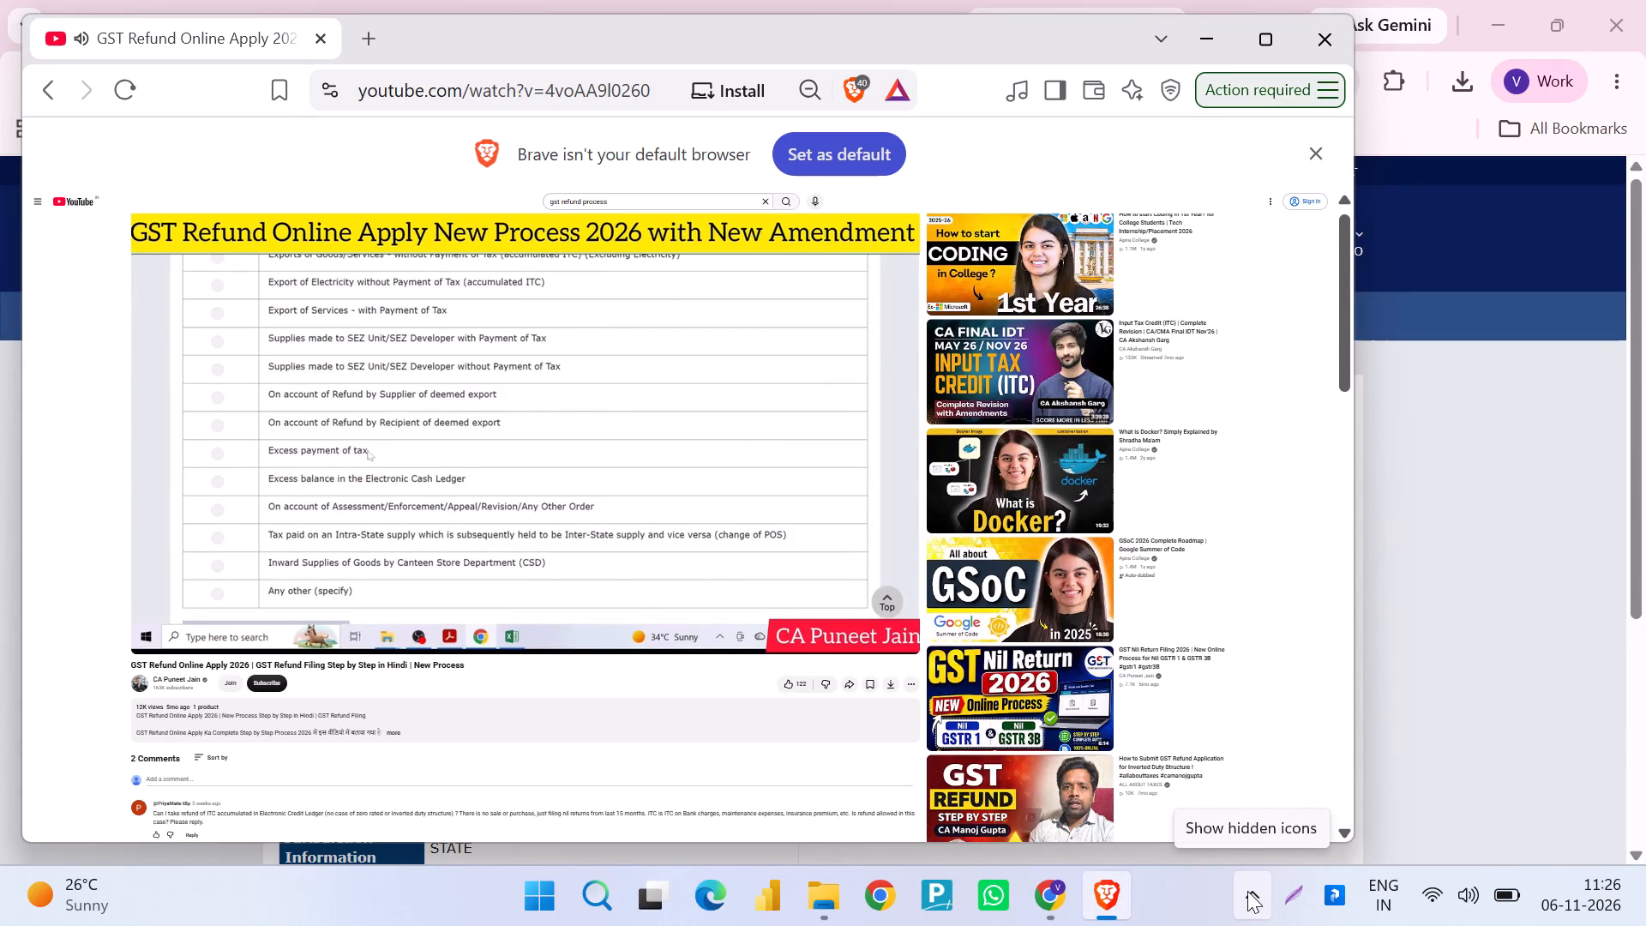
Skim ahead in the GST refund tutorial video to examine selecting the tax period and creating the refund application.
key("Right")
key("Right")
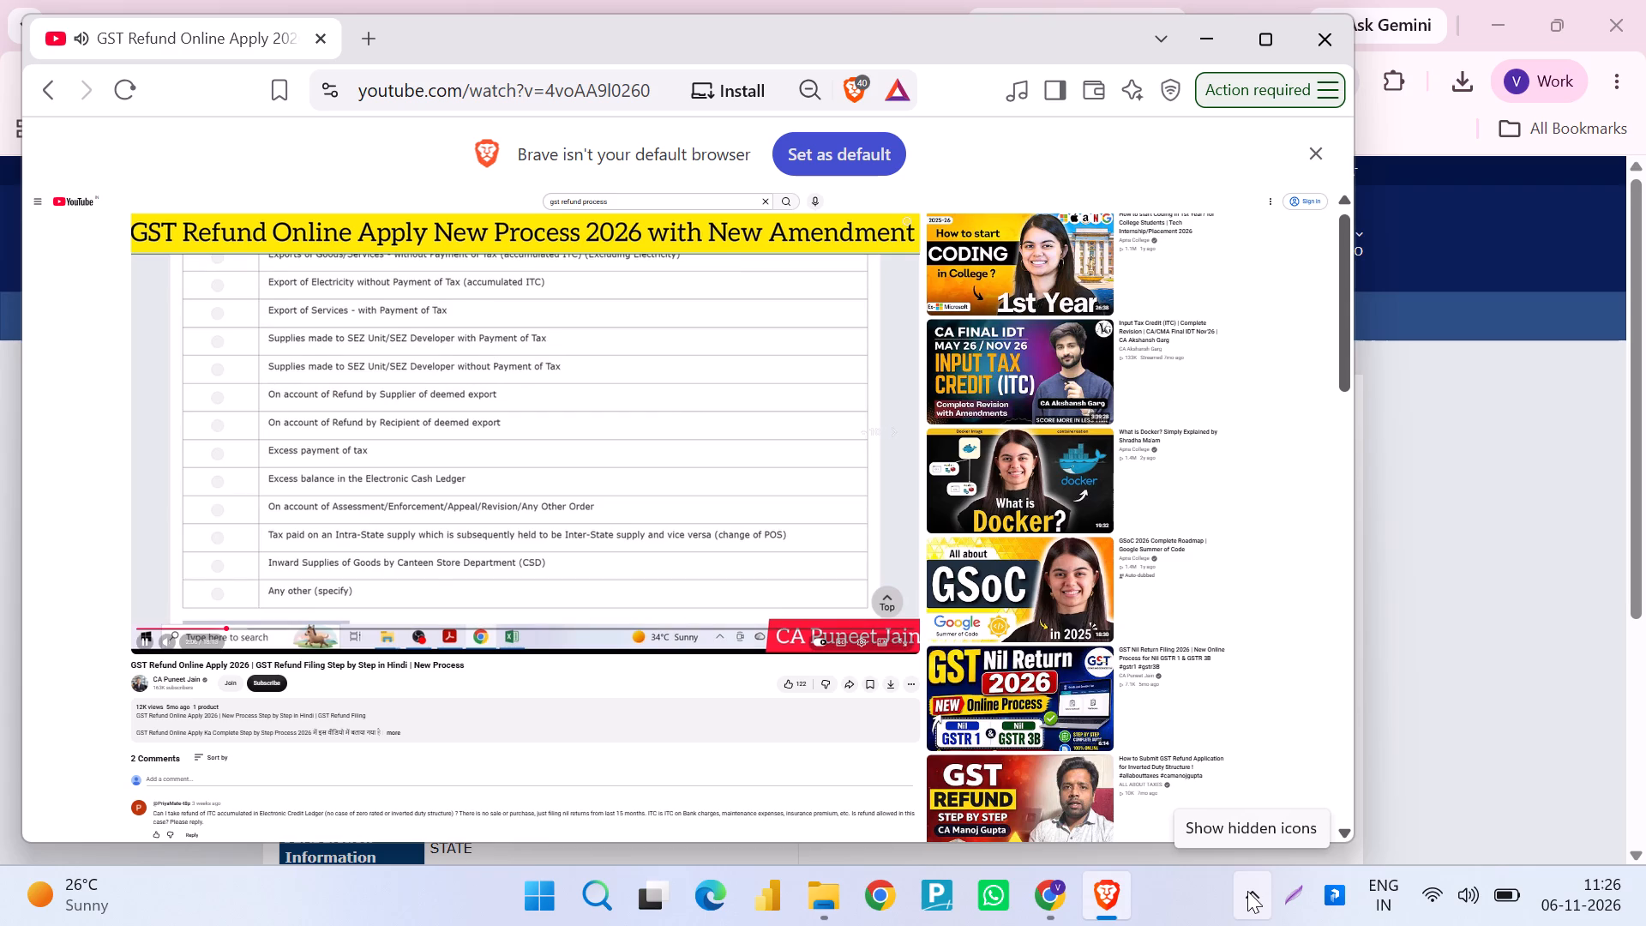
key("Right")
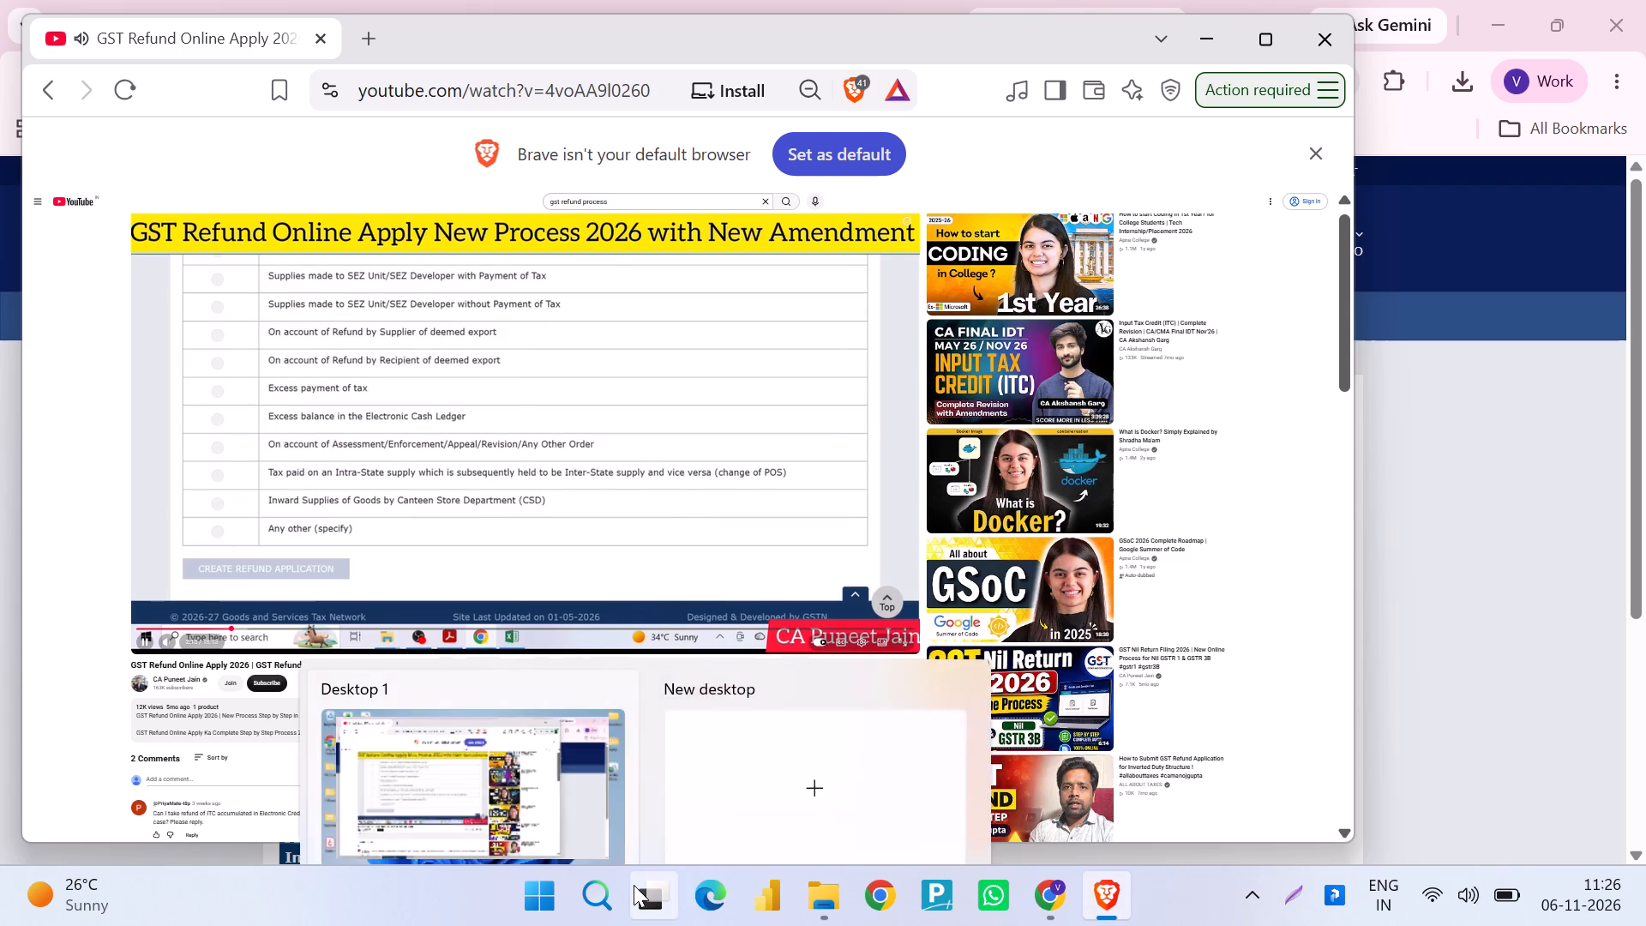
key("Right")
key("Right")
key("Right")
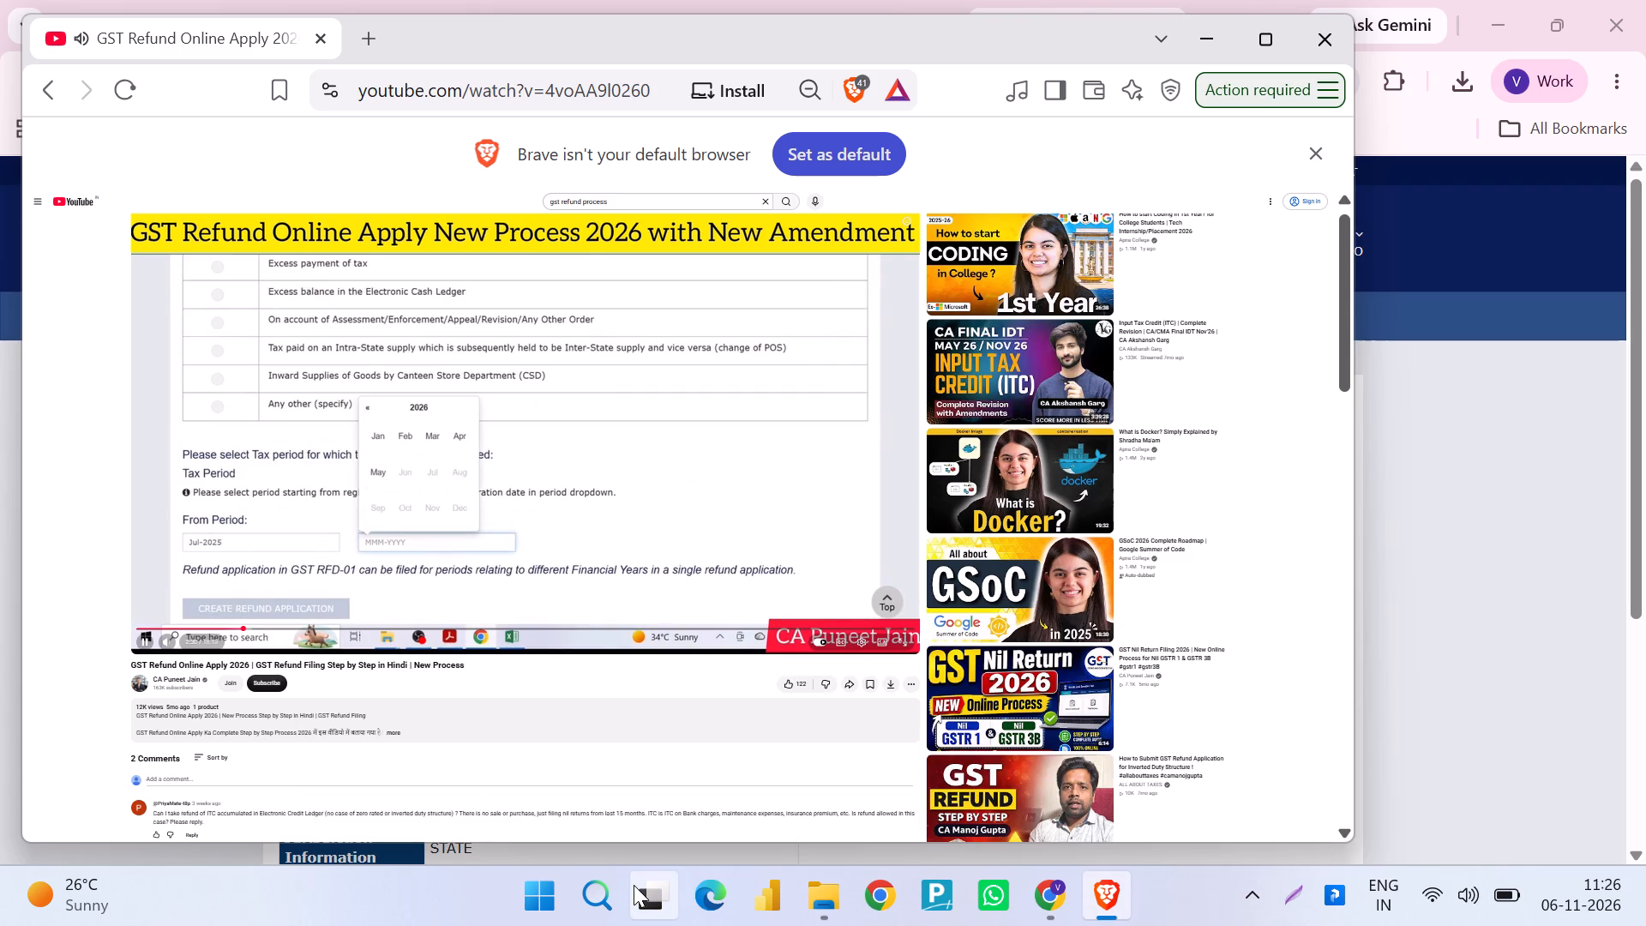
key("Right")
key("Right")
key("Right")
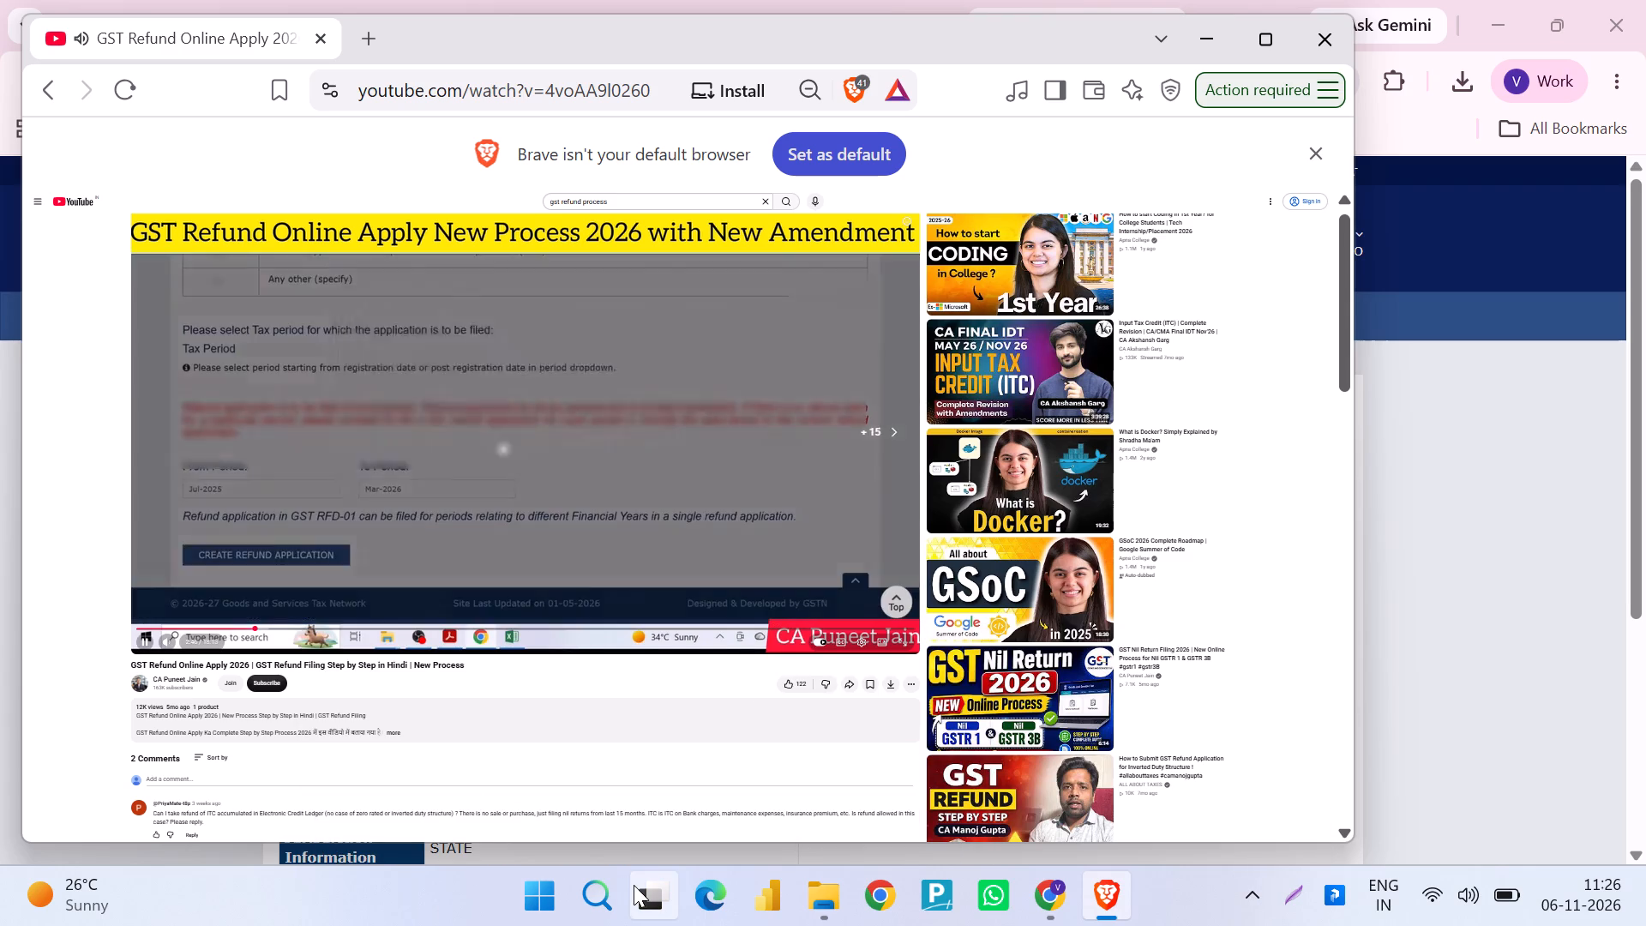
key("Right")
key("Left")
key("Left")
key("Left")
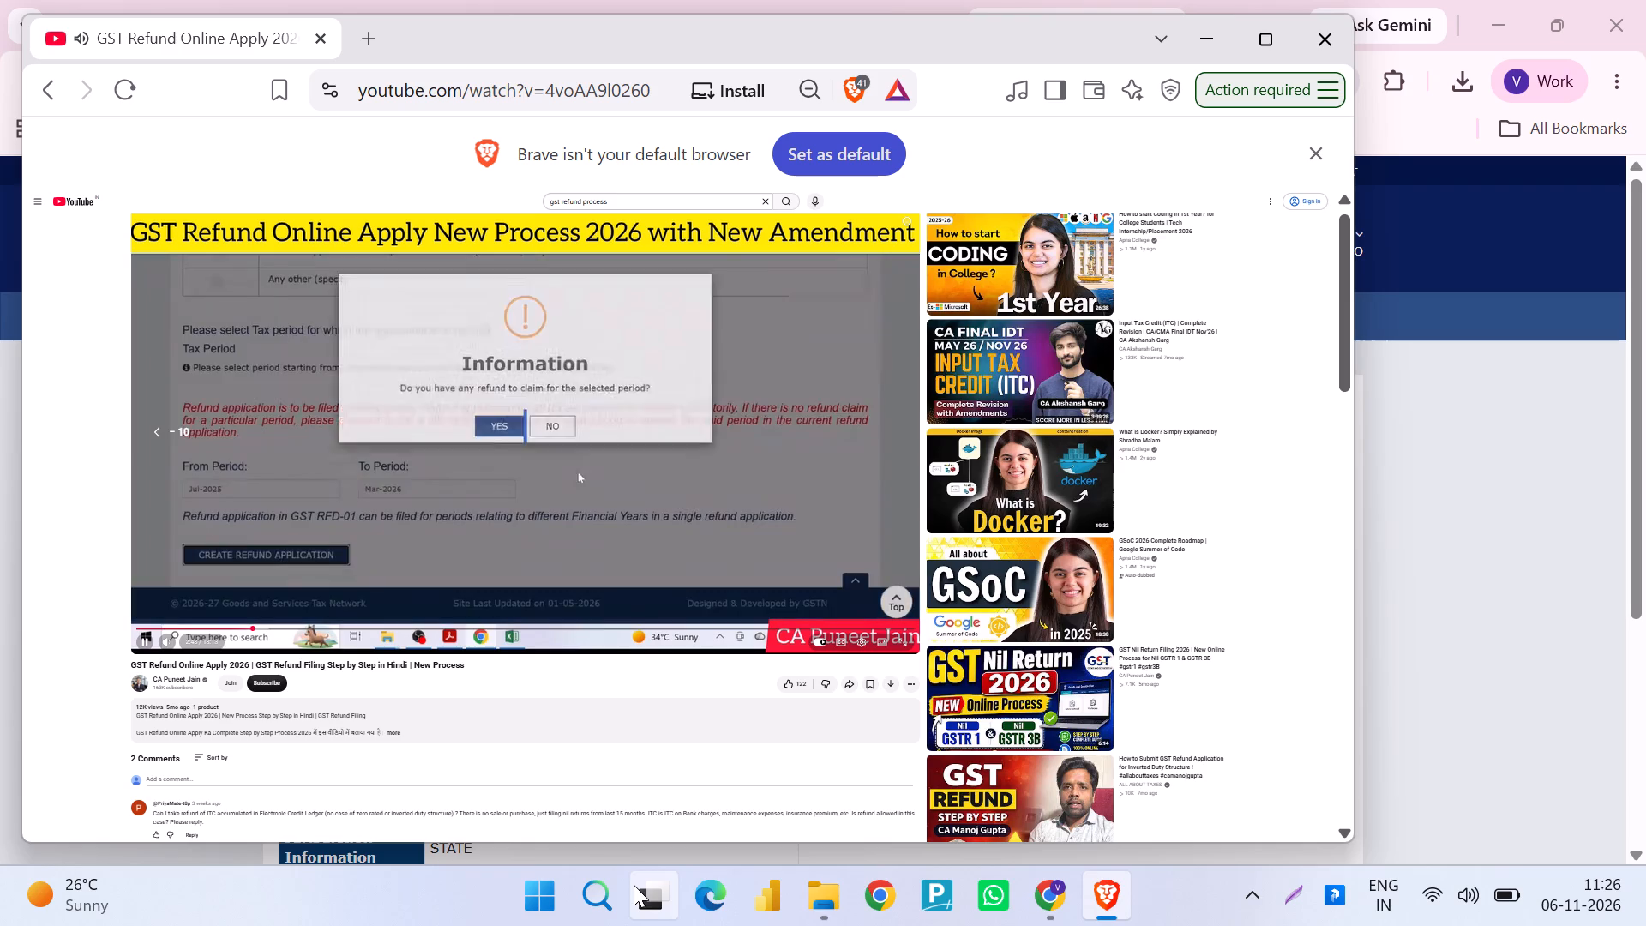
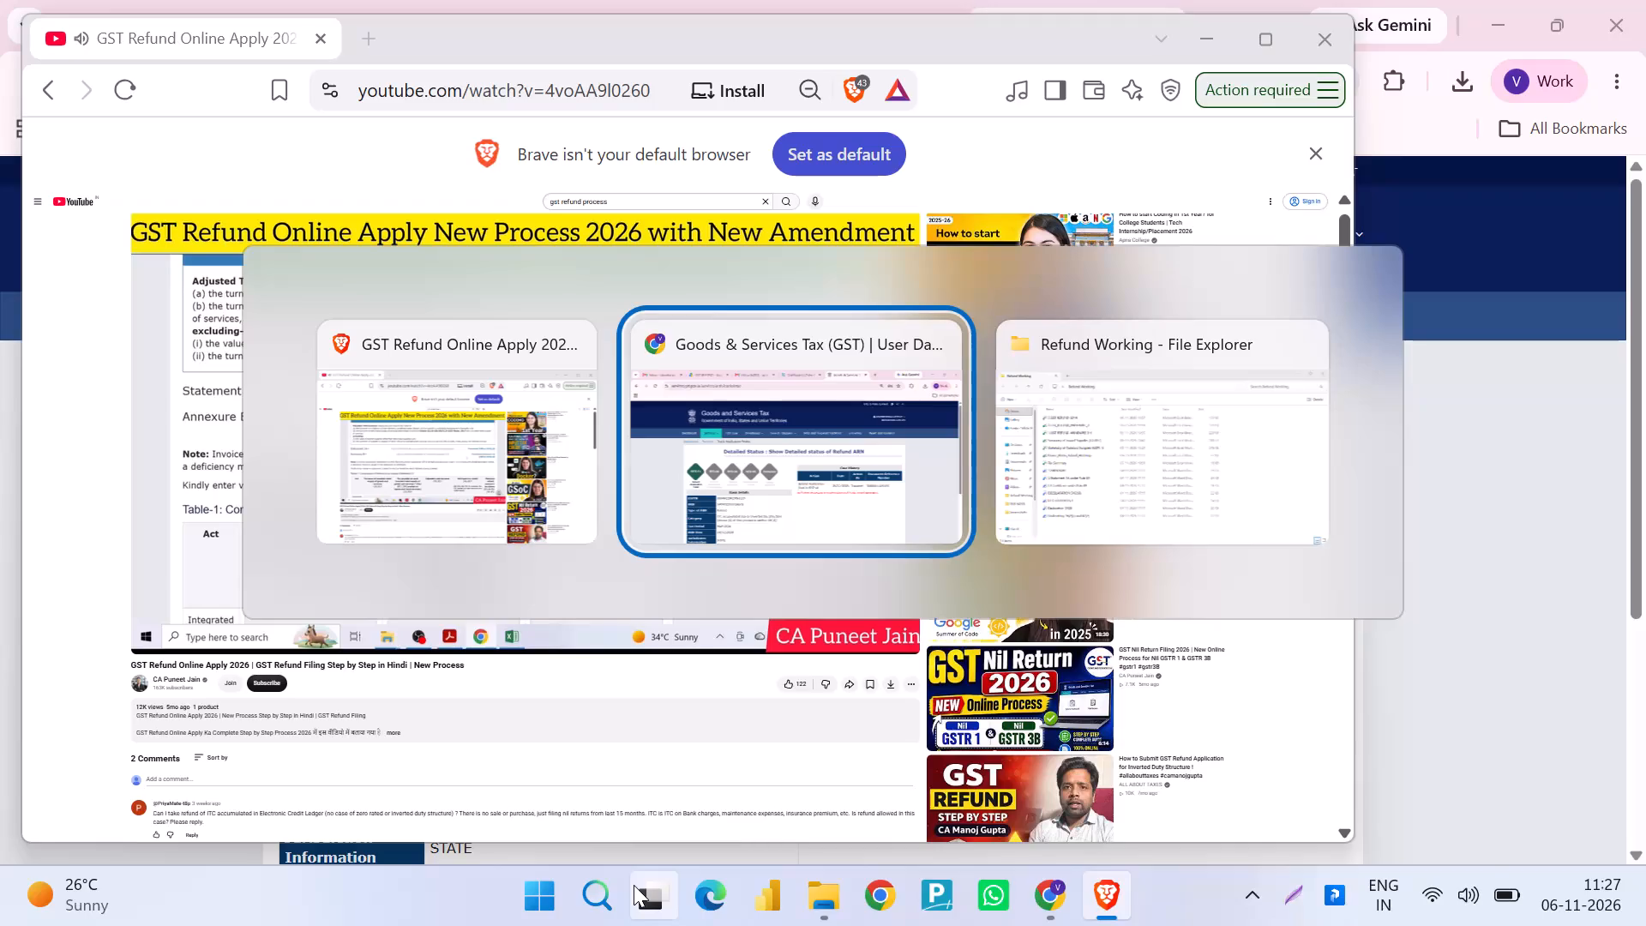
Skip ahead in the GST refund tutorial video to examine the Statement 1 table for computing the refund to be claimed.
key("alt+Tab")
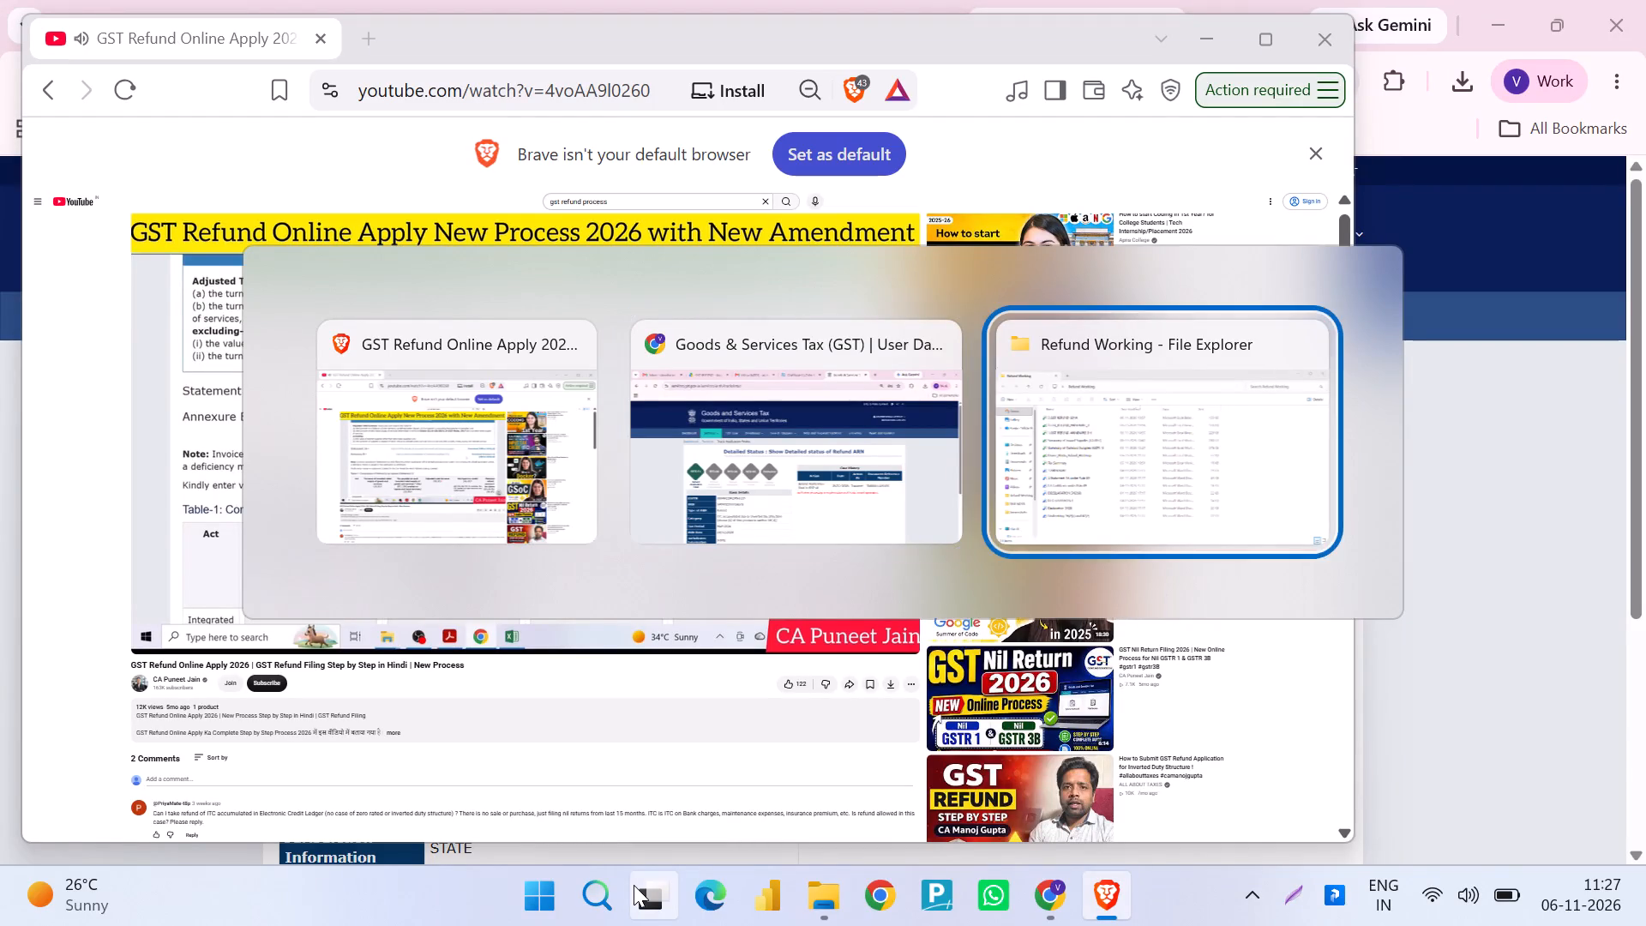
key("alt+Tab")
key("Right")
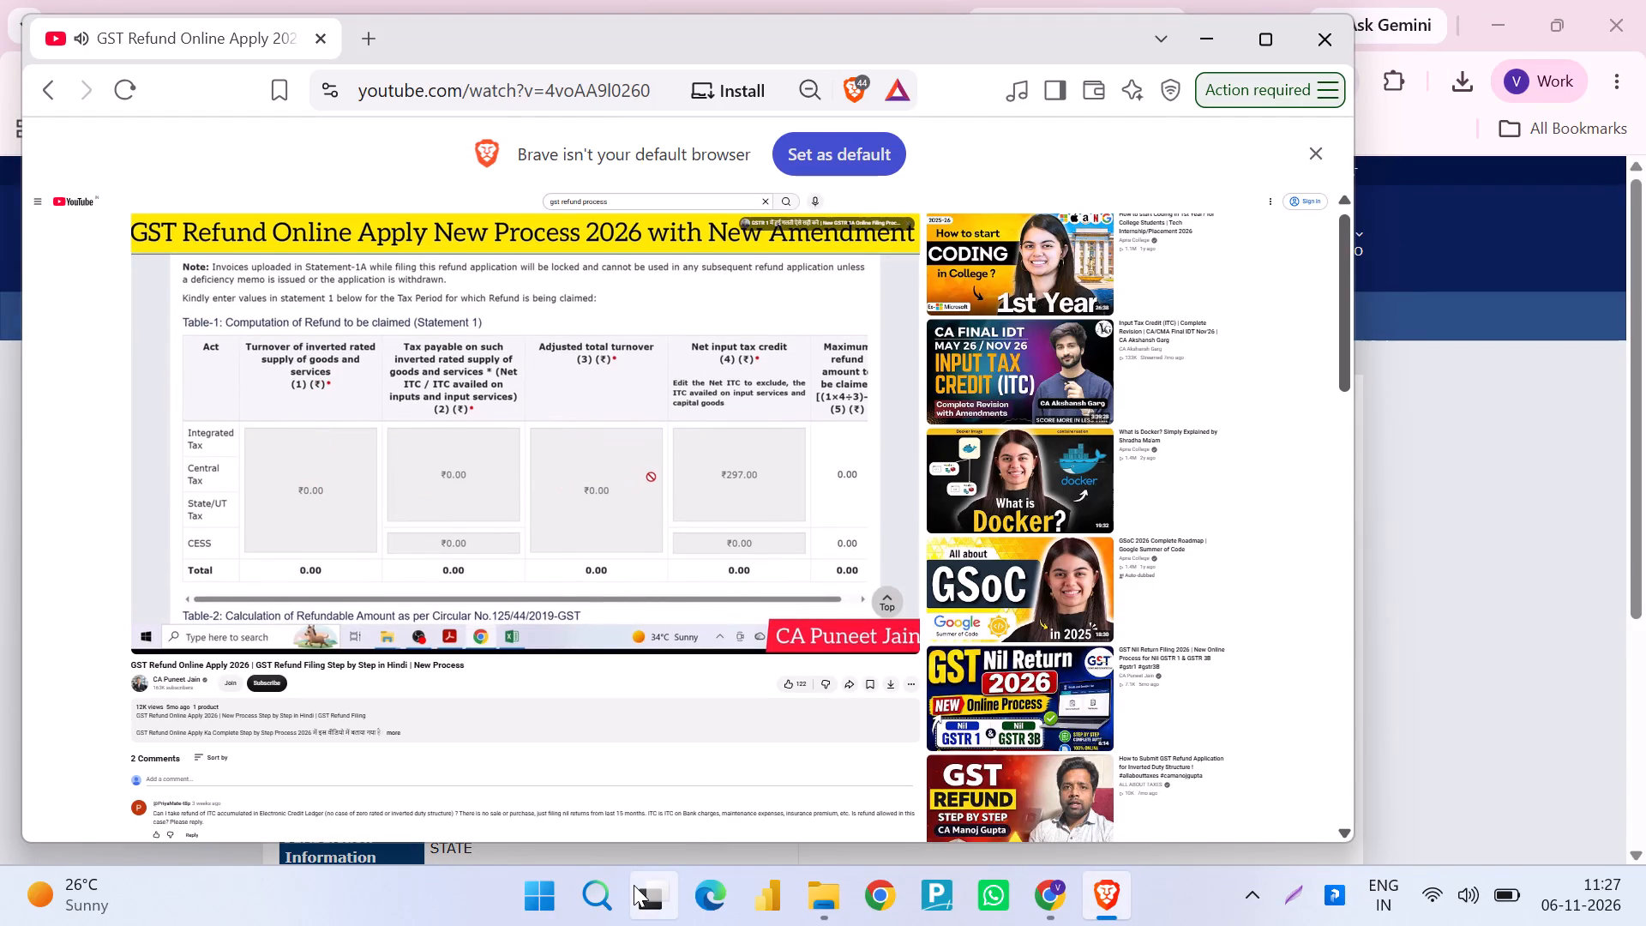
key("Right")
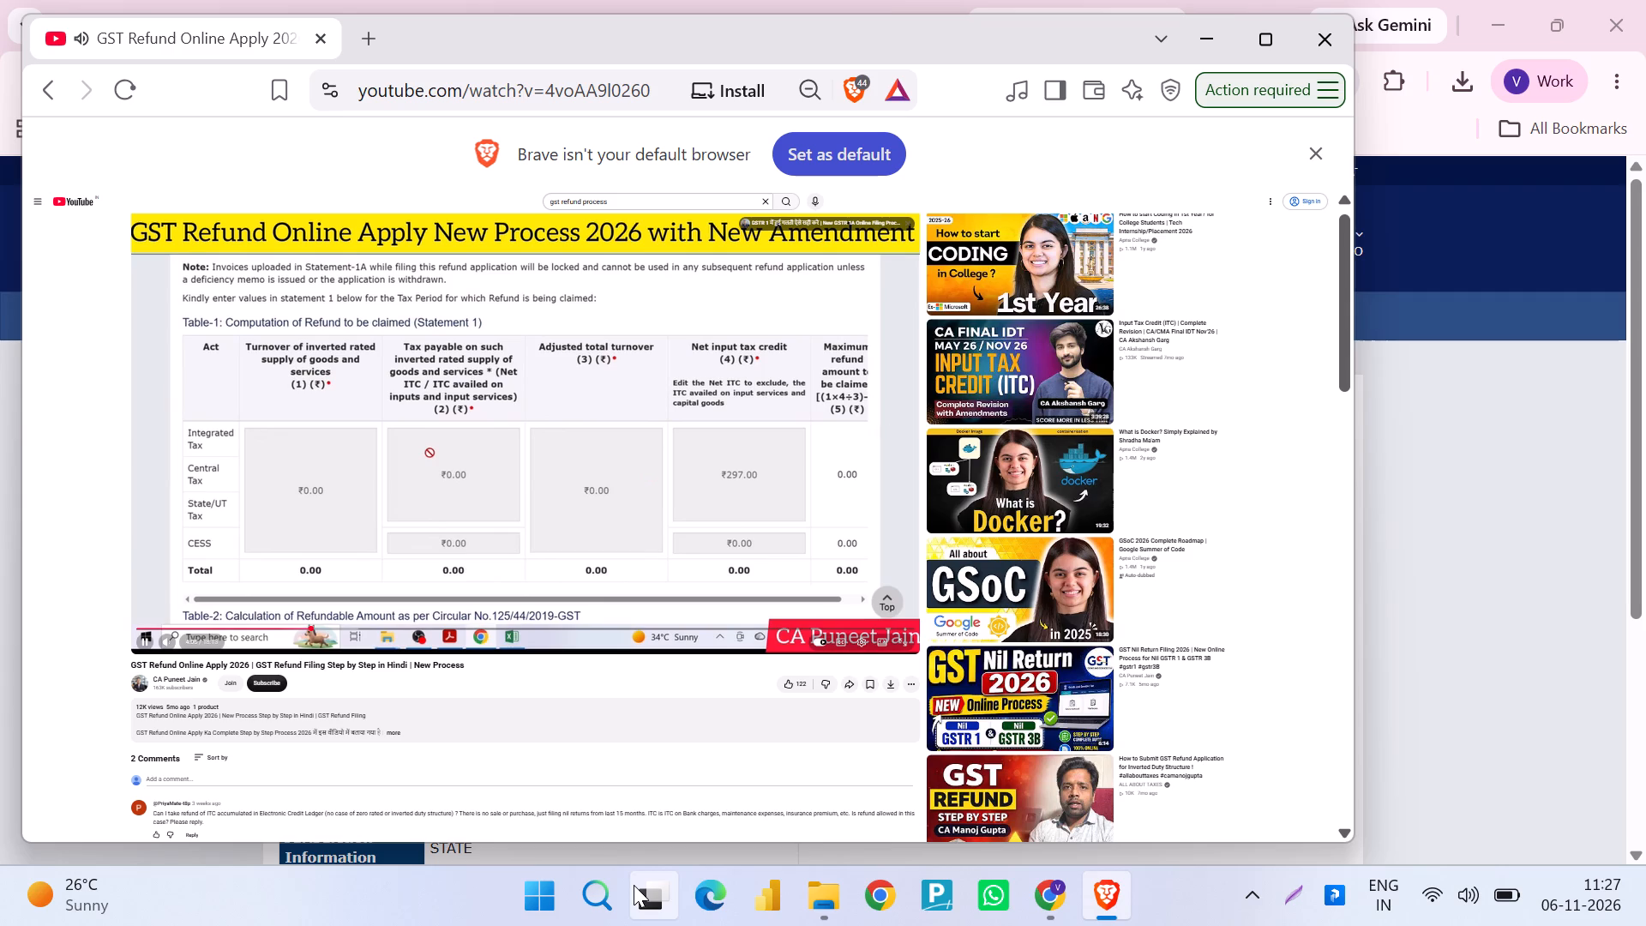
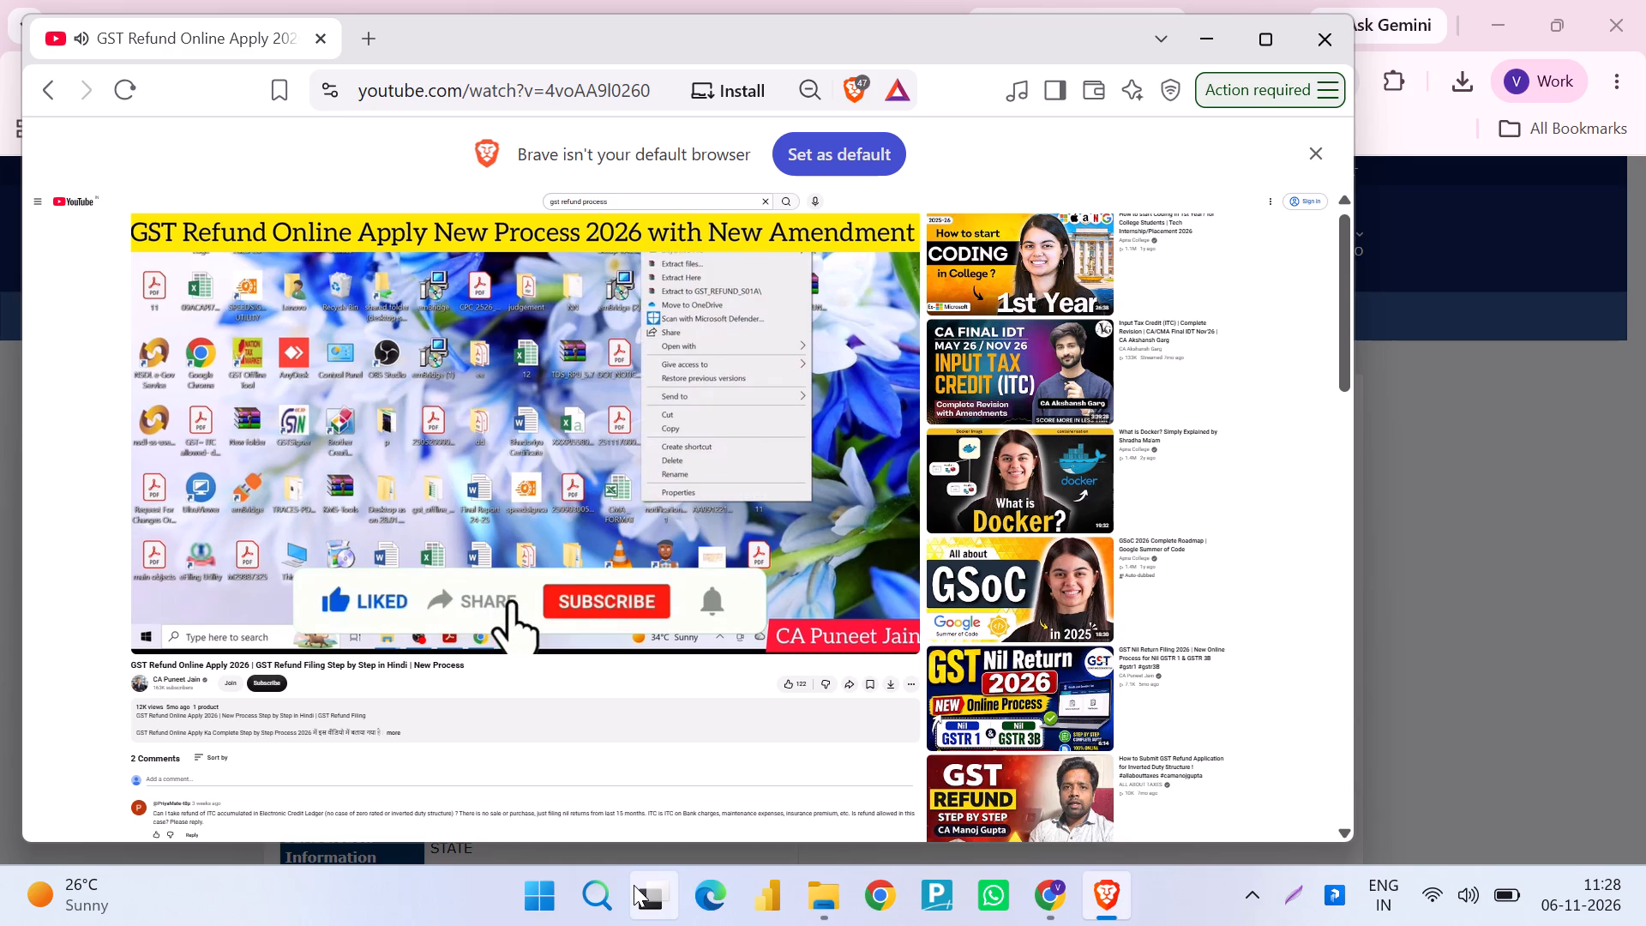
Pause the GST refund tutorial video and switch to the GST portal's refund application tracking page in Chrome.
key("space")
key("alt+Tab")
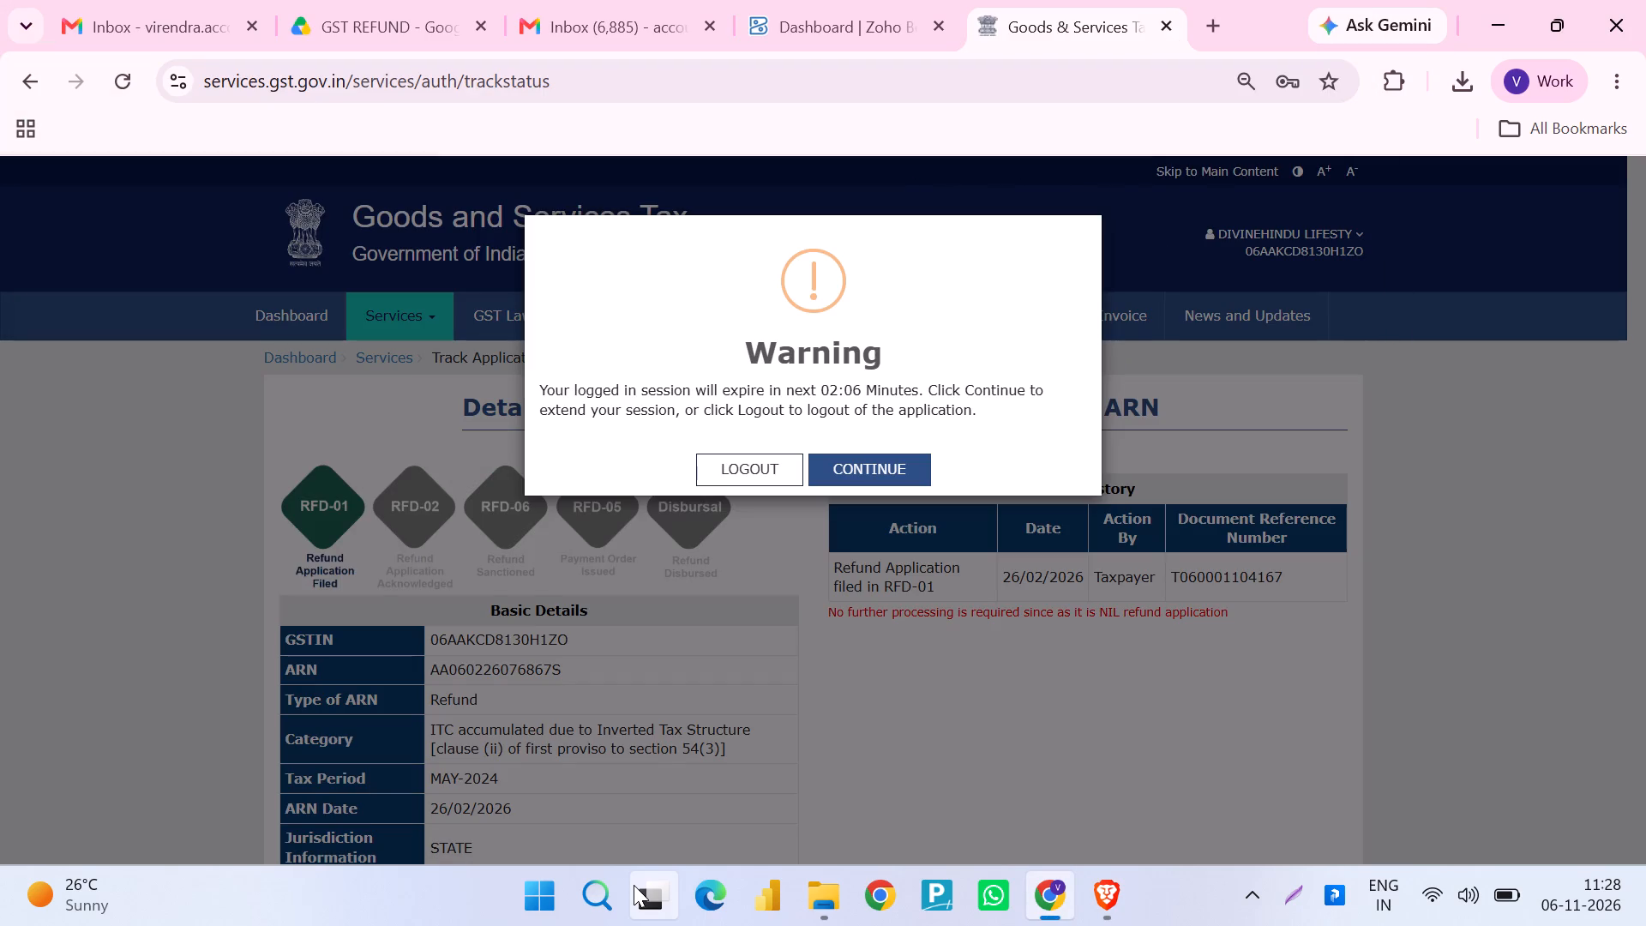
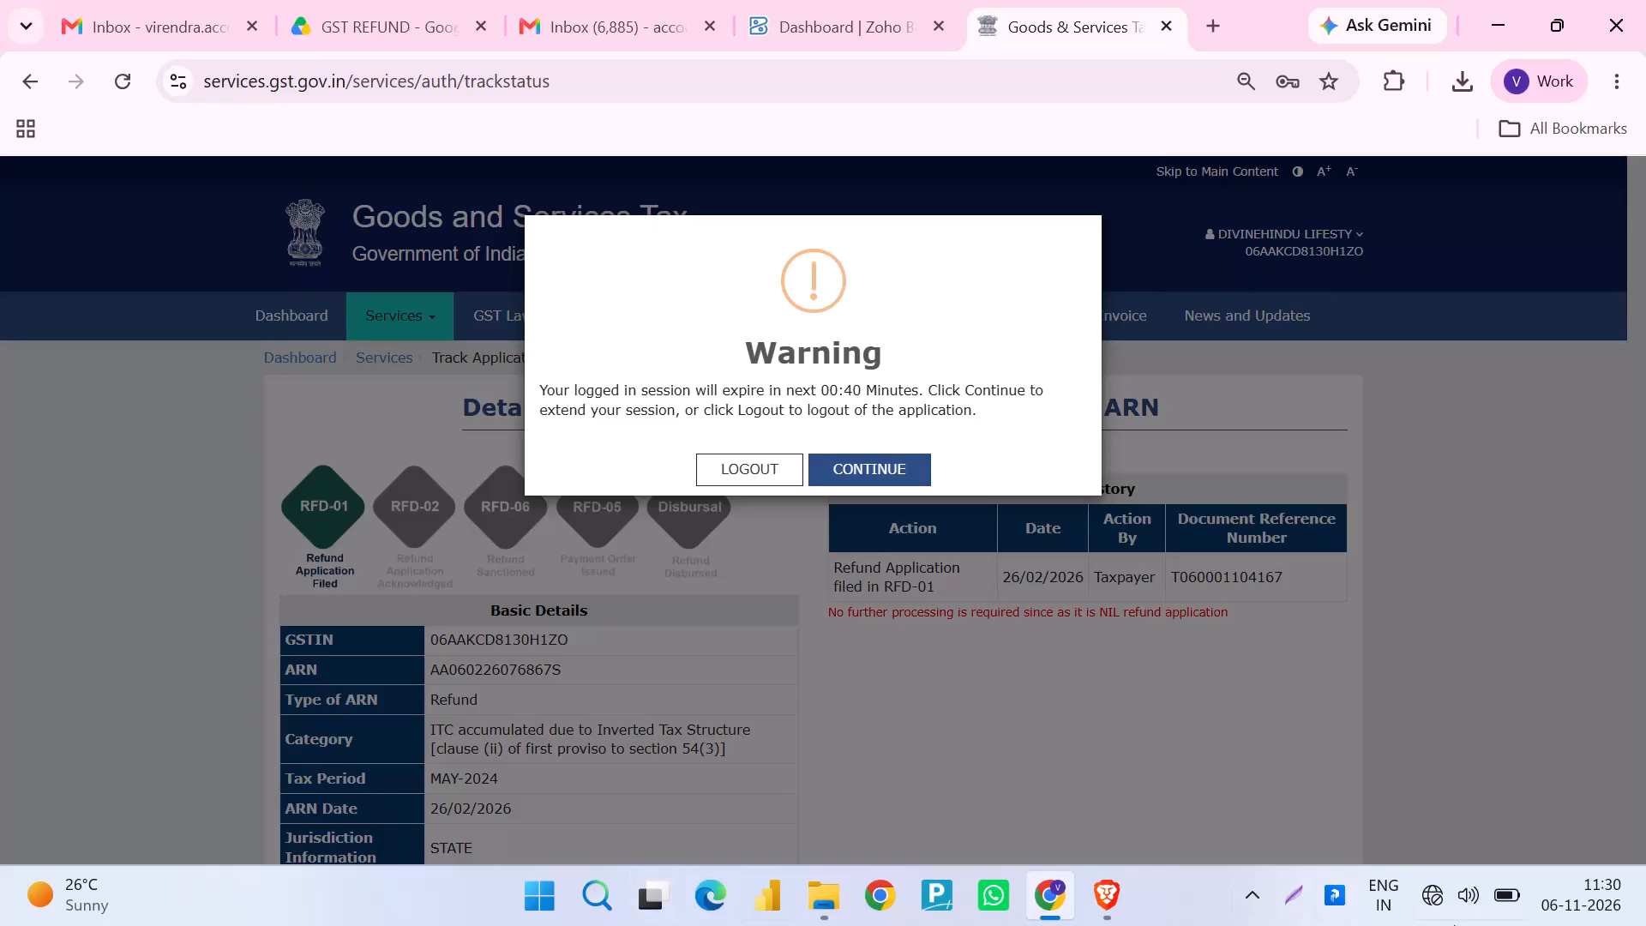
Extend the expiring login session on the GST portal.
left_click(1438, 902)
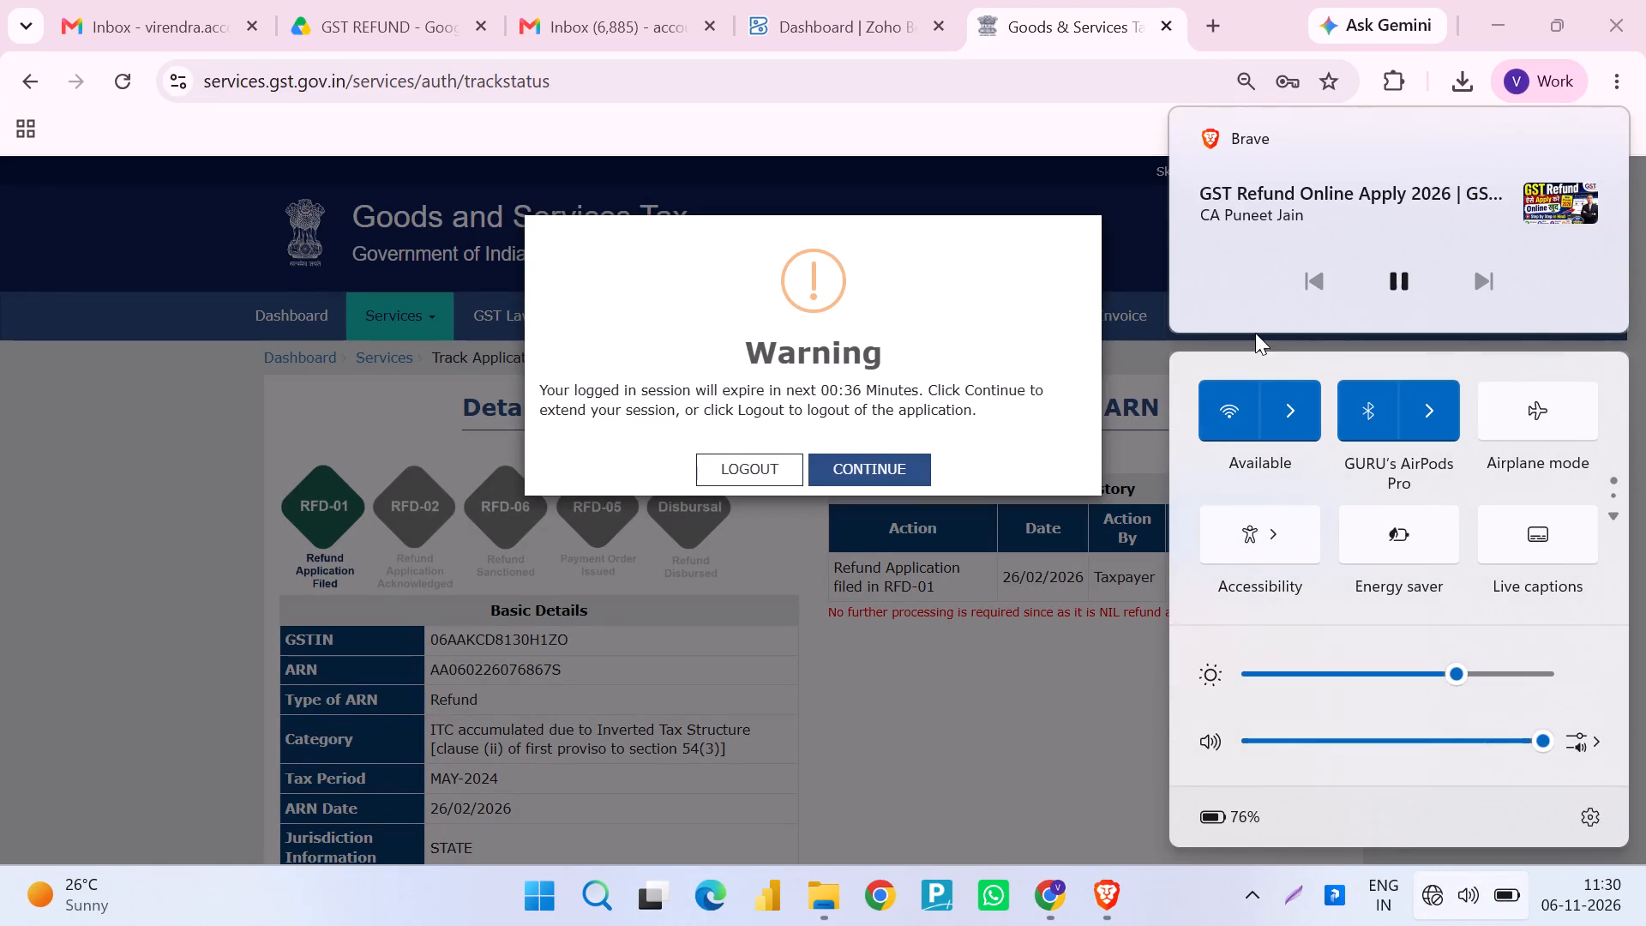
left_click(1122, 204)
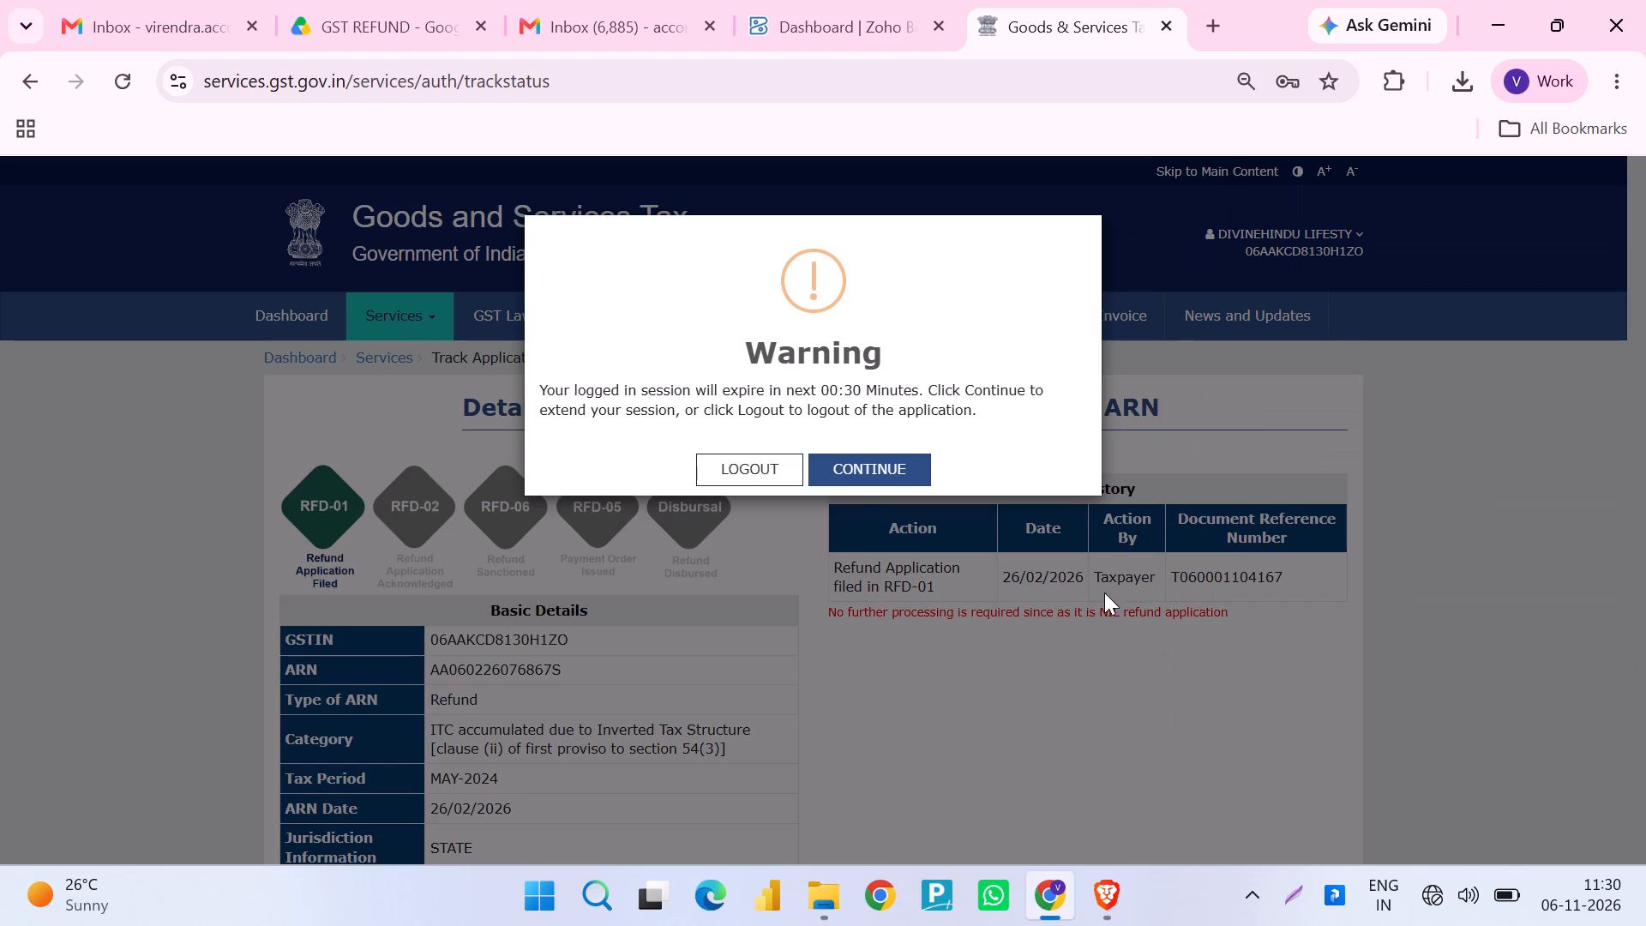
left_click(877, 474)
Switch to Brave and rewind the GST refund tutorial to the refund form's tax liability table above the Bank Account Number section.
left_click(1423, 910)
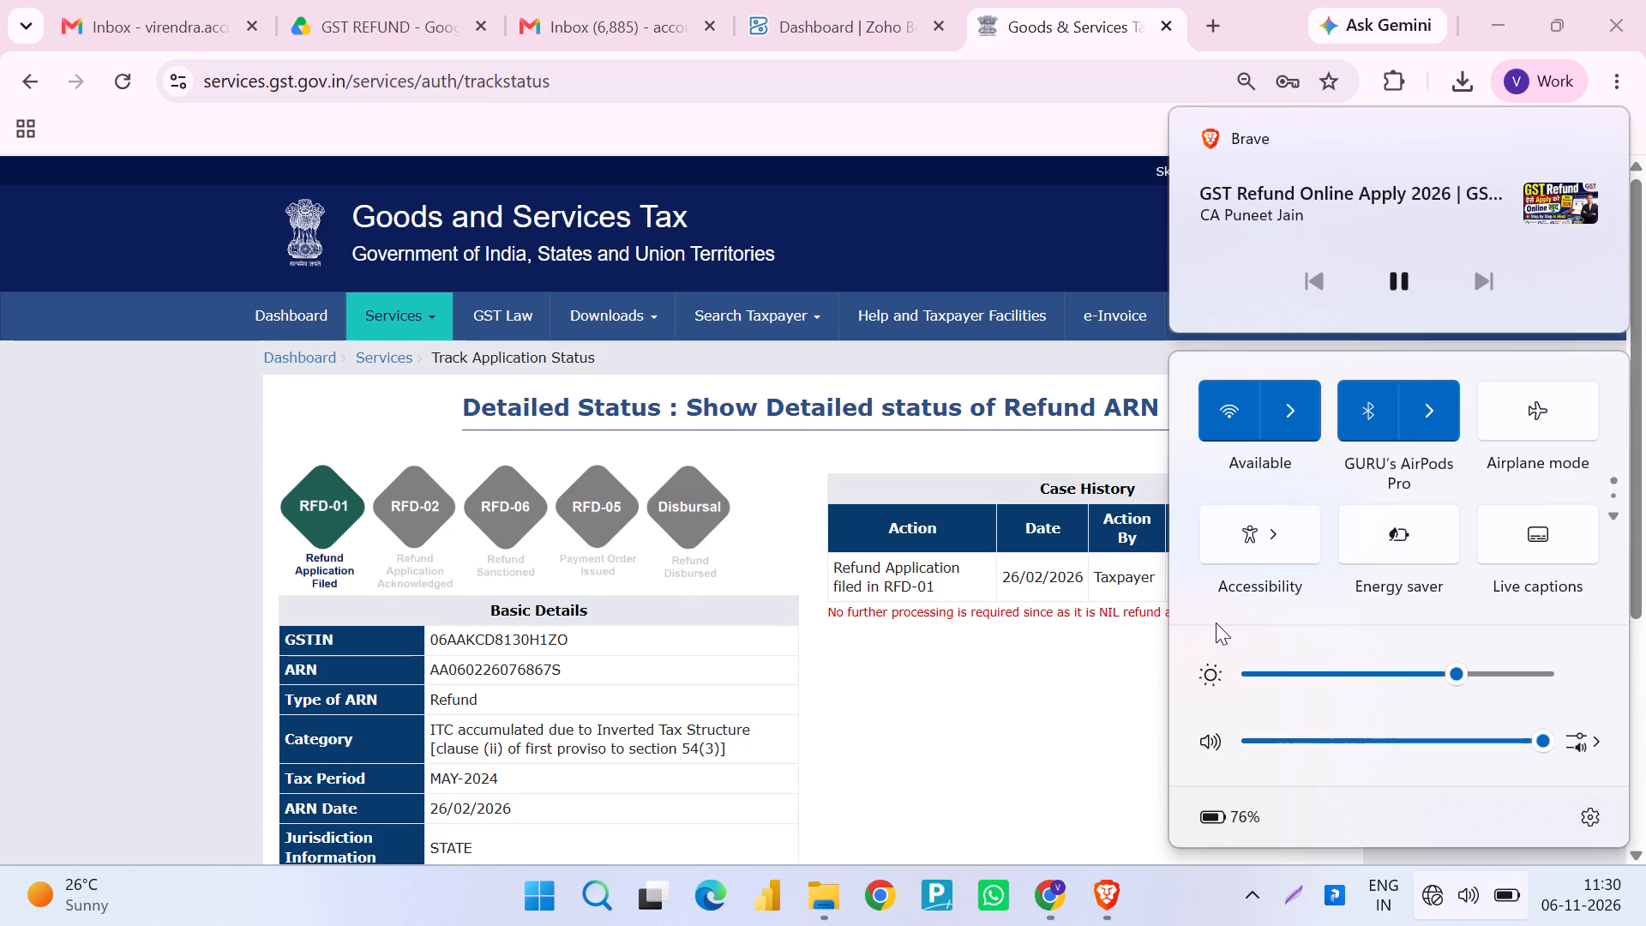
key("alt+Tab")
key("alt+Tab")
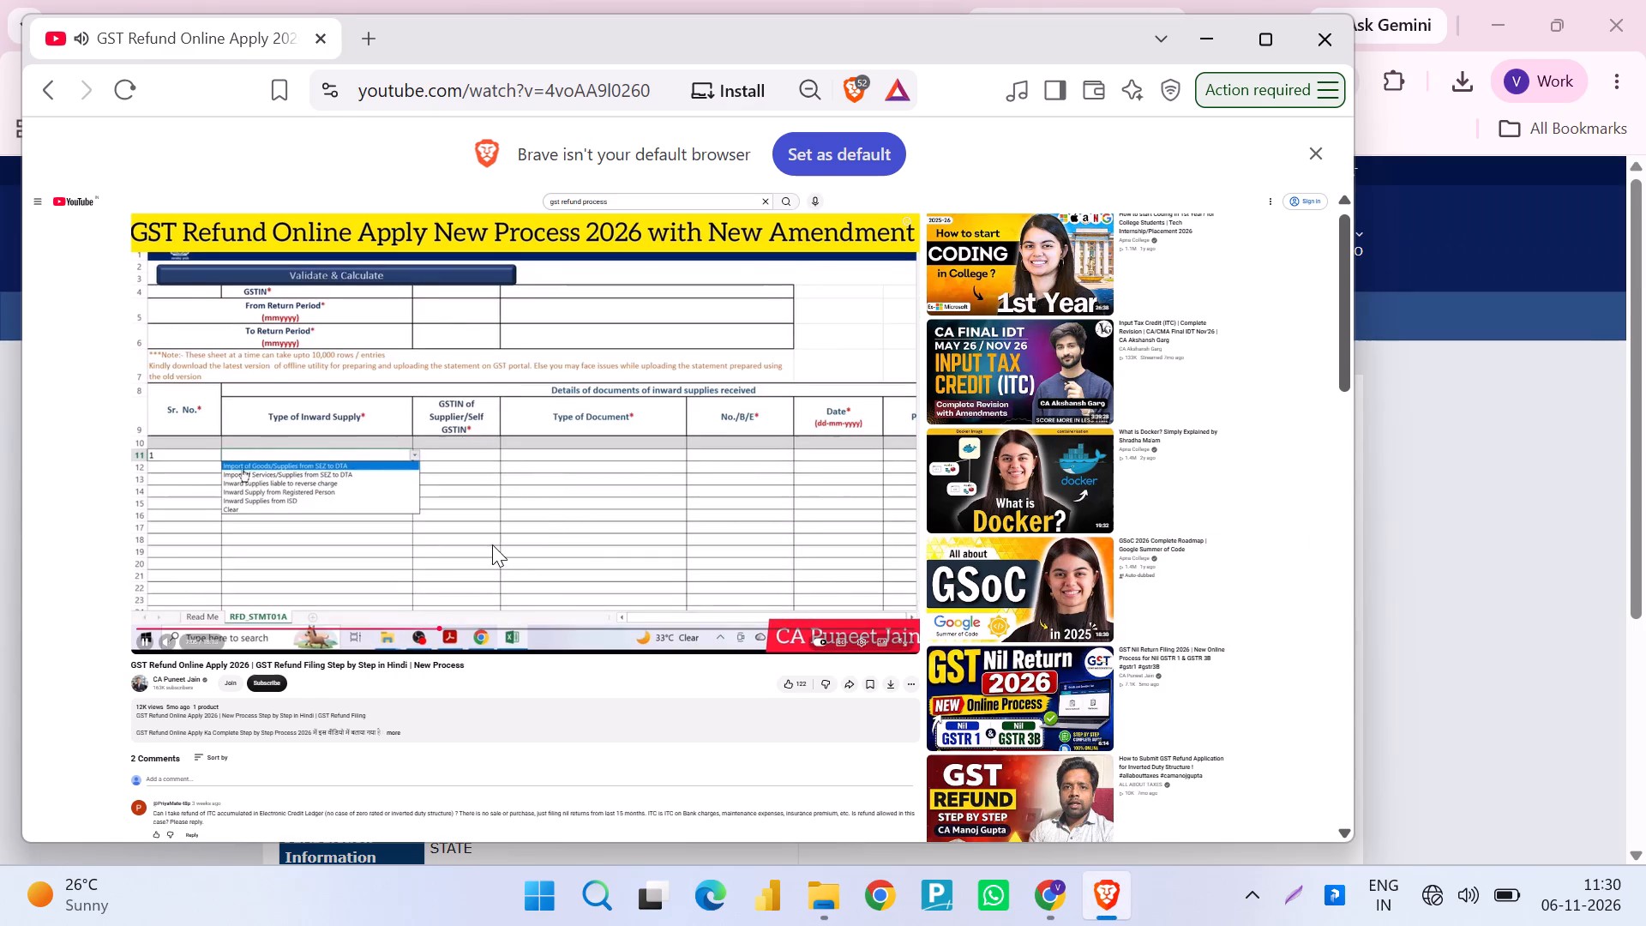
key("Left")
key("Left")
key("Left")
key("Left")
key("Left")
key("Left")
key("Left")
key("Left")
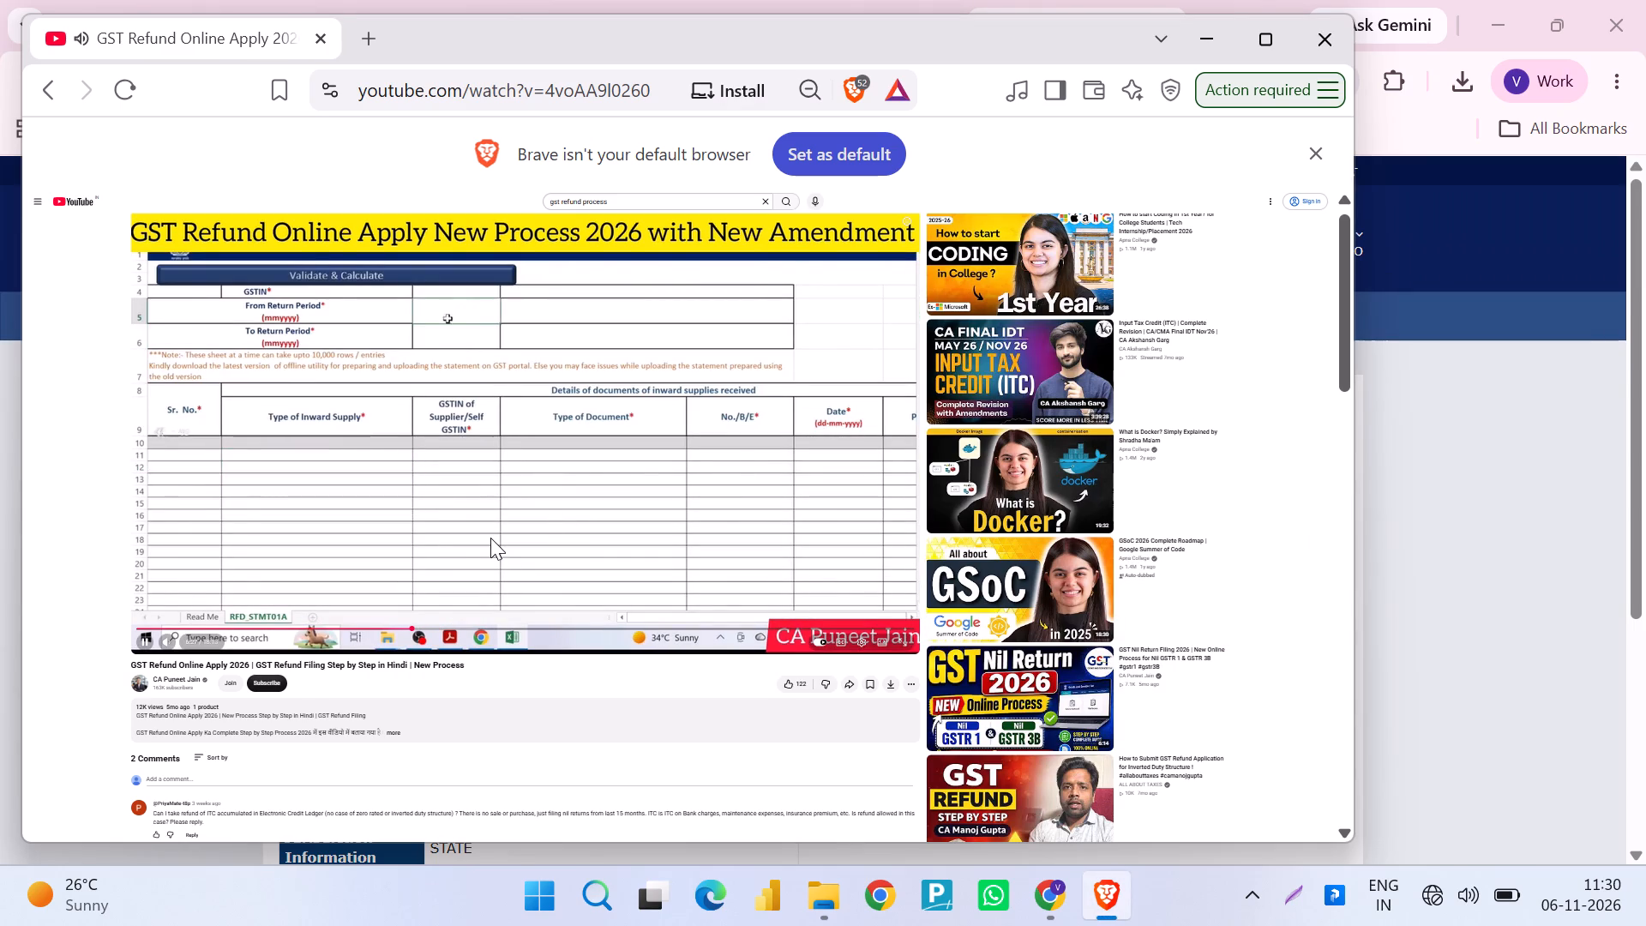
key("Left")
key("Left")
key("Left")
key("Left")
key("Left")
key("Left")
key("Left")
key("Left")
key("Left")
key("Left")
key("Left")
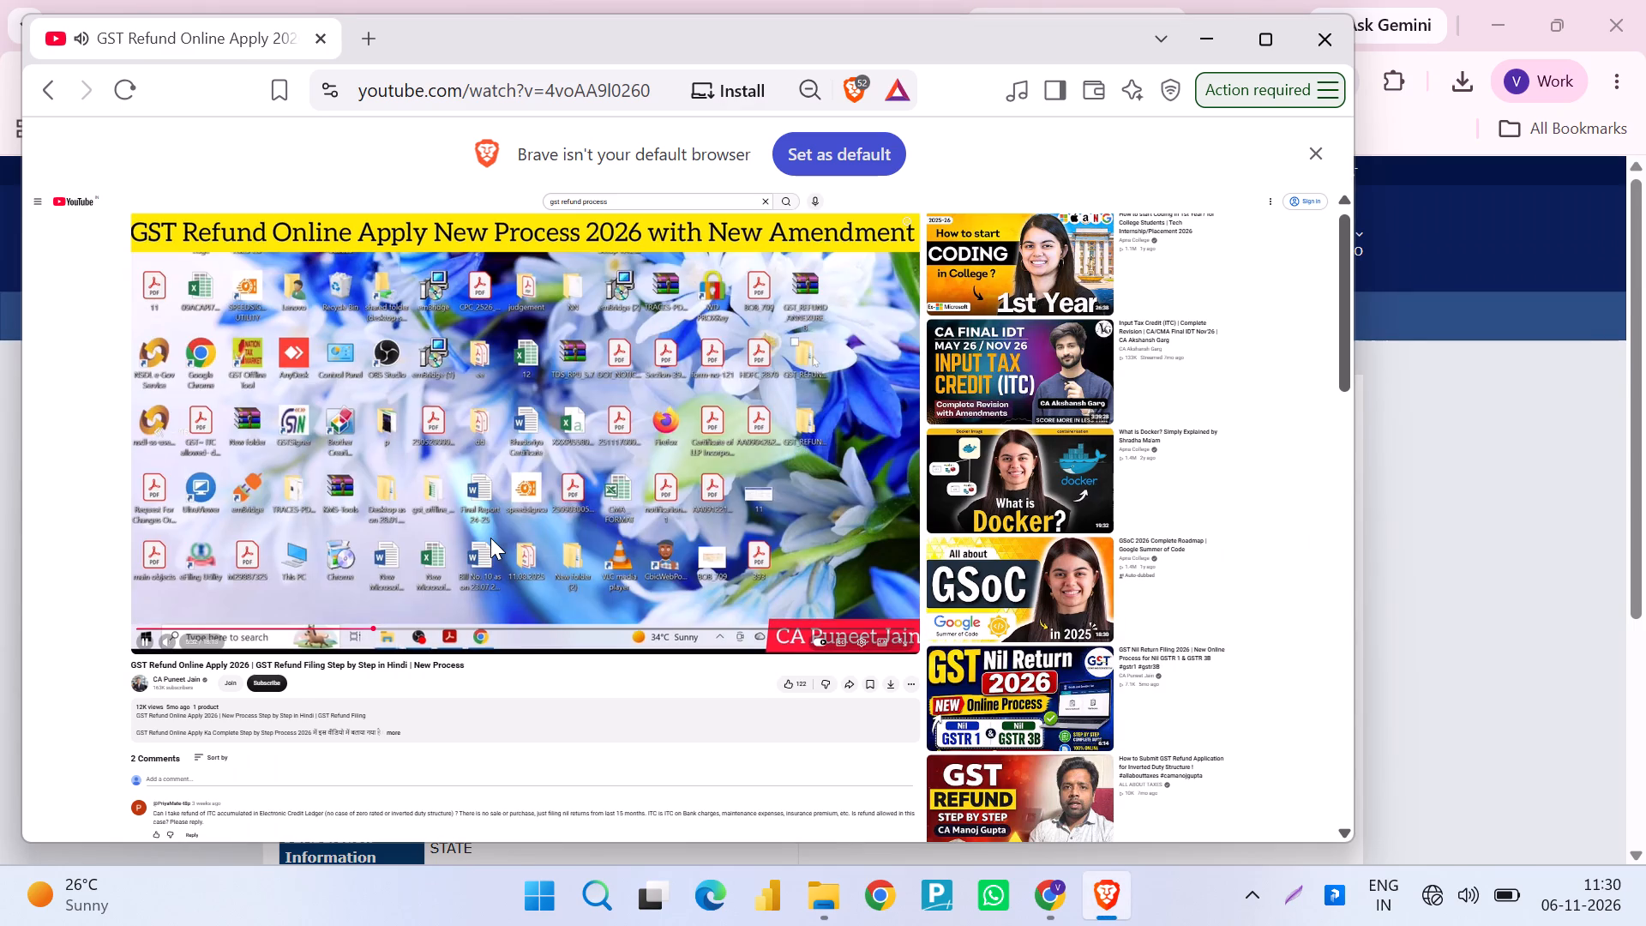
key("Left")
key("Left")
key("Left")
key("Left")
key("Left")
key("Left")
key("Left")
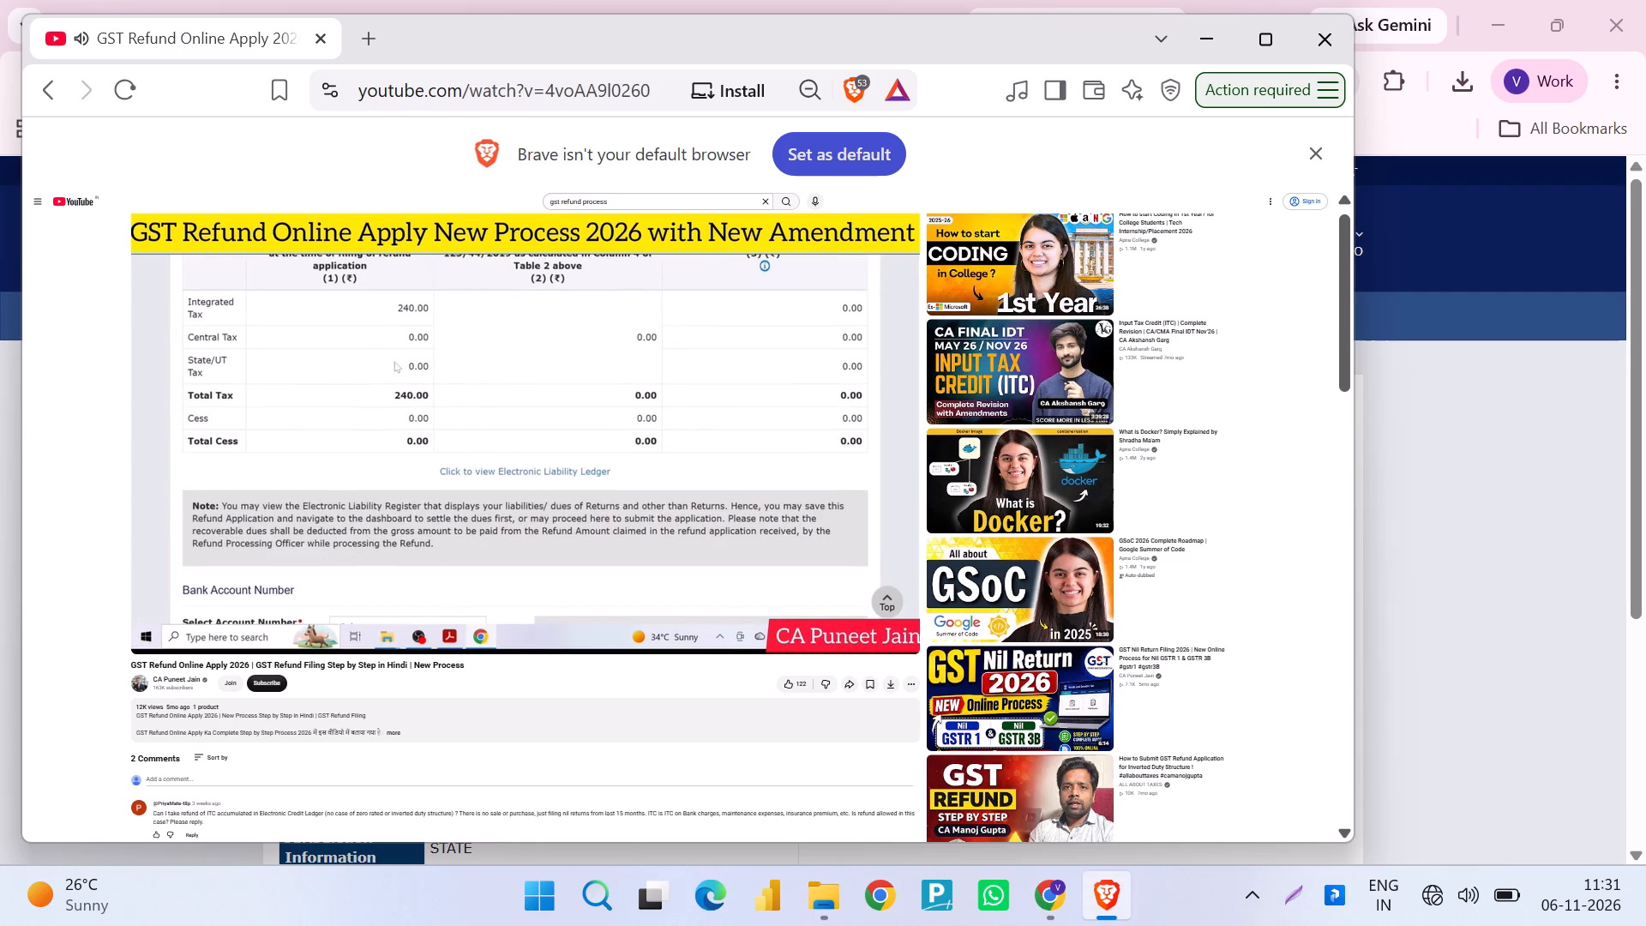
Skip ahead in the GST refund tutorial video to examine the Statement 1A download section and the handling of the GST_REFUND_S01A file.
key("Right")
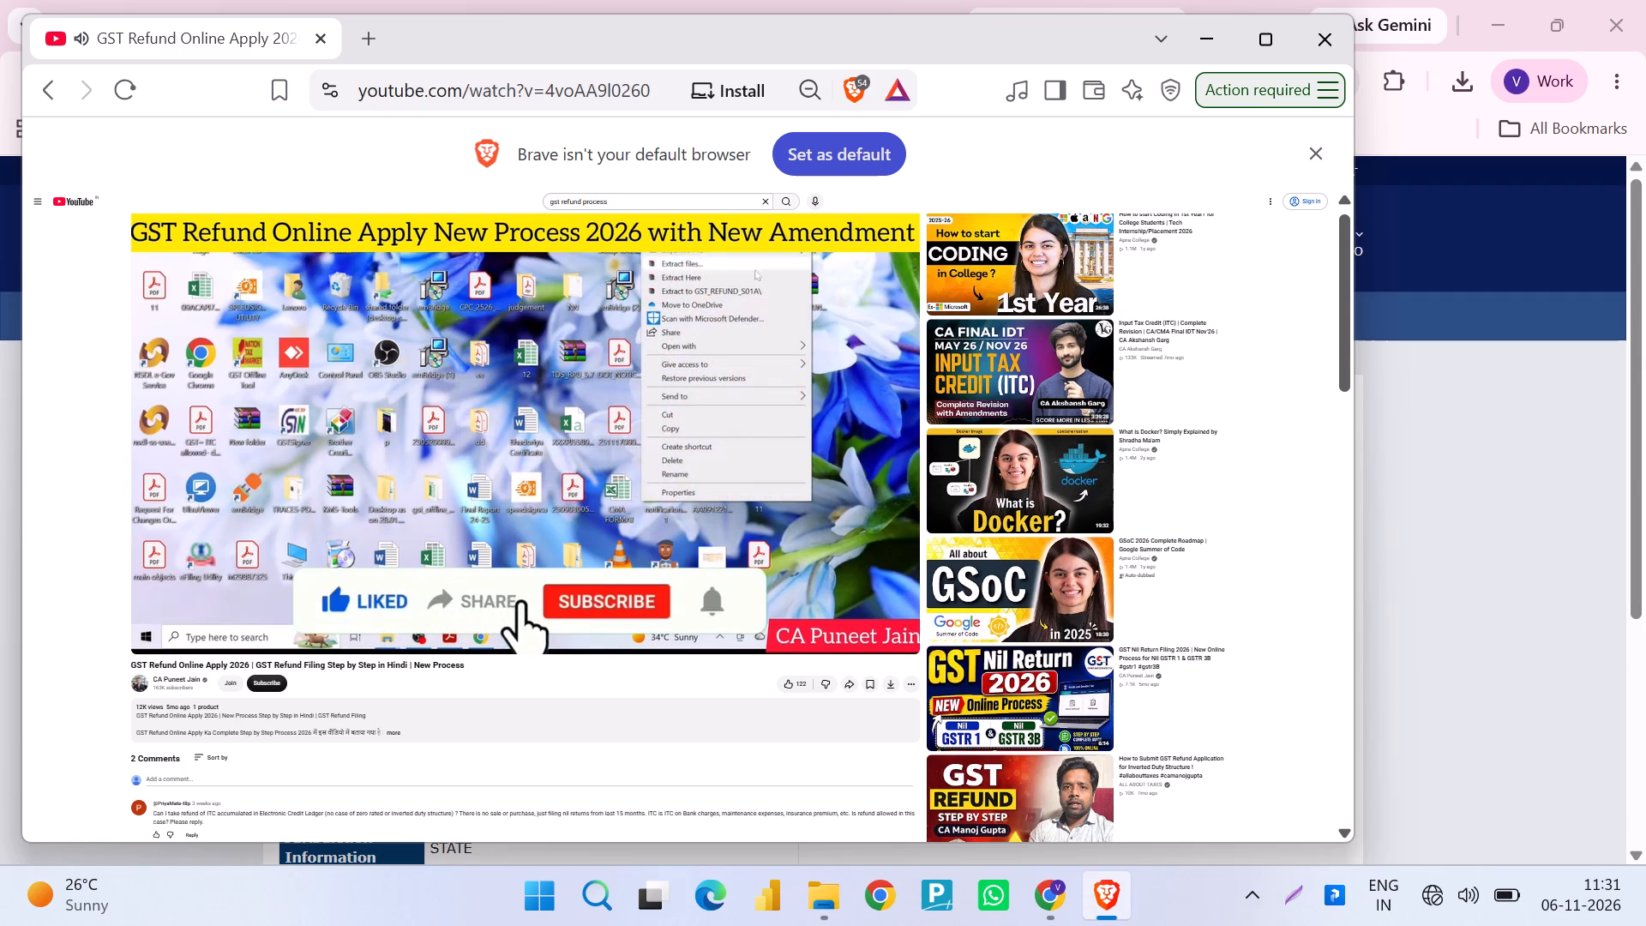
key("Right")
key("Right")
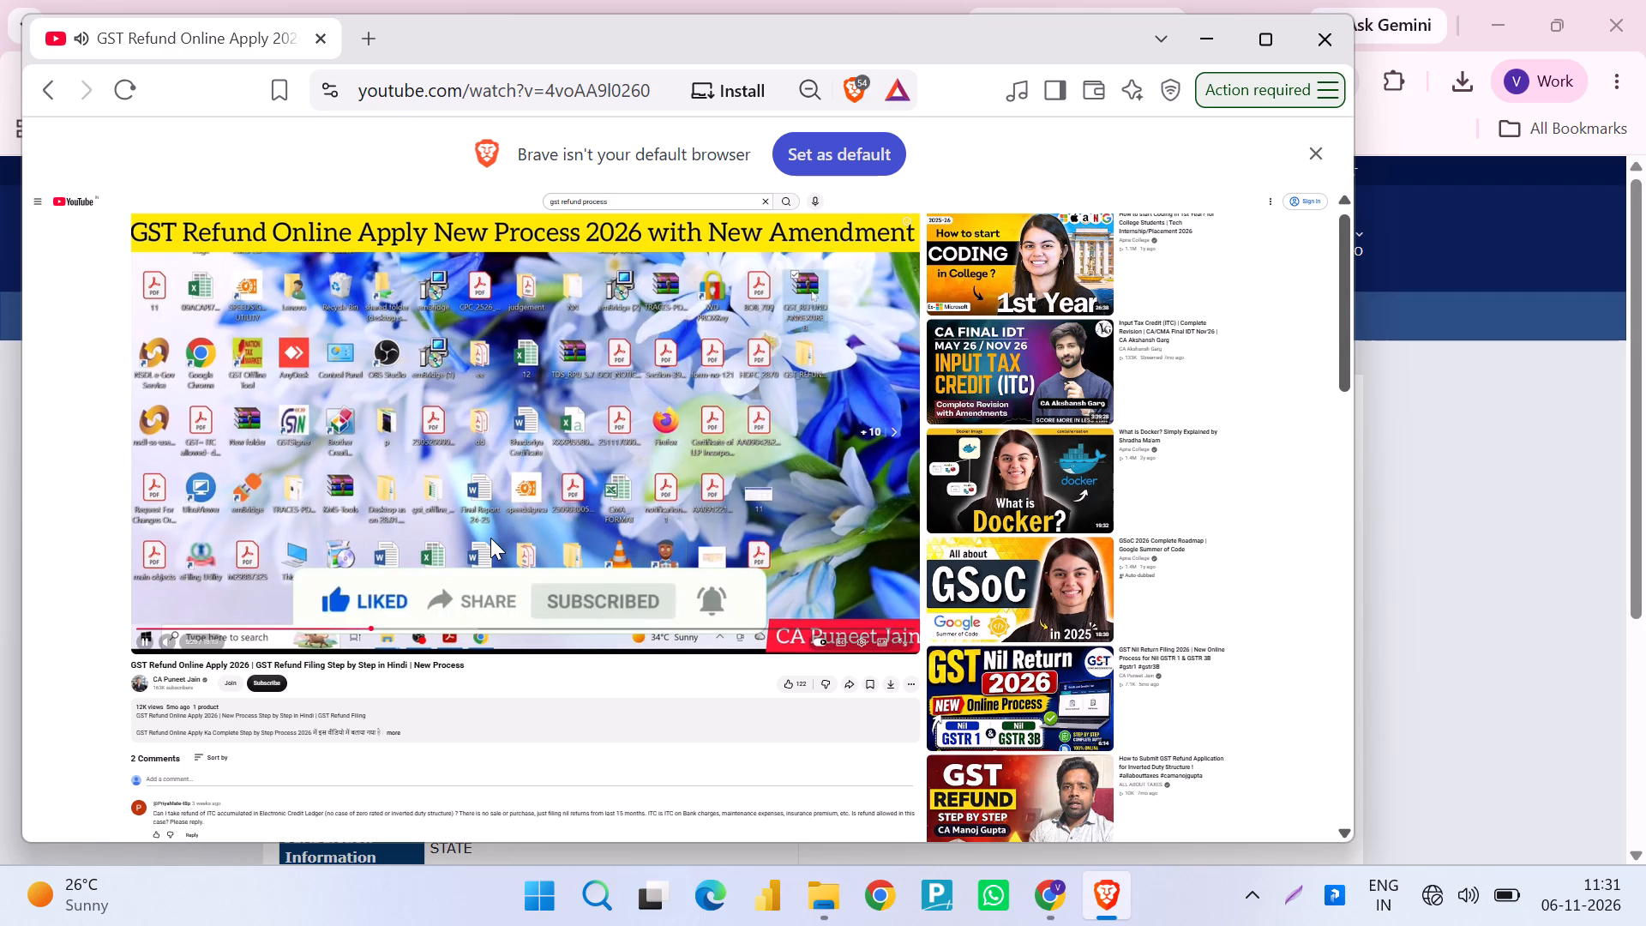
key("Right")
key("Right")
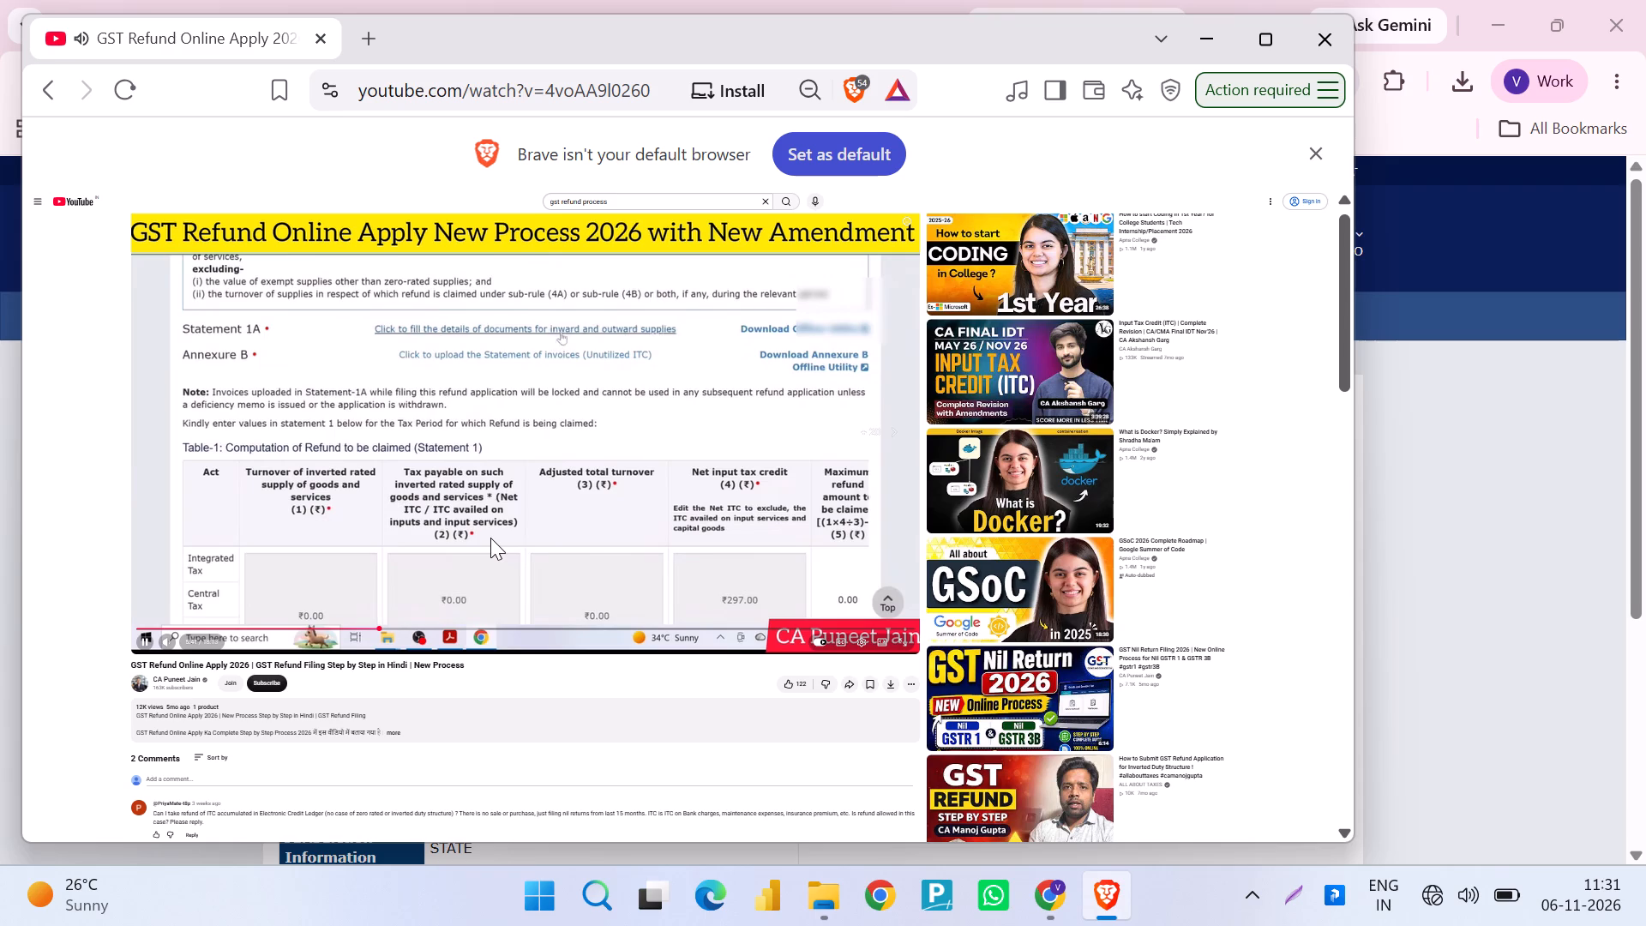
key("Right")
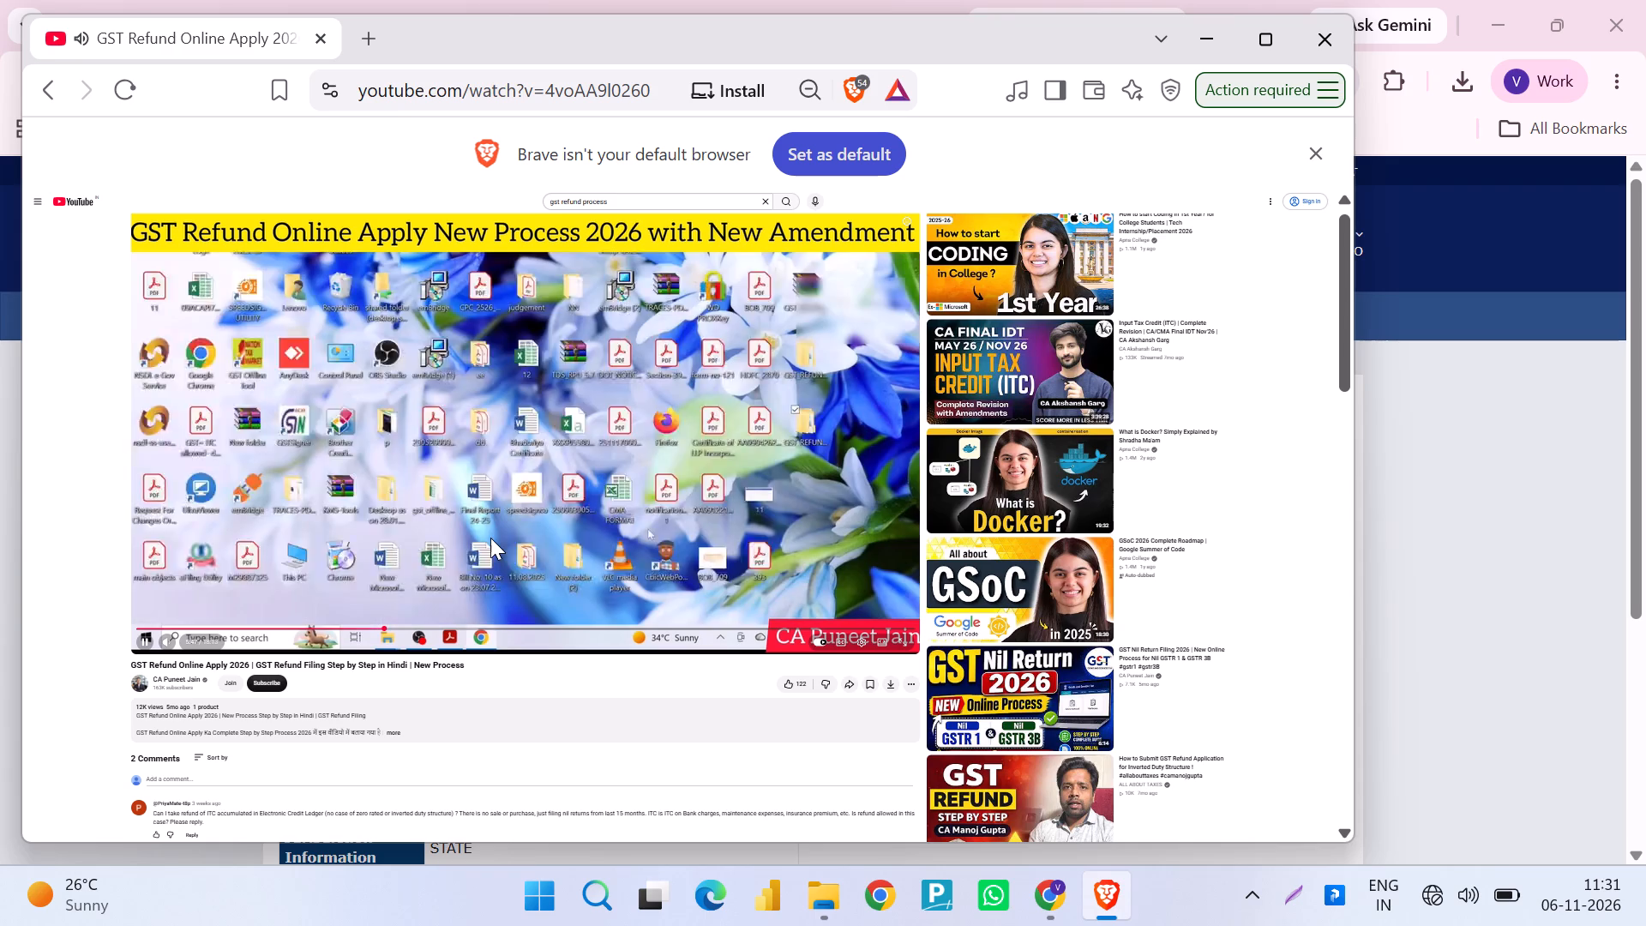
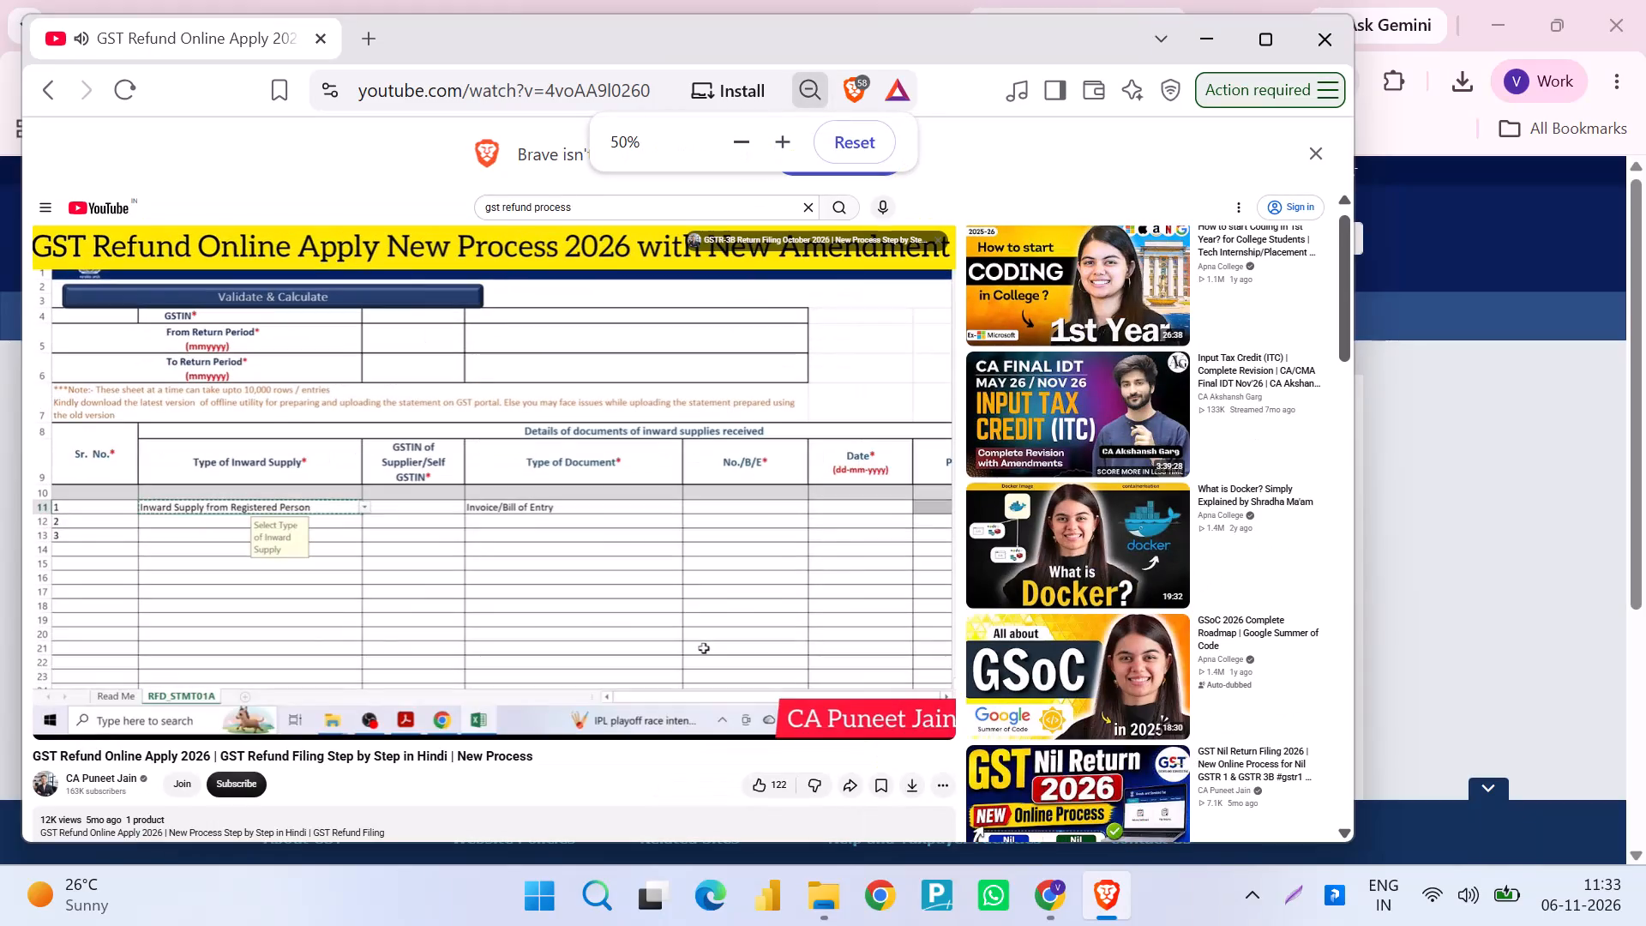
Look through the description and comments below the GST refund tutorial, returning to the video player.
scroll(356, 497, "down", 1)
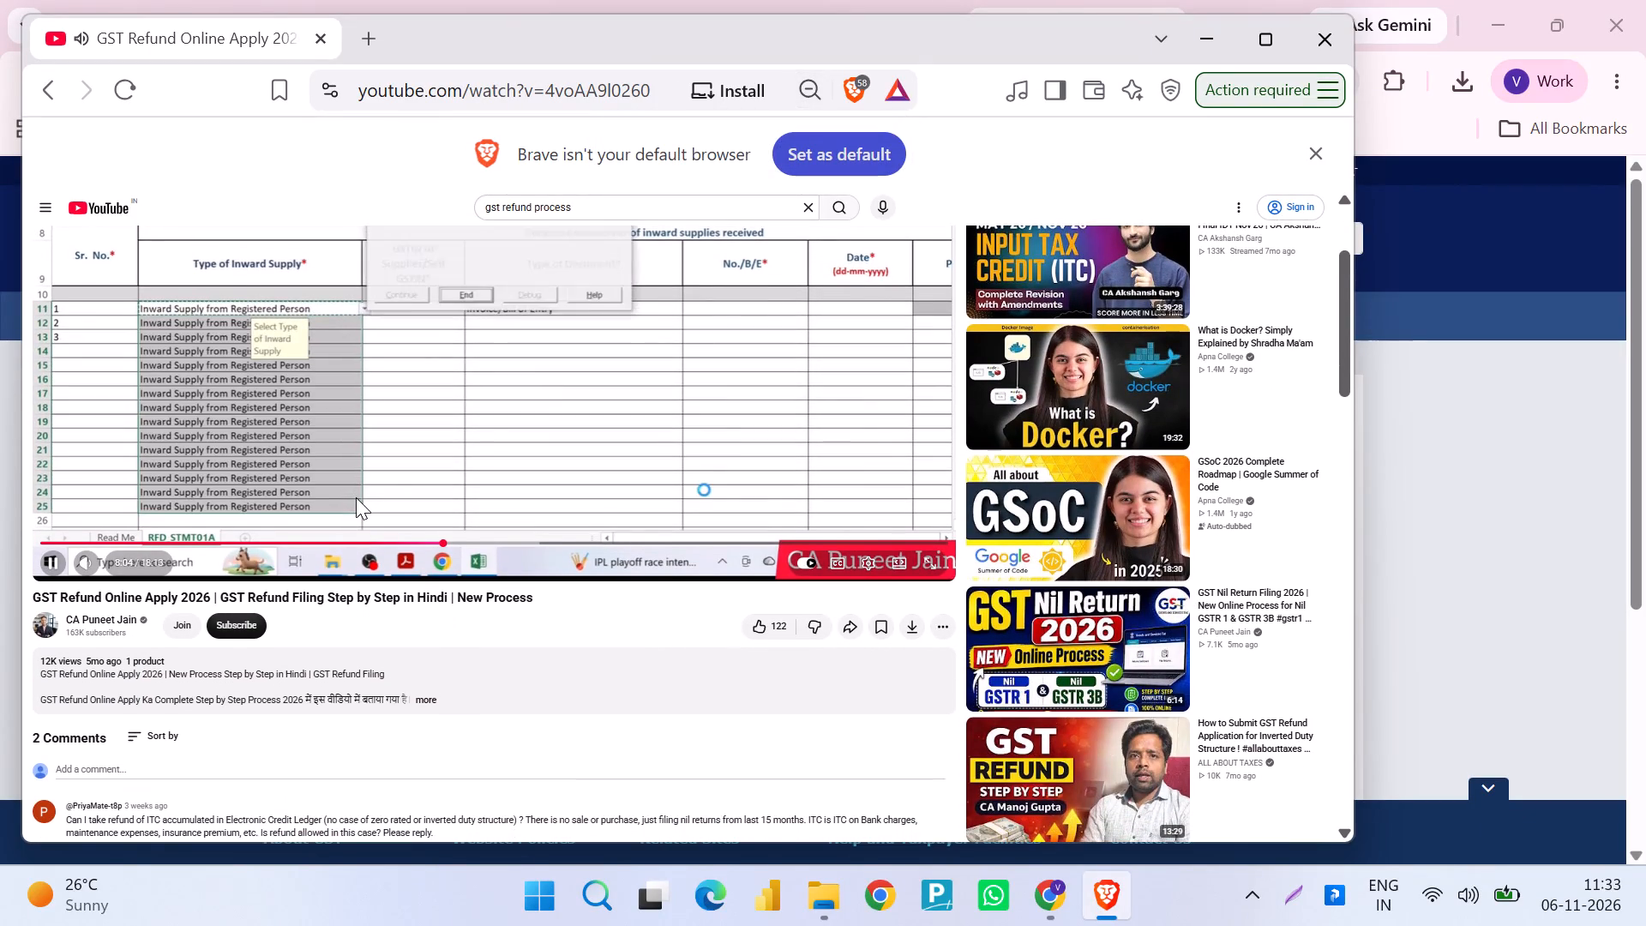
scroll(356, 497, "down", 1)
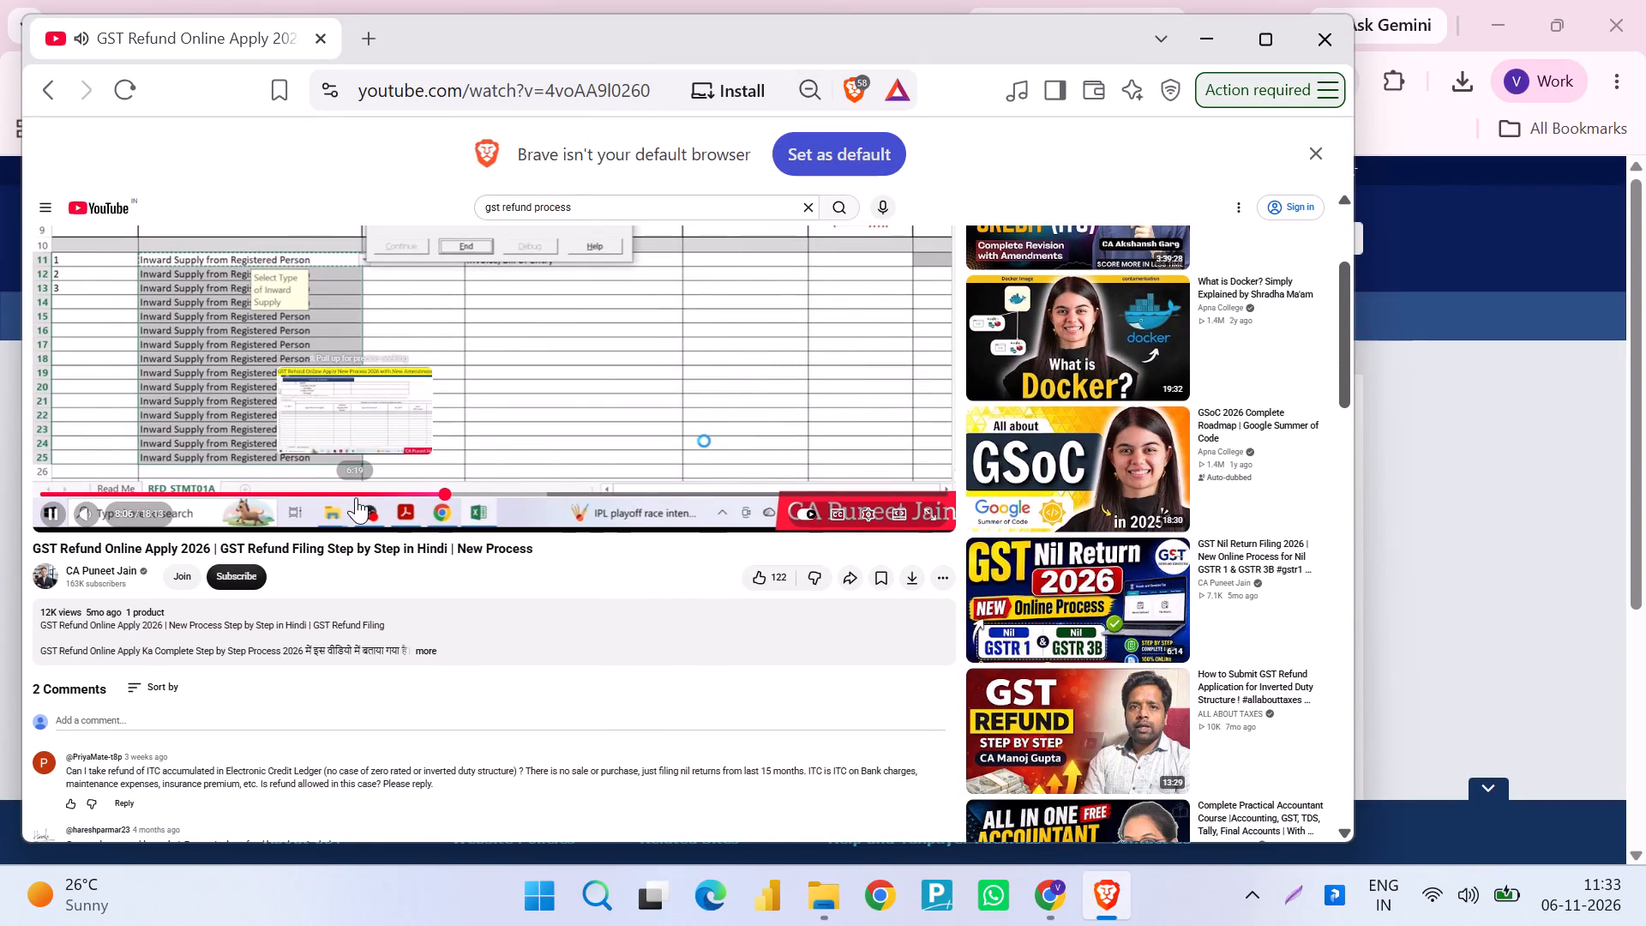
scroll(356, 497, "down", 2)
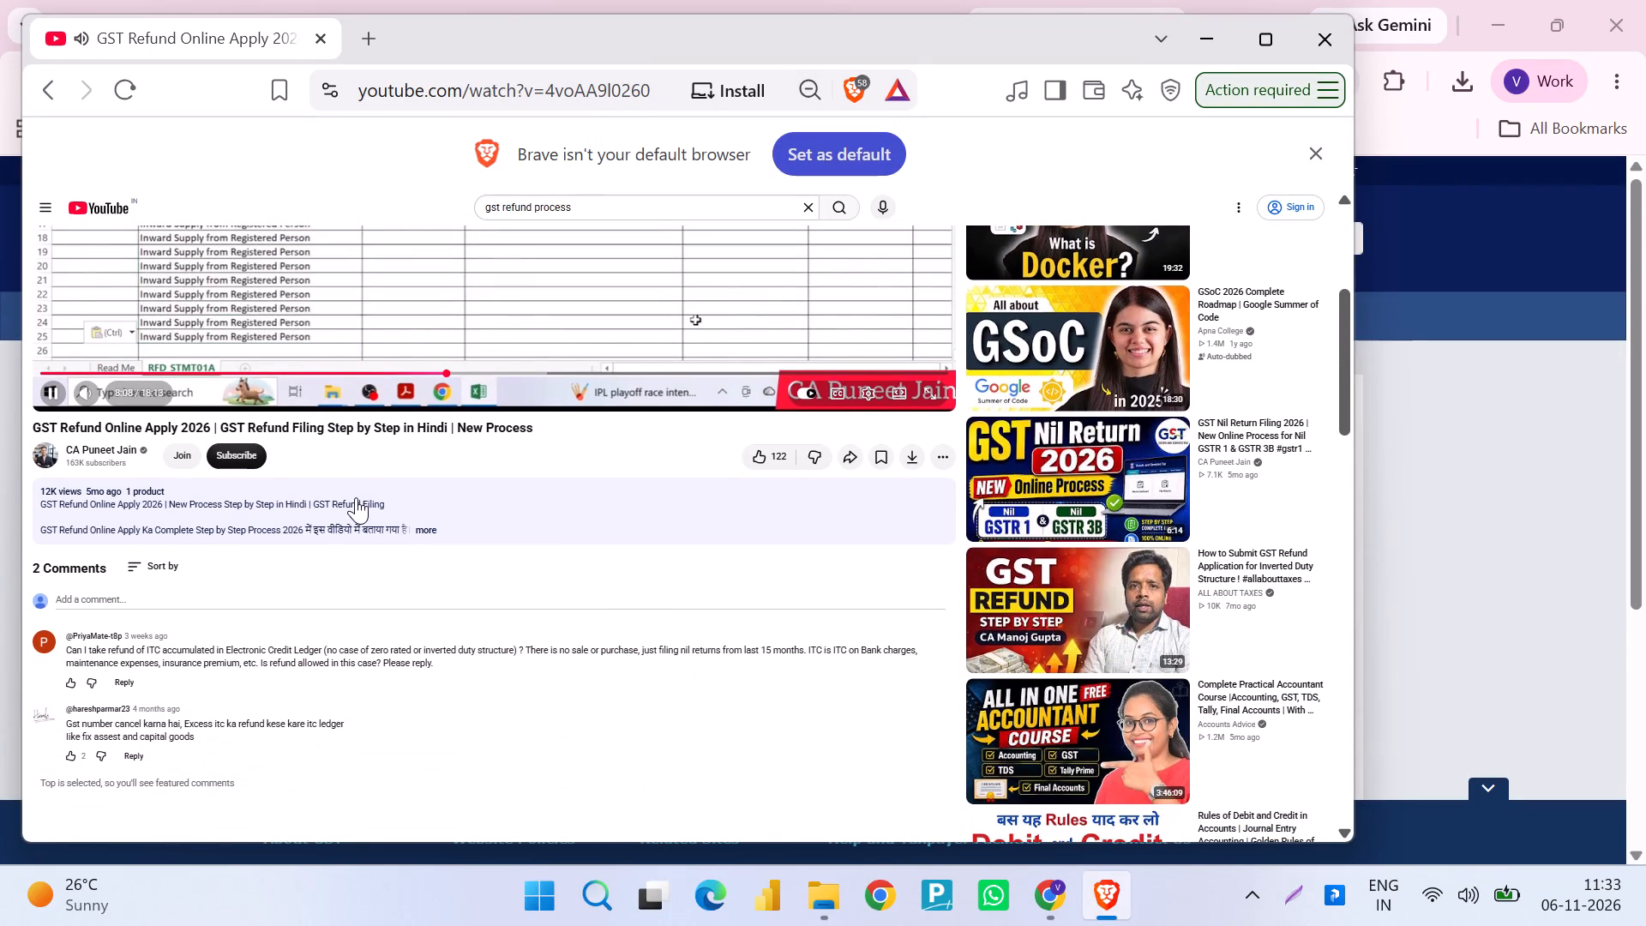
scroll(356, 497, "down", 2)
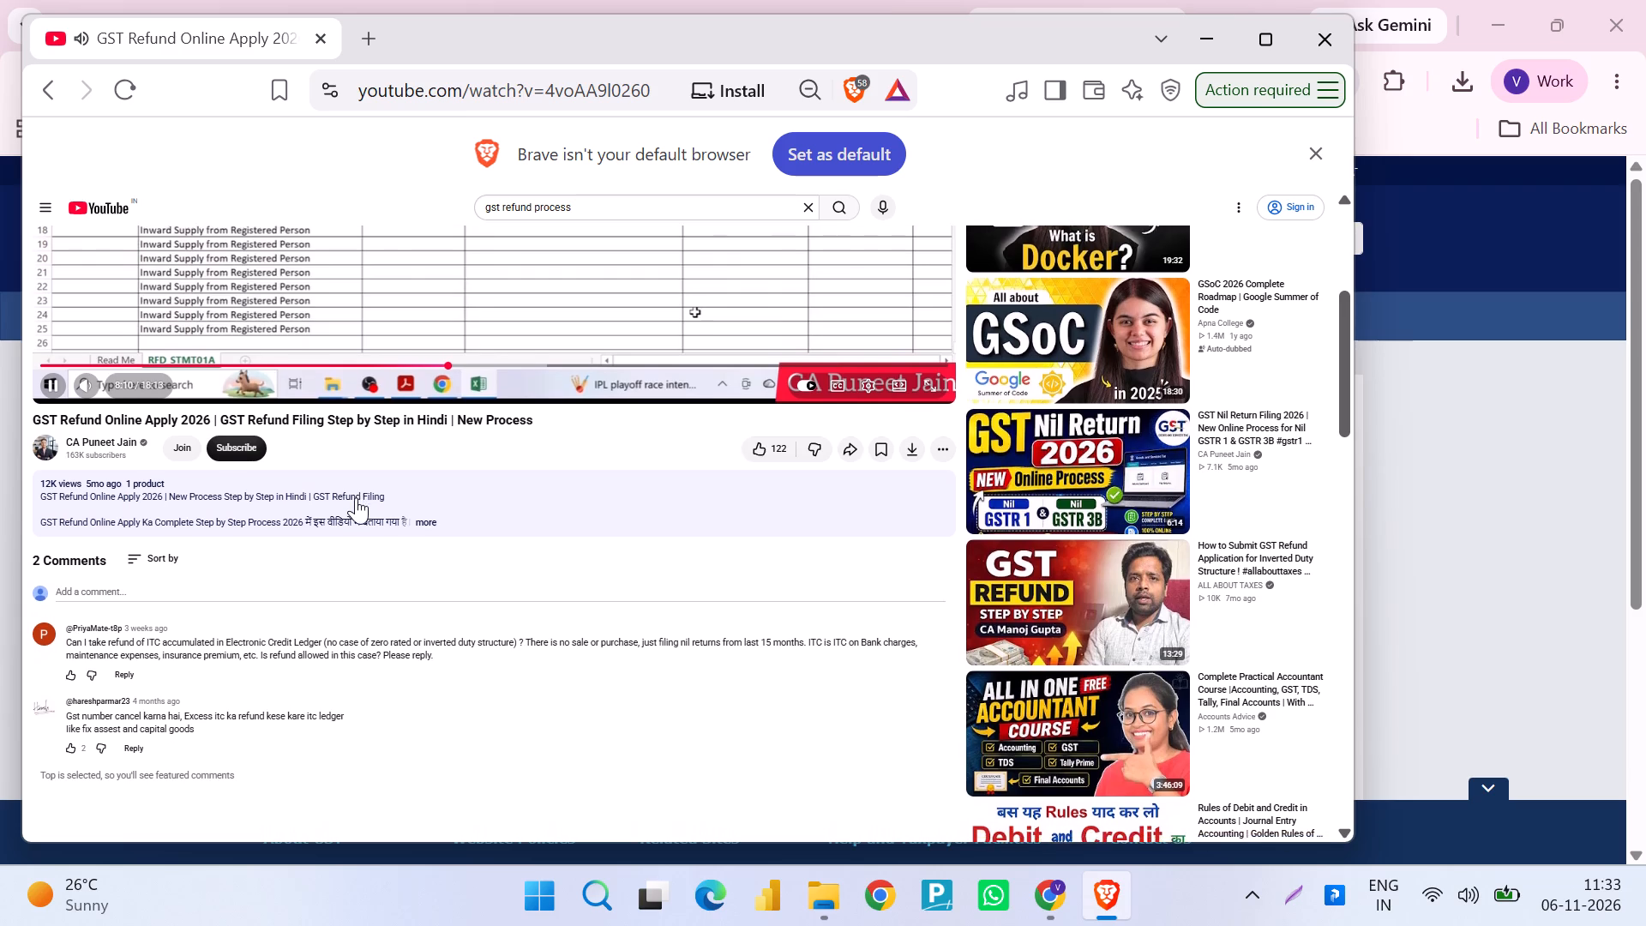
scroll(356, 497, "down", 2)
scroll(356, 497, "up", 6)
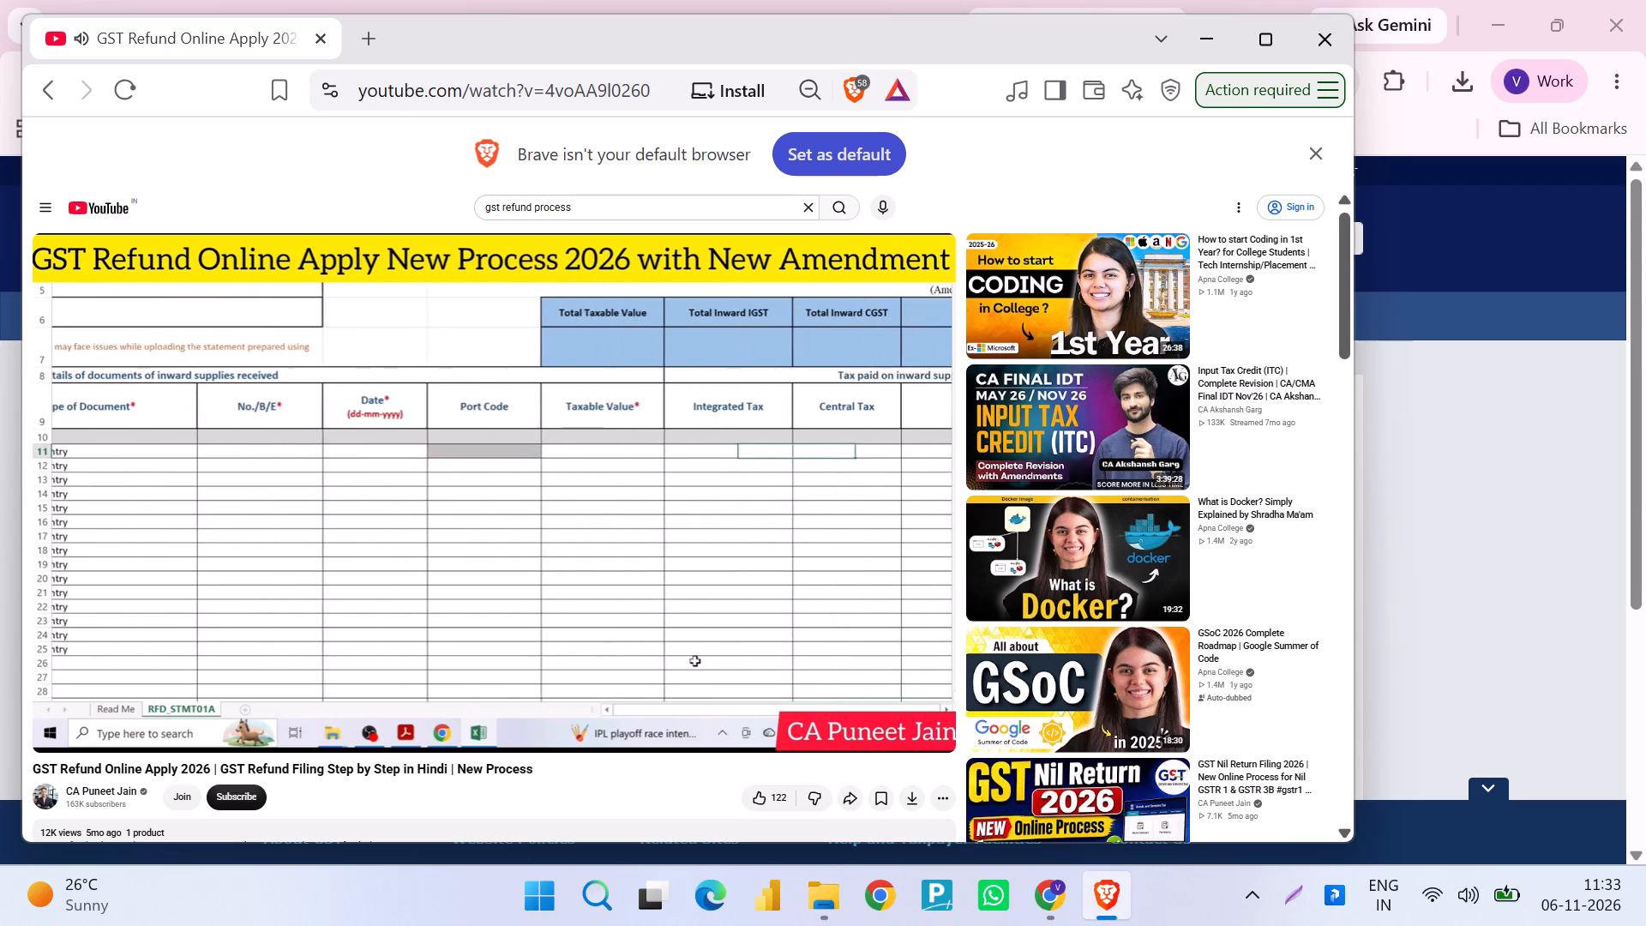
Rewind the tutorial to the RFD_STMT01A sheet's Type of Inward Supply and Type of Document columns.
key("Left")
key("Left")
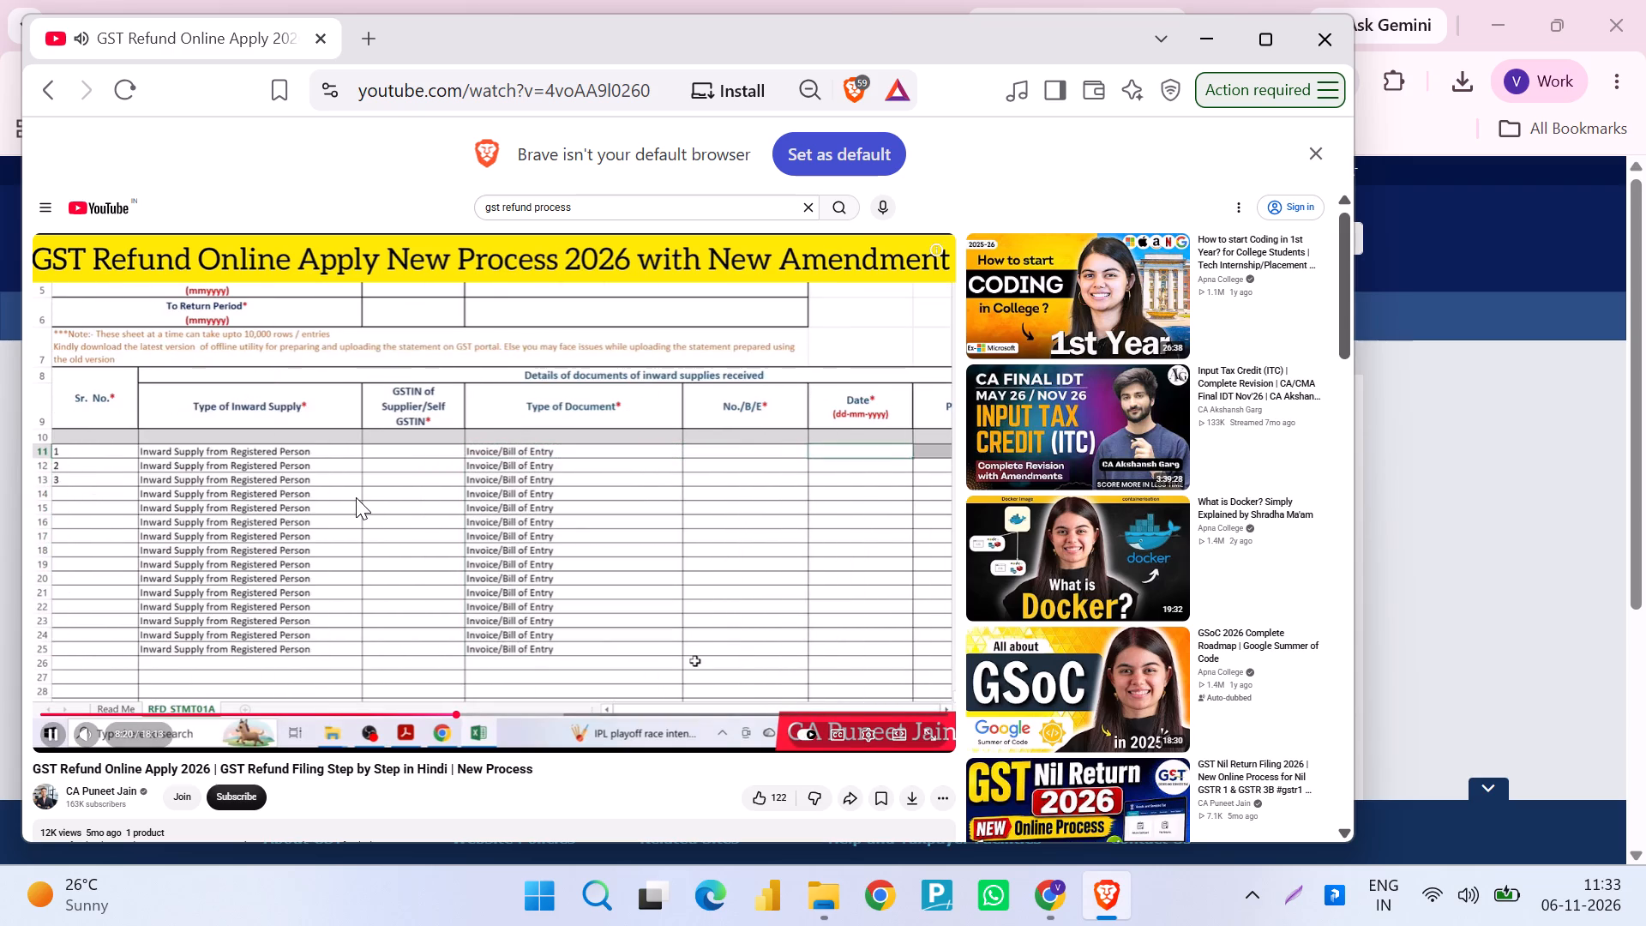
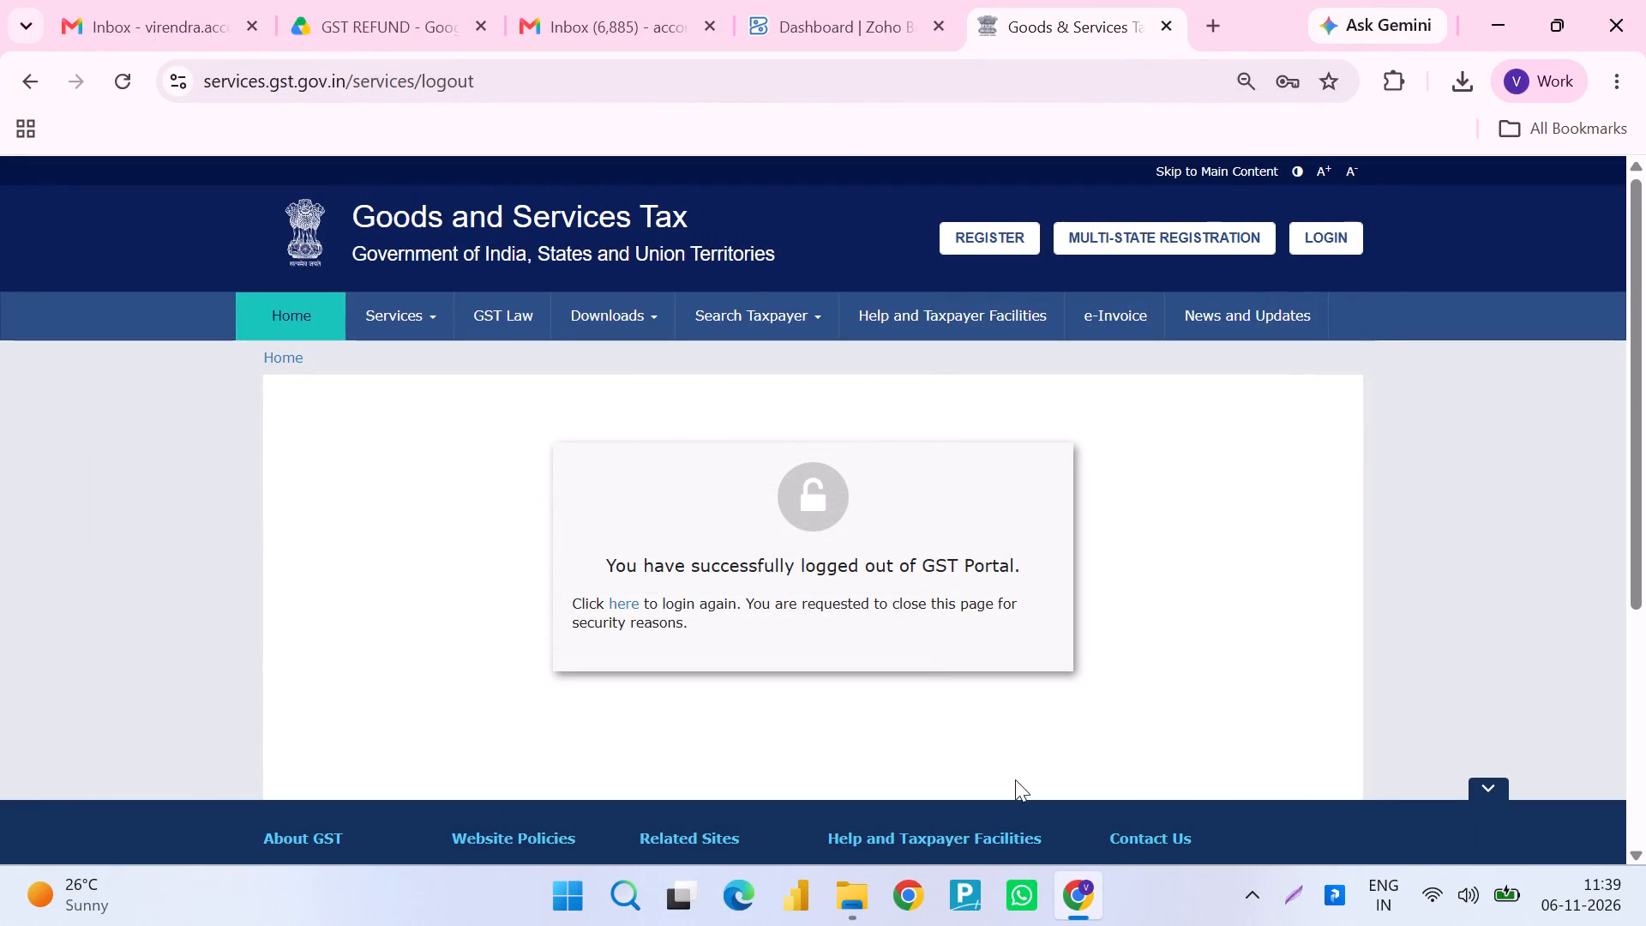
Turn off Bluetooth in the Windows Bluetooth & devices settings, close Settings, and check the hidden system tray icons.
left_click(1259, 899)
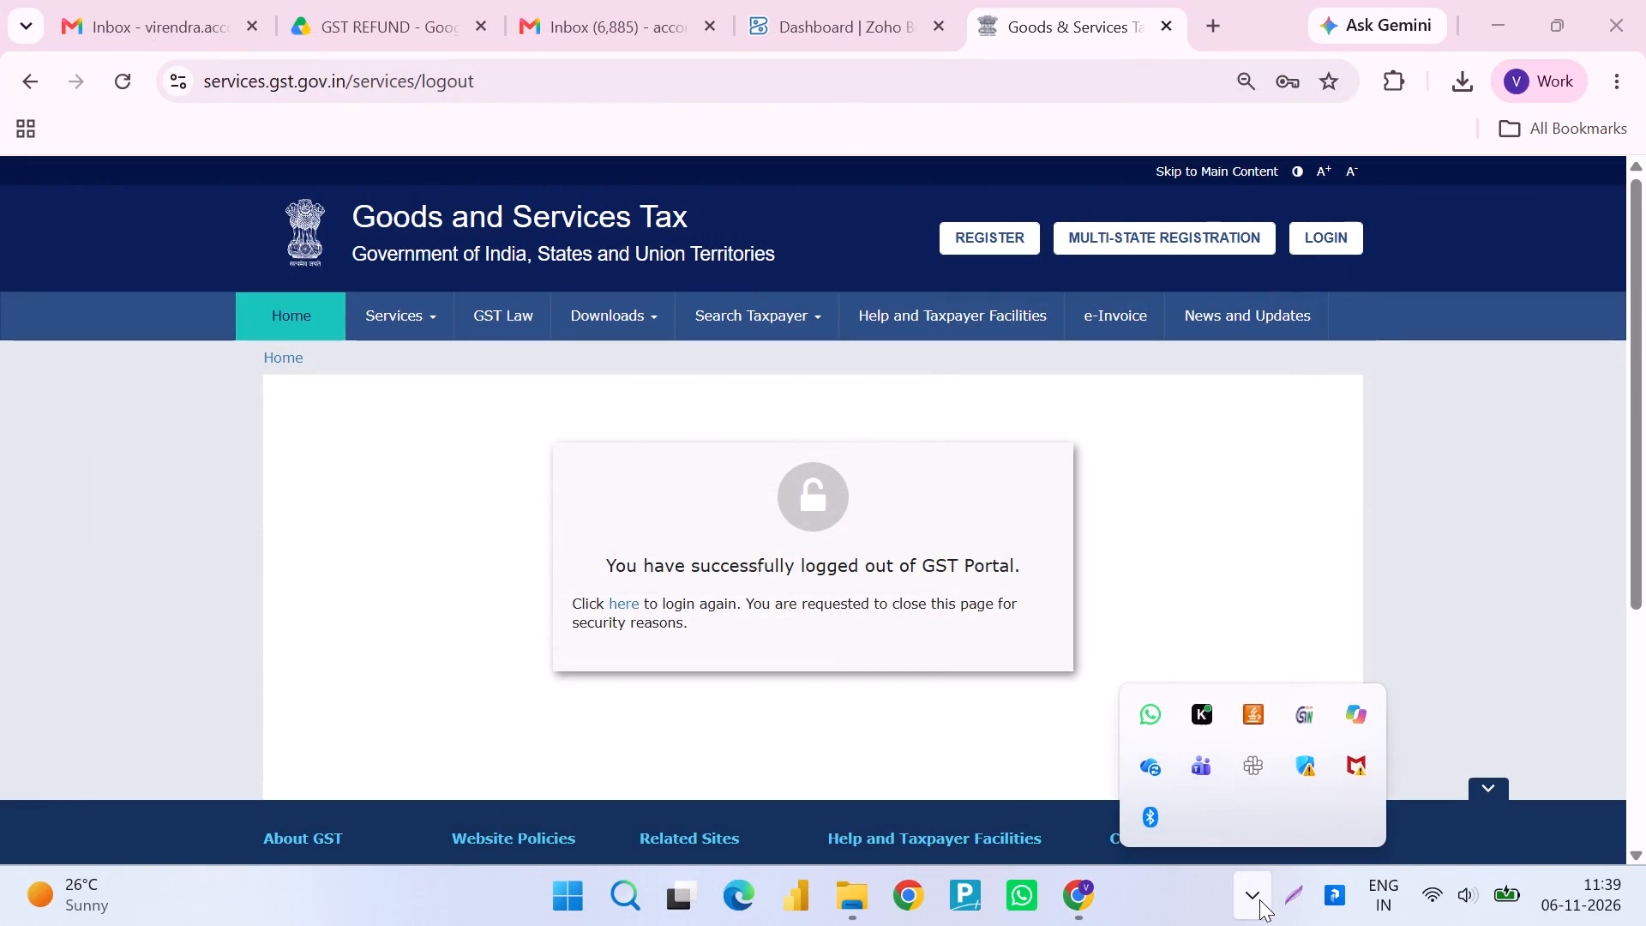
left_click(1154, 820)
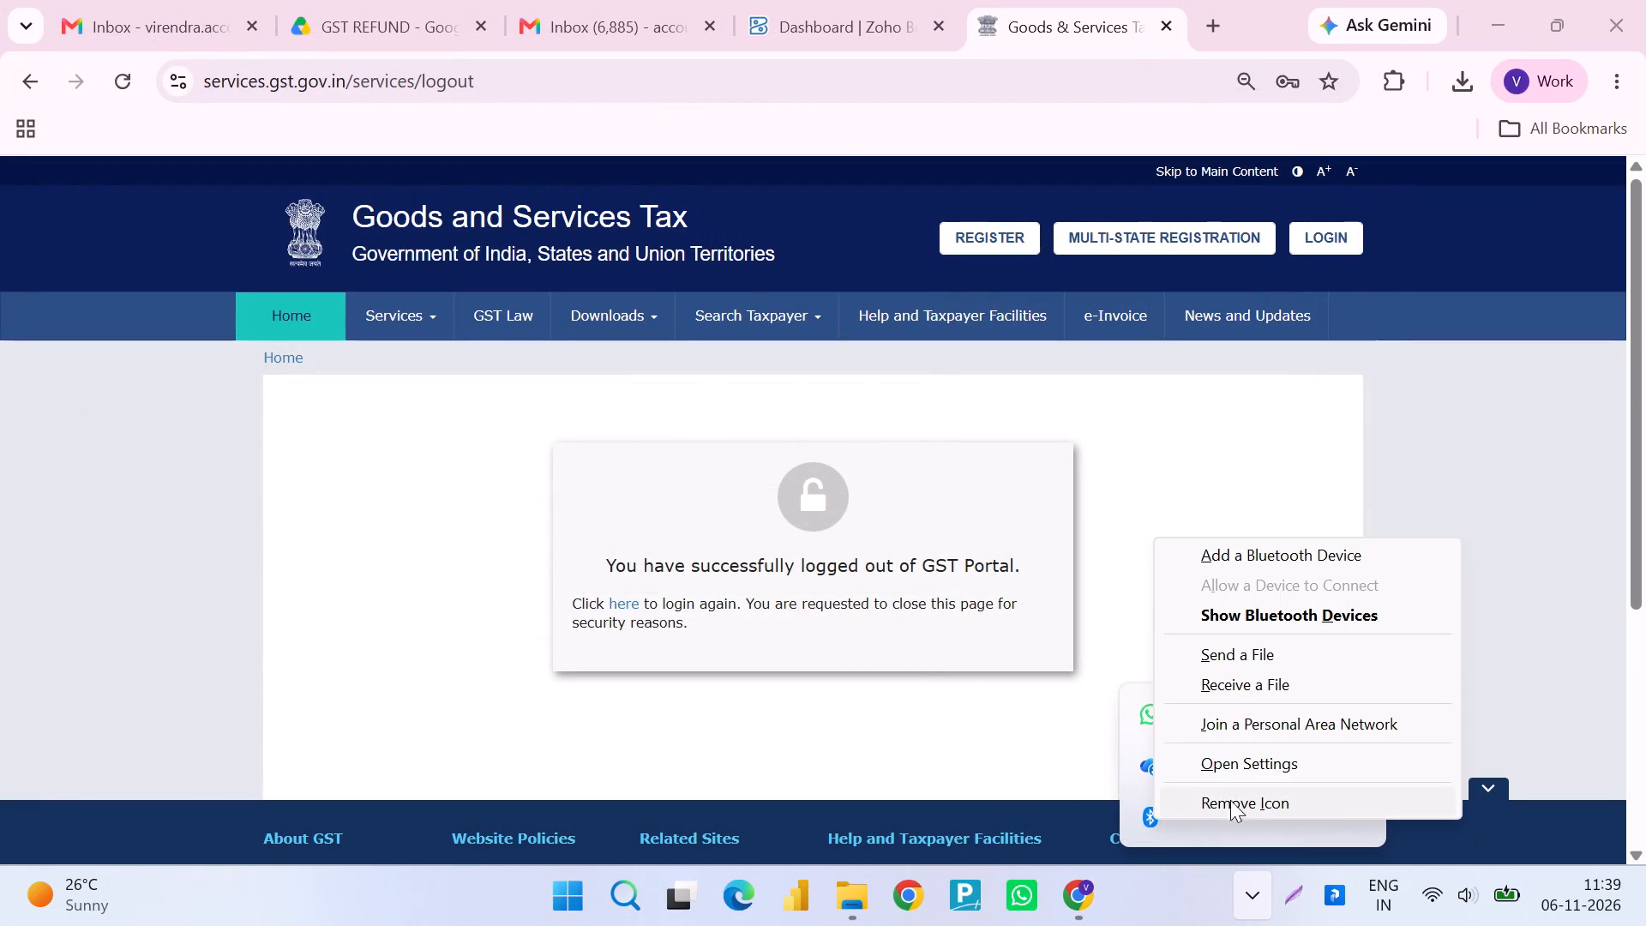
left_click(1239, 759)
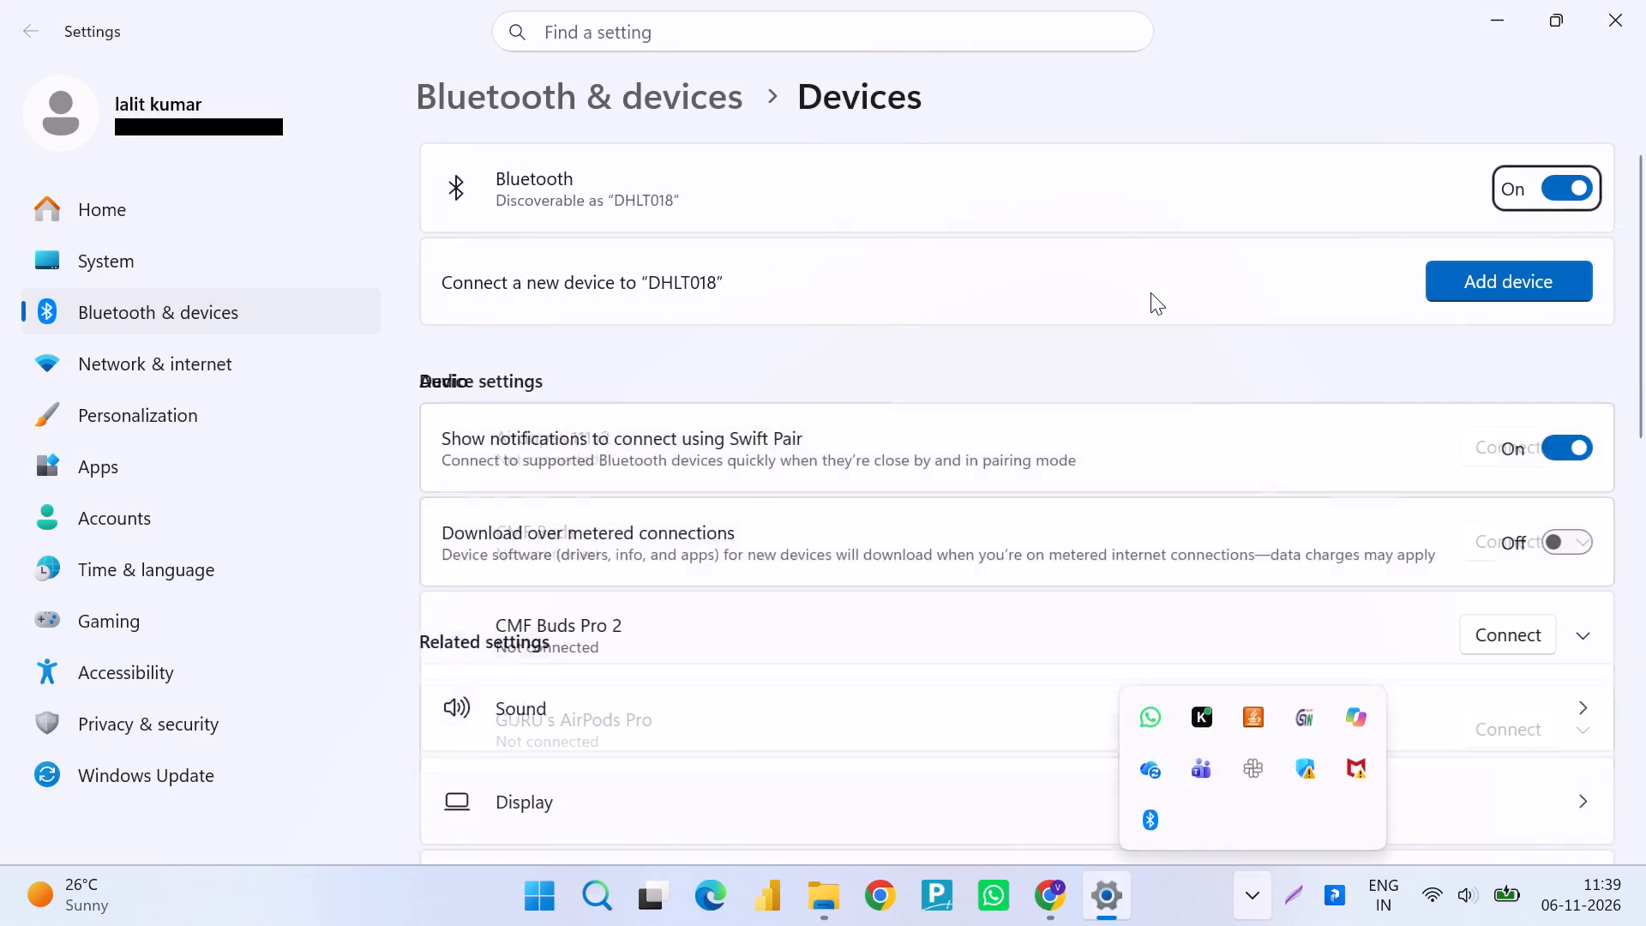
left_click(1599, 203)
left_click(1582, 191)
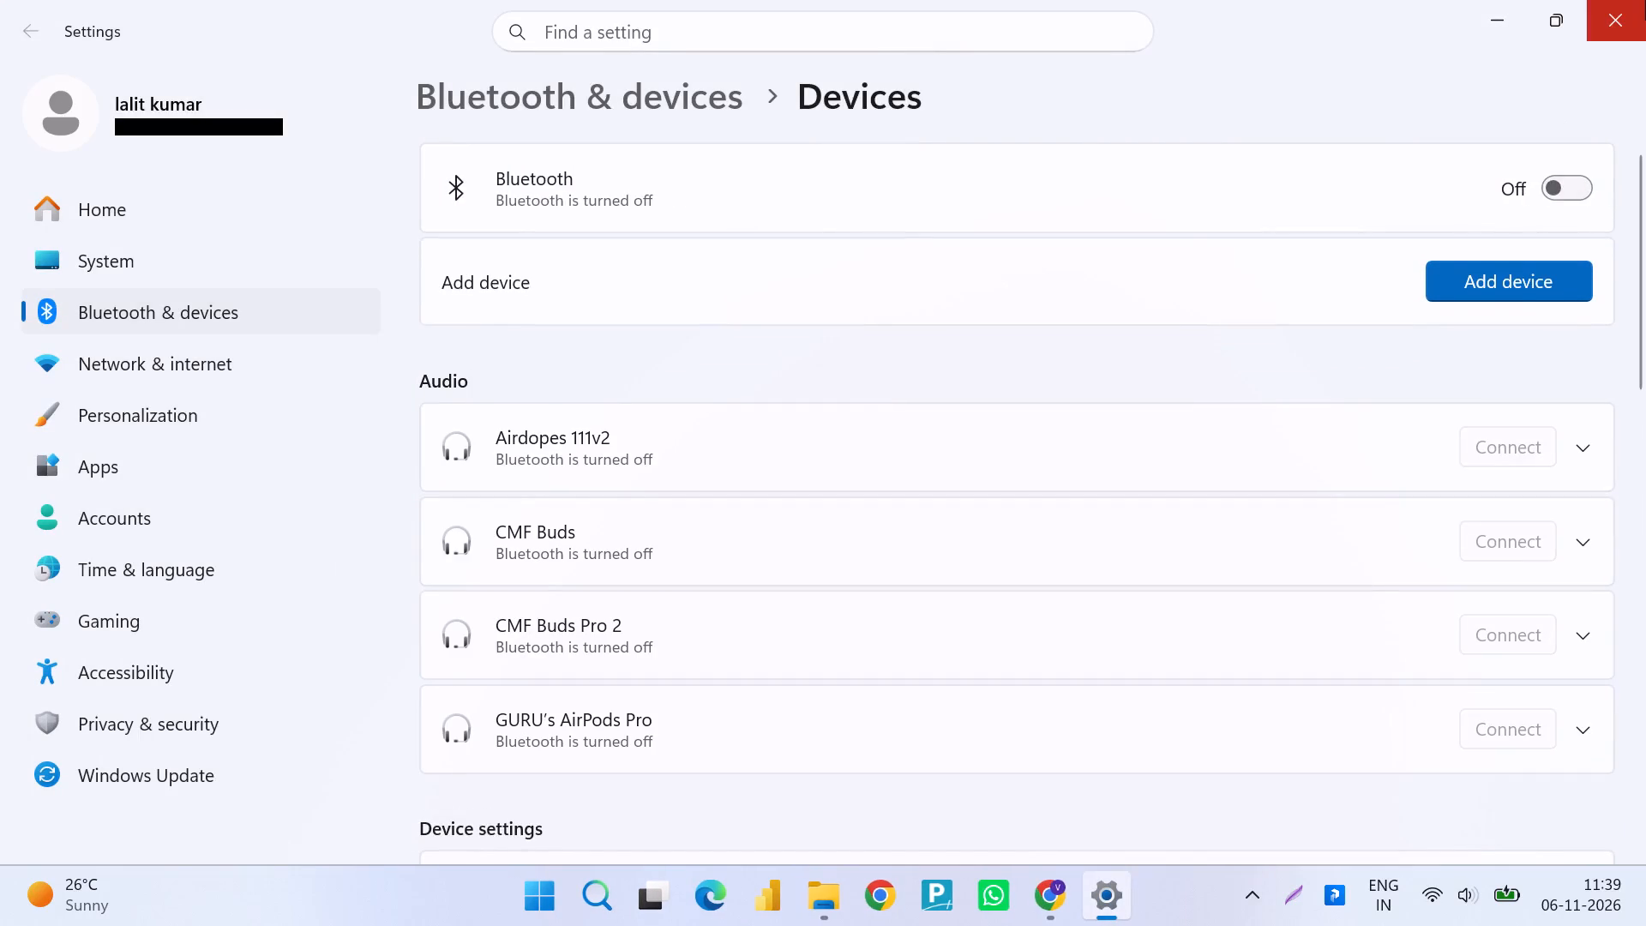
left_click(1645, 2)
left_click(1250, 905)
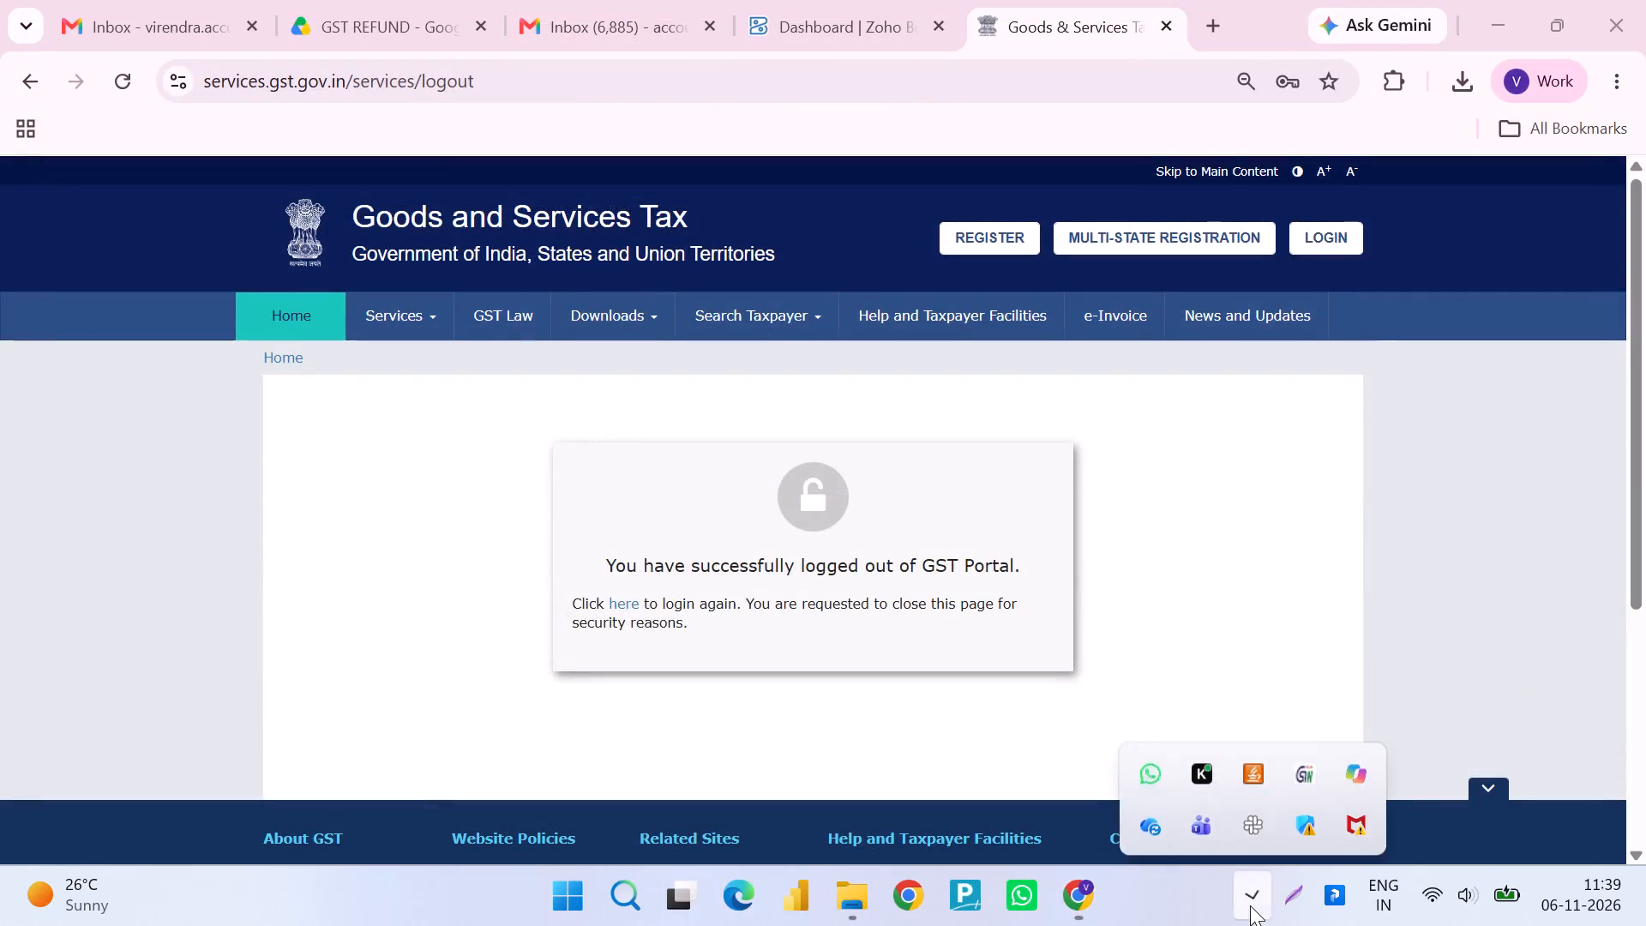
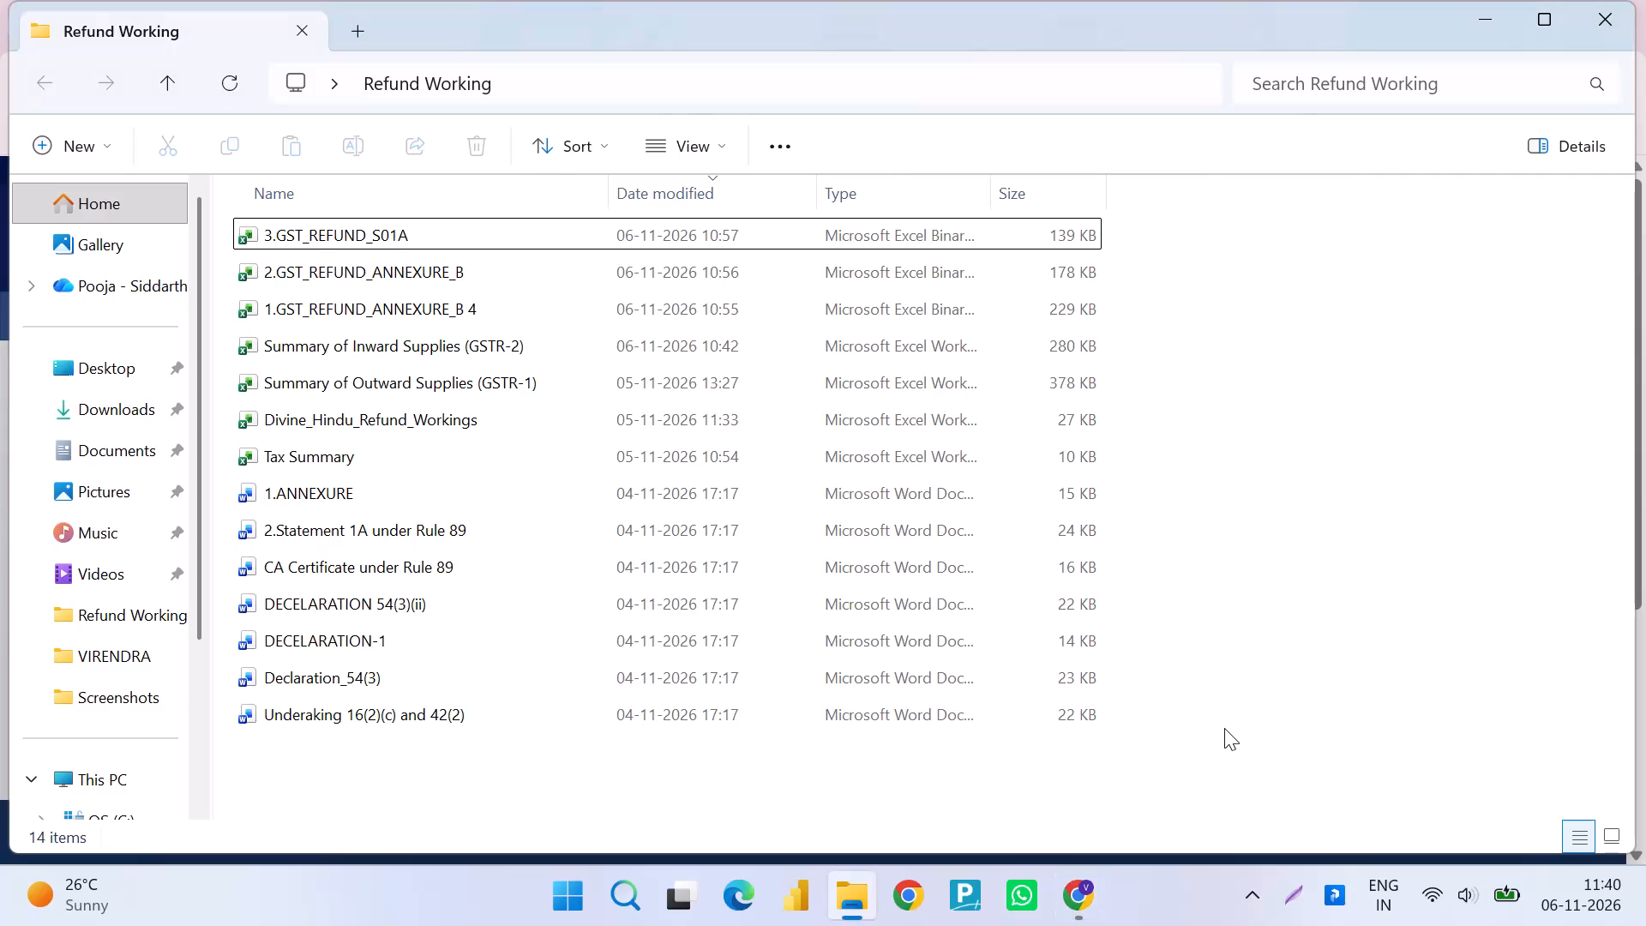
Switch to Google Drive in Chrome, go back up to the GST folder and open its FY_2024-25 folder.
key("alt+Tab")
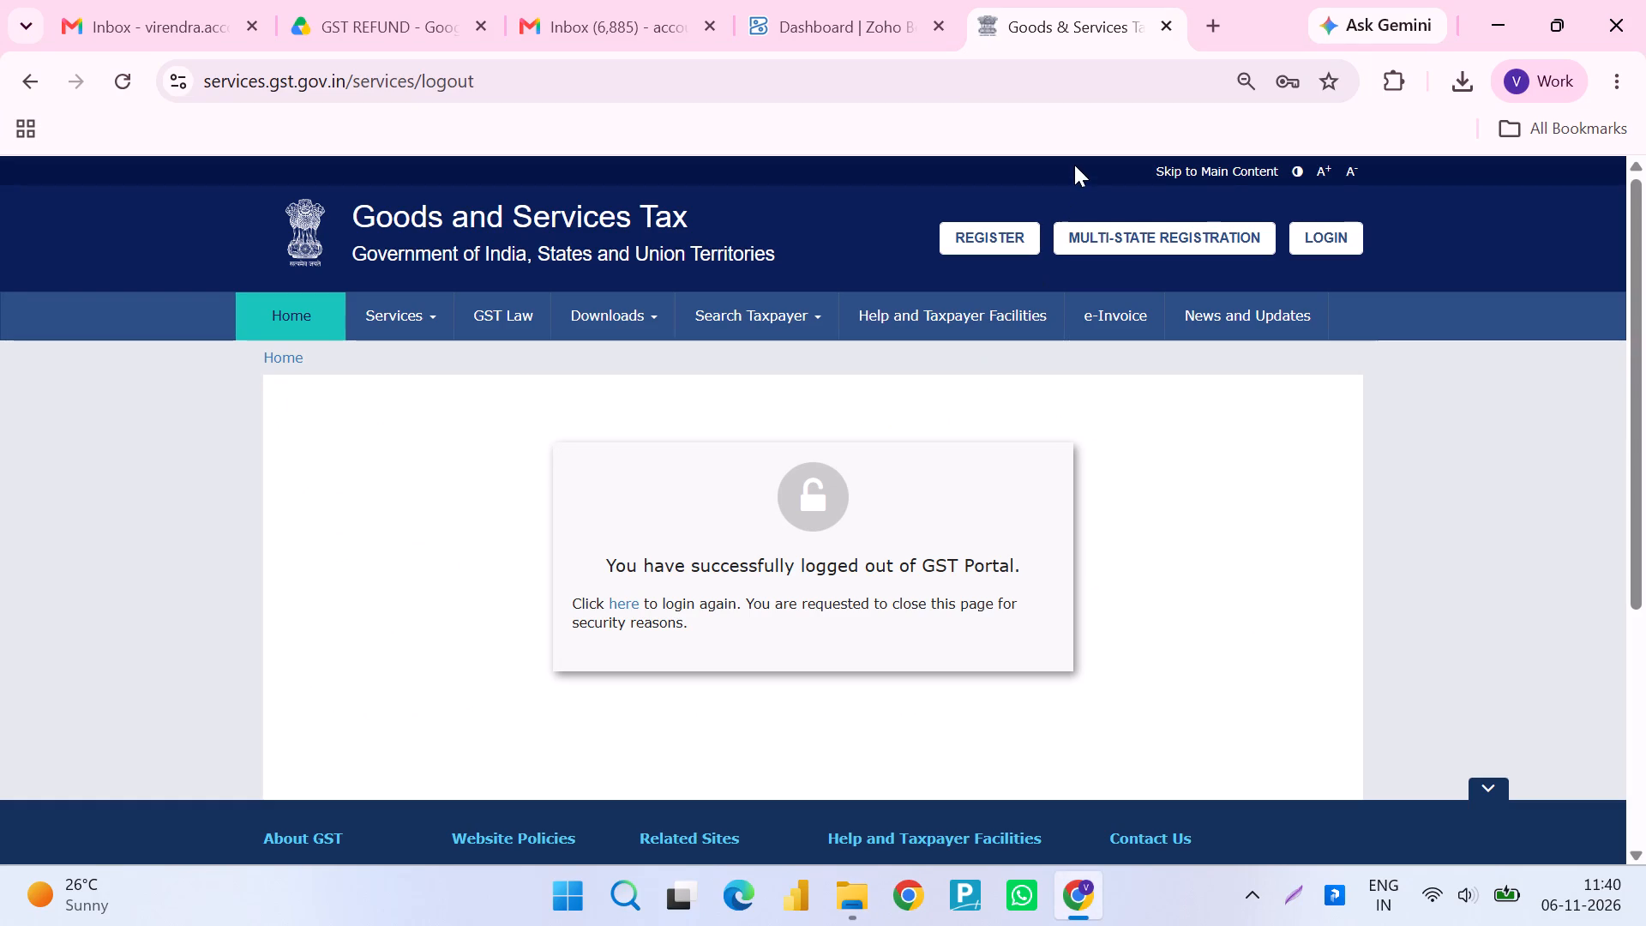
left_click(417, 0)
scroll(539, 692, "right", 1)
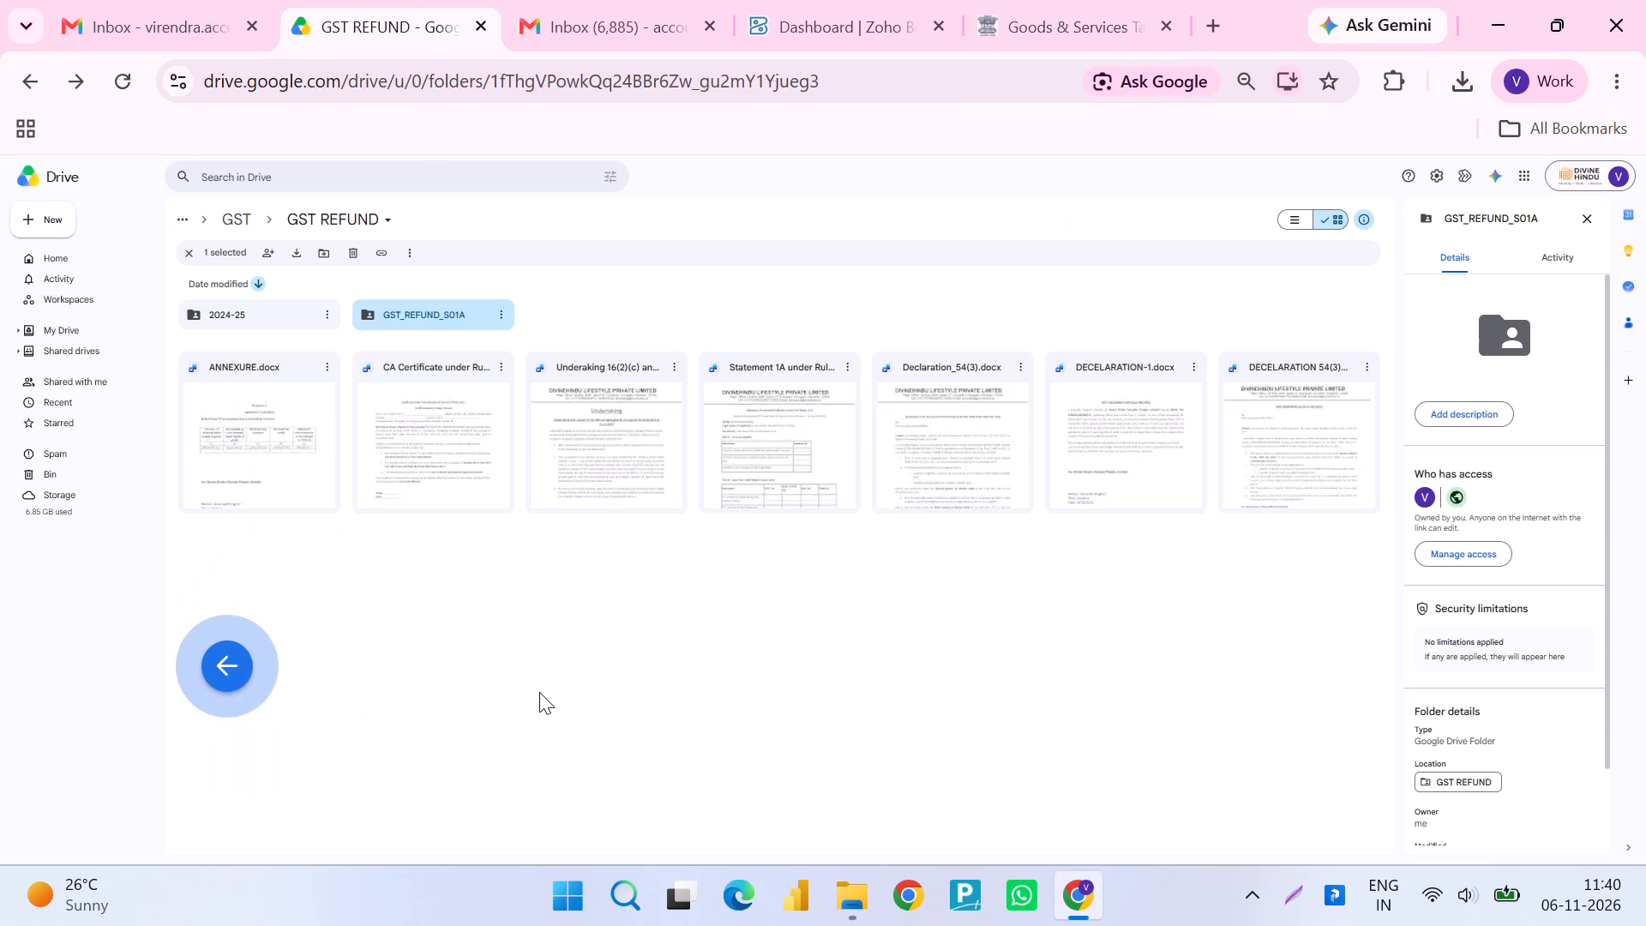
scroll(539, 692, "right", 4)
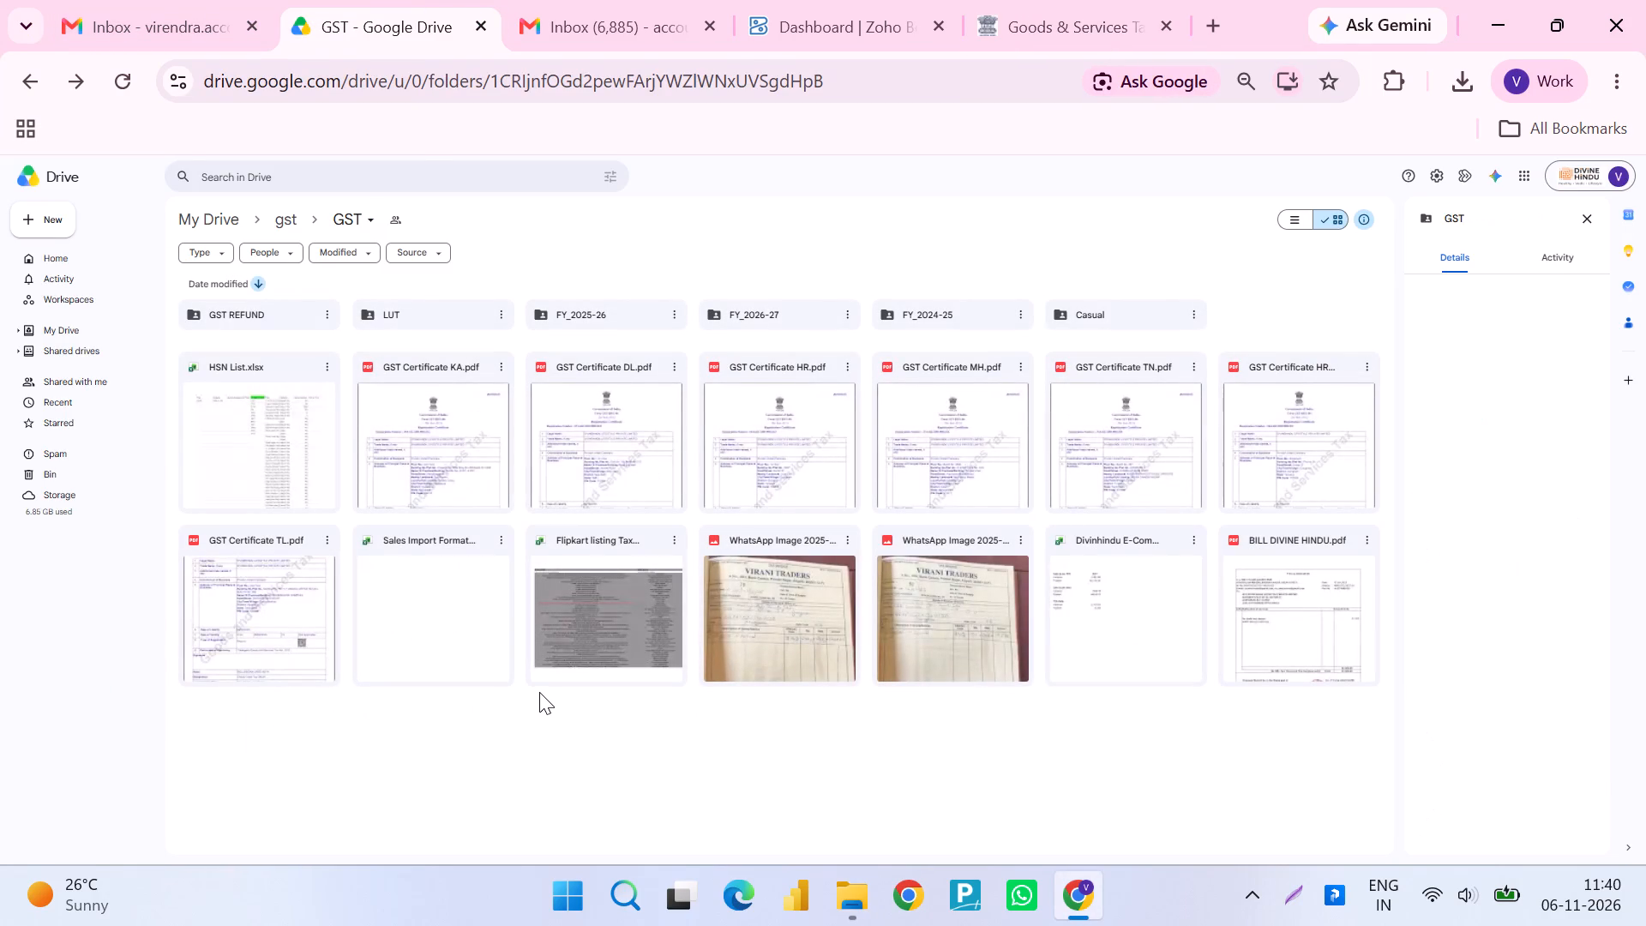
scroll(539, 692, "right", 1)
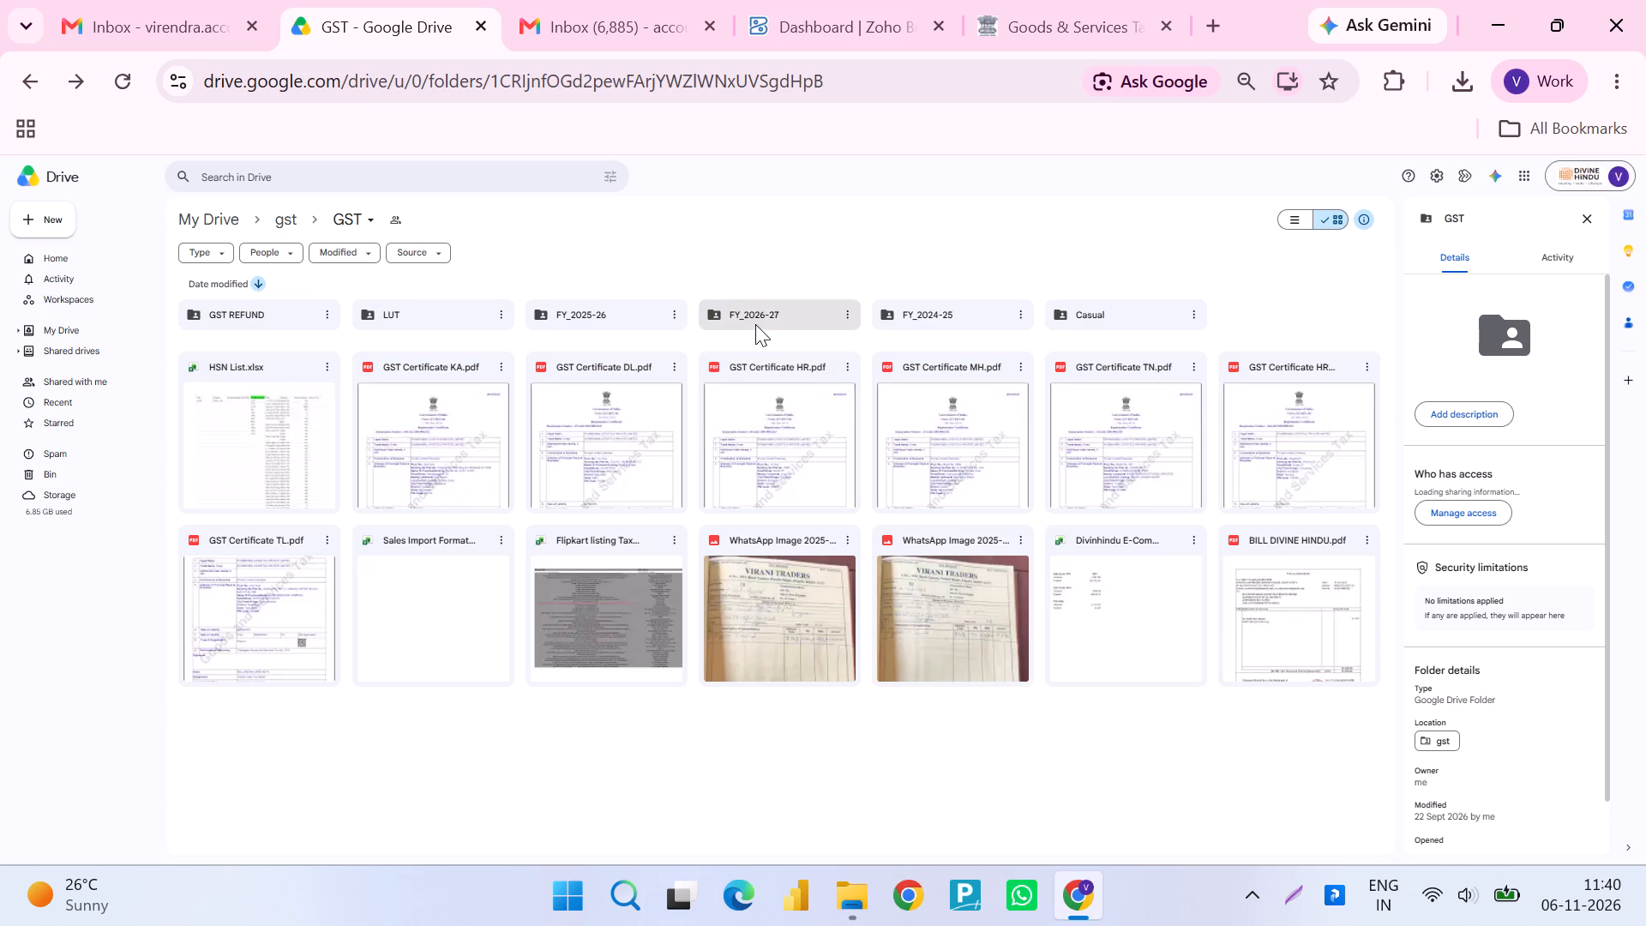
double_click(952, 306)
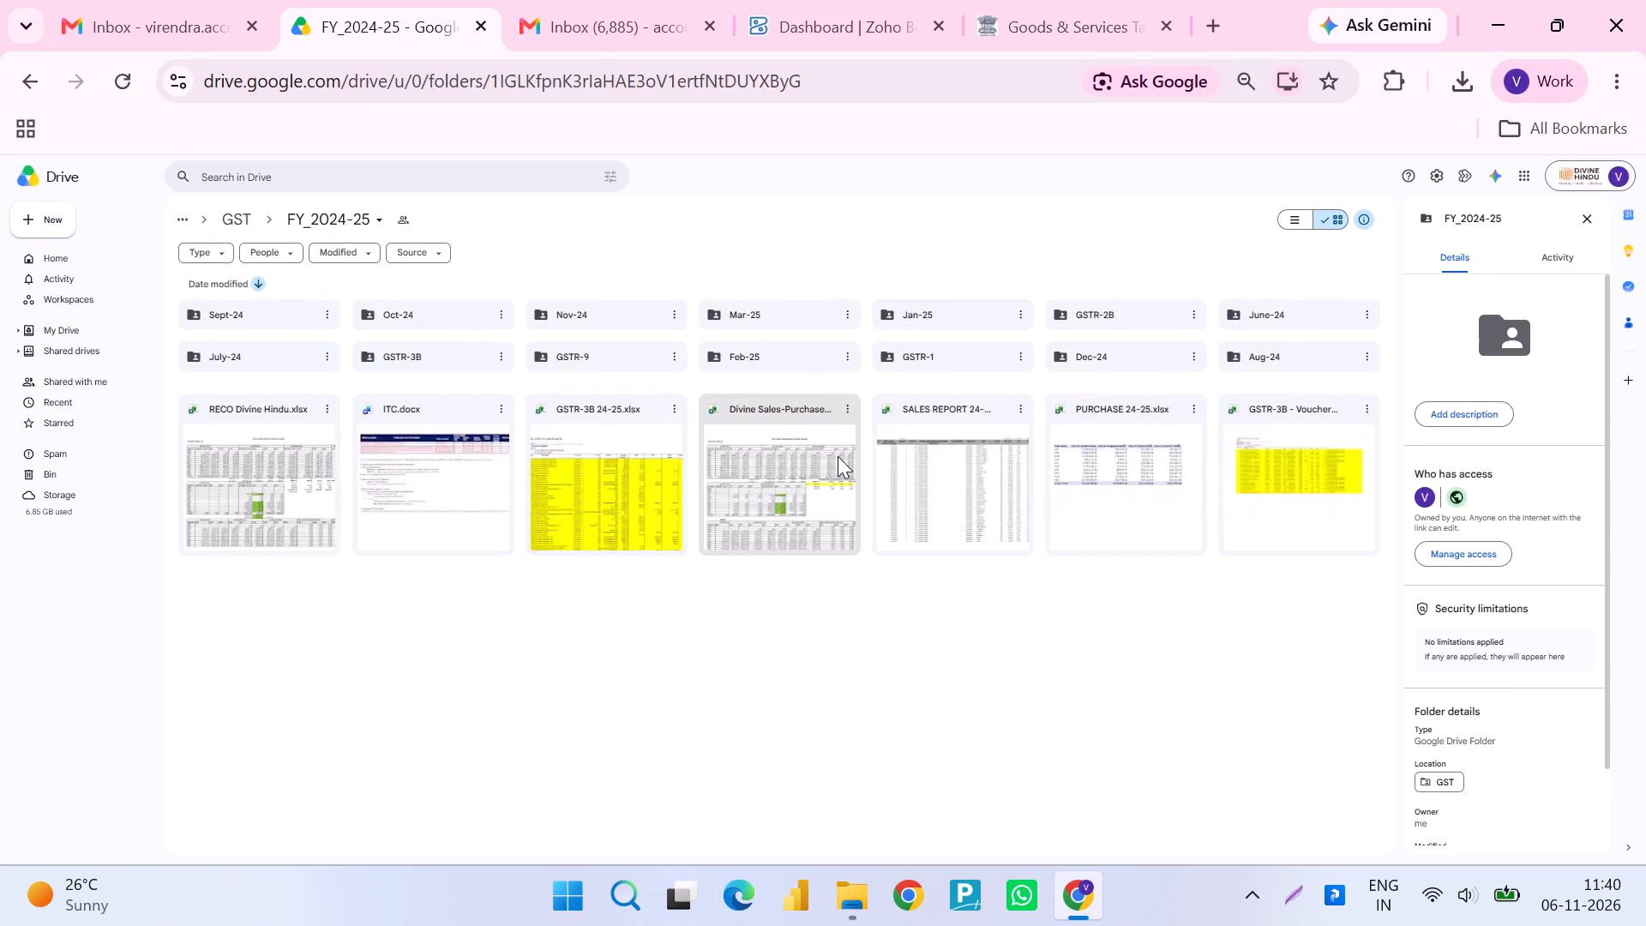
Open the Divine Sales-Purchase Difference Report, examine its RECO, Sales Notes and Purchase Notes sheets, and close it.
double_click(796, 481)
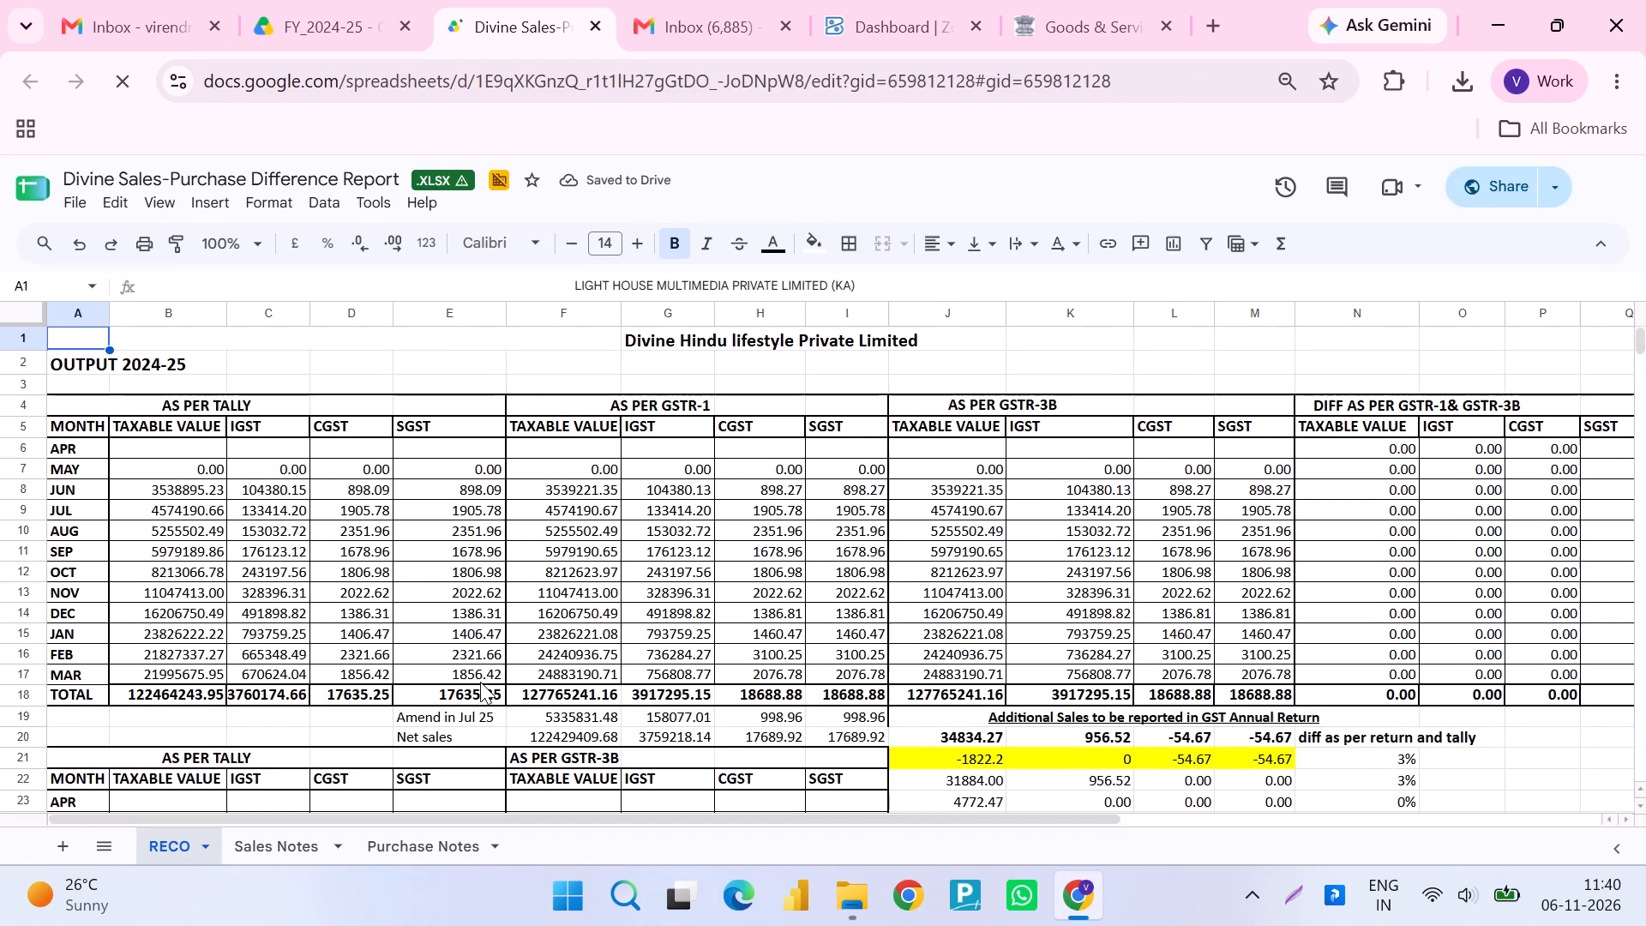
left_click(291, 844)
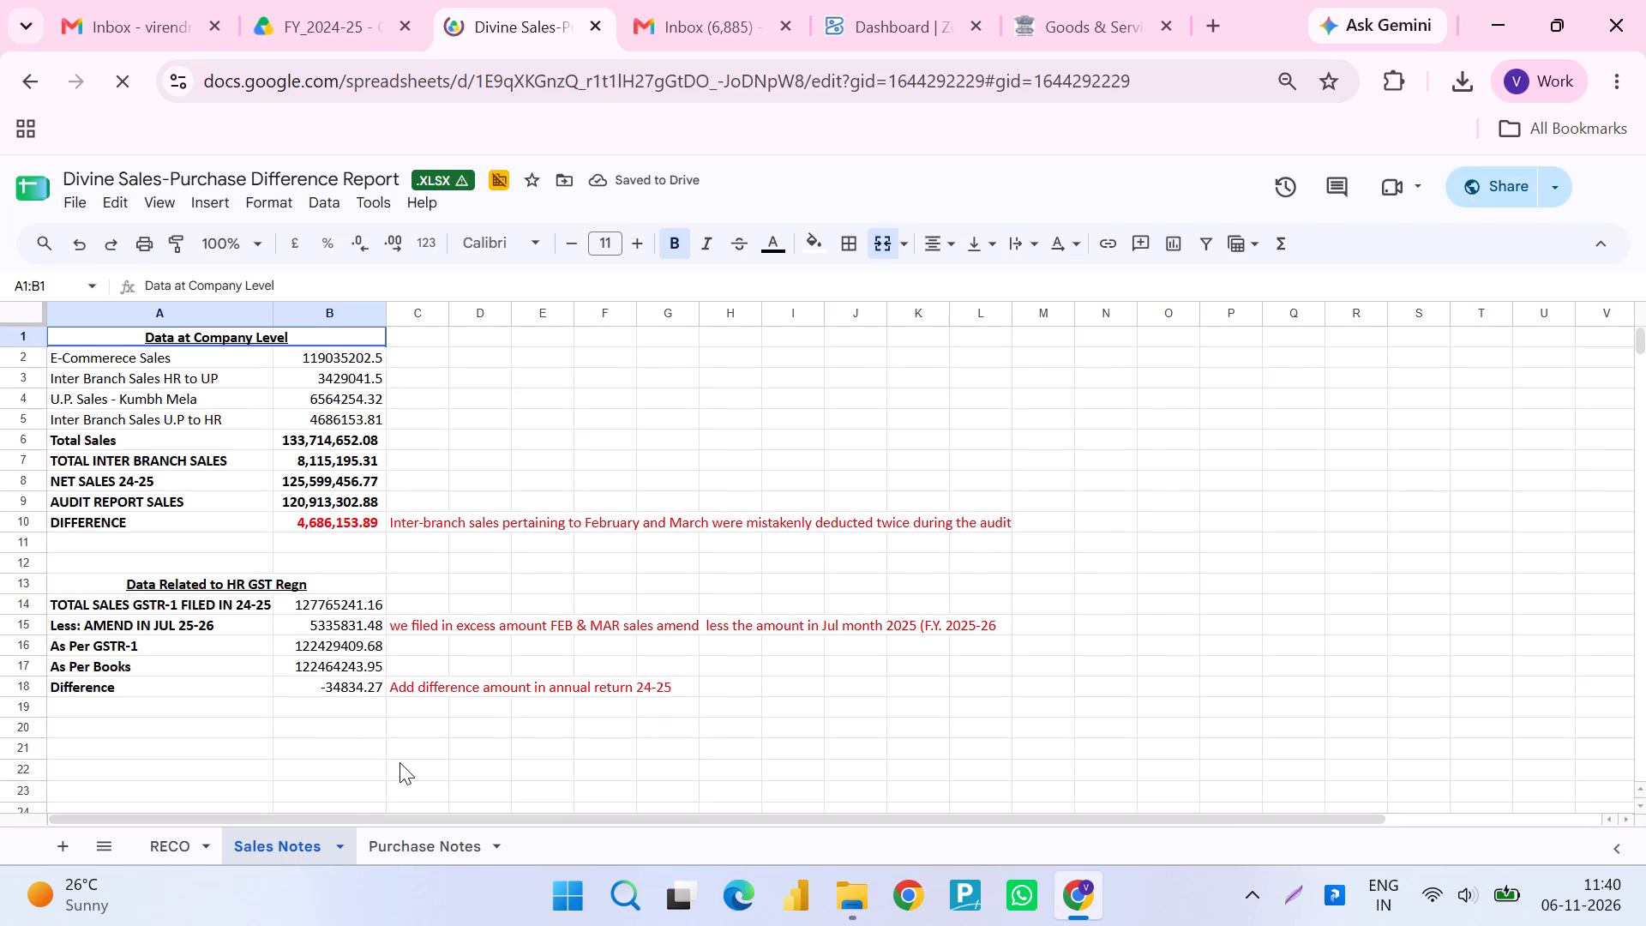
left_click(411, 851)
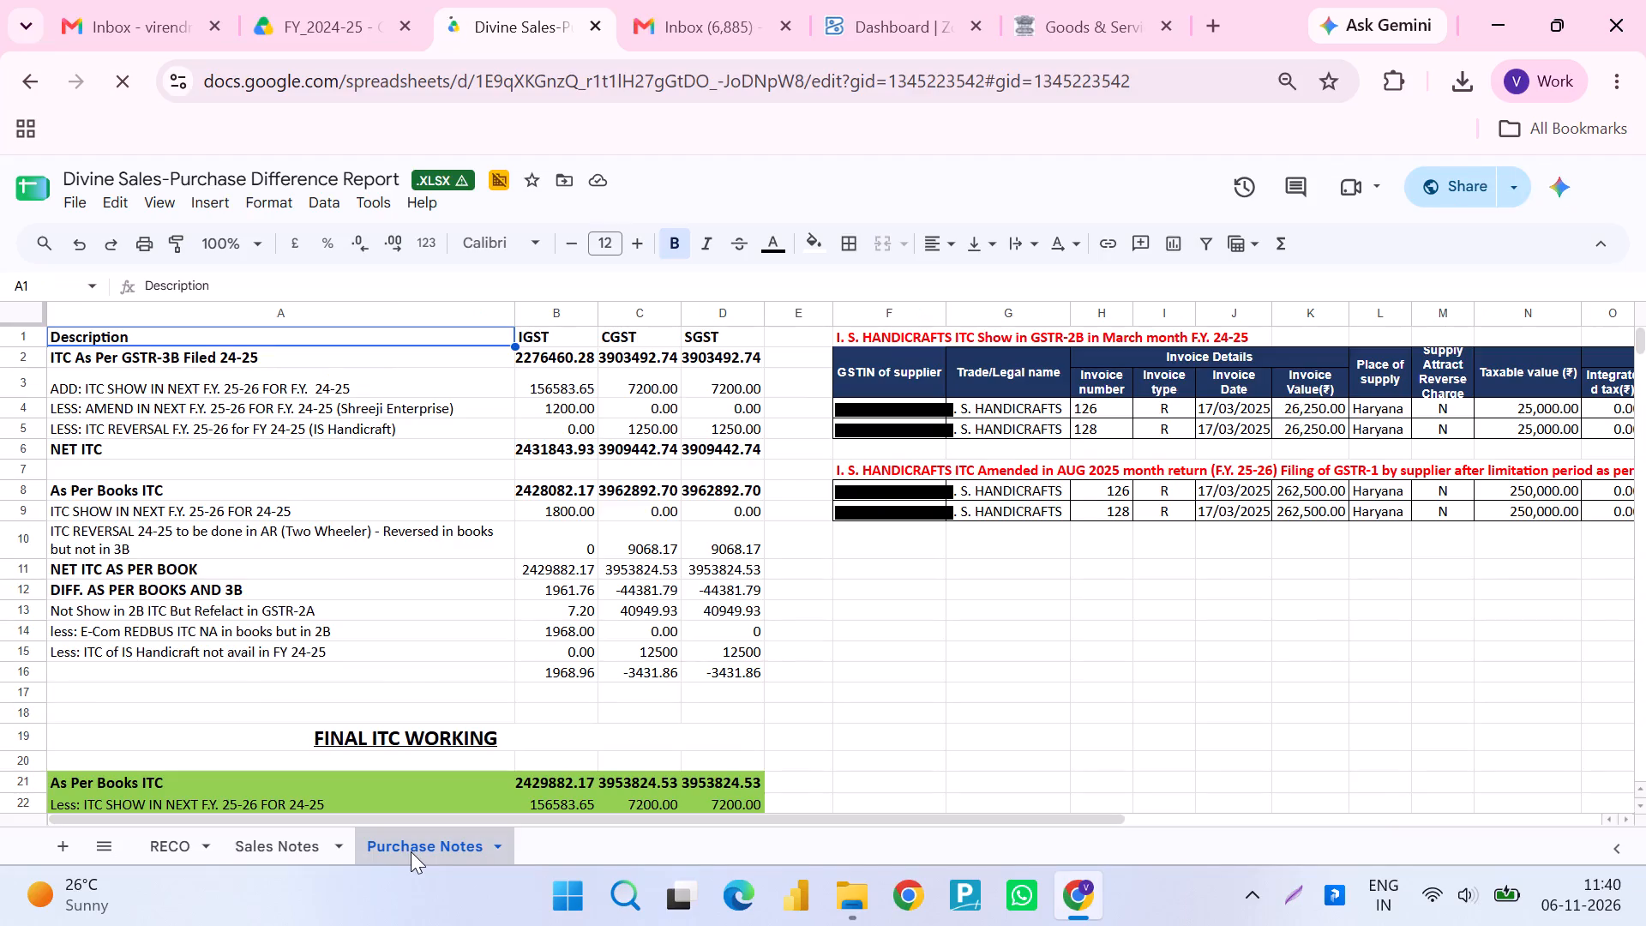
left_click(175, 832)
scroll(561, 642, "down", 4)
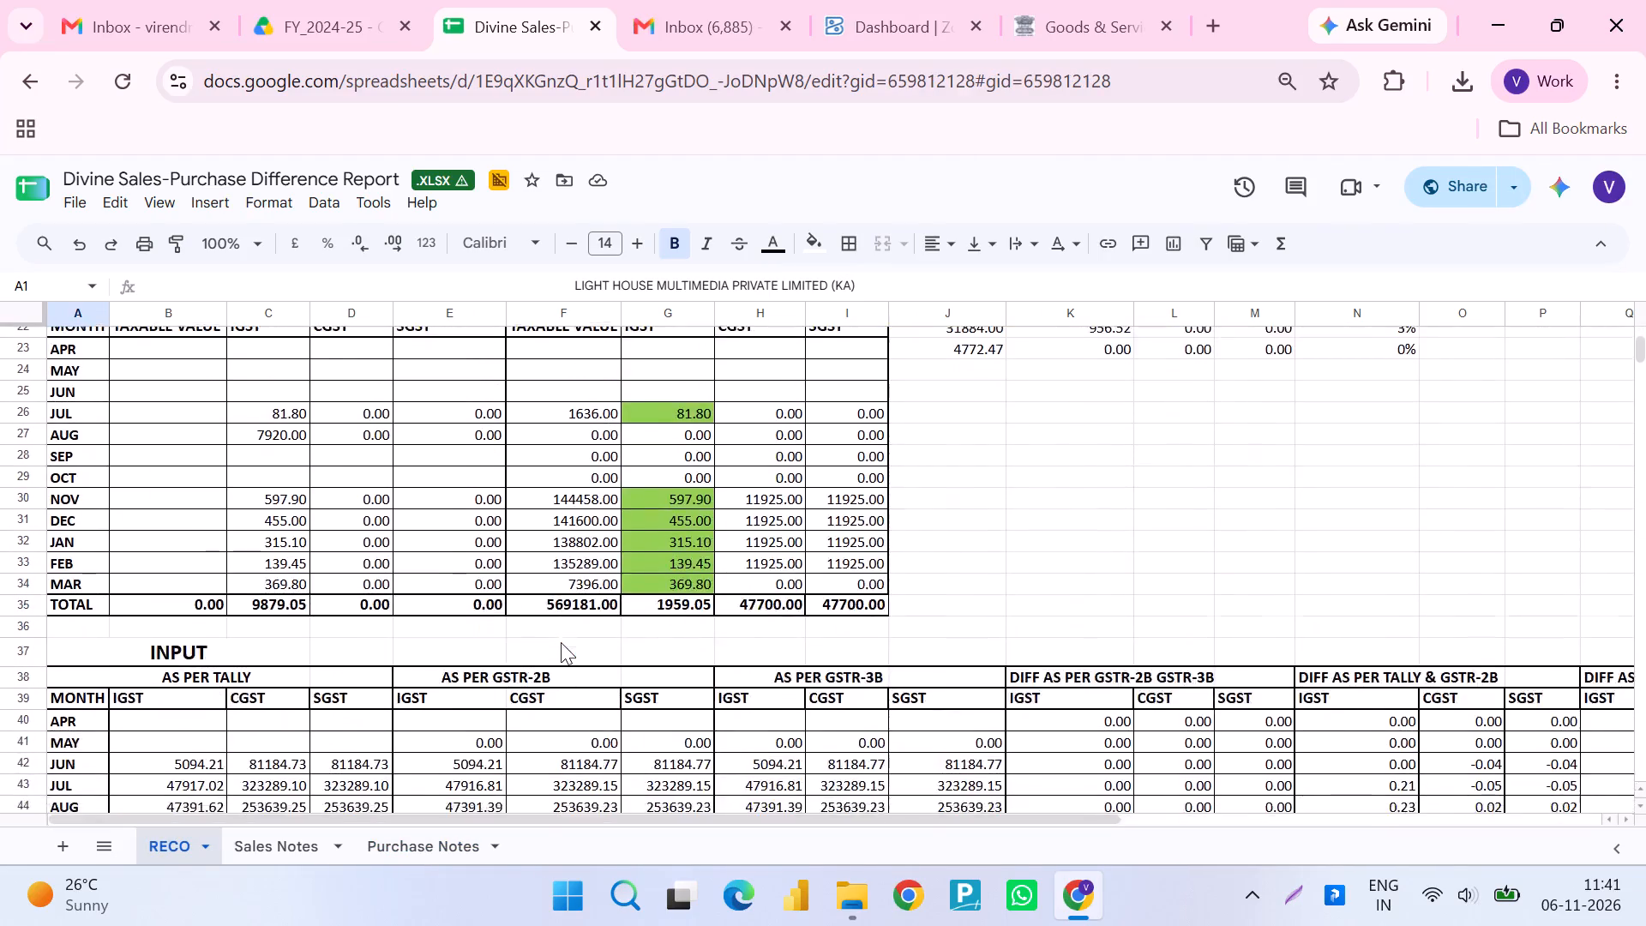
scroll(561, 642, "down", 4)
scroll(561, 642, "up", 2)
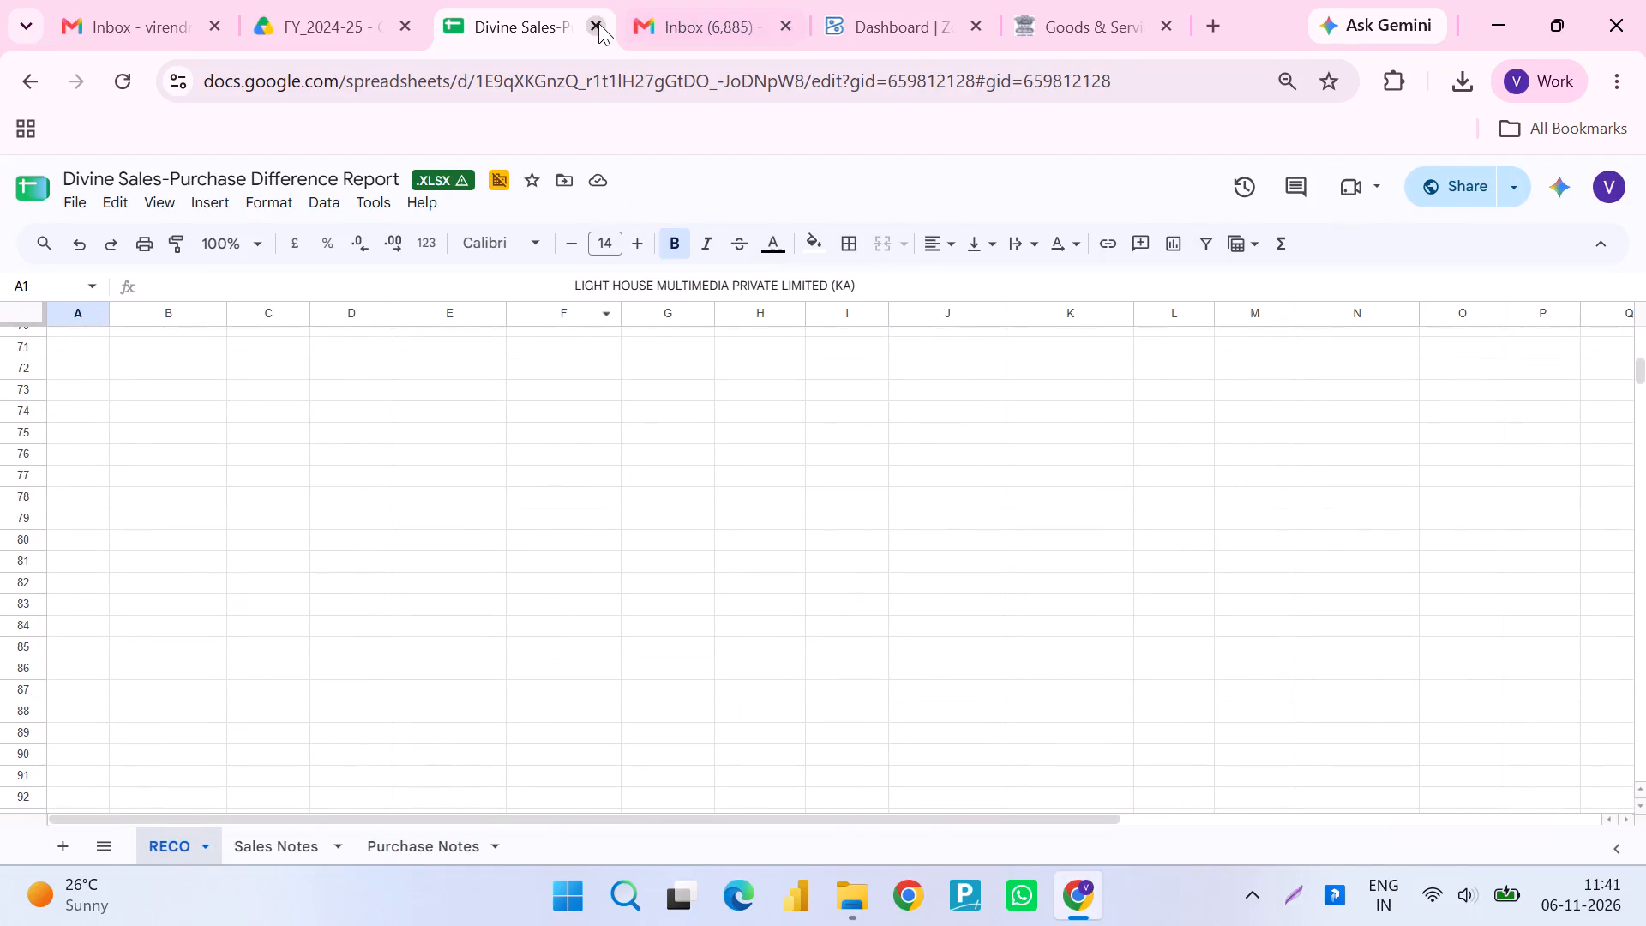
left_click(598, 23)
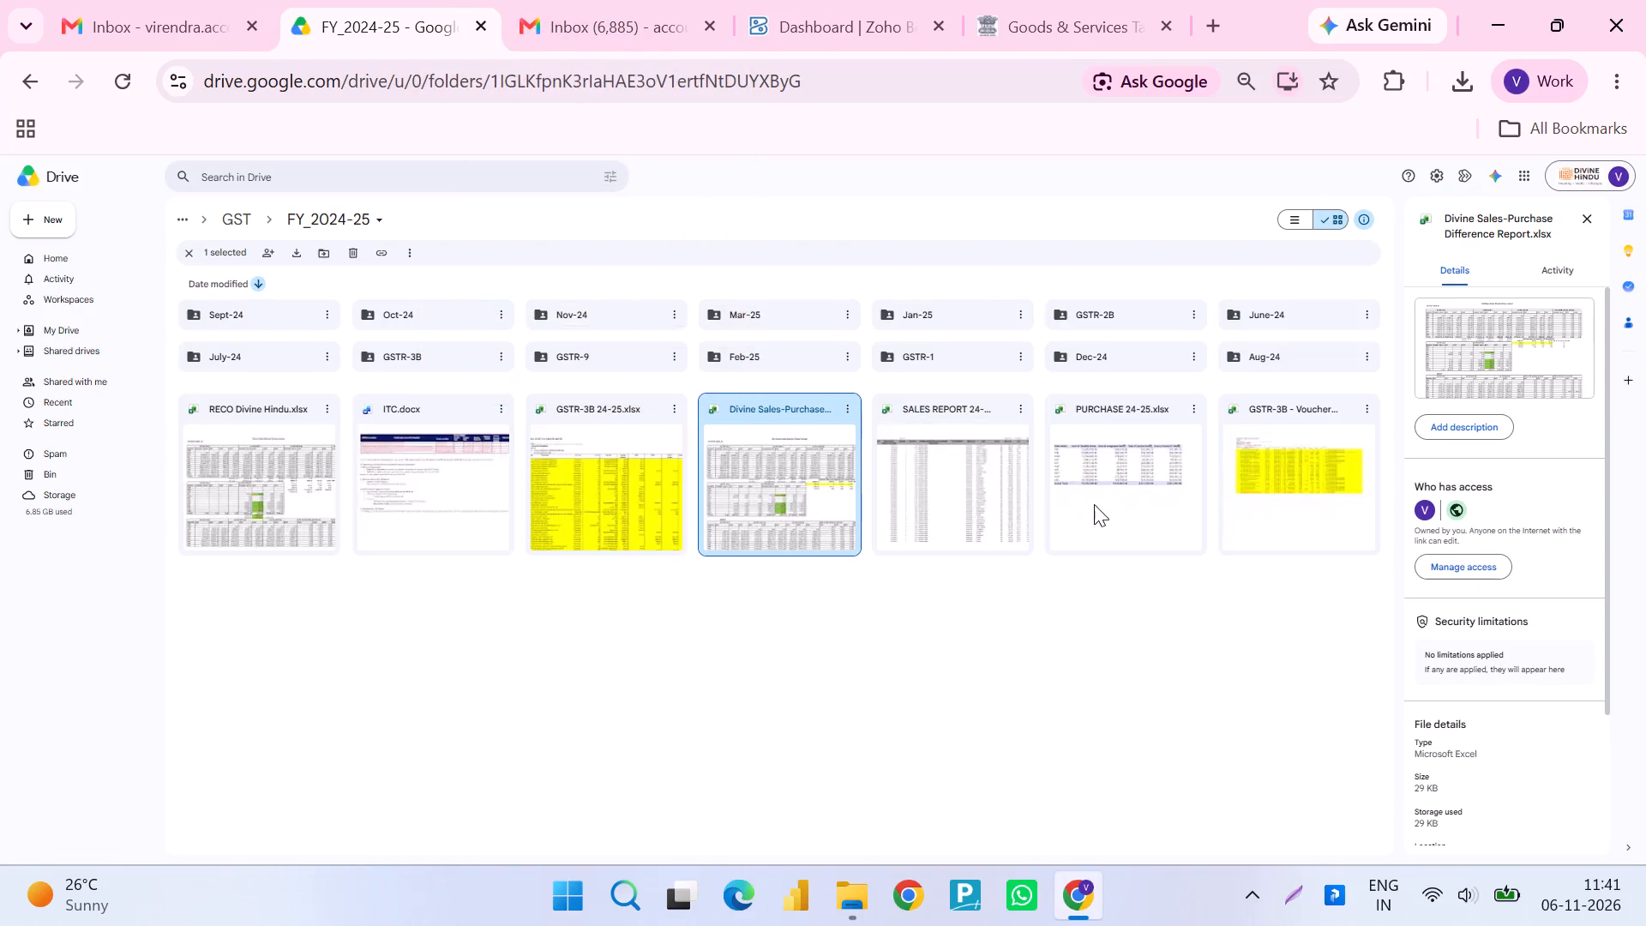
Open PURCHASE 24-25.xlsx and reset the Trade/Legal name filter on Sheet1 to include all suppliers.
double_click(1107, 478)
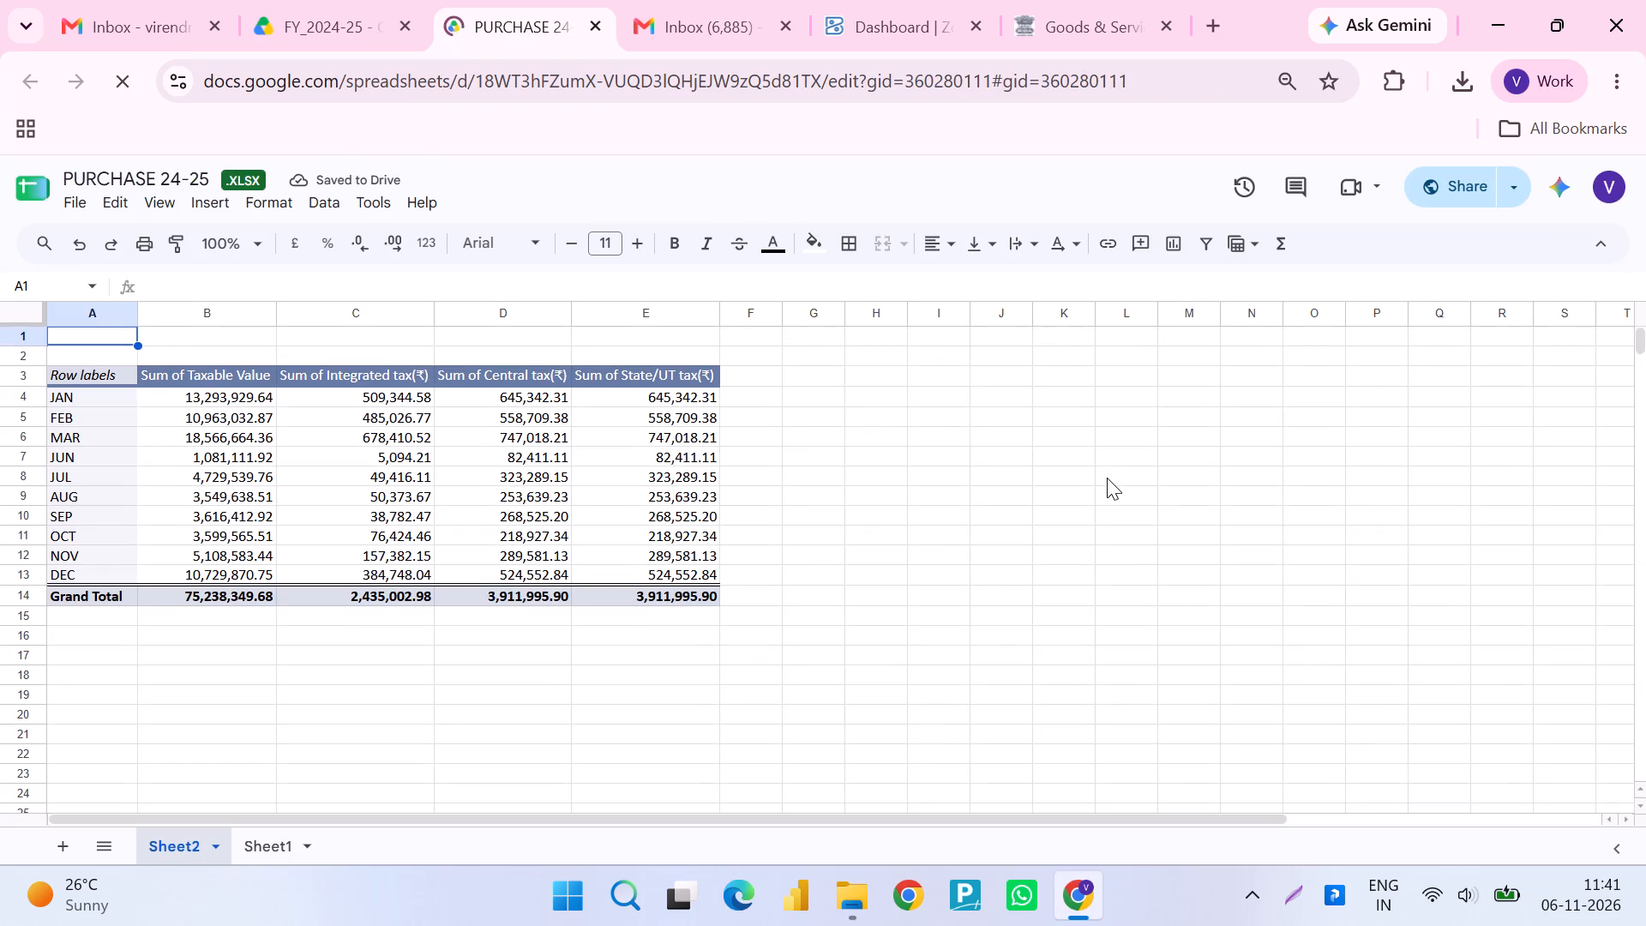
left_click(278, 852)
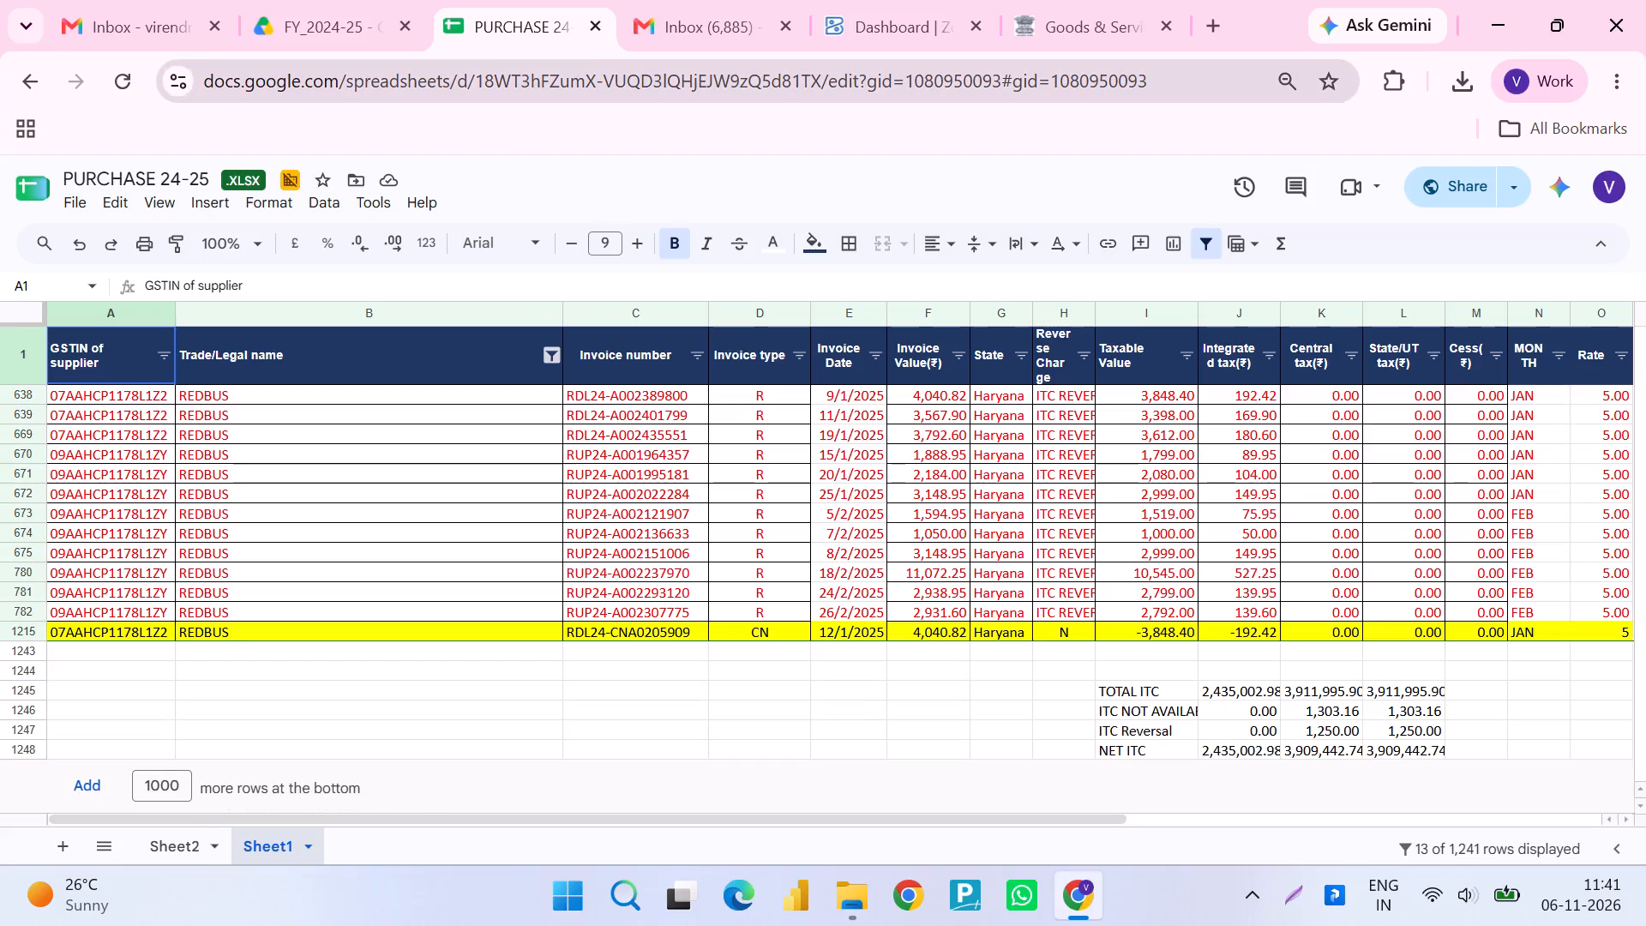
scroll(580, 465, "up", 3)
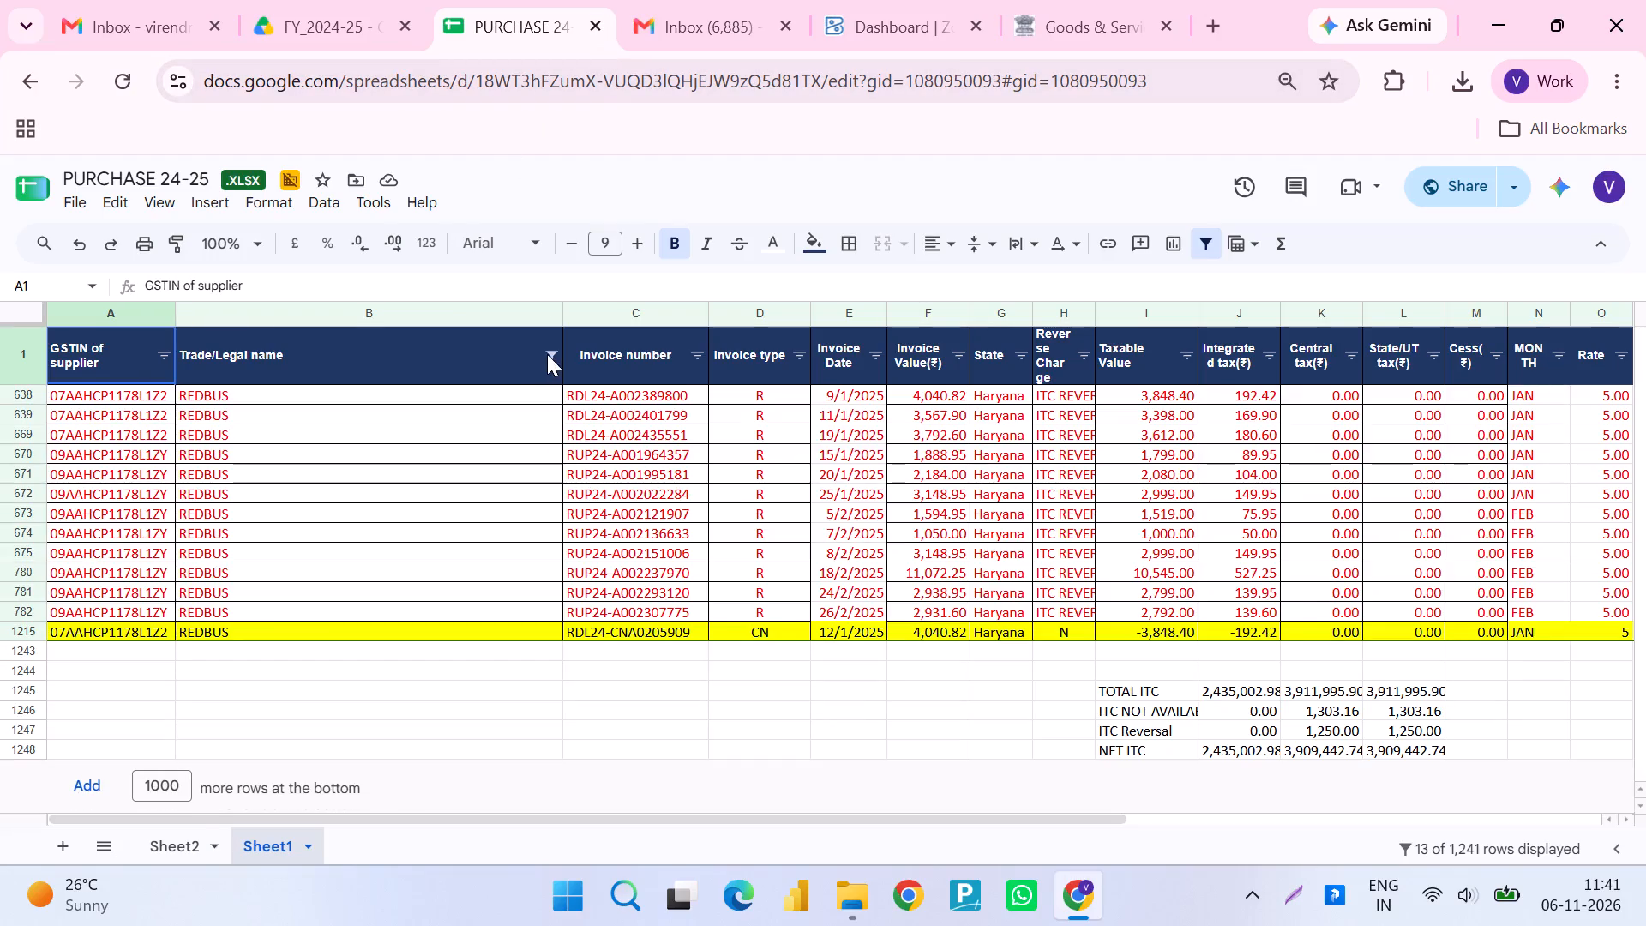
left_click(548, 351)
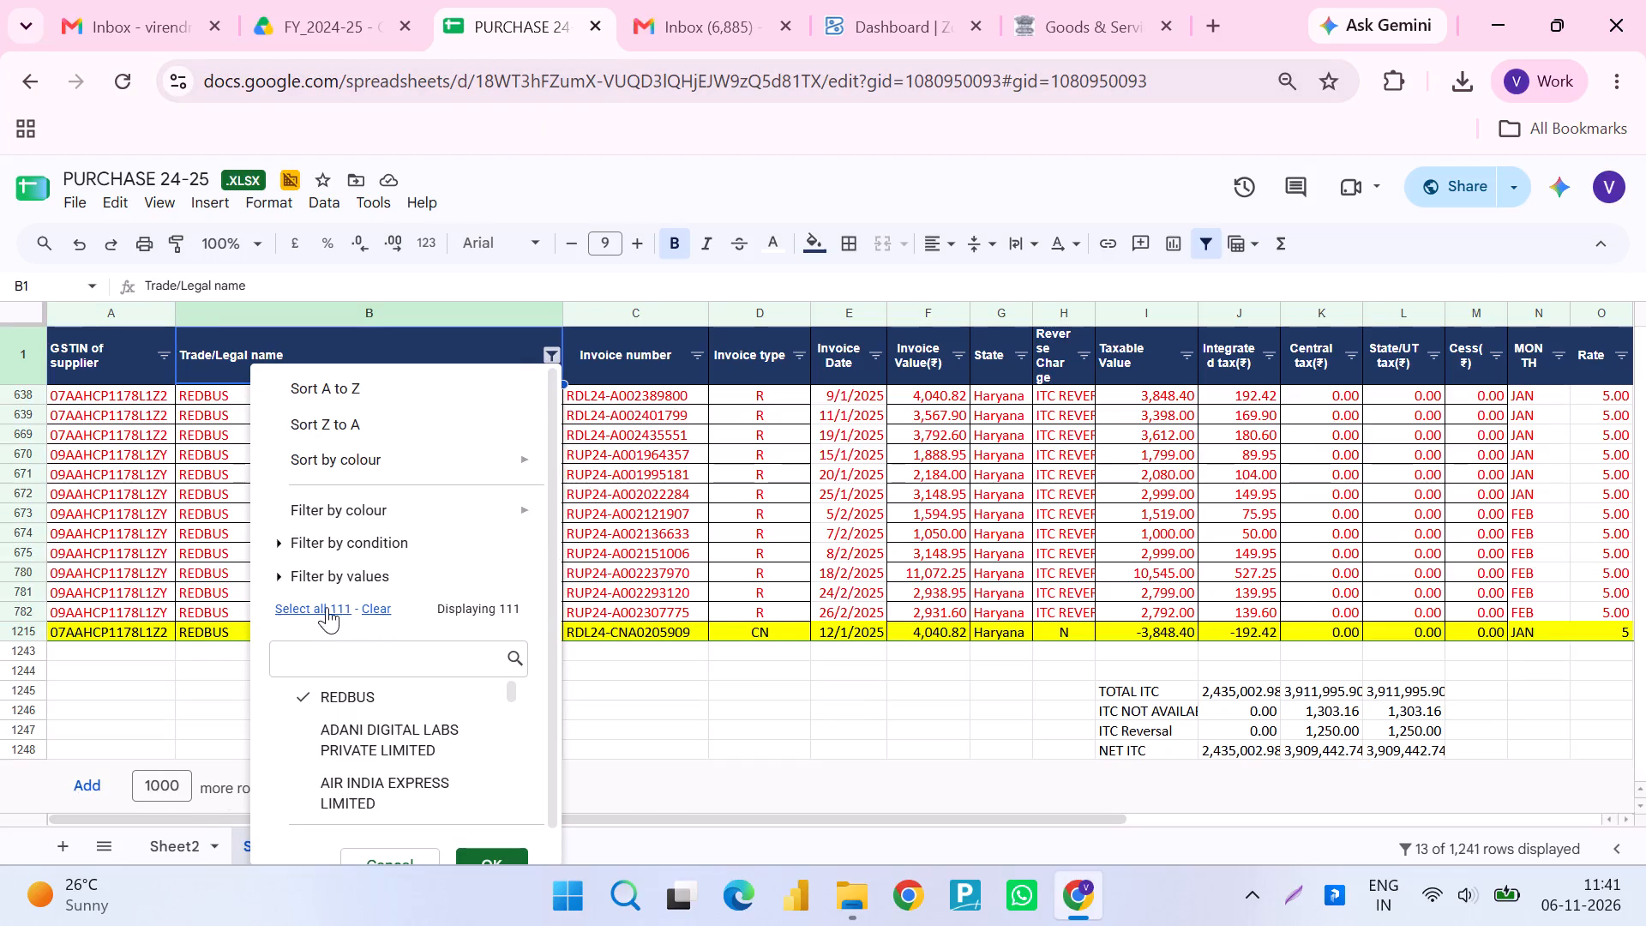
left_click(326, 605)
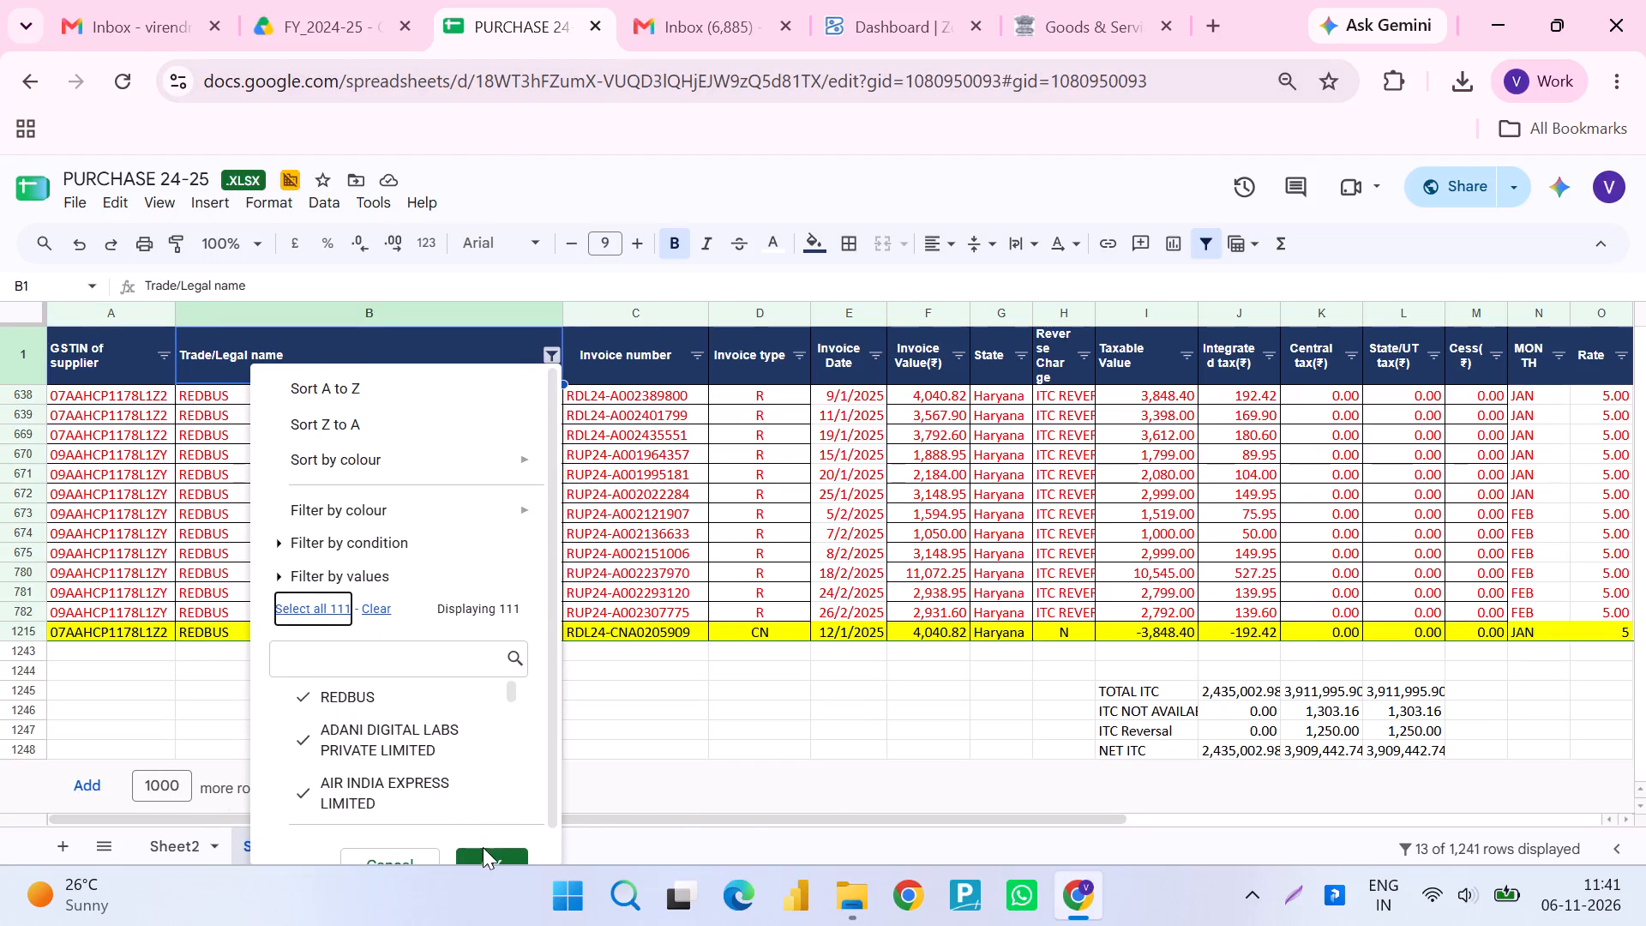
left_click(483, 847)
Examine the purchase invoice rows on Sheet1 from June to March, including the dates offered by the Invoice Date filter.
scroll(556, 659, "up", 5)
scroll(556, 659, "down", 7)
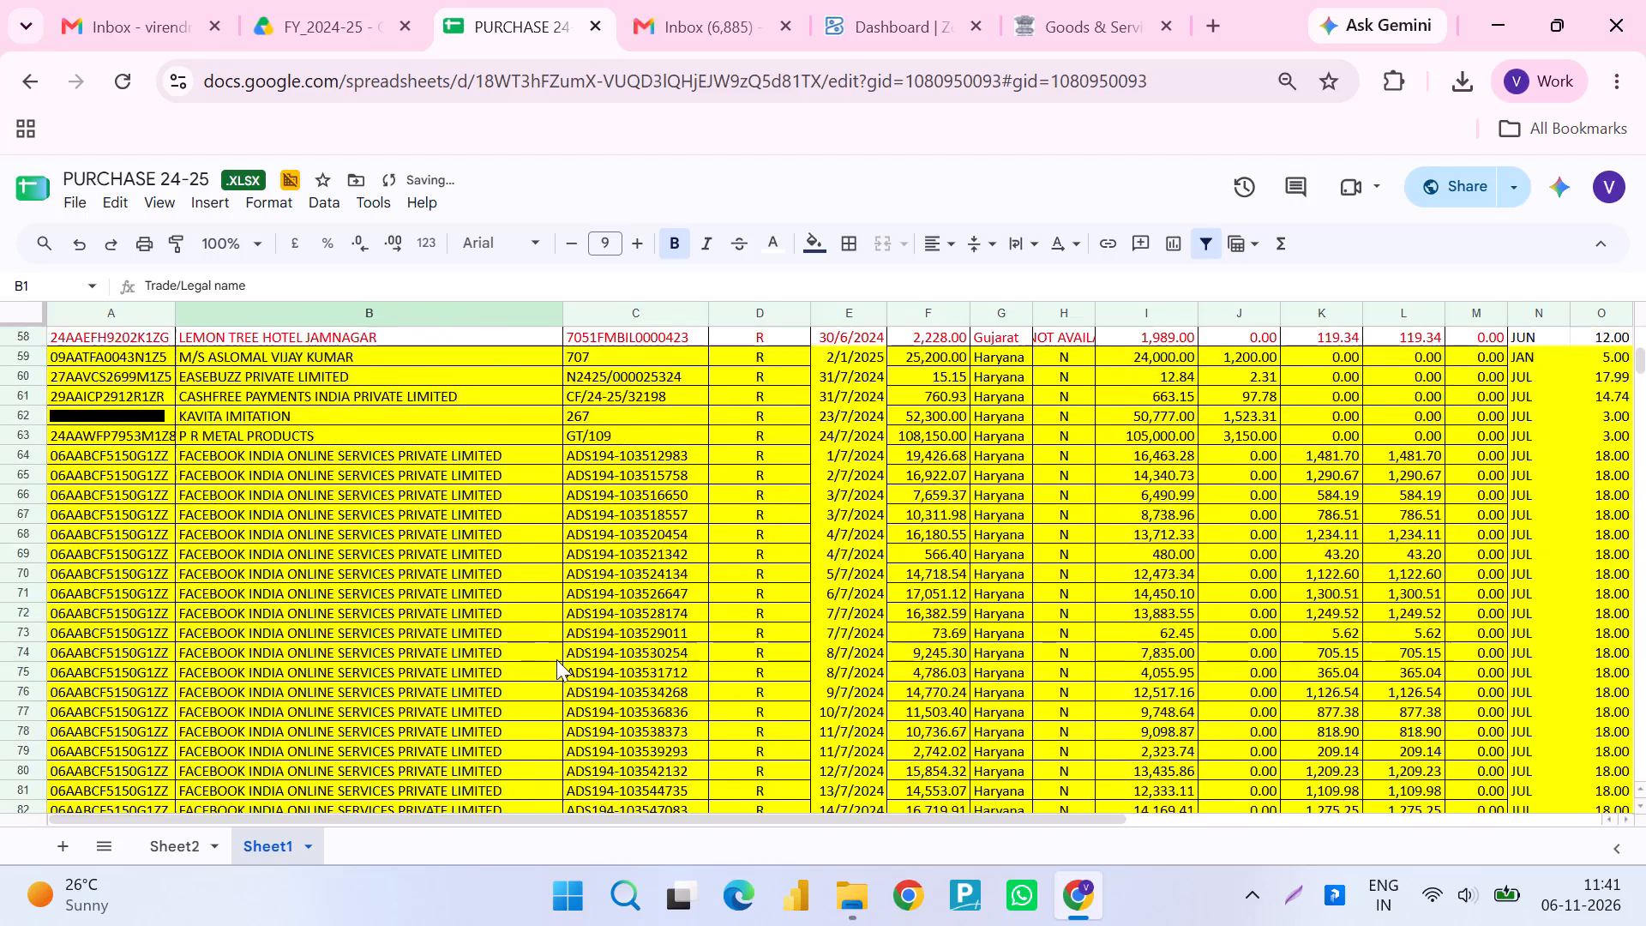
scroll(556, 659, "down", 15)
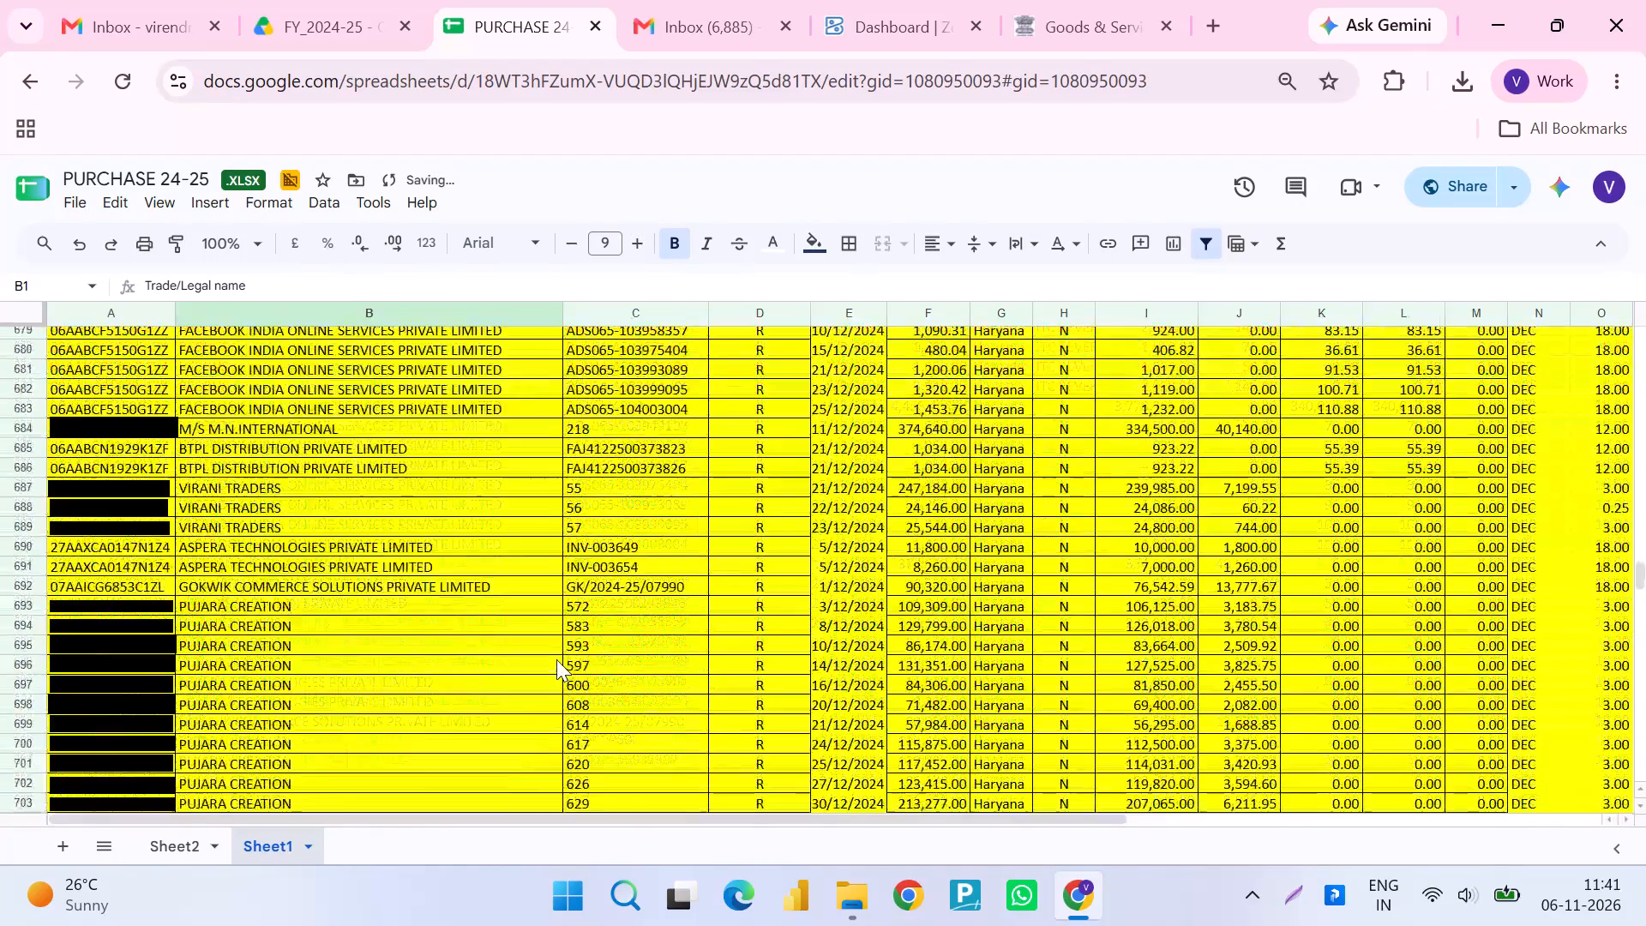
scroll(556, 659, "down", 13)
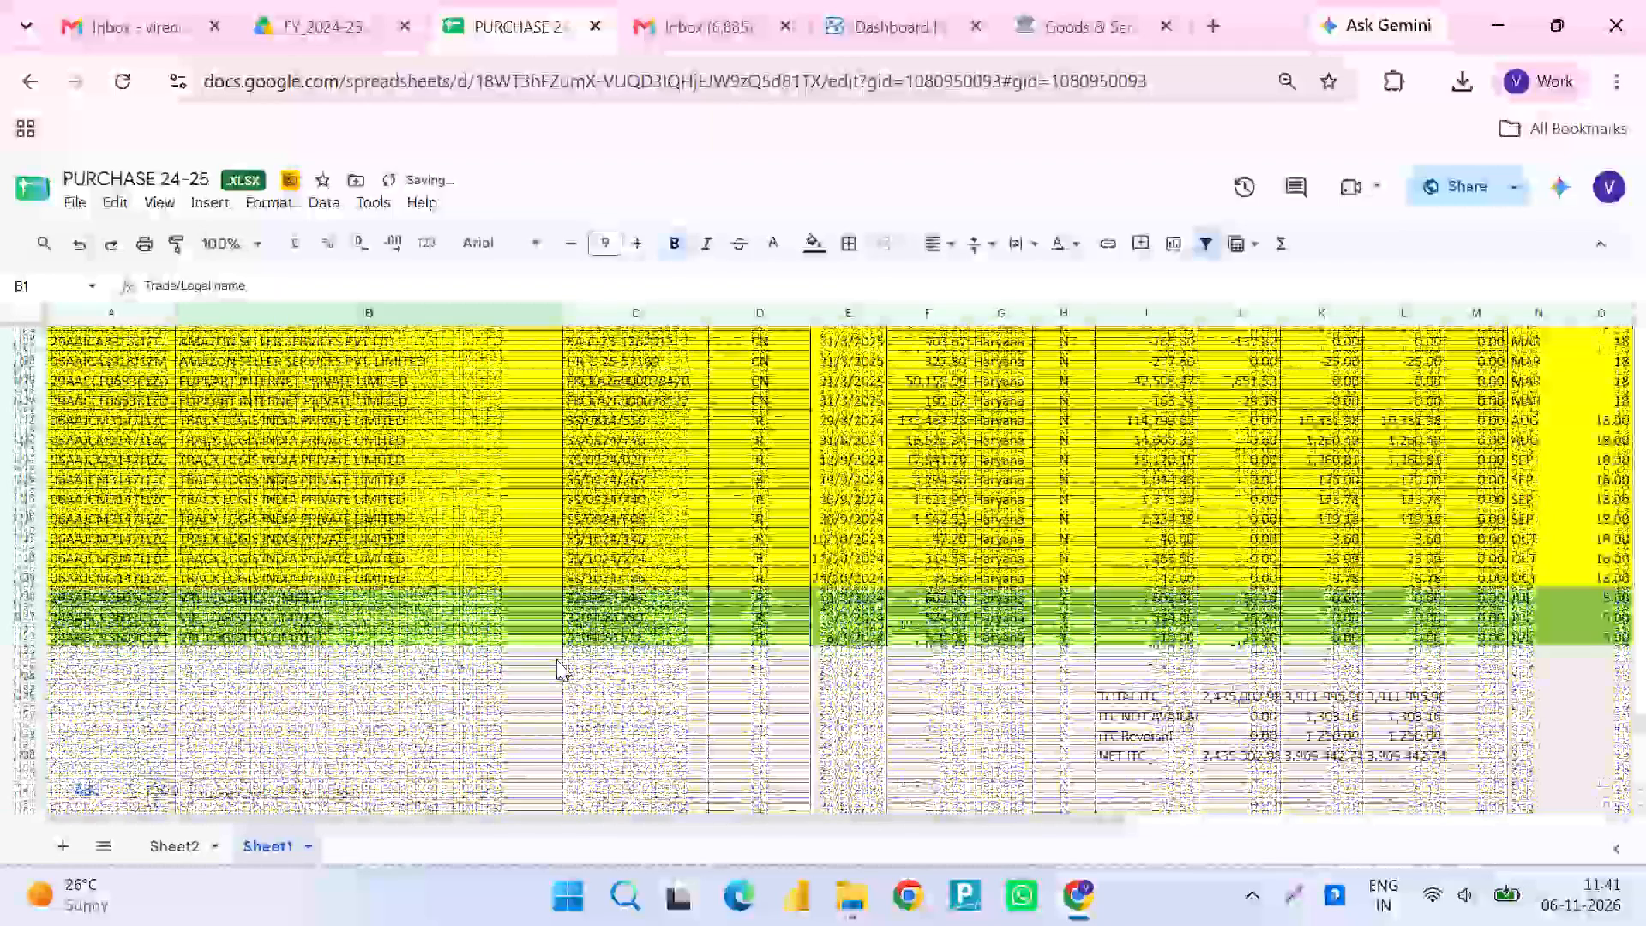
scroll(556, 659, "up", 20)
scroll(556, 659, "up", 17)
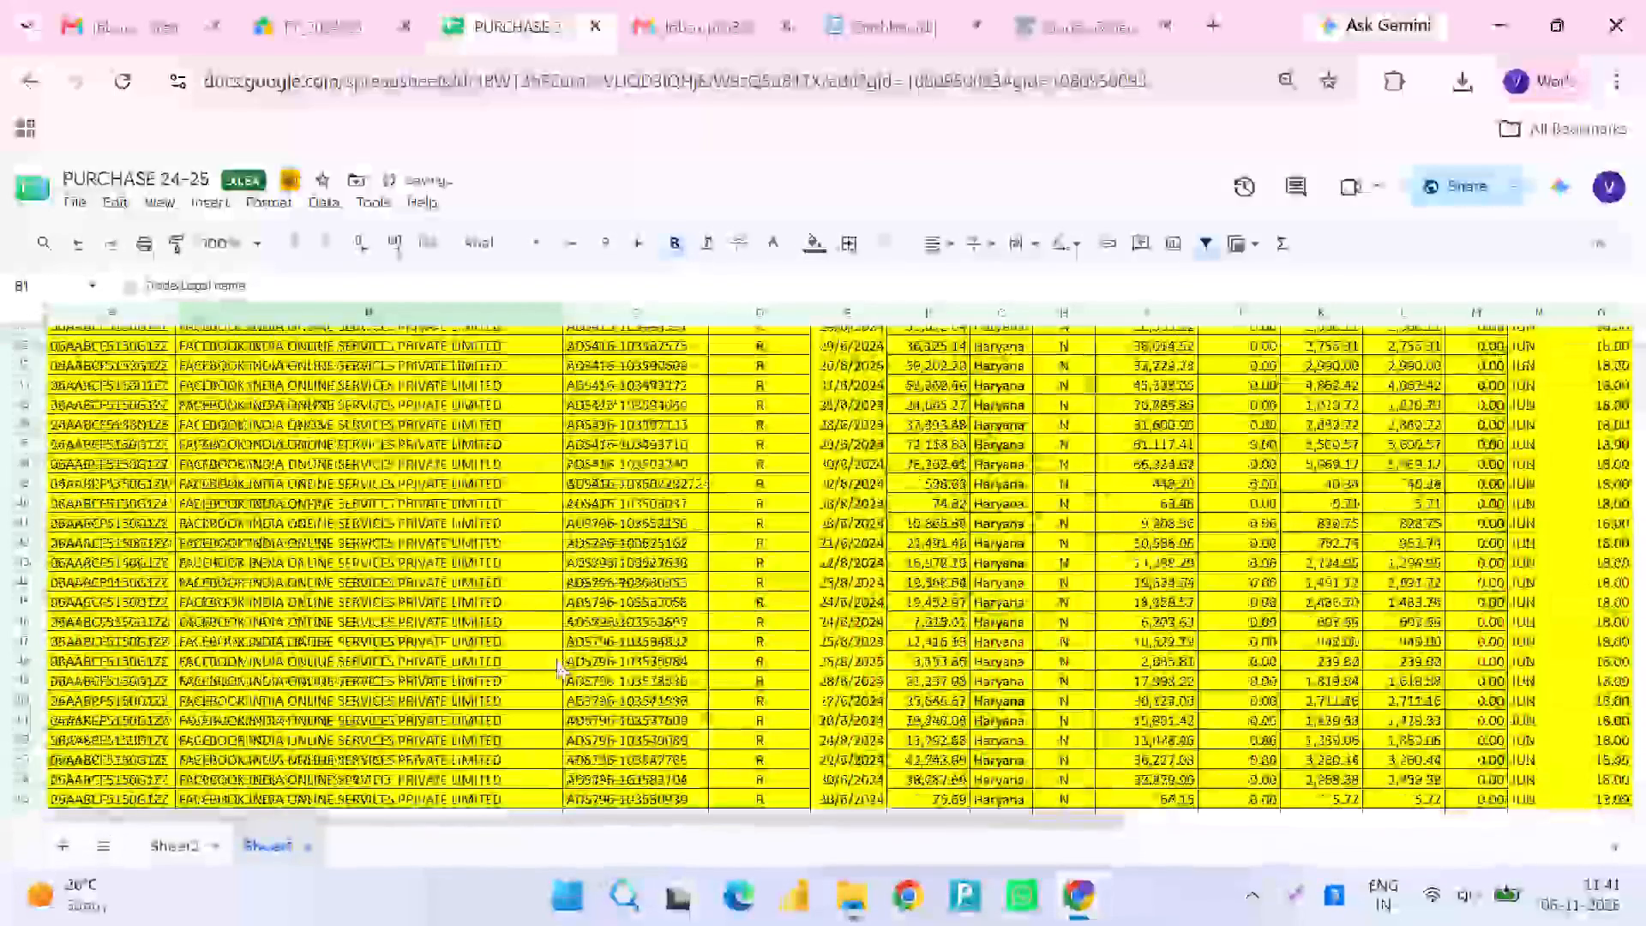
scroll(556, 659, "up", 11)
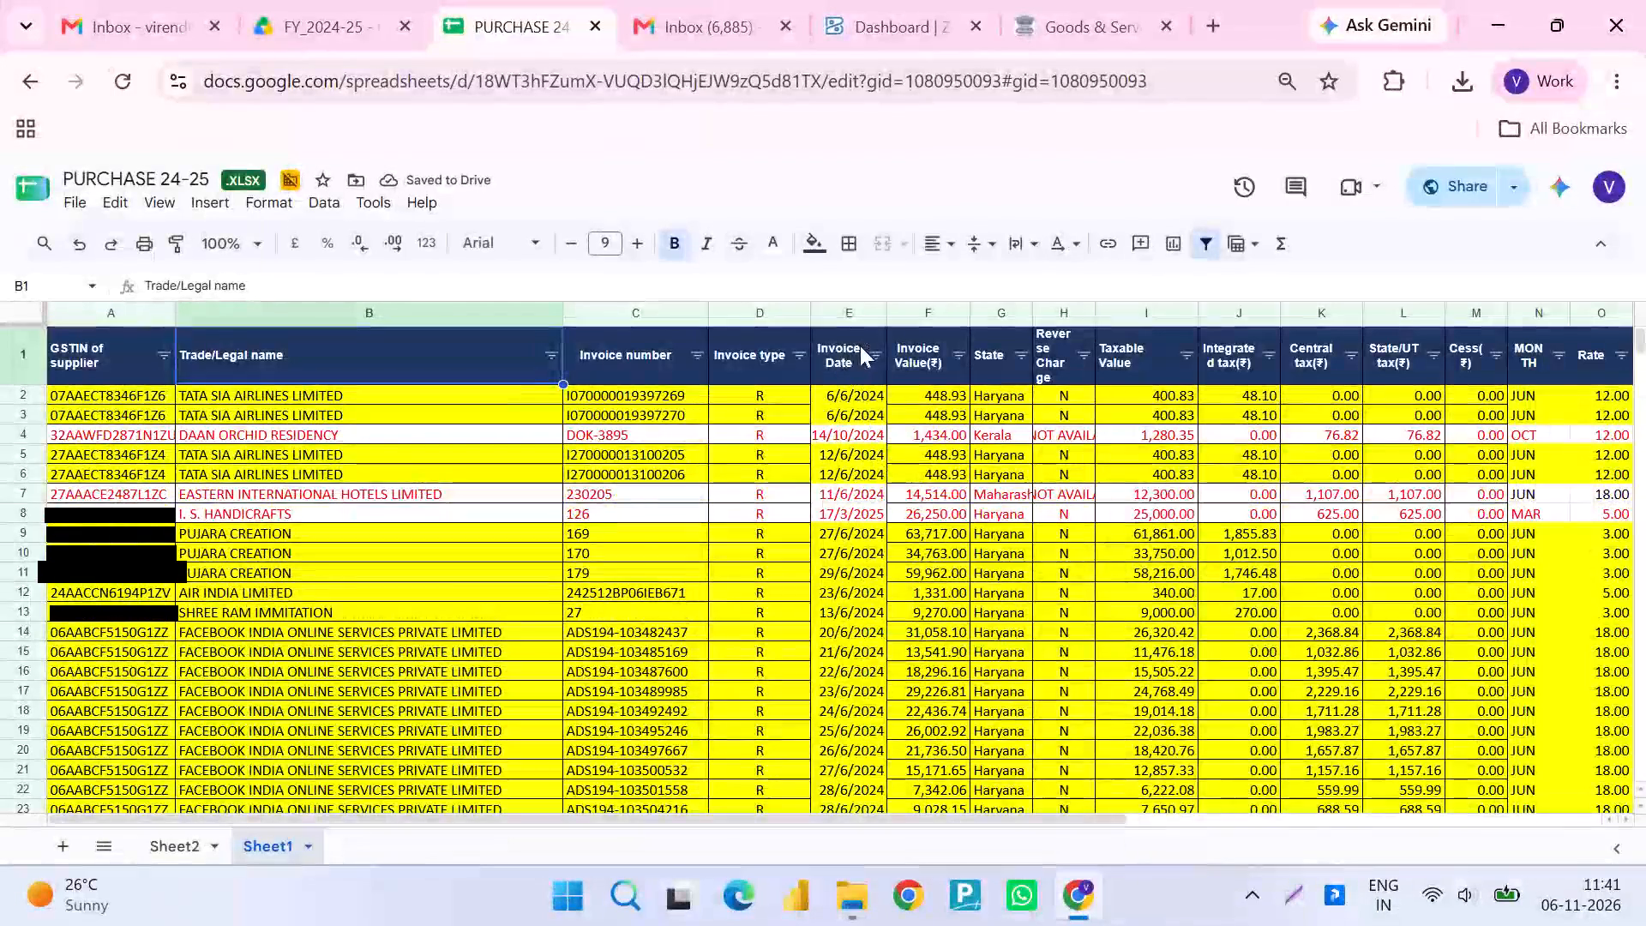
left_click(874, 353)
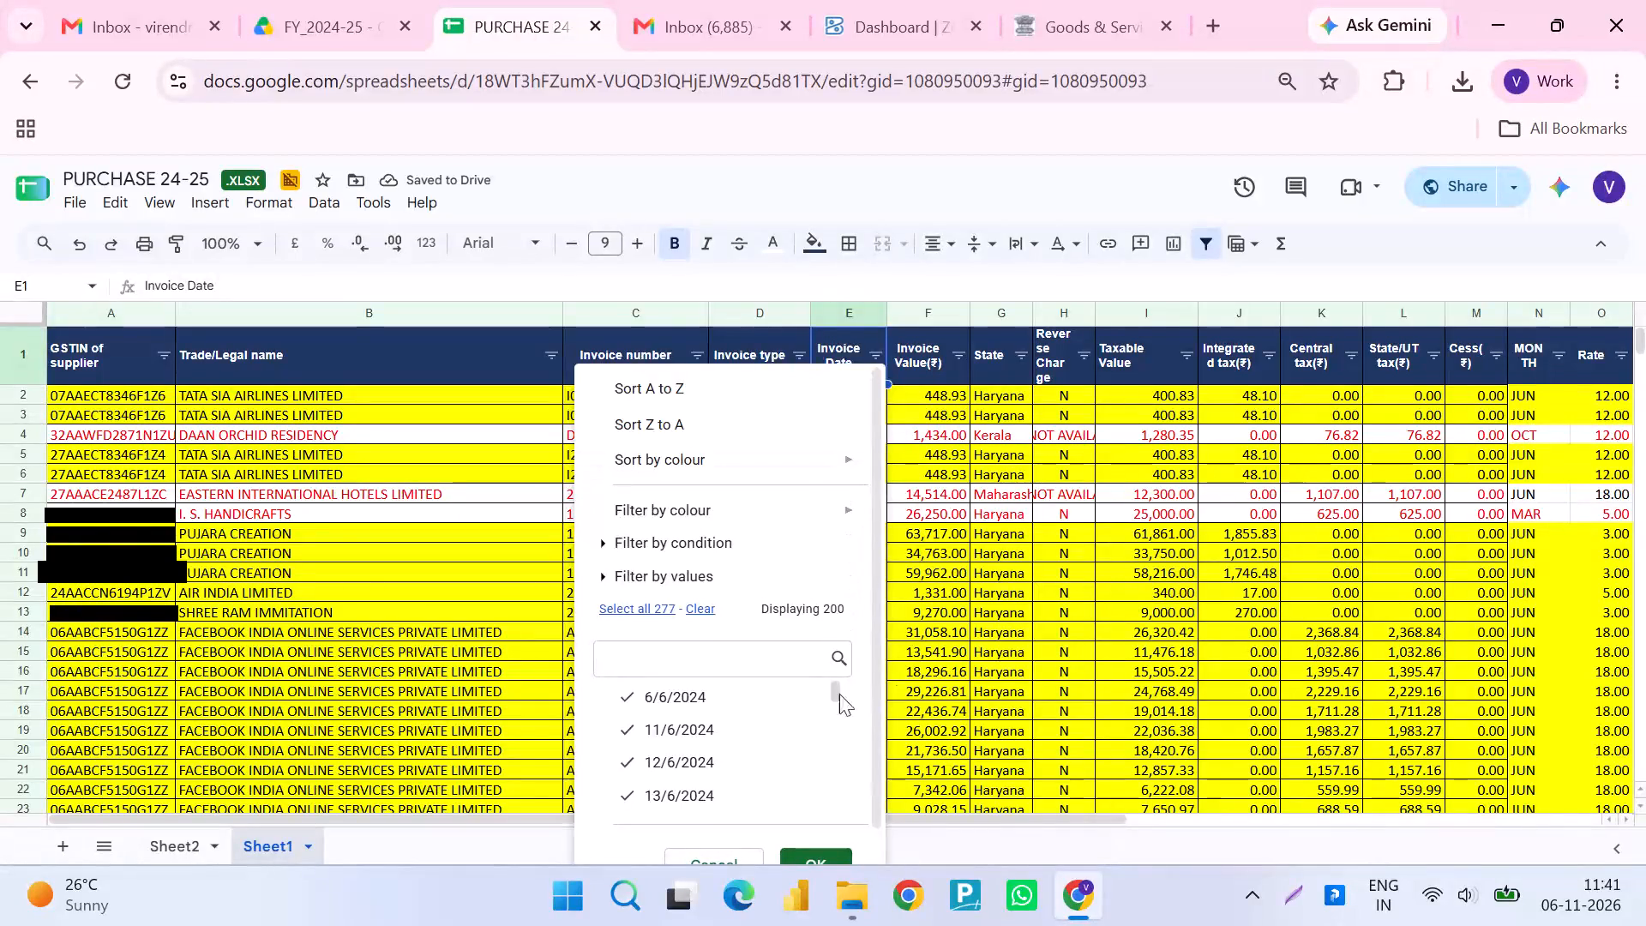
left_click(937, 673)
scroll(937, 673, "down", 19)
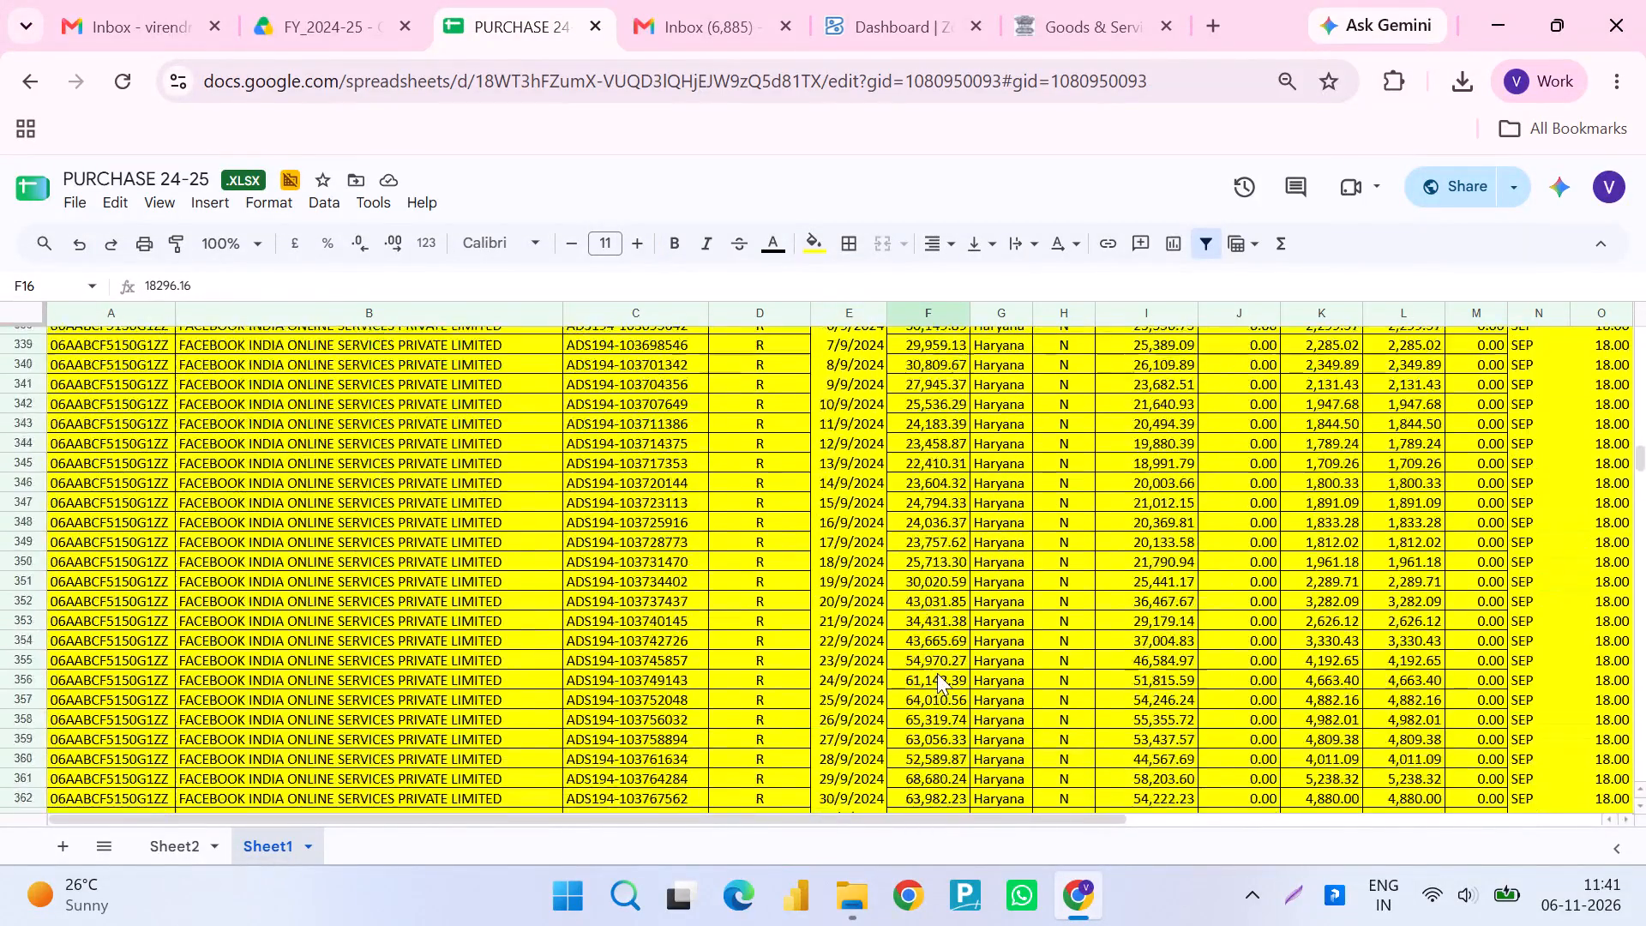
scroll(937, 673, "down", 12)
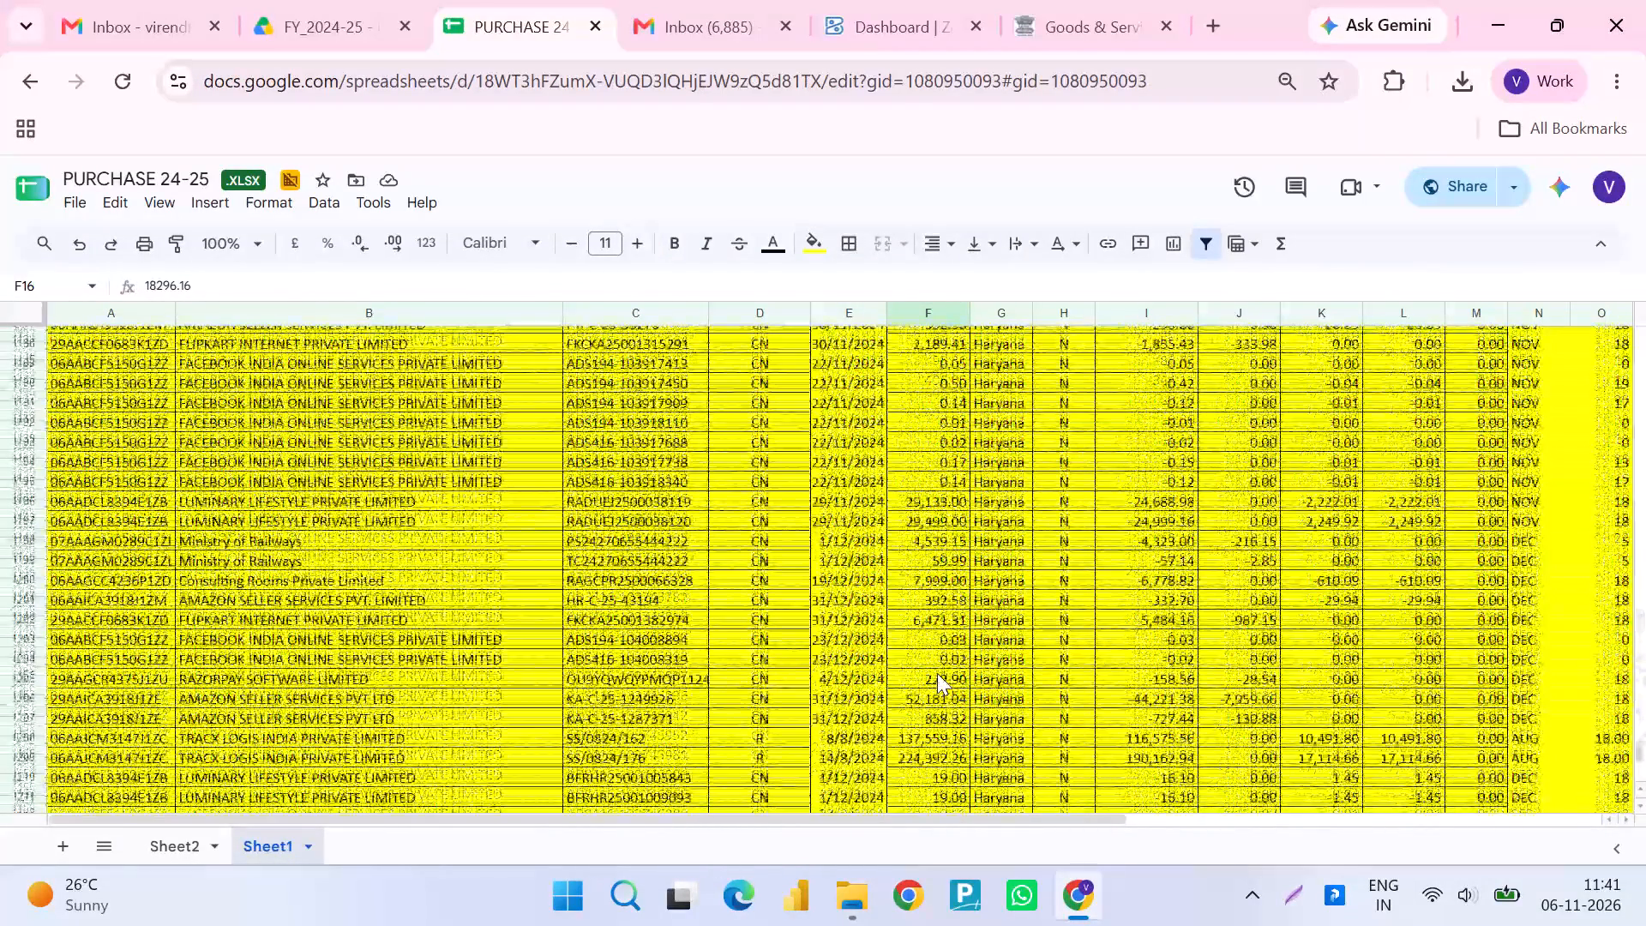
scroll(937, 673, "down", 2)
scroll(937, 673, "up", 6)
scroll(937, 673, "down", 2)
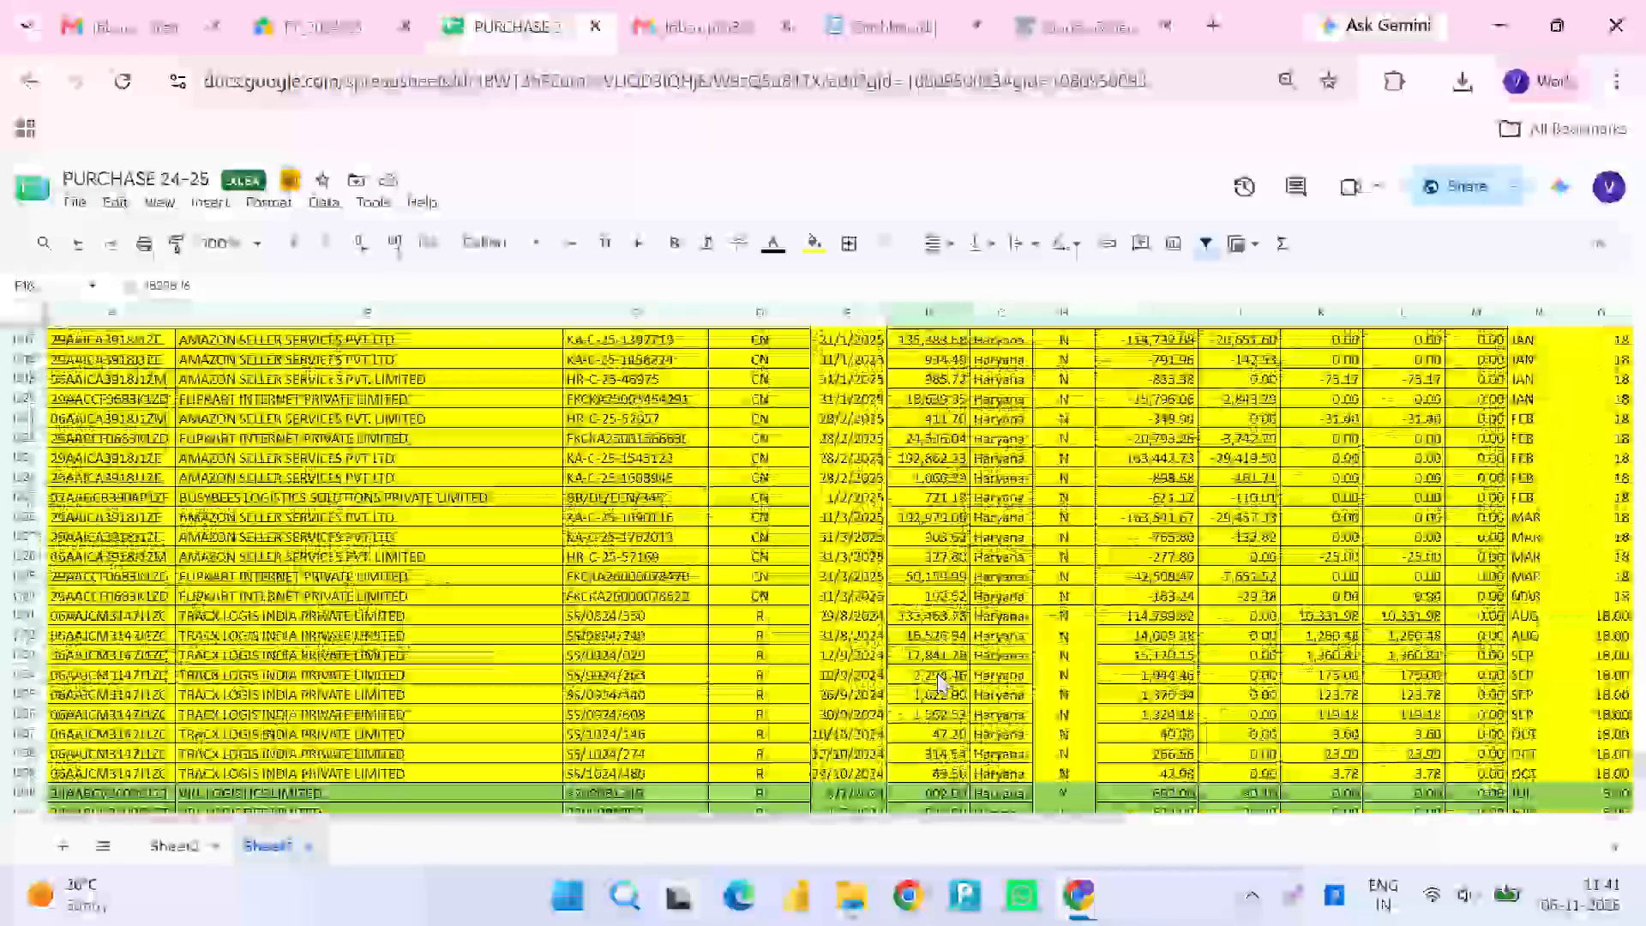
scroll(937, 673, "up", 14)
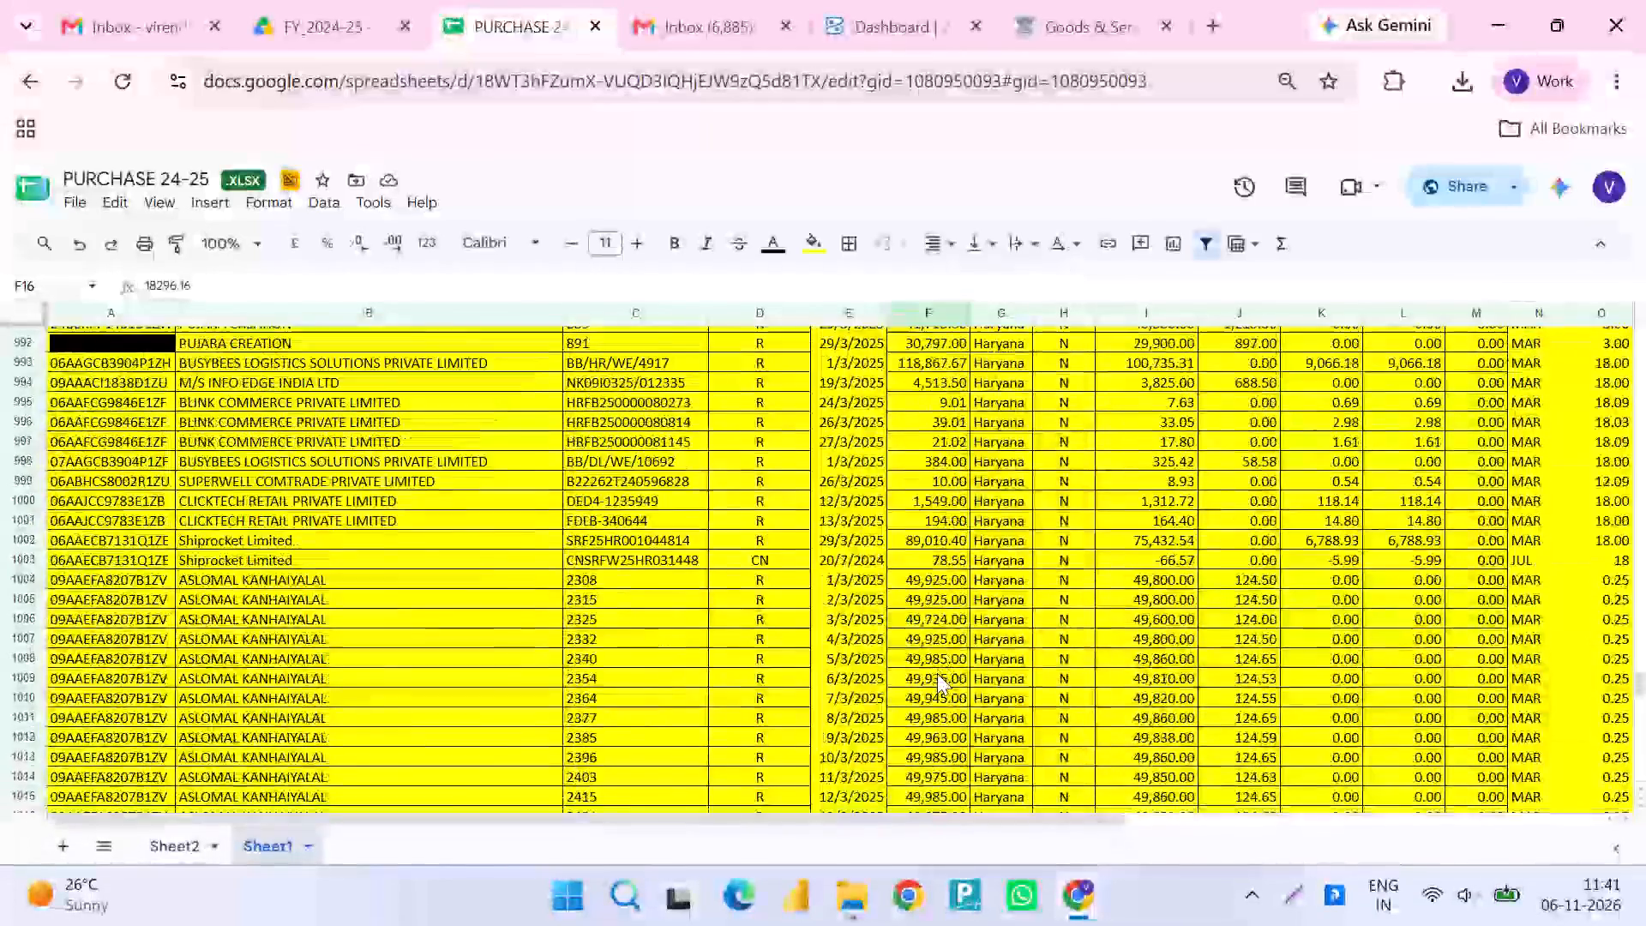
scroll(937, 673, "up", 1)
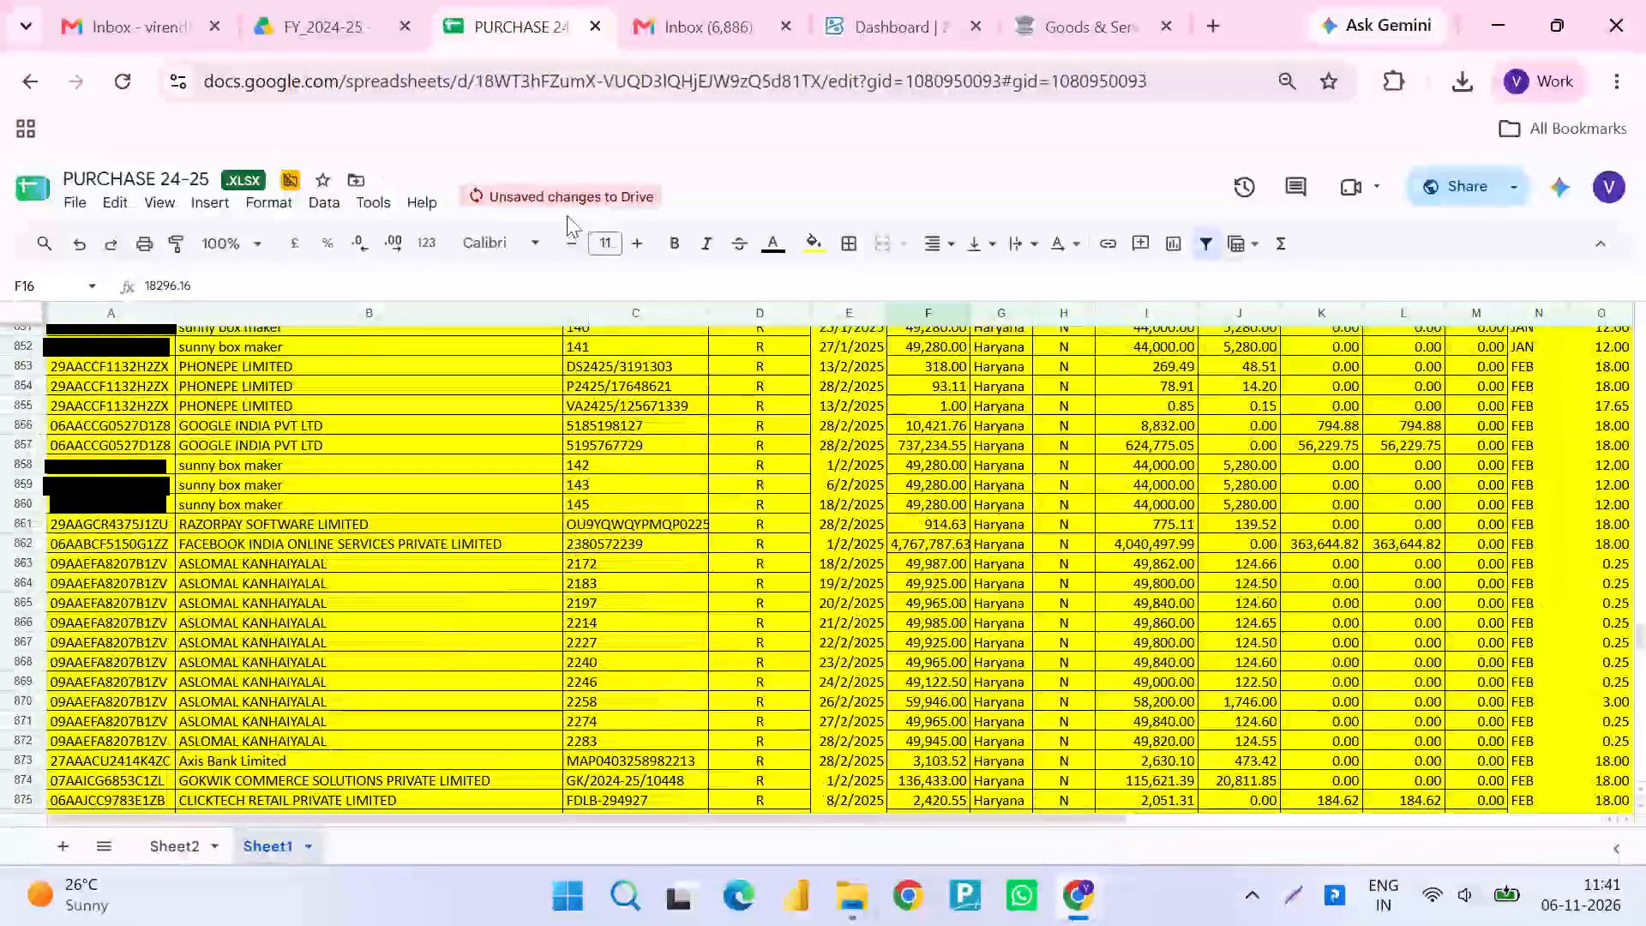
Download the PURCHASE 24-25 workbook as an Excel (.xlsx) file and close it.
left_click(82, 200)
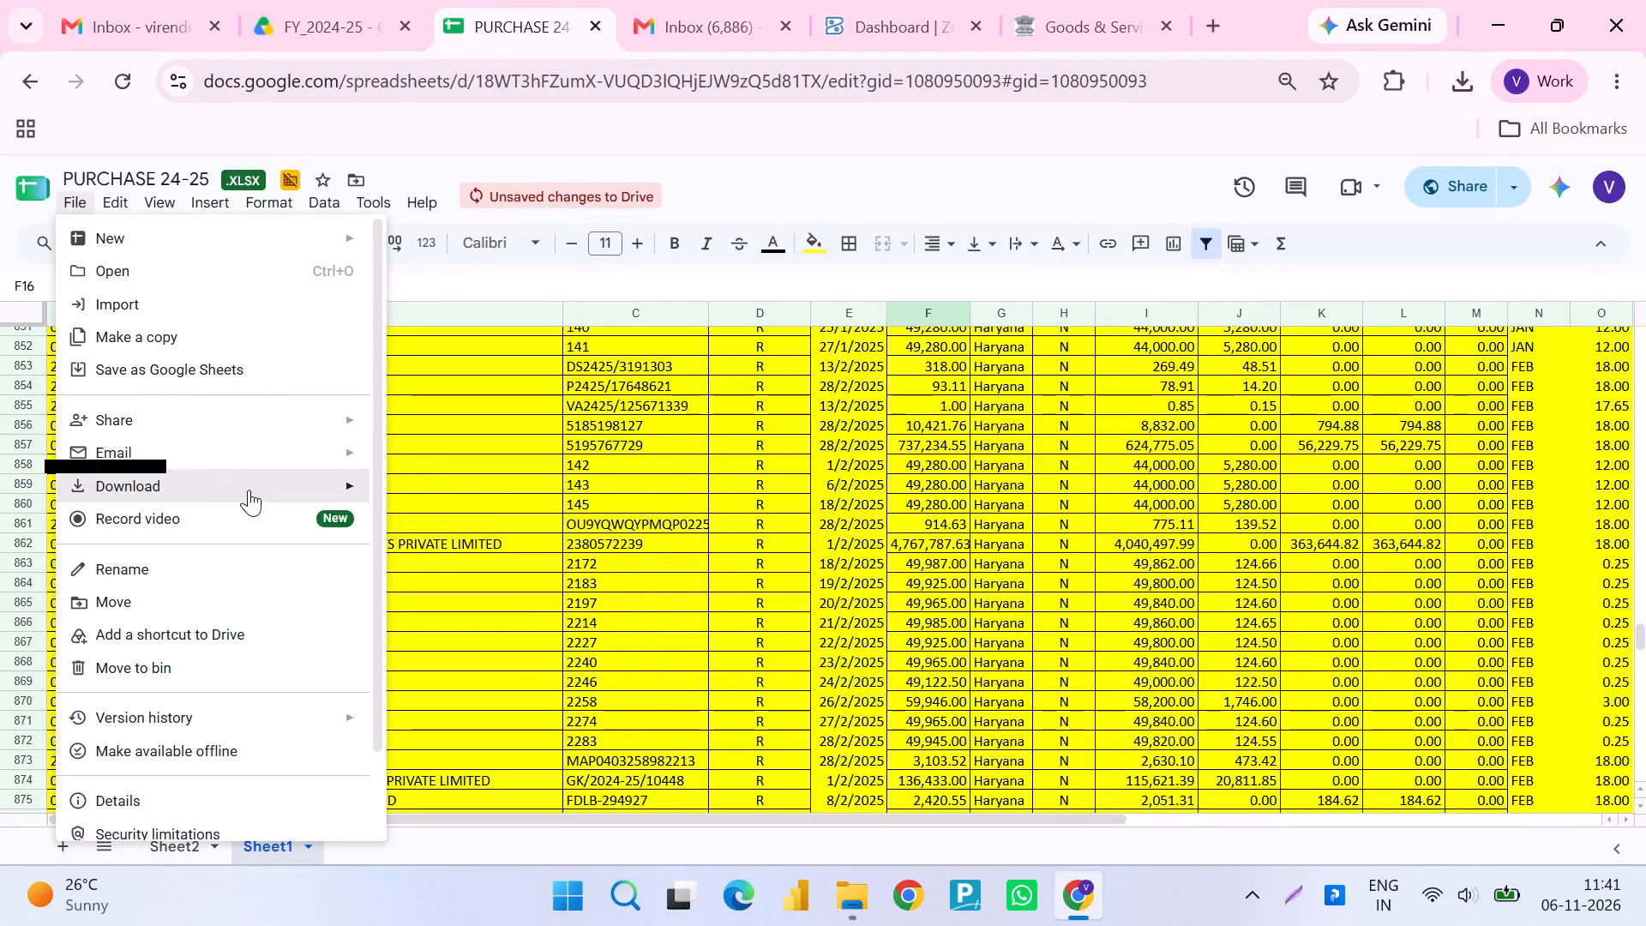
left_click(424, 496)
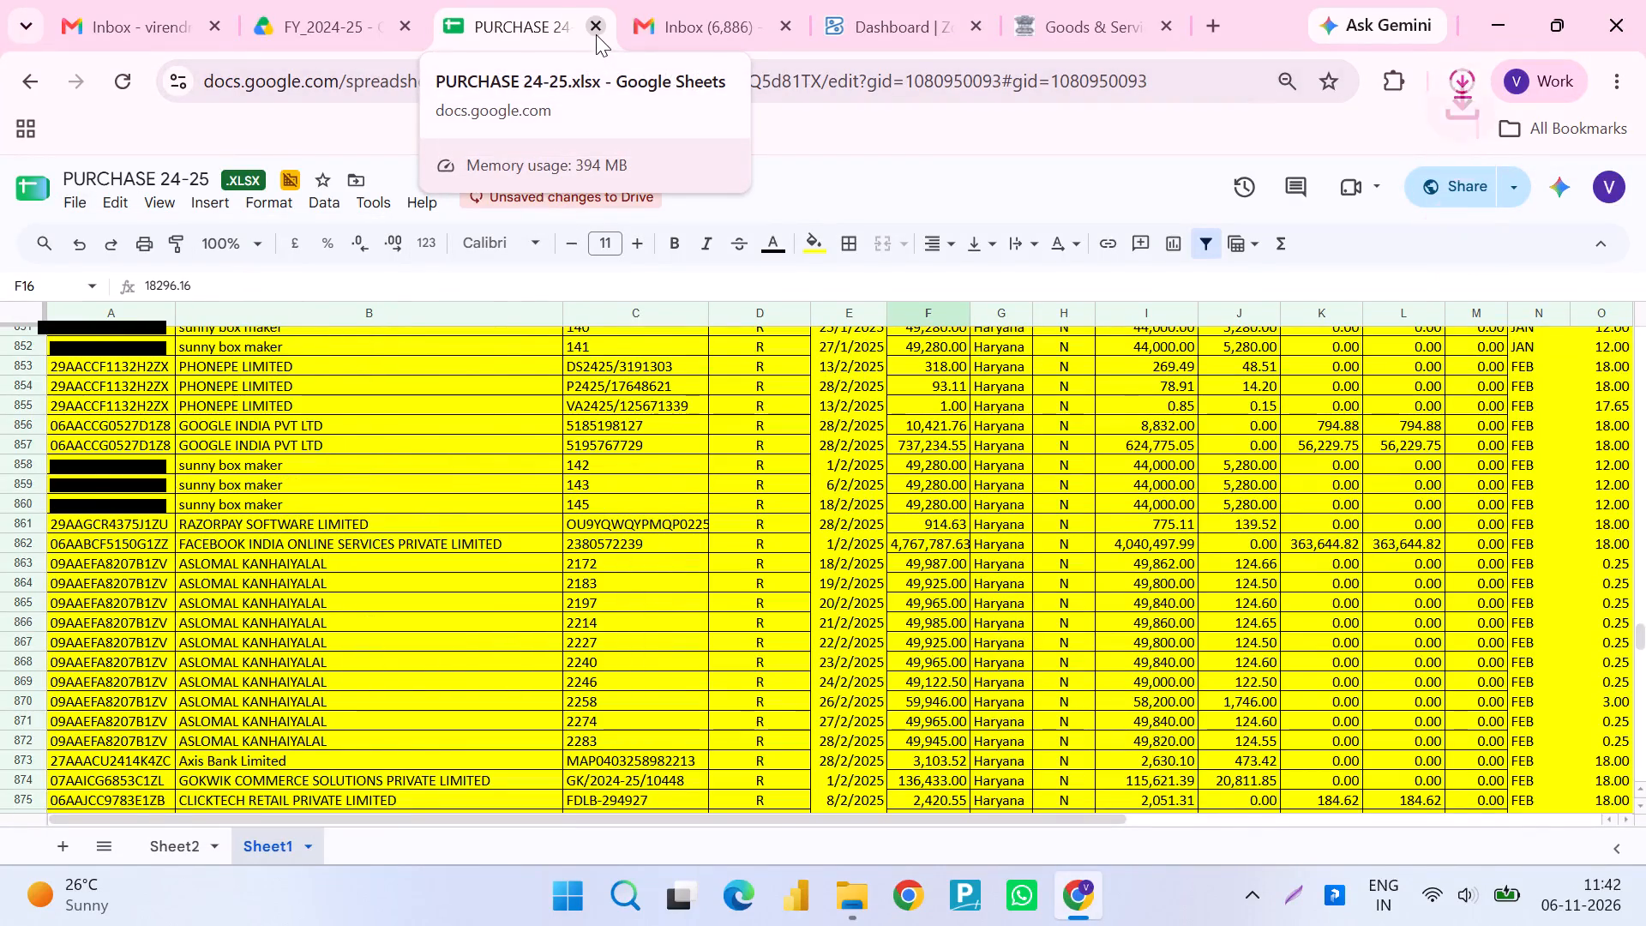
left_click(596, 34)
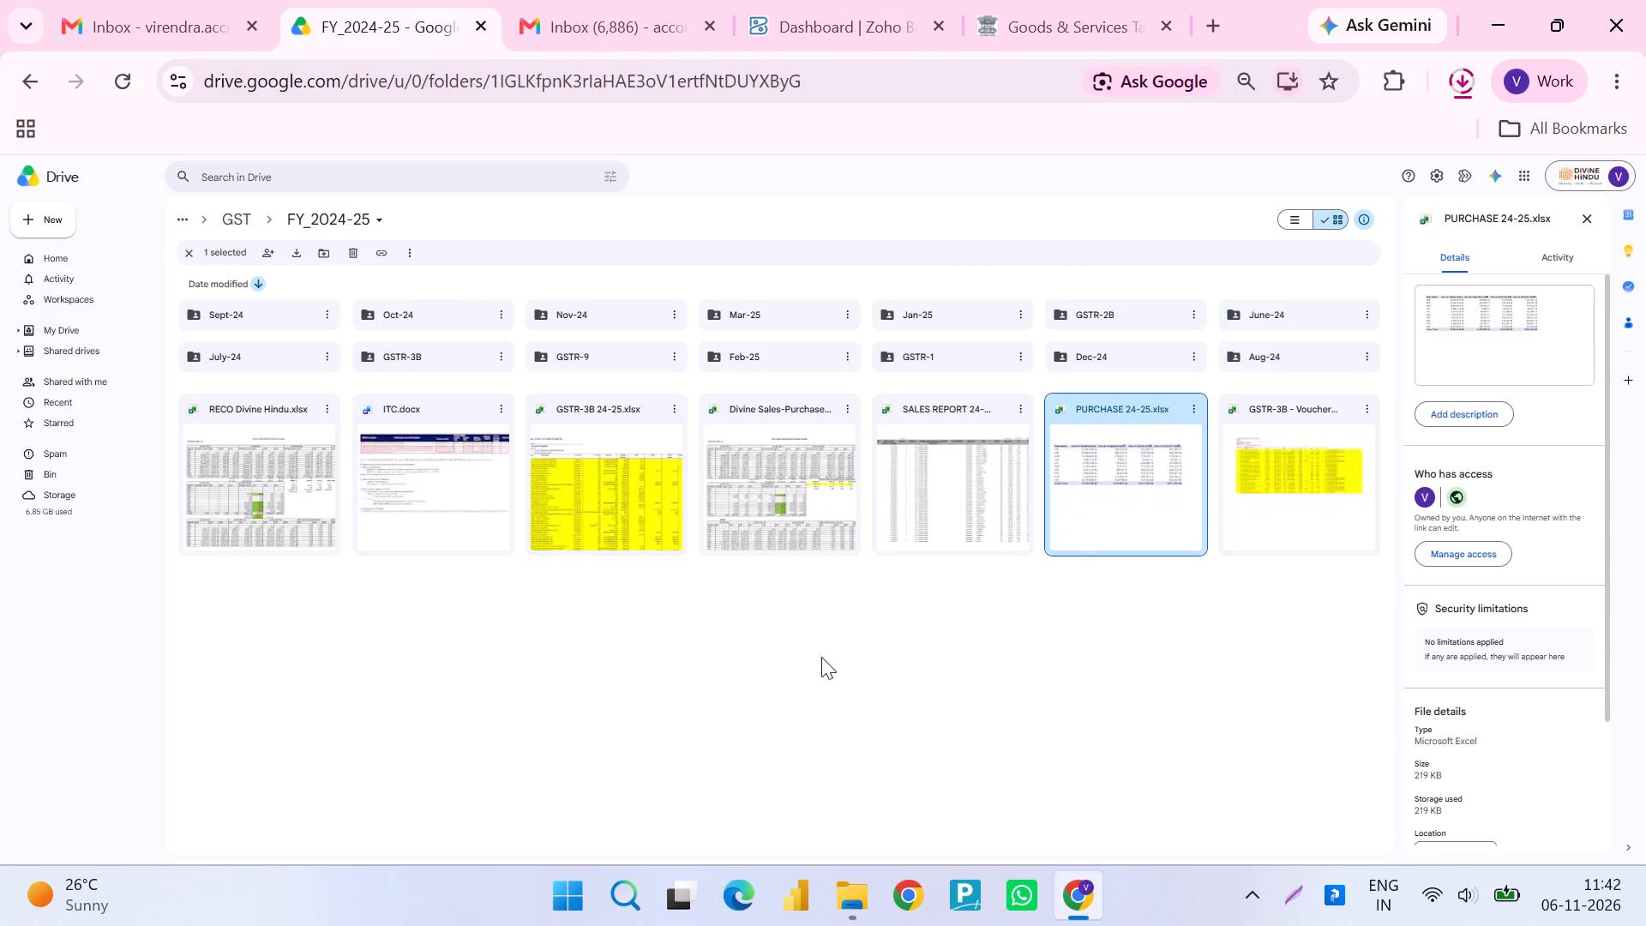
Open RECO Divine Hindu.xlsx, examine its RECO, Sheet2, SALES HR & UP, Sheet1 and HSN sheets, and close it.
double_click(309, 467)
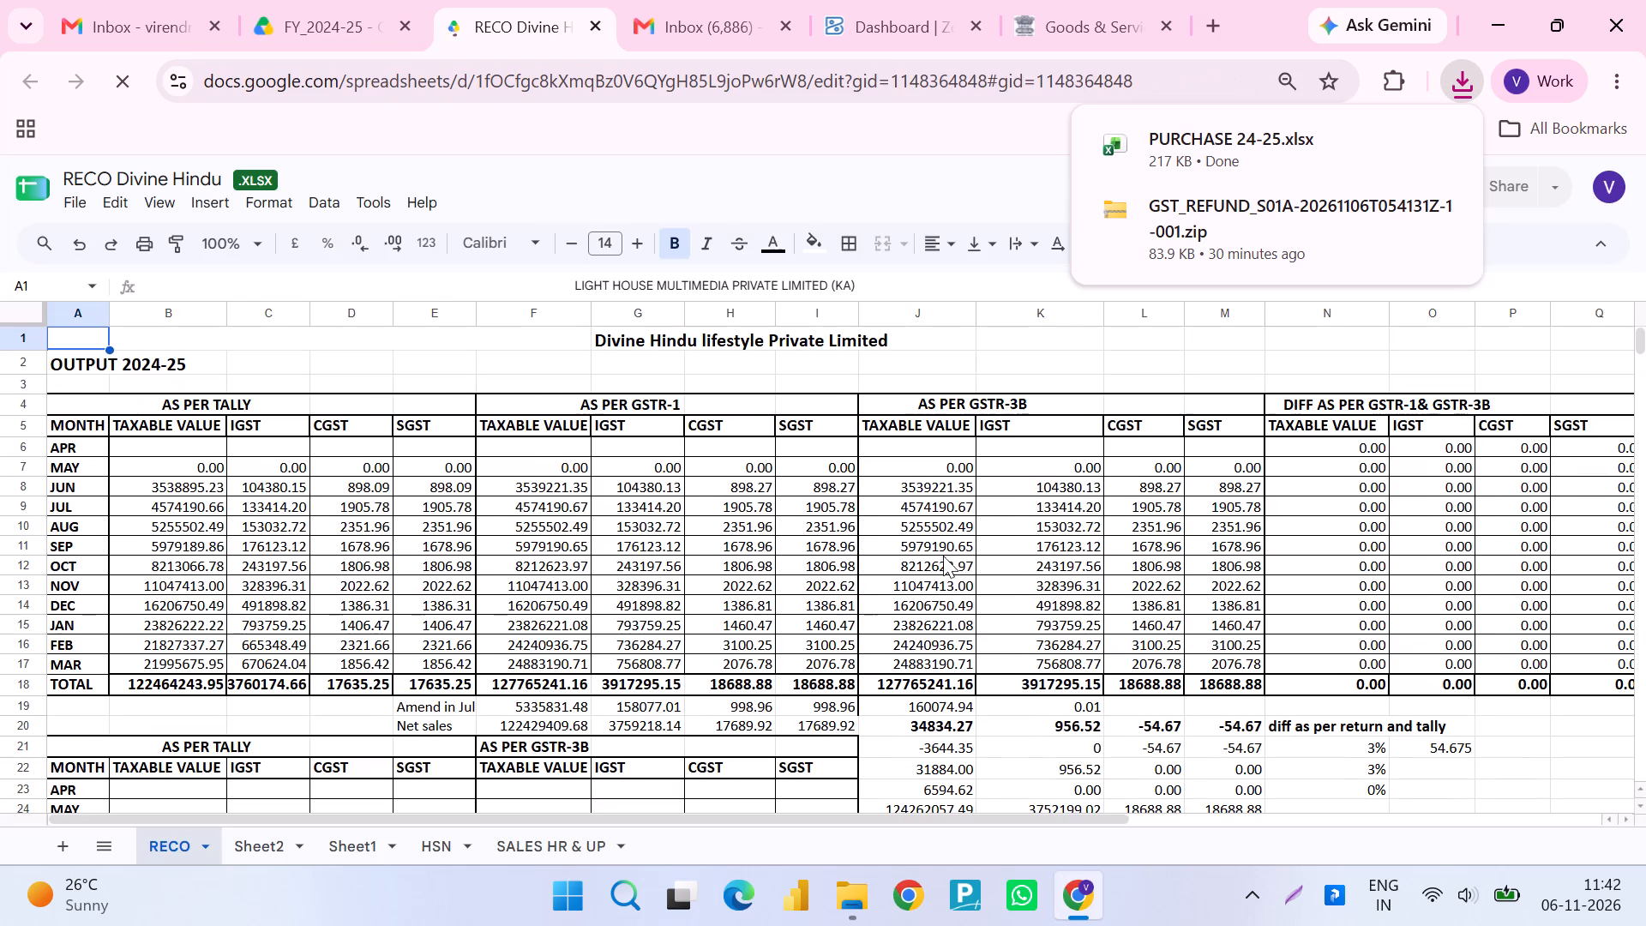
left_click(290, 838)
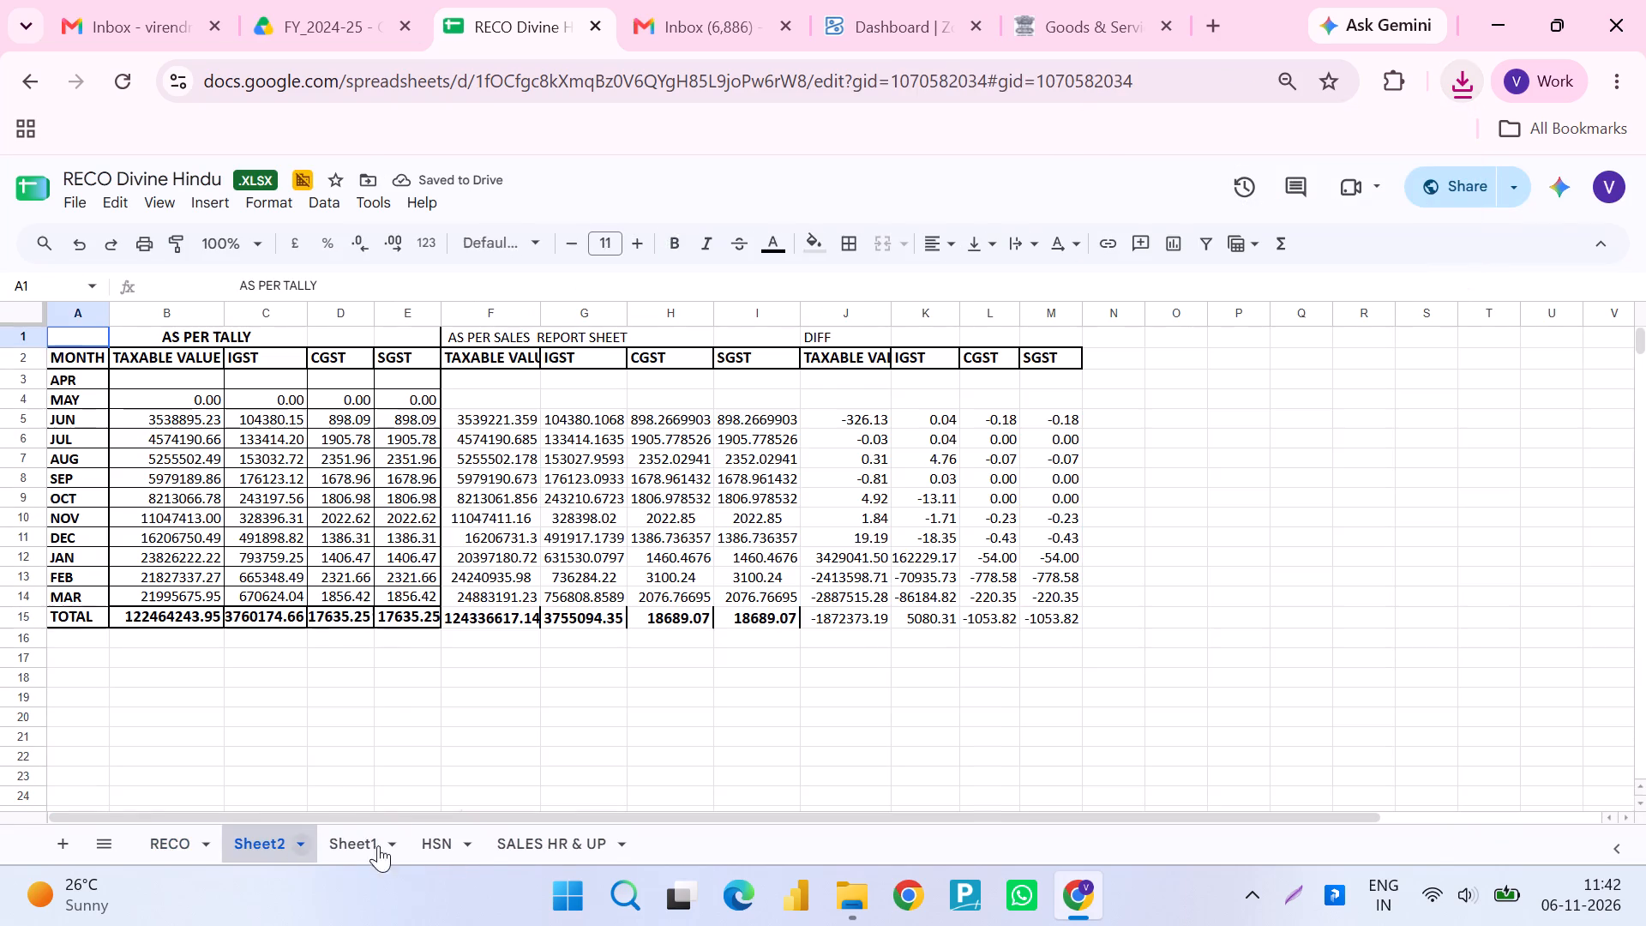
left_click(542, 847)
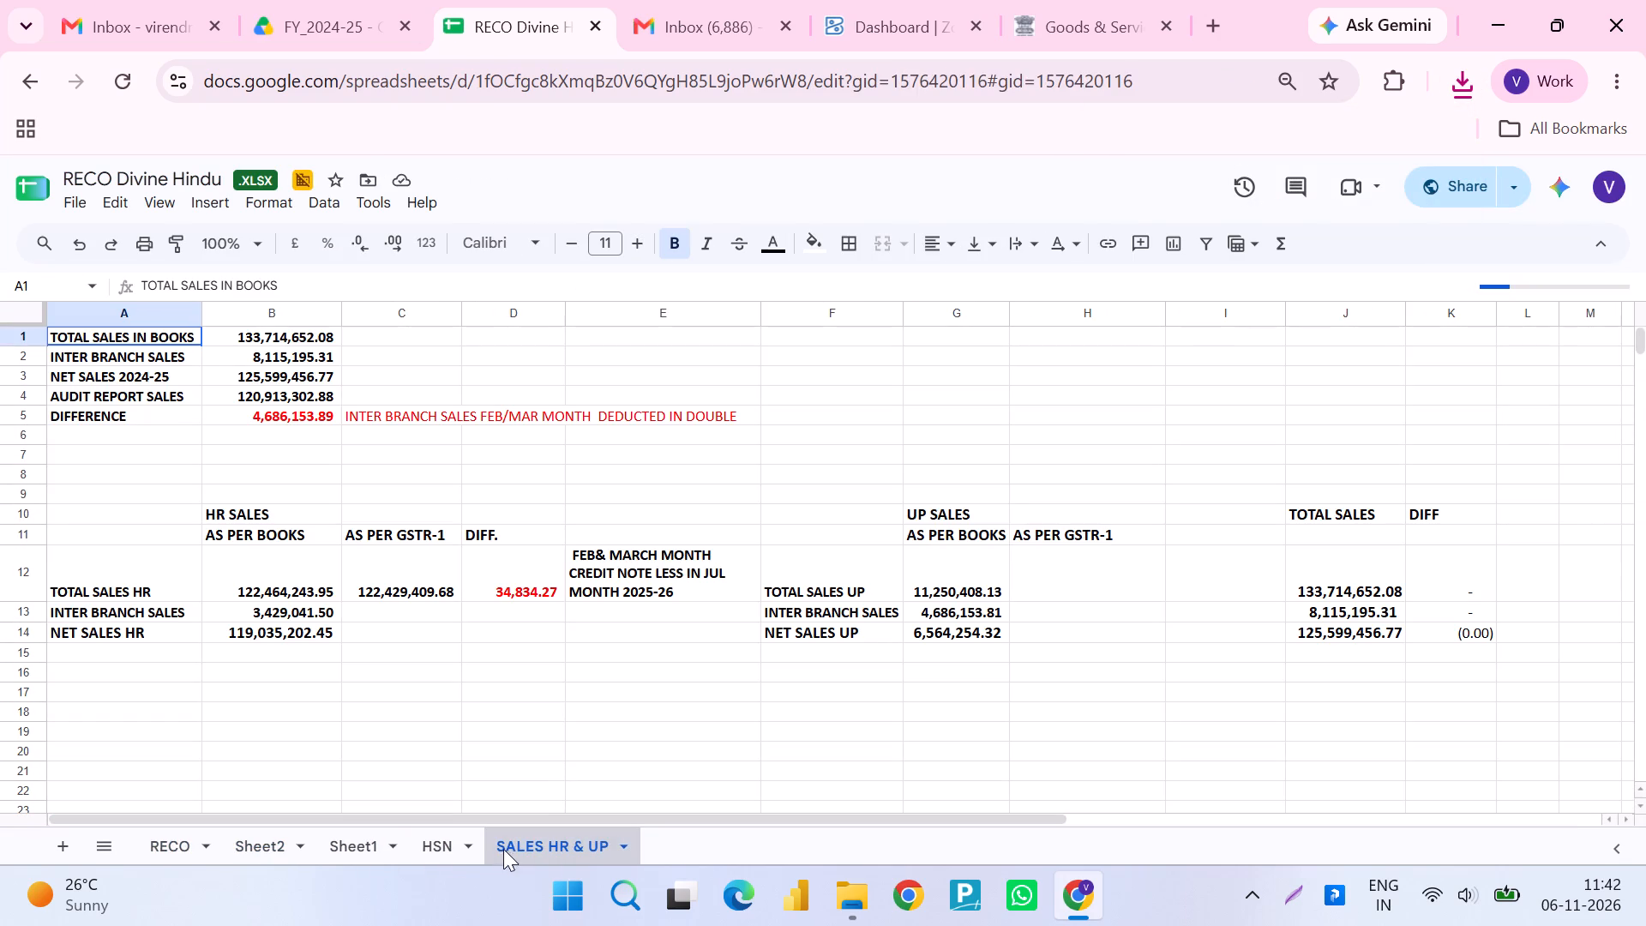
left_click(443, 847)
left_click(352, 852)
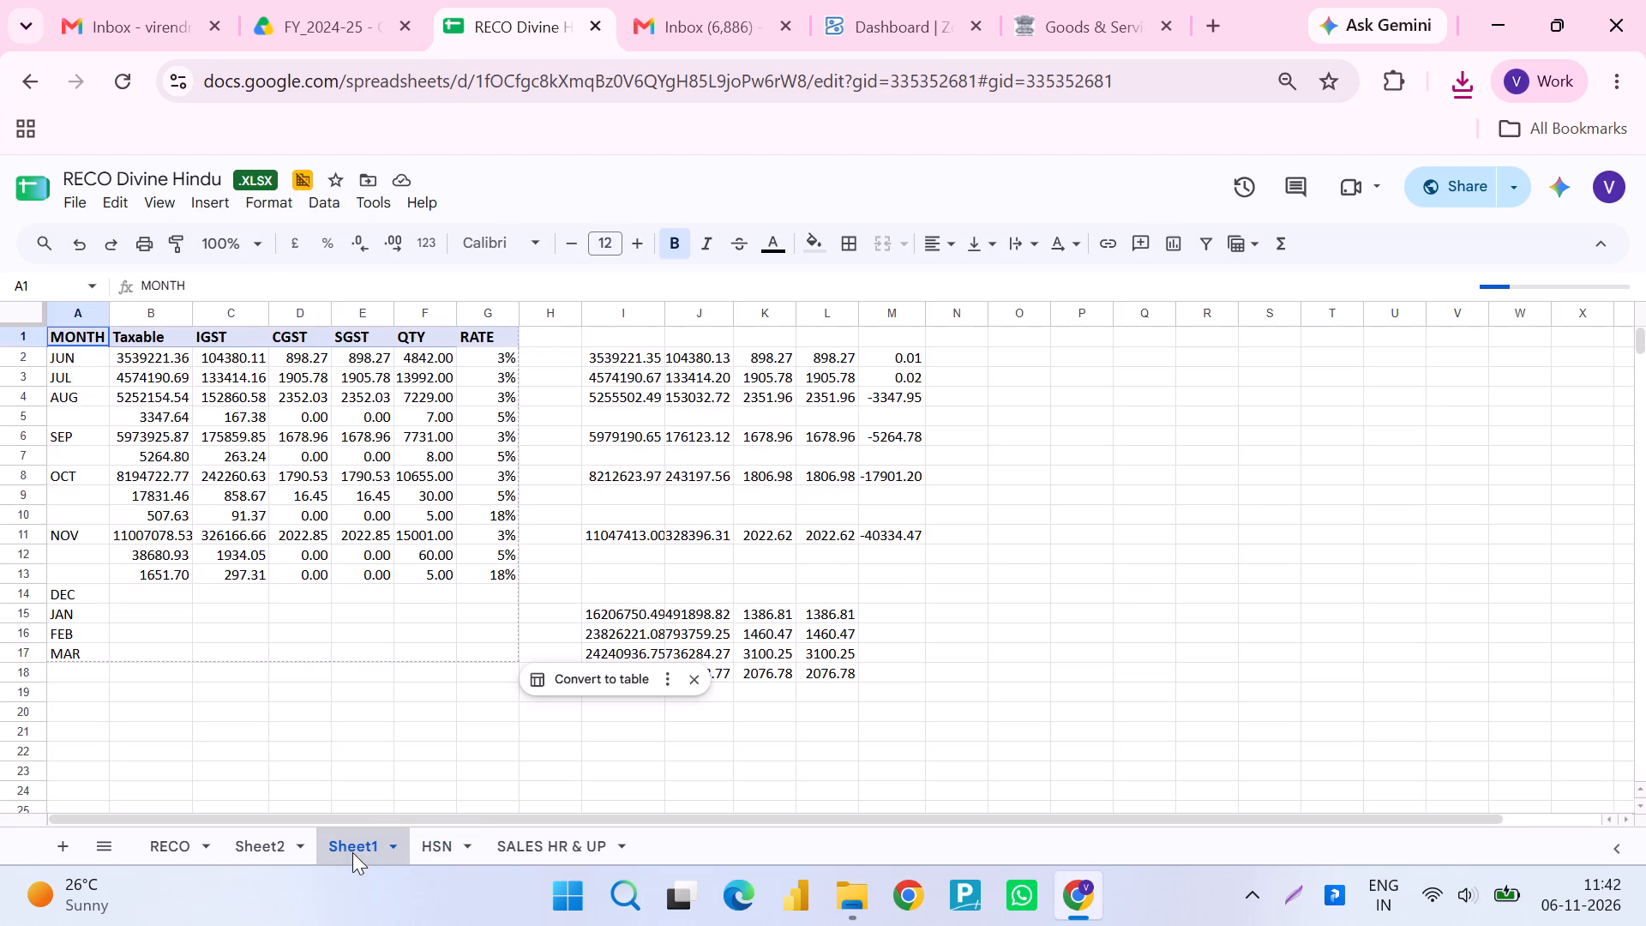
left_click(423, 843)
scroll(658, 606, "down", 1)
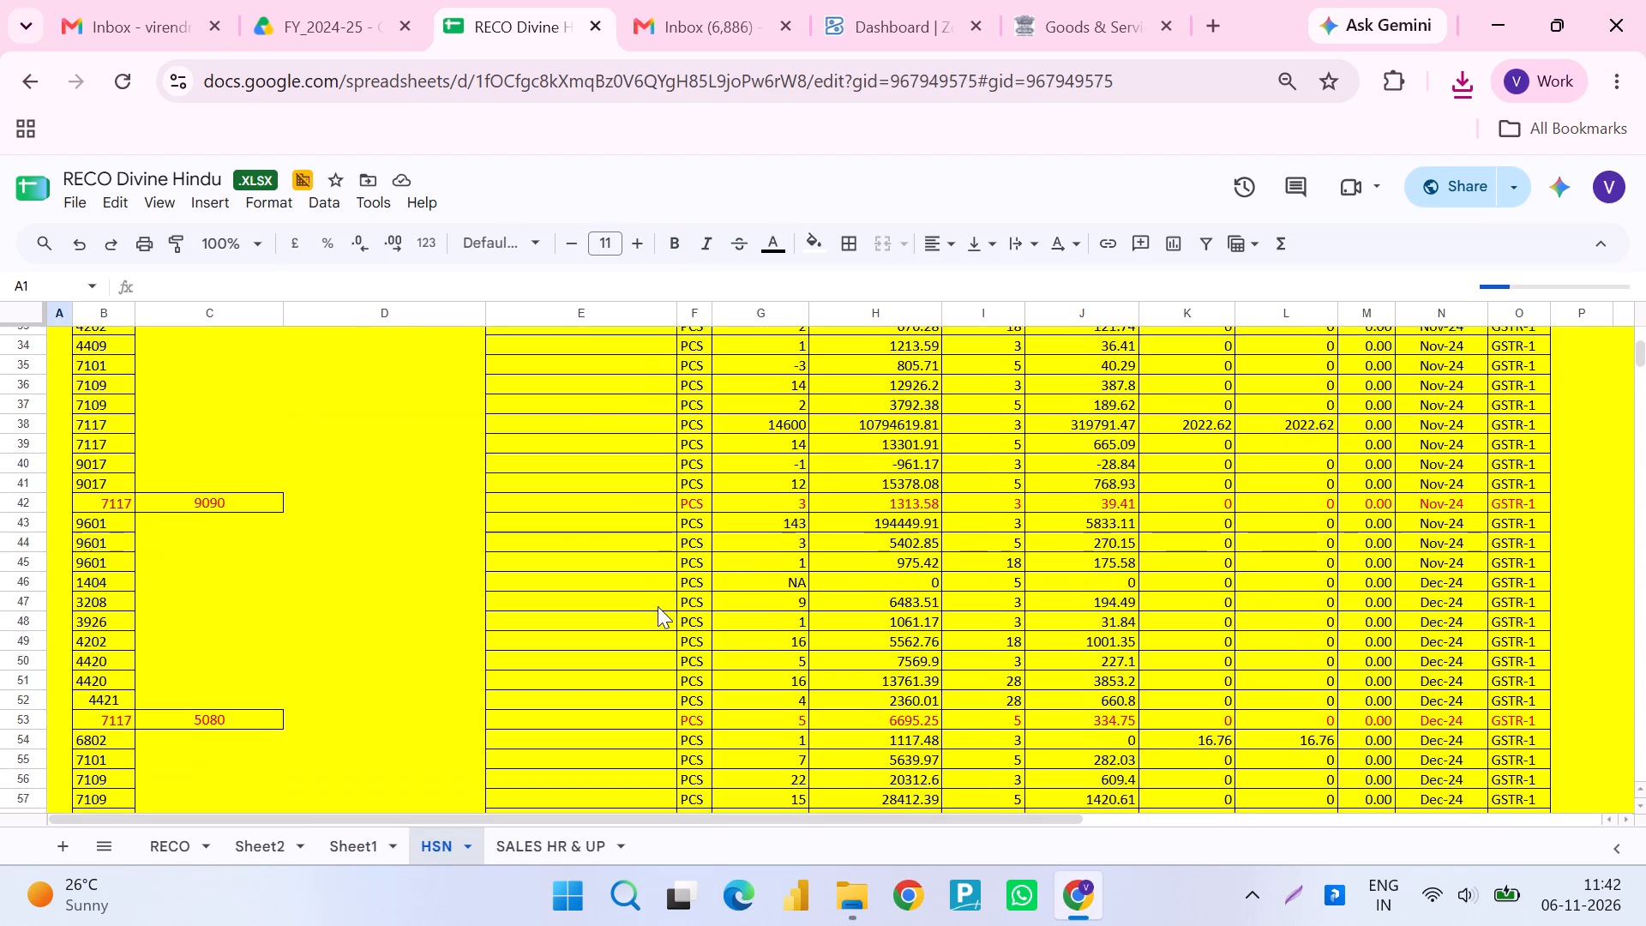
scroll(658, 606, "down", 9)
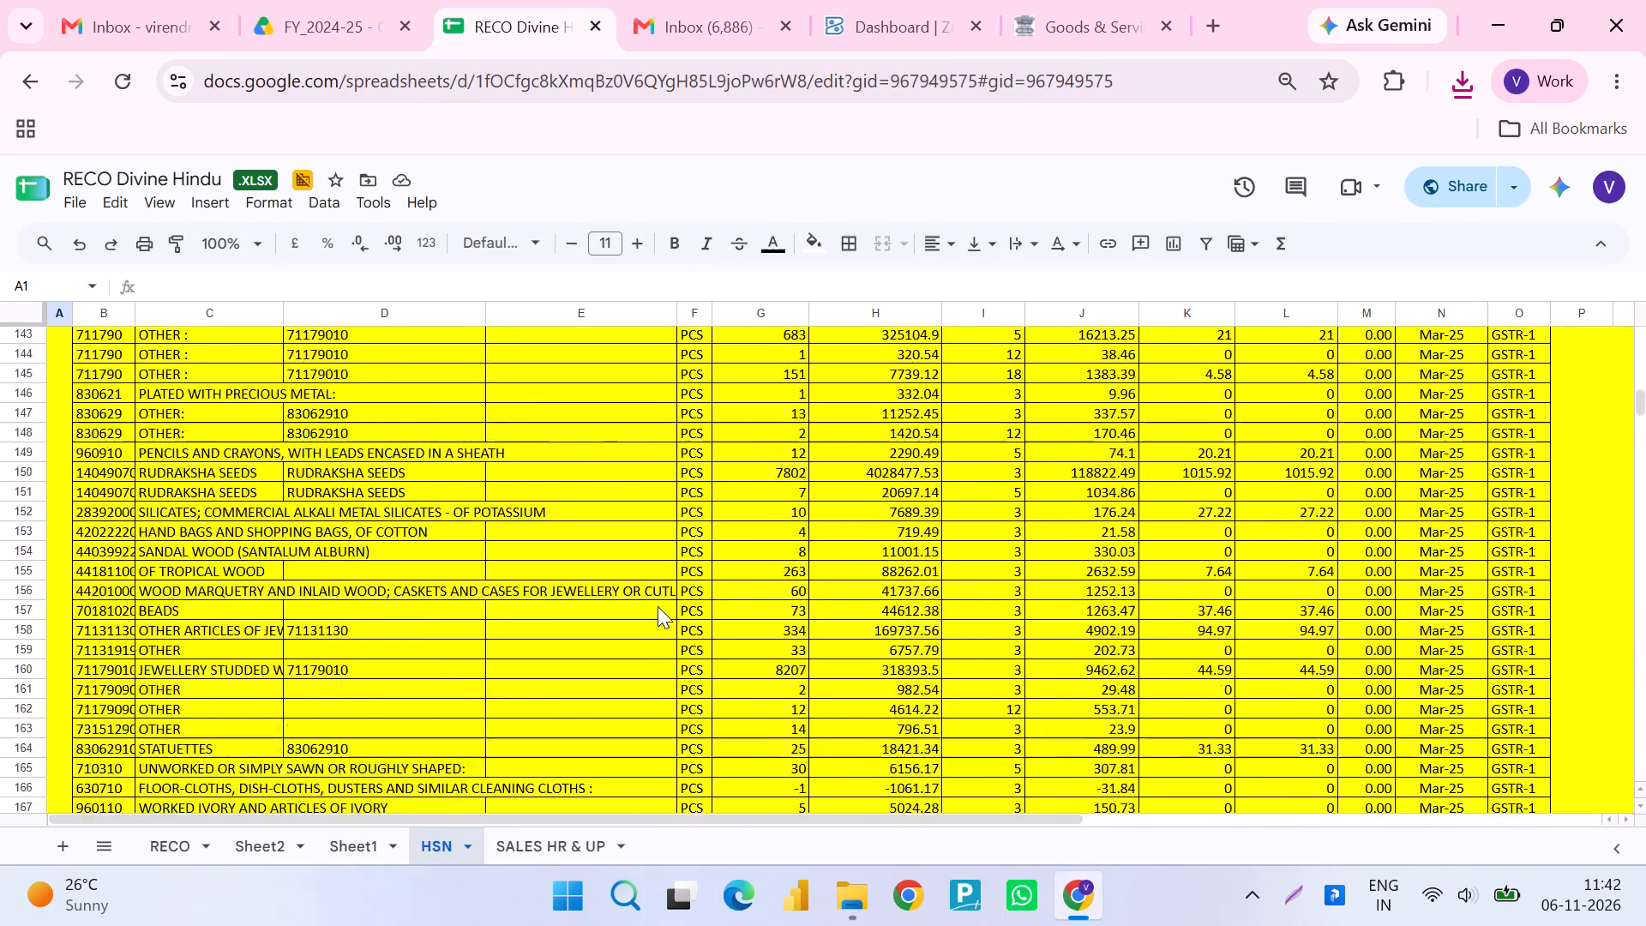
scroll(658, 606, "down", 4)
left_click(267, 837)
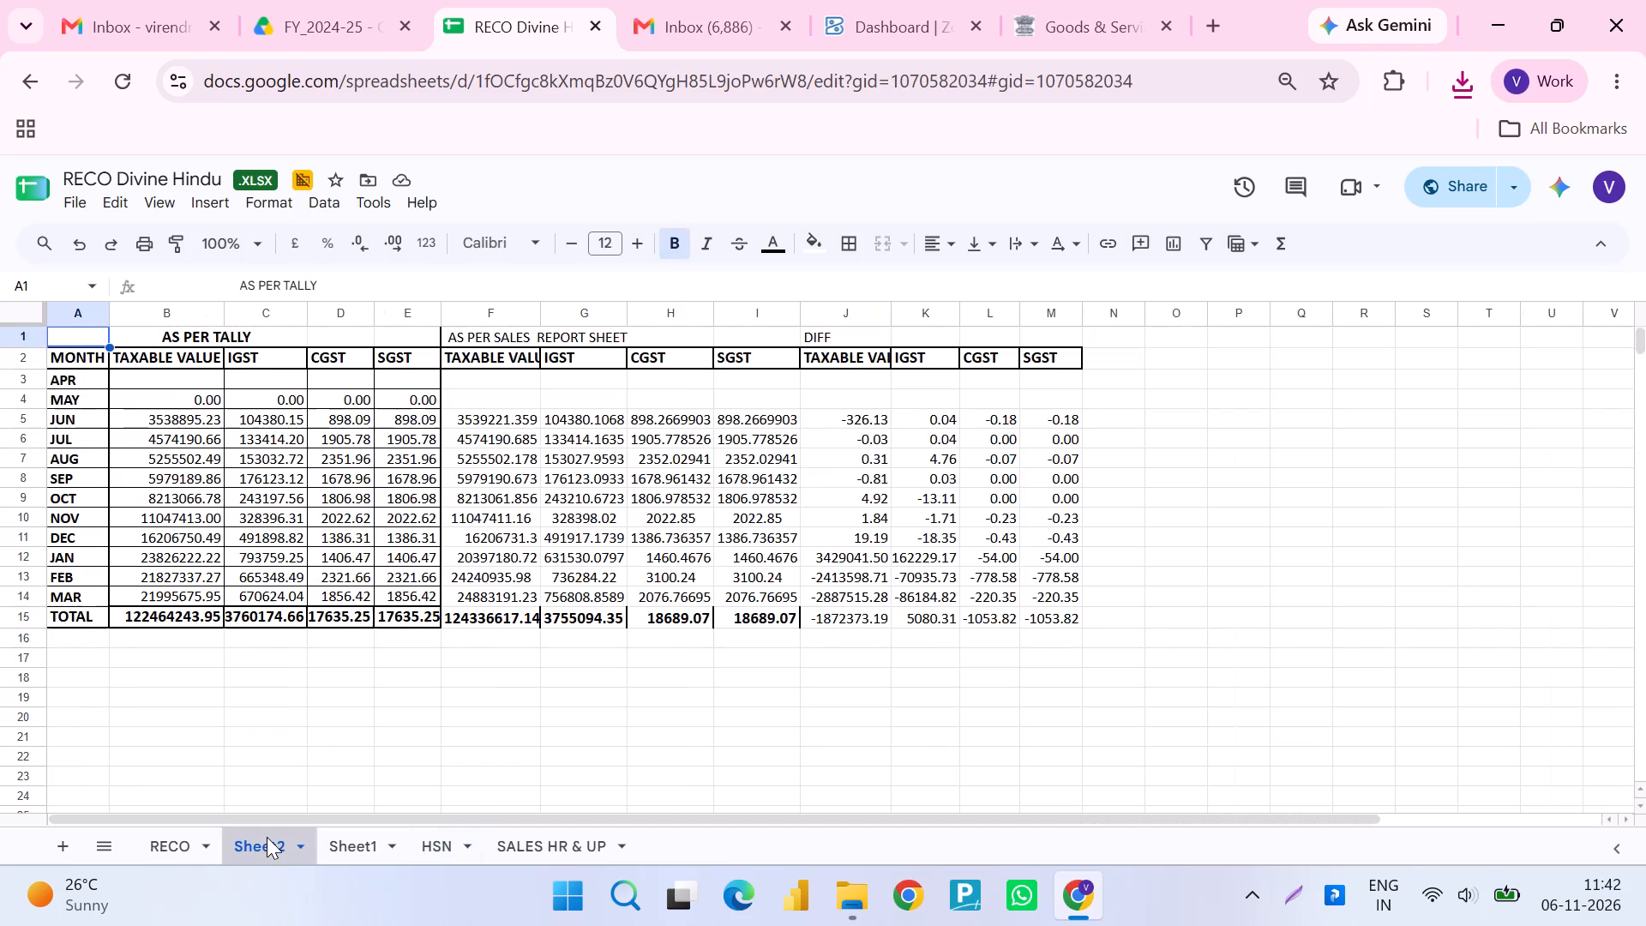
left_click(595, 29)
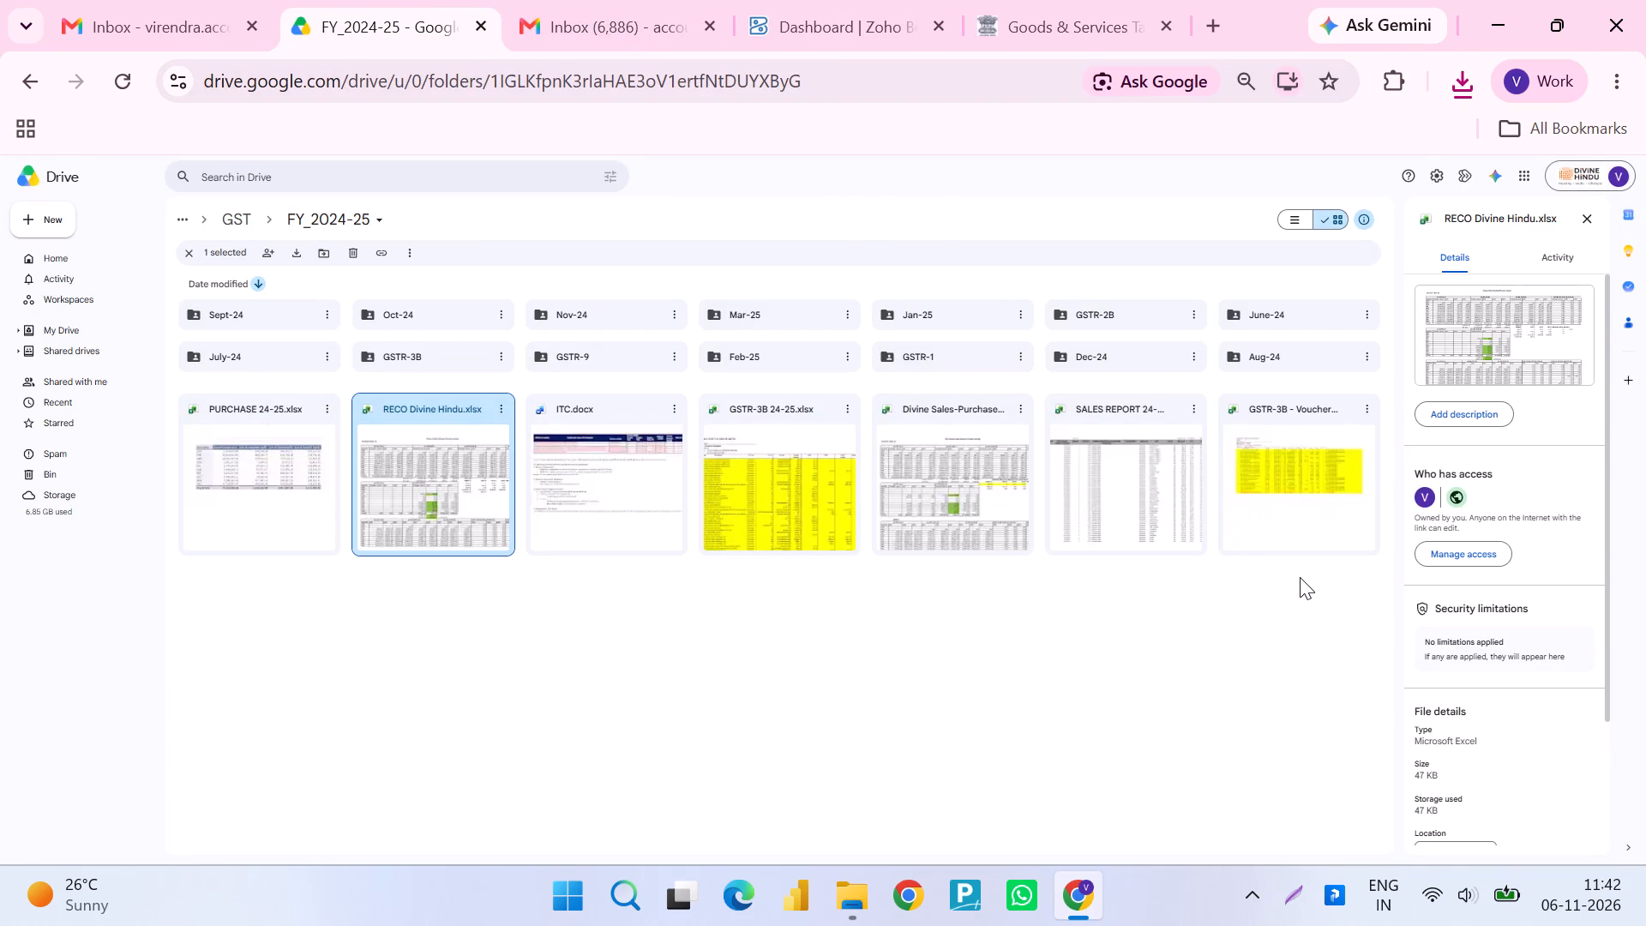
Open the 3.GST_REFUND_S01A workbook from the Refund Working folder and exit its full-screen view.
key("alt+Tab")
key("alt+Tab")
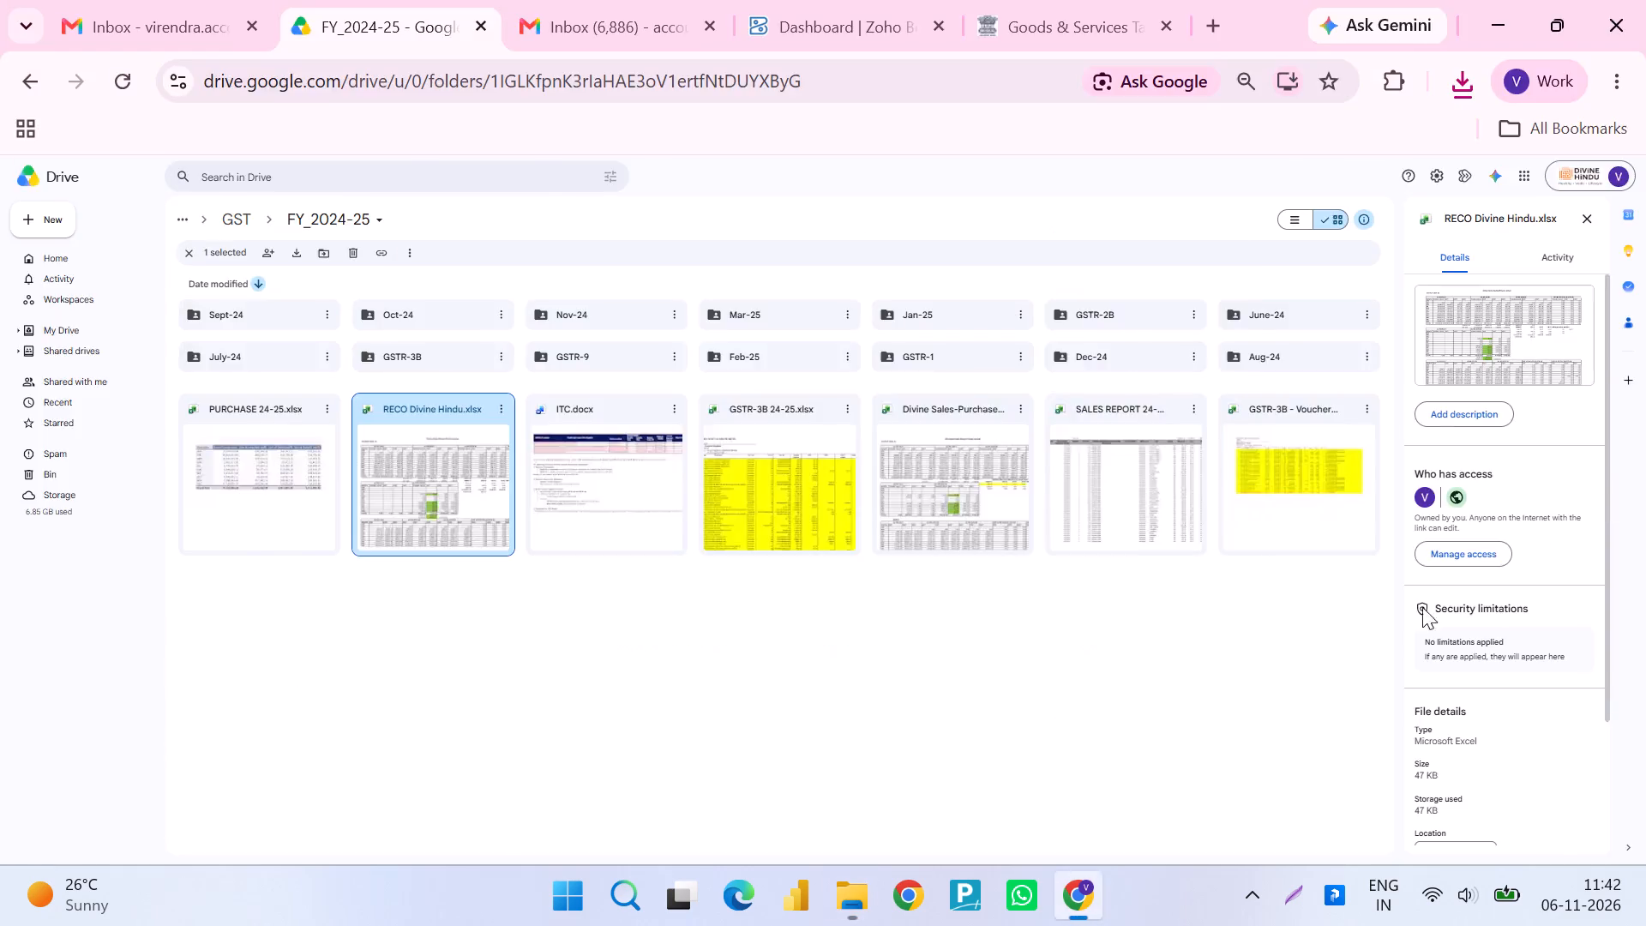
key("alt+Tab")
double_click(478, 238)
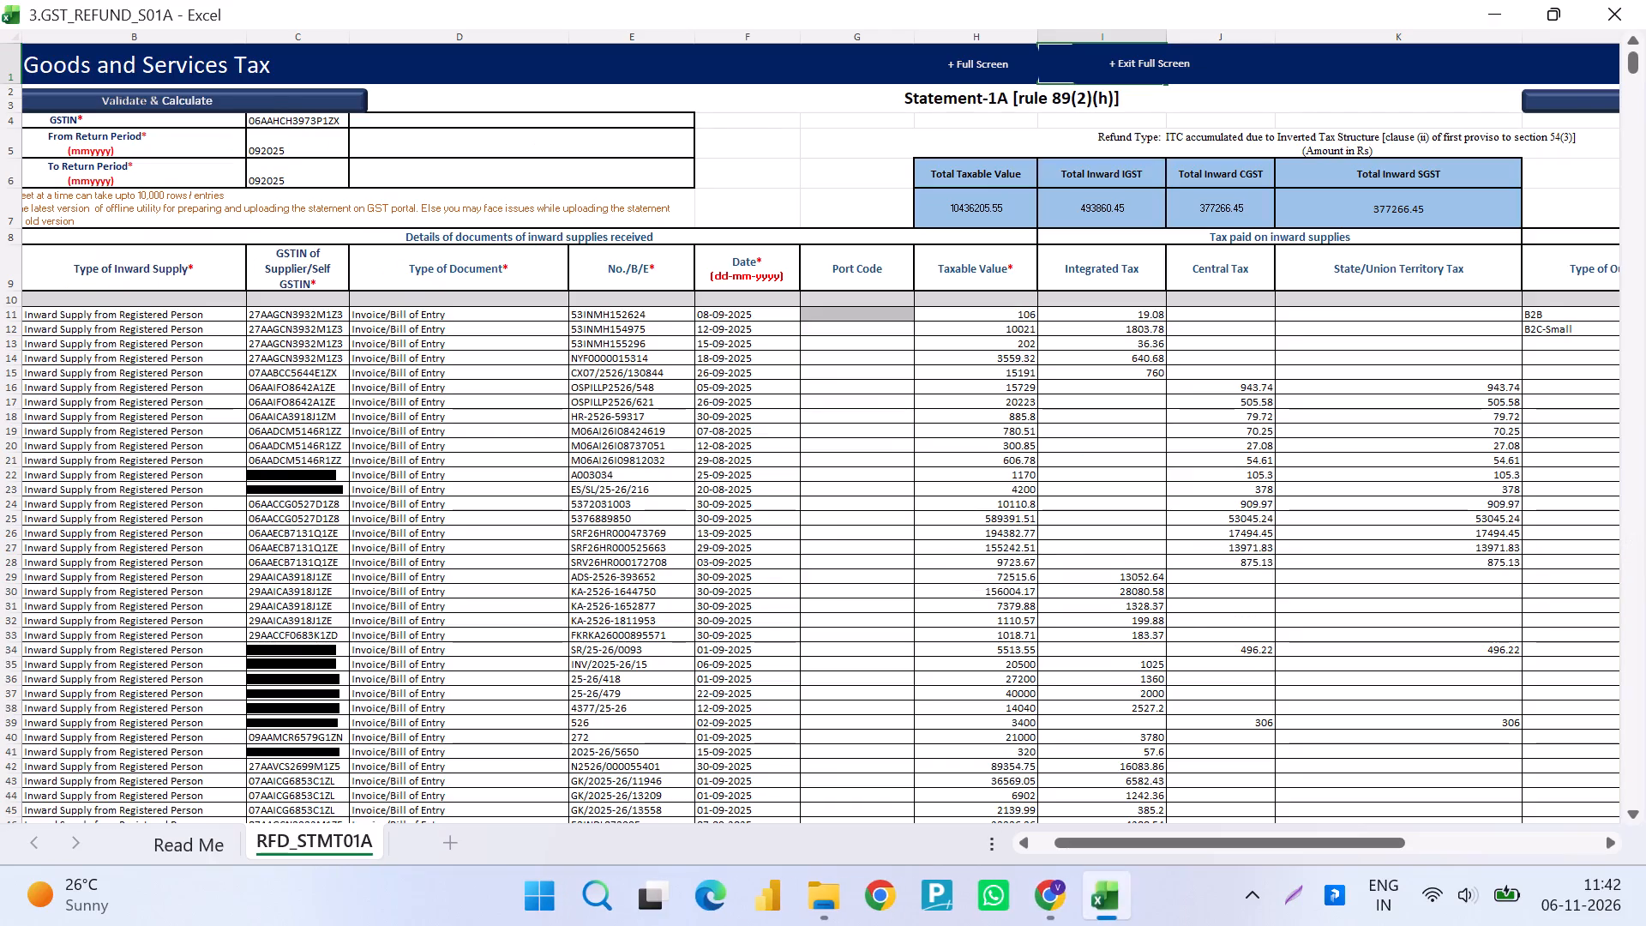
key("F2")
key("Left")
key("Escape")
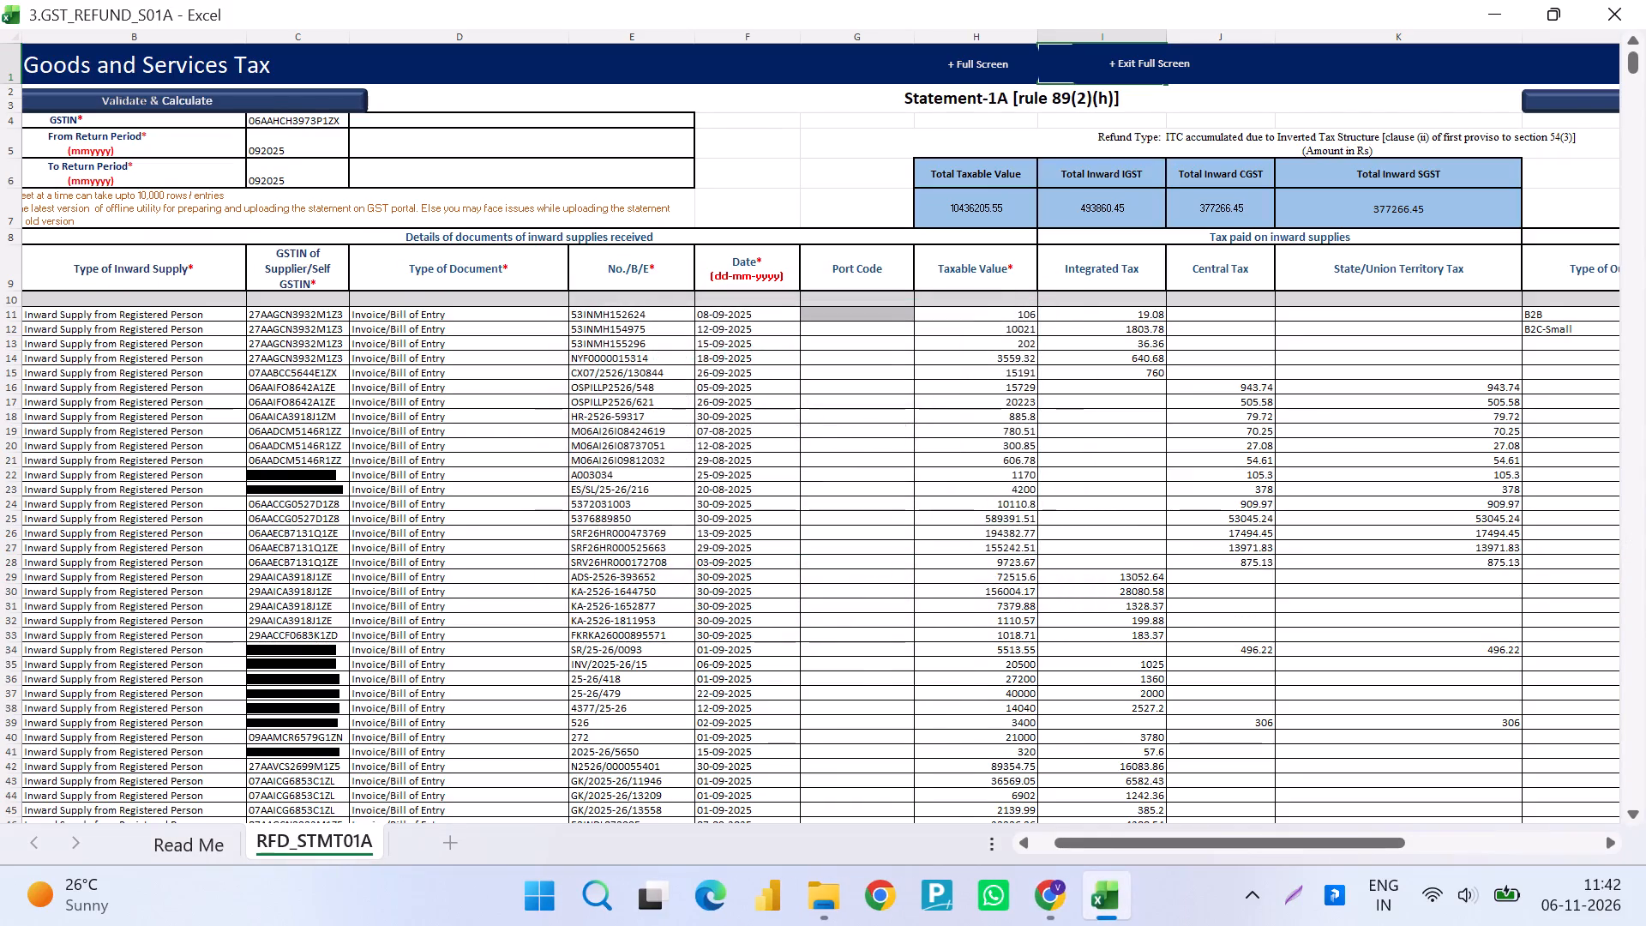
left_click(1554, 17)
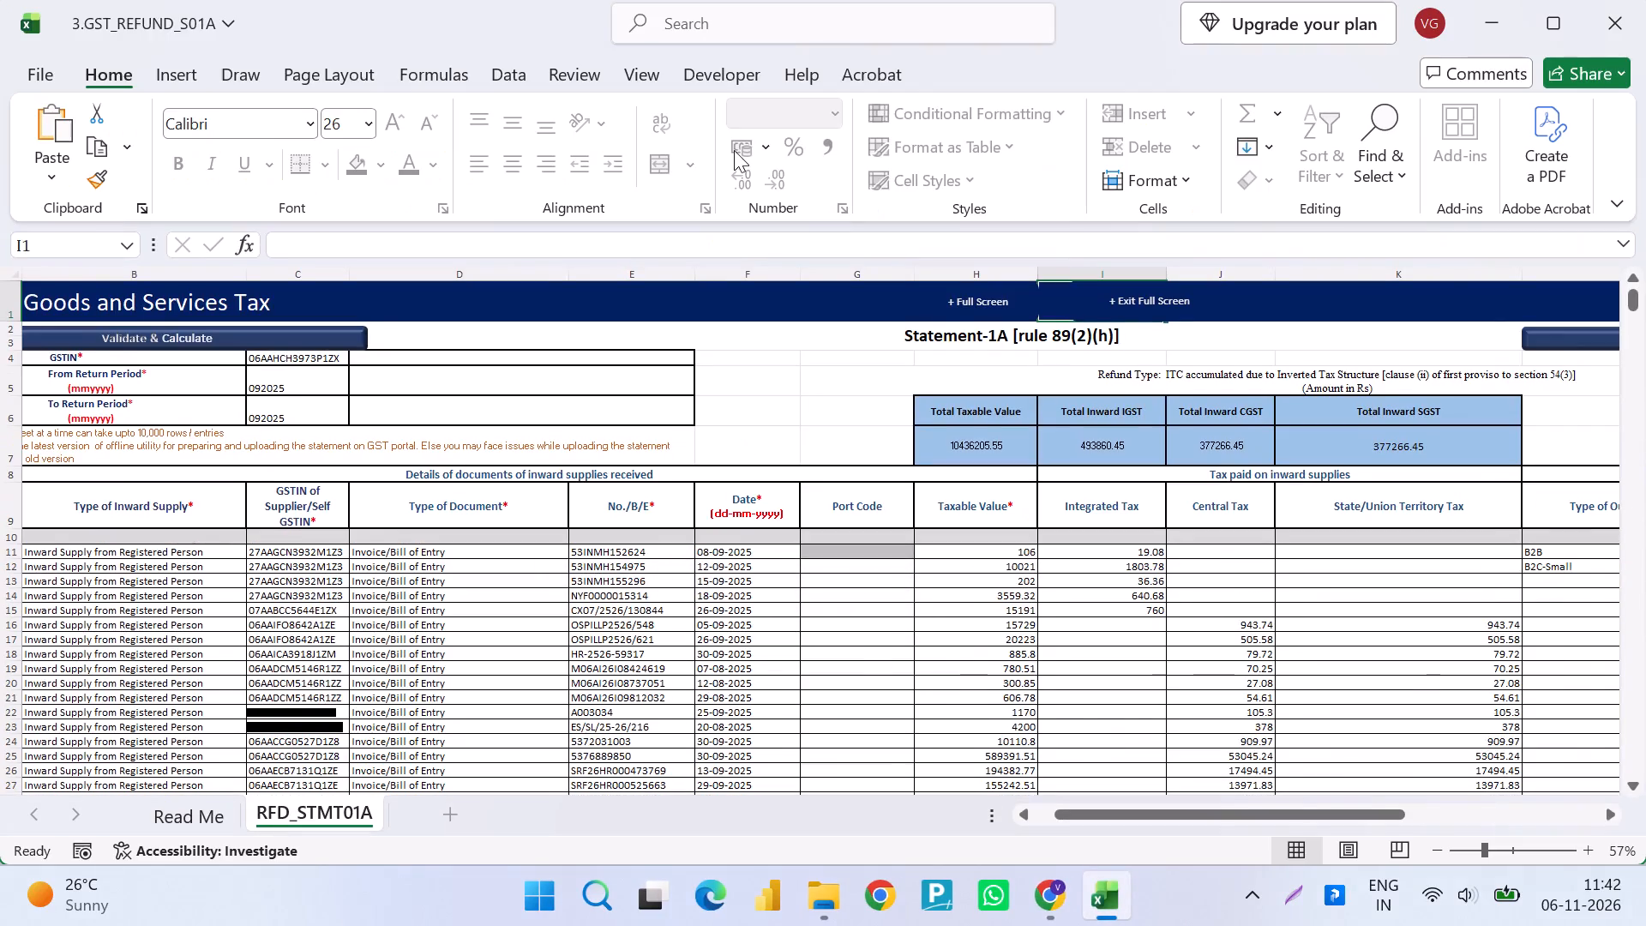
Inspect the general and security properties of the 3.GST_REFUND_S01A file in the Refund Working folder, and dismiss them.
key("super+d")
key("alt+Tab")
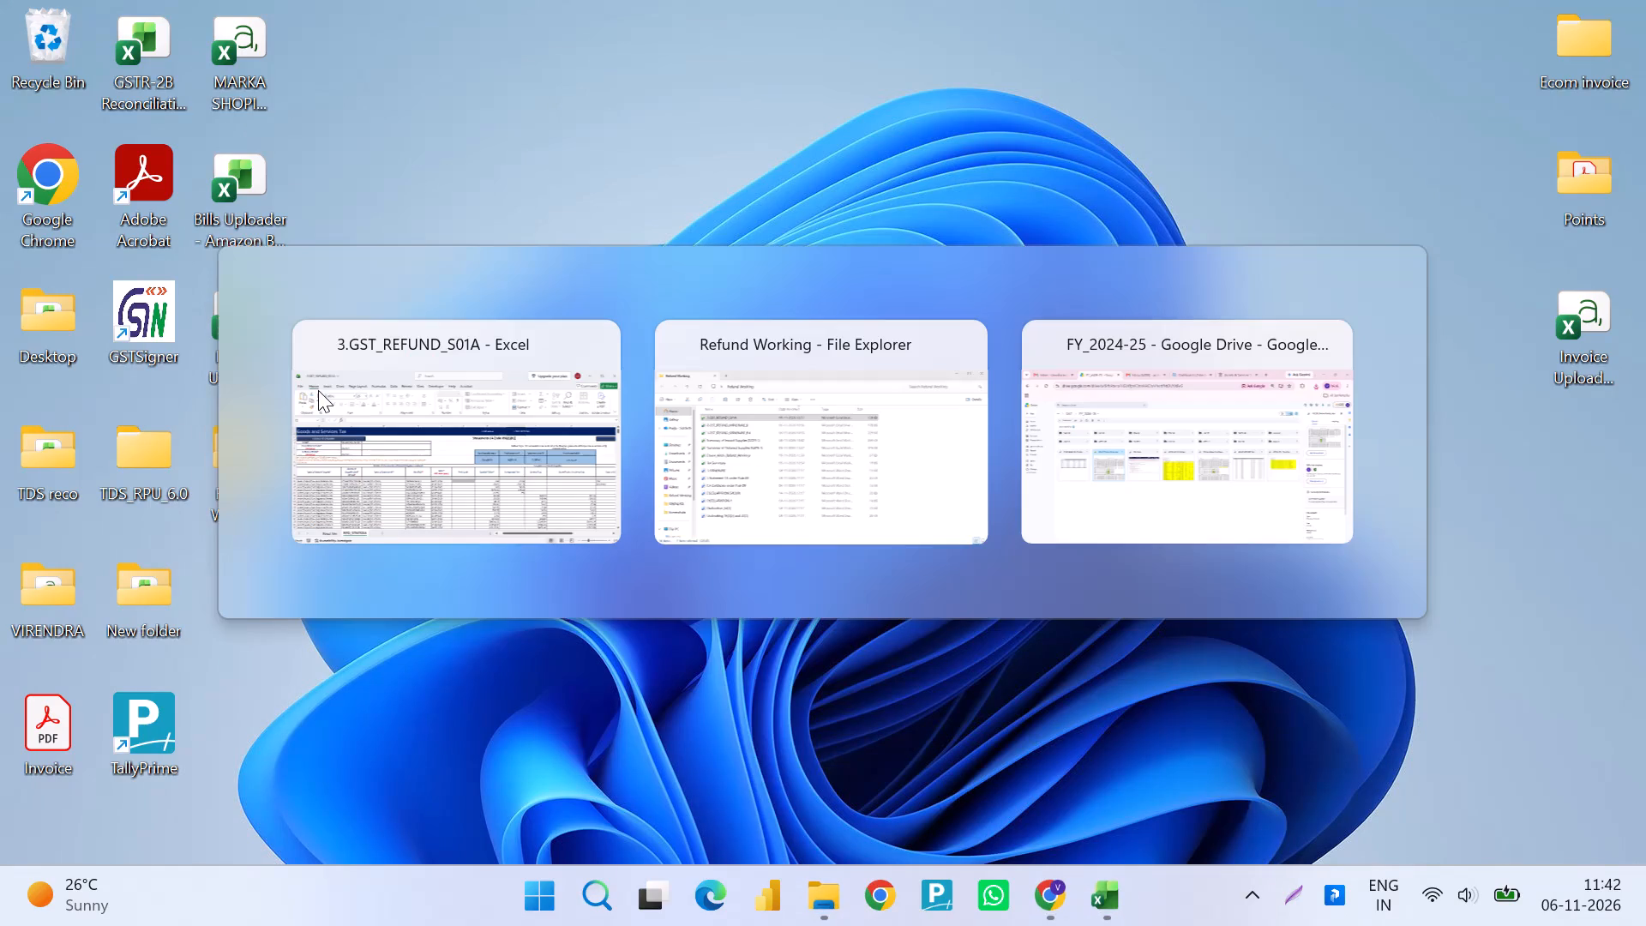
key("alt+Tab")
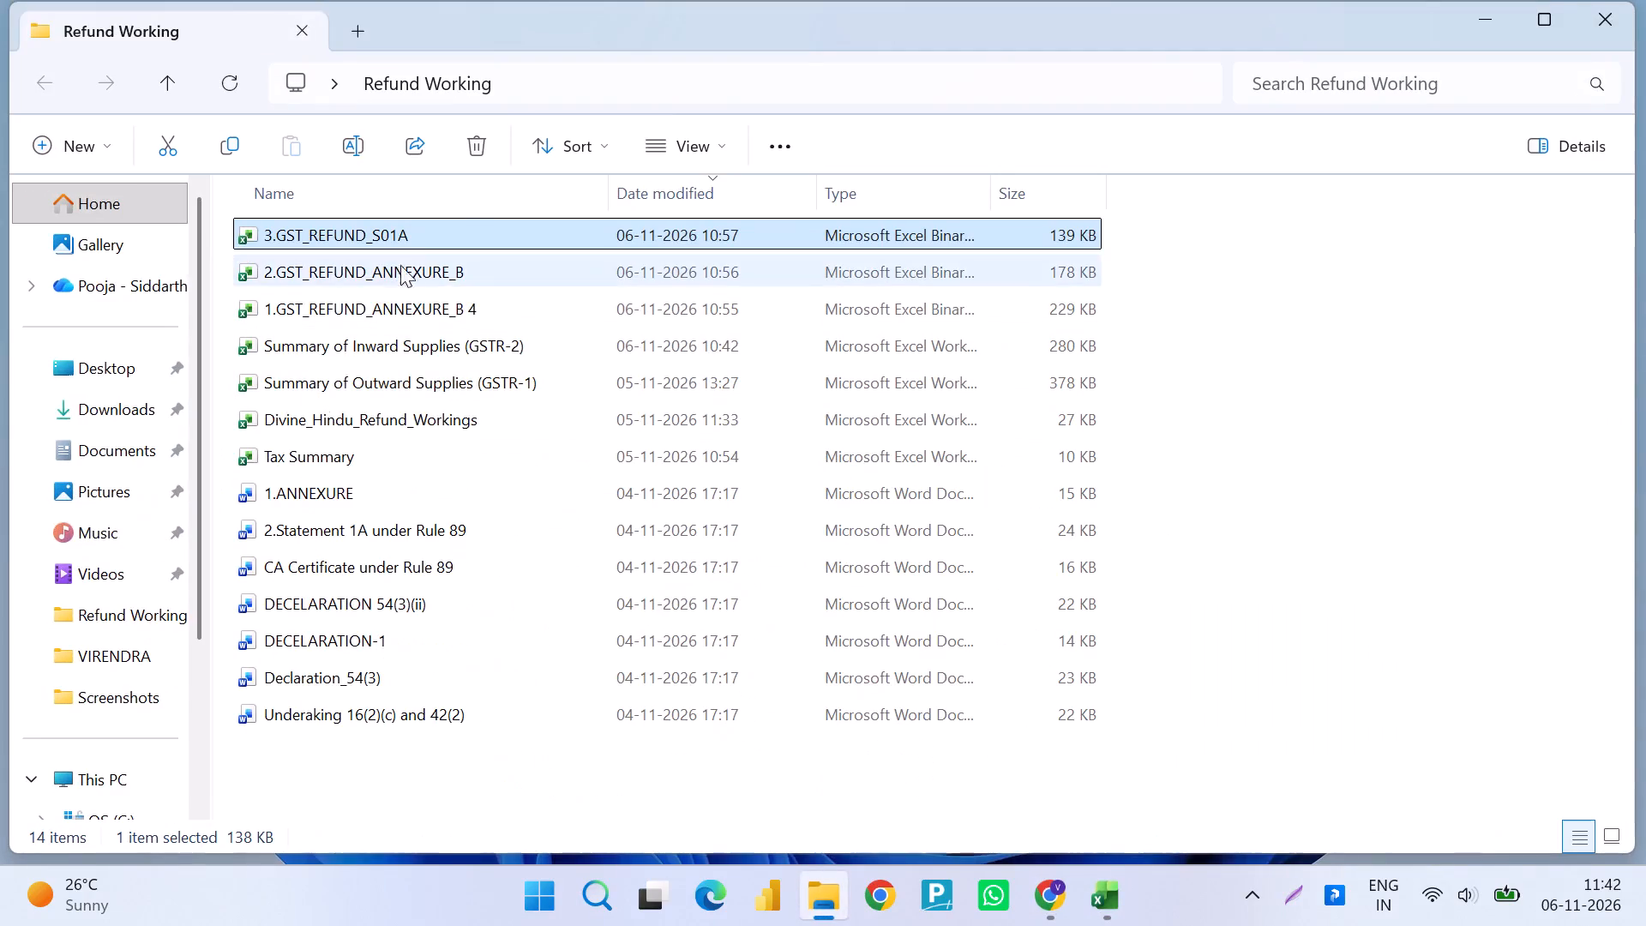
right_click(465, 219)
left_click(638, 730)
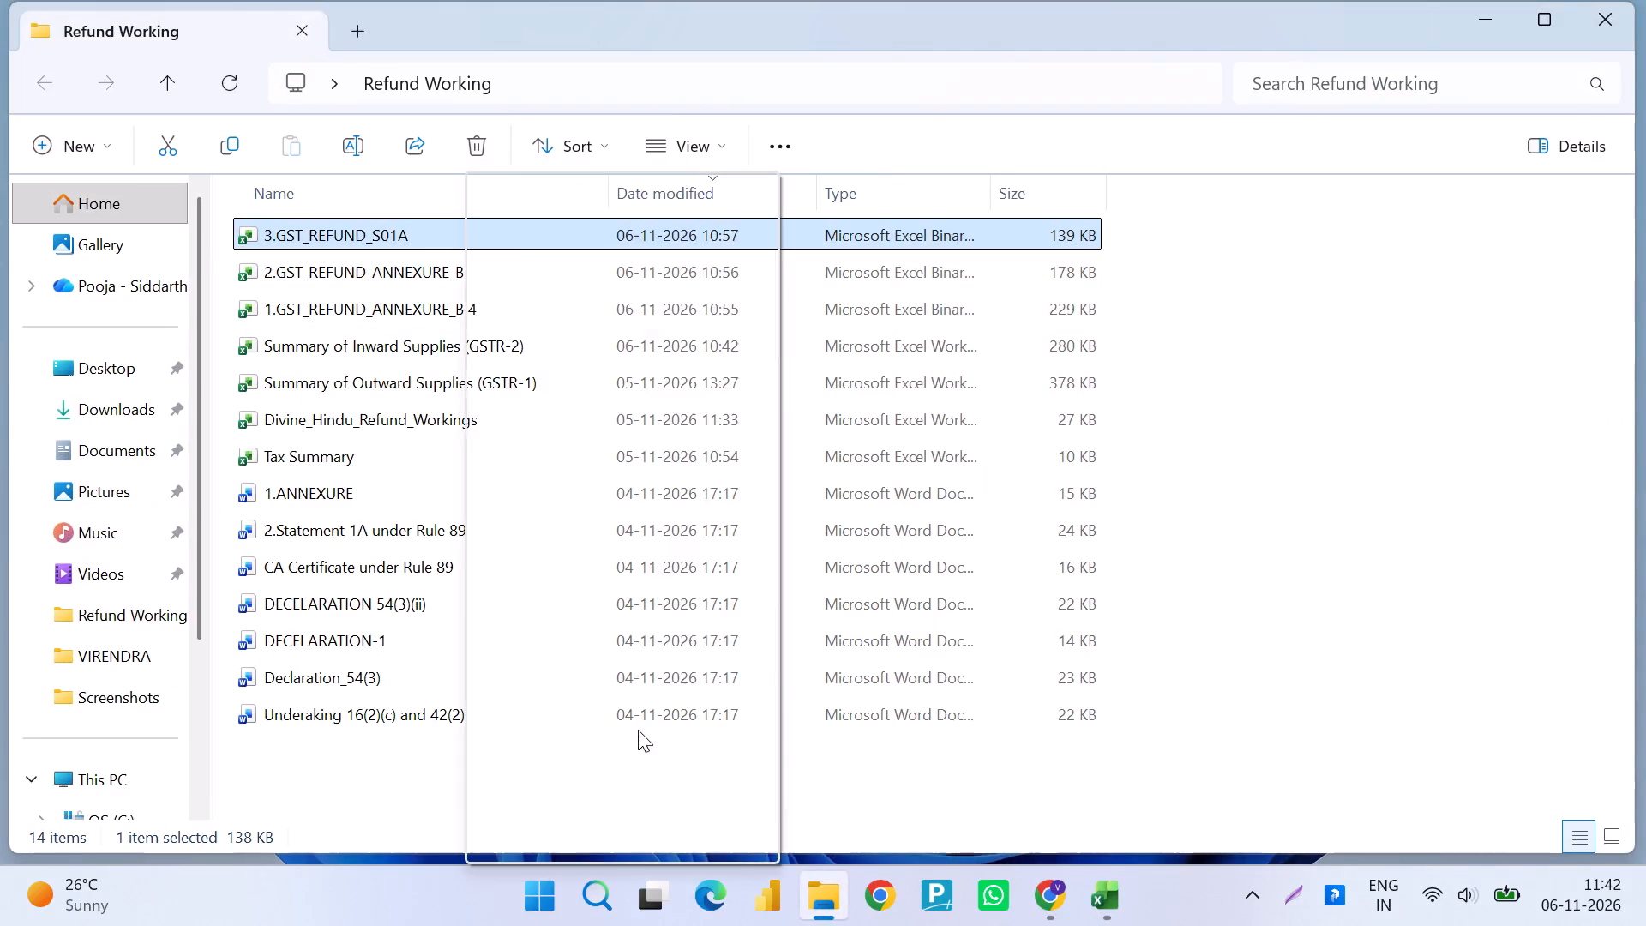
left_click(579, 842)
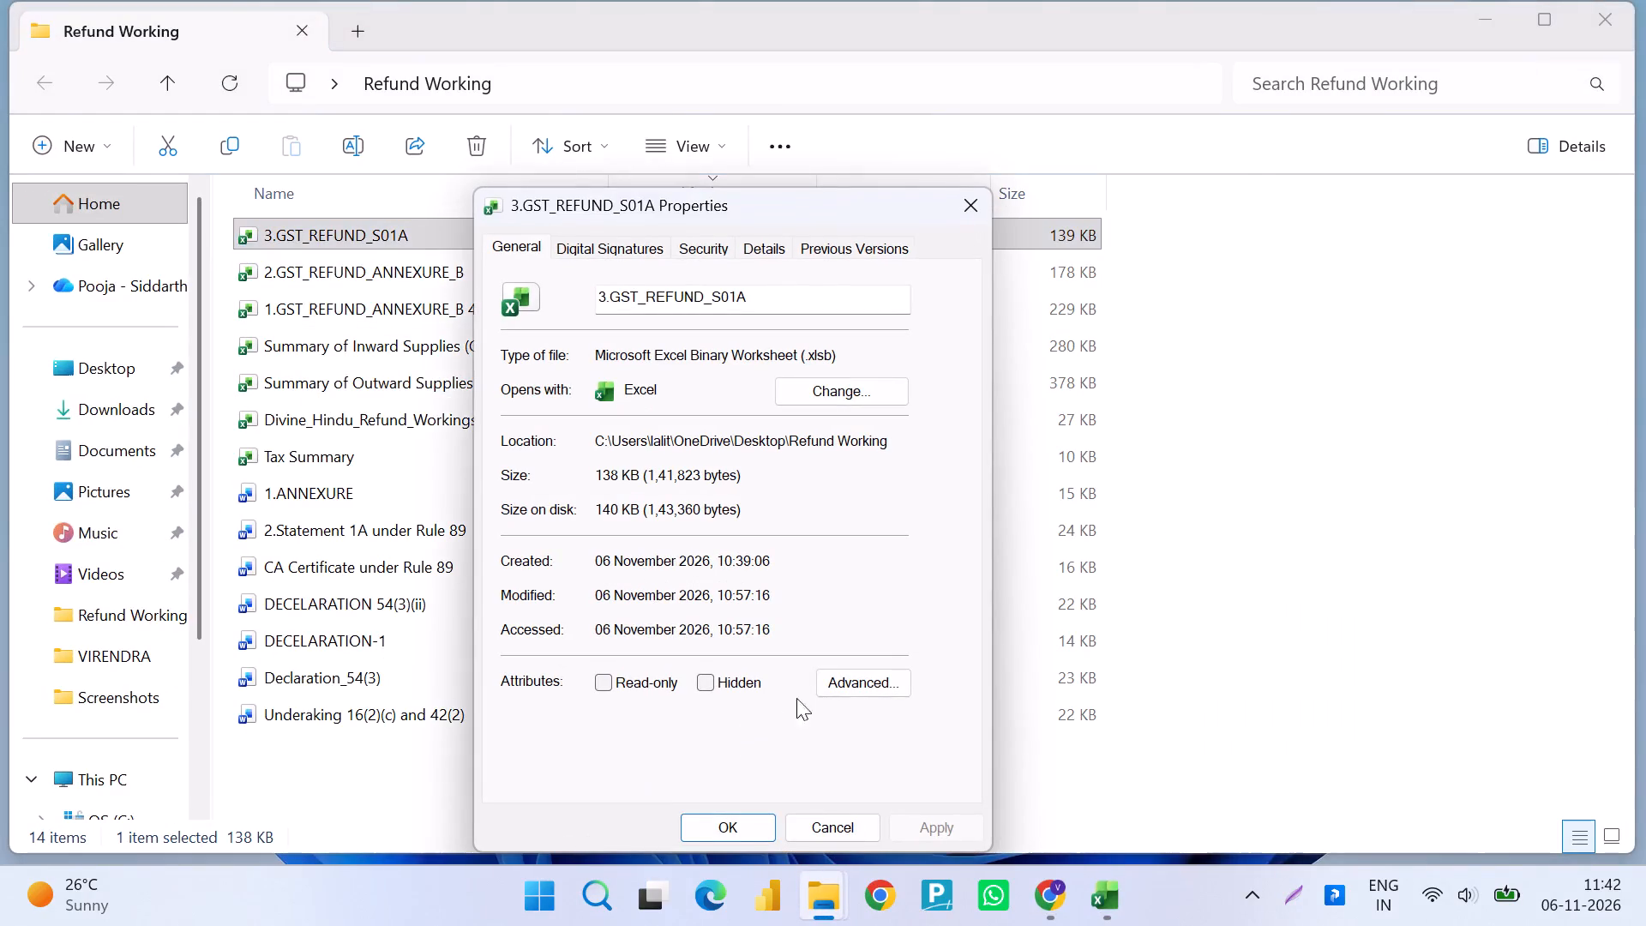
left_click(720, 247)
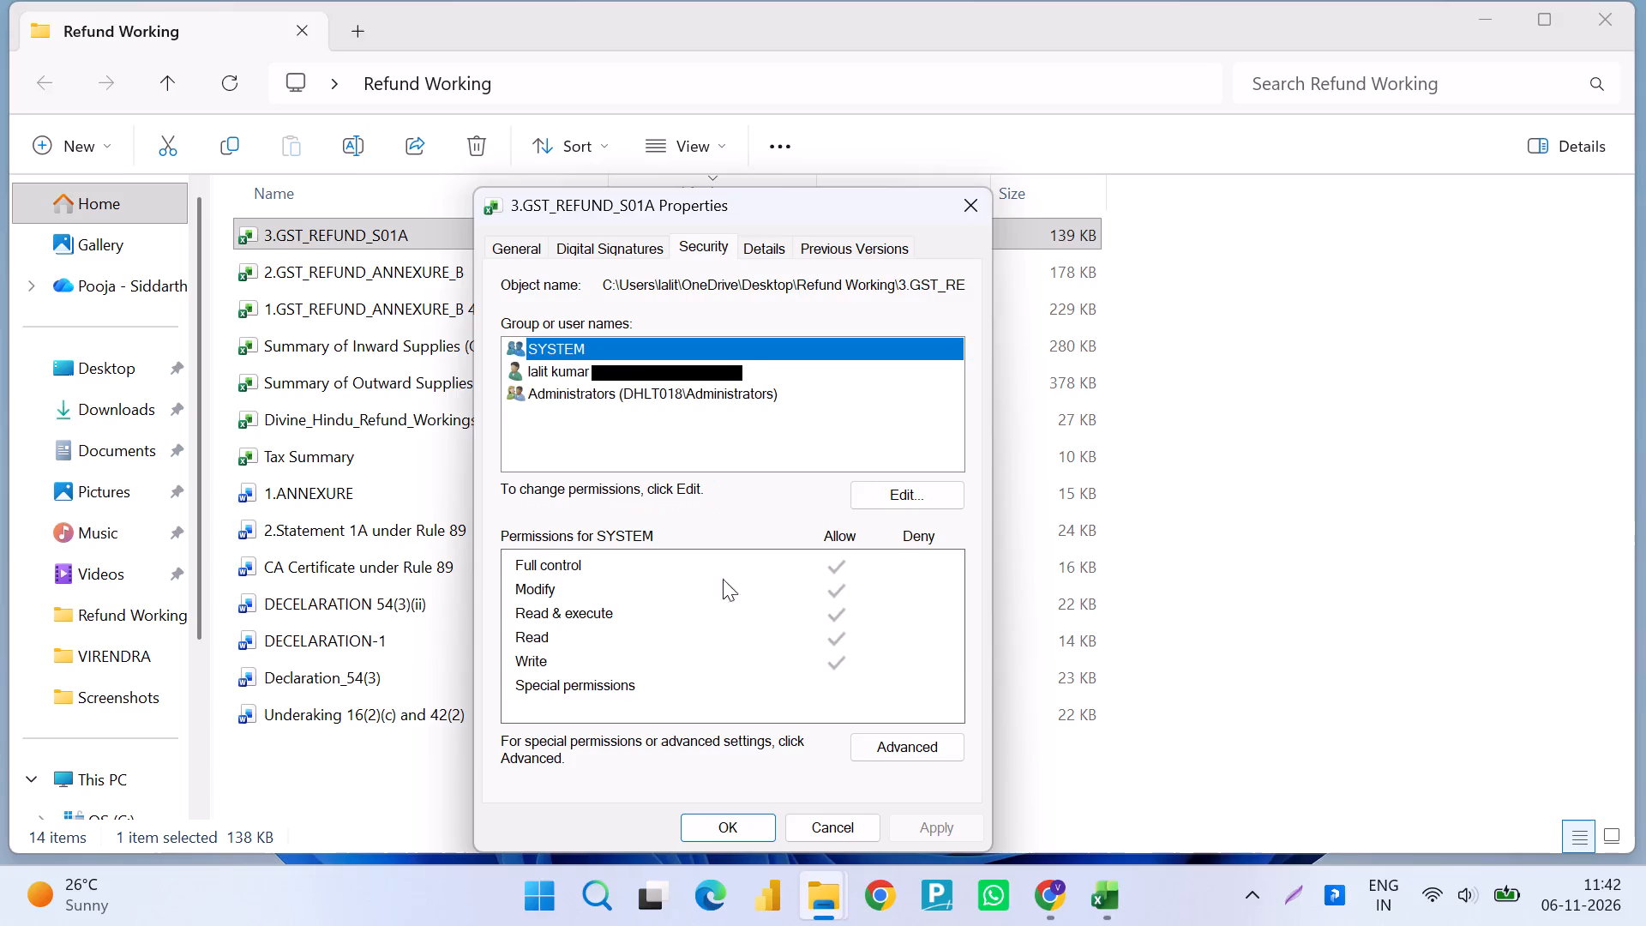
key("Escape")
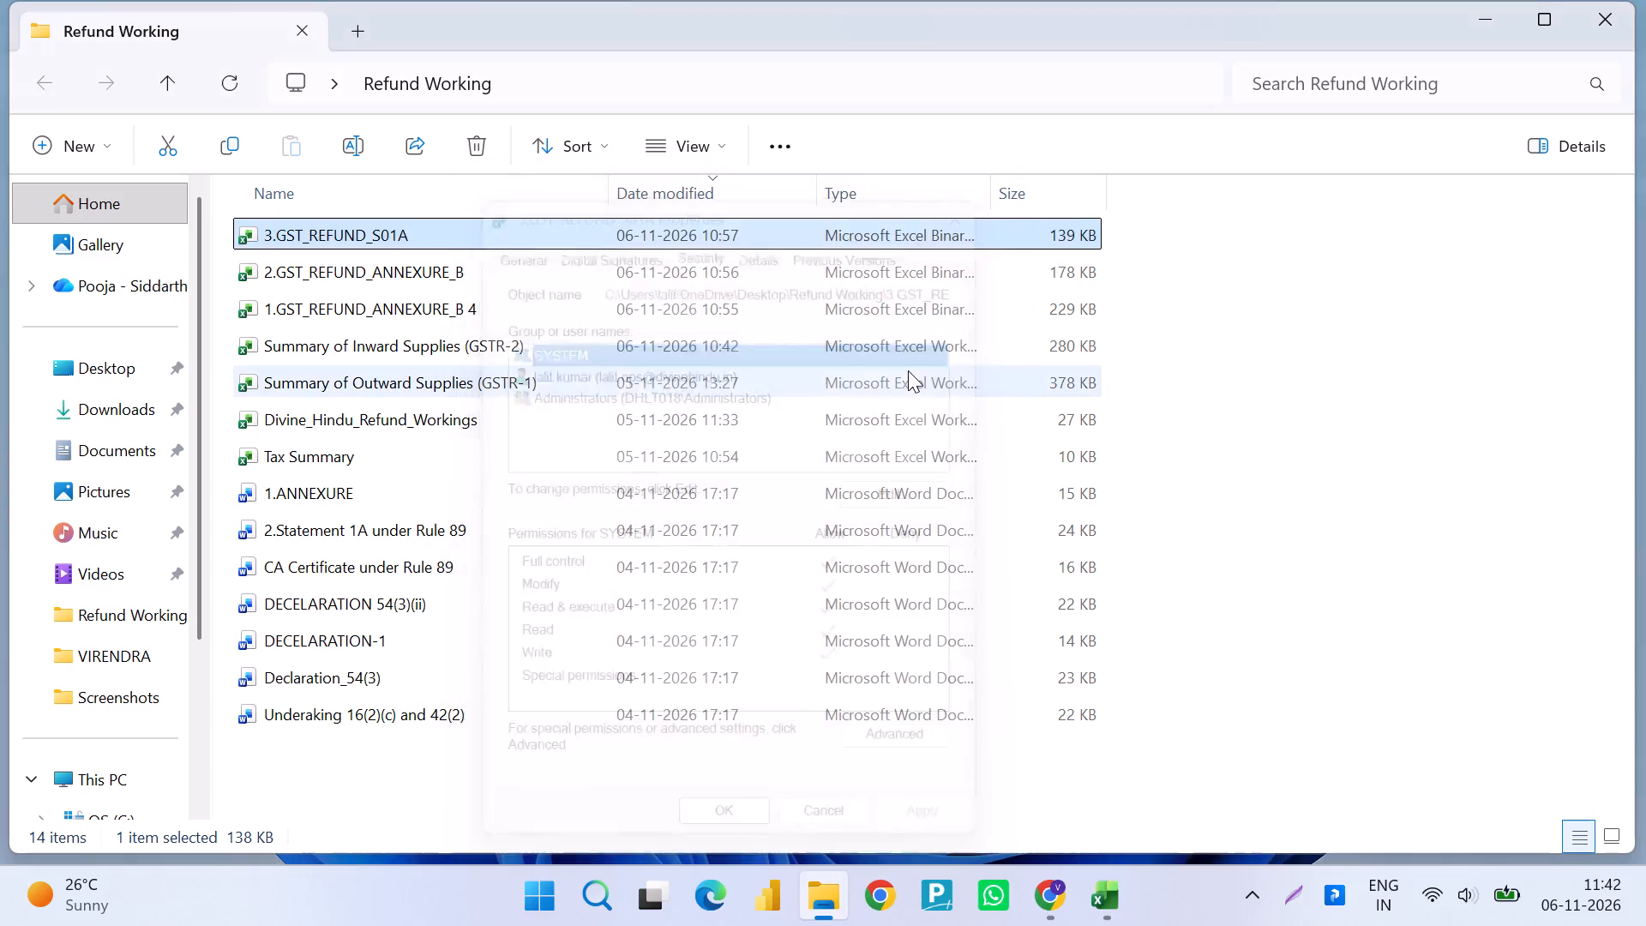
Return to the browser, open the downloaded PURCHASE 24-25.xlsx in Excel, maximize it and enable editing.
key("alt+Tab")
key("alt+Tab")
key("alt+Tab")
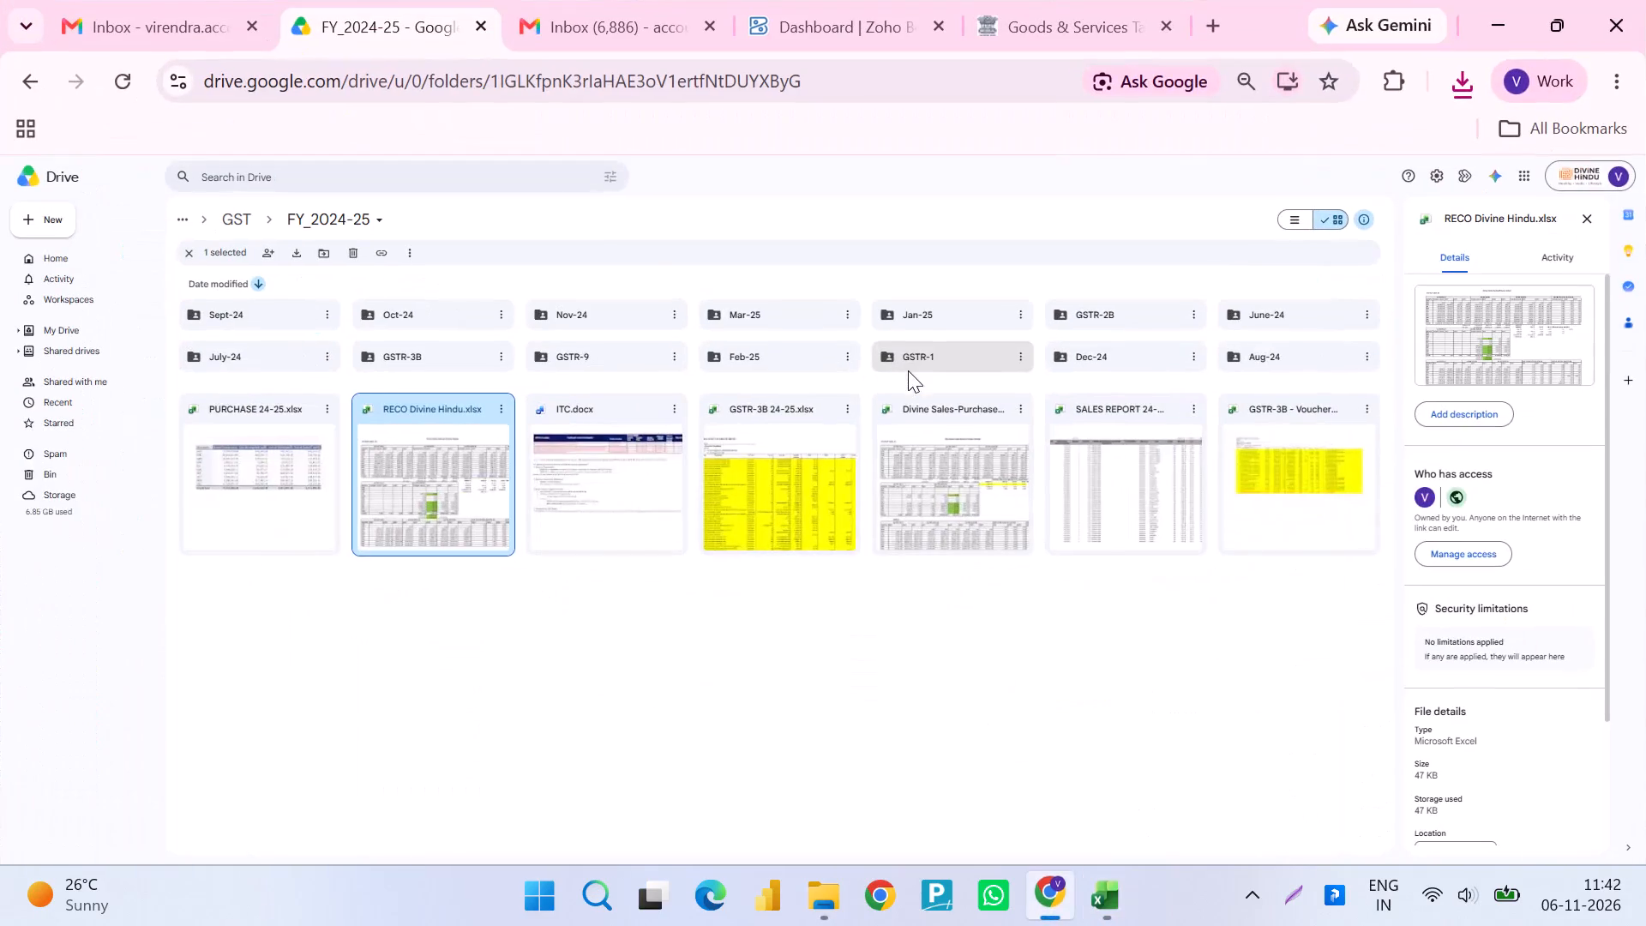
left_click(1481, 74)
left_click(1275, 184)
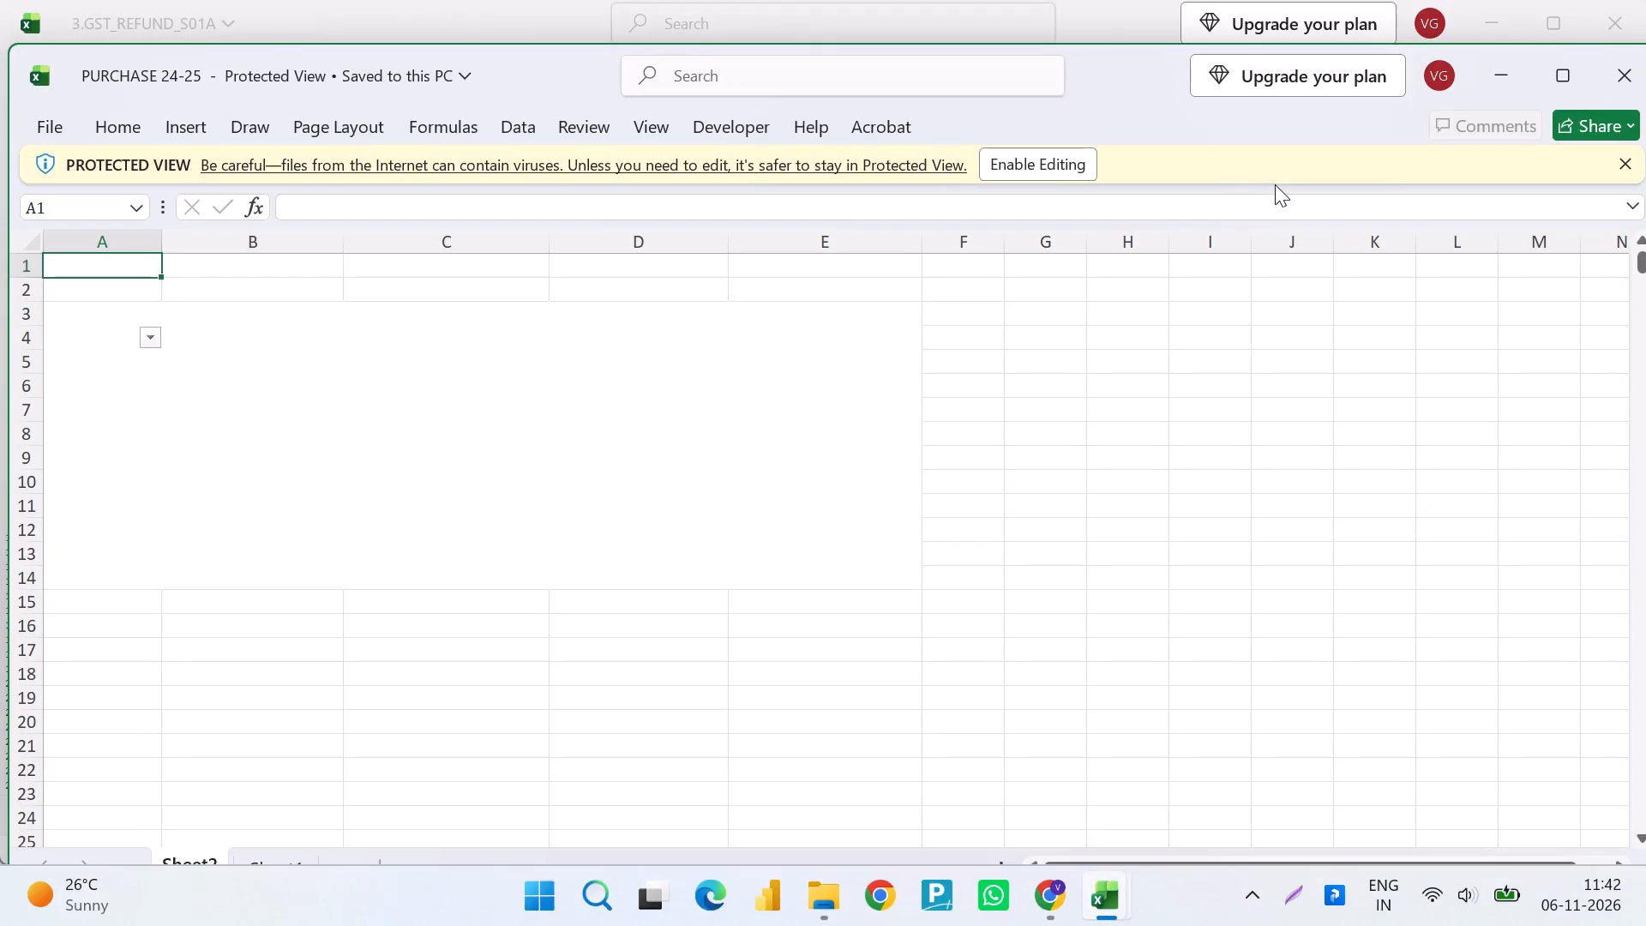
key("super+Up")
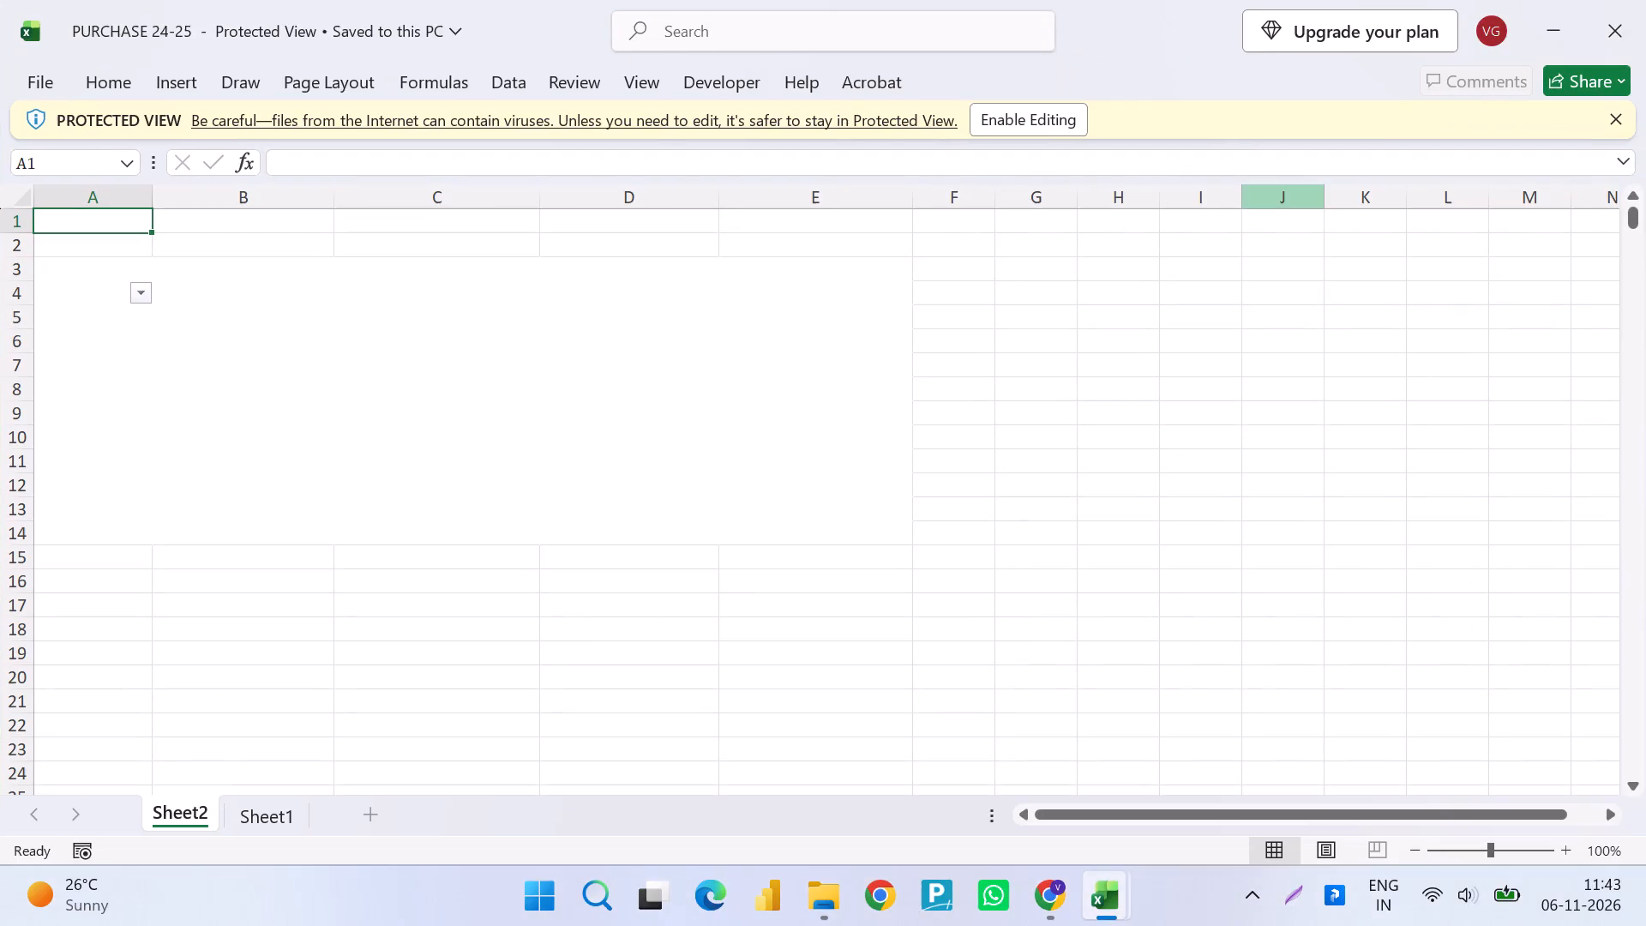
key("F2")
key("Left")
key("Return")
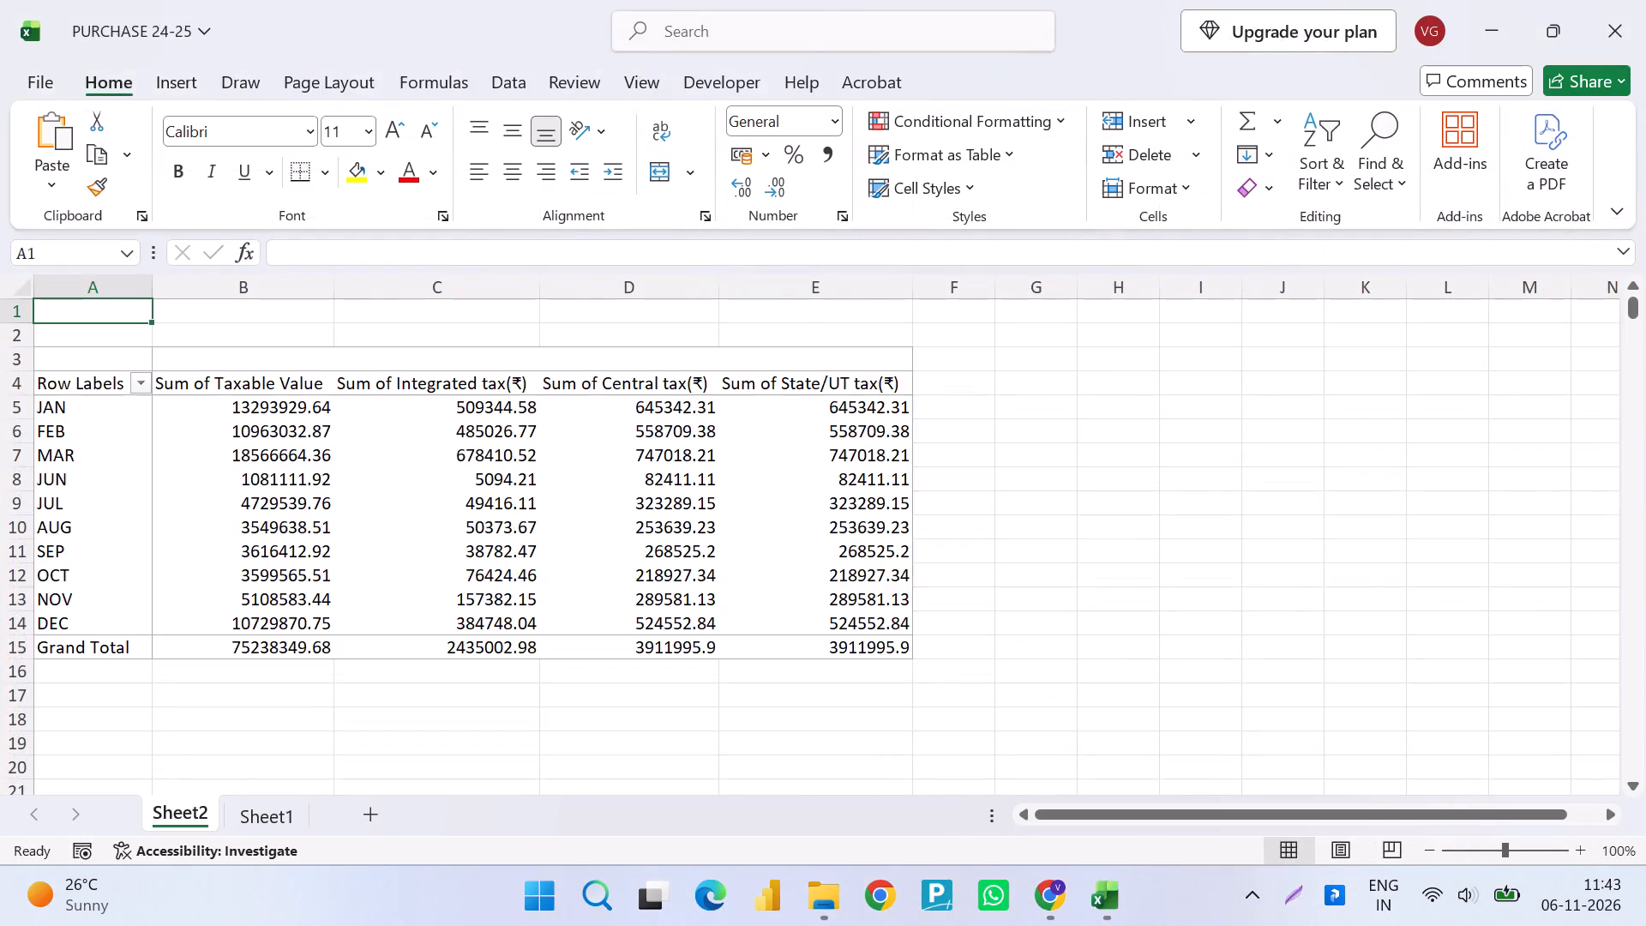
scroll(584, 437, "right", 1)
scroll(584, 437, "up", 1)
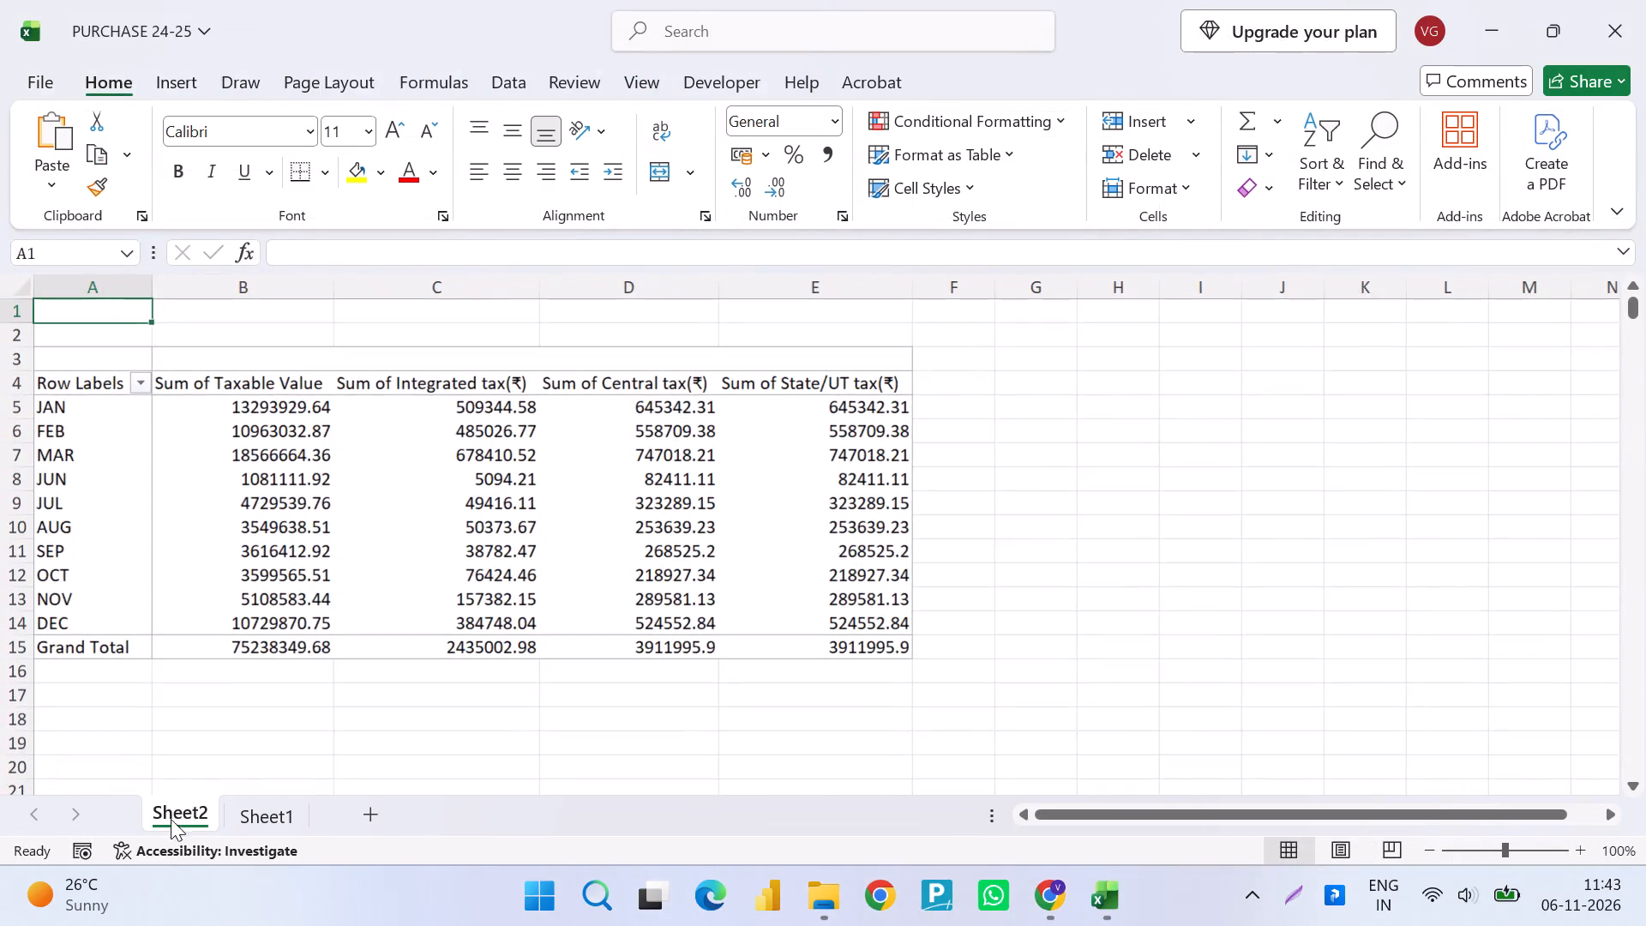
Remove the header filters from Sheet1 of the PURCHASE 24-25 workbook.
left_click(245, 802)
key("Down")
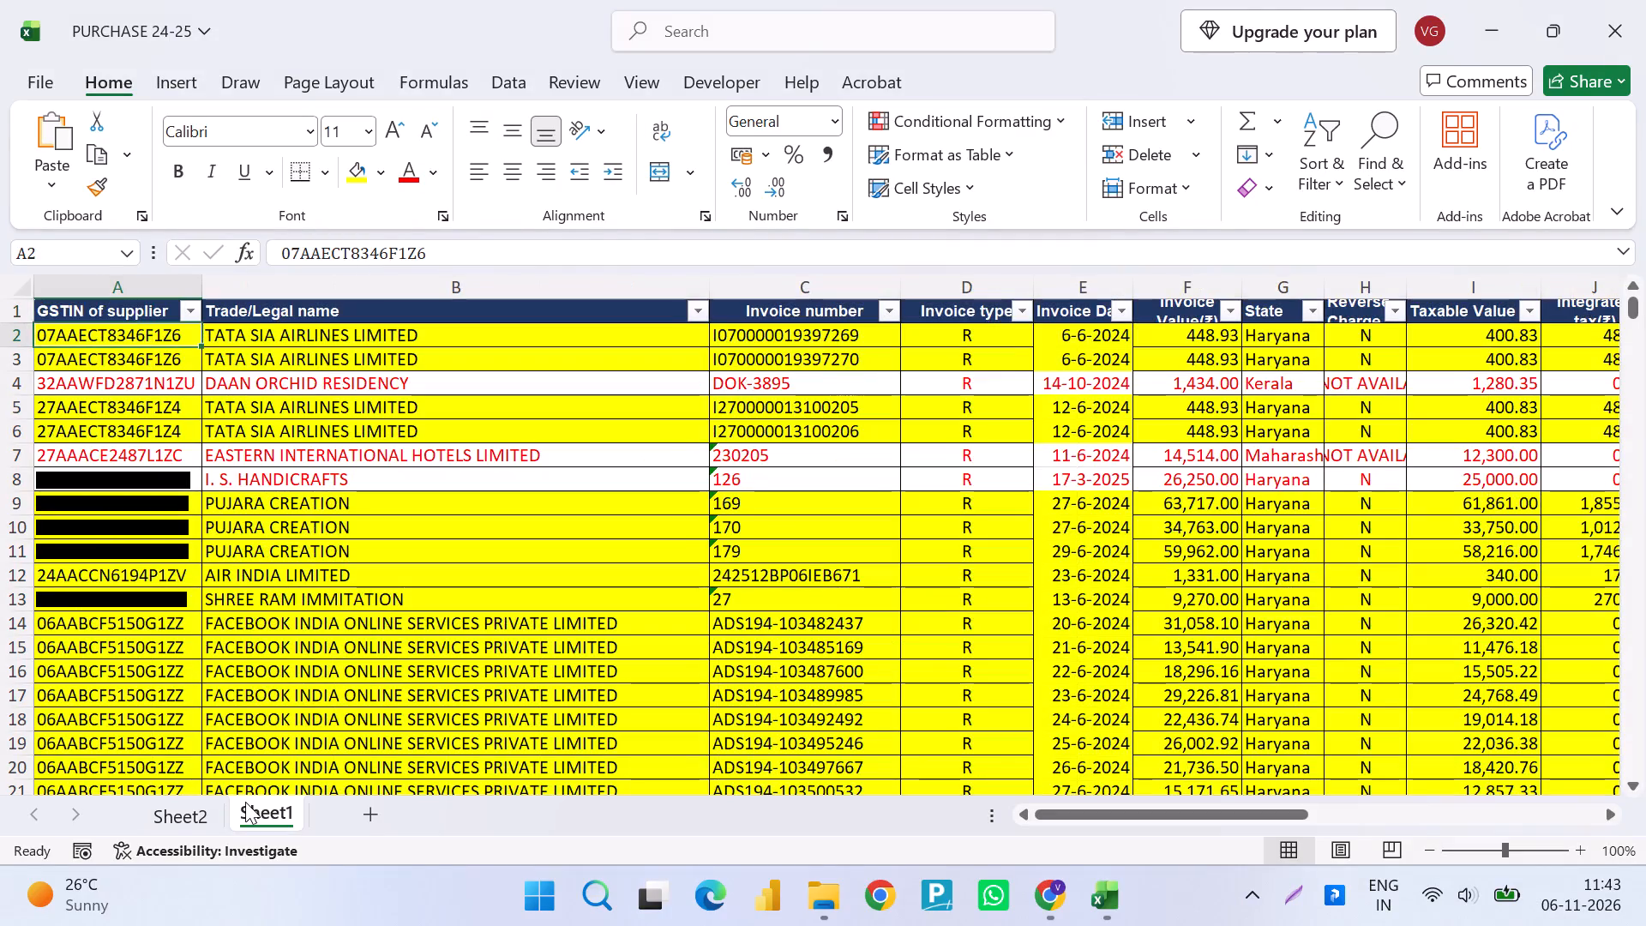
key("ctrl+shift+l")
Run Text to Columns on all Invoice Date cells from E2 down, using the General format and destination $E$2.
key("Right")
key("Right")
key("Right")
key("Right")
key("ctrl+shift+Down")
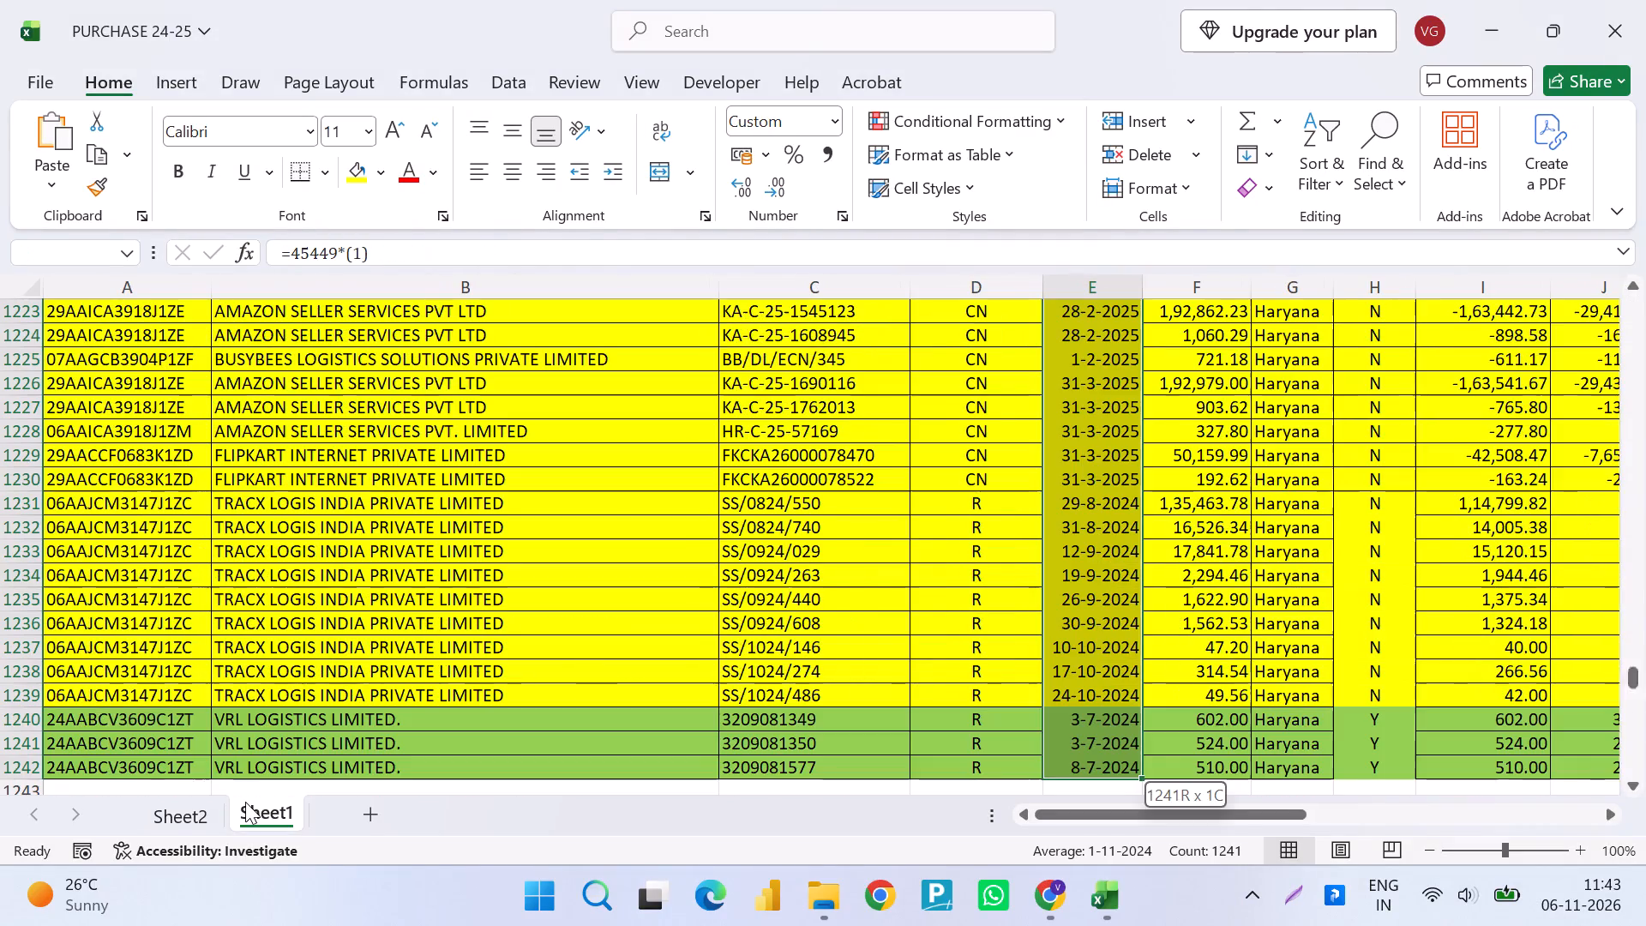
left_click(509, 75)
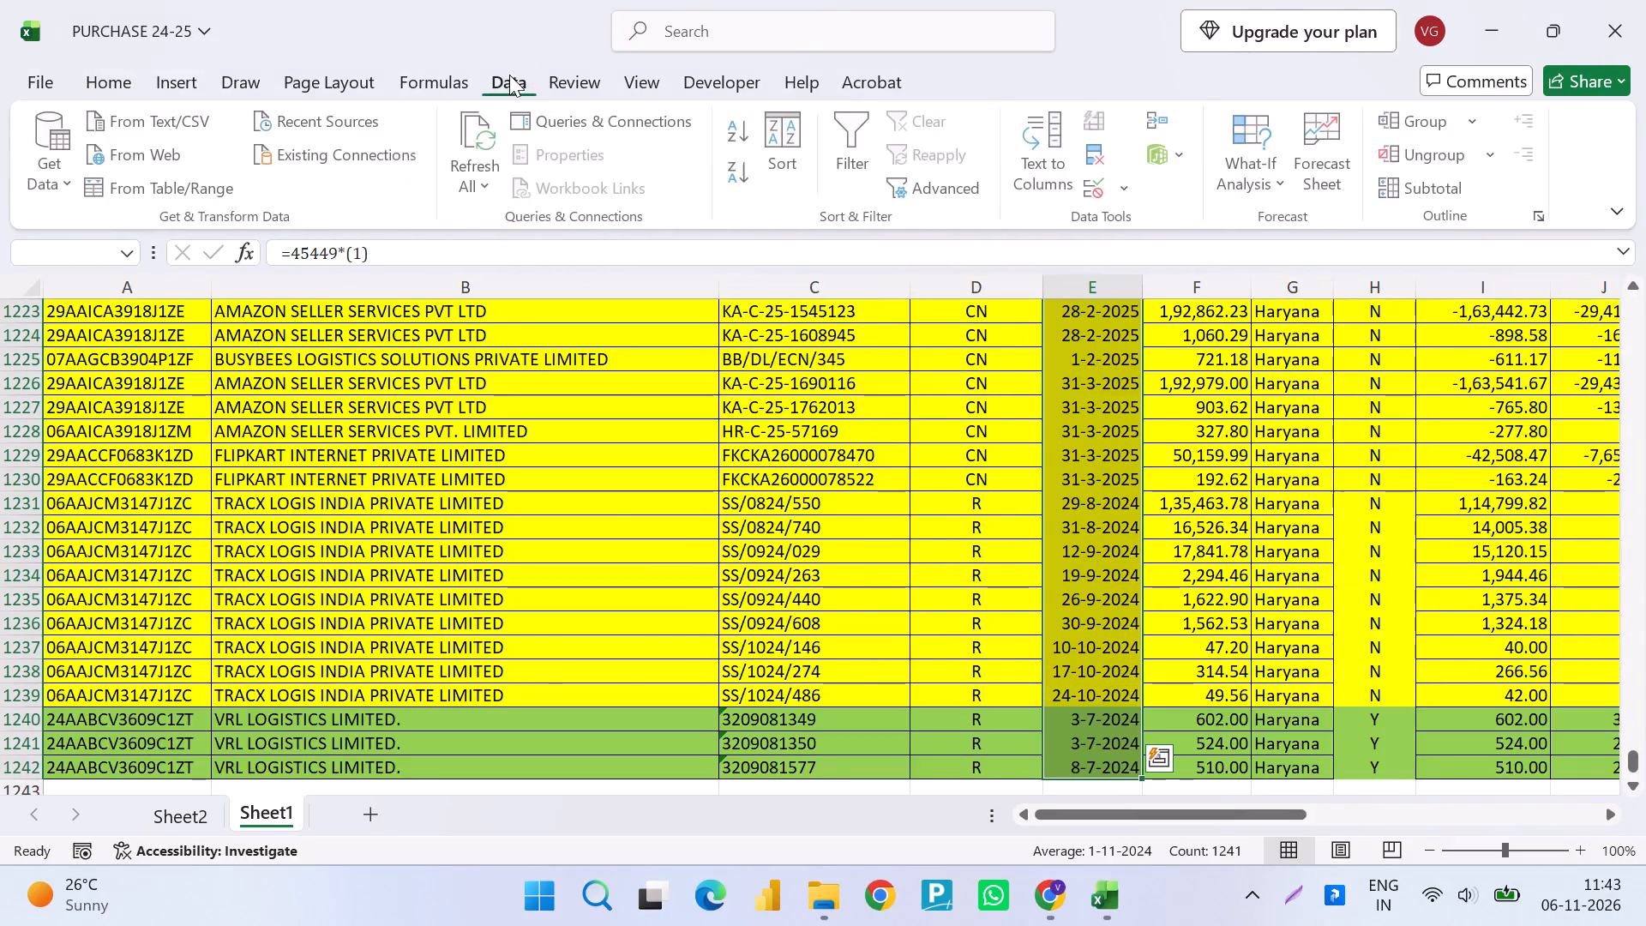
left_click(1063, 179)
key("Return")
key("Return")
key("Return")
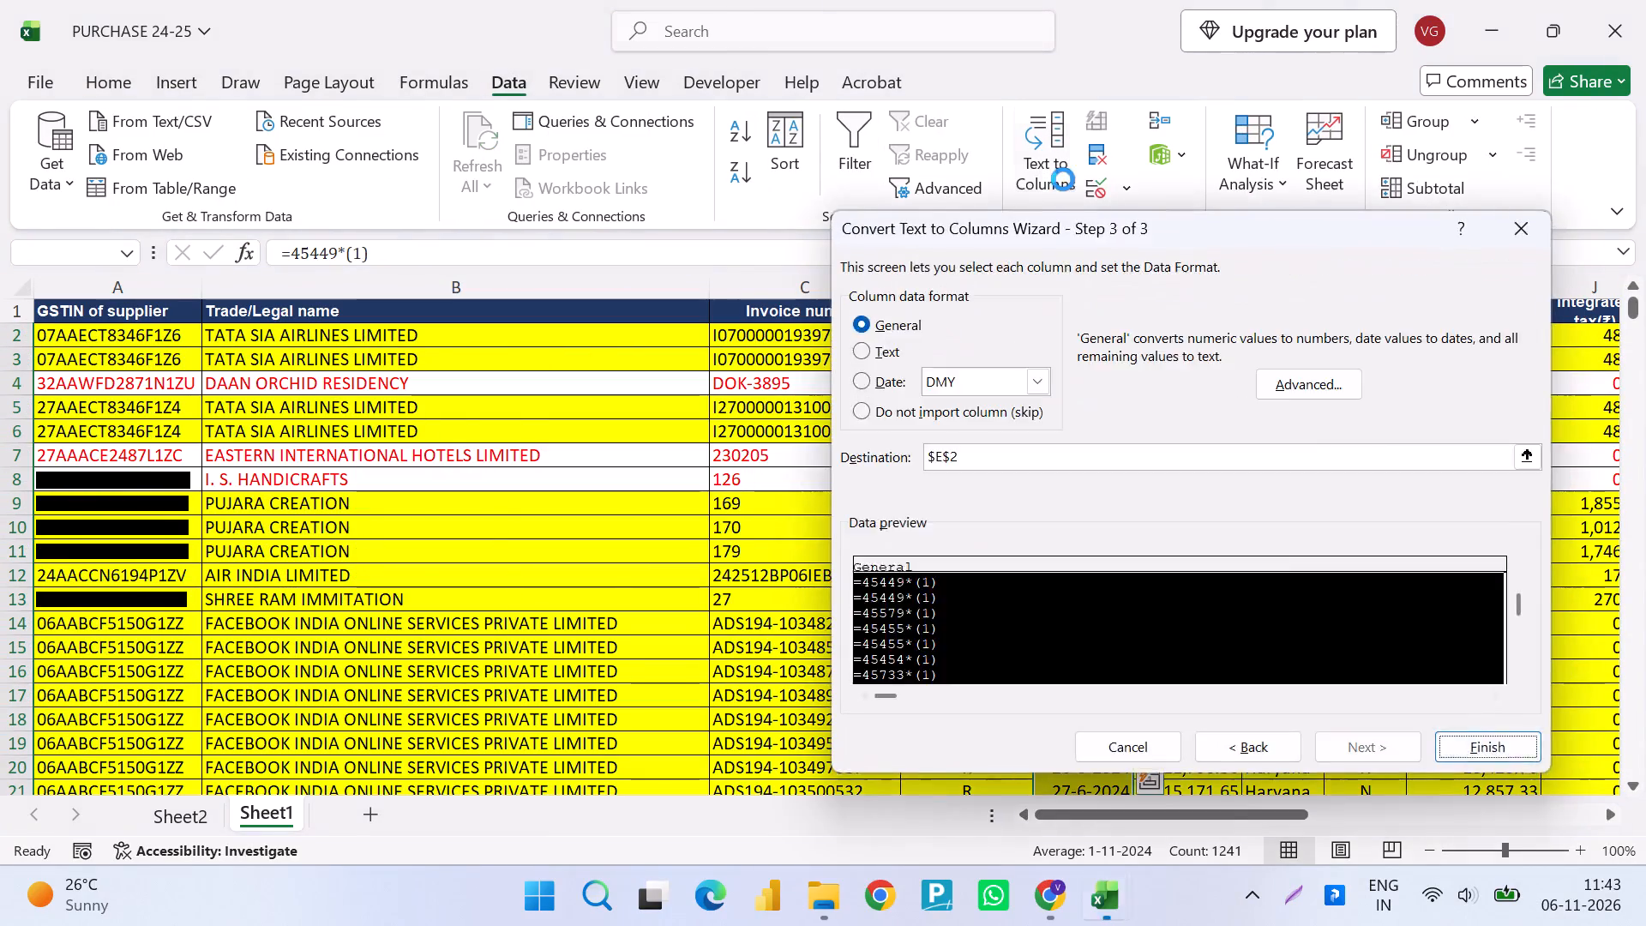
key("Return")
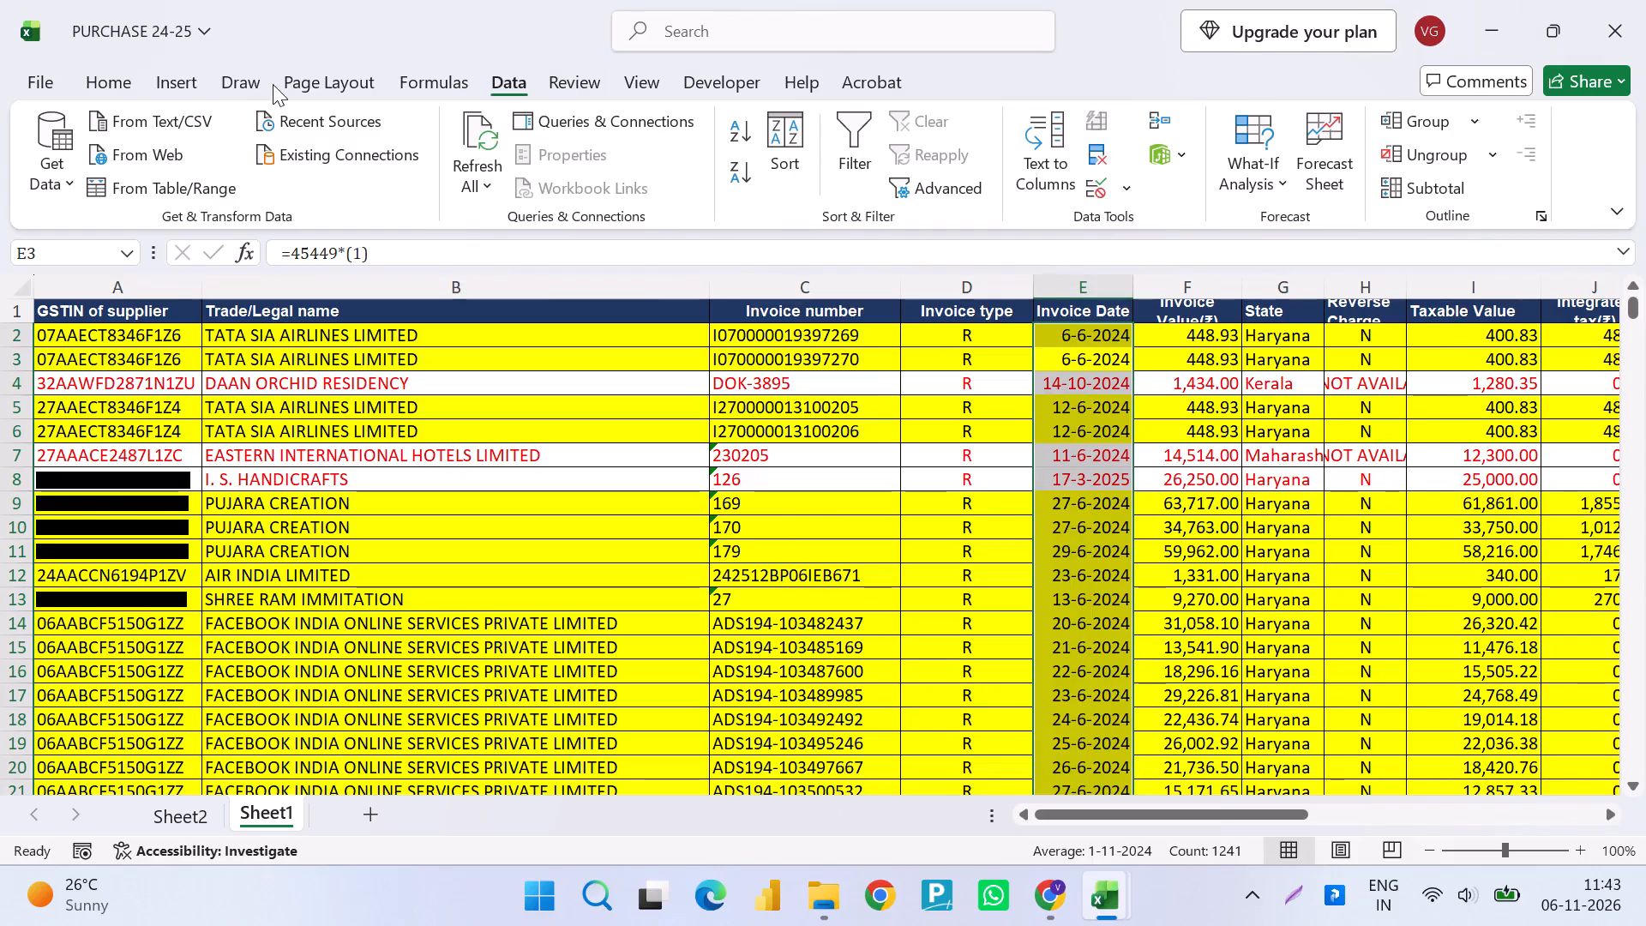
Apply the Short Date number format to the Invoice Date cells in column E.
left_click(120, 77)
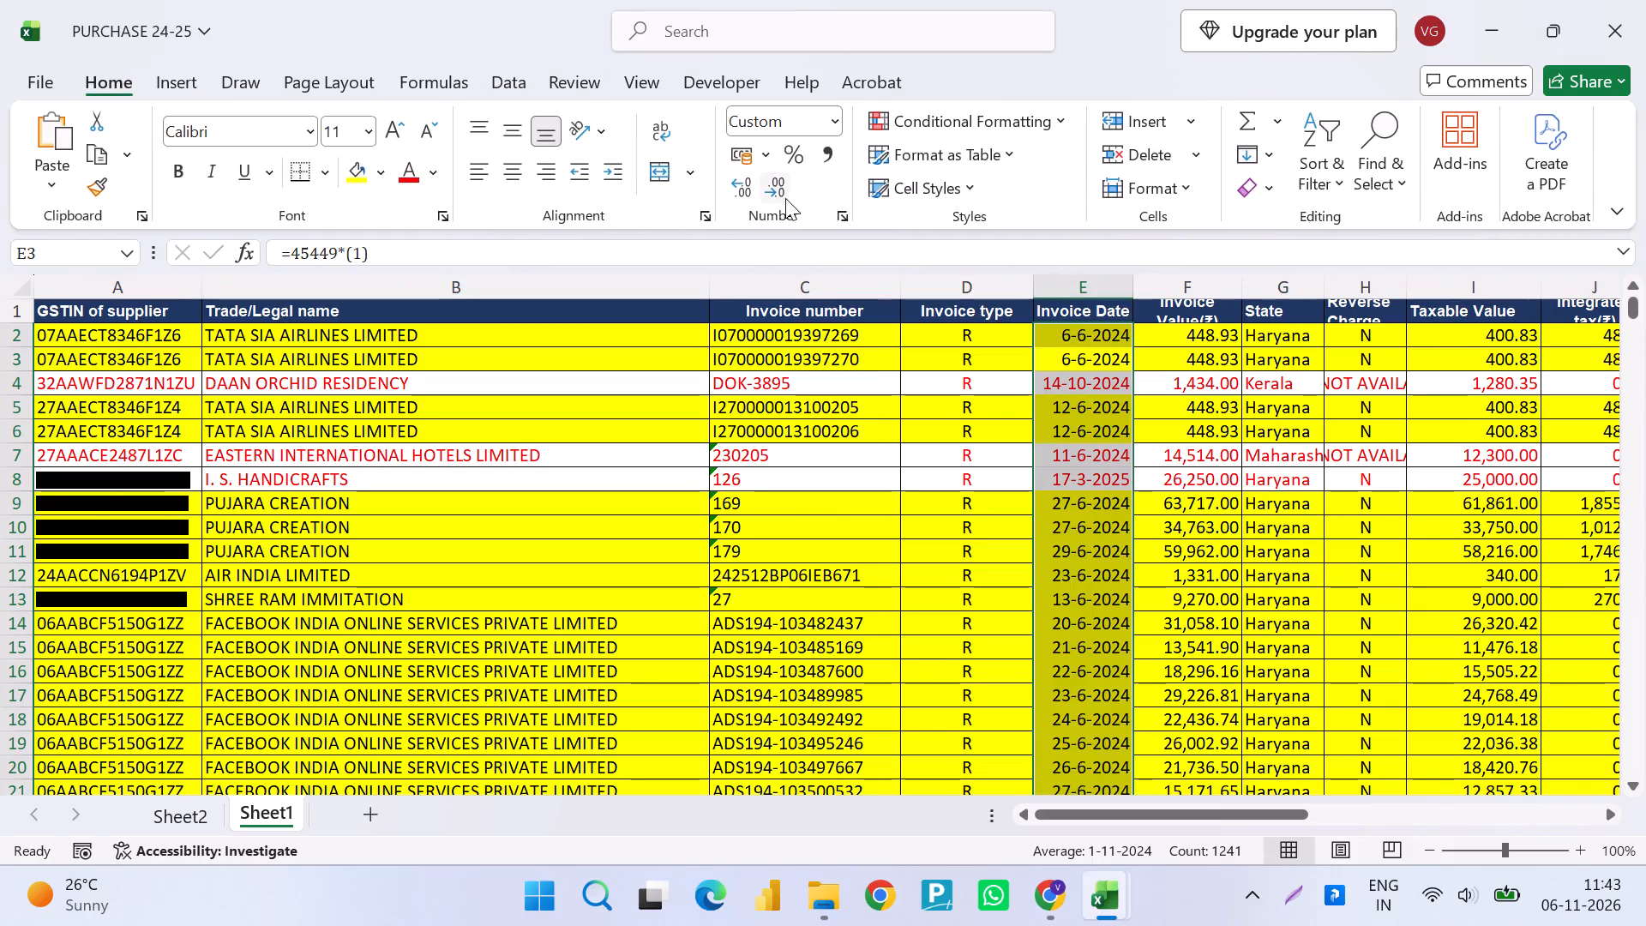
left_click(834, 123)
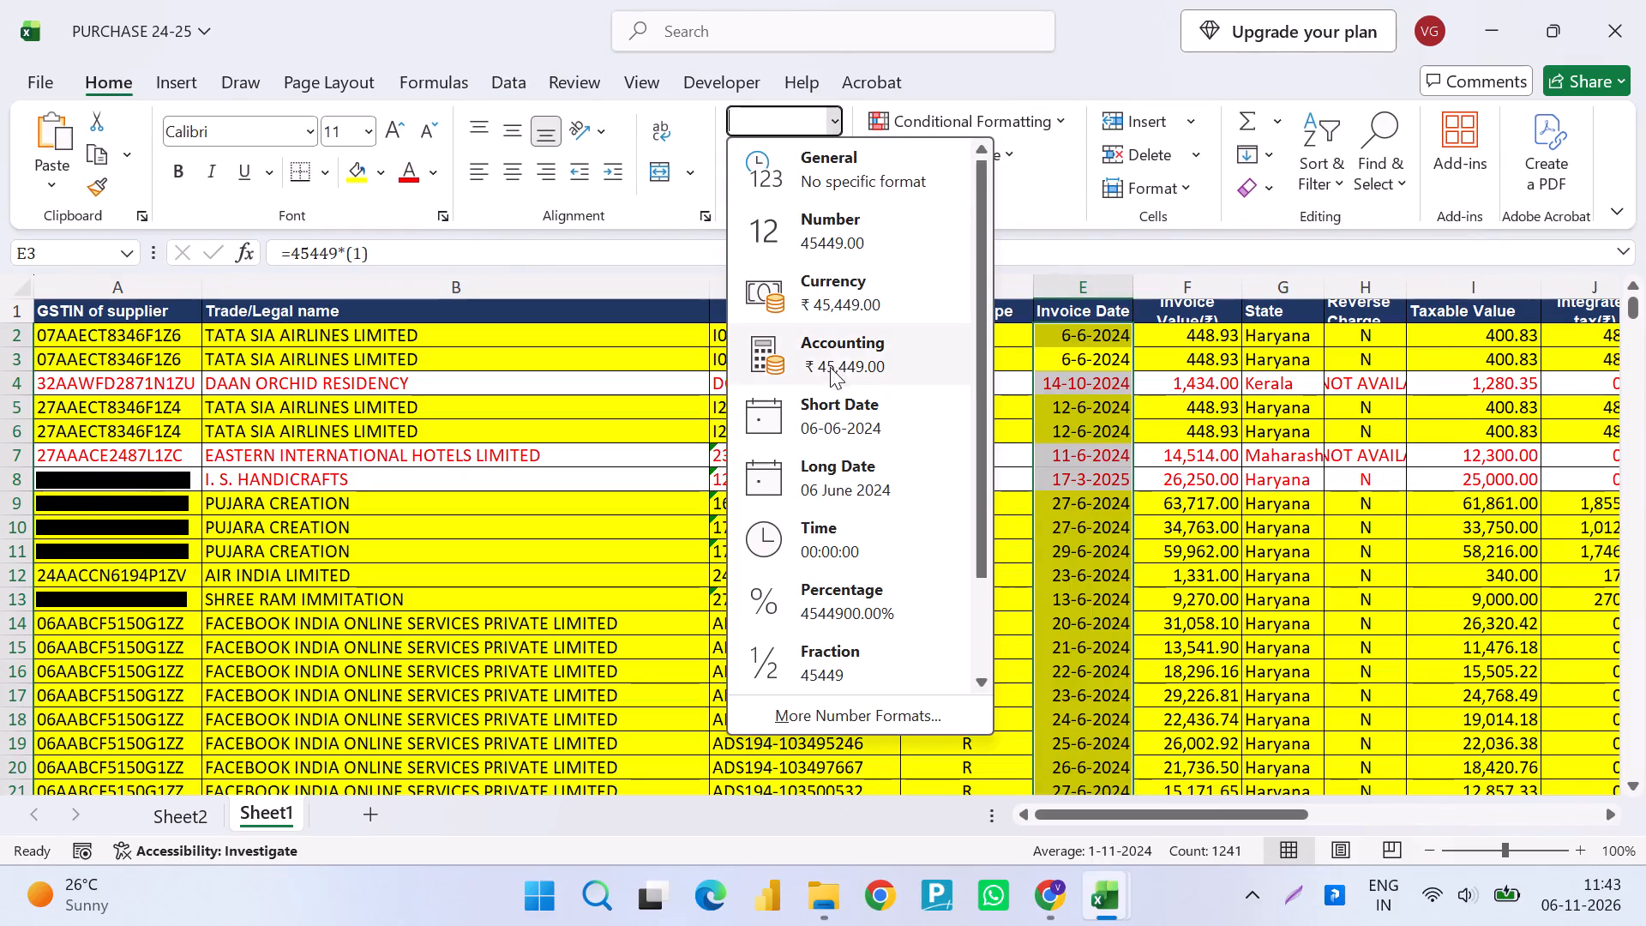
left_click(832, 423)
key("Up")
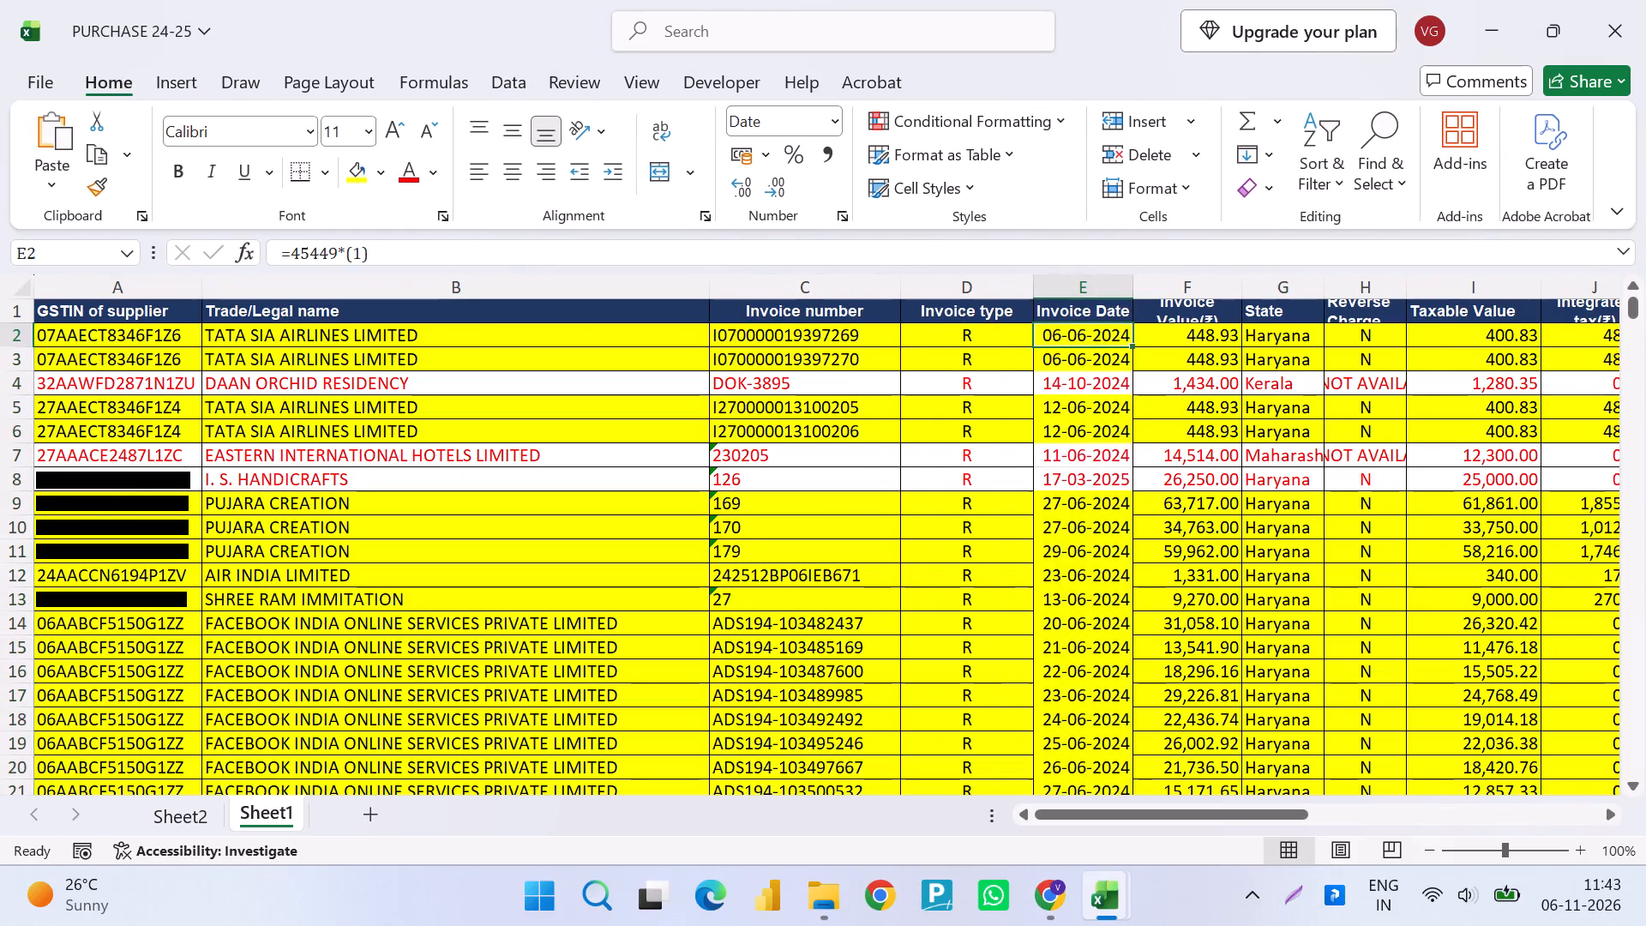
key("Up")
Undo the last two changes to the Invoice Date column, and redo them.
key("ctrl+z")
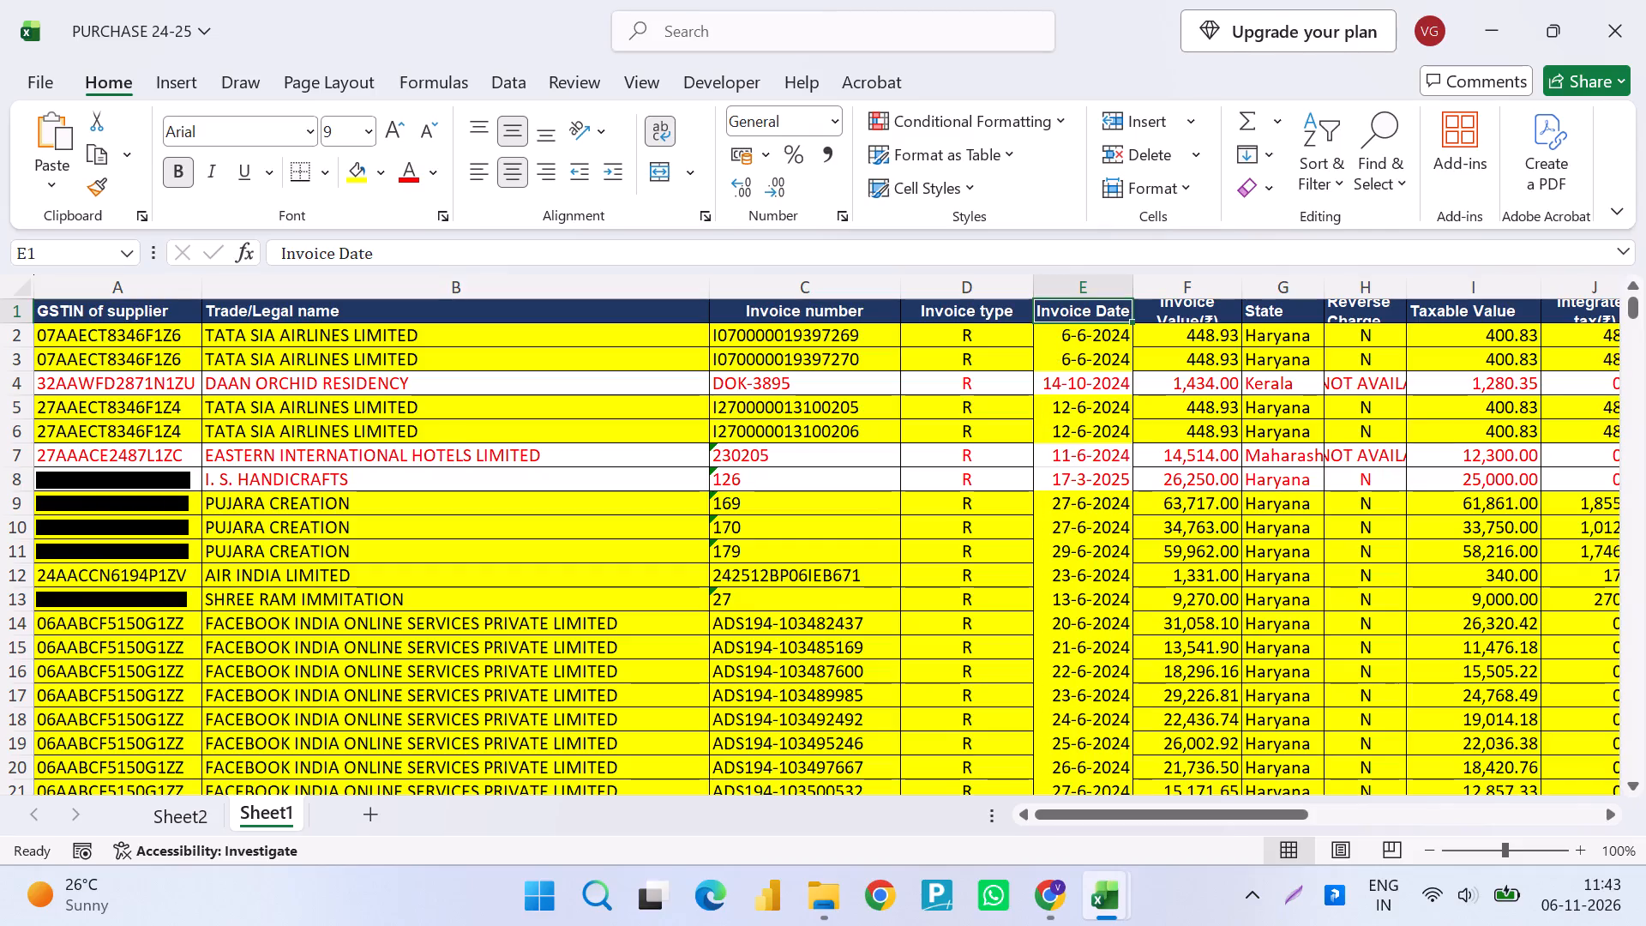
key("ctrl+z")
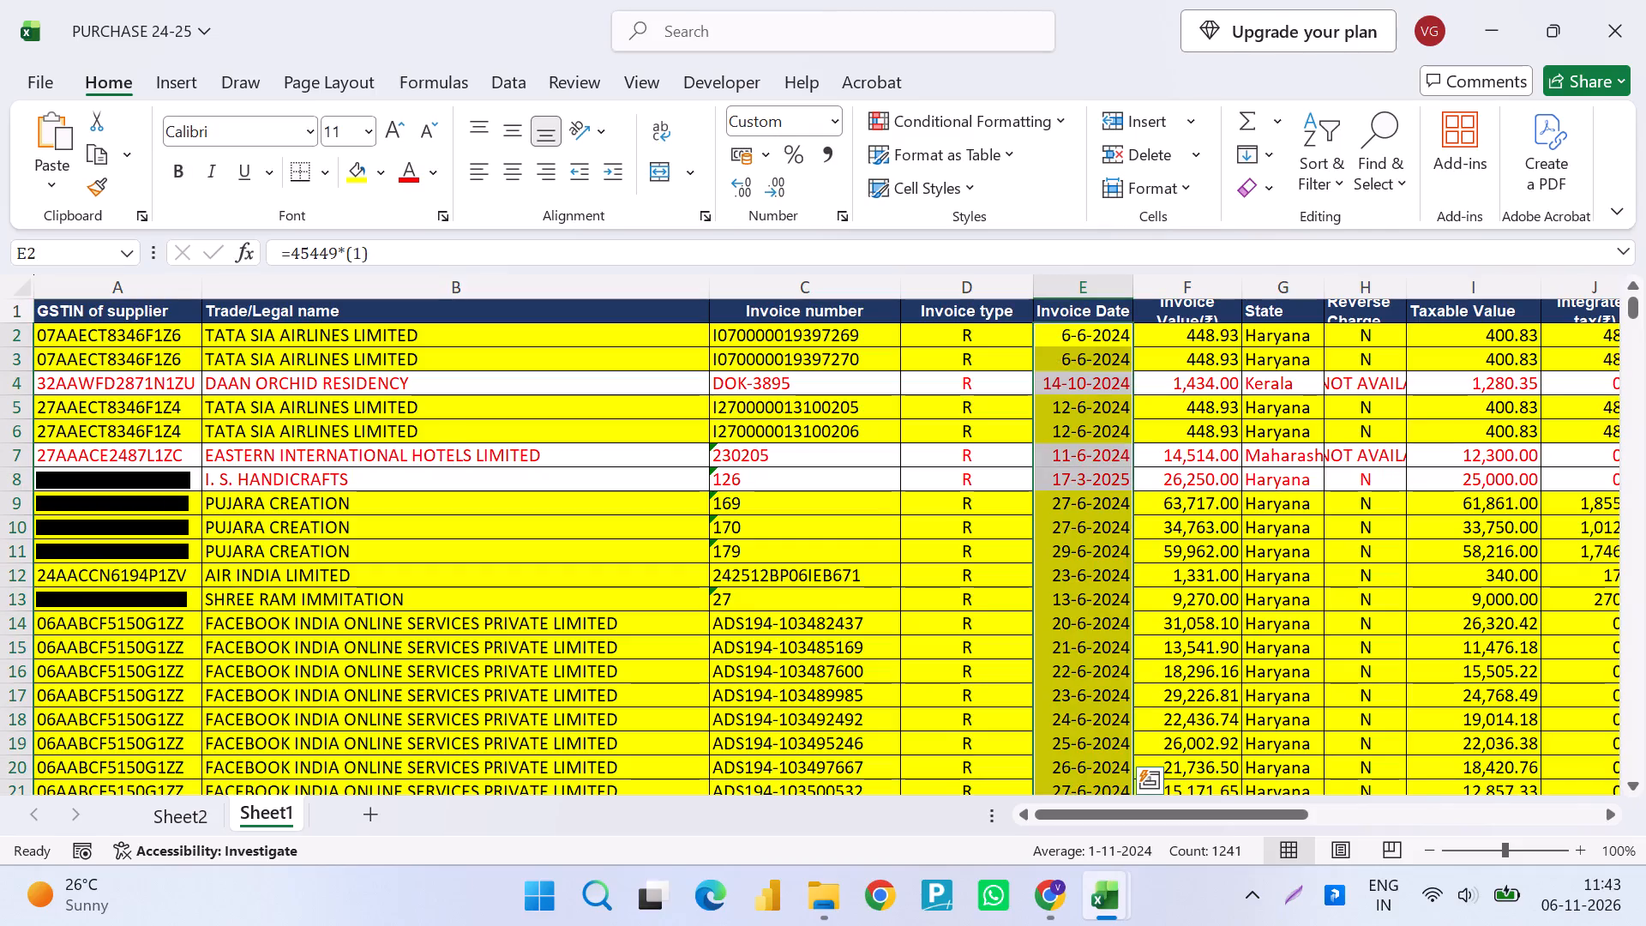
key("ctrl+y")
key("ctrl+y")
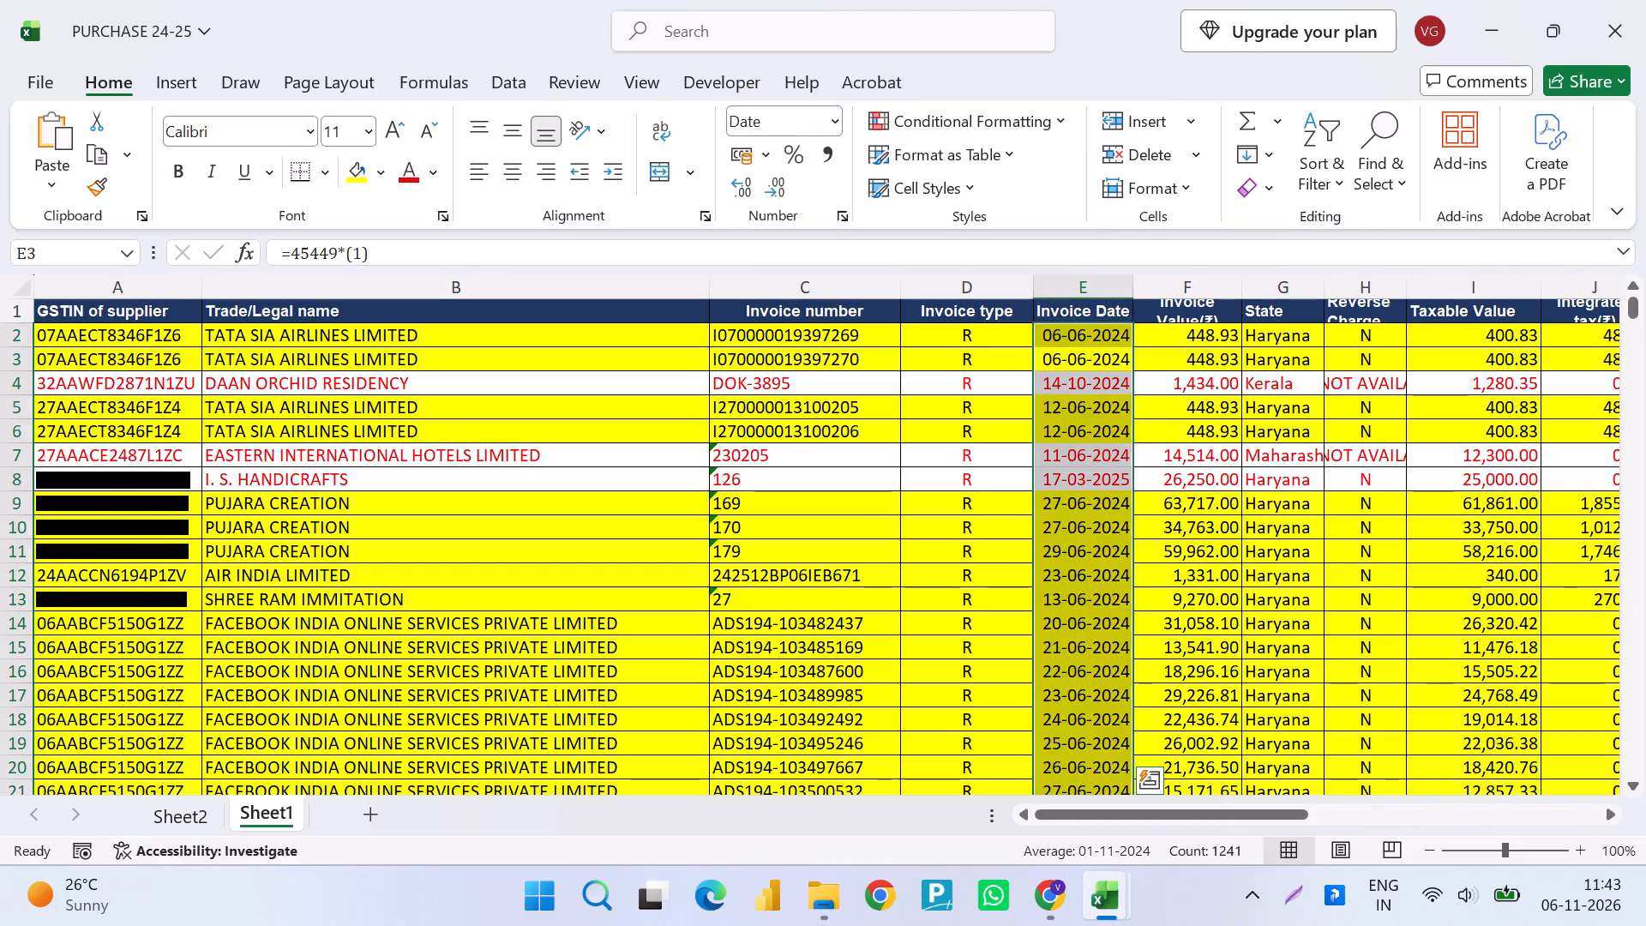
Re-enter the existing Invoice Date formulas one by one in cells E2 to E6.
key("Up")
key("Down")
key("Up")
key("F2")
key("Return")
key("F2")
key("Return")
key("F2")
key("Return")
key("F2")
key("Return")
key("F2")
key("Return")
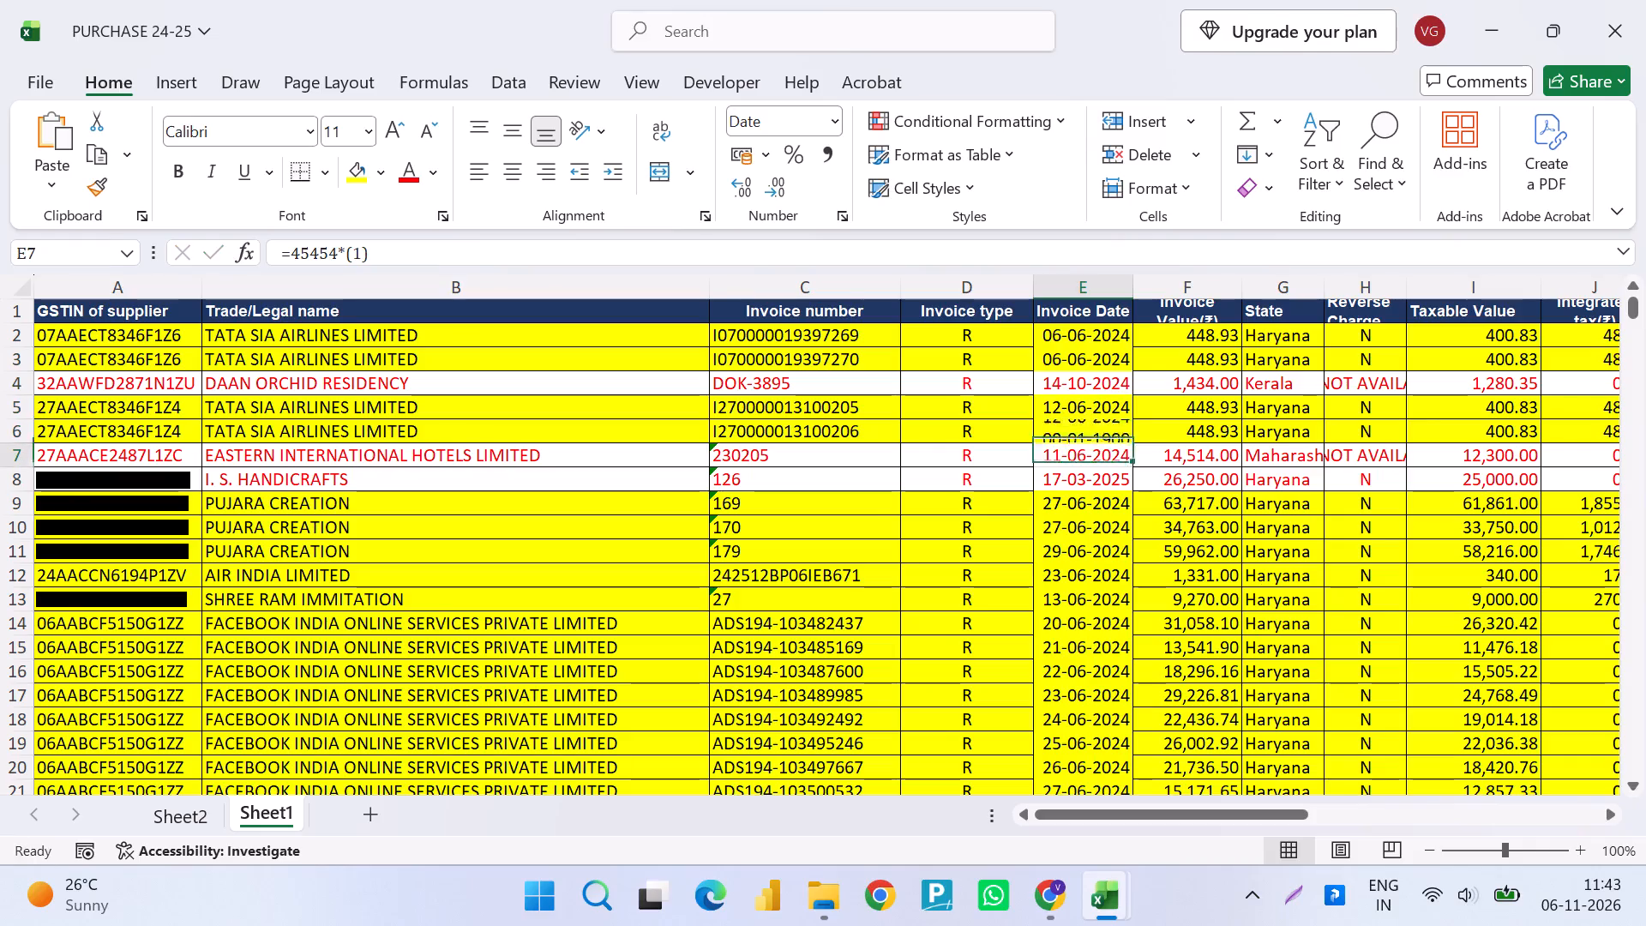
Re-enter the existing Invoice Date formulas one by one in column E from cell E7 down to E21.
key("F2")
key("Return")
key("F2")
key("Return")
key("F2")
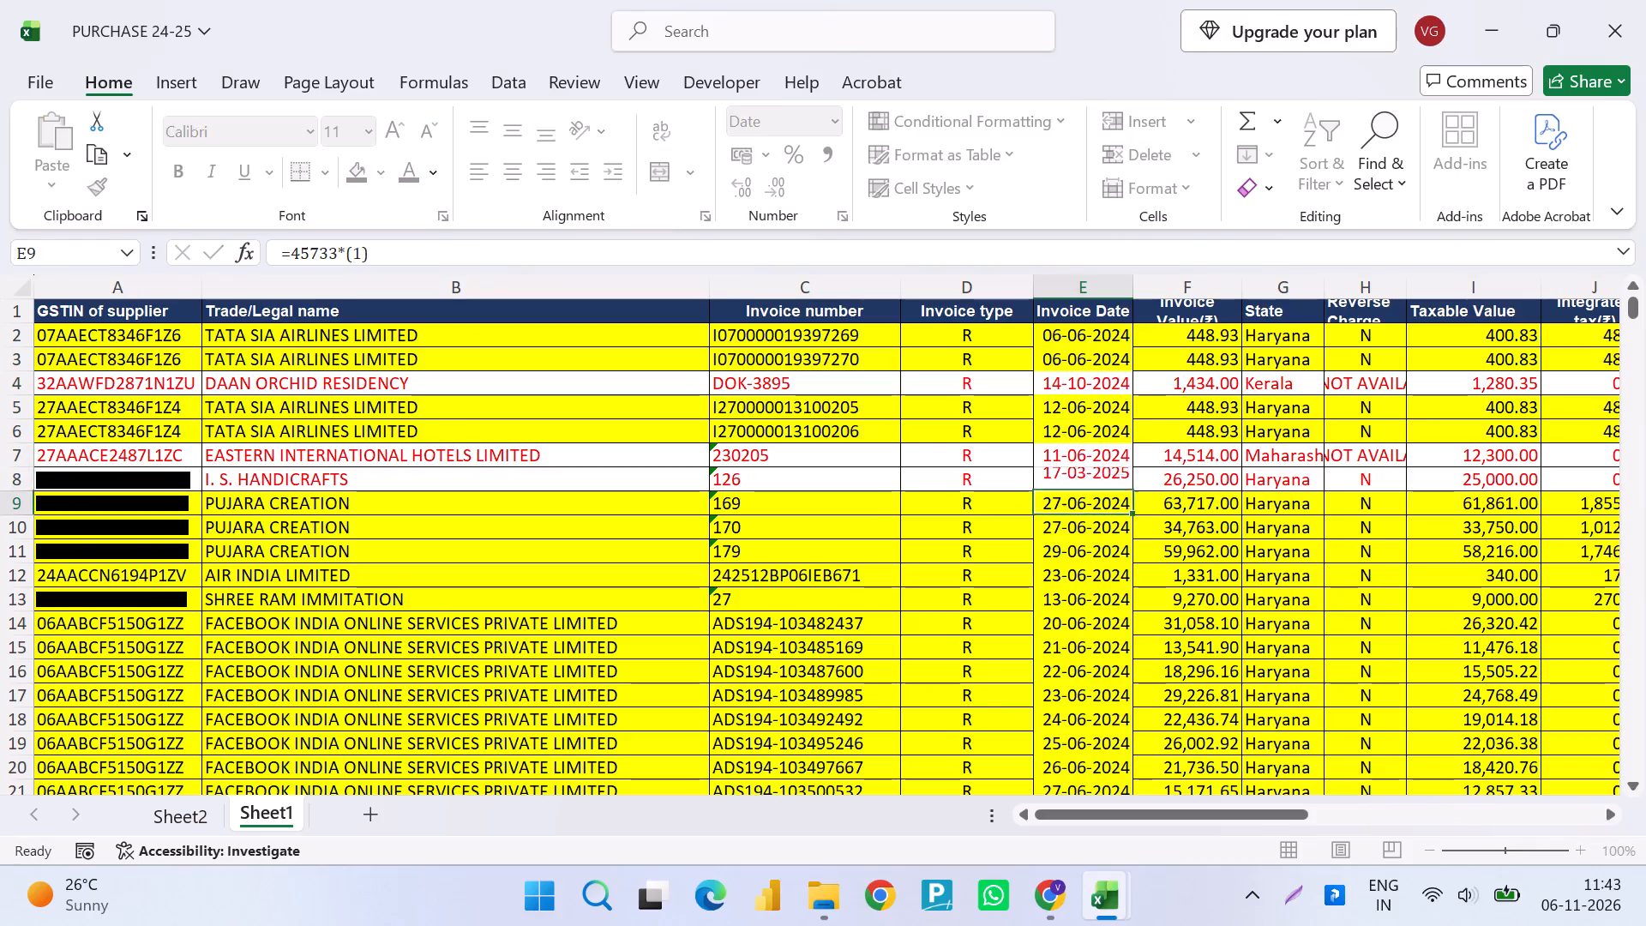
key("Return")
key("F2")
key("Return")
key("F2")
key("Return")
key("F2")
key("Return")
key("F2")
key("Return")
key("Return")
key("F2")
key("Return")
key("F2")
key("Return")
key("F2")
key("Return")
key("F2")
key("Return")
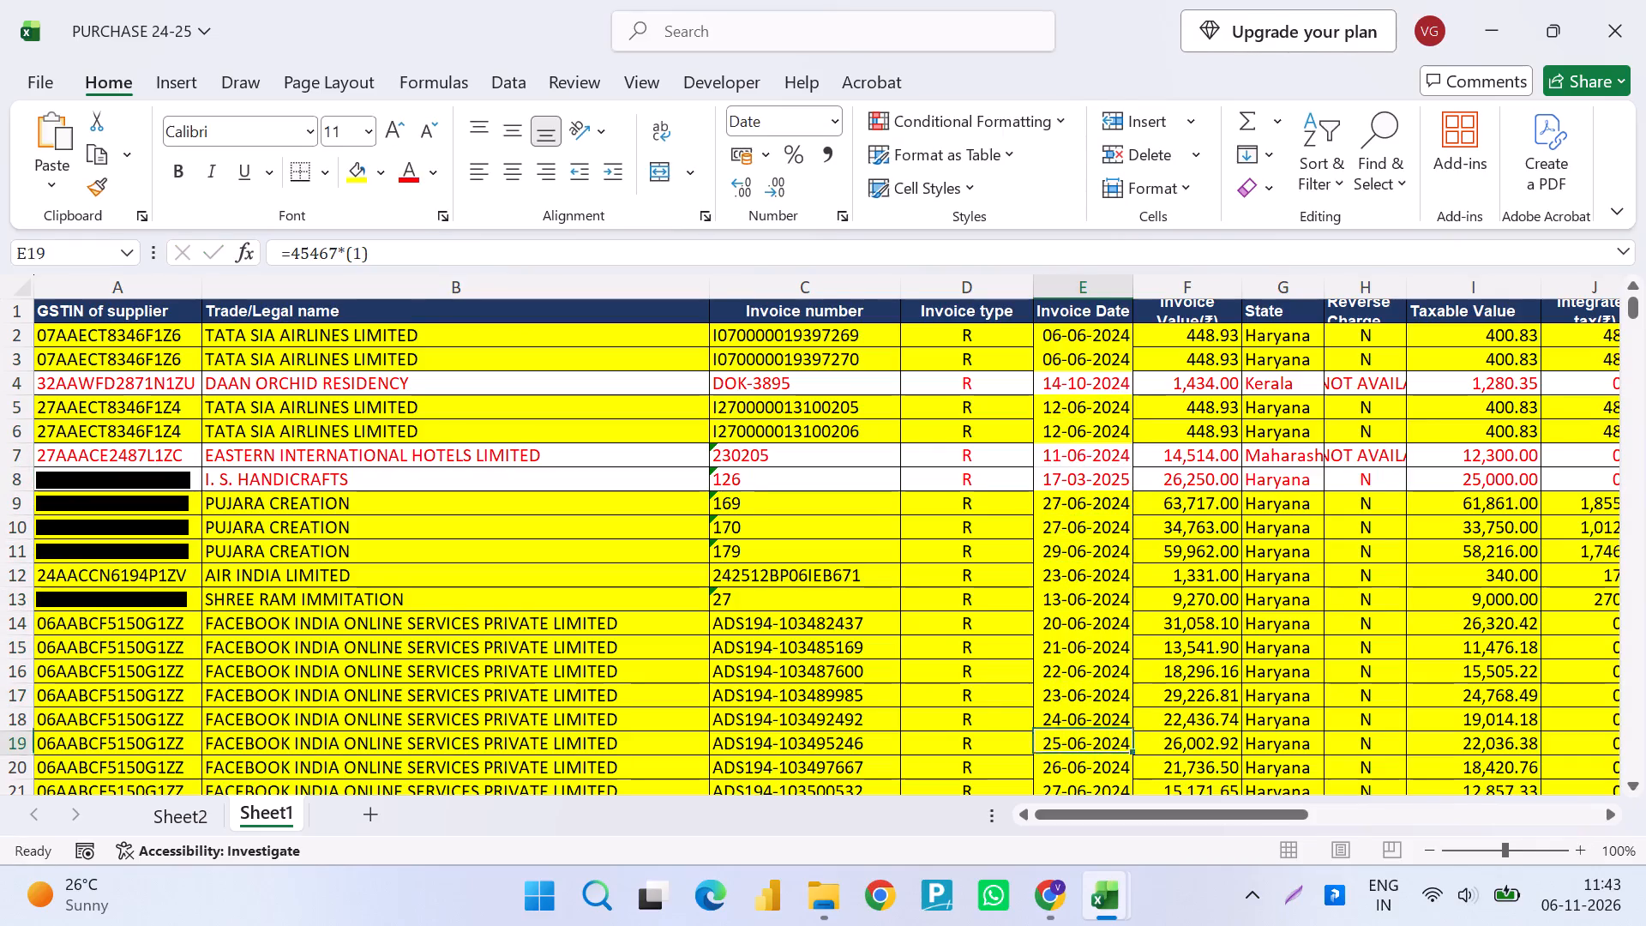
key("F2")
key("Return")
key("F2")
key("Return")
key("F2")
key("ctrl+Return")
Copy all Invoice Date cells from E2 down and paste them back in place as values only.
key("ctrl+Up")
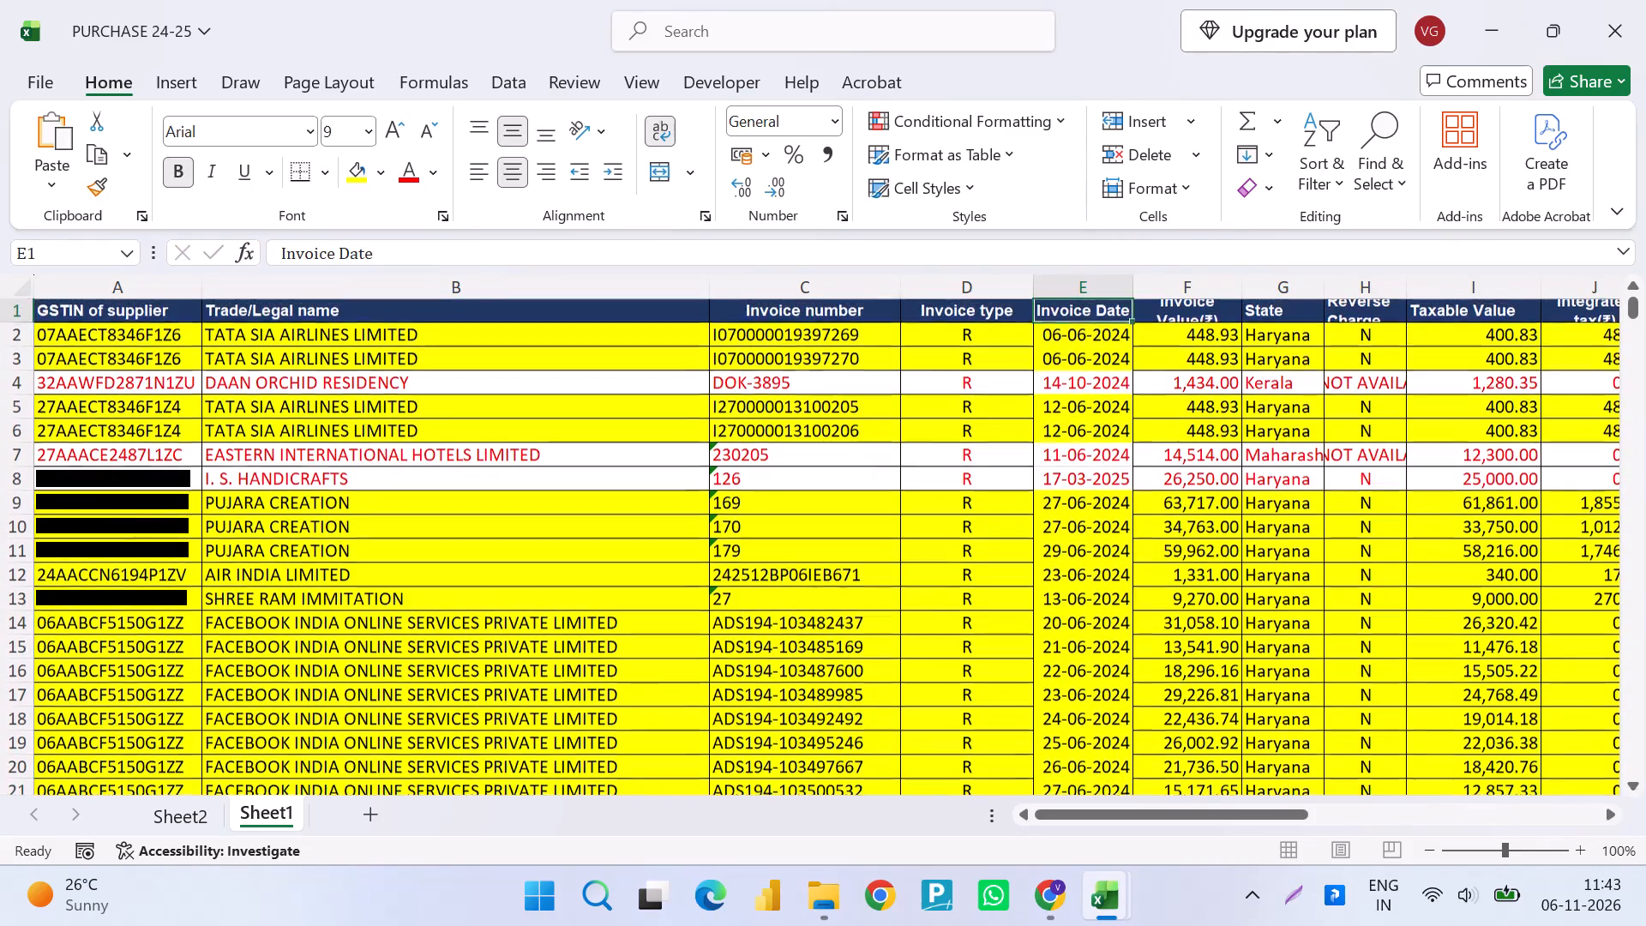
key("Down")
key("ctrl+shift+Down")
key("ctrl+c")
key("ctrl+alt+v")
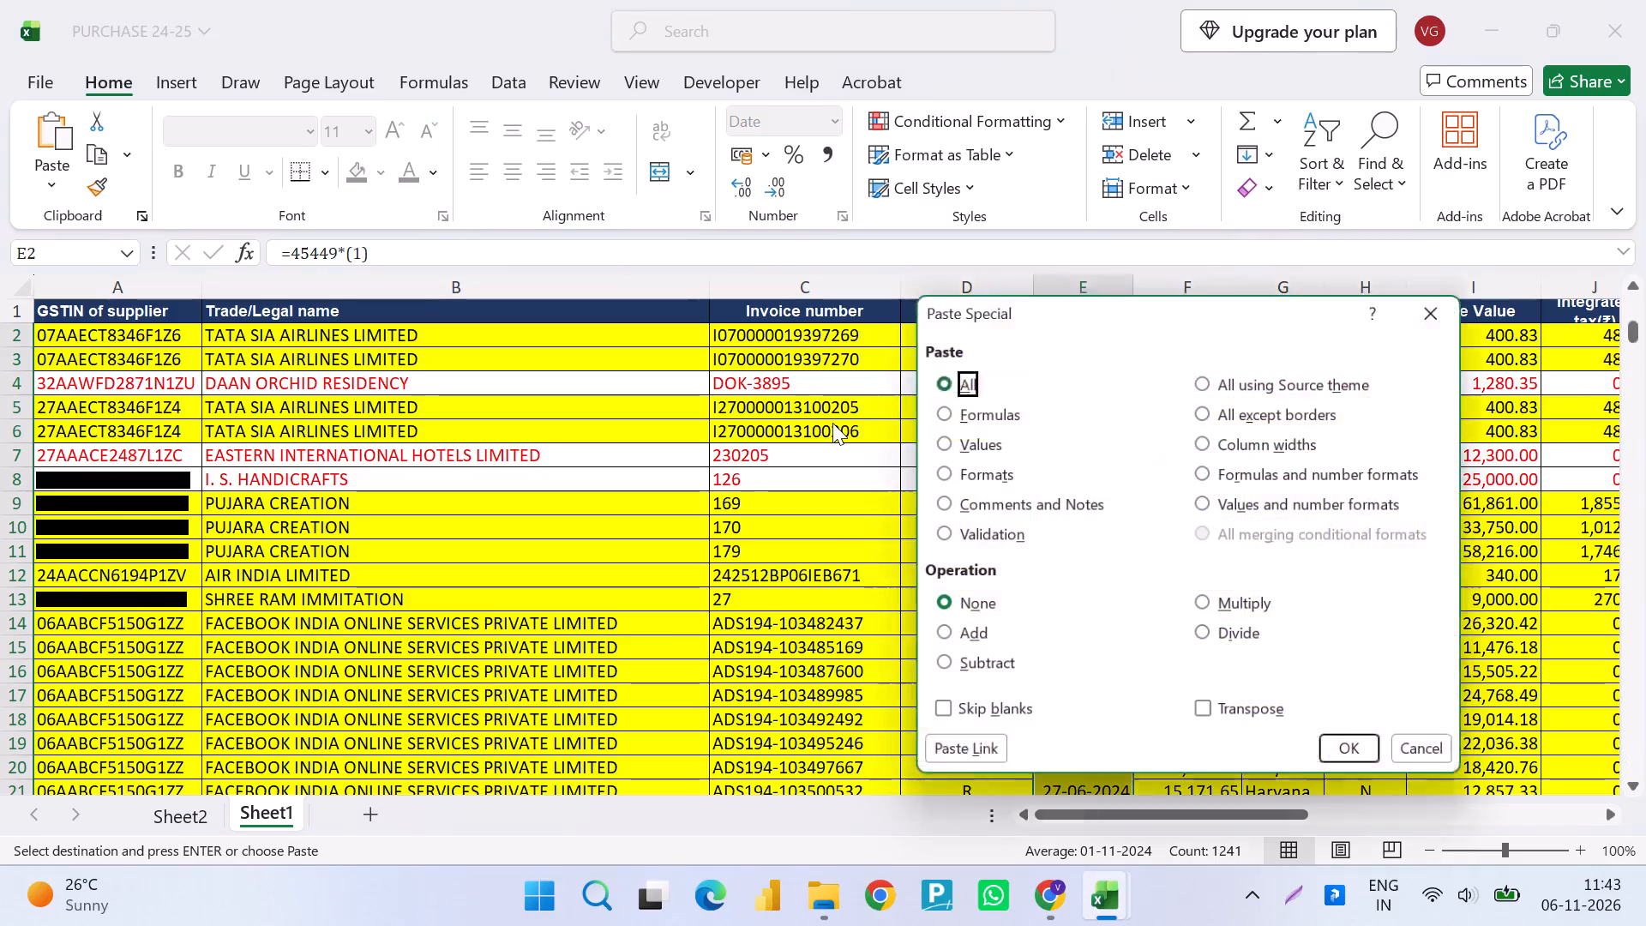
key("v")
key("Return")
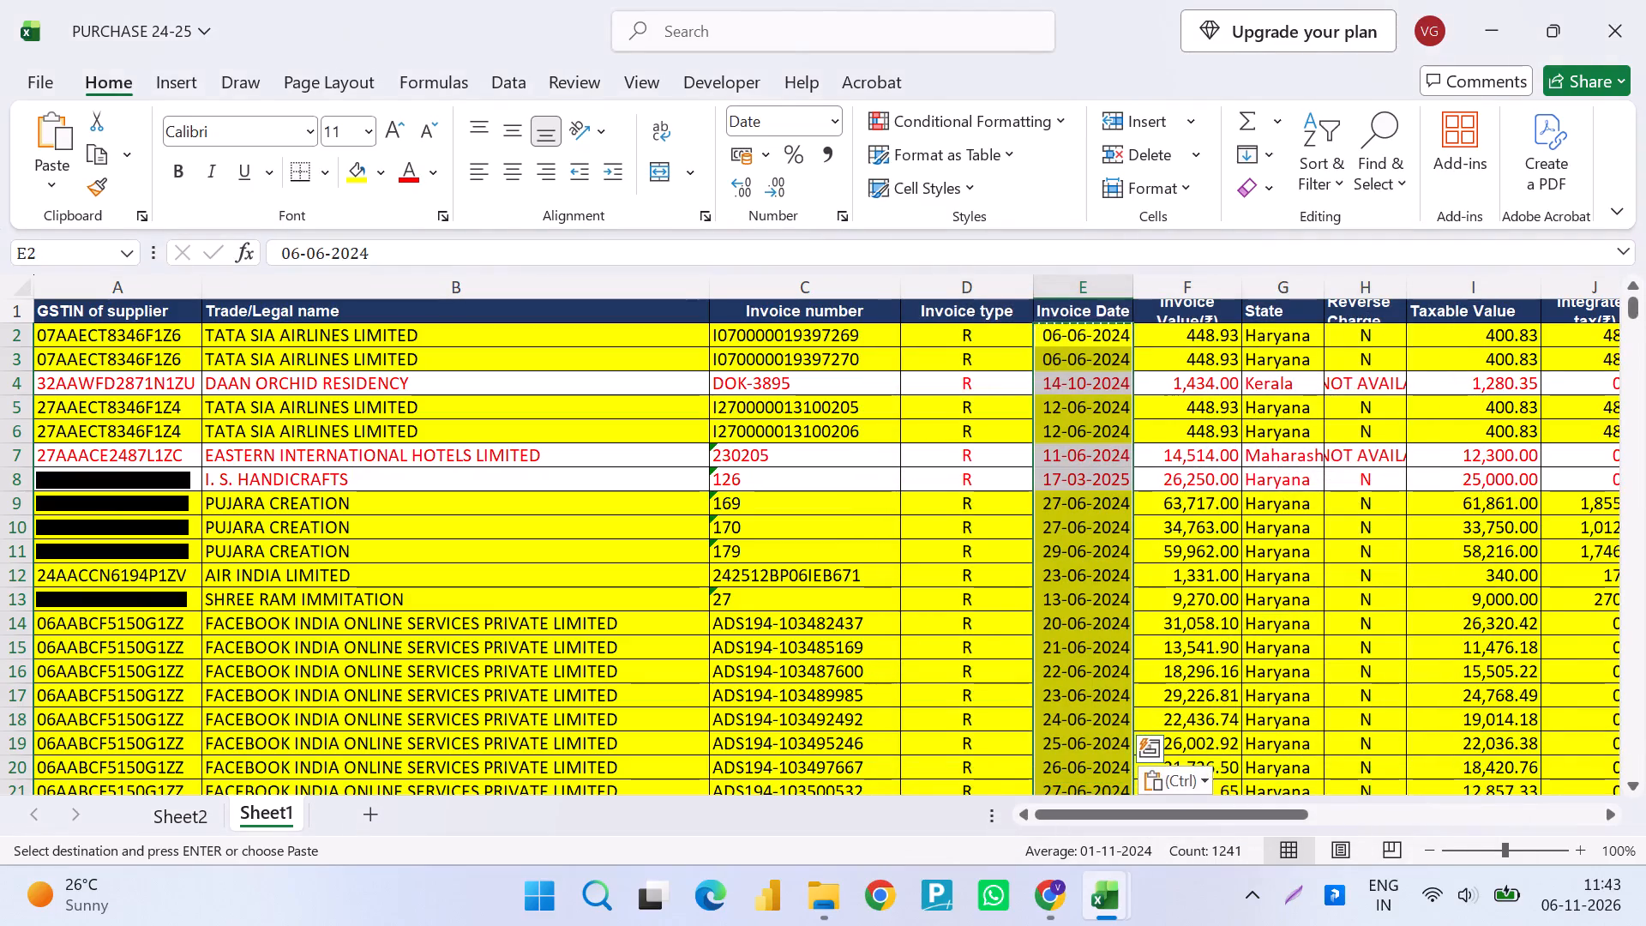
key("Escape")
Check the pasted Invoice Date values cell by cell in E3 to E10, and again from E2 to E5.
key("Return")
key("F2")
key("F2")
key("Return")
key("F2")
key("Return")
key("F2")
key("Return")
key("F2")
key("Return")
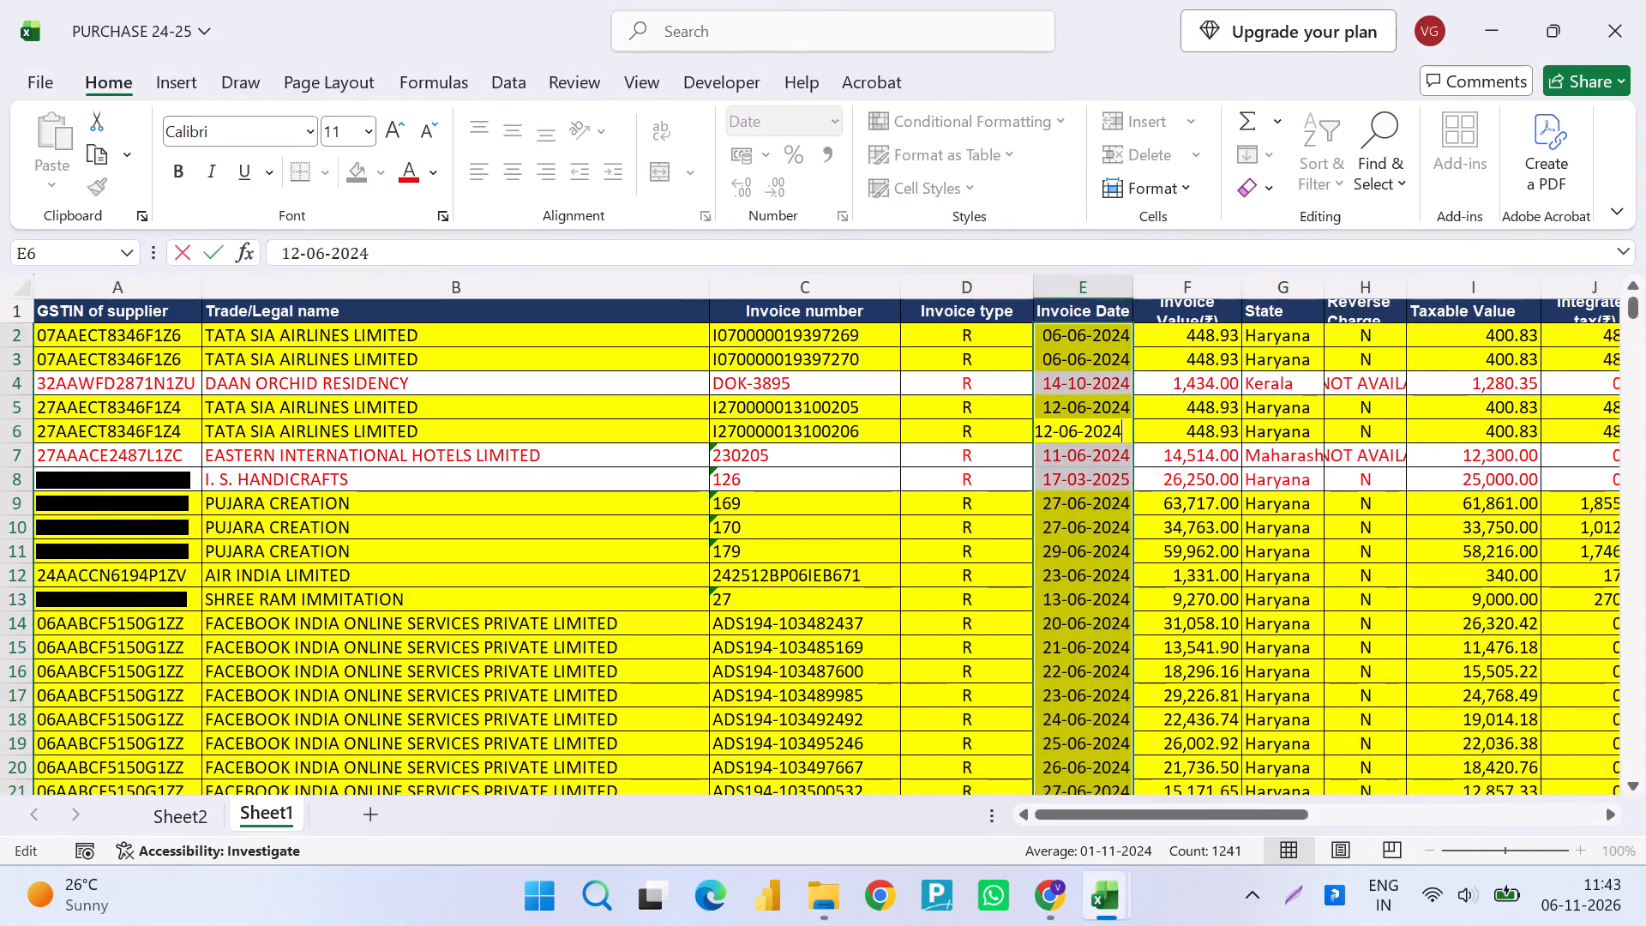
key("F2")
key("Return")
key("F2")
key("Return")
key("F2")
key("Return")
key("F2")
key("Return")
key("Escape")
key("Up")
key("Up")
key("ctrl+Up")
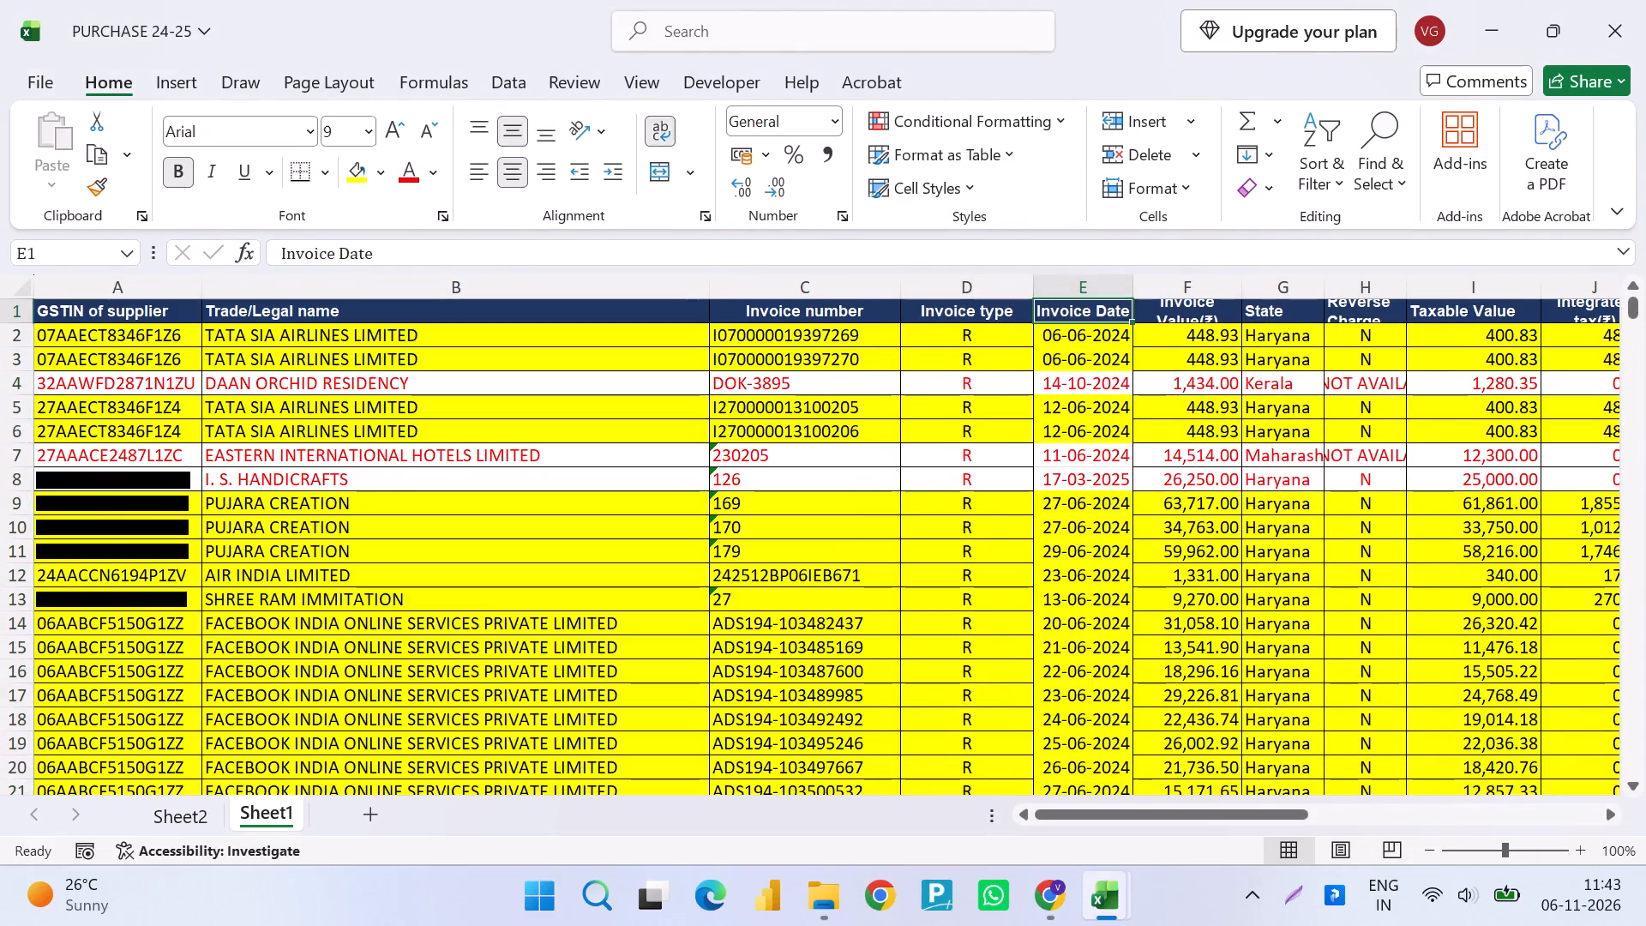
key("Down")
key("F2")
key("Return")
key("F2")
key("Return")
key("F2")
key("Return")
key("F2")
key("Escape")
key("Up")
key("Up")
key("Up")
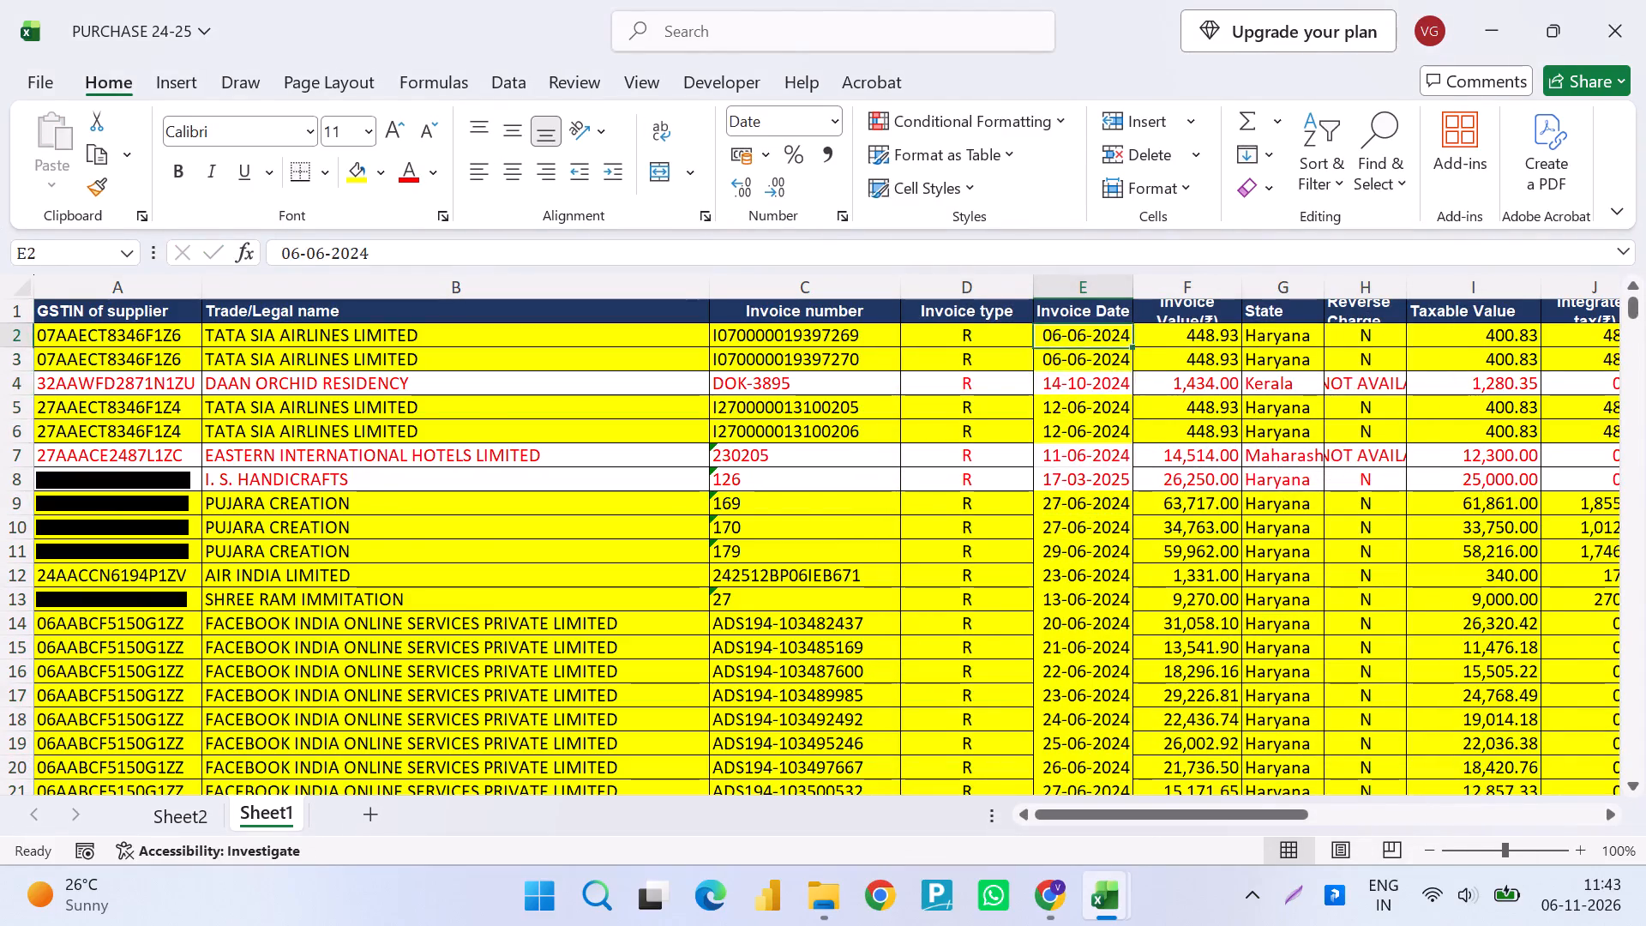
Sort all data rows below the header by Invoice Date from oldest to newest, and save the workbook.
key("ctrl+shift+Down")
key("shift+space")
key("alt+h")
key("s")
key("Return")
key("Up")
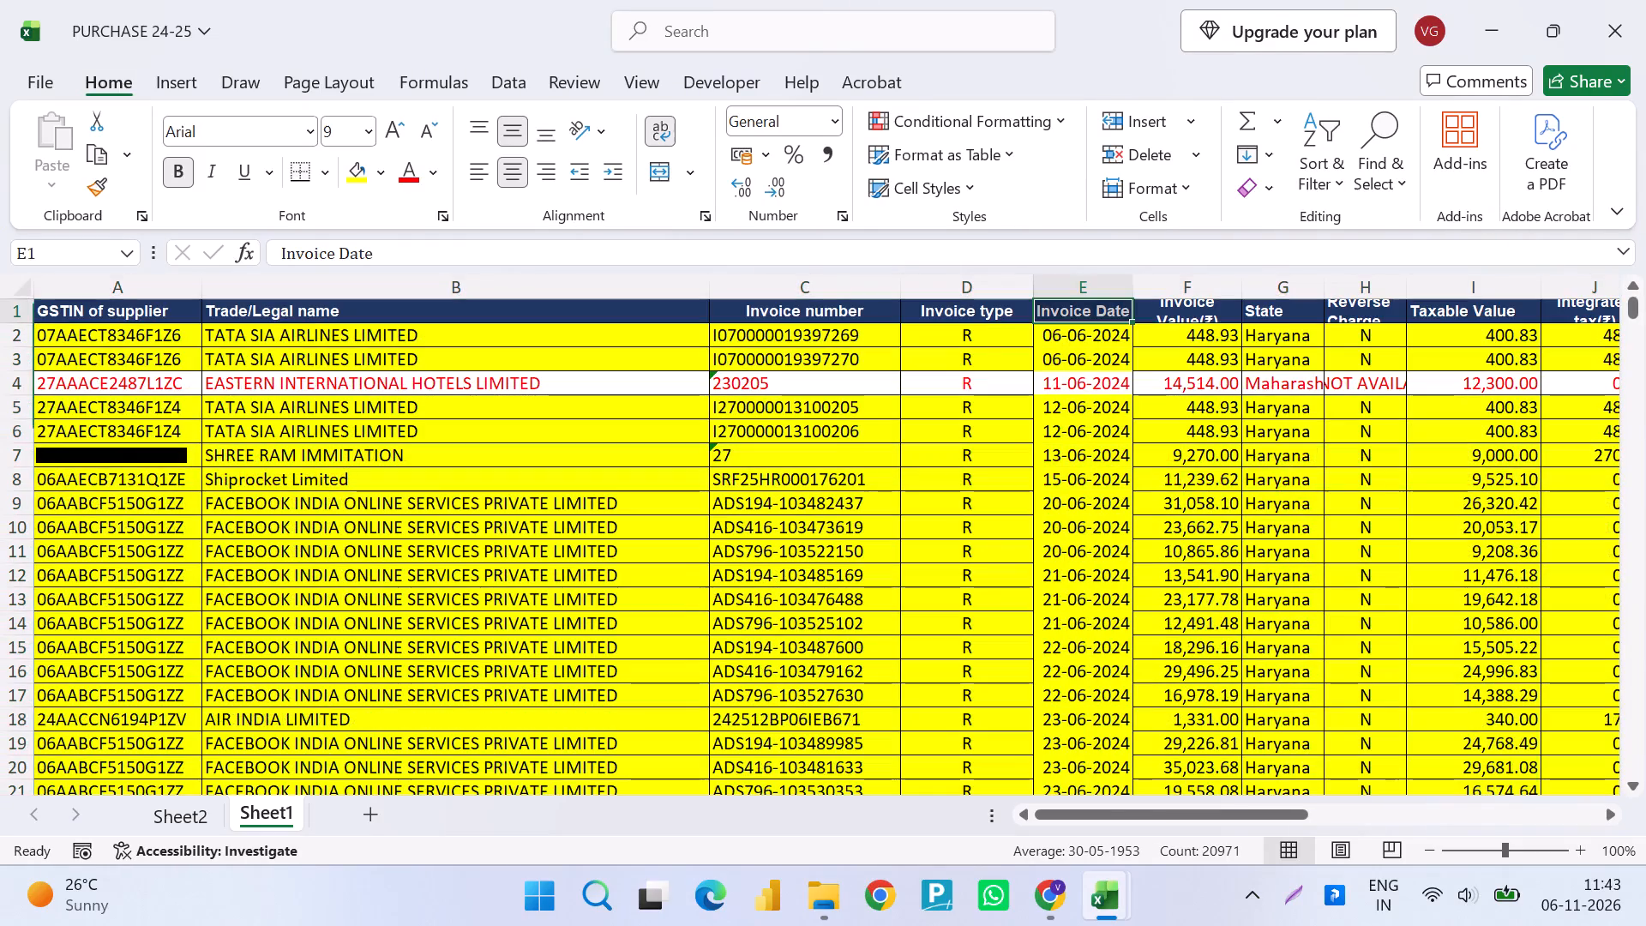
key("alt+Down")
key("Escape")
key("ctrl+Down")
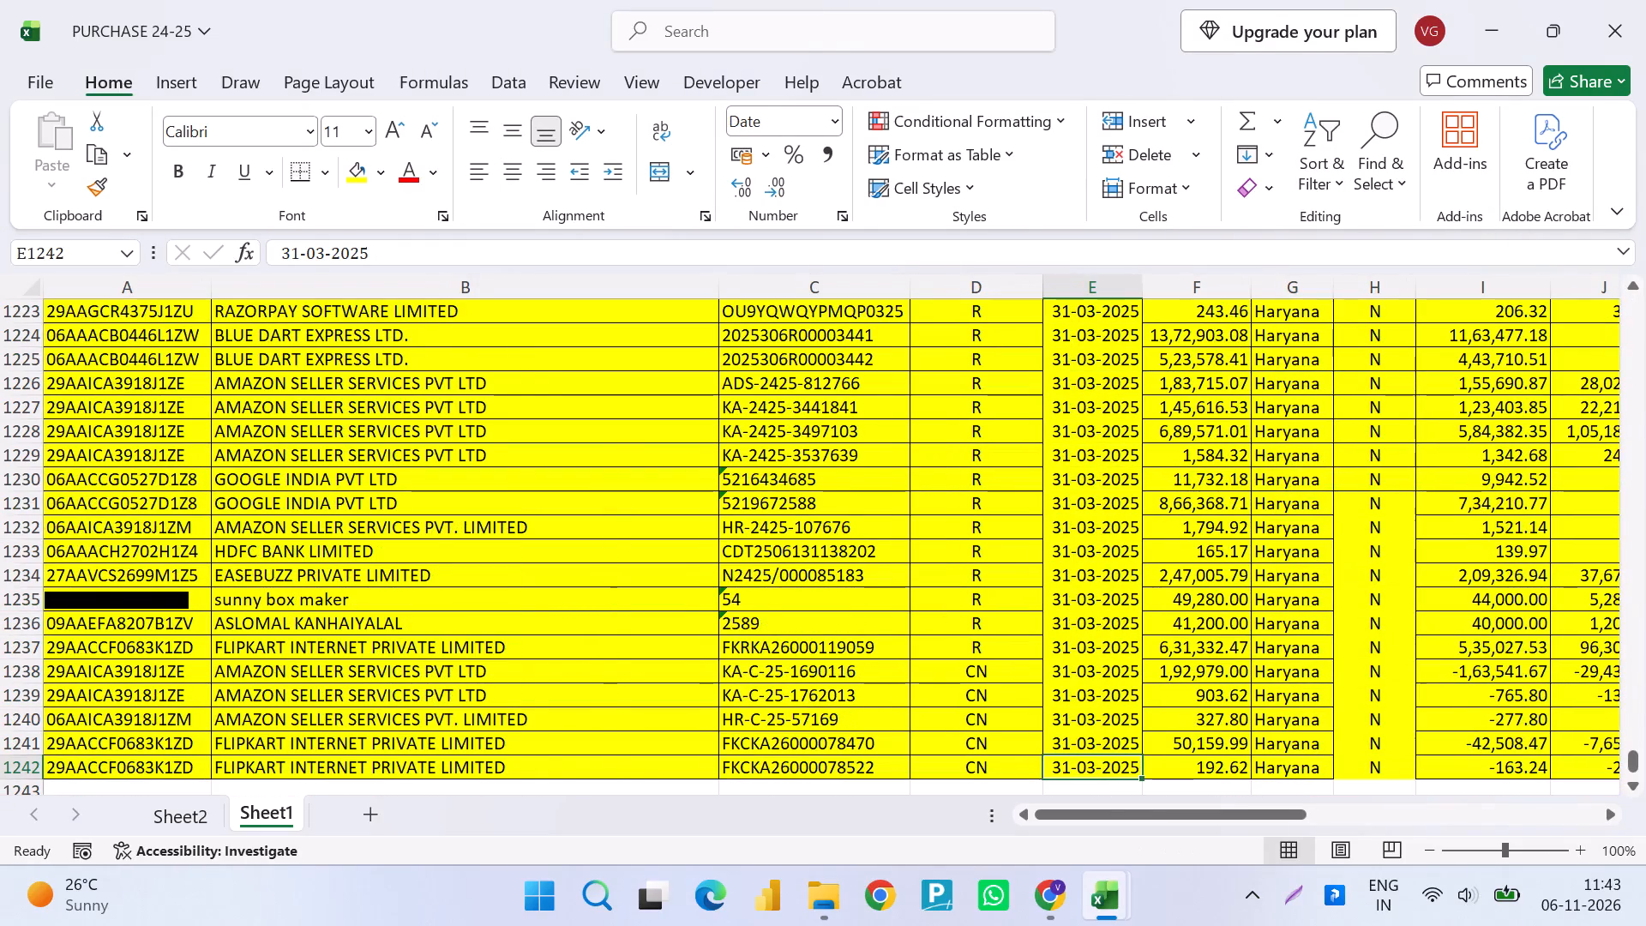
key("ctrl+Up")
key("Down")
key("ctrl+s")
Add AutoFilter to the header row of the whole purchase data range.
key("ctrl+Down")
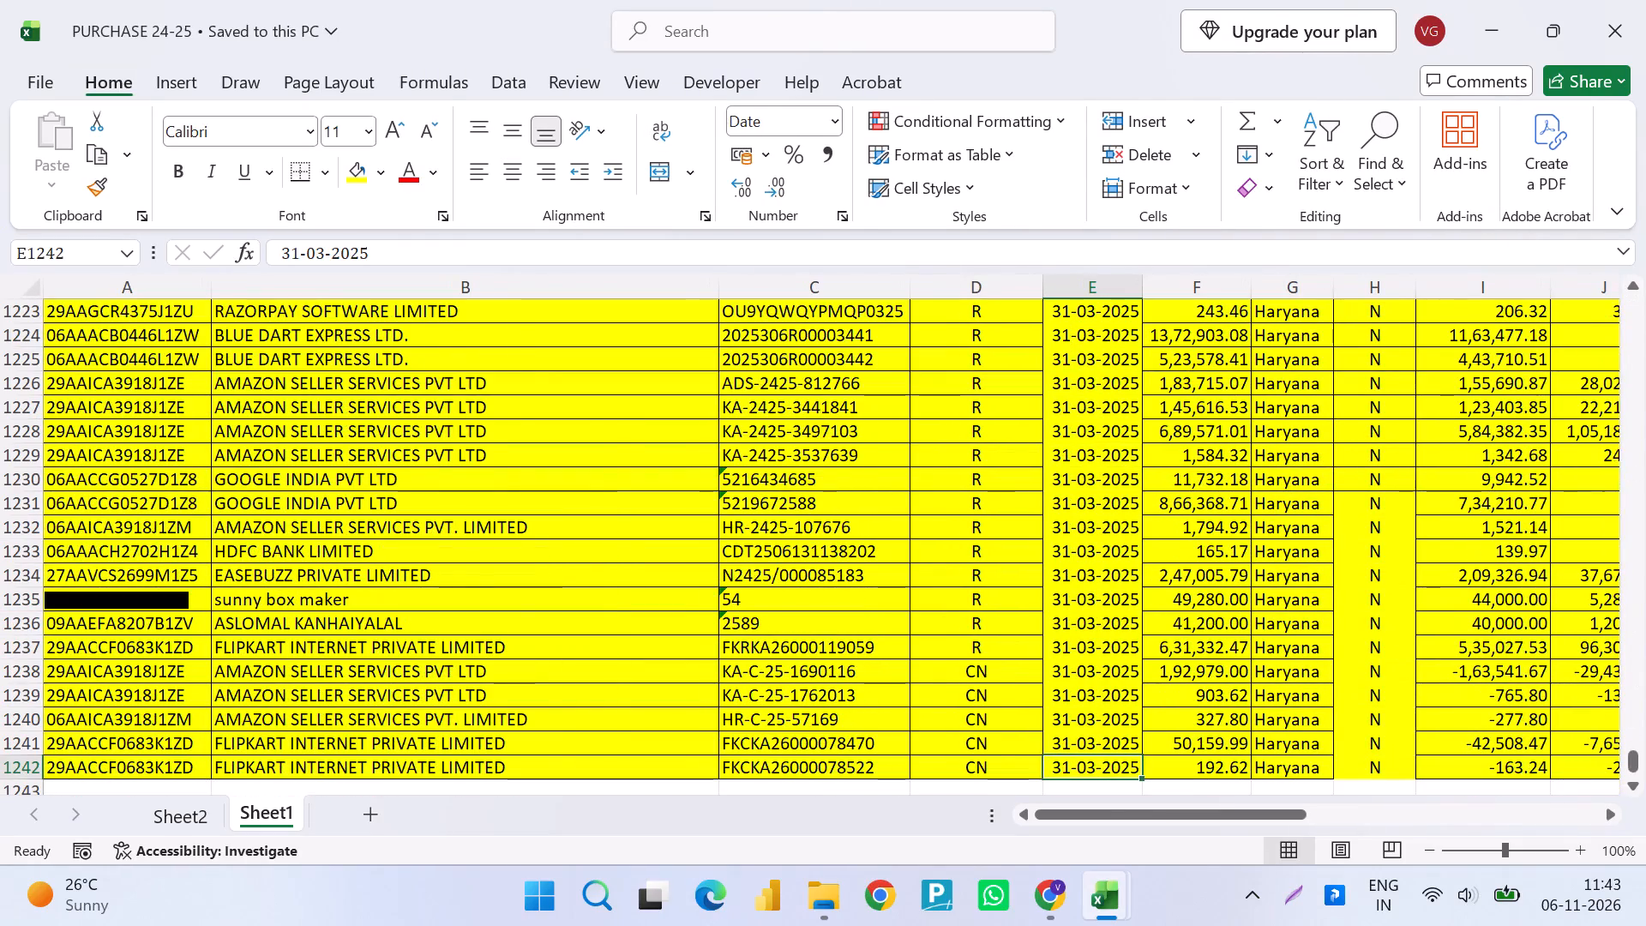
key("ctrl+Up")
key("shift+space")
key("ctrl+shift+Down")
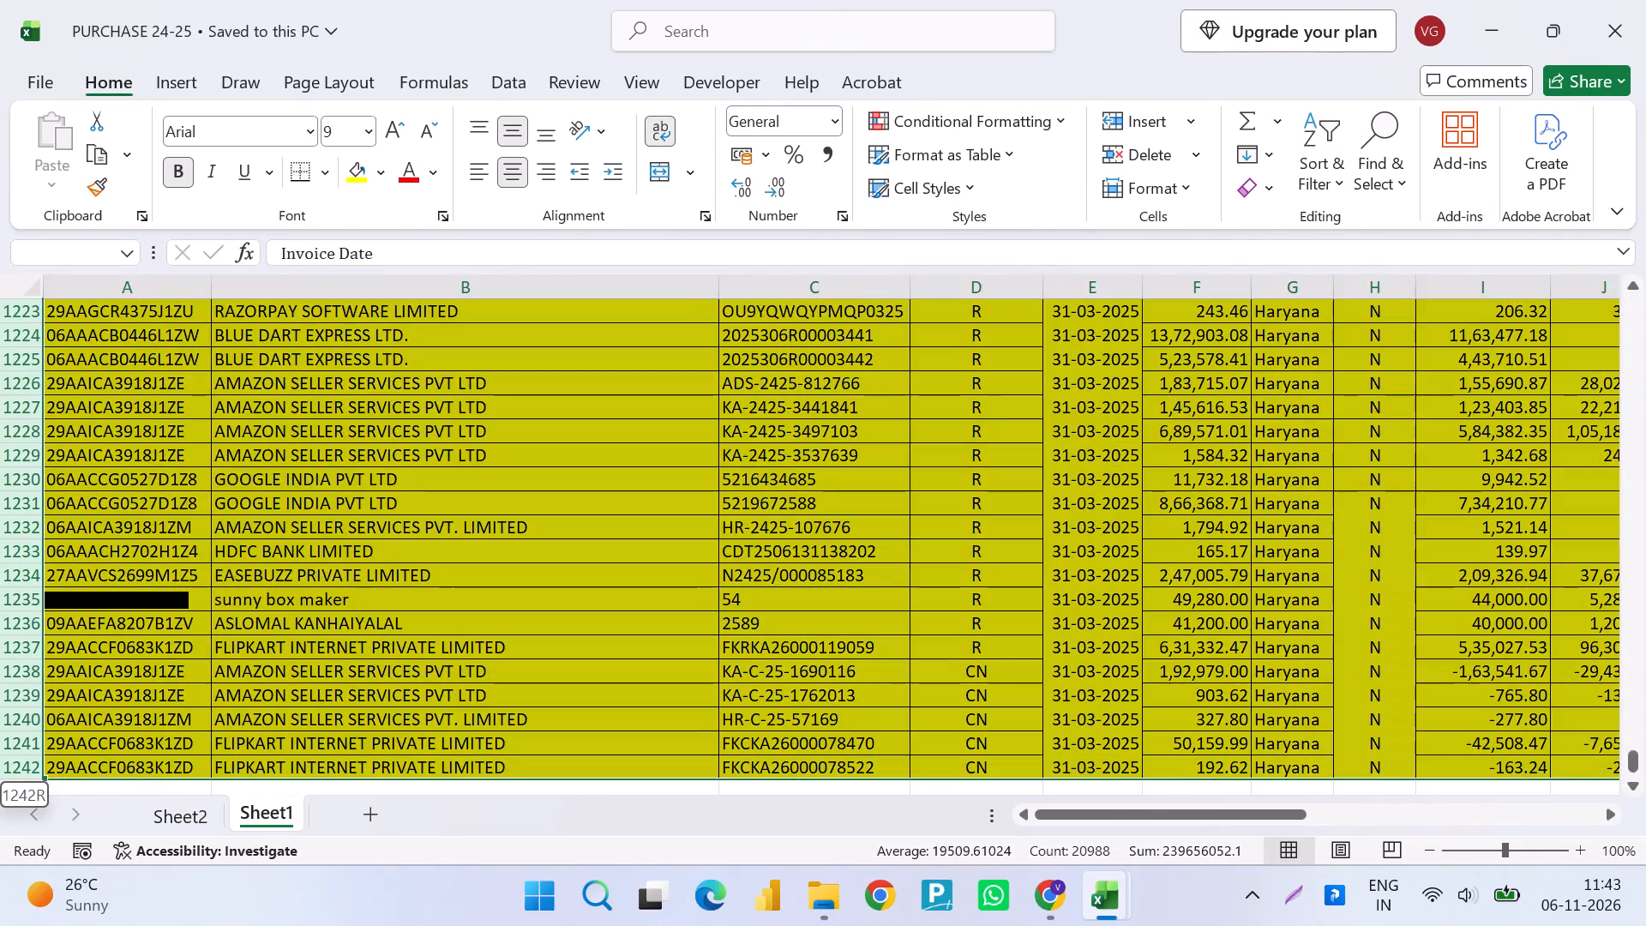
key("ctrl+shift+l")
key("Left")
key("alt+Left")
key("Down")
key("Escape")
key("Up")
Filter the Invoice type column to show only CN, DN and R, leaving out CAPITAL GOODS and NEXT YEAR.
key("alt+Down")
key("alt+Down")
key("alt+Down")
key("alt+Down")
key("alt+Down")
key("alt+Down")
key("alt+Down")
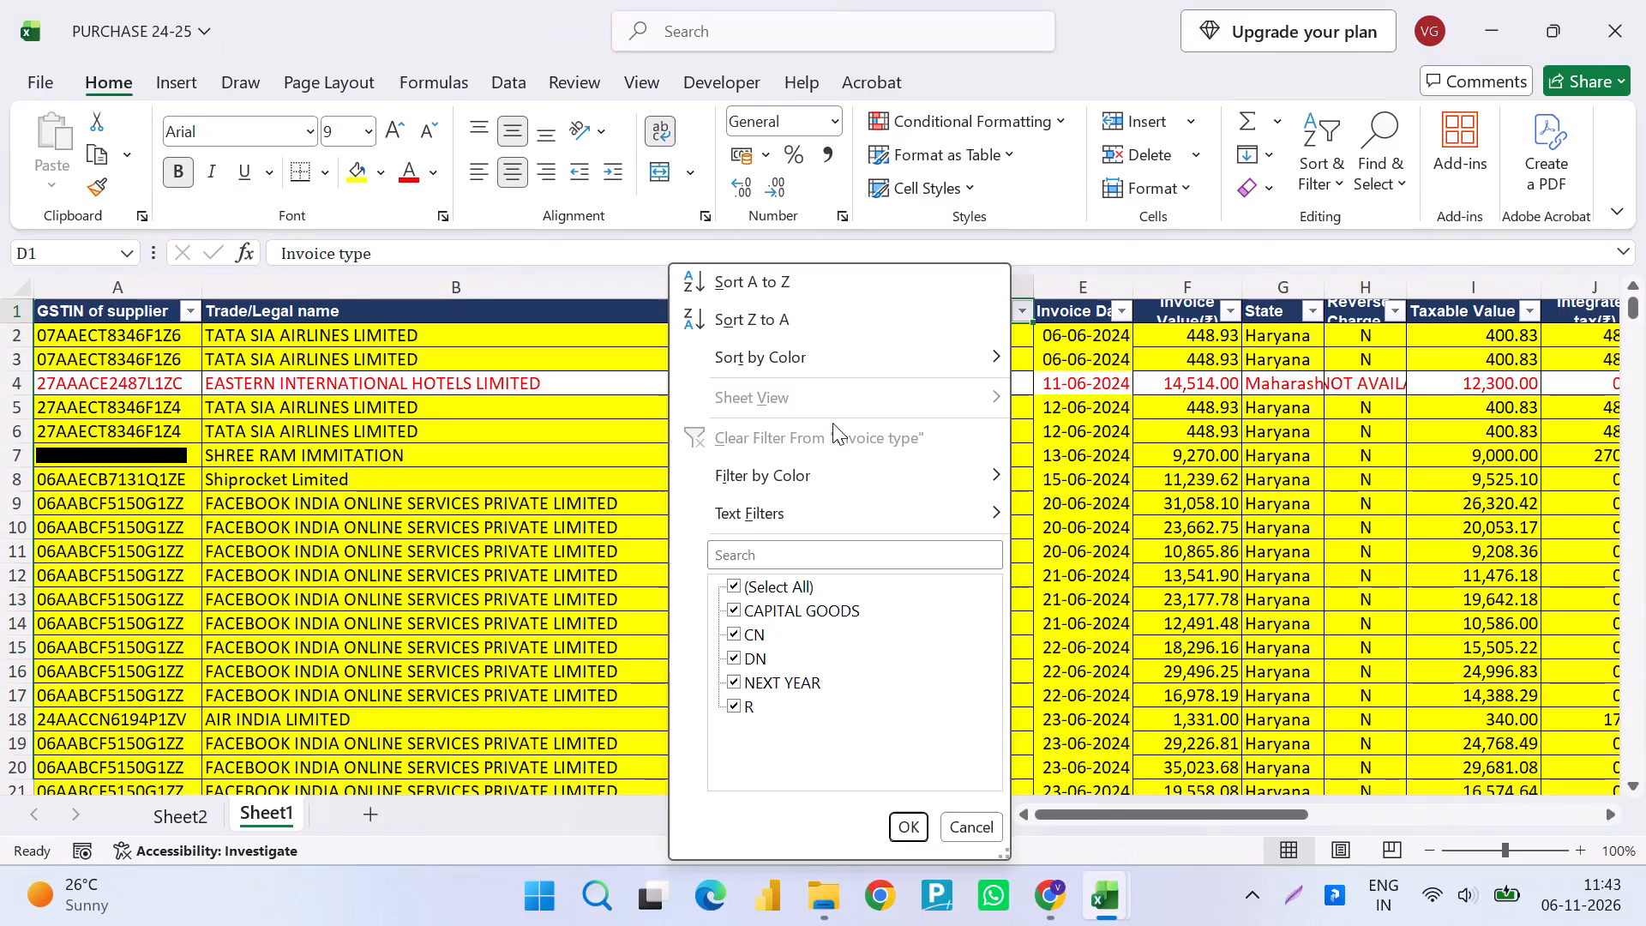
key("Down")
key("Down")
key("Down")
key("space")
key("Down")
key("Down")
key("Down")
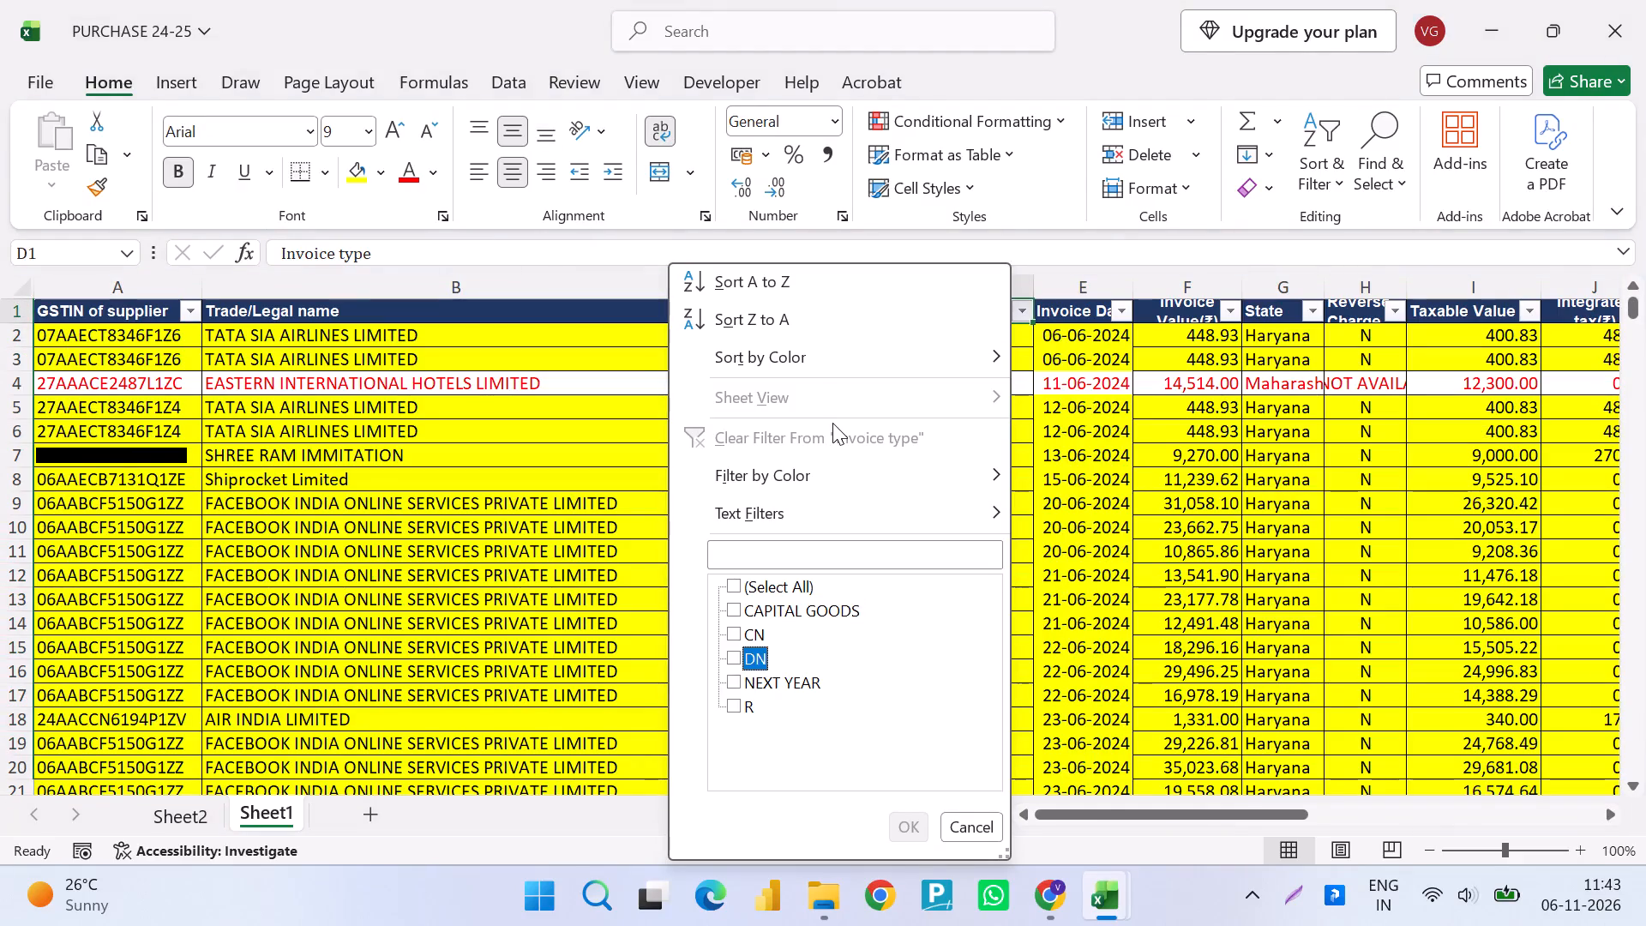
key("space")
key("Down")
key("Up")
key("space")
key("Up")
key("Down")
key("space")
key("Up")
key("space")
key("Down")
key("Down")
key("Down")
key("space")
key("Return")
key("Down")
key("Right")
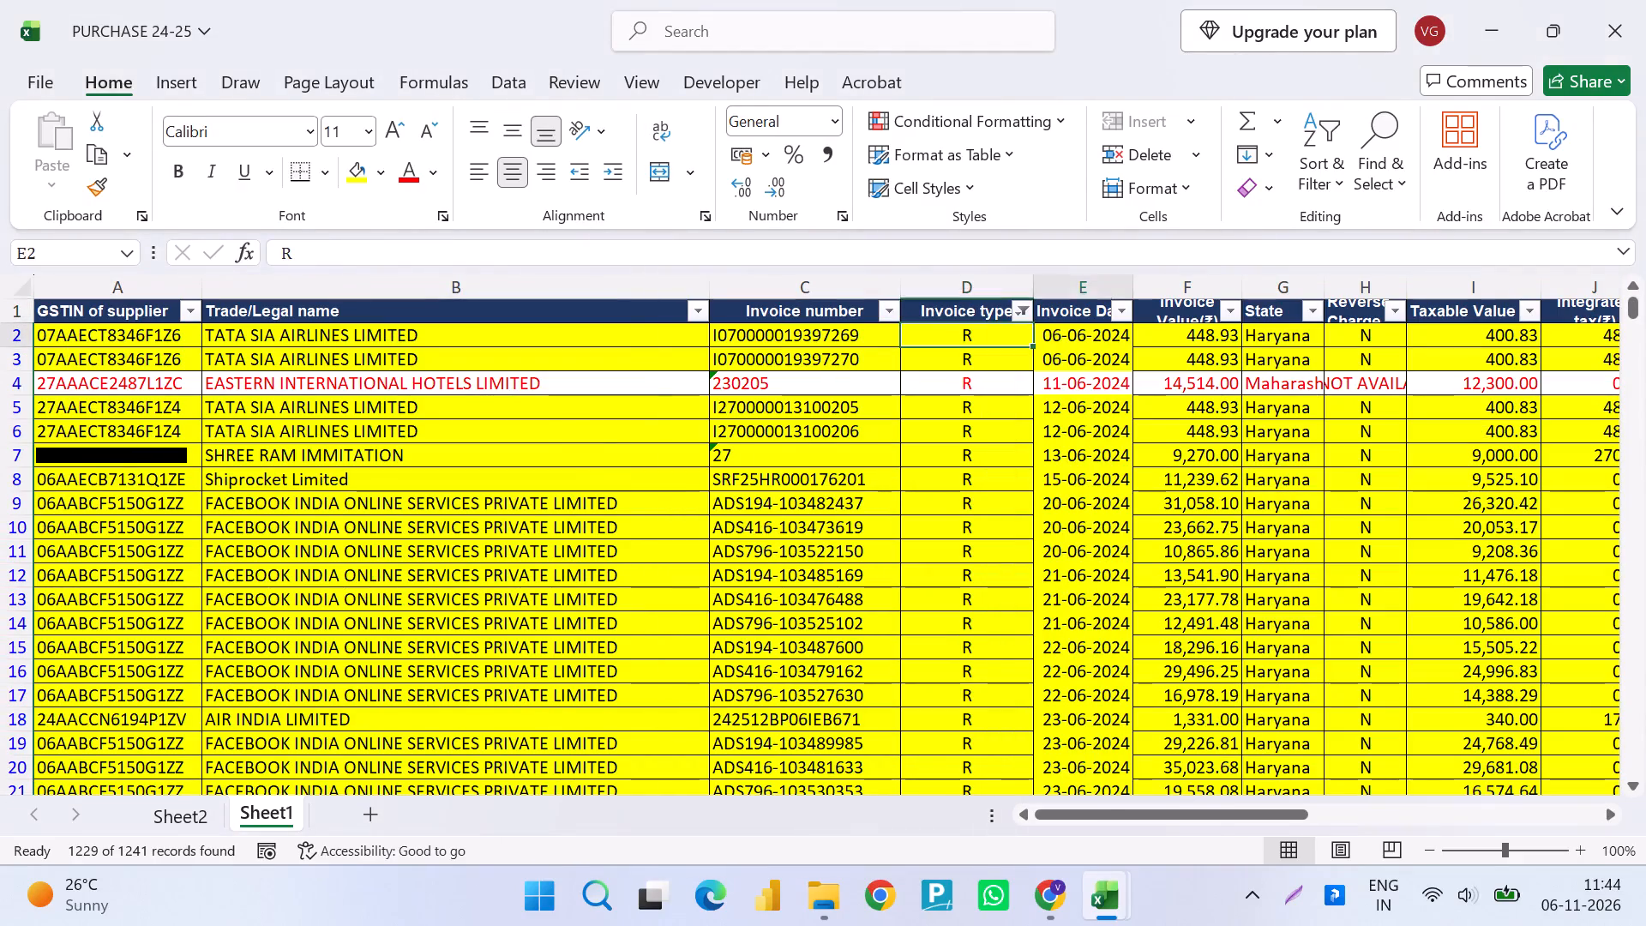
key("Right")
key("Right")
key("Left")
key("Left")
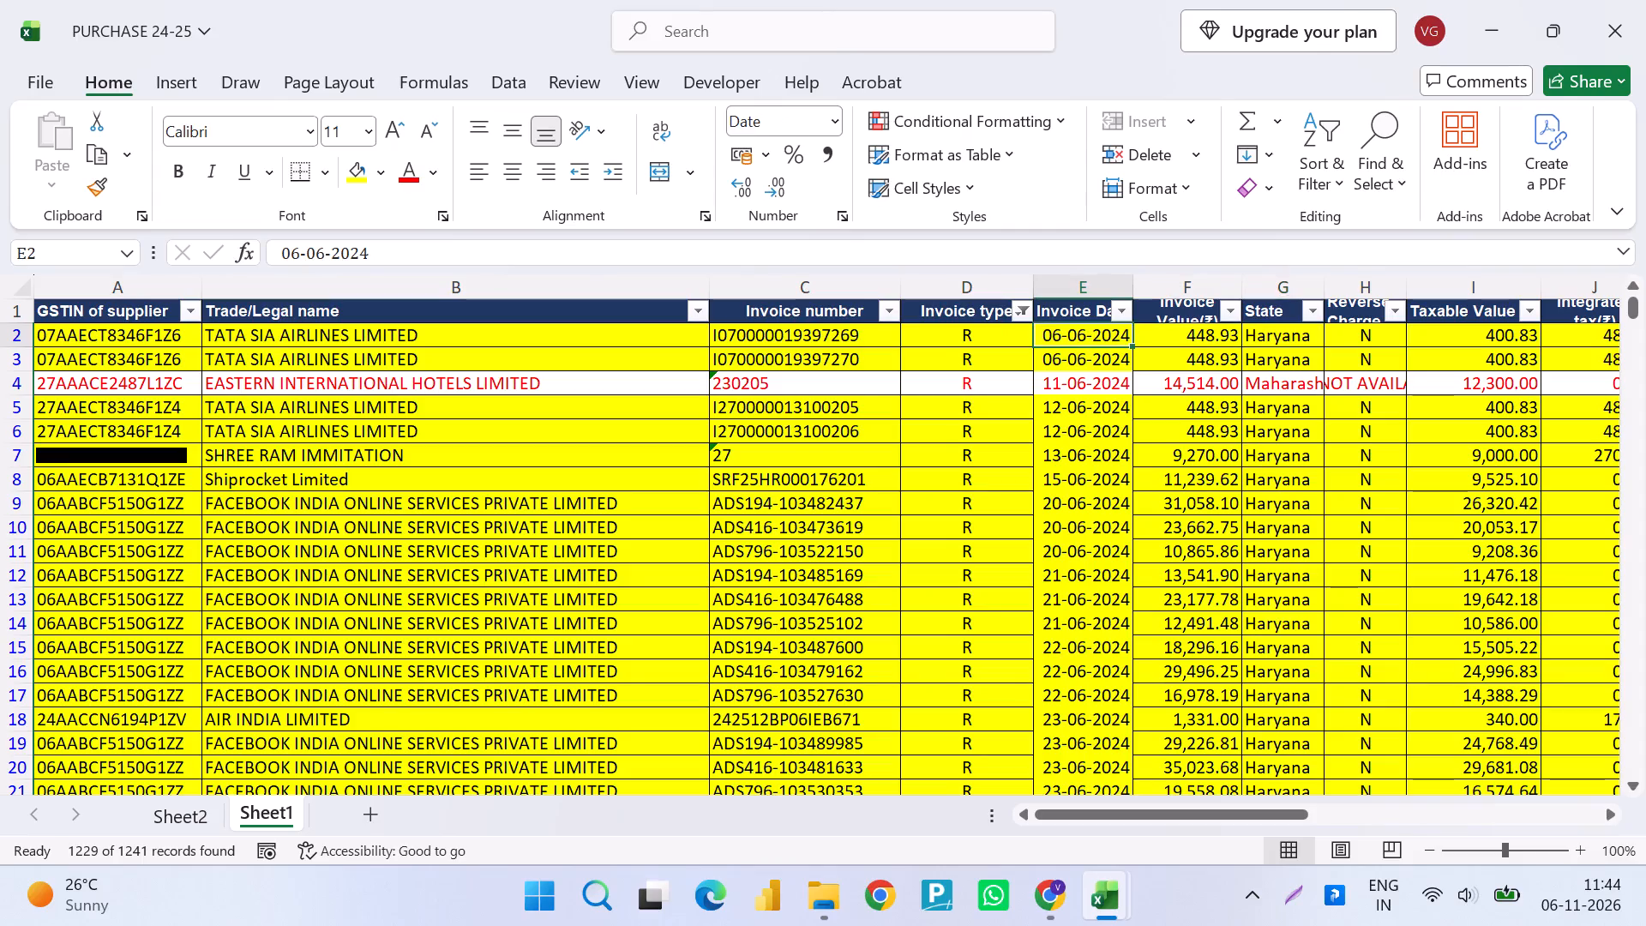
Narrow the Invoice type filter to CN and DN only, and look at the Taxable Value of those rows.
key("Left")
key("Up")
key("alt+Down")
key("alt+Down")
key("alt+Down")
key("alt+Down")
key("alt+Down")
key("alt+Down")
key("alt+Down")
key("alt+Down")
key("alt+Down")
key("alt+Down")
key("alt+Down")
key("alt+Down")
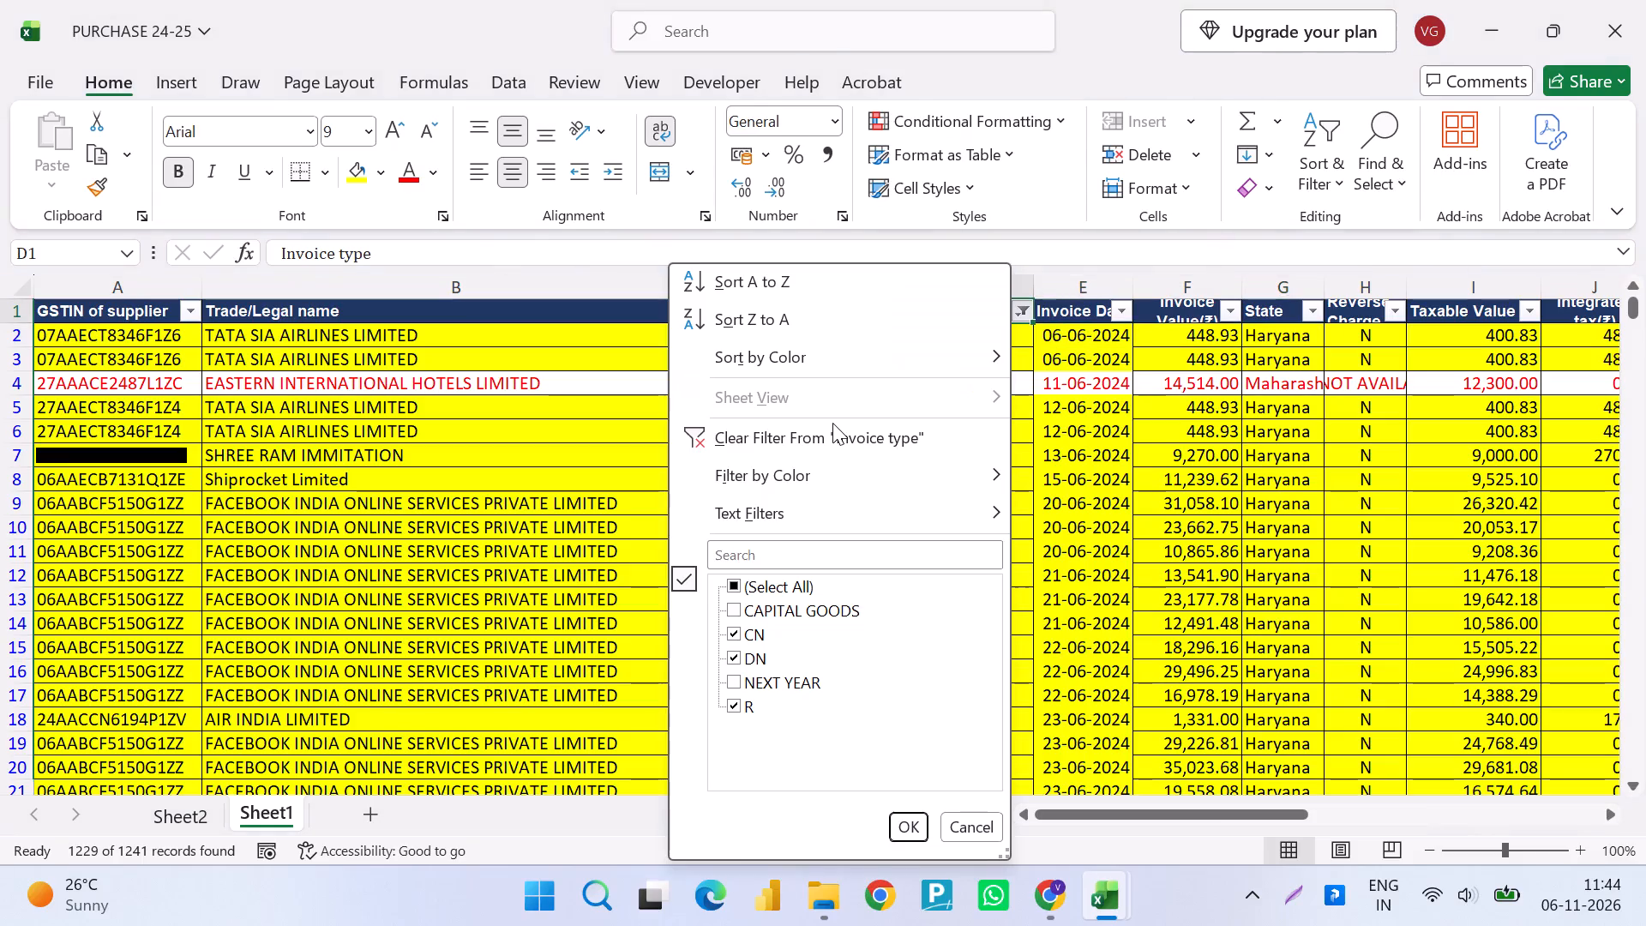
key("Down")
key("Down")
key("Down")
key("space")
key("Return")
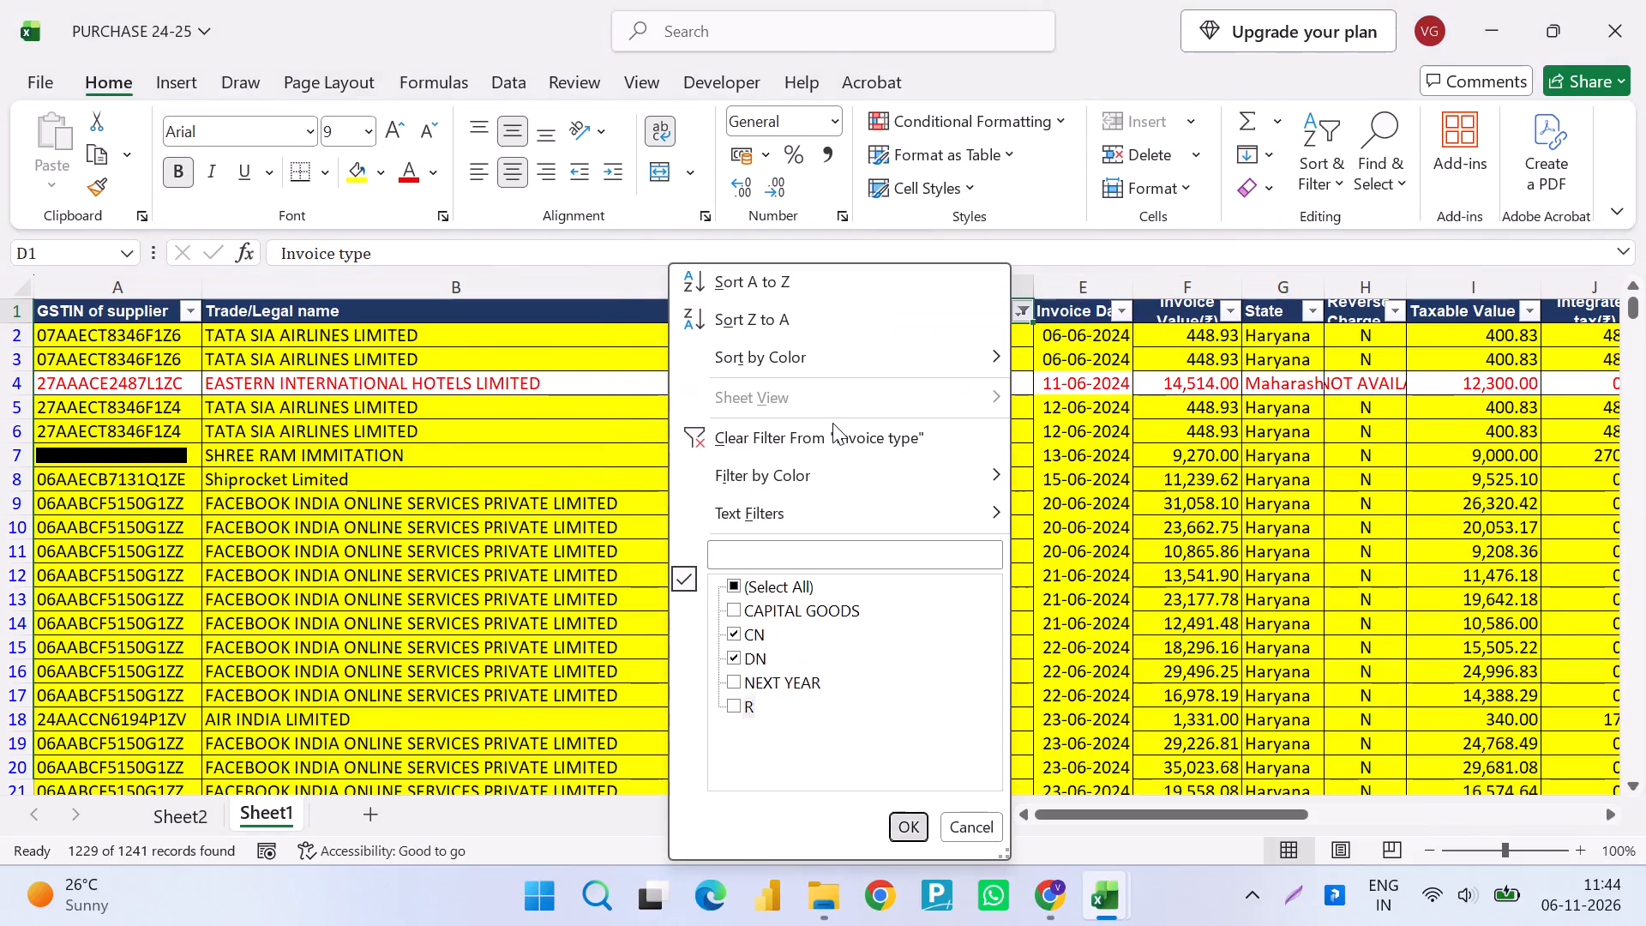
key("Down")
key("Up")
key("Right")
key("Right")
key("Right")
key("Right")
key("Right")
key("Down")
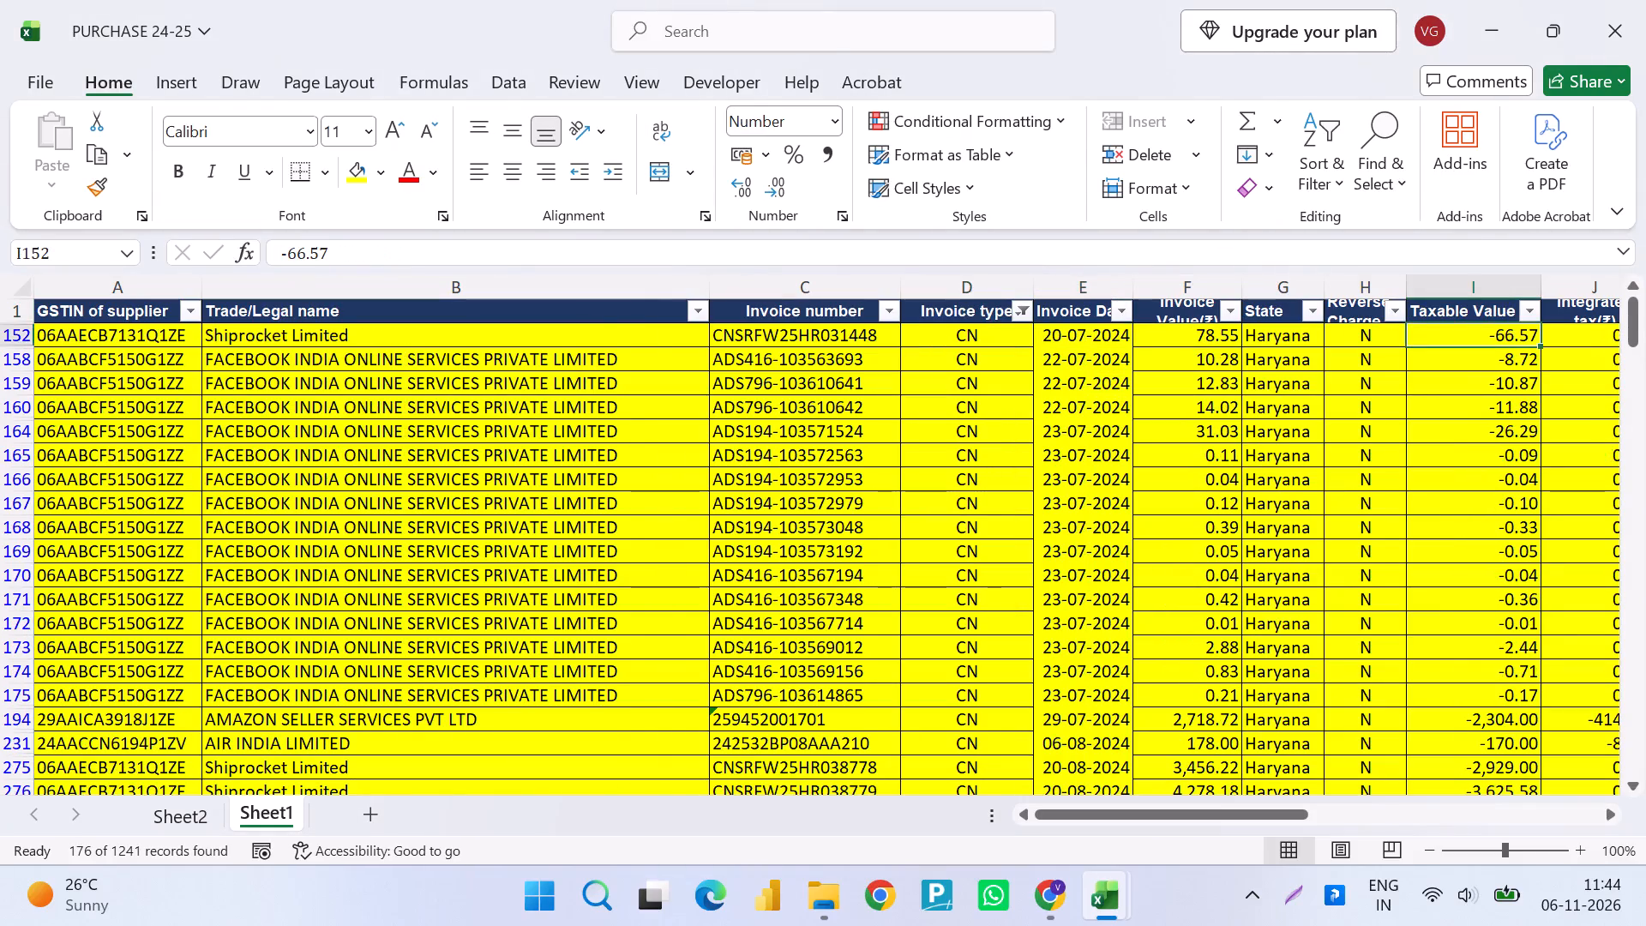
Remove the AutoFilter from the purchase data and save the workbook.
key("ctrl+shift+l")
key("ctrl+s")
key("Left")
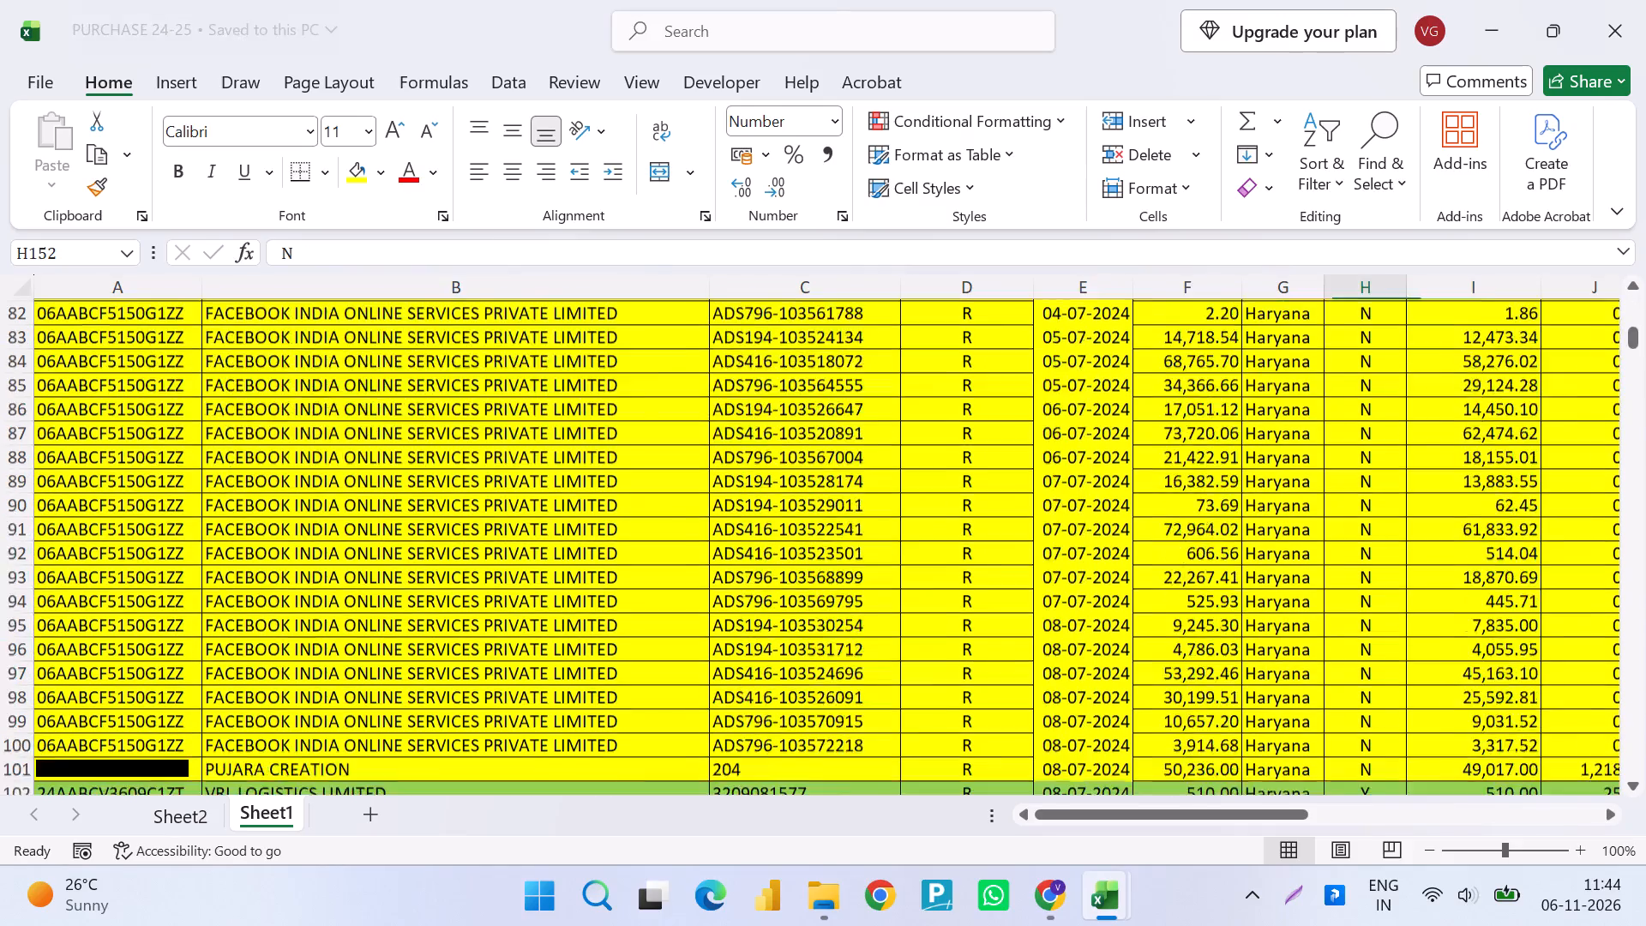
In the GST_REFUND_S01A workbook, set the From Return Period of Statement-1A to 062024.
key("alt+Tab")
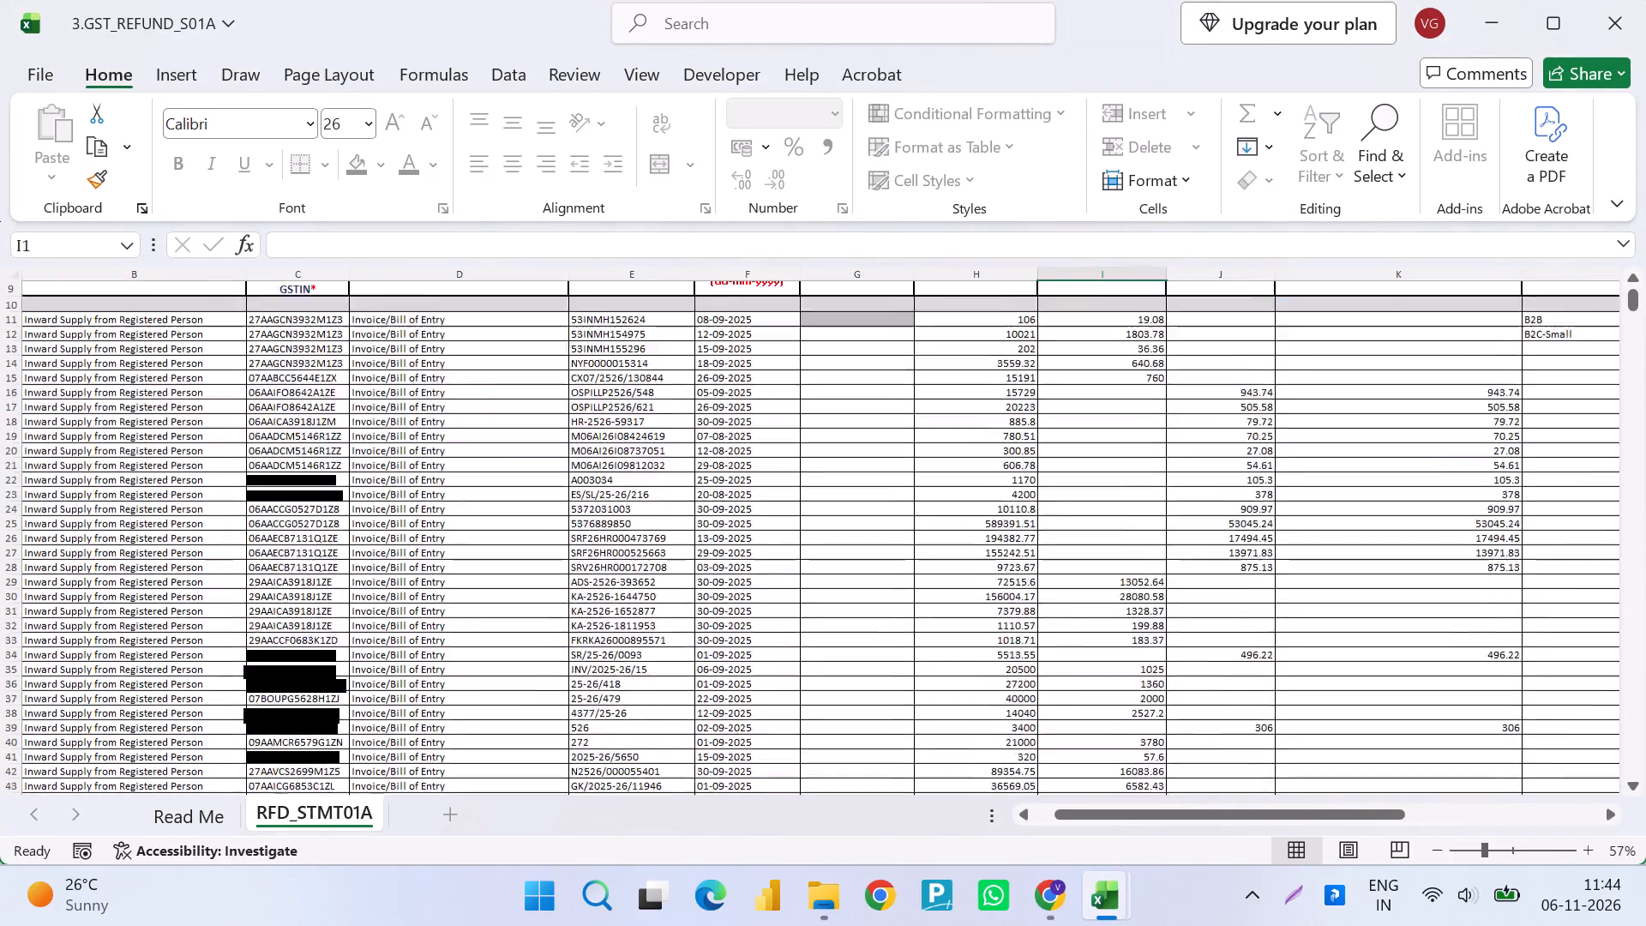
scroll(838, 609, "down", 3)
scroll(838, 609, "up", 1)
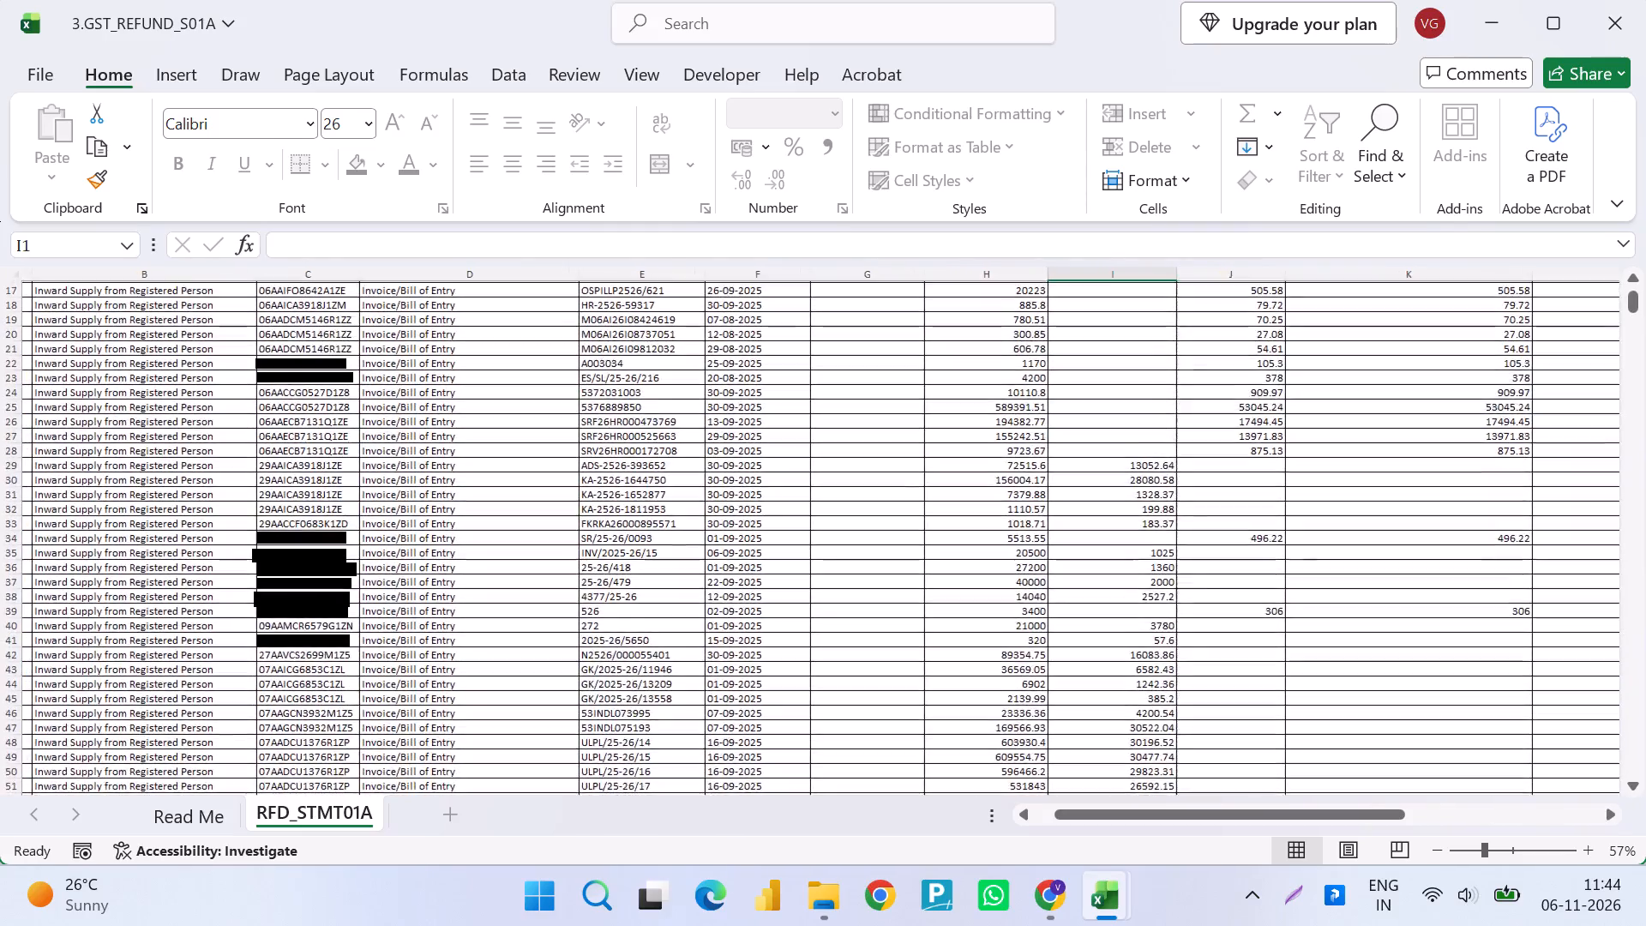
scroll(838, 609, "right", 1)
scroll(838, 609, "up", 2)
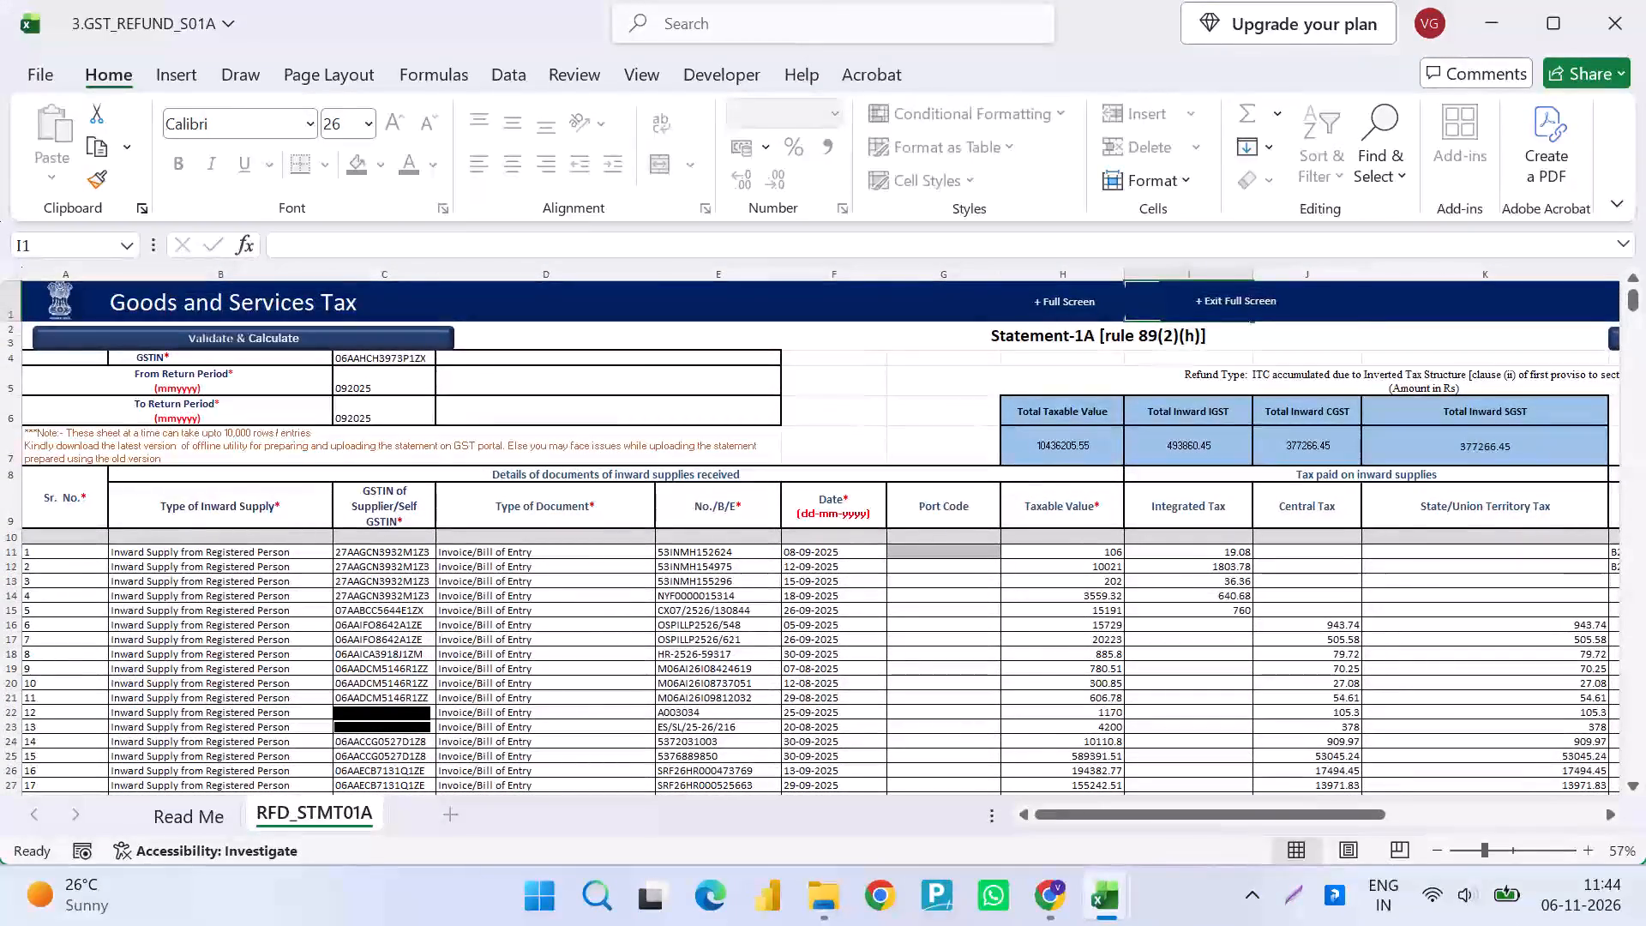
left_click(415, 398)
key("Up")
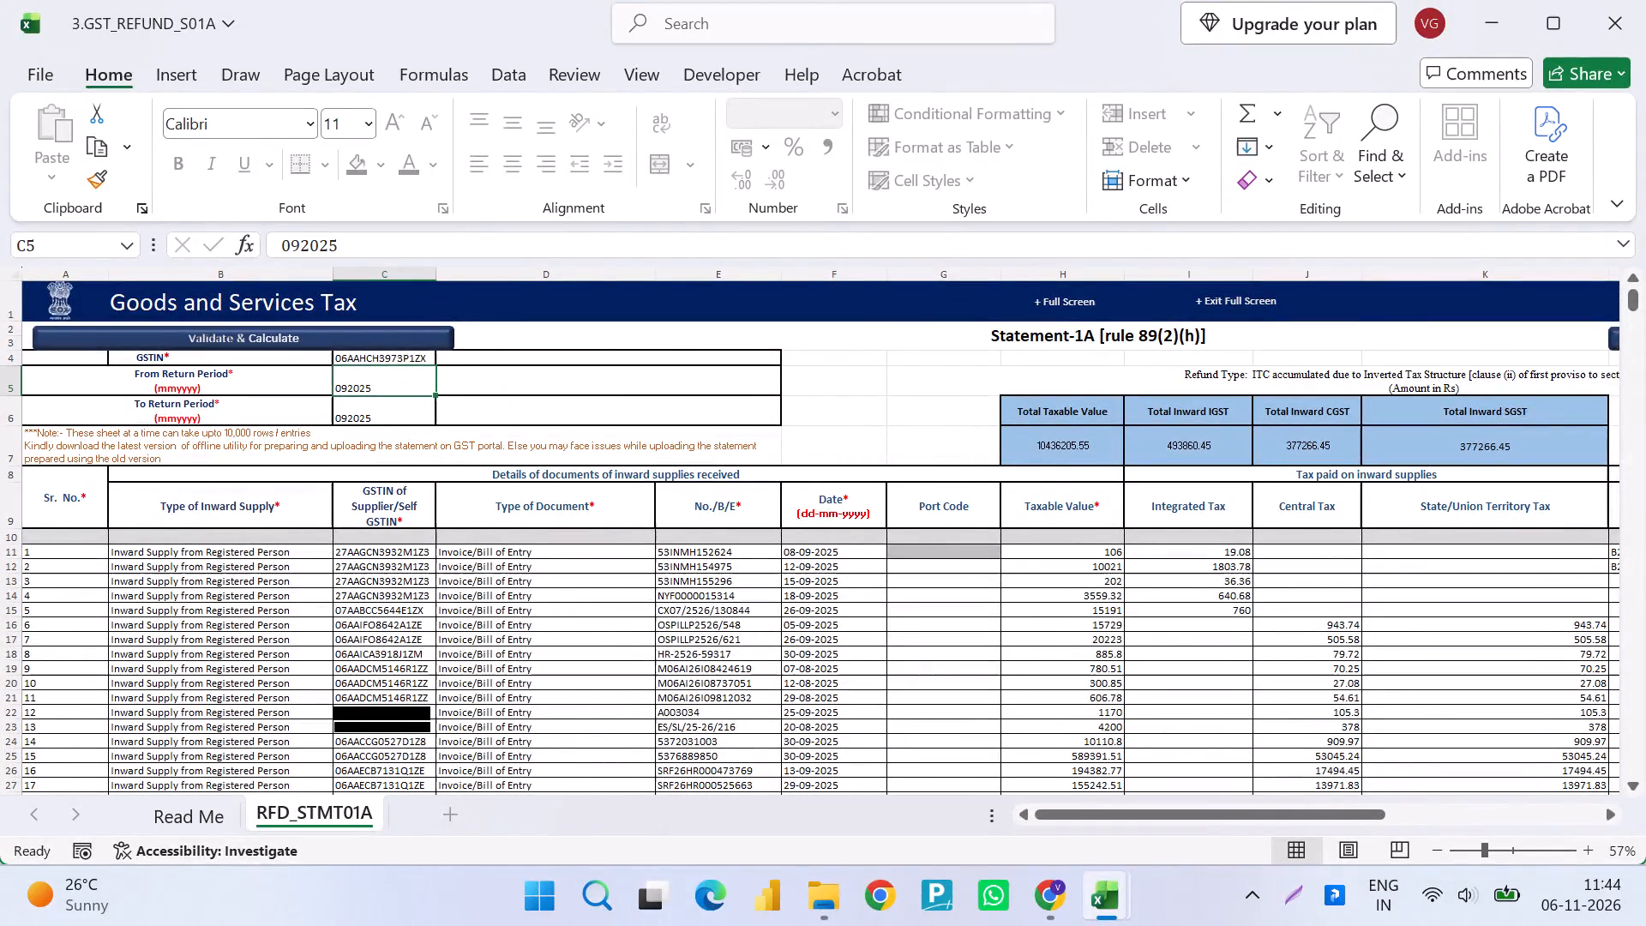
key("F2")
key("Left")
key("Left")
key("Left")
key("Left")
key("shift+Left")
key("6")
key("Return")
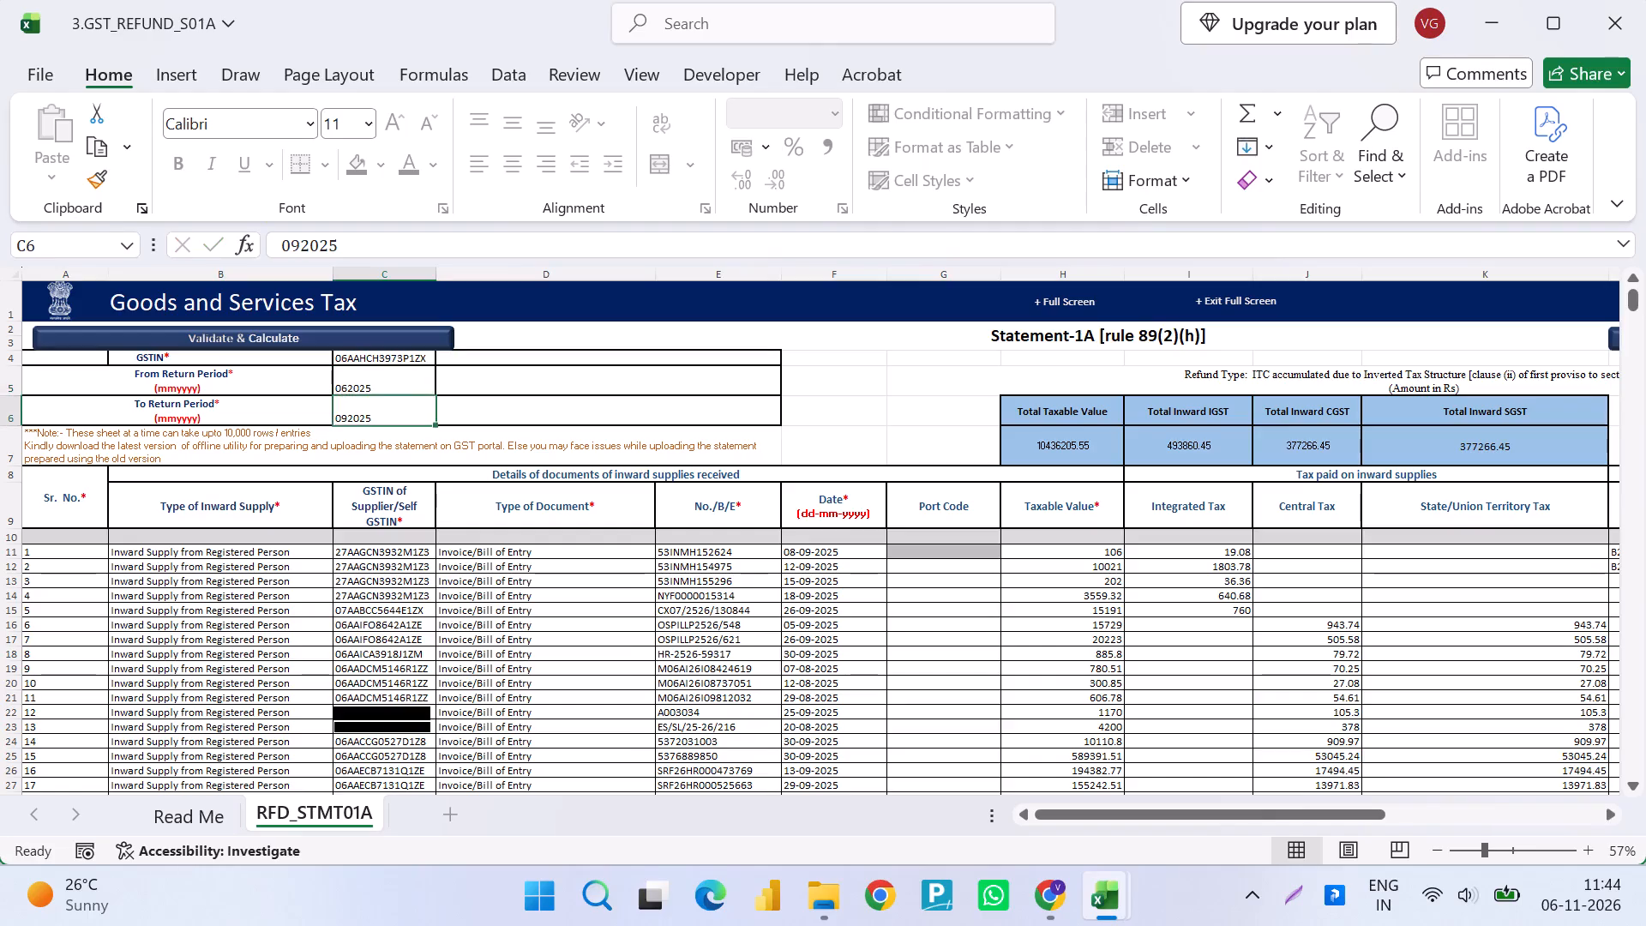
key("Up")
key("F2")
key("BackSpace")
key("4")
key("Return")
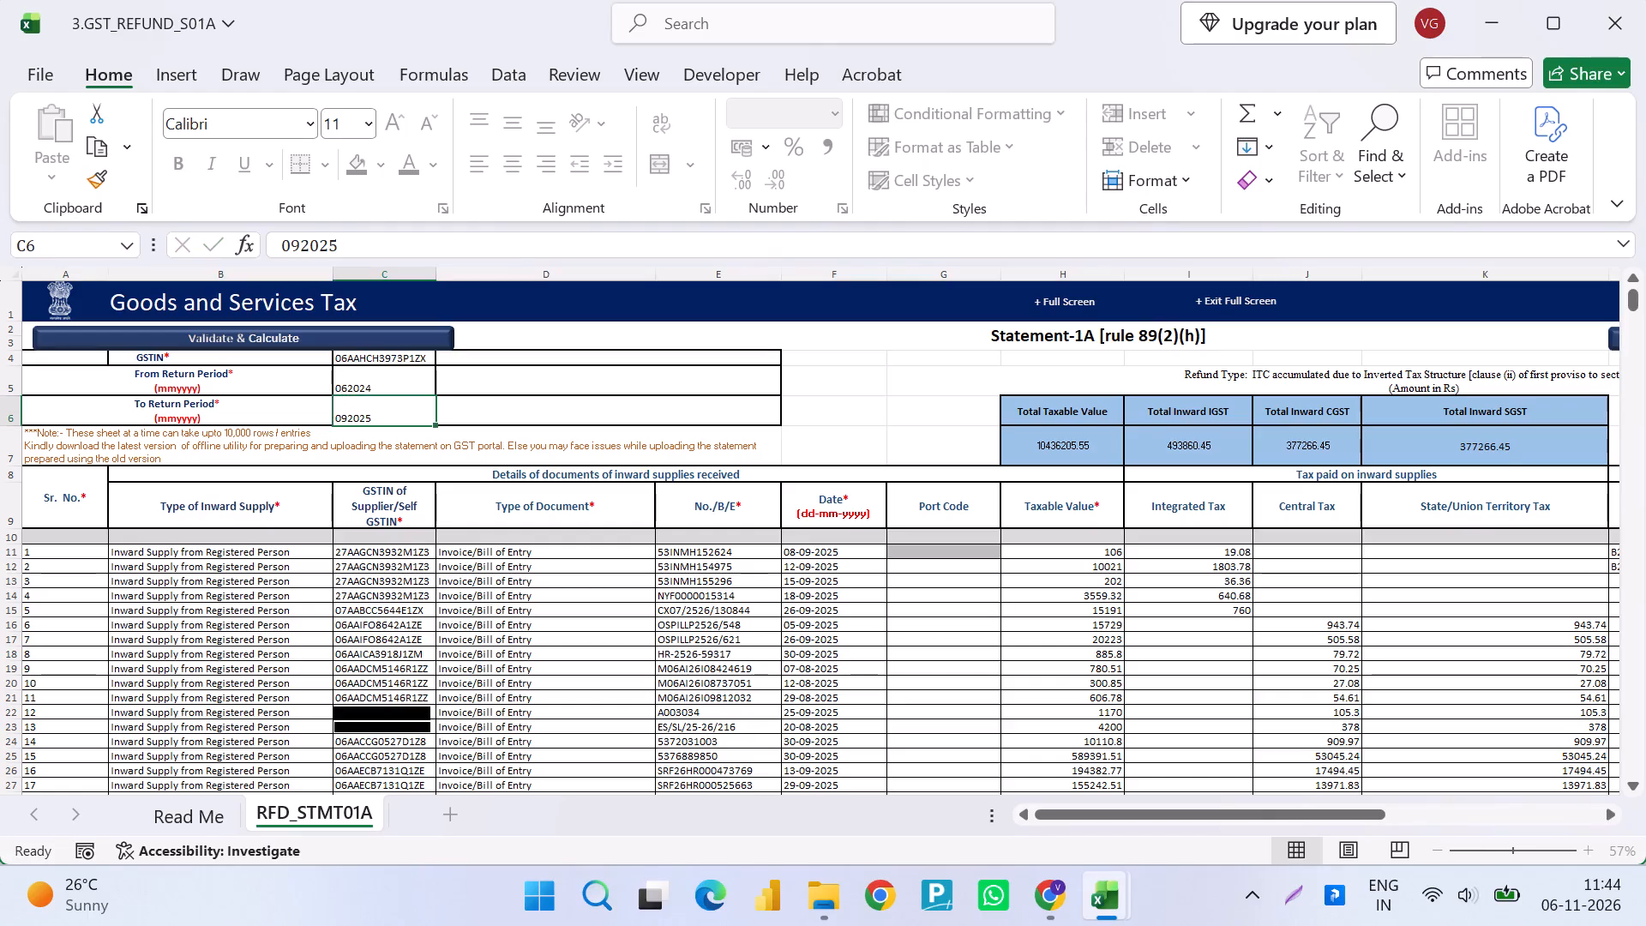
Set the To Return Period of Statement-1A to 032026 and save the workbook.
key("F2")
key("BackSpace")
key("6")
key("Left")
key("Left")
key("Left")
key("Left")
key("shift+Left")
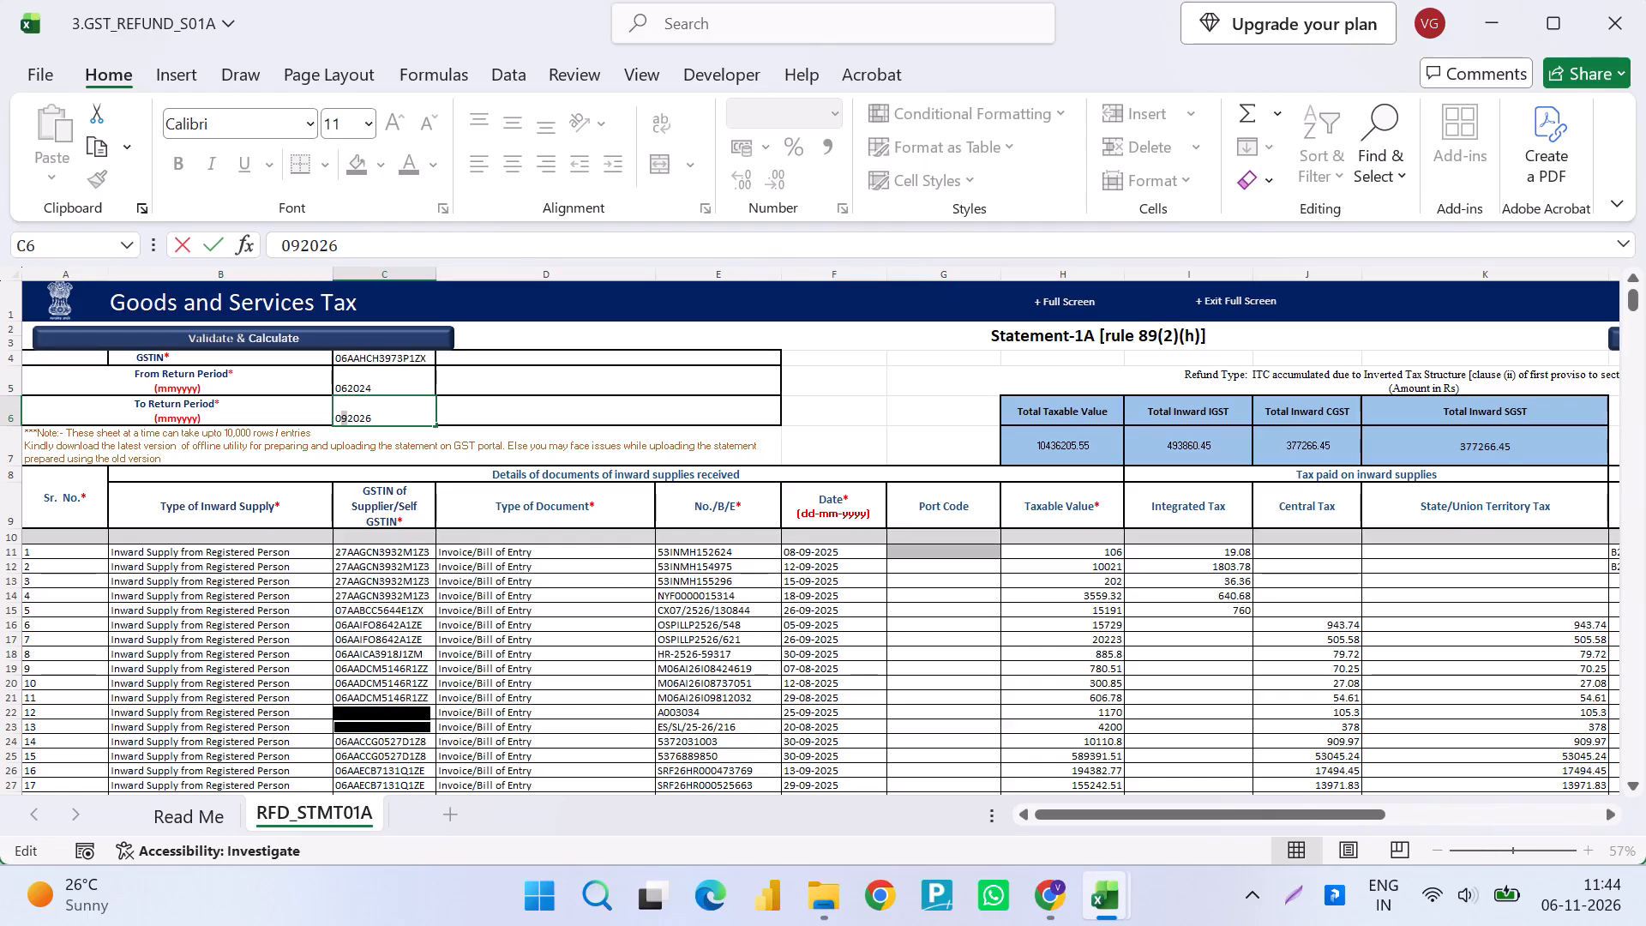
key("3")
key("Return")
key("ctrl+s")
Examine the inward and outward supply totals and column headings across the RFD_STMT01A sheet.
key("Right")
key("Right")
key("Right")
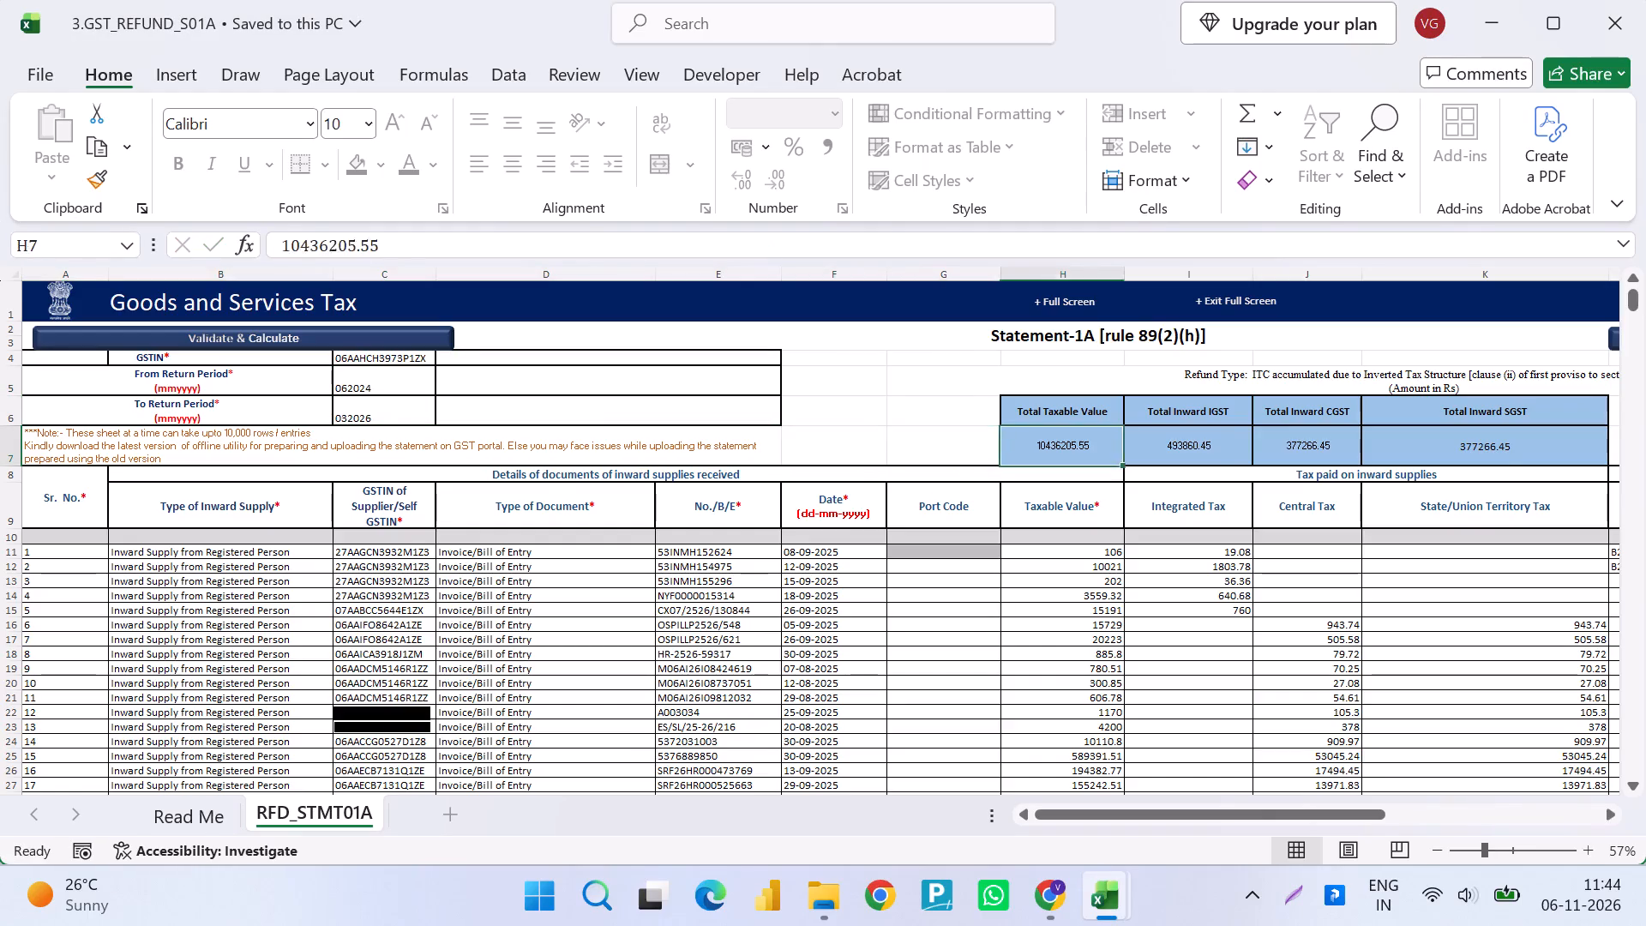
key("Right")
key("Up")
key("Right")
key("Right")
key("Right")
key("Right")
key("Right")
key("Right")
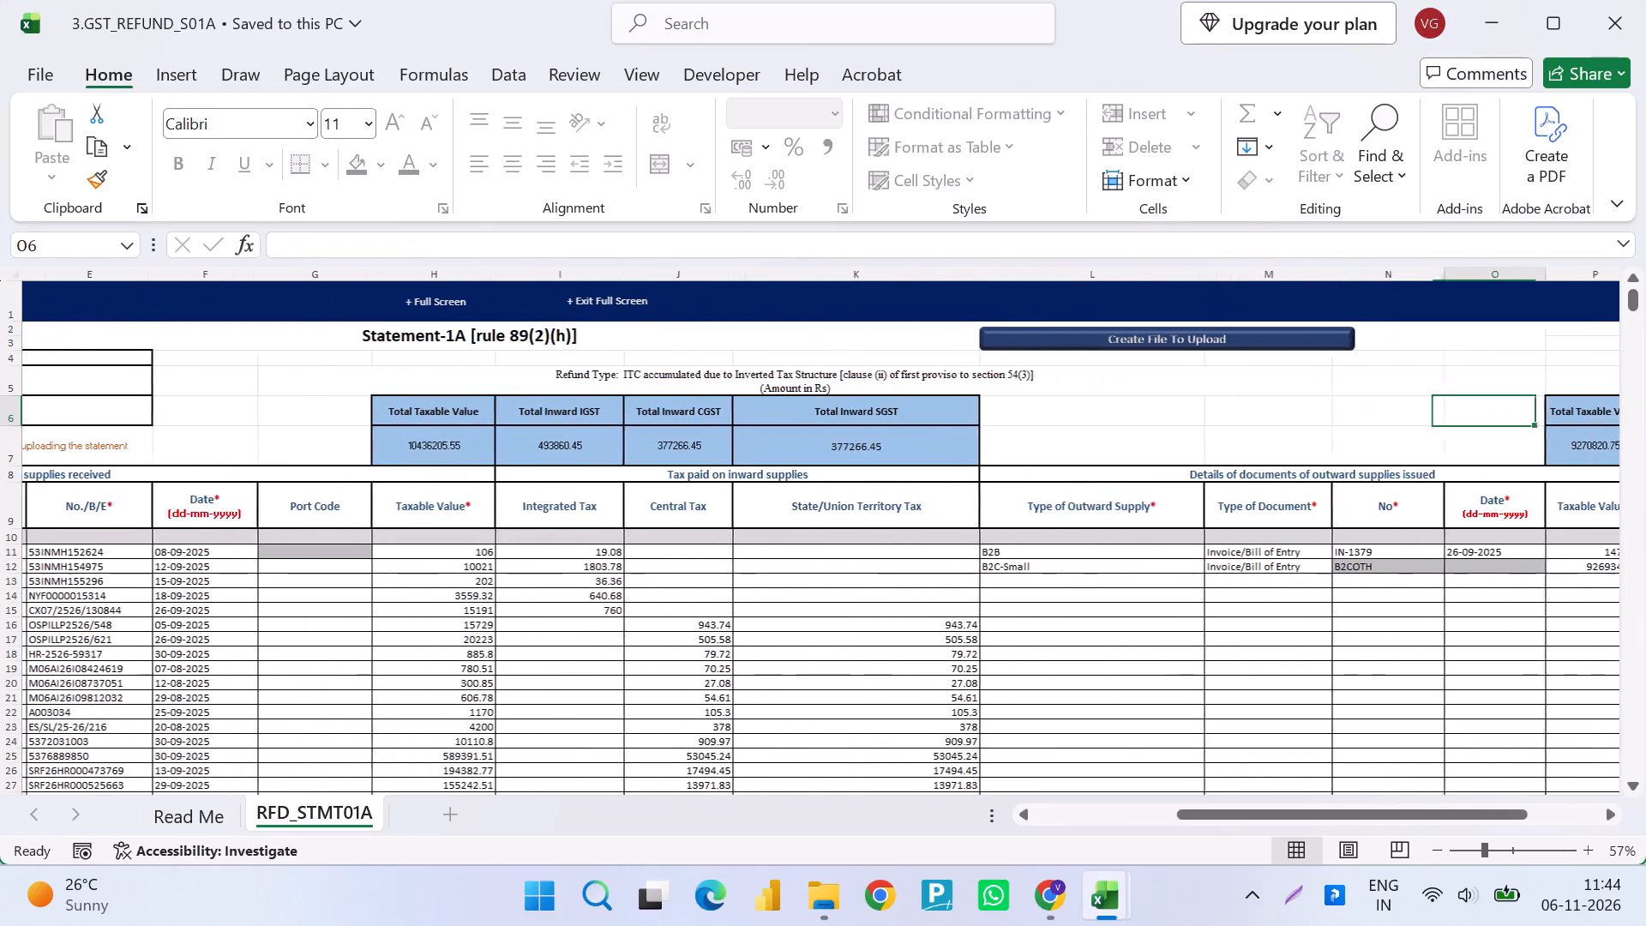
key("Right")
key("Right")
key("Right")
key("Right")
key("Right")
key("ctrl+Left")
key("ctrl+Left")
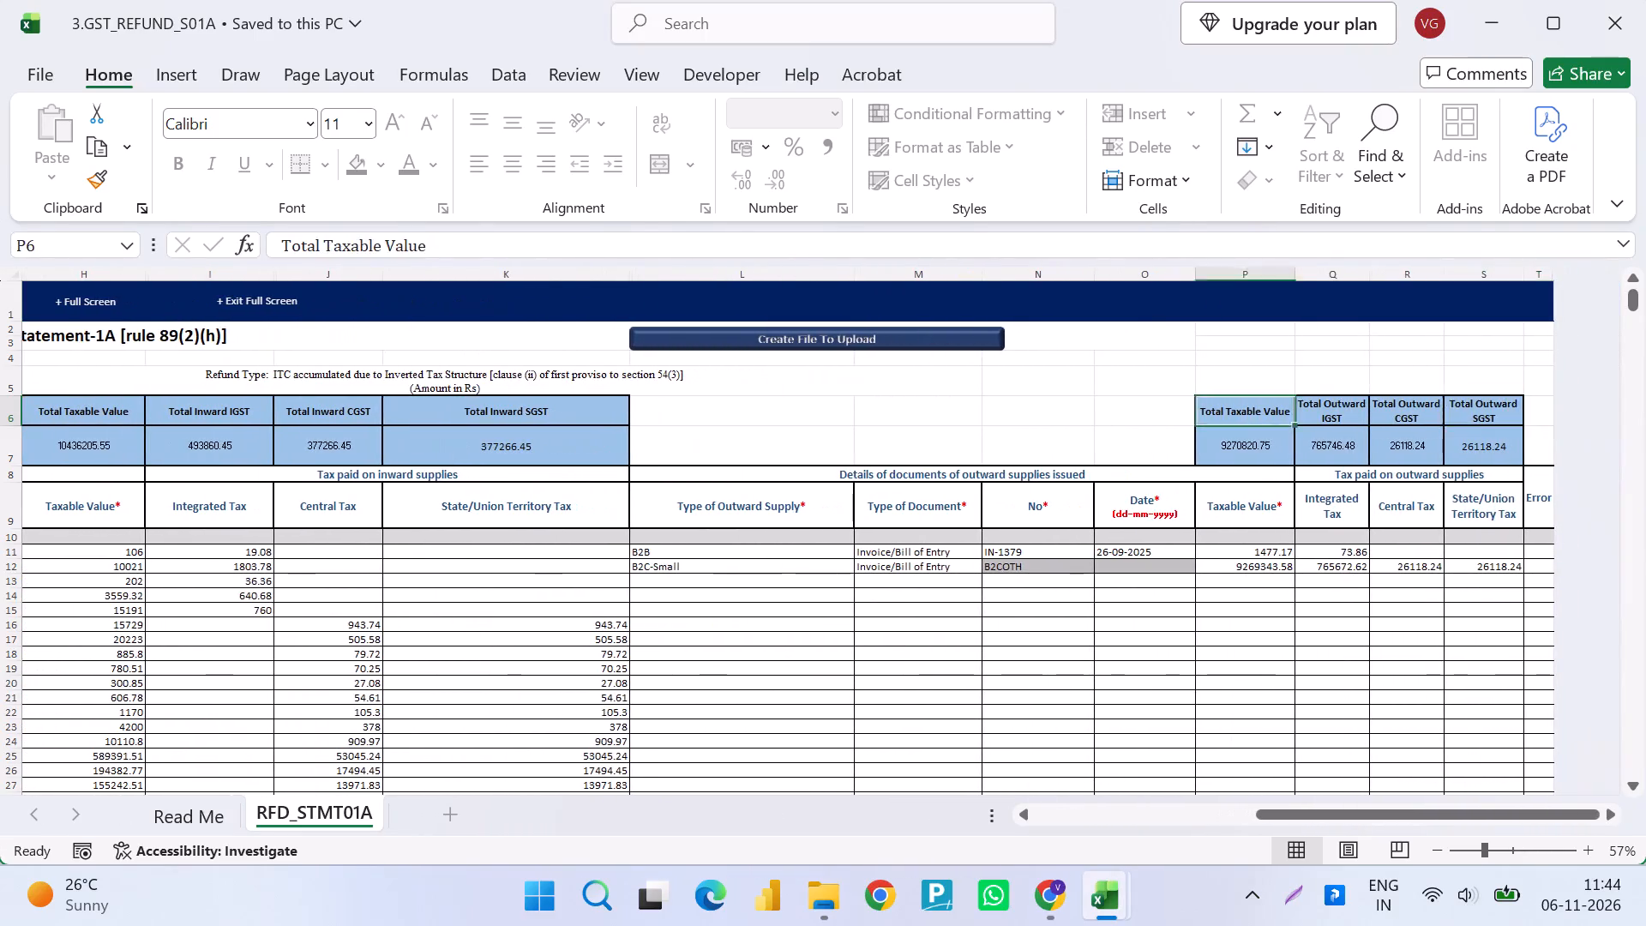
key("ctrl+Left")
key("ctrl+Left")
key("ctrl+Left")
key("ctrl+Left")
key("ctrl+Left")
key("ctrl+Left")
Save the refund workbook and run Validate & Calculate on the statement.
key("ctrl+s")
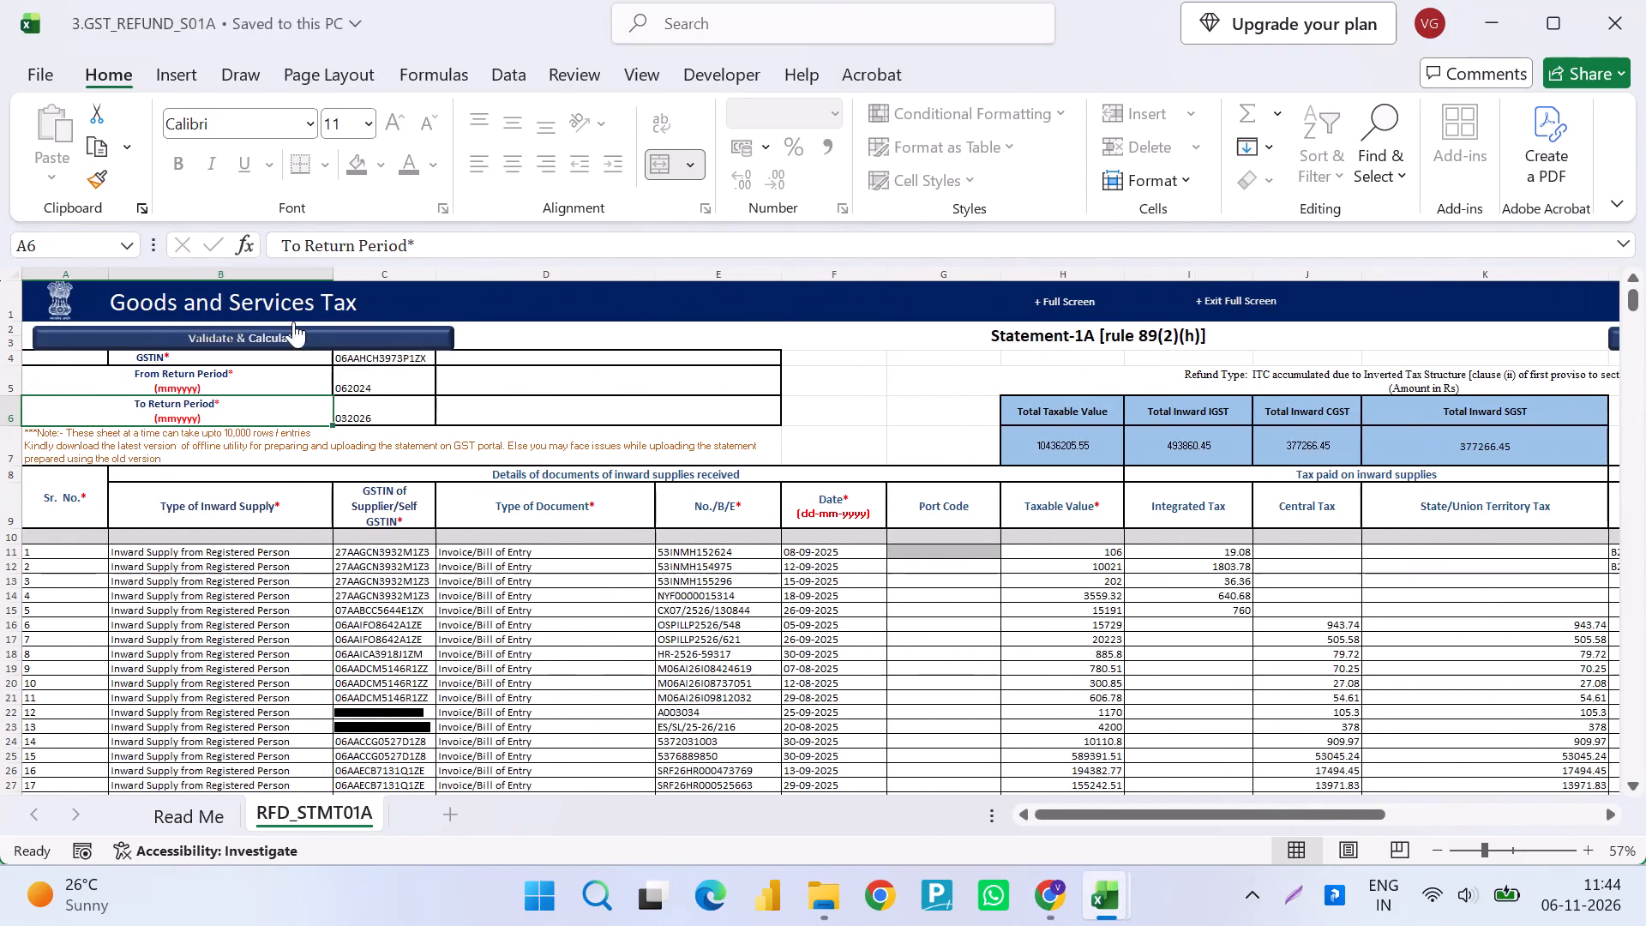
left_click(293, 322)
left_click(896, 535)
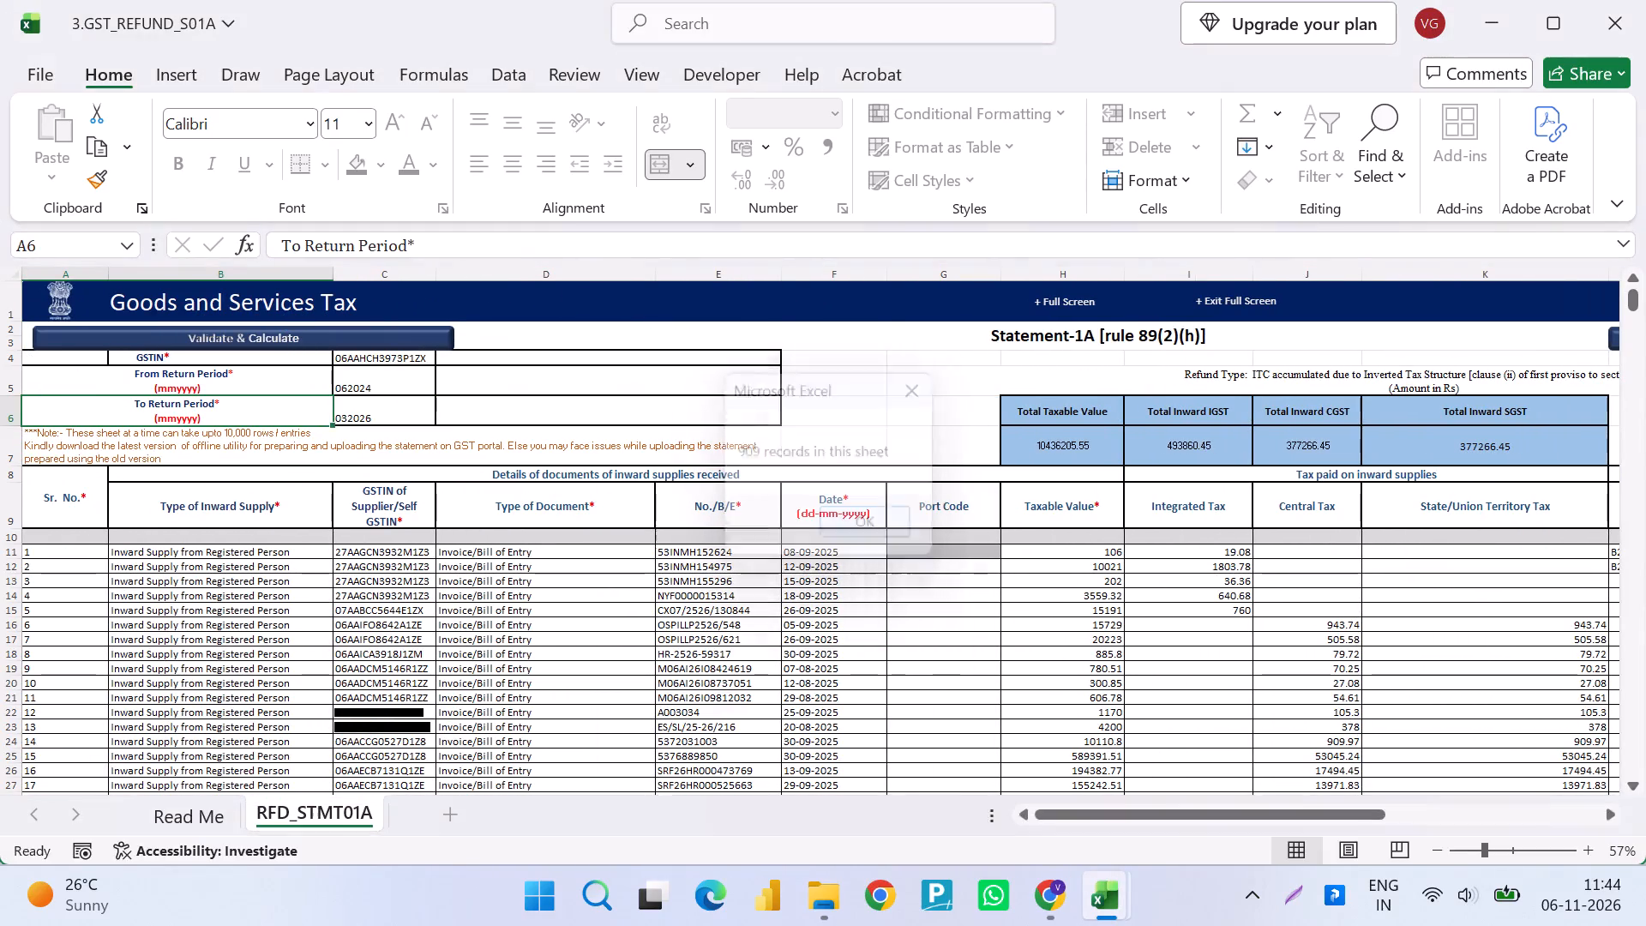
Switch to the PURCHASE 24-25 workbook and add AutoFilter to the header row of the whole purchase data range.
key("alt+Tab")
key("ctrl+Up")
key("Down")
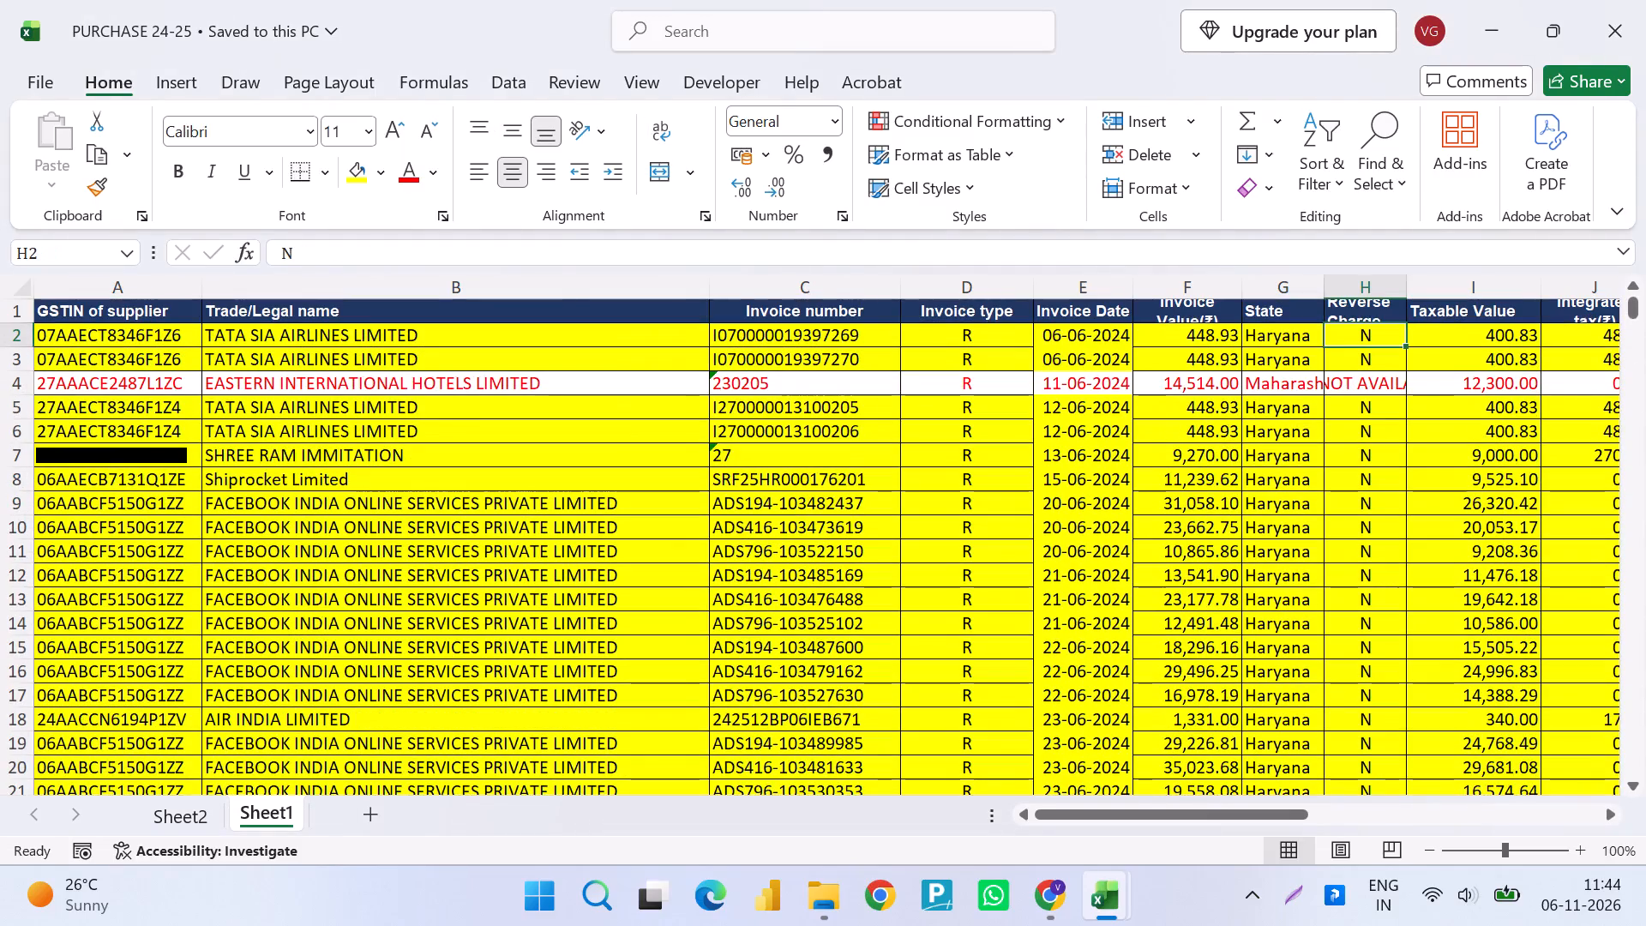
key("Left")
key("Up")
key("shift+space")
key("ctrl+shift+Down")
key("ctrl+shift+l")
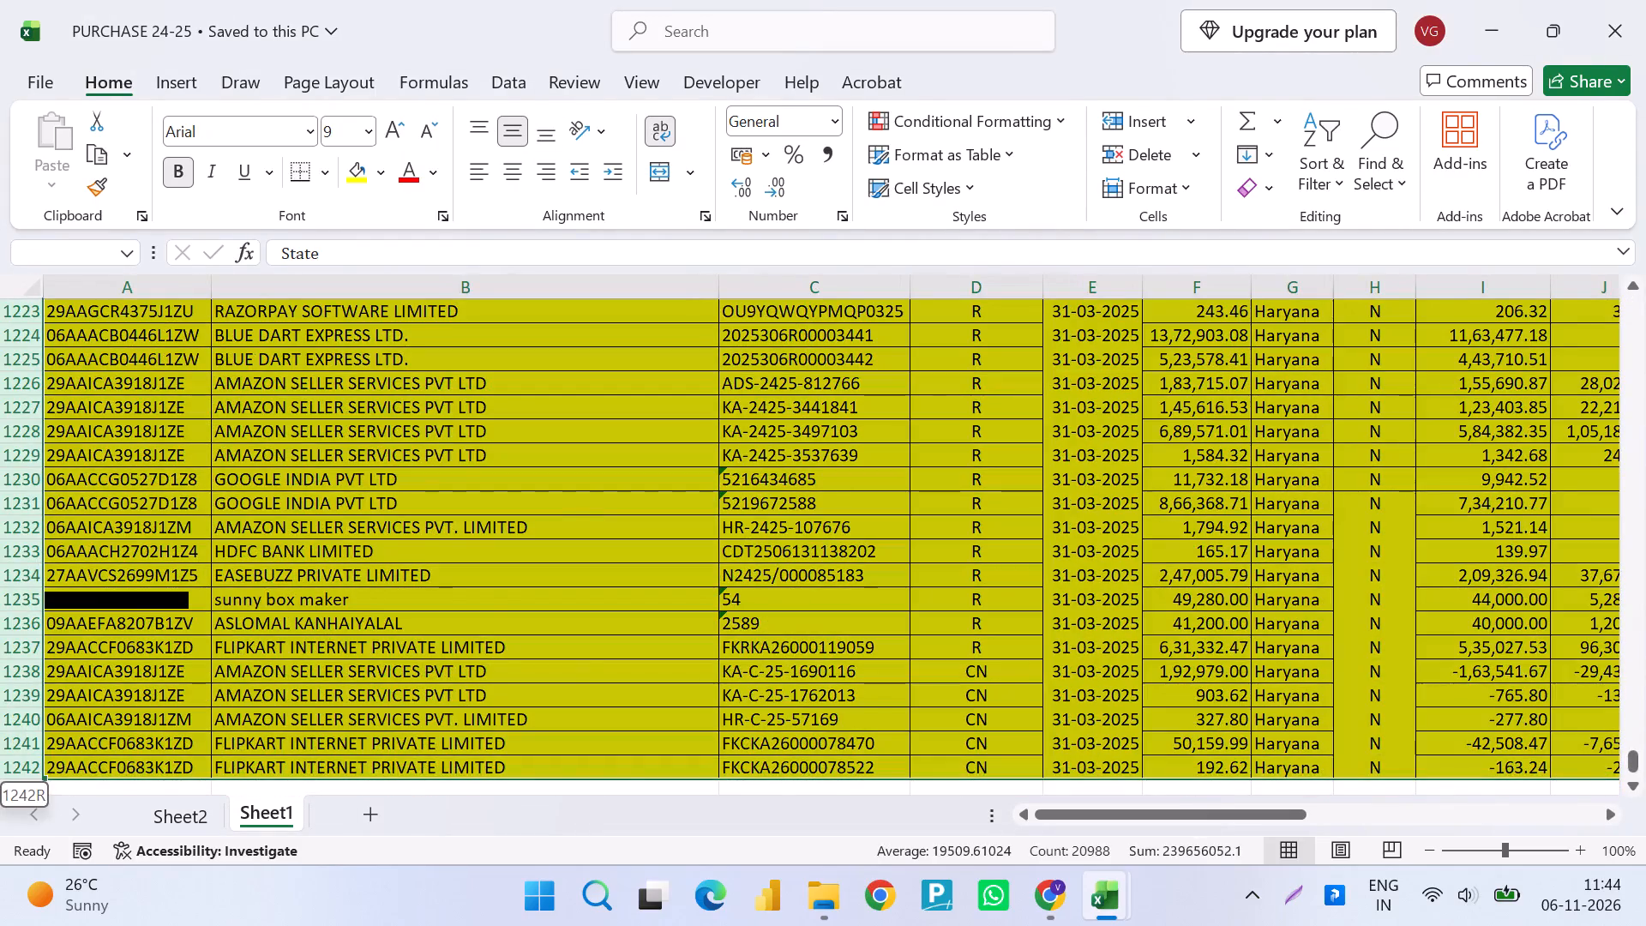
Open the Invoice Date filter and go to the 2025 entry in its list of years.
key("Left")
key("Left")
key("alt+Down")
key("alt+Down")
key("alt+Down")
key("alt+Down")
key("Tab")
key("Tab")
key("Tab")
key("Tab")
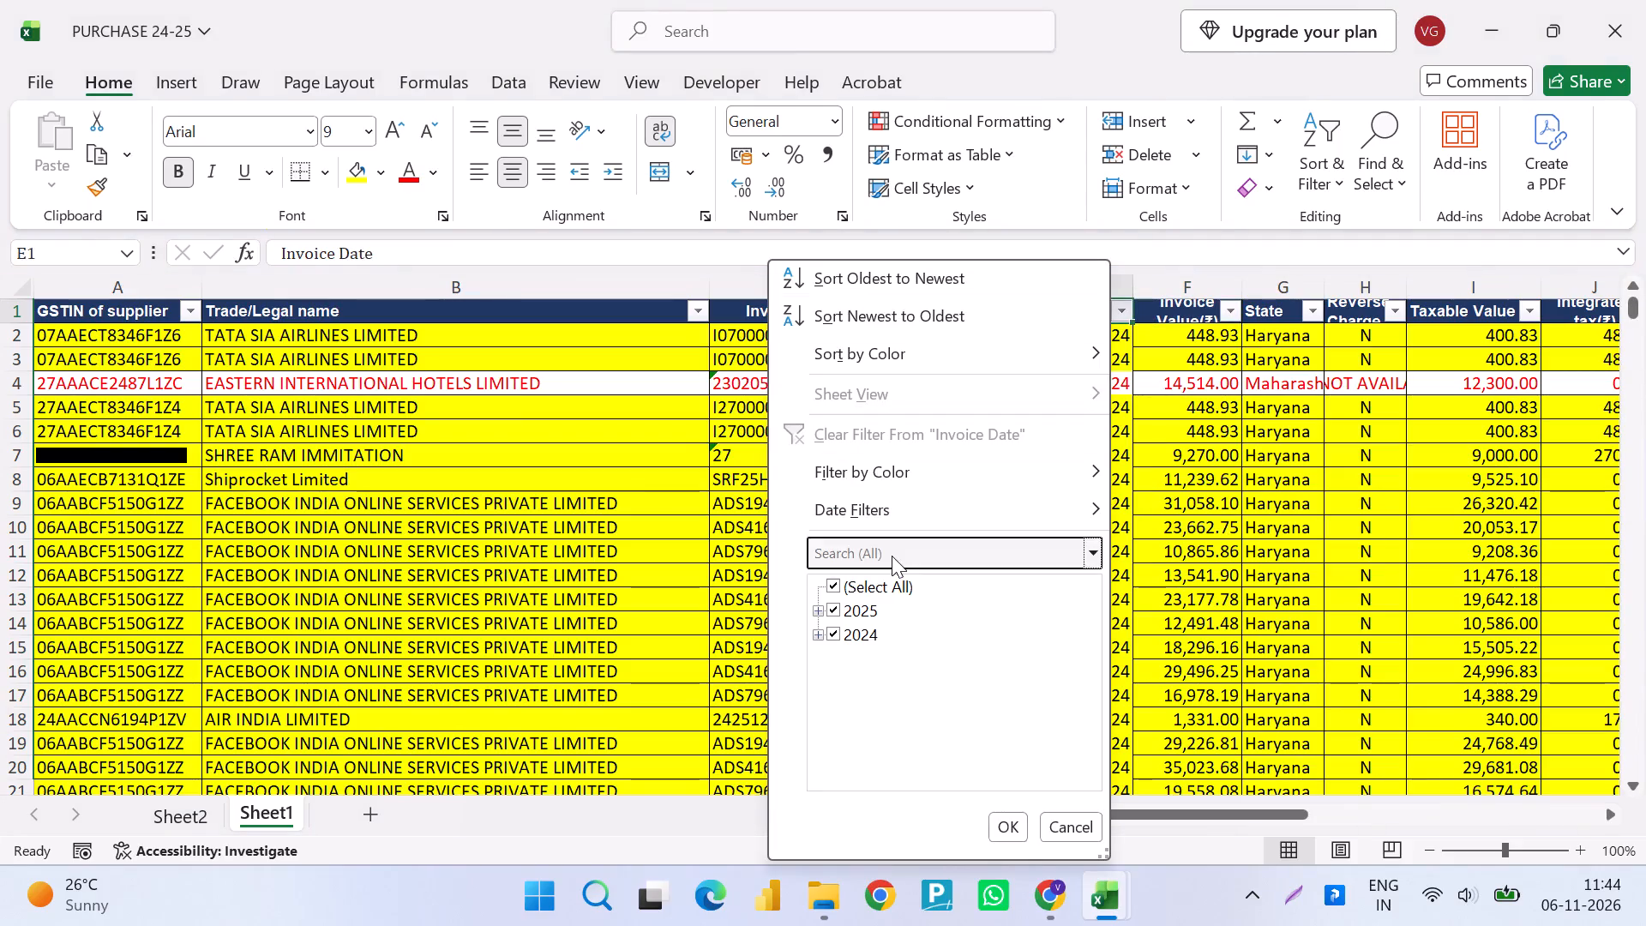
key("Tab")
key("Down")
key("Down")
key("Up")
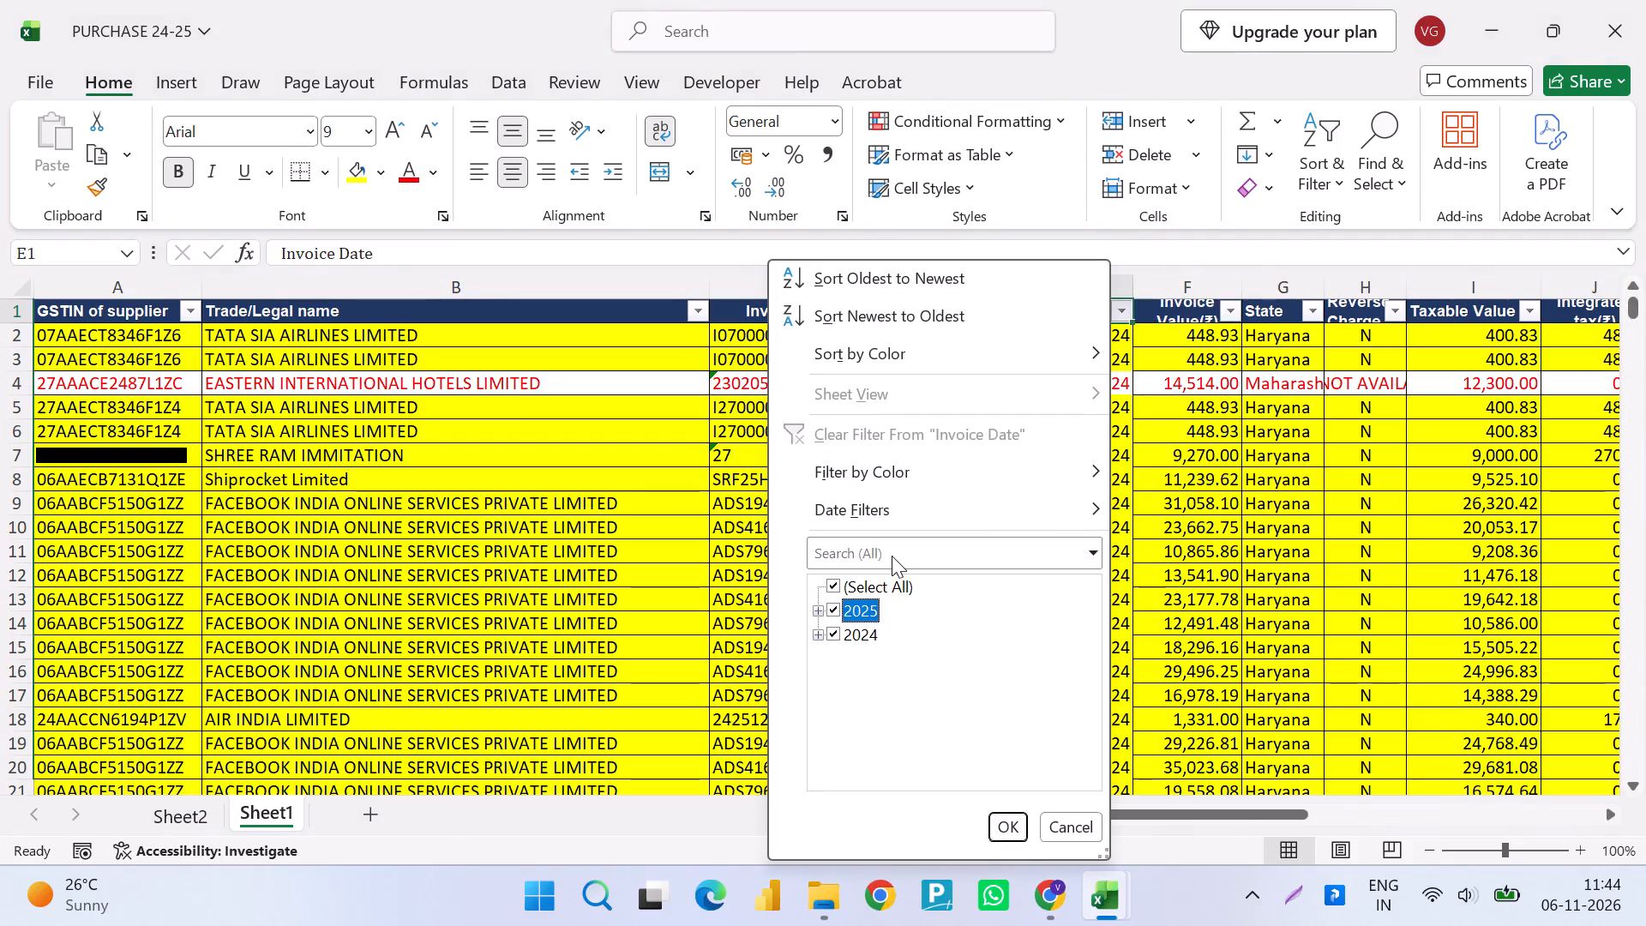
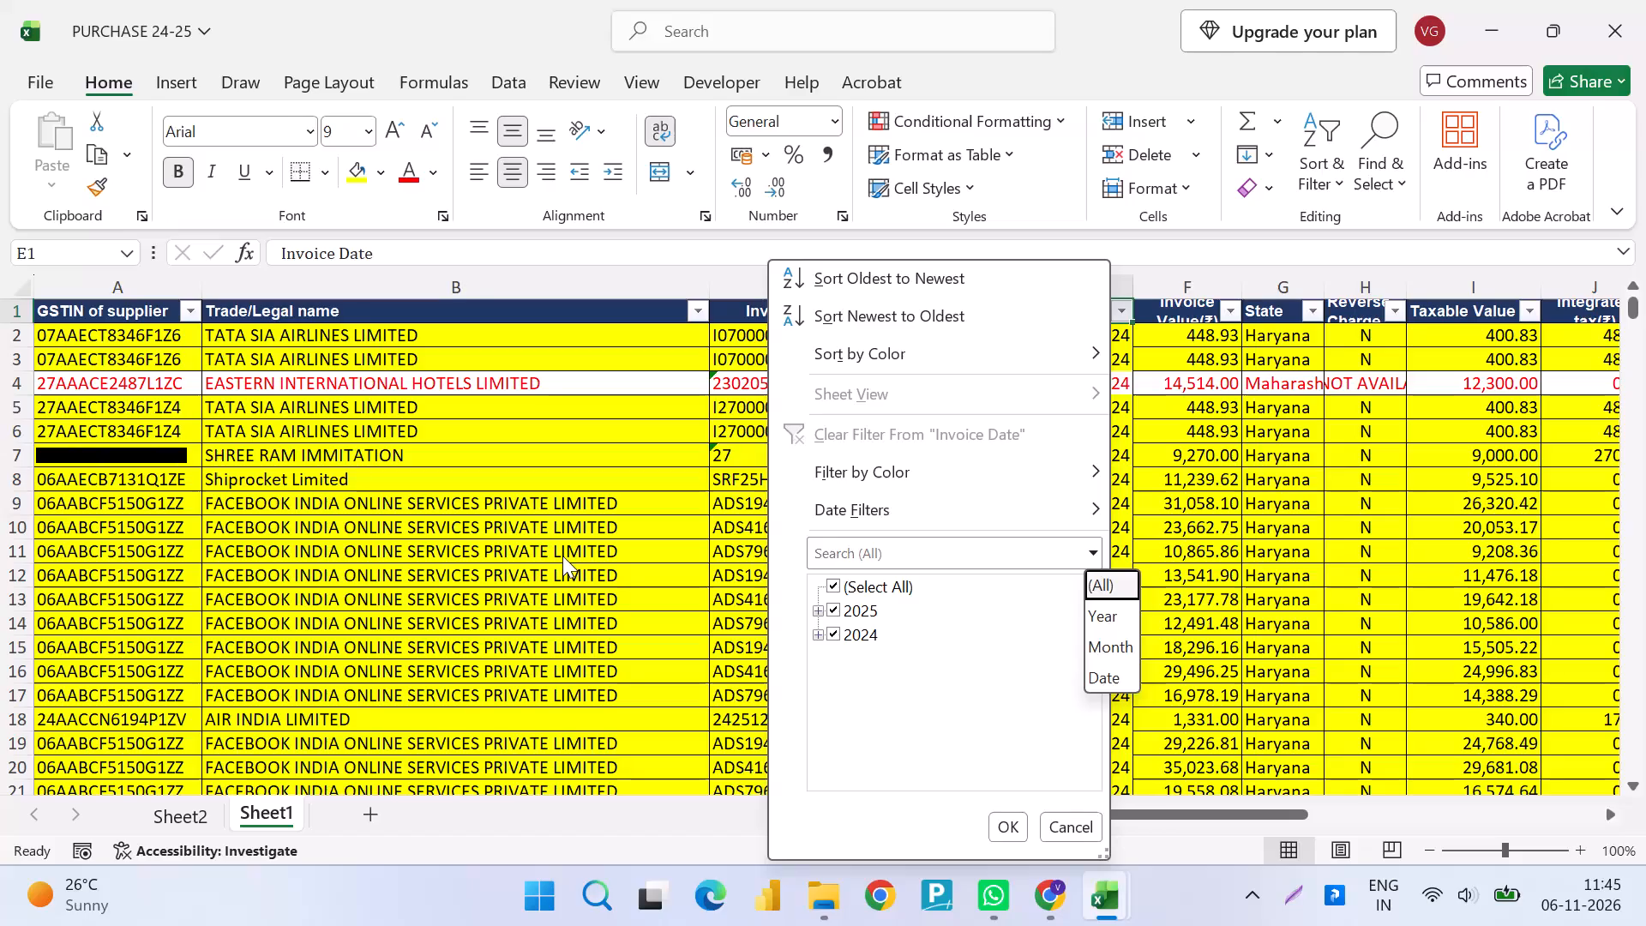
Clear all selections in the Invoice Date filter and examine the months listed under 2024 and 2025 without applying the filter.
key("Return")
key("Down")
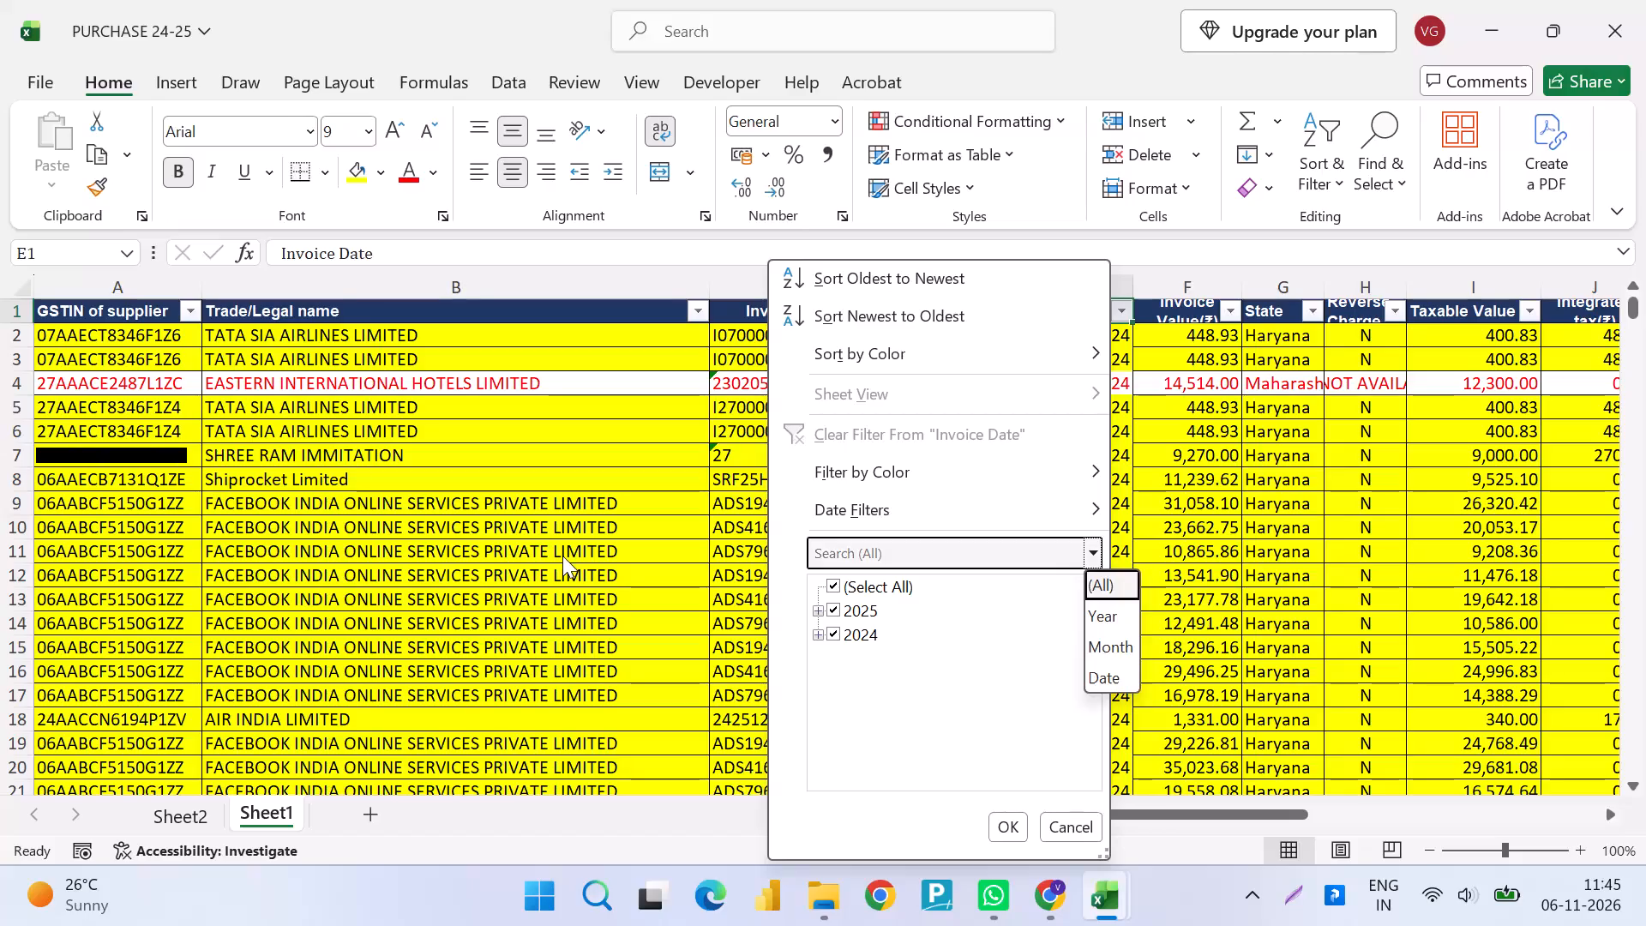
key("Return")
key("Tab")
key("space")
key("Down")
key("Down")
key("Right")
key("Down")
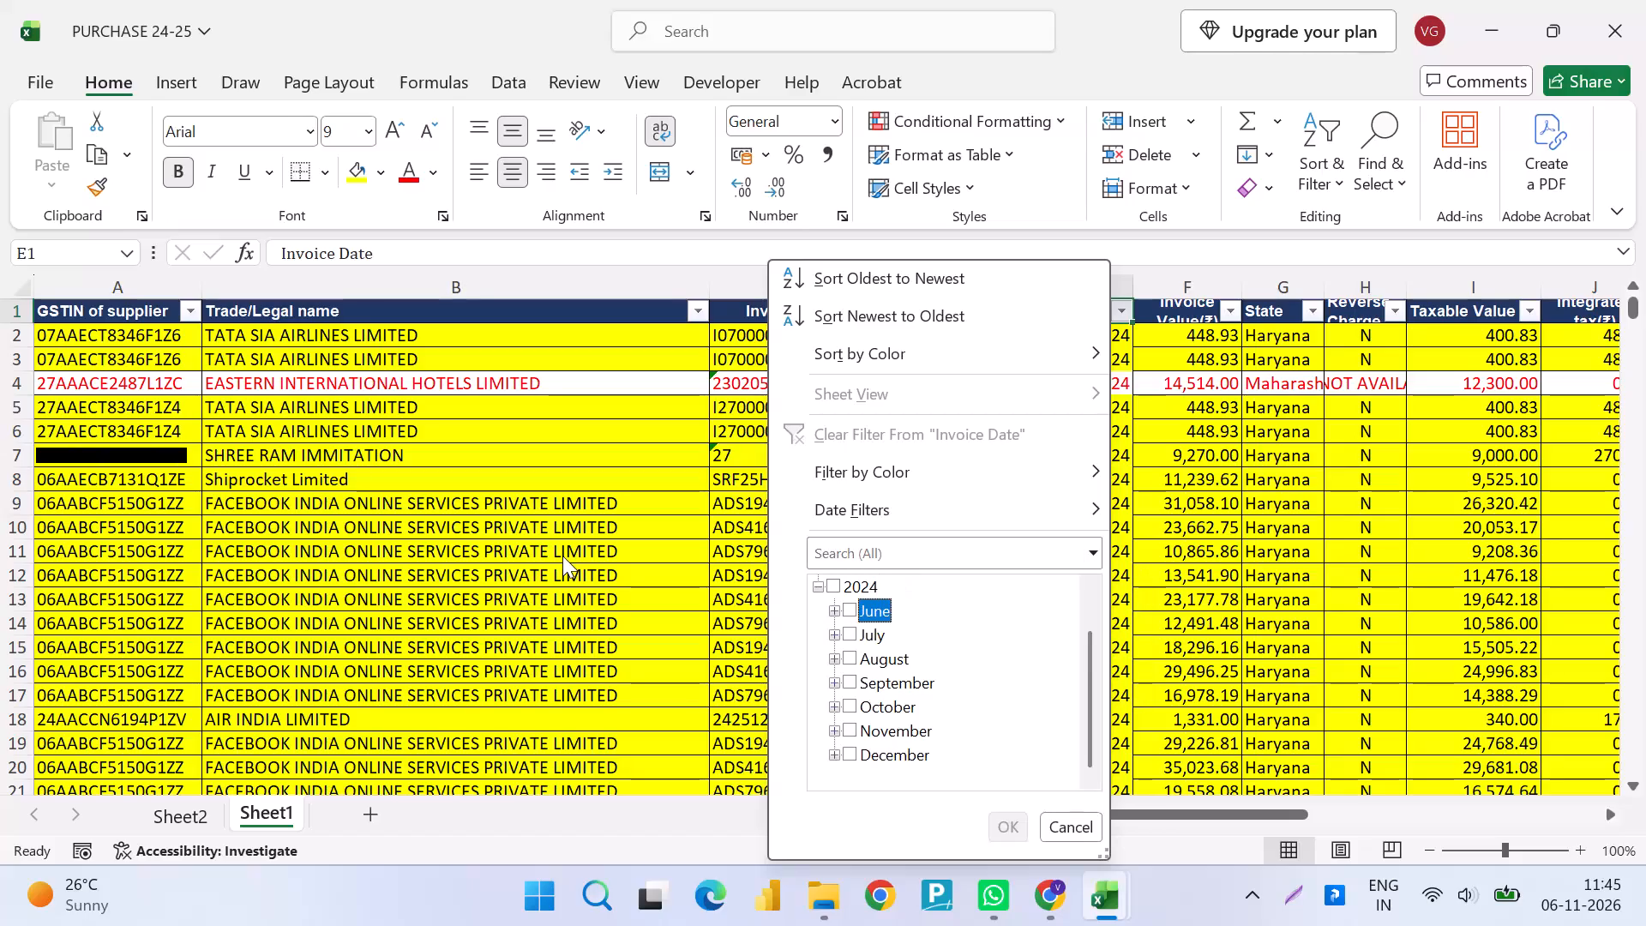
key("Up")
key("Up")
key("Right")
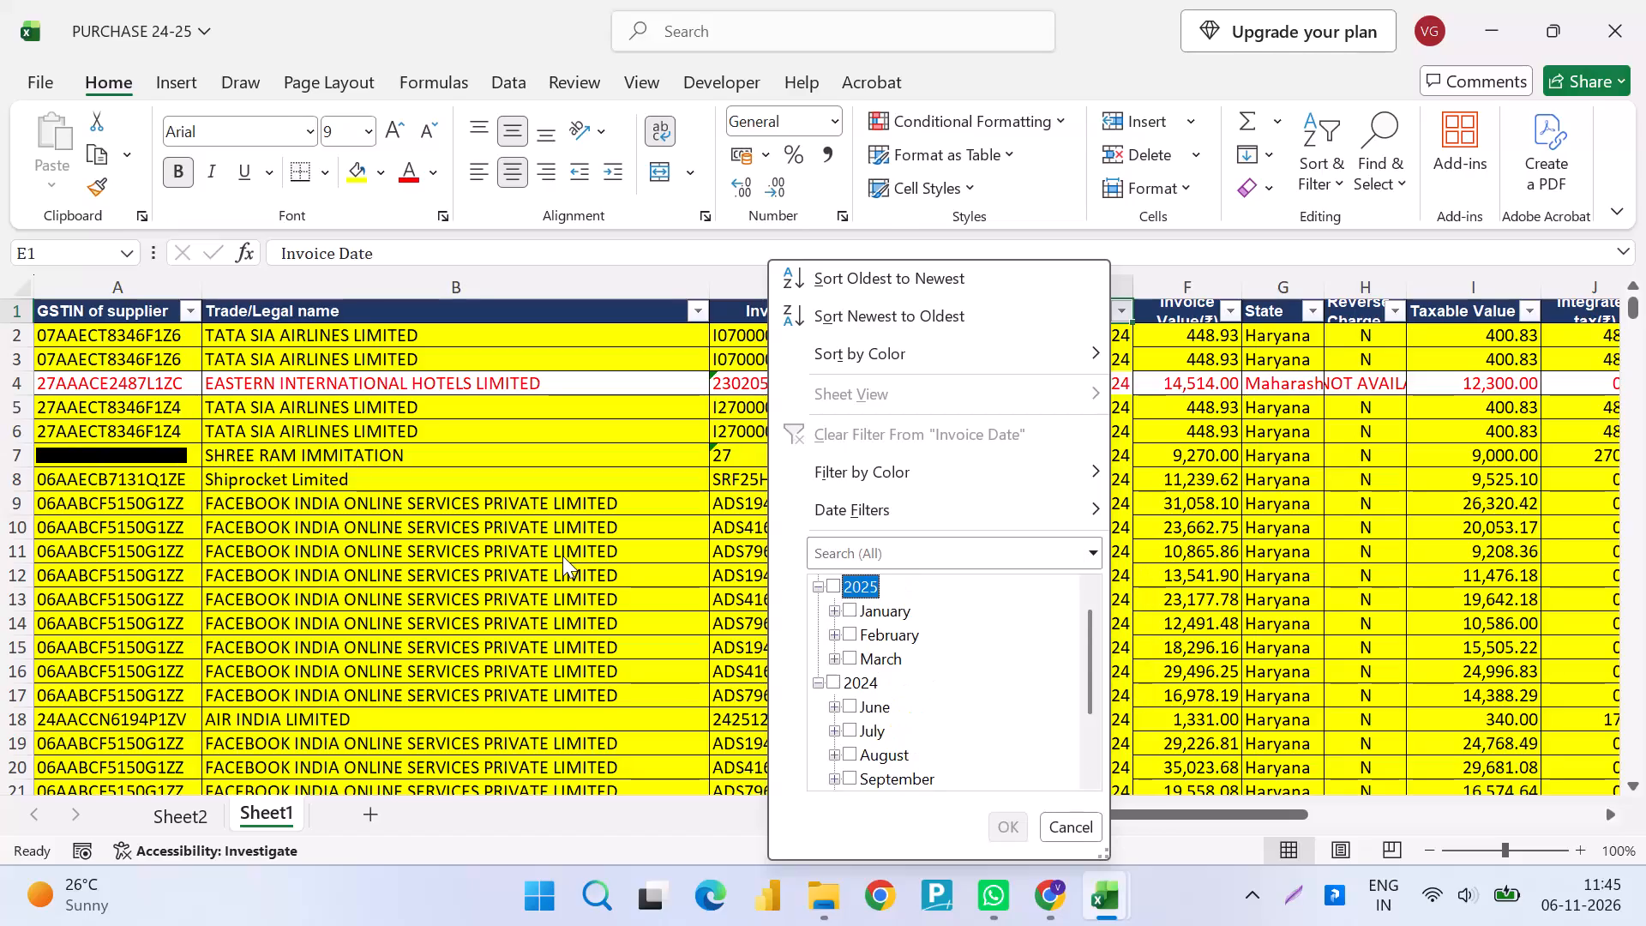
key("Escape")
Remove the yellow fill from all purchase data rows below the header on Sheet1.
key("Down")
key("ctrl+shift+Down")
key("Left")
key("Up")
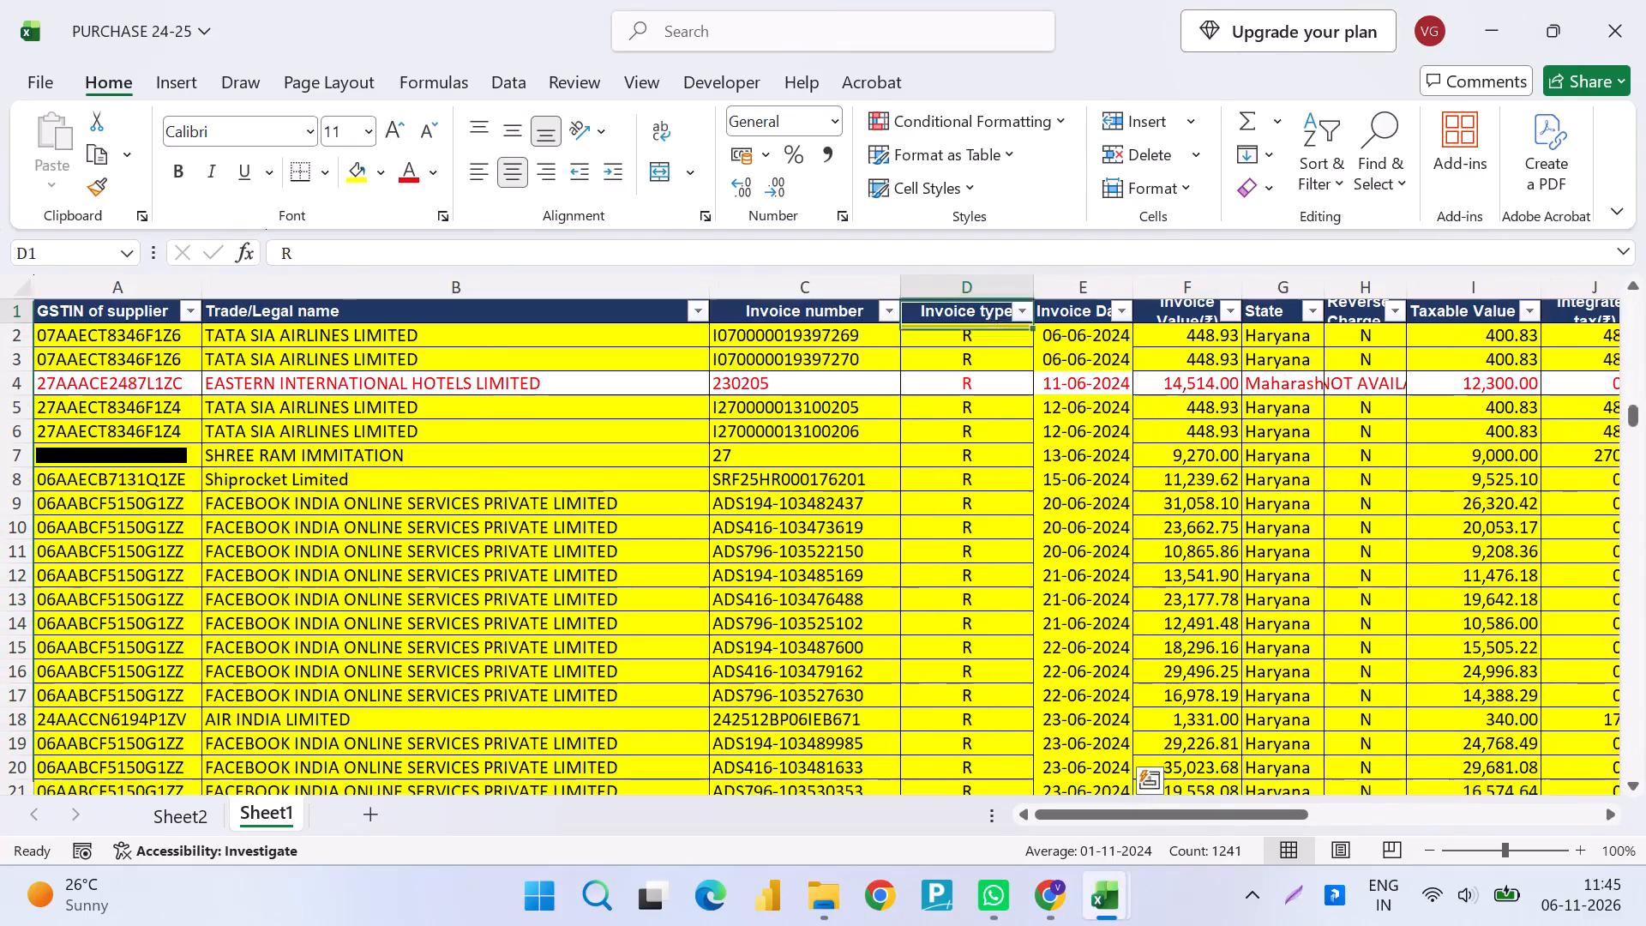
key("Down")
key("Left")
key("Left")
key("Left")
key("ctrl+a")
key("ctrl+a")
key("Down")
key("Left")
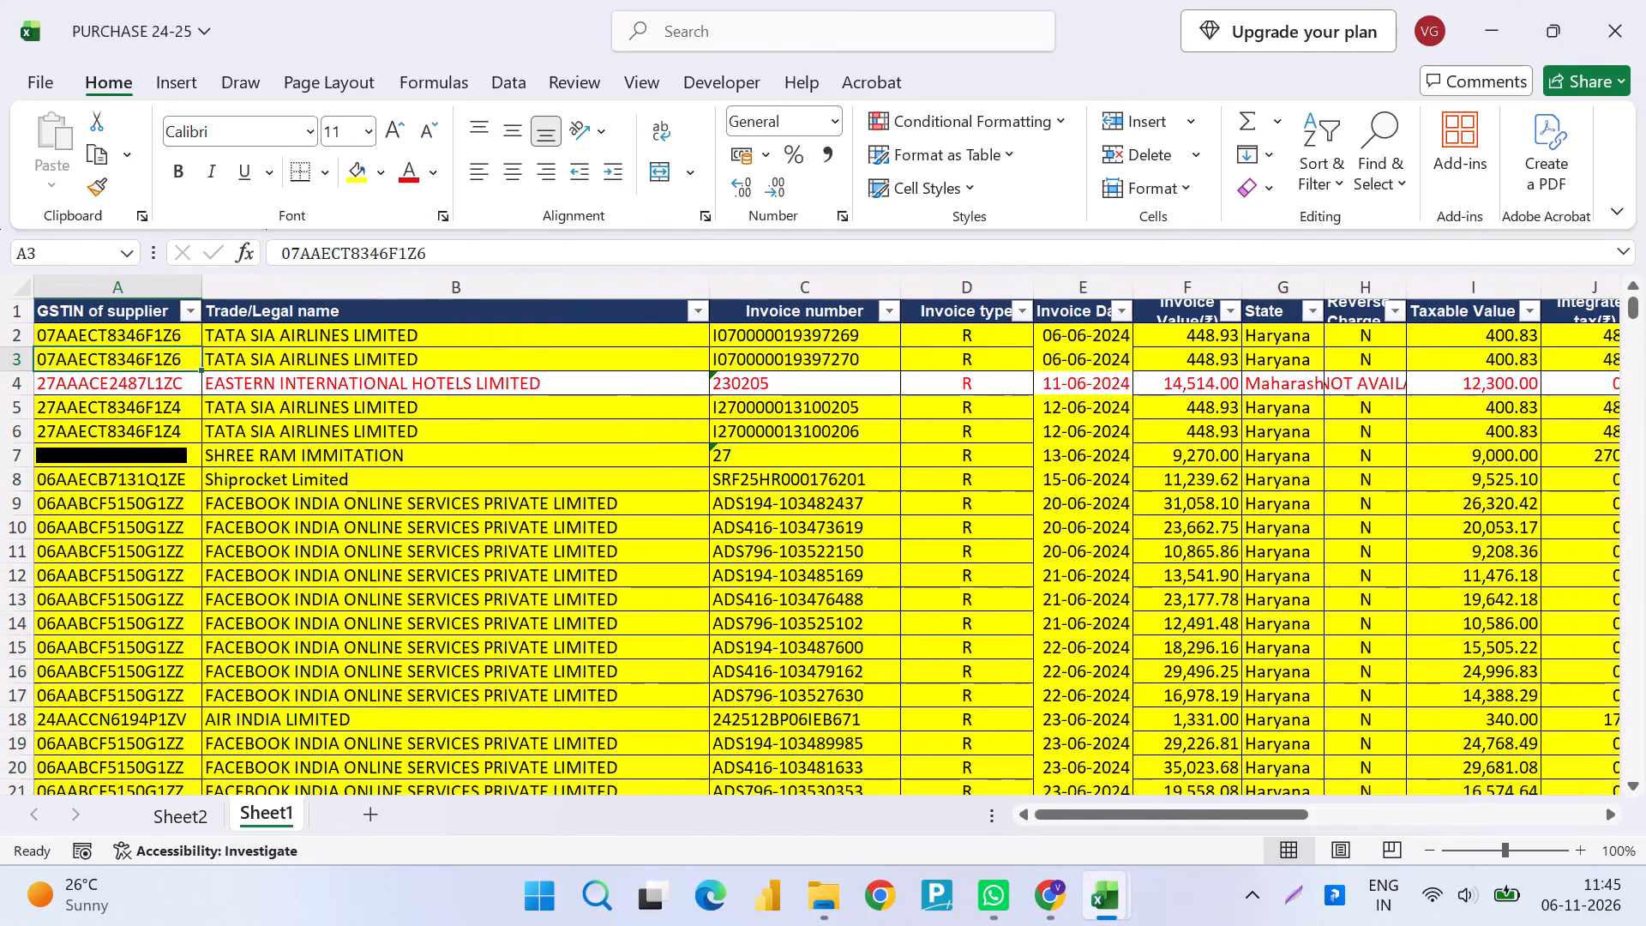
key("ctrl+Left")
key("Up")
key("shift+space")
key("ctrl+shift+Down")
type("hhn")
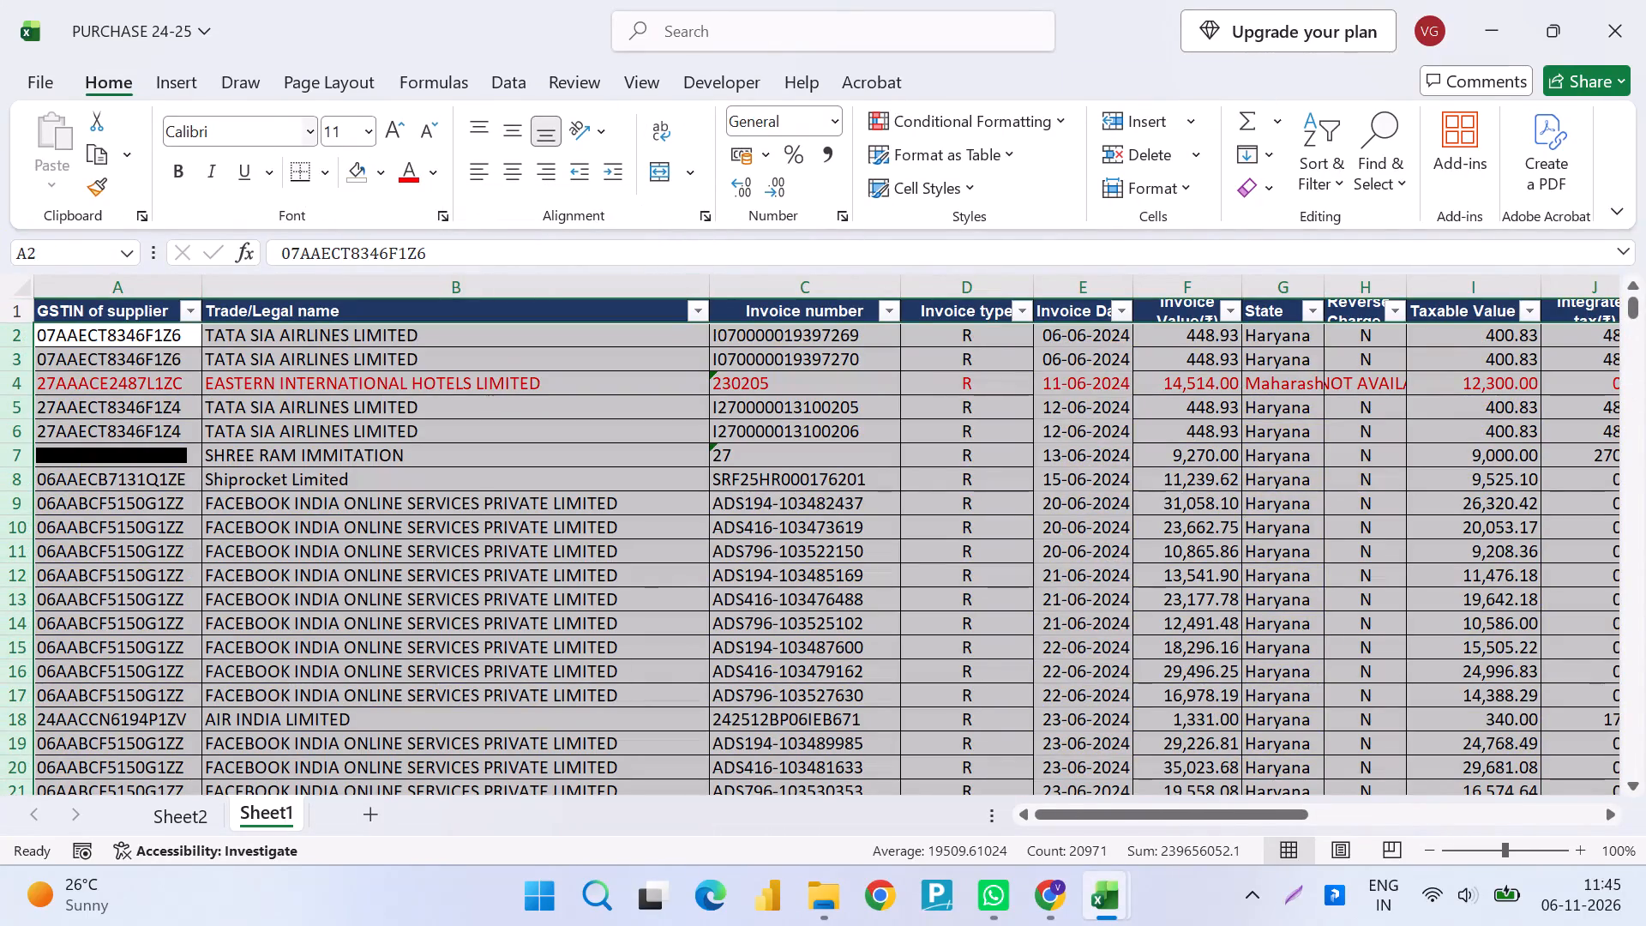
Set the font of the purchase data rows to Calibri, size 9, and save the workbook.
left_click(259, 130)
type("cal")
key("Tab")
type("99")
key("BackSpace")
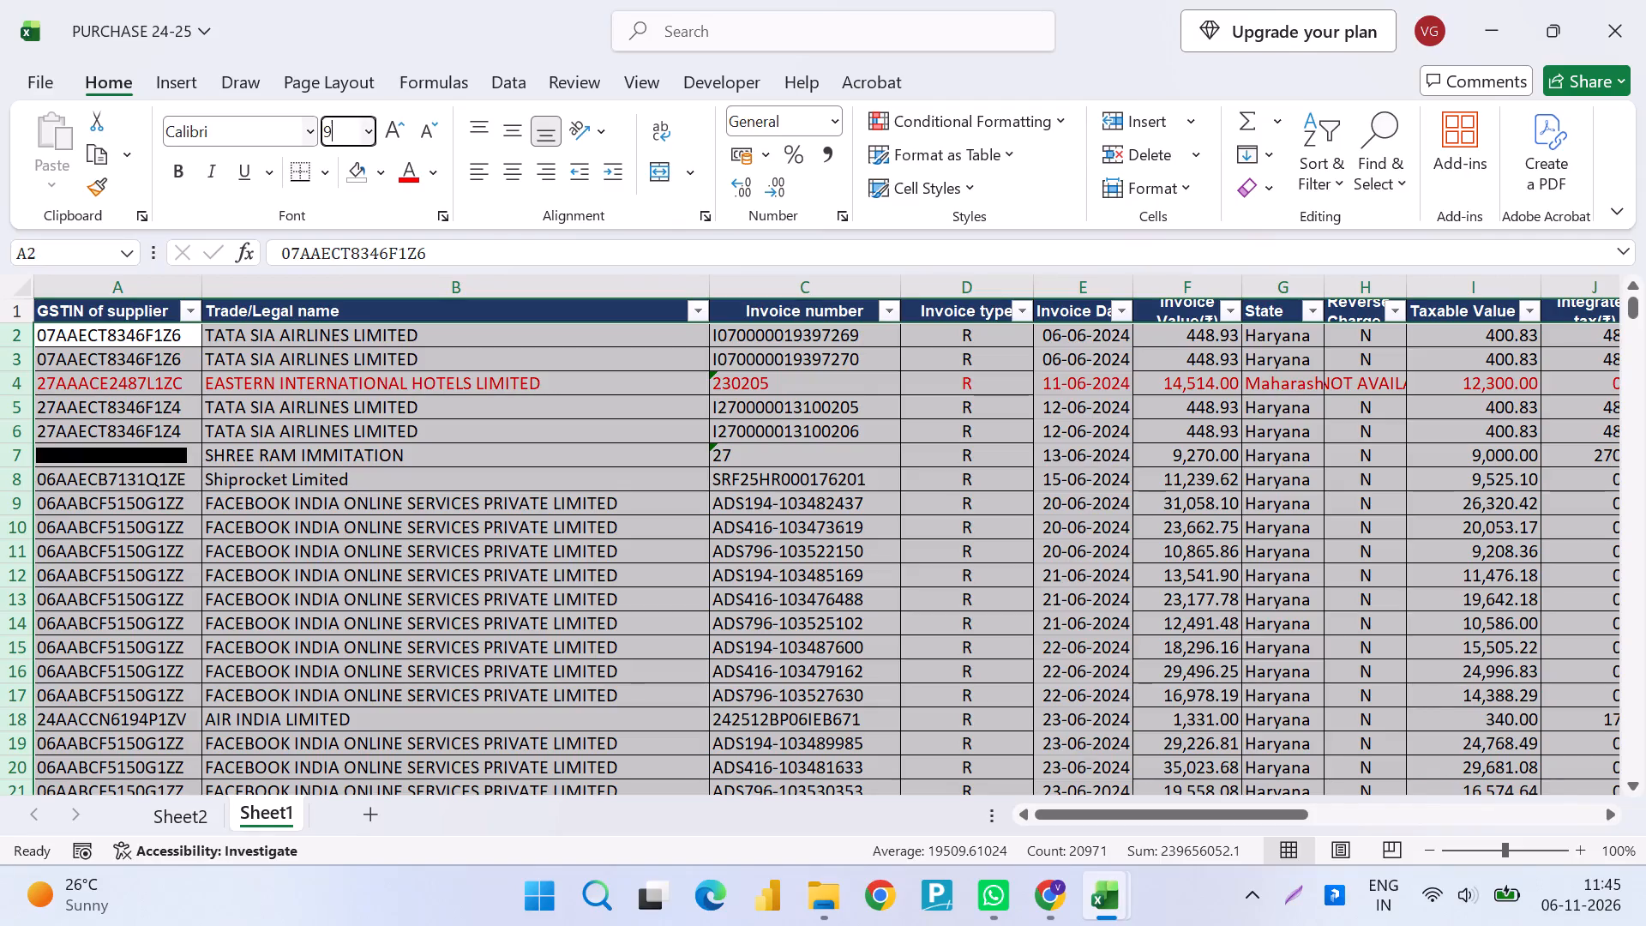
key("Return")
key("ctrl+s")
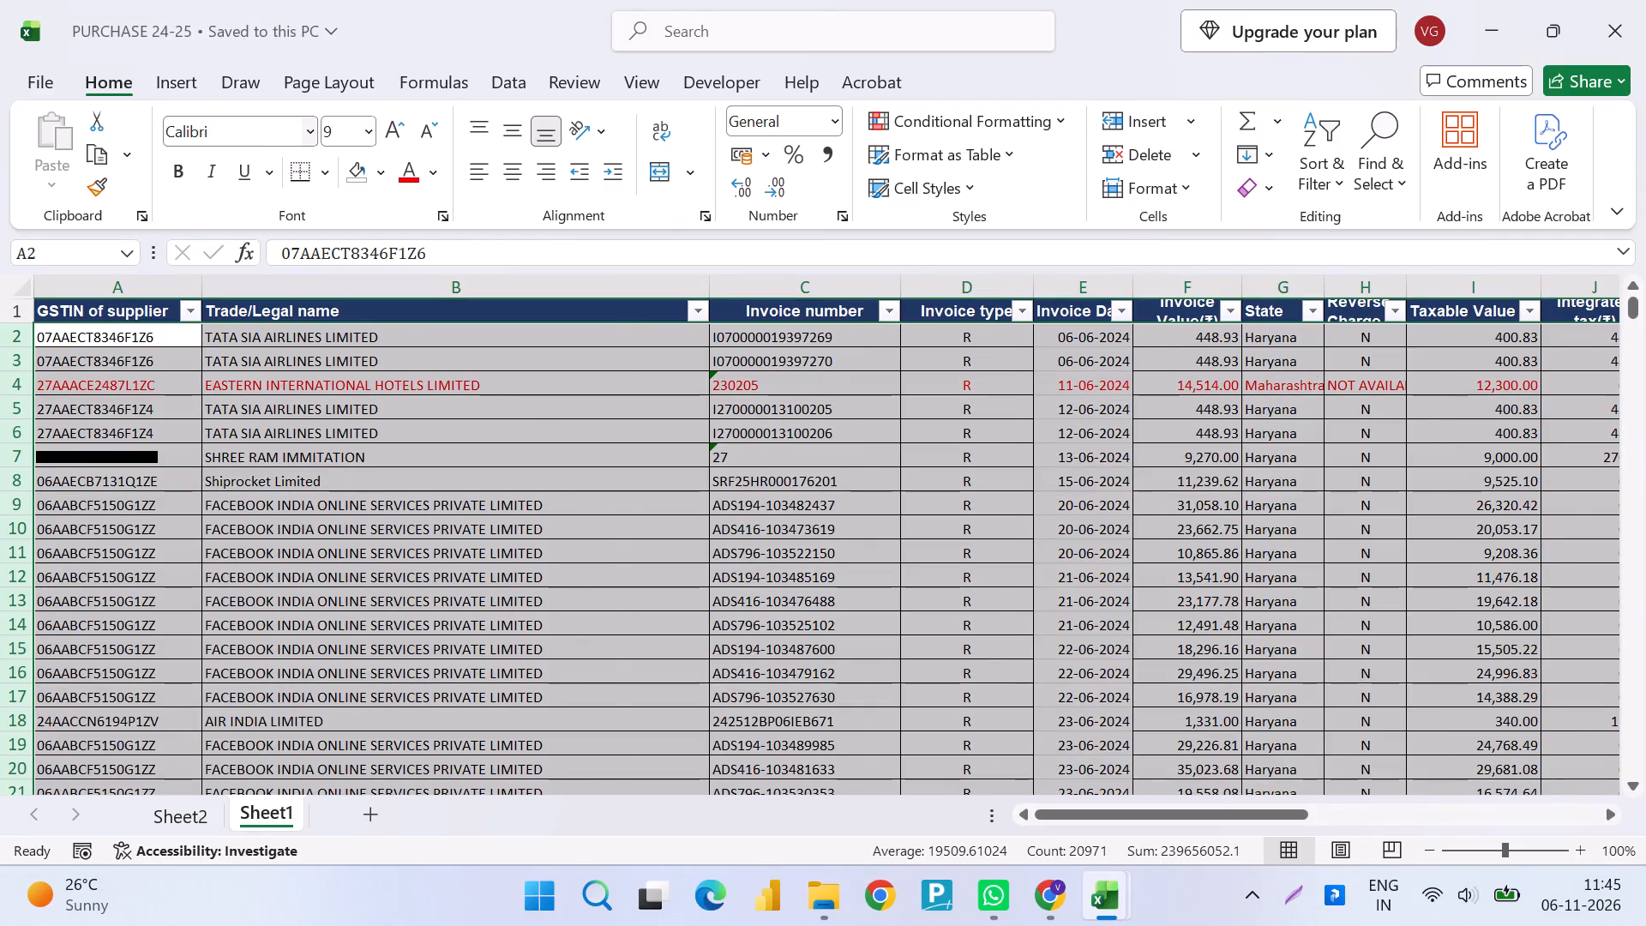
AutoFit the column widths for the data rows and remove the AutoFilter from the header row.
key("alt+h")
type("oi")
scroll(1358, 557, "left", 4)
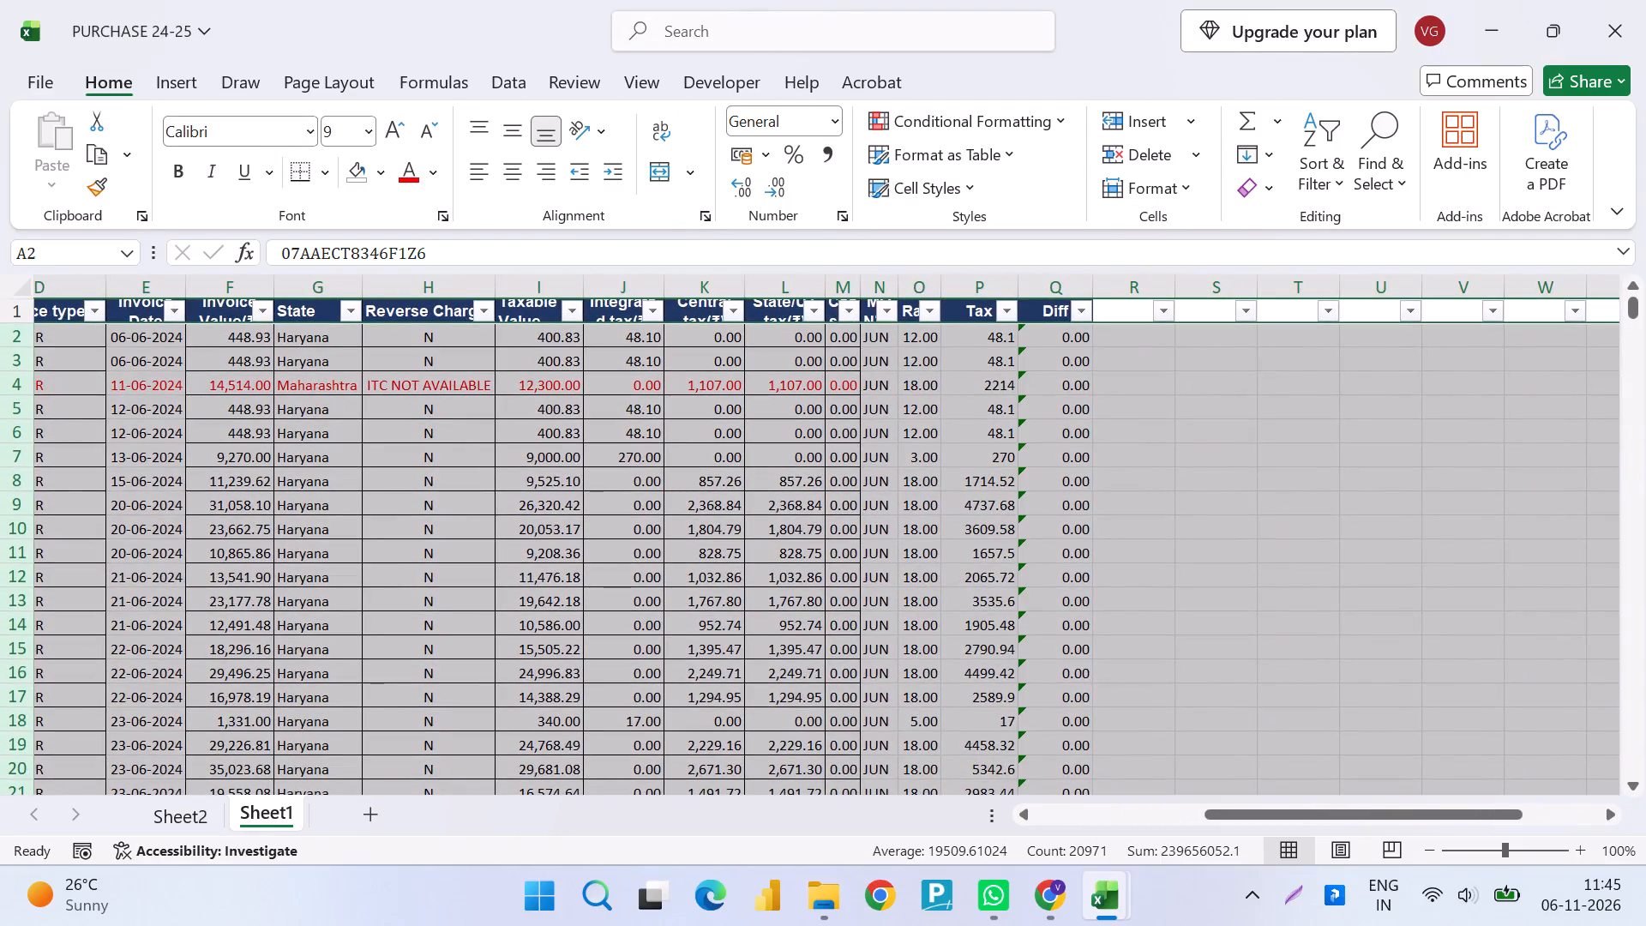
key("ctrl+shift+l")
Turn off text wrapping for the whole purchase table, including the header, and AutoFit all its column widths.
key("Left")
key("ctrl+a")
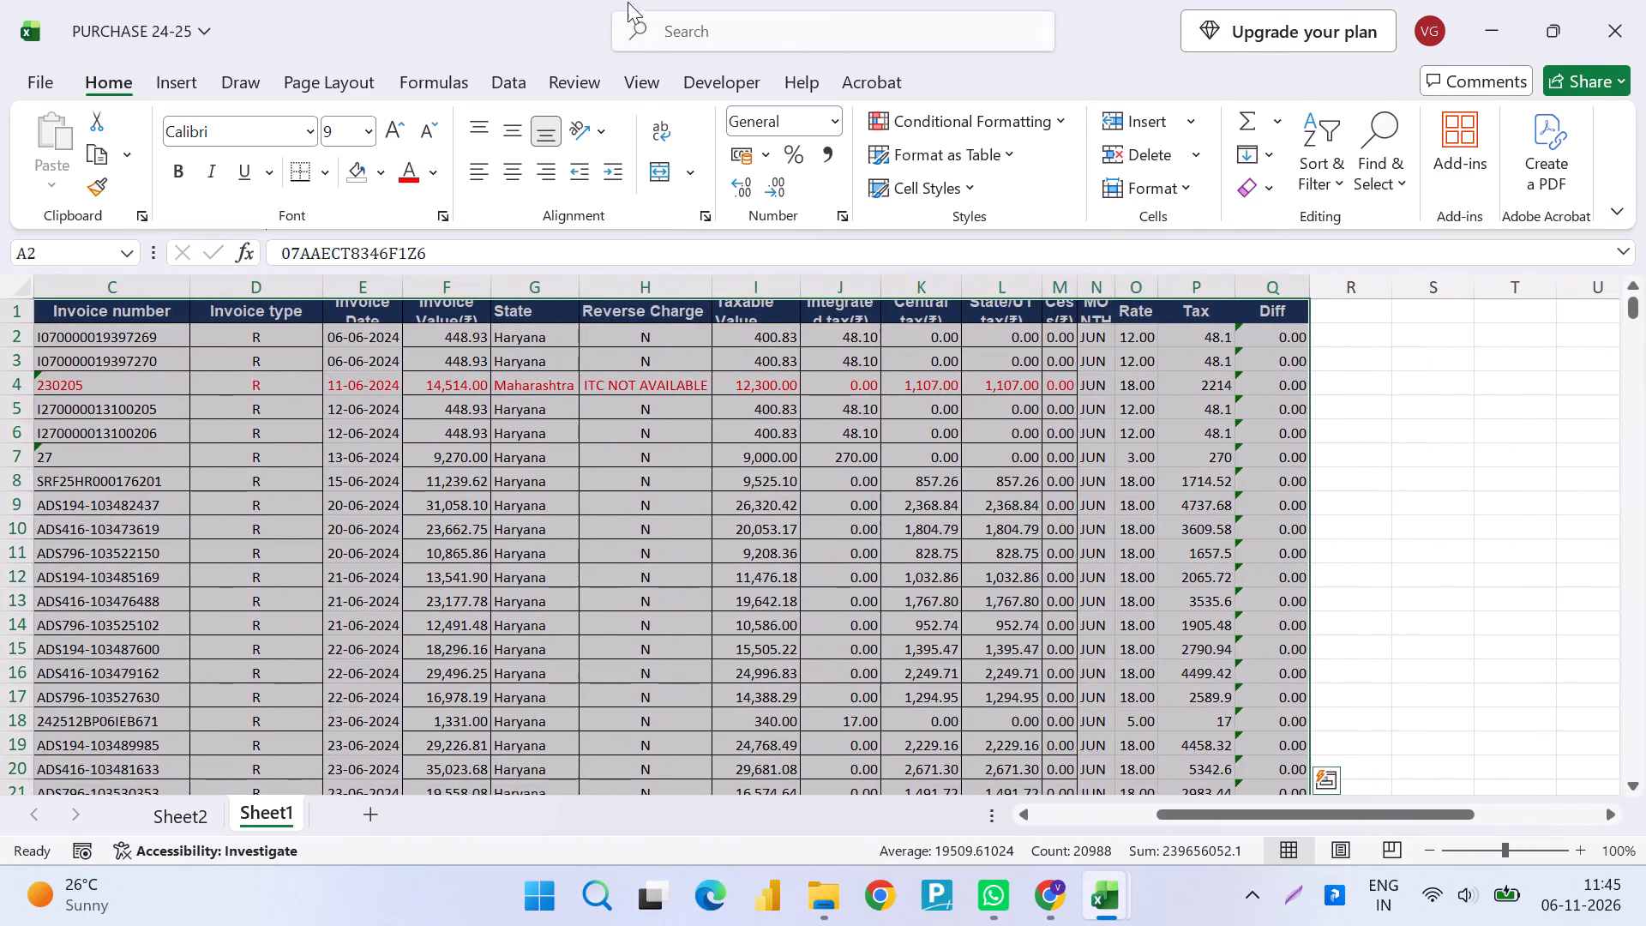
key("alt+h")
key("w")
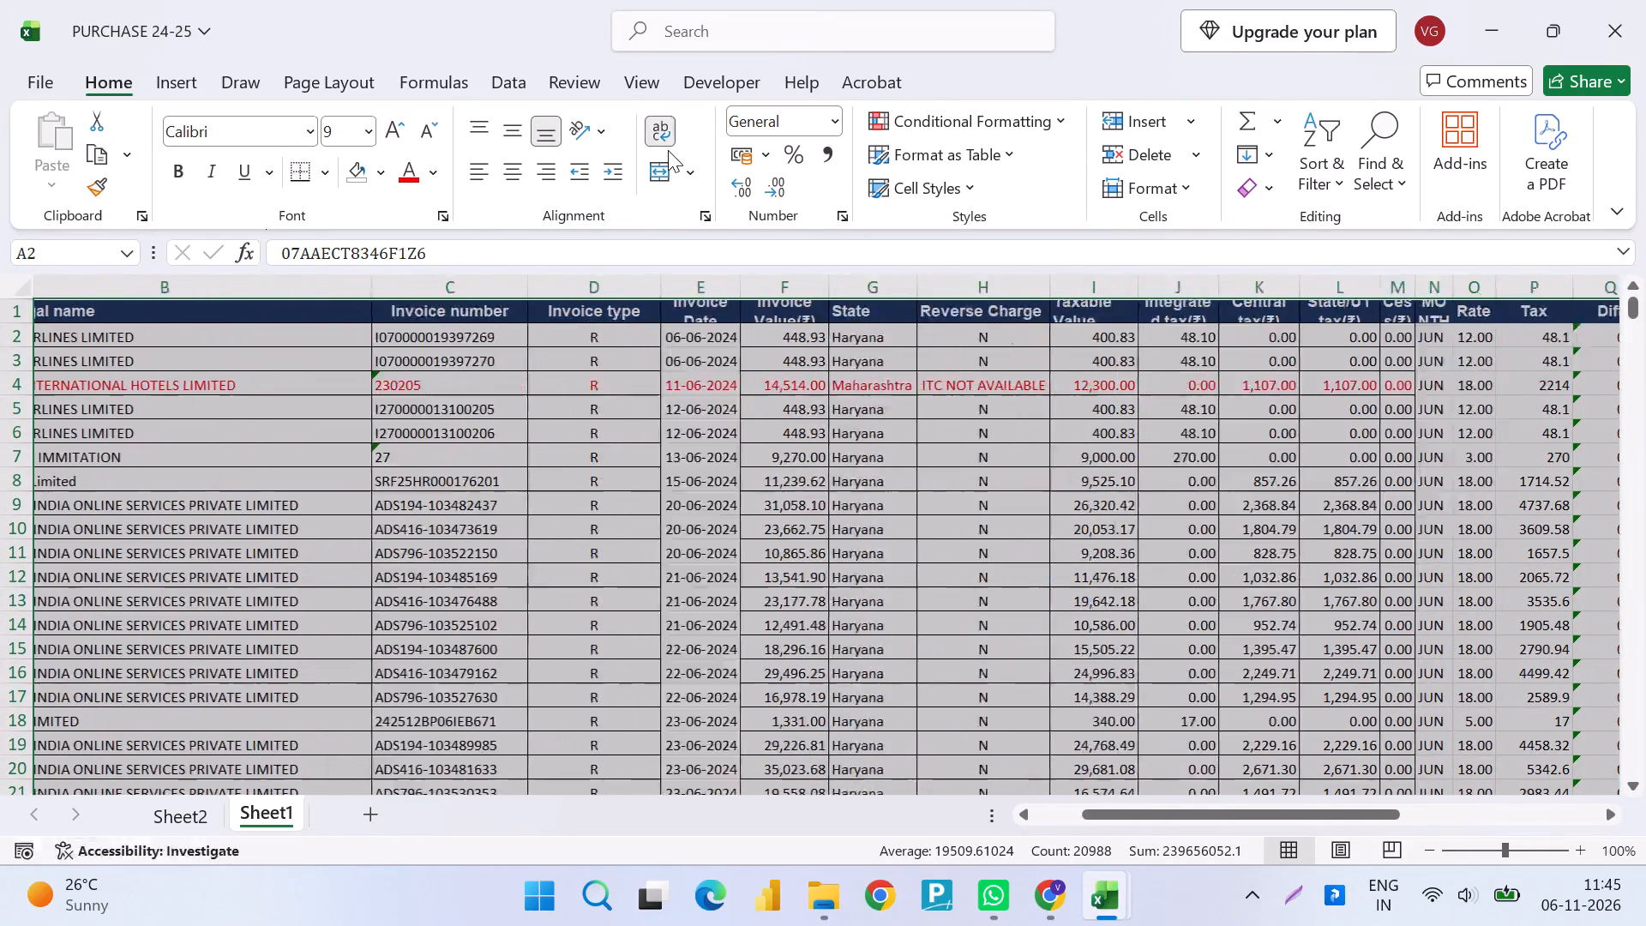
key("alt+h")
key("w")
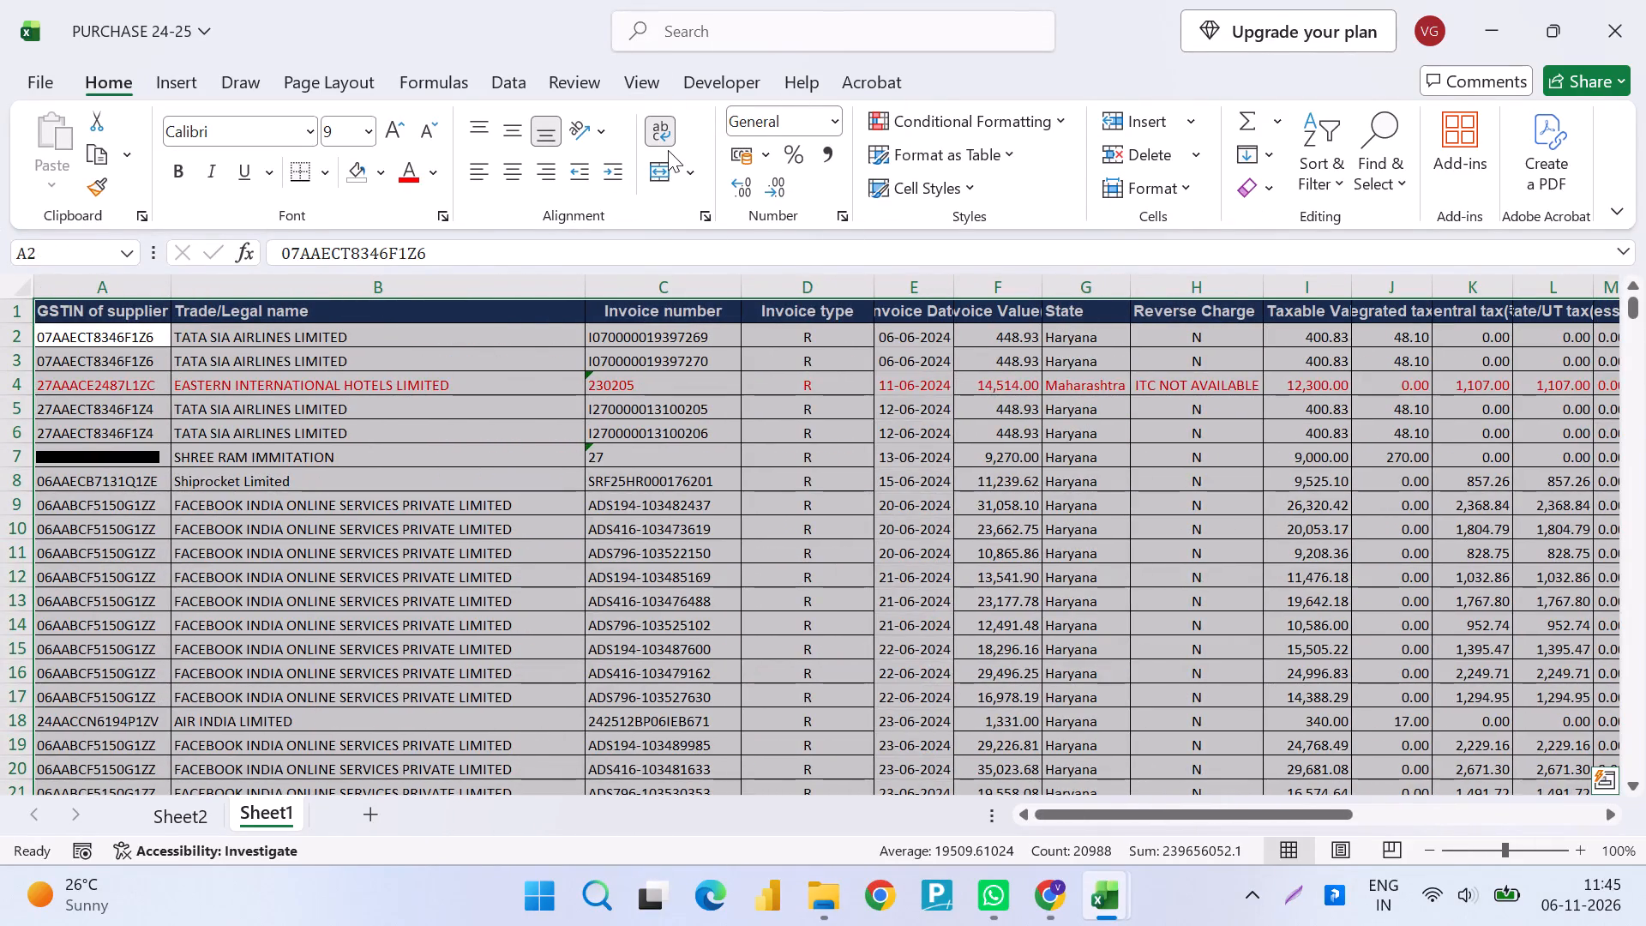
key("alt+h")
type("oi")
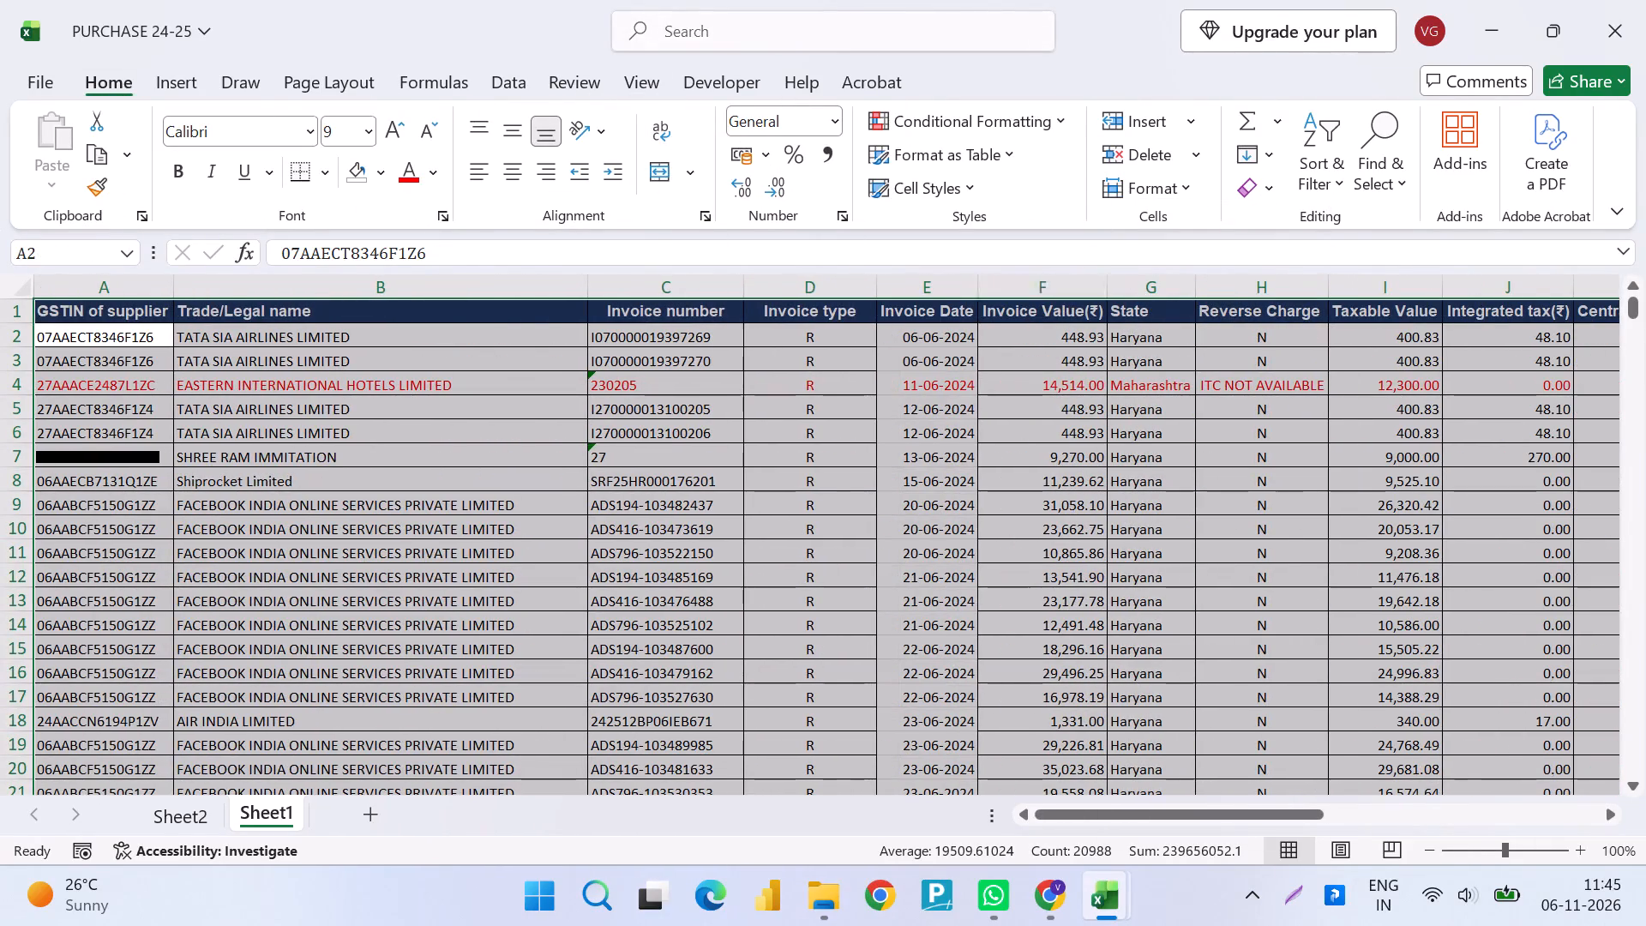
Check the formula in the Rate column at cell O5.
scroll(924, 394, "left", 3)
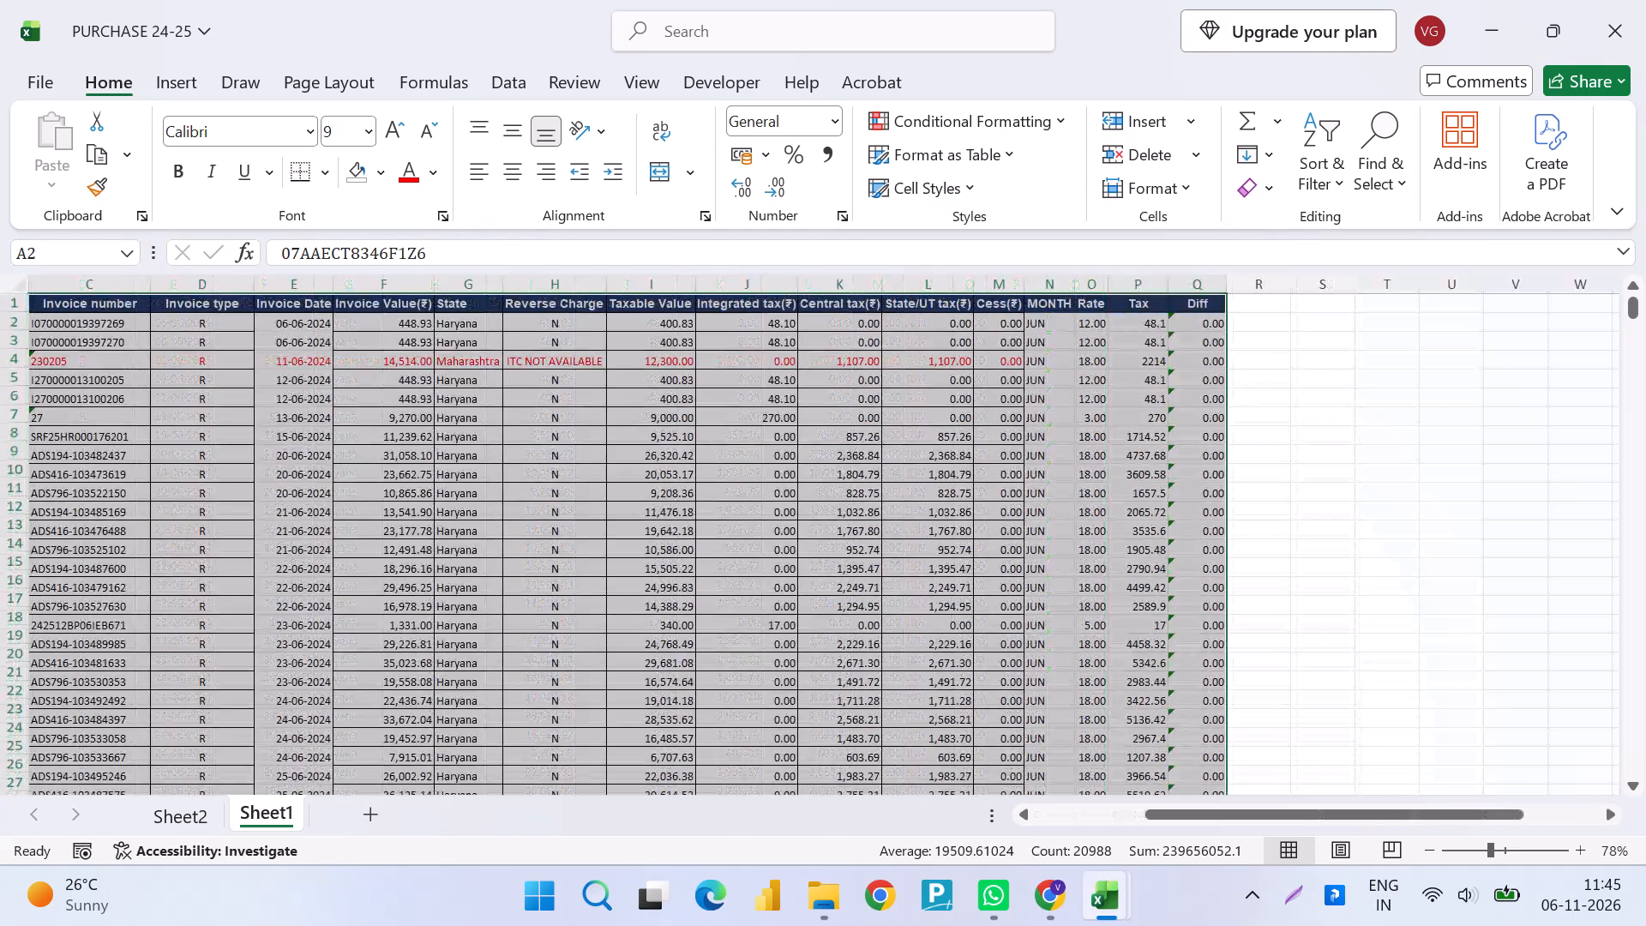
left_click(1111, 381)
key("Left")
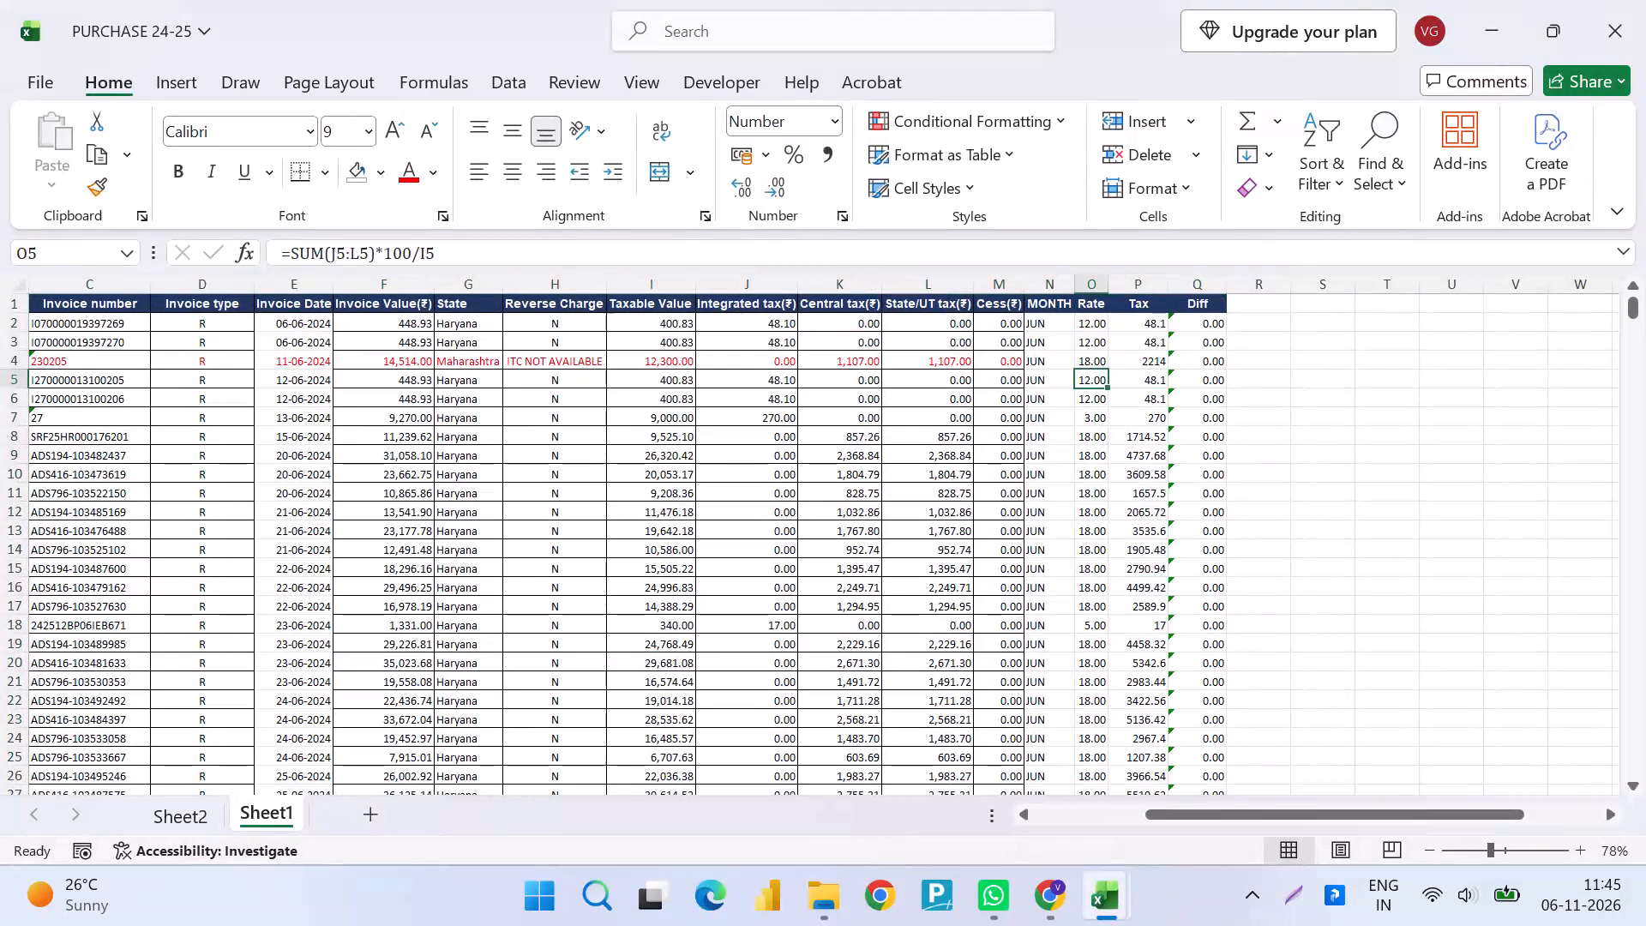
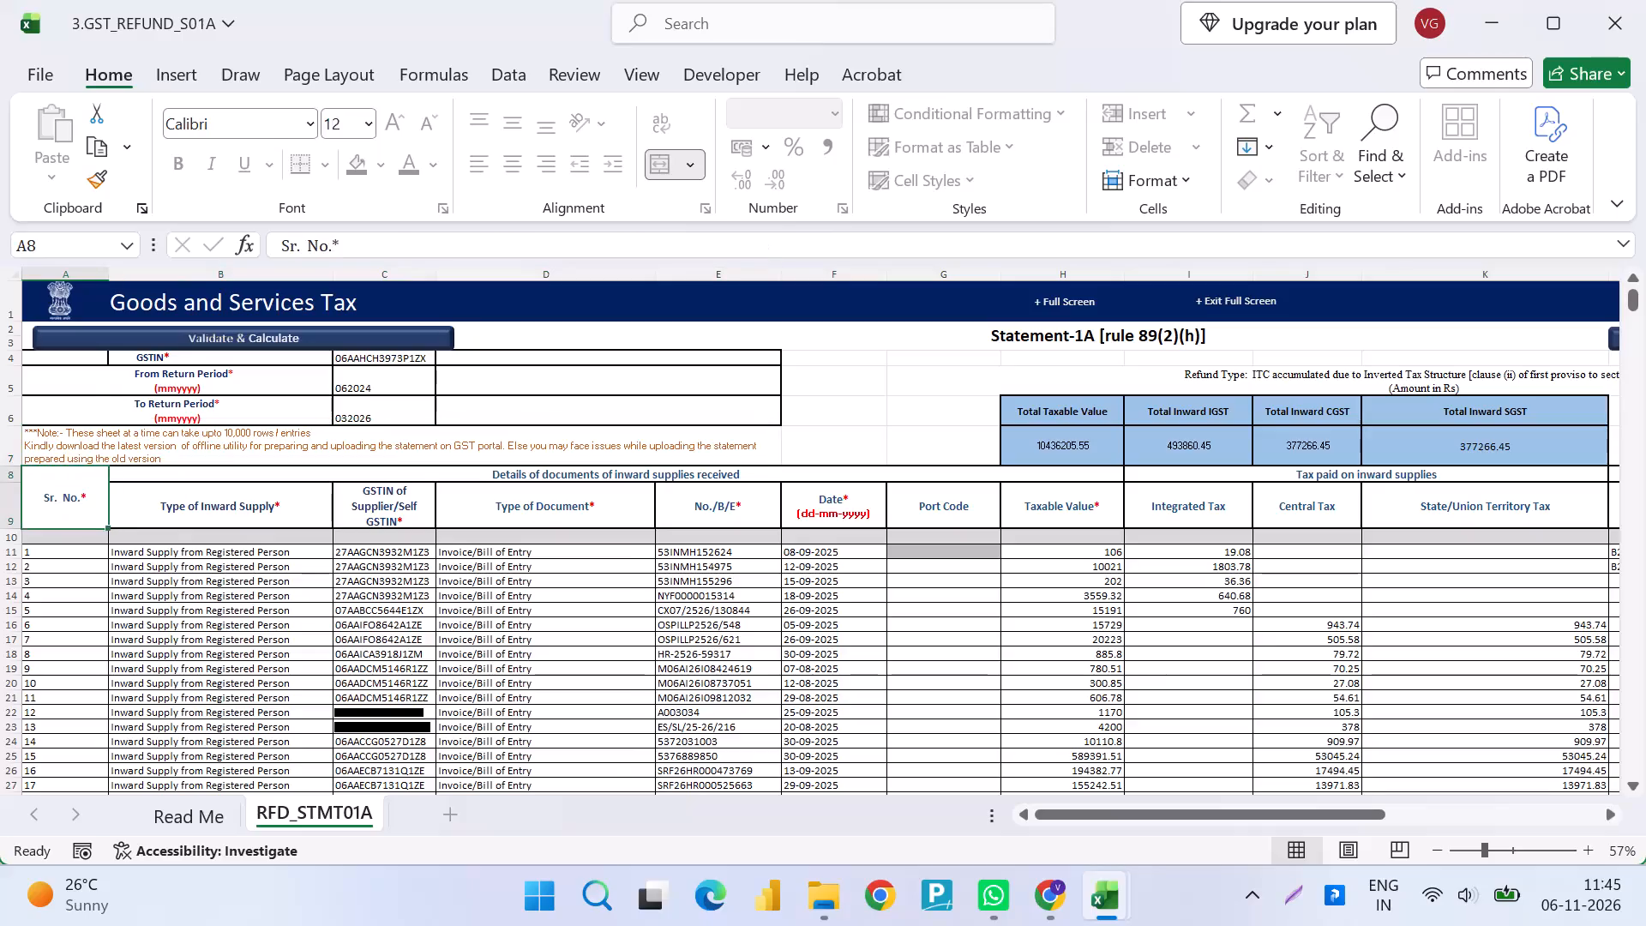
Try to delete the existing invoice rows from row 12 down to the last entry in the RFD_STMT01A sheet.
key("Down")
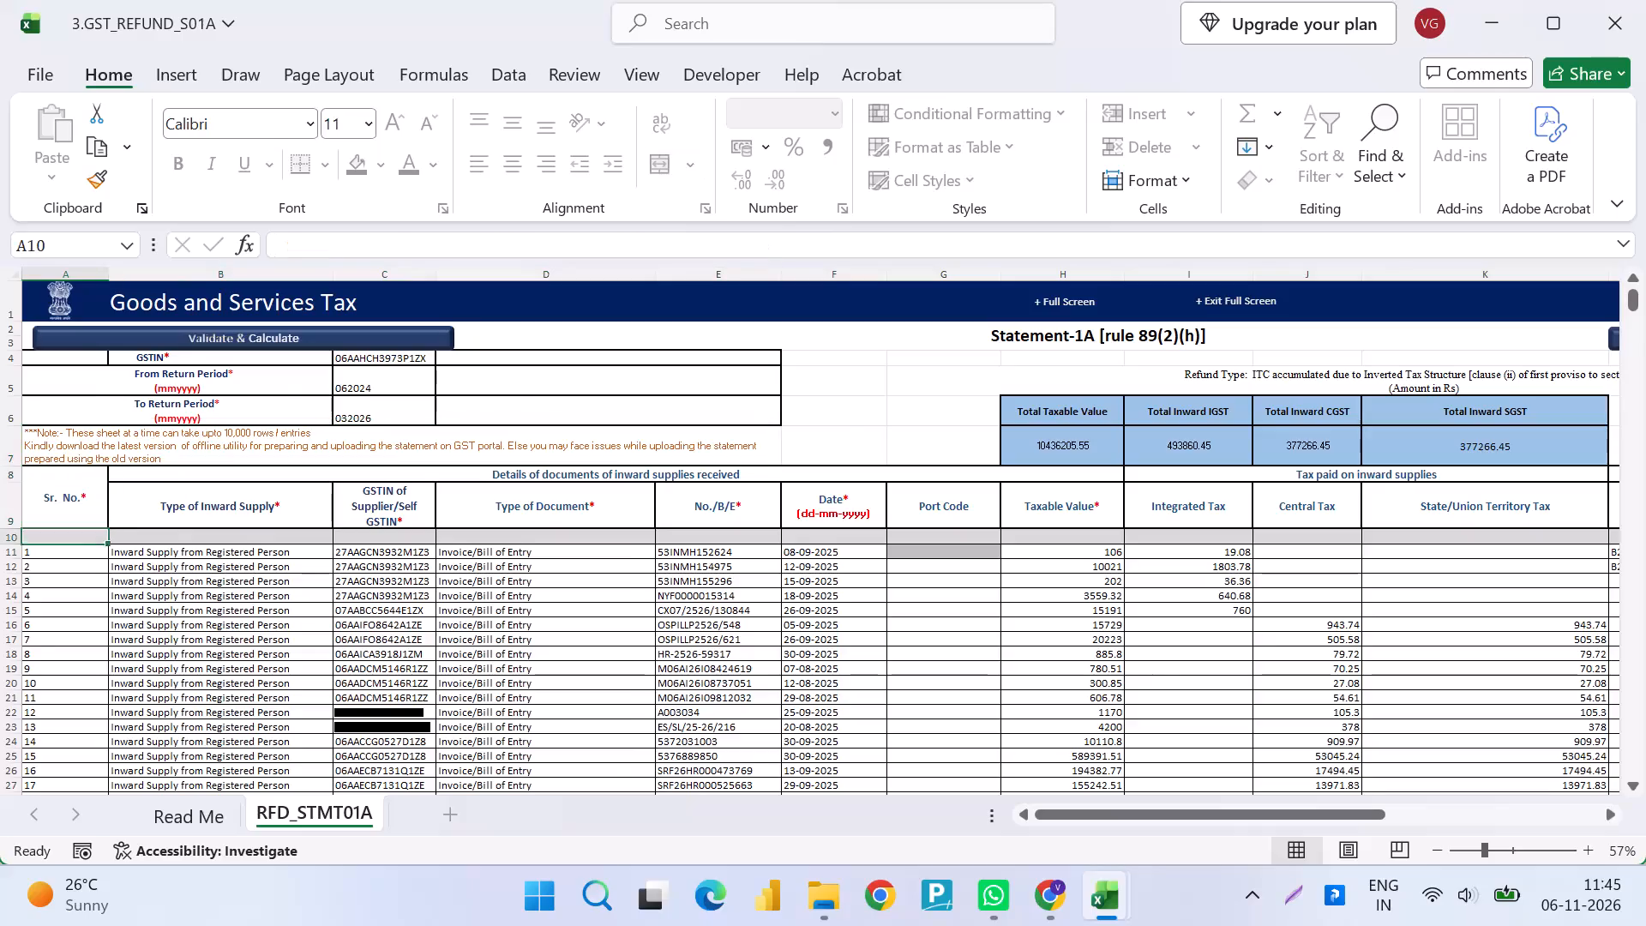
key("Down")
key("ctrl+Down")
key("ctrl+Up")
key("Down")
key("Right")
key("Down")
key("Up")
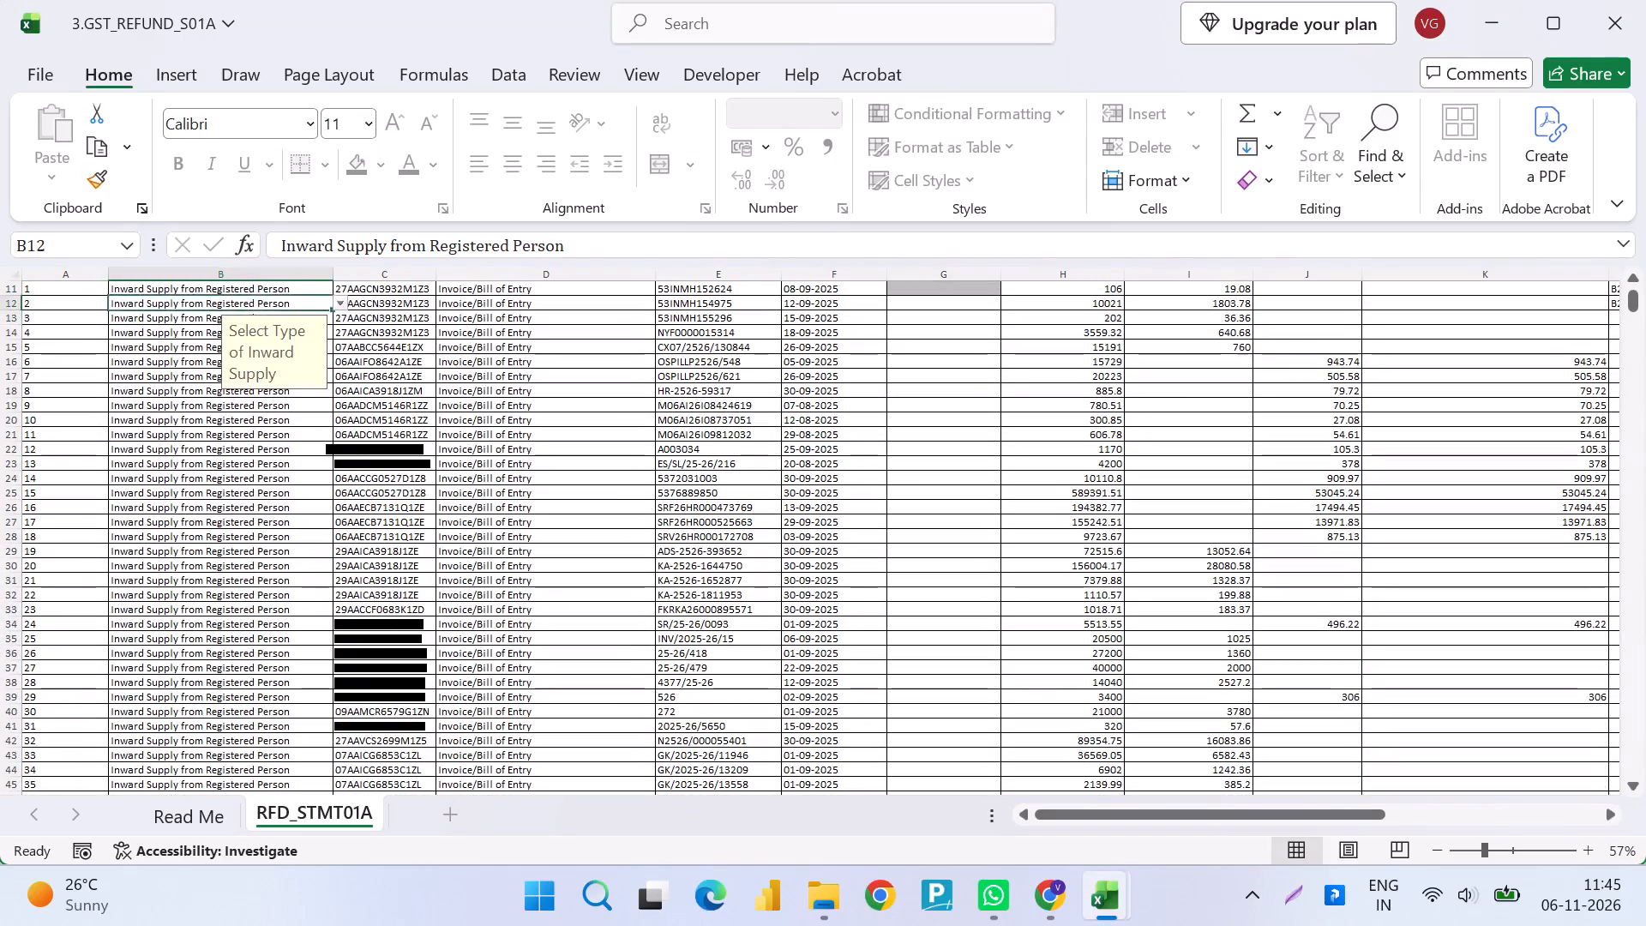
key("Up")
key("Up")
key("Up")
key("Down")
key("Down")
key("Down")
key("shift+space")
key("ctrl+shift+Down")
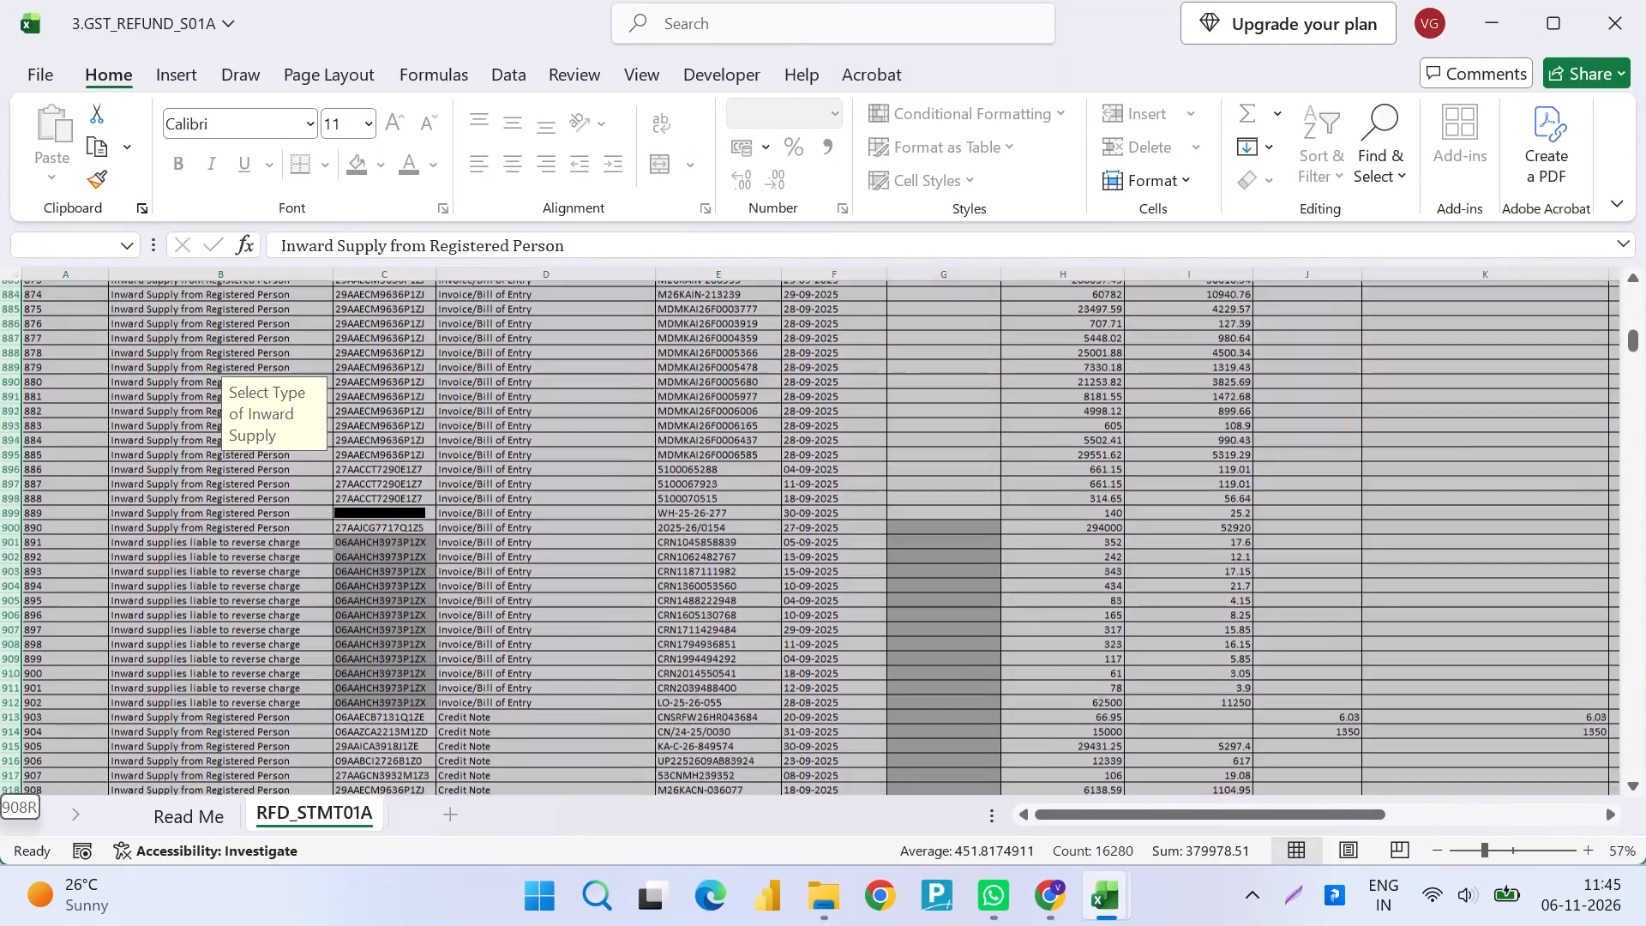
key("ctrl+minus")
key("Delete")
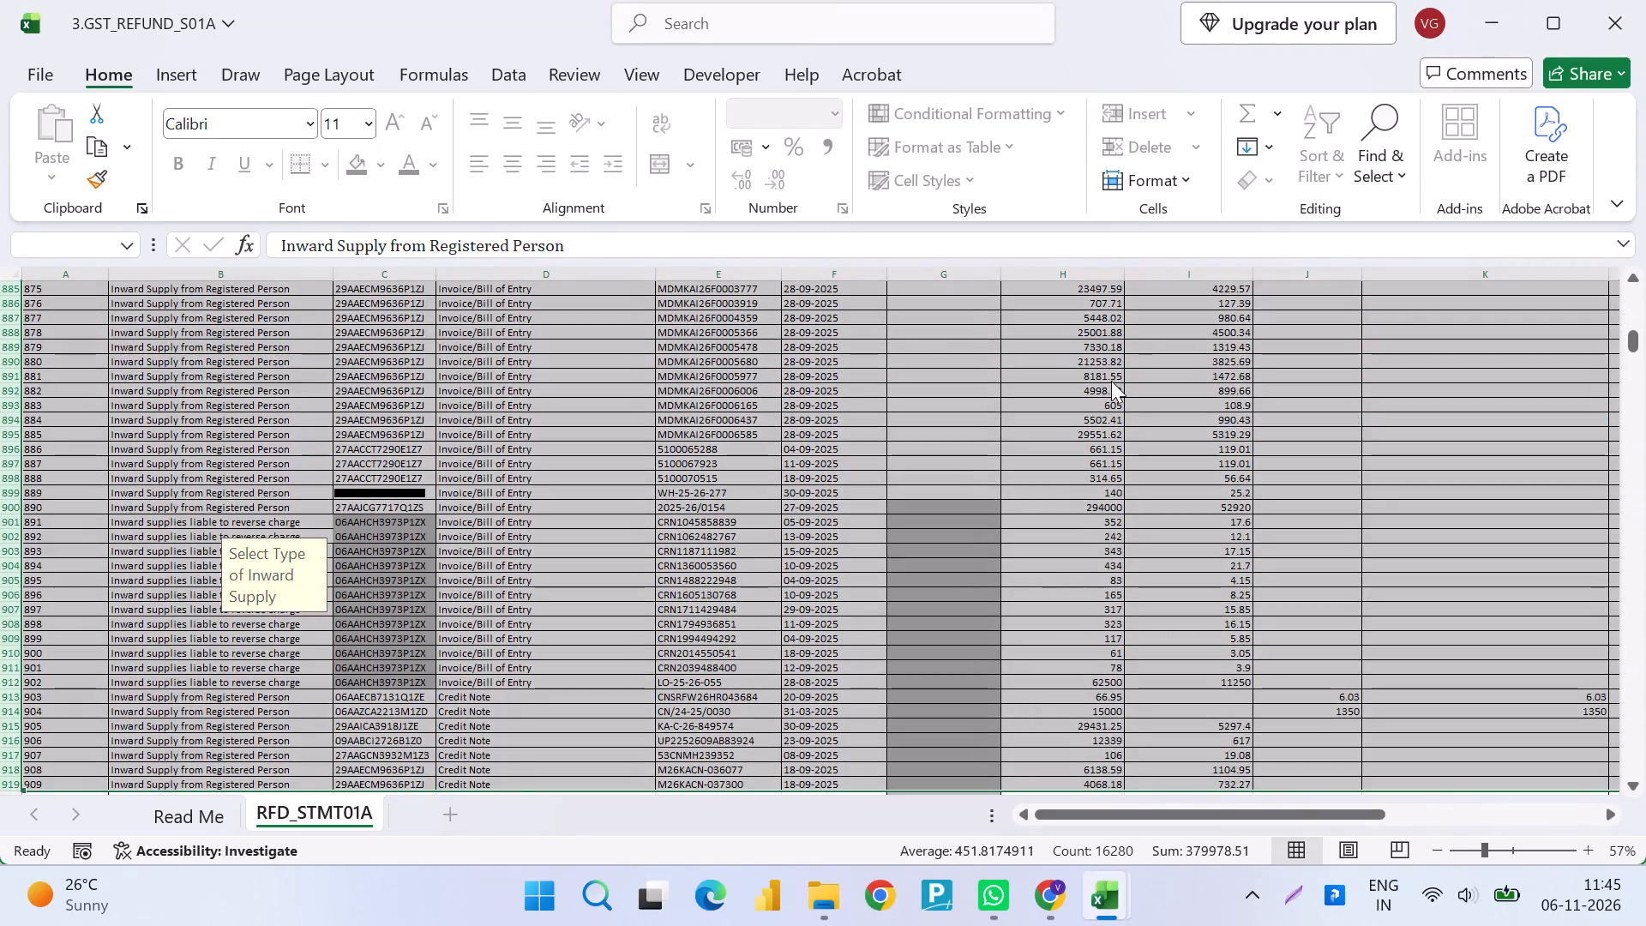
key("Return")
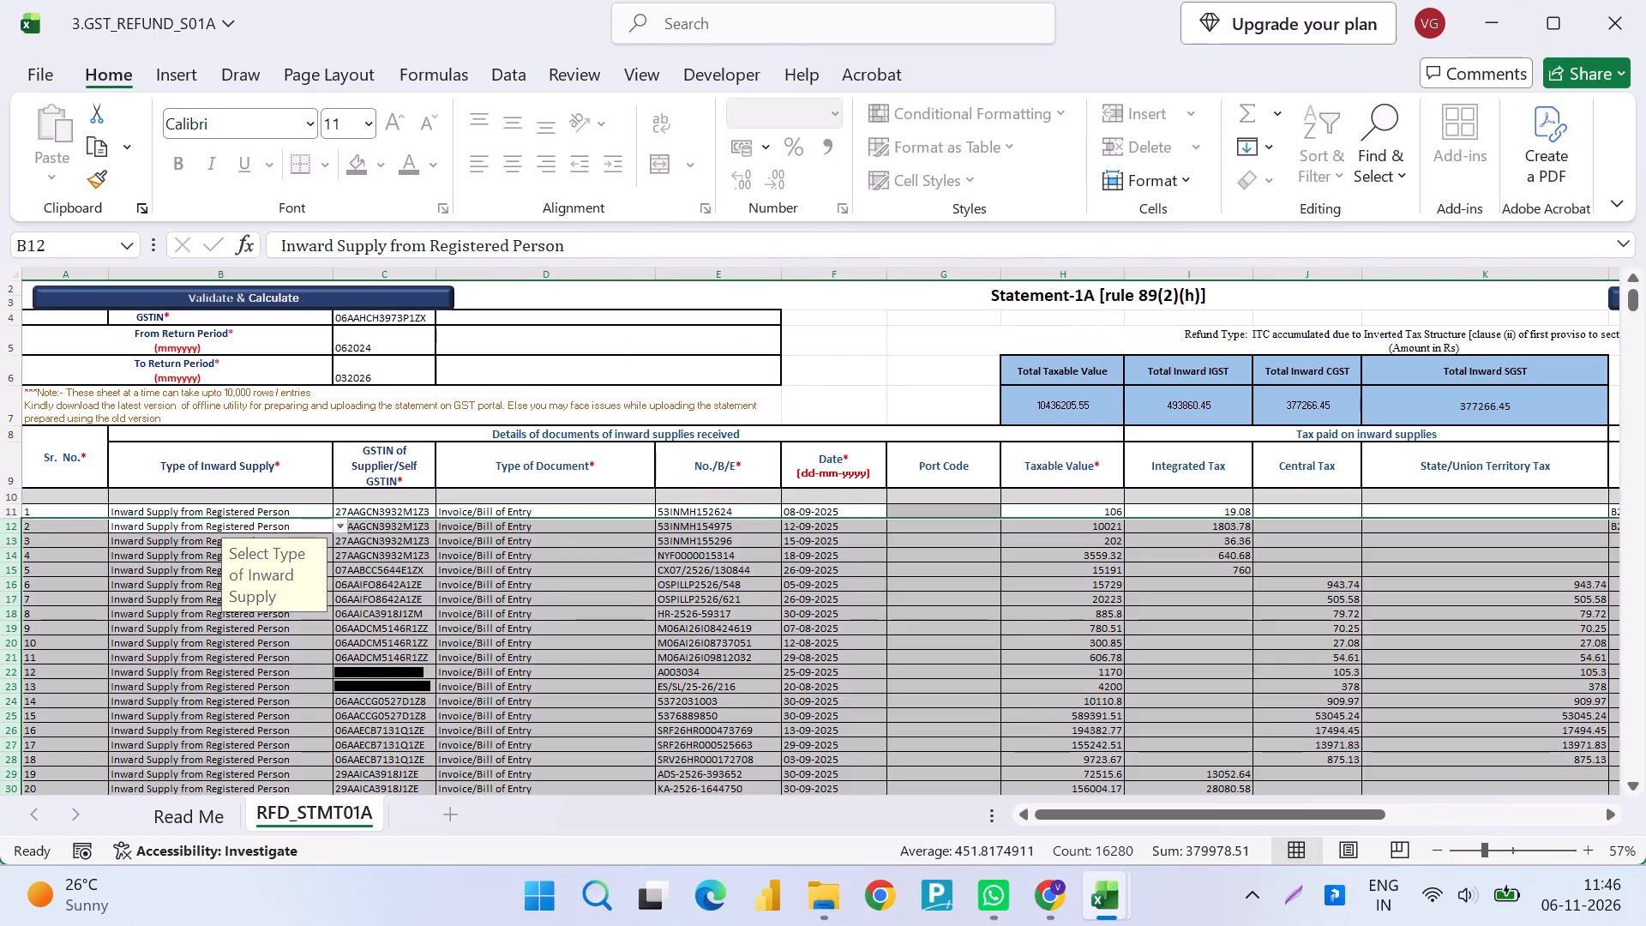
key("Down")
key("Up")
Copy all invoice numbers from column C of PURCHASE 24-25 and paste them into the No./B/E column of RFD_STMT01A from E11.
key("alt+Tab")
key("Up")
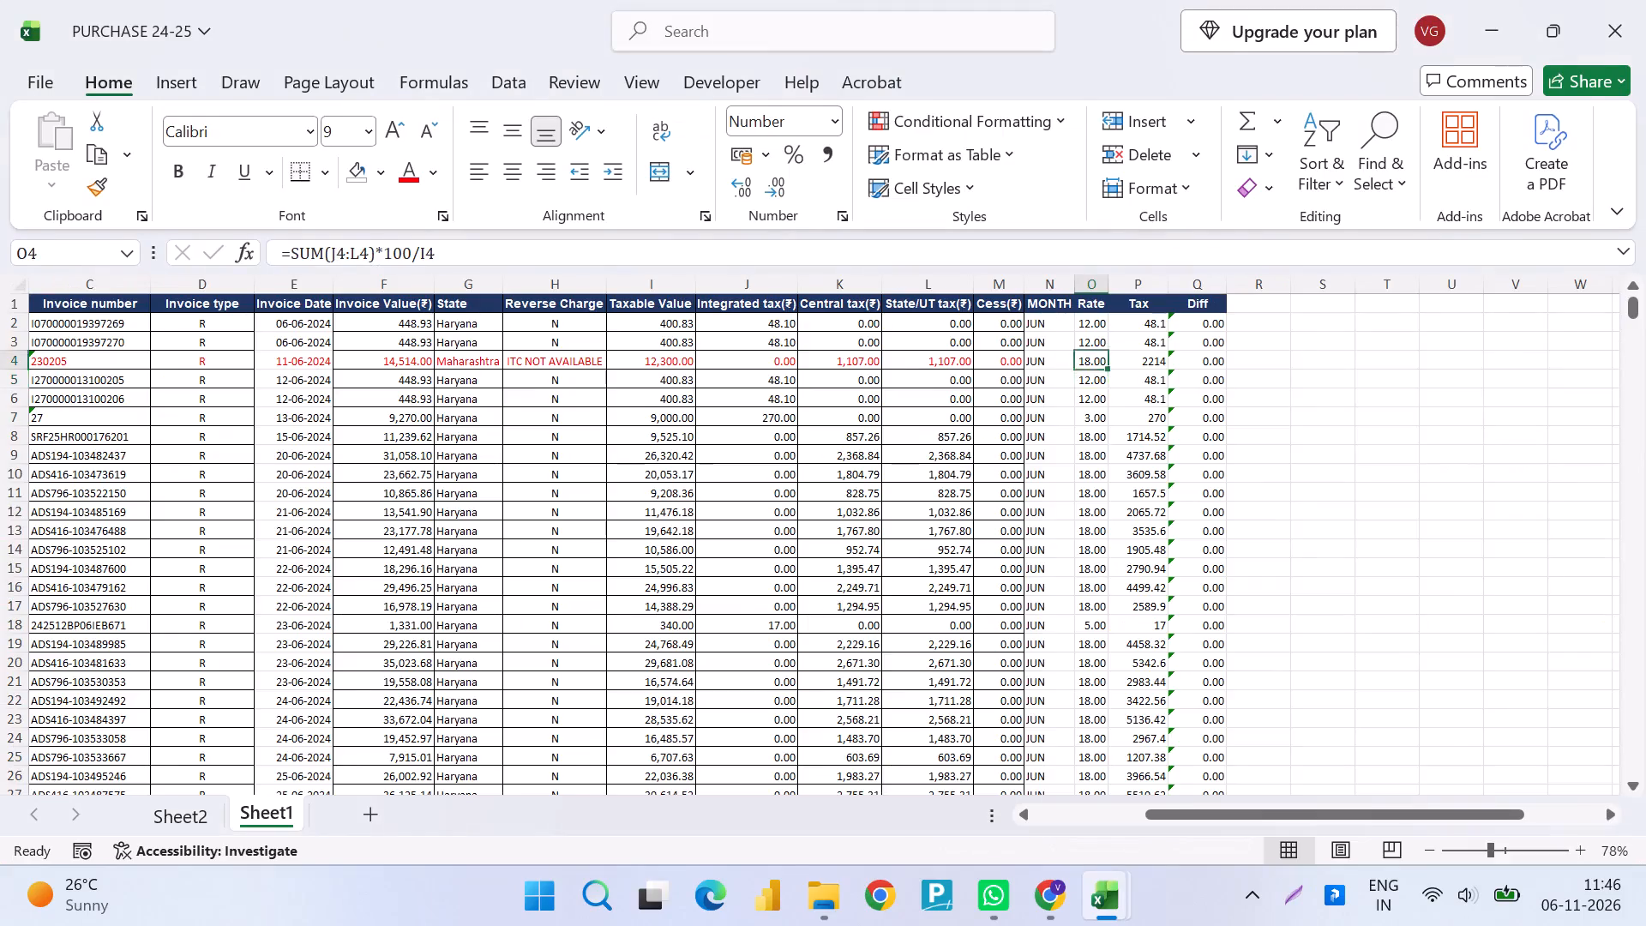
key("Down")
key("ctrl+Left")
key("ctrl+Left")
key("ctrl+Left")
key("Up")
key("Up")
key("Up")
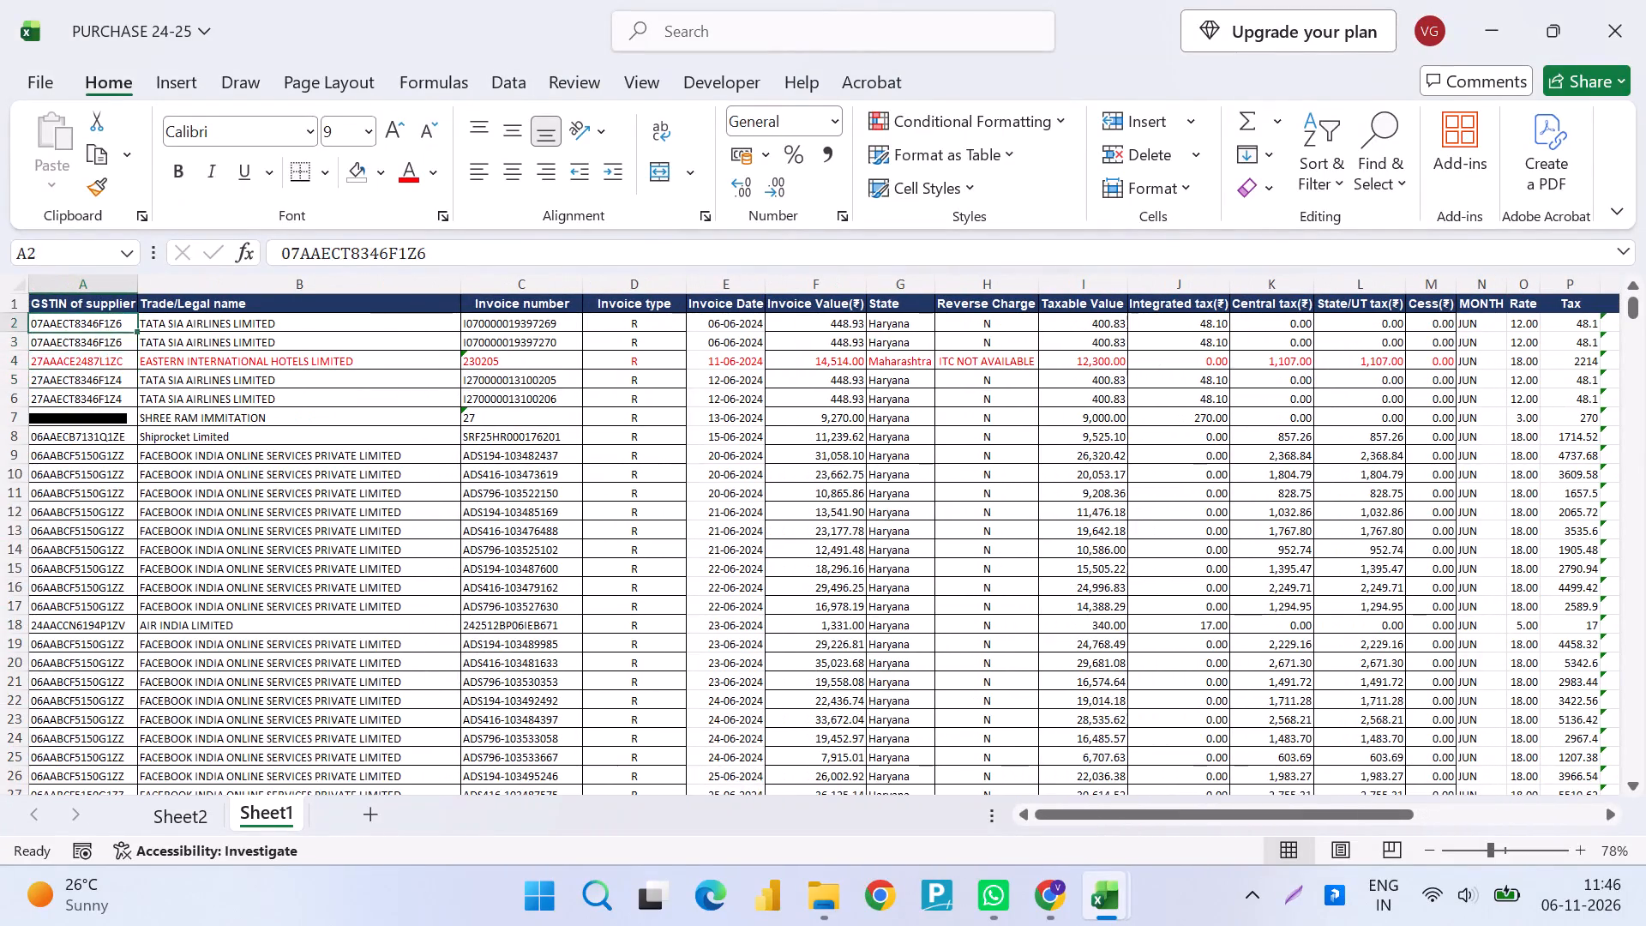
key("alt+Tab")
key("Up")
key("Right")
key("Right")
key("Right")
key("alt+Tab")
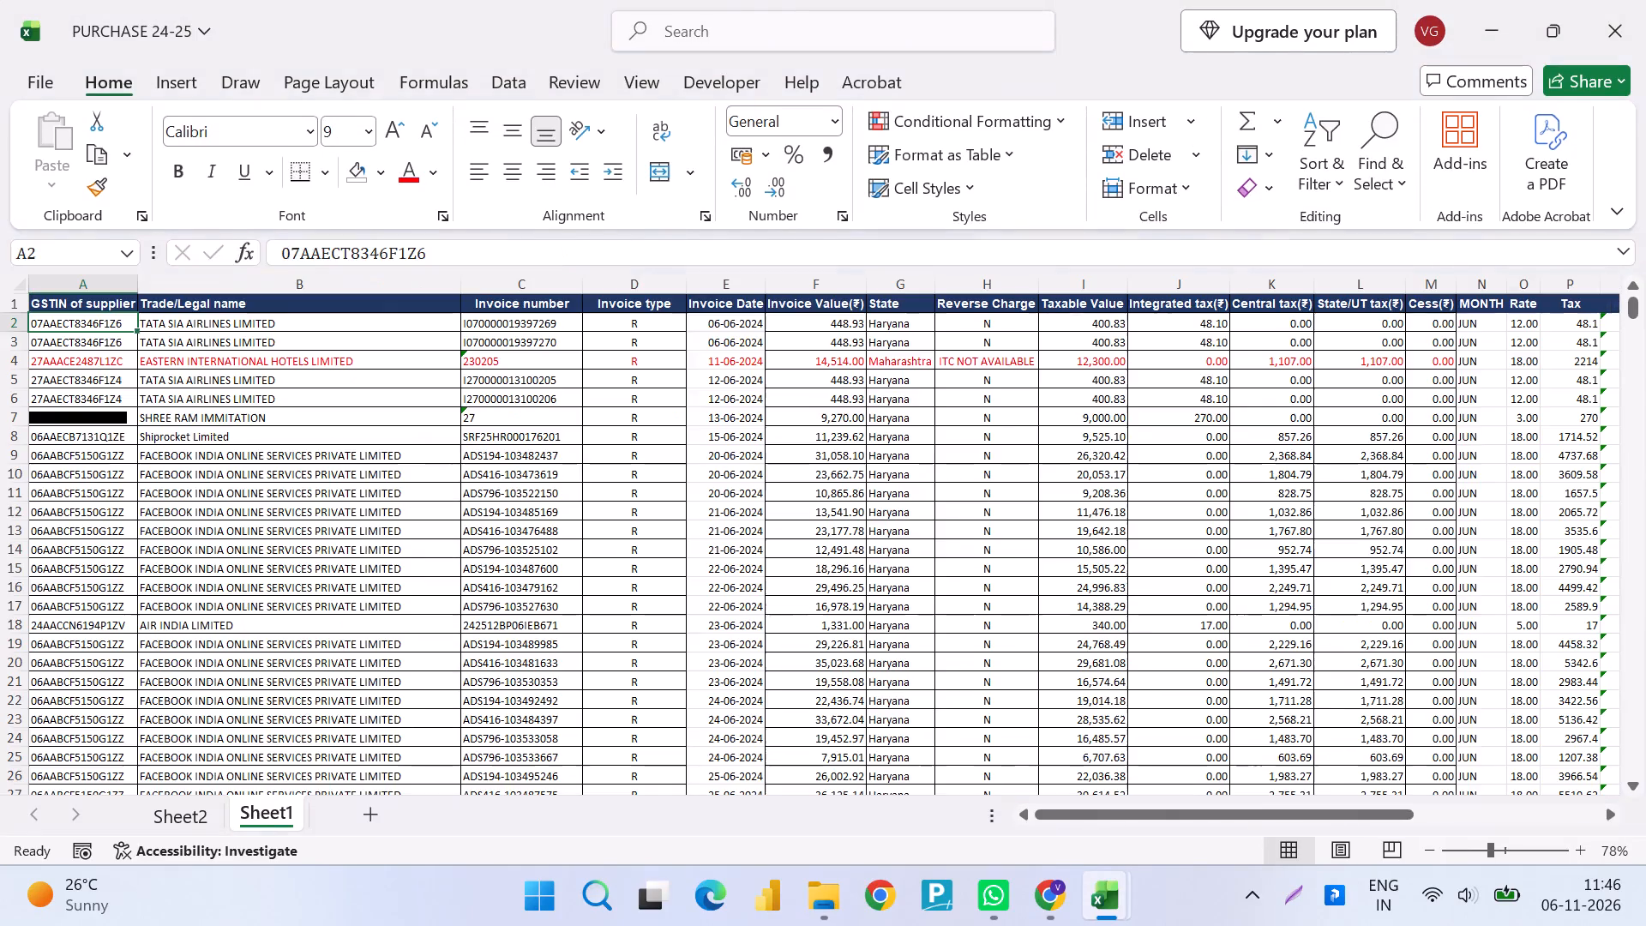
key("Up")
key("Right")
key("Right")
key("Down")
key("ctrl+shift+Down")
key("ctrl+c")
key("alt+Tab")
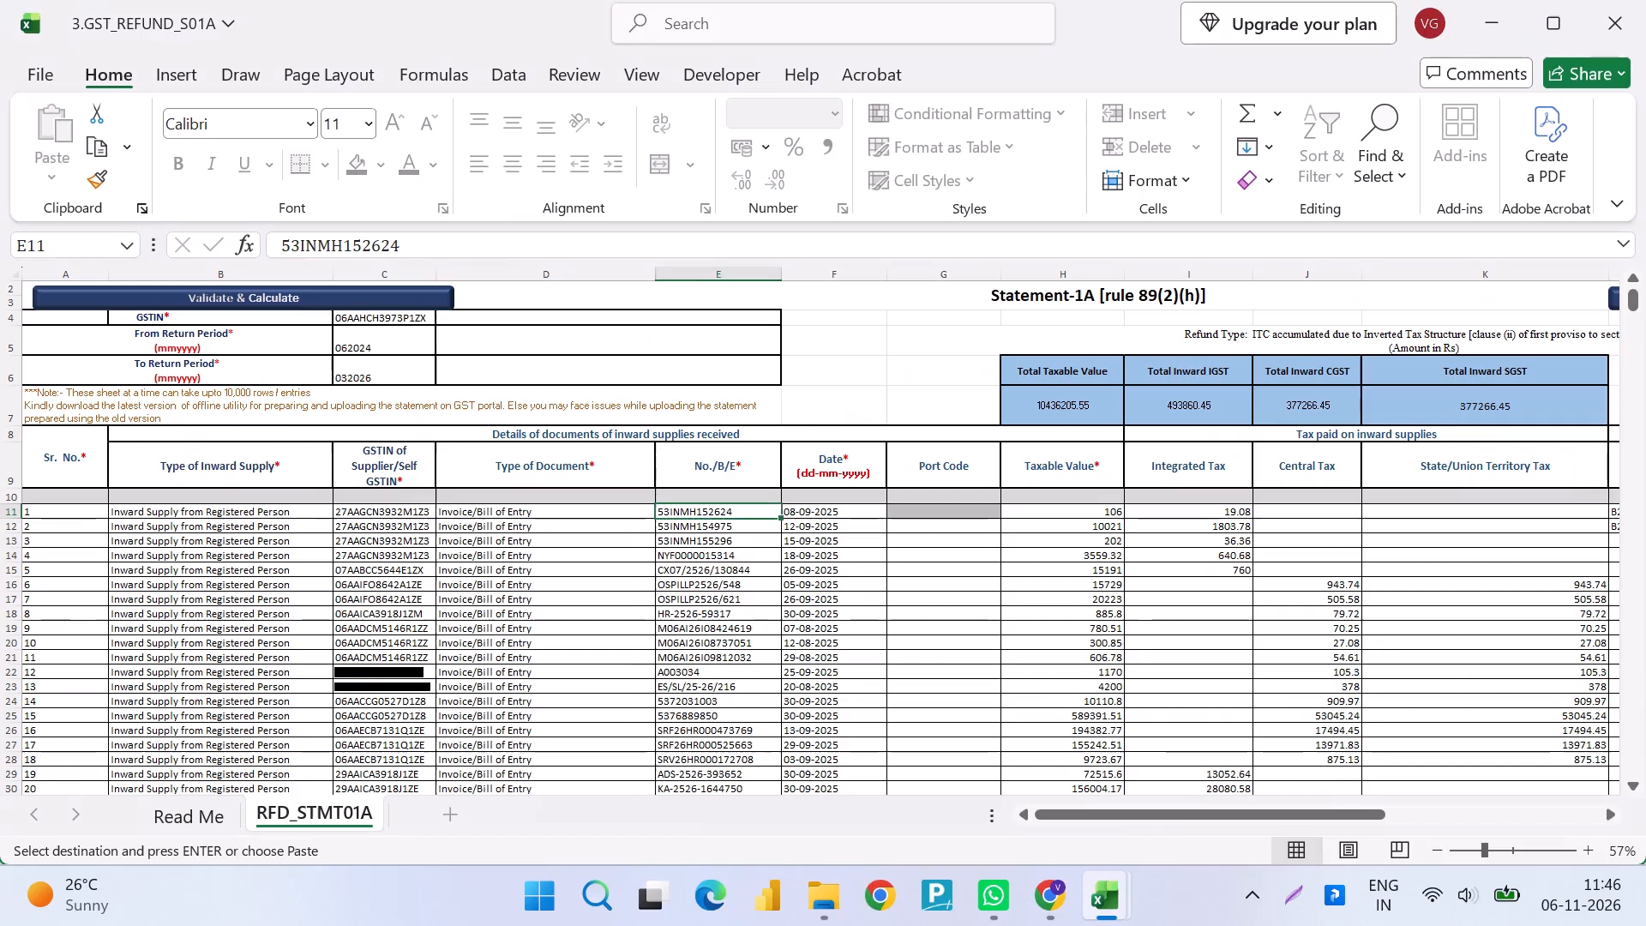
key("Right")
key("Left")
key("ctrl+v")
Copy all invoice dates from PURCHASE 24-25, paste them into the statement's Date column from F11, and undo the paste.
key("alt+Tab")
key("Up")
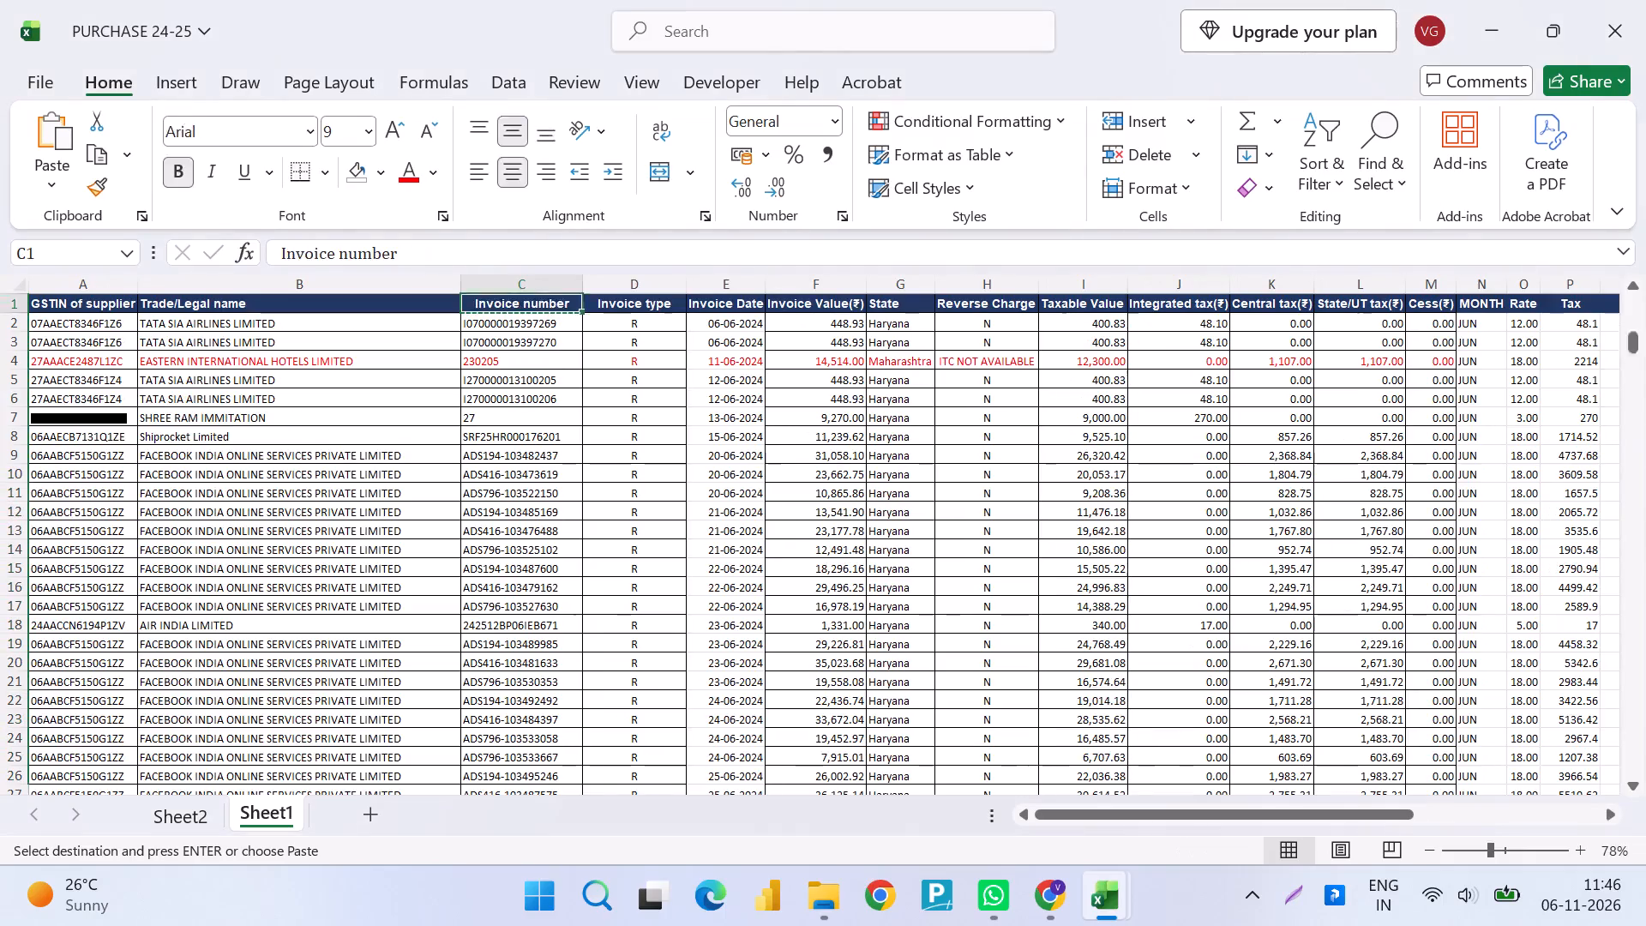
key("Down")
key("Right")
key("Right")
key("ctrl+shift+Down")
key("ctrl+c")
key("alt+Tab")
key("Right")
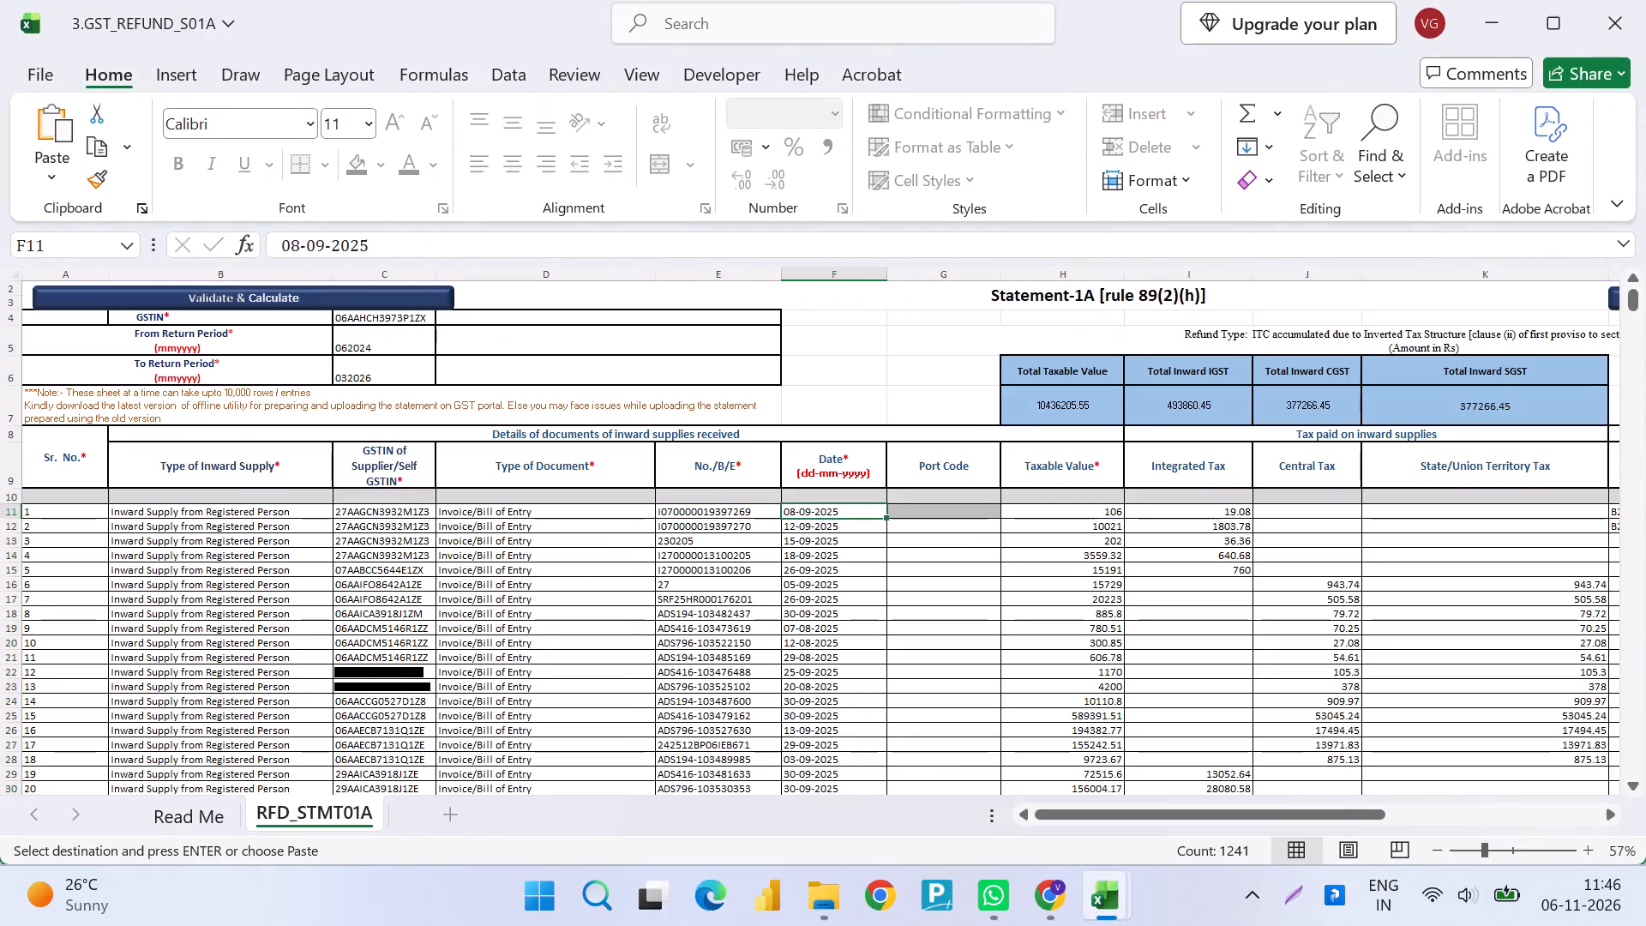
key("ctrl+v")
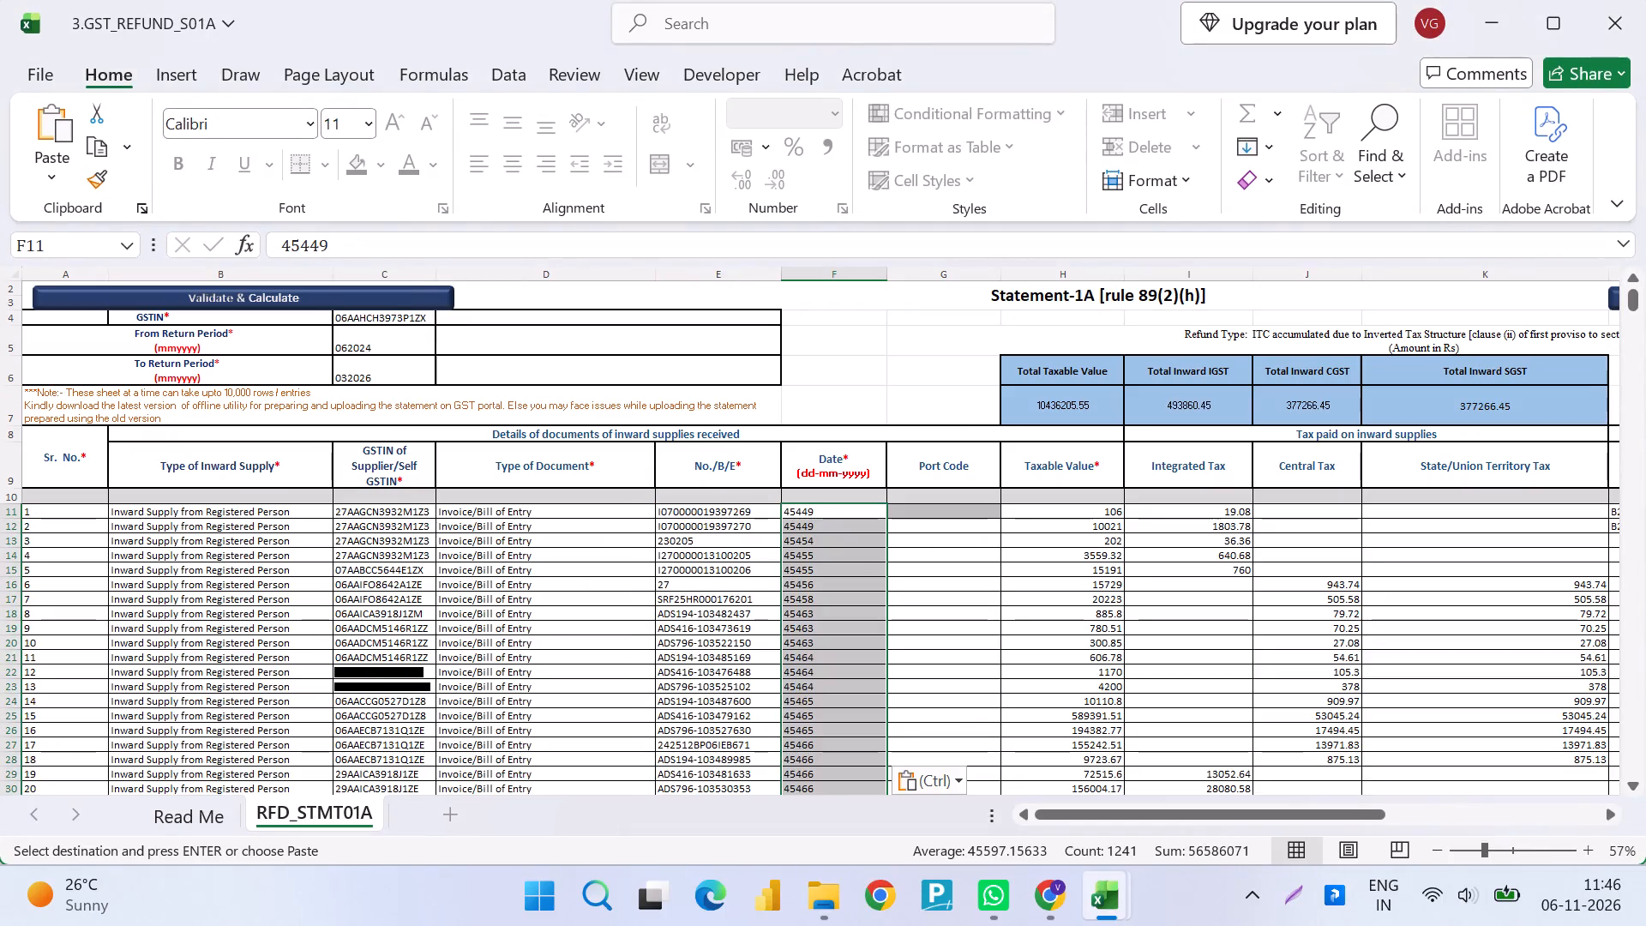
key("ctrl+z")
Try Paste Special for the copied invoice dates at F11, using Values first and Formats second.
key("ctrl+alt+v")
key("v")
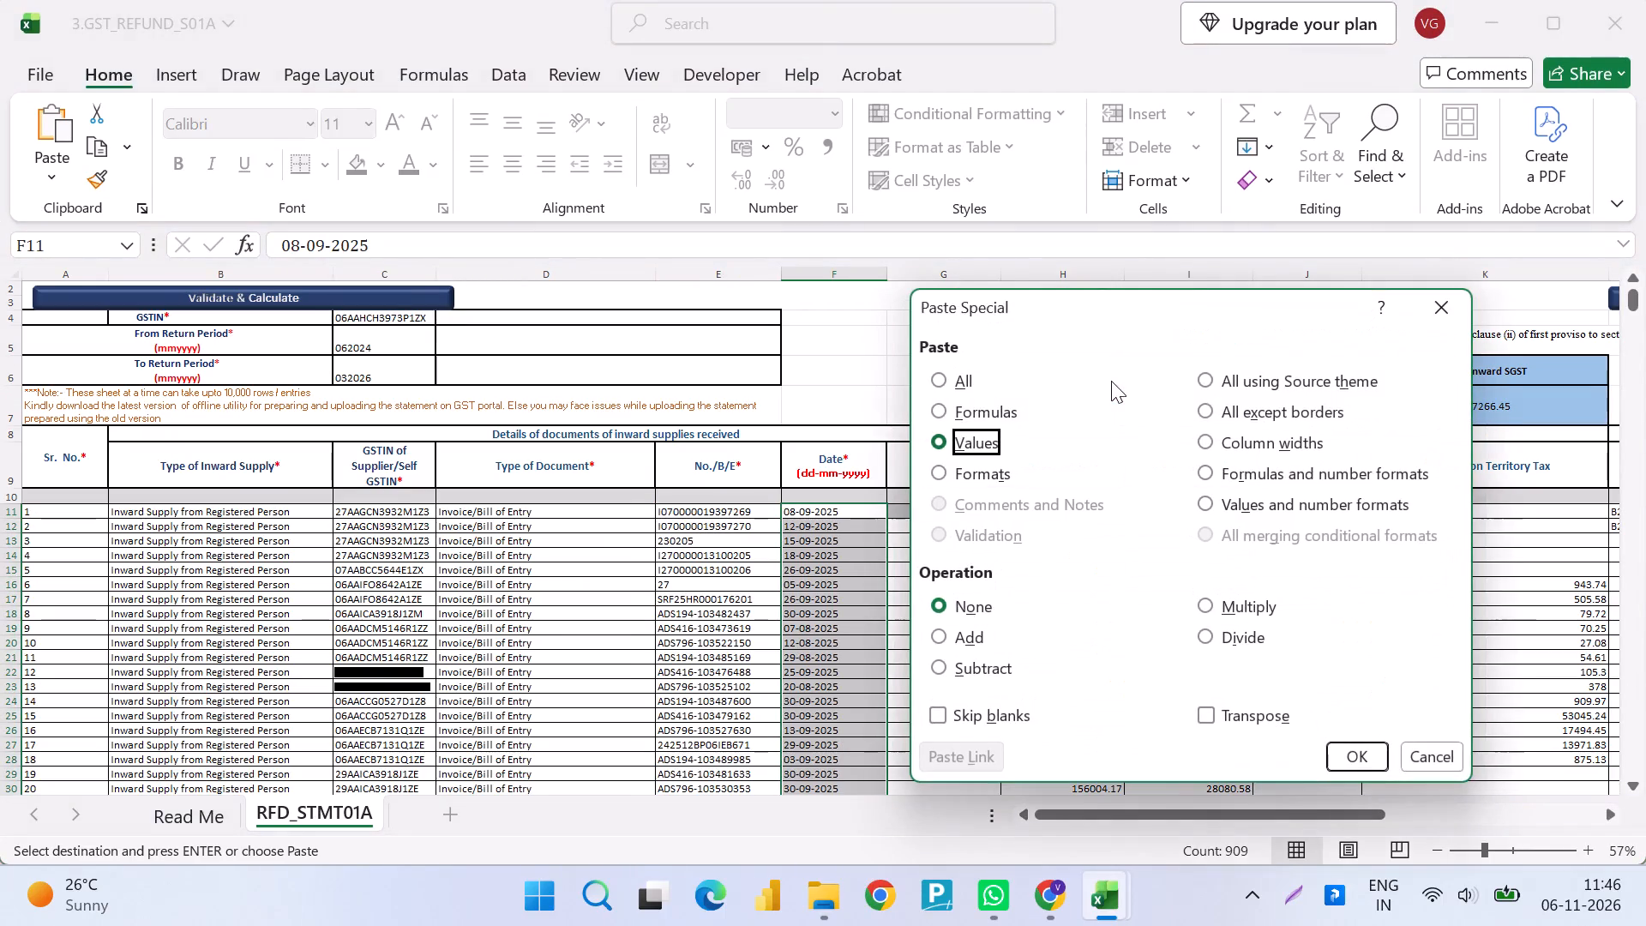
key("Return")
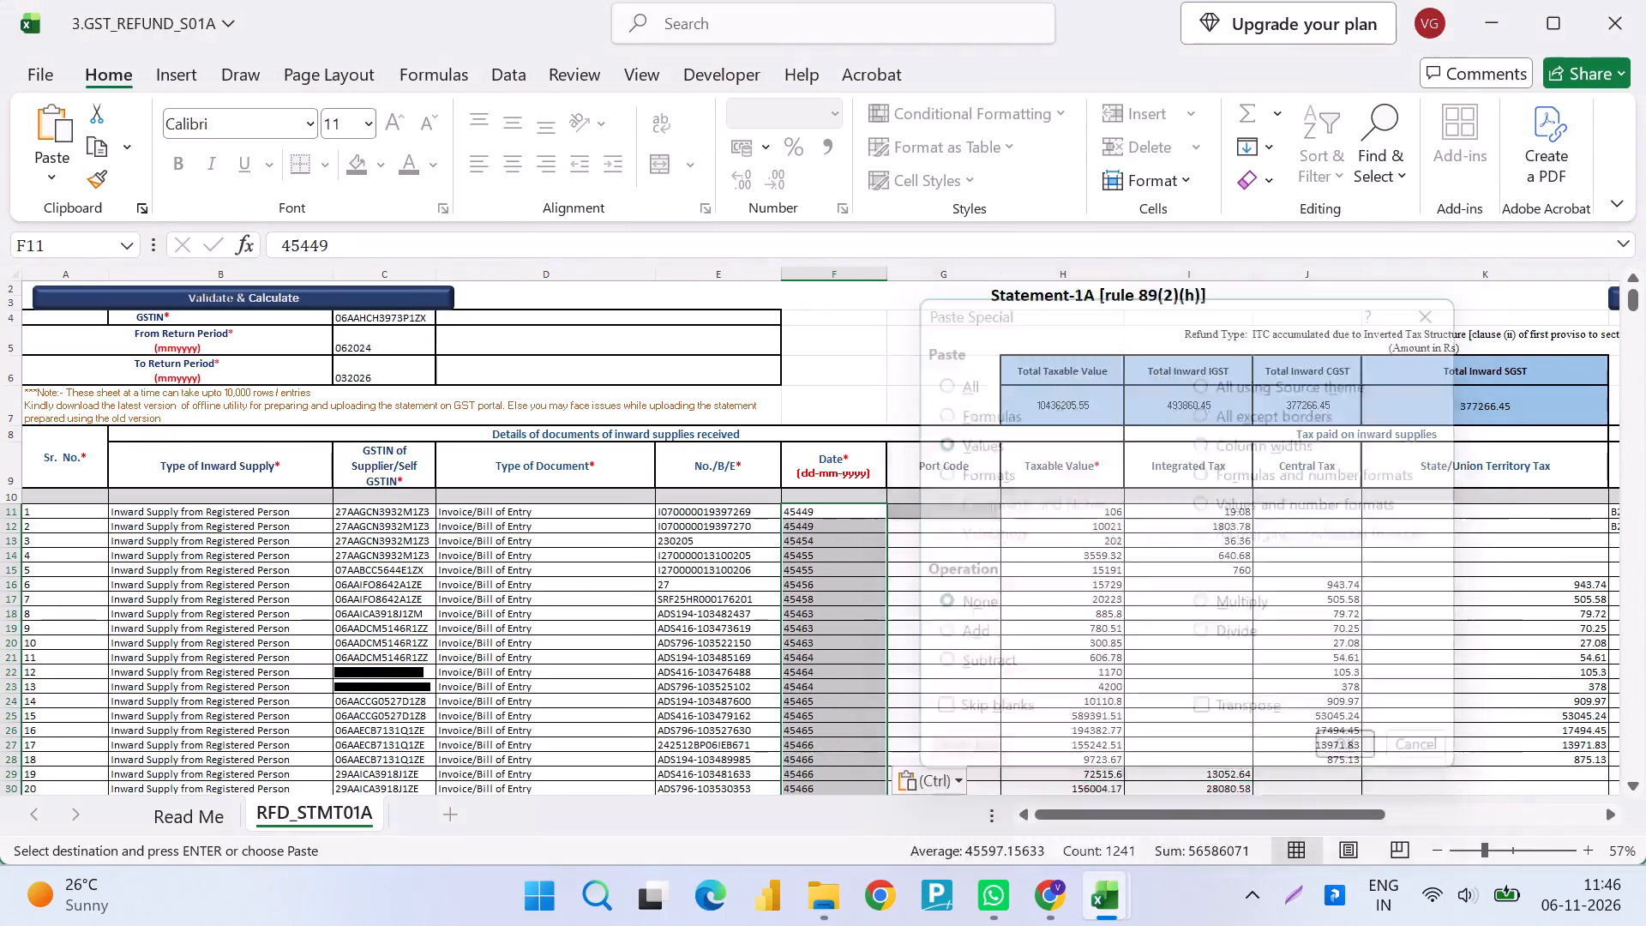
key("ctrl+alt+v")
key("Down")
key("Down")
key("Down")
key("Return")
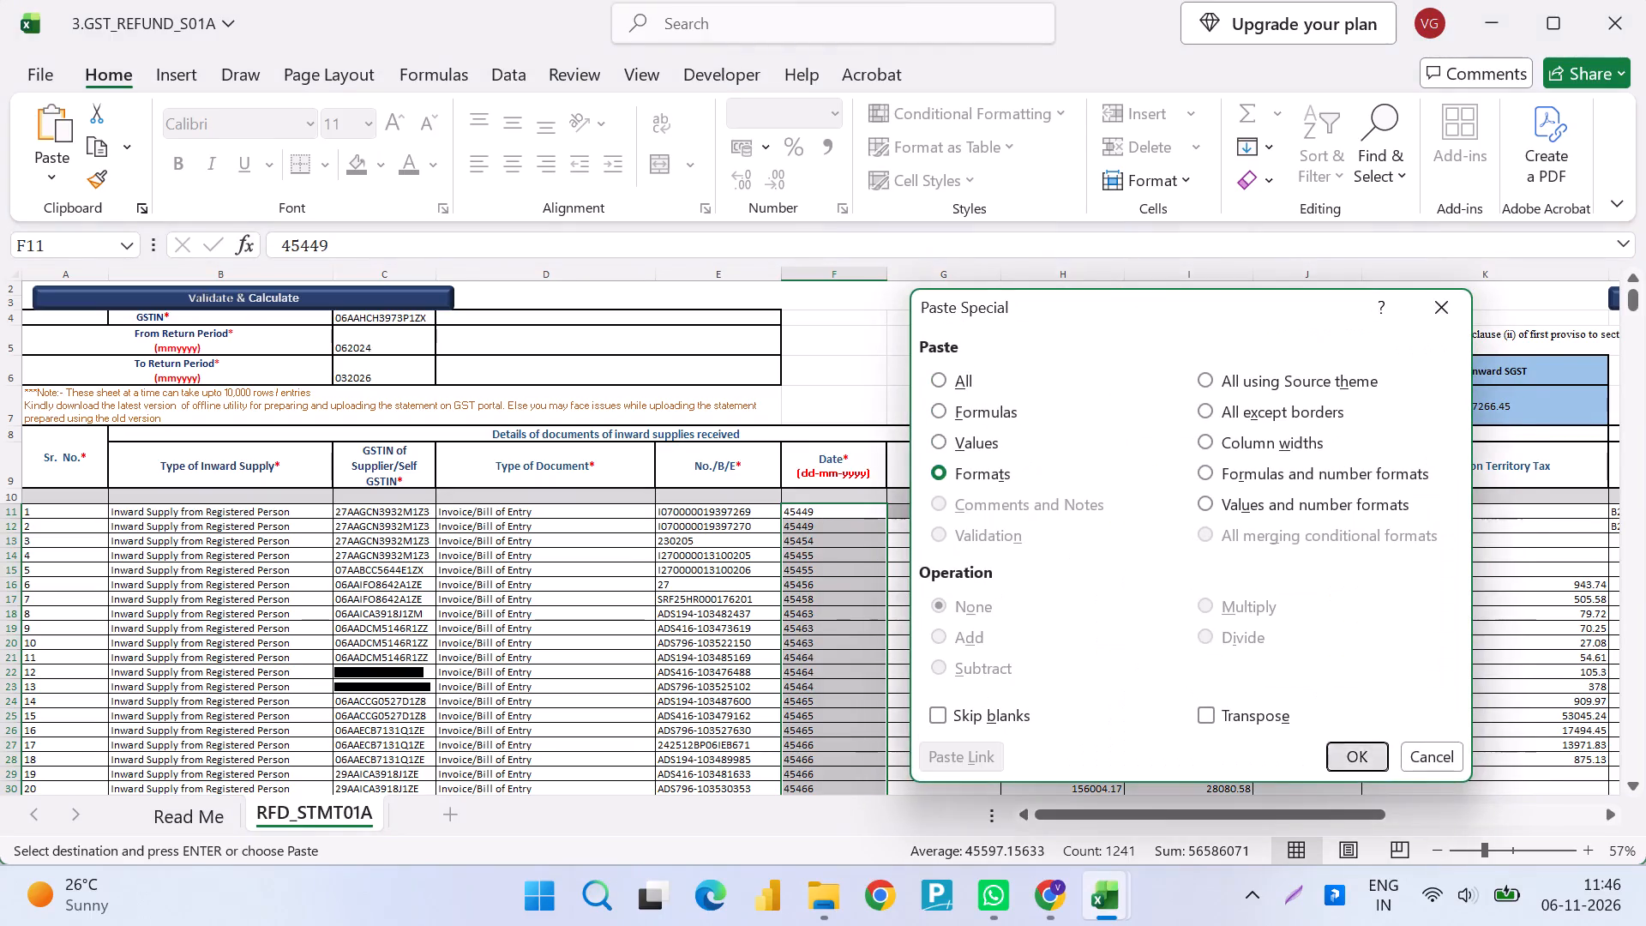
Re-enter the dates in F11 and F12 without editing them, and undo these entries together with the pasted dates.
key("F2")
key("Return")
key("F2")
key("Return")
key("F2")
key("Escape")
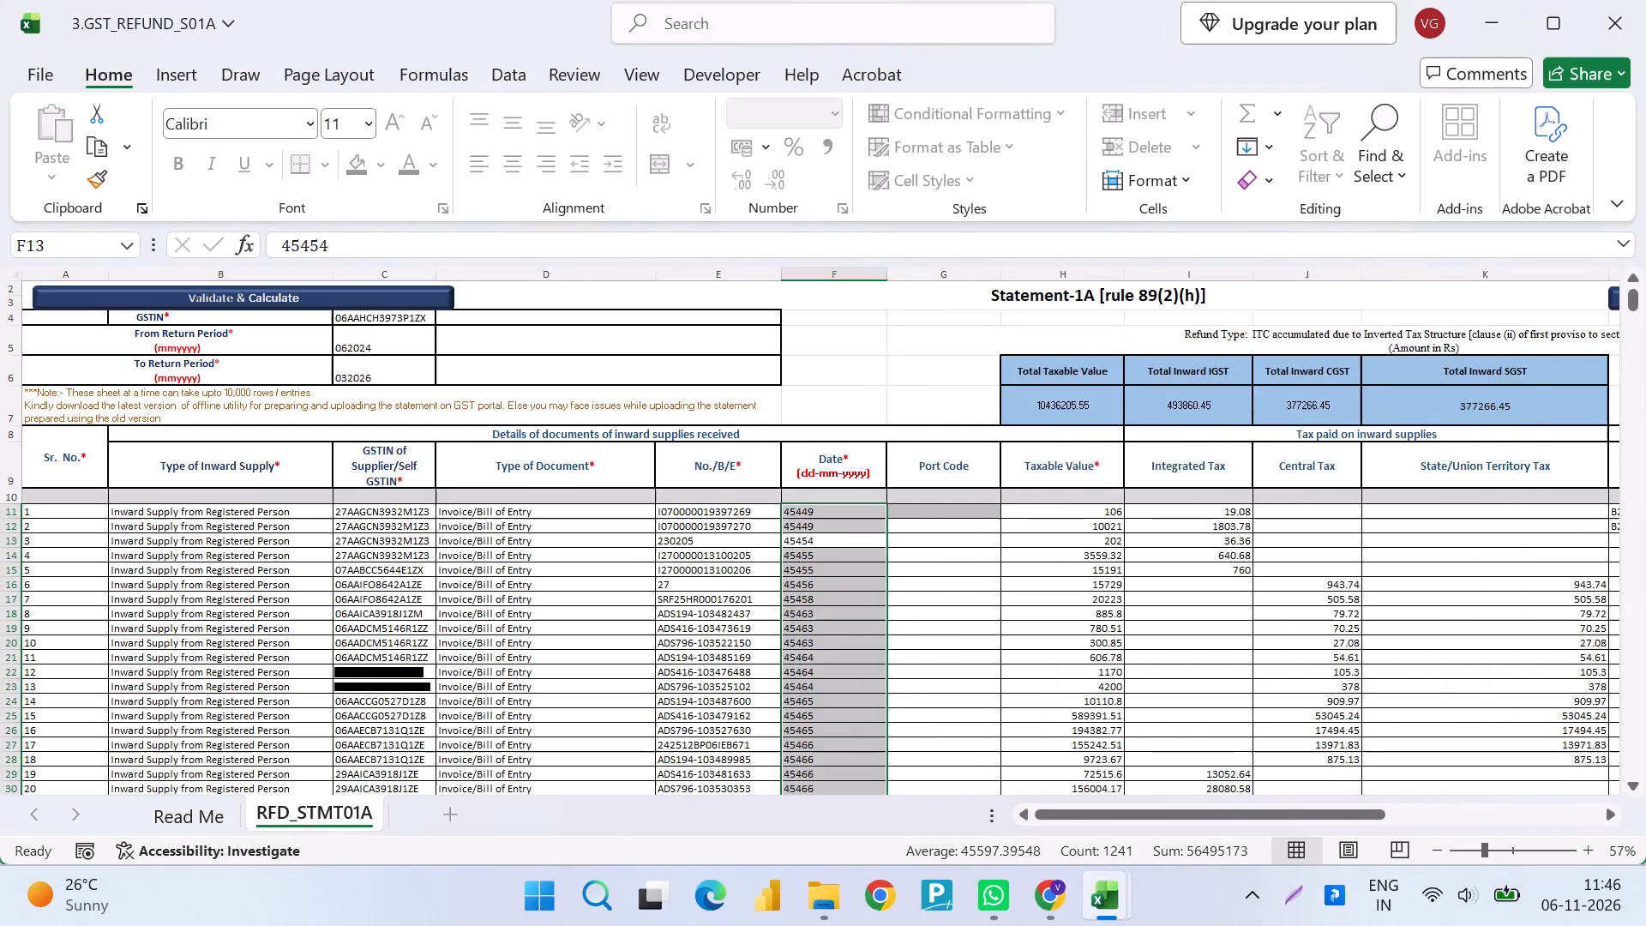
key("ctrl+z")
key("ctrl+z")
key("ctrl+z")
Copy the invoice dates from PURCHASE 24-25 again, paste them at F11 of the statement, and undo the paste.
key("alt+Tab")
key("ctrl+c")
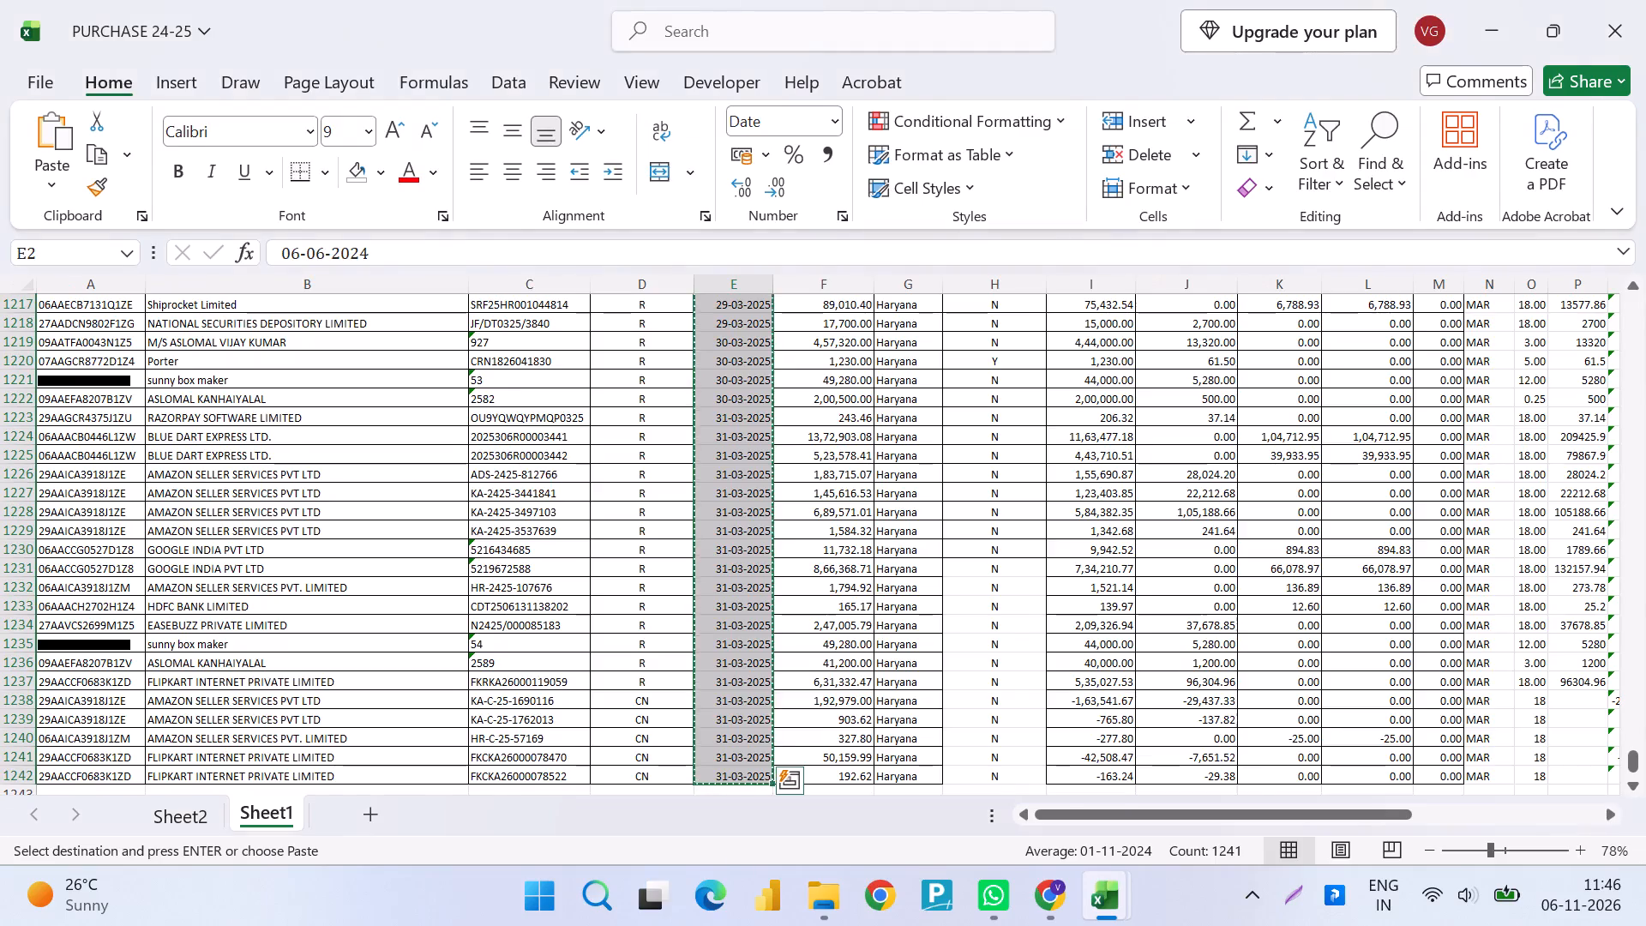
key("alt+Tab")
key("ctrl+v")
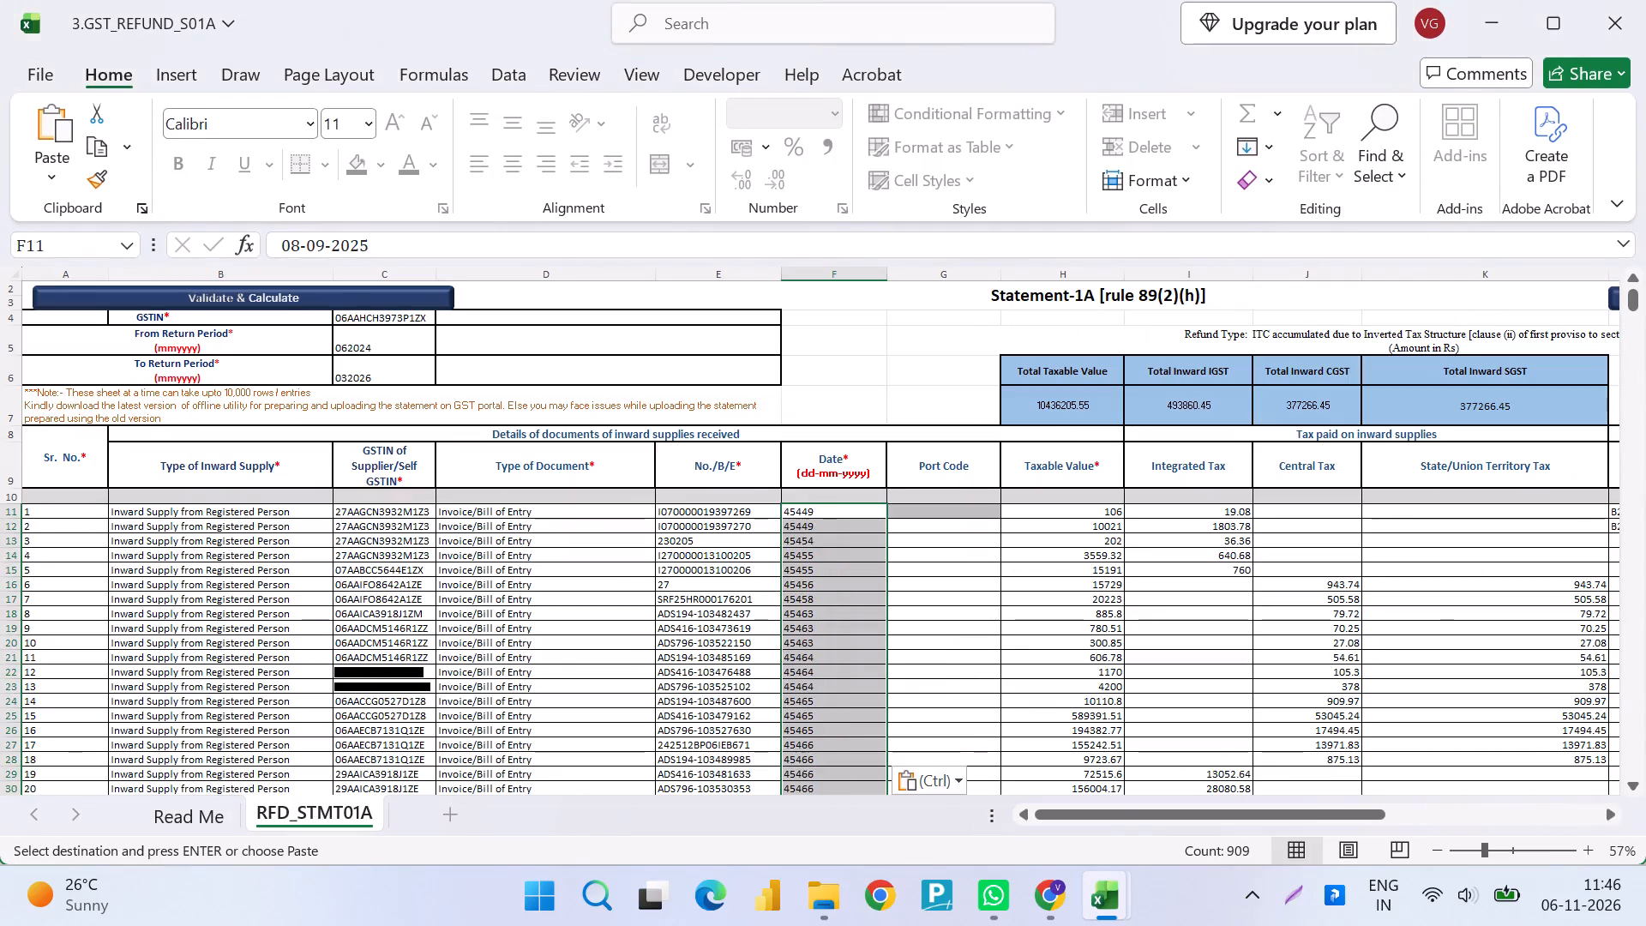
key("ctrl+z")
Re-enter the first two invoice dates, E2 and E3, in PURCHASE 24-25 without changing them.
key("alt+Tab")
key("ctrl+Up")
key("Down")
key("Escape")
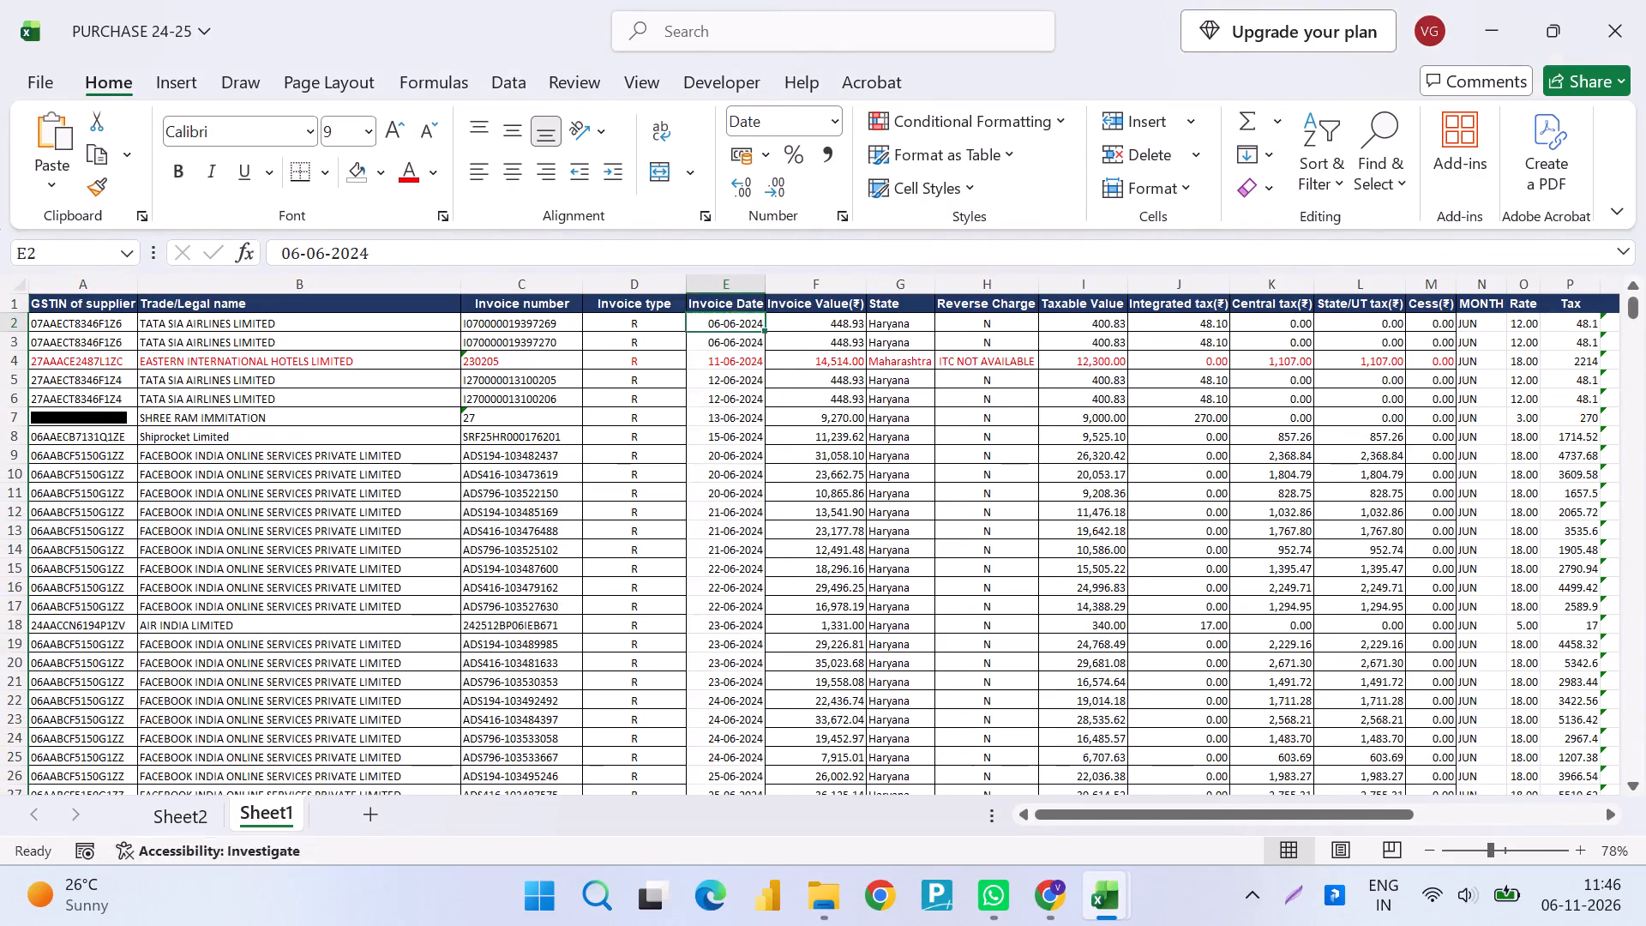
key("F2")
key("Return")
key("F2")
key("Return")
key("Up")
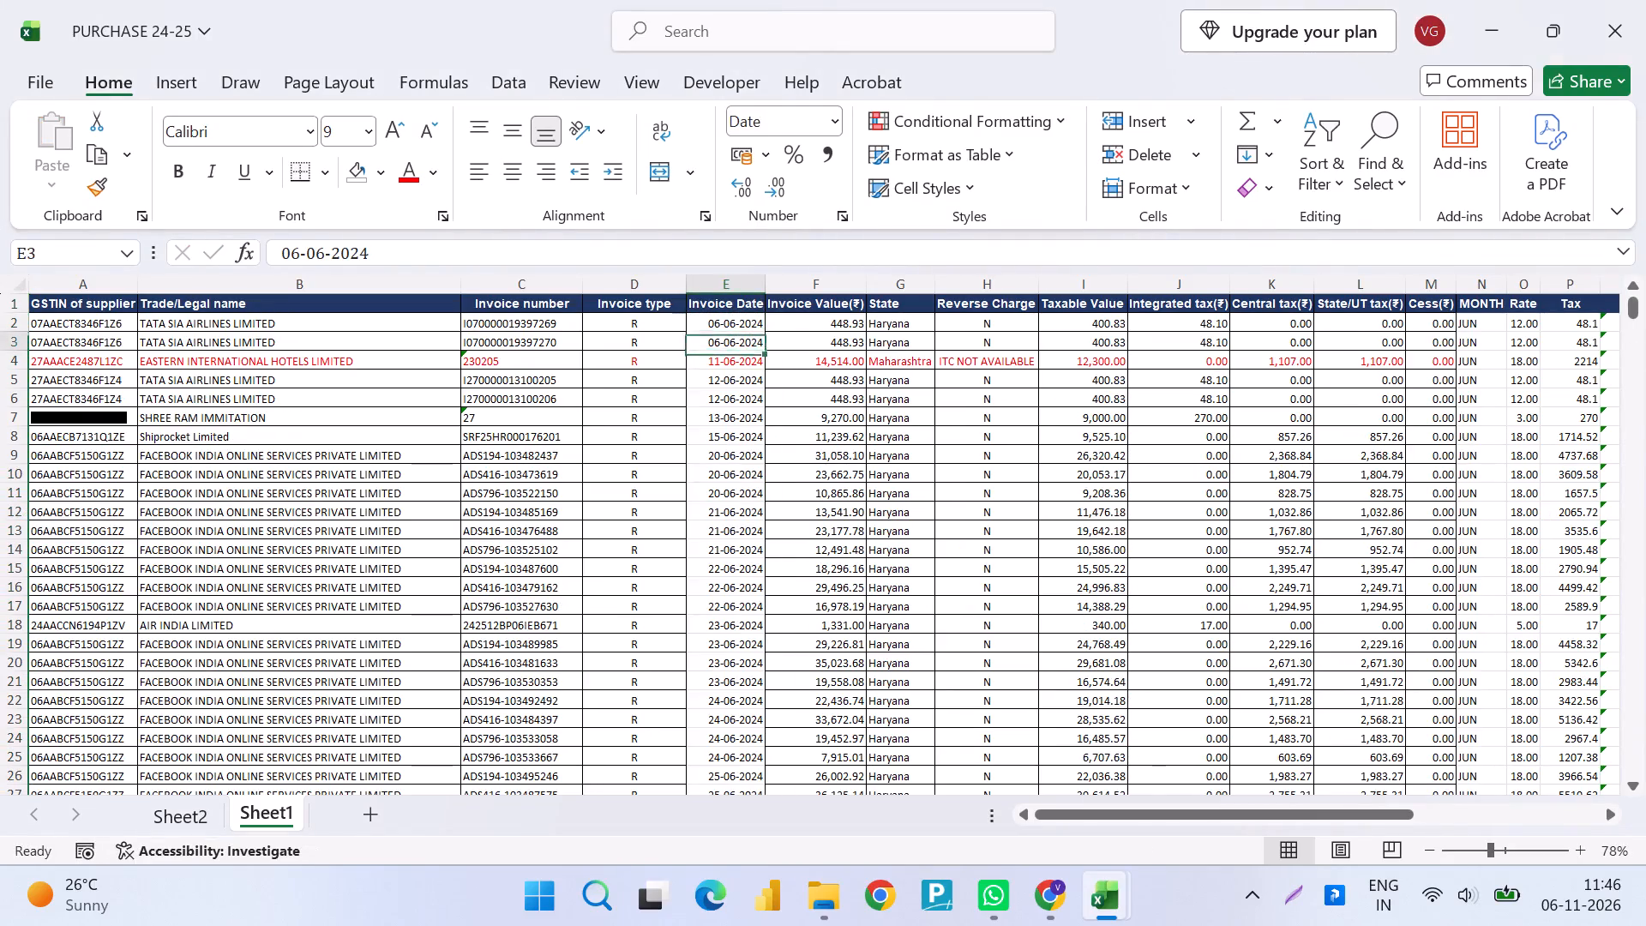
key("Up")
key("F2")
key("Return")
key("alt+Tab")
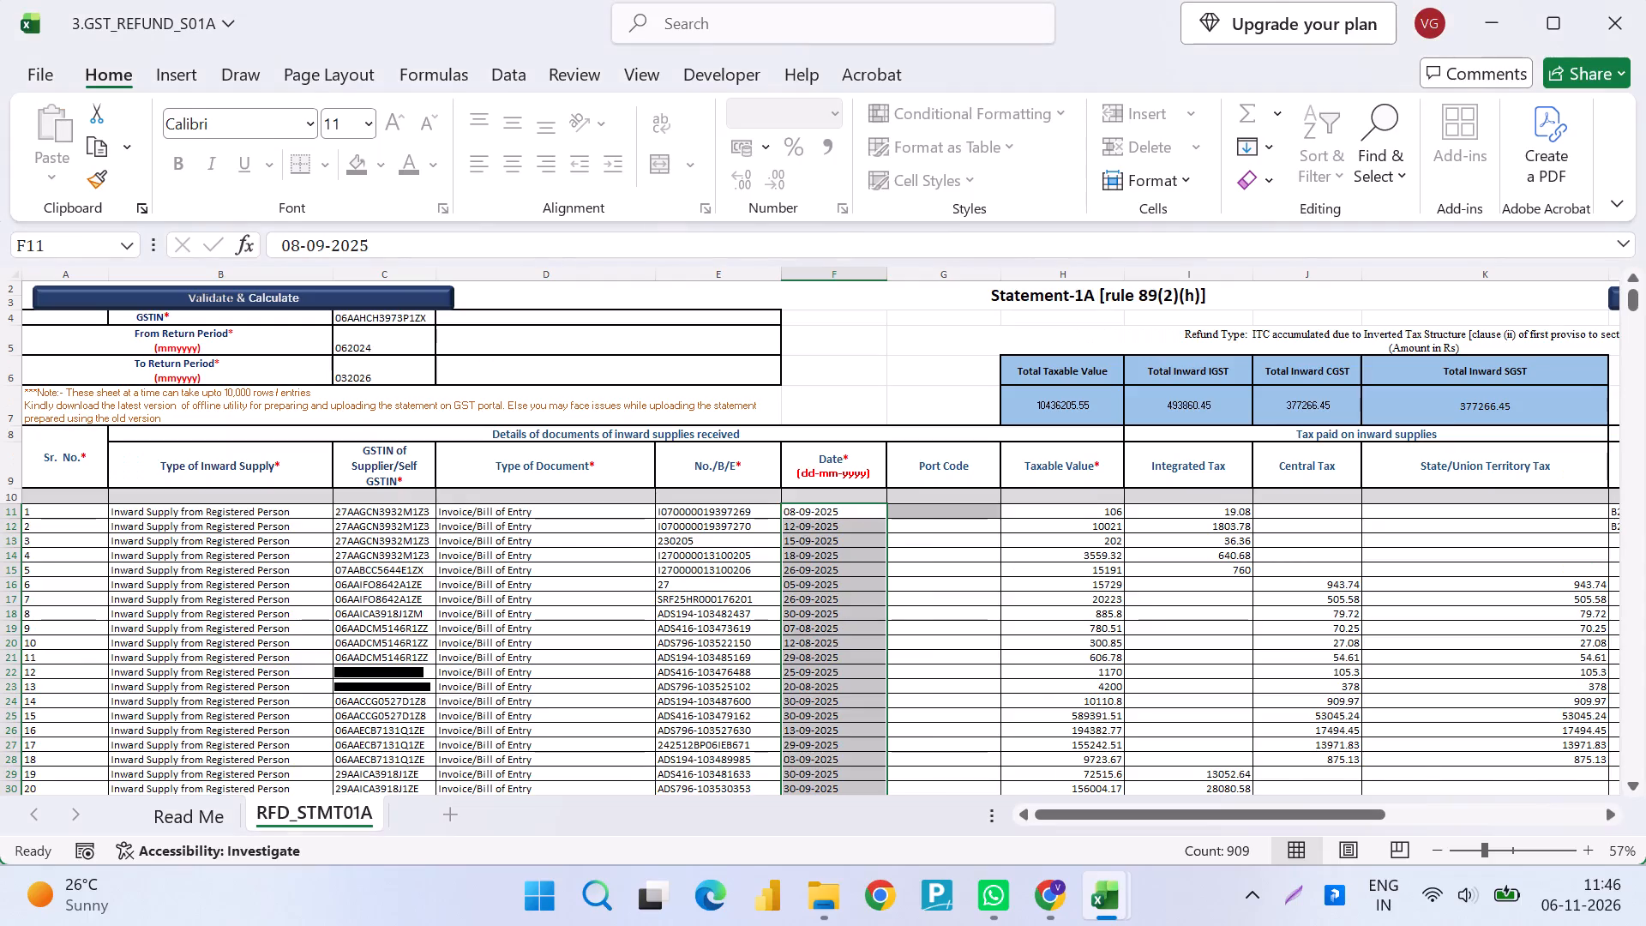
Copy all invoice dates from E2 down in PURCHASE 24-25 and paste them at F11 of RFD_STMT01A using Paste Special All.
key("alt+Tab")
key("Up")
key("ctrl+shift+Down")
key("ctrl+shift+Up")
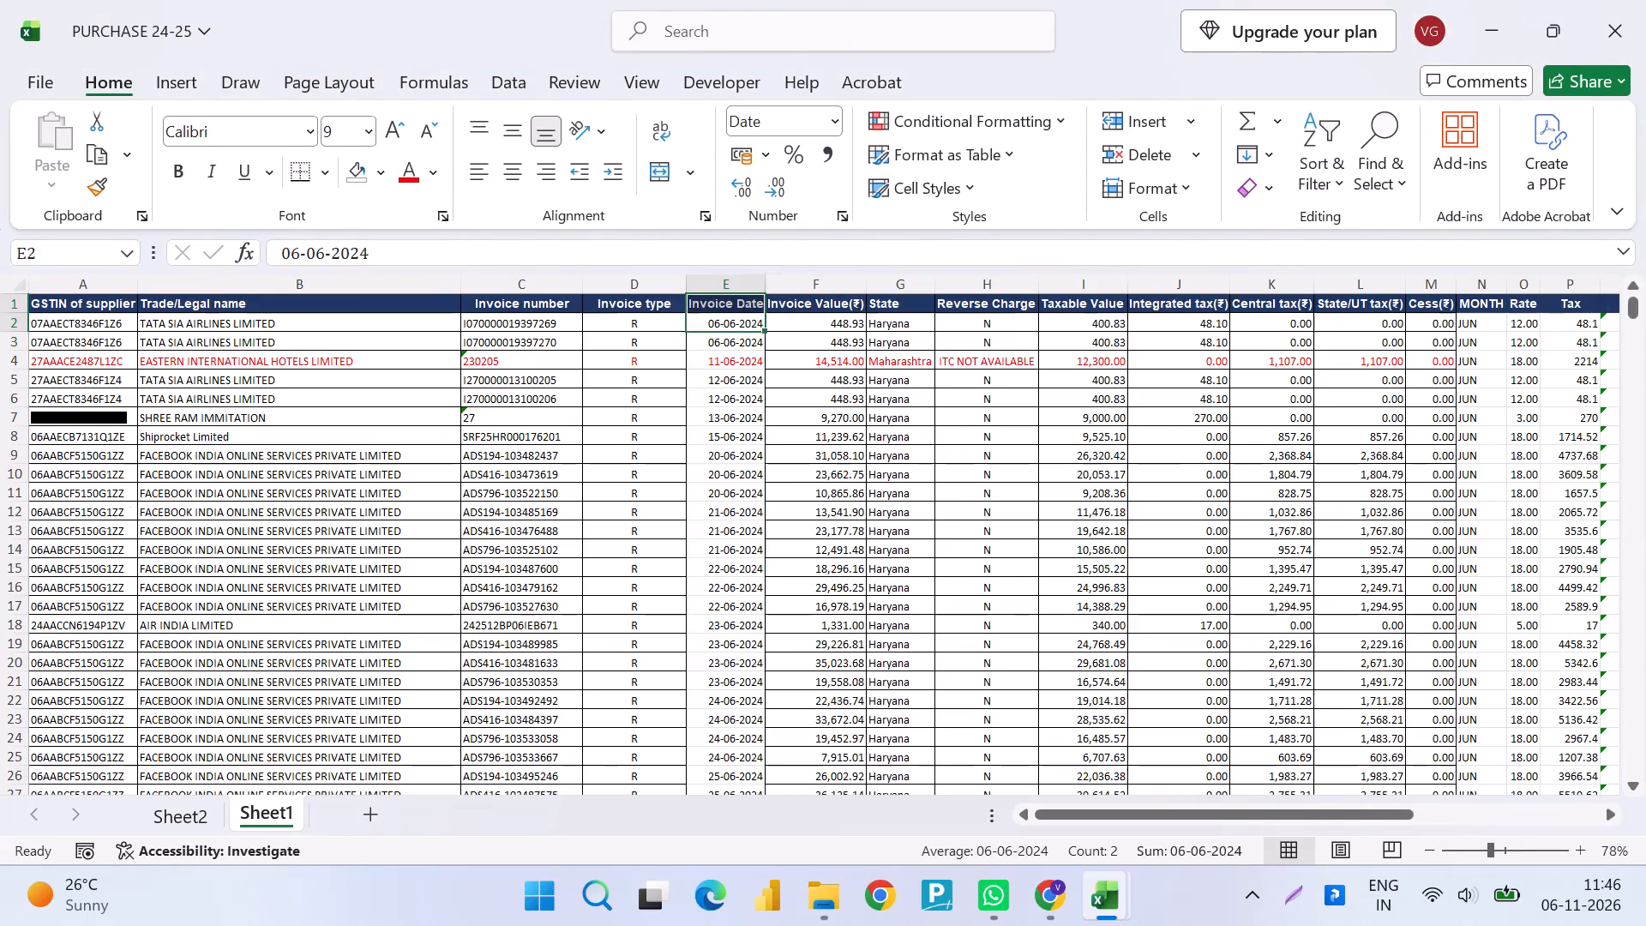
key("Down")
key("Up")
key("ctrl+shift+Down")
key("ctrl+c")
key("alt+Tab")
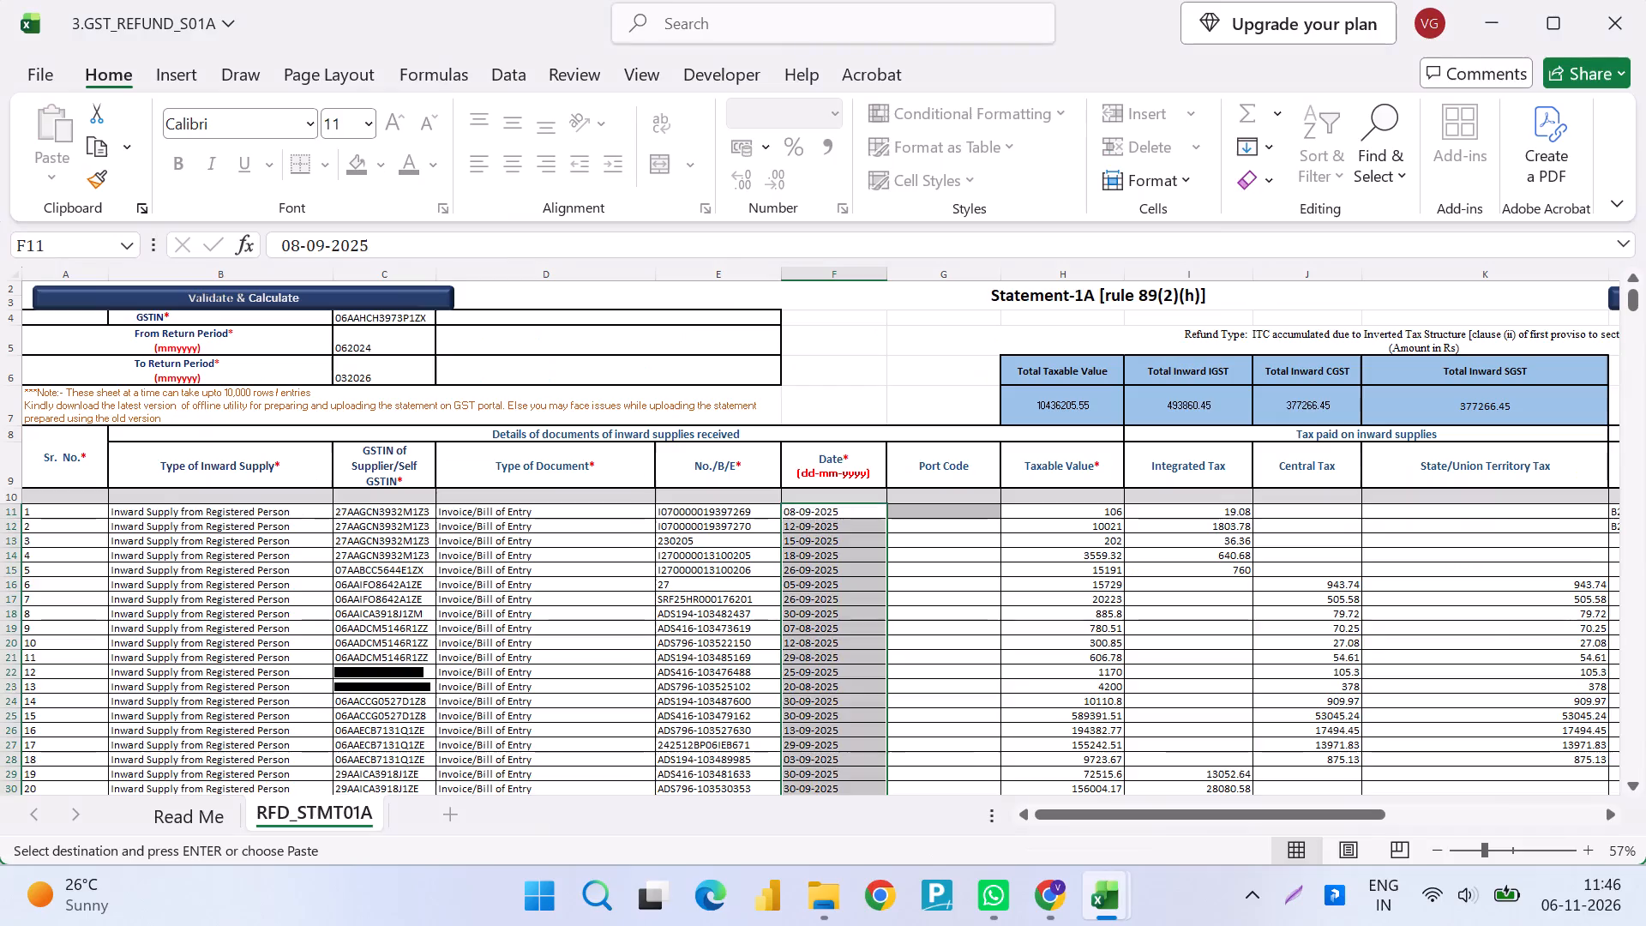
key("Up")
key("Down")
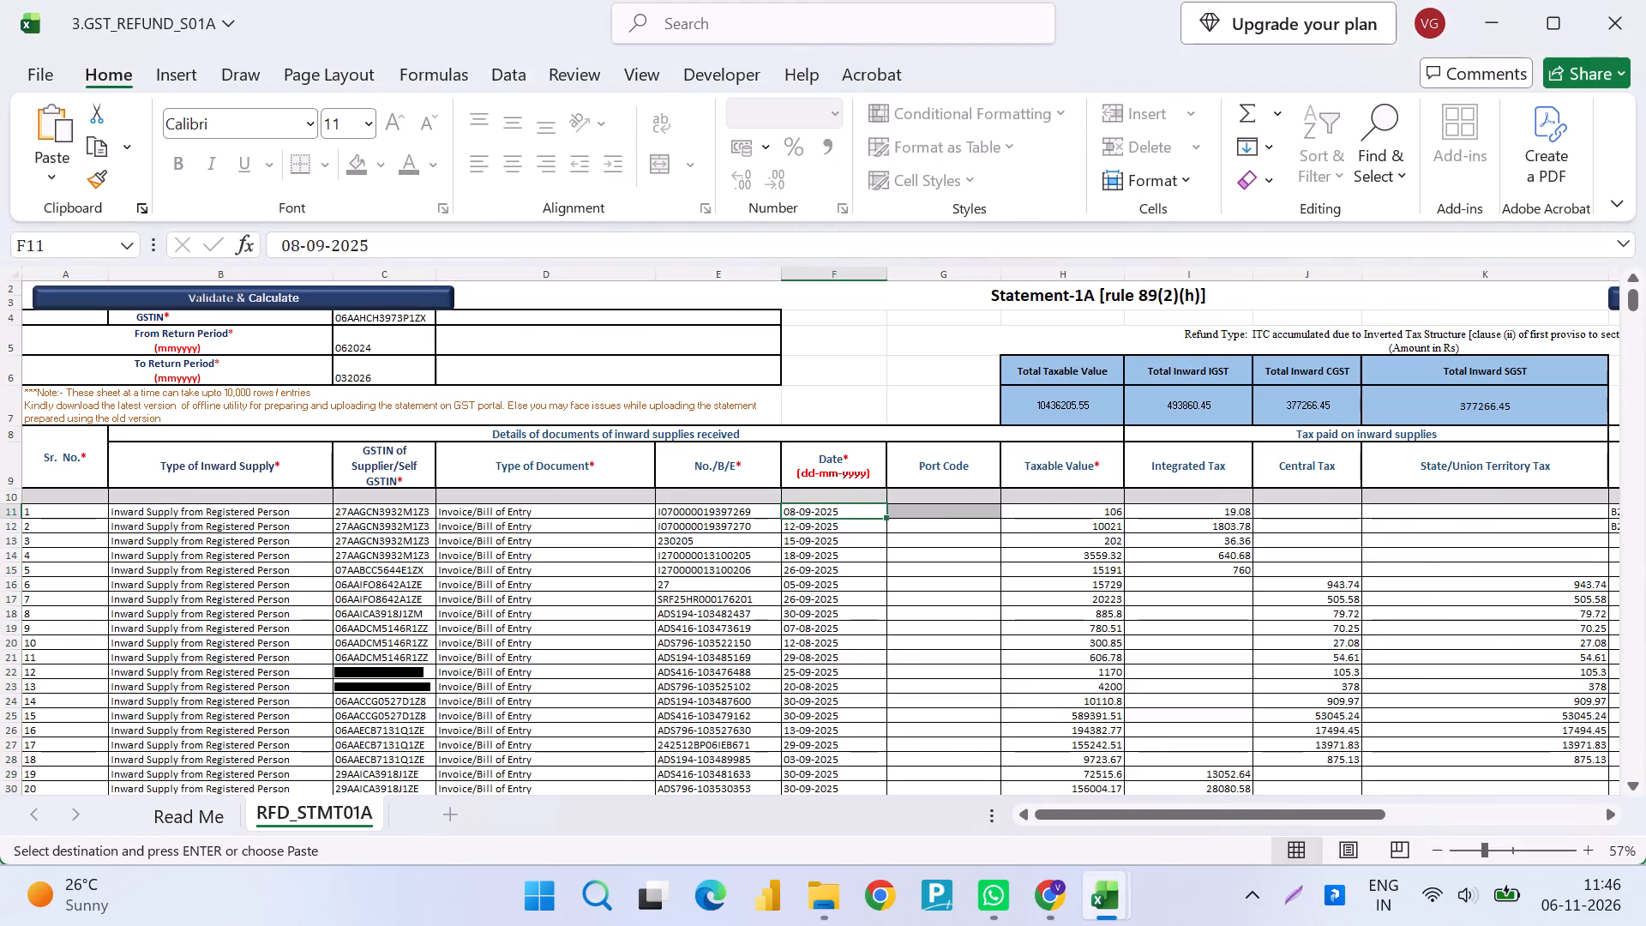
key("ctrl+alt+v")
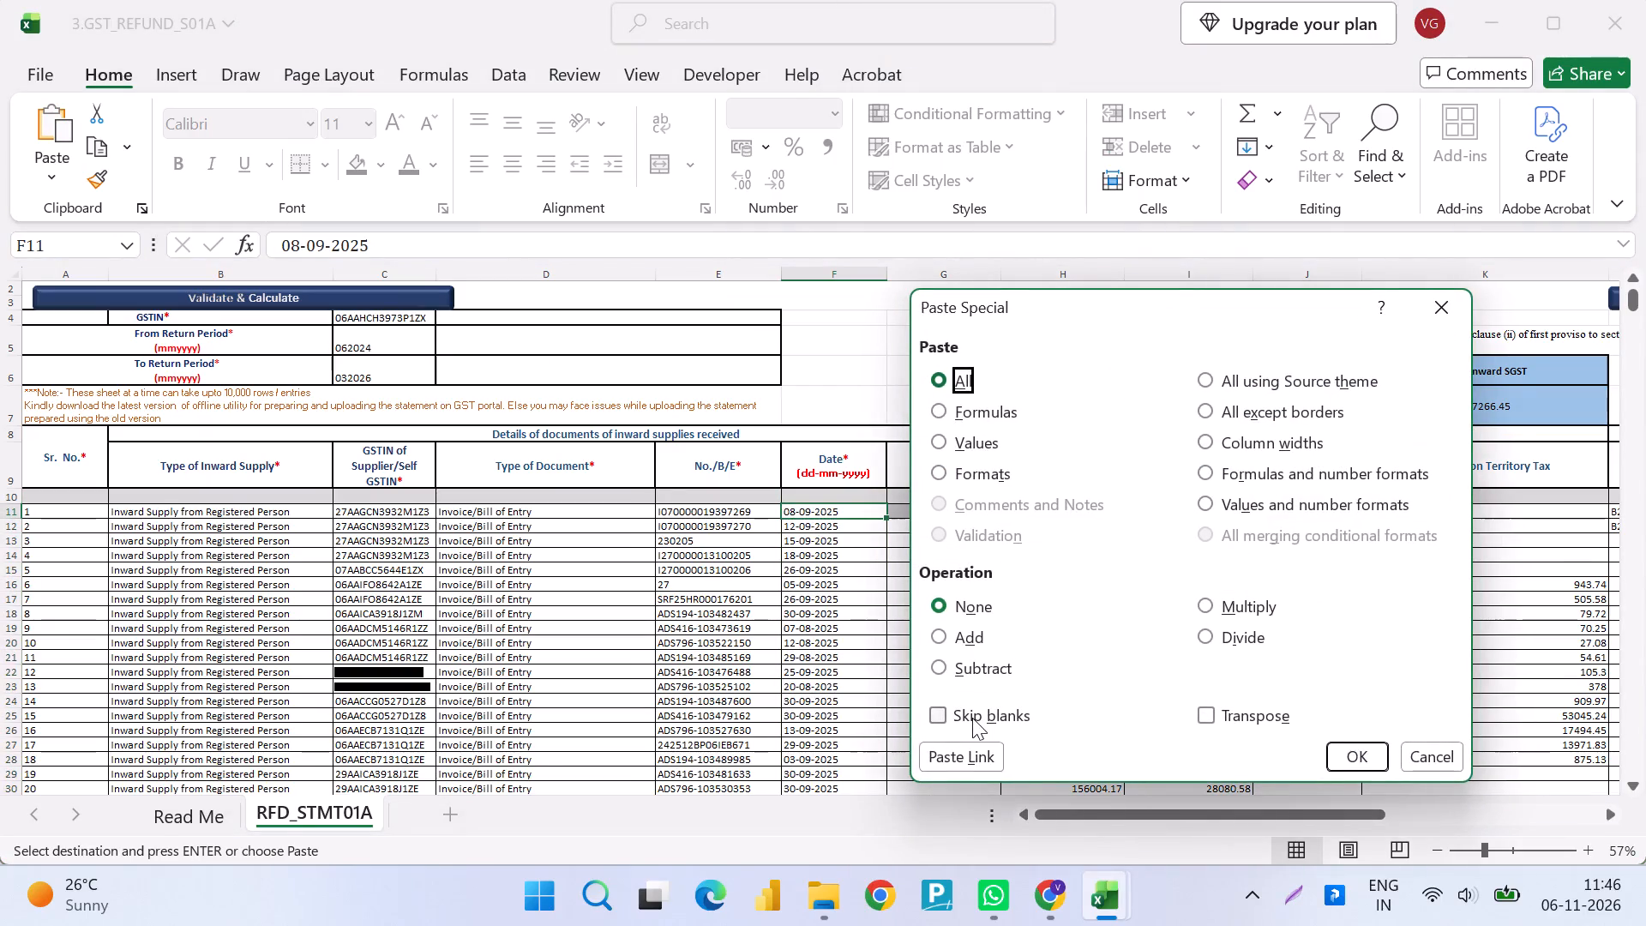
key("Return")
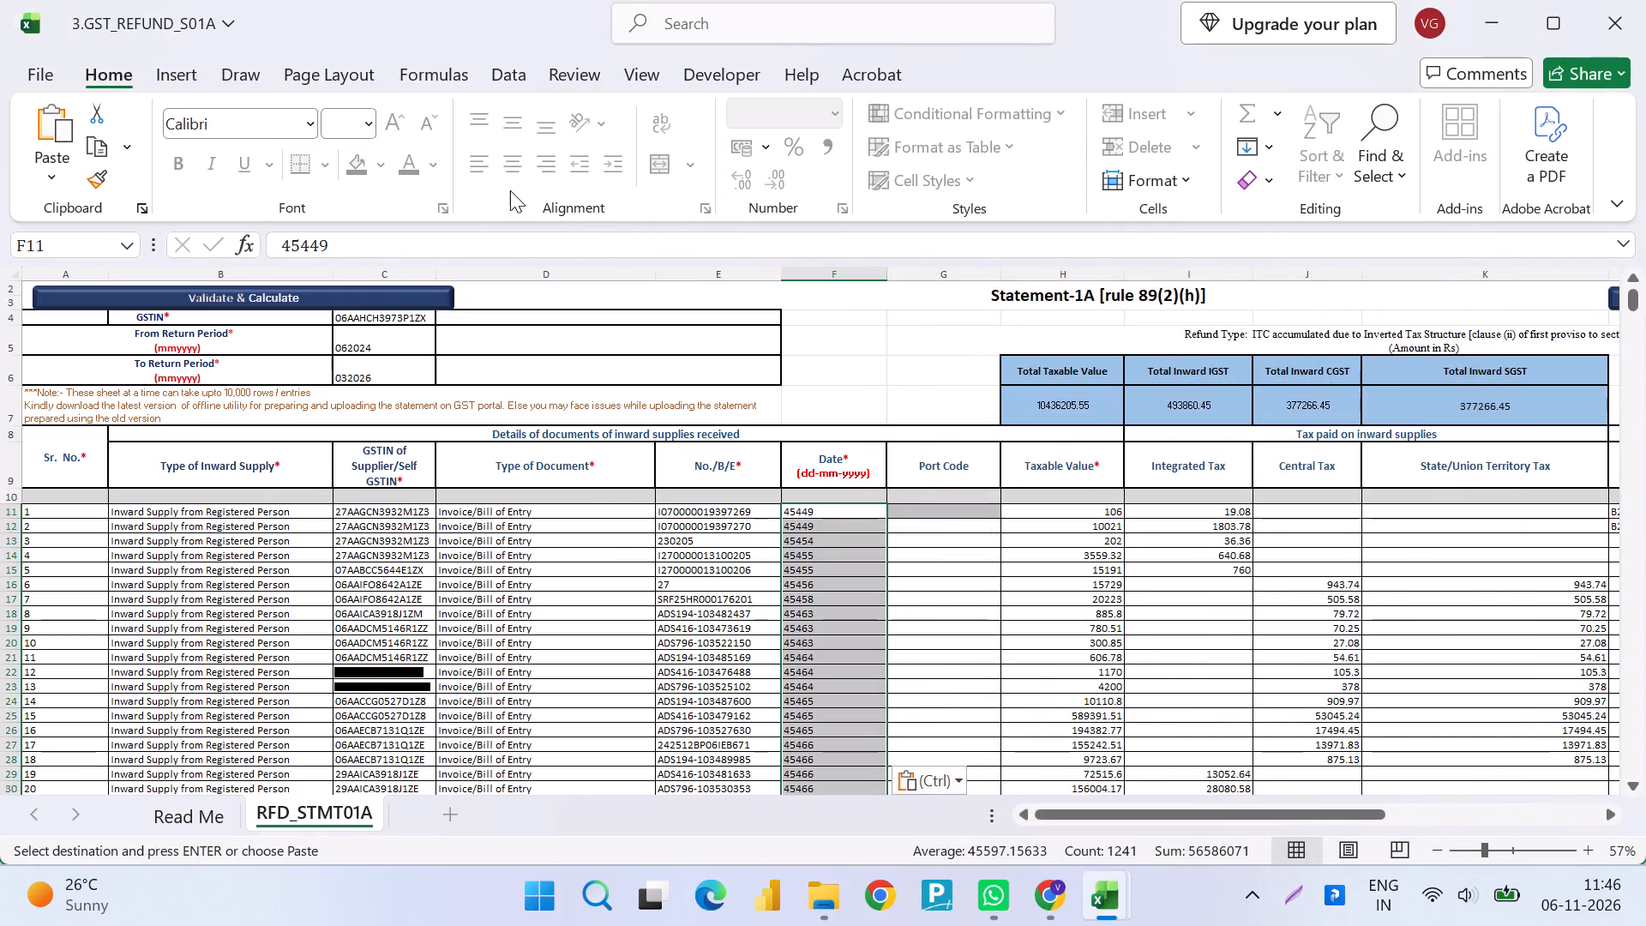
Examine the pasted entries in the statement's Date column from F11 down to the last row.
left_click(837, 195)
left_click(841, 522)
key("Up")
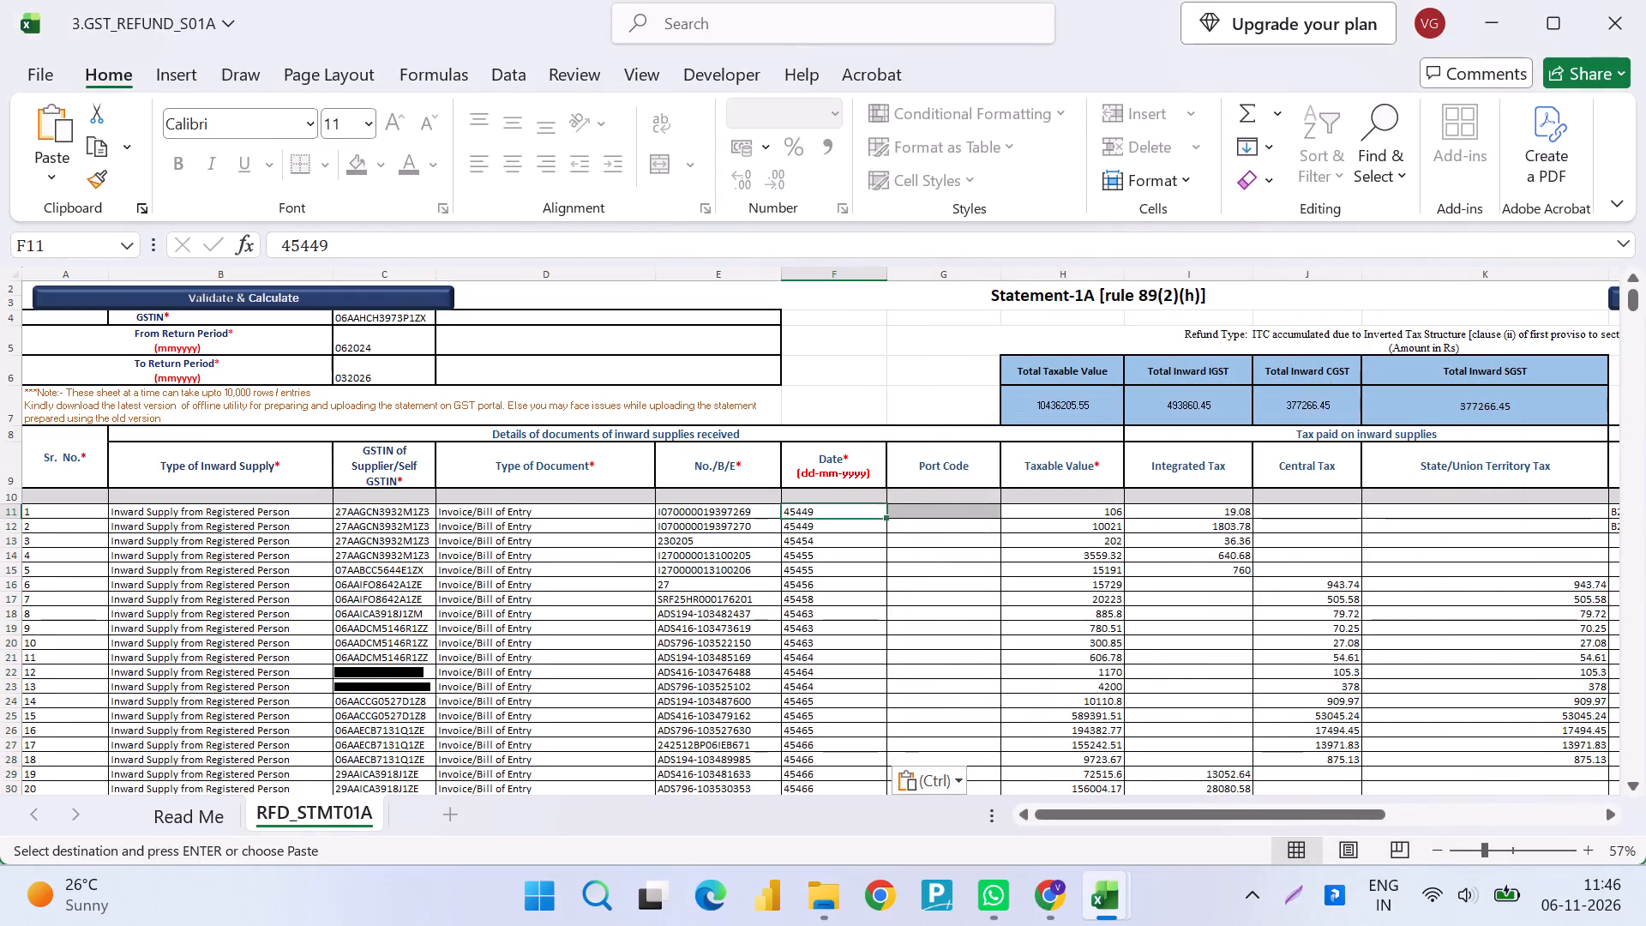
key("ctrl+shift+Down")
scroll(802, 628, "up", 1)
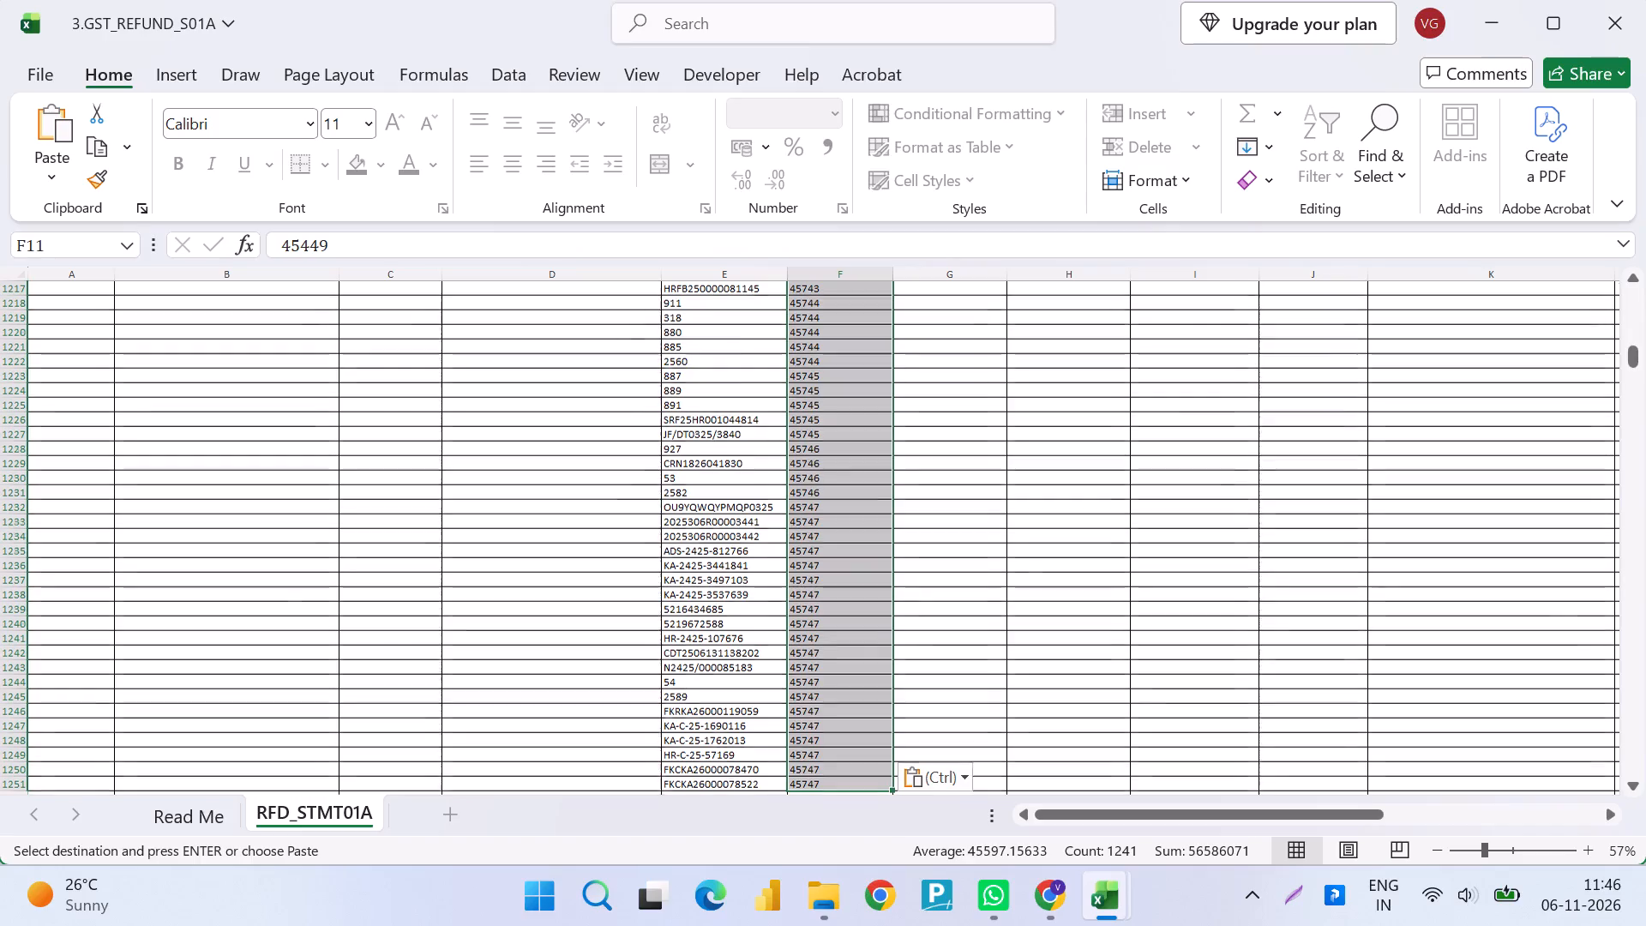
scroll(802, 628, "up", 8)
scroll(802, 628, "down", 1)
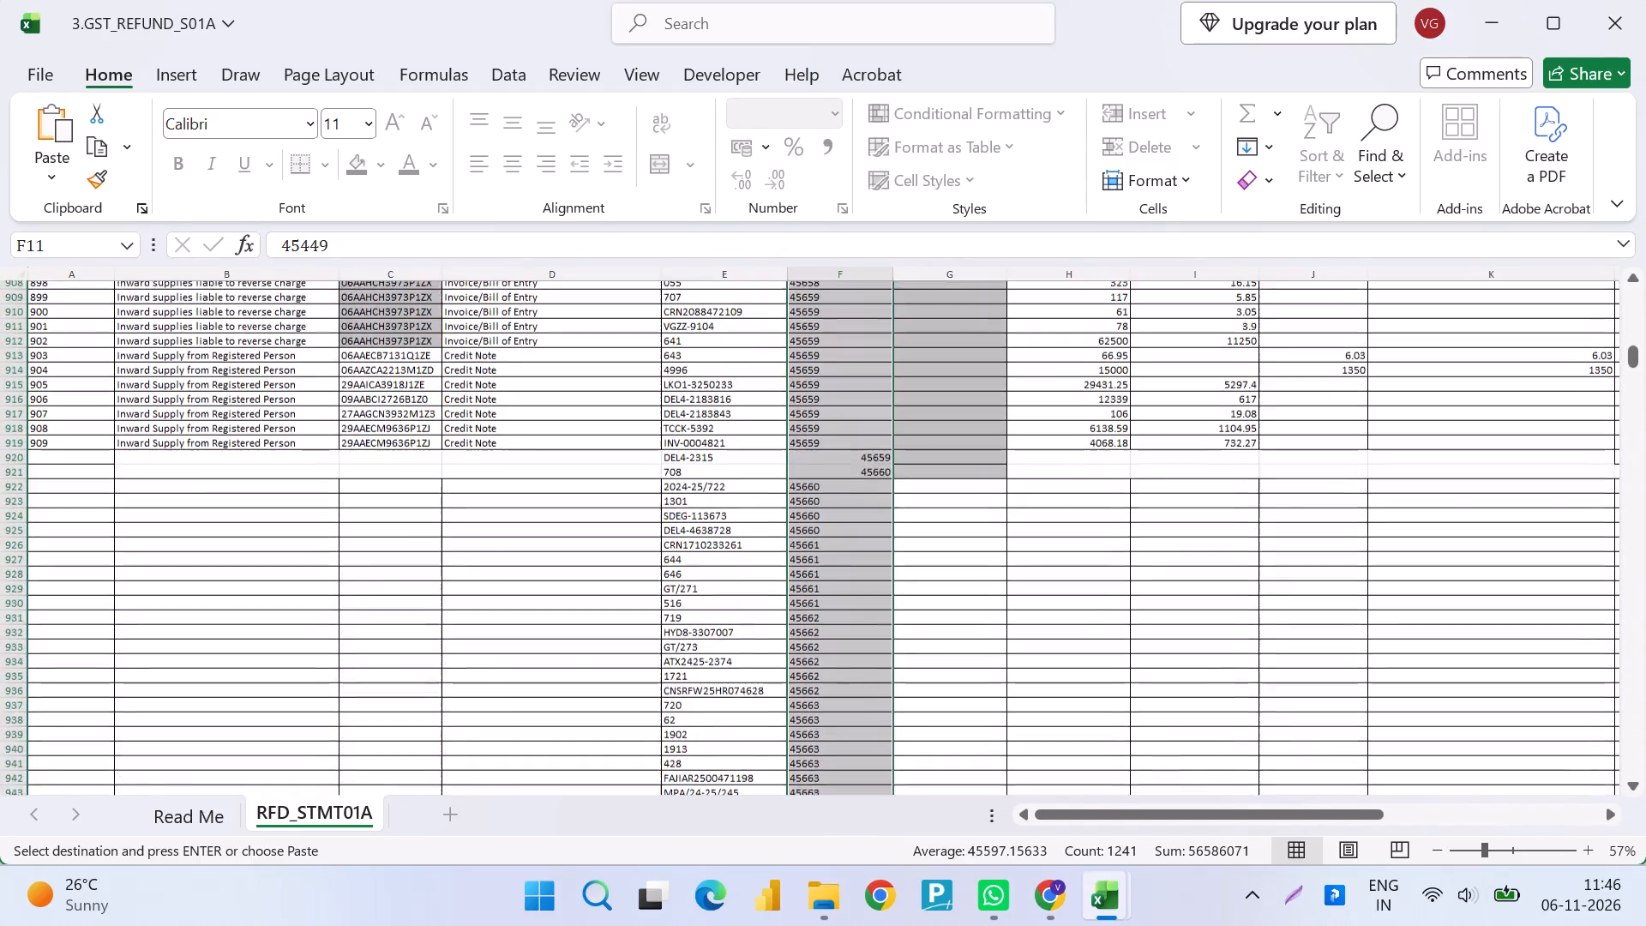
scroll(802, 628, "down", 1)
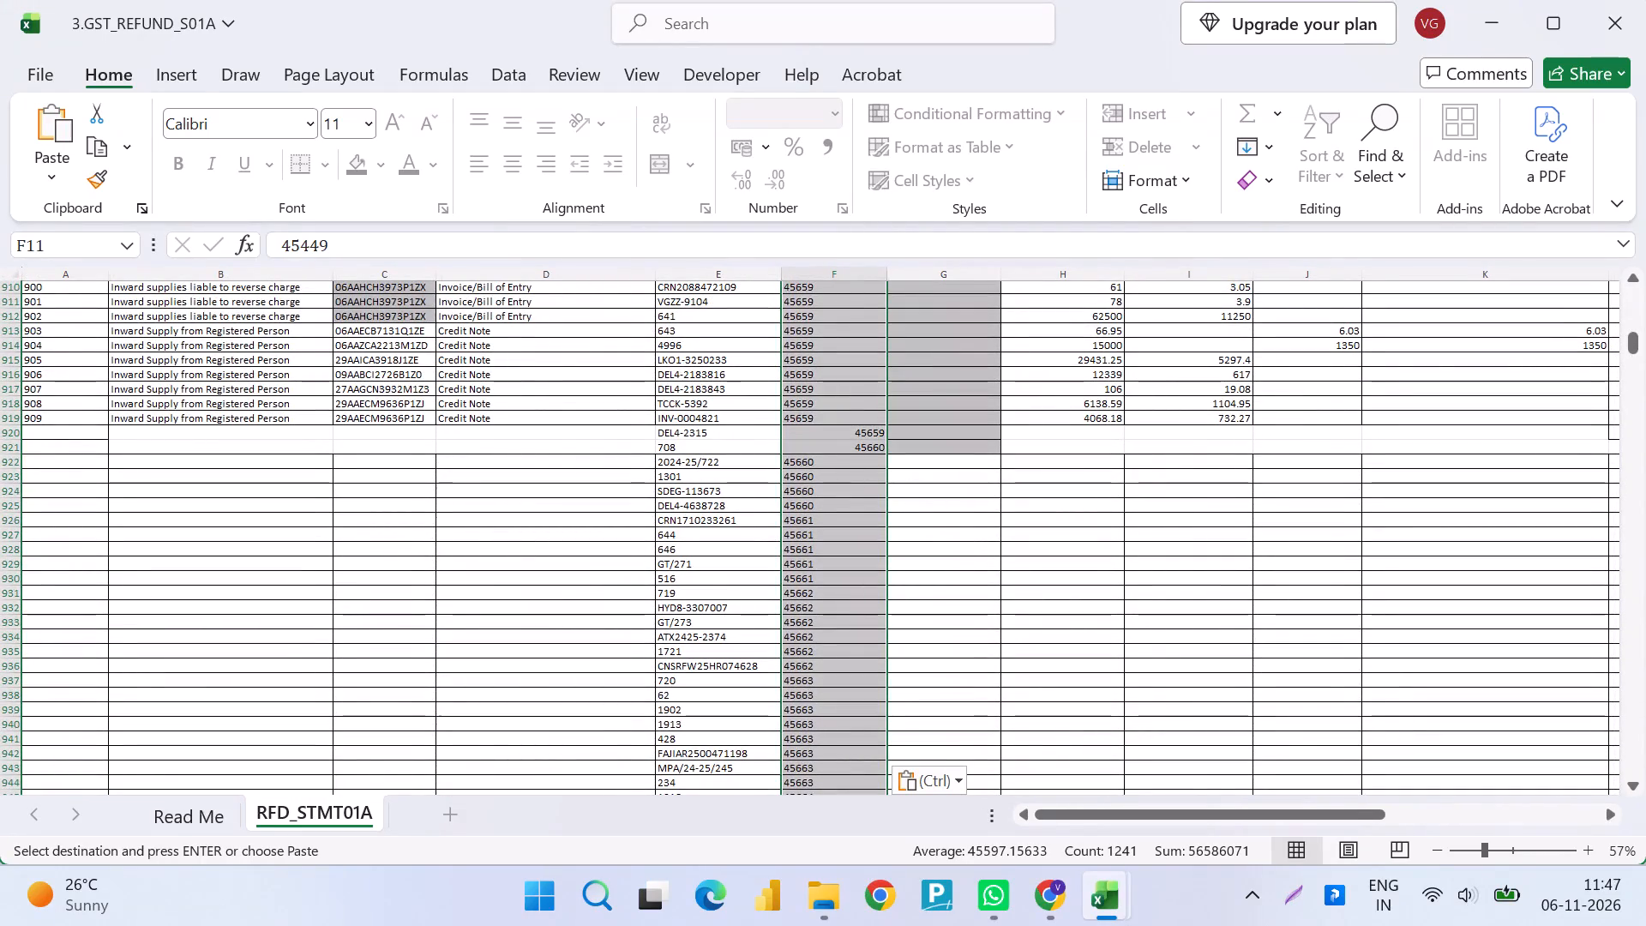
scroll(740, 503, "up", 5)
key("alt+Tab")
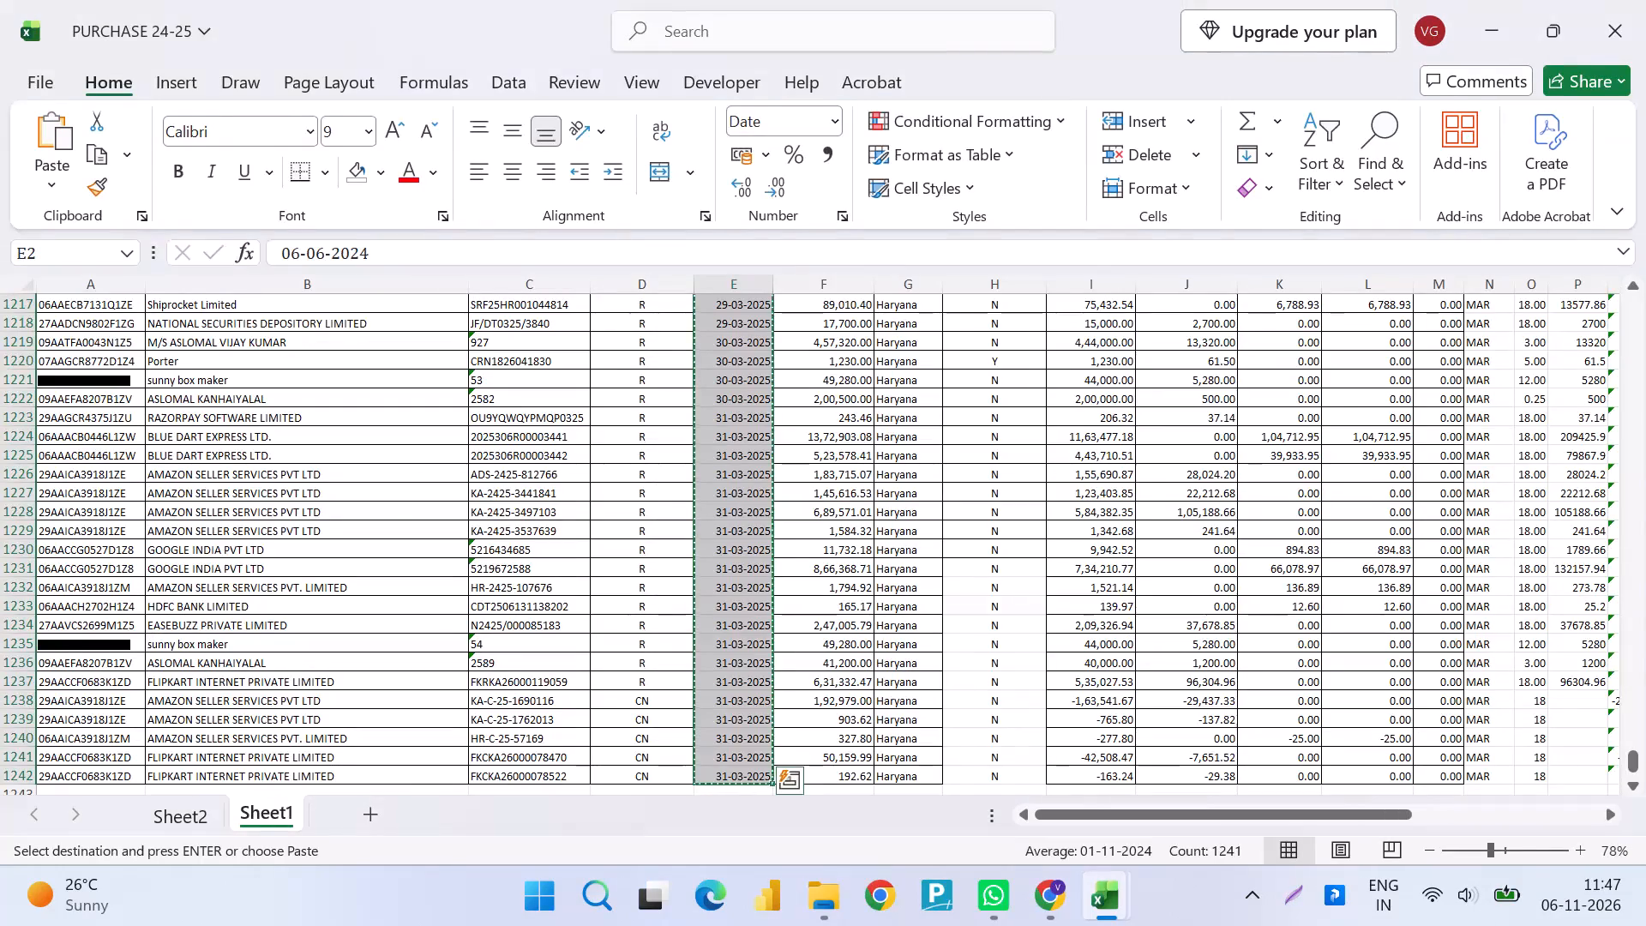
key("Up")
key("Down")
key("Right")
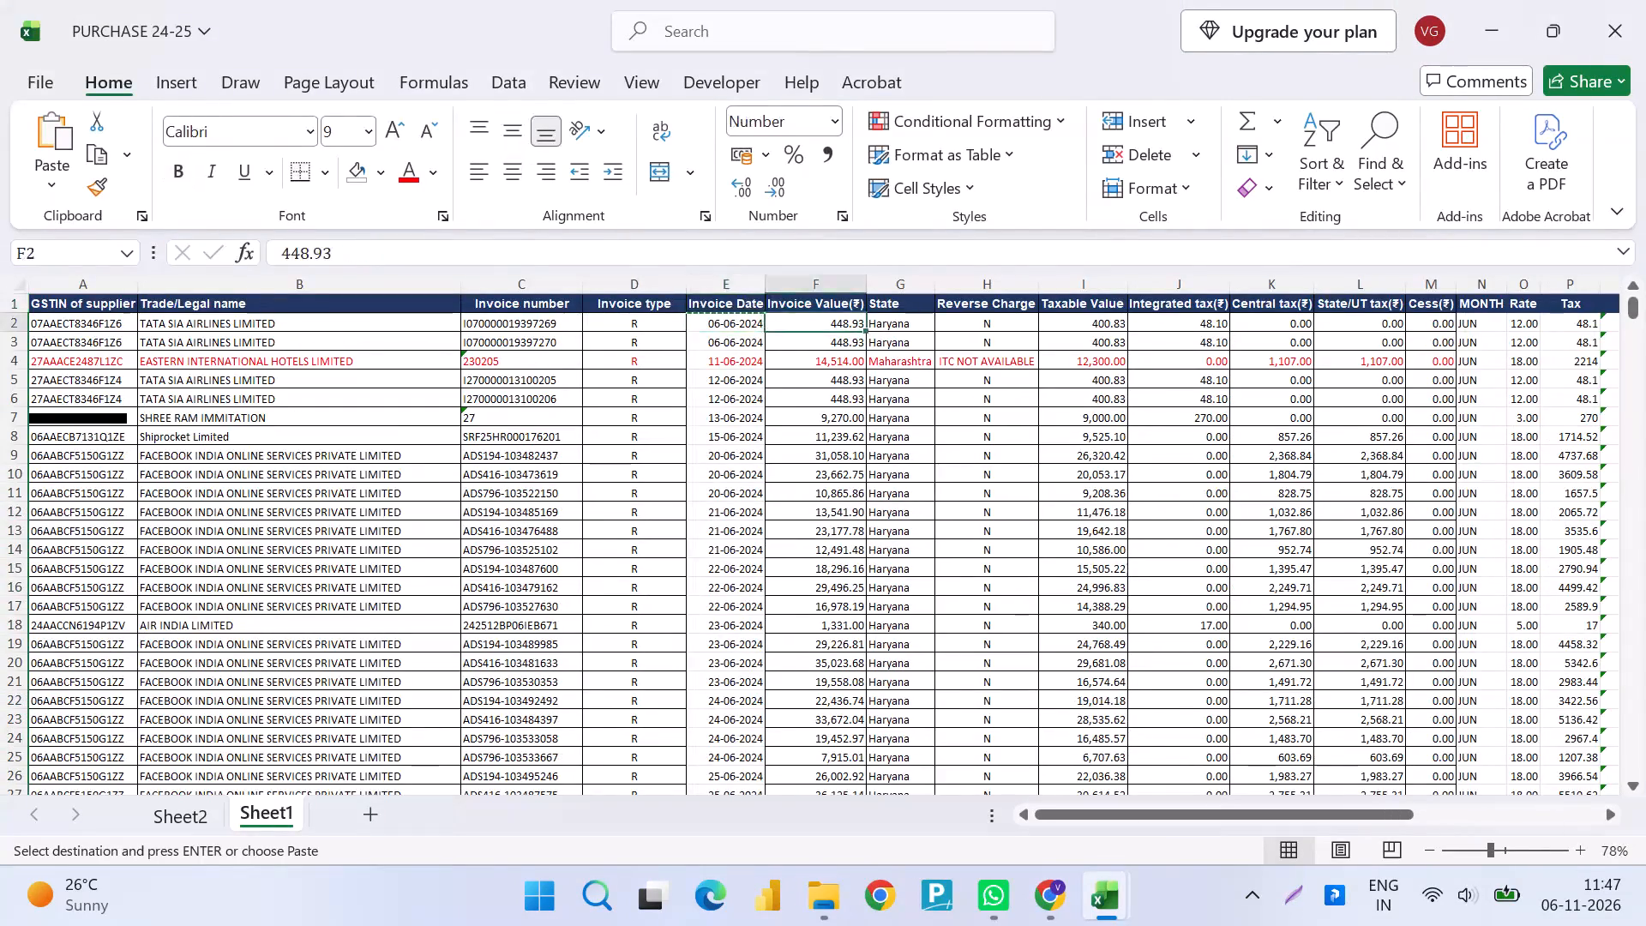
Fill row 918's Sr. No., Type of Inward Supply and supplier GSTIN down through row 1251 of RFD_STMT01A.
key("alt+Tab")
key("Up")
key("Down")
key("Left")
key("ctrl+Down")
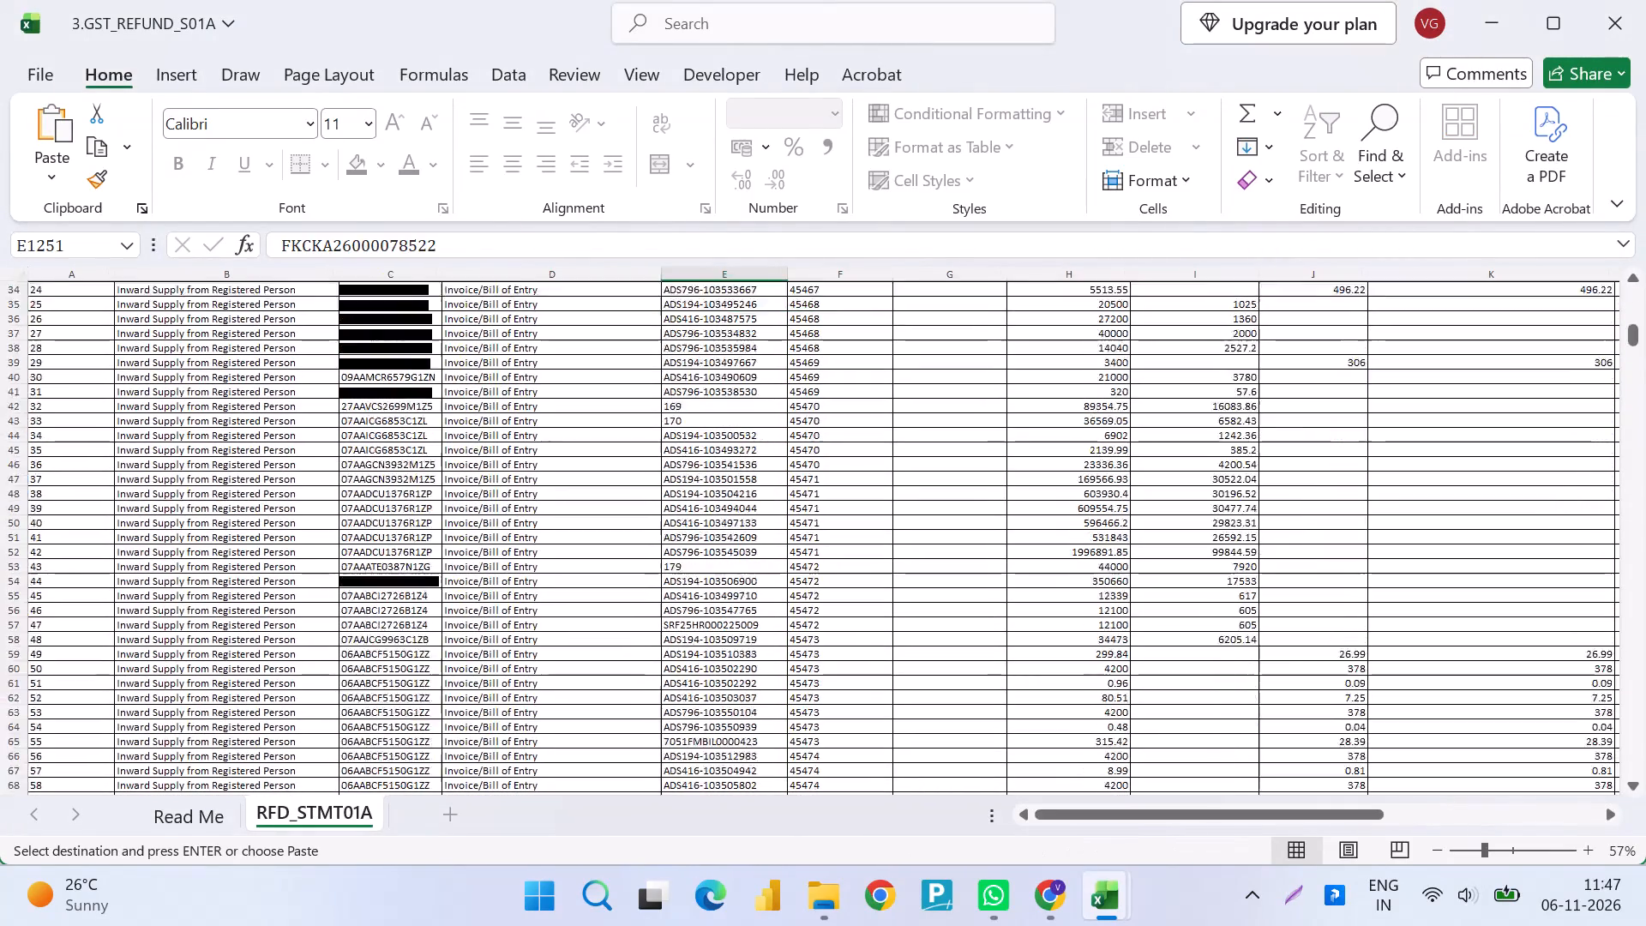
key("Down")
key("Left")
key("Up")
key("Left")
key("ctrl+shift+Up")
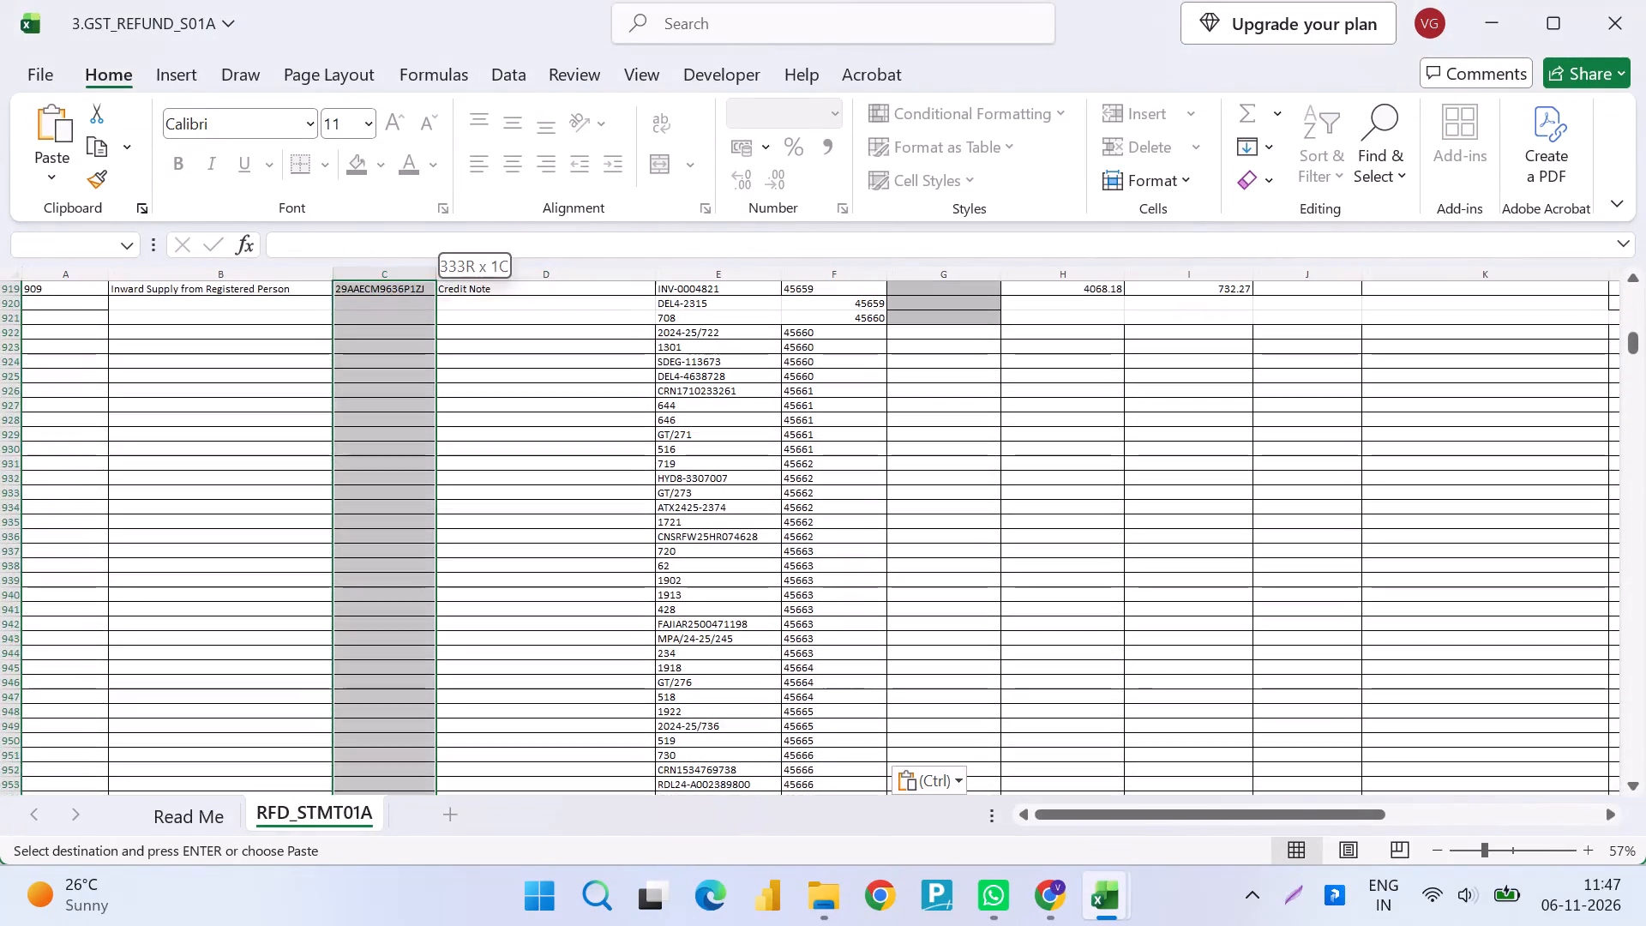
key("shift+Up")
key("shift+Left")
key("shift+Left")
key("ctrl+d")
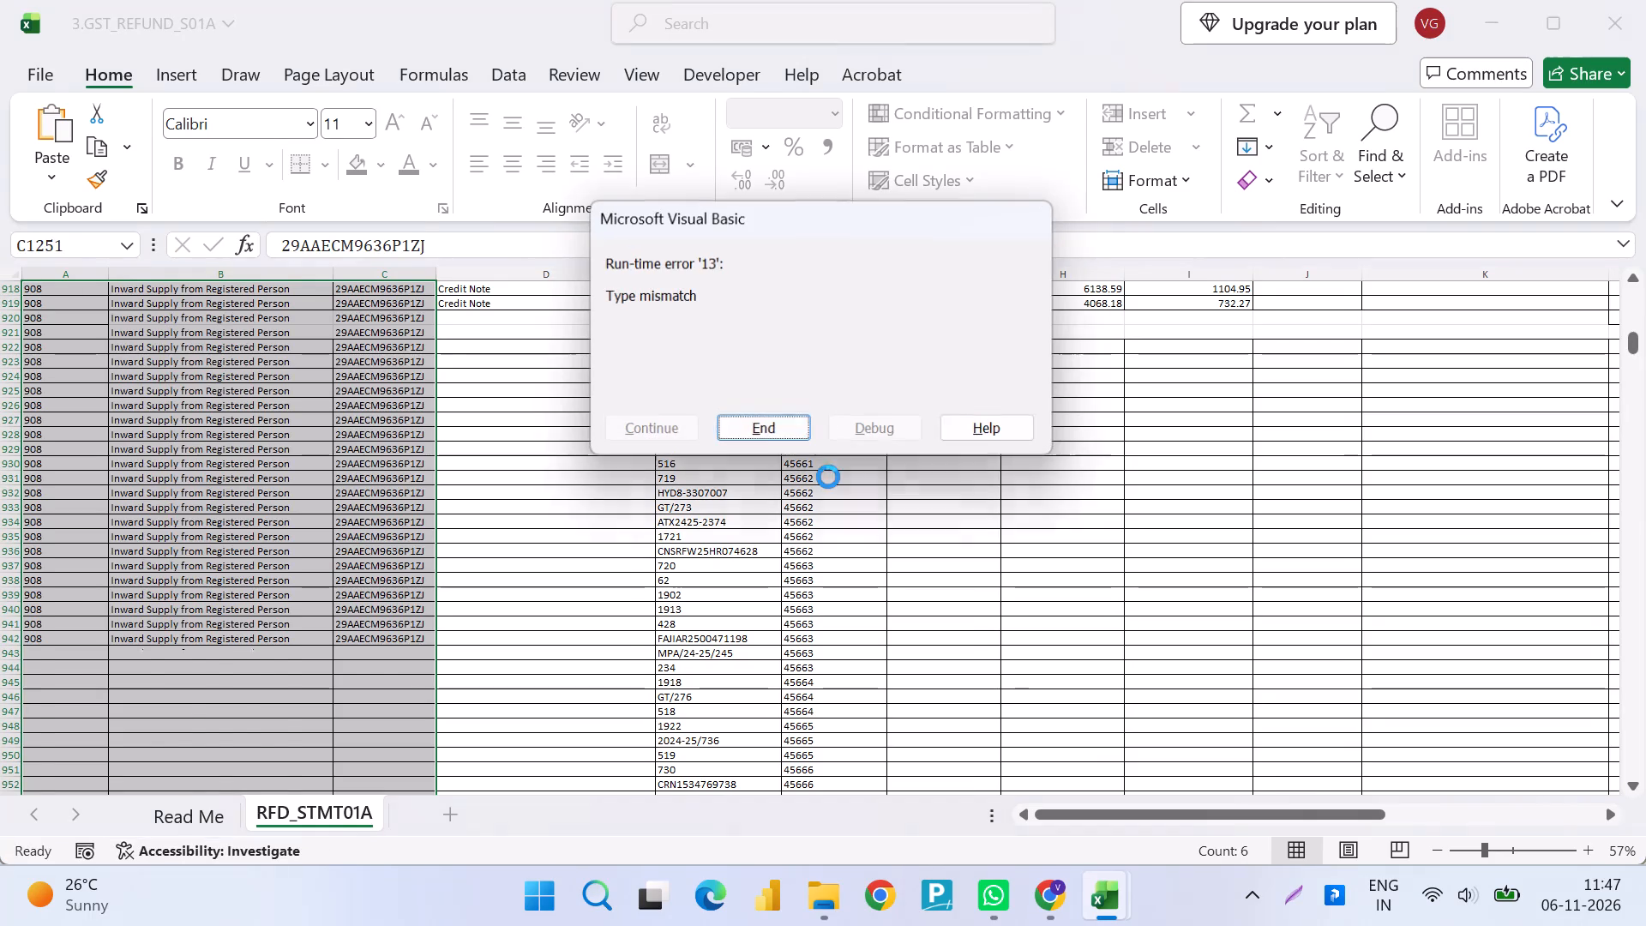
key("ctrl+Up")
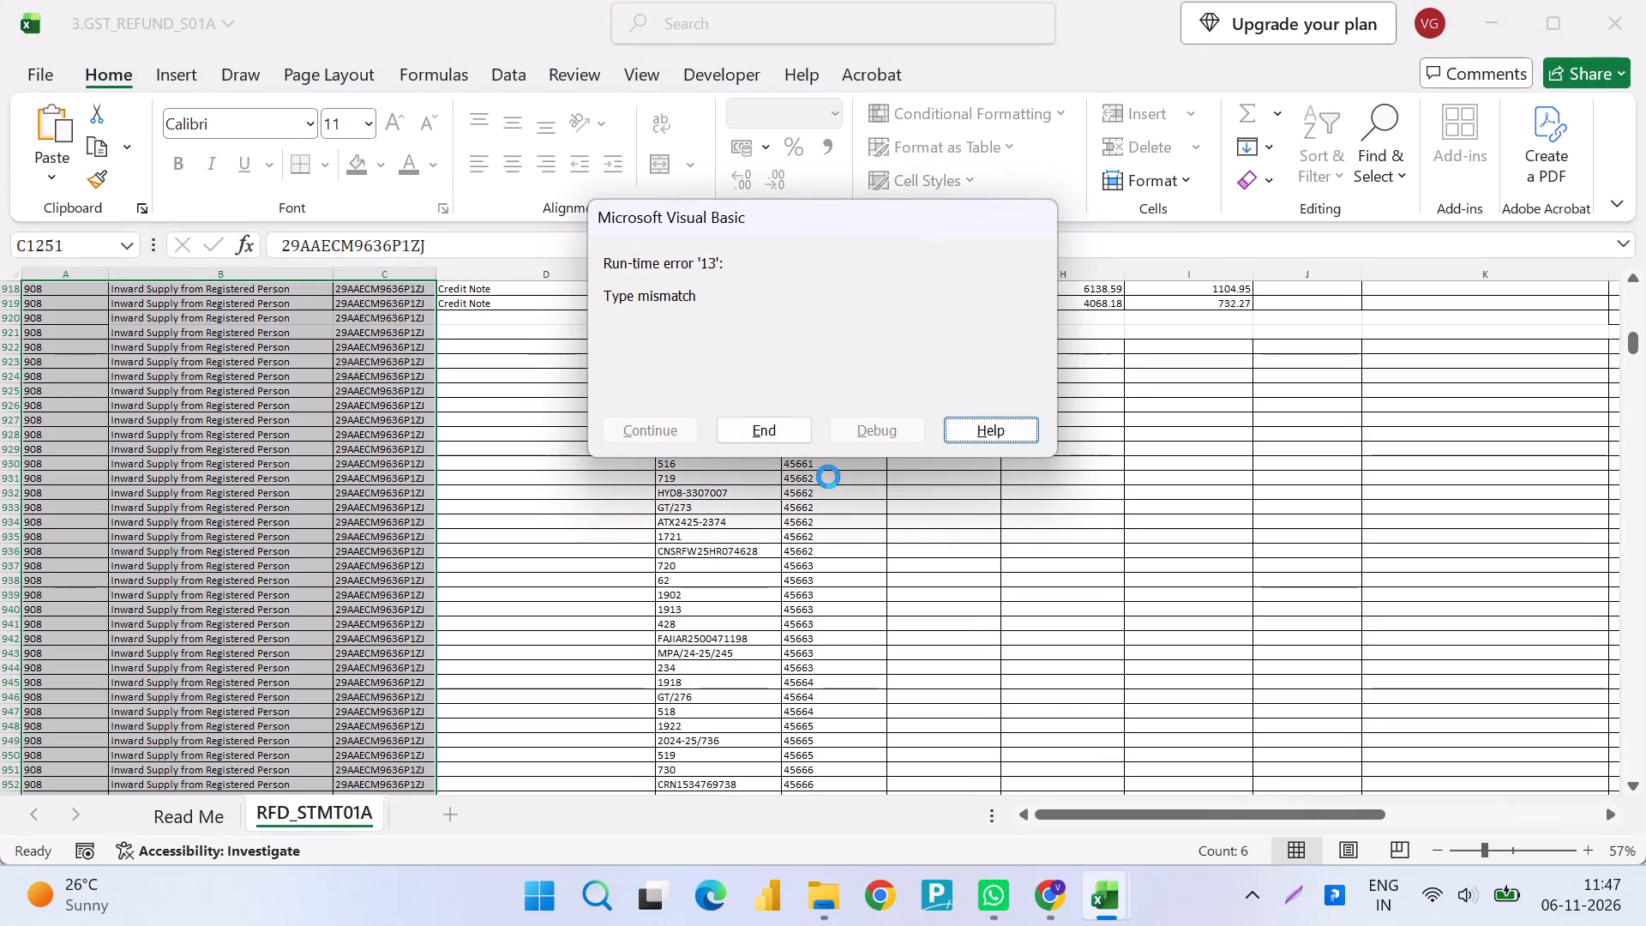
key("Escape")
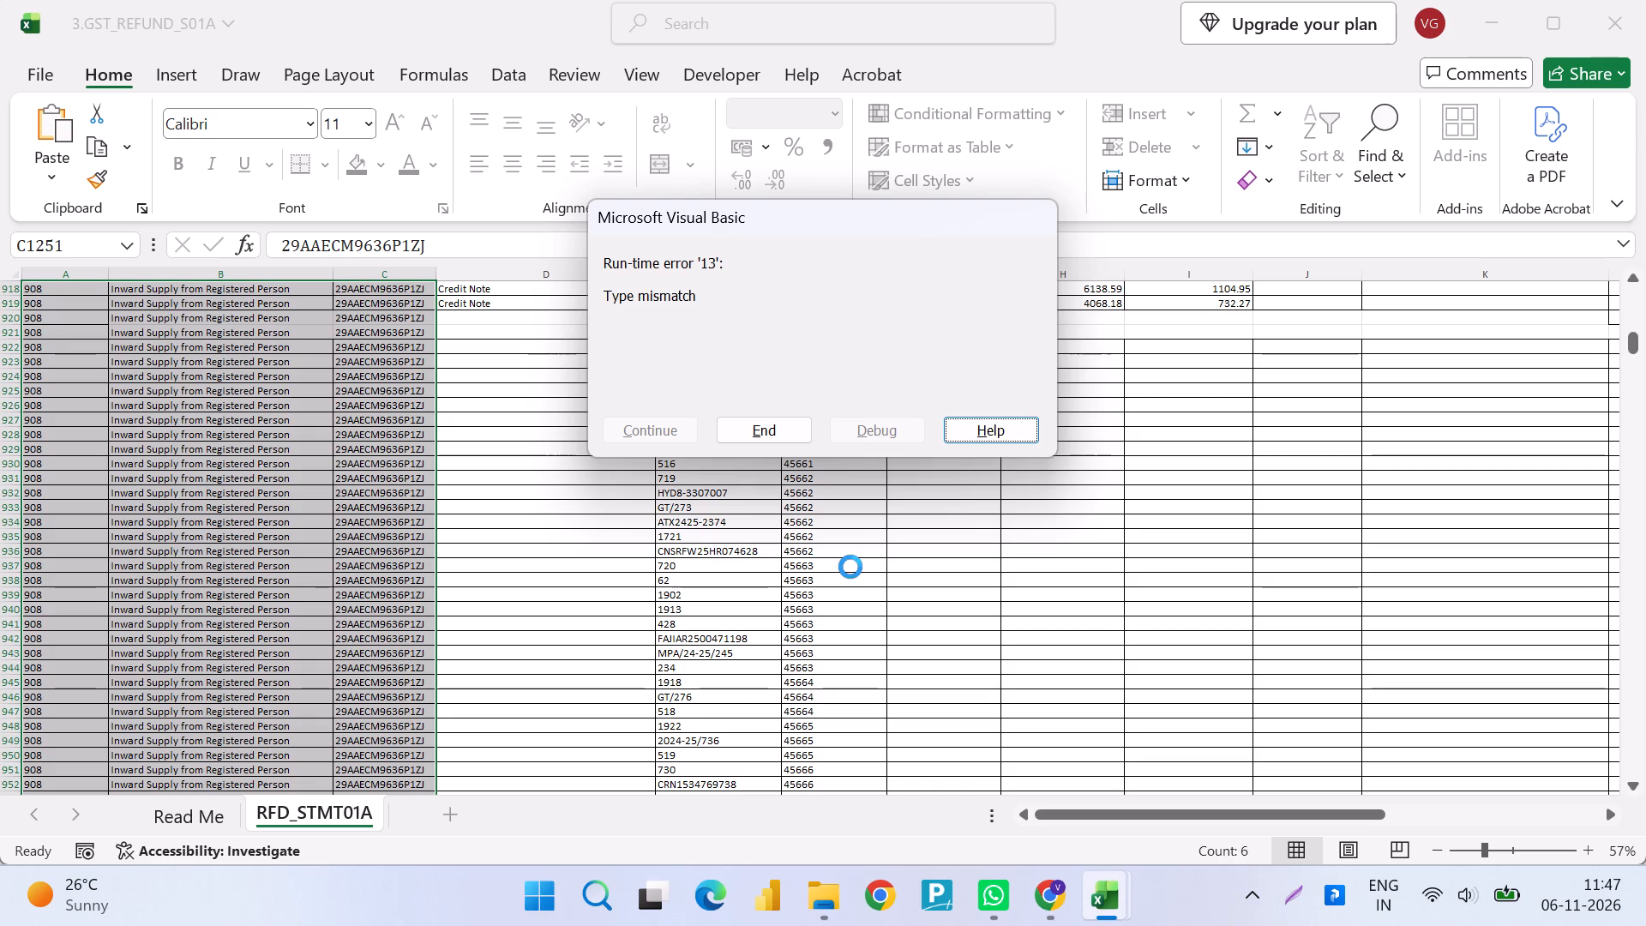
key("Escape")
key("alt+Tab")
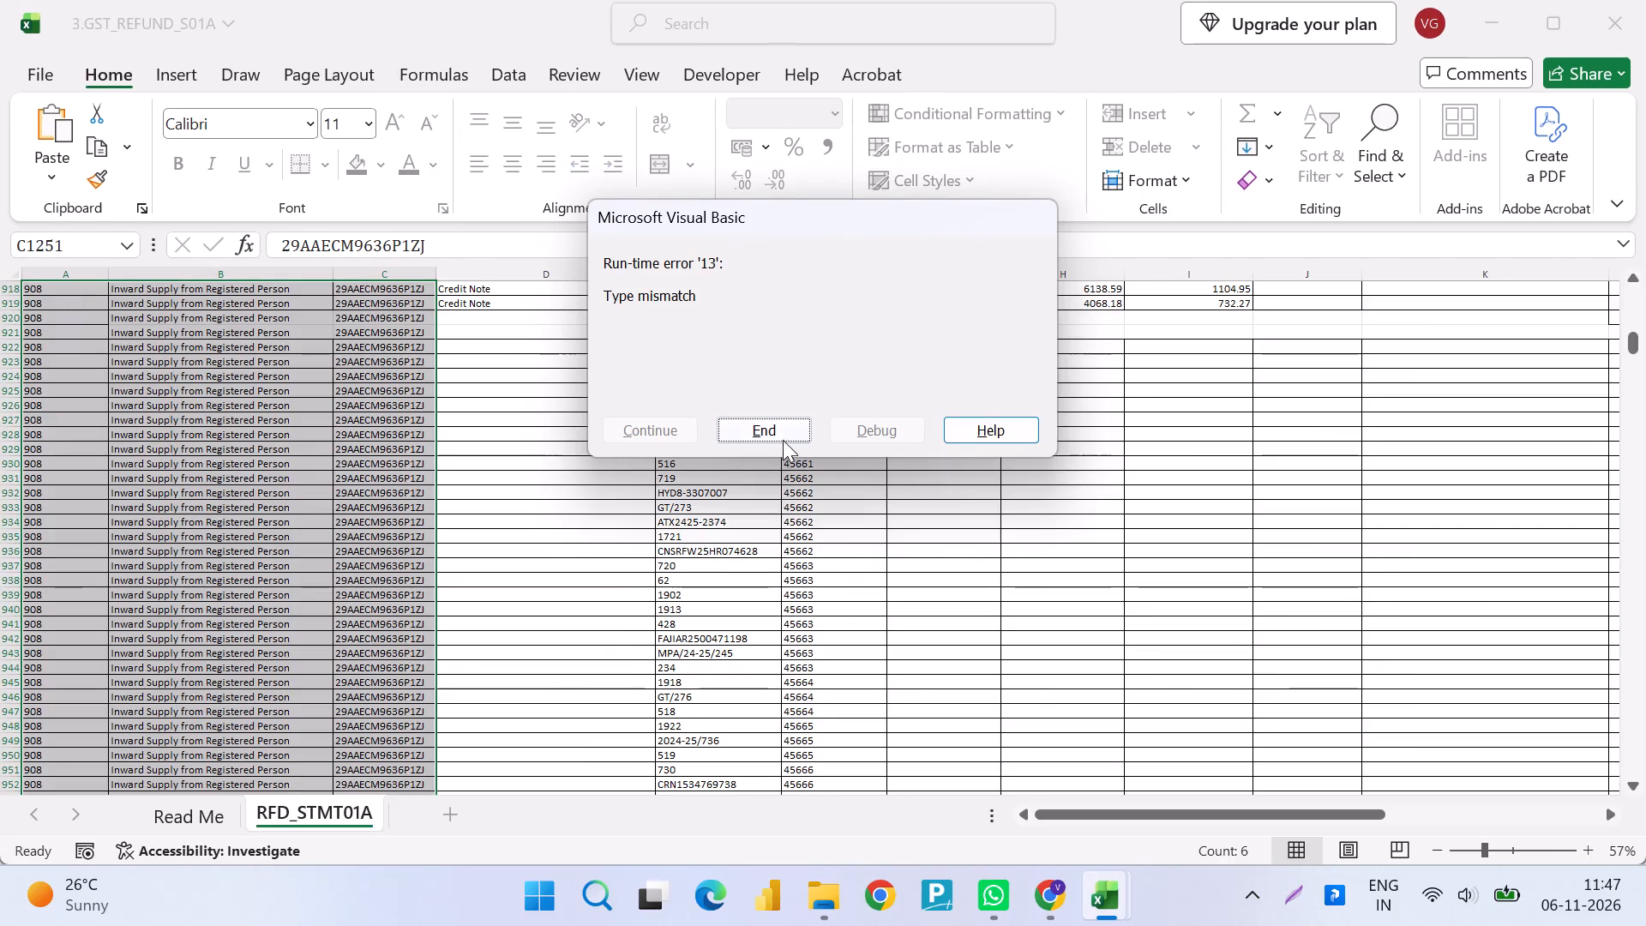
left_click(777, 434)
scroll(502, 521, "down", 12)
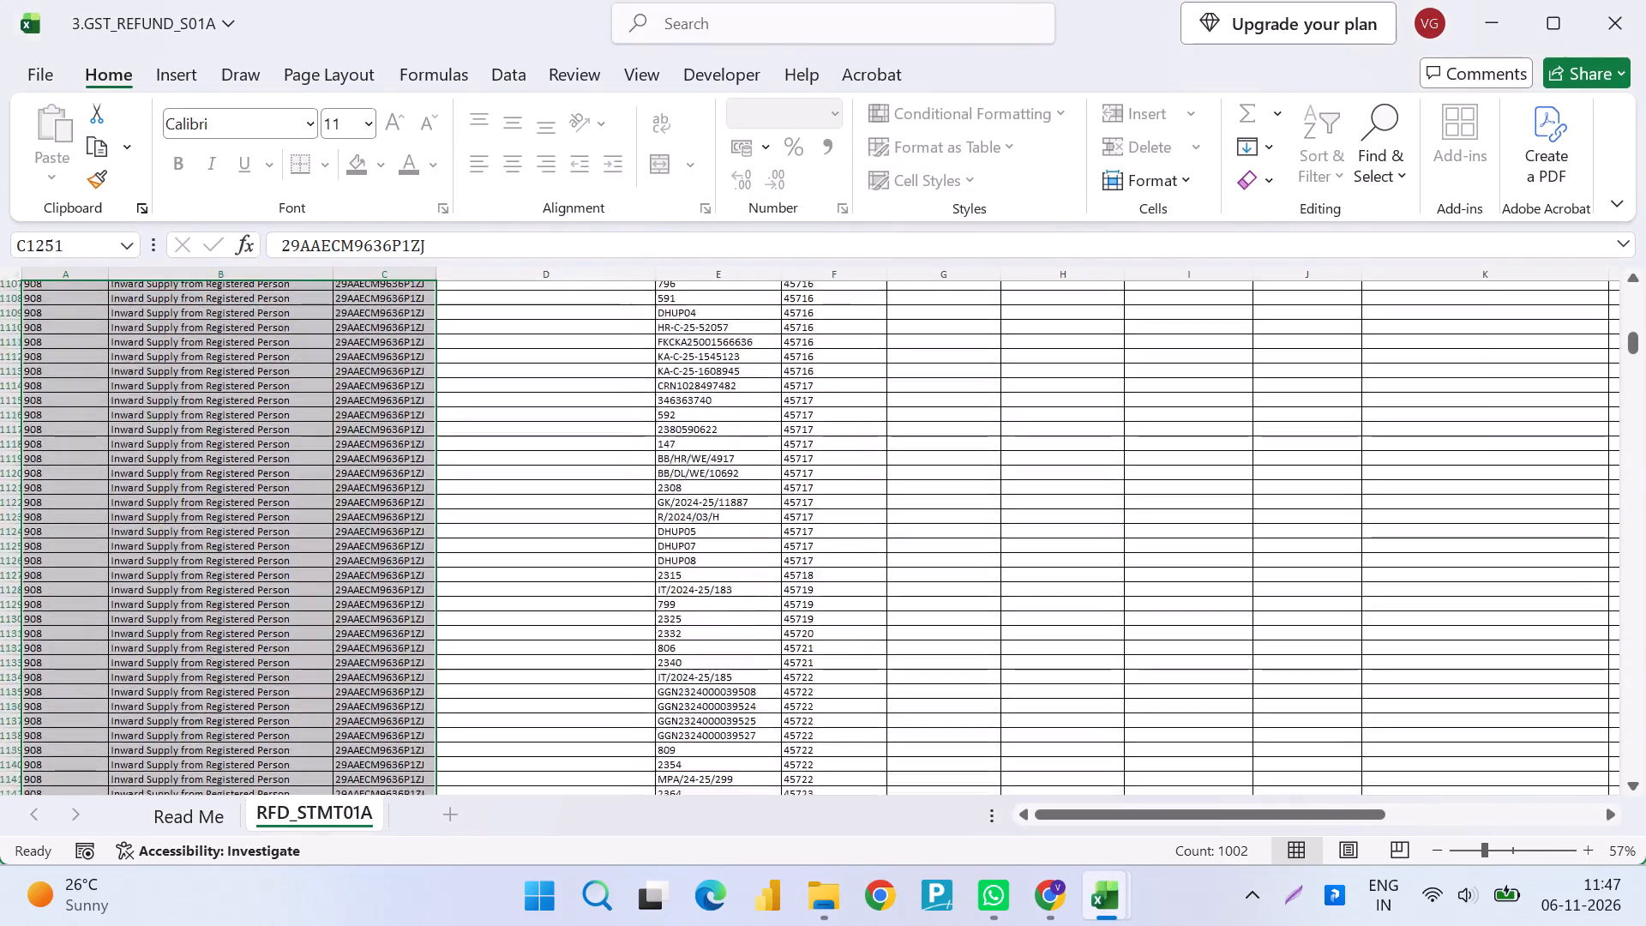
scroll(502, 521, "down", 5)
scroll(502, 521, "up", 6)
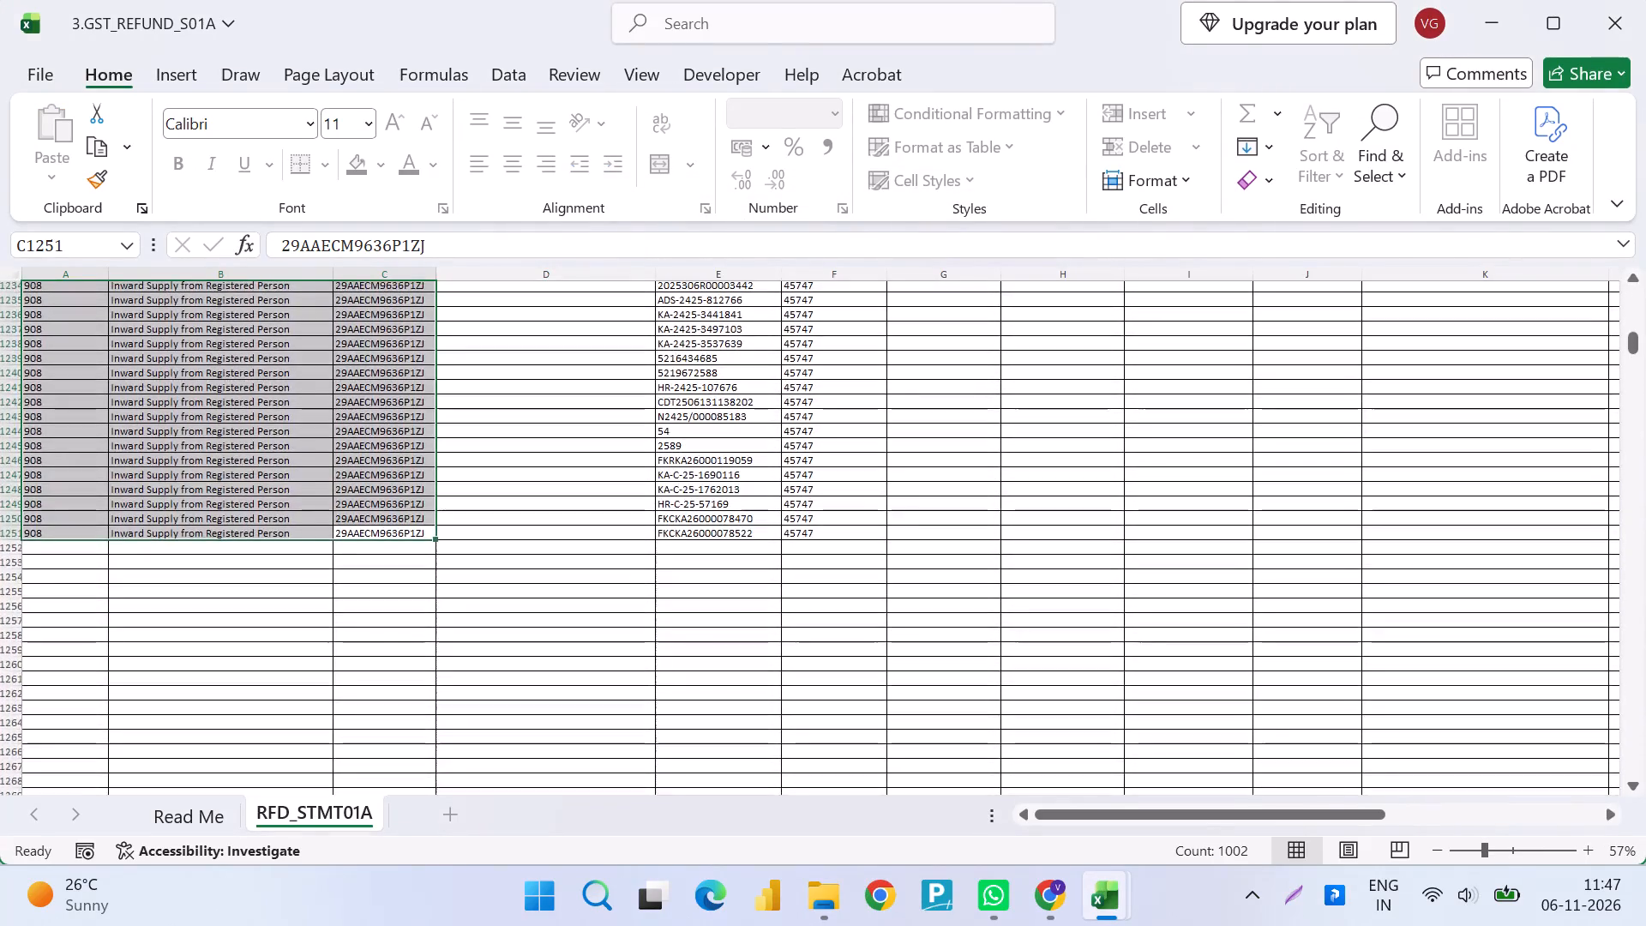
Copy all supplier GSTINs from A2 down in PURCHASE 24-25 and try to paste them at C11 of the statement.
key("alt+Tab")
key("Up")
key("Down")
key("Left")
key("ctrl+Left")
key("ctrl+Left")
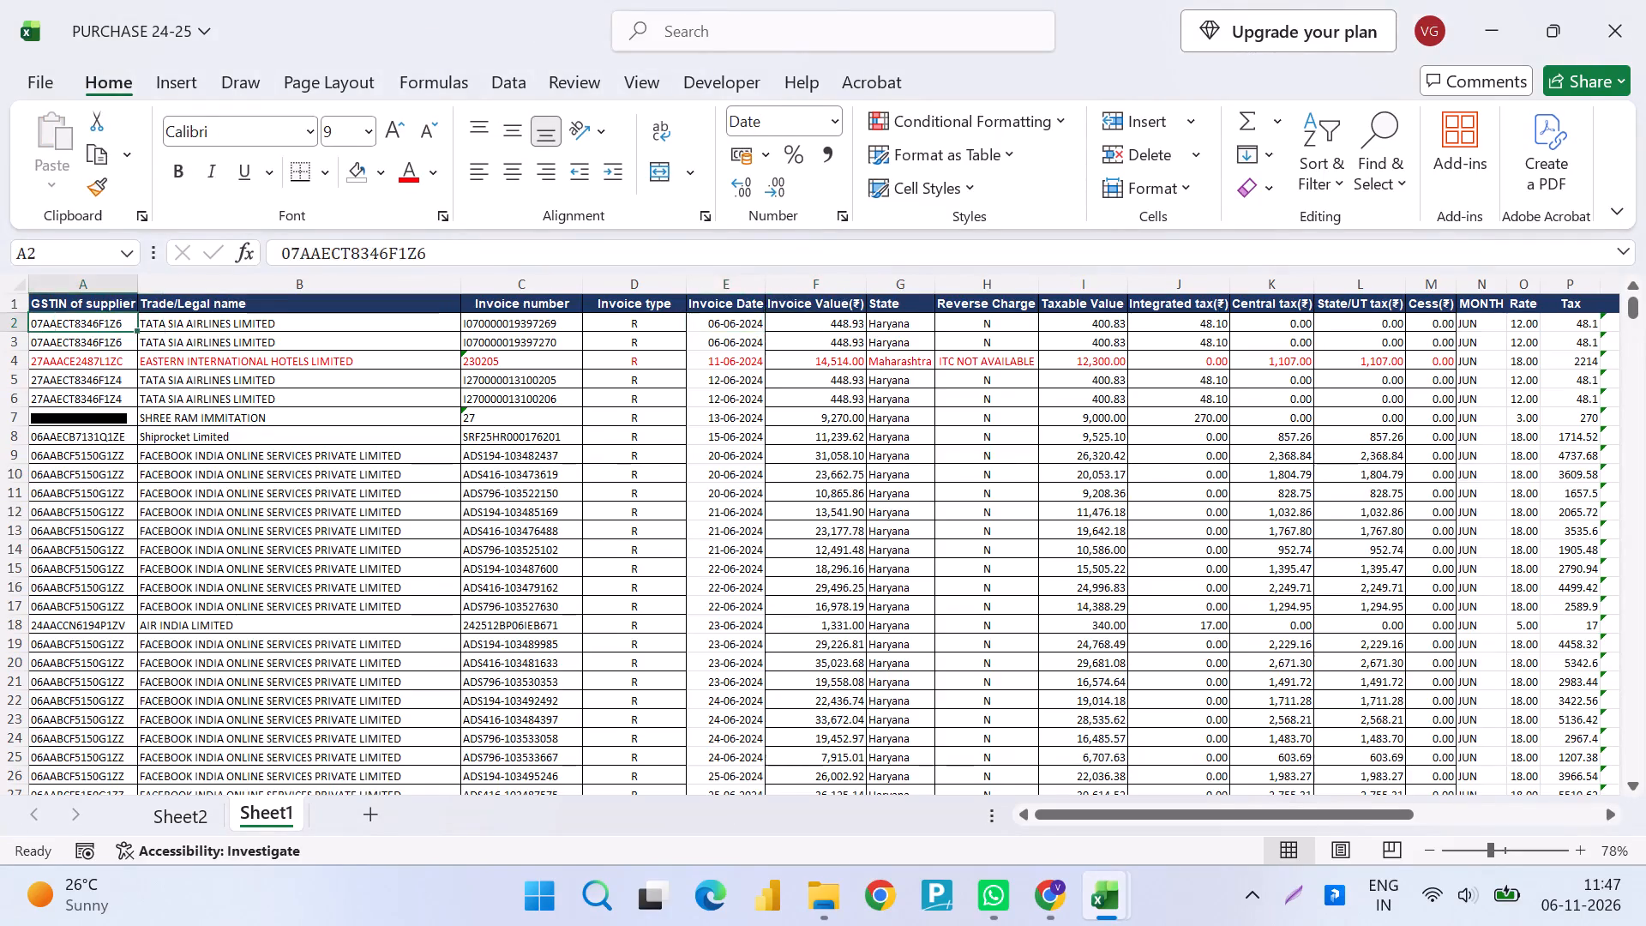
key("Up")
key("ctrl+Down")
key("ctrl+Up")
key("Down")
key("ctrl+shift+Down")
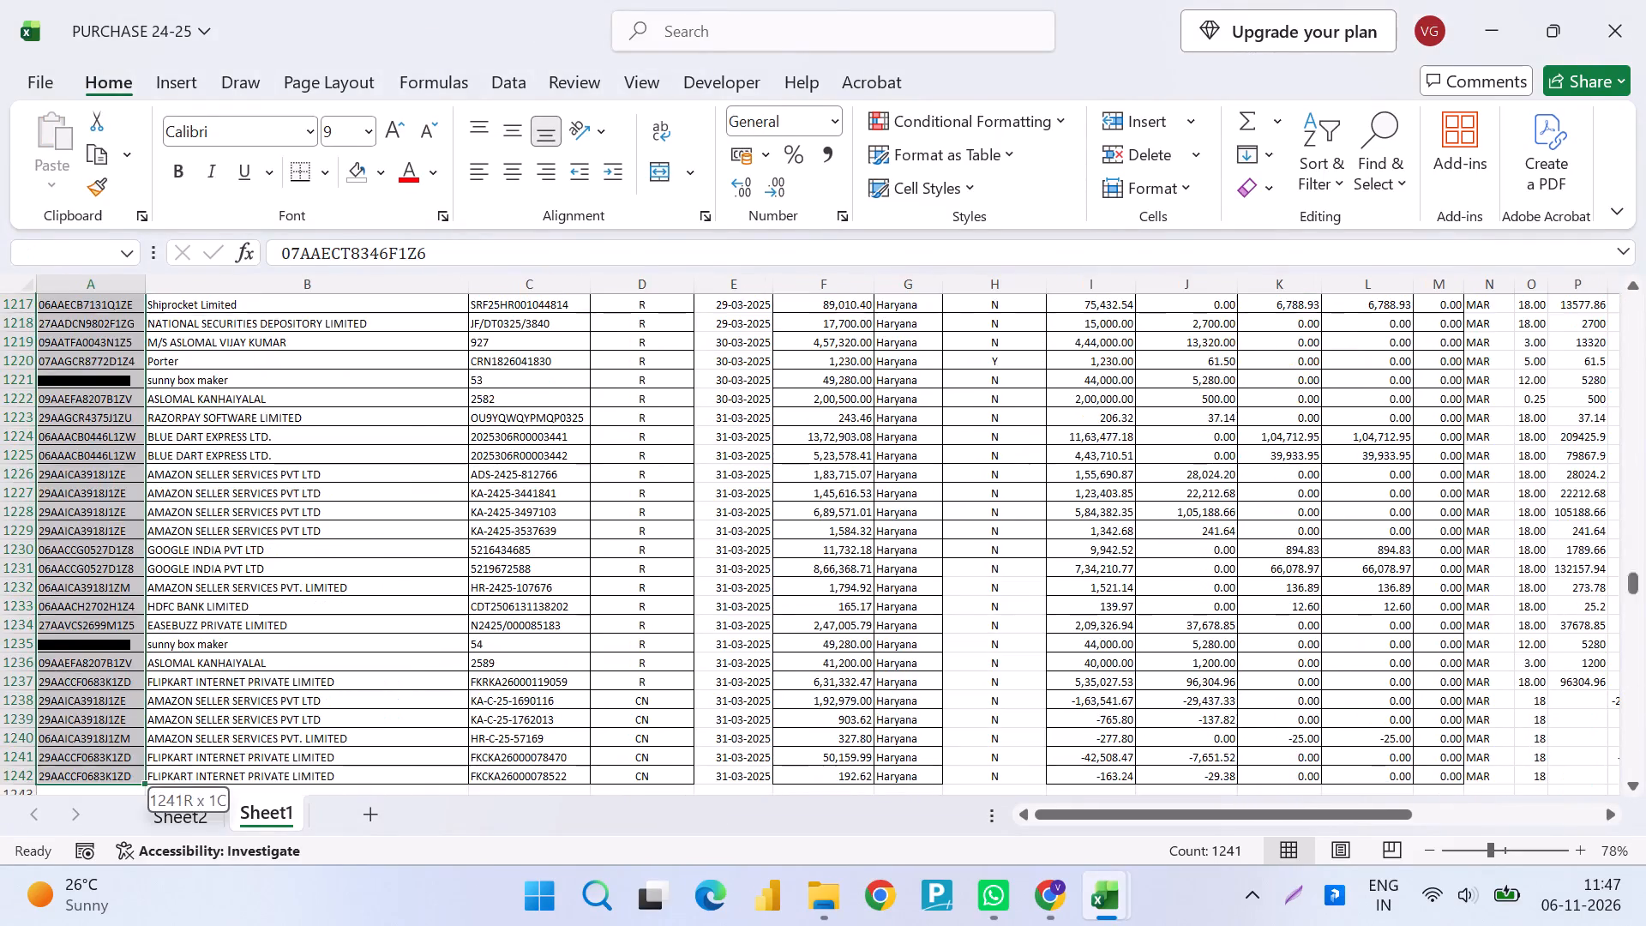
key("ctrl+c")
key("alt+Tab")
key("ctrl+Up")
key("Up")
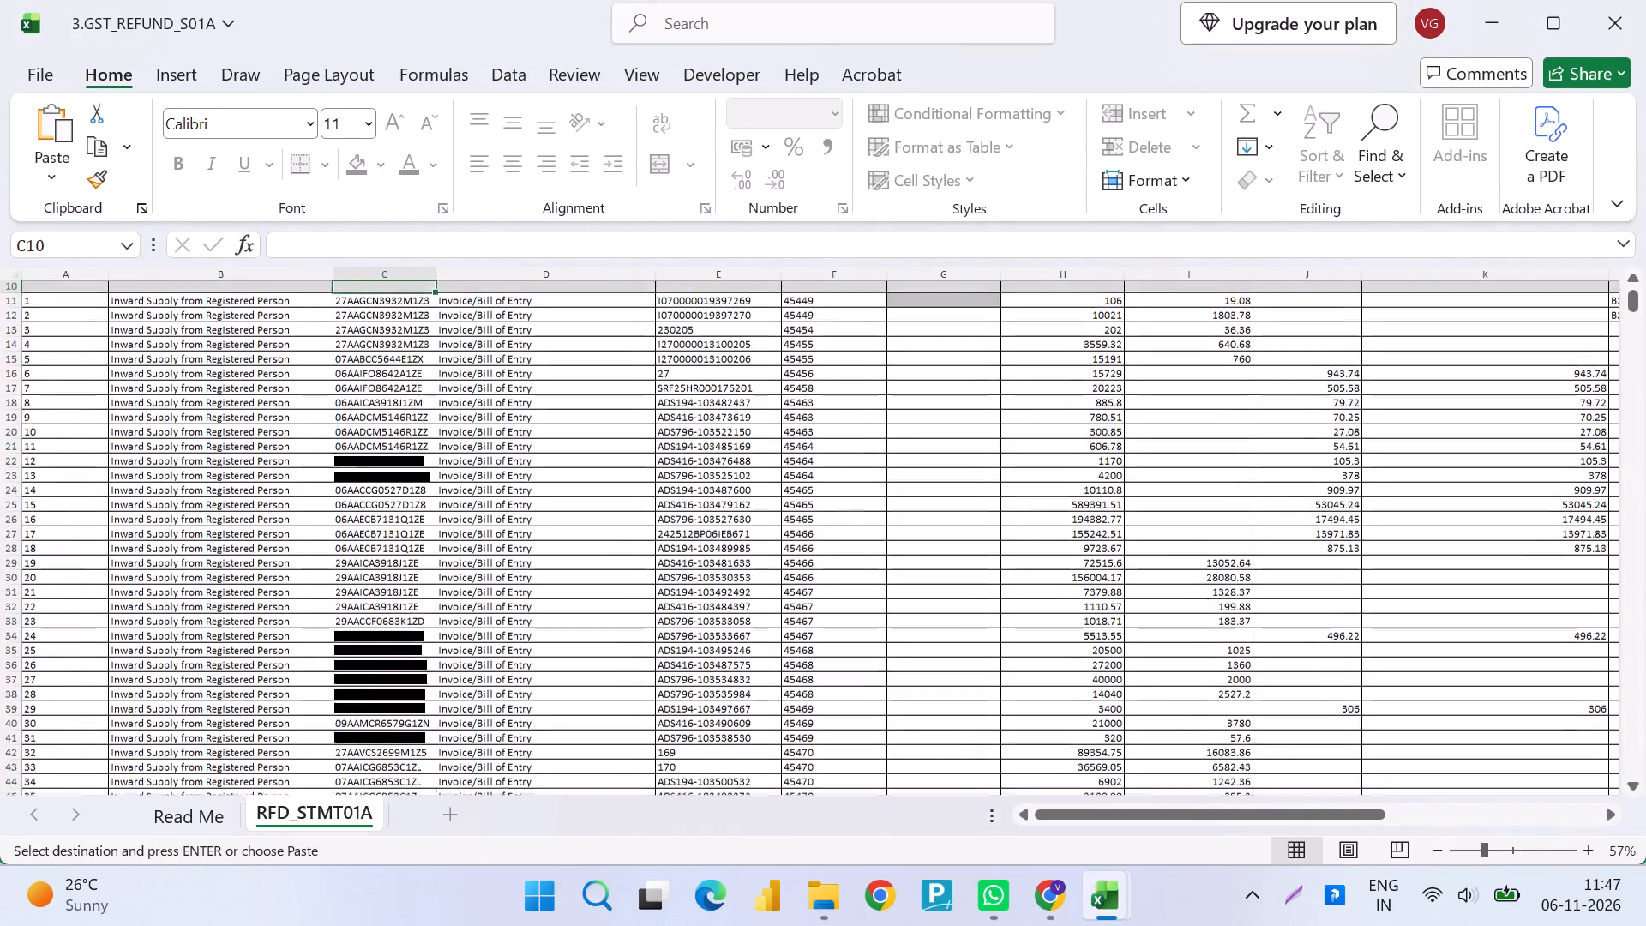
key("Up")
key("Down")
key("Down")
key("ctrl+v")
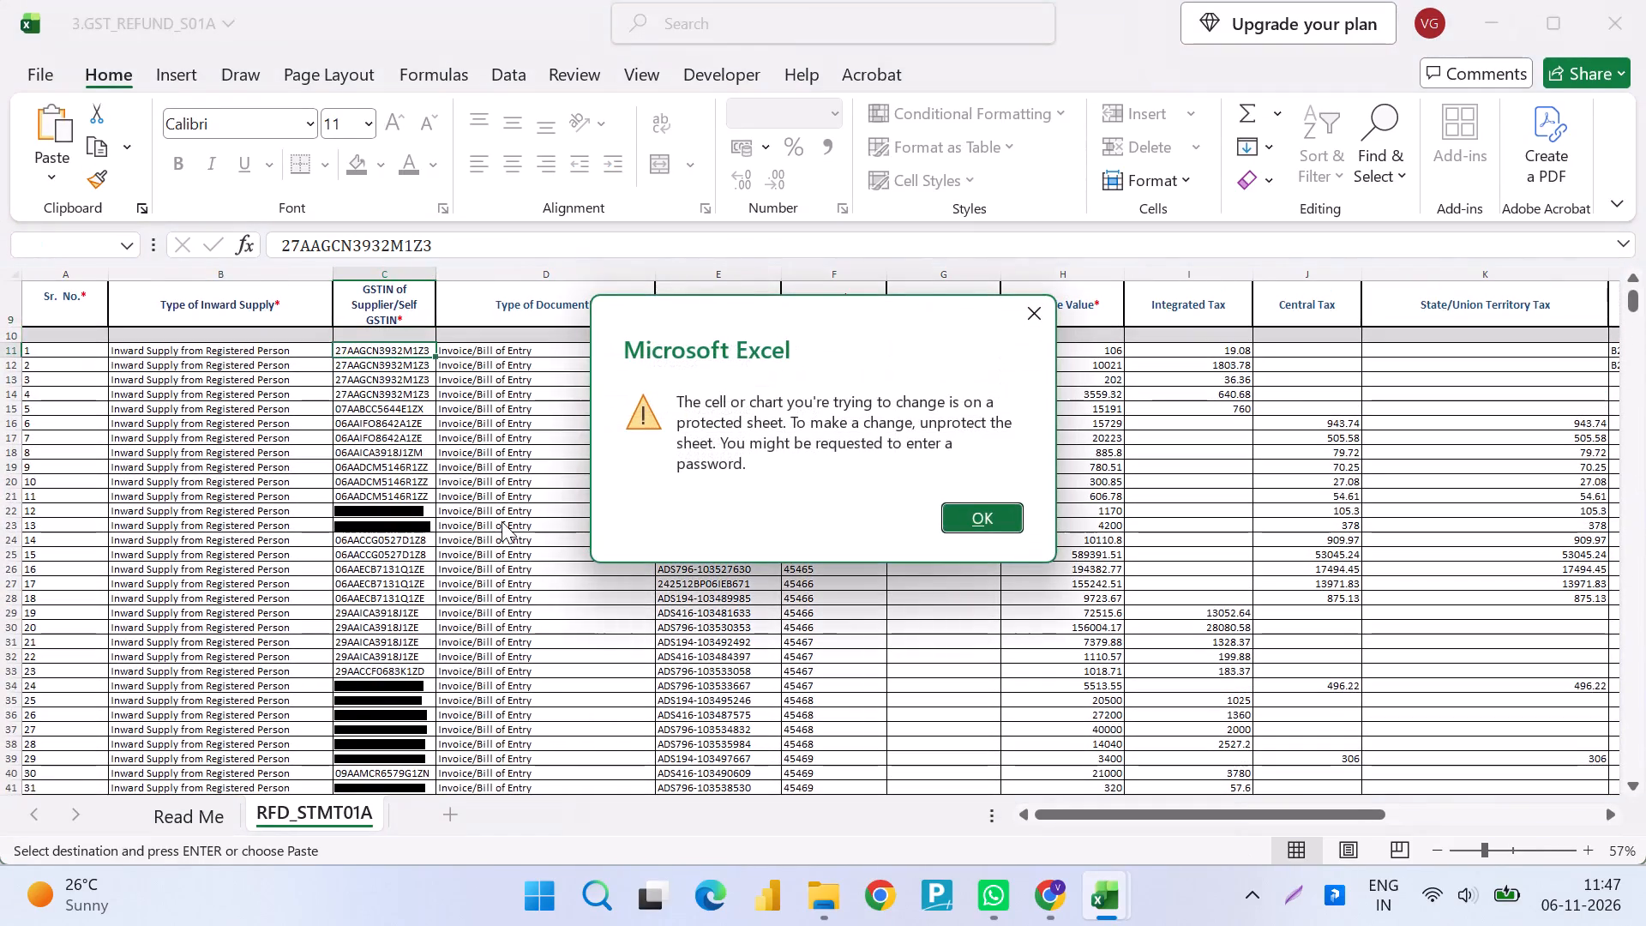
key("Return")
Examine the statement's last filled rows around row 1251 and its column headings above the data.
key("ctrl+Down")
key("Down")
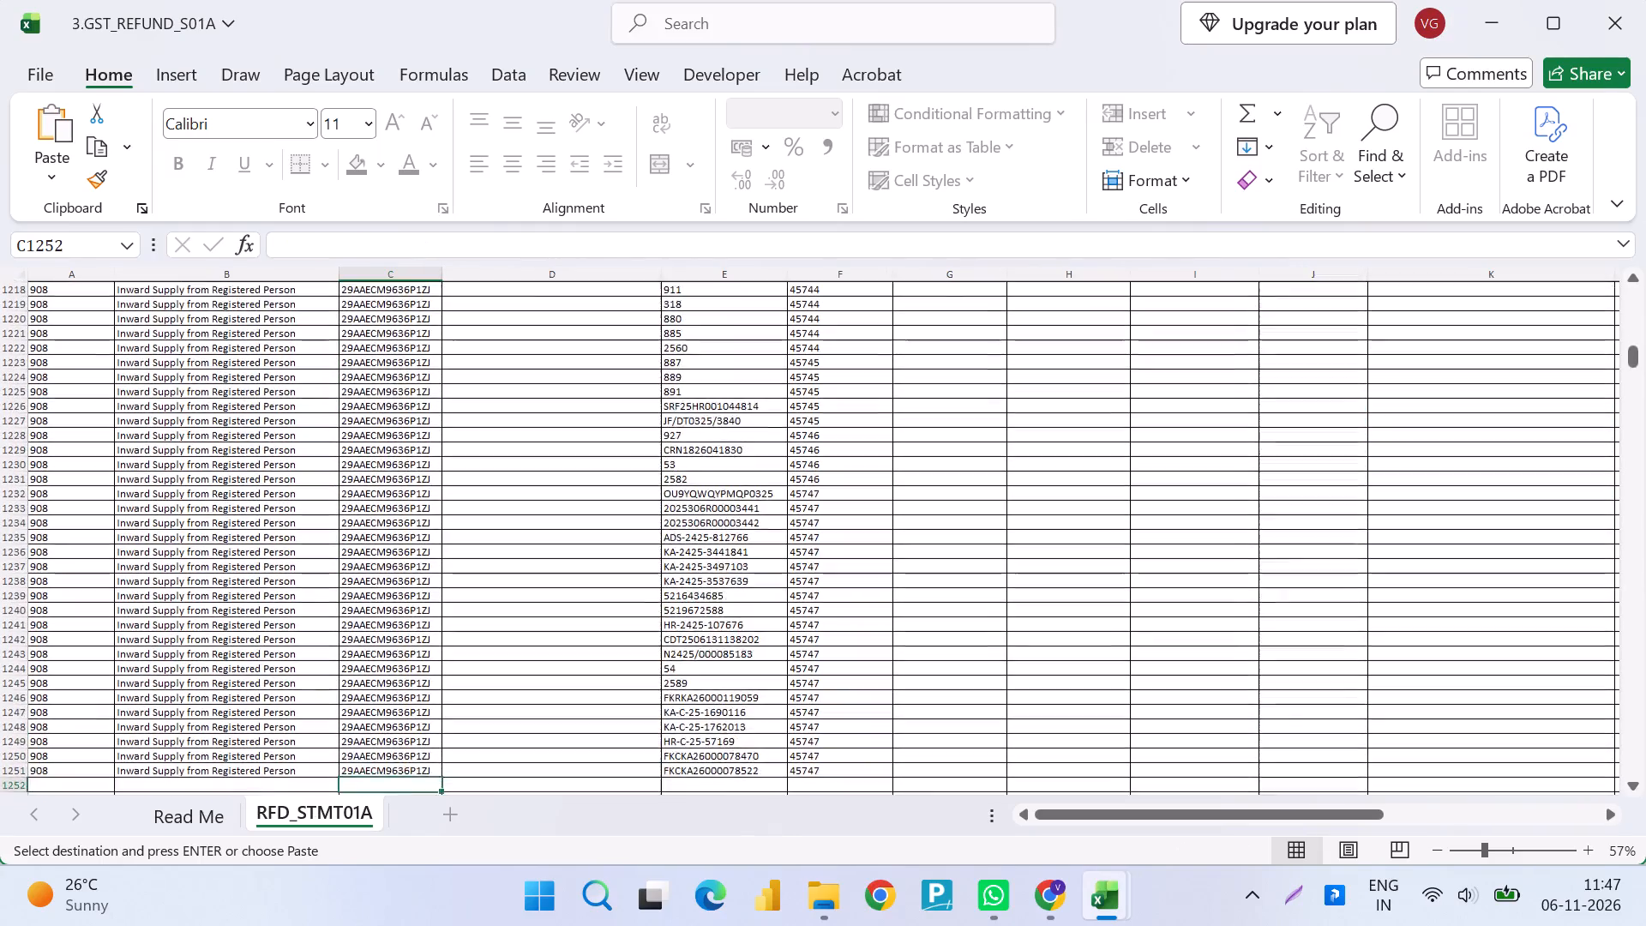
key("Down")
key("Up")
key("Right")
key("shift+space")
key("Up")
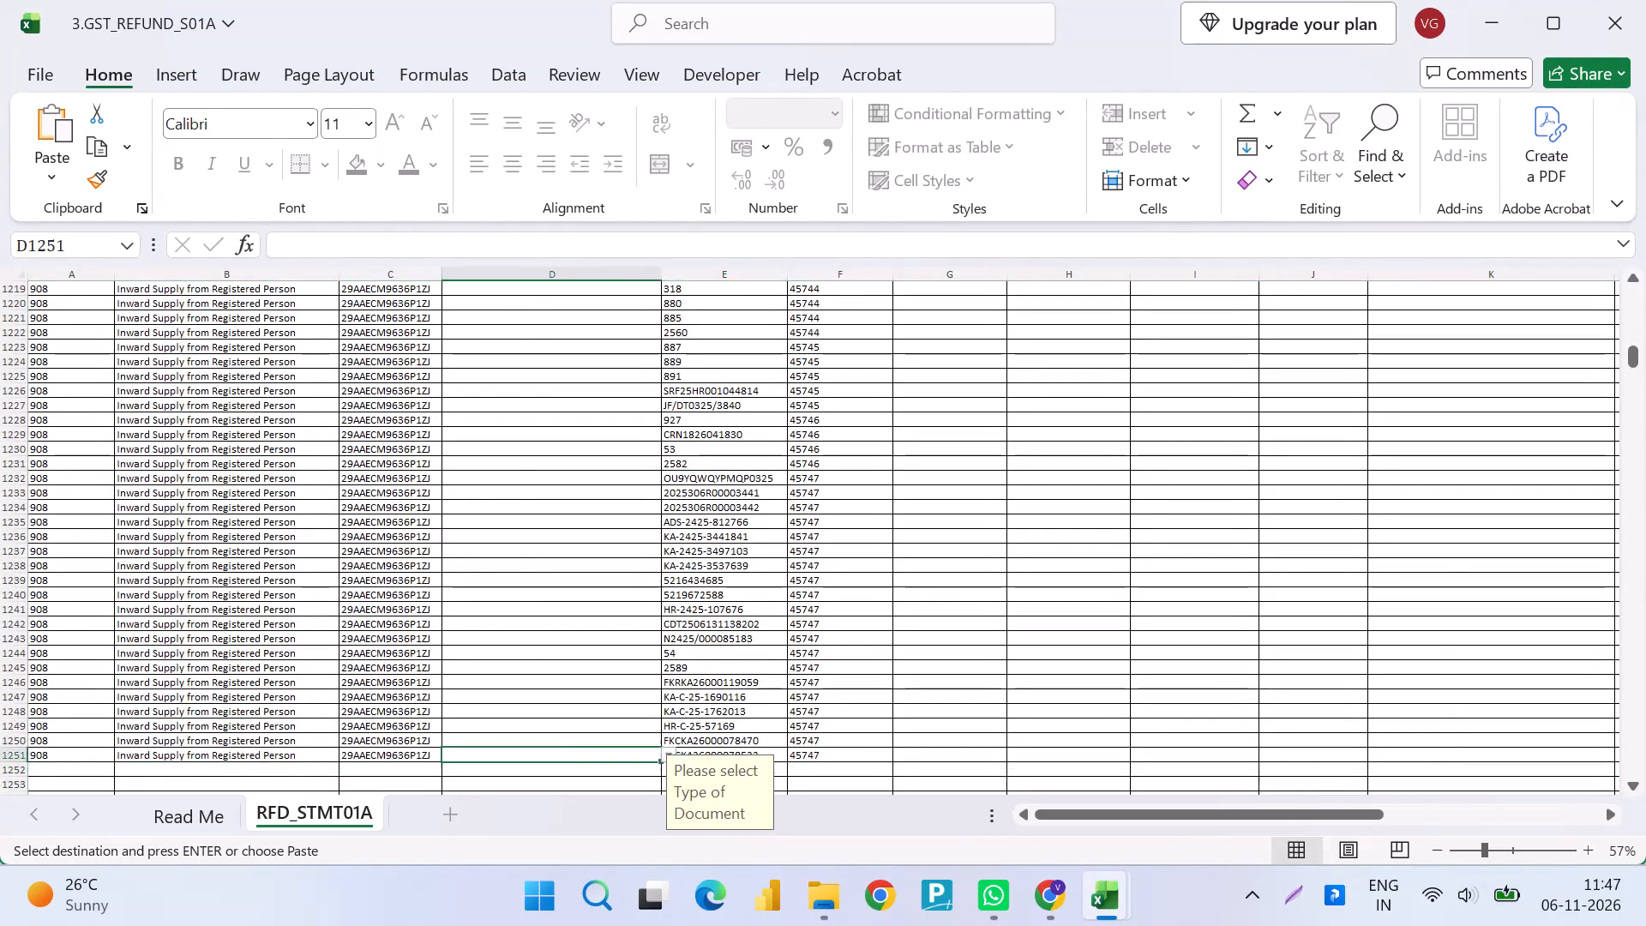
key("Right")
key("Right")
key("ctrl+Up")
key("Up")
key("Down")
key("Up")
key("Right")
key("Up")
key("Up")
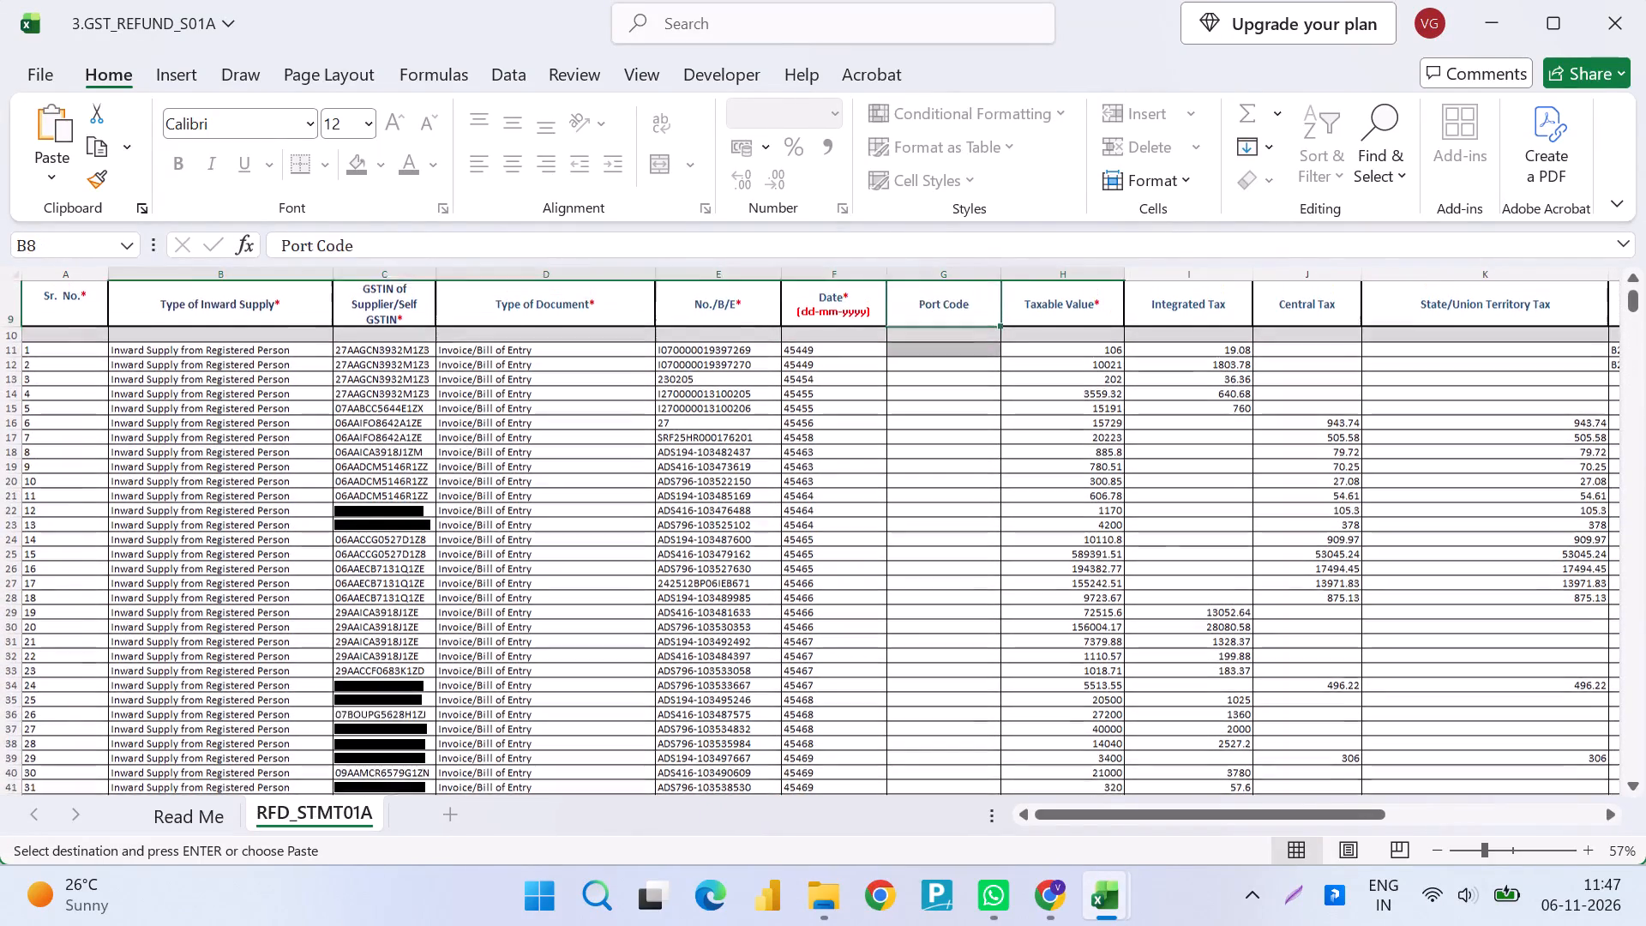
Copy the Taxable Value entries from I2 down in PURCHASE 24-25 and paste them at H11 of the statement's Taxable Value column.
key("Right")
key("Down")
key("Down")
key("Left")
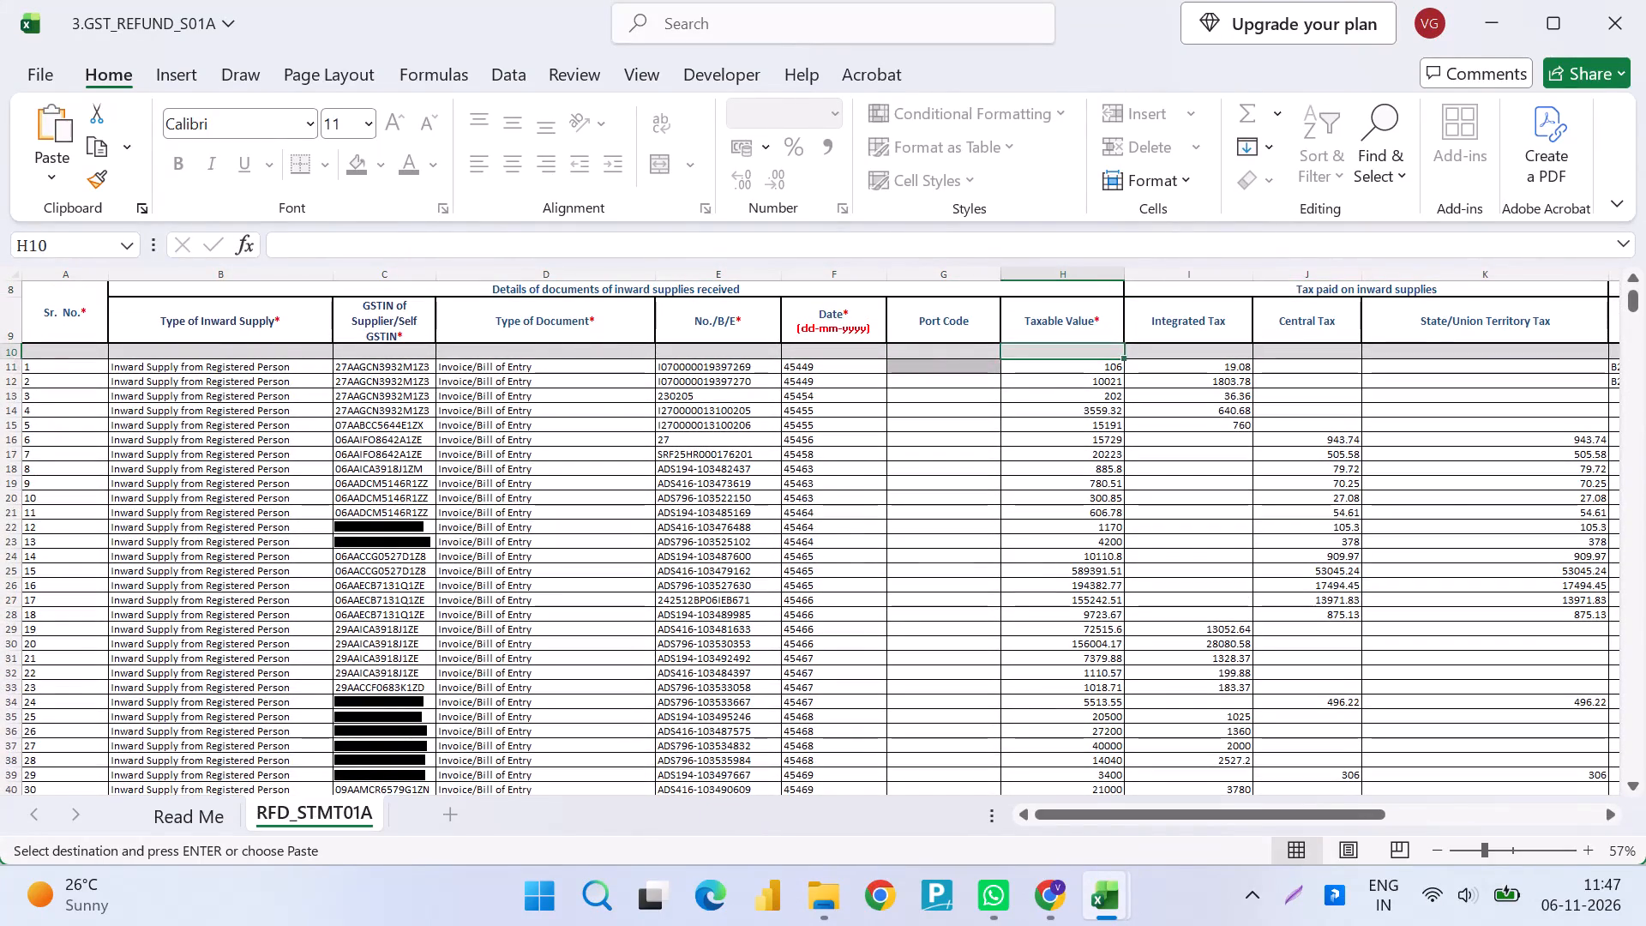
key("Down")
key("alt+Tab")
key("Up")
key("Right")
key("Right")
key("Right")
key("Right")
key("Right")
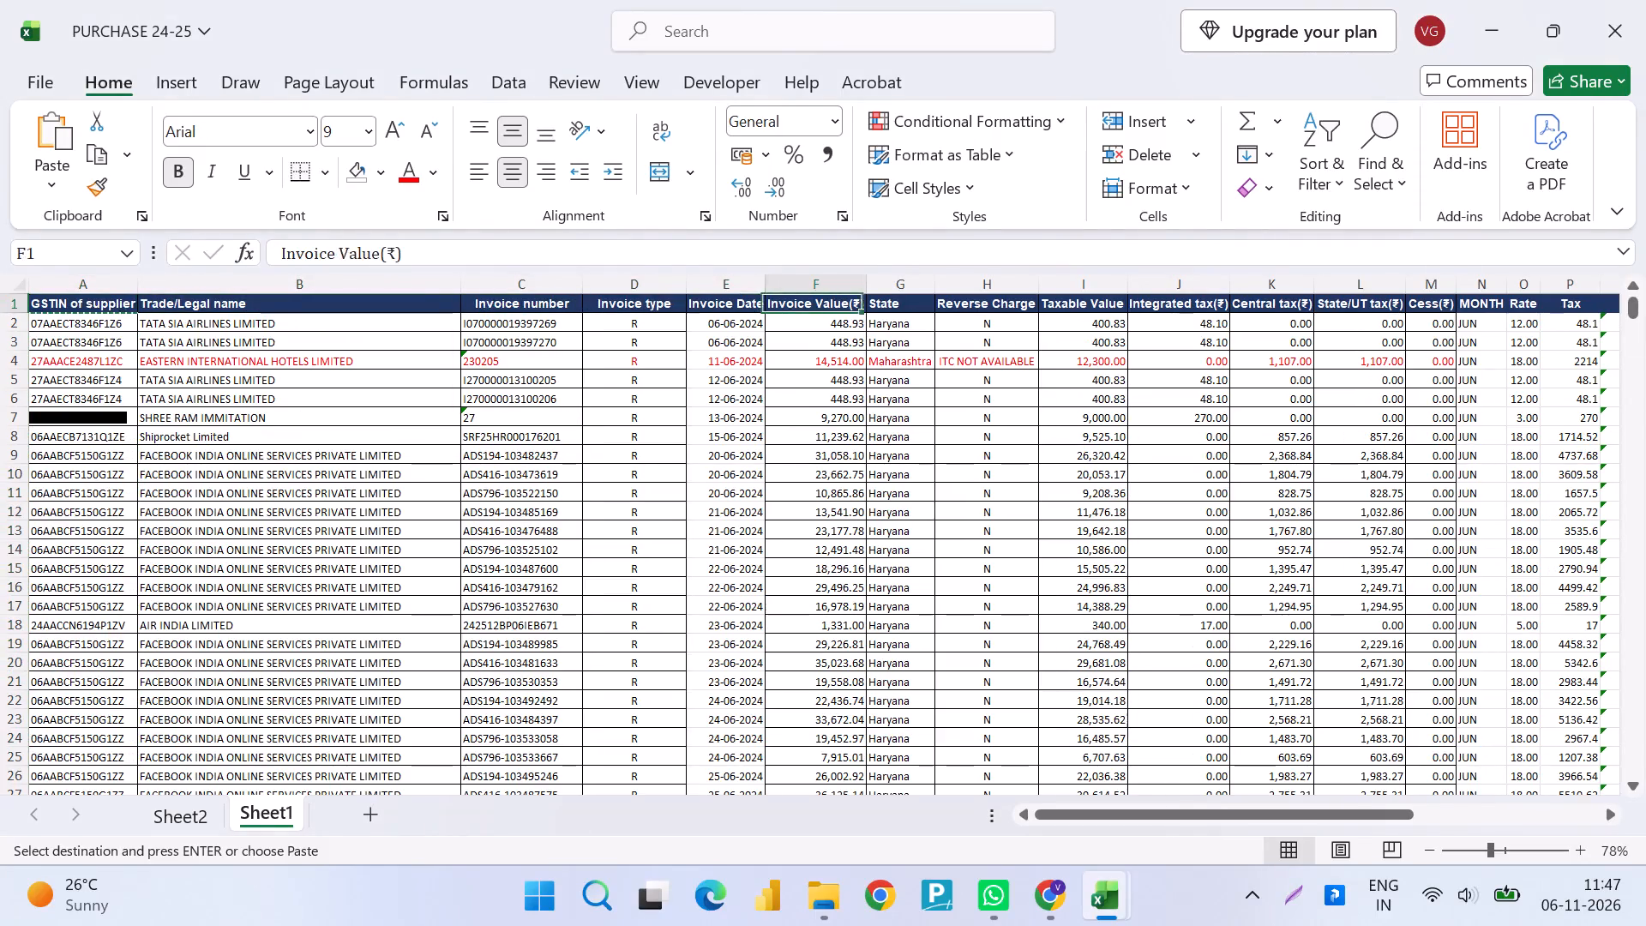
key("Right")
key("Right")
key("Down")
key("Right")
key("ctrl+shift+Down")
key("ctrl+c")
key("alt+Tab")
key("Up")
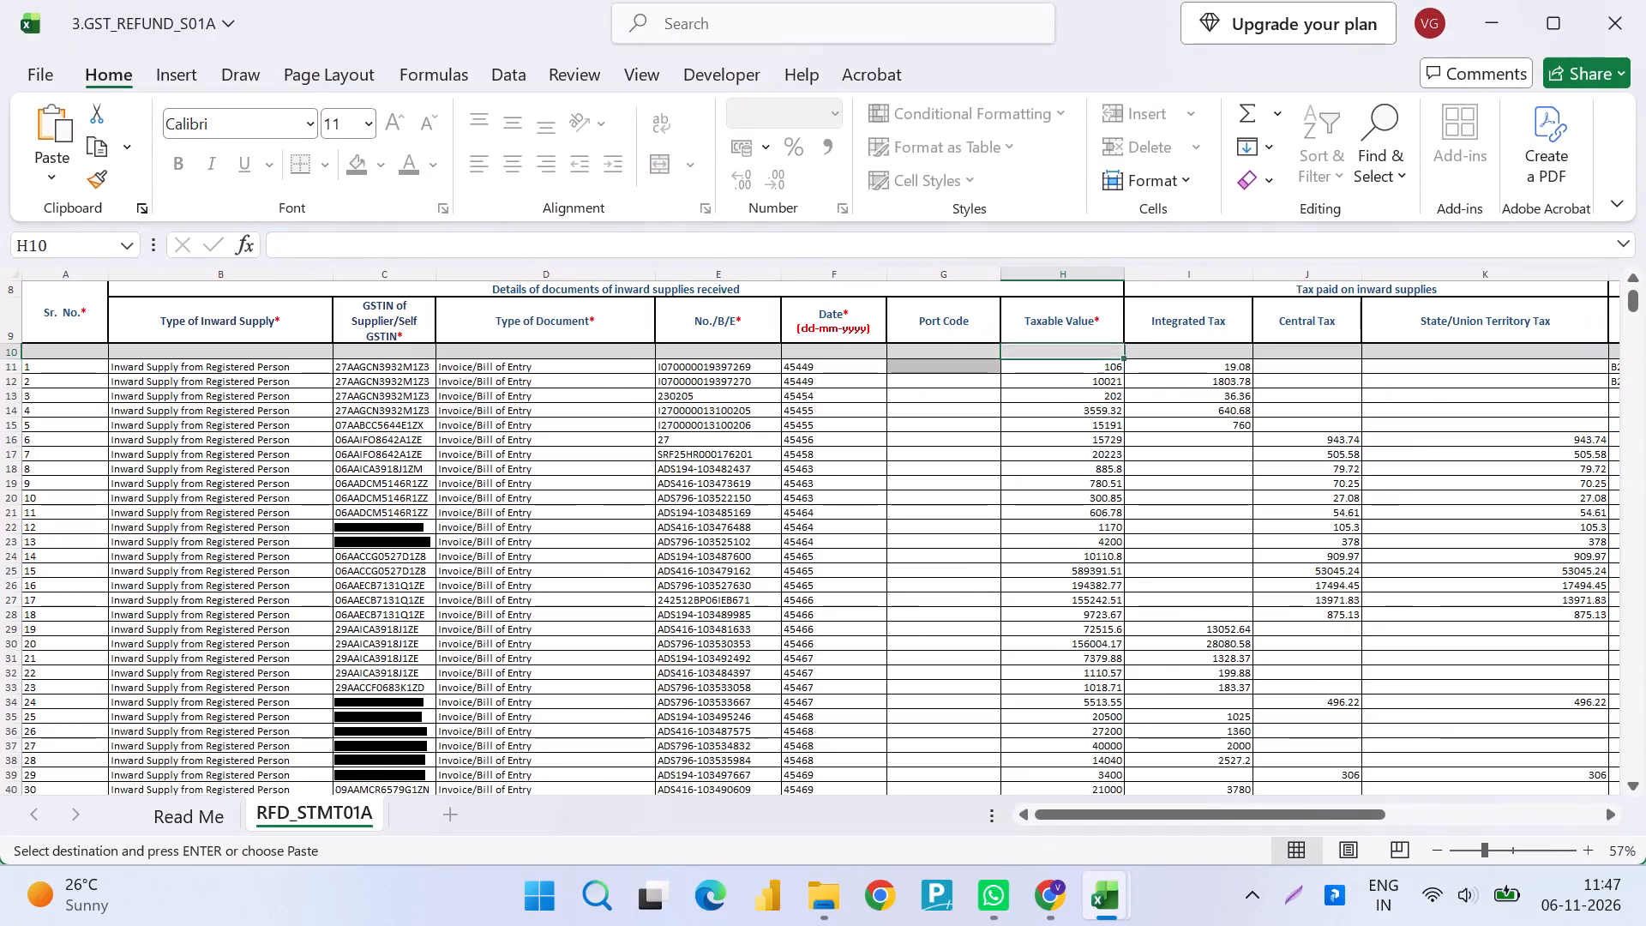
key("Down")
key("ctrl+v")
Copy the integrated, central and State/UT tax amounts from J2:L2 down in PURCHASE 24-25 and paste them at I11 of the statement.
key("alt+Tab")
key("Up")
key("Down")
key("Right")
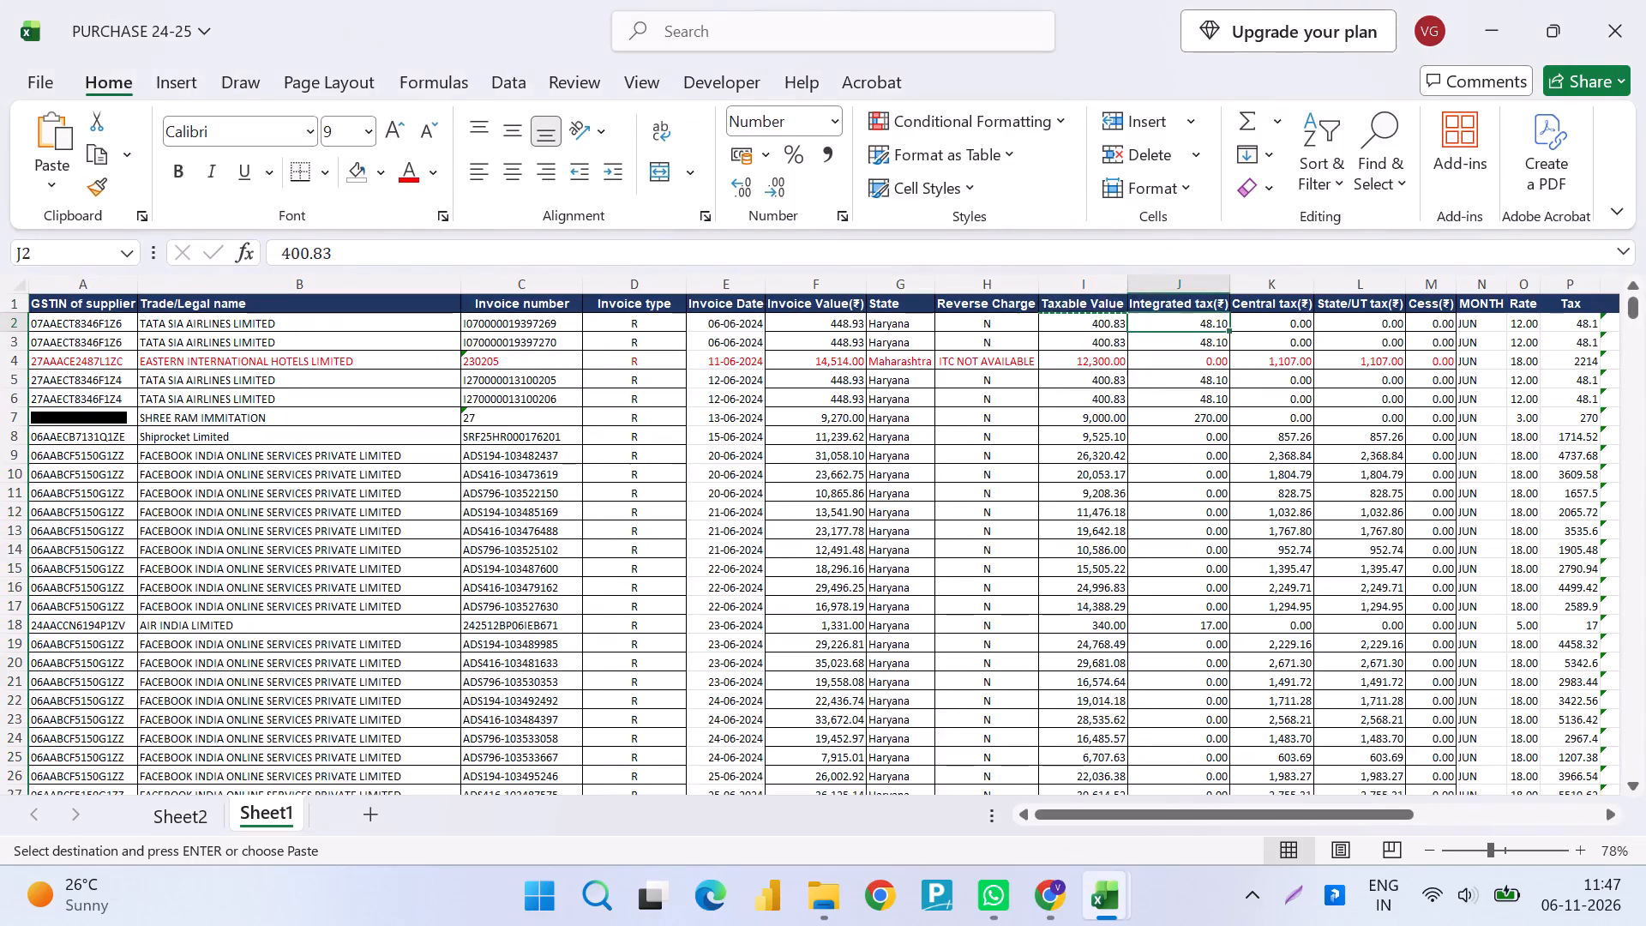
key("shift+Right")
key("shift+Right")
key("ctrl+shift+Down")
key("ctrl+c")
key("alt+Tab")
key("Up")
key("Right")
key("Down")
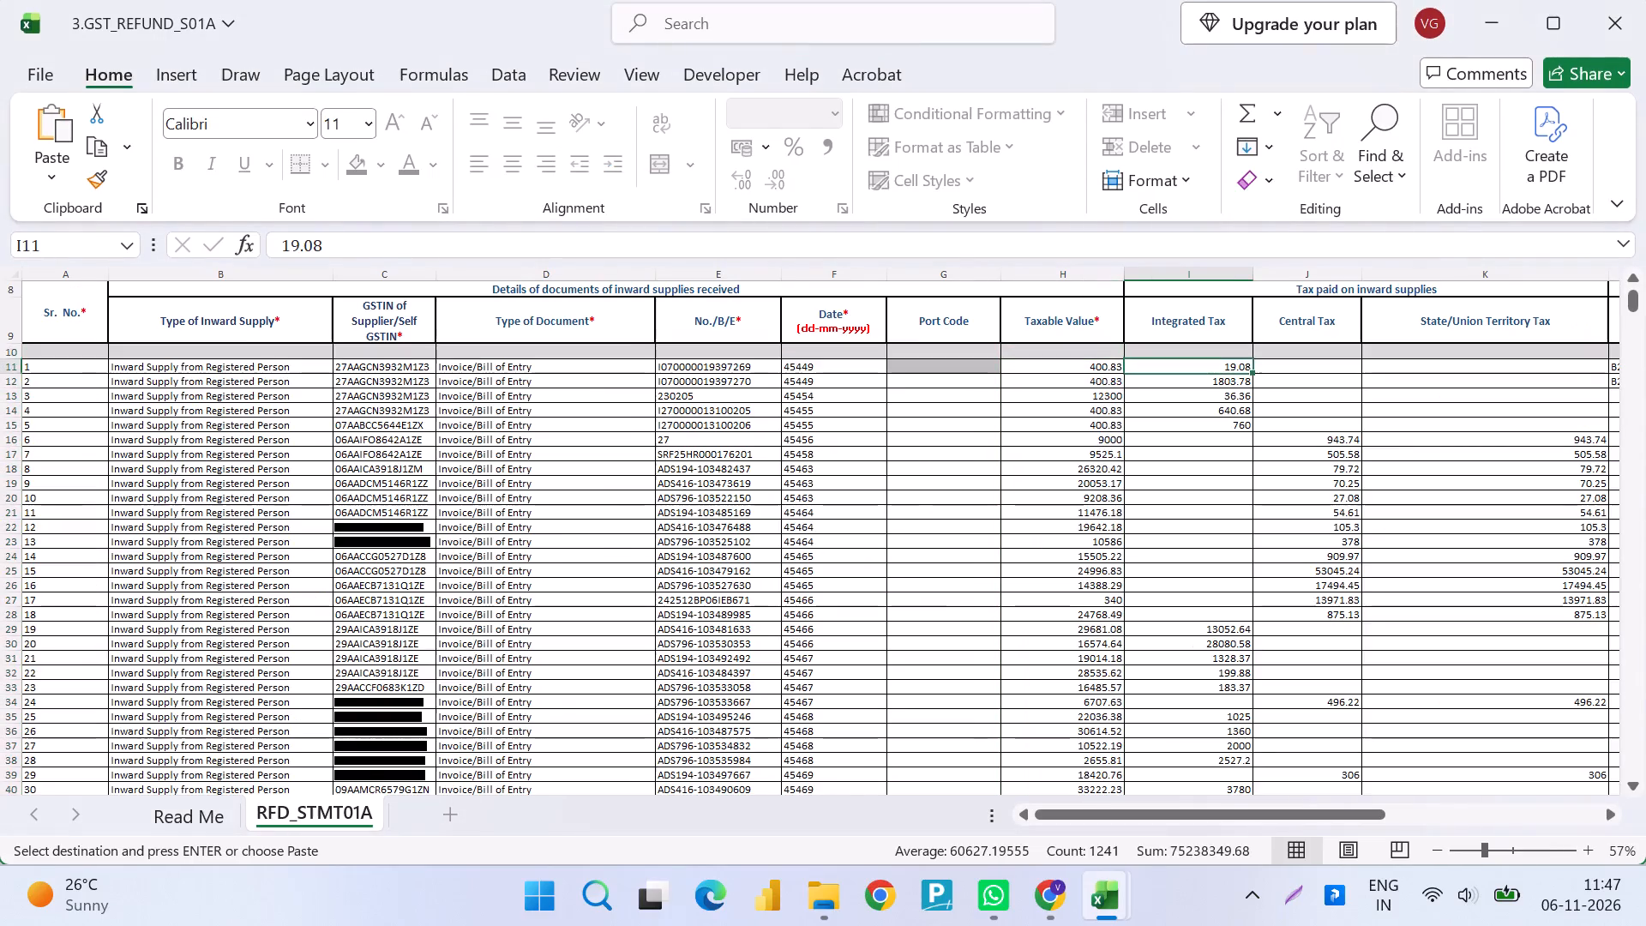
key("Up")
key("Down")
key("ctrl+v")
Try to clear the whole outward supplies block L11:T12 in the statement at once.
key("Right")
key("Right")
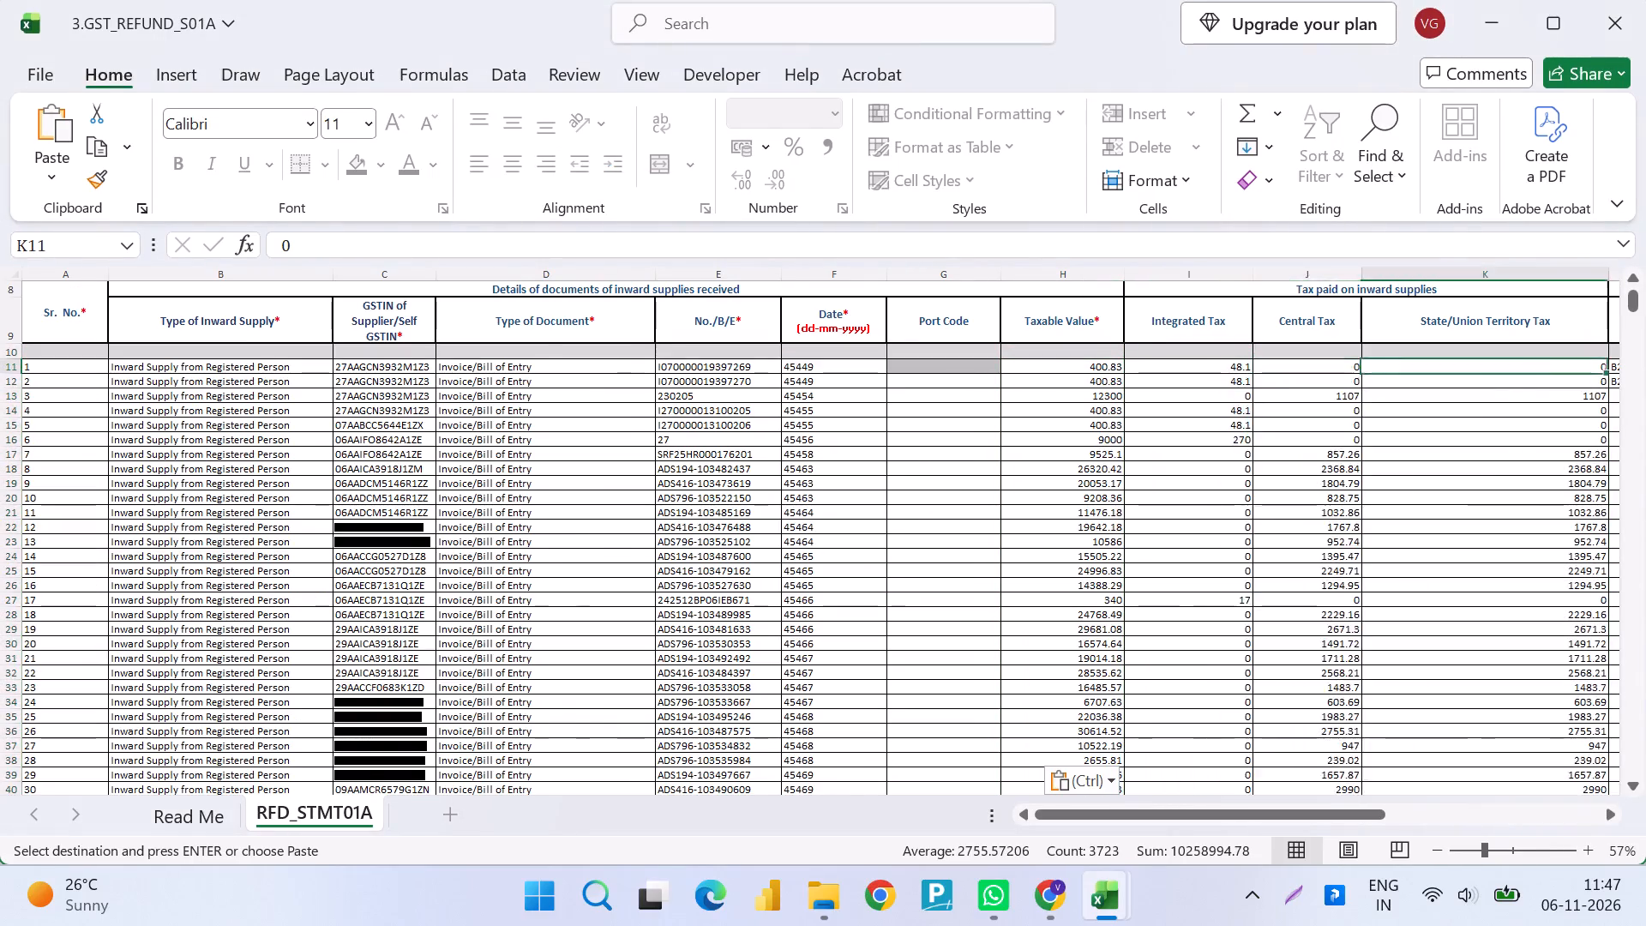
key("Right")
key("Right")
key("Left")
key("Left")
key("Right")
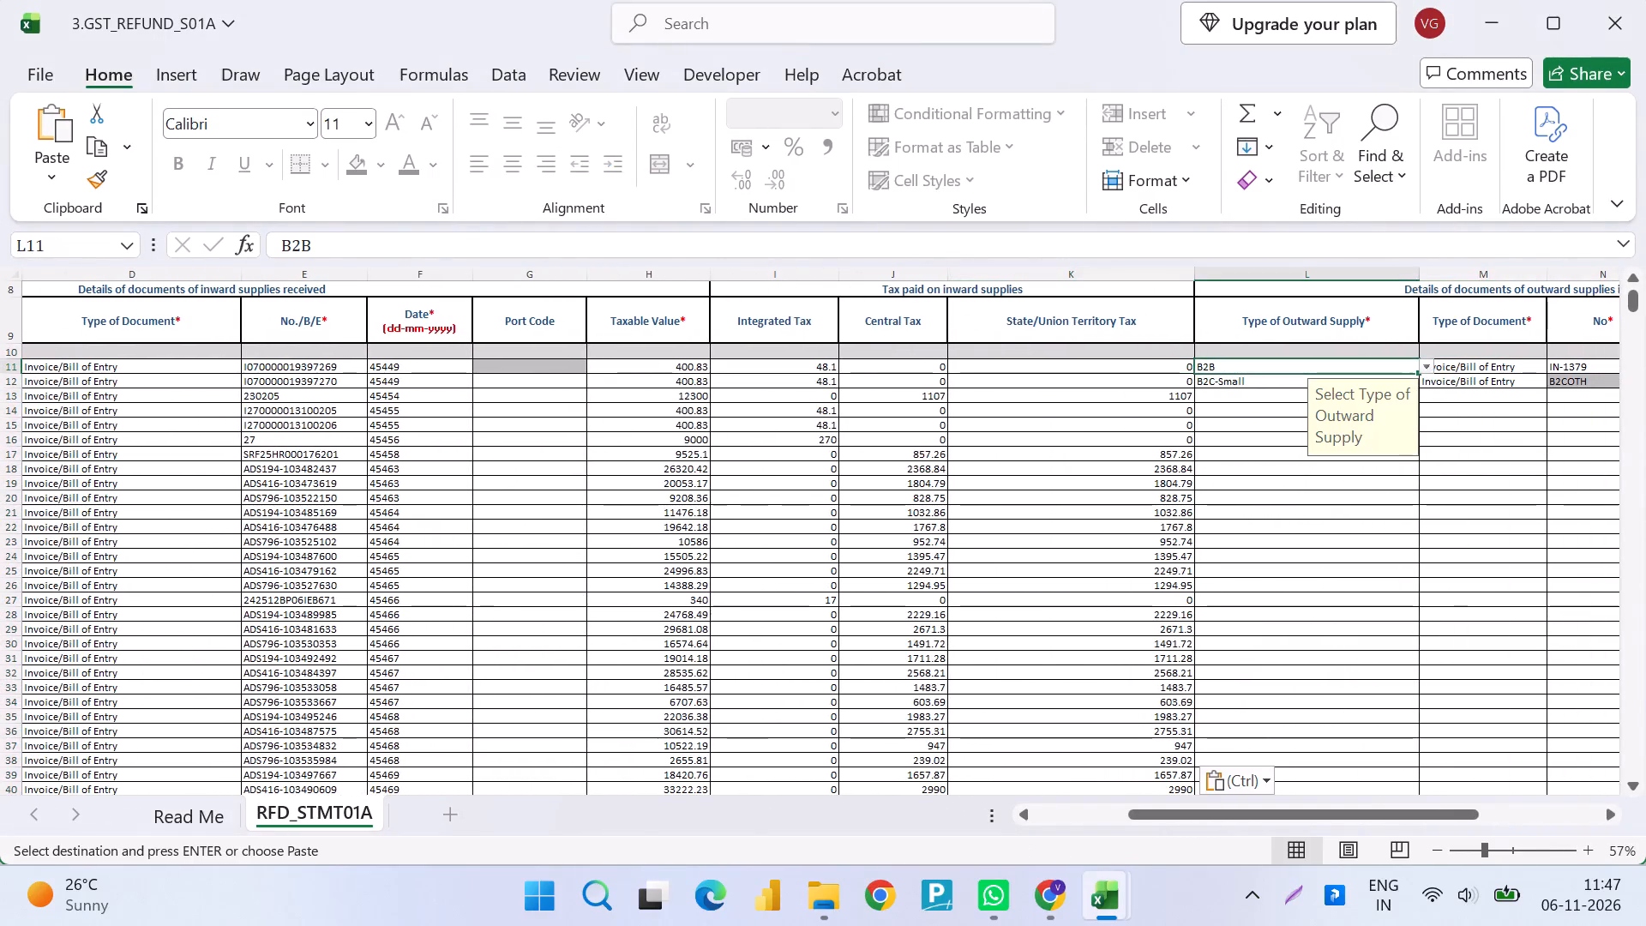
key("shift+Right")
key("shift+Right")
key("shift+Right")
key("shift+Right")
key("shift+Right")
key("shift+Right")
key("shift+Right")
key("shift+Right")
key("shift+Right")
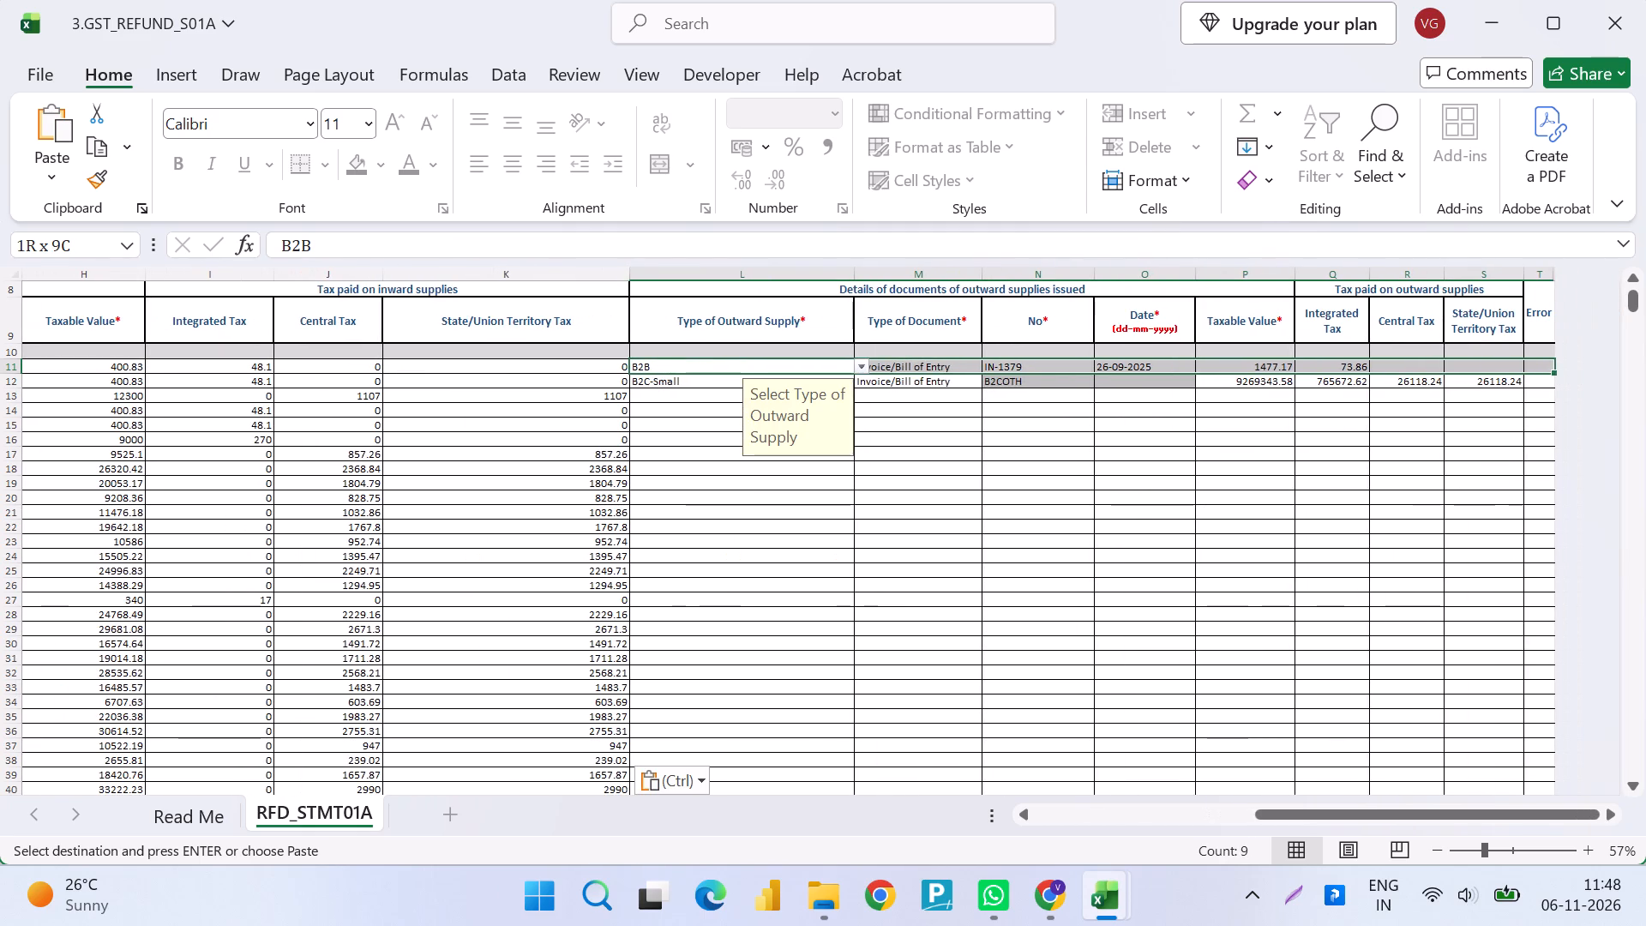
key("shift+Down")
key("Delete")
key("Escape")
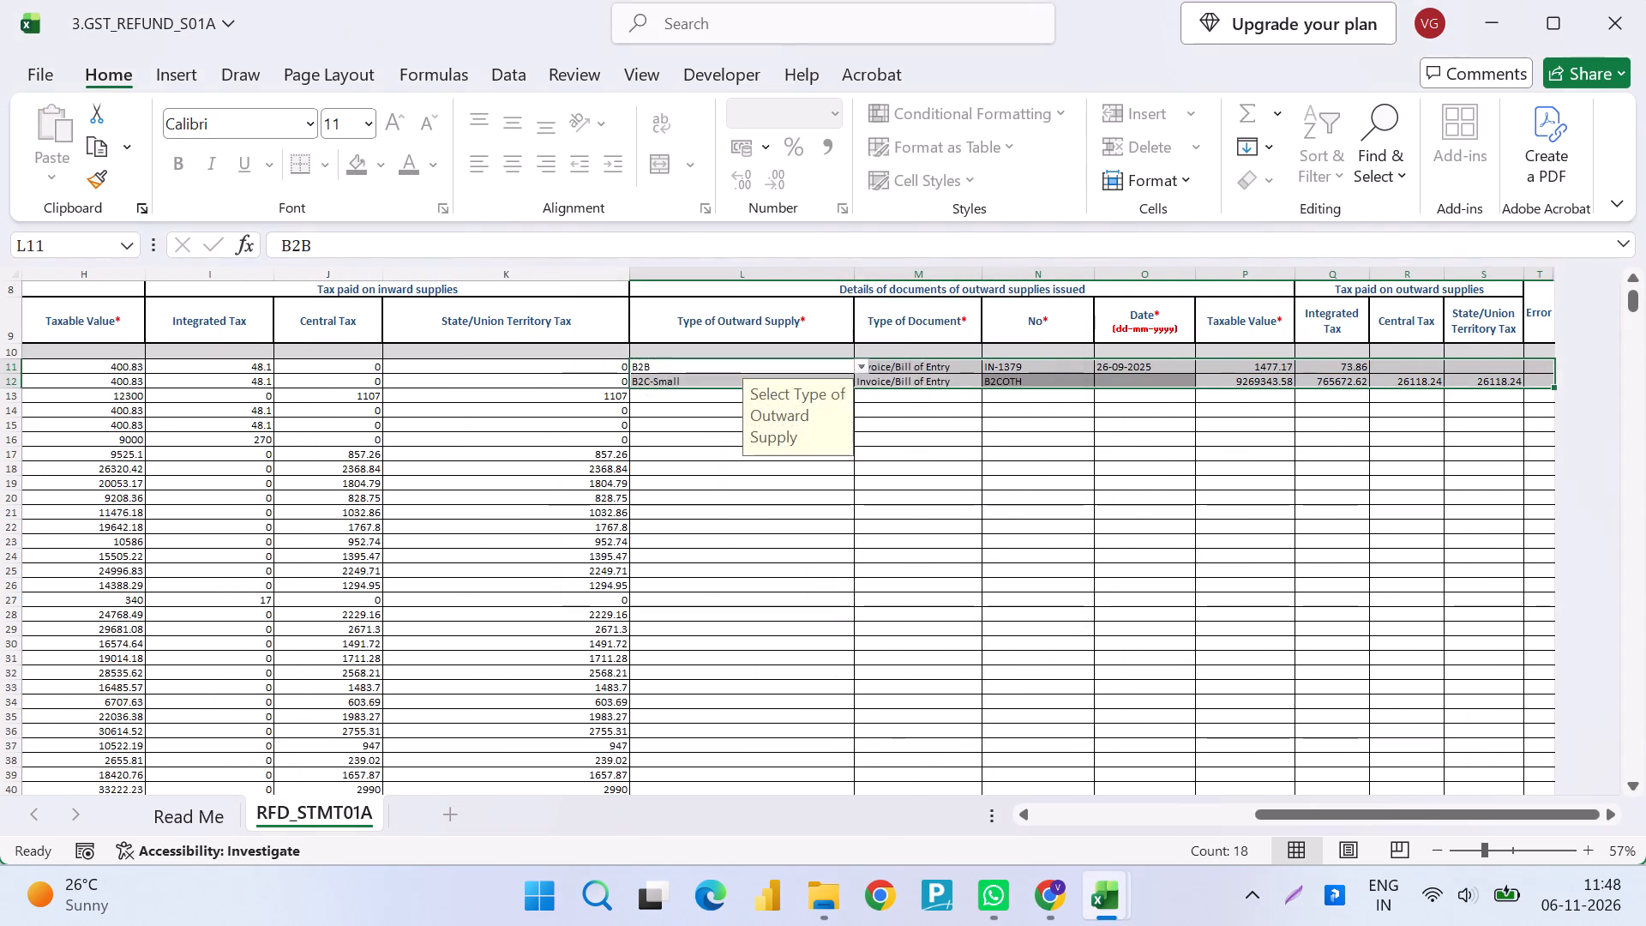
Clear the Type of Outward Supply and Type of Document entries in rows 11 and 12 of the outward supplies section.
key("Down")
key("Left")
key("Up")
key("Right")
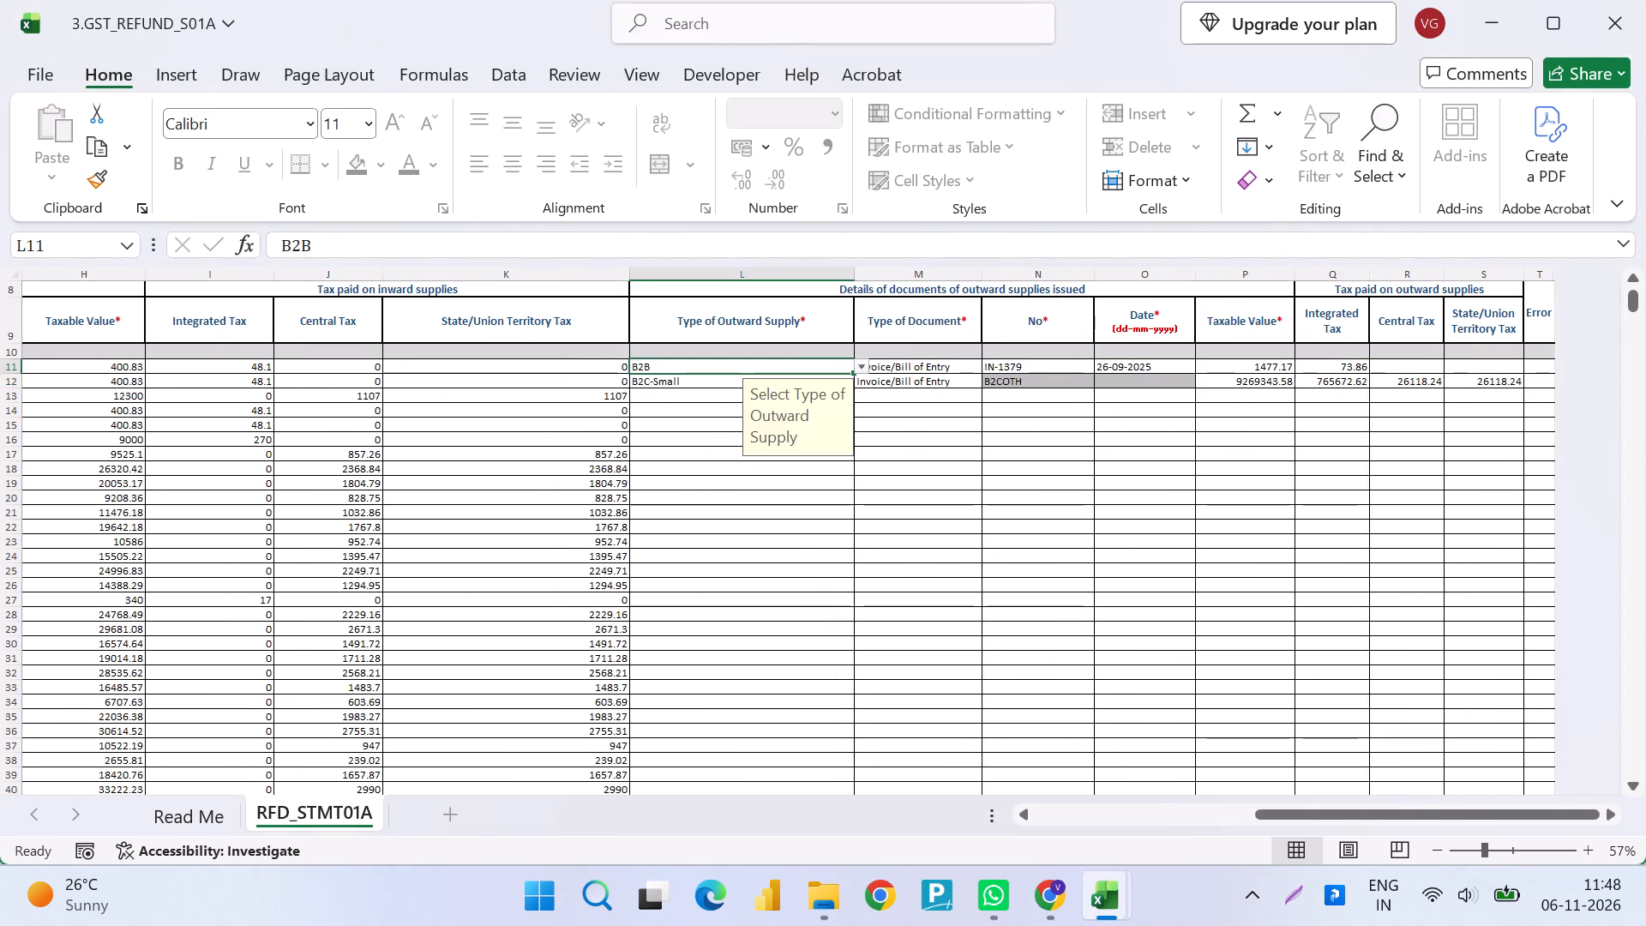
key("Delete")
key("Down")
key("Delete")
key("Up")
key("Right")
key("Delete")
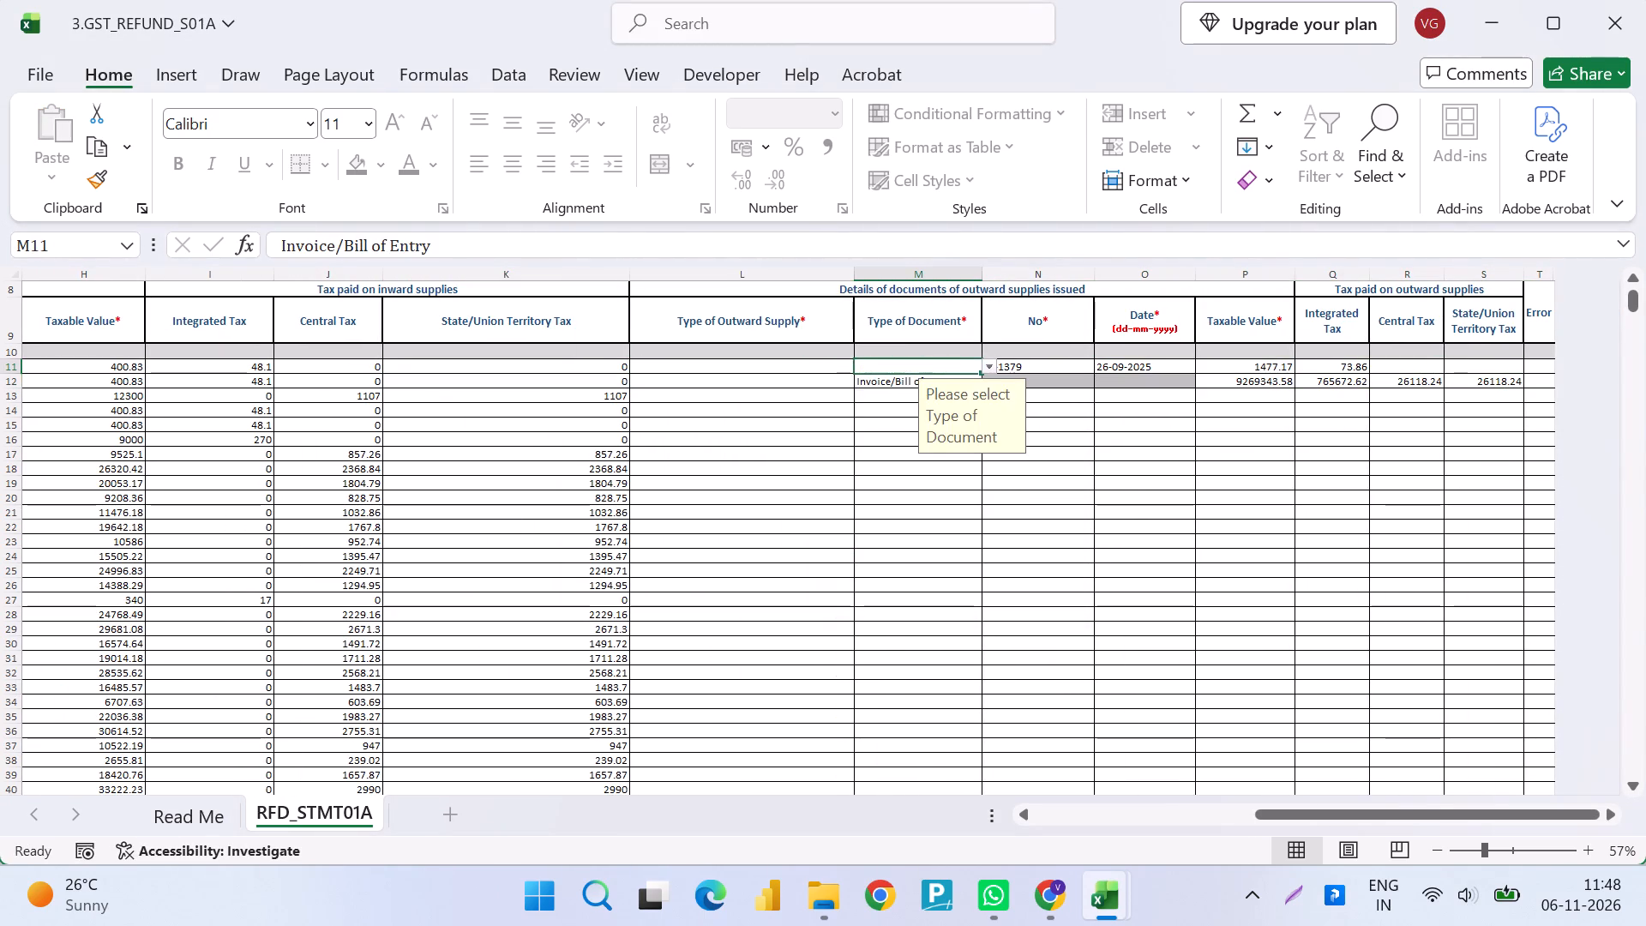
key("Down")
key("Delete")
Clear the outward document number in N11 and date in O11, and try to clear the B2COTH entry in N12.
key("Right")
key("Up")
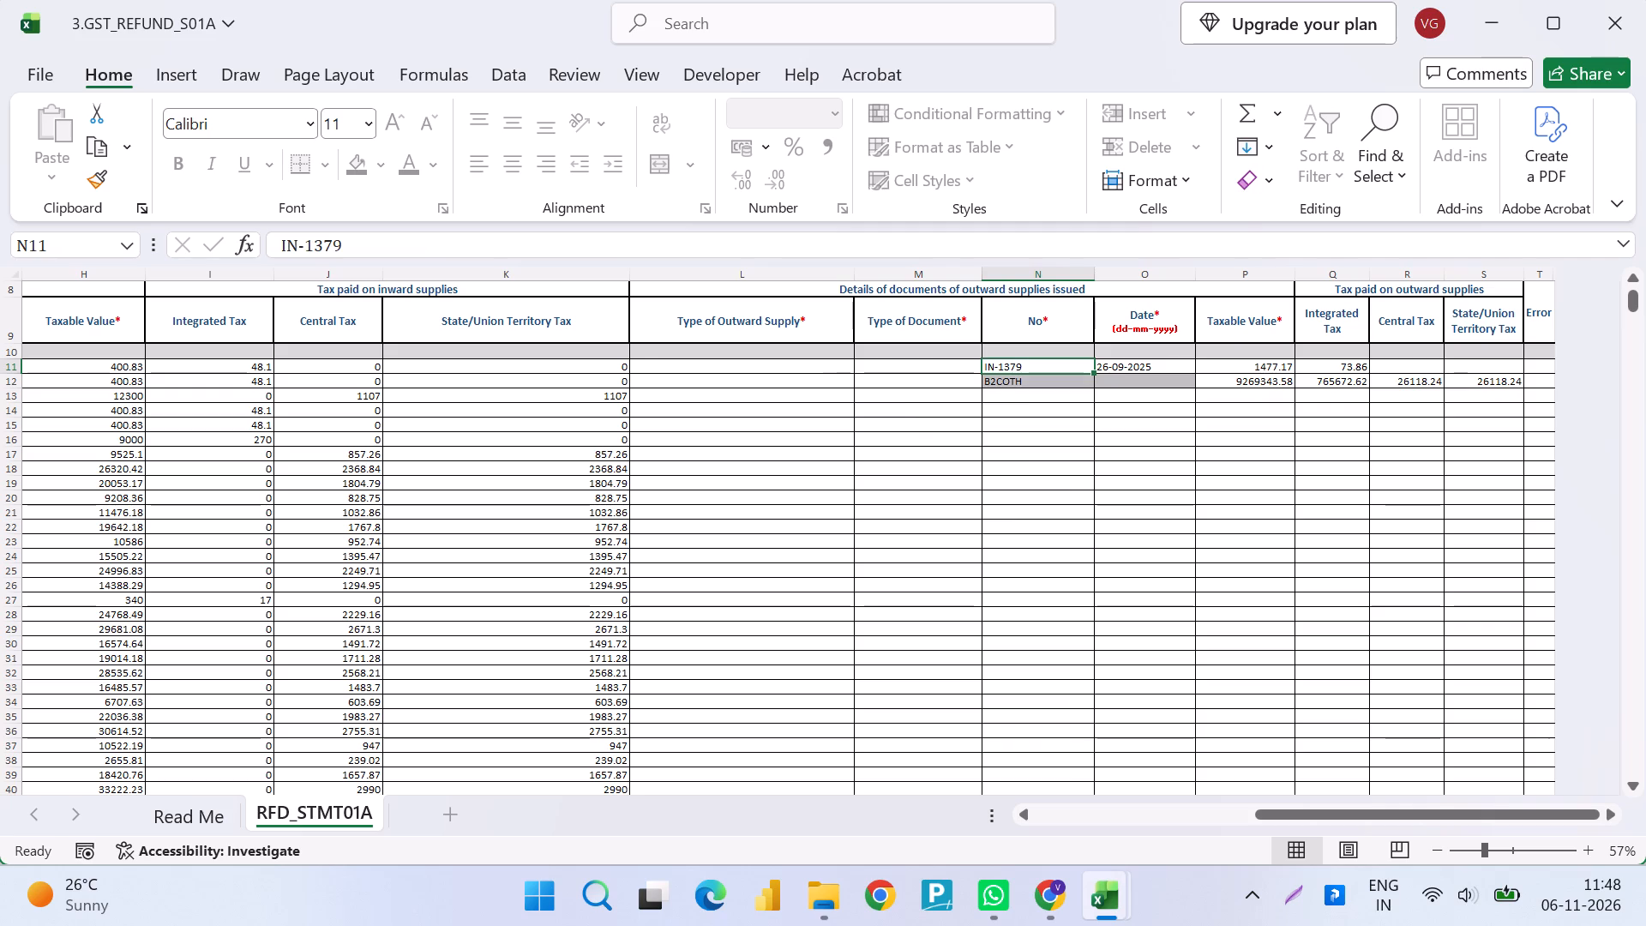
key("Delete")
key("Down")
key("Delete")
key("Escape")
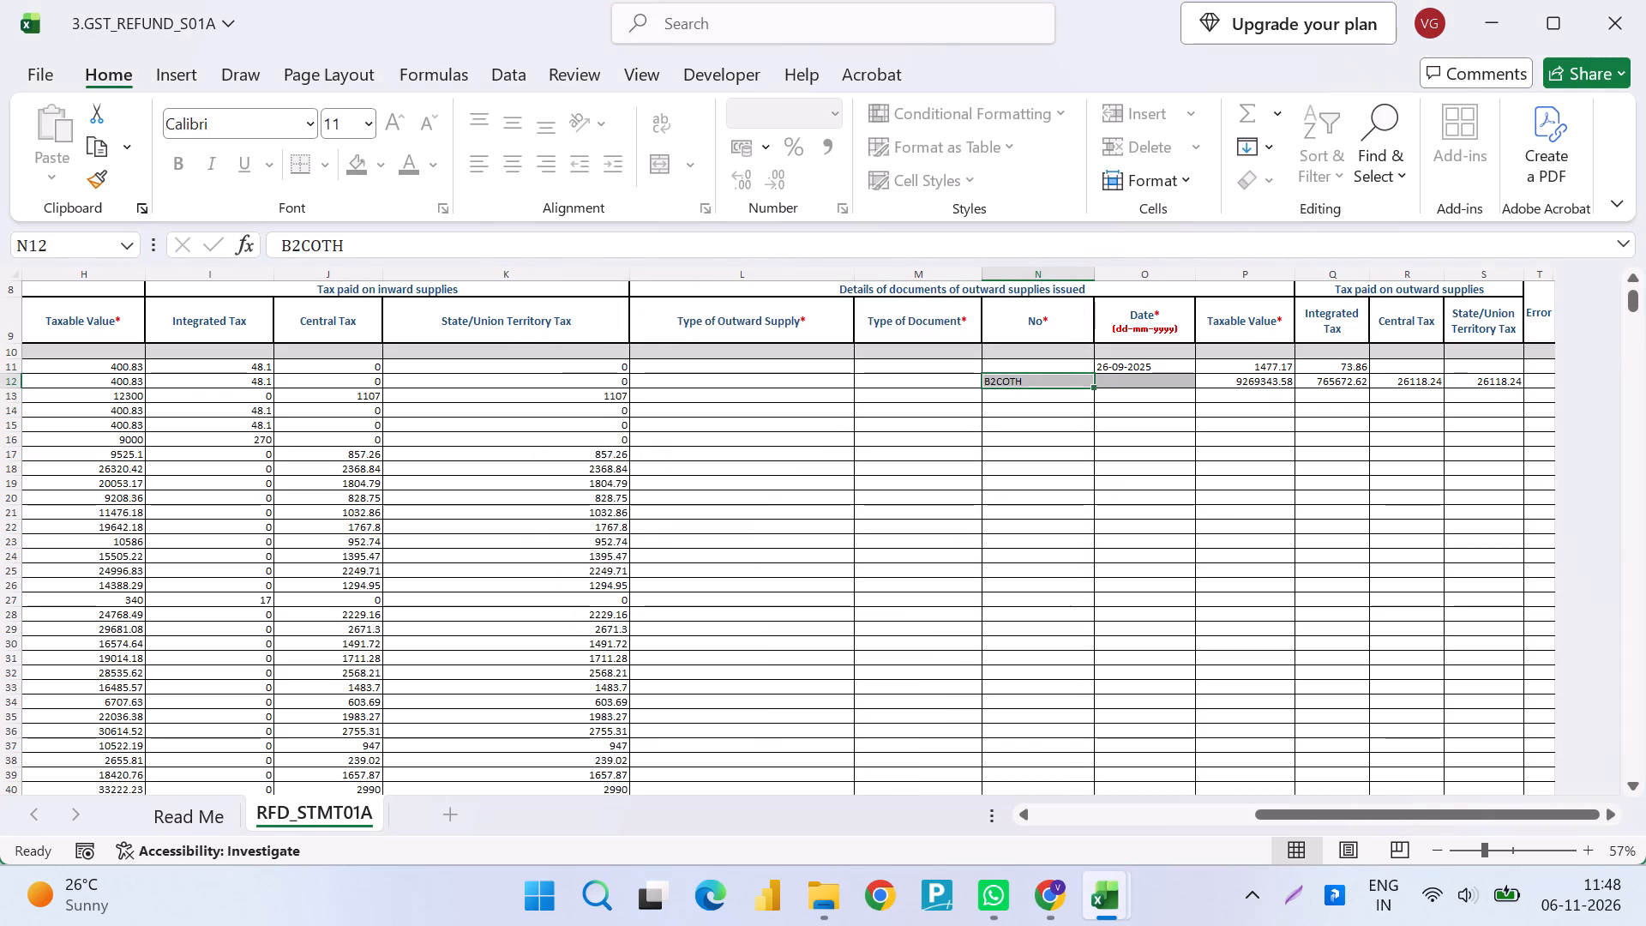
key("Up")
key("Right")
key("Delete")
Clear the outward taxable value and tax amounts in rows 11 and 12, columns P to S.
key("Right")
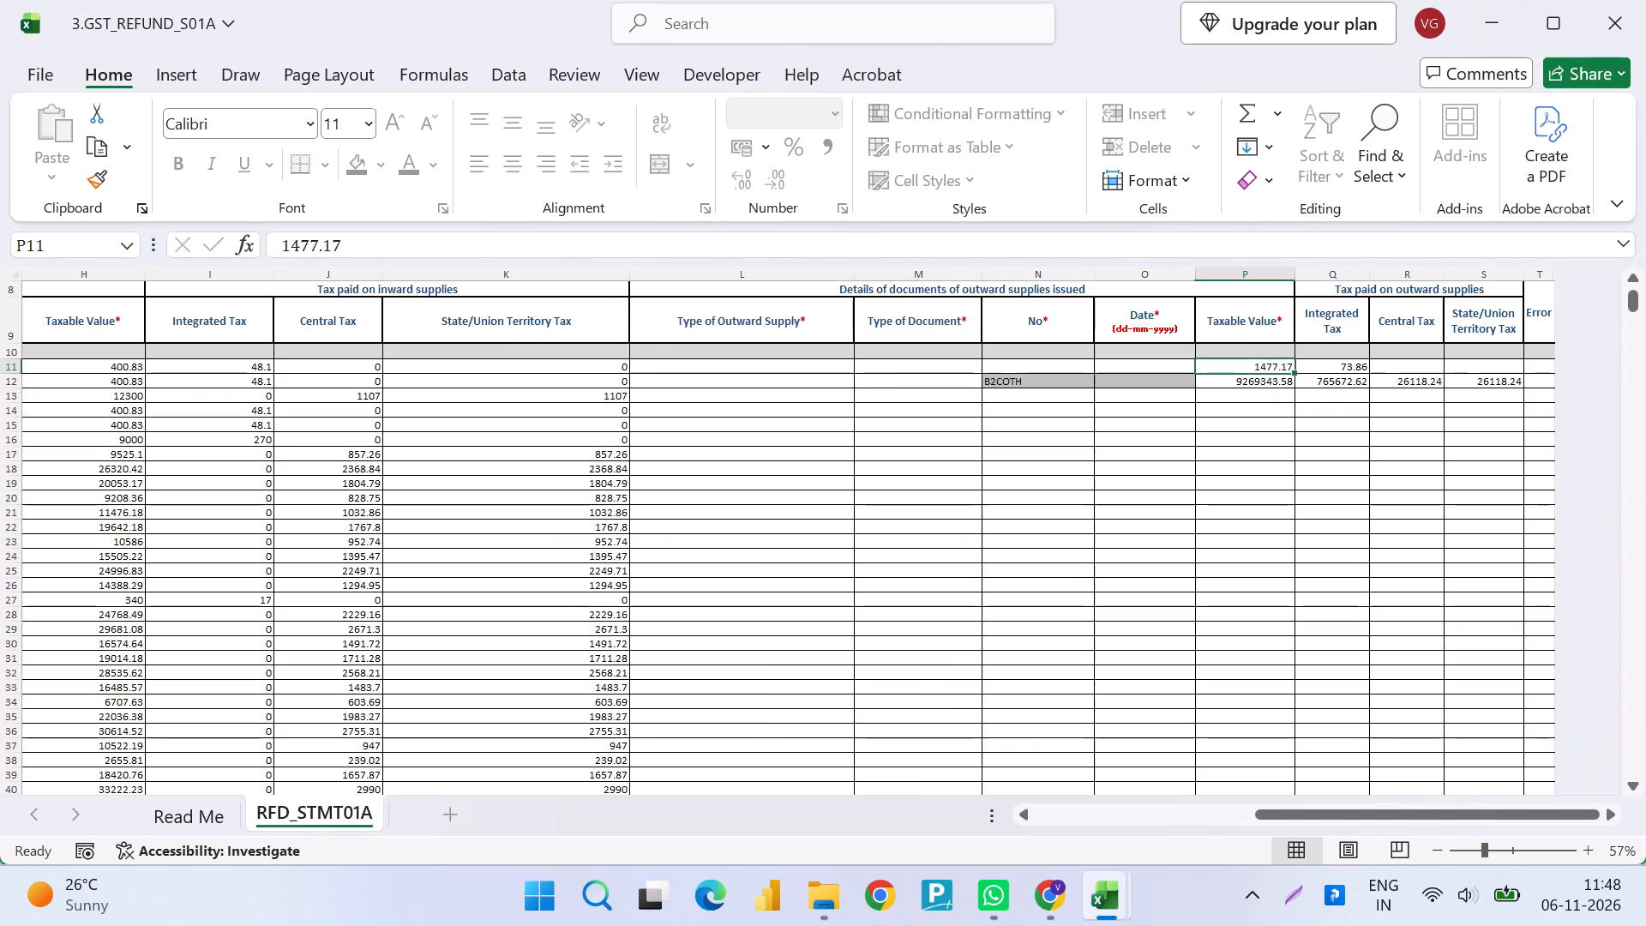
key("Delete")
key("Right")
key("Delete")
key("Down")
key("Left")
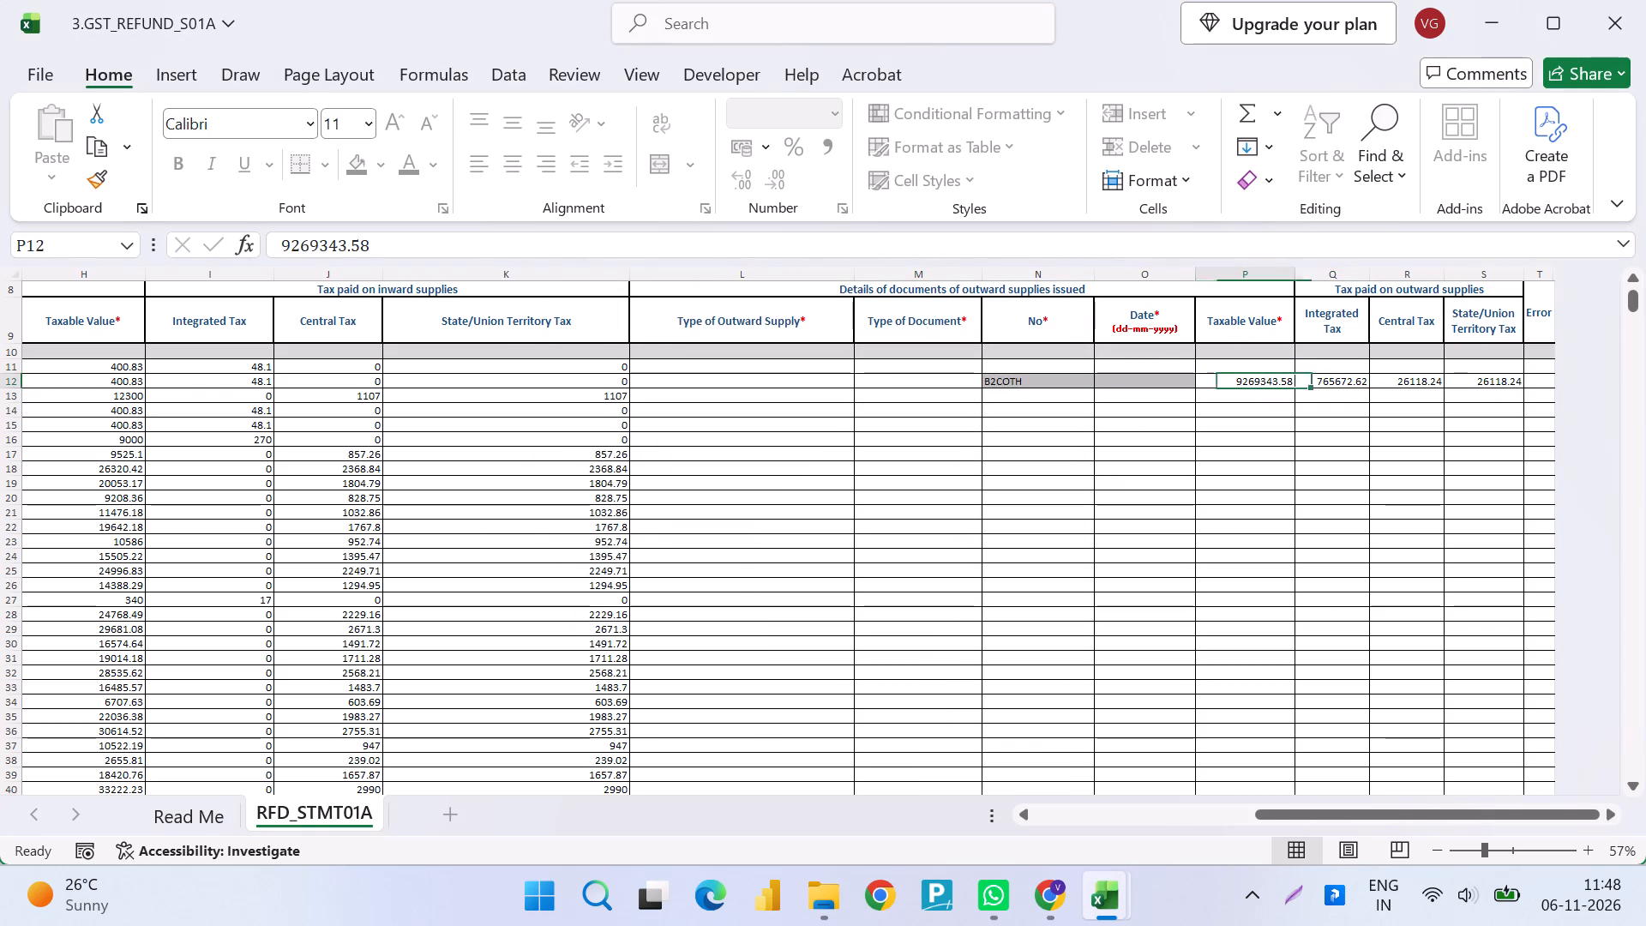
key("Delete")
key("Right")
key("Delete")
key("Right")
key("Delete")
key("Right")
key("Delete")
key("Left")
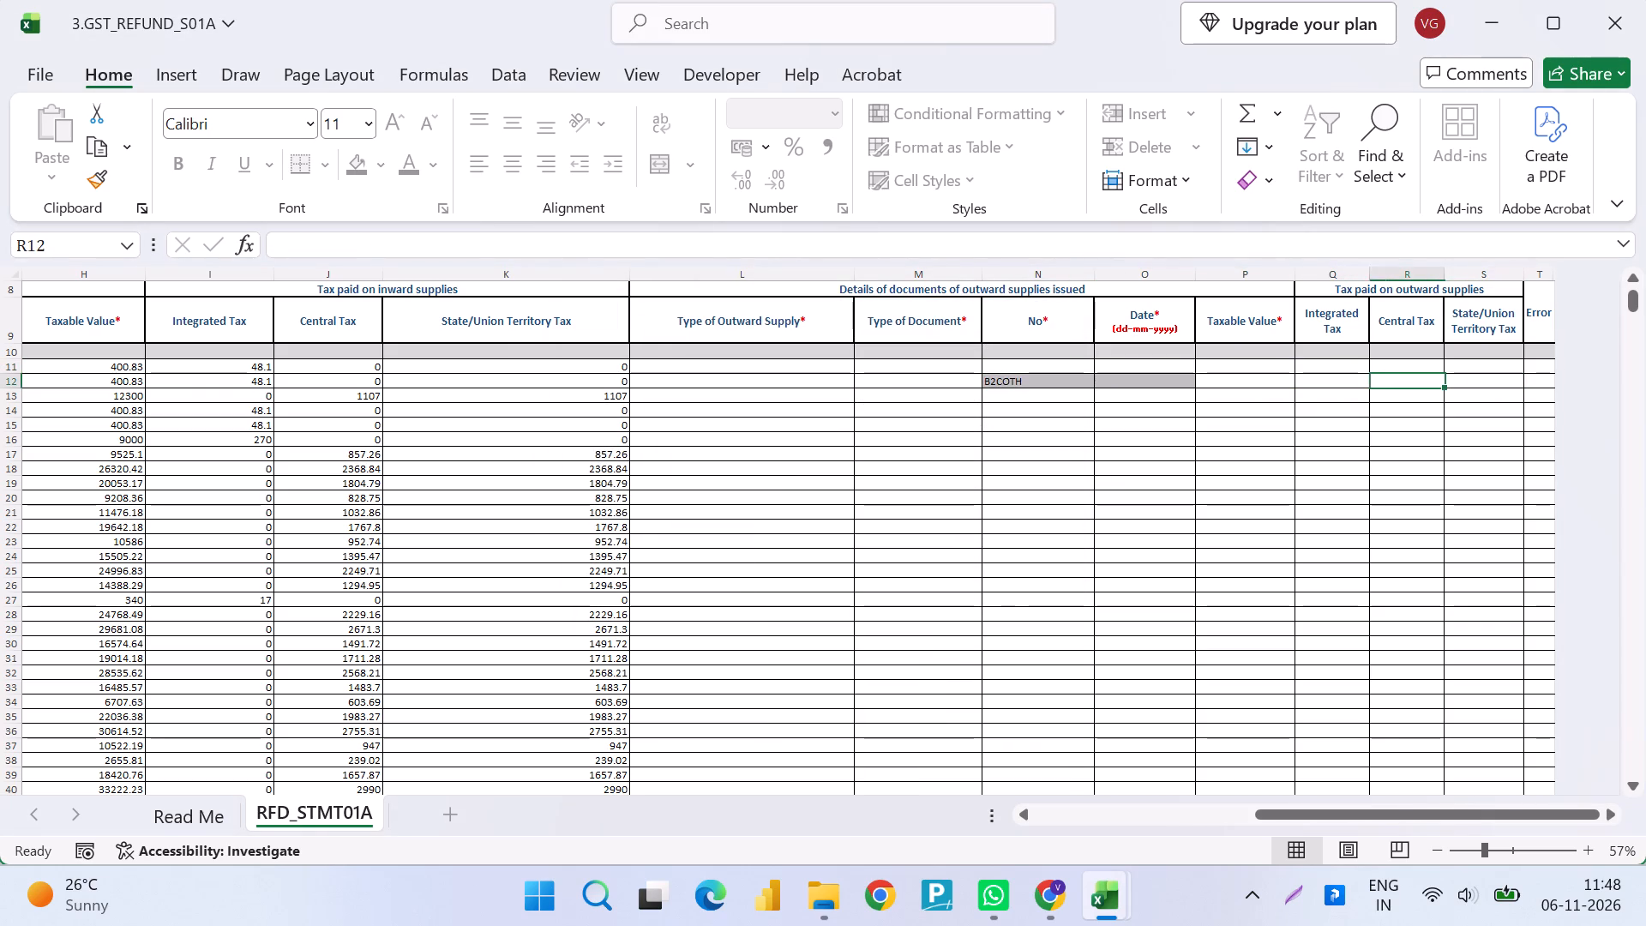
Save the refund statement workbook.
key("Left")
key("Left")
key("ctrl+s")
Switch to the PURCHASE 24-25 workbook and copy the Invoice type entries from D2 down to the column's end.
key("Left")
key("Left")
key("Left")
key("alt+Tab")
key("Up")
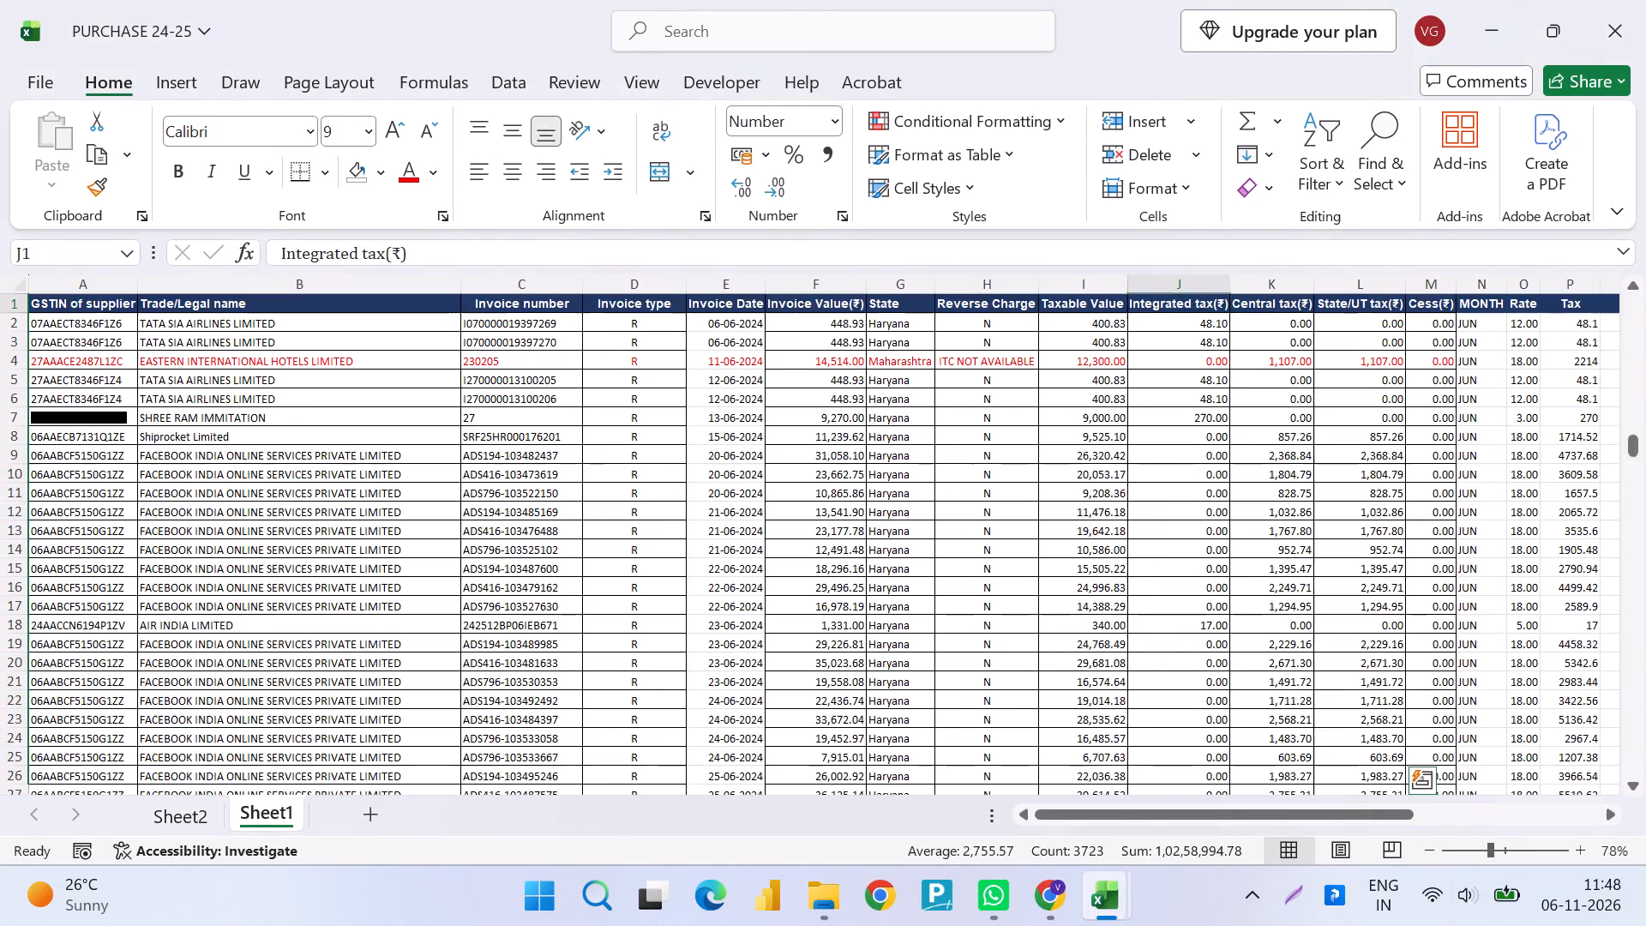
key("Down")
key("Left")
key("Up")
key("Left")
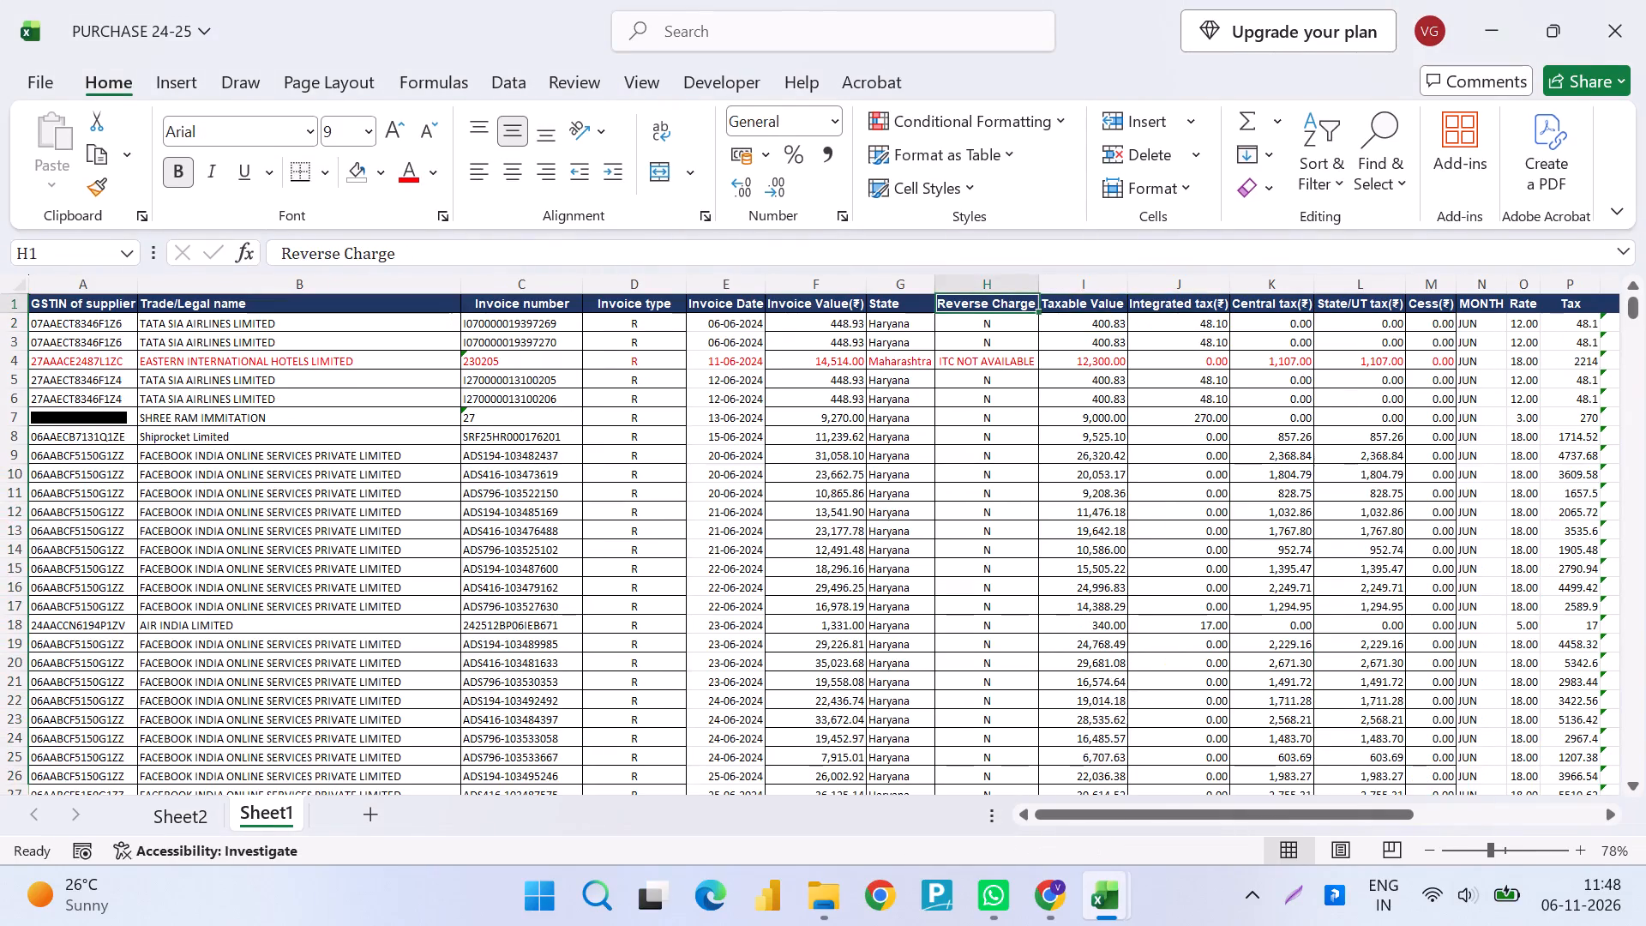
key("Left")
key("Left")
key("Left")
key("Left")
key("Down")
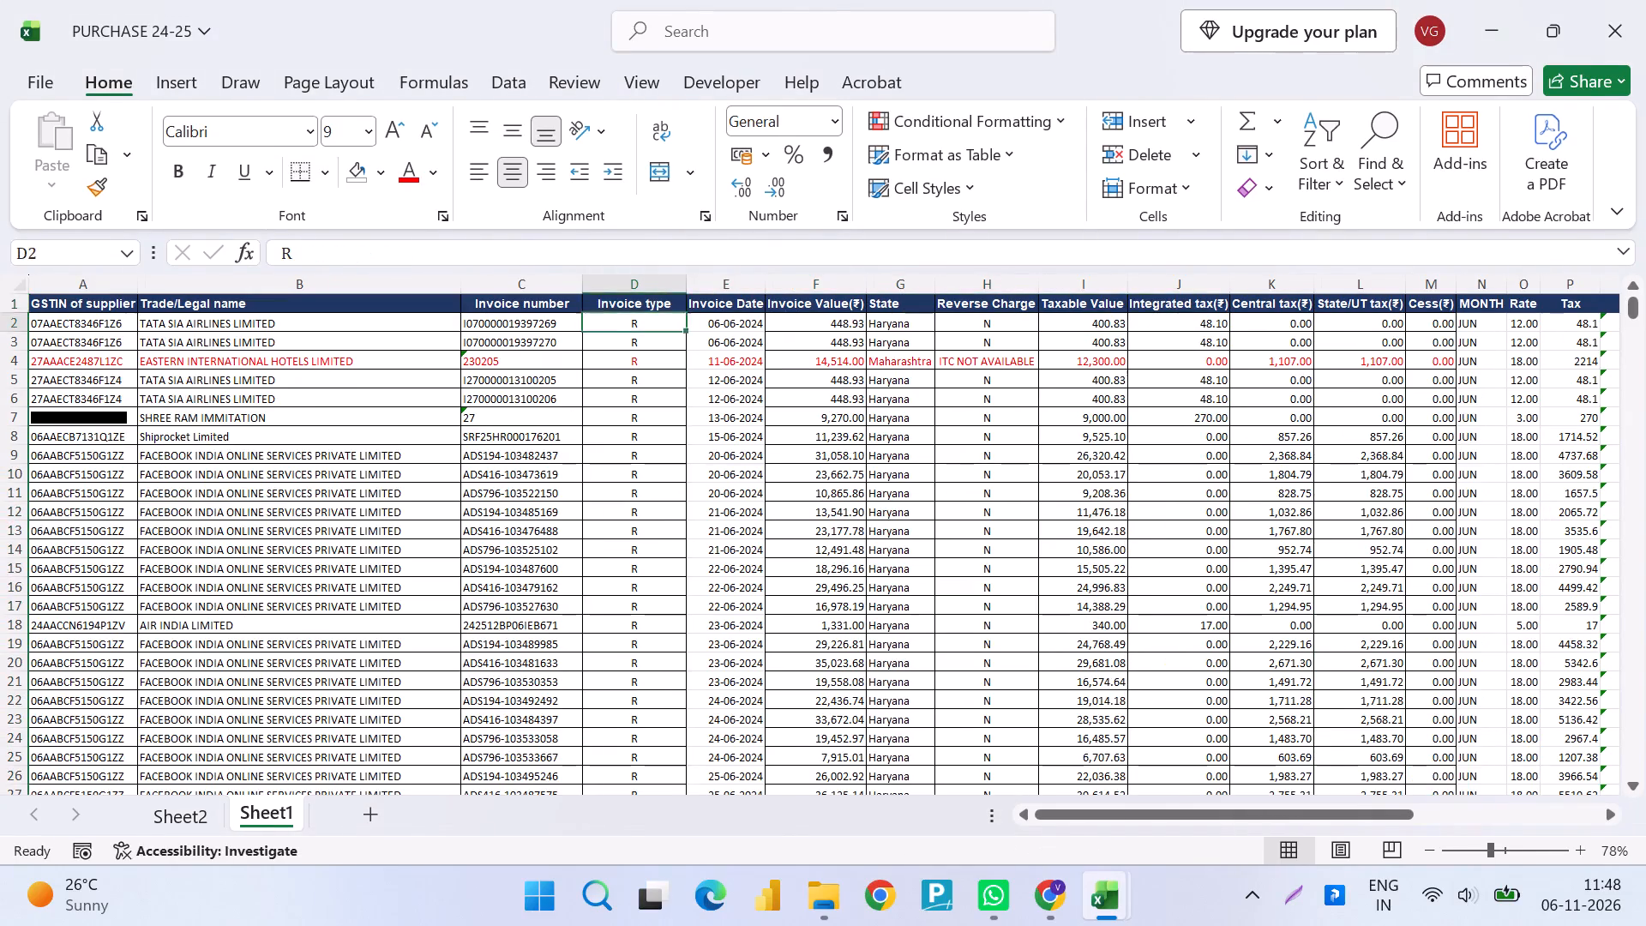
key("ctrl+shift+Down")
key("ctrl+c")
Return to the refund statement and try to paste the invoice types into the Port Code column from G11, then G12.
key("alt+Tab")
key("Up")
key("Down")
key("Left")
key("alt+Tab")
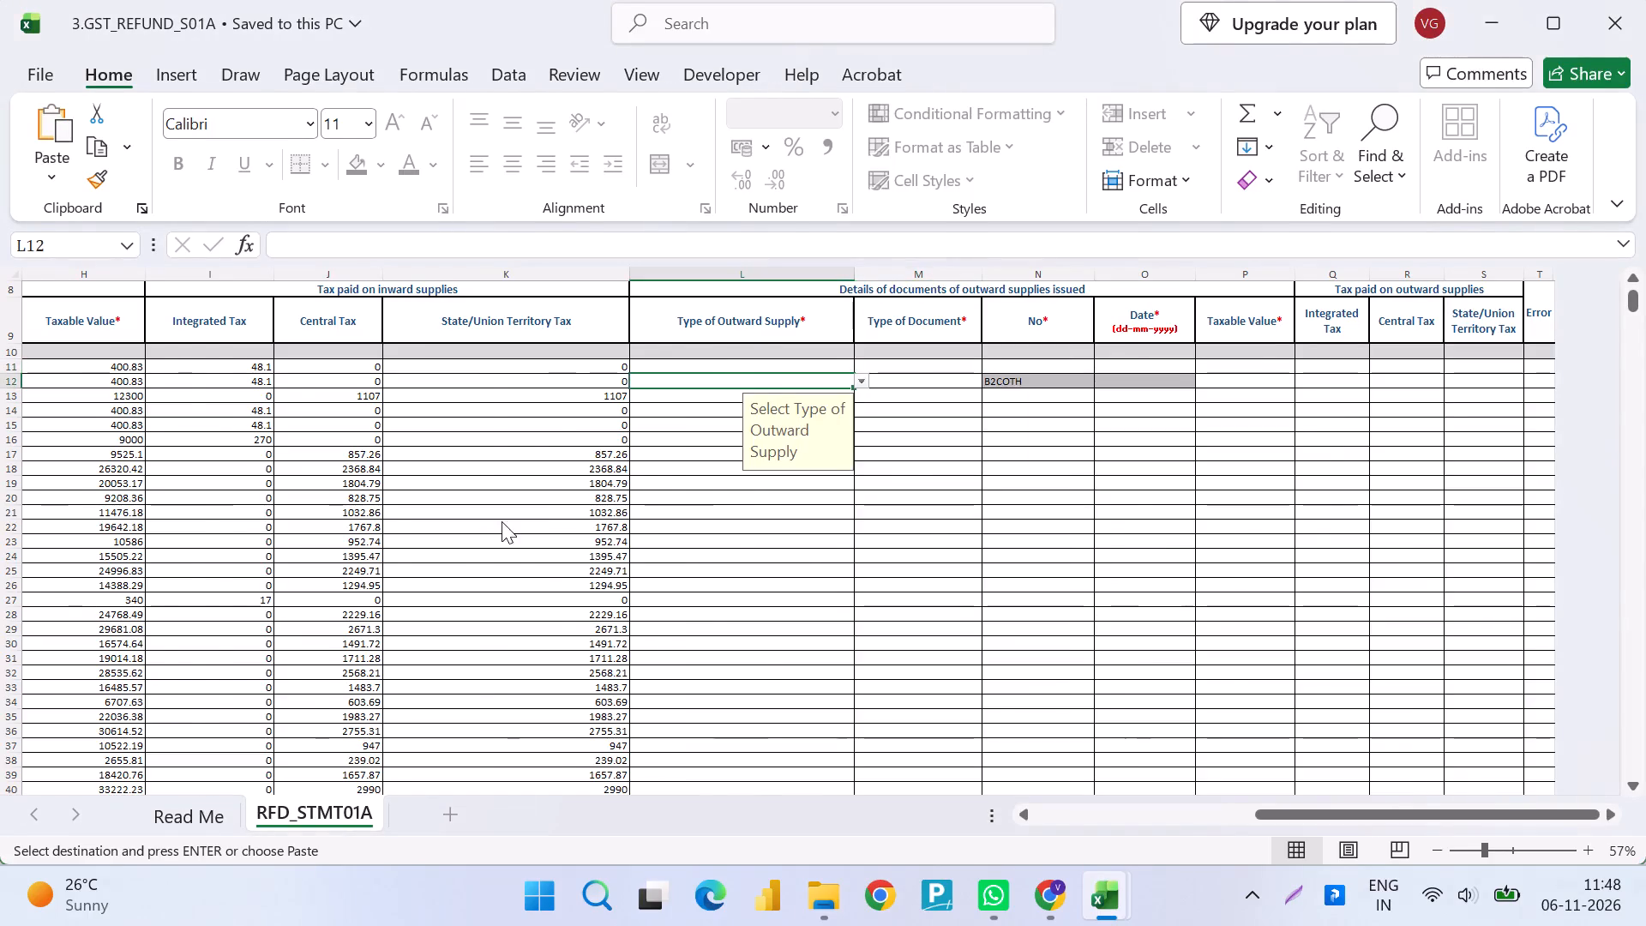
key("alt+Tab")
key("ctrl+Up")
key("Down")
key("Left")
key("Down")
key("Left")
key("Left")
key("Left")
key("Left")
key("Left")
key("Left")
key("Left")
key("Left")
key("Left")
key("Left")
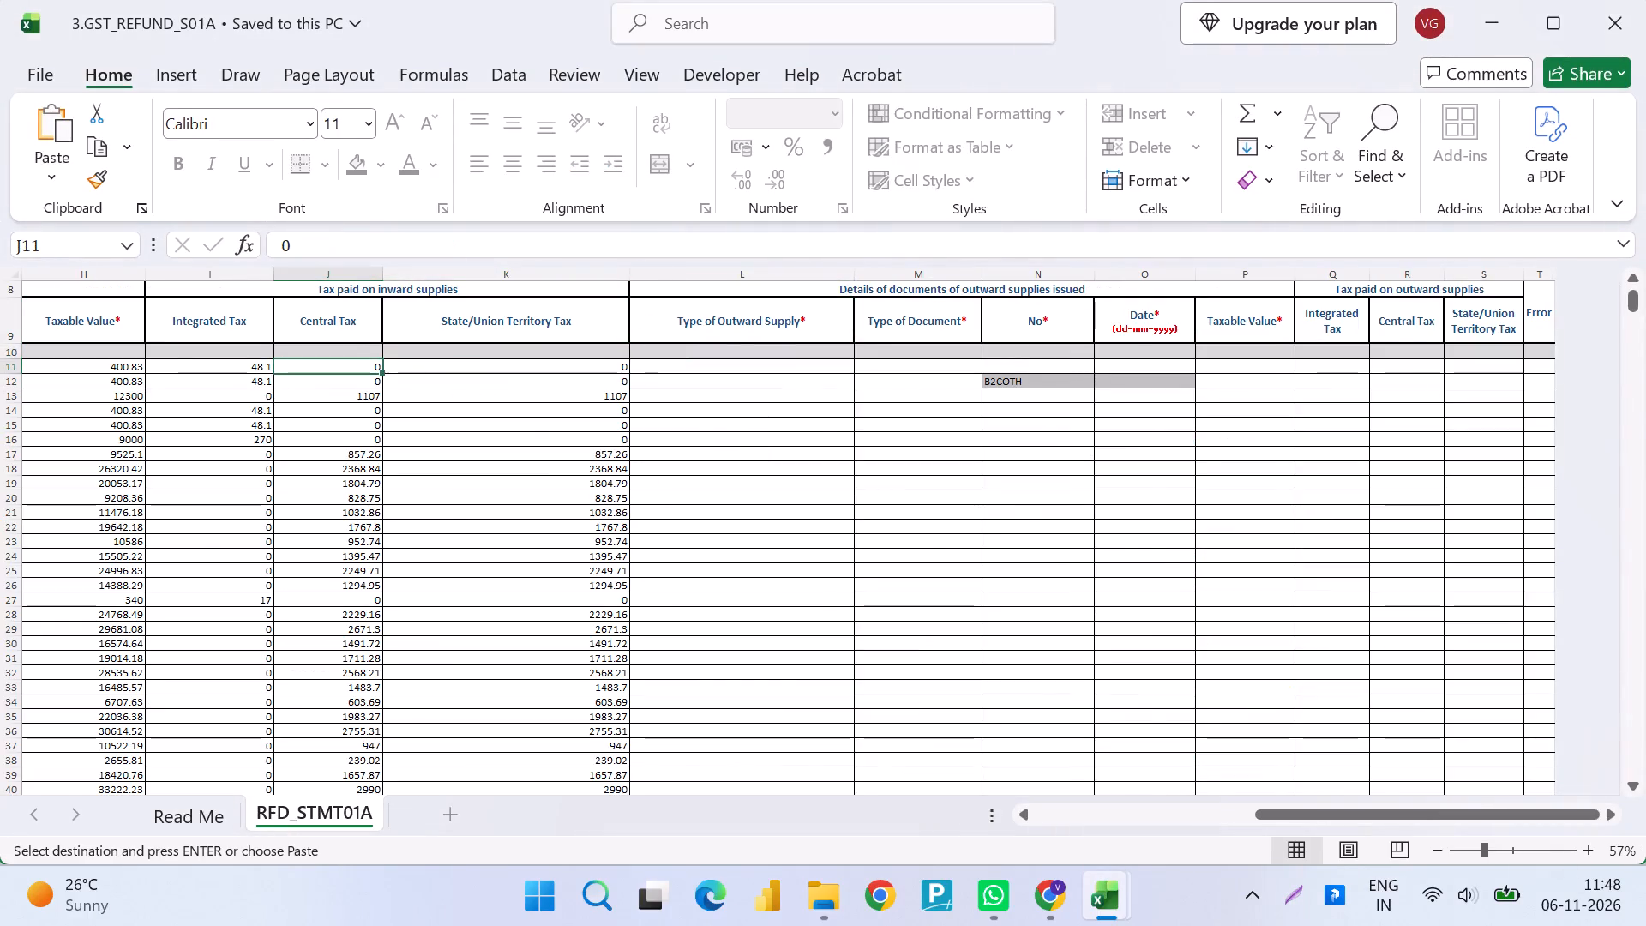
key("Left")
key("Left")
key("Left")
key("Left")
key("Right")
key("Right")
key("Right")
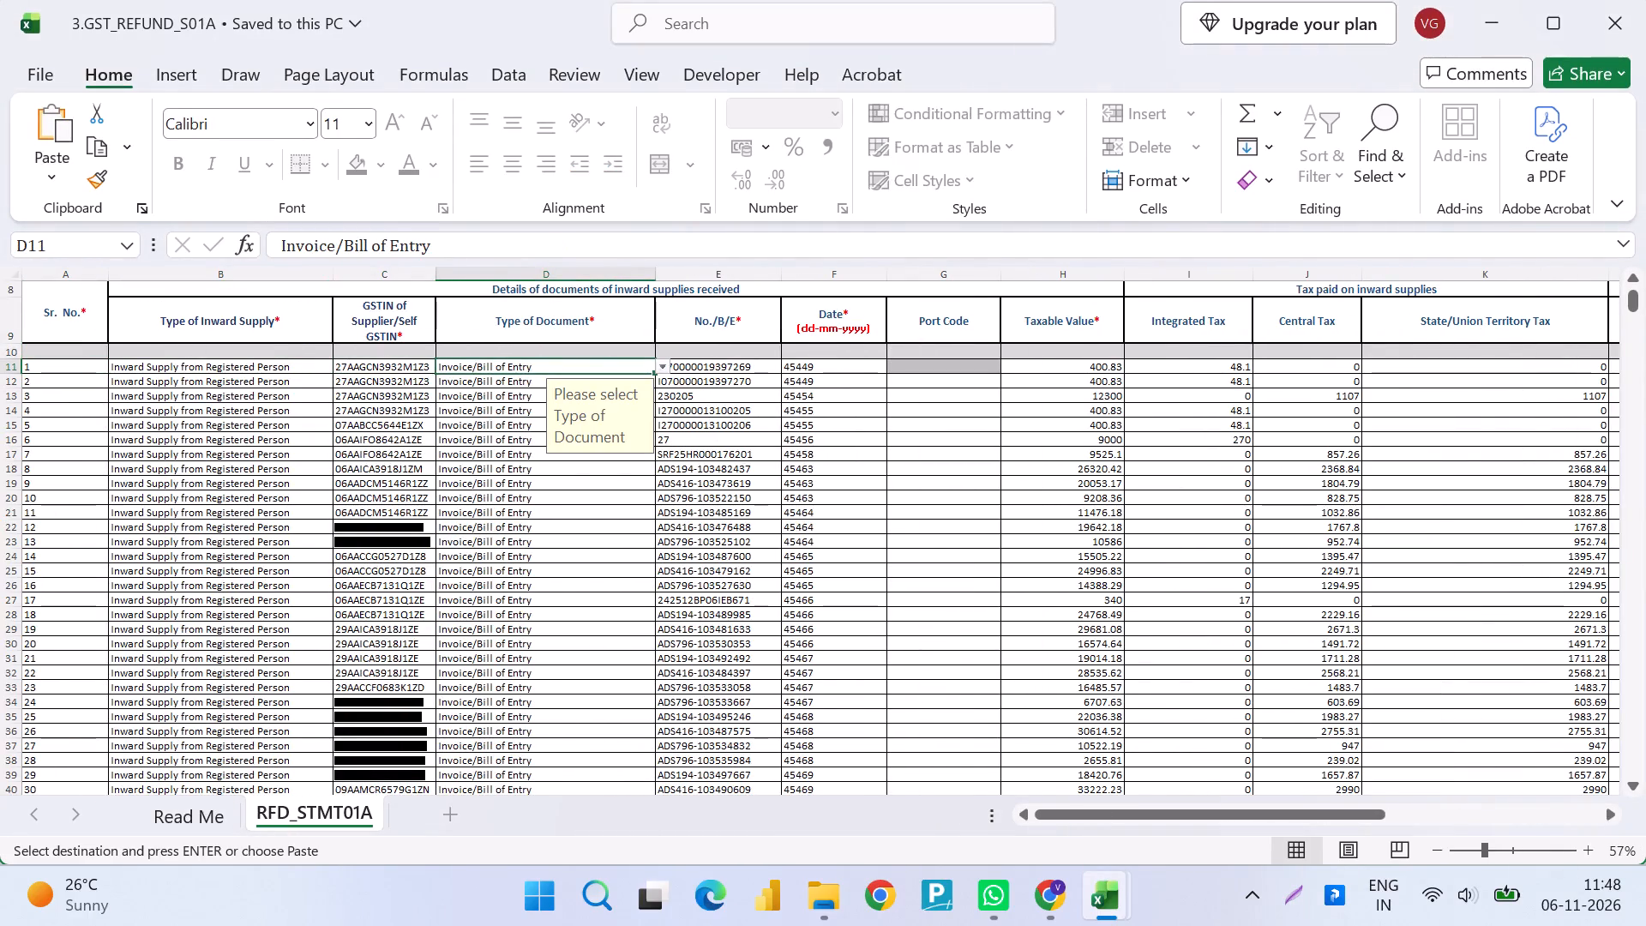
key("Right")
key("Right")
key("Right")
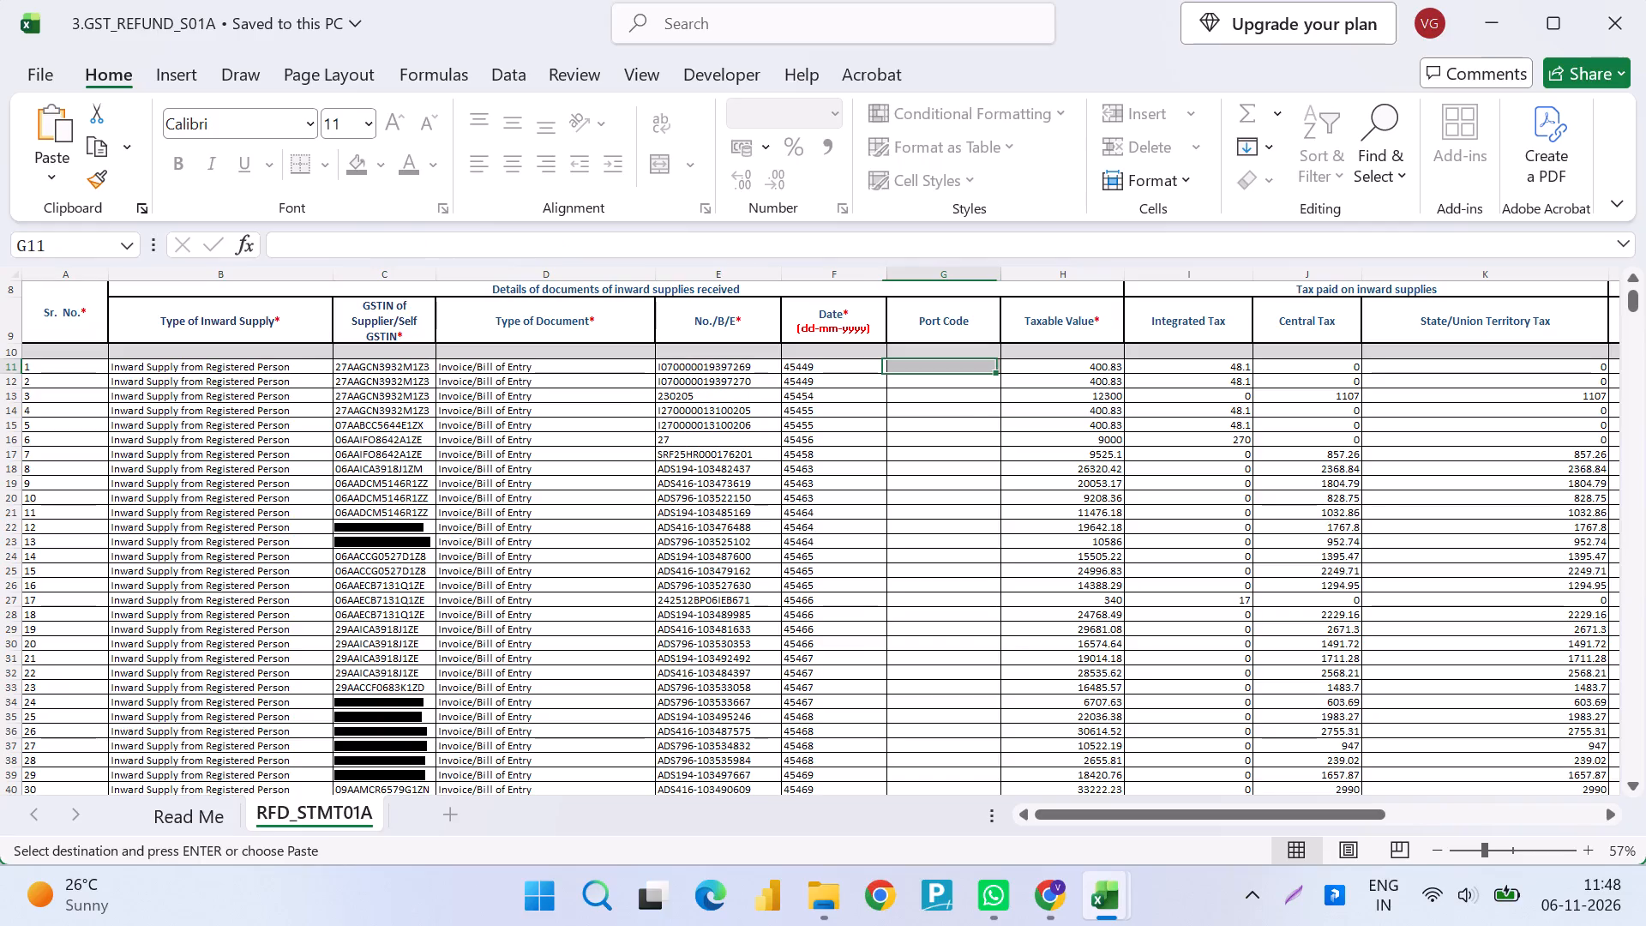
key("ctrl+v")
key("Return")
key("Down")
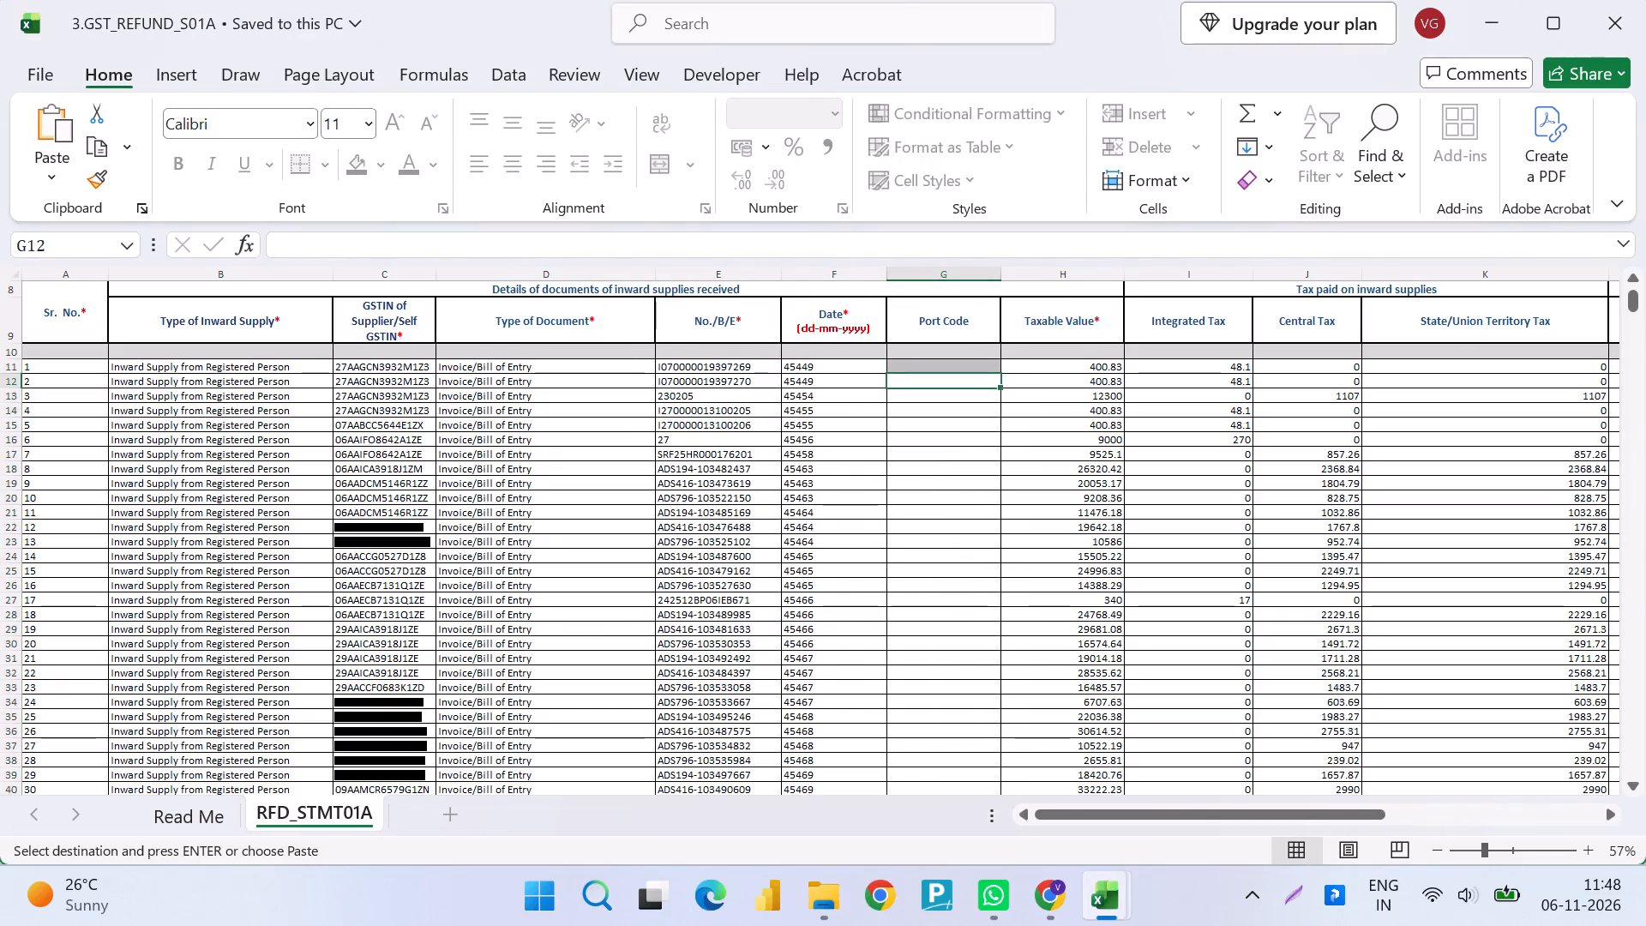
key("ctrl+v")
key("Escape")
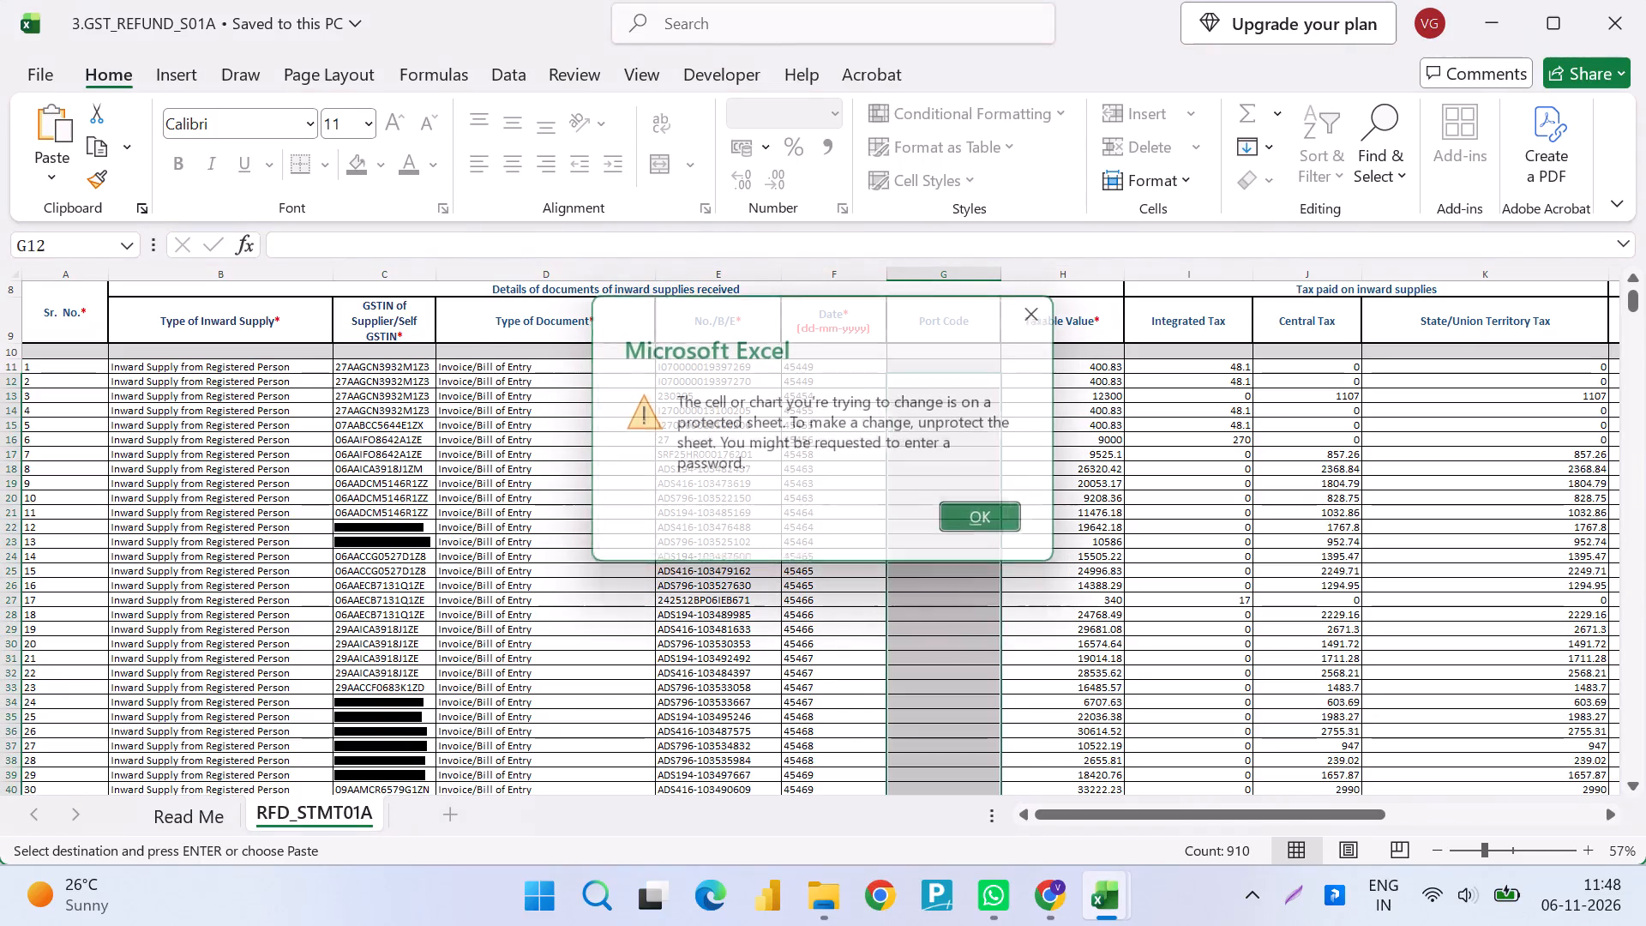
Paste the copied invoice types into the inward supplies Date column starting at F11.
key("Up")
key("Left")
key("ctrl+v")
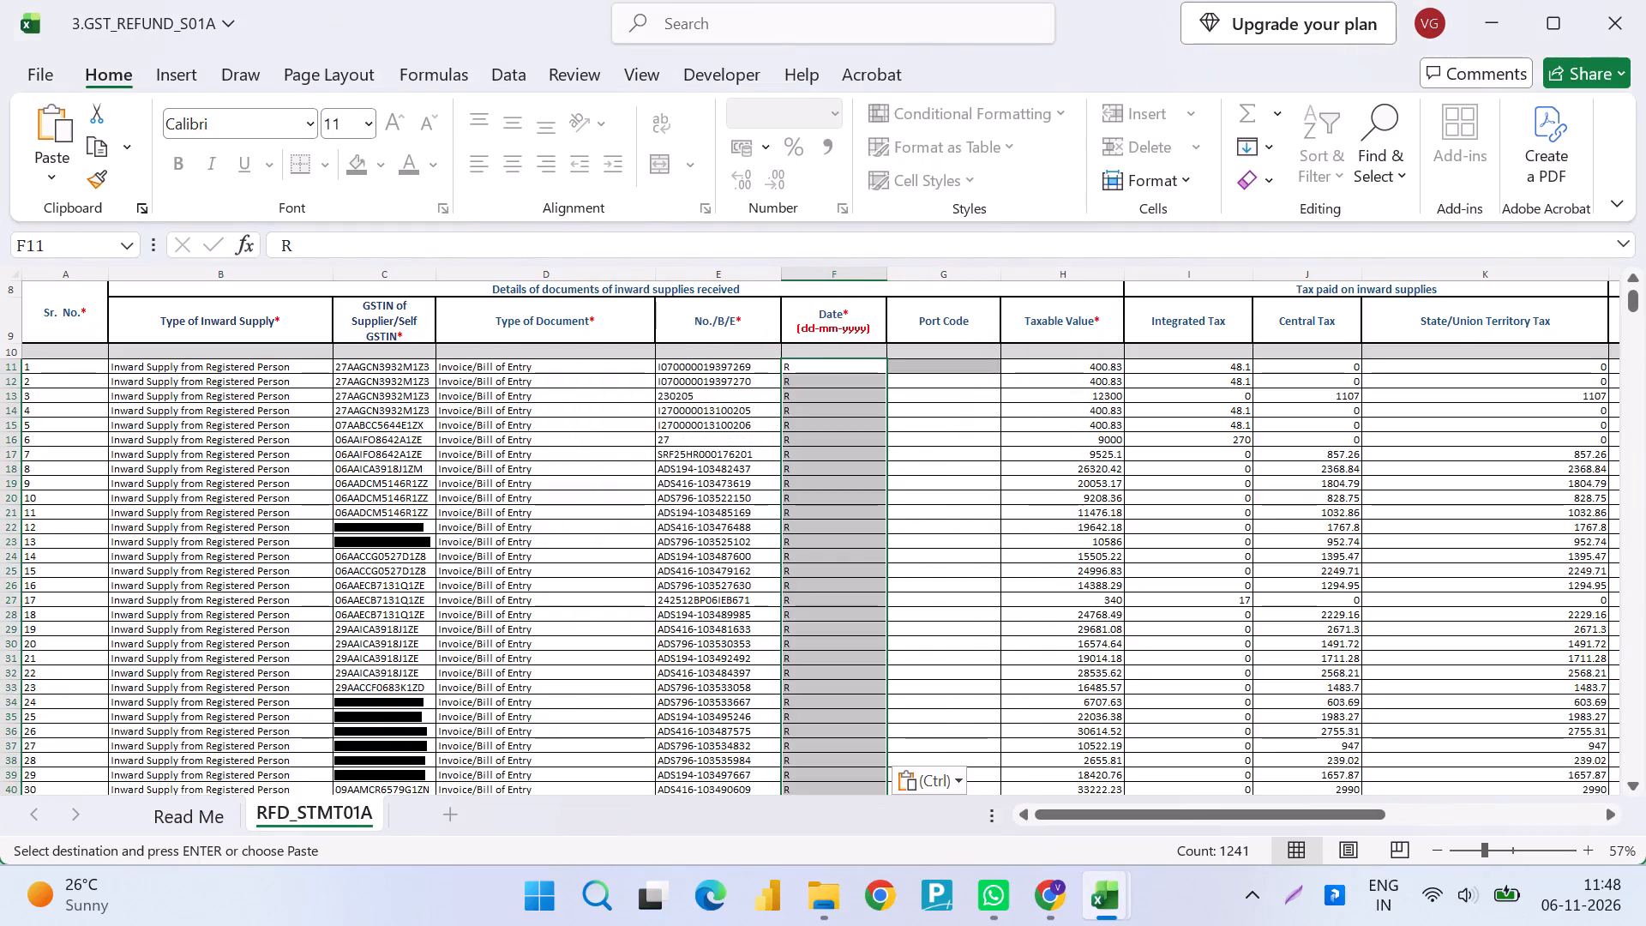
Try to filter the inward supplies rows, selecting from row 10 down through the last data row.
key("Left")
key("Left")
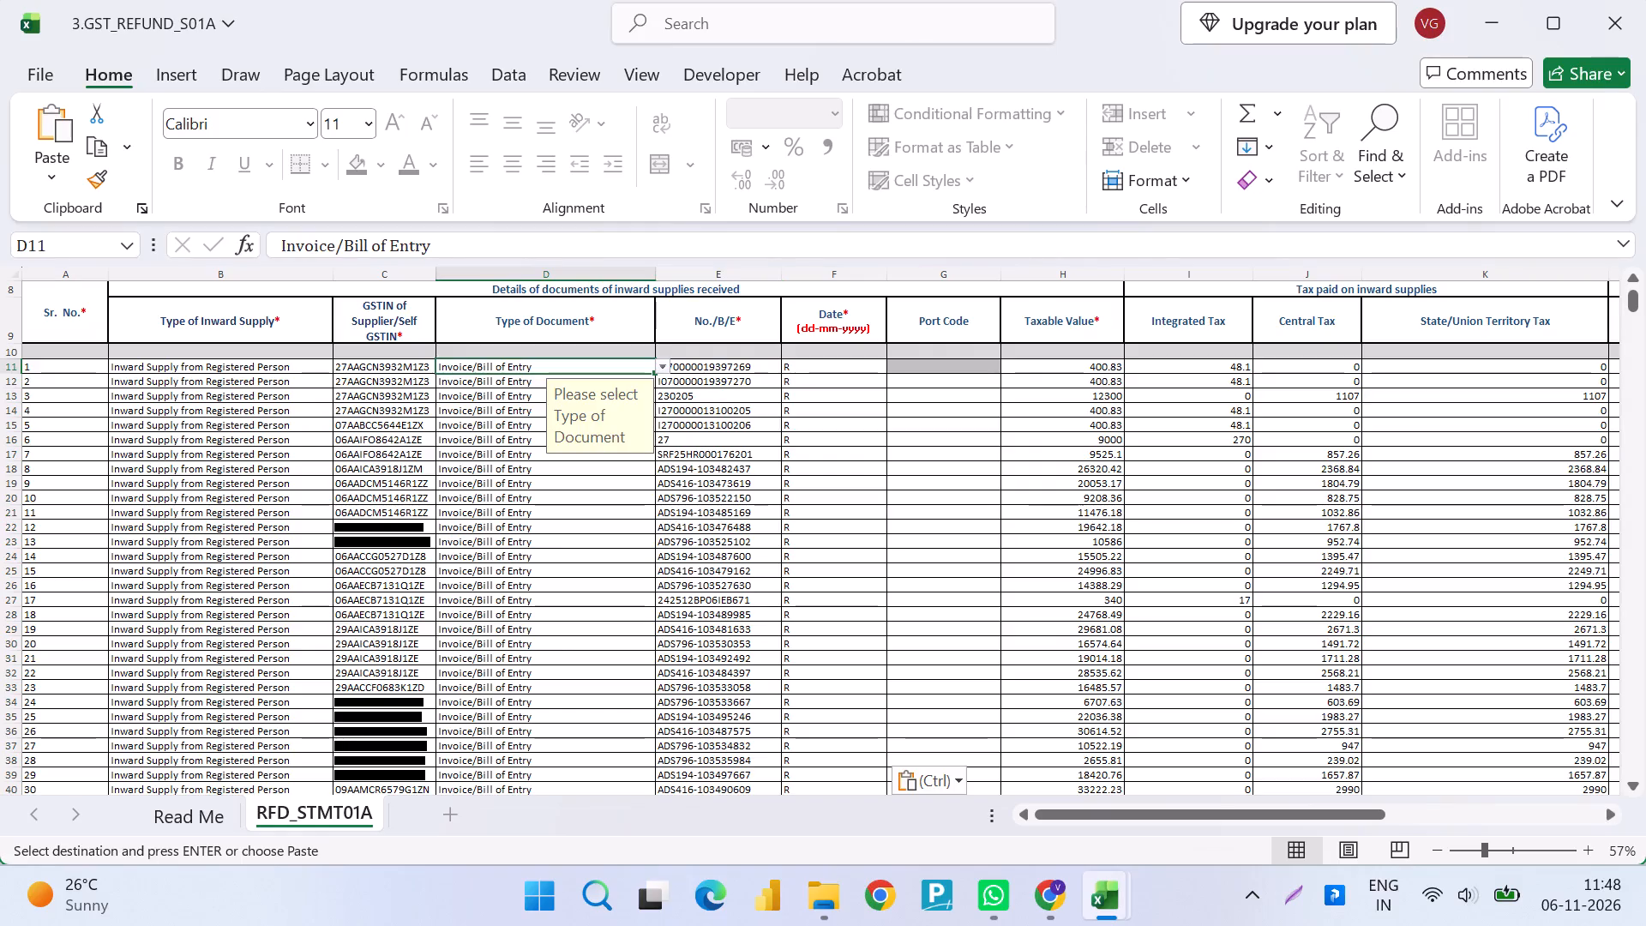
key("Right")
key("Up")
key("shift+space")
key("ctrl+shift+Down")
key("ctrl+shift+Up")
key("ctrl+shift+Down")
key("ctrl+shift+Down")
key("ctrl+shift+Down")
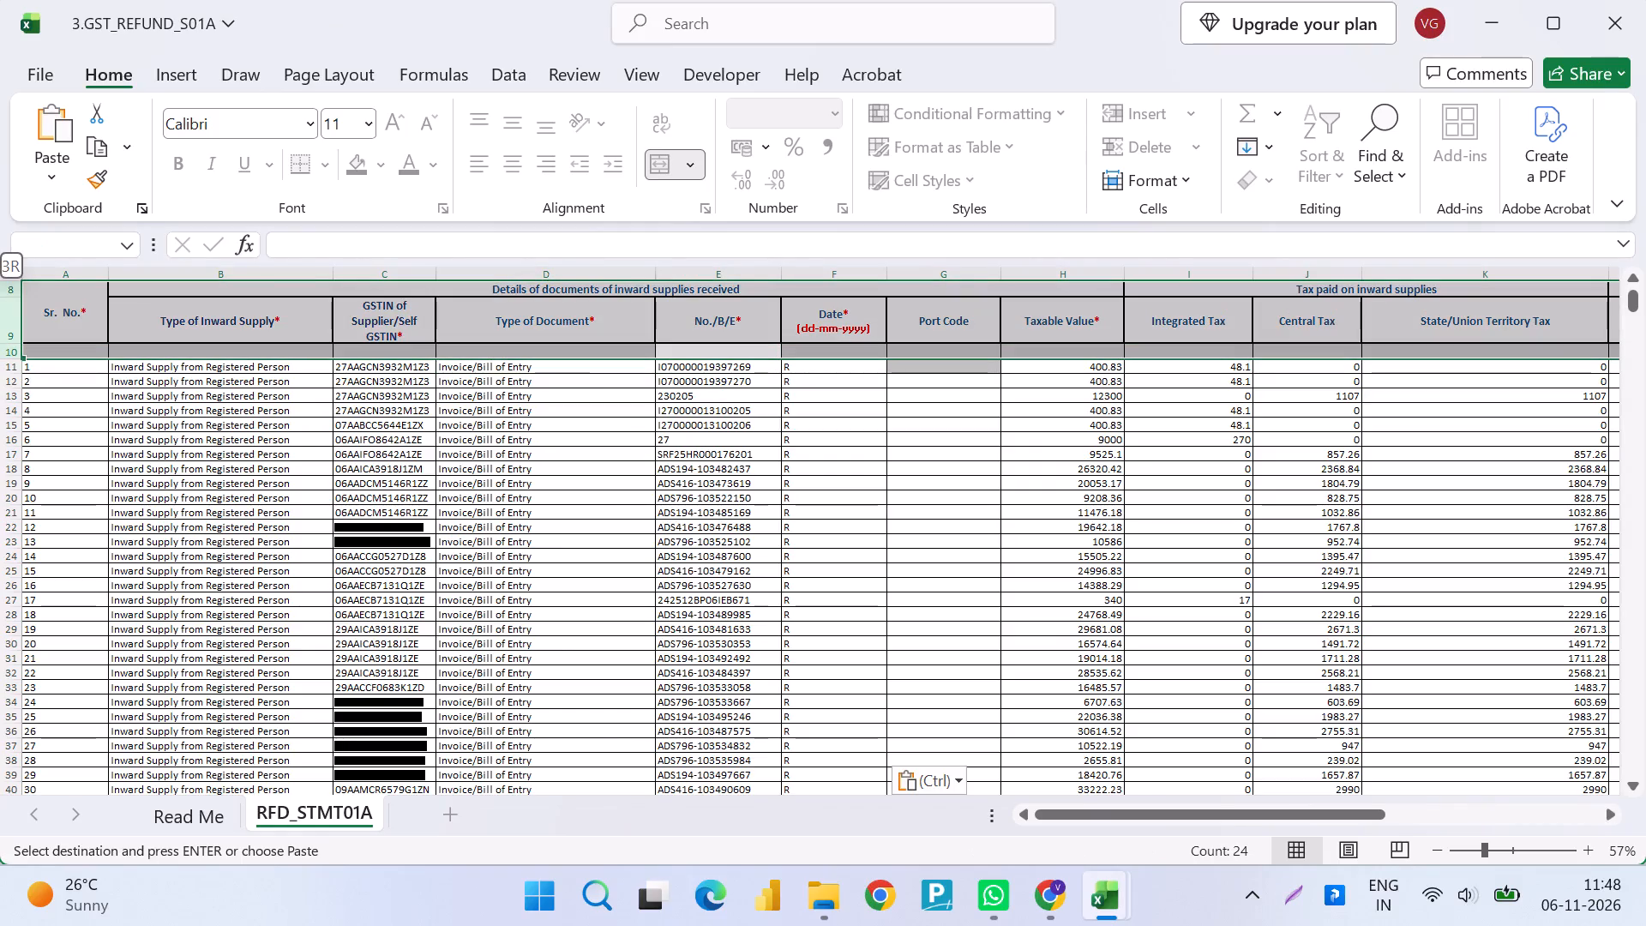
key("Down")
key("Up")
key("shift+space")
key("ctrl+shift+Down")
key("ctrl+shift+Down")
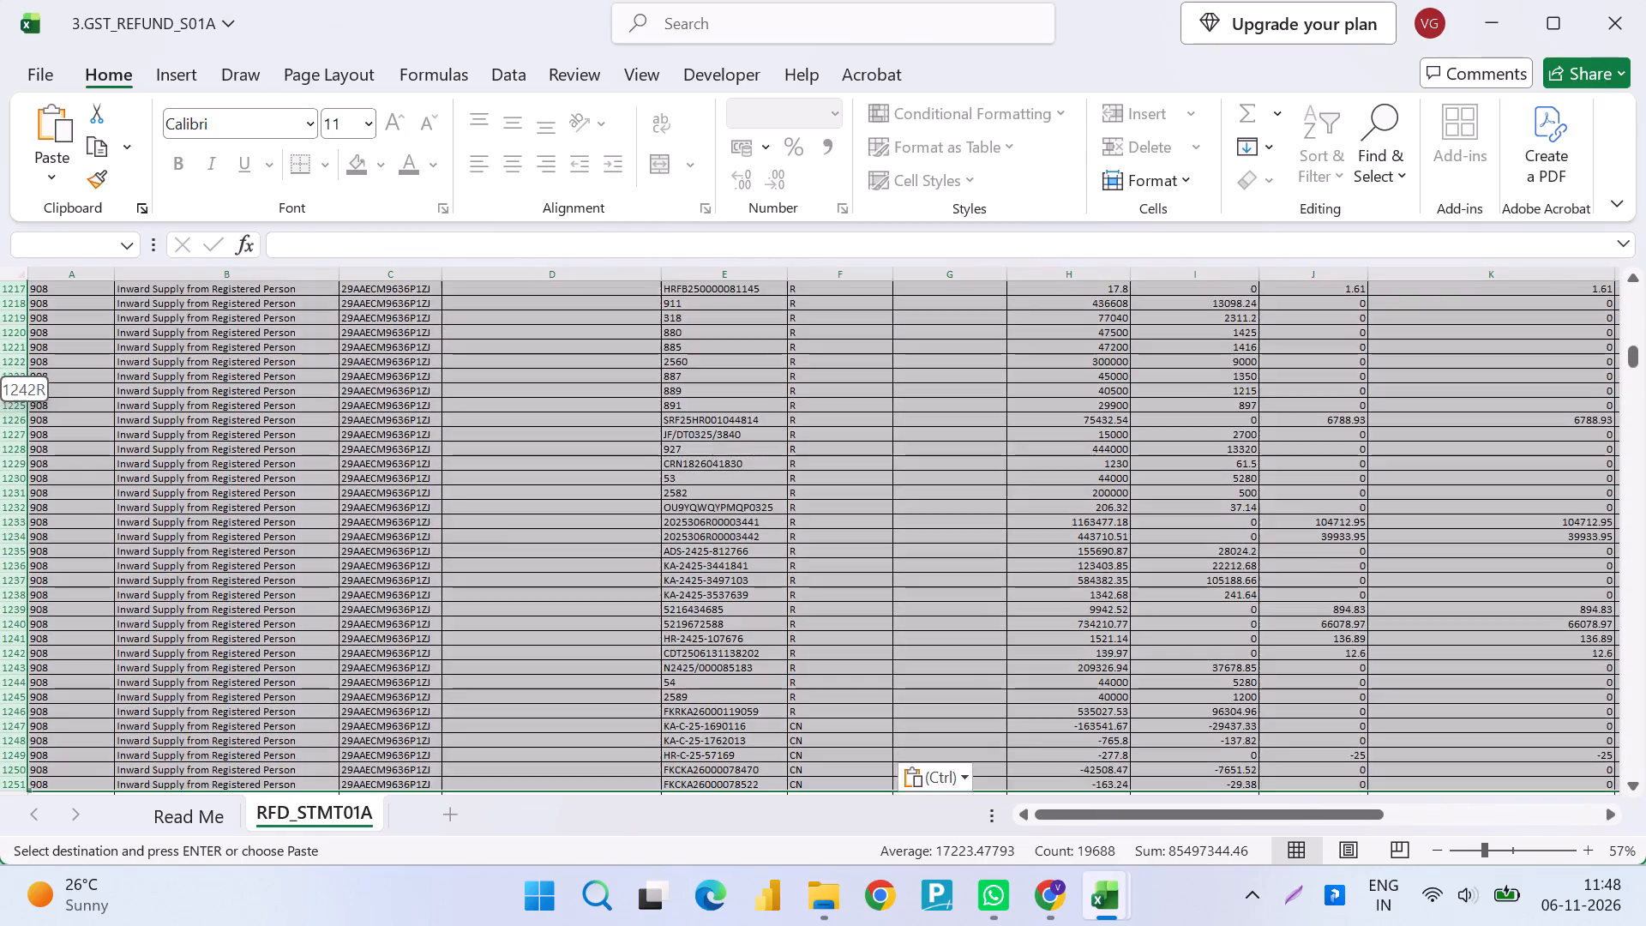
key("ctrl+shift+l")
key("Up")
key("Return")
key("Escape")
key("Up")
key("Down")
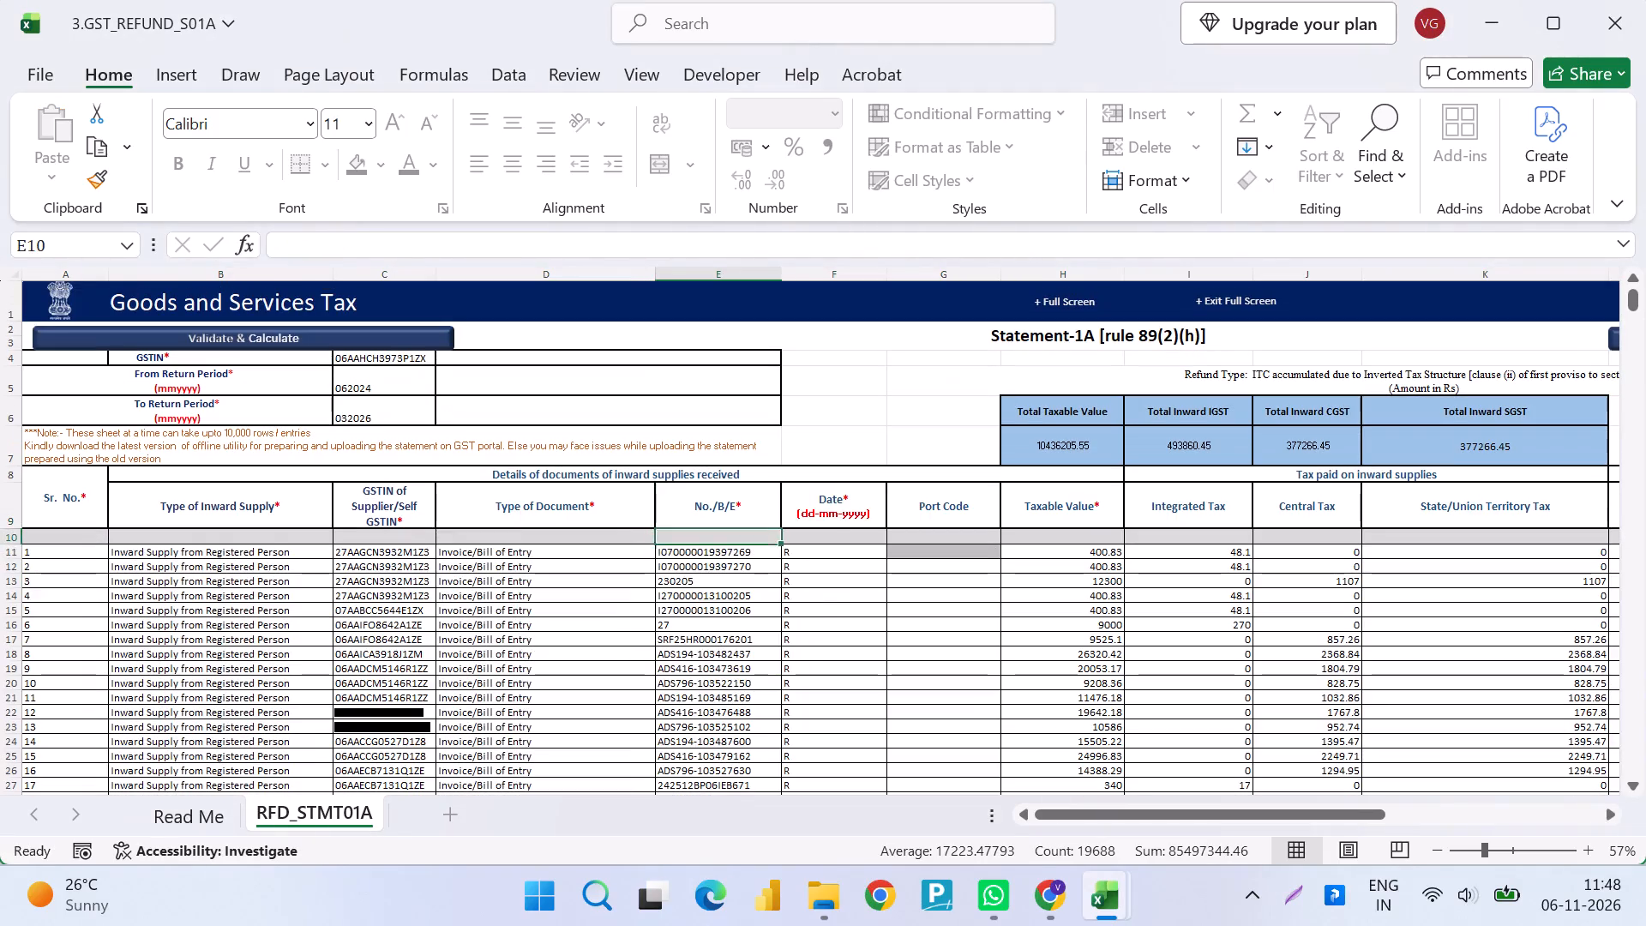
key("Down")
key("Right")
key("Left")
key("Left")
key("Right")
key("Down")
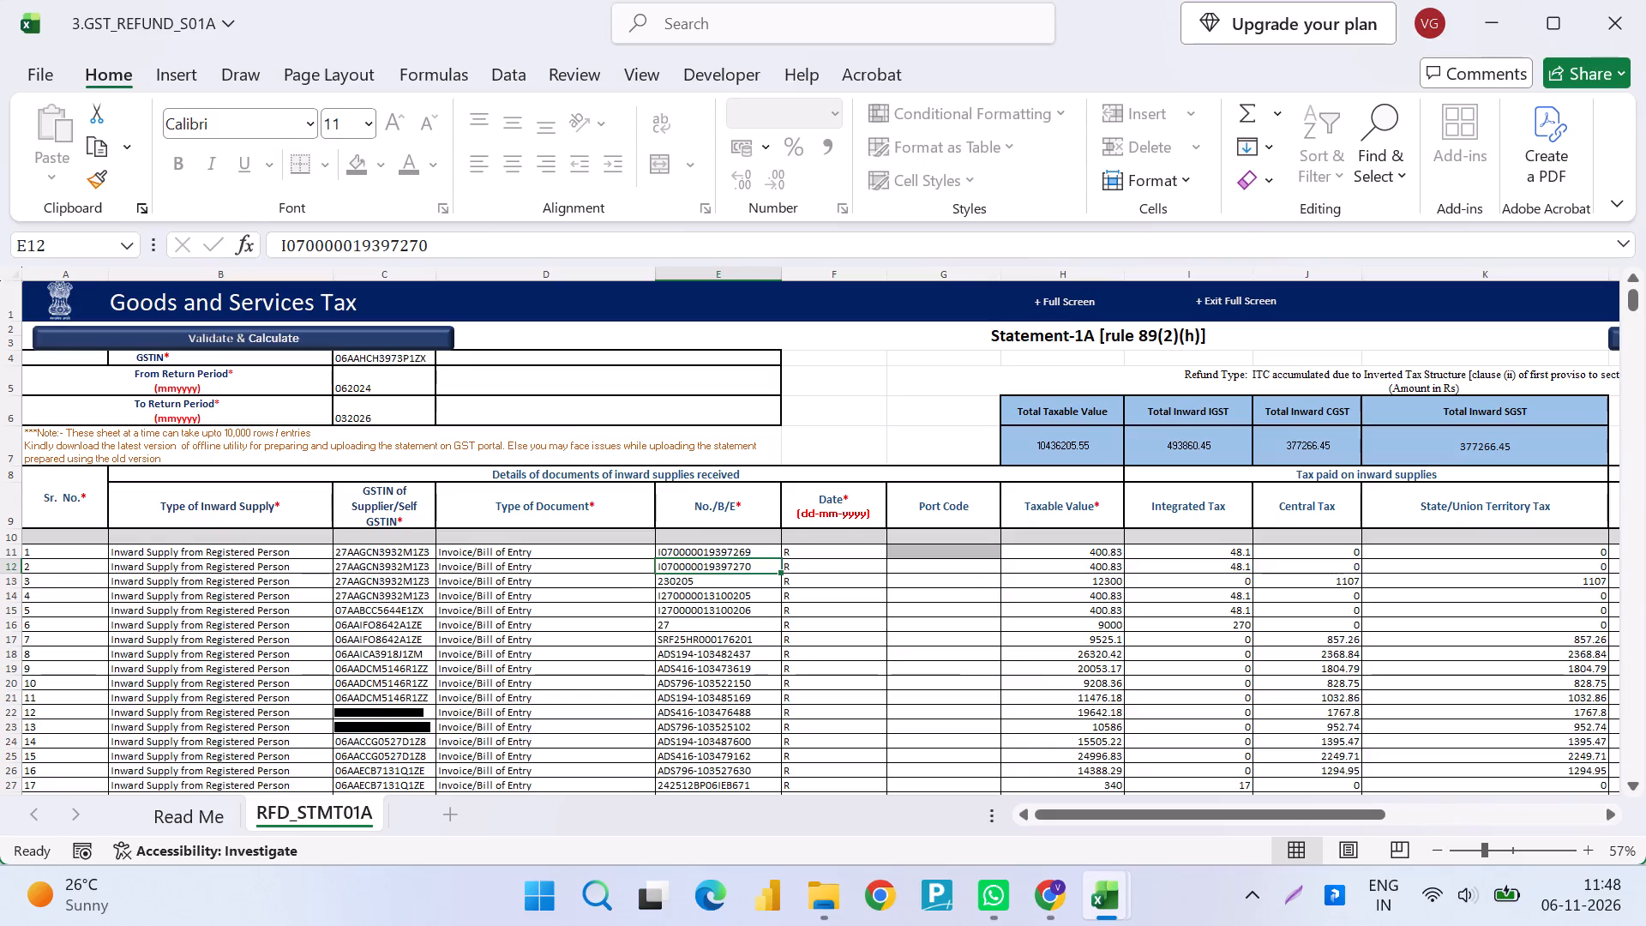
Find the CN entry in row 161 and set its Type of Document to Credit Note.
scroll(844, 715, "down", 8)
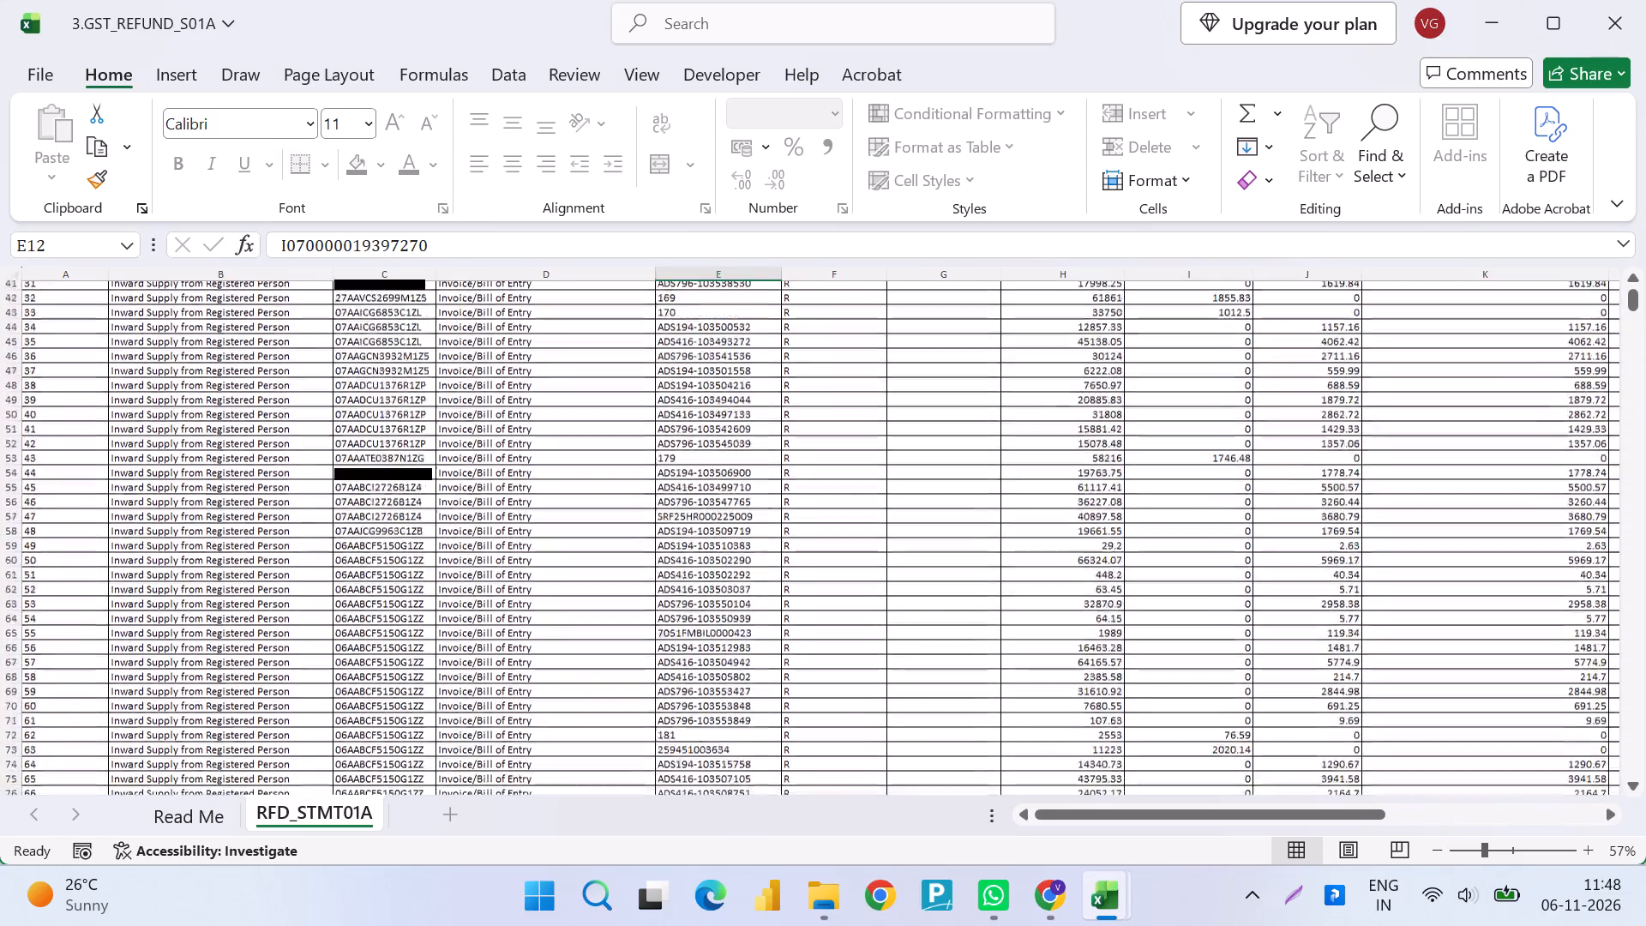
scroll(844, 715, "down", 7)
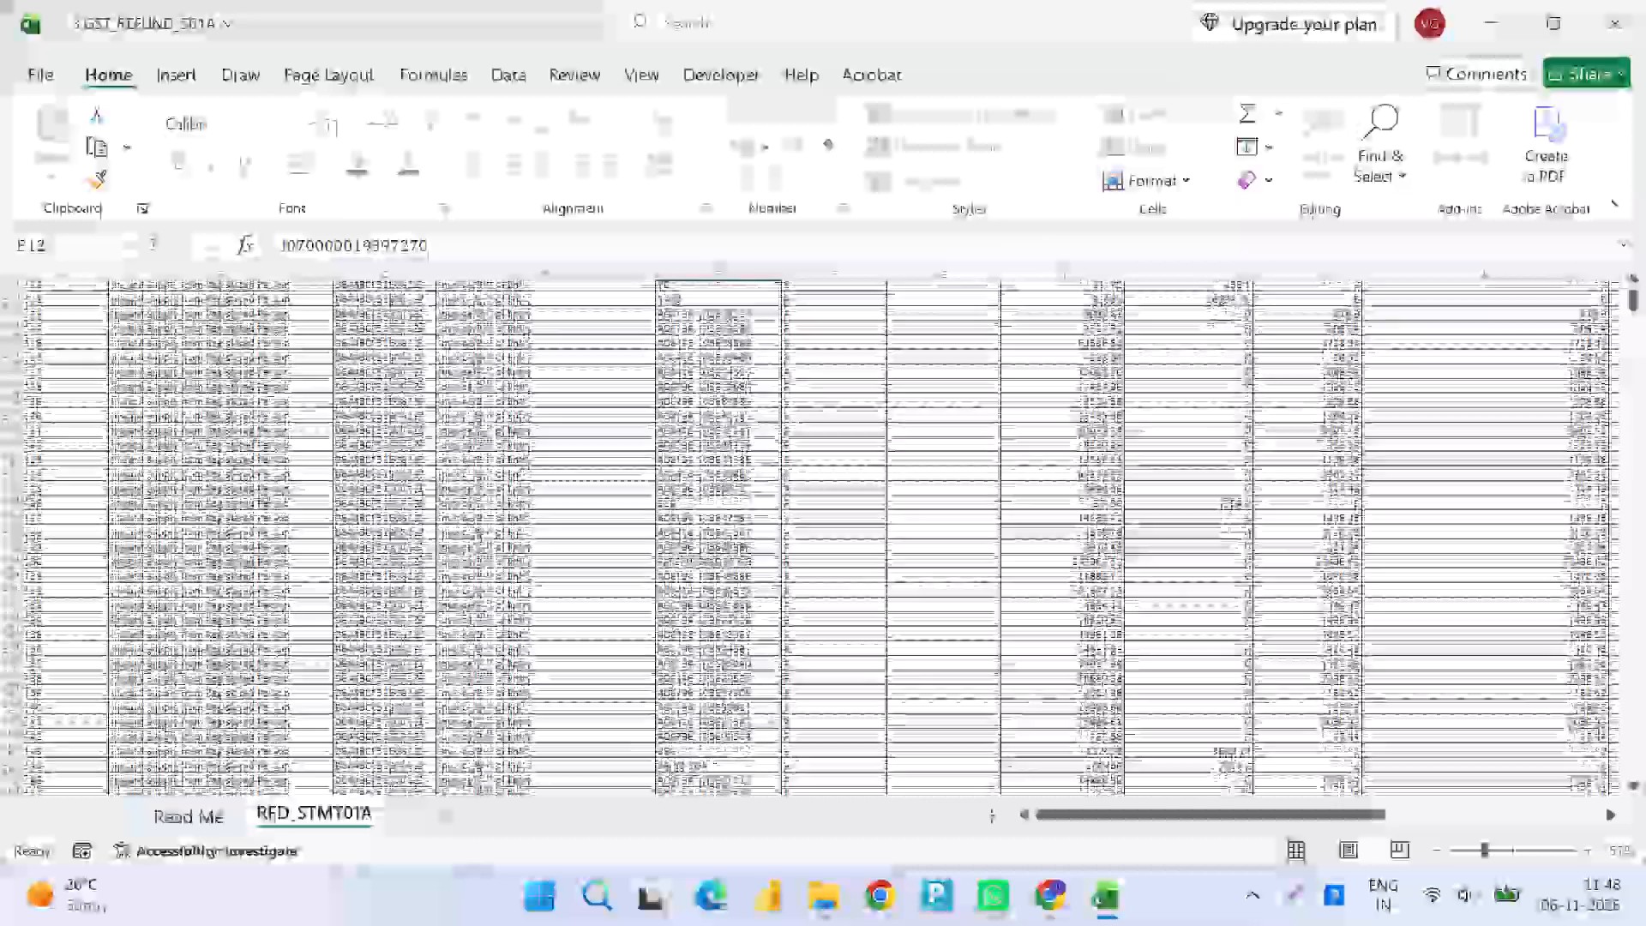
scroll(844, 715, "down", 3)
left_click(791, 418)
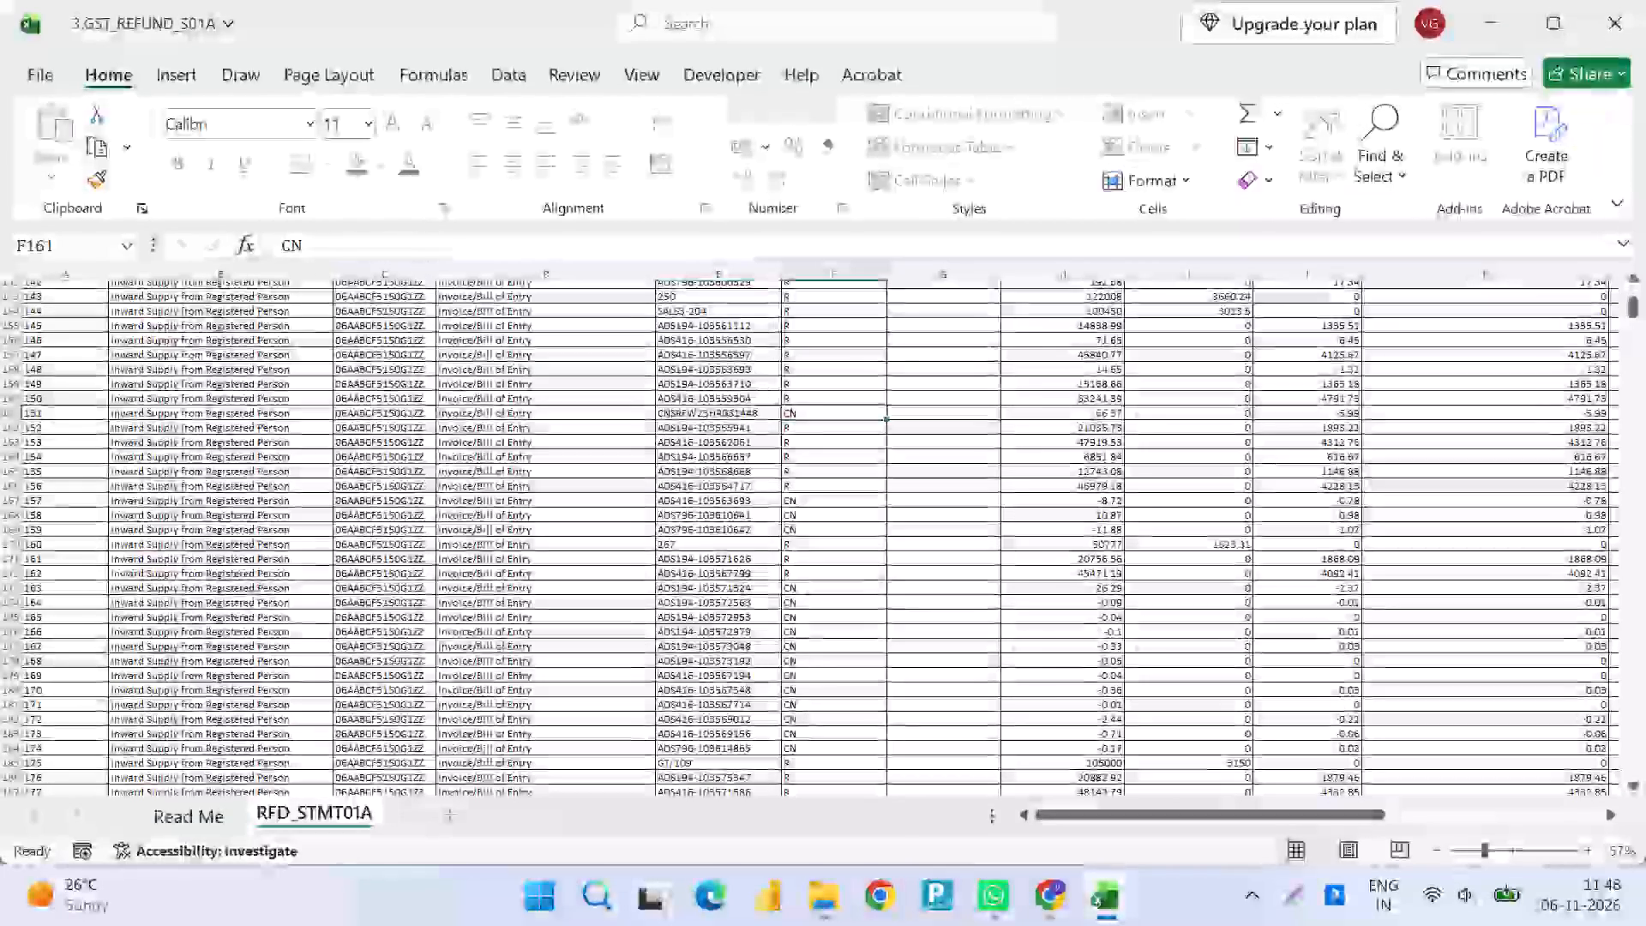
key("Left")
key("Left")
key("Escape")
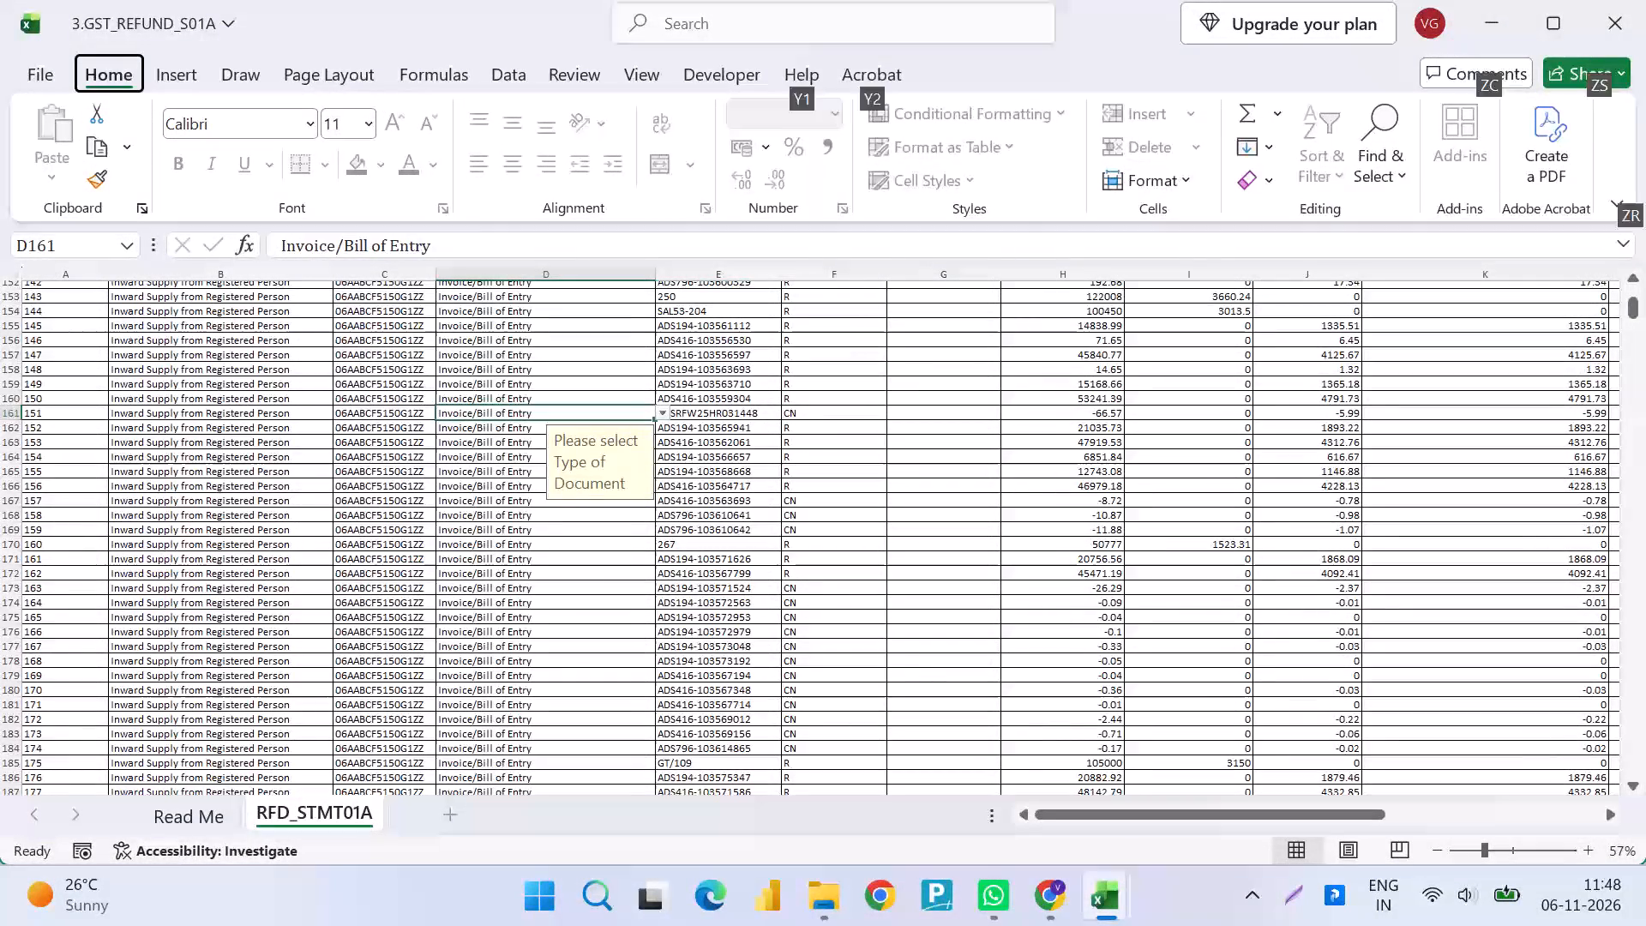
key("alt+Down")
key("Down")
key("Down")
key("Return")
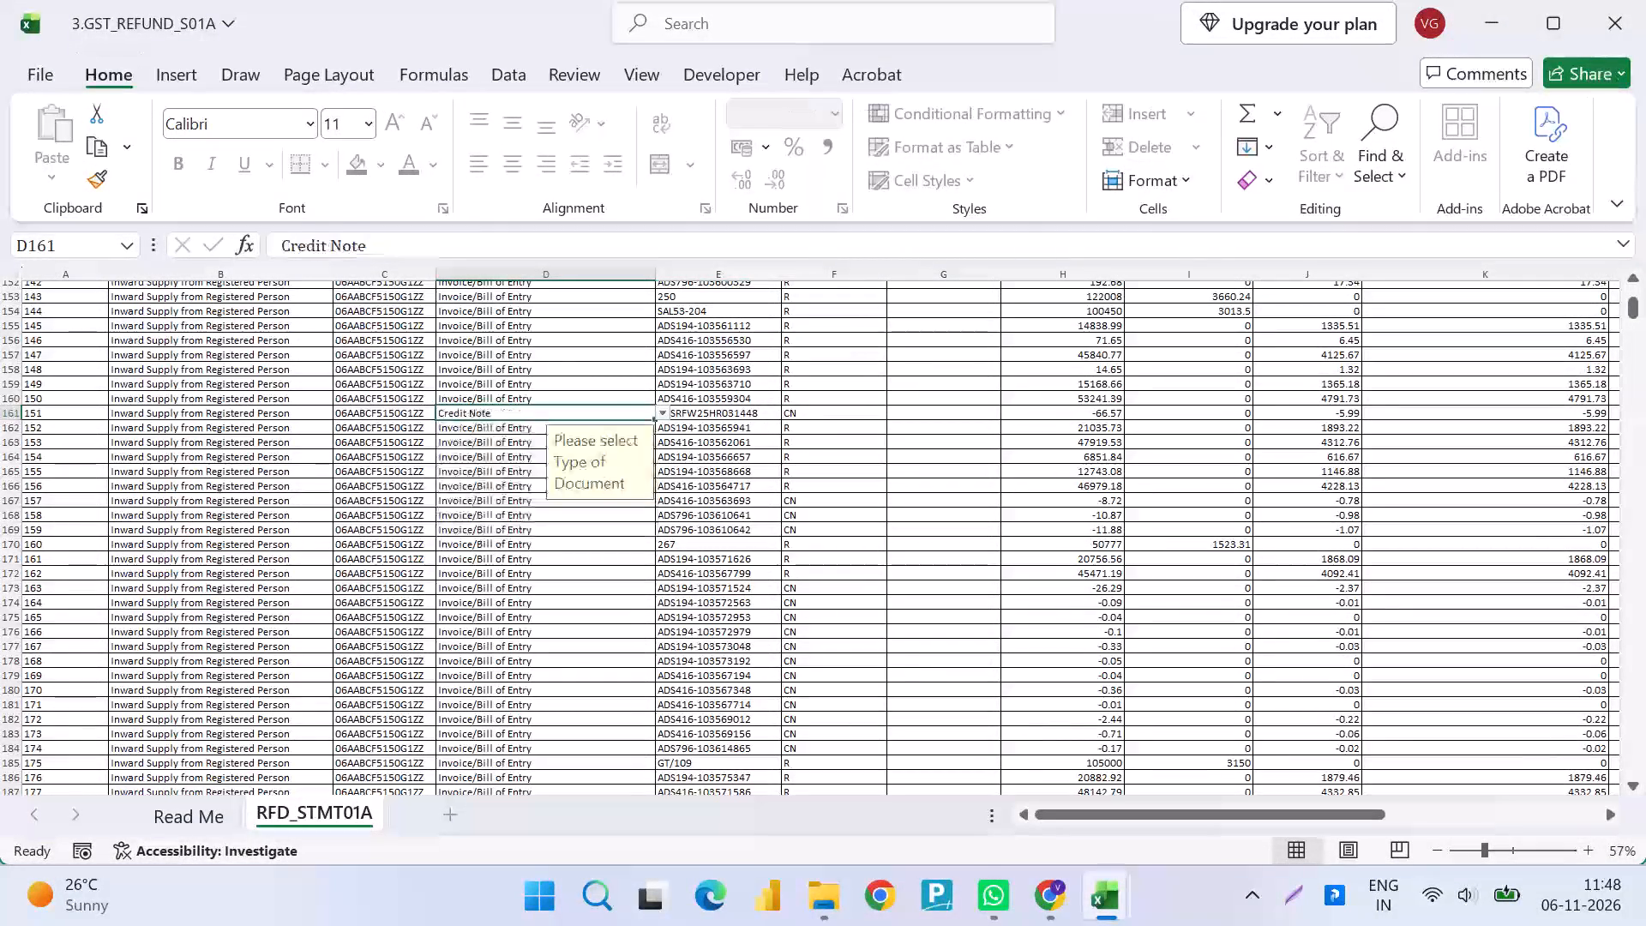
Set the Type of Document for the CN entry in row 167 to Credit Note.
key("Right")
key("Down")
key("Down")
key("Down")
key("Down")
key("Down")
key("Down")
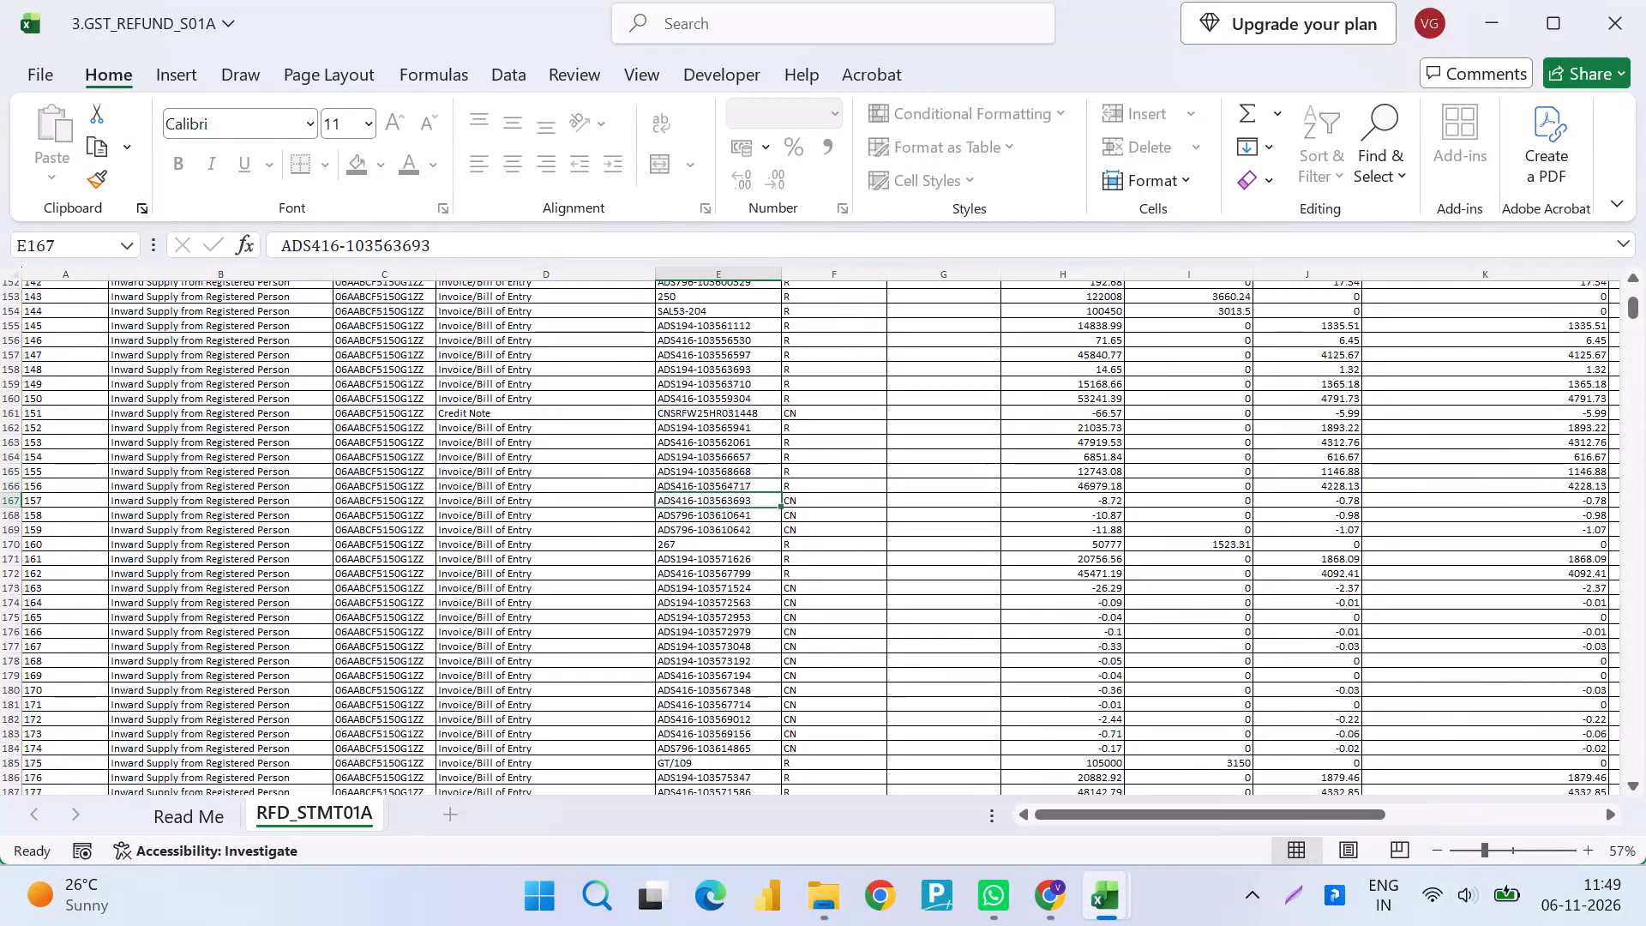
key("Left")
key("alt+Down")
key("alt+Down")
key("Down")
key("space")
key("Return")
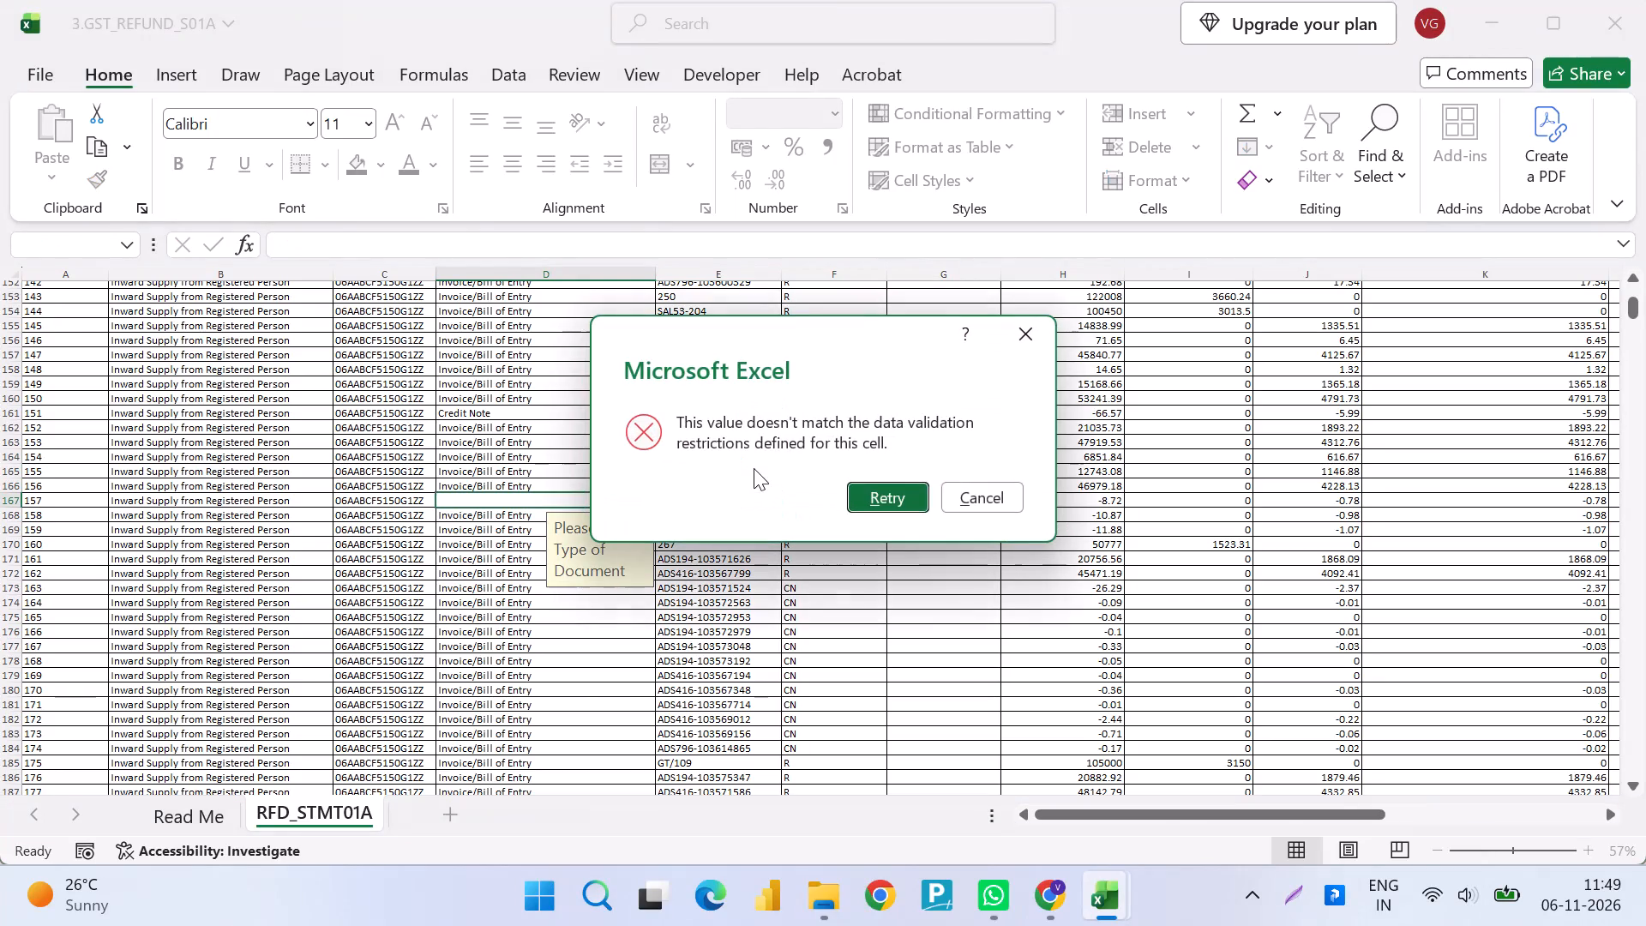
key("Escape")
key("alt+Down")
key("Down")
key("Down")
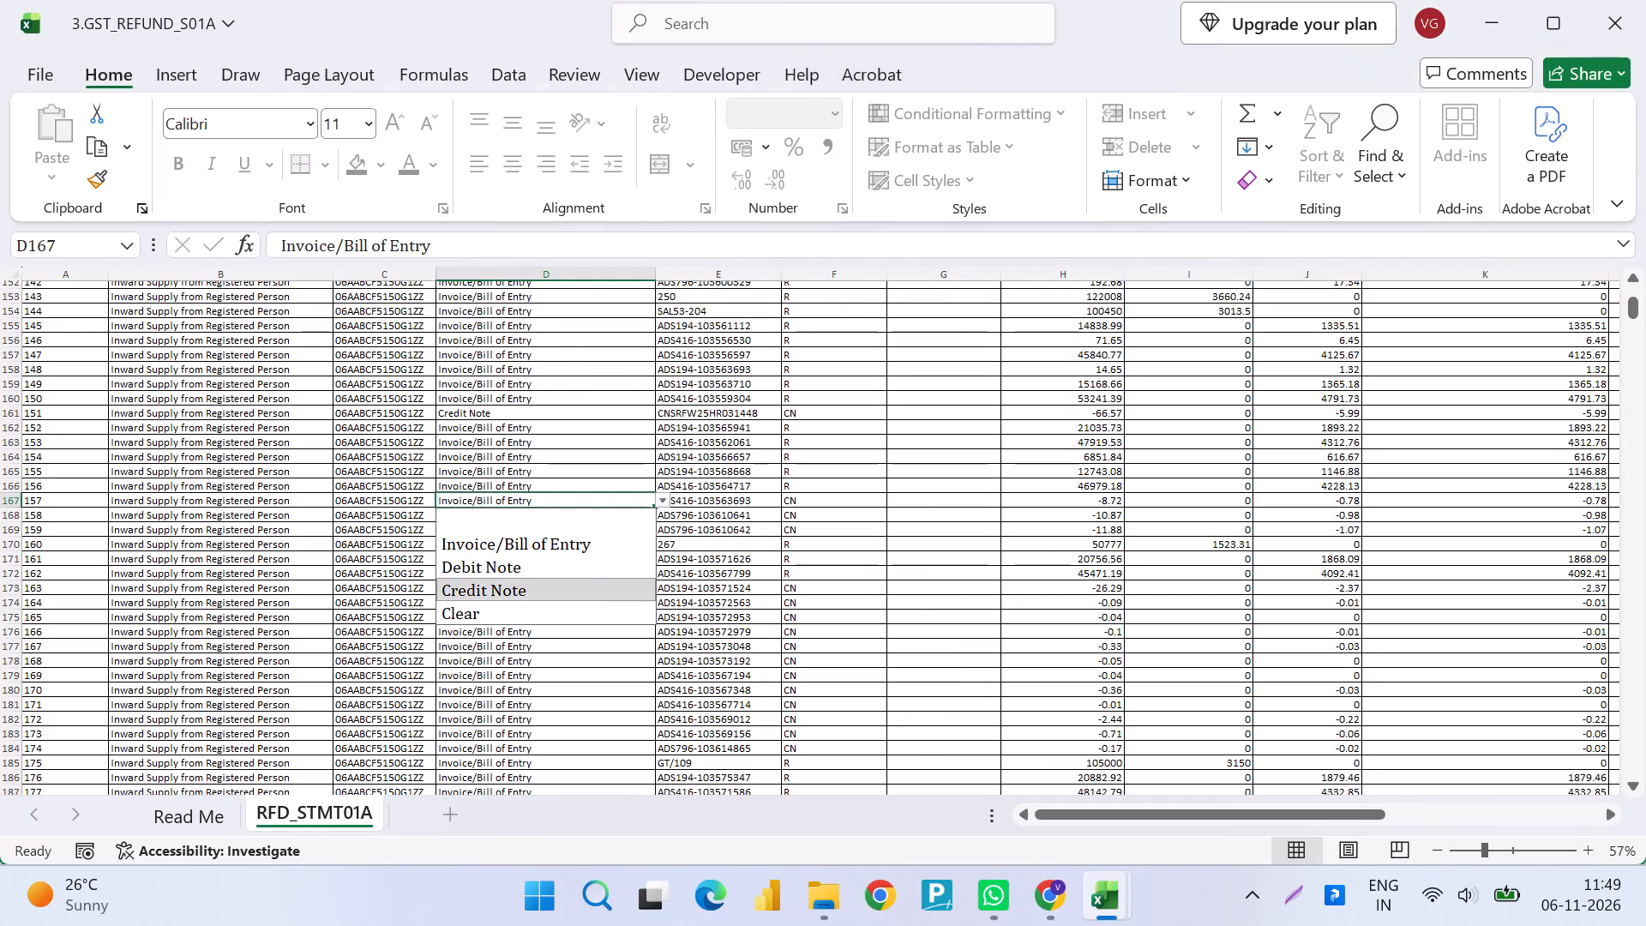
key("Return")
Fill Credit Note down into the Type of Document cells of rows 168 and 169.
key("Down")
key("ctrl+d")
key("Down")
key("ctrl+d")
Set the Type of Document for the CN entry in row 173 to Credit Note.
key("Down")
key("Down")
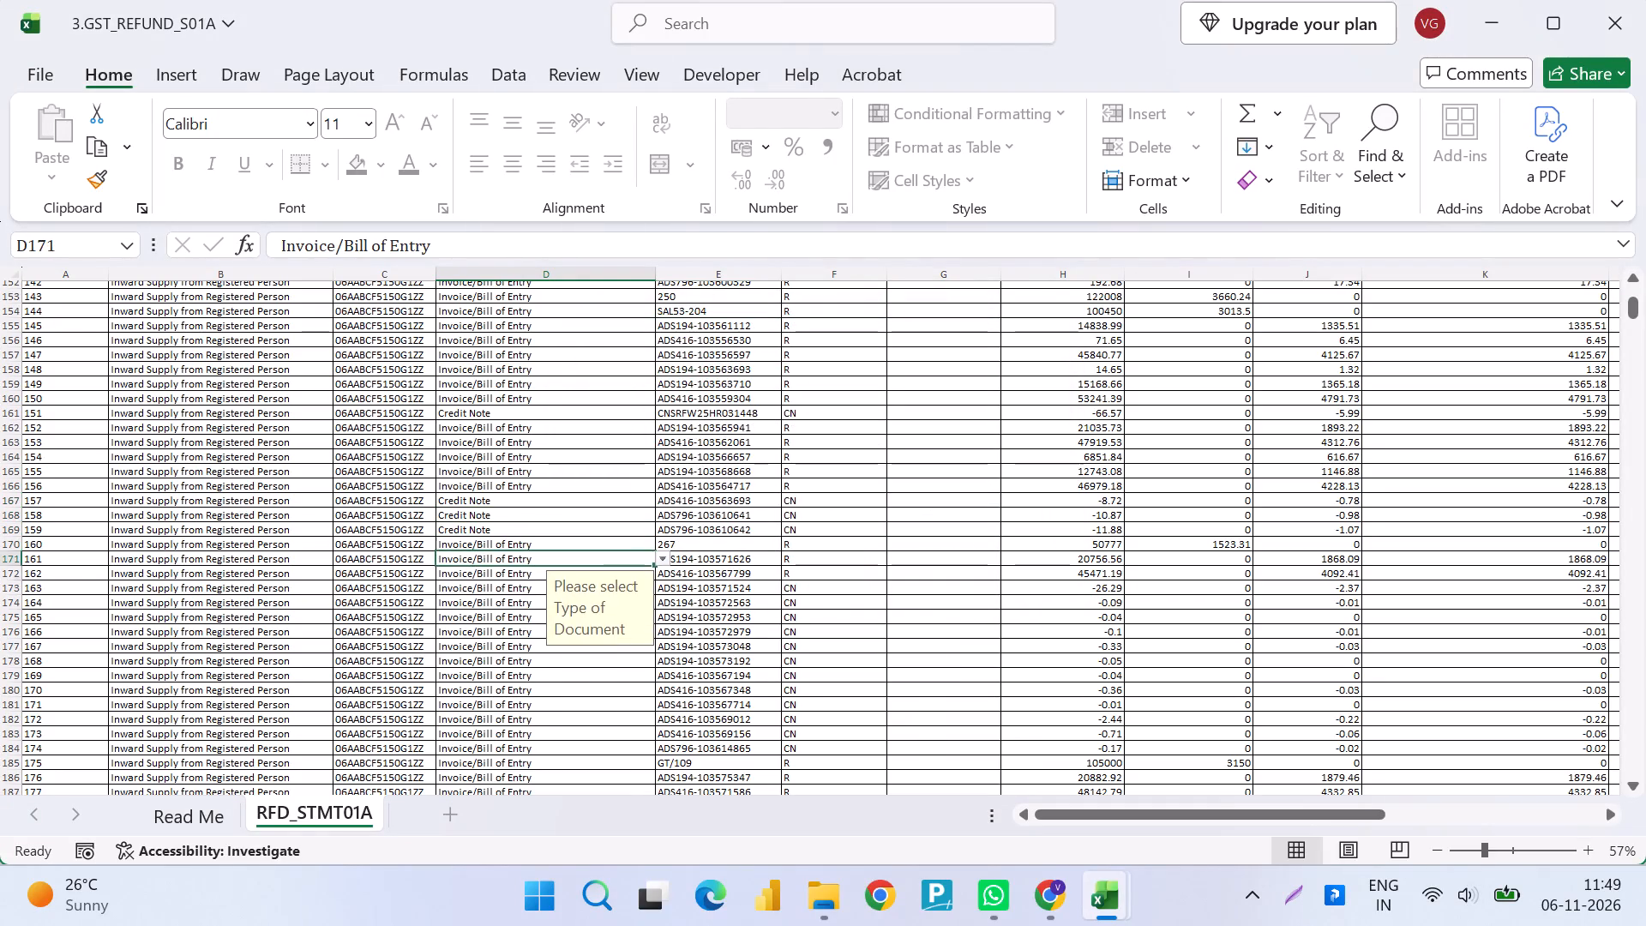
key("Down")
key("Down")
key("alt+Down")
key("Down")
key("Down")
key("Return")
Fill Credit Note down the Type of Document column from D173 through D184.
key("Down")
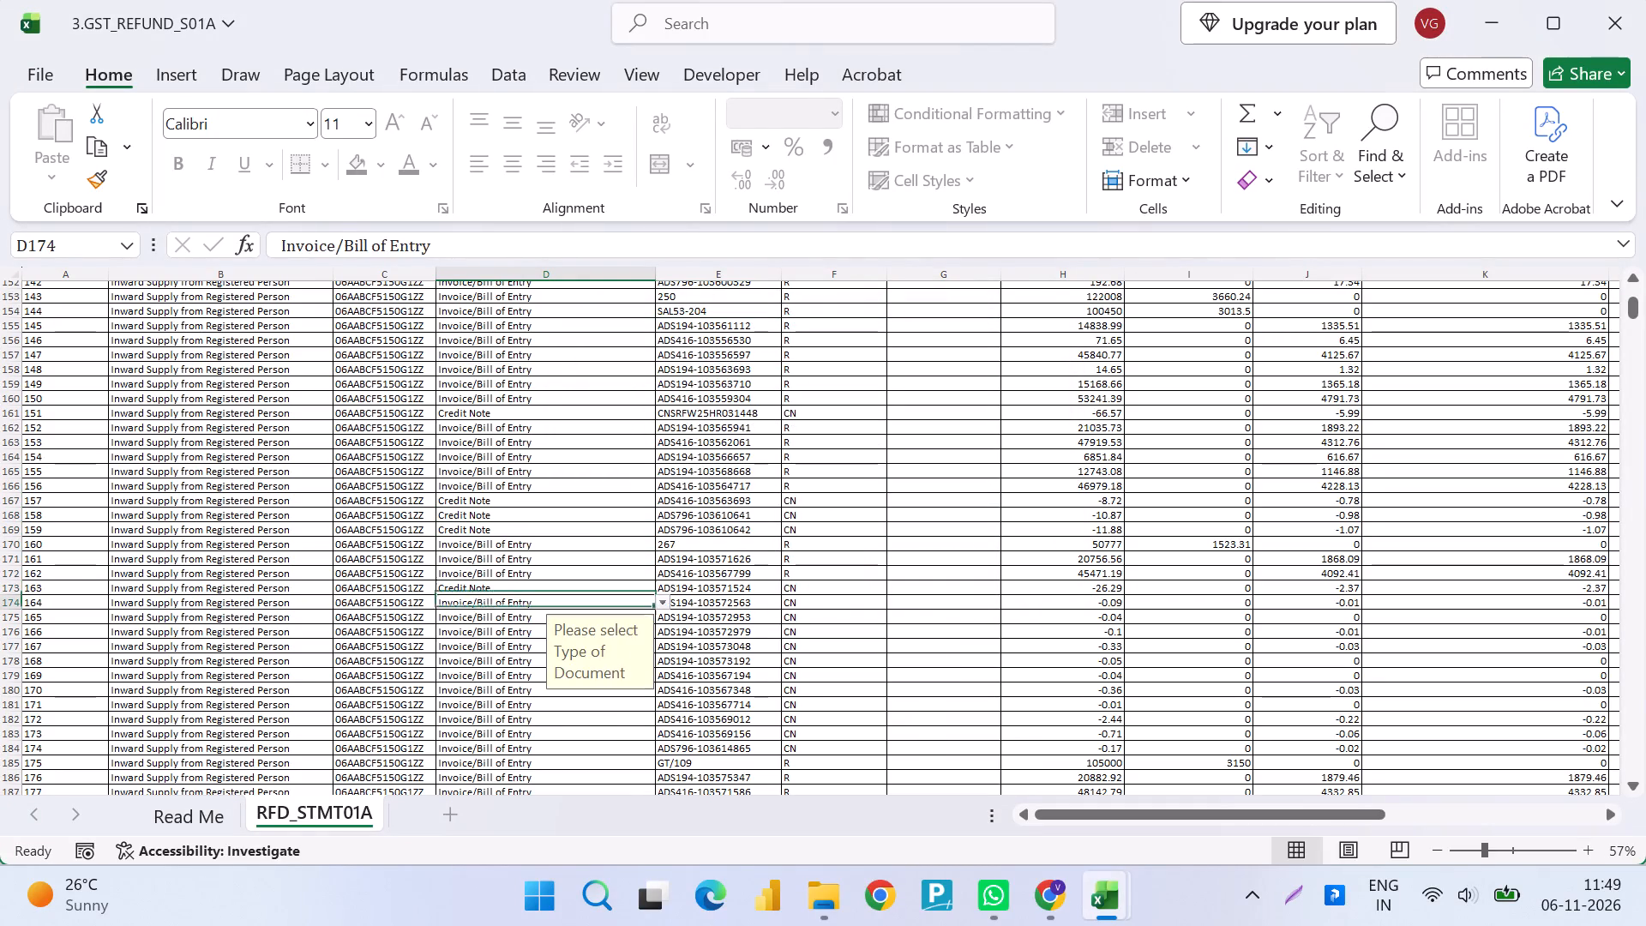
key("Up")
key("shift+Down")
key("shift+Down")
key("shift+Down")
key("shift+Down")
key("shift+Down")
key("shift+Down")
key("shift+Down")
key("shift+Down")
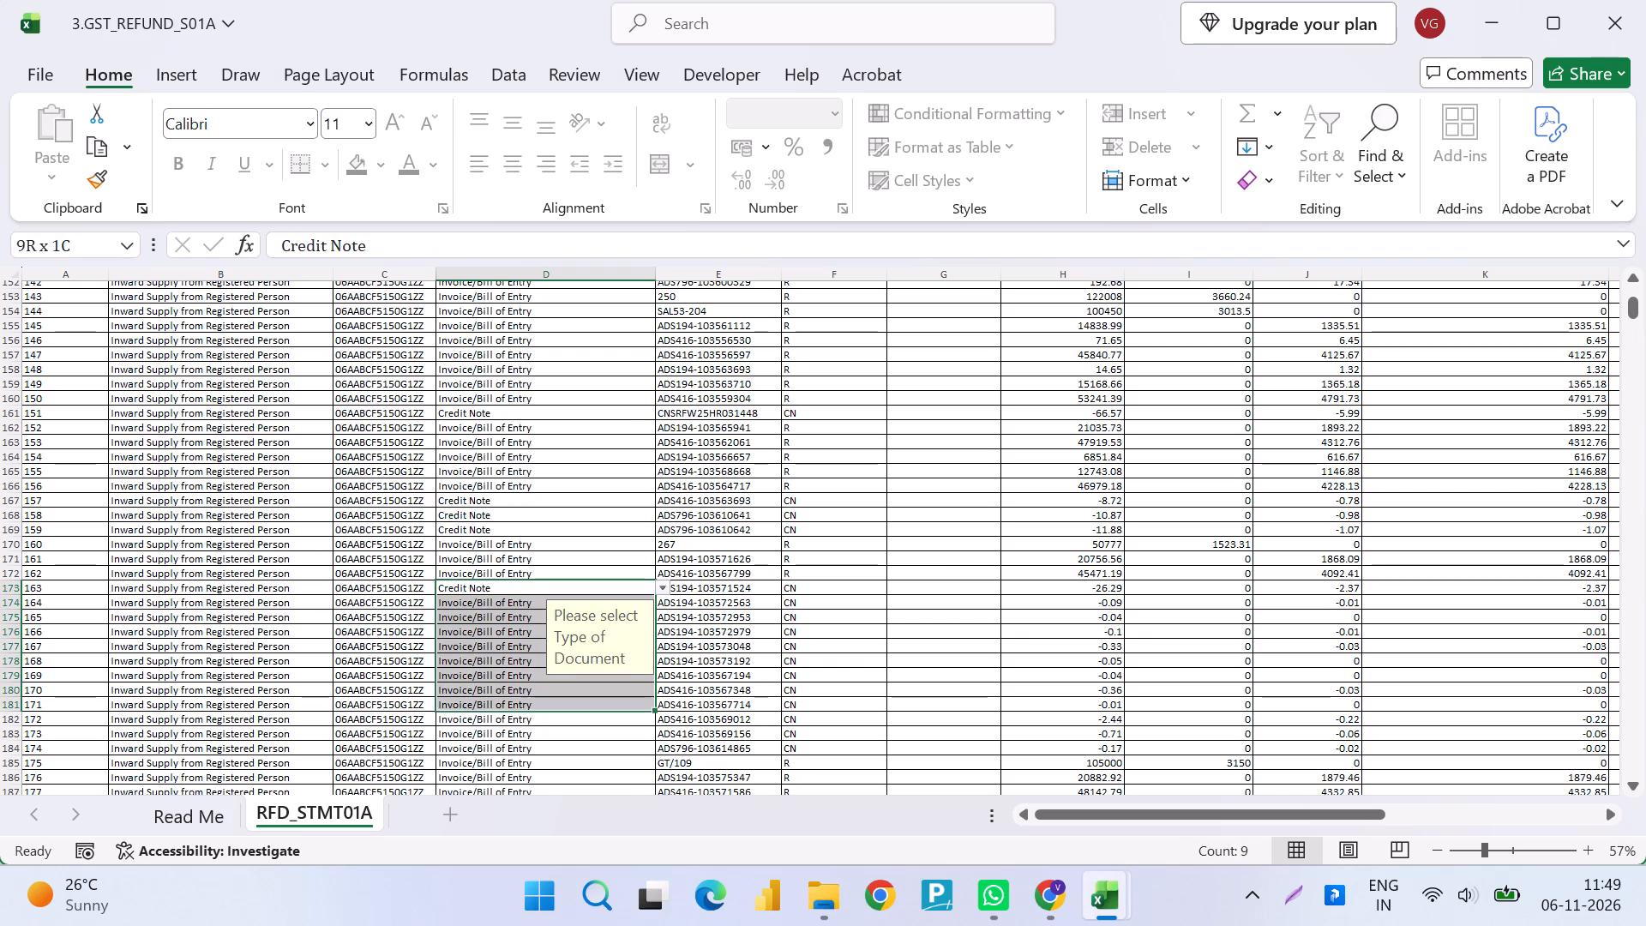
key("shift+Down")
key("shift+Down")
key("shift+Down")
key("ctrl+d")
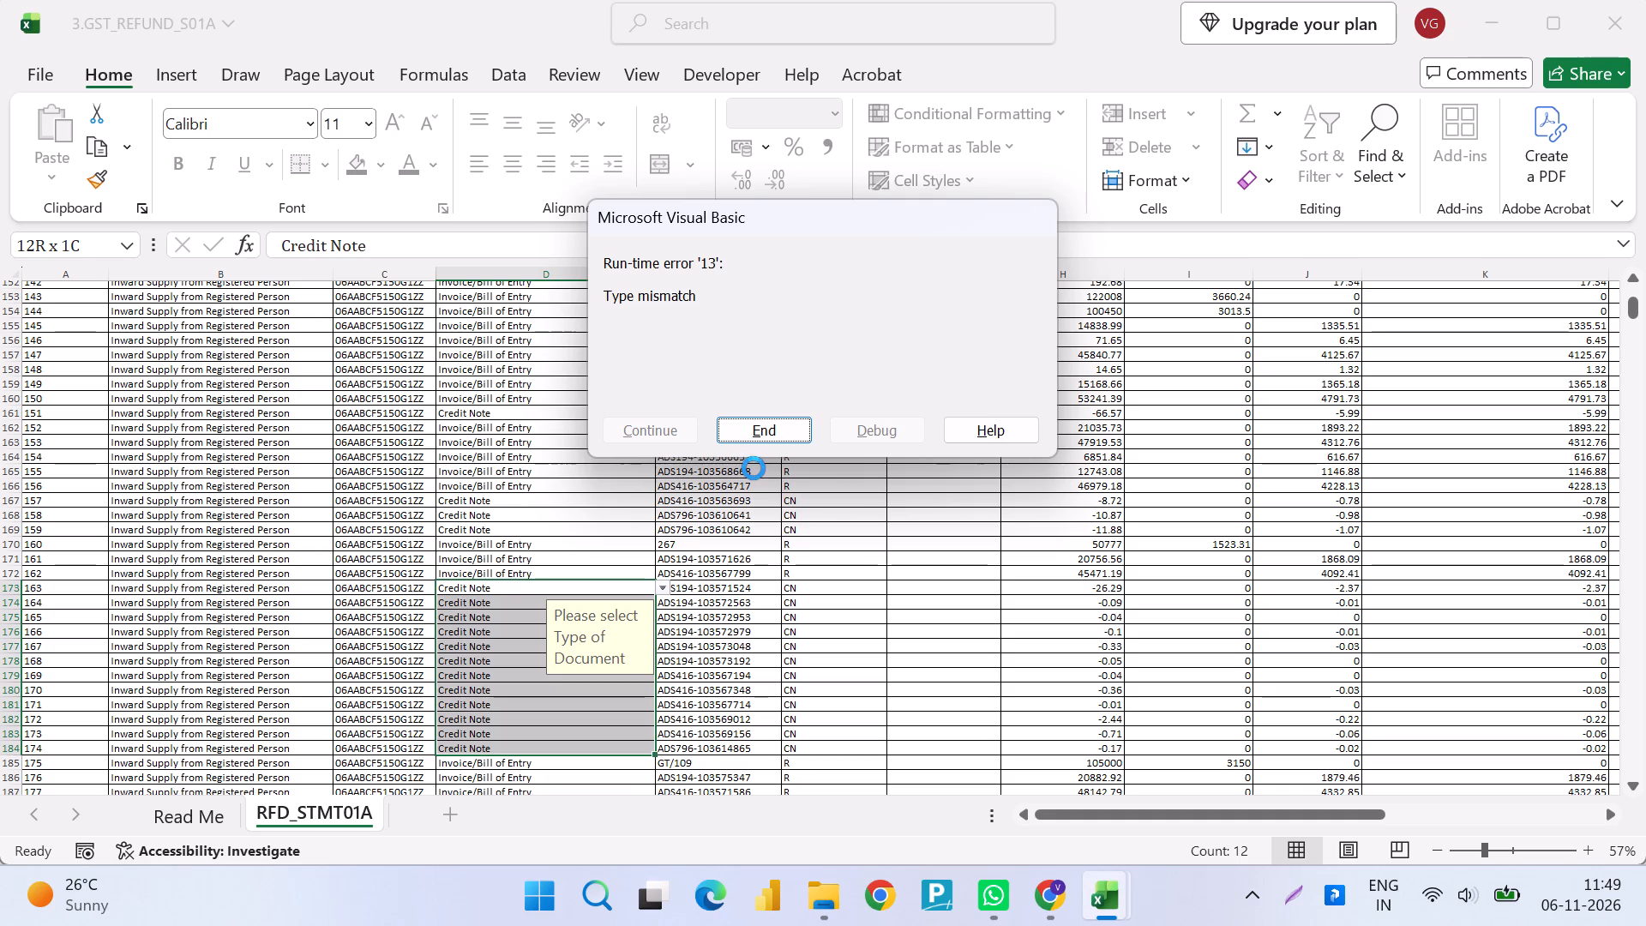
key("Return")
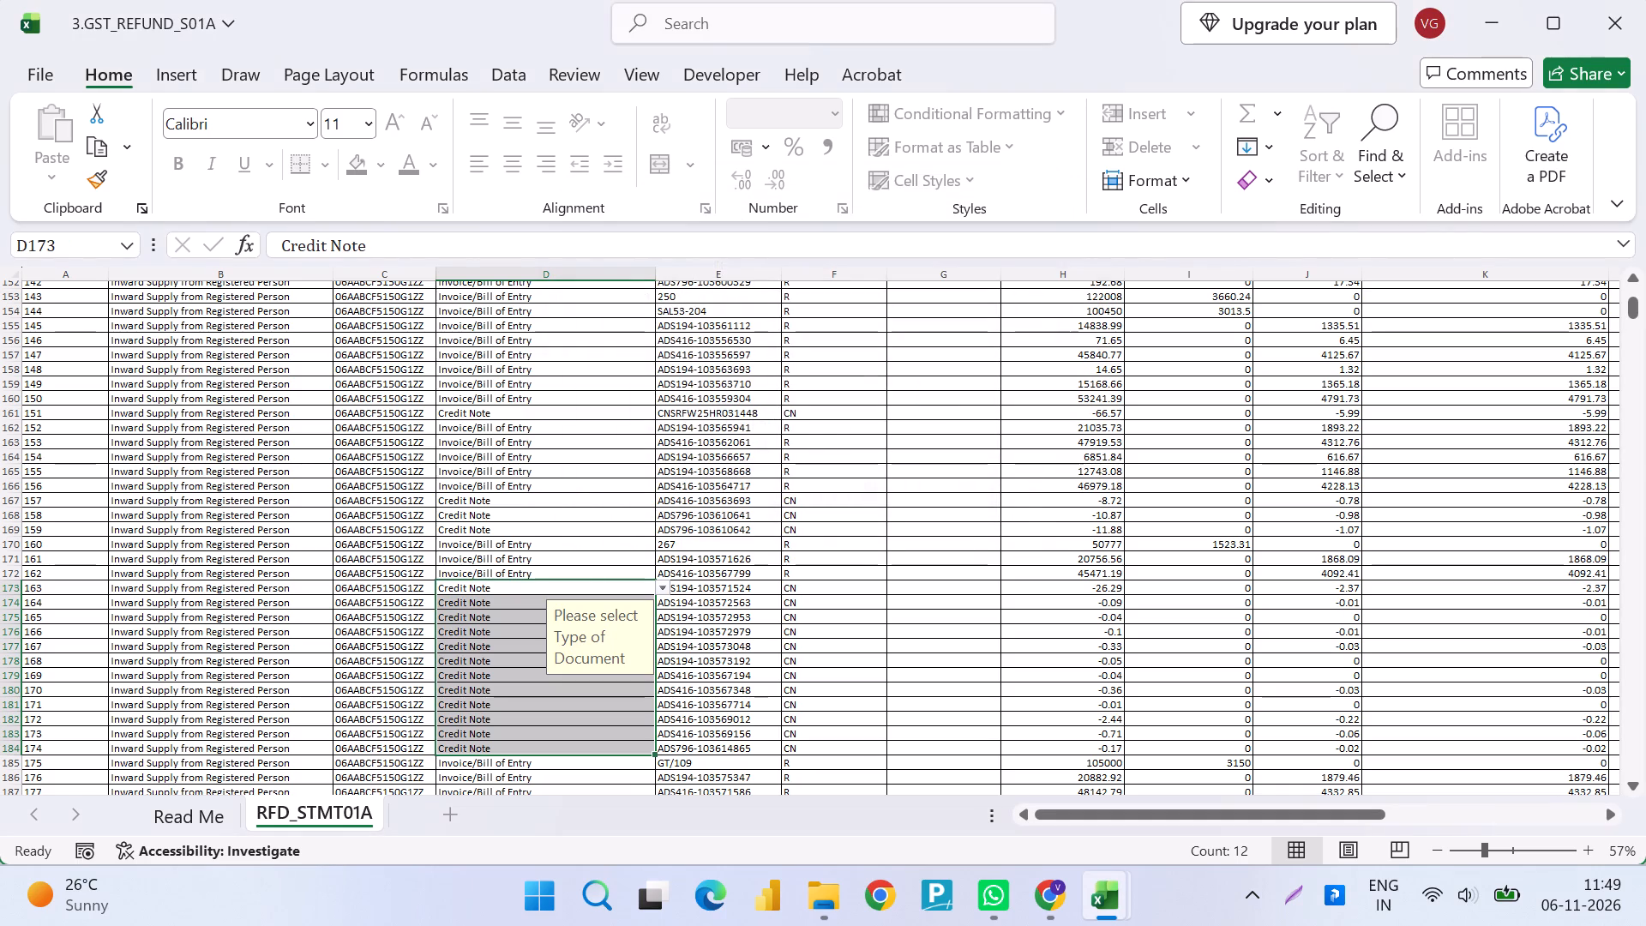
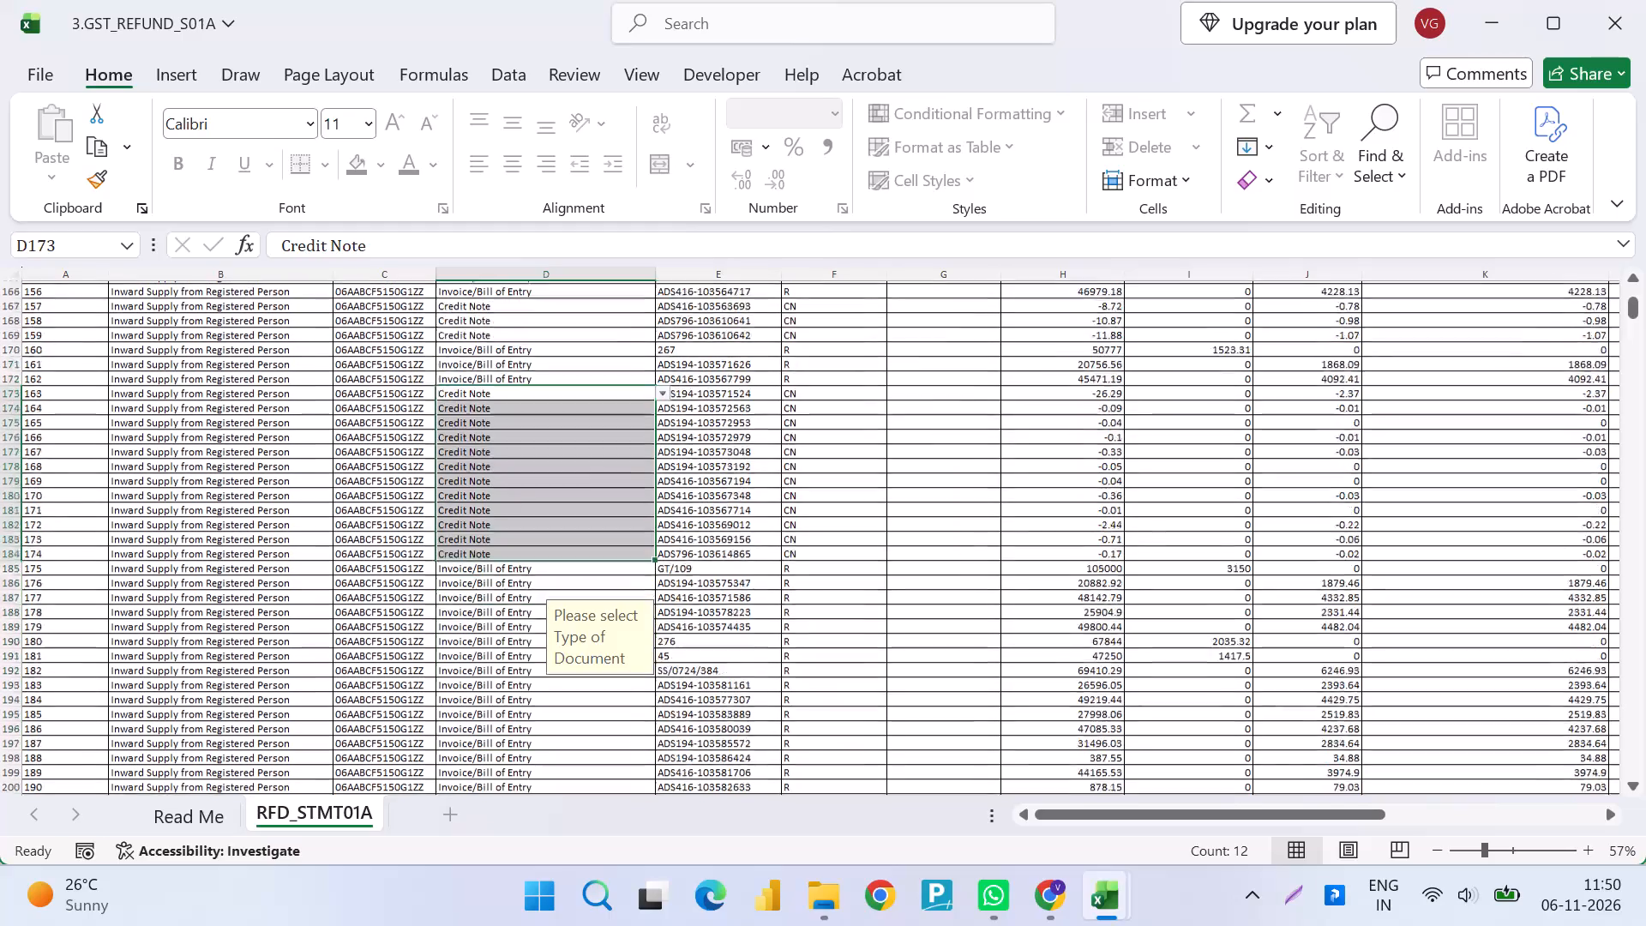
Set the Type of Document for the CN entry in row 203 to Credit Note.
left_click(822, 668)
key("Left")
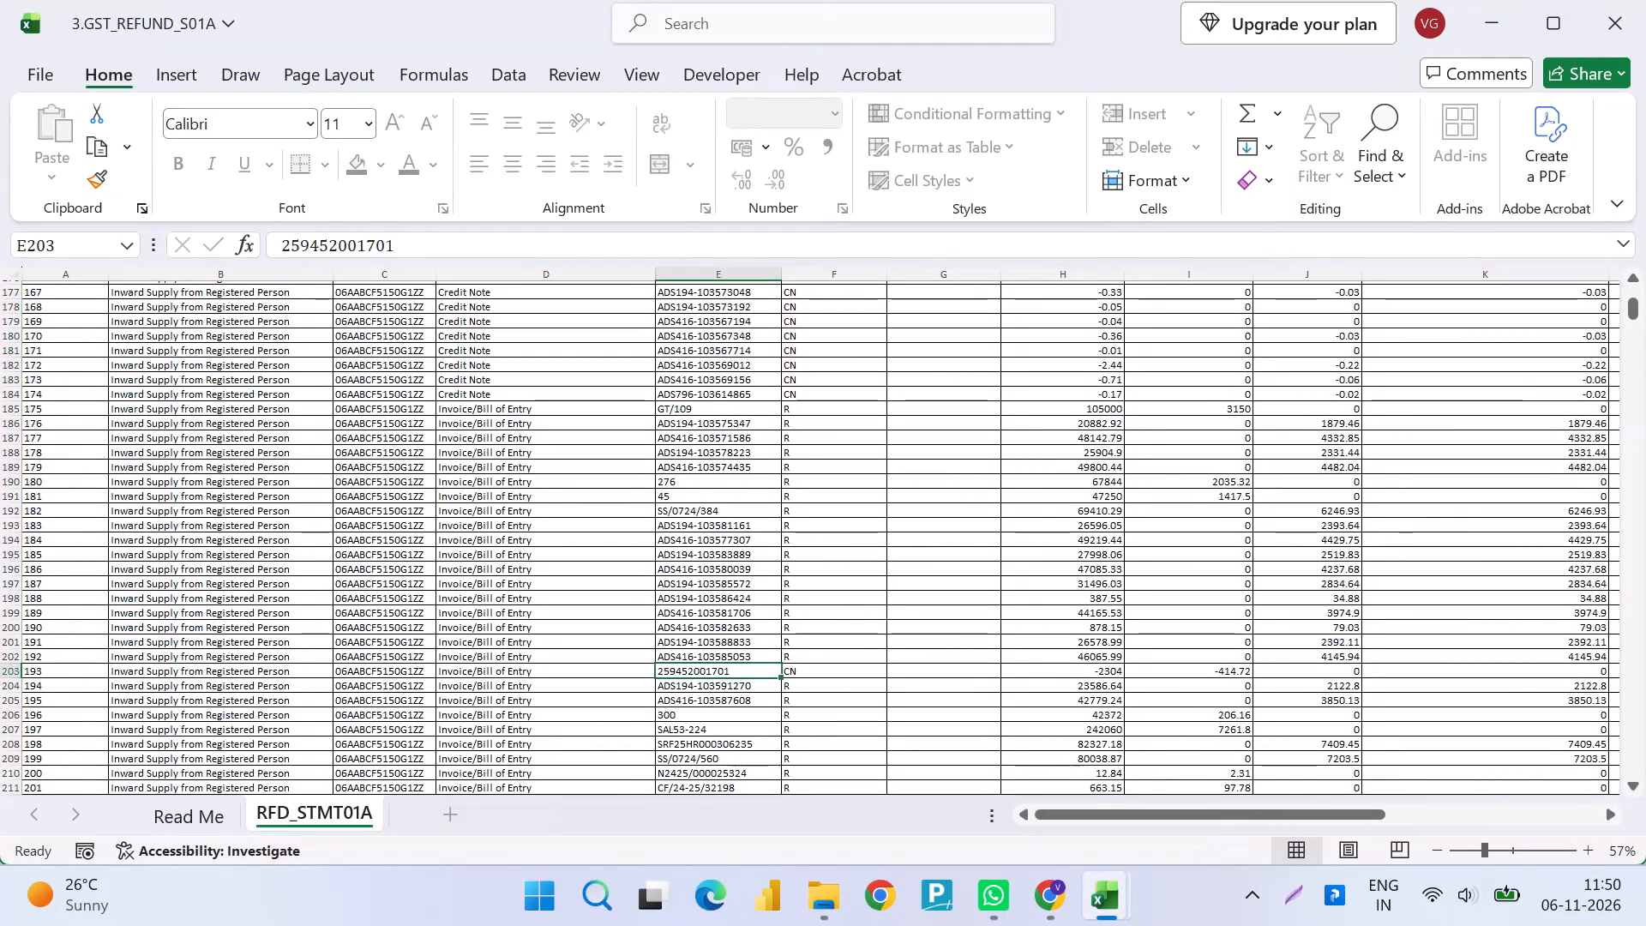
key("Left")
key("alt+Down")
key("Down")
key("Down")
key("Return")
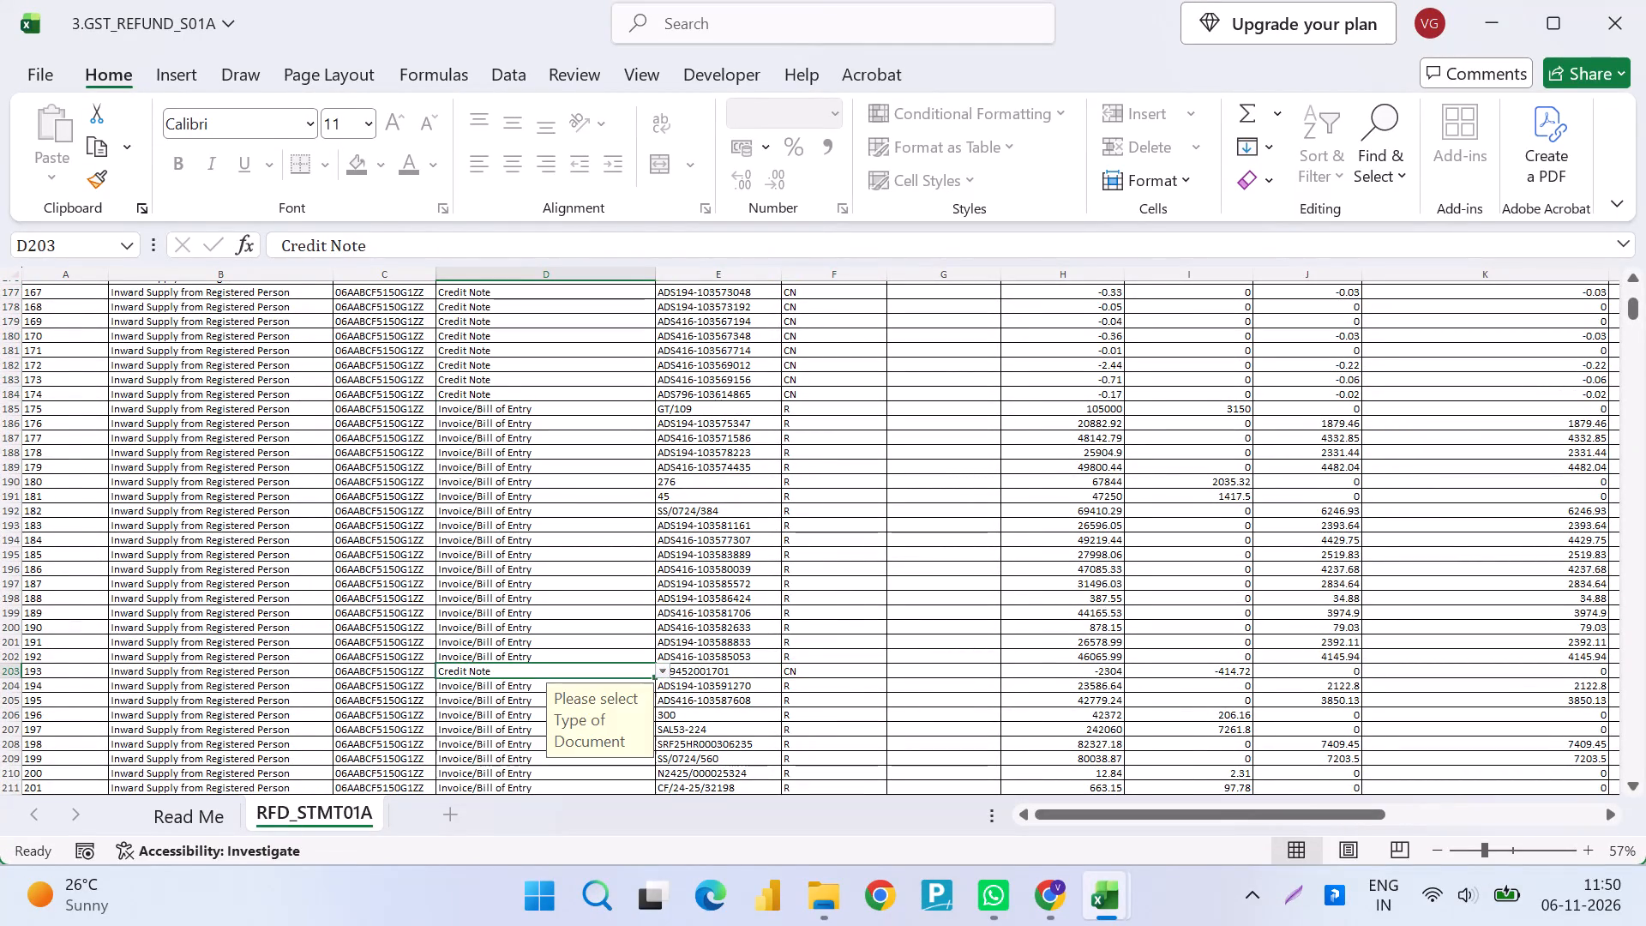
Set the Type of Document for the CN entry in row 240 to Credit Note.
scroll(822, 668, "down", 3)
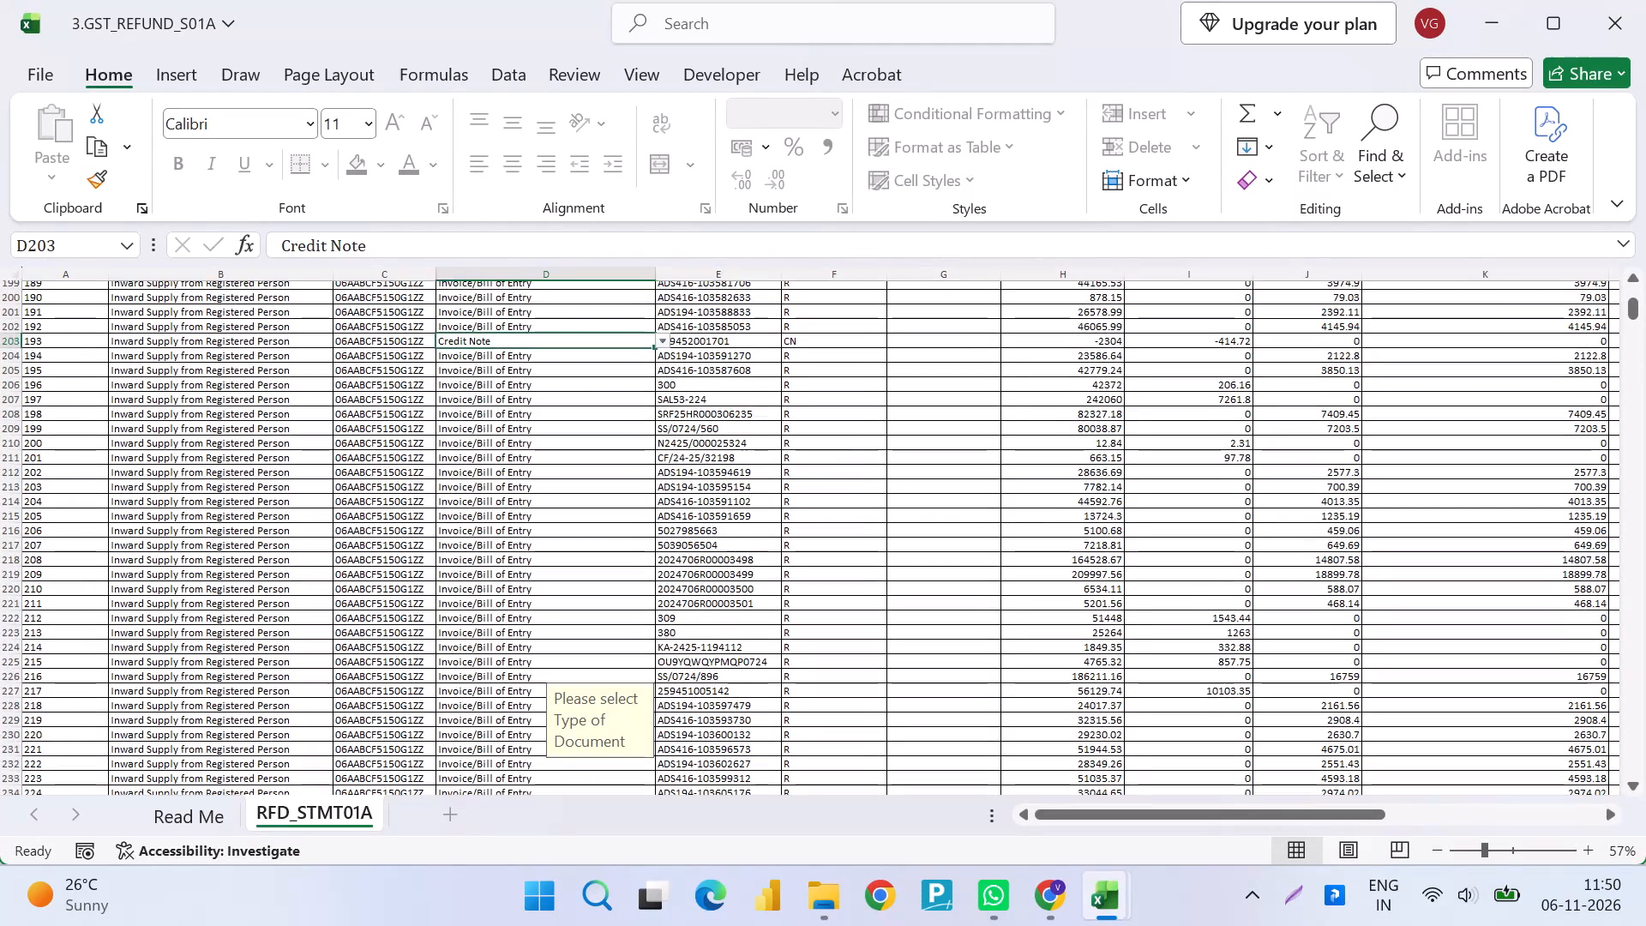
scroll(822, 668, "down", 3)
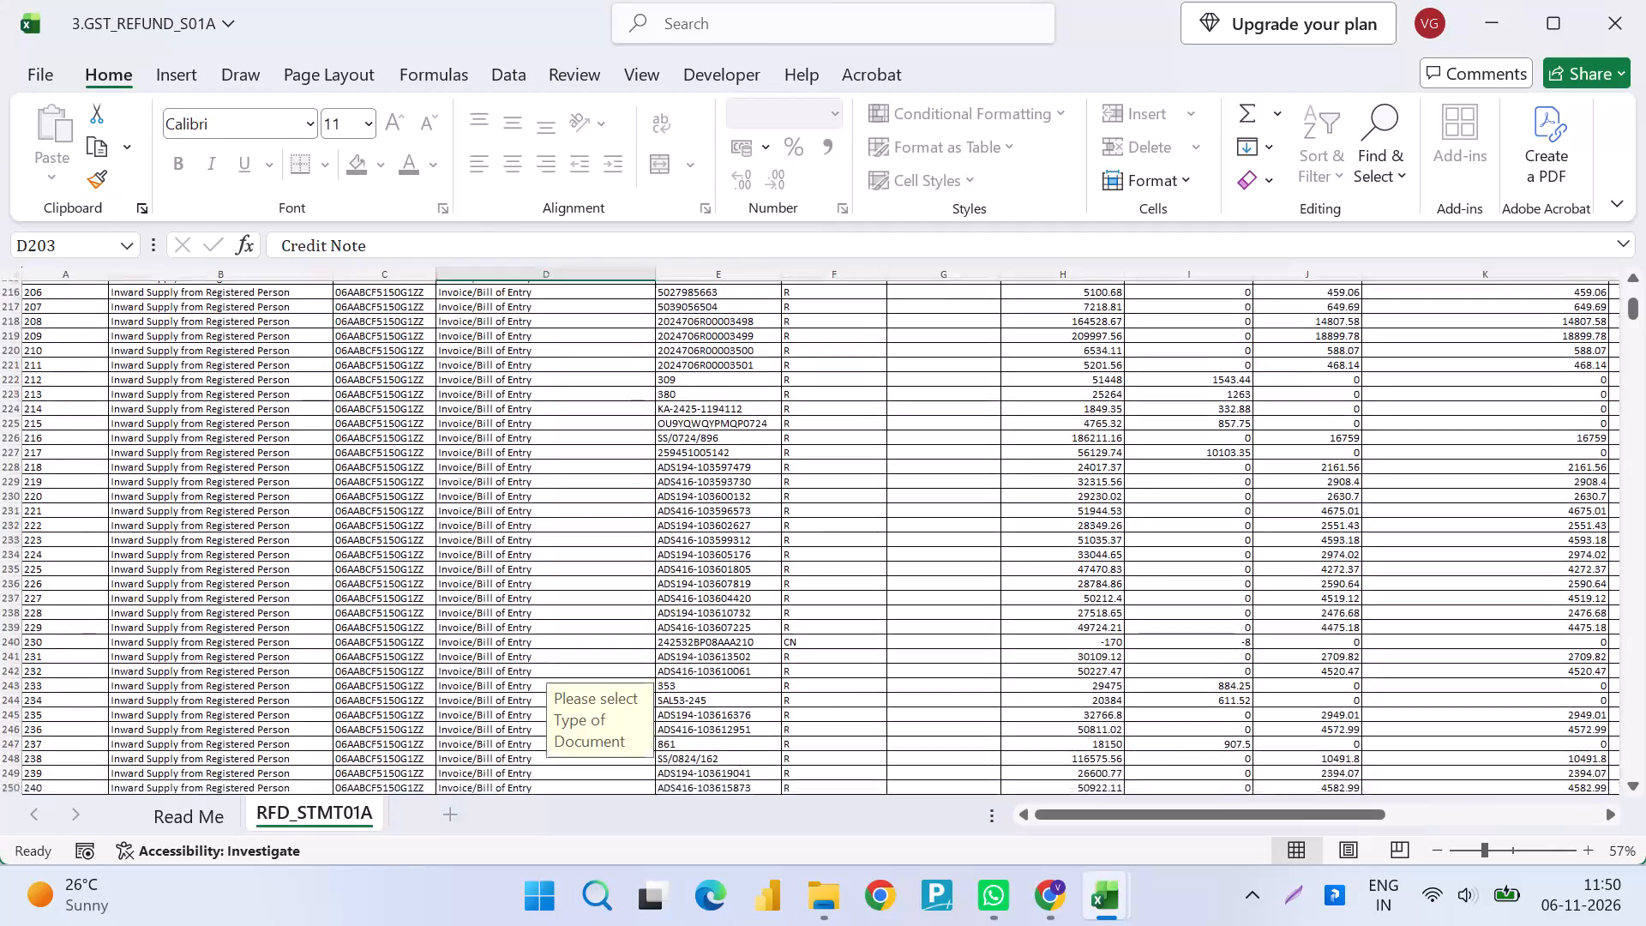
scroll(822, 668, "down", 2)
left_click(772, 505)
key("Left")
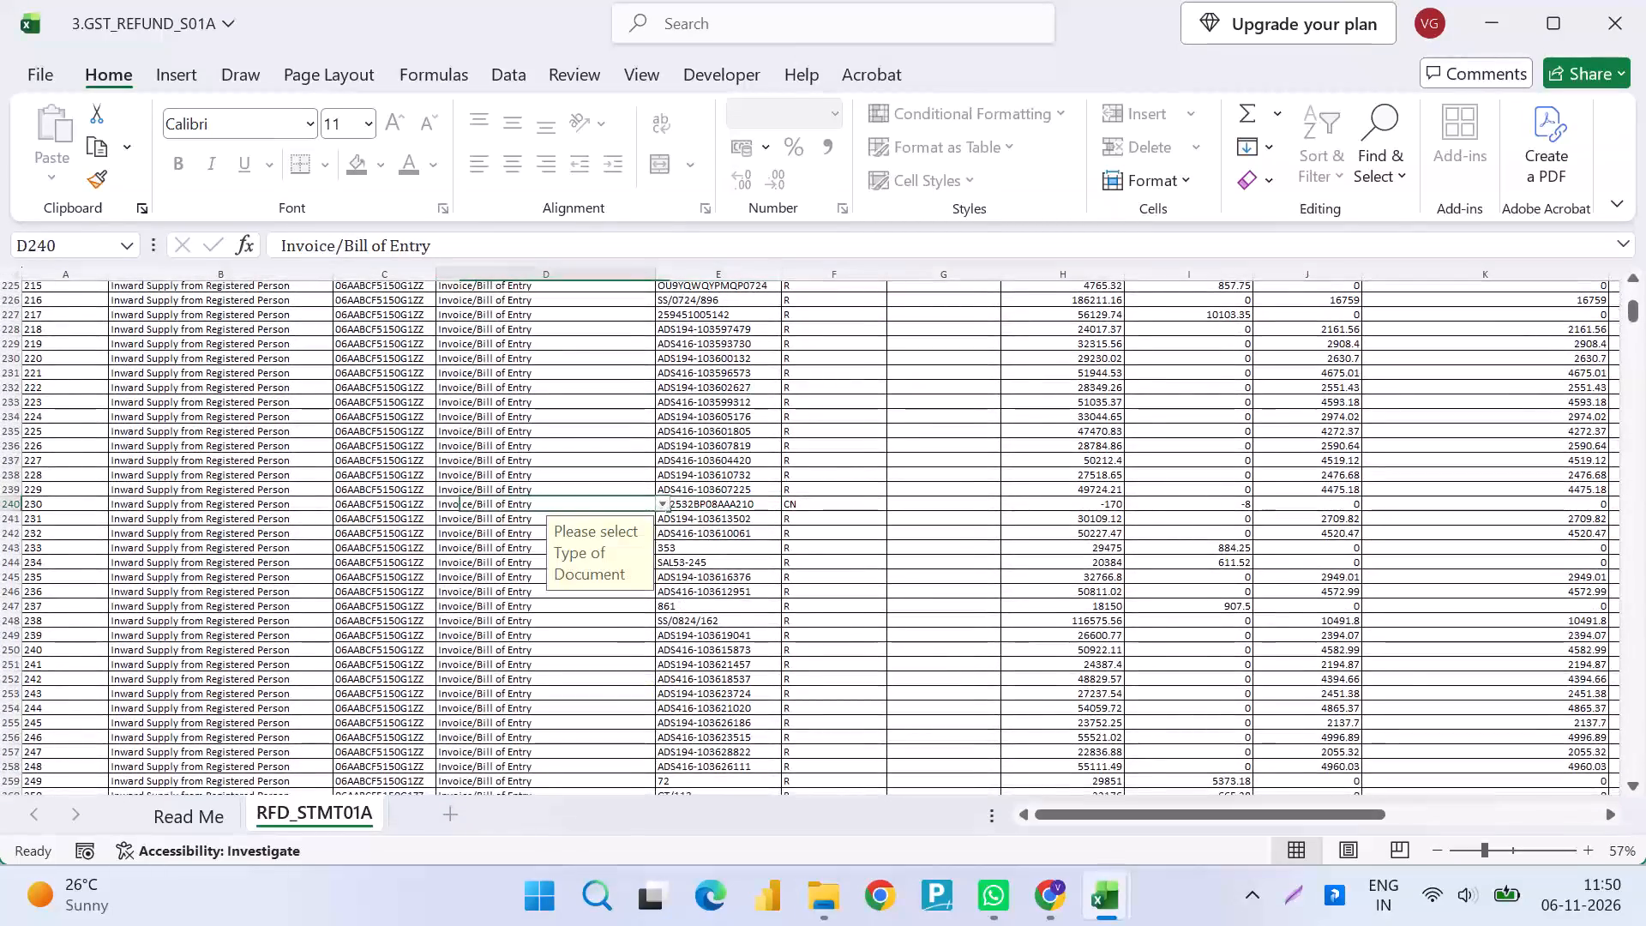
key("alt+Down")
key("Down")
key("Down")
key("Return")
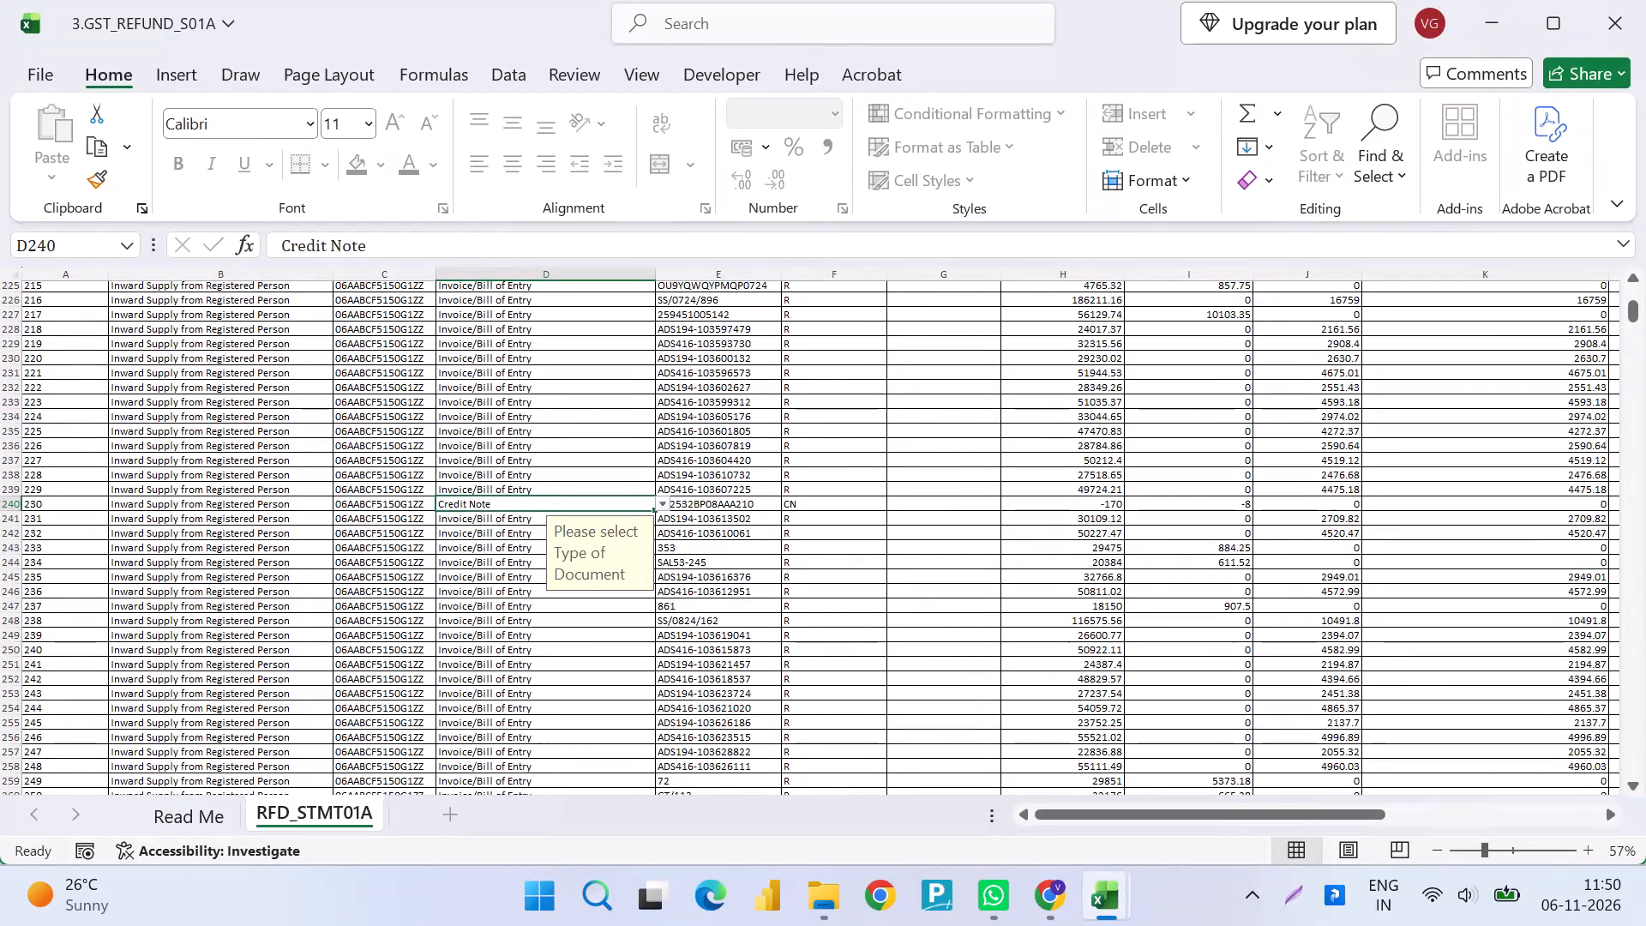
Set the Type of Document for the CN entry in row 284 to Credit Note.
scroll(778, 636, "down", 3)
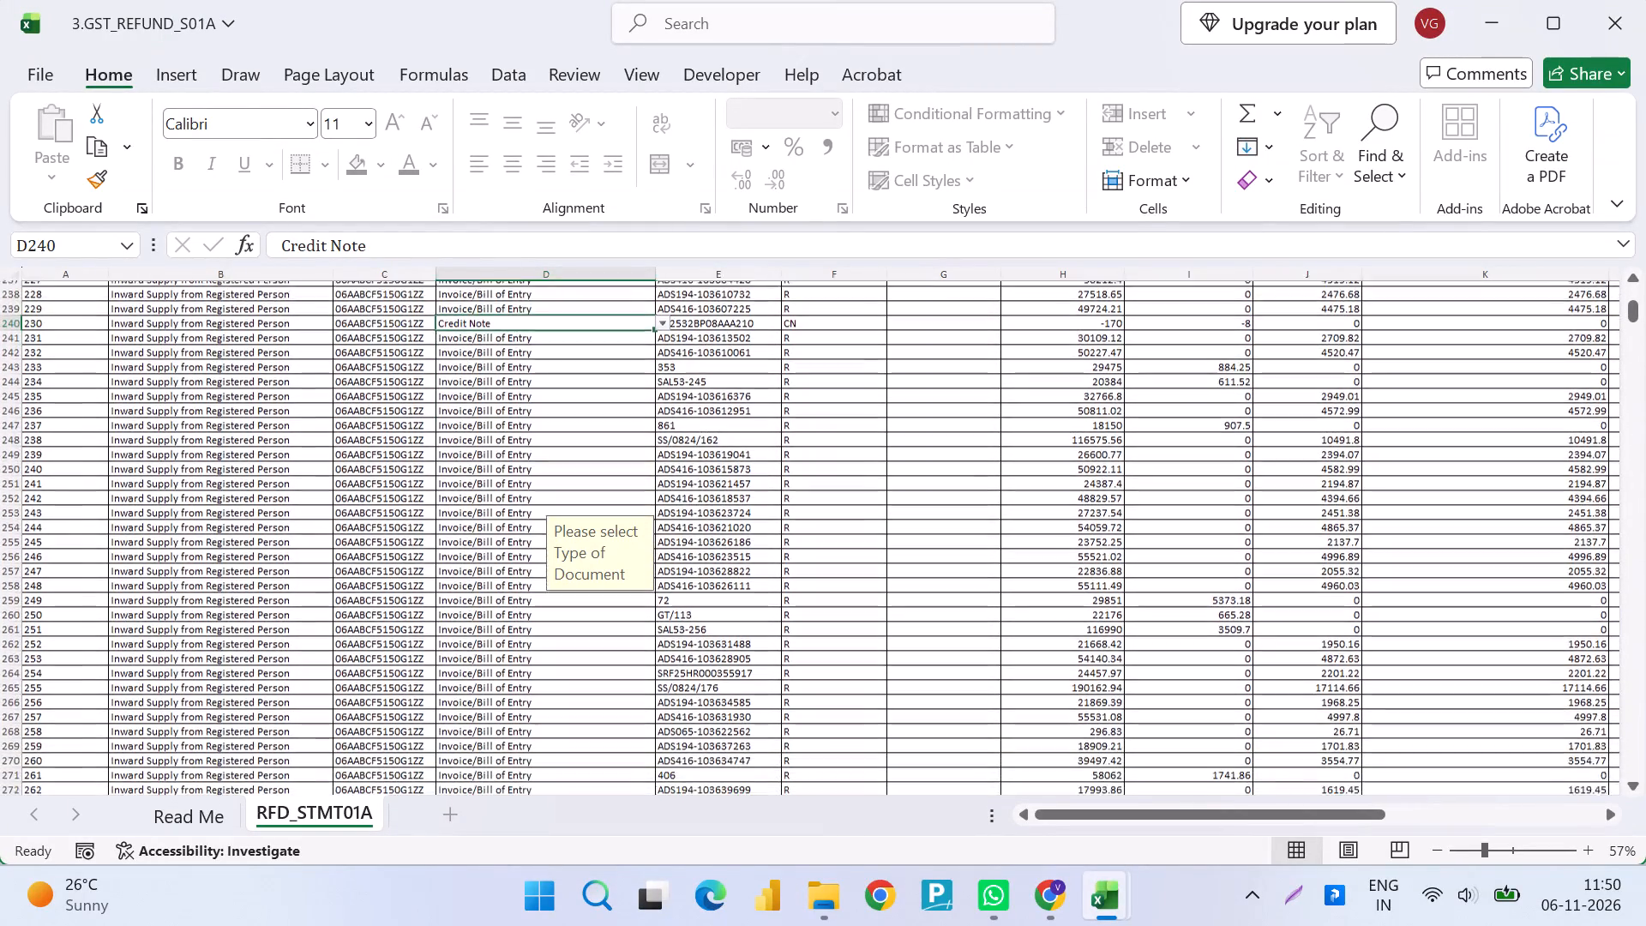
scroll(778, 636, "down", 5)
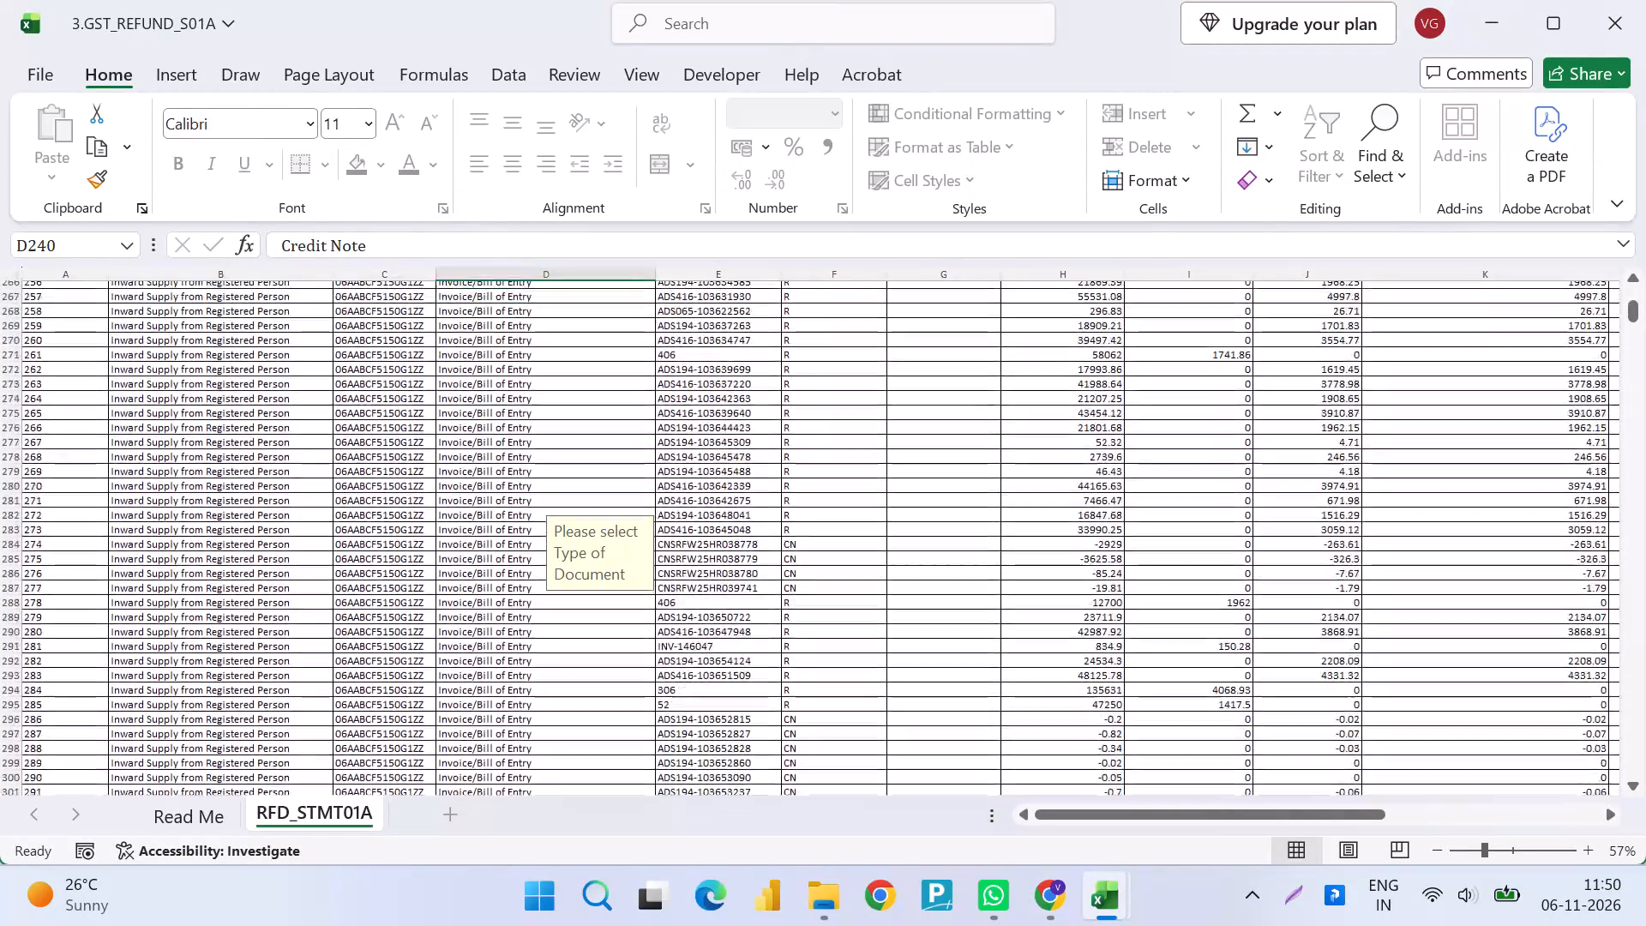
scroll(778, 636, "down", 1)
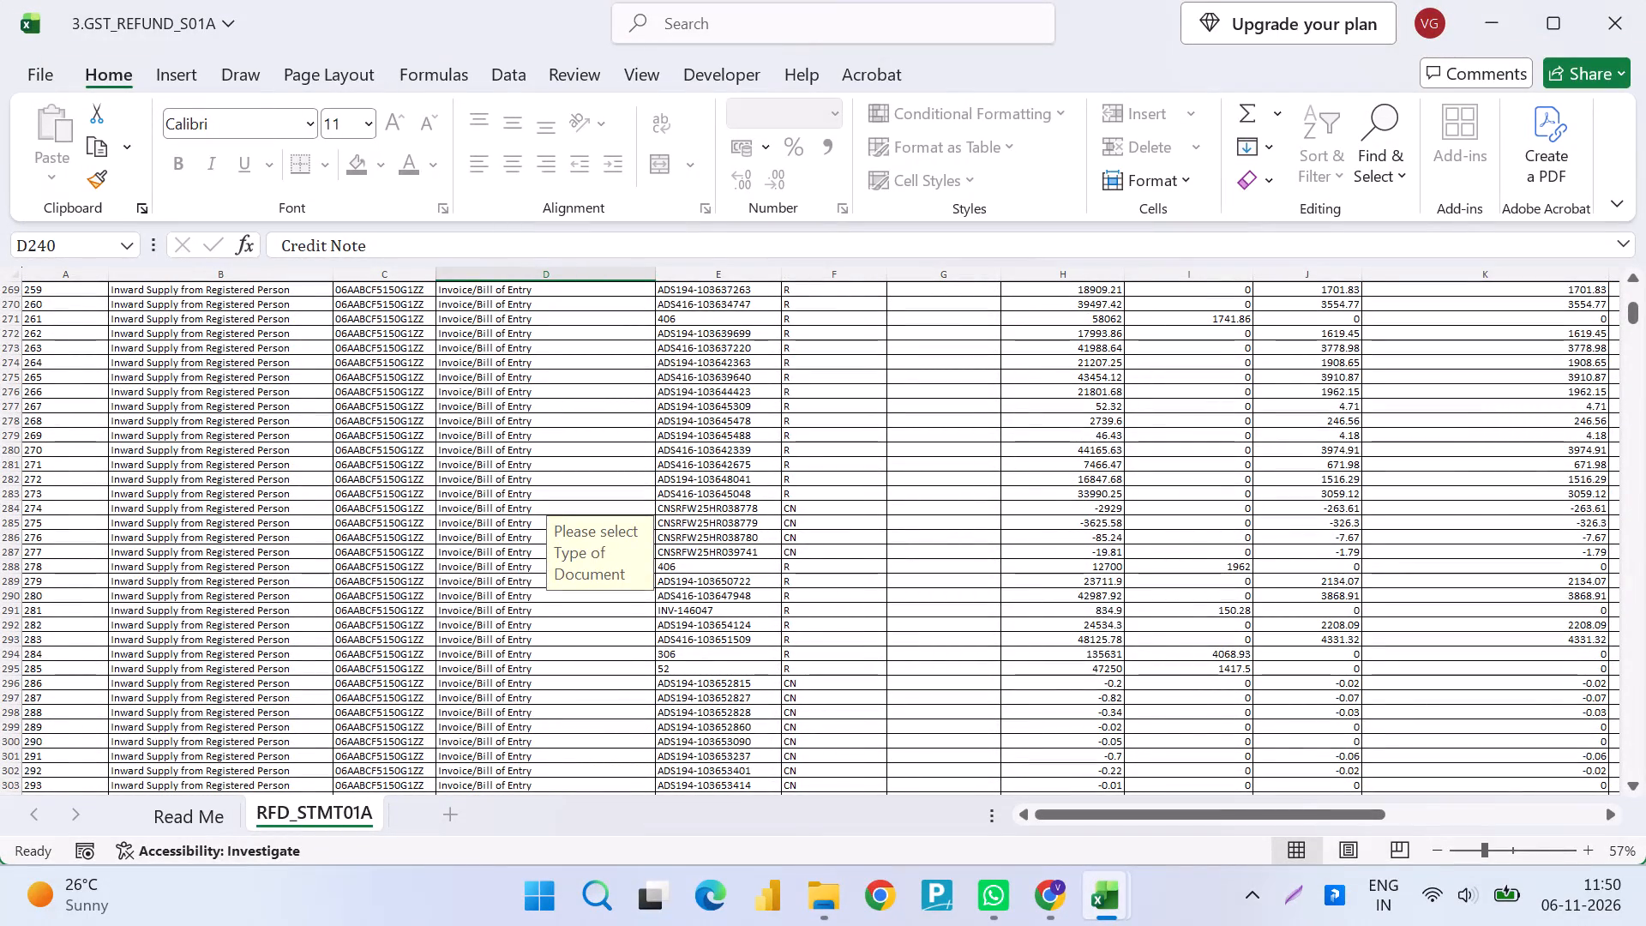
left_click(736, 509)
key("Left")
key("alt+Down")
key("Down")
key("Down")
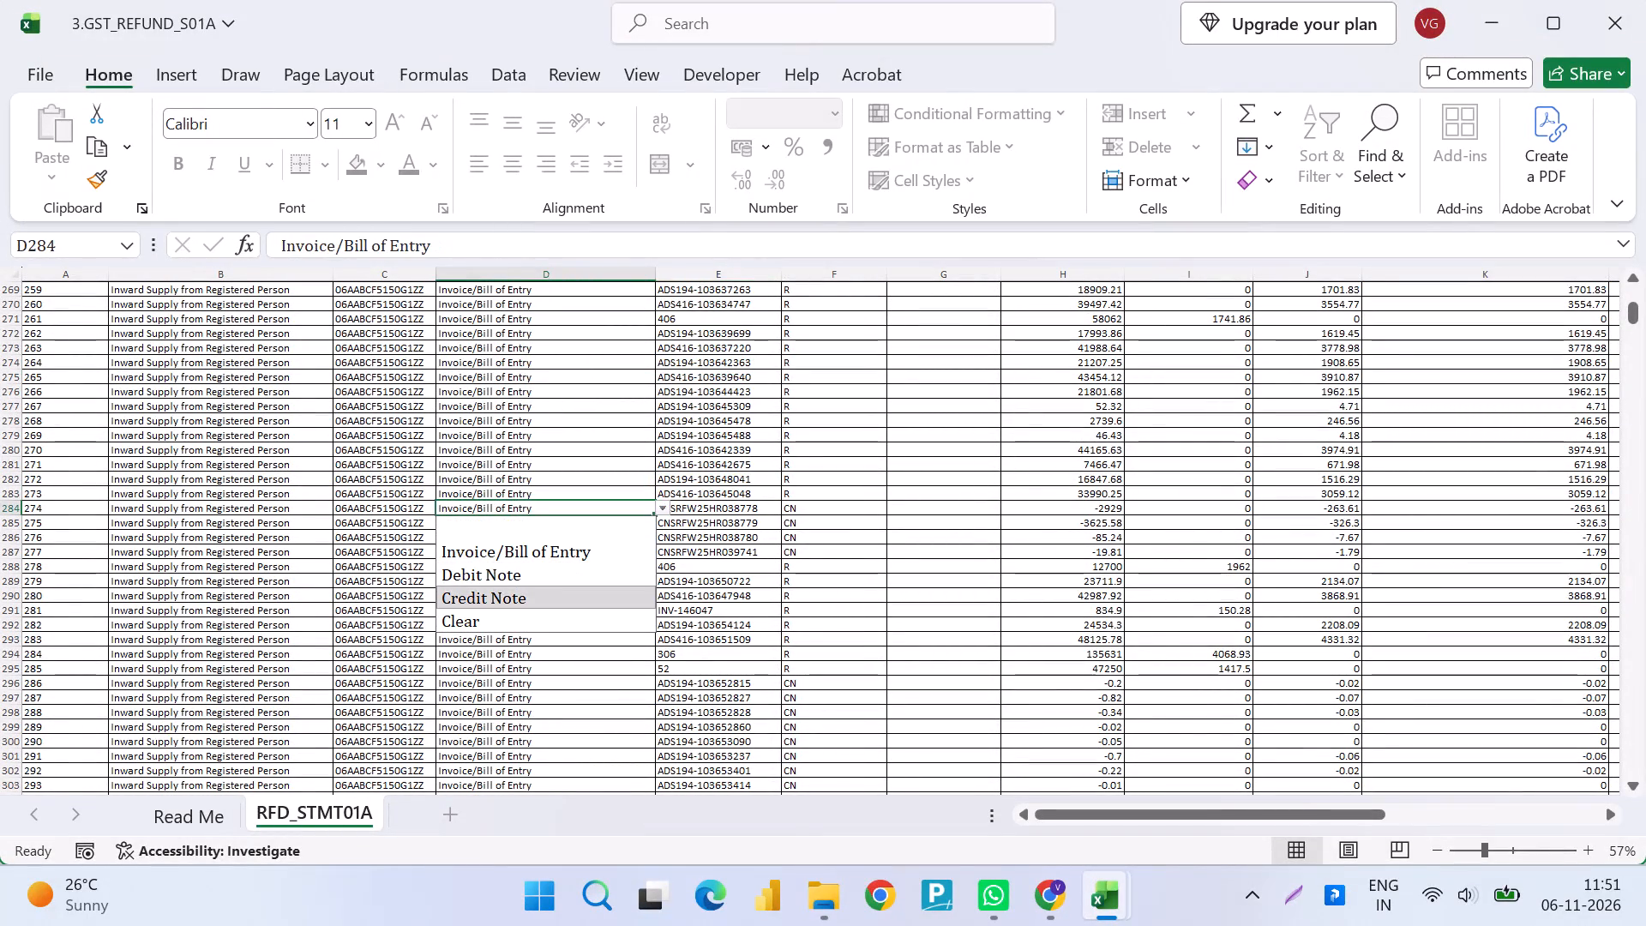
key("Return")
Fill Credit Note down into the Type of Document cells of rows 285, 286 and 287.
key("Up")
key("Down")
key("Down")
key("ctrl+d")
key("Down")
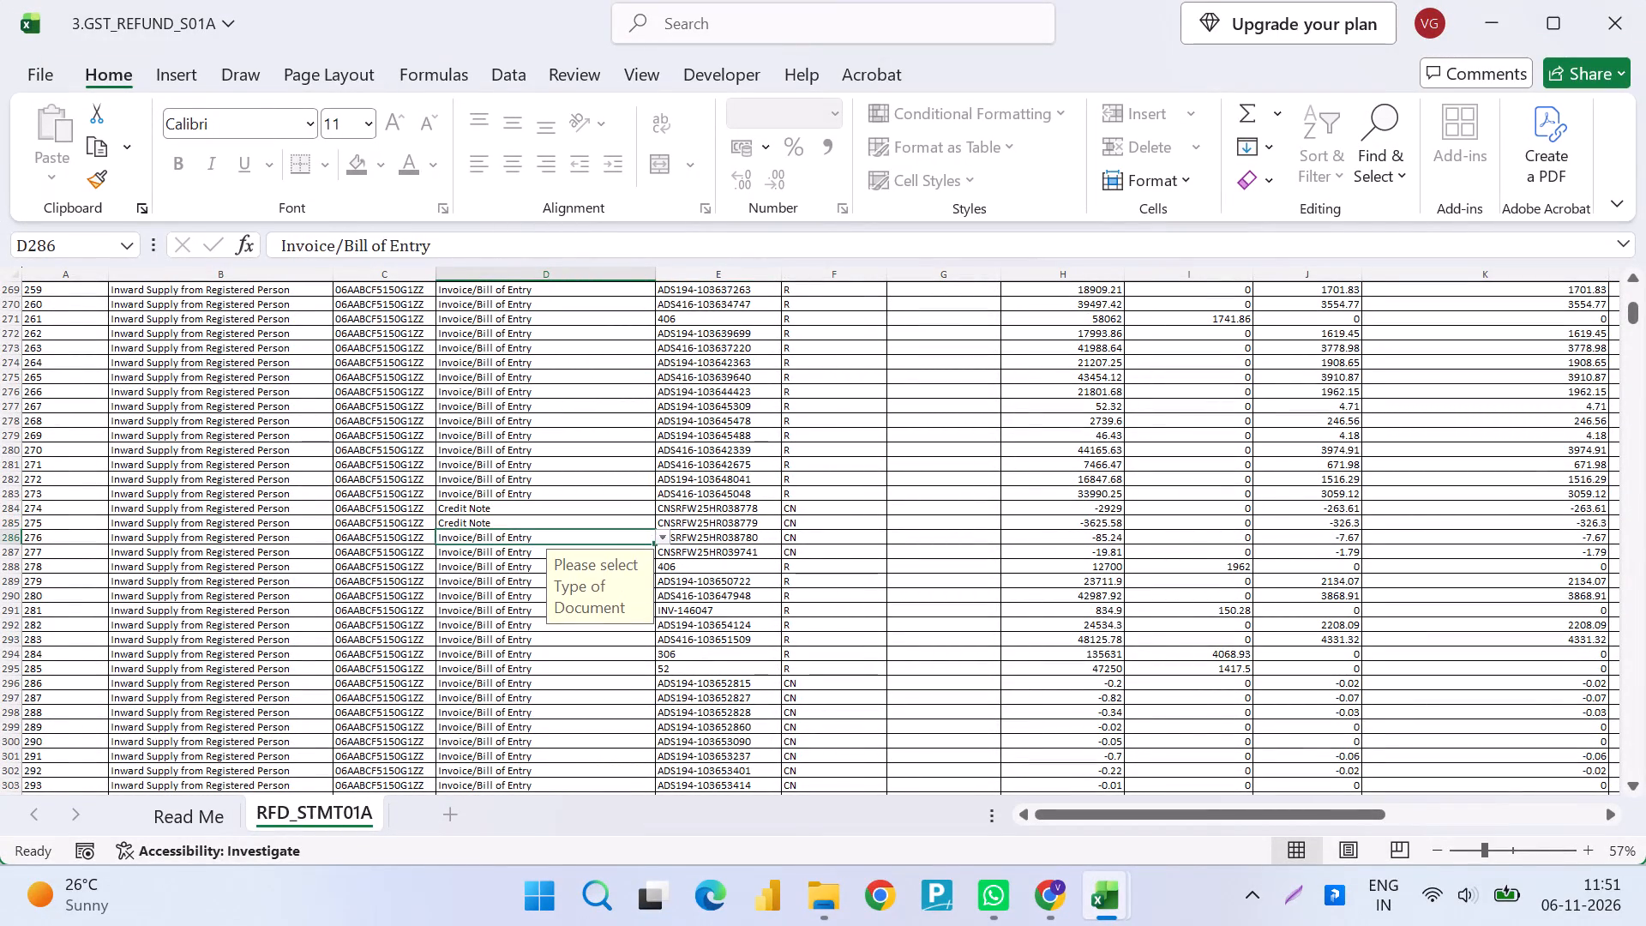
key("ctrl+d")
key("Down")
key("ctrl+d")
Set the Type of Document for the CN entry in row 296 to Credit Note.
key("Down")
key("Down")
key("Down")
key("Down")
key("Down")
key("Down")
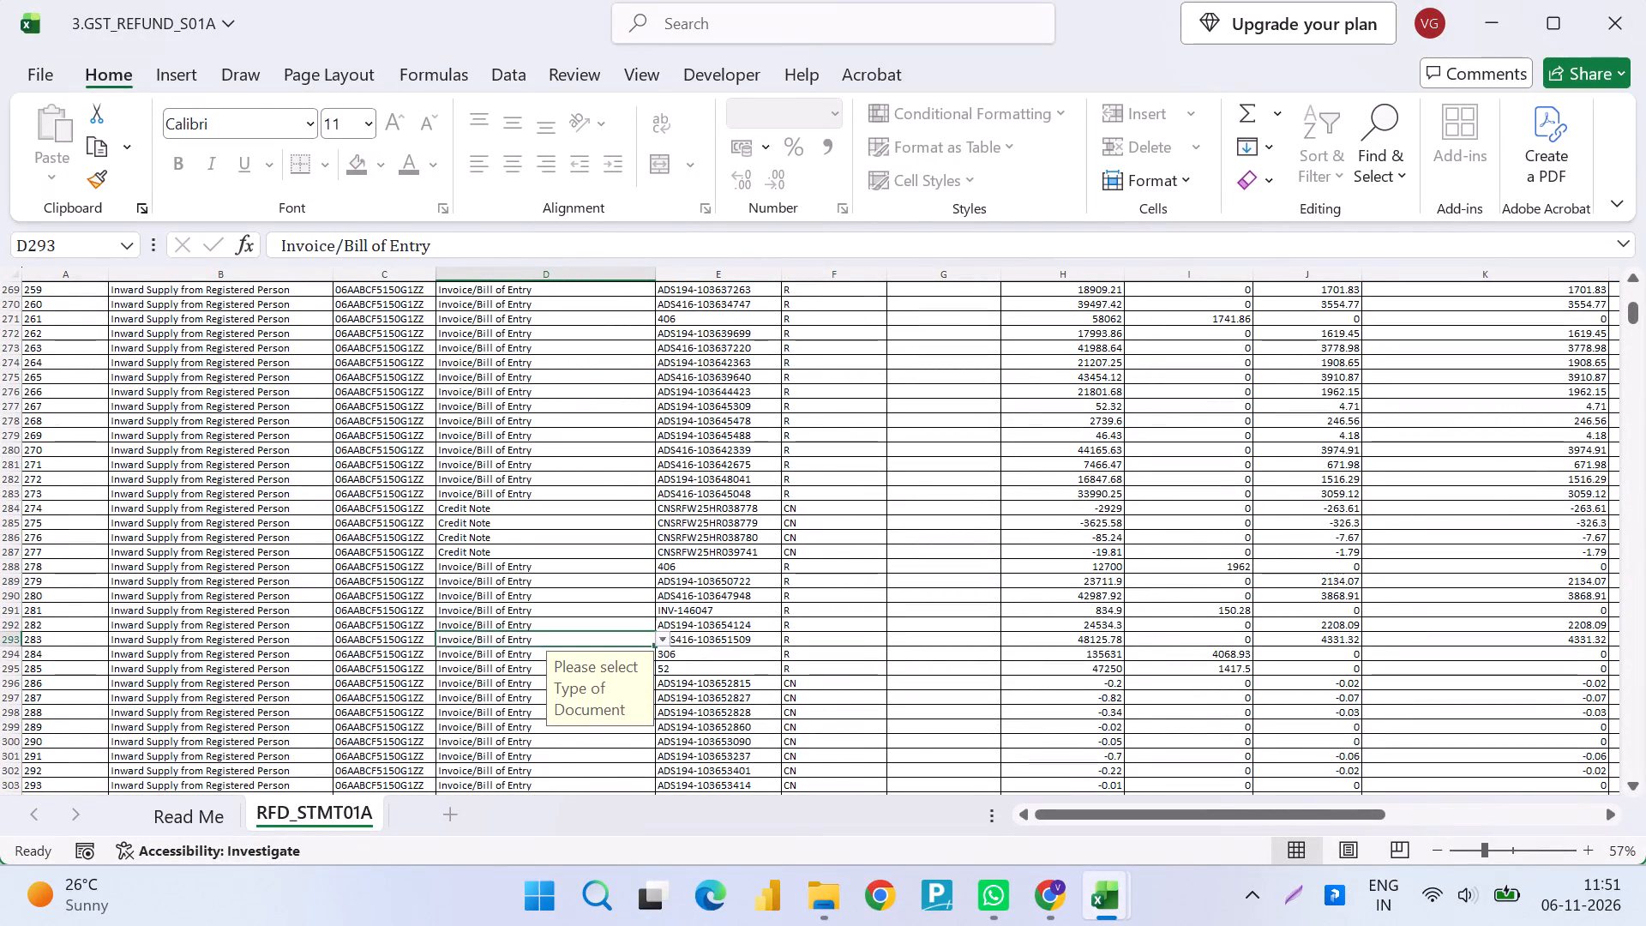
key("Down")
key("Down")
key("Down")
key("alt+Down")
key("Down")
key("Down")
key("Return")
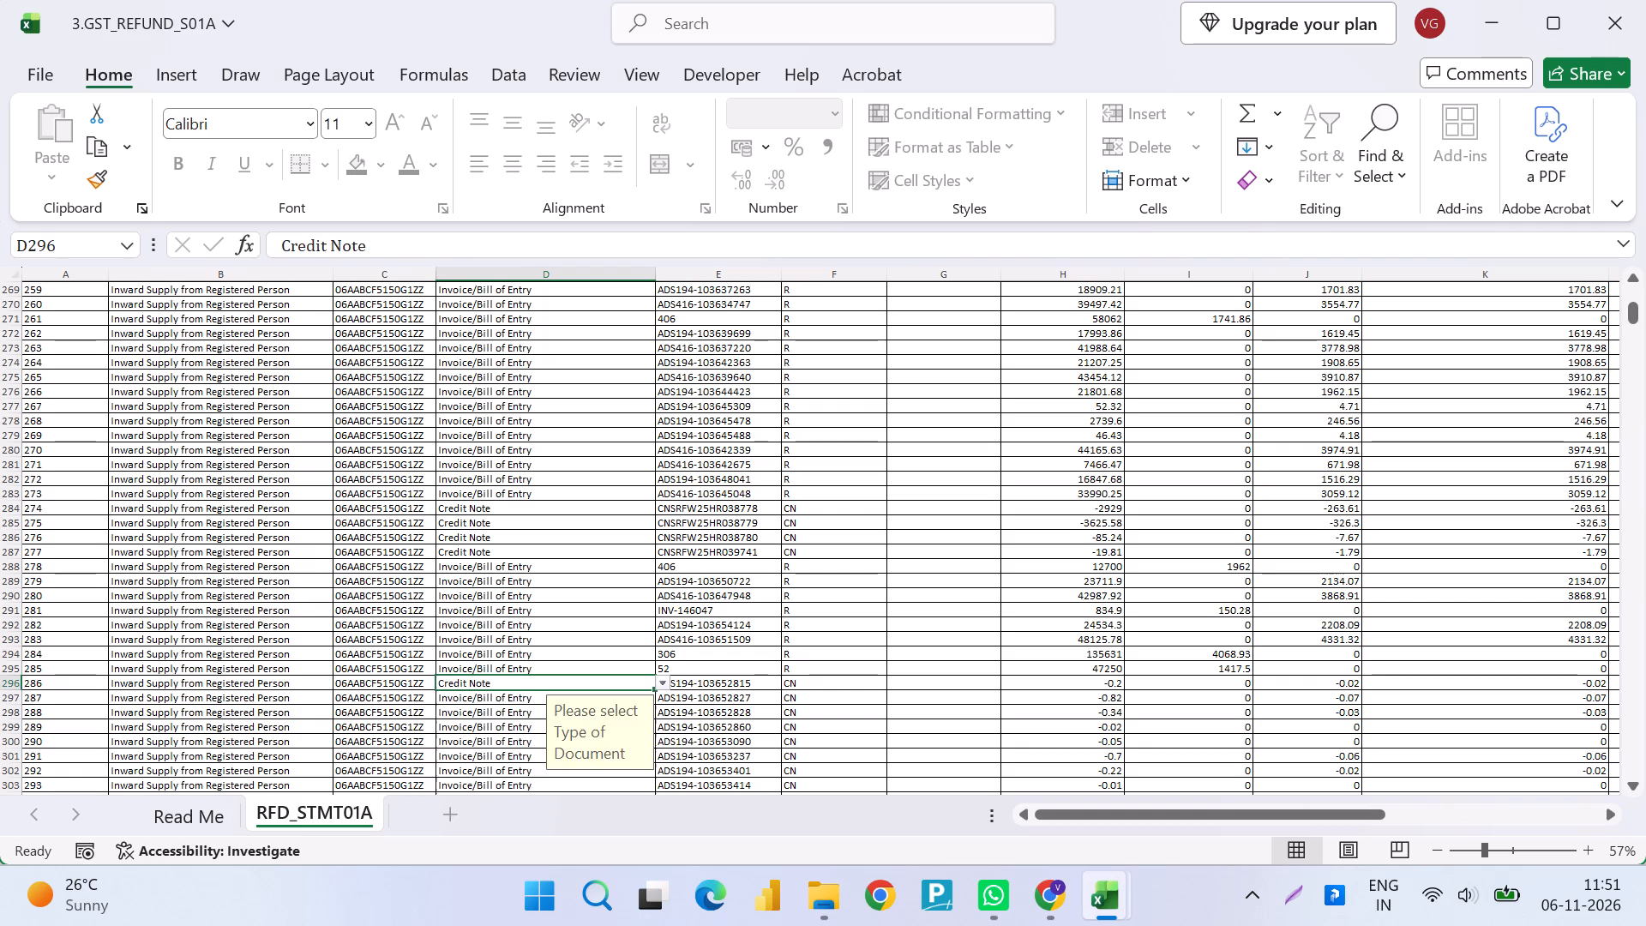
Fill Credit Note down the Type of Document column from D296 through D328, covering the consecutive CN entries.
key("shift+Down")
key("shift+Down")
key("shift+Down")
key("shift+Down")
key("shift+Down")
key("shift+Down")
key("shift+Down")
key("shift+Down")
key("shift+Down")
key("shift+Down")
key("shift+Down")
key("shift+Down")
key("shift+Down")
key("shift+Down")
key("shift+Down")
key("shift+Down")
key("shift+Down")
key("shift+Down")
key("shift+Down")
key("shift+Down")
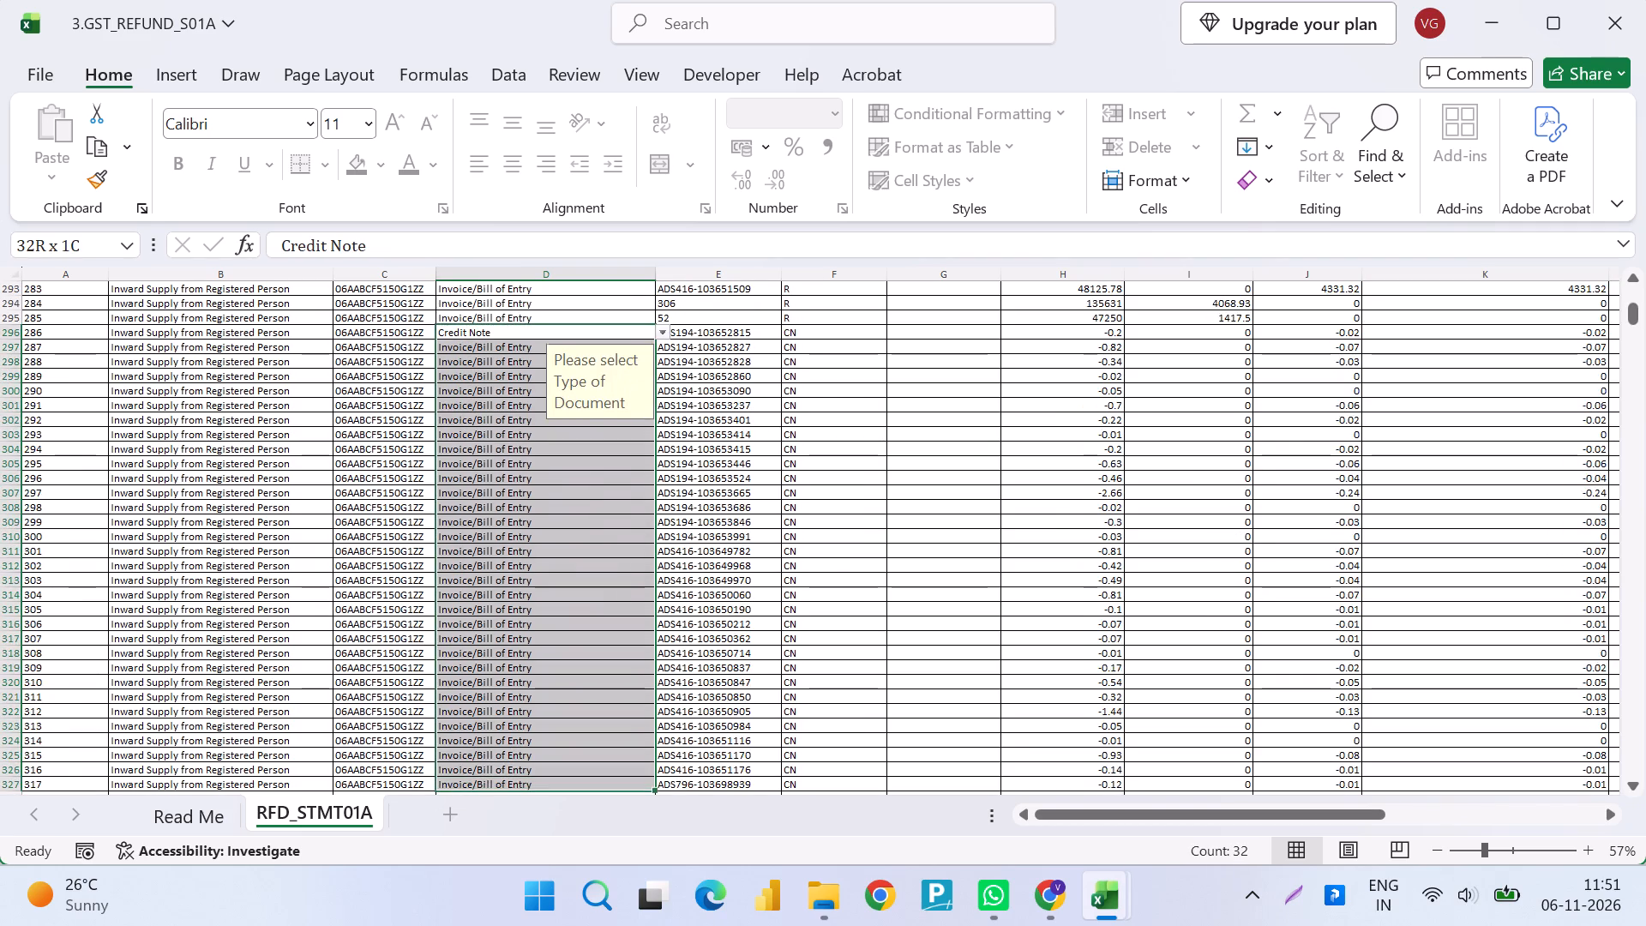
key("shift+Down")
key("shift+Down")
key("shift+Down")
key("shift+Down")
key("shift+Down")
key("shift+Down")
key("shift+Down")
key("shift+Down")
key("shift+Down")
key("shift+Down")
key("shift+Down")
key("shift+Down")
key("shift+Down")
key("shift+Down")
key("shift+Down")
key("shift+Down")
key("shift+Down")
key("shift+Up")
key("shift+Up")
key("shift+Up")
key("shift+Up")
key("shift+Up")
key("shift+Up")
key("shift+Up")
key("shift+Up")
key("shift+Up")
key("shift+Up")
key("shift+Up")
key("shift+Up")
key("shift+Up")
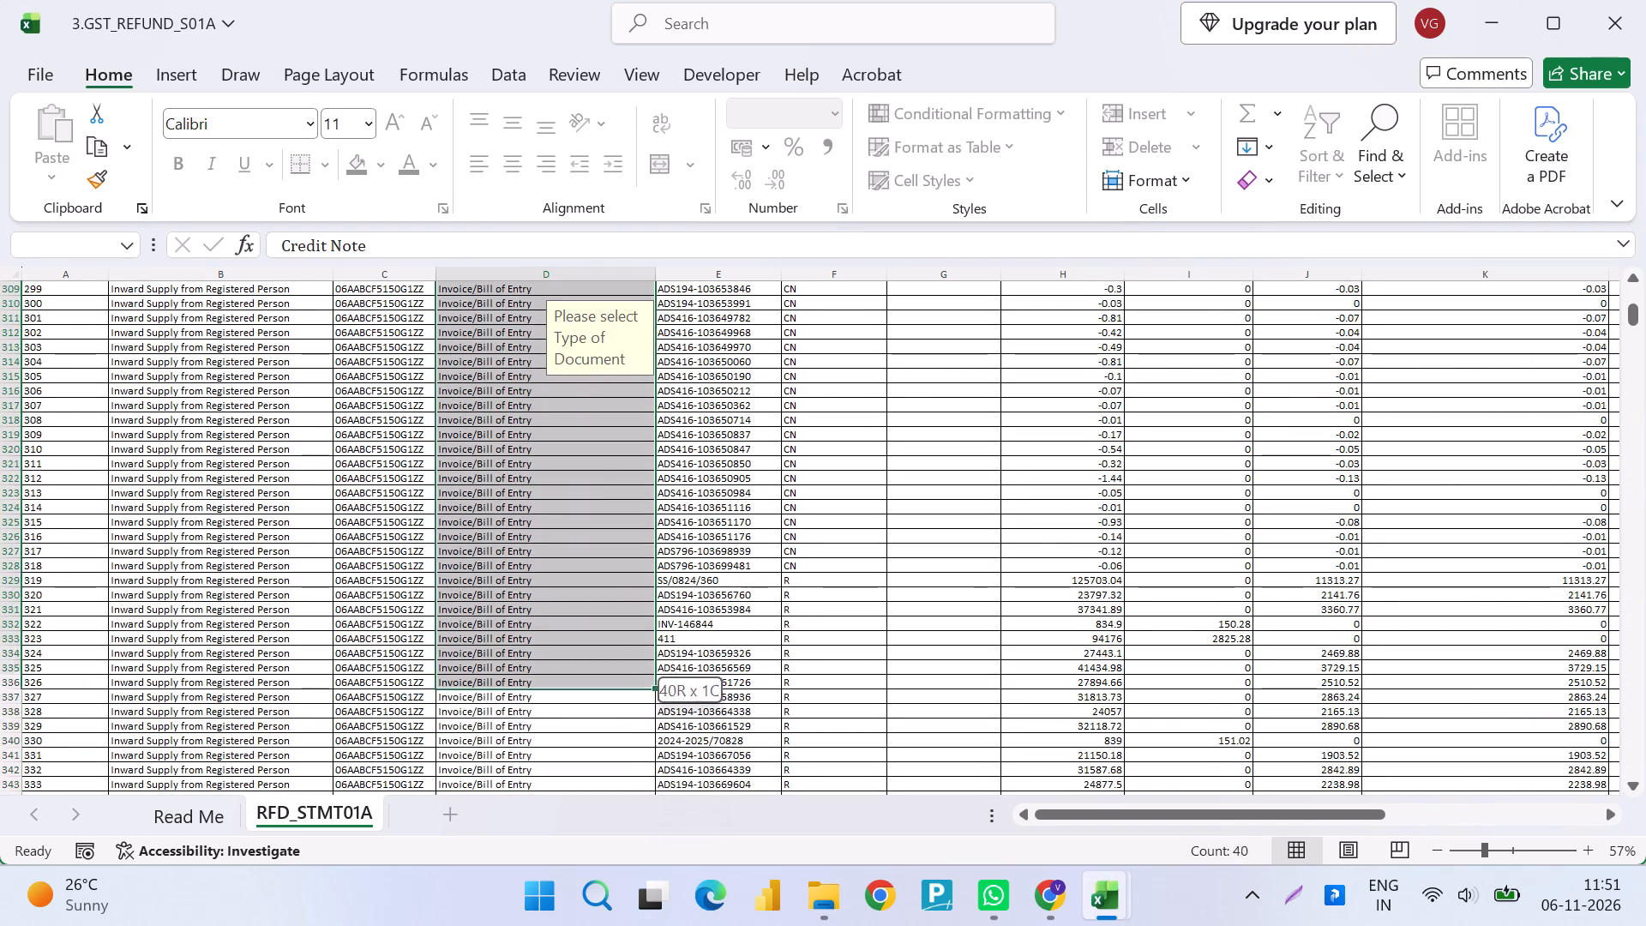
key("shift+Up")
key("shift+Up")
key("ctrl+d")
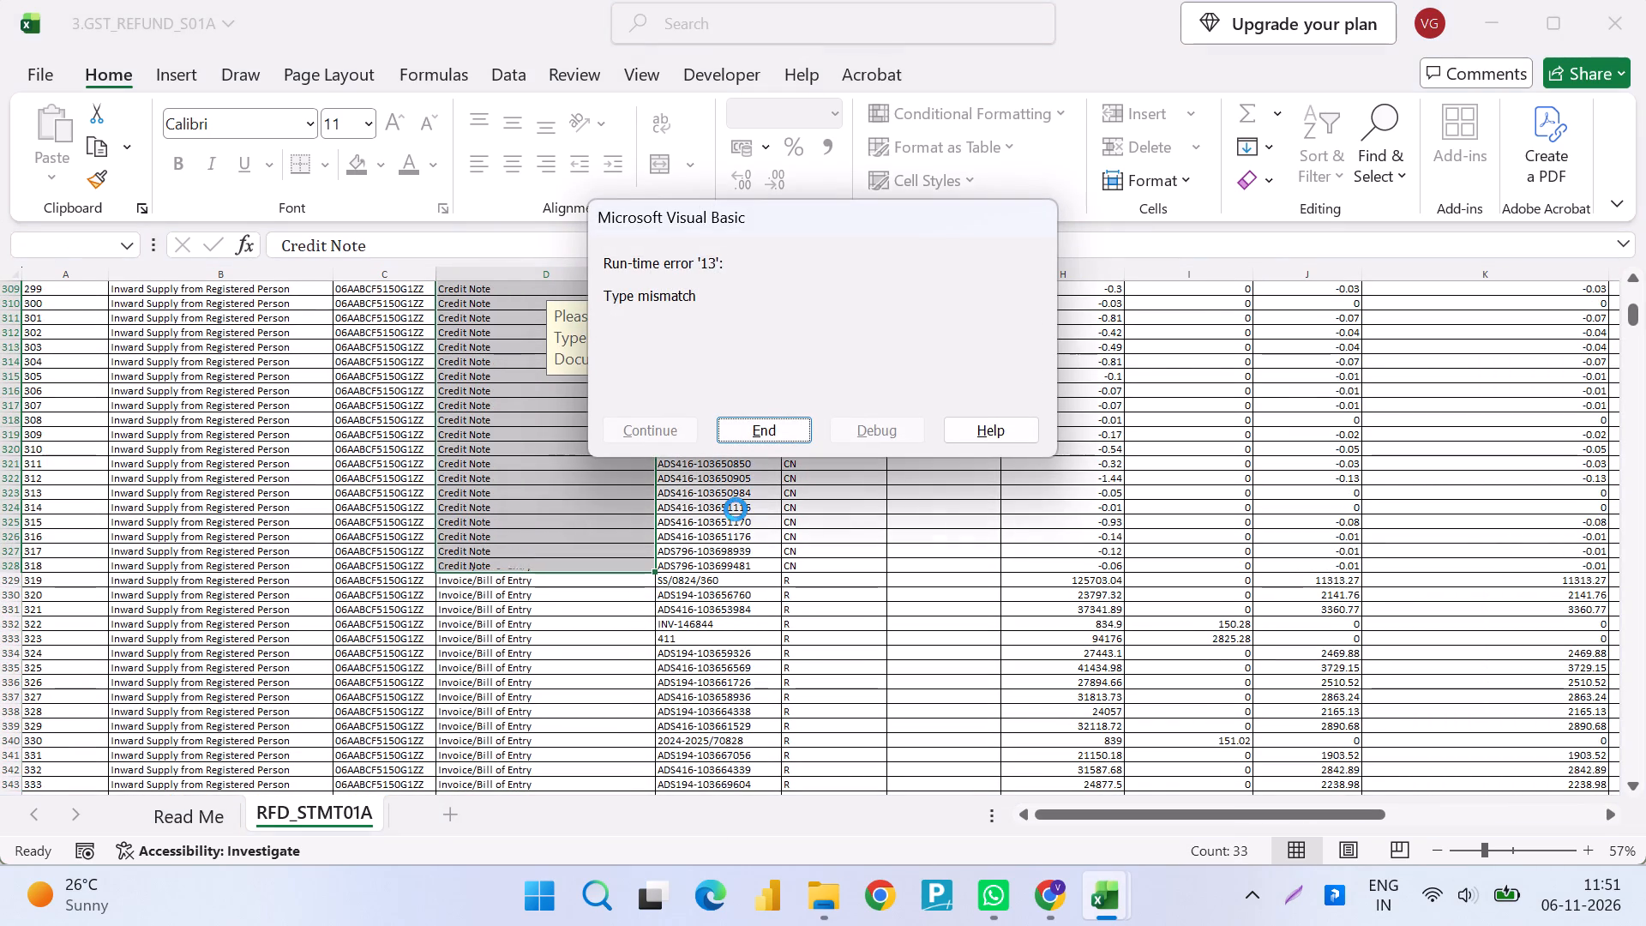
left_click(788, 430)
Set the Type of Document for the CN entry in row 347 to Credit Note.
scroll(834, 652, "down", 2)
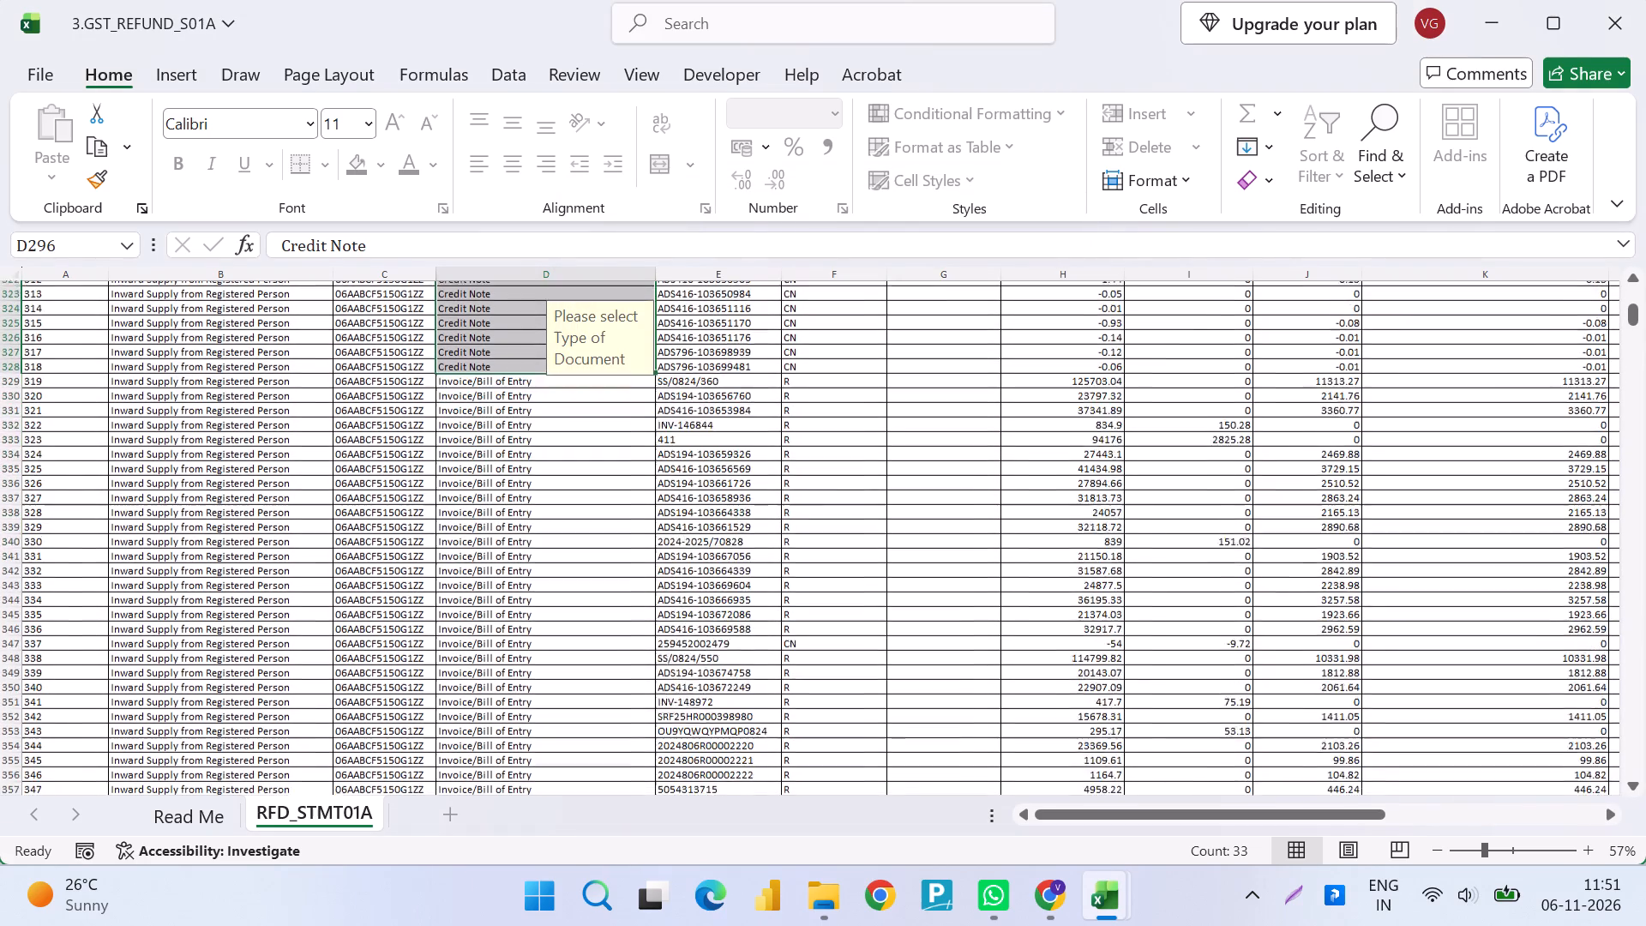
scroll(834, 652, "down", 1)
left_click(586, 613)
key("alt+Down")
key("alt+Down")
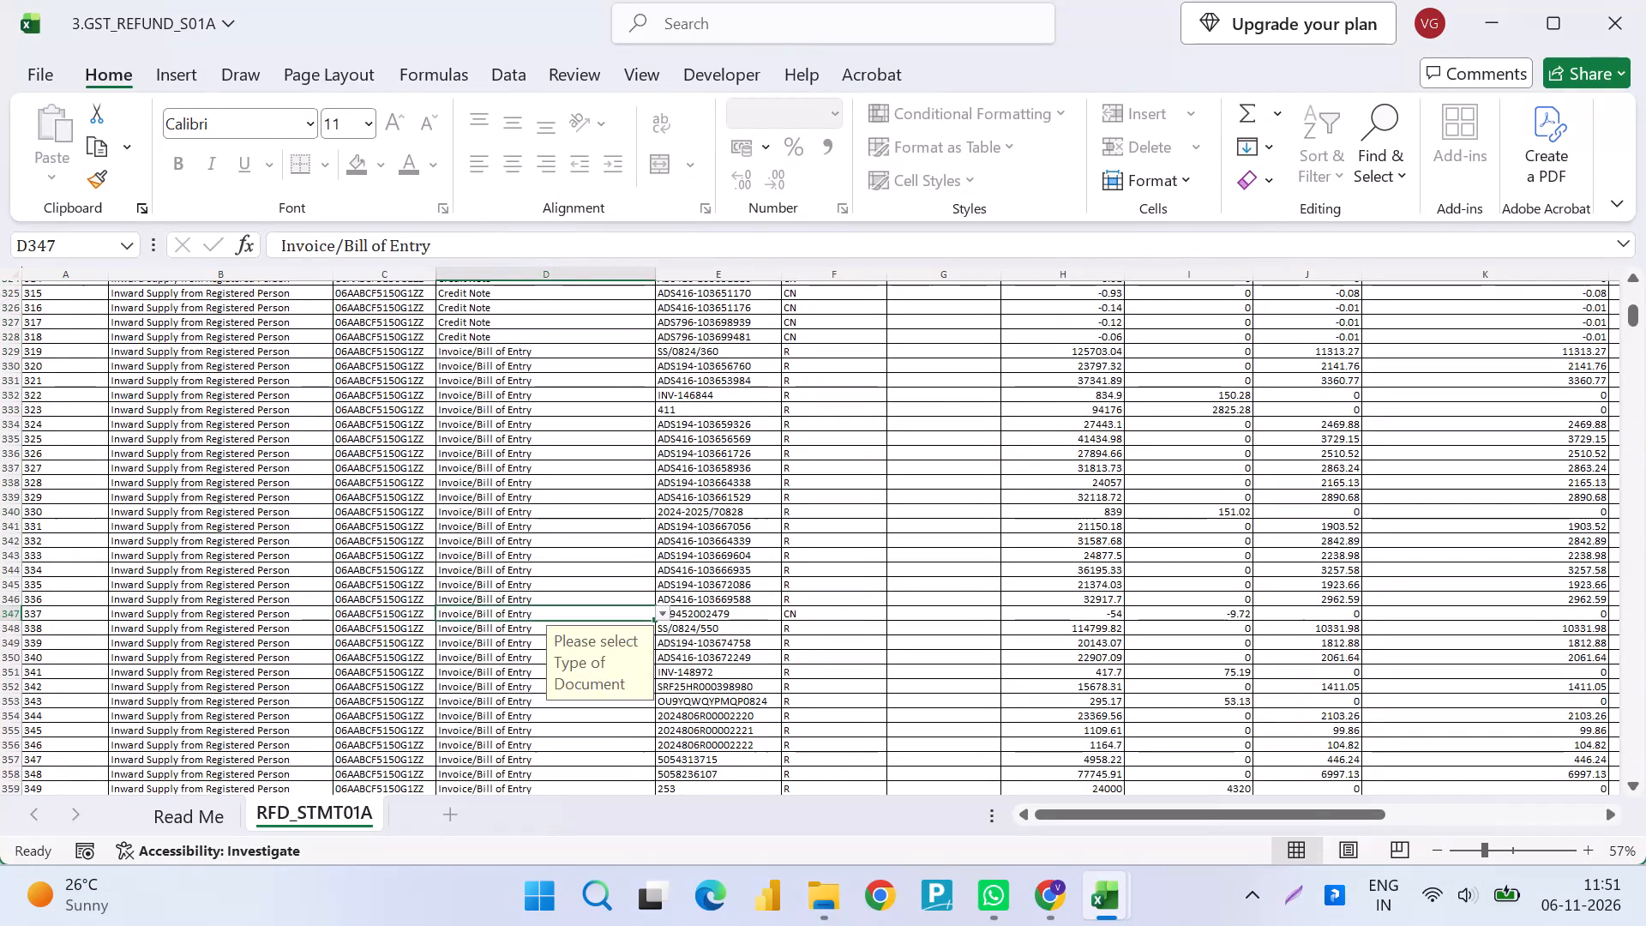
key("Down")
key("Return")
Copy Credit Note from D347 into the Type of Document cells of the CN entries in rows 368, 369 and 370.
key("ctrl+c")
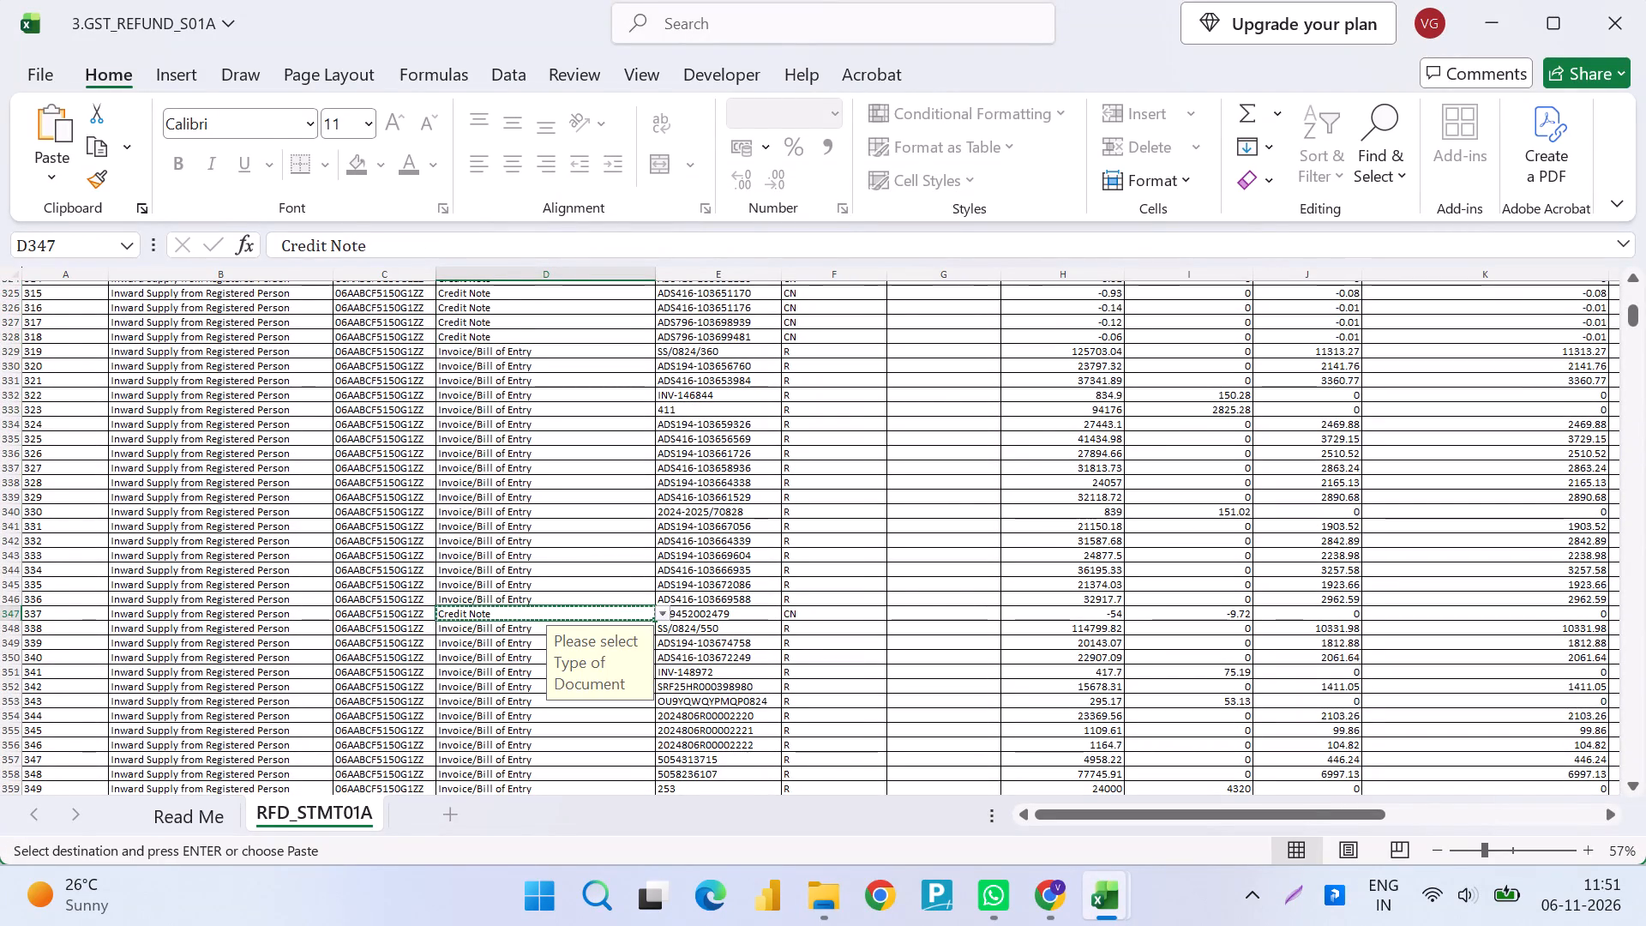
key("Down")
key("Down")
key("Down")
key("Down")
key("Down")
key("Down")
key("Down")
key("Down")
key("Down")
key("Down")
key("Down")
key("Down")
key("Down")
key("Down")
key("Down")
key("Down")
key("Down")
key("Down")
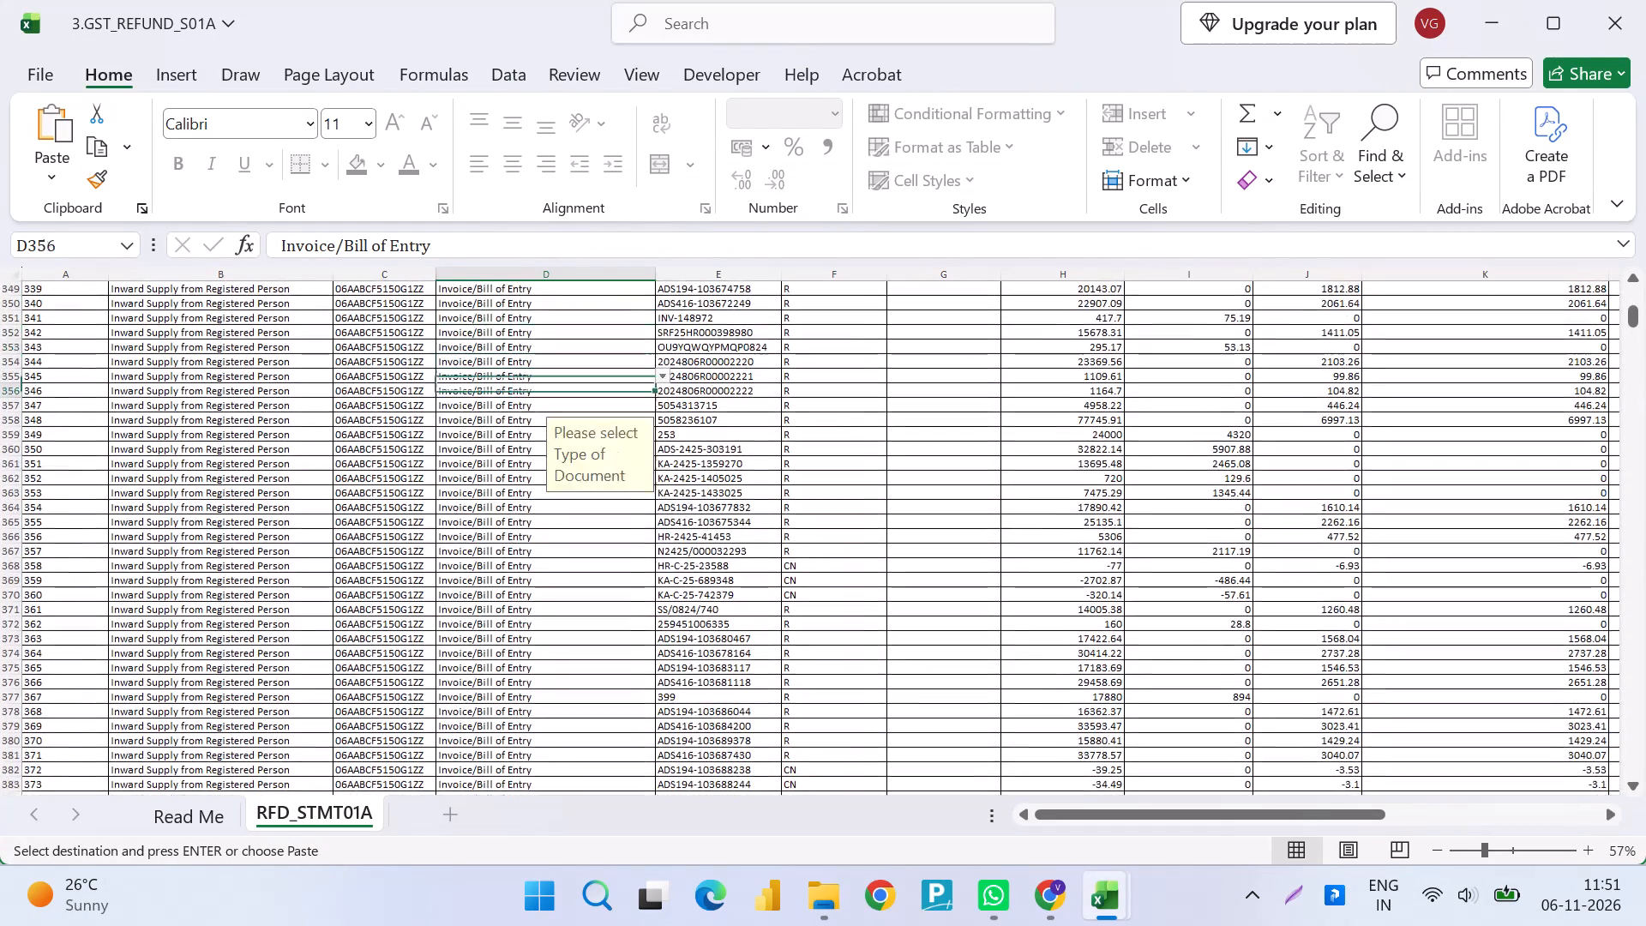
key("Down")
key("Down")
key("Down")
key("Down")
key("Up")
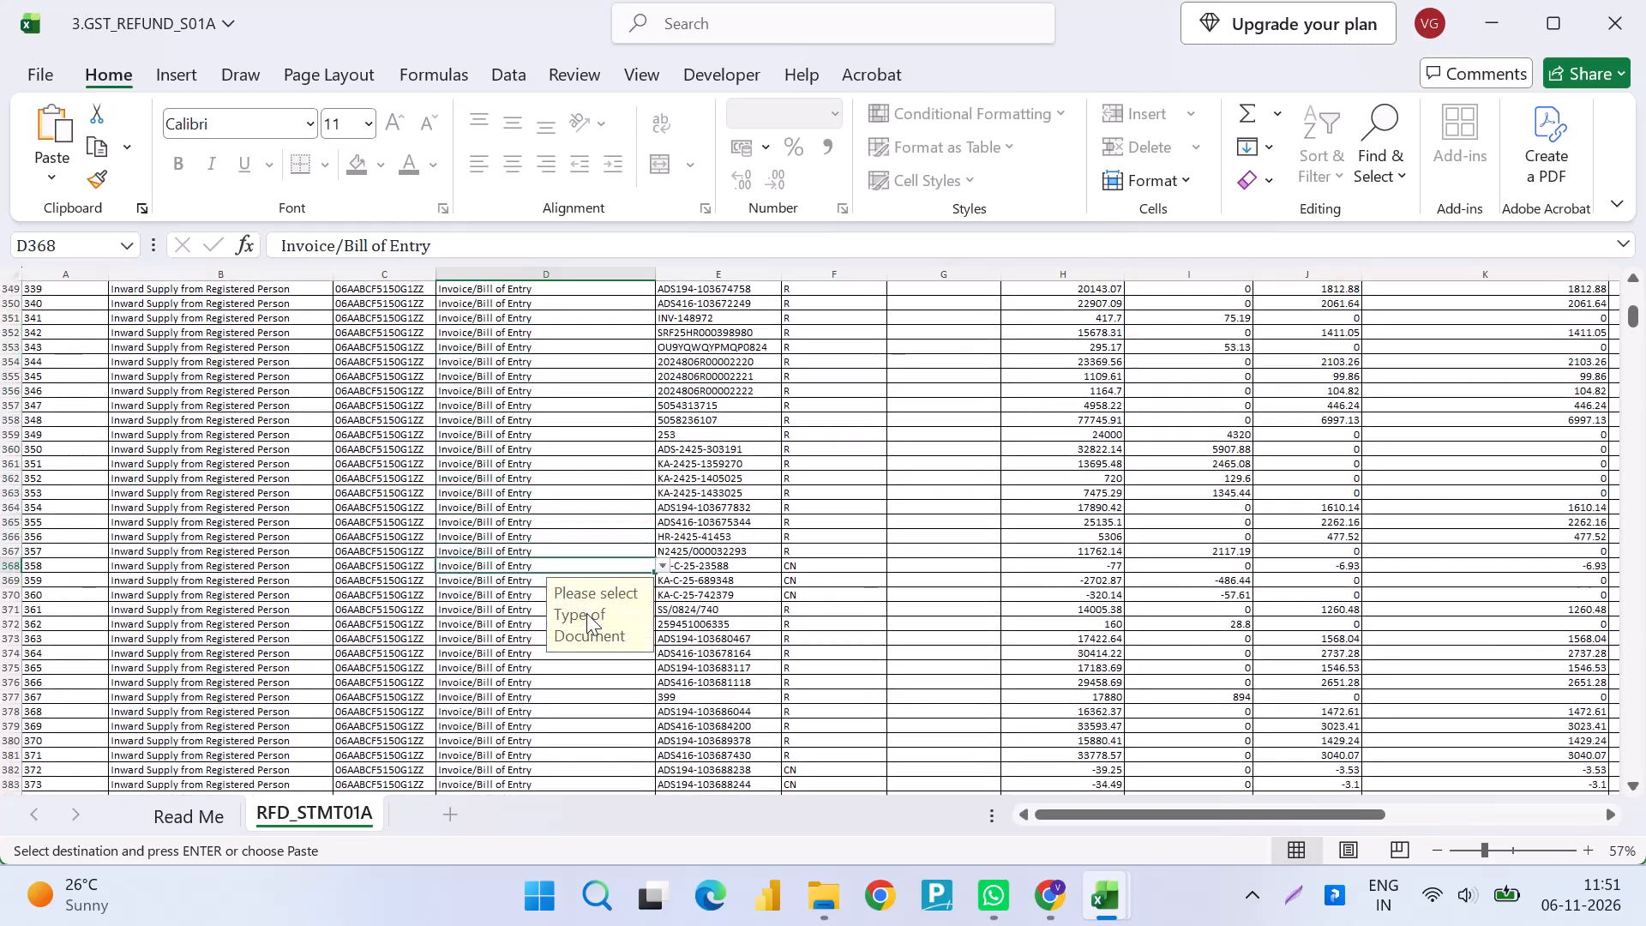
key("ctrl+v")
key("Down")
key("ctrl+v")
key("Down")
key("ctrl+v")
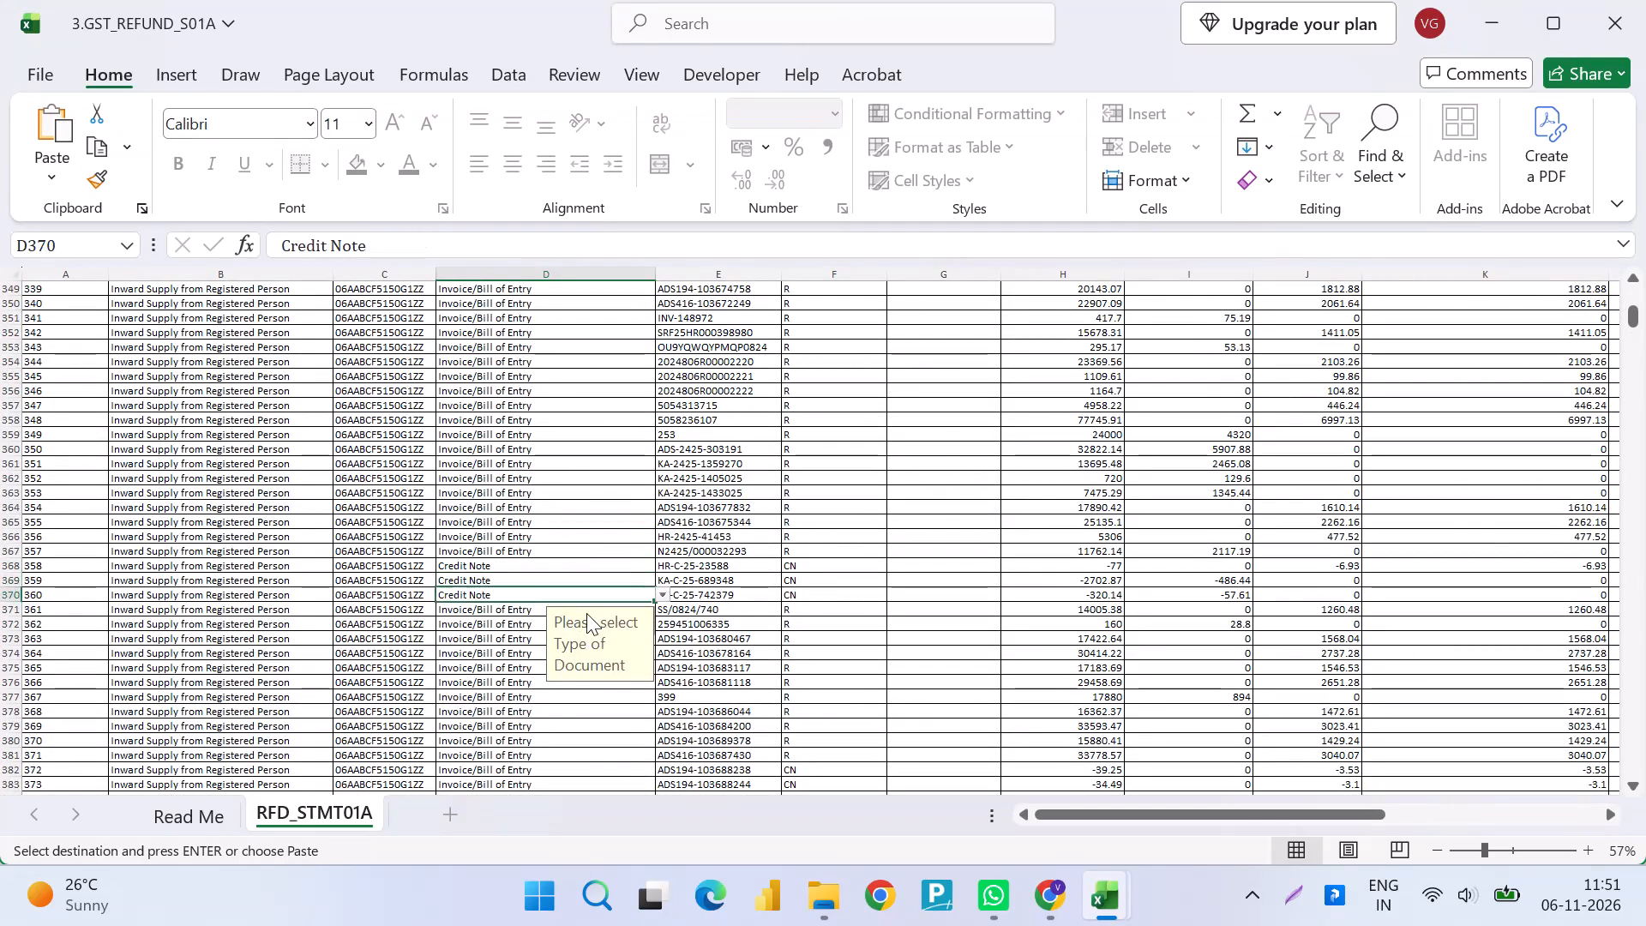
Paste the copied Credit Note into the Type of Document cells of the CN entries in rows 382 and 383.
key("Down")
key("Down")
key("Down")
key("Down")
key("Down")
key("Down")
key("Down")
key("Down")
key("Down")
key("Down")
key("Down")
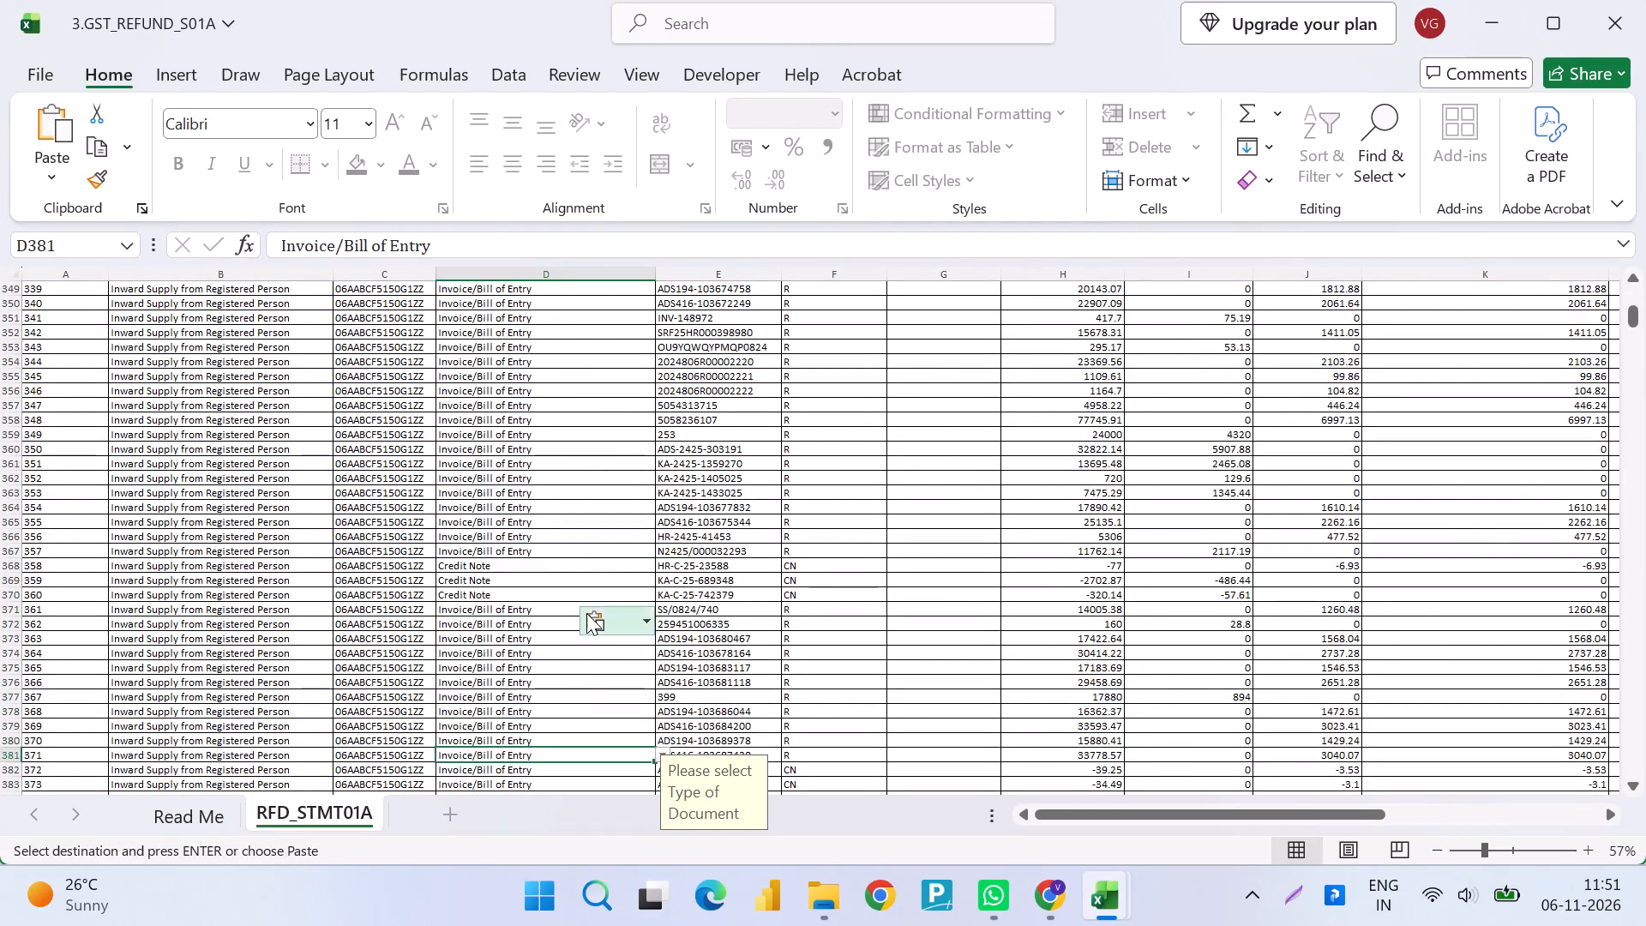
key("Down")
key("Escape")
key("Down")
key("ctrl+v")
key("Down")
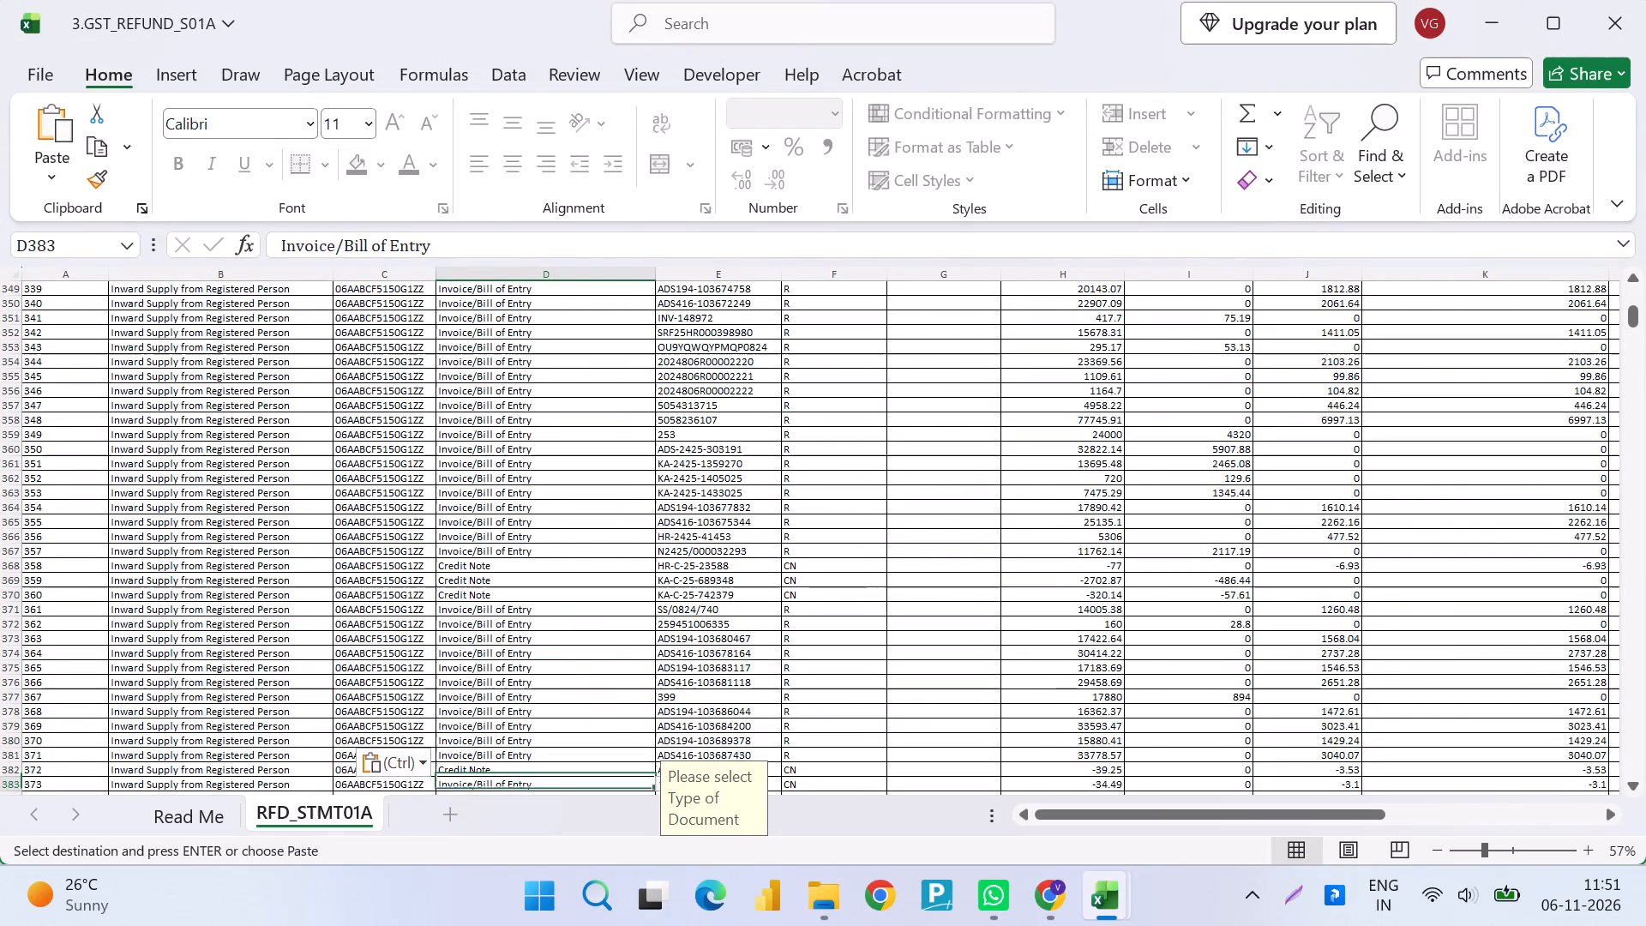
key("ctrl+v")
Save the refund statement workbook.
scroll(875, 656, "down", 2)
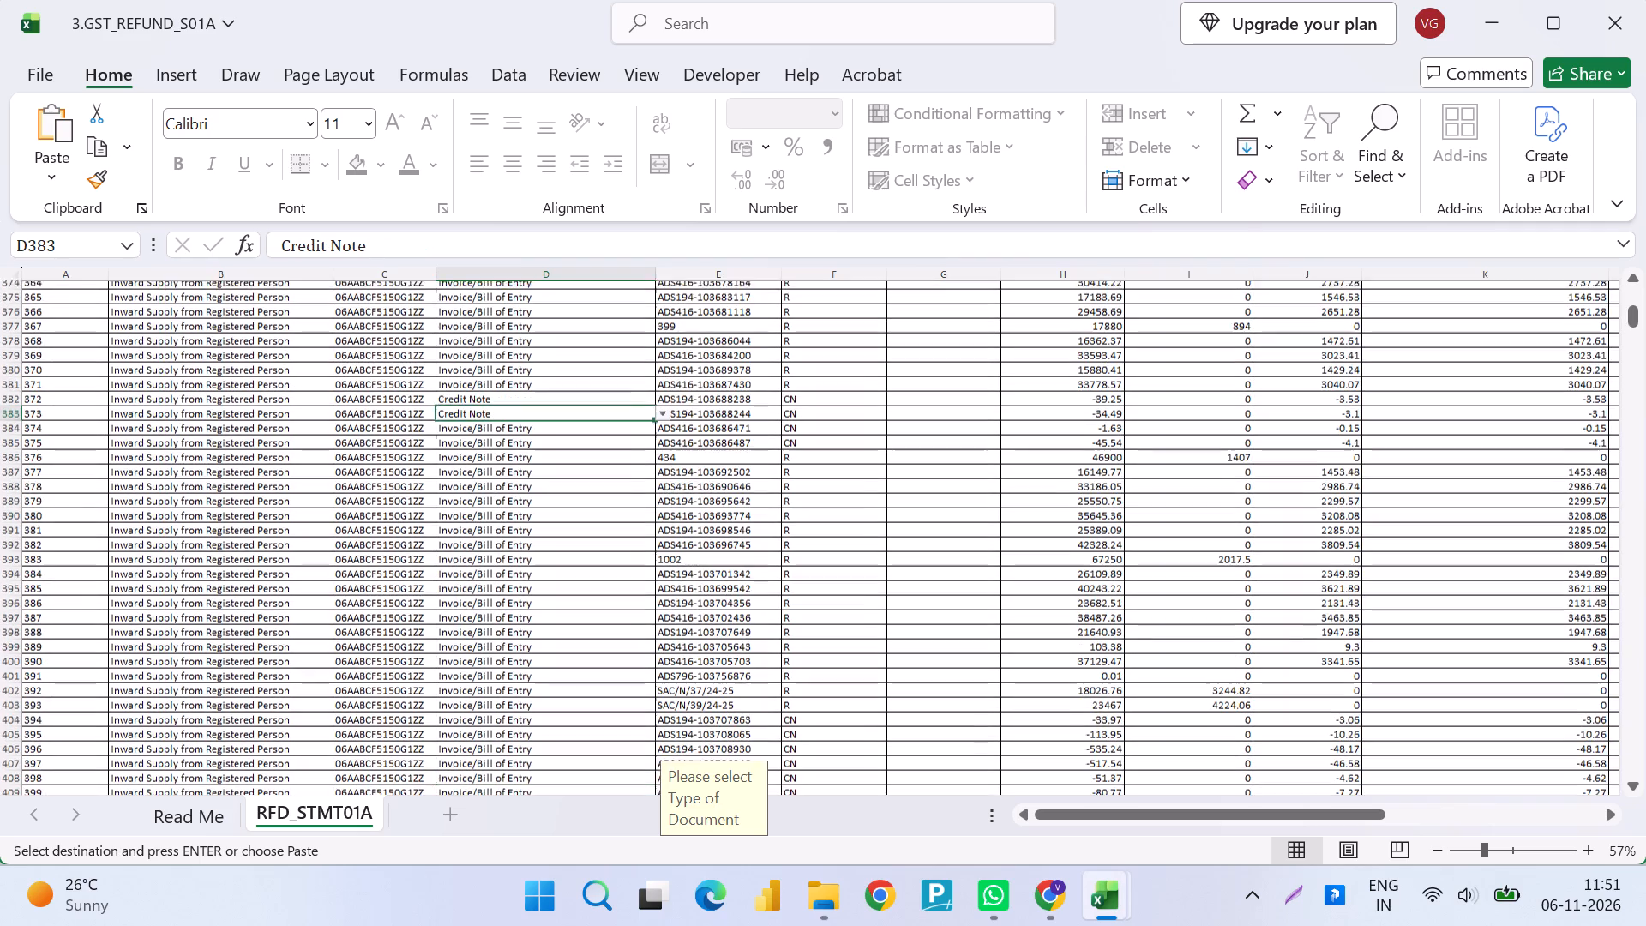
scroll(875, 656, "down", 1)
key("Escape")
key("Down")
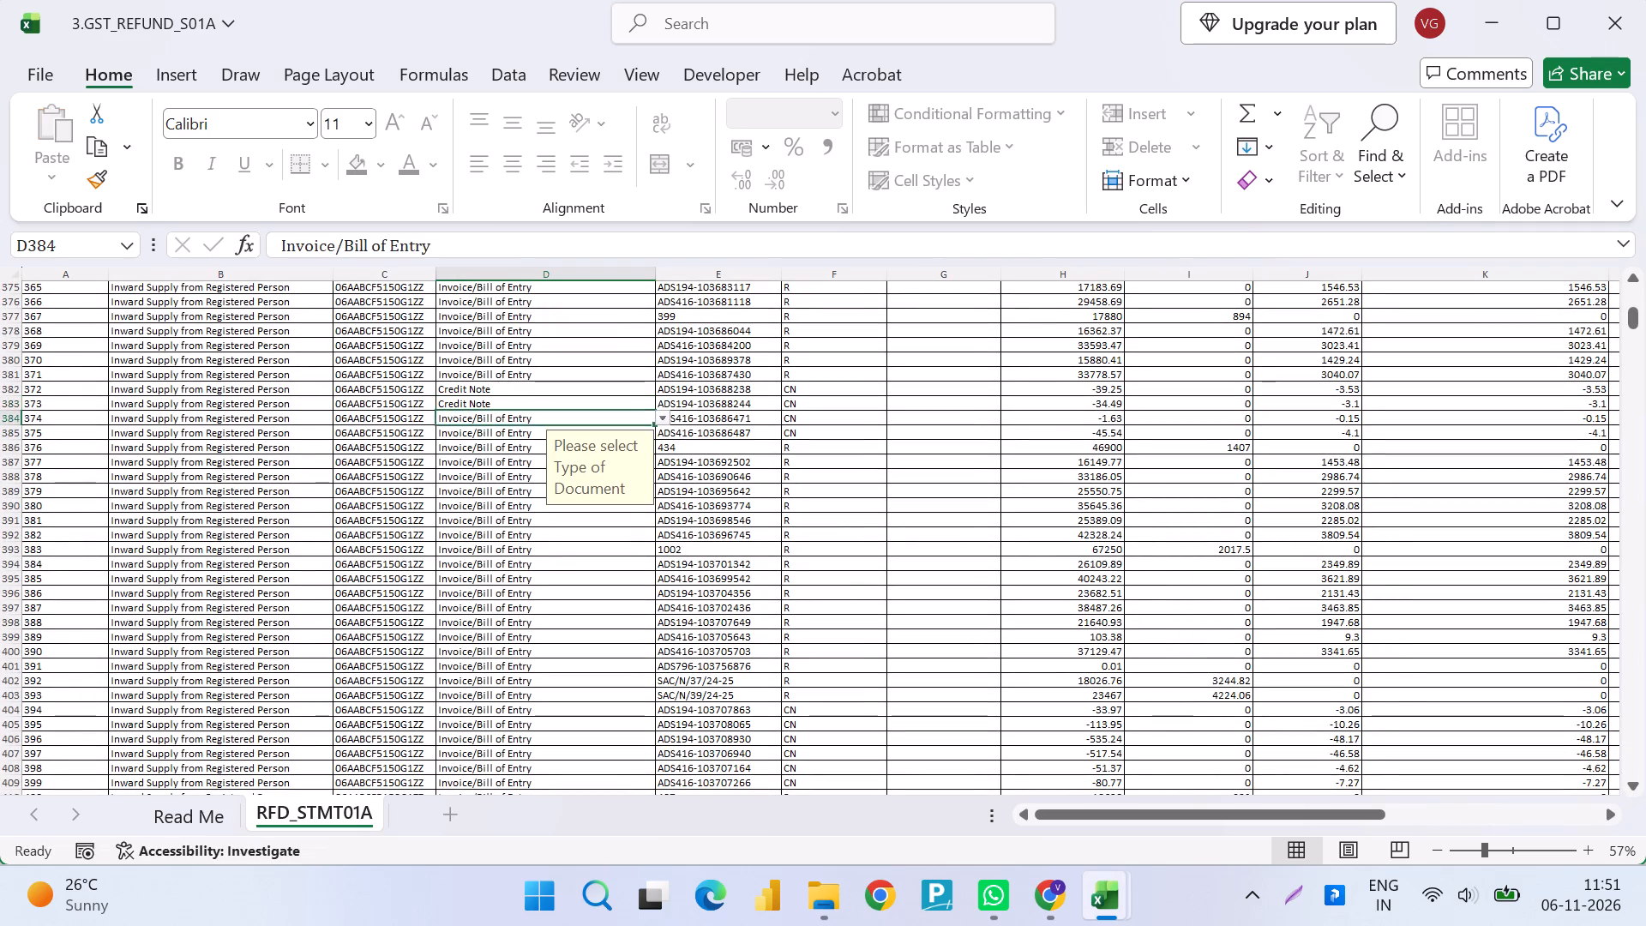
key("ctrl+s")
Set the Type of Document for the CN entry in row 404 to Credit Note.
left_click(759, 713)
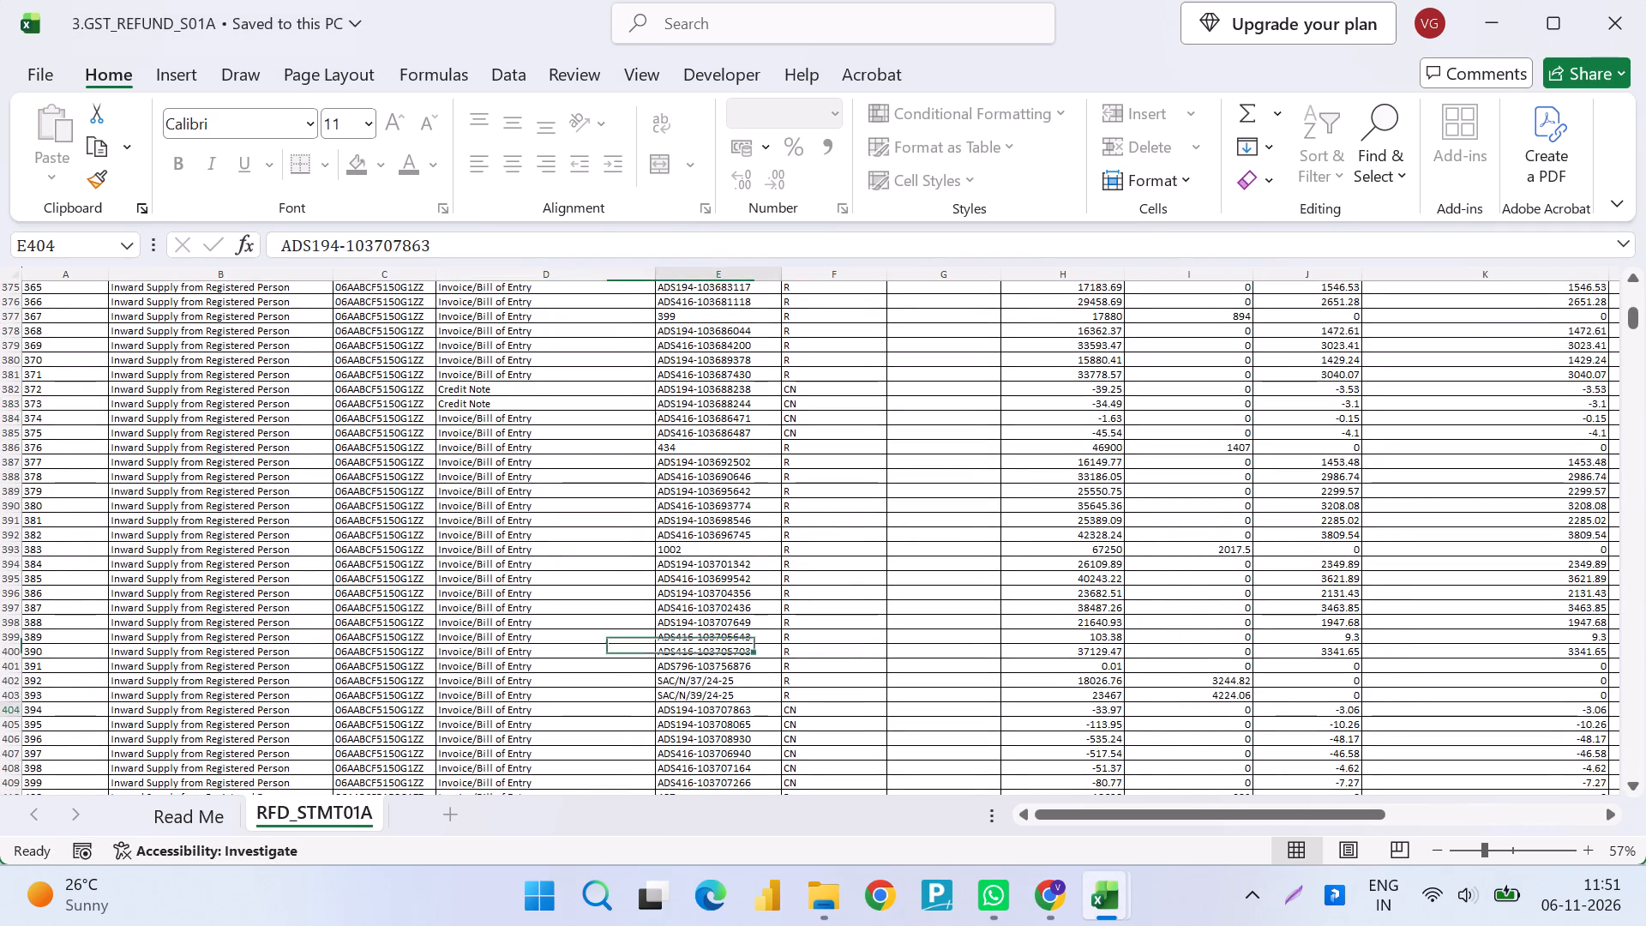
key("Left")
key("alt+Down")
key("alt+Down")
key("Down")
key("space")
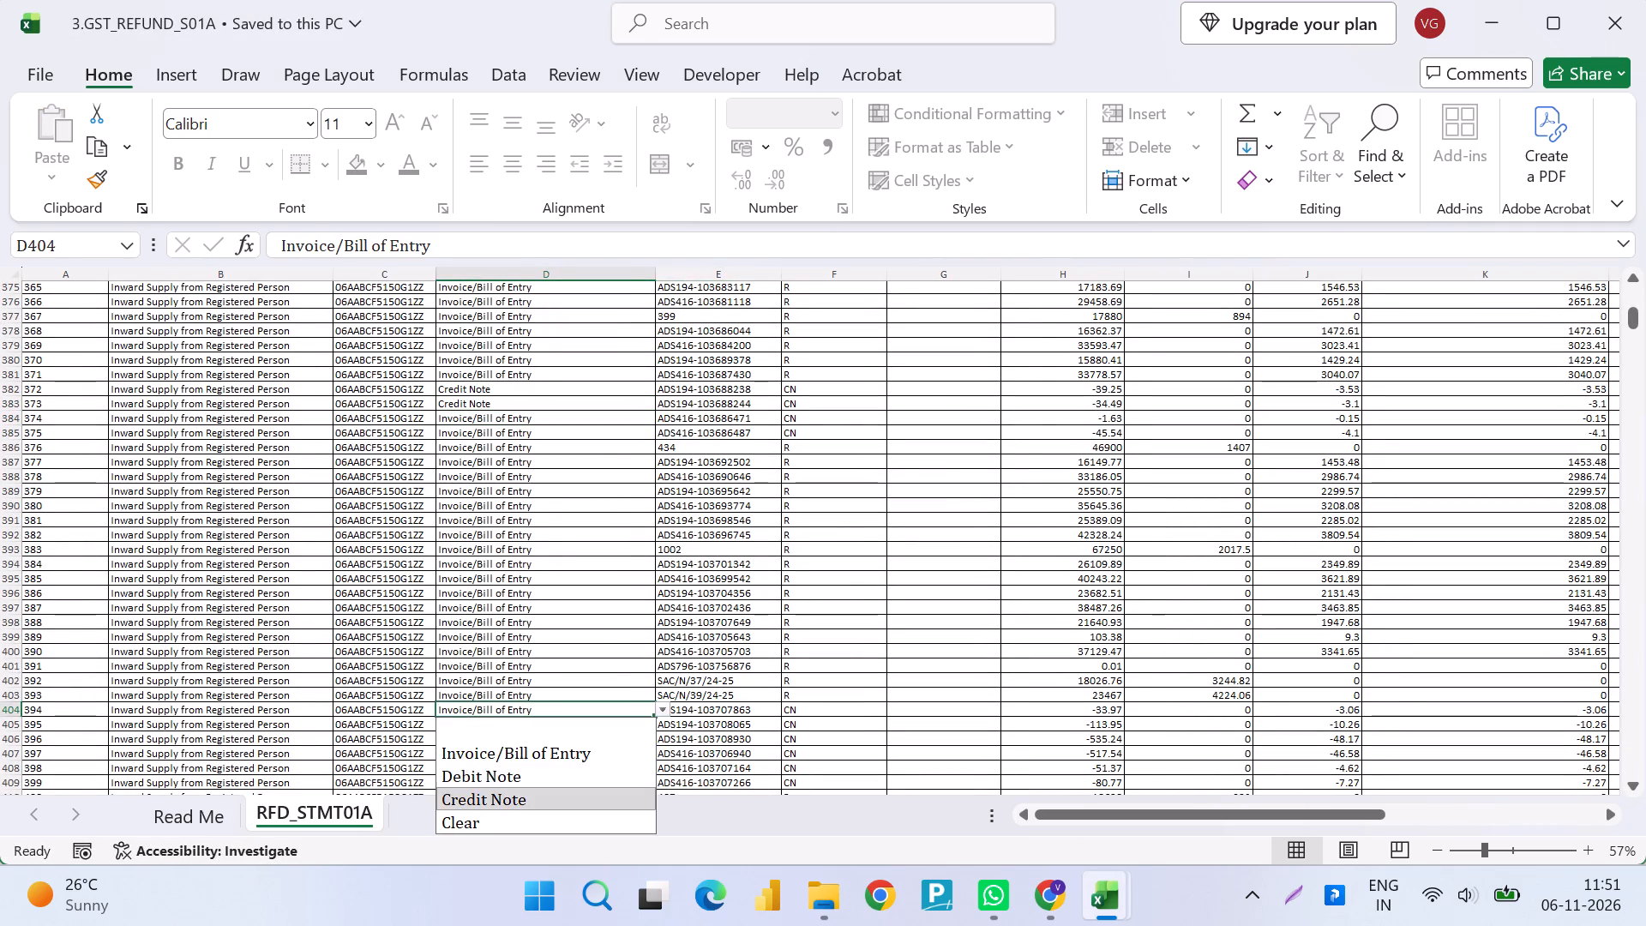
key("Return")
key("Escape")
key("alt+Down")
key("Down")
key("Down")
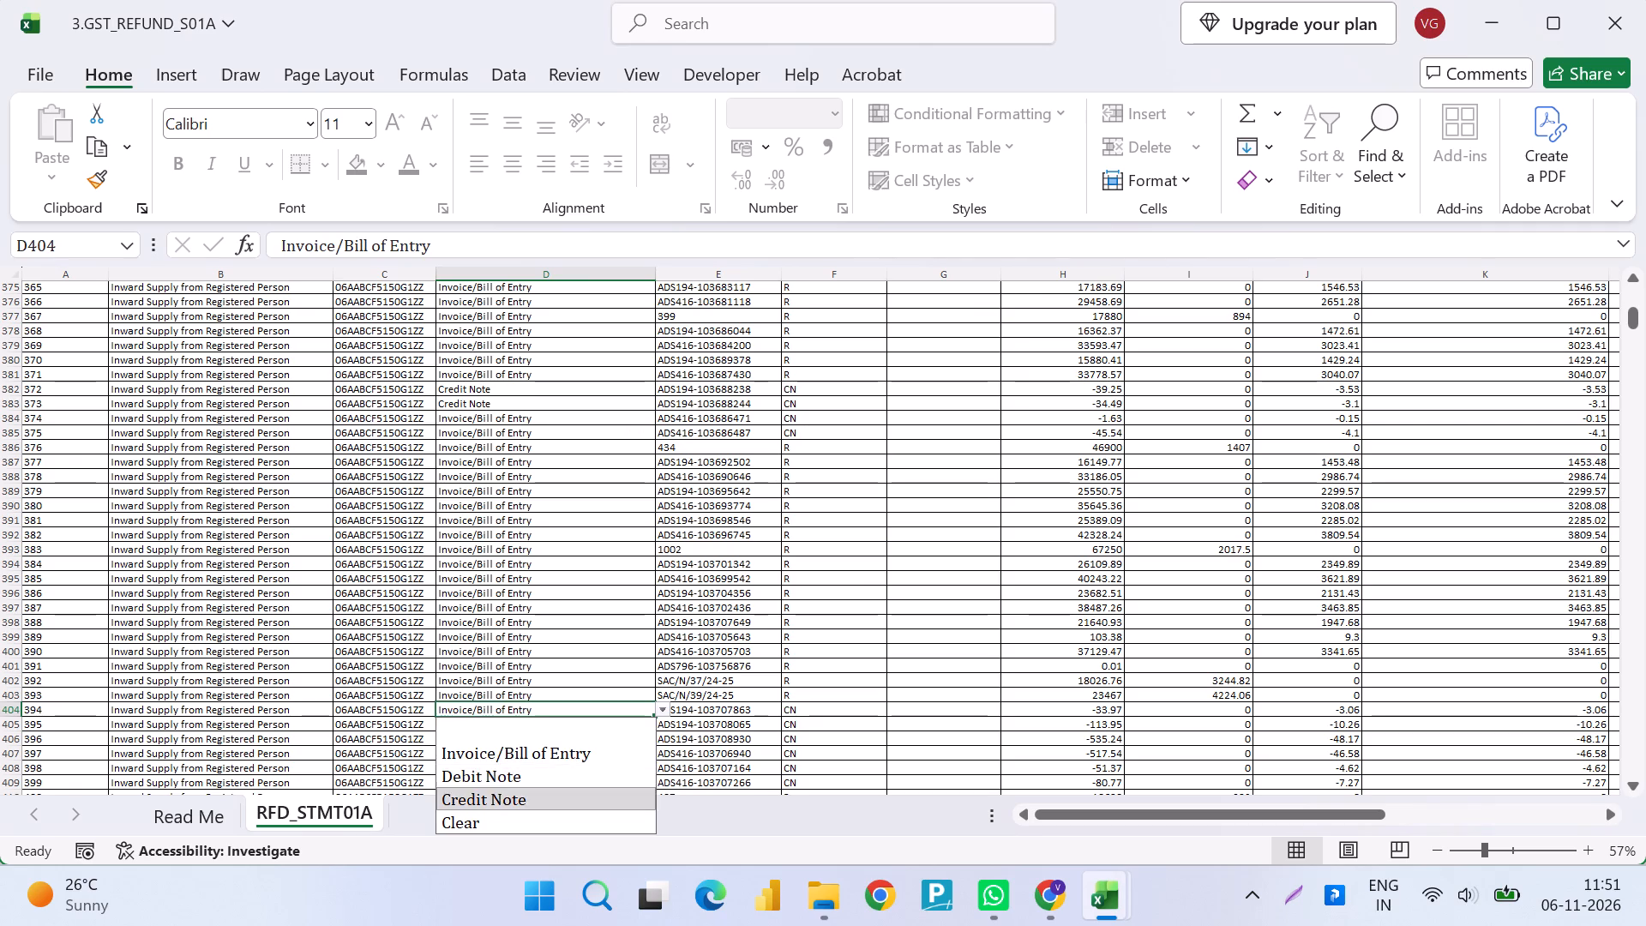
key("Return")
Fill Credit Note down from D404 into the Type of Document cells of the CN entries in rows 405 to 409.
key("Right")
key("Right")
key("Down")
key("Down")
key("Down")
key("Down")
key("Down")
key("Down")
key("Down")
key("Down")
key("Down")
key("Down")
key("Down")
key("Down")
key("Down")
key("Down")
key("Down")
key("Down")
key("Down")
key("Down")
key("Down")
key("Down")
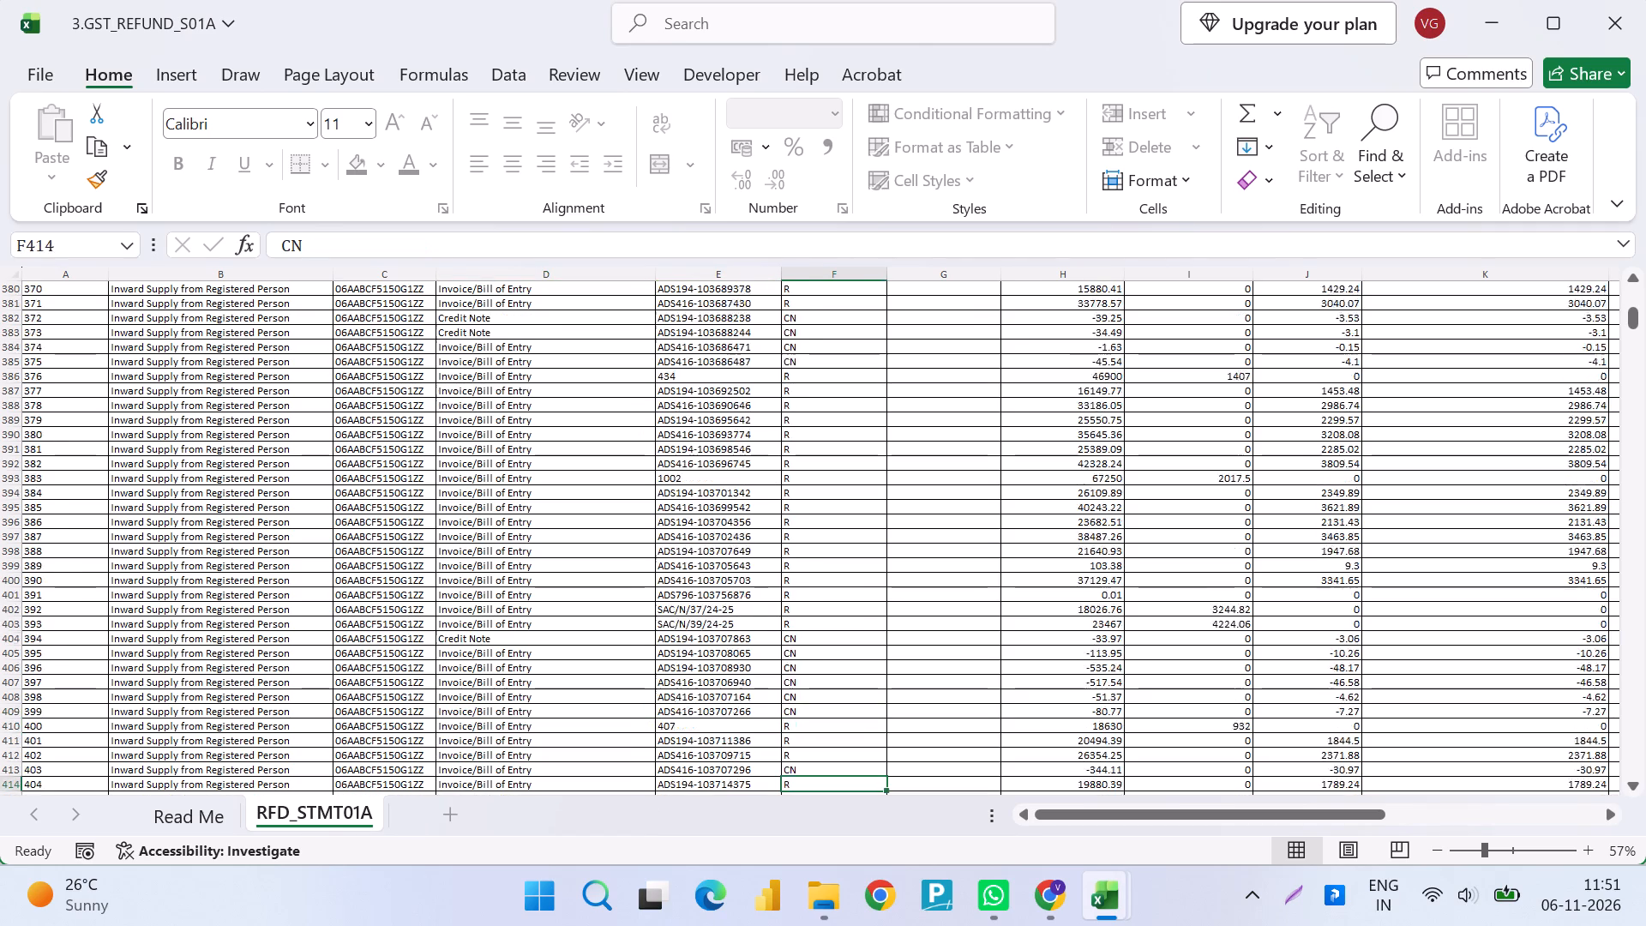
key("Up")
key("Up")
key("Up")
key("Up")
key("Up")
key("Up")
key("Up")
key("Up")
key("Up")
key("Up")
key("Up")
key("Up")
key("Up")
key("Up")
key("Up")
key("Up")
key("Up")
key("Up")
key("Up")
key("Up")
key("Left")
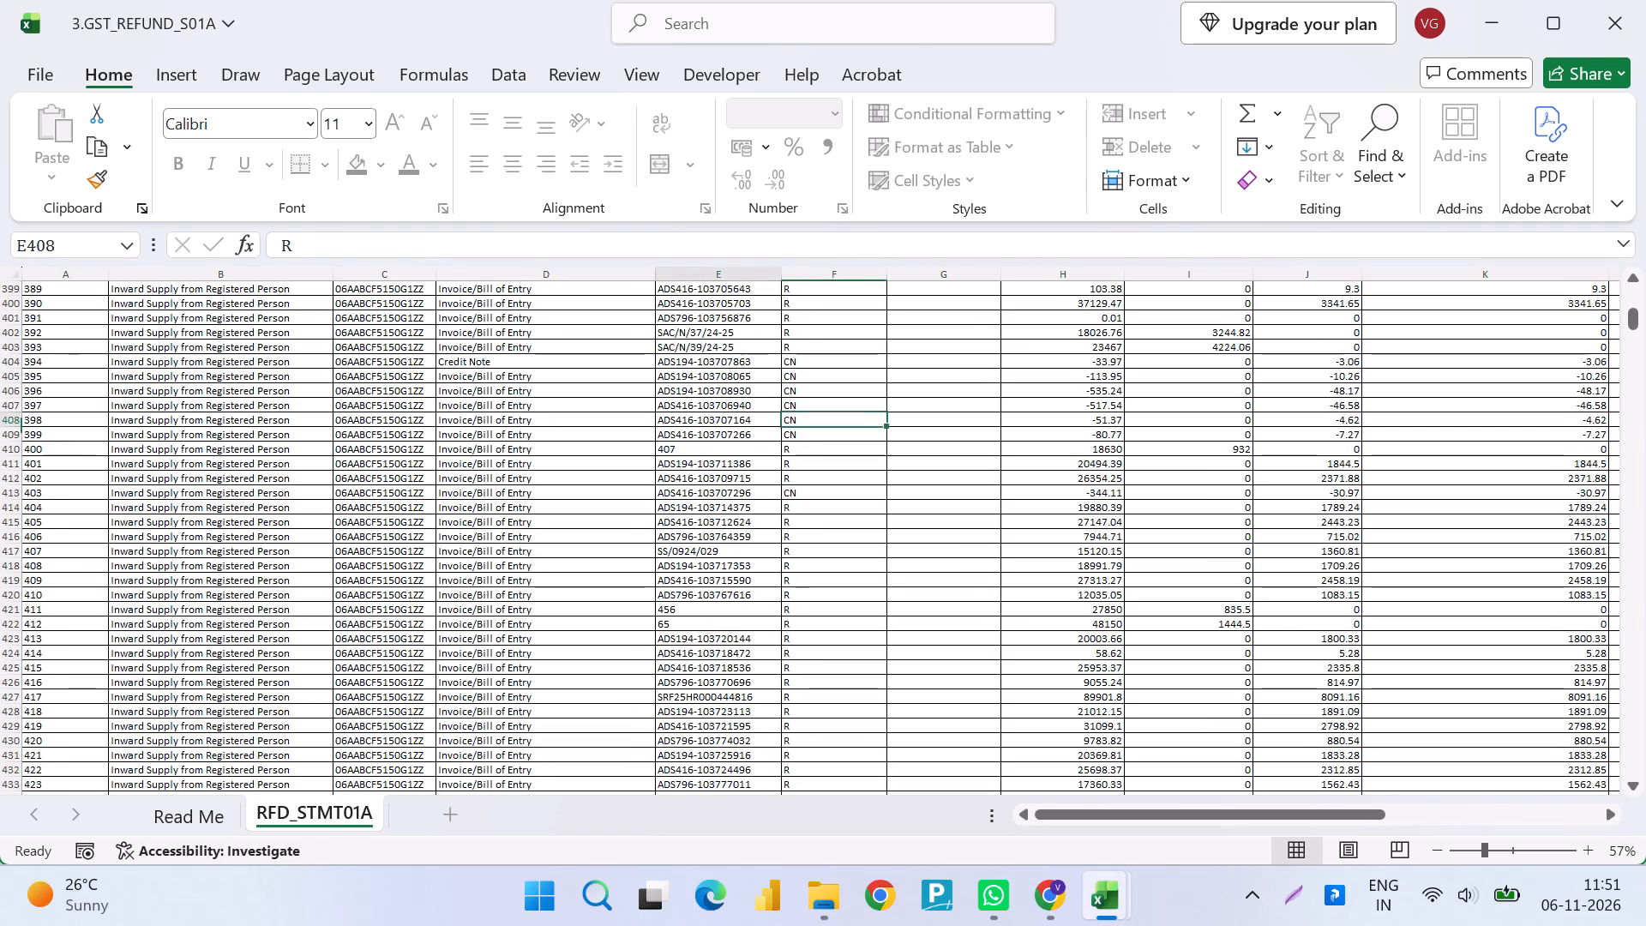
key("Left")
key("Left")
key("Down")
key("Right")
key("Down")
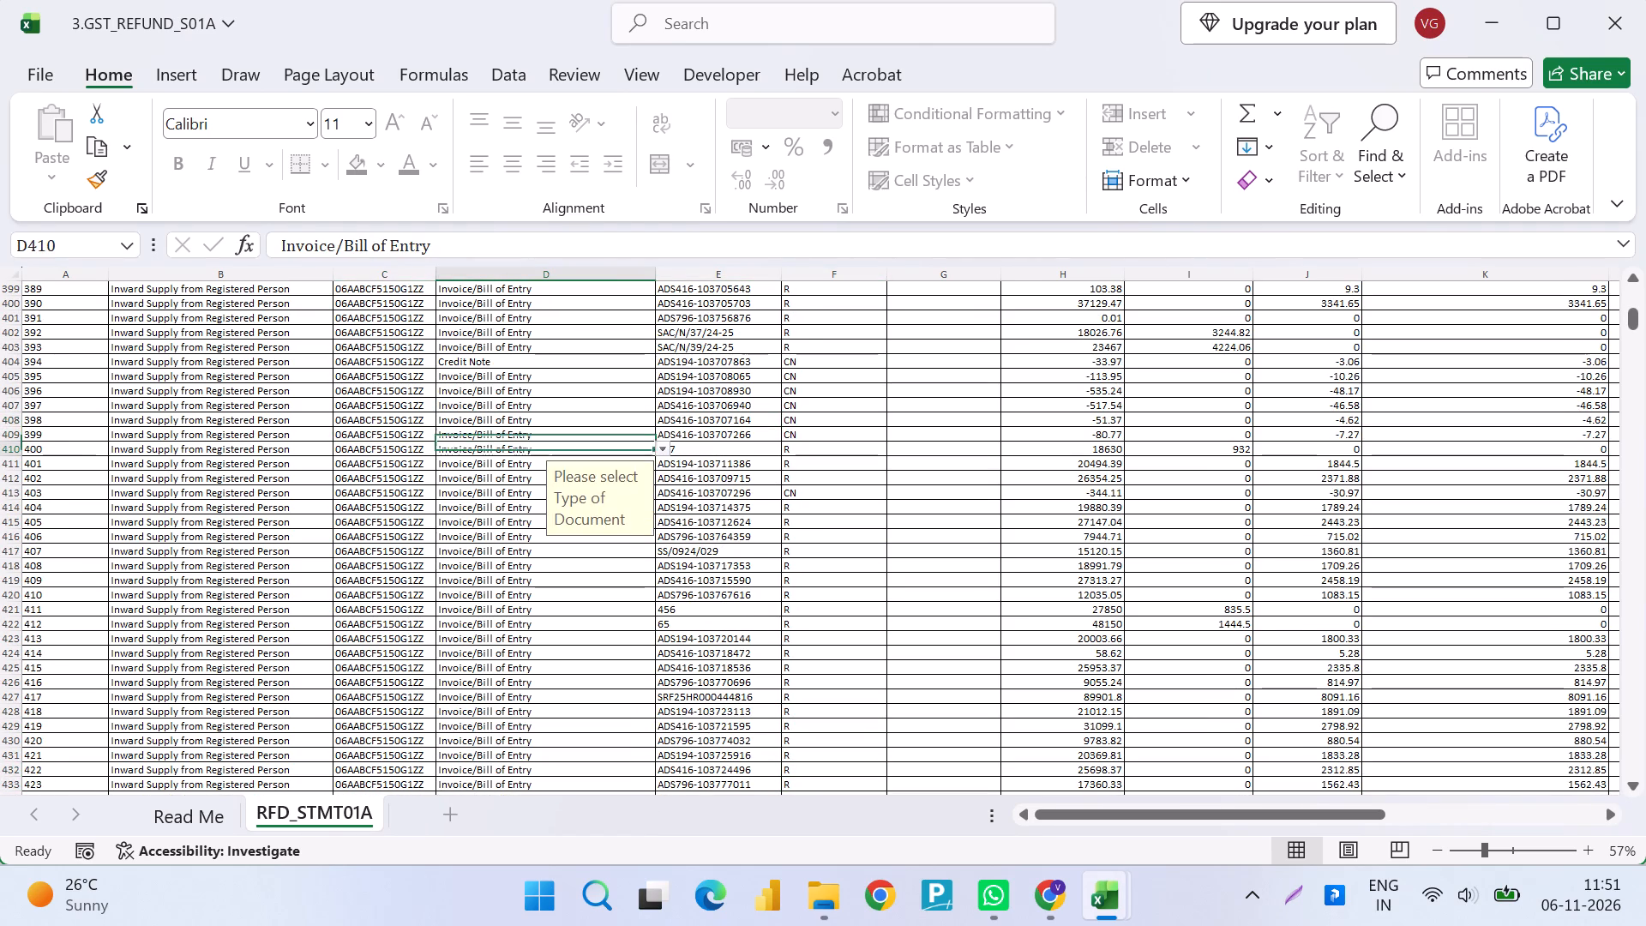
key("Up")
key("shift+Up")
key("shift+Up")
key("shift+Up")
key("shift+Up")
key("shift+Up")
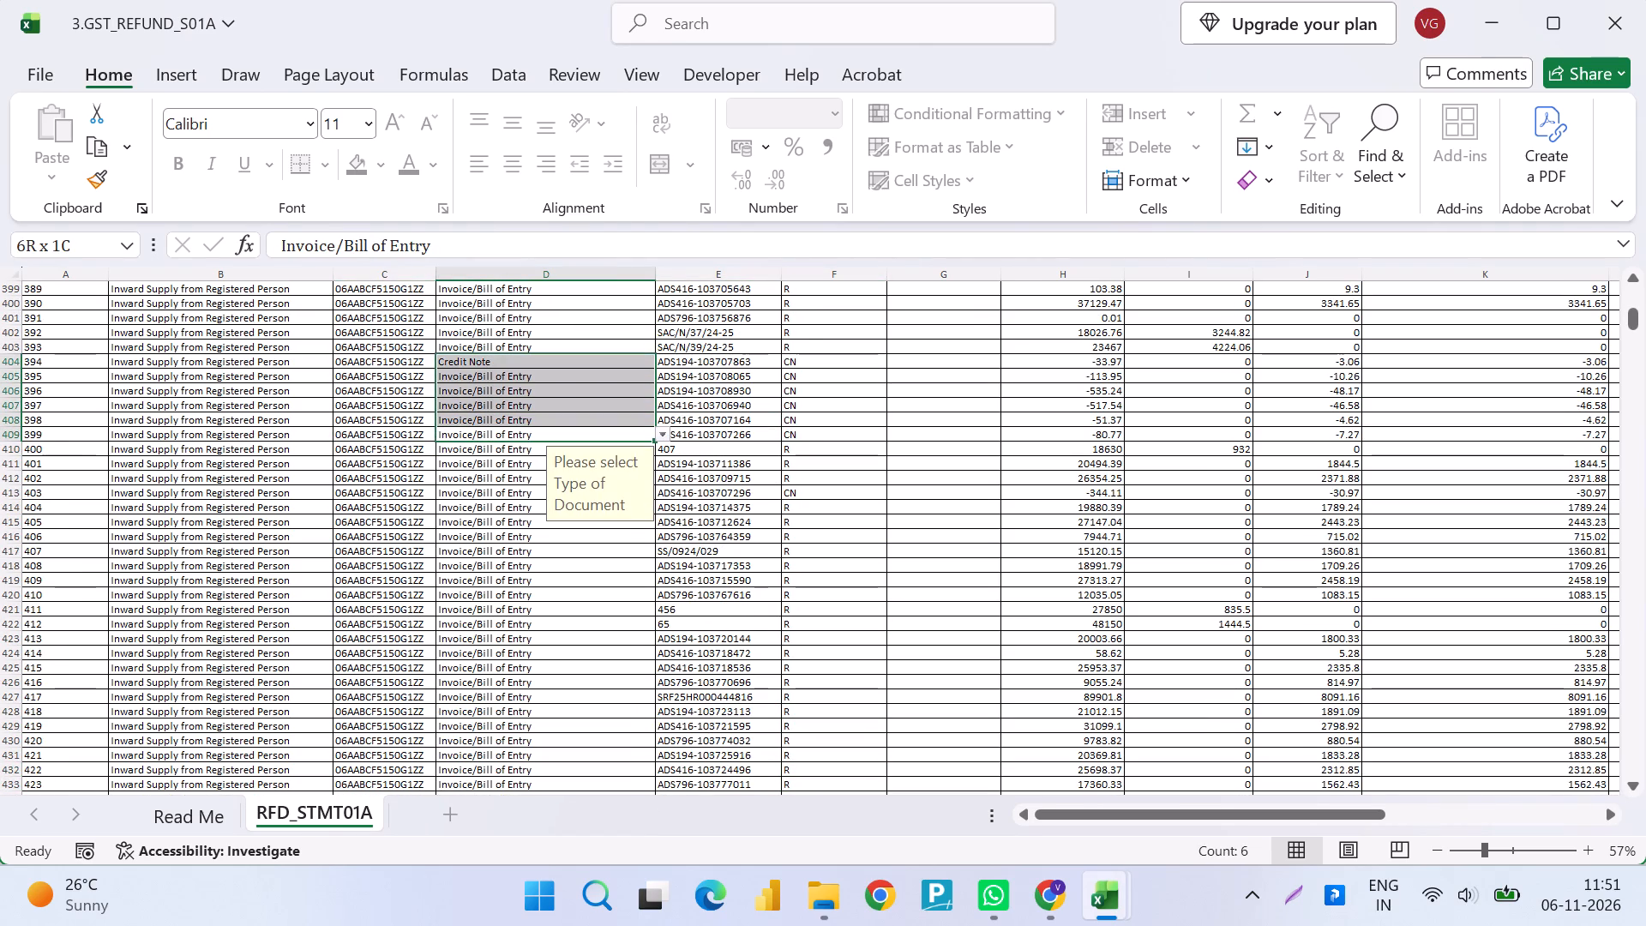
key("ctrl+d")
key("Escape")
key("Return")
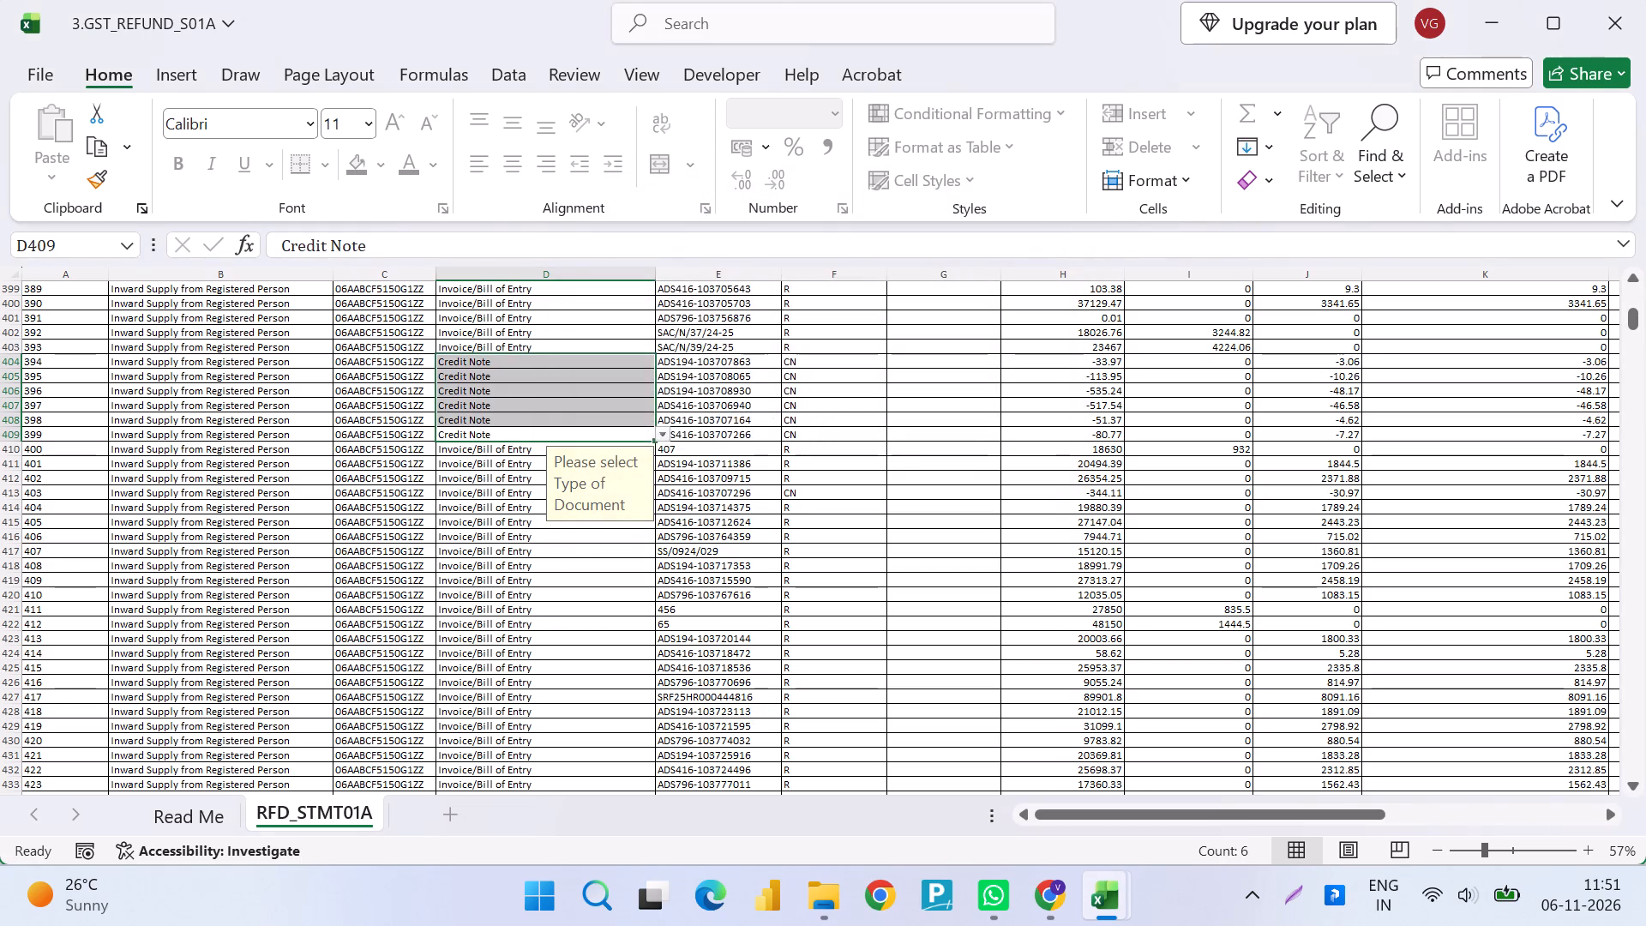
Set the Type of Document for the CN entry in row 413 to Credit Note.
key("Down")
key("Down")
key("Down")
key("Down")
key("alt+Down")
key("Down")
key("Down")
key("Return")
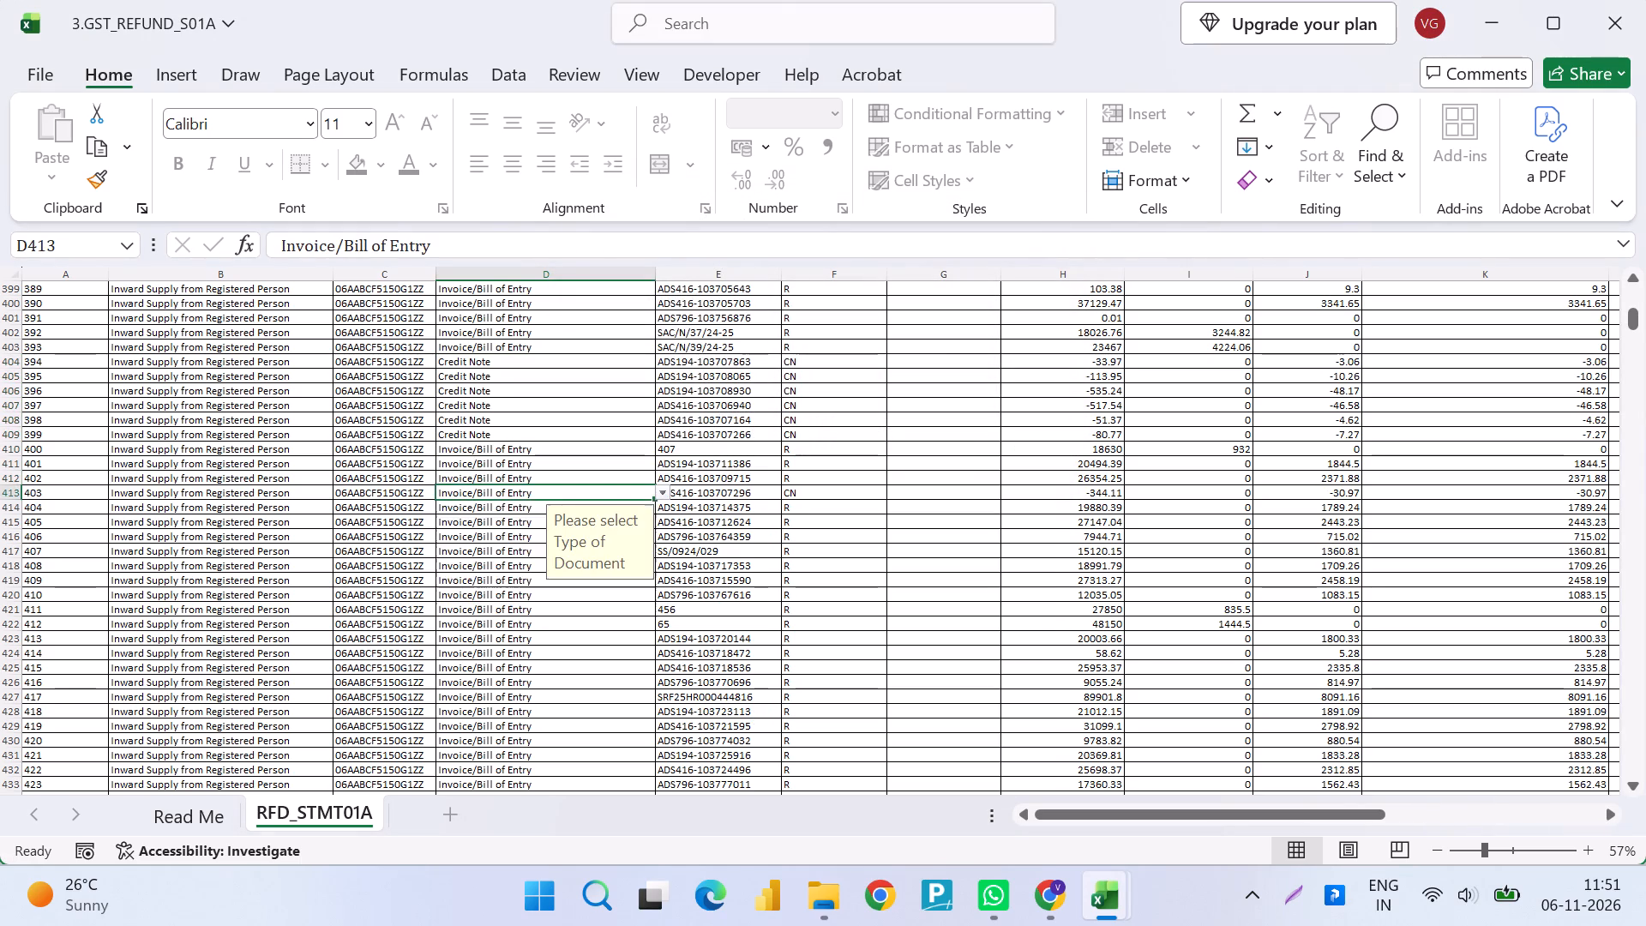
Set the Type of Document for the CN entry in row 465 to Credit Note.
key("Down")
key("Down")
key("Down")
key("Down")
key("Down")
key("Down")
key("Down")
key("Down")
key("Down")
key("Down")
key("Down")
key("Down")
key("Down")
key("Down")
key("Down")
key("Down")
key("Down")
key("Down")
key("Down")
key("Down")
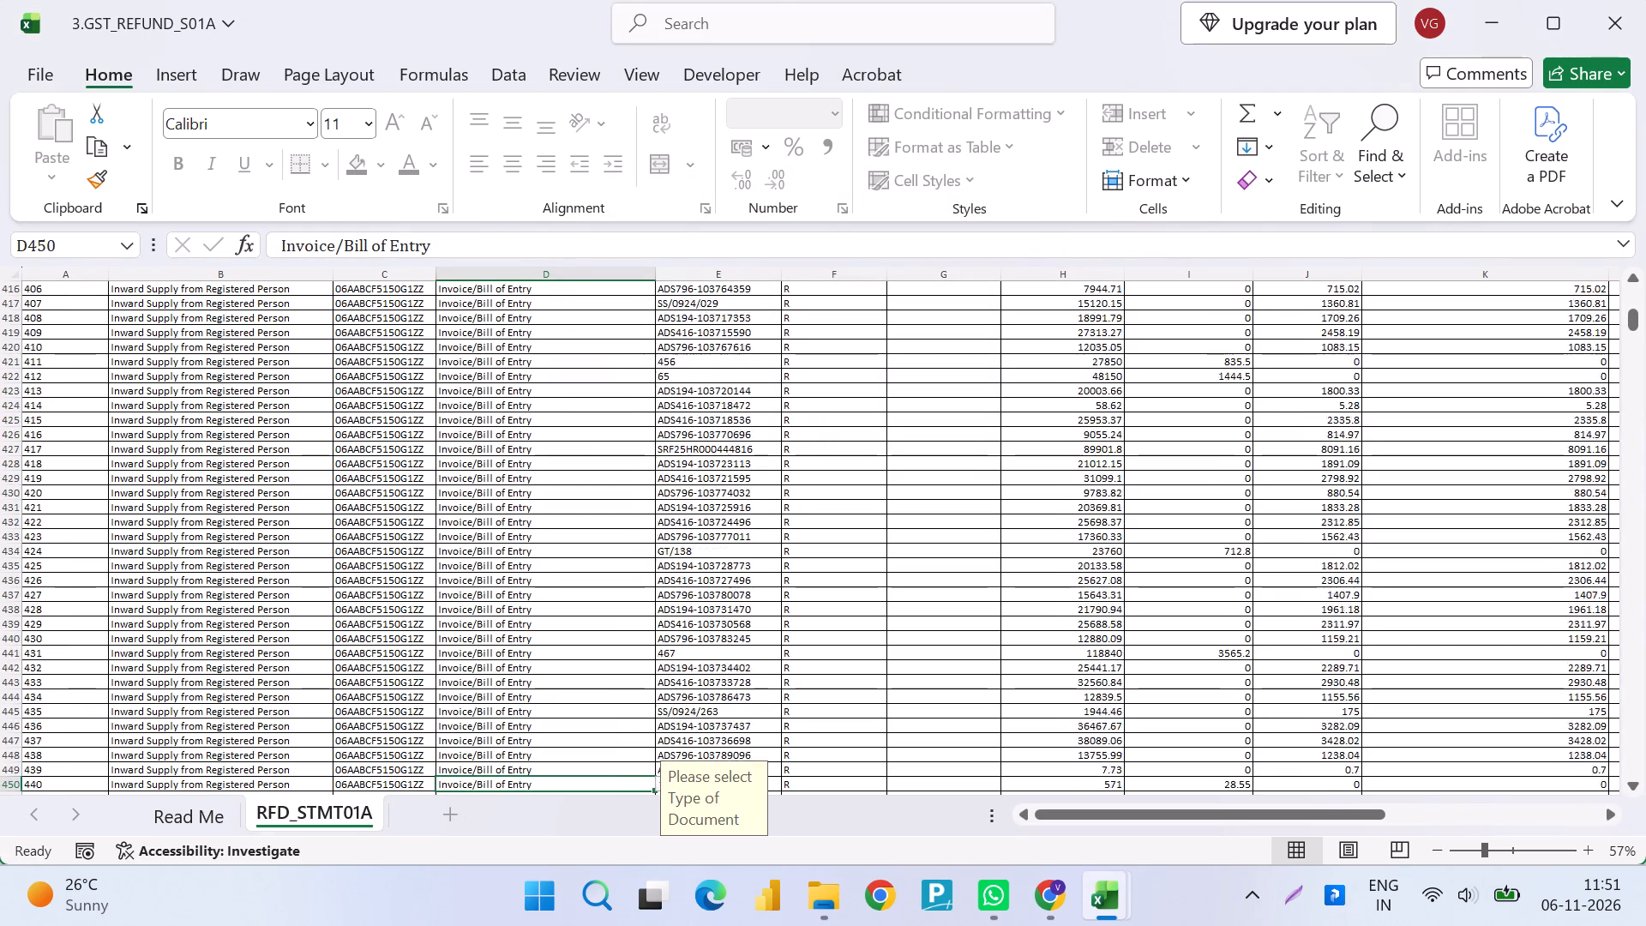
key("Down")
key("Down")
key("Down")
key("Down")
key("Down")
key("Down")
key("Down")
key("Down")
key("Down")
key("Down")
key("Down")
key("Down")
key("Down")
key("Down")
key("Down")
key("Down")
key("Down")
key("Down")
key("Down")
key("Down")
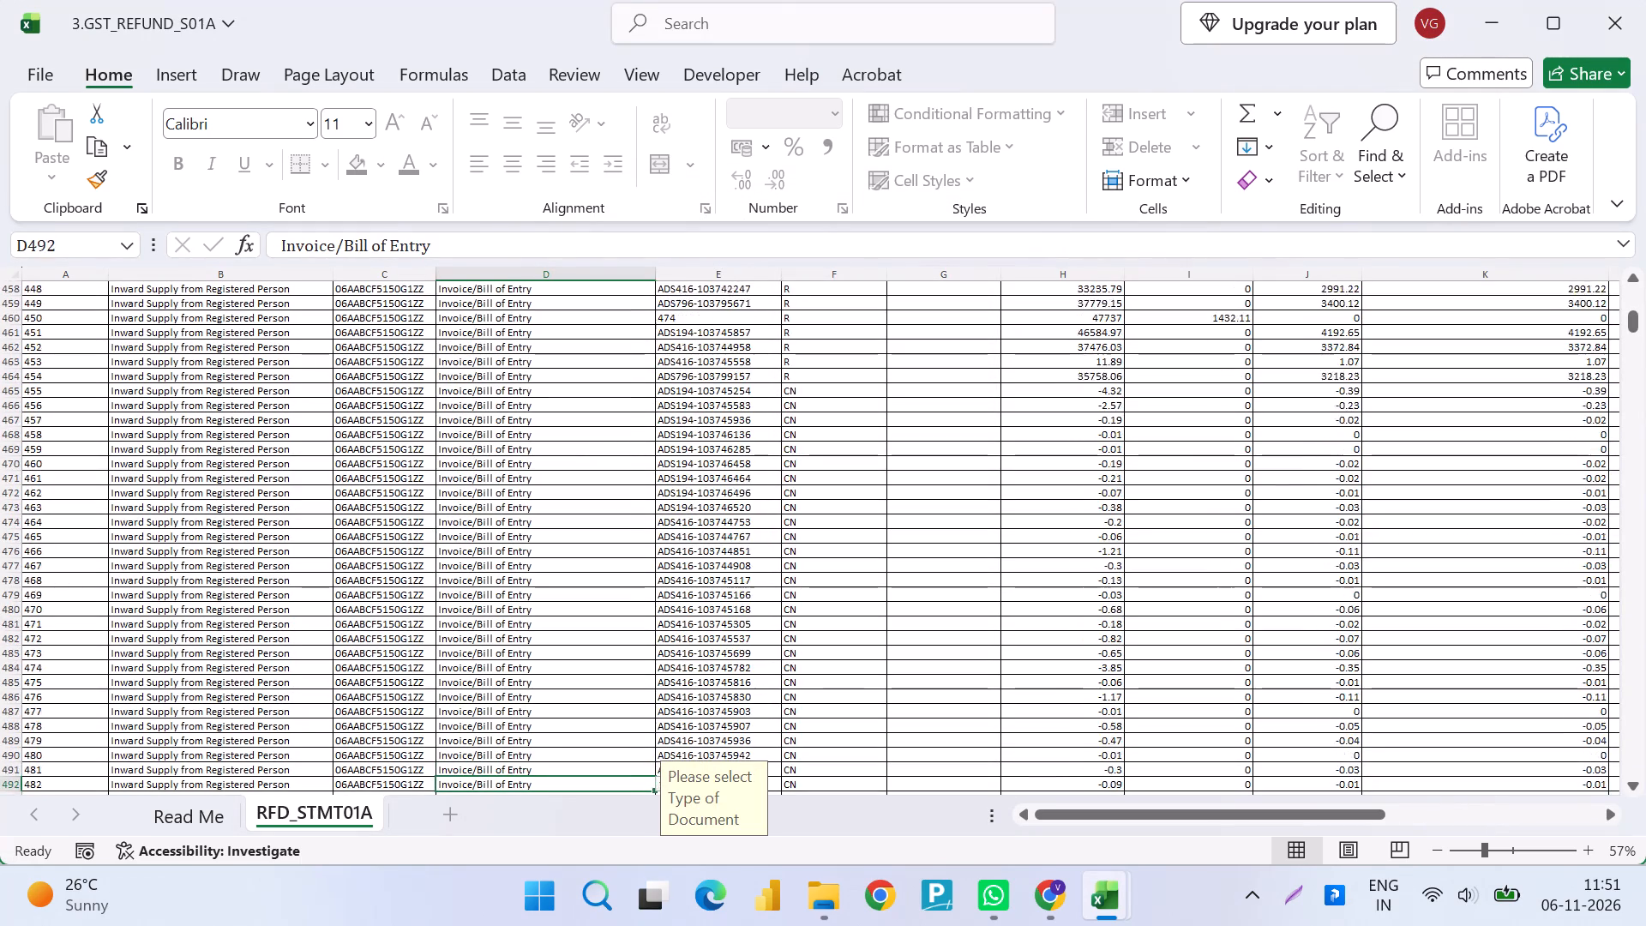
key("Up")
key("Up")
key("Up")
key("Up")
key("Up")
key("Up")
key("Up")
key("Up")
key("Up")
key("Up")
key("Up")
key("Up")
key("Up")
key("Up")
key("Up")
key("Up")
key("Up")
key("Up")
key("Up")
key("Up")
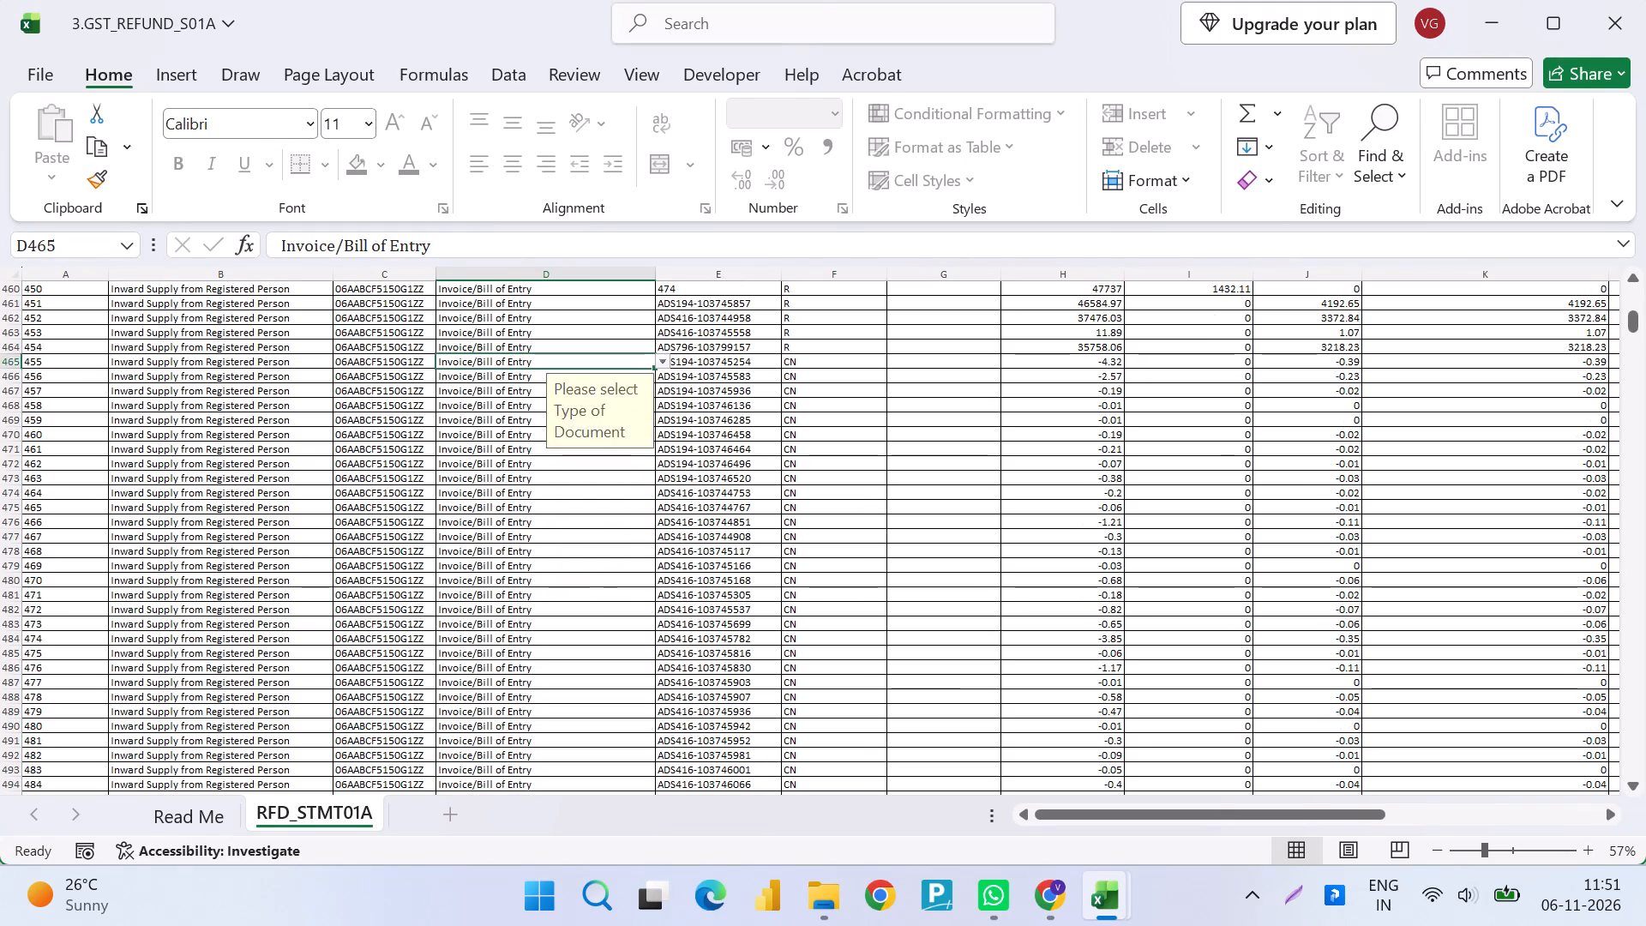
key("alt+Down")
key("Down")
key("Down")
key("Return")
Fill Credit Note down from D465 into the Type of Document cells of the CN entries in rows 466 to 504.
key("shift+Down")
key("shift+Down")
key("shift+Down")
key("shift+Down")
key("shift+Down")
key("shift+Down")
key("shift+Down")
key("shift+Down")
key("shift+Down")
key("shift+Down")
key("shift+Down")
key("shift+Down")
key("shift+Down")
key("shift+Down")
key("shift+Down")
key("shift+Down")
key("shift+Down")
key("shift+Down")
key("shift+Down")
key("shift+Down")
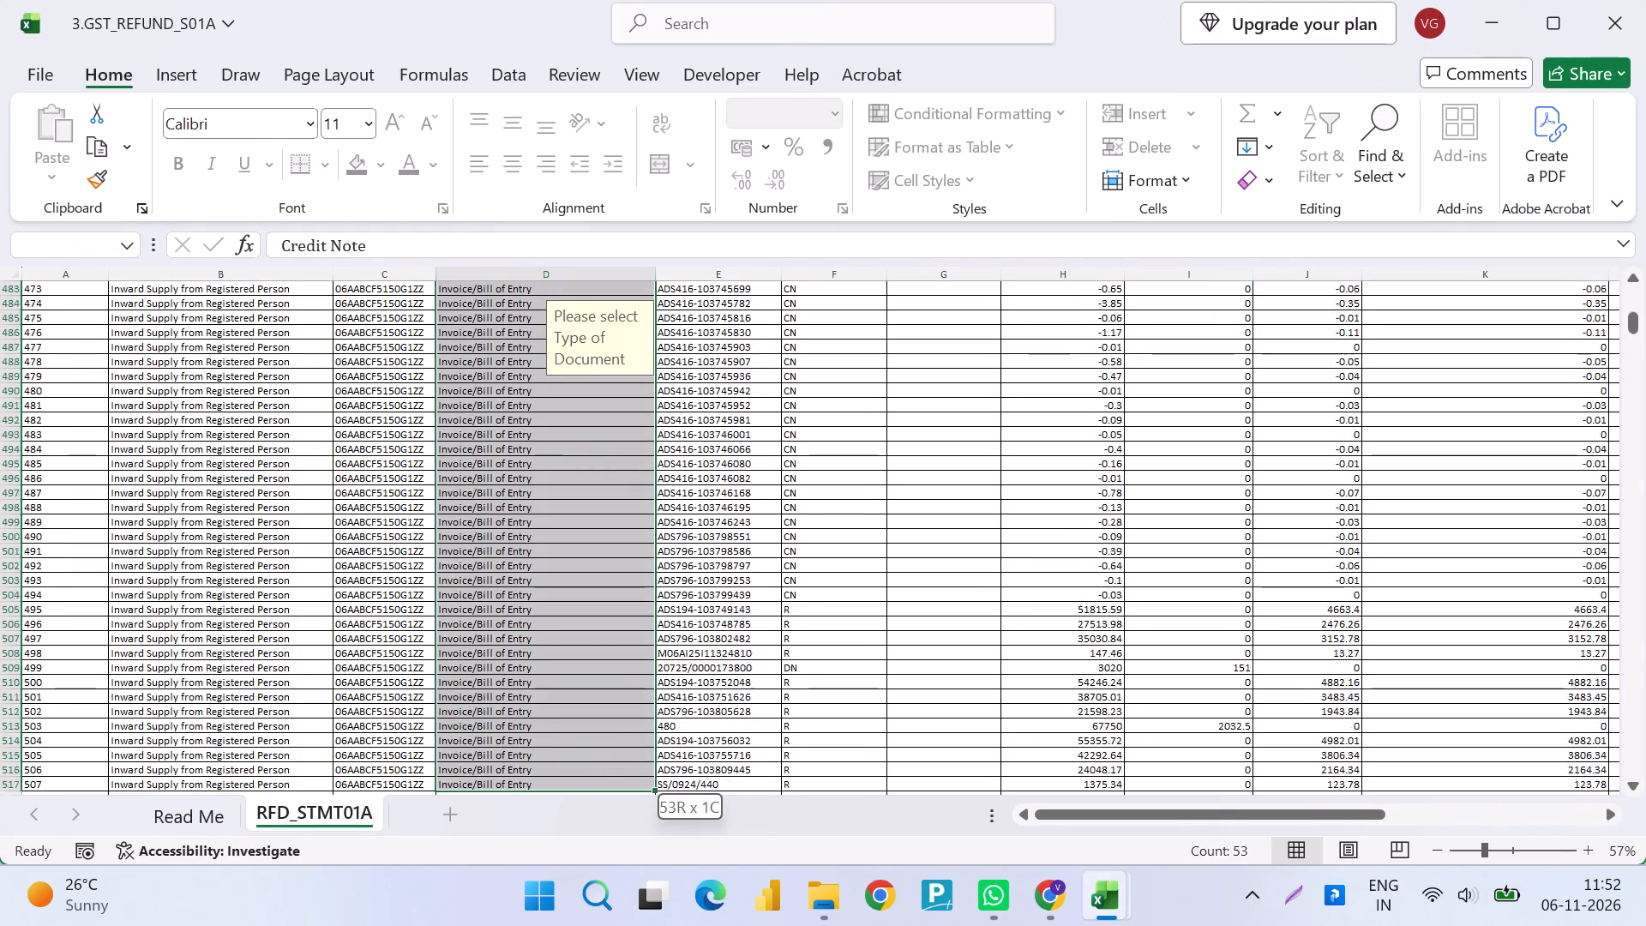
key("shift+Up")
key("shift+Up")
key("shift+Up")
key("shift+Up")
key("shift+Up")
key("shift+Up")
key("shift+Up")
key("shift+Up")
key("shift+Up")
key("shift+Up")
key("shift+Up")
key("shift+Up")
key("shift+Up")
key("shift+Up")
key("shift+Up")
key("shift+Up")
key("shift+Up")
key("shift+Up")
key("shift+Up")
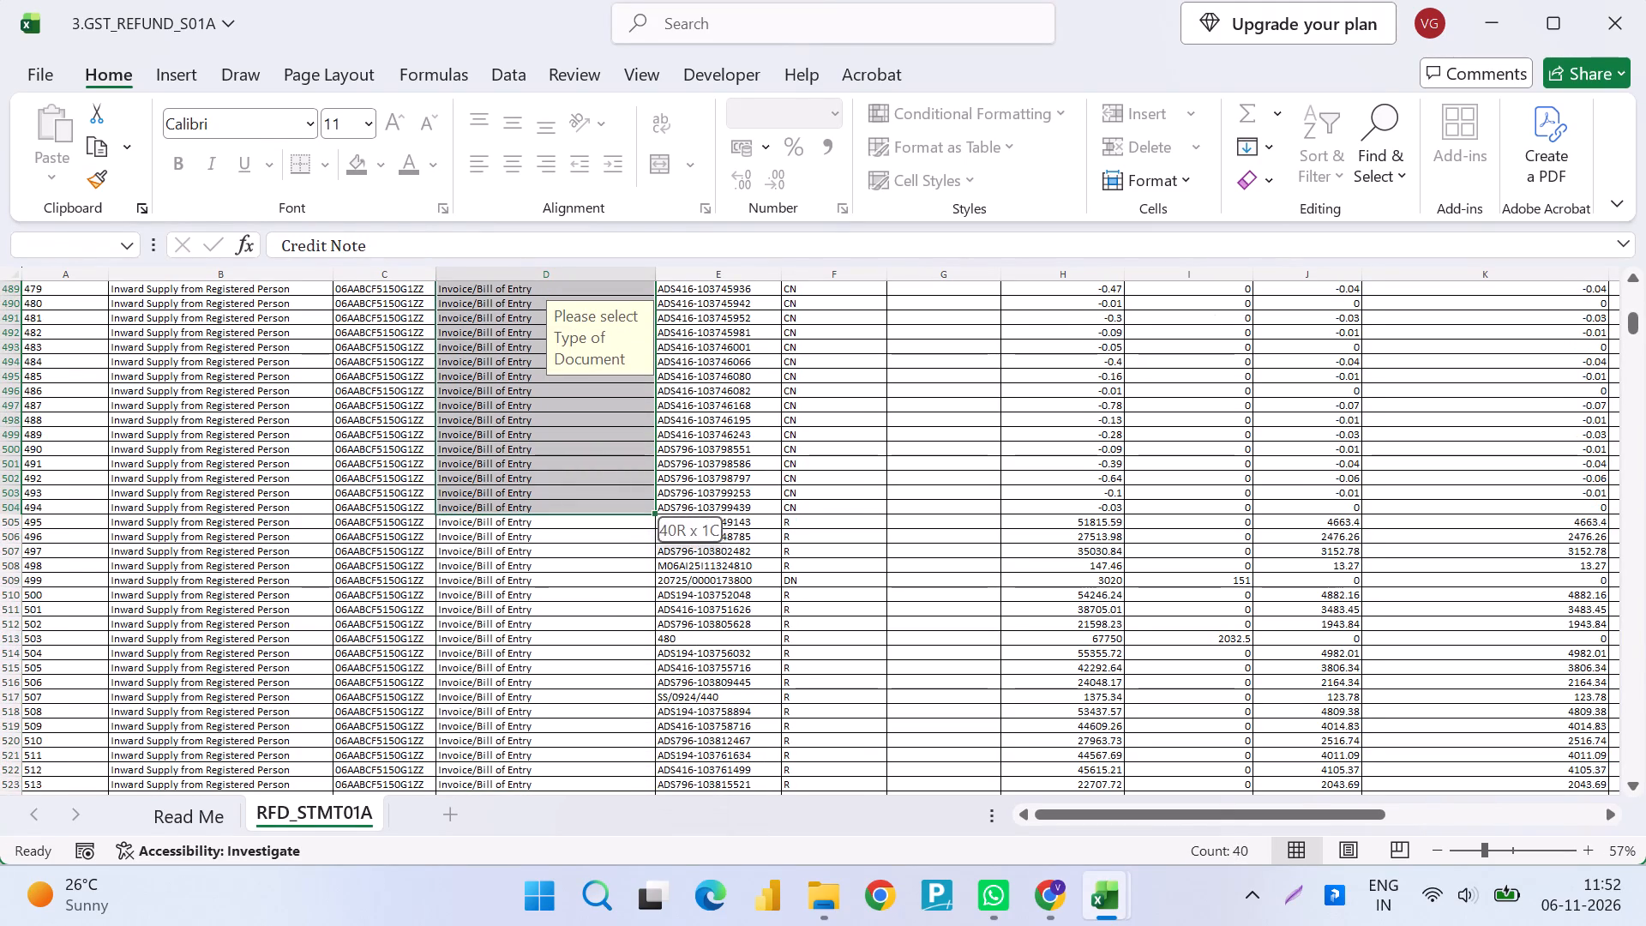
key("ctrl+d")
key("Return")
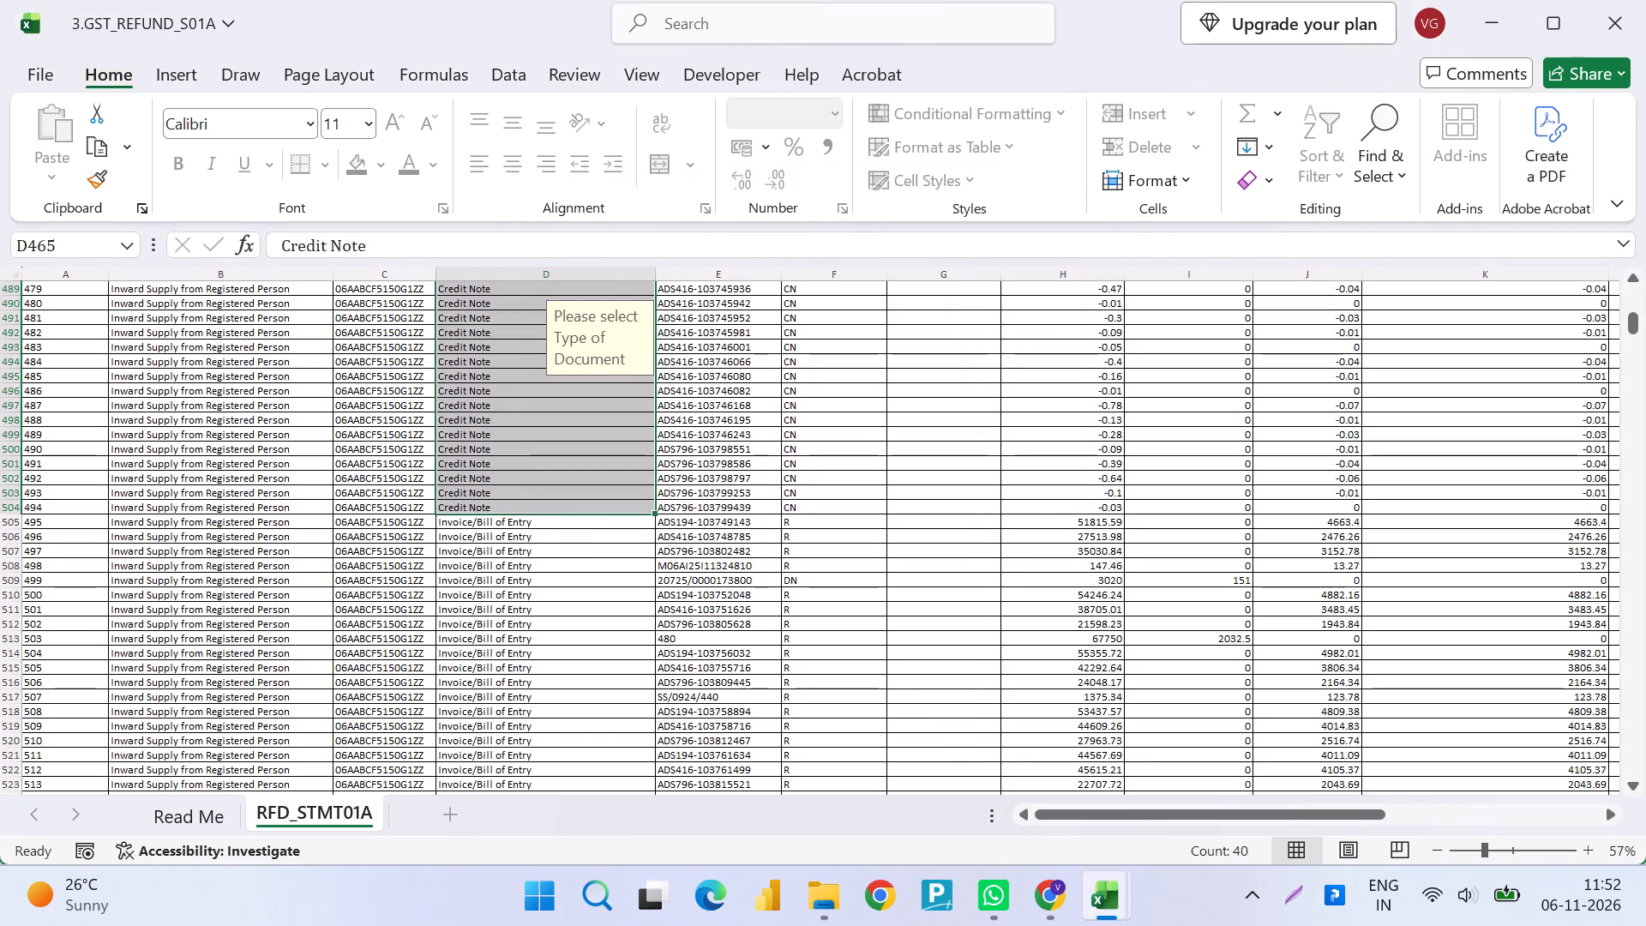
Set the Type of Document for the DN entry in row 509 to Debit Note.
left_click(614, 582)
key("alt+Up")
key("alt+Down")
key("Down")
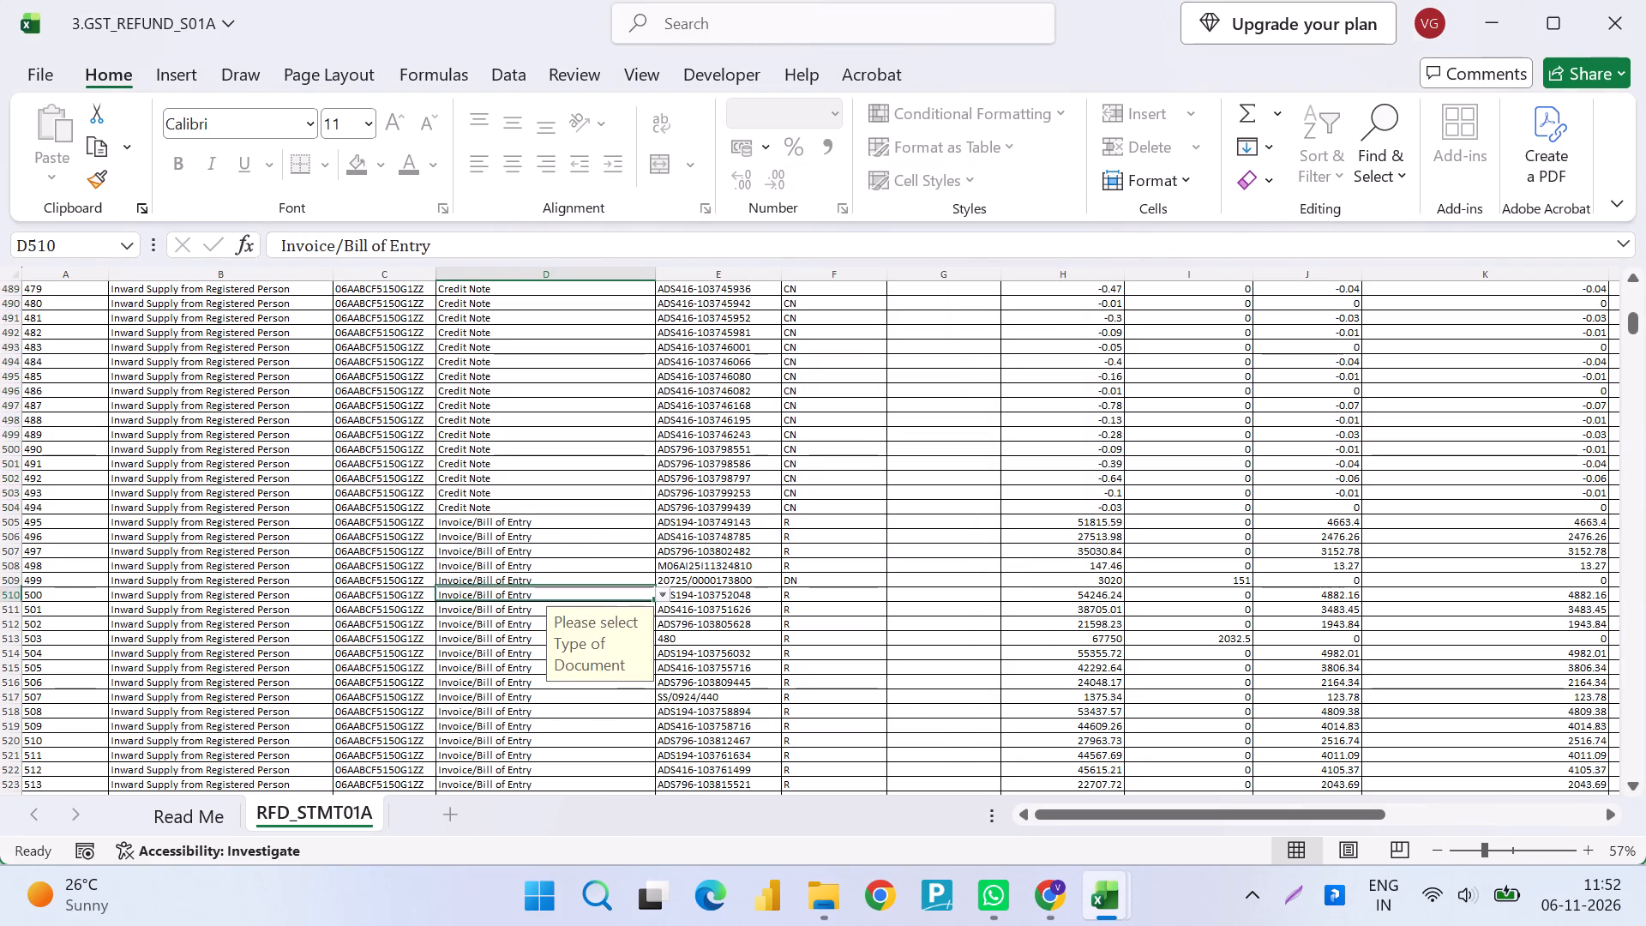
key("Up")
key("alt+Down")
key("Down")
key("Down")
key("Up")
key("Return")
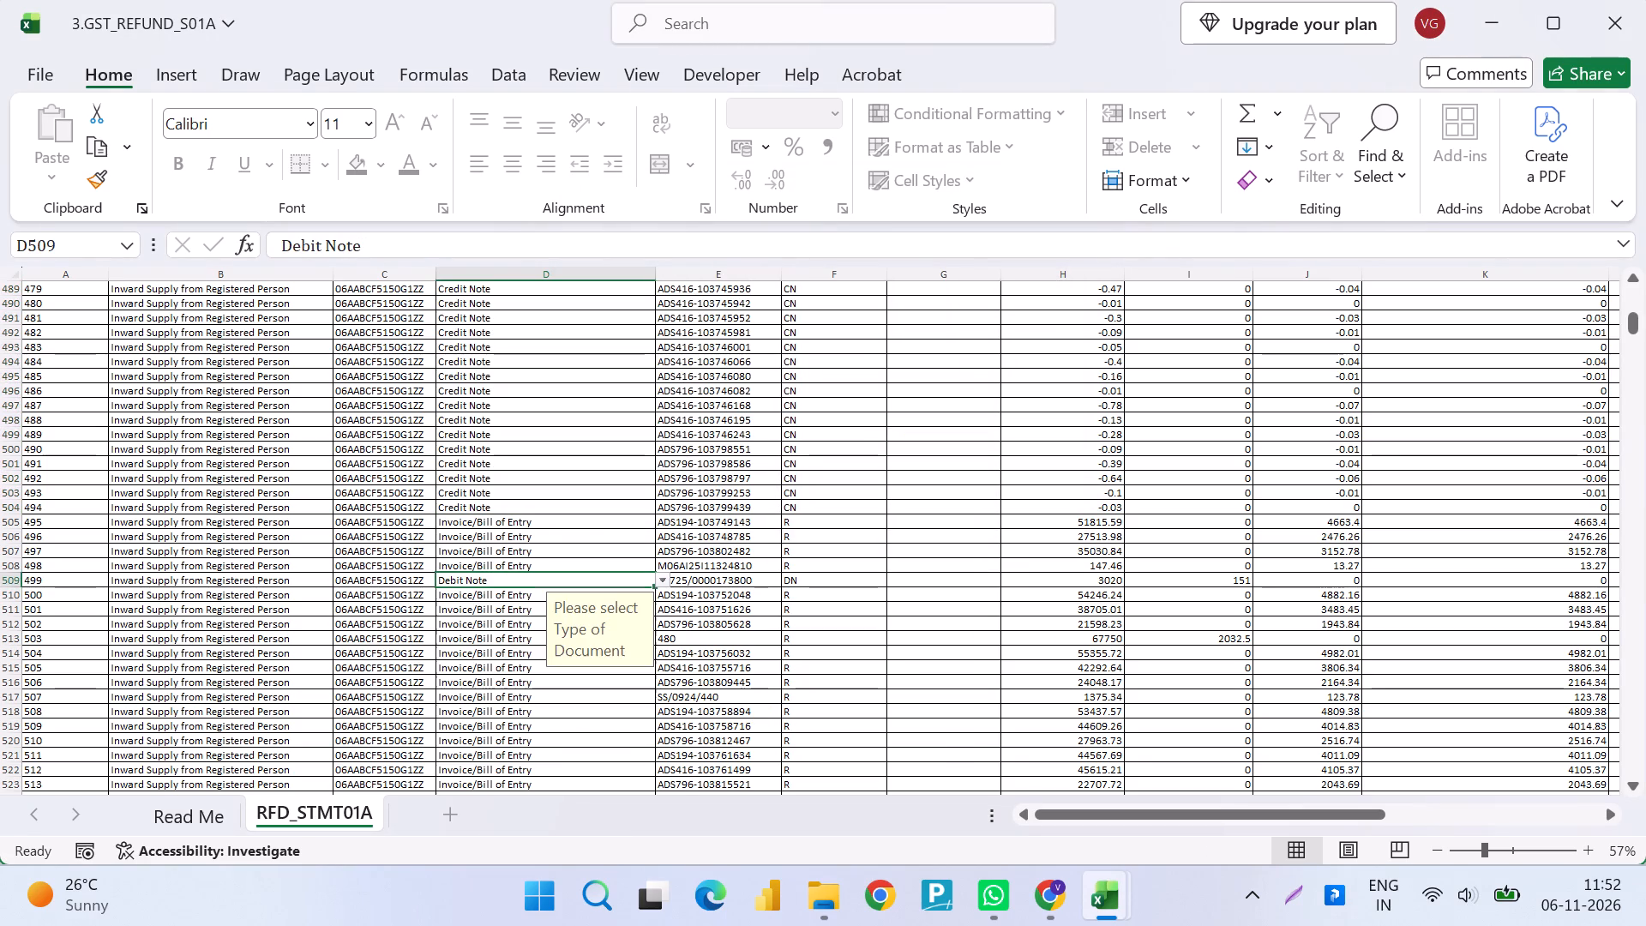
Set the Type of Document for the CN entry in row 546 to Credit Note.
scroll(694, 573, "down", 2)
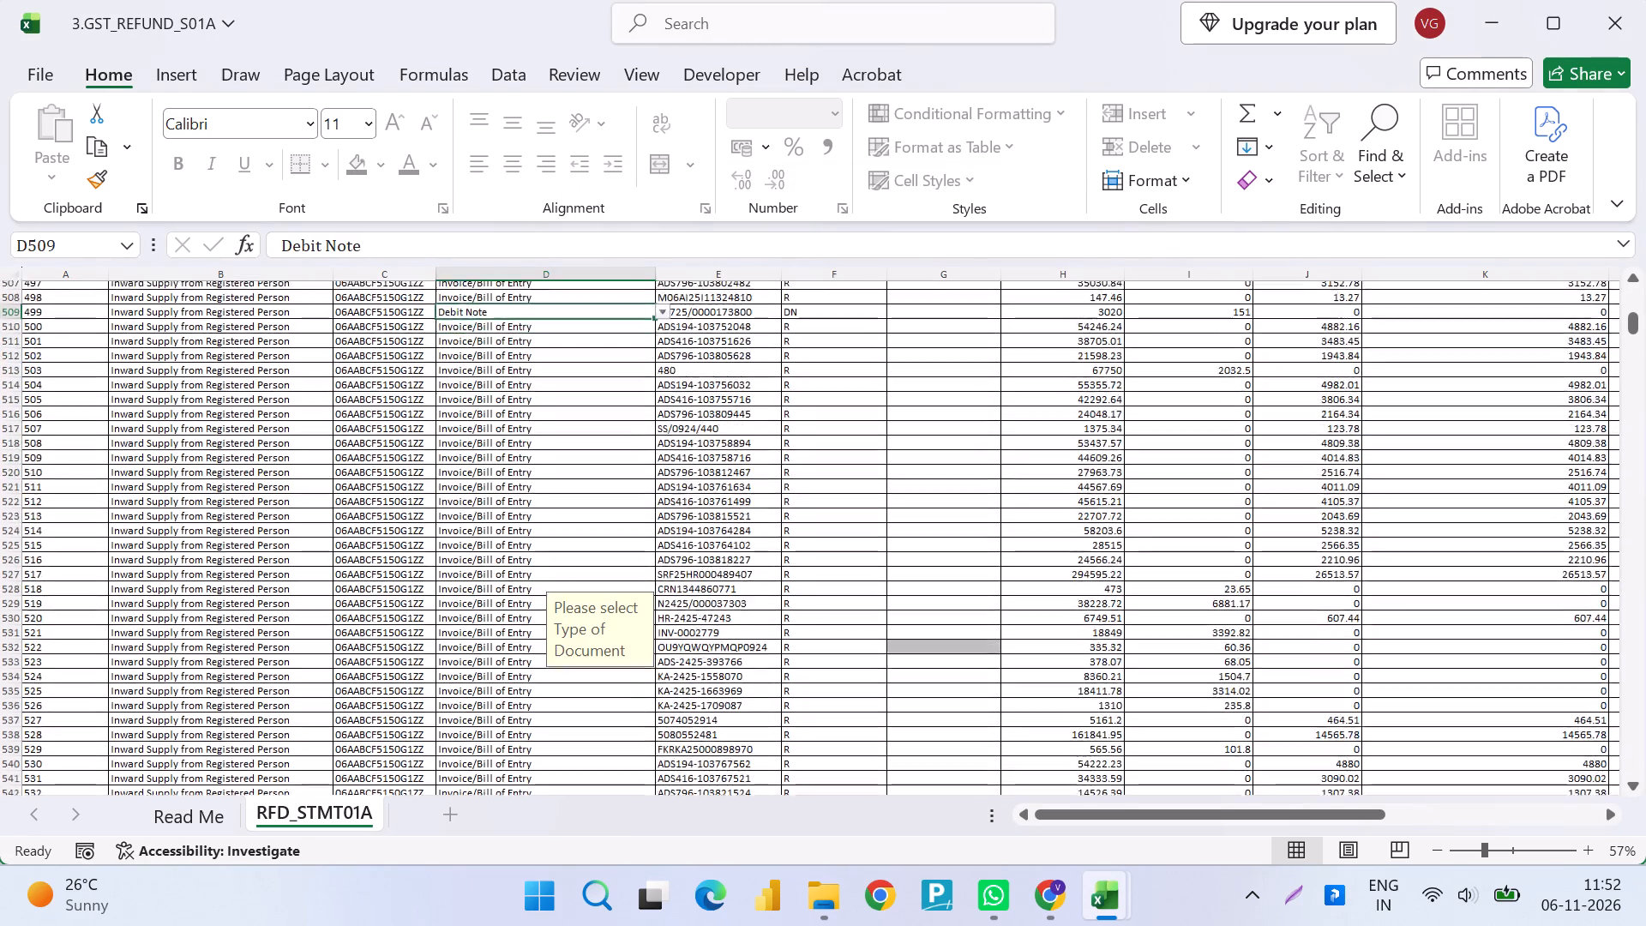
scroll(694, 573, "down", 5)
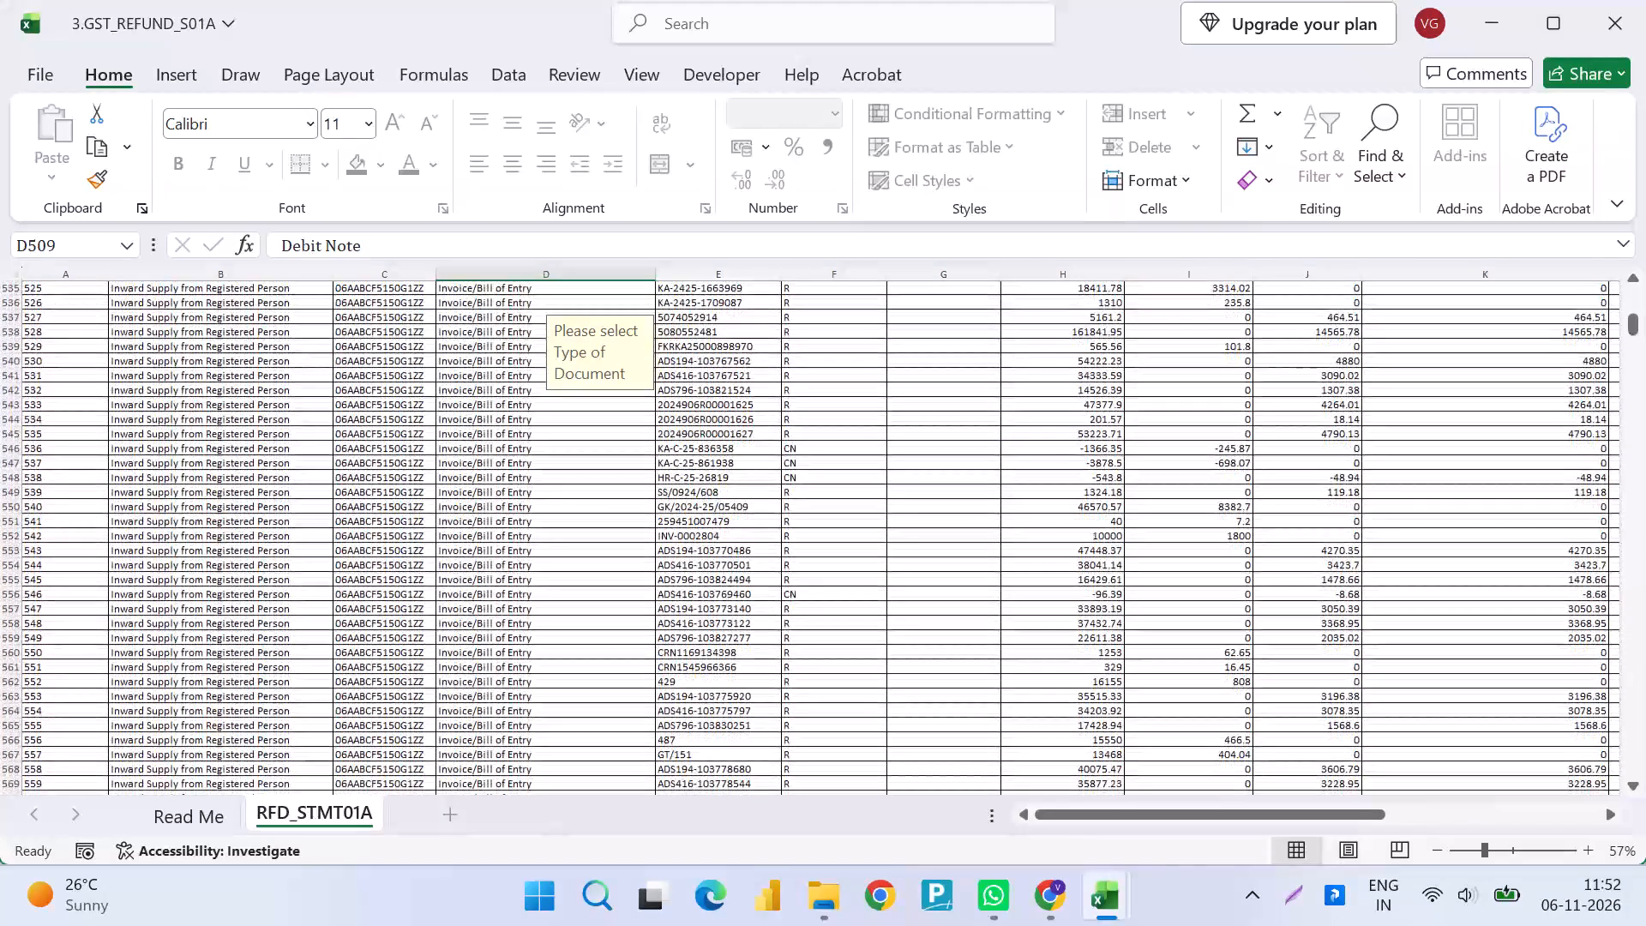
left_click(627, 453)
key("alt+Down")
key("Down")
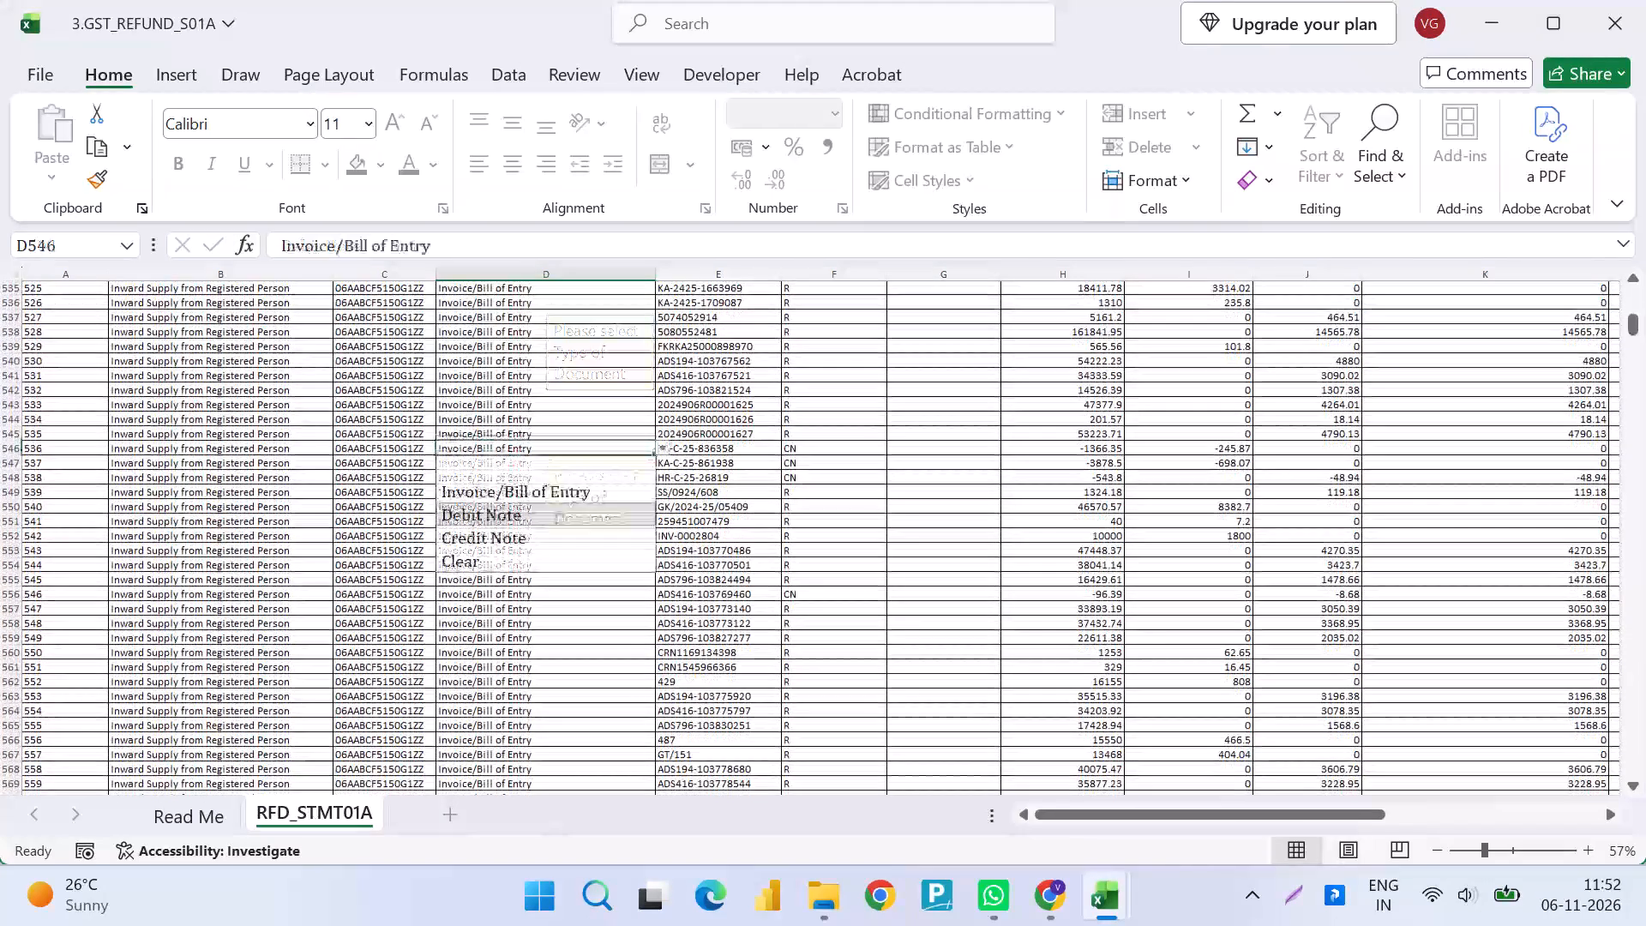
key("Down")
key("space")
key("Return")
key("Escape")
key("alt+Down")
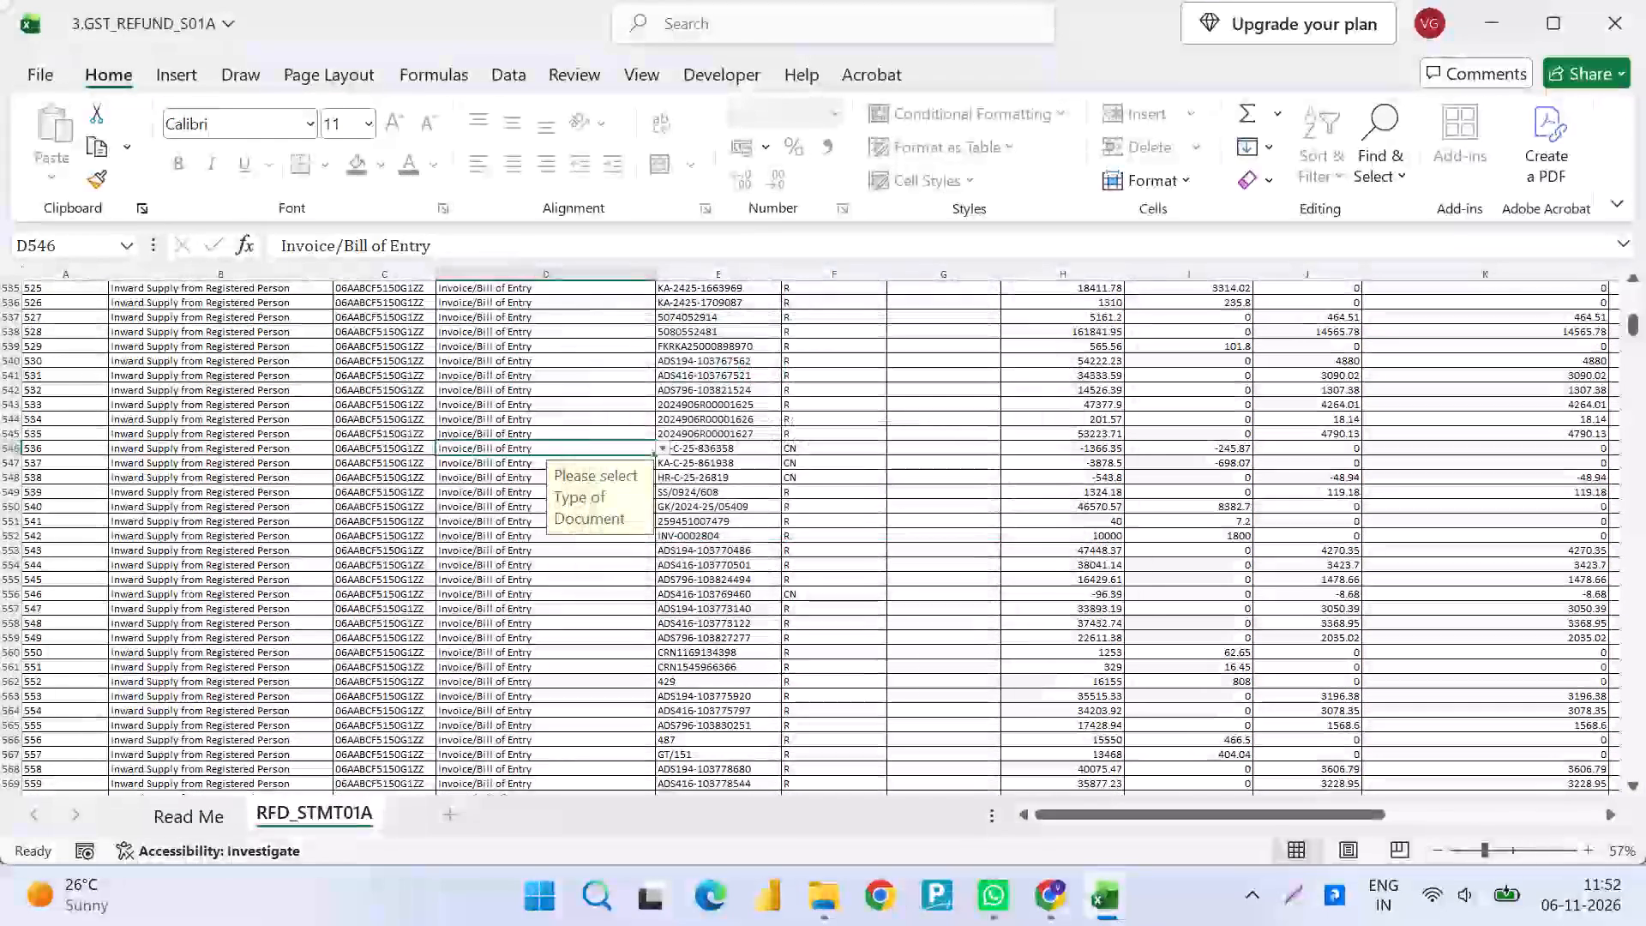
key("Down")
key("Down")
key("Return")
Fill Credit Note down from D546 into the Type of Document cells of the CN entries in rows 547 and 548.
key("Down")
key("ctrl+d")
key("Down")
key("ctrl+d")
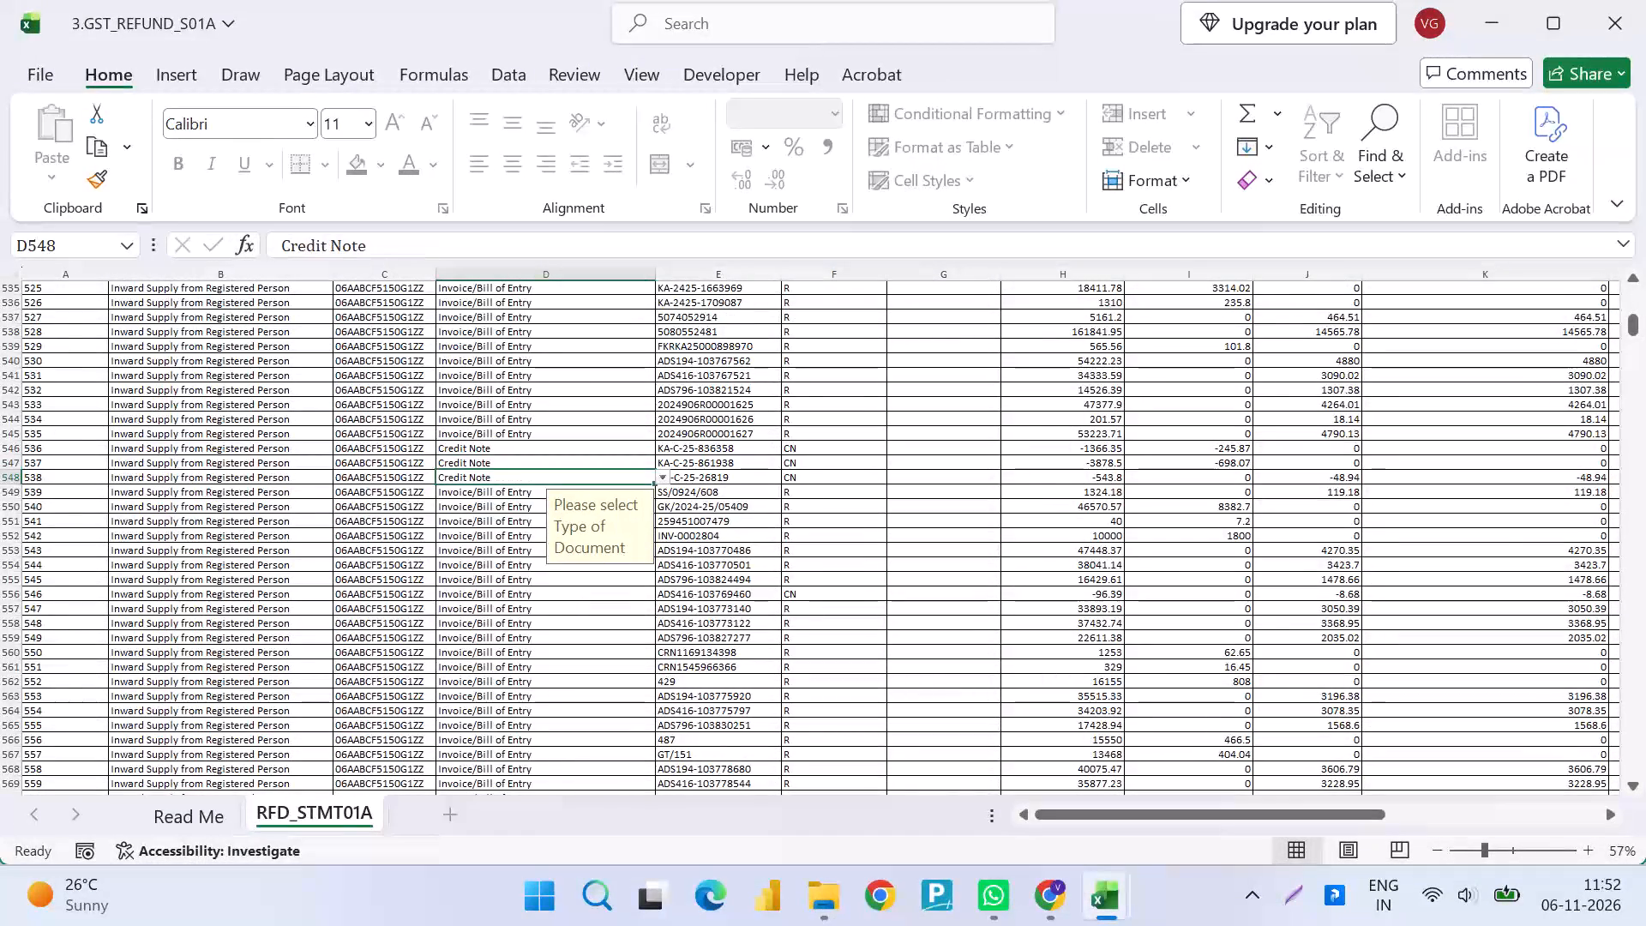
Set the Type of Document for the CN entry in row 556 to Credit Note.
key("Down")
key("Down")
key("Down")
key("Down")
key("Down")
key("Down")
key("Down")
key("Down")
key("alt+Down")
key("alt+Down")
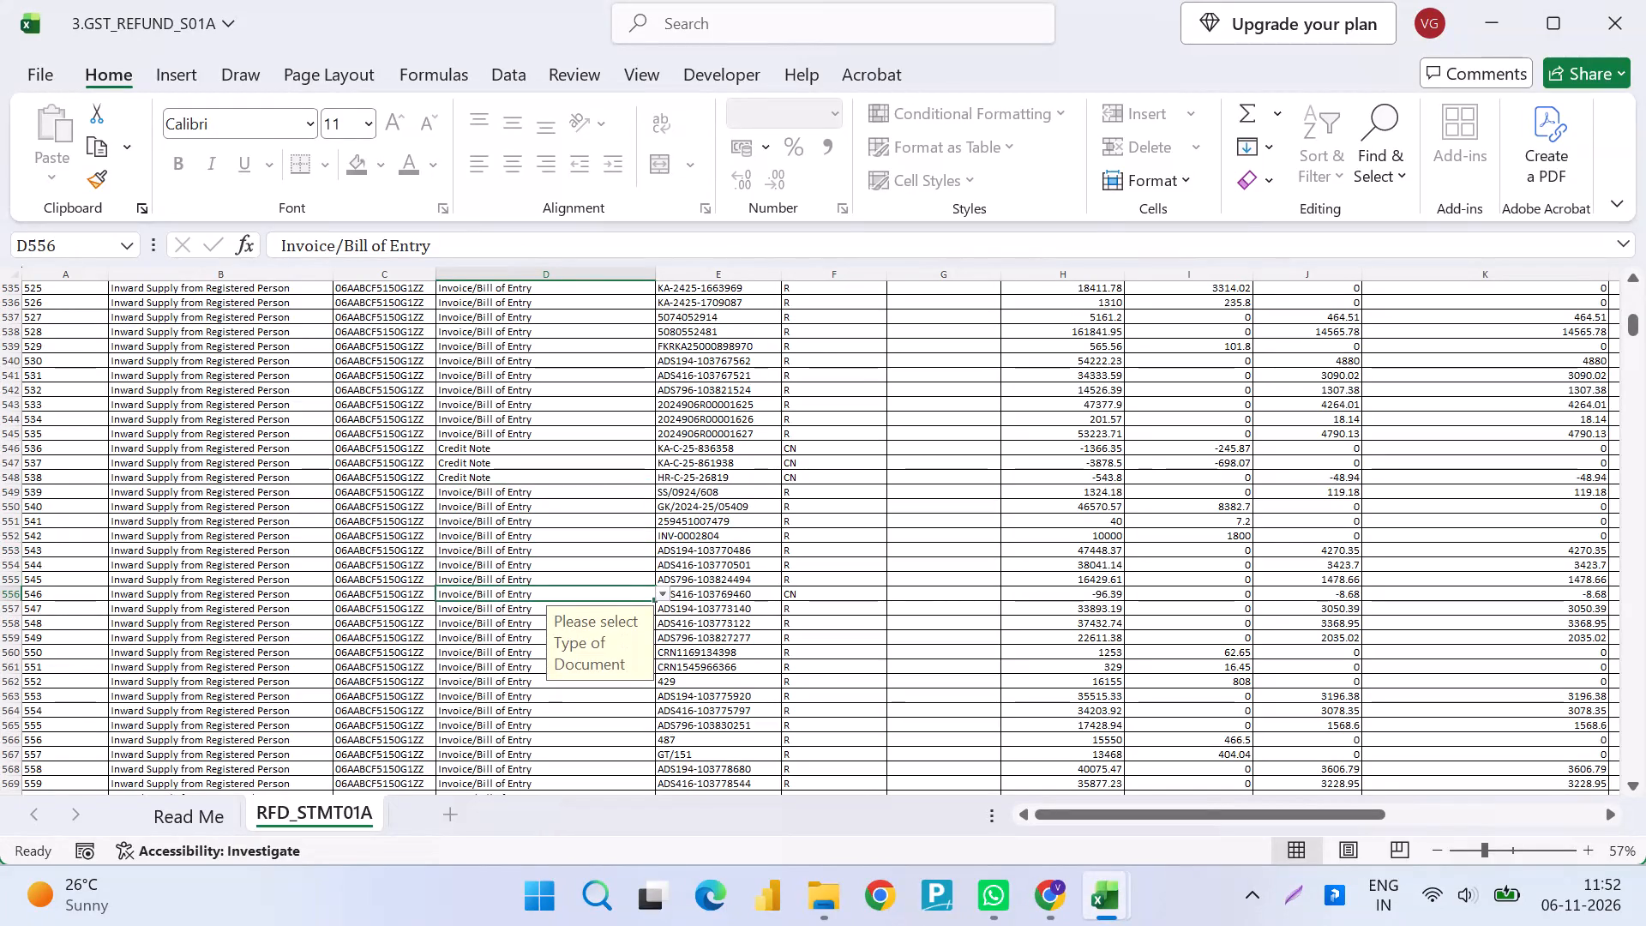
key("Down")
key("Down")
key("Up")
key("Return")
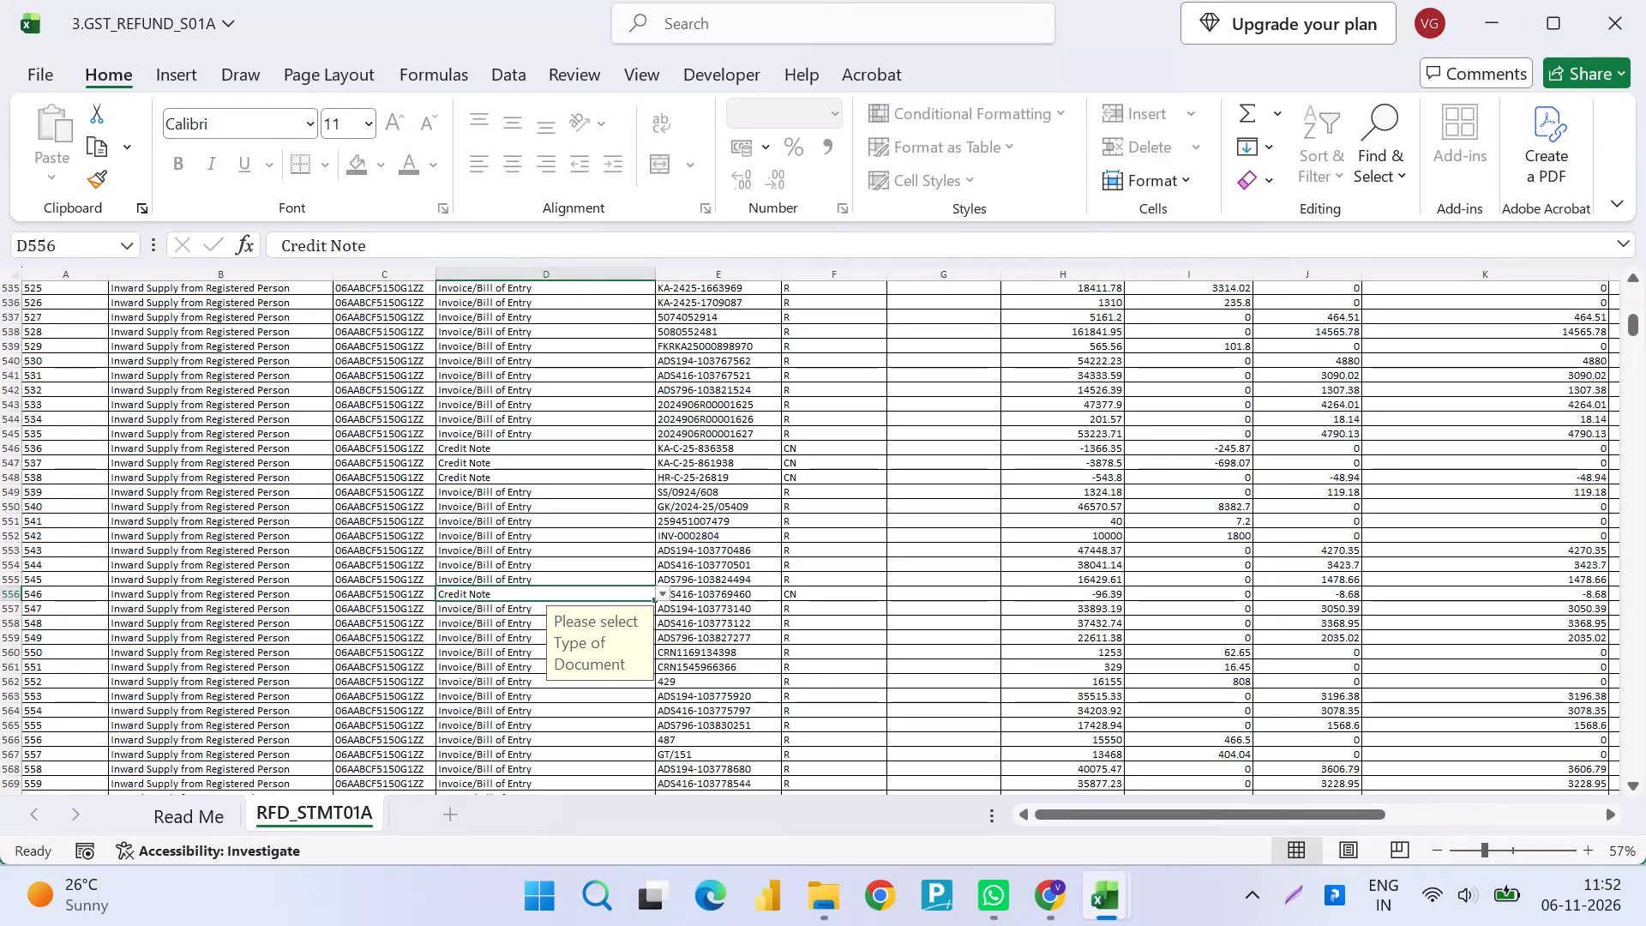
Set the Type of Document for the CN entry in row 650 to Credit Note.
key("Down")
key("Down")
key("Down")
key("Up")
key("Up")
key("Up")
key("Down")
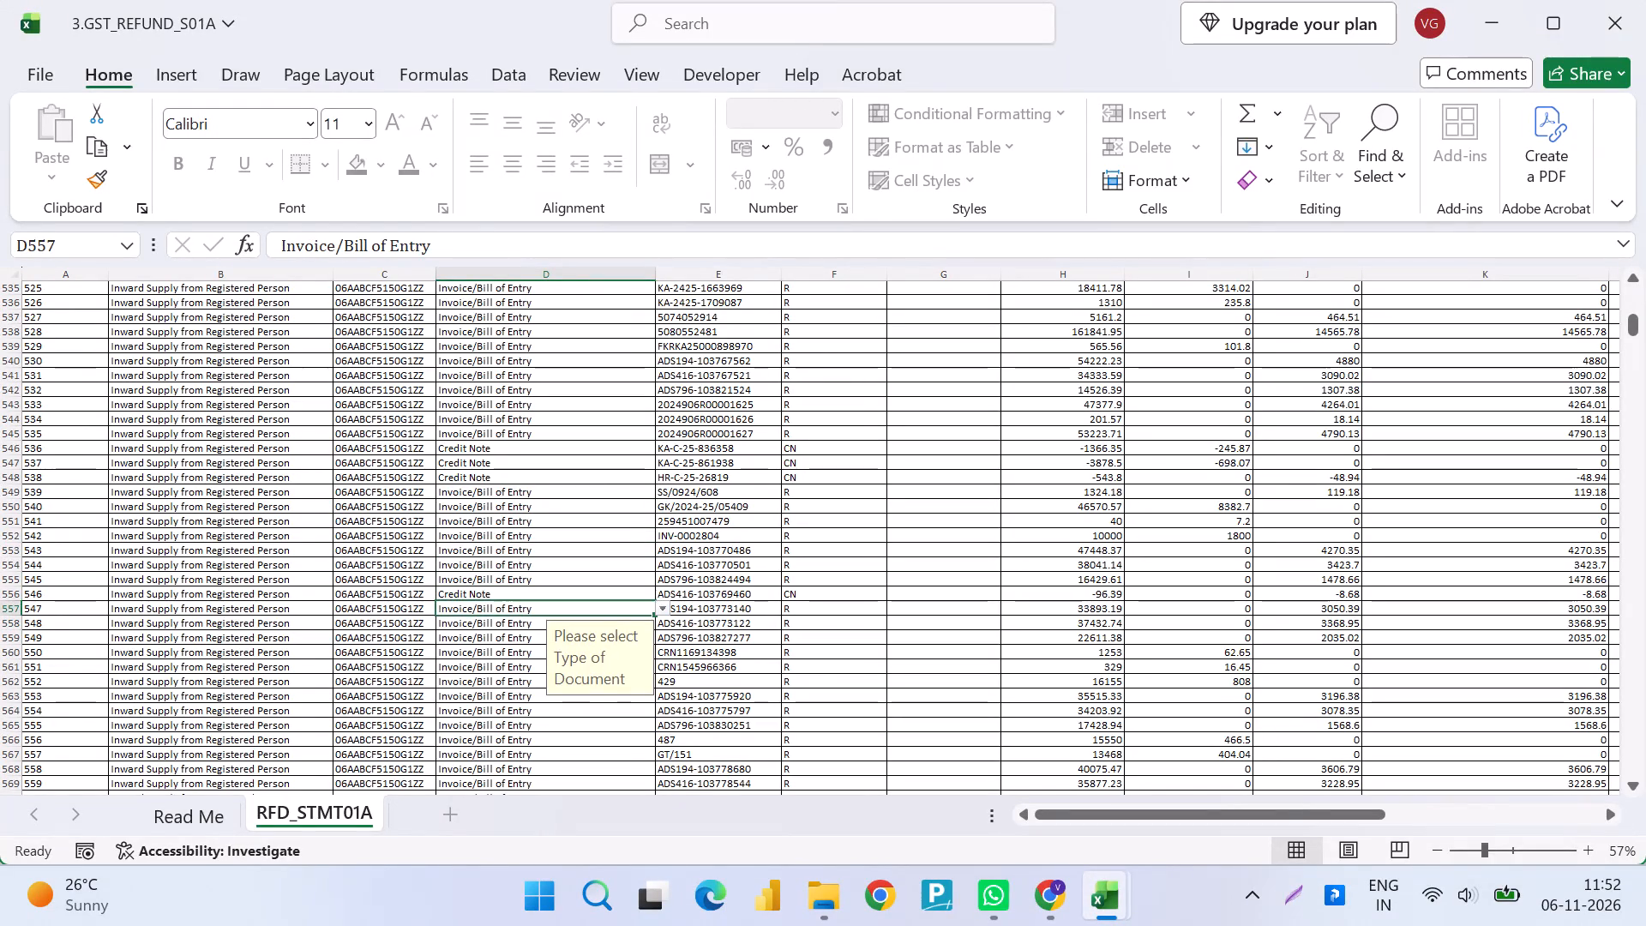
scroll(627, 453, "down", 6)
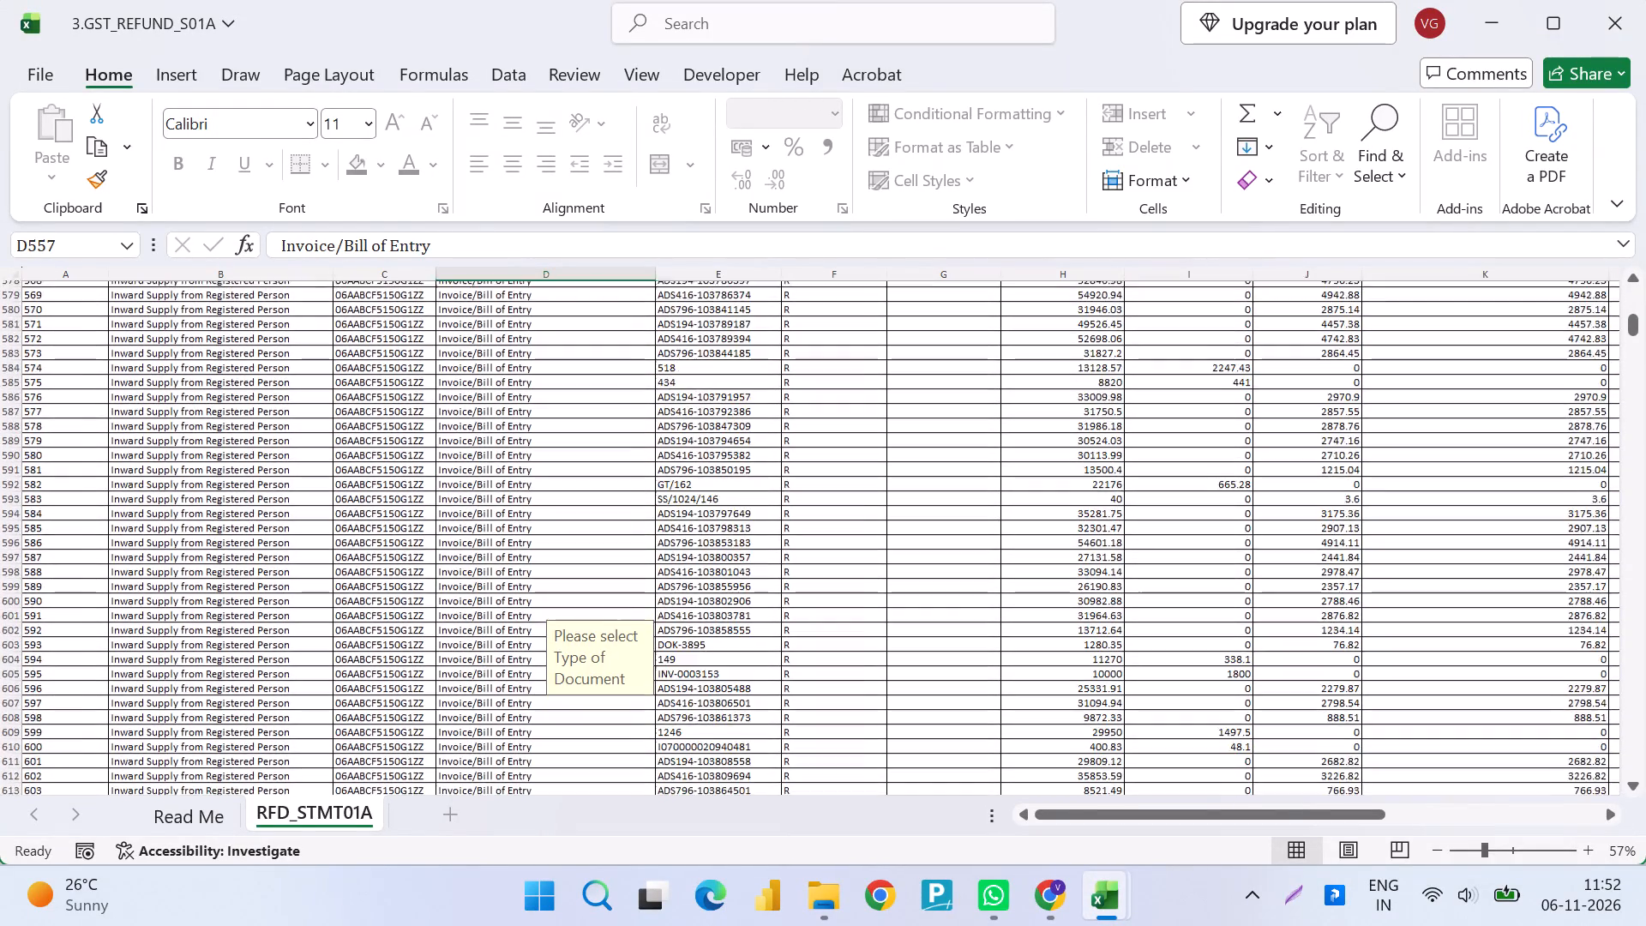
scroll(627, 453, "down", 7)
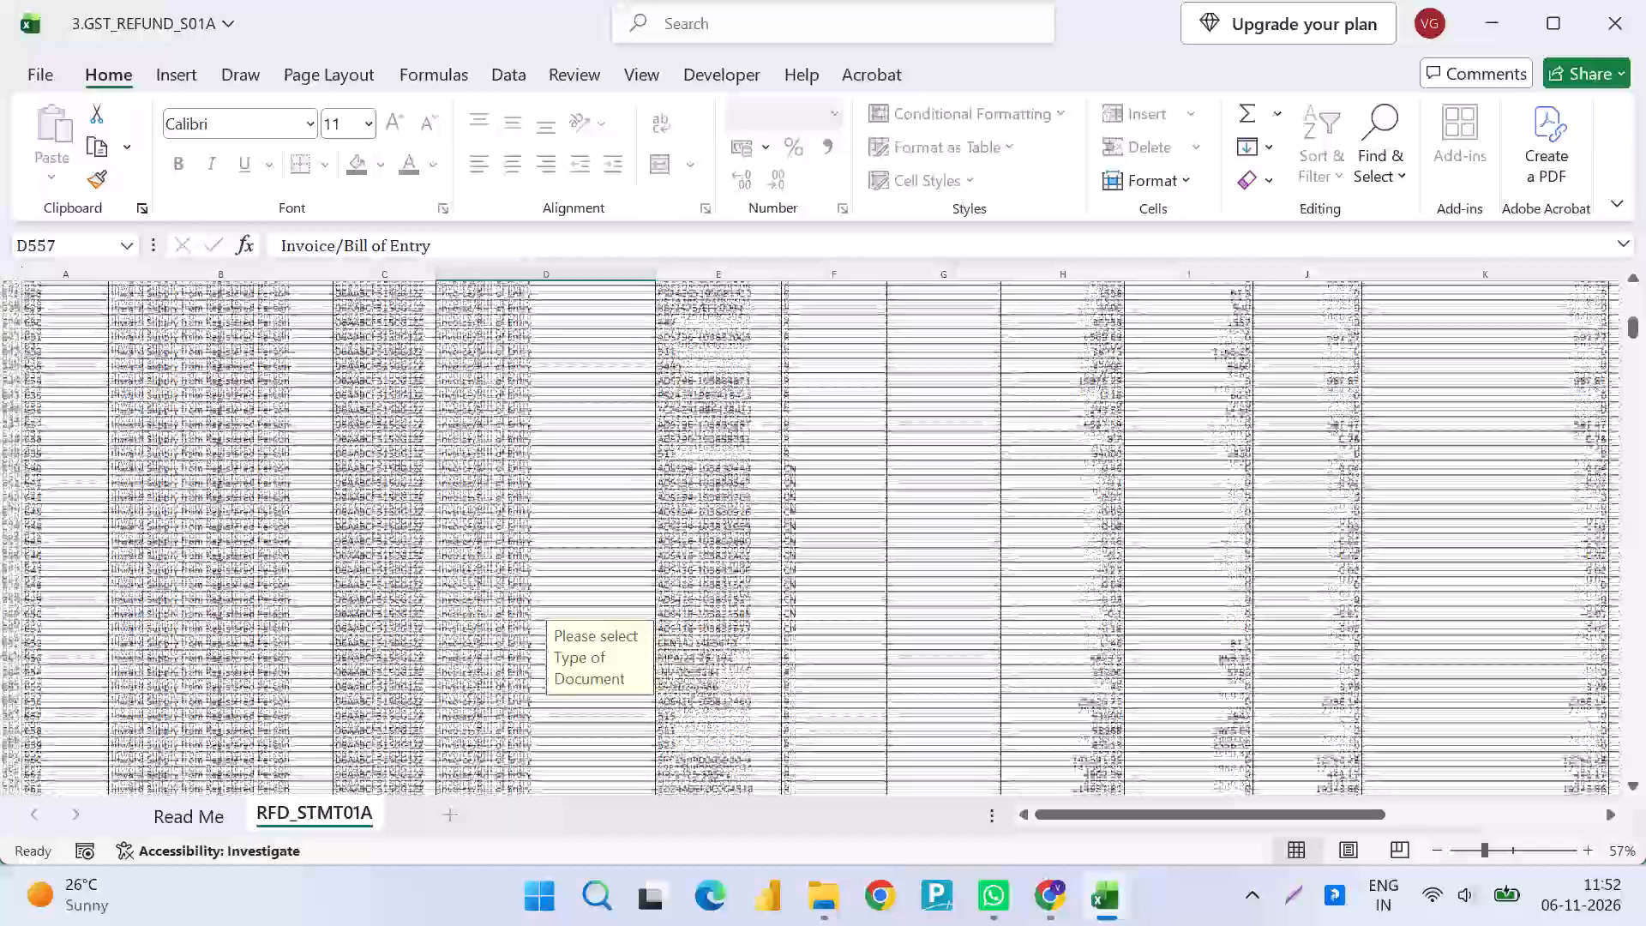
scroll(627, 453, "down", 1)
left_click(598, 460)
key("alt+Down")
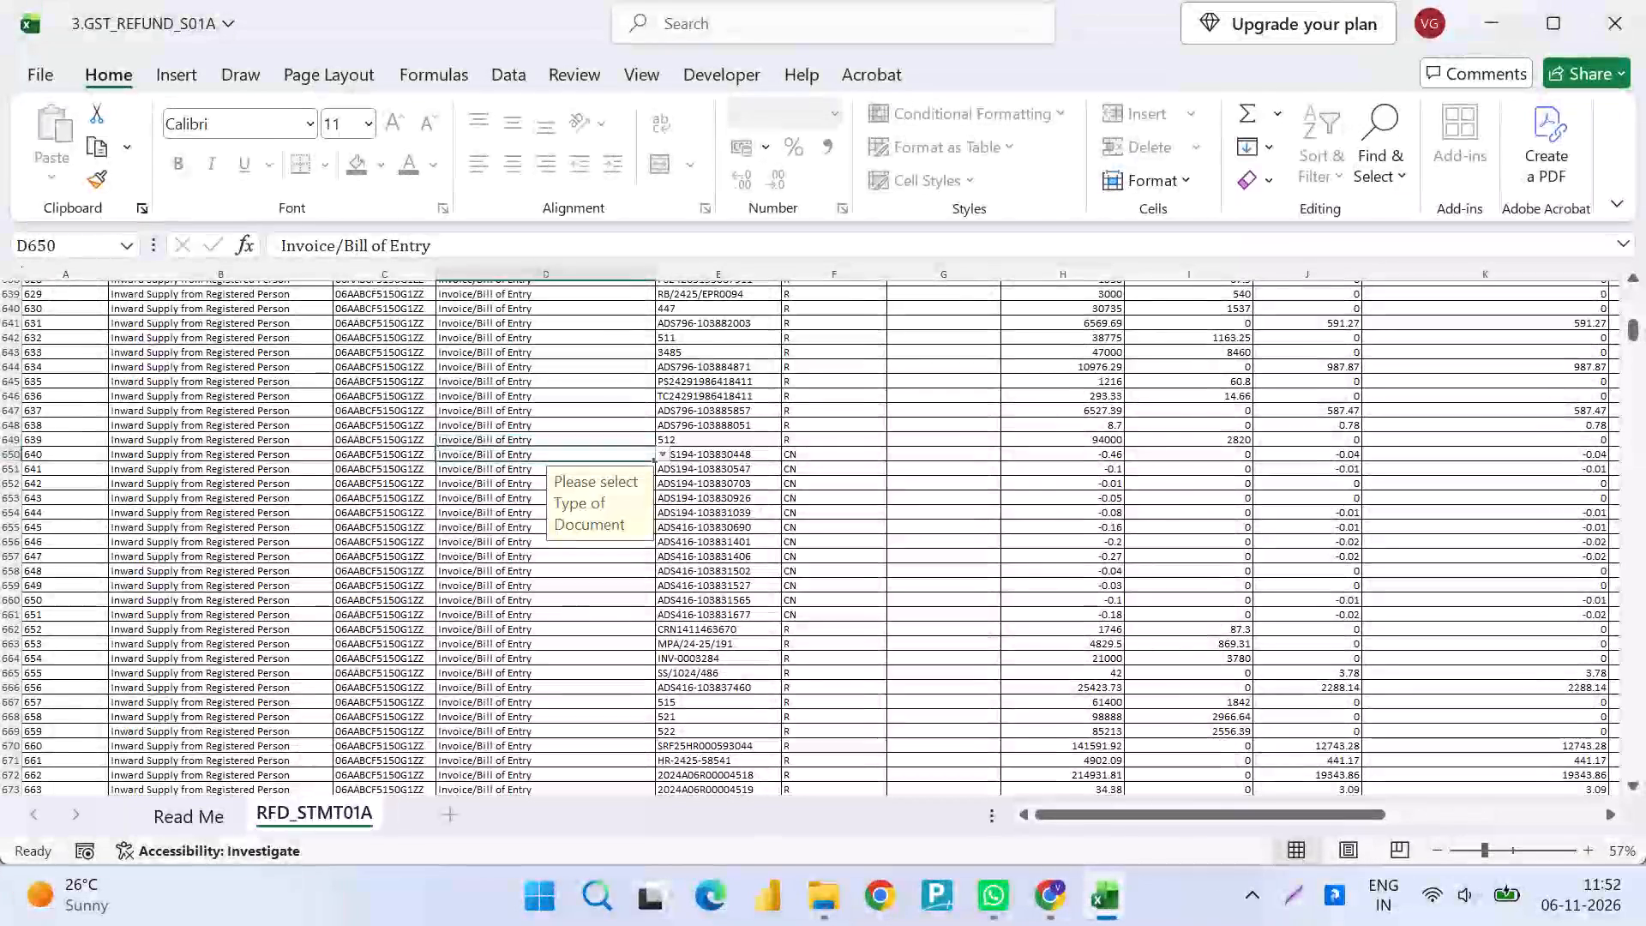
key("Down")
key("Down")
key("Return")
Fill Credit Note down from D650 into the Type of Document cells of the CN entries in rows 651 to 661.
key("Up")
key("Down")
key("shift+Down")
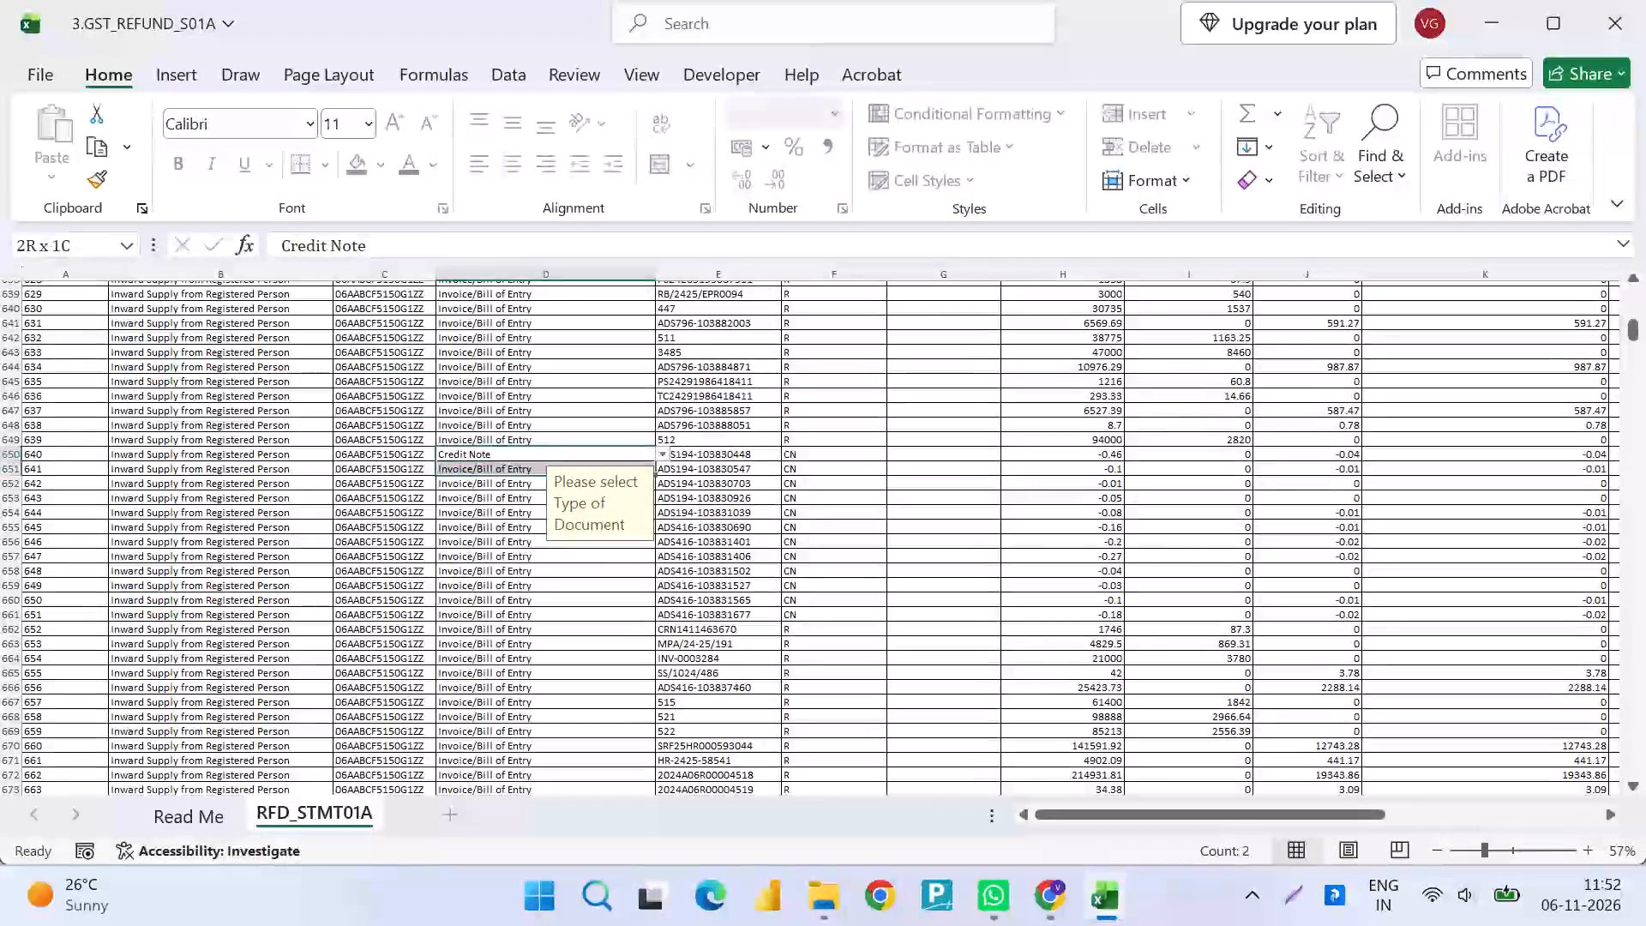
key("shift+Down")
key("shift+Down")
key("shift+Down")
key("shift+Down")
key("shift+Down")
key("shift+Down")
key("shift+Down")
key("shift+Down")
key("shift+Down")
key("shift+Down")
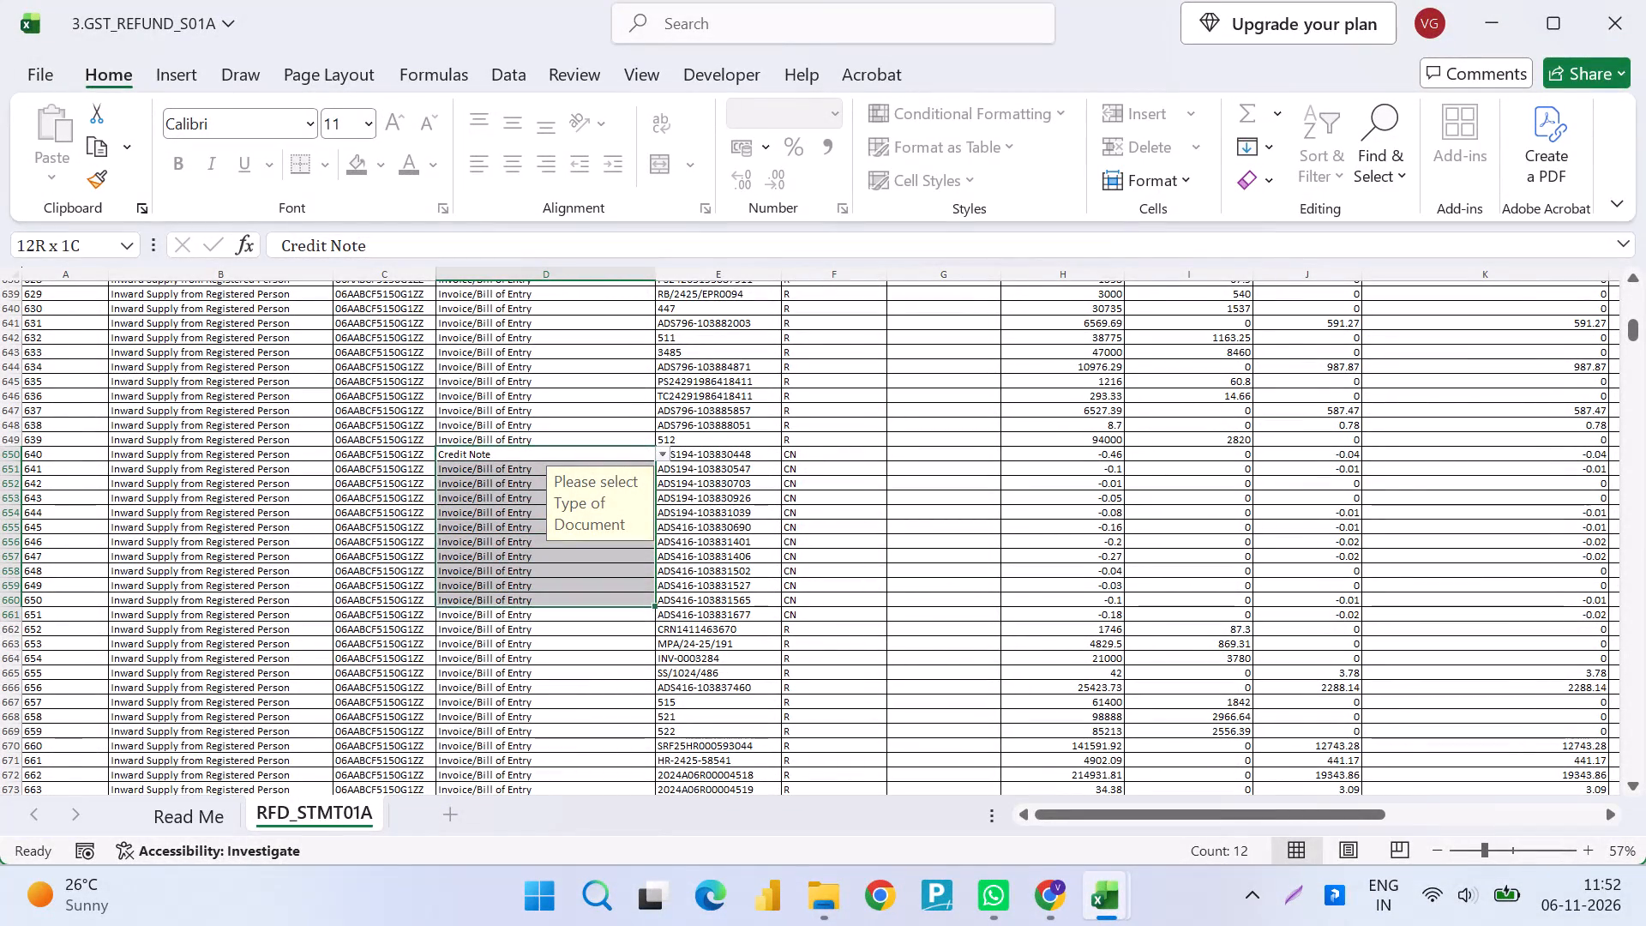
key("ctrl+d")
key("Escape")
key("Return")
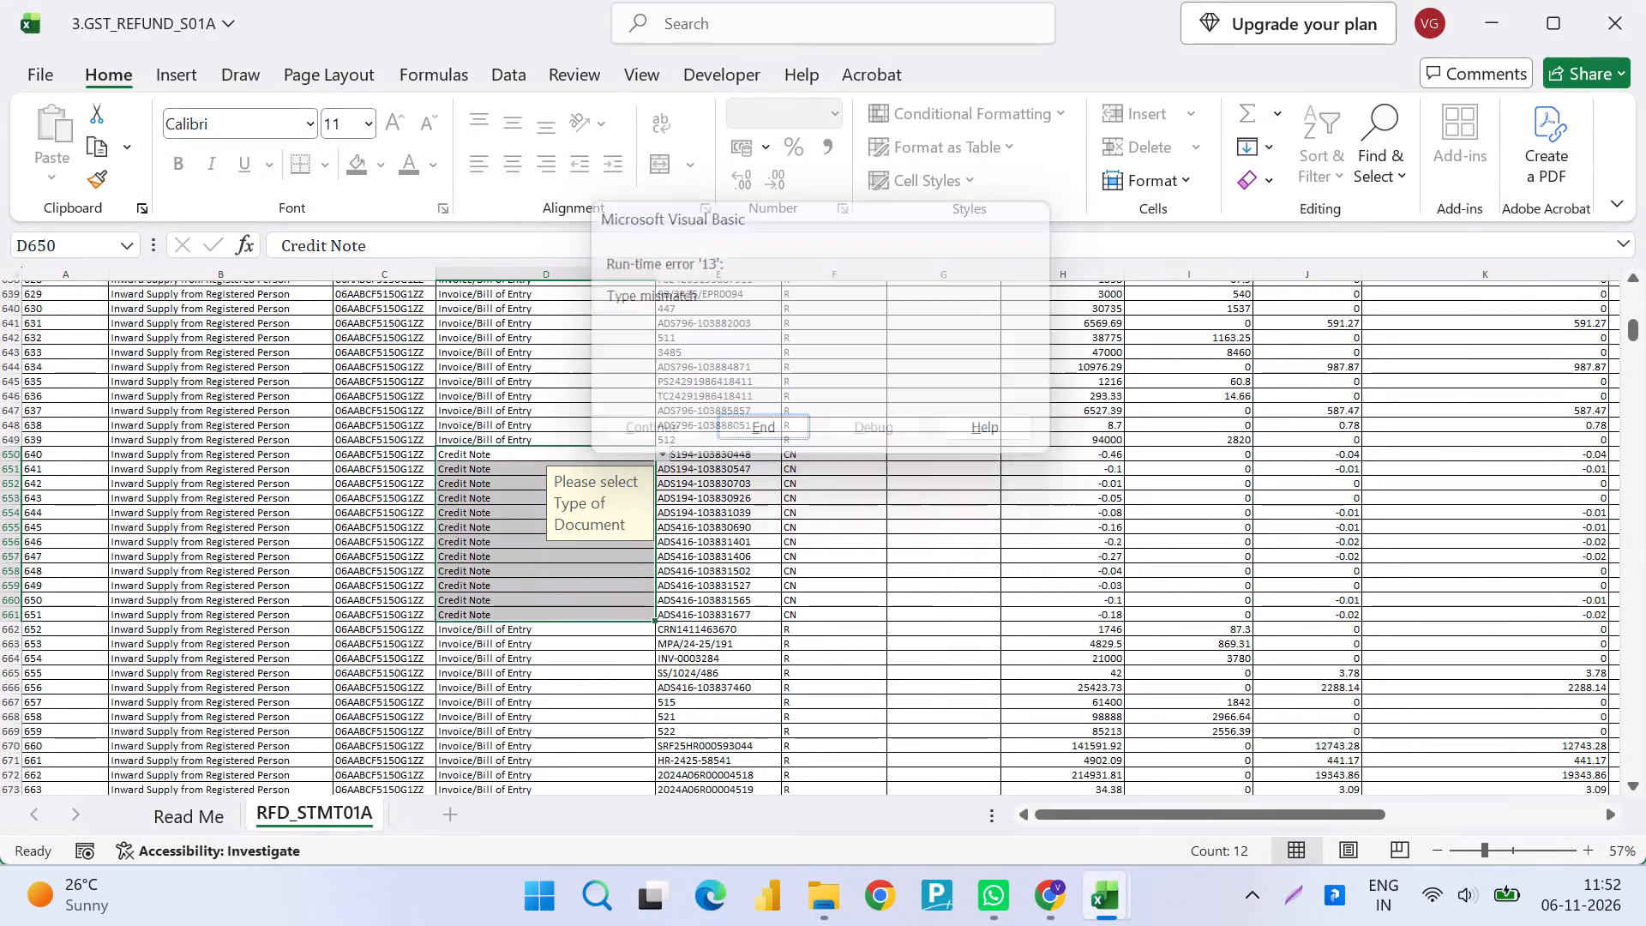
Set the Type of Document for the CN entries in rows 682 to 684 to Credit Note.
scroll(766, 635, "down", 4)
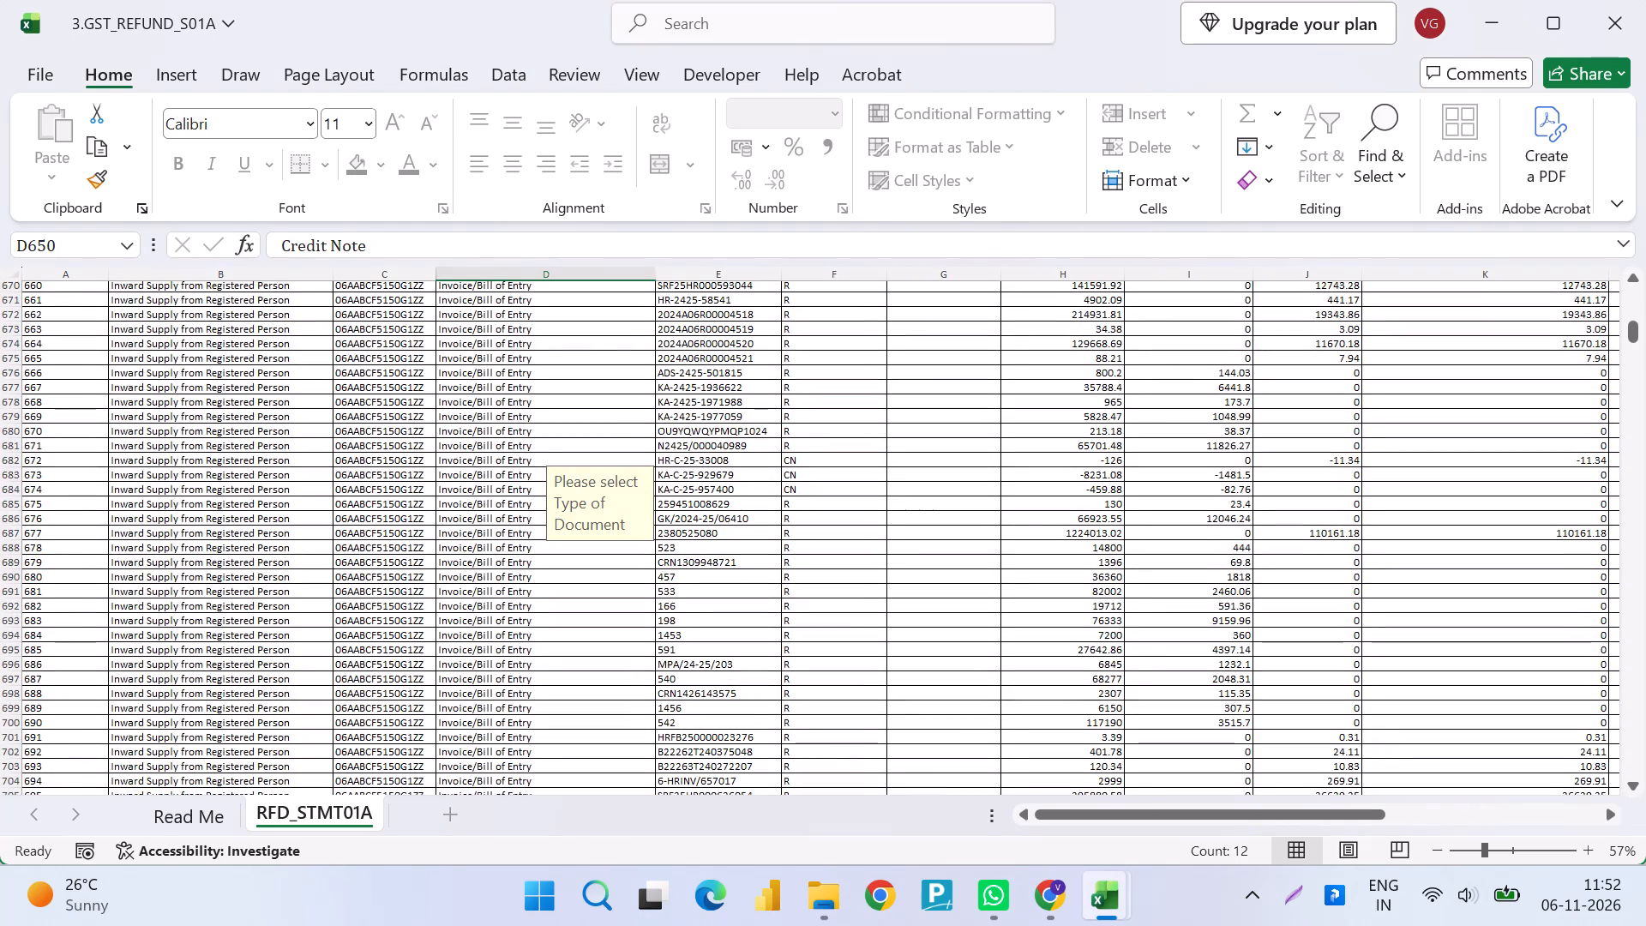
left_click(708, 455)
key("Left")
key("alt+Down")
key("Down")
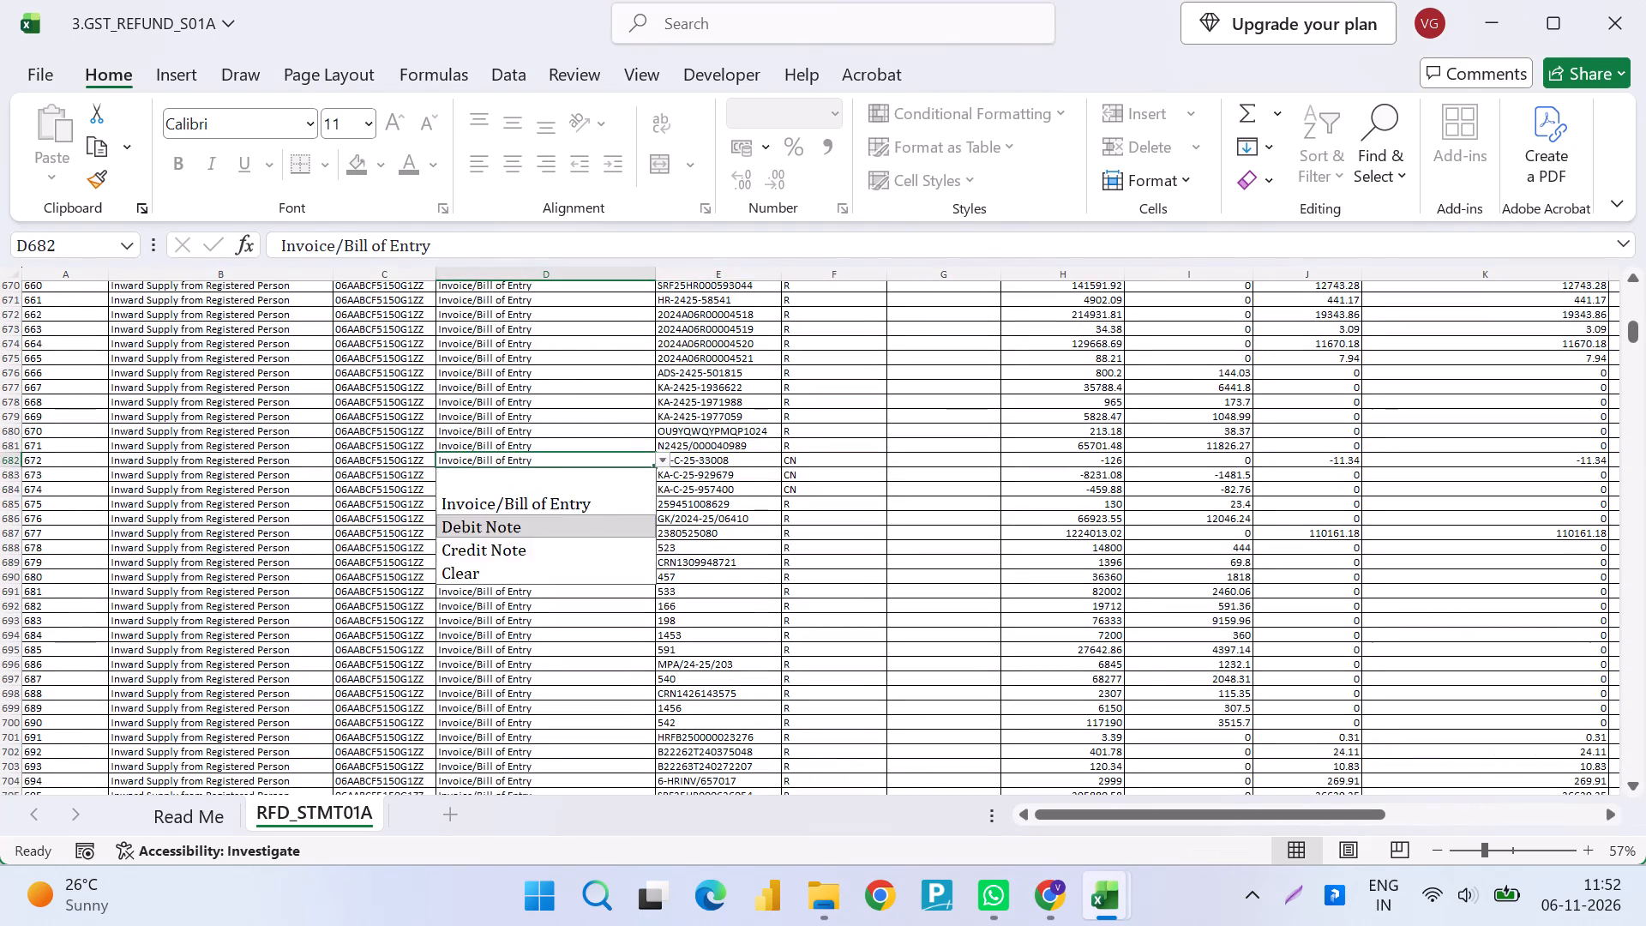
key("Down")
key("Return")
key("Down")
key("ctrl+d")
key("Down")
key("ctrl+d")
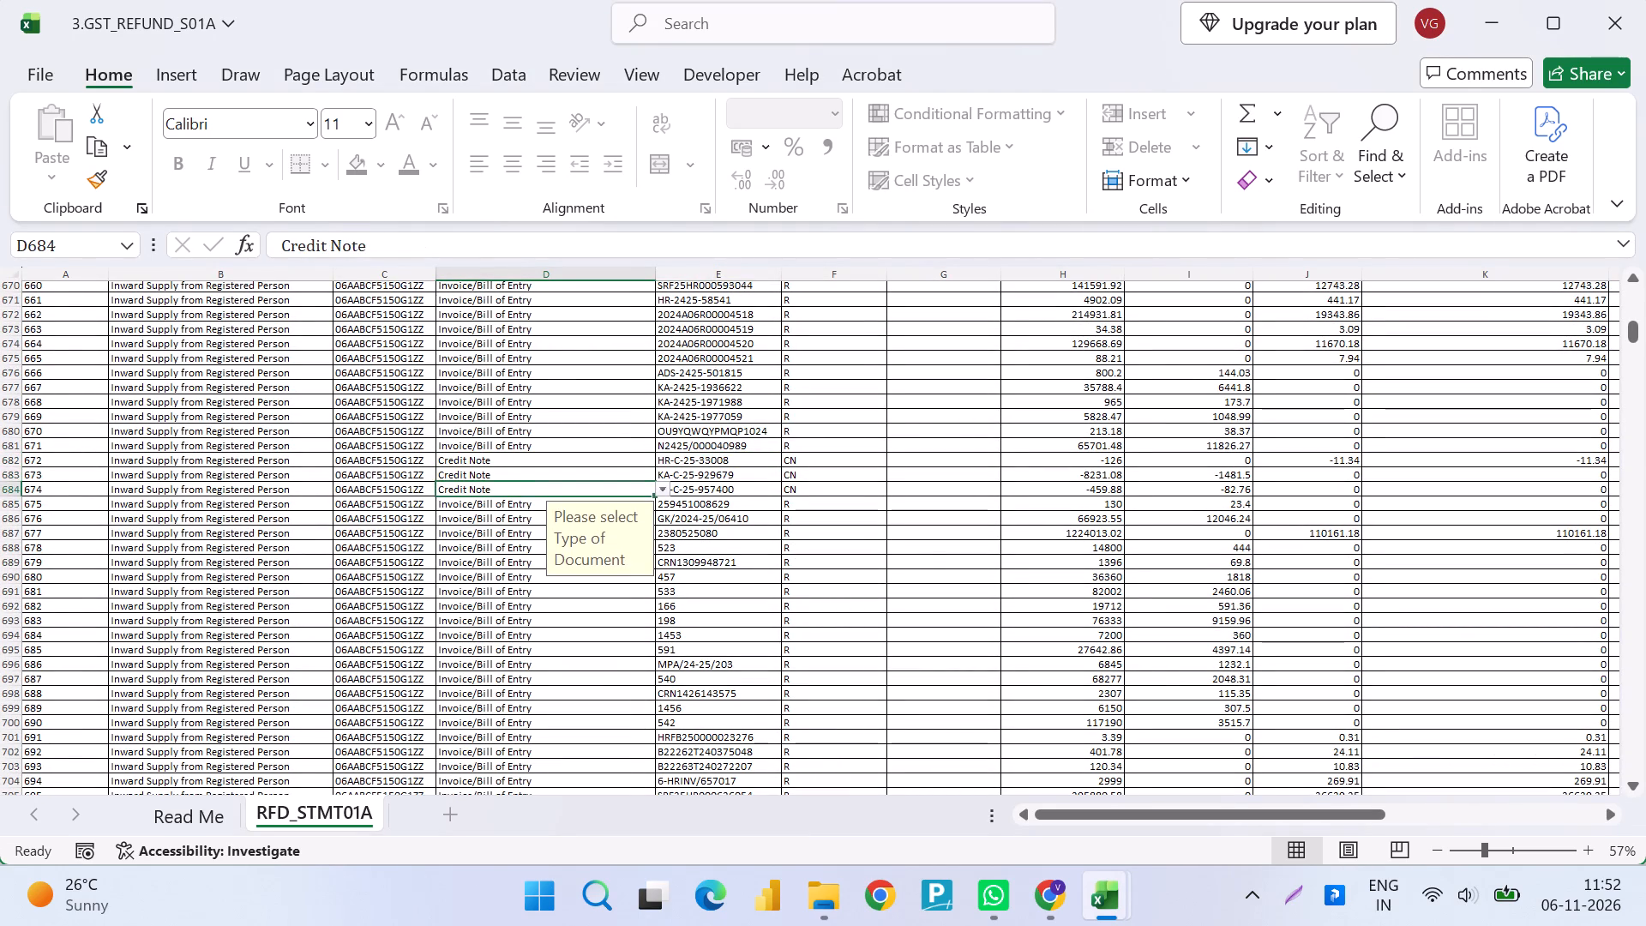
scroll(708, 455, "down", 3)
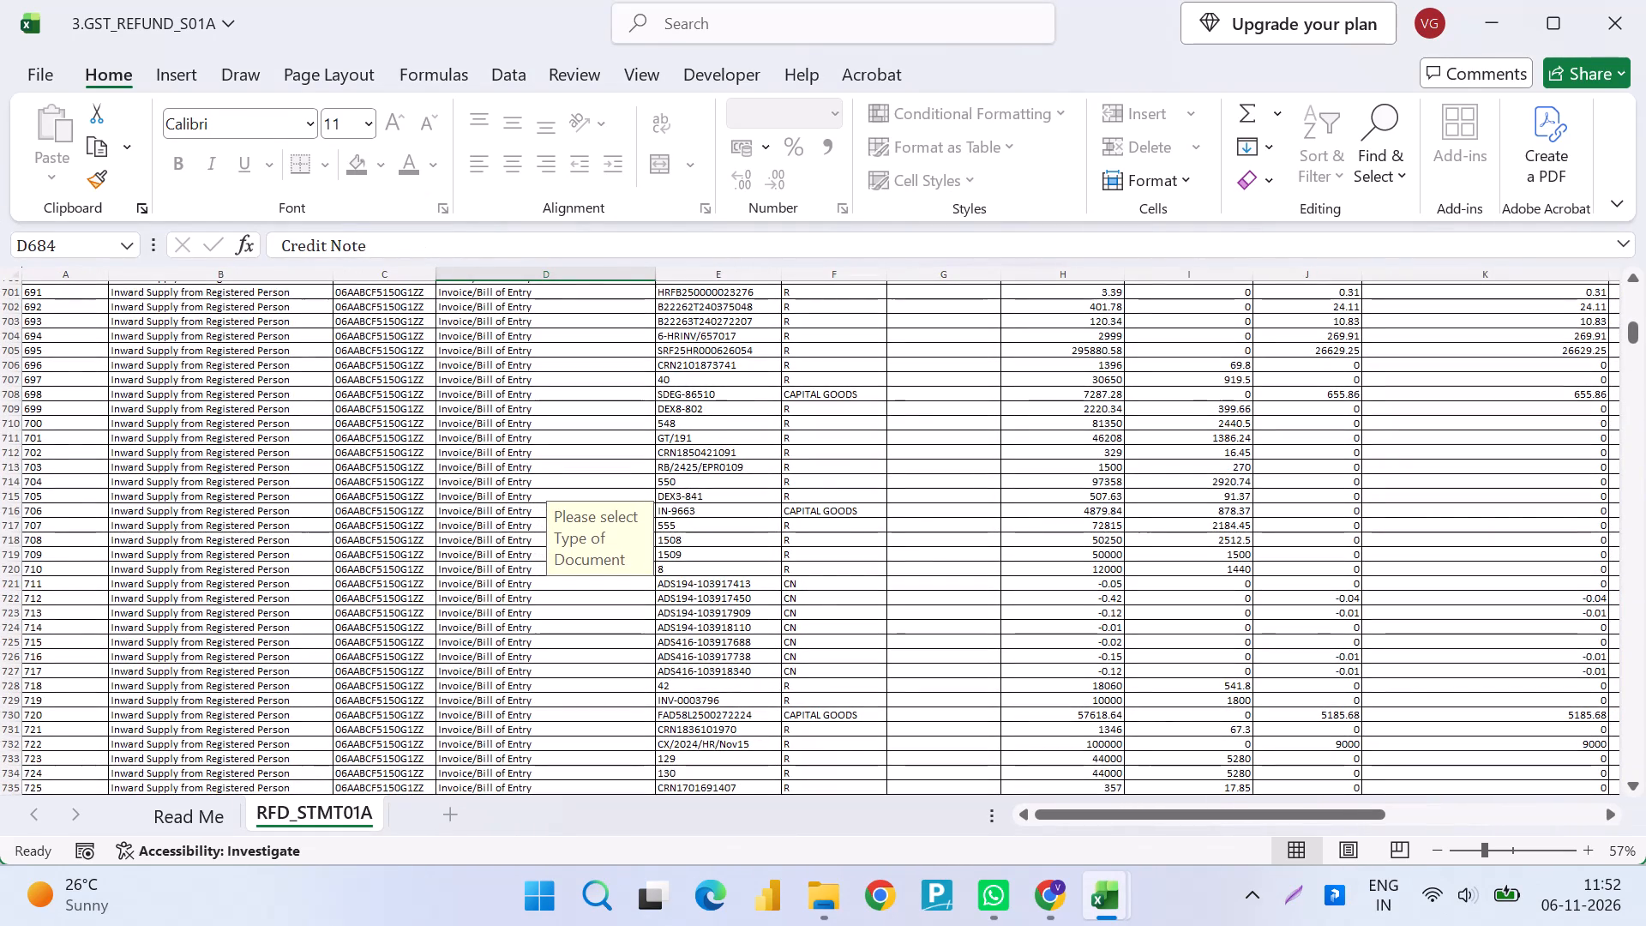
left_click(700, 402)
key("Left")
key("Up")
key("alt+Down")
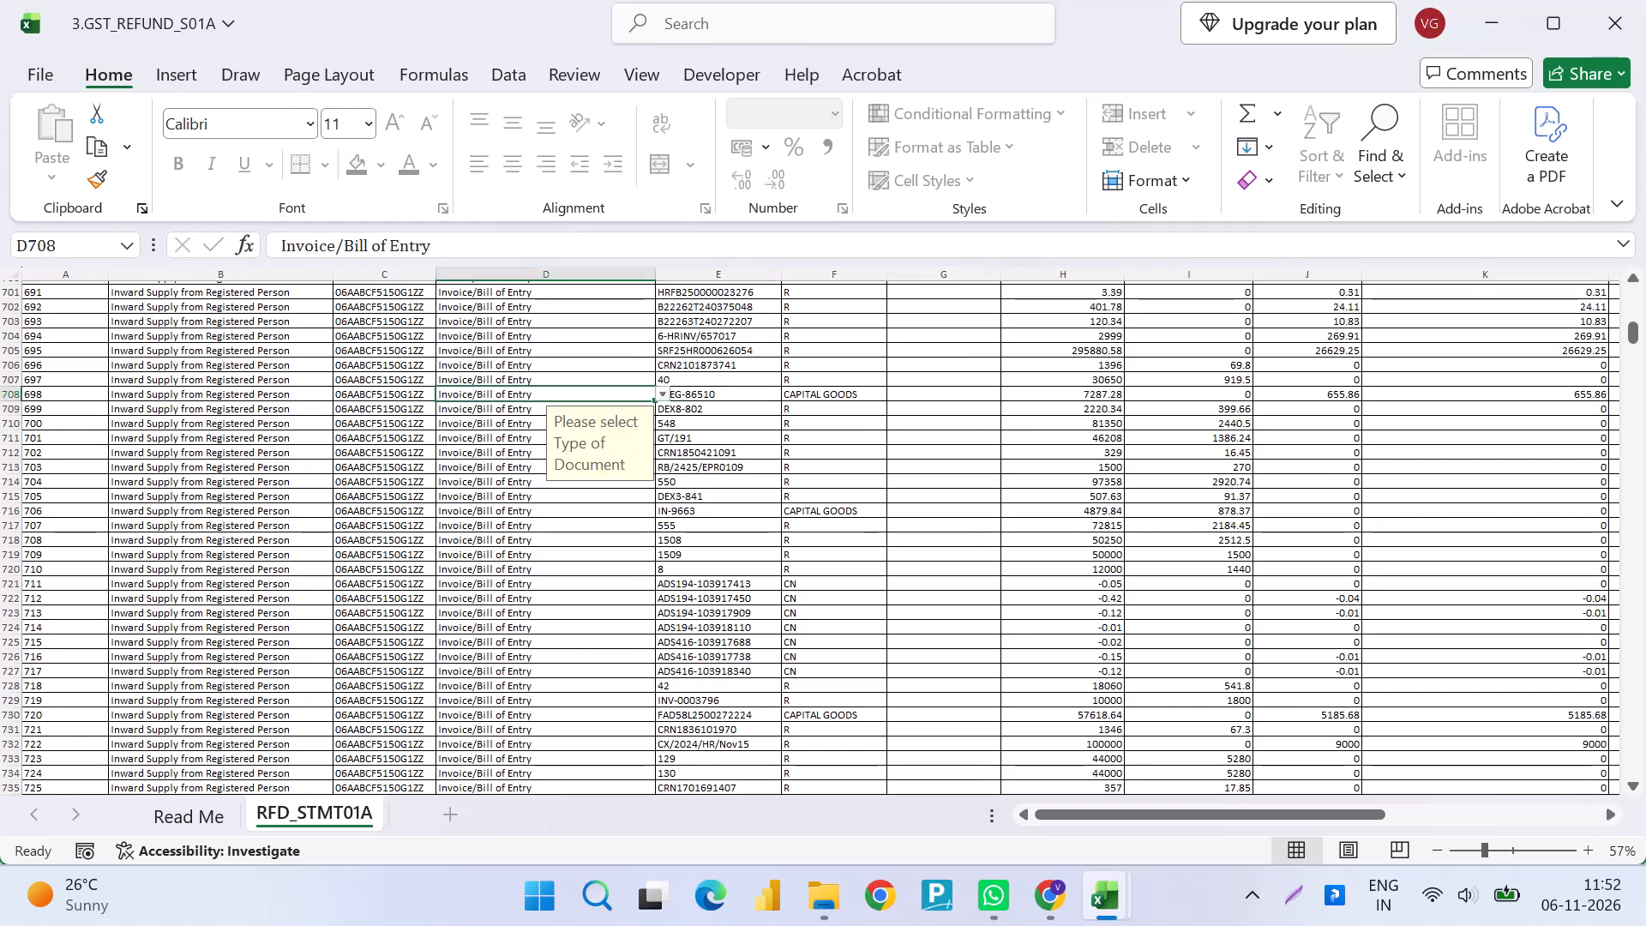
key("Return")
Set the Type of Document for the CN entry in row 721 to Credit Note.
key("Down")
key("Down")
key("Down")
key("Down")
key("Down")
key("Down")
key("Down")
key("Down")
key("Down")
key("Down")
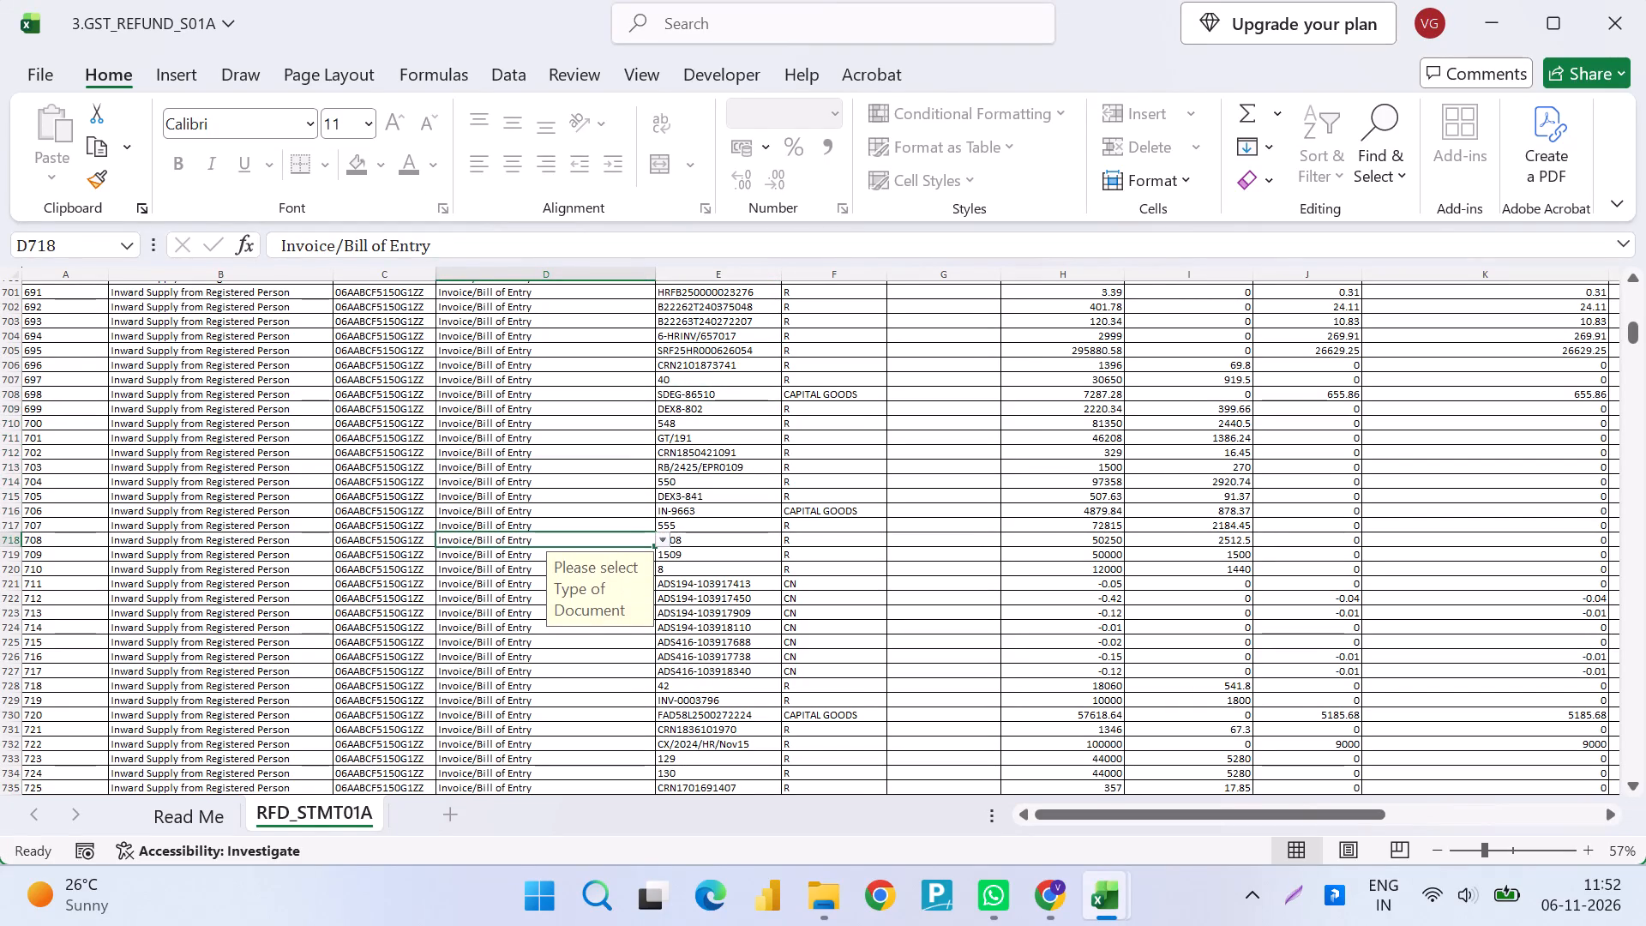
key("Down")
key("Down")
key("Down")
key("Down")
key("Up")
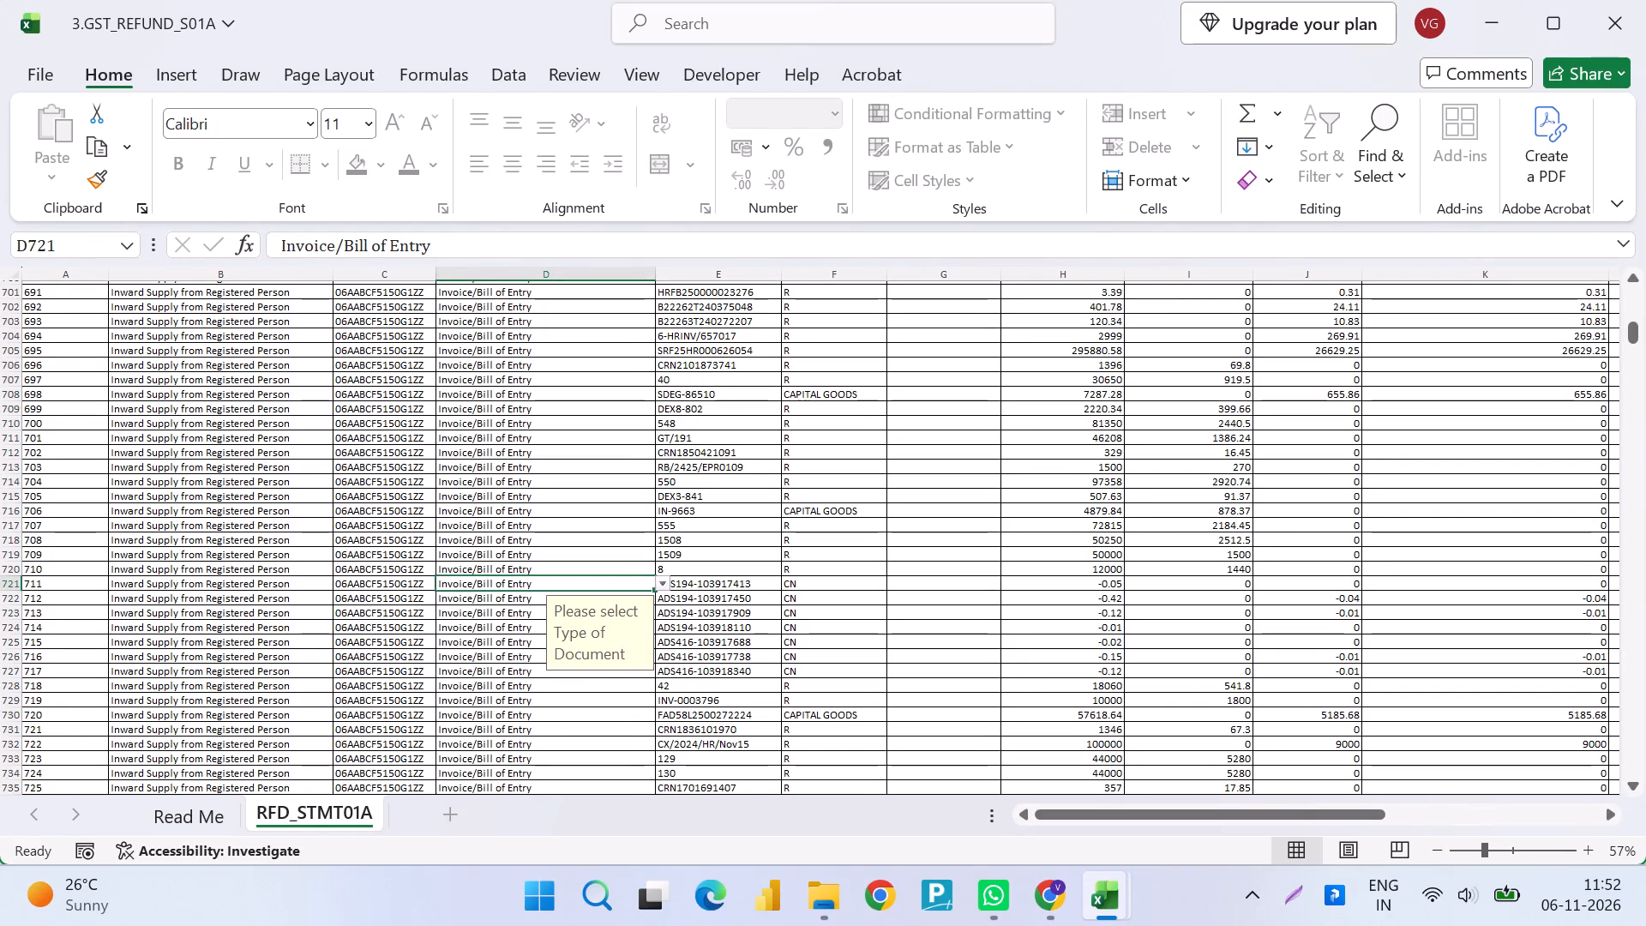
key("alt+Down")
key("Down")
key("Down")
key("Return")
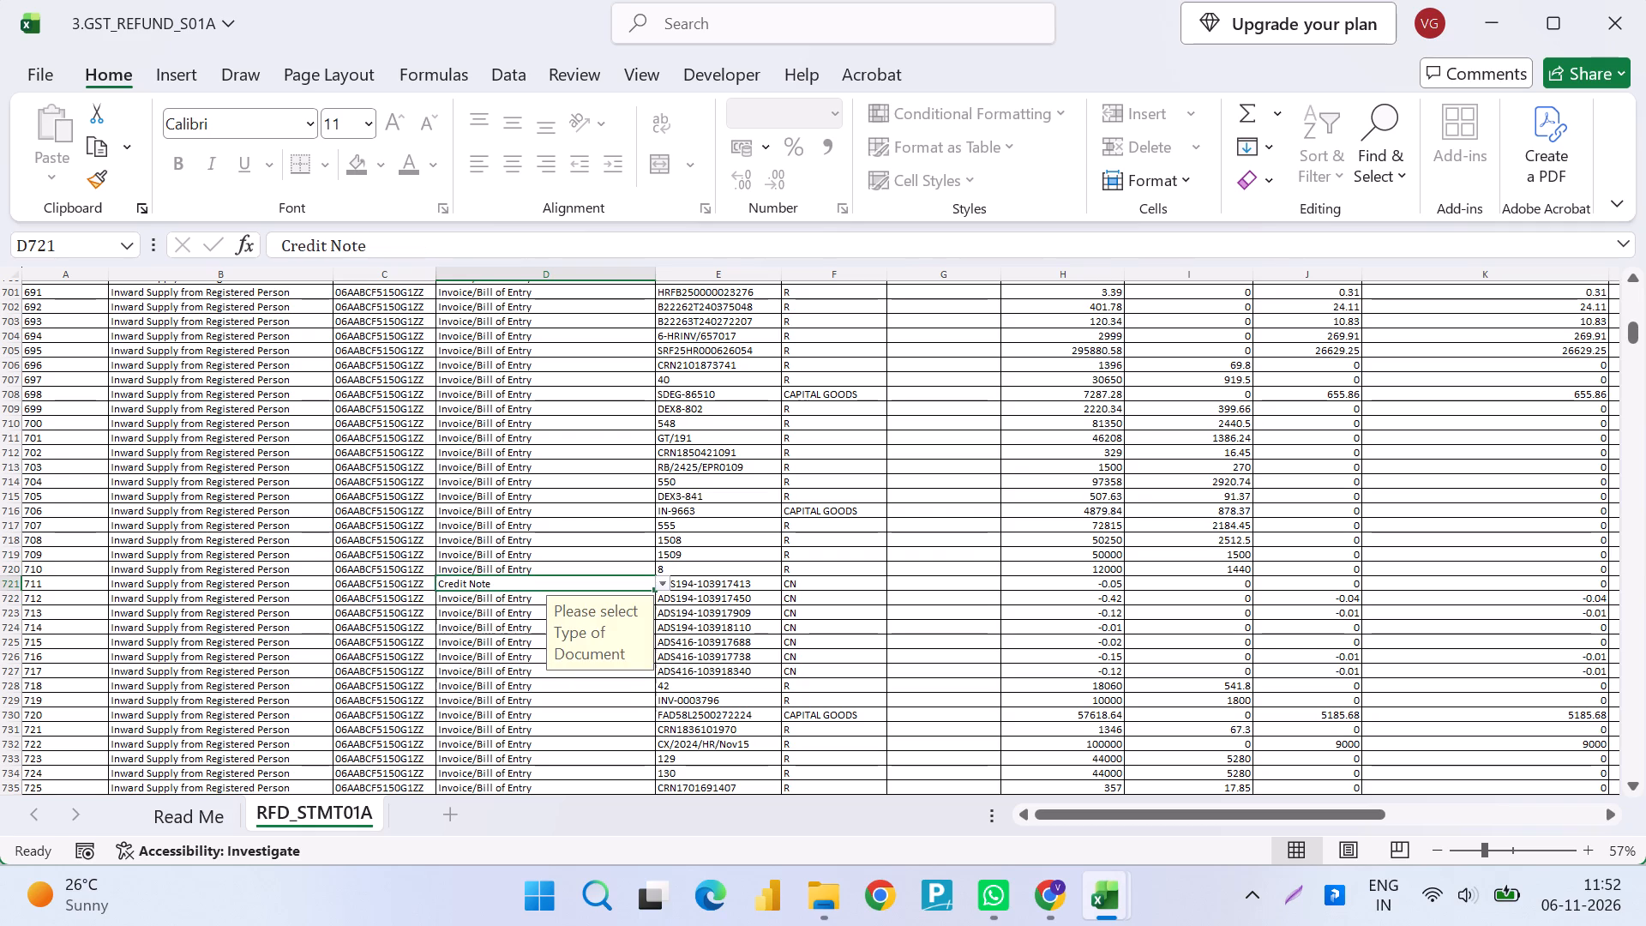
Fill Credit Note down from D721 into the Type of Document cells of the CN entries in rows 722 to 727.
key("shift+Down")
key("shift+Down")
key("shift+Down")
key("shift+Down")
key("shift+Down")
key("shift+Down")
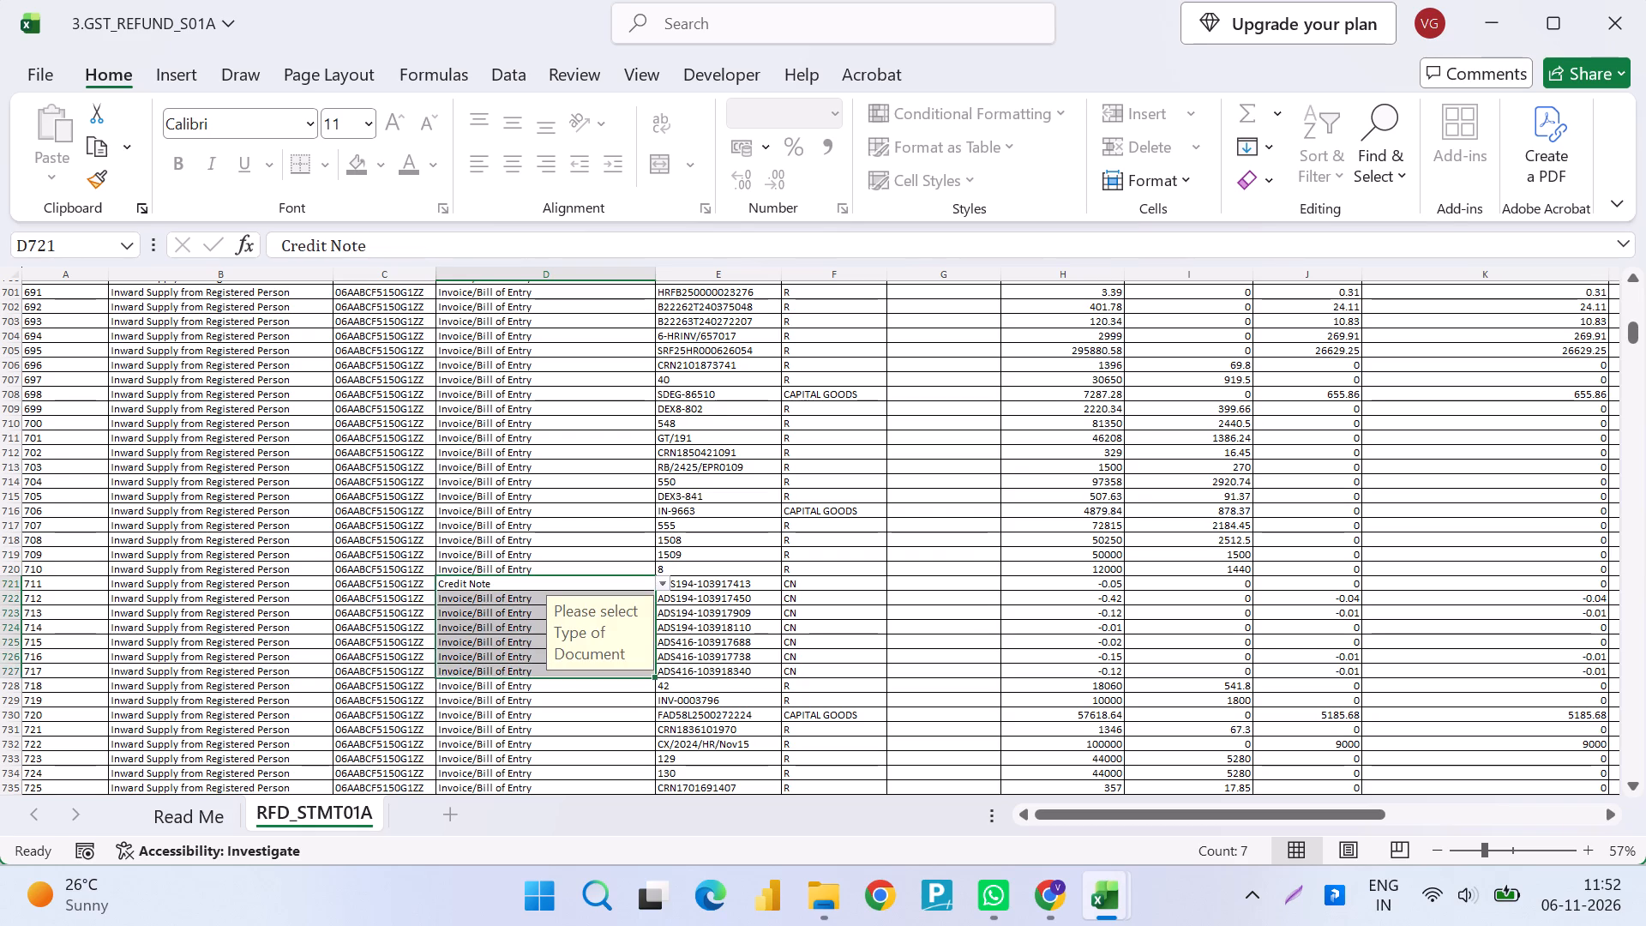
key("ctrl+d")
key("Escape")
key("Return")
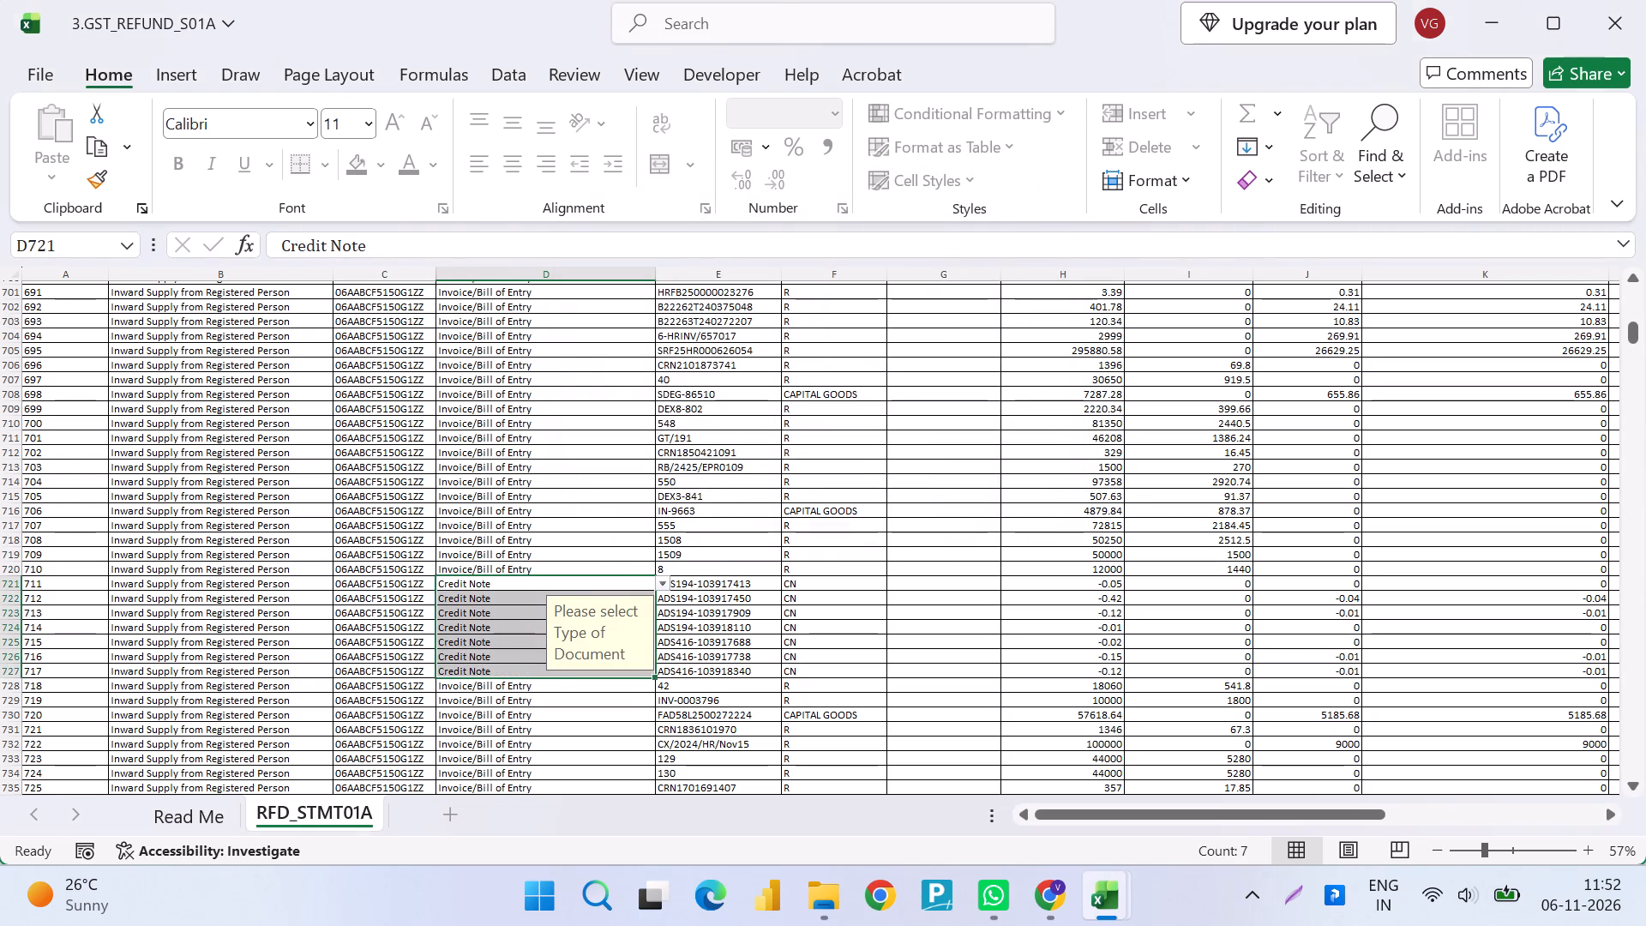
Set the Type of Document for the CN entries in rows 749 and 750 to Credit Note.
key("Down")
key("Down")
key("Down")
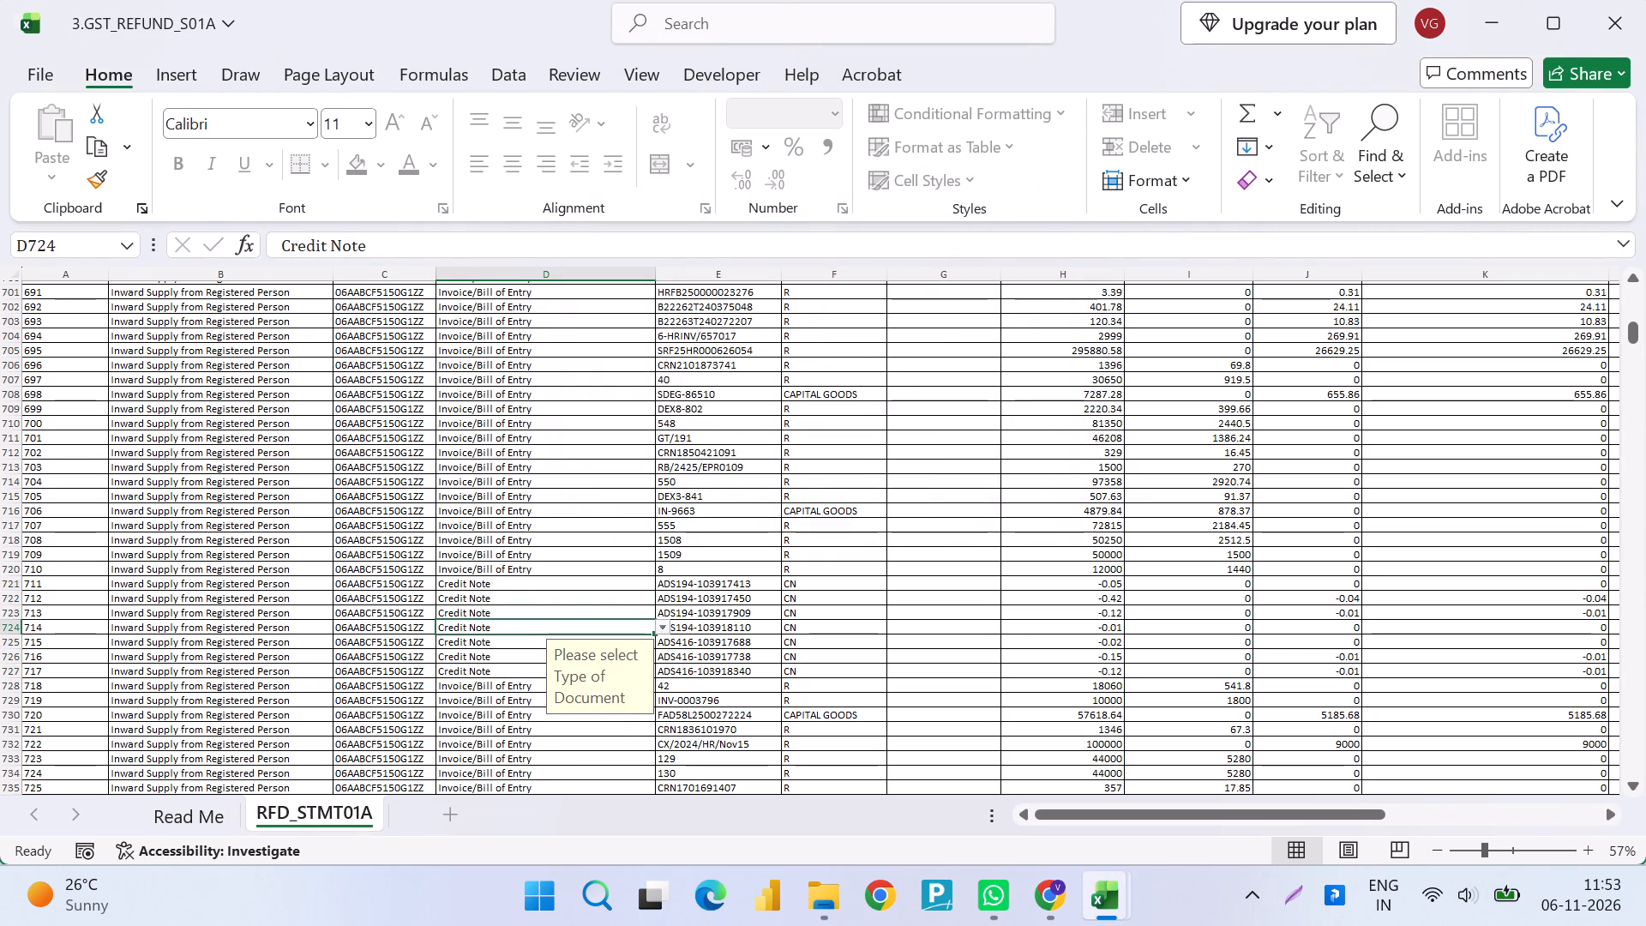
scroll(776, 681, "down", 5)
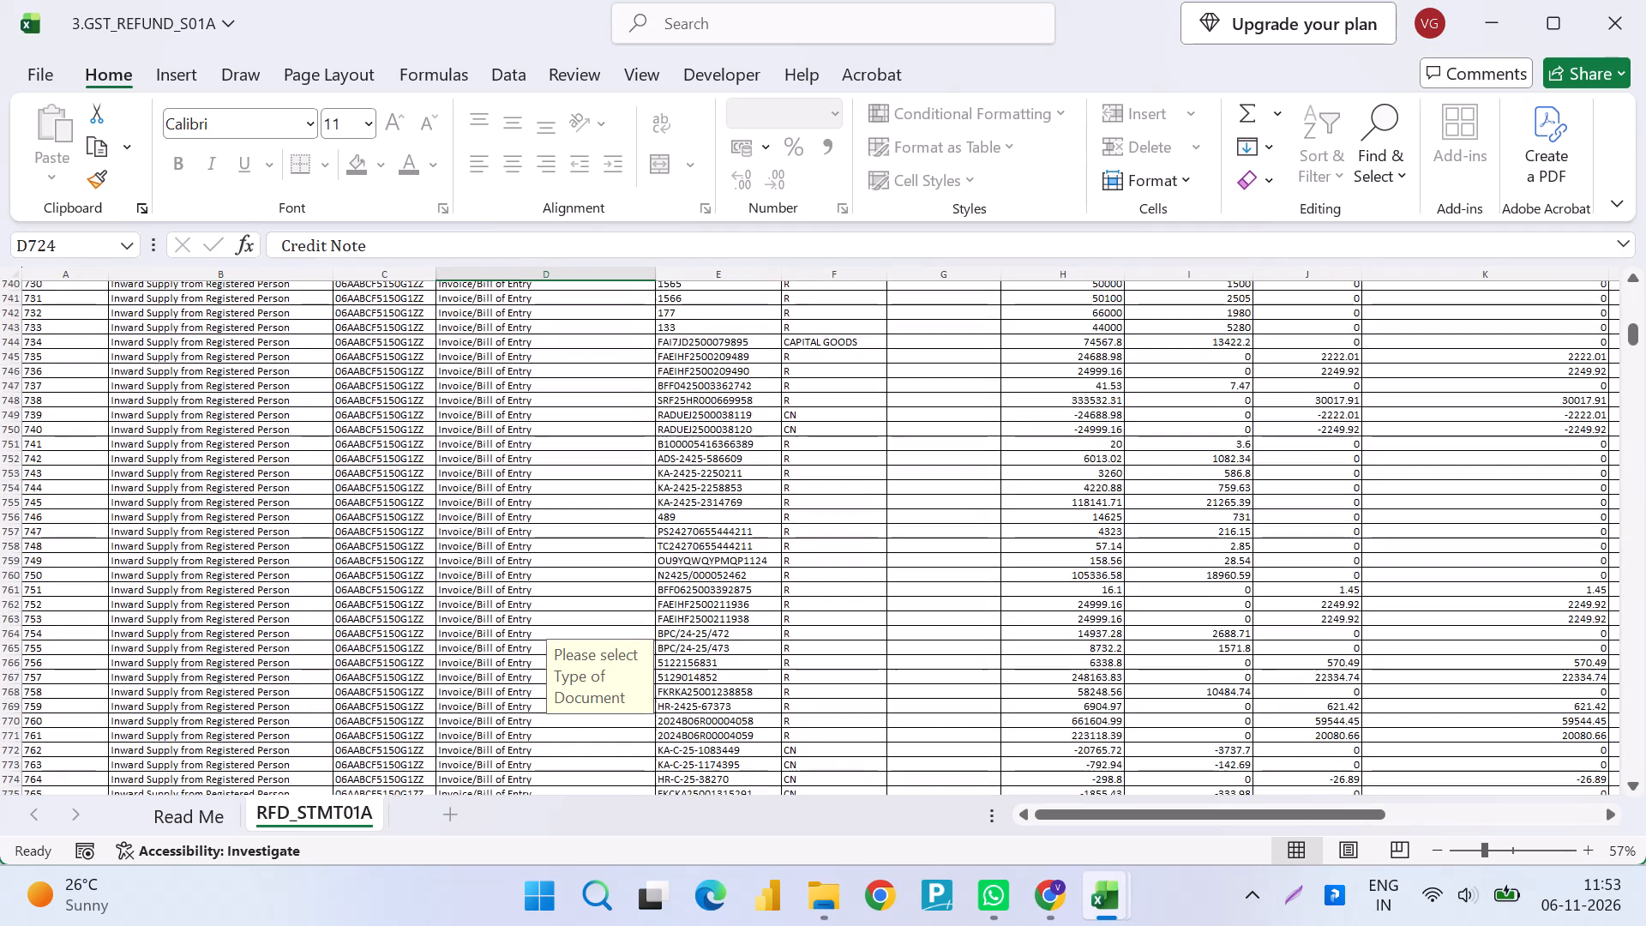
scroll(776, 681, "down", 2)
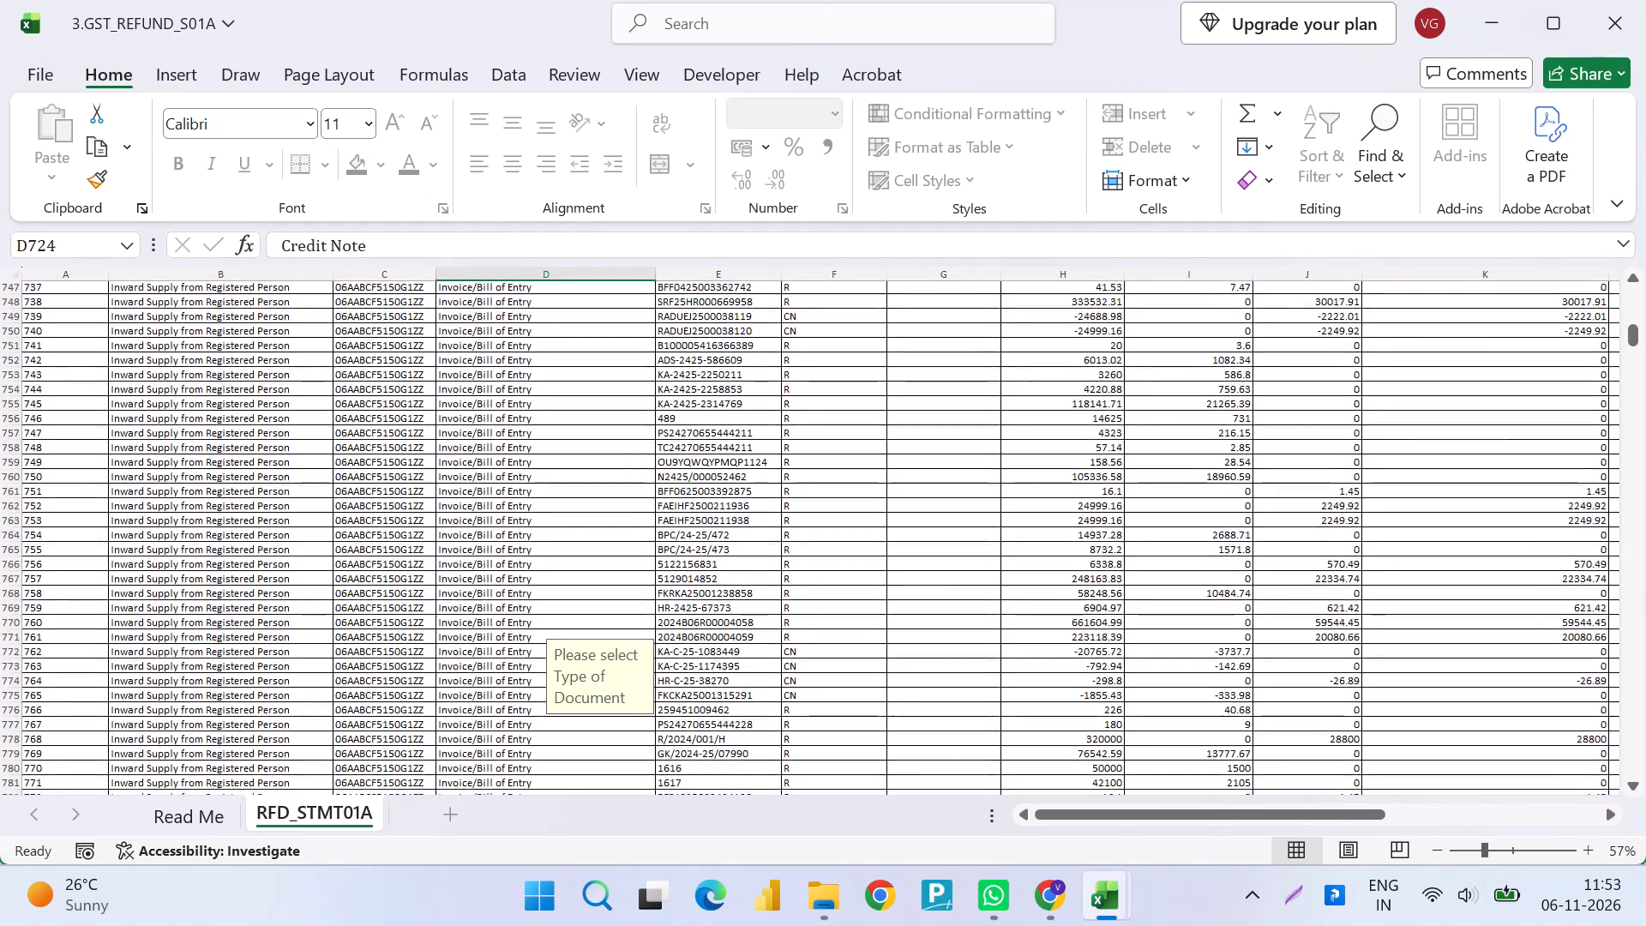
left_click(817, 322)
key("ctrl+shift+Down")
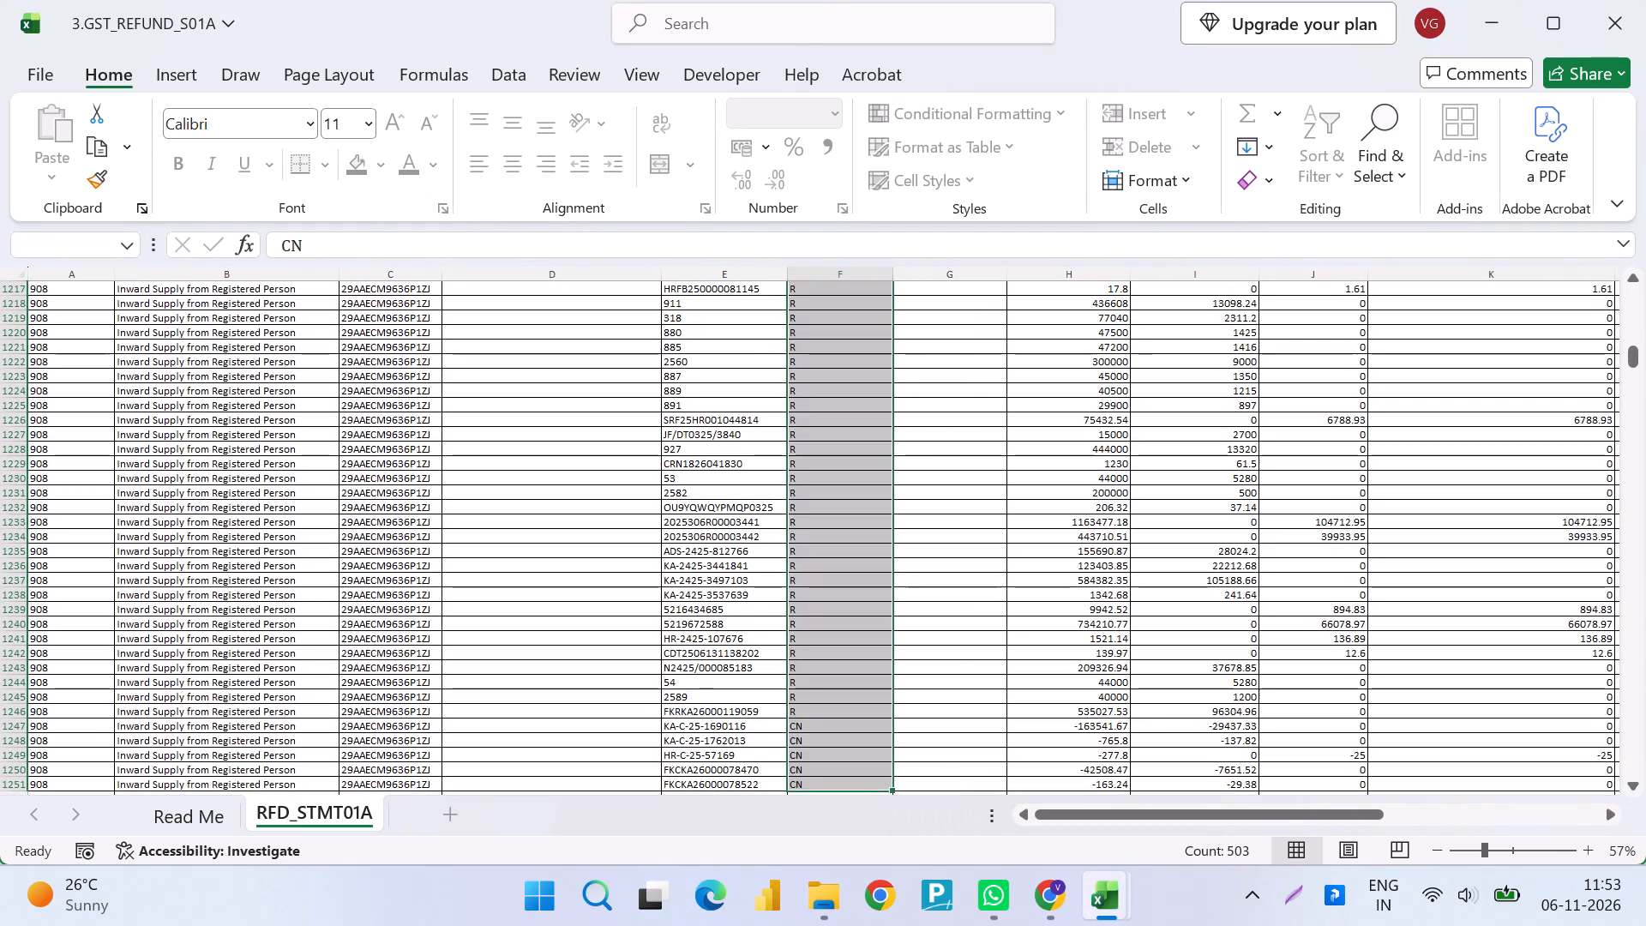
scroll(817, 322, "up", 5)
key("Up")
key("Down")
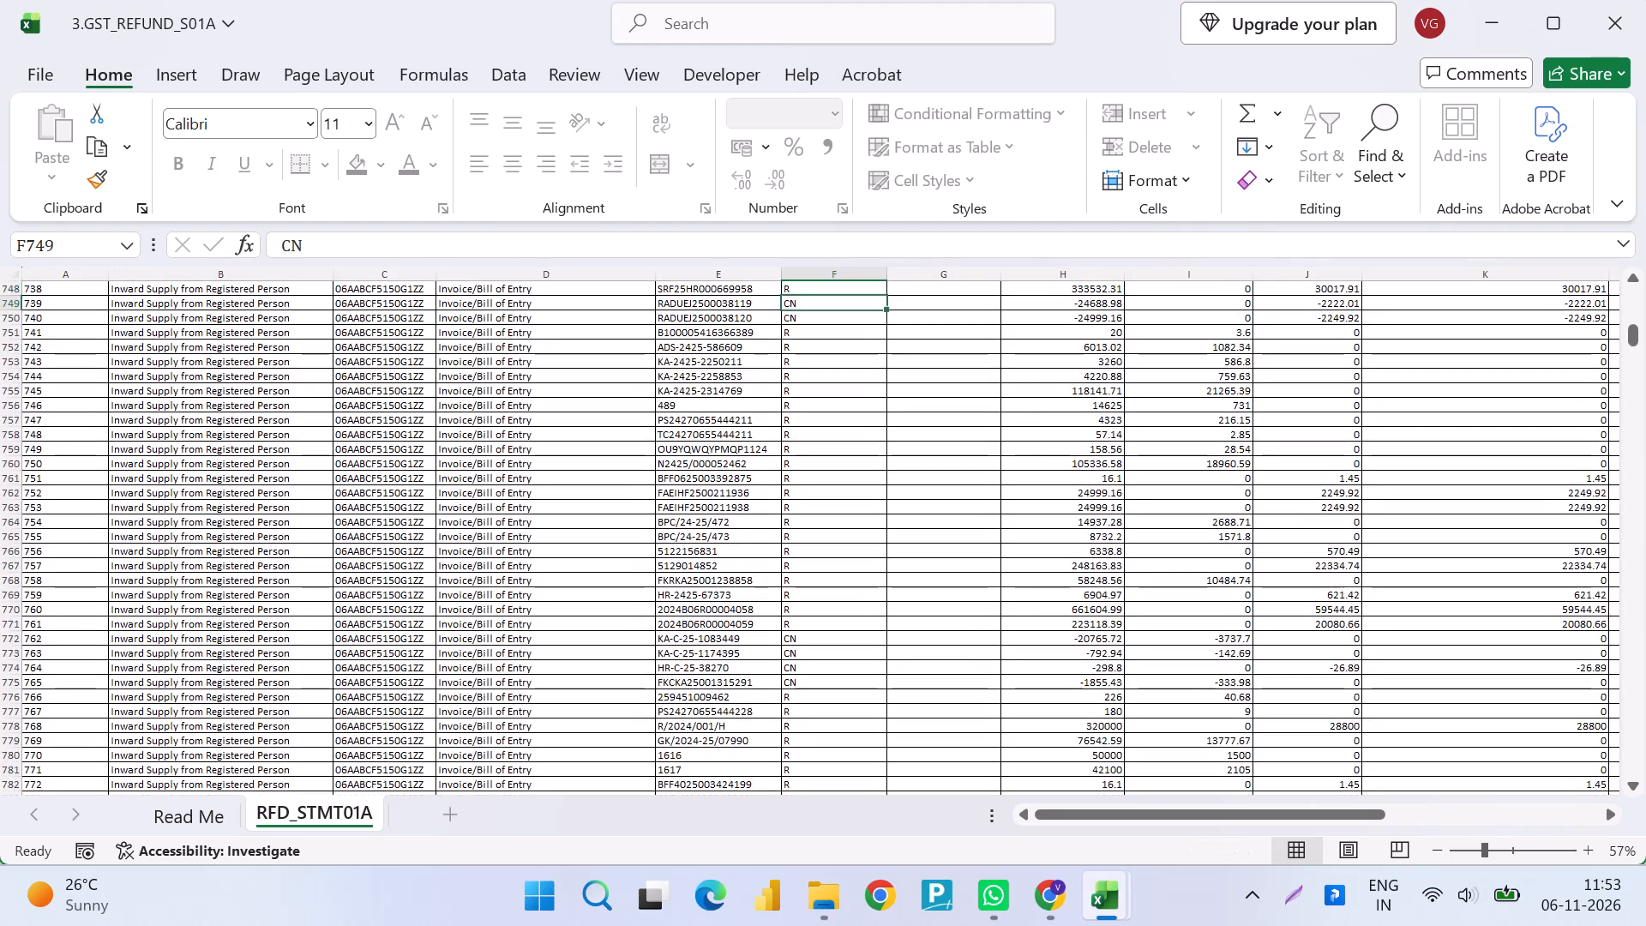
key("Up")
key("Down")
key("Left")
key("Left")
key("alt+Down")
key("Down")
key("Down")
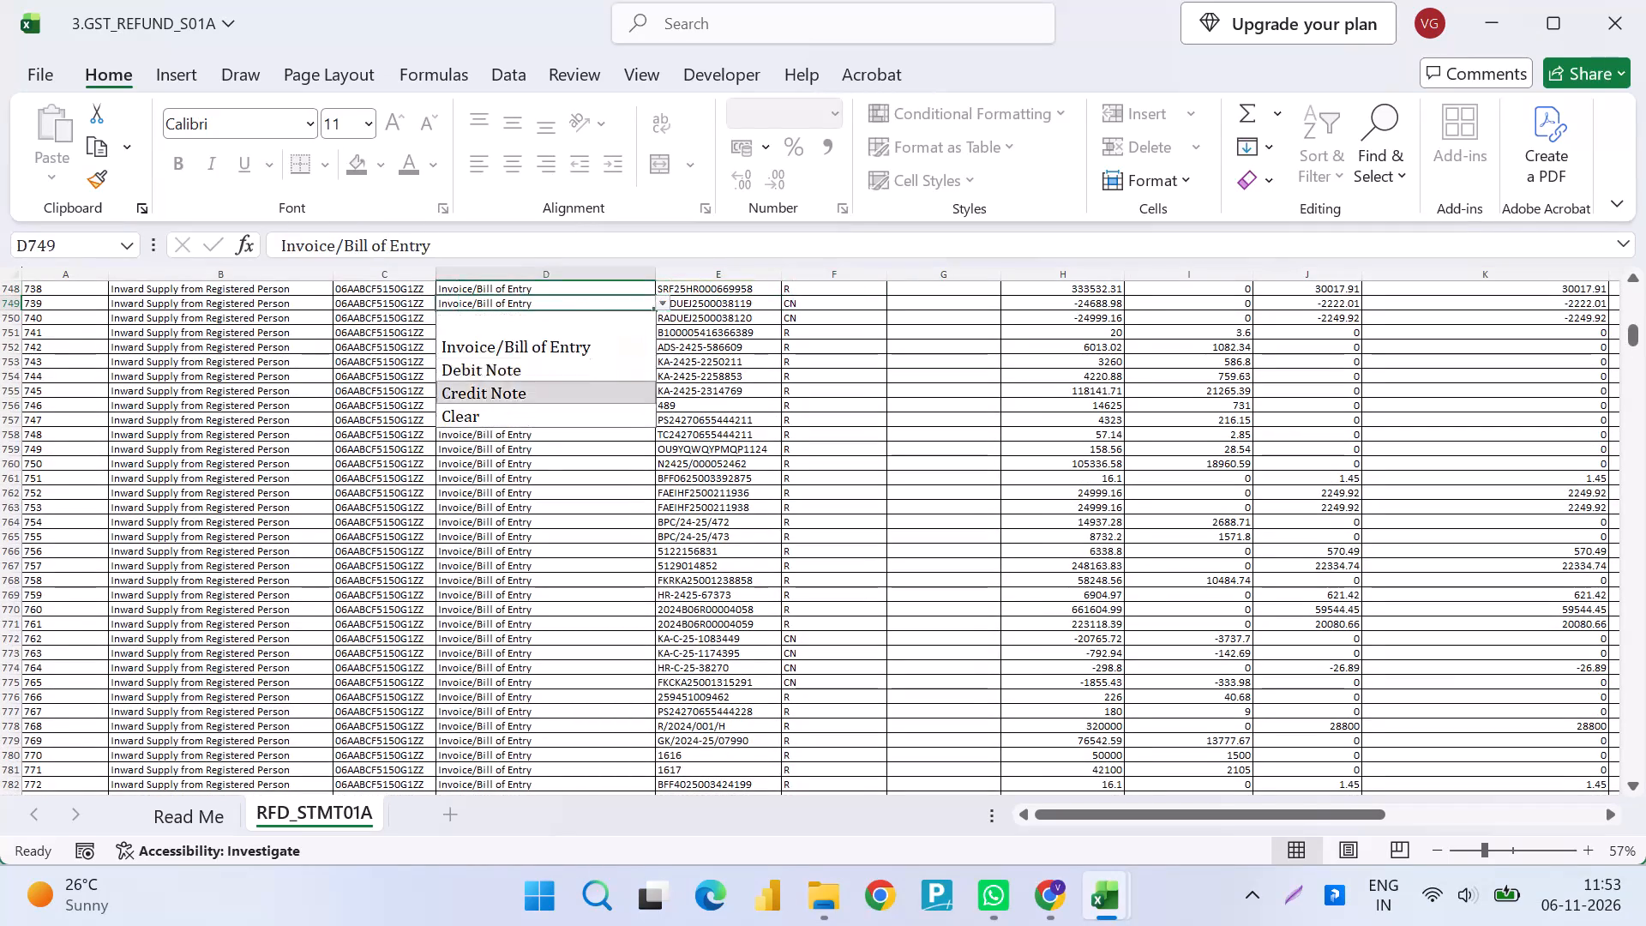
key("Return")
key("Down")
key("ctrl+d")
Set the Type of Document for the CN entry in row 772 to Credit Note.
key("Down")
key("Down")
key("Down")
key("Down")
key("Down")
key("Down")
key("Down")
key("Down")
key("Down")
key("Down")
key("Down")
key("Down")
key("Down")
key("Down")
key("Down")
key("Down")
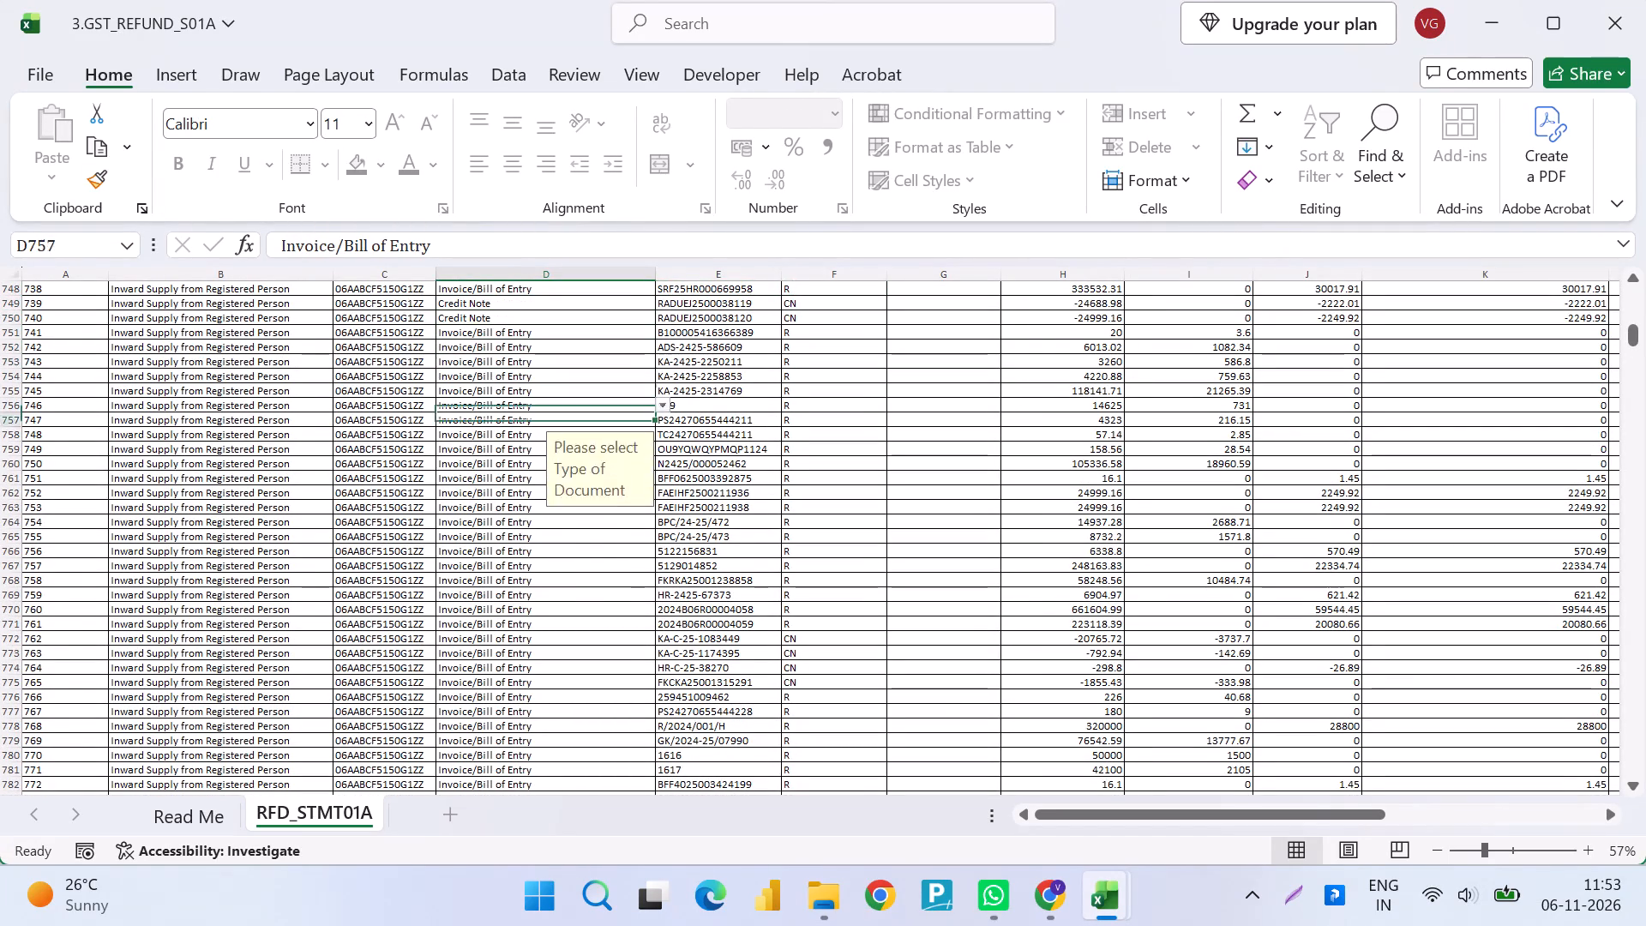
key("Down")
key("Down")
key("Down")
key("Down")
key("Down")
key("Down")
key("alt+Down")
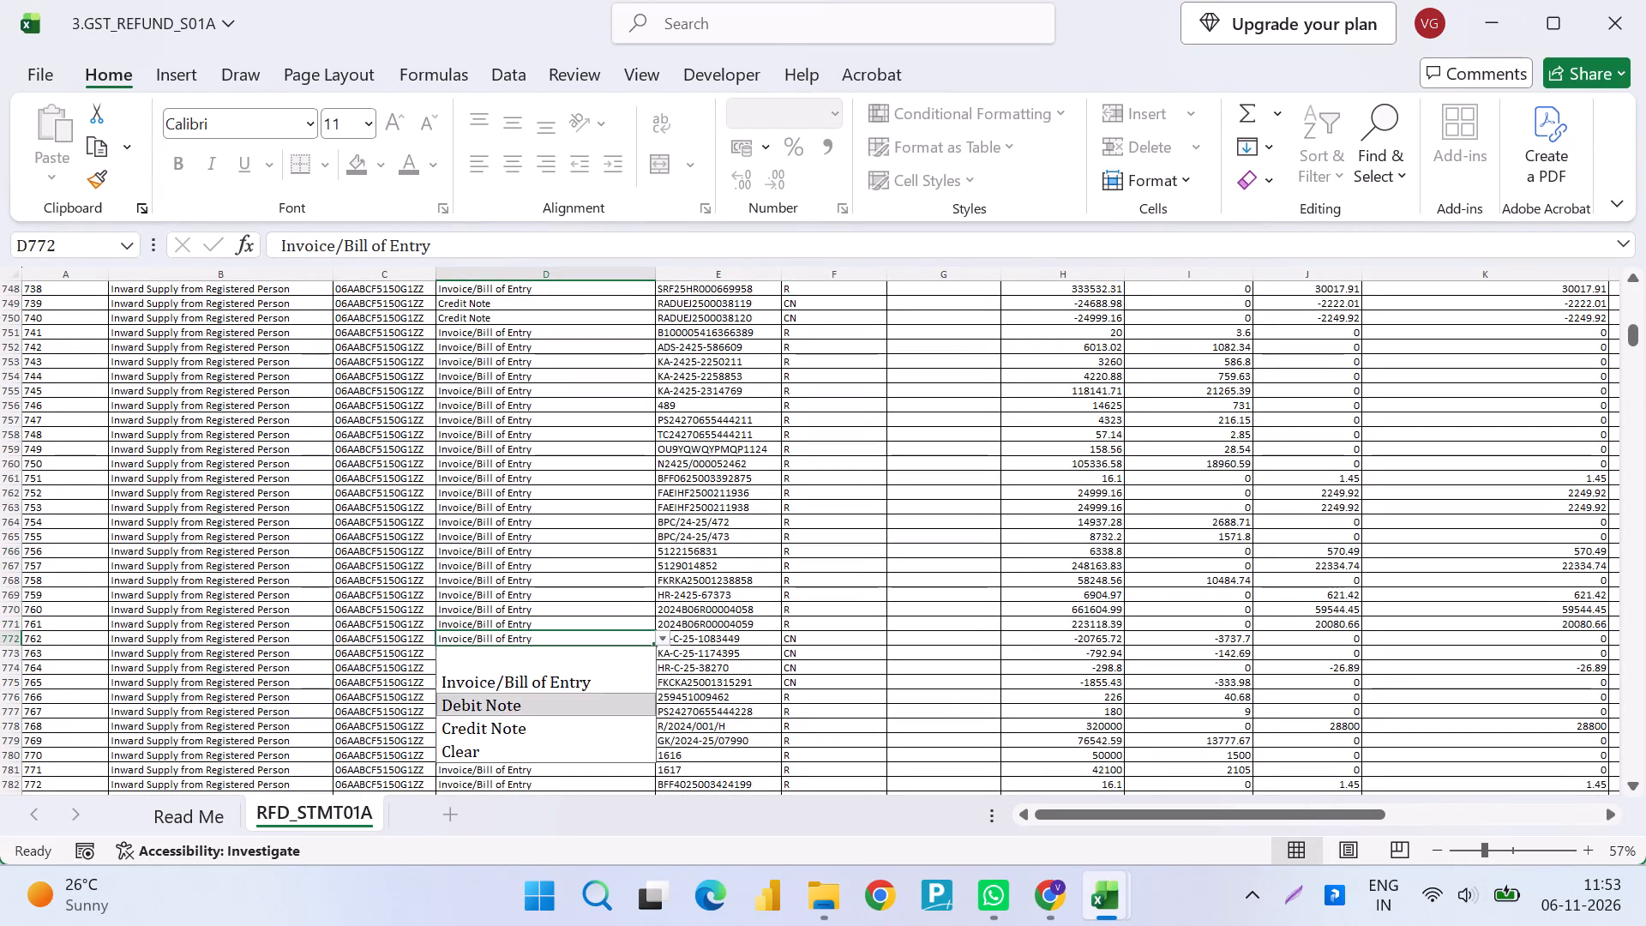
key("Down")
key("Down")
key("Return")
Fill Credit Note down from D772 into the Type of Document cells of the CN entries in rows 773 to 775.
key("Down")
key("ctrl+d")
key("Down")
key("ctrl+d")
key("Down")
key("ctrl+d")
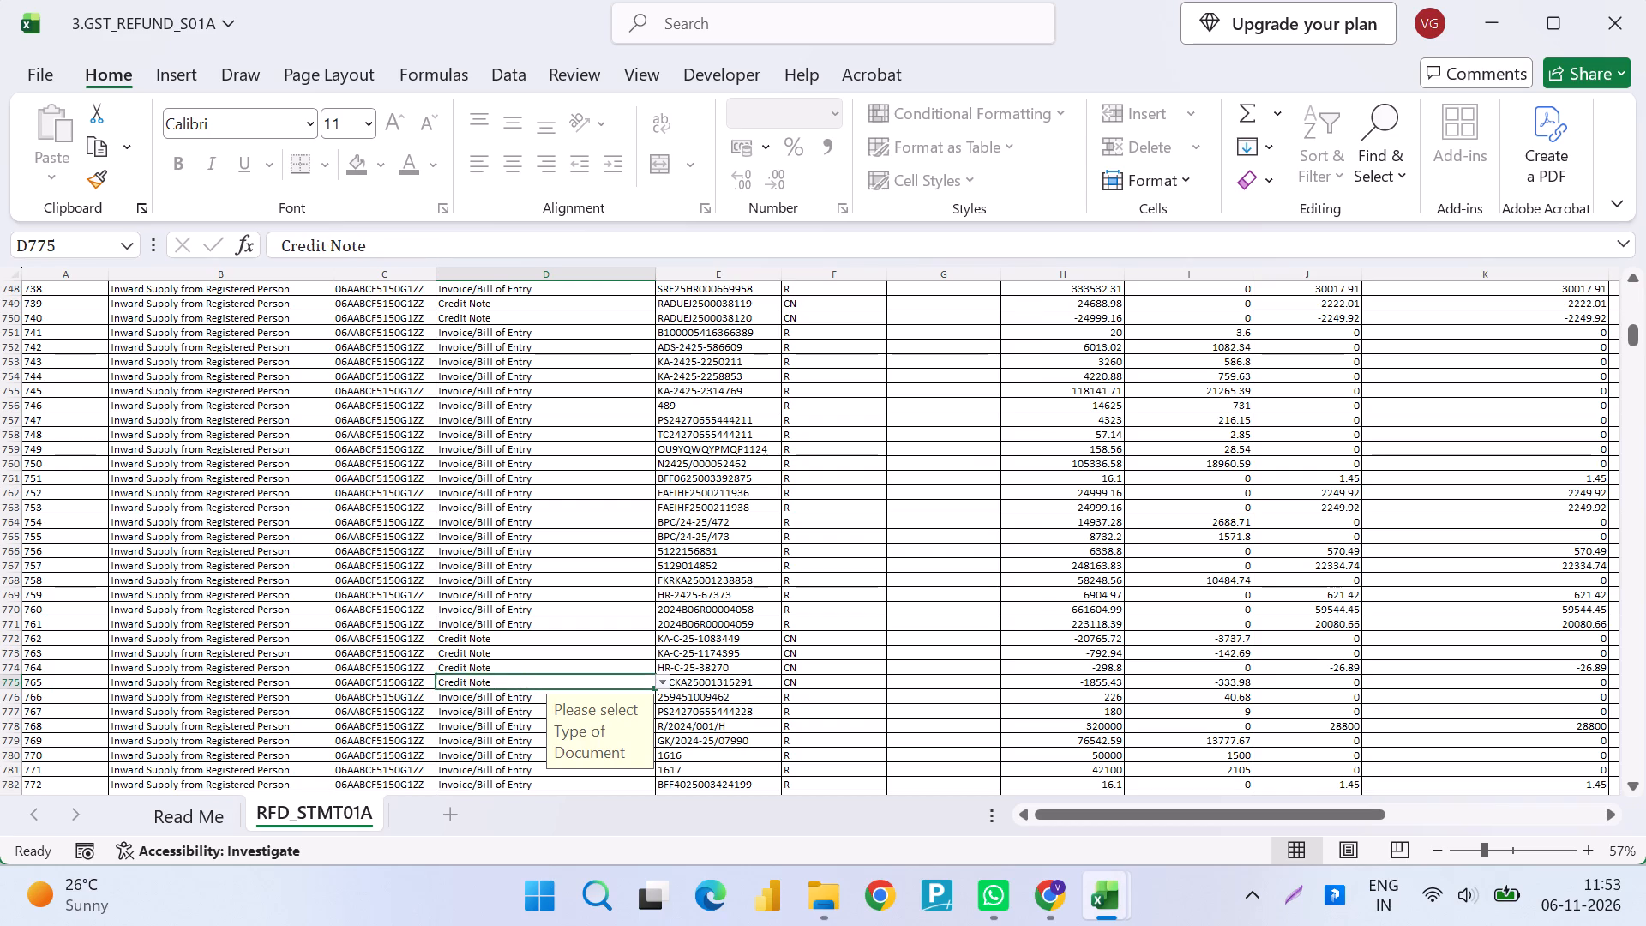
Set the Type of Document for the CN entry in row 784 to Credit Note.
key("shift+space")
key("Down")
key("Down")
key("Down")
key("Down")
key("Down")
key("Down")
key("Down")
key("Down")
key("Down")
key("Down")
key("Down")
key("Down")
key("Down")
key("Down")
key("Down")
key("Down")
key("Down")
key("Down")
key("Down")
key("Down")
key("Down")
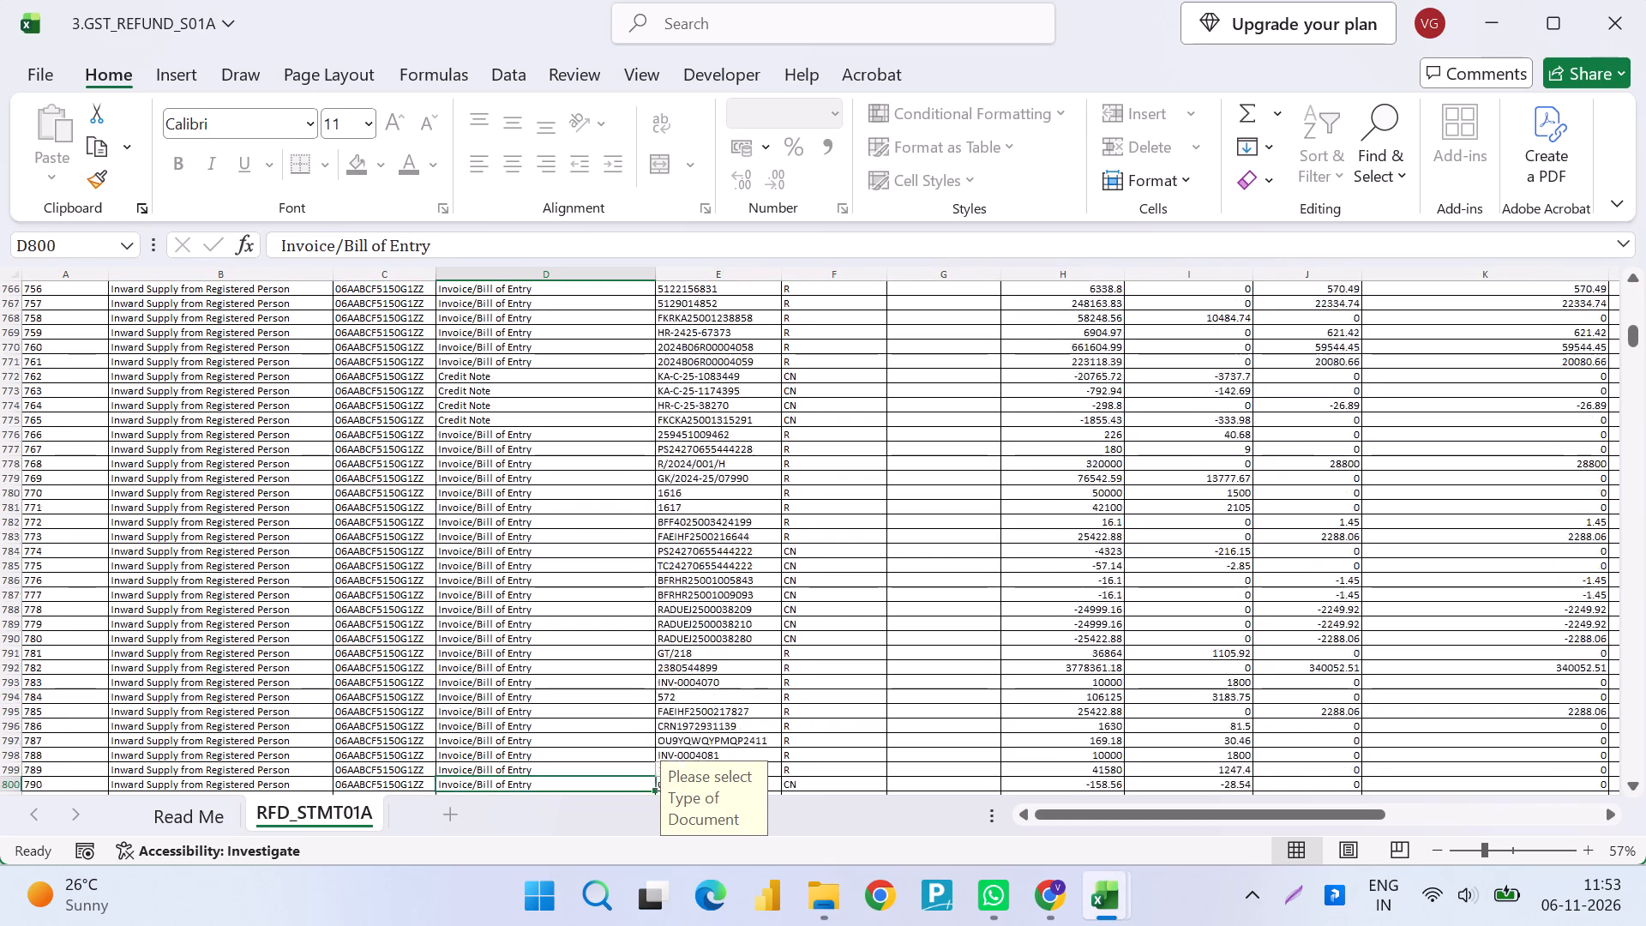
key("Up")
key("Up")
key("Up")
key("Up")
key("Up")
key("Up")
key("Up")
key("Up")
key("Up")
key("Up")
key("Up")
key("Up")
key("Up")
key("Up")
key("Up")
key("Up")
key("Up")
key("Up")
key("Up")
key("Up")
key("Up")
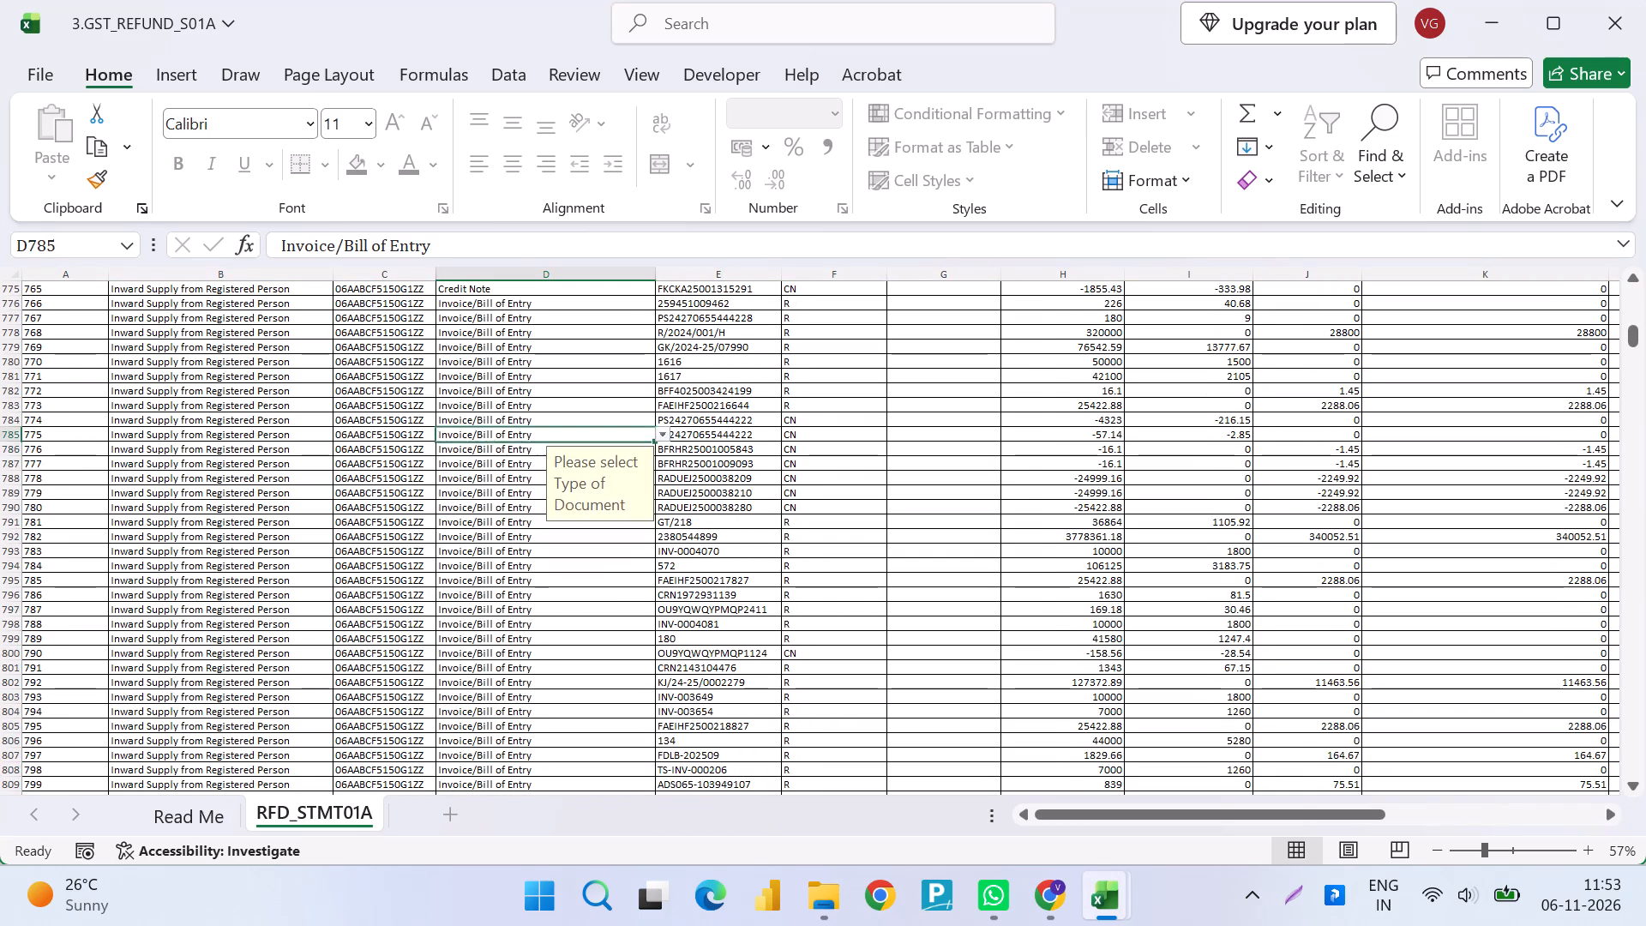
key("Up")
key("alt+Down")
key("Down")
key("Down")
key("Return")
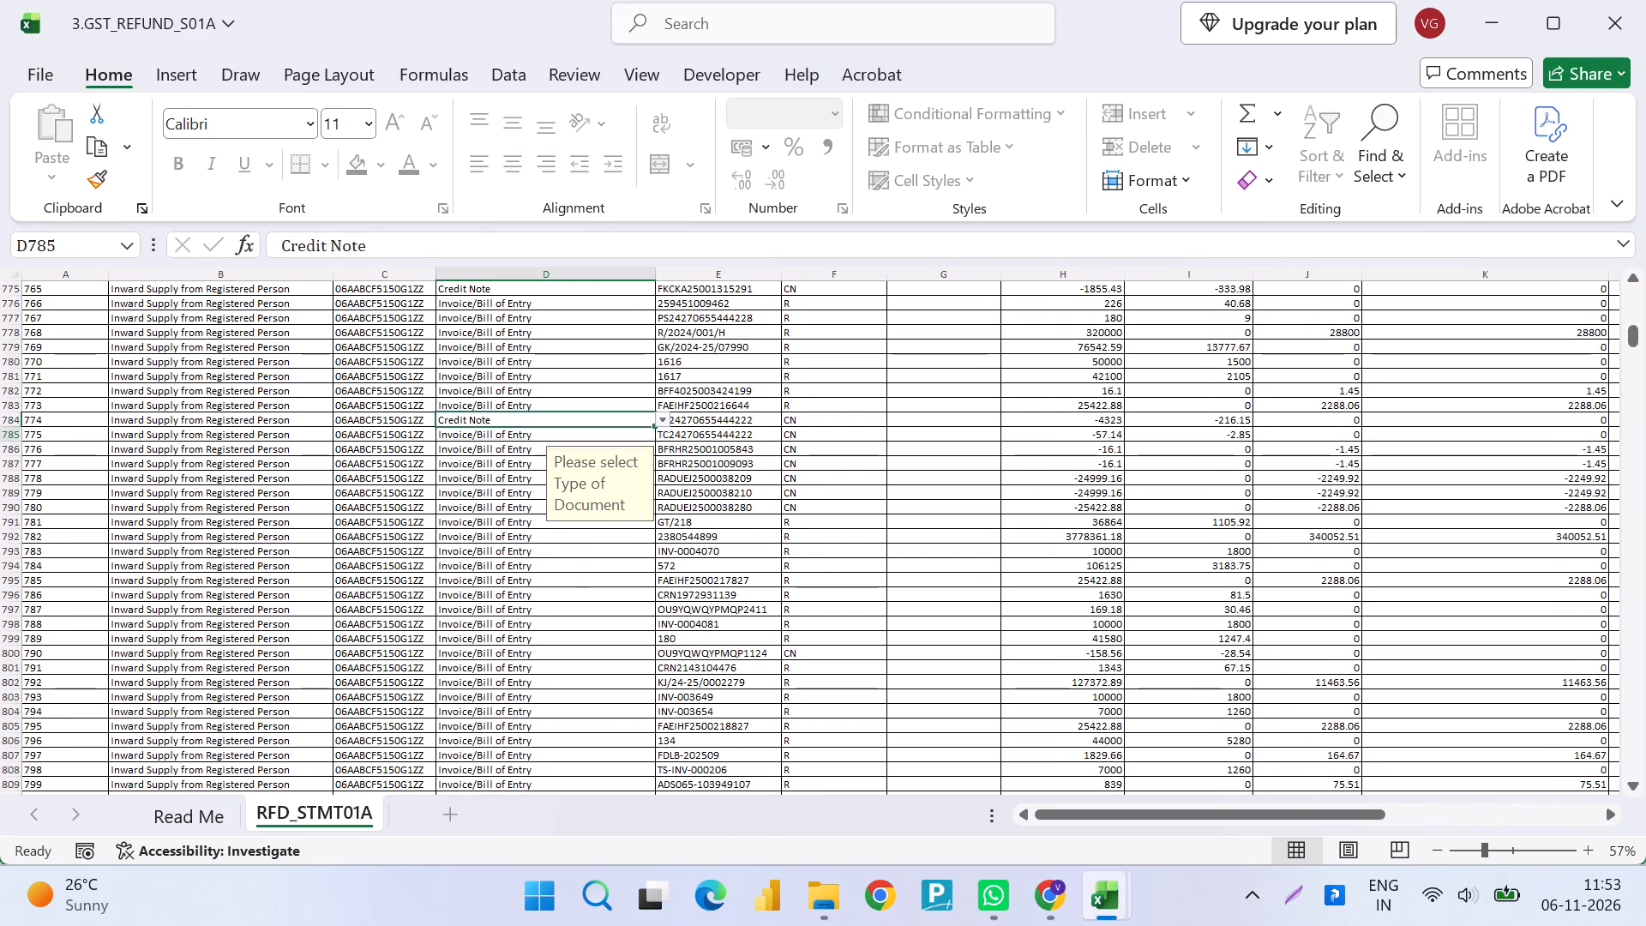
Fill Credit Note down from D784 into the Type of Document cells of the CN entries in rows 785 to 790.
key("Down")
key("ctrl+d")
key("Down")
key("ctrl+d")
key("Down")
key("ctrl+d")
key("Down")
key("ctrl+d")
key("Down")
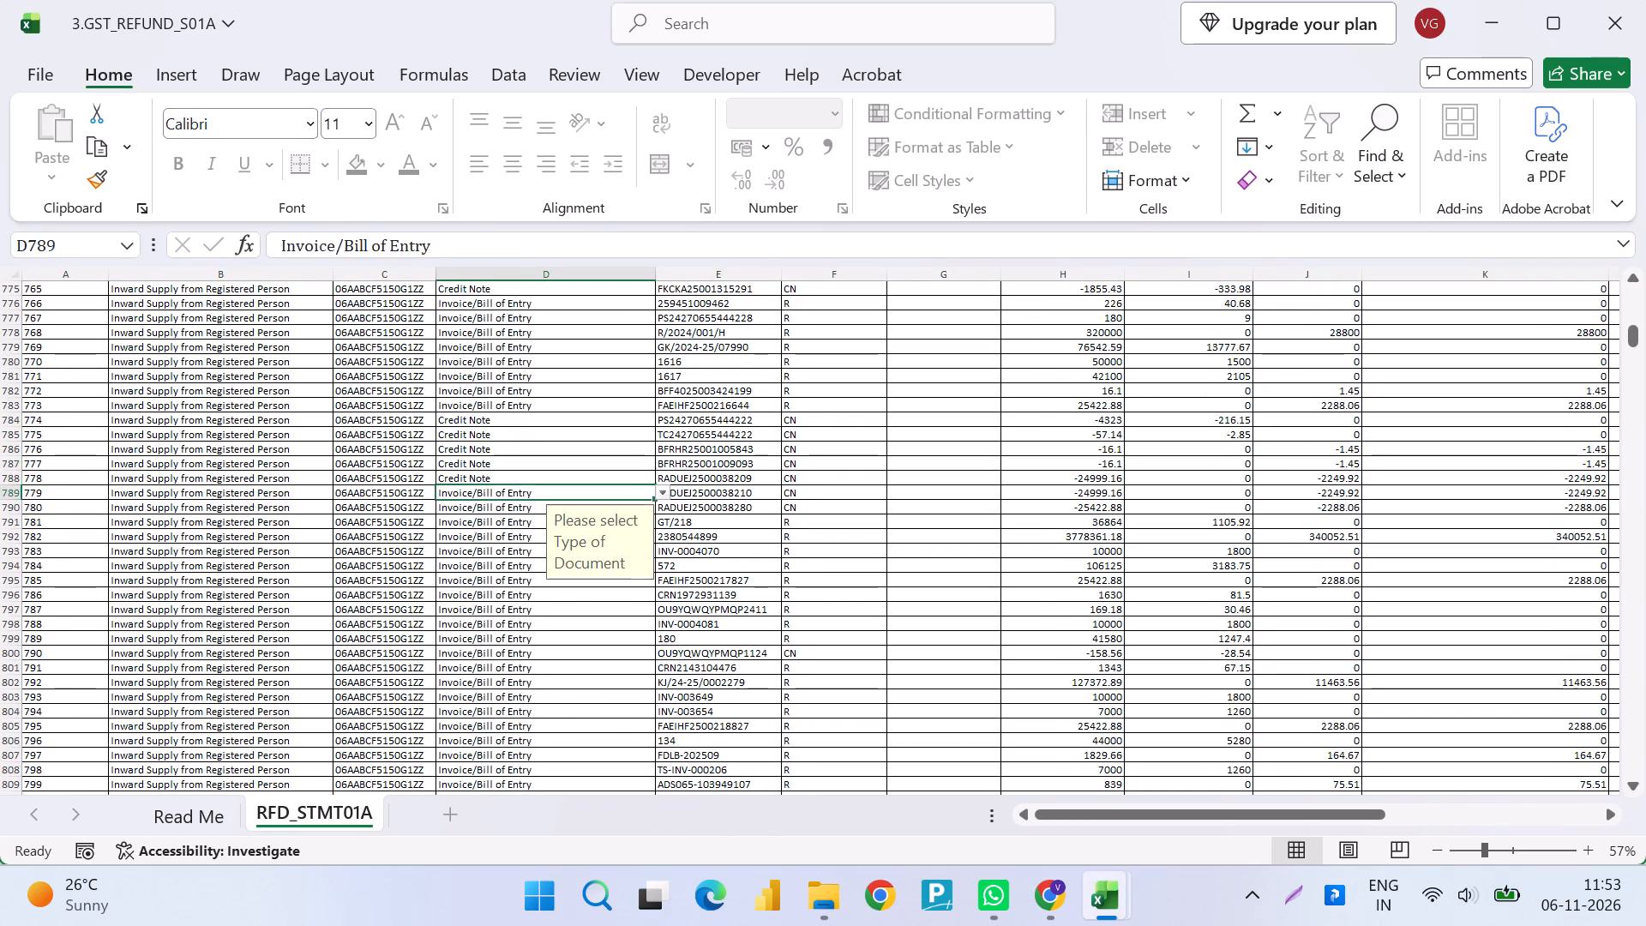
key("ctrl+d")
key("Down")
key("ctrl+d")
key("Down")
key("ctrl+d")
key("ctrl+z")
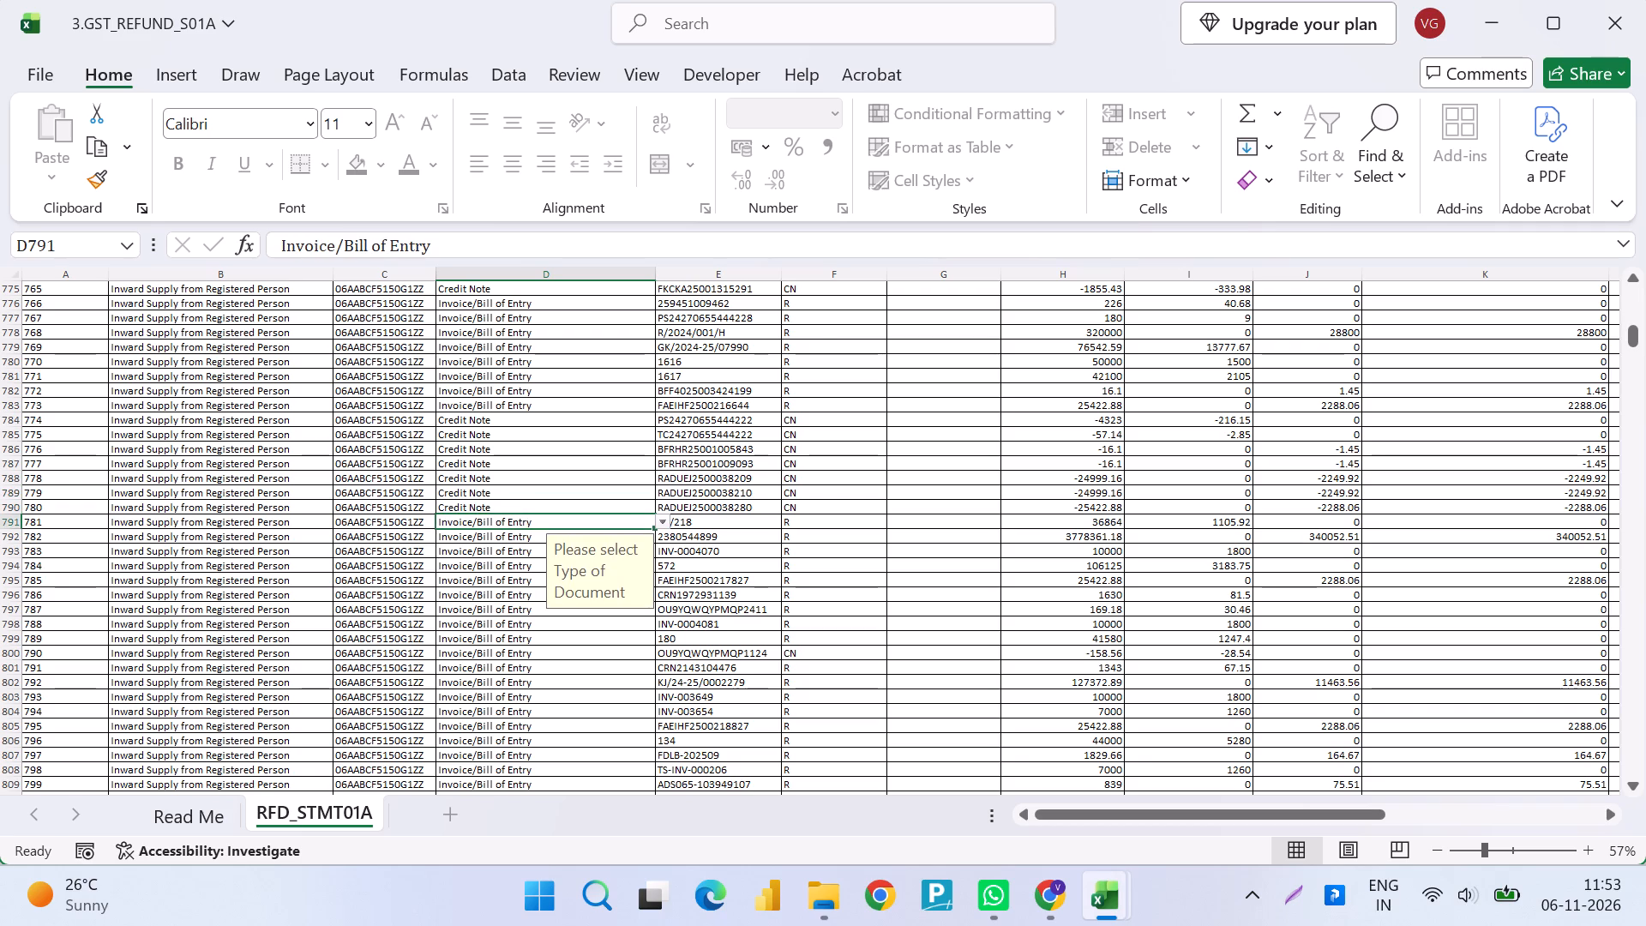
Set the Type of Document for the CN entry in row 800 to Credit Note.
key("shift+space")
key("Down")
key("Down")
key("Down")
key("Down")
key("Down")
key("Down")
key("Down")
key("Down")
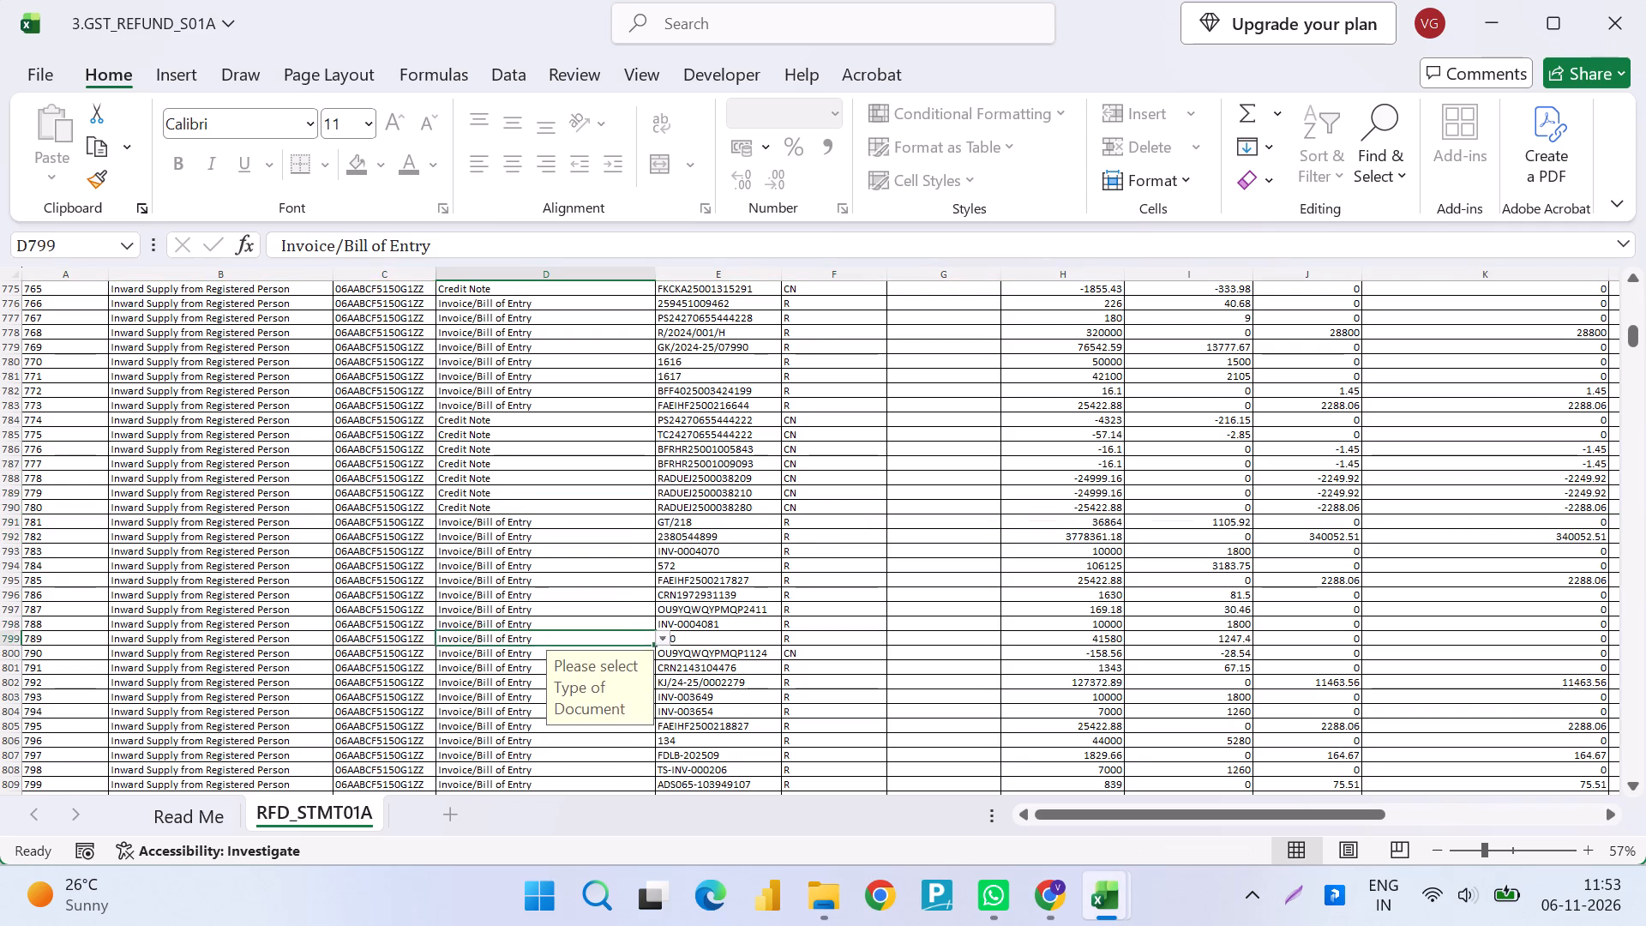
key("Down")
key("alt+Down")
key("Down")
key("Down")
key("Return")
key("Down")
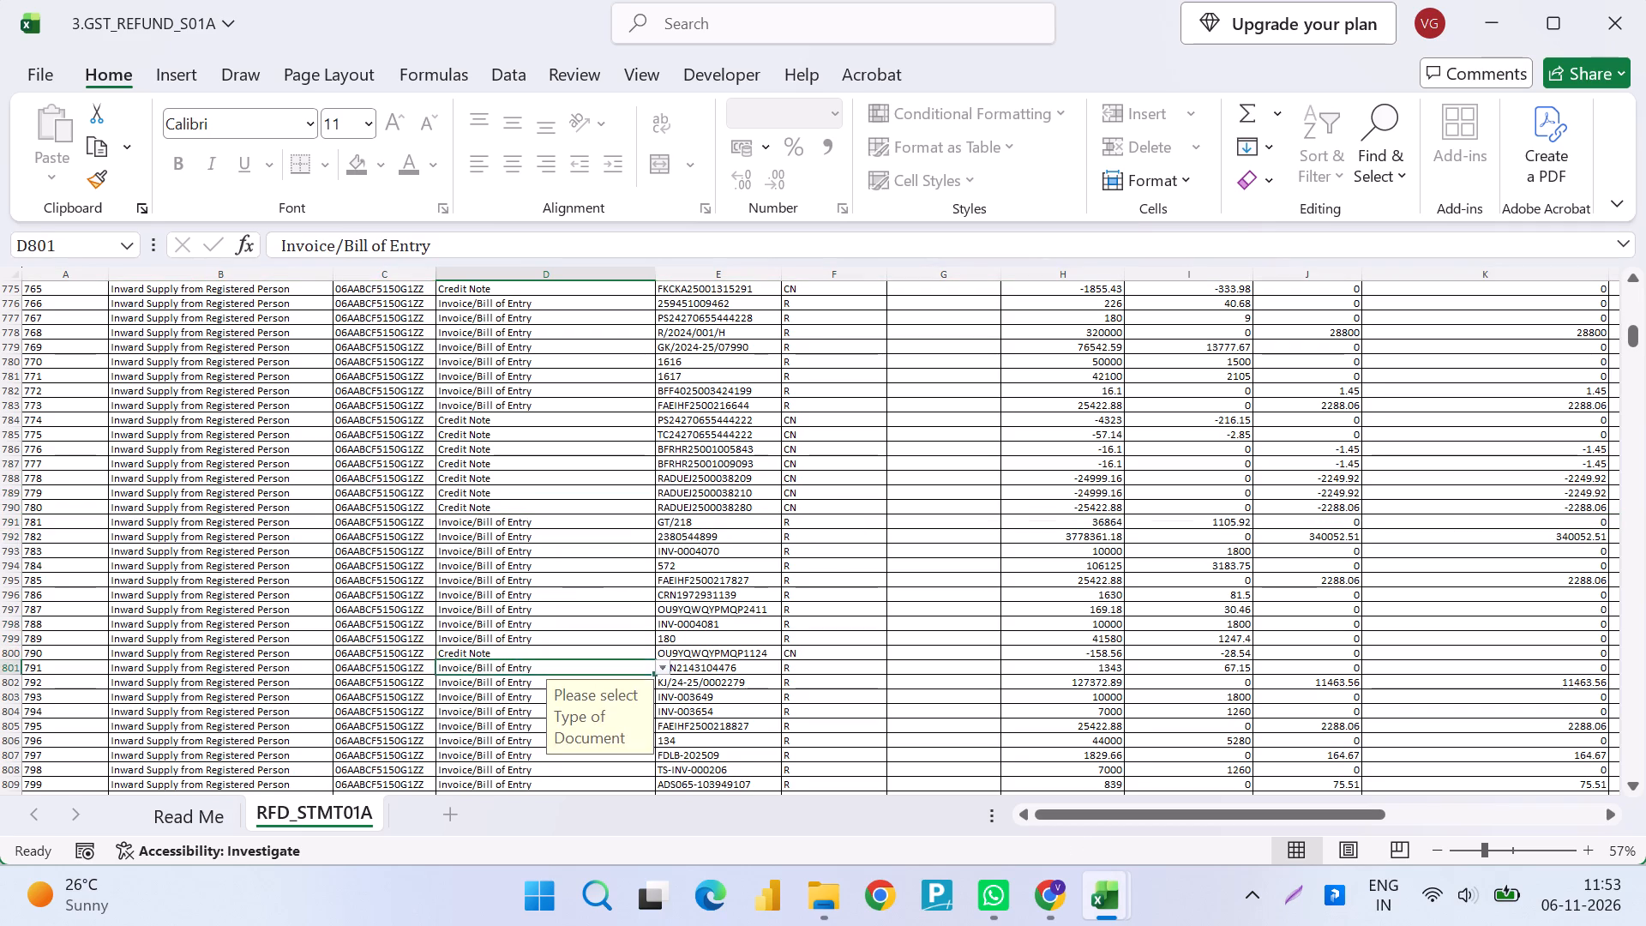
Set the Type of Document for the CN entry in row 847 to Credit Note.
scroll(817, 322, "right", 8)
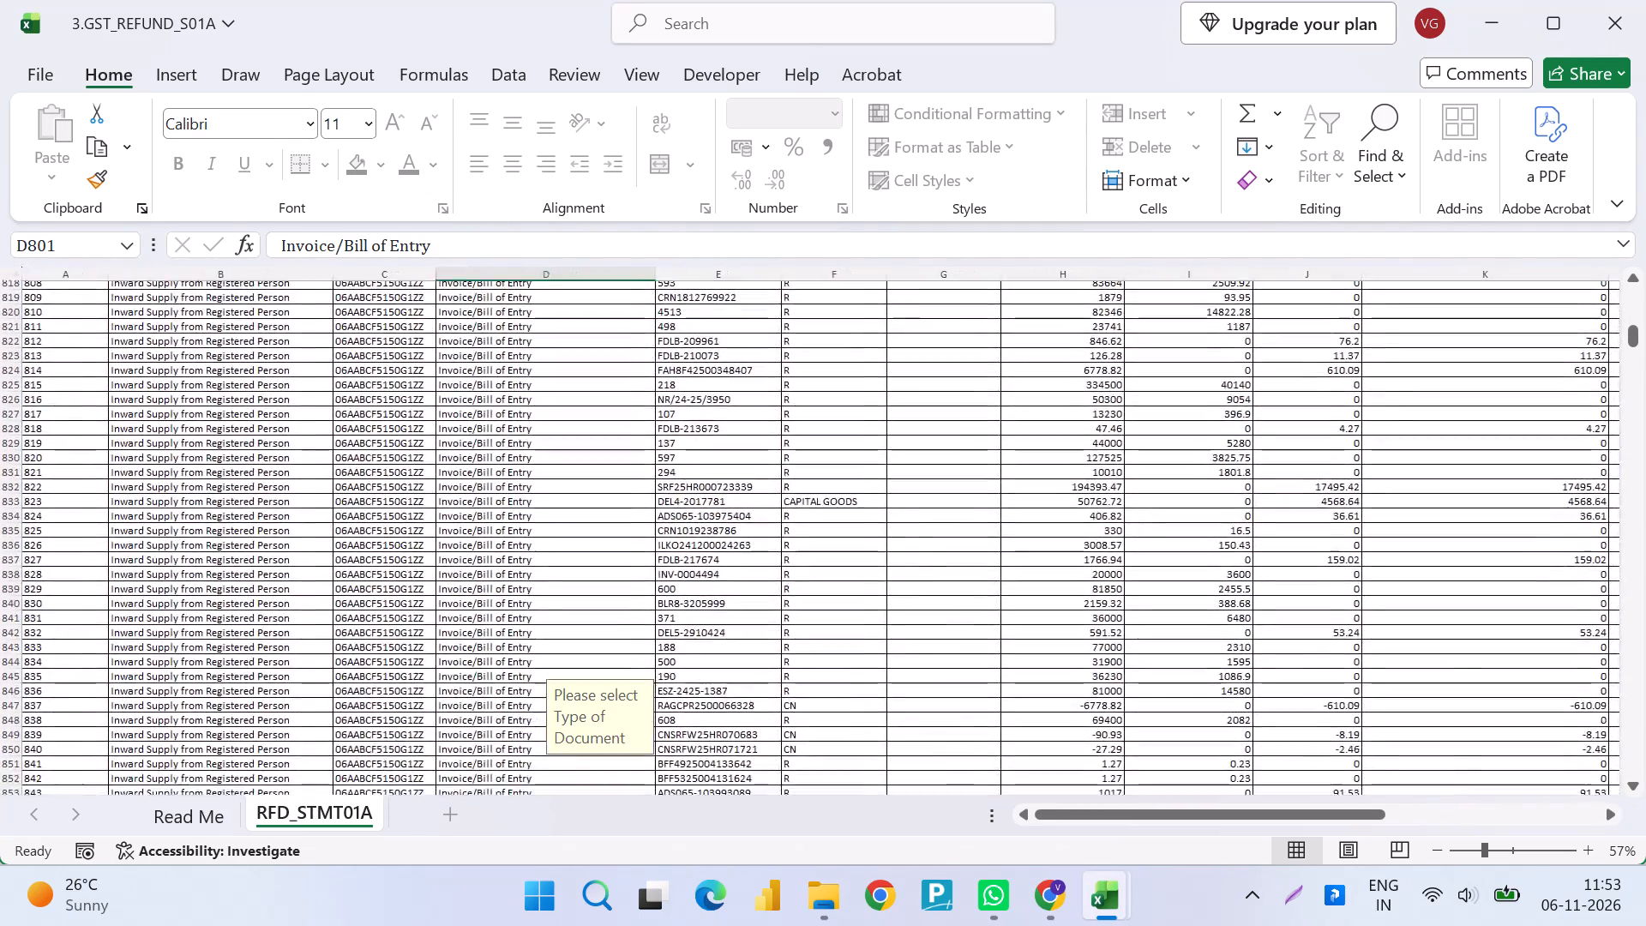
scroll(817, 322, "right", 1)
scroll(817, 322, "down", 2)
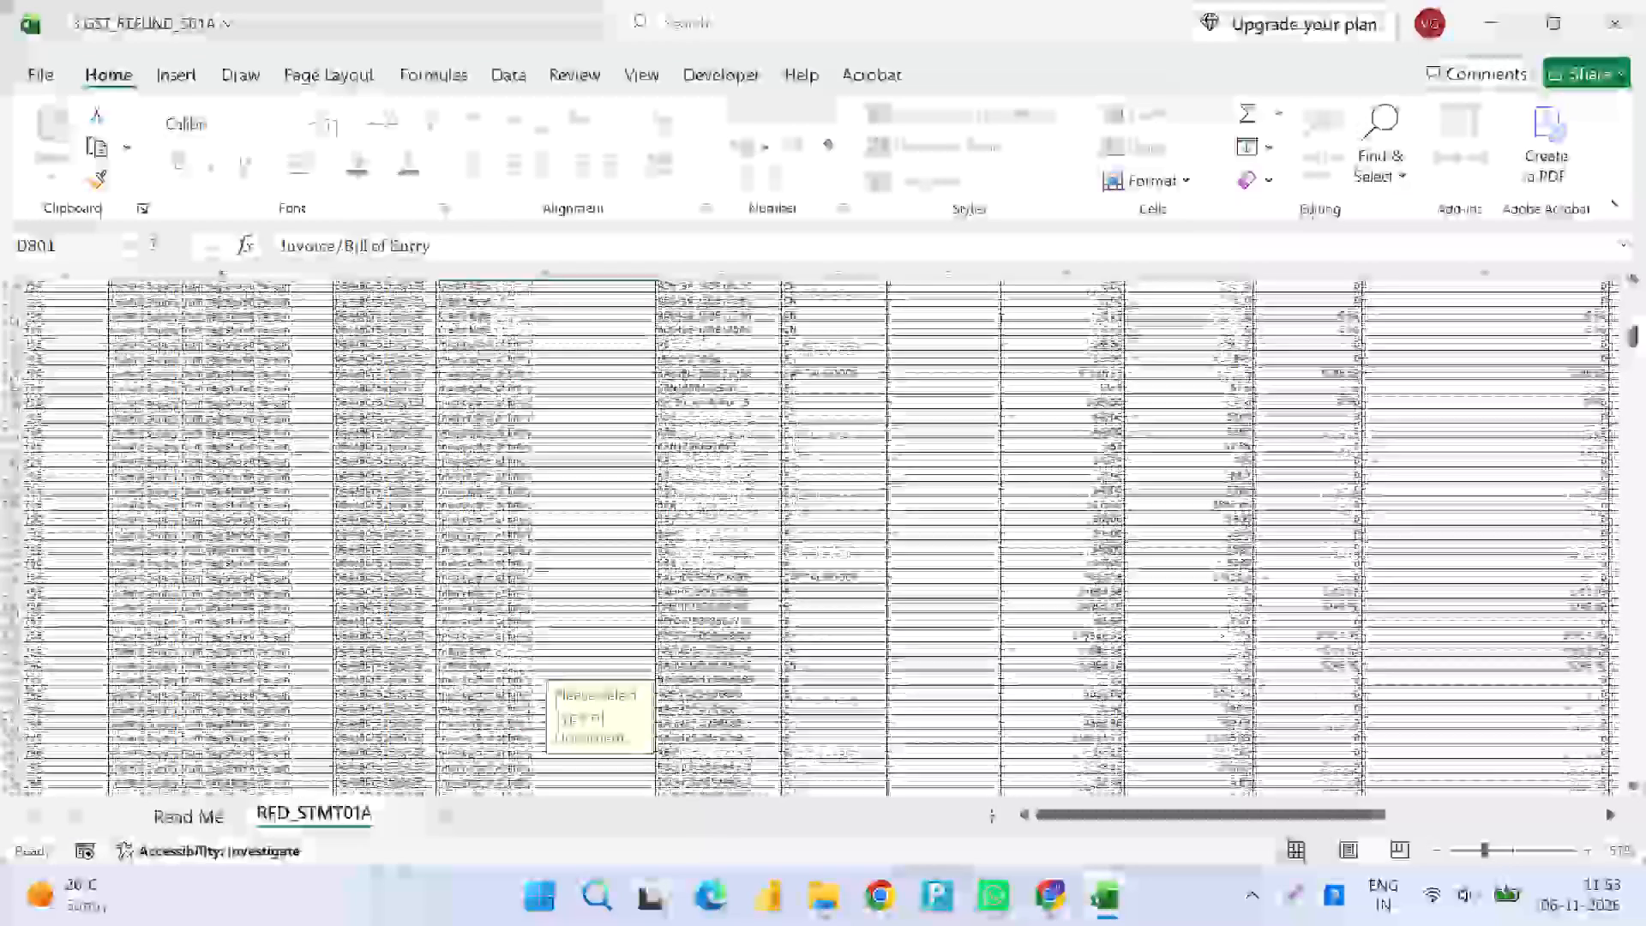
scroll(817, 322, "down", 2)
scroll(729, 562, "down", 2)
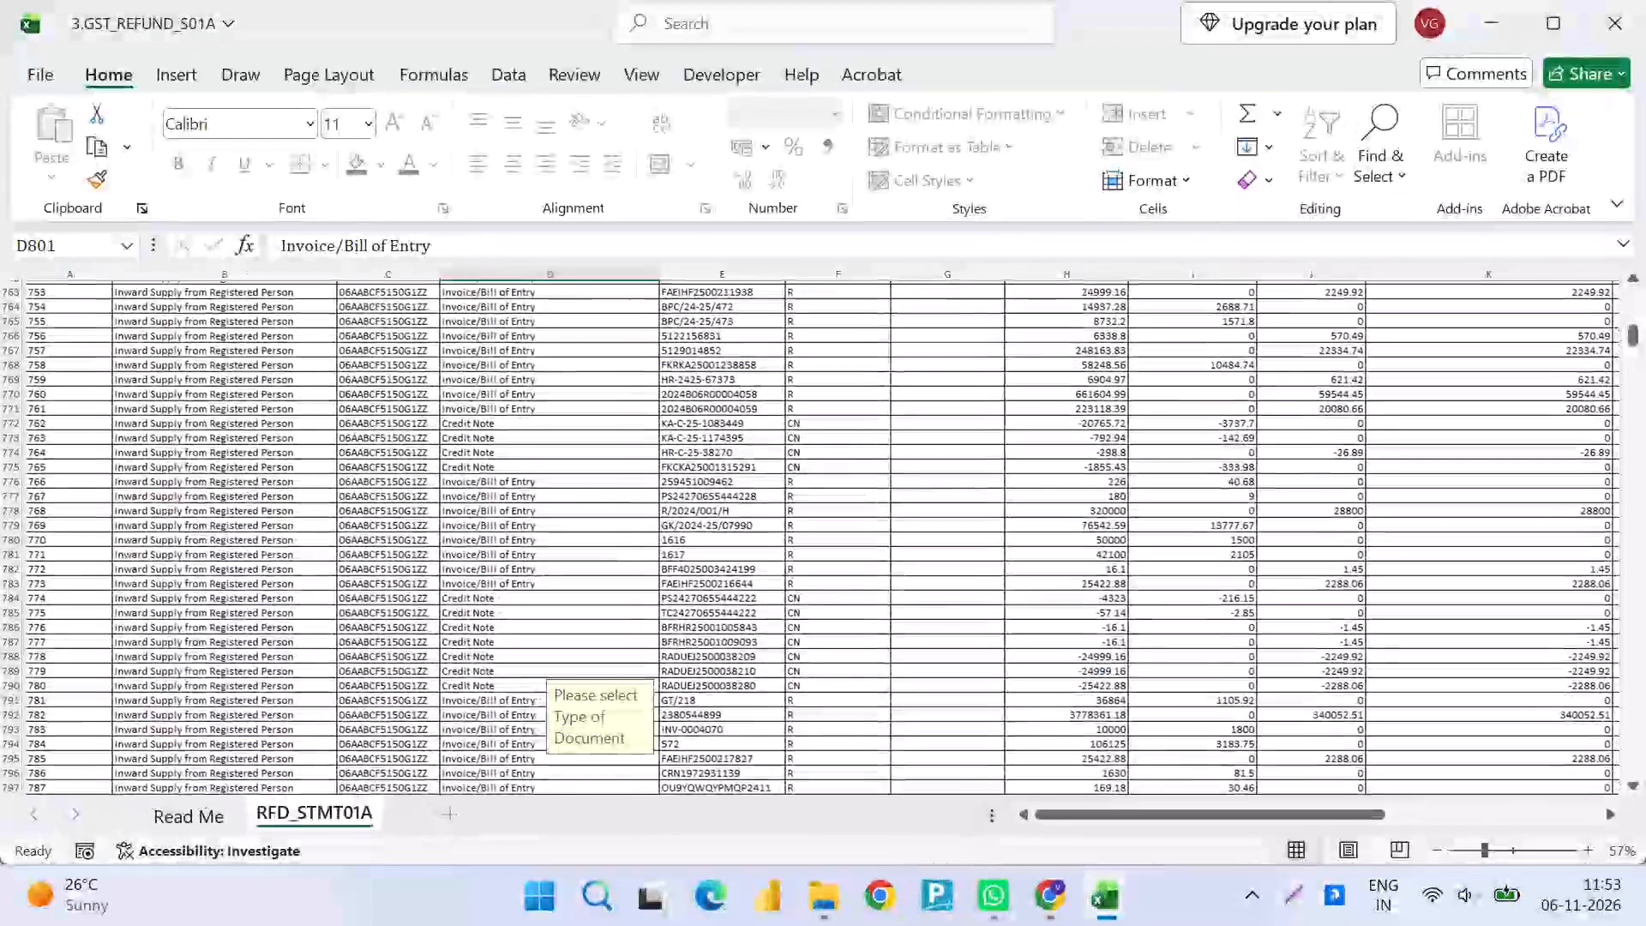
scroll(593, 636, "down", 2)
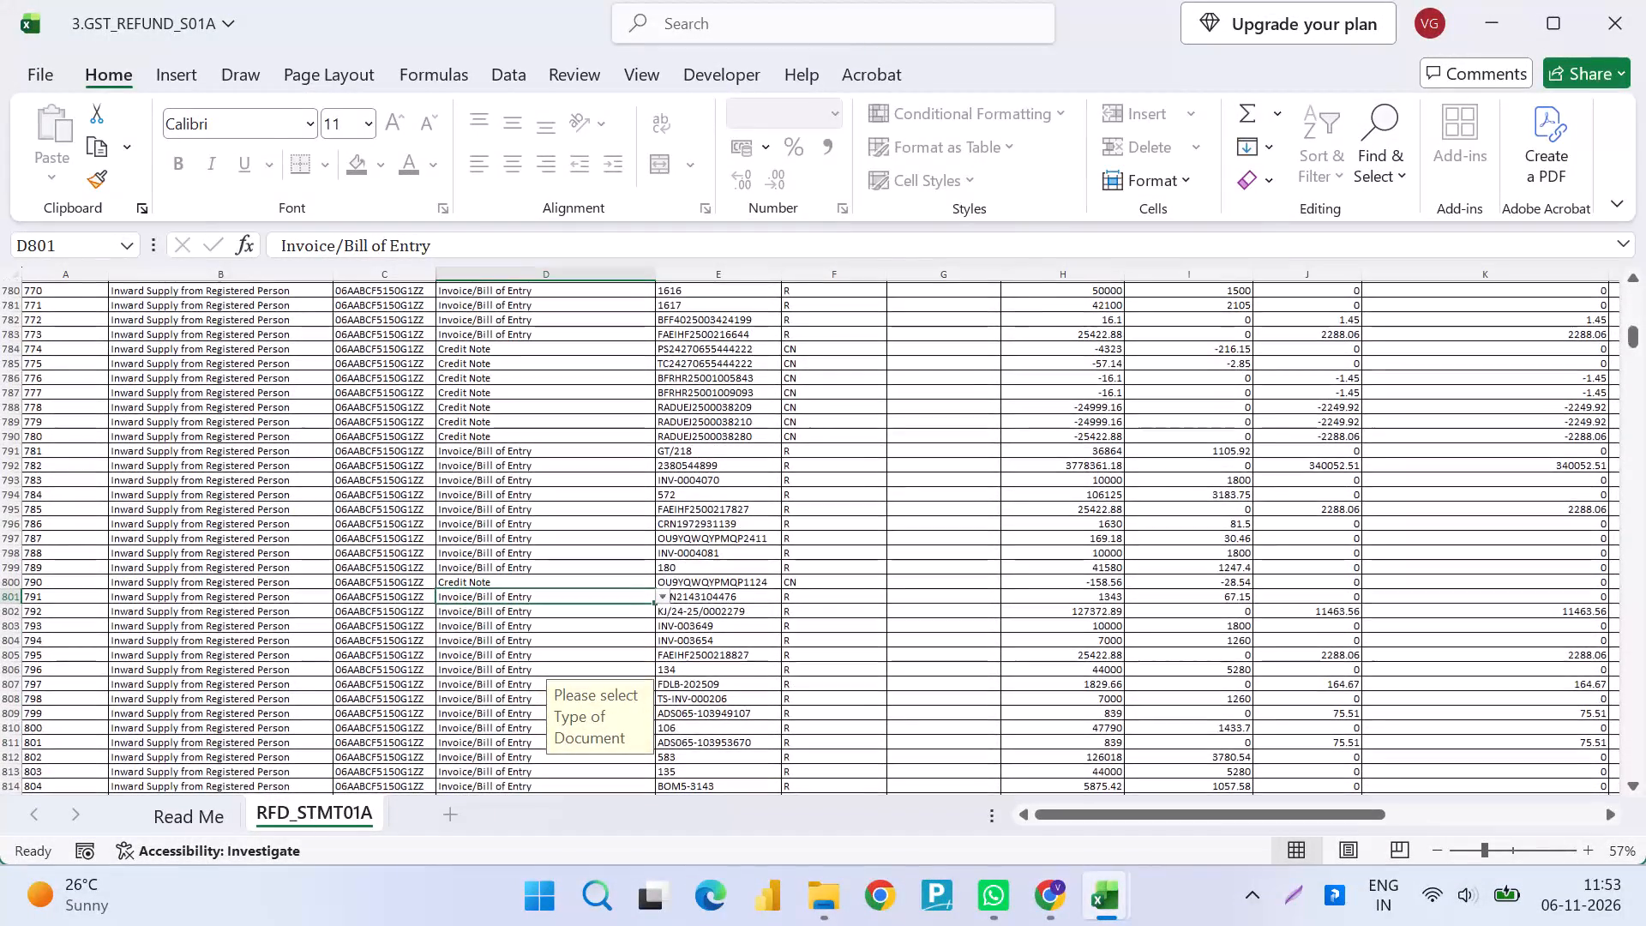
scroll(557, 614, "down", 4)
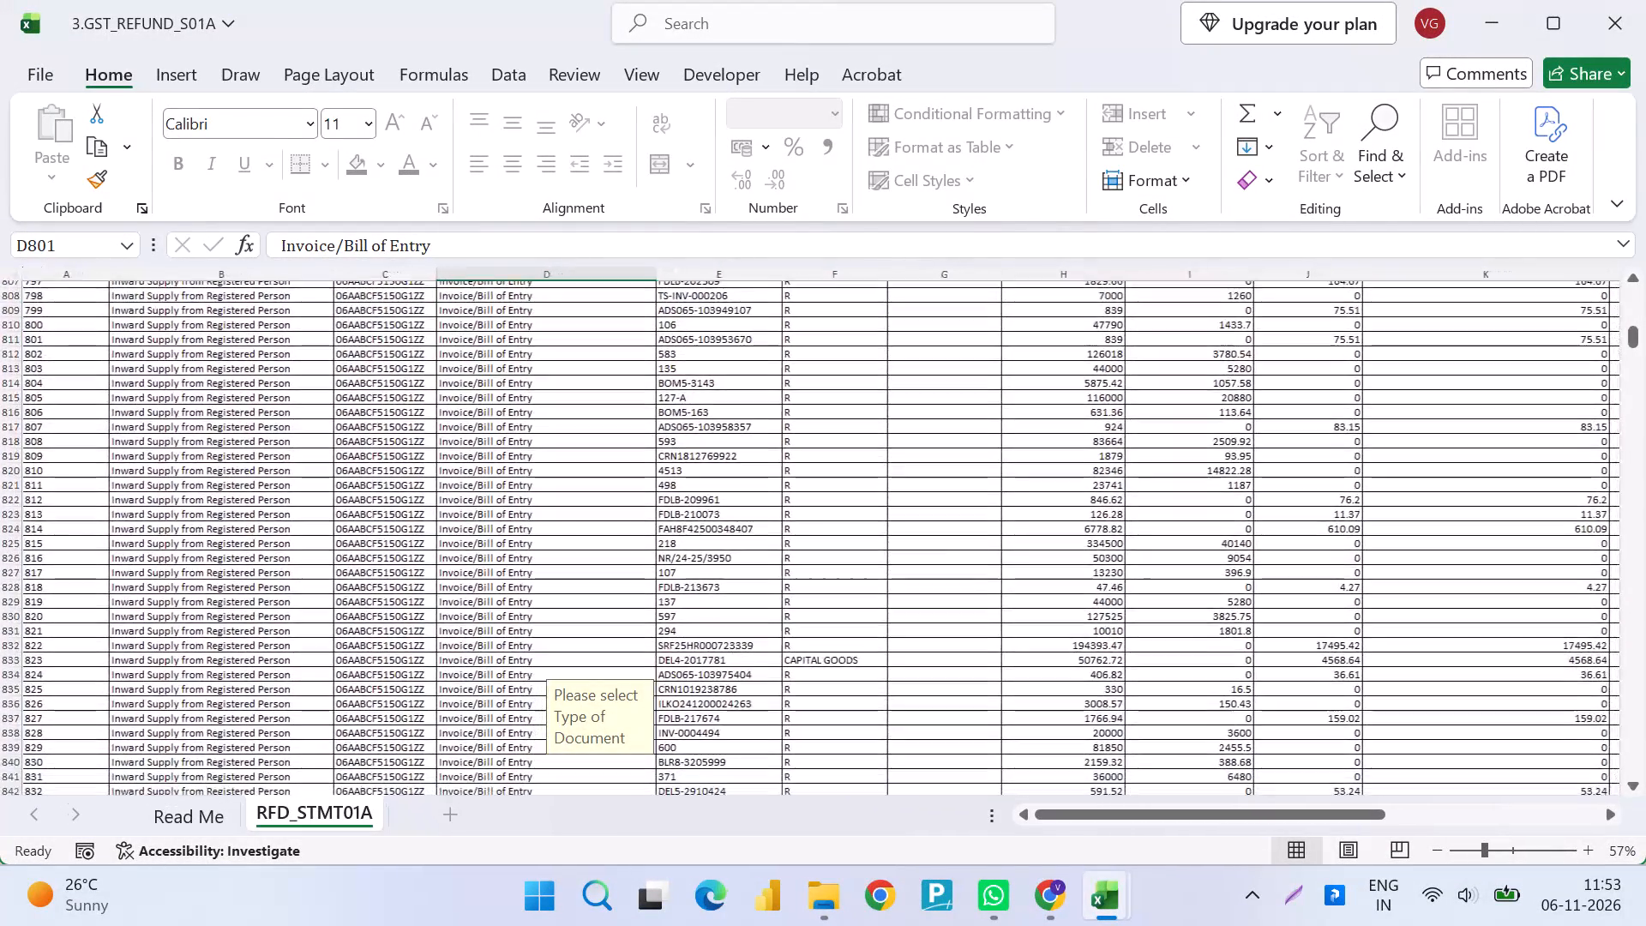
scroll(557, 614, "down", 2)
left_click(521, 626)
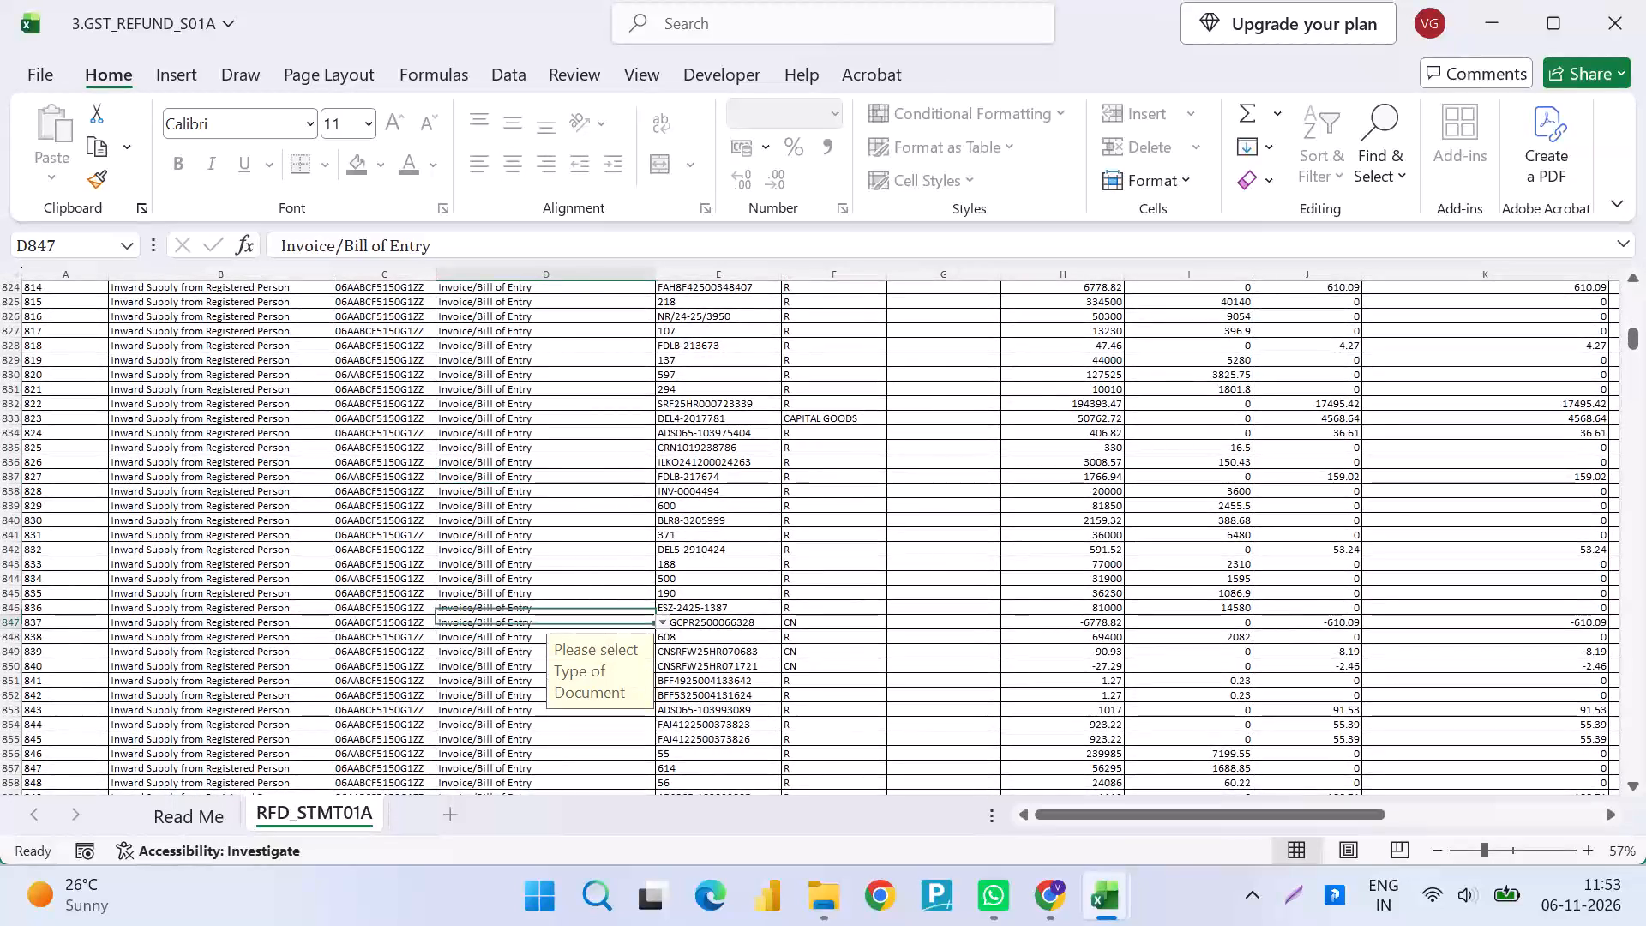
key("alt+Down")
key("alt+Up")
key("alt+Down")
key("Down")
key("Down")
key("Down")
key("Up")
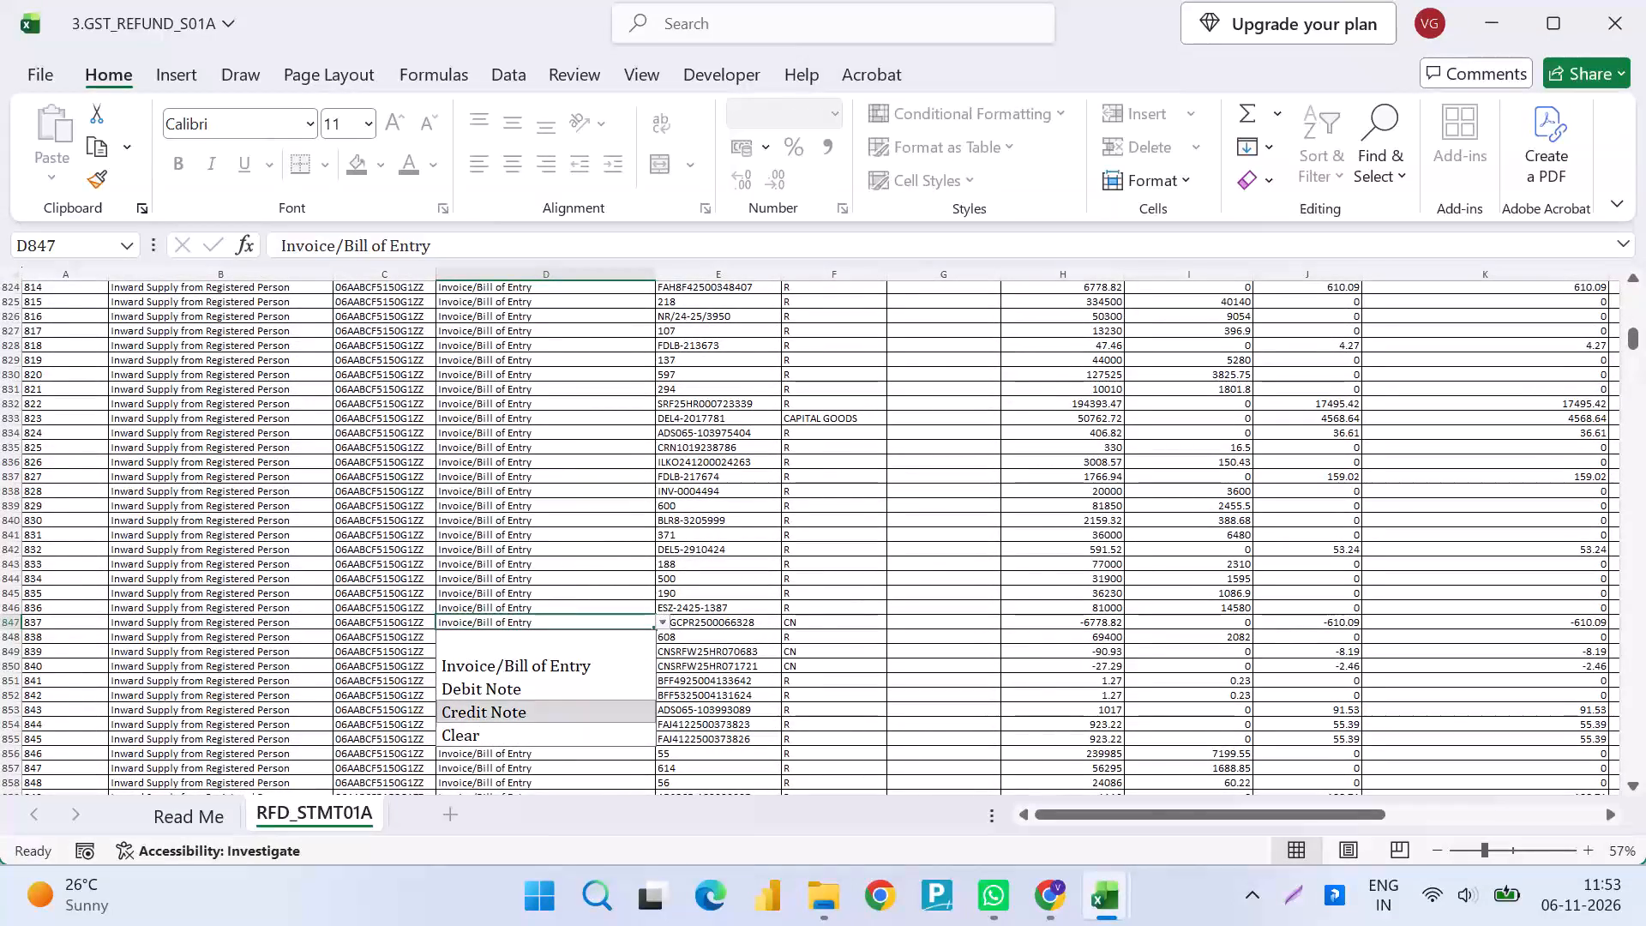
key("Return")
Set the Type of Document for the CN entries in rows 849 and 850 to Credit Note.
key("shift+space")
key("Down")
key("Down")
key("alt+Down")
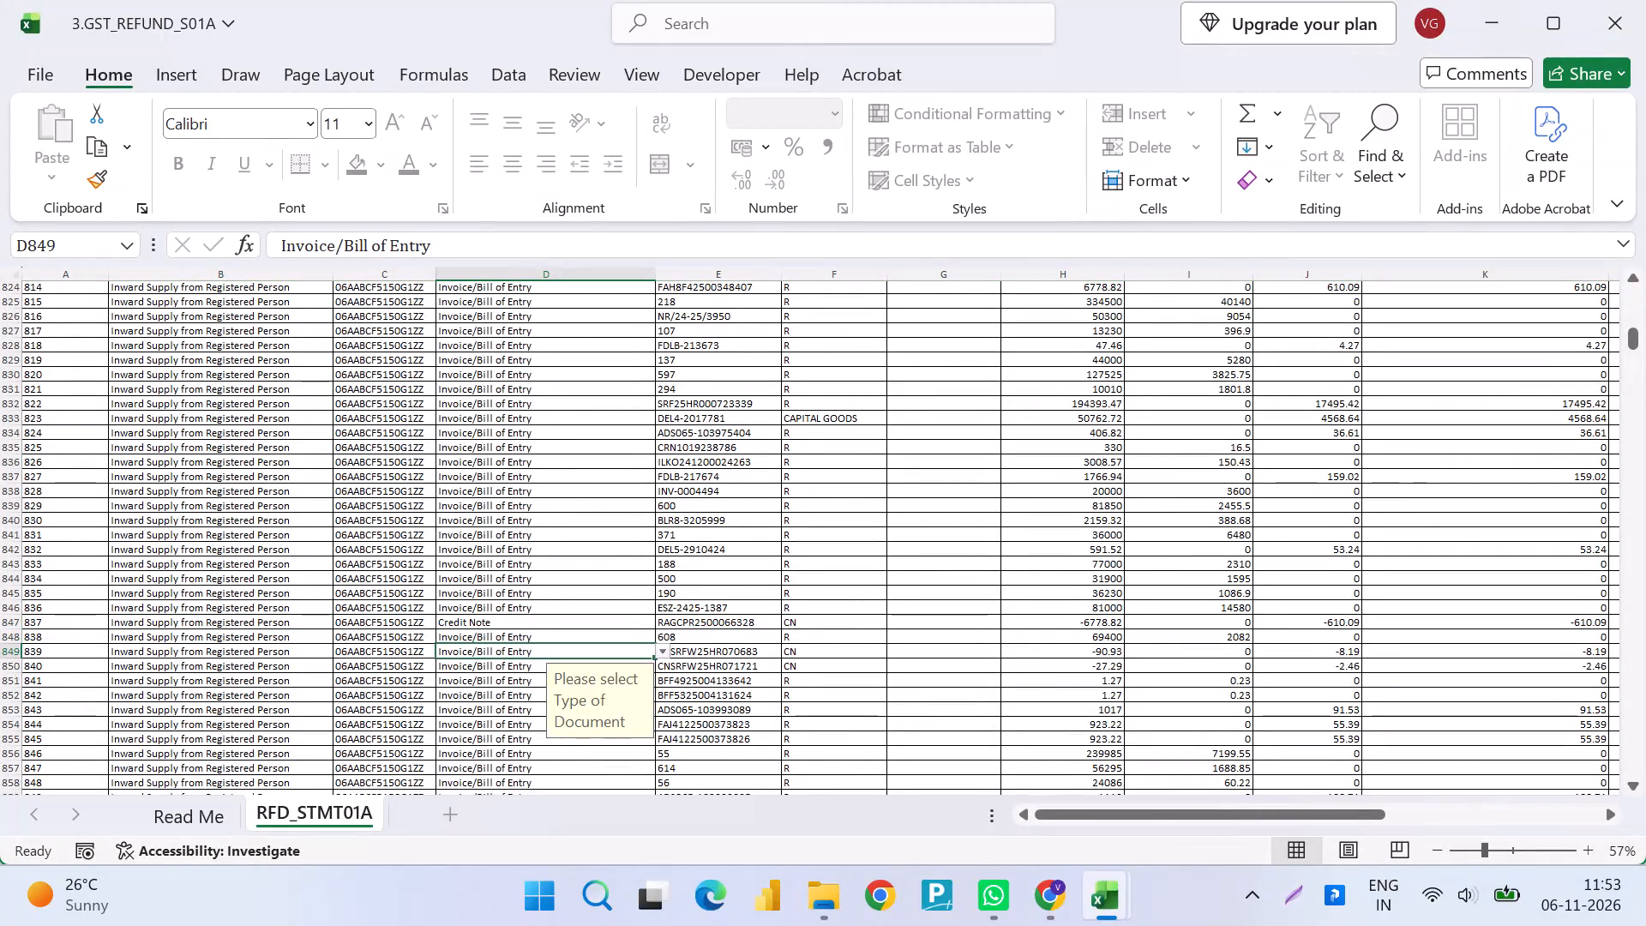
key("Down")
key("Down")
key("Return")
key("Down")
key("ctrl+d")
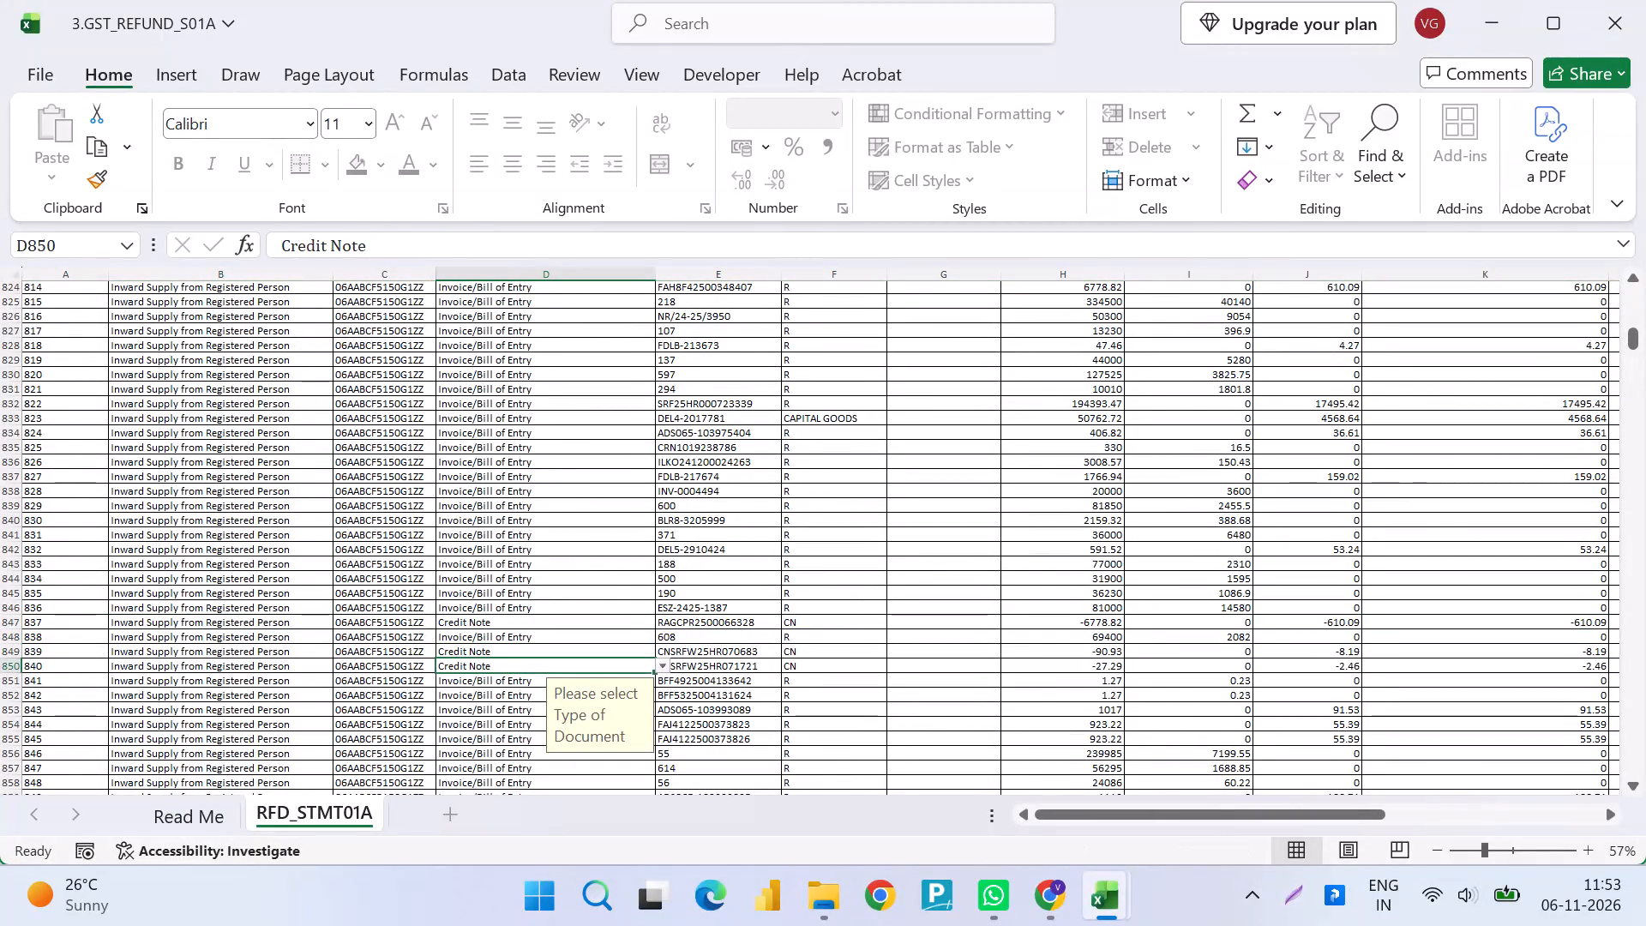
key("Down")
Set the Type of Document for the CN entries in rows 861 and 862 to Credit Note.
scroll(521, 626, "down", 3)
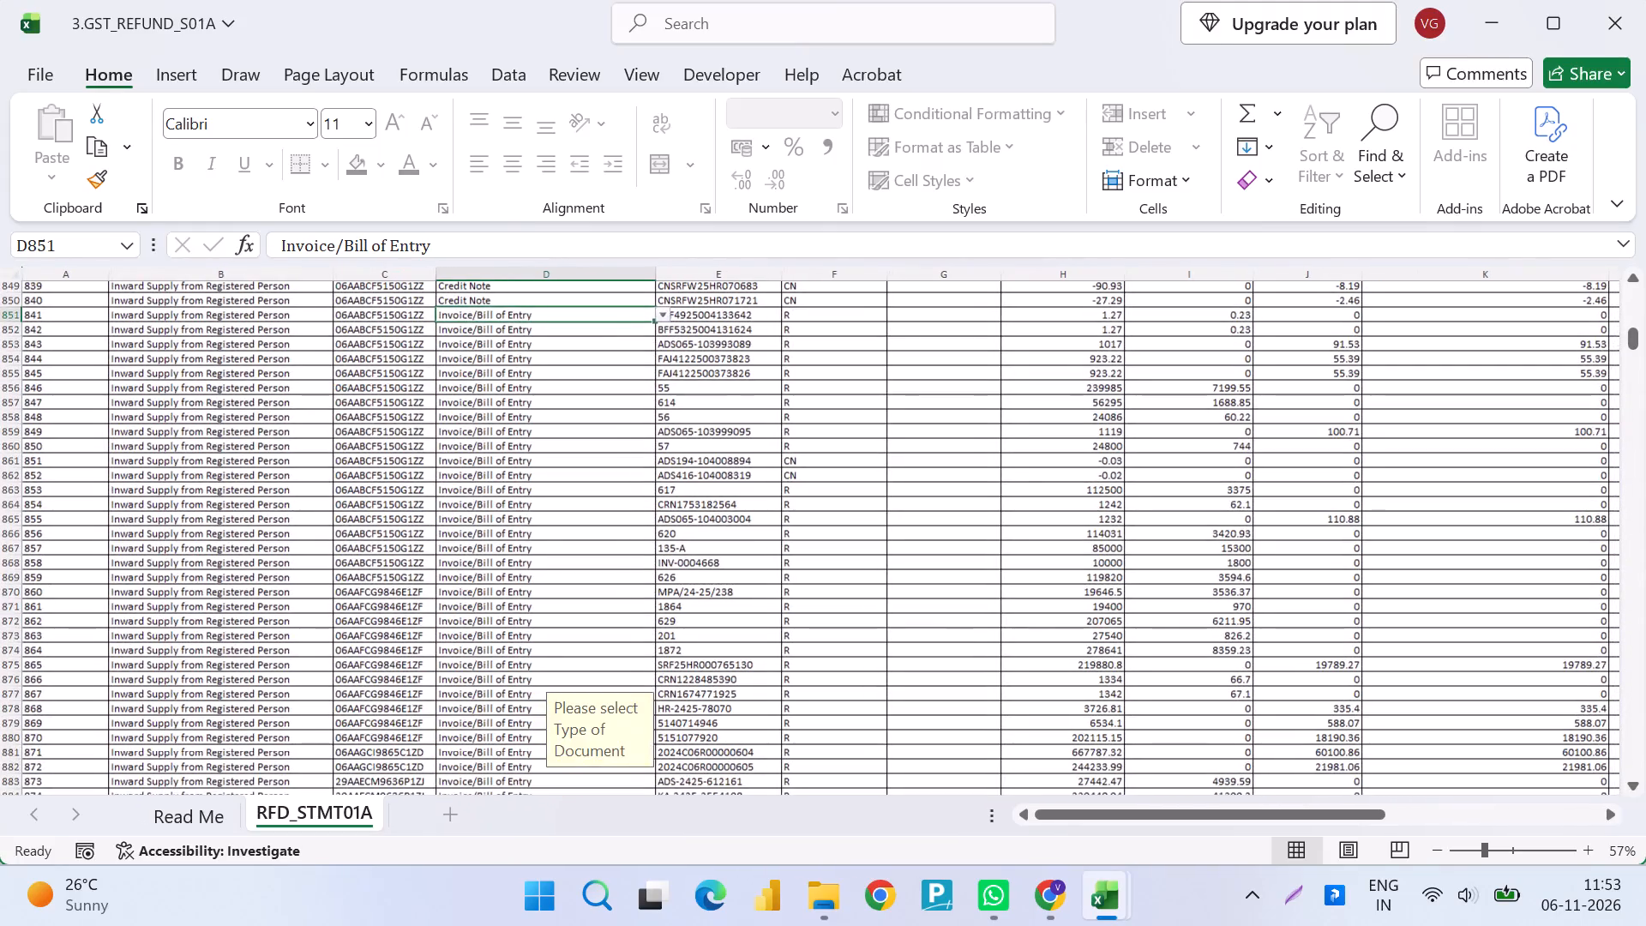
left_click(588, 465)
key("alt+Down")
key("Down")
key("Down")
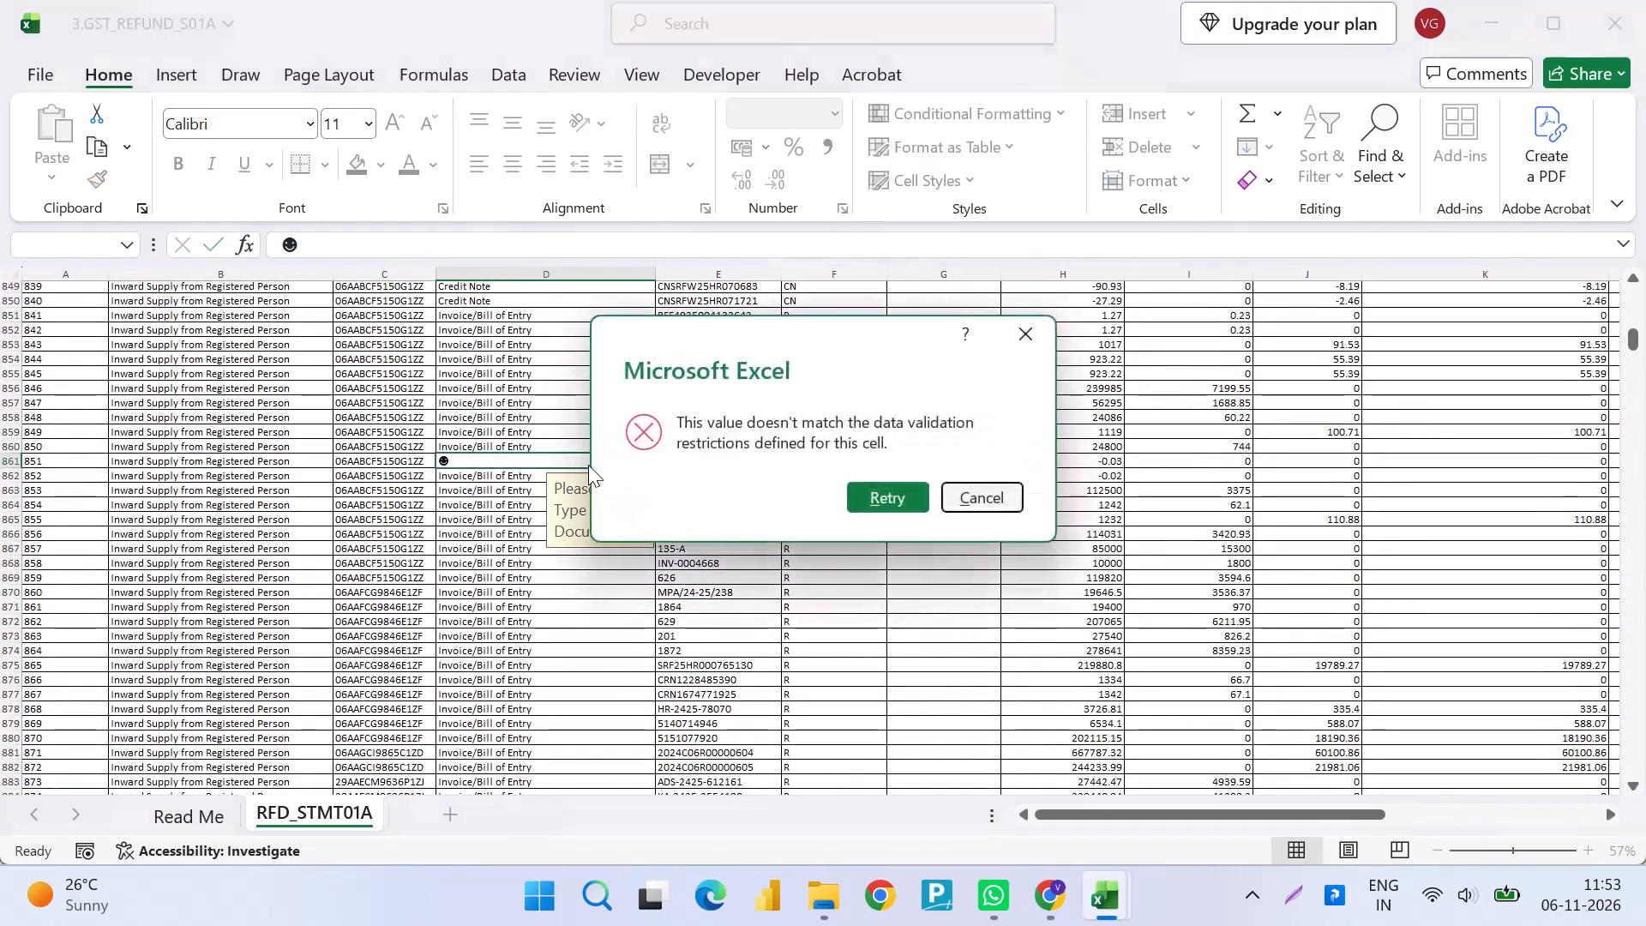
key("Escape")
key("alt+Down")
key("Escape")
key("Up")
key("alt+Down")
key("Down")
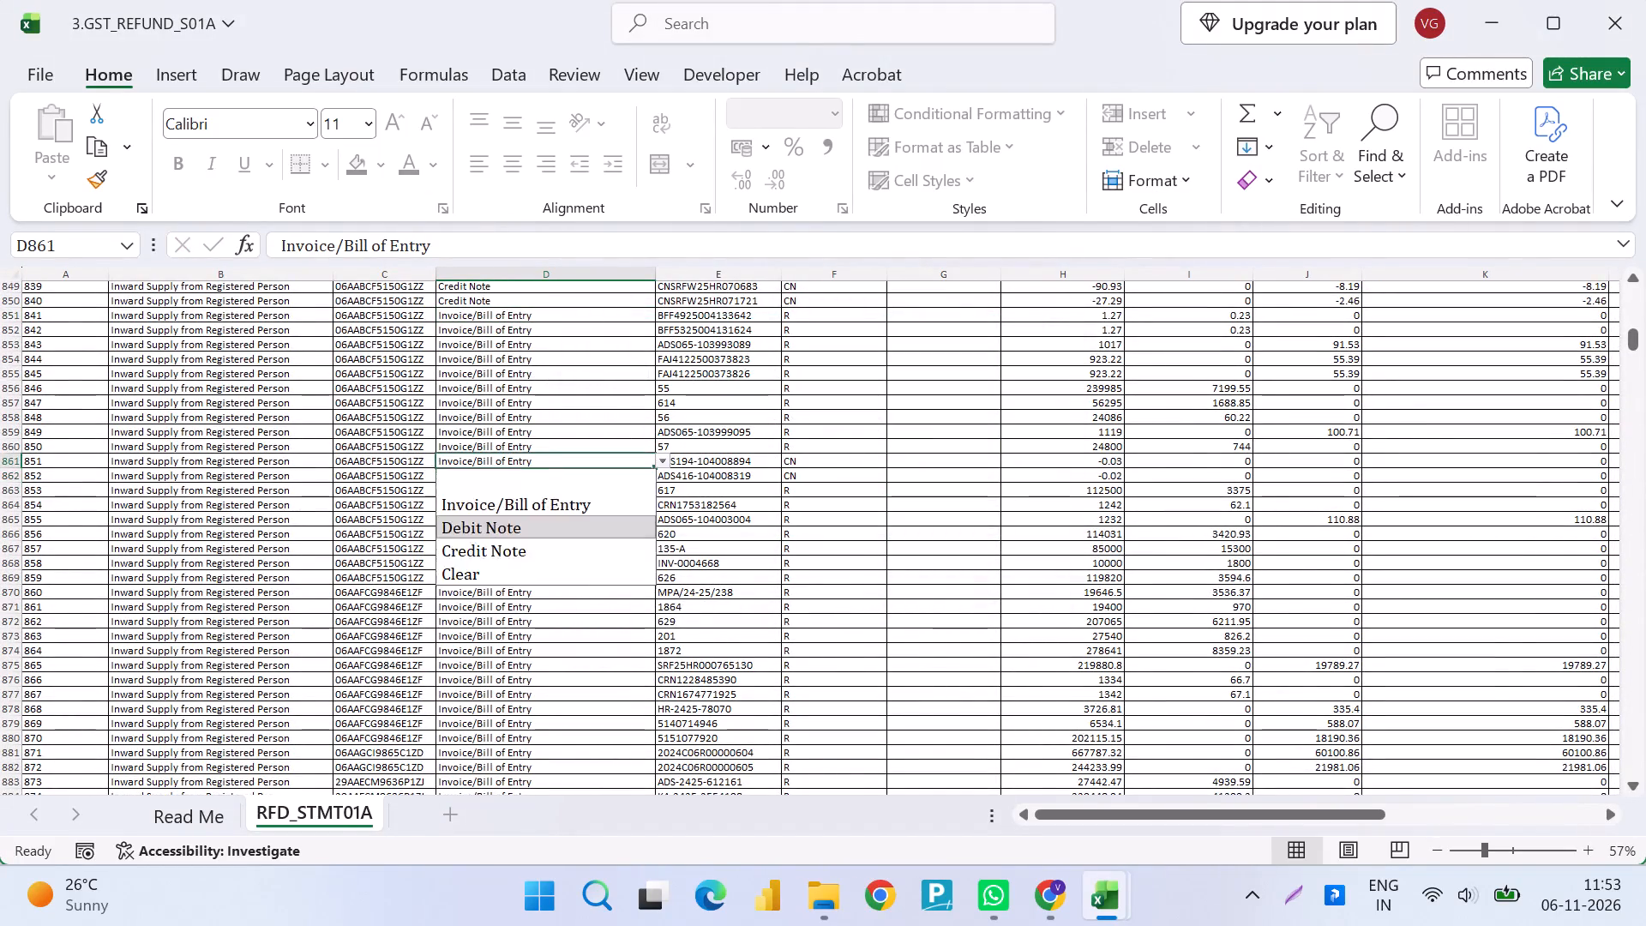
key("Down")
key("Return")
key("Down")
key("ctrl+d")
Set the Type of Document for the CN entries in rows 896 to 899 to Credit Note.
scroll(588, 465, "down", 2)
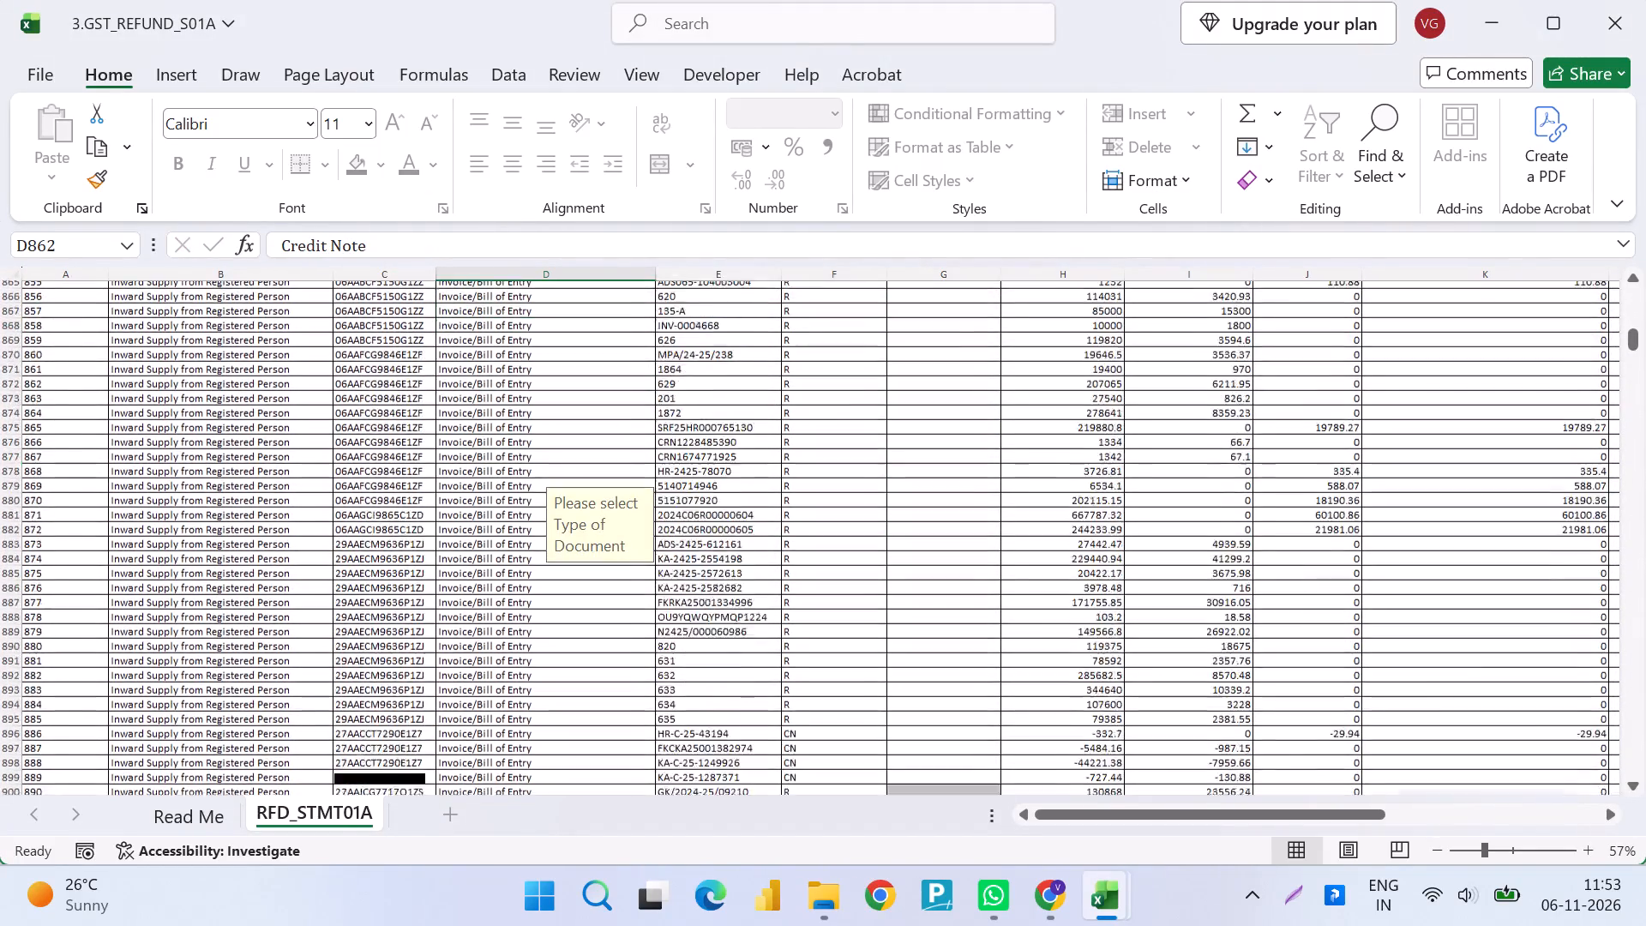
scroll(588, 465, "down", 2)
left_click(556, 568)
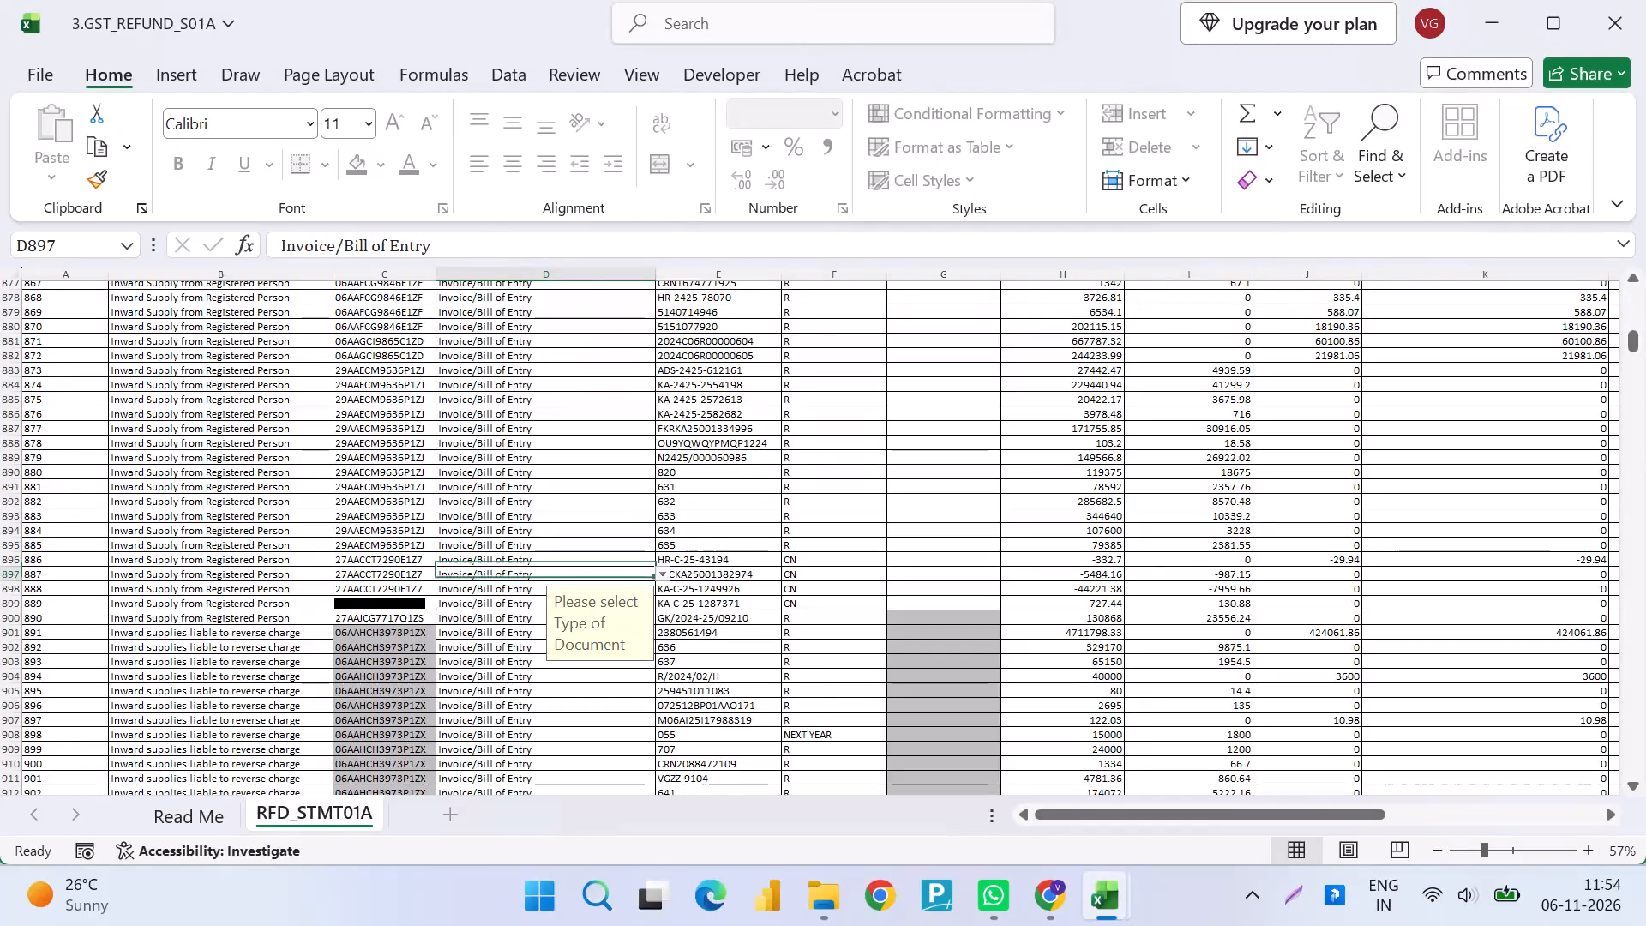
key("Up")
key("alt+Down")
key("Down")
key("Down")
key("Return")
key("Down")
key("ctrl+d")
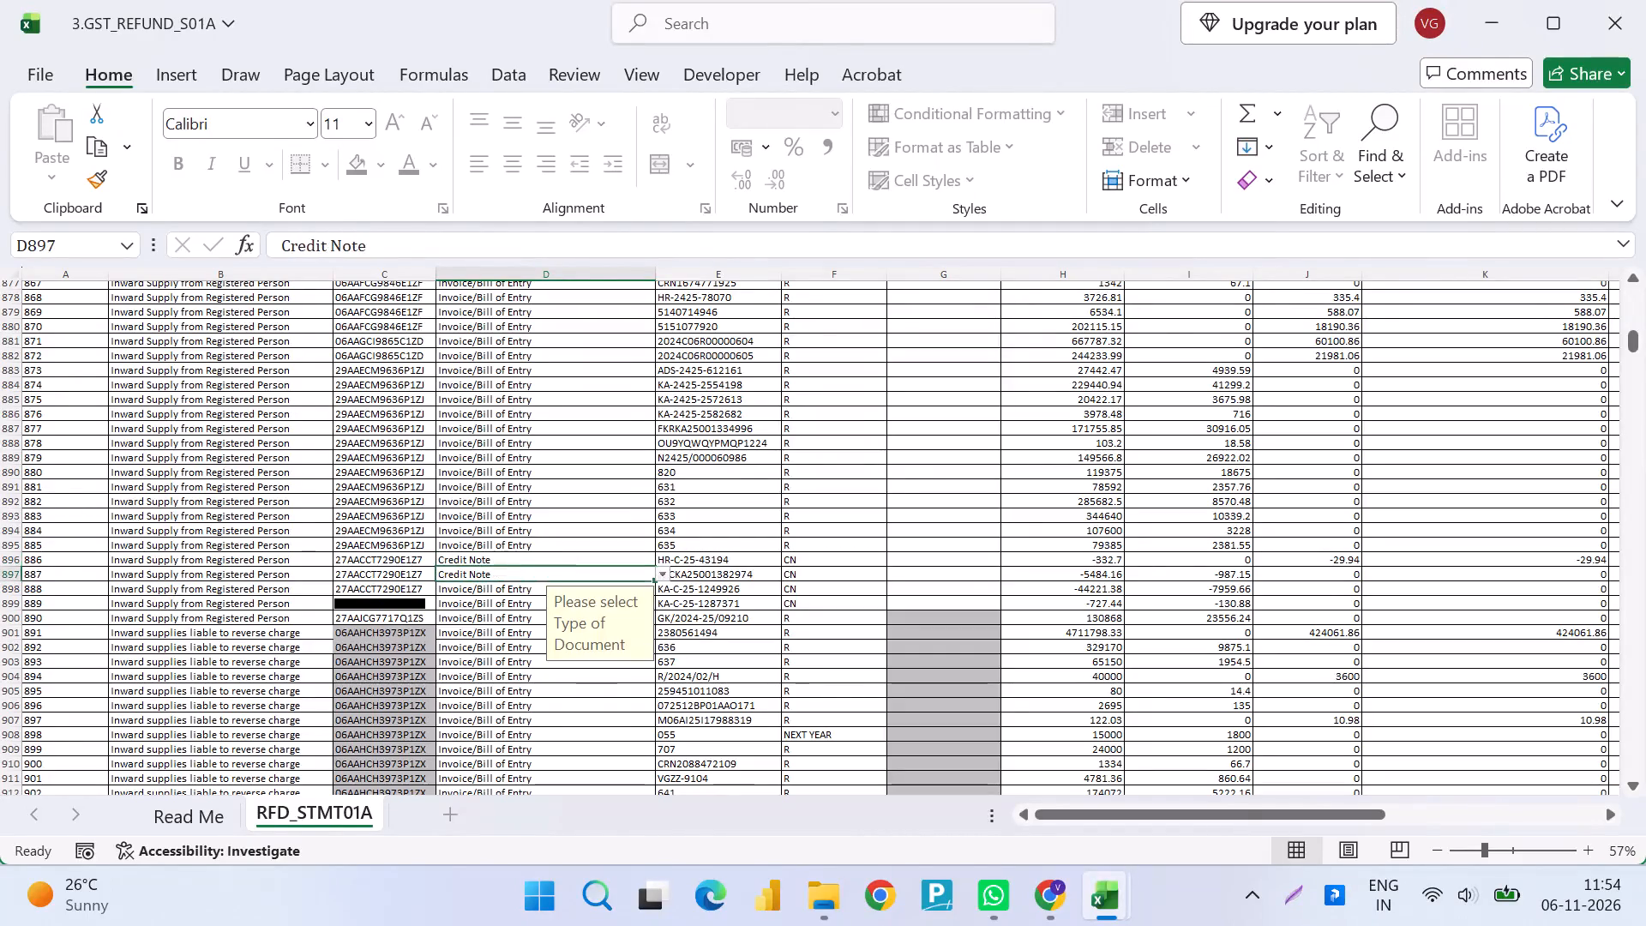
key("Down")
key("ctrl+d")
key("Down")
key("ctrl+d")
key("shift+space")
Examine the entries below row 899, checking the NEXT YEAR entry in row 908 across all its columns.
scroll(556, 568, "down", 1)
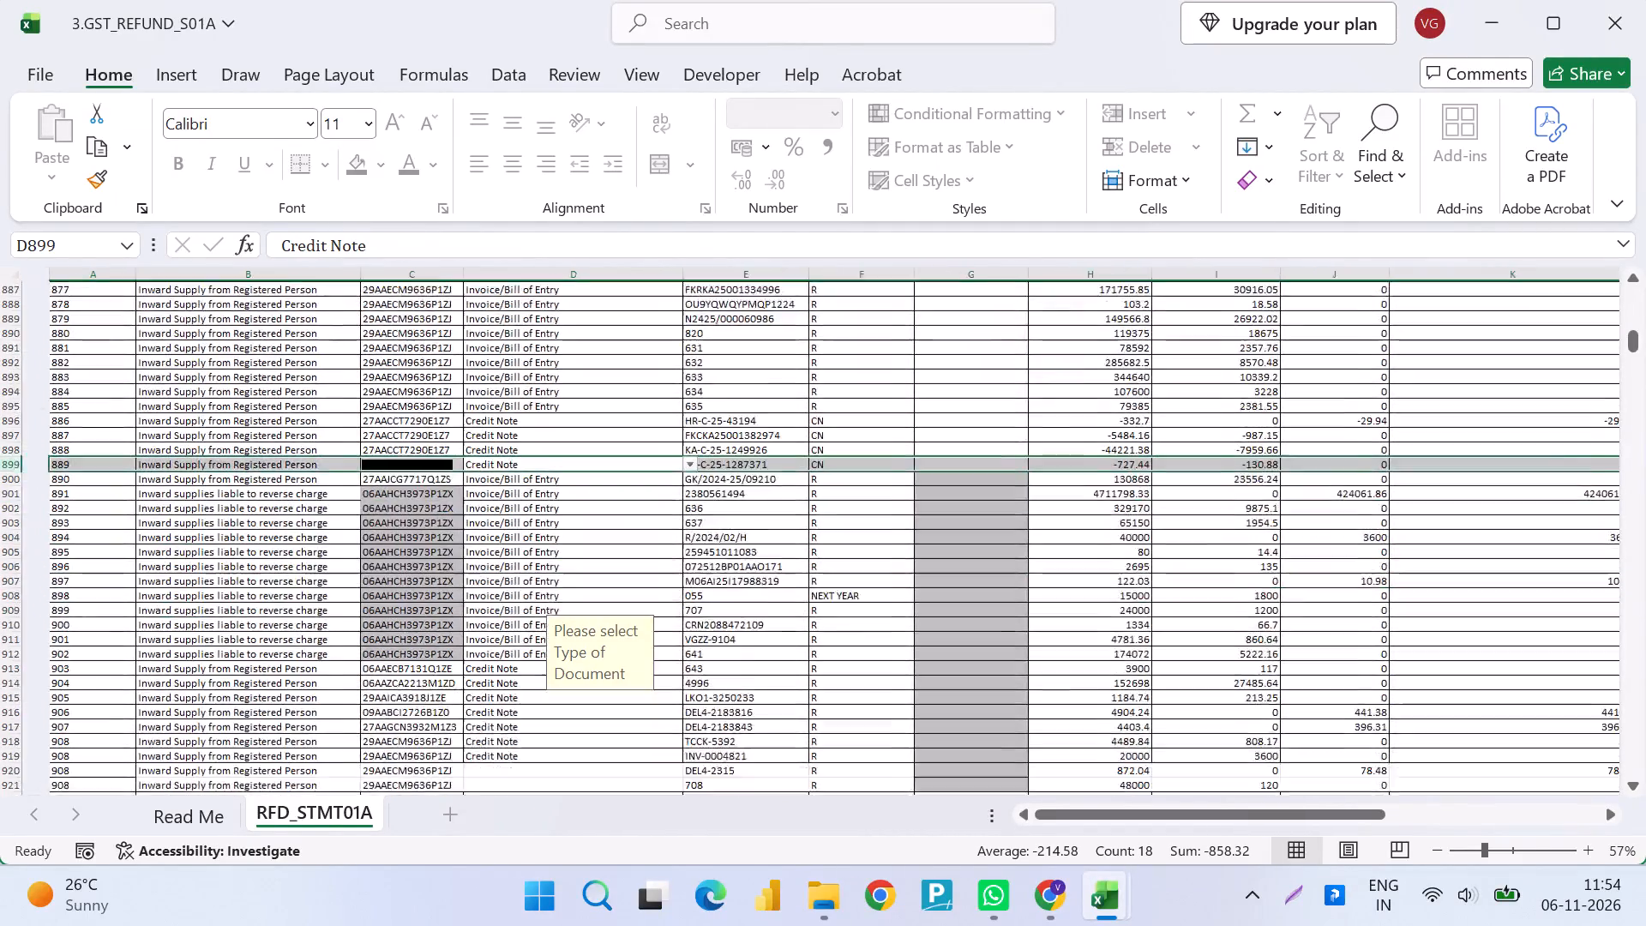
scroll(556, 568, "down", 1)
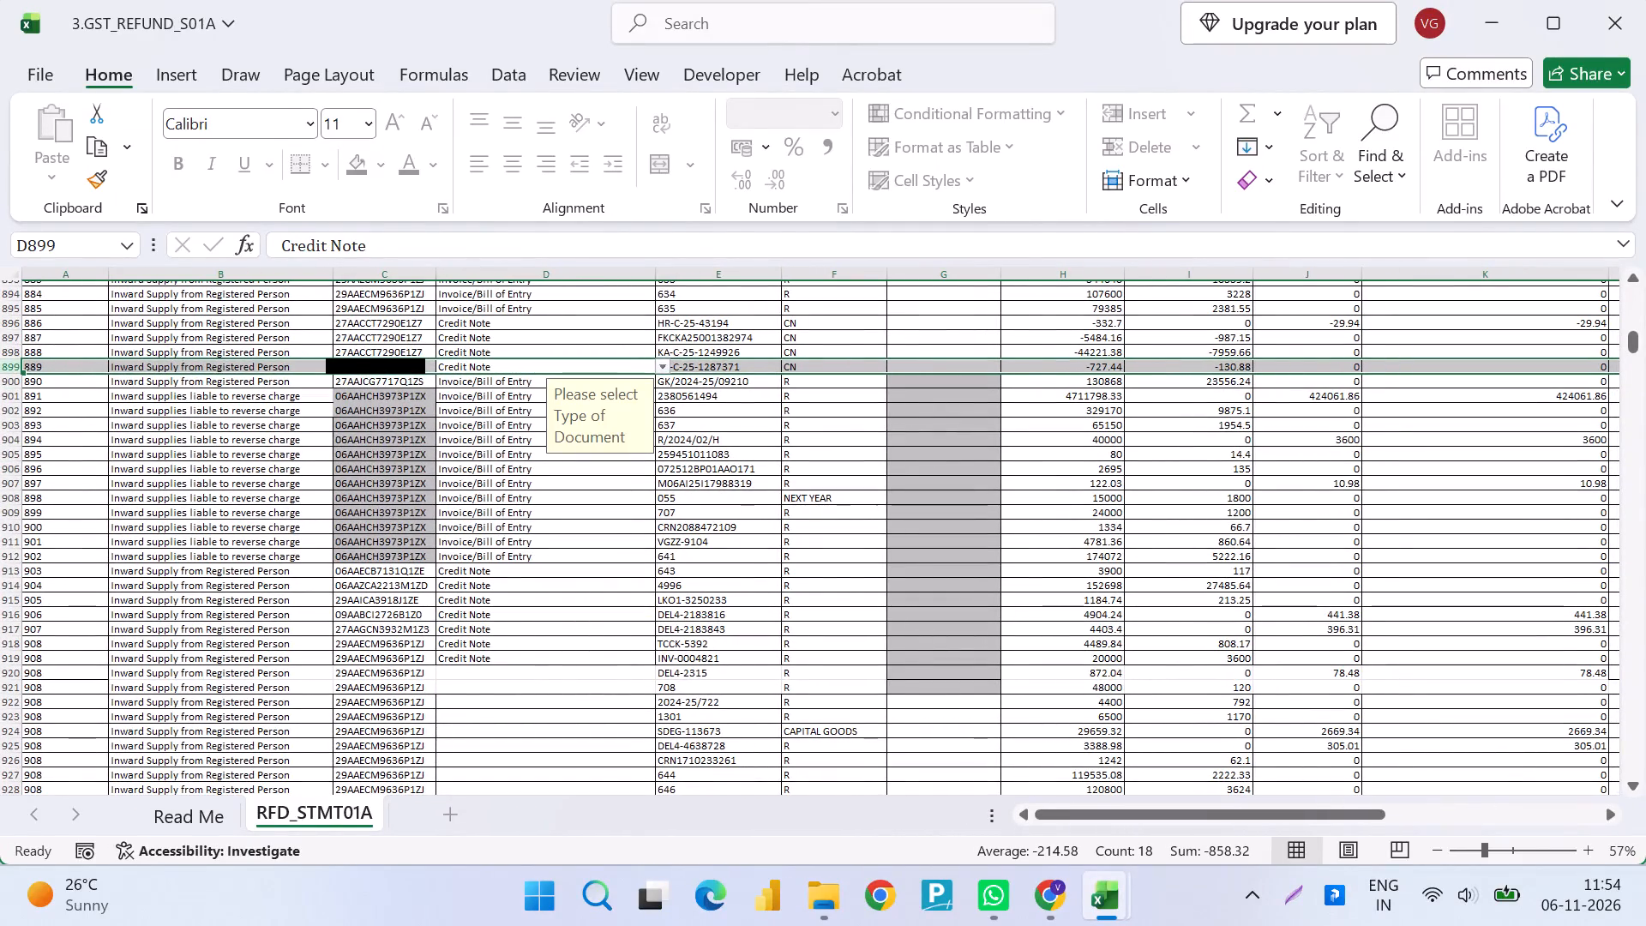
left_click(595, 502)
key("shift+space")
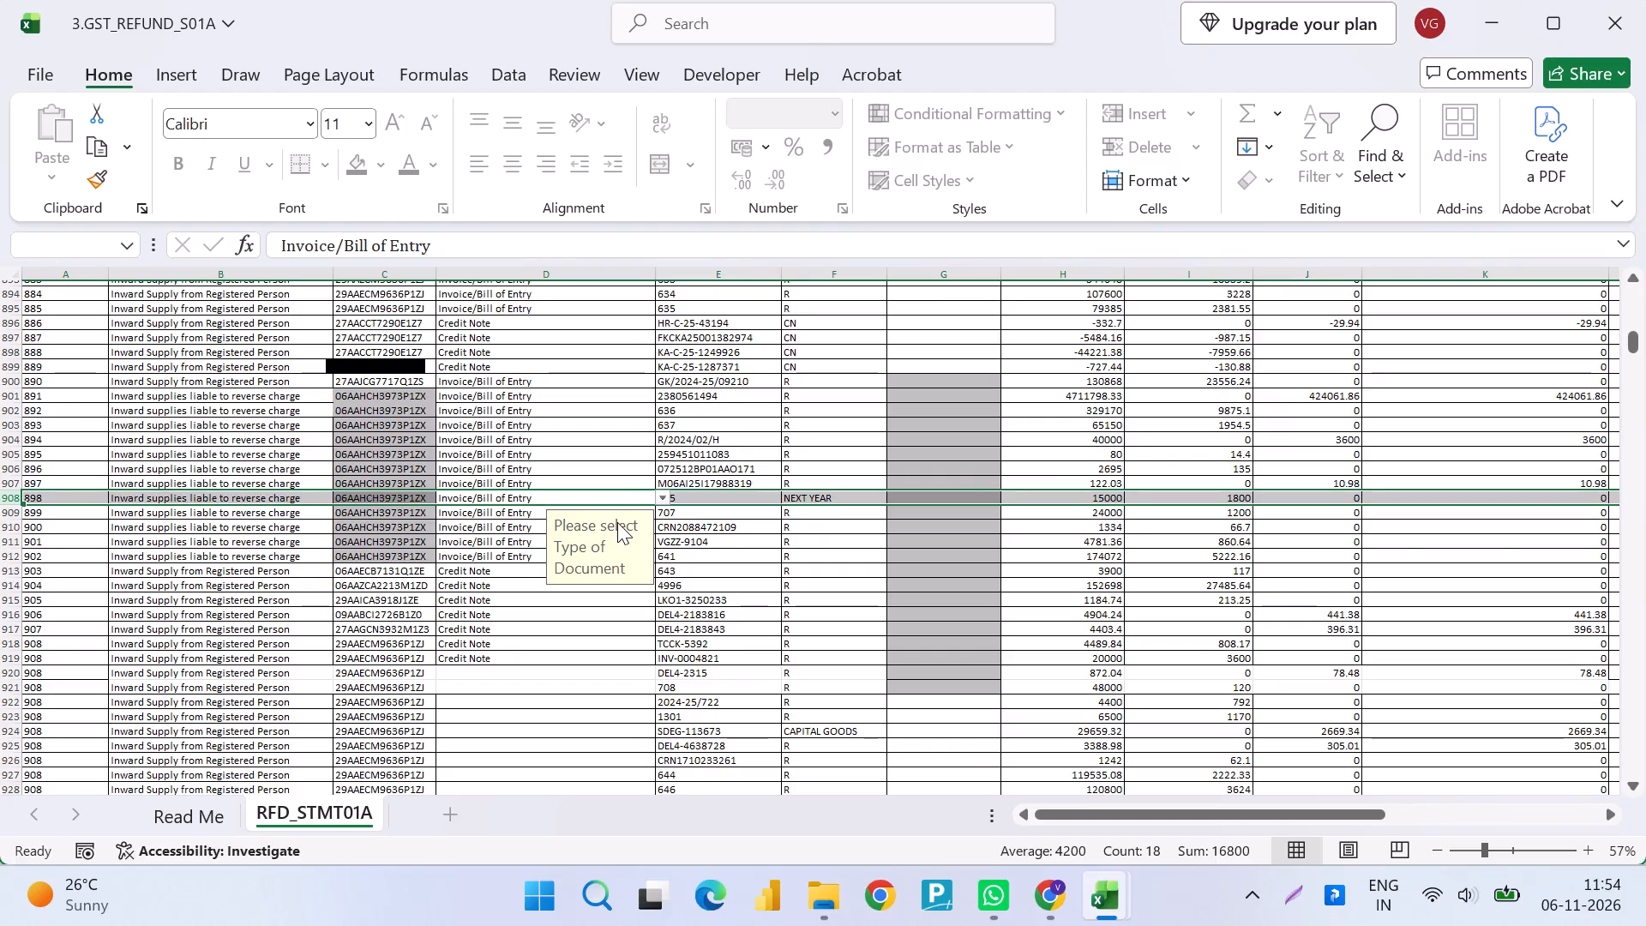
scroll(617, 522, "right", 2)
scroll(617, 522, "left", 2)
left_click(820, 523)
left_click(821, 502)
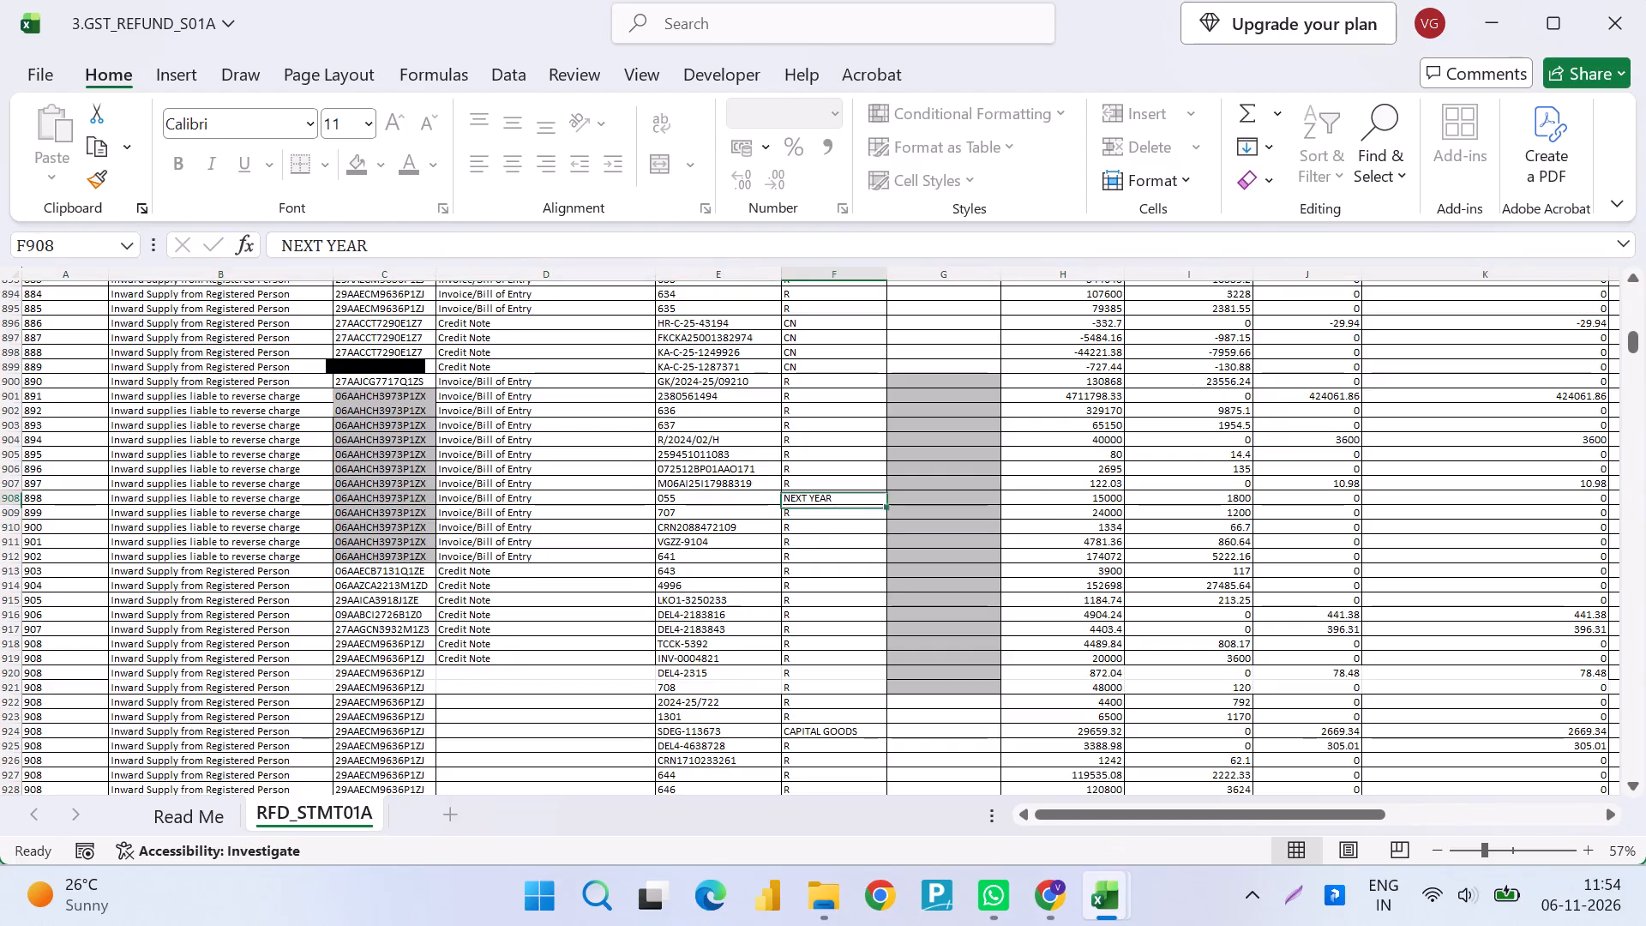
key("shift+space")
scroll(821, 502, "left", 7)
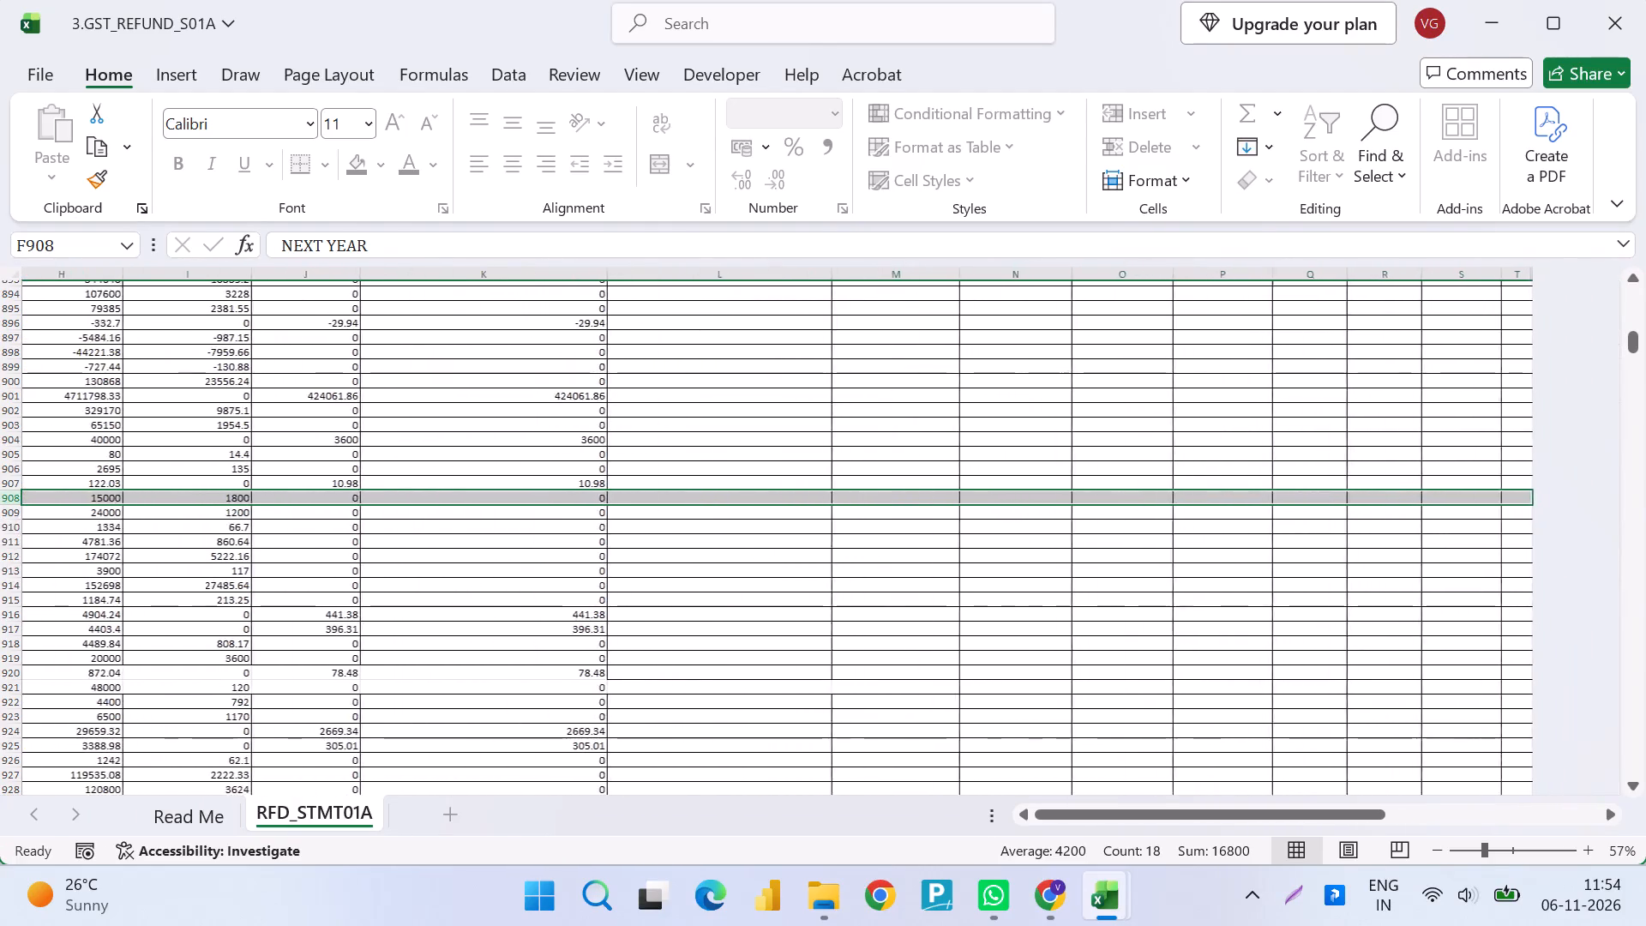
scroll(821, 502, "left", 3)
scroll(821, 502, "right", 5)
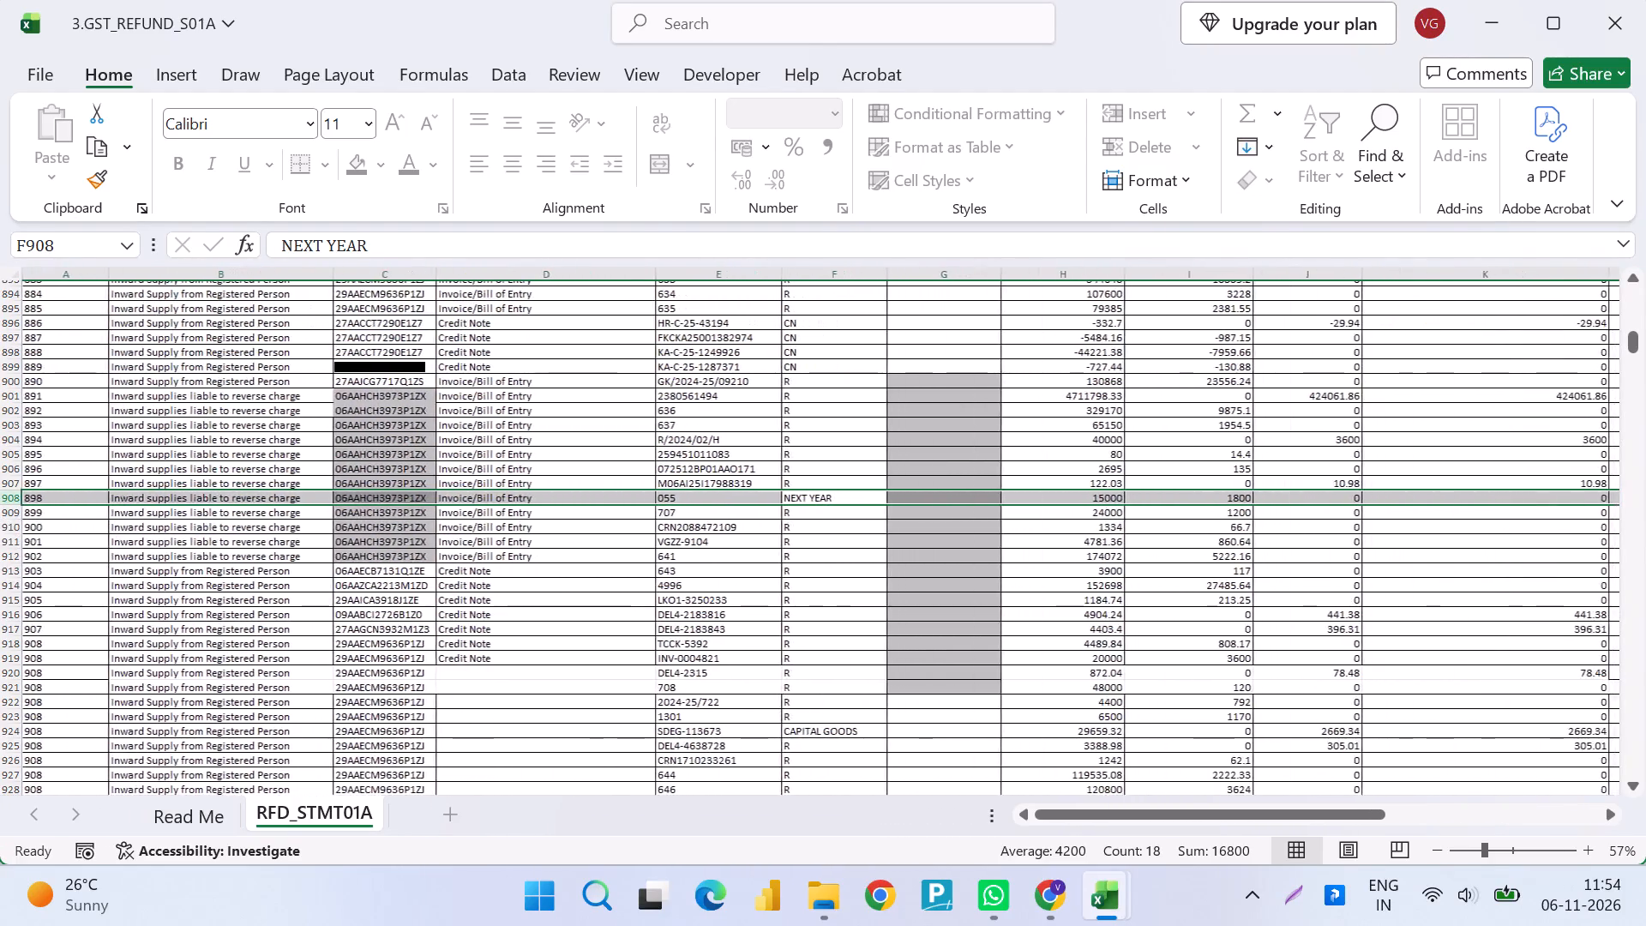
Search the sheet for "next" to go to the NEXT YEAR entry in the Date column.
scroll(821, 502, "up", 20)
scroll(821, 502, "up", 6)
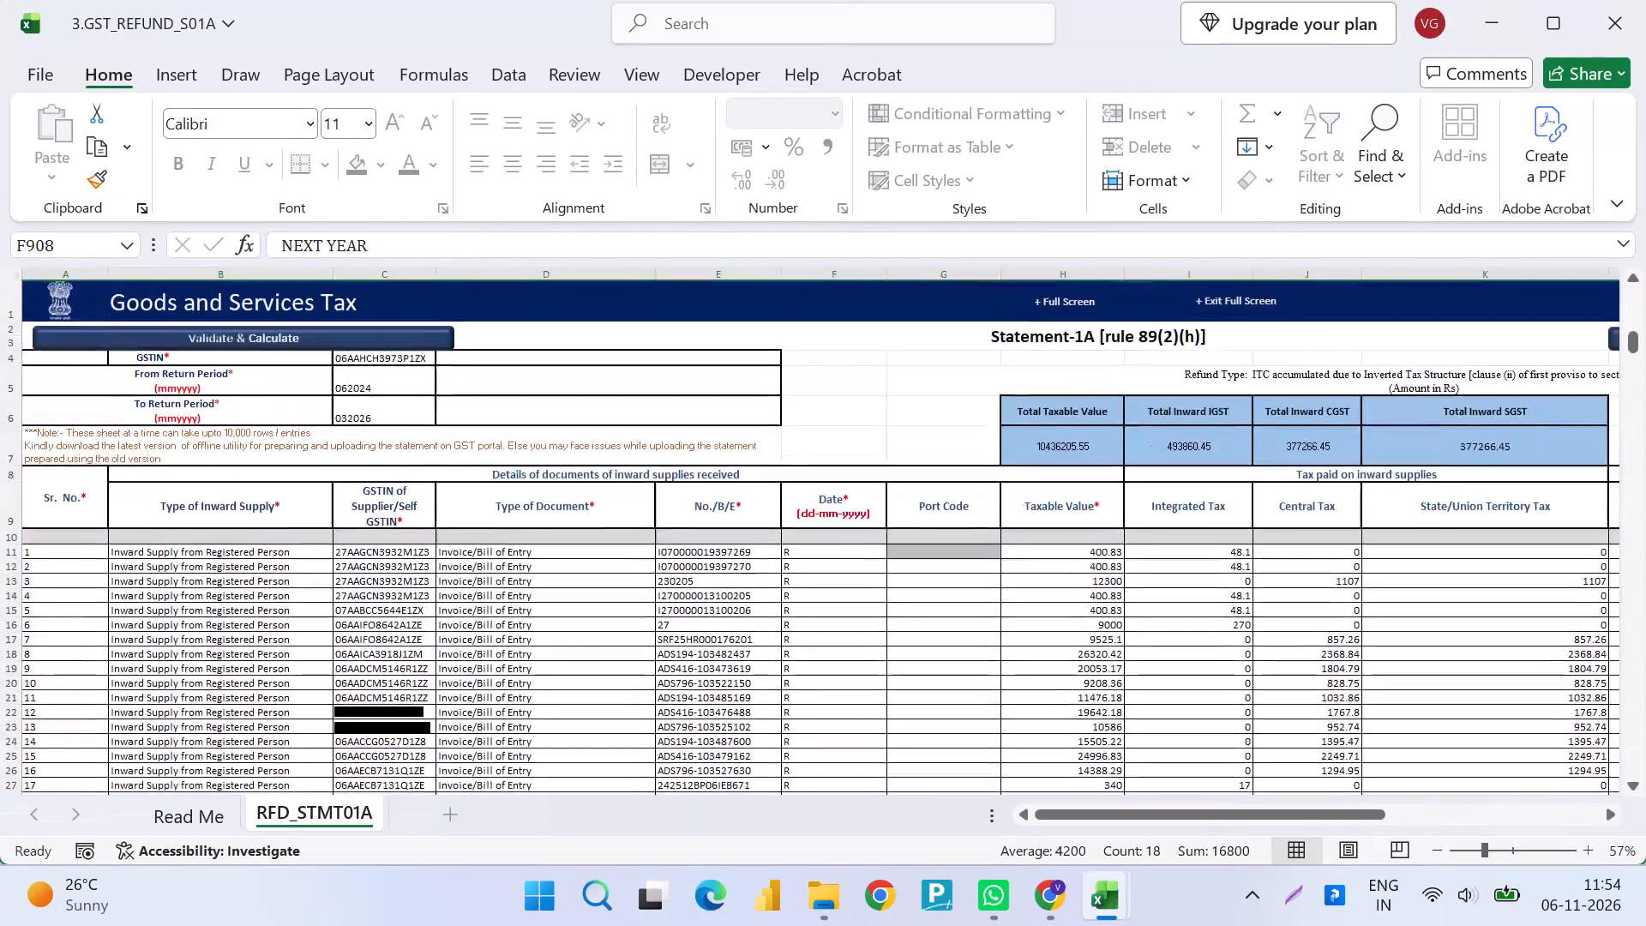
left_click(821, 502)
scroll(821, 502, "down", 1)
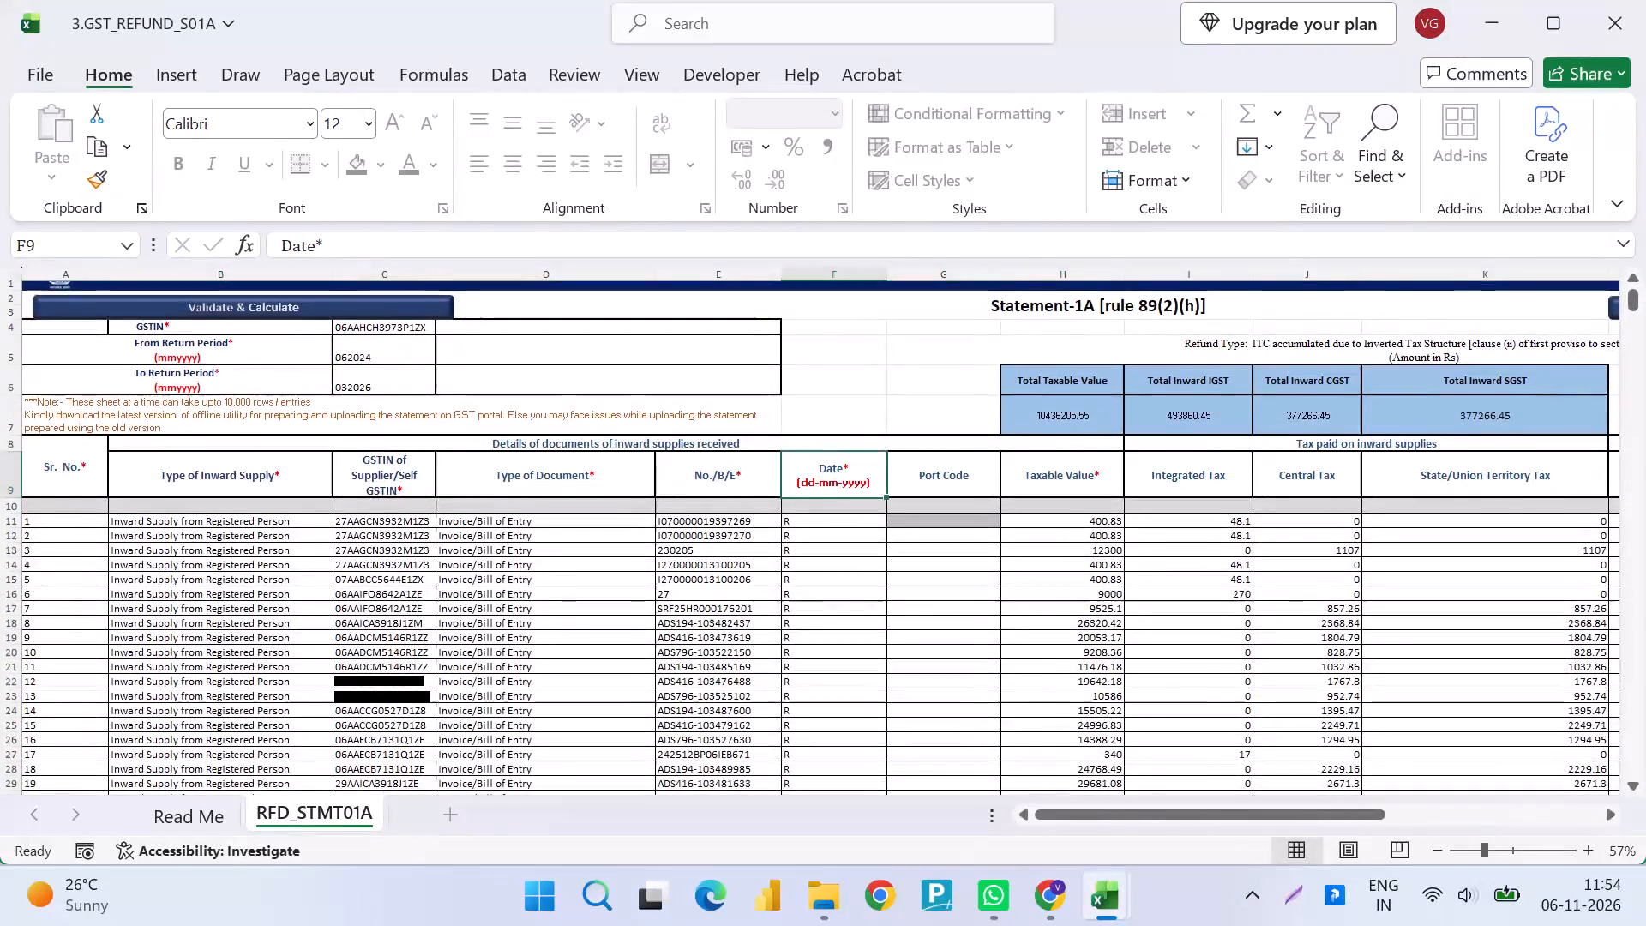
scroll(821, 502, "down", 12)
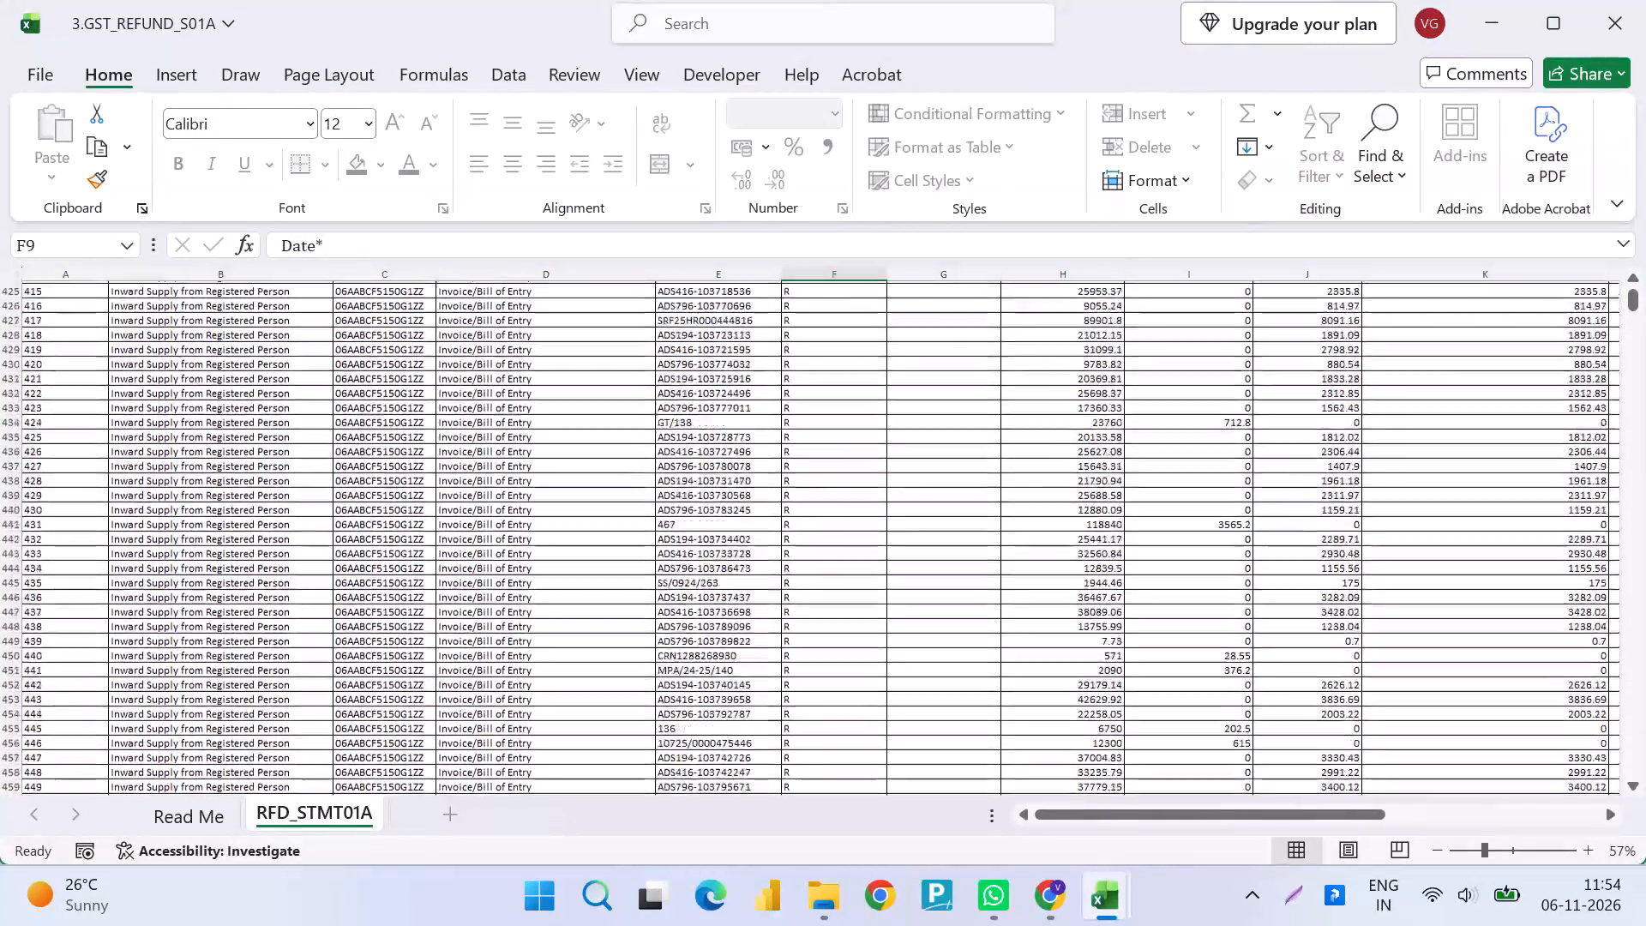
key("Right")
key("Right")
key("Left")
key("Right")
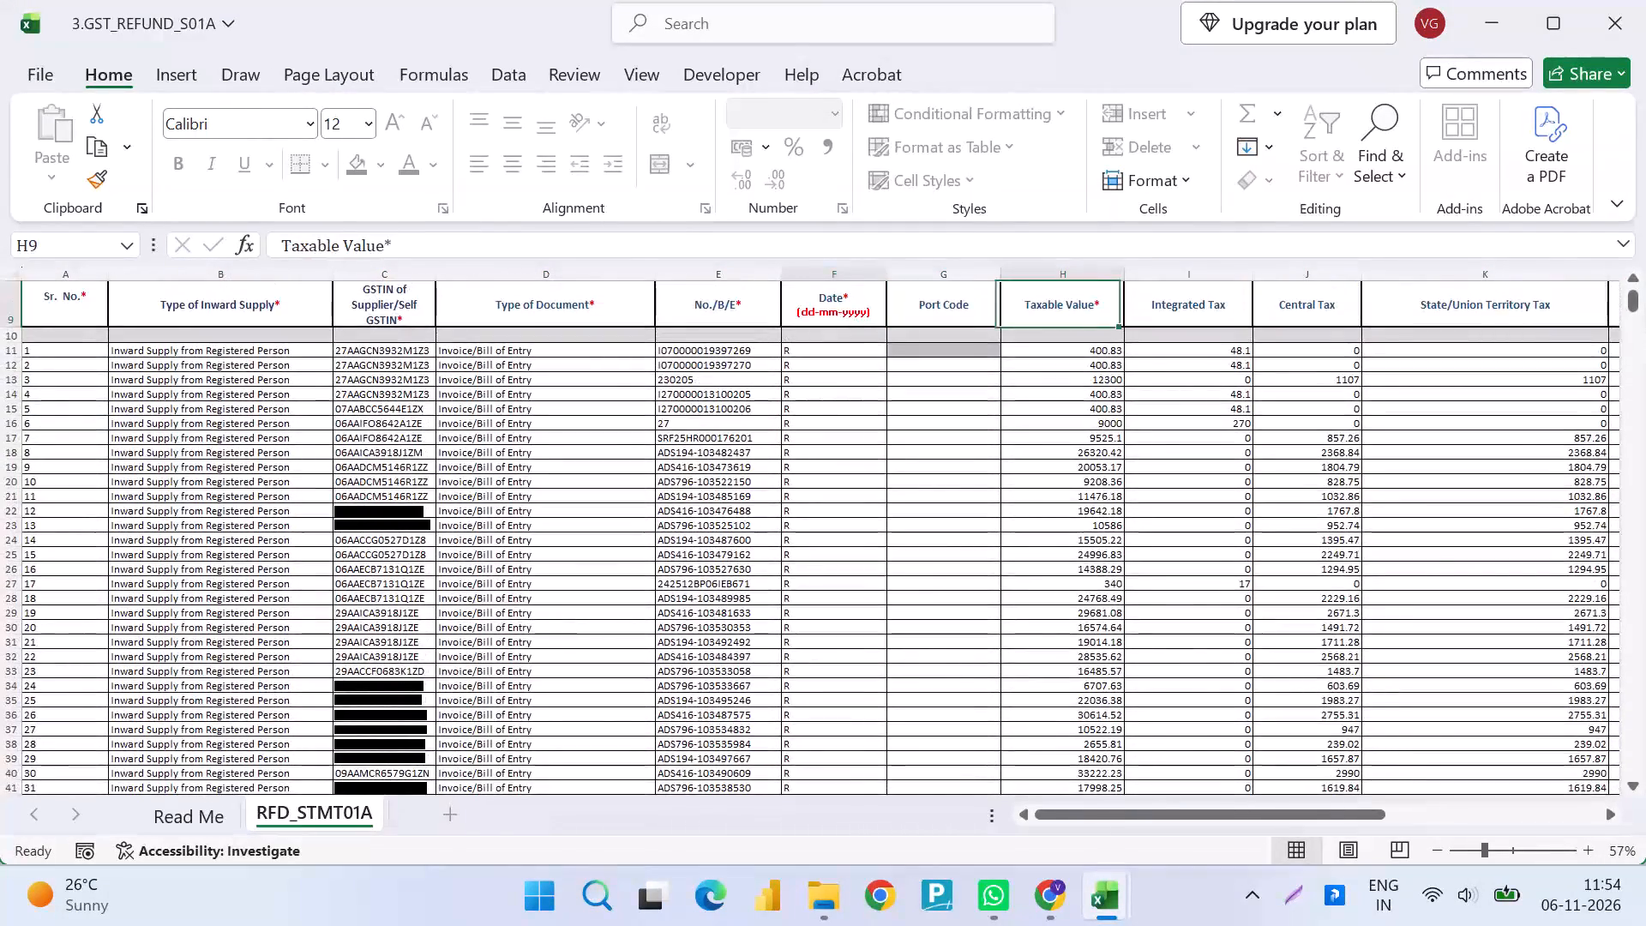
key("Left")
key("Down")
key("Left")
key("ctrl+f")
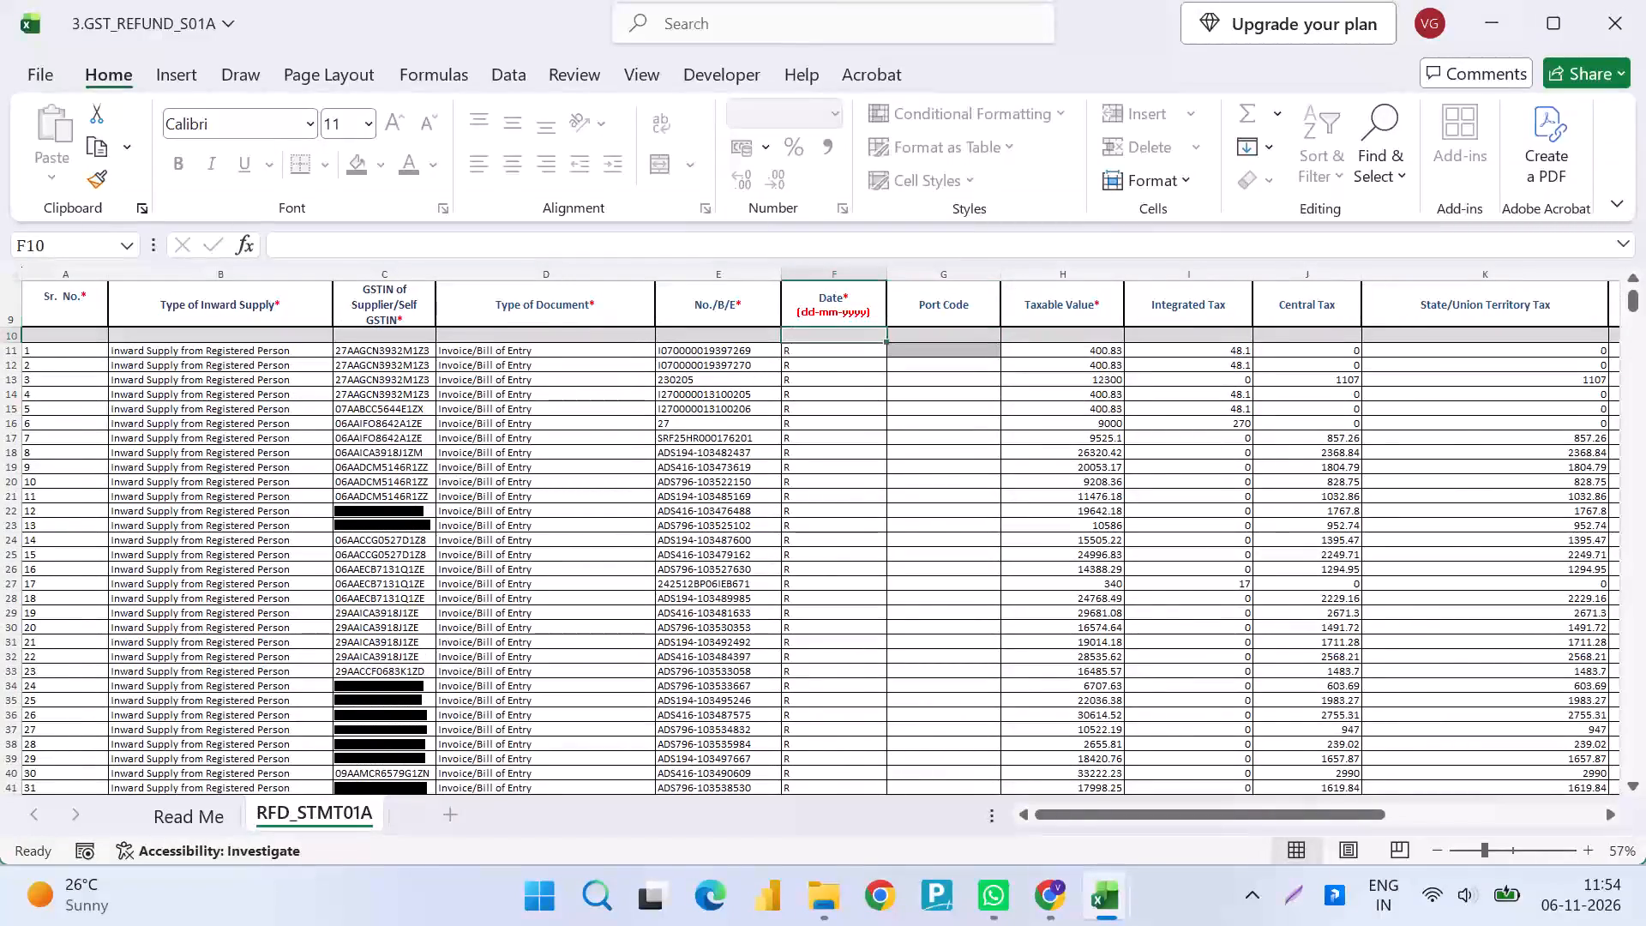
type("next")
key("Return")
key("Escape")
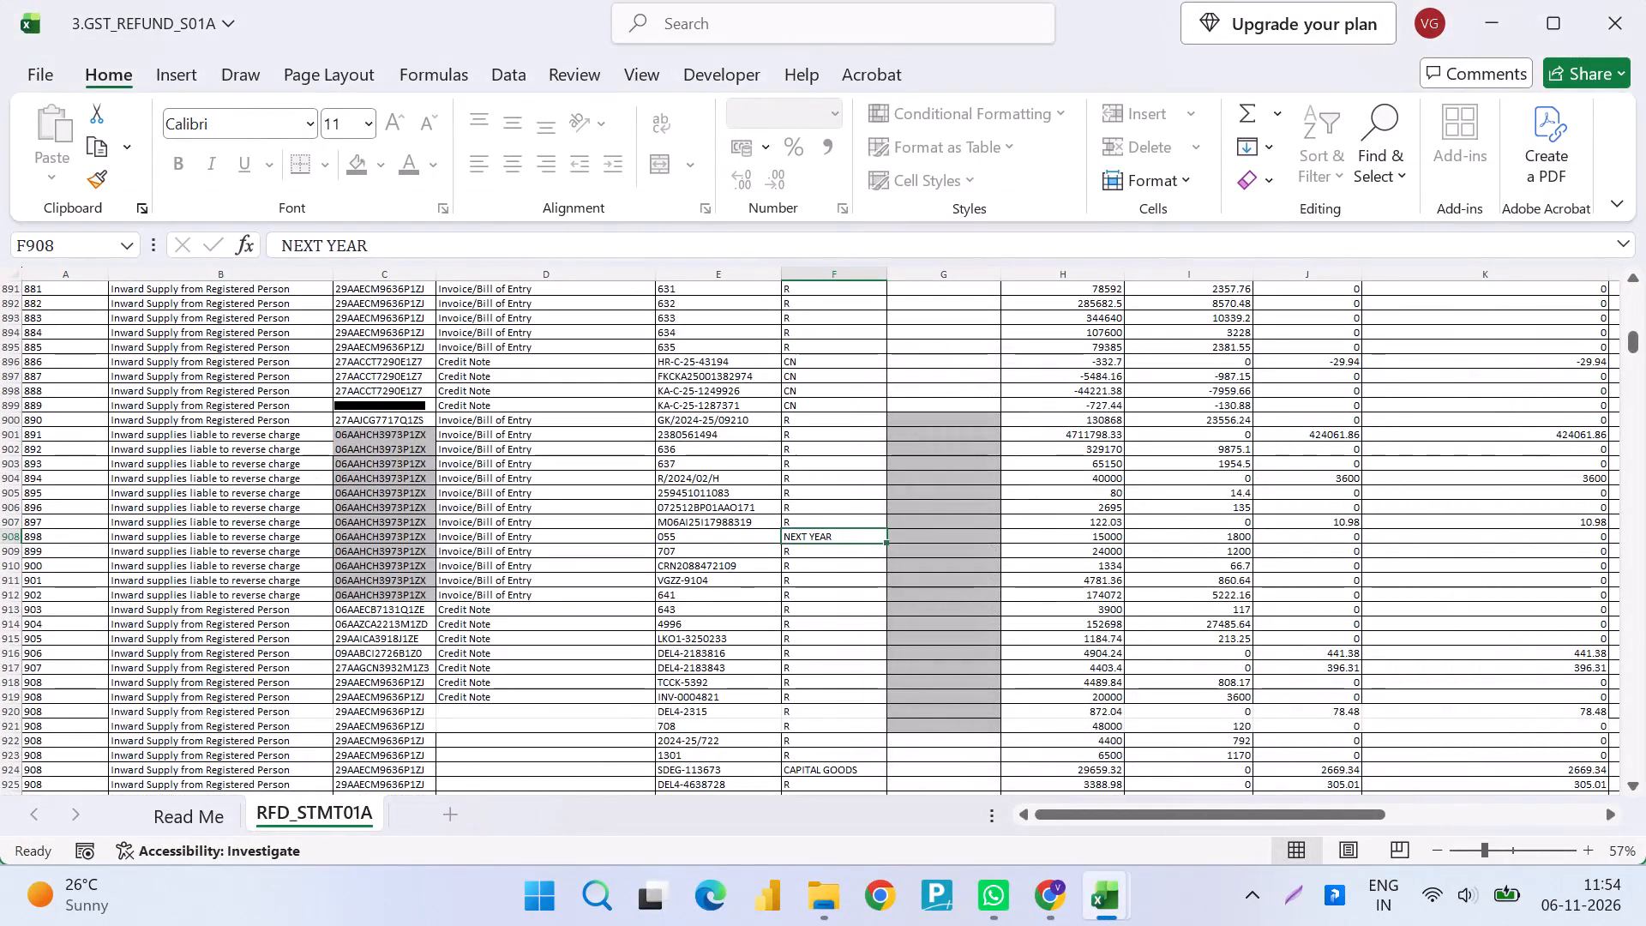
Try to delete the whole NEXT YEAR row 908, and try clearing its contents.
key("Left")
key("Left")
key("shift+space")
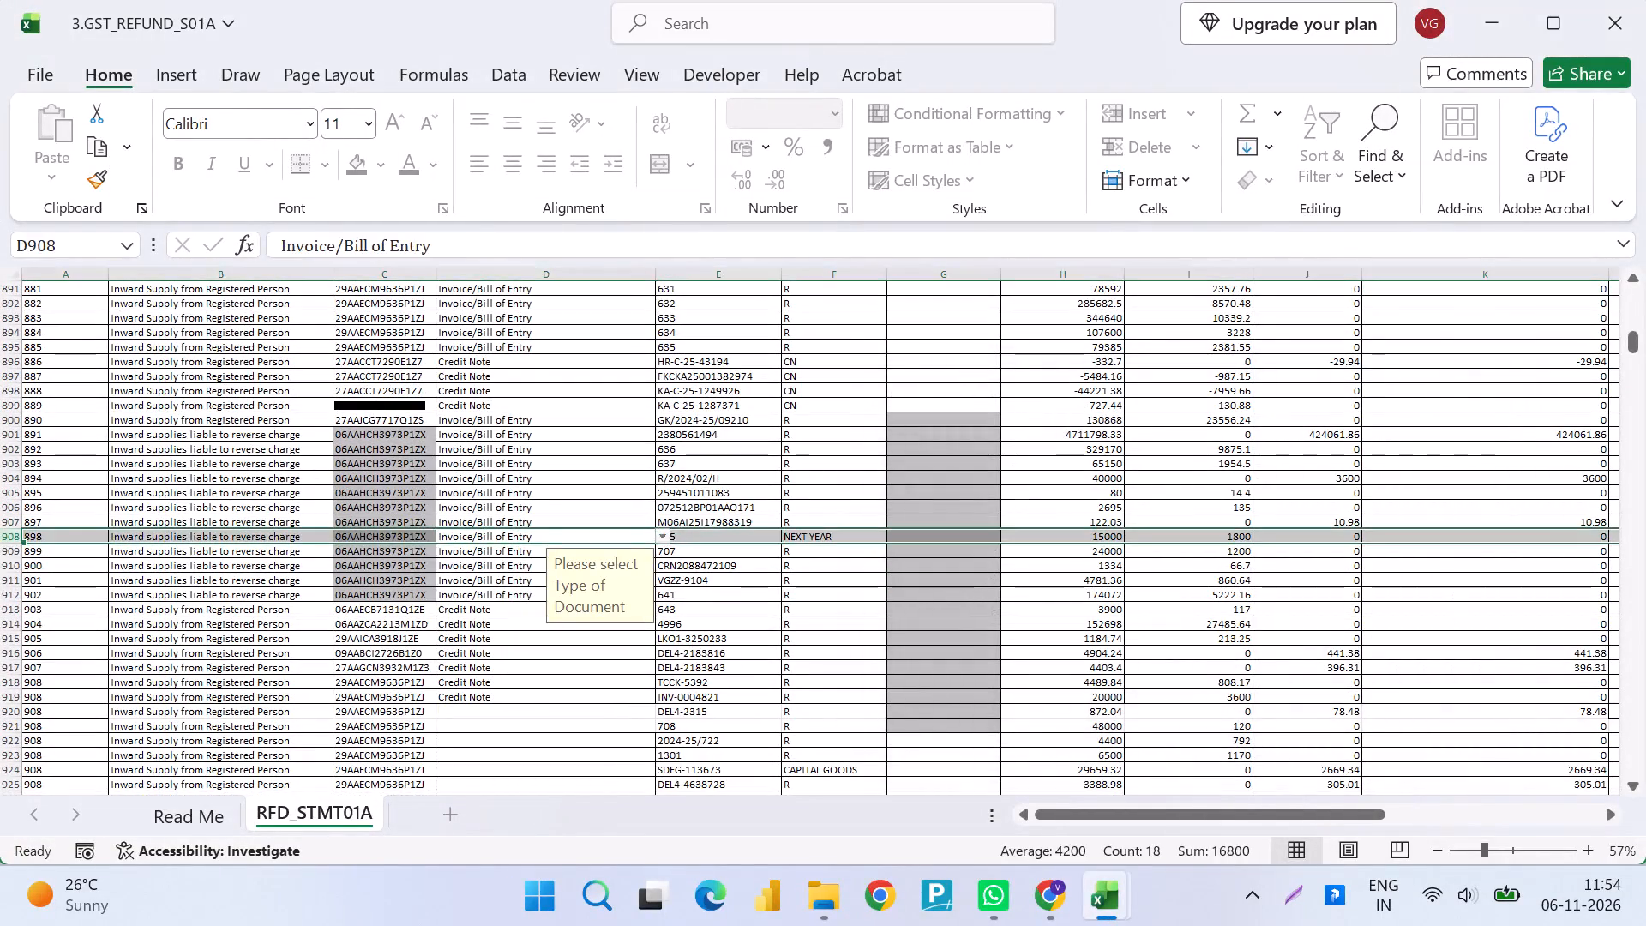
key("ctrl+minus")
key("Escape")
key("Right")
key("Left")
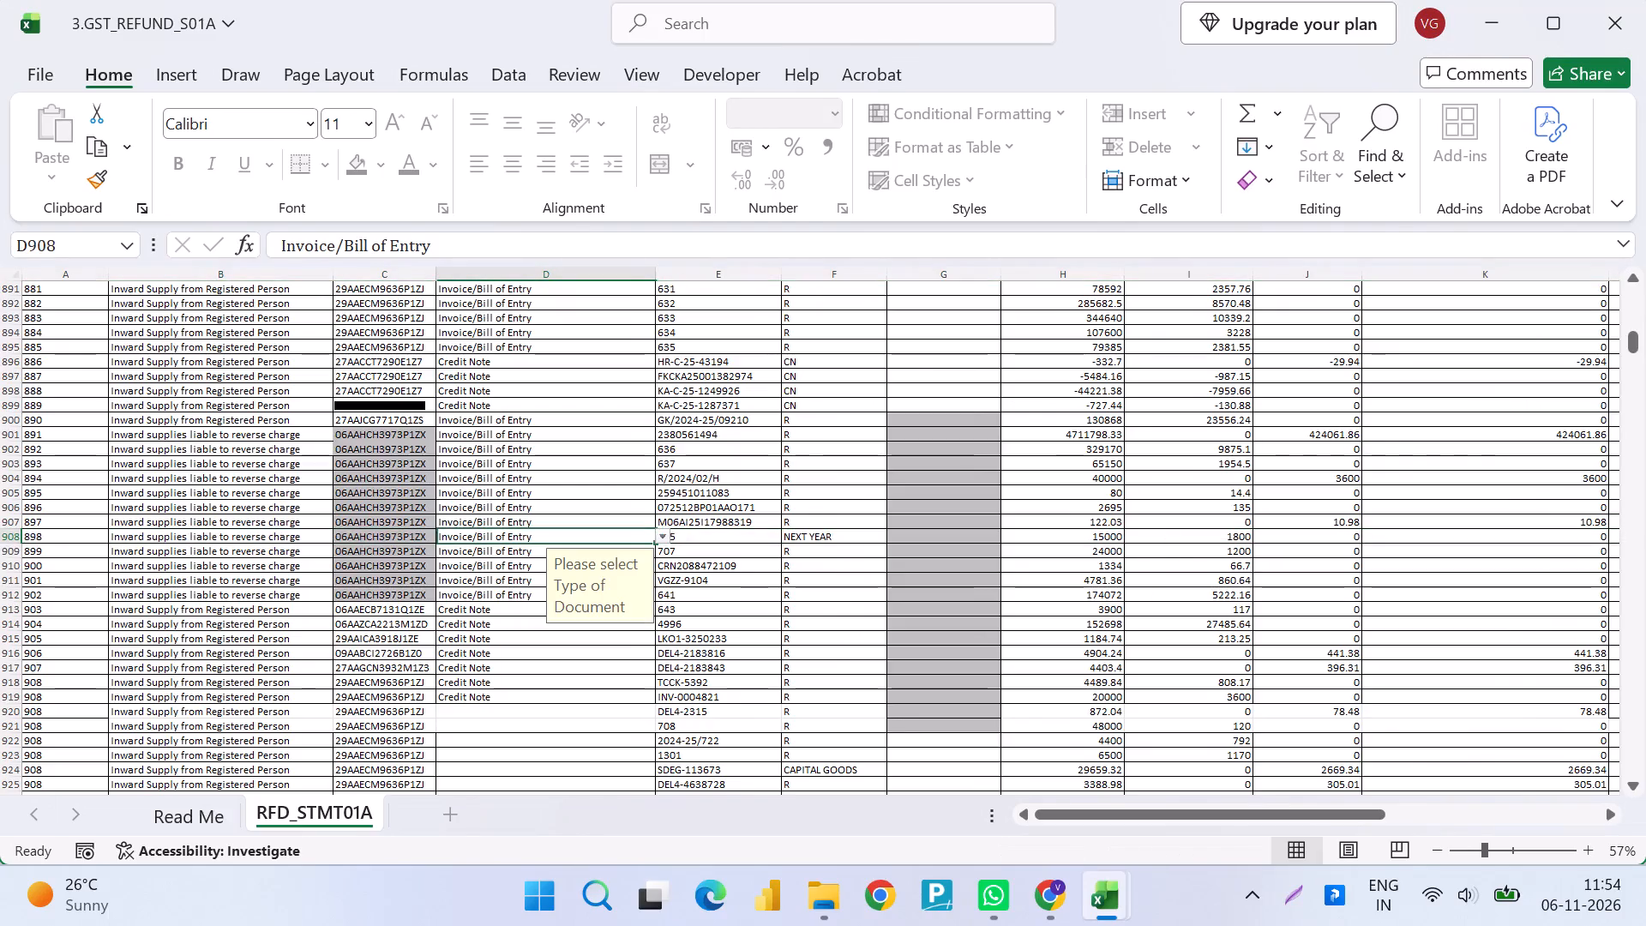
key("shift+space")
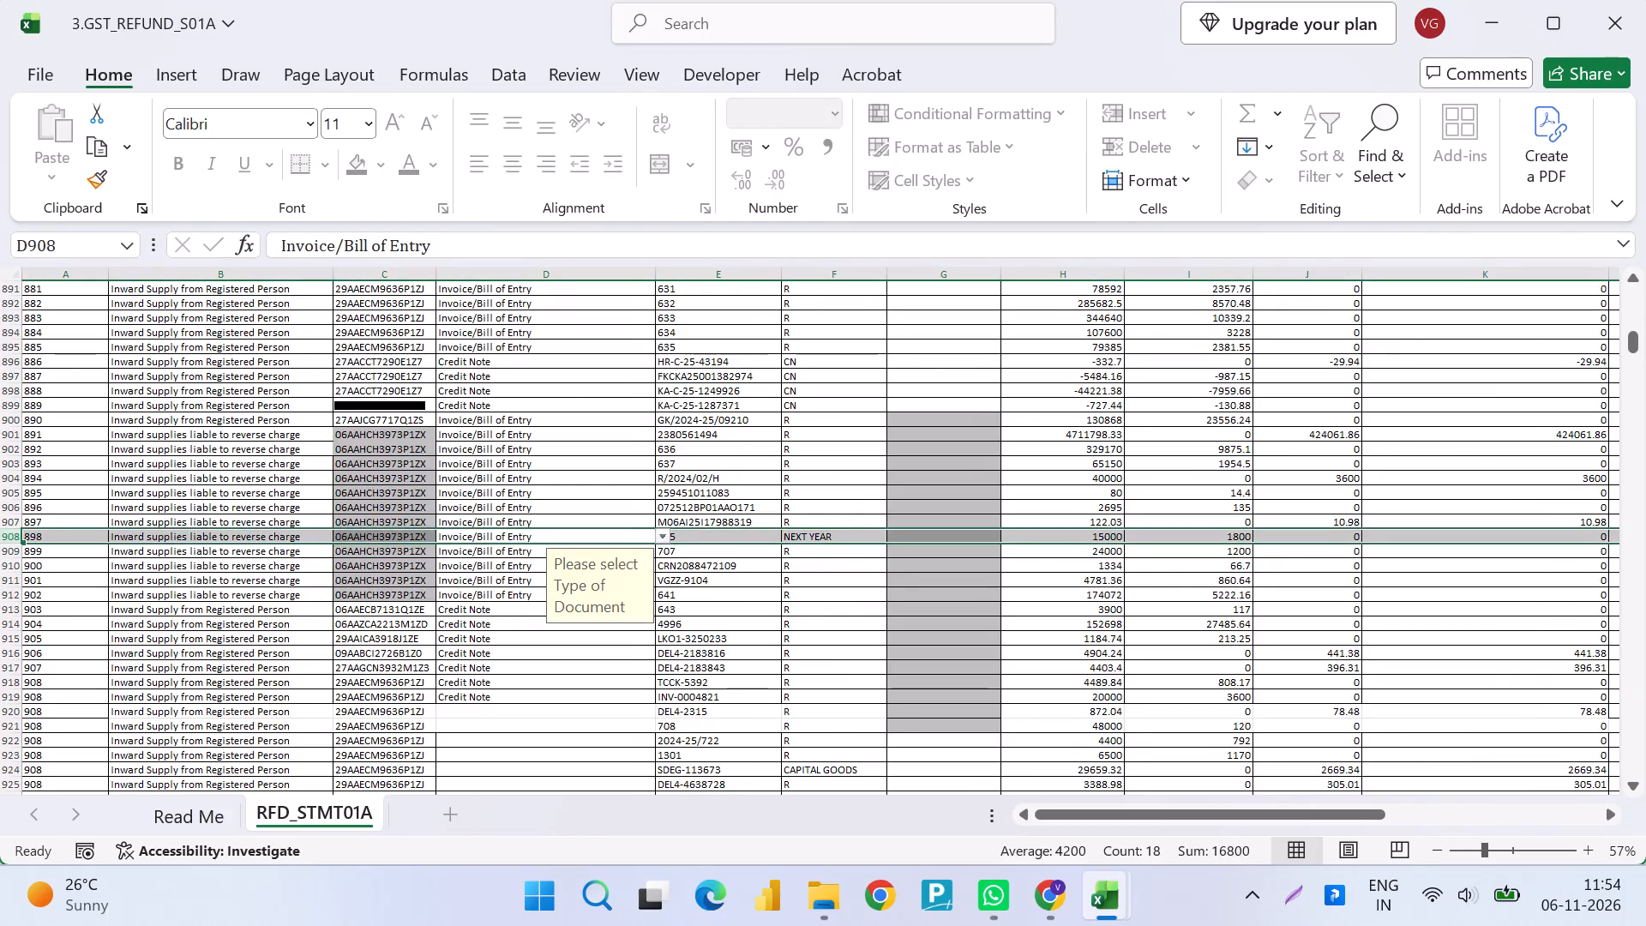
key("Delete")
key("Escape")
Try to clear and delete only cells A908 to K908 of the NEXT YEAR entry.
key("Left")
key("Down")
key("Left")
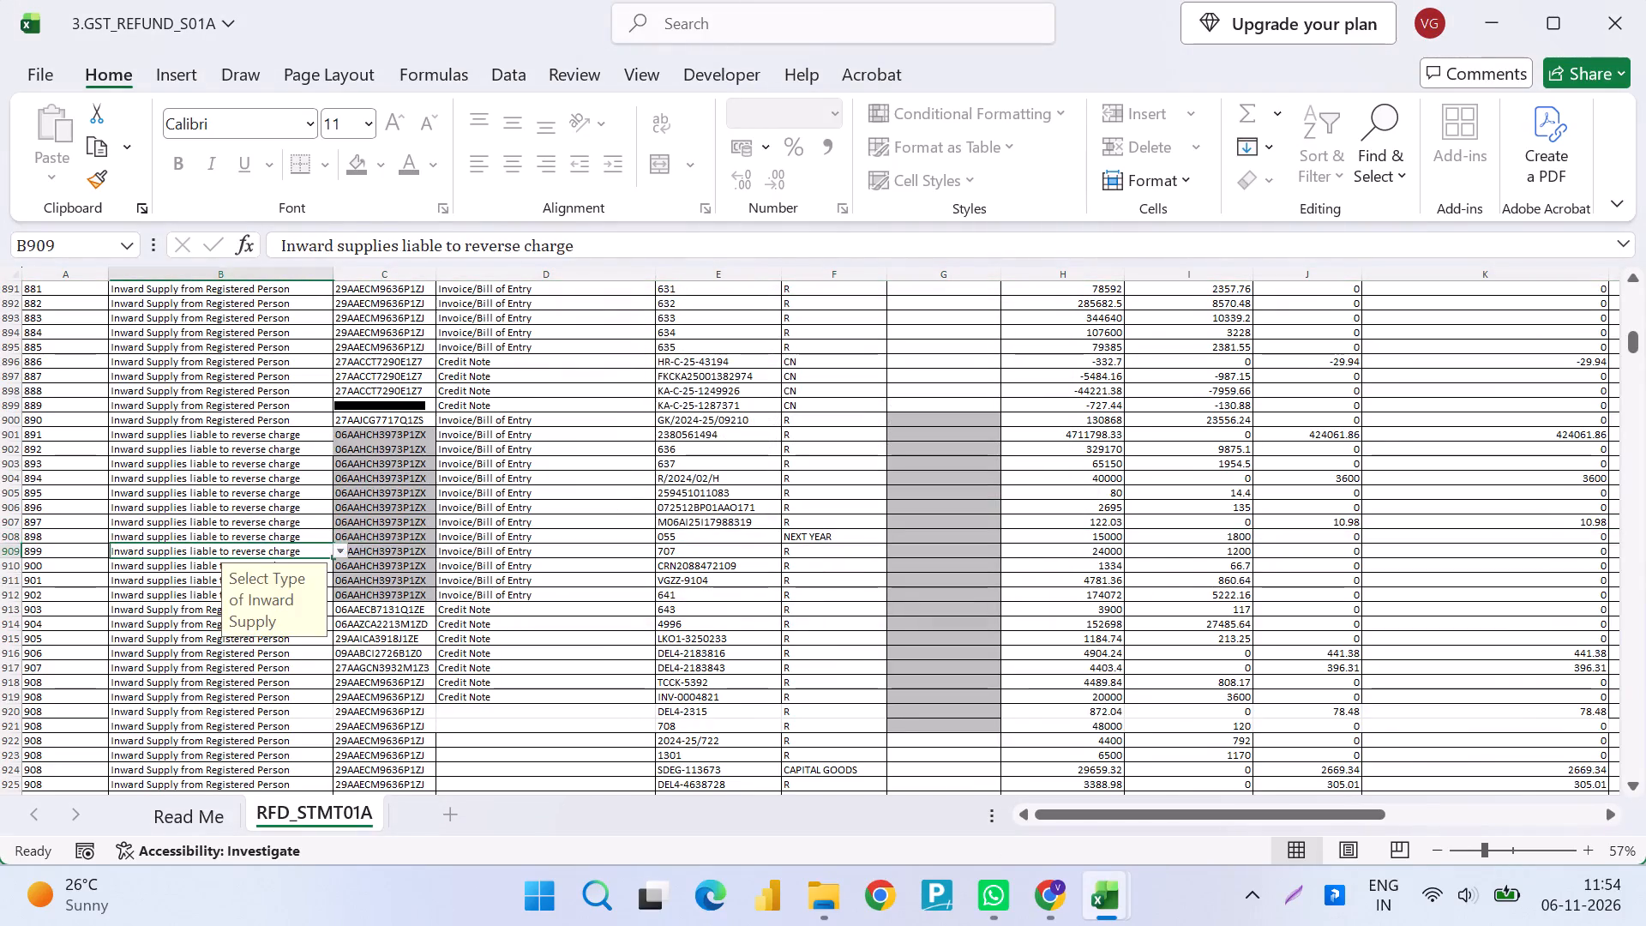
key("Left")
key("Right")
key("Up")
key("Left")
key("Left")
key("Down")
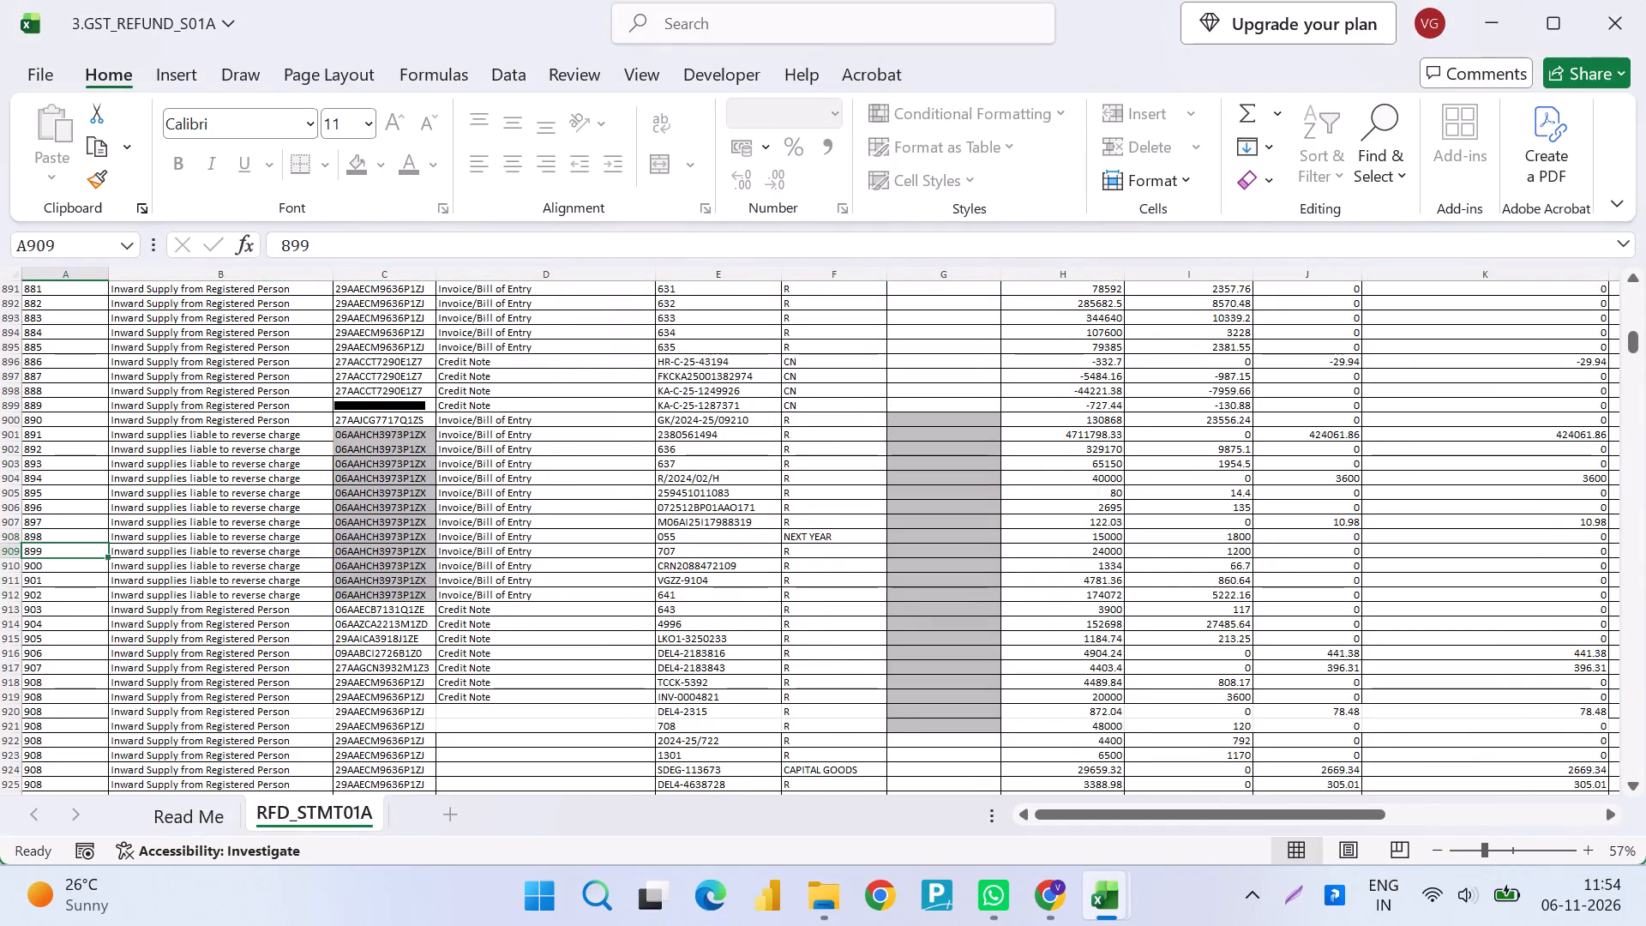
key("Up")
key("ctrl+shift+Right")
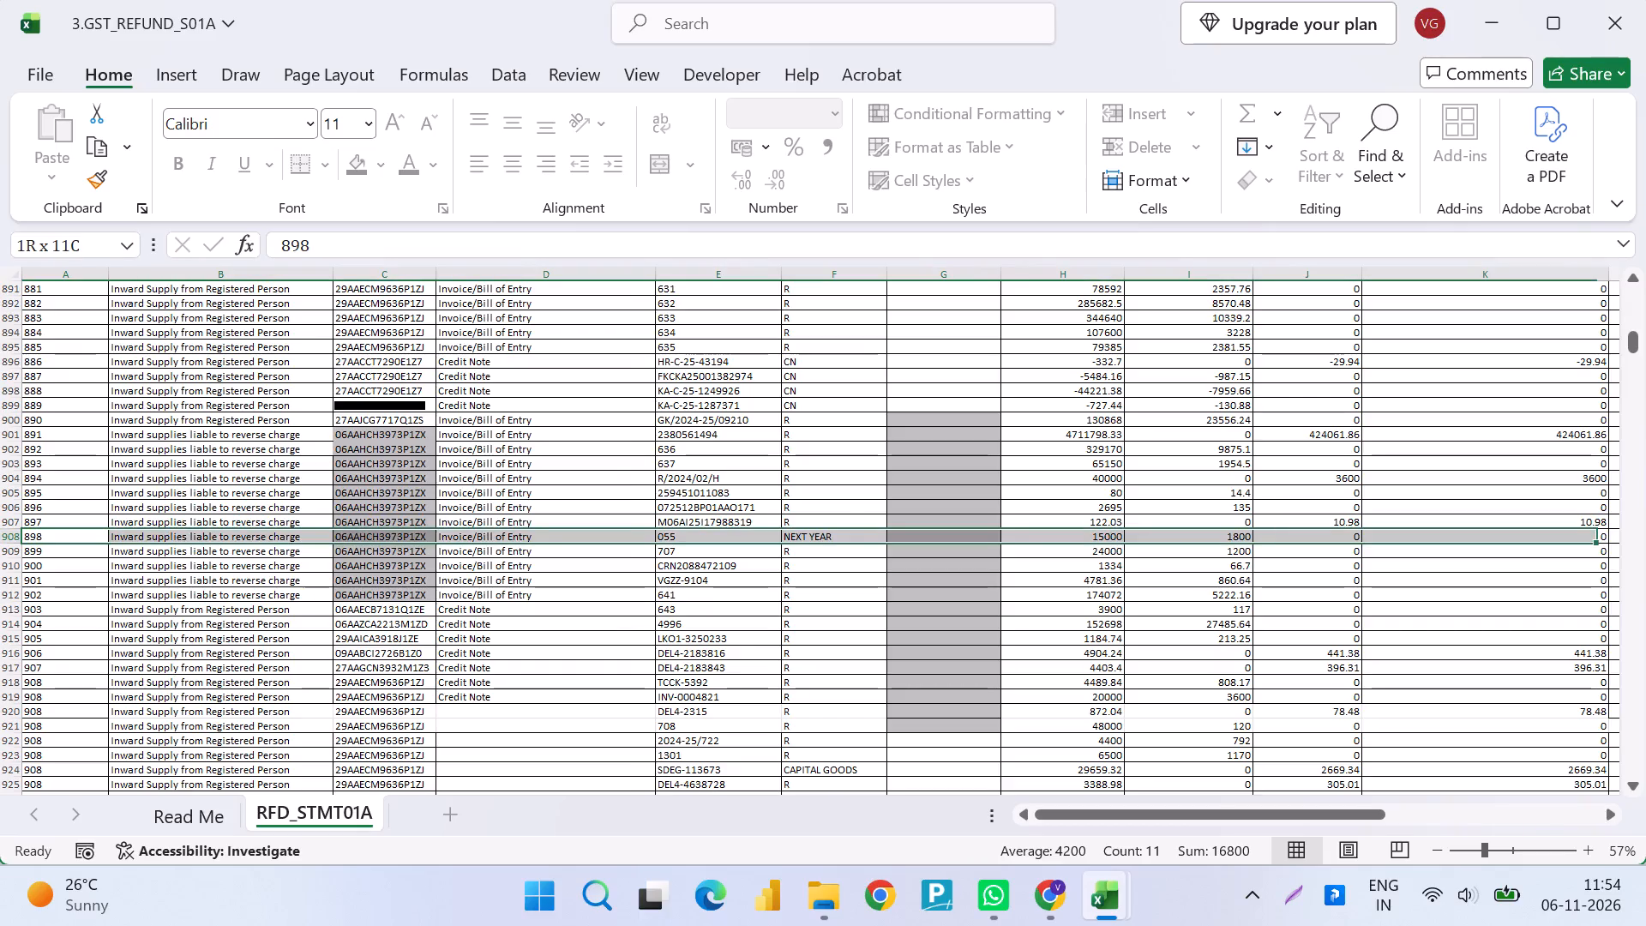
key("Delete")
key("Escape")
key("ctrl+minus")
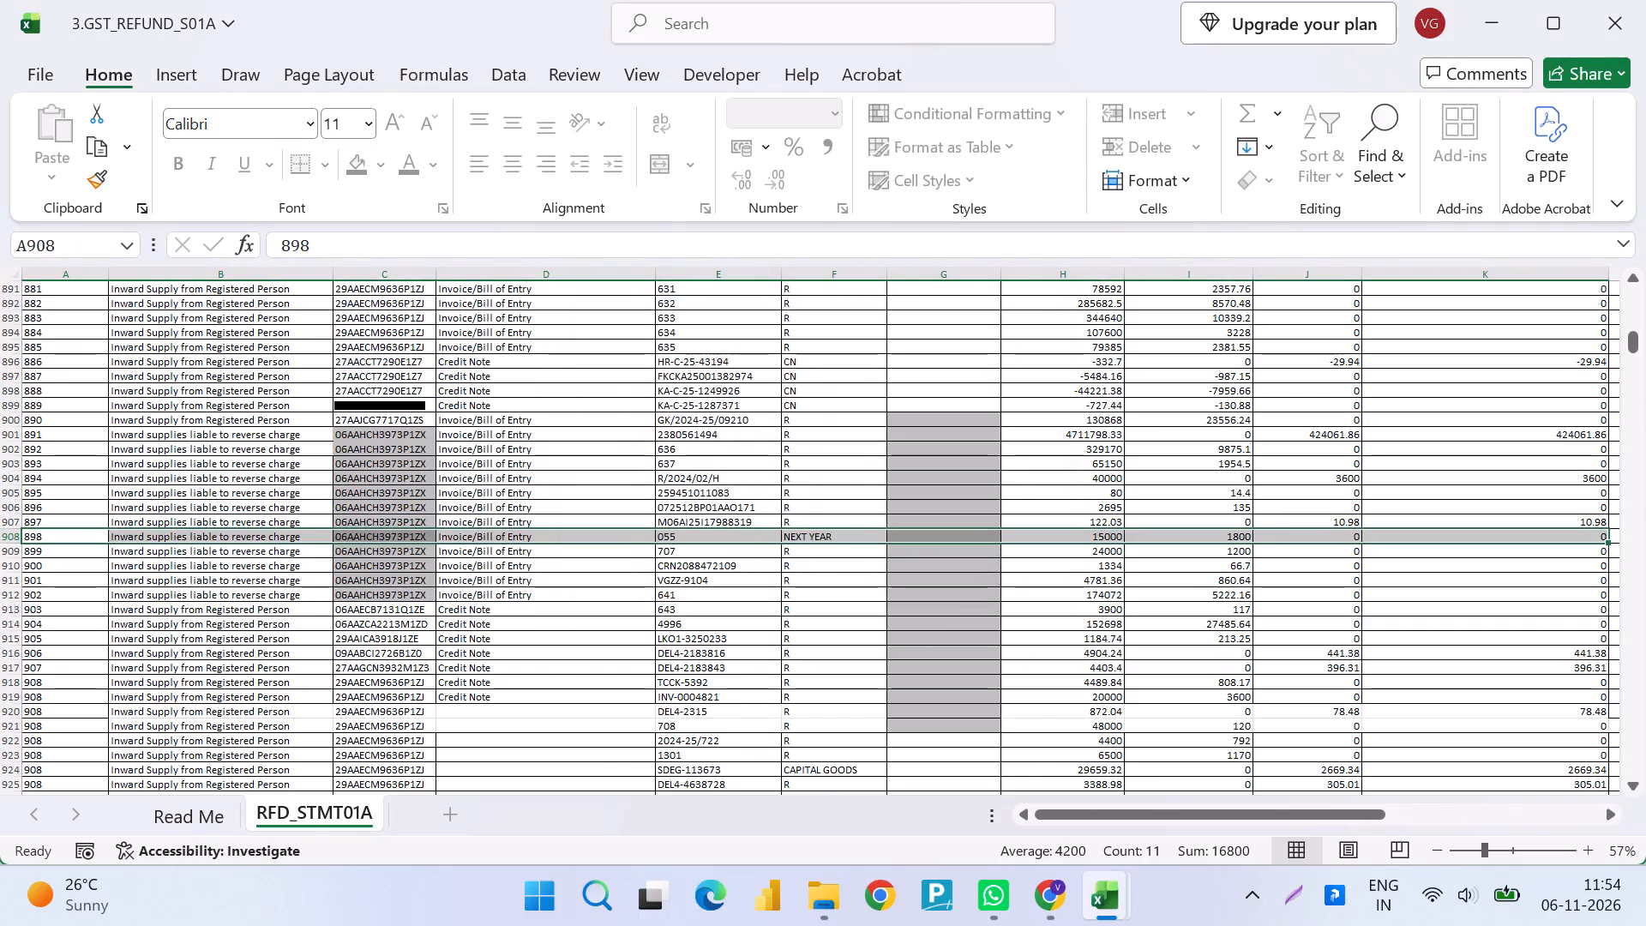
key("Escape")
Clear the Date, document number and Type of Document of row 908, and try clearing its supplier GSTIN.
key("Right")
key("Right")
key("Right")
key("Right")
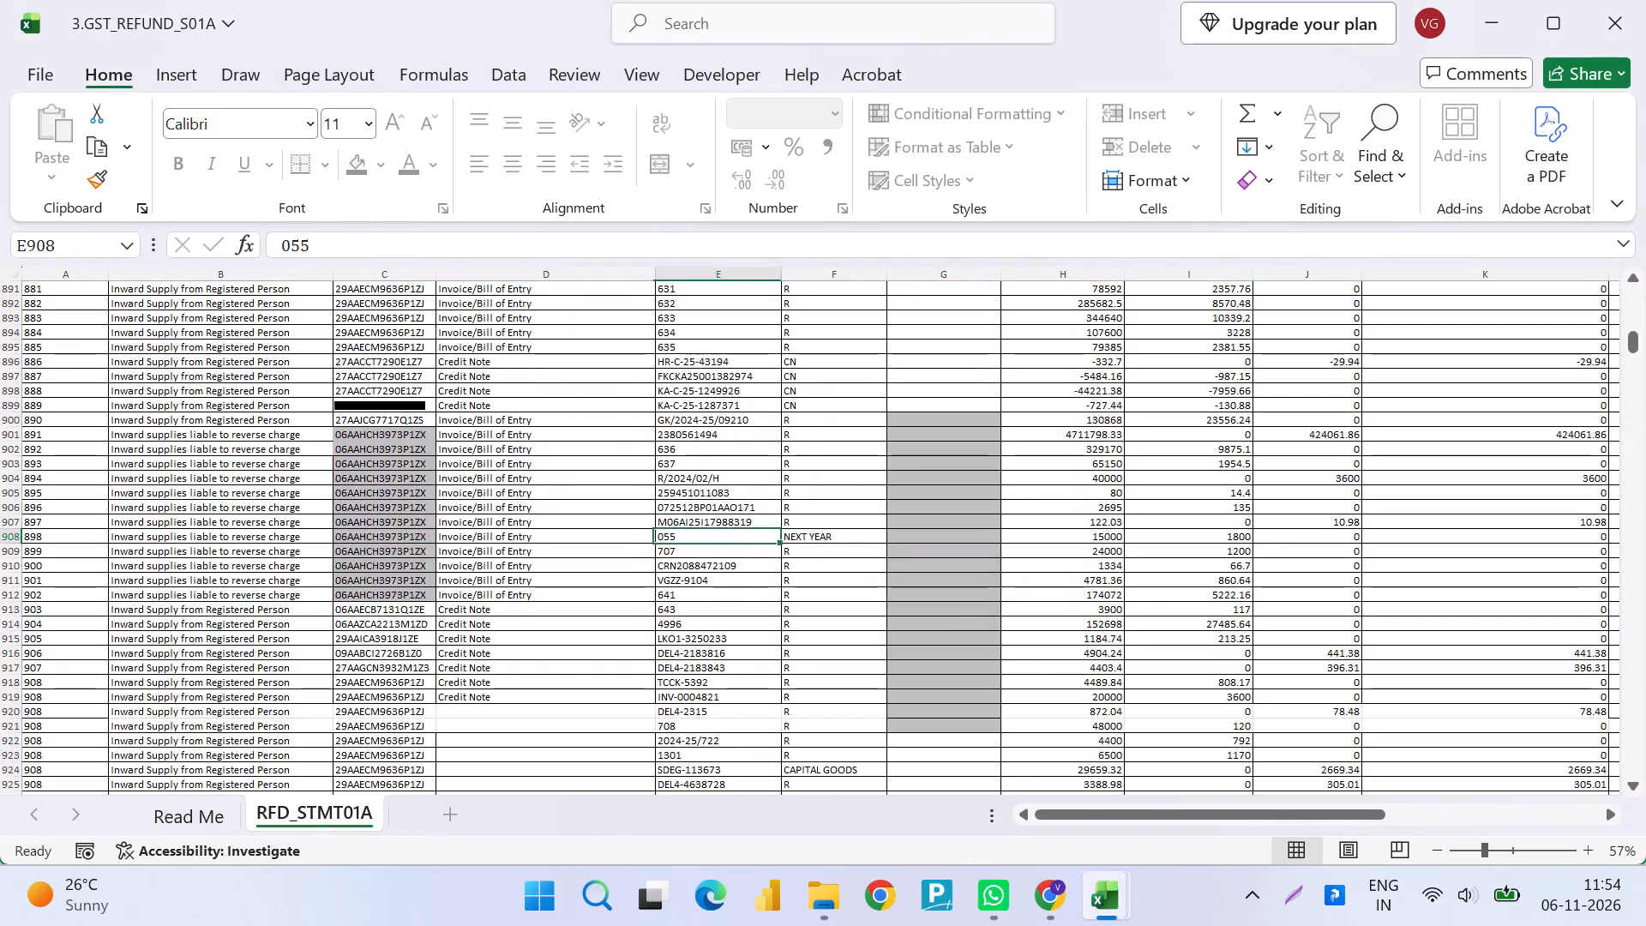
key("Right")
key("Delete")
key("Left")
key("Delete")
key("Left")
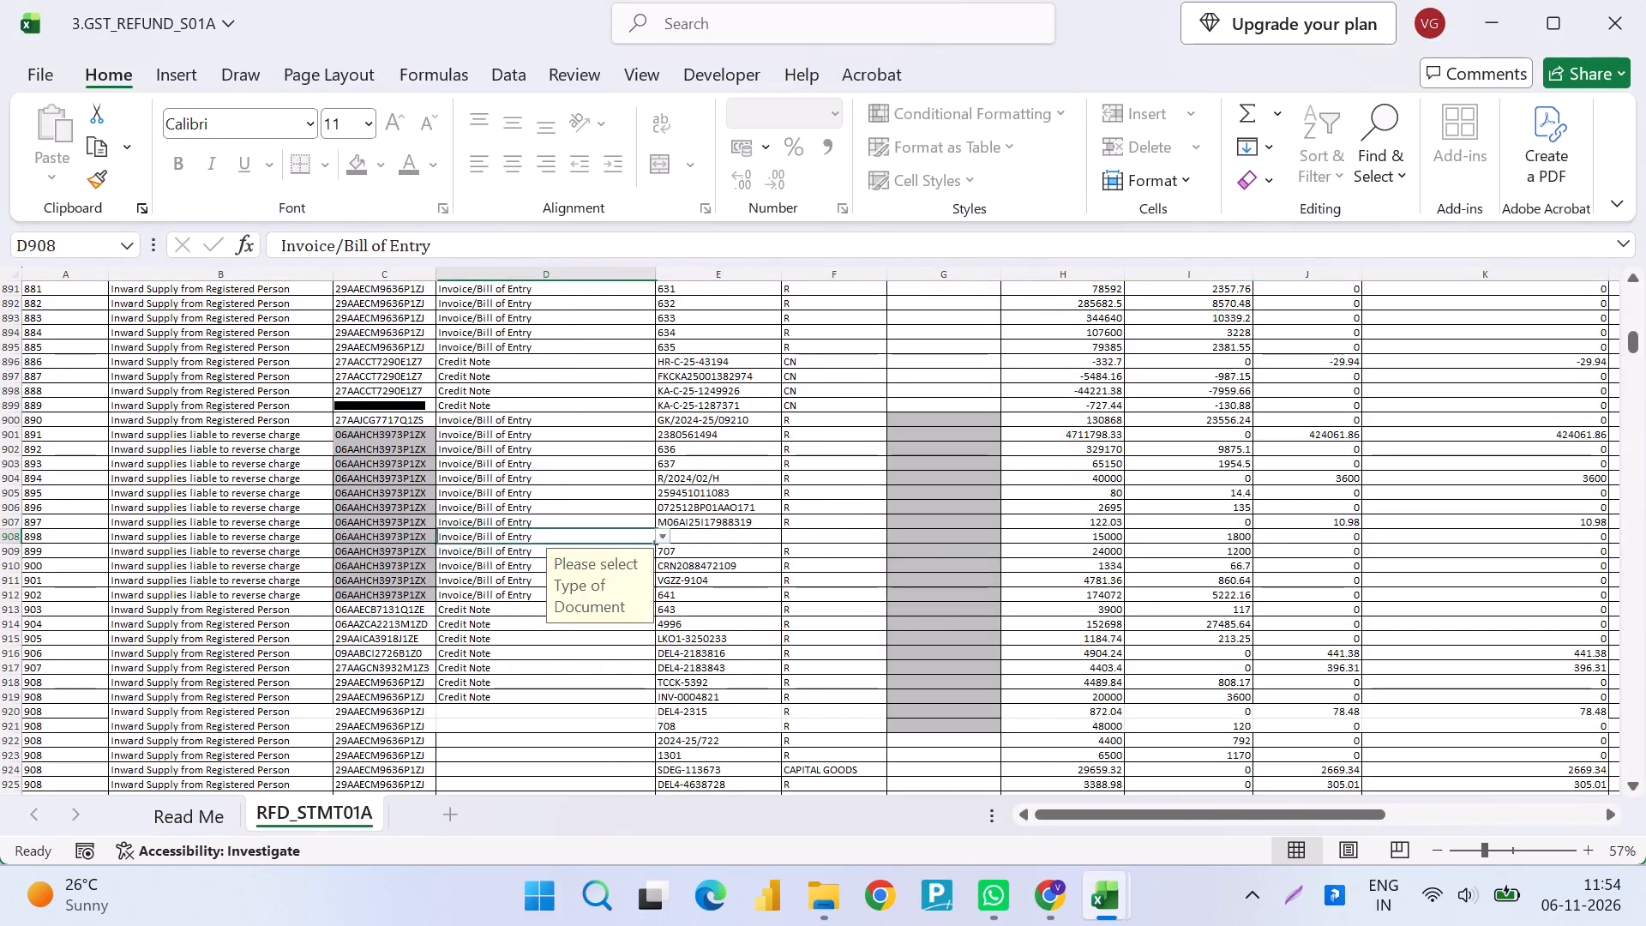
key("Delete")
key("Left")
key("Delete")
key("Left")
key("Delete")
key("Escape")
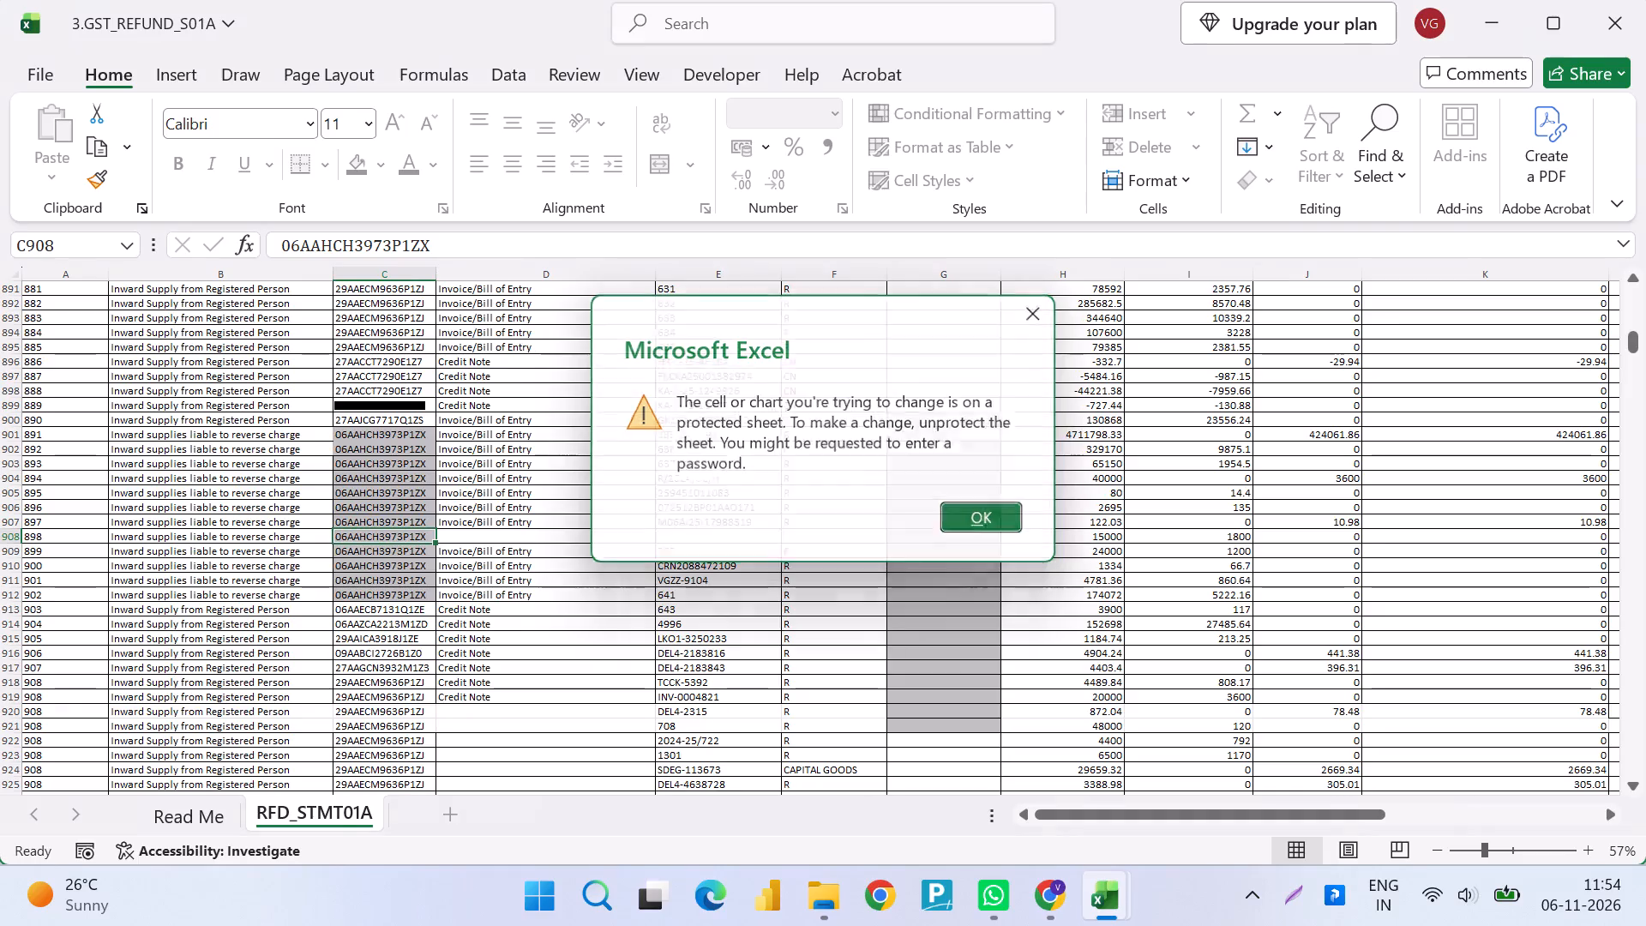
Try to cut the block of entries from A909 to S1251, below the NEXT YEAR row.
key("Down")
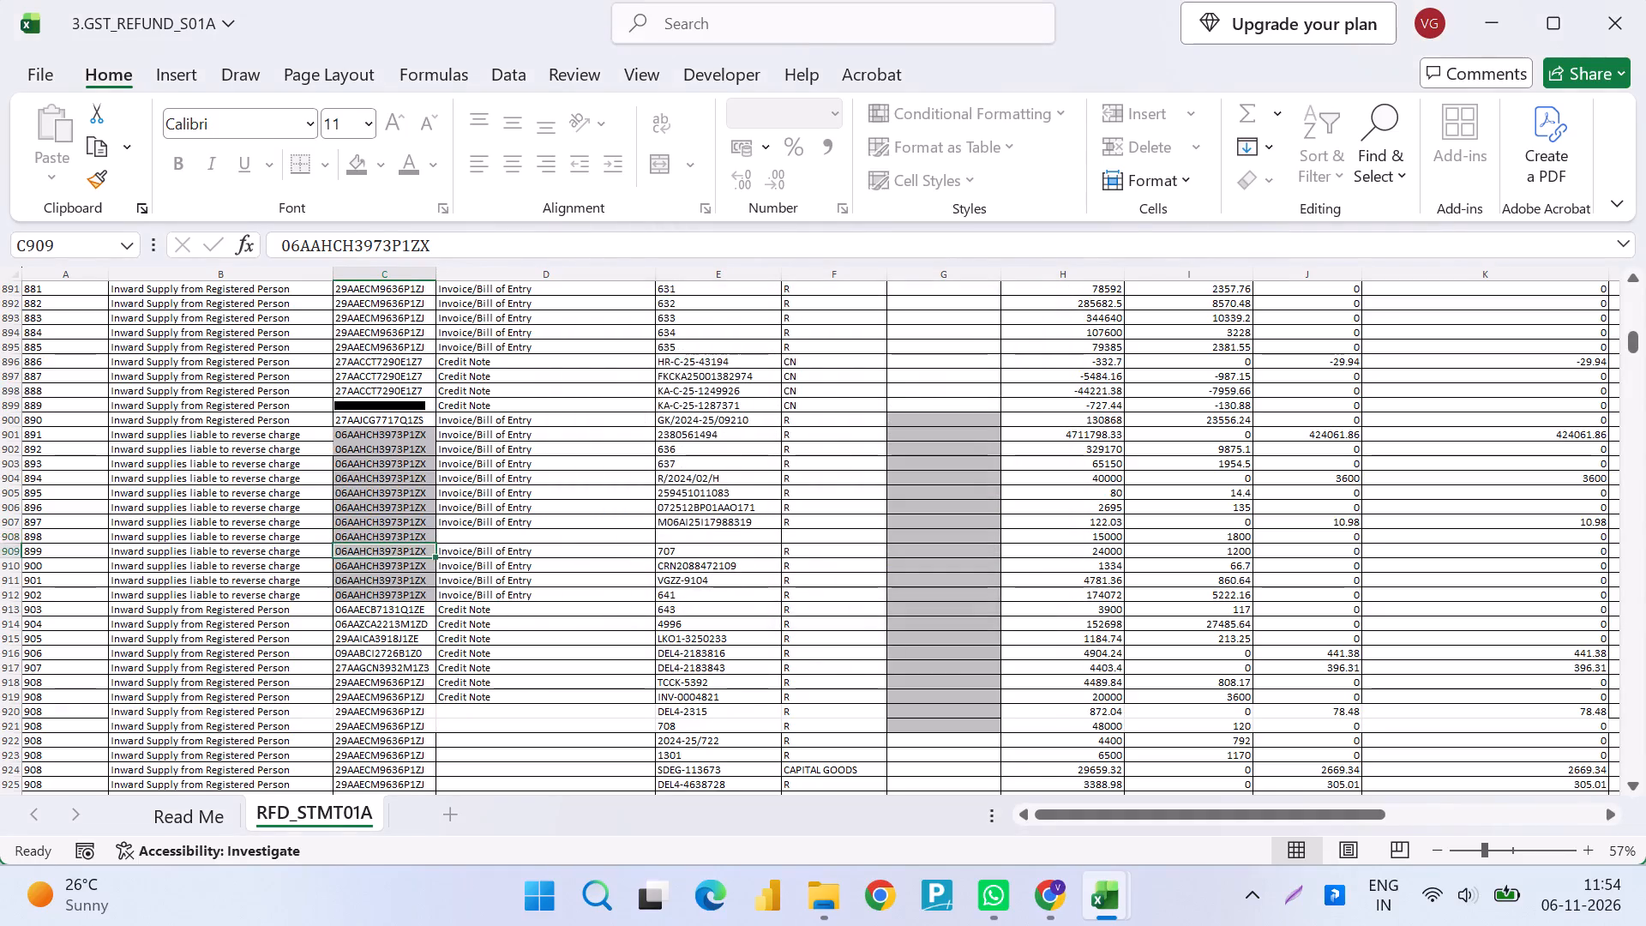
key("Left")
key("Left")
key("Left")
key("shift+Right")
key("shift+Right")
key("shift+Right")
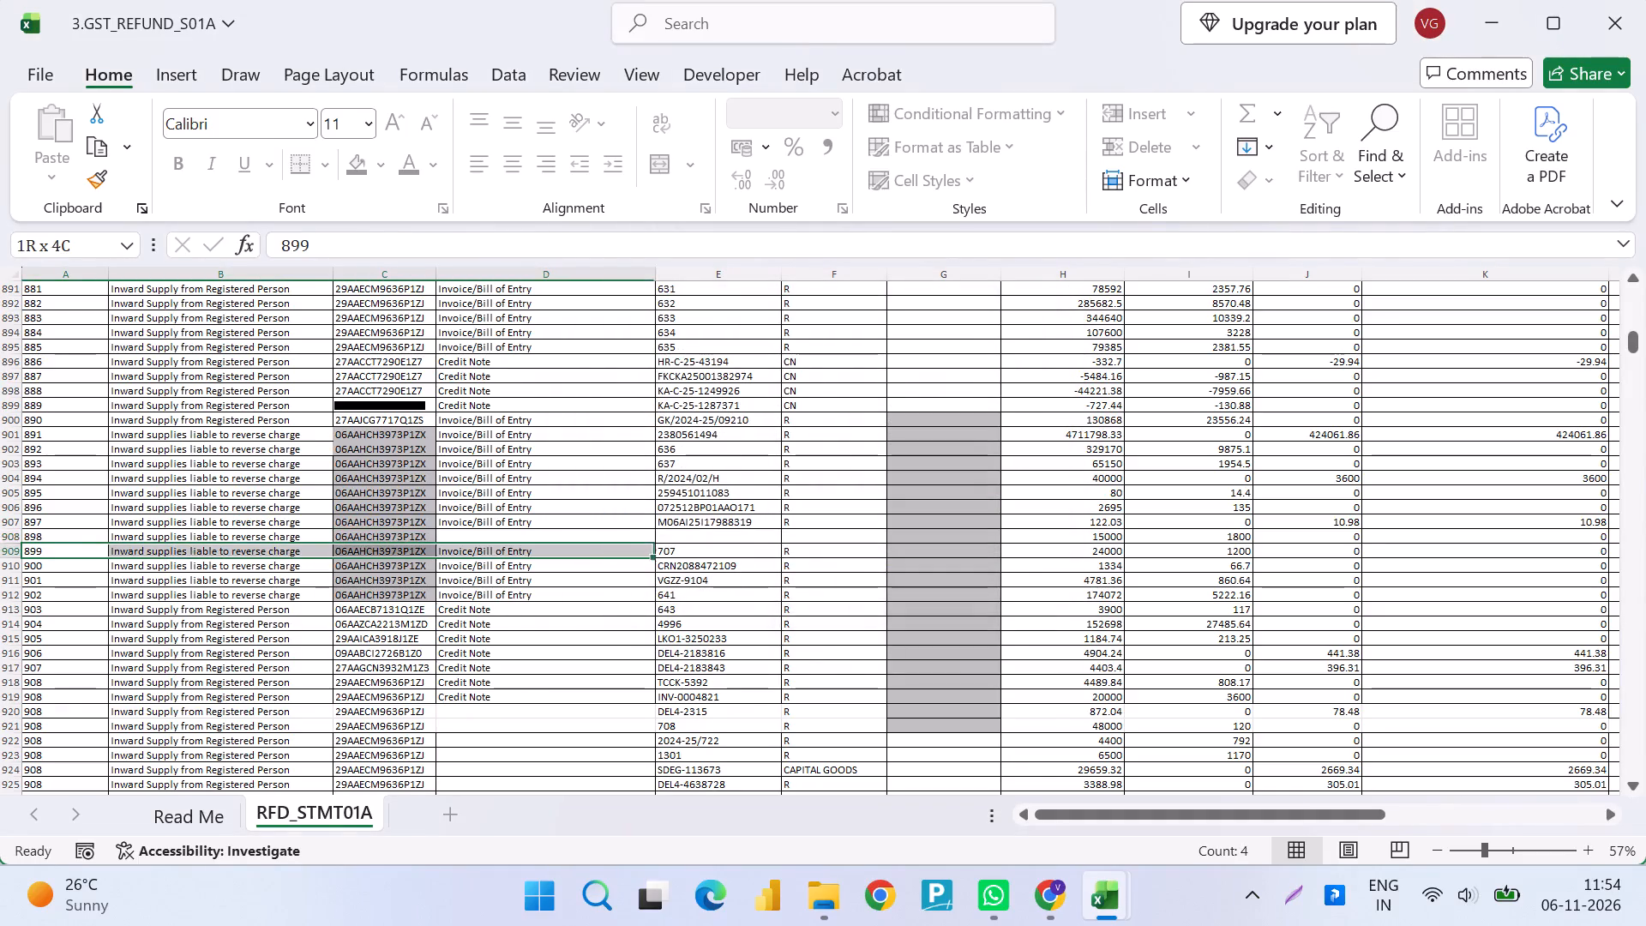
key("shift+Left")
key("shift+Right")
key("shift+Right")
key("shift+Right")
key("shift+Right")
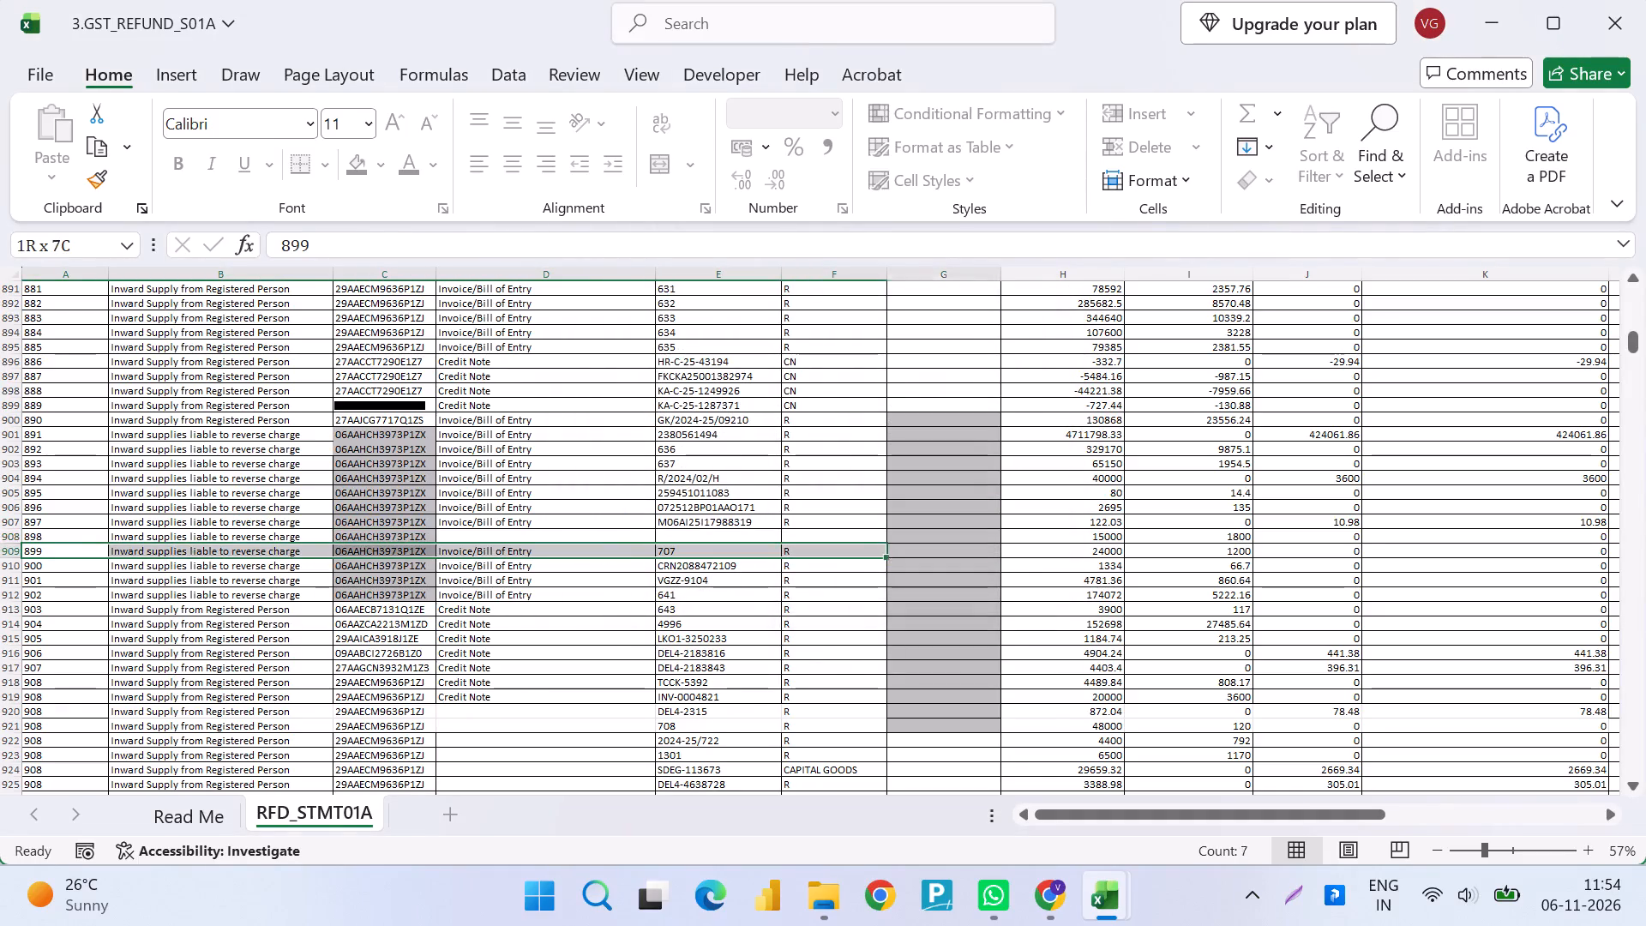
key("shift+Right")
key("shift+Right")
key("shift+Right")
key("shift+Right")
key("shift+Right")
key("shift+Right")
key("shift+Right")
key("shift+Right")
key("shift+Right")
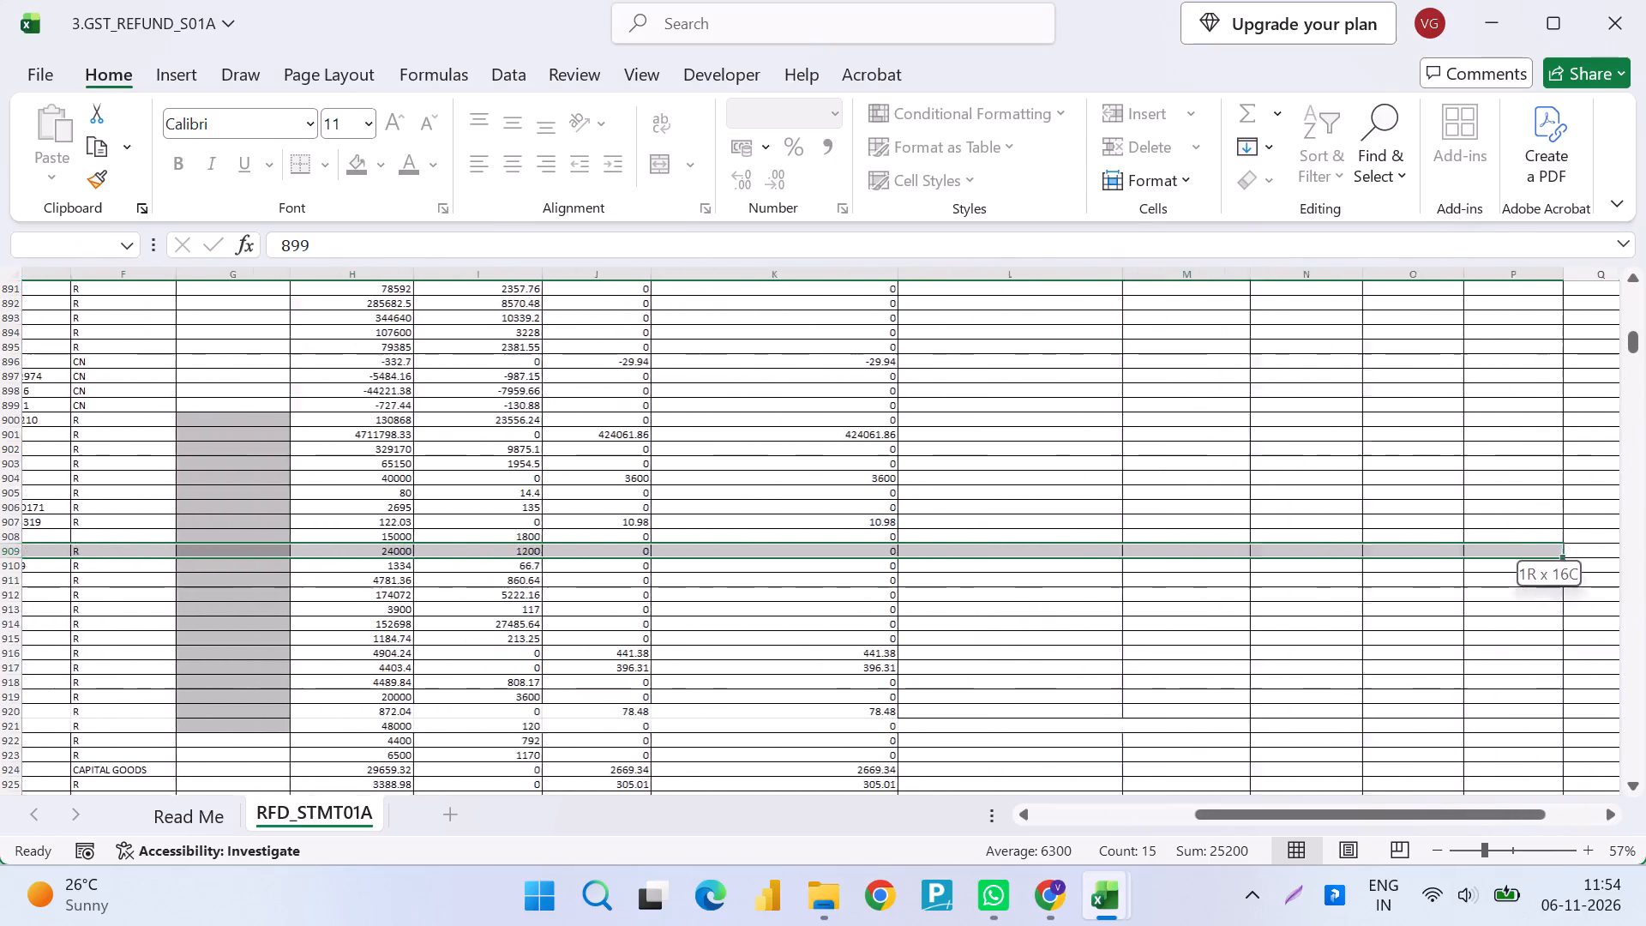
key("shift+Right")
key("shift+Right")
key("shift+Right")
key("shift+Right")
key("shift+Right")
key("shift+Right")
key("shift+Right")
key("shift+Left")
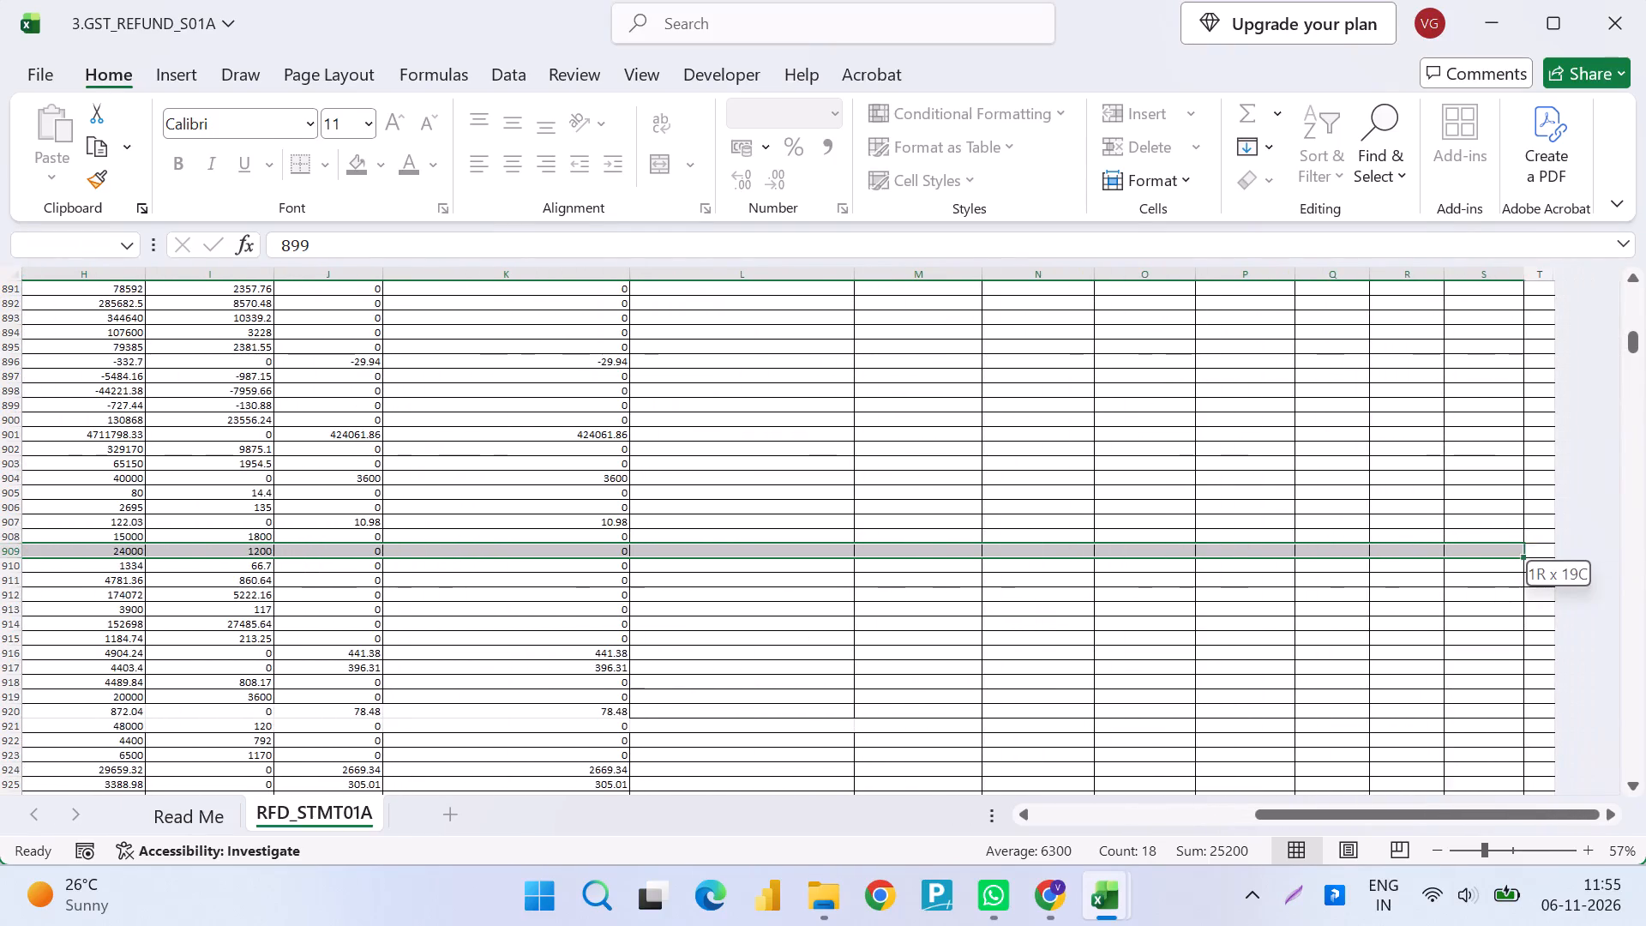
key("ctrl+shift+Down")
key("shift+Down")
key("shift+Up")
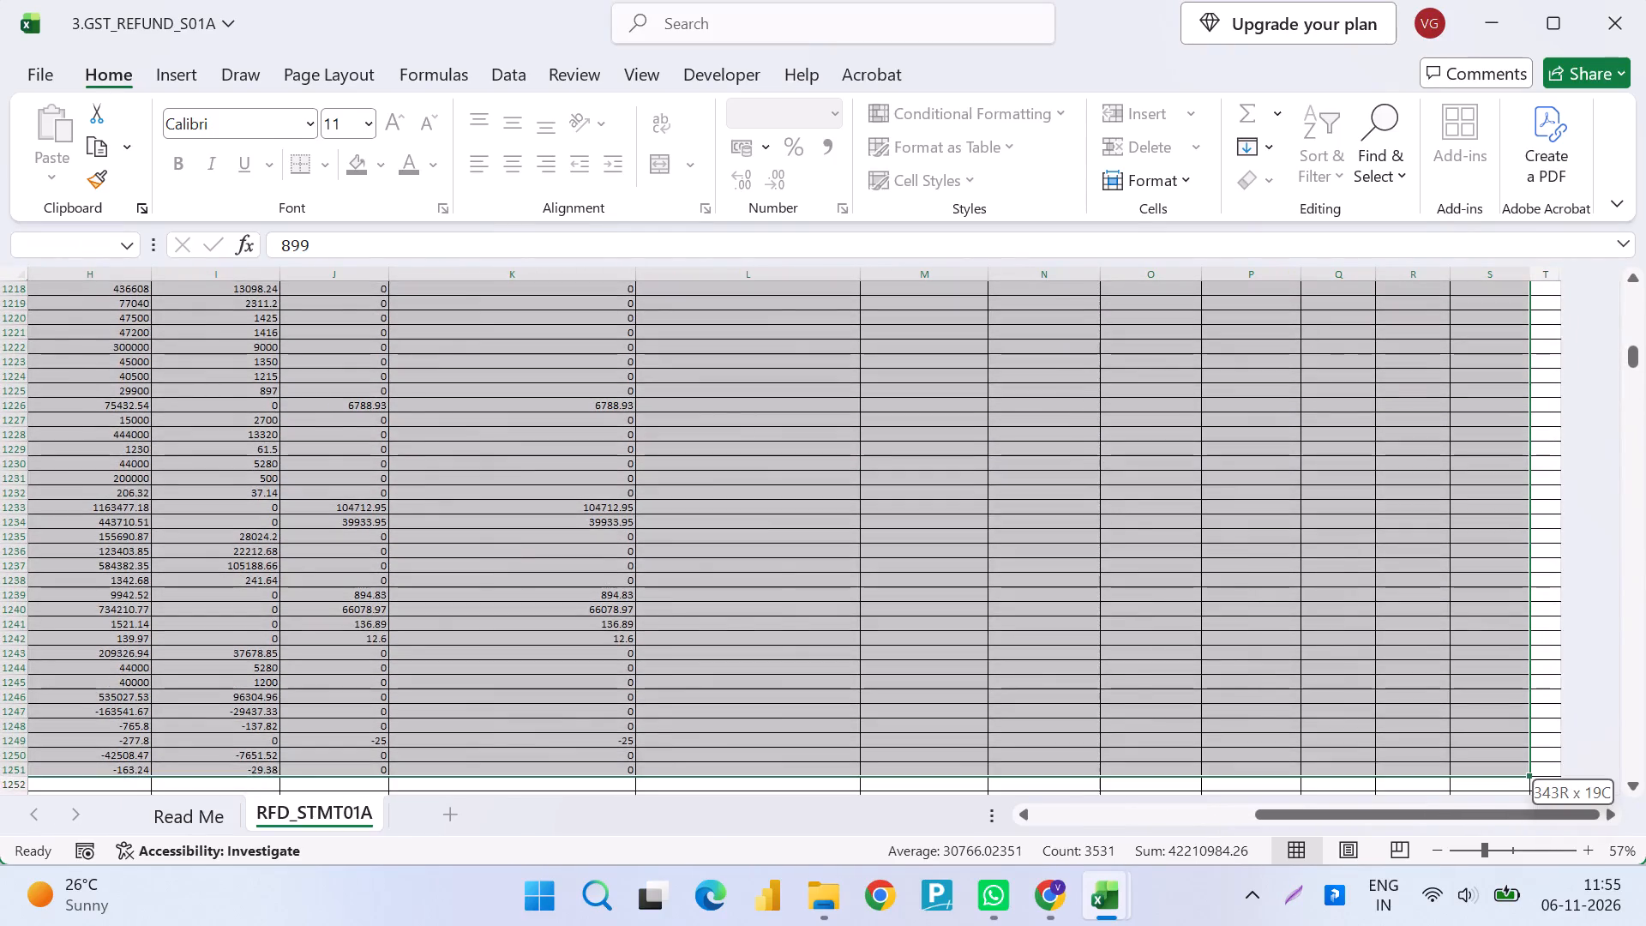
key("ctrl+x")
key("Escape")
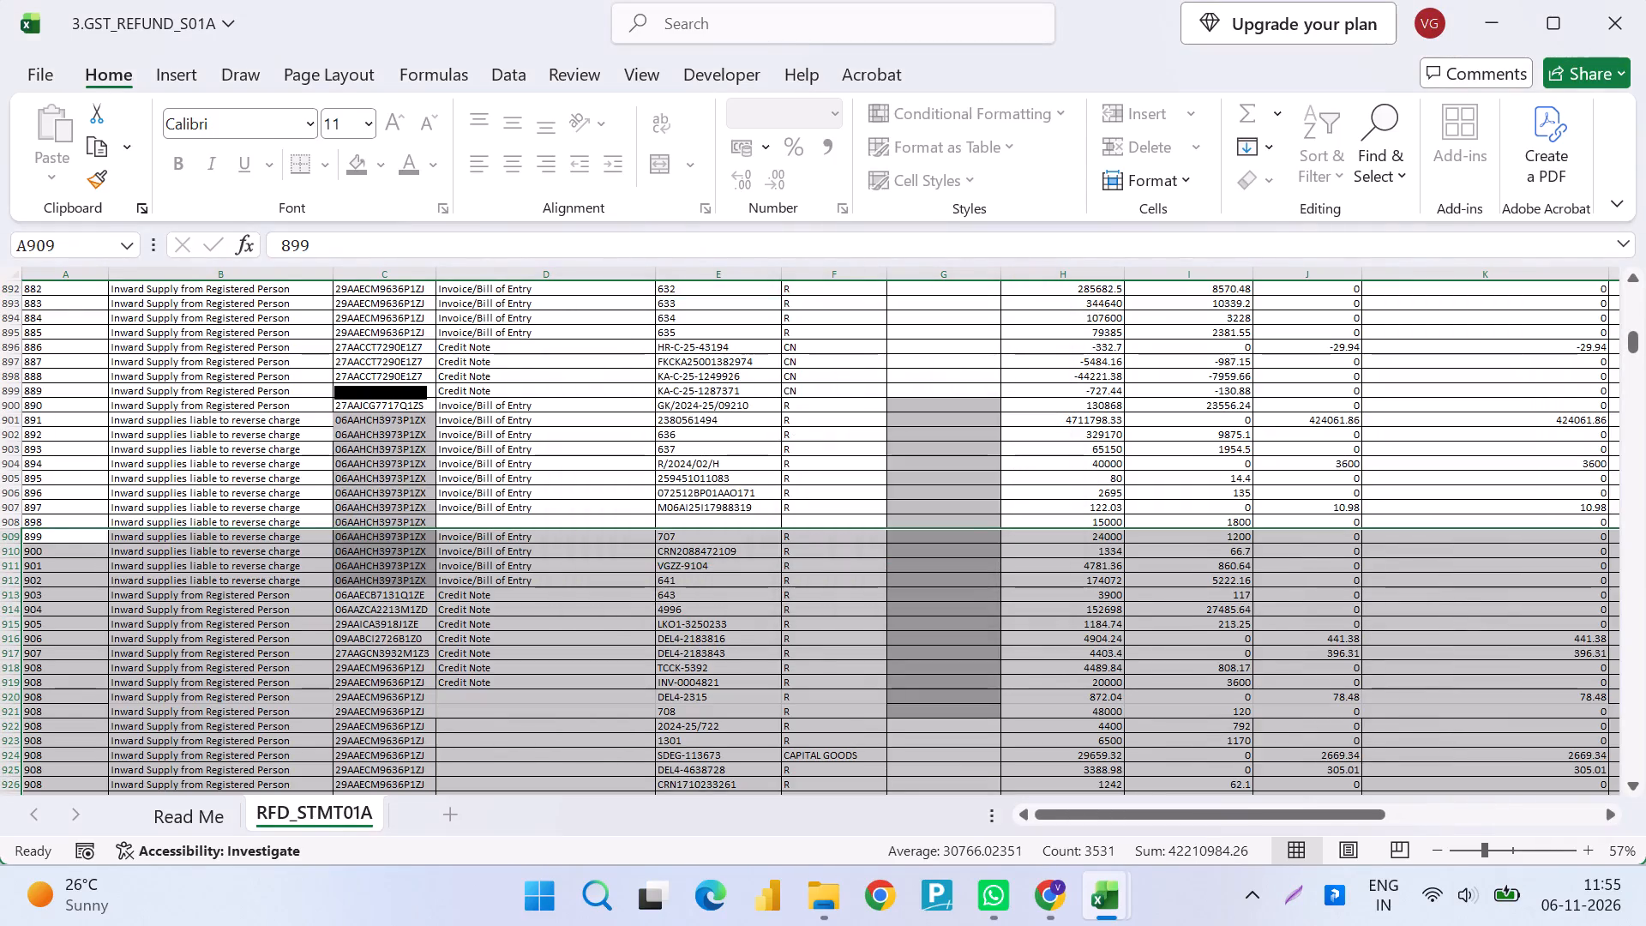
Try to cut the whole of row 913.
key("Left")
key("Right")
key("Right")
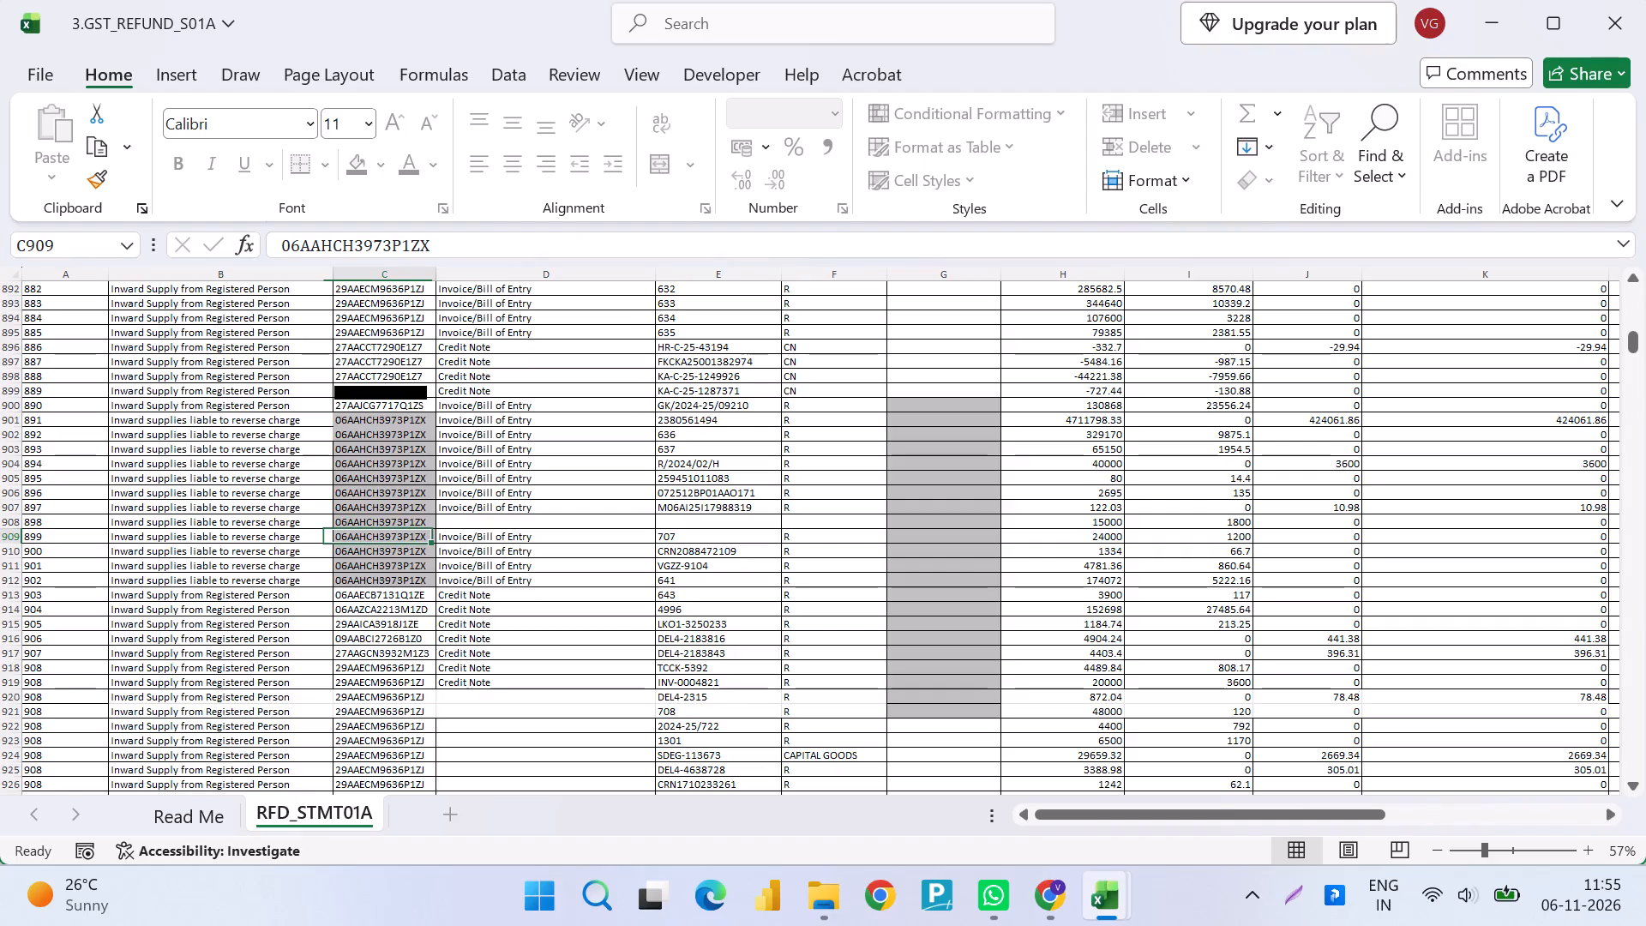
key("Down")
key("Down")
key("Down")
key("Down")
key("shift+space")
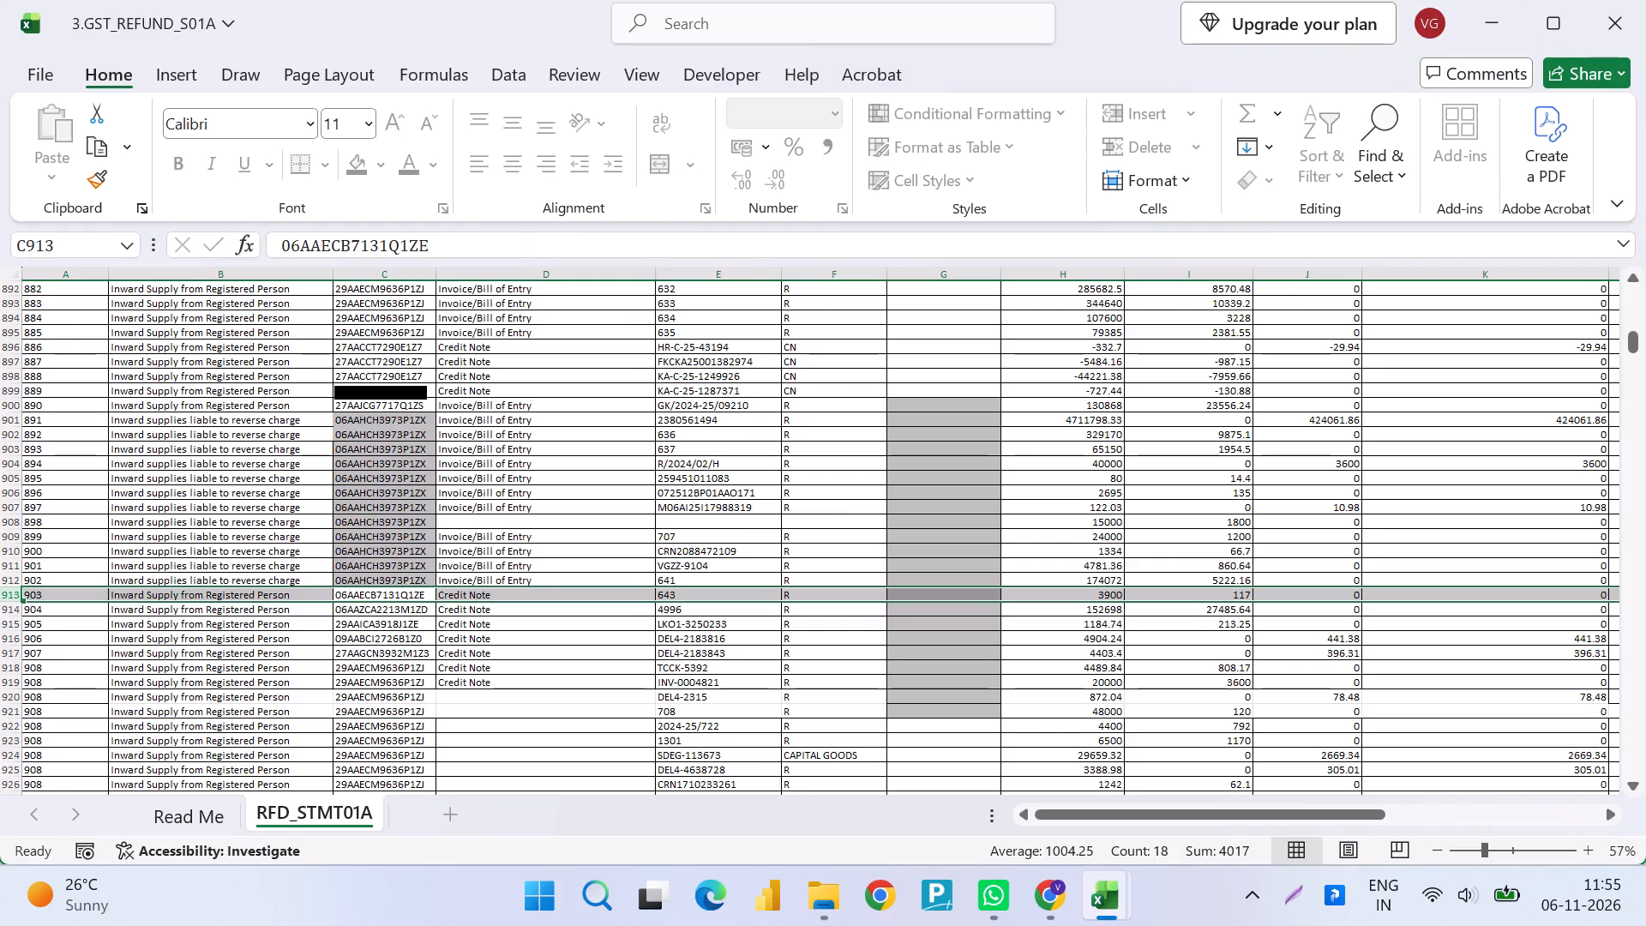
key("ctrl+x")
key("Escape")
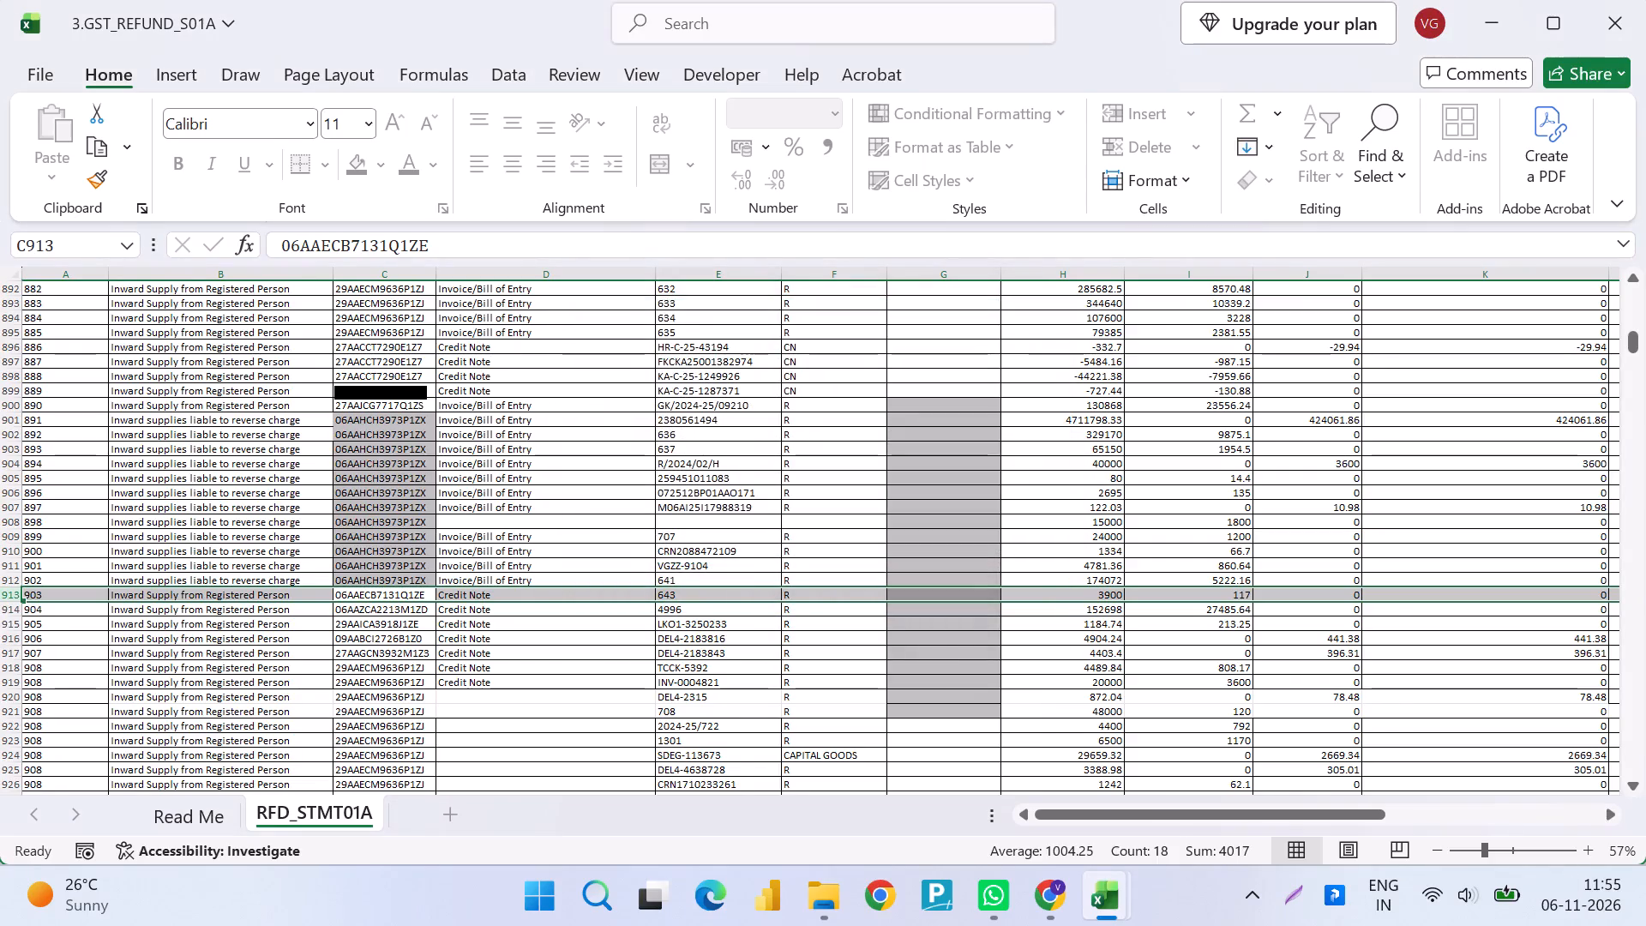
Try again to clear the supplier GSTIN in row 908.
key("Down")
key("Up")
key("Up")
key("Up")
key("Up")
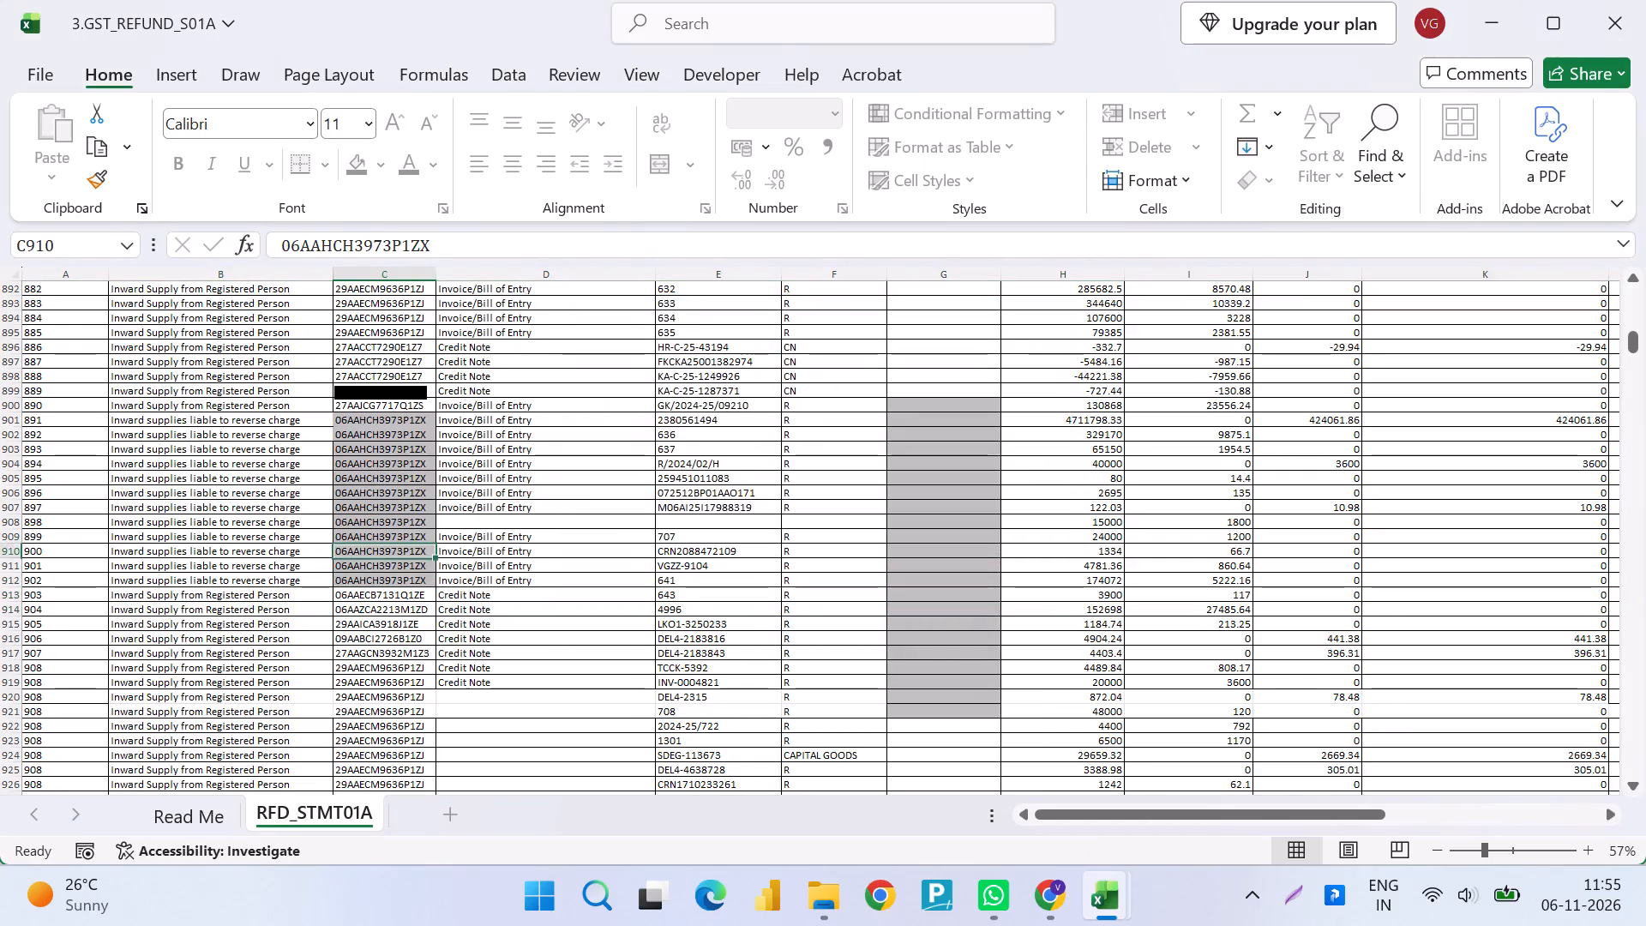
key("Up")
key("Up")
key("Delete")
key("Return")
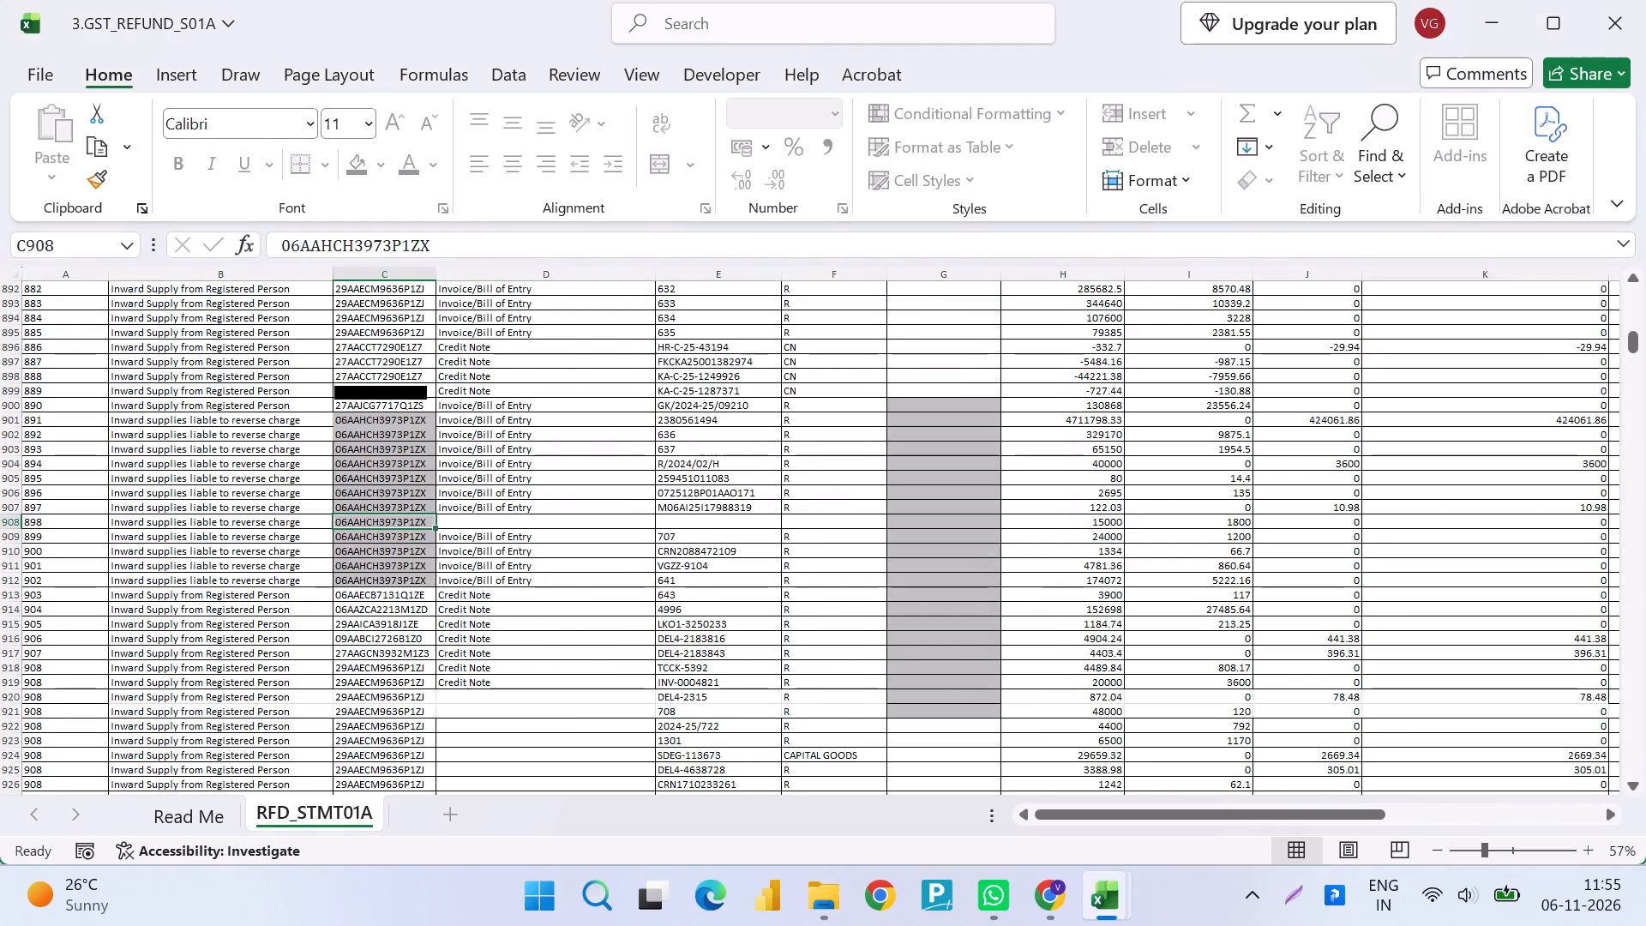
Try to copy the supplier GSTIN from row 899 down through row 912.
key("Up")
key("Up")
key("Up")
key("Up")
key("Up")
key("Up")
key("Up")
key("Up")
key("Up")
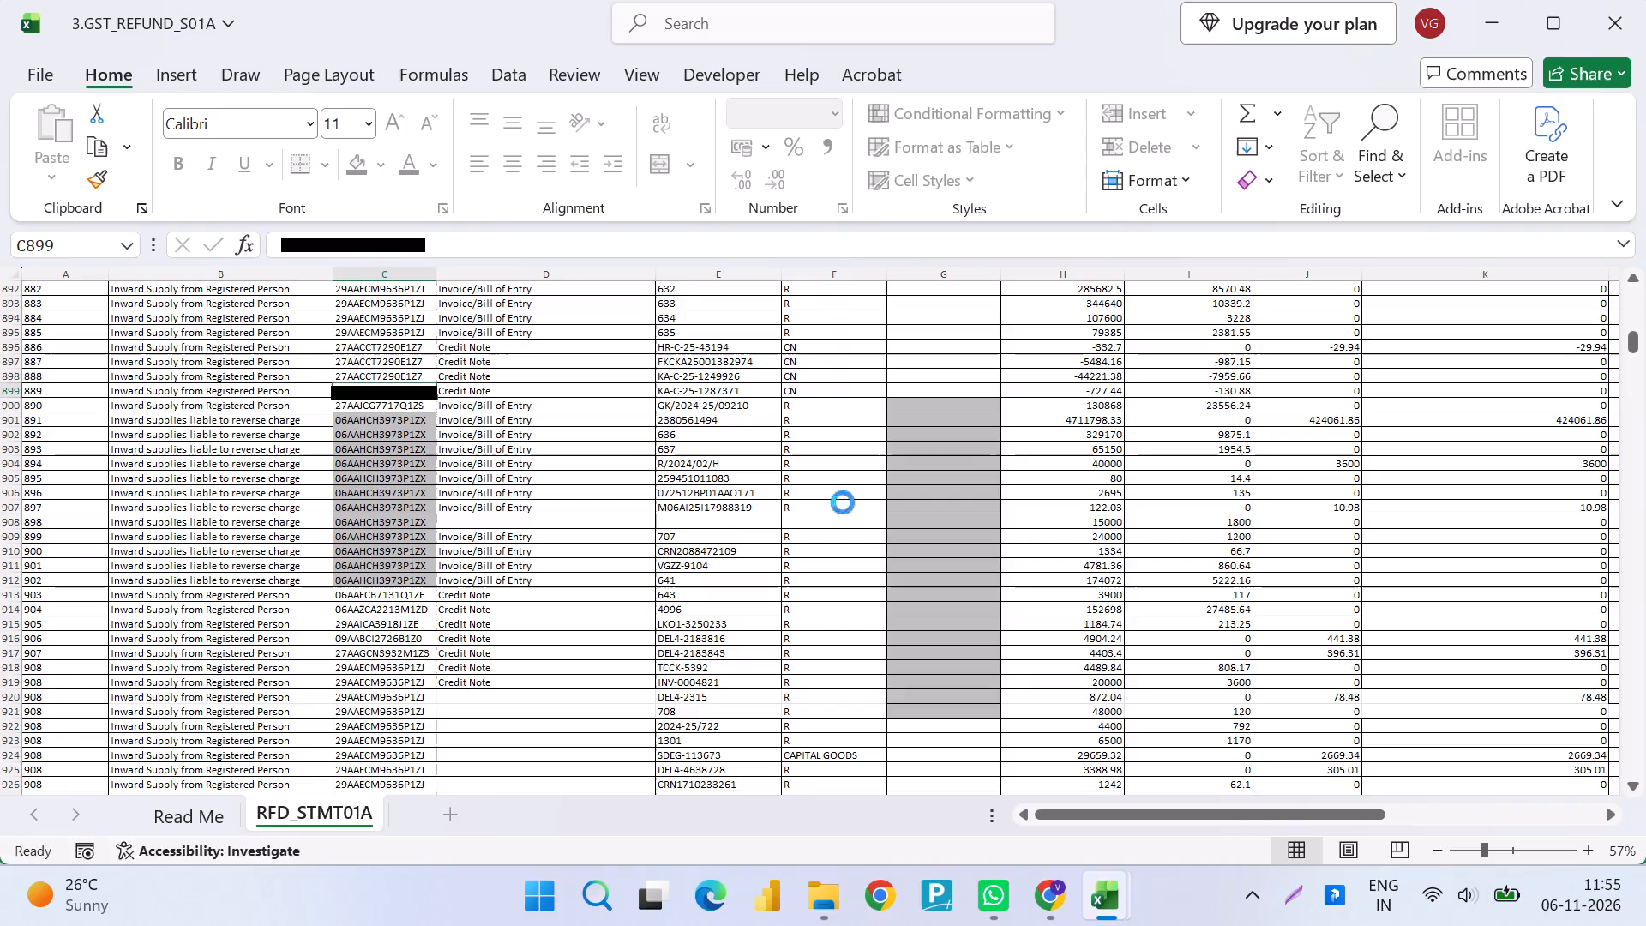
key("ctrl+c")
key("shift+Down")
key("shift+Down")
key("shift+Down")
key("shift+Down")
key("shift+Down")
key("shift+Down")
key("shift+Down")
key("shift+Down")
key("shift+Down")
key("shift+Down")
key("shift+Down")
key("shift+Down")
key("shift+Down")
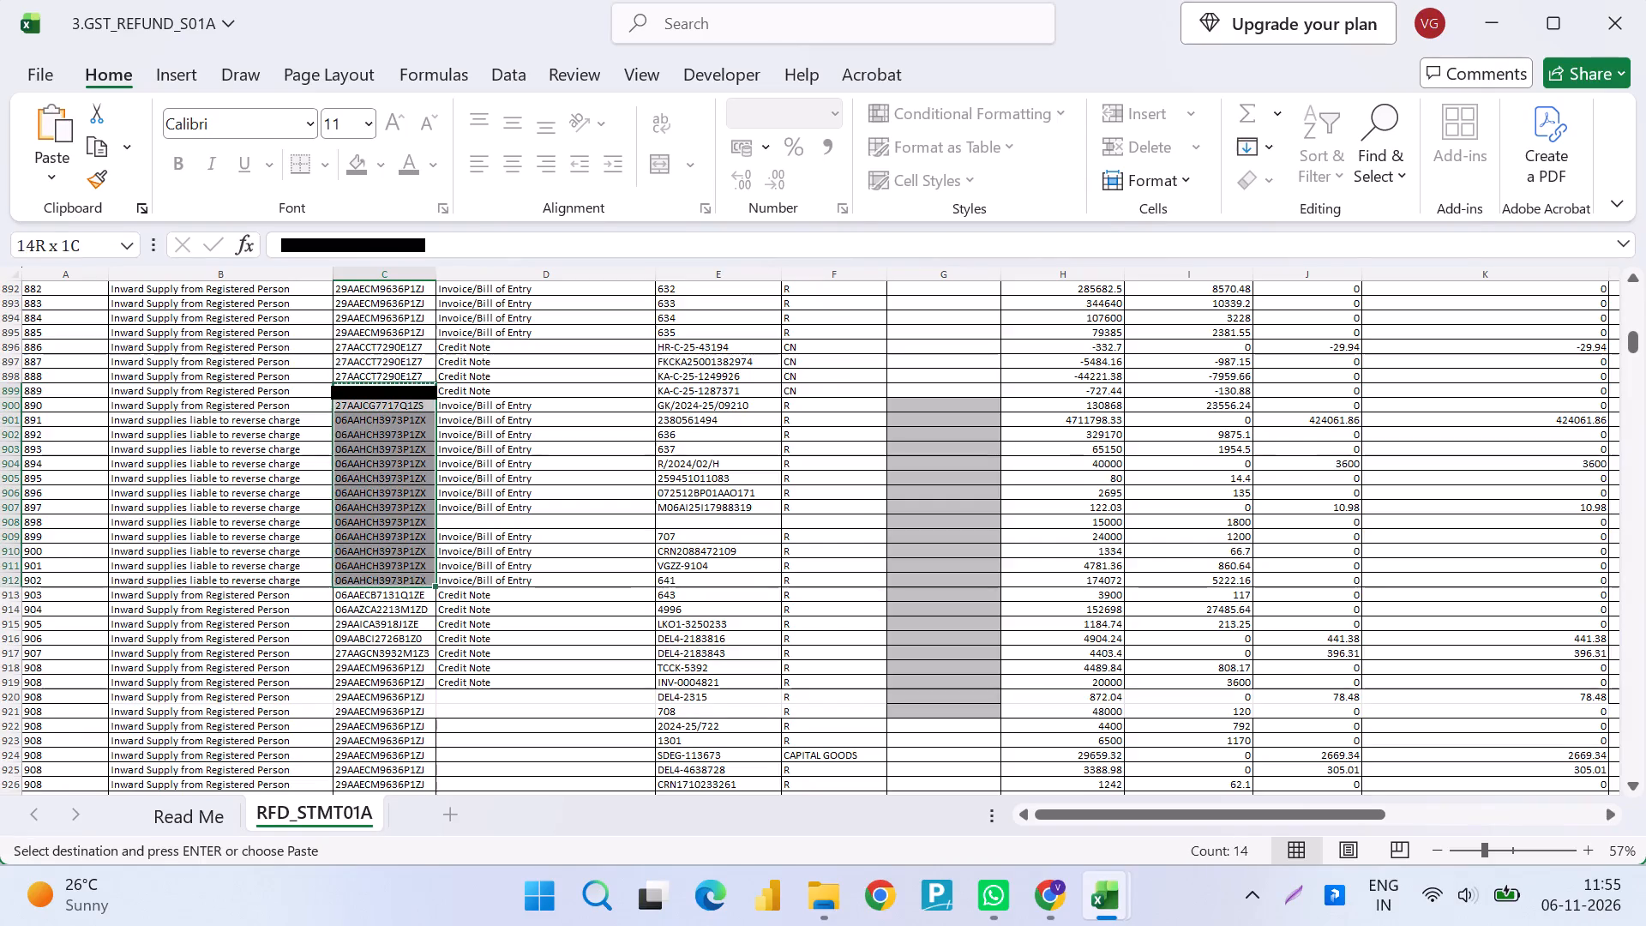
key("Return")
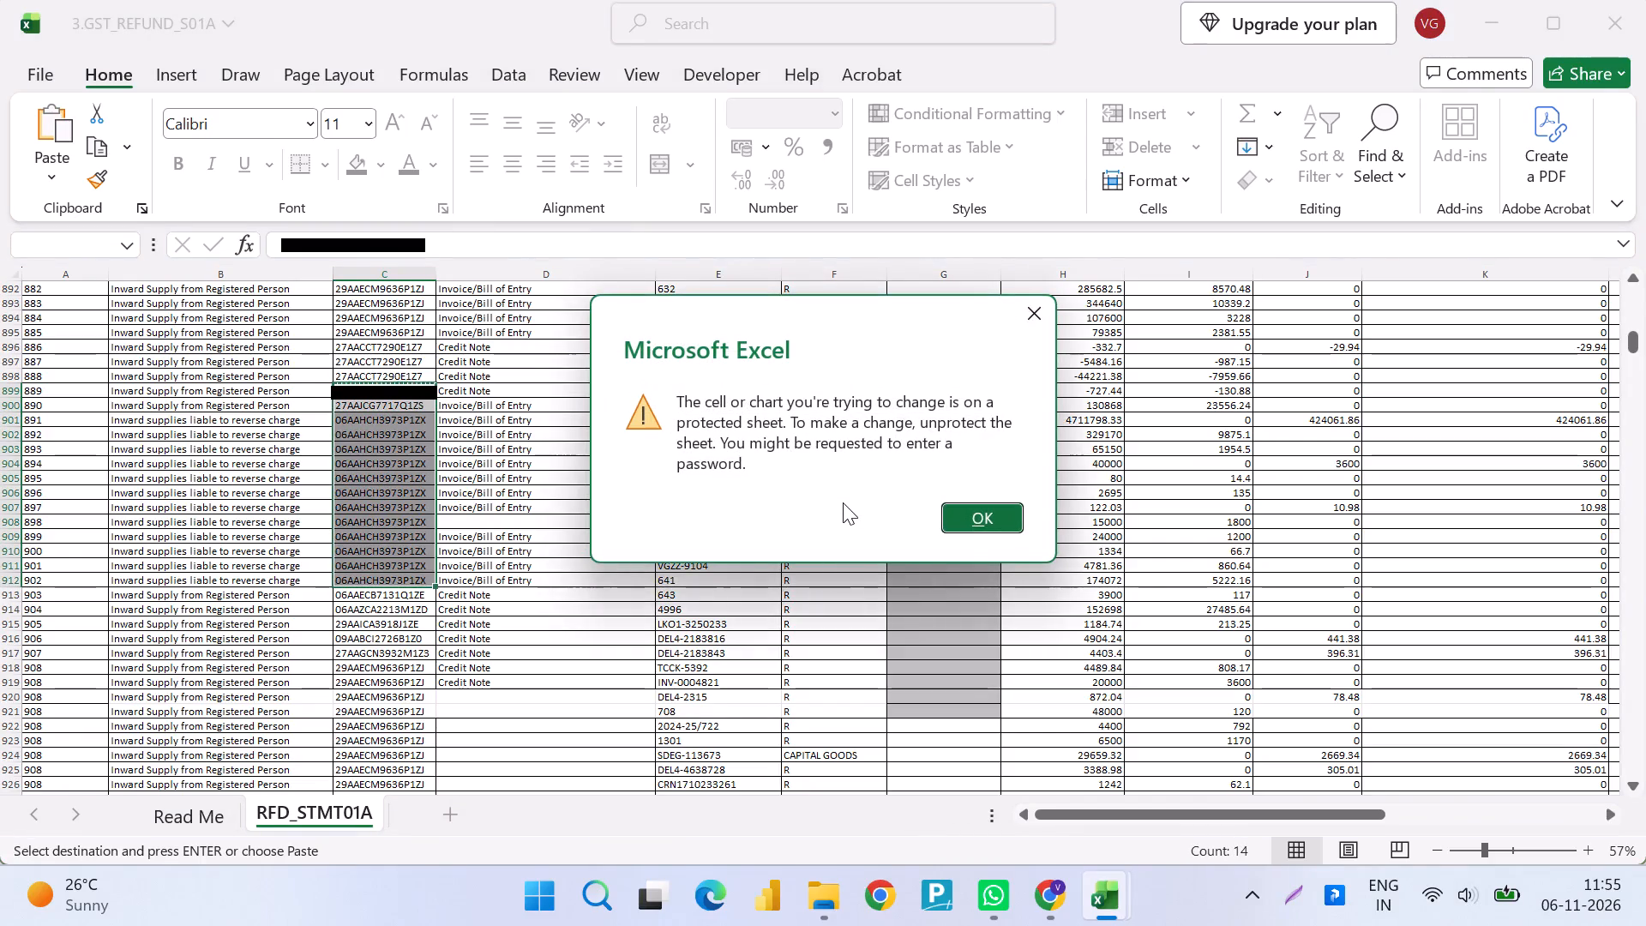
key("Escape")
Save the refund statement workbook.
key("ctrl+s")
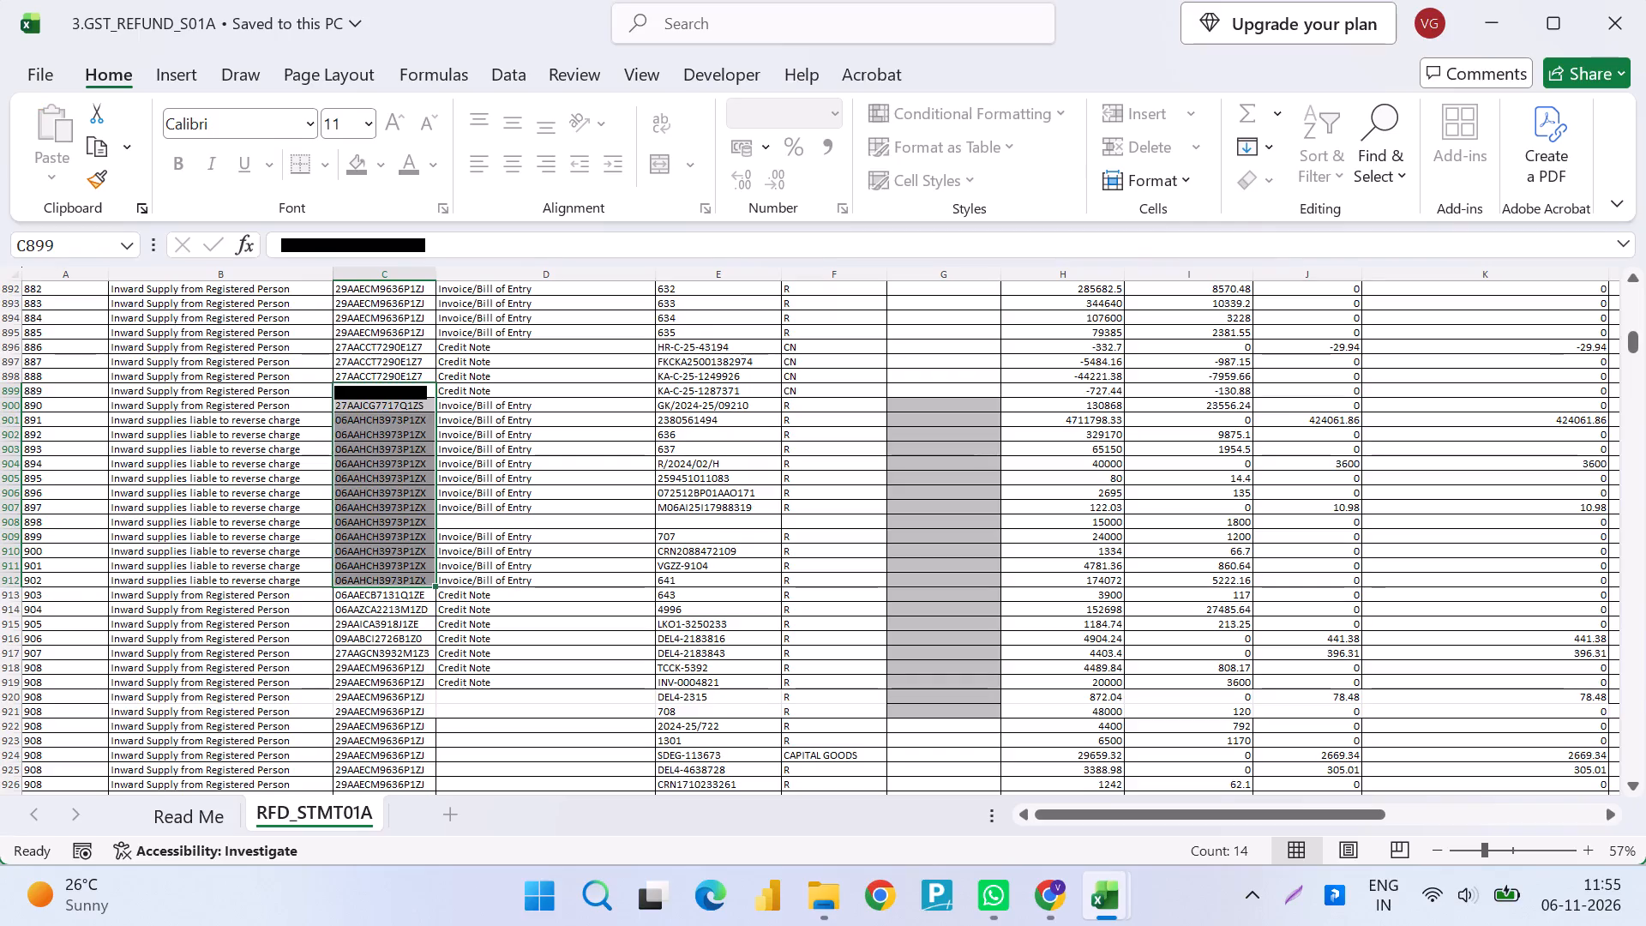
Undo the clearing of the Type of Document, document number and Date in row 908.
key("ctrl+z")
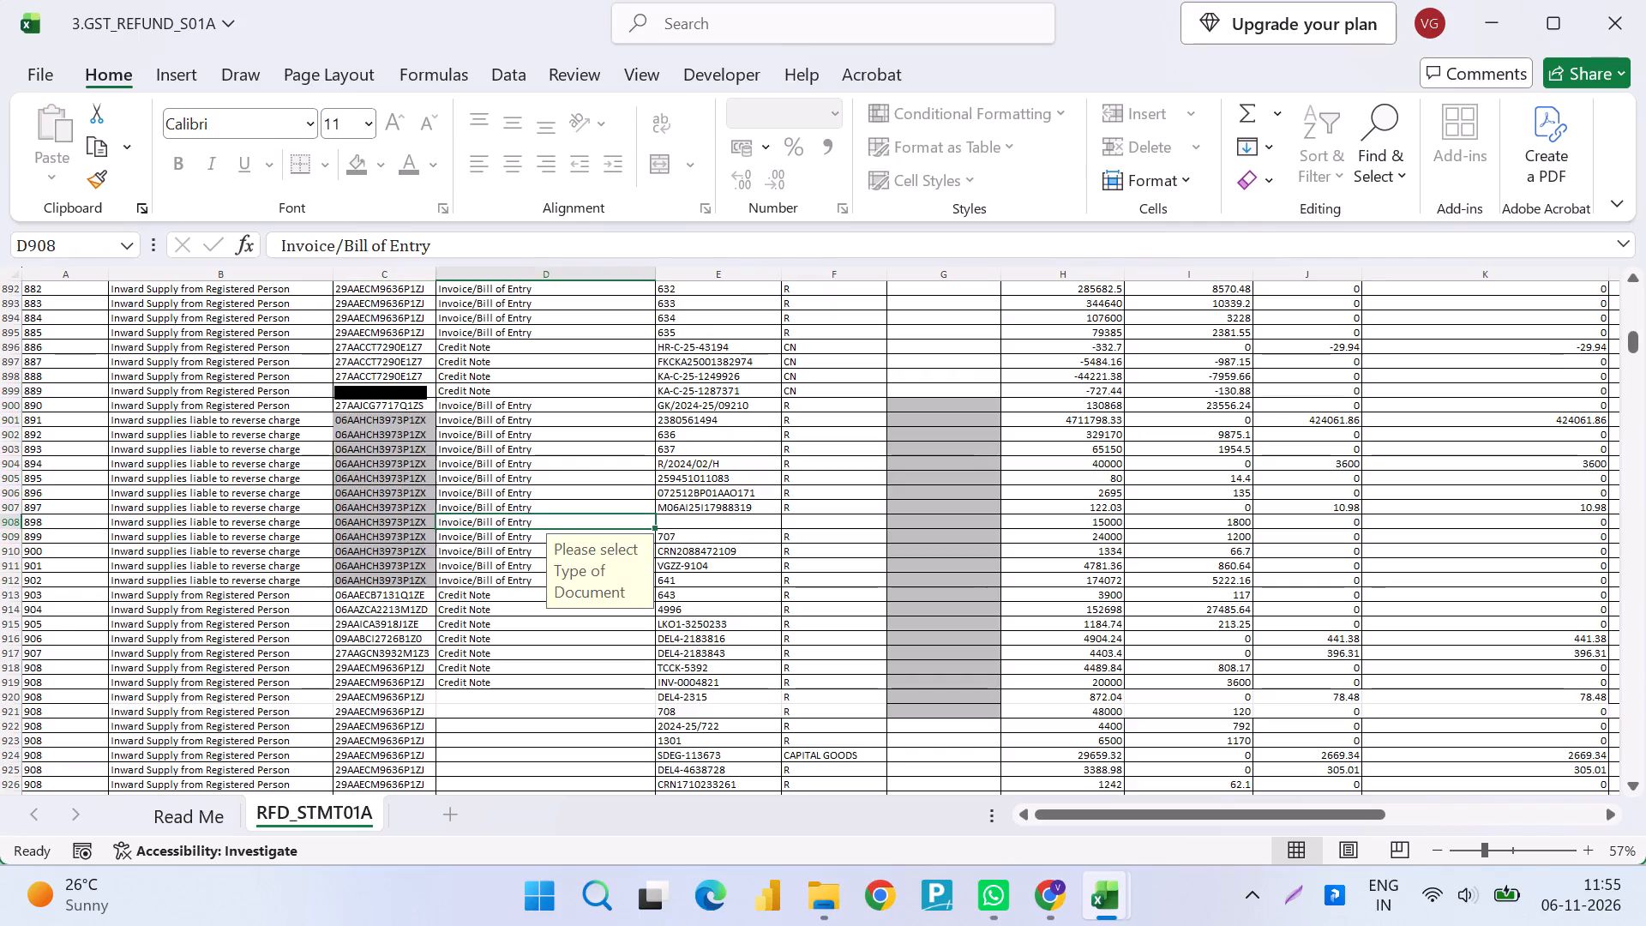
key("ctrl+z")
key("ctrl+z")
Examine the Type of Document, document number and R/CN remark entries in the rows below row 908.
key("Down")
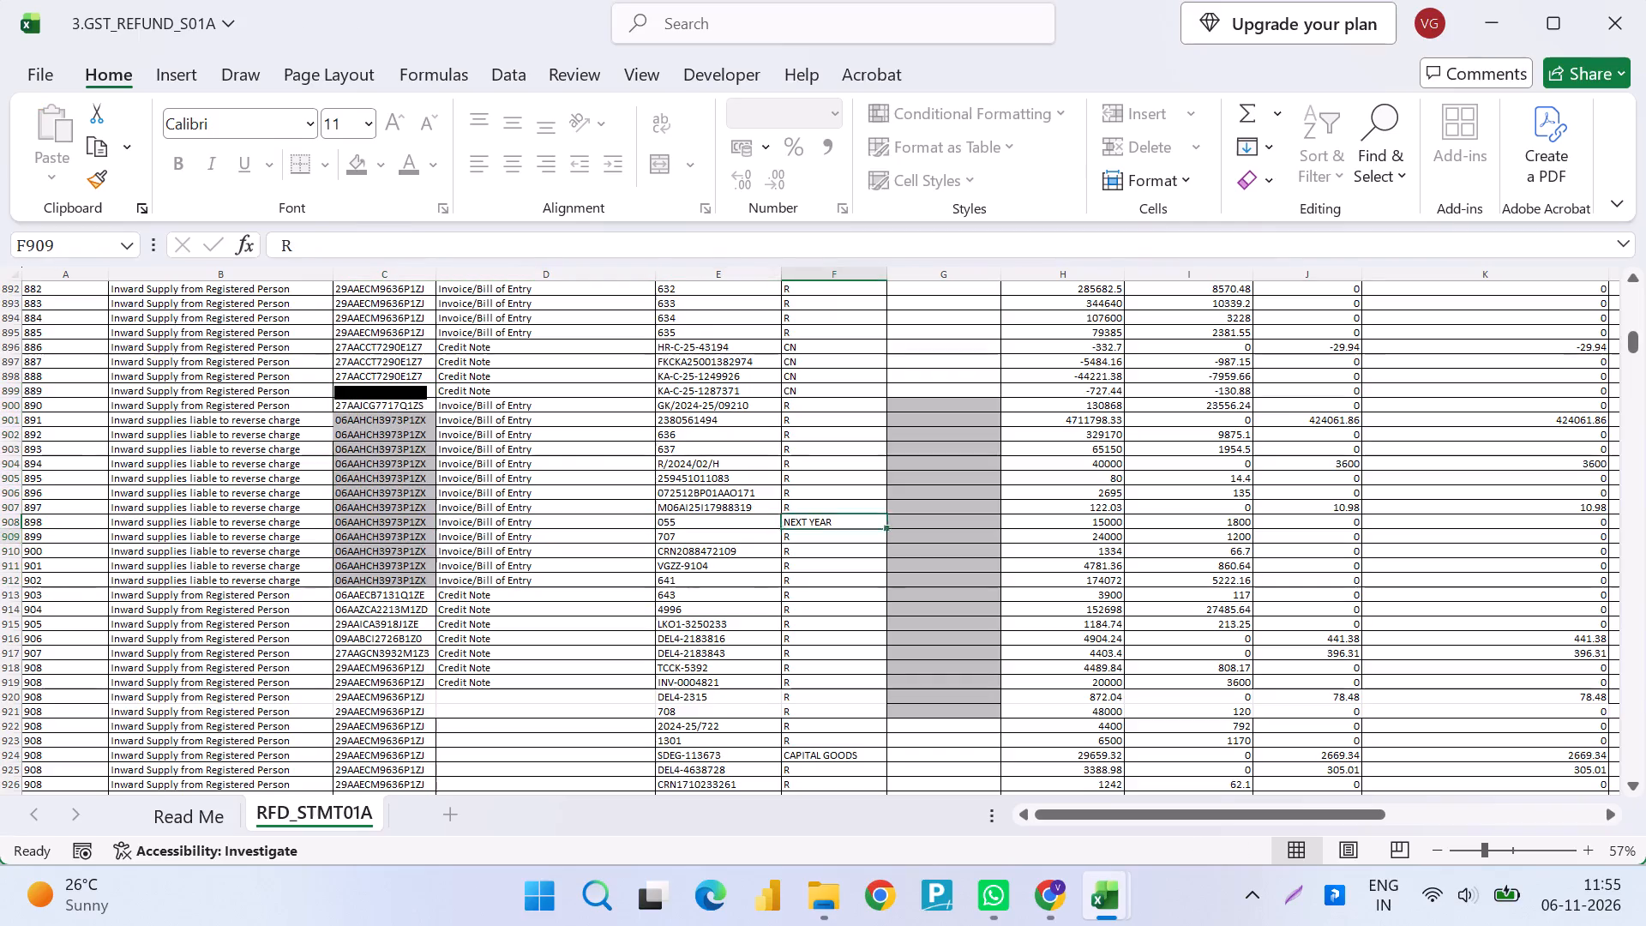
key("Left")
key("Down")
key("Down")
key("Down")
key("Down")
key("Down")
key("Down")
key("Down")
key("Down")
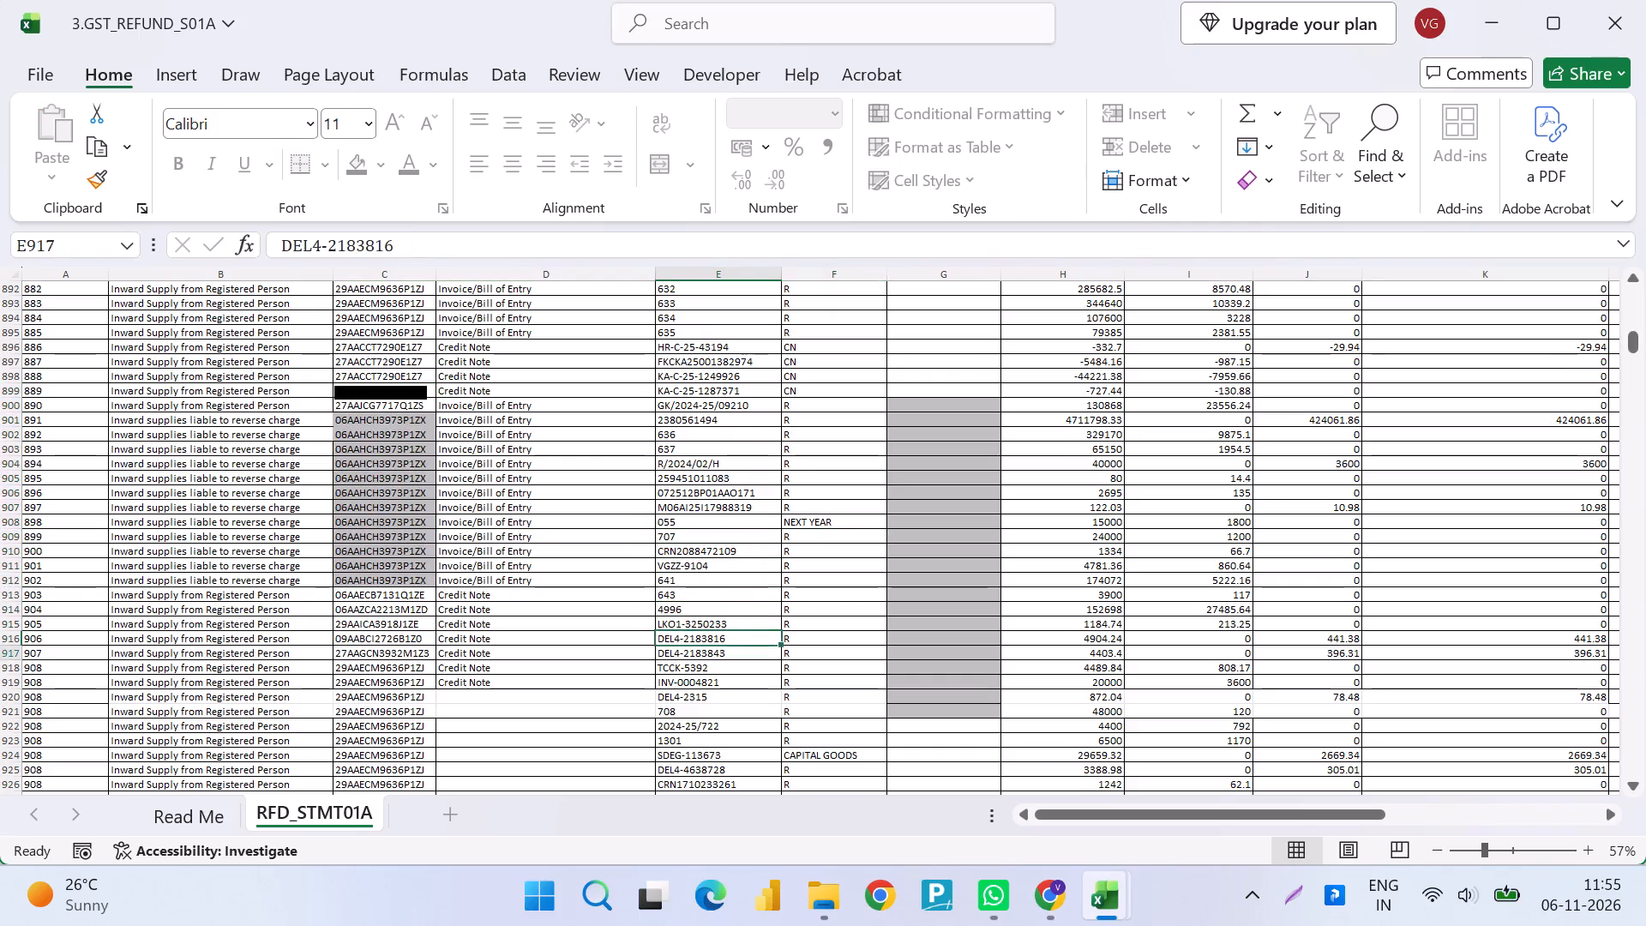
key("Down")
key("Down")
key("Left")
key("Down")
key("Down")
key("Down")
key("Down")
key("Down")
key("Down")
key("Down")
key("Down")
key("Down")
key("Down")
key("Down")
key("Down")
key("Down")
key("Down")
key("Down")
key("Down")
key("Down")
key("Down")
key("Down")
key("Down")
key("Down")
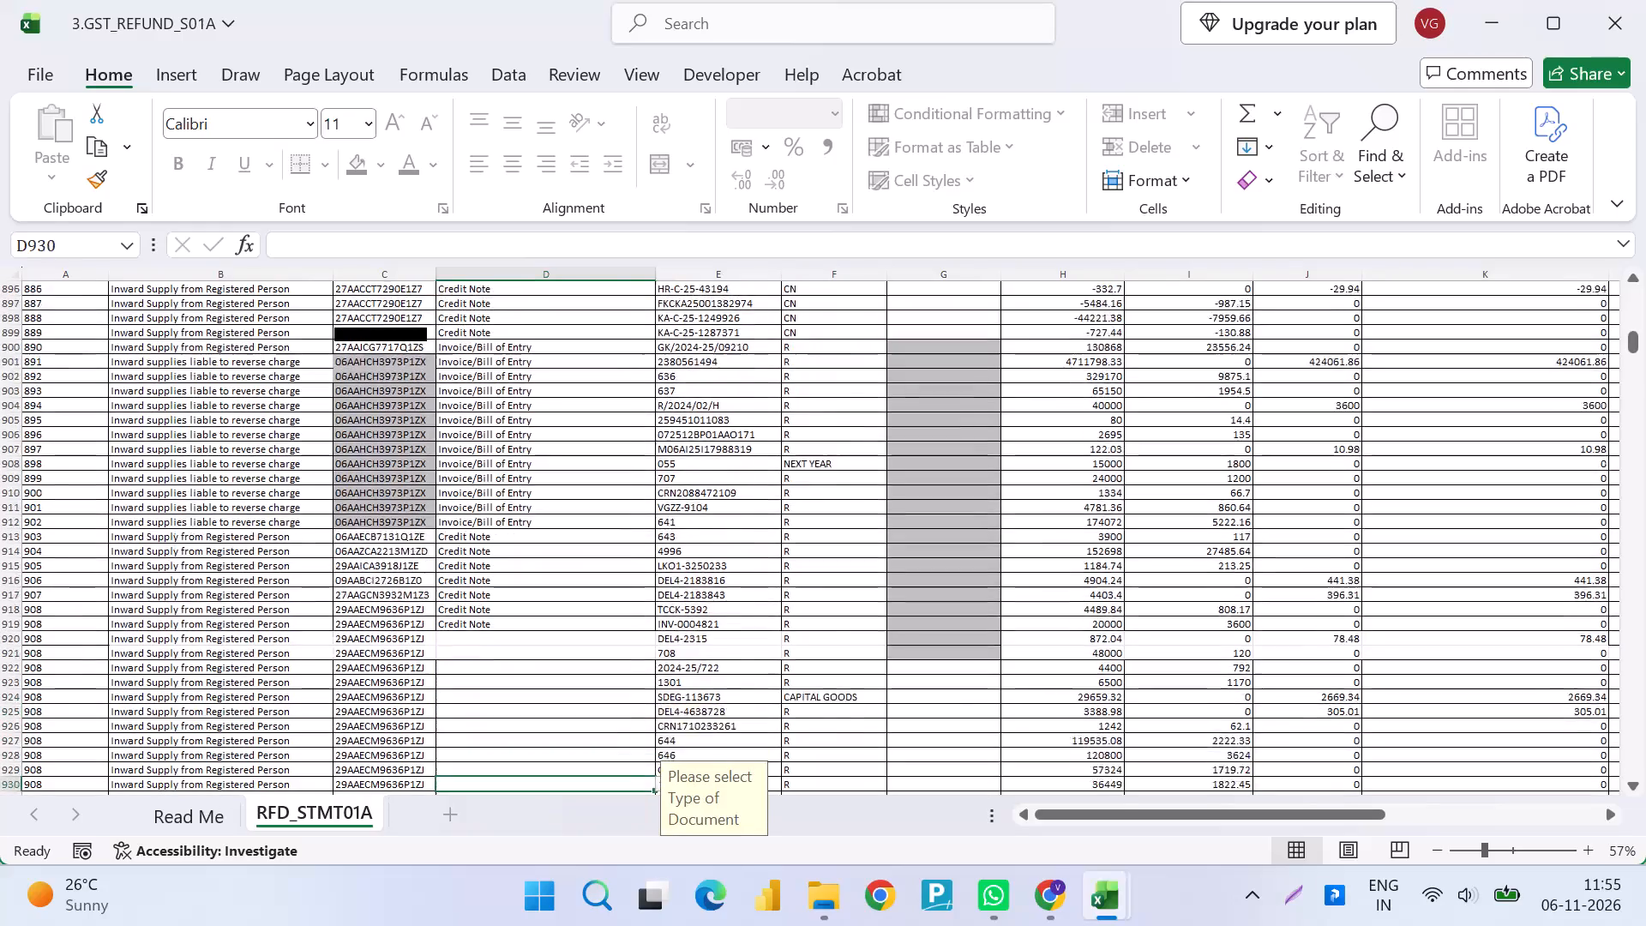
key("Up")
key("Right")
key("Up")
key("Up")
key("Up")
key("Up")
key("Up")
key("Up")
key("Up")
key("Up")
key("Up")
key("Up")
key("Up")
key("Up")
key("Up")
key("Up")
key("Up")
key("Up")
key("Up")
key("Up")
key("Up")
key("Up")
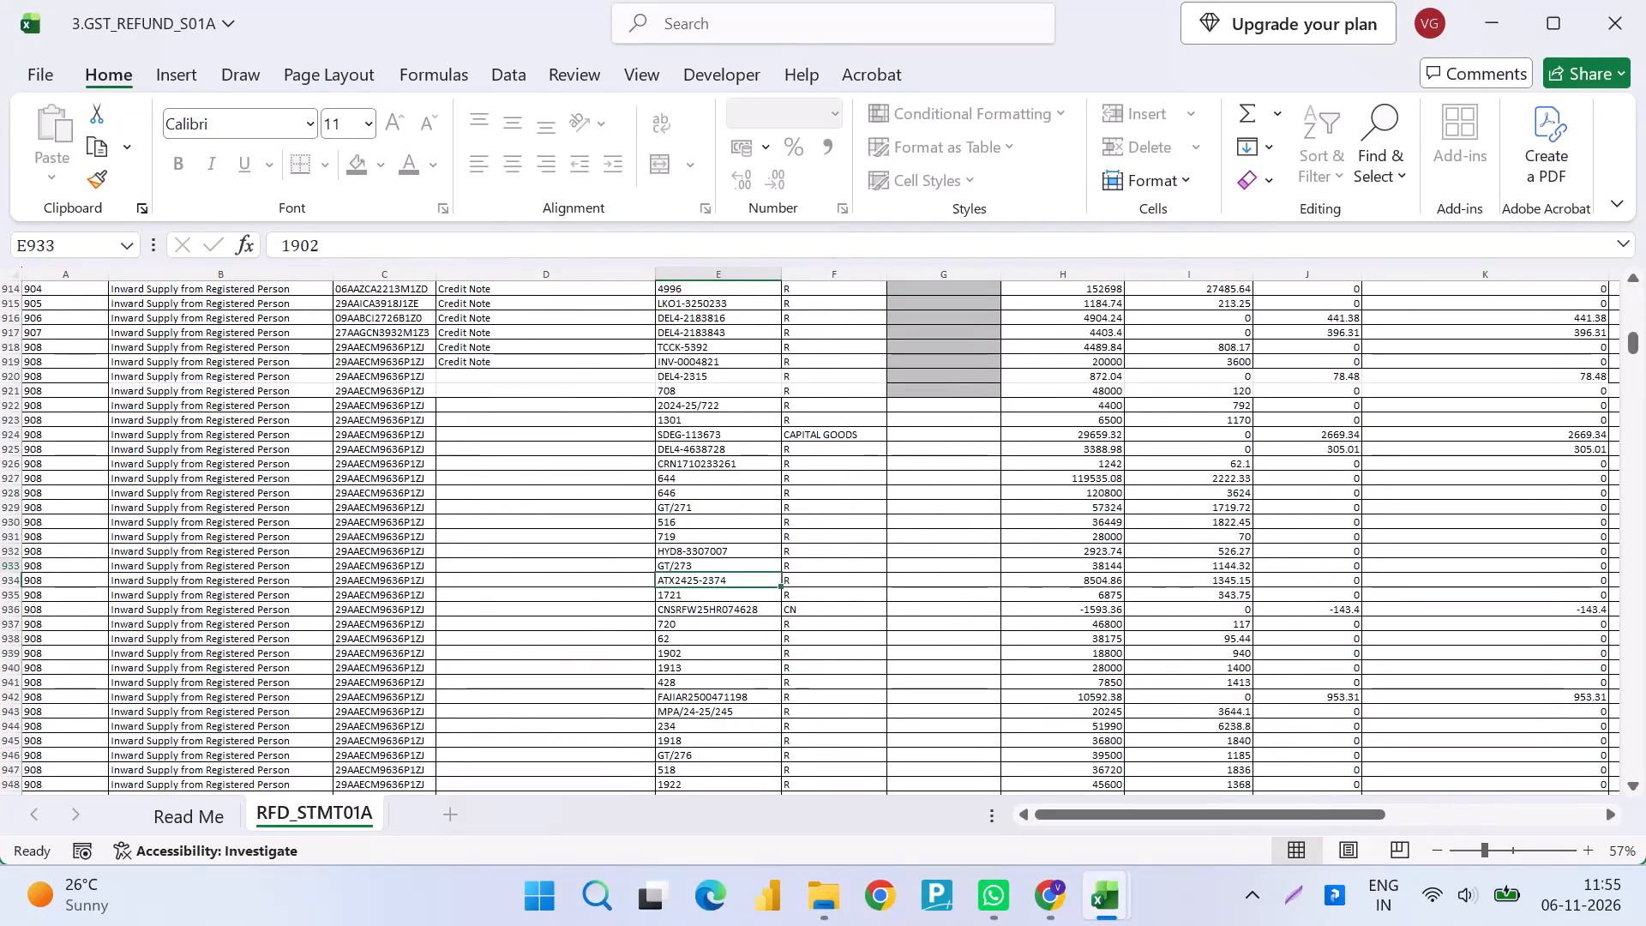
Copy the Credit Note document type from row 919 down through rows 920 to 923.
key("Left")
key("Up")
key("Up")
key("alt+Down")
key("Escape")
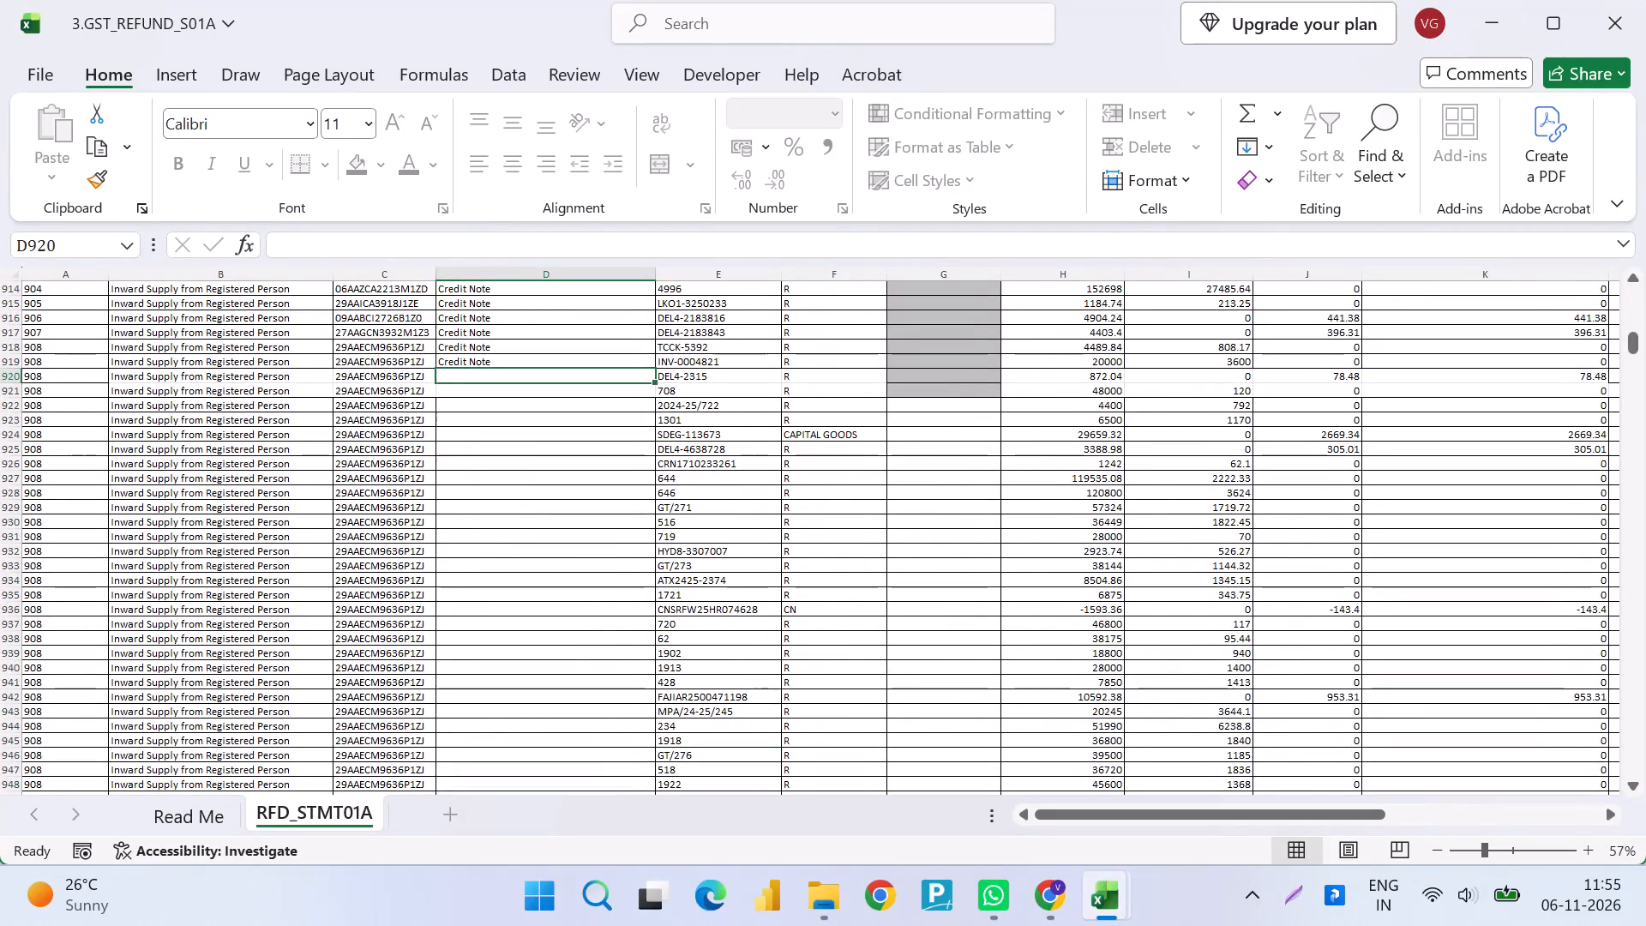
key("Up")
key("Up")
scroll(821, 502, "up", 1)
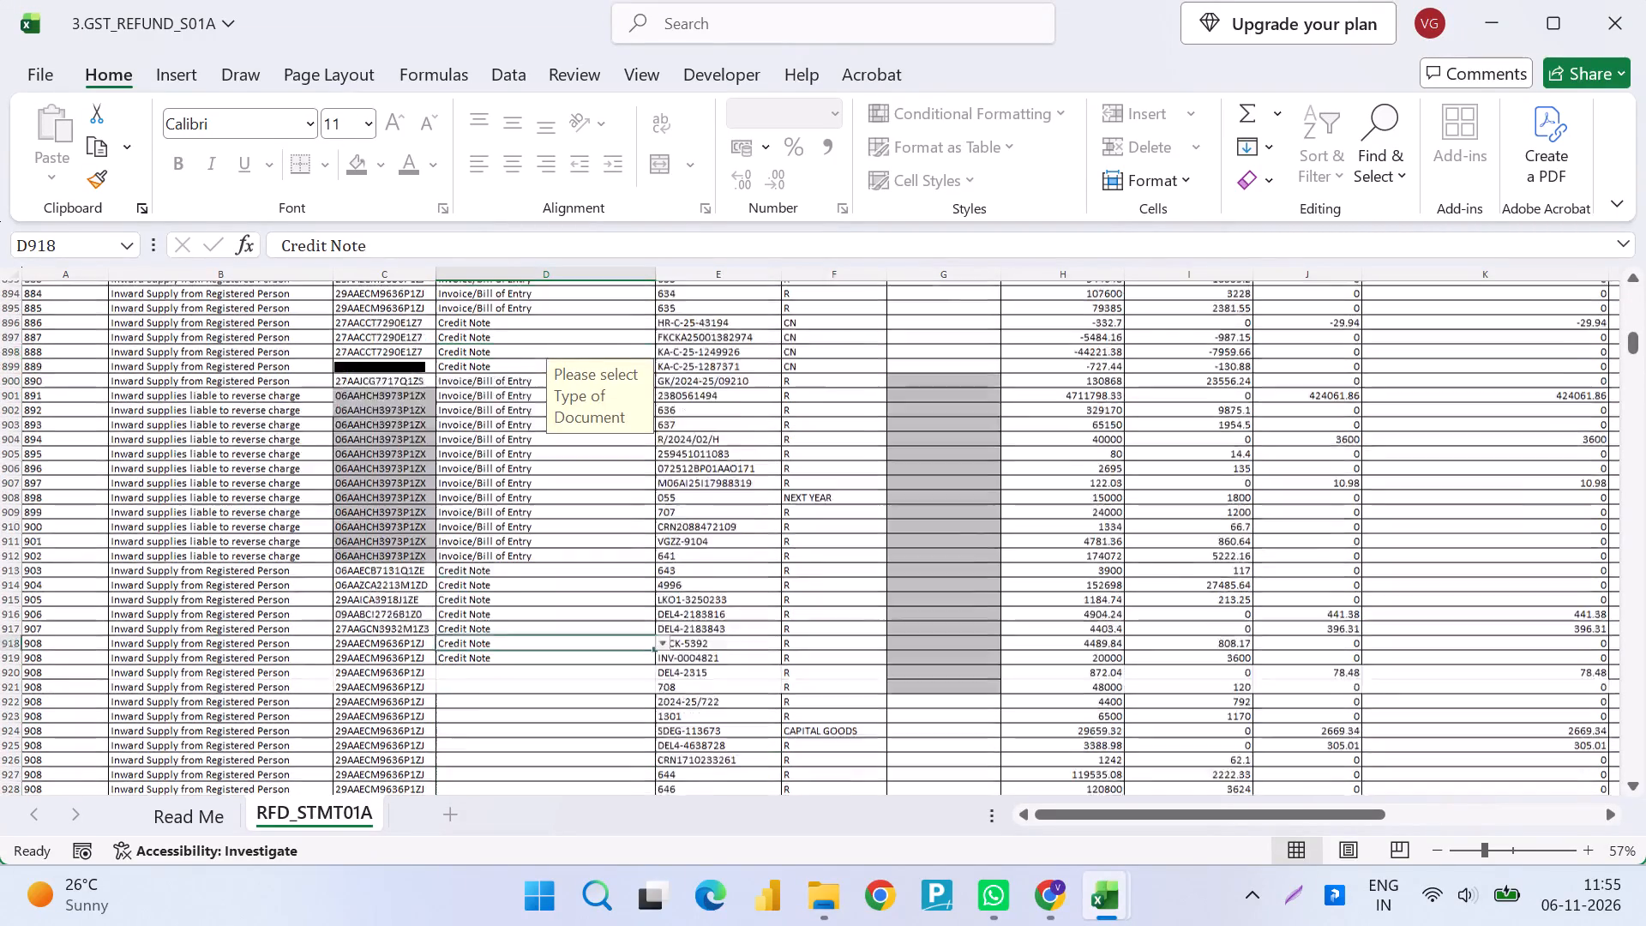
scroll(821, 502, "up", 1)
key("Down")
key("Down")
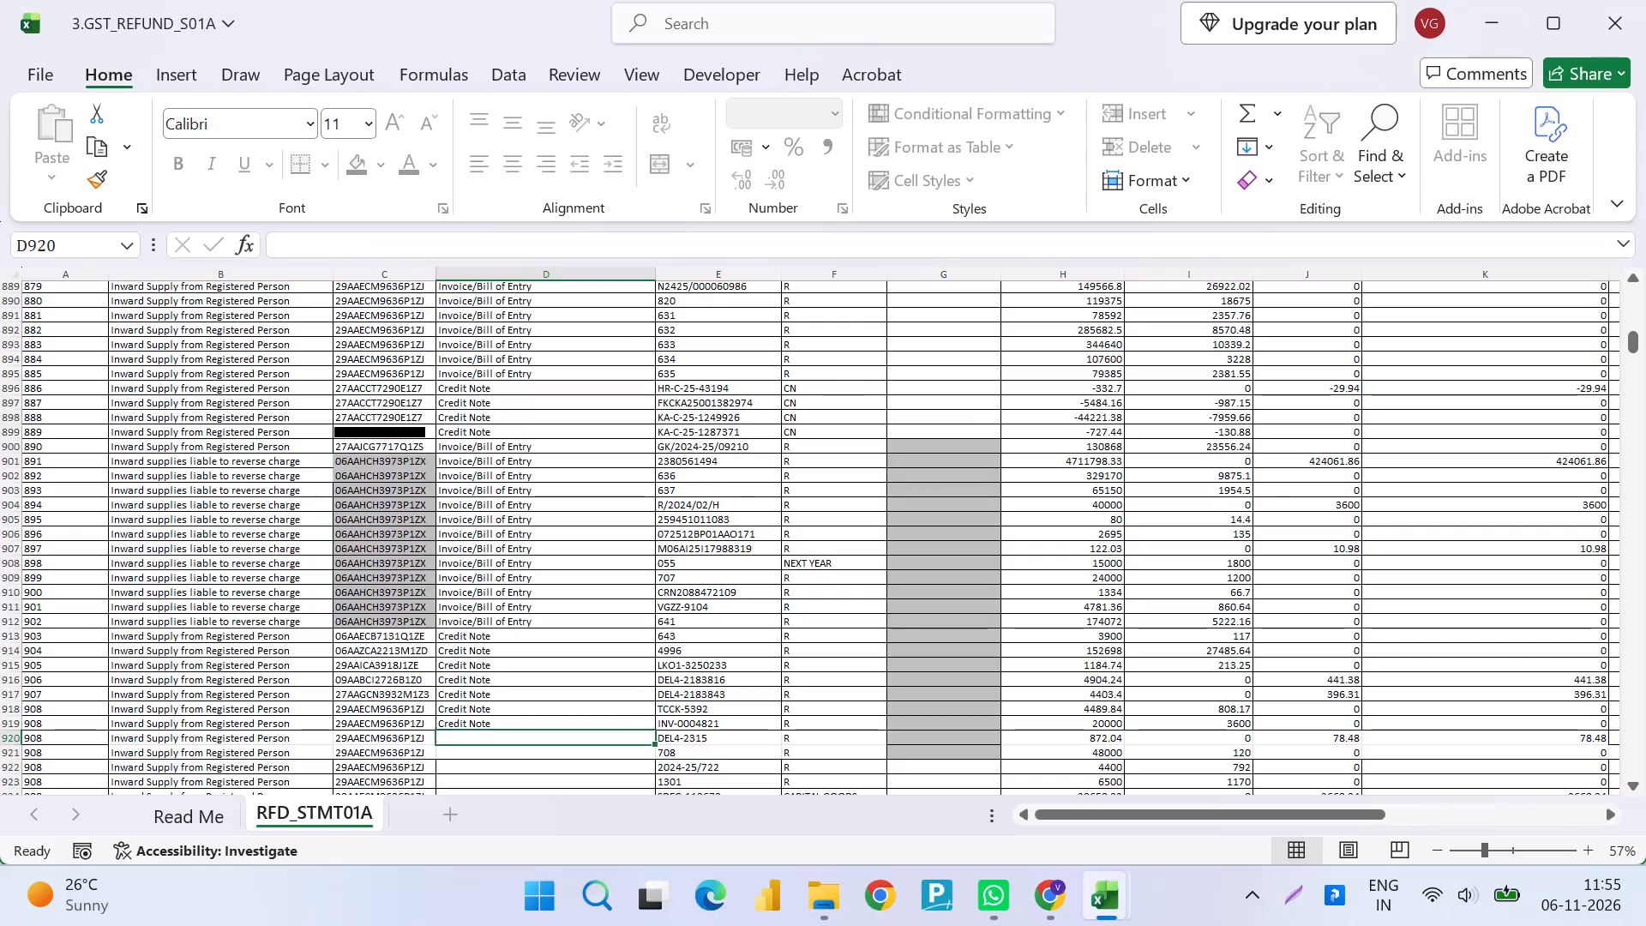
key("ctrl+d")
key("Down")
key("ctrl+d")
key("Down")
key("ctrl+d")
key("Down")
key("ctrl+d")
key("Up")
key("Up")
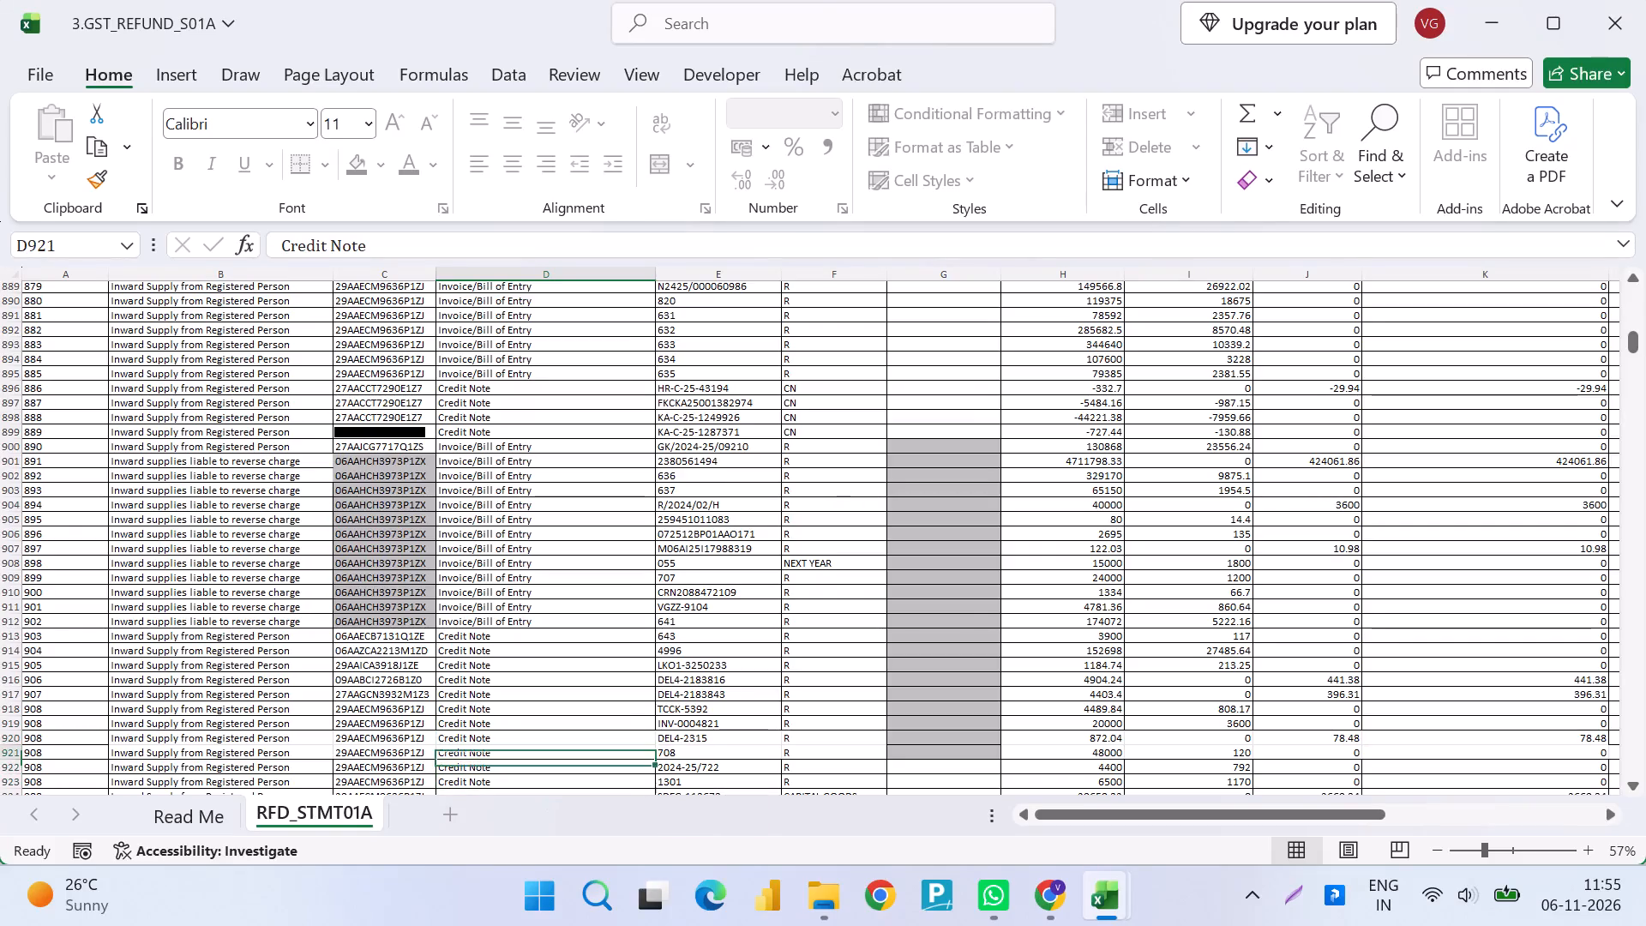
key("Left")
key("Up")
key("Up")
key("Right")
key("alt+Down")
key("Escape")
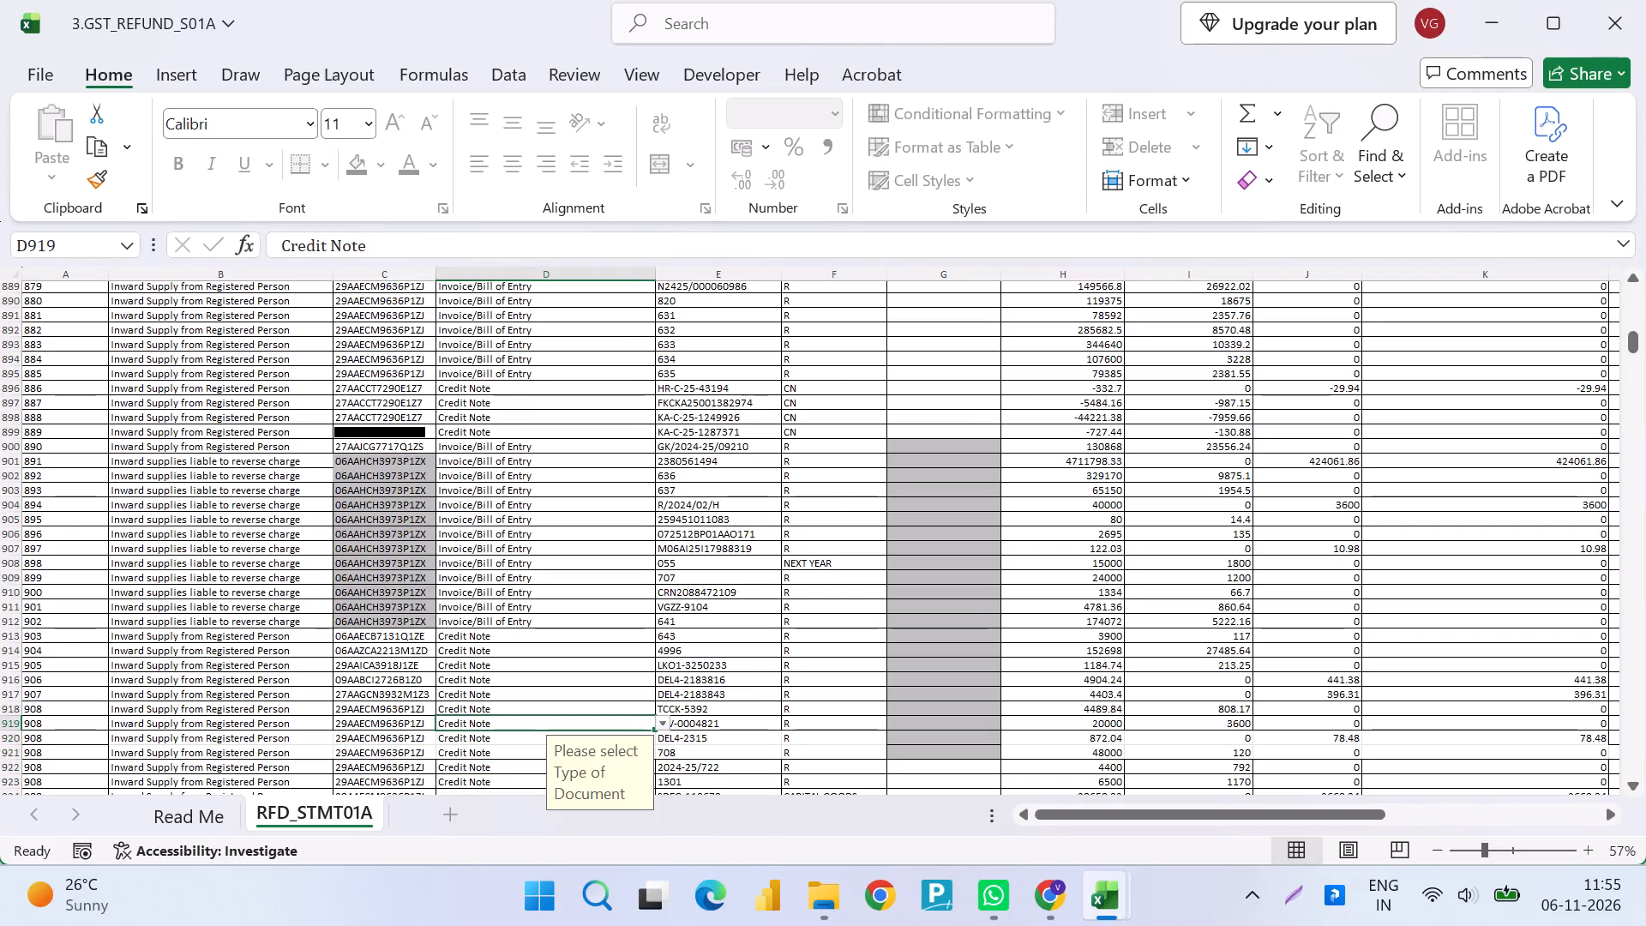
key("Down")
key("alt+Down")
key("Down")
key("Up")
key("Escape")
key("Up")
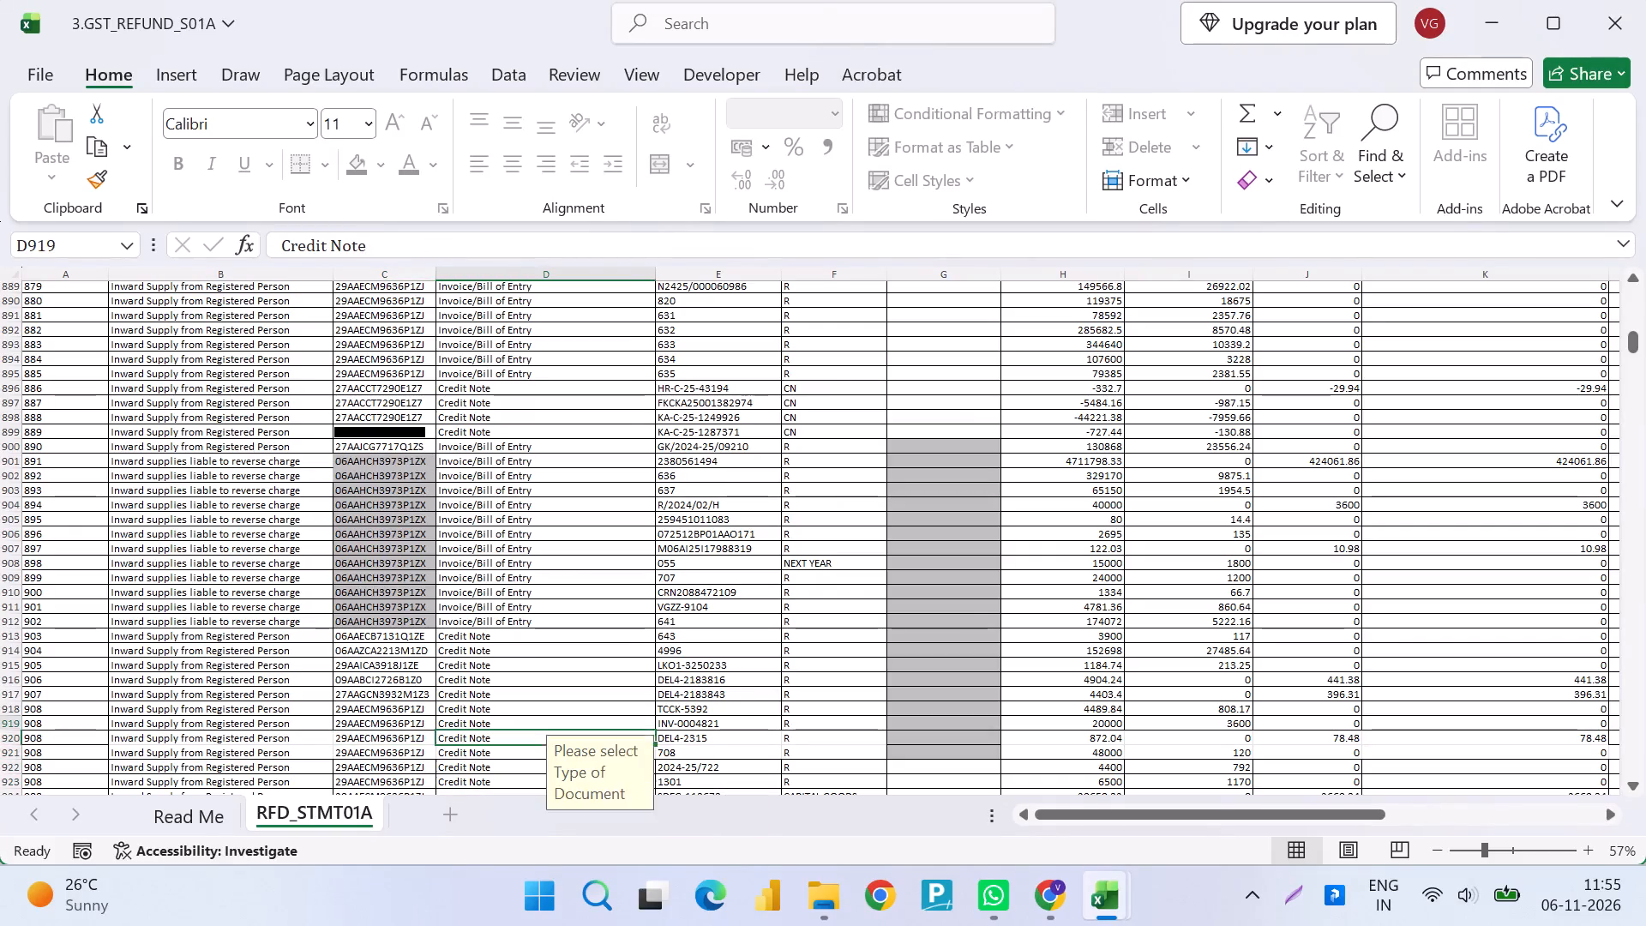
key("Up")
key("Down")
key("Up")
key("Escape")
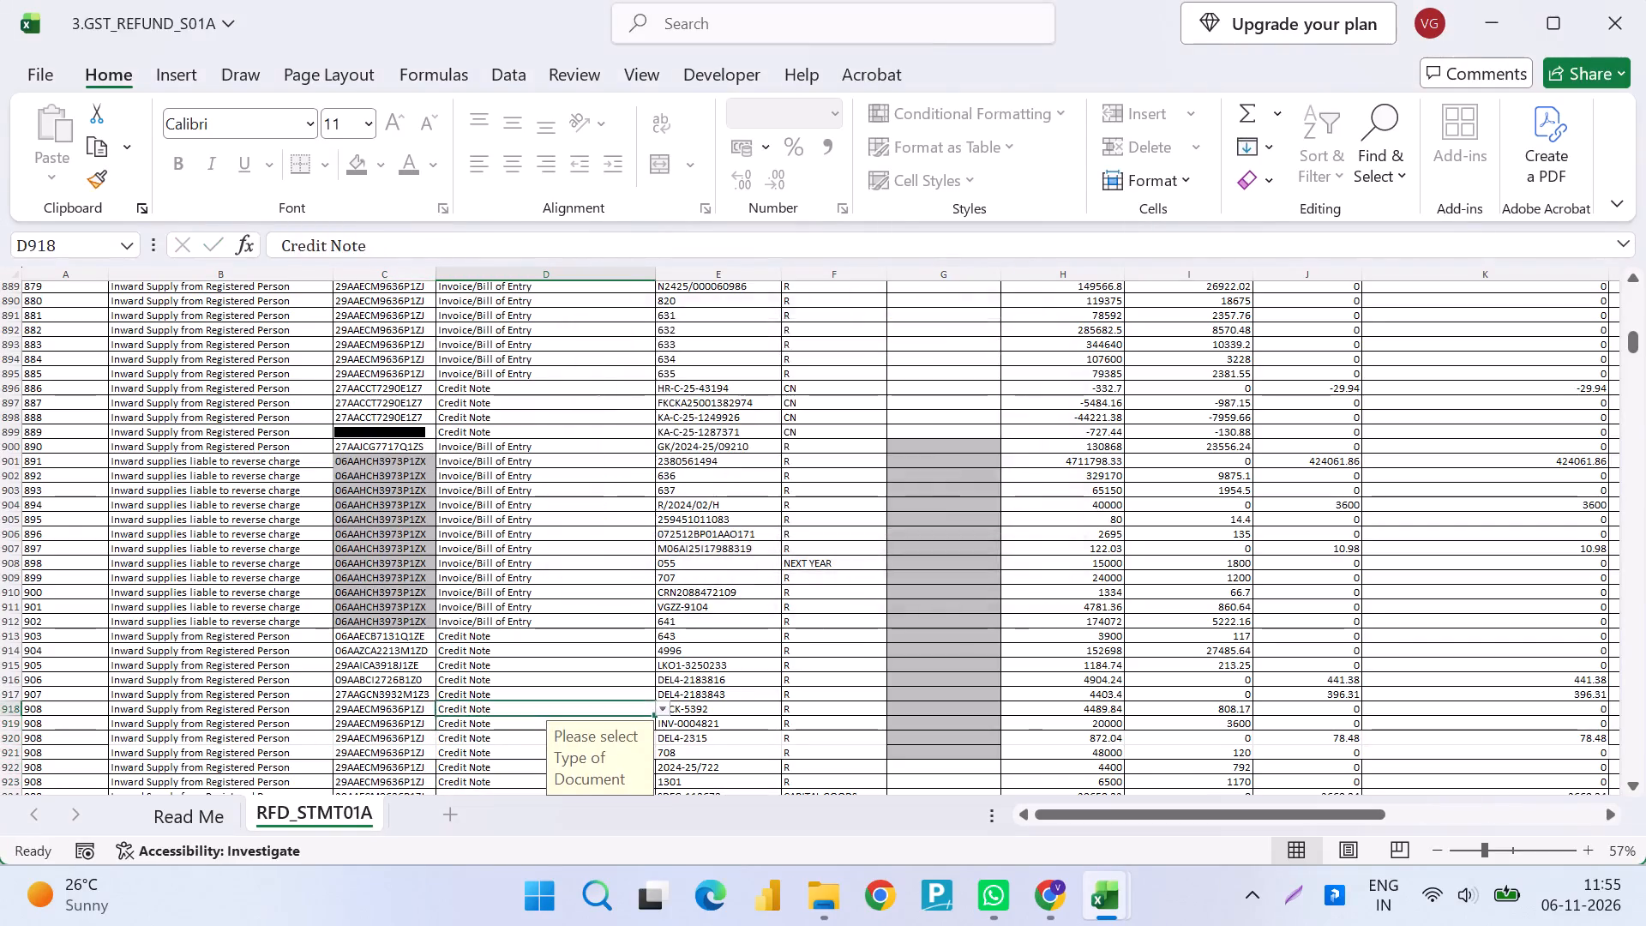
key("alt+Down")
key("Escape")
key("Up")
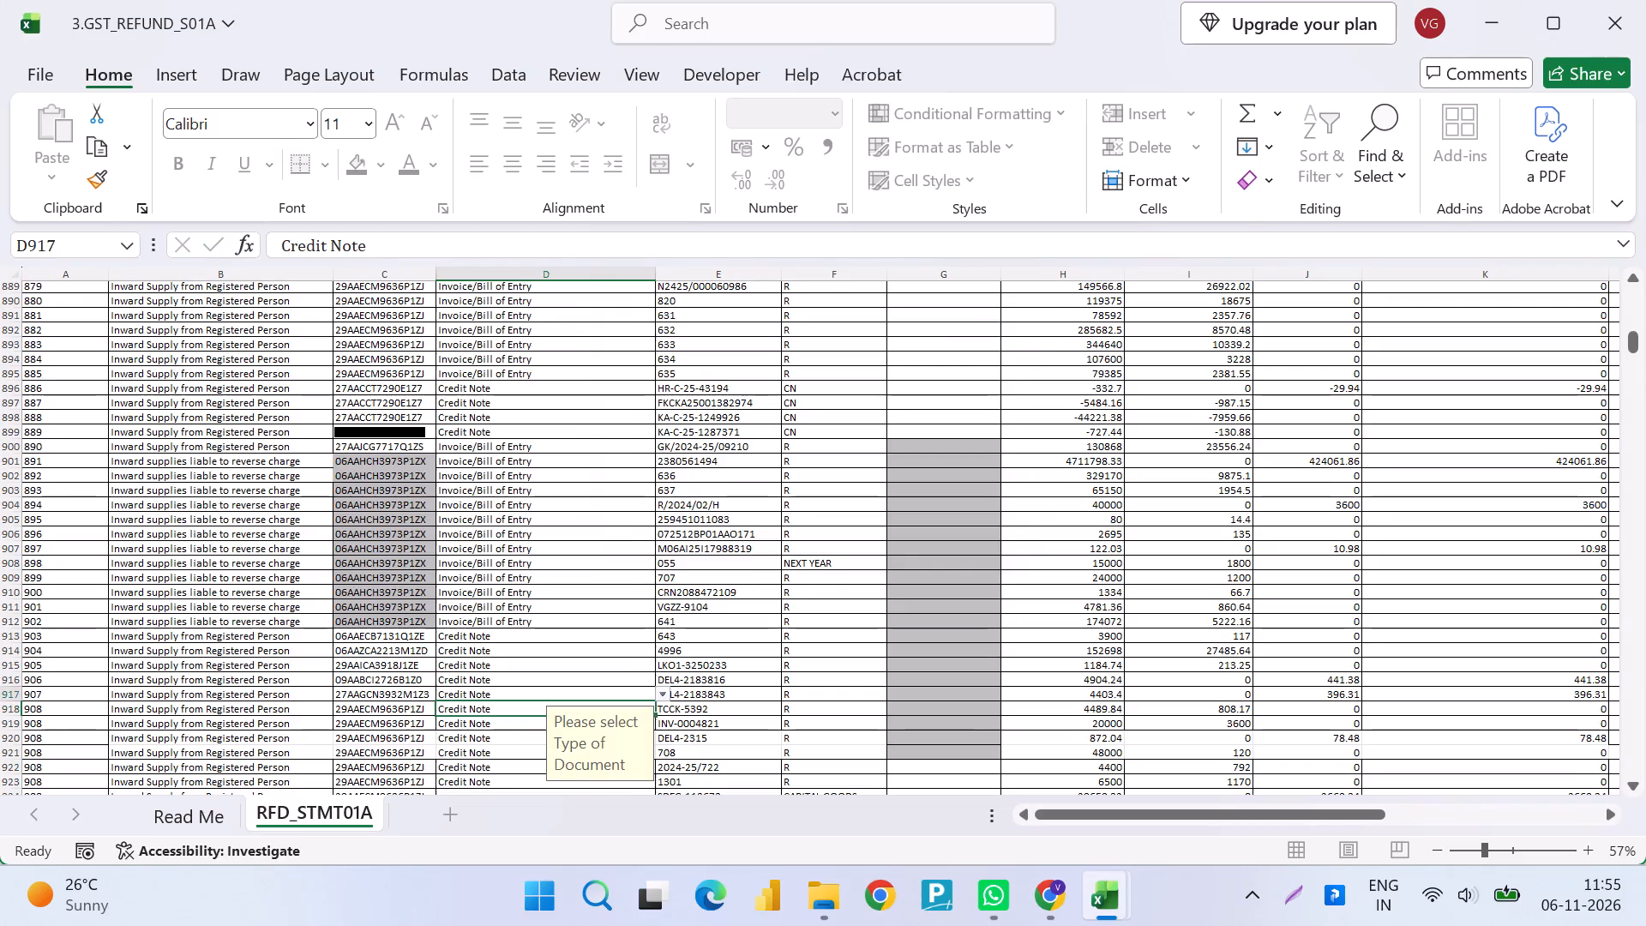
Fill the Type of Document from row 909, Invoice/Bill of Entry, down through row 926.
key("Up")
key("Up")
key("Up")
key("Up")
key("Up")
key("Up")
key("Up")
key("Up")
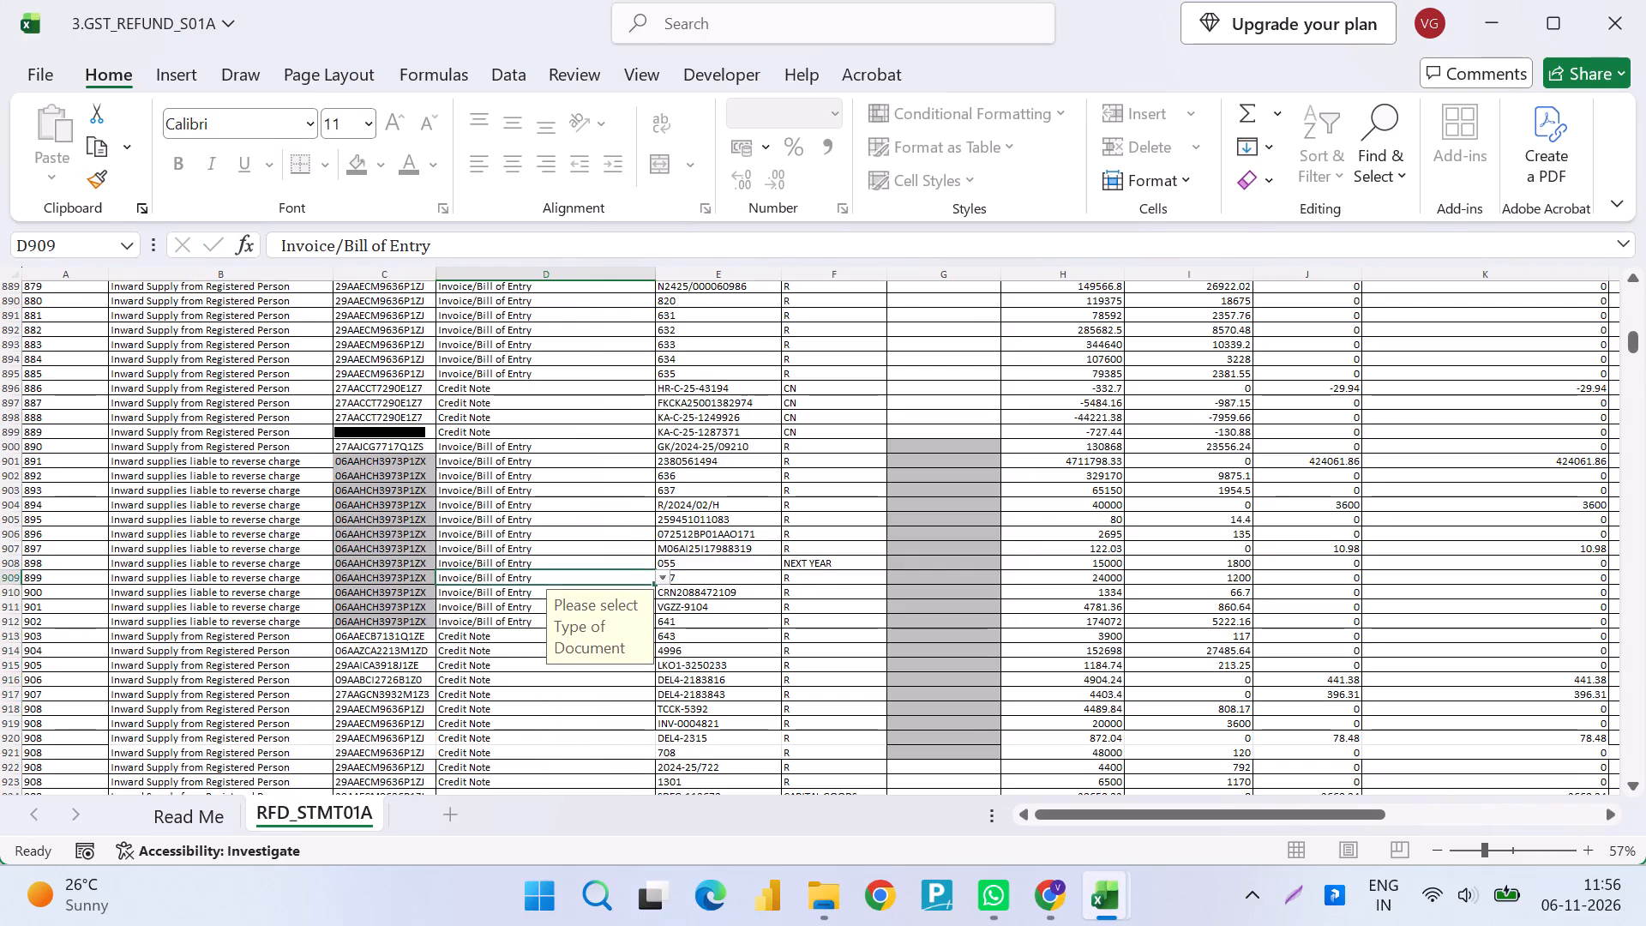
key("shift+Down")
key("shift+Down")
key("shift+Down")
key("shift+Down")
key("shift+Down")
key("shift+Down")
key("shift+Down")
key("shift+Down")
key("shift+Down")
key("shift+Down")
key("shift+Down")
key("shift+Down")
key("shift+Down")
key("shift+Down")
key("shift+Down")
key("shift+Down")
key("shift+Down")
key("shift+Down")
key("shift+Down")
key("shift+Down")
key("shift+Up")
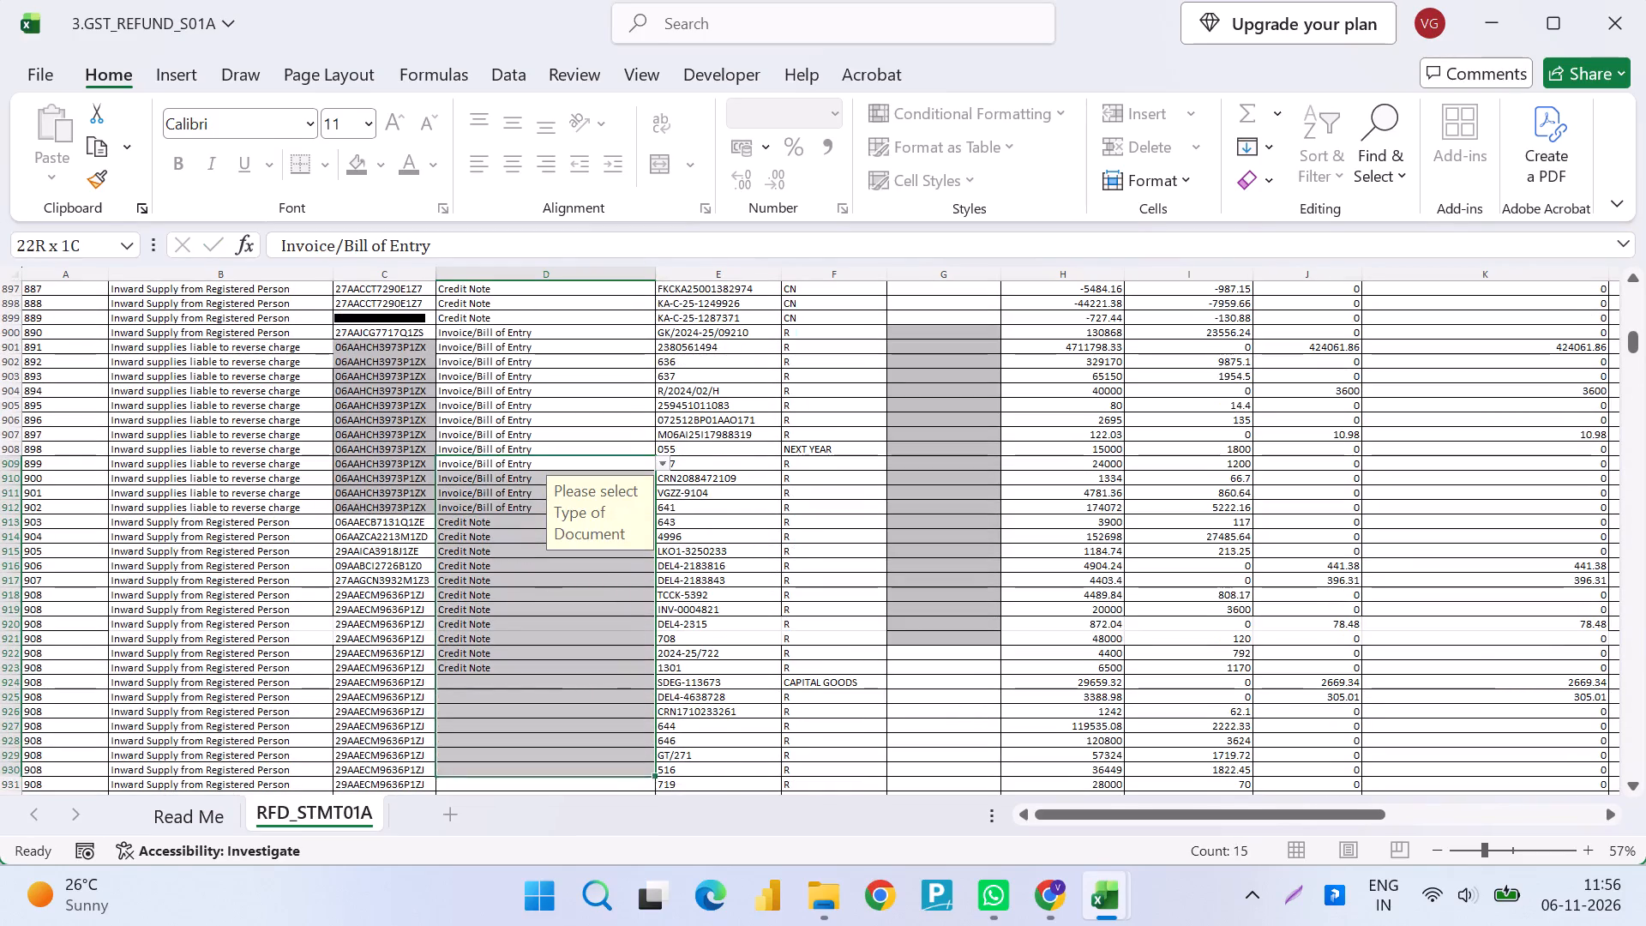
key("shift+Up")
key("shift+Up")
key("shift+Up")
key("shift+Up")
key("shift+Up")
key("shift+Up")
key("shift+Down")
key("shift+Down")
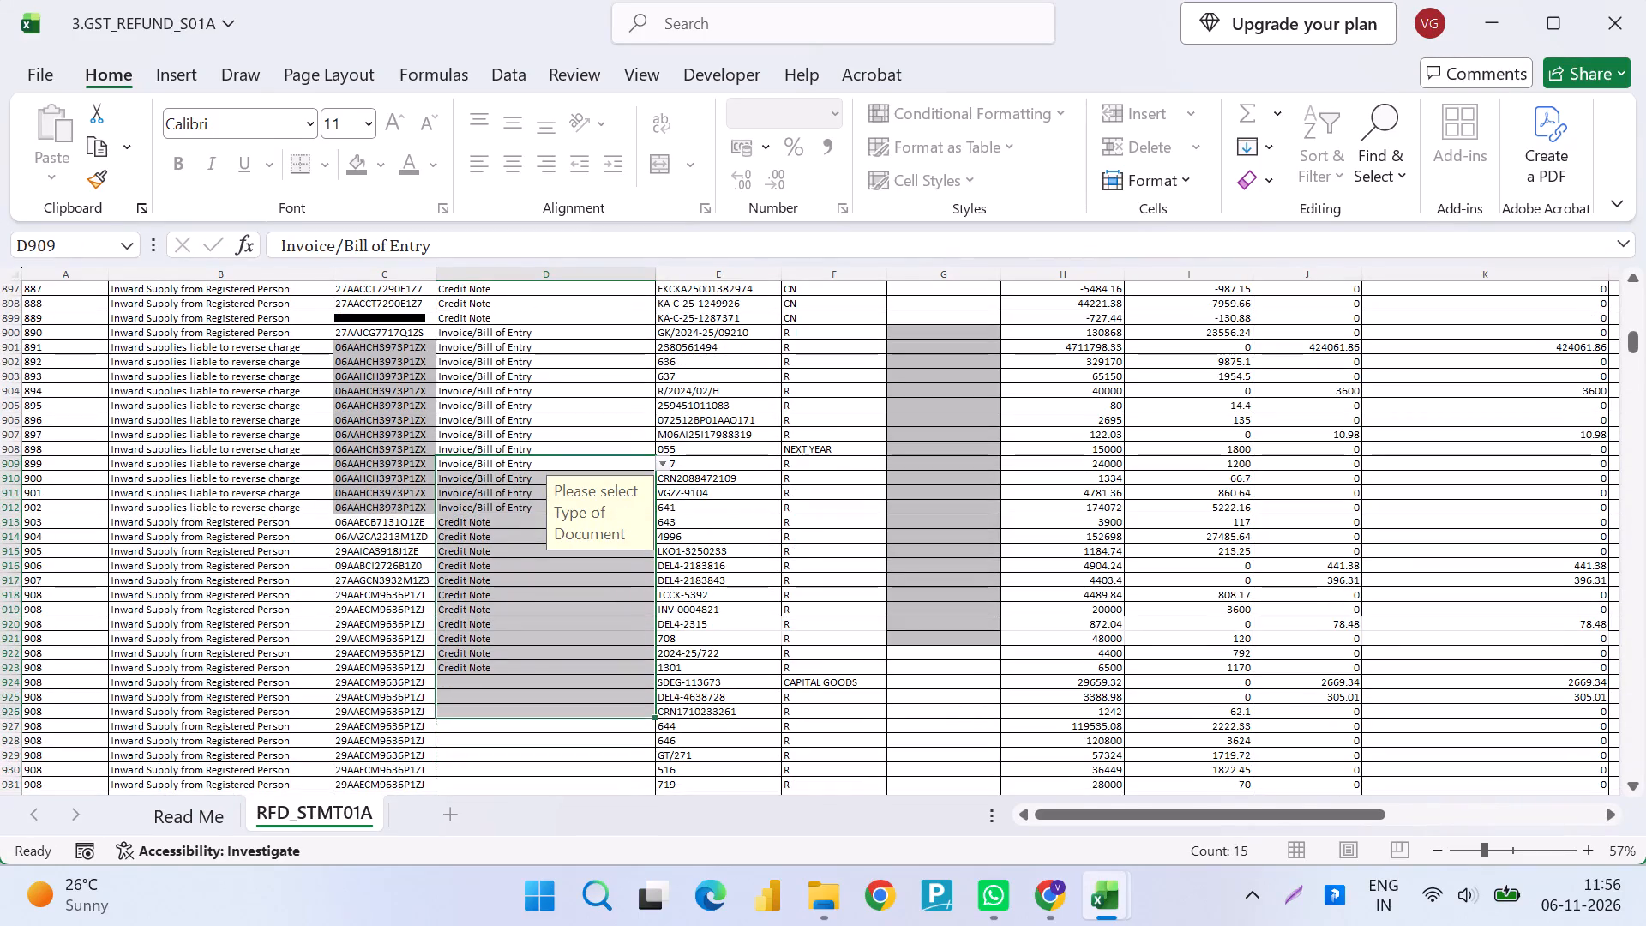
key("ctrl+d")
key("Return")
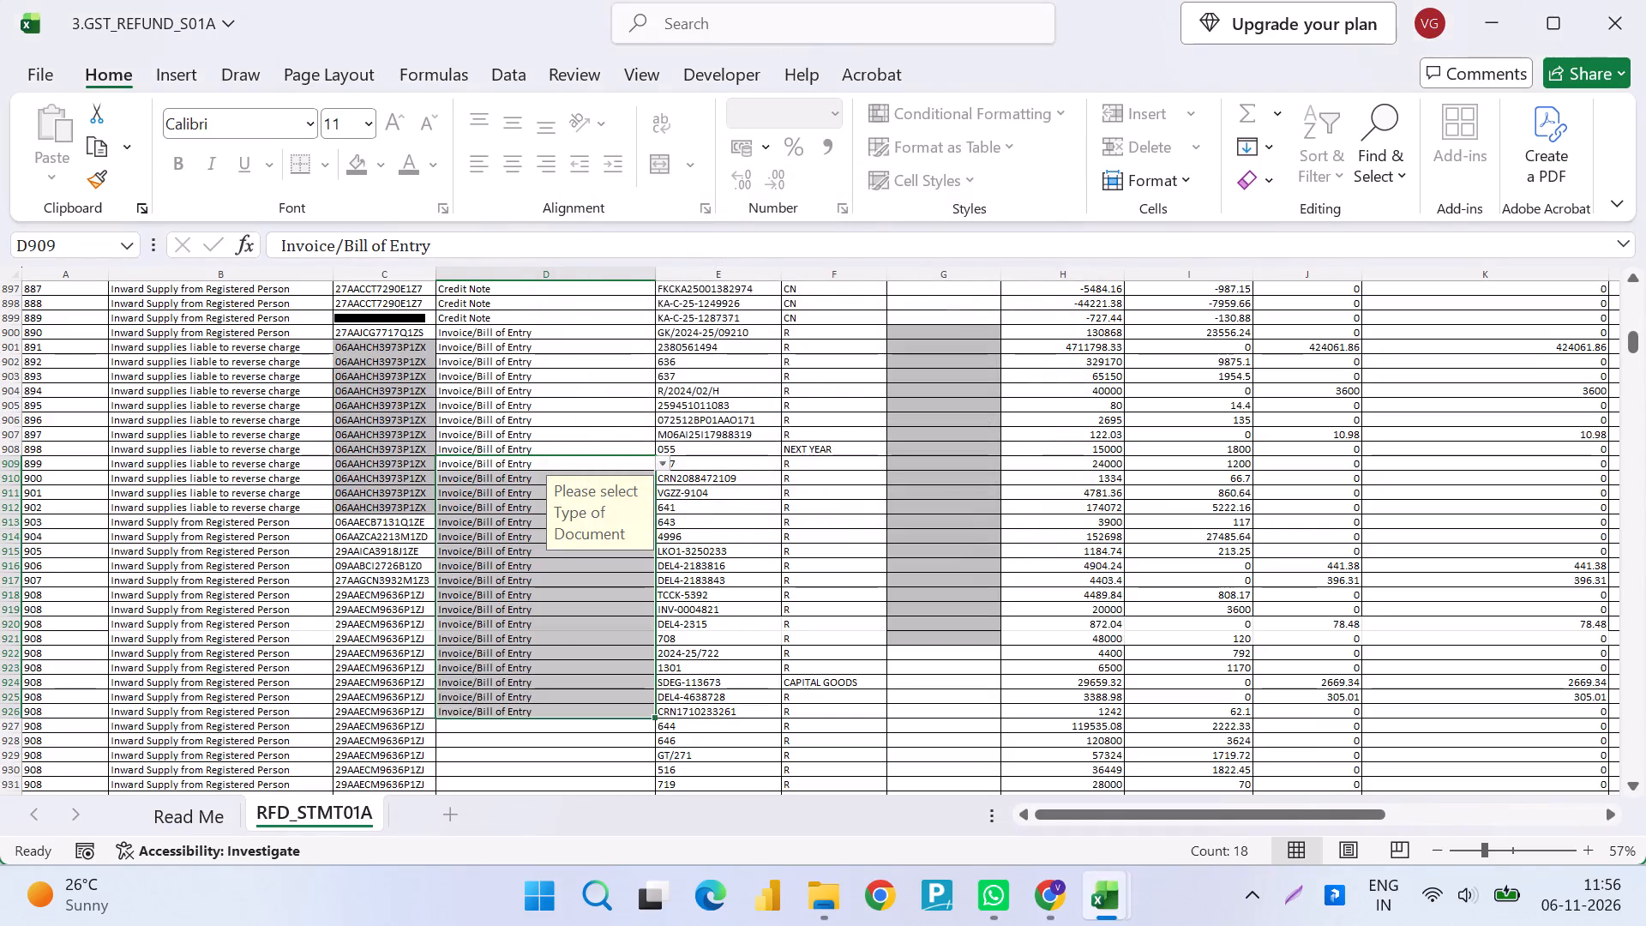
Extend the Invoice/Bill of Entry fill in the Type of Document column down through row 936 and dismiss the run-time error.
scroll(688, 575, "down", 3)
key("shift+Down")
key("shift+Down")
key("shift+Down")
key("shift+Down")
key("shift+Down")
key("shift+Down")
key("shift+Down")
key("shift+Down")
key("shift+Down")
key("shift+Down")
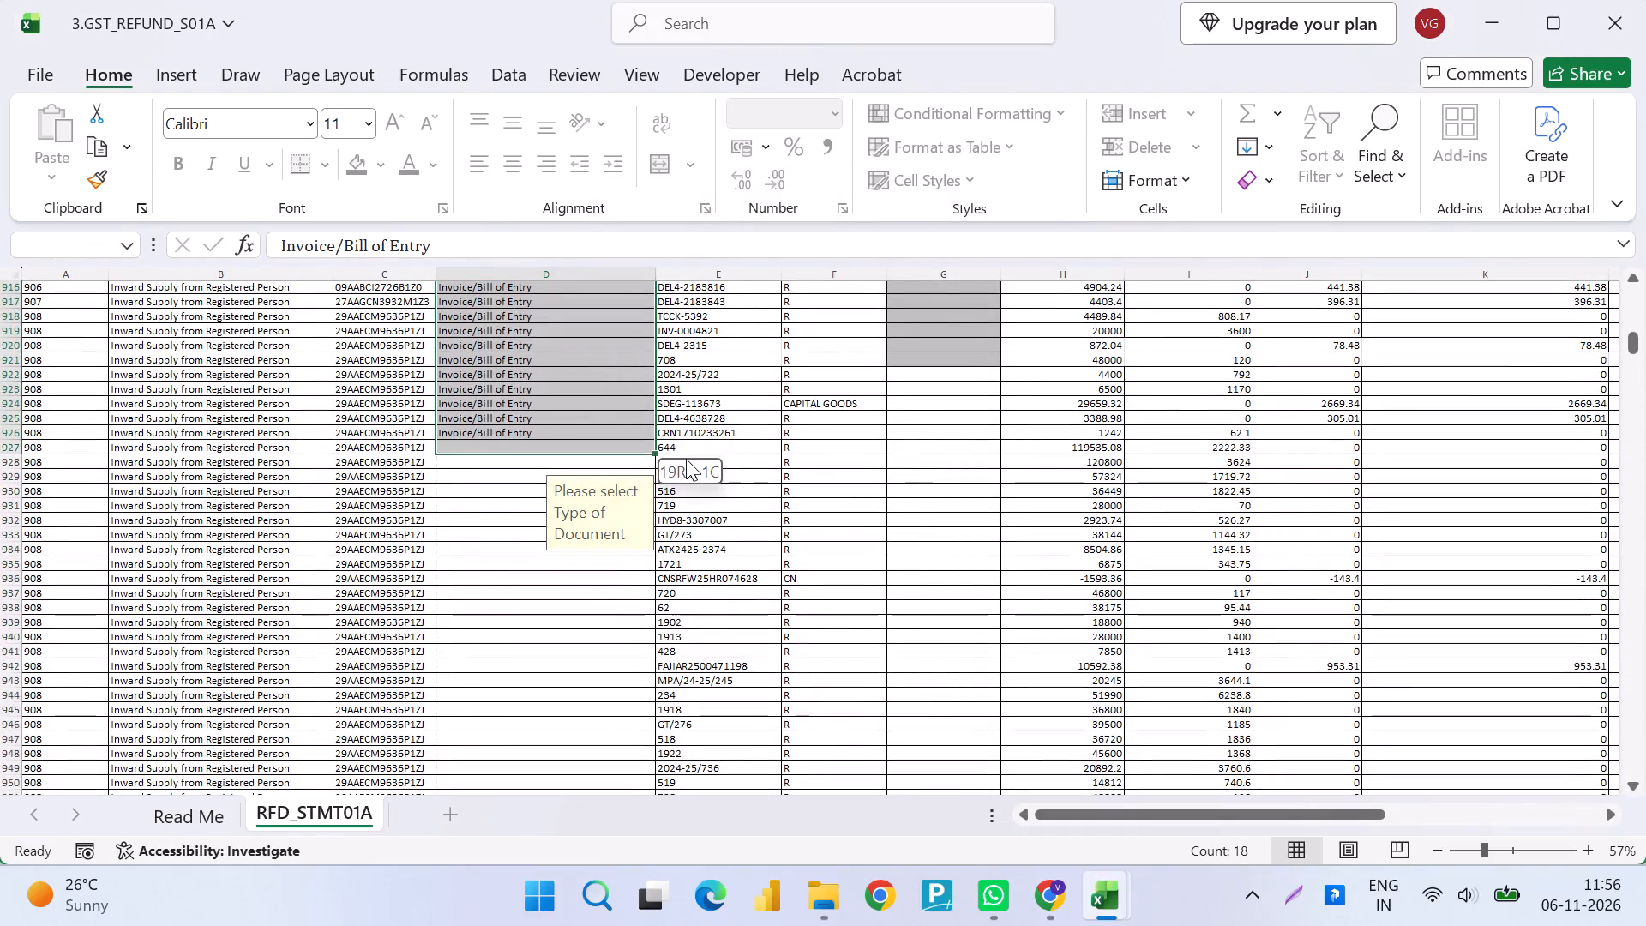
key("ctrl+d")
key("Down")
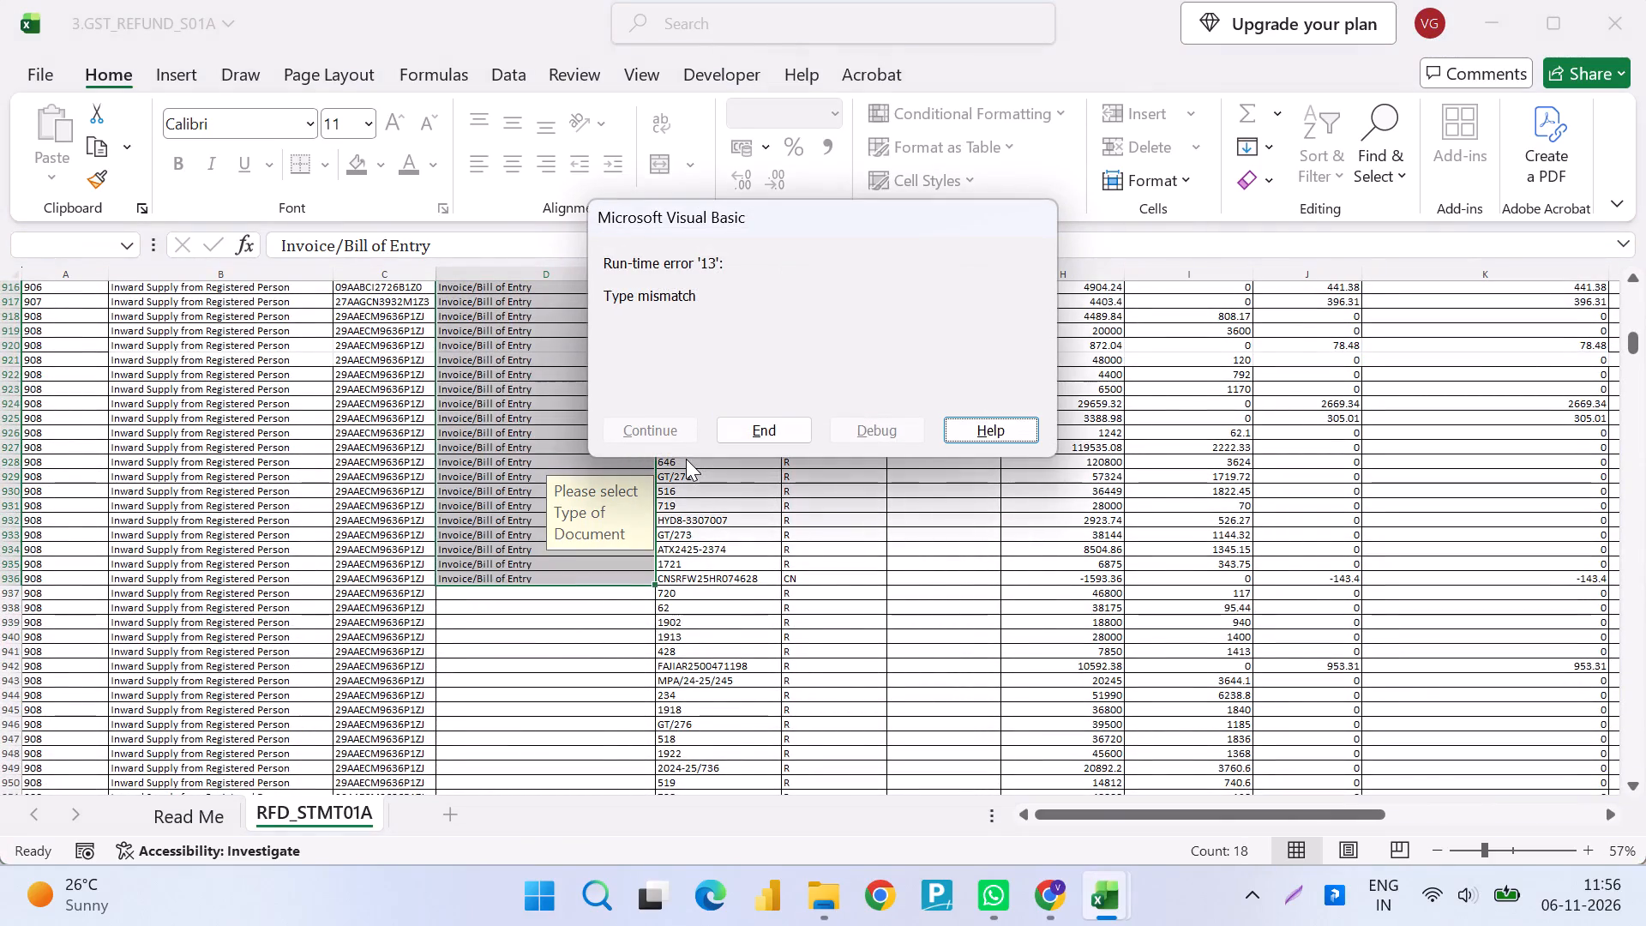
key("Escape")
key("Left")
key("Return")
Change the Type of Document in row 936, marked CN, to Credit Note.
key("Down")
key("Down")
key("Down")
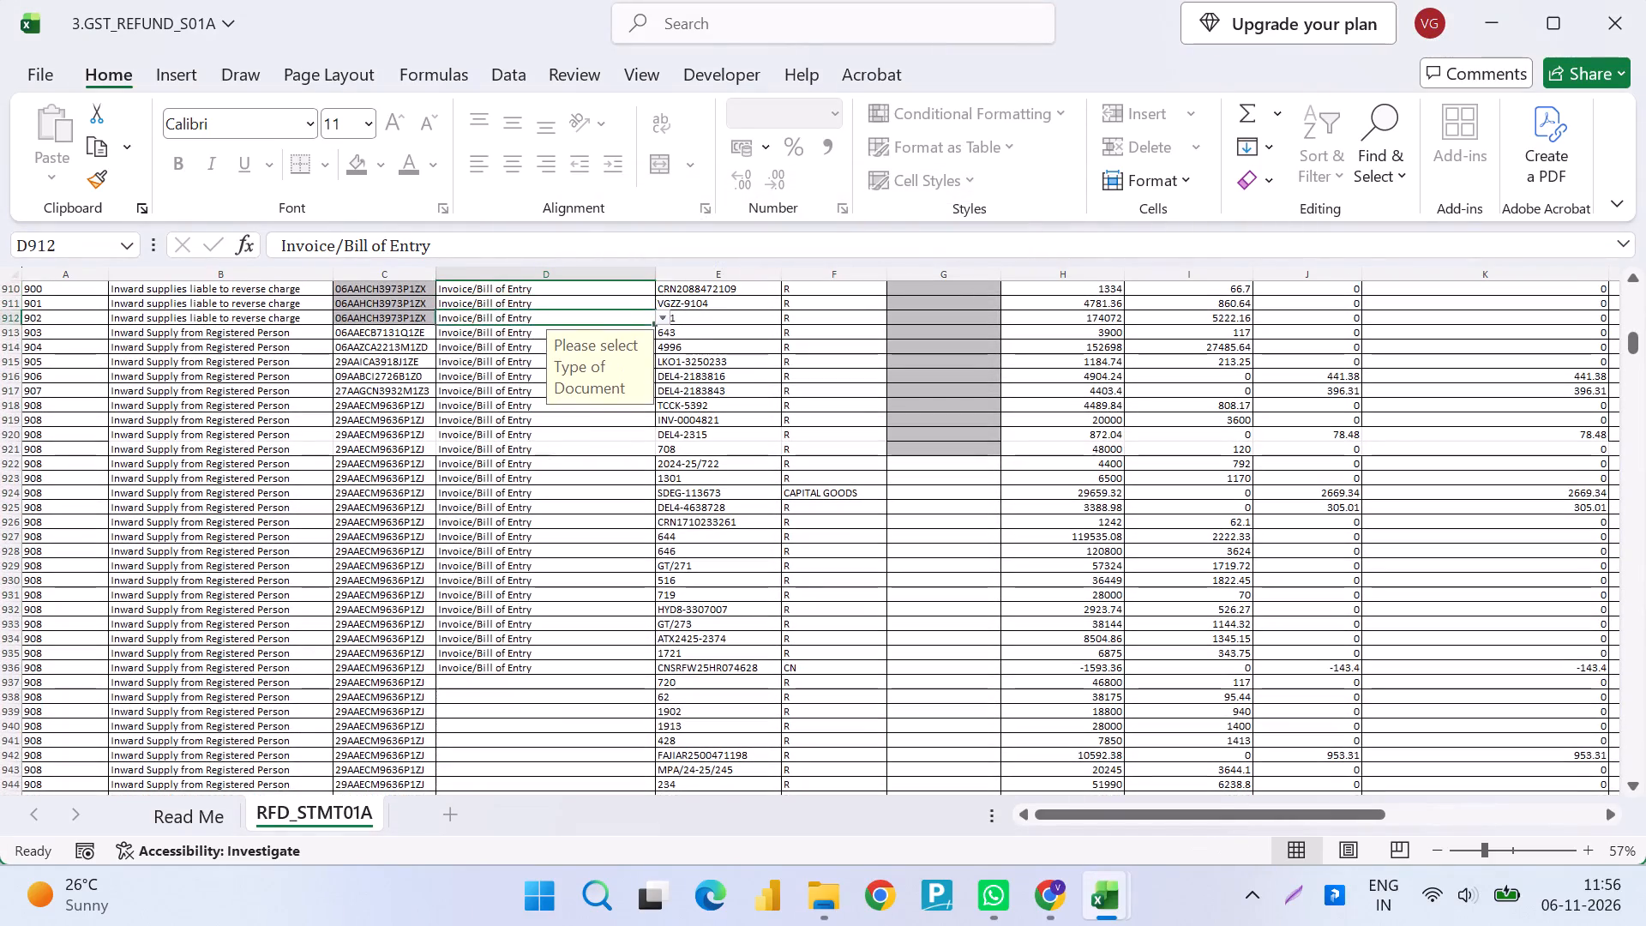
key("Down")
key("ctrl+Down")
key("alt+Down")
key("Down")
key("Down")
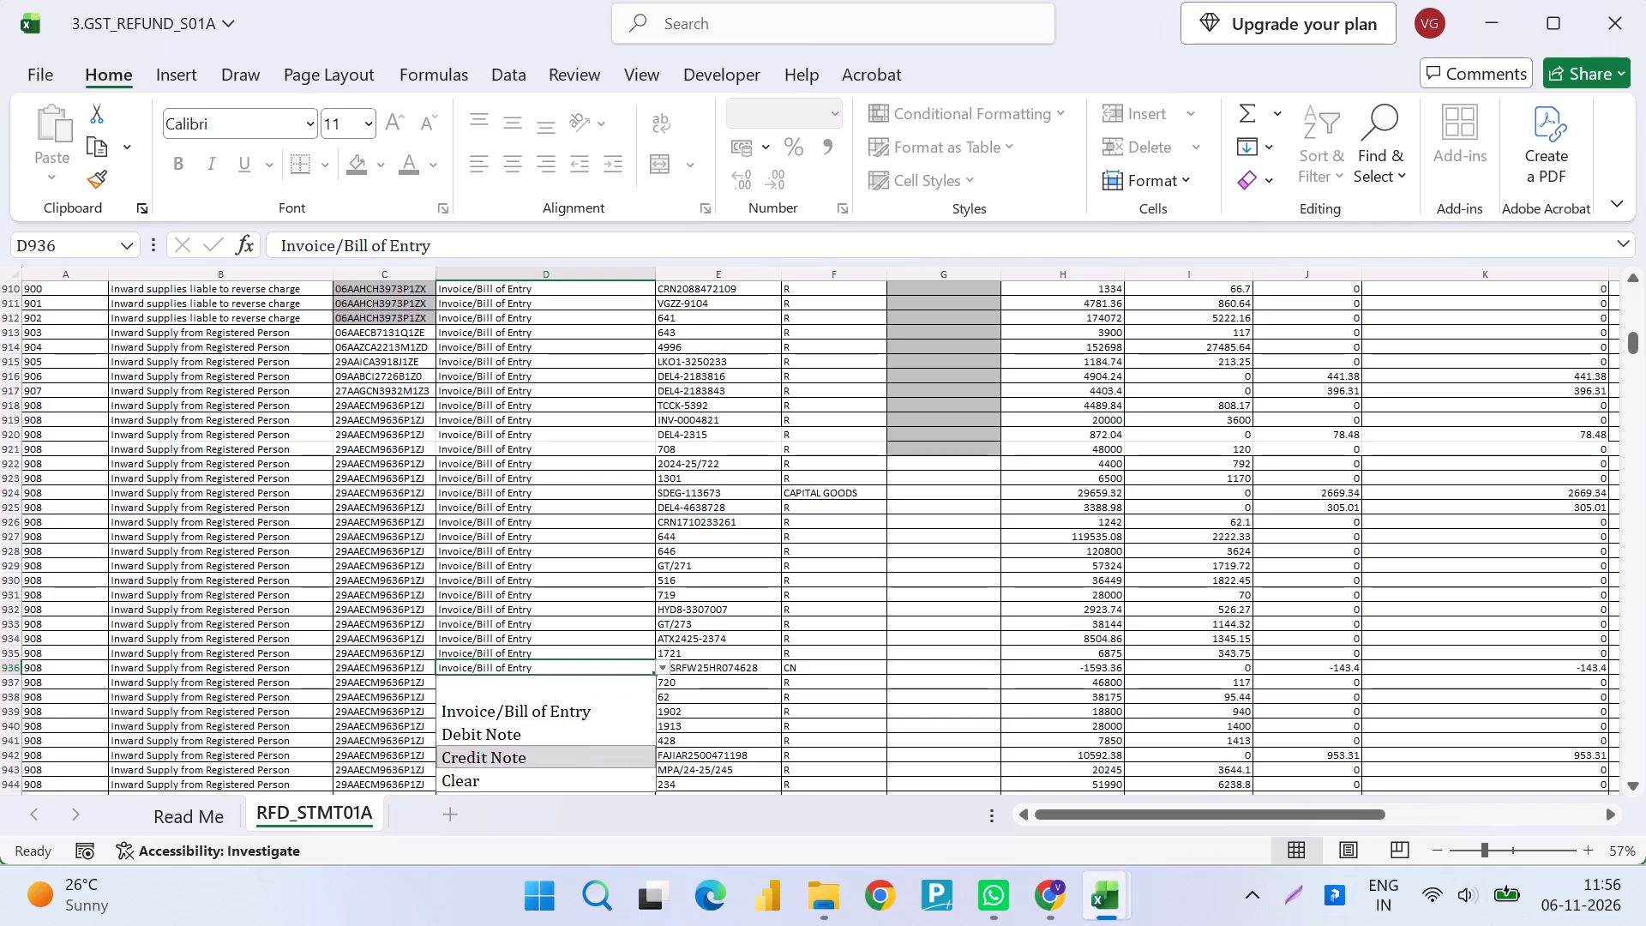
key("Return")
Set the Type of Document to Credit Note in row 1247 and copy it down through row 1251.
key("Right")
key("Down")
key("ctrl+Down")
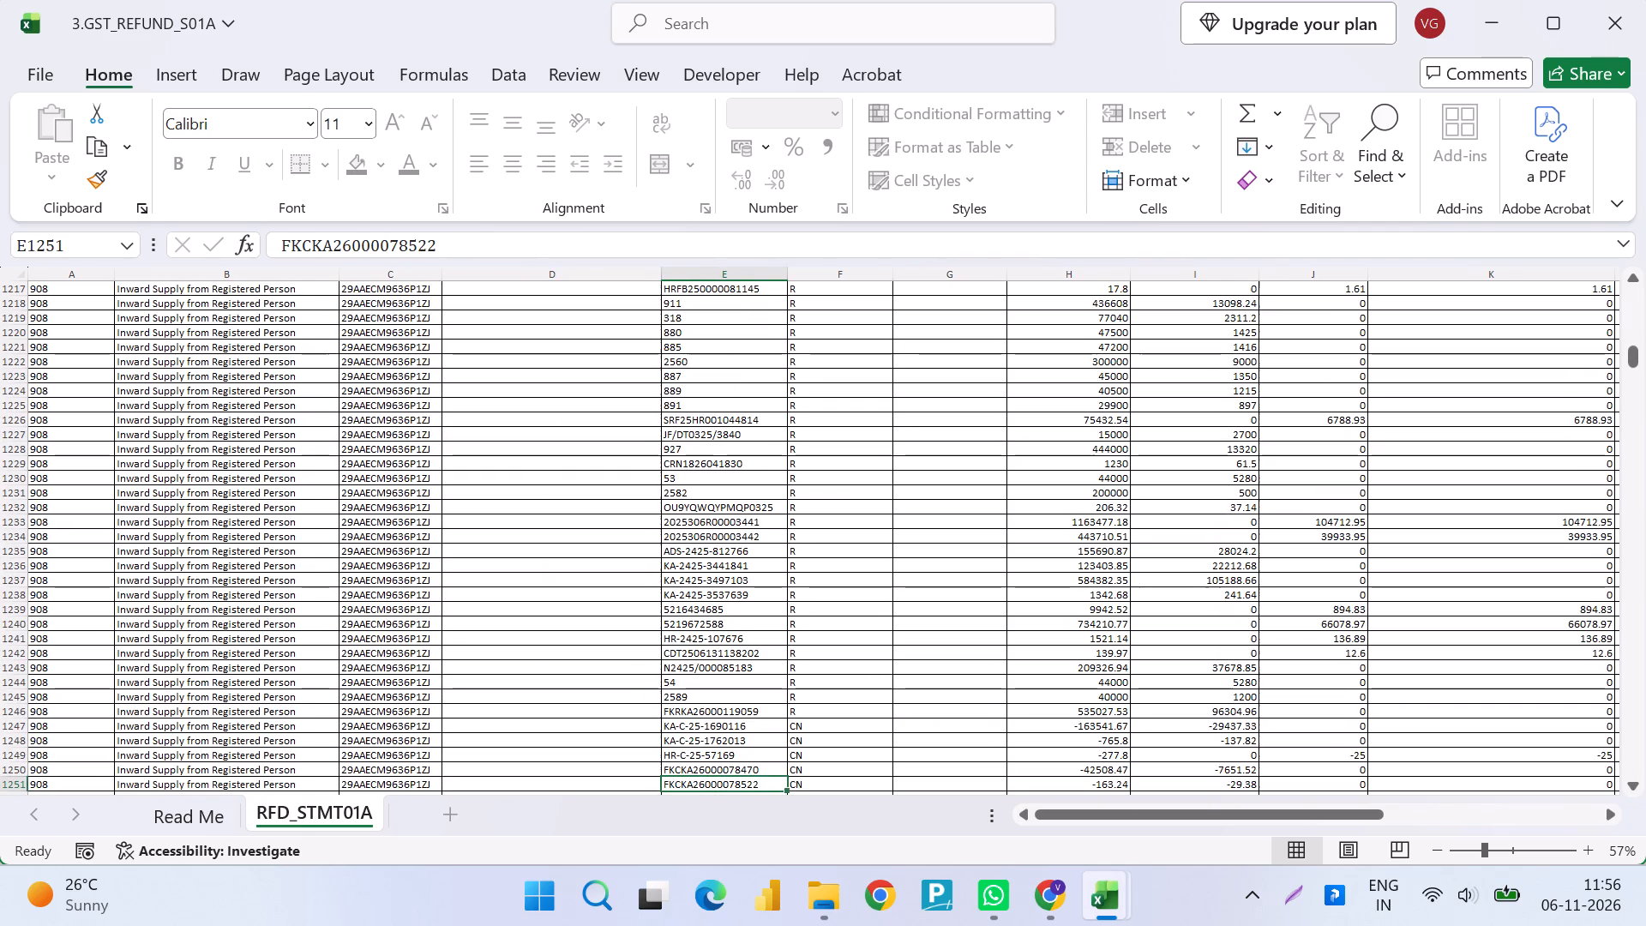
key("Up")
key("Up")
key("Left")
key("Up")
key("Up")
key("alt+Down")
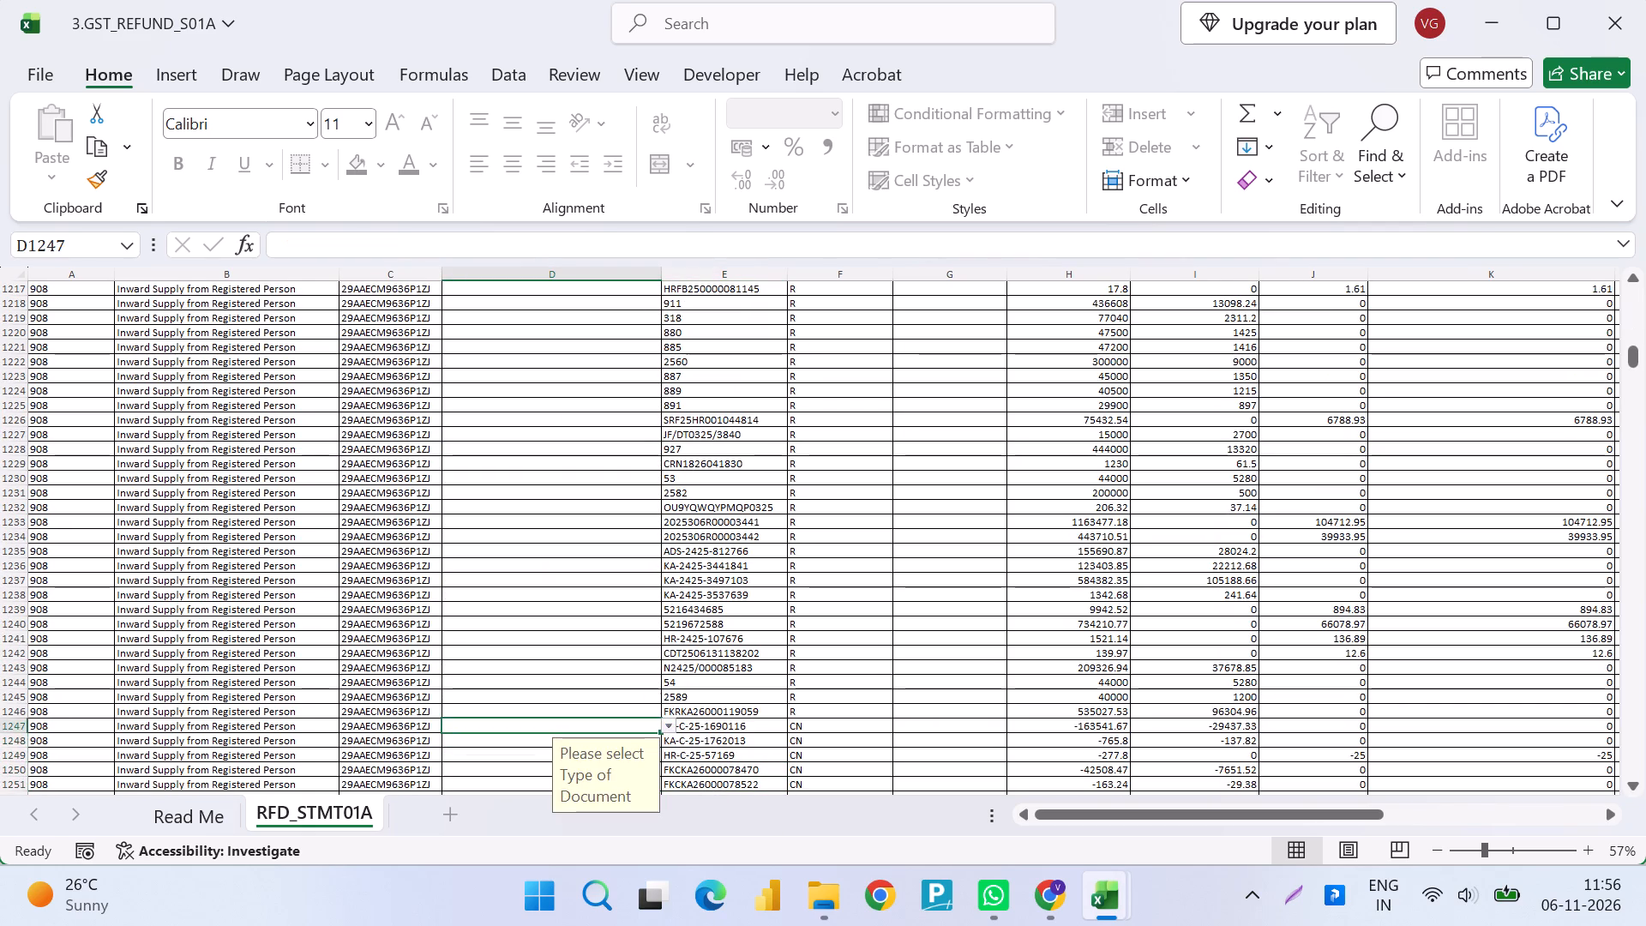
key("Down")
key("Down")
key("Down")
key("Return")
key("Down")
key("ctrl+d")
key("Down")
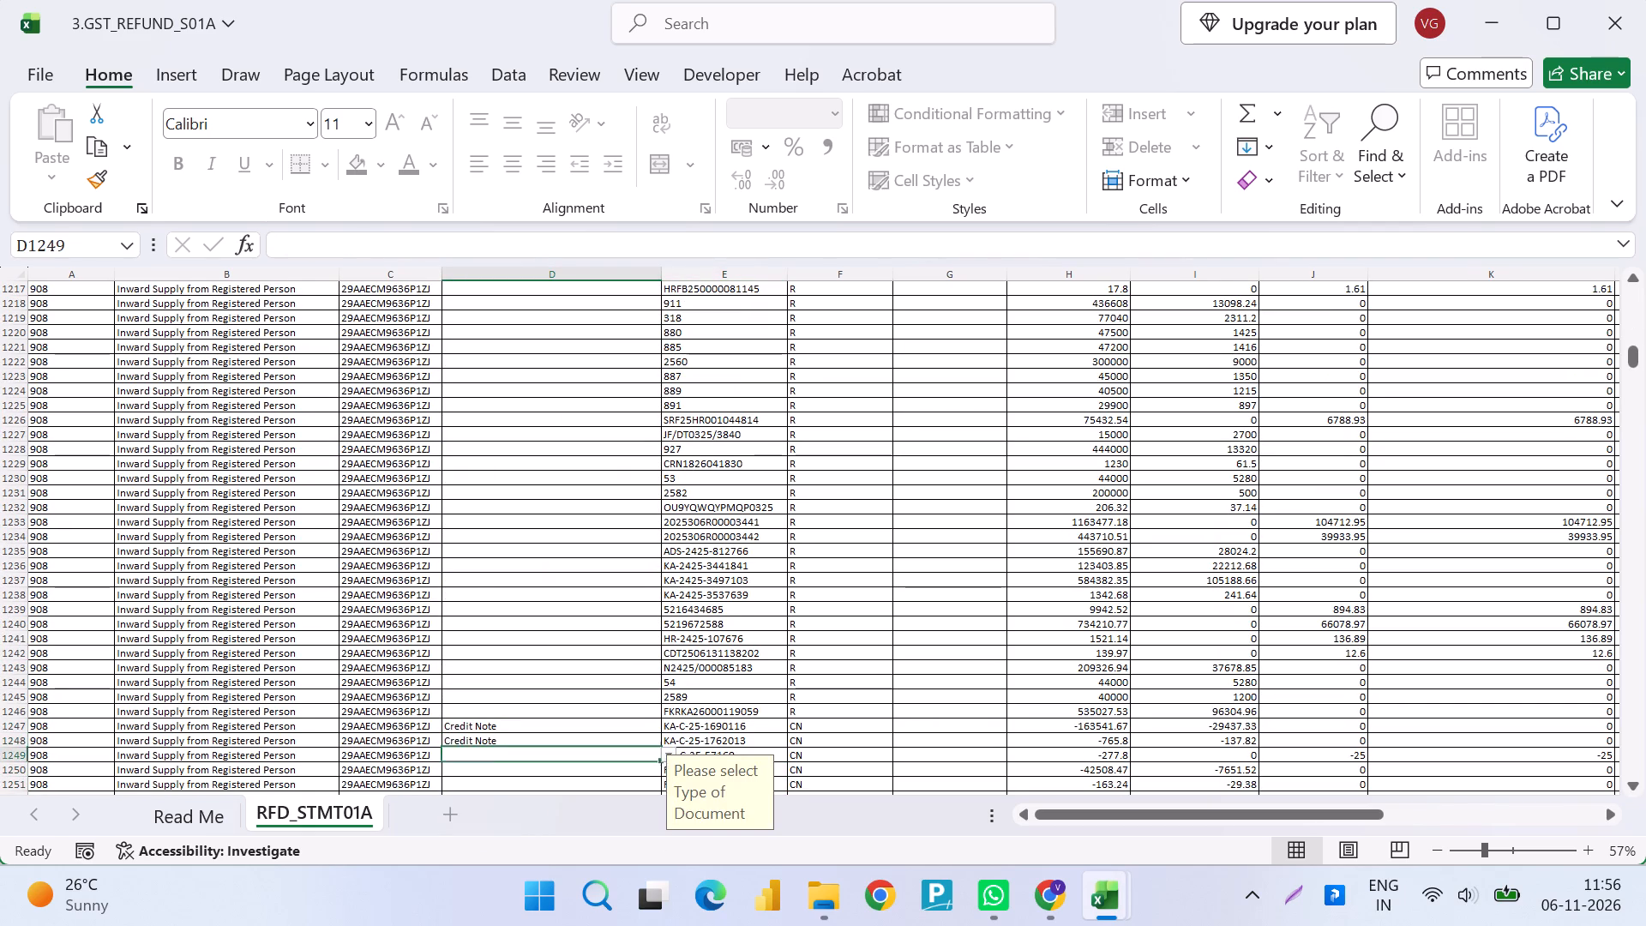
key("ctrl+d")
key("Down")
key("ctrl+d")
key("Down")
key("ctrl+d")
key("Down")
key("Down")
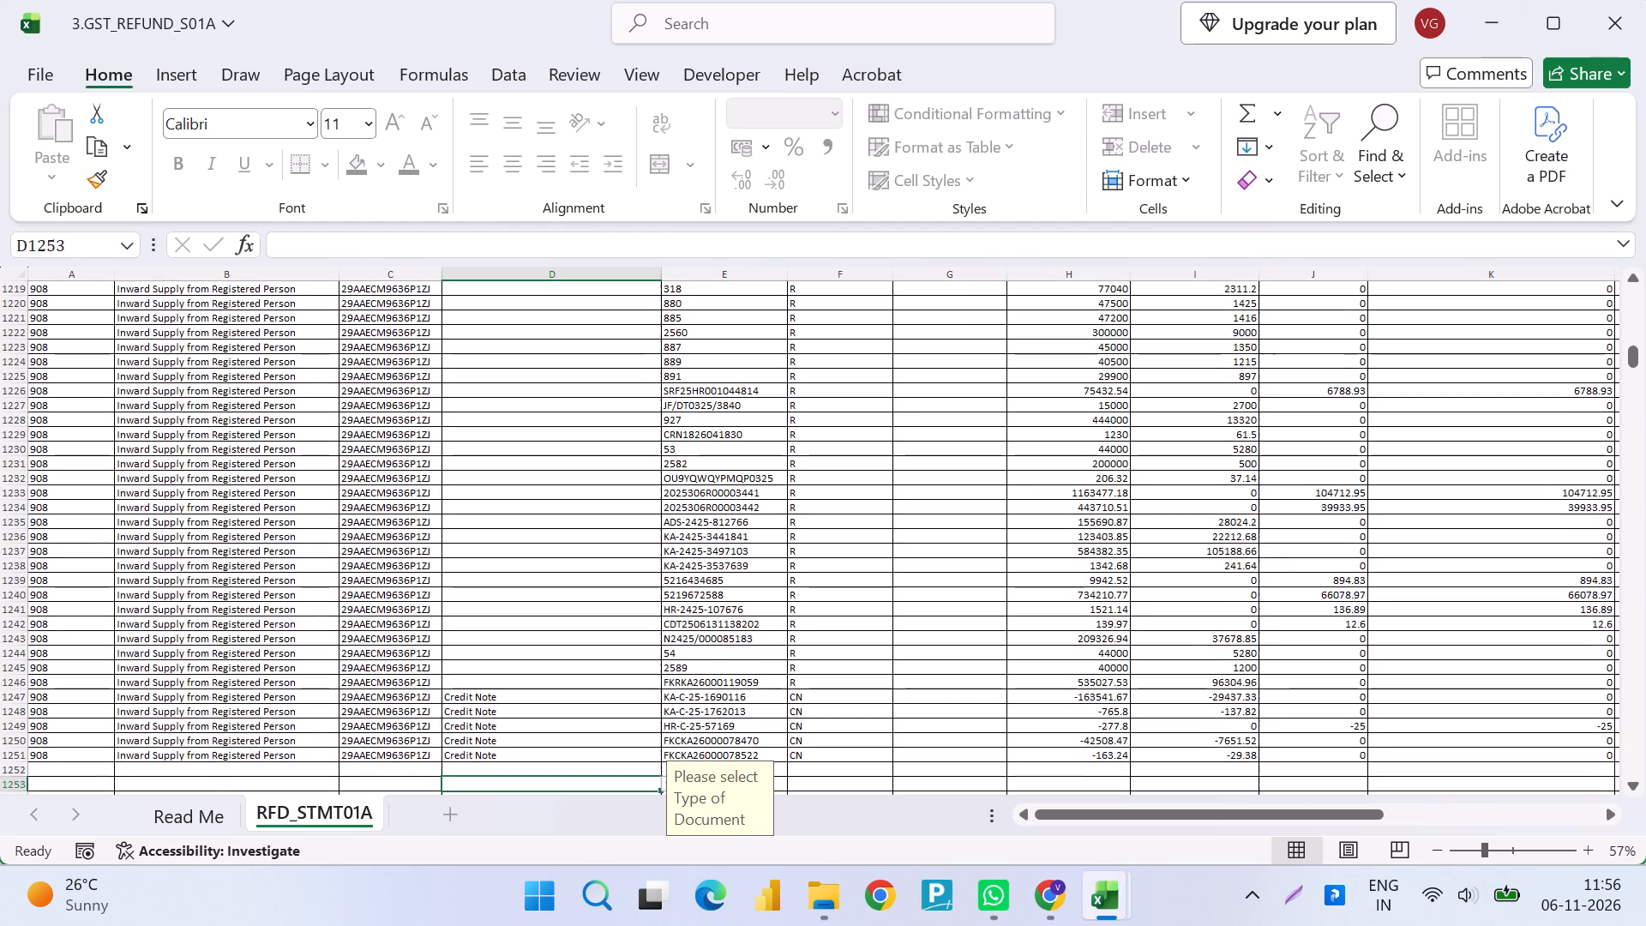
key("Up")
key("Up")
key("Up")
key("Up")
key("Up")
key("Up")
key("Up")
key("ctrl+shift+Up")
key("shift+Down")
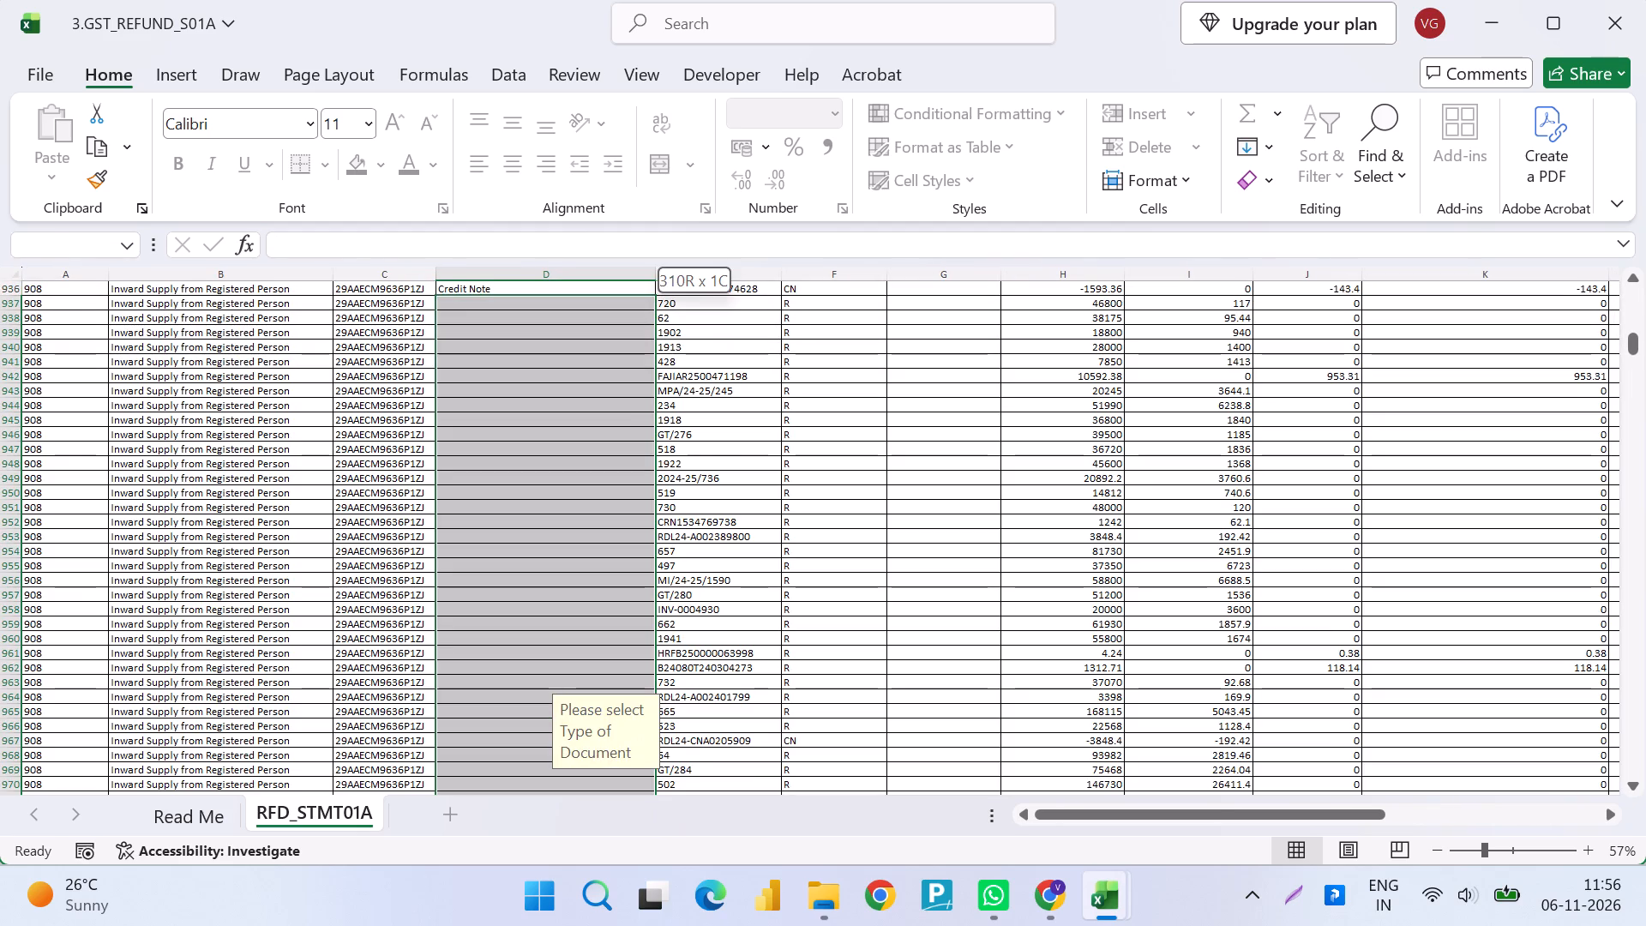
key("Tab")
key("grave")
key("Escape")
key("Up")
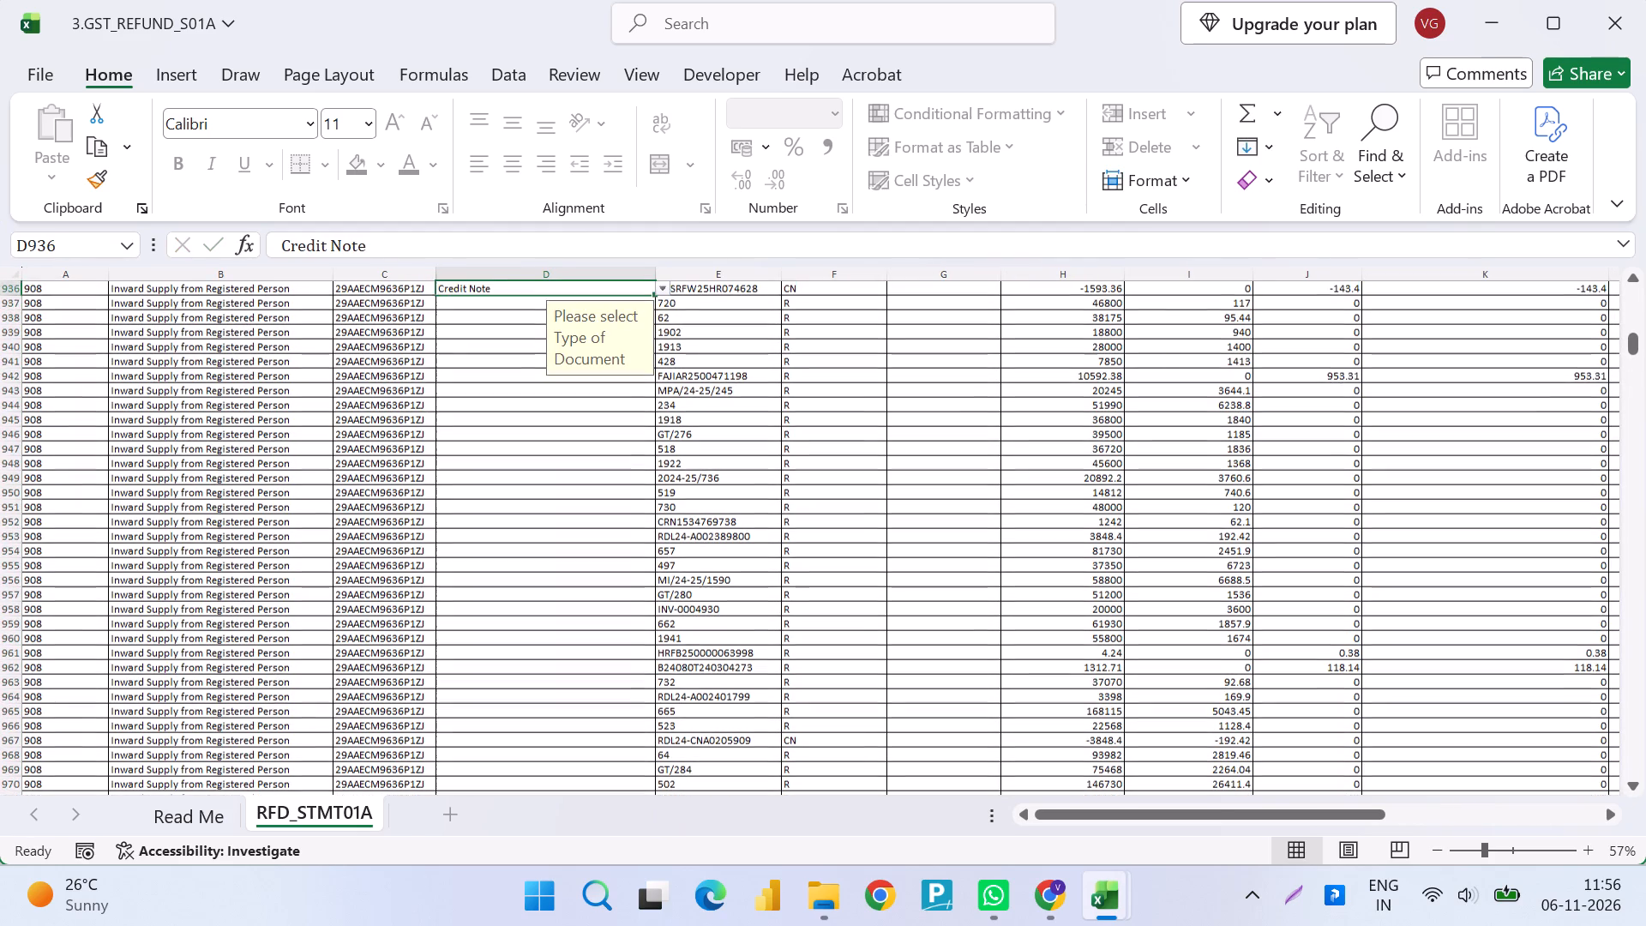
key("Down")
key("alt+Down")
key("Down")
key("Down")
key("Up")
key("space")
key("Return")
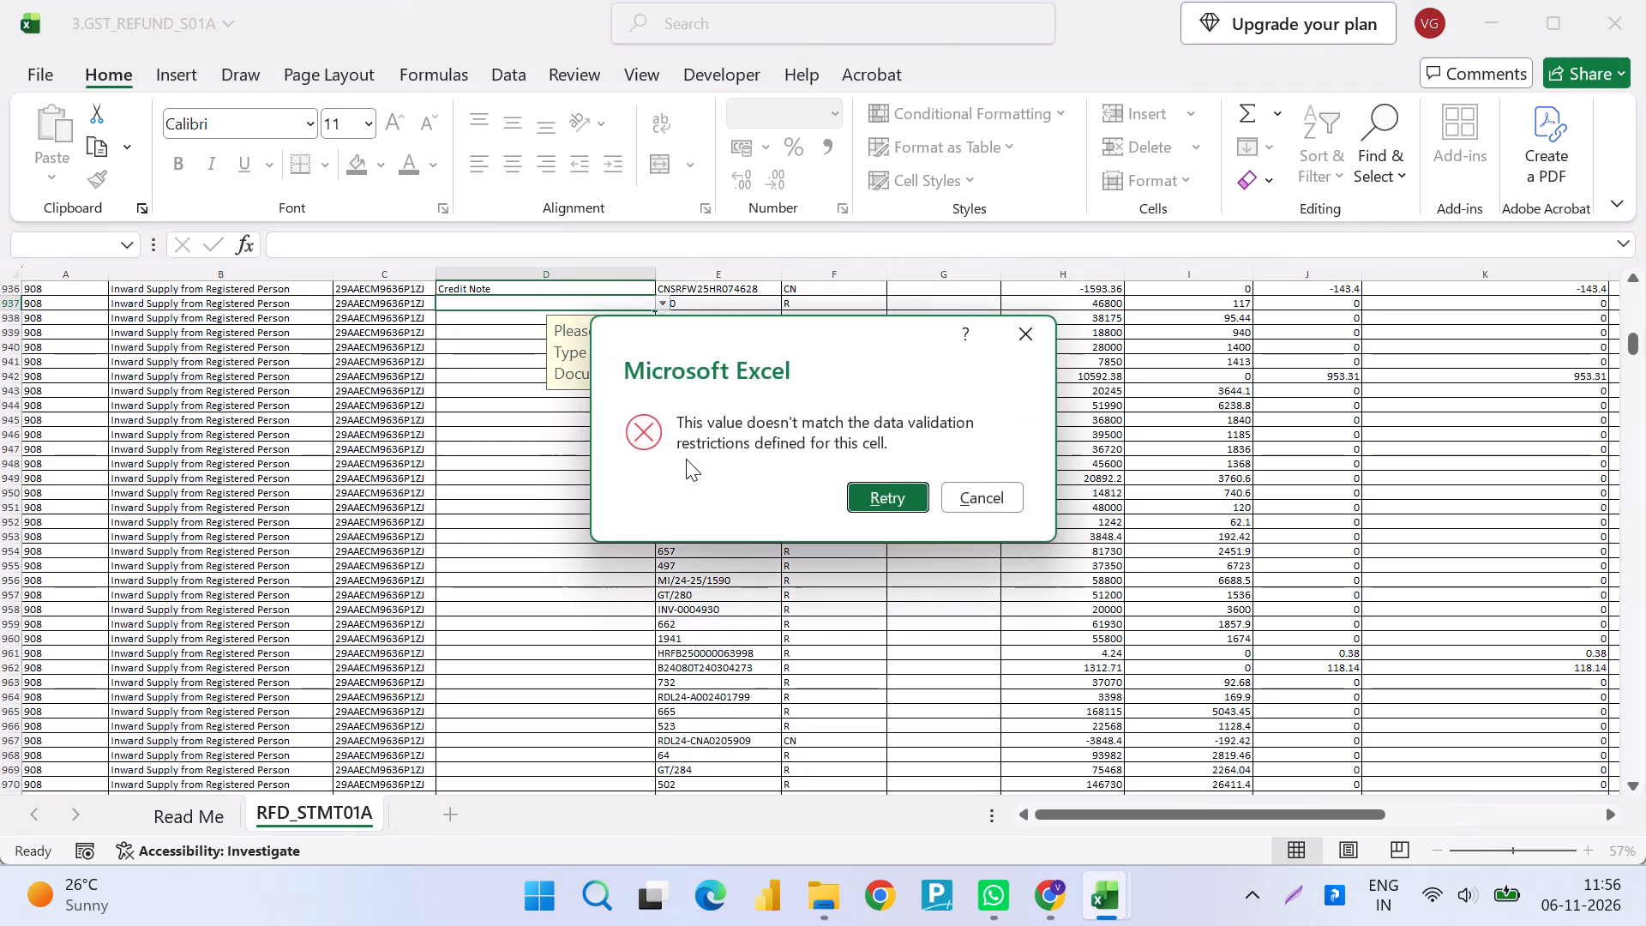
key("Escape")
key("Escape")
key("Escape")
Set the Type of Document in row 937 to Invoice/Bill of Entry and fill it down through row 1246.
key("alt+Down")
key("Down")
key("Return")
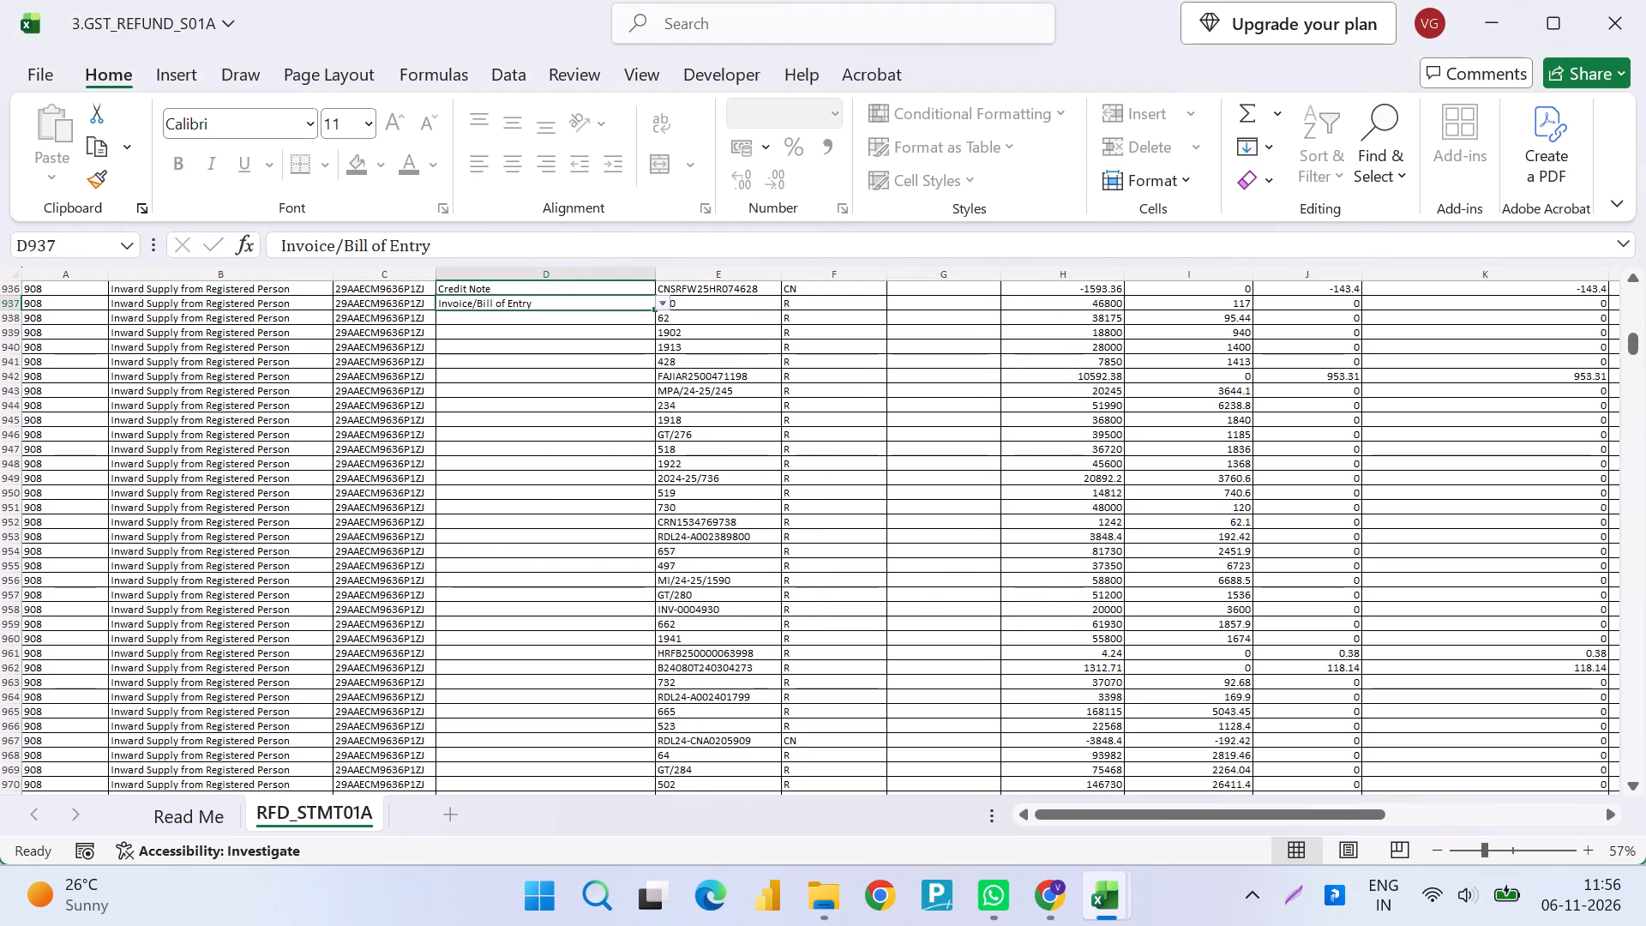
key("ctrl+shift+Down")
key("shift+Up")
key("ctrl+d")
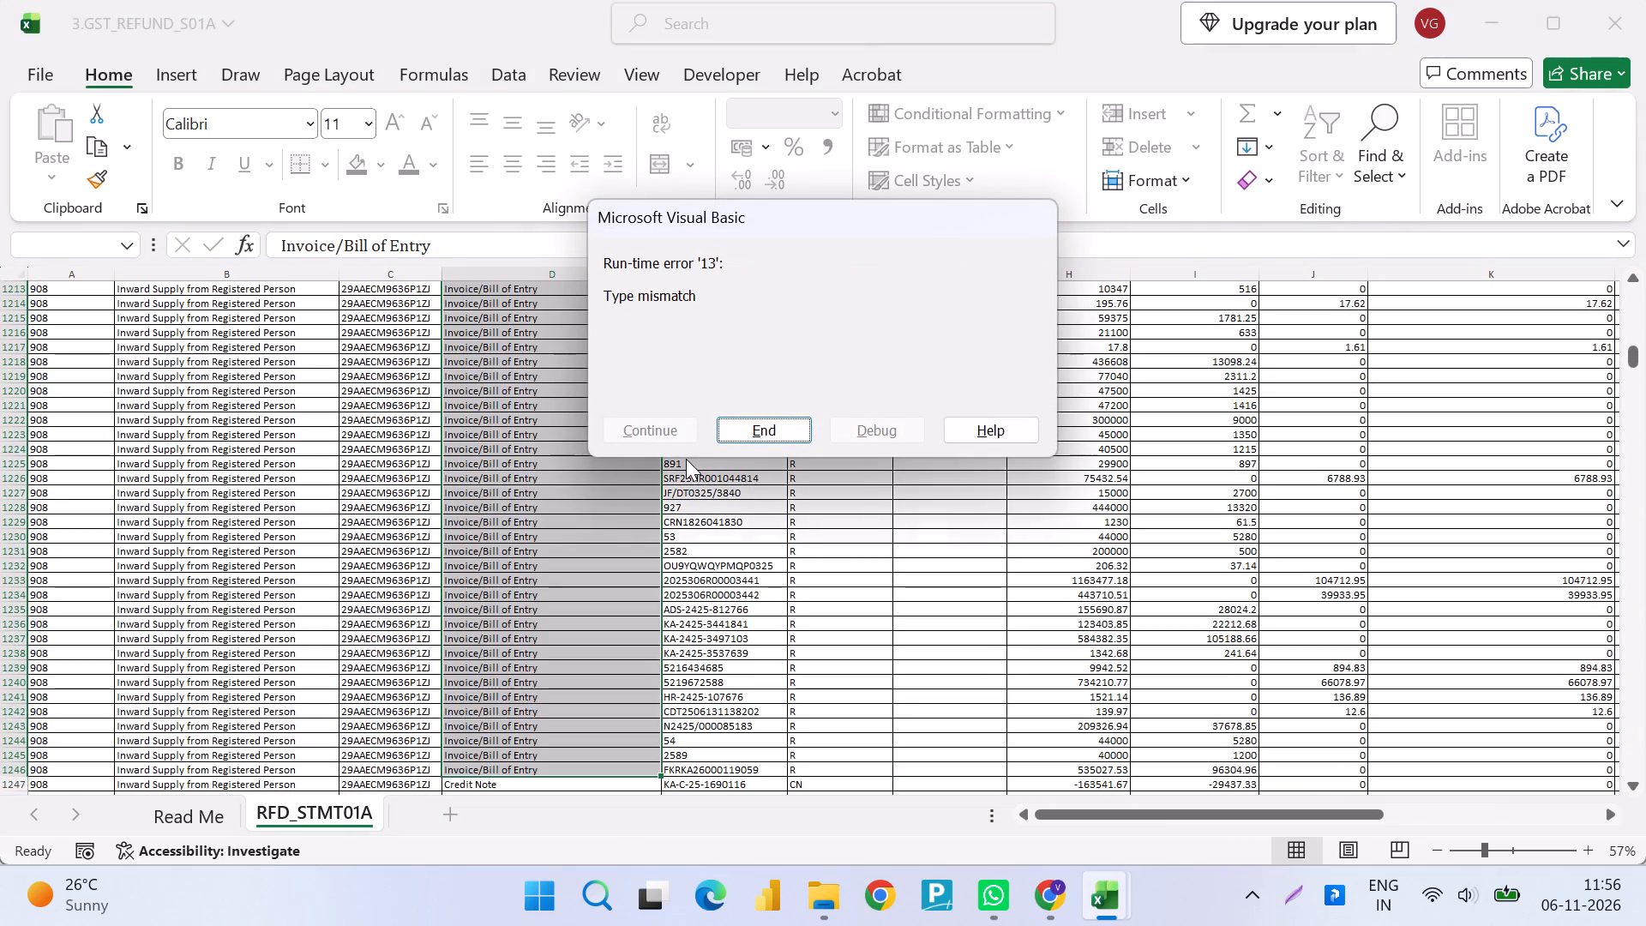
key("Return")
key("Up")
key("Down")
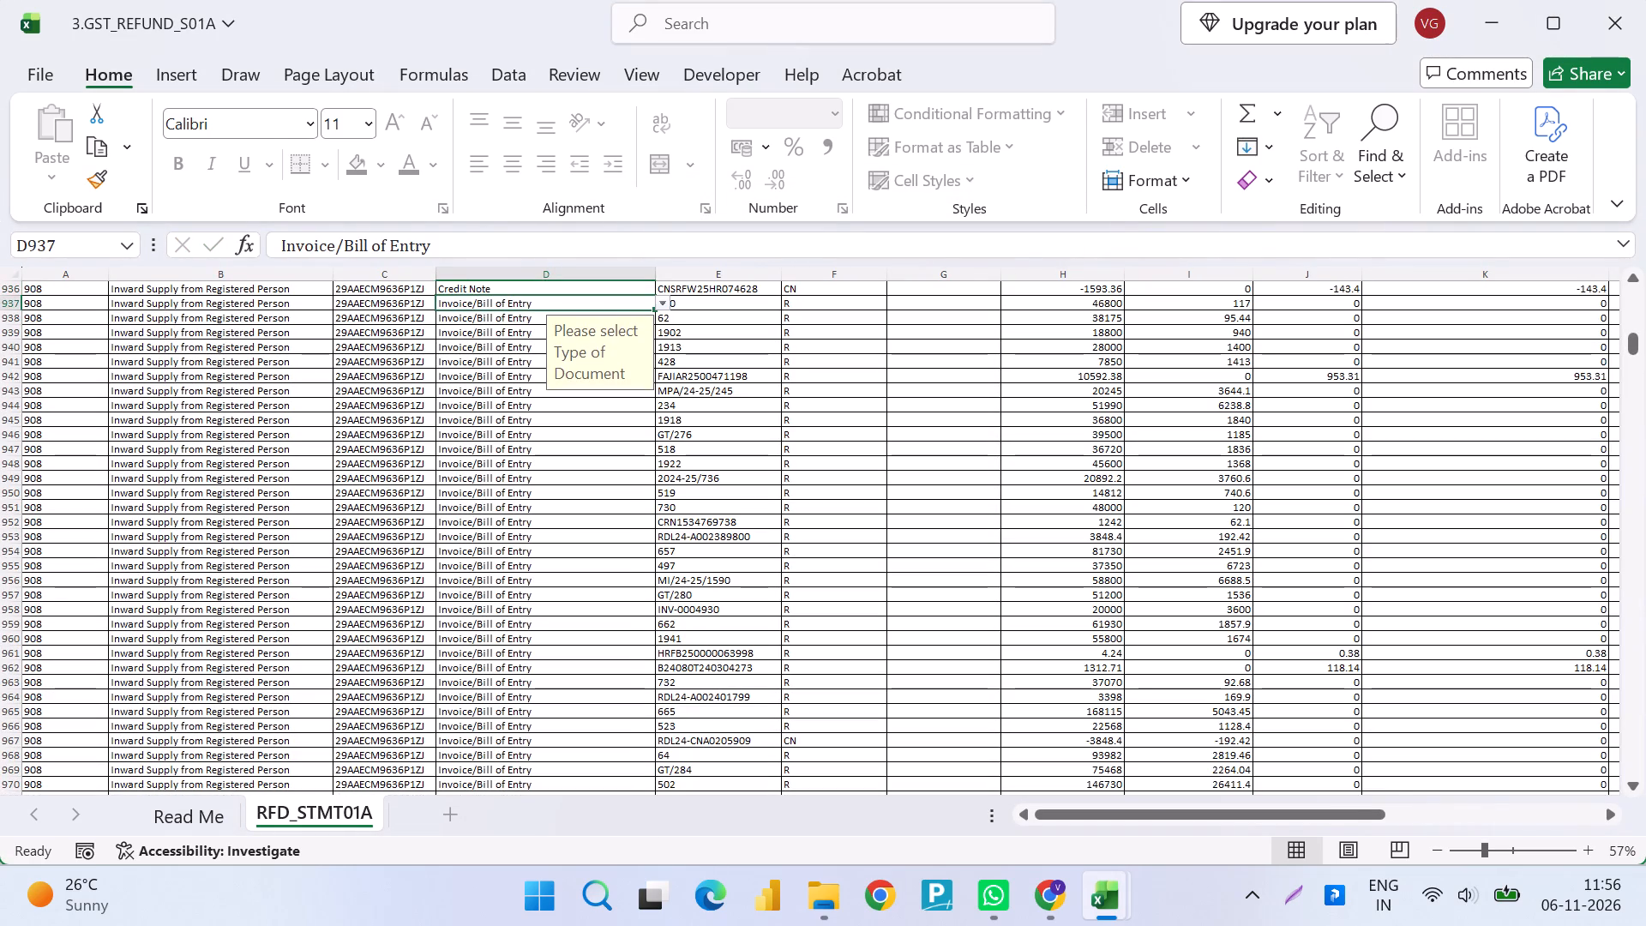
Change the Type of Document in row 967, marked CN, to Credit Note.
key("Up")
key("Down")
key("Down")
key("Down")
key("Down")
key("Down")
key("Down")
key("Down")
key("Down")
key("Down")
key("Down")
key("Down")
key("Down")
key("Down")
key("Down")
key("Down")
key("Down")
key("Down")
key("Down")
key("Down")
key("Down")
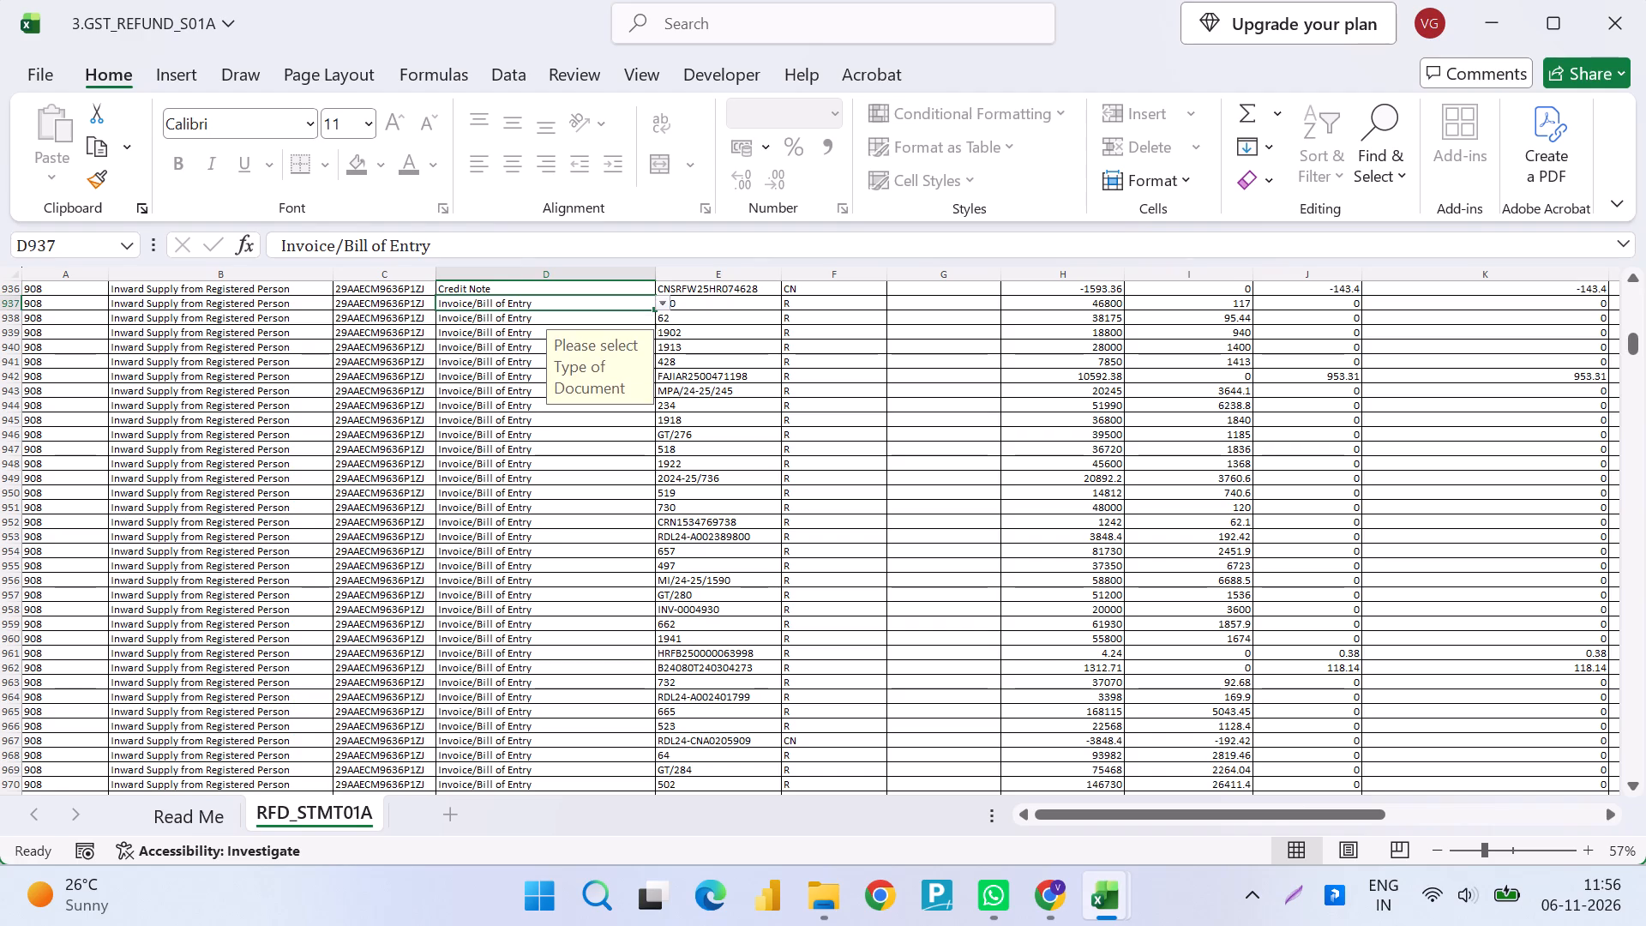
key("Down")
key("Down")
key("Down")
key("Down")
key("Down")
key("Down")
key("alt+Down")
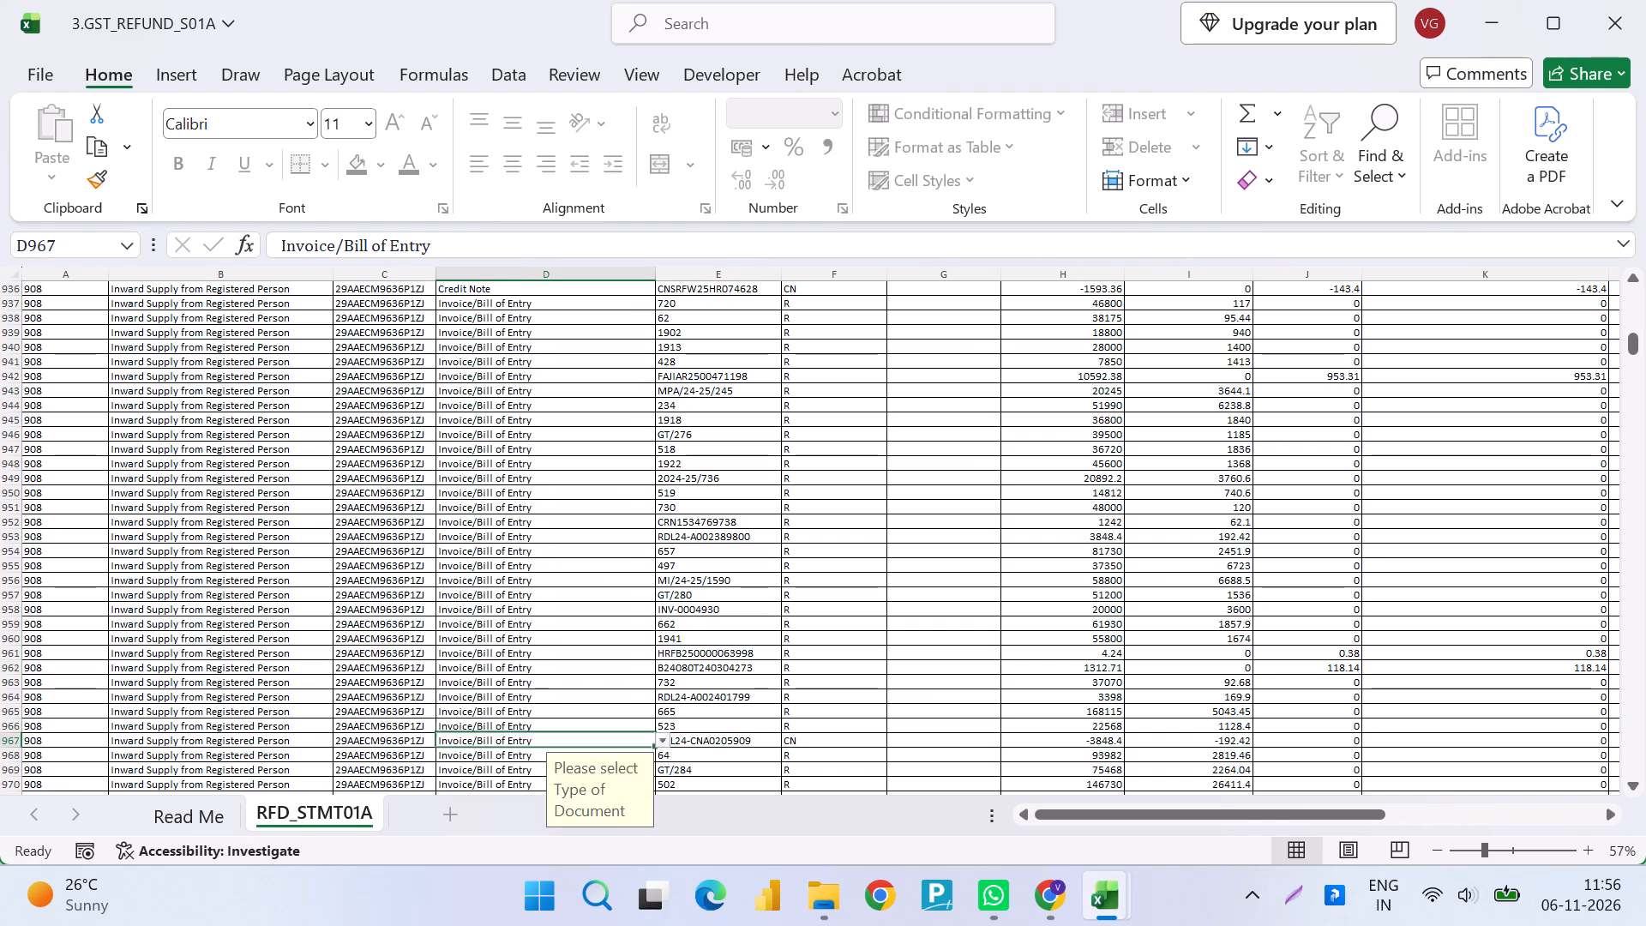
key("Down")
key("Down")
key("Return")
Change the Type of Document in row 1030 to Credit Note and copy it down through row 1033.
scroll(686, 459, "down", 1)
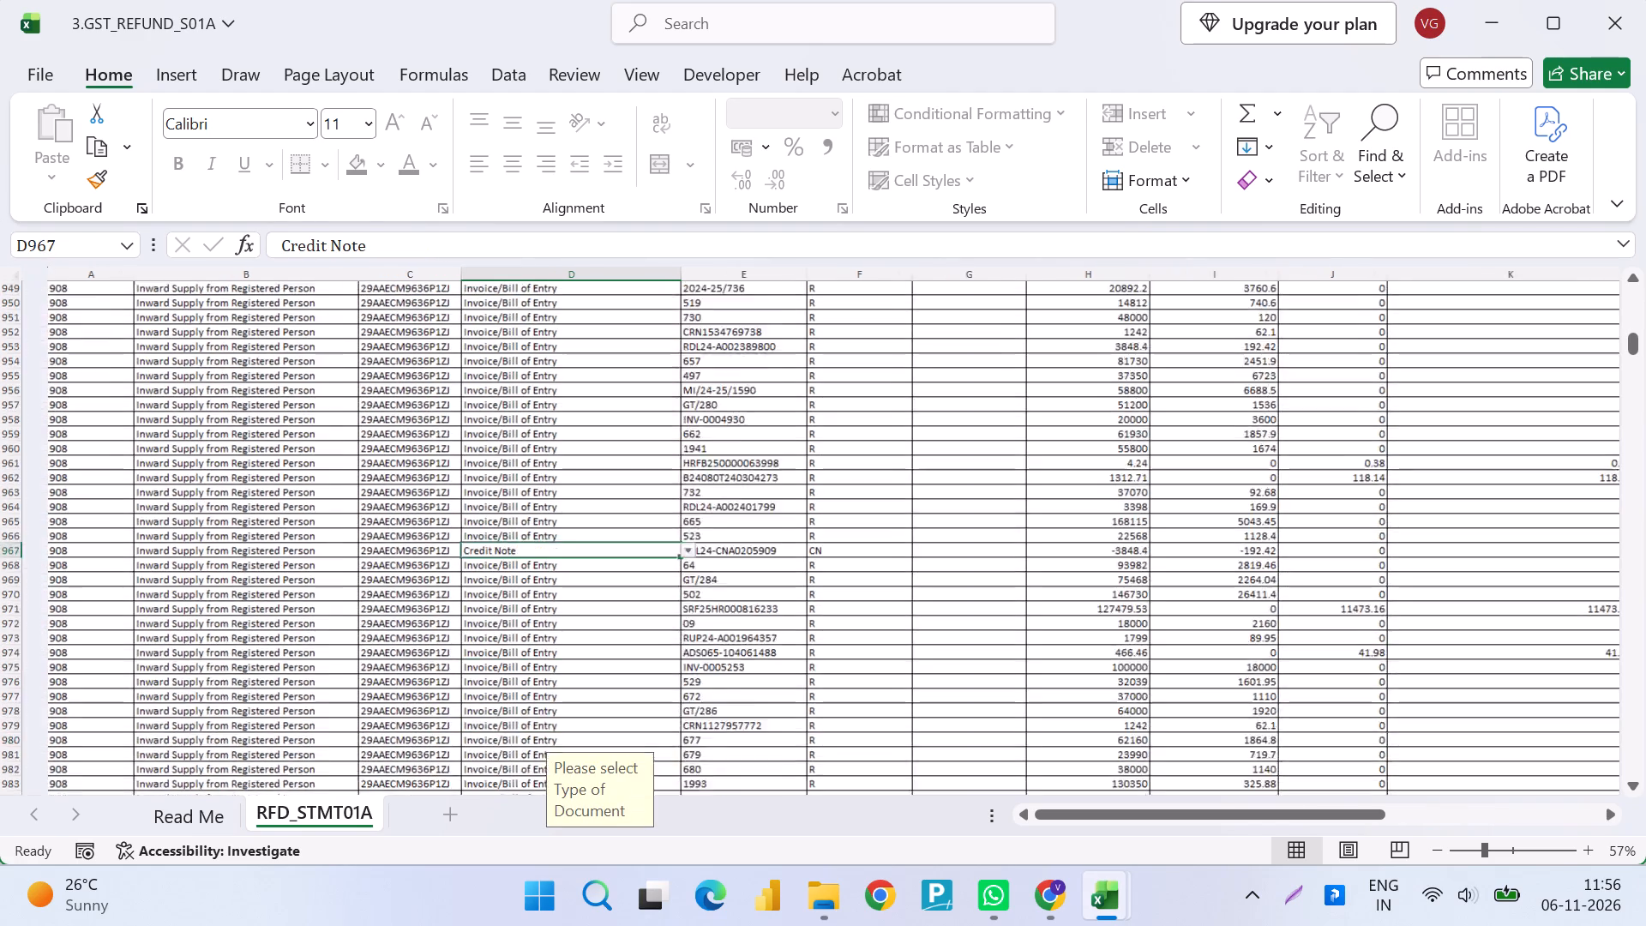
scroll(686, 459, "down", 9)
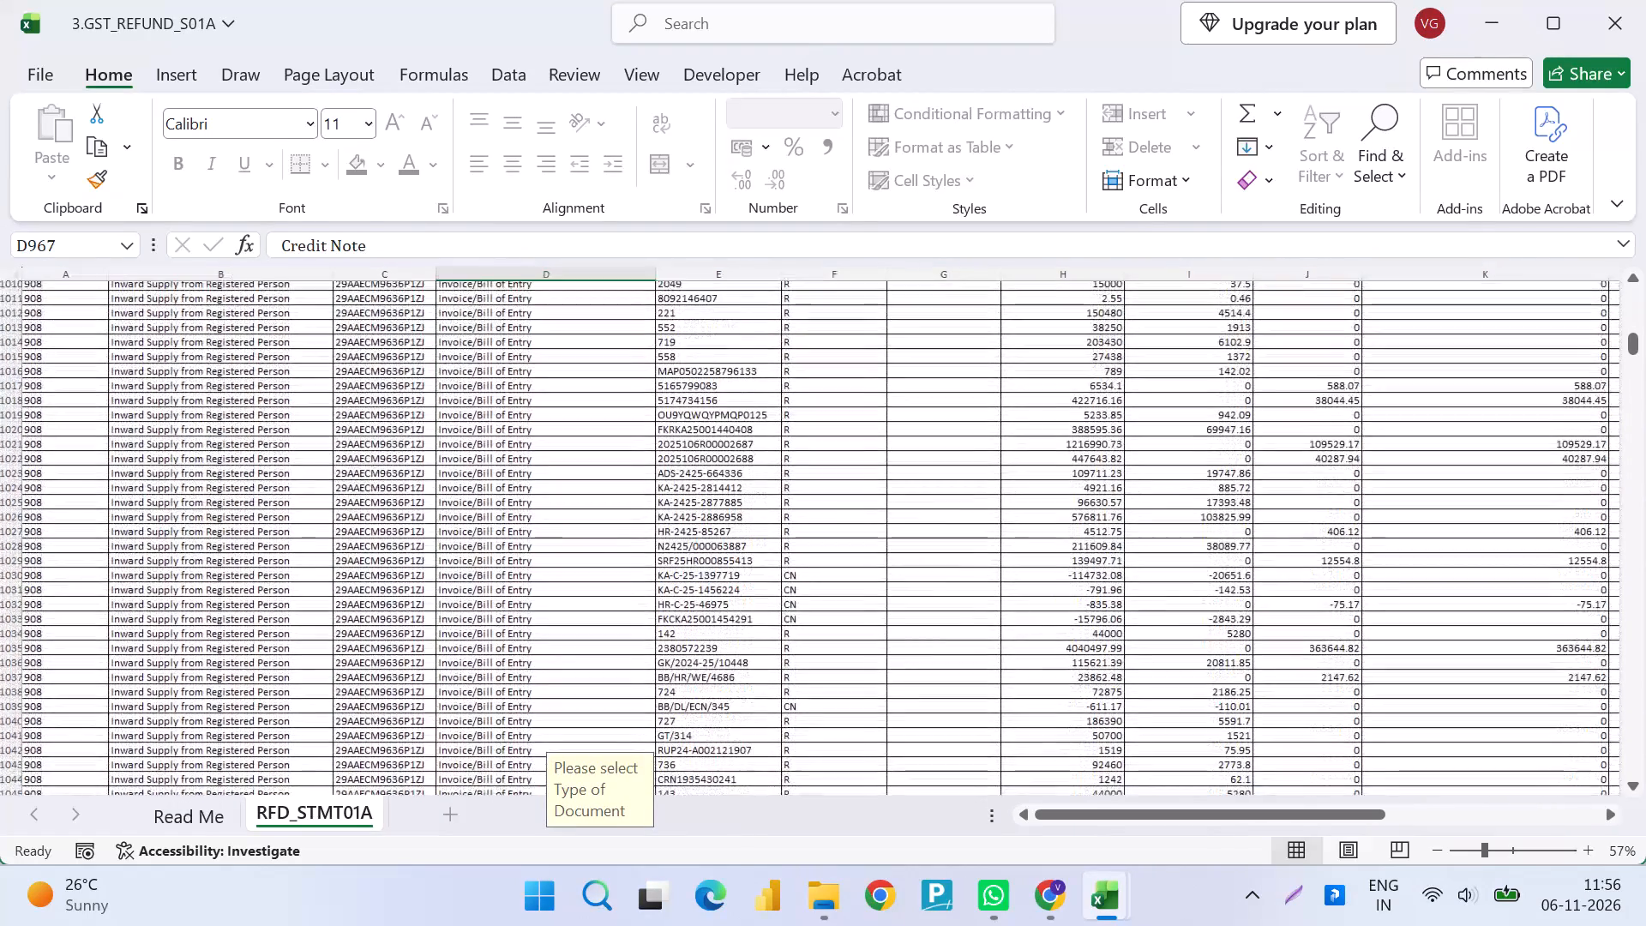
left_click(611, 569)
key("Up")
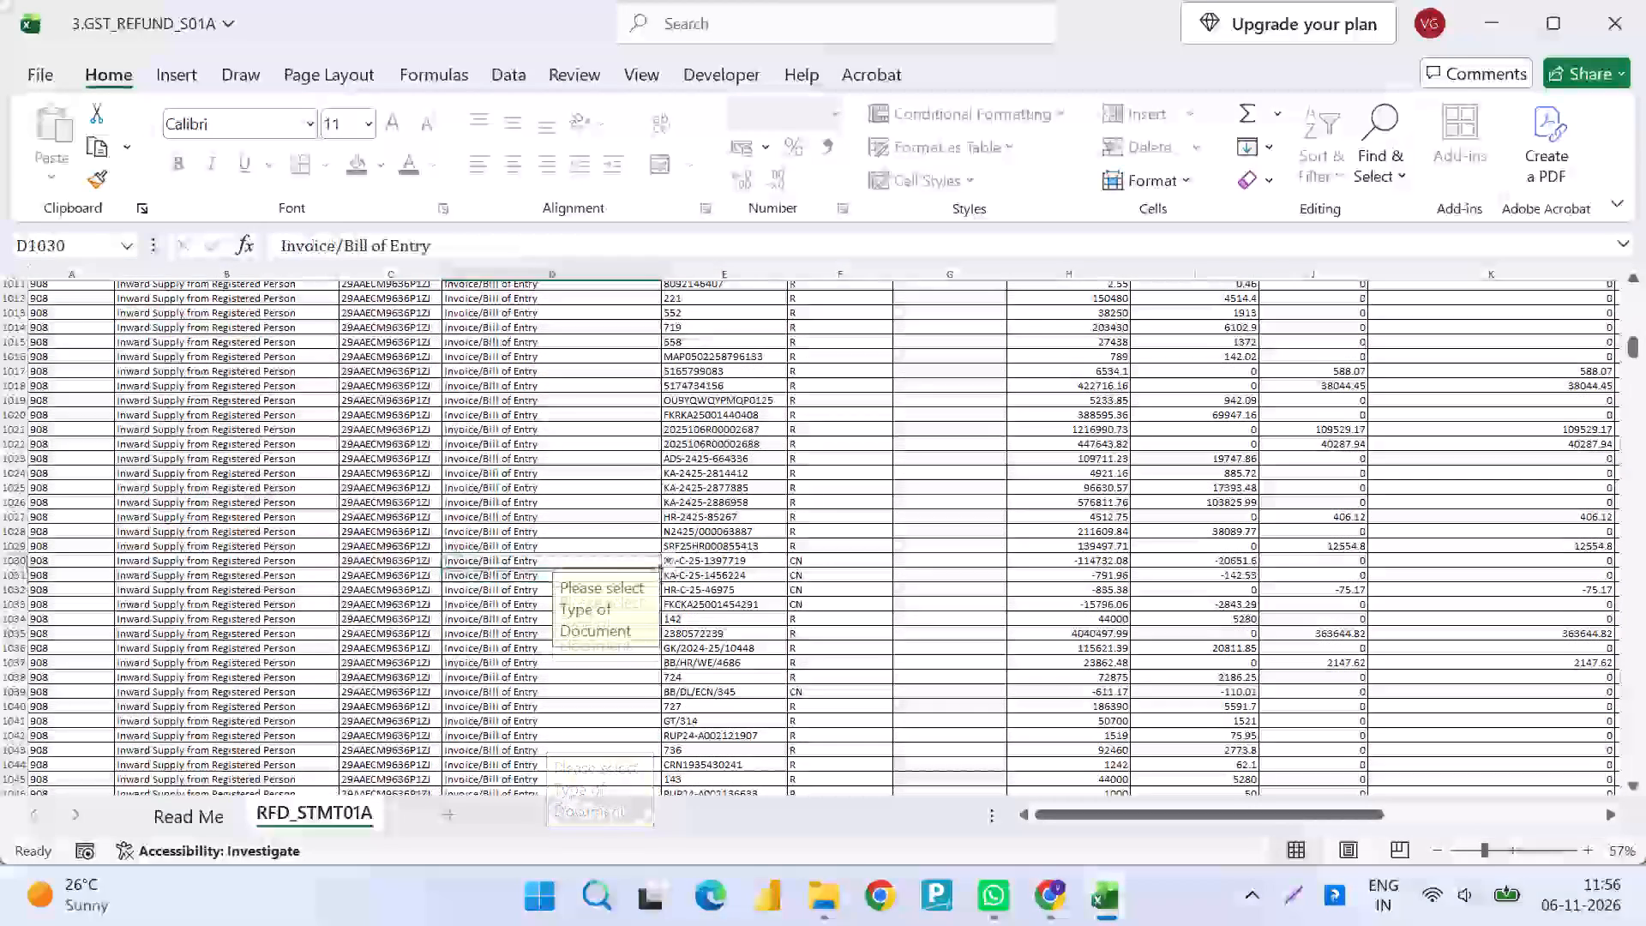
key("alt+Down")
key("Down")
key("Down")
key("Return")
key("Down")
key("ctrl+d")
key("Down")
key("Up")
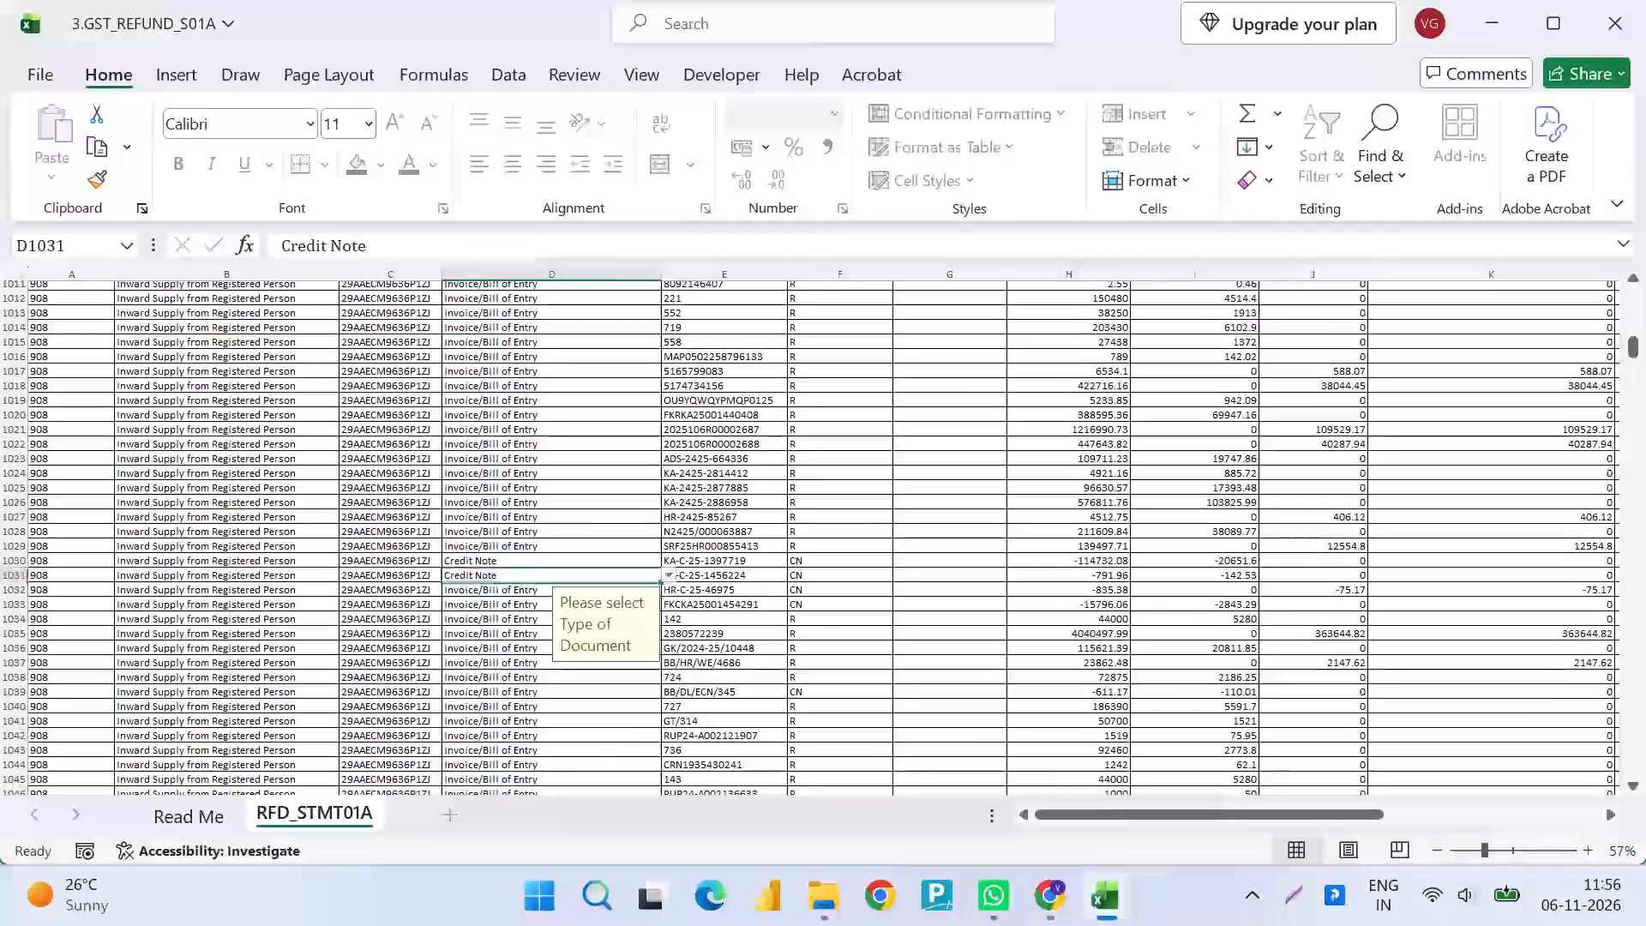
key("ctrl+d")
key("Down")
key("ctrl+d")
key("shift+space")
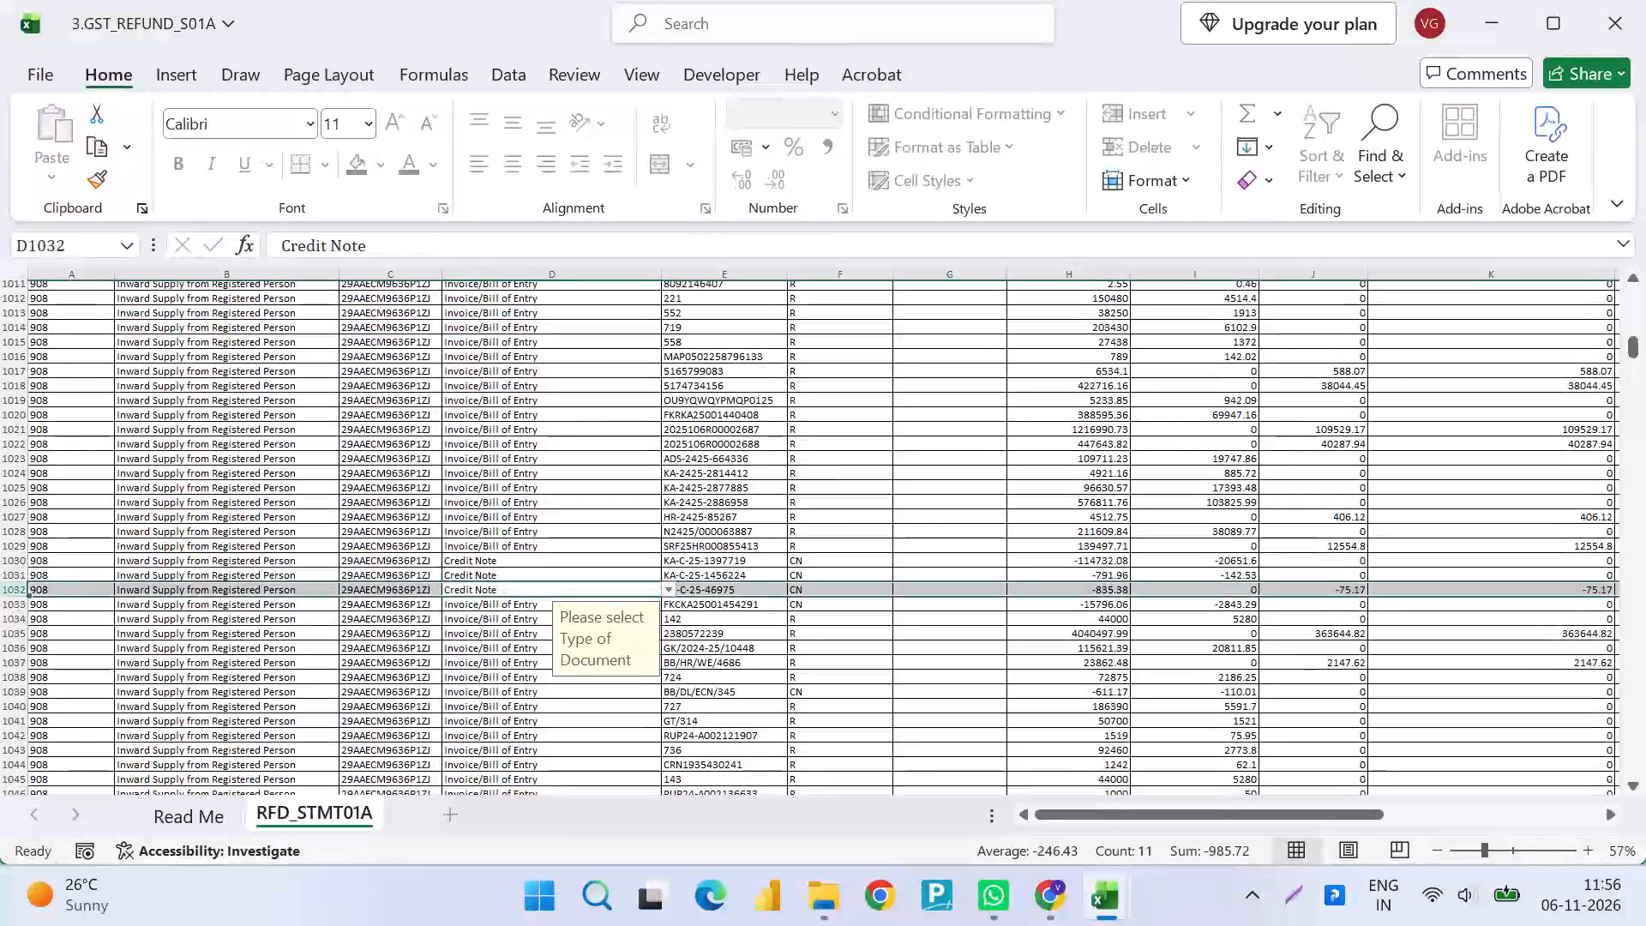
key("Down")
key("ctrl+d")
Change the Type of Document in row 1039, marked CN, to Credit Note.
key("Down")
key("Down")
key("Down")
key("Down")
key("Down")
key("Down")
key("alt+Down")
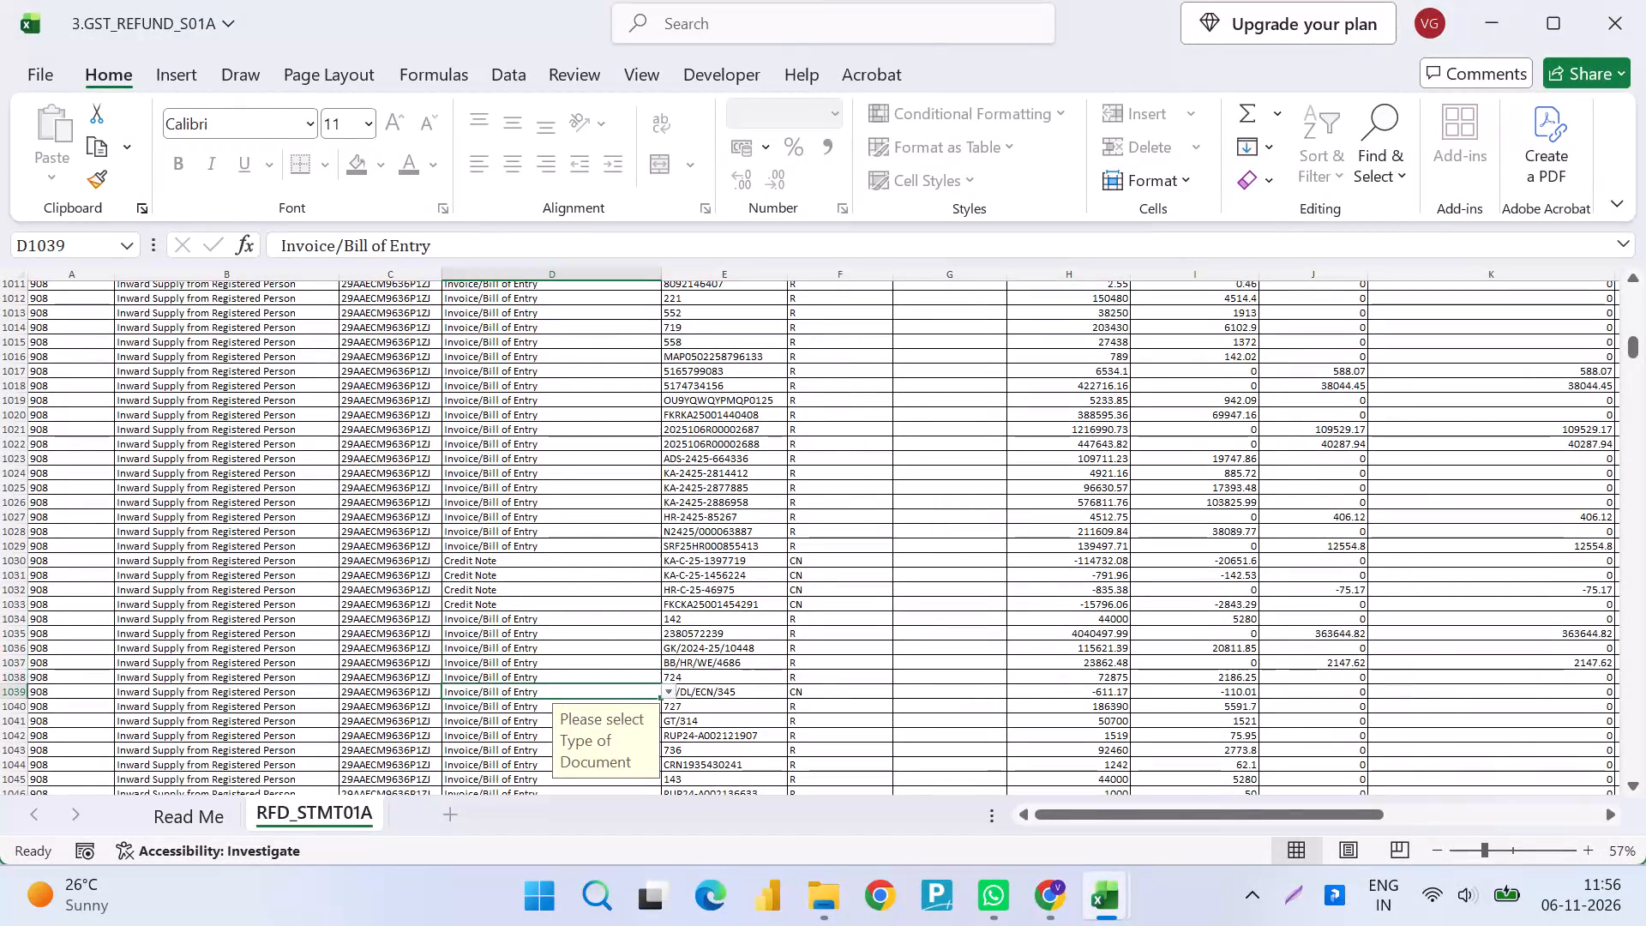
key("Down")
key("Down")
key("Return")
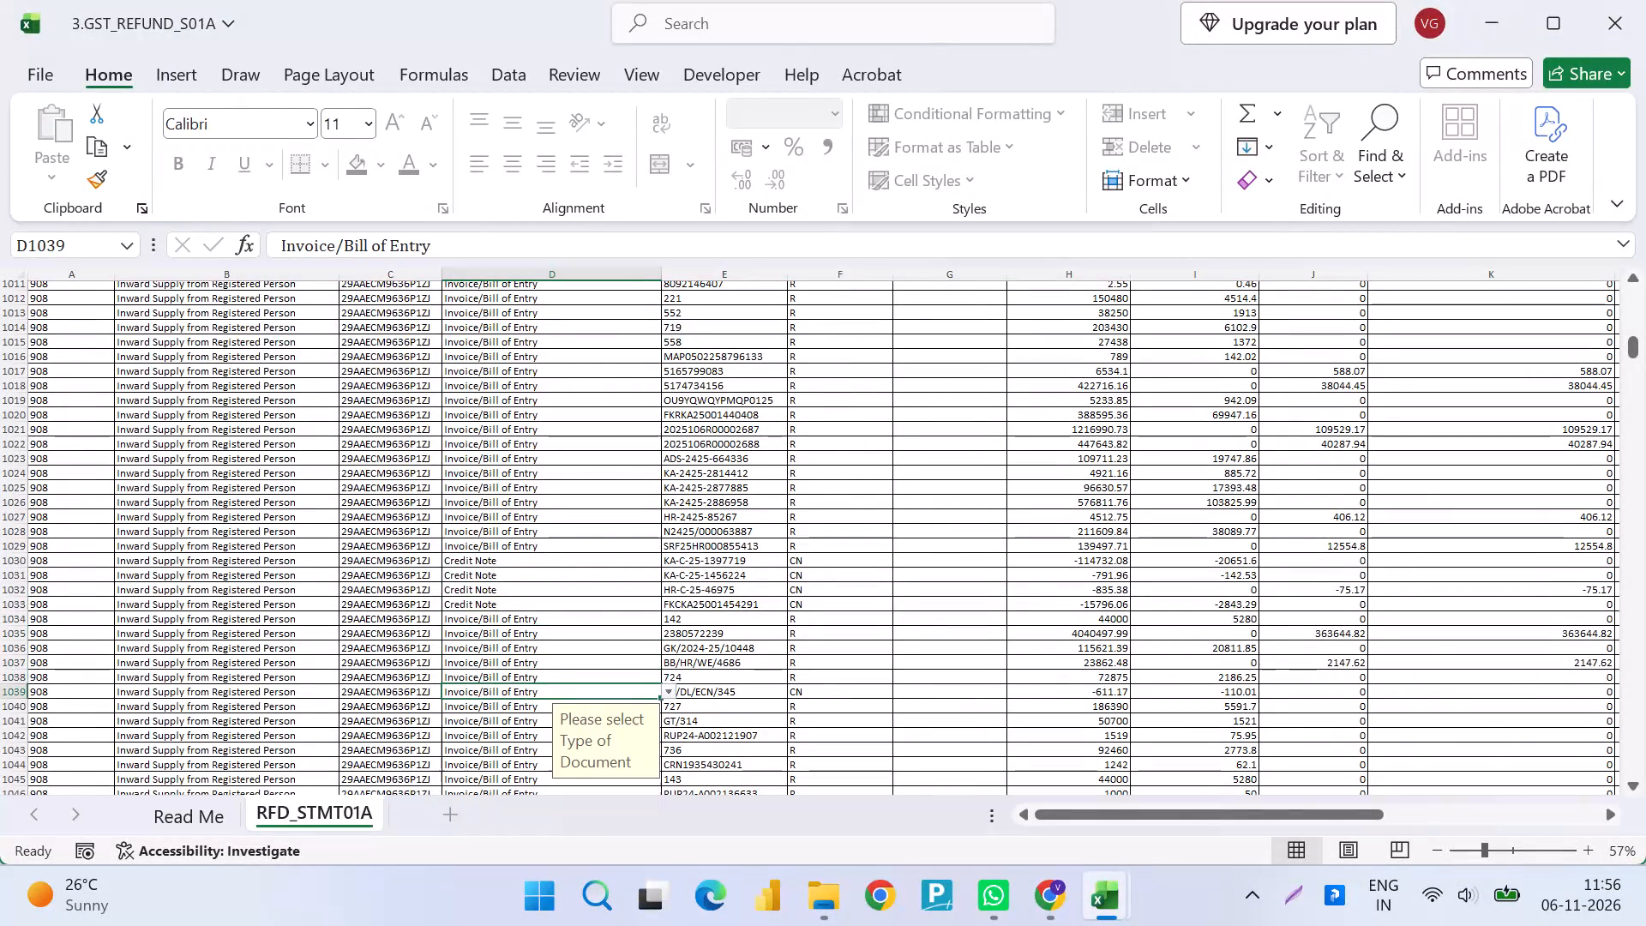
Examine the Type of Document and the R, CN and NEXT YEAR remarks in the rows below row 1039.
scroll(611, 569, "down", 7)
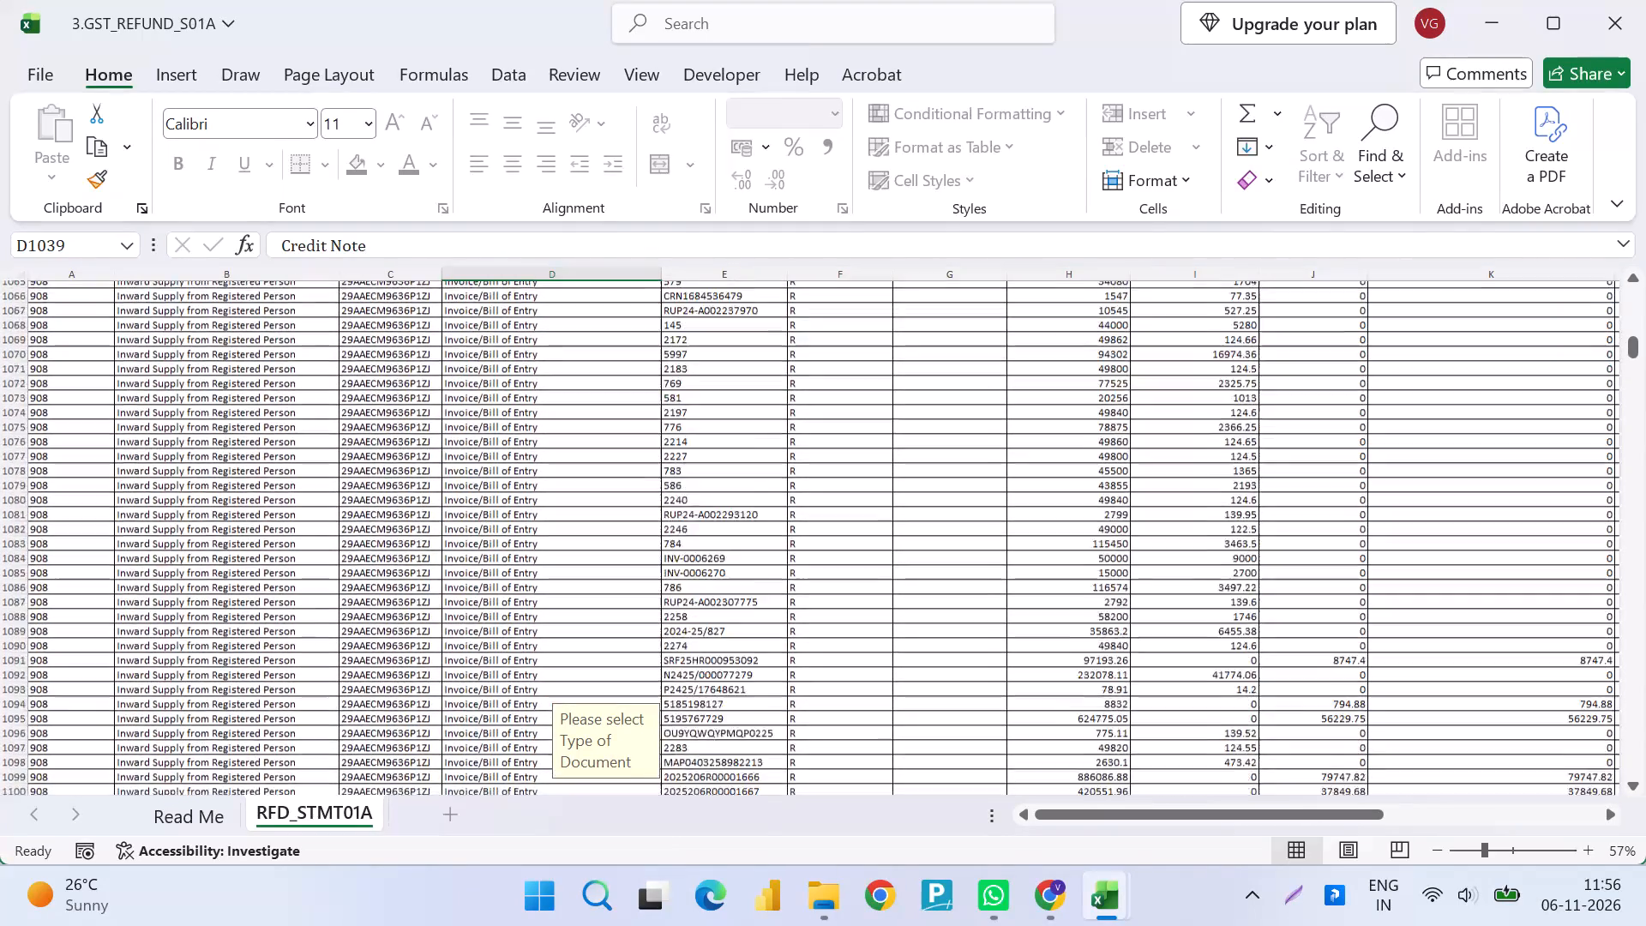
scroll(611, 569, "down", 5)
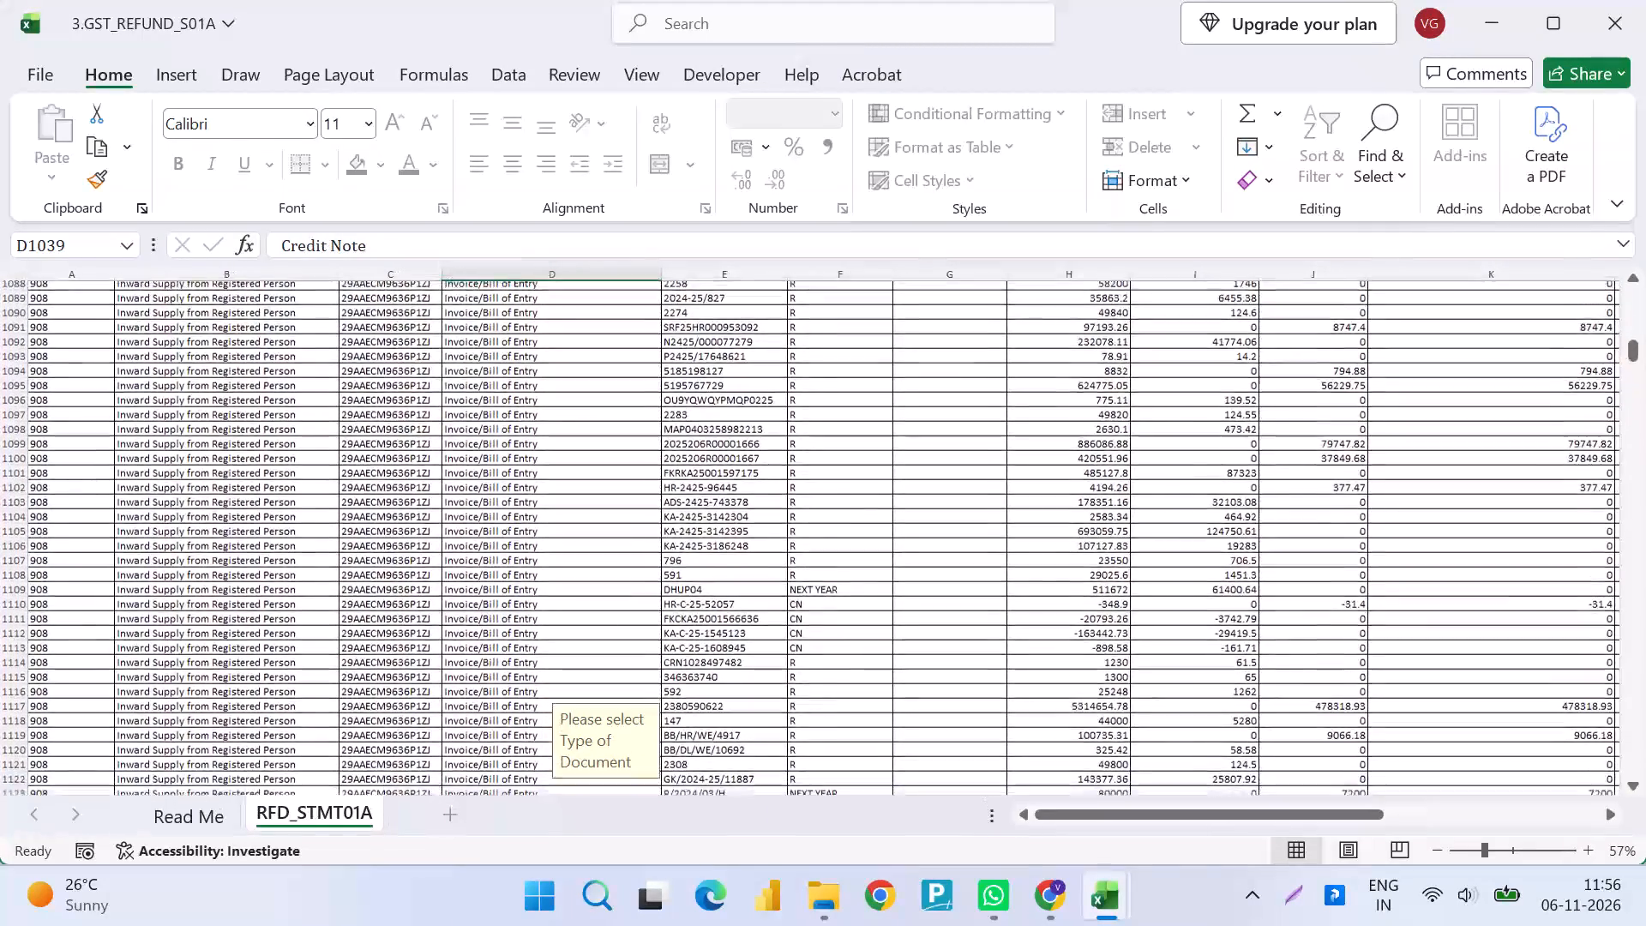
scroll(611, 569, "down", 4)
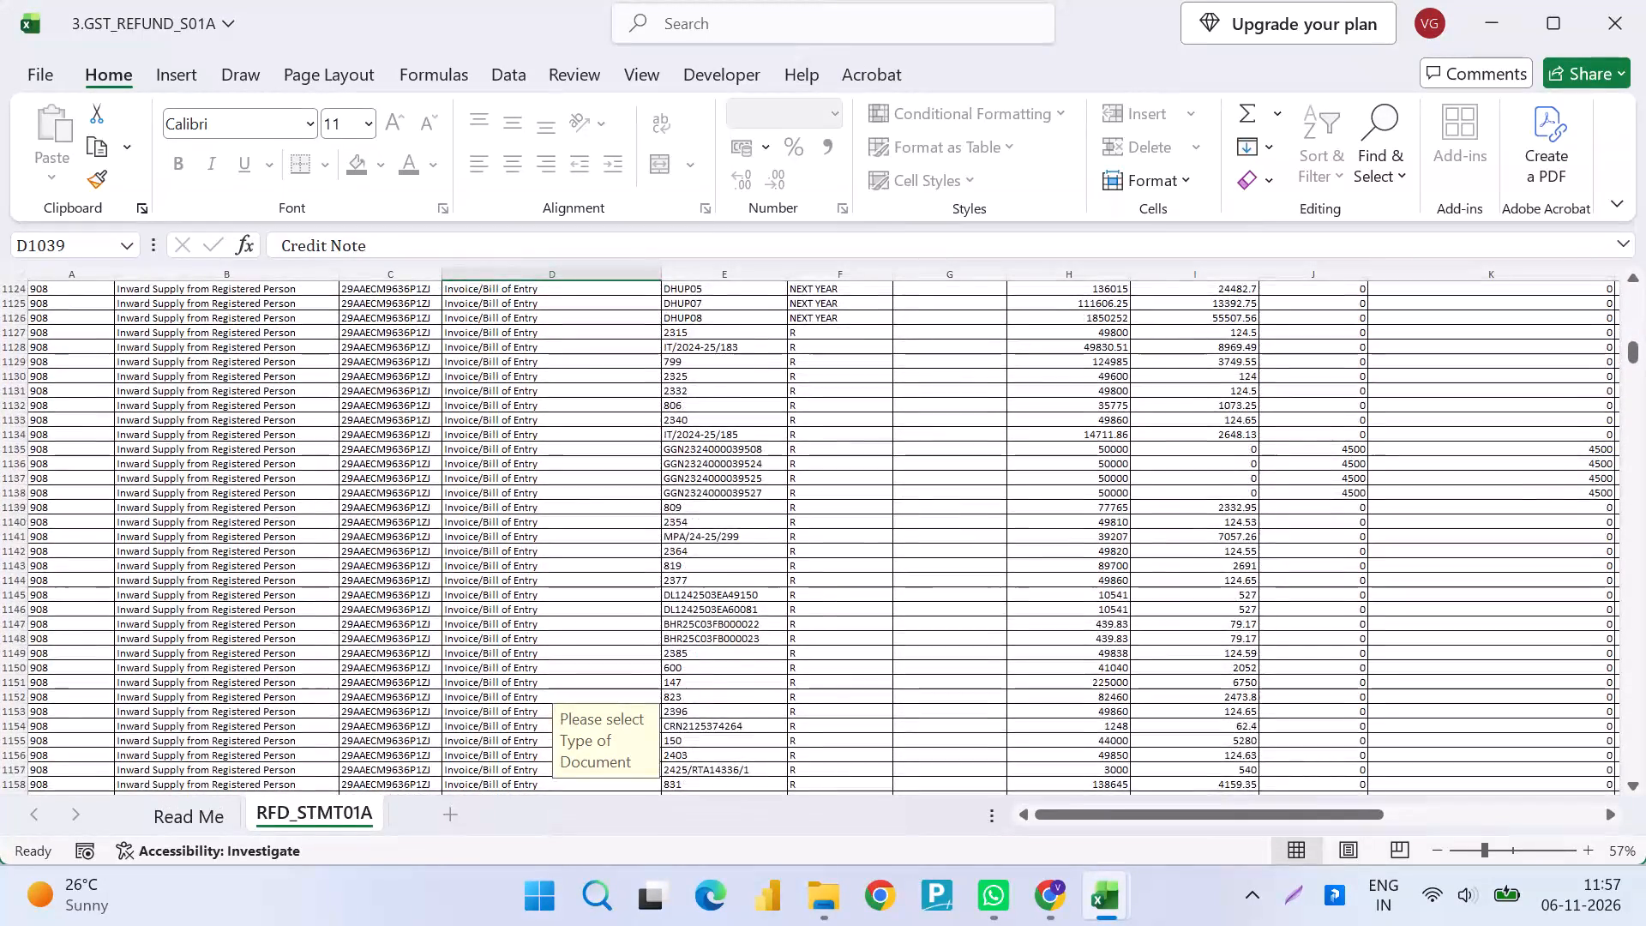
scroll(611, 569, "down", 9)
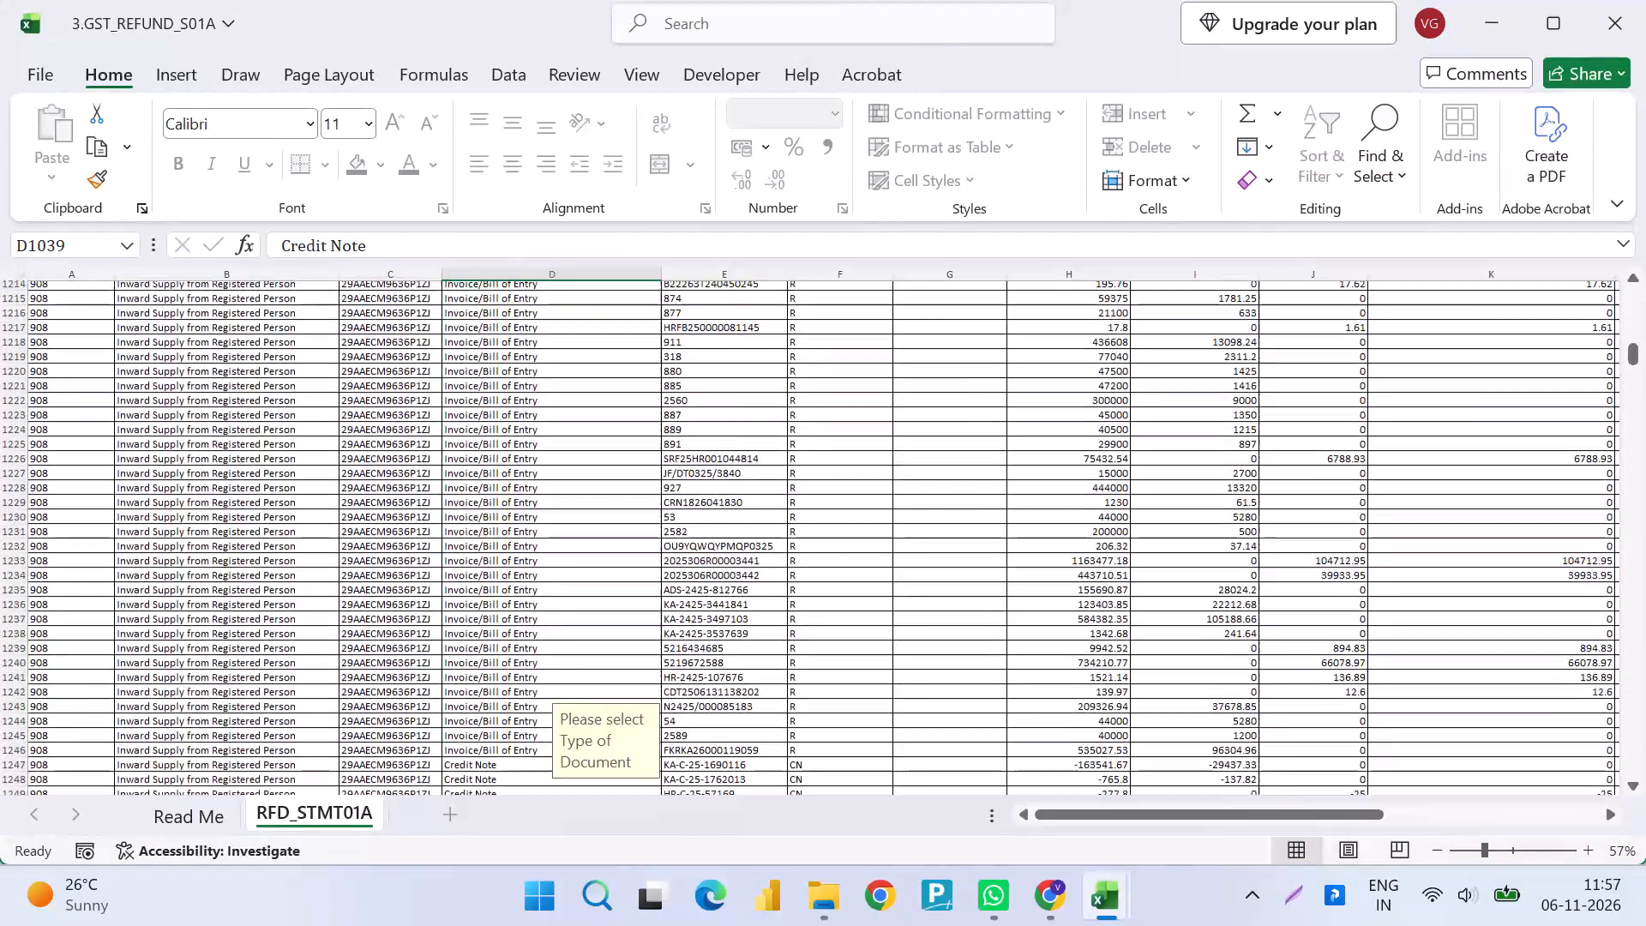
scroll(611, 569, "down", 2)
scroll(777, 458, "up", 4)
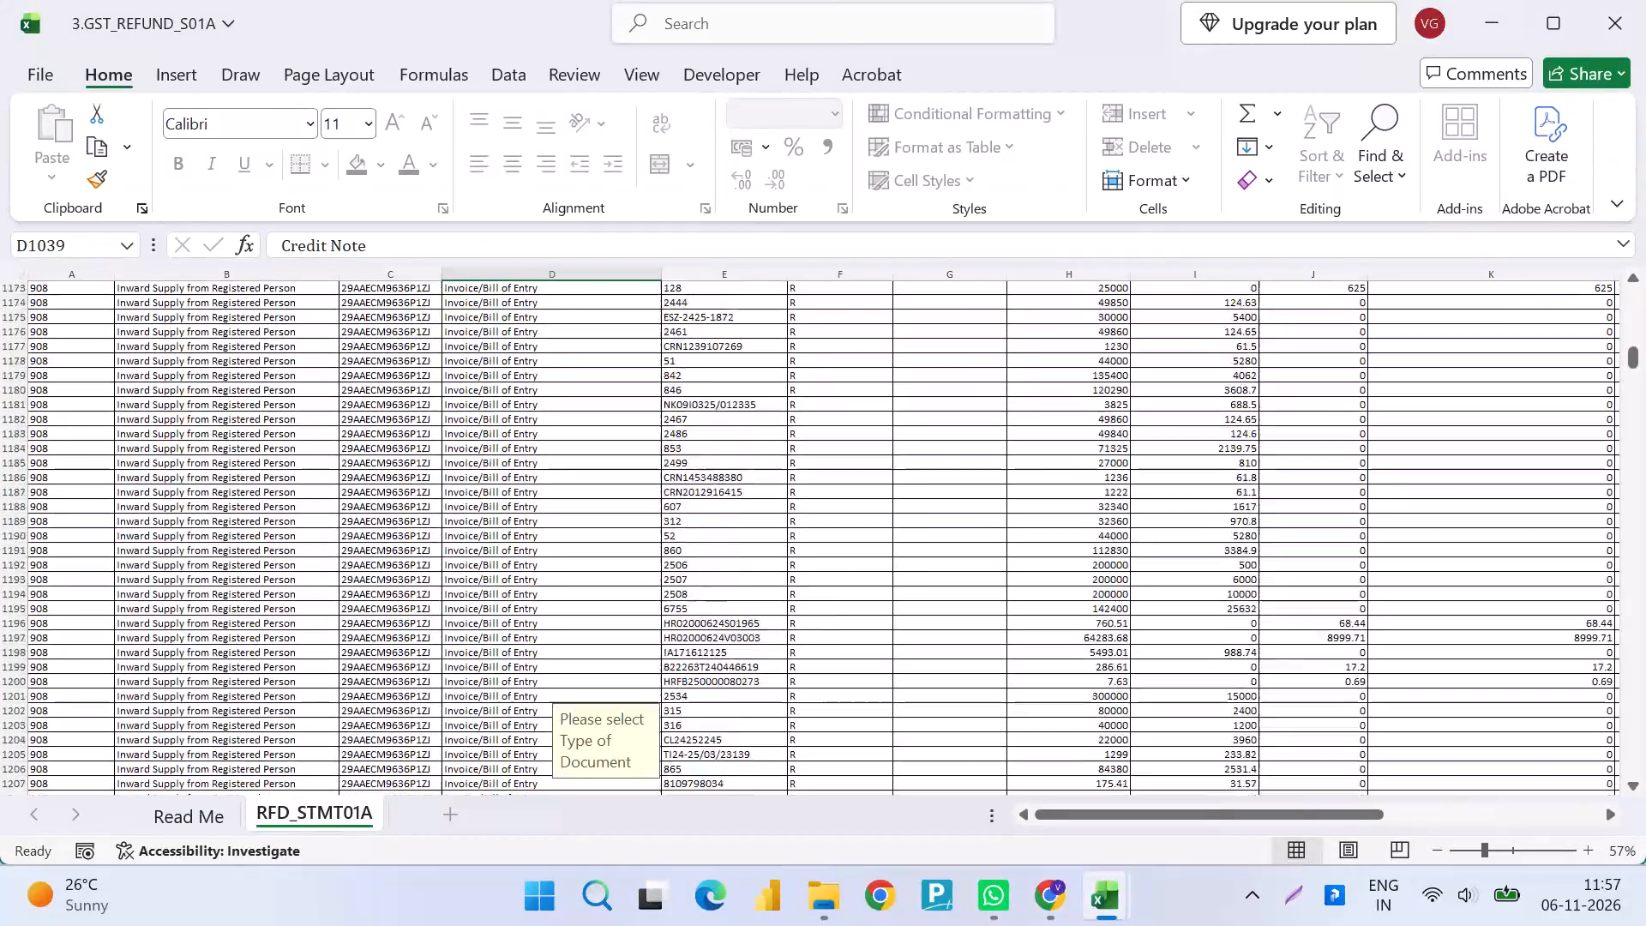
scroll(777, 458, "up", 20)
scroll(777, 458, "up", 3)
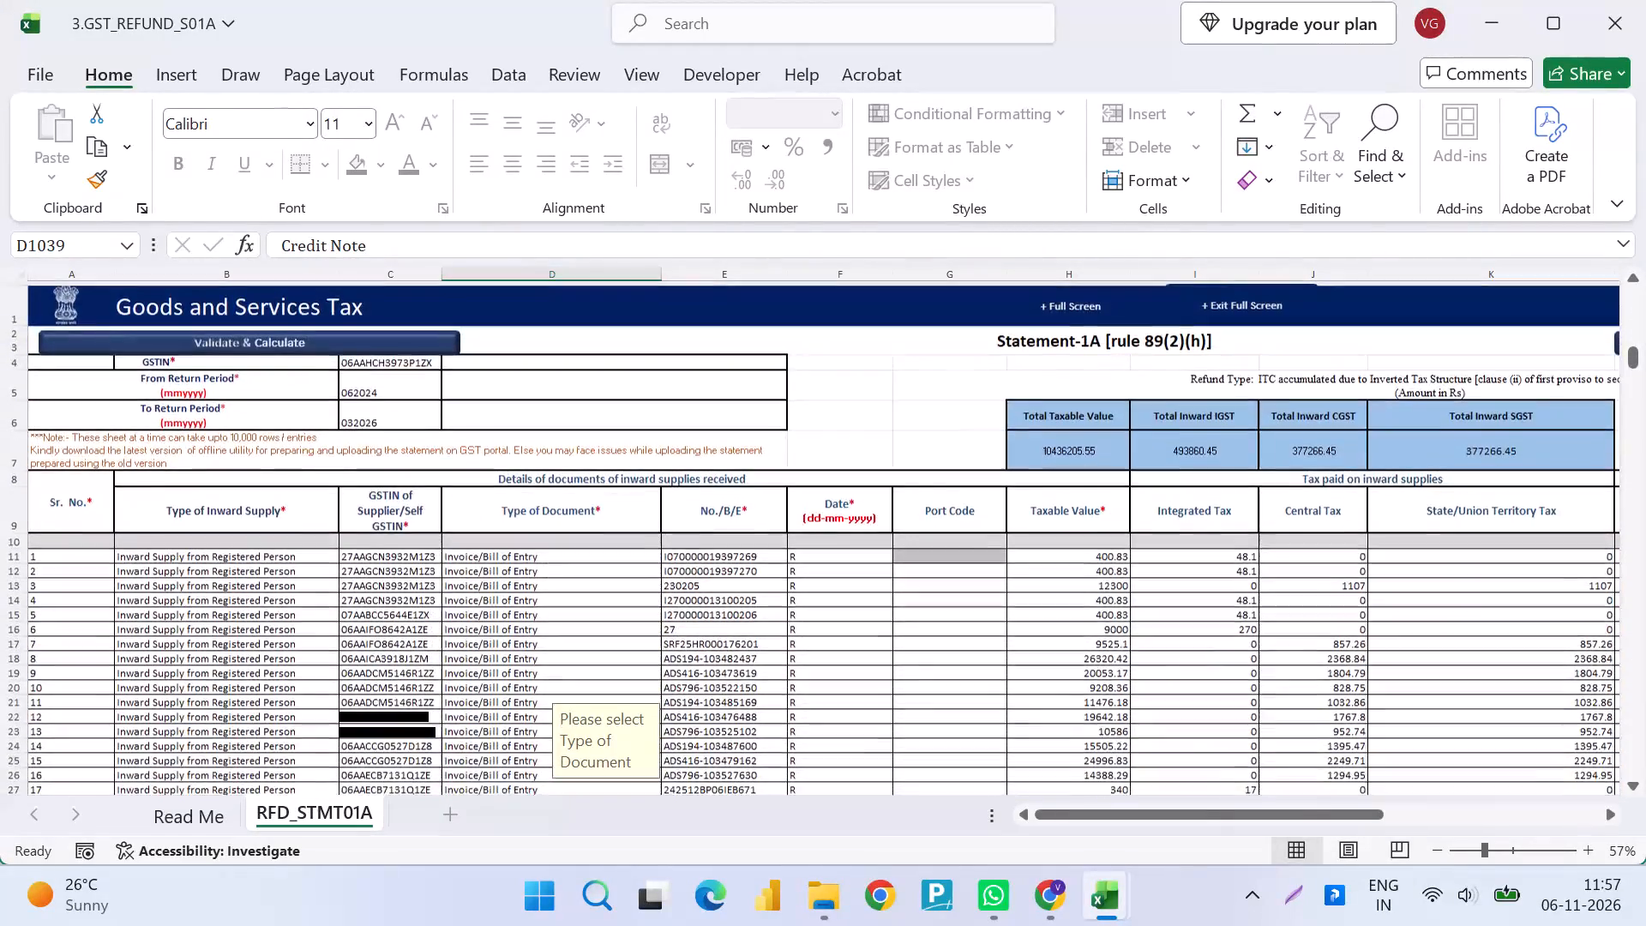
Select the document numbers from row 11 down through row 1251 and save the workbook.
left_click(765, 551)
key("ctrl+shift+Down")
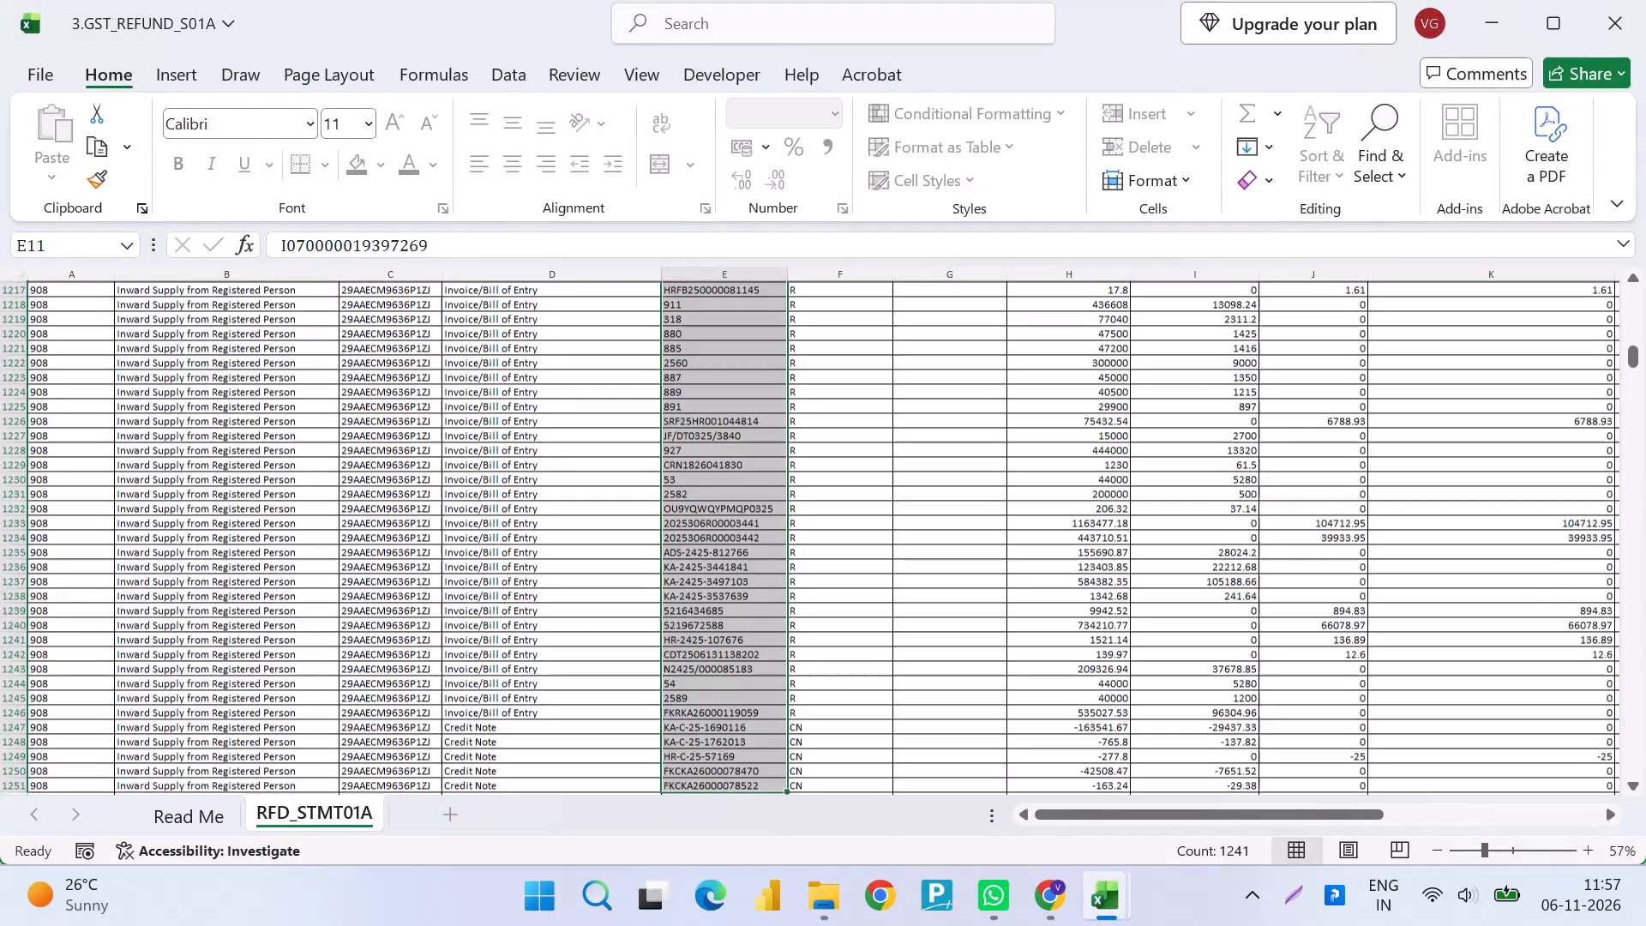
key("ctrl+s")
Examine the inward supply totals and the inward and outward supply column headings at the top of the statement.
key("ctrl+Up")
key("Down")
key("Right")
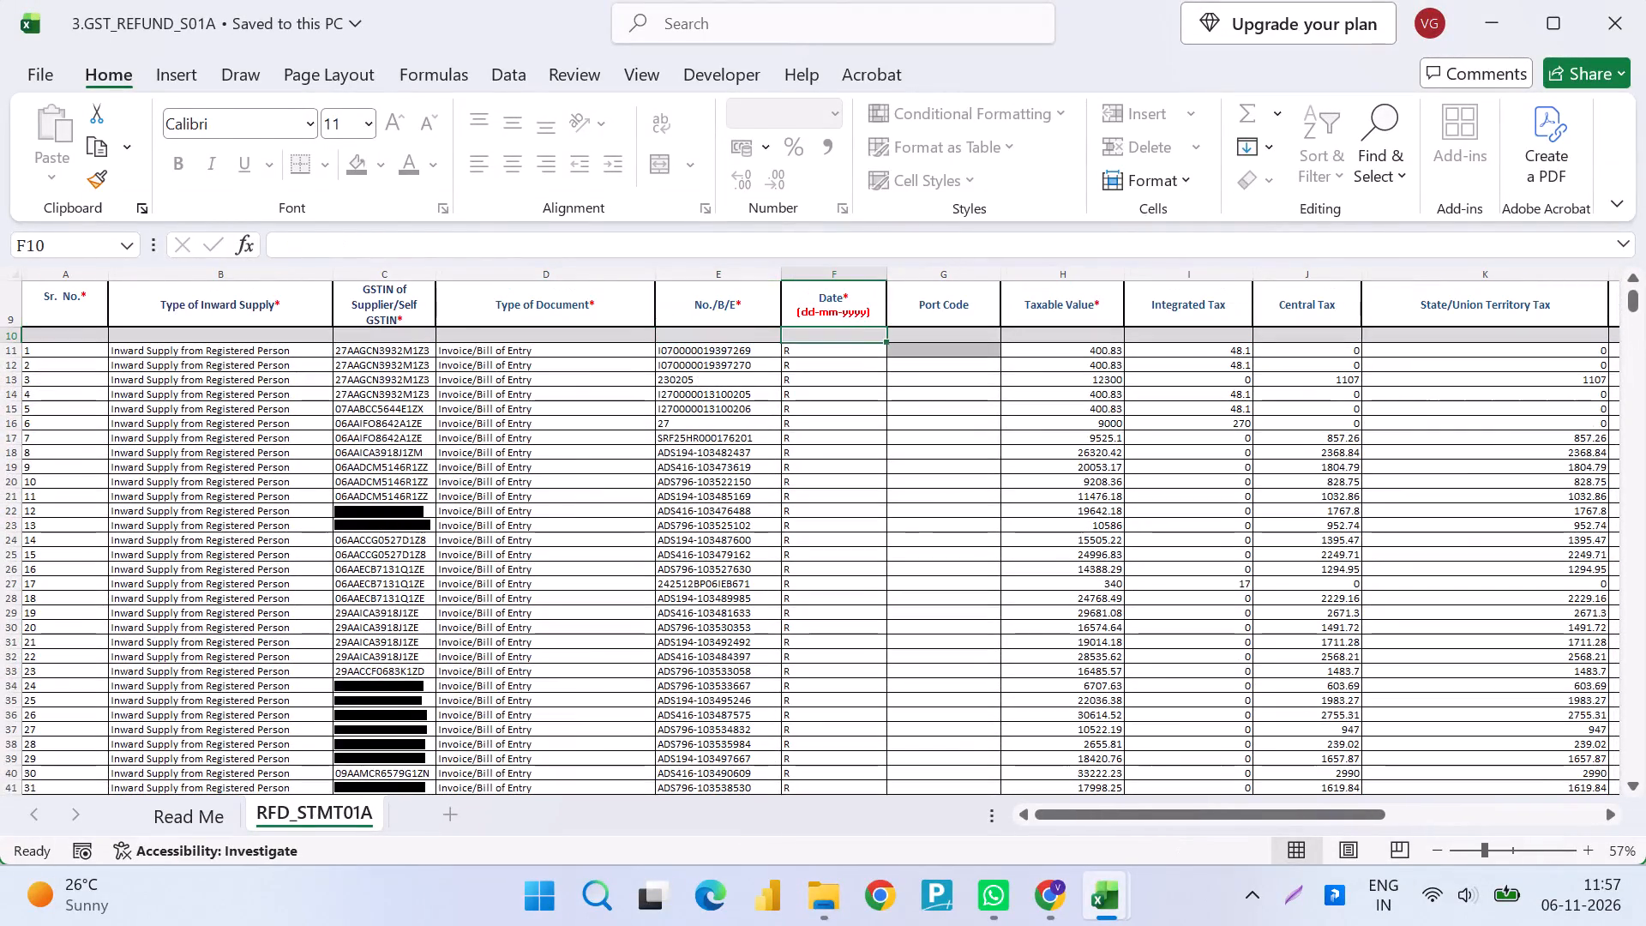
scroll(880, 565, "up", 2)
scroll(1020, 567, "left", 2)
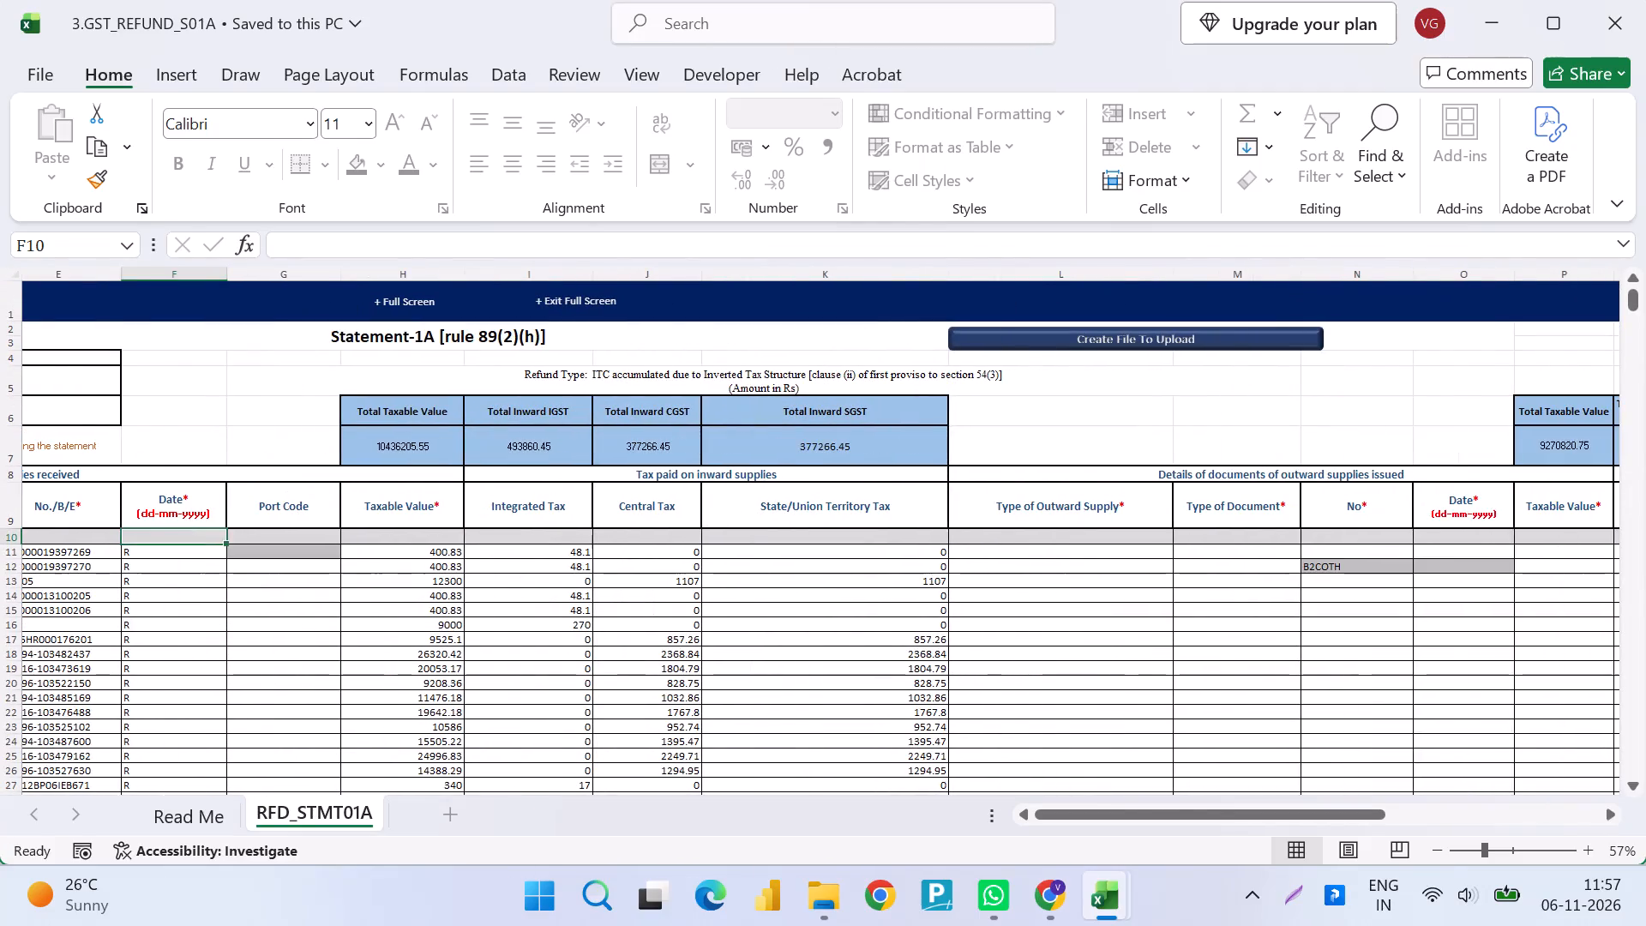
scroll(1020, 567, "left", 1)
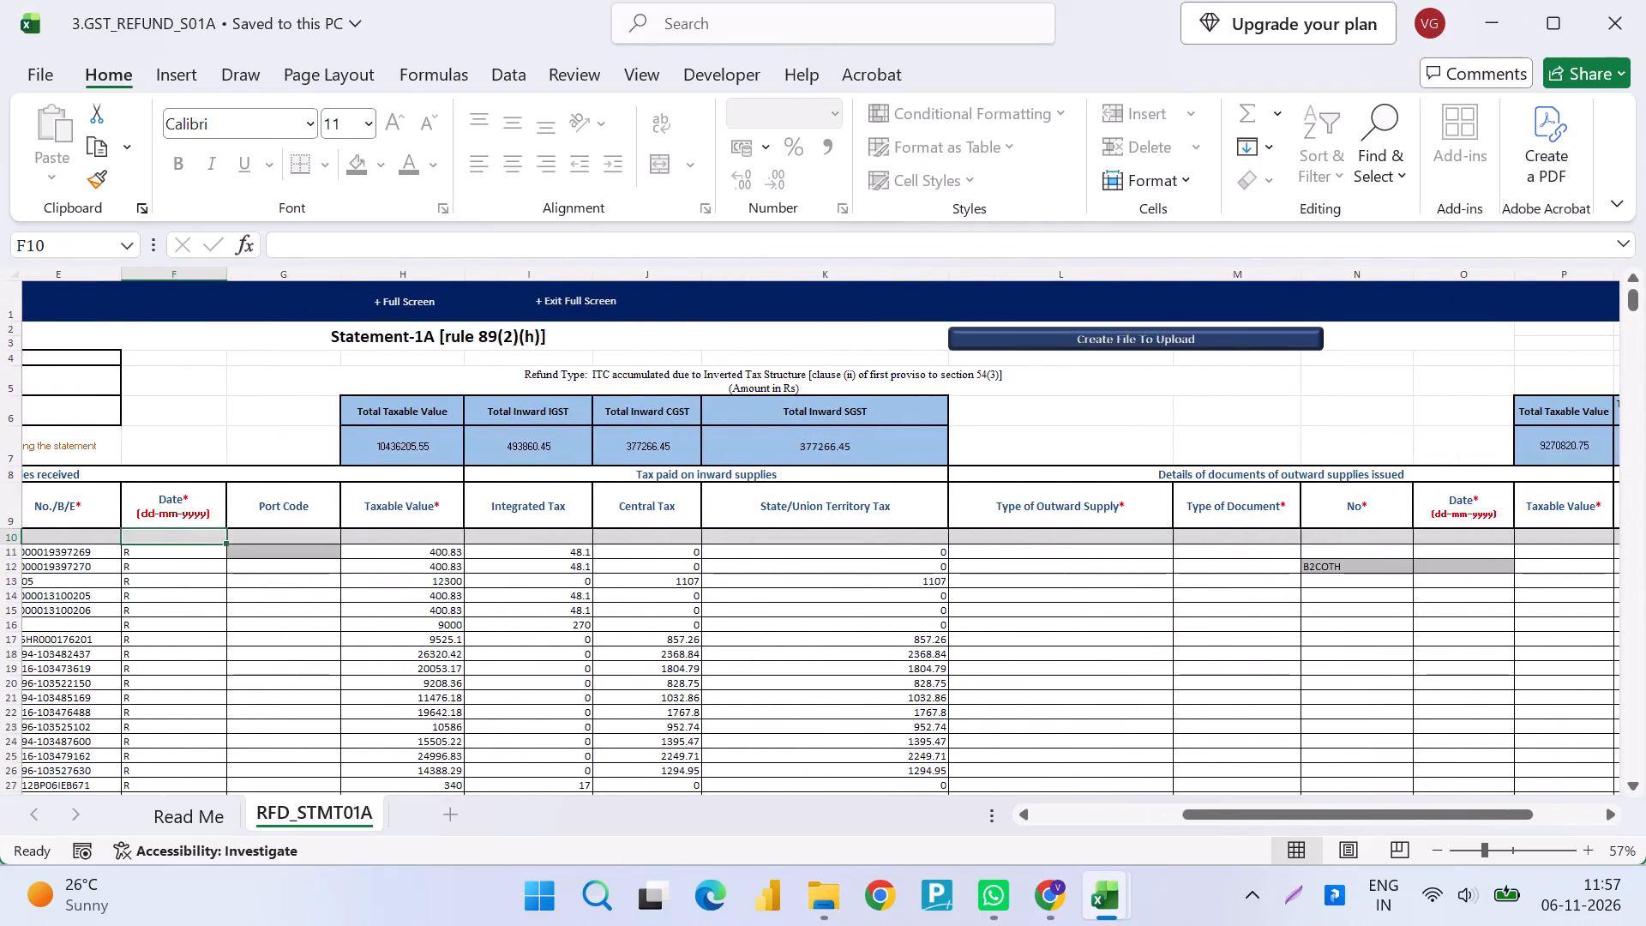
key("Right")
key("Right")
key("Right")
key("Left")
key("Up")
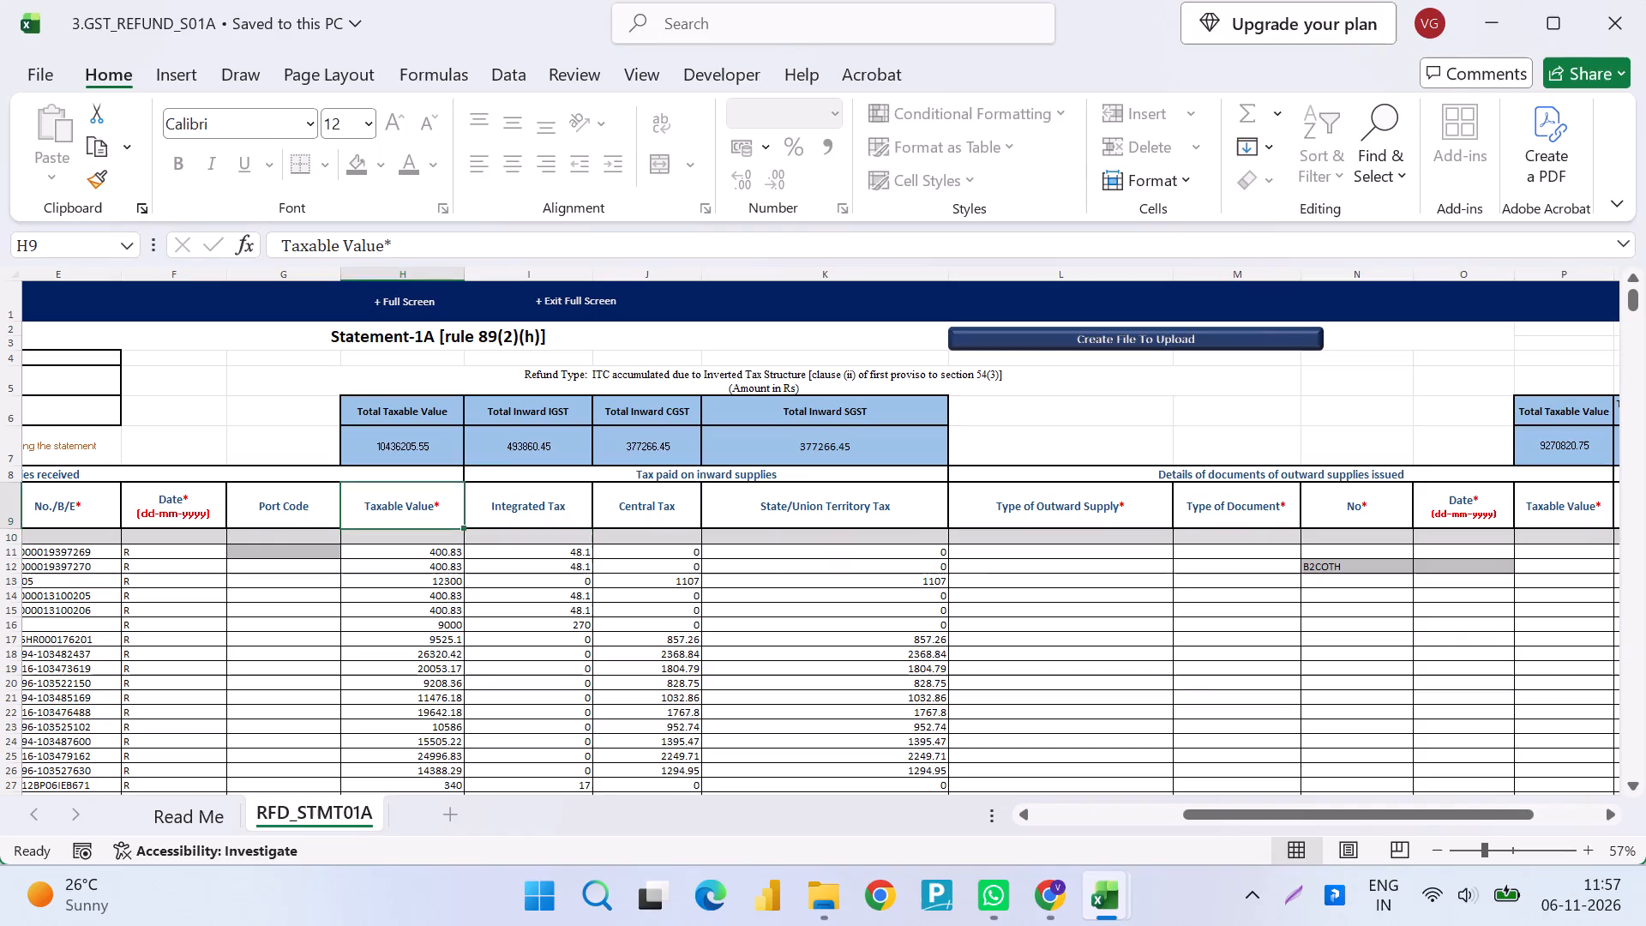
Select the inward Taxable Value entries from row 11 down through row 1251 to check their sum.
key("Down")
key("Up")
key("Down")
key("Down")
key("ctrl+shift+Down")
key("ctrl+Up")
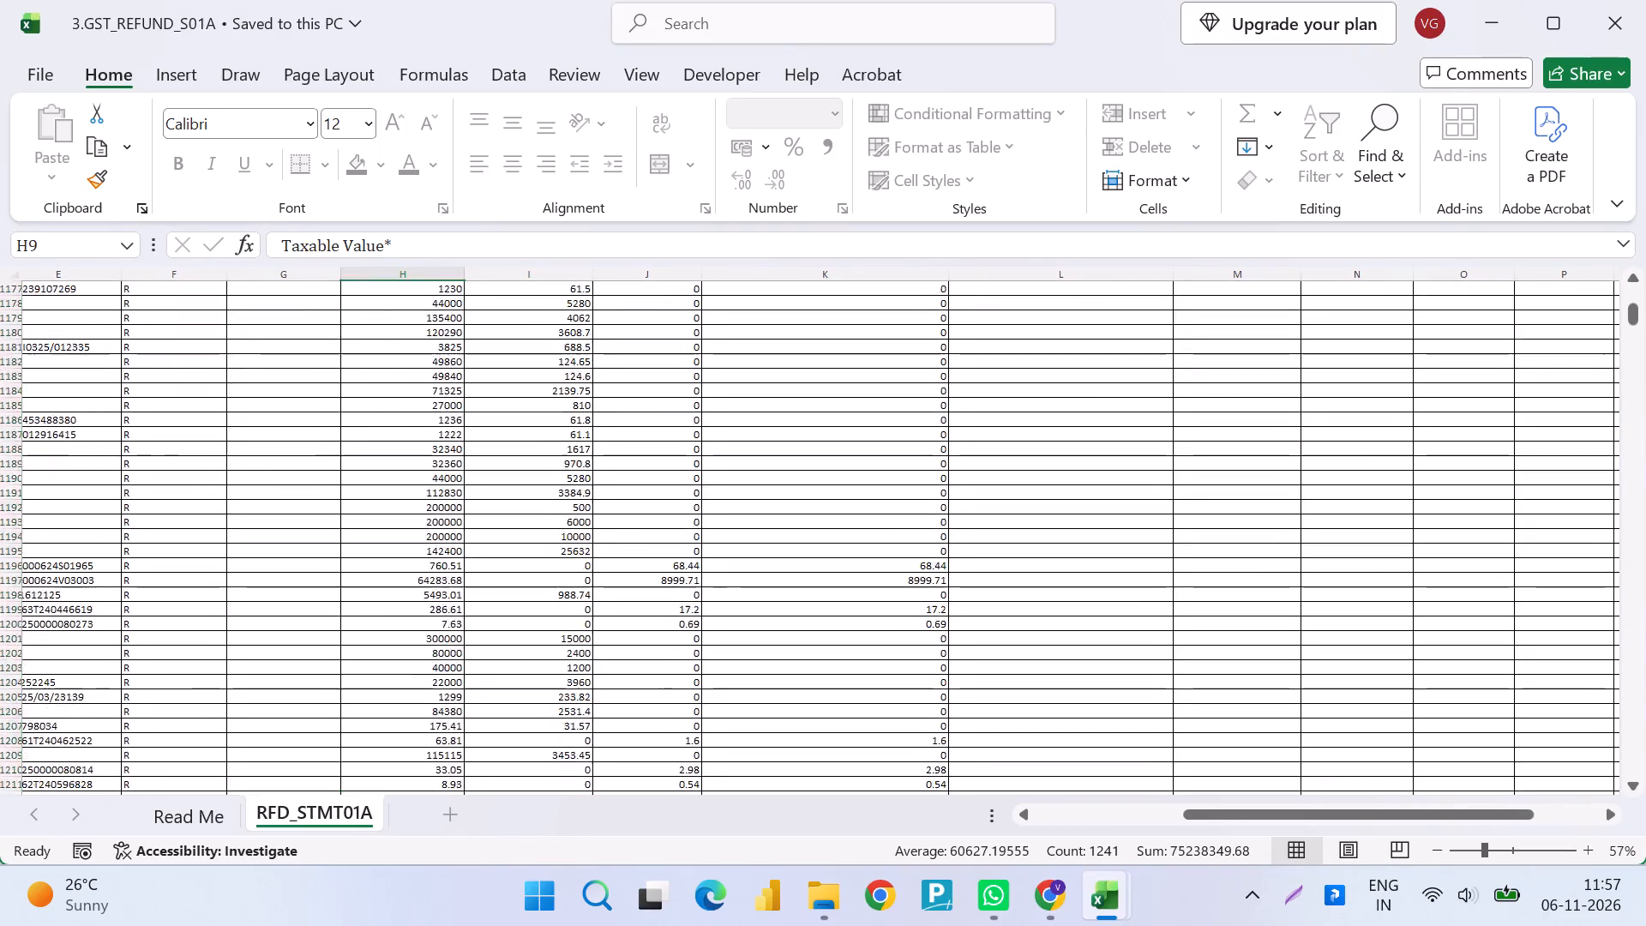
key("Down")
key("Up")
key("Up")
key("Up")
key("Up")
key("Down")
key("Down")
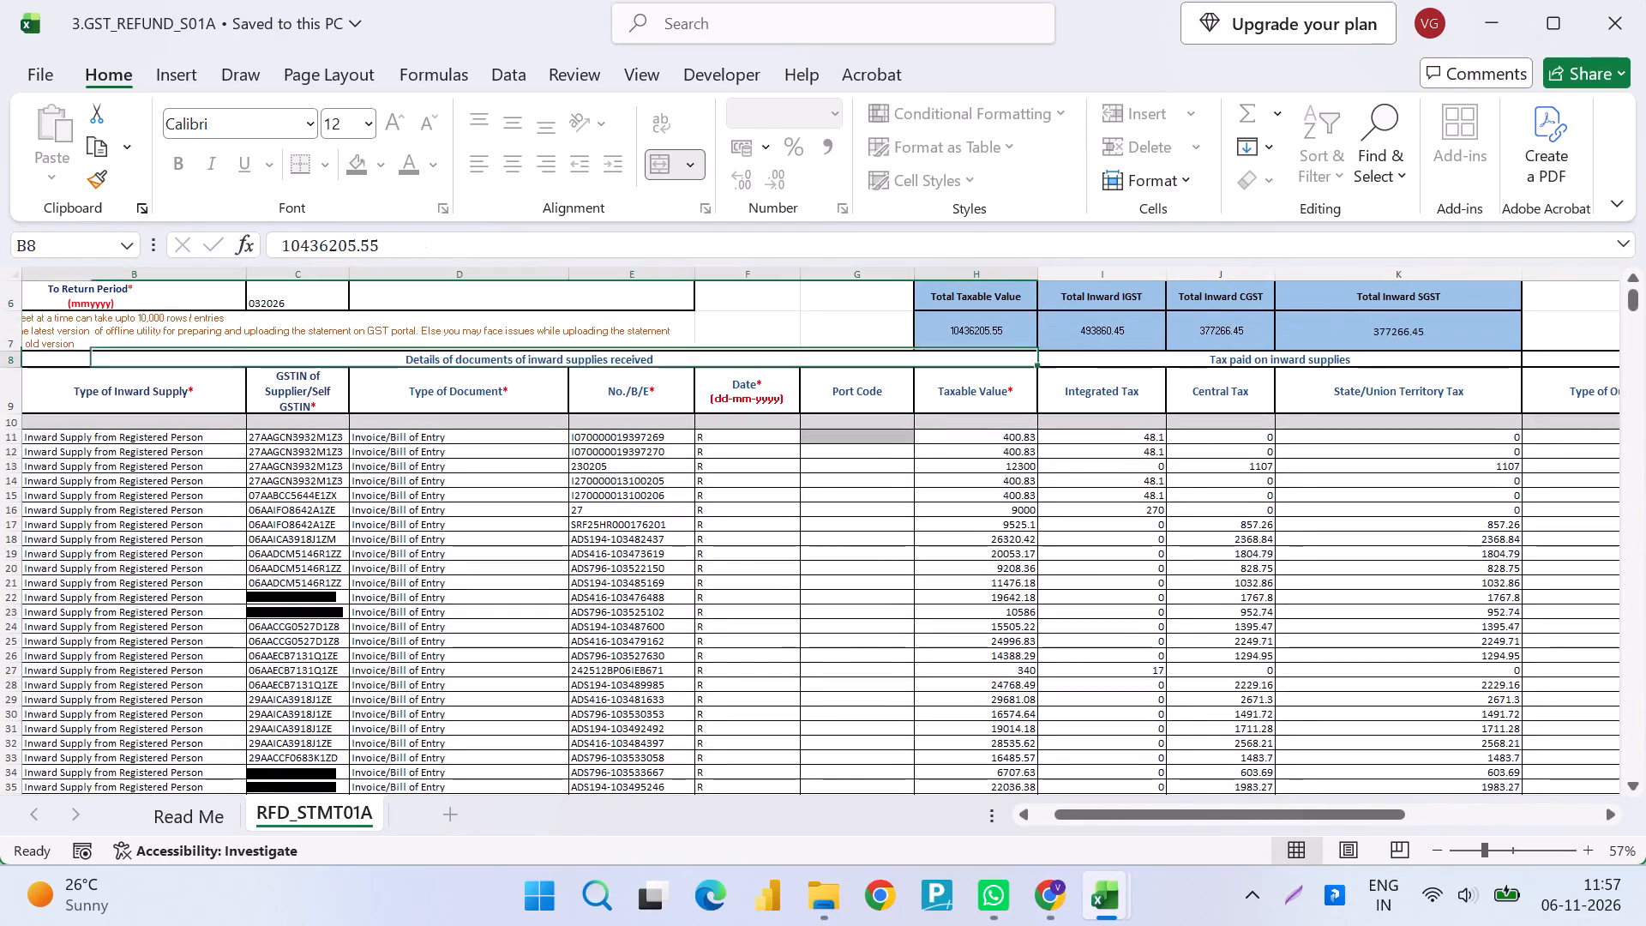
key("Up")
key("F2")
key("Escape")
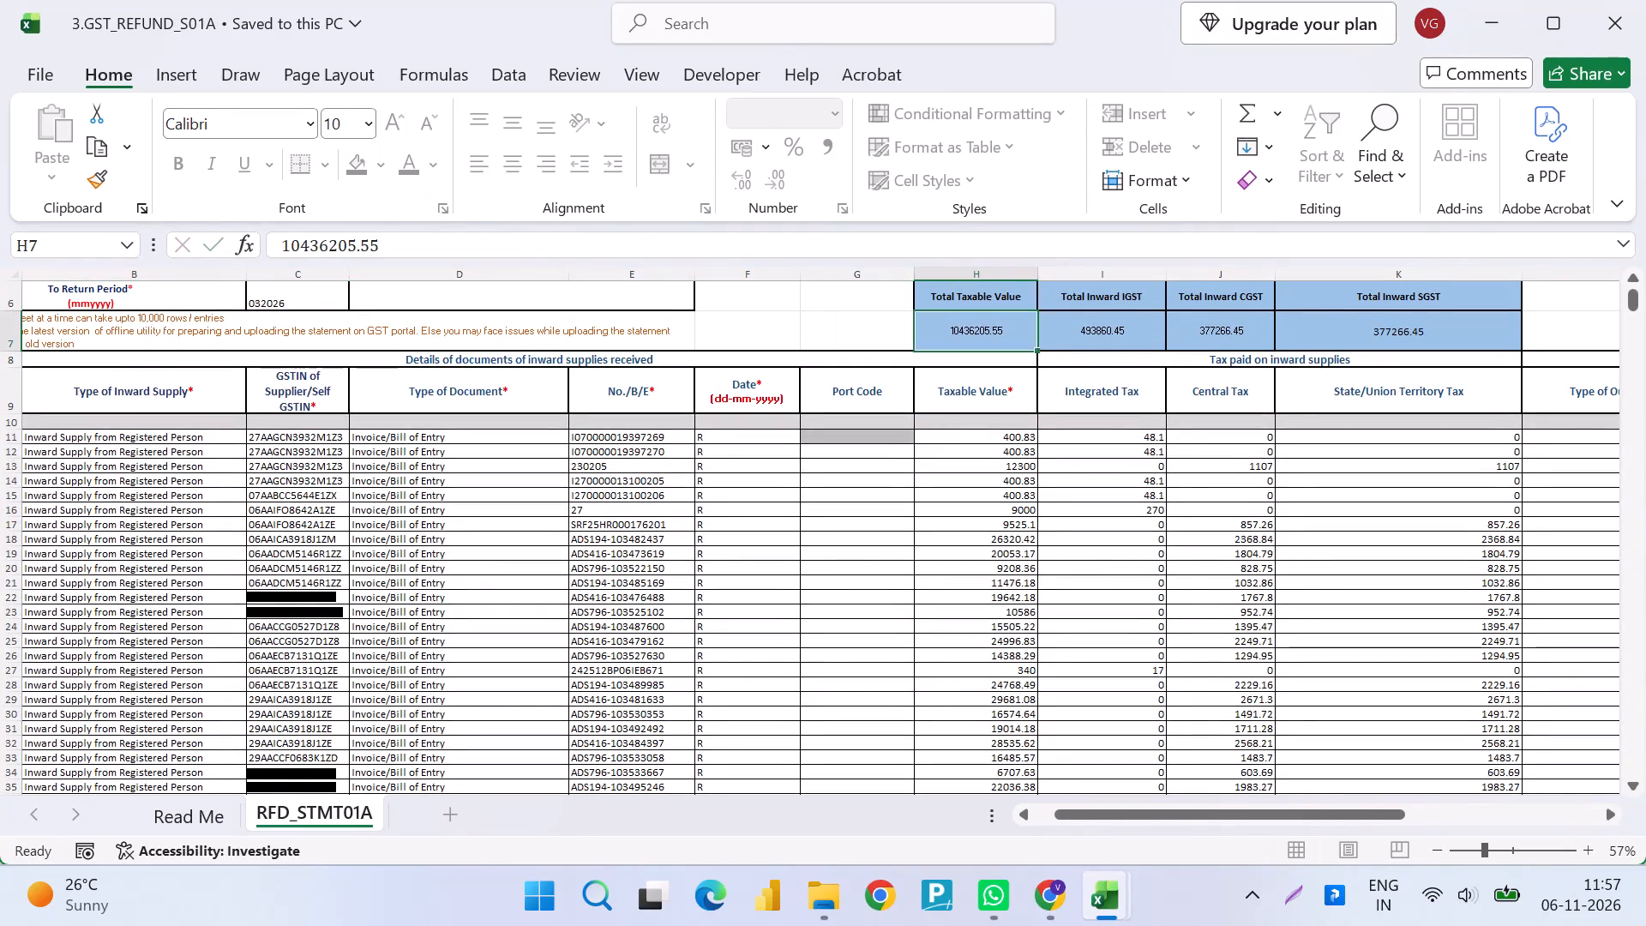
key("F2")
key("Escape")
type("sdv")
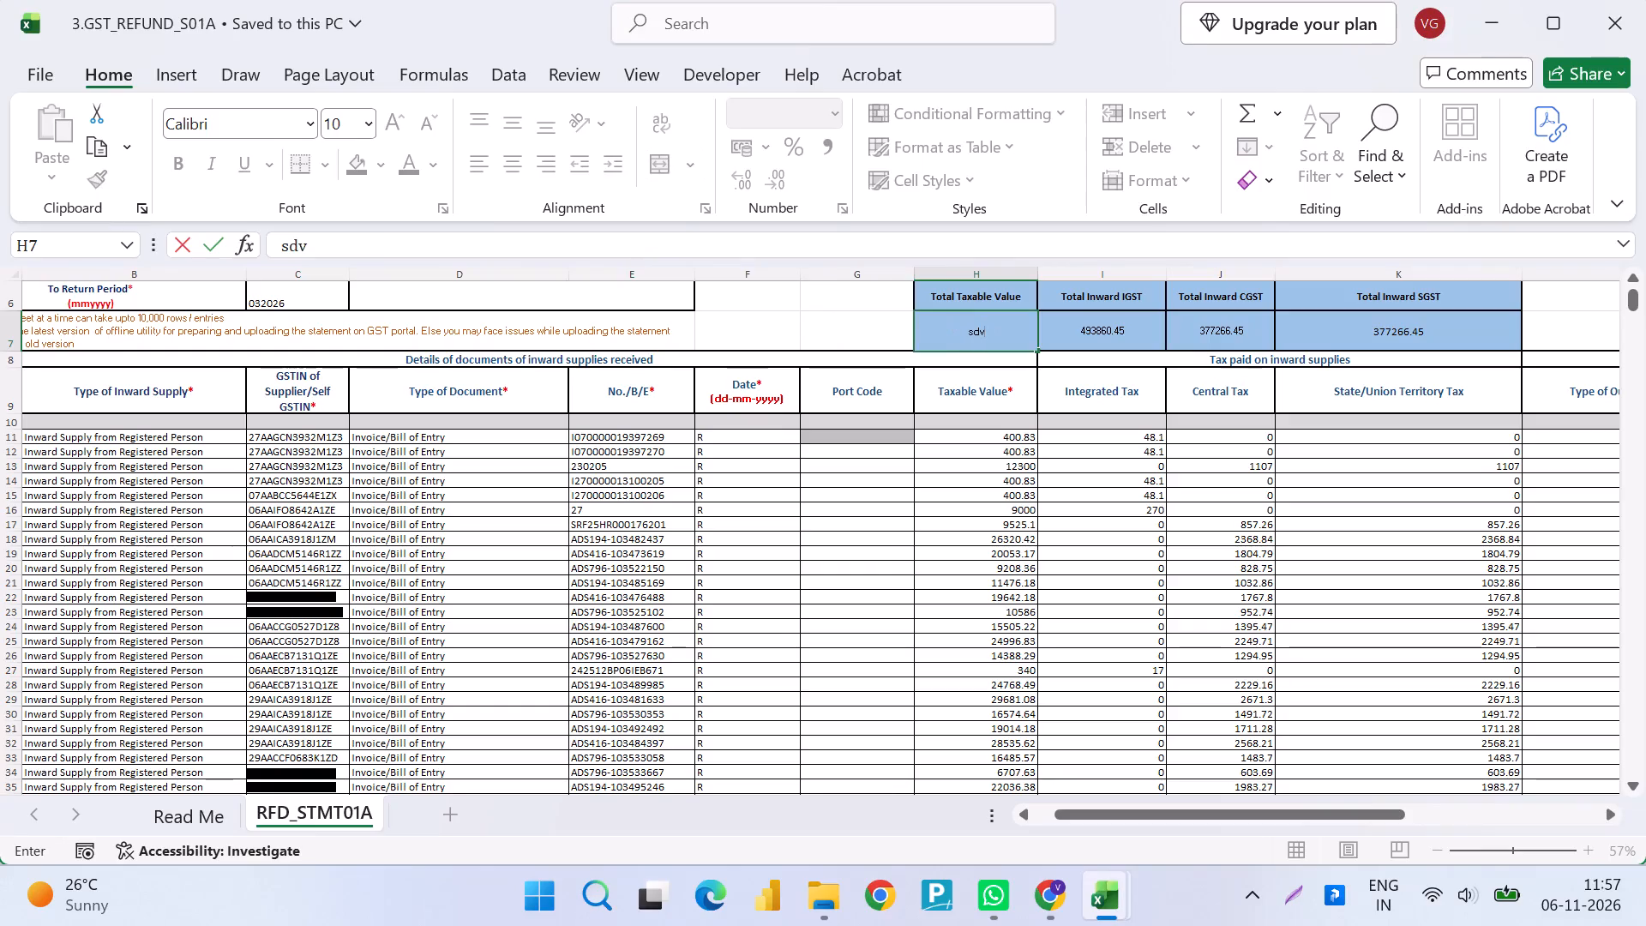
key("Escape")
Enter =SUM(H11:H1251) in the Total Taxable Value cell H7.
key("Down")
key("Down")
key("Up")
key("Up")
key("equal")
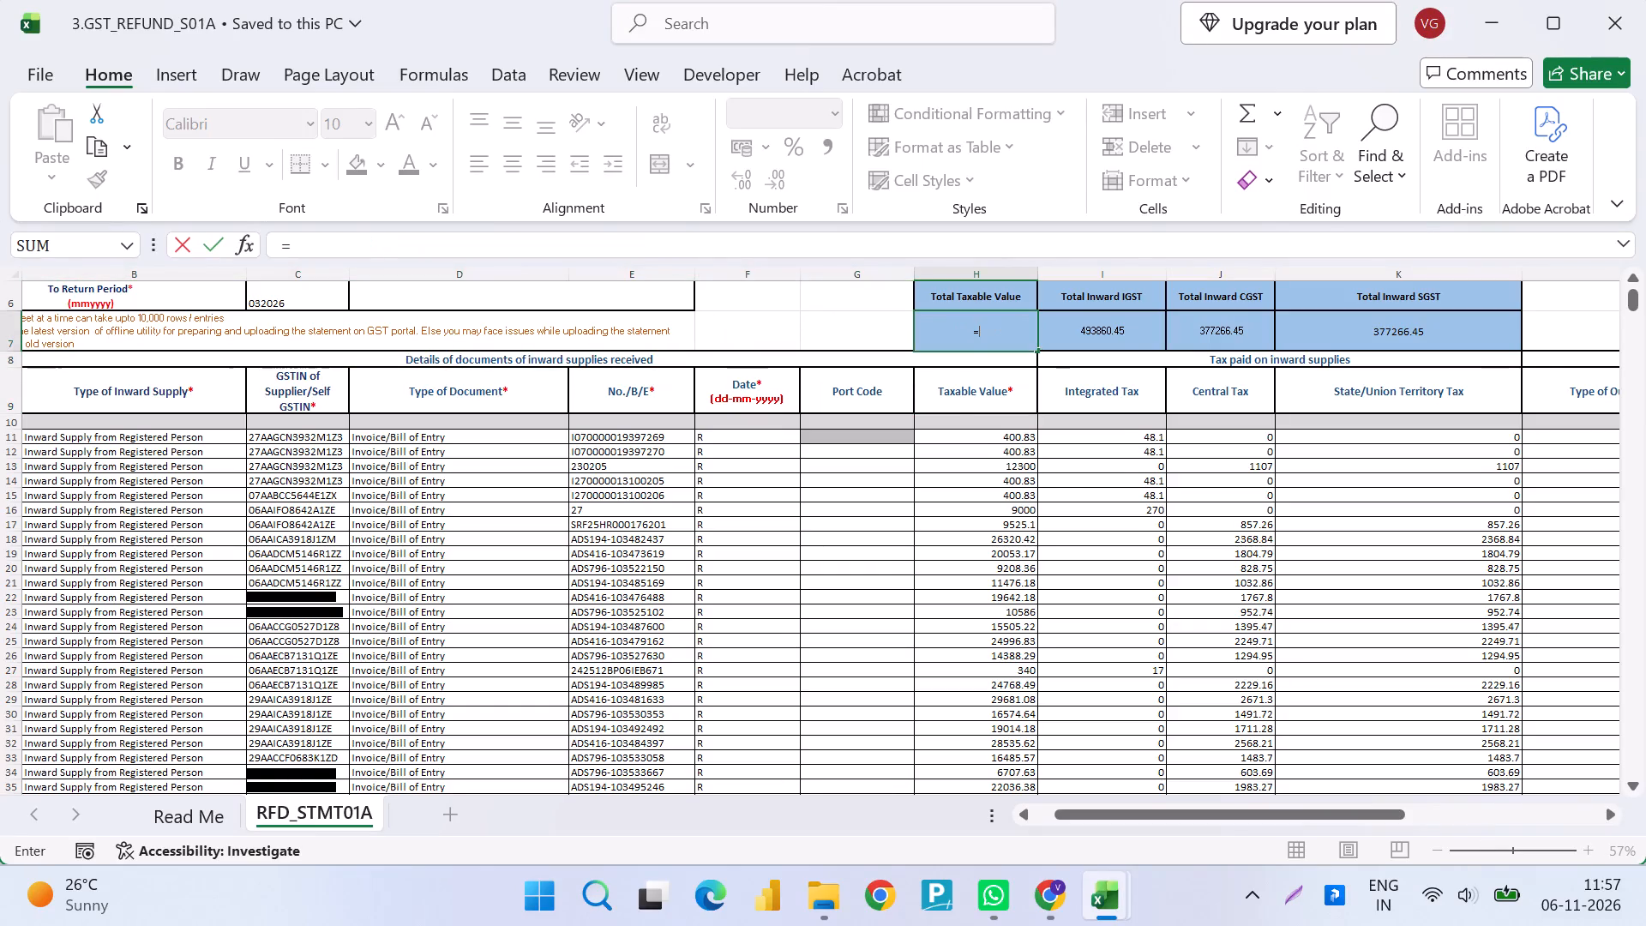
type("sum")
key("Down")
key("Up")
key("Tab")
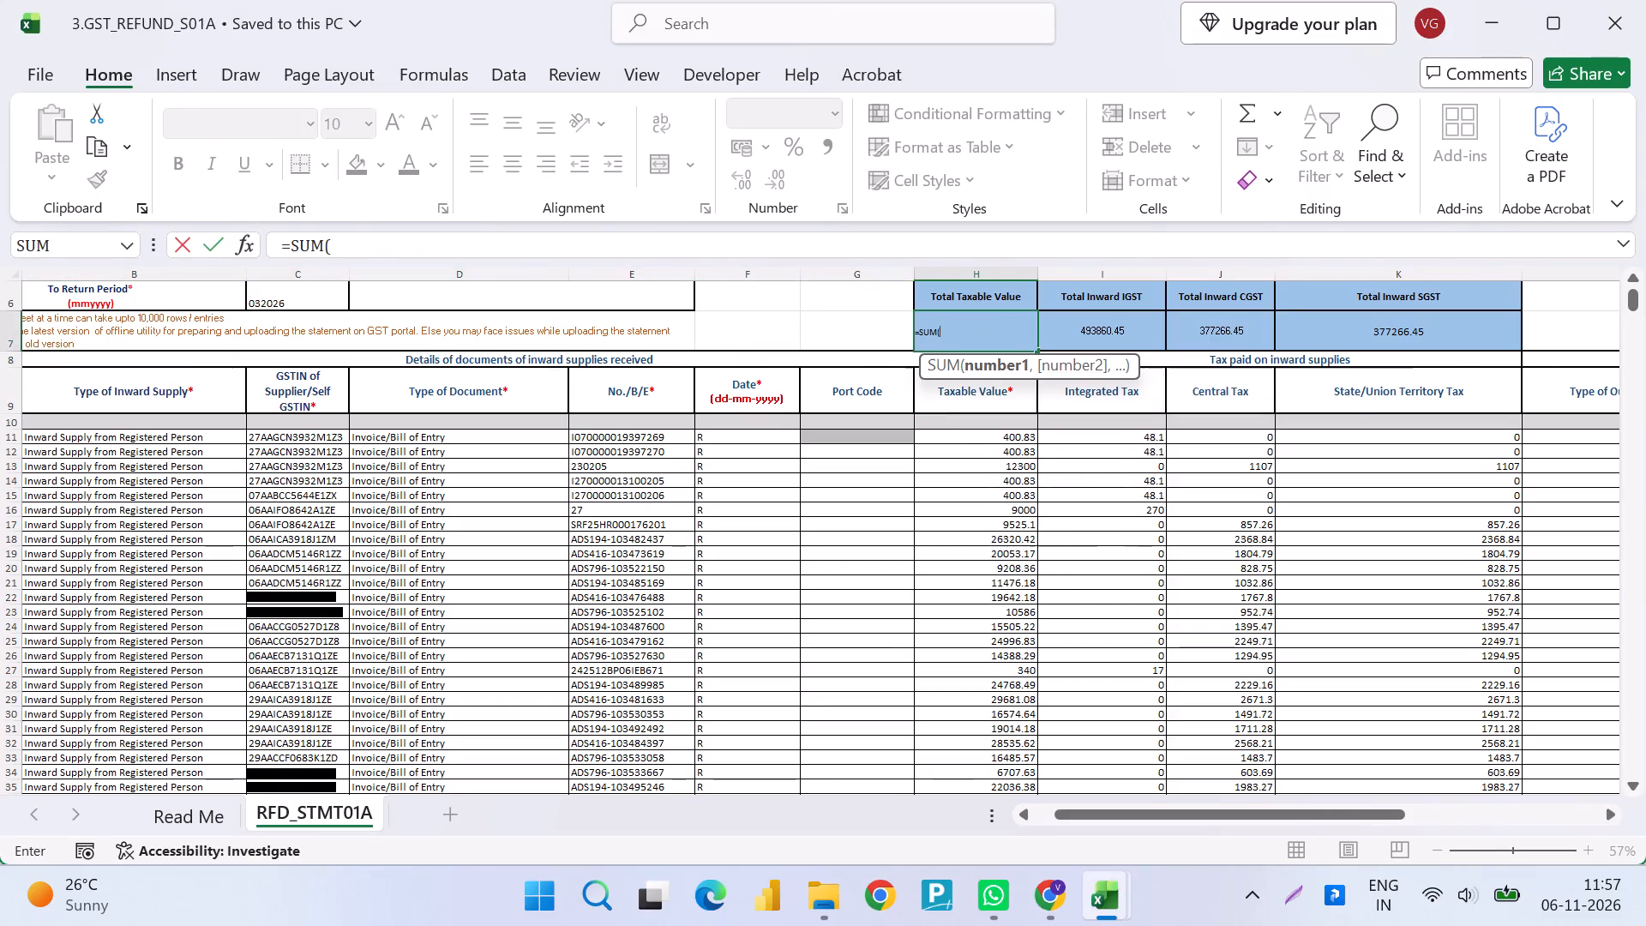
key("Down")
key("Down")
key("Down")
key("Down")
key("ctrl+shift+Down")
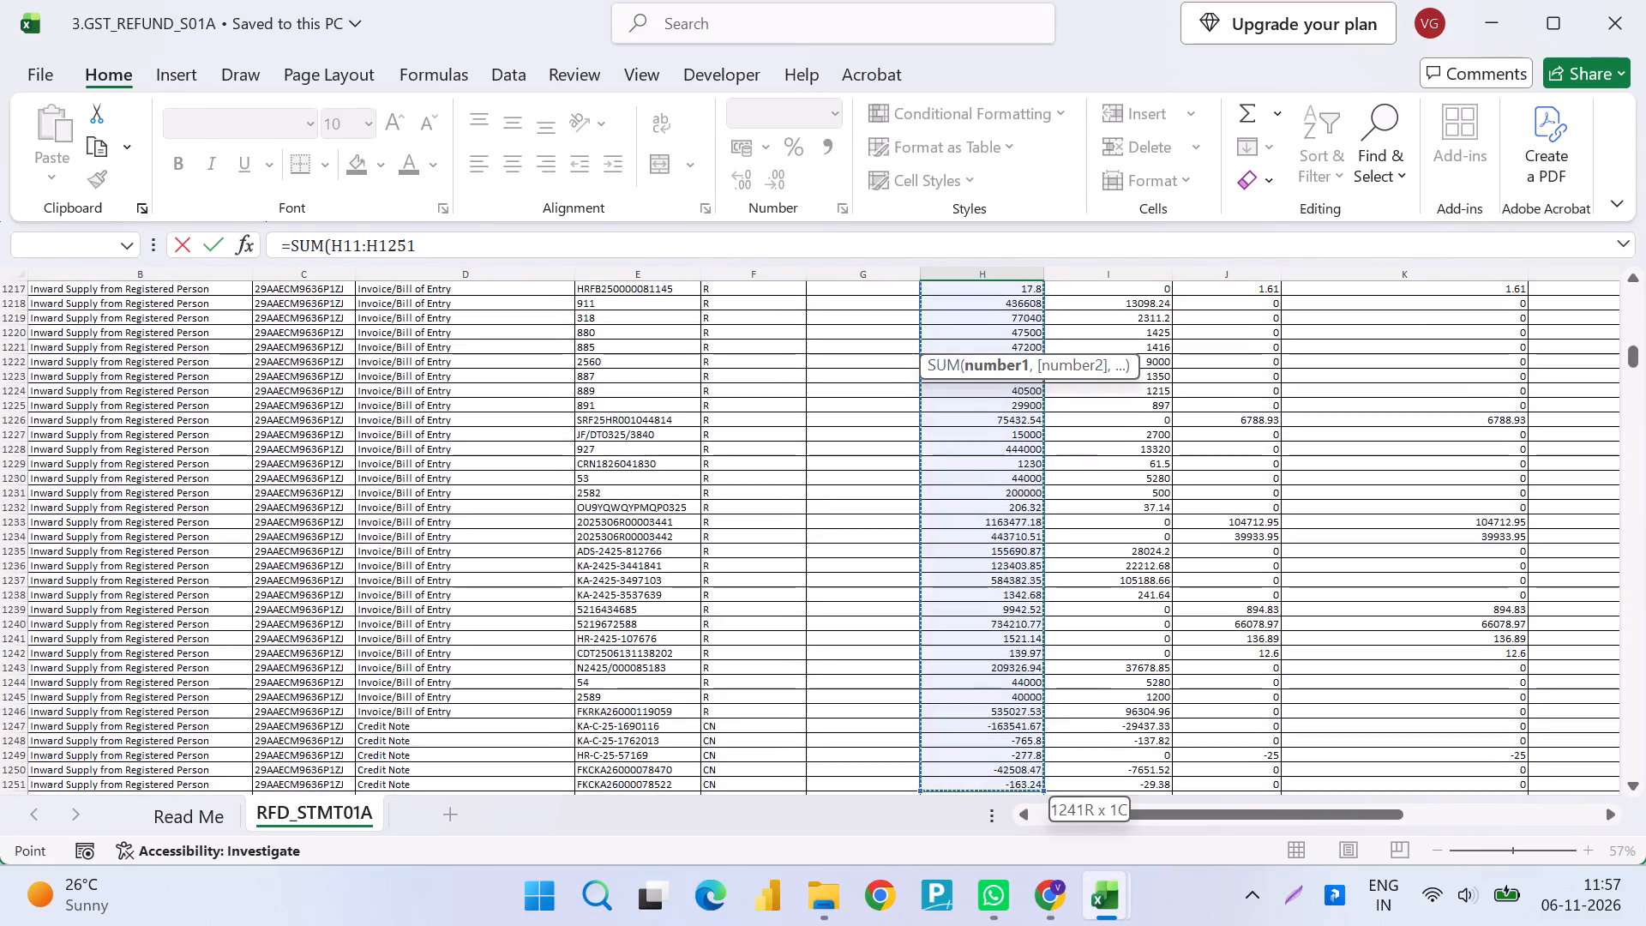
key("shift+Down")
key("shift+Up")
key("Return")
key("Up")
key("Up")
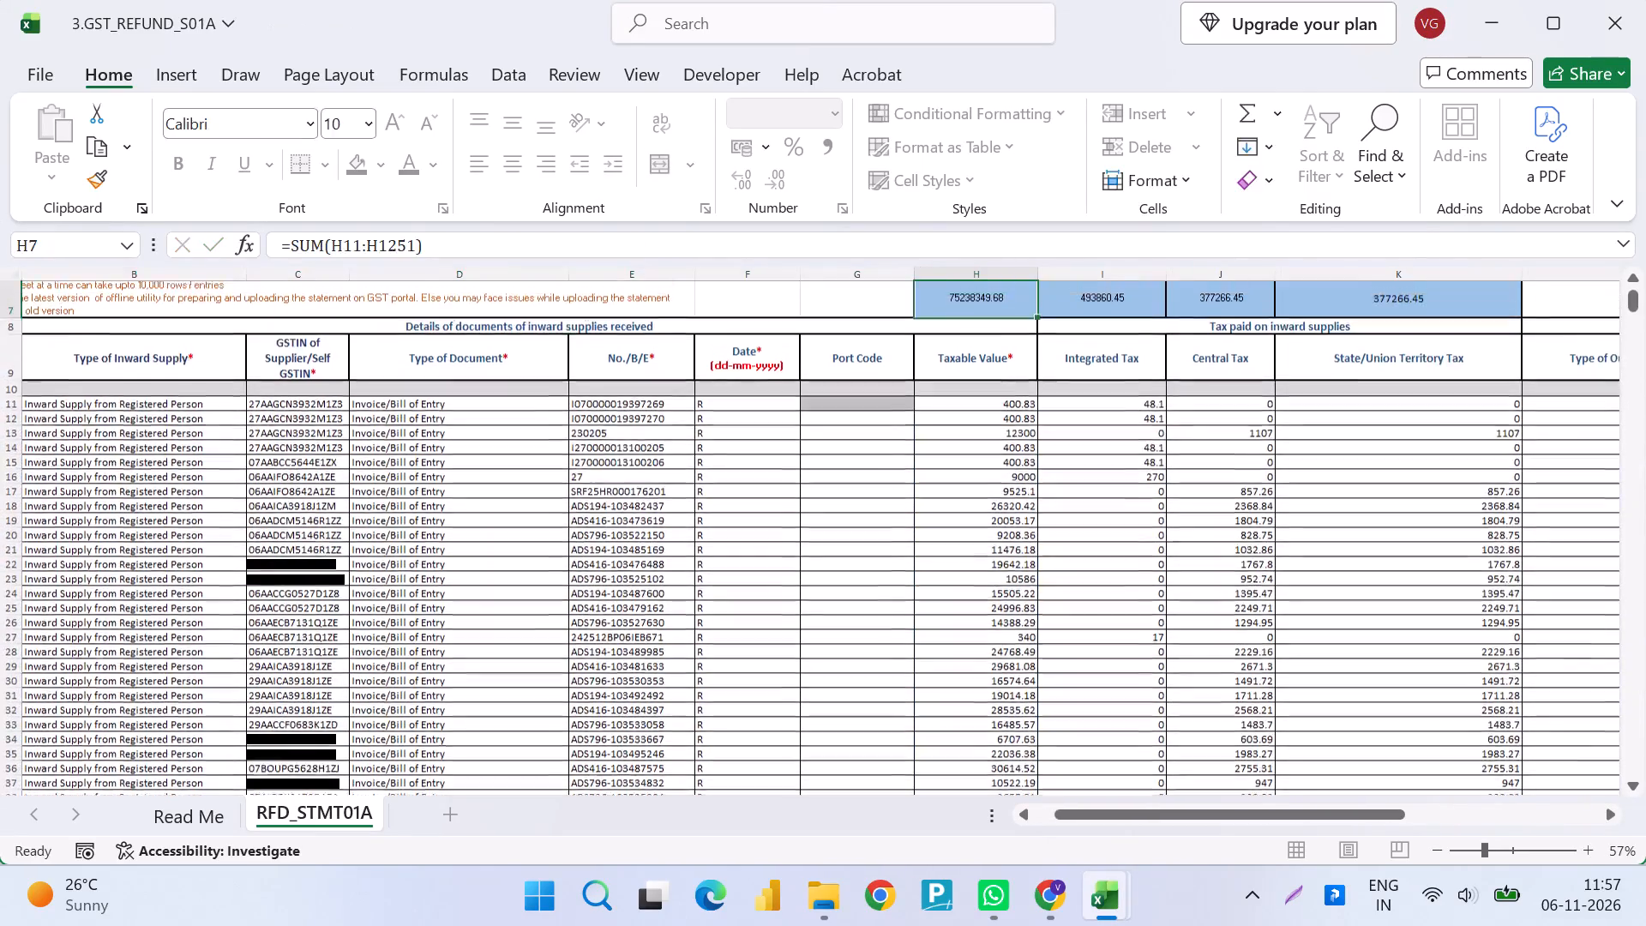
Fill the H7 sum formula across the Total Inward IGST, CGST and SGST cells, I7 to K7.
key("Up")
key("Down")
key("Down")
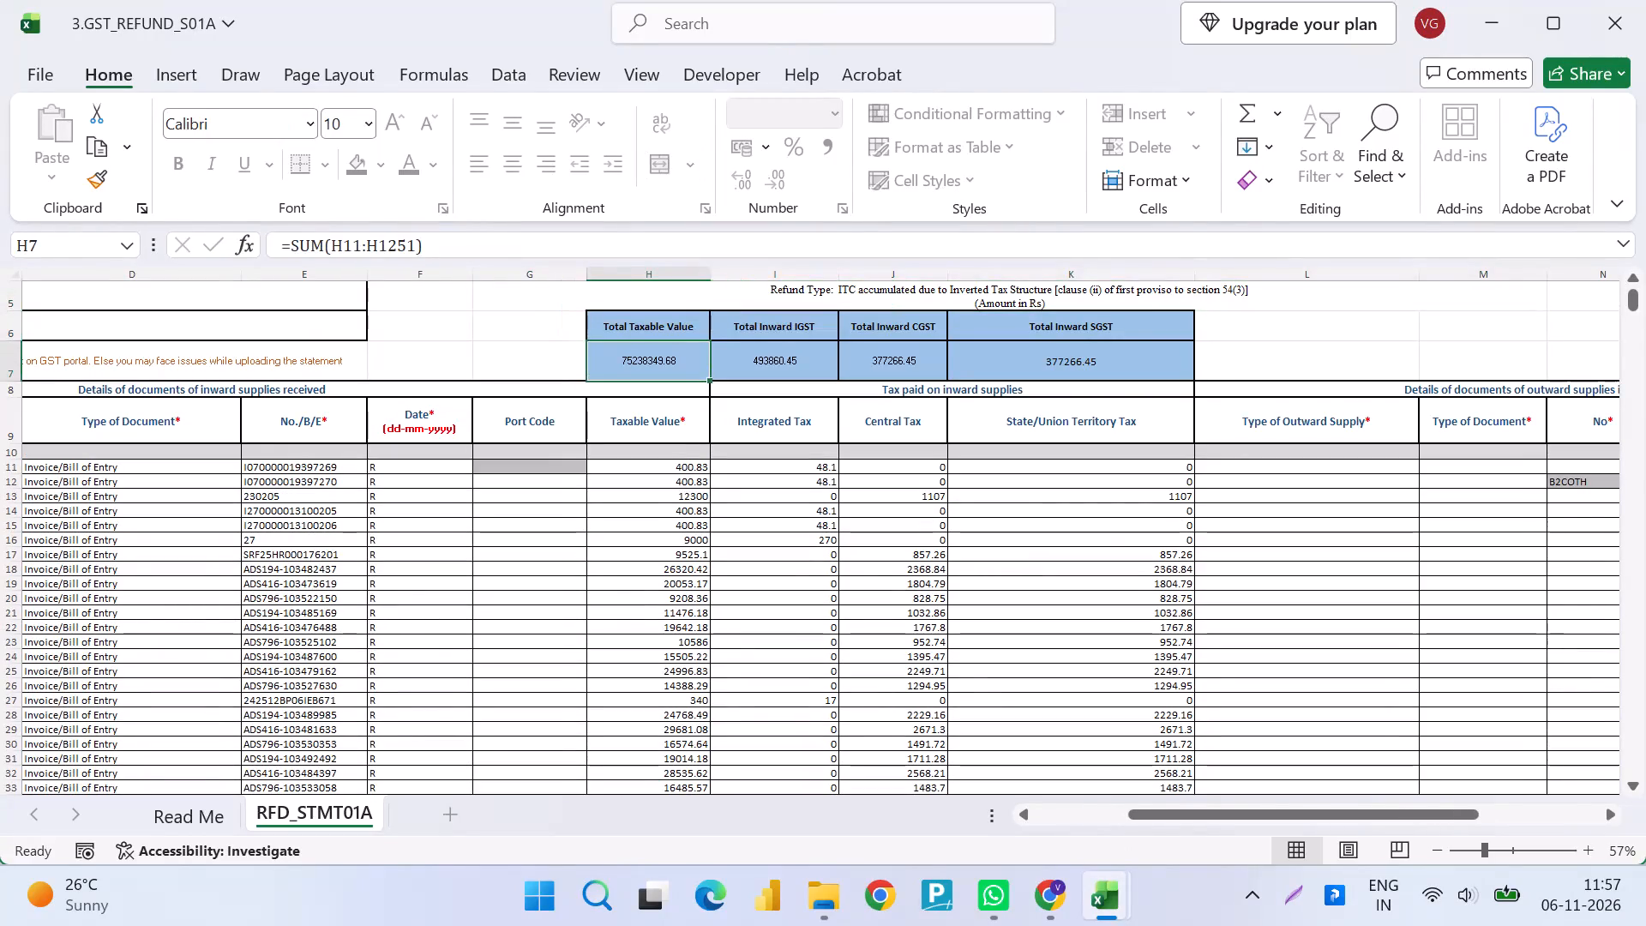
key("shift+Right")
key("shift+Right")
key("shift+Right")
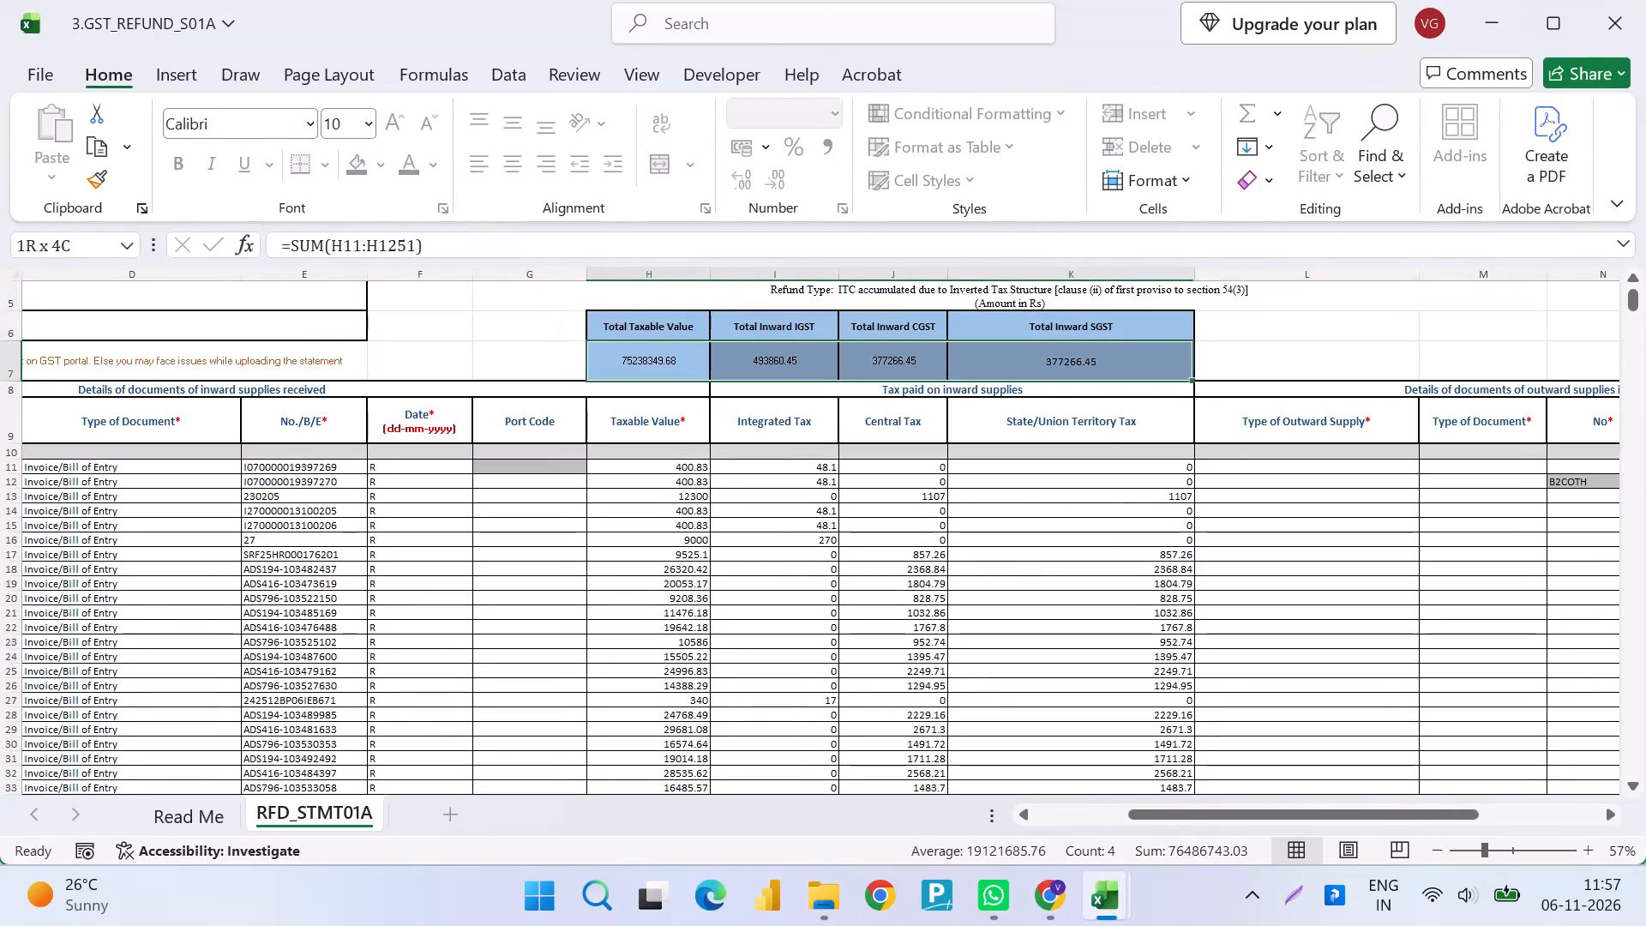
key("ctrl+r")
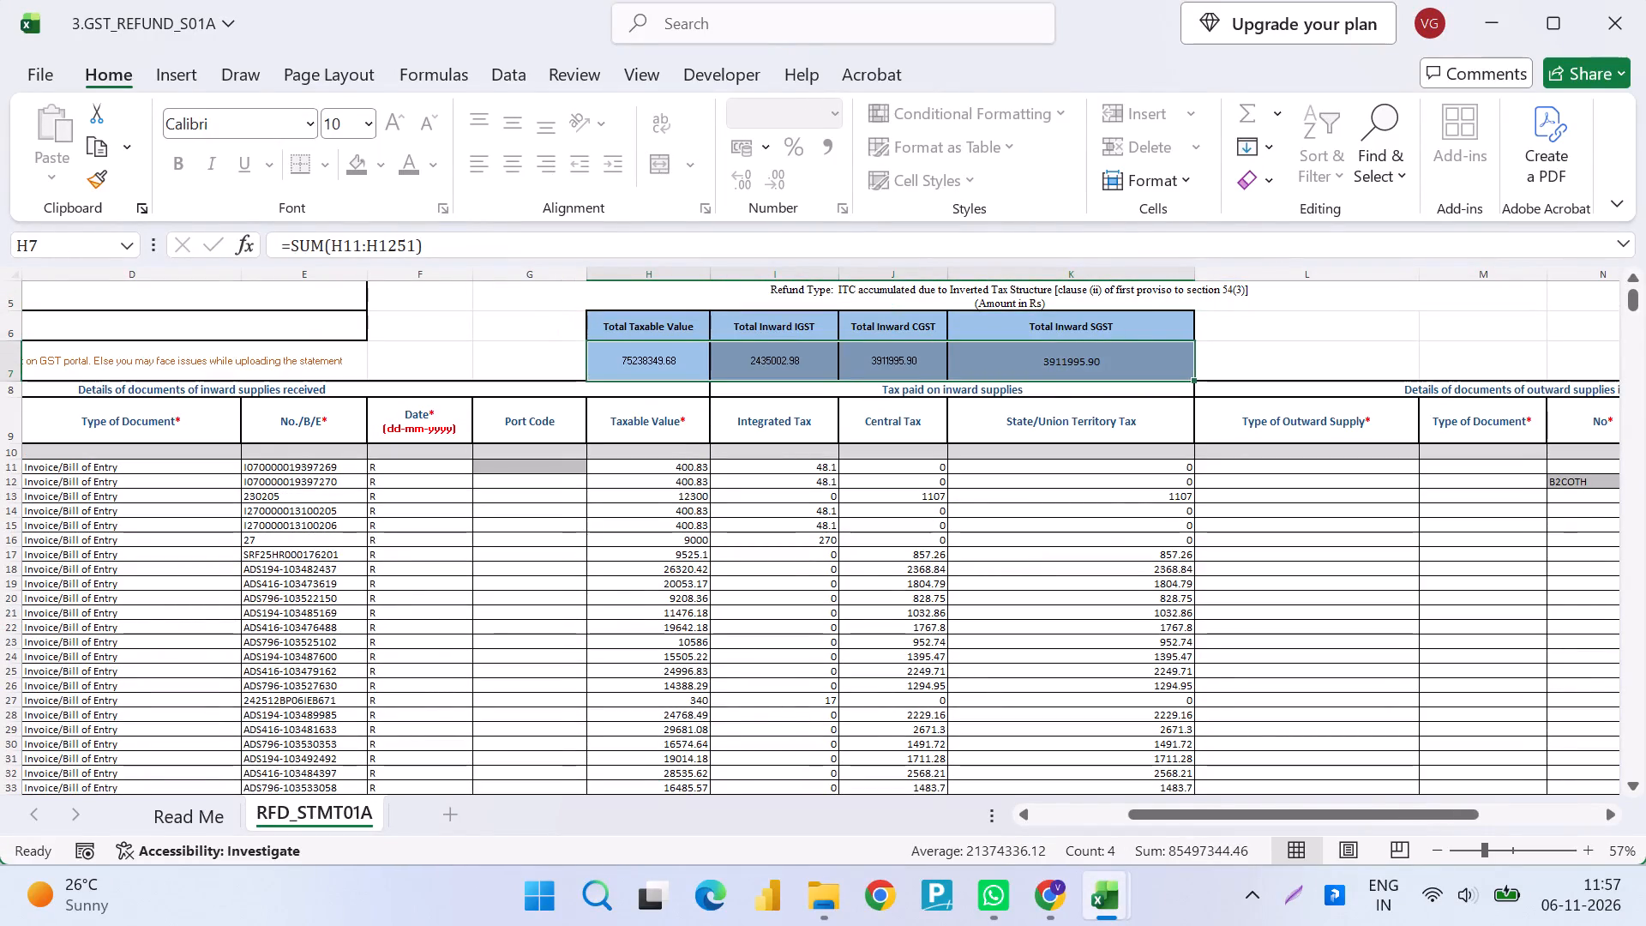
Replace the four inward total formulas in H7 to K7 with their values and save the workbook.
key("ctrl+c")
key("ctrl+alt+v")
key("v")
key("Return")
key("ctrl+s")
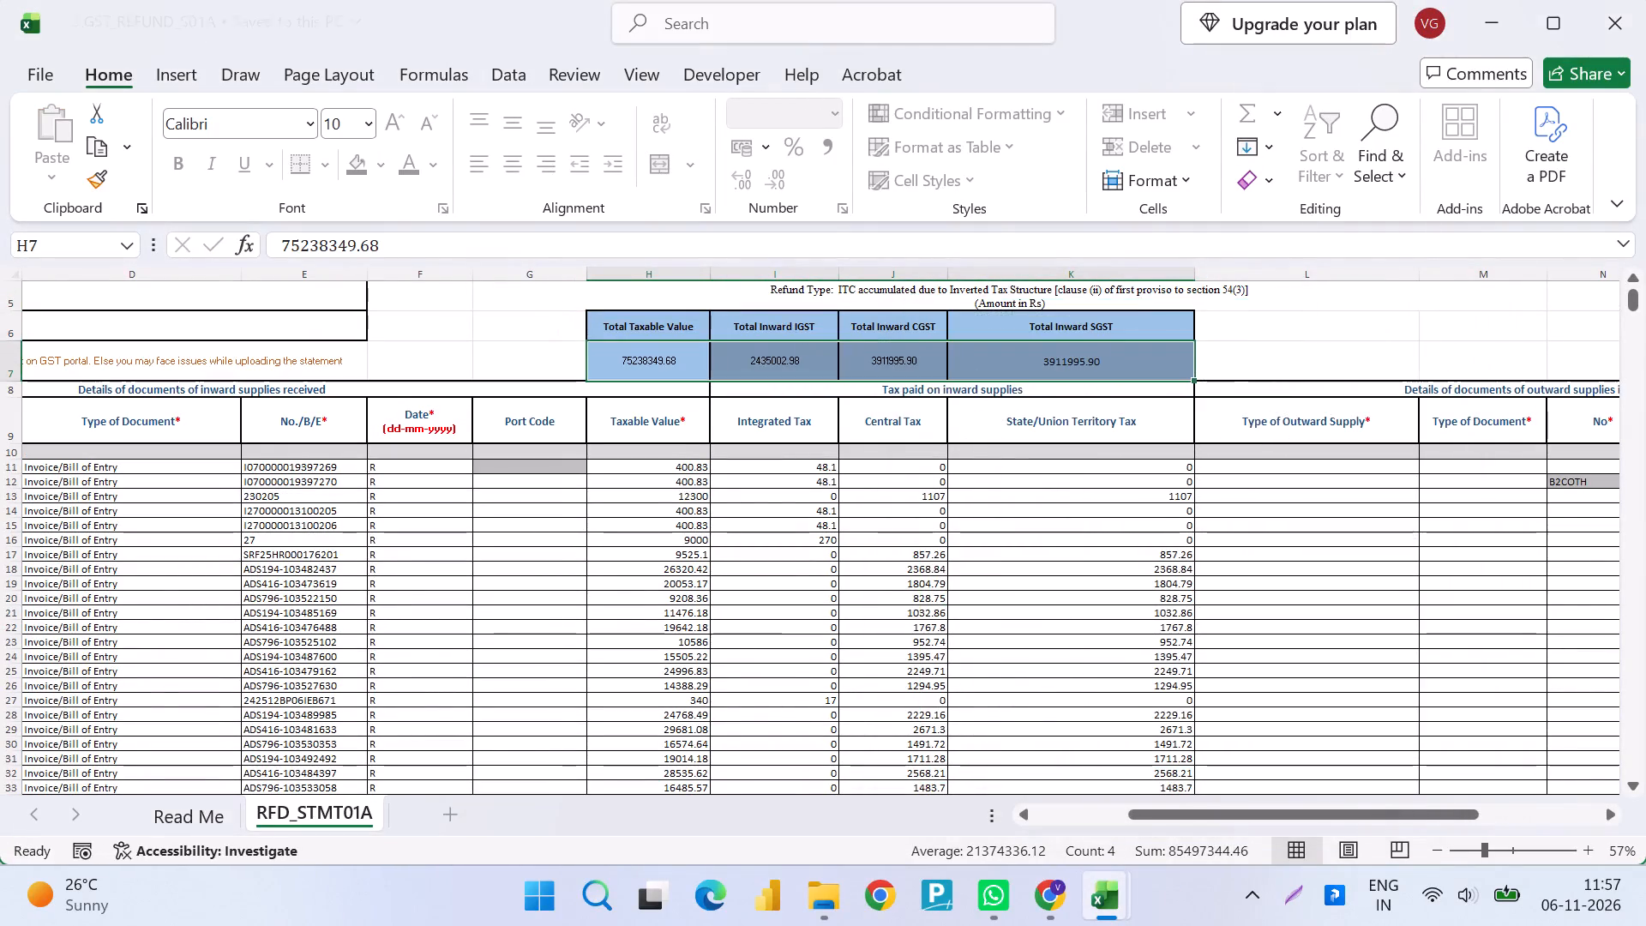
Examine the GSTIN and the From and To Return Period entries in the statement header.
key("Escape")
key("ctrl+Left")
key("ctrl+Up")
key("ctrl+Left")
key("ctrl+Up")
key("ctrl+Left")
key("Right")
key("Down")
key("Down")
key("Left")
key("ctrl+Left")
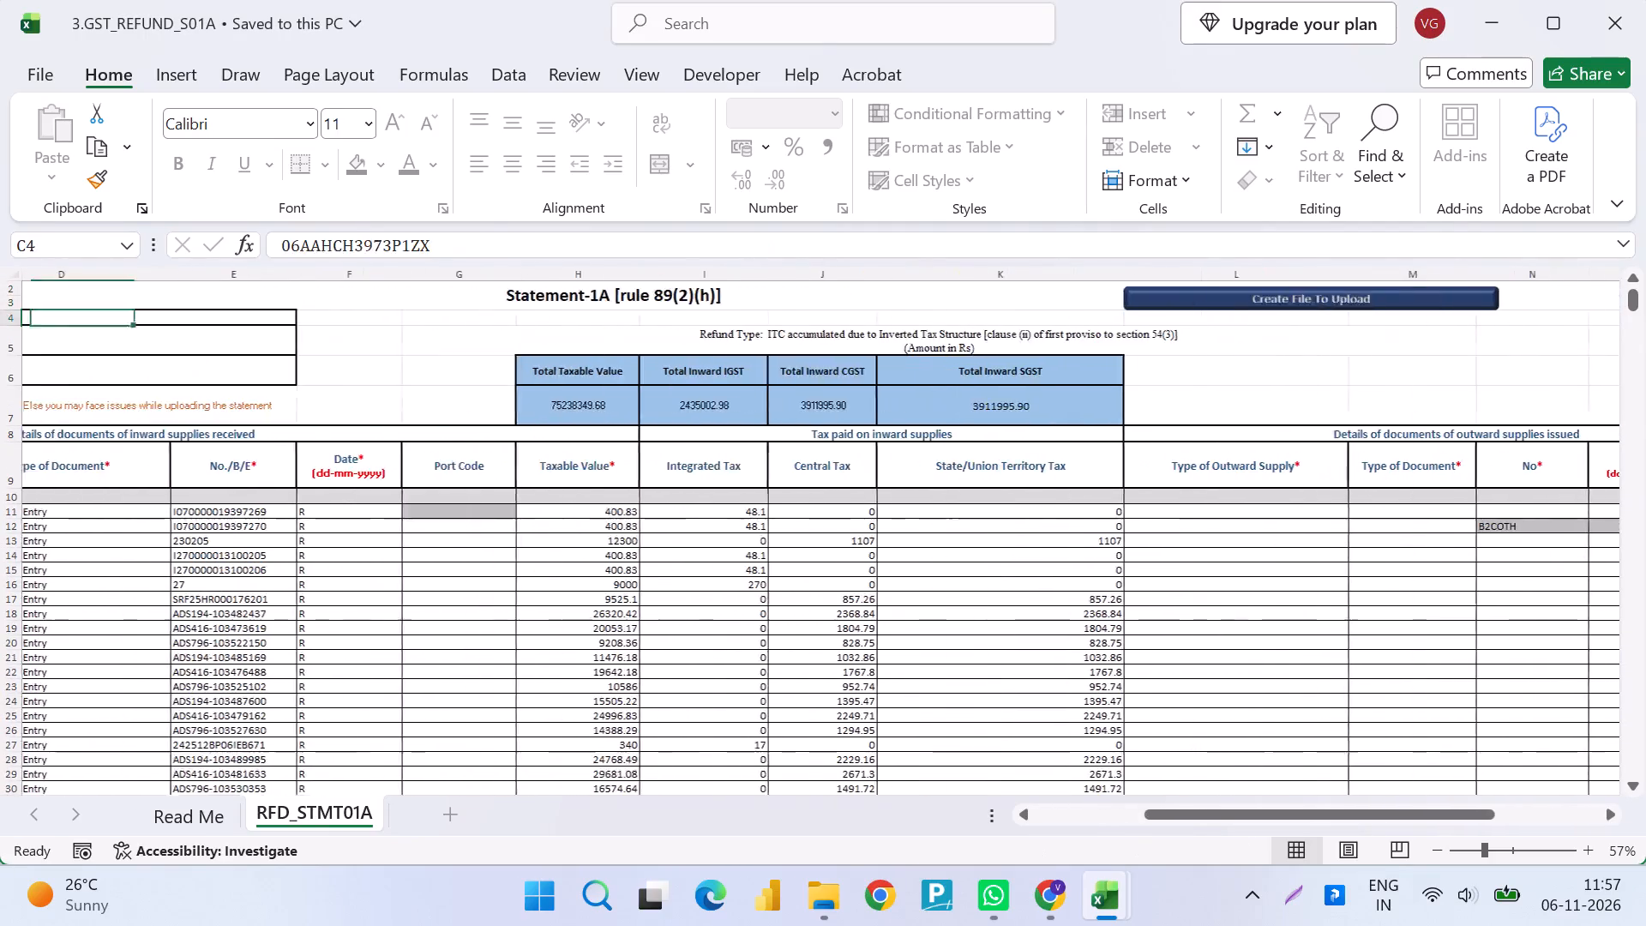
key("ctrl+Left")
key("Right")
key("Down")
key("Right")
key("Up")
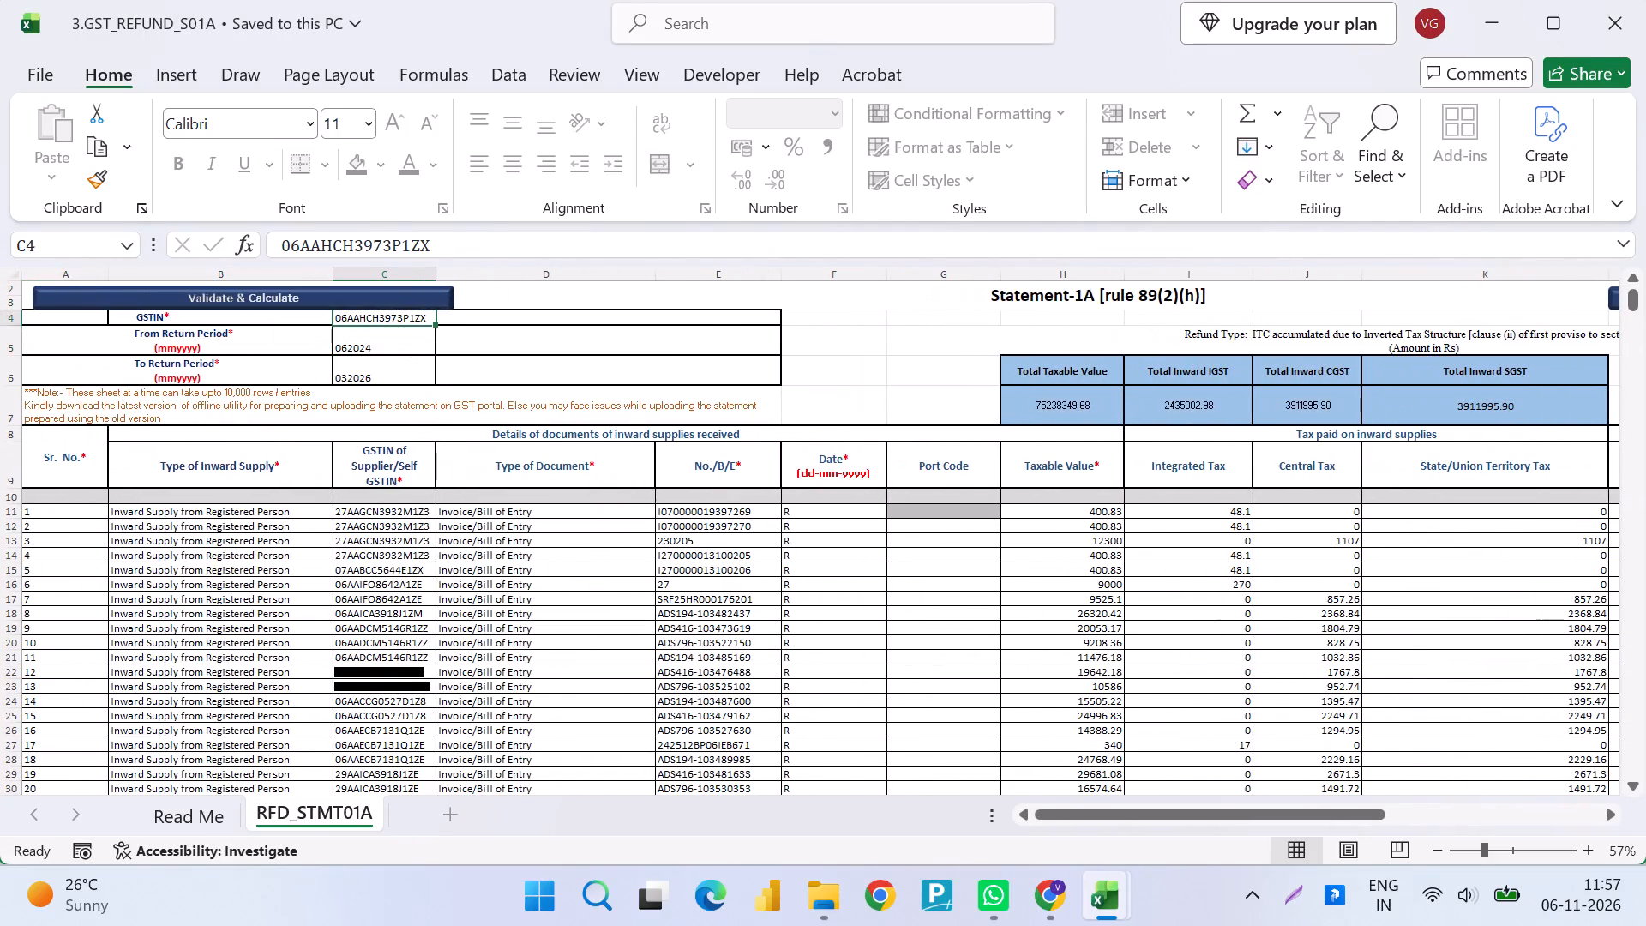
Switch to the PURCHASE 24-25 workbook and check the grand totals in the Sheet2 month-wise summary against the statement.
key("alt+Tab")
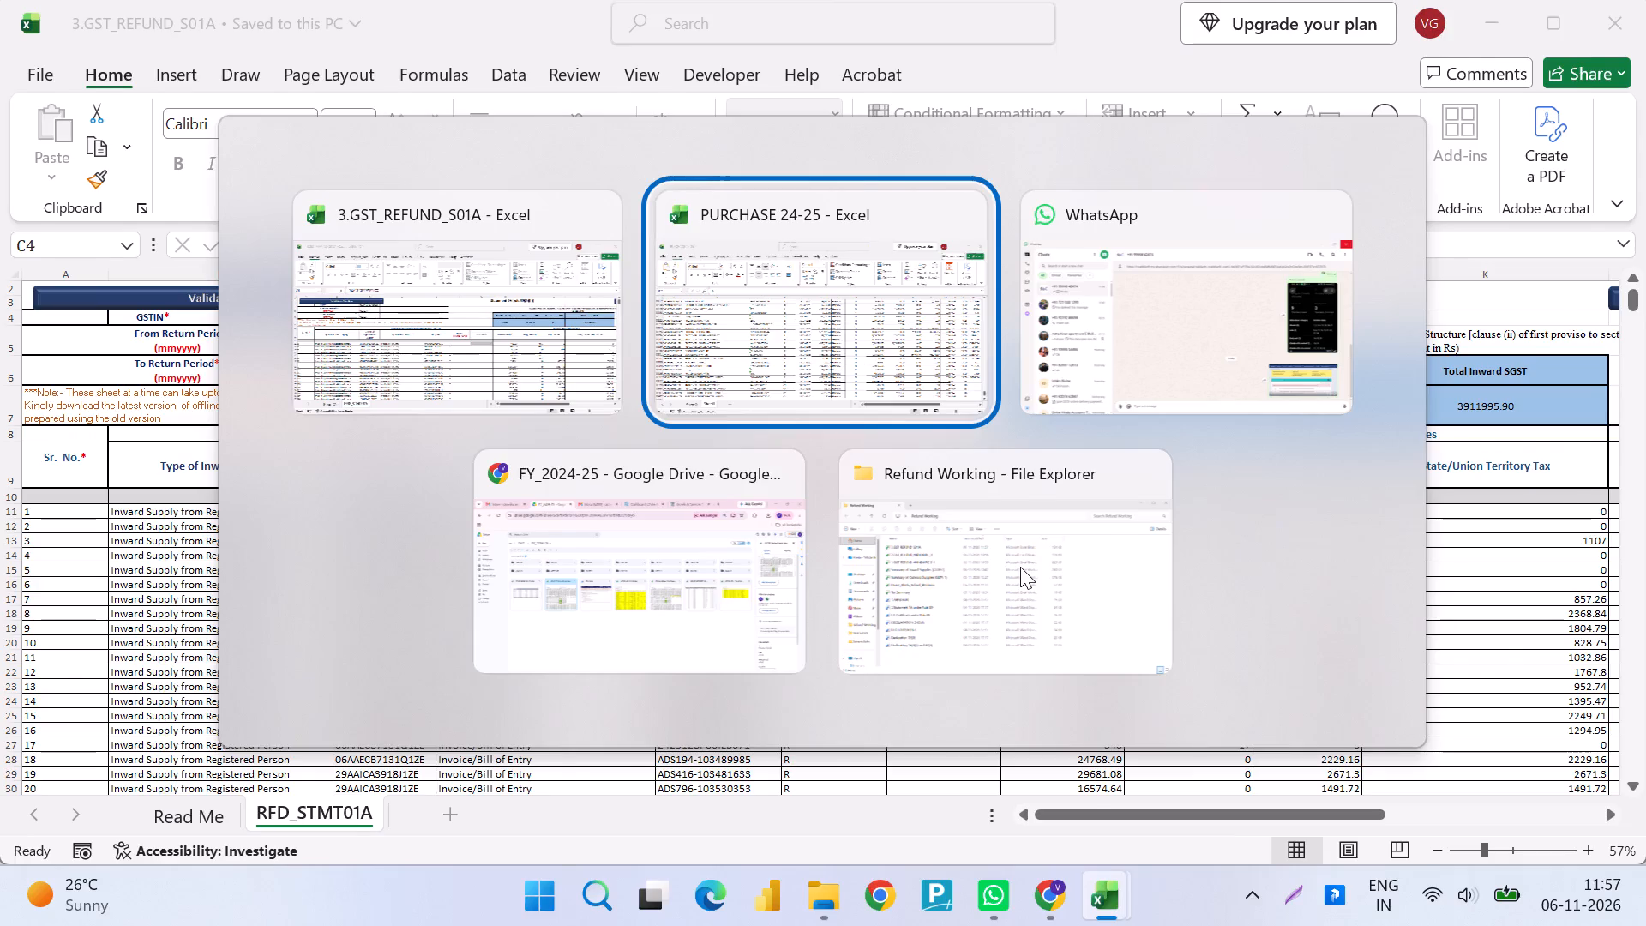
scroll(1020, 567, "up", 20)
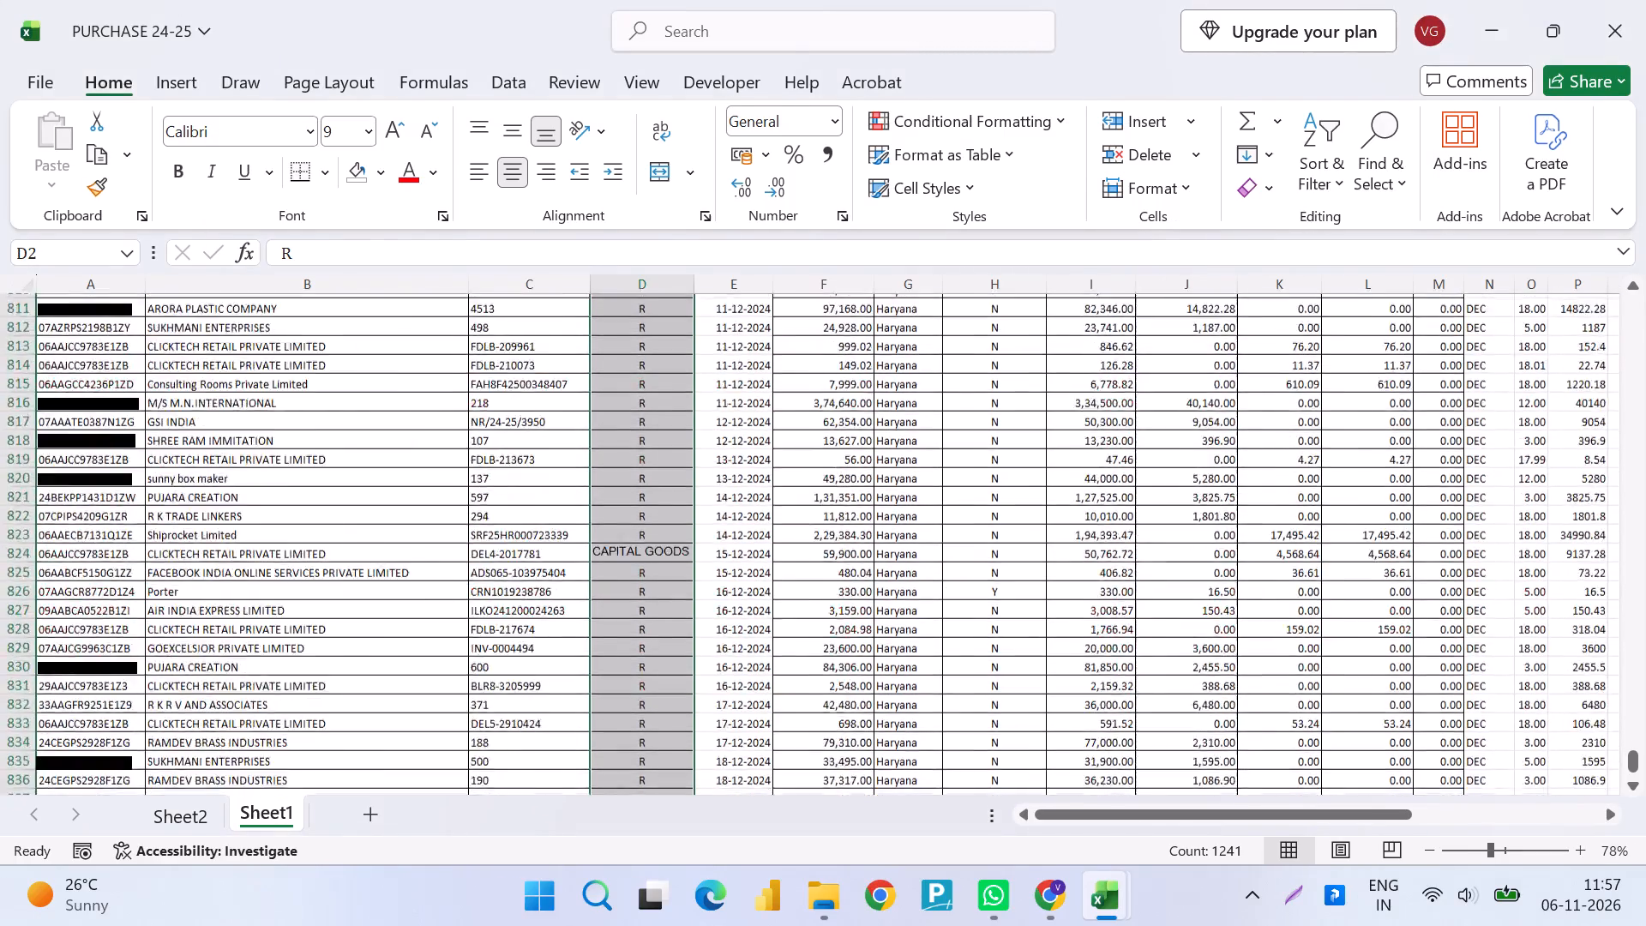
scroll(1020, 567, "up", 20)
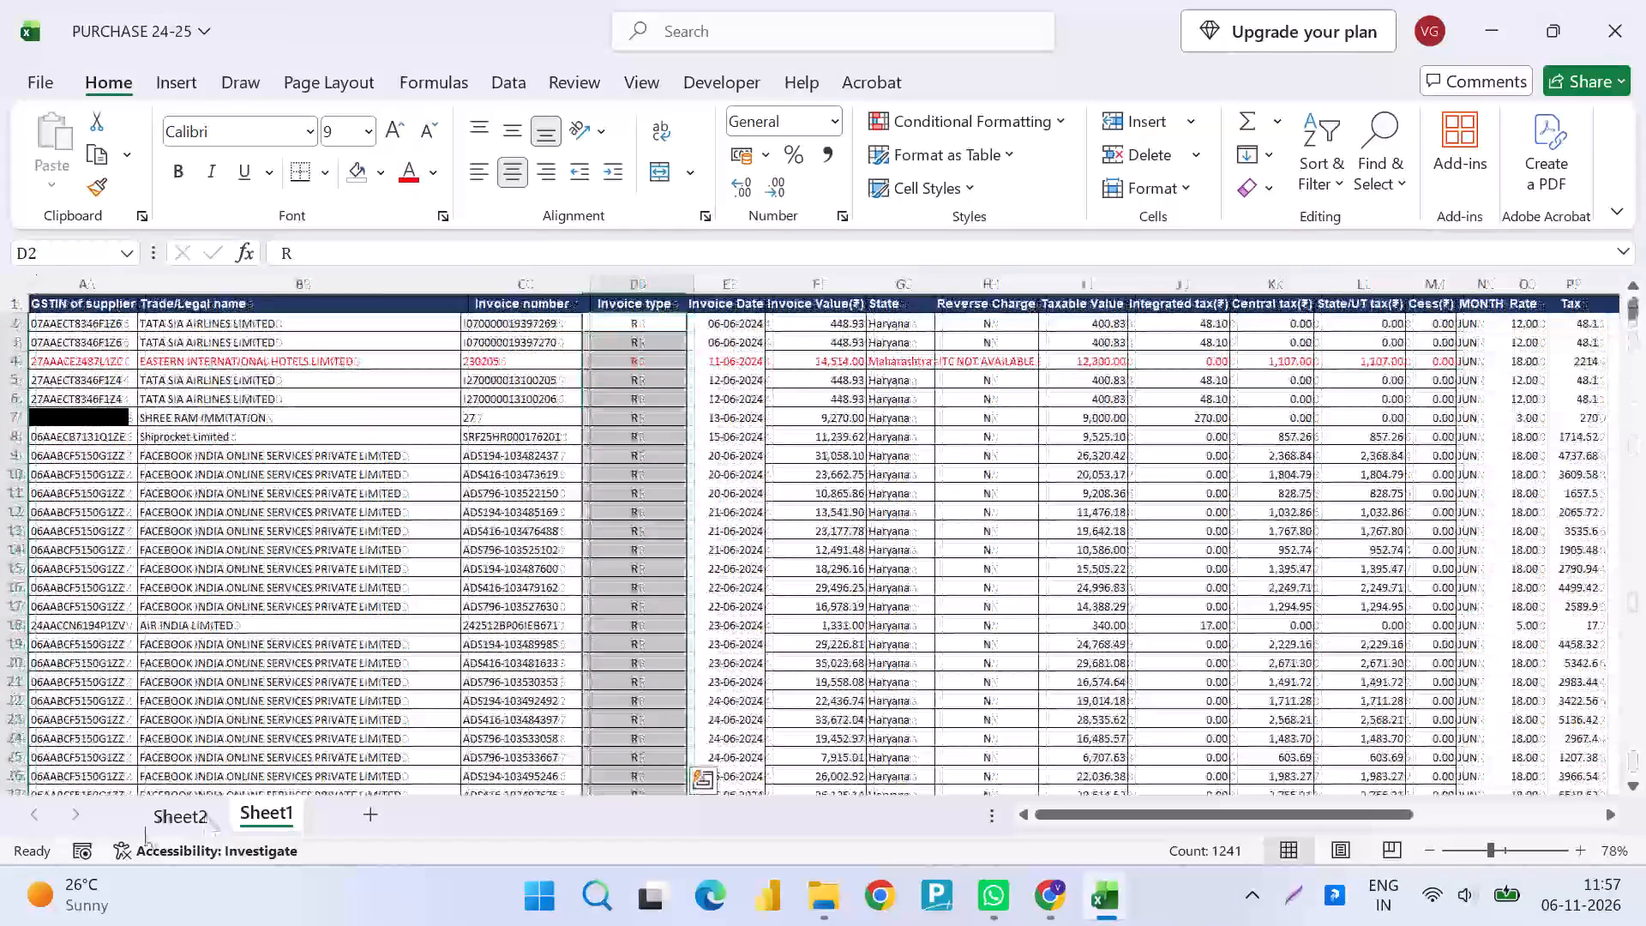
left_click(213, 813)
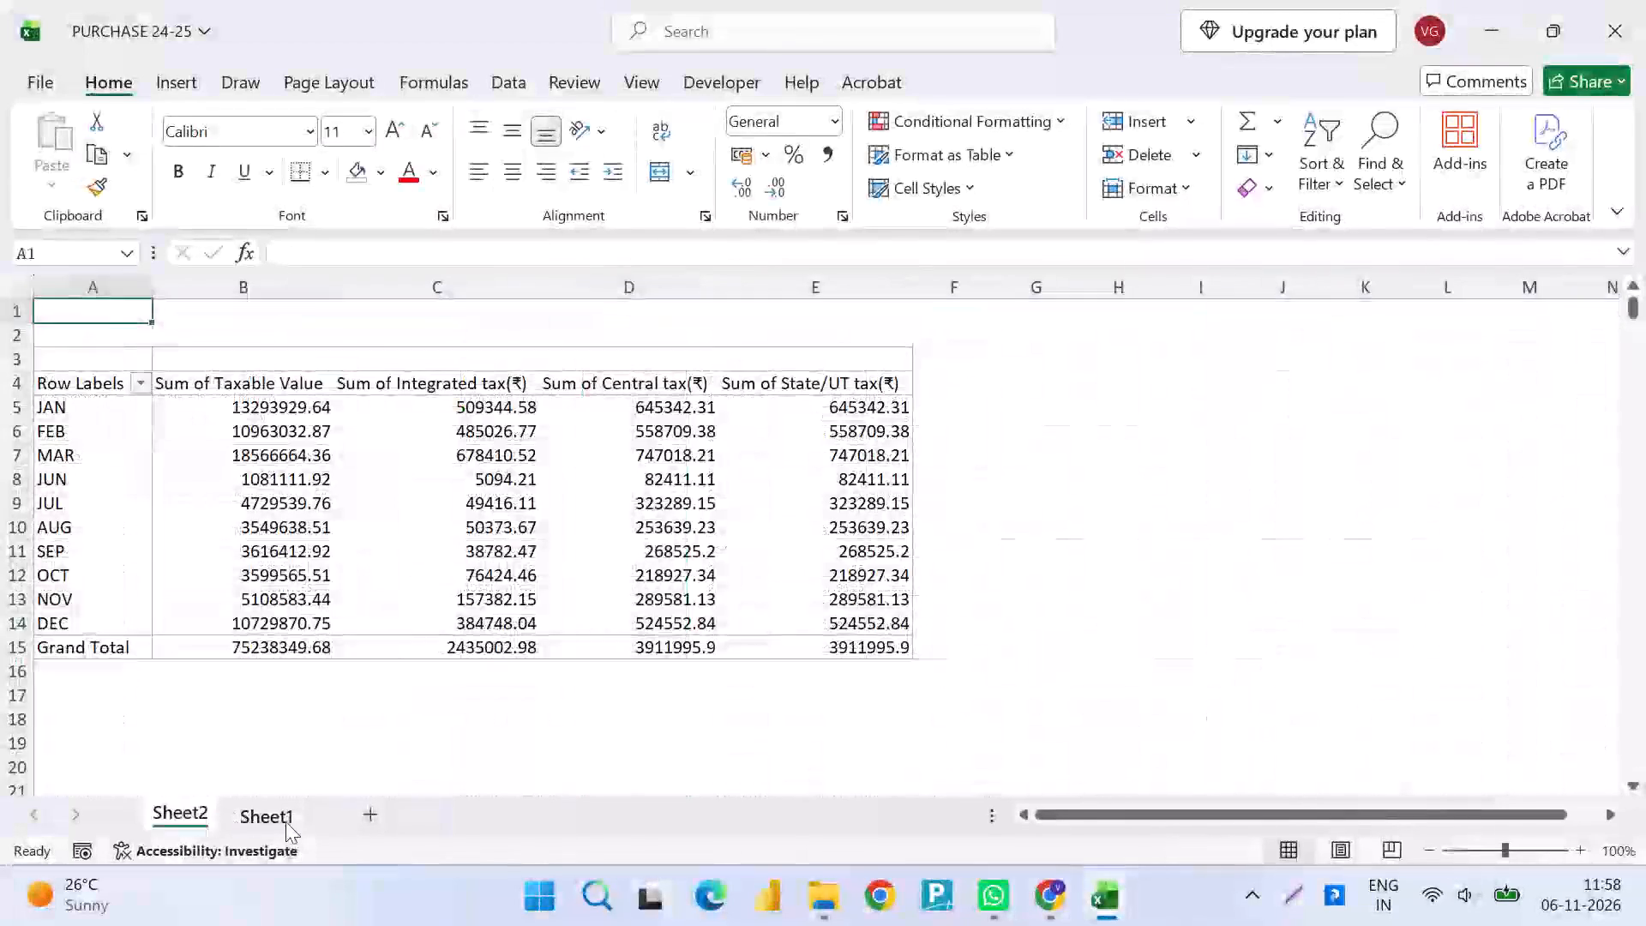
left_click(294, 822)
key("alt+Tab")
key("alt+Tab")
key("alt+Tab")
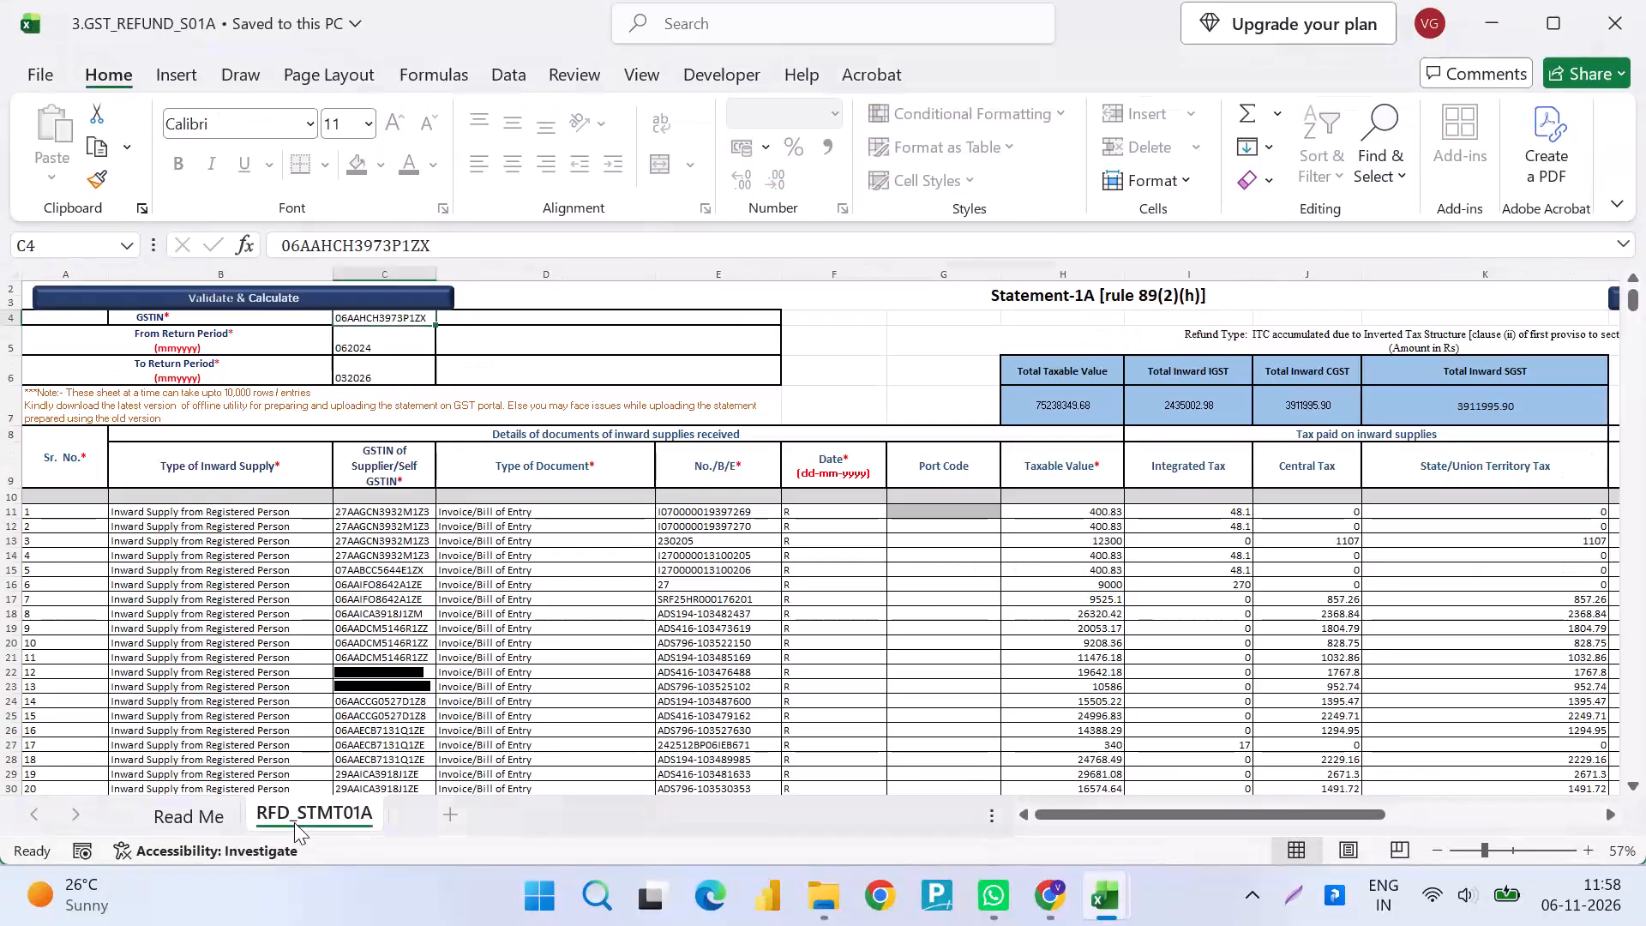
Copy the GSTIN from cell C4 of the statement and search the web for it in Chrome.
key("Right")
key("Up")
key("Left")
key("Down")
key("Right")
key("Right")
key("ctrl+c")
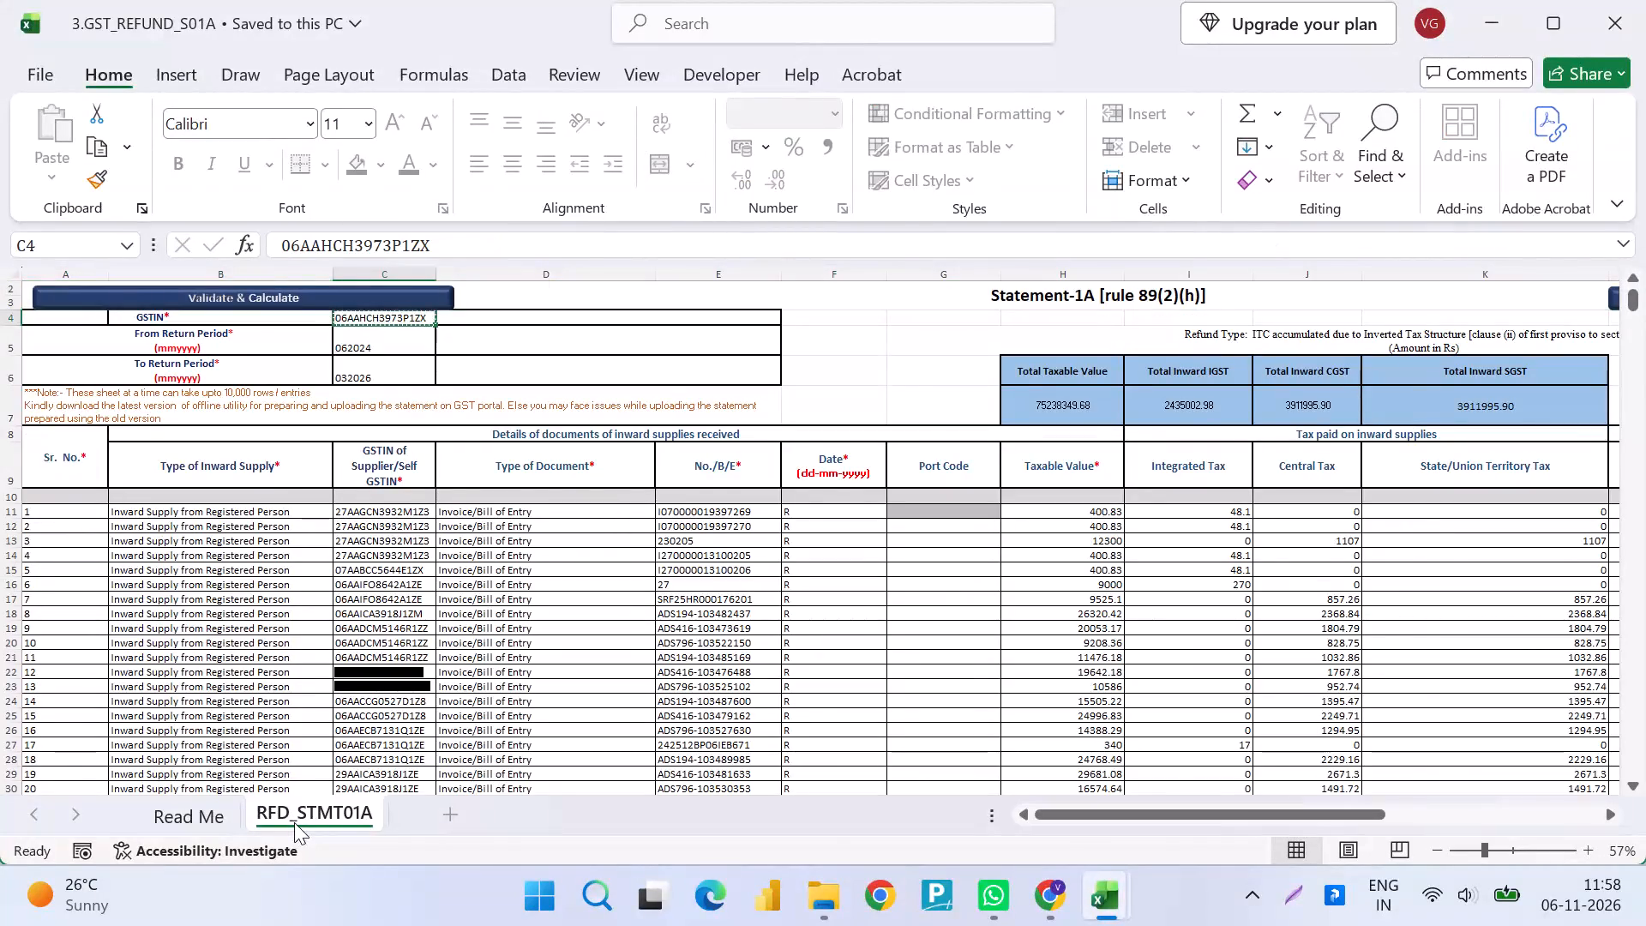
key("alt+Tab")
key("alt+Tab")
key("alt+Tab")
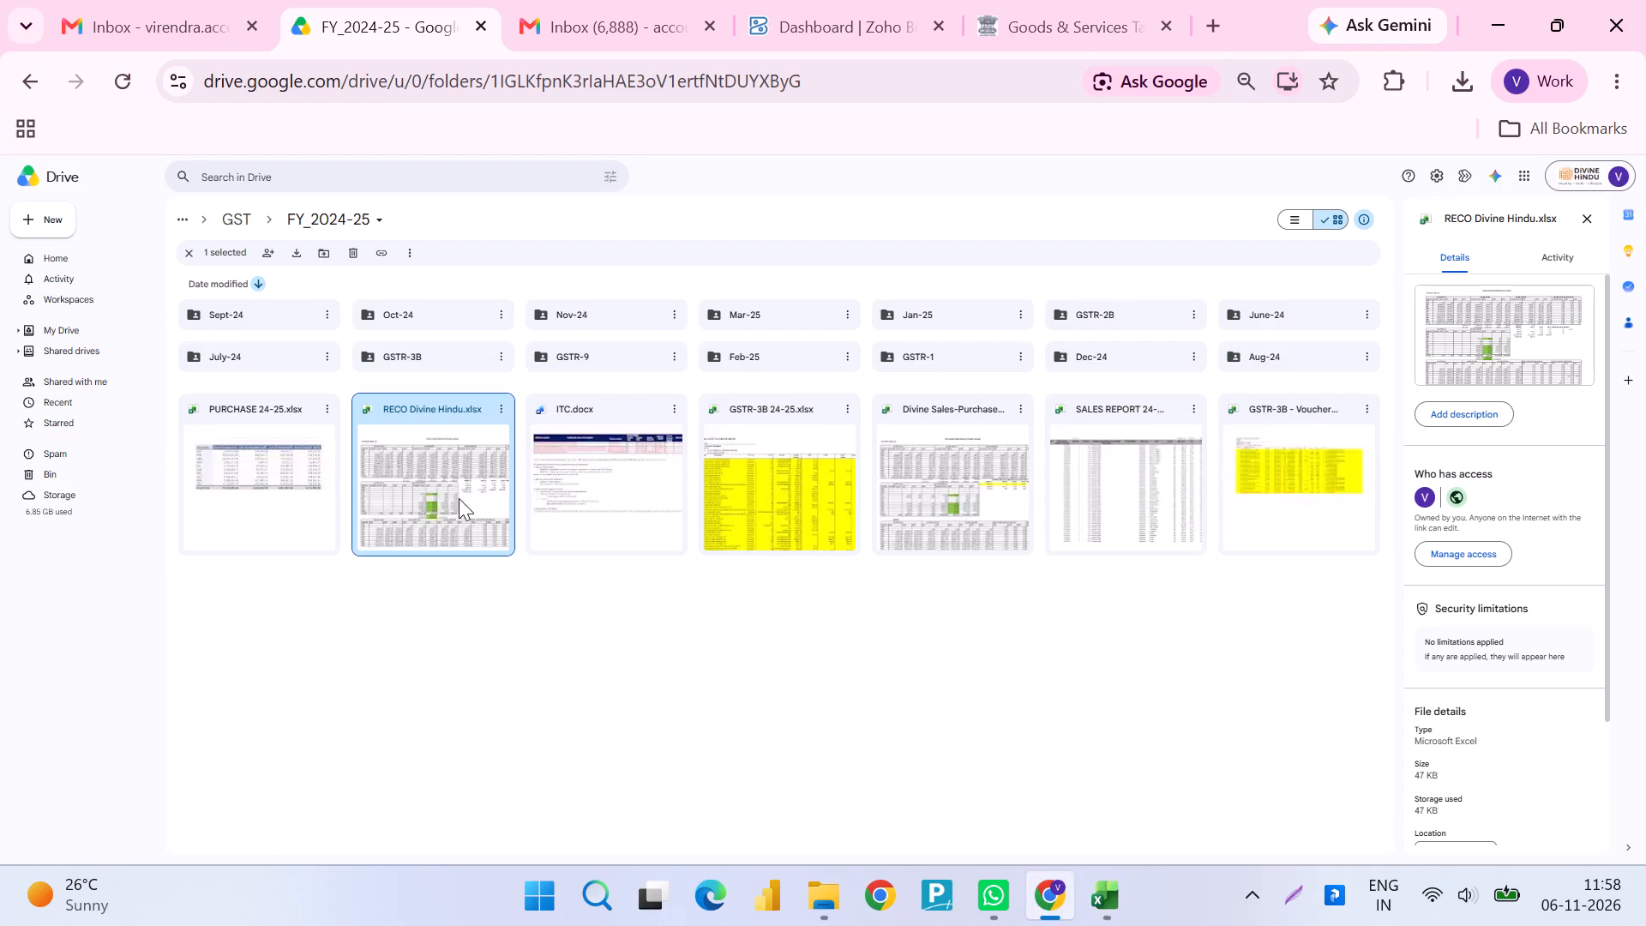
left_click(1062, 22)
left_click(917, 97)
key("ctrl+v")
key("Return")
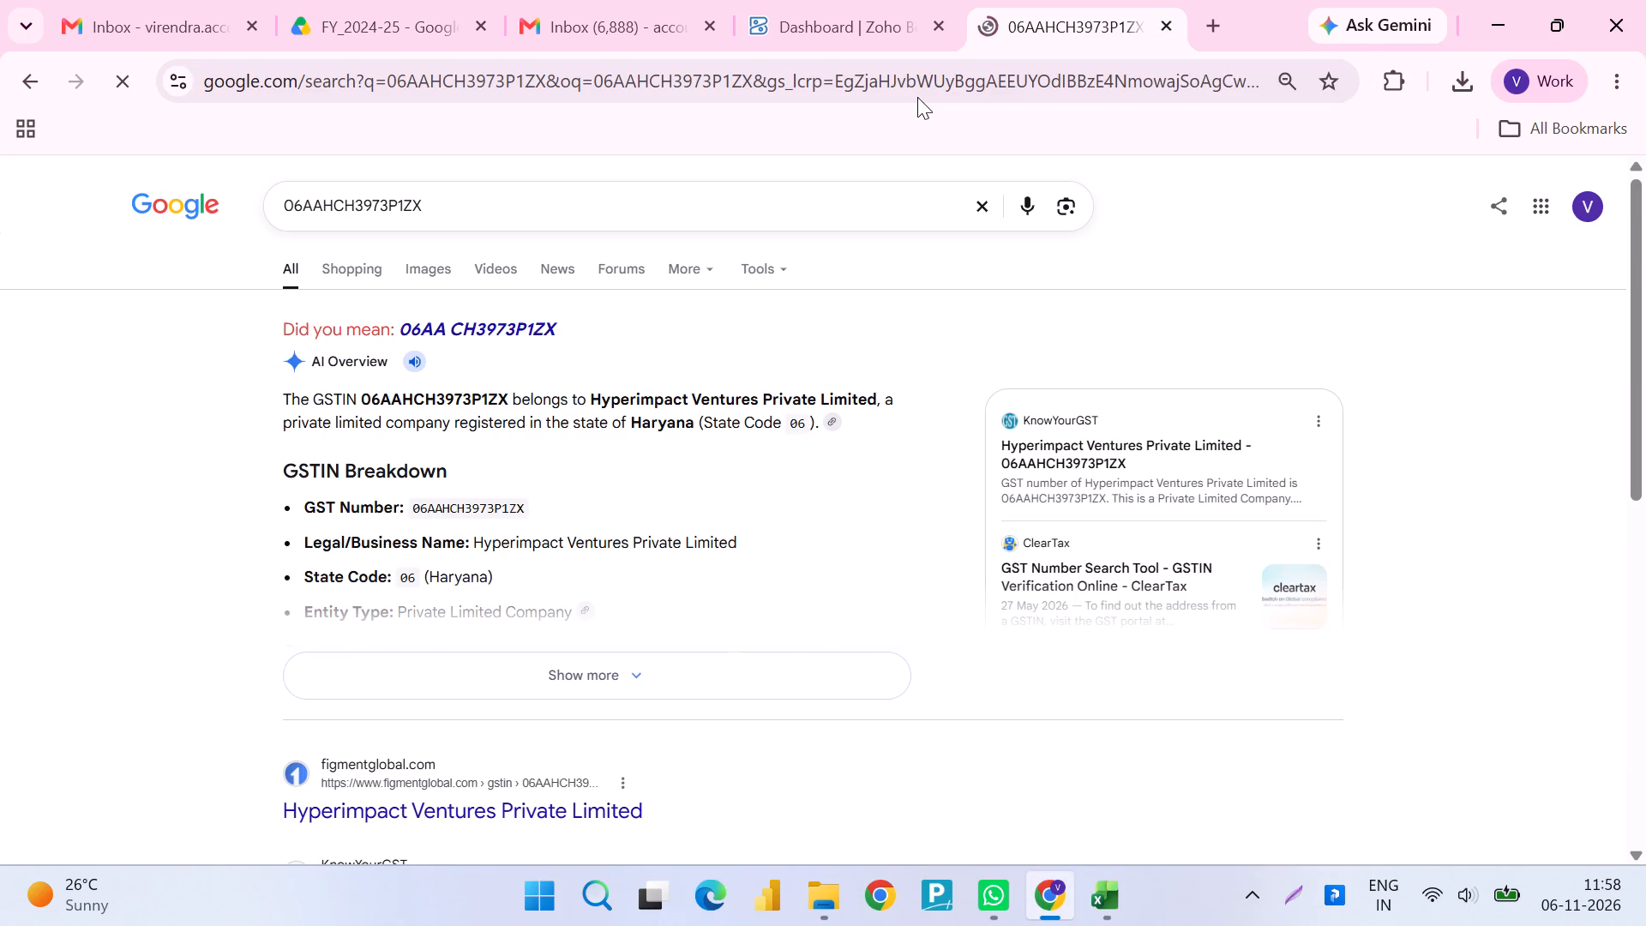
Close the GSTIN search page and open the GST portal in a new browser tab.
left_click(1172, 28)
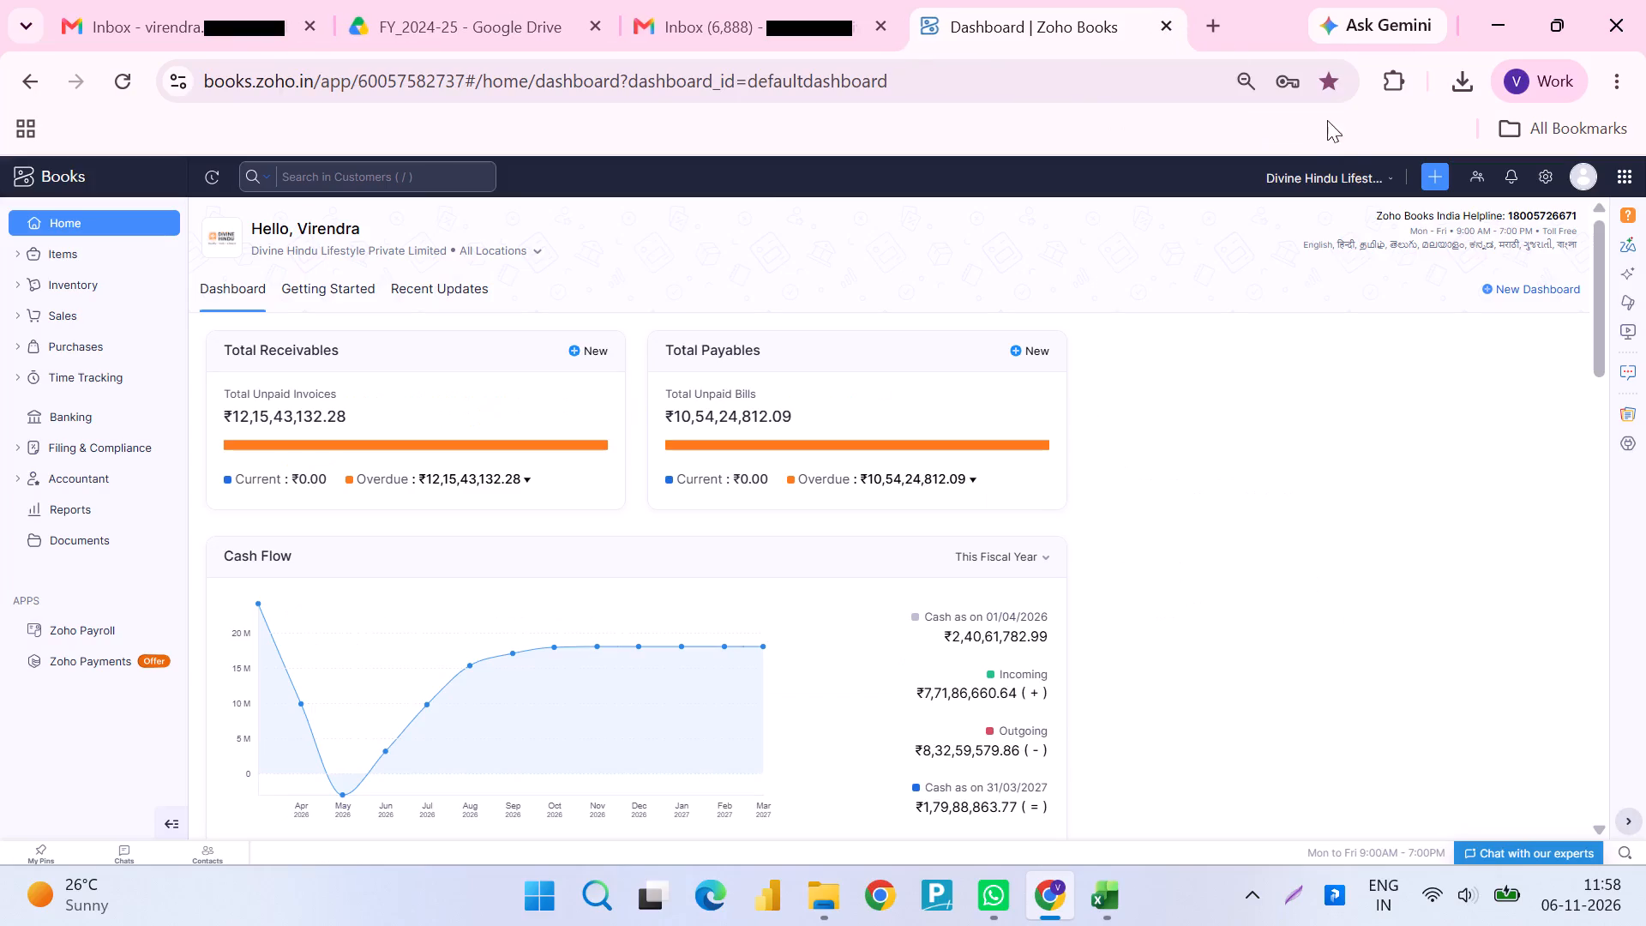
left_click(1220, 22)
type("gst")
key("Return")
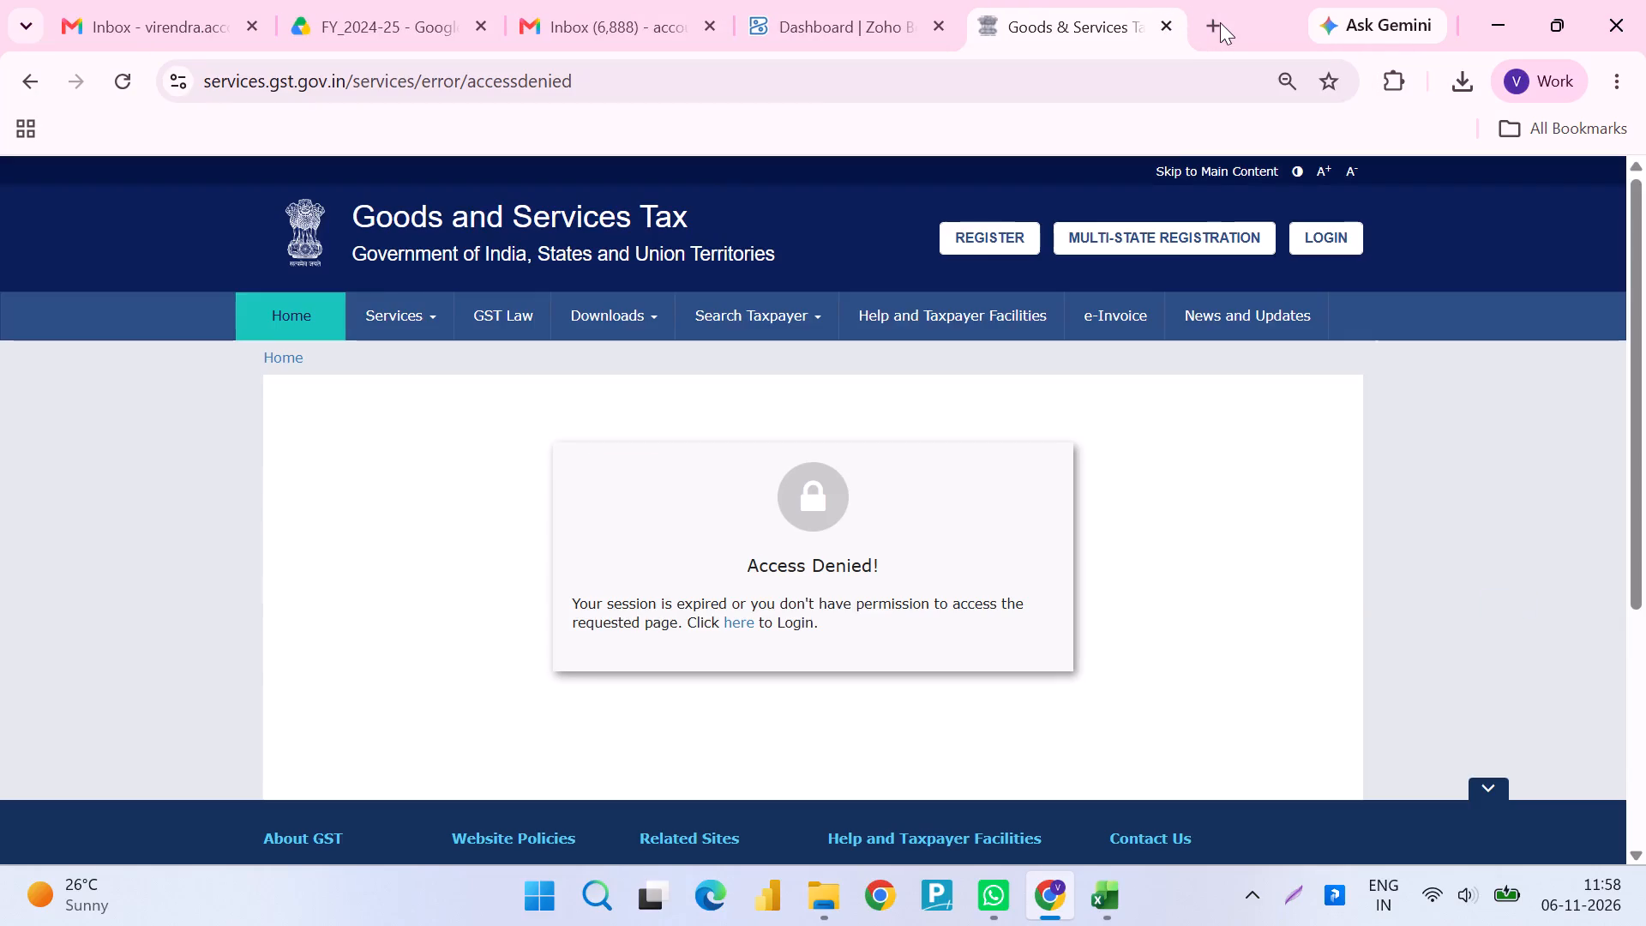
left_click(1645, 115)
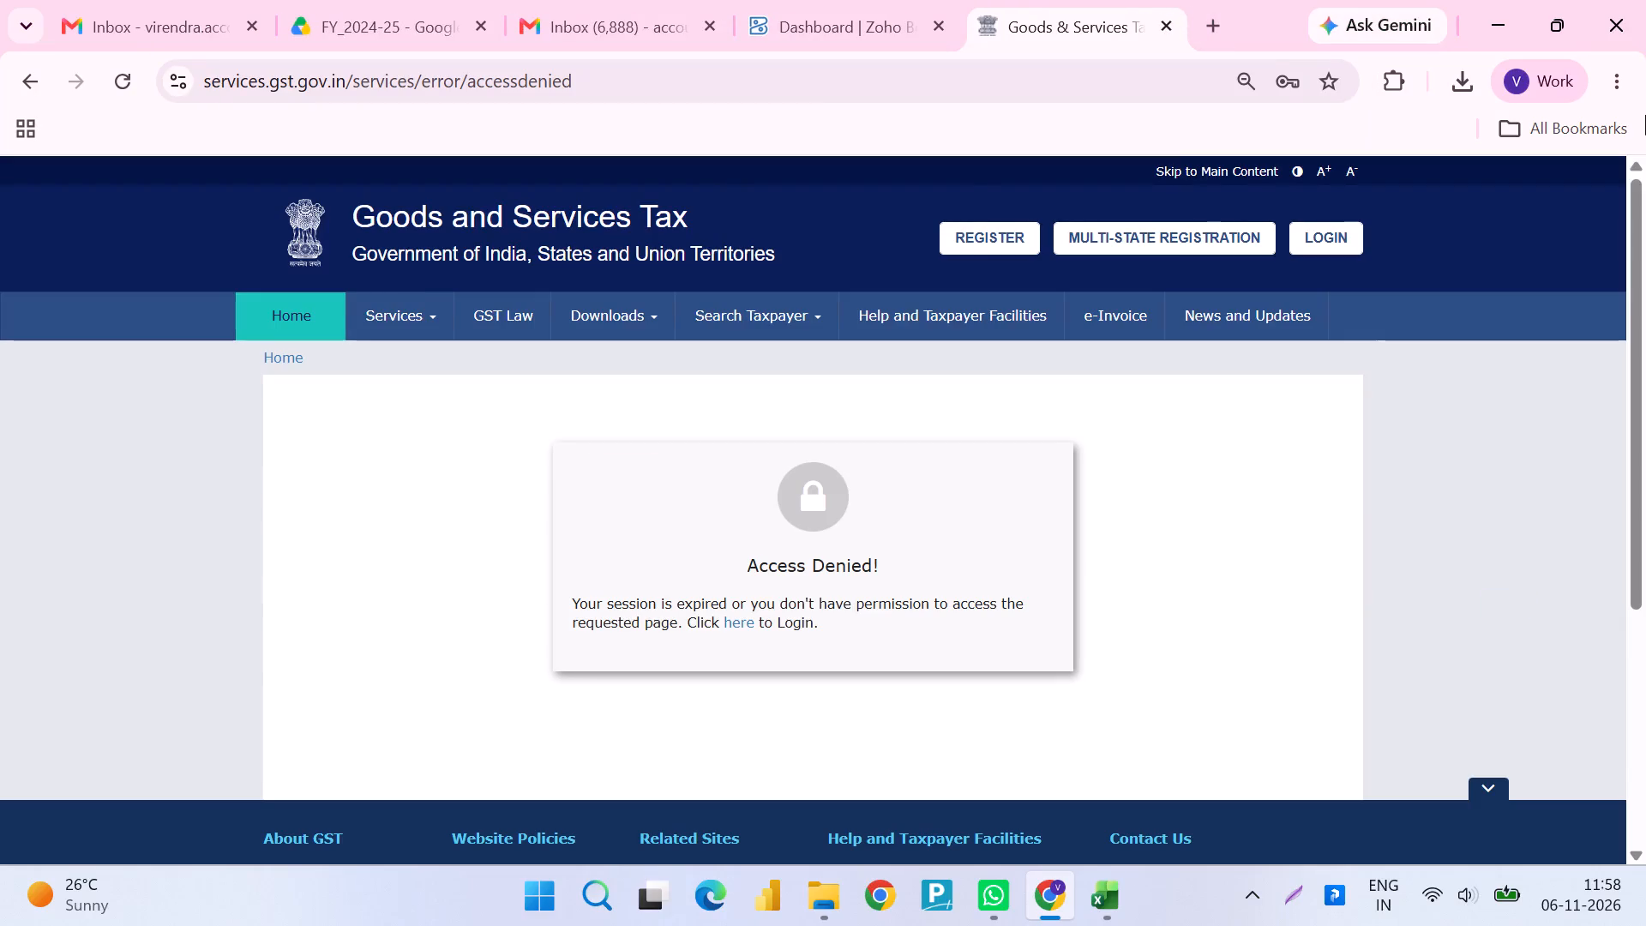
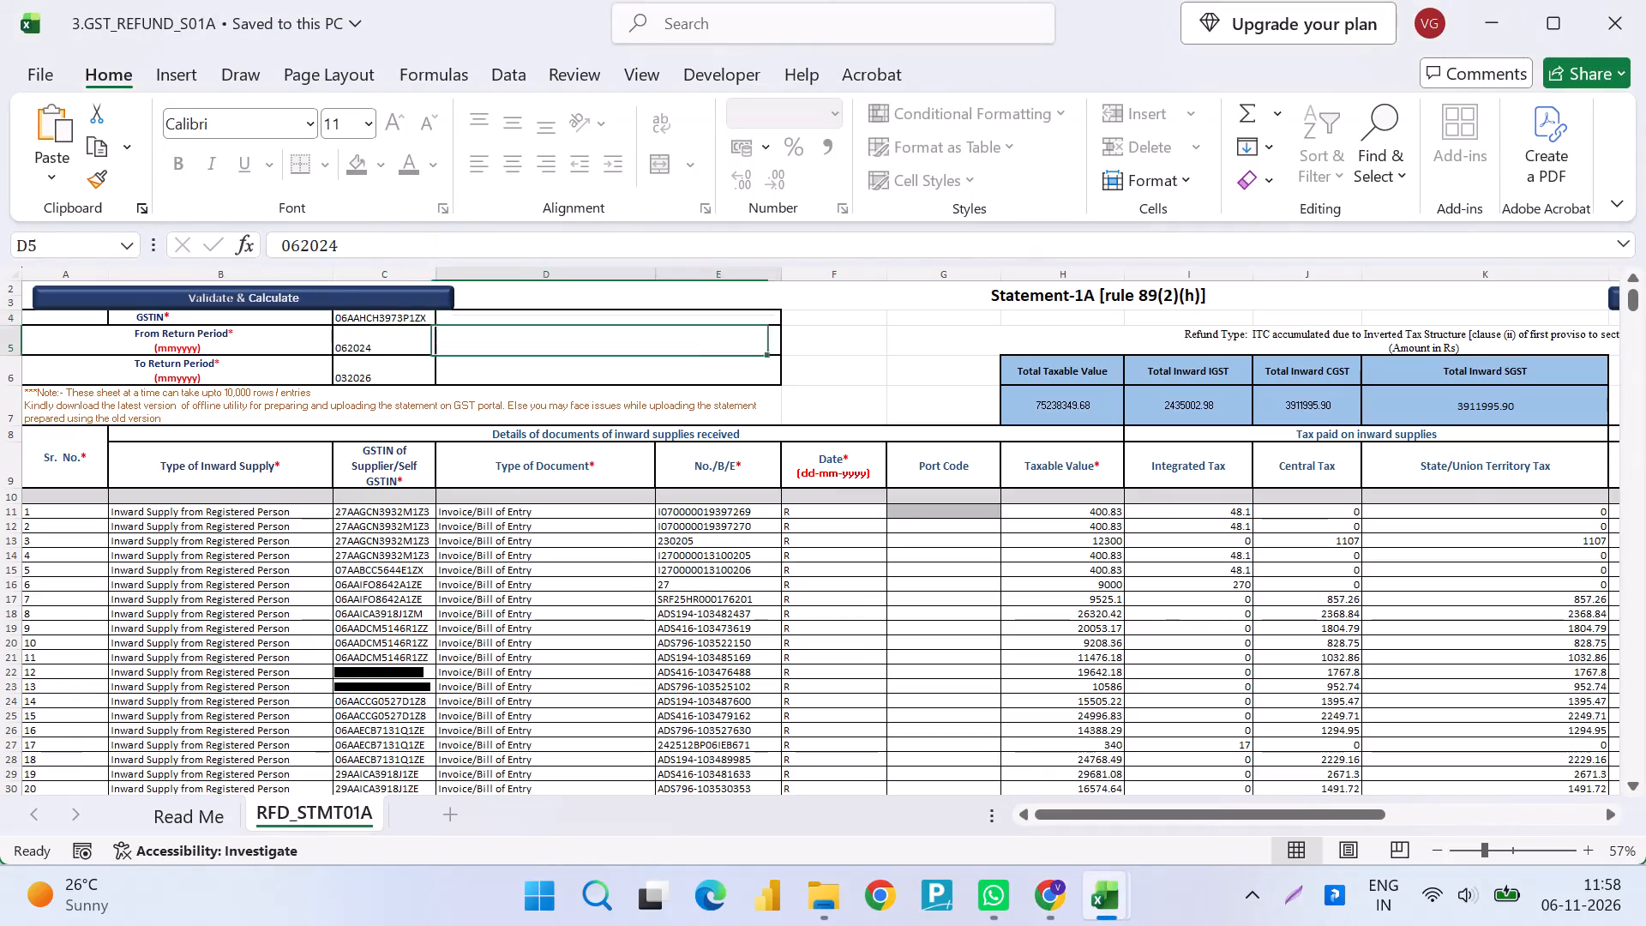
Replace the GSTIN in cell C4 of the statement header with the copied GSTIN and save the refund workbook.
key("Left")
key("F2")
key("ctrl+shift+Left")
key("ctrl+shift+Left")
key("ctrl+v")
key("Return")
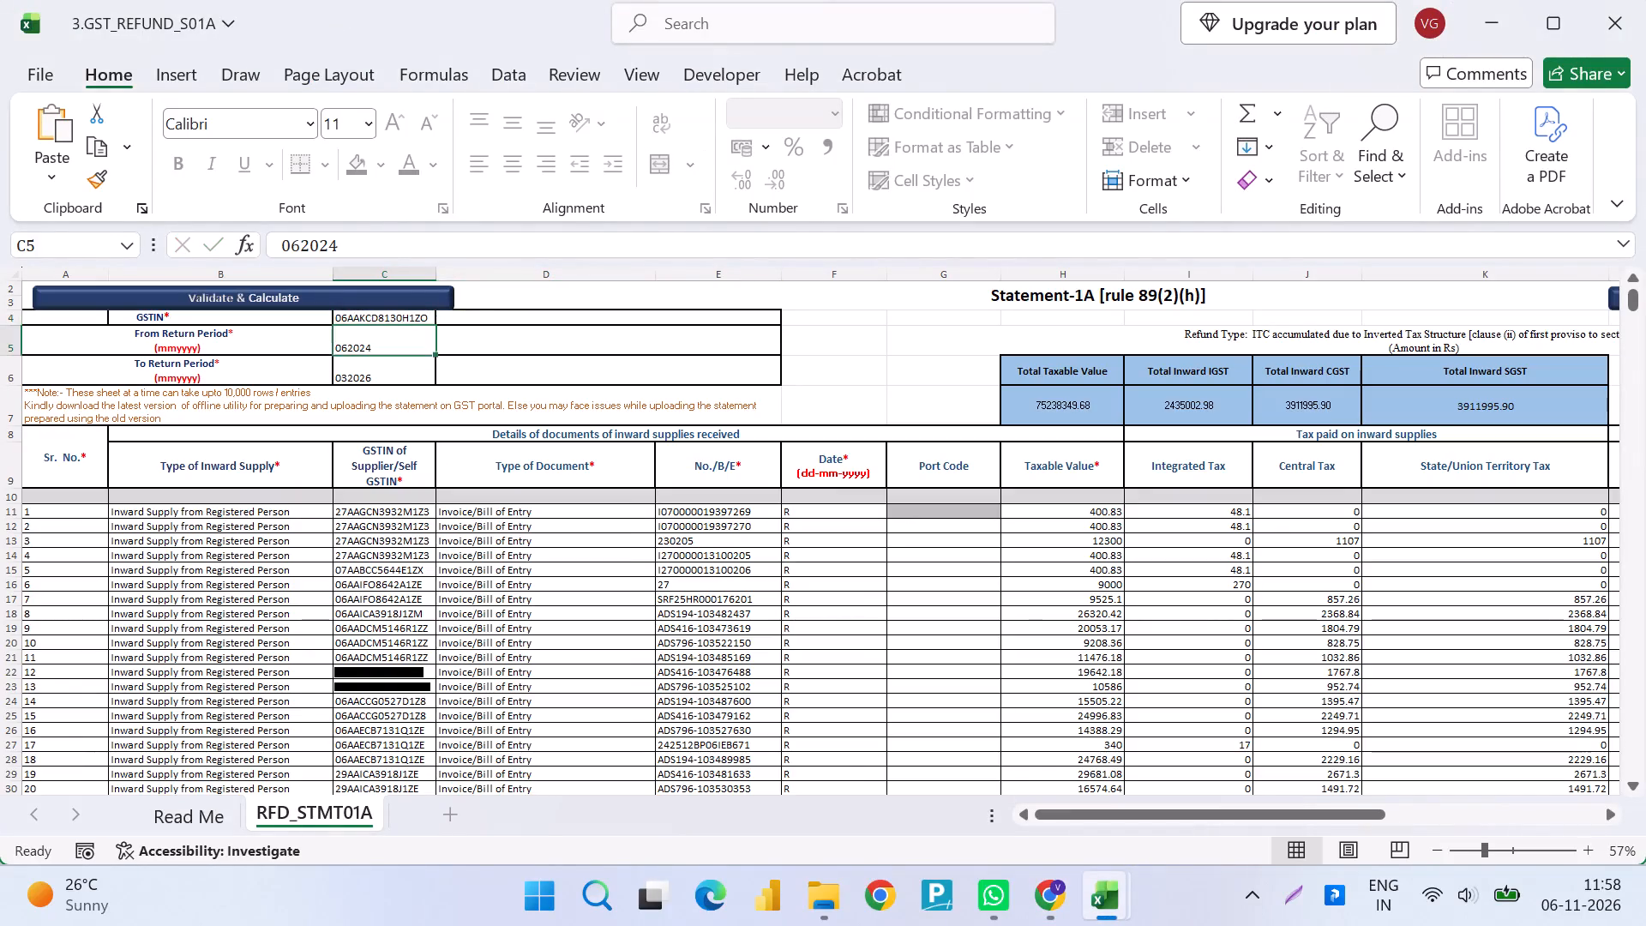
key("ctrl+s")
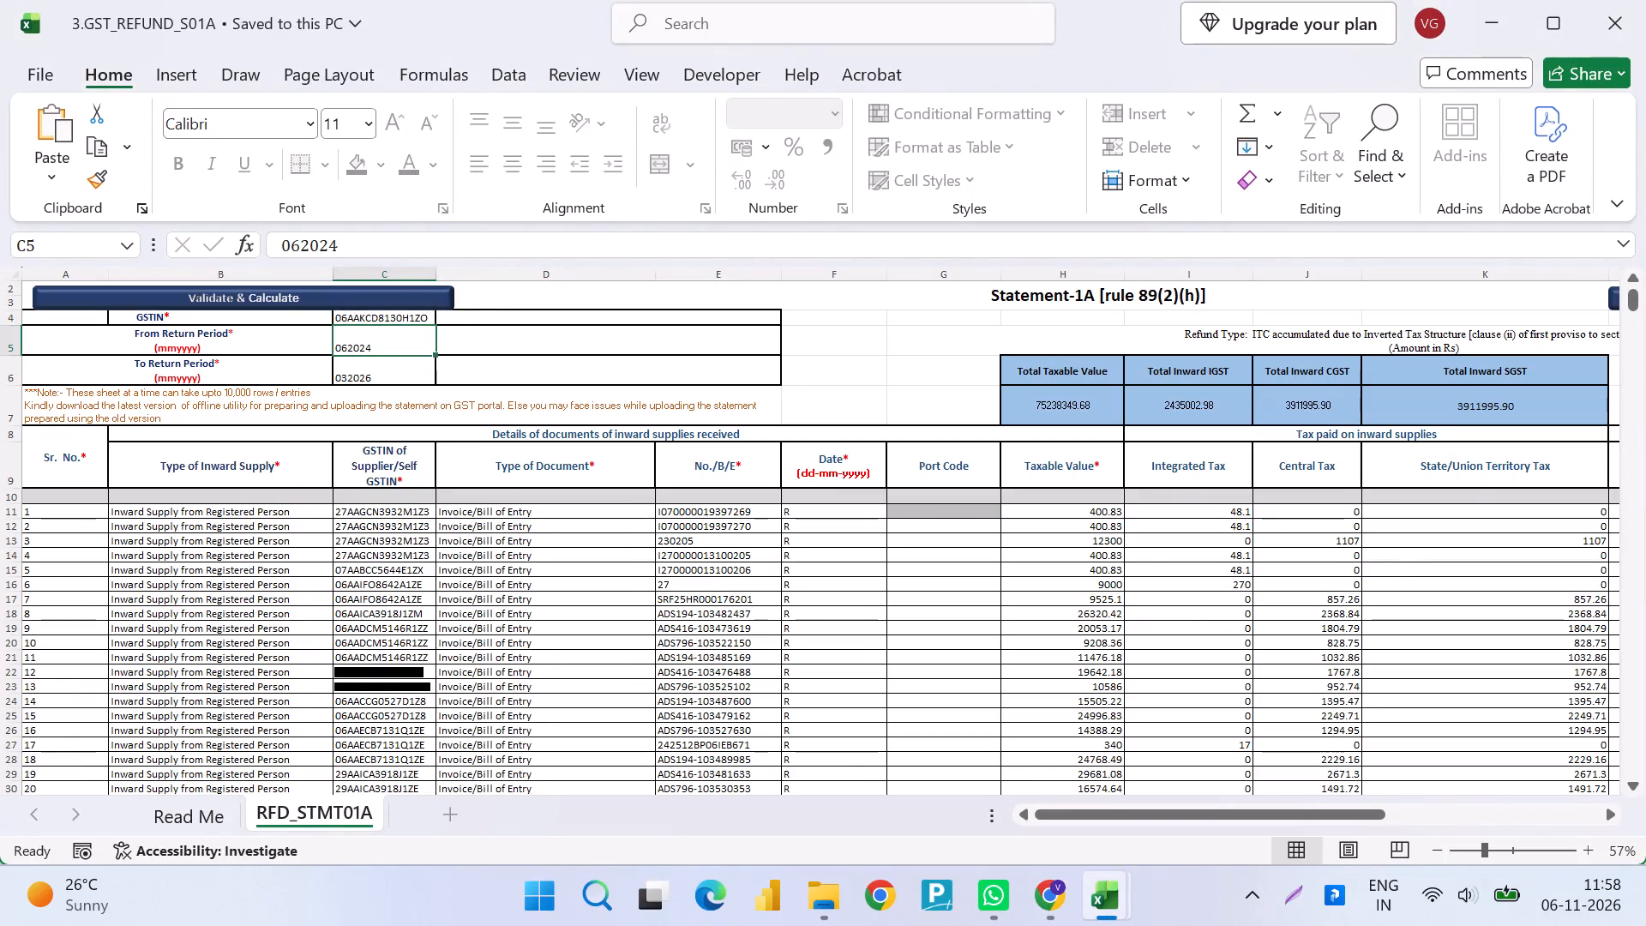
Examine the outward supply totals in the statement header, starting with the total taxable value in P7.
scroll(1415, 370, "left", 7)
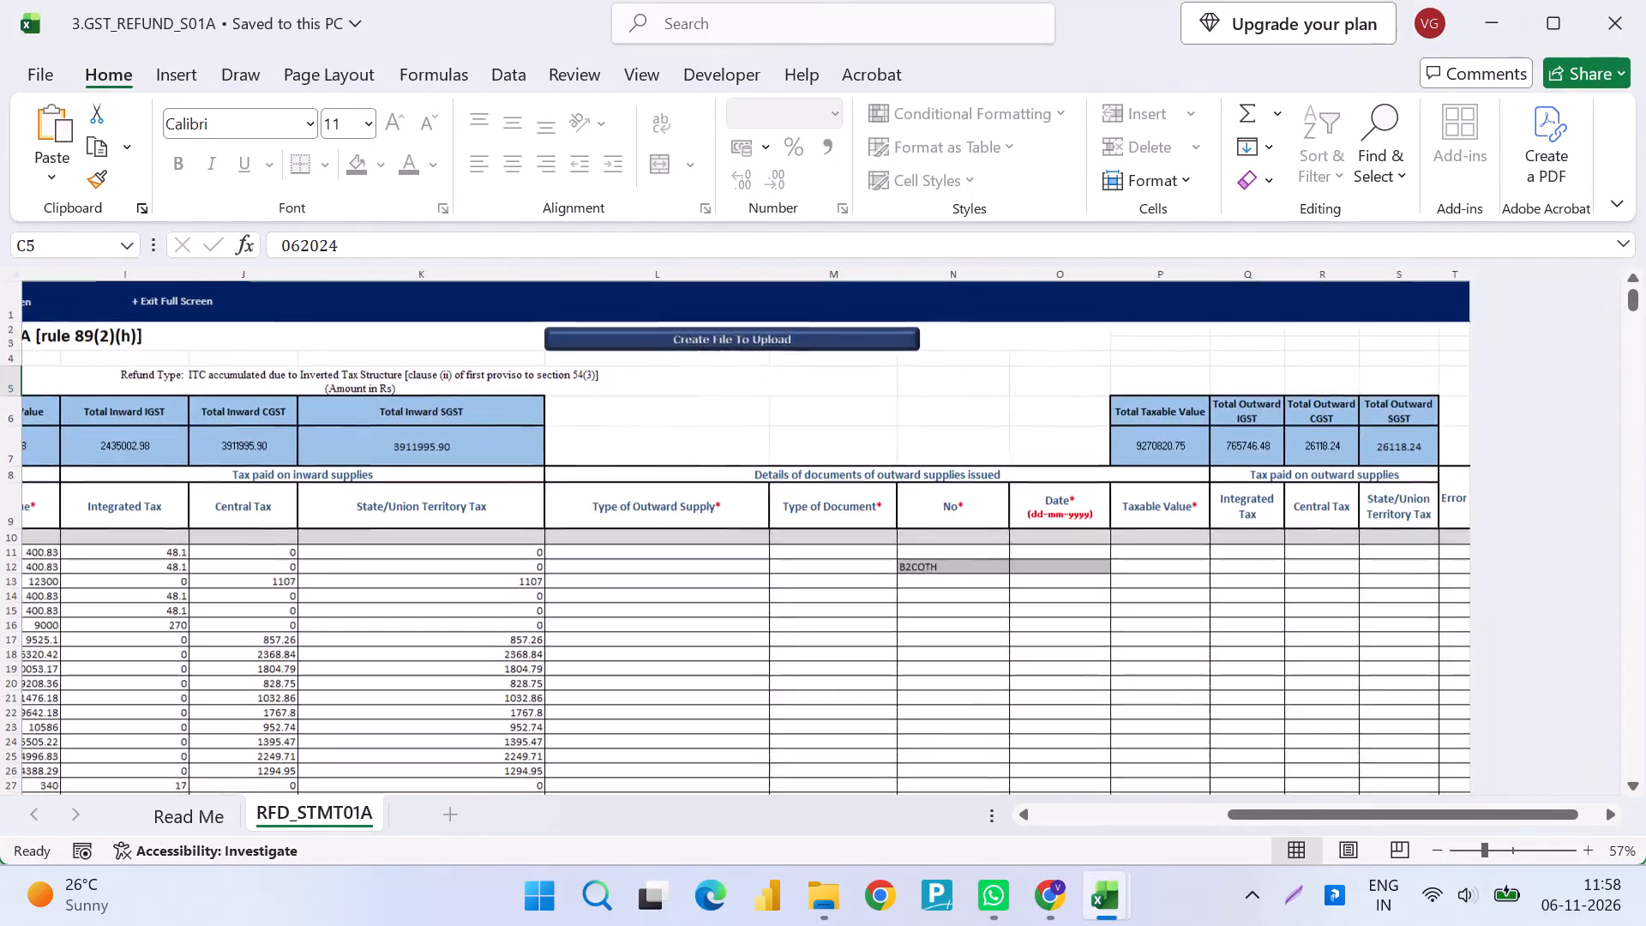
left_click(1142, 442)
key("F2")
key("Return")
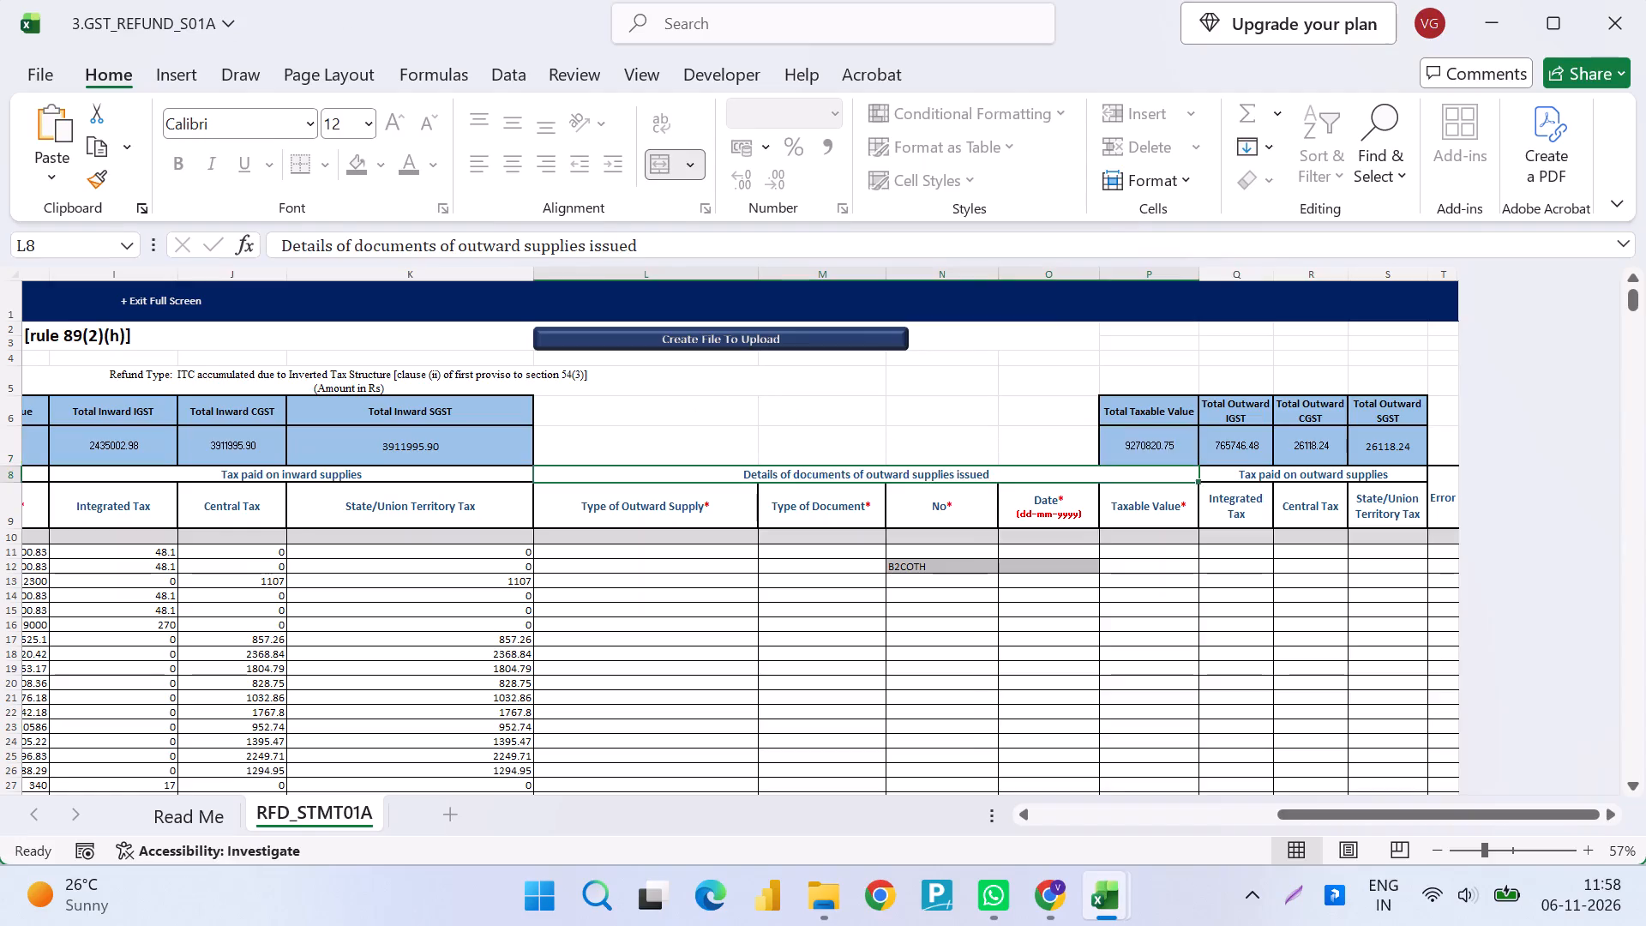
key("Up")
key("Right")
key("Left")
Run Validate & Calculate on the RFD_STMT01A statement and dismiss the record message.
scroll(1142, 442, "right", 6)
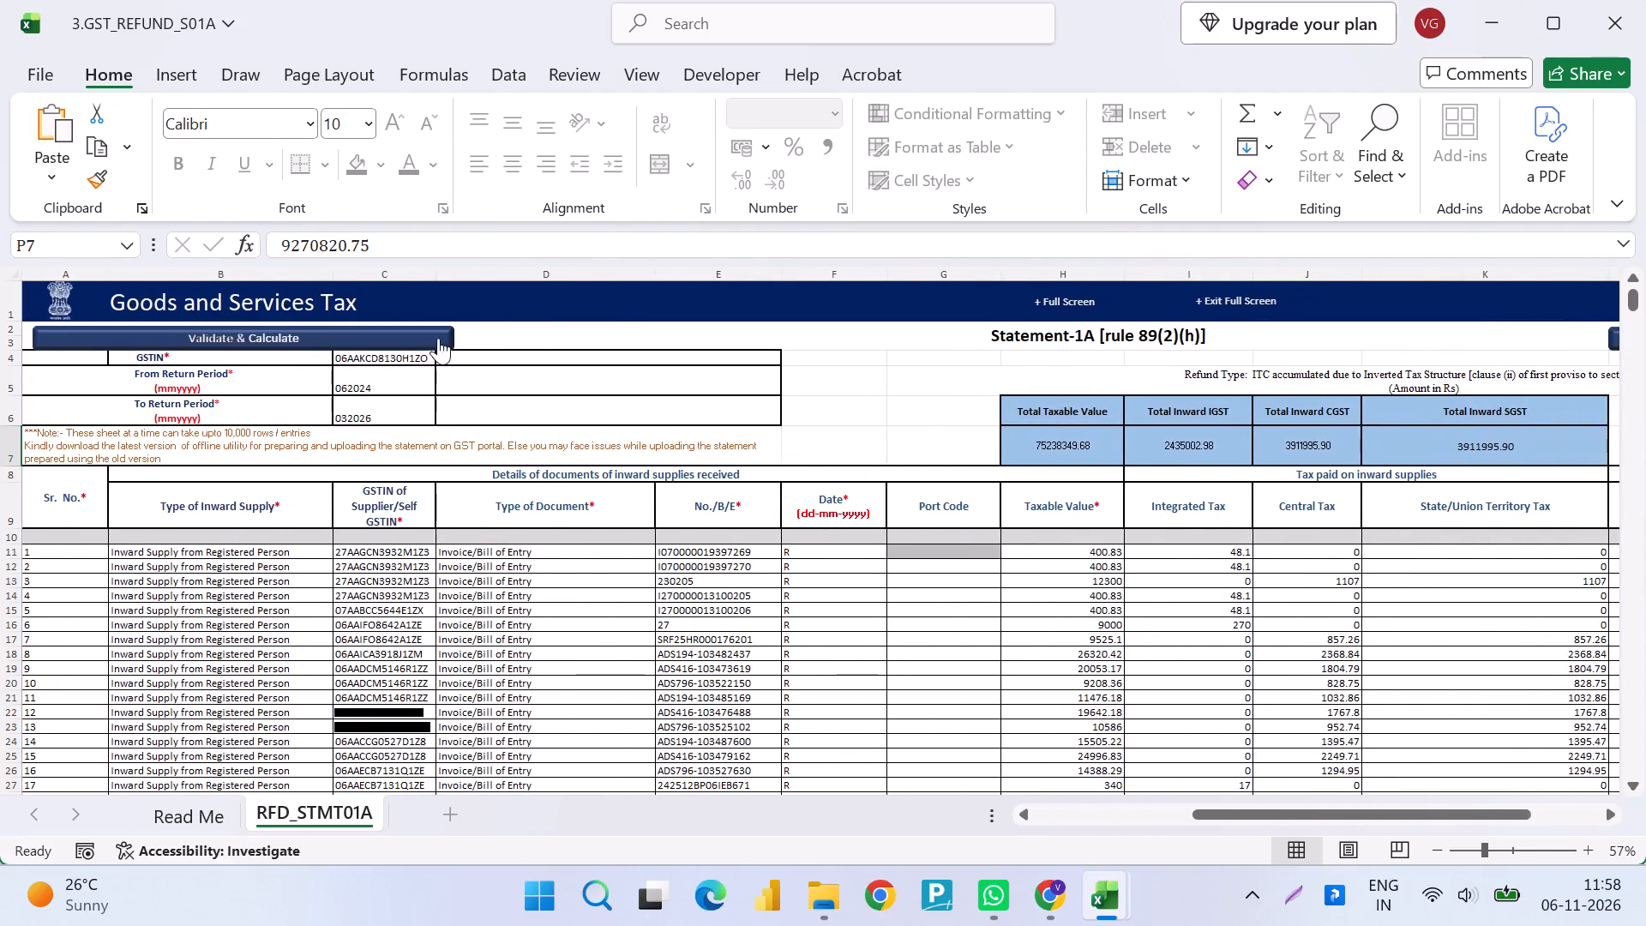
left_click(325, 331)
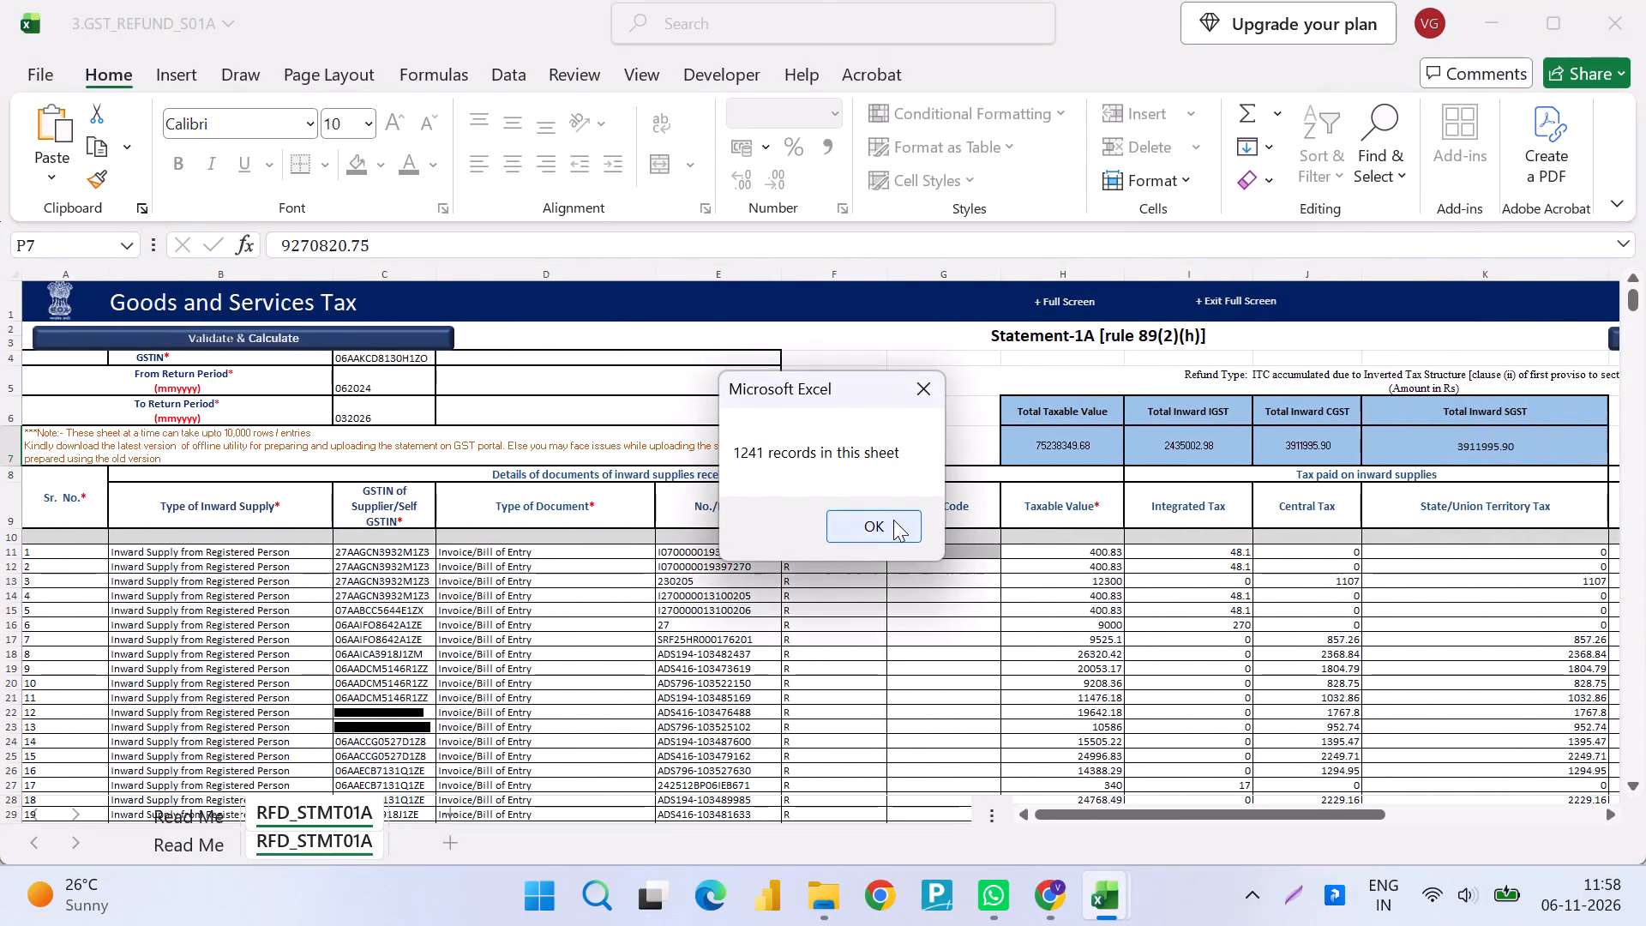
left_click(895, 522)
Select the inward document numbers from E11 down to the last record and save the refund workbook.
left_click(701, 556)
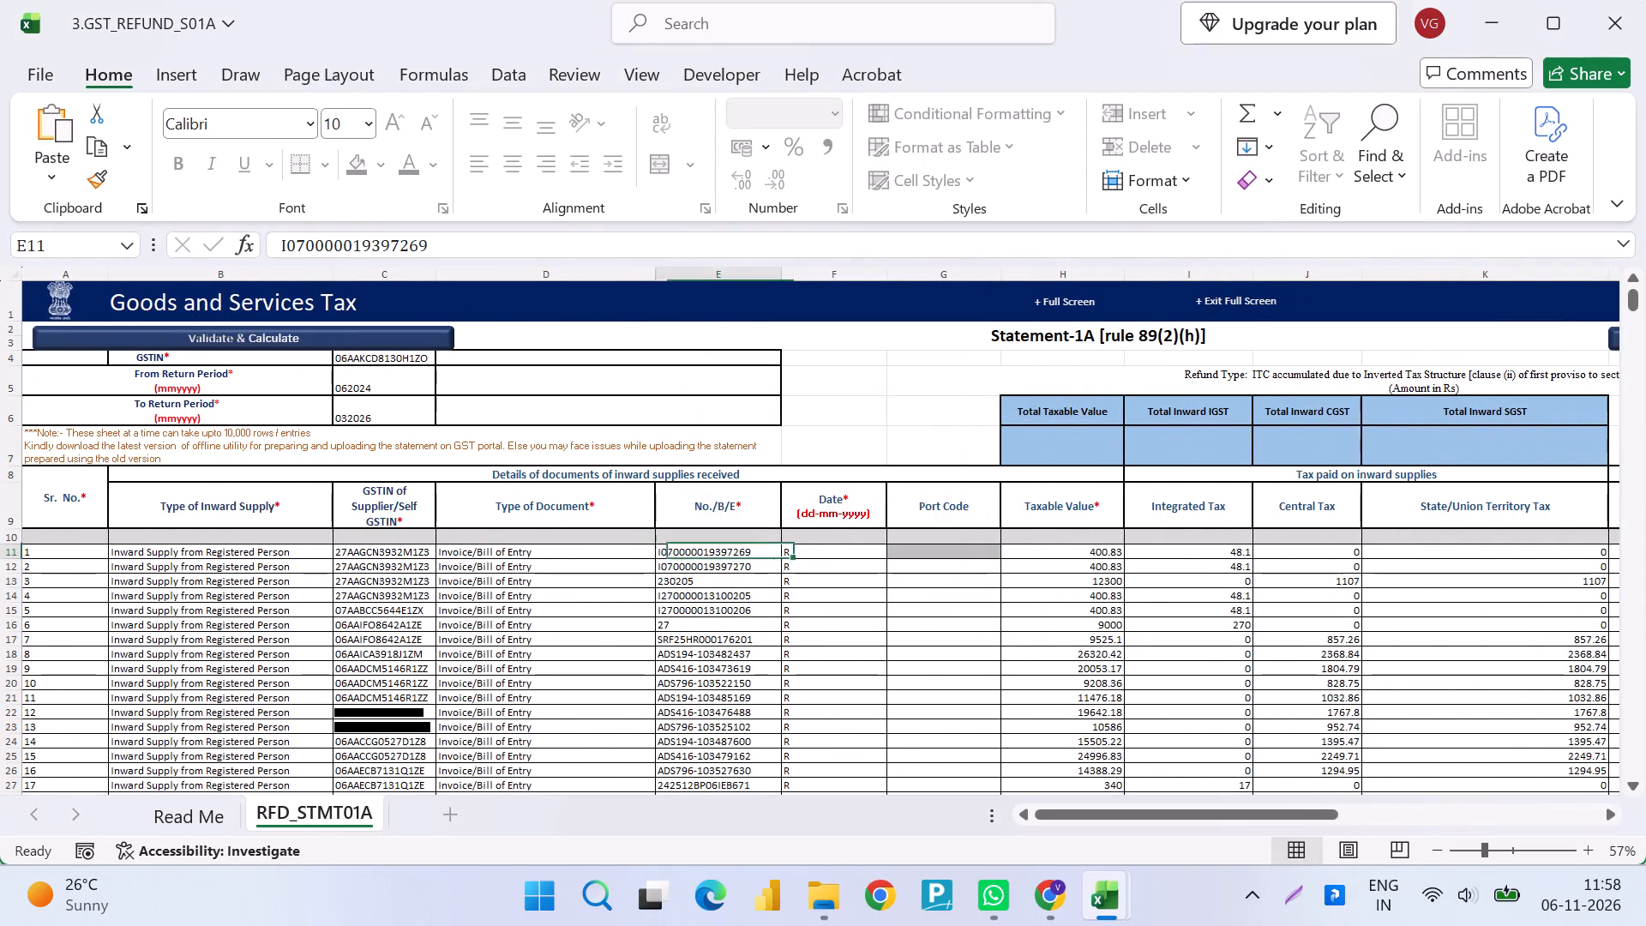
key("ctrl+shift+Down")
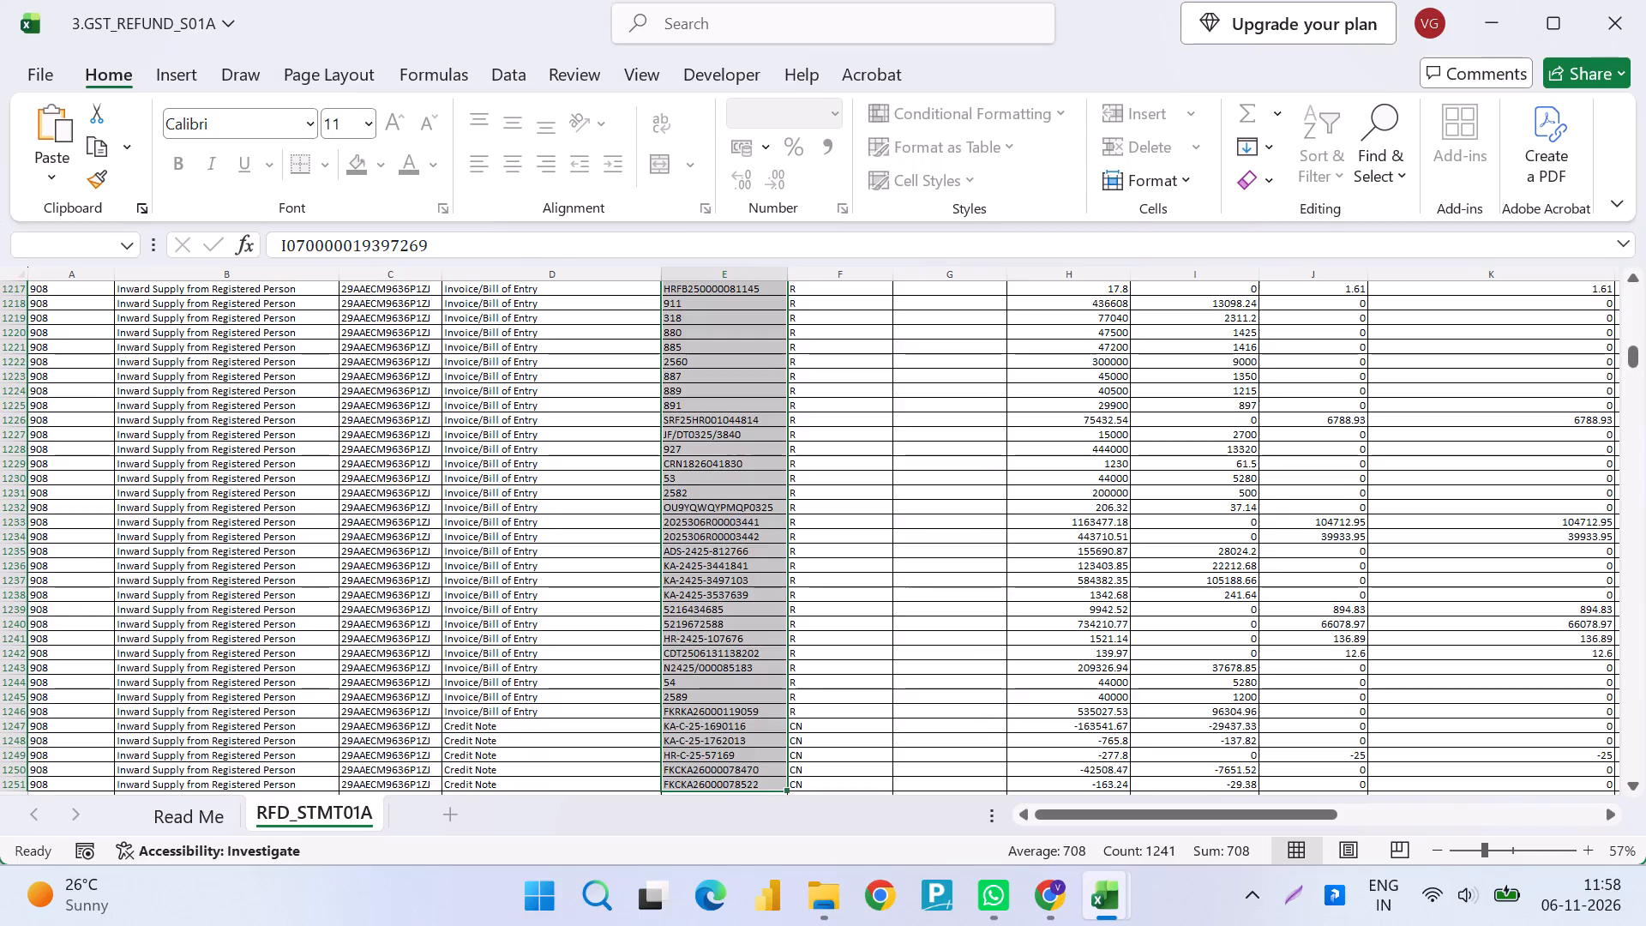
key("ctrl+s")
key("ctrl+Up")
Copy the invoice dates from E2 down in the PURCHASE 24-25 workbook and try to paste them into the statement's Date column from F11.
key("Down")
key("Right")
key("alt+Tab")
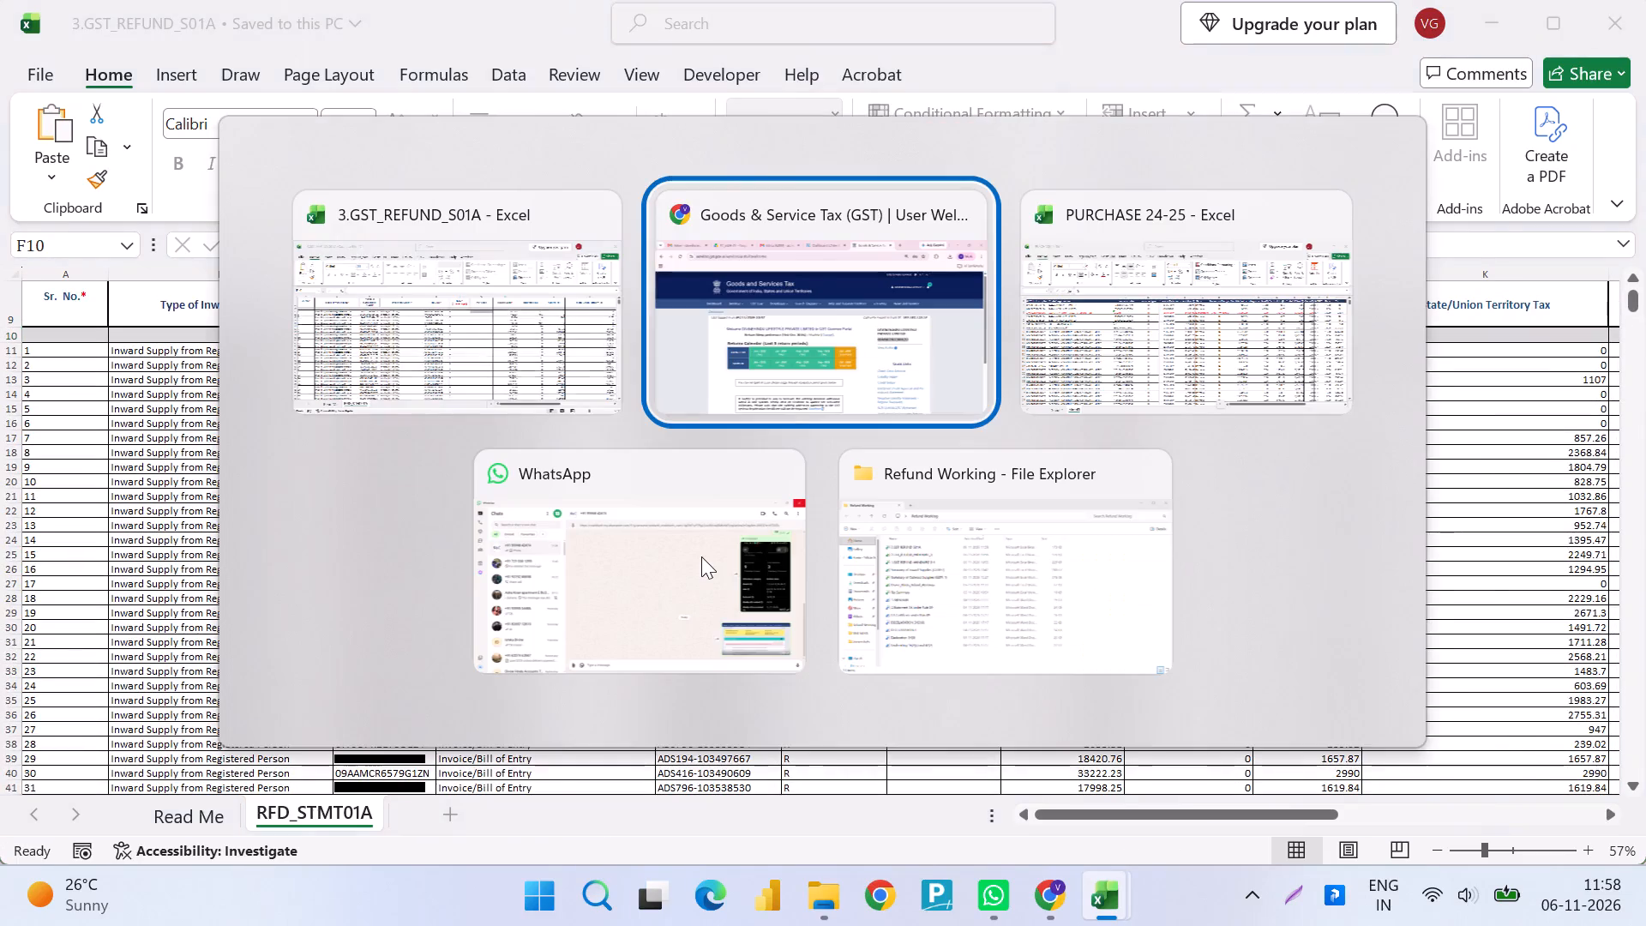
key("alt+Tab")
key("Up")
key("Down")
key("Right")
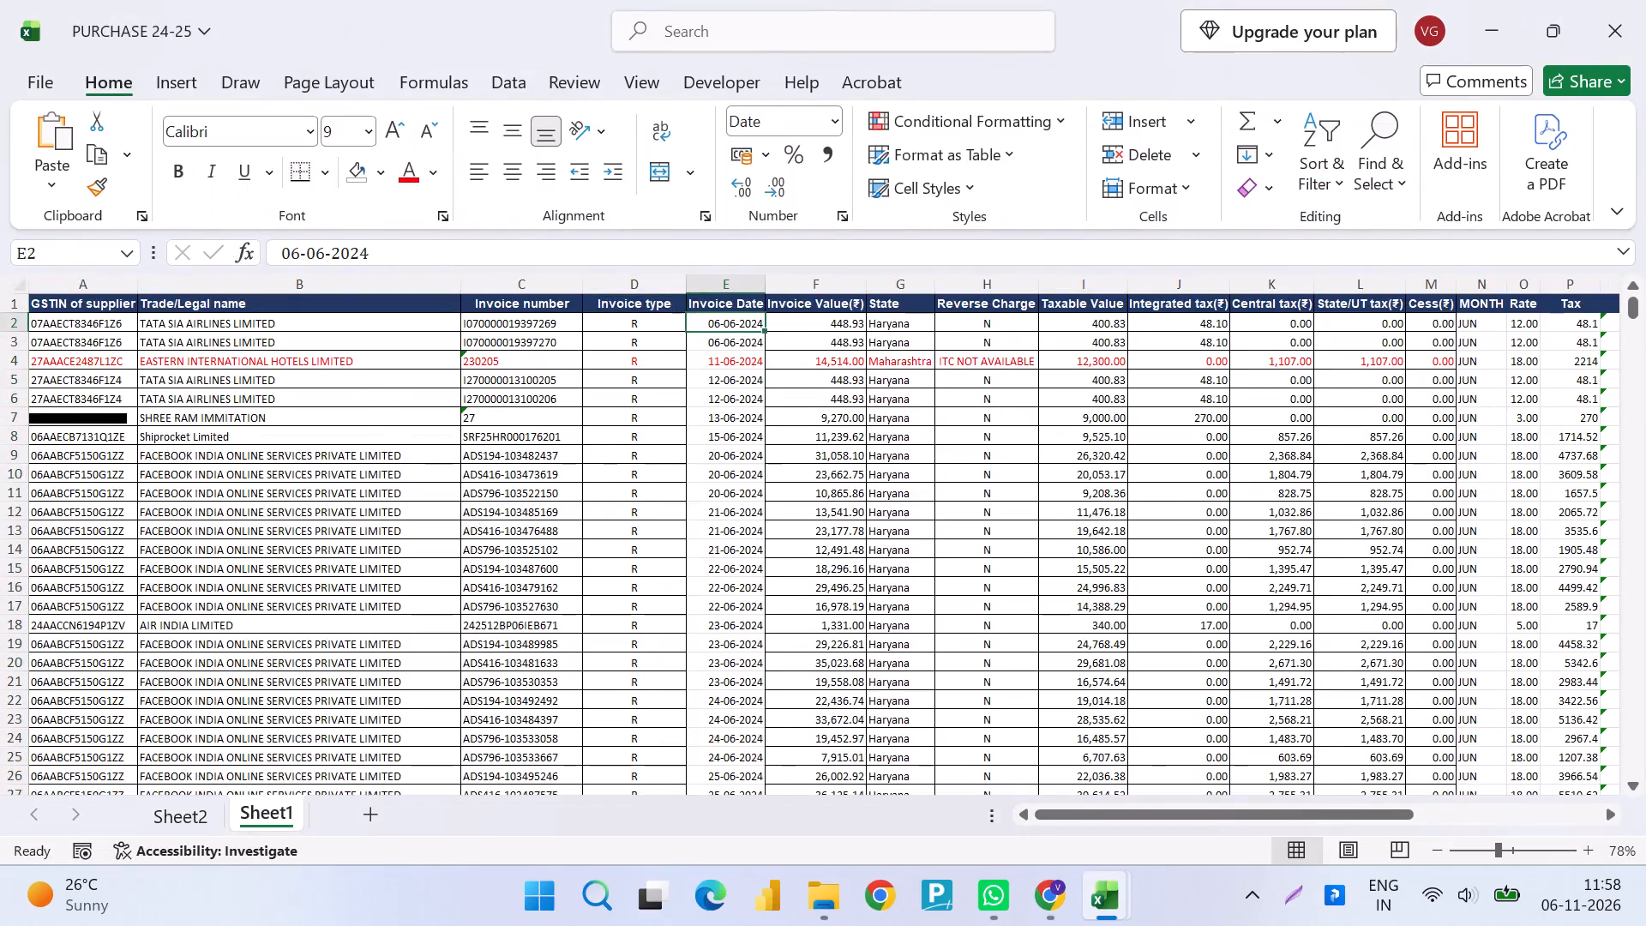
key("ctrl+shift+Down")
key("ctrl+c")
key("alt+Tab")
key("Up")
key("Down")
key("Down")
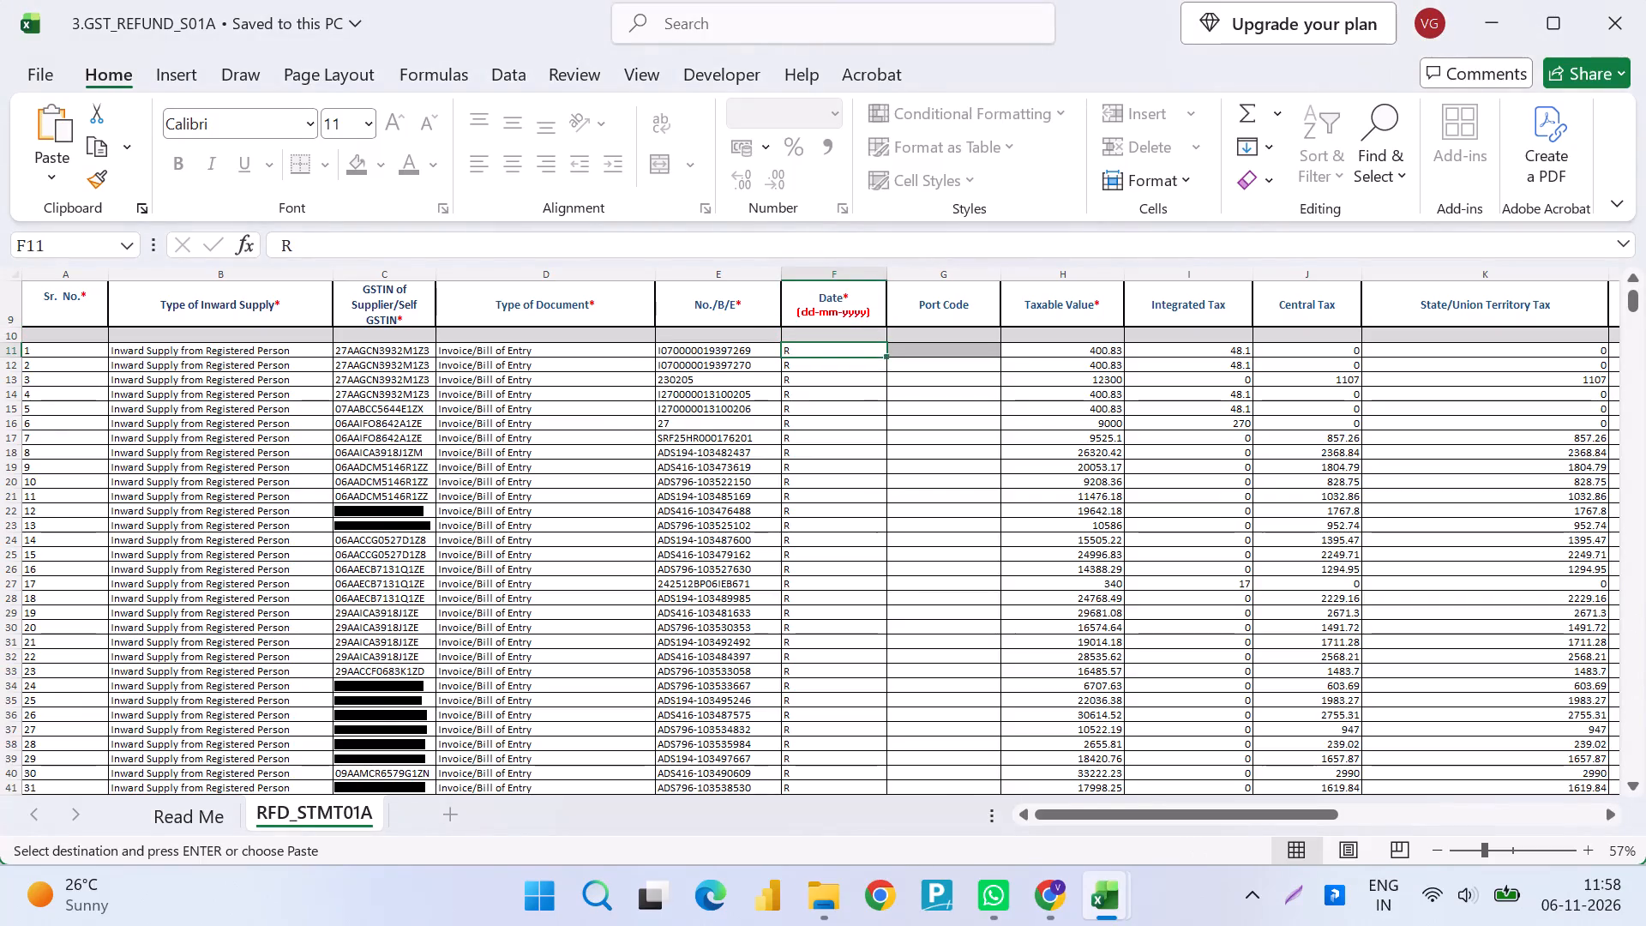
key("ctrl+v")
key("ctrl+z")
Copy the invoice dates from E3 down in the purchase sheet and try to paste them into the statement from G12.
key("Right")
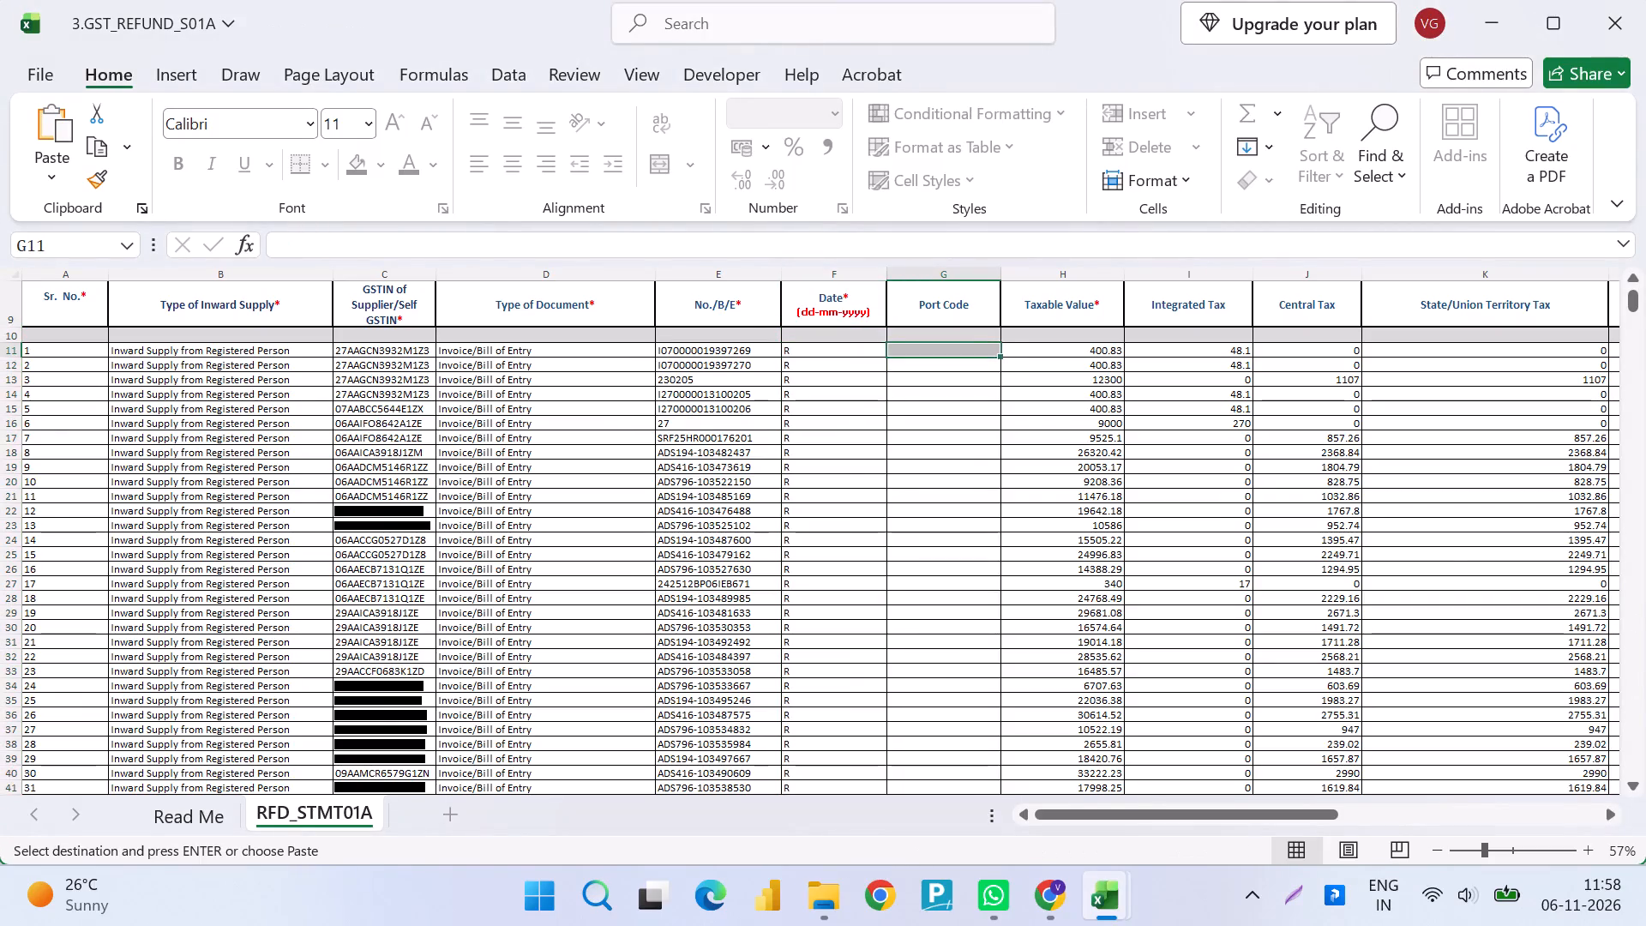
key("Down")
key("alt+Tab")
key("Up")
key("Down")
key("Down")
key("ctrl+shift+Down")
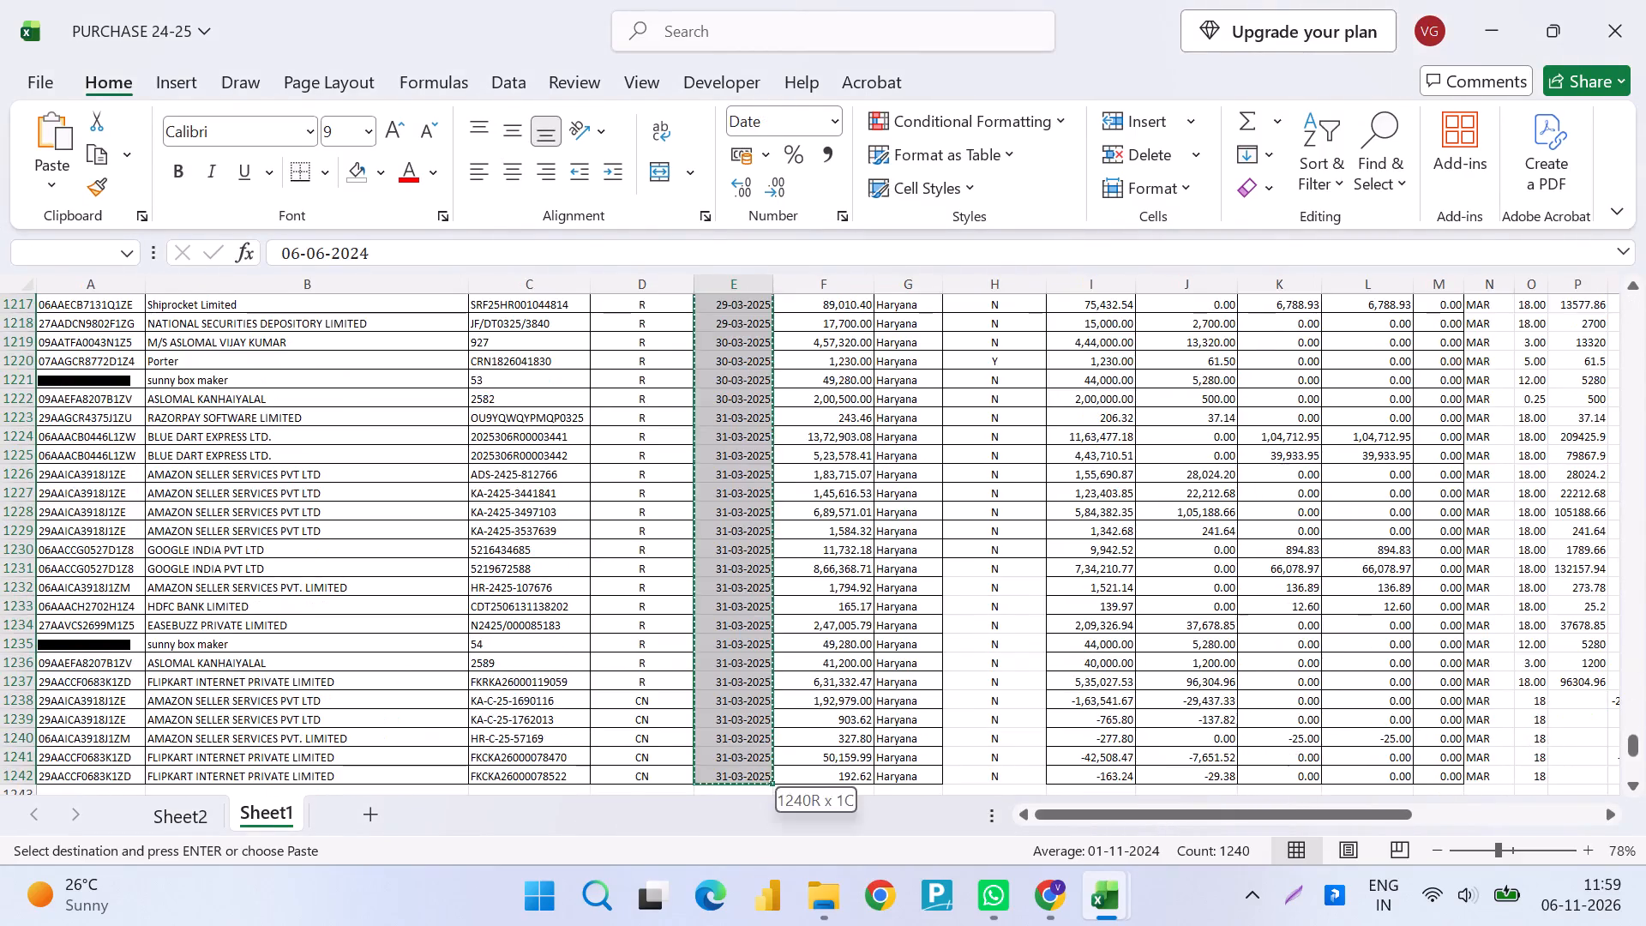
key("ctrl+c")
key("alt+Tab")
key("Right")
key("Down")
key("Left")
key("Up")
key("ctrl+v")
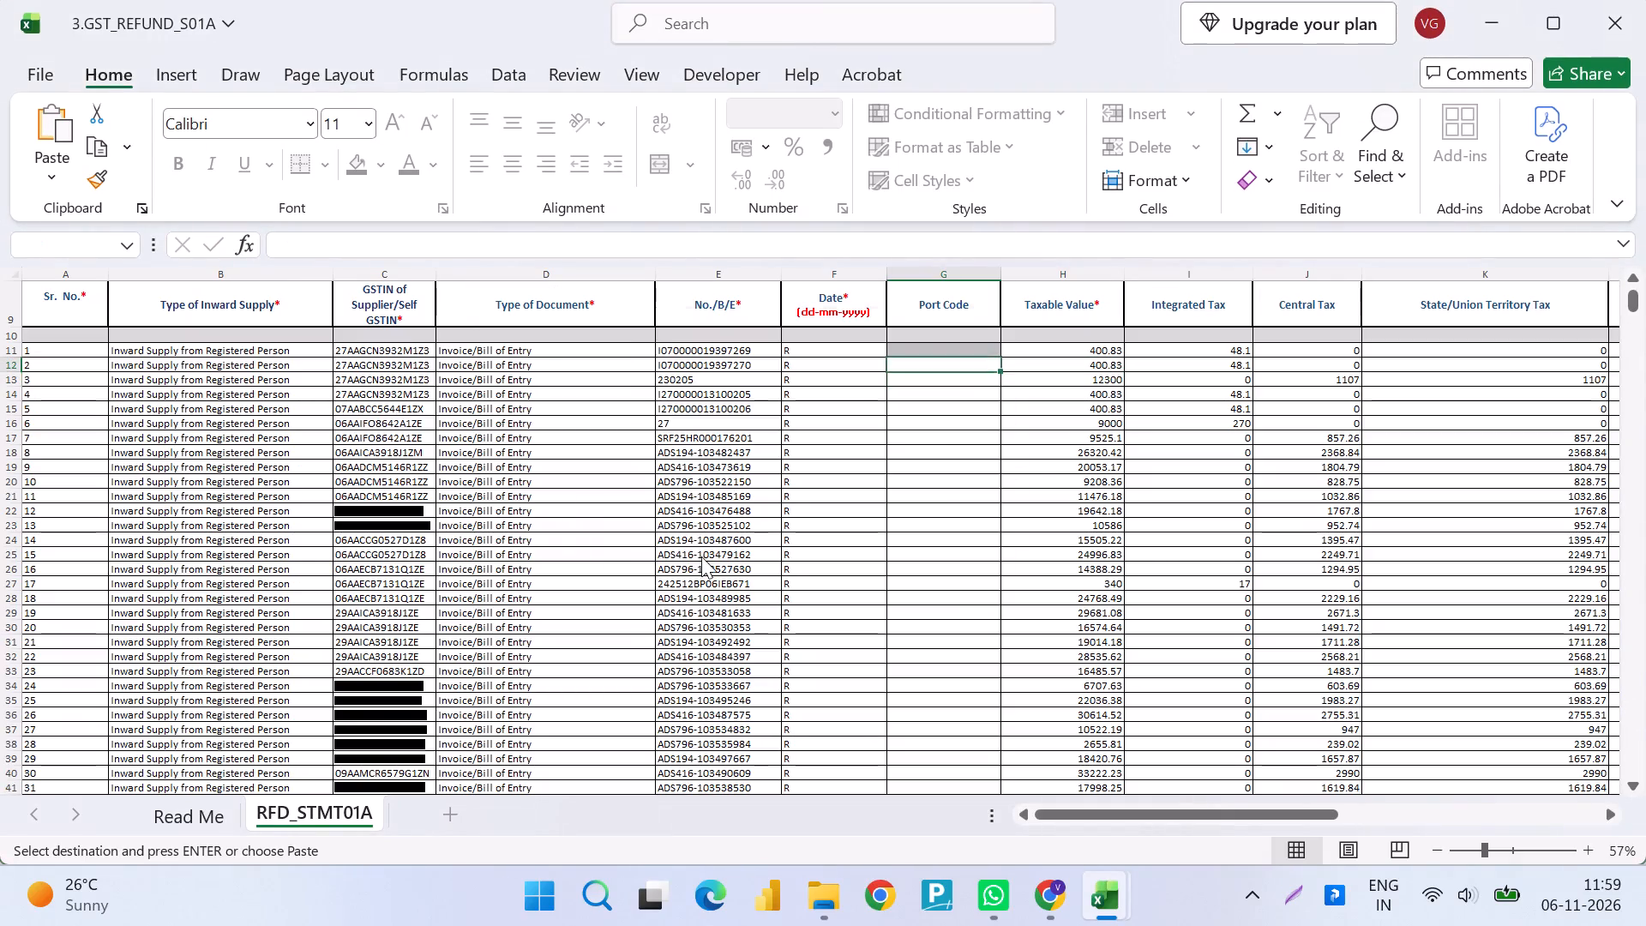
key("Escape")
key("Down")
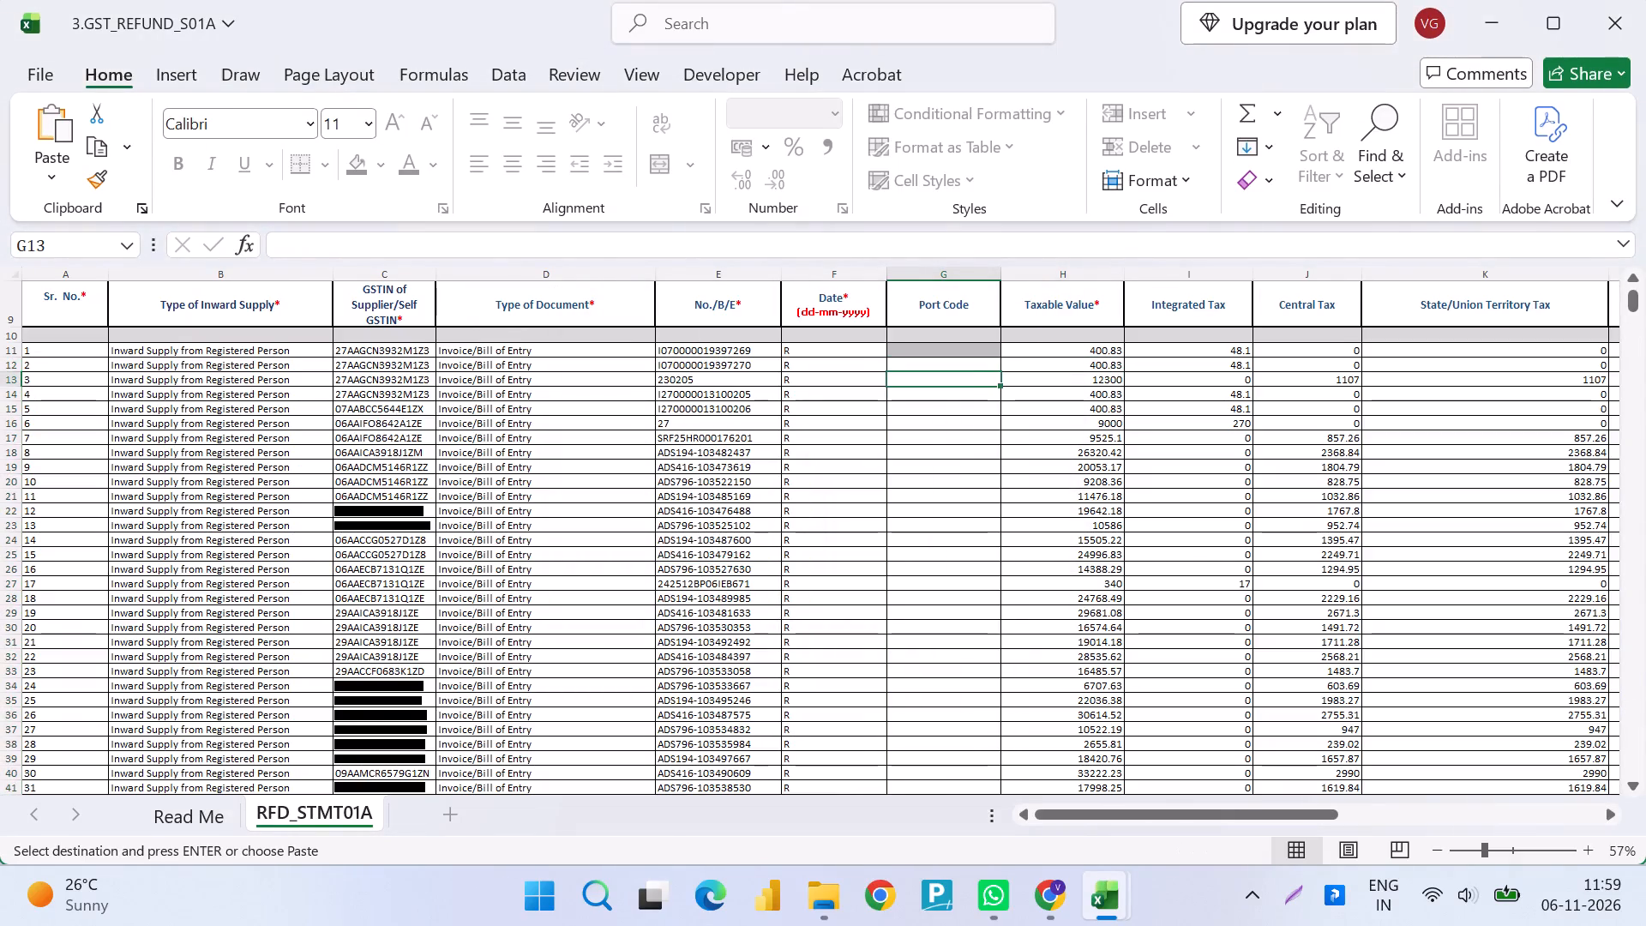
Clear all entries in the statement's inward Date column from F11 down and save the refund workbook.
scroll(701, 556, "down", 20)
scroll(701, 556, "down", 1)
scroll(701, 556, "up", 1)
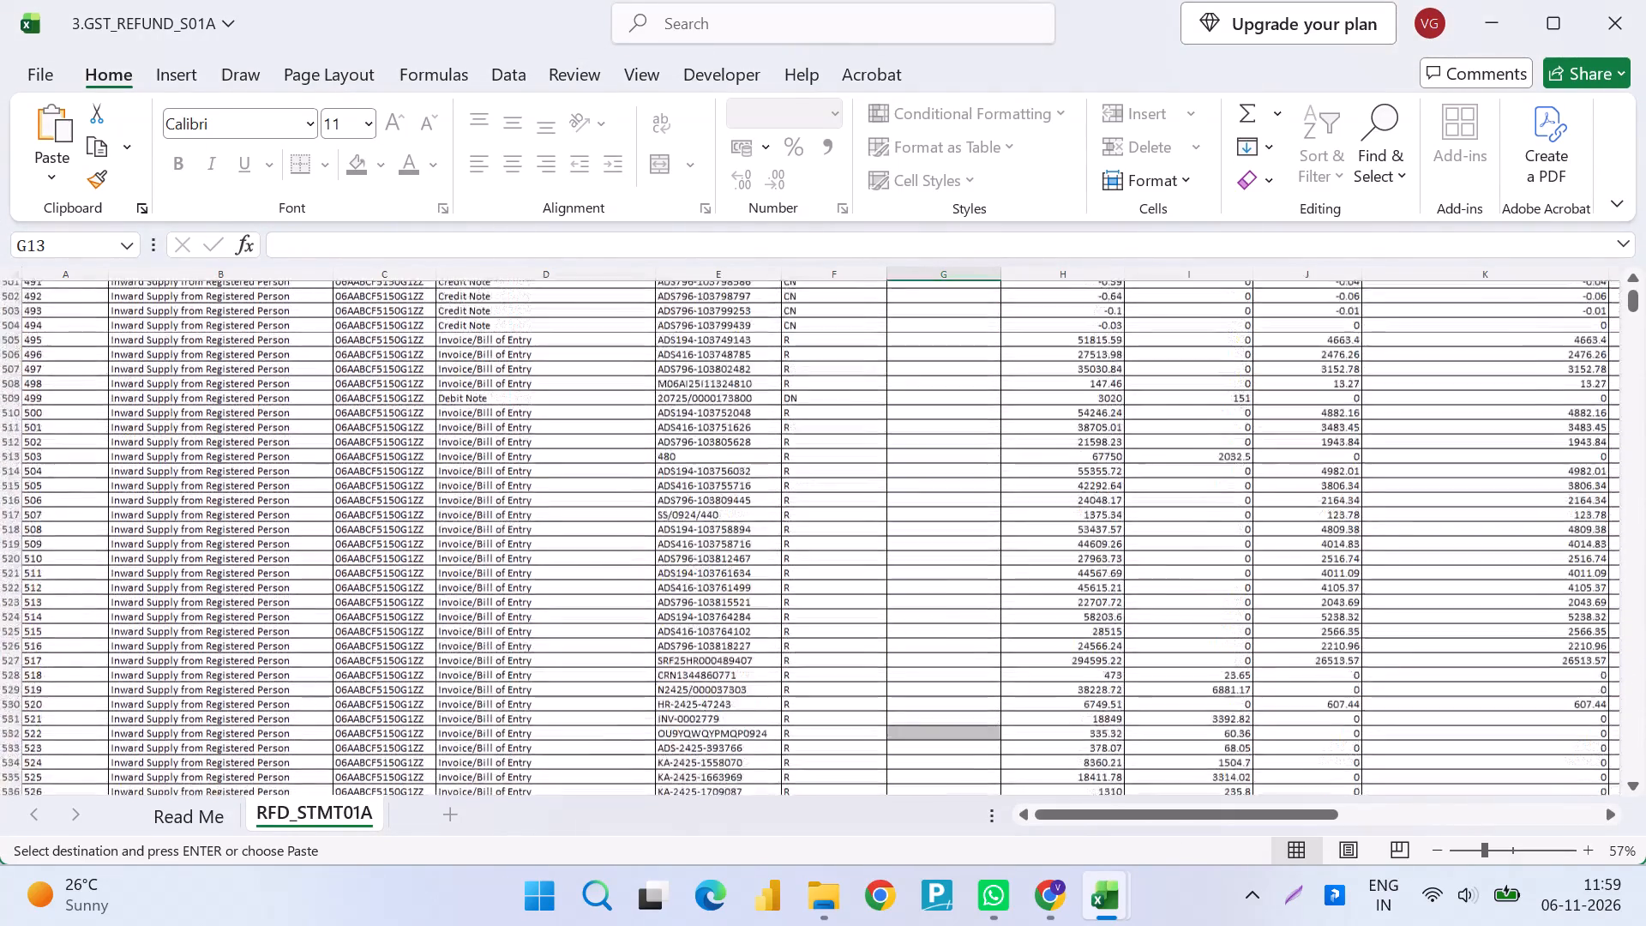
scroll(701, 556, "down", 13)
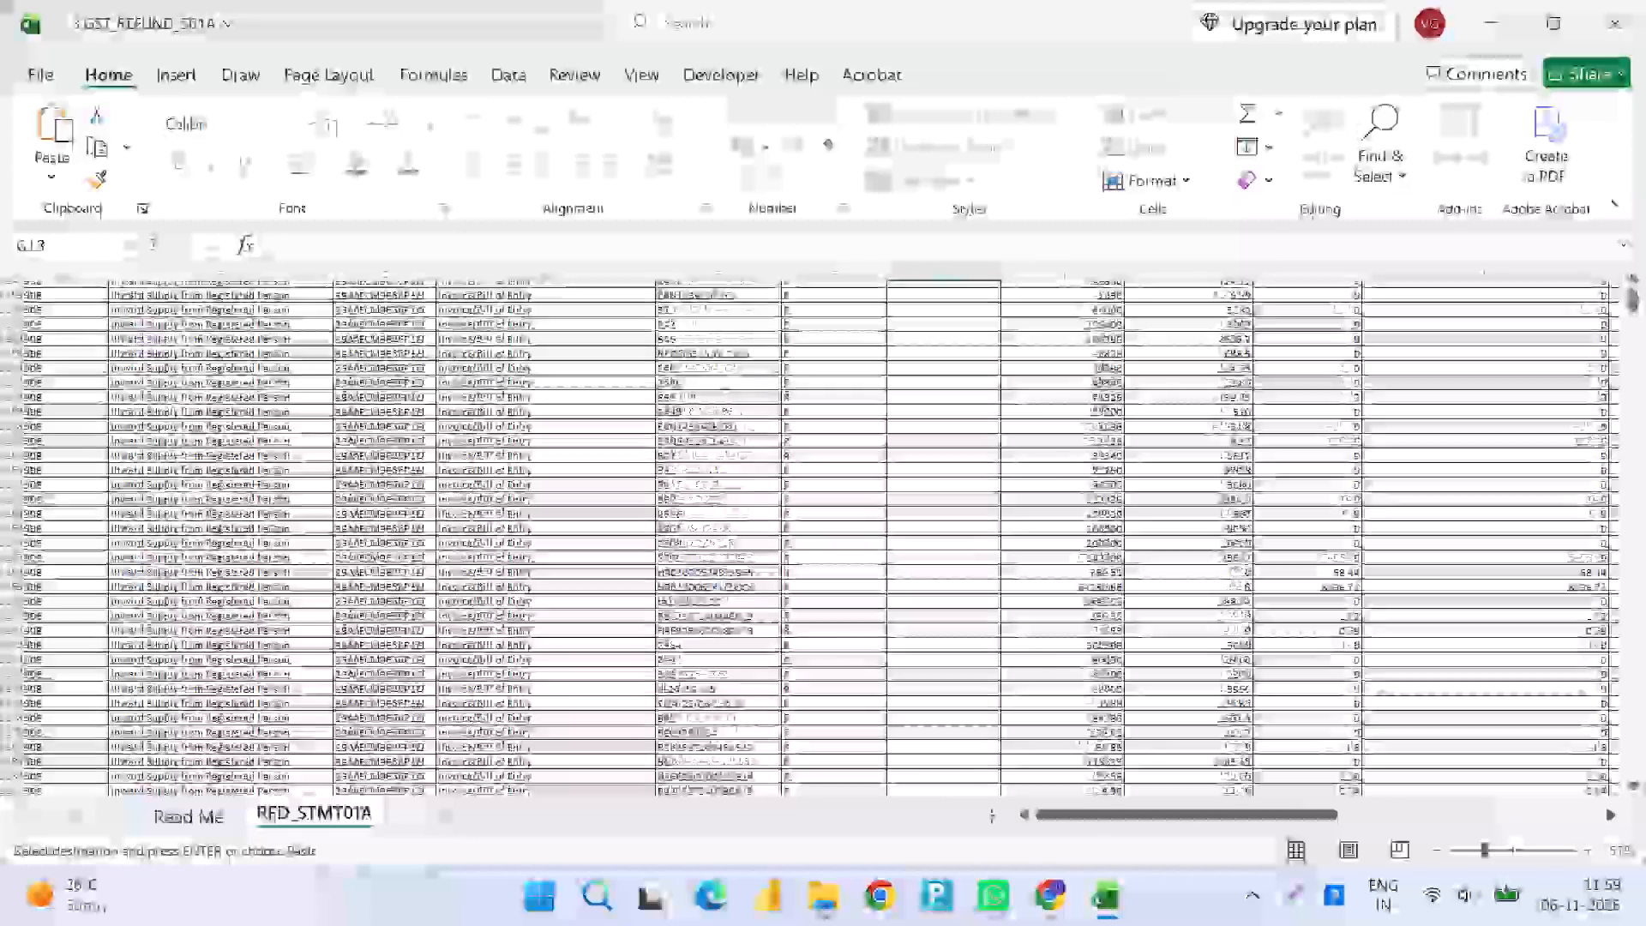
scroll(701, 556, "down", 6)
scroll(701, 556, "up", 16)
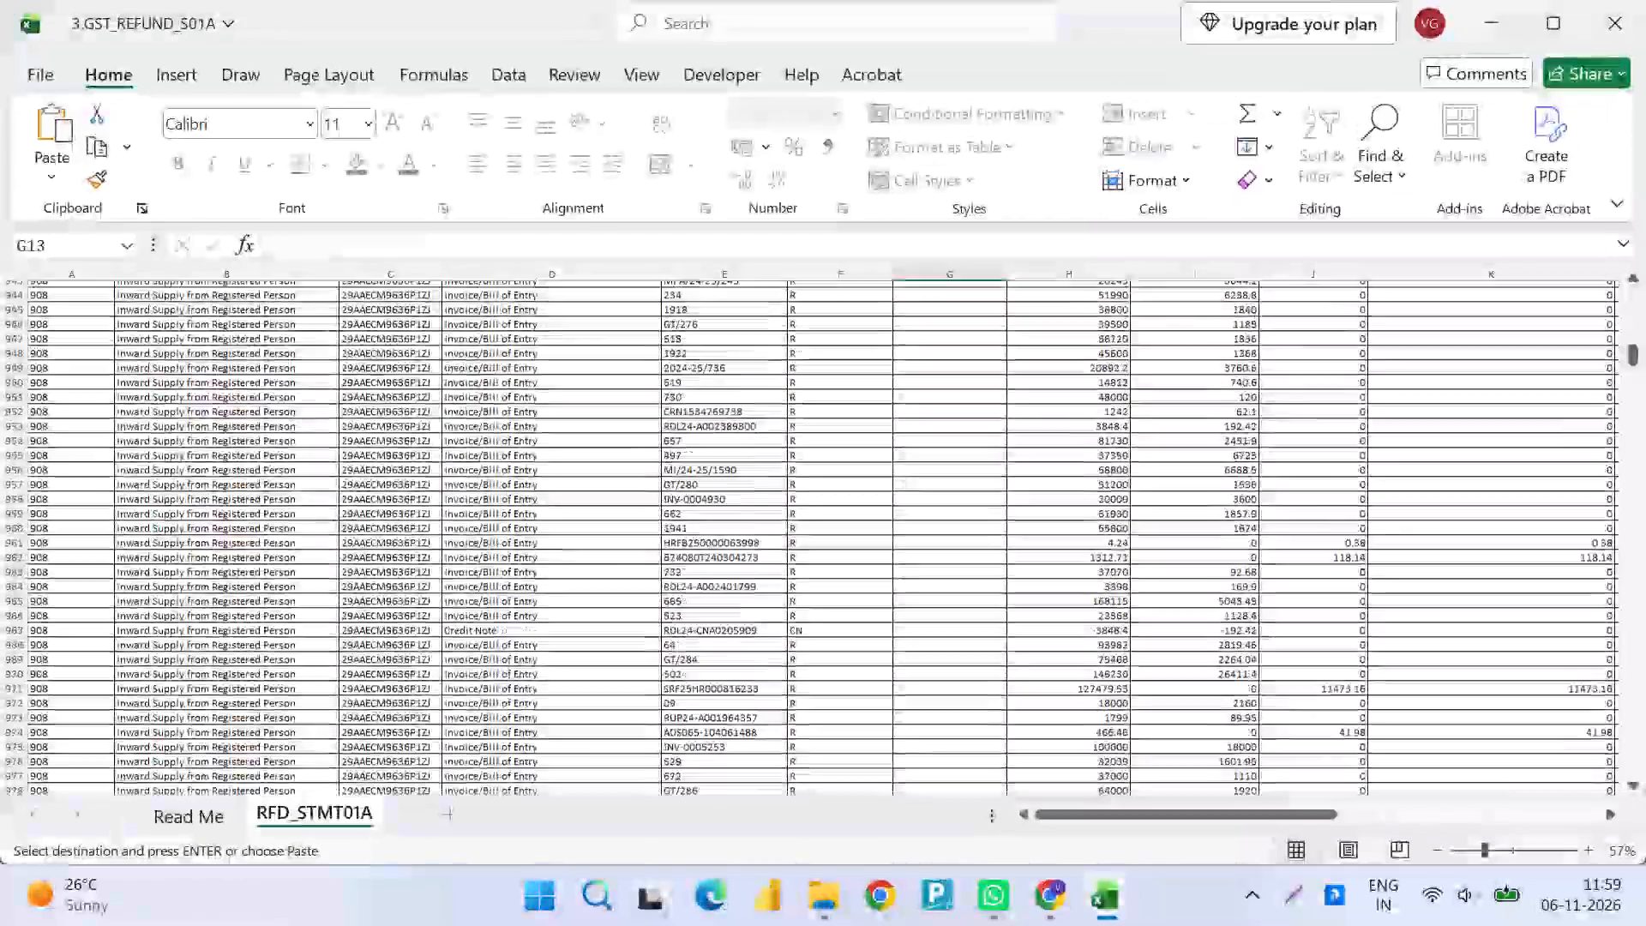
scroll(701, 556, "up", 16)
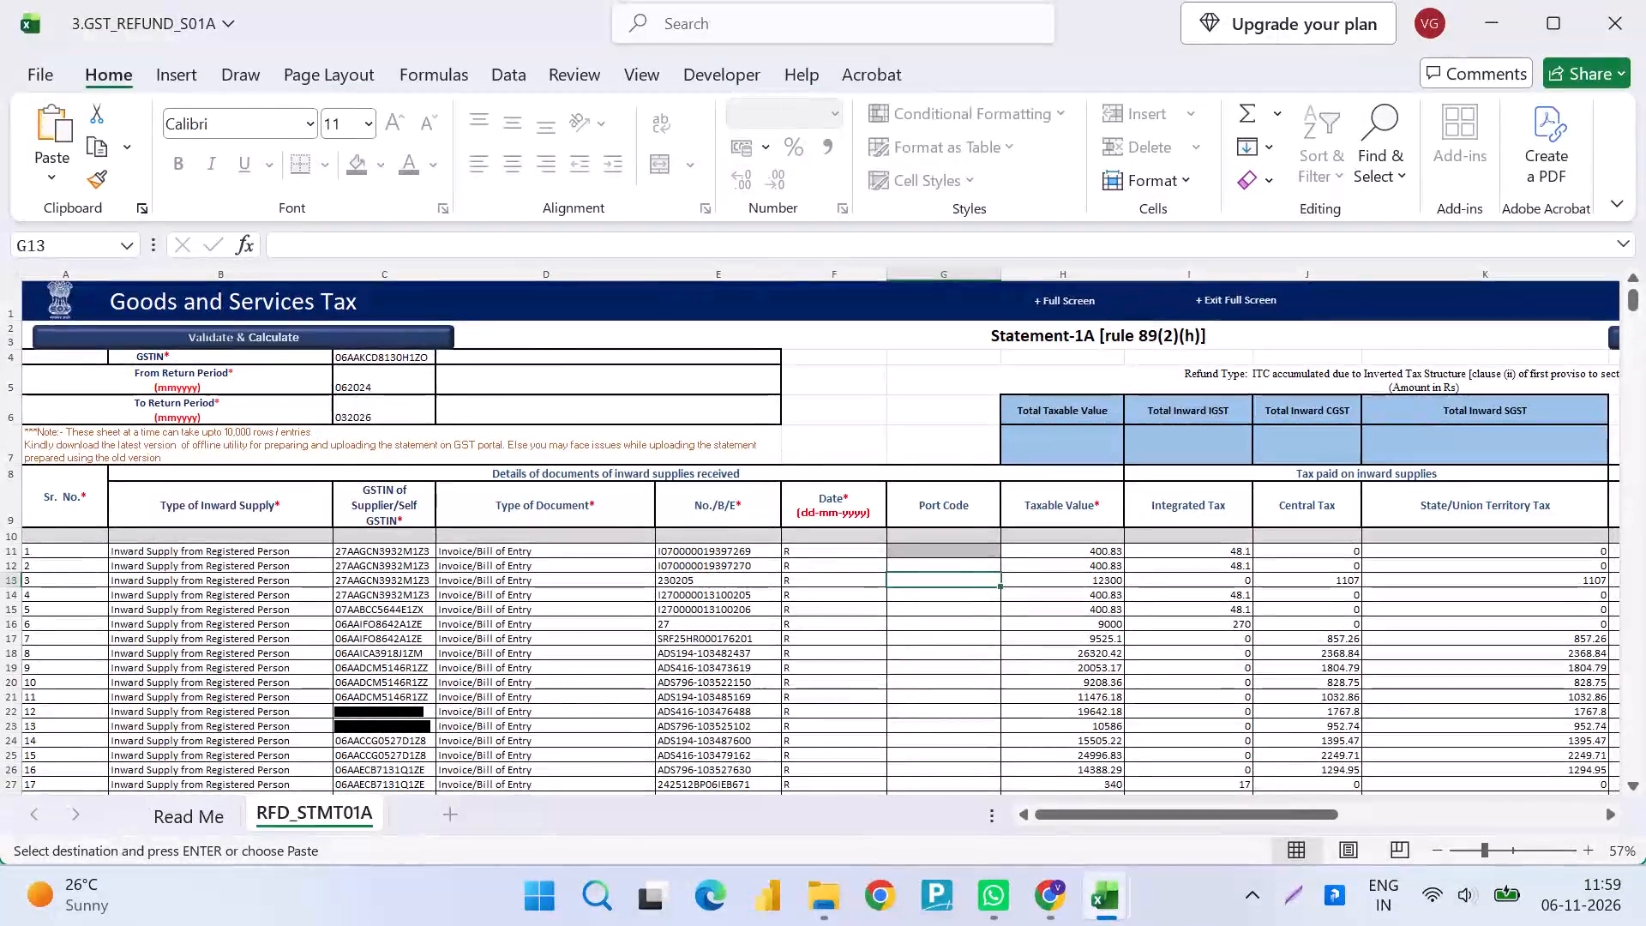
left_click(829, 560)
key("Up")
key("Down")
key("Up")
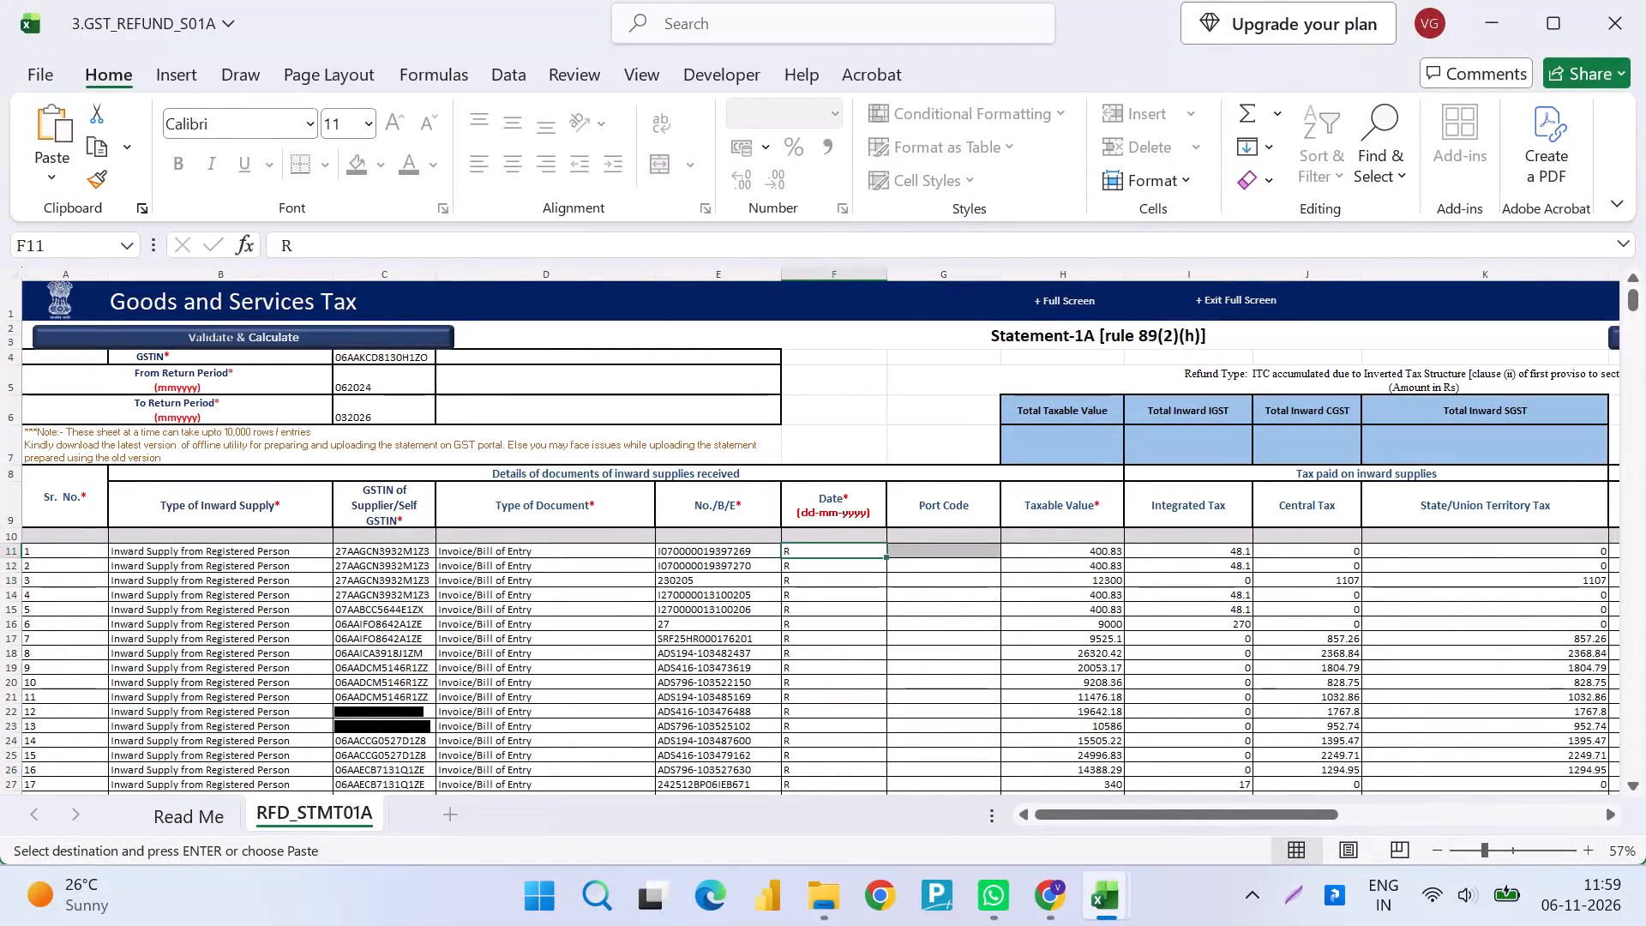
key("ctrl+shift+Down")
key("Delete")
key("ctrl+s")
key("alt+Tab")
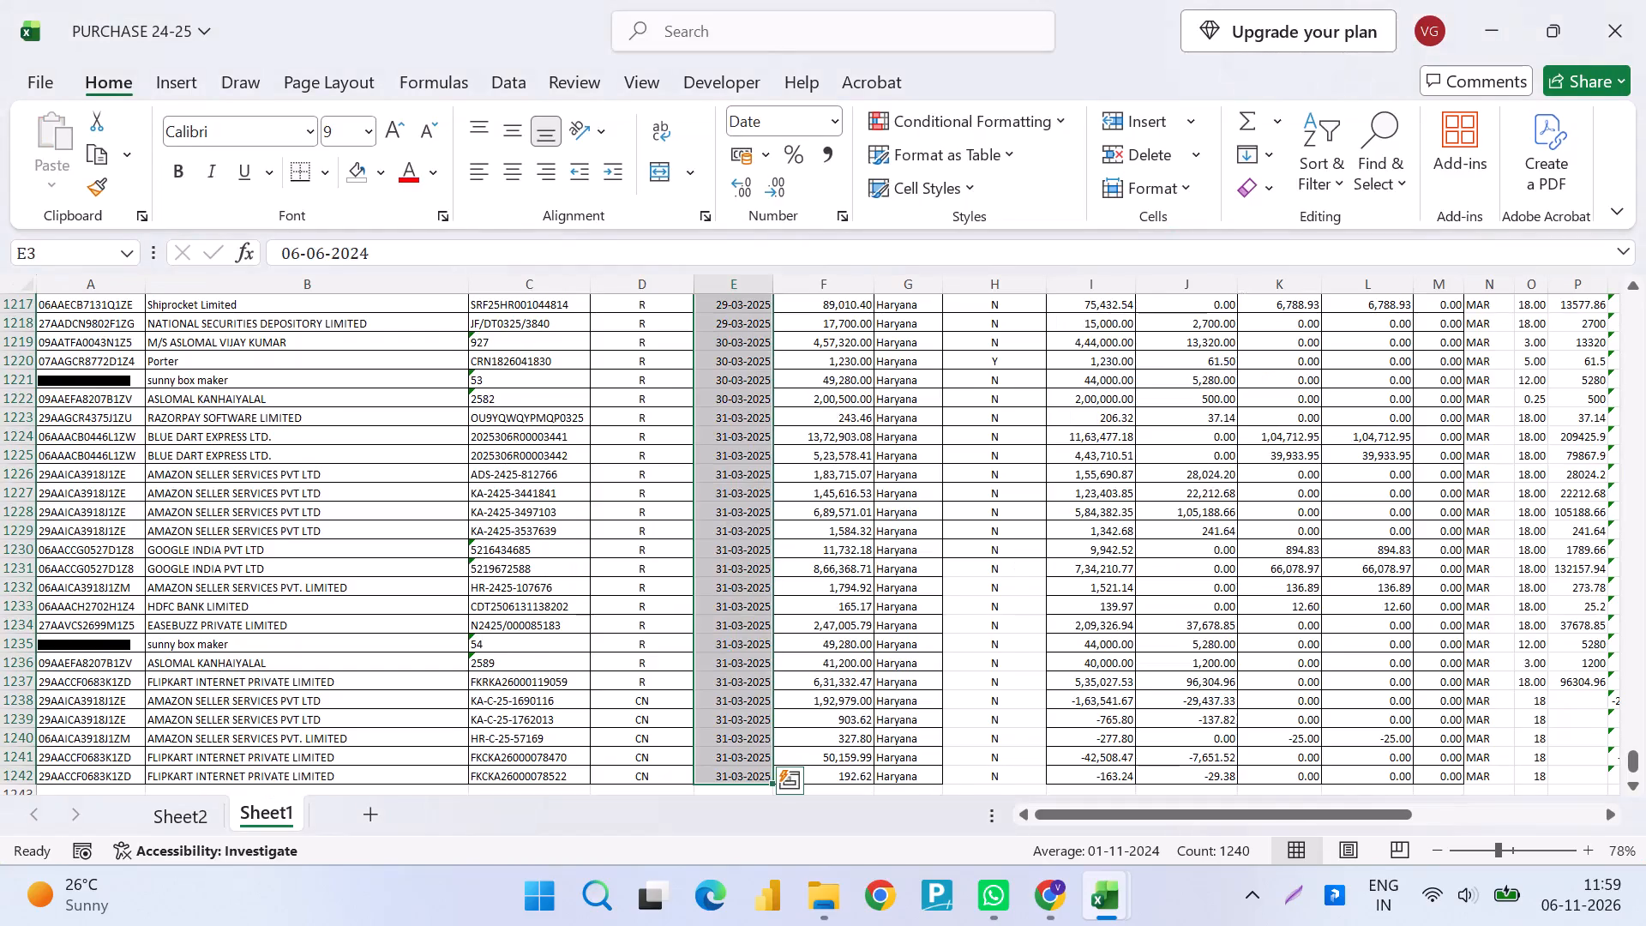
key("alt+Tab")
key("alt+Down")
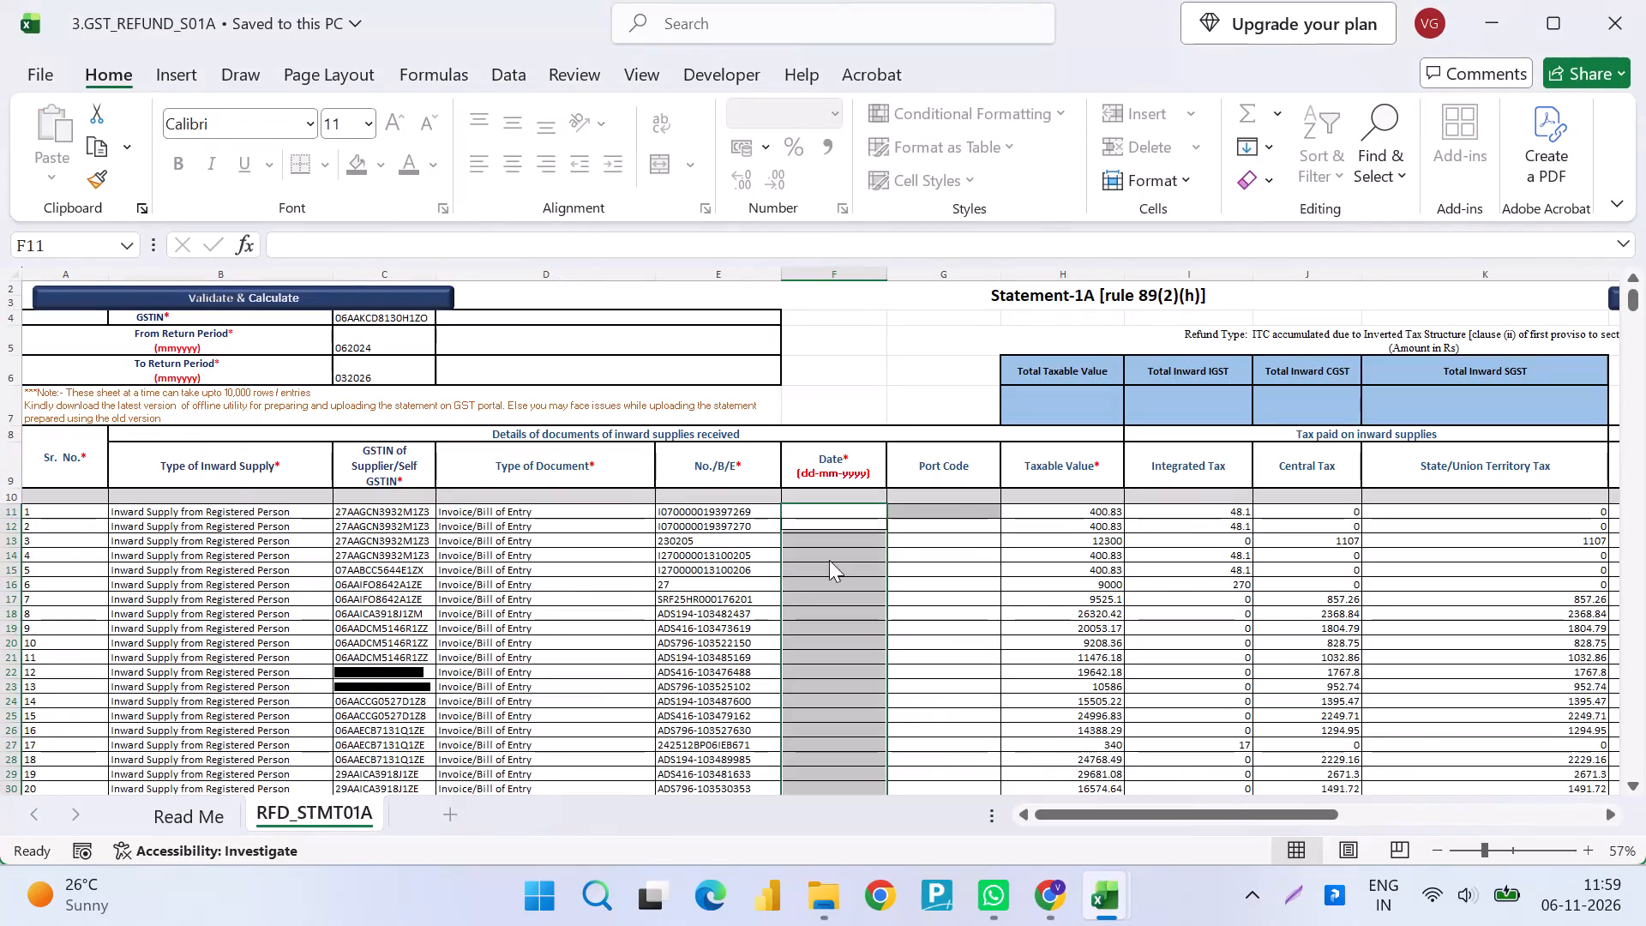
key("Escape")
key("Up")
Switch to the PURCHASE 24-25 workbook and copy the Invoice Date entries from E2 down in Sheet1.
key("alt+Tab")
key("Up")
key("Down")
key("Up")
key("Up")
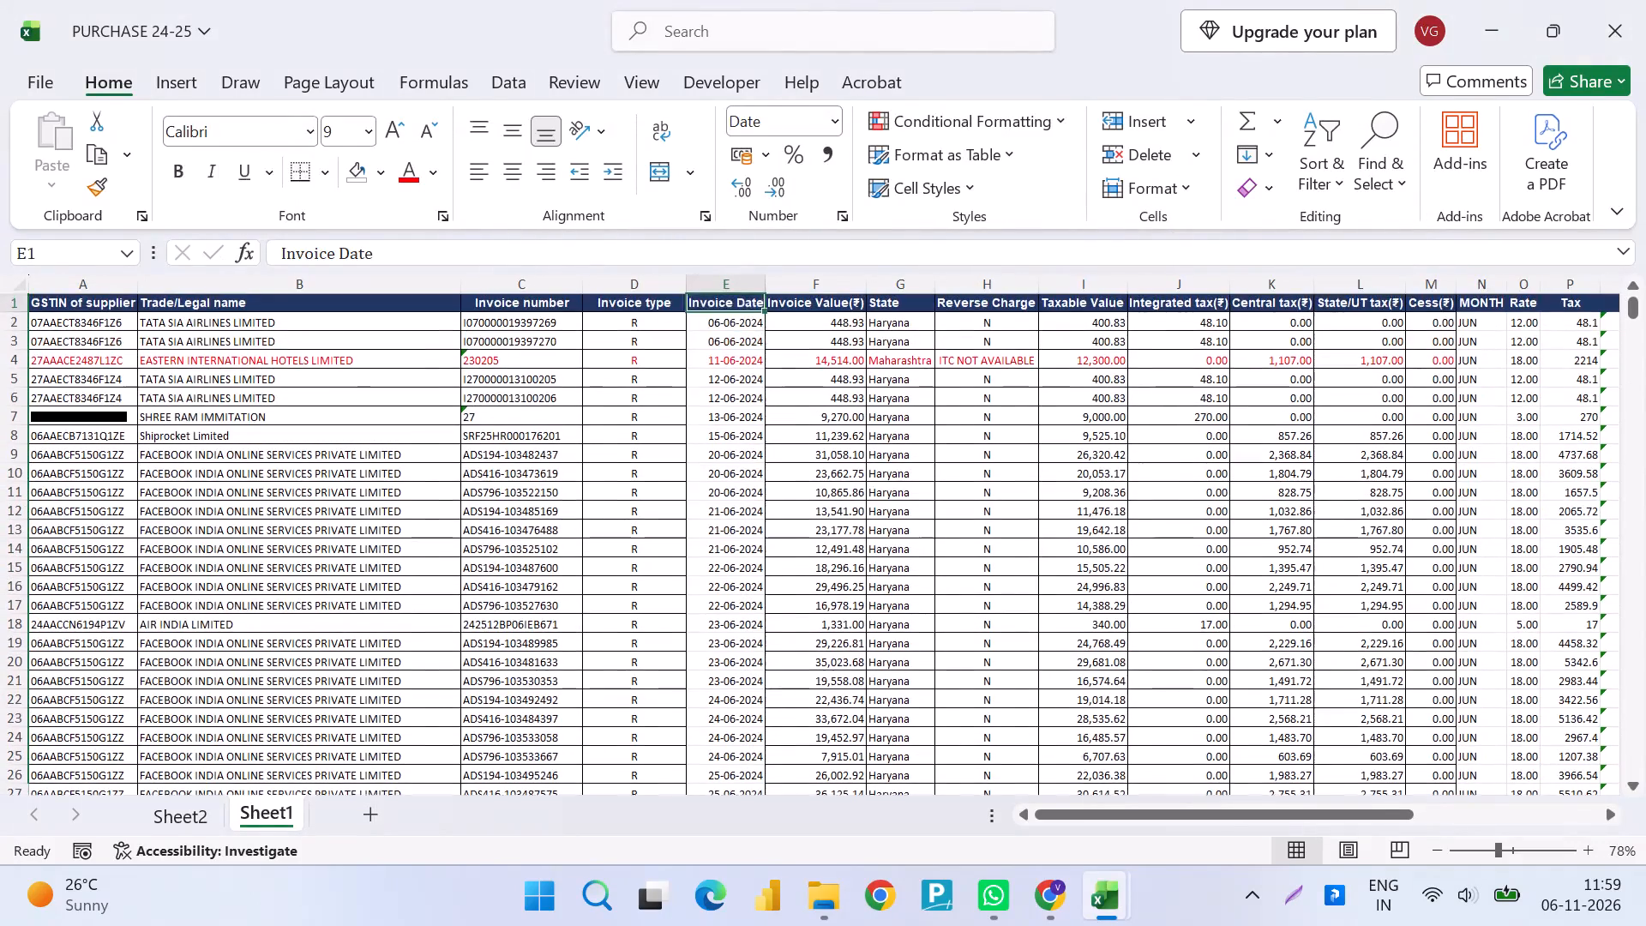
key("Down")
key("ctrl+shift+Down")
key("ctrl+c")
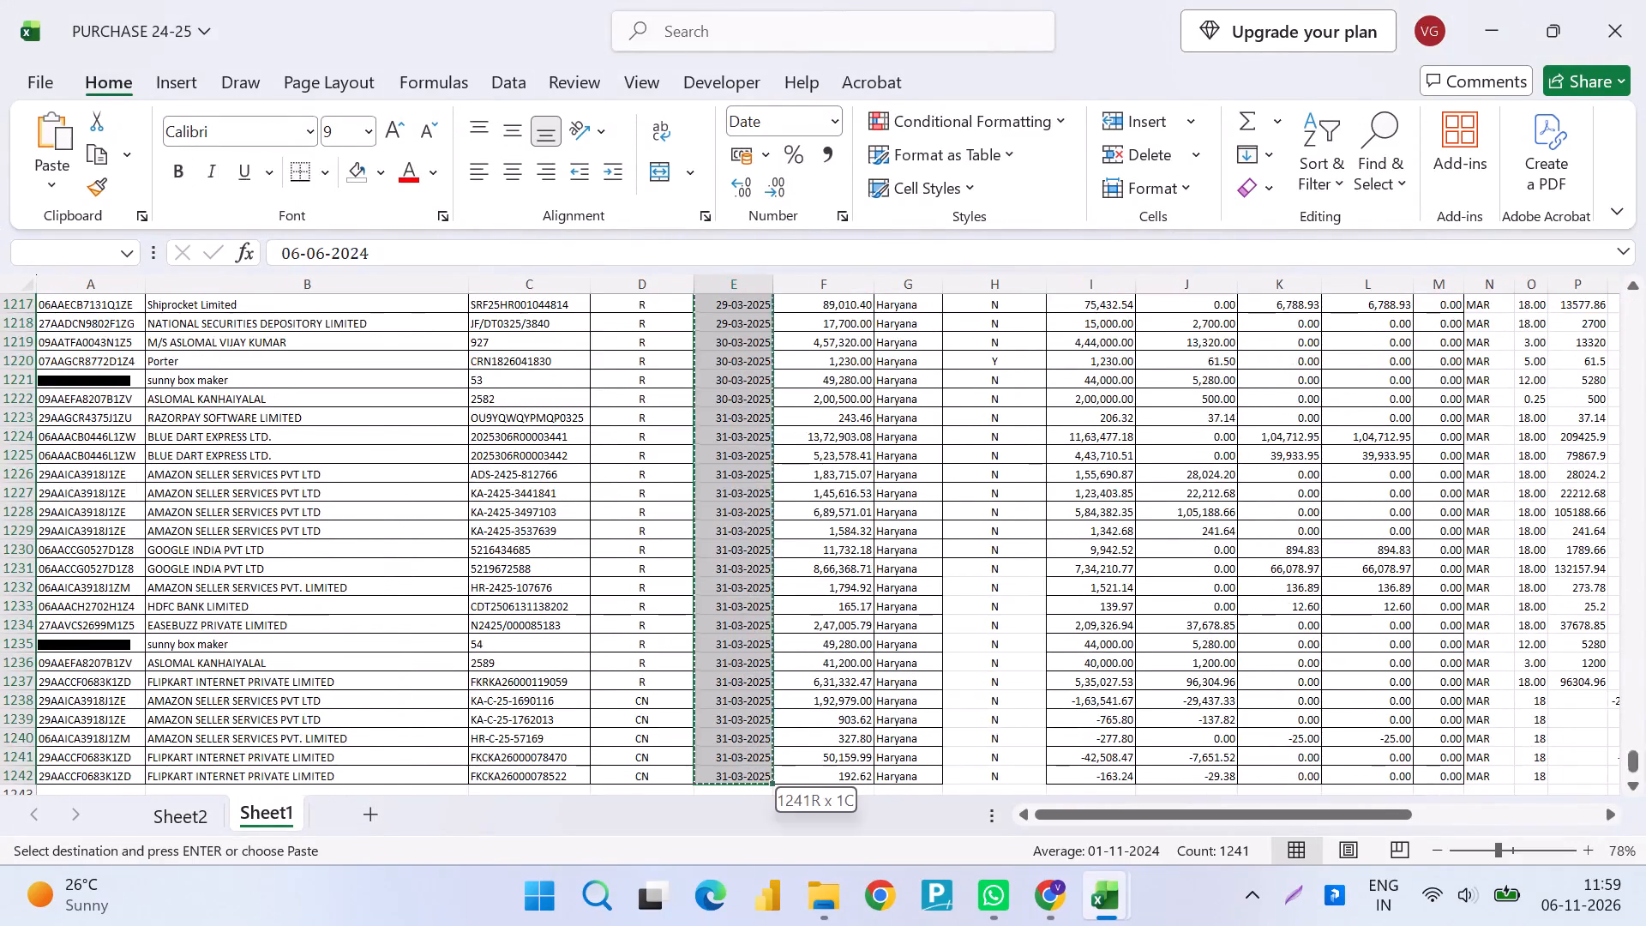
Look across row 2 of the purchase sheet through the Rate, Tax and Diff columns and return to Invoice Date.
key("Up")
key("Down")
key("Right")
key("Right")
key("Right")
key("Right")
key("Right")
key("Right")
key("Right")
key("Right")
key("Right")
key("Right")
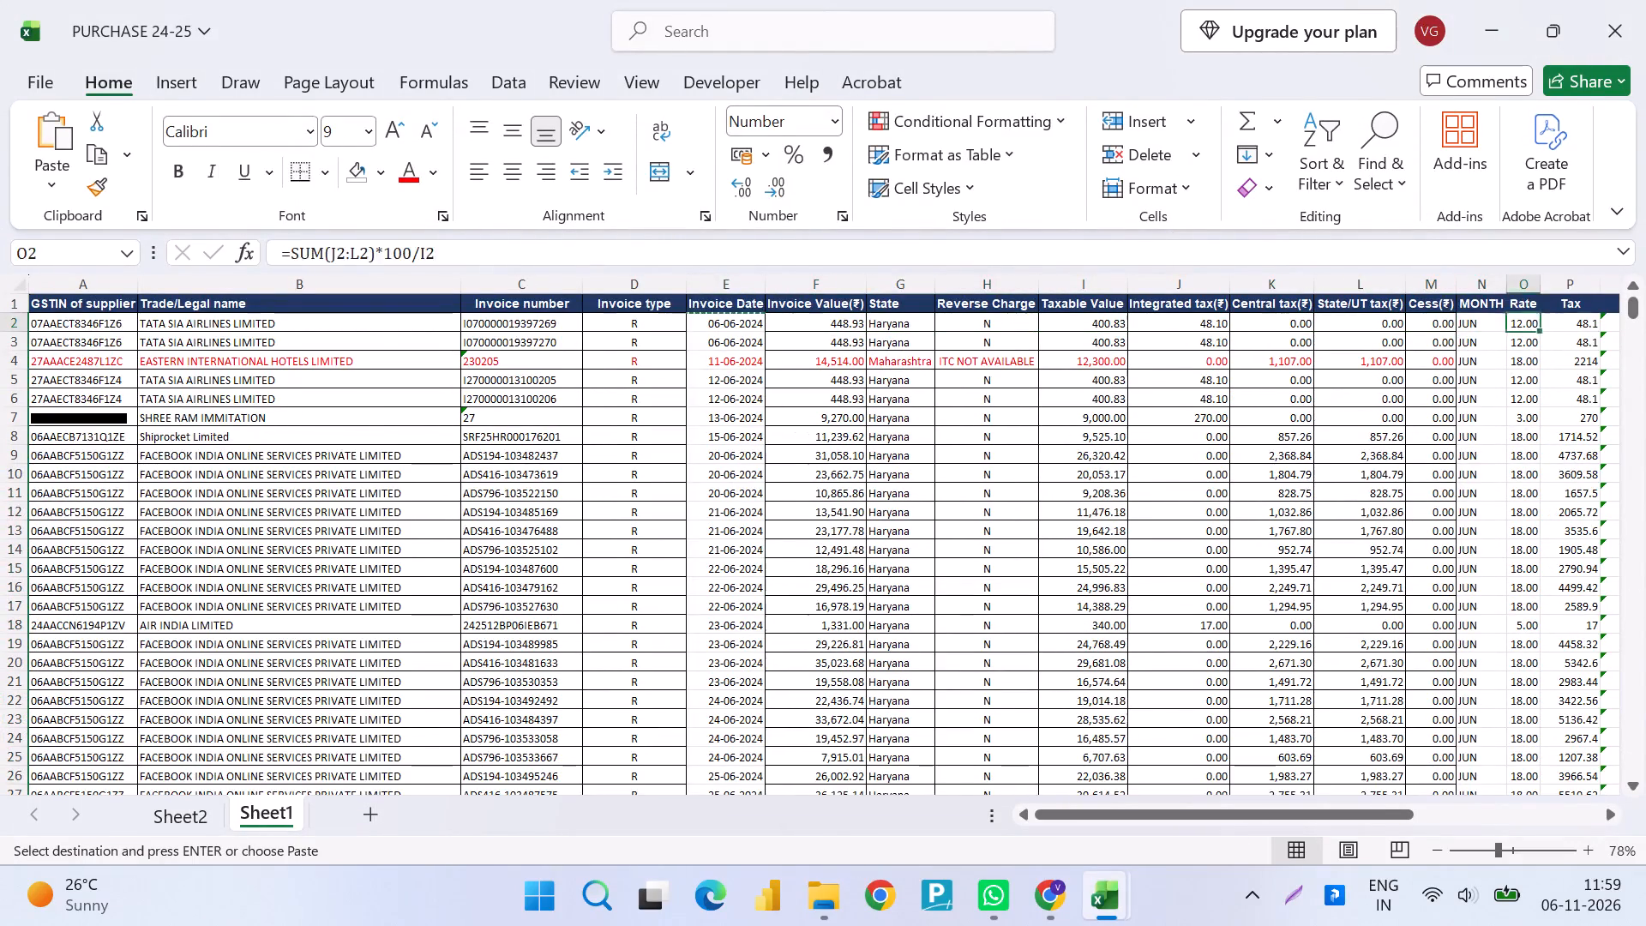
key("Right")
key("Right")
key("Left")
key("Left")
key("Left")
key("Left")
key("Left")
key("Left")
key("Left")
key("Left")
key("Left")
key("Left")
key("Left")
key("Left")
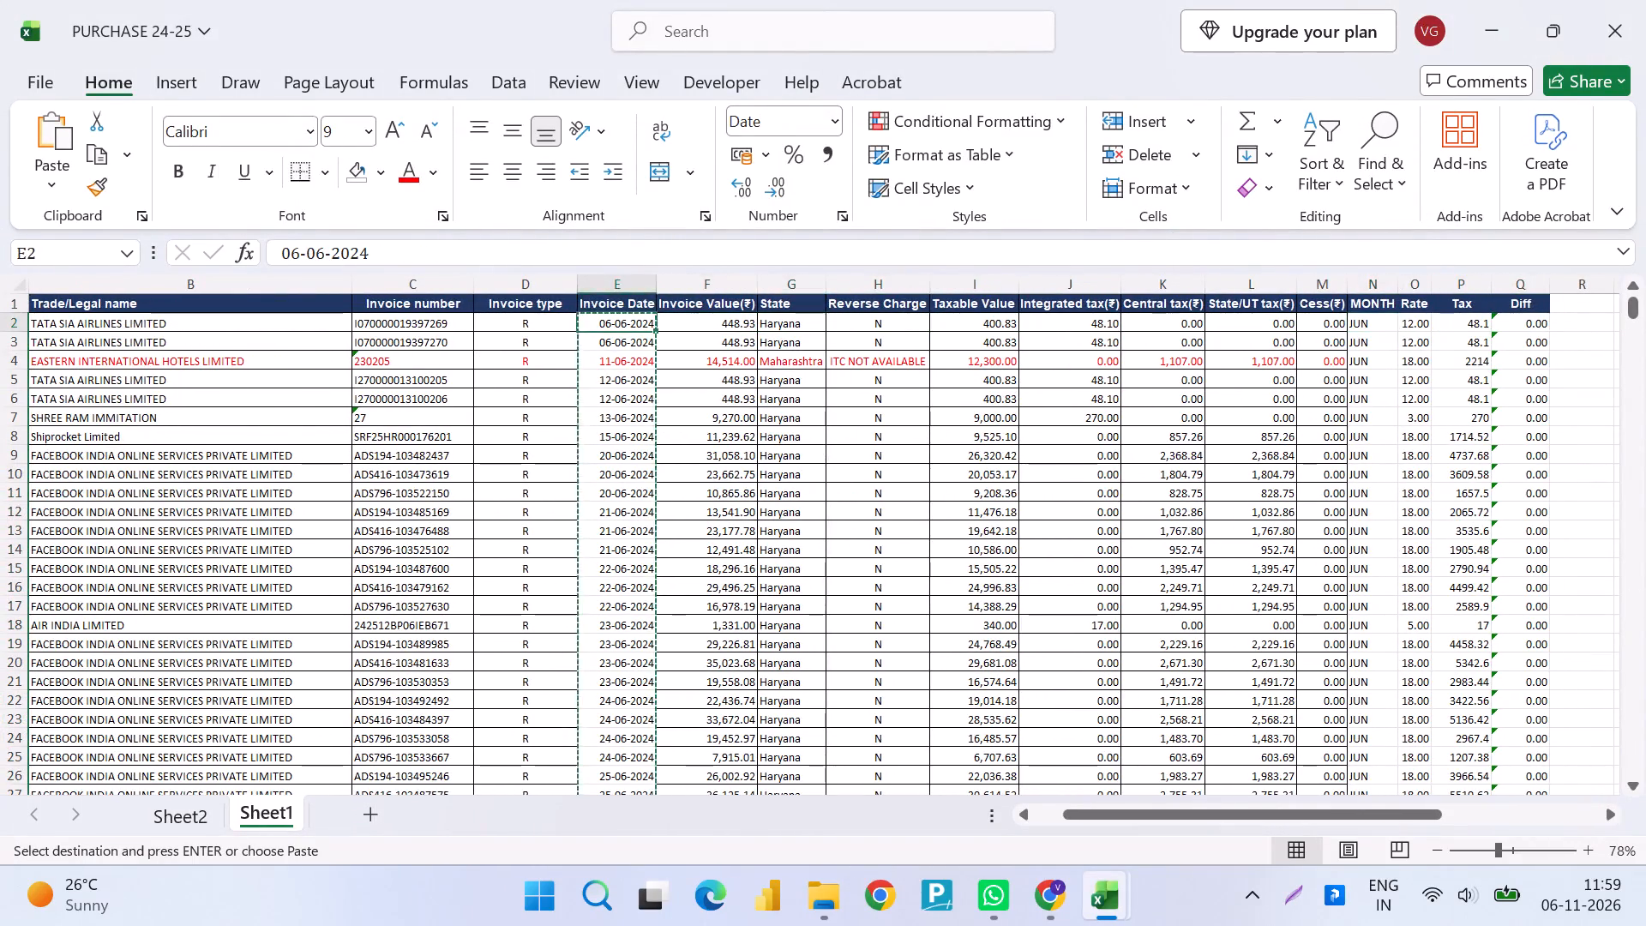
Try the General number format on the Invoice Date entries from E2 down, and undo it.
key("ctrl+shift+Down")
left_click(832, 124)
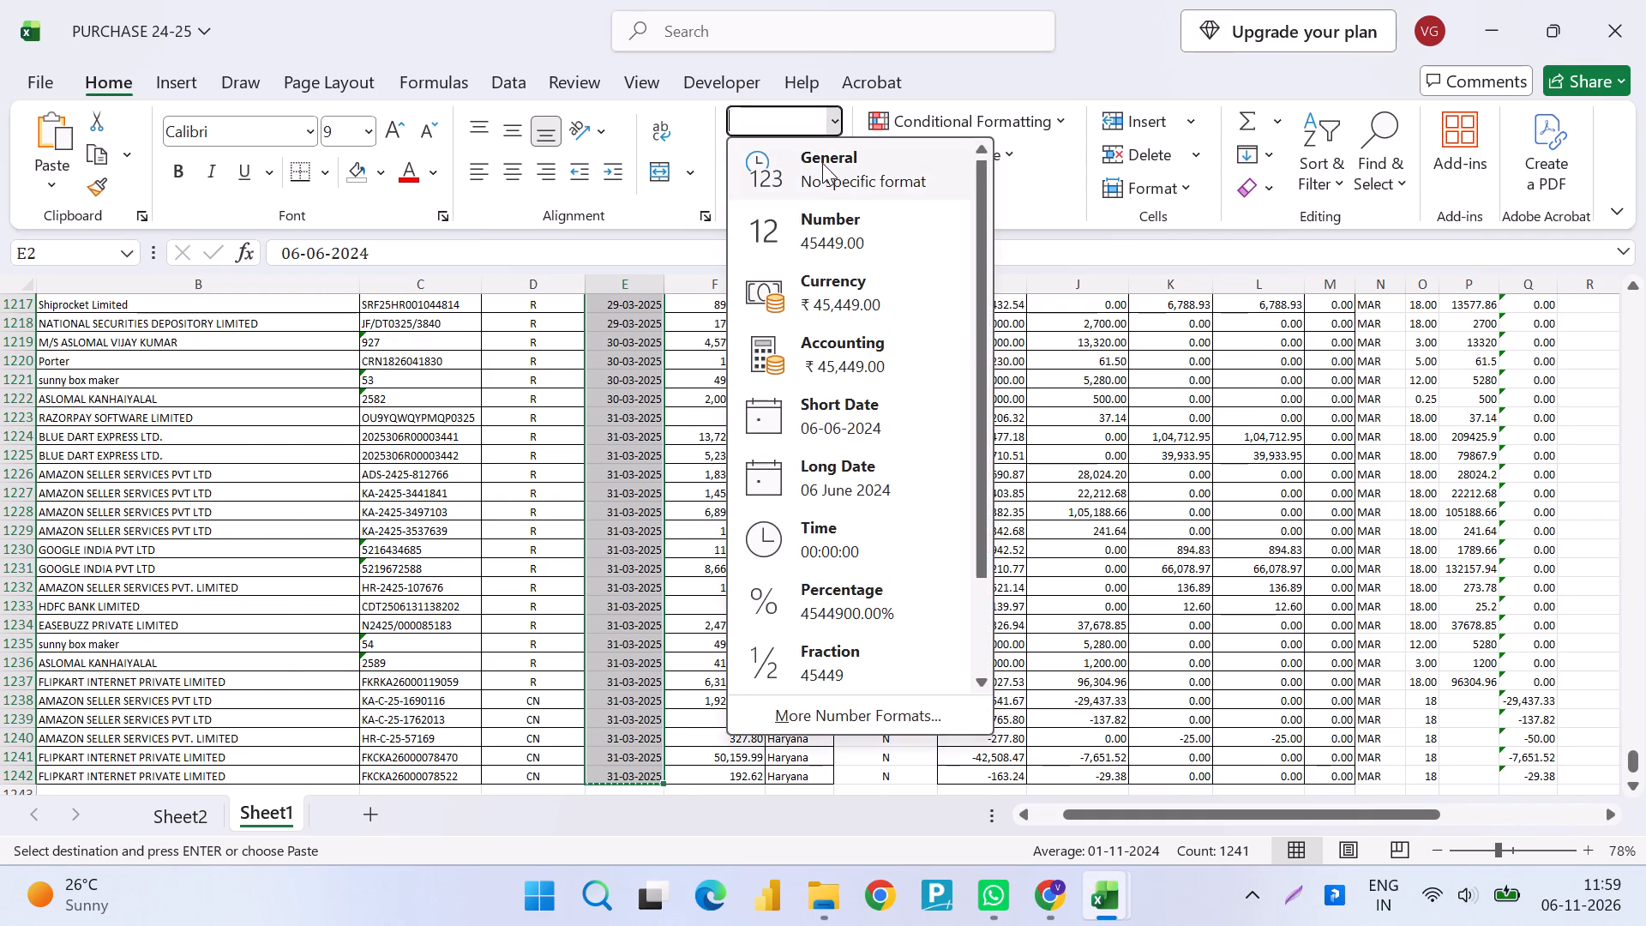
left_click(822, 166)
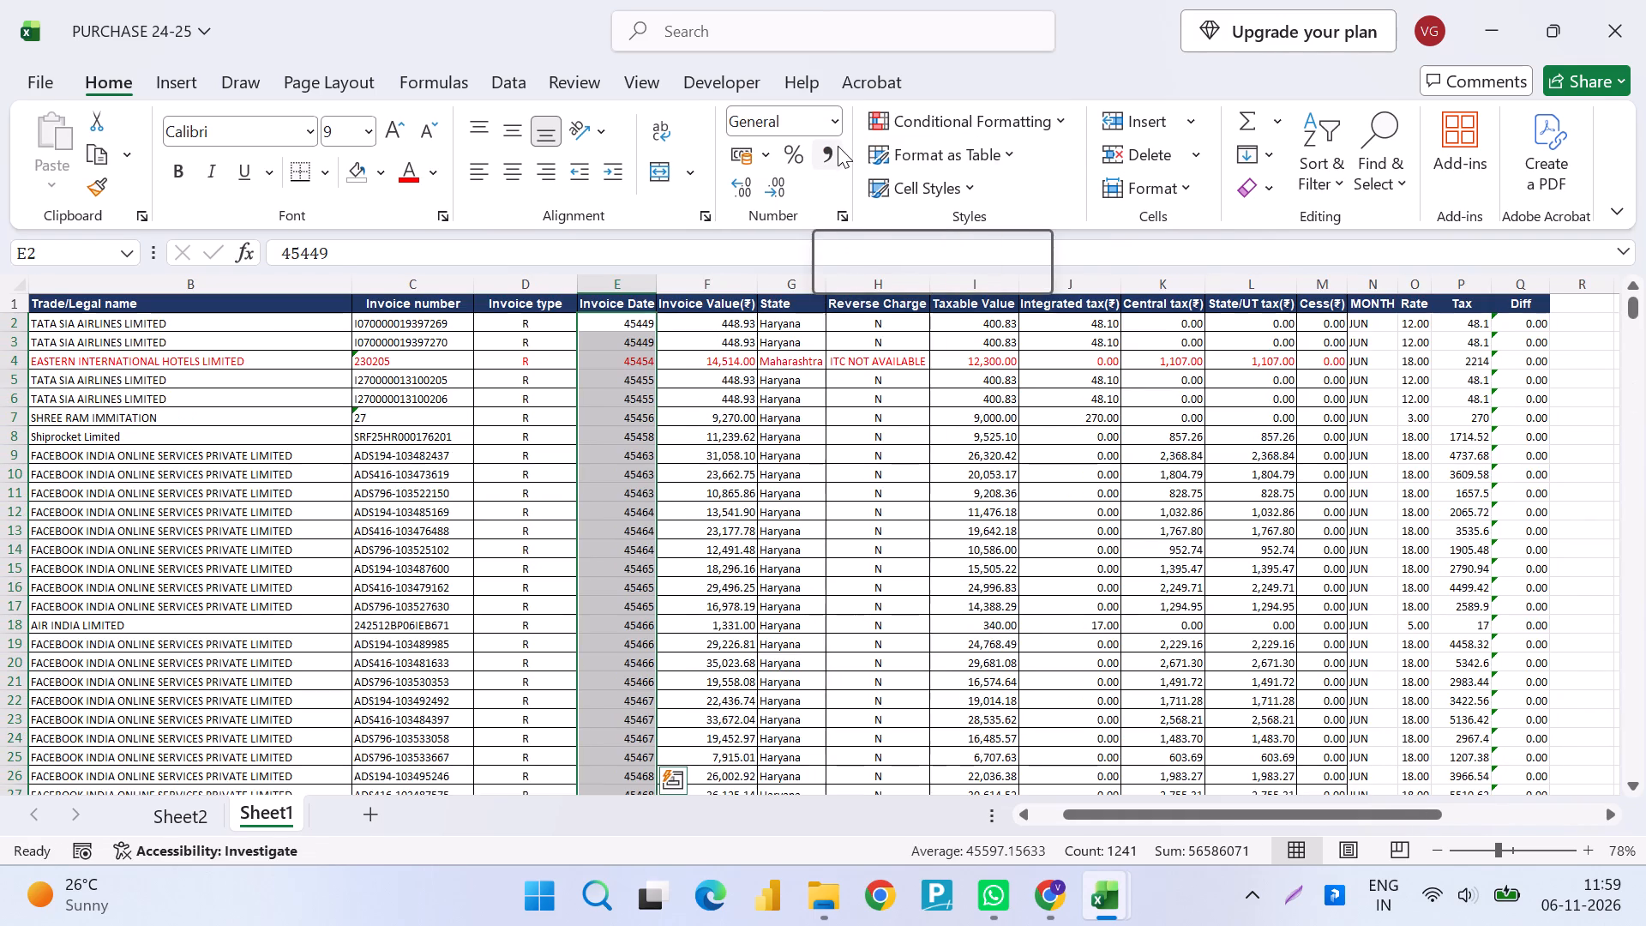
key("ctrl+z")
Copy the Invoice Date entries from E2 down again.
key("ctrl+c")
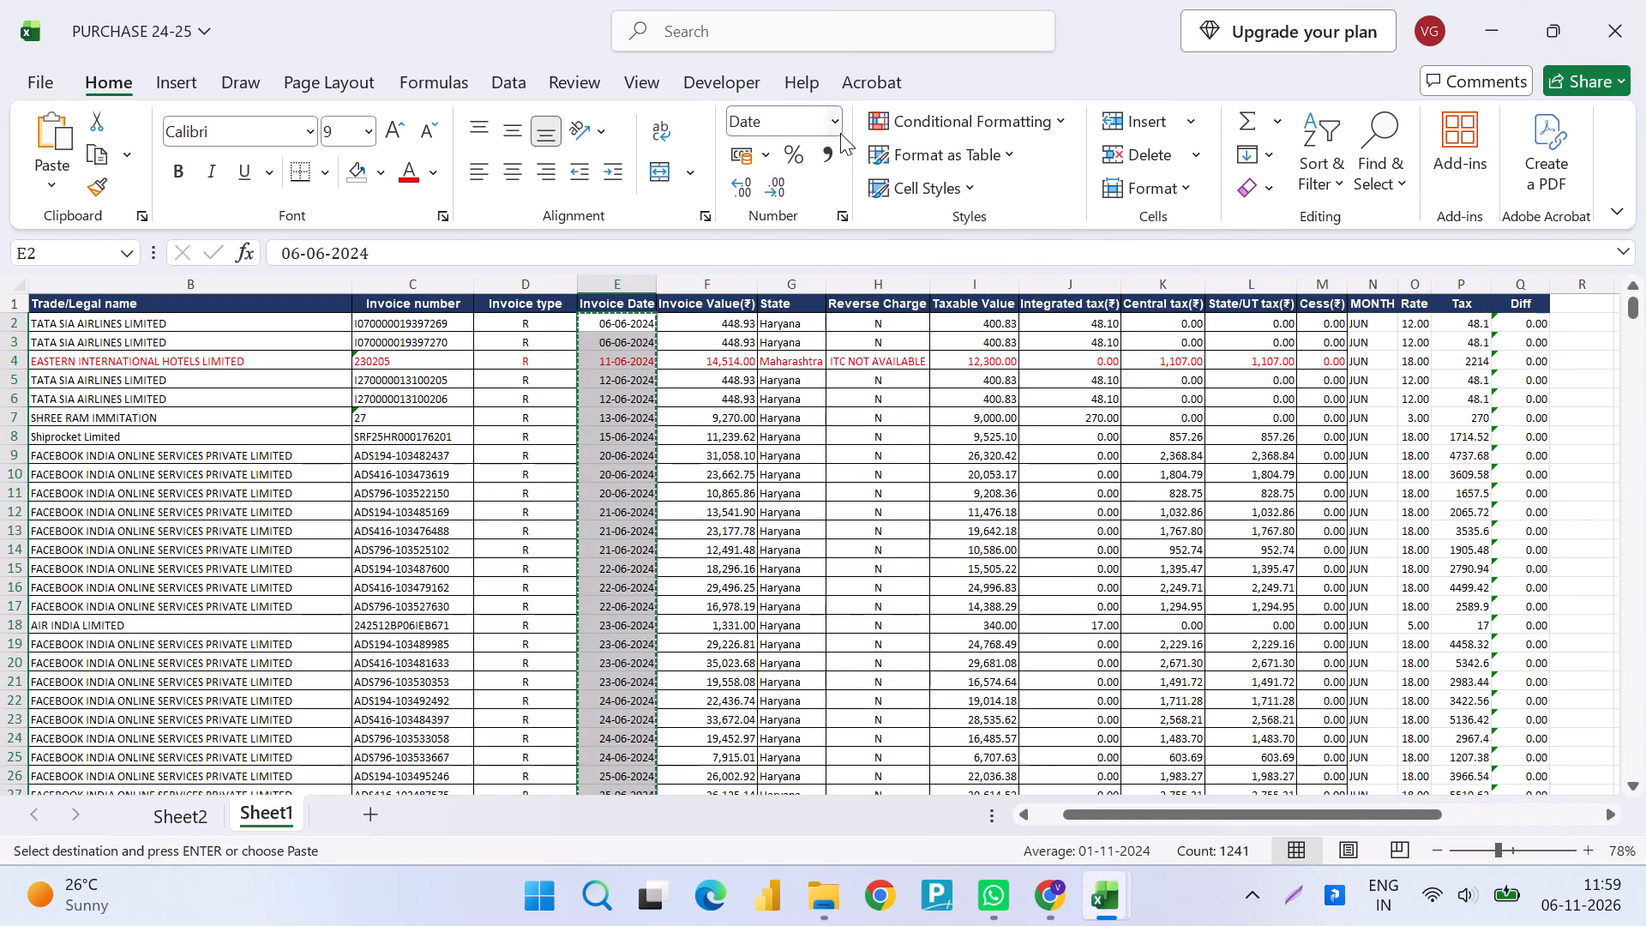
key("Escape")
key("Escape")
key("ctrl+c")
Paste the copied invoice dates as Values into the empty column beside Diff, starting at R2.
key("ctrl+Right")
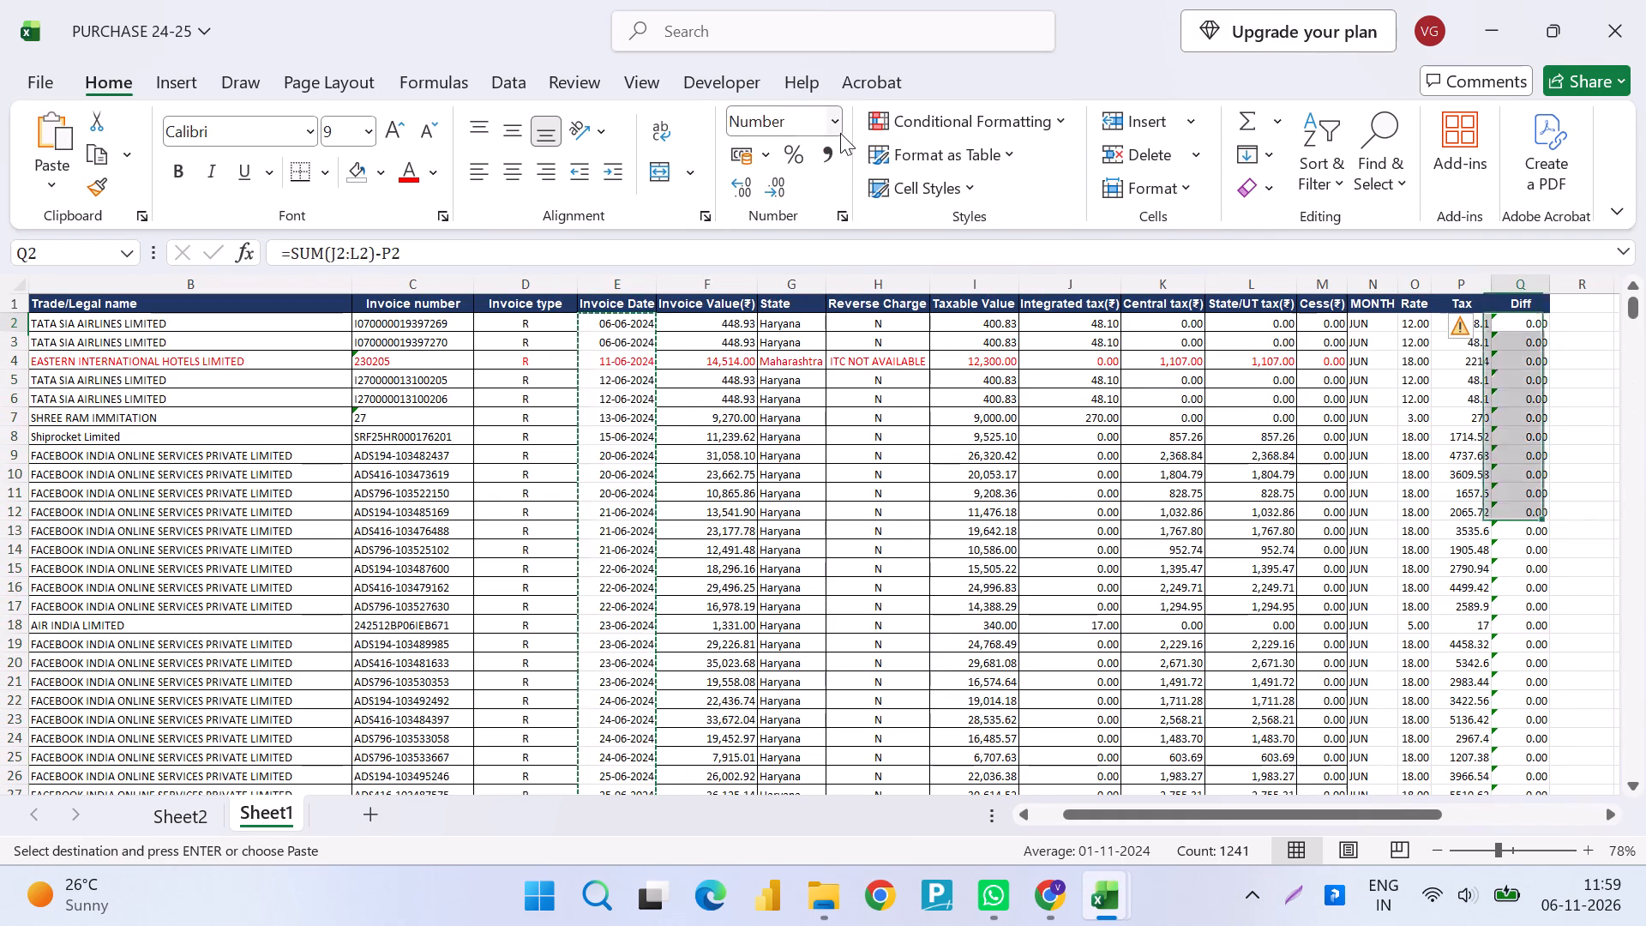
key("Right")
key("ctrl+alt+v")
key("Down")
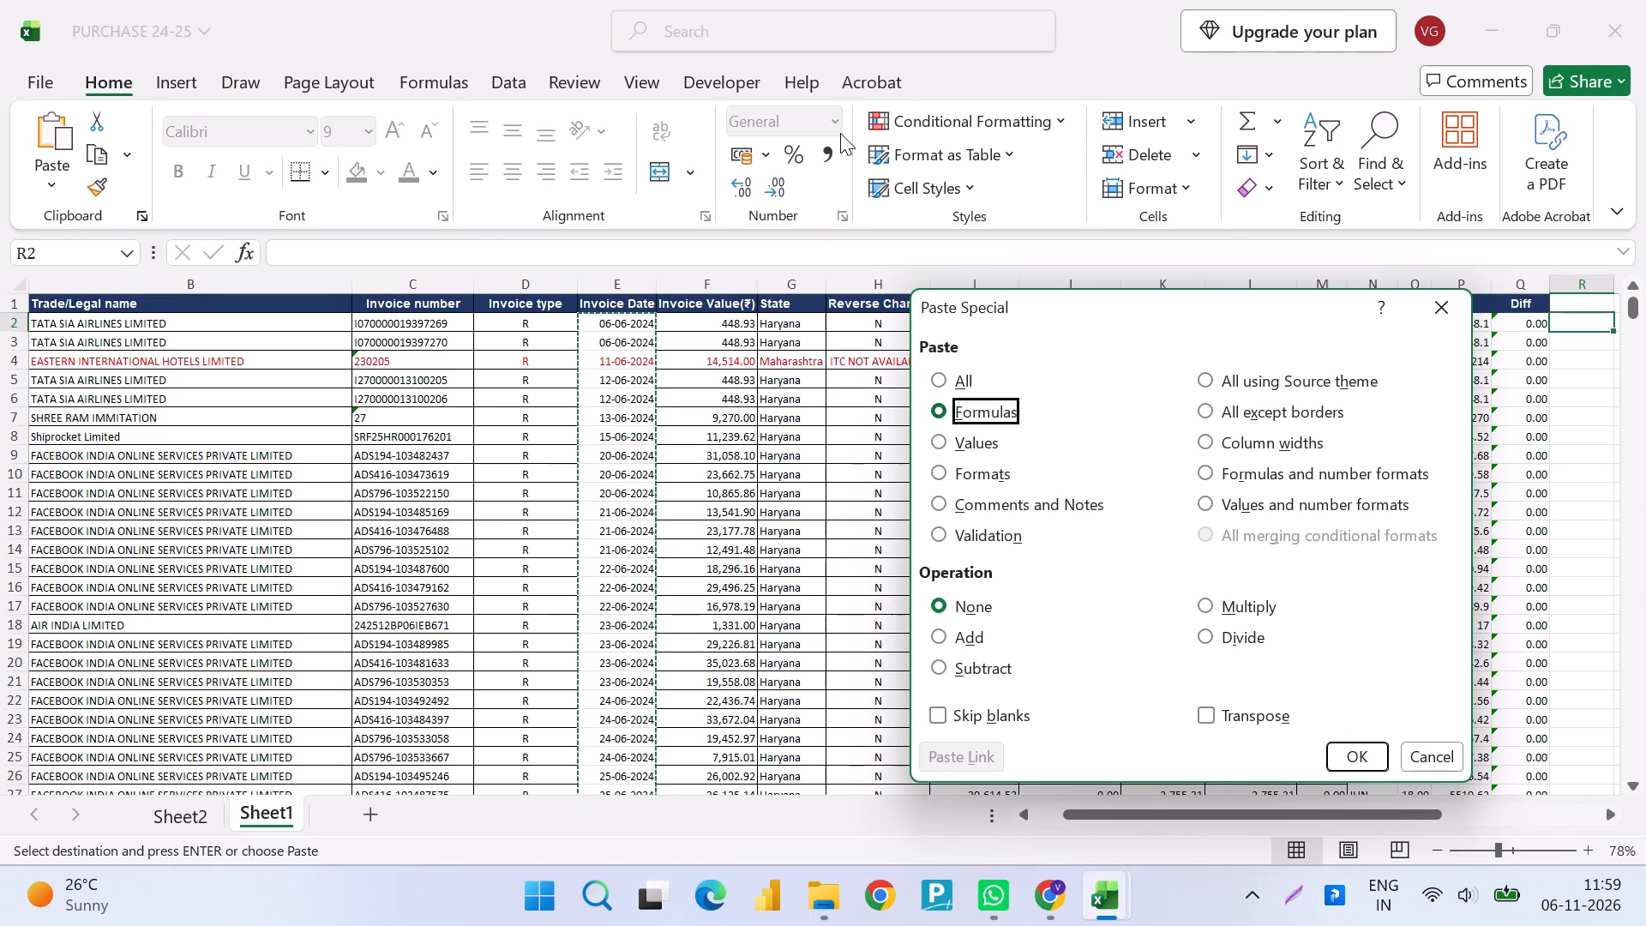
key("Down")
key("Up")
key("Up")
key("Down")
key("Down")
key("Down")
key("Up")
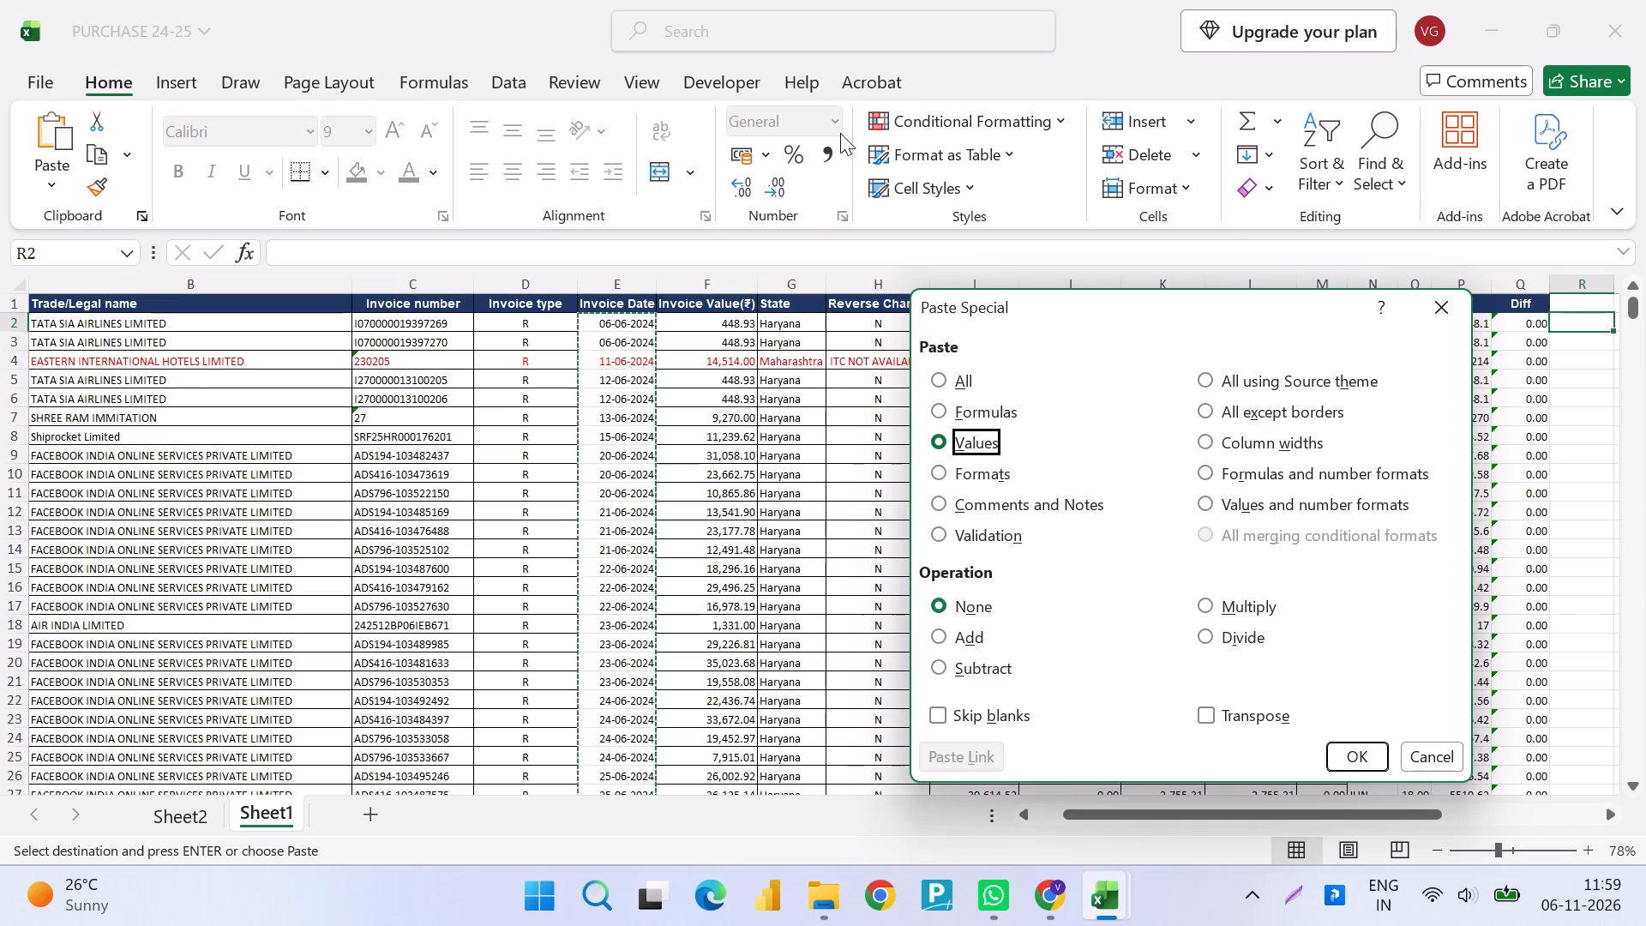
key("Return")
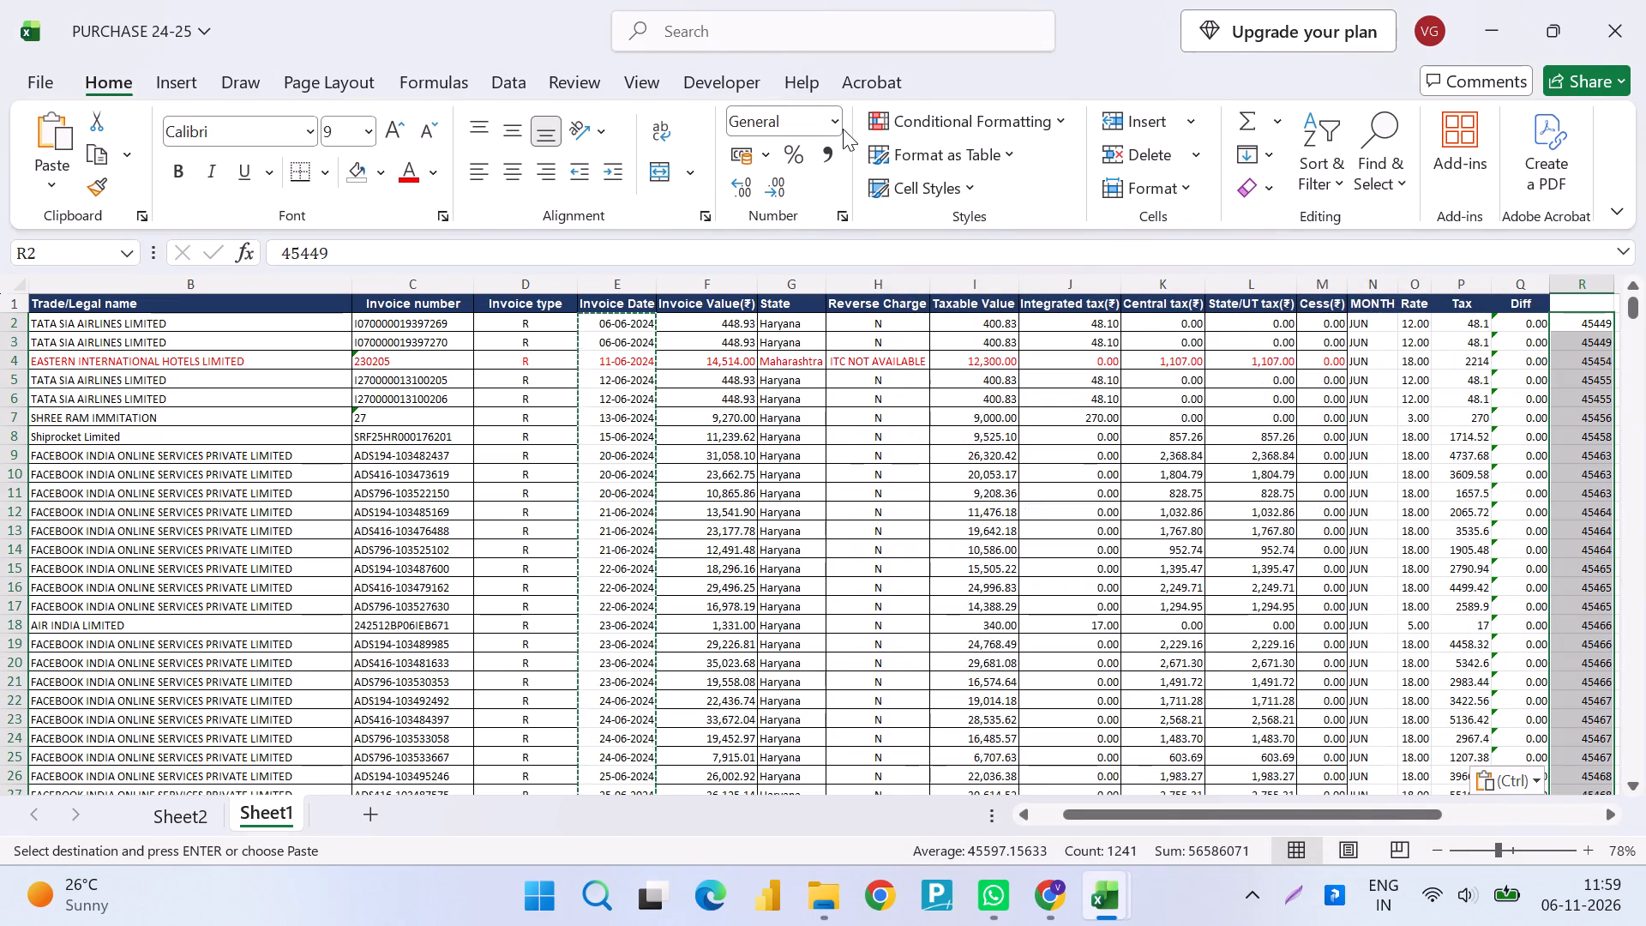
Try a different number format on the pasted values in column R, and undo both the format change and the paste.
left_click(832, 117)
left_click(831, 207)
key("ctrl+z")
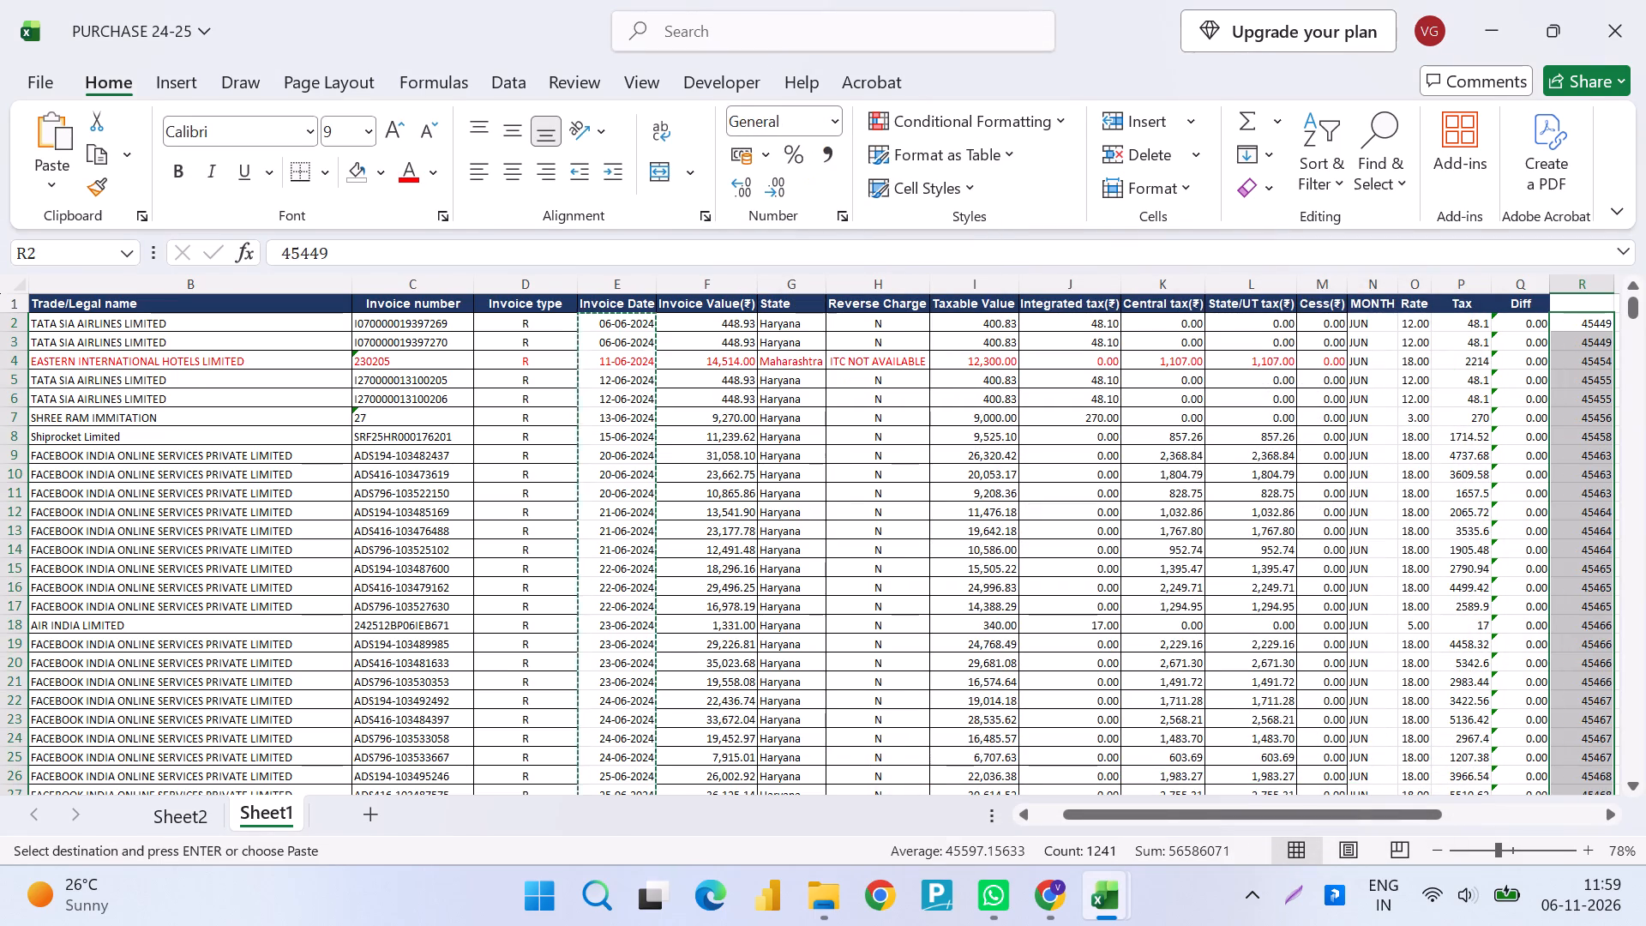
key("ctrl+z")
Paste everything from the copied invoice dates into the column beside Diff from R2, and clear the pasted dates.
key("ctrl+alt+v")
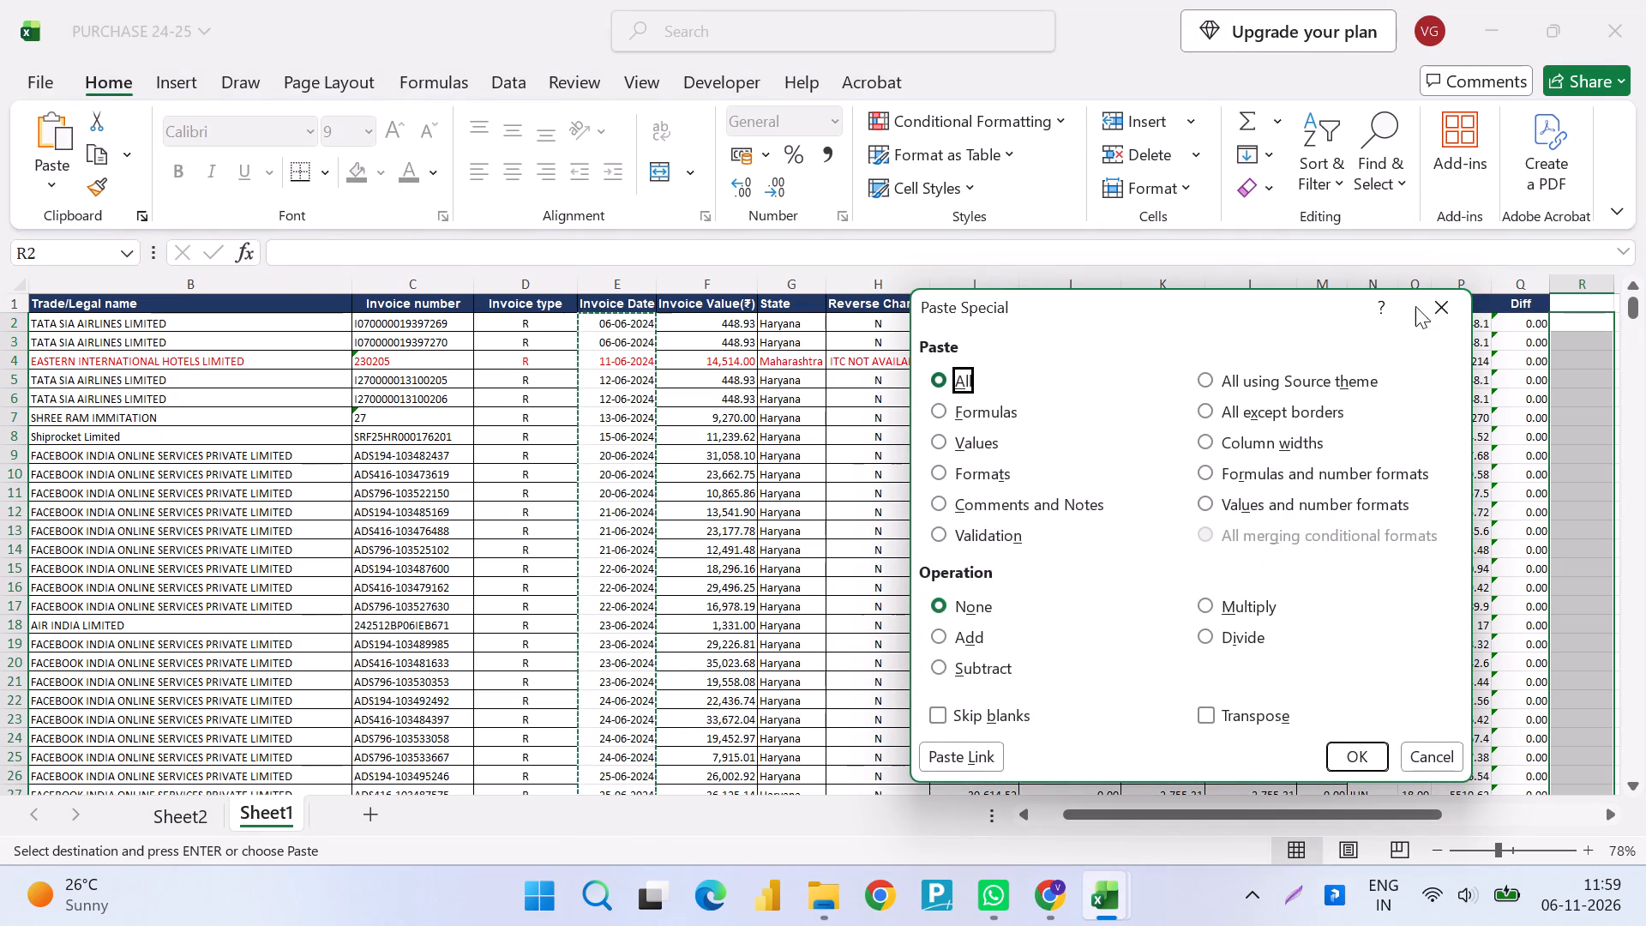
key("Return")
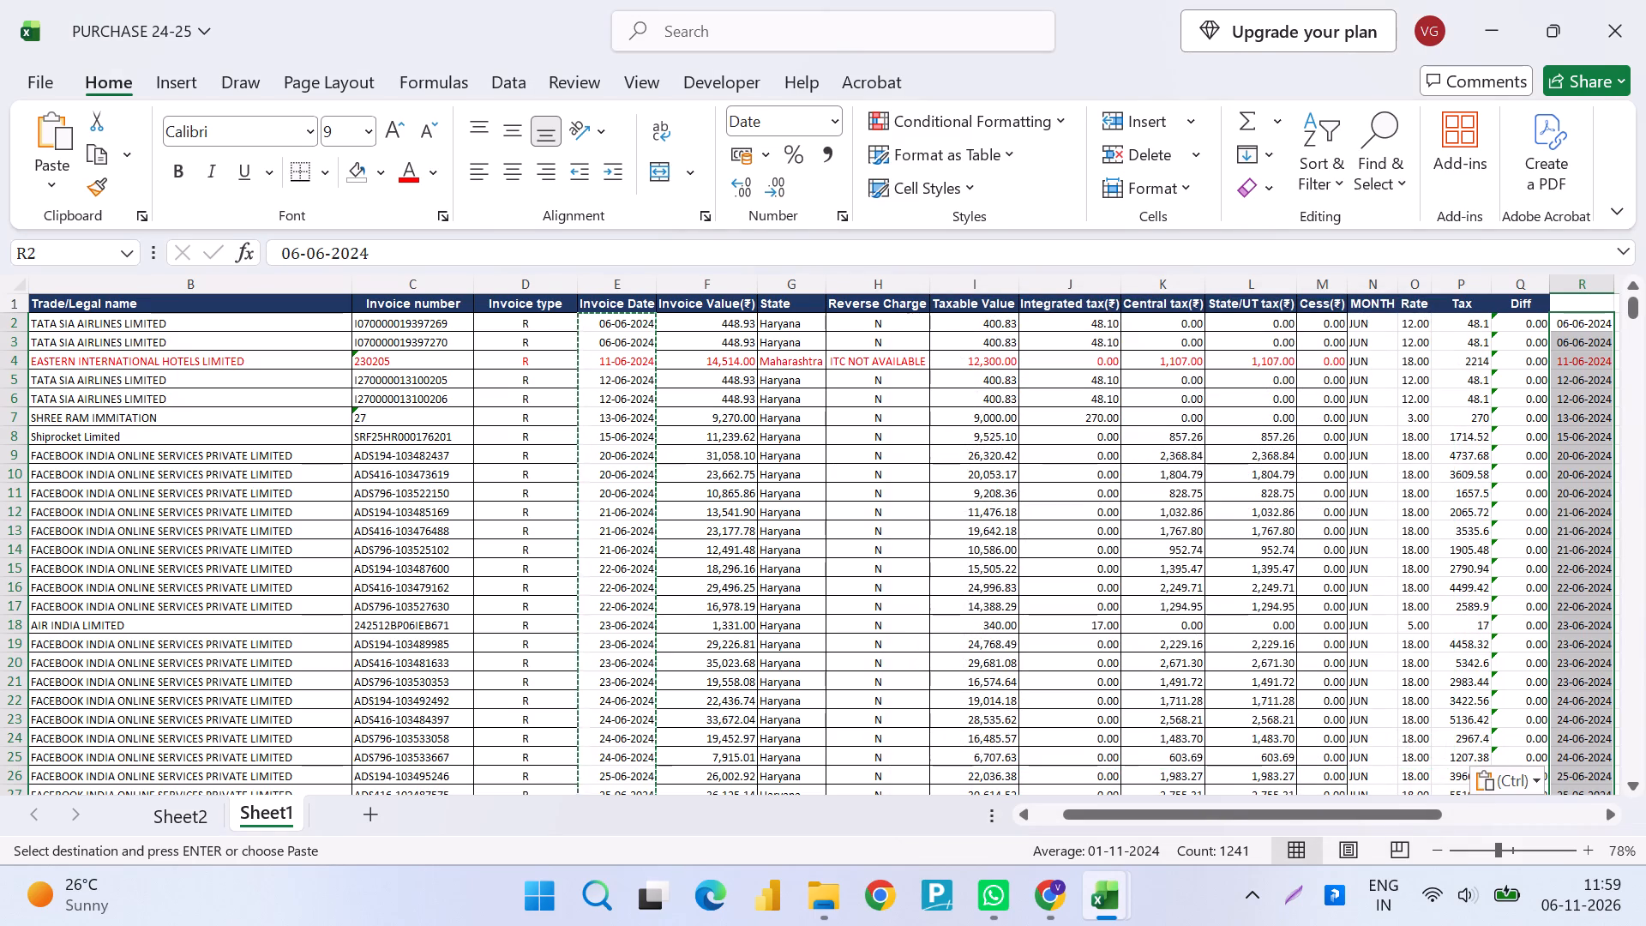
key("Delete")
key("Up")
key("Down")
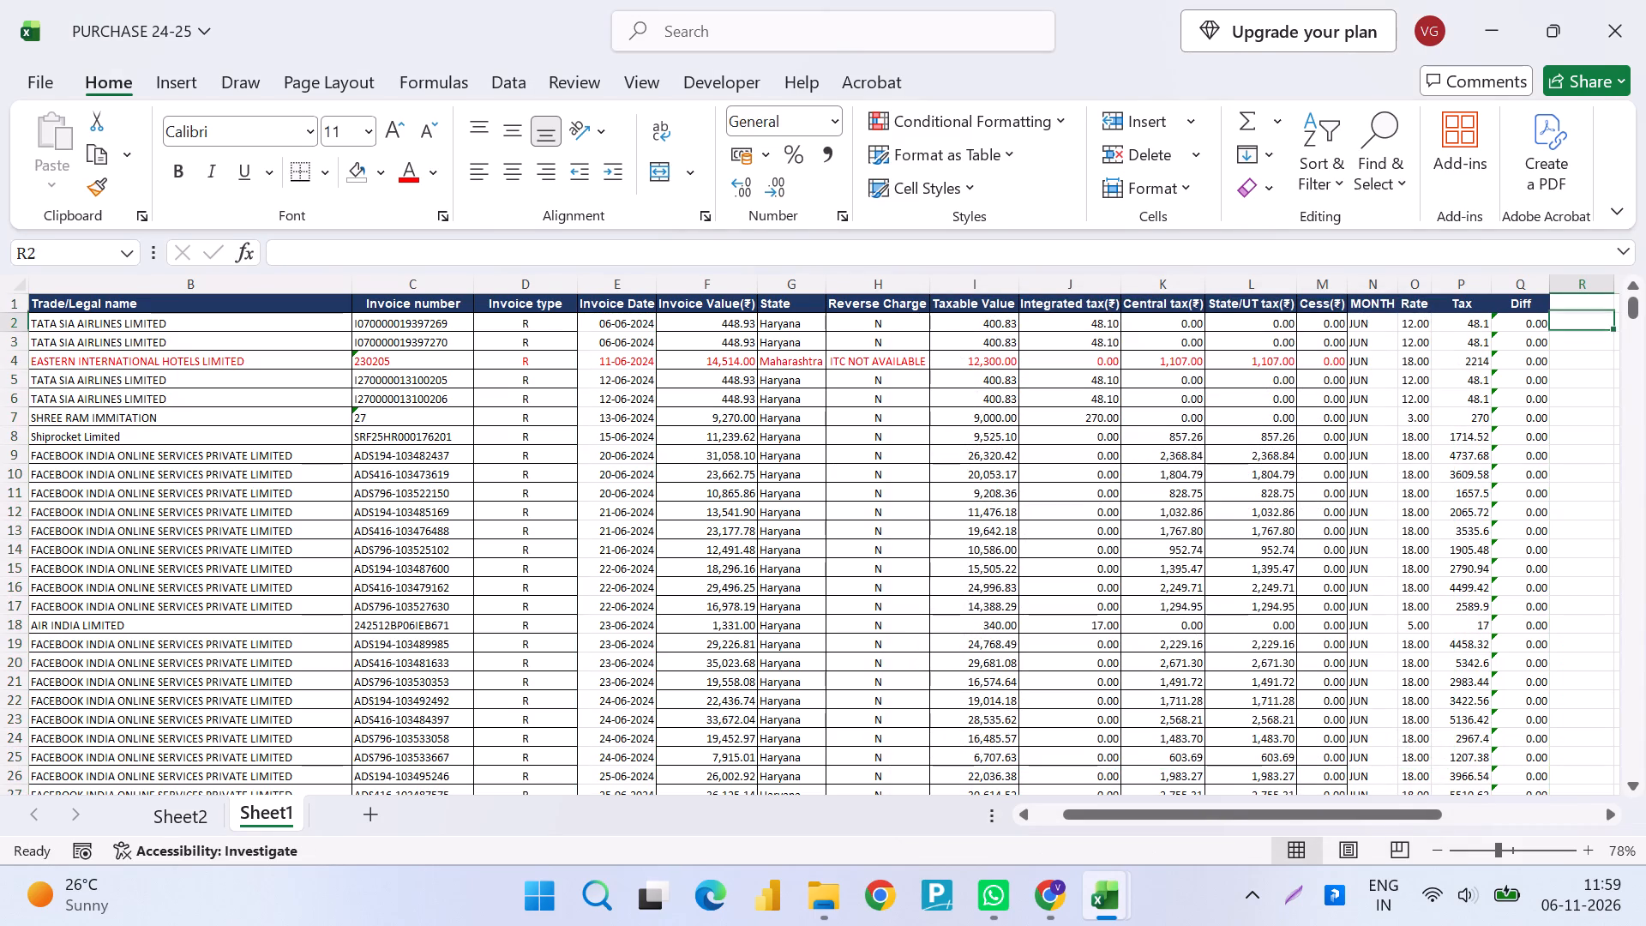
Delete column R beside Diff in the purchase workbook.
type("06-0")
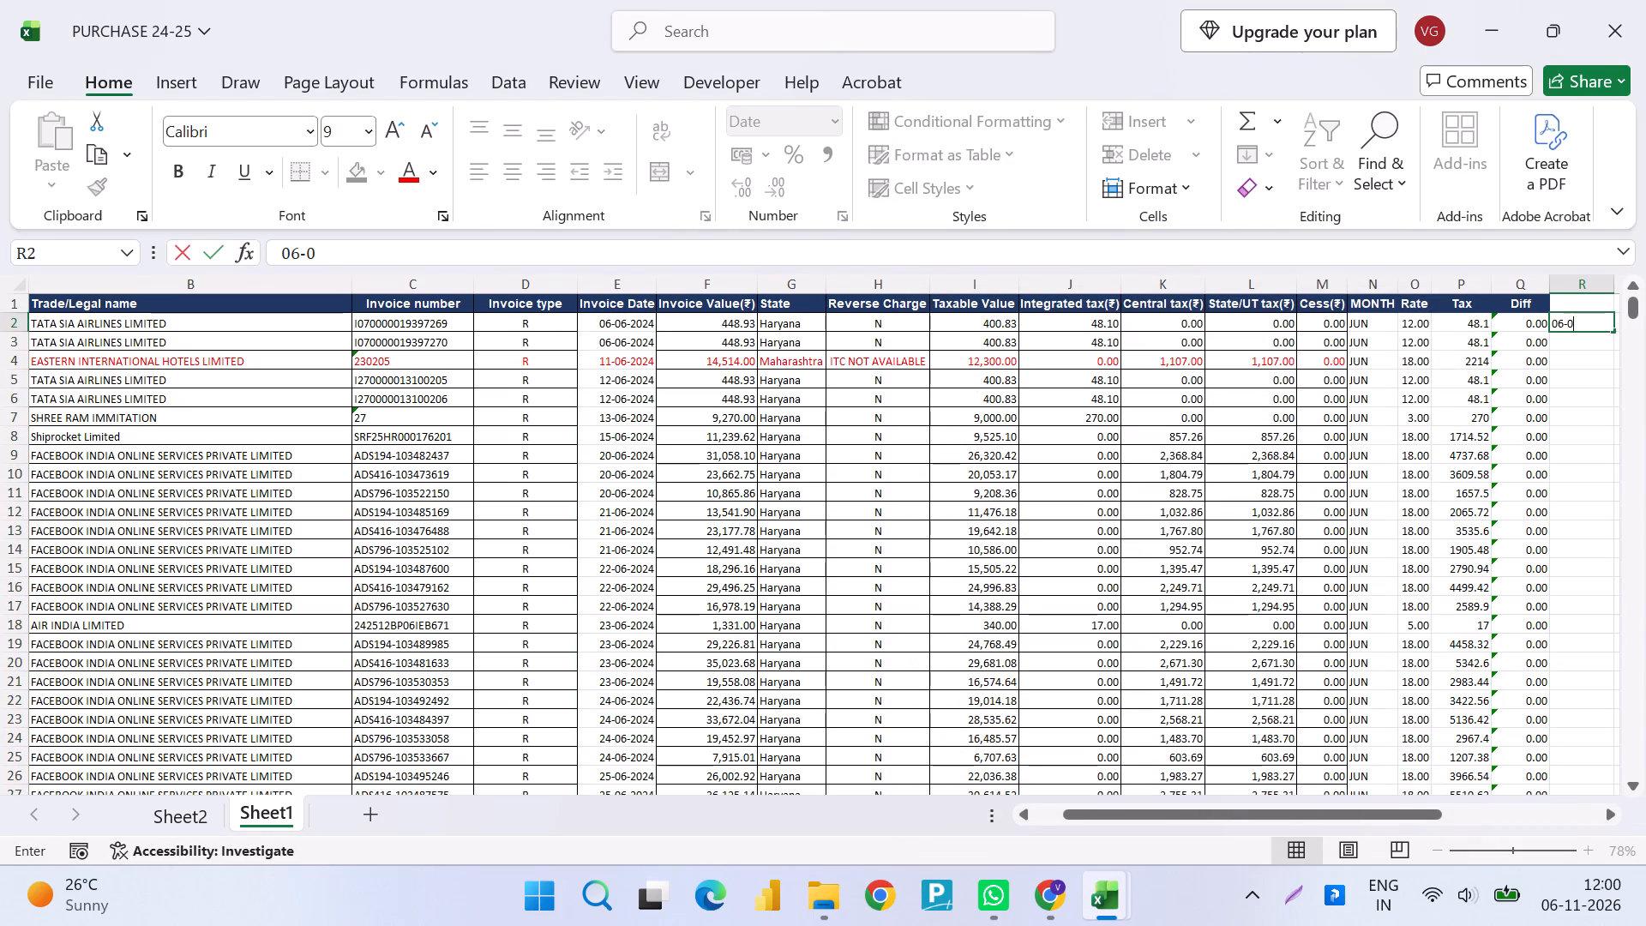
key("Escape")
key("ctrl+space")
key("ctrl+minus")
key("ctrl+minus")
key("ctrl+minus")
key("ctrl+minus")
key("ctrl+minus")
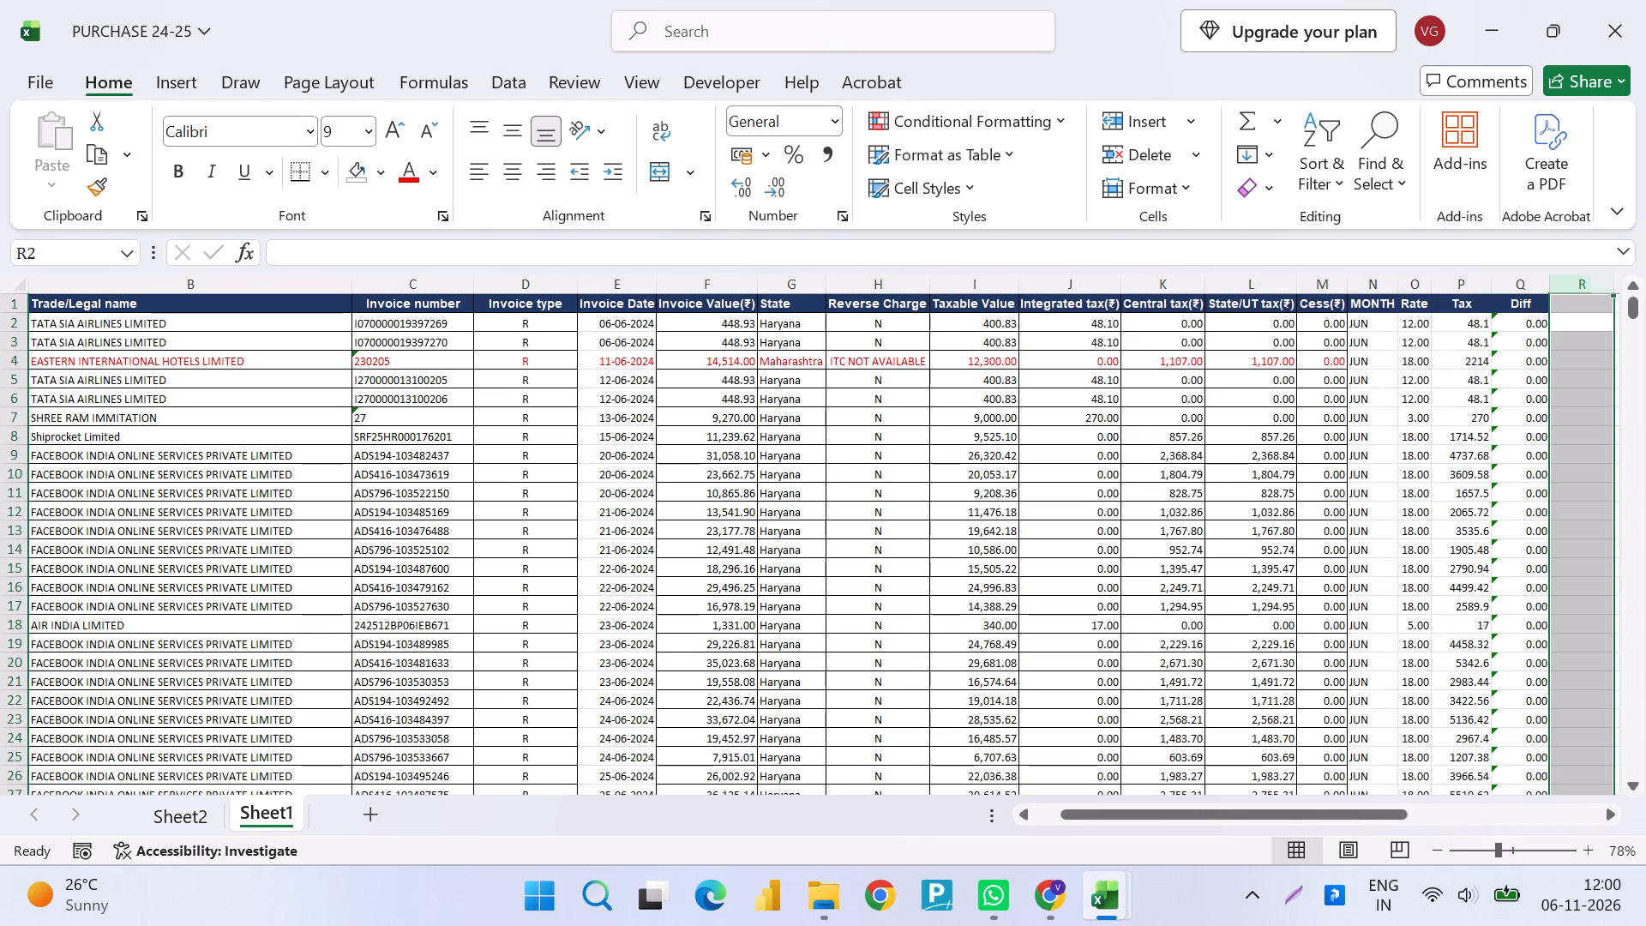
key("ctrl+minus")
key("ctrl+minus")
key("minus")
key("Escape")
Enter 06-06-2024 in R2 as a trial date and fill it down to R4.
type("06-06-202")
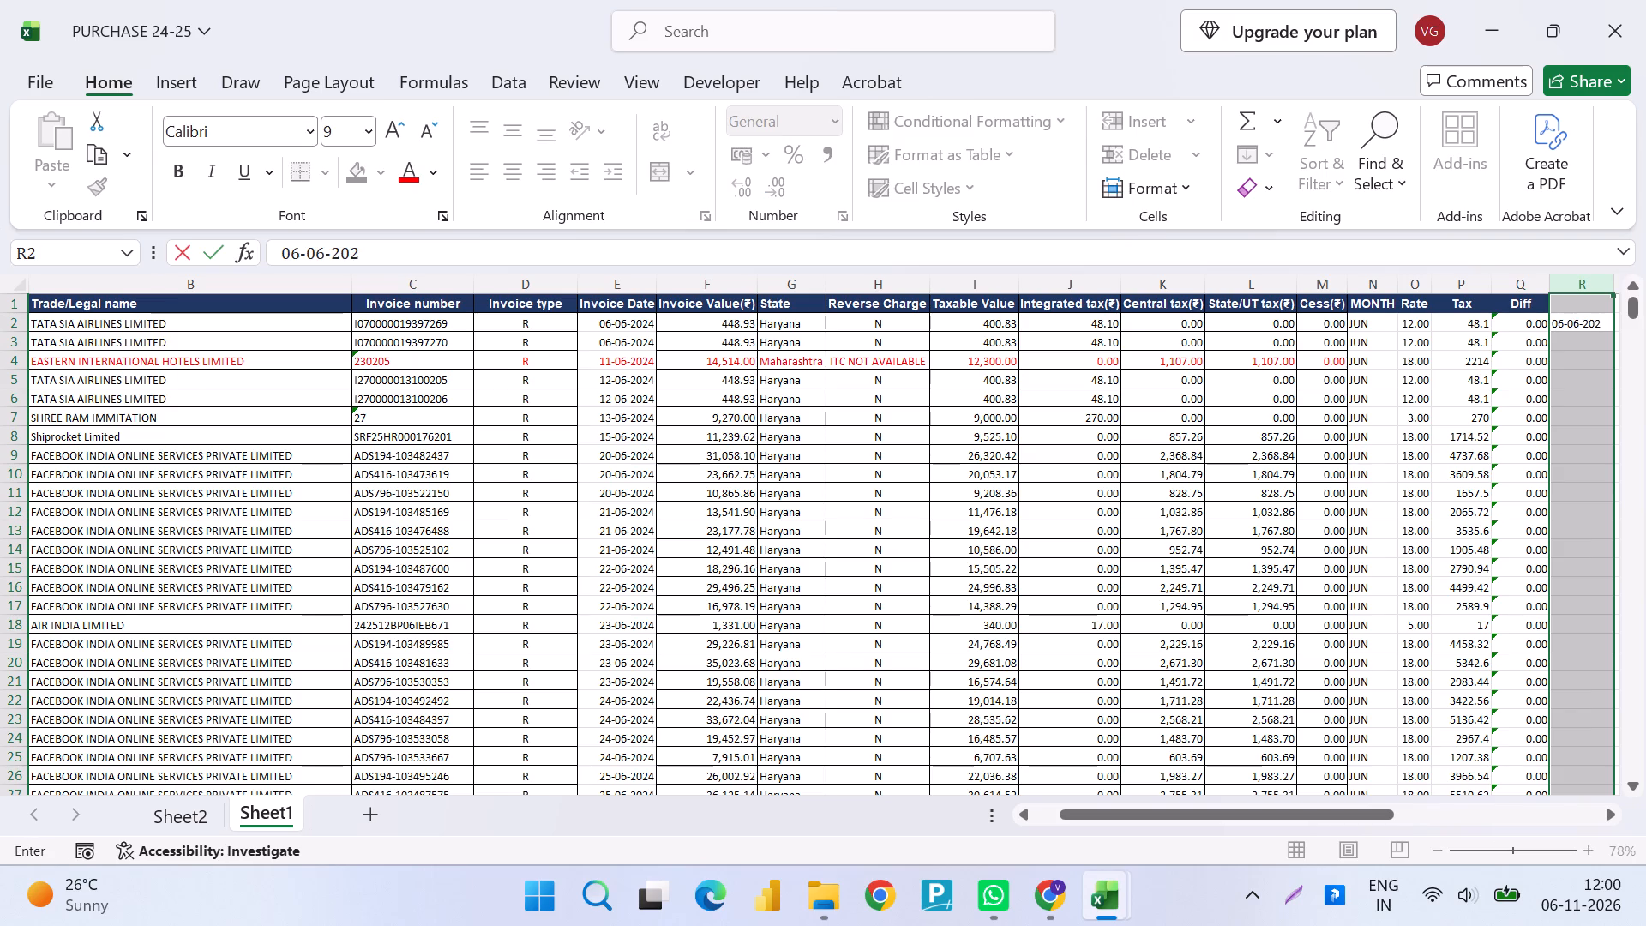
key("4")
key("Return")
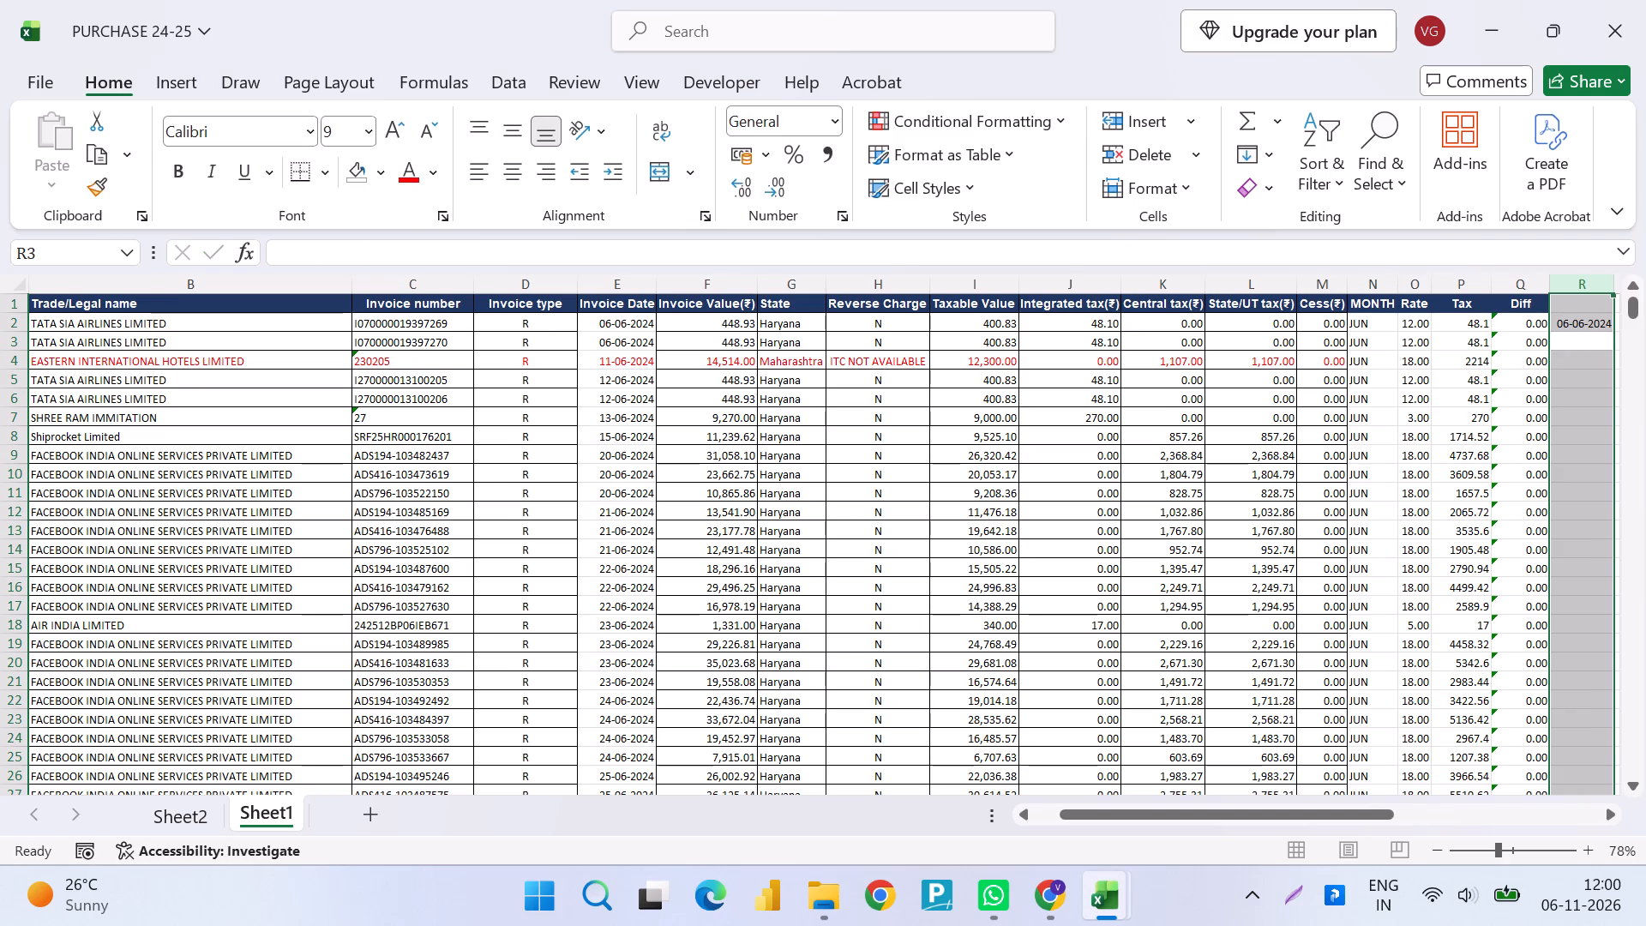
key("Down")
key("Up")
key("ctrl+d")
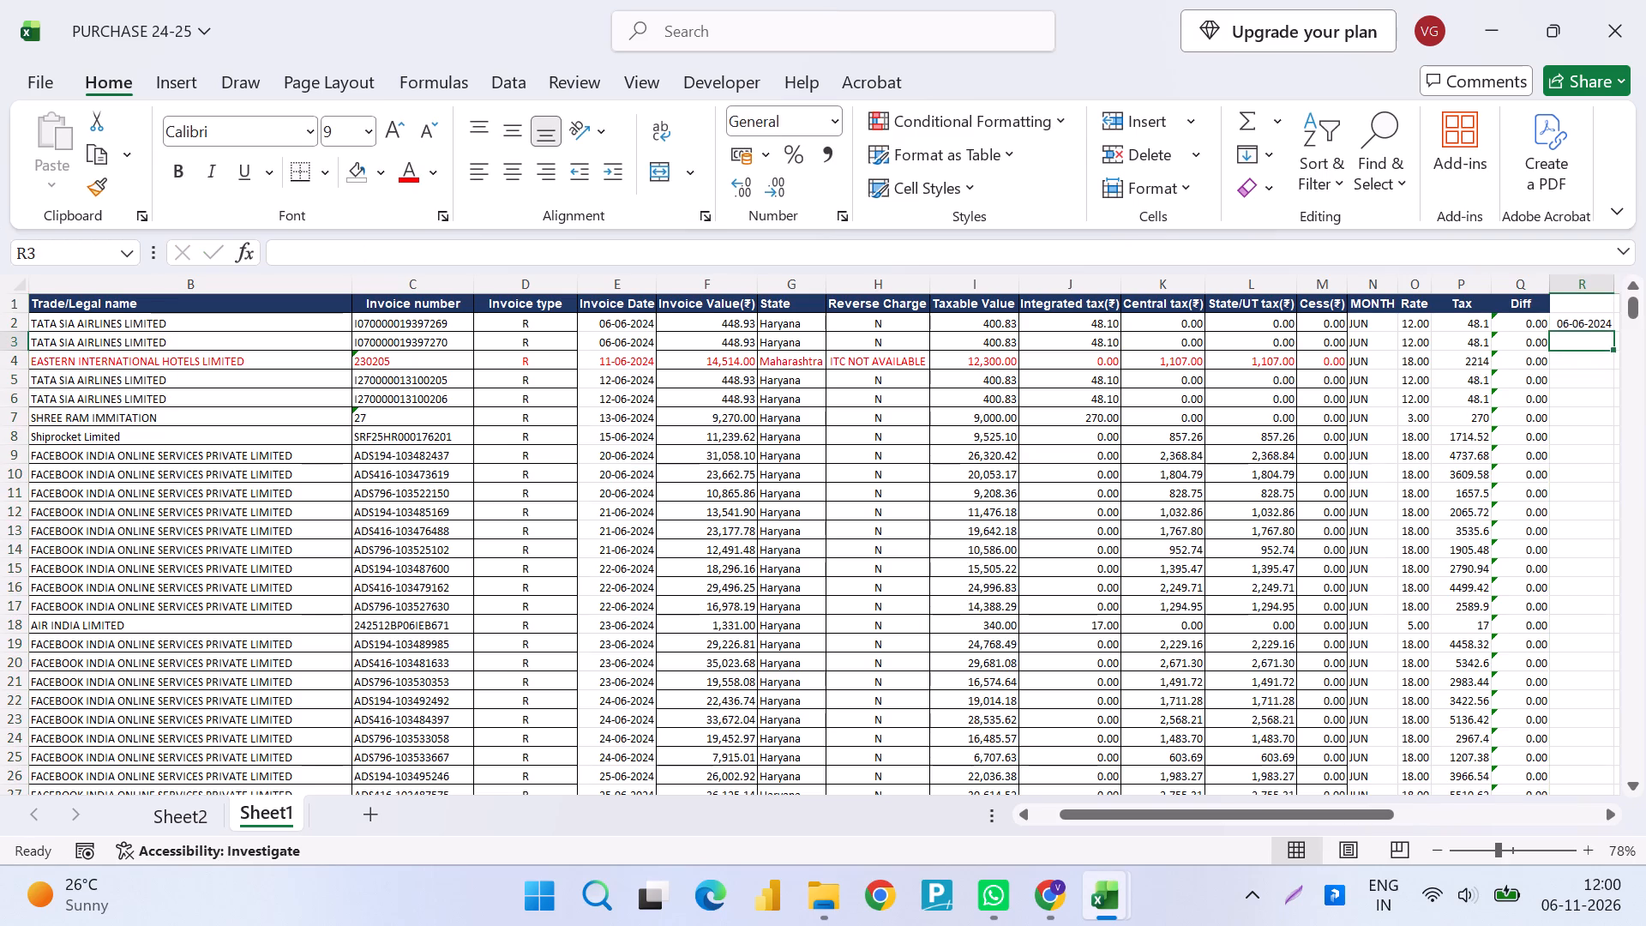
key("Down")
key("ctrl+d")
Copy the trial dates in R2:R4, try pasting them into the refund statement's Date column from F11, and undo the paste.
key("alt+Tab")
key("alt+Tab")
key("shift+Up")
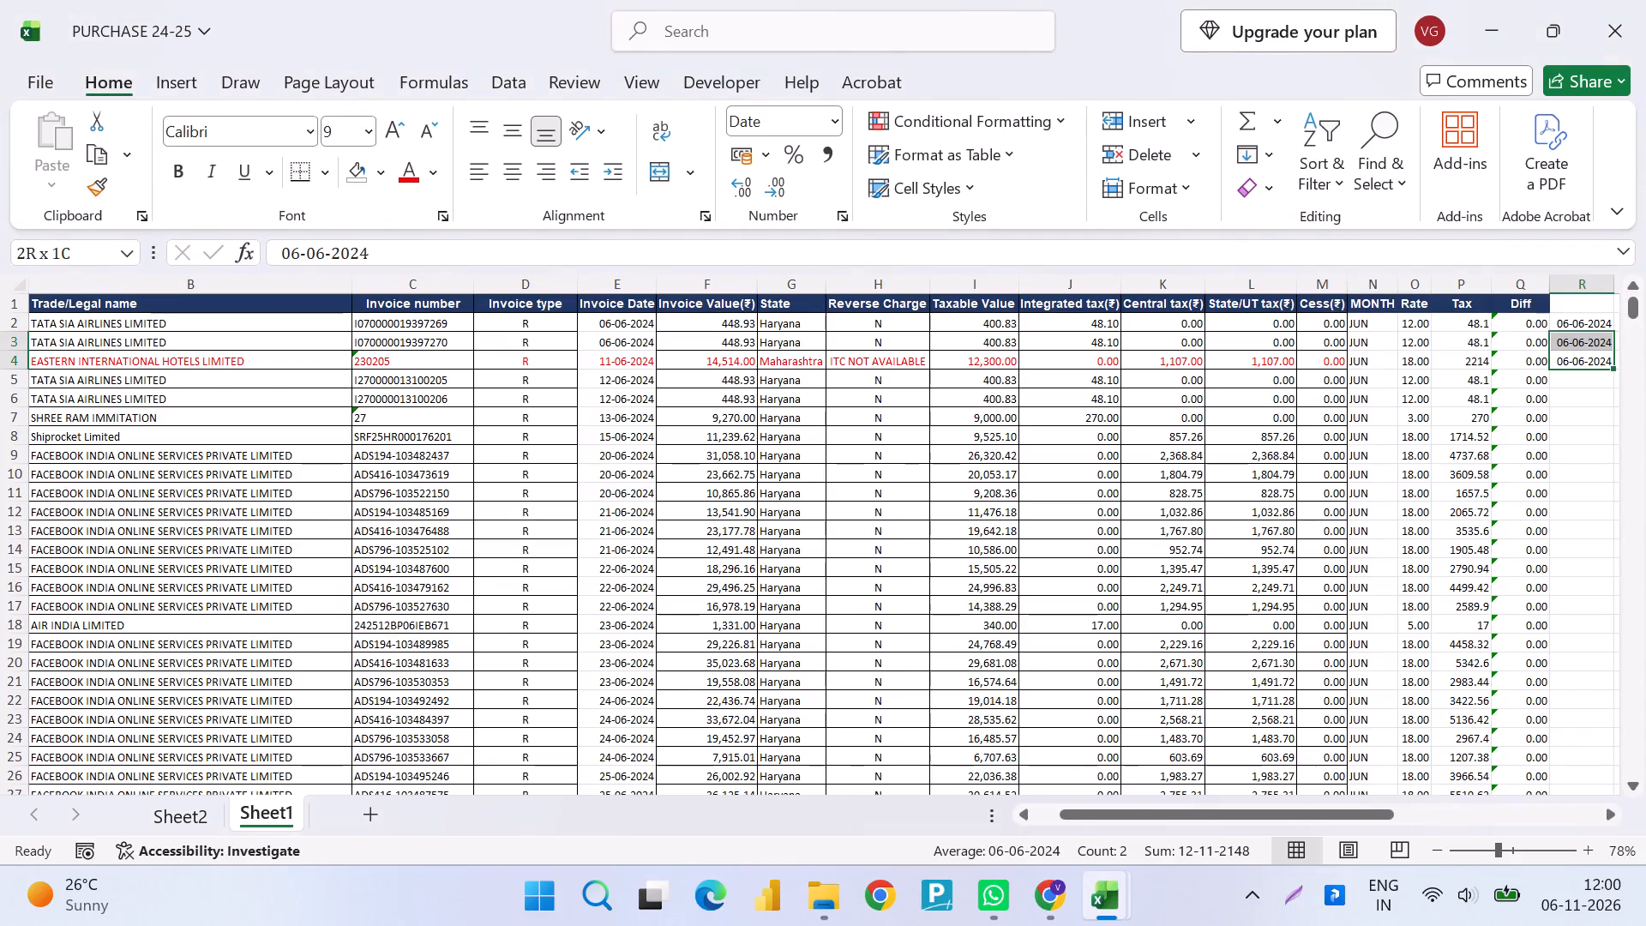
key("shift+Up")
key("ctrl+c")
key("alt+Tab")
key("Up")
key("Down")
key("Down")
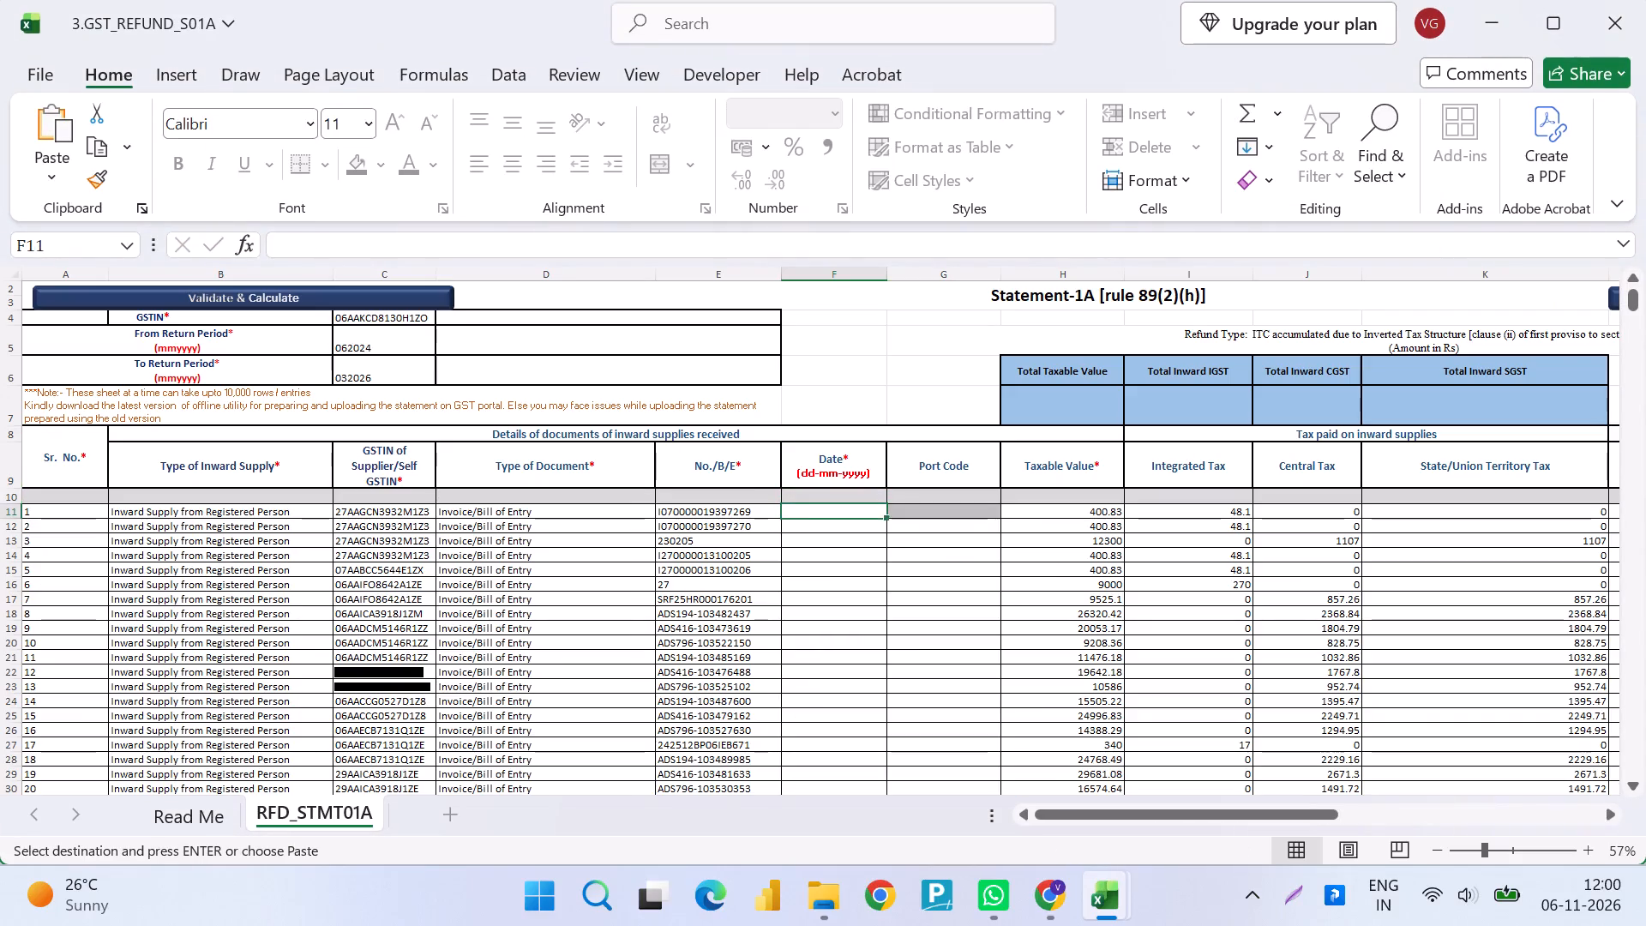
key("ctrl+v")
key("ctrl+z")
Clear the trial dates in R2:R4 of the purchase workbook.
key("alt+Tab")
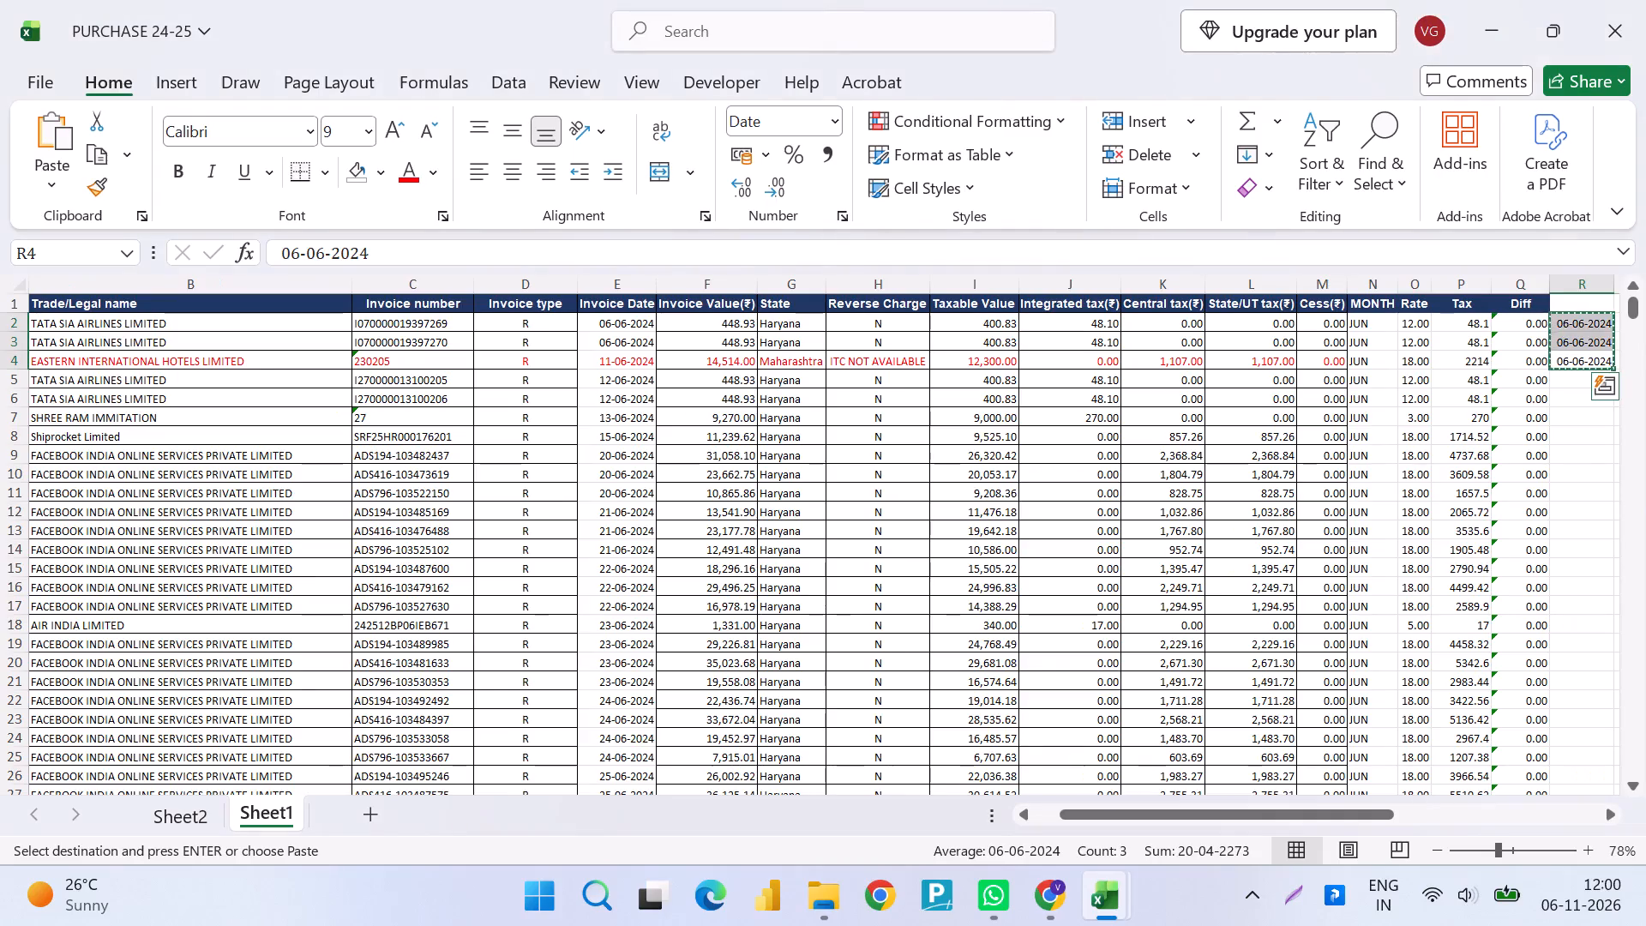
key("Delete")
Enter 6-6-24 in F11, the first Date cell of the refund statement.
key("alt+Tab")
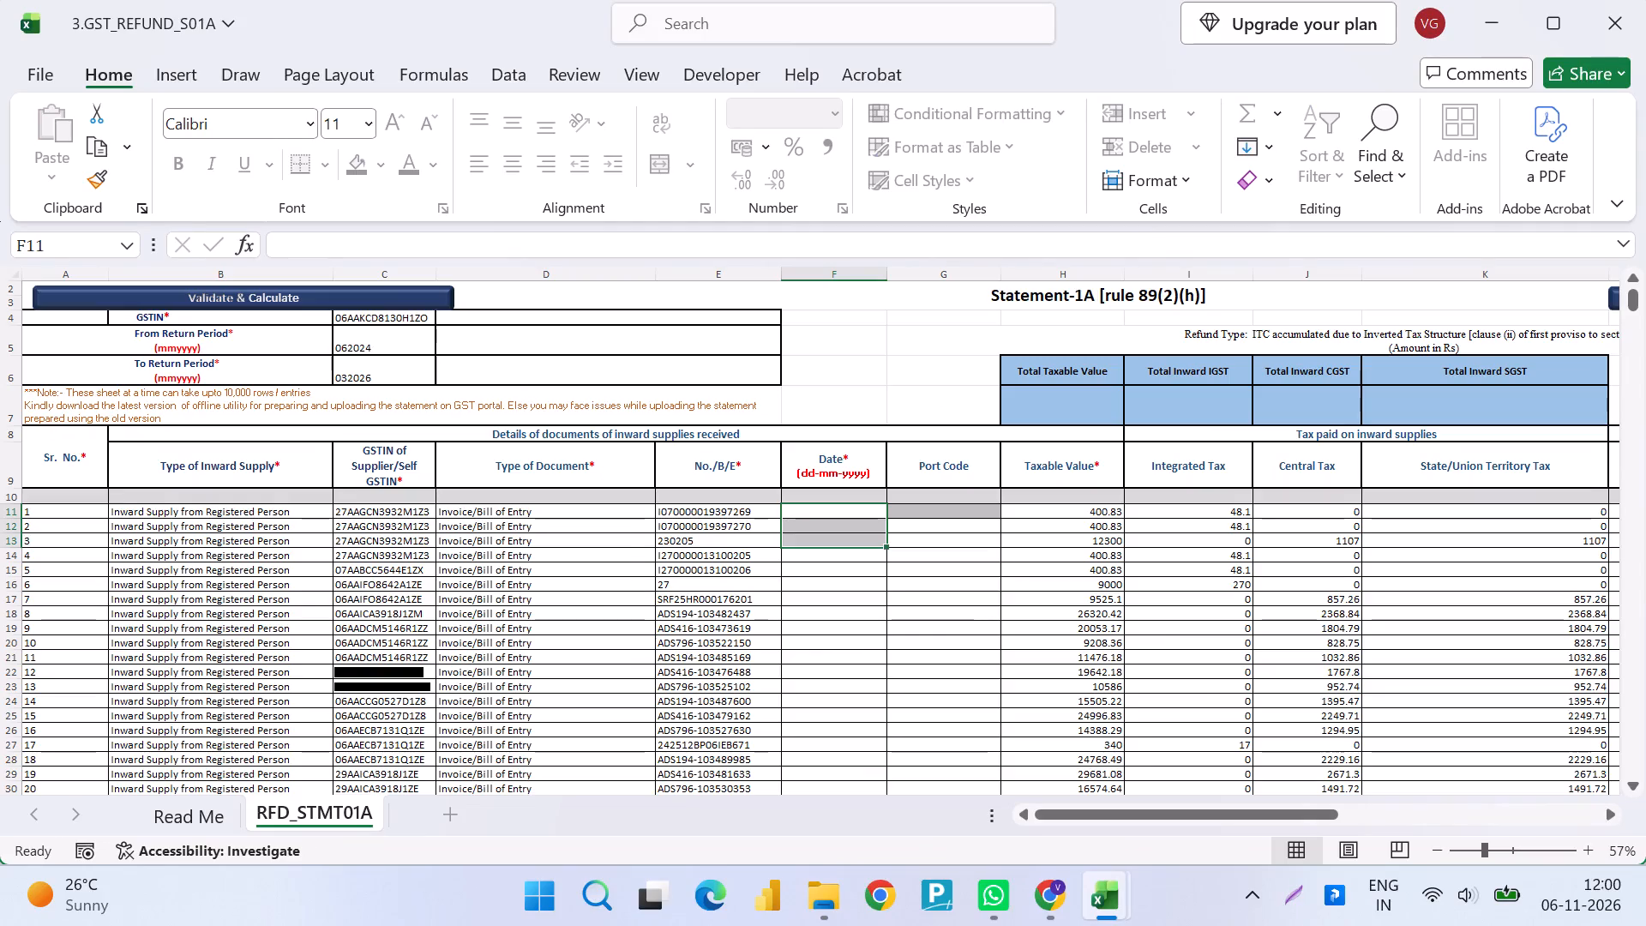
type("6-6-")
type("24")
key("Return")
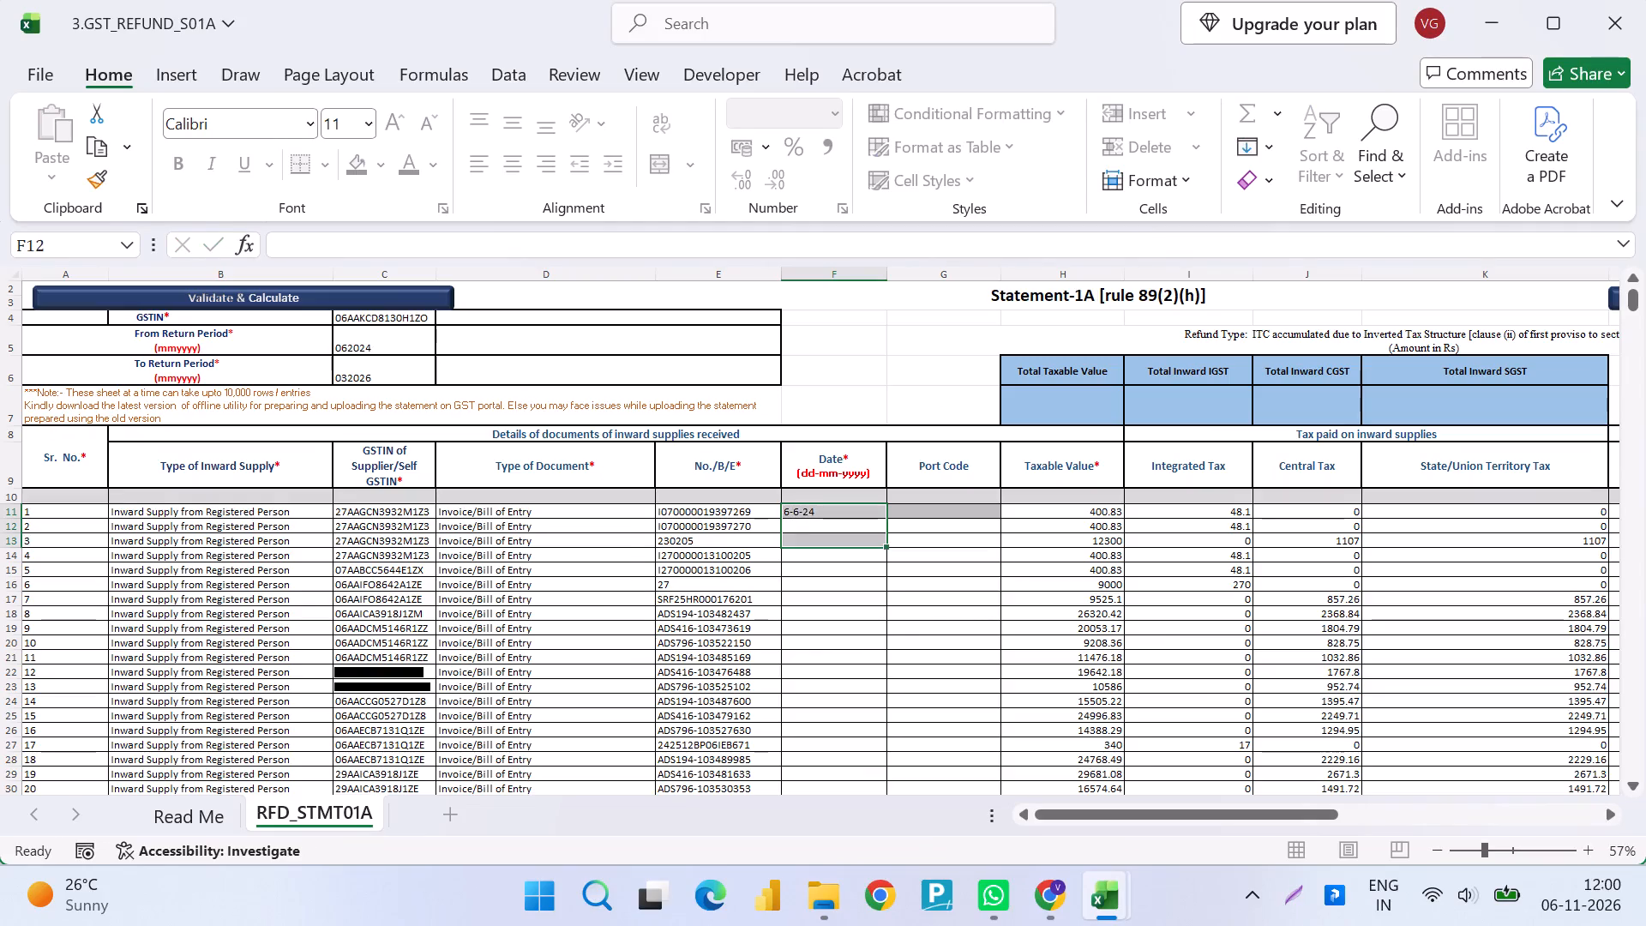
Rewrite the date in F11 in dd-mm-yyyy form as 06-06-2024.
key("Up")
key("F2")
key("Left")
key("Left")
key("Left")
key("Left")
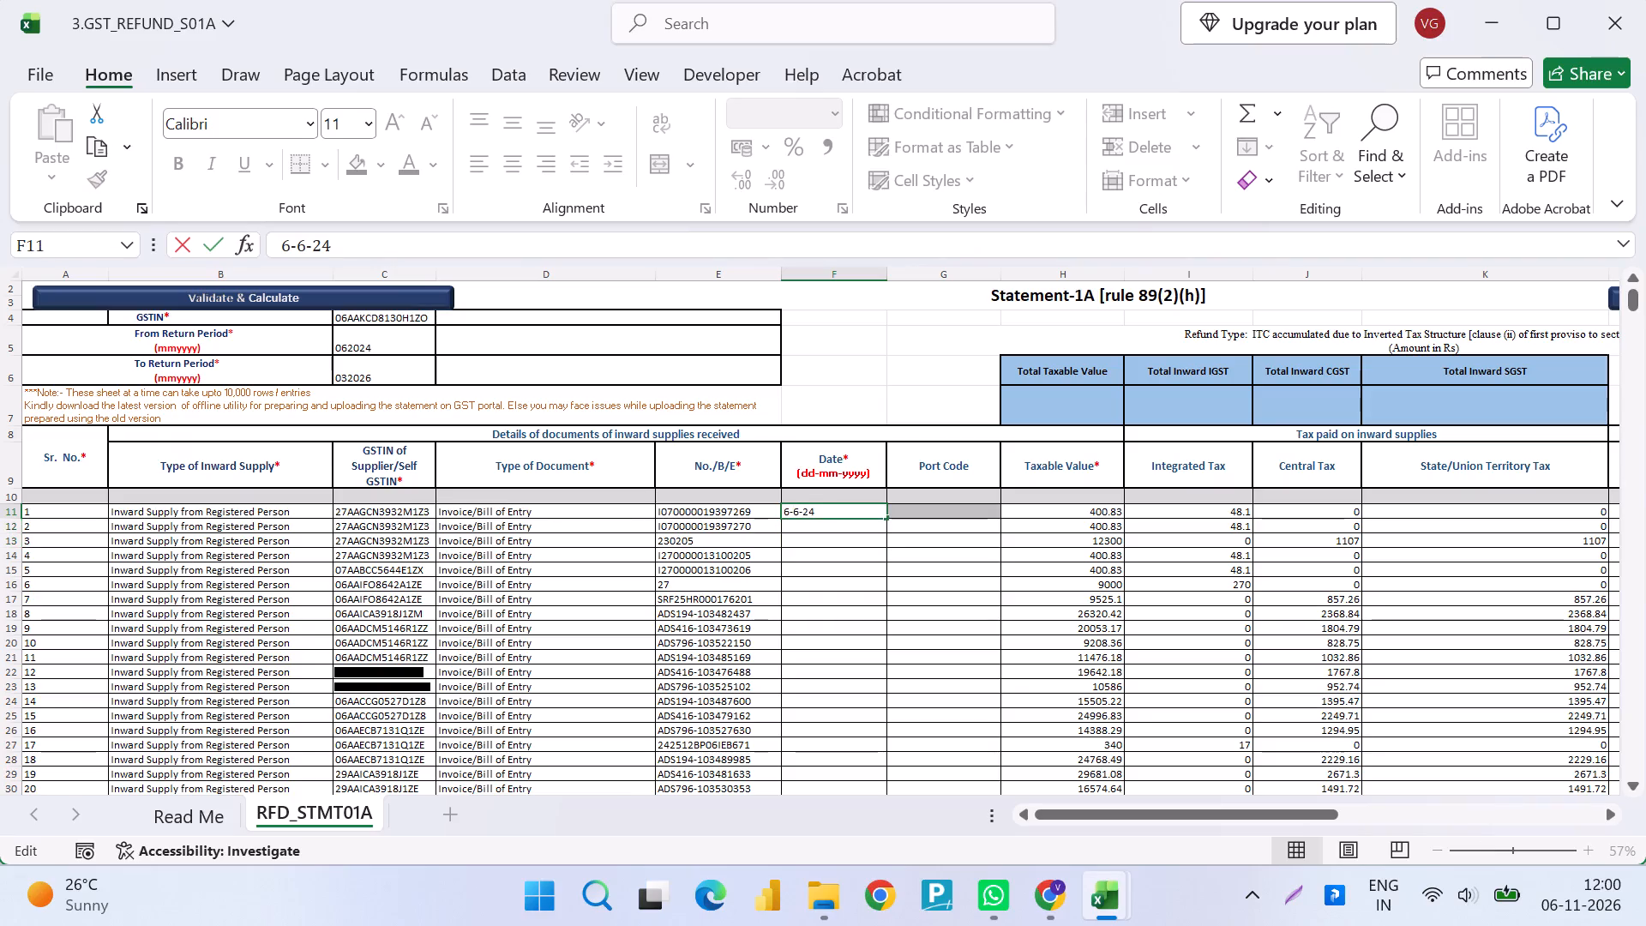
key("0")
key("Left")
key("Left")
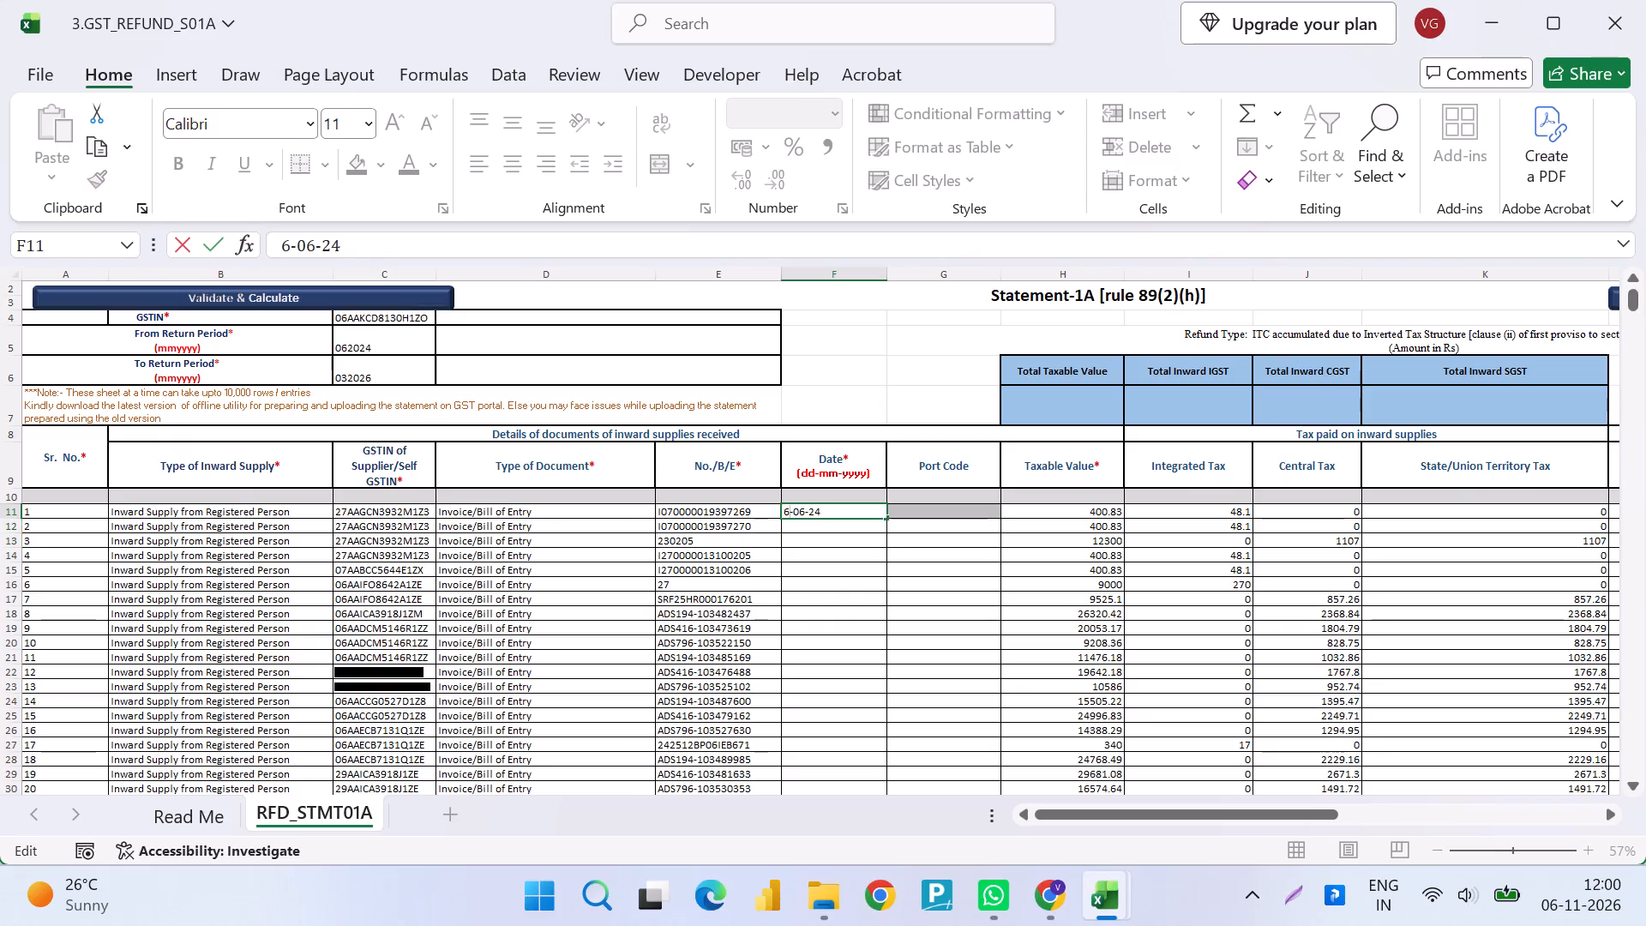
key("Left")
key("Left")
key("0")
key("Right")
key("Right")
key("Right")
key("Right")
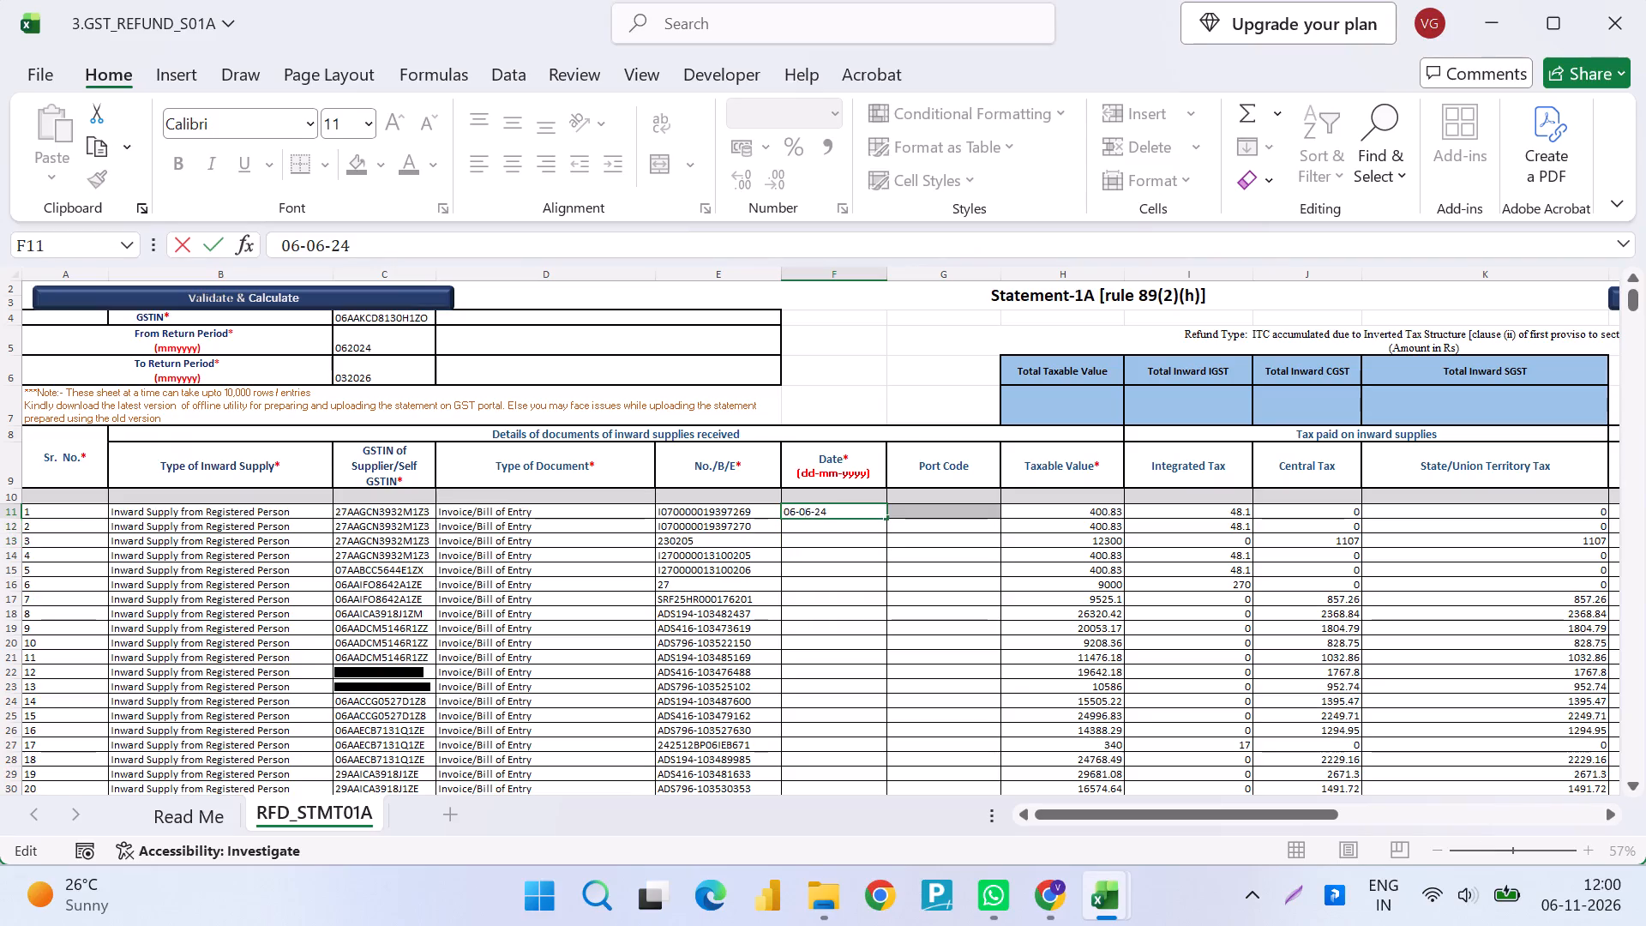
key("Right")
key("0")
key("BackSpace")
type("20")
key("Return")
Fill the date from F11 down into F12 and F13.
key("ctrl+d")
key("Down")
key("ctrl+d")
Change the refund statement's date in F13 to 11-06-2024.
key("alt+Tab")
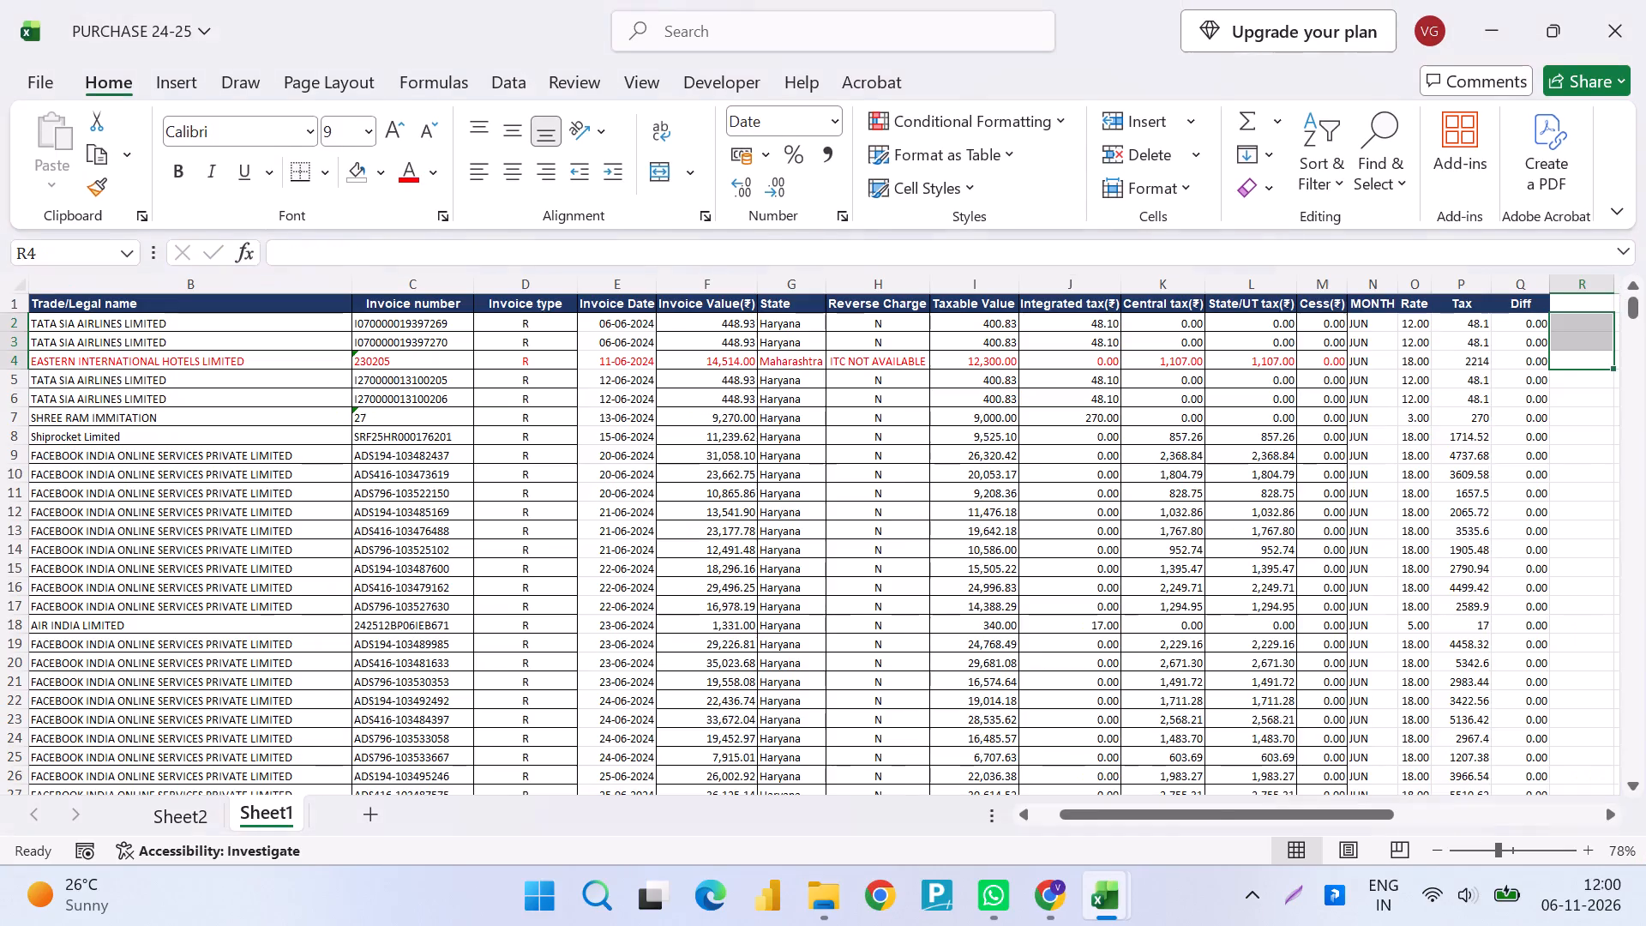
key("Left")
key("alt+Tab")
key("F2")
key("Left")
key("Left")
key("Left")
key("Left")
key("Left")
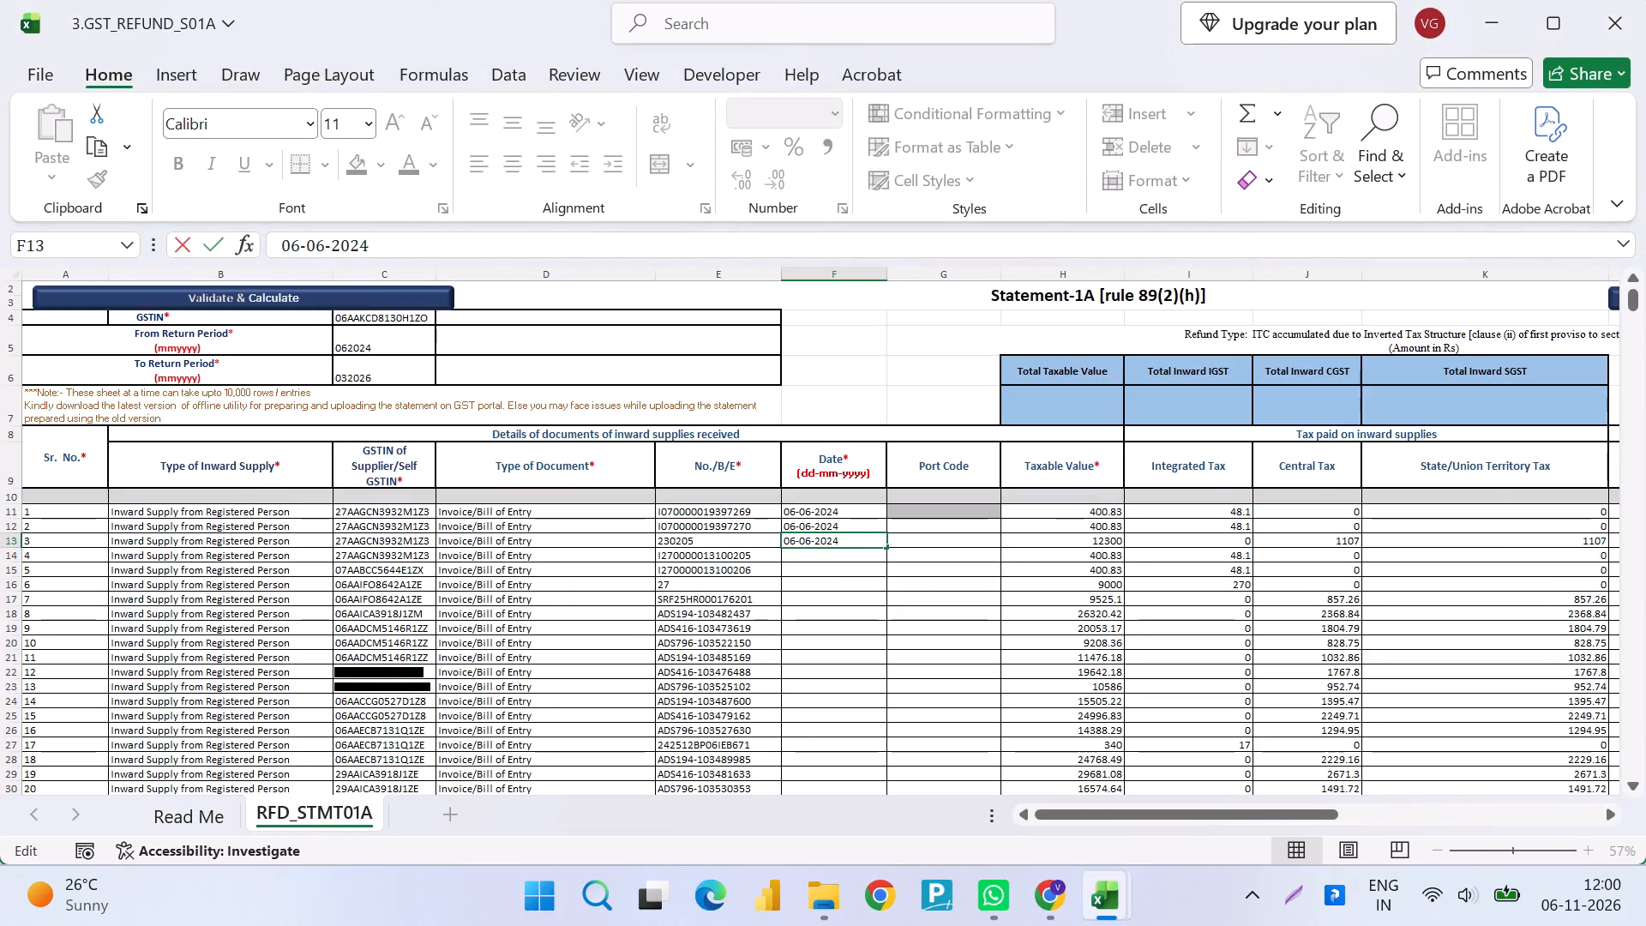
key("Left")
key("Left")
key("Left")
key("shift+Left")
key("shift+Left")
type("11")
key("Return")
In the purchase workbook, locate the Invoice Date column at E4 and read the entries in E5:E8.
key("alt+Tab")
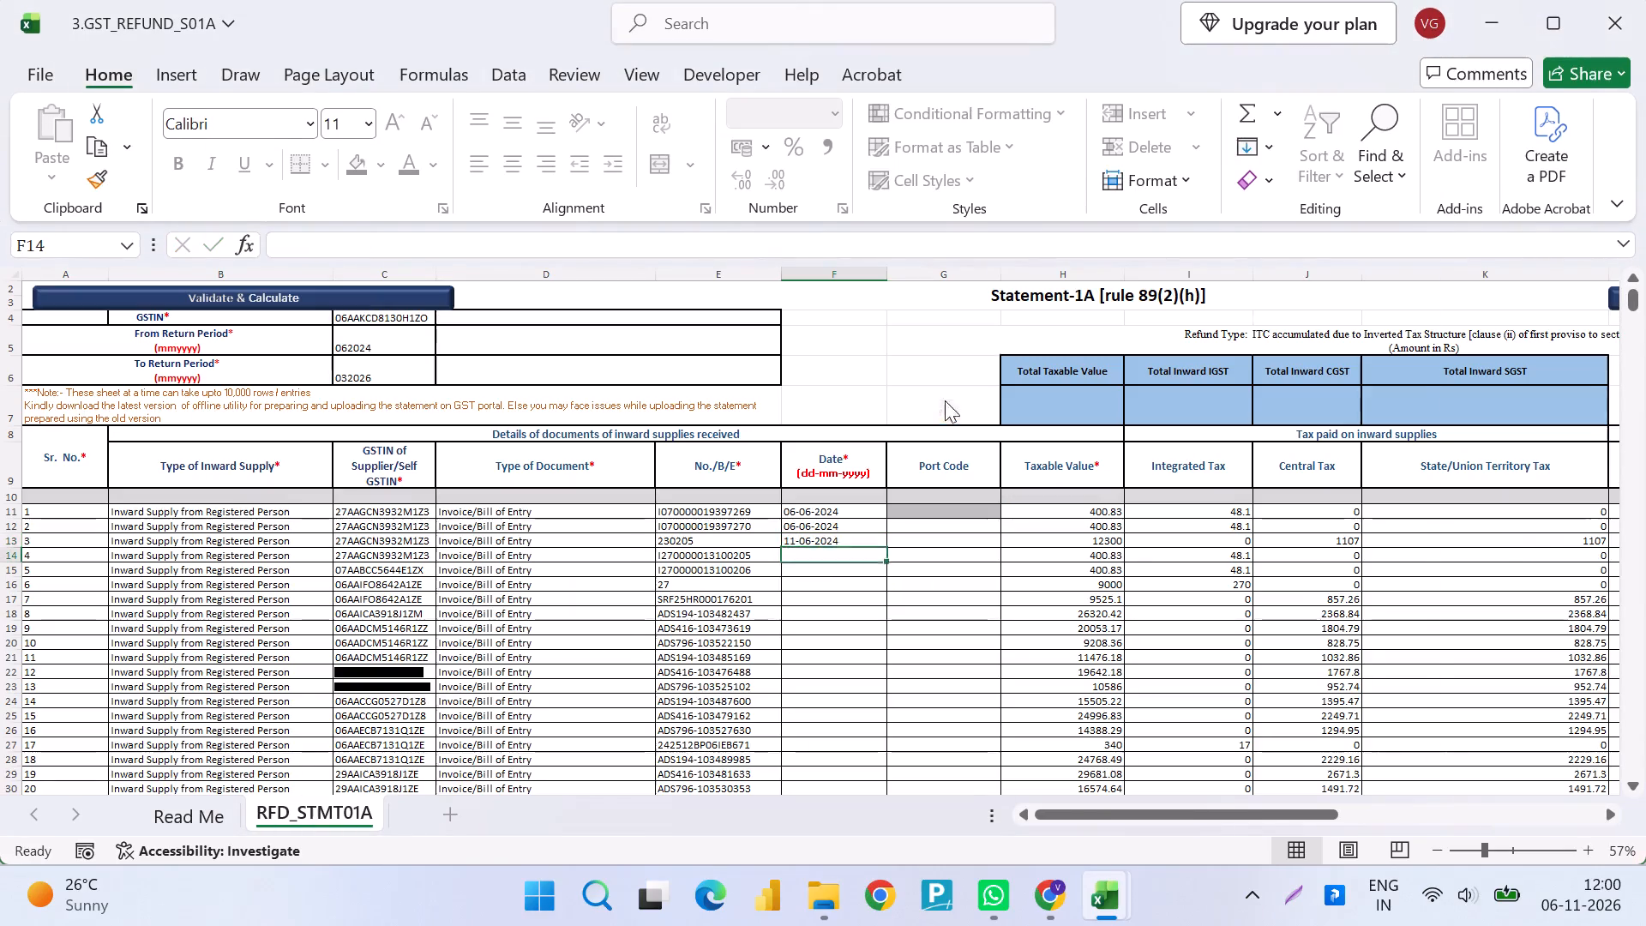
key("Left")
key("Left")
key("Left")
key("Left")
key("Left")
key("Left")
key("Left")
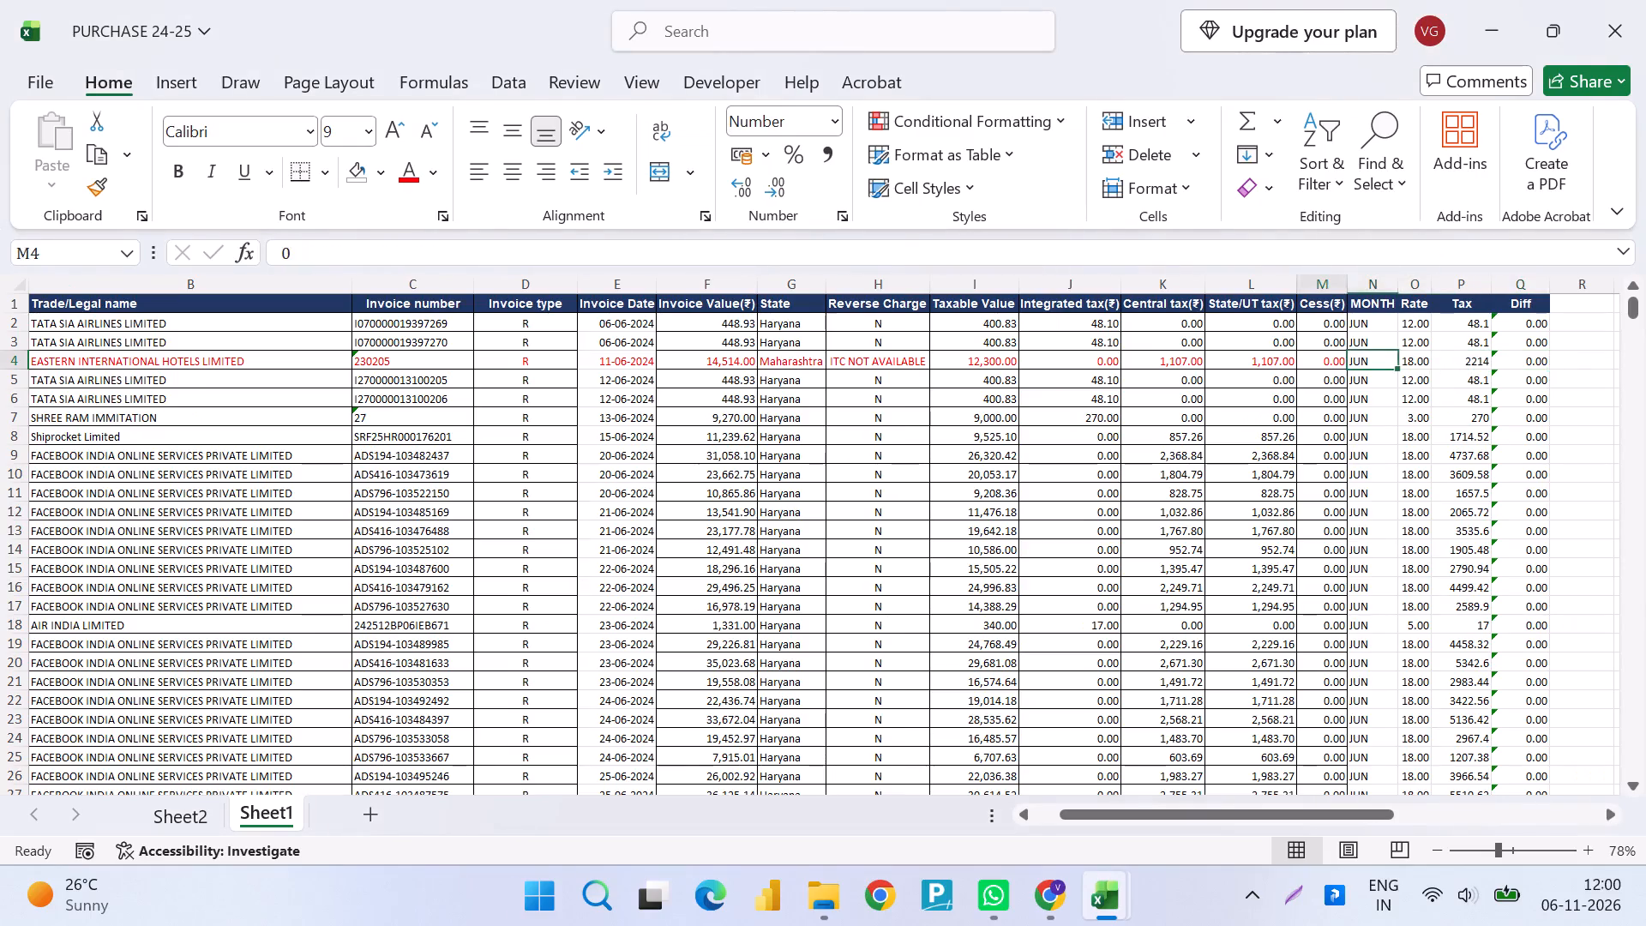
key("Left")
key("Left")
key("Left")
key("Left")
key("Left")
key("Left")
key("Right")
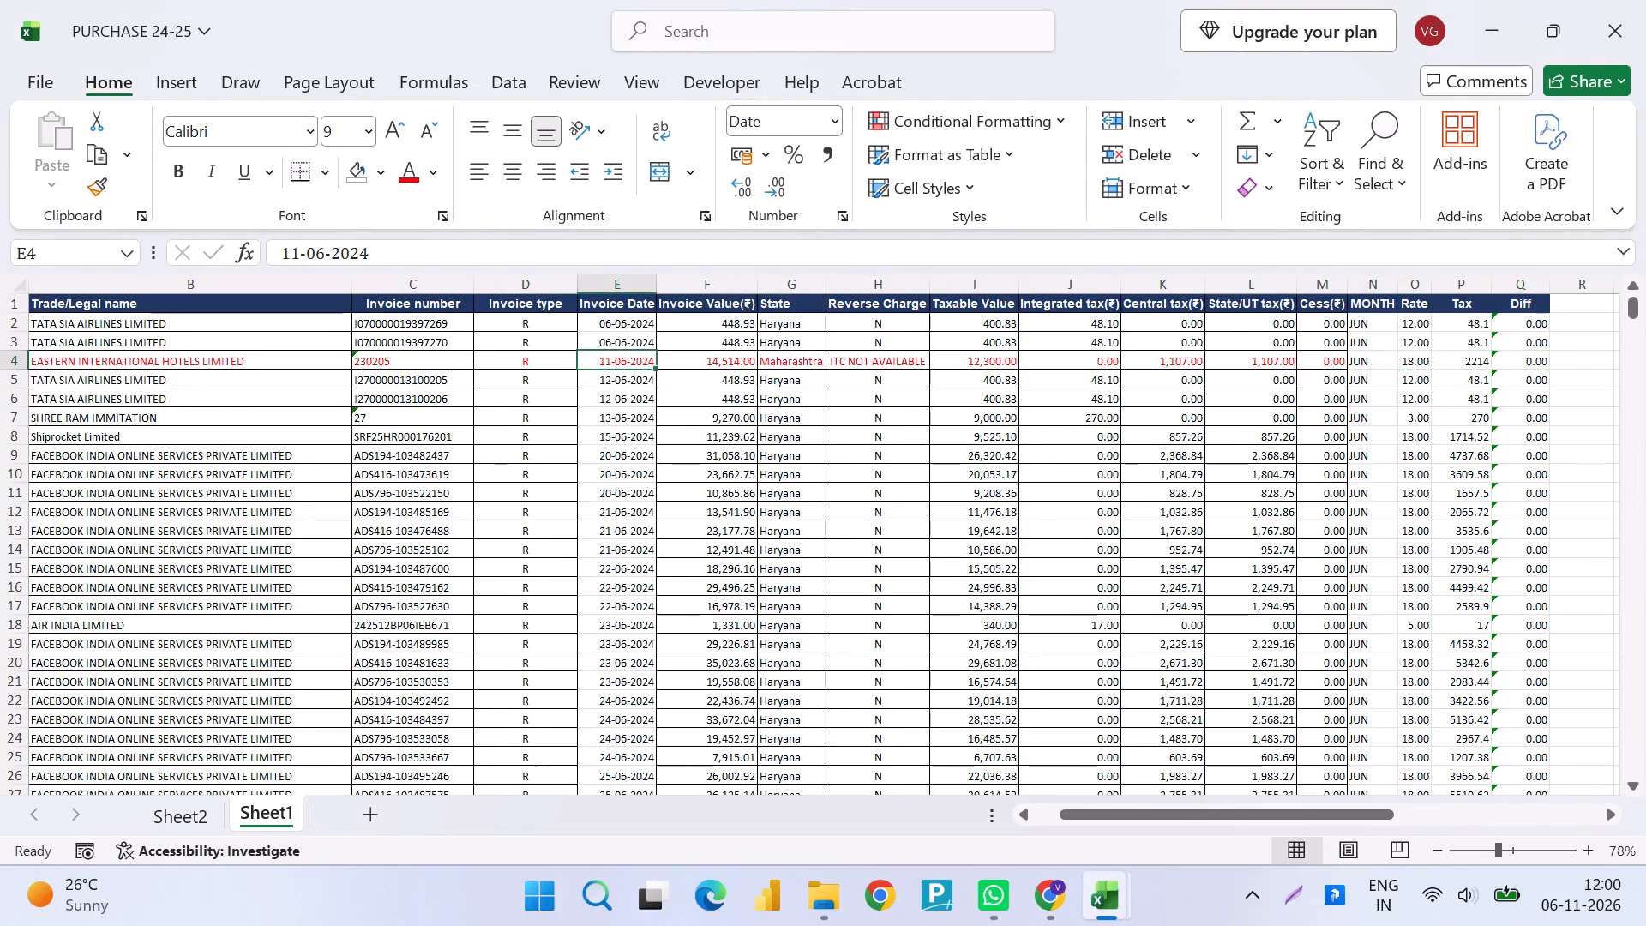
key("alt+Tab")
key("alt+Tab")
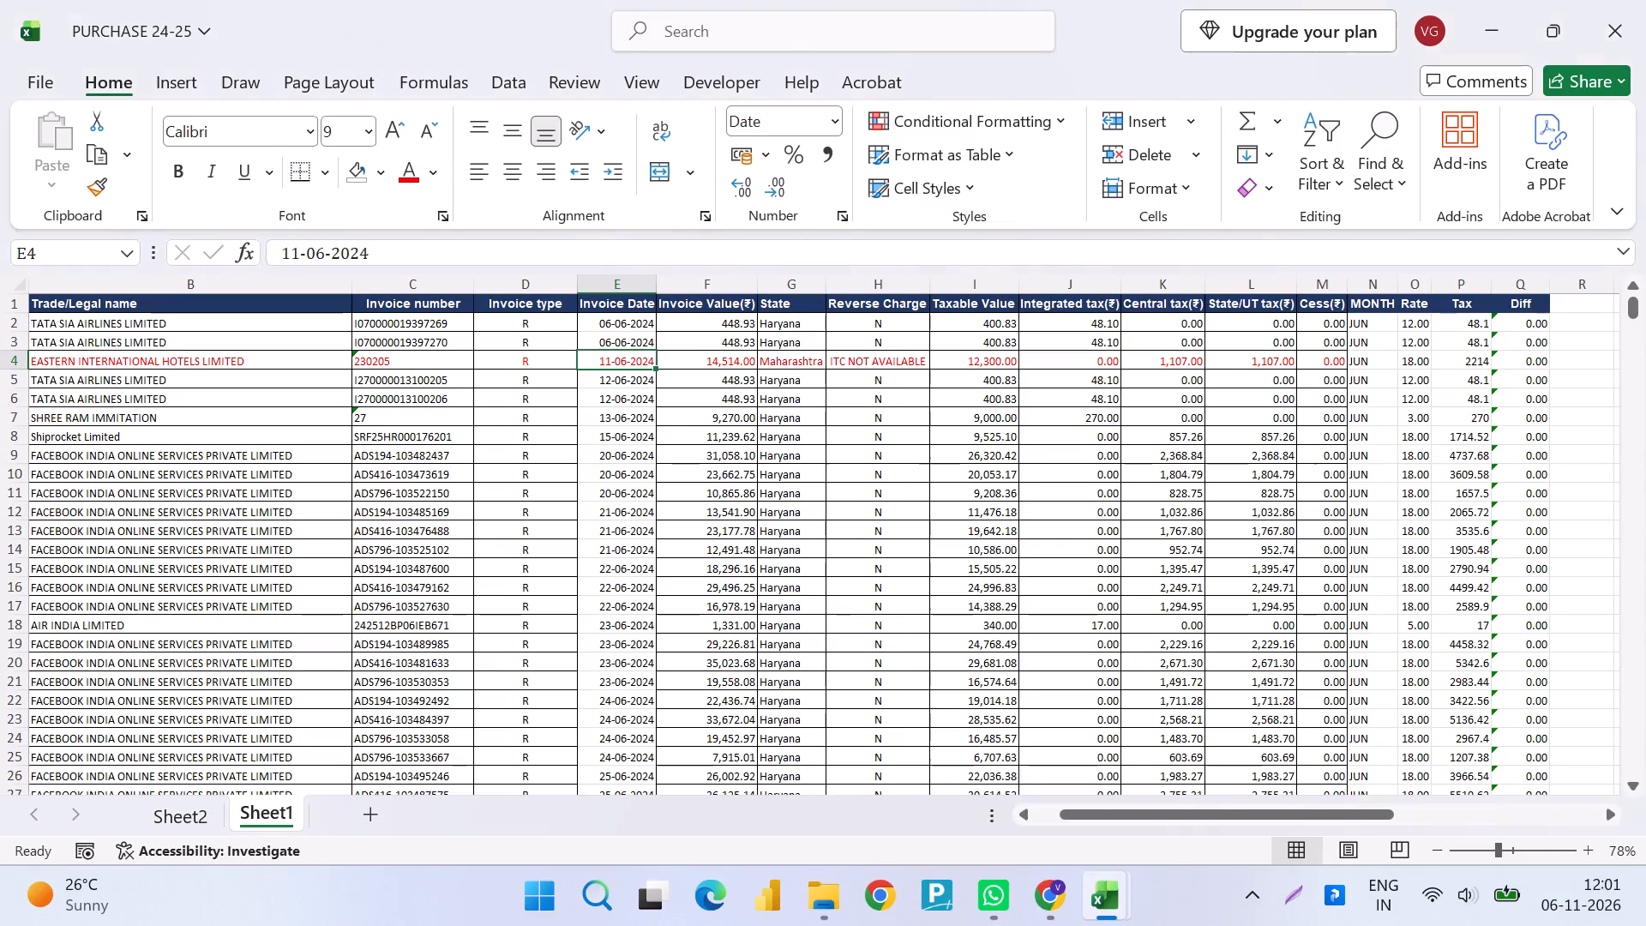
key("Down")
key("shift+Down")
key("shift+Down")
key("shift+Up")
key("shift+Down")
key("shift+Down")
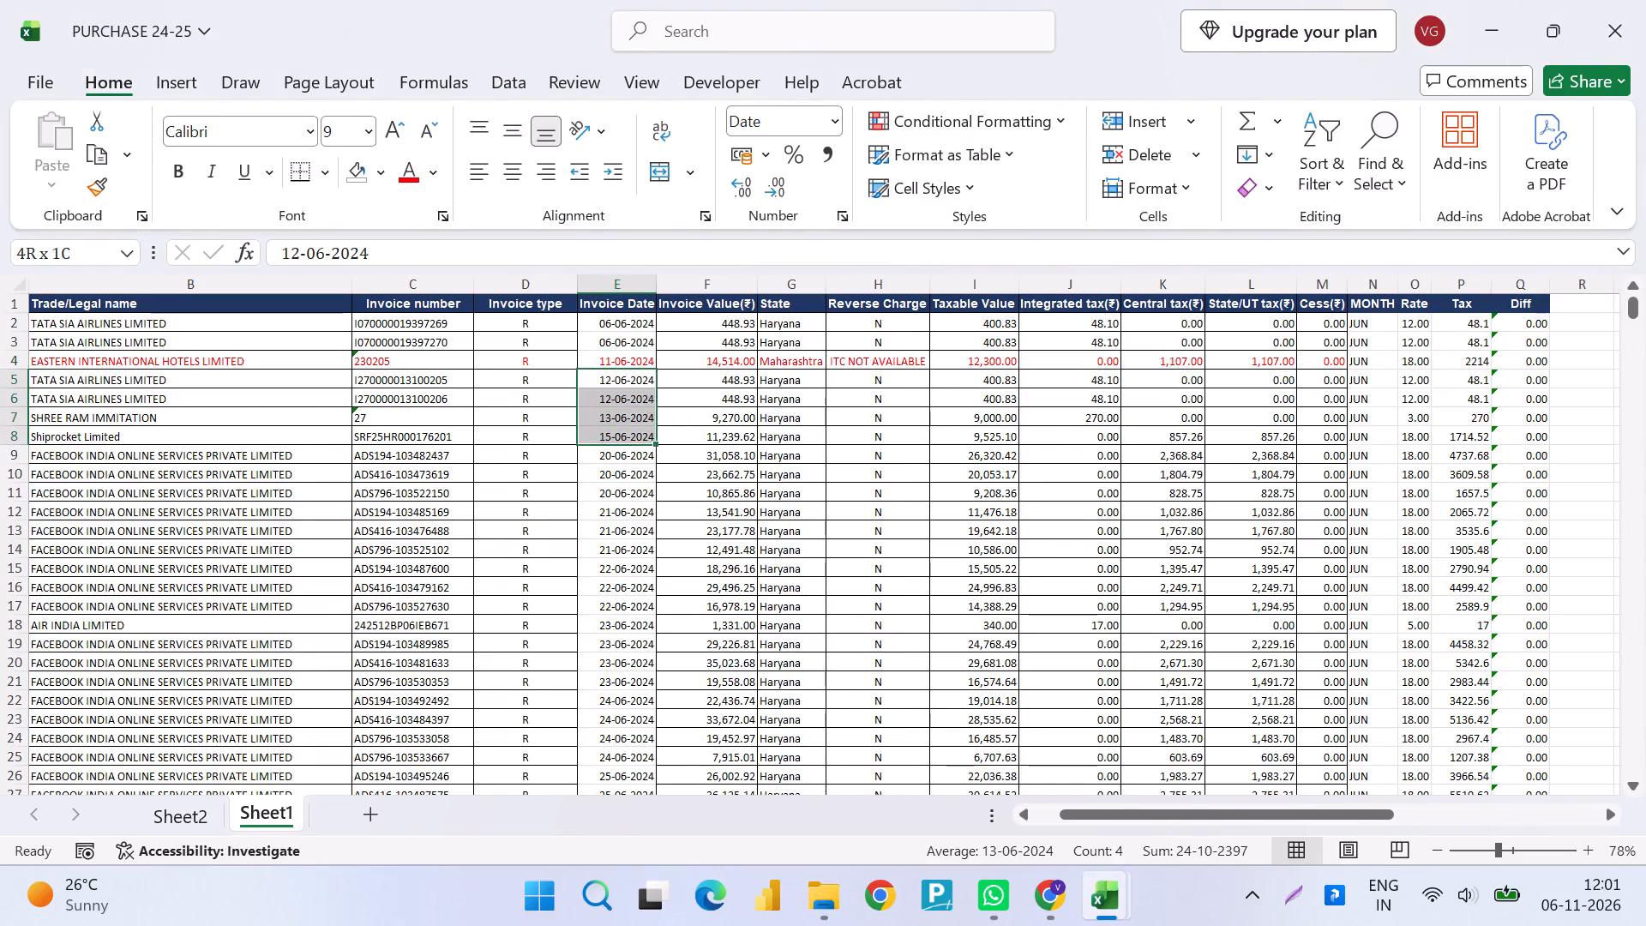
Fill the refund statement's Date column down into F14 and F15, making both dates 12-06-2024.
key("alt+Tab")
type("12-")
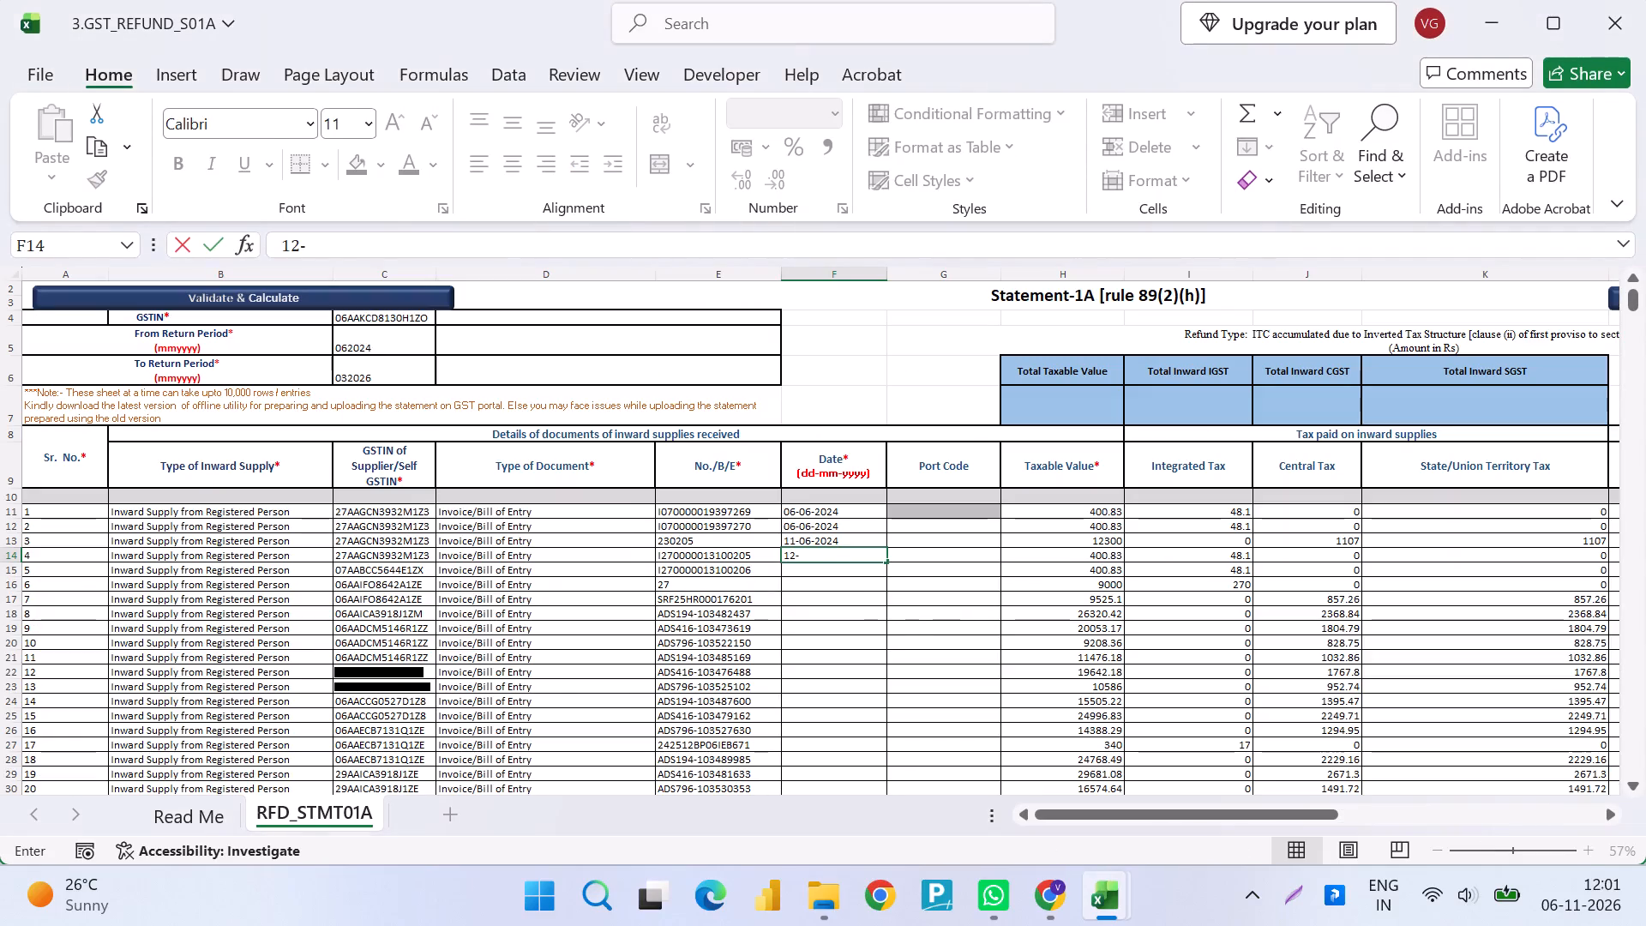
key("Escape")
key("ctrl+d")
key("Down")
key("ctrl+d")
key("Up")
key("F2")
key("ctrl+Left")
key("ctrl+Left")
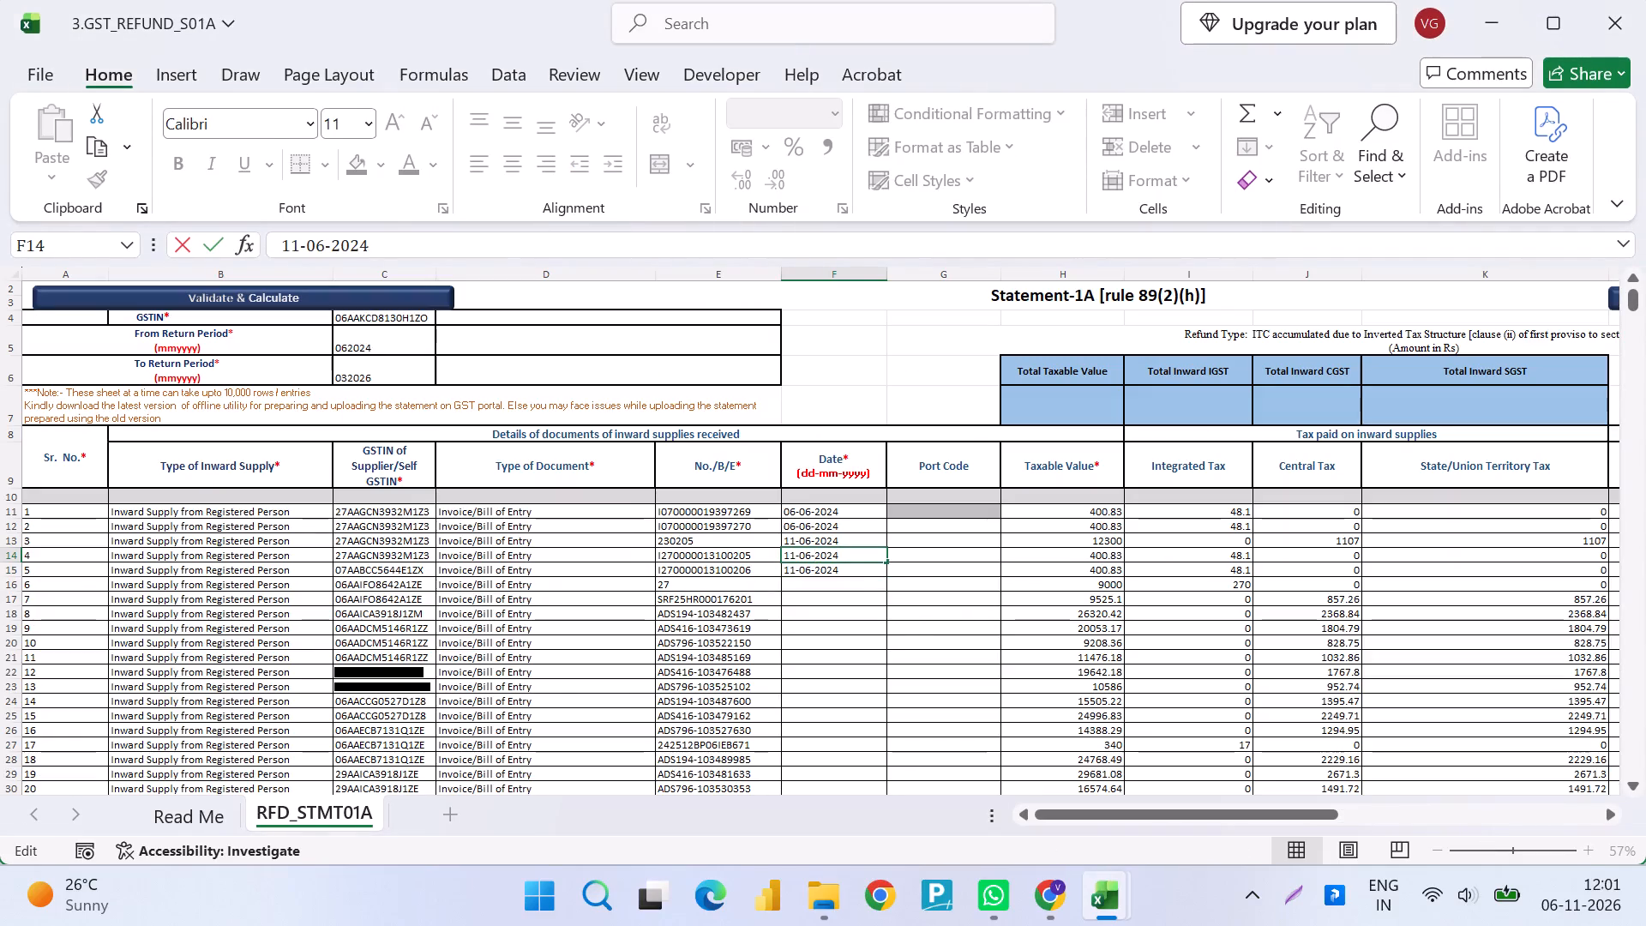
key("ctrl+Left")
key("Left")
key("Left")
key("shift+Right")
key("2")
key("Return")
key("ctrl+d")
Fill the date down into F16 and change it to 13-06-2024.
key("Down")
key("ctrl+d")
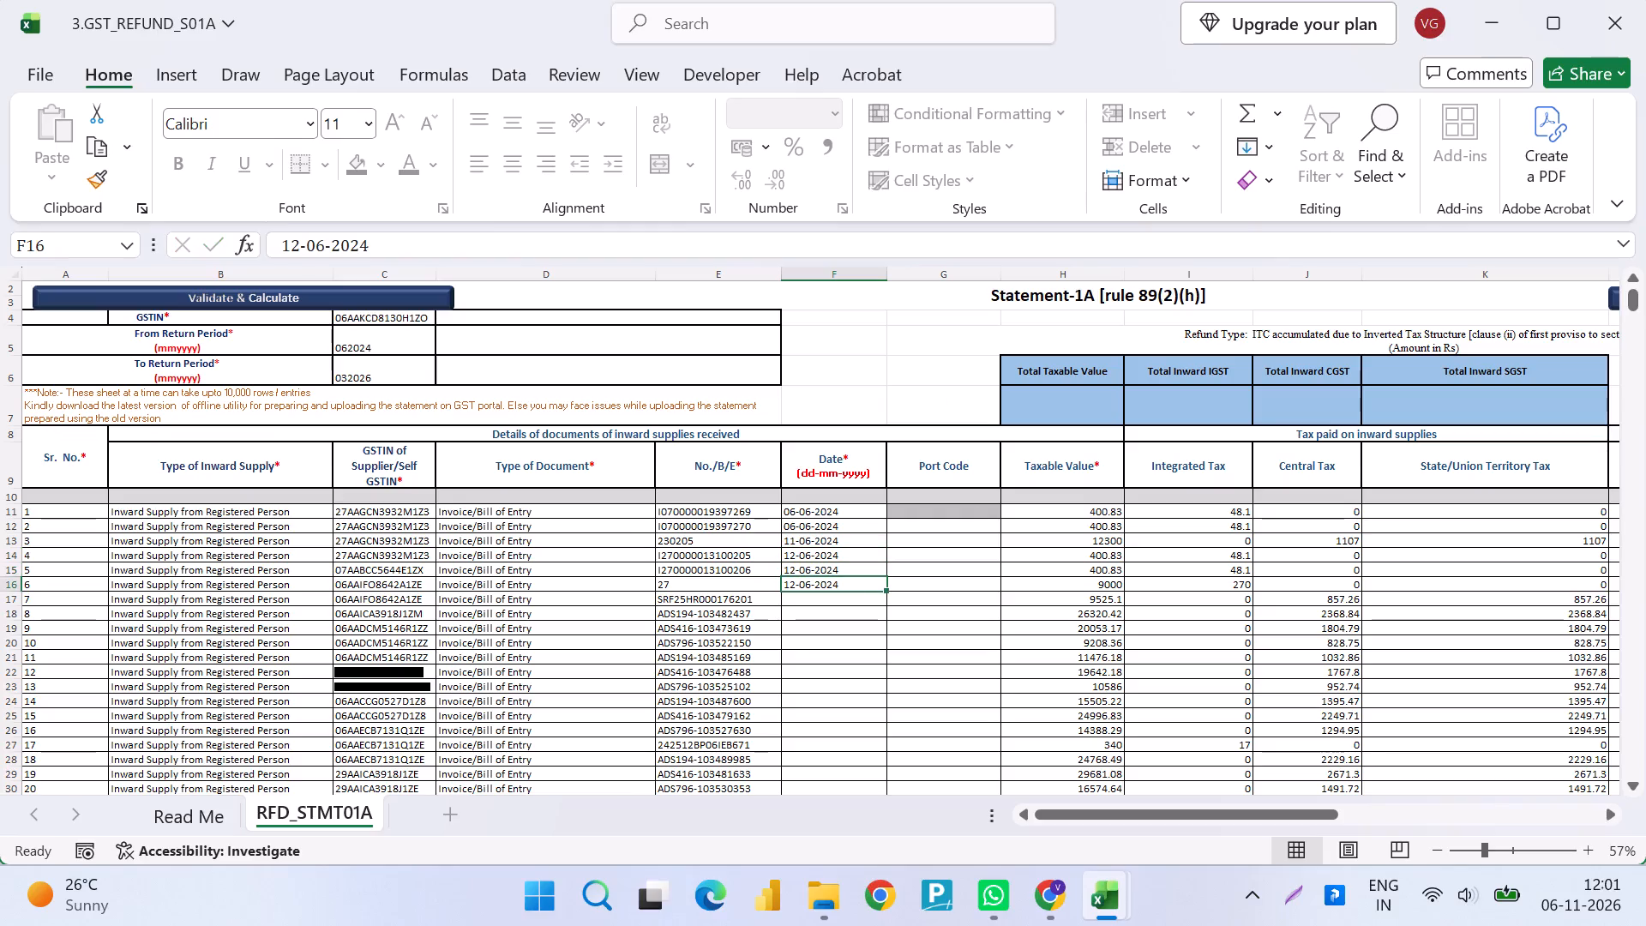
key("F2")
key("ctrl+Left")
key("ctrl+Left")
key("ctrl+Left")
key("Left")
key("shift+Left")
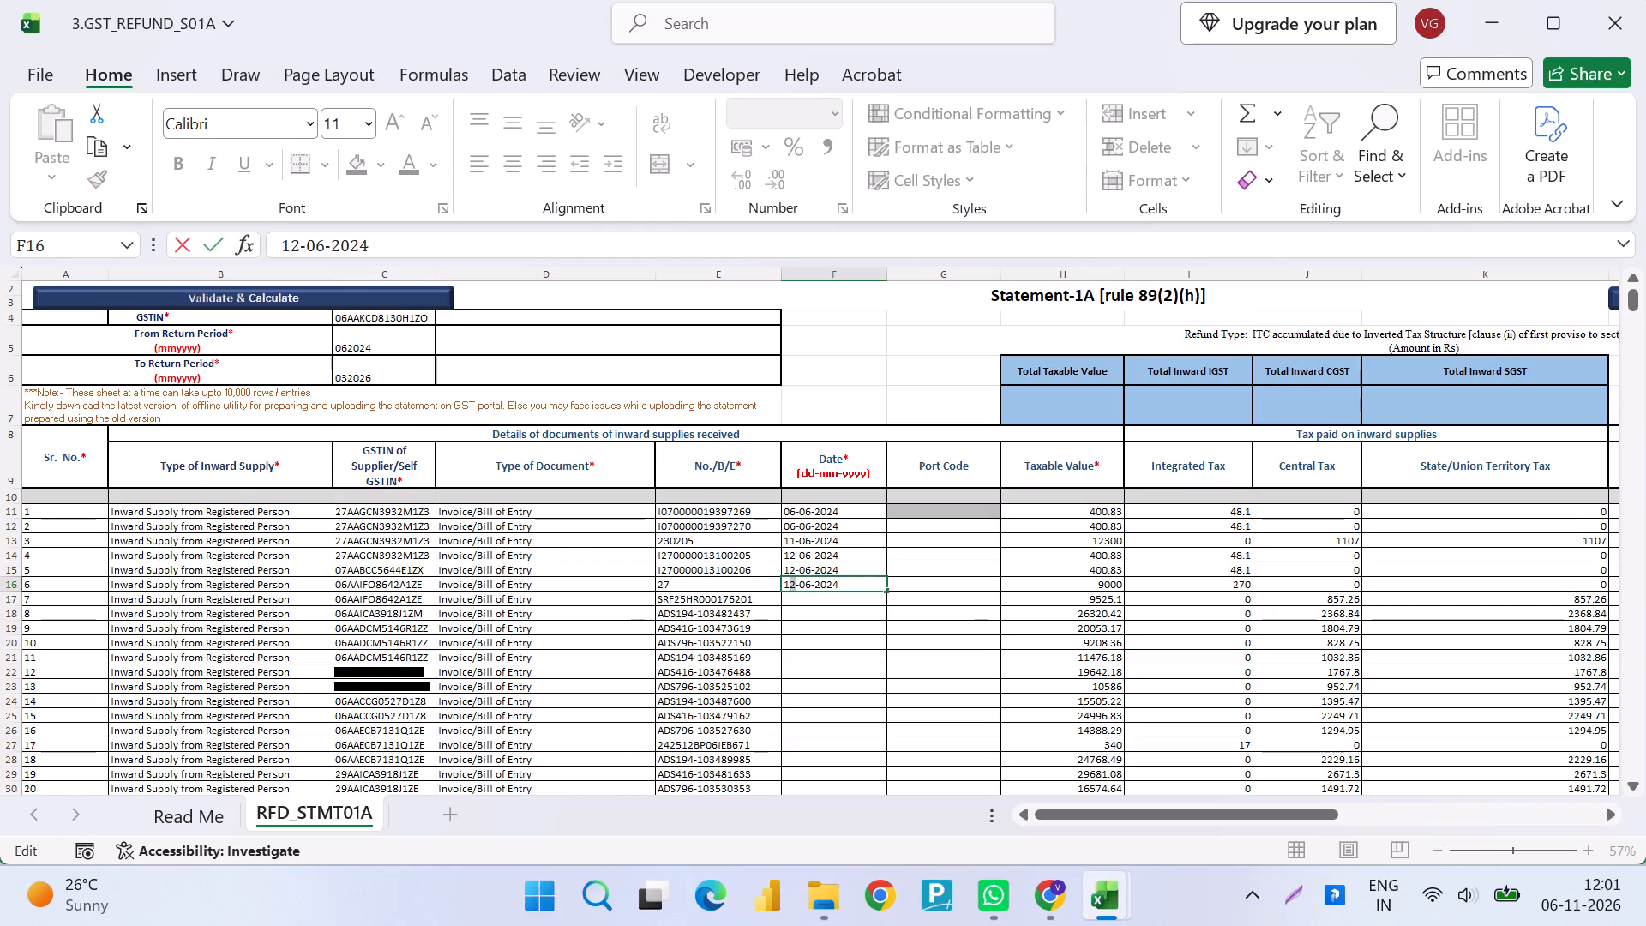
key("3")
key("Return")
Fill the date down into F17 and change it to 15-06-2024.
key("ctrl+d")
key("F2")
key("ctrl+Left")
key("ctrl+Left")
key("ctrl+Left")
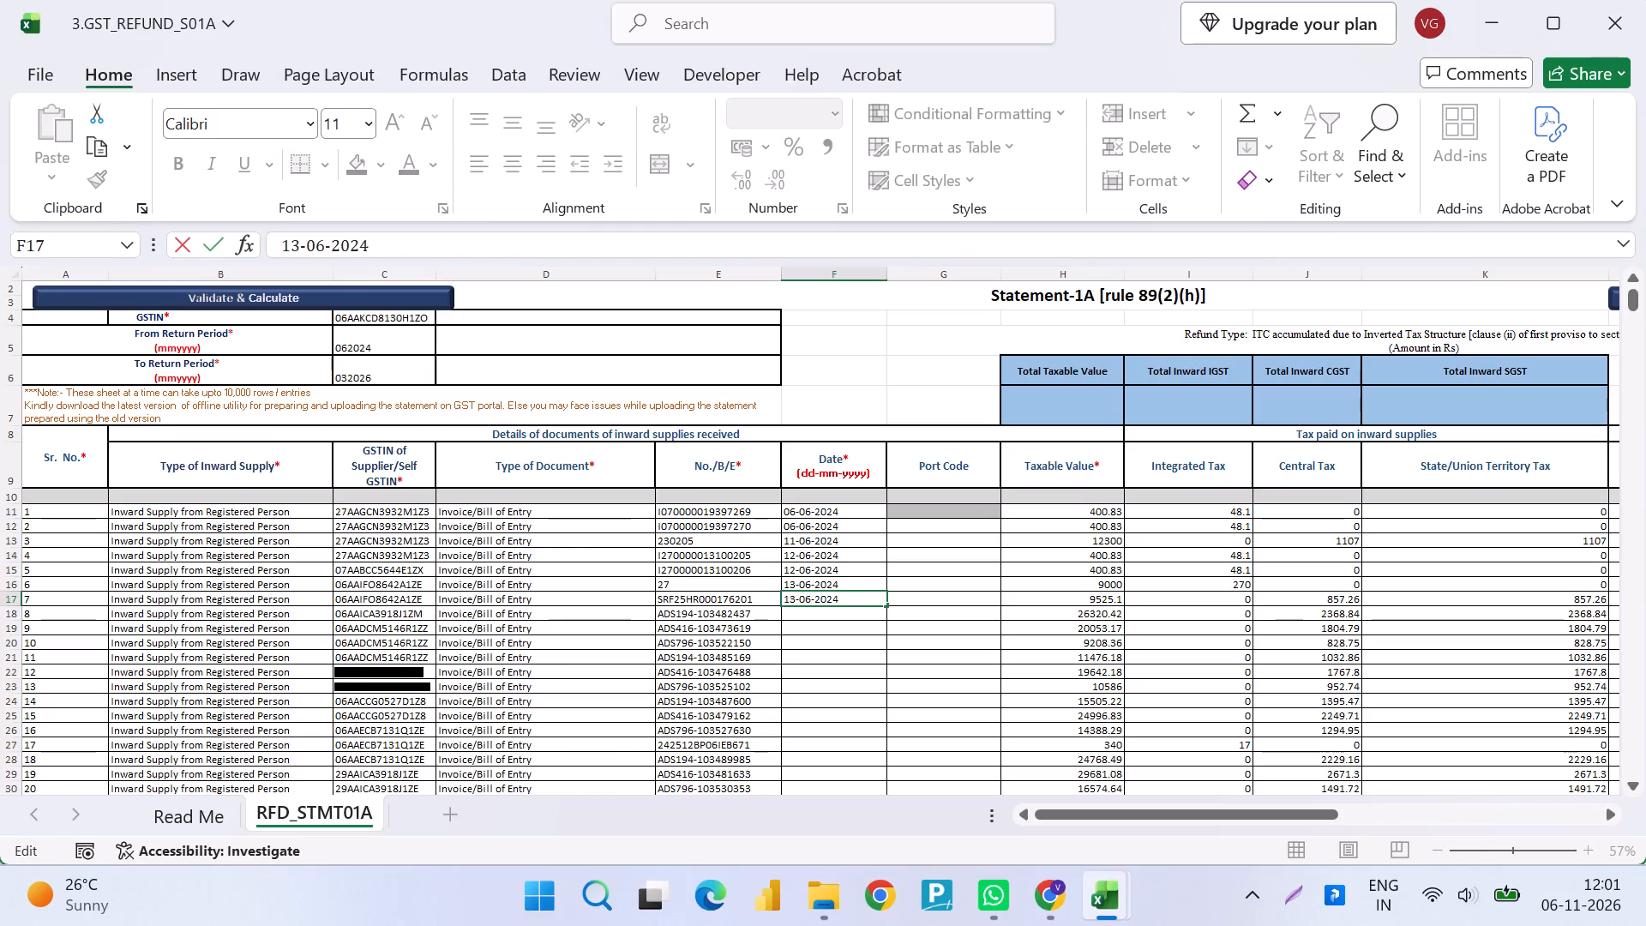
key("ctrl+Left")
key("shift+Left")
key("5")
key("Return")
In the purchase workbook, read the next invoice dates in E9:E11 and return to the refund statement.
key("alt+Tab")
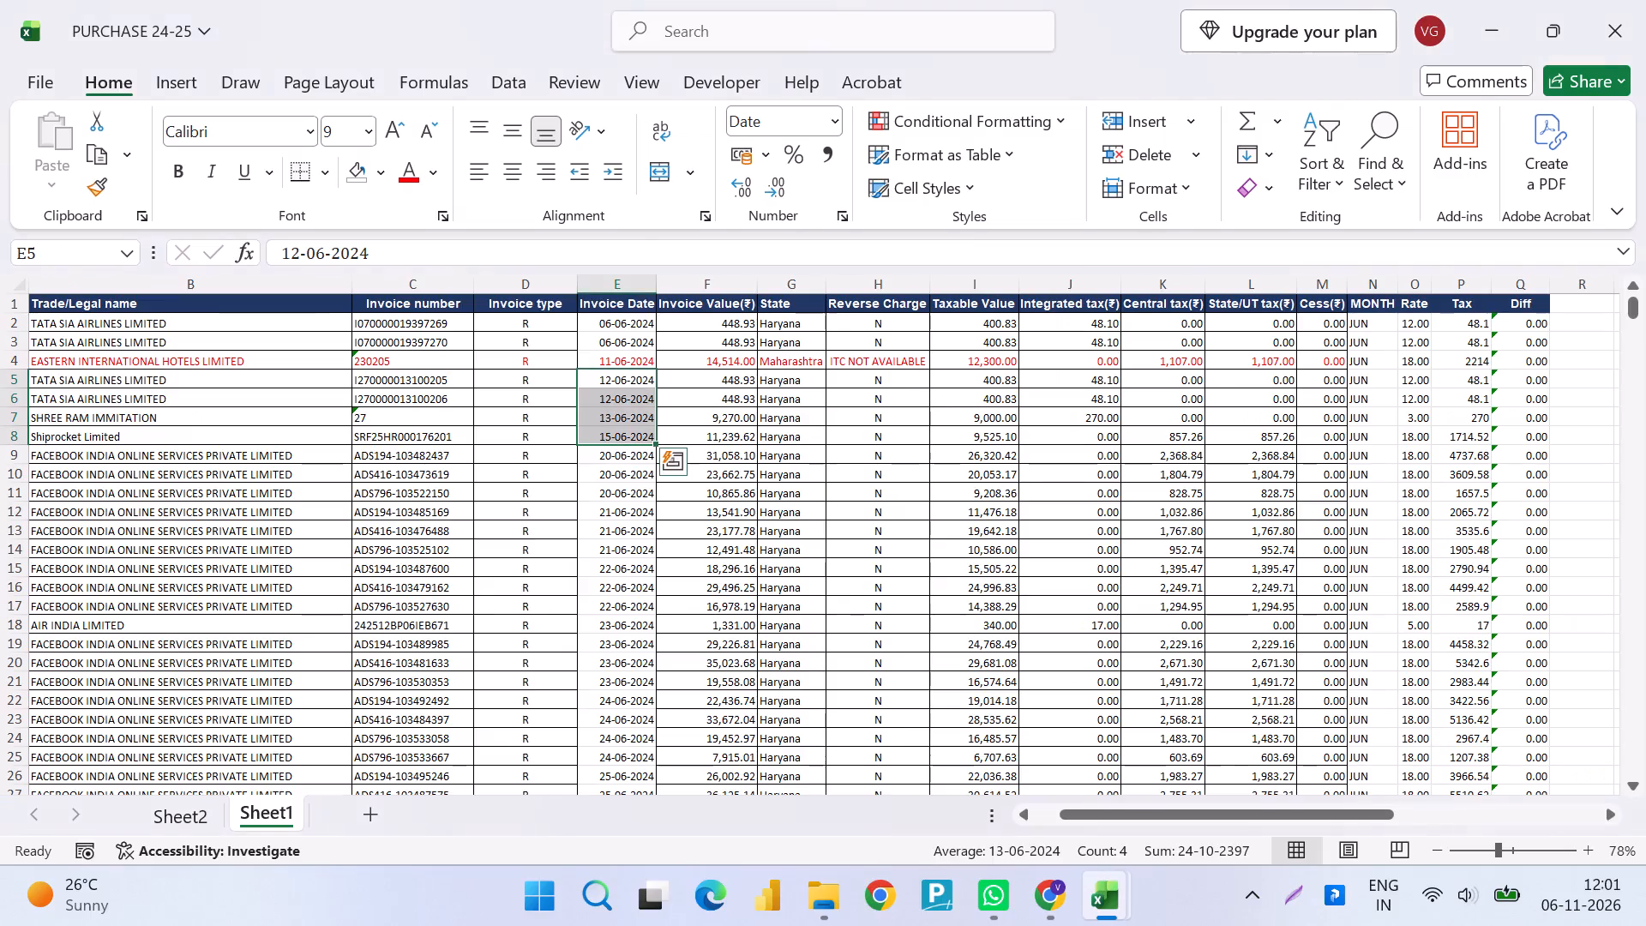
key("Down")
key("Down")
key("Down")
key("Down")
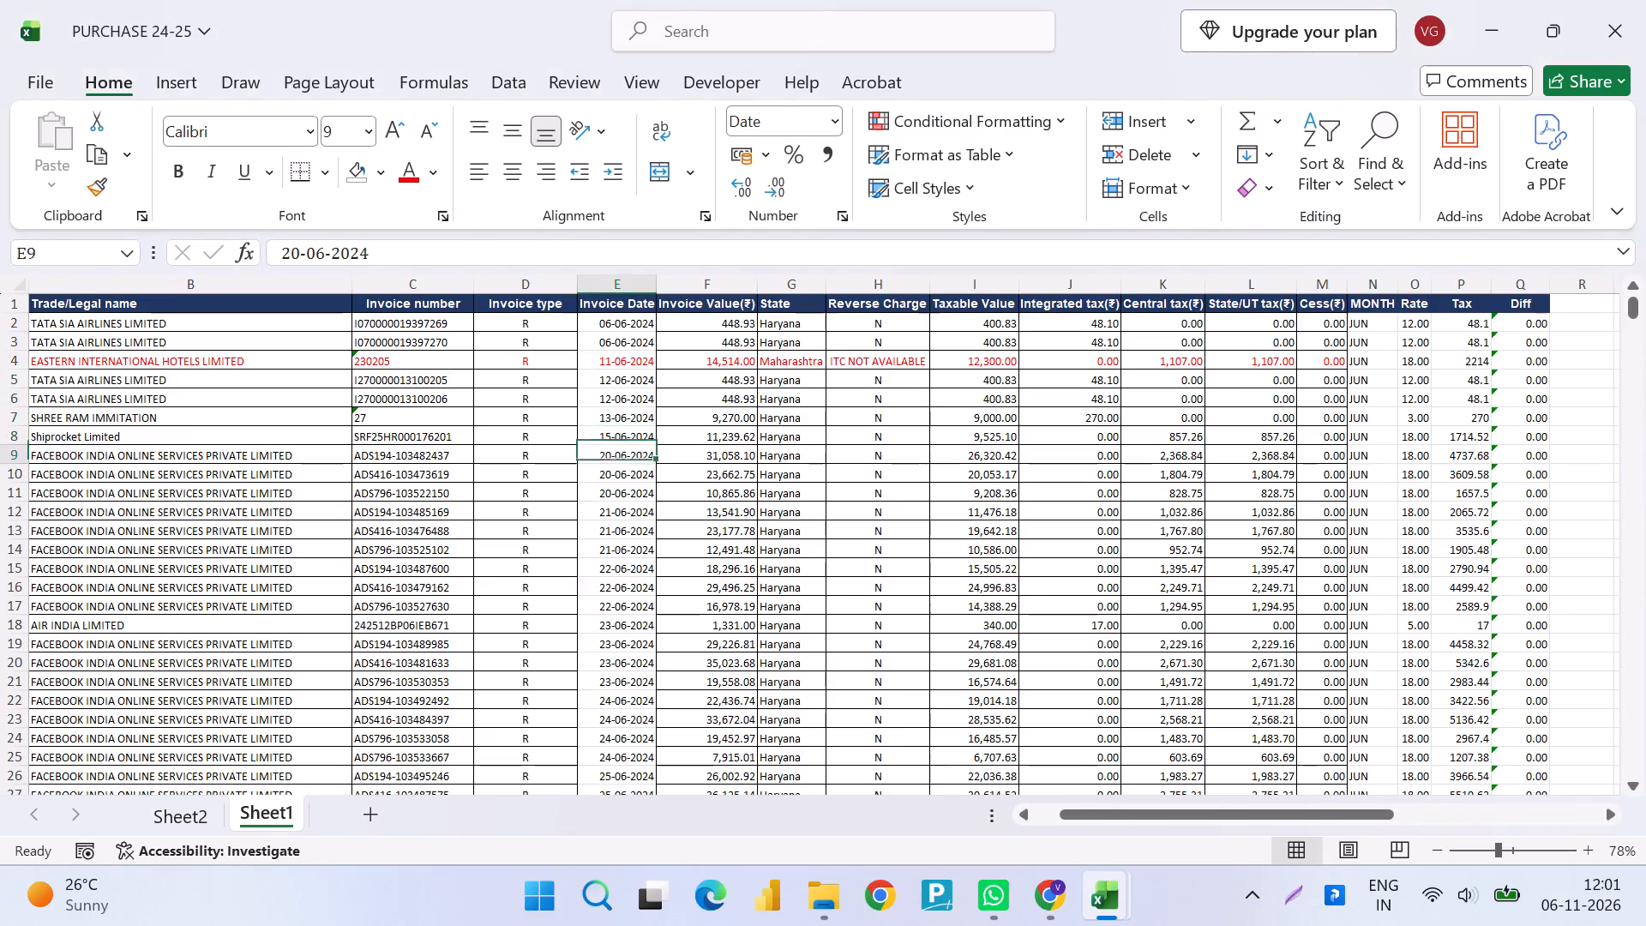
key("shift+Down")
key("shift+Down")
key("alt+Tab")
key("alt+Tab")
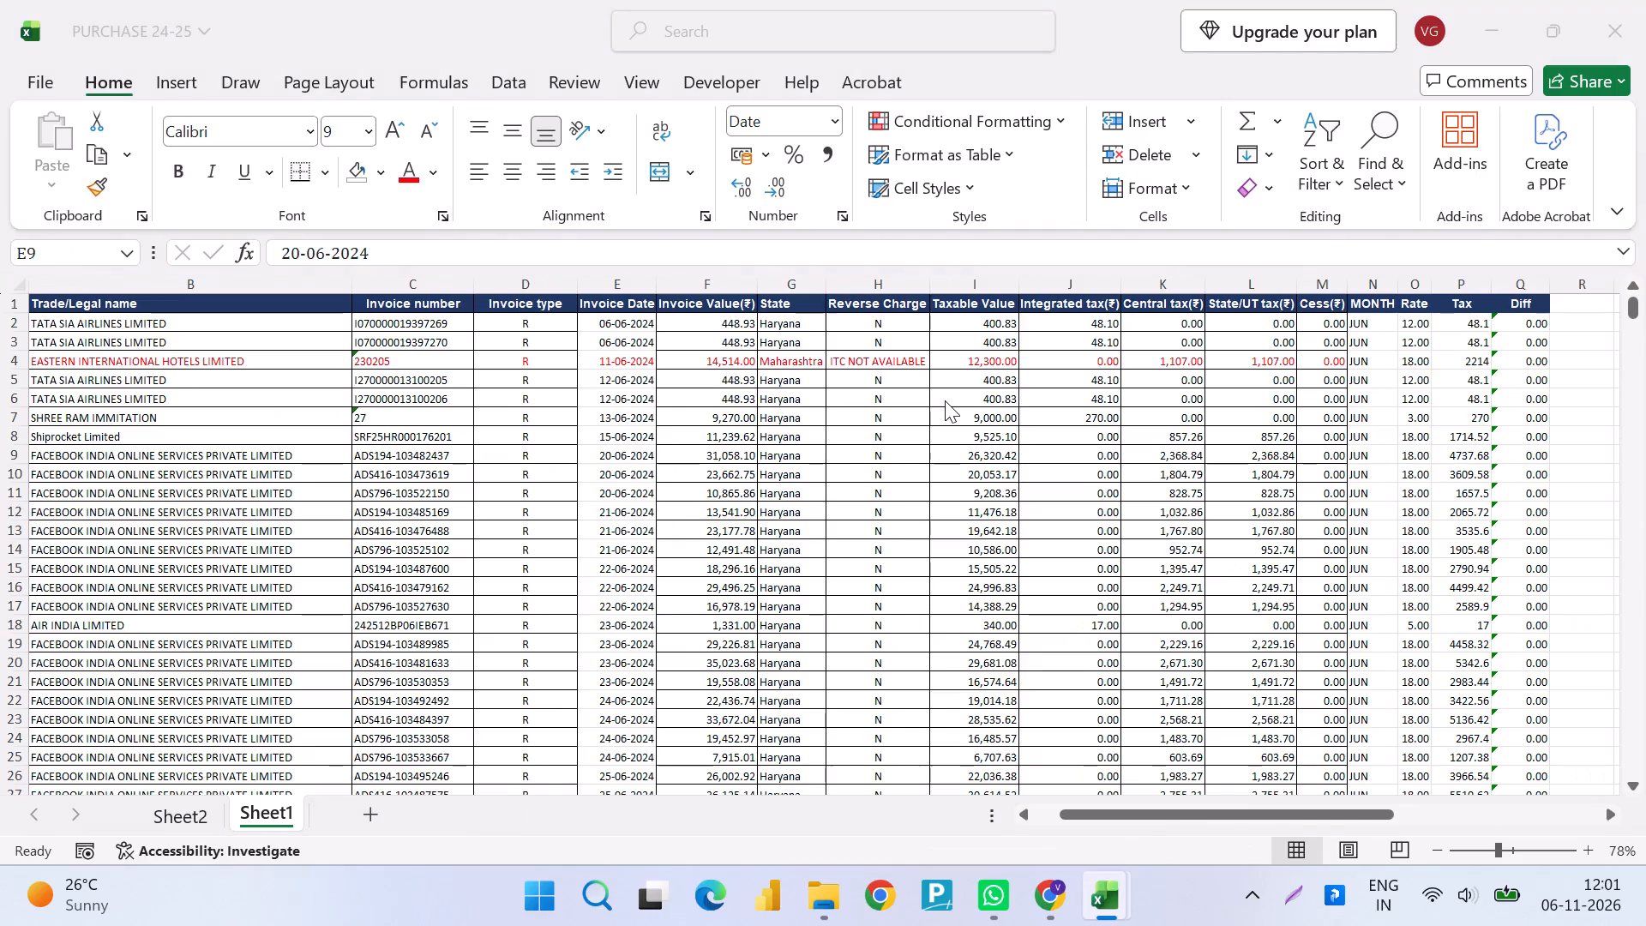
key("alt+Tab")
Enter 20-06-2024 as the date in F18 of the refund statement and fill it down through F21.
type("20-06-1202")
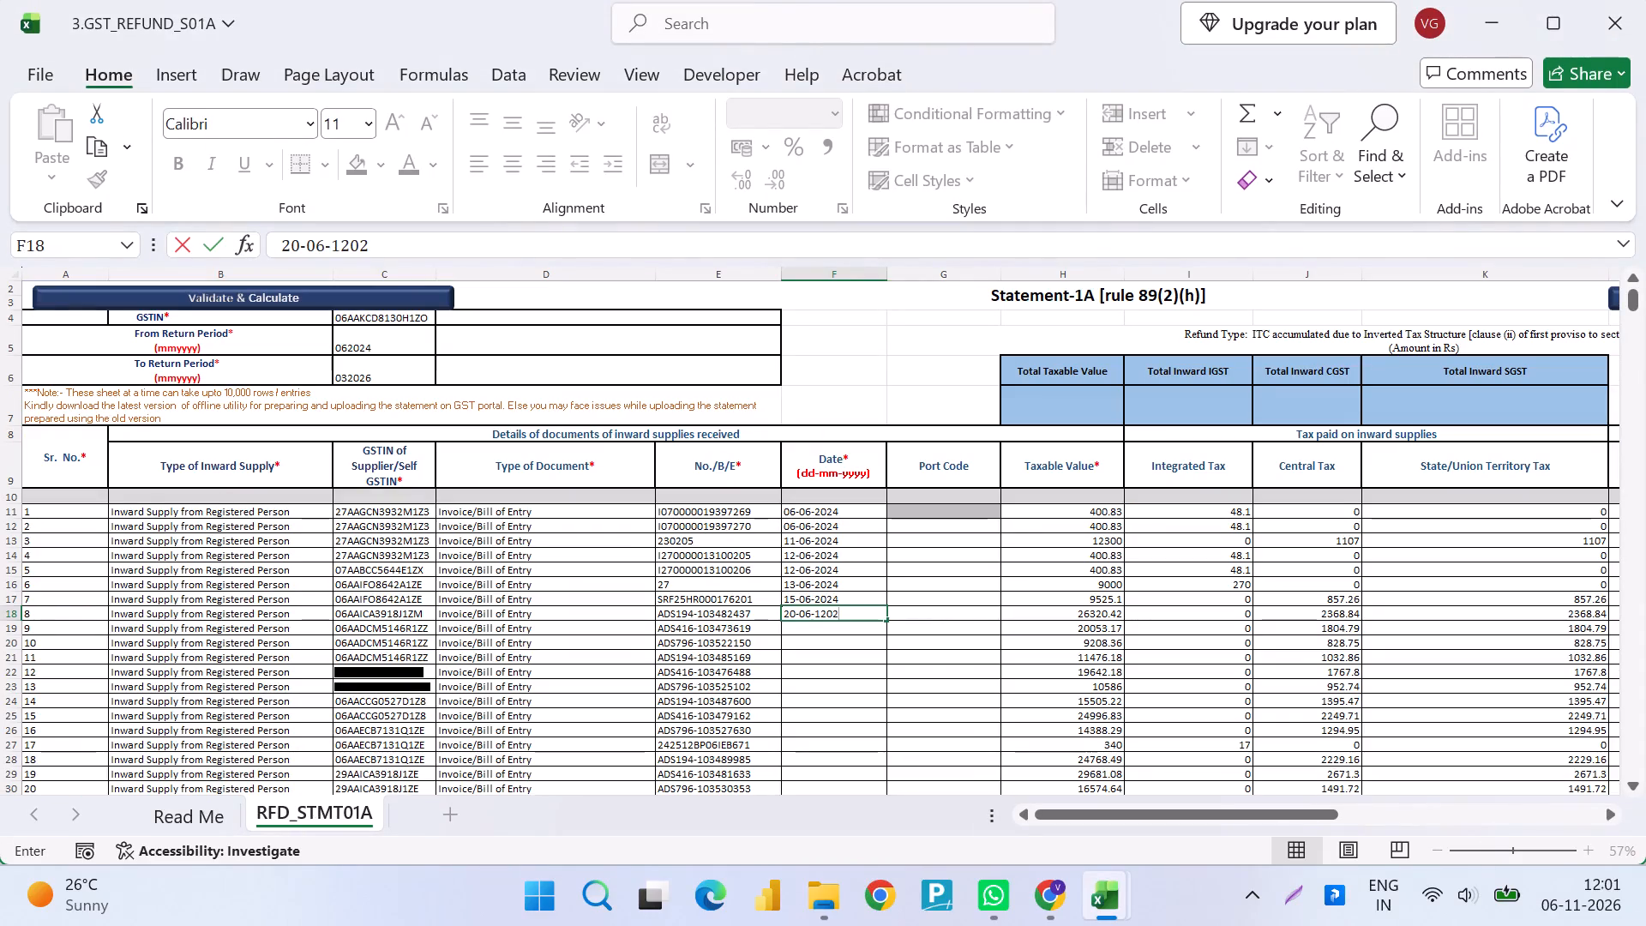
key("BackSpace")
key("BackSpace")
key("BackSpace")
key("BackSpace")
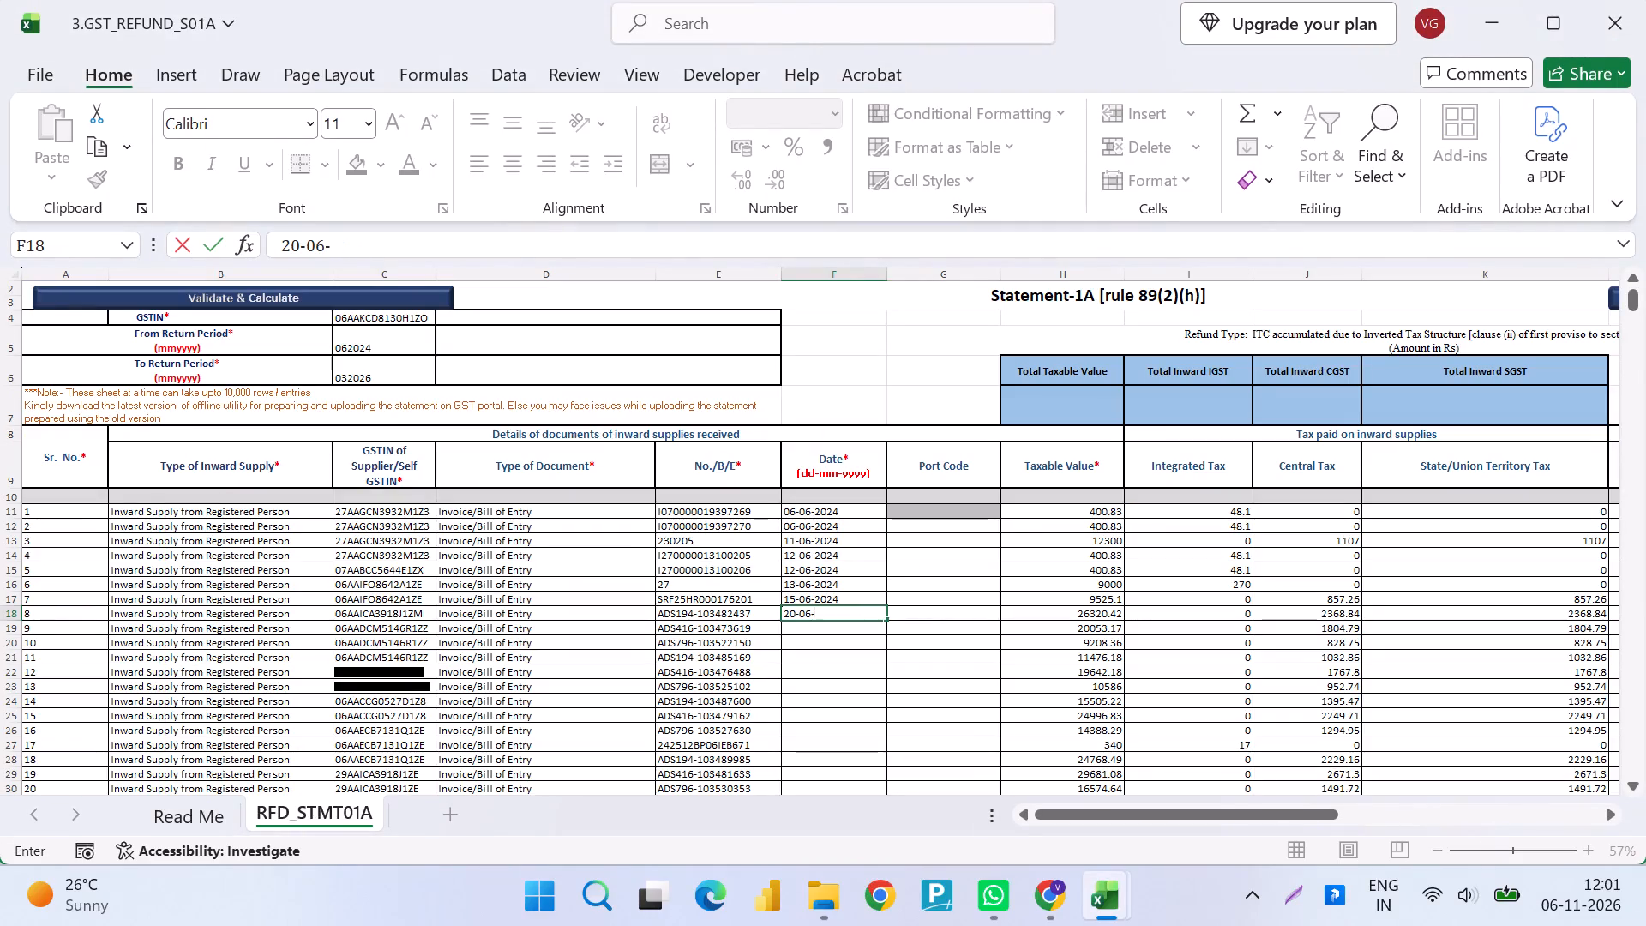
type("2024")
key("Return")
key("ctrl+d")
key("Down")
key("ctrl+d")
key("Down")
key("ctrl+d")
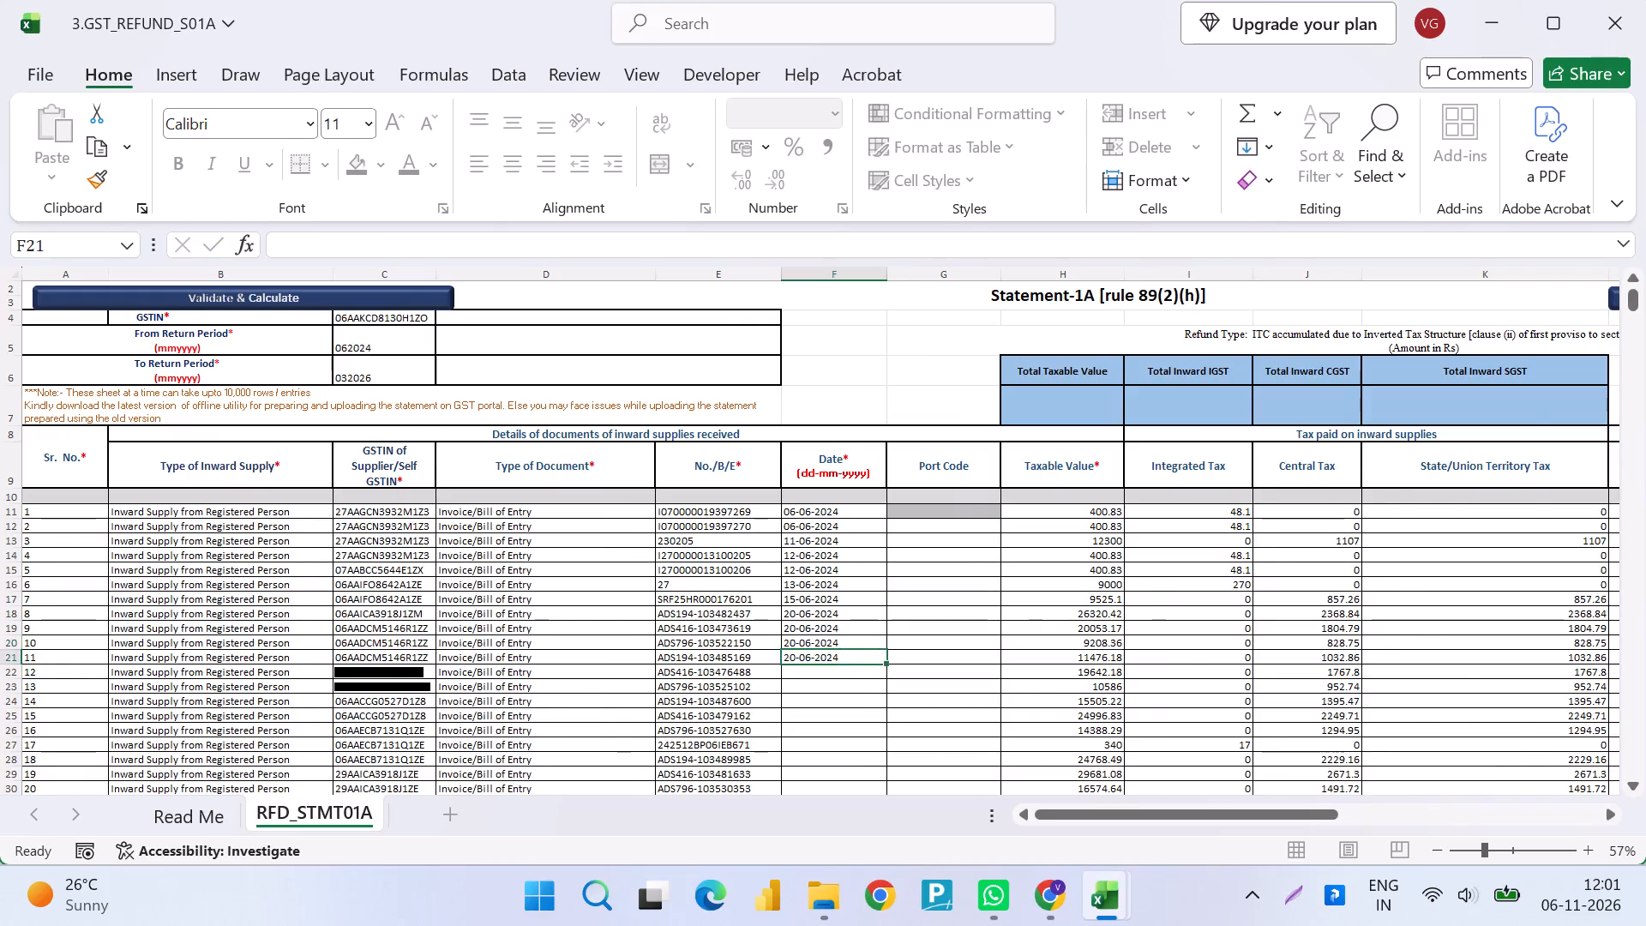
In the purchase workbook, read the next invoice dates in E12:E14 and return to the refund statement.
key("alt+Tab")
key("Down")
key("Down")
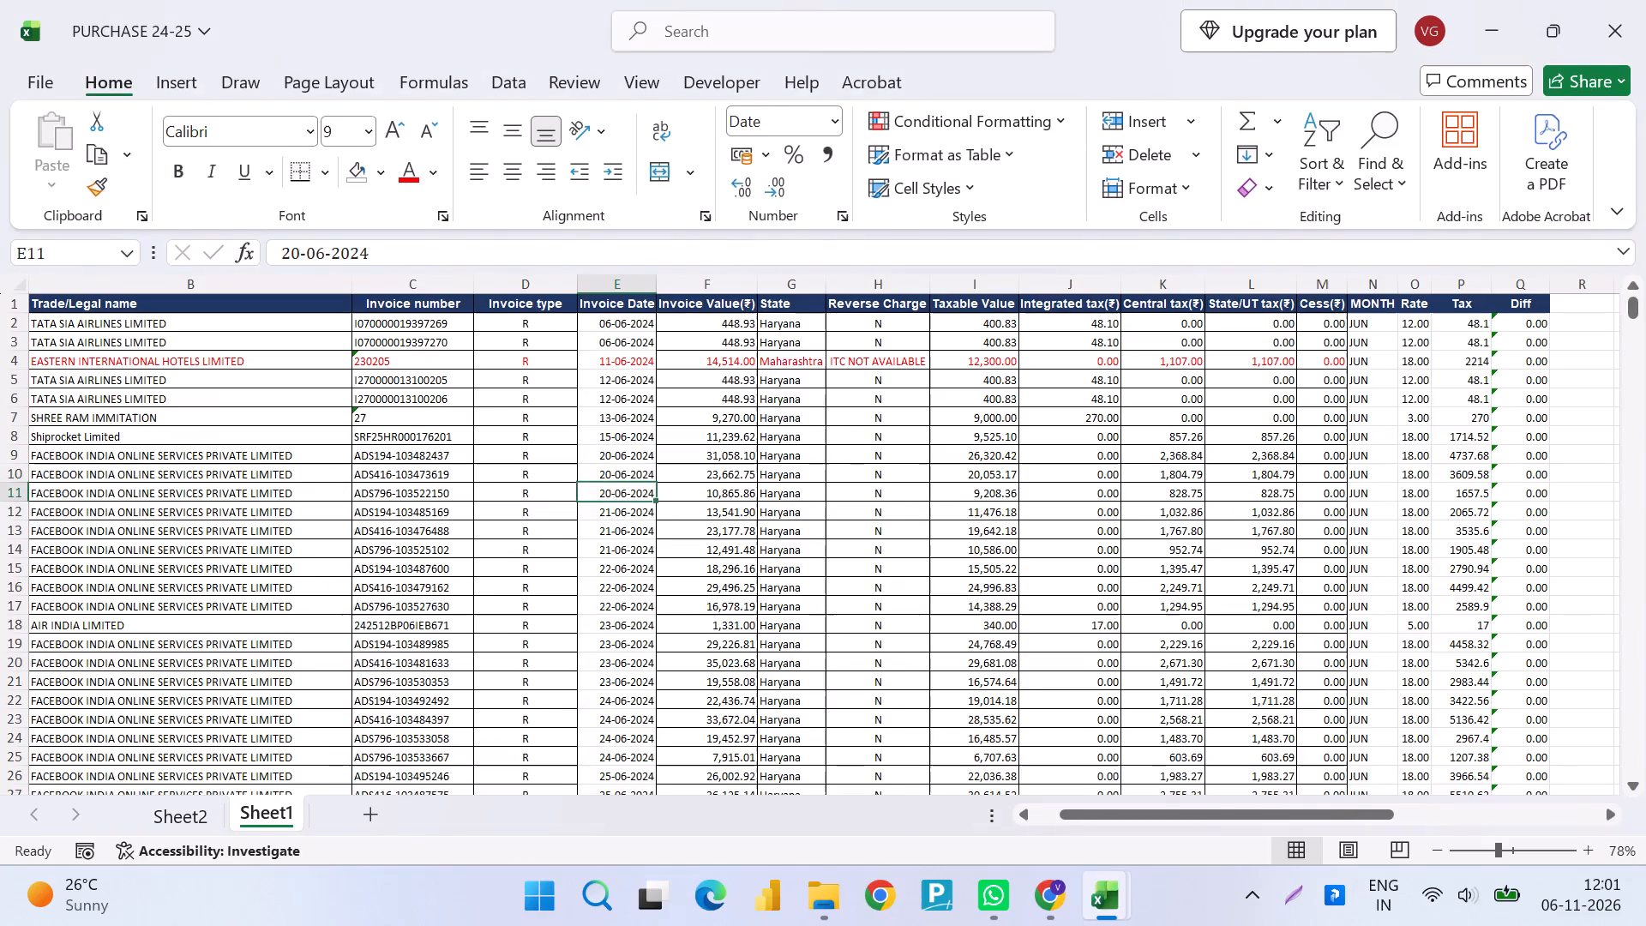
key("Down")
key("shift+Down")
key("shift+Down")
key("shift+Down")
key("shift+Up")
key("alt+Tab")
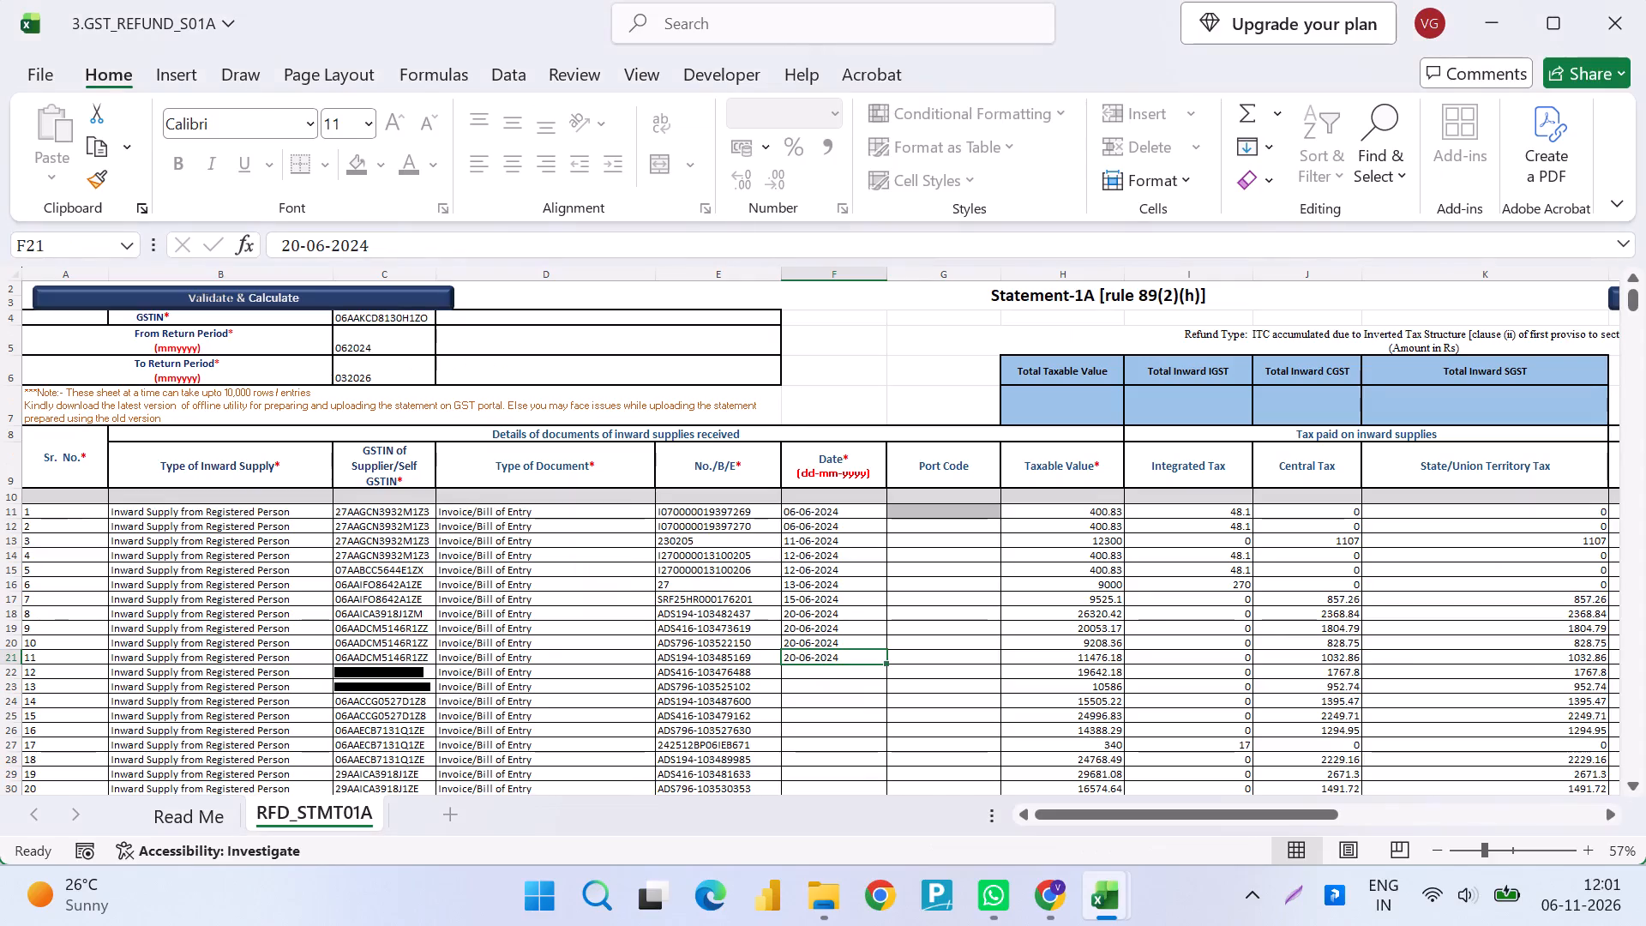
Change the refund statement's date in F21 to 21-06-2024 and fill it down through F24.
key("F2")
key("Left")
key("Left")
key("ctrl+Left")
key("Left")
key("Left")
key("Left")
key("Left")
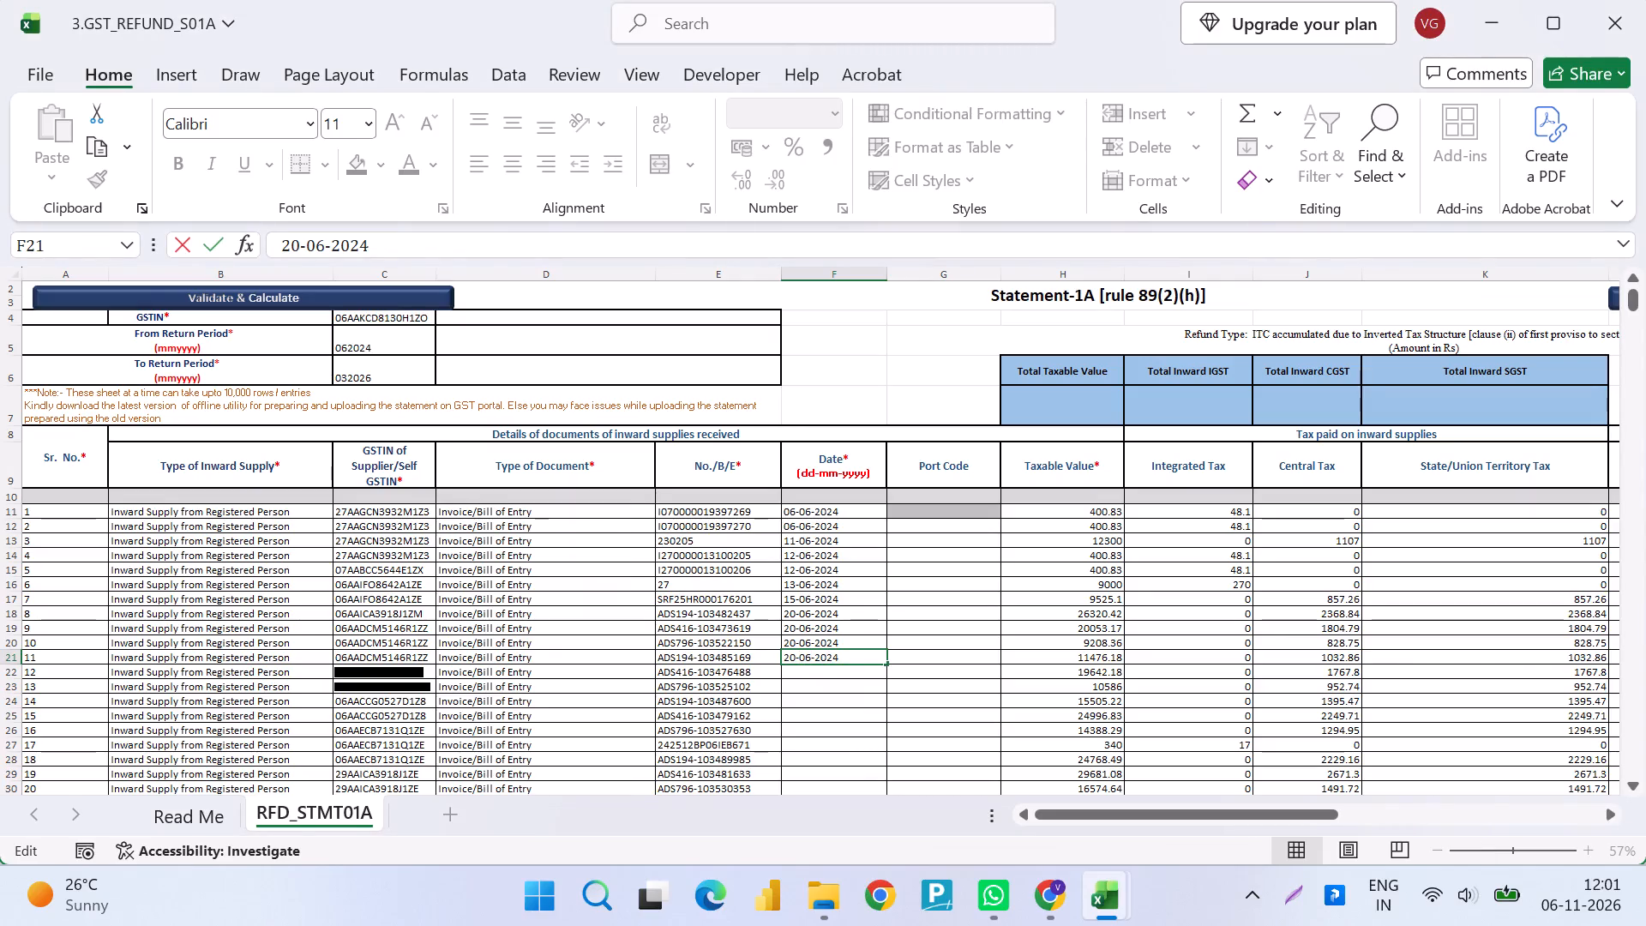
key("shift+Left")
key("1")
key("Return")
key("ctrl+d")
key("Down")
key("ctrl+d")
key("Down")
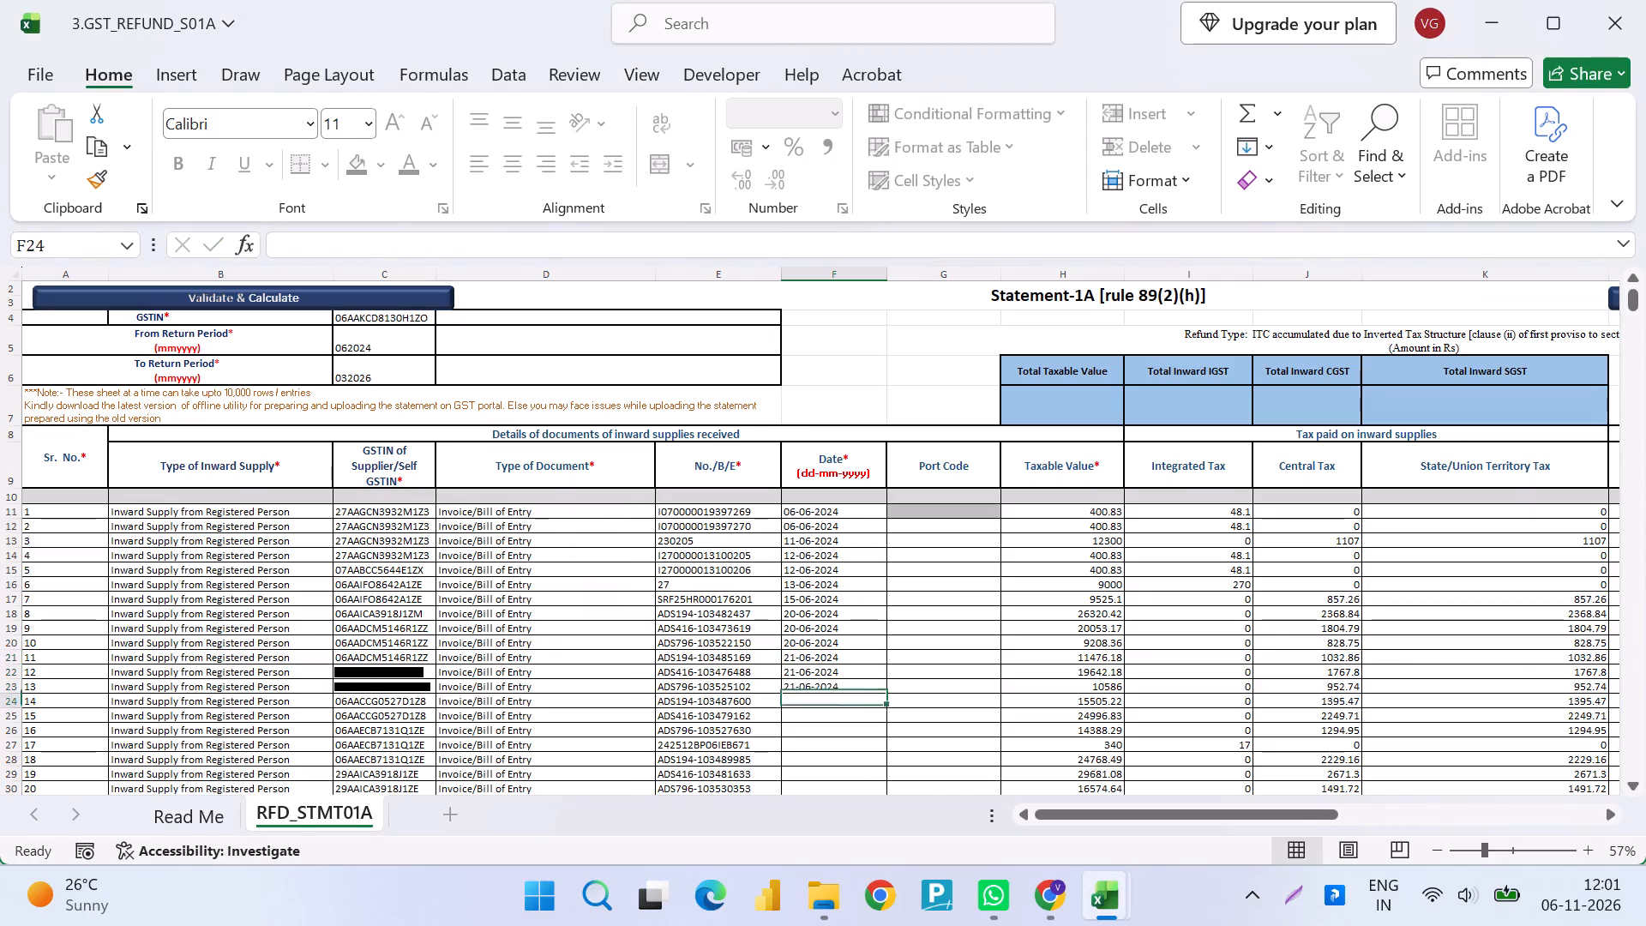
key("ctrl+d")
In the purchase workbook, read the next invoice dates in E15:E17 and return to the refund statement.
key("alt+Tab")
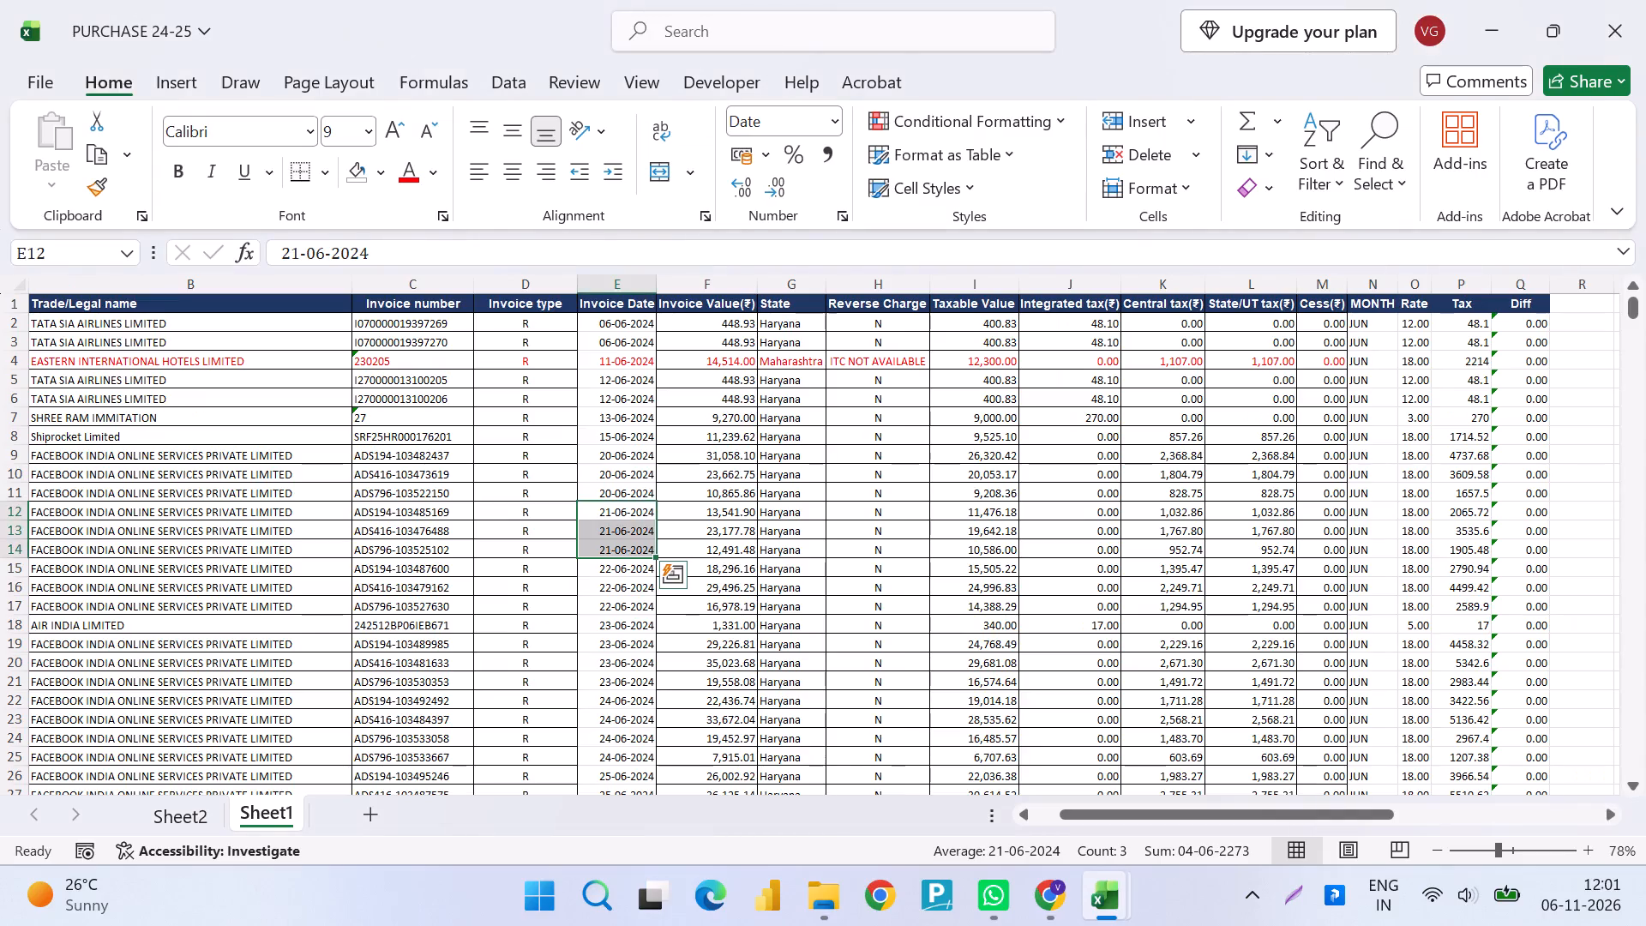
key("Down")
key("Down")
key("Down")
key("shift+Down")
key("shift+Down")
key("alt+Tab")
Change the date in F24 to 22-06-2024 and fill it down into F25 and F26.
key("F2")
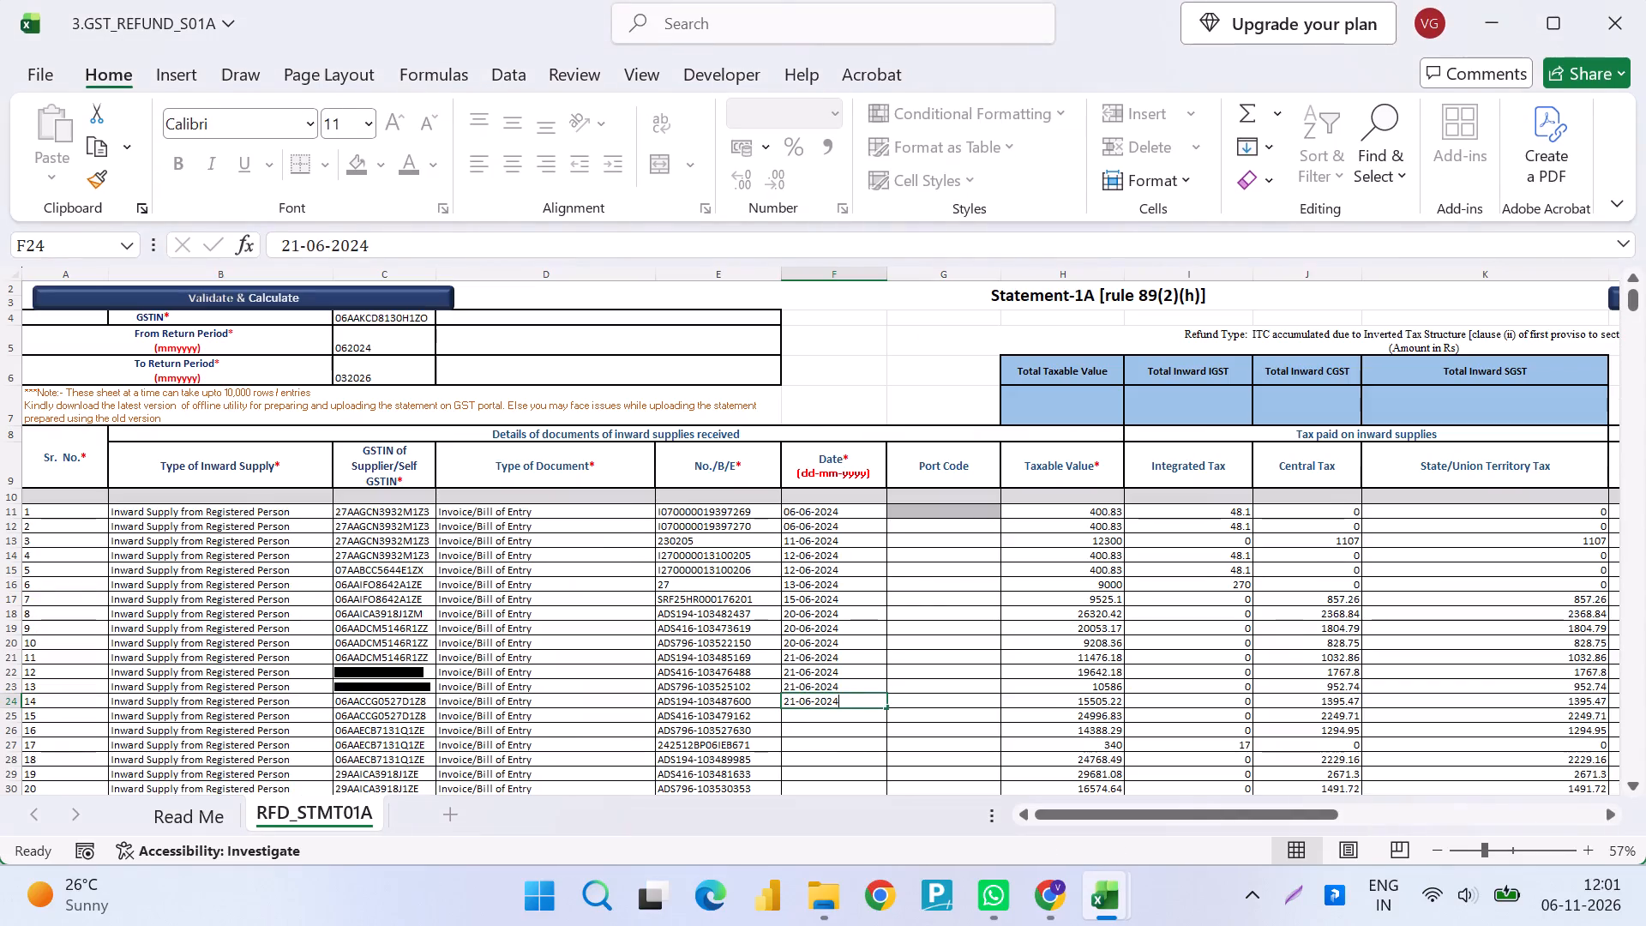
key("Left")
key("ctrl+Left")
key("ctrl+Left")
key("ctrl+Left")
key("Left")
key("shift+Left")
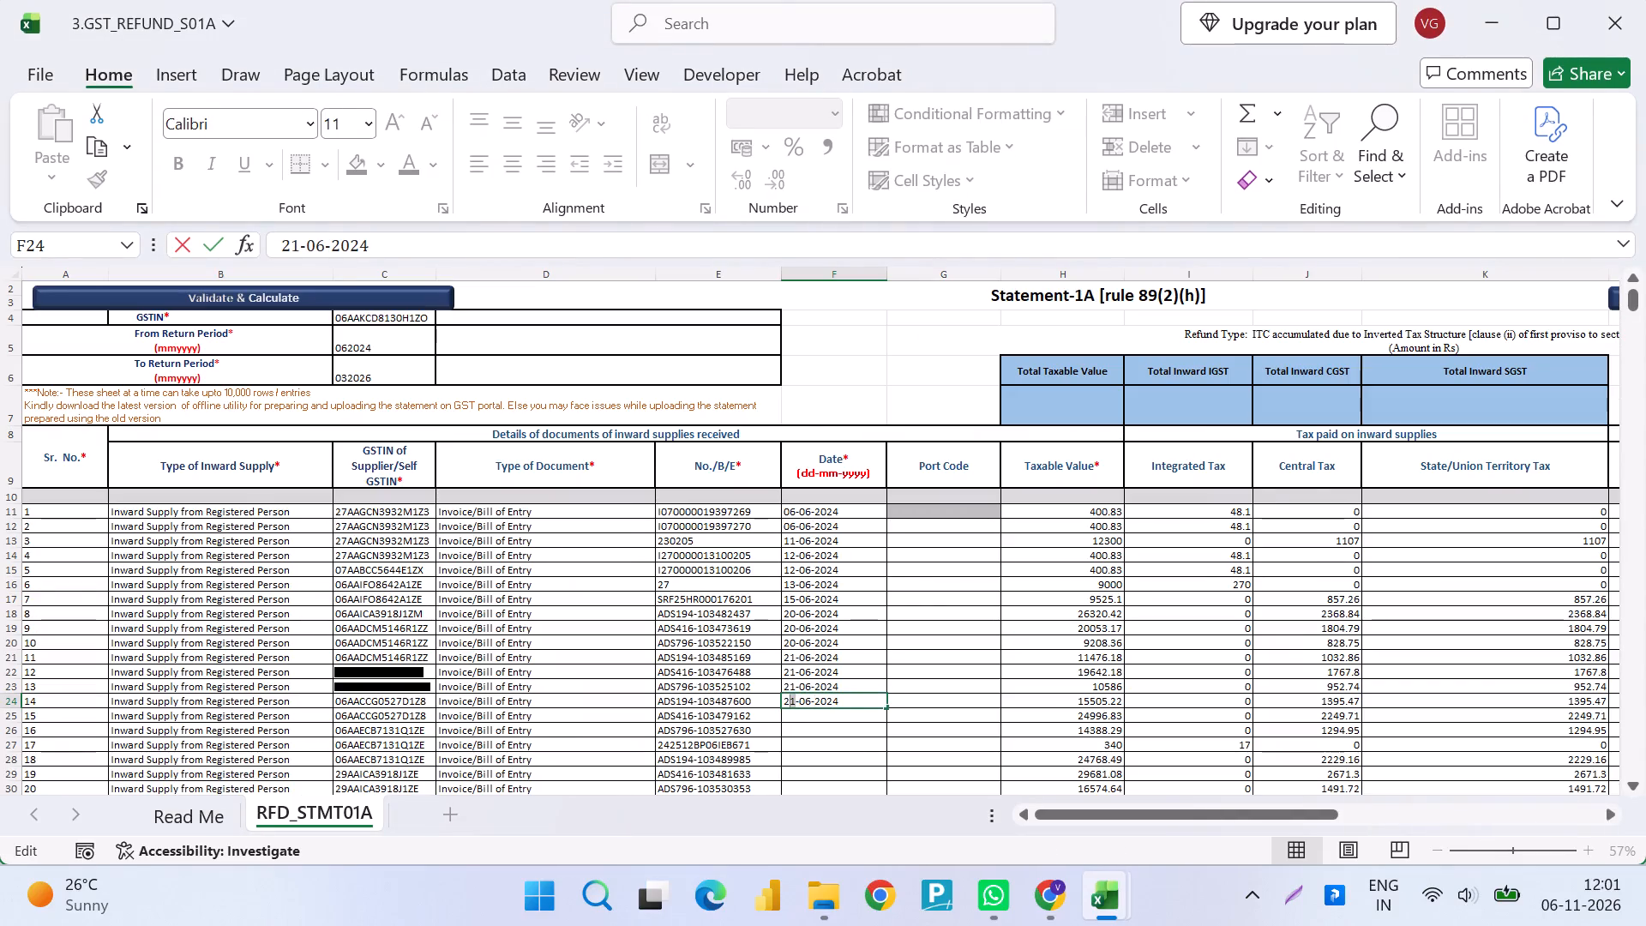
key("2")
key("Return")
key("ctrl+d")
key("Down")
key("ctrl+d")
key("Down")
In the purchase workbook, read the next invoice dates in E18:E21 and return to the refund statement.
key("alt+Tab")
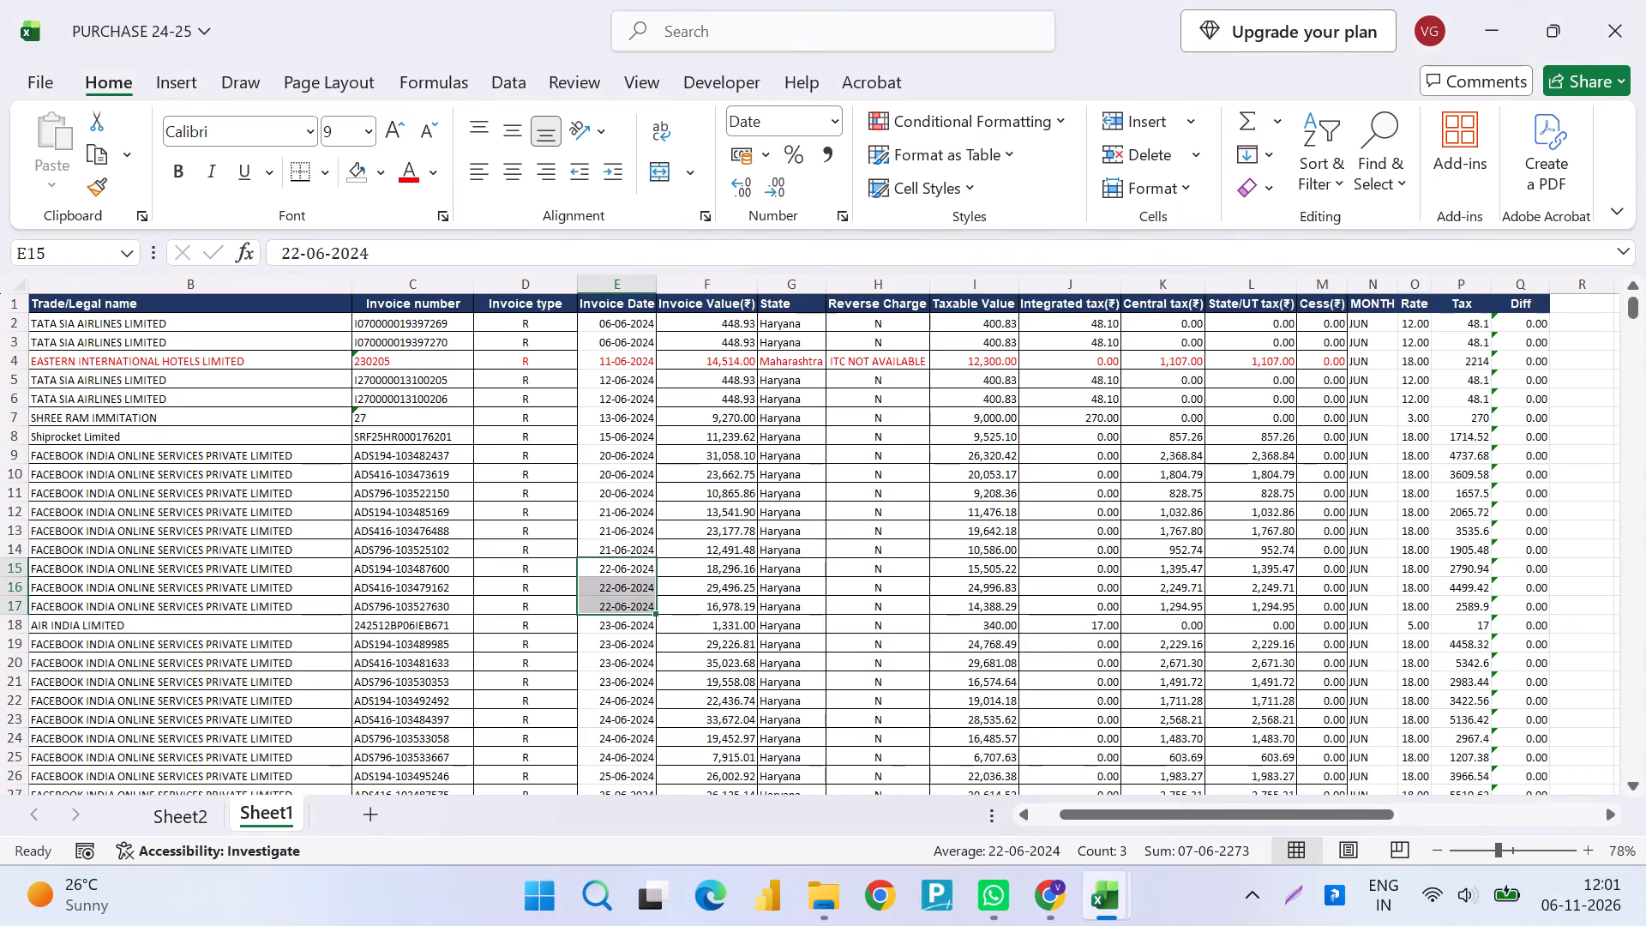
key("Down")
key("Down")
key("Down")
key("Down")
key("Up")
key("shift+Down")
key("shift+Down")
key("shift+Down")
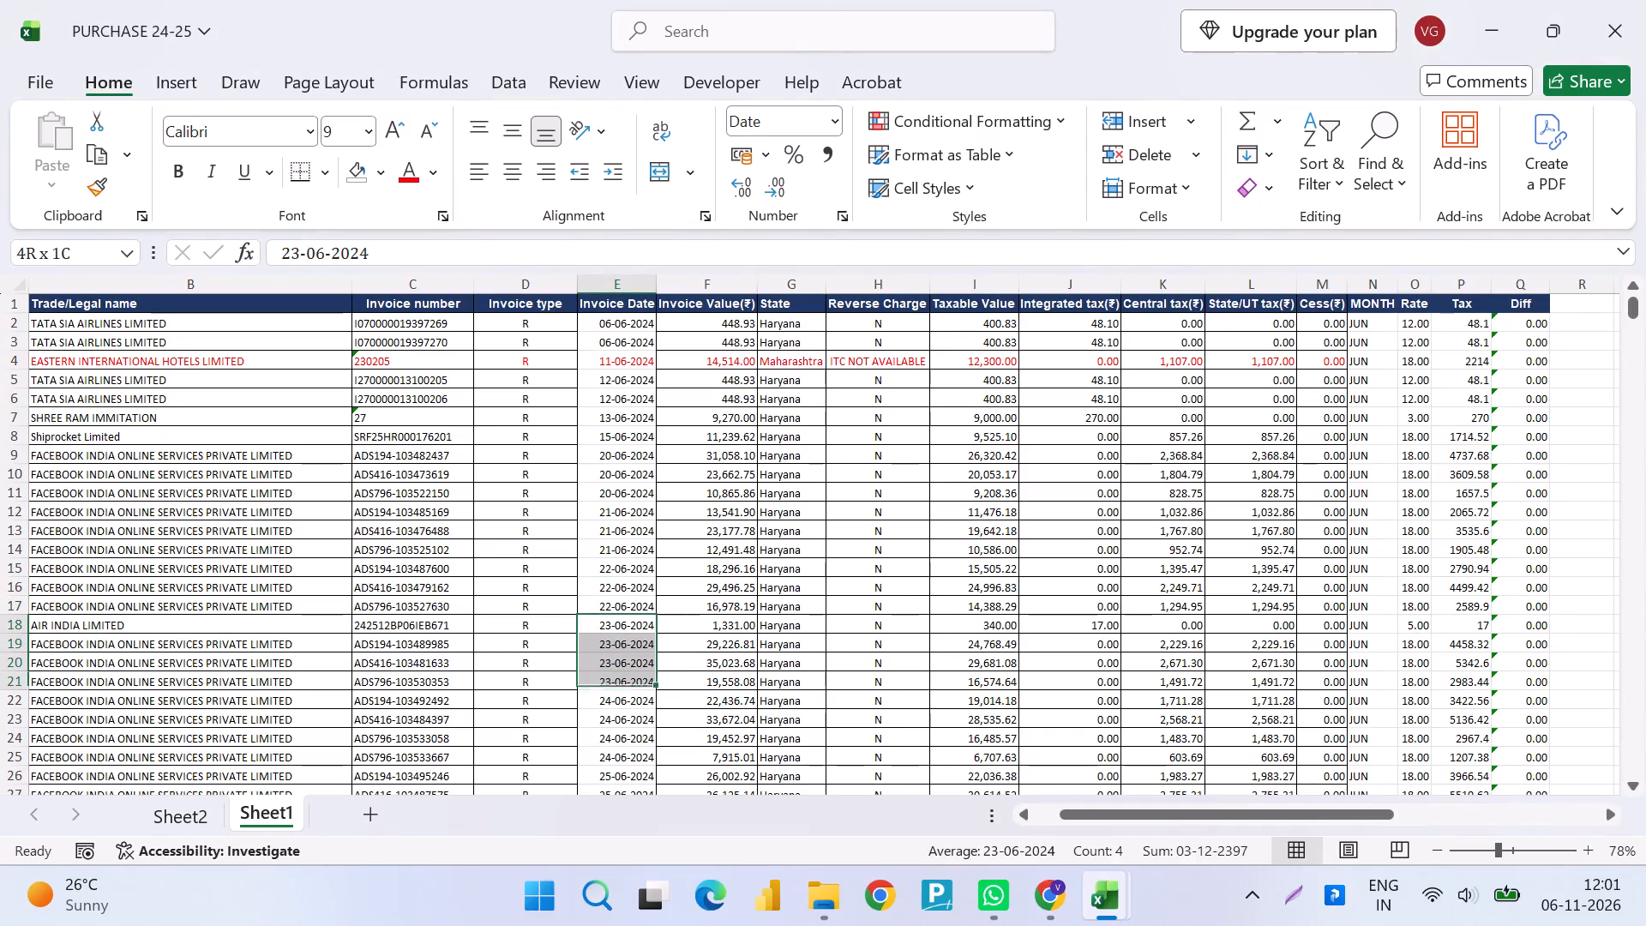
key("alt+Tab")
Fill the refund statement's date down into F27 and change it to 23-06-2024.
key("ctrl+d")
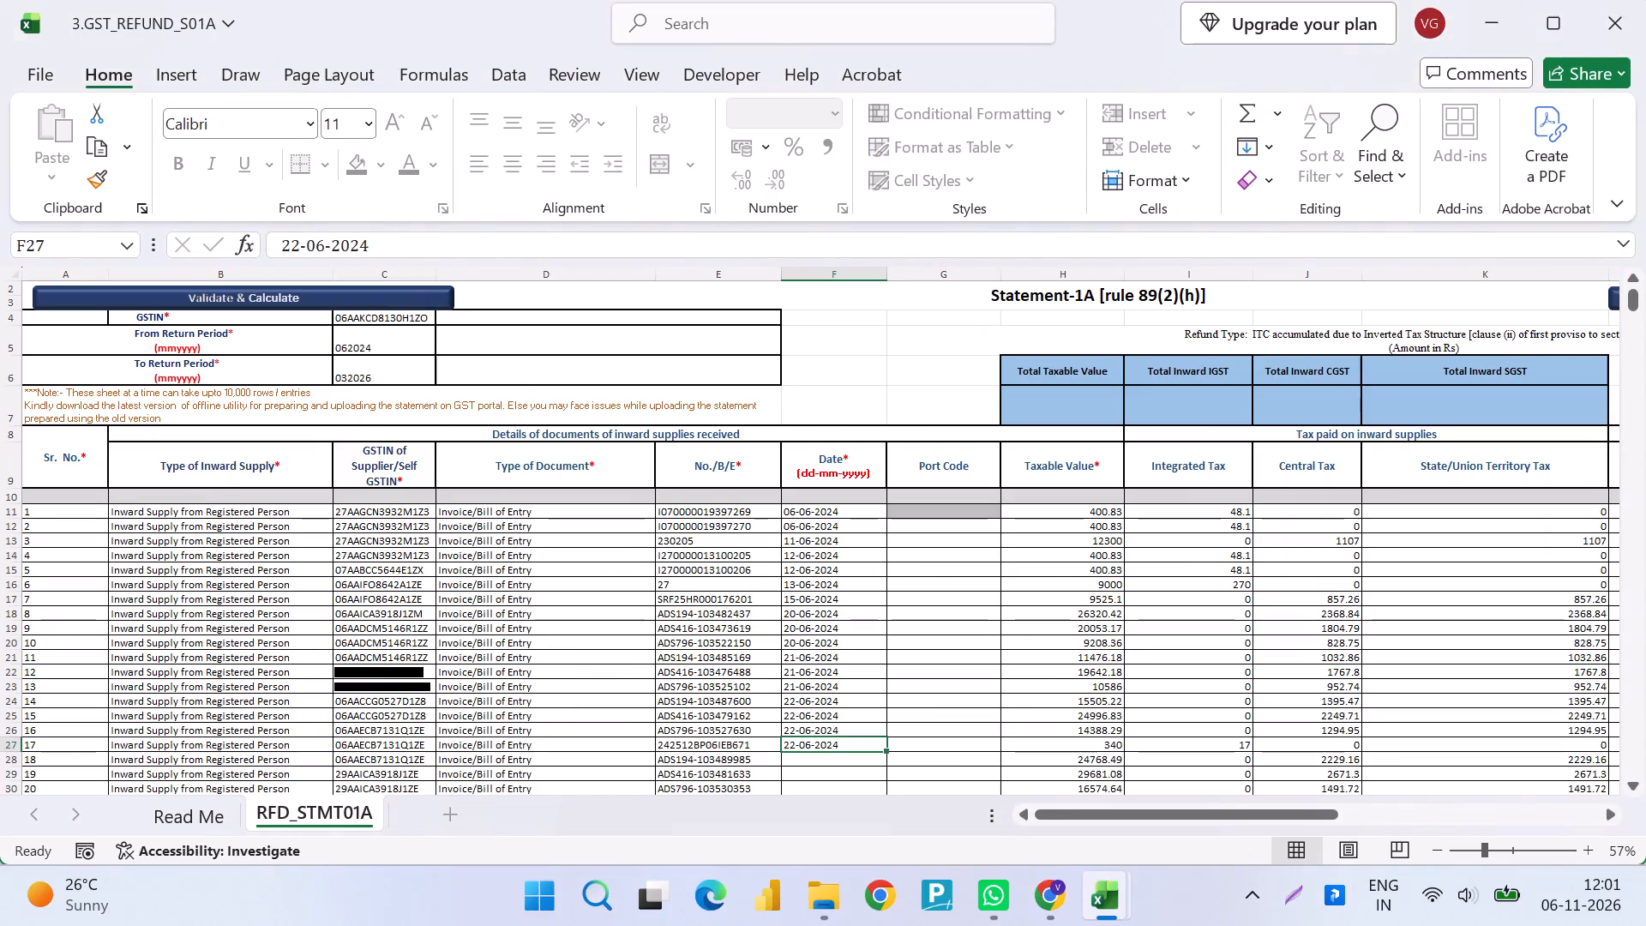
key("2")
key("ctrl+Left")
key("ctrl+z")
key("F2")
key("ctrl+Left")
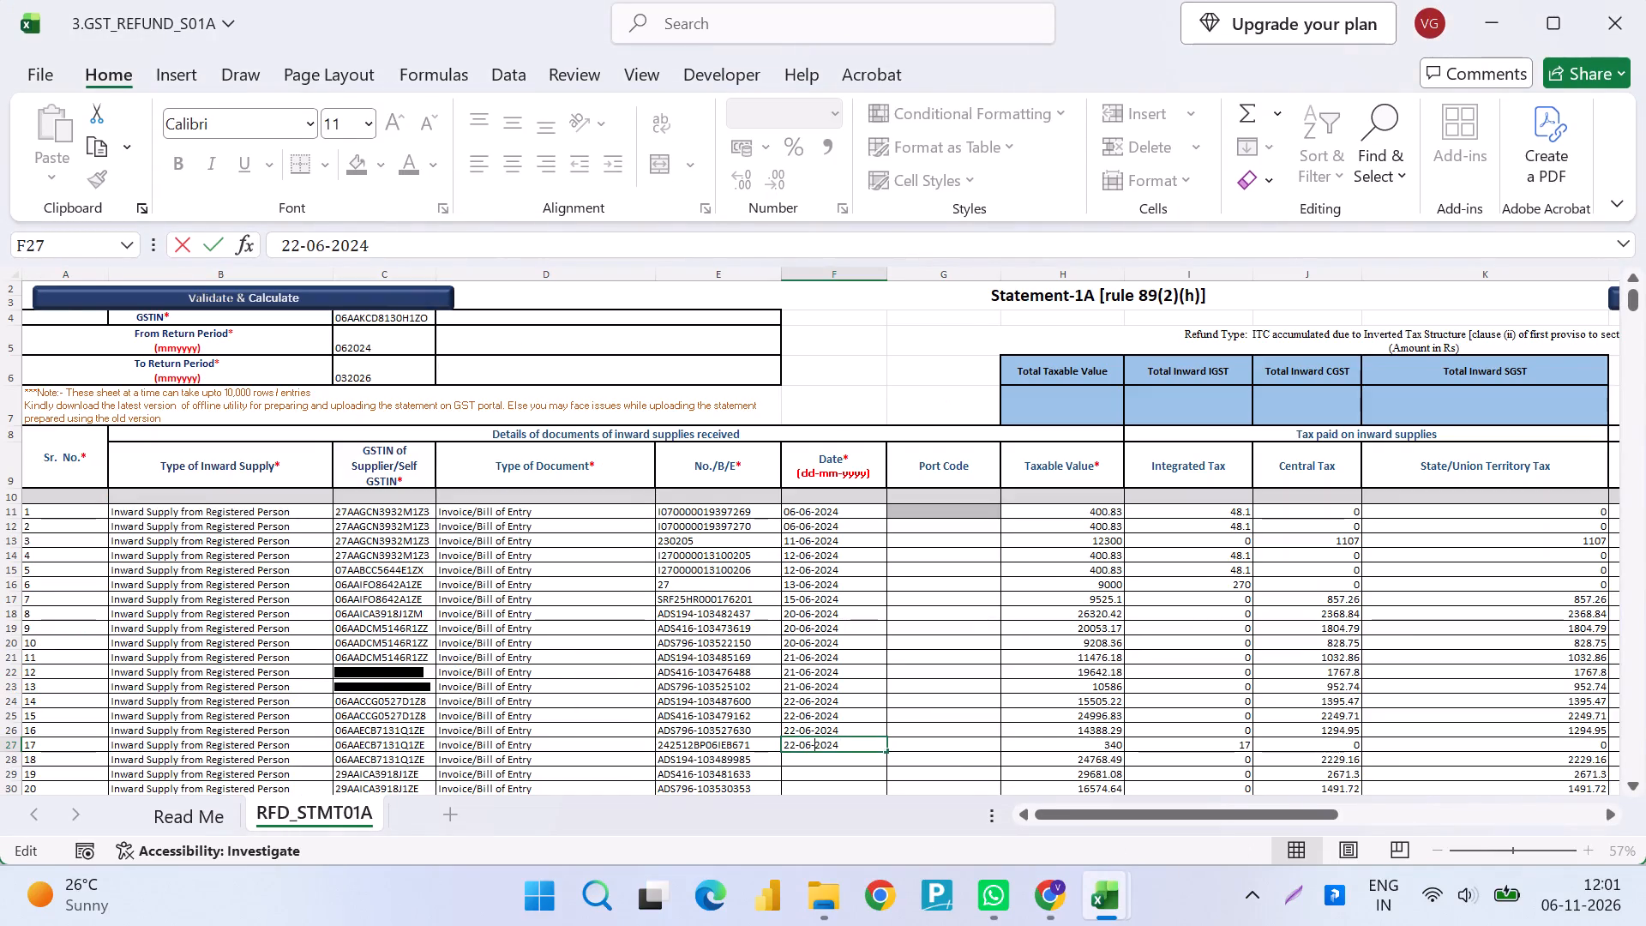
key("ctrl+Left")
key("ctrl+Left")
key("shift+Left")
key("Left")
key("shift+Left")
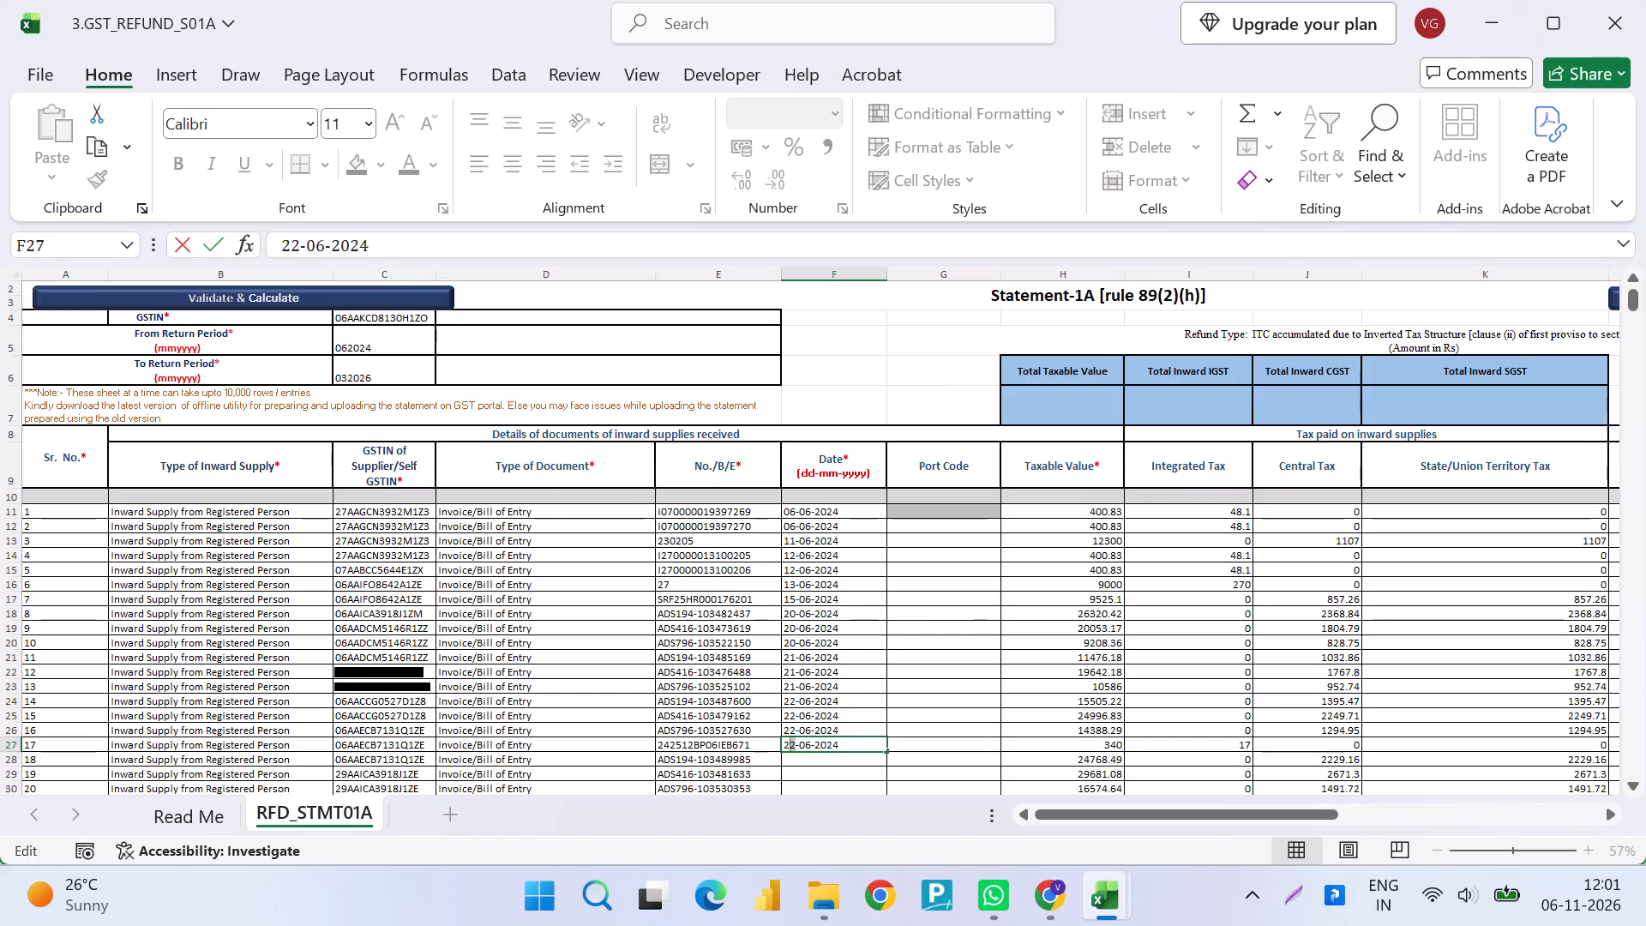
key("3")
key("Return")
Fill the date 23-06-2024 from F27 down through F30.
key("Up")
key("shift+Down")
key("shift+Down")
key("shift+Down")
key("ctrl+d")
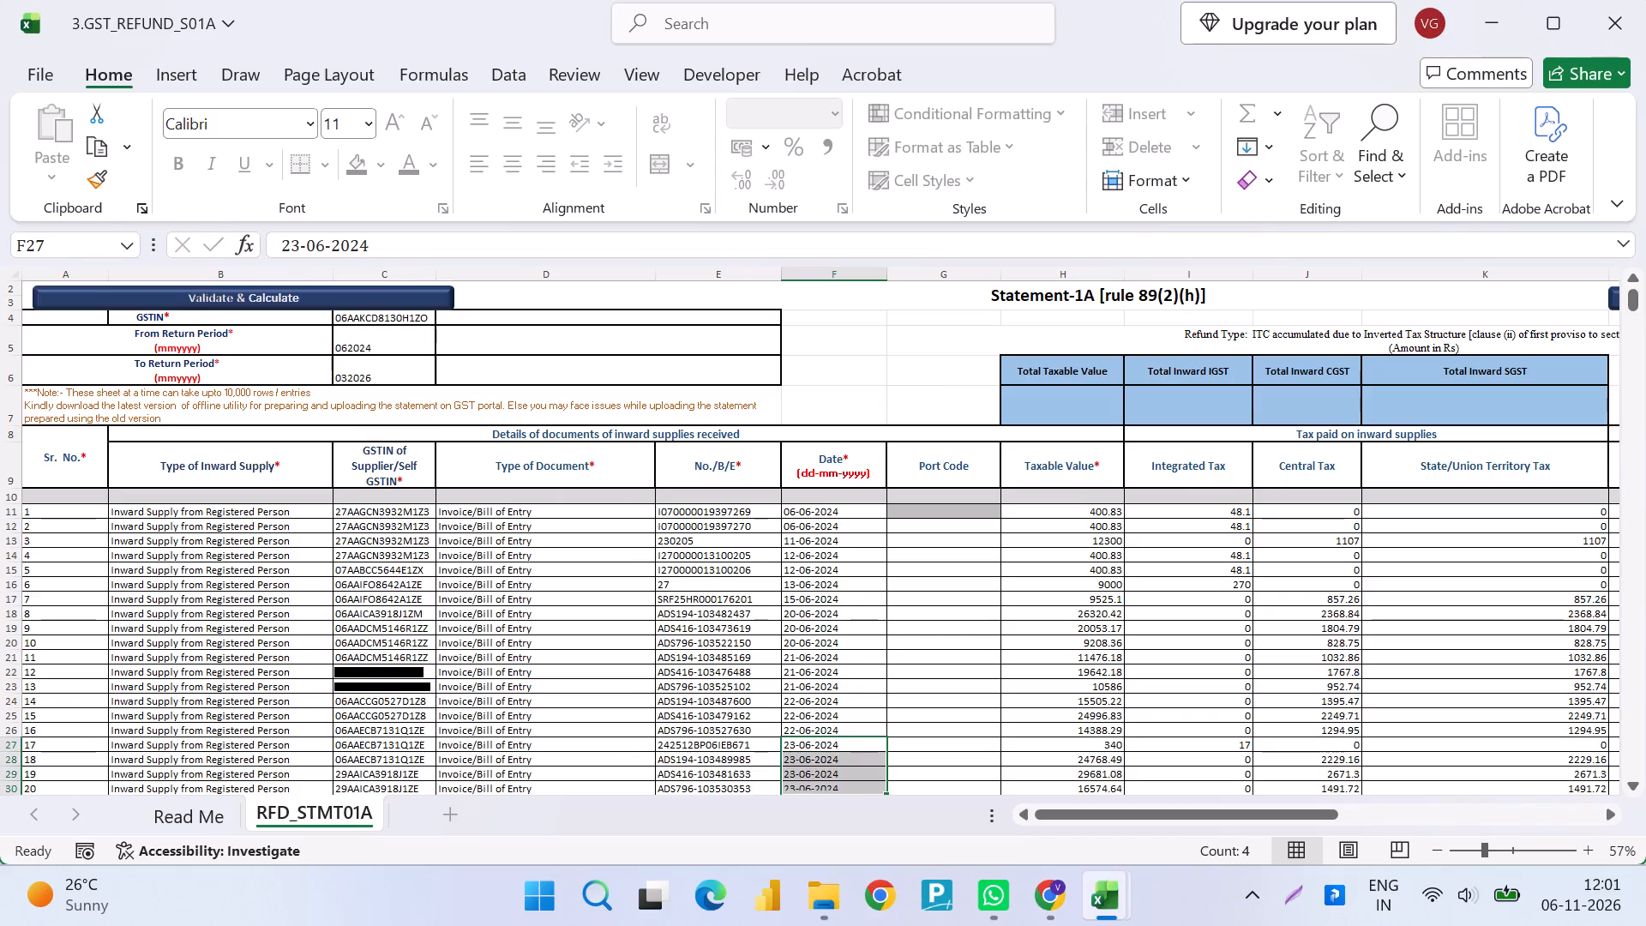
Select F31 in the refund statement and check the next invoice date at E22 in the purchase workbook.
scroll(1062, 501, "down", 3)
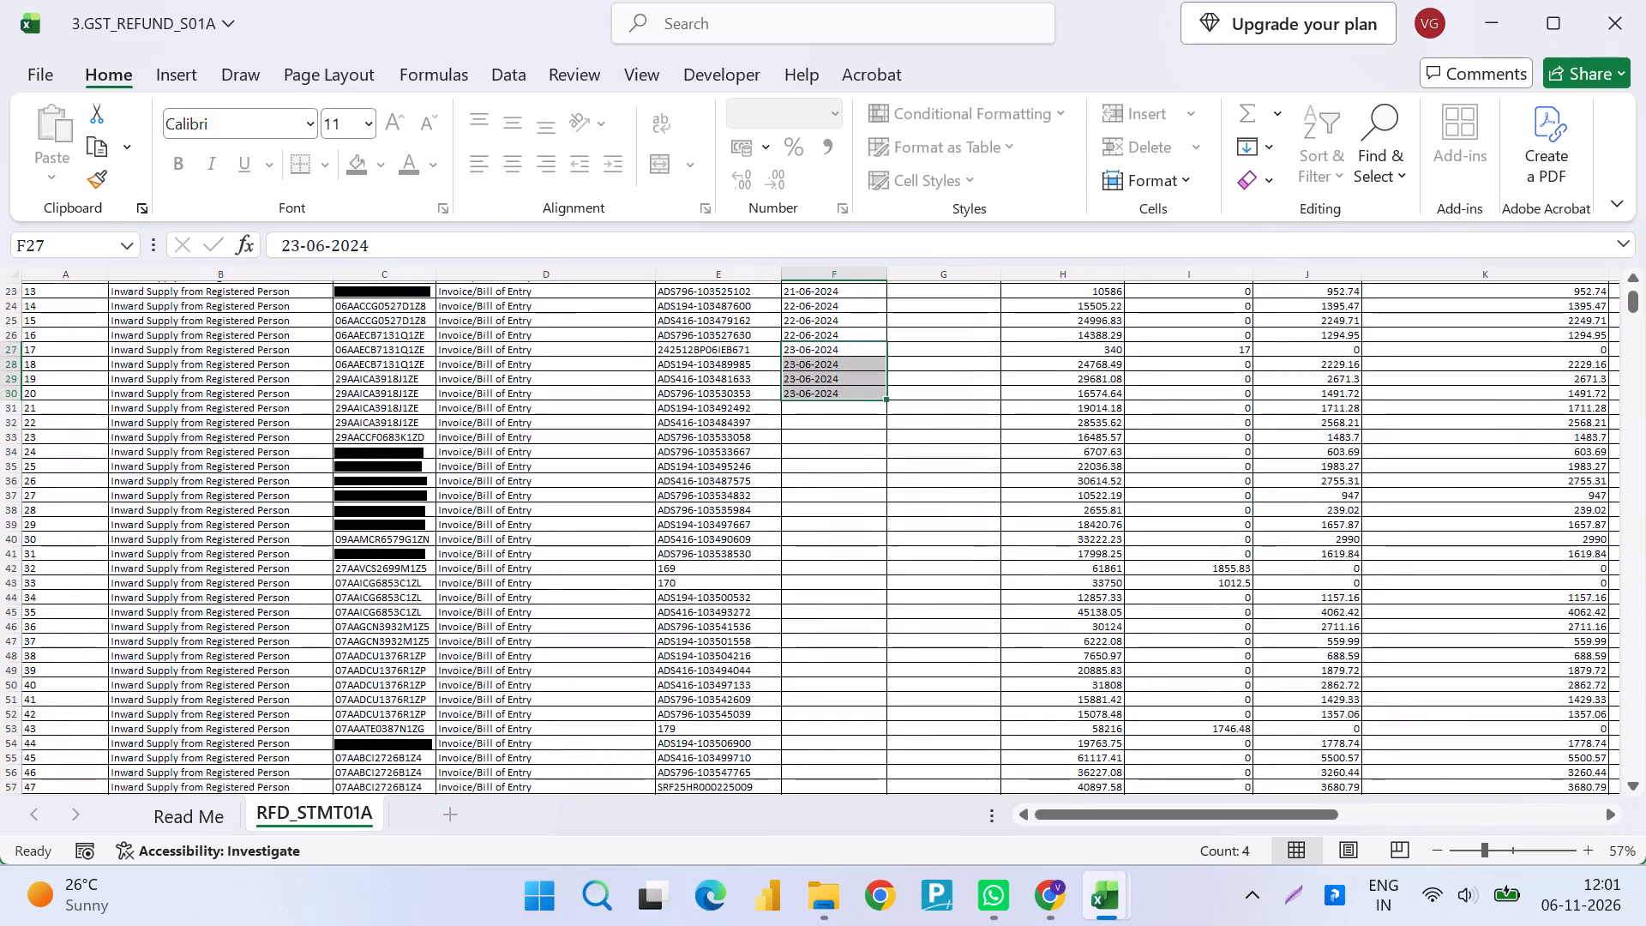
left_click(843, 411)
key("alt+Tab")
key("Down")
key("Down")
key("Down")
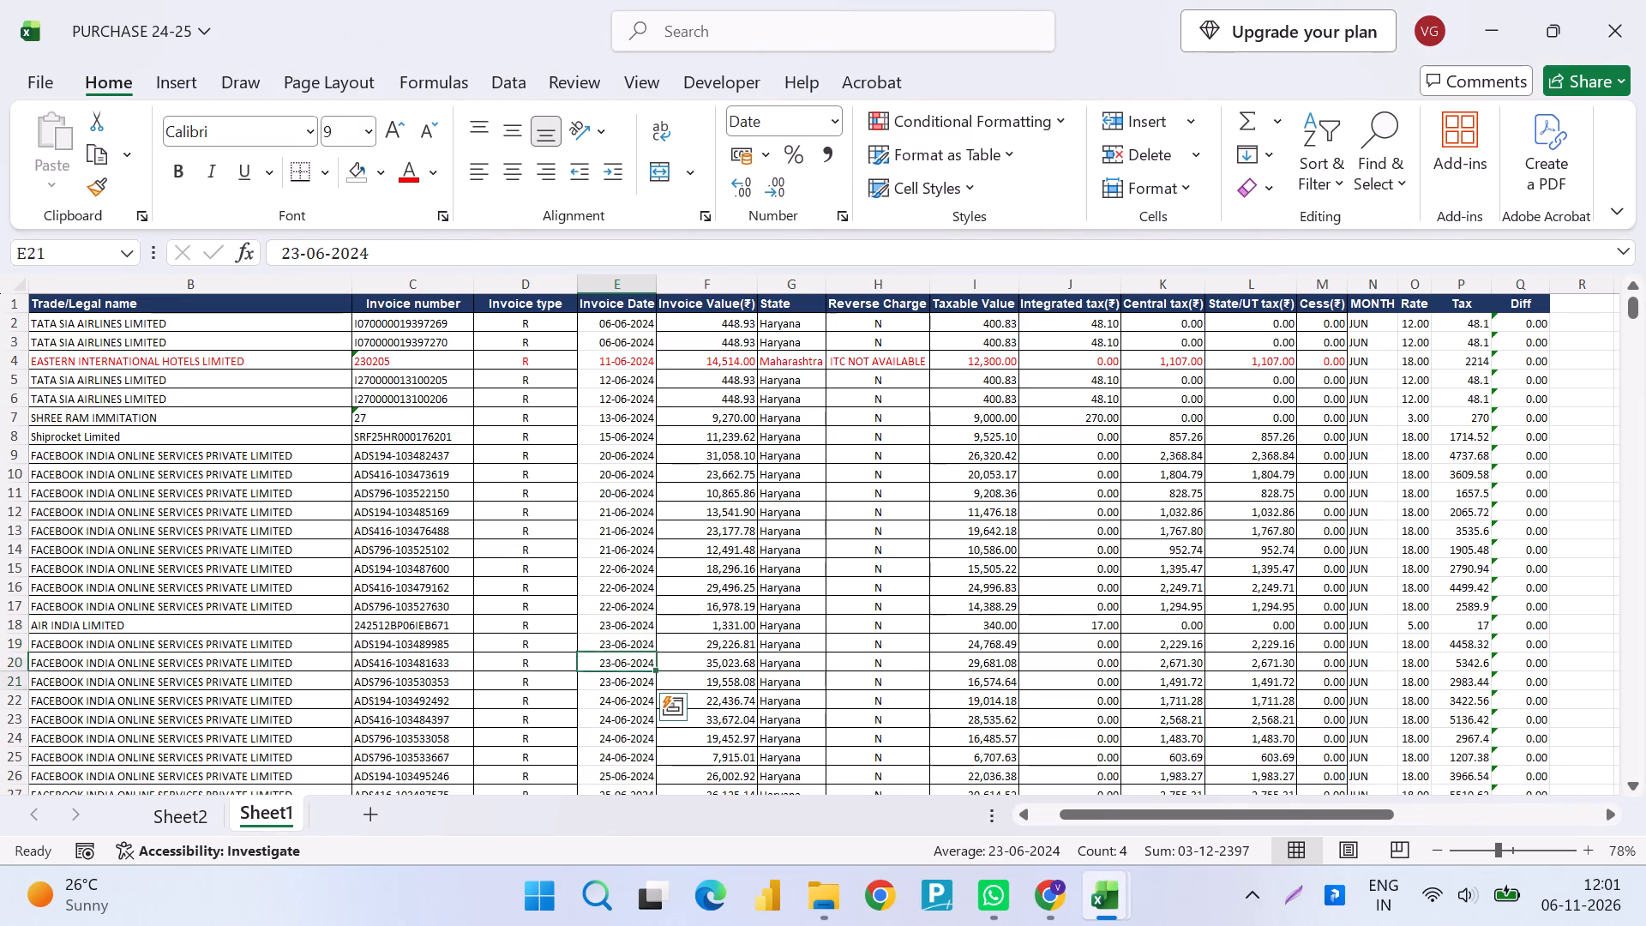
key("Down")
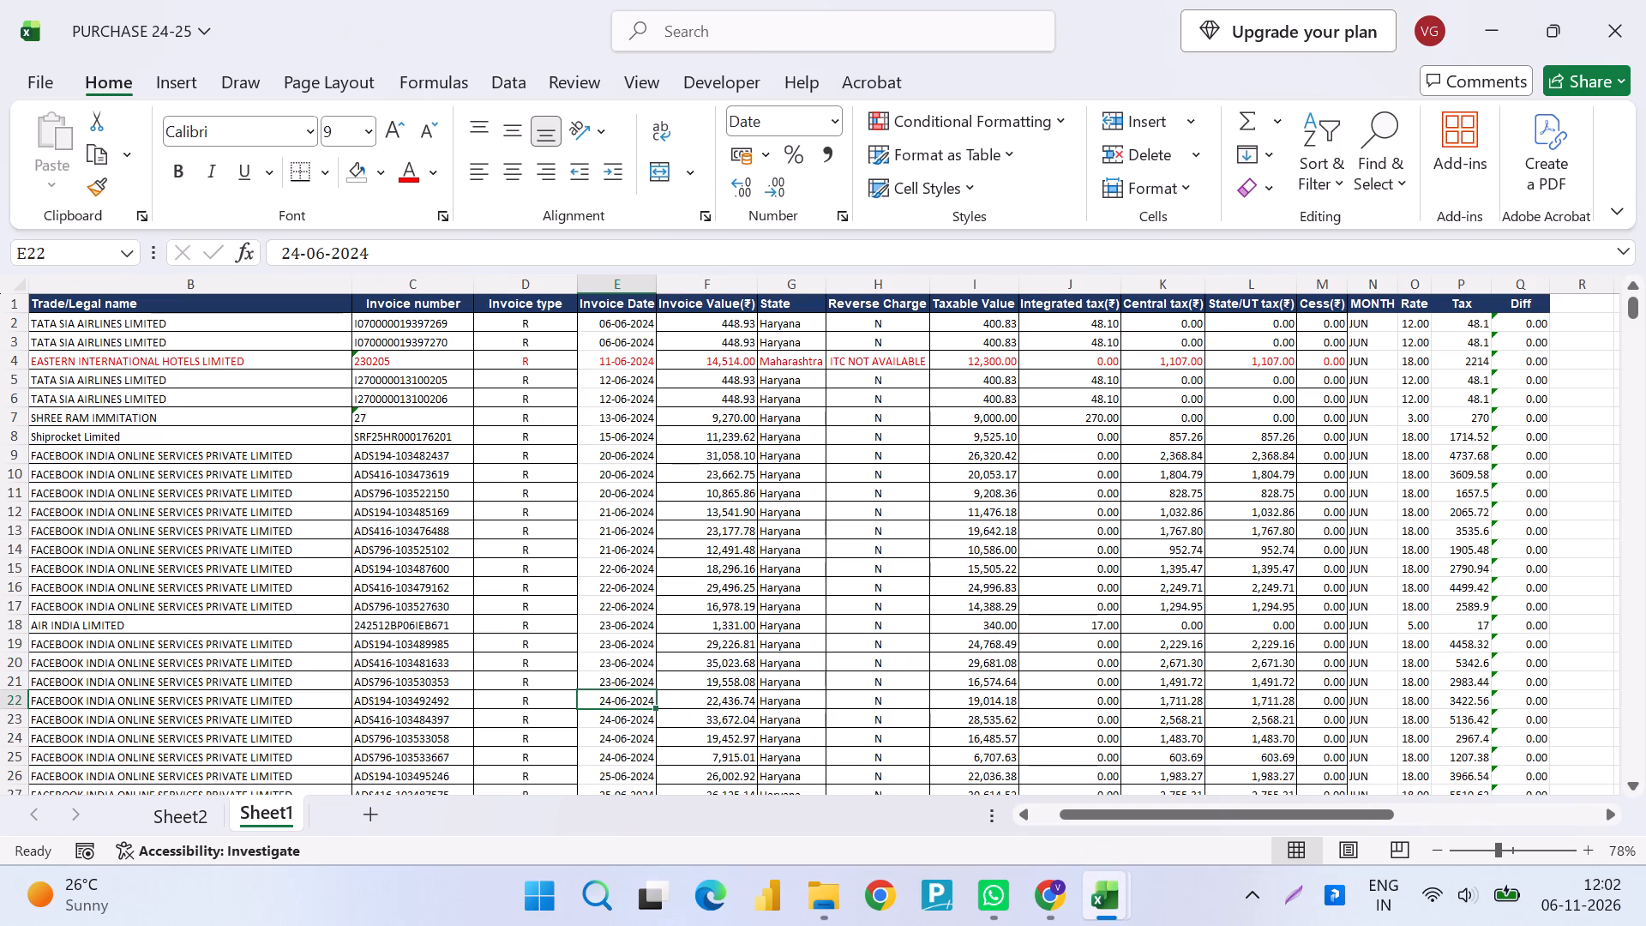
key("alt+Tab")
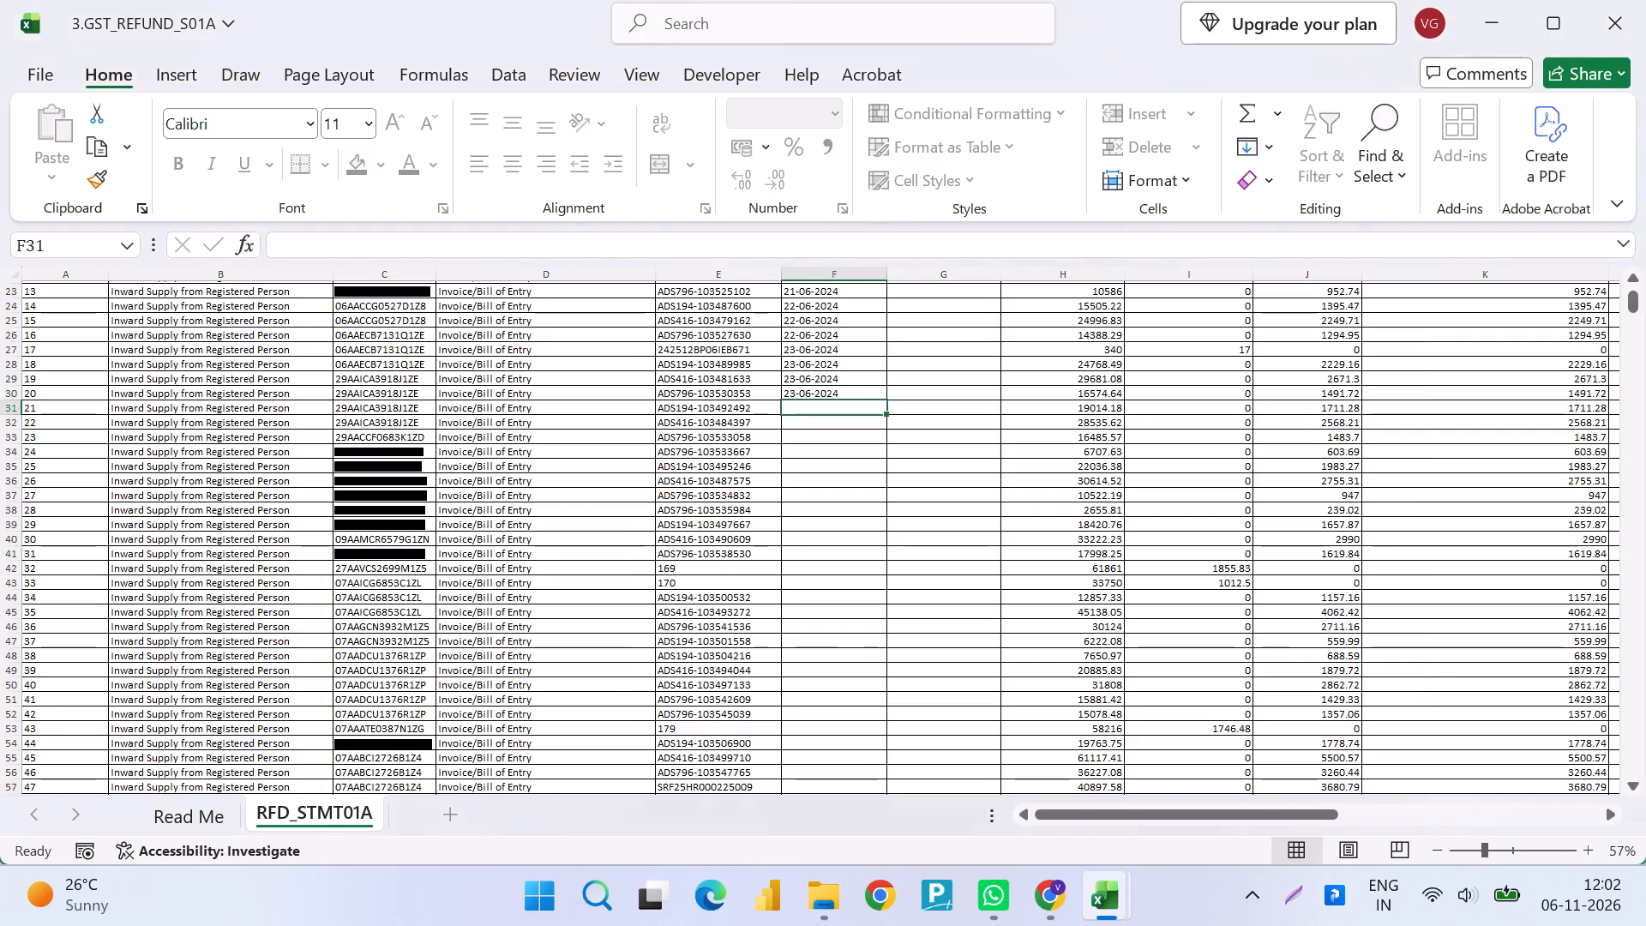
key("alt+Tab")
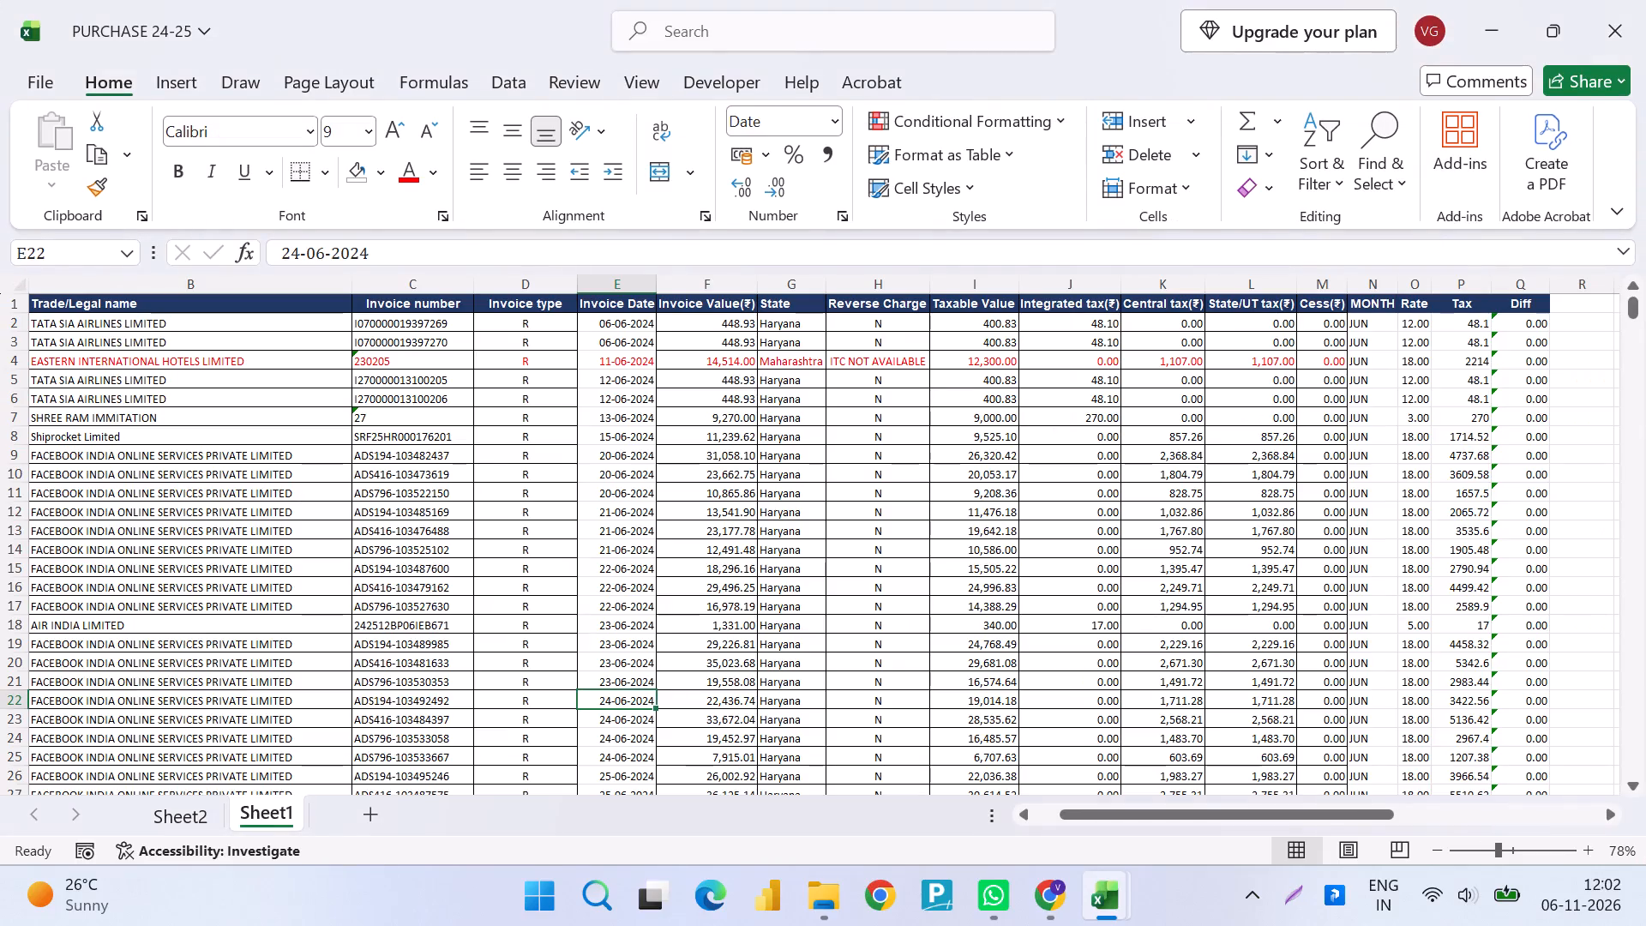
key("alt+Tab")
Fill the refund statement's date down into F31 and change it to 24-06-2024.
key("ctrl+d")
key("F2")
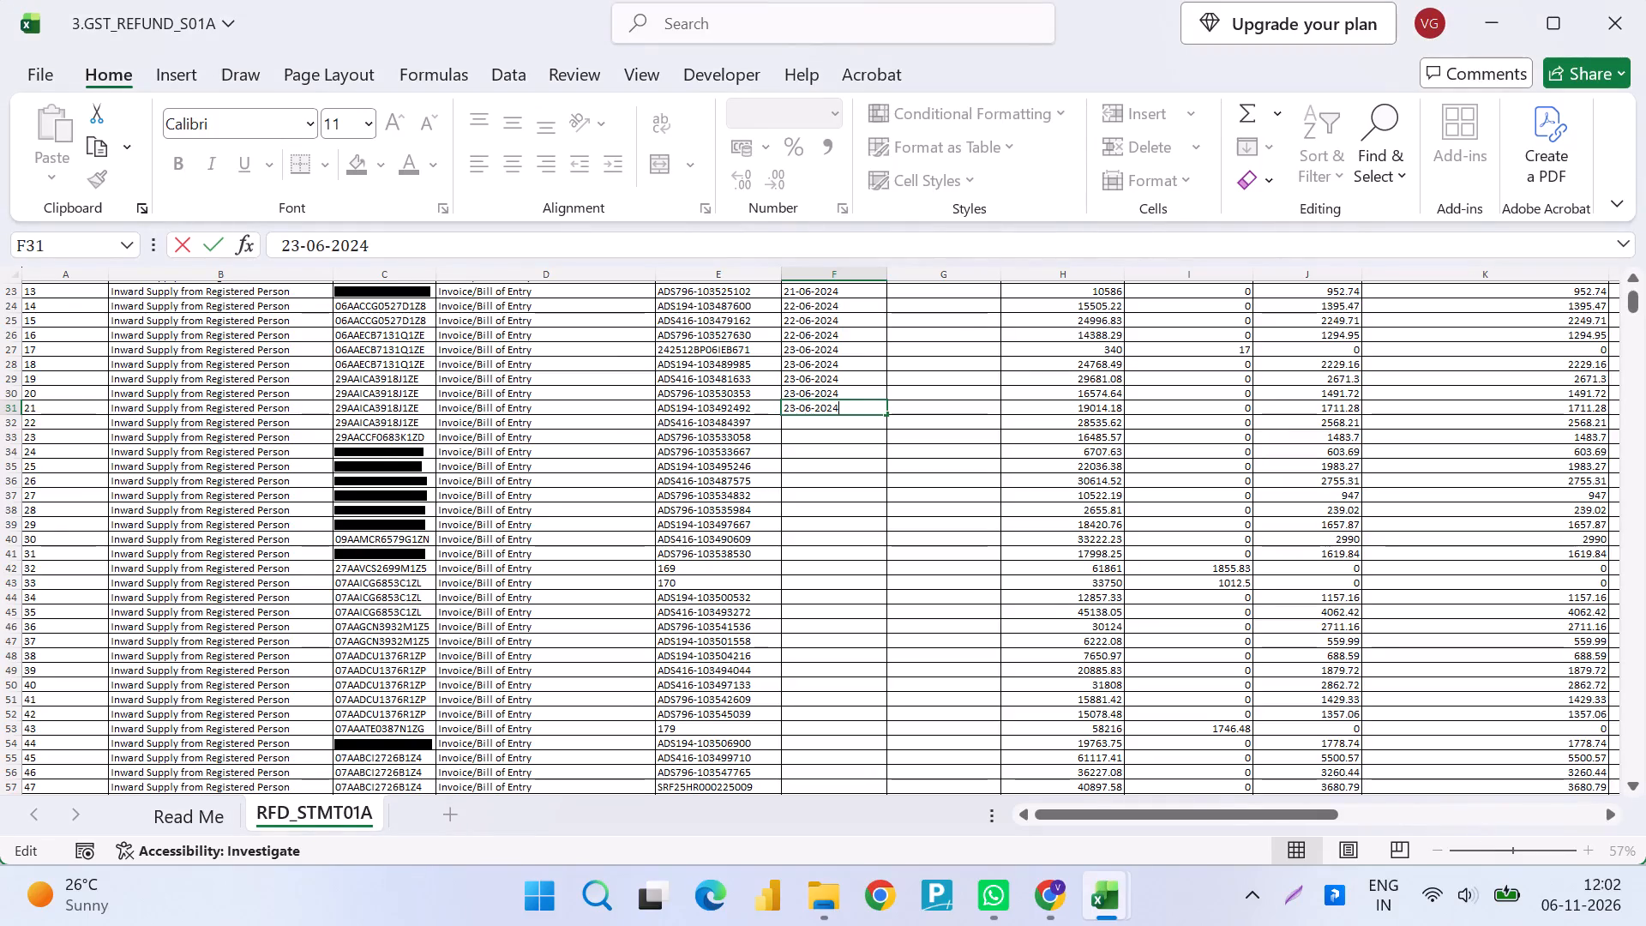
key("ctrl+Left")
key("ctrl+Left")
key("ctrl+Left")
key("Left")
key("shift+Left")
key("3")
key("Return")
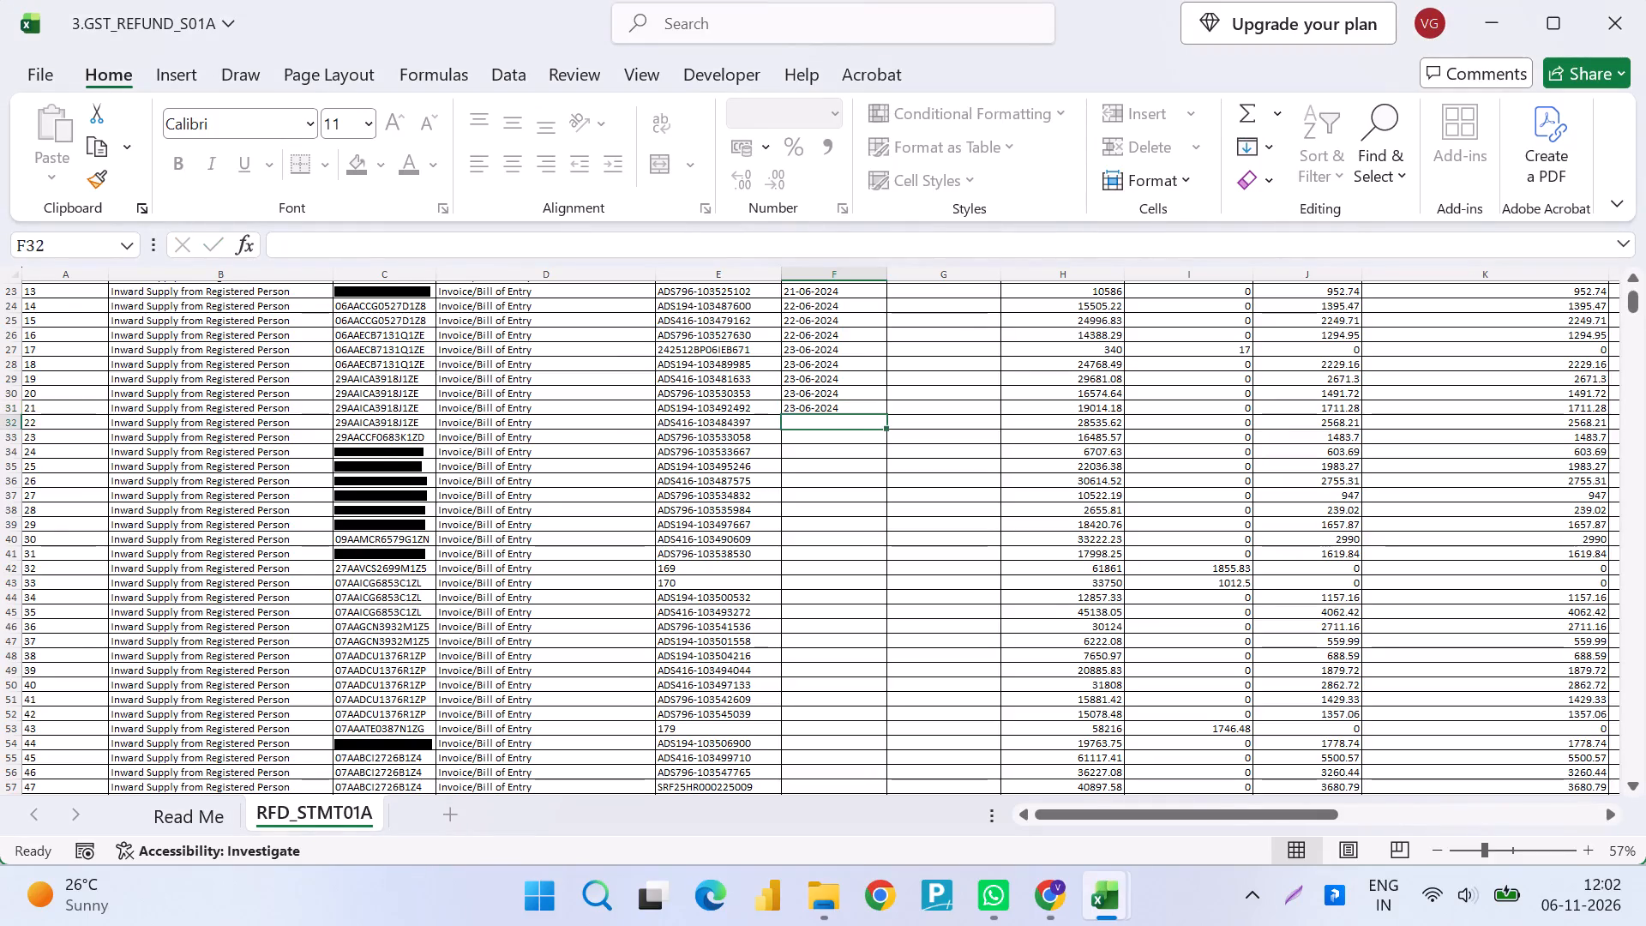
key("Up")
key("F2")
key("ctrl+Left")
key("ctrl+Left")
key("ctrl+Left")
key("Left")
key("shift+Left")
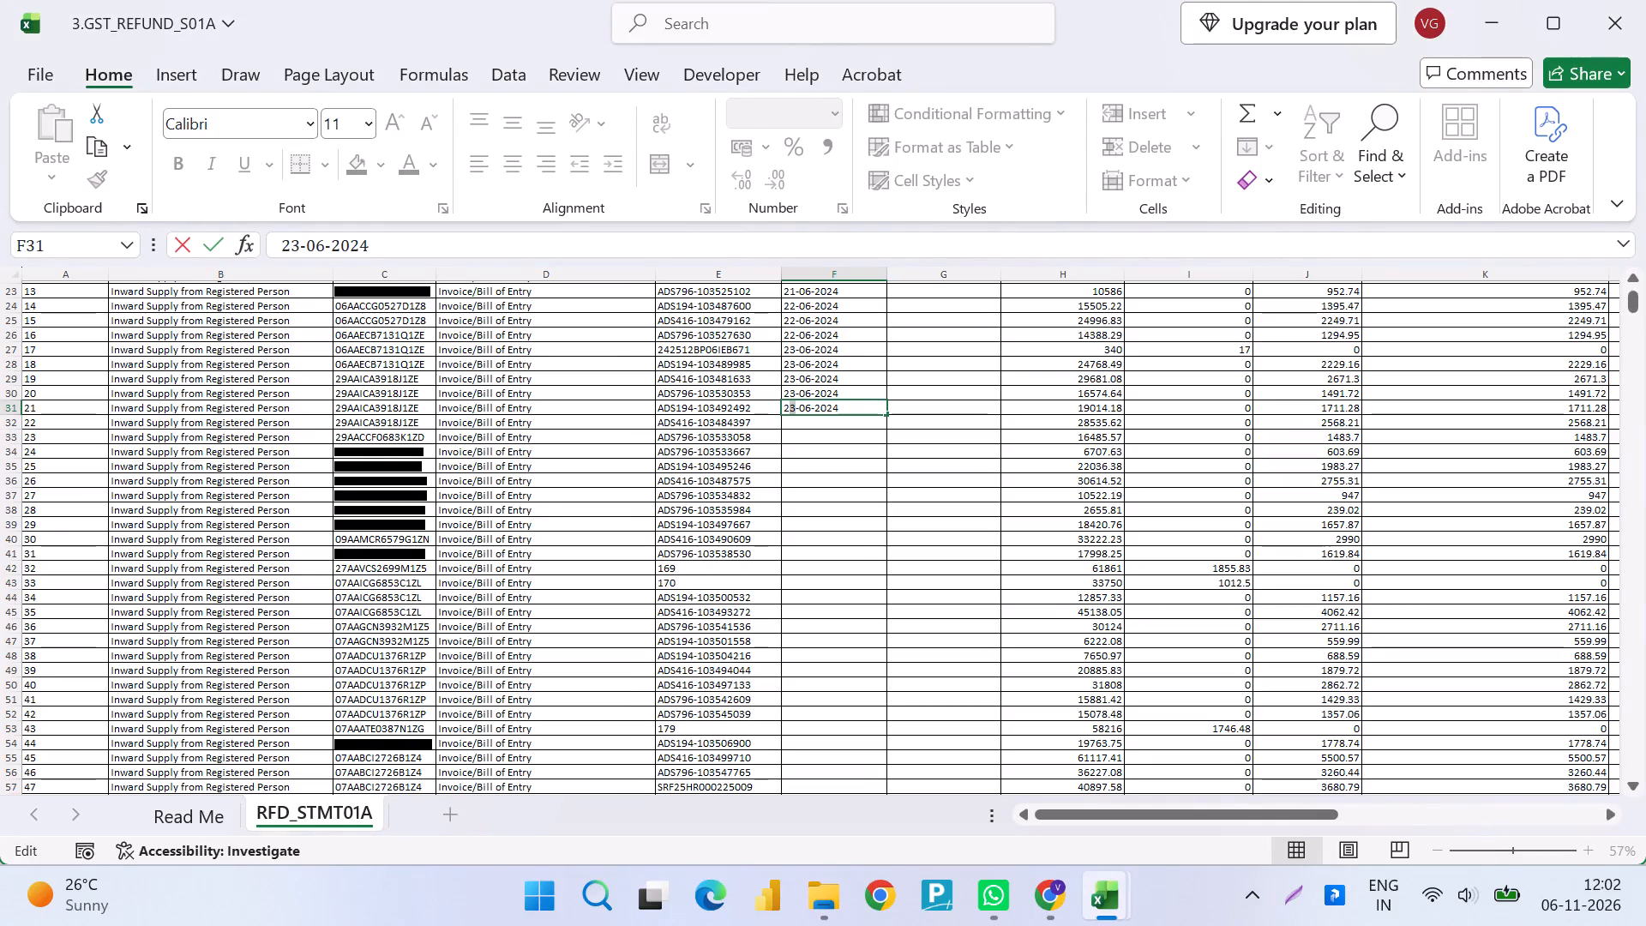
key("4")
key("Return")
Check the purchase workbook's invoice dates in E22:E25 and fill 24-06-2024 down into F32:F34 of the refund statement.
key("alt+Tab")
key("shift+Down")
key("shift+Down")
key("shift+Down")
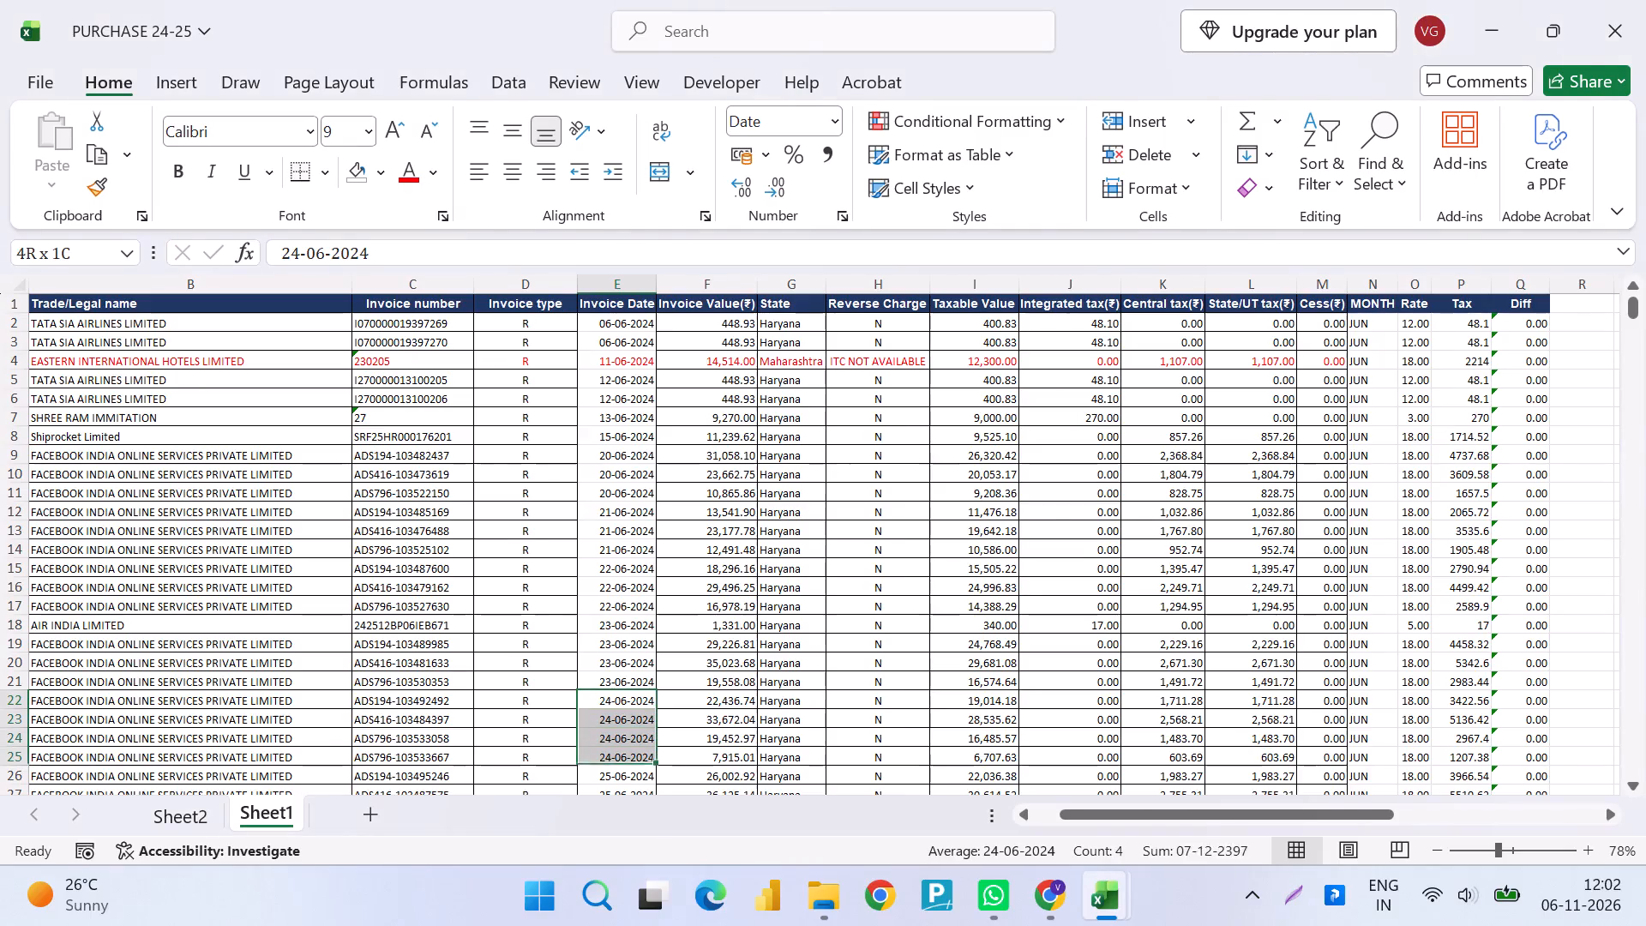
key("shift+Down")
key("shift+Up")
key("alt+Tab")
key("Up")
key("Down")
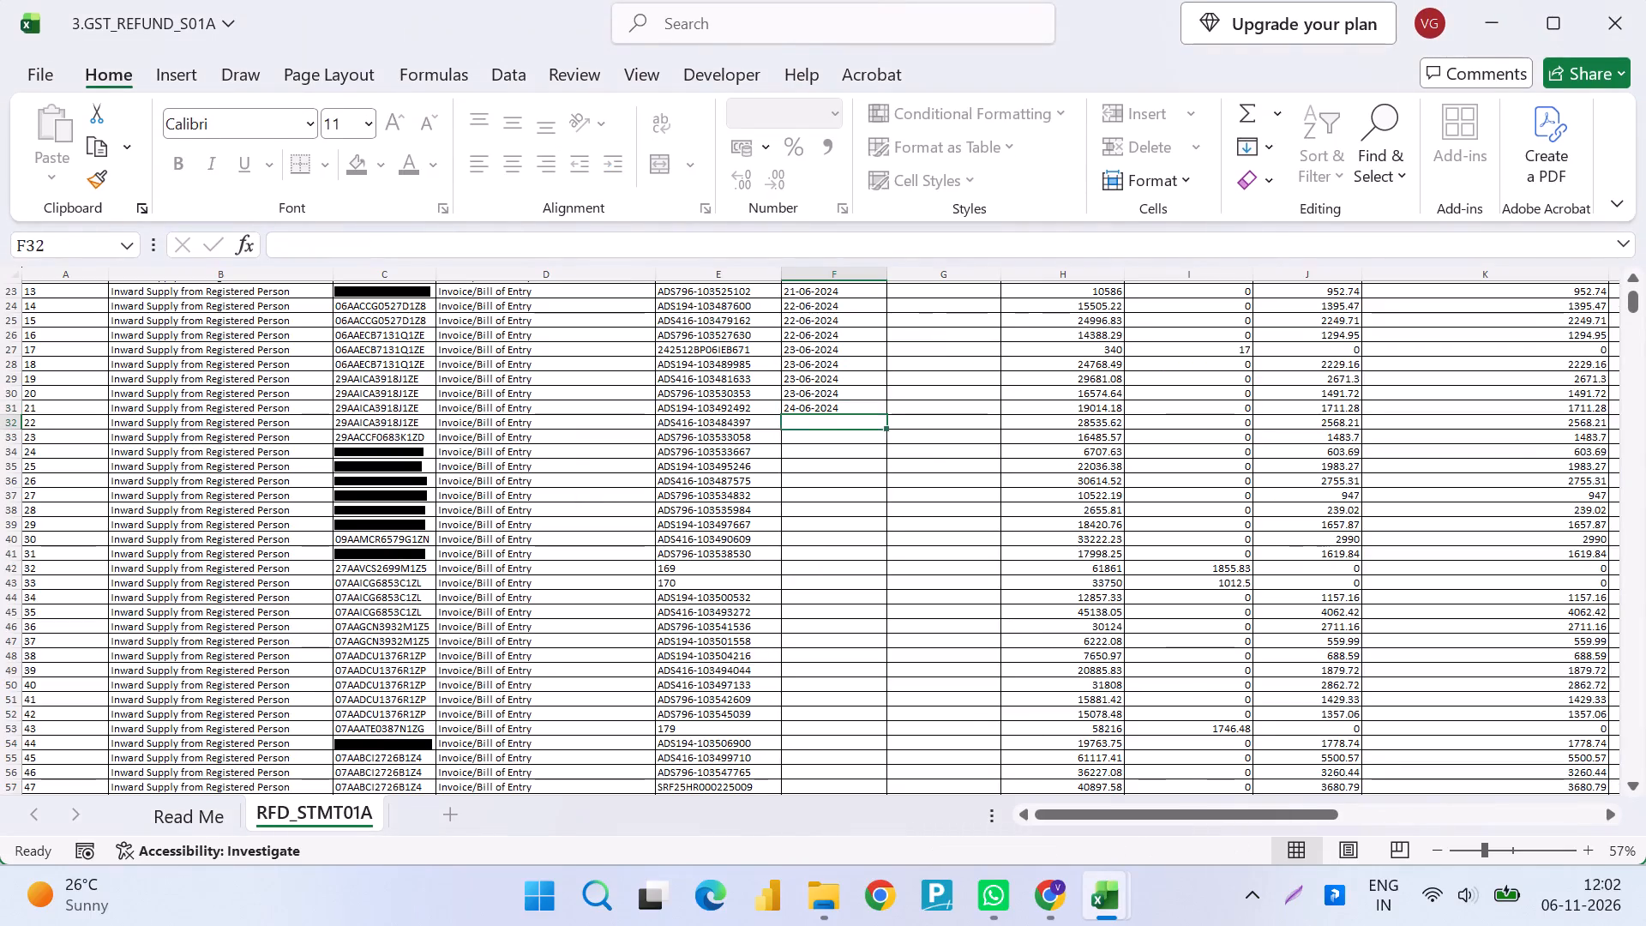
key("ctrl+d")
key("Down")
key("ctrl+d")
key("Down")
key("ctrl+d")
Fill the date down into F35 and change it to 25-06-2024.
key("Down")
key("ctrl+d")
key("alt+Tab")
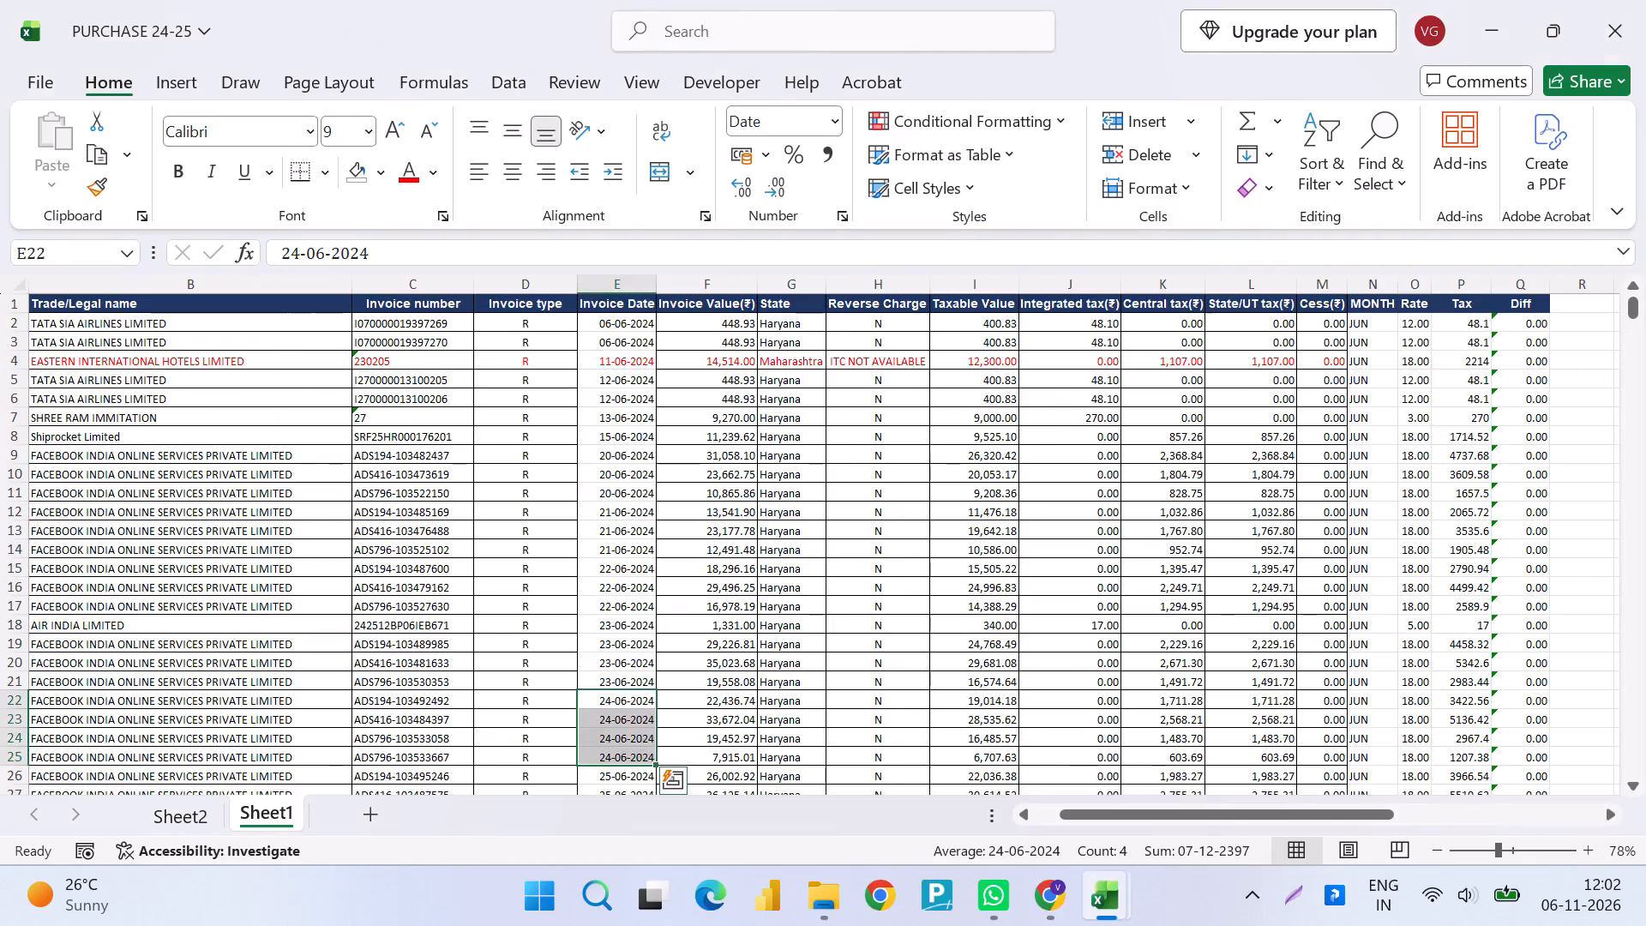
key("alt+Tab")
key("F2")
key("ctrl+Left")
key("ctrl+Left")
key("ctrl+Left")
key("Left")
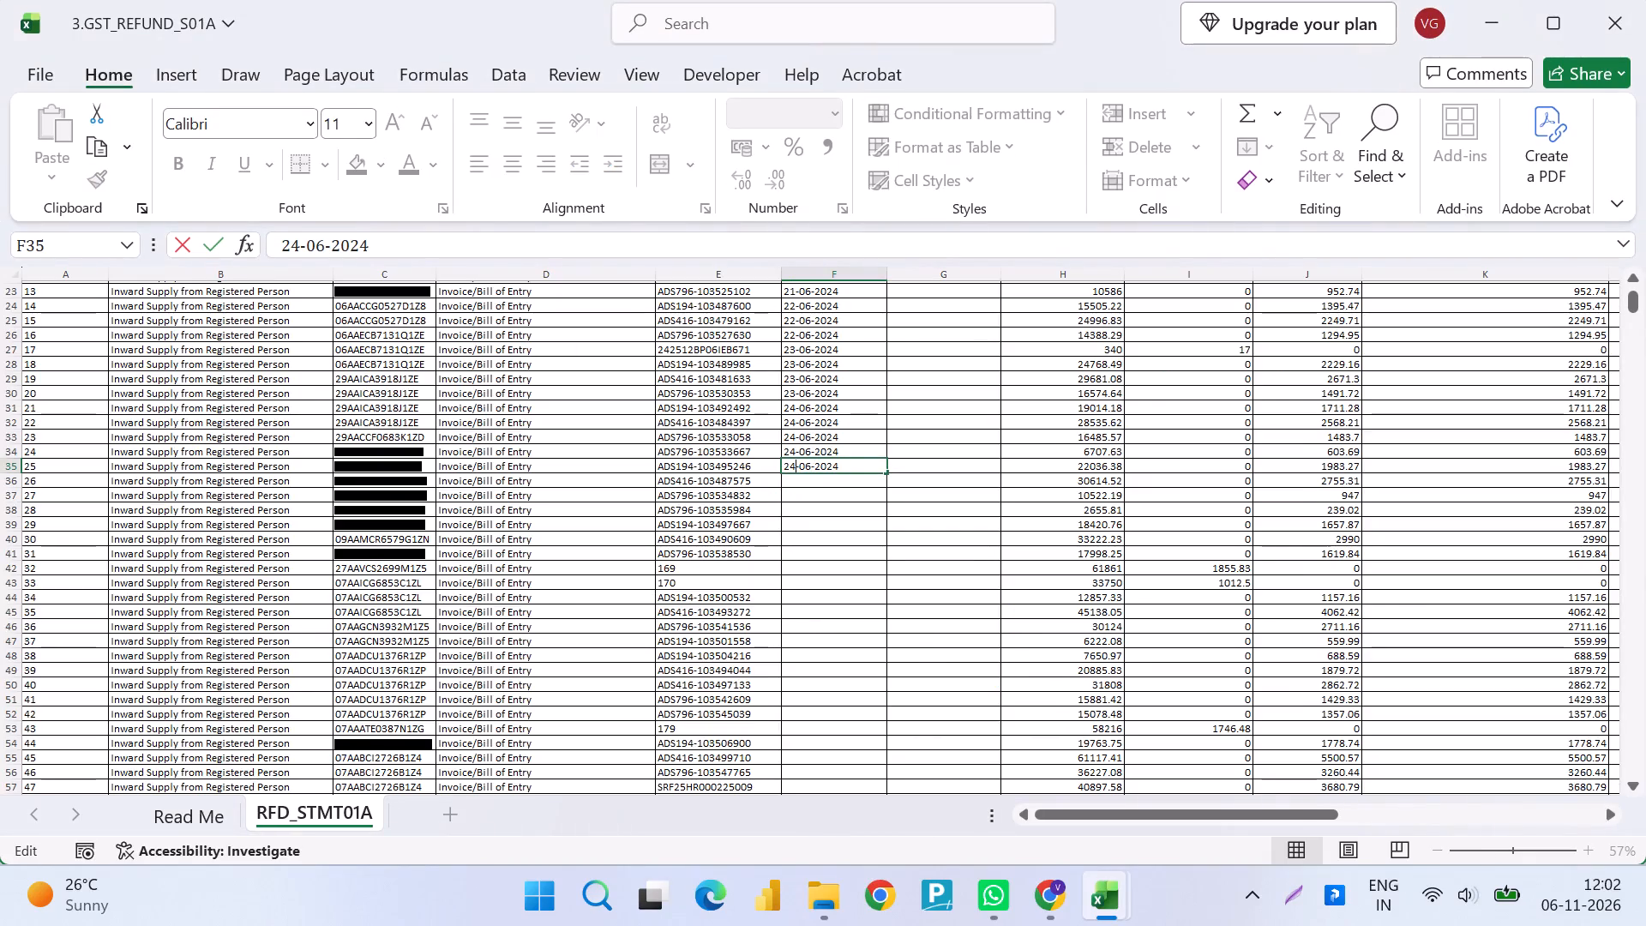
key("shift+Left")
key("5")
key("Return")
Check the purchase workbook's invoice dates in E26:E29 and fill 25-06-2024 down into F36:F38 of the refund statement.
key("alt+Tab")
scroll(843, 411, "down", 4)
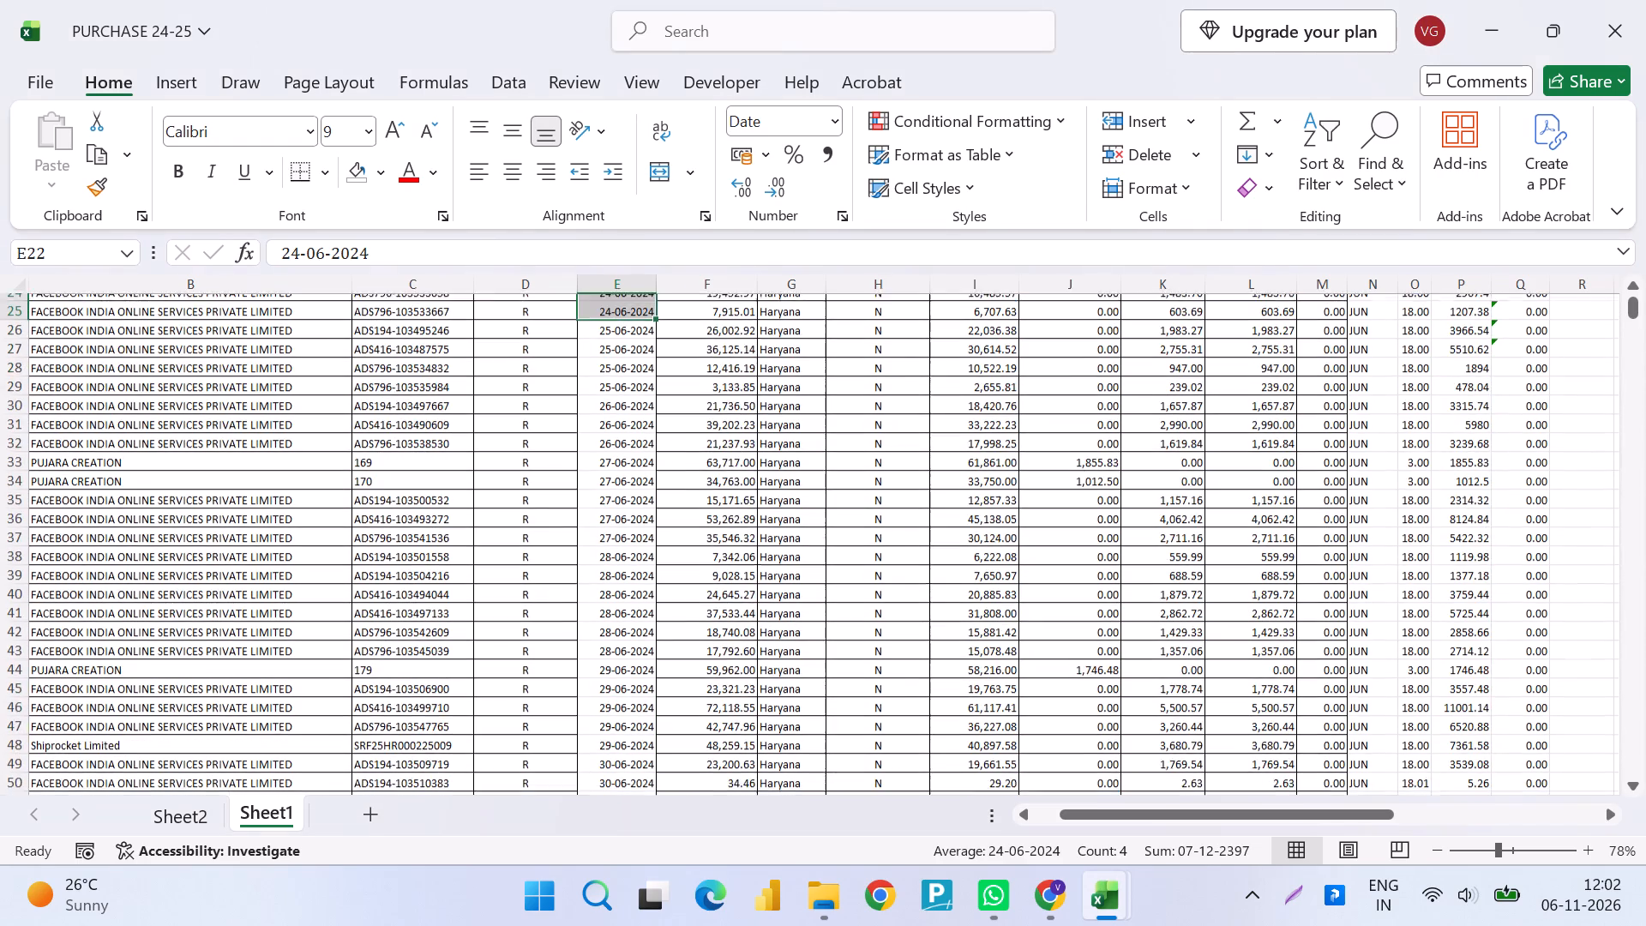
left_click(628, 322)
key("shift+Down")
key("shift+Down")
key("shift+Down")
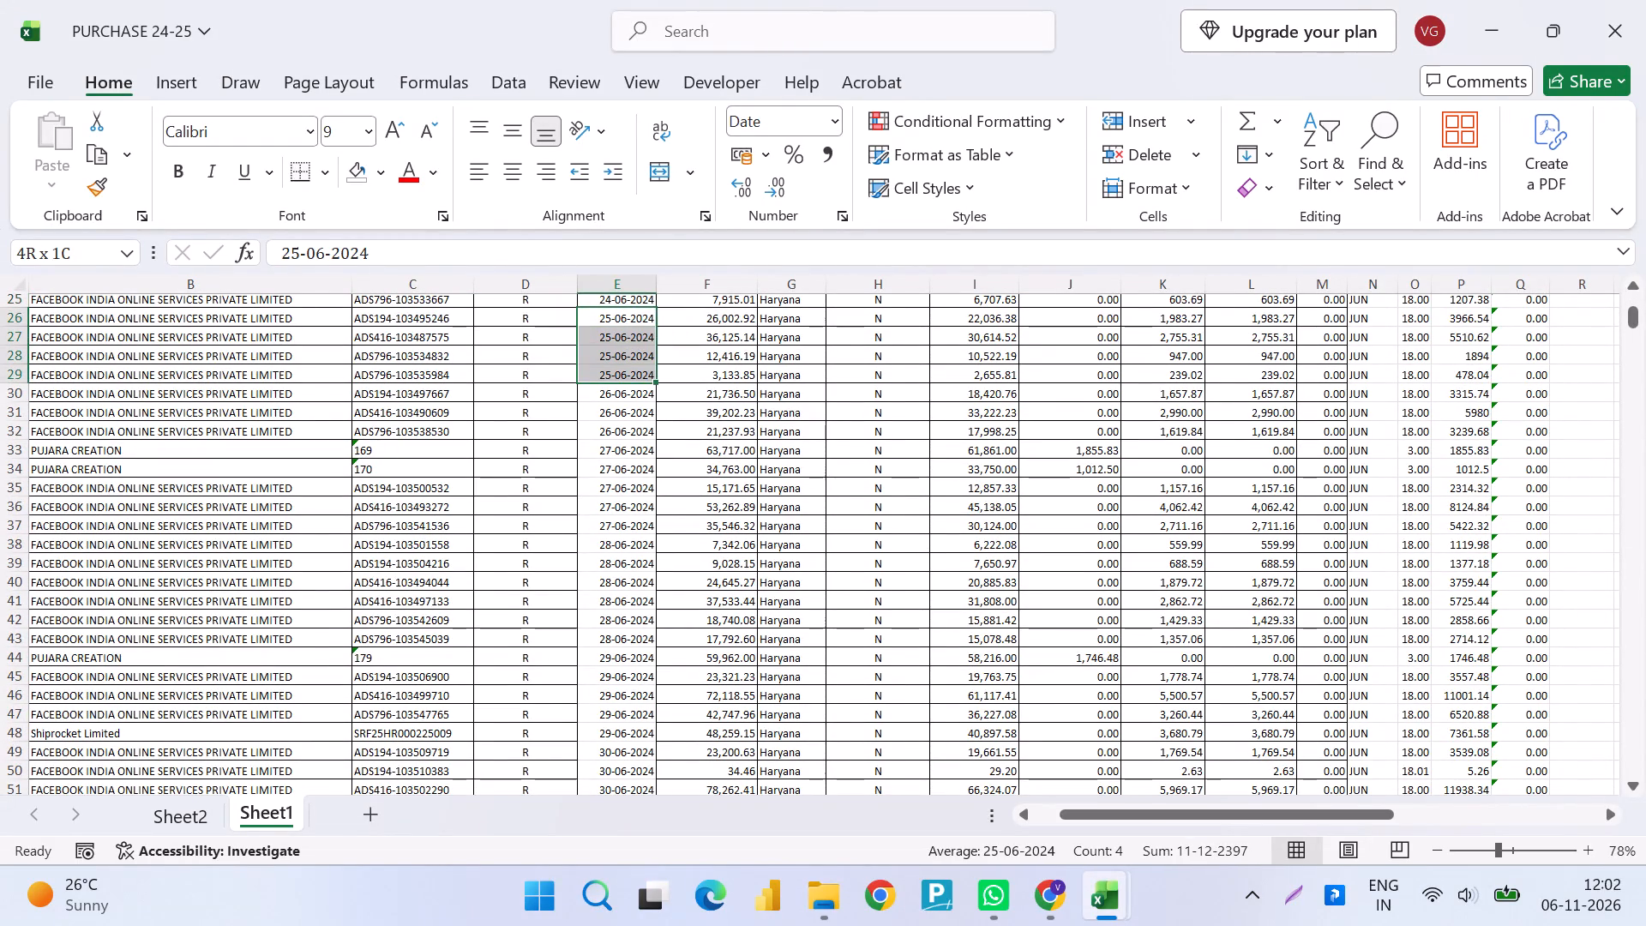
key("alt+Tab")
key("ctrl+d")
key("Down")
key("ctrl+d")
key("Down")
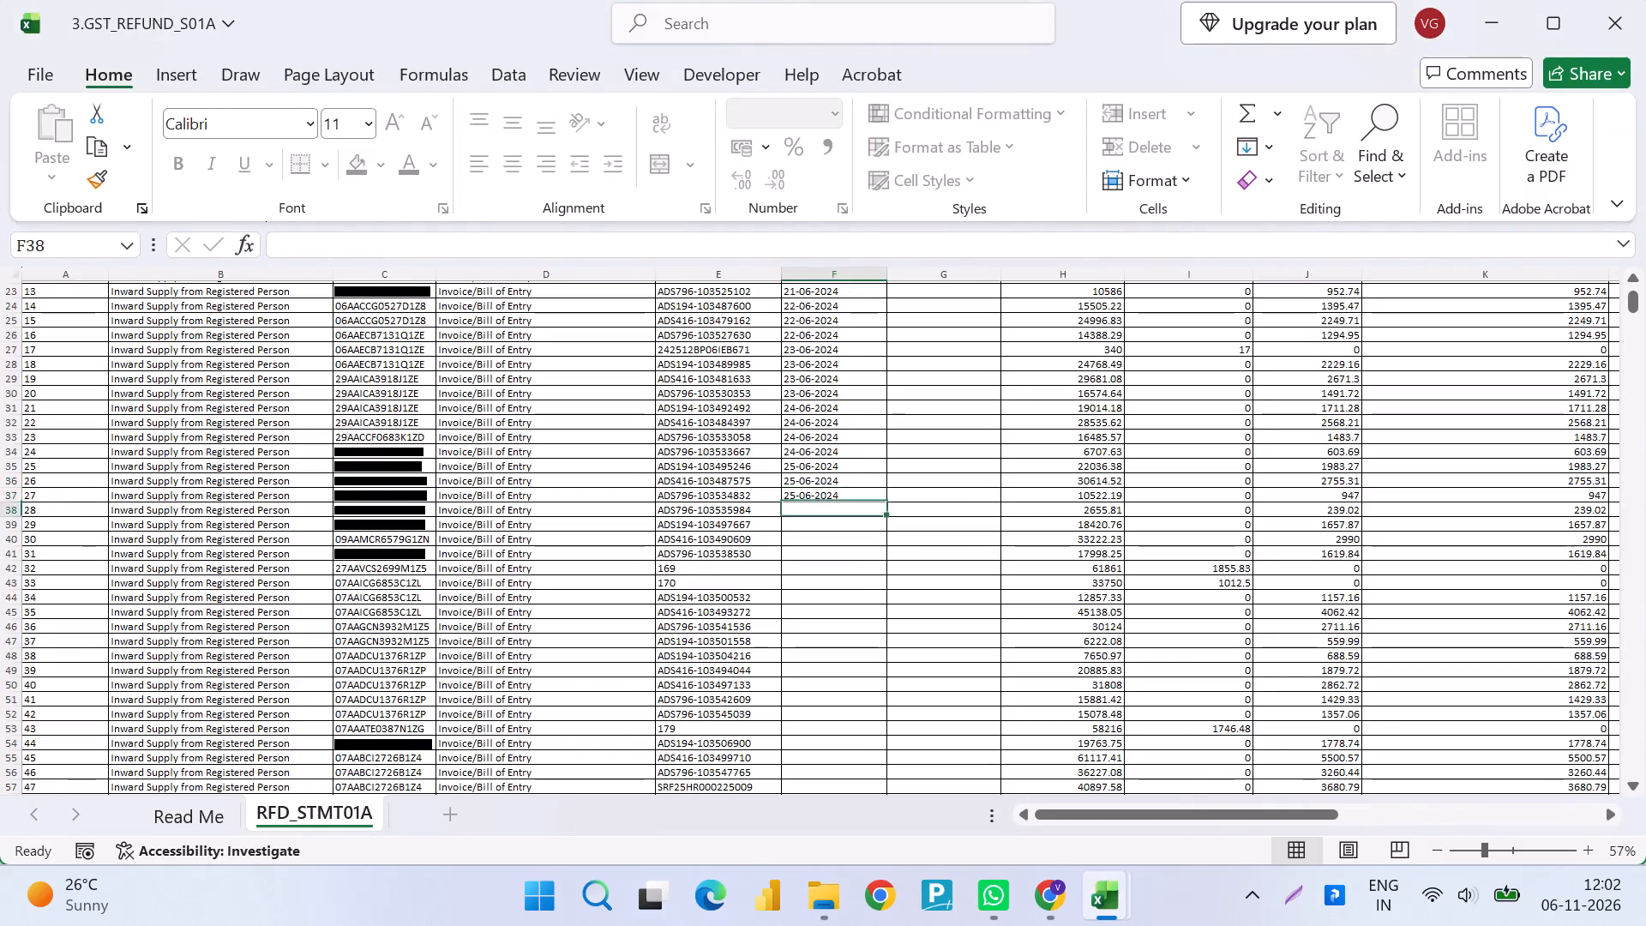
key("ctrl+d")
Fill the date down into F39 of the refund statement and change it to 26-06-2024.
key("ctrl+Down")
key("ctrl+Up")
key("Down")
key("ctrl+d")
key("F2")
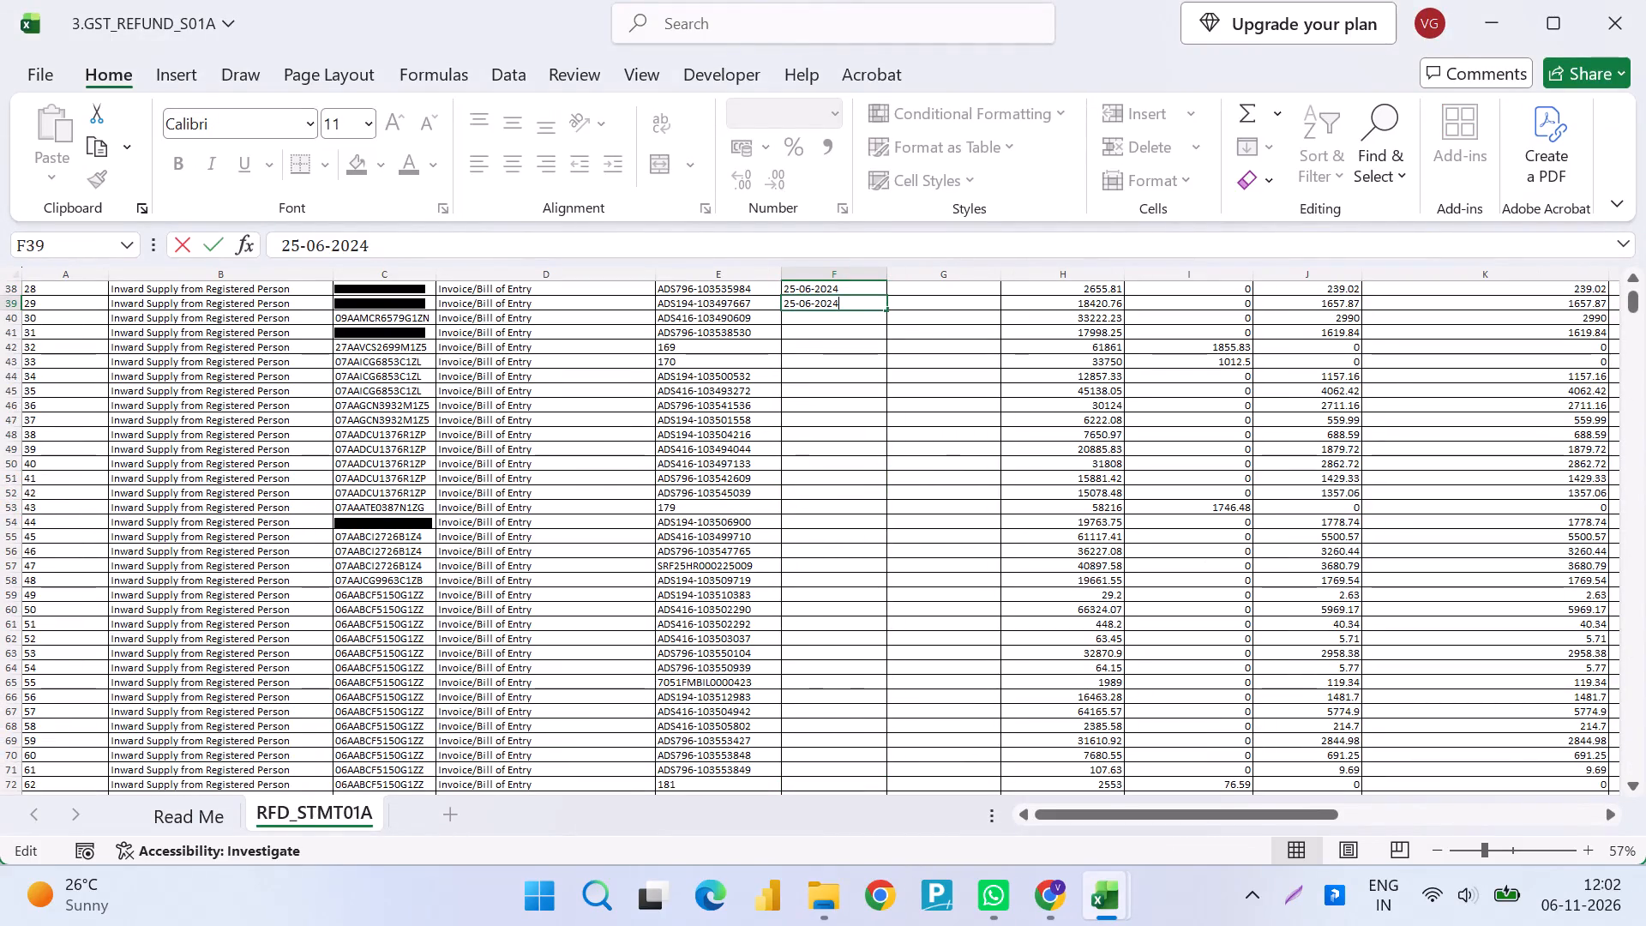
key("ctrl+Left")
key("ctrl+Left")
key("ctrl+Left")
key("Left")
key("shift+Left")
key("6")
key("Return")
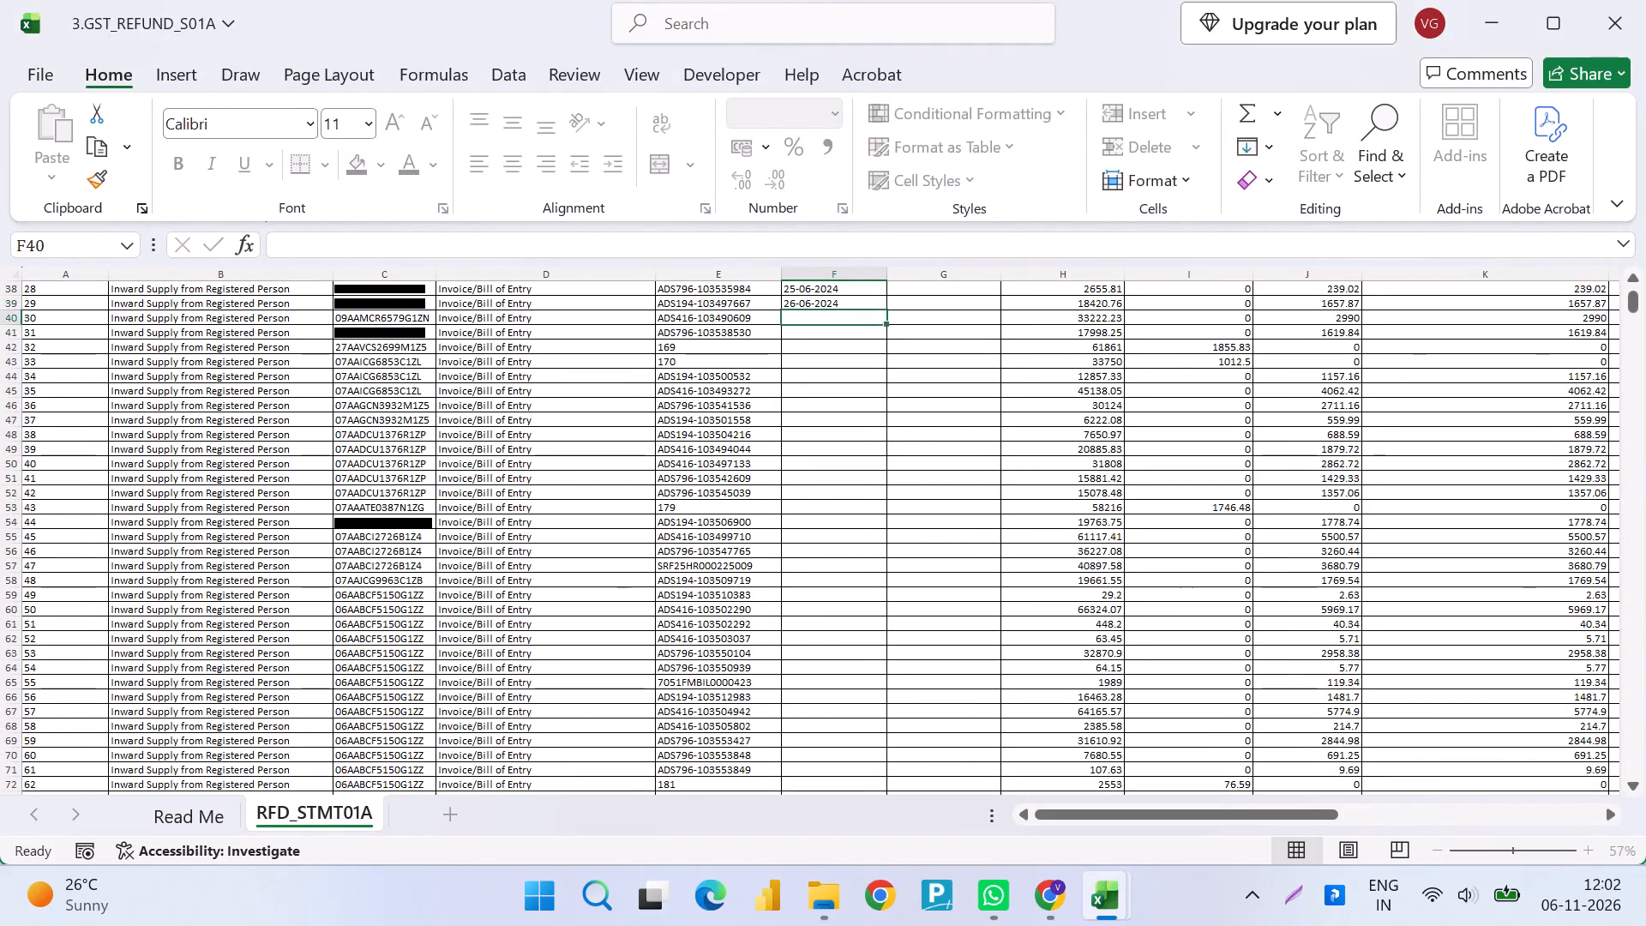
Fill 26-06-2024 down into F40:F41 of the refund statement, checking against the purchase workbook's invoice dates.
key("alt+Tab")
key("alt+Tab")
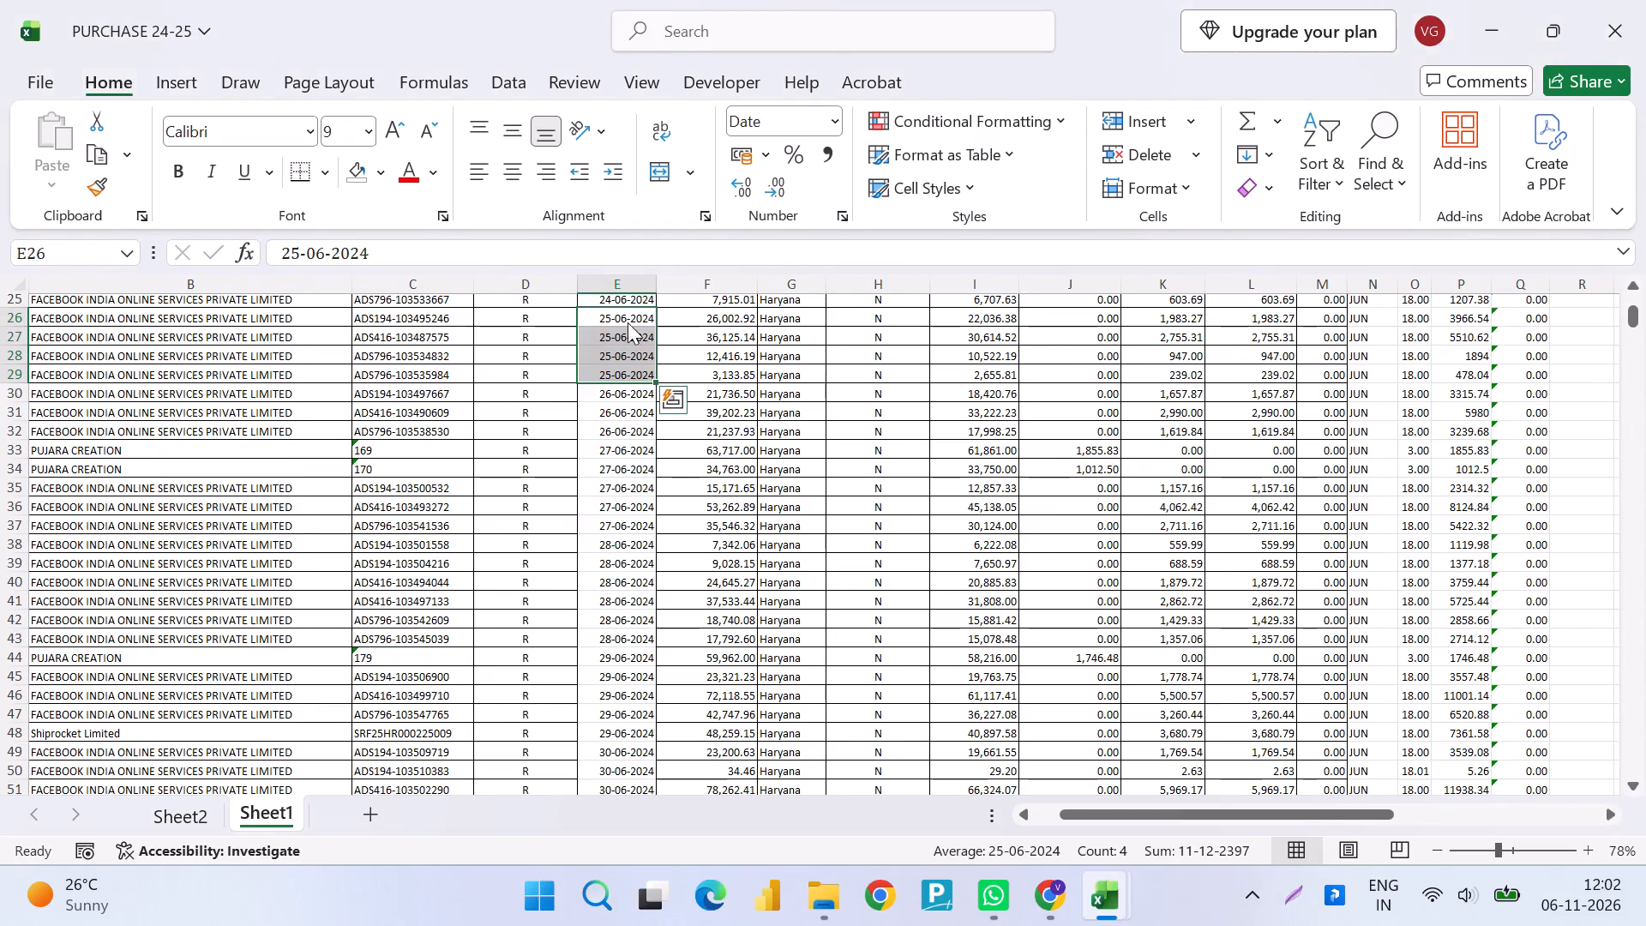
key("ctrl+d")
key("Down")
key("ctrl+d")
Fill the date down into F42, check E33:E37 in the purchase workbook, and change F42 to 27-06-2024.
key("Down")
key("ctrl+d")
key("alt+Tab")
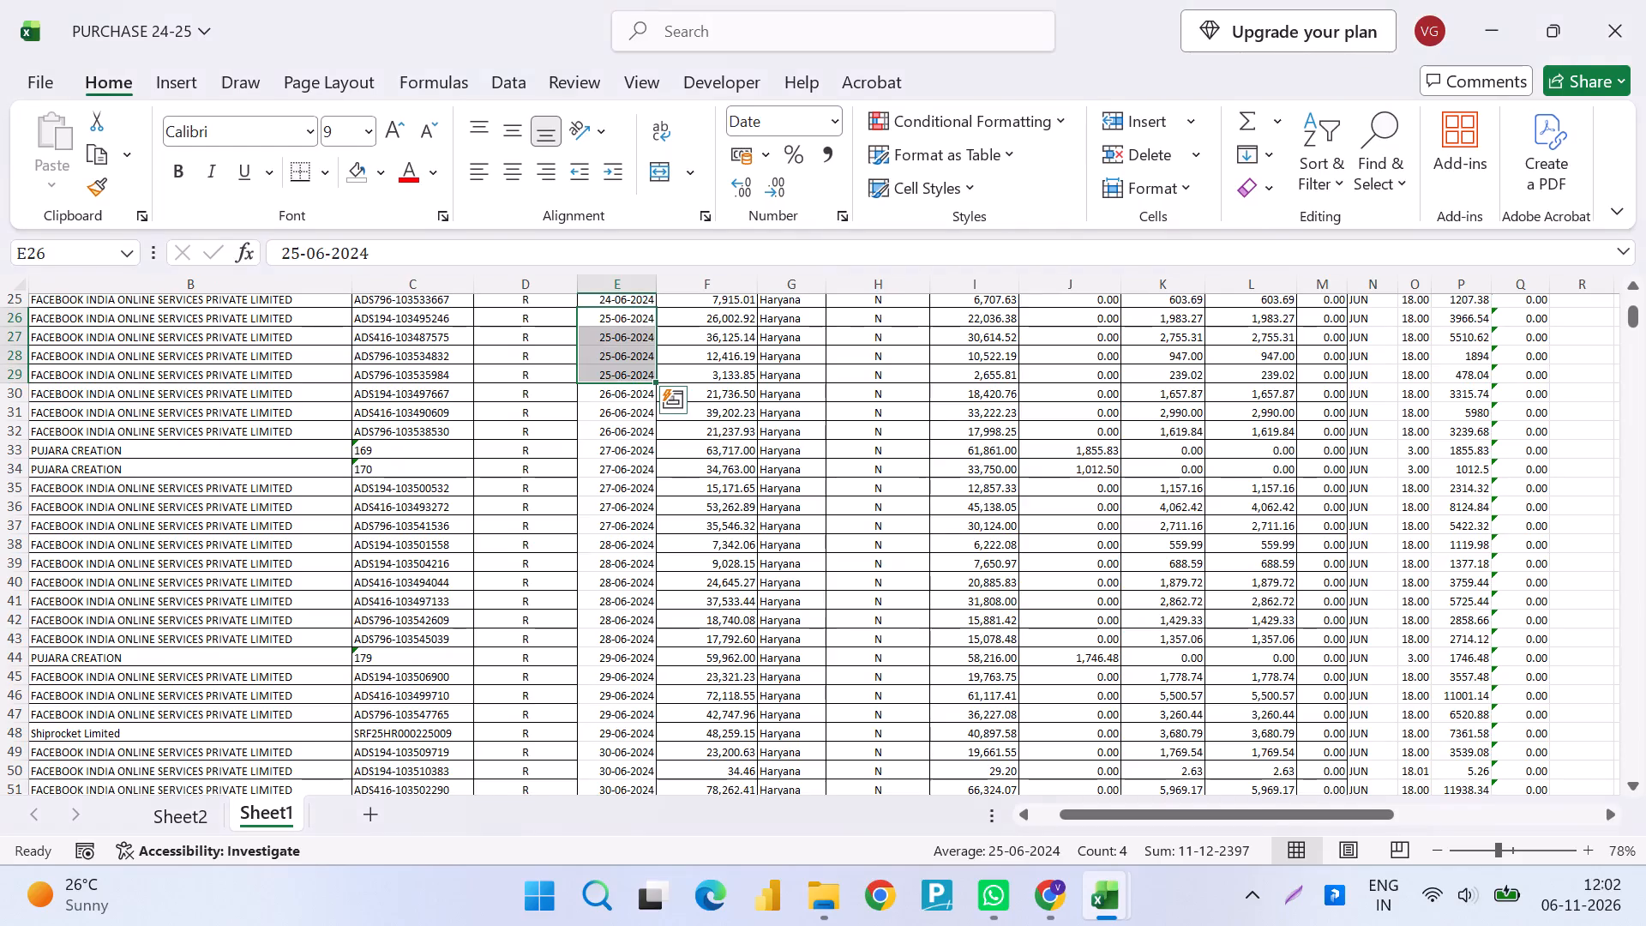
key("Down")
key("Down")
key("Down")
key("Down")
key("Down")
key("Down")
key("Down")
key("shift+Down")
key("shift+Down")
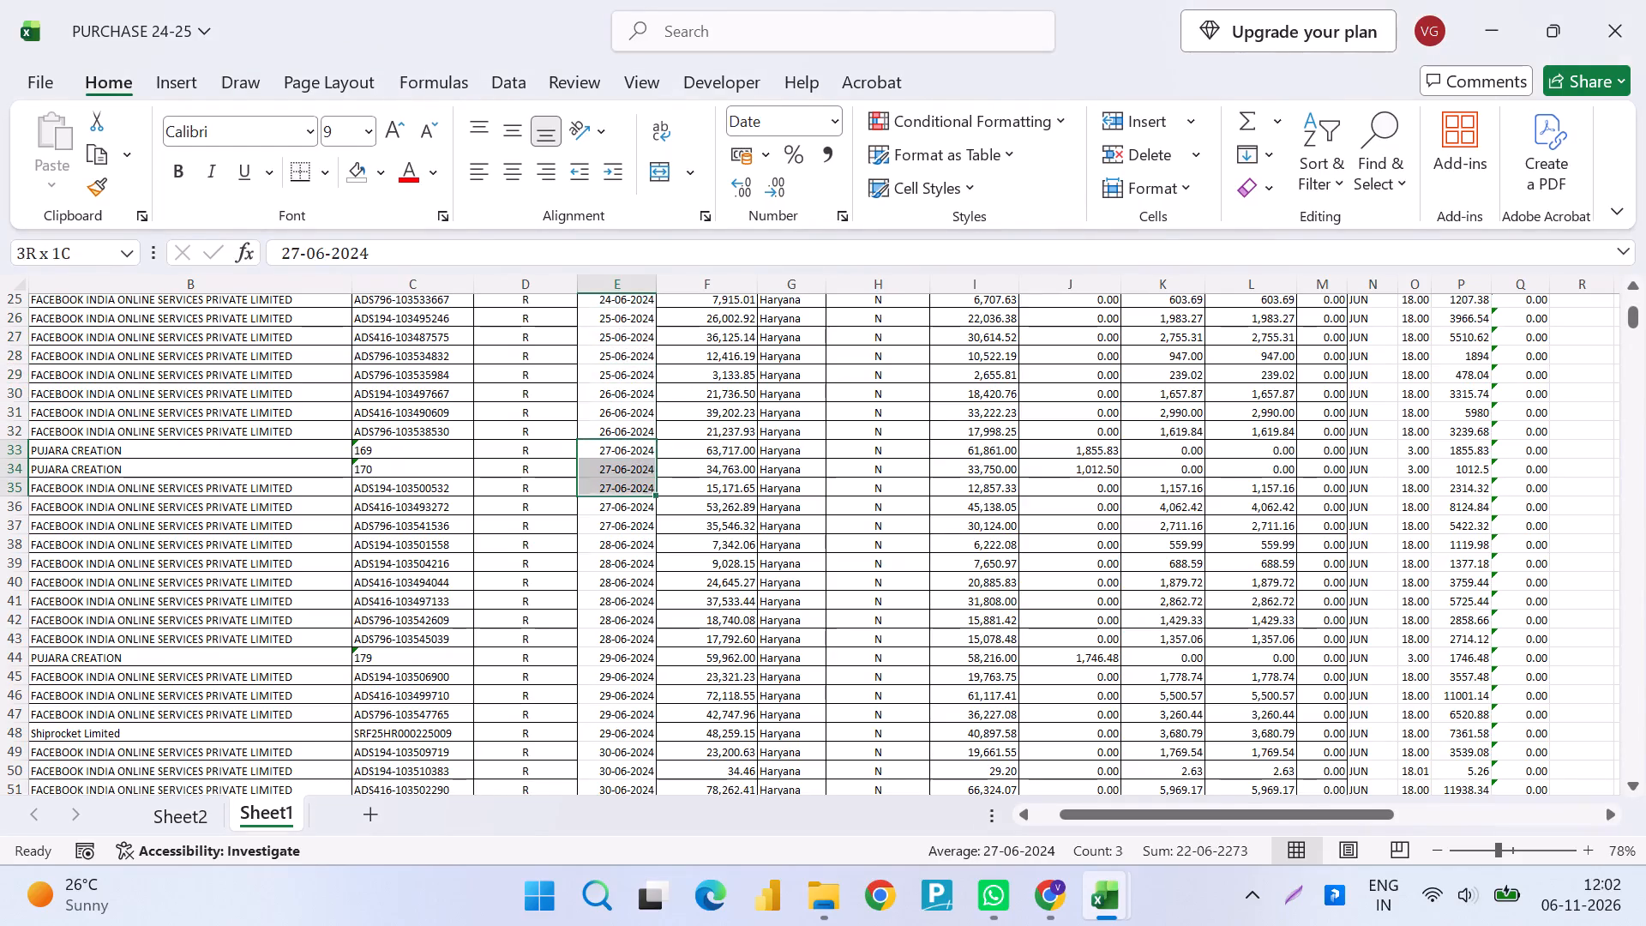
key("shift+Down")
key("shift+Down")
key("alt+Tab")
key("F2")
key("ctrl+Left")
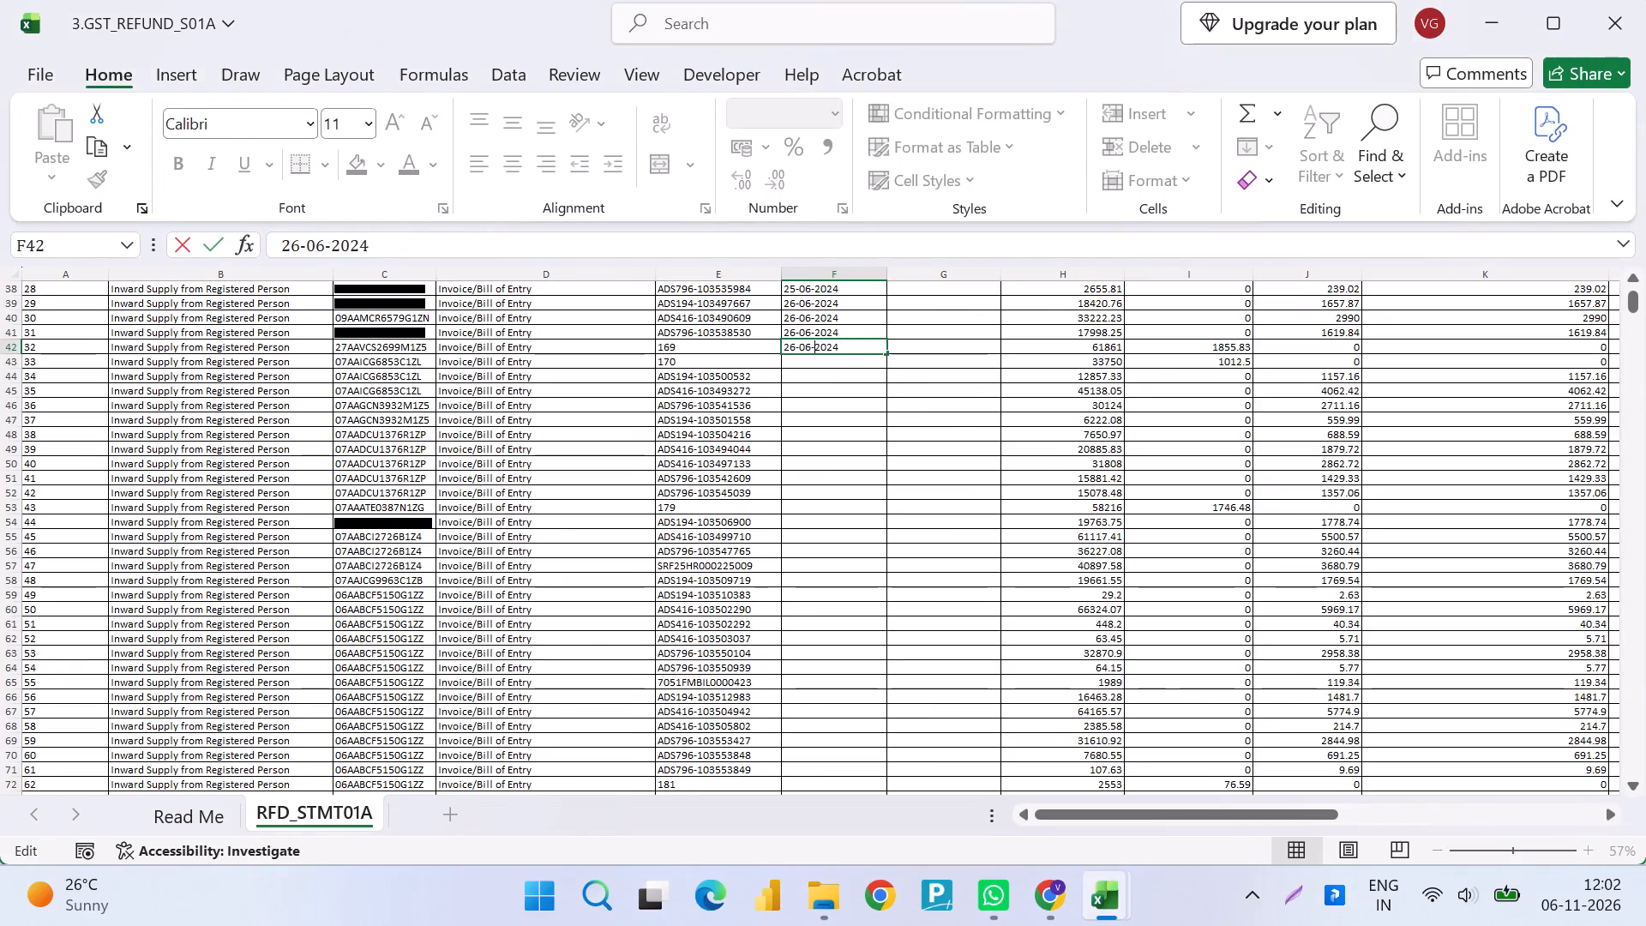
key("ctrl+Left")
key("ctrl+Left")
key("Left")
key("shift+Left")
key("7")
key("Return")
Fill 27-06-2024 down into F43:F46 of the refund statement.
key("ctrl+d")
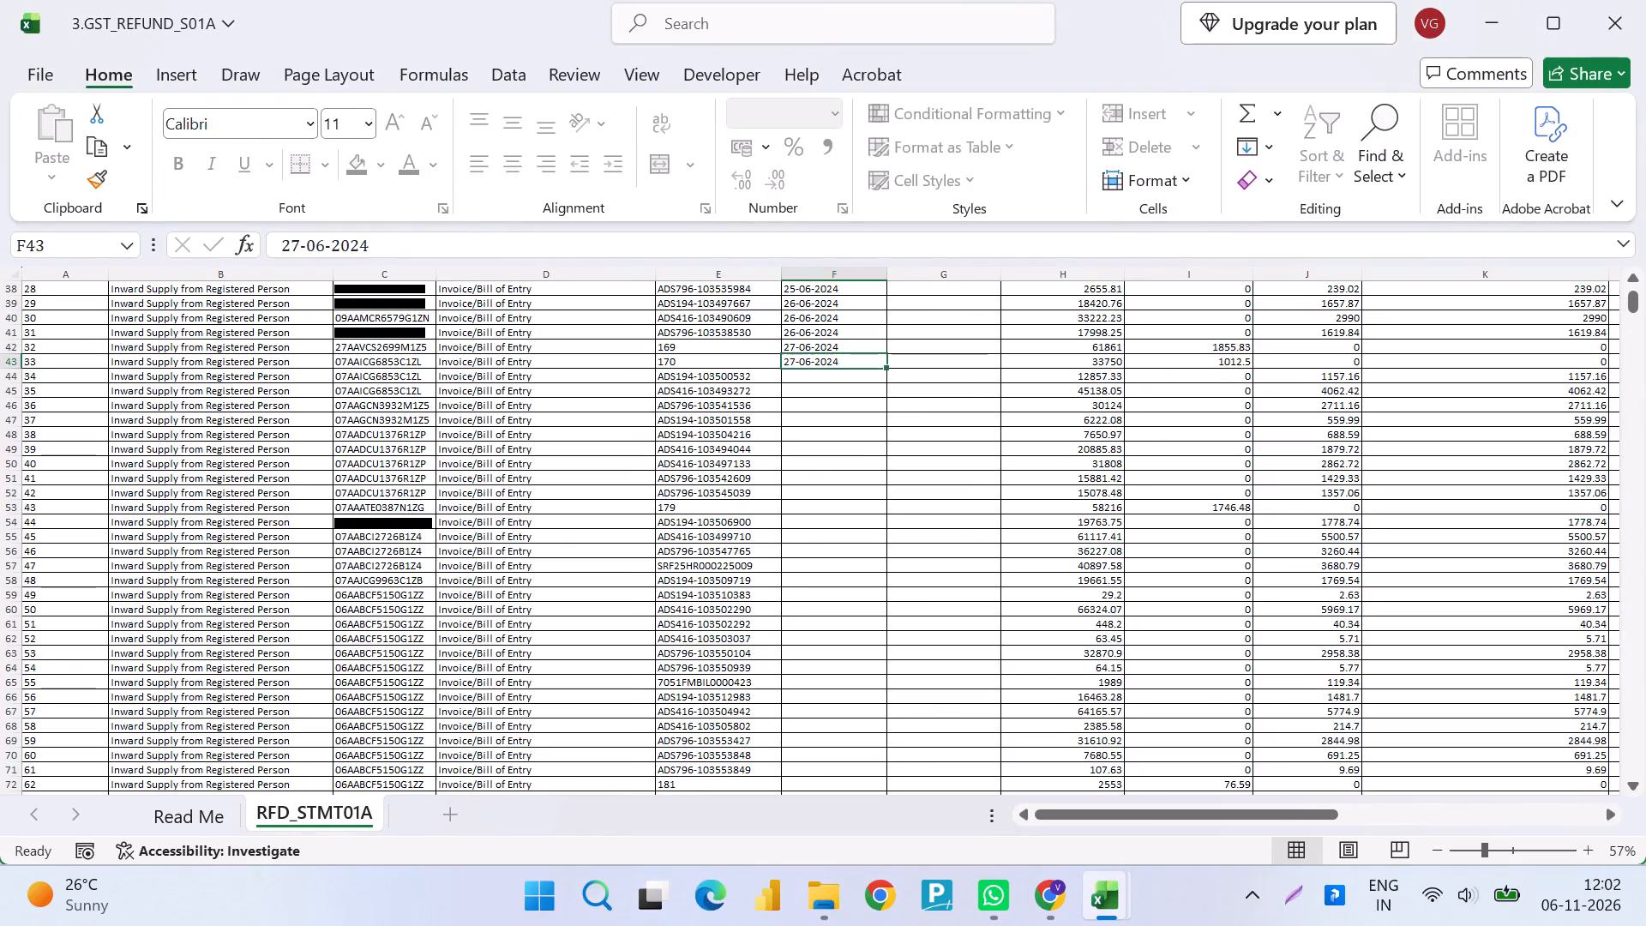
key("Down")
key("Up")
key("ctrl+d")
key("Down")
key("ctrl+d")
key("Down")
key("ctrl+d")
key("Down")
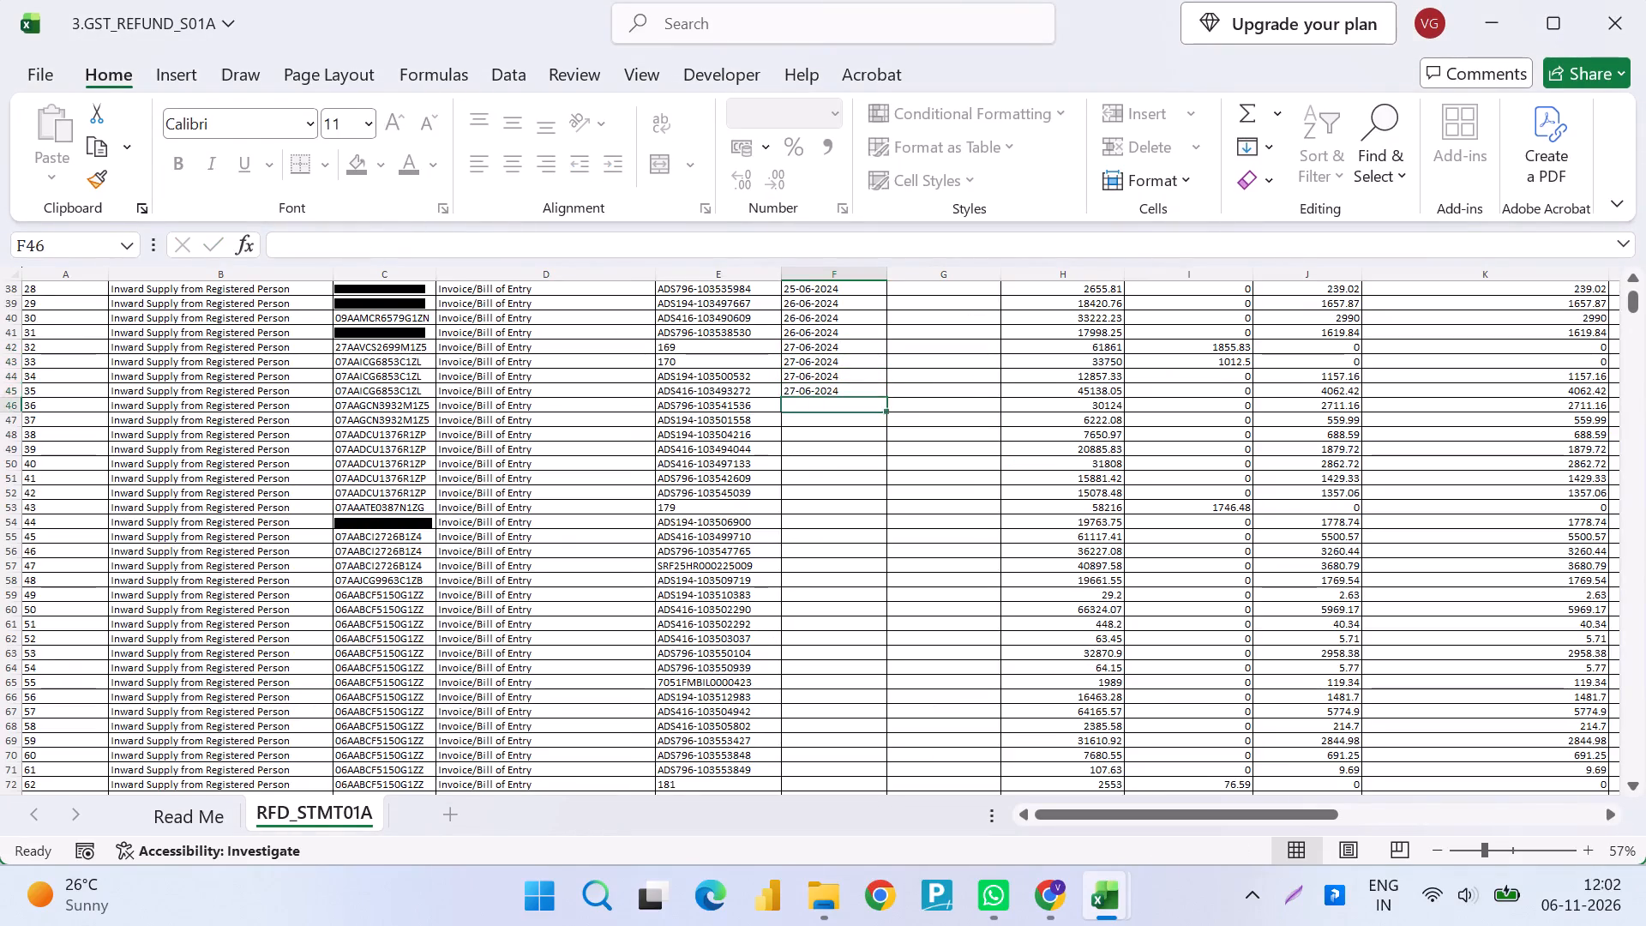
key("ctrl+d")
Fill the date down into F47, check the purchase workbook's following invoice date, and change F47 to 28-06-2024.
key("Down")
key("ctrl+d")
key("alt+Tab")
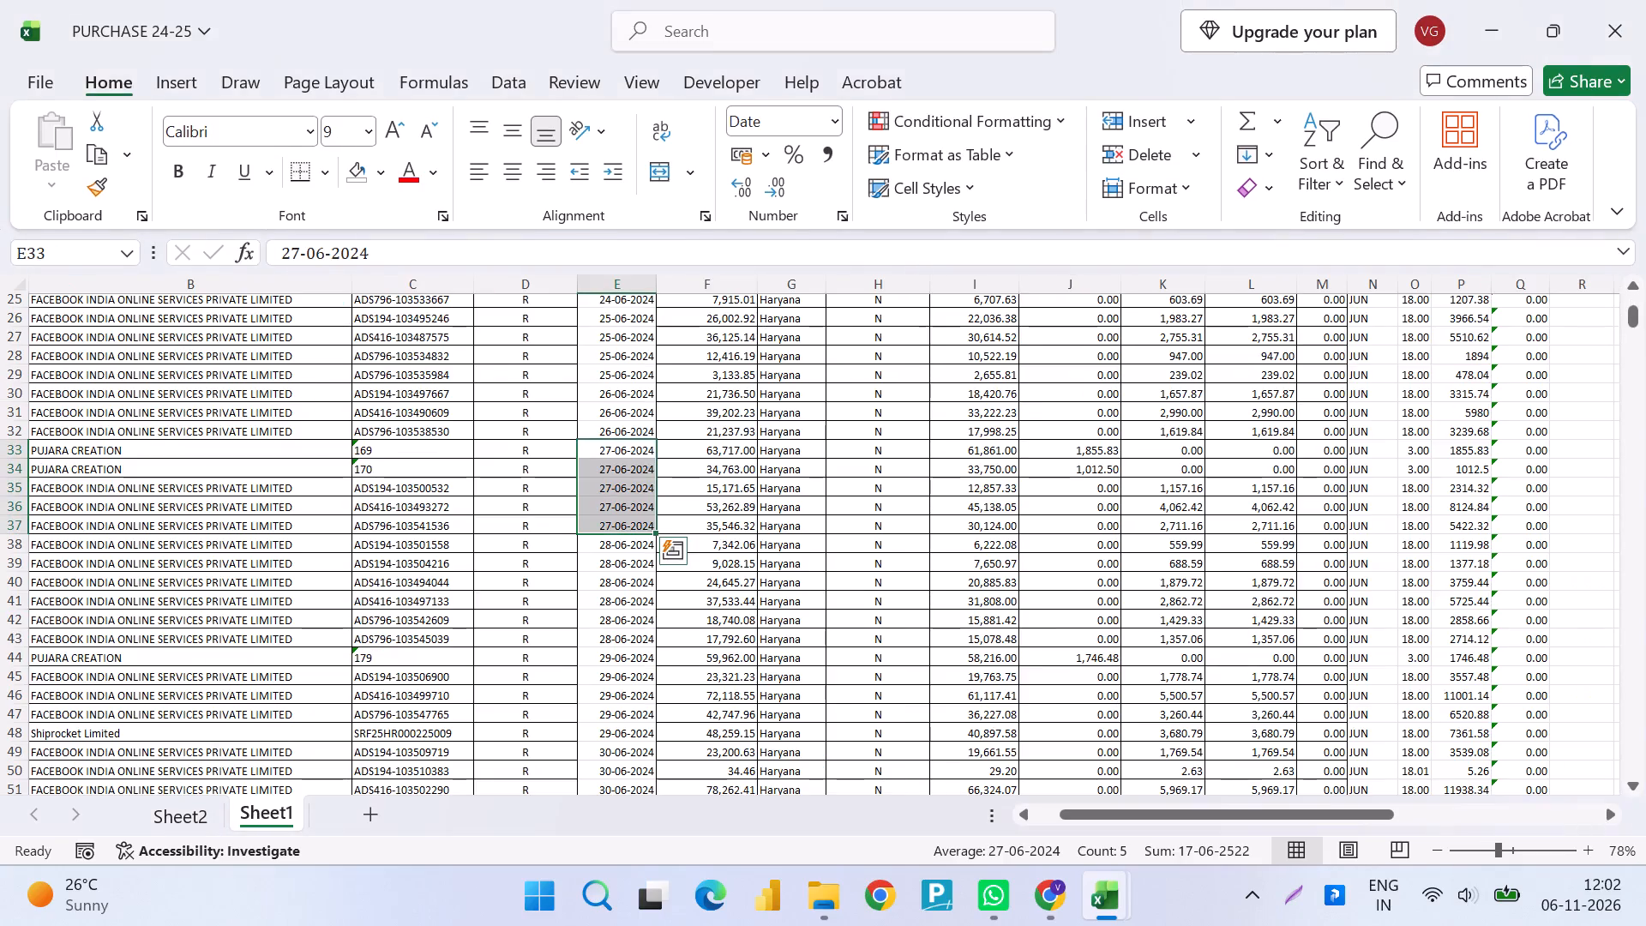
key("alt+Tab")
key("F2")
key("ctrl+Left")
key("ctrl+Left")
key("ctrl+Left")
key("Left")
key("shift+Left")
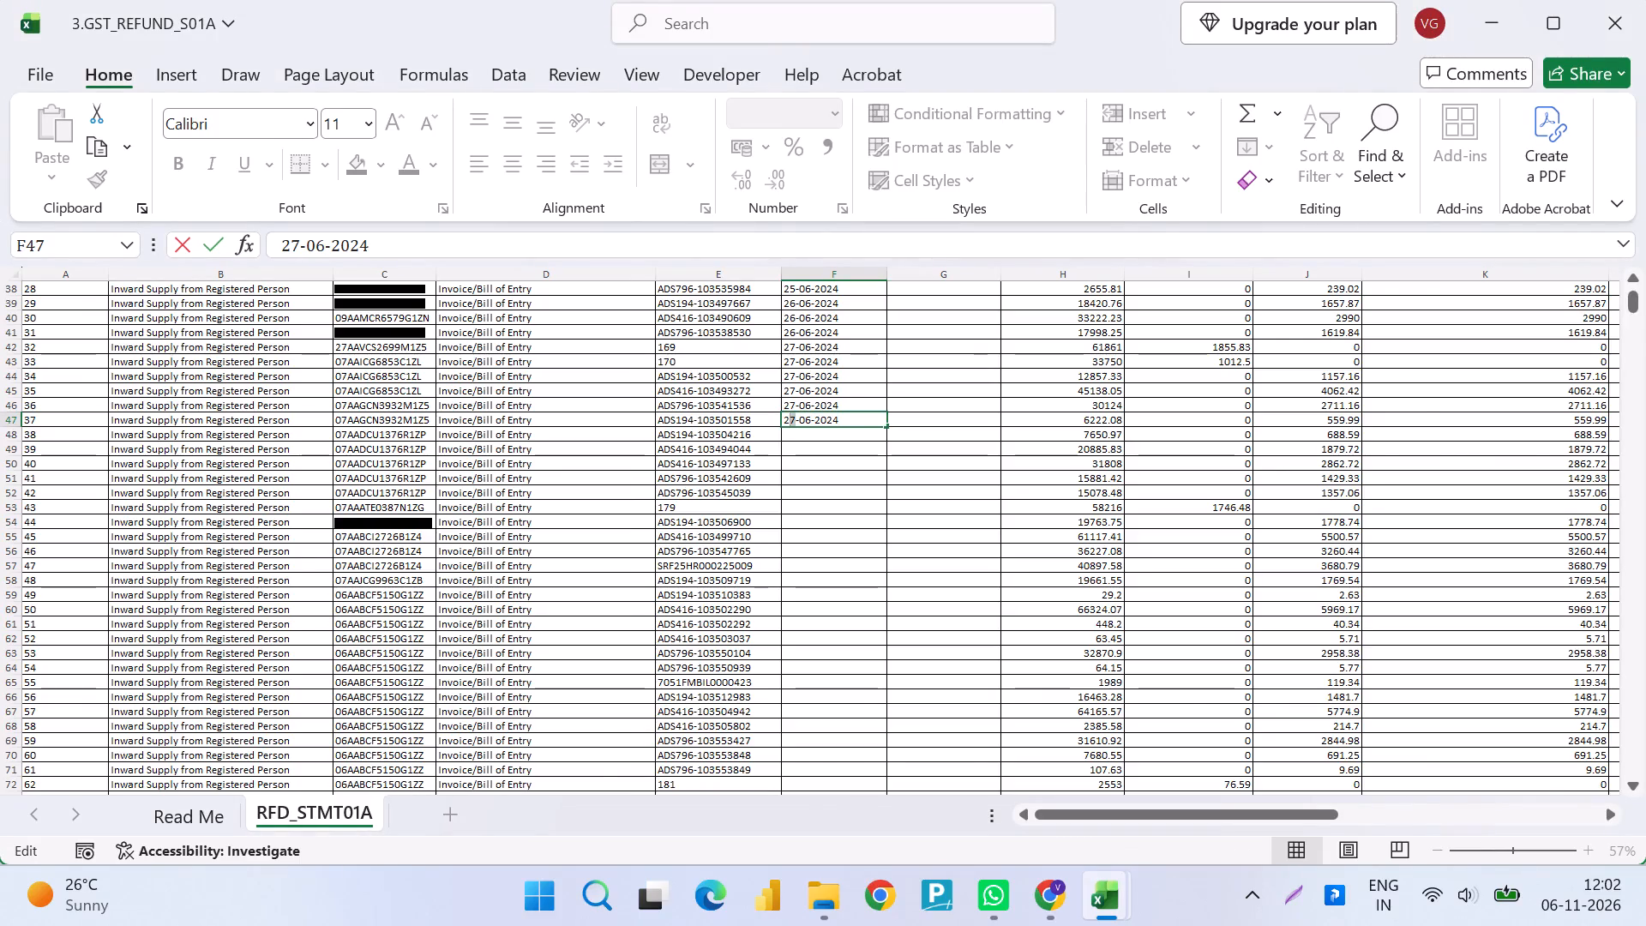
key("8")
key("Return")
Check the purchase workbook's invoice dates in E38:E43 and fill 28-06-2024 down from F47 through F52 of the refund statement.
key("alt+Tab")
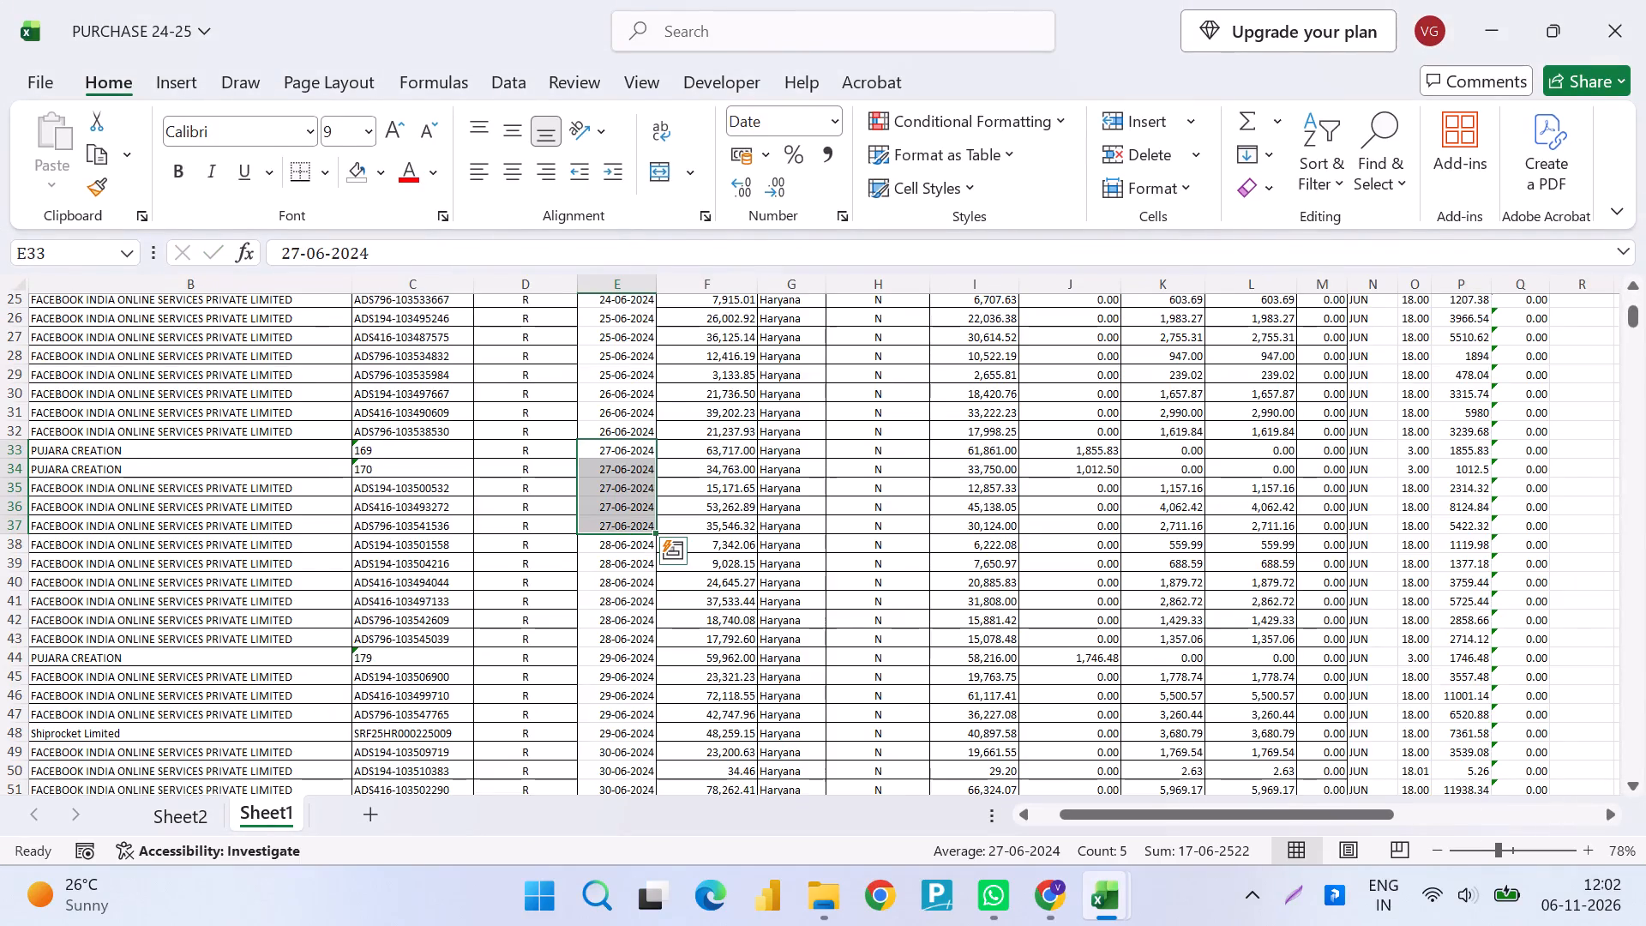
left_click(617, 544)
key("shift+Up")
key("shift+Down")
key("shift+Down")
key("shift+Down")
key("shift+Down")
key("shift+Down")
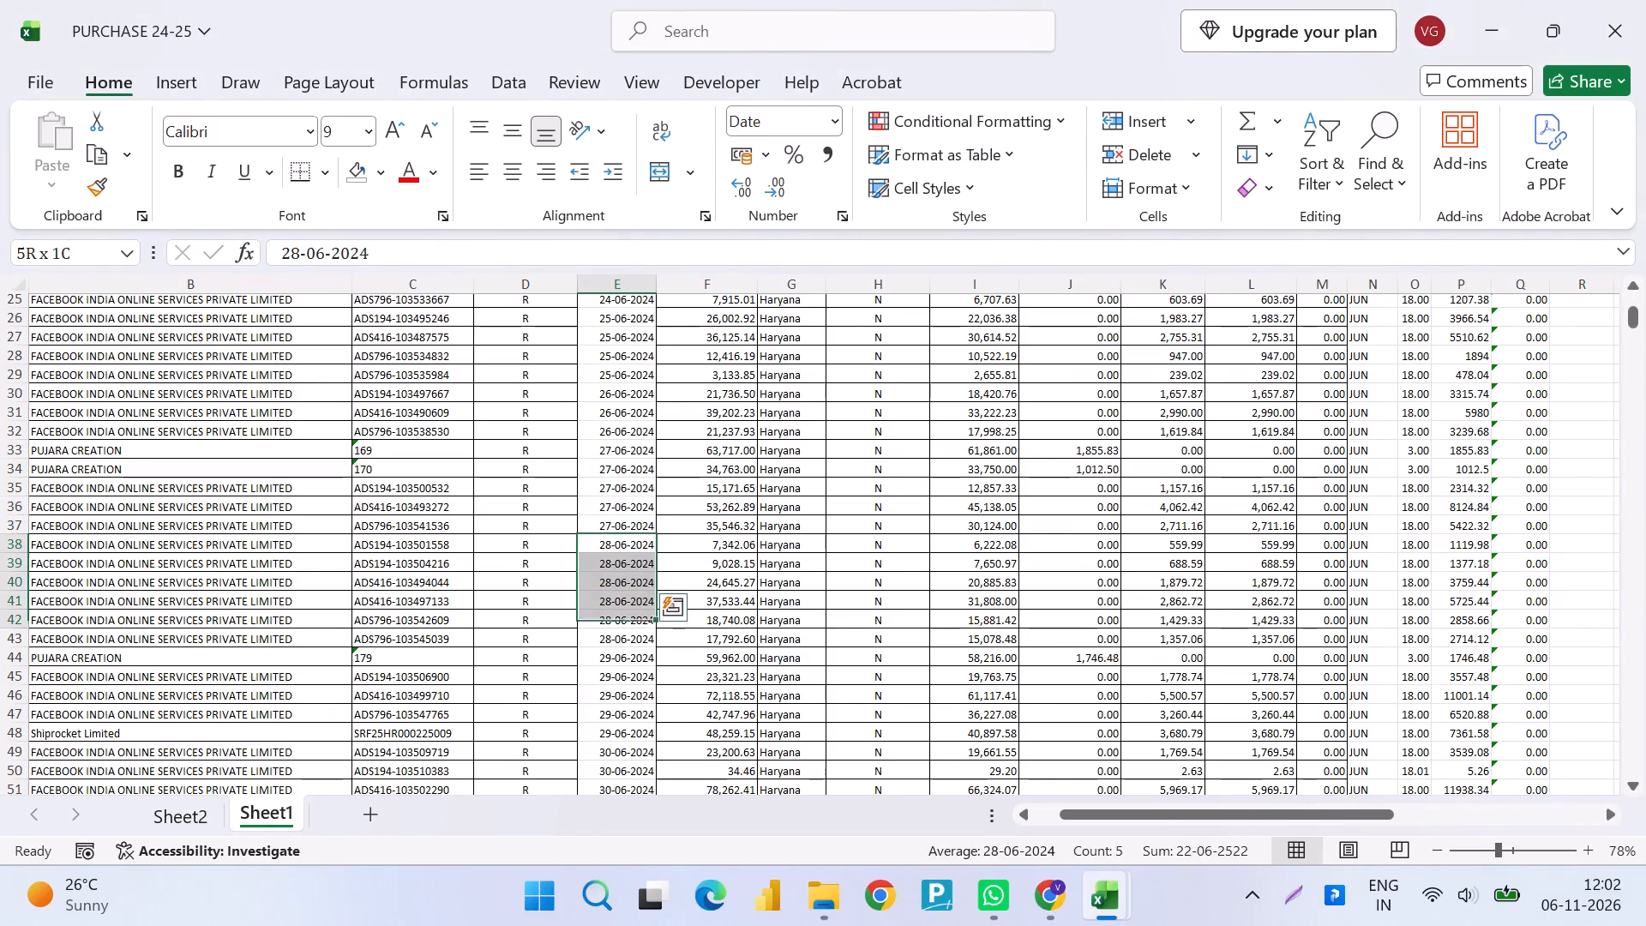
key("shift+Down")
key("alt+Tab")
key("shift+Down")
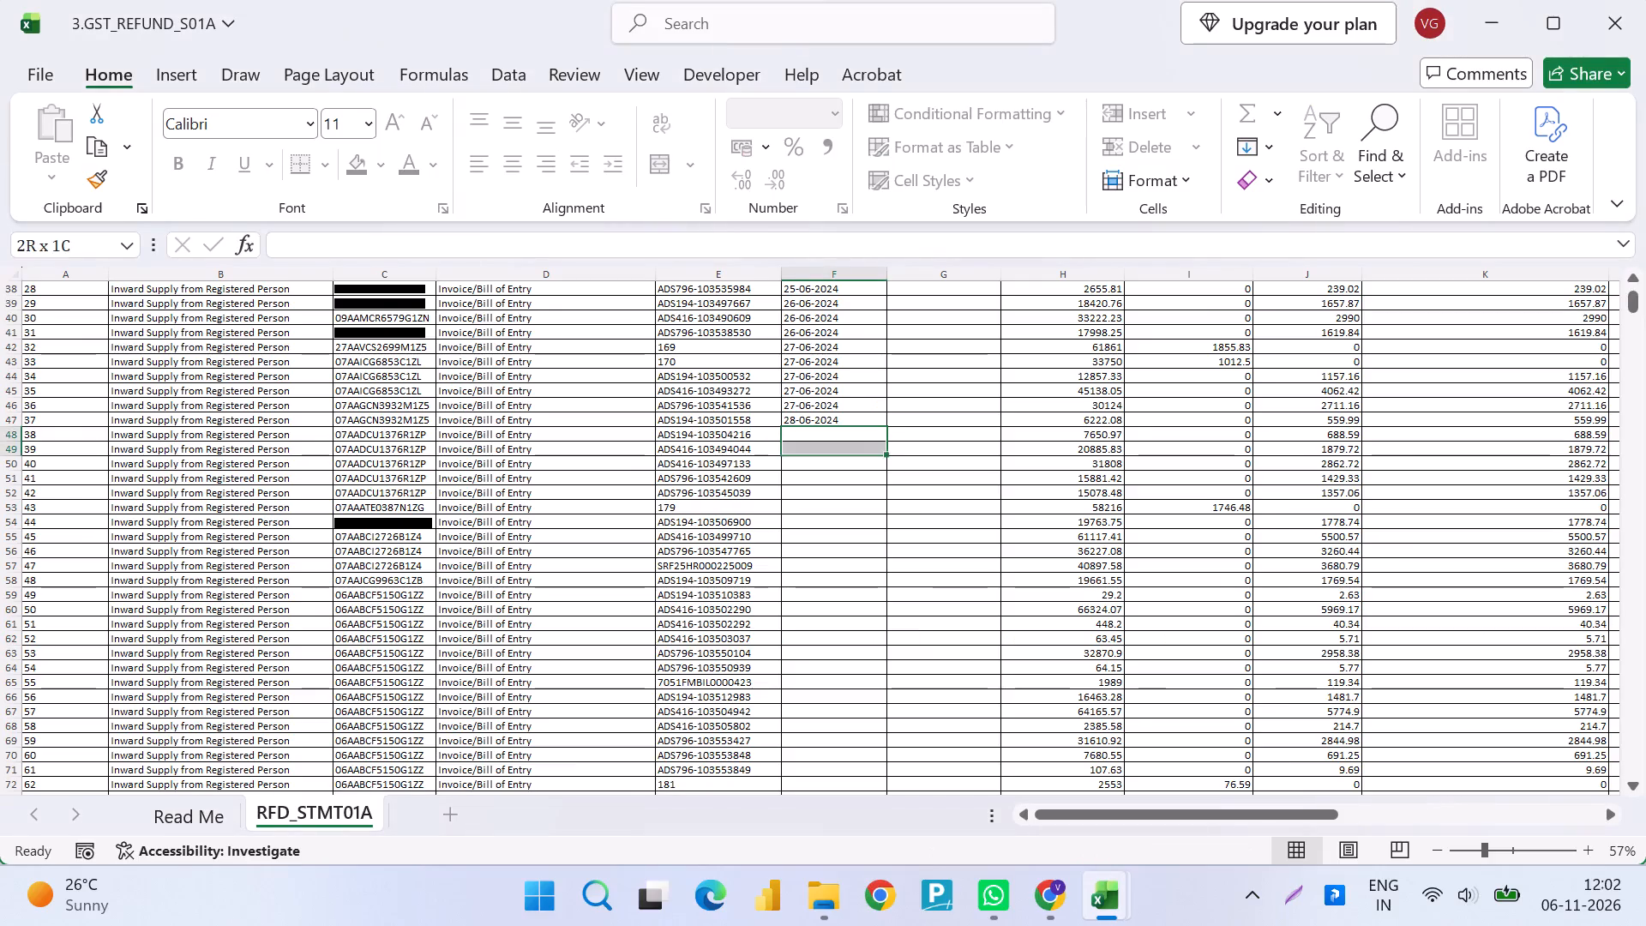
key("Up")
key("shift+Down")
key("shift+Down")
key("shift+Down")
key("shift+Down")
key("ctrl+d")
key("shift+Down")
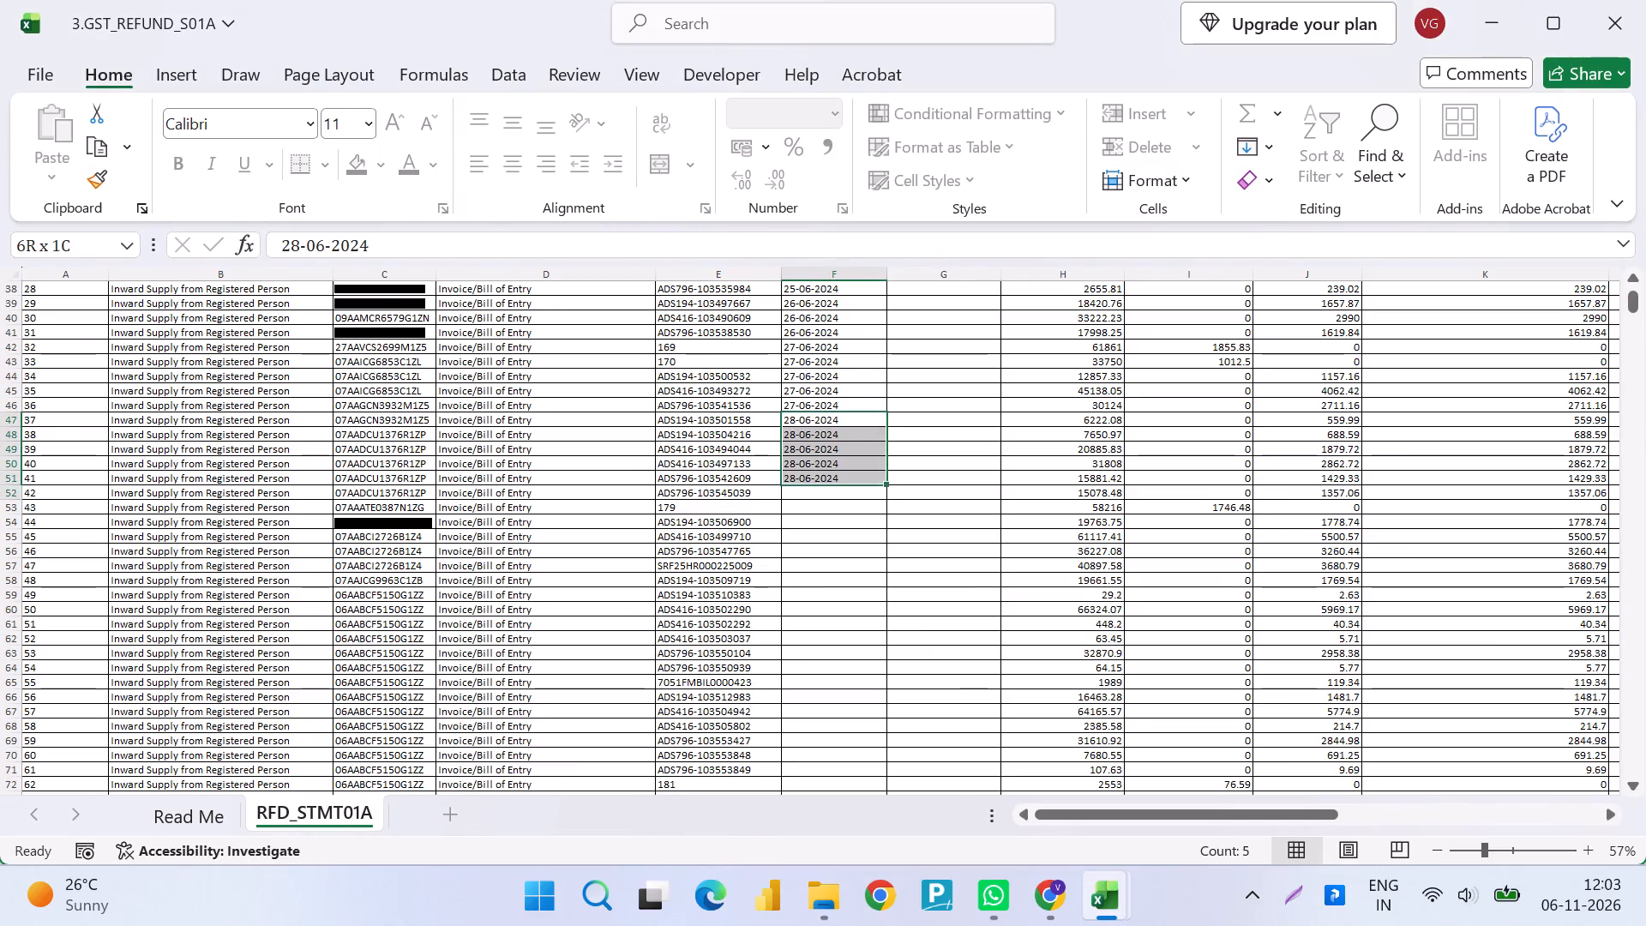
key("ctrl+d")
Check the purchase workbook's invoice dates in E44:E48, fill the date down into the refund statement's F53 and change it to 29-06-2024.
key("alt+Tab")
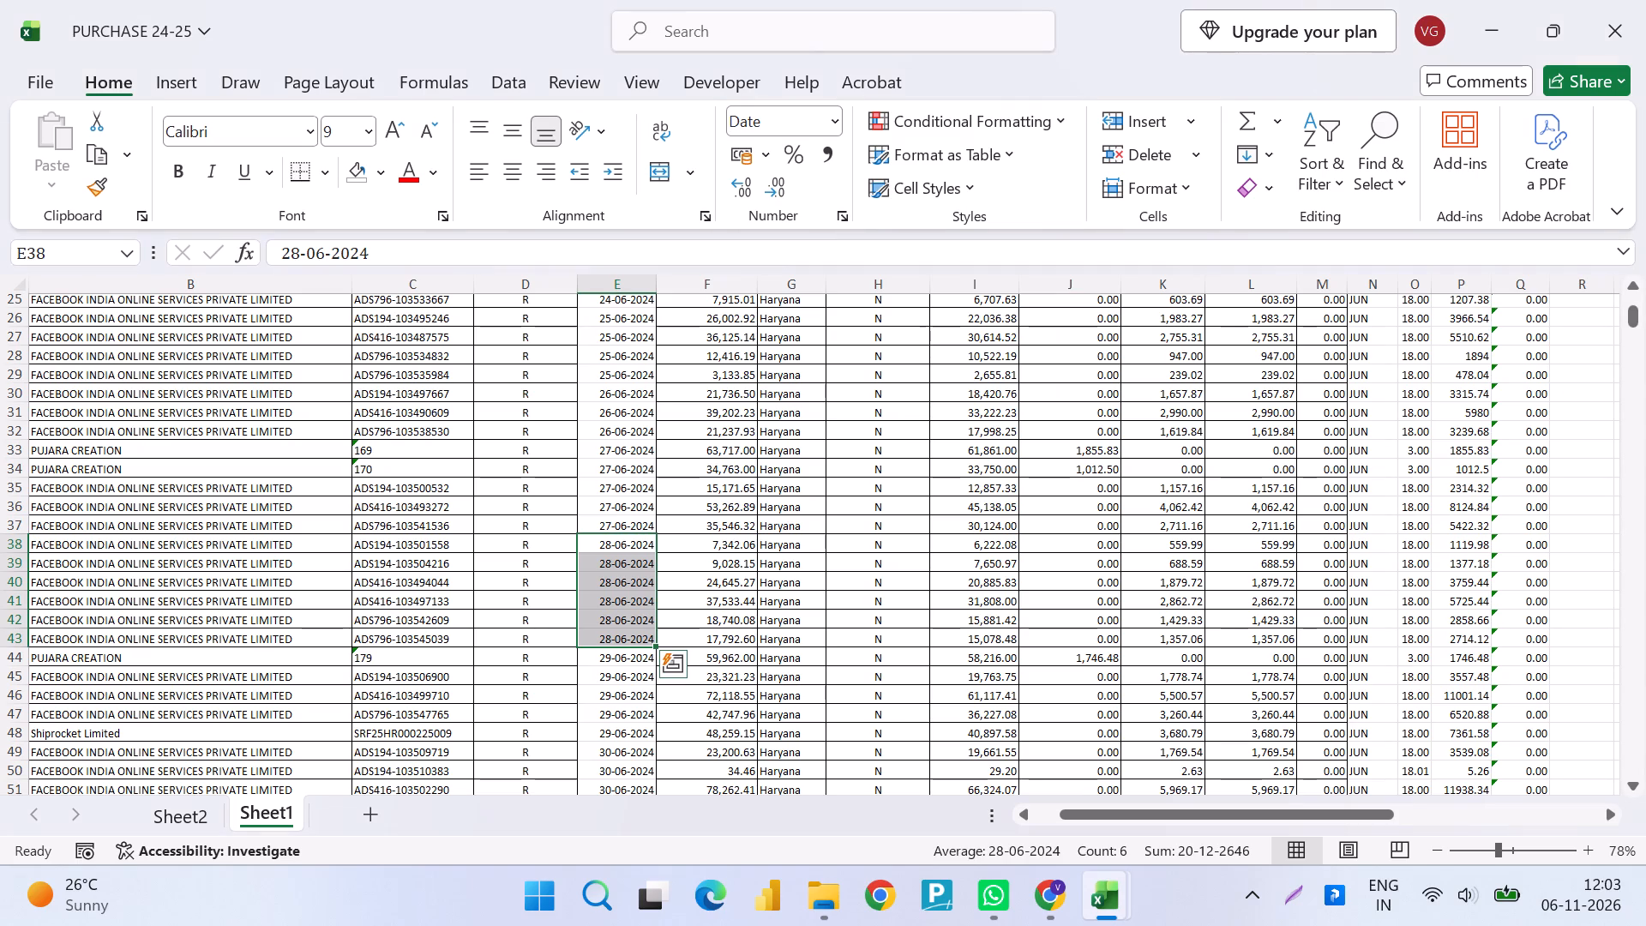
left_click(625, 658)
key("shift+Down")
key("shift+Down")
key("shift+Down")
key("shift+Down")
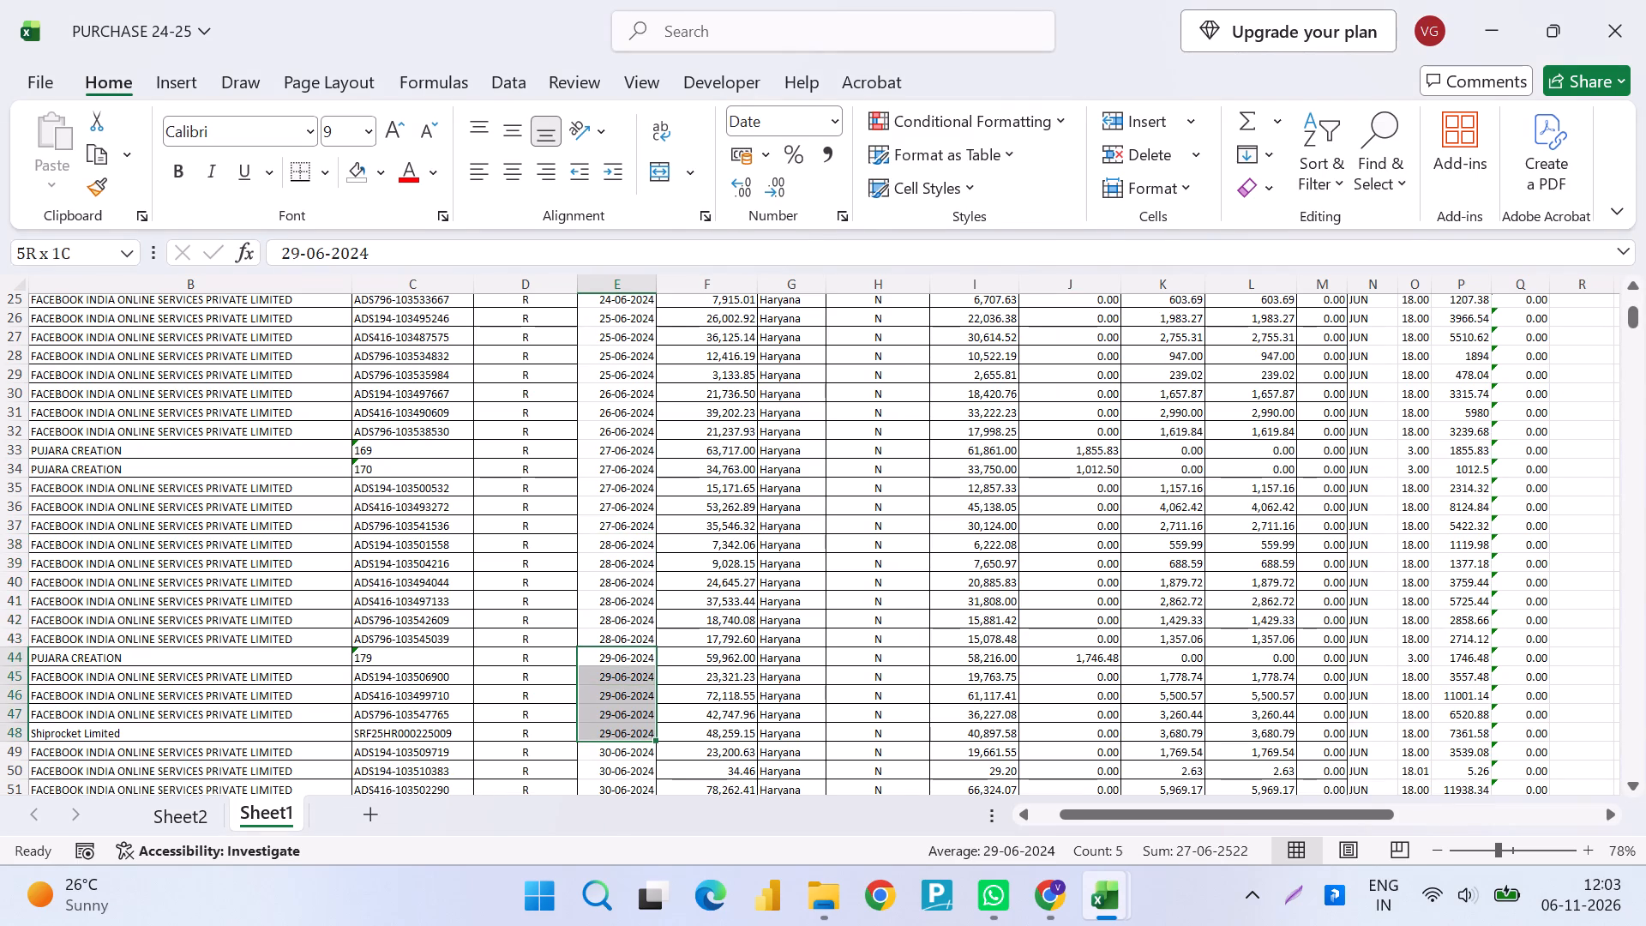
key("alt+Tab")
key("Down")
key("Down")
key("Down")
key("Down")
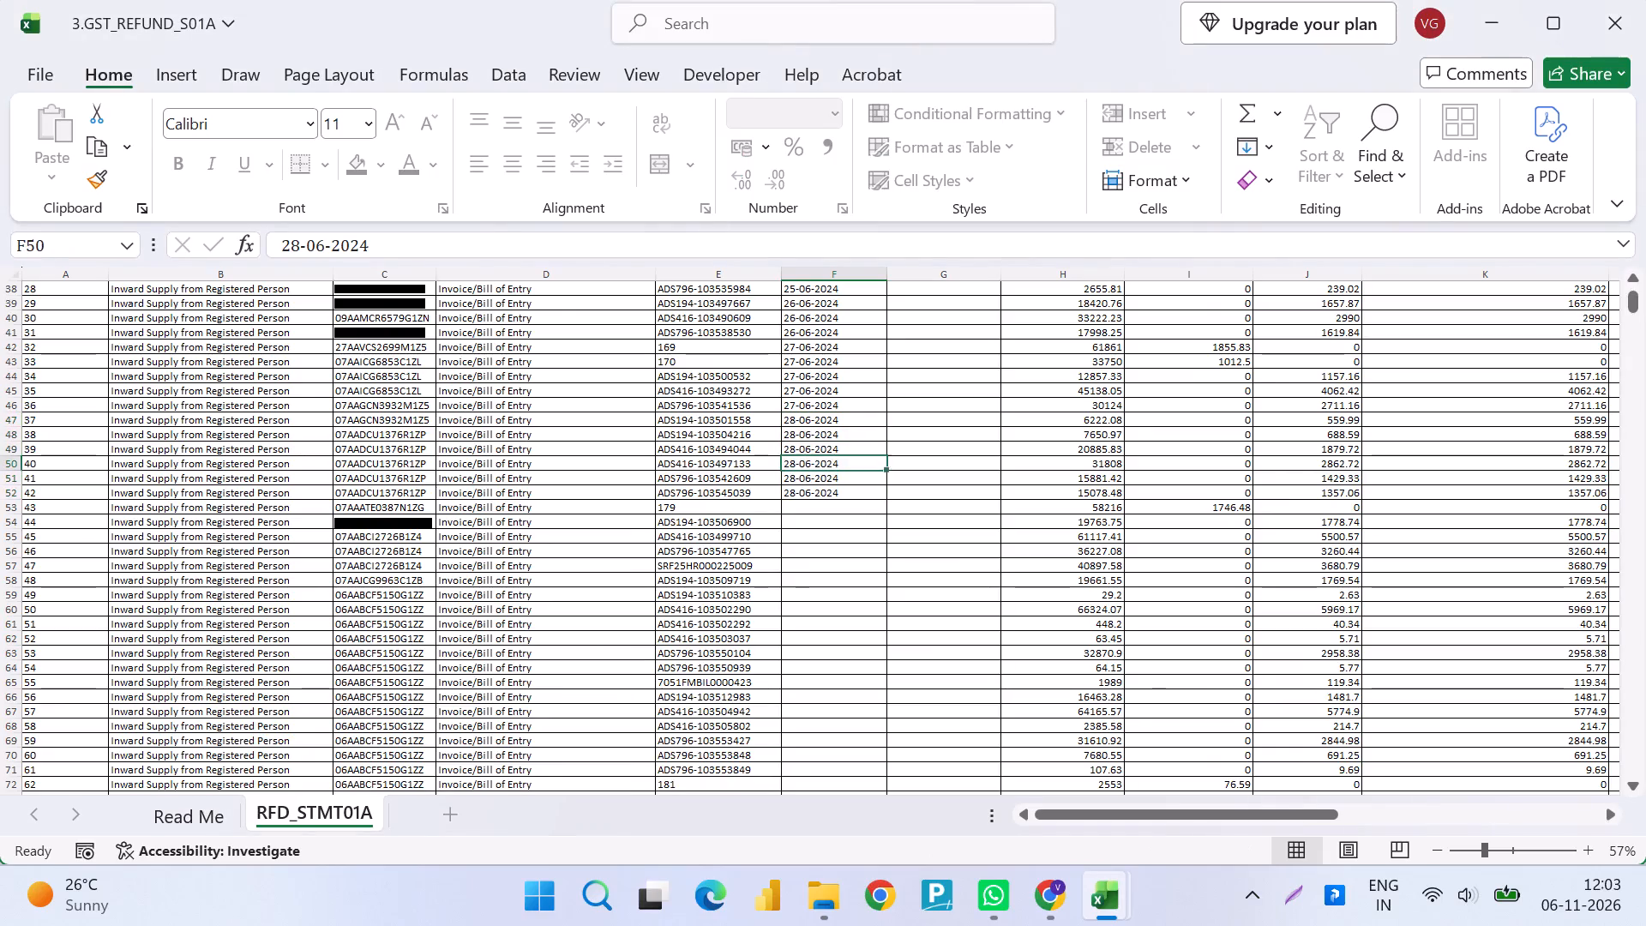
key("Down")
key("Down")
key("ctrl+d")
key("F2")
key("ctrl+Left")
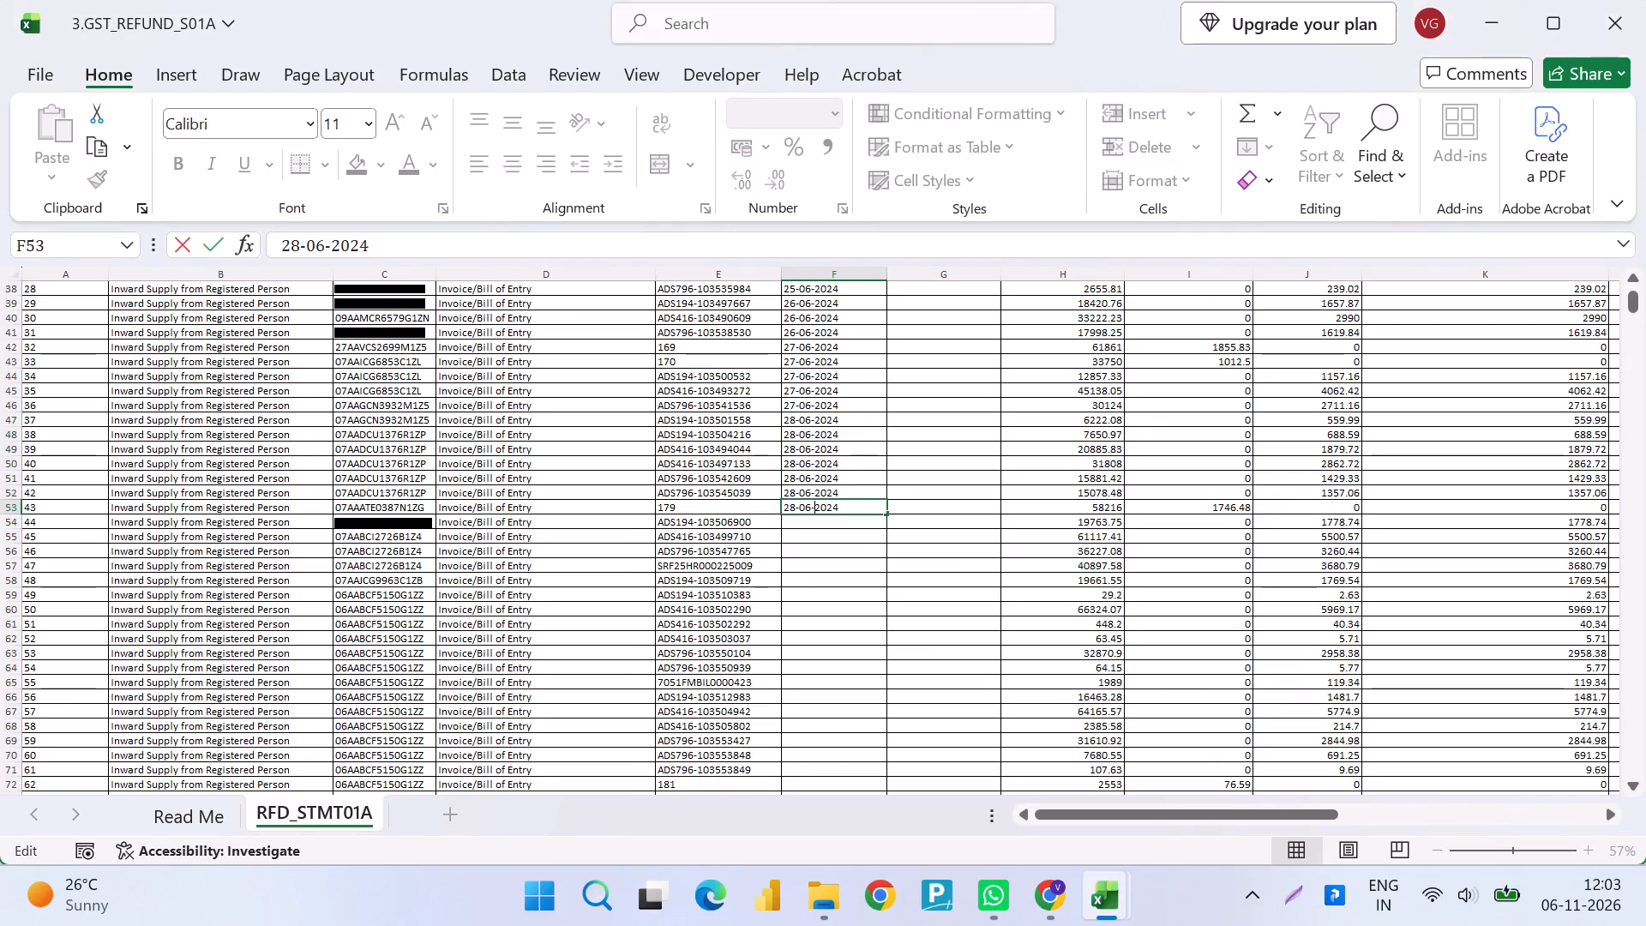
key("ctrl+Left")
key("Left")
key("Left")
key("shift+Left")
key("shift+Left")
type("9-")
key("Return")
Fill 29-06-2024 down into F54:F57 of the refund statement.
key("ctrl+d")
key("Down")
key("ctrl+d")
key("Down")
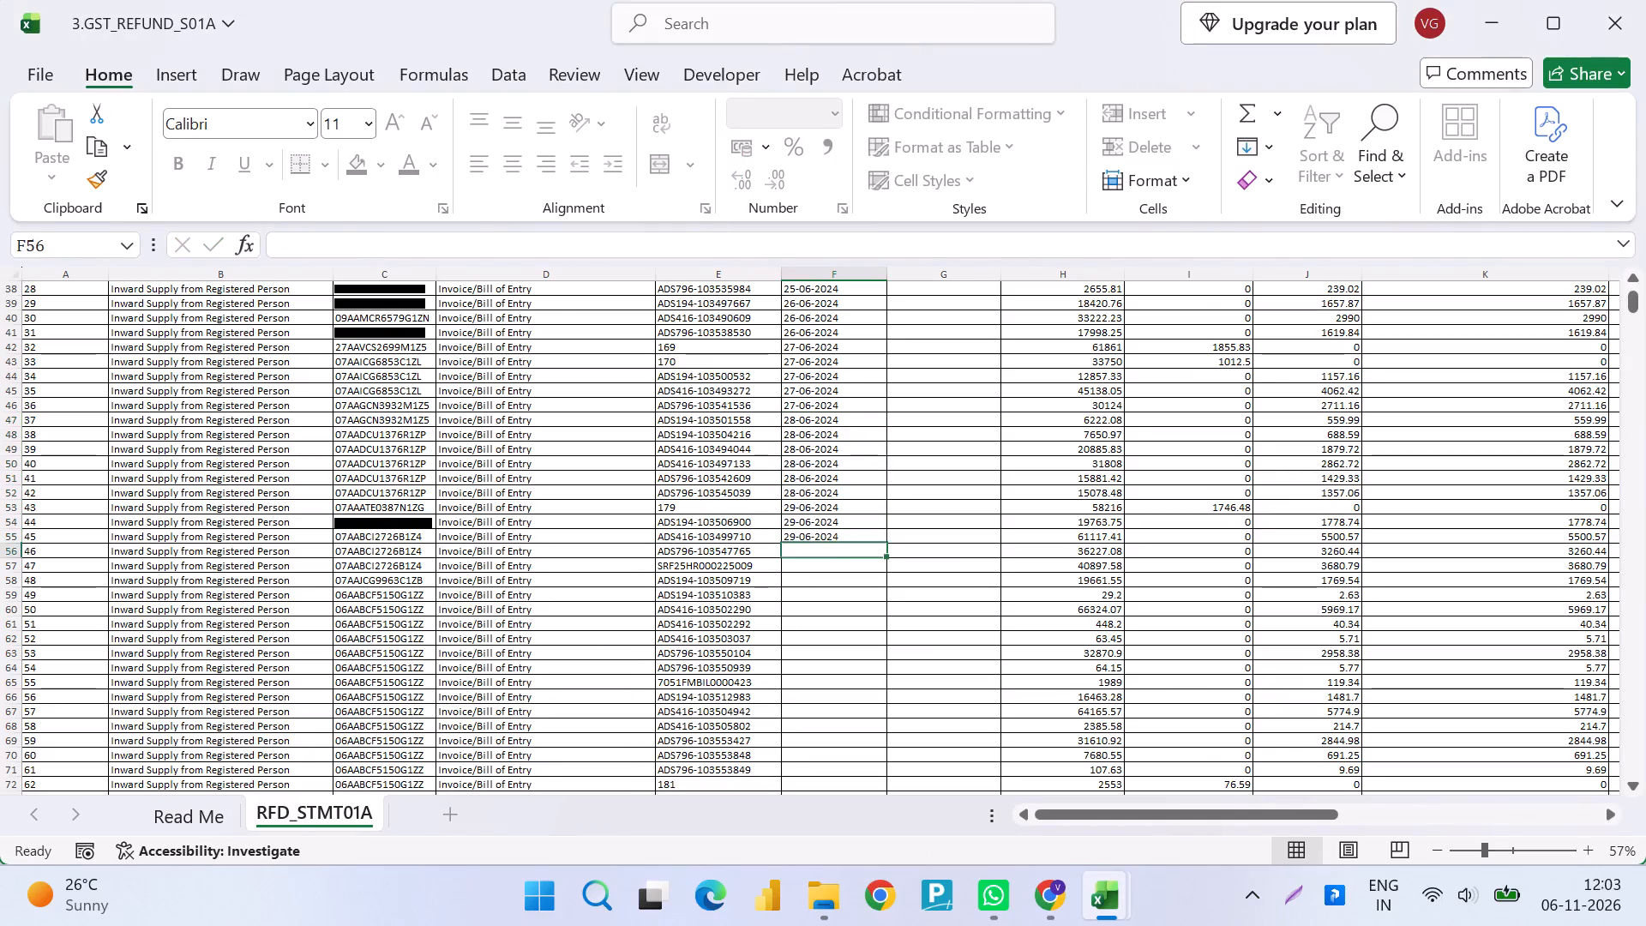
key("ctrl+d")
key("Down")
key("ctrl+d")
Review the 29-06-2024 entries in F53:F57 and compare them with E44:E48 in the purchase workbook.
key("ctrl+Down")
key("ctrl+Up")
key("Down")
key("Up")
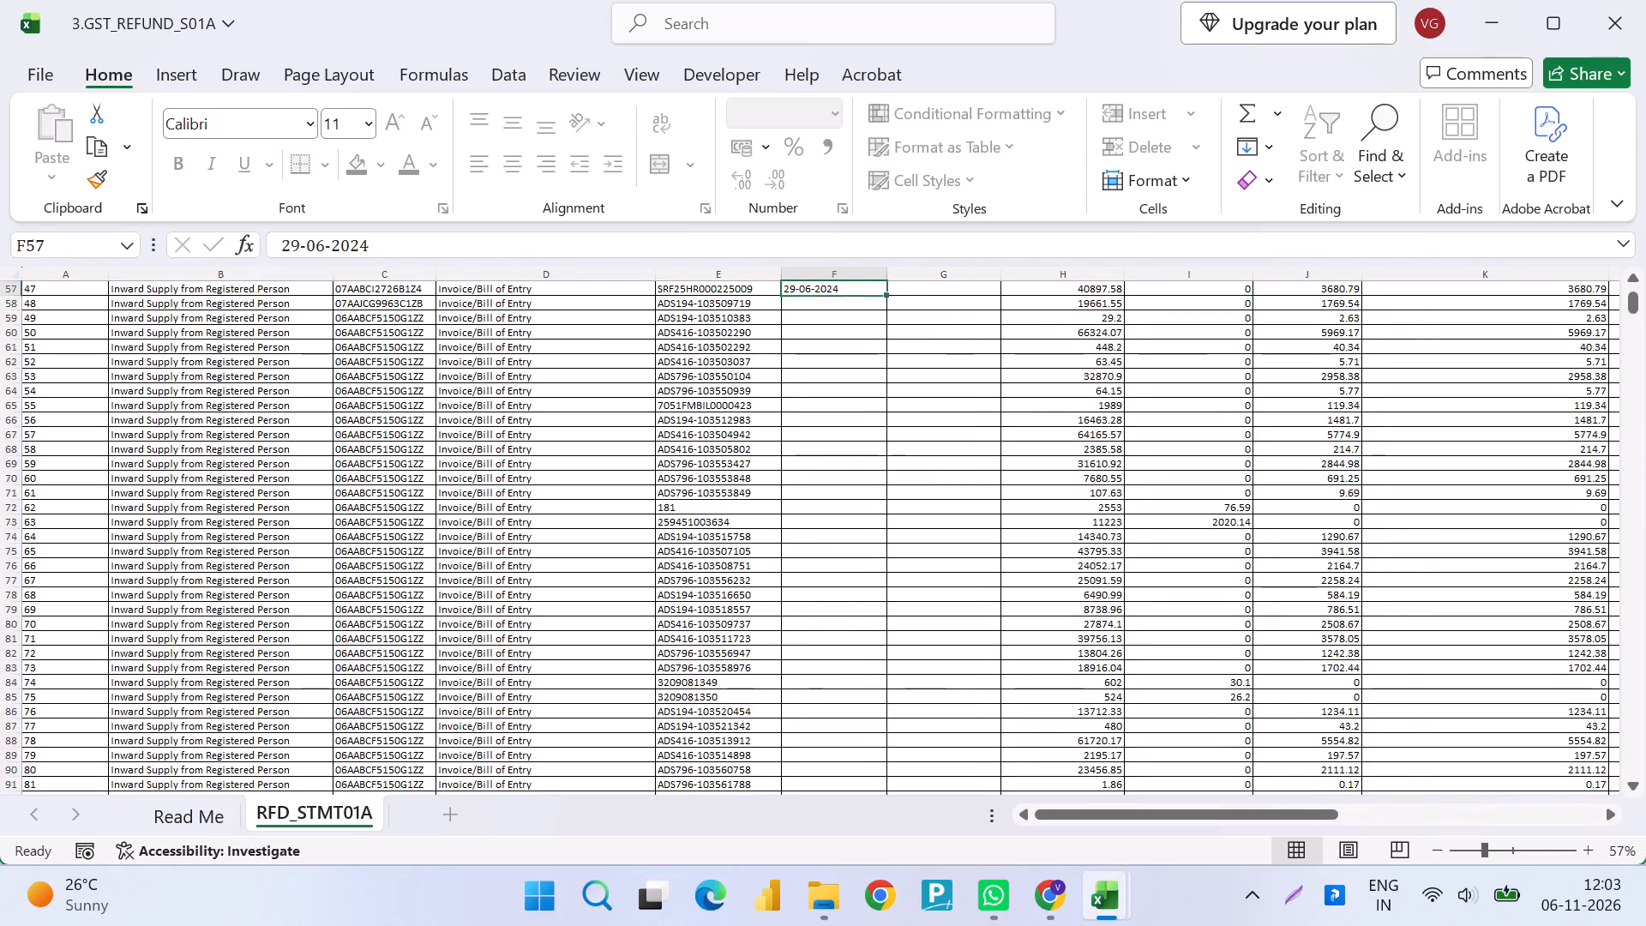
key("Up")
key("Up")
key("Up")
key("Up")
key("Down")
key("Up")
key("Up")
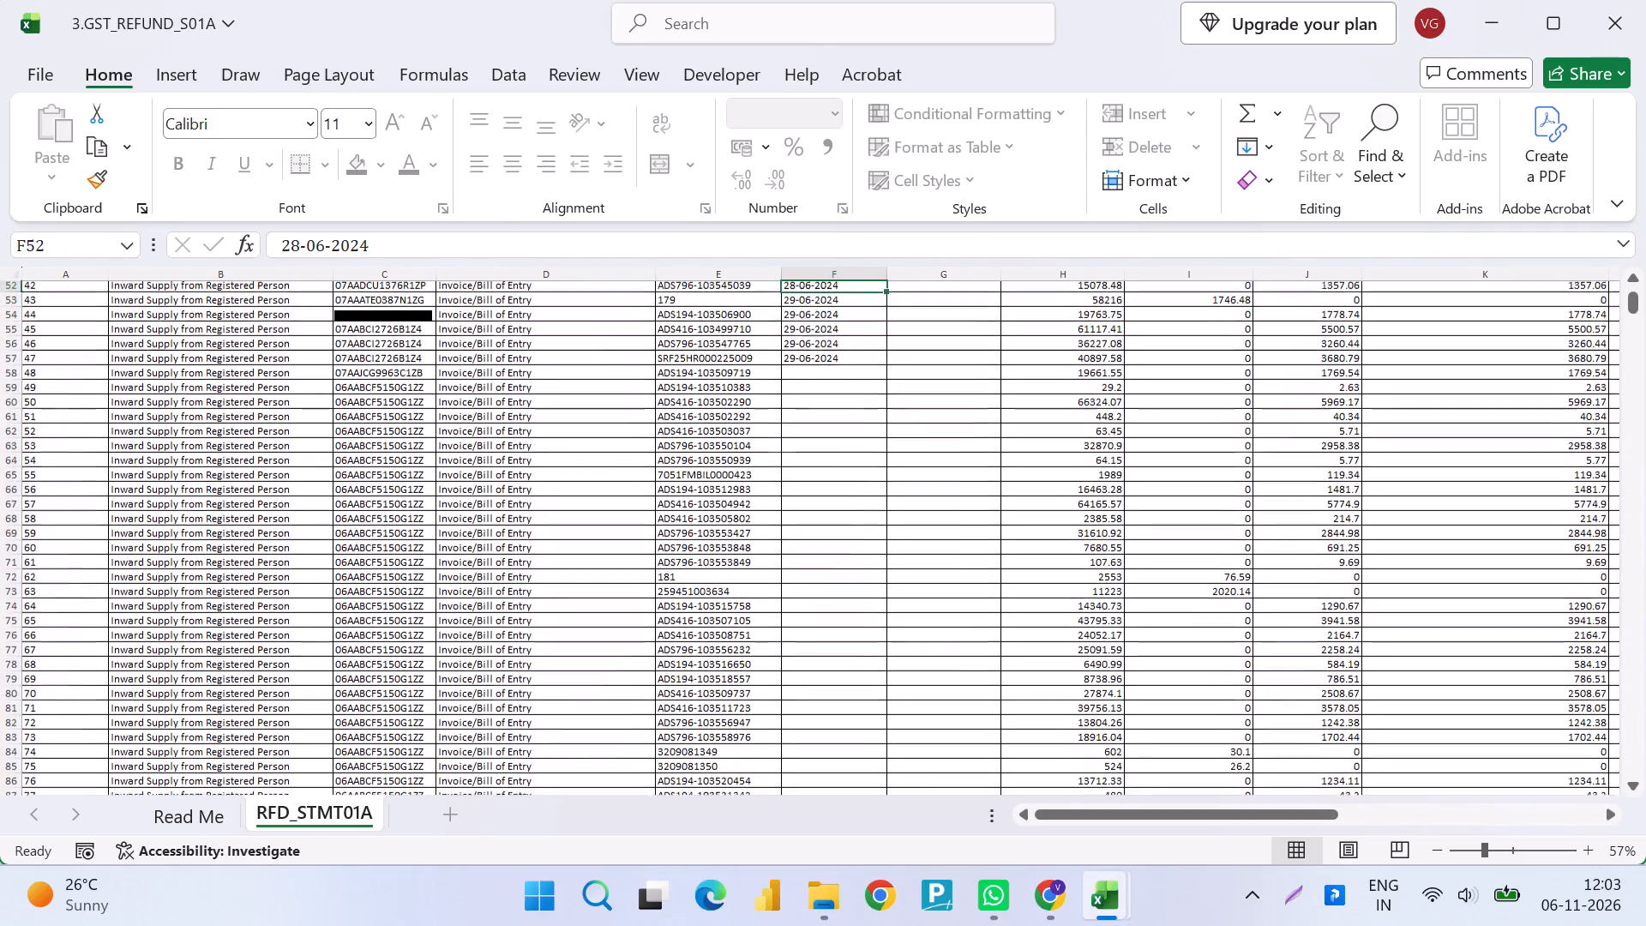
key("Down")
key("ctrl+shift+Down")
key("alt+Tab")
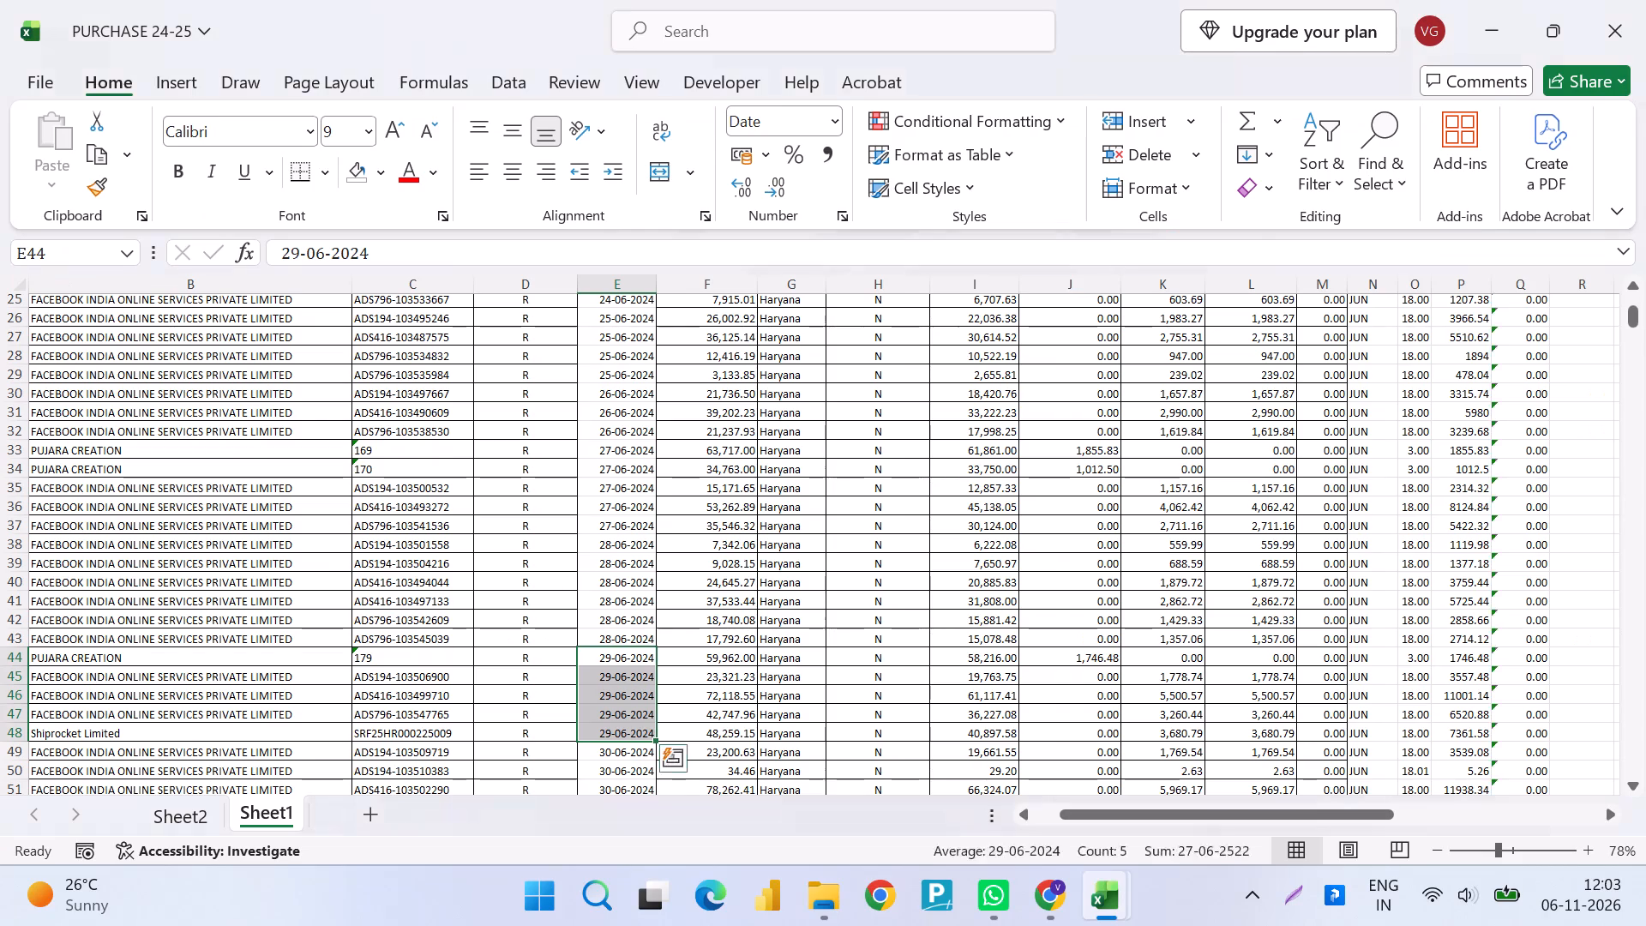
Locate and select the 30-06-2024 invoice dates in E49:E56 of the purchase workbook to check how many rows they span.
scroll(724, 692, "down", 4)
scroll(724, 692, "up", 1)
left_click(724, 692)
scroll(724, 692, "up", 1)
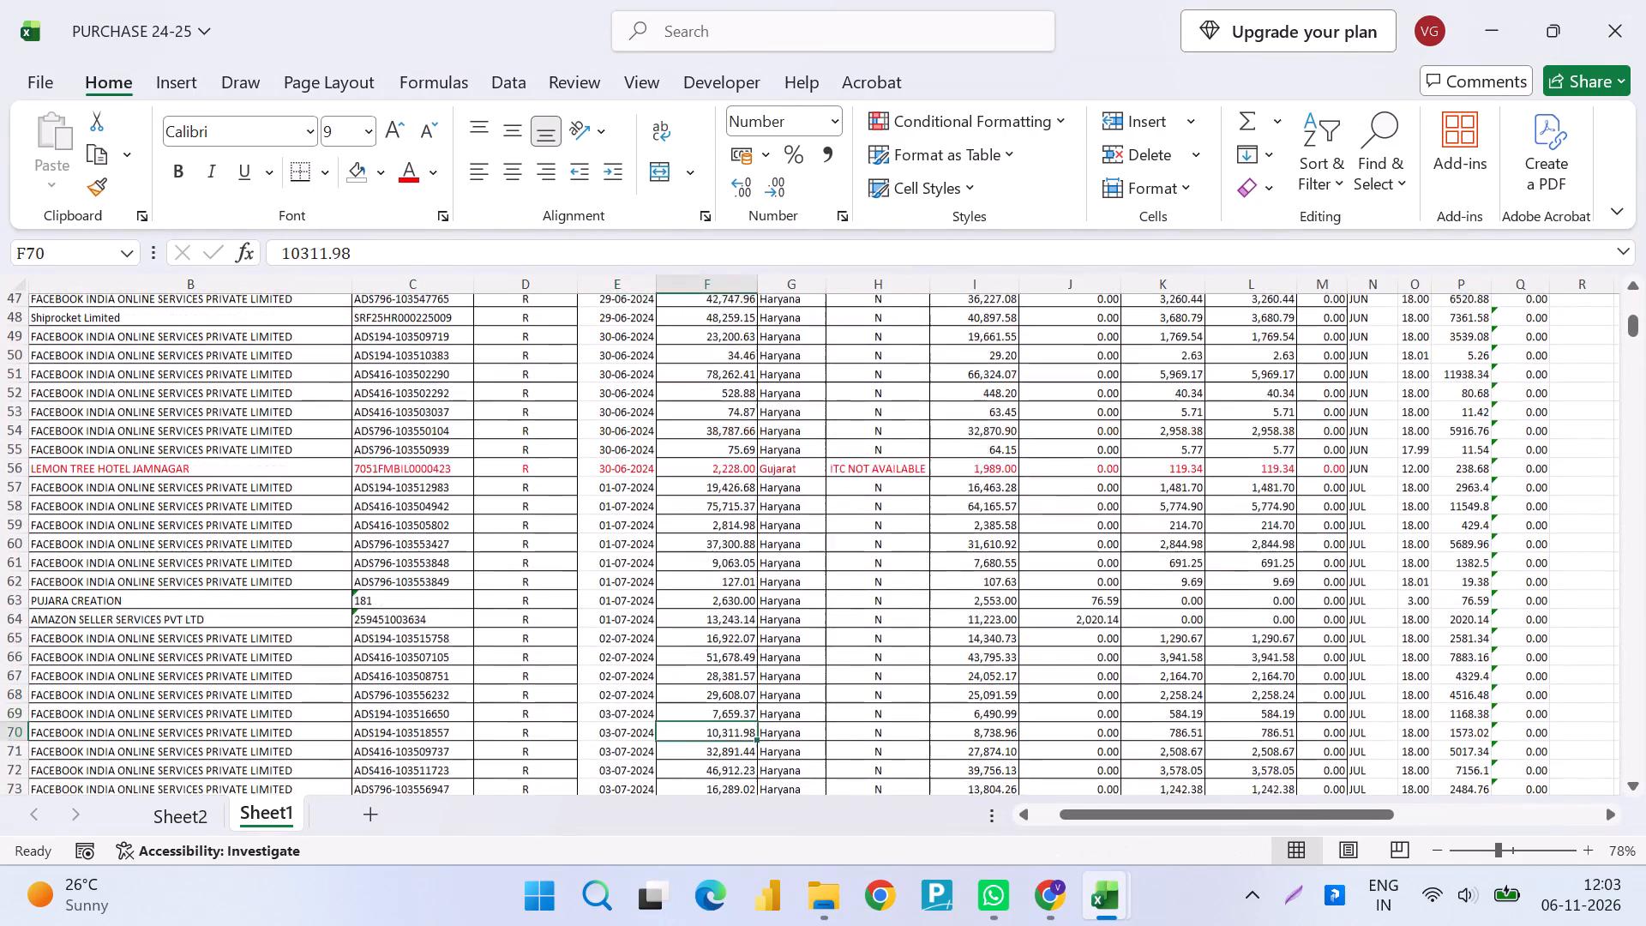
scroll(724, 692, "up", 2)
left_click(628, 420)
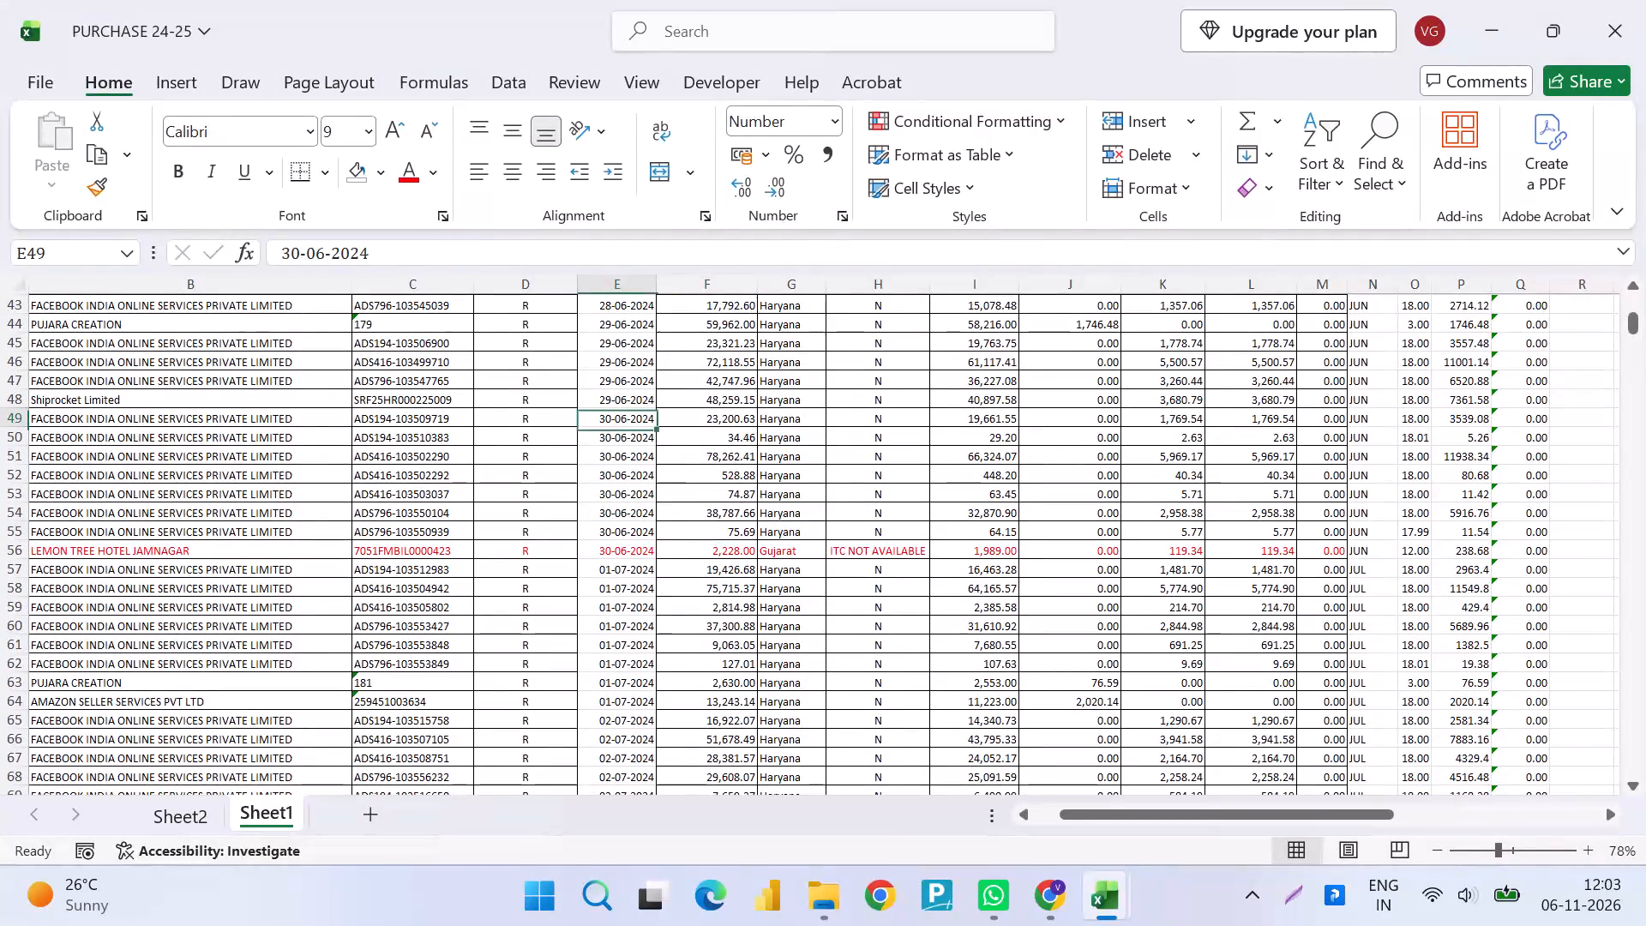
key("shift+Down")
key("shift+Down")
key("shift+Down")
key("shift+Down")
key("shift+Down")
key("shift+Down")
key("shift+Down")
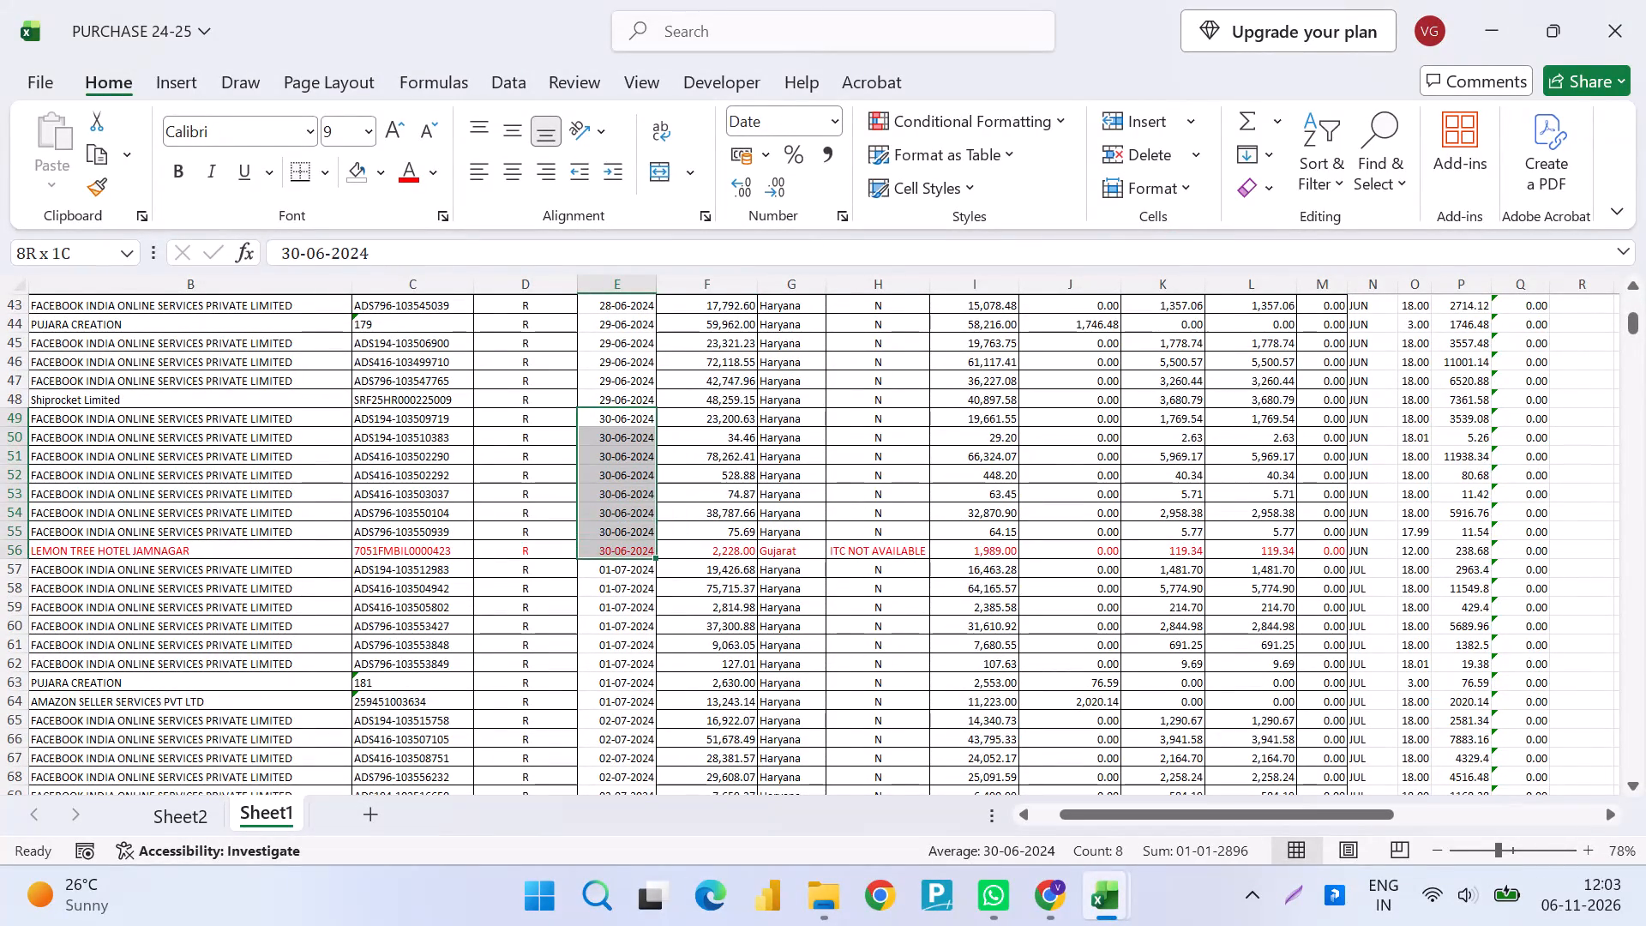
In the refund statement, fill the date above down into F58 and change it to 30-06-2024.
key("alt+Tab")
key("Down")
key("Down")
key("Down")
key("Down")
key("Down")
key("ctrl+d")
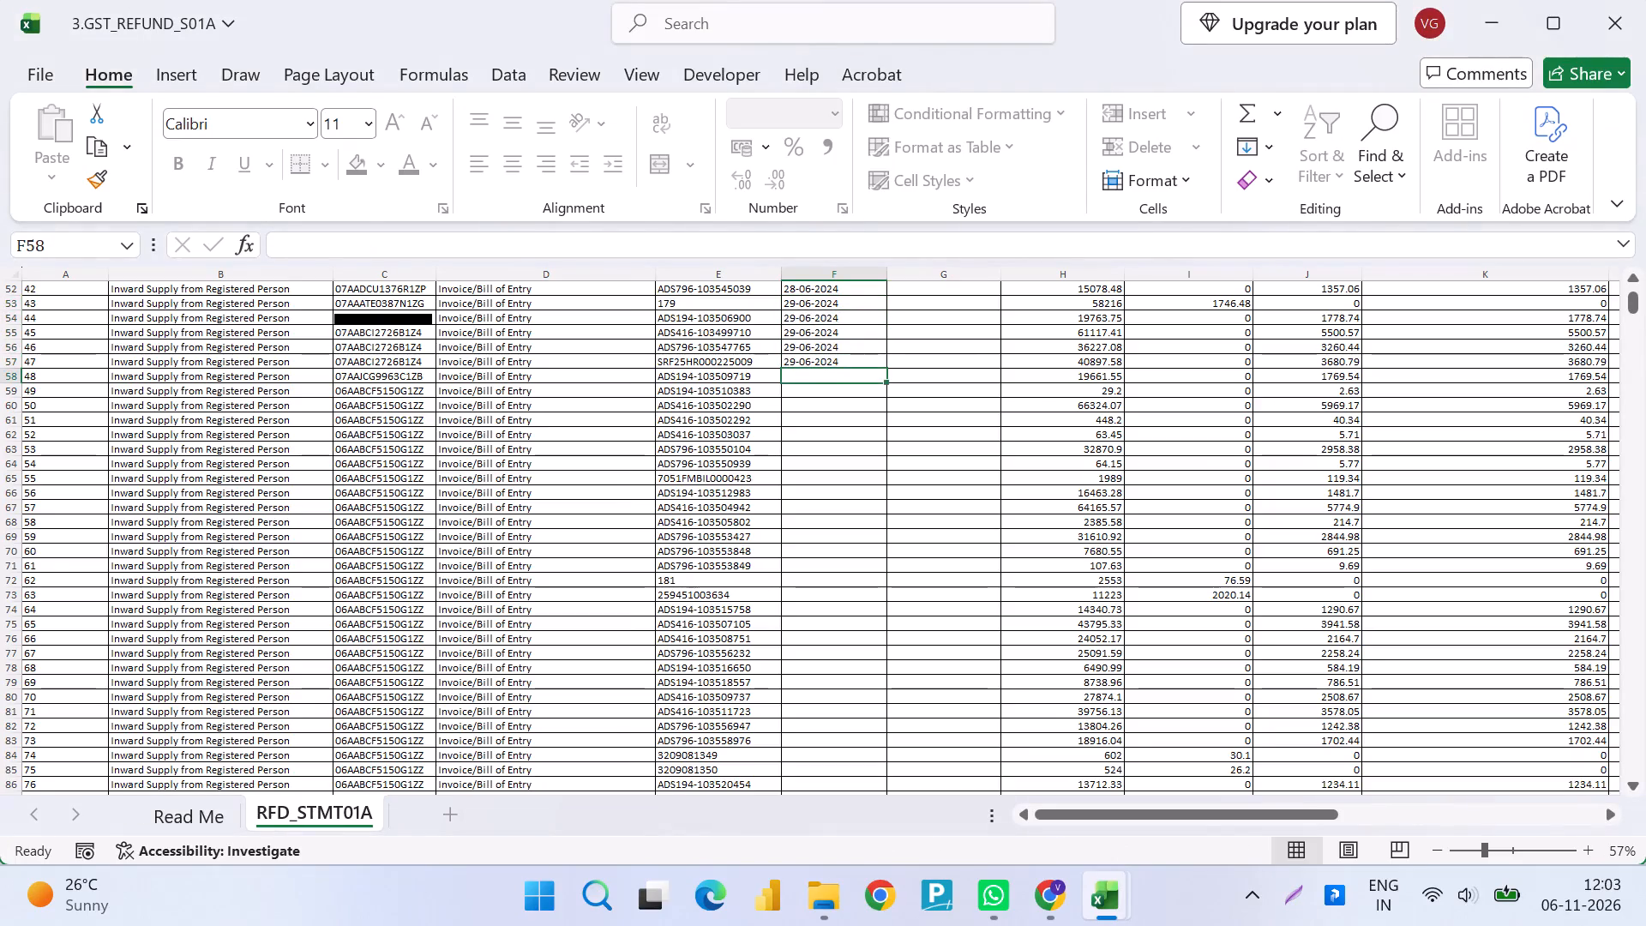
key("F2")
key("ctrl+Left")
key("ctrl+Left")
key("ctrl+Left")
key("Left")
key("shift+Left")
key("shift+Left")
key("shift+Left")
type("30")
key("Return")
Fill 30-06-2024 from F58 down into F59:F66 of the refund statement's date column.
key("Up")
key("shift+Down")
key("shift+Down")
key("shift+Down")
key("shift+Down")
key("shift+Down")
key("shift+Down")
key("shift+Down")
key("shift+Down")
key("ctrl+d")
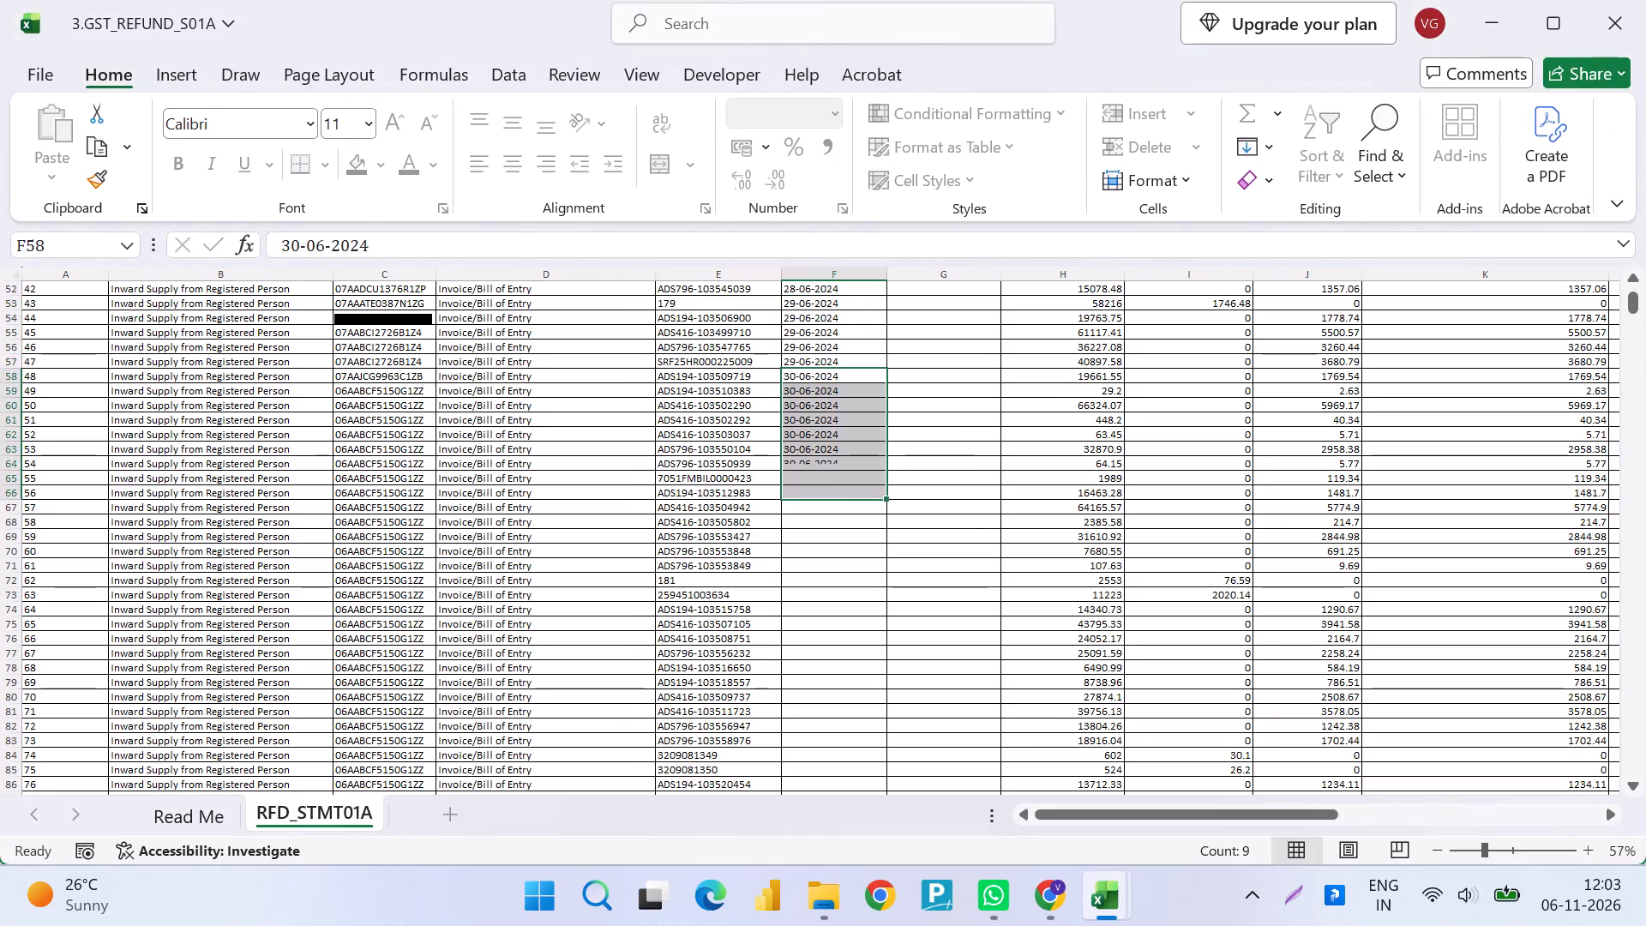
key("shift+Up")
key("ctrl+Down")
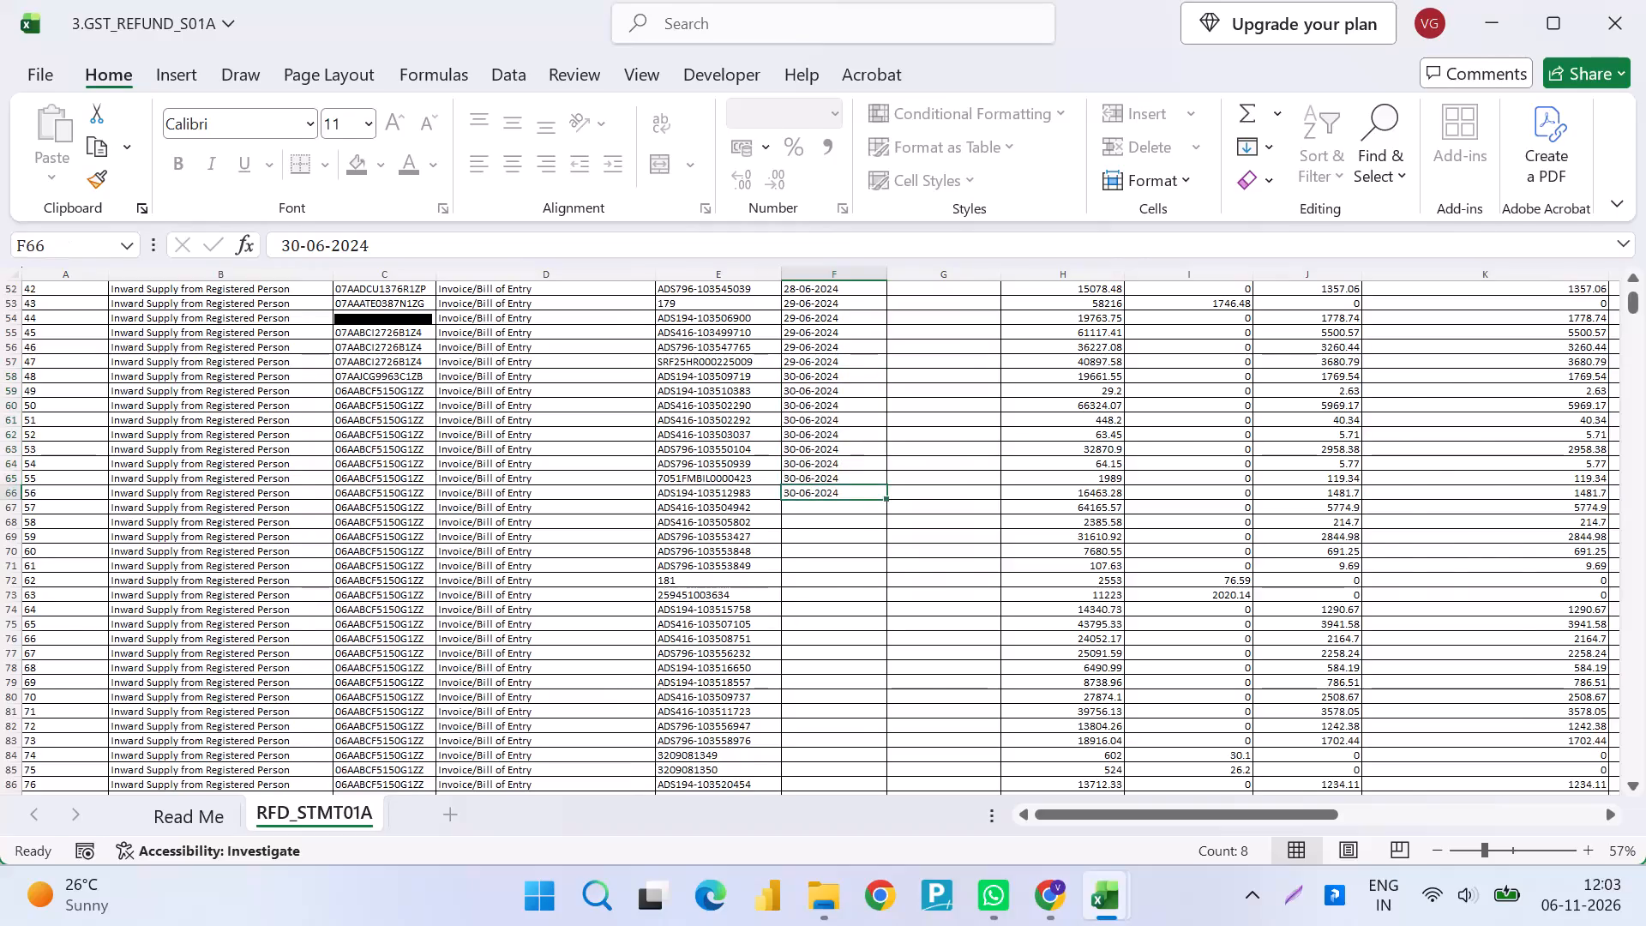
Copy the 01-07-2024 invoice dates in E57:E64 of the purchase workbook and paste them into the refund statement starting at F66.
key("alt+Tab")
key("alt+Tab")
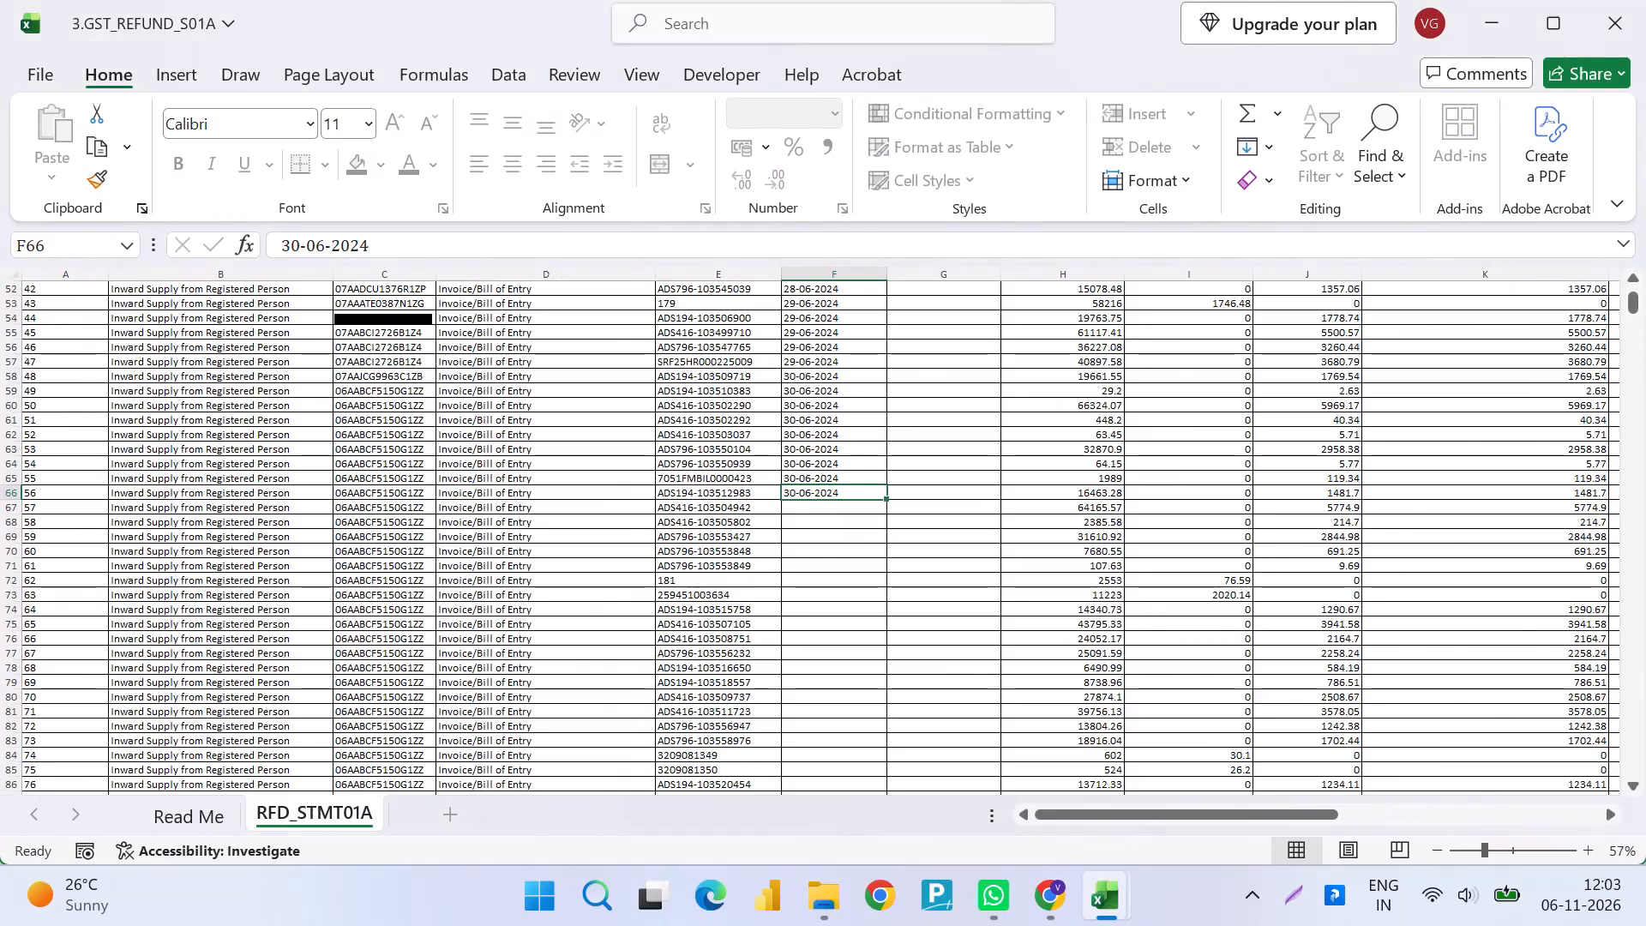
key("alt+Tab")
key("Down")
key("Down")
key("Down")
key("Down")
key("Down")
key("Down")
key("Down")
key("Down")
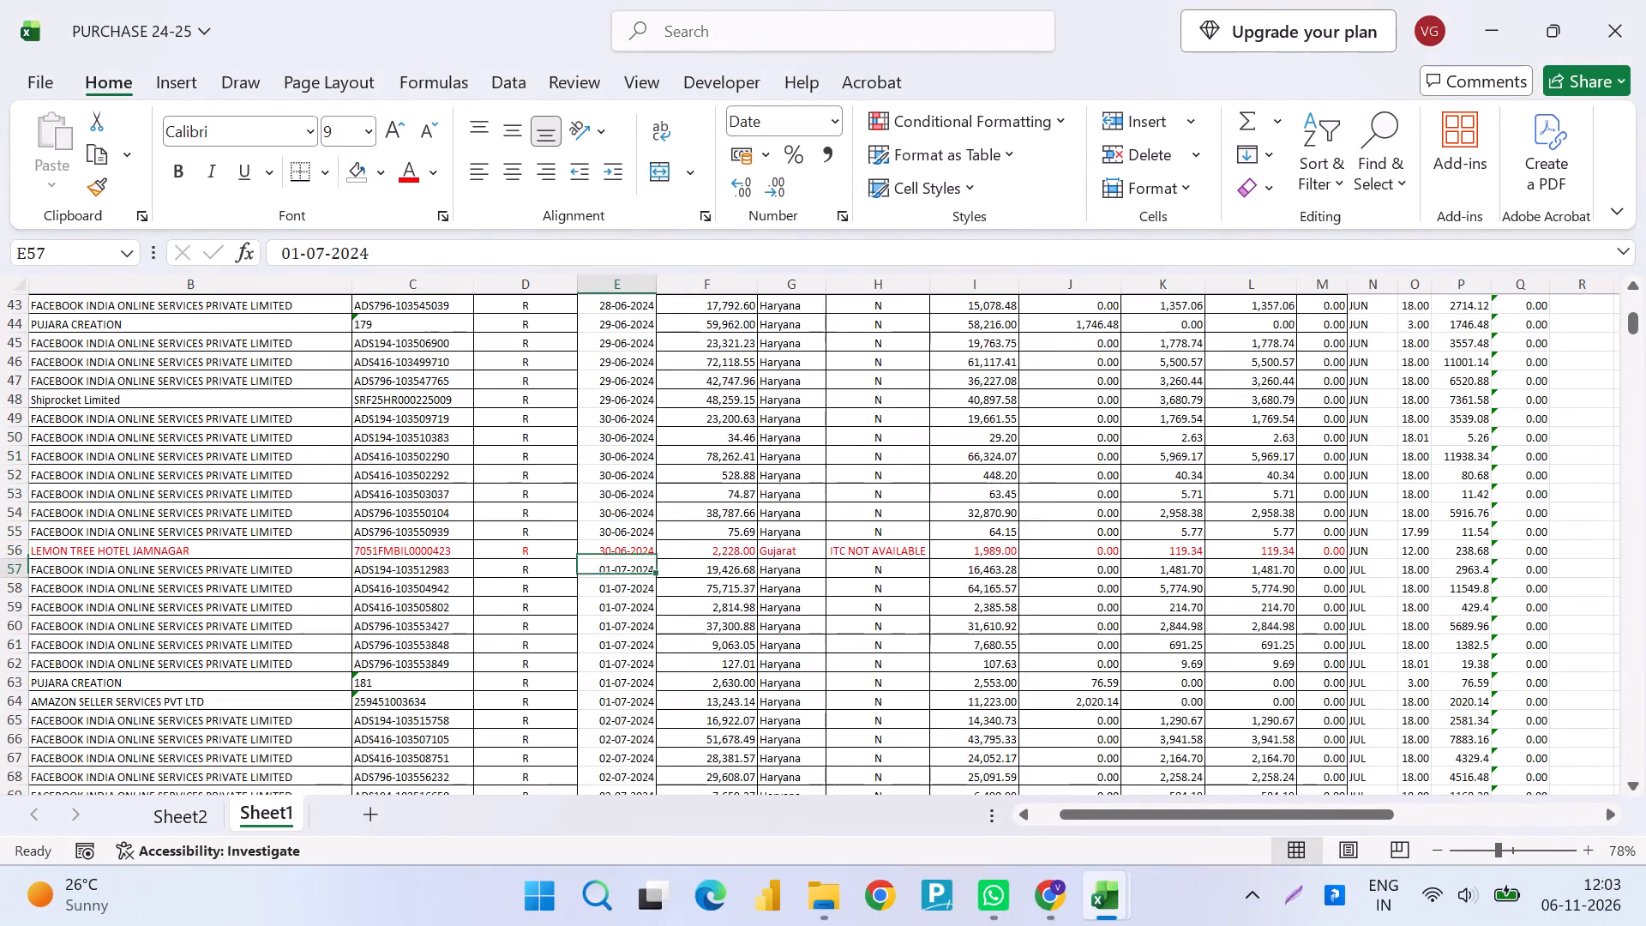
key("shift+Down")
key("shift+Down")
key("shift+Down")
key("shift+Down")
key("shift+Down")
key("shift+Down")
key("shift+Down")
key("shift+Down")
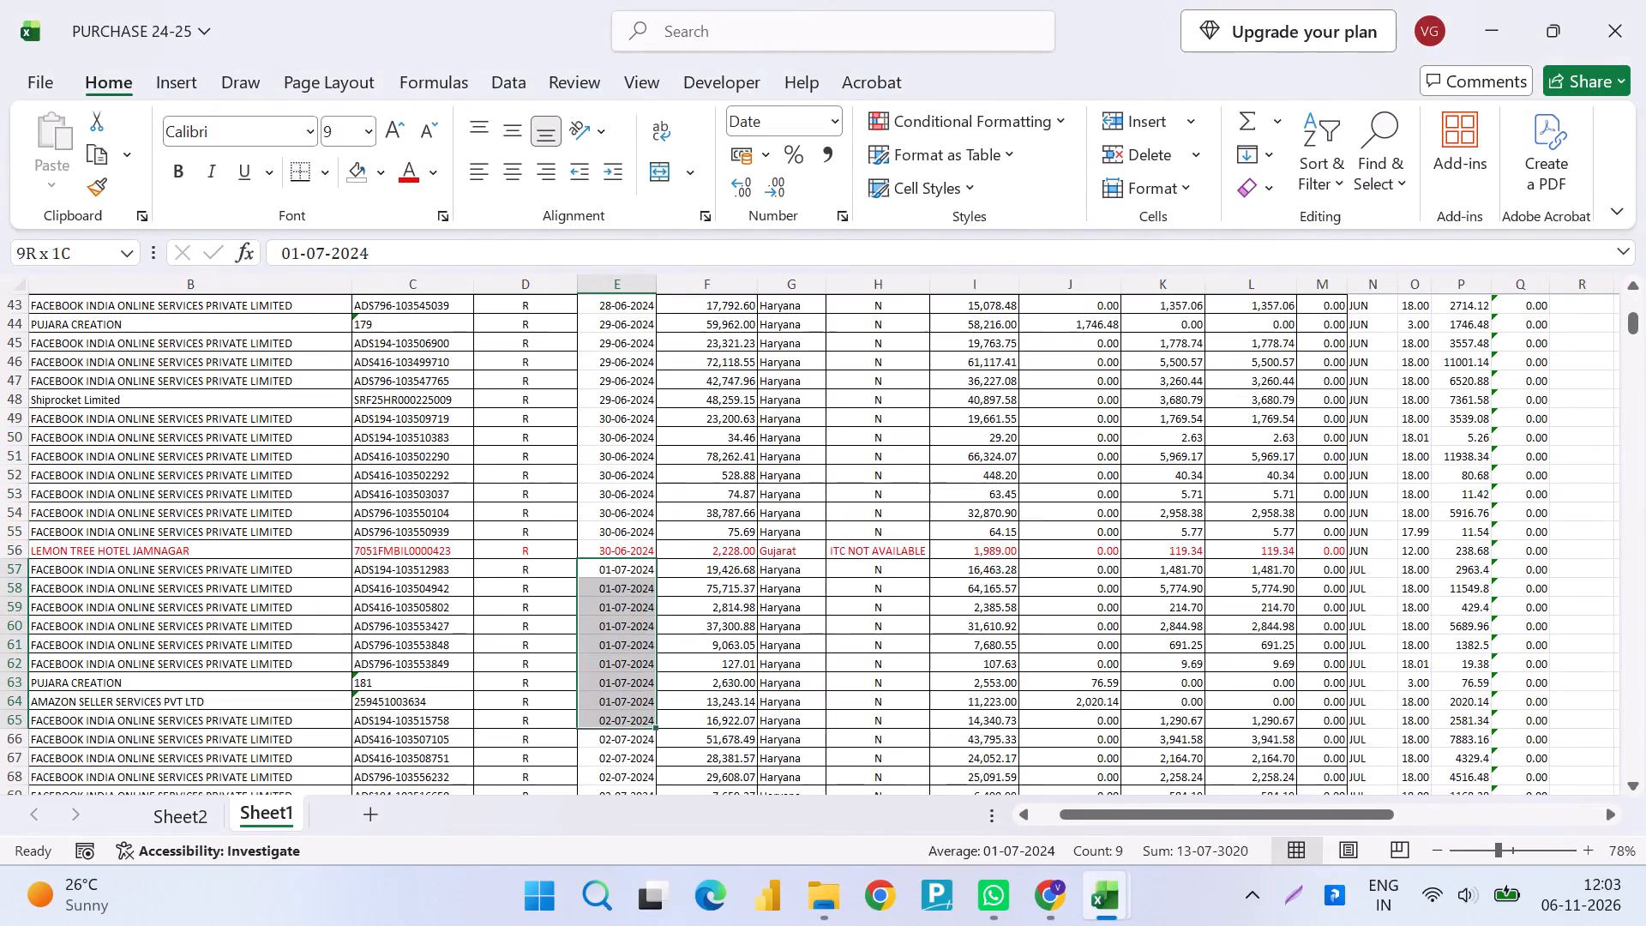
key("shift+Down")
key("shift+Up")
key("shift+Up")
key("ctrl+c")
key("alt+Tab")
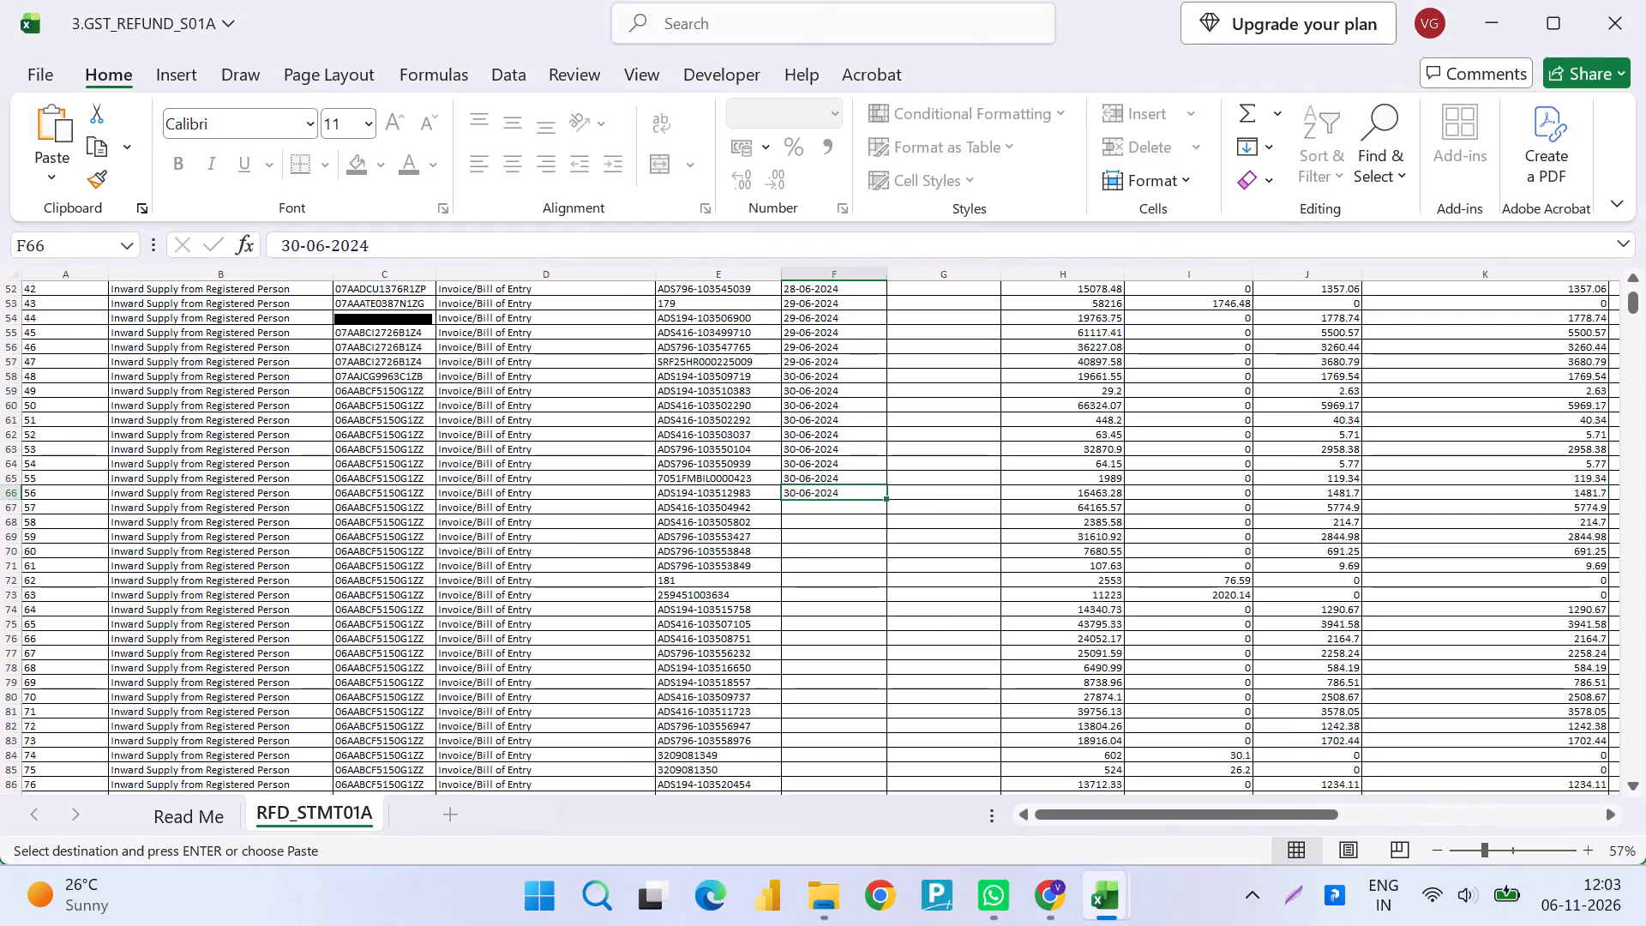
key("ctrl+v")
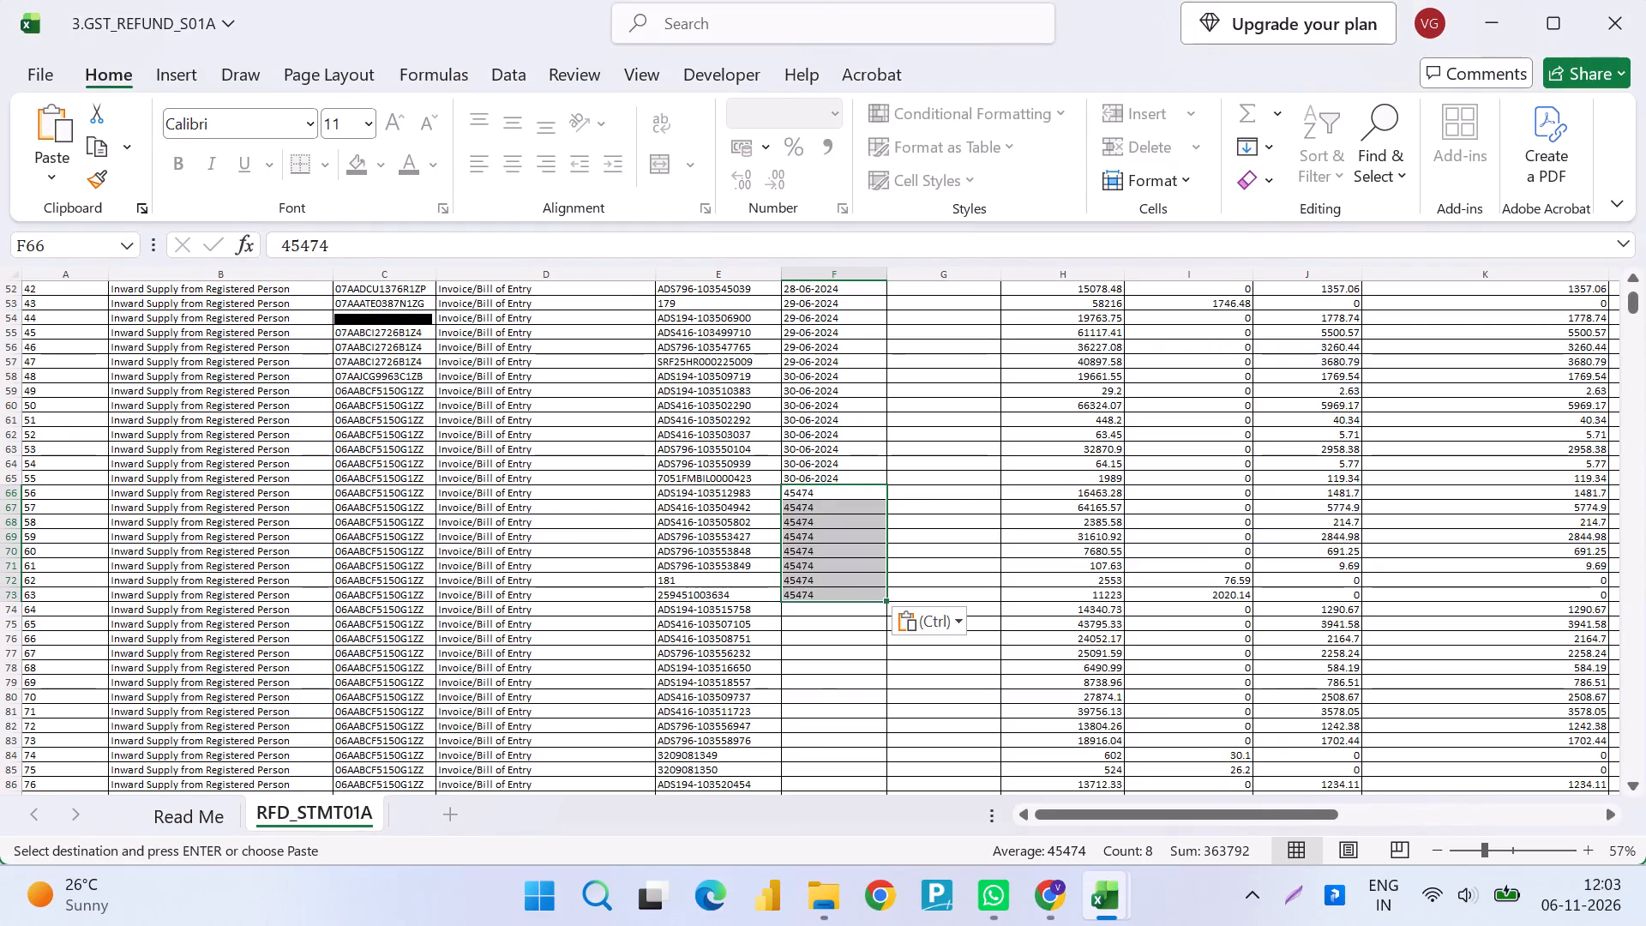
Replace the pasted value in F66 with 01-07-2024 and fill it down over F67:F73.
key("minus")
key("BackSpace")
type("01-1")
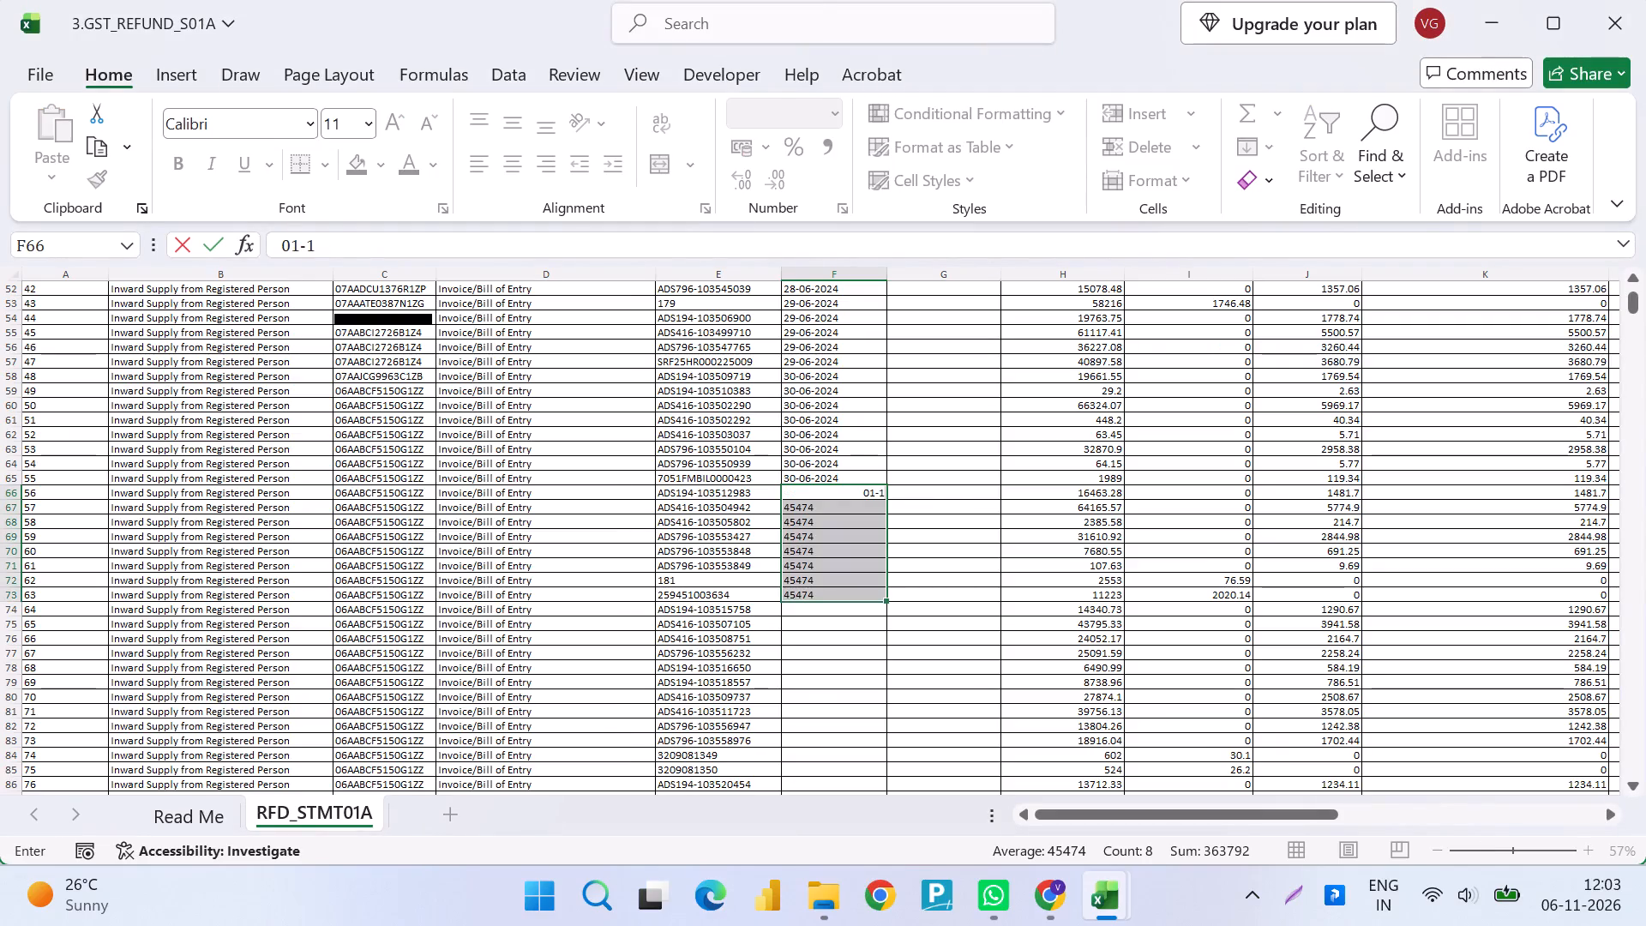
key("BackSpace")
type("07-2026")
key("BackSpace")
key("4")
key("Return")
key("ctrl+d")
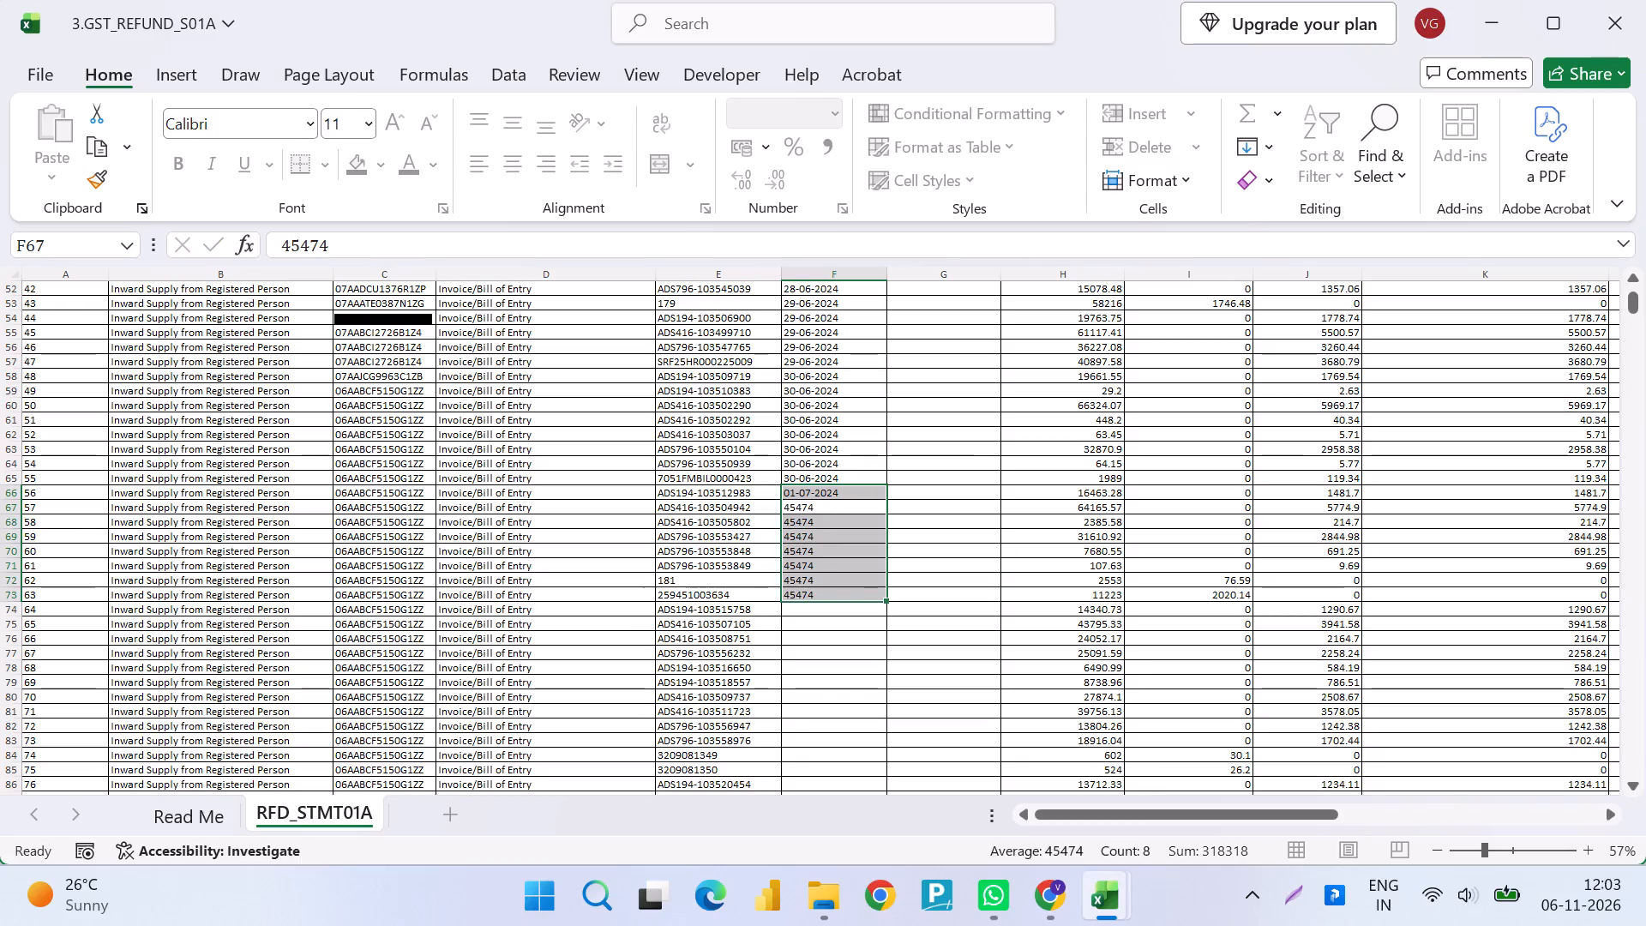
Save the refund statement workbook.
key("ctrl+s")
Switch to the purchase workbook and look over the invoice dates around E57:E64 and the rows that follow.
key("alt+Tab")
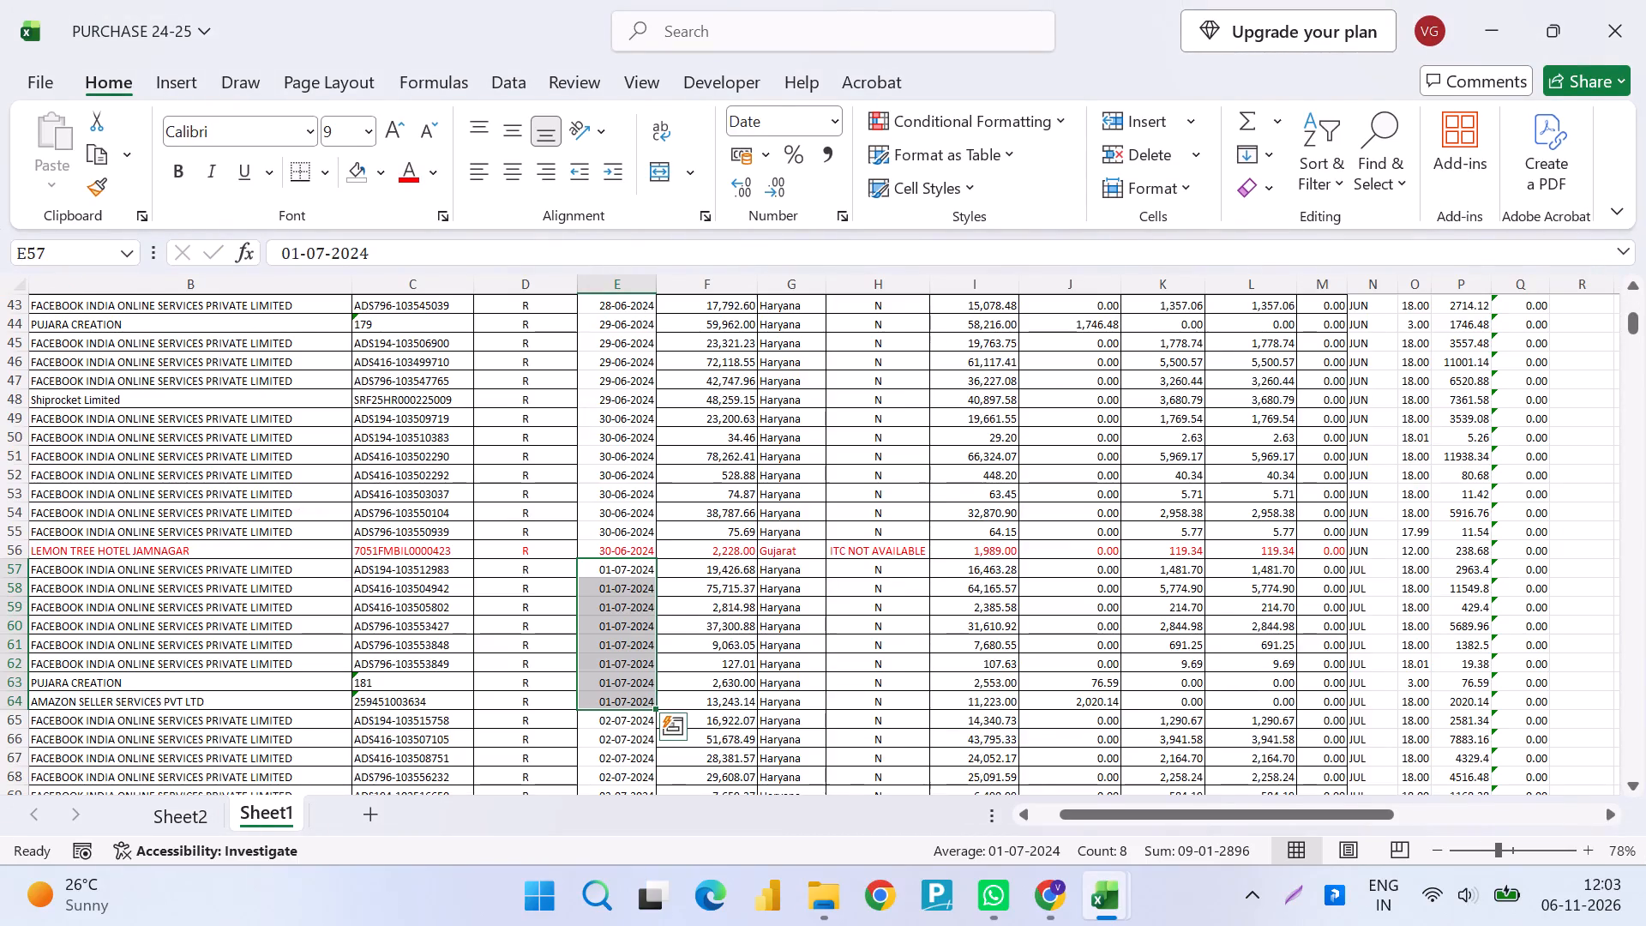
scroll(854, 450, "up", 6)
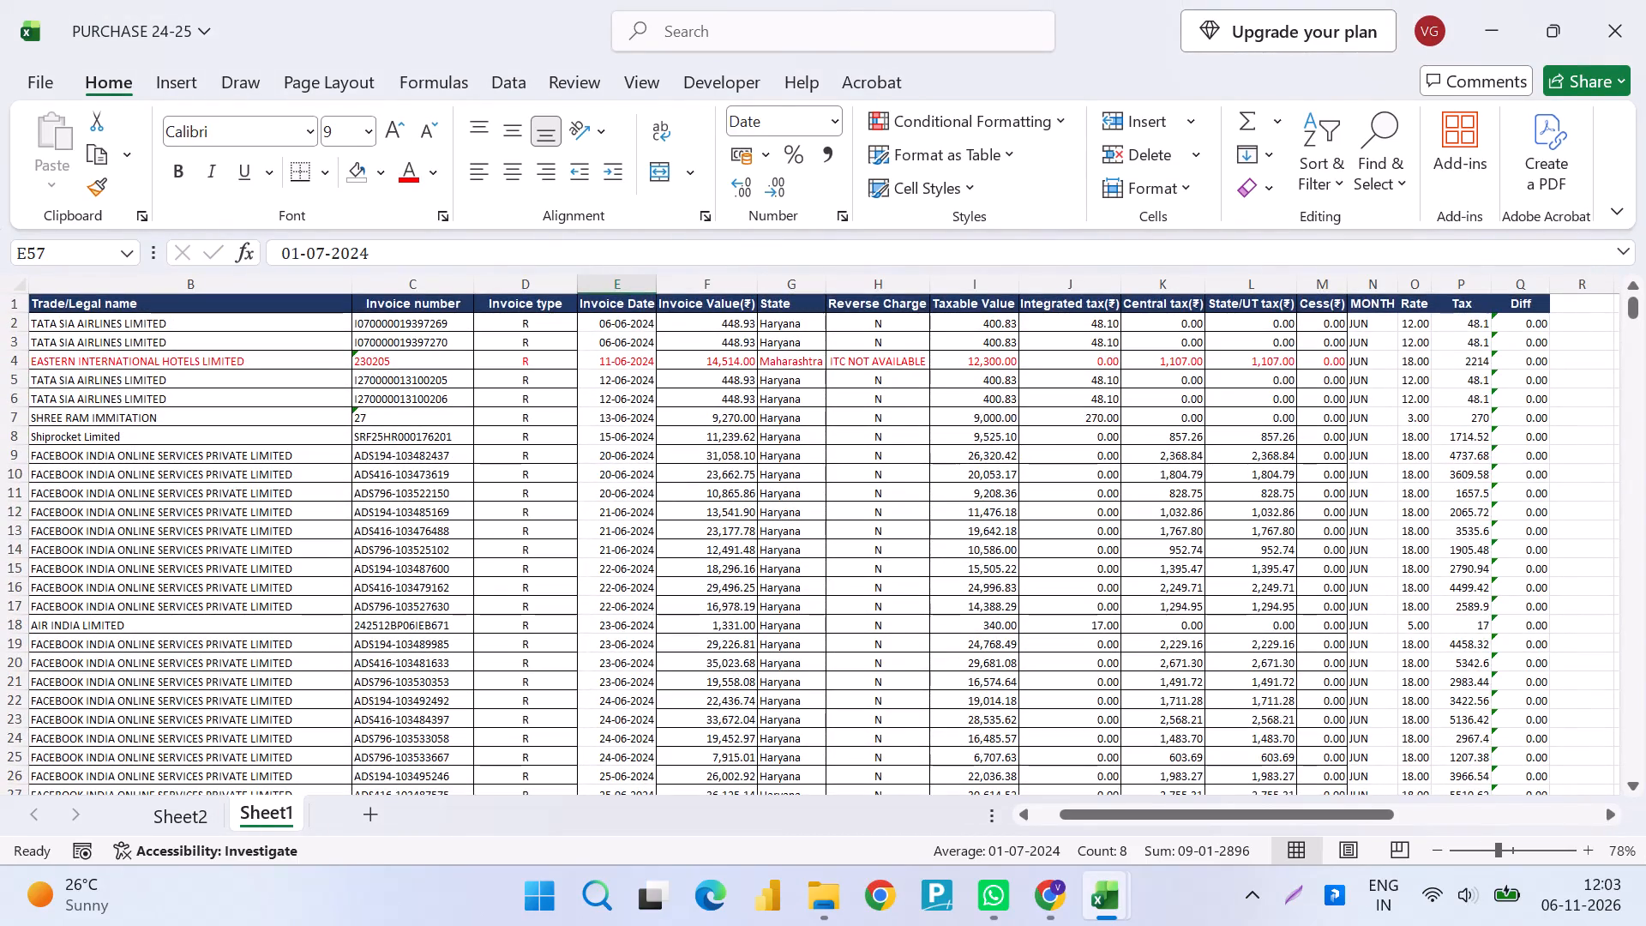
scroll(854, 450, "right", 1)
scroll(854, 450, "down", 4)
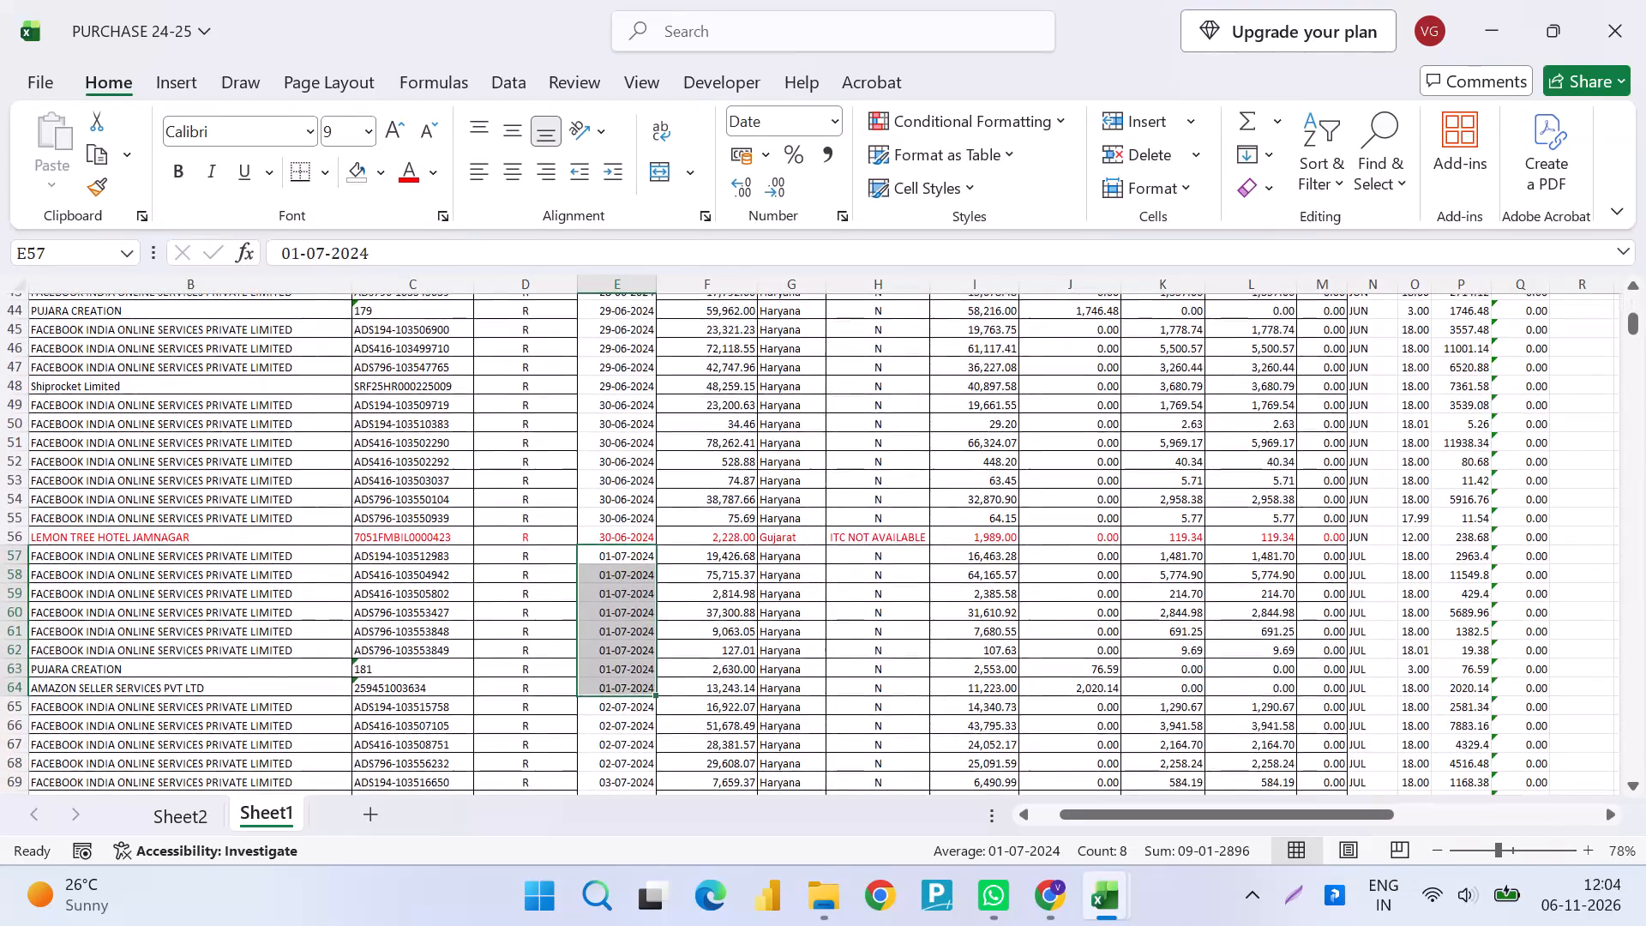
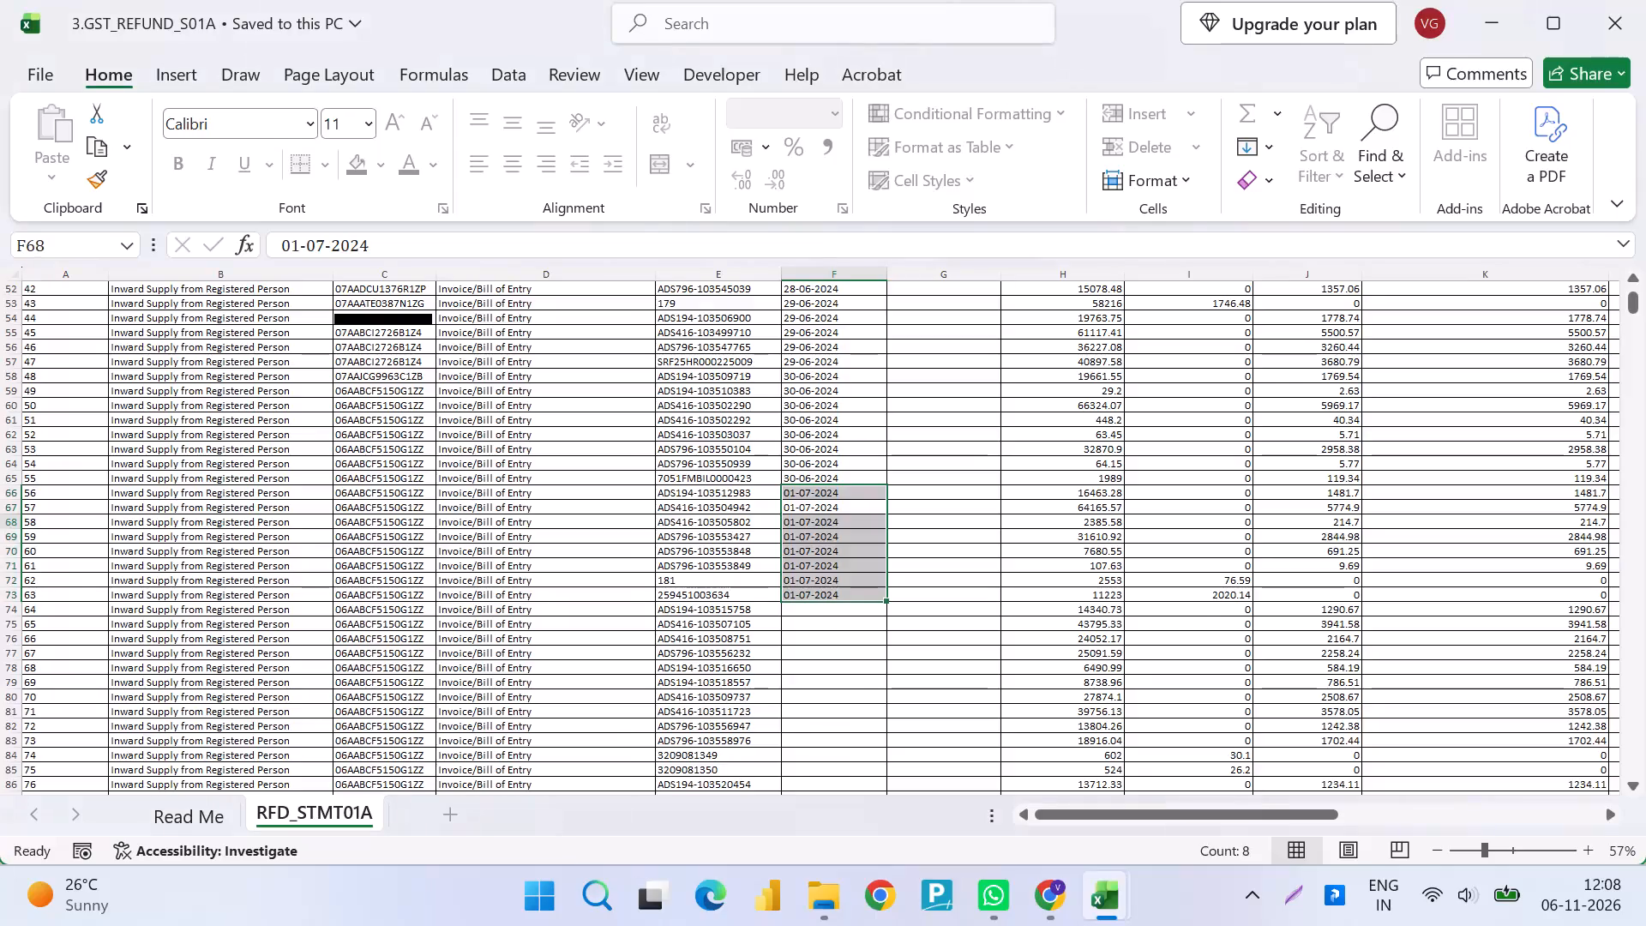
Switch to the purchase workbook and mark the block of 02-07-2024 invoice dates in E65:E68 to check its extent.
key("Down")
key("Down")
key("Down")
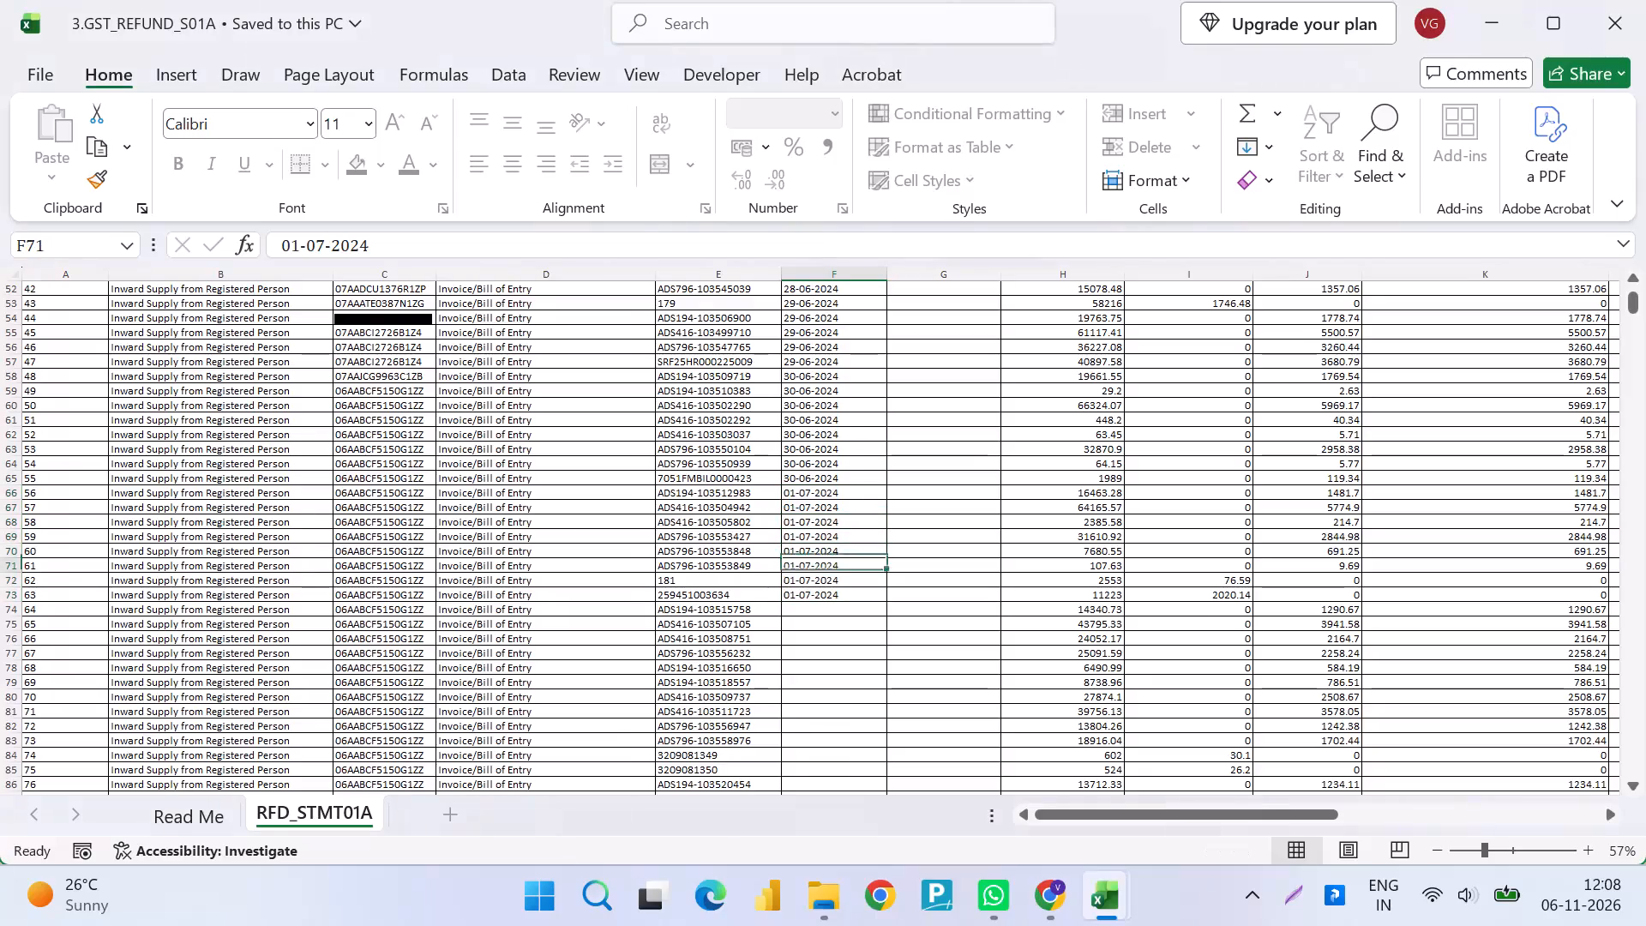
key("Down")
key("Down")
key("Down")
key("alt+Tab")
key("Down")
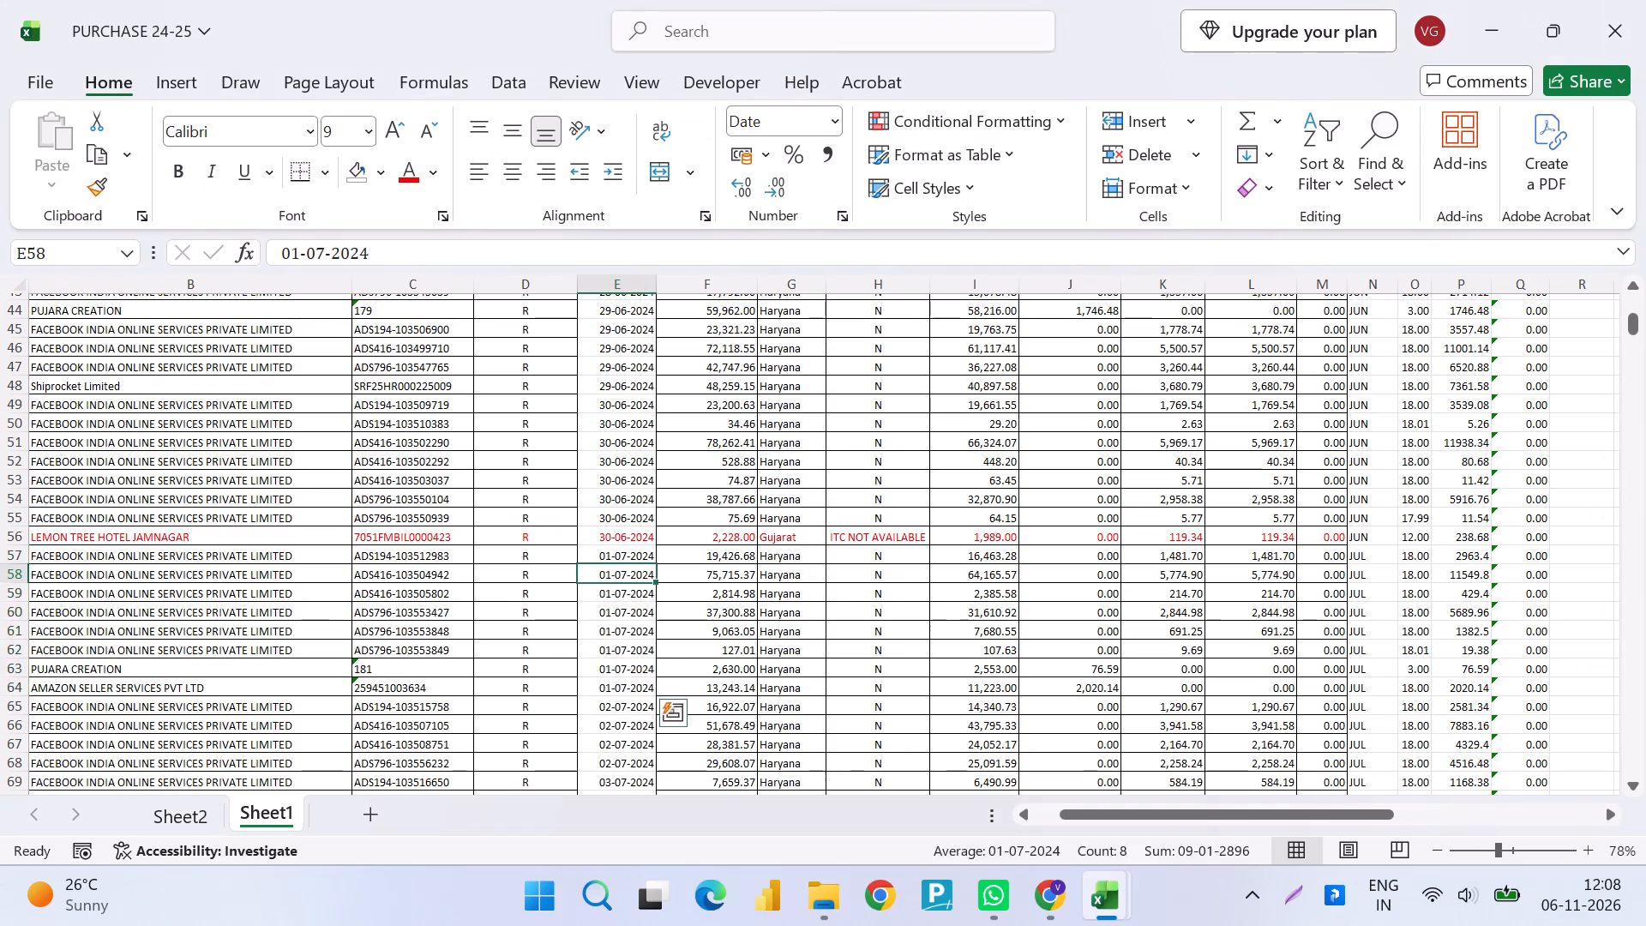
key("Down")
key("Down")
key("Down")
key("Down")
key("Down")
key("Down")
key("Down")
key("shift+Down")
key("shift+Down")
key("shift+Down")
key("shift+Down")
key("shift+Down")
key("shift+Down")
key("shift+Down")
key("shift+Down")
key("shift+Down")
key("shift+Down")
key("shift+Down")
key("shift+Down")
key("shift+Down")
key("shift+Down")
key("shift+Down")
key("shift+Down")
key("shift+Down")
key("shift+Down")
key("shift+Down")
key("shift+Down")
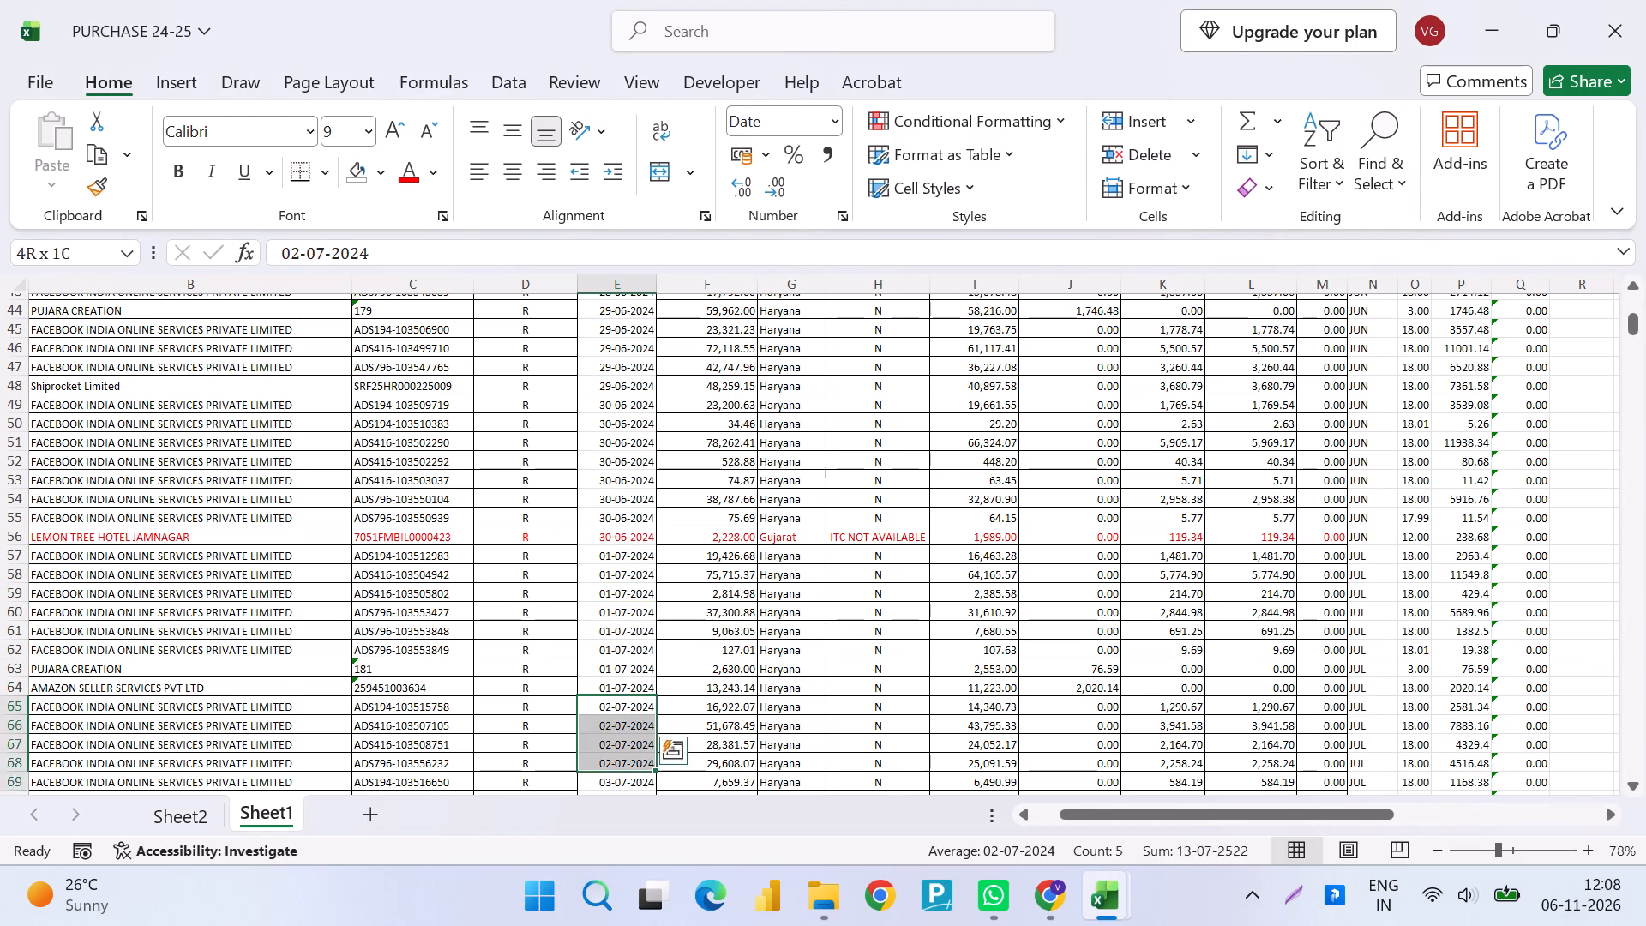
key("shift+Up")
key("shift+Up")
key("shift+Up")
key("shift+Up")
key("shift+Up")
key("shift+Up")
key("shift+Up")
key("shift+Up")
key("shift+Up")
key("shift+Up")
key("shift+Up")
key("shift+Up")
key("shift+Up")
key("shift+Up")
key("shift+Up")
key("shift+Up")
key("shift+Up")
key("shift+Up")
key("shift+Up")
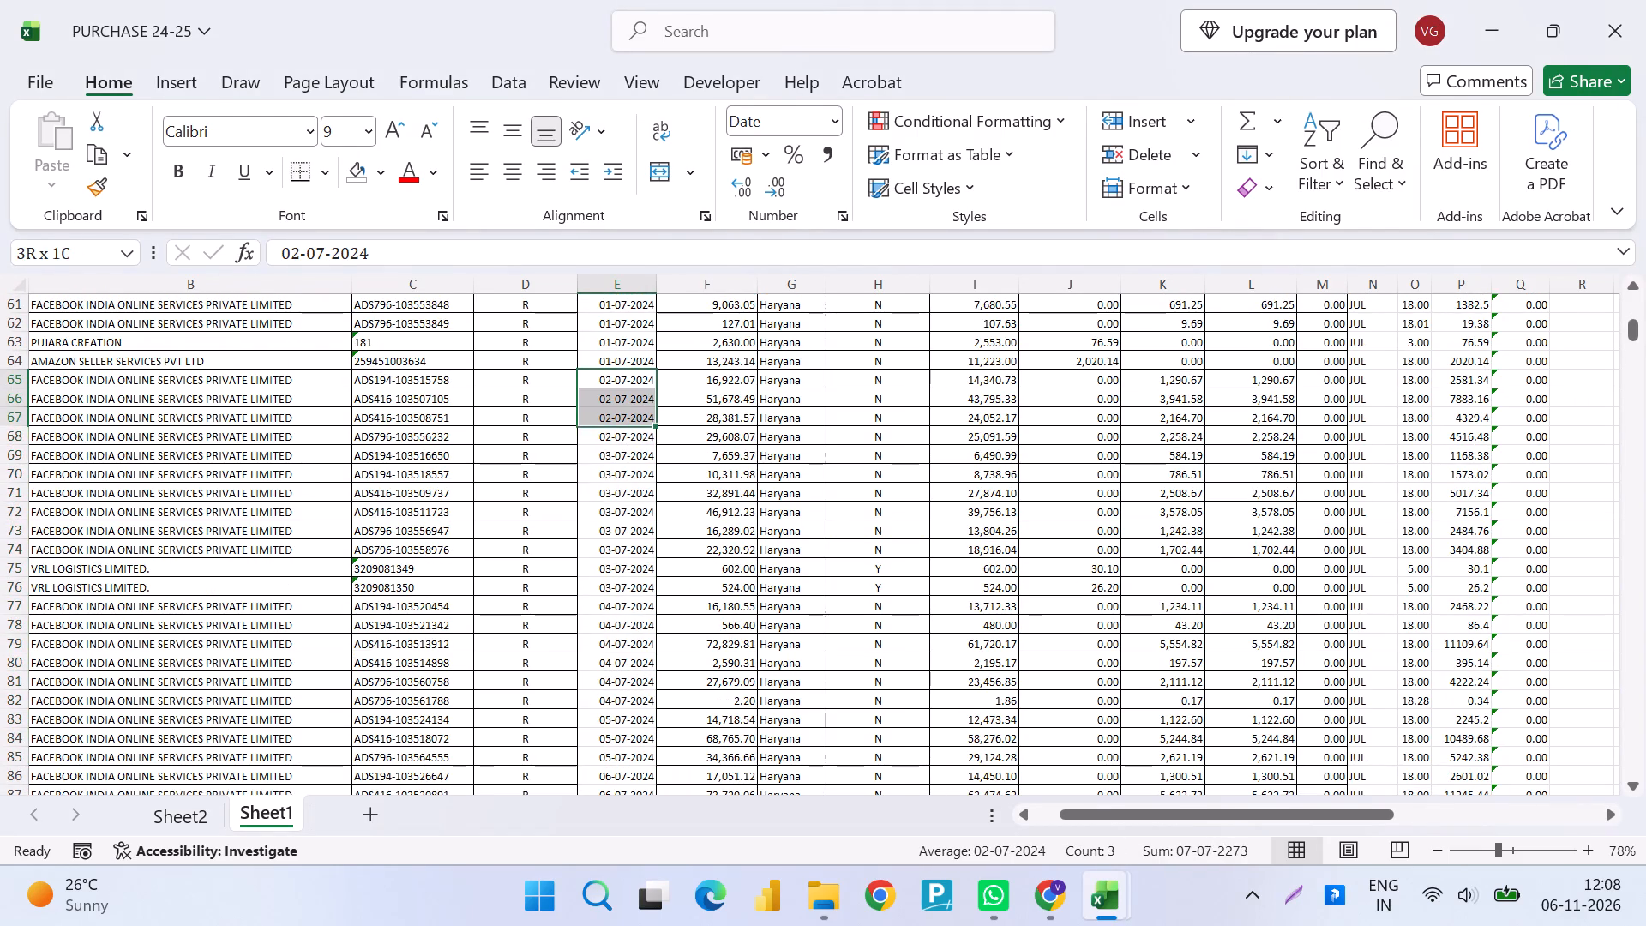
key("shift+Down")
Switch to the refund statement and enter 02-07-2024 in F74, reusing the date from the cell above.
key("alt+Tab")
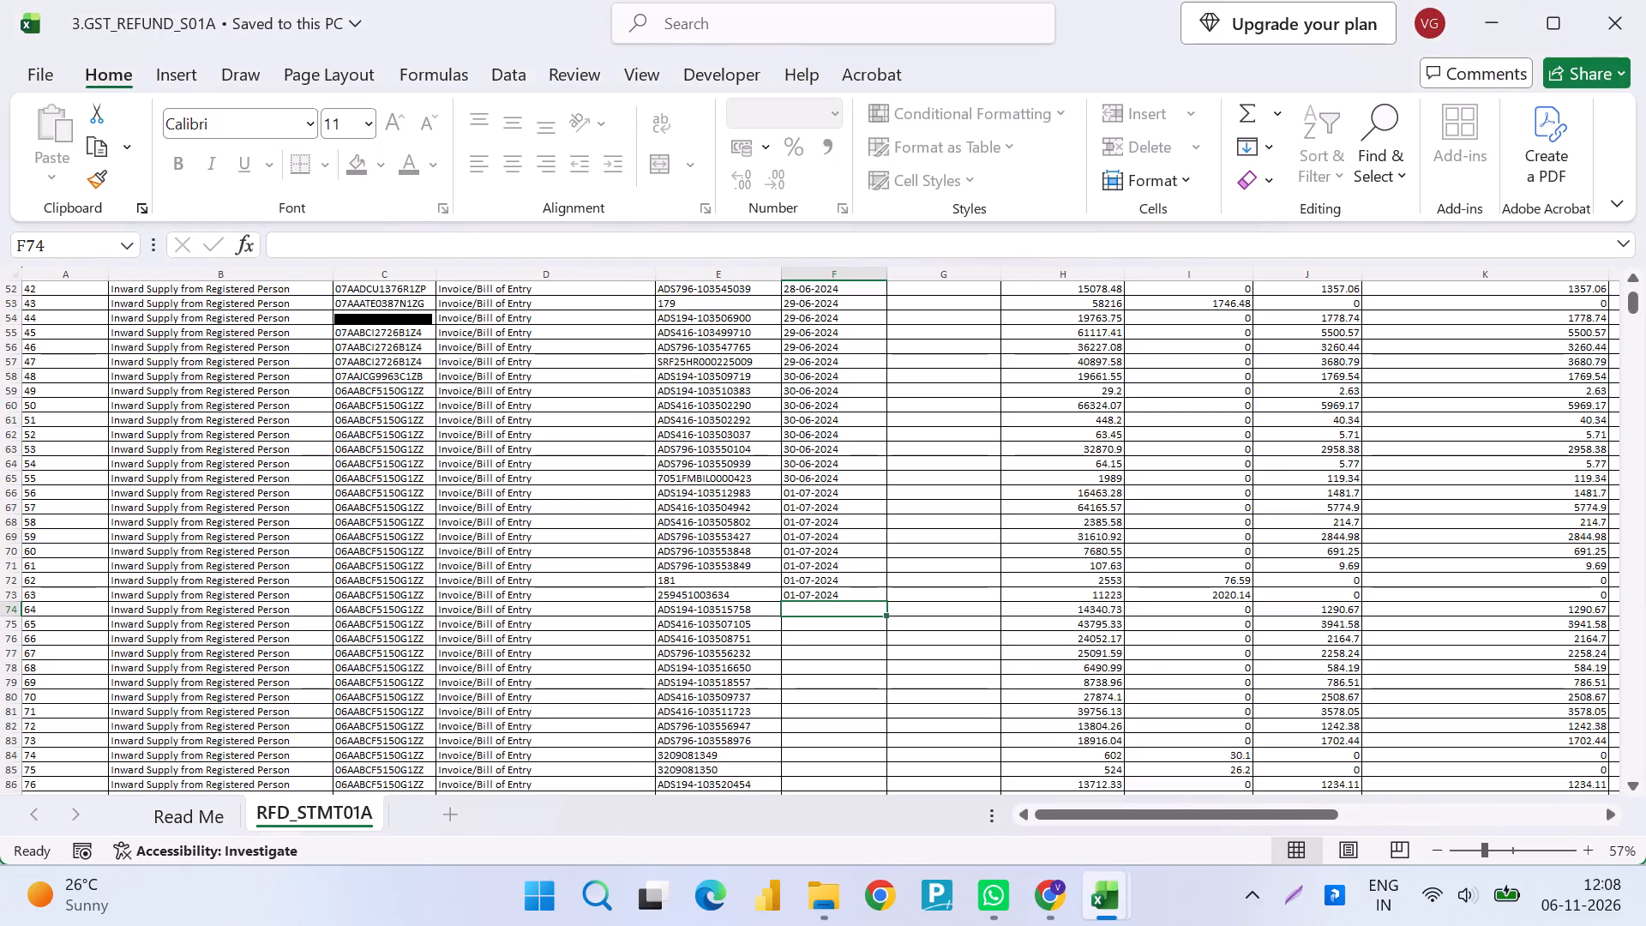
key("ctrl+e")
key("ctrl+d")
key("Escape")
key("grave")
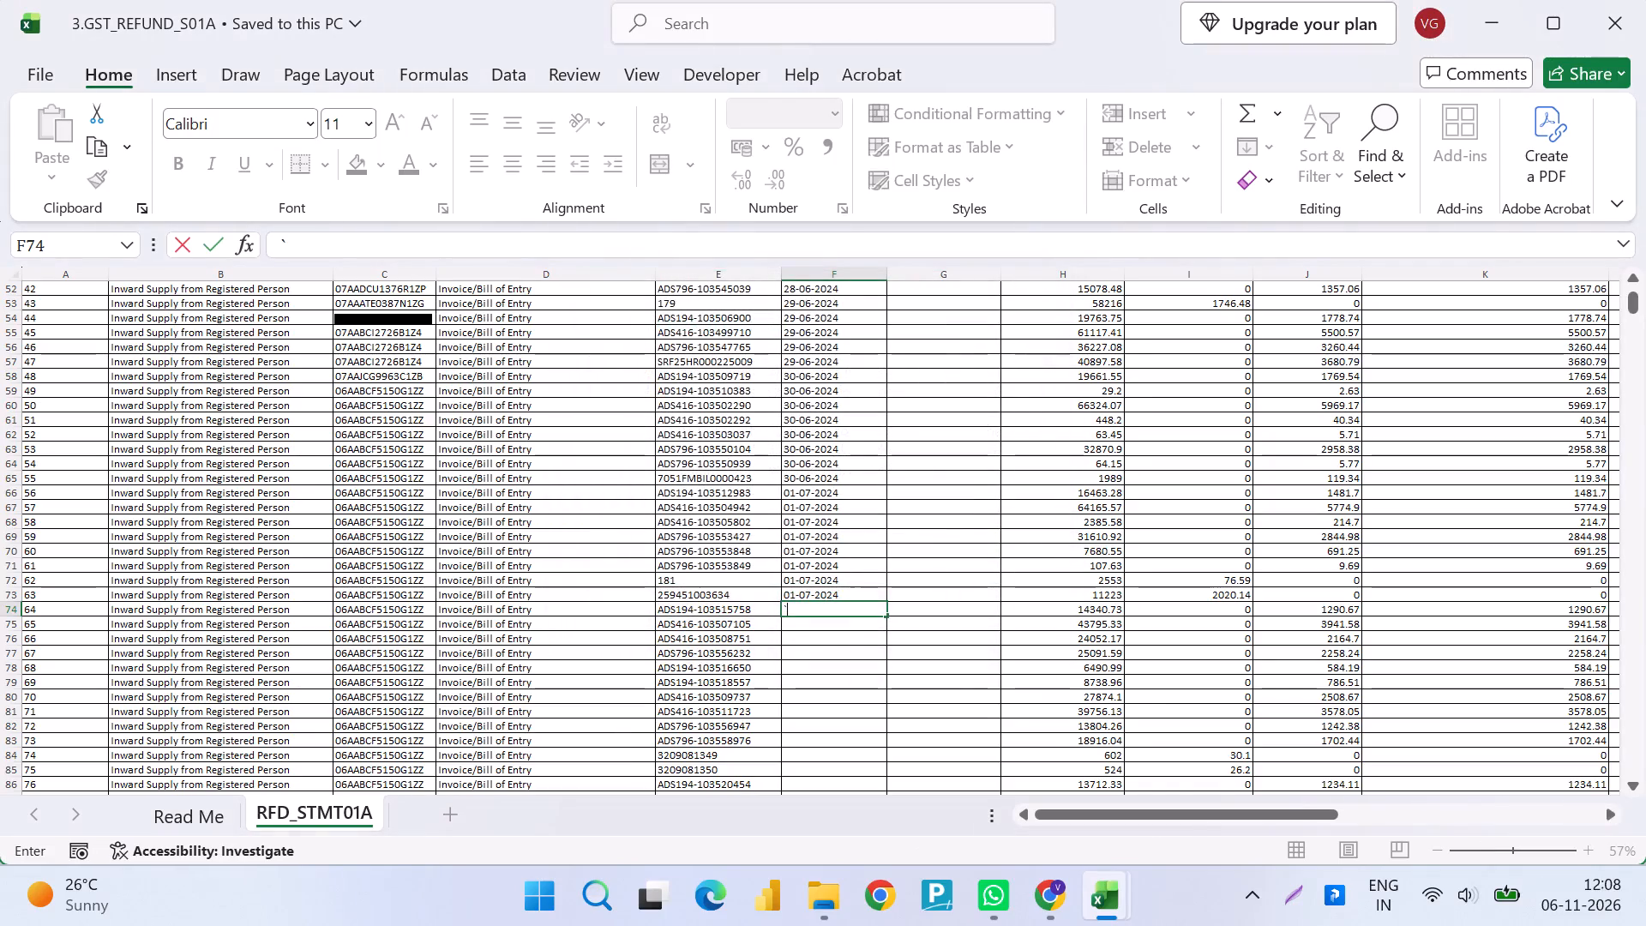
key("Escape")
key("ctrl+d")
key("F2")
key("ctrl+Left")
key("ctrl+Left")
key("ctrl+Left")
key("Left")
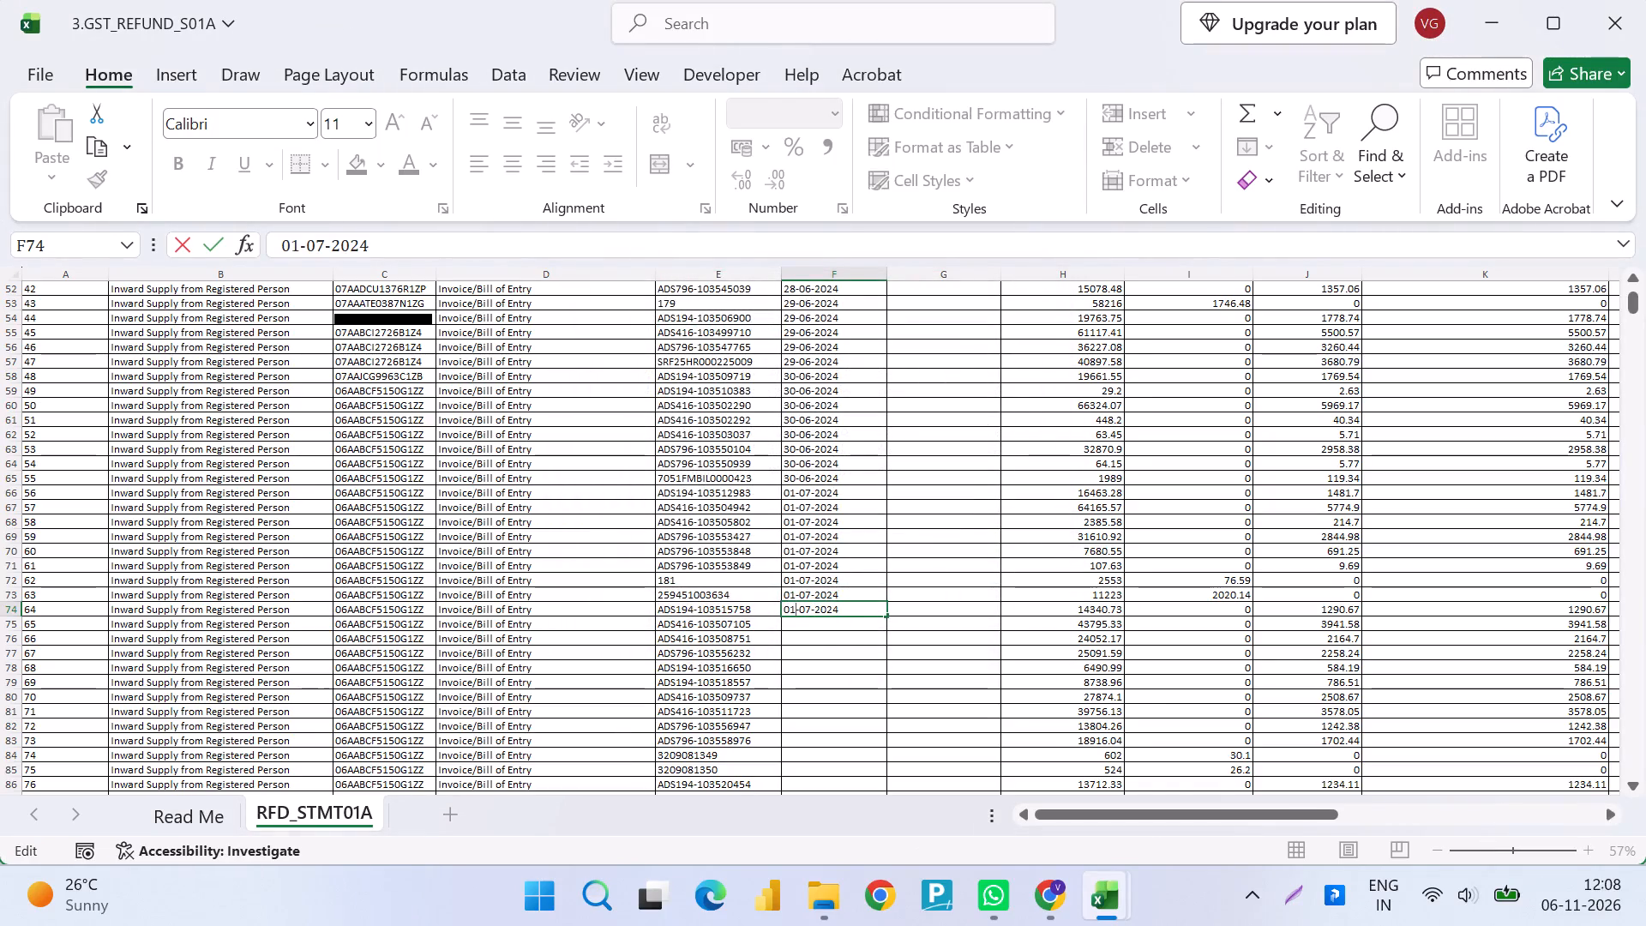
key("shift+Left")
key("2")
key("Return")
Check the 02-07-2024 block in the purchase workbook and copy that date down into F75:F77 of the refund statement.
key("alt+Tab")
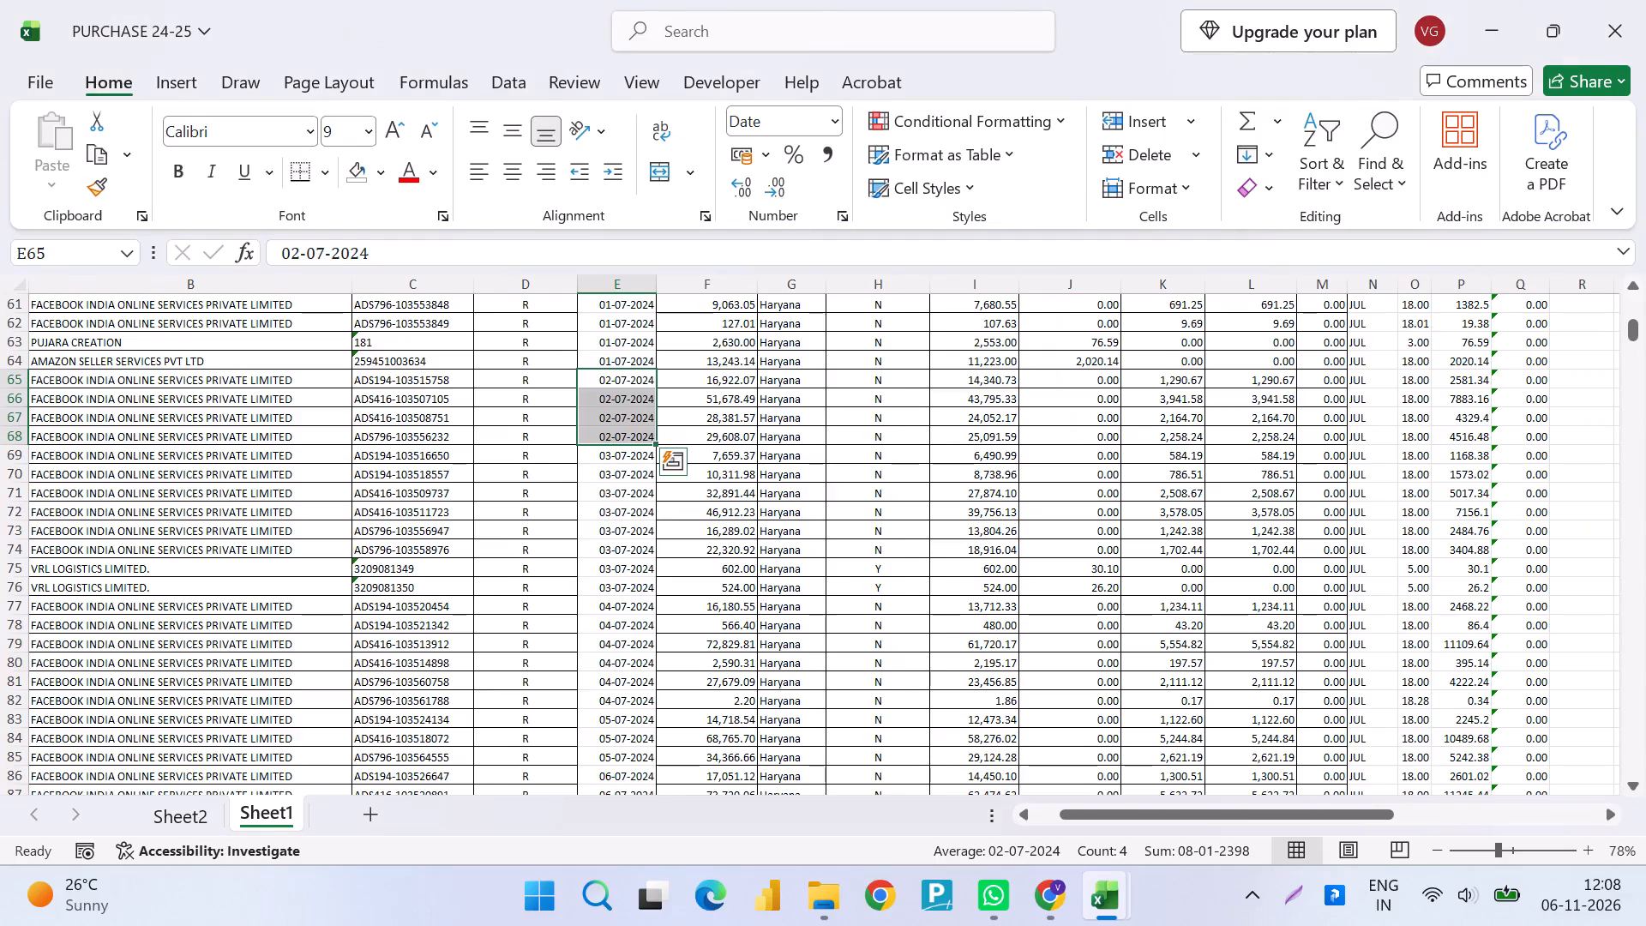
key("alt+Tab")
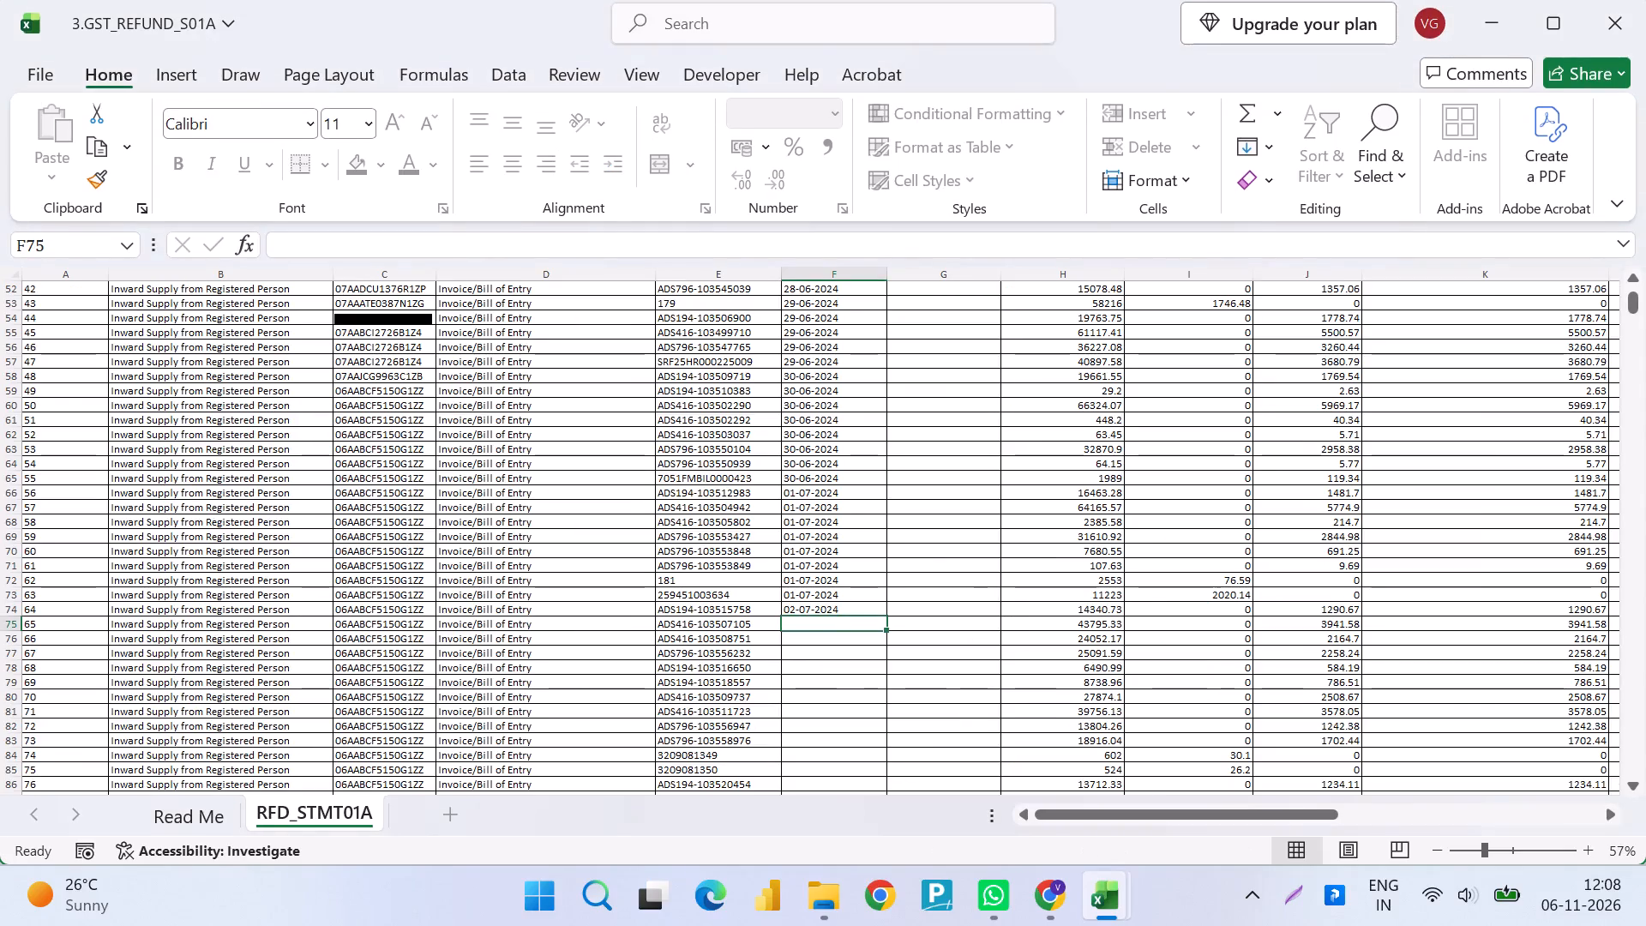
key("ctrl+d")
key("Down")
key("ctrl+d")
key("Down")
key("ctrl+d")
Enter 03-07-2024 in F78 of the refund statement, reusing the date above after checking the purchase workbook.
key("Down")
key("ctrl+d")
key("alt+Tab")
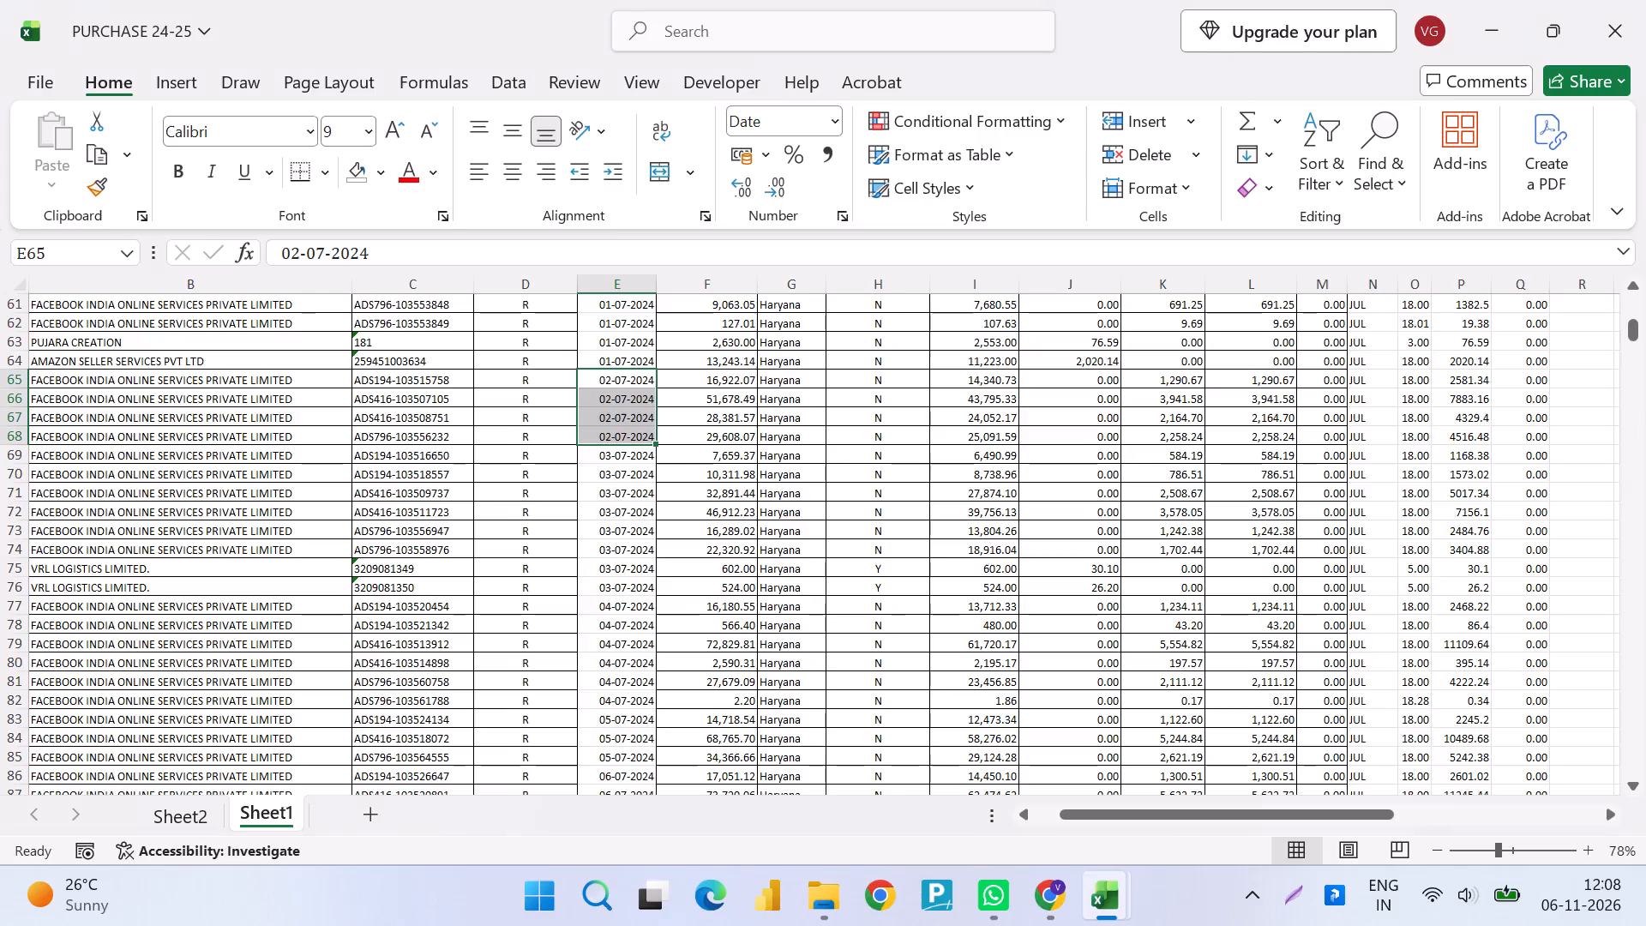
key("alt+Tab")
key("F2")
key("ctrl+Left")
key("ctrl+Left")
key("ctrl+Left")
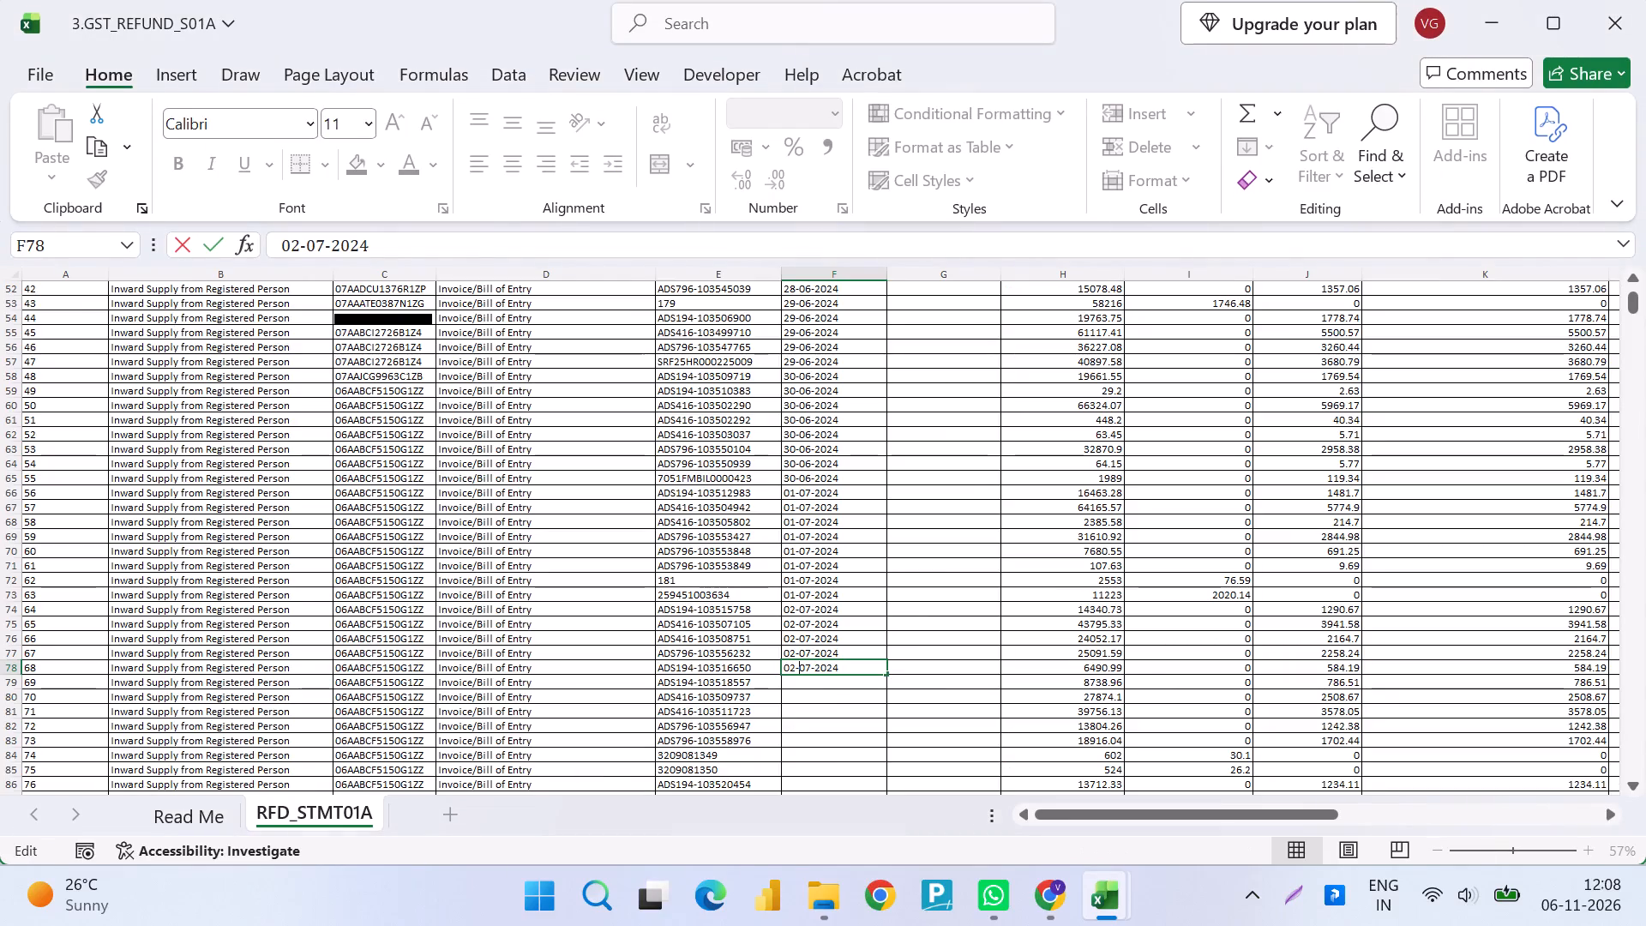
key("Left")
key("shift+Left")
key("3")
key("Return")
Switch to the purchase workbook and mark the block of 03-07-2024 invoice dates in E69:E76 to check its extent.
key("alt+Tab")
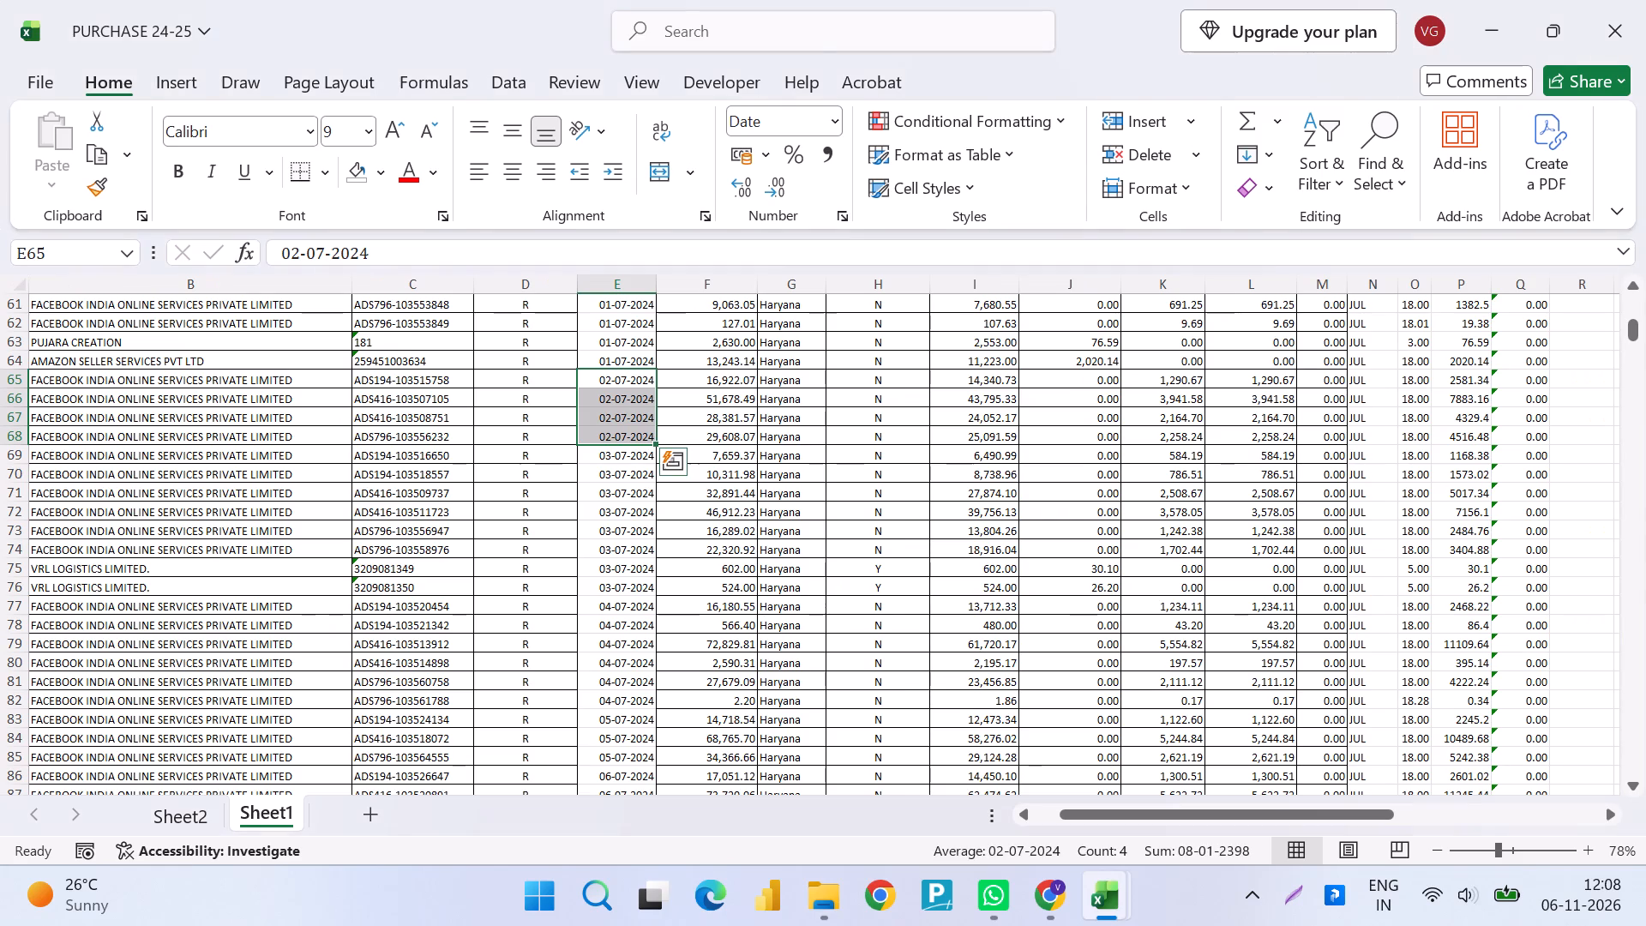
key("Down")
key("Down")
key("Down")
key("Down")
key("shift+Down")
key("shift+Down")
key("shift+Down")
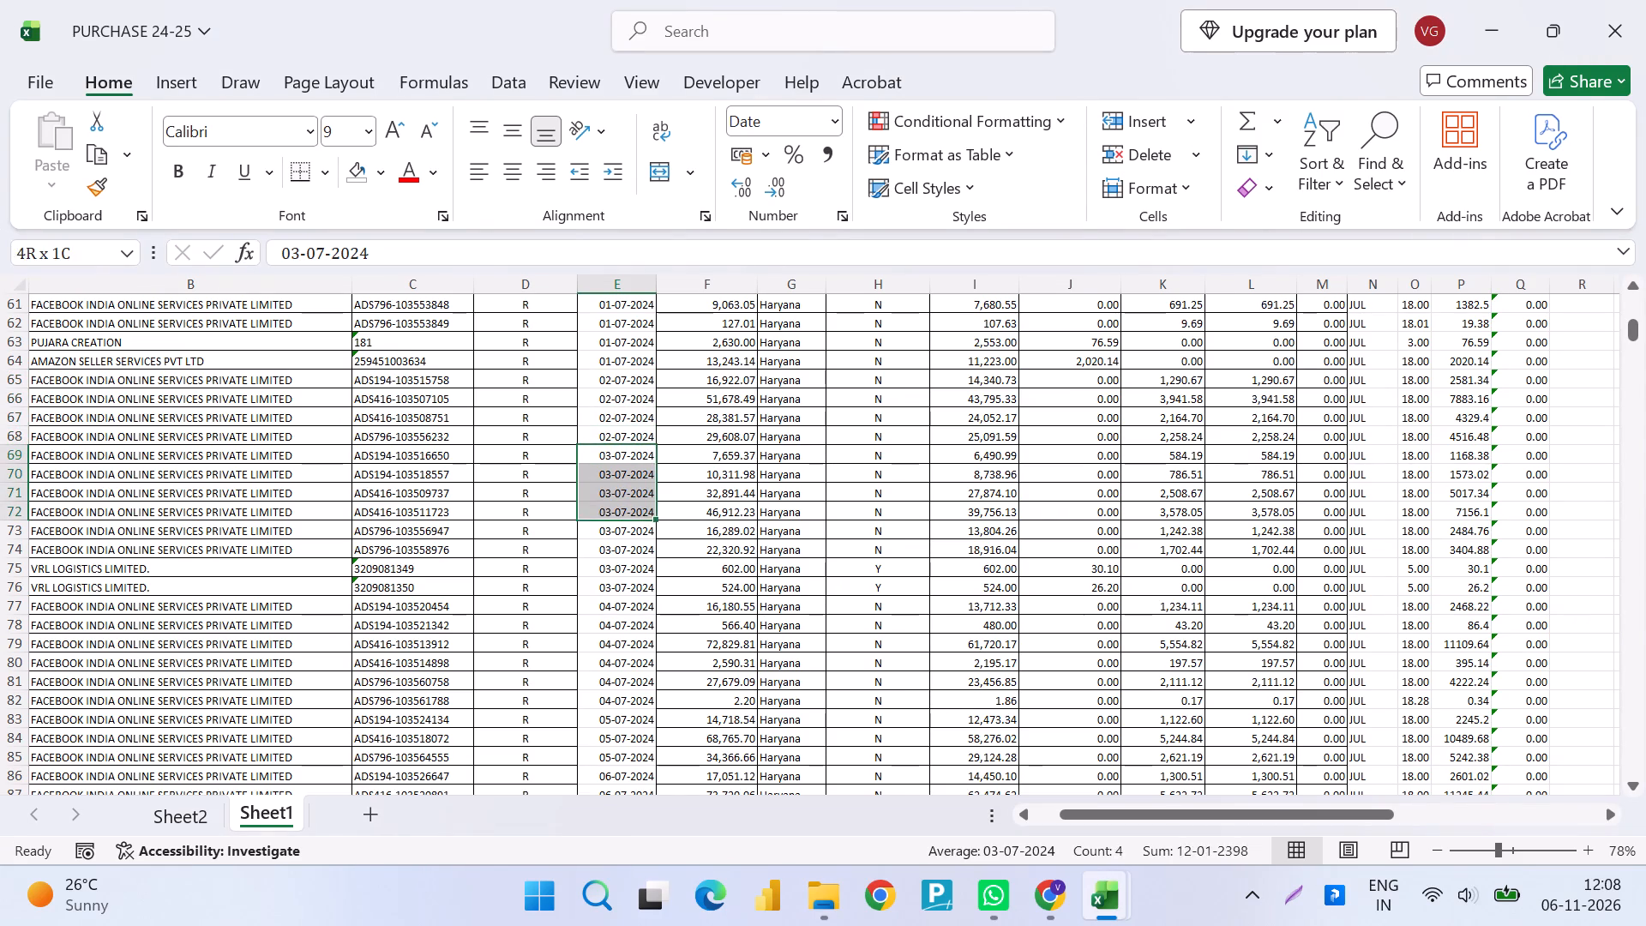
key("shift+Down")
key("shift+Down")
key("shift+Down")
key("shift+Down")
key("shift+Down")
key("shift+Up")
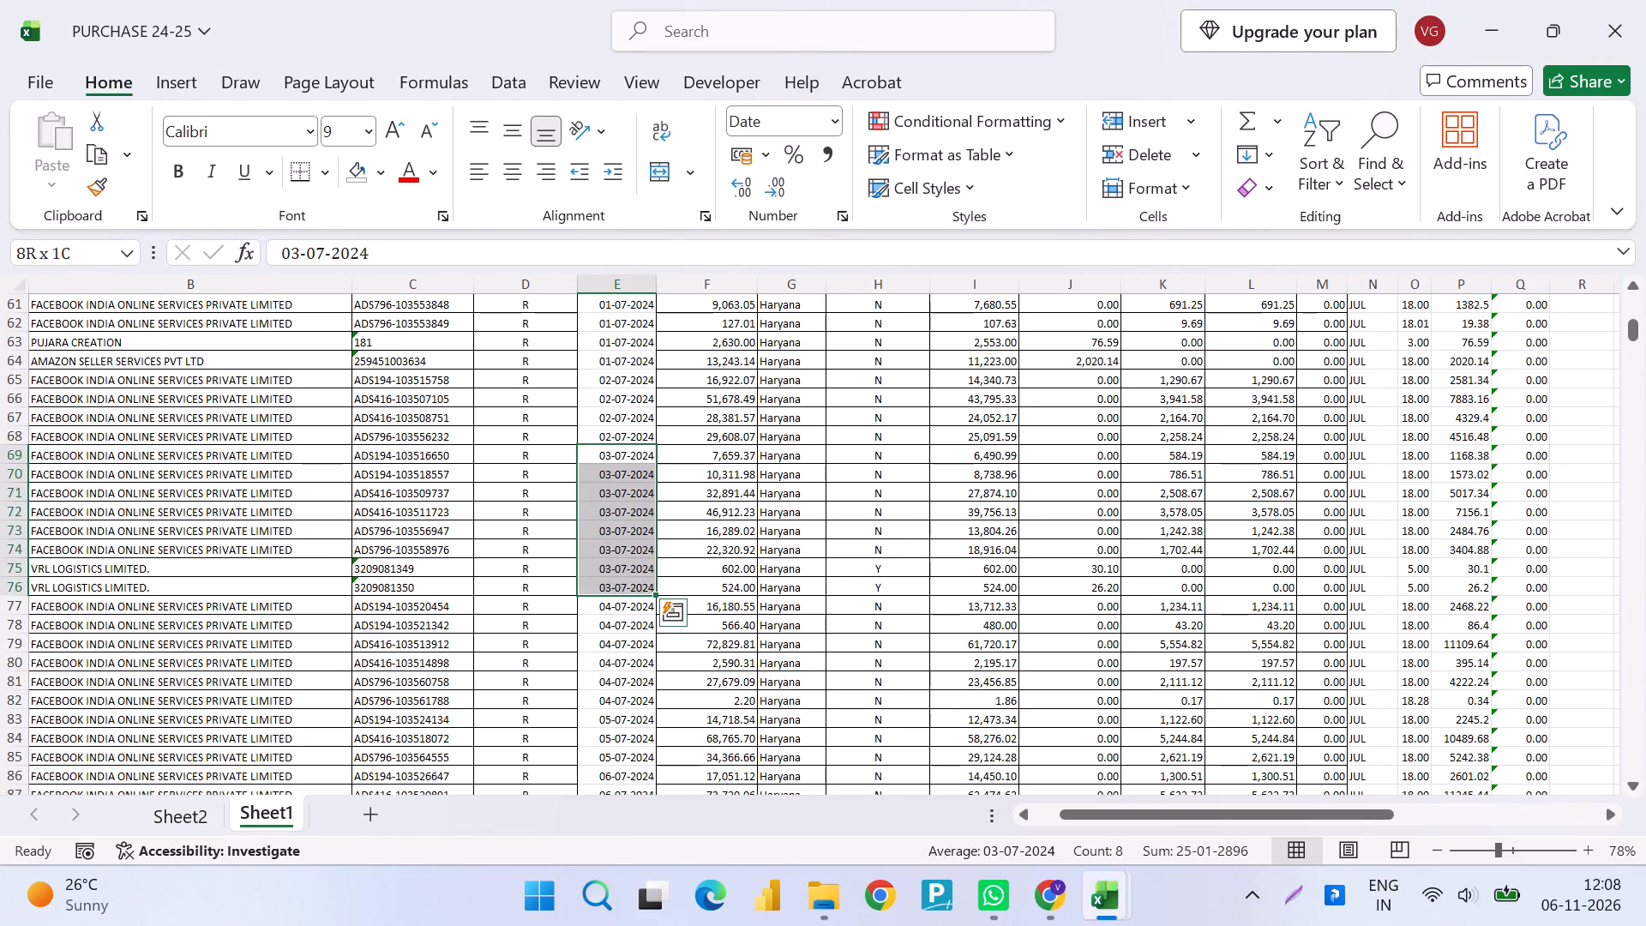
Switch to the refund statement and fill 03-07-2024 from F78 down over F79:F85.
key("alt+Tab")
key("Down")
key("Down")
key("Up")
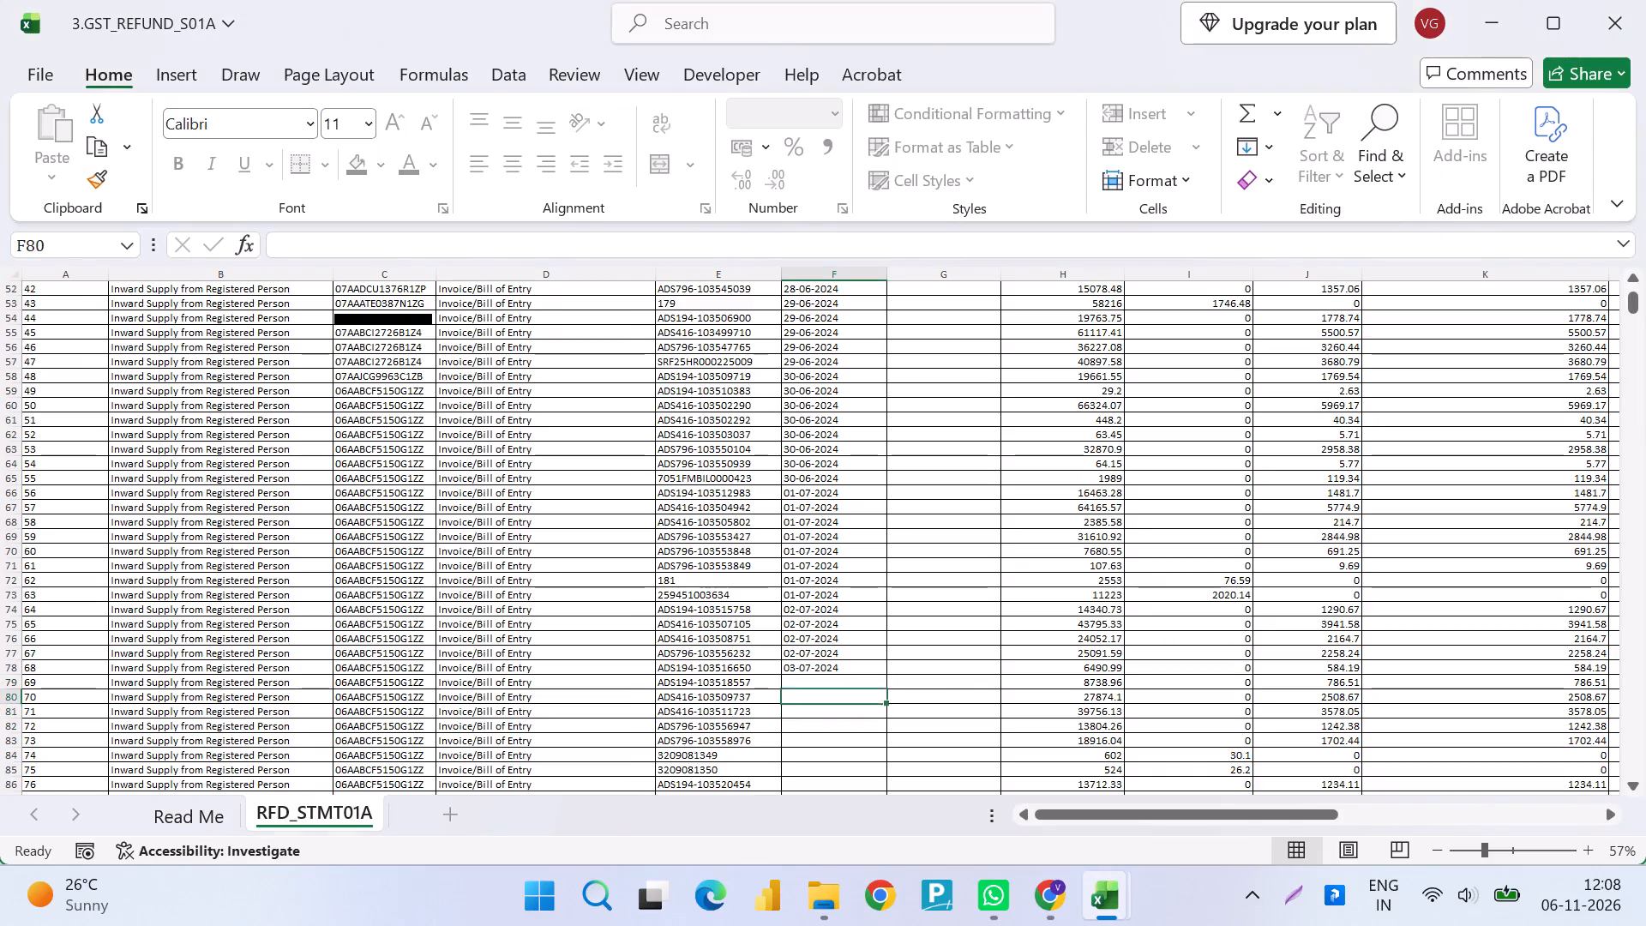
key("Up")
key("Up")
key("shift+Down")
key("shift+Down")
key("shift+Down")
key("shift+Down")
key("shift+Down")
key("ctrl+d")
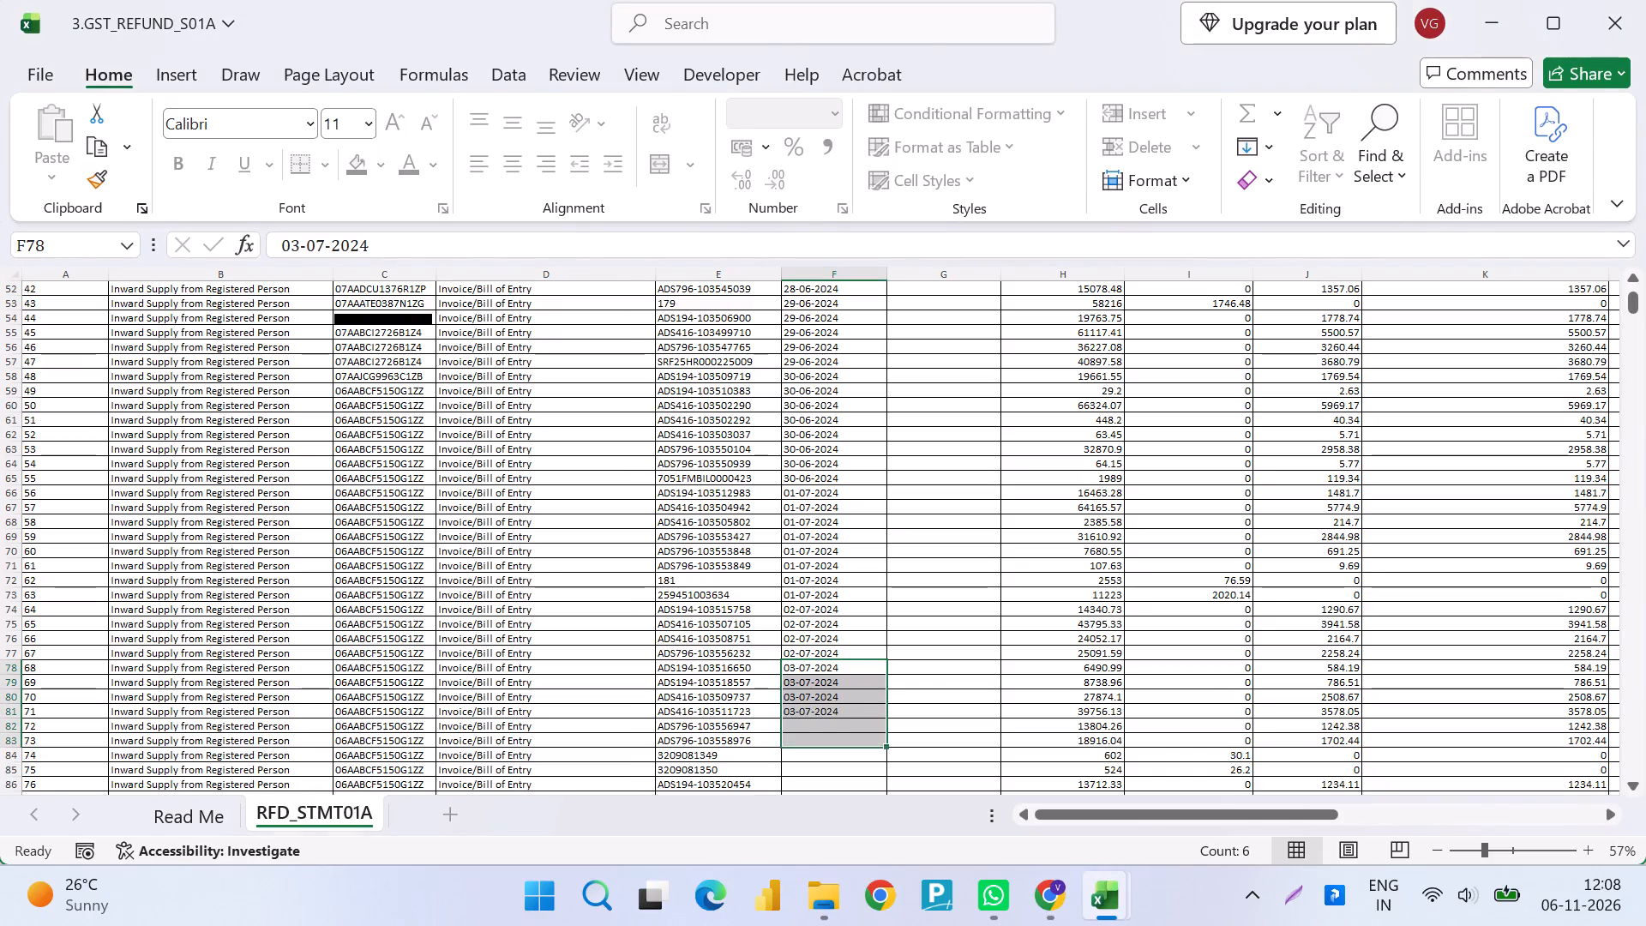
key("shift+Down")
key("shift+Down")
key("ctrl+d")
Check the next invoice dates in the purchase workbook and enter 04-07-2024 in F86 of the refund statement.
key("alt+Tab")
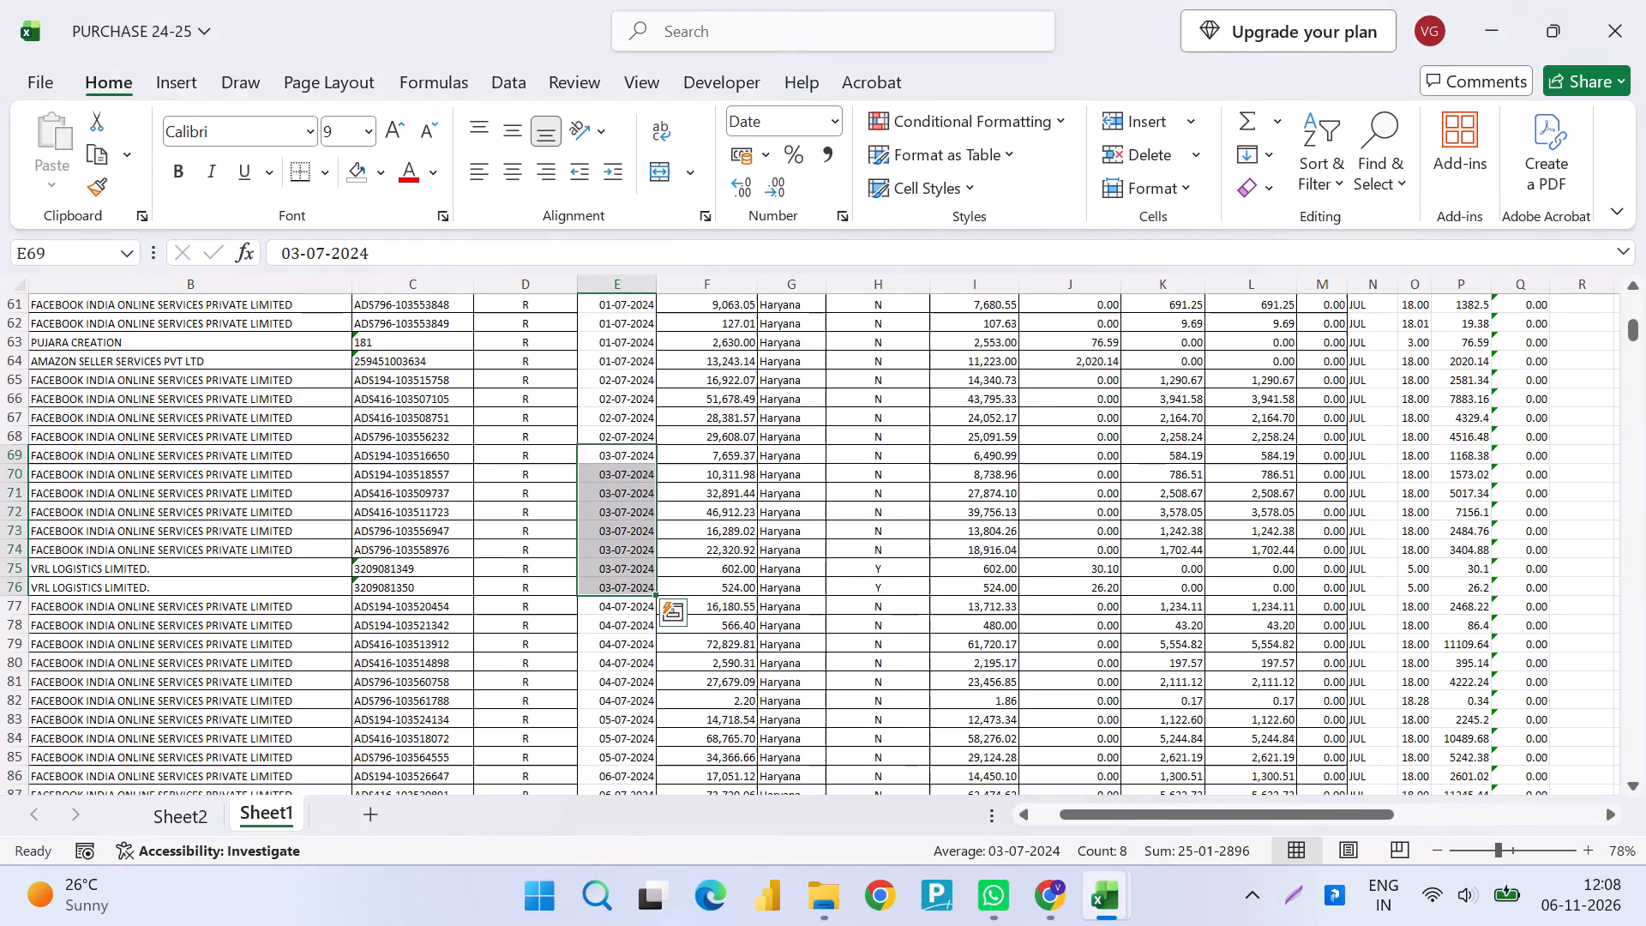
scroll(811, 615, "down", 1)
key("alt+Tab")
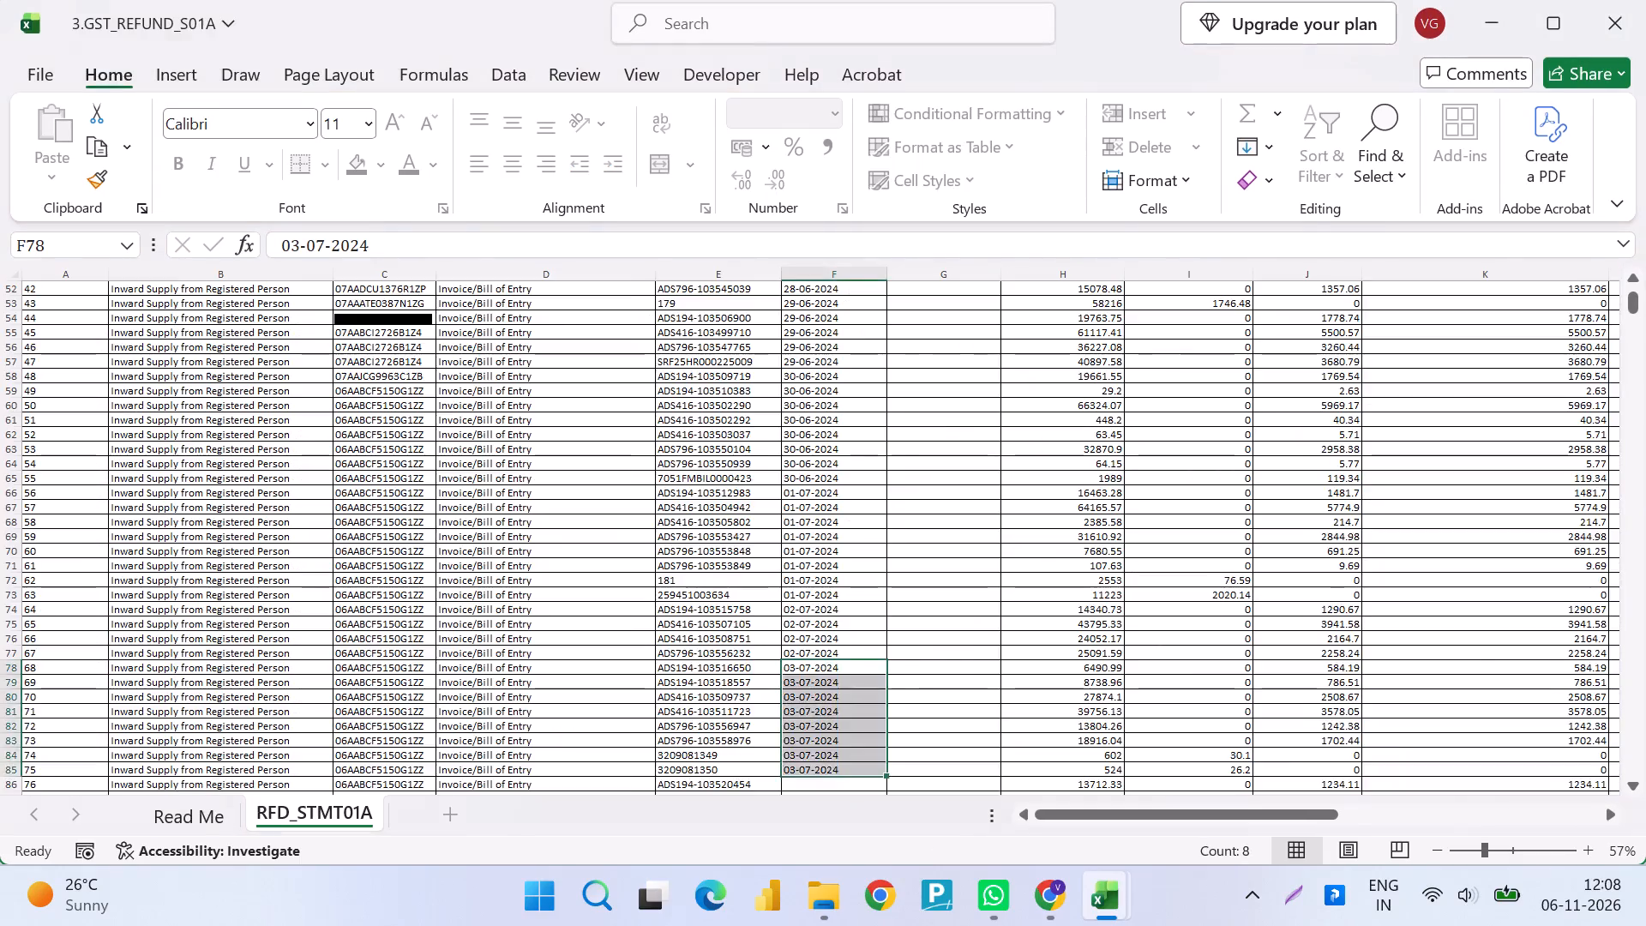
scroll(811, 615, "down", 2)
left_click(851, 325)
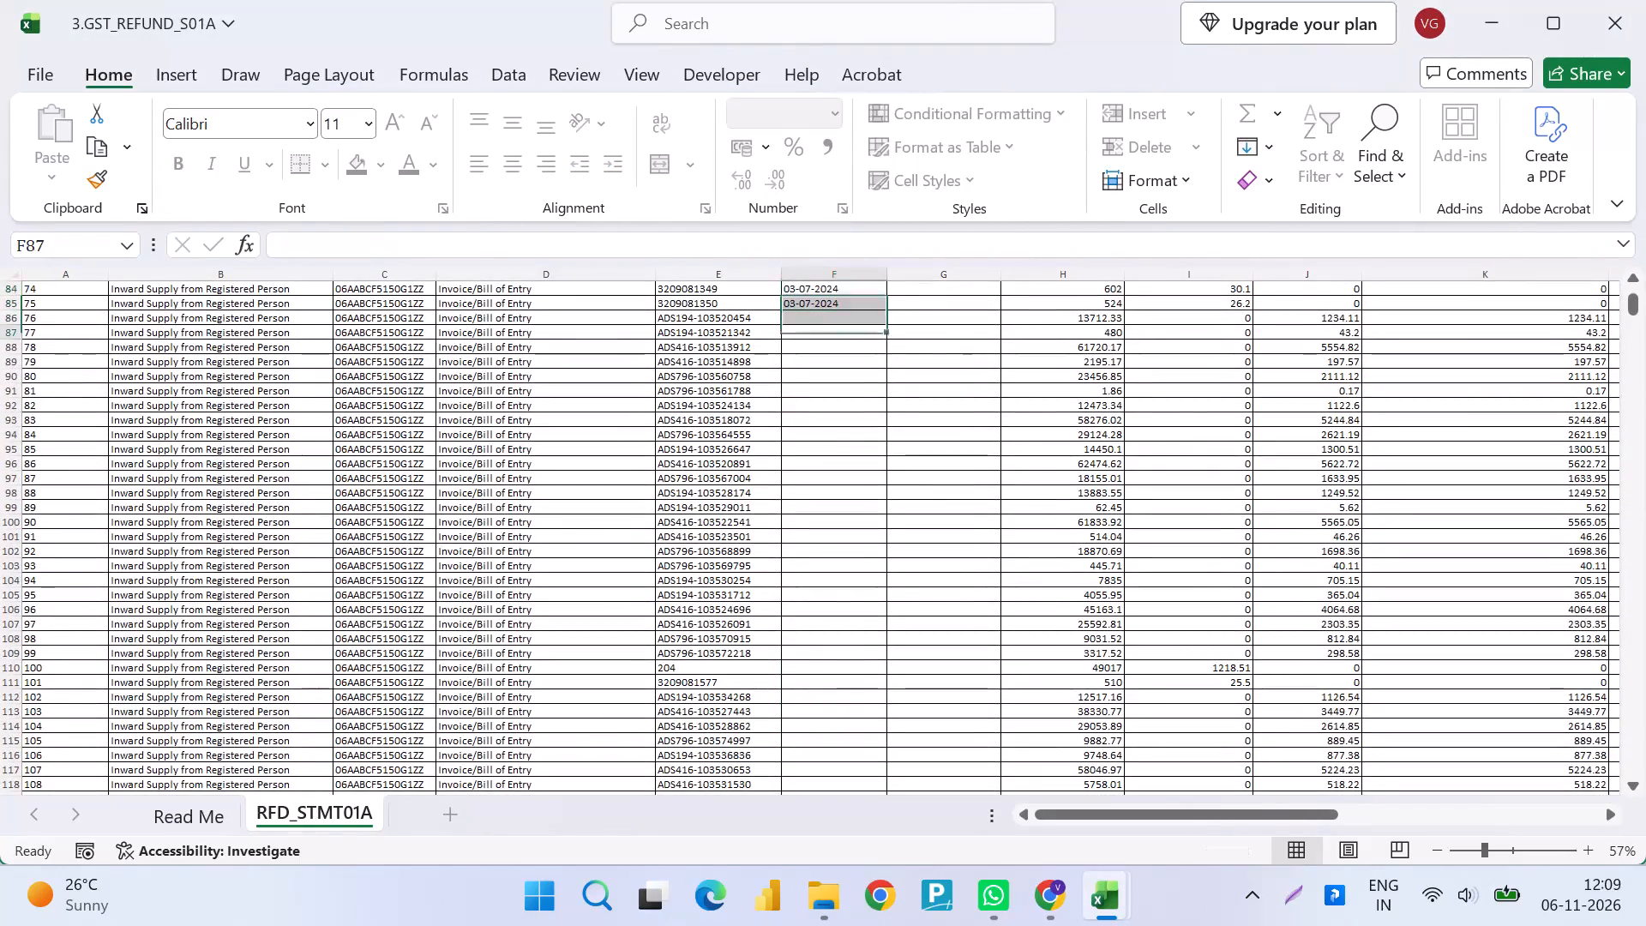
key("Up")
key("ctrl+d")
key("F2")
key("ctrl+Left")
key("ctrl+Left")
key("ctrl+Left")
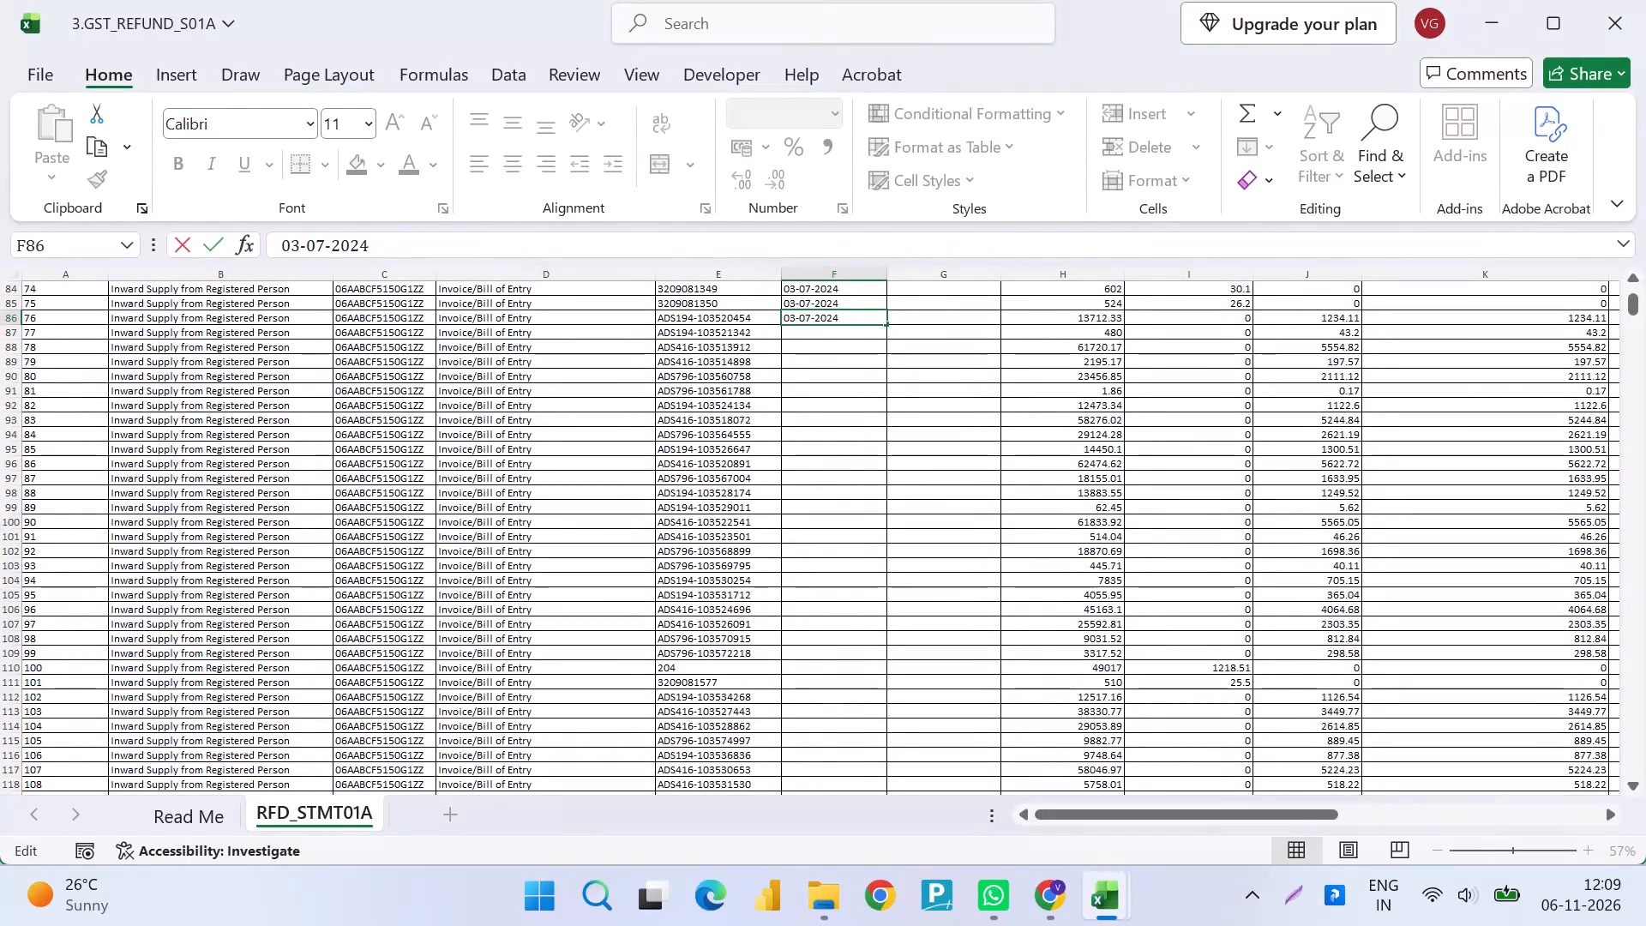
key("Left")
key("shift+Left")
key("4")
key("Return")
Switch to the purchase workbook and mark the block of 04-07-2024 invoice dates in E77:E82 to check its extent.
key("alt+Tab")
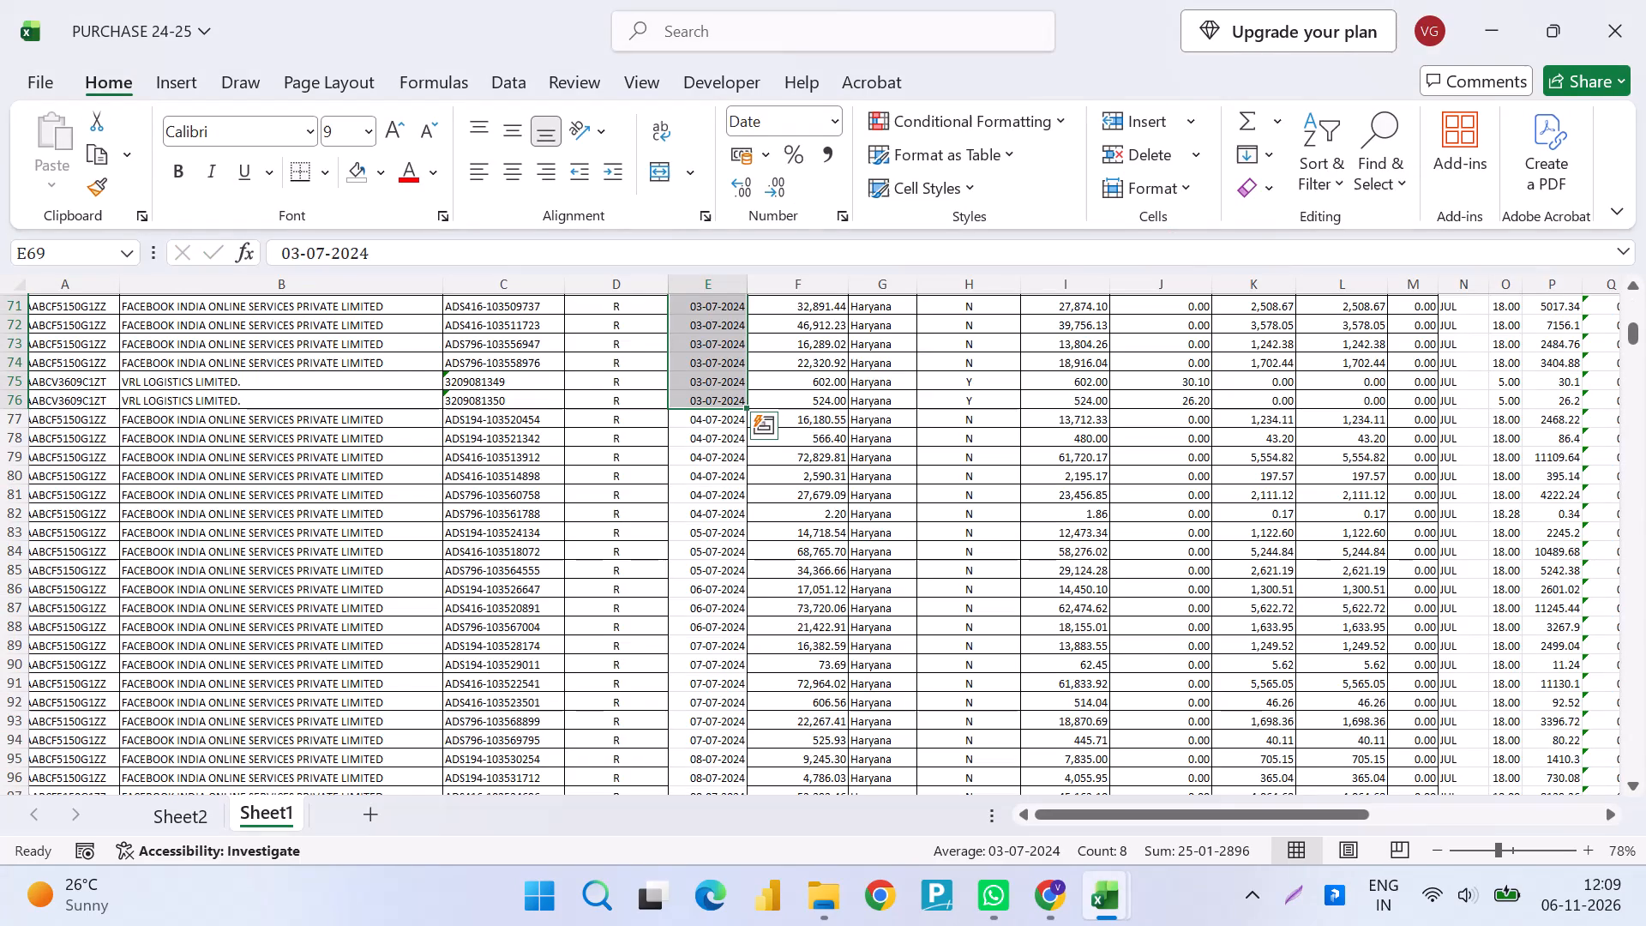
key("Down")
key("Down")
key("Down")
key("Down")
key("Down")
key("Down")
key("Down")
key("Down")
key("Down")
key("Down")
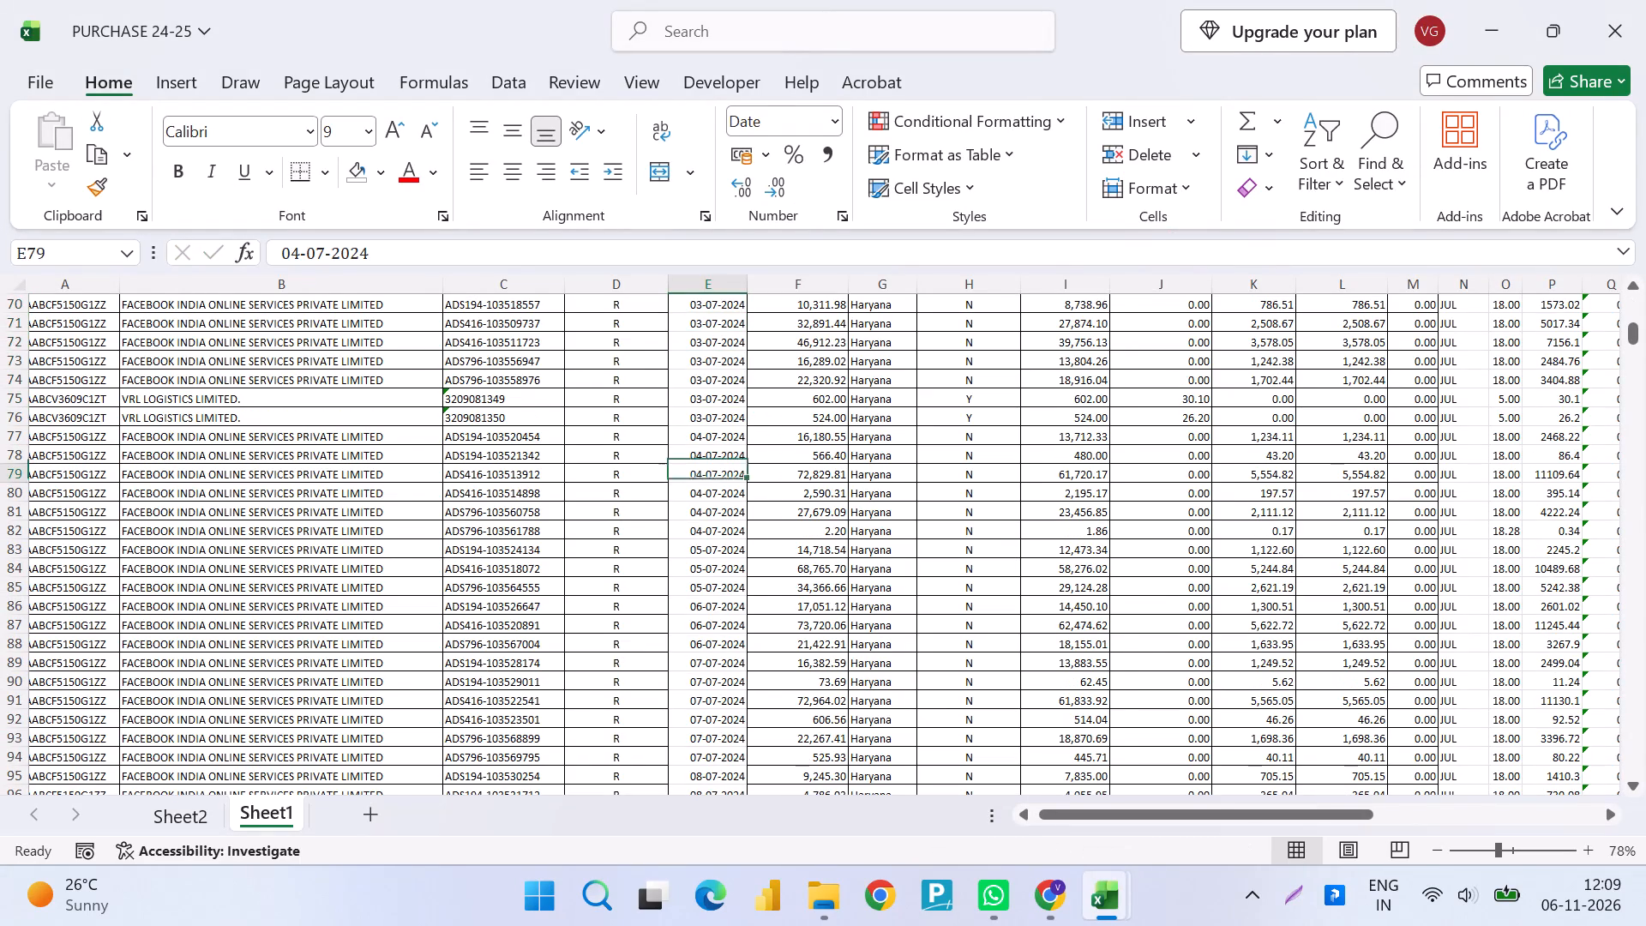
key("Up")
key("Up")
key("shift+Down")
key("shift+Down")
key("shift+Down")
key("shift+Down")
key("shift+Down")
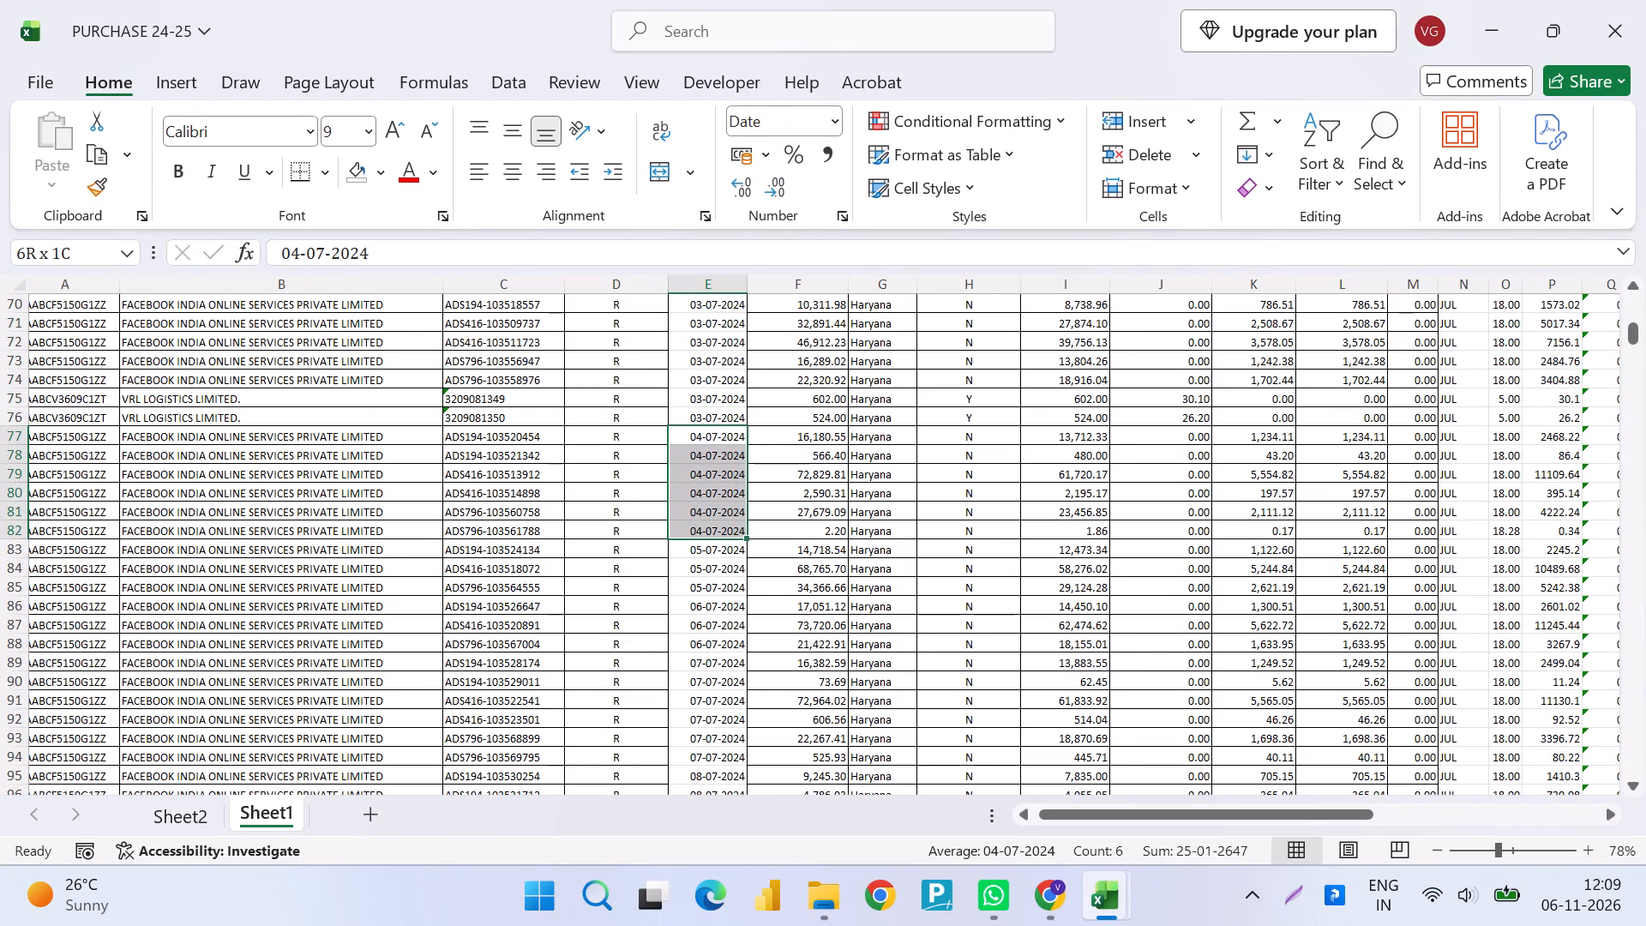
Switch to the refund statement and fill 04-07-2024 from F86 down over F87:F91.
key("alt+Tab")
key("Up")
key("shift+Down")
key("shift+Down")
key("shift+Down")
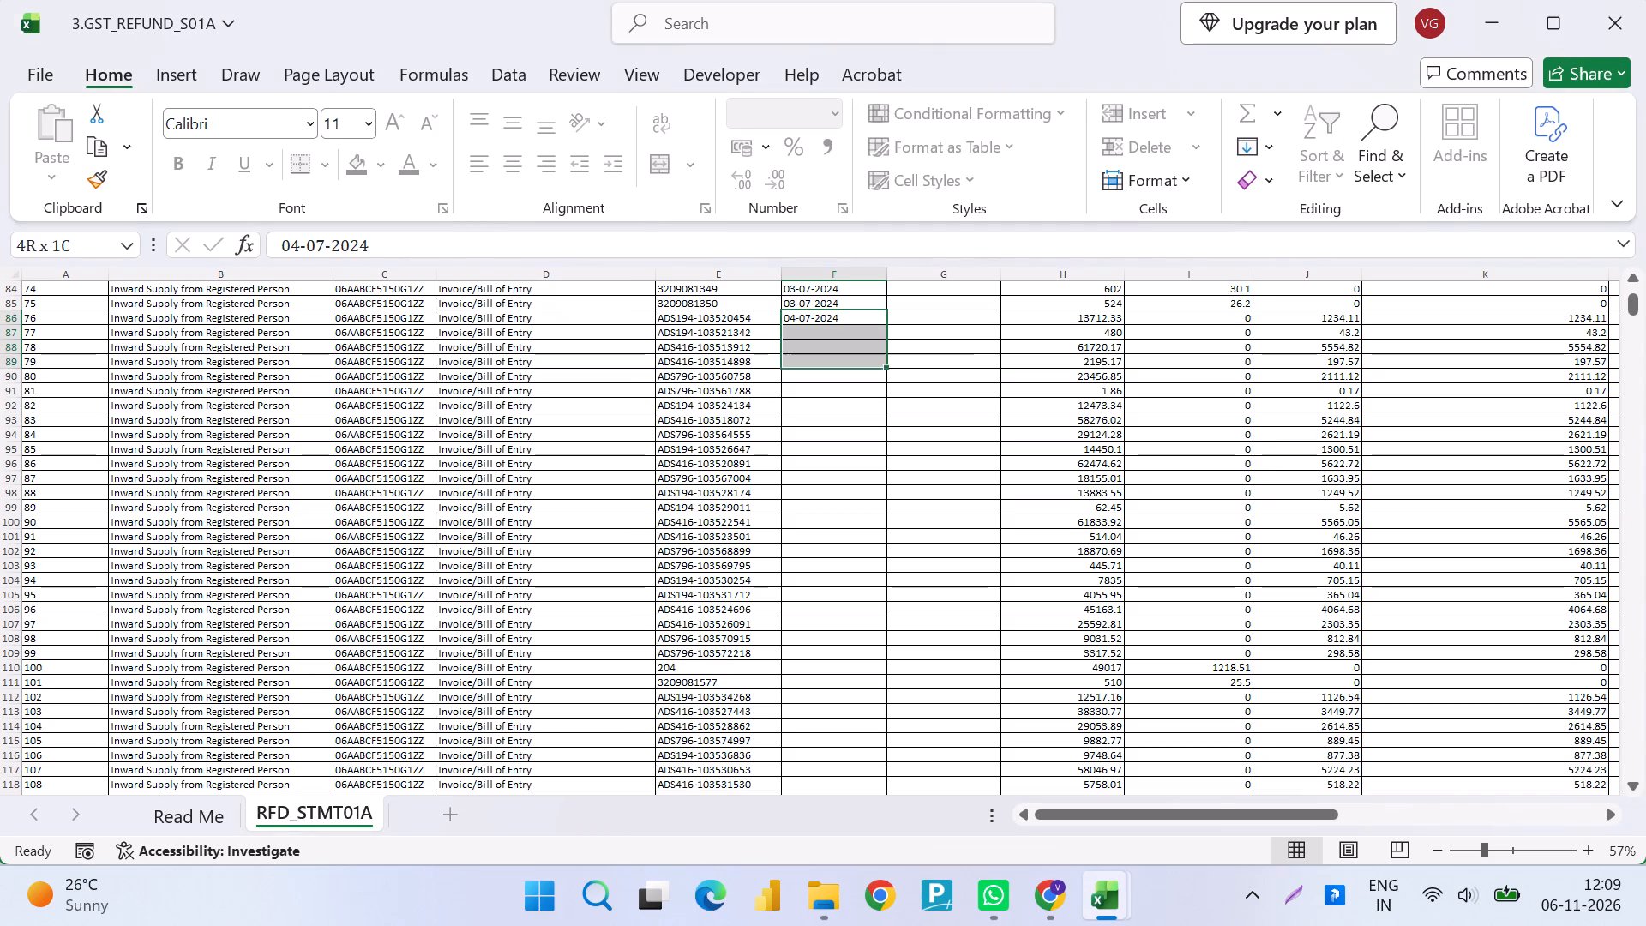
key("shift+Down")
key("ctrl+d")
key("shift+Down")
key("ctrl+d")
Compare the filled 04-07-2024 block F86:F91 in the refund statement with the marked dates in the purchase workbook.
key("alt+Tab")
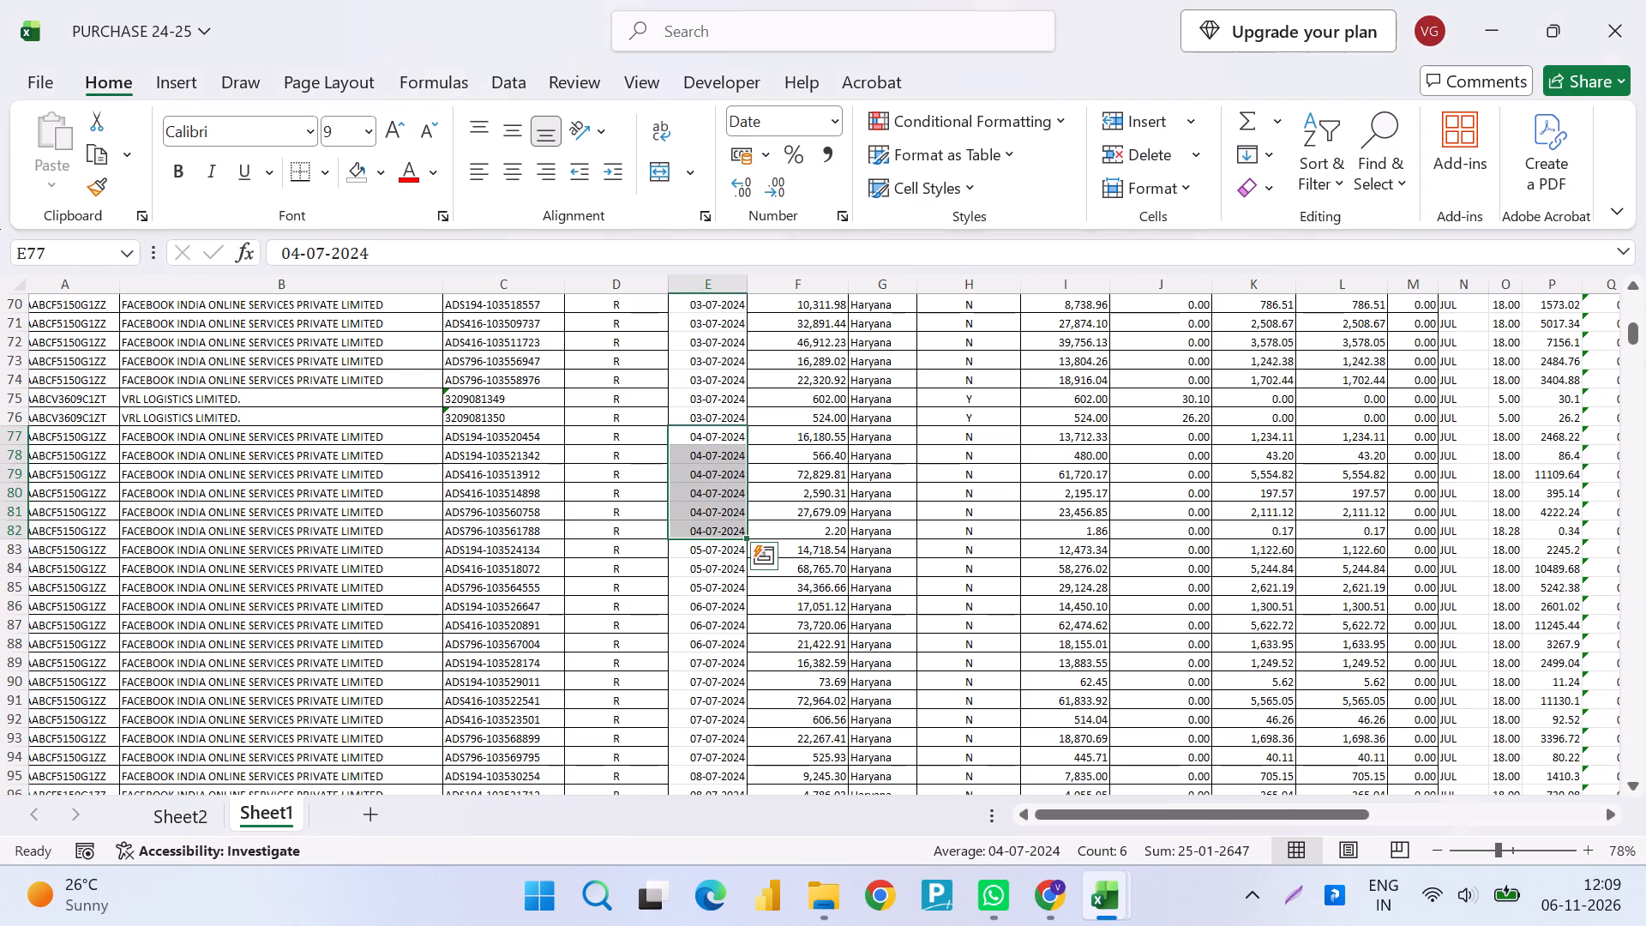
key("alt+Tab")
key("Down")
key("Down")
key("Down")
key("ctrl+Down")
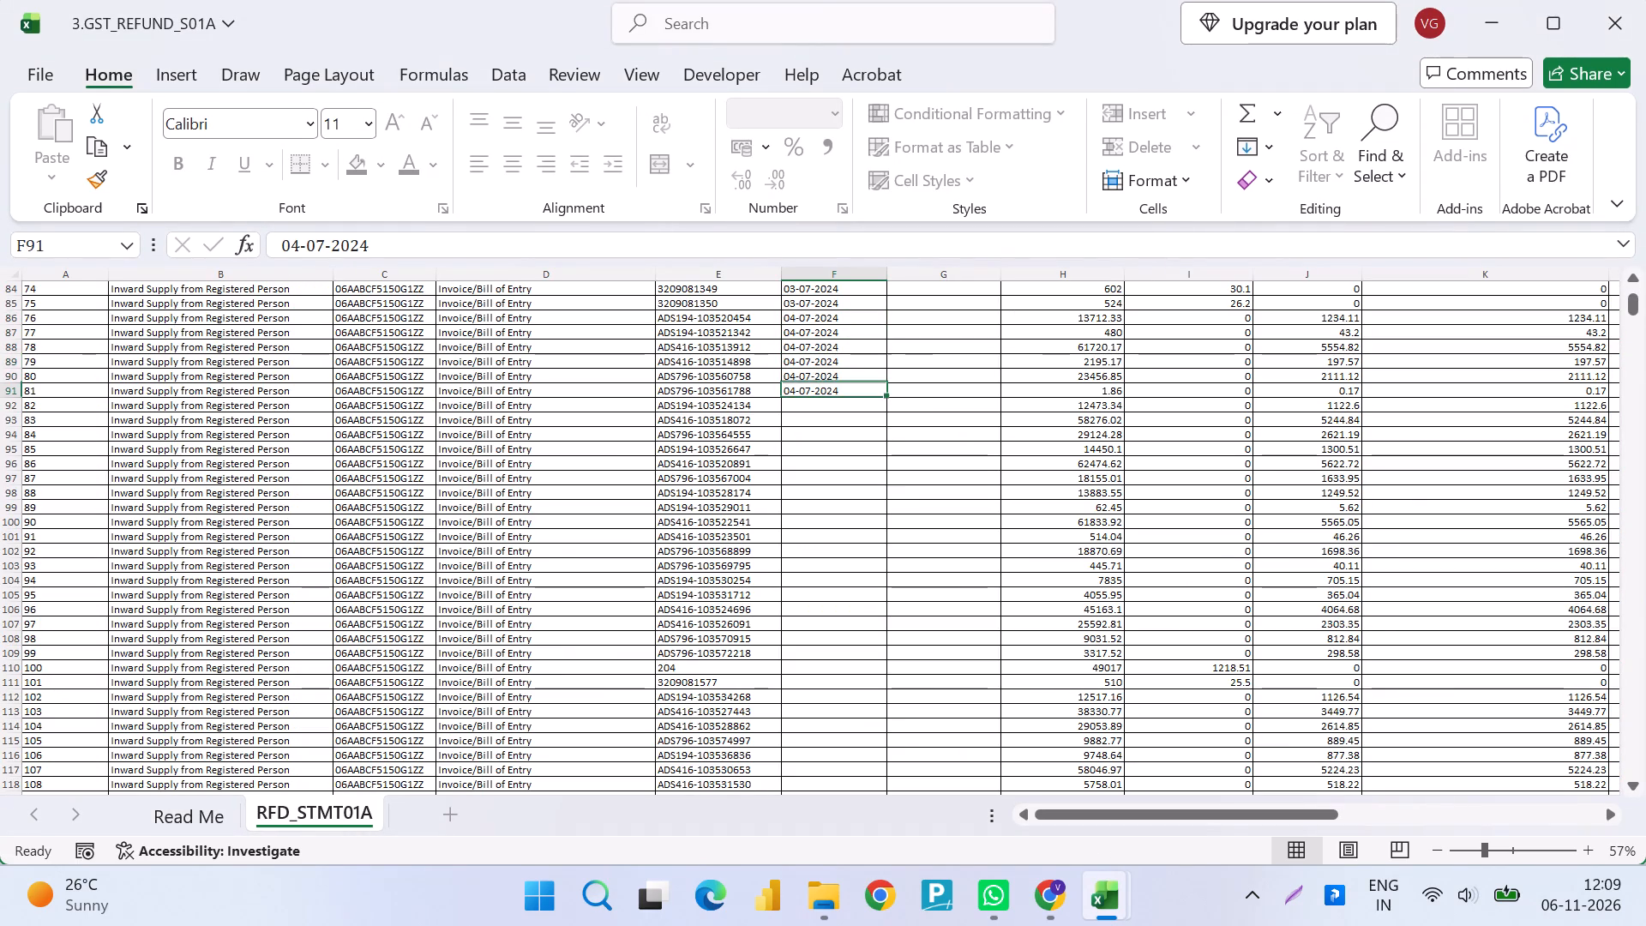
key("shift+Up")
key("shift+Up")
key("shift+Up")
key("shift+Up")
key("shift+Up")
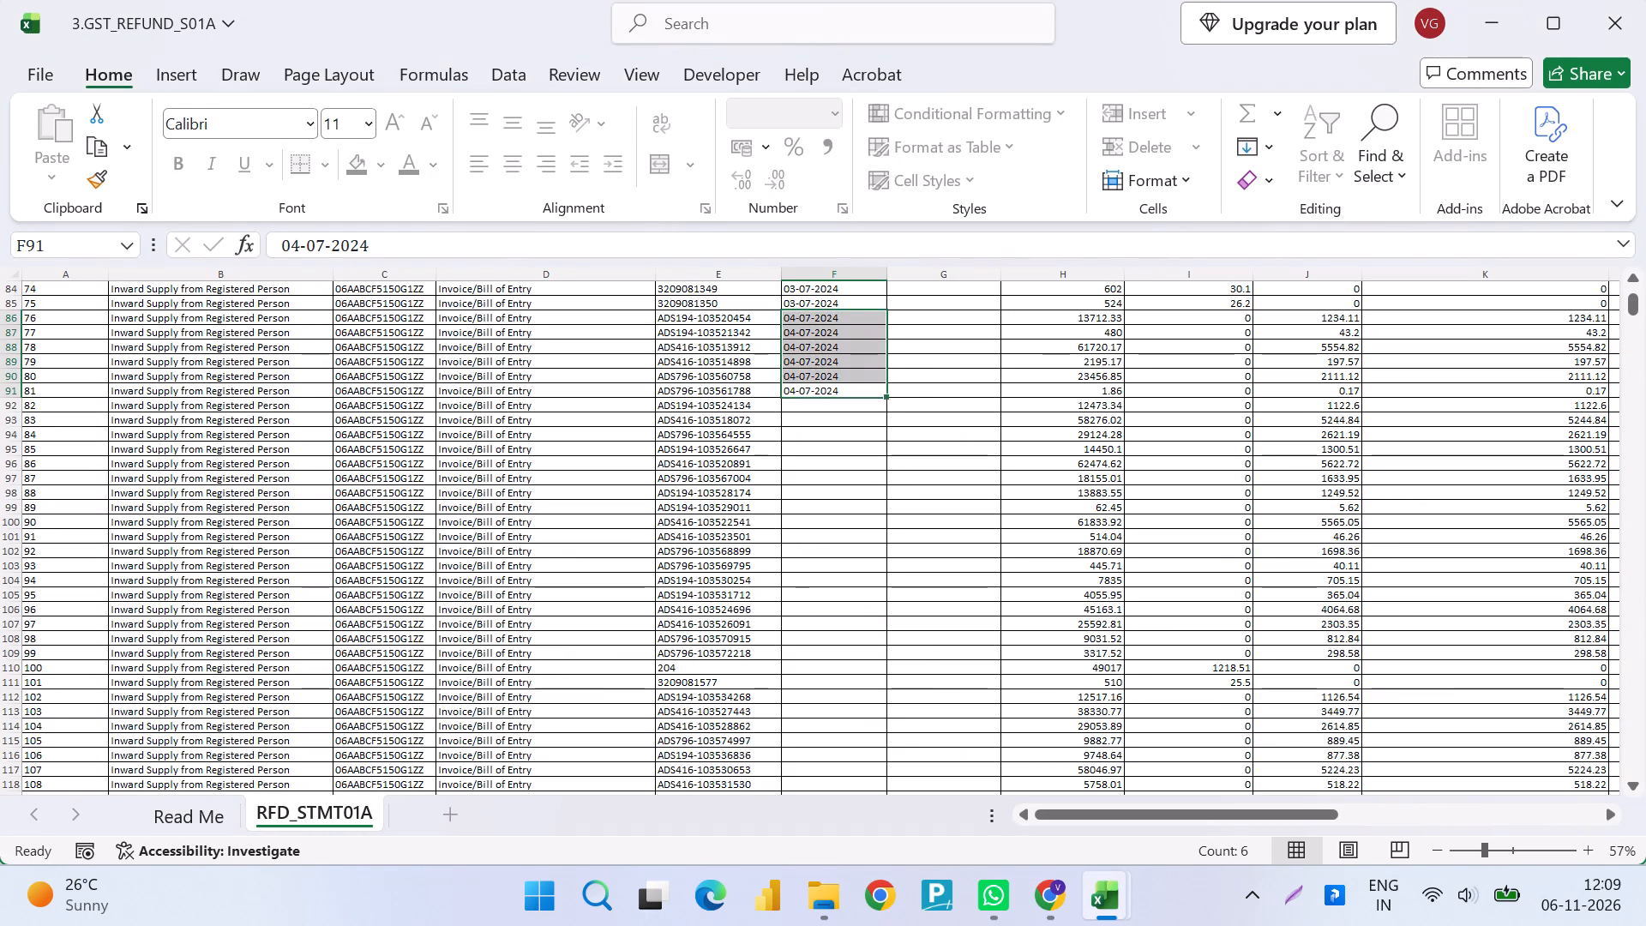
Copy the date above into F92 of the refund statement and change it to 05-07-2024.
key("ctrl+Down")
key("ctrl+Up")
key("Down")
key("ctrl+d")
key("F2")
key("ctrl+Left")
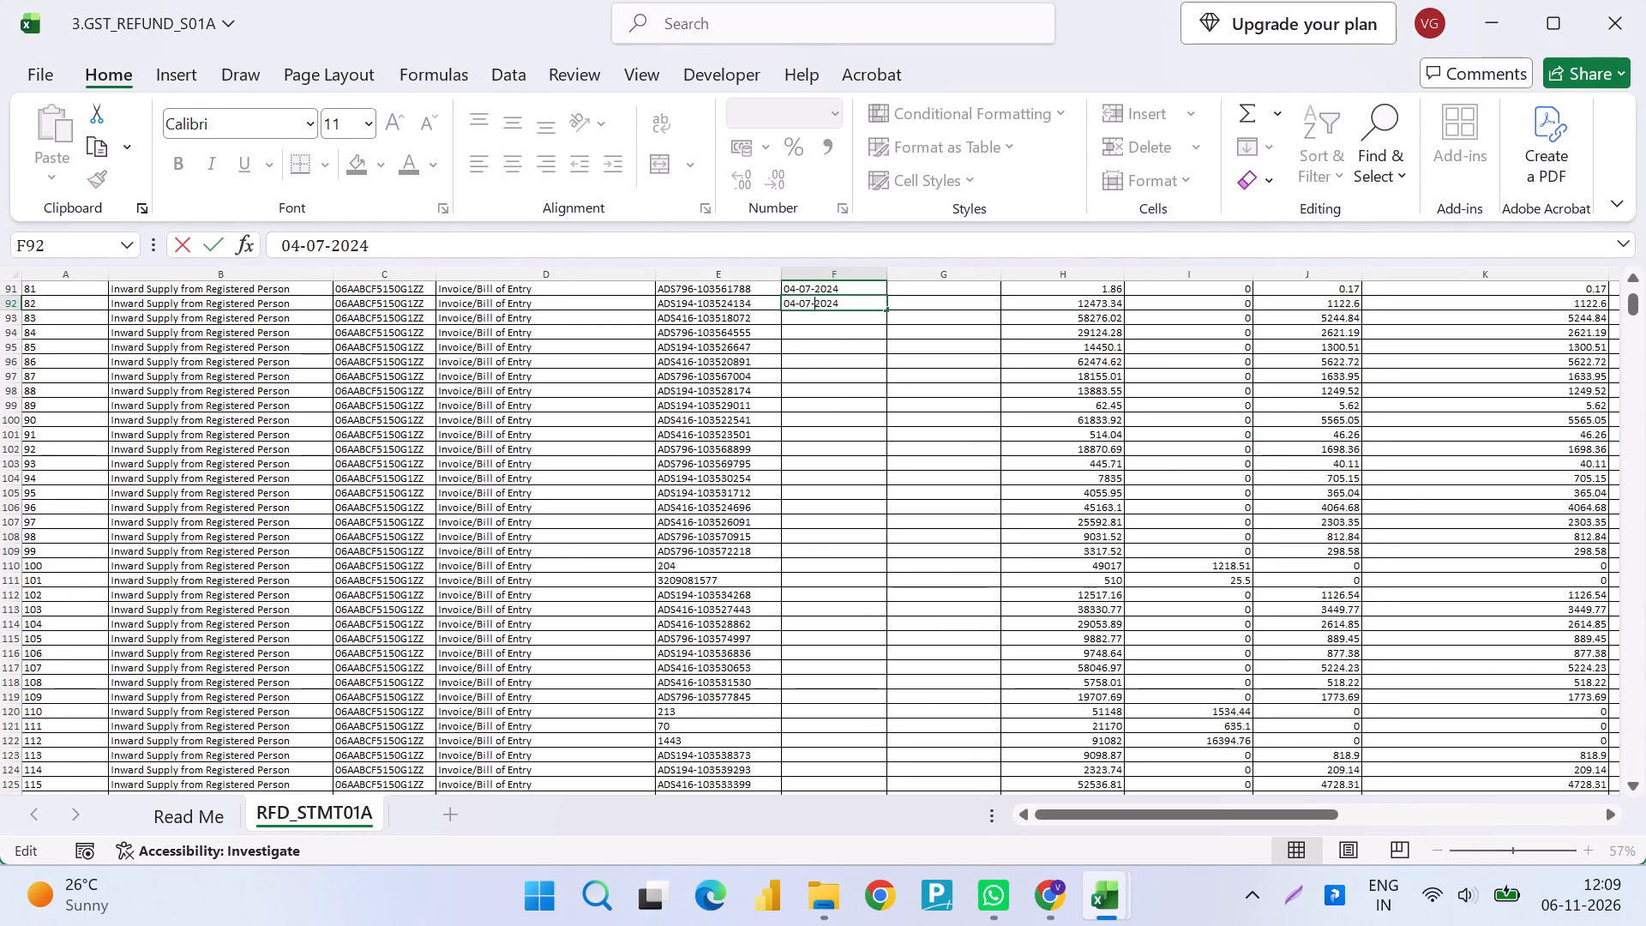
key("ctrl+Left")
key("ctrl+Left")
key("Left")
key("shift+Left")
key("5")
key("Return")
Switch to the purchase workbook and mark the block of 05-07-2024 invoice dates in E83:E85 to check its extent.
key("alt+Tab")
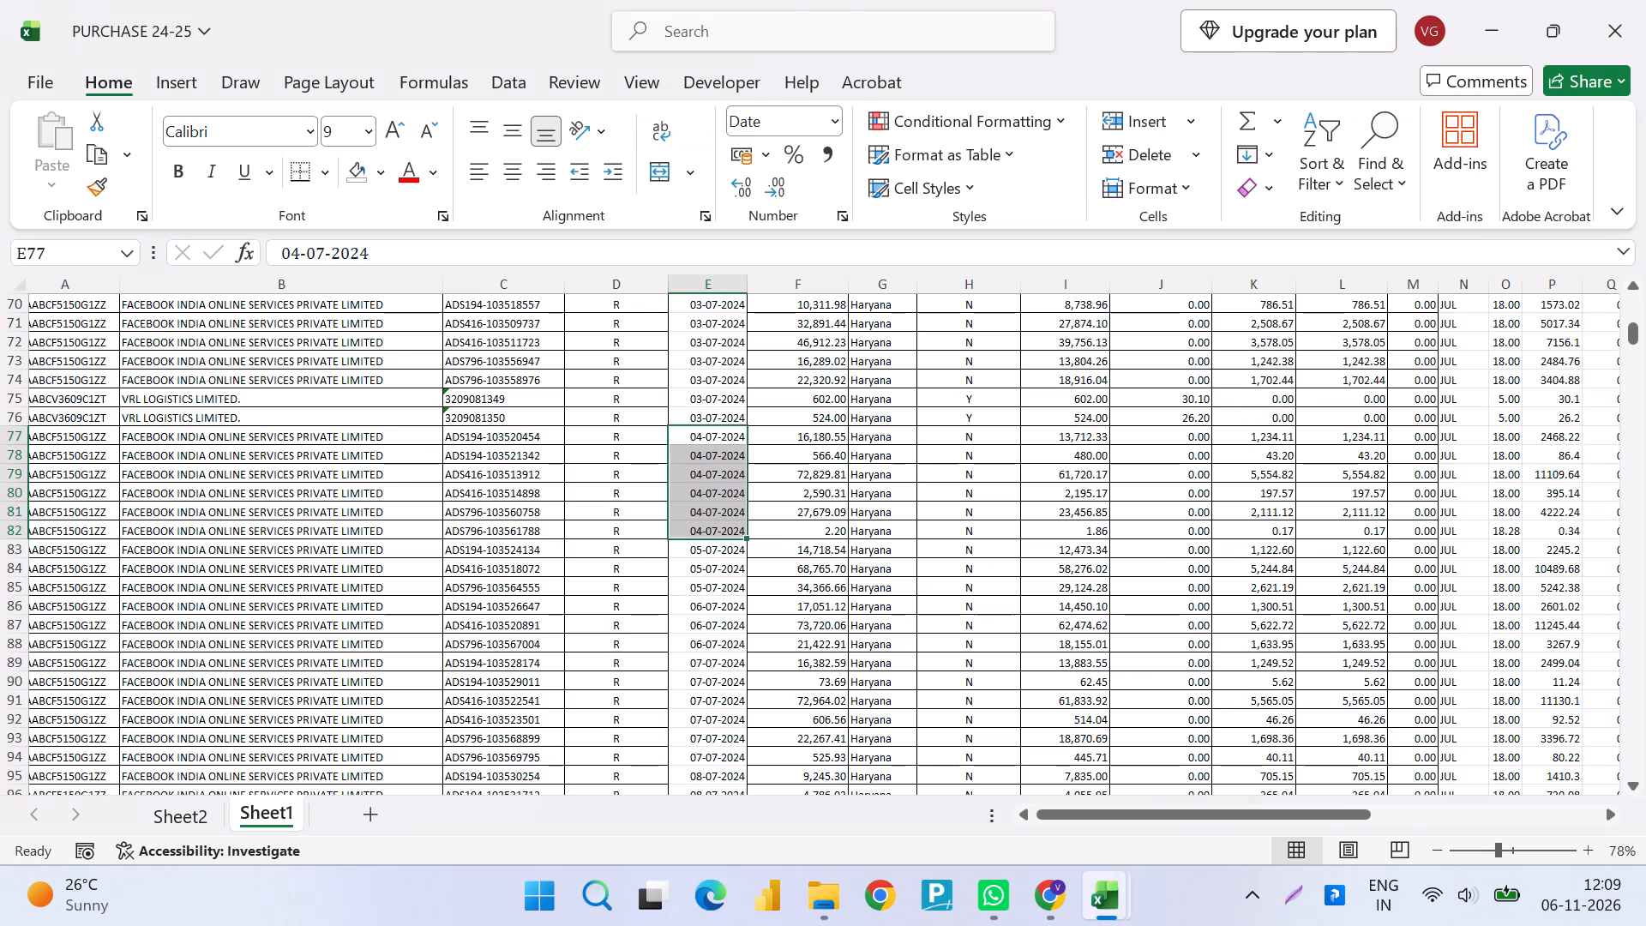
key("Down")
key("Down")
key("Down")
key("Down")
key("Down")
key("Down")
key("shift+Down")
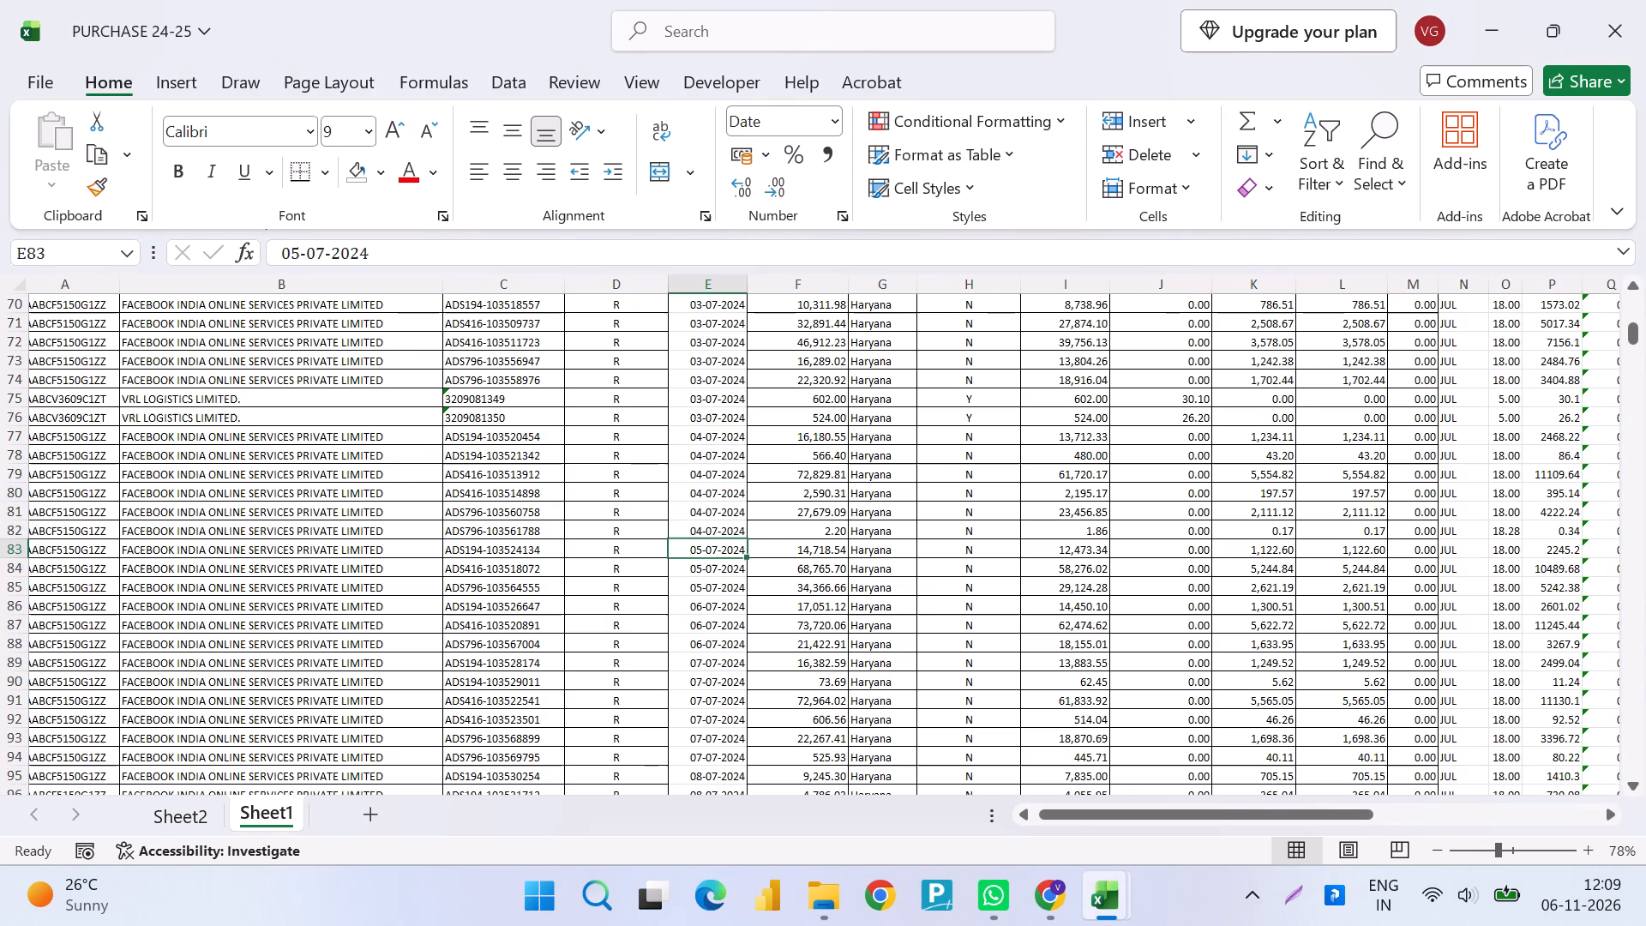
key("shift+Down")
Switch to the refund statement and fill 05-07-2024 into F93:F94.
key("alt+Tab")
key("ctrl+d")
key("Down")
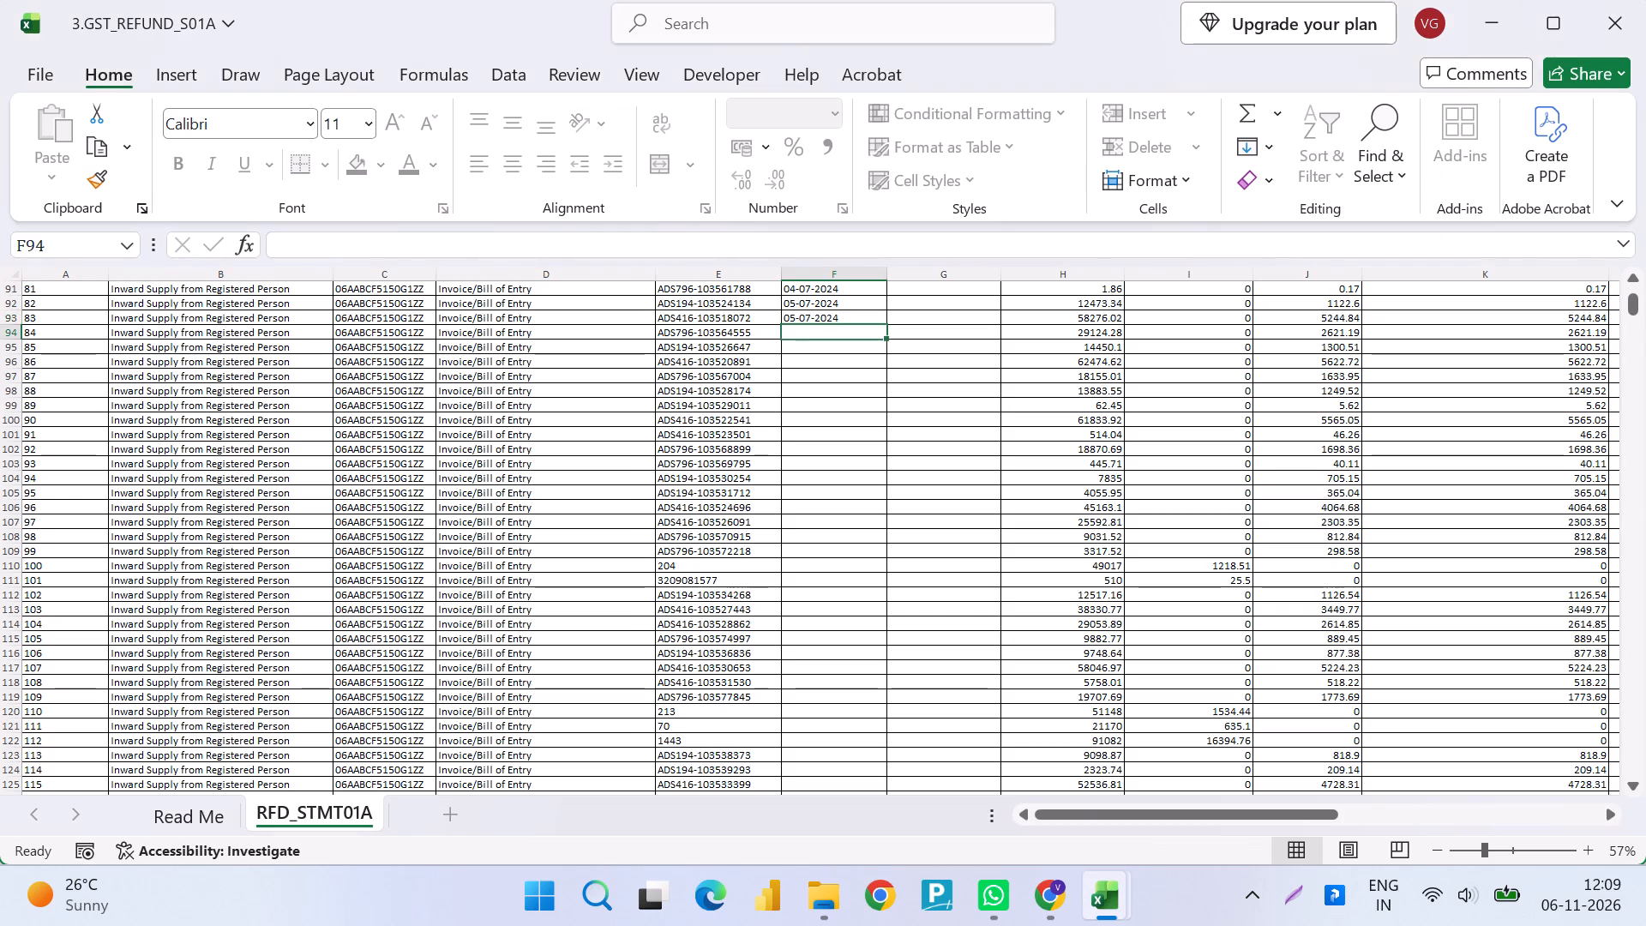
key("ctrl+d")
Check the next invoice date in the purchase workbook and enter 06-07-2024 in F95 of the refund statement.
key("Down")
key("ctrl+d")
key("alt+Tab")
key("alt+Tab")
key("F2")
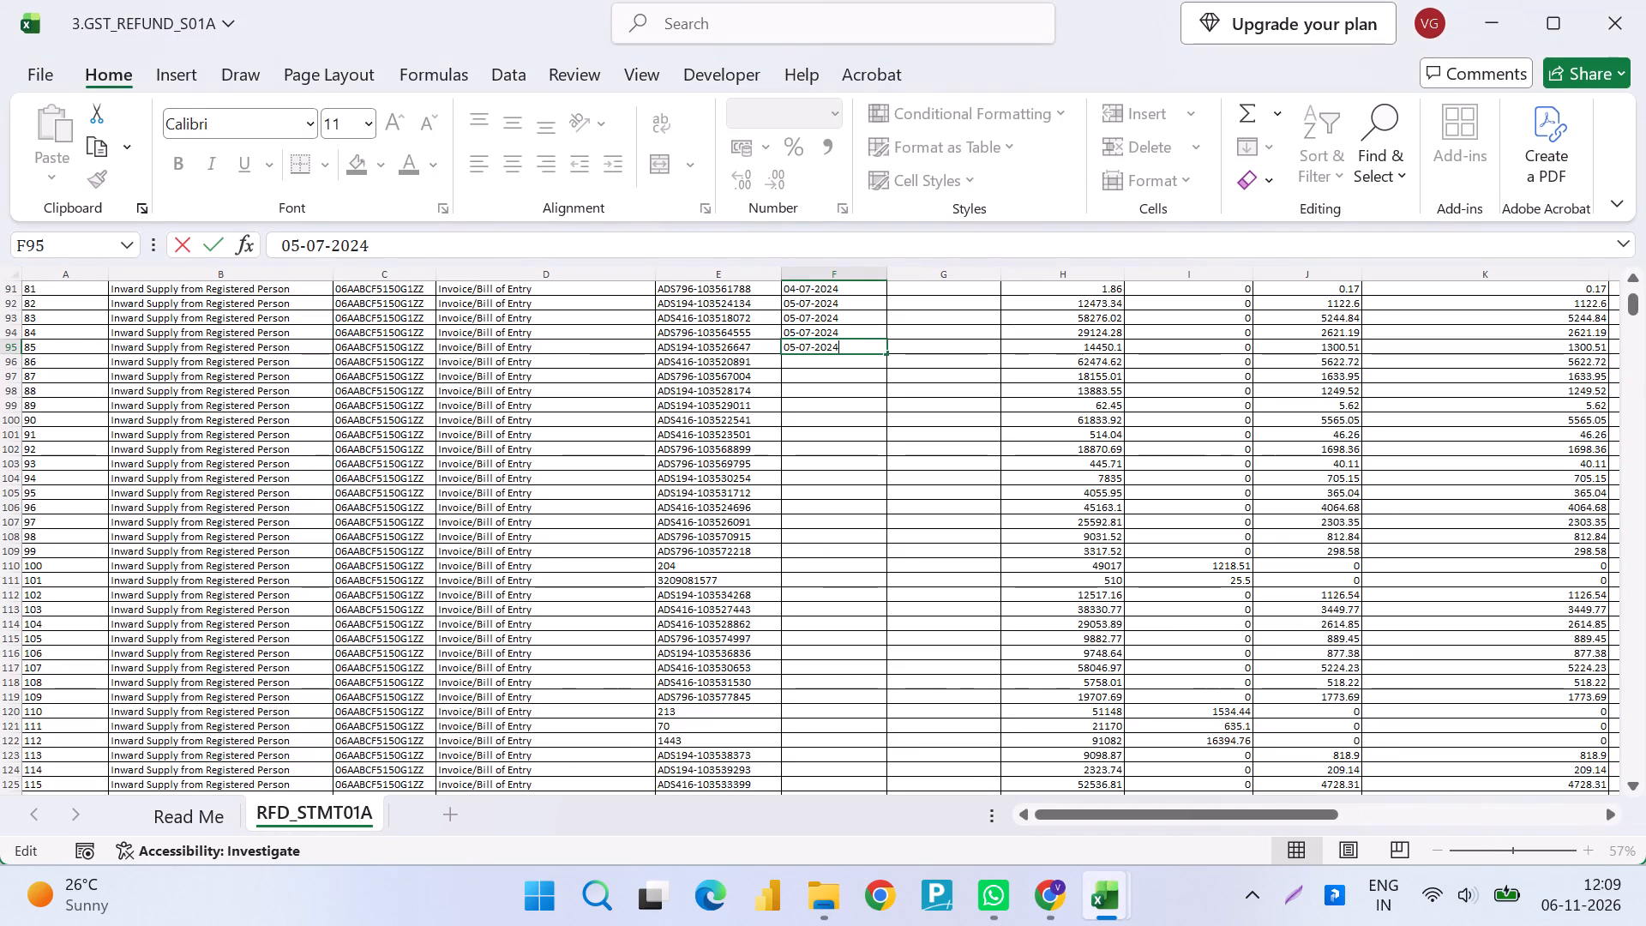
key("ctrl+Left")
key("ctrl+Left")
key("ctrl+Left")
key("ctrl+Left")
key("shift+Left")
key("6")
key("Return")
Switch to the purchase workbook and mark the invoice dates in E86:E89 to check where the 06-07-2024 block ends.
key("alt+Tab")
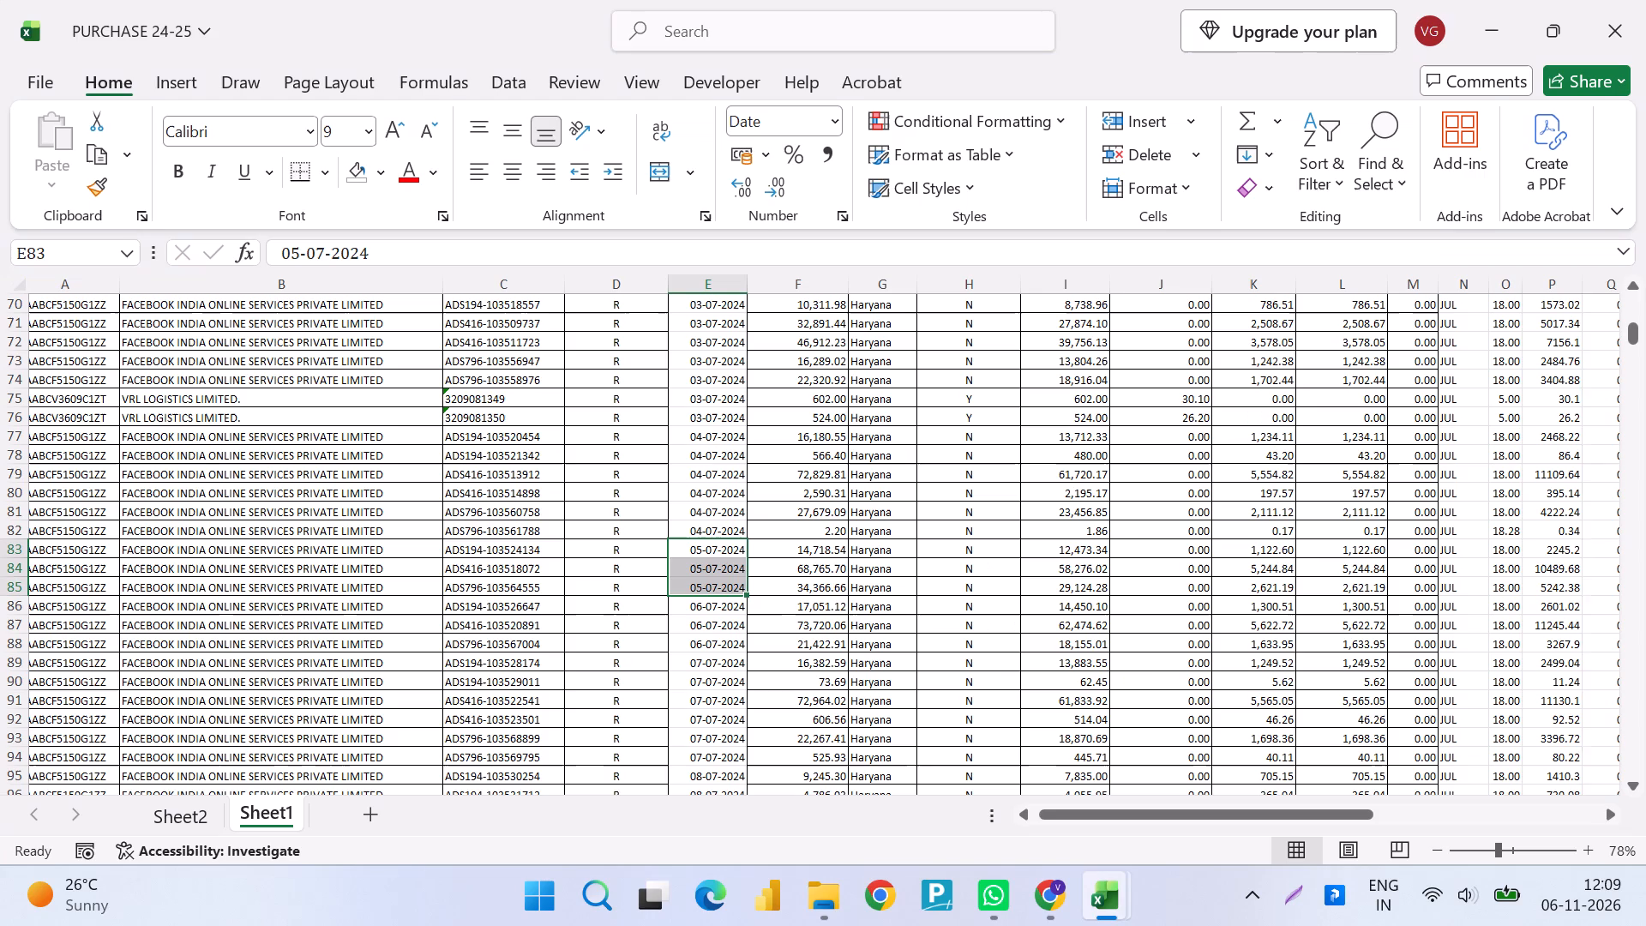
key("Down")
key("Down")
key("Down")
key("shift+Down")
key("shift+Down")
key("shift+Down")
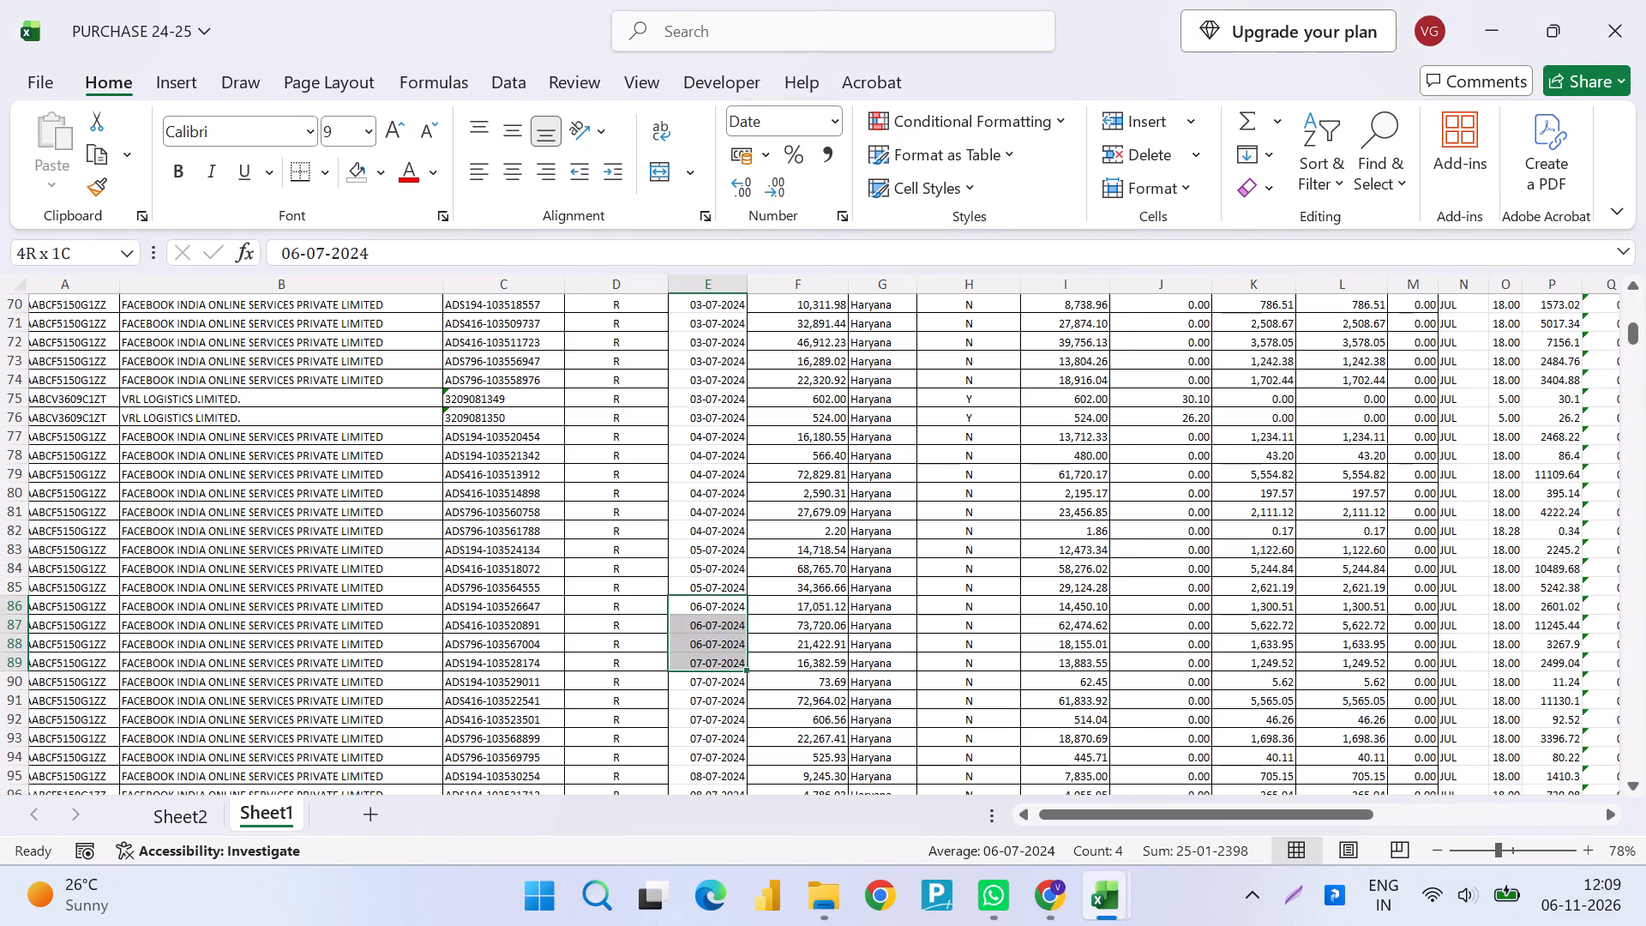
key("alt+Tab")
key("alt+Tab")
key("alt+Tab")
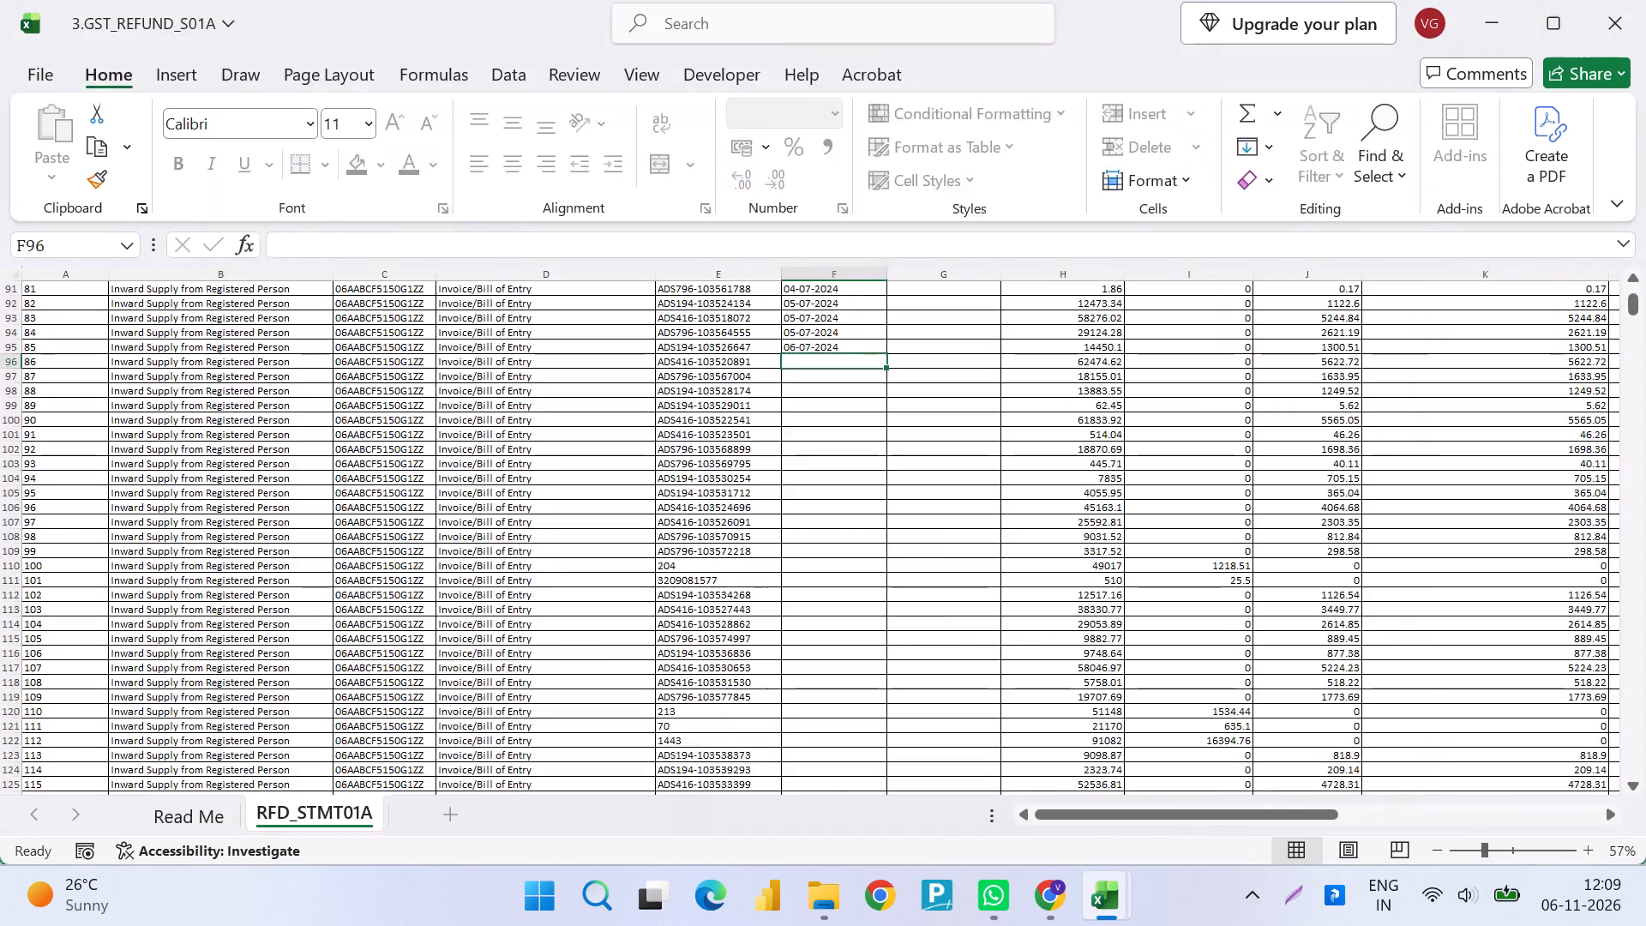
key("alt+Tab")
key("alt+Tab")
key("alt+Tab")
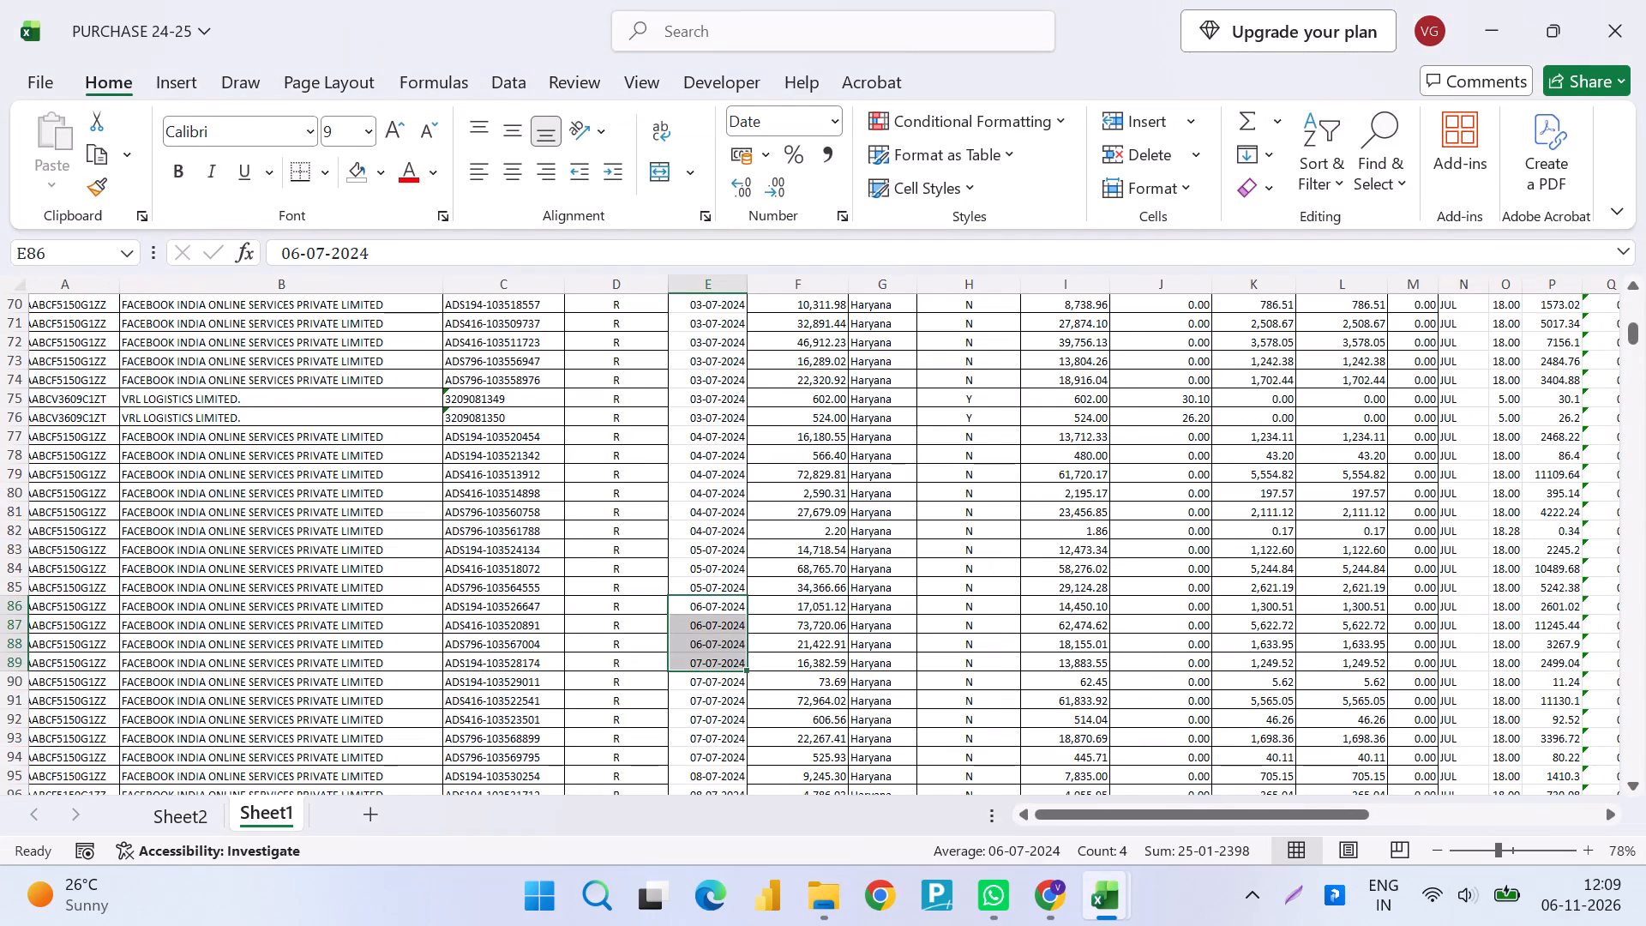
Switch to the refund statement and fill 06-07-2024 into F96:F97.
key("alt+Tab")
key("ctrl+d")
key("Down")
key("ctrl+d")
Copy the date above into F98 of the refund statement and change it to 07-07-2024.
key("Down")
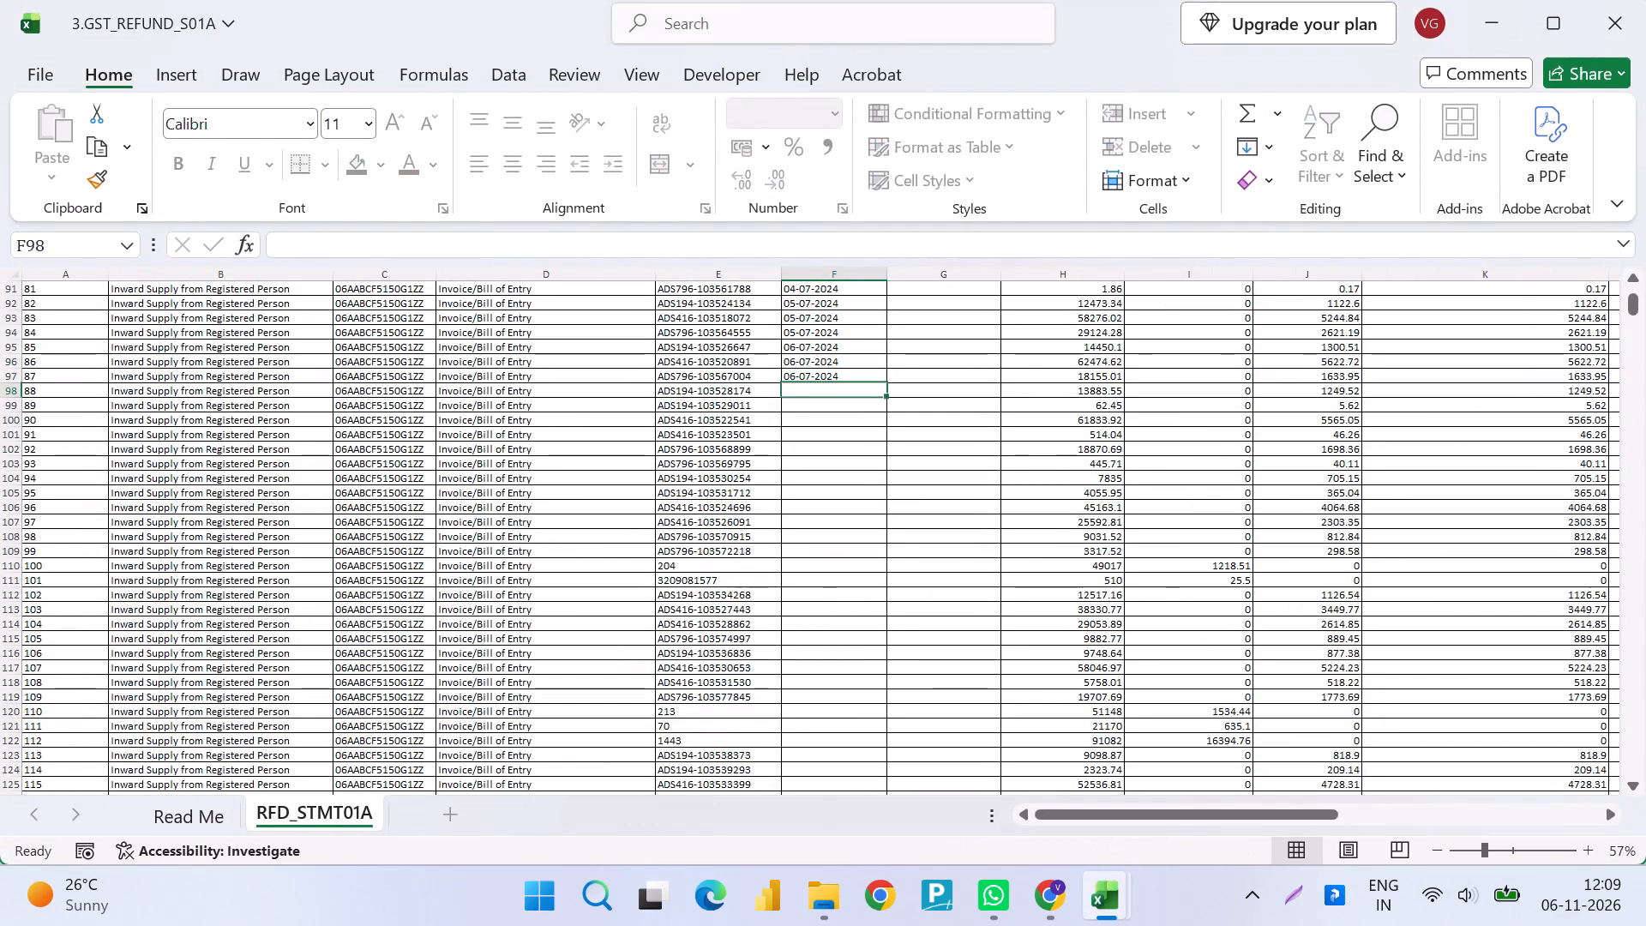
key("ctrl+d")
key("alt+Tab")
key("alt+Tab")
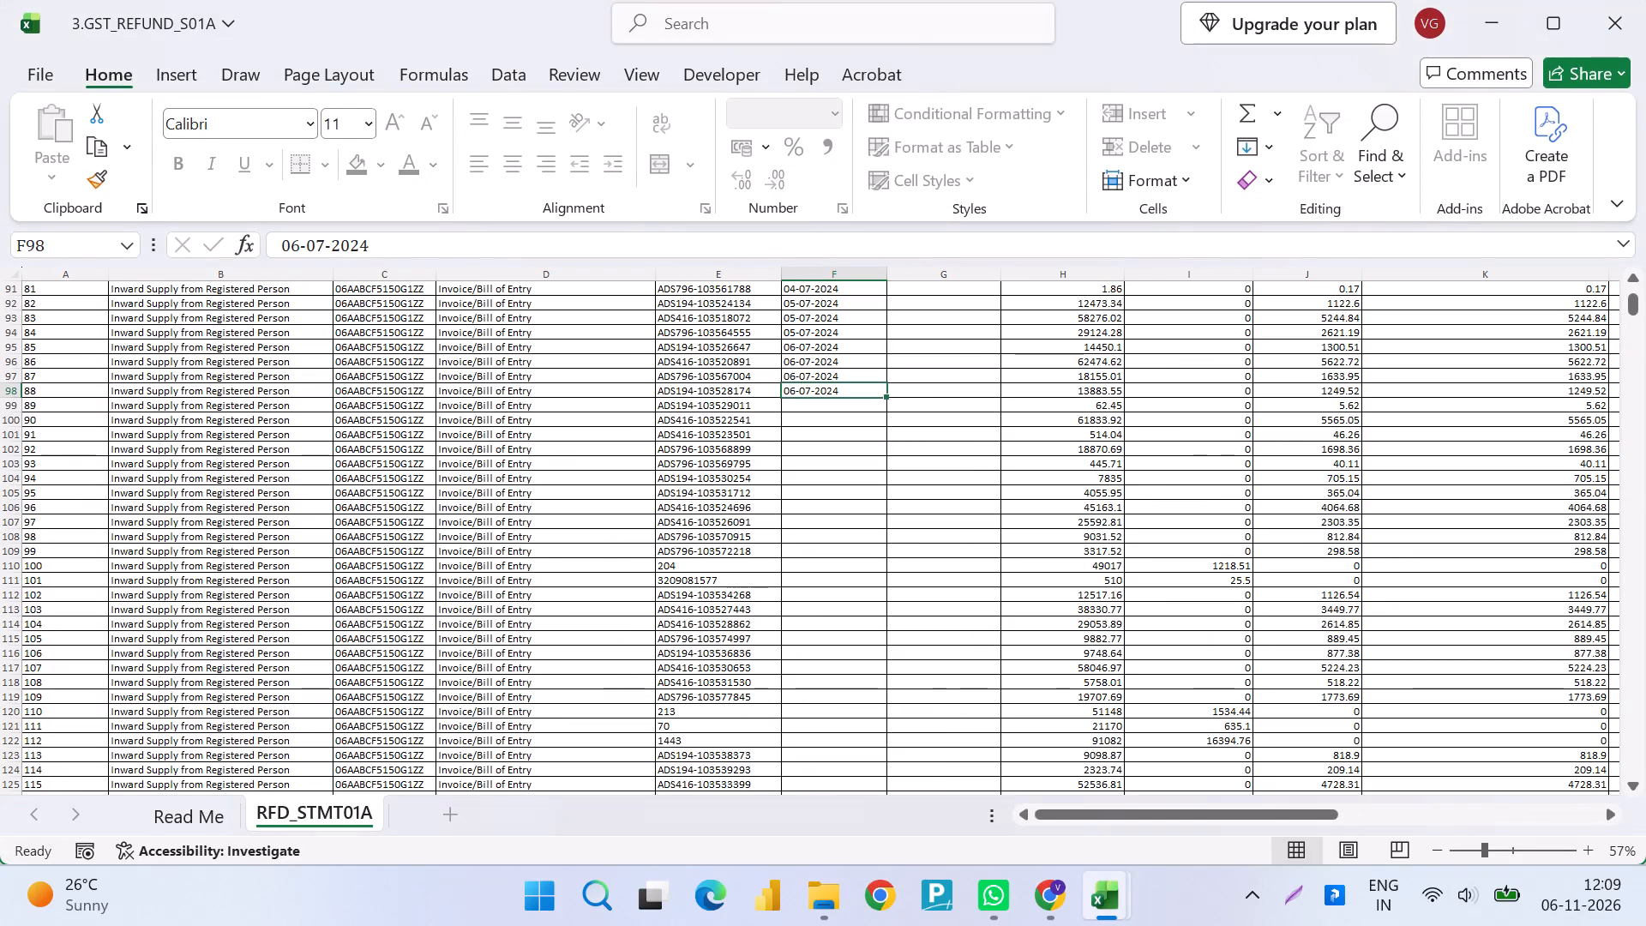
key("F2")
key("ctrl+Left")
key("ctrl+Left")
key("ctrl+Left")
key("ctrl+Left")
key("shift+Left")
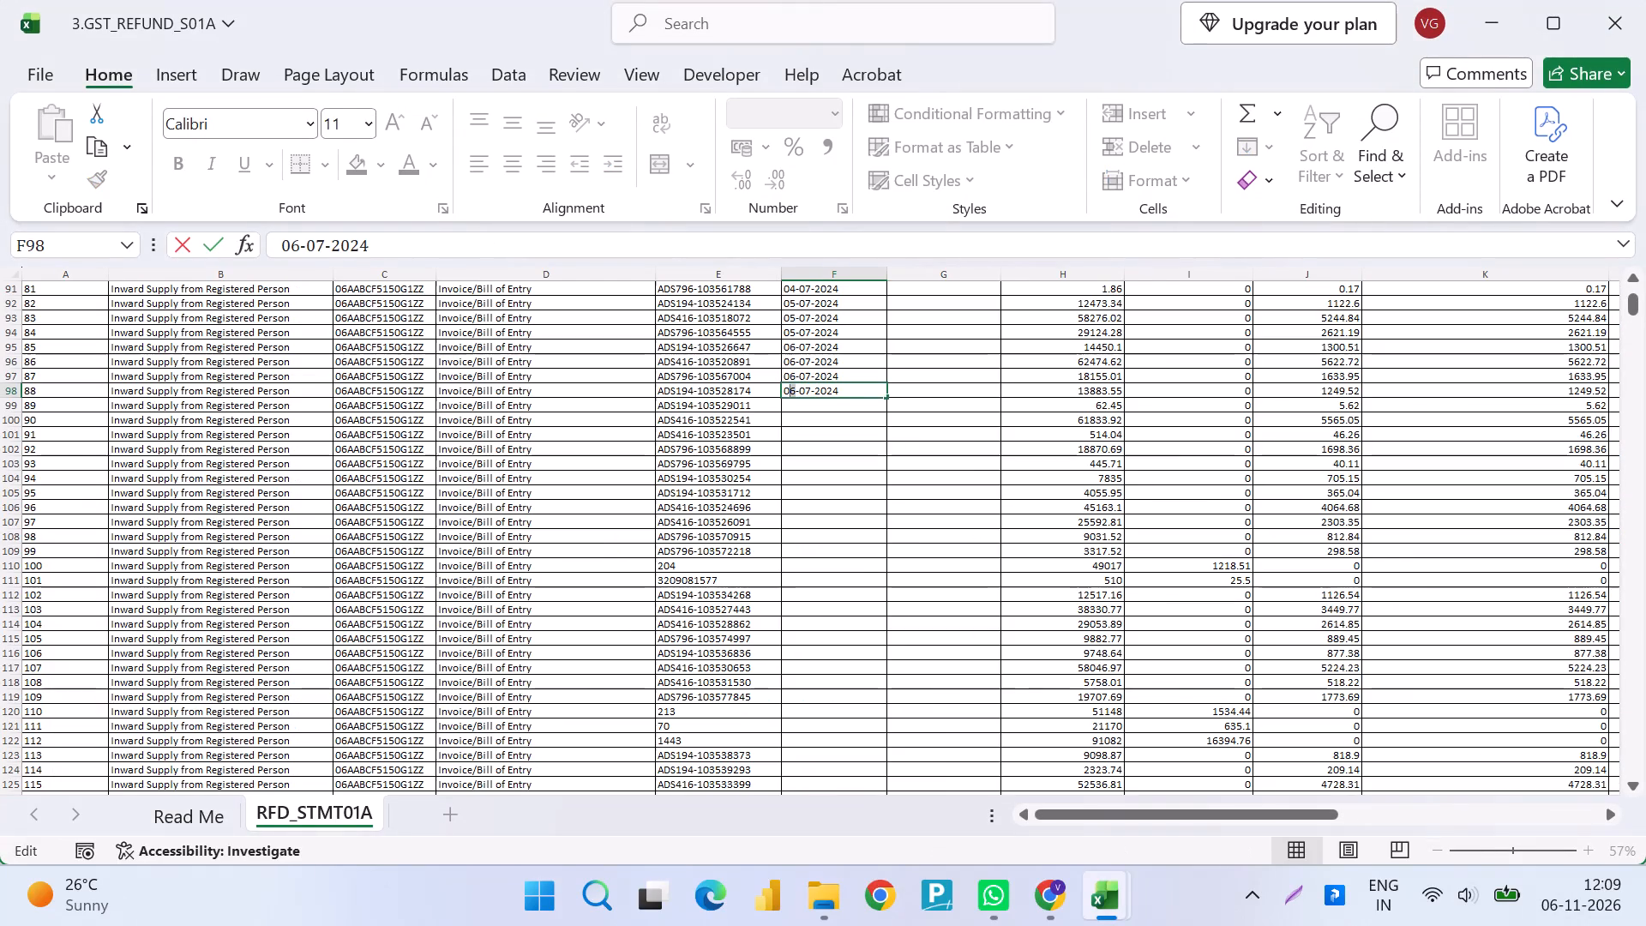
key("7")
key("Return")
Switch to the purchase workbook and mark the block of 07-07-2024 invoice dates in E89:E94 to check its extent.
key("alt+Tab")
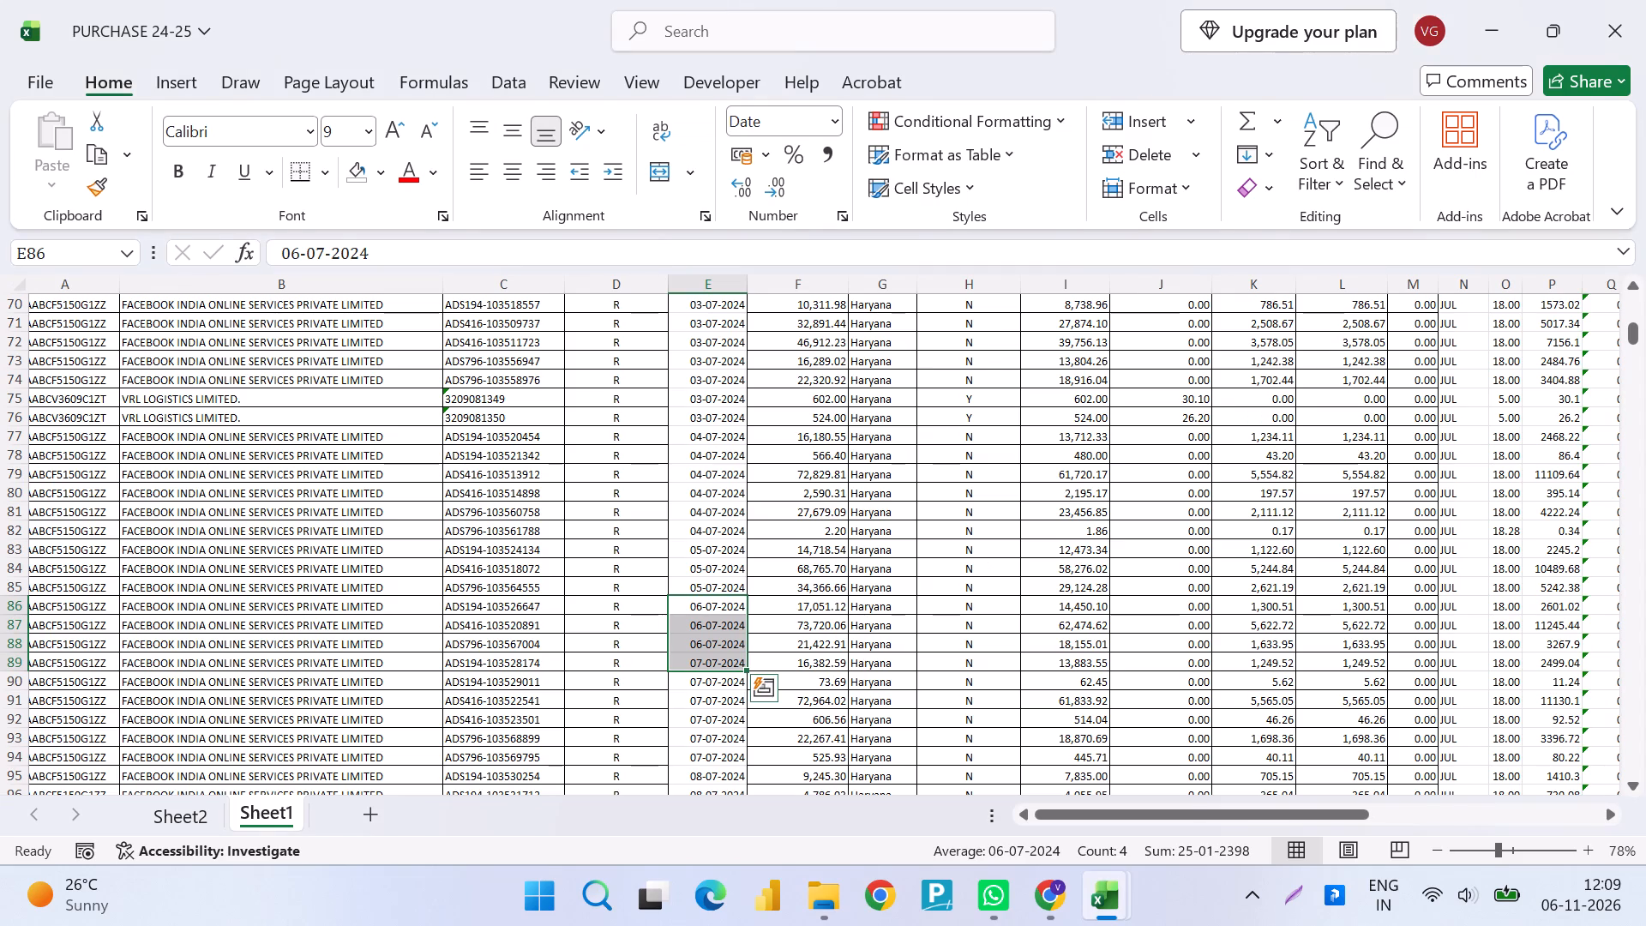
left_click(715, 663)
key("shift+Down")
key("shift+Down")
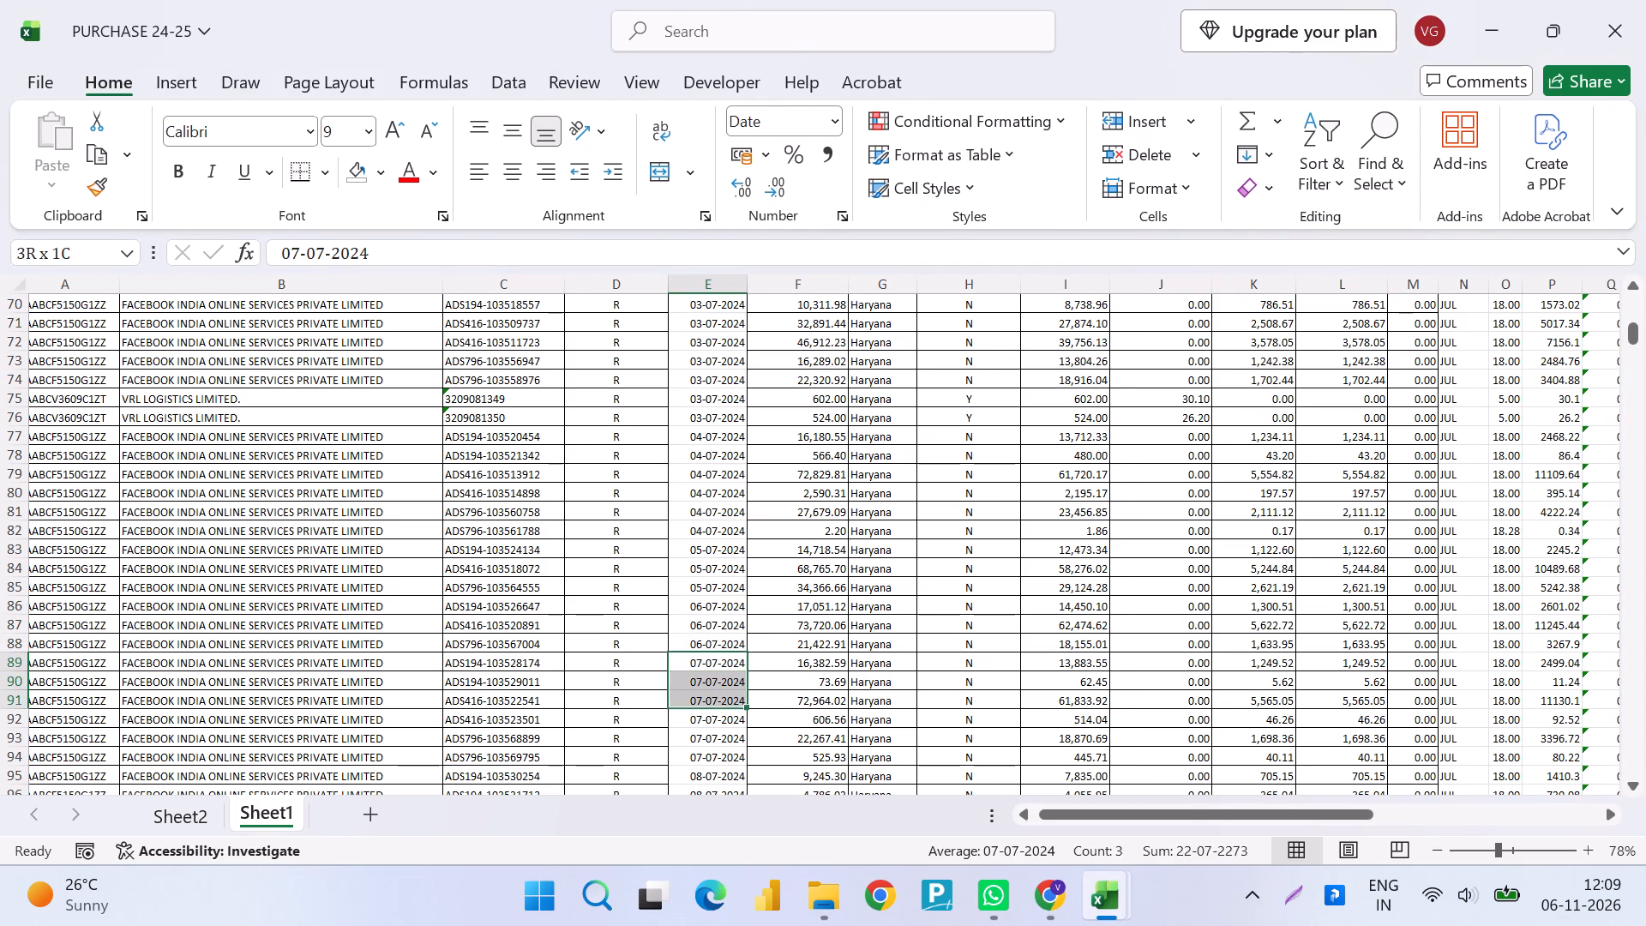
key("shift+Down")
key("shift+Down")
key("shift+Down")
Switch to the refund statement and fill 07-07-2024 row by row into F99:F103.
key("alt+Tab")
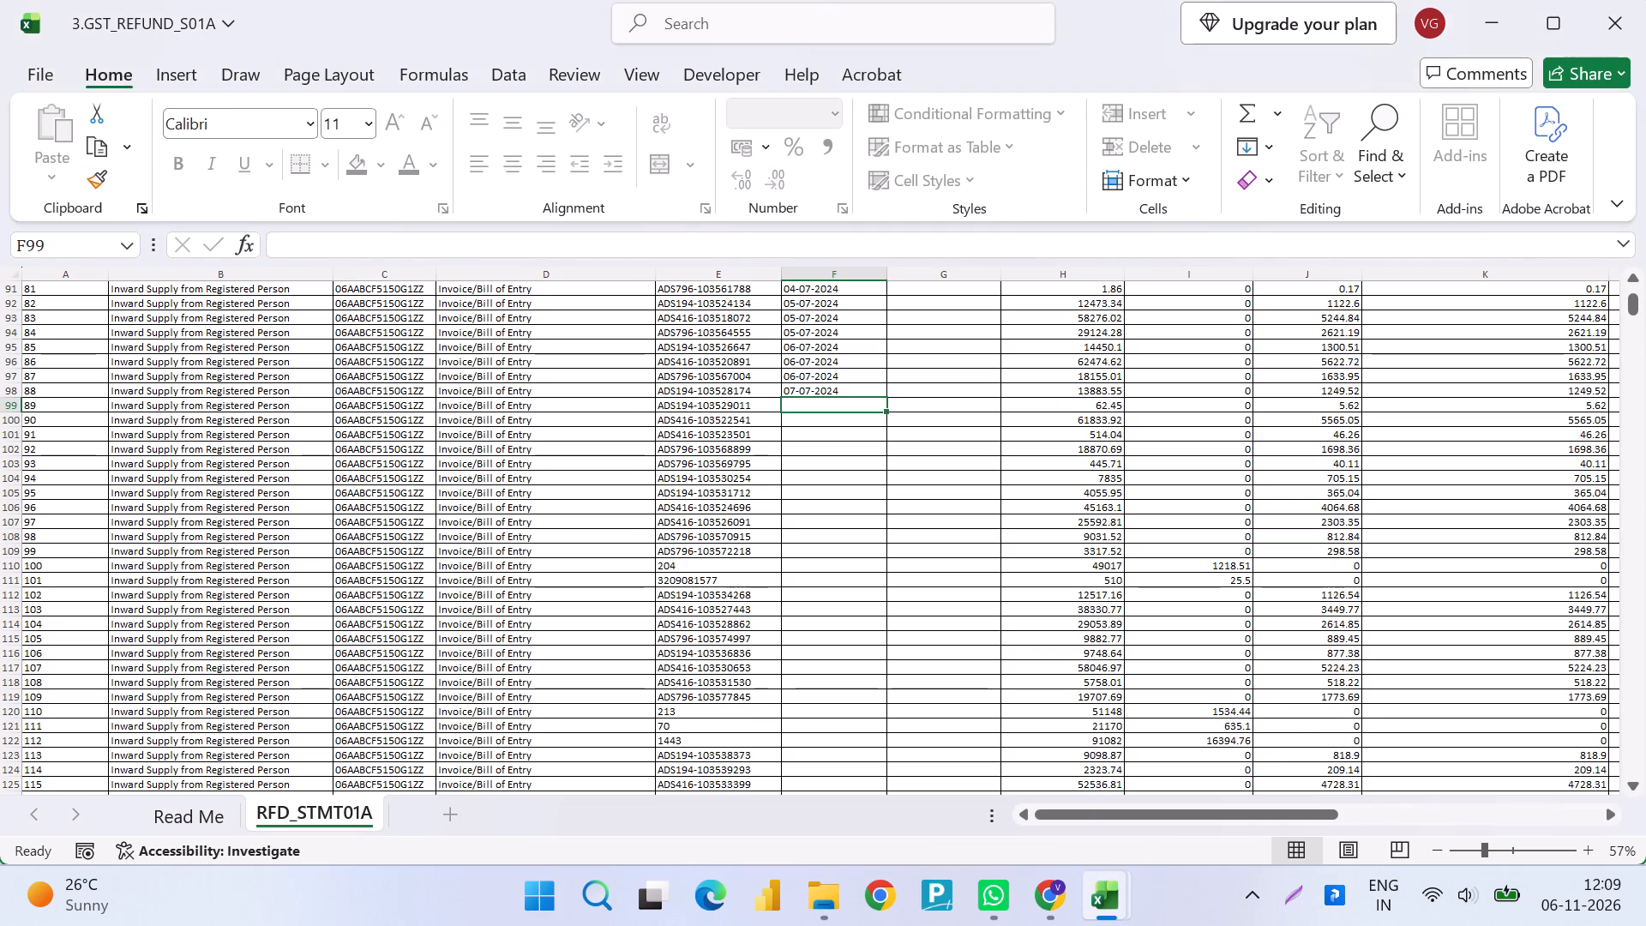
key("ctrl+d")
key("Down")
key("ctrl+d")
key("Down")
key("ctrl+d")
key("Down")
key("ctrl+d")
key("Down")
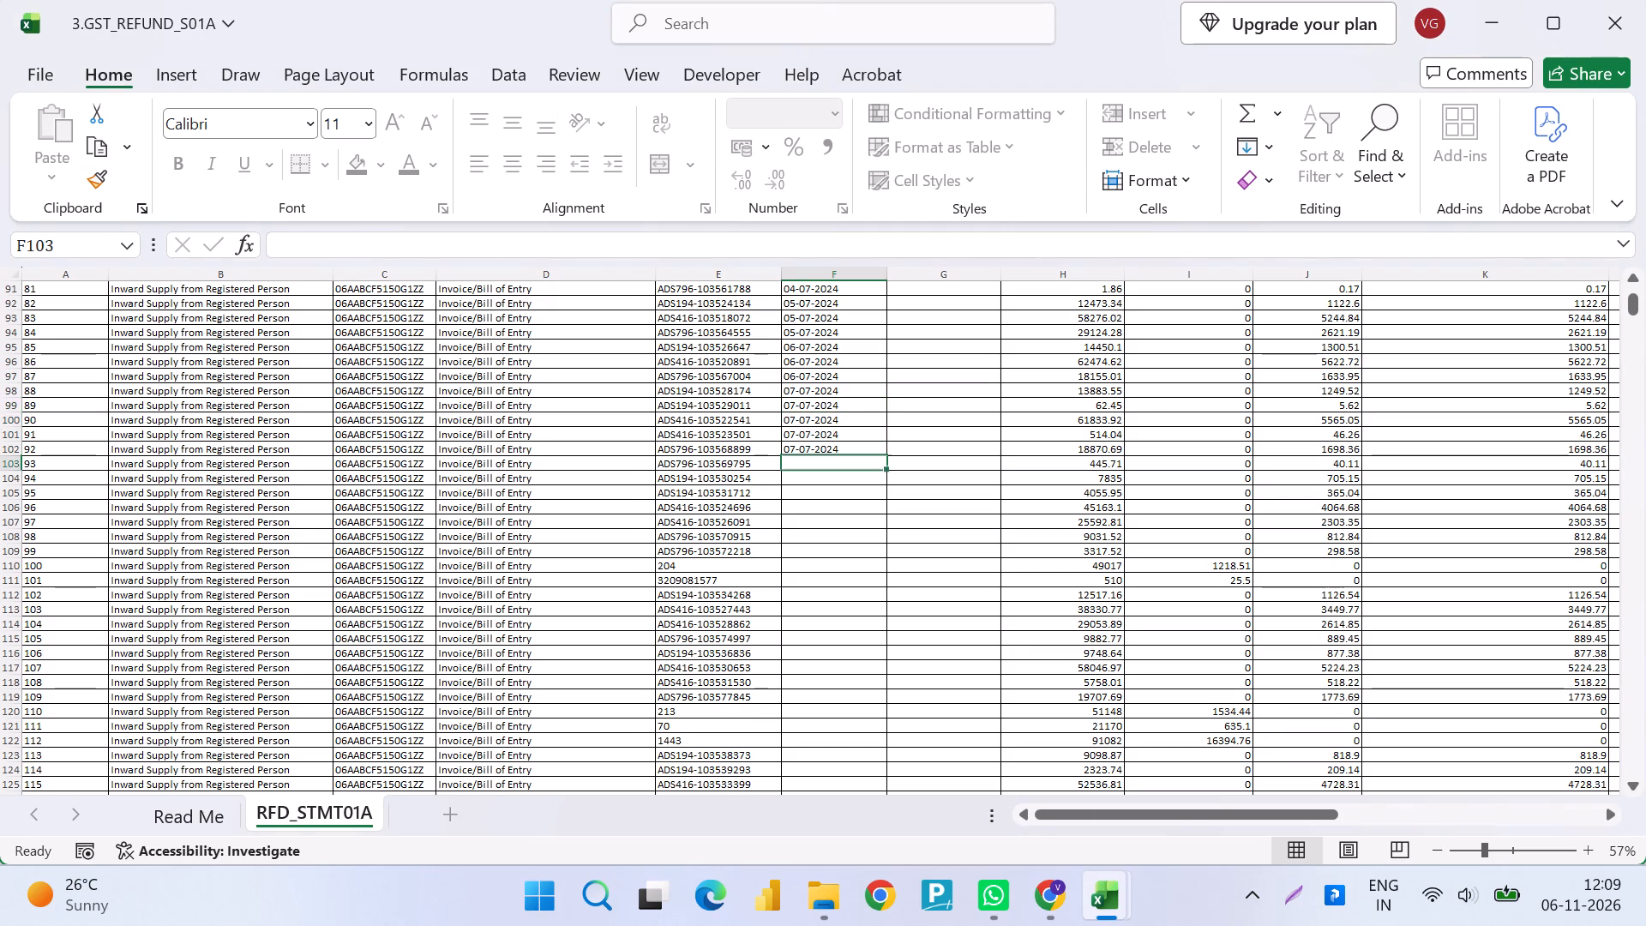
key("ctrl+d")
Check the next invoice date in the purchase workbook and enter 08-07-2024 in F104 of the refund statement.
key("Down")
key("ctrl+d")
key("alt+Tab")
key("alt+Tab")
key("F2")
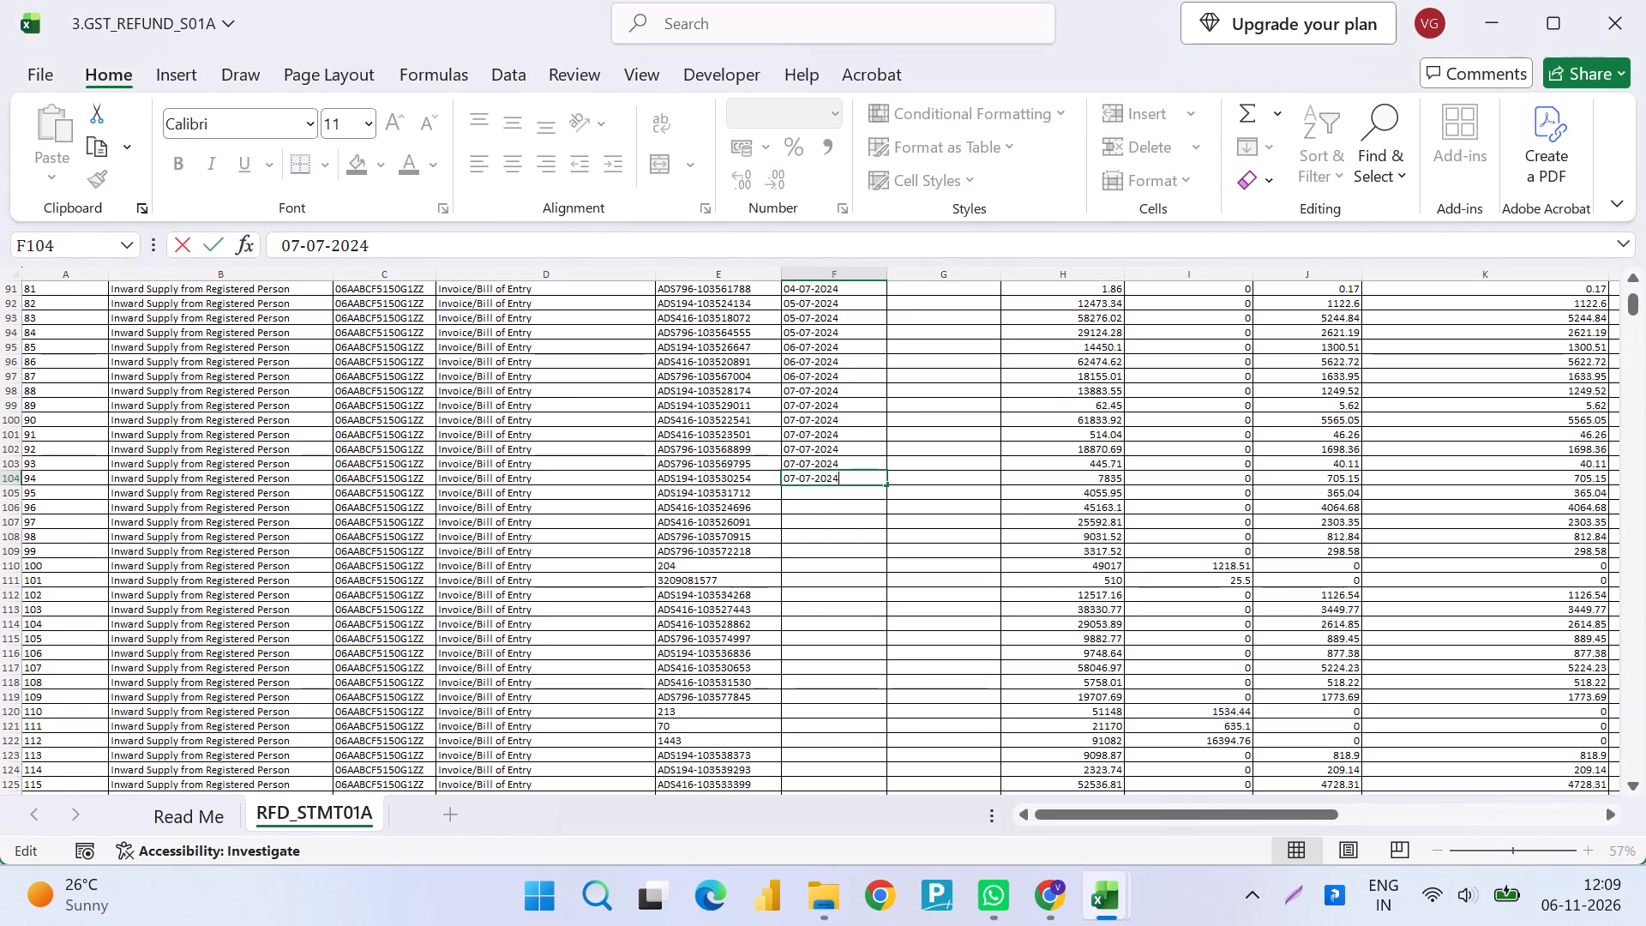
key("ctrl+Left")
key("ctrl+Left")
key("ctrl+Left")
key("shift+Left")
key("Left")
key("shift+Left")
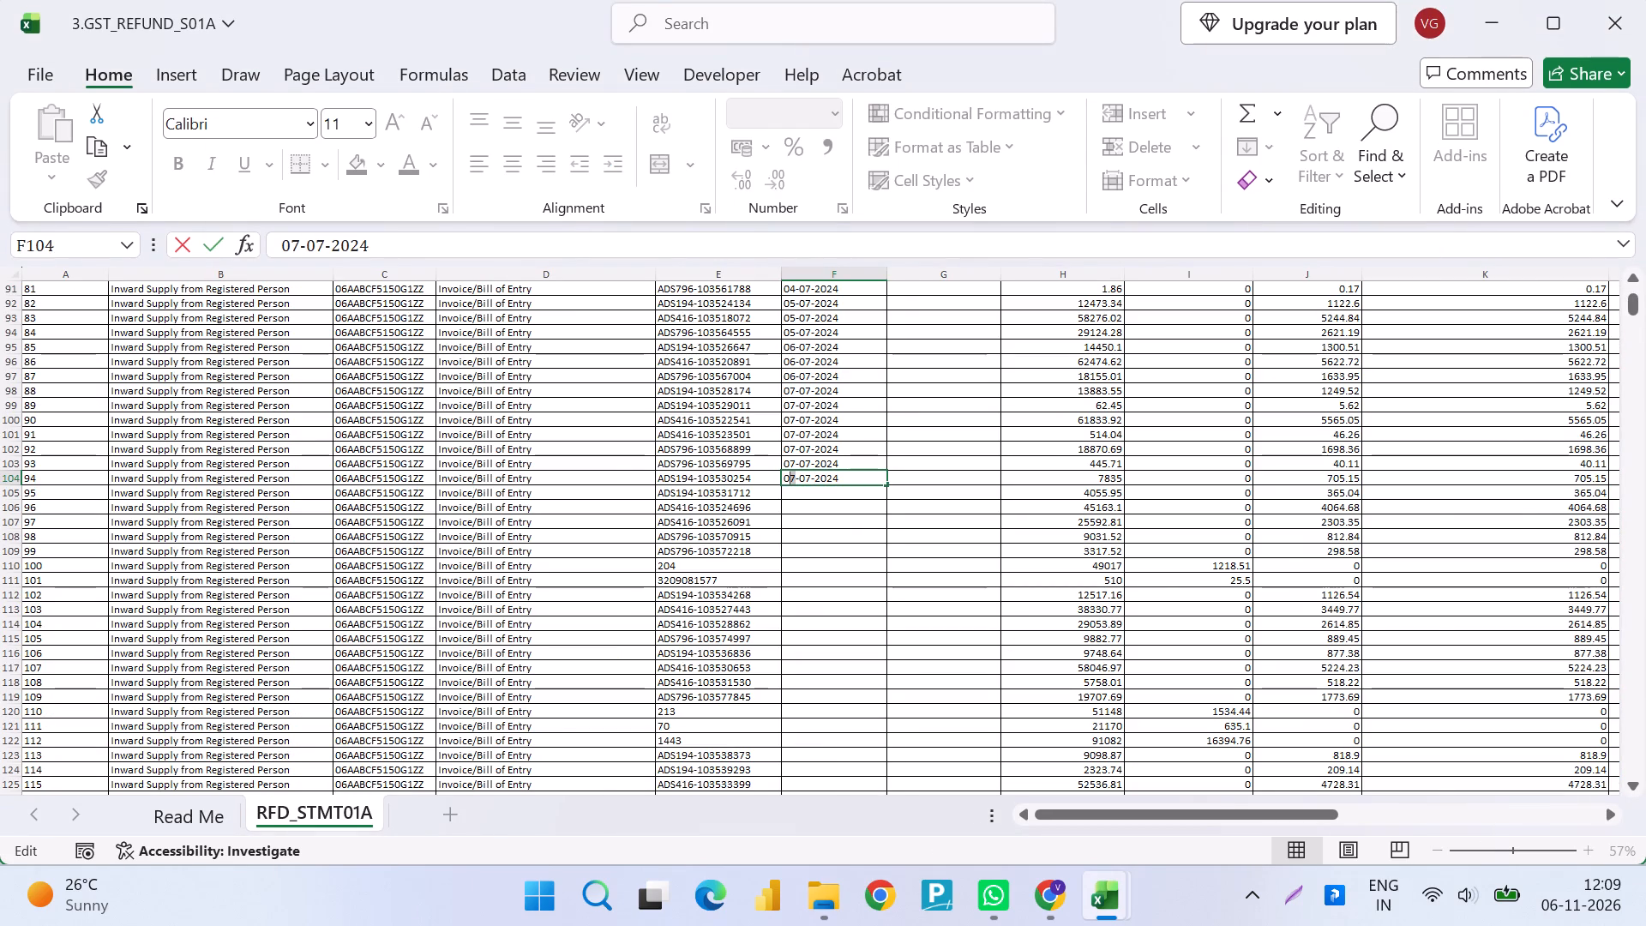
key("8")
key("Return")
Switch to the purchase workbook and mark the block of 08-07-2024 invoice dates in E95:E102 to check its extent.
key("alt+Tab")
scroll(715, 663, "down", 3)
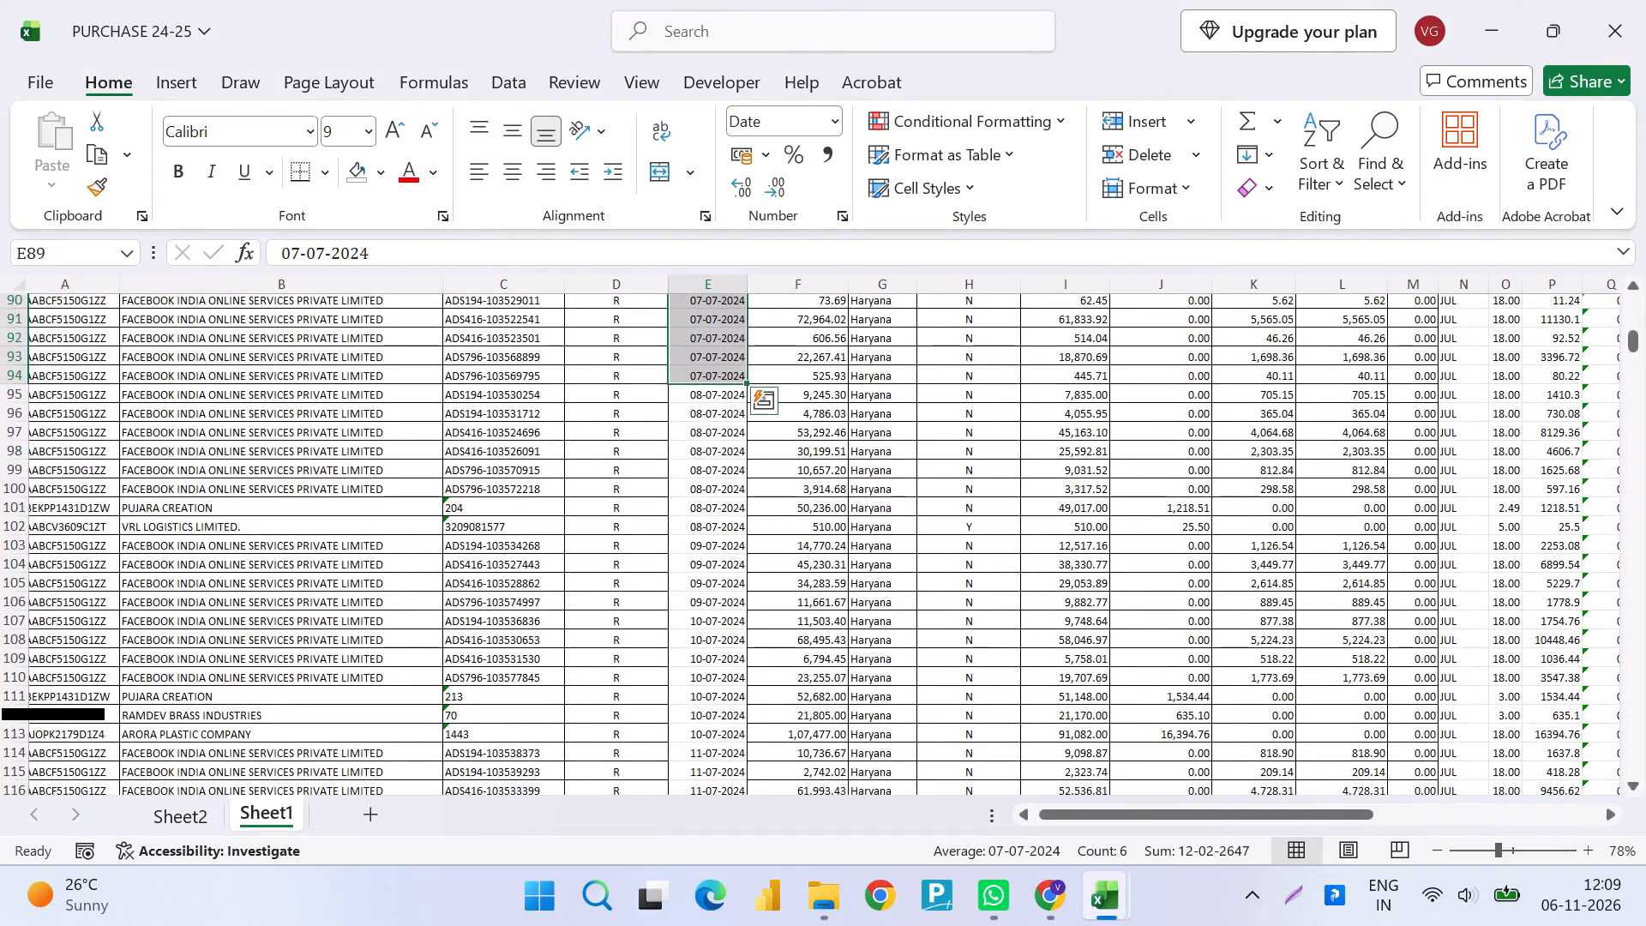
left_click(699, 395)
key("shift+Down")
key("shift+Down")
key("shift+Down")
key("shift+Down")
key("shift+Down")
key("shift+Down")
key("shift+Down")
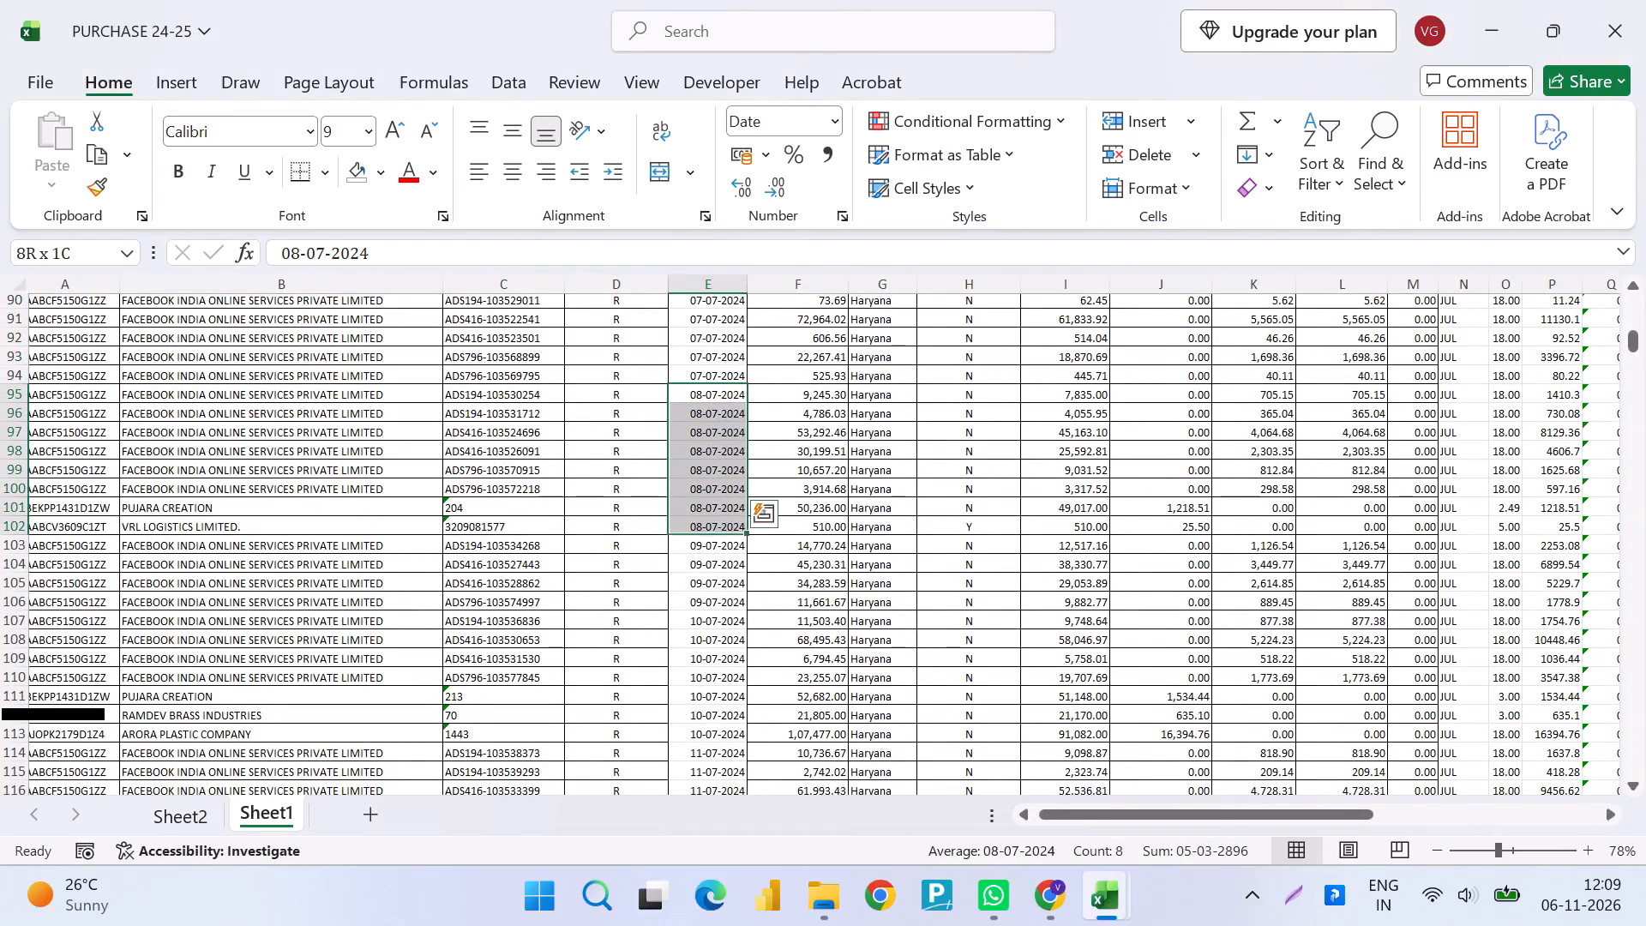
Switch to the refund statement and fill 08-07-2024 from F104 down over F105:F111.
key("alt+Tab")
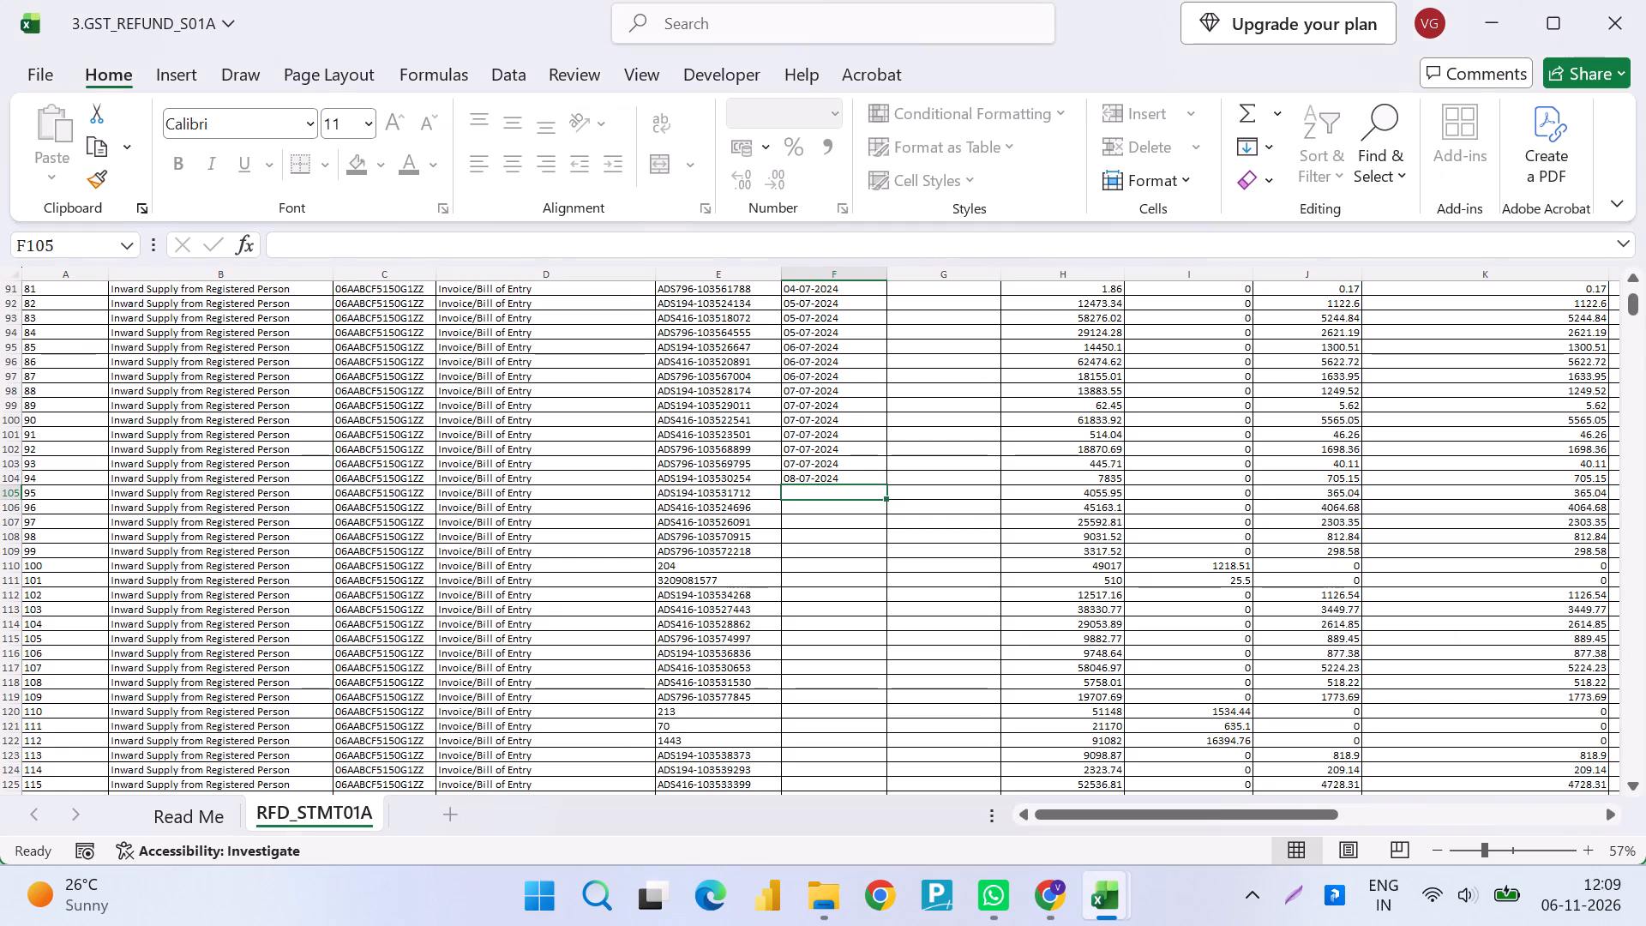
key("Up")
key("shift+Down")
key("shift+Down")
key("shift+Down")
key("shift+Down")
key("shift+Down")
key("shift+Down")
key("shift+Down")
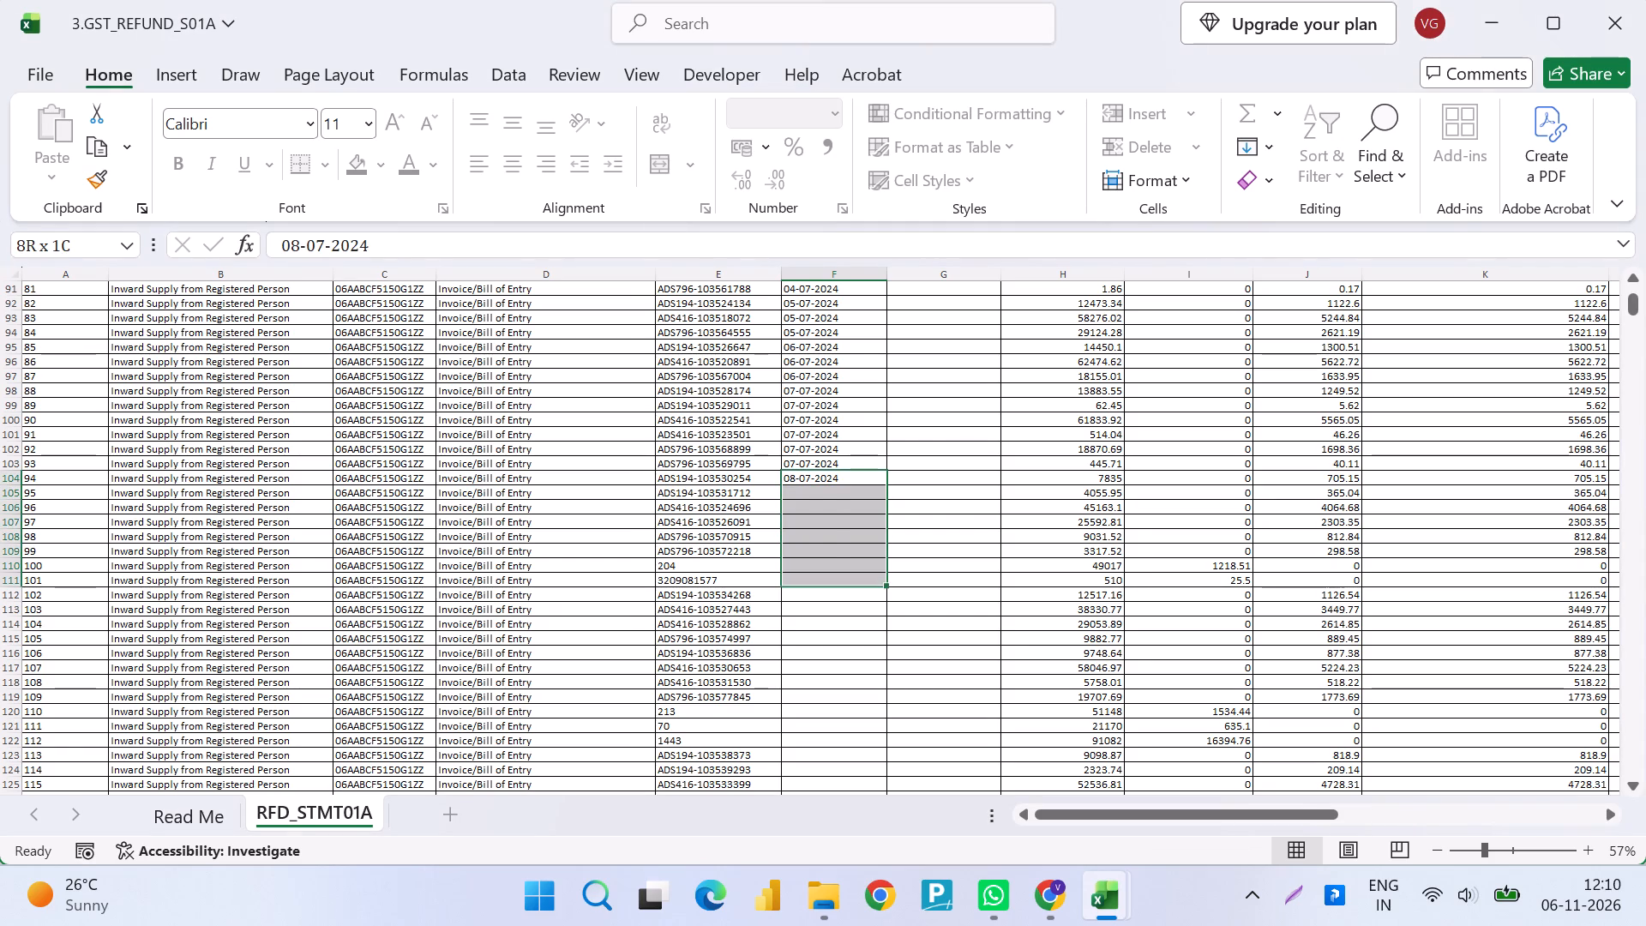
key("ctrl+d")
Check the next invoice date at E103 in the purchase workbook and enter 09-07-2024 in F112 of the refund statement.
key("alt+Tab")
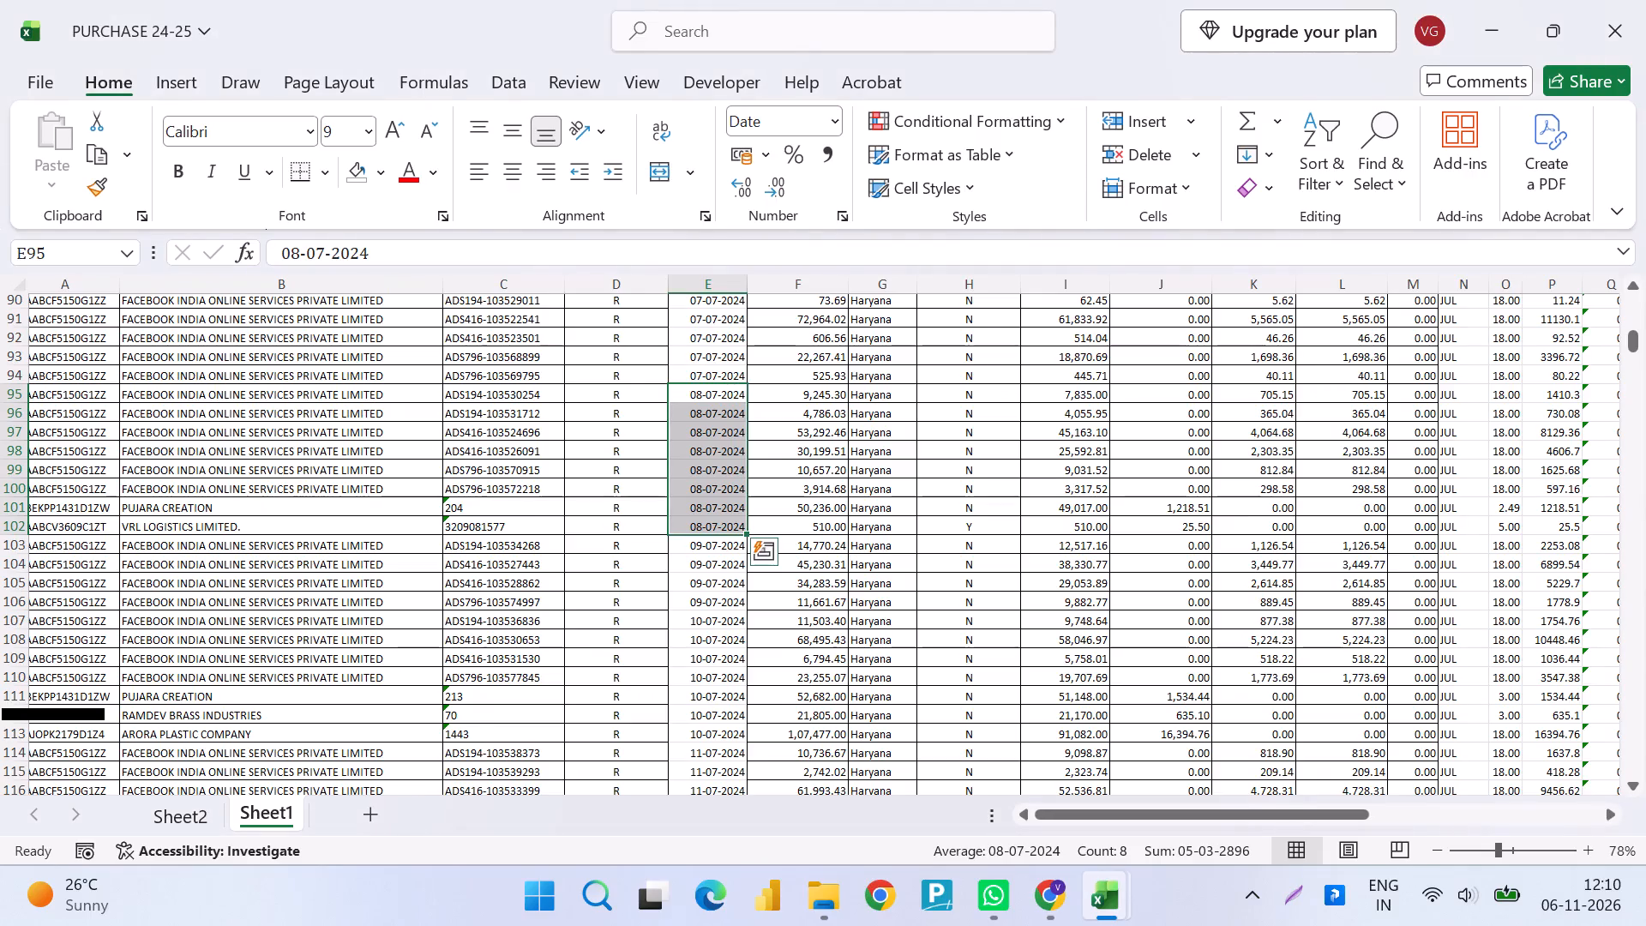
left_click(701, 542)
key("alt+Tab")
key("Down")
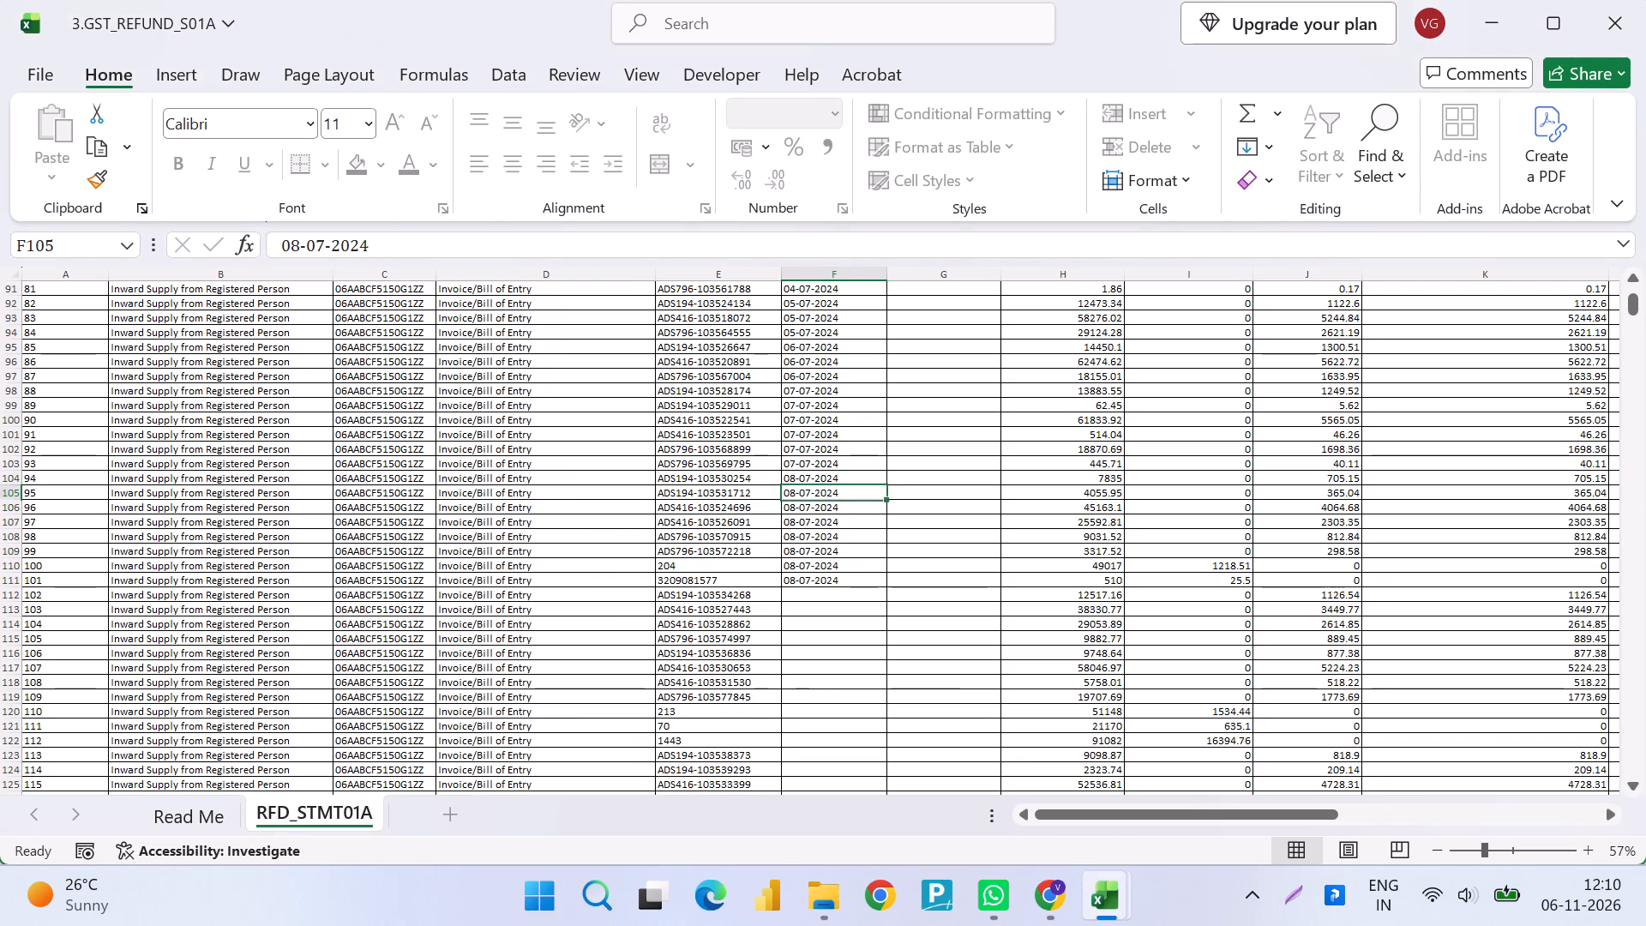
key("ctrl+Down")
key("Down")
key("ctrl+d")
key("F2")
key("ctrl+Left")
key("ctrl+Left")
key("ctrl+Left")
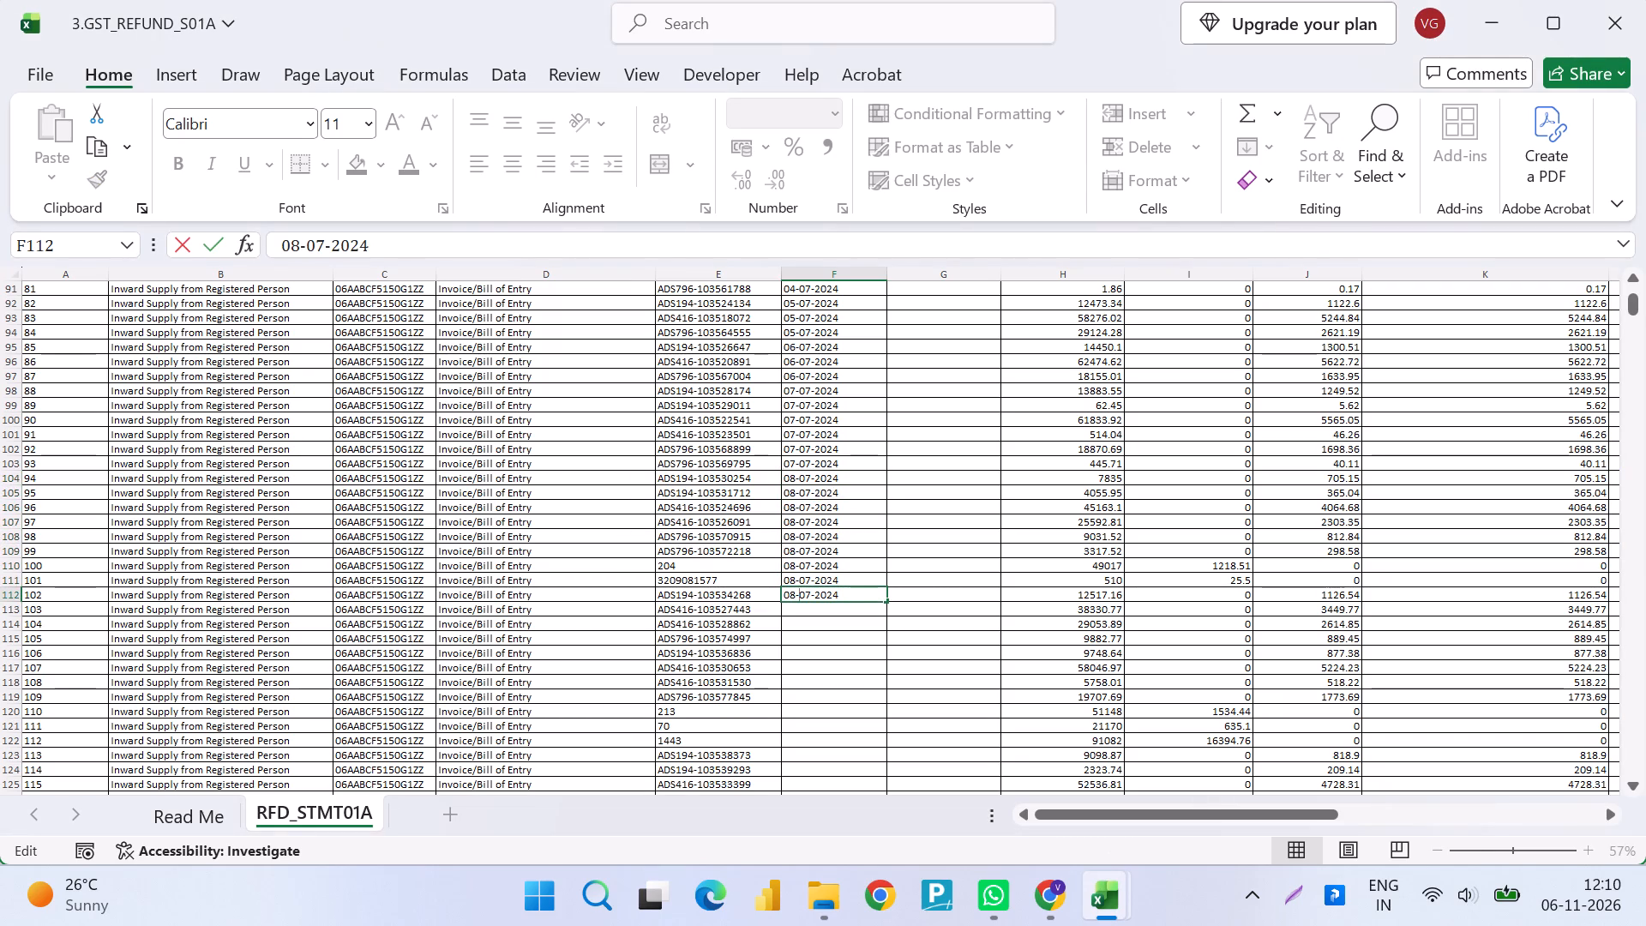
key("ctrl+Left")
key("shift+Left")
key("9")
key("Return")
Mark the block of 09-07-2024 invoice dates in E103:E106 of the purchase workbook and return to the refund statement.
key("alt+Tab")
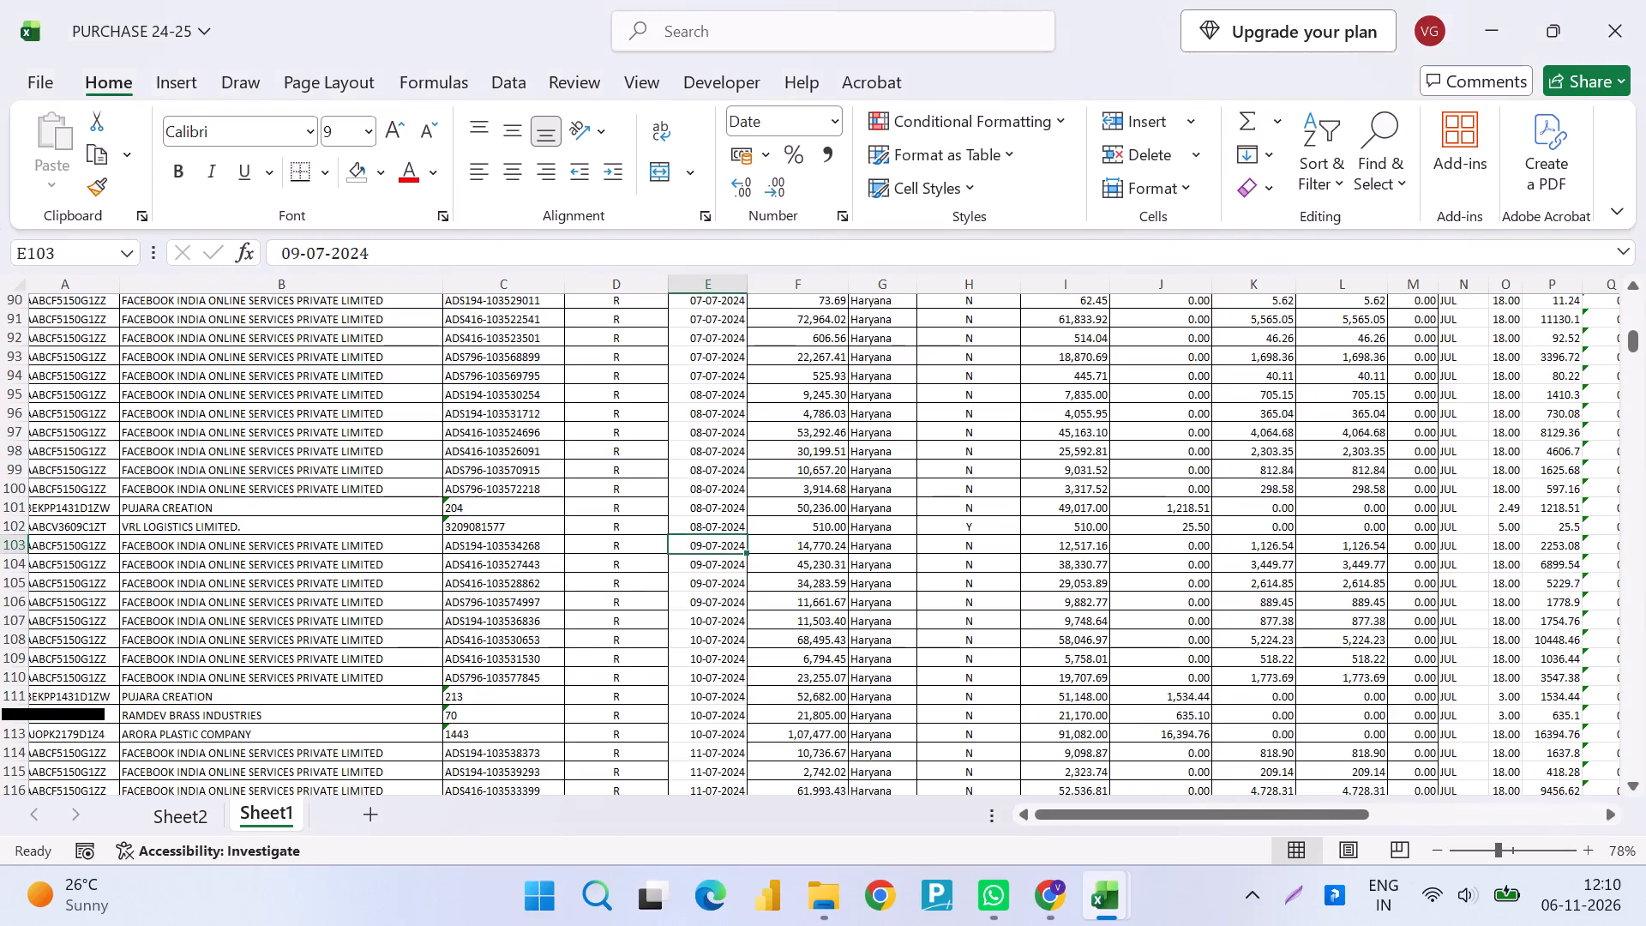
key("shift+Down")
key("shift+Down")
key("shift+Down")
key("alt+Tab")
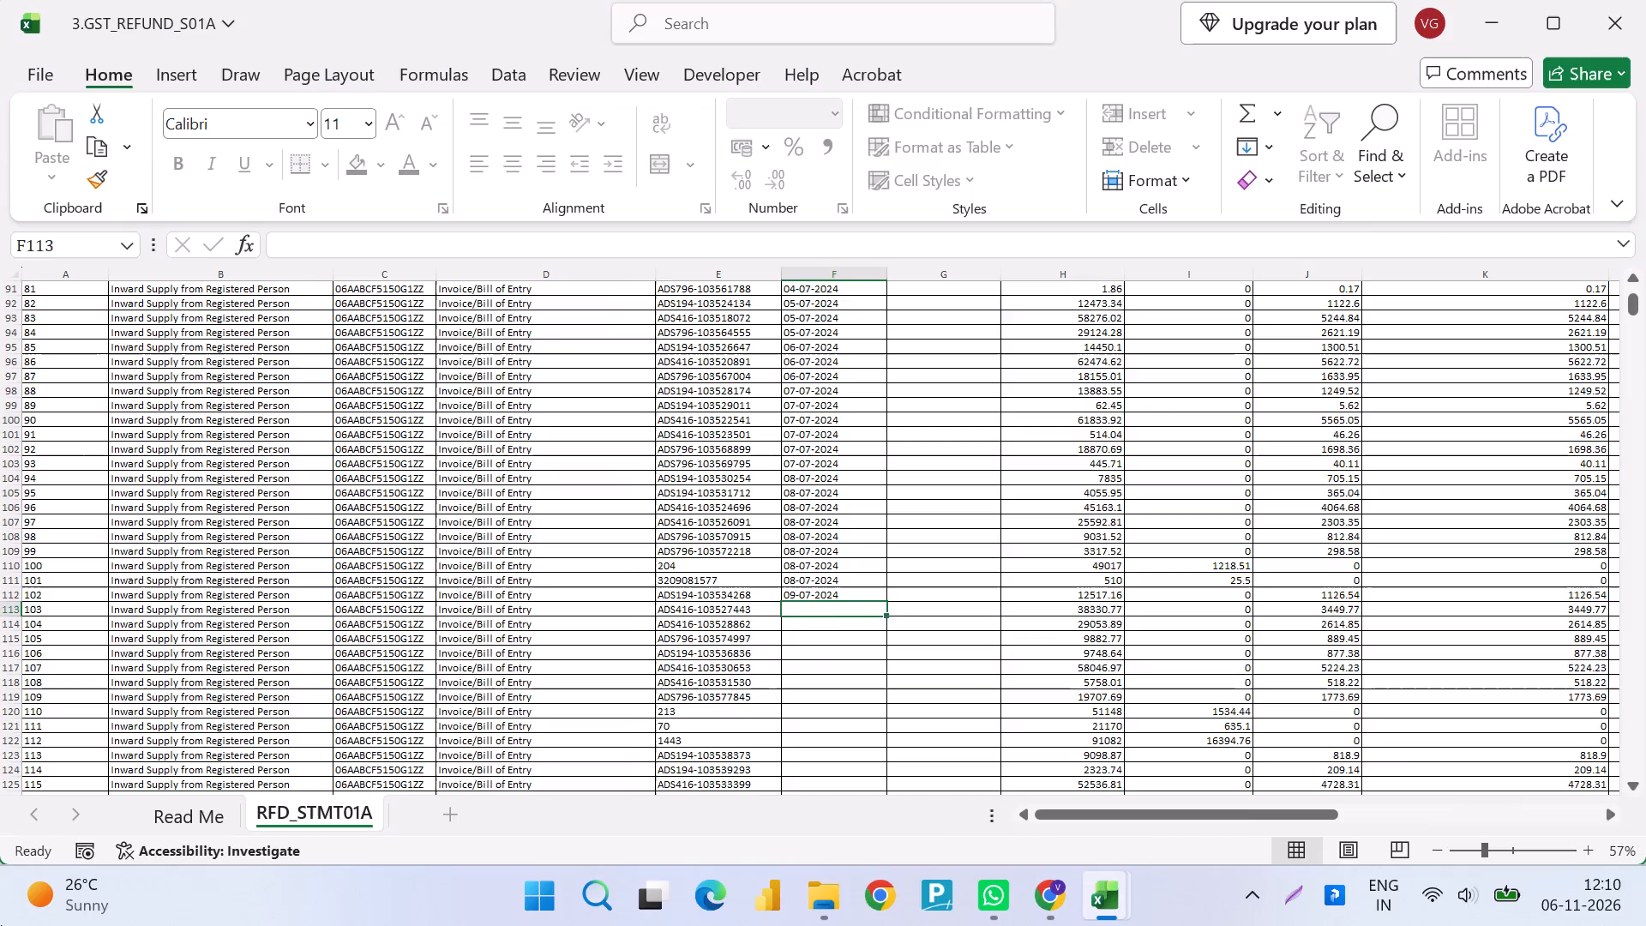
Fill 09-07-2024 down over F113:F115 of the refund statement.
key("ctrl+d")
key("Down")
key("ctrl+d")
key("Down")
key("ctrl+d")
Switch to the purchase workbook and check the invoice date at E107, just below the 09-07-2024 block.
key("alt+Tab")
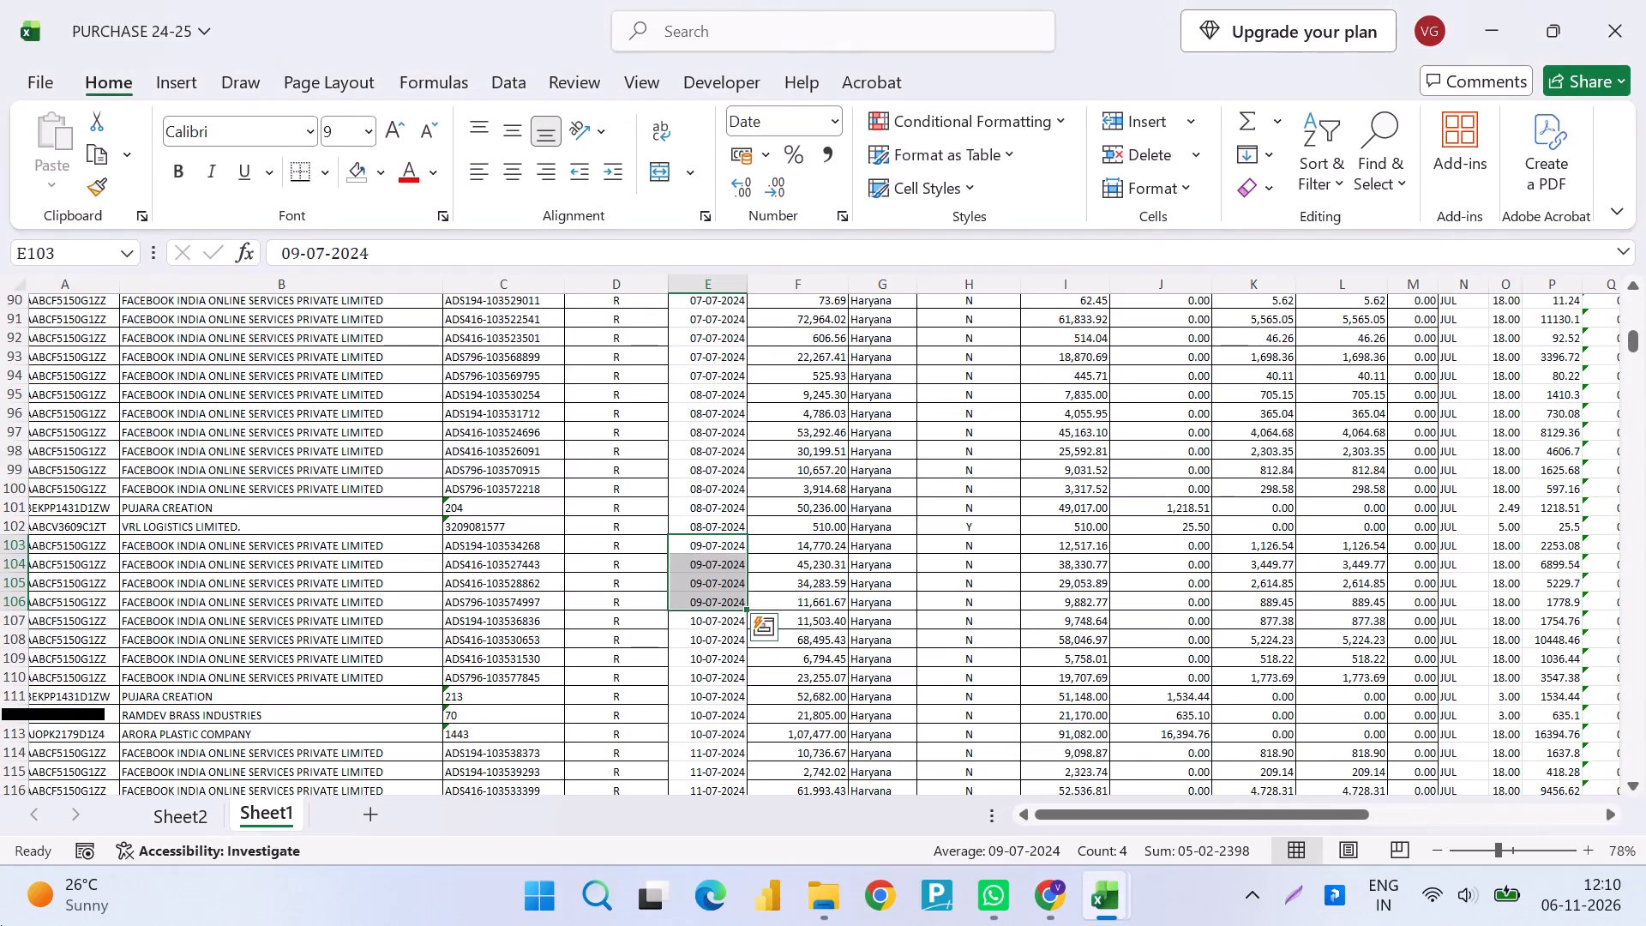
scroll(1, 925, "down", 3)
scroll(639, 582, "down", 2)
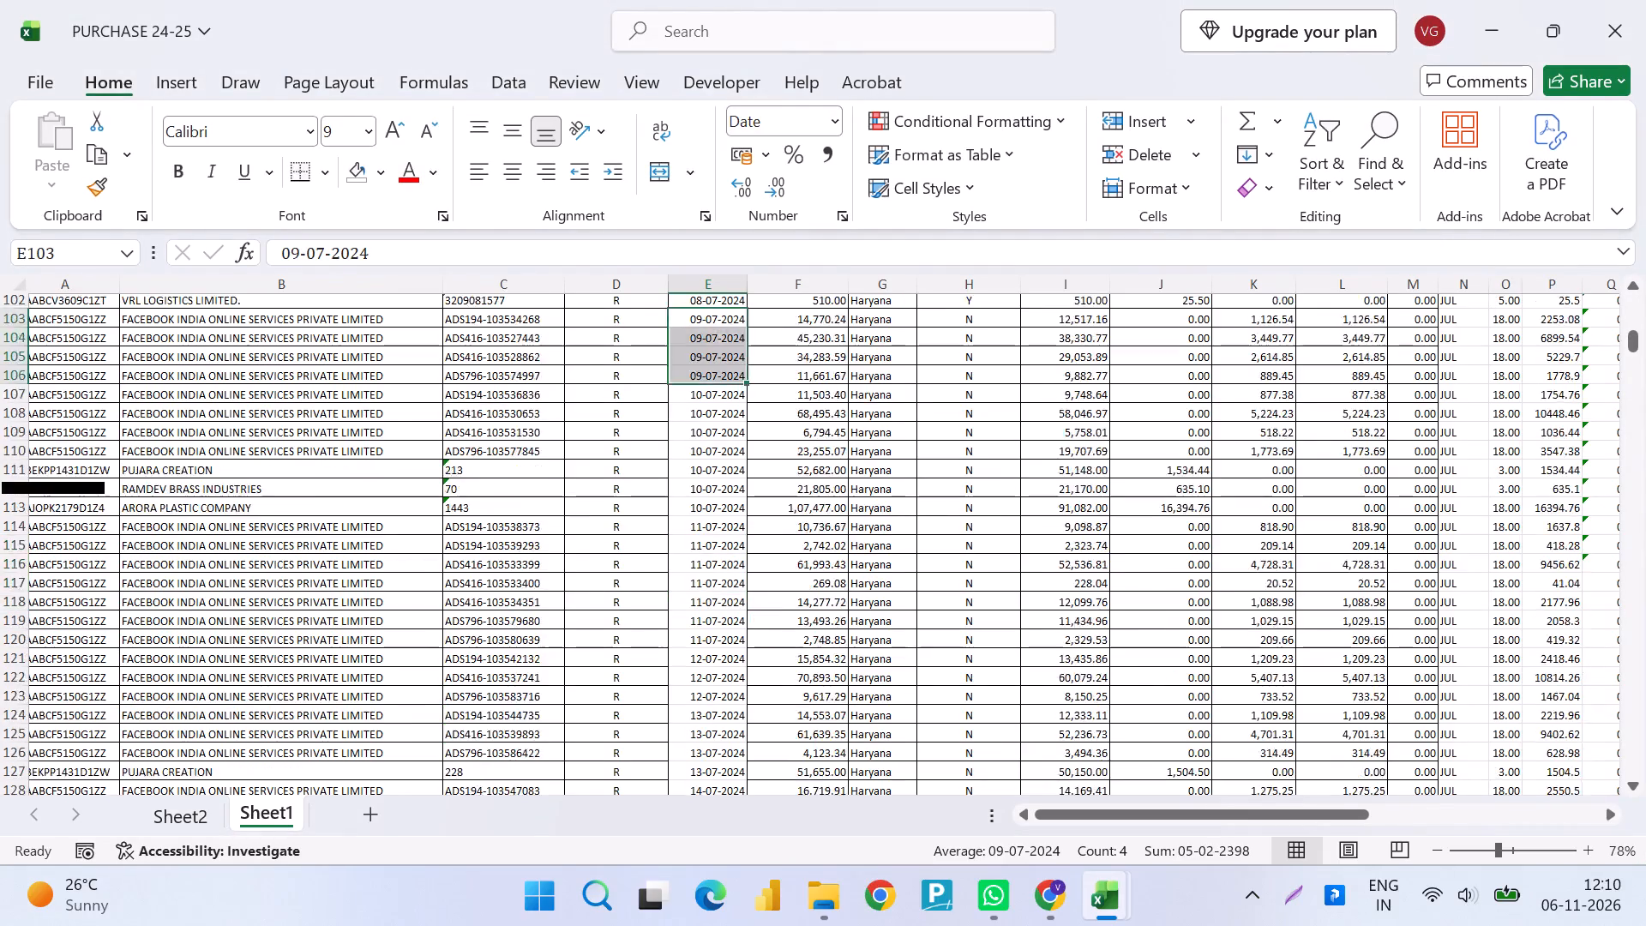
scroll(639, 582, "down", 3)
scroll(639, 582, "up", 2)
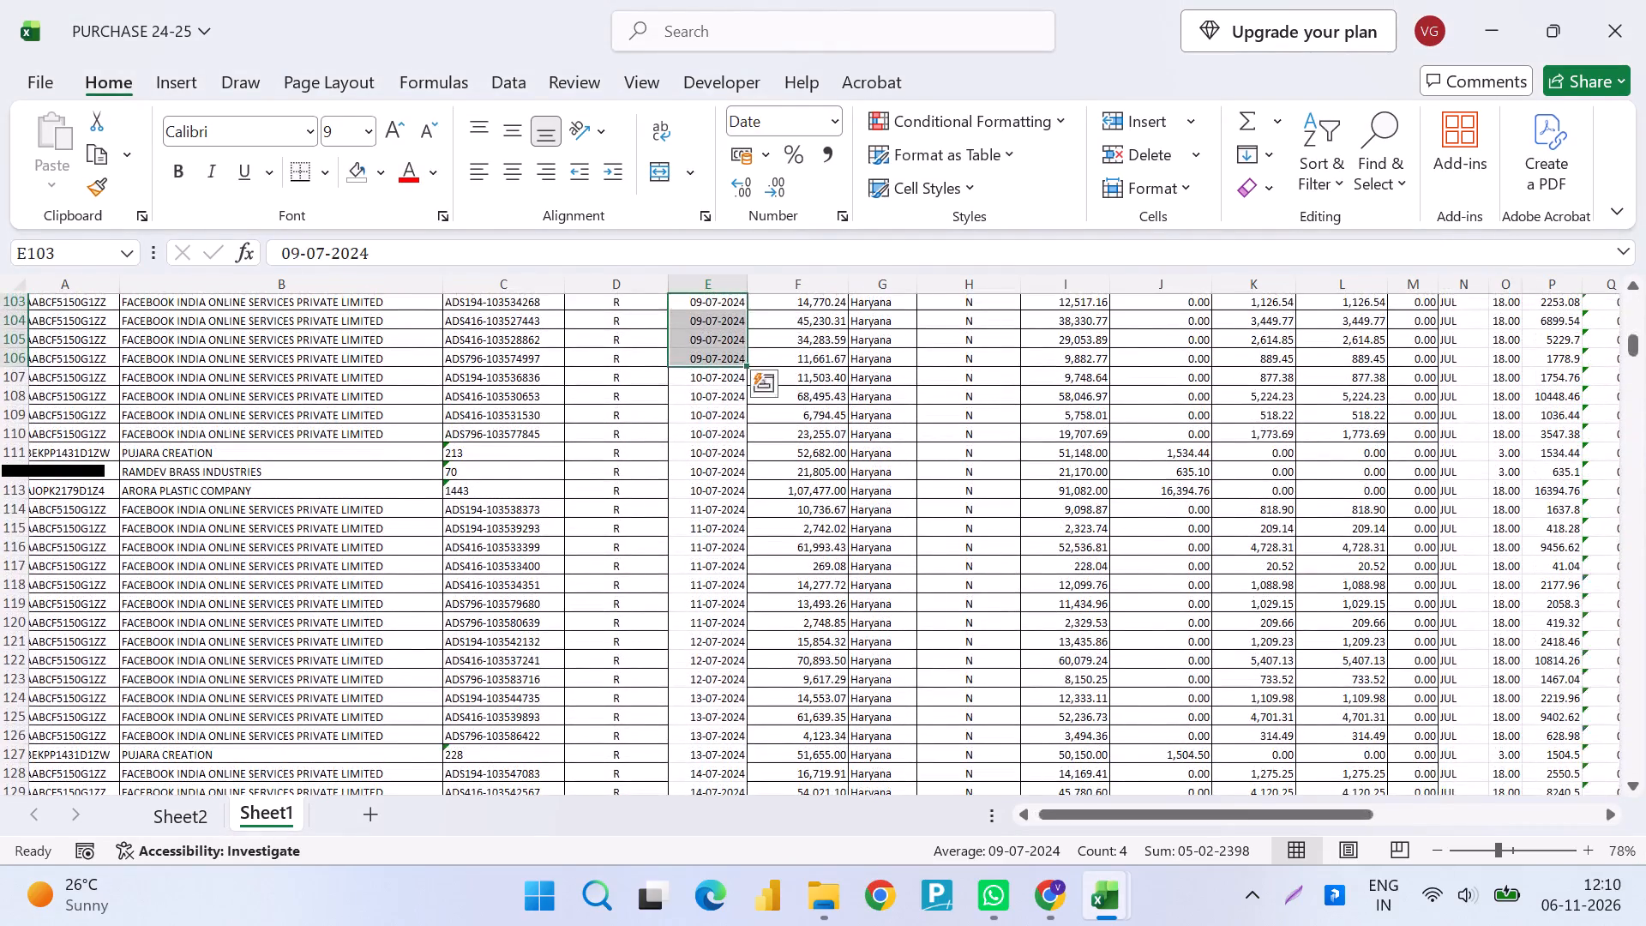
left_click(710, 377)
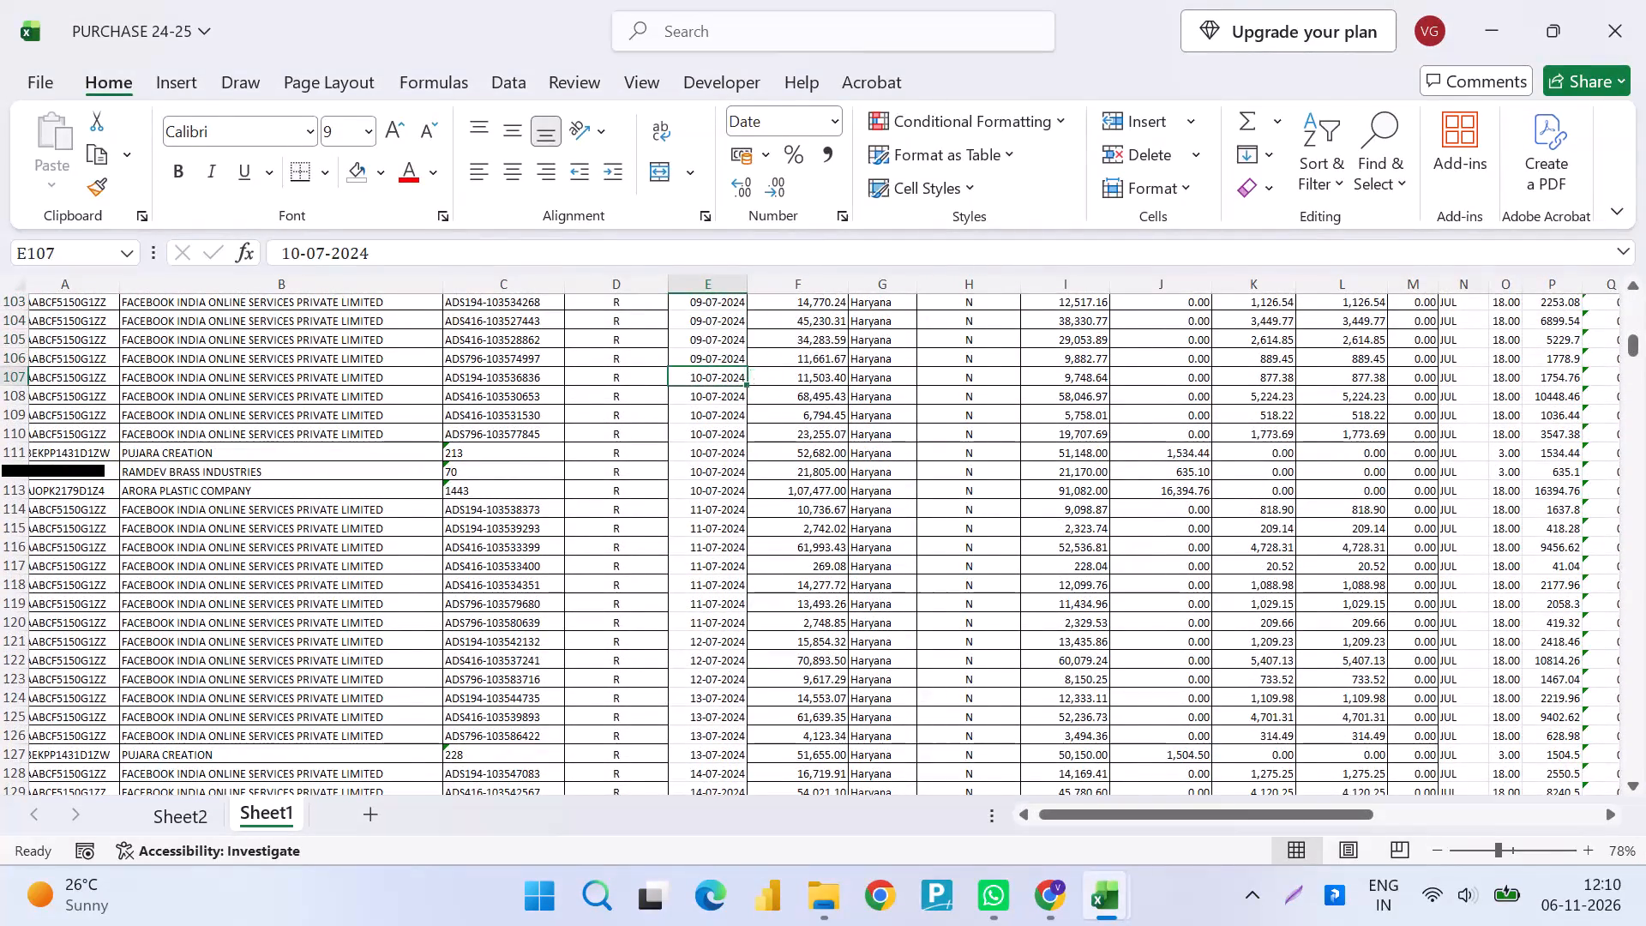
key("ctrl+shift+Down")
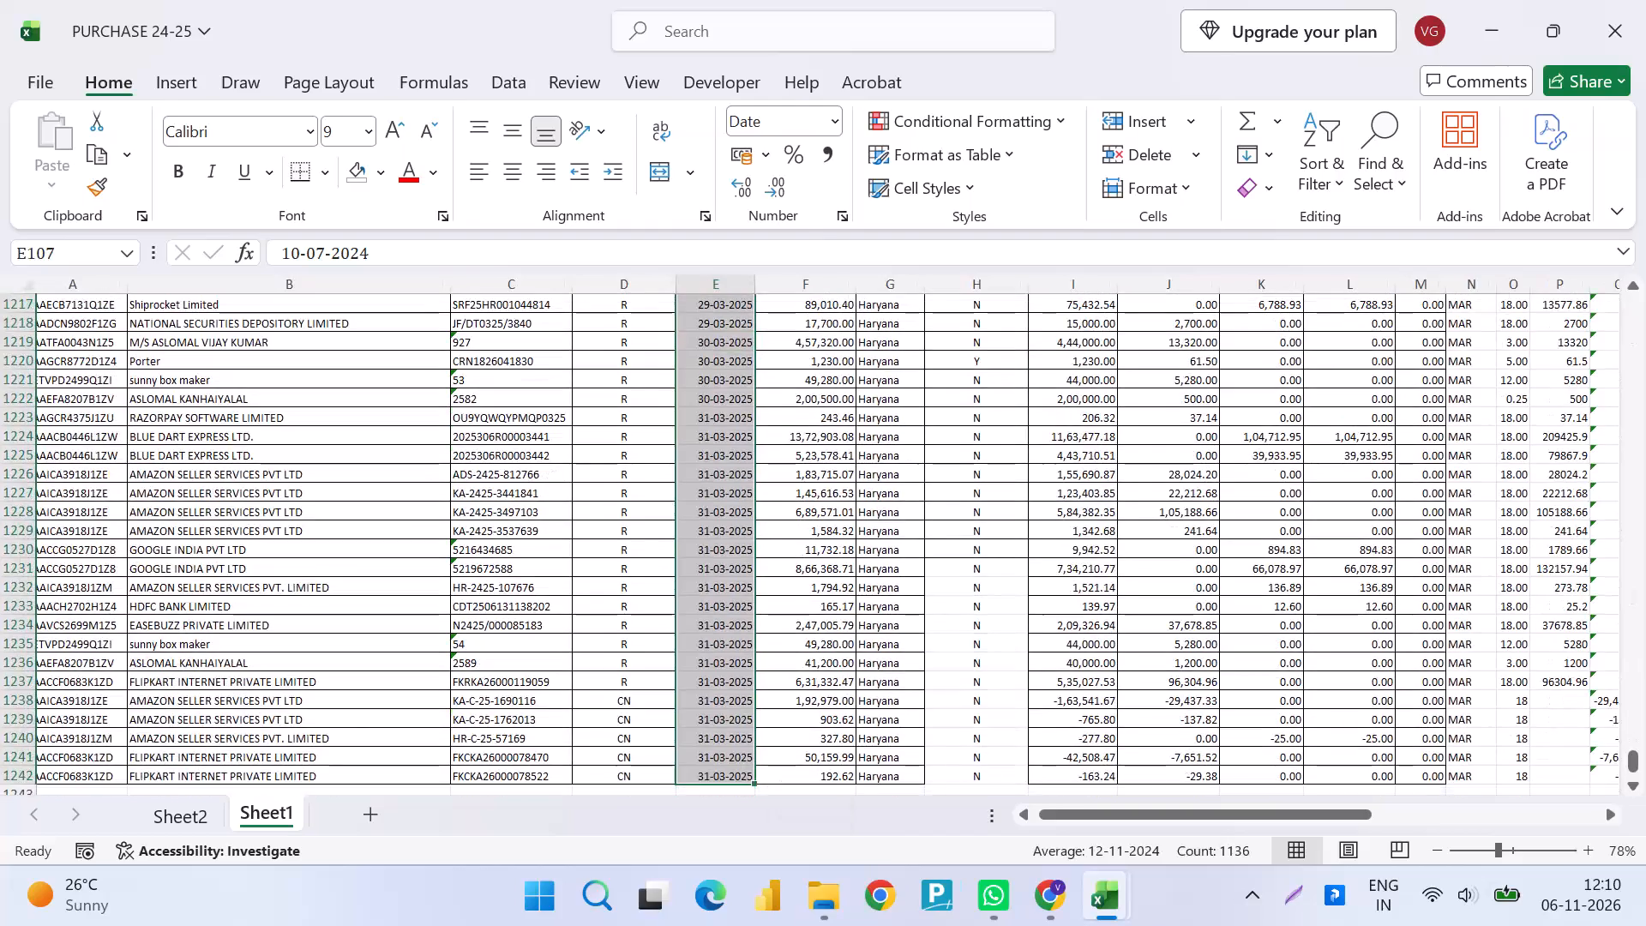
key("Up")
key("Down")
Return to the refund statement and enter 10-07-2024 in F116.
key("alt+Tab")
key("Down")
key("ctrl+d")
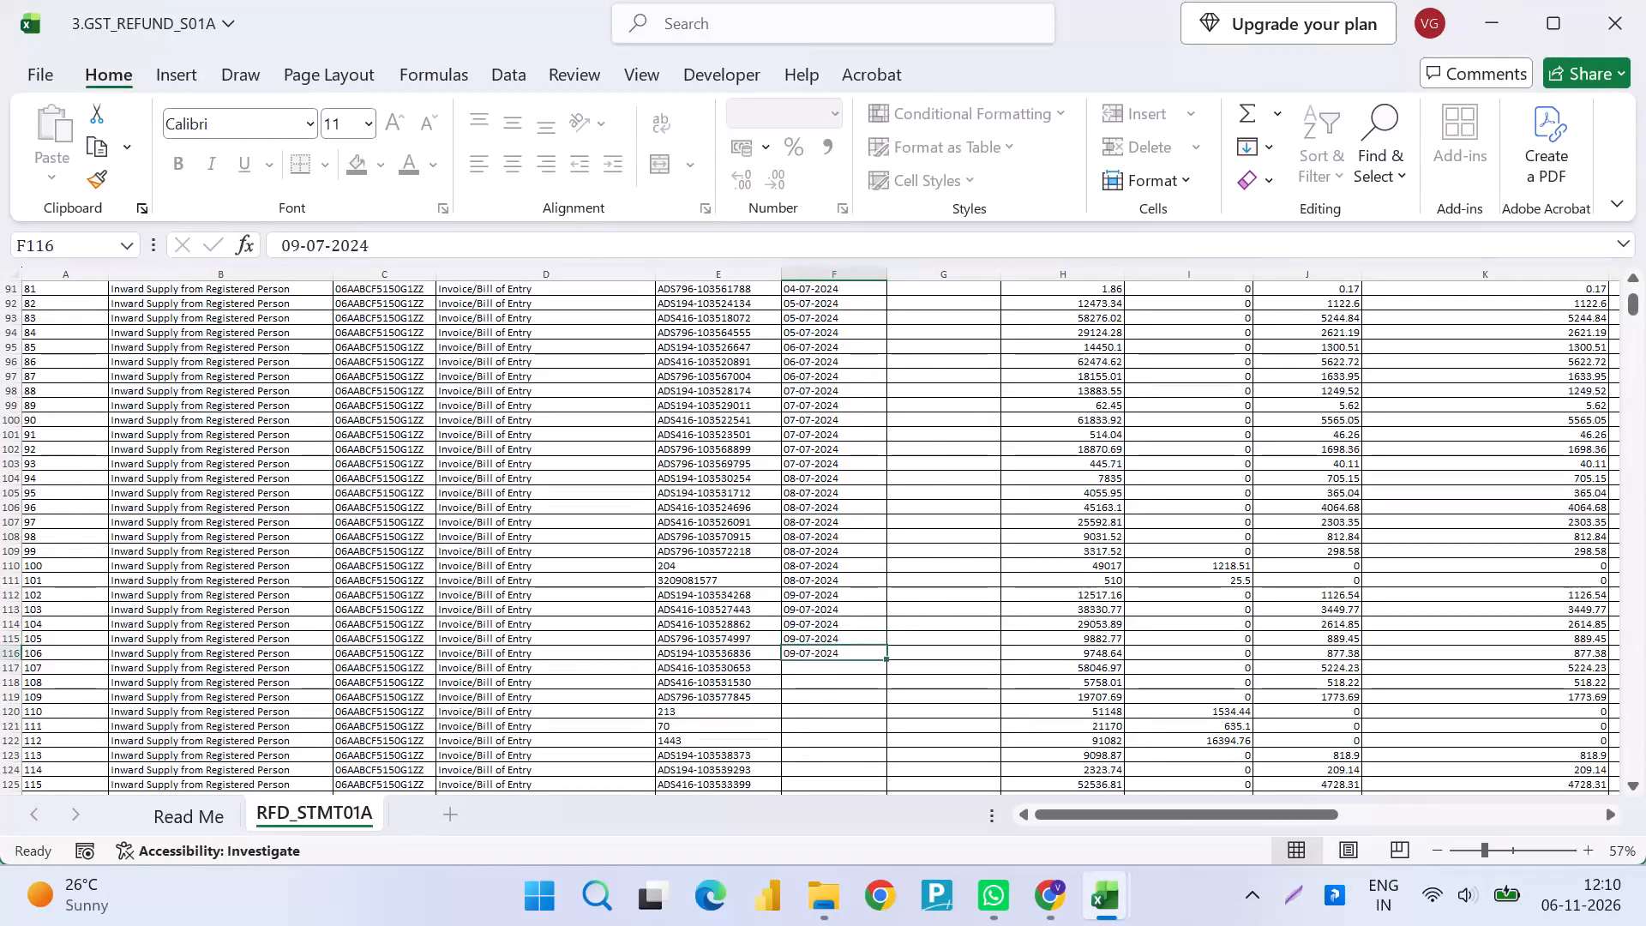
key("F2")
key("ctrl+Left")
key("ctrl+Left")
key("ctrl+Left")
key("Left")
key("shift+Left")
key("shift+Left")
type("10")
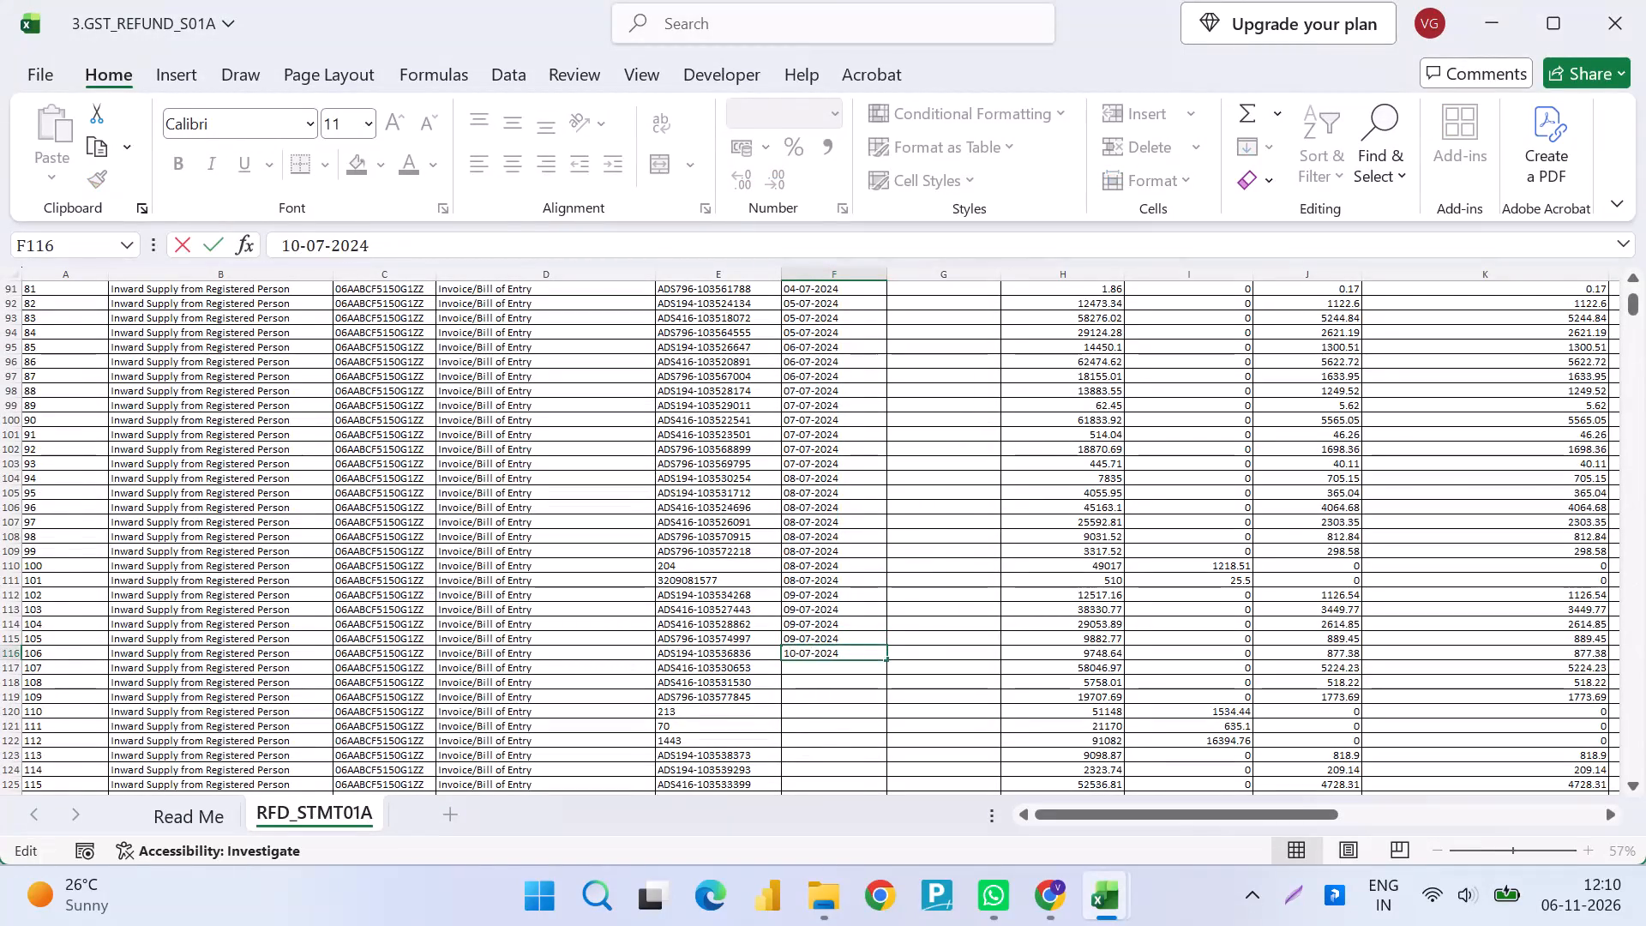
key("Return")
Mark the block of 10-07-2024 invoice dates in E107:E113 of the purchase workbook and return to the refund statement.
key("alt+Tab")
key("shift+Down")
key("shift+Down")
key("shift+Down")
key("shift+Down")
key("shift+Down")
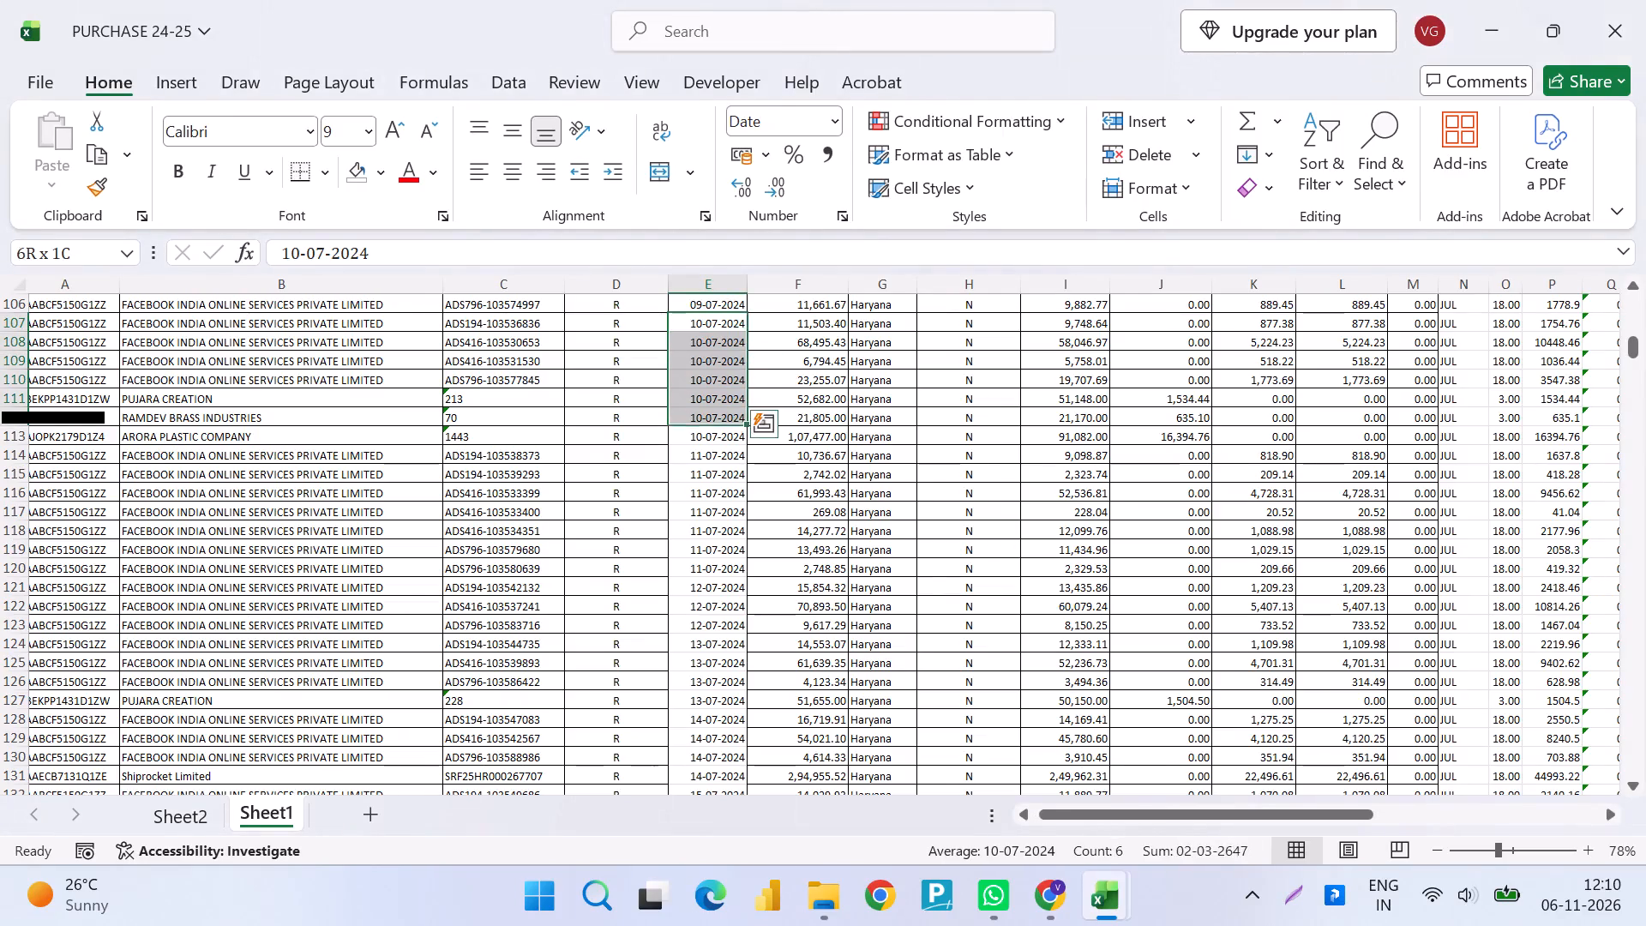
key("shift+Down")
key("alt+Tab")
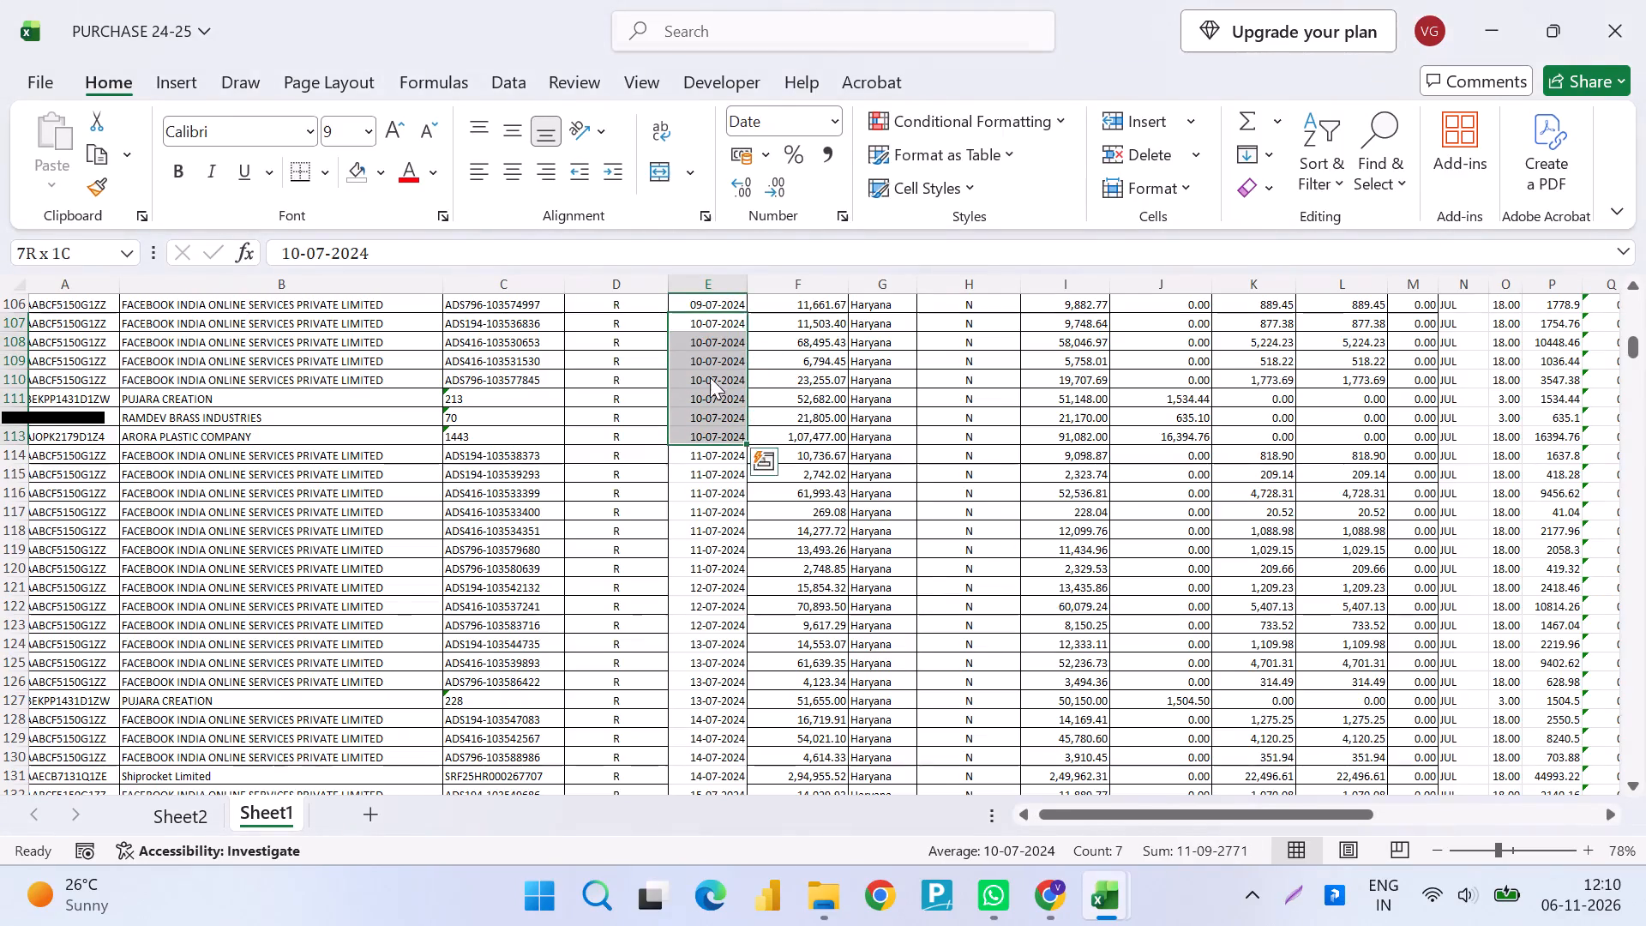
Fill 10-07-2024 from F116 down over F117:F123 of the refund statement.
key("Up")
key("shift+Down")
key("shift+Down")
key("shift+Down")
key("shift+Down")
key("shift+Down")
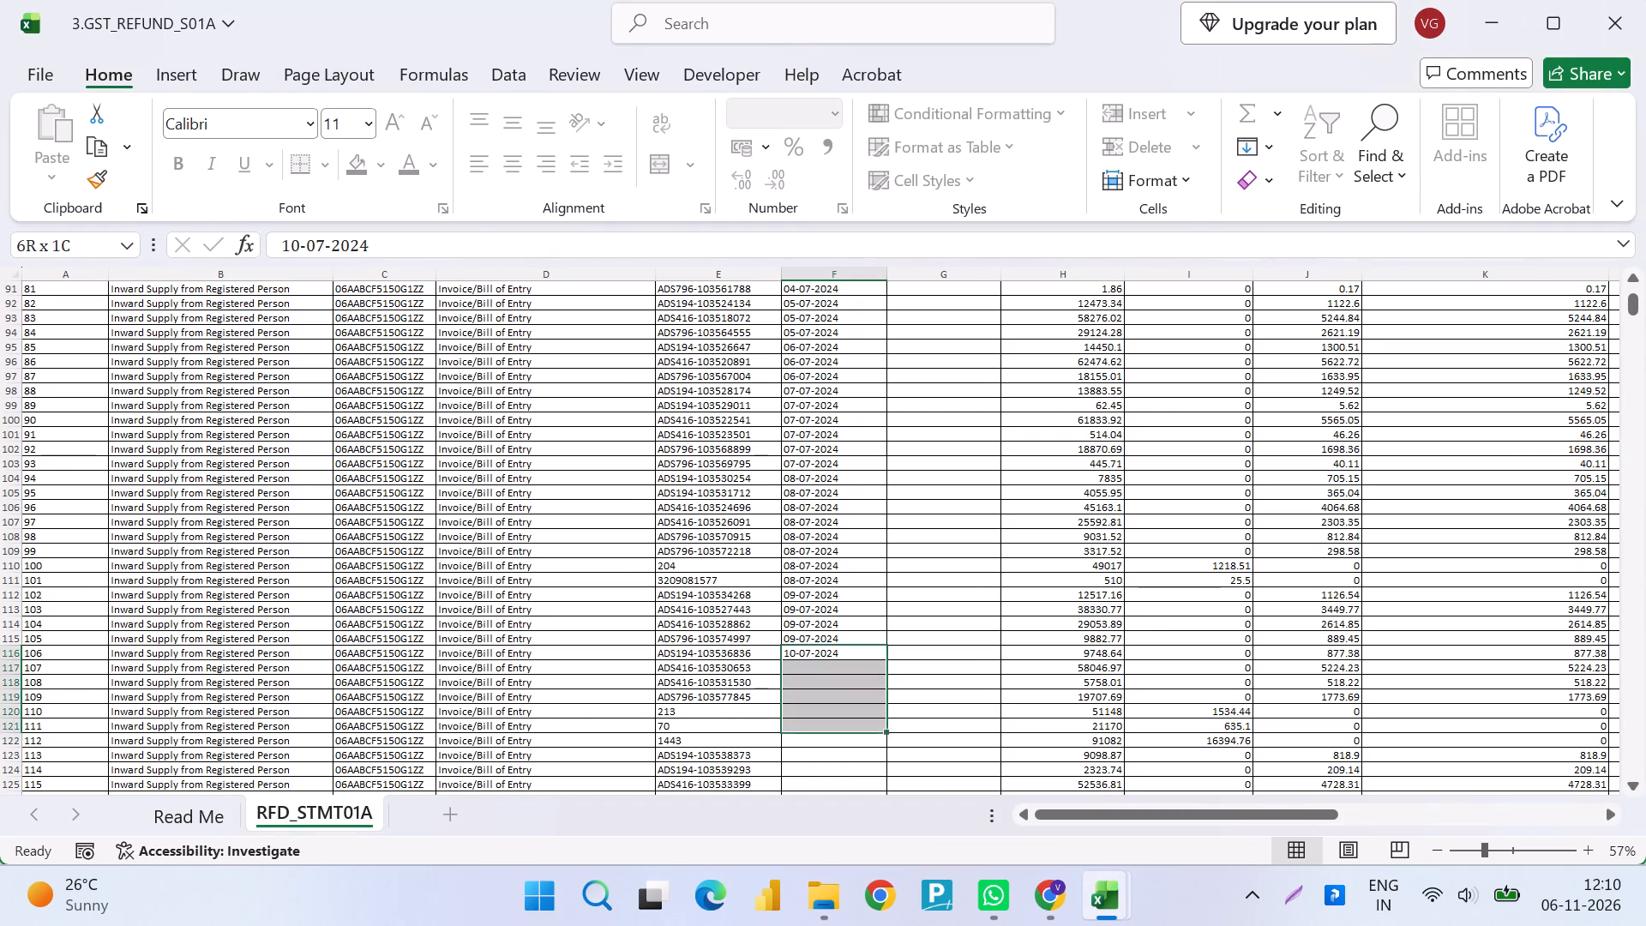
key("shift+Down")
key("shift+Down")
key("ctrl+d")
key("shift+Up")
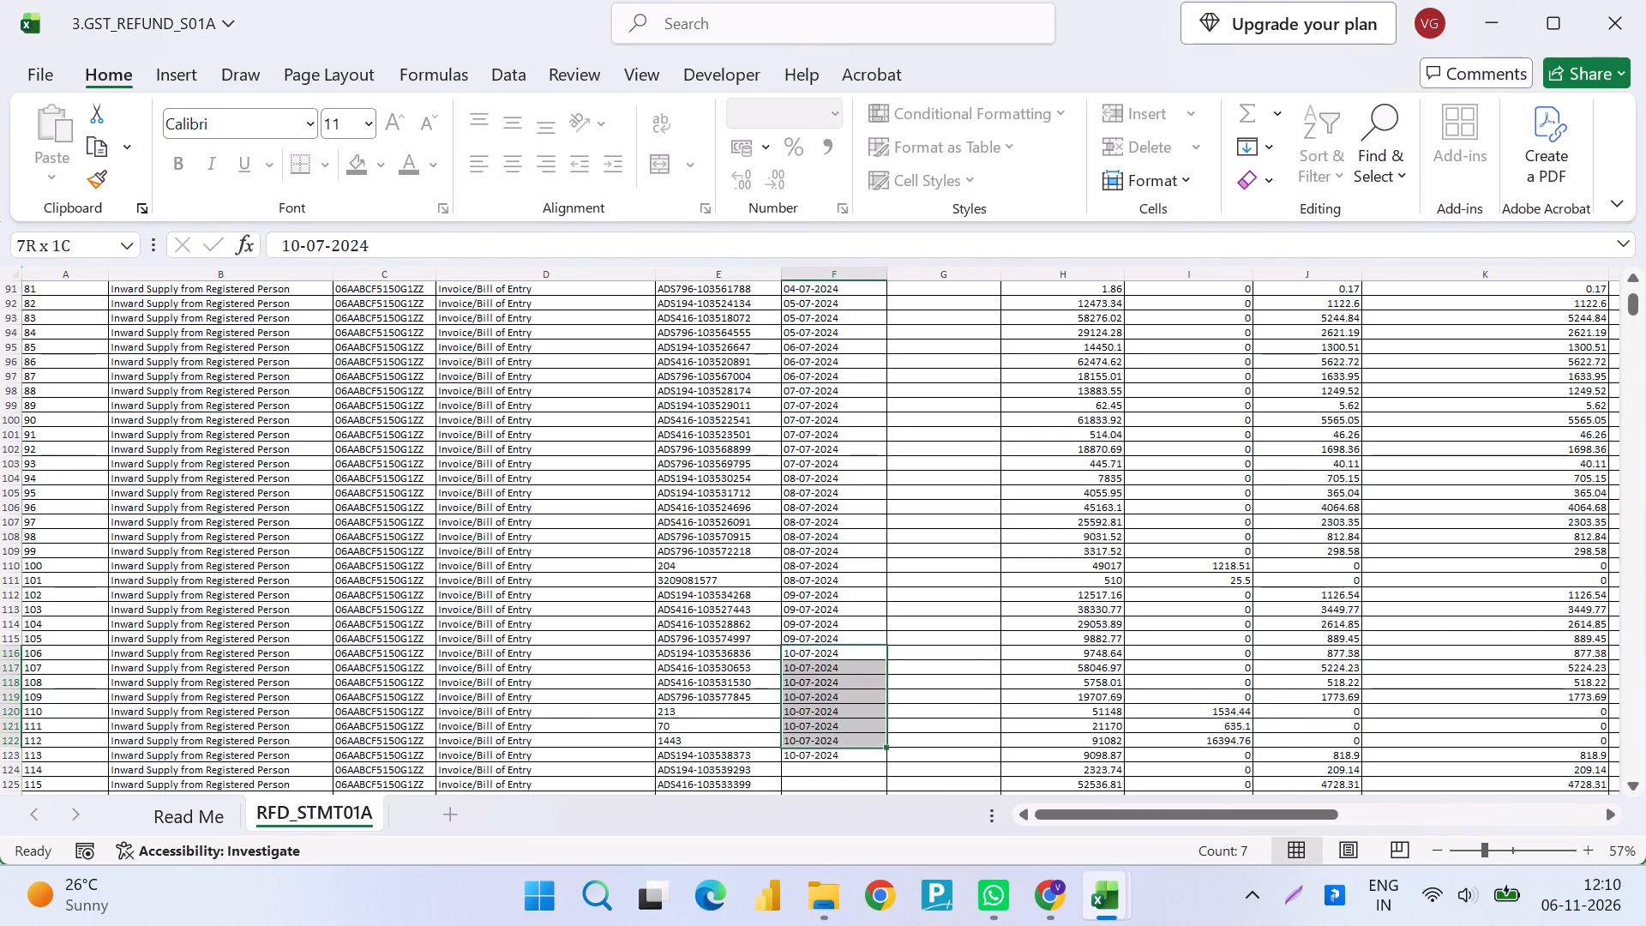
Mark the block of 11-07-2024 invoice dates in E114:E120 of the purchase workbook and return to the refund statement.
key("alt+Tab")
key("alt+Tab")
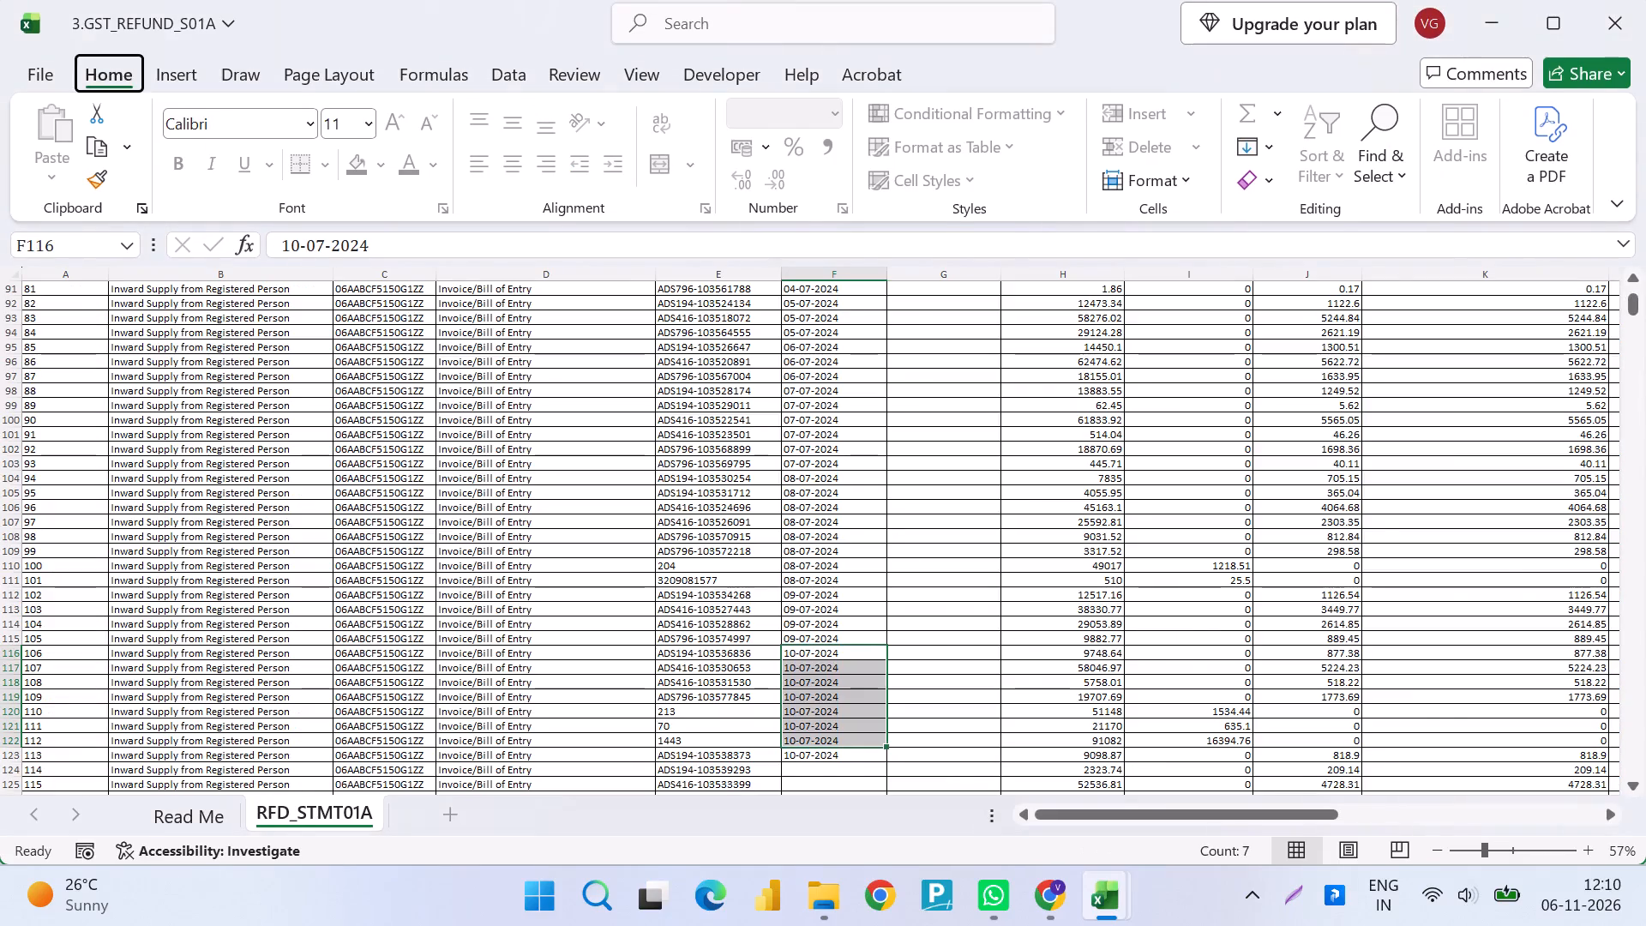
key("alt+Tab")
key("Down")
key("Down")
key("Down")
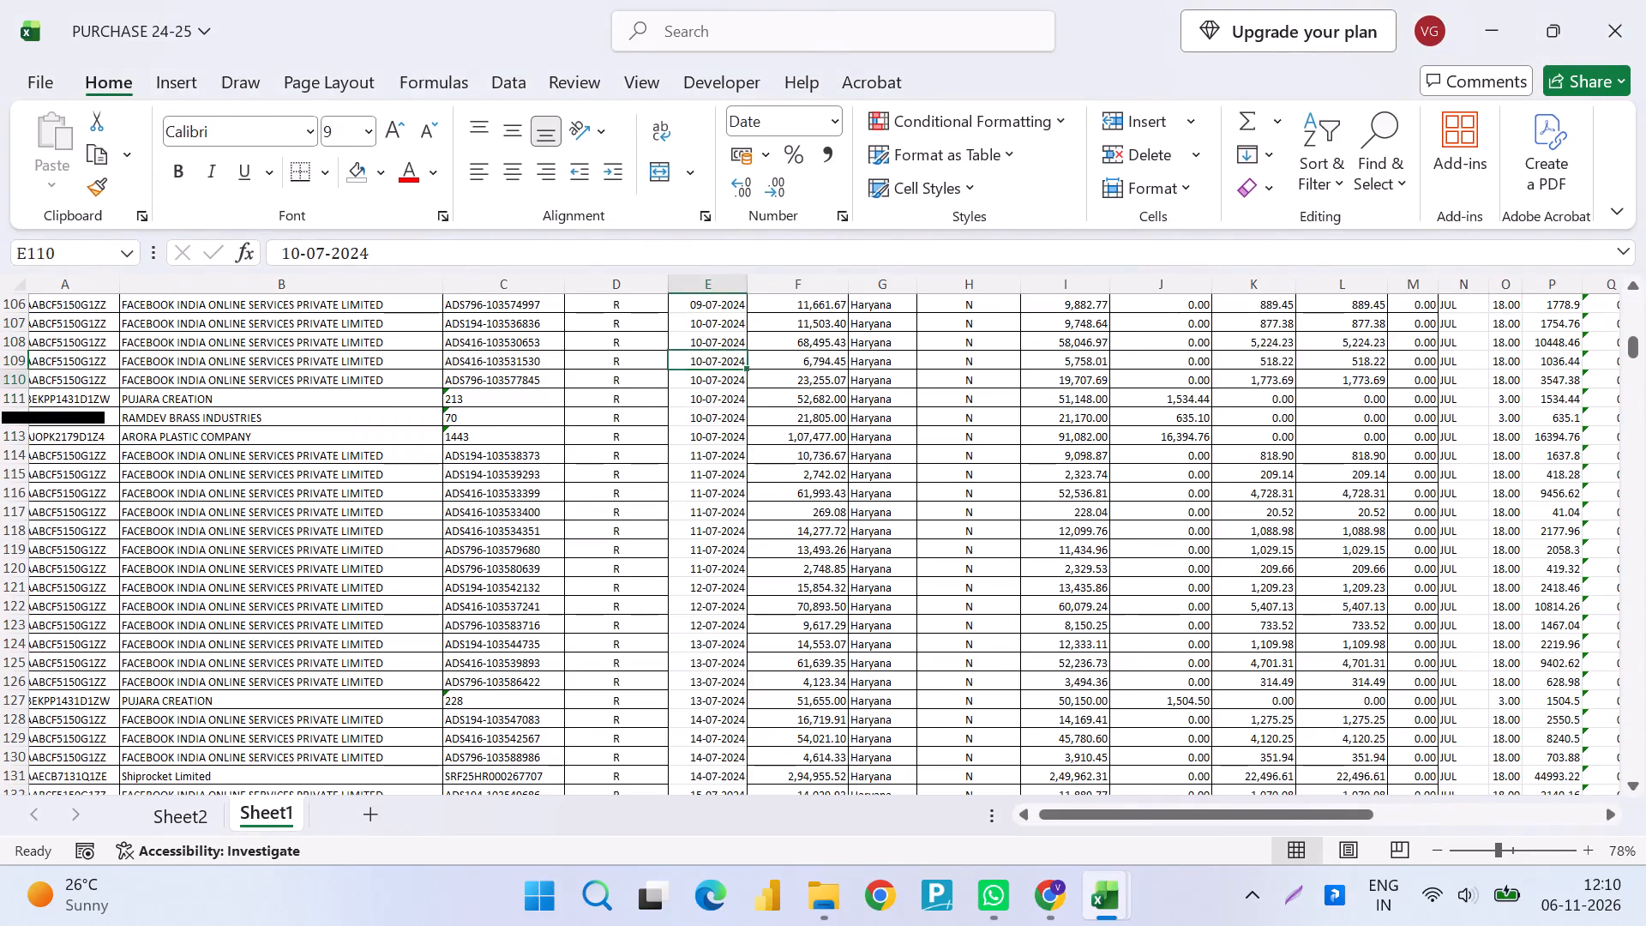
key("Down")
key("Down")
key("Down")
key("Down")
key("shift+Down")
key("shift+Down")
key("shift+Down")
key("shift+Down")
key("shift+Down")
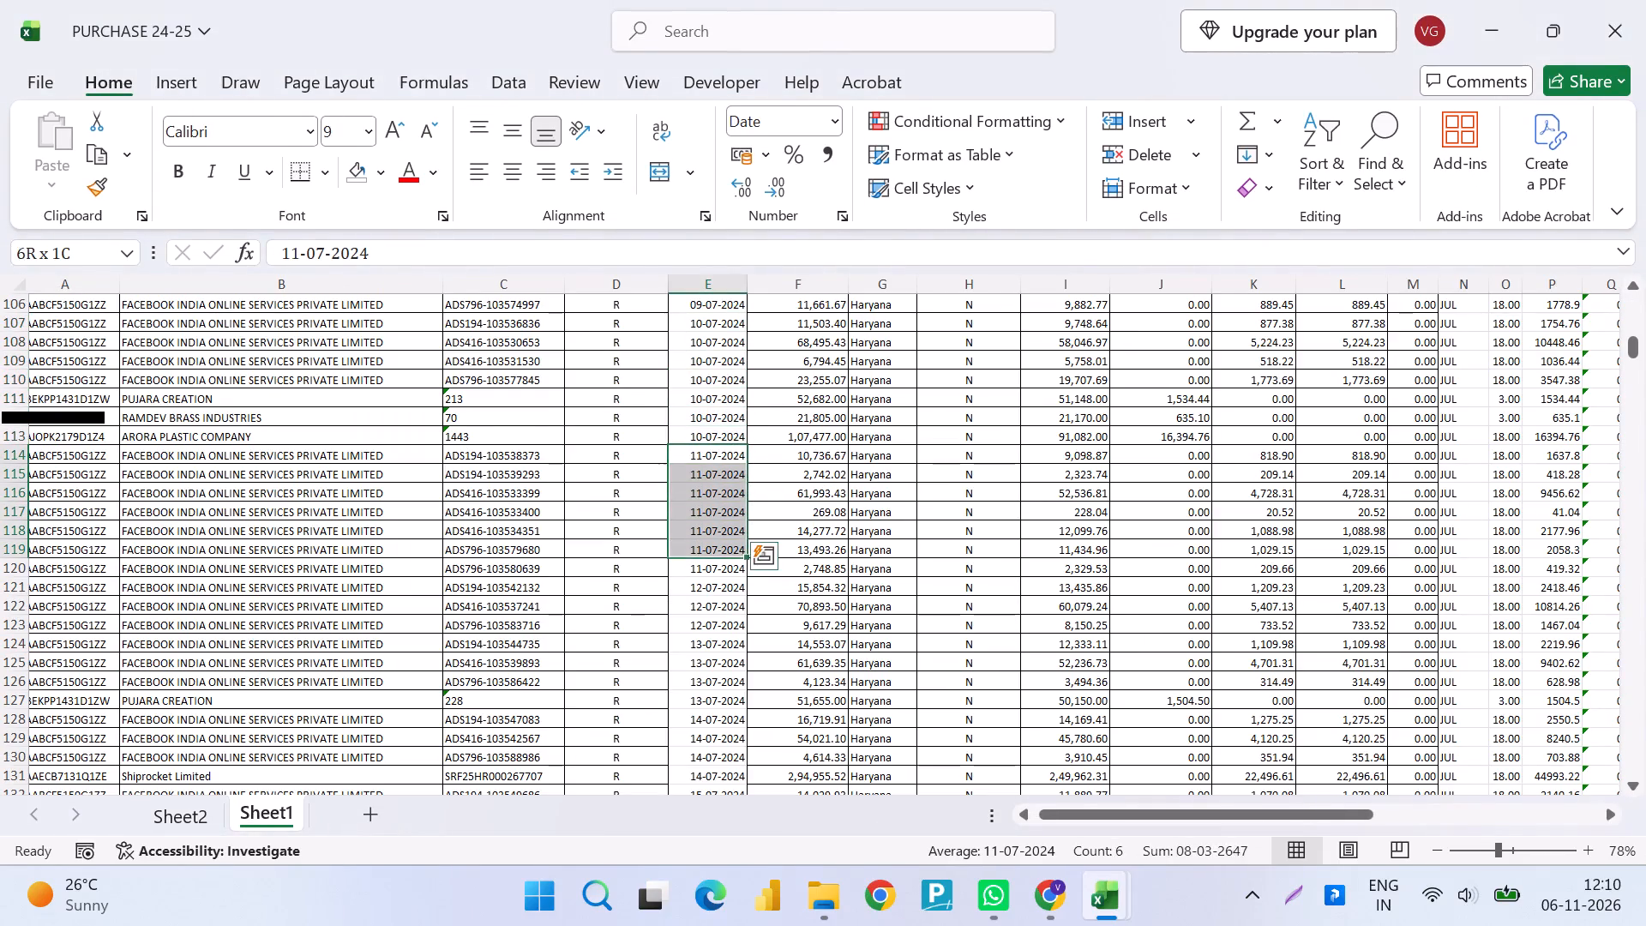
key("shift+Down")
key("alt+Tab")
Change the date in F123 of the refund statement to 11-07-2024.
key("Down")
key("ctrl+Down")
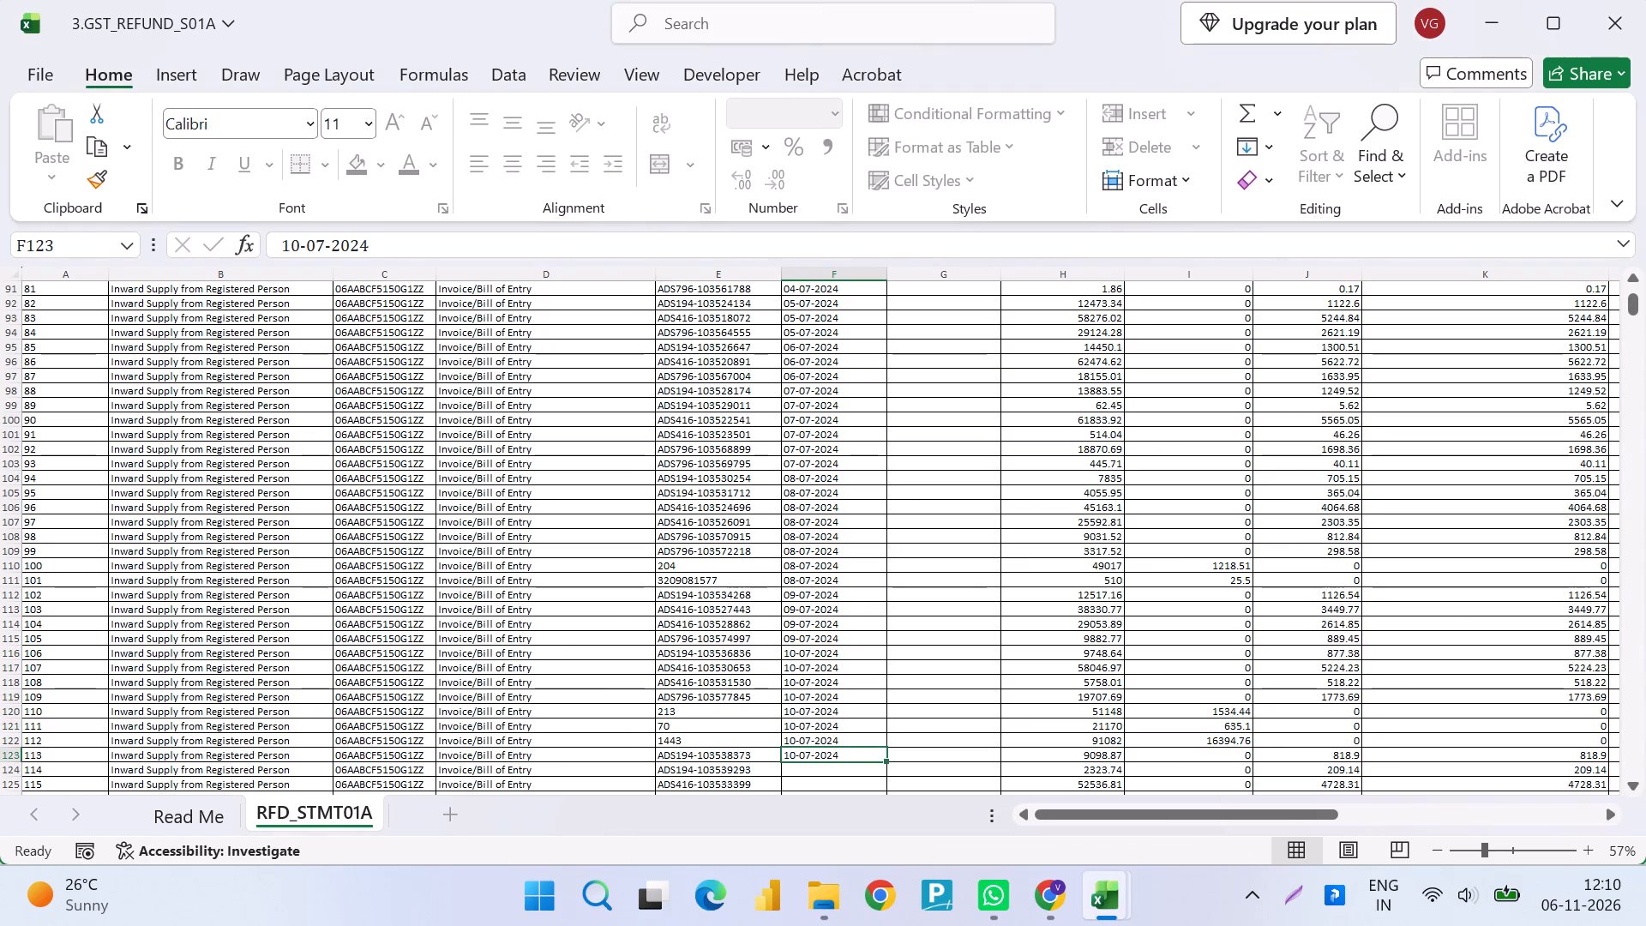
key("F2")
key("Left")
key("ctrl+Left")
key("ctrl+Left")
key("Left")
key("Left")
key("Left")
key("BackSpace")
key("1")
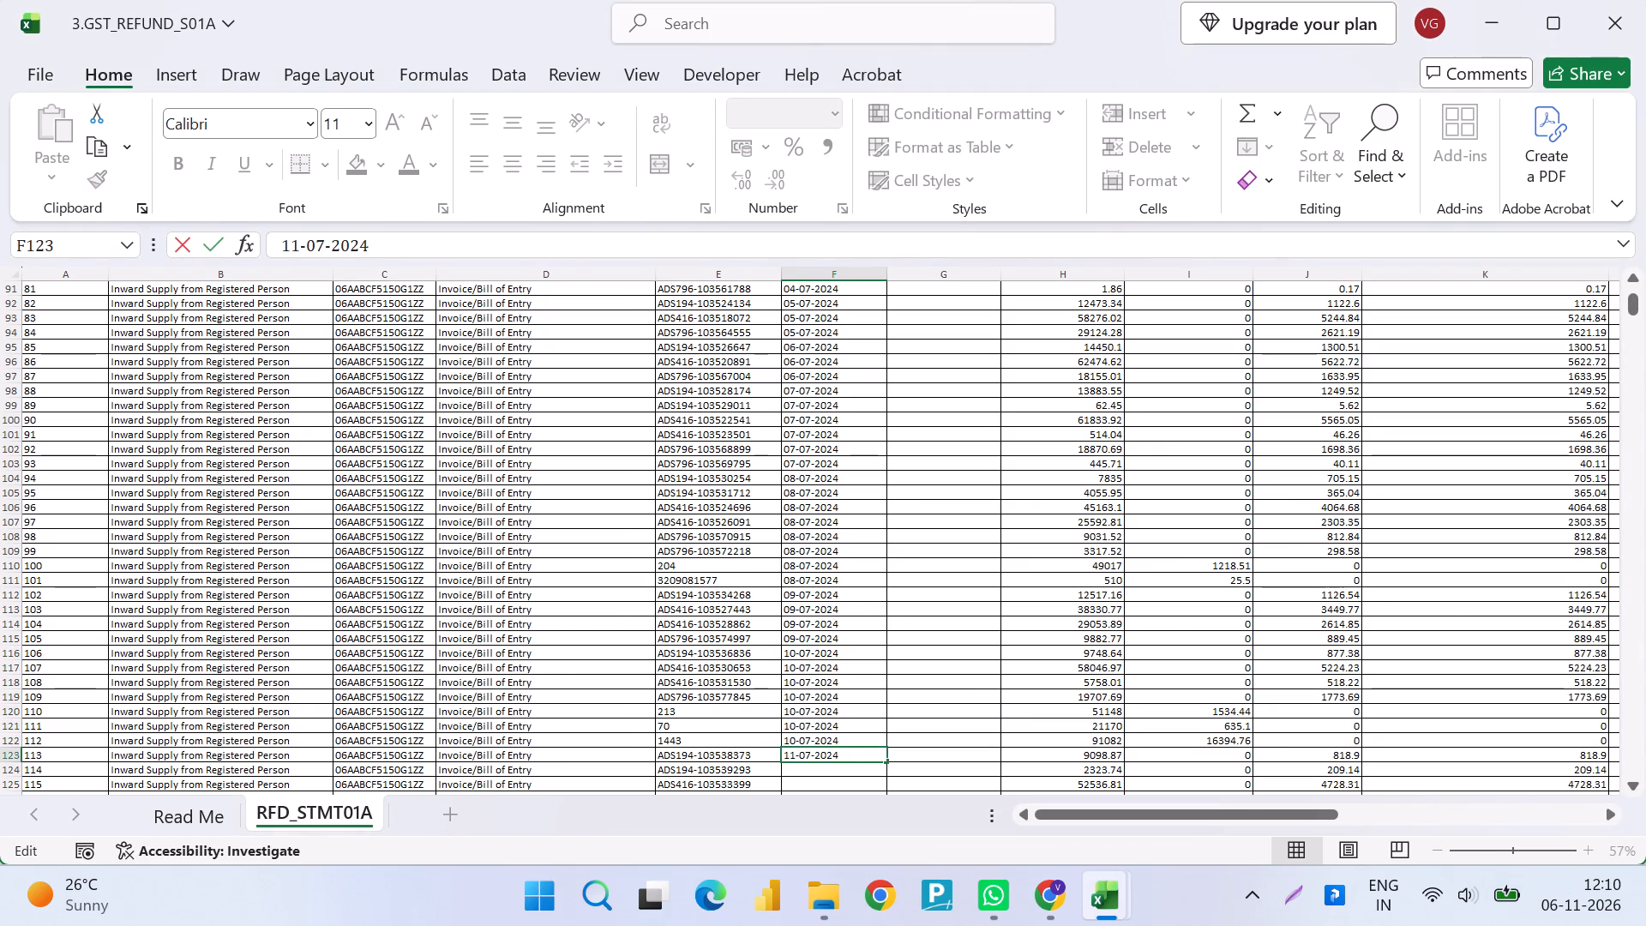
key("Return")
Fill 11-07-2024 from F123 down over F124:F129 of the refund statement.
key("Up")
key("shift+Down")
key("shift+Down")
key("shift+Down")
key("shift+Down")
key("shift+Down")
key("shift+Down")
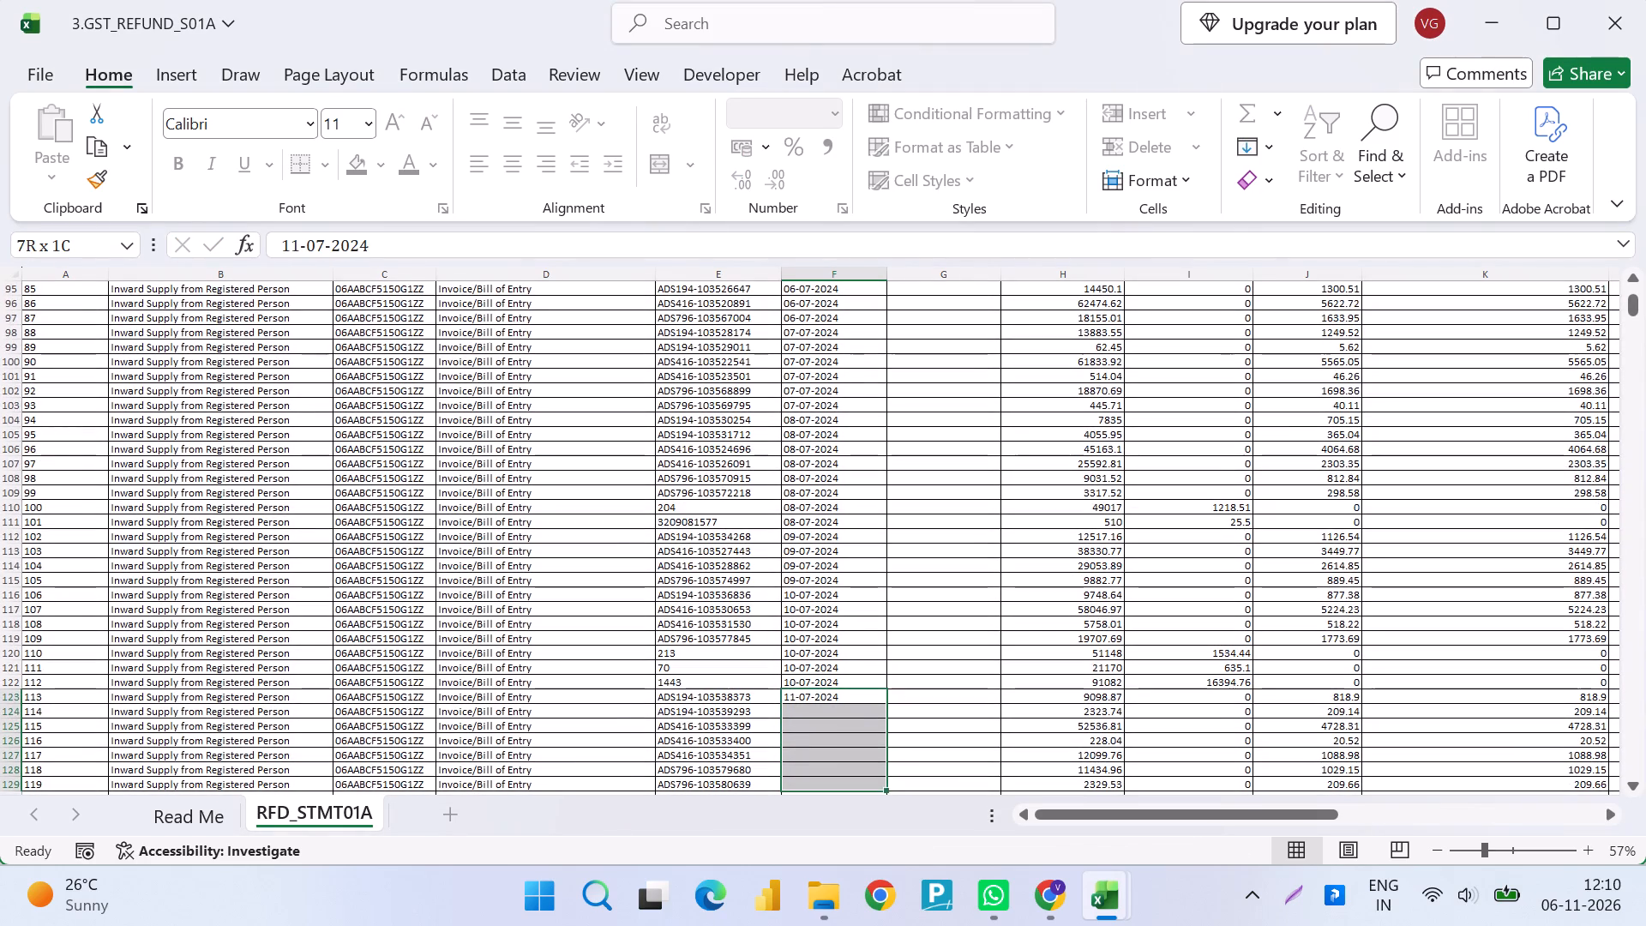
key("ctrl+d")
scroll(710, 377, "right", 1)
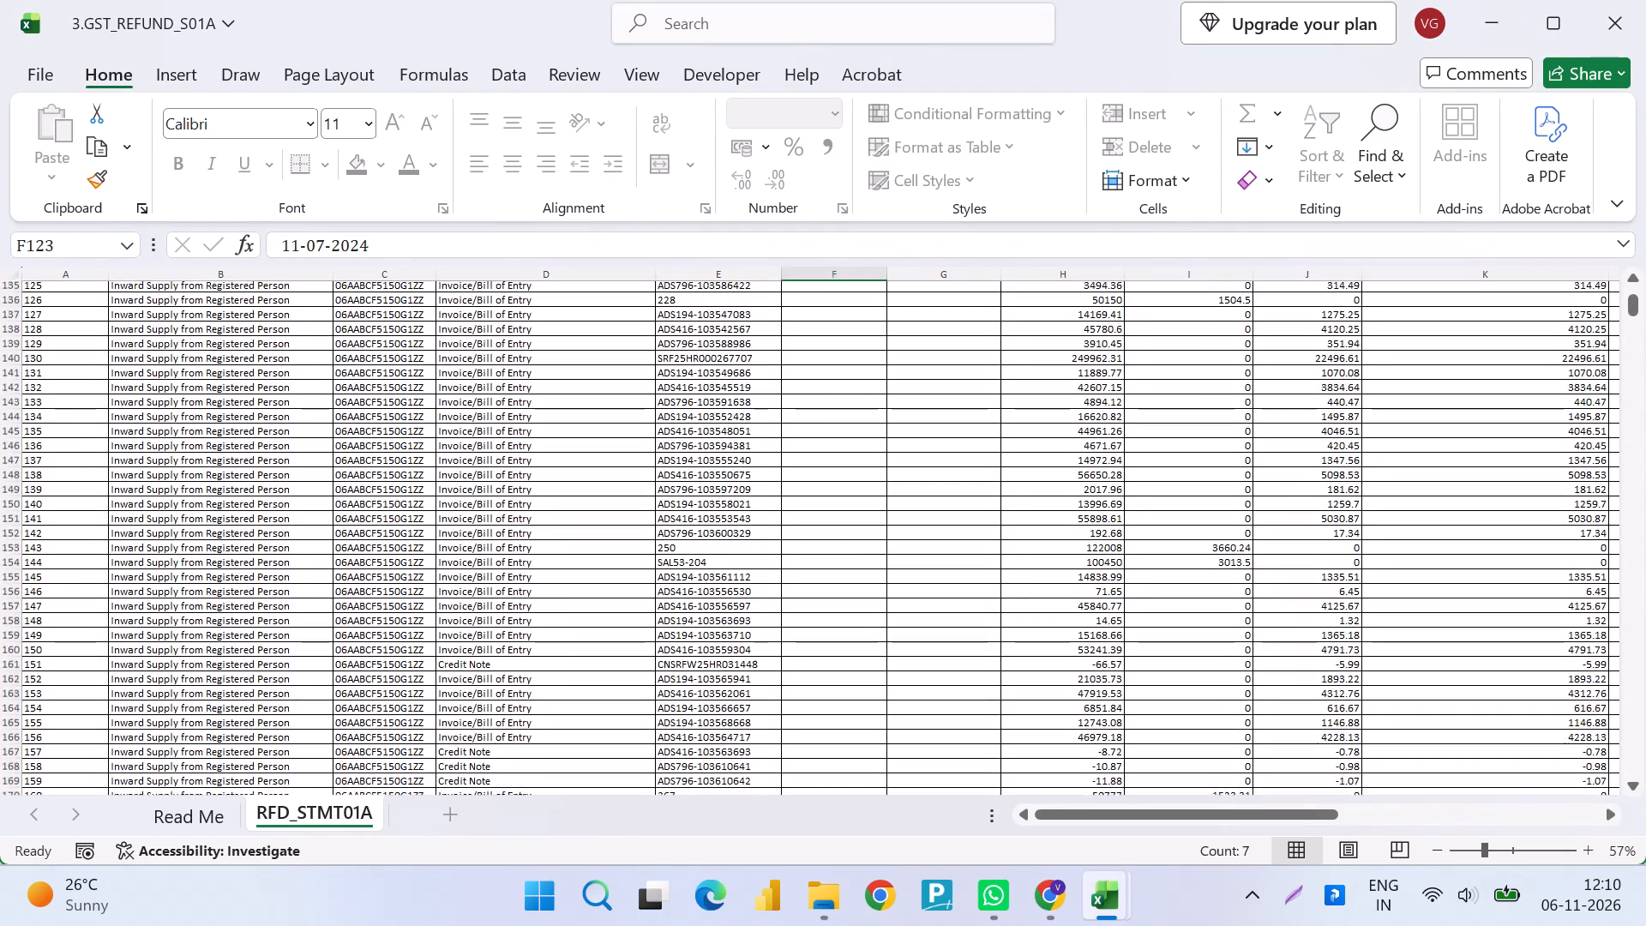
scroll(710, 377, "right", 1)
Check the next invoice date at E121 in the purchase workbook and enter 12-07-2024 in F130 of the refund statement.
key("alt+Tab")
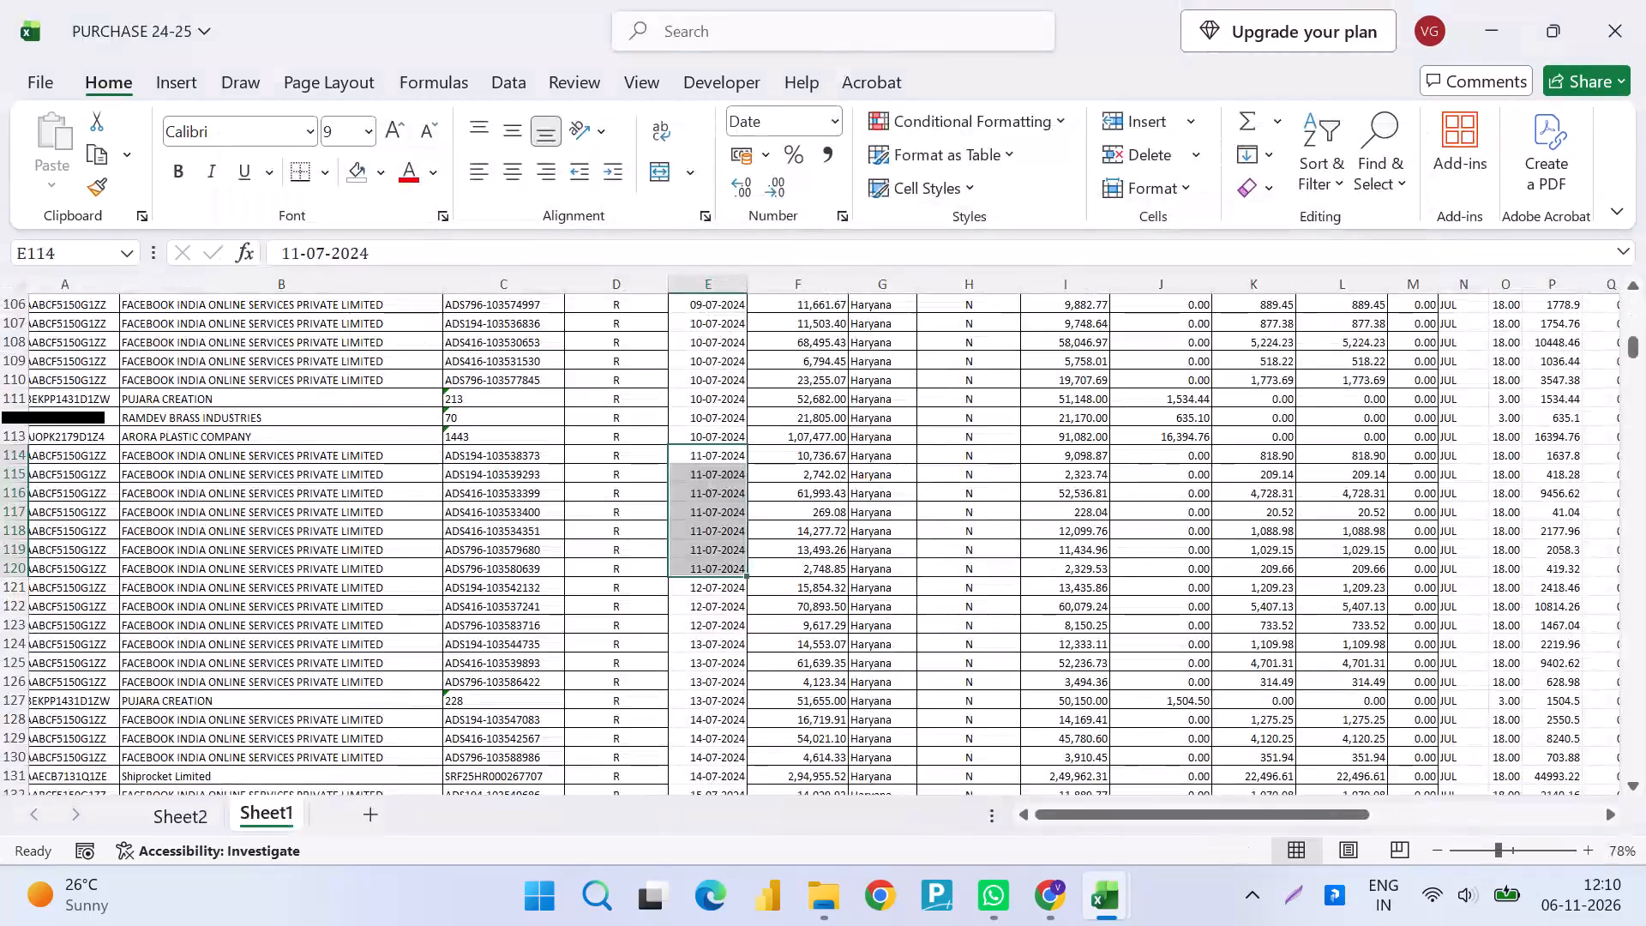
left_click(724, 586)
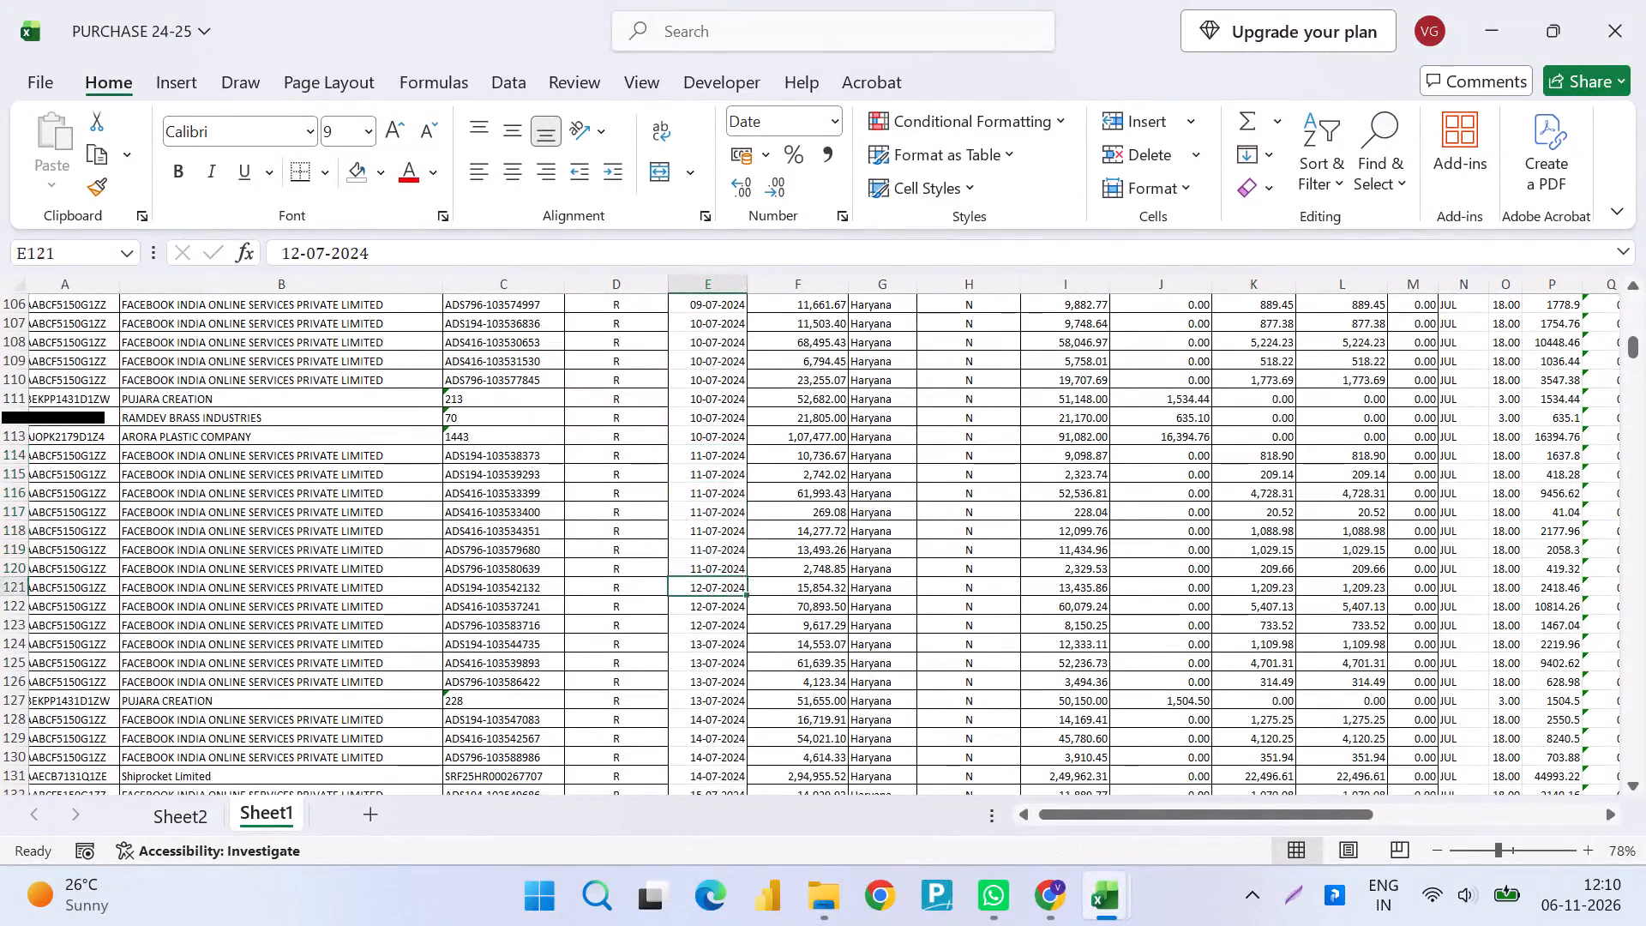
key("alt+Tab")
key("Down")
key("Up")
key("Down")
key("ctrl+Down")
key("Down")
key("ctrl+d")
key("F2")
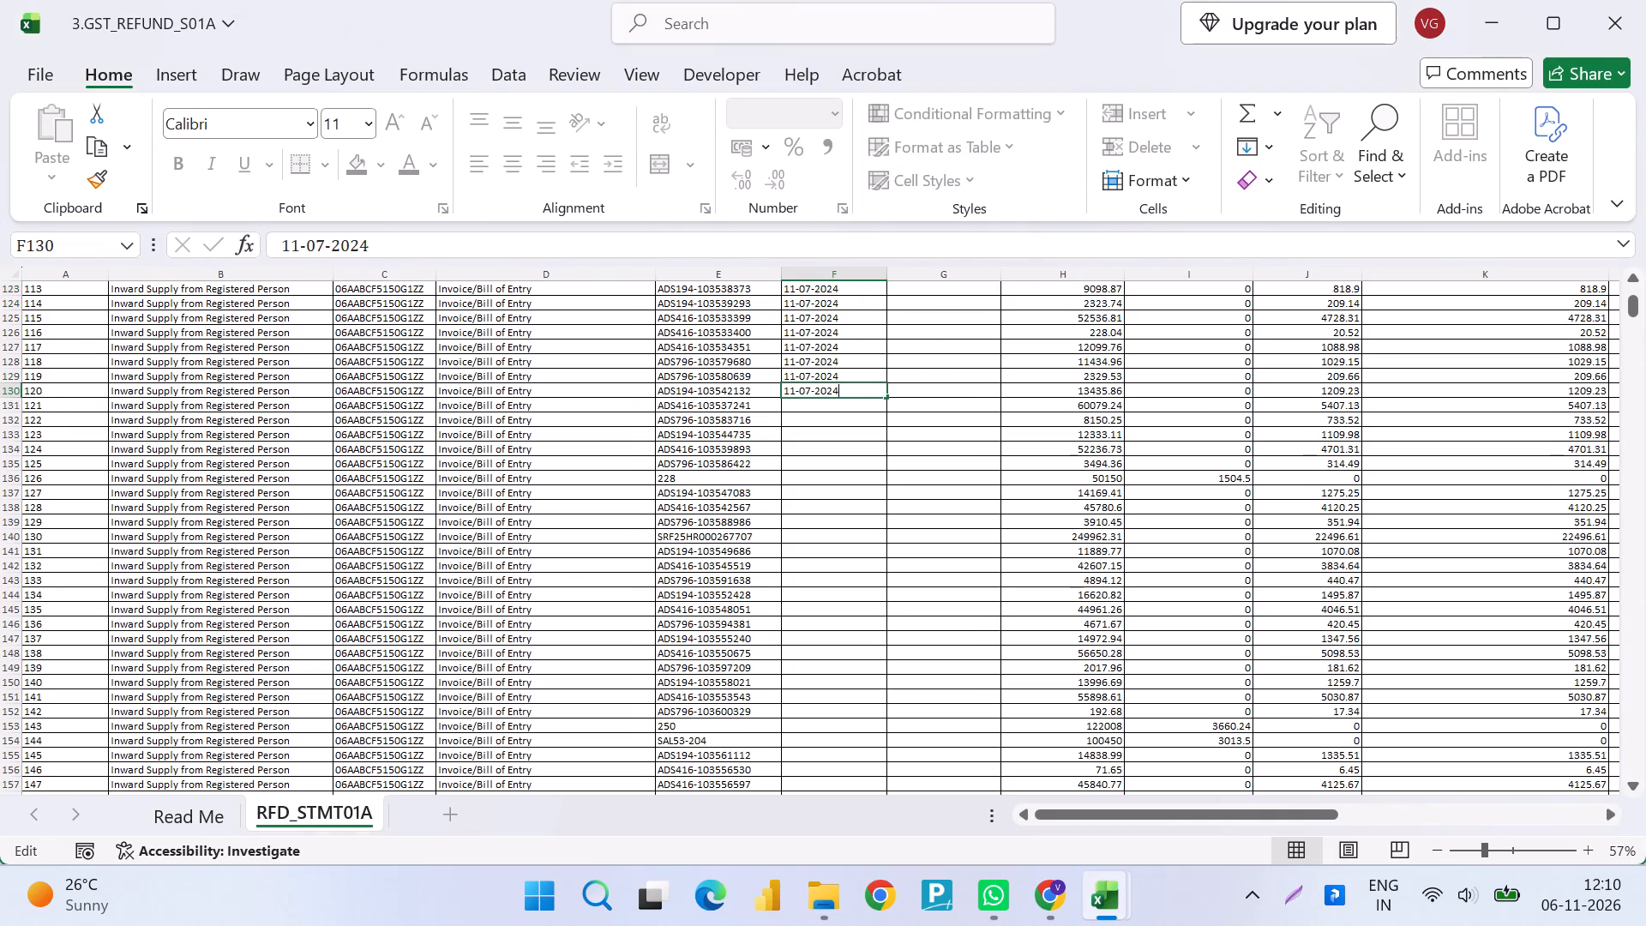
key("ctrl+Left")
key("ctrl+Left")
key("Left")
key("Left")
key("shift+Left")
key("Left")
key("shift+Left")
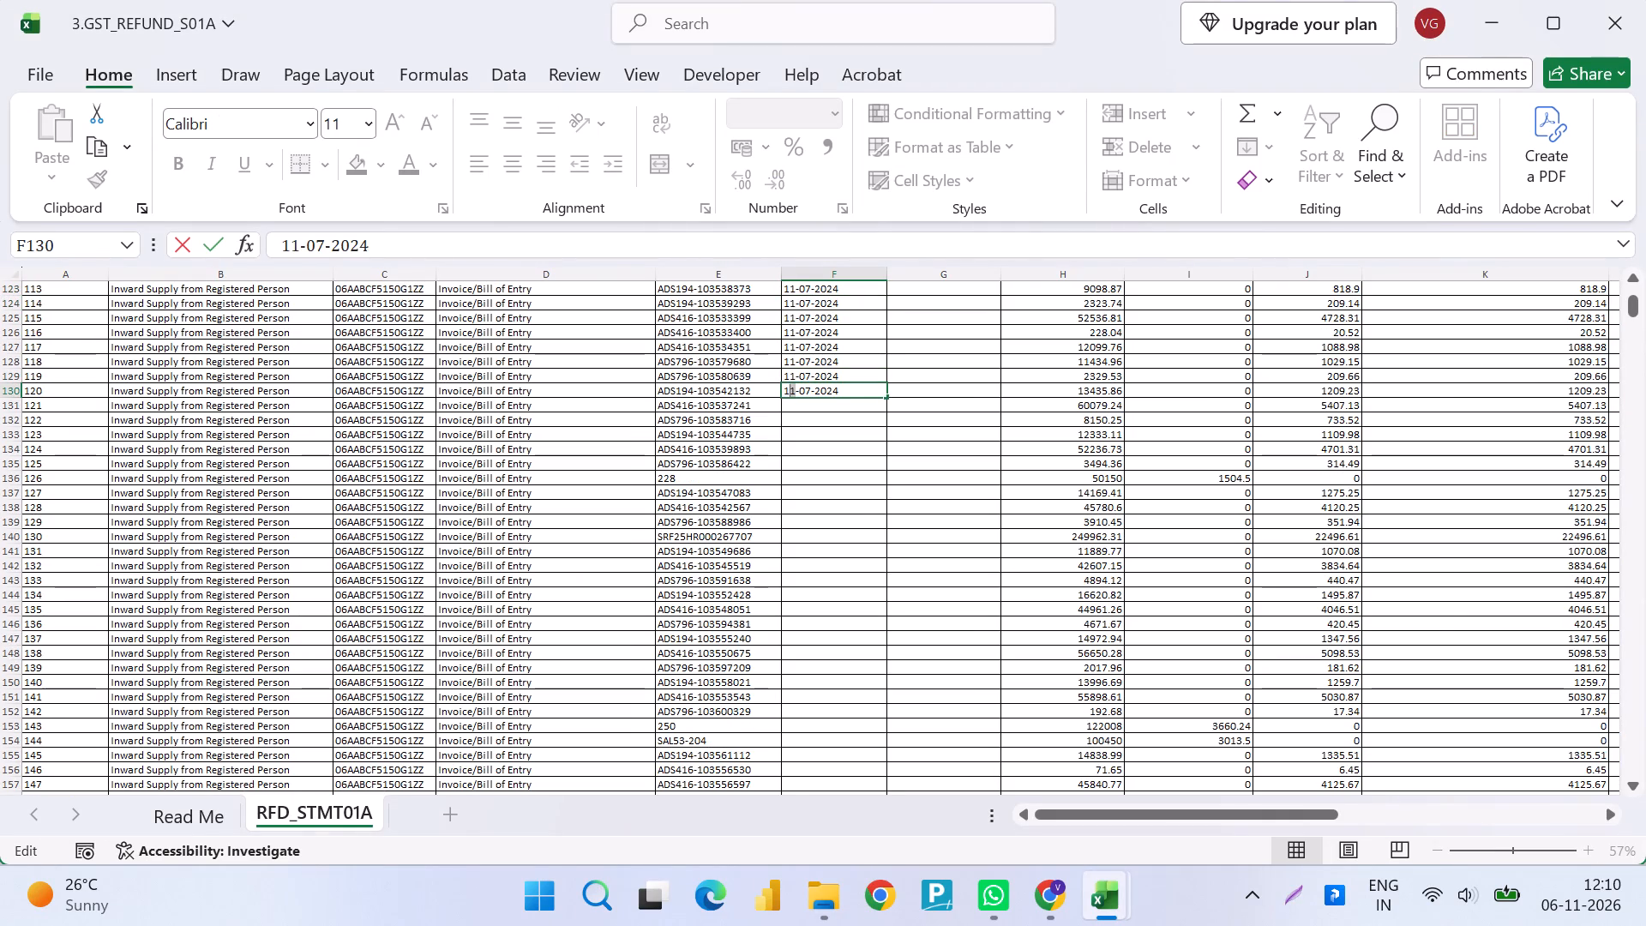
key("2")
key("Return")
Mark the block of 12-07-2024 invoice dates in E121:E123 of the purchase workbook and return to the refund statement.
key("alt+Tab")
key("shift+Down")
key("shift+Down")
key("shift+Down")
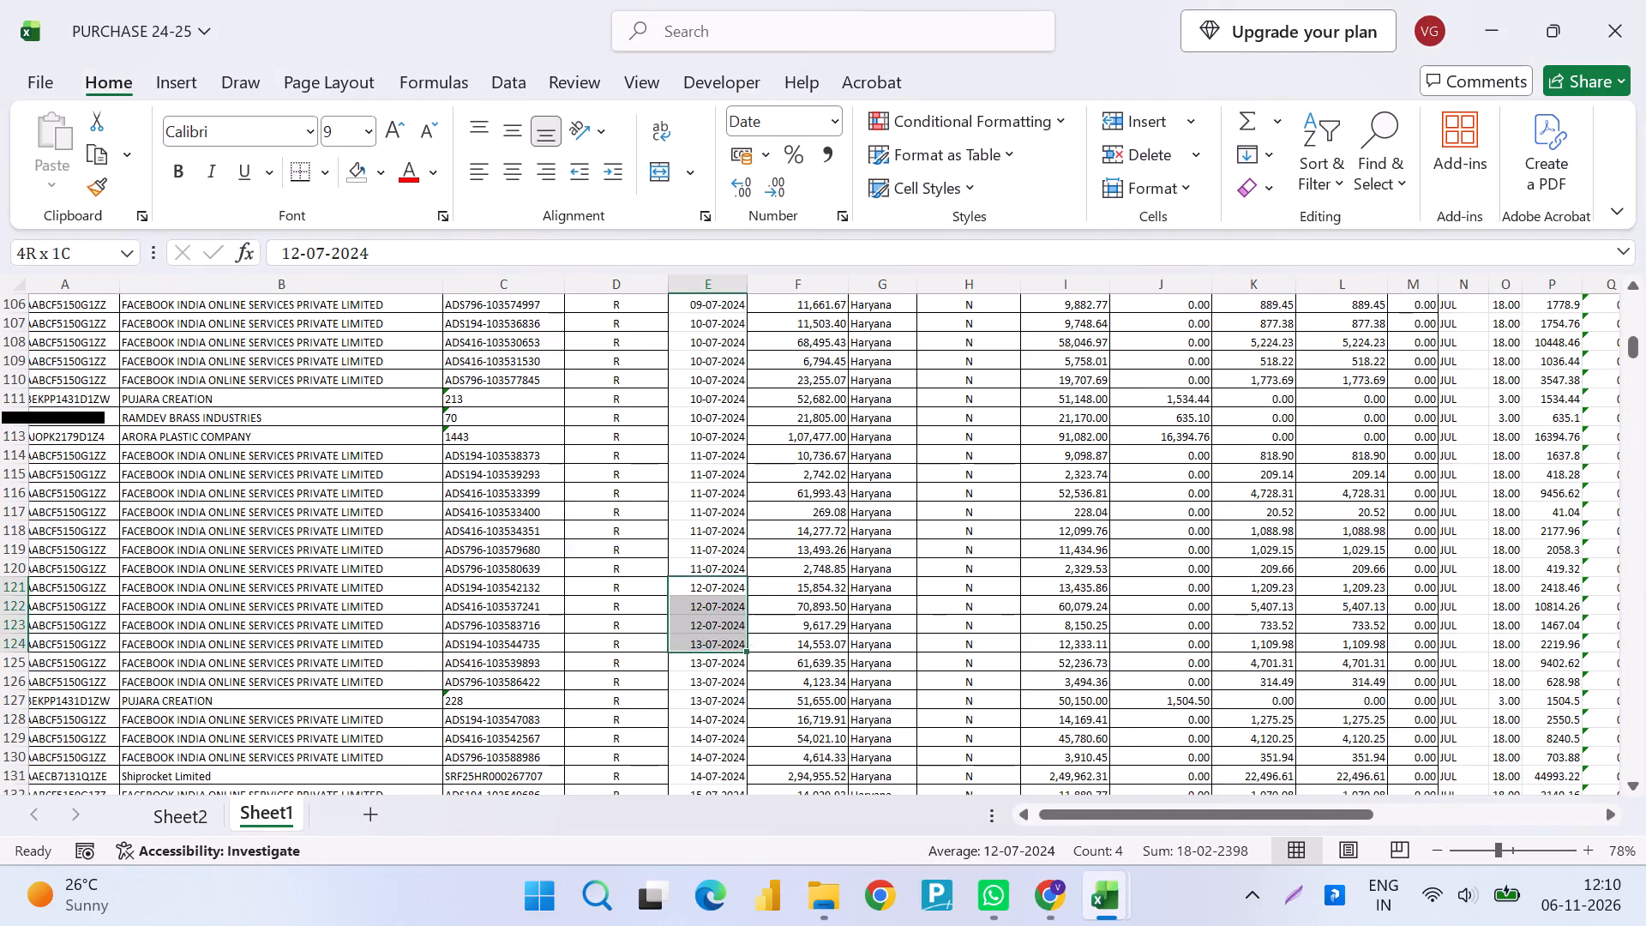
key("shift+Up")
key("alt+Tab")
Fill 12-07-2024 from F130 down over F131:F132 of the refund statement.
key("Down")
key("ctrl+d")
key("Up")
key("ctrl+d")
key("Down")
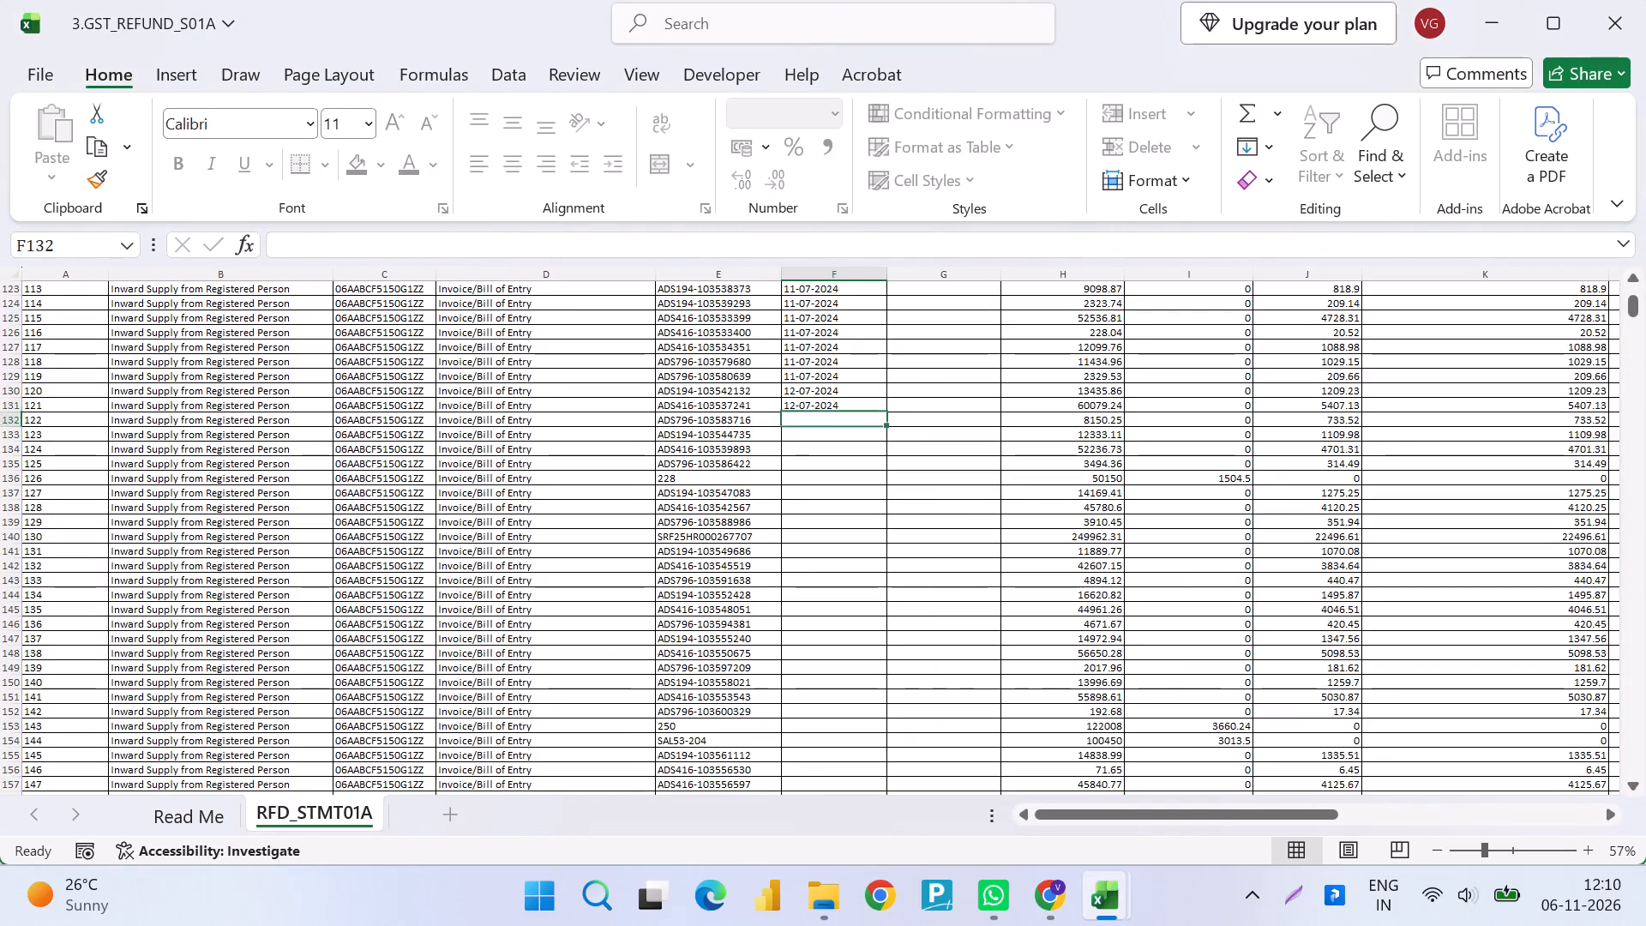
key("ctrl+d")
Copy the date above into F133 of the refund statement and change it to 13-07-2024.
key("Down")
key("ctrl+d")
key("F2")
key("Escape")
key("F2")
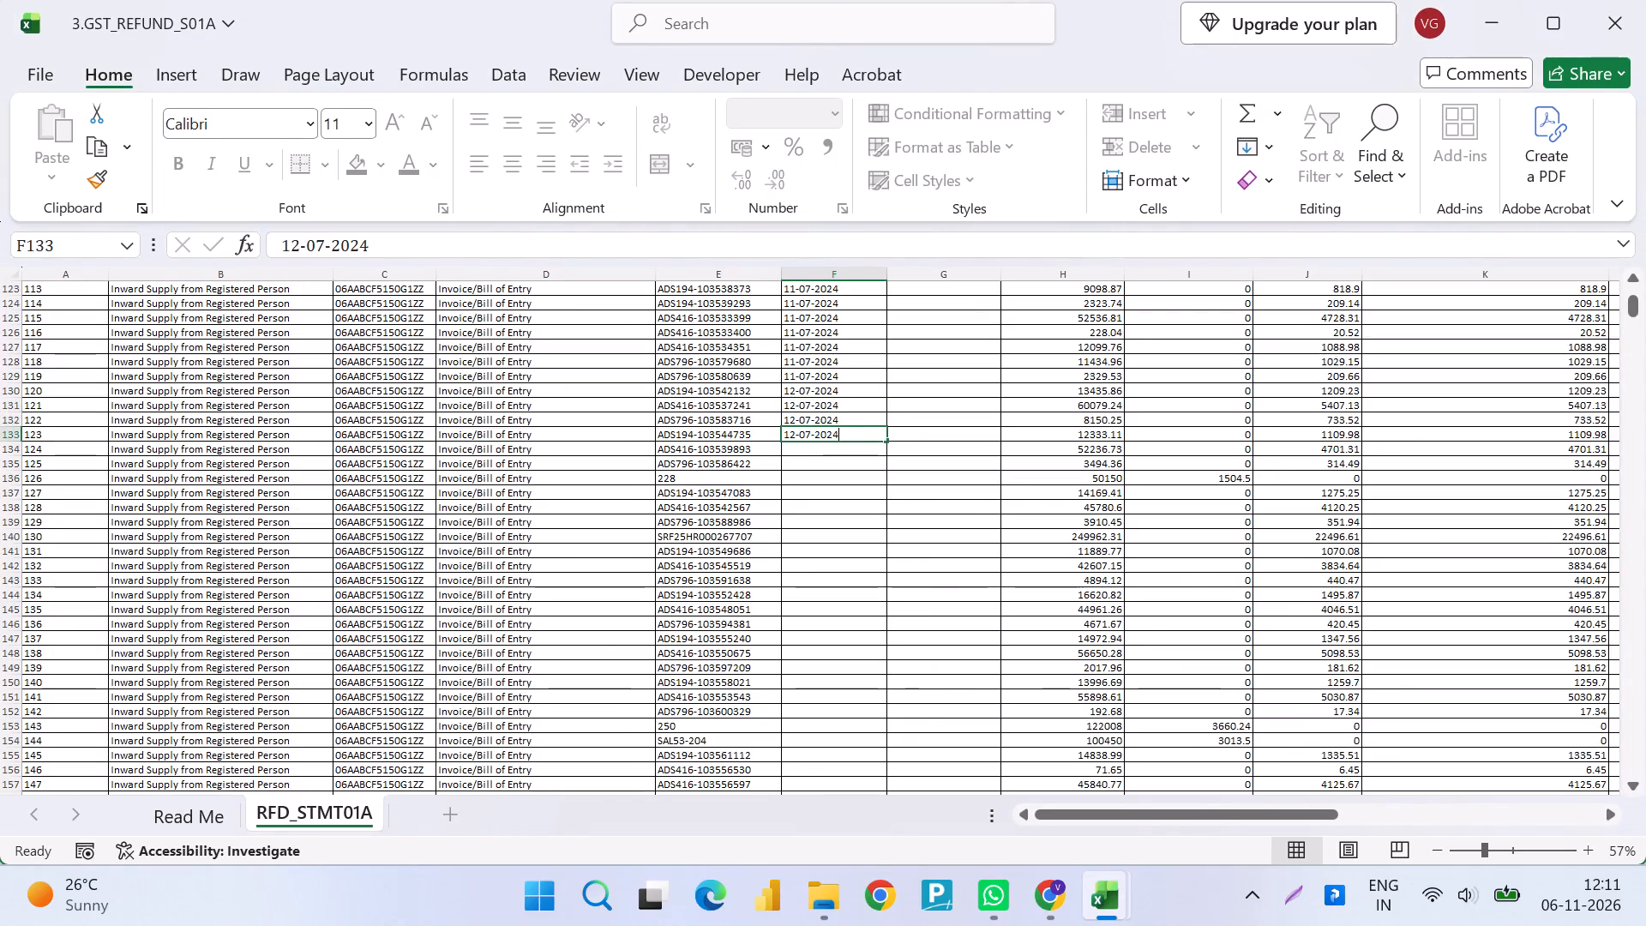
key("ctrl+Left")
key("ctrl+Left")
key("ctrl+Left")
key("Left")
key("shift+Left")
key("3")
key("Return")
Mark the block of 13-07-2024 invoice dates in E124:E127 of the purchase workbook and return to the refund statement.
key("alt+Tab")
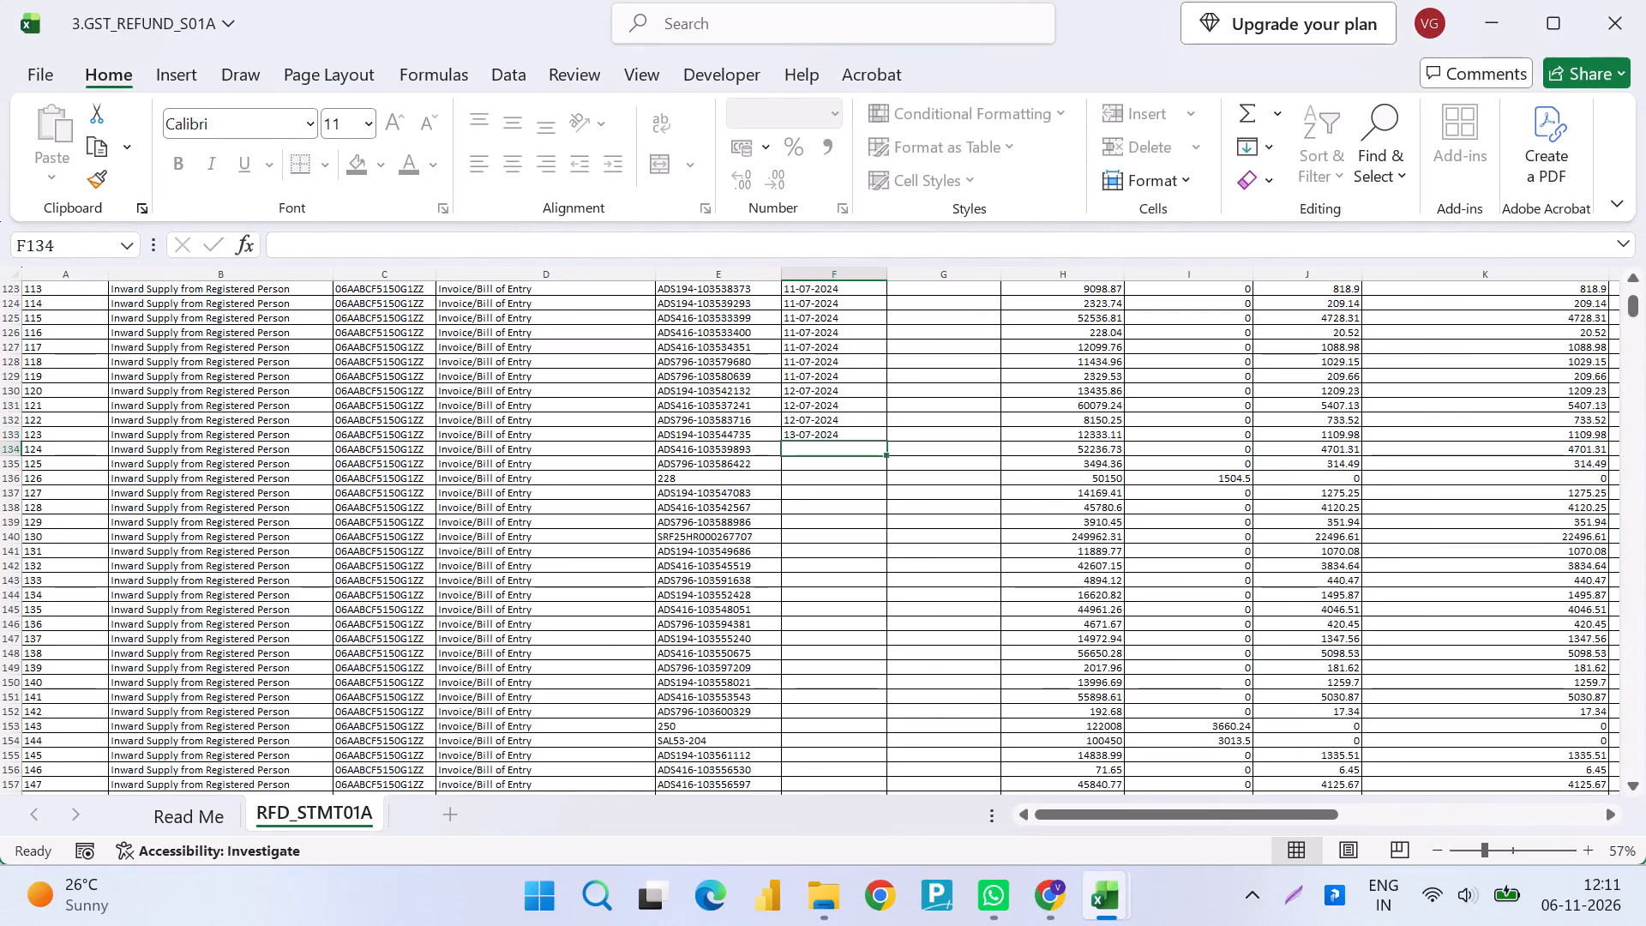
key("Down")
key("Down")
key("Down")
key("shift+Down")
key("shift+Down")
key("shift+Down")
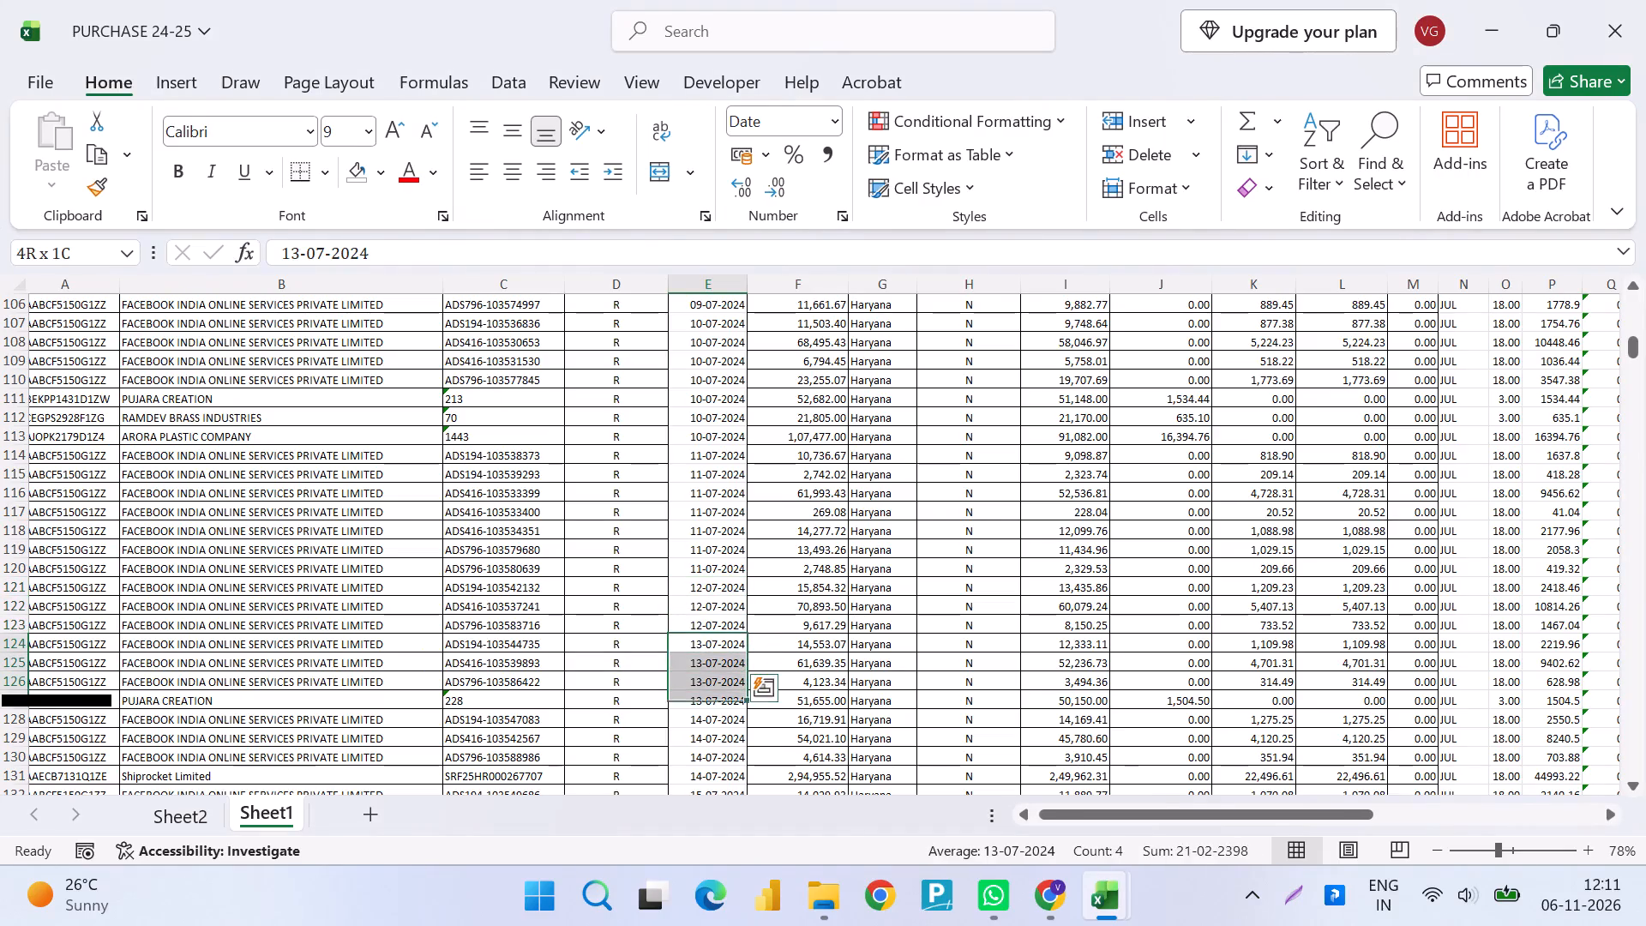
key("shift+Down")
key("shift+Up")
key("alt+Tab")
Fill 13-07-2024 from F133 down over F134:F136 of the refund statement.
key("Down")
key("Up")
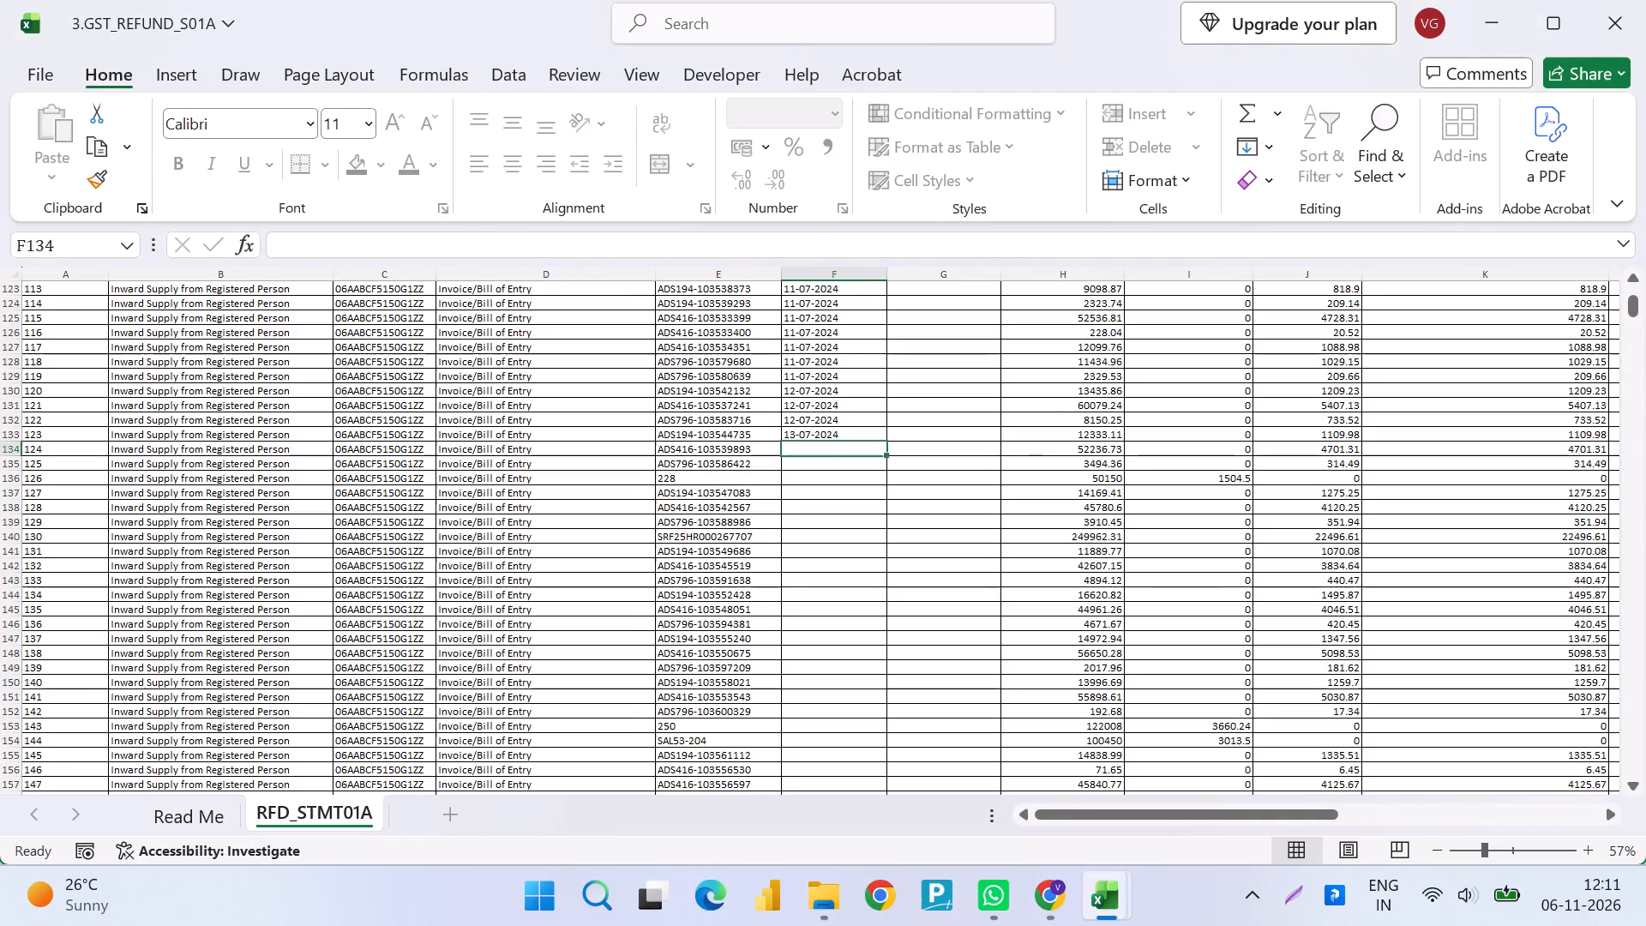
key("ctrl+d")
key("Down")
key("ctrl+d")
key("Down")
key("ctrl+d")
Check the next invoice date in the purchase workbook and enter 14-07-2024 in F137 of the refund statement.
key("Down")
key("ctrl+d")
key("alt+Tab")
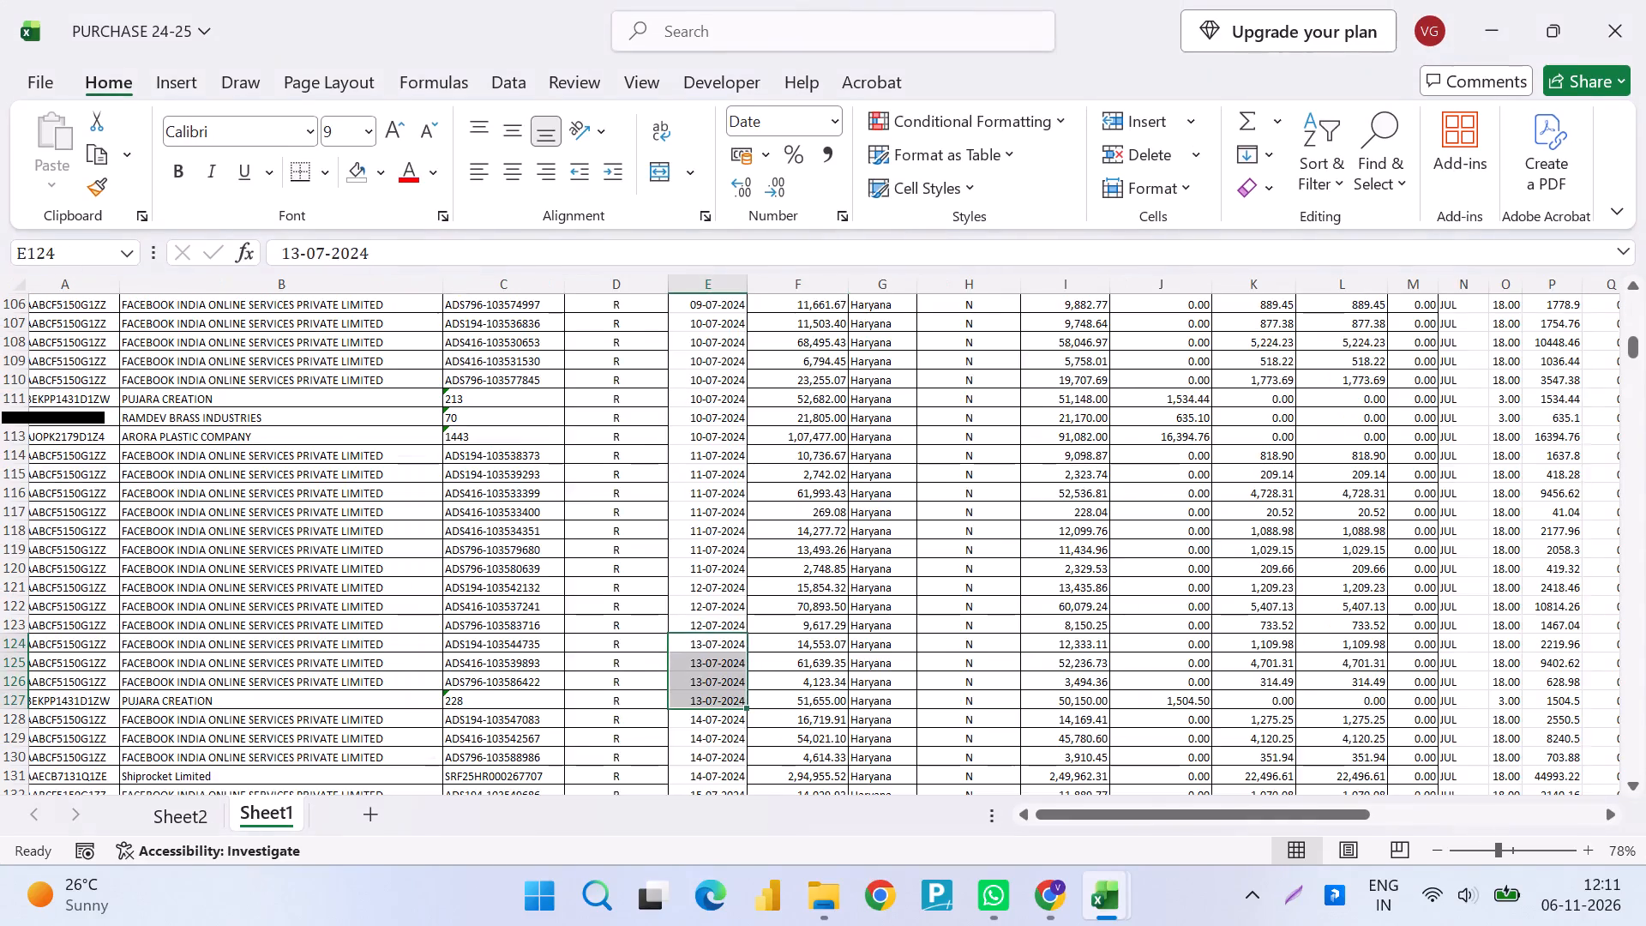
key("alt+Tab")
key("F2")
key("ctrl+Left")
key("ctrl+Left")
key("ctrl+Left")
key("ctrl+Left")
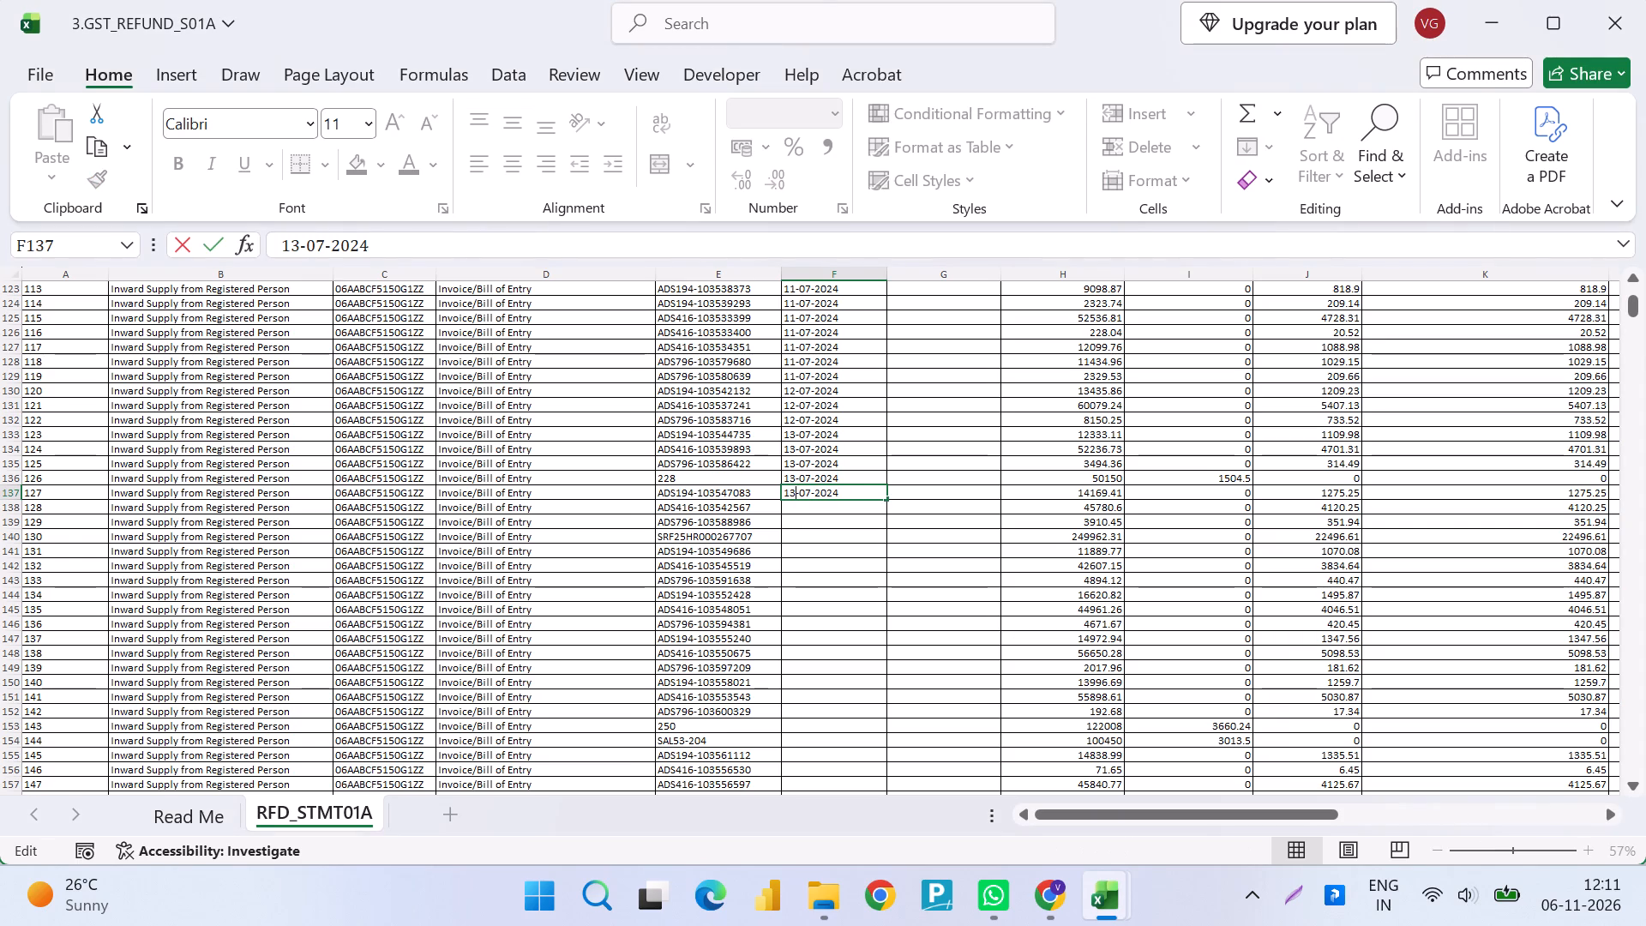
key("shift+Left")
key("4")
key("Return")
Mark the block of 14-07-2024 invoice dates in E128:E131 of the purchase workbook and return to the refund statement.
key("alt+Tab")
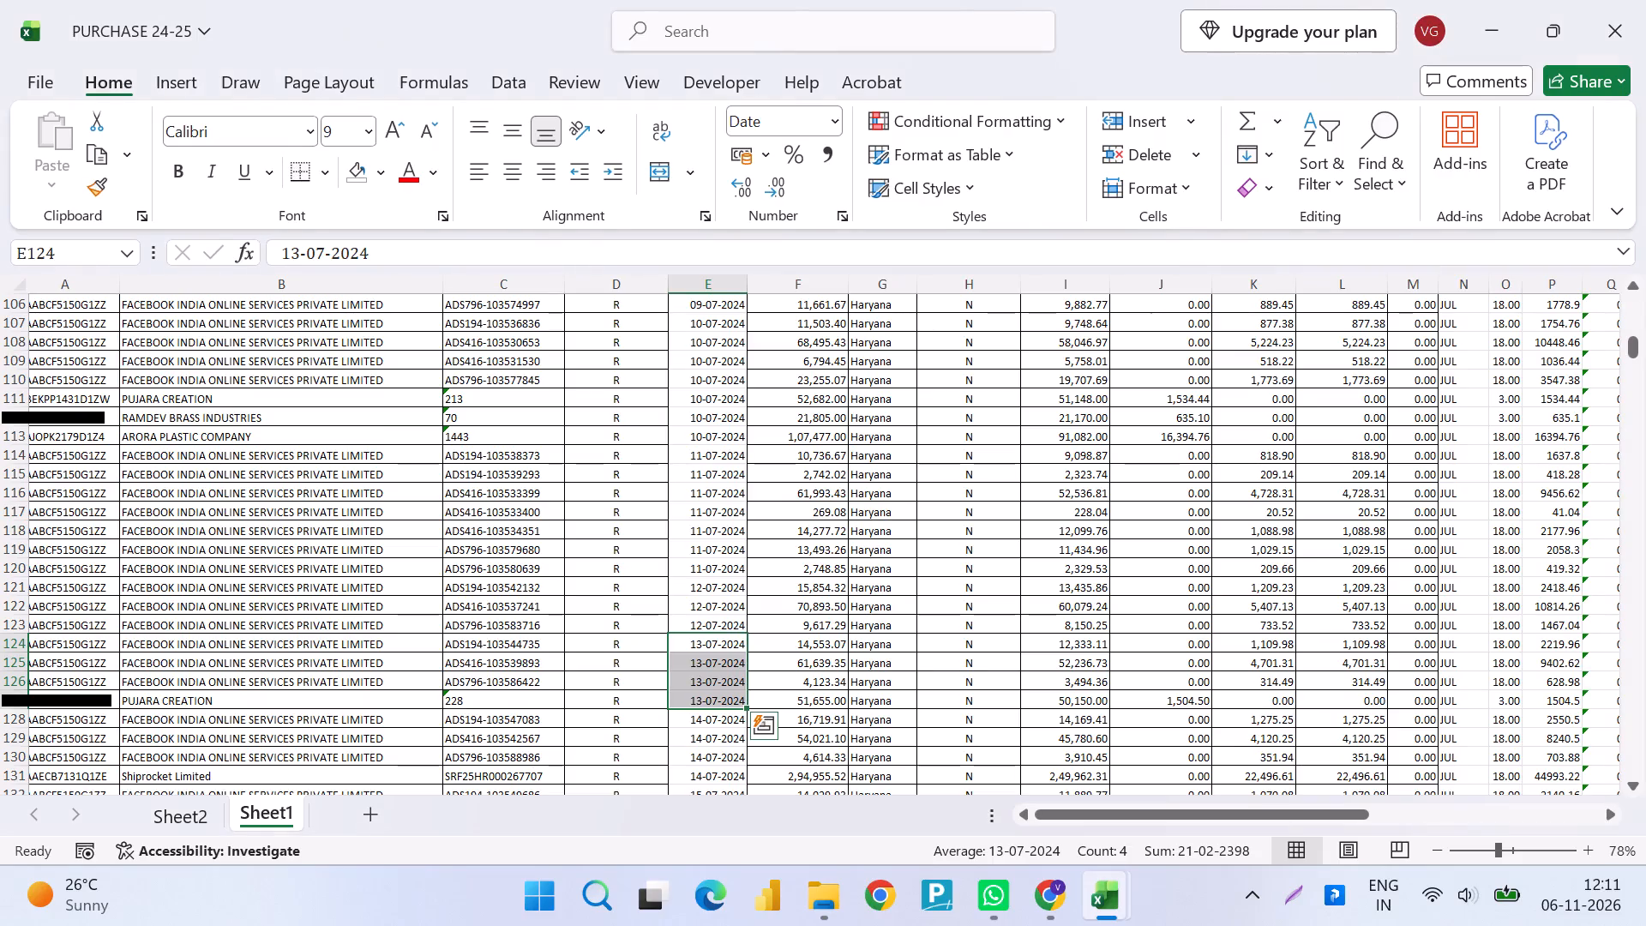
key("Down")
key("Down")
key("Down")
key("Down")
key("shift+Down")
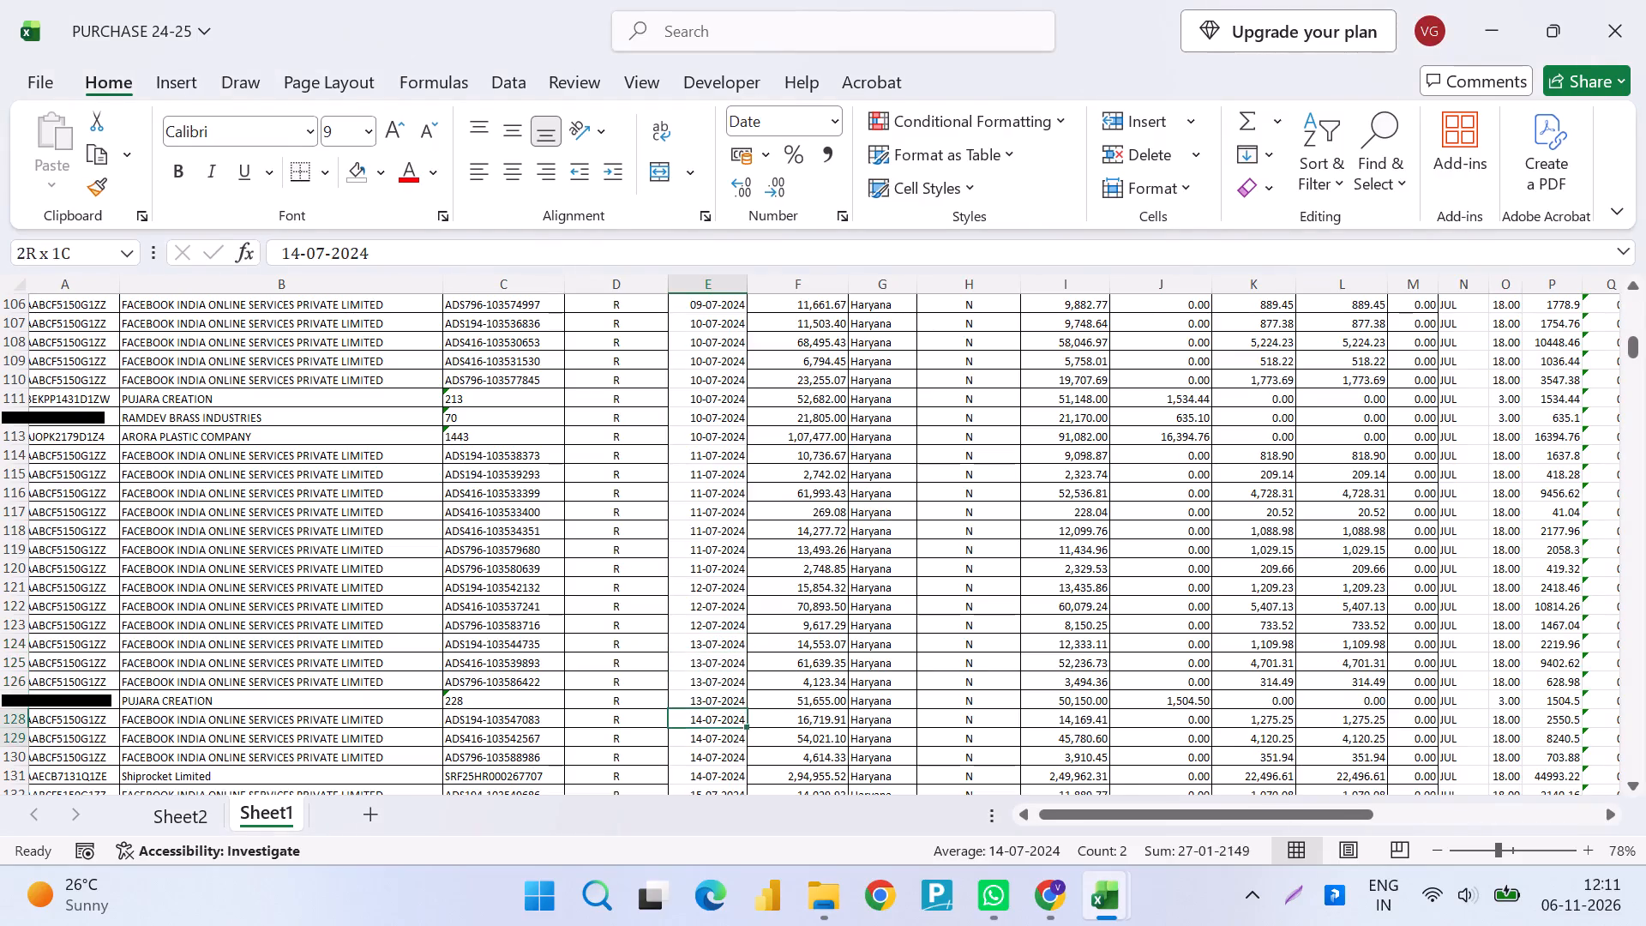
key("shift+Down")
key("shift+Down")
key("alt+Tab")
Fill 14-07-2024 from F137 down over F138:F140 of the refund statement.
key("ctrl+d")
key("Down")
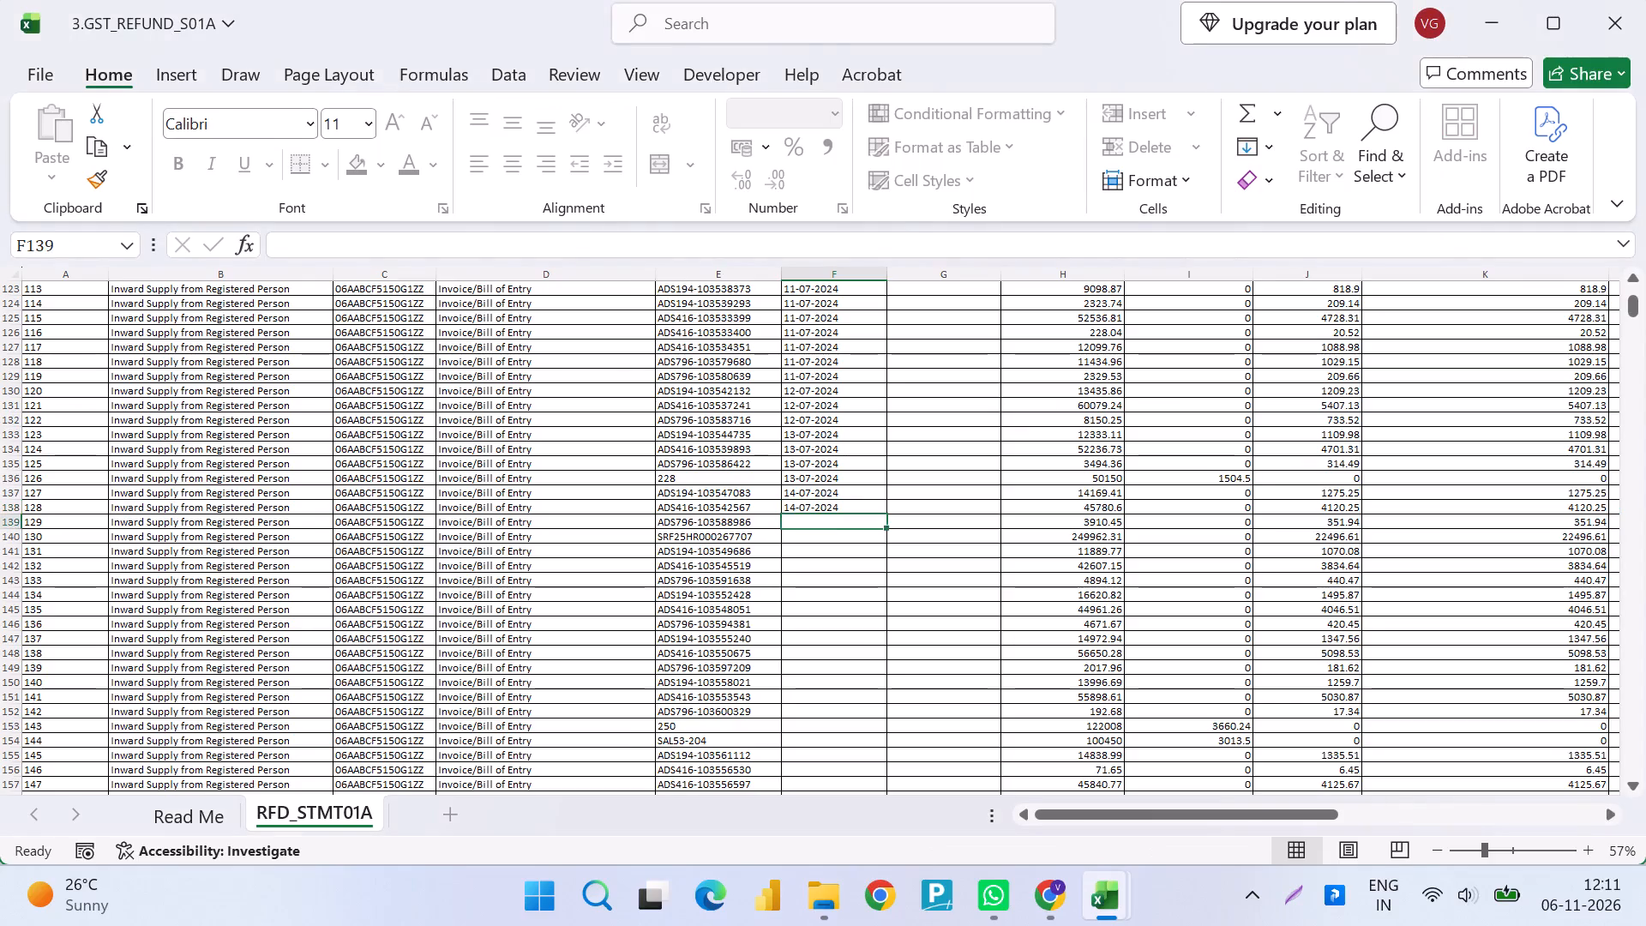
key("ctrl+d")
key("Down")
key("ctrl+d")
Mark the block of 15-07-2024 invoice dates in E132:E134 of the purchase workbook.
key("alt+Tab")
scroll(724, 586, "down", 1)
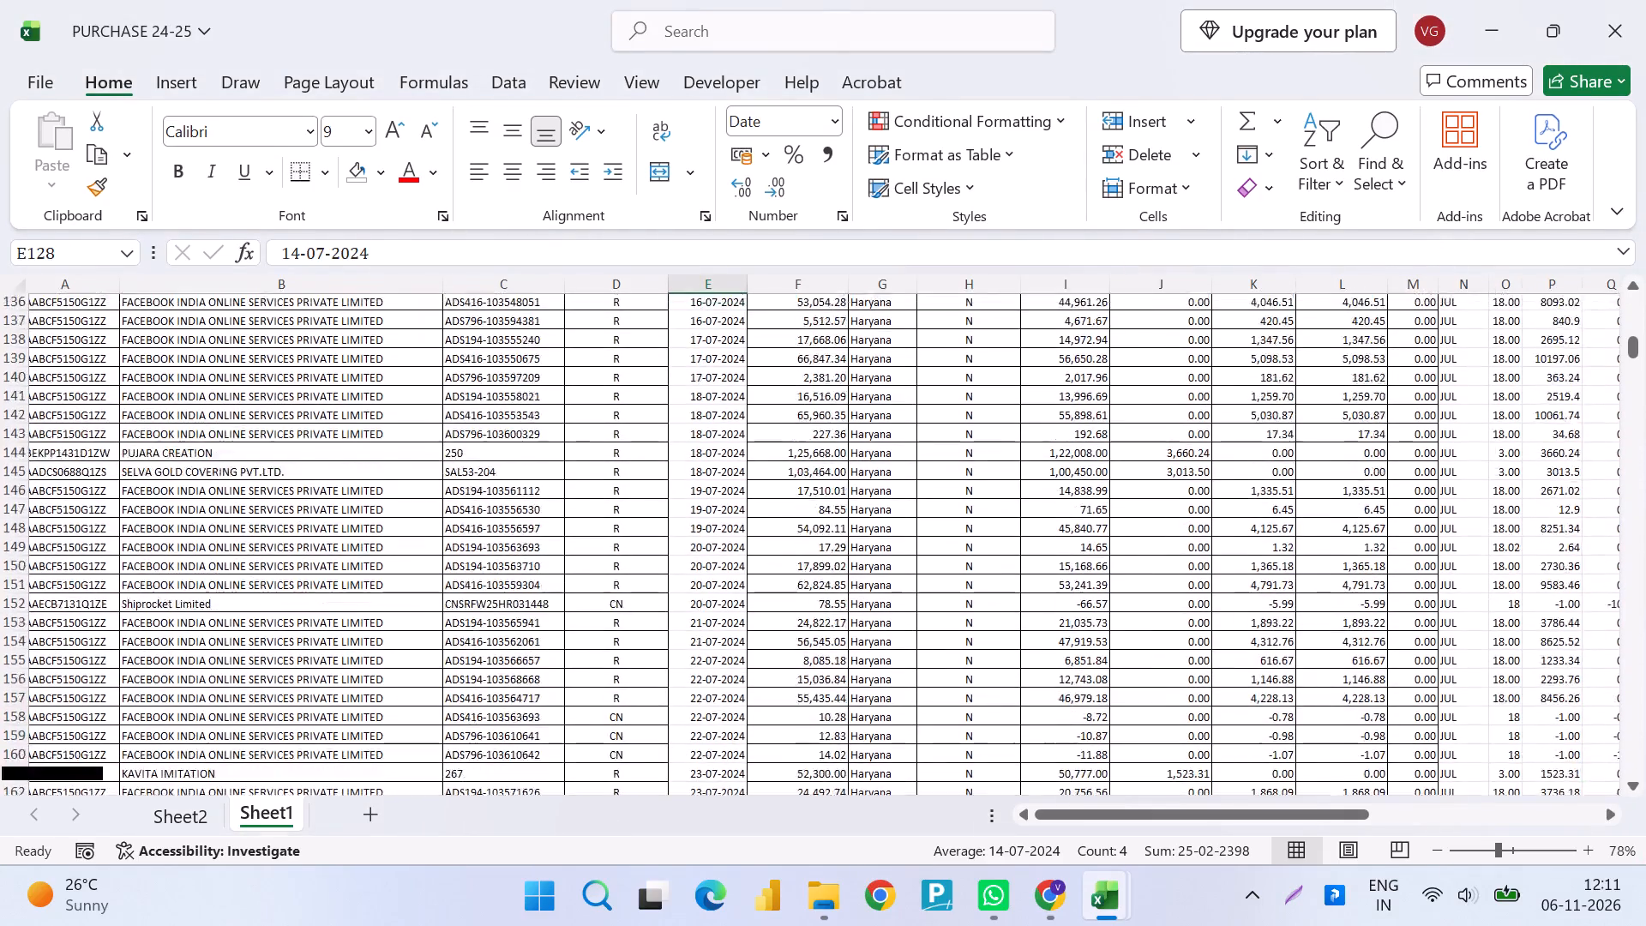
scroll(724, 586, "down", 1)
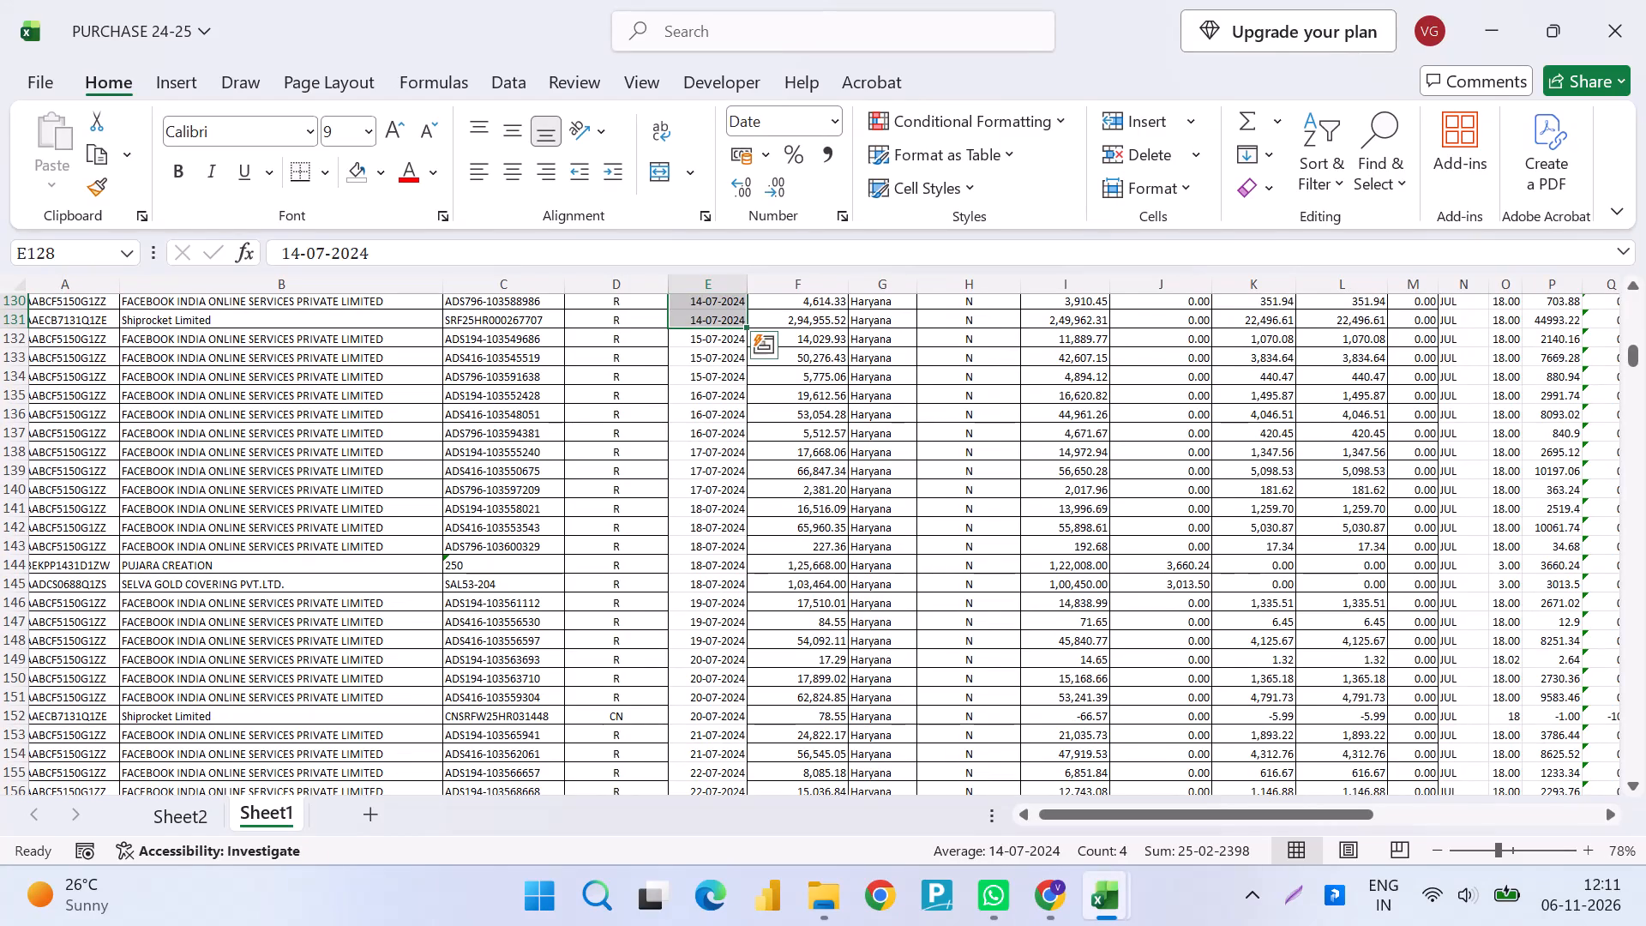
left_click(706, 341)
key("shift+Down")
key("shift+Down")
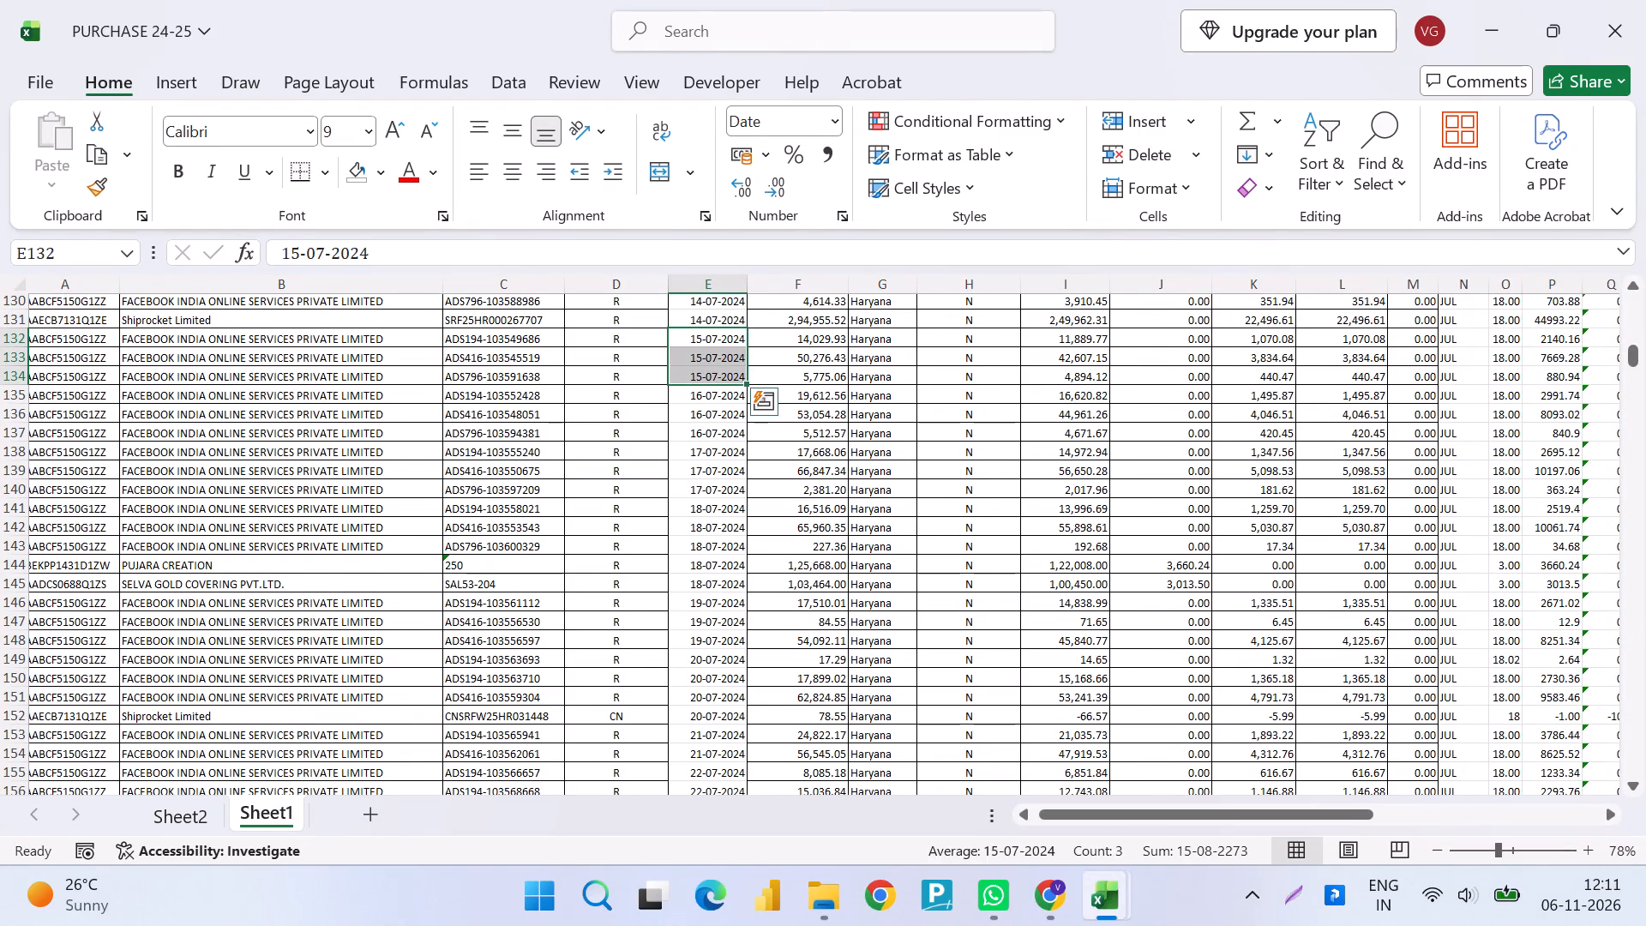
Enter 15-07-2024 in F141 of the refund statement by adapting the date above, and fill it down over F142:F143.
key("alt+Tab")
key("Down")
key("ctrl+d")
key("F2")
key("ctrl+Left")
key("ctrl+Left")
key("ctrl+Left")
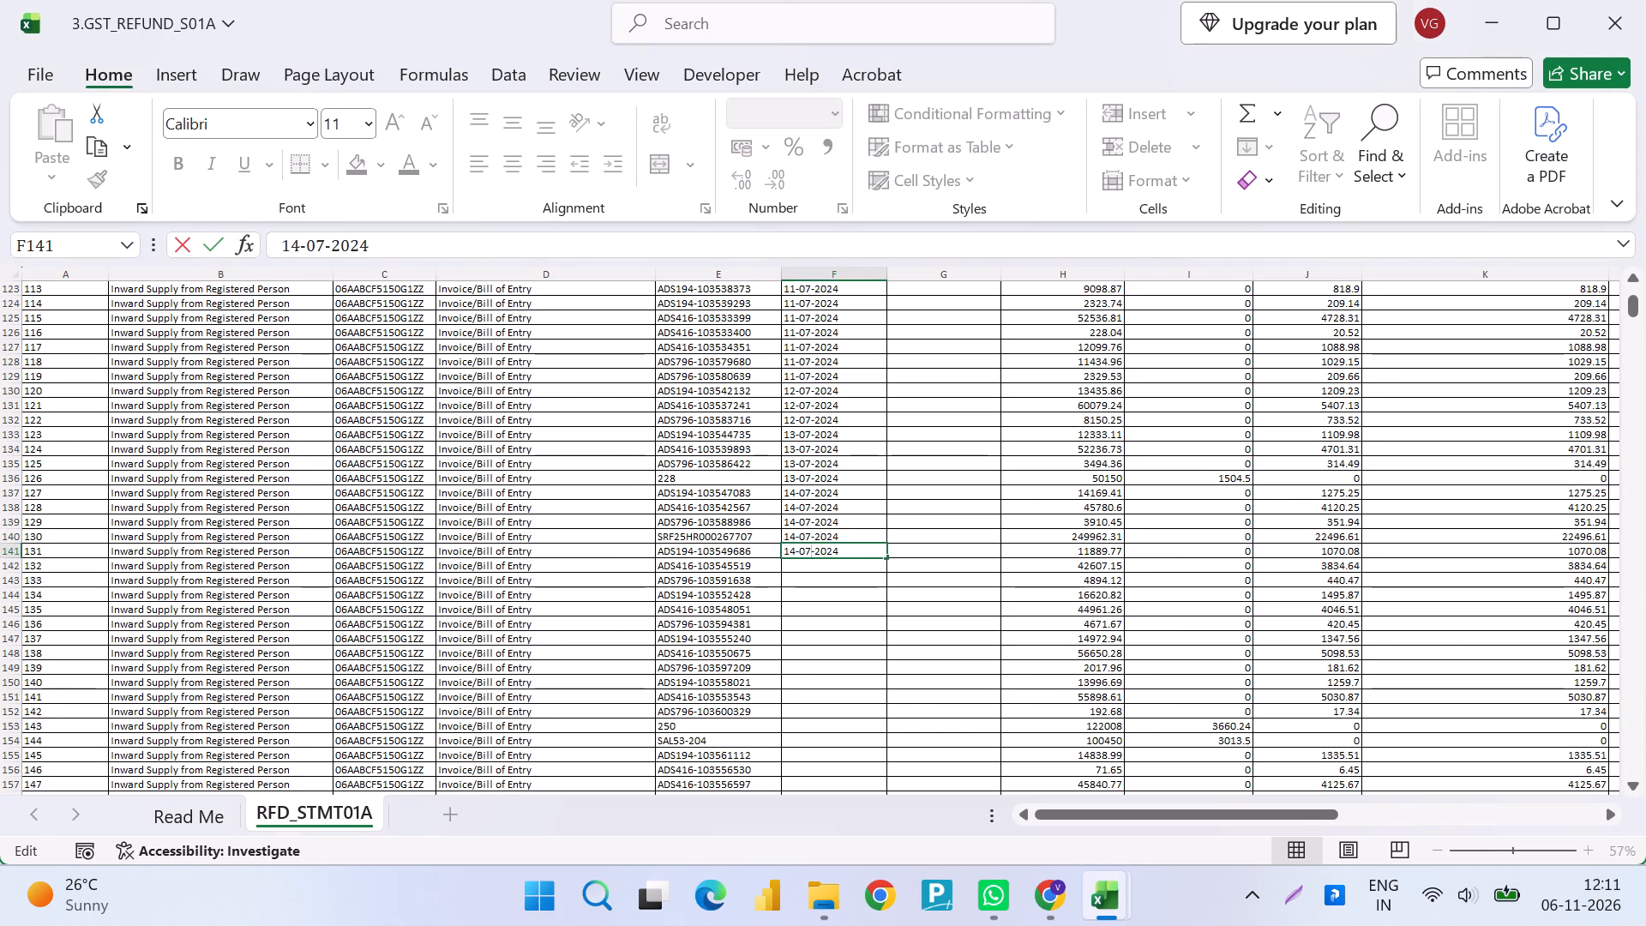
key("Left")
key("shift+Left")
key("5")
key("Return")
key("ctrl+d")
key("Down")
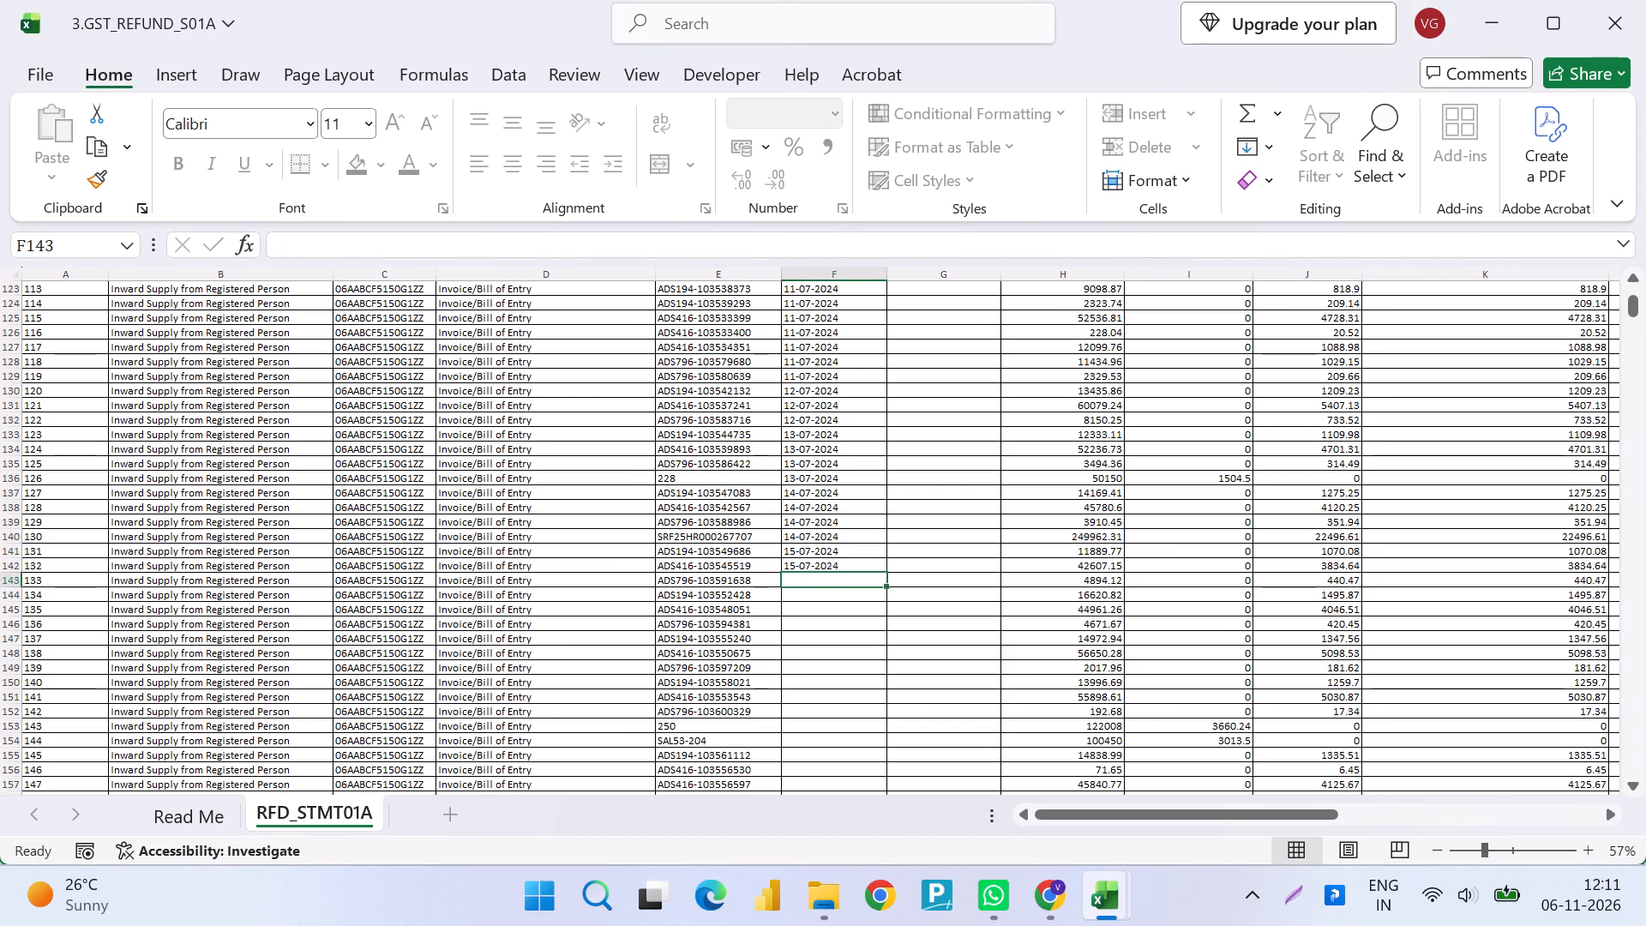
key("ctrl+d")
Check the next invoice date in the purchase workbook and enter 16-07-2024 in F144 of the refund statement.
key("Down")
key("alt+Tab")
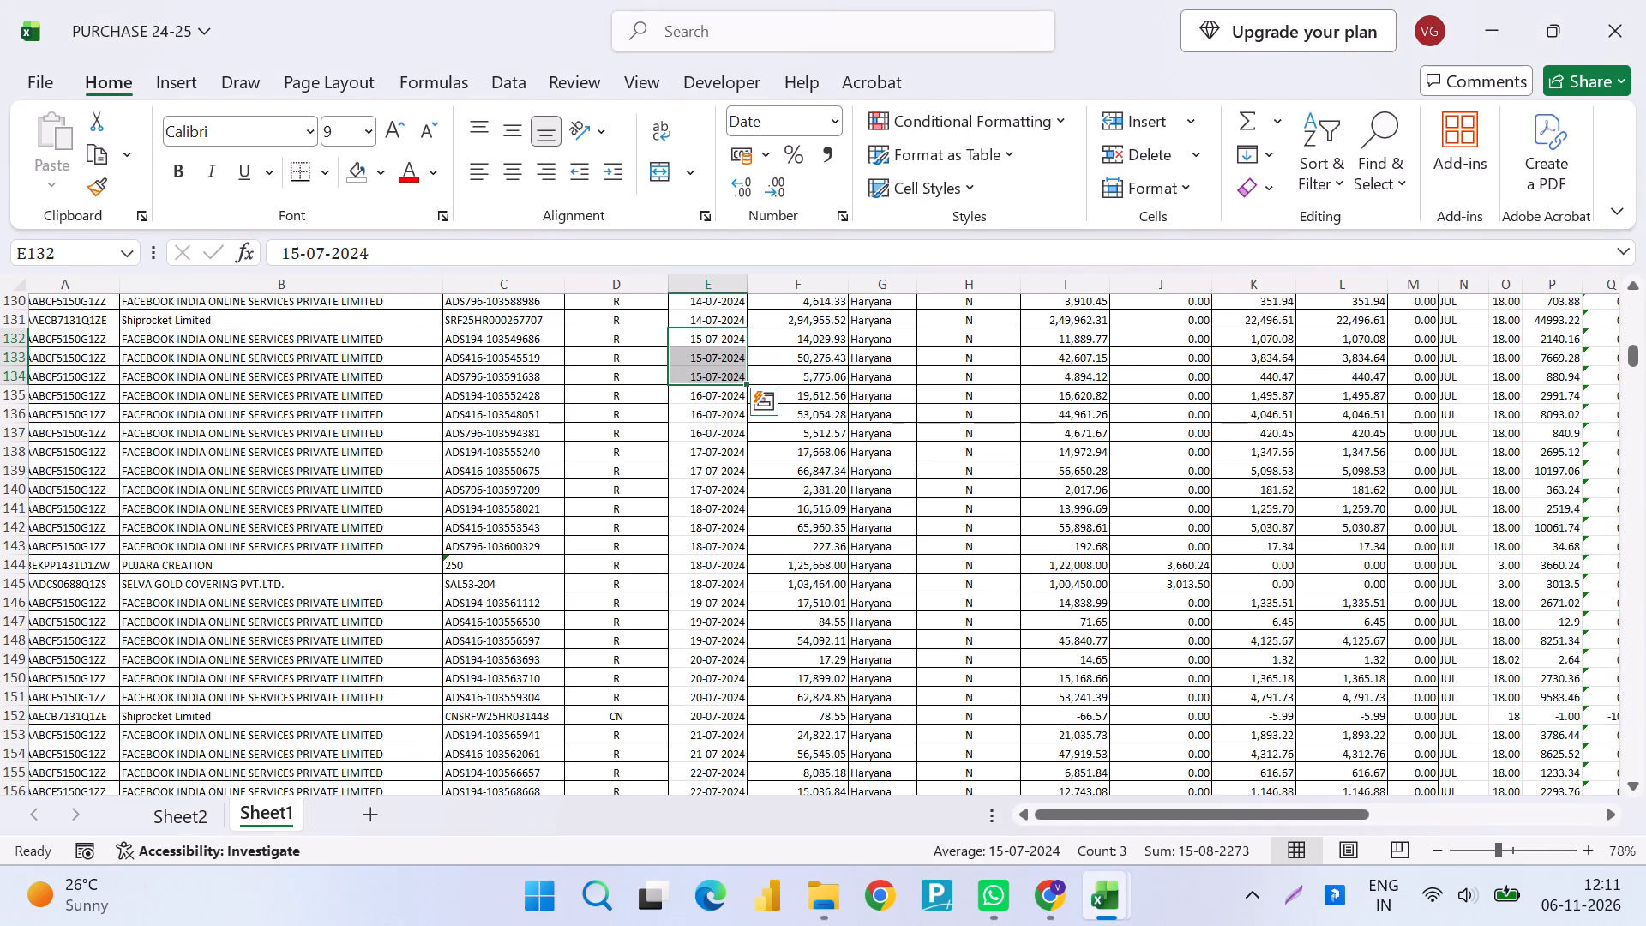
key("alt+Tab")
key("ctrl+d")
key("F2")
key("ctrl+Left")
key("ctrl+Left")
key("ctrl+Left")
key("ctrl+Left")
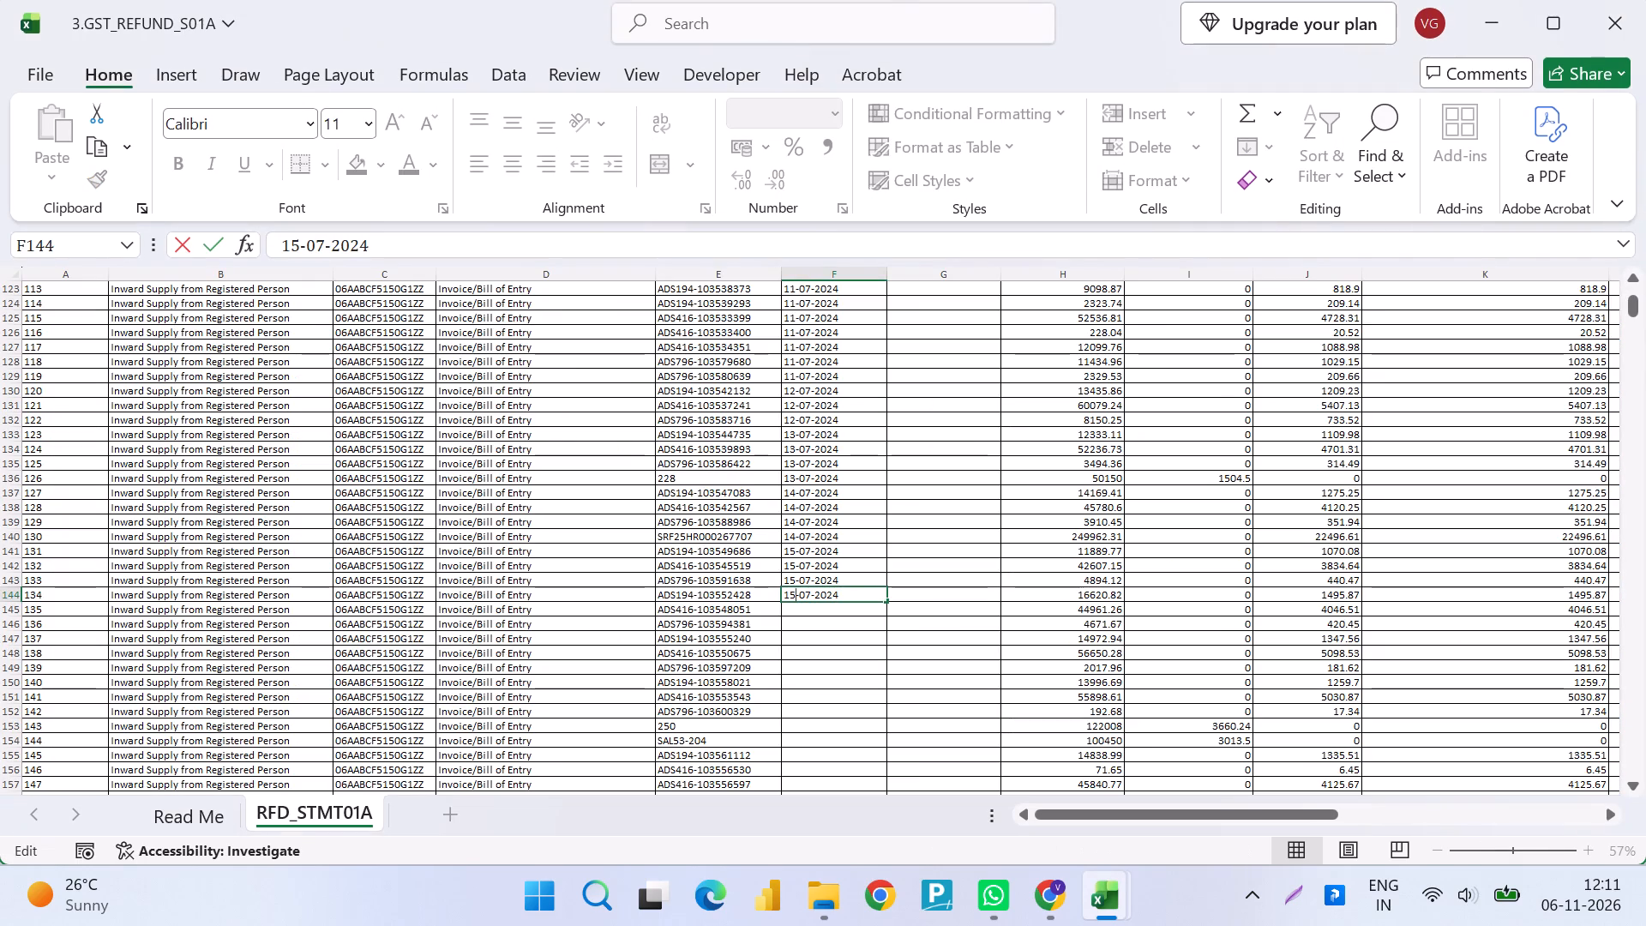
key("shift+Left")
key("6")
key("Return")
Check the remaining 16-07-2024 invoice dates in E136:E137 of the purchase workbook and fill 16-07-2024 down over F145:F146 of the refund statement.
key("alt+Tab")
left_click(717, 406)
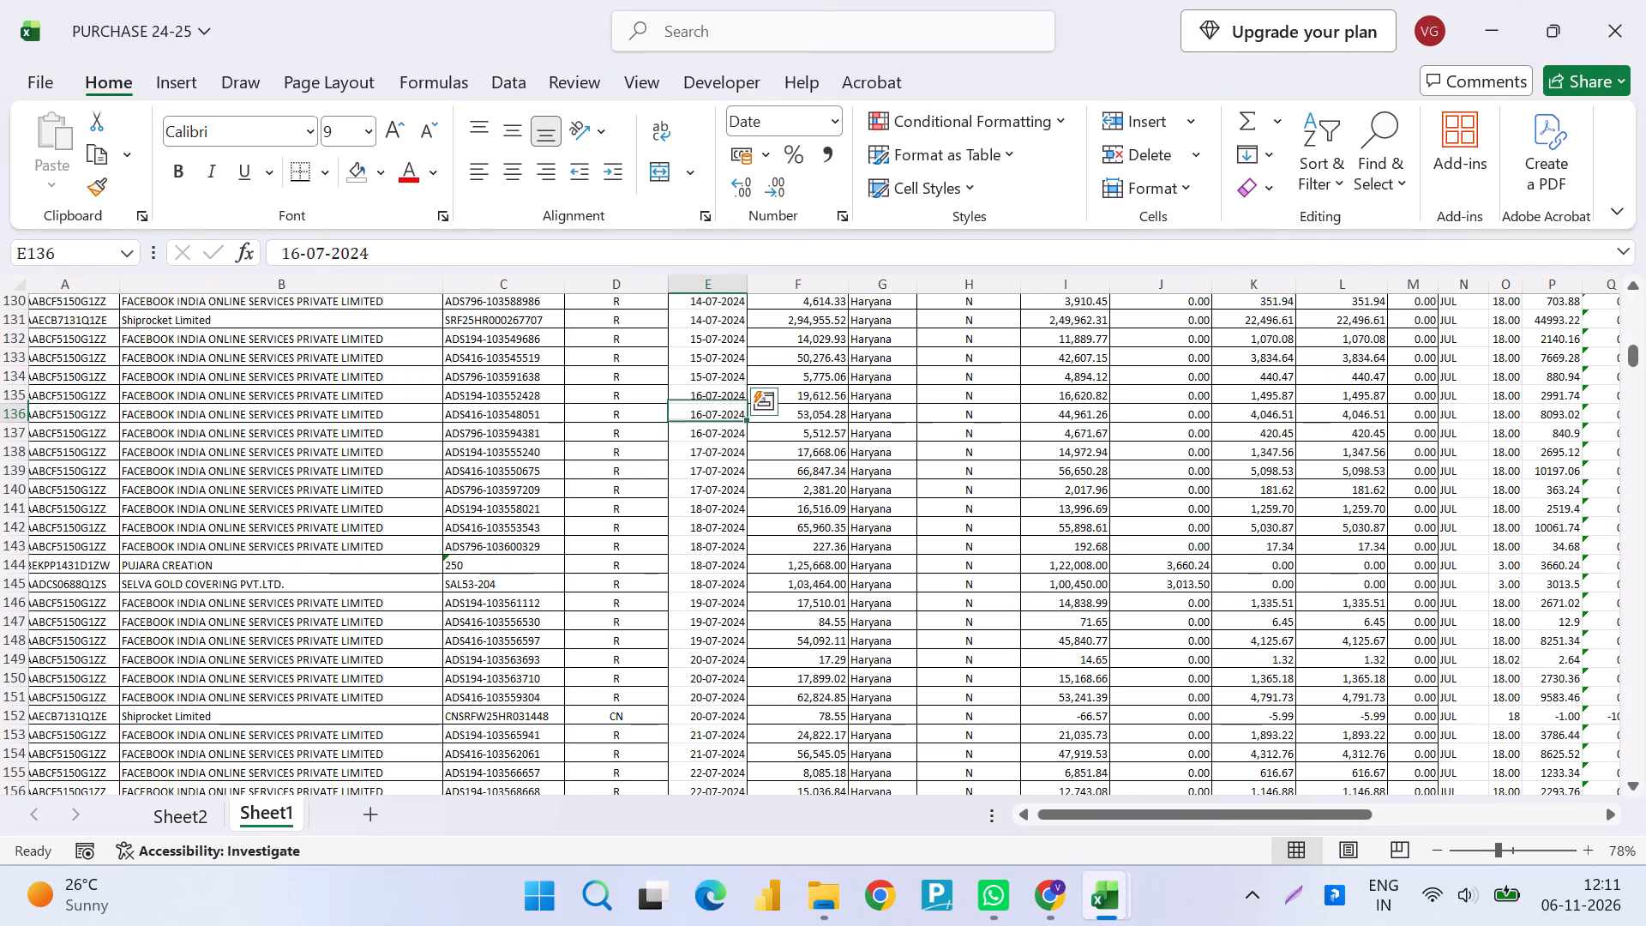
key("Down")
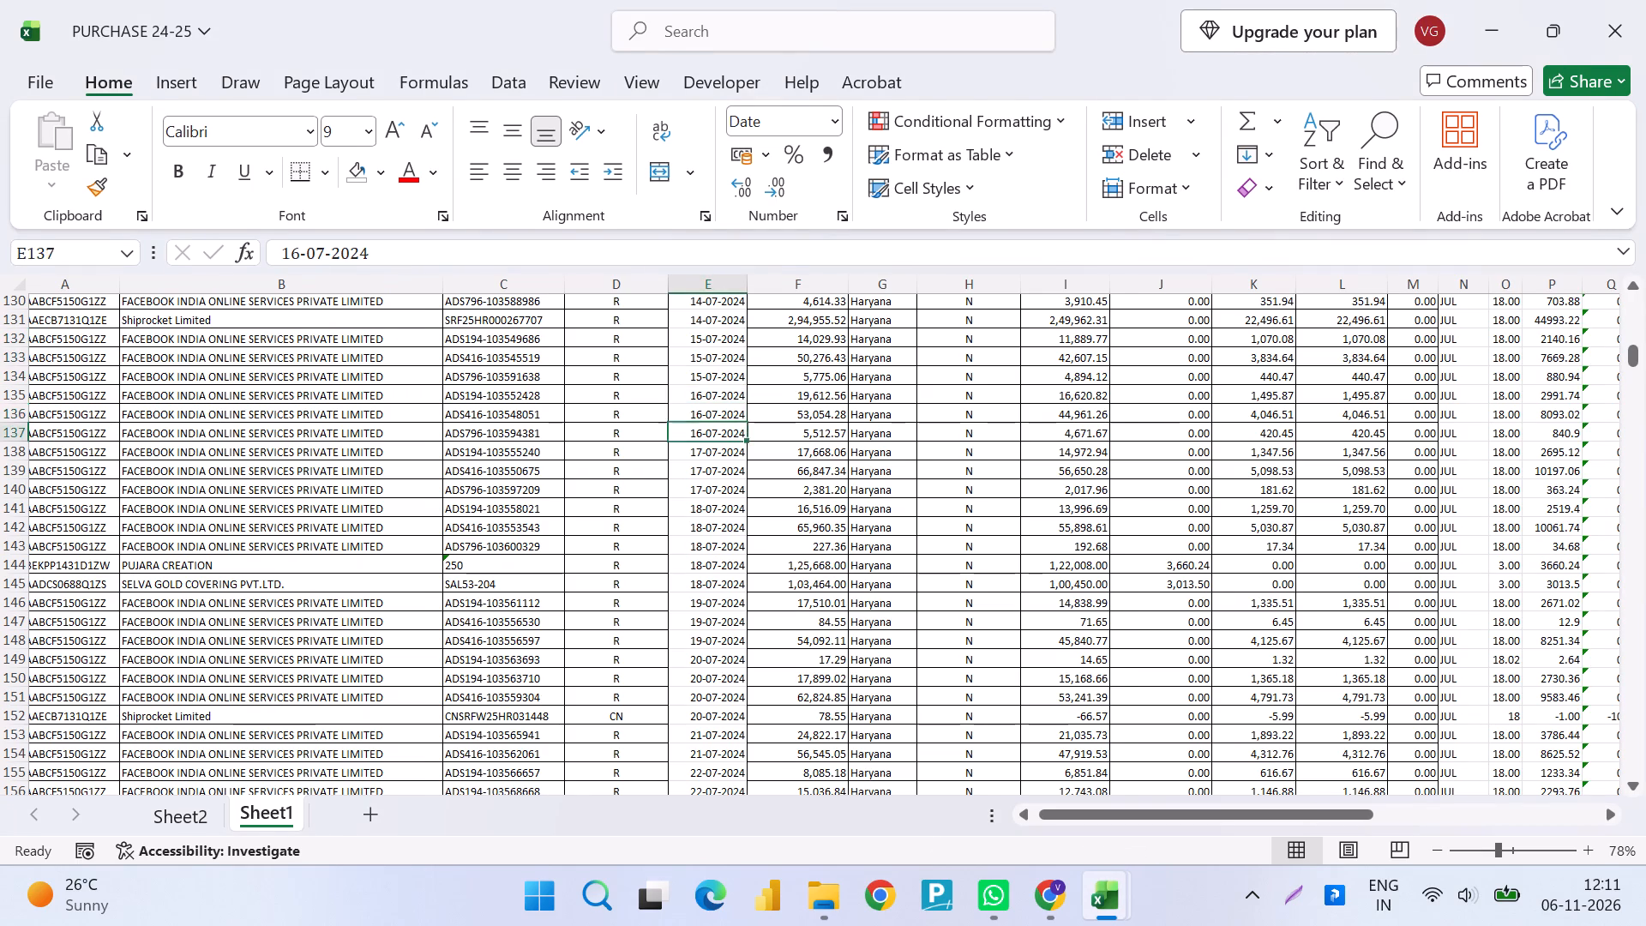
key("alt+Tab")
key("Down")
key("Up")
key("ctrl+d")
key("Down")
key("ctrl+d")
Copy the date above into F147 of the refund statement and change it to 17-07-2024.
key("Down")
key("ctrl+d")
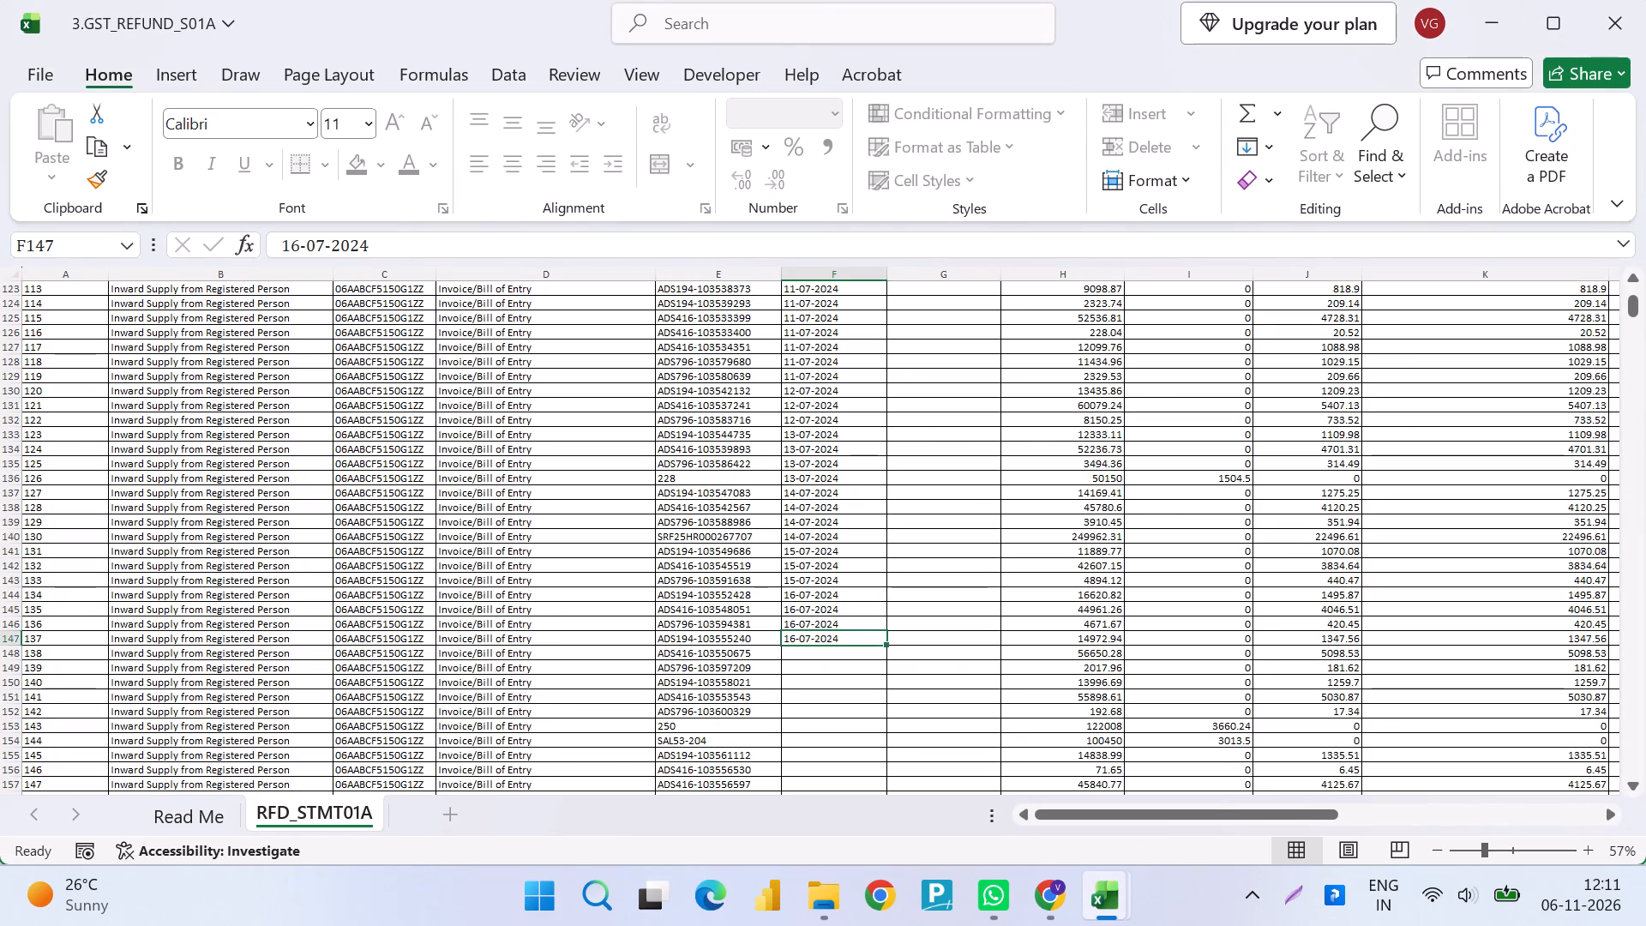
key("F2")
key("ctrl+Left")
key("ctrl+Left")
key("ctrl+Left")
key("Left")
key("shift+Left")
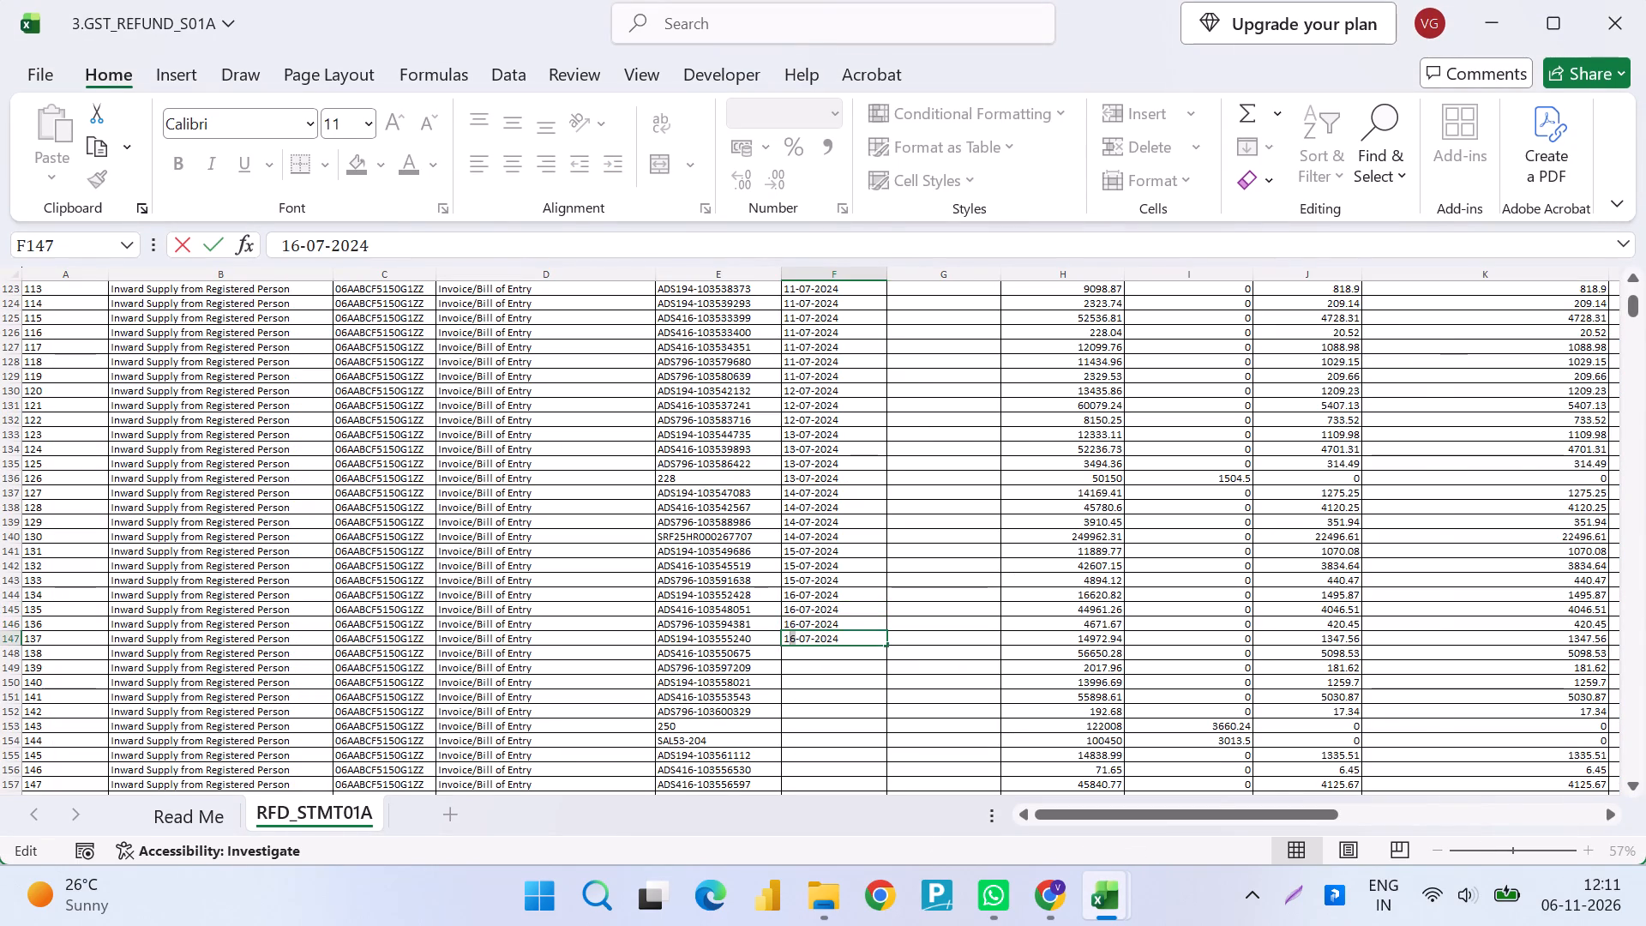
key("7")
key("Return")
Mark the 17-07-2024 invoice dates in E138:E140 of the purchase workbook and fill 17-07-2024 down over F148:F149 of the refund statement.
key("alt+Tab")
left_click_drag(718, 452, 716, 485)
key("alt+Tab")
key("Down")
key("ctrl+d")
key("Up")
key("ctrl+d")
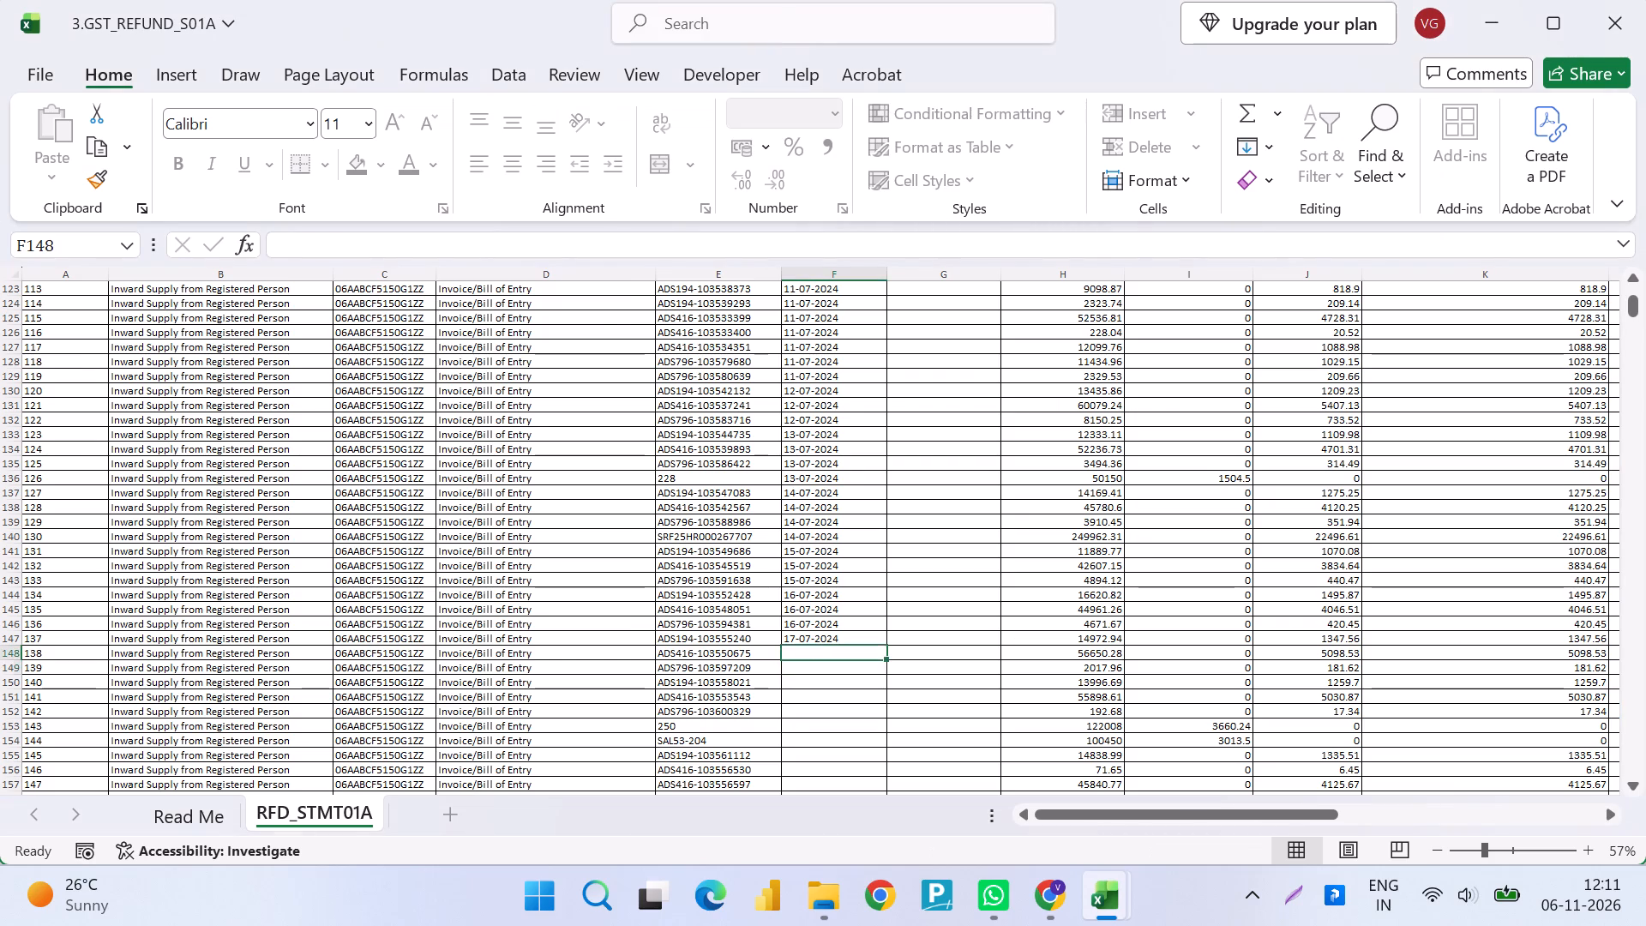
key("Down")
key("ctrl+d")
Mark the block of 18-07-2024 invoice dates in E141:E145 of the purchase workbook, then return to the refund statement and save it.
key("alt+Tab")
left_click(714, 506)
key("shift+Down")
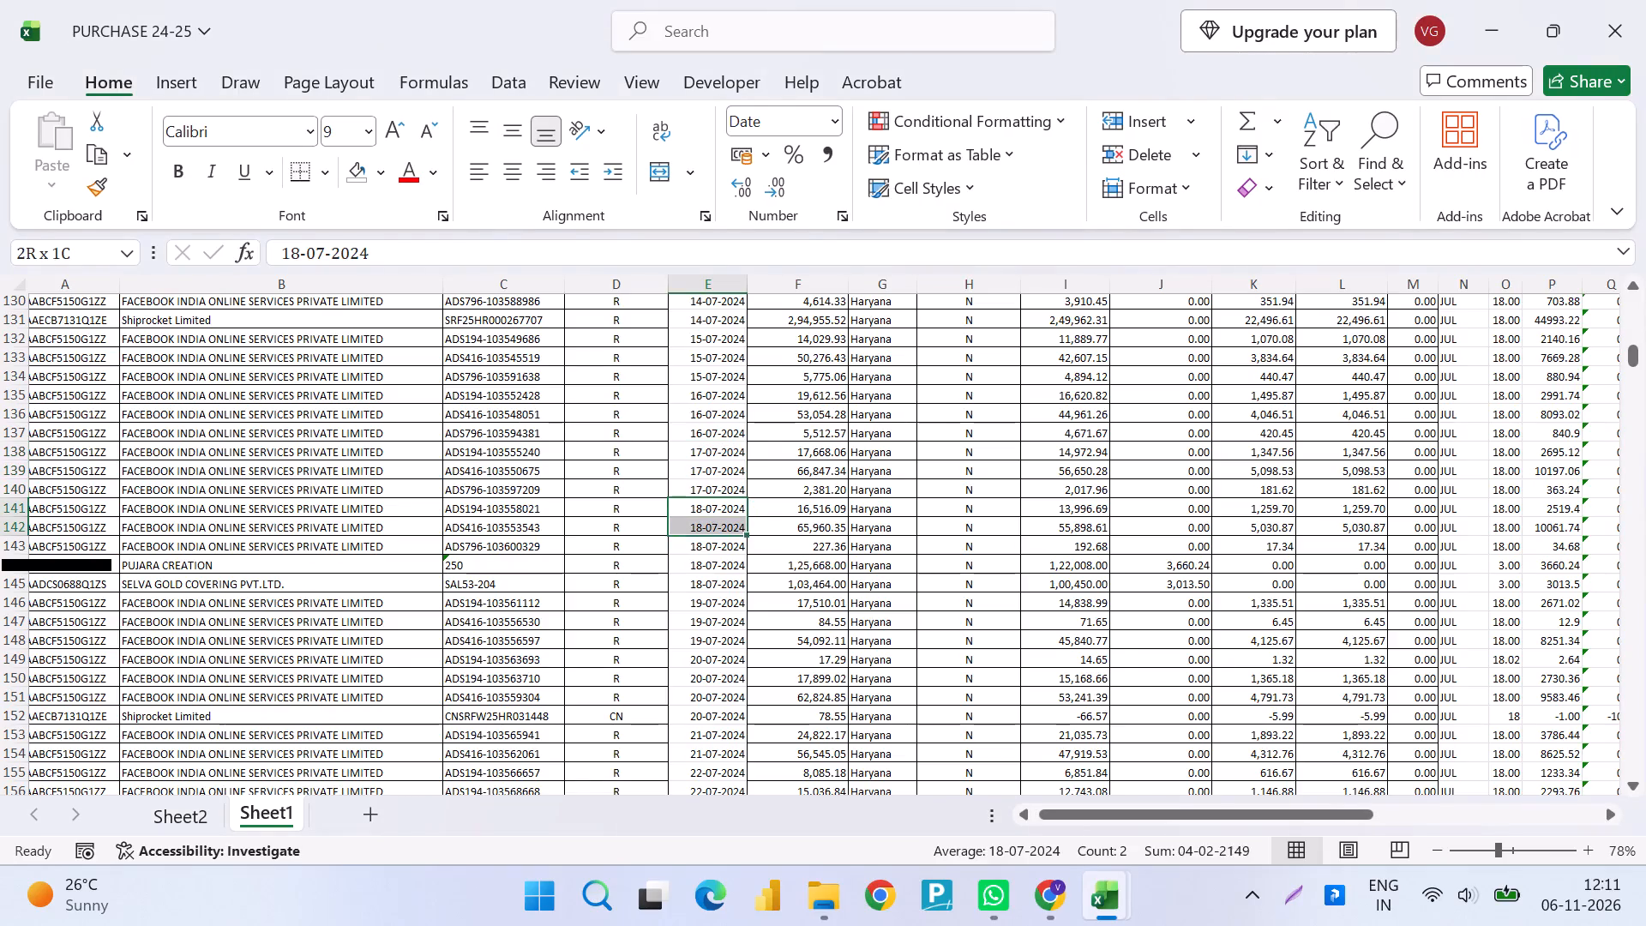
key("shift+Down")
key("shift+Down")
key("shift+Down")
key("alt+Tab")
key("ctrl+d")
key("ctrl+s")
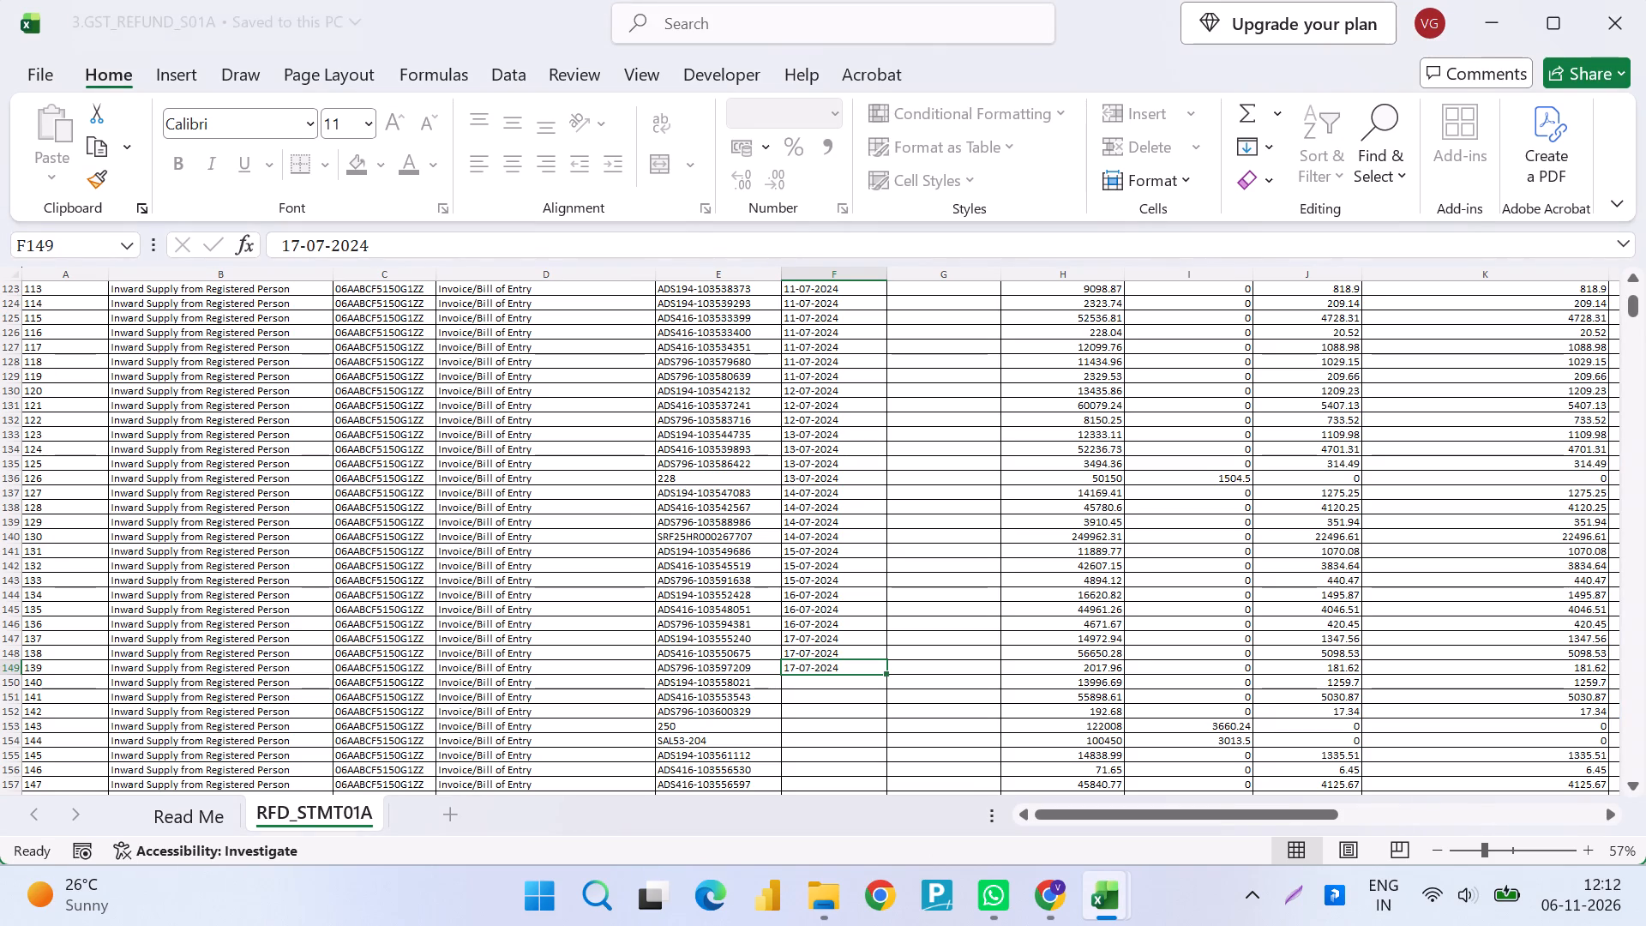
Copy the date above into F150 of the refund statement and change it to 18-07-2024.
key("Down")
key("ctrl+d")
key("F2")
key("Left")
key("ctrl+Left")
key("ctrl+Left")
key("ctrl+Left")
key("shift+Left")
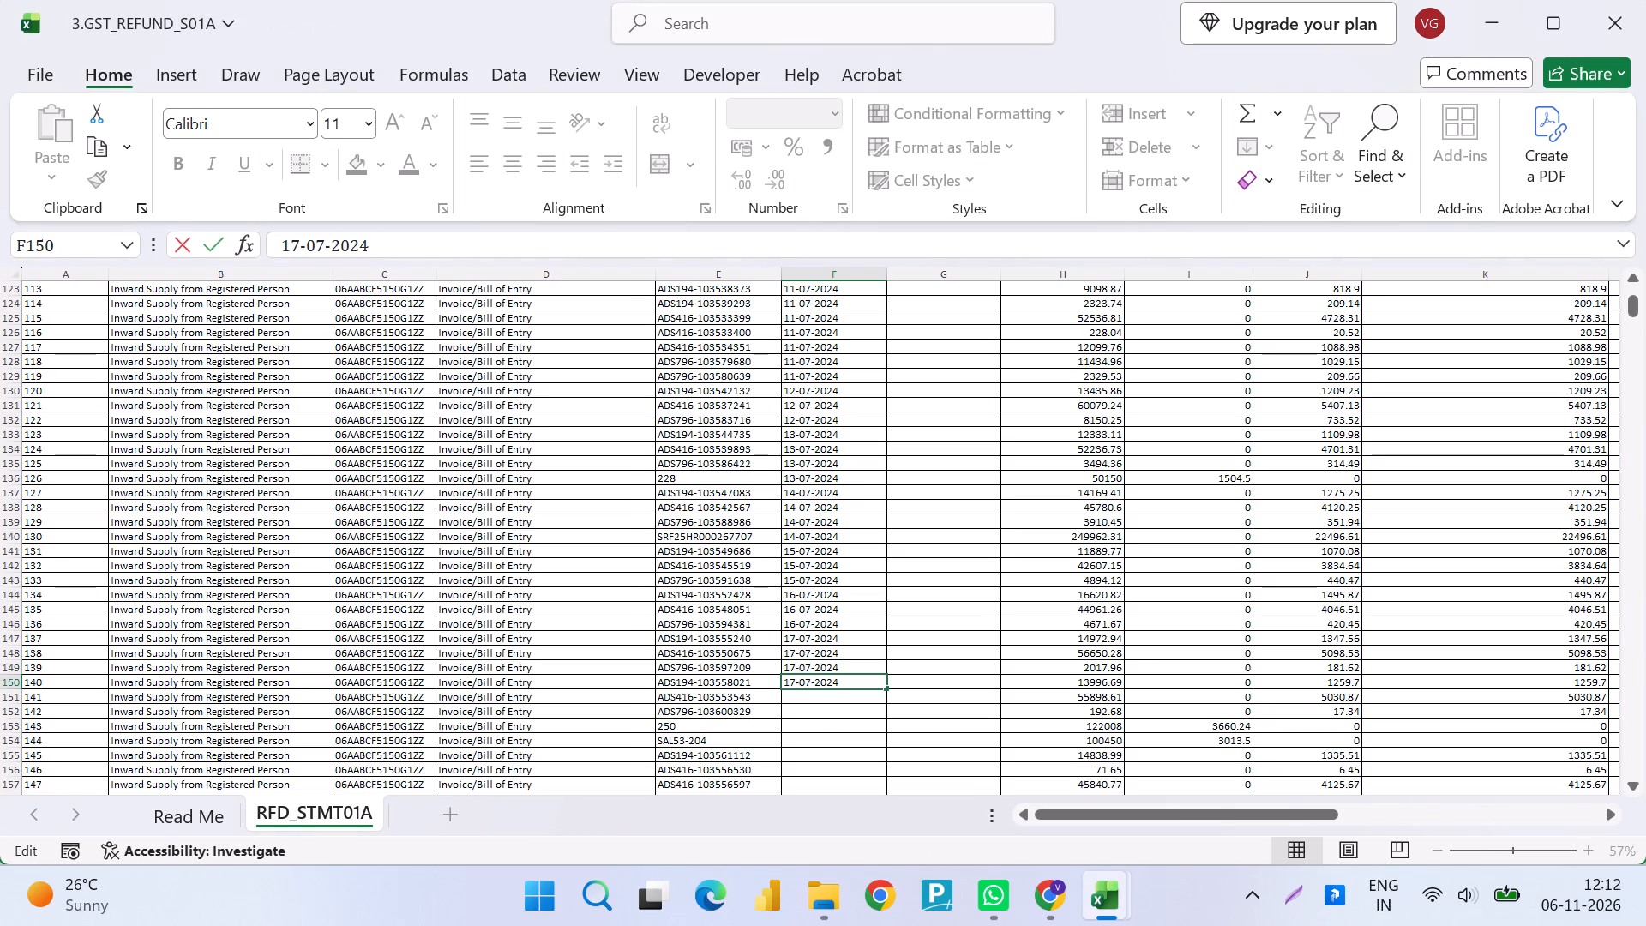
key("shift+Left")
type("8-")
key("Return")
Fill 18-07-2024 from F150 down over F151:F154 of the refund statement.
key("ctrl+d")
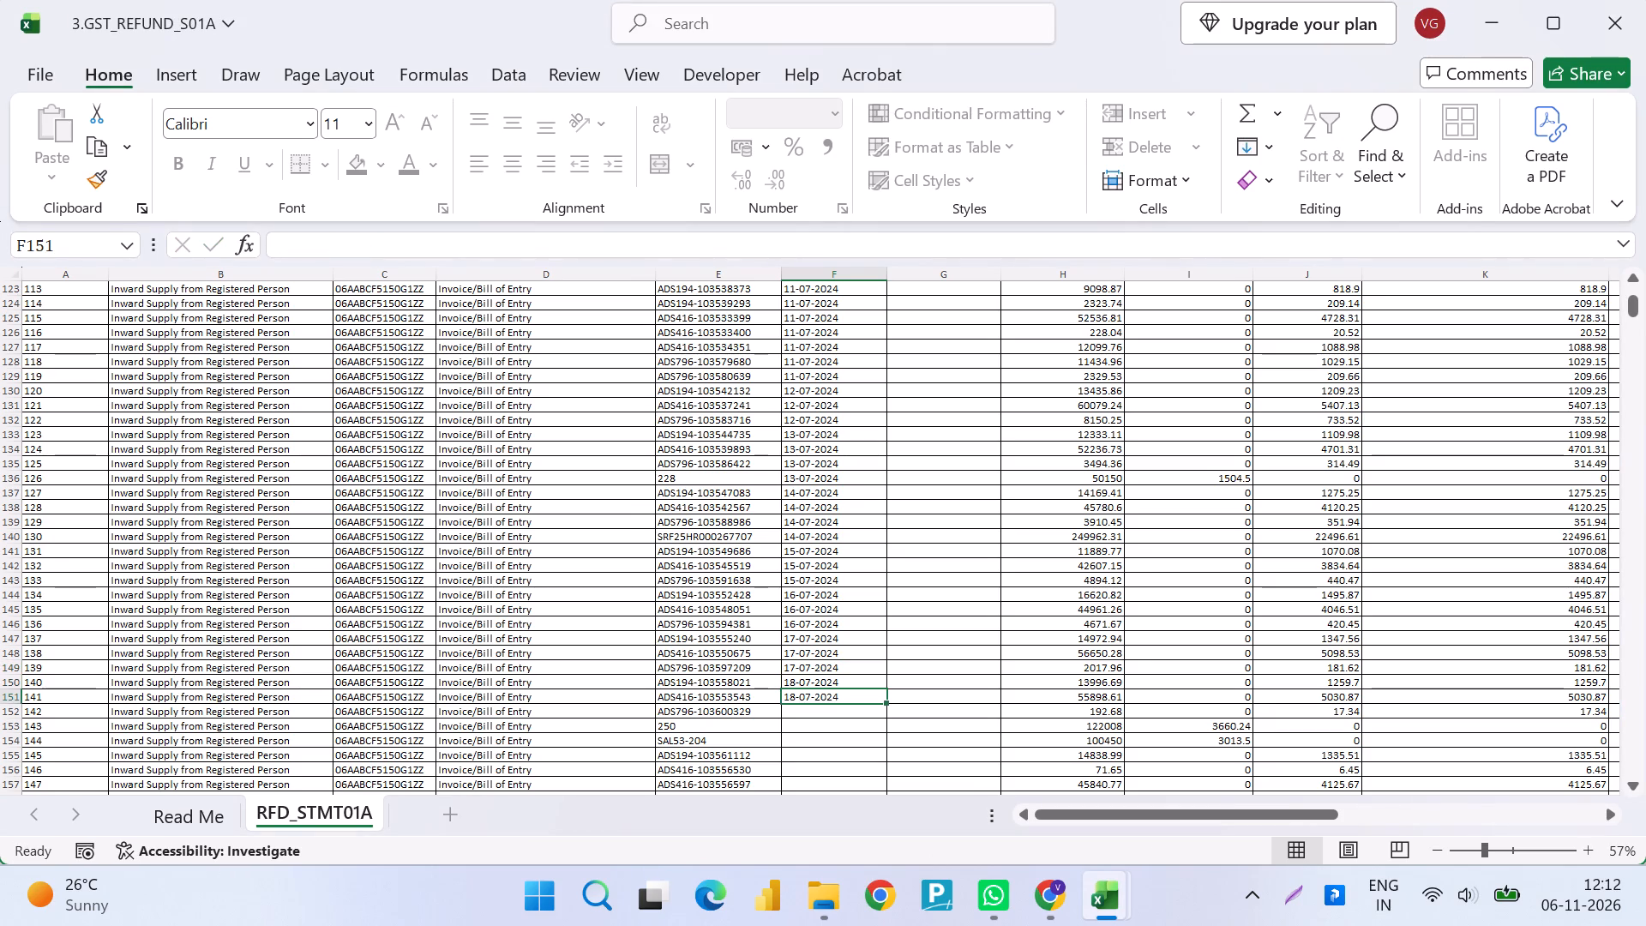
key("Down")
key("ctrl+d")
key("Down")
key("ctrl+d")
key("Down")
key("ctrl+d")
Copy the date above into F155 of the refund statement and mark the 19-07-2024 invoice dates in E146:E148 of the purchase workbook.
key("Down")
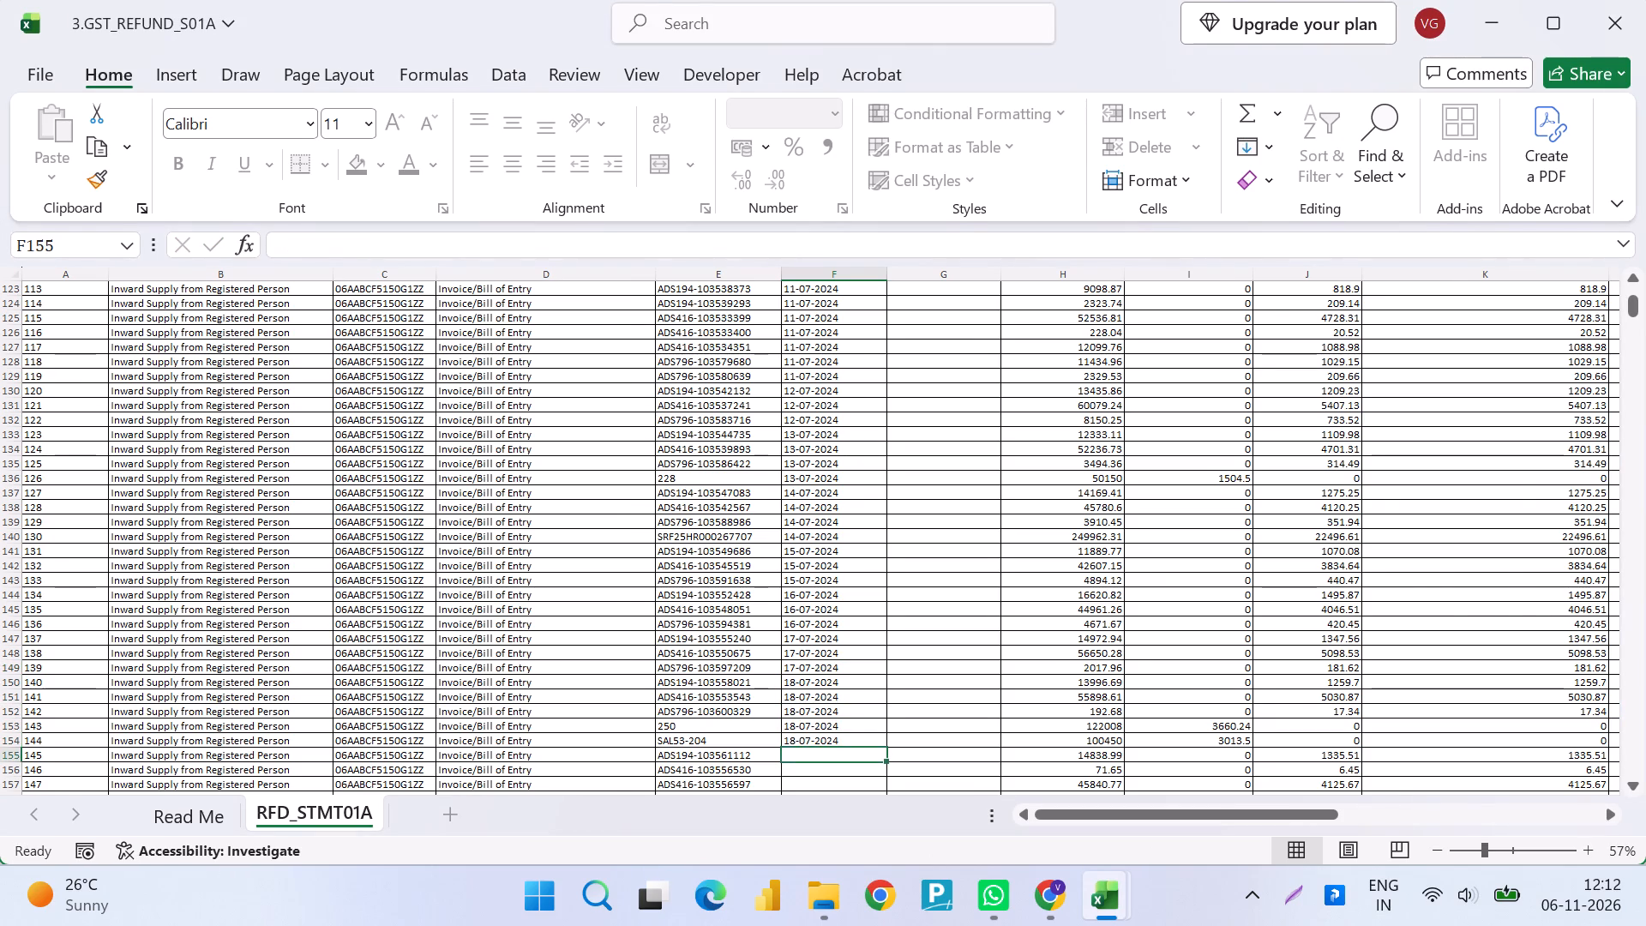
key("ctrl+d")
key("alt+Tab")
scroll(714, 506, "down", 2)
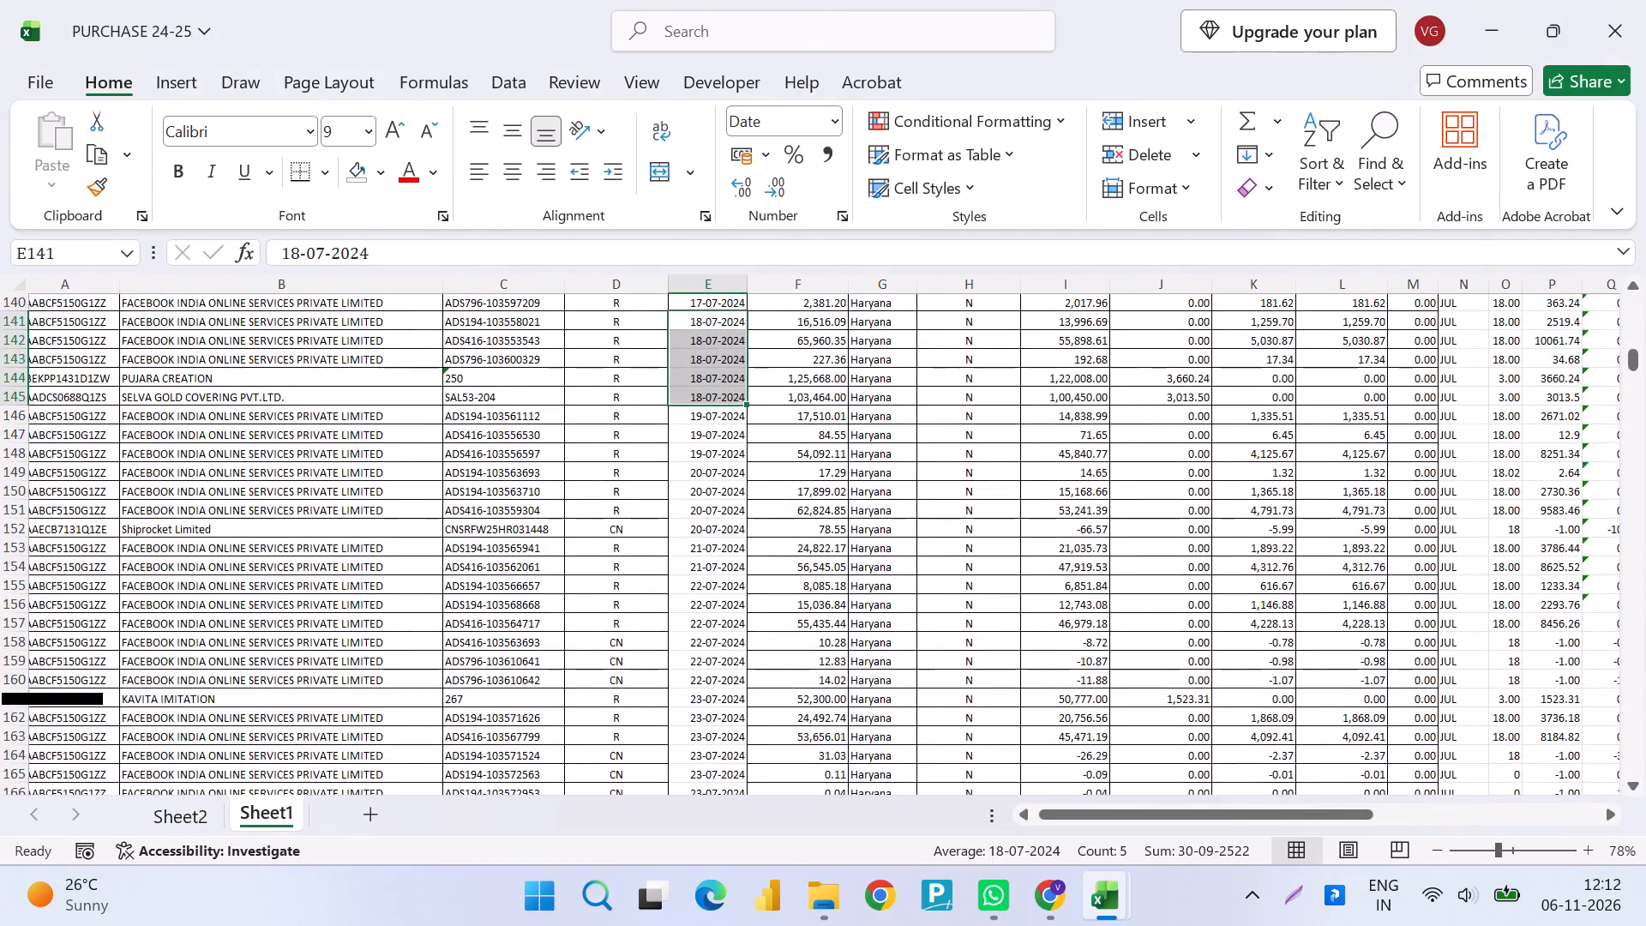
left_click(696, 415)
key("shift+Down")
key("shift+Down")
key("alt+Tab")
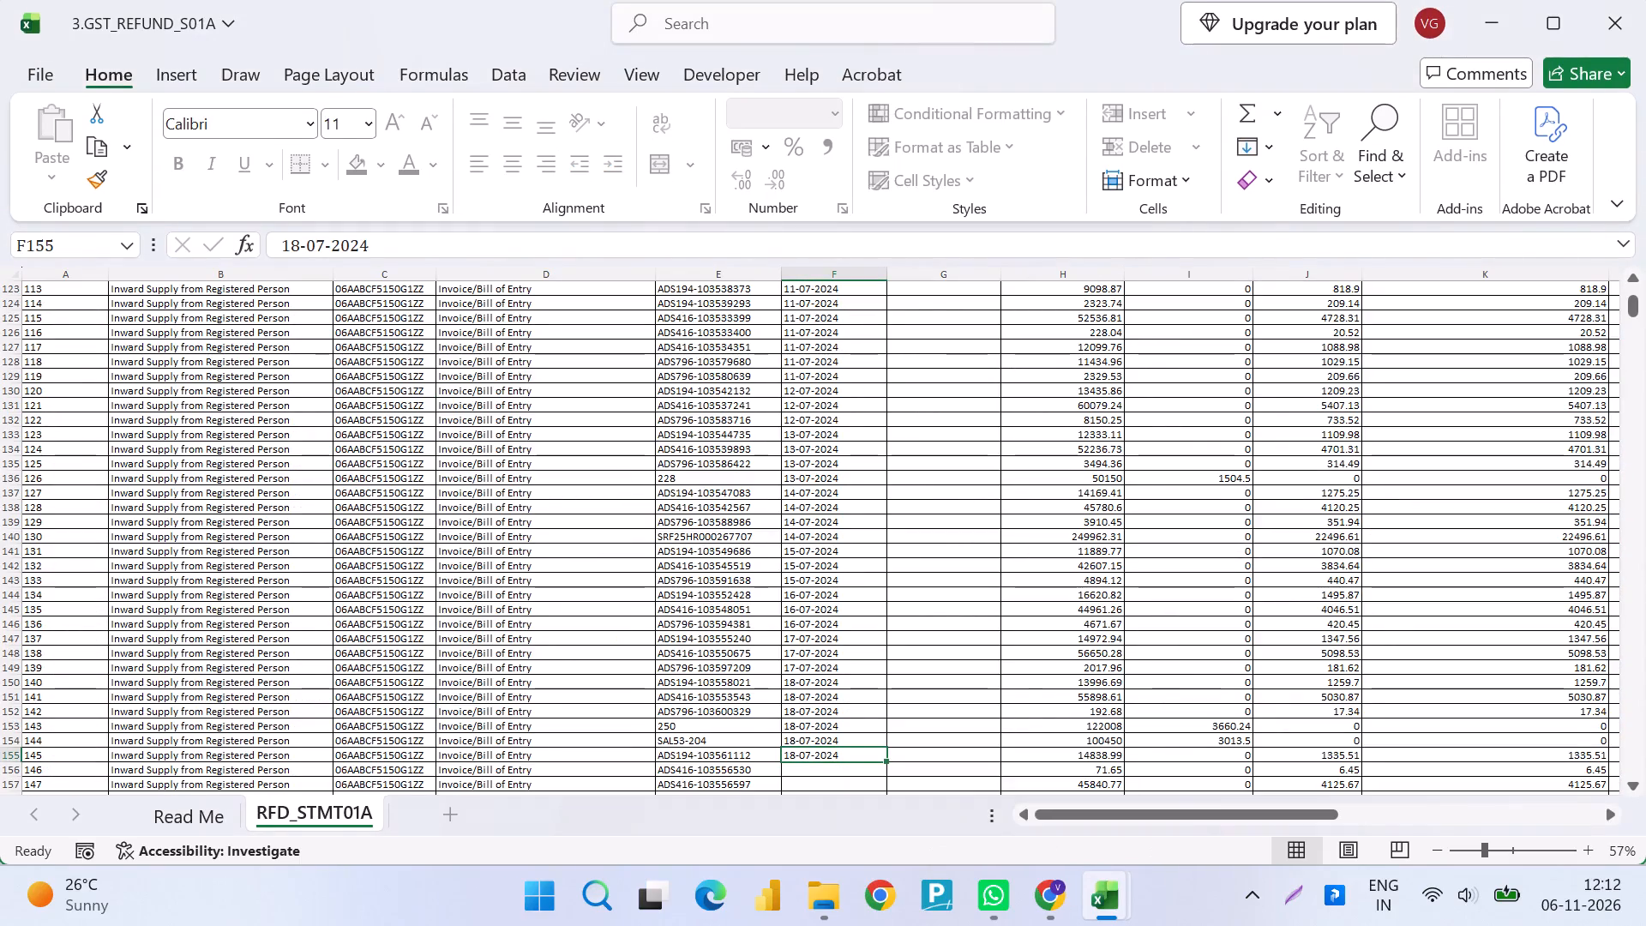
Change F155 of the refund statement to 19-07-2024 and fill it down over F156:F157.
key("F2")
key("ctrl+Left")
key("ctrl+Left")
key("ctrl+Left")
key("Left")
key("BackSpace")
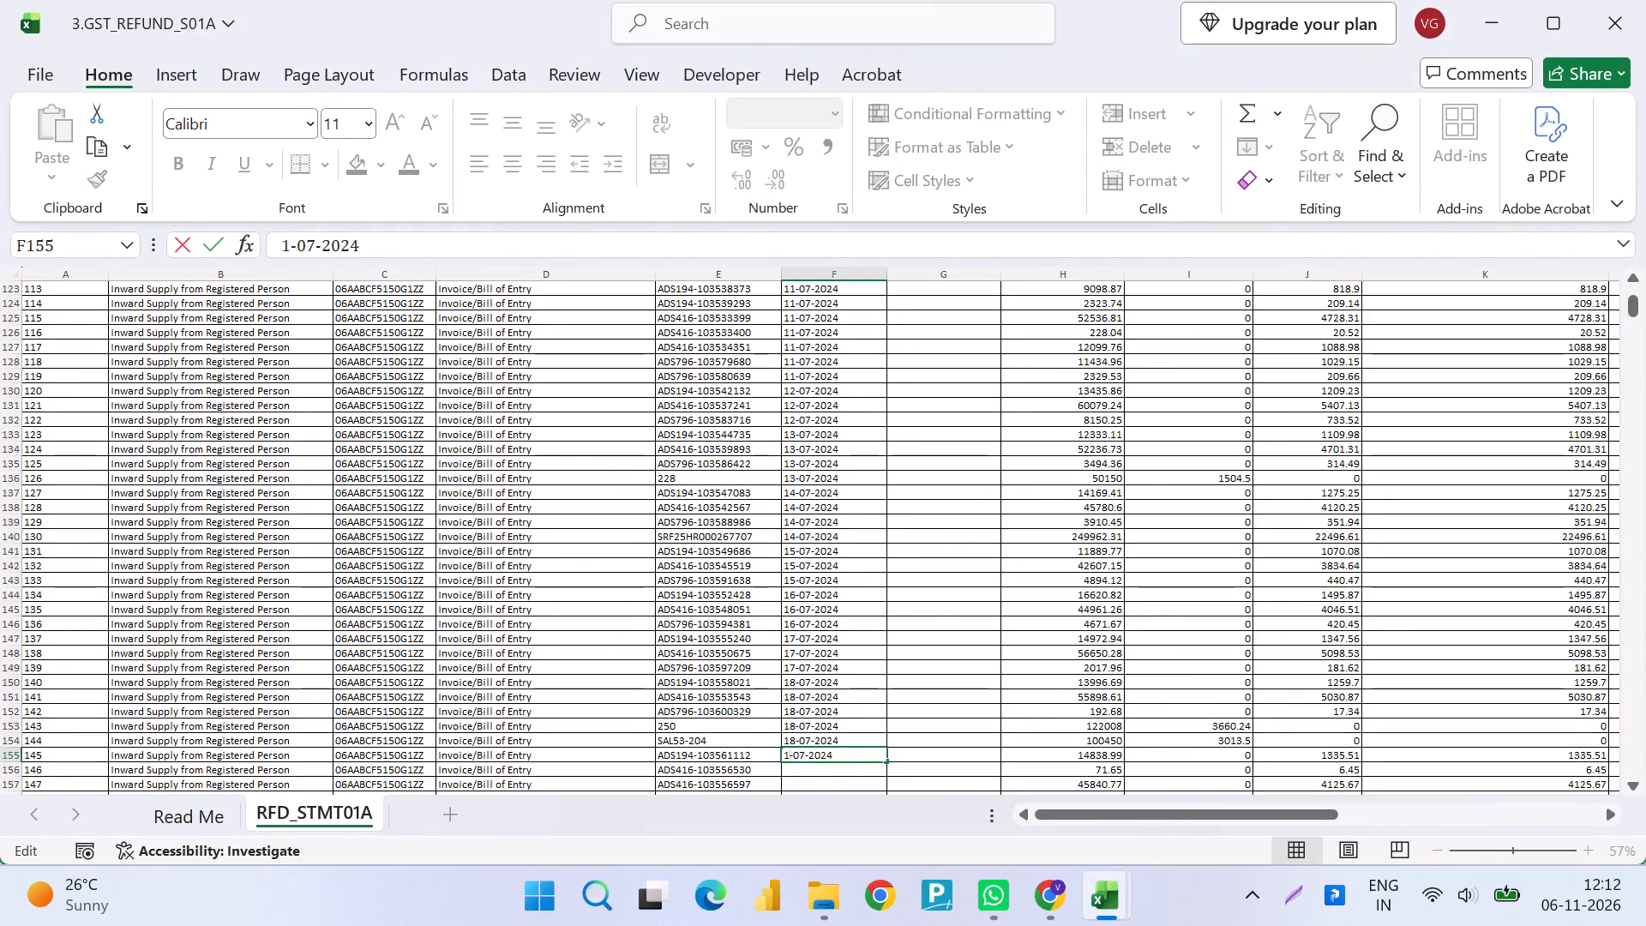
key("9")
key("Return")
key("ctrl+d")
key("Down")
key("ctrl+d")
Mark the block of 20-07-2024 invoice dates in E149:E152 of the purchase workbook and return to F158 of the refund statement.
key("Down")
key("alt+Tab")
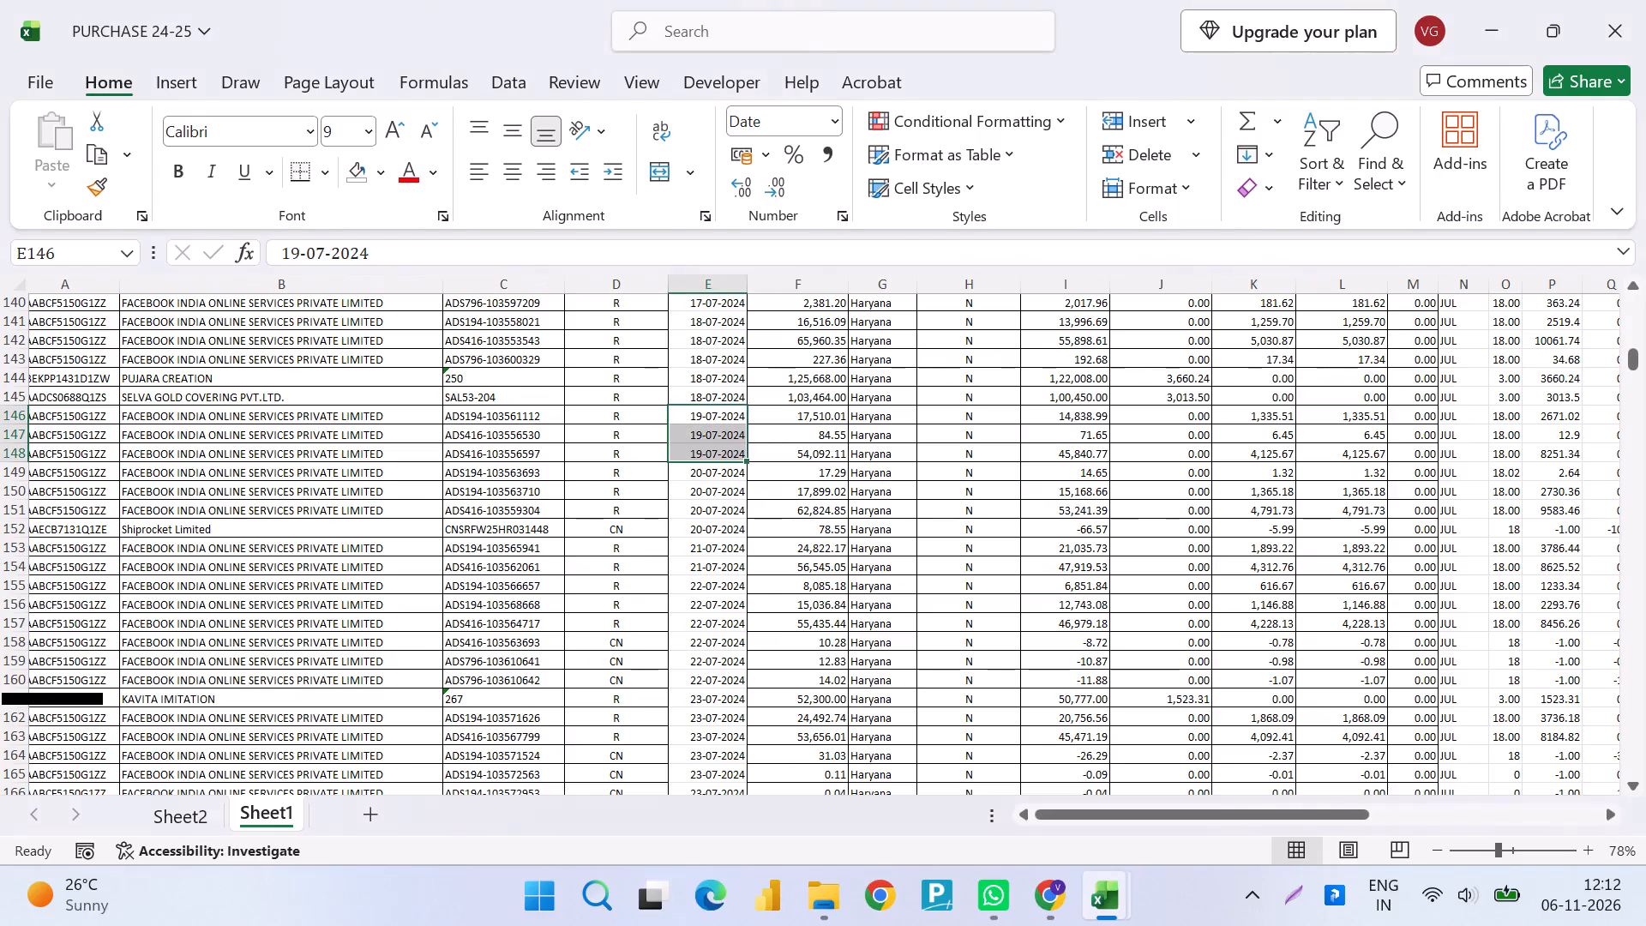
left_click(691, 469)
key("shift+Down")
key("shift+Down")
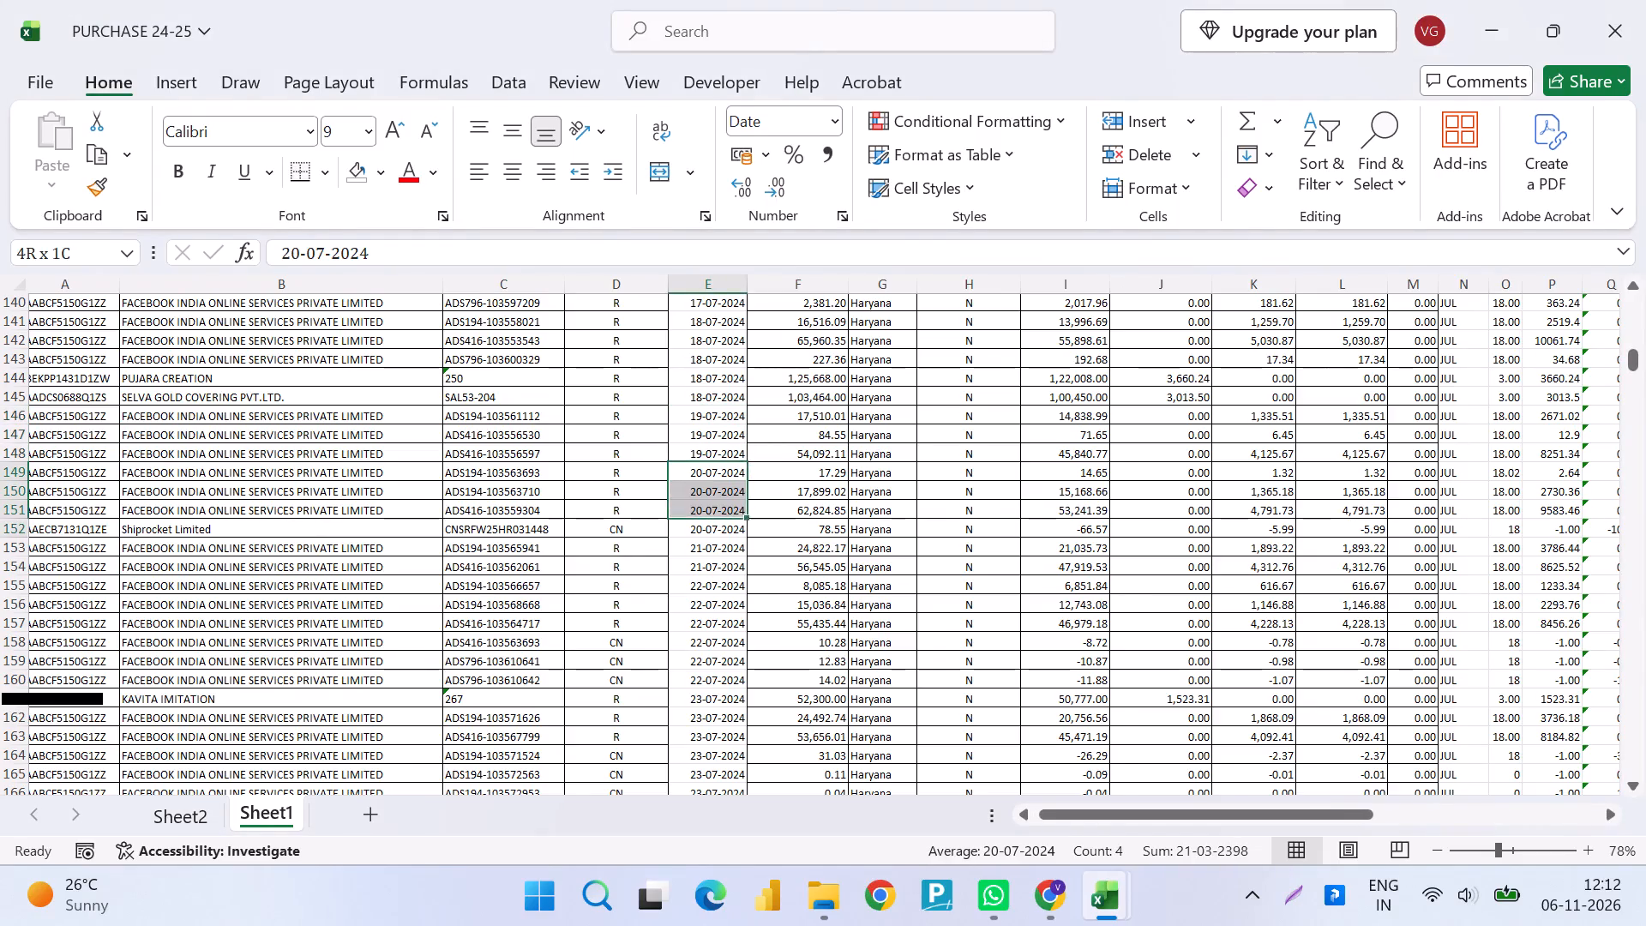
key("shift+Down")
key("alt+Tab")
Copy the date above into F158 of the refund statement and change it to 20-07-2024.
key("ctrl+d")
key("F2")
key("ctrl+Left")
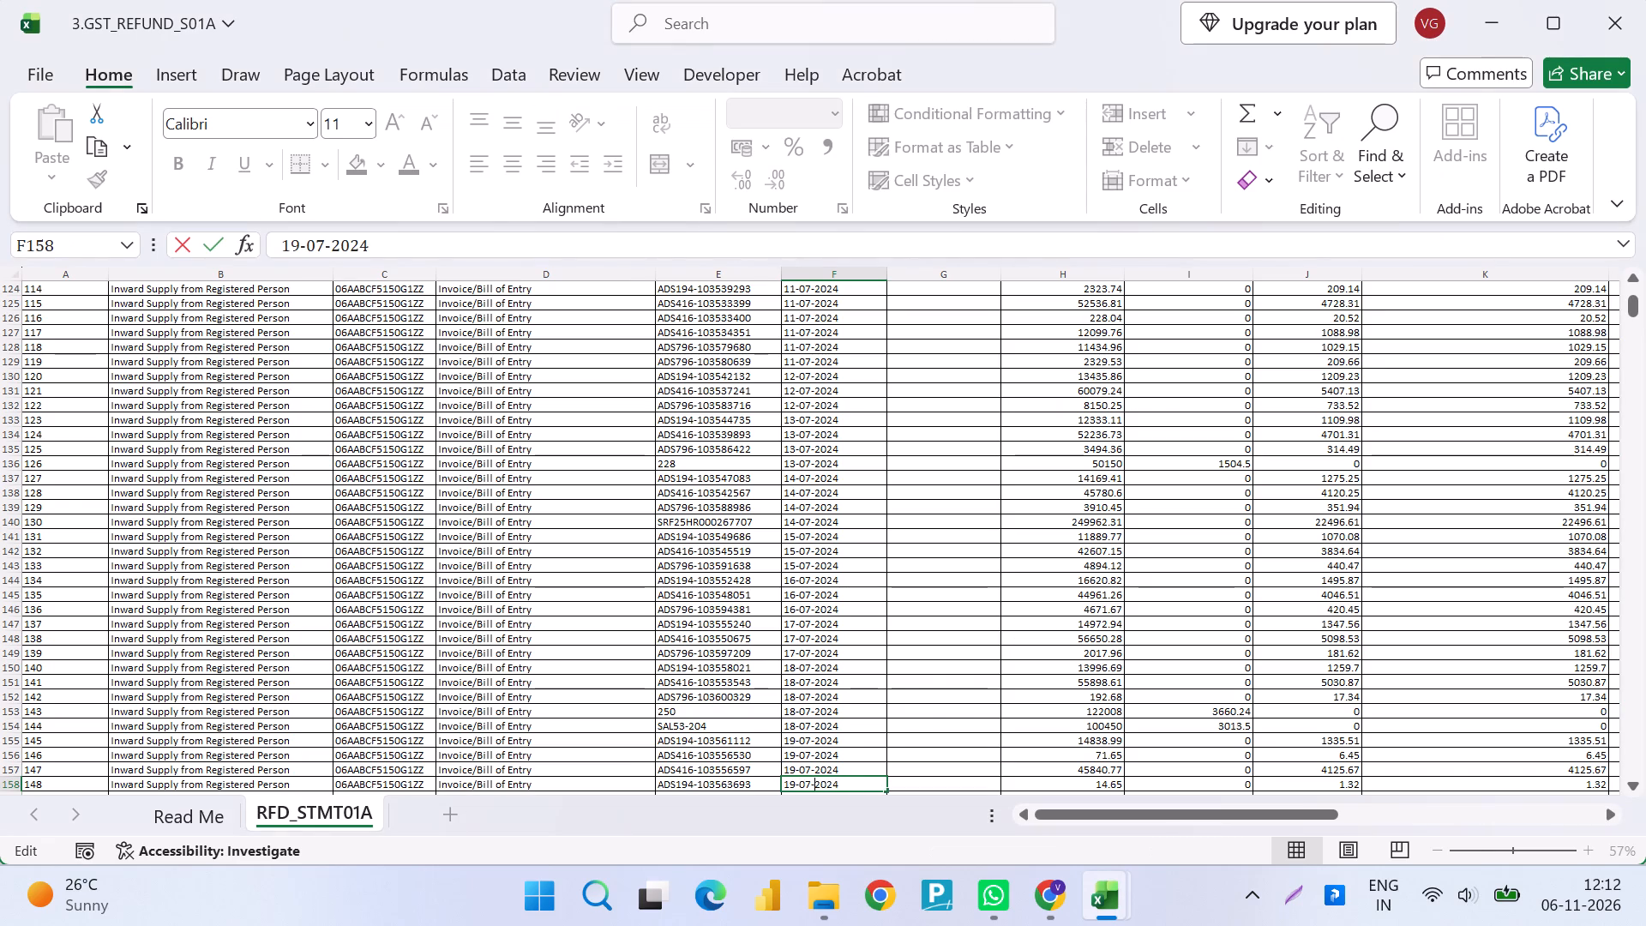
key("ctrl+Left")
key("ctrl+Left")
key("ctrl+Left")
key("ctrl+Left")
key("shift+Right")
key("shift+Right")
type("20")
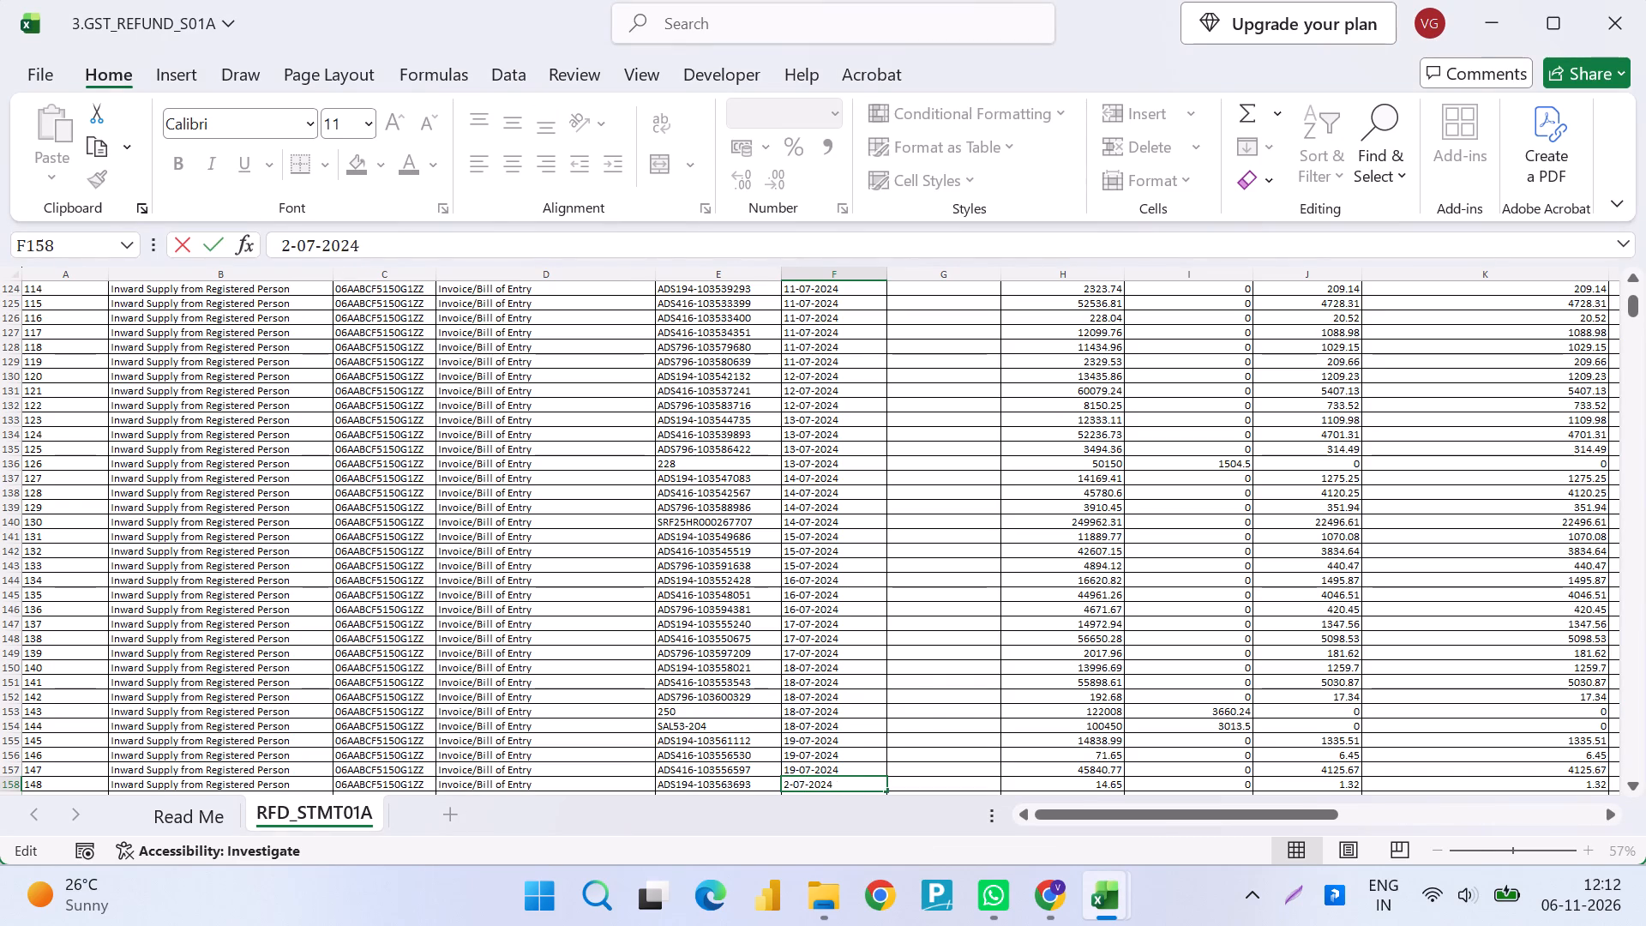
key("Return")
Fill 20-07-2024 from F158 down over F159:F161 of the refund statement.
key("ctrl+d")
key("Down")
key("ctrl+d")
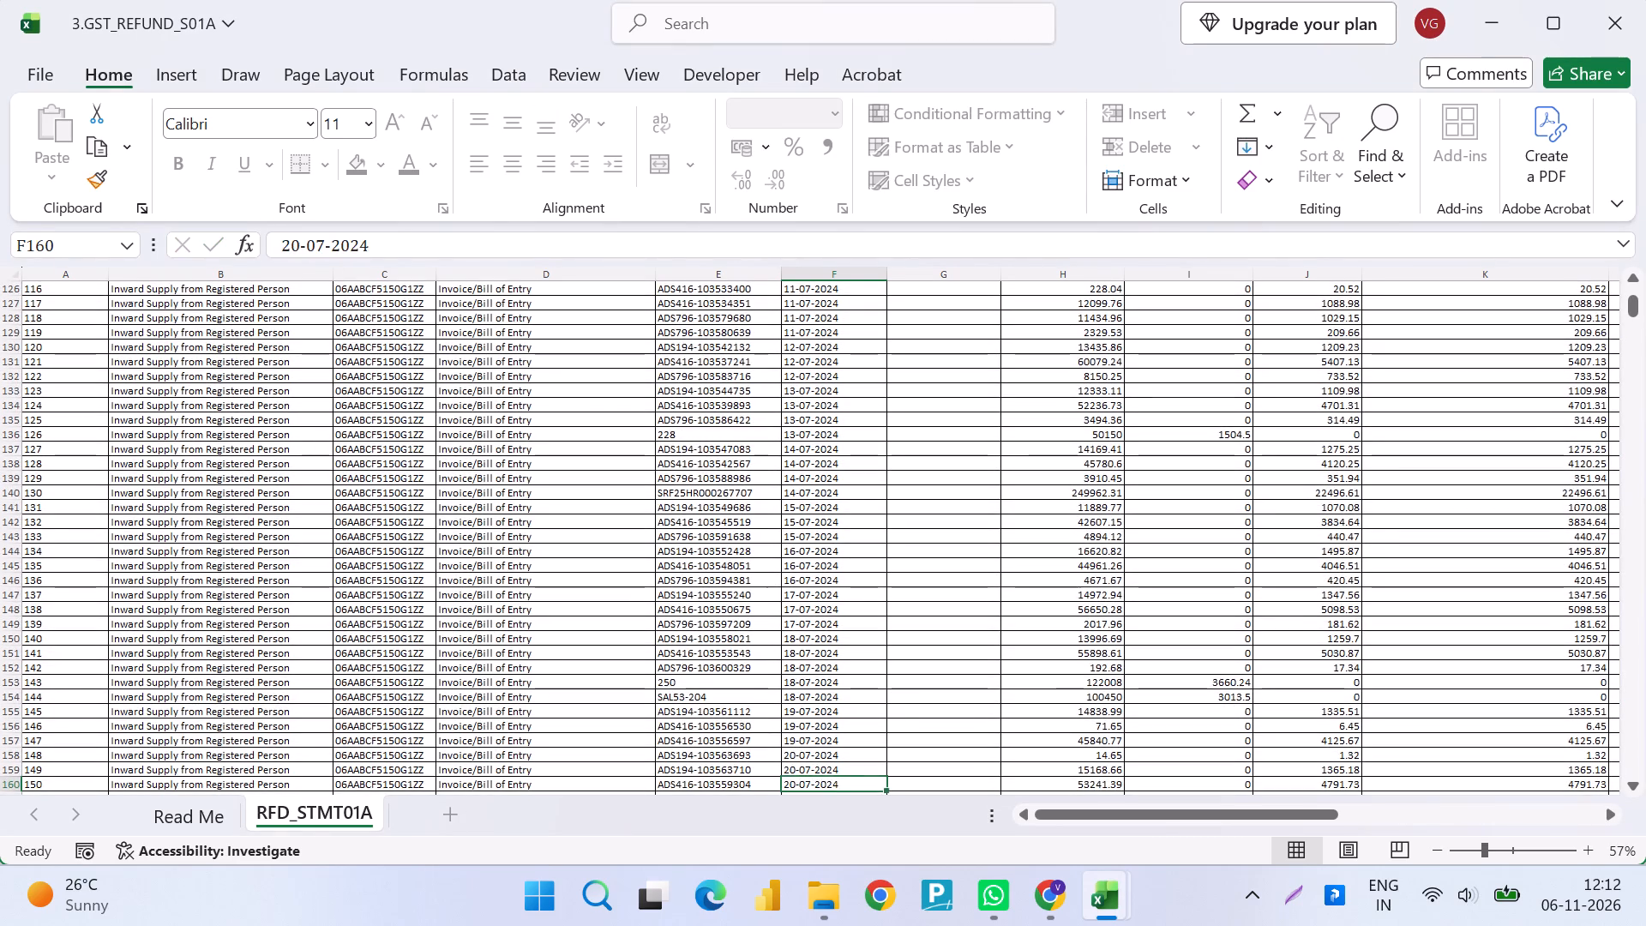
key("ctrl+Down")
key("ctrl+Up")
key("Down")
key("ctrl+d")
Check the next invoice dates from E153 onward in the purchase workbook, starting with 21-07-2024.
key("alt+Tab")
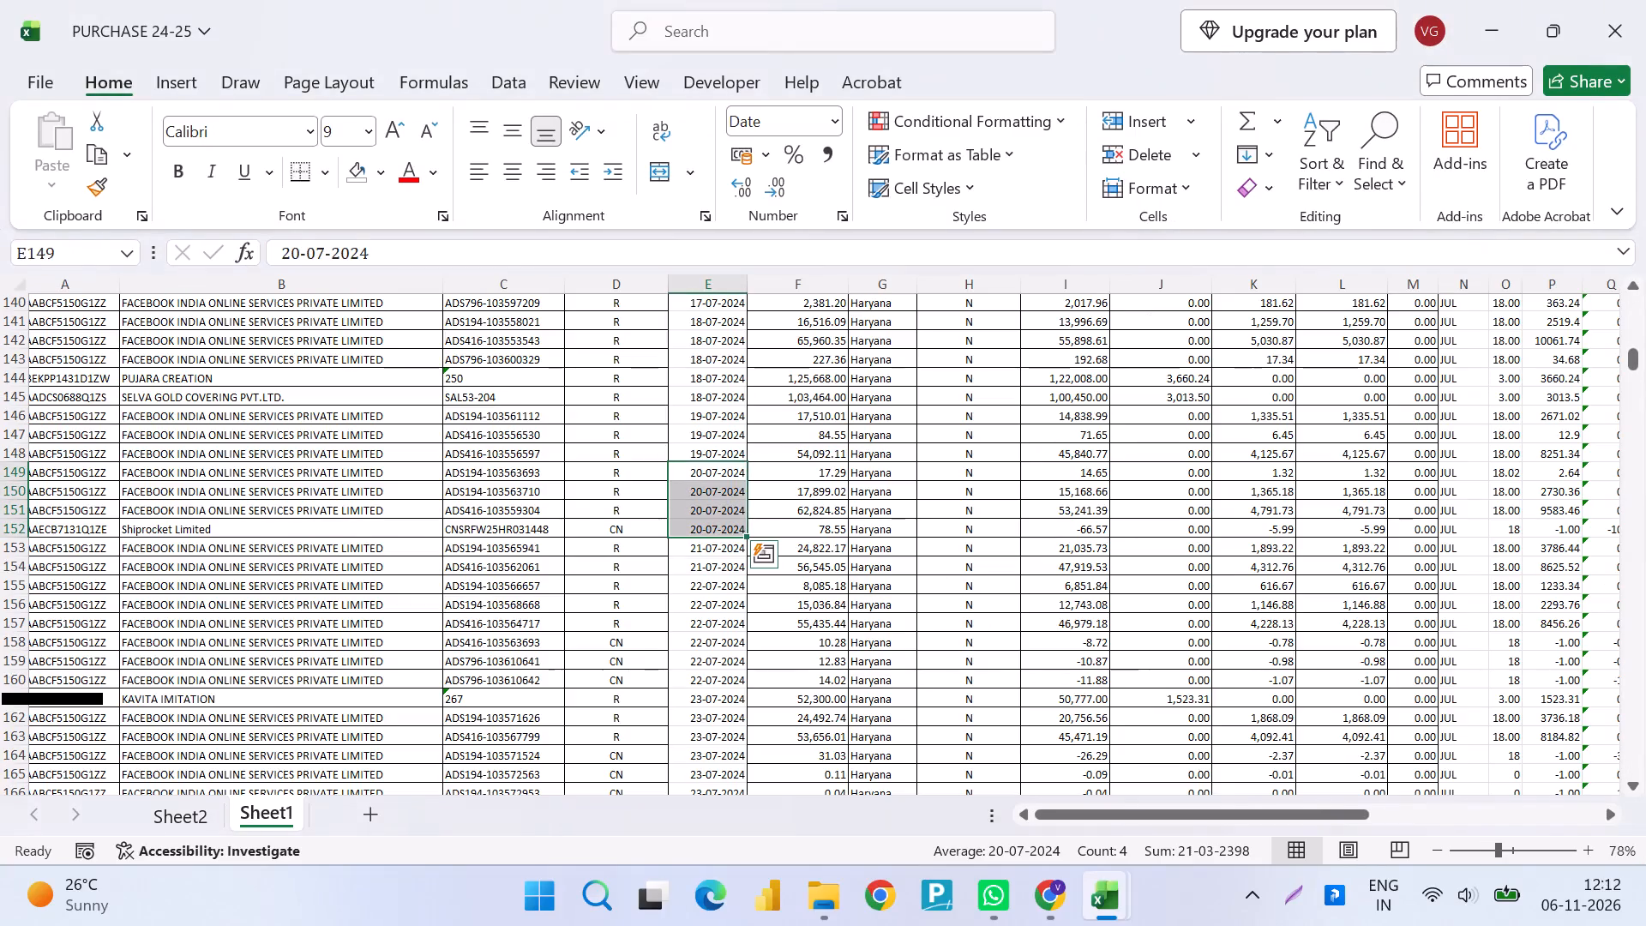
left_click(716, 548)
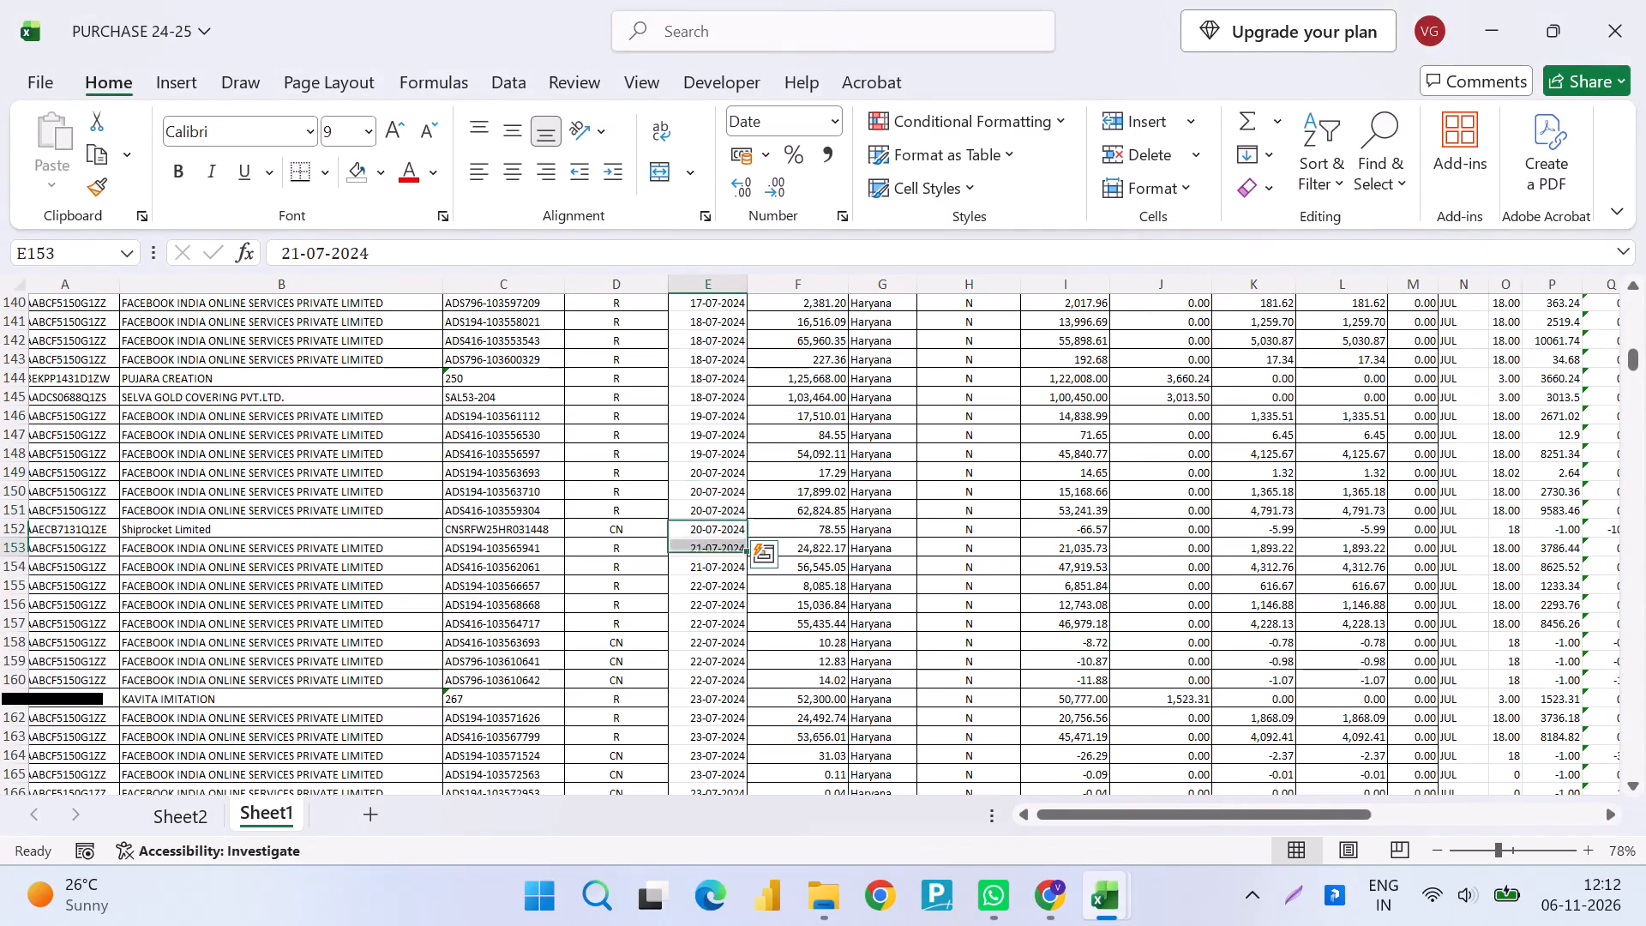
scroll(716, 548, "down", 2)
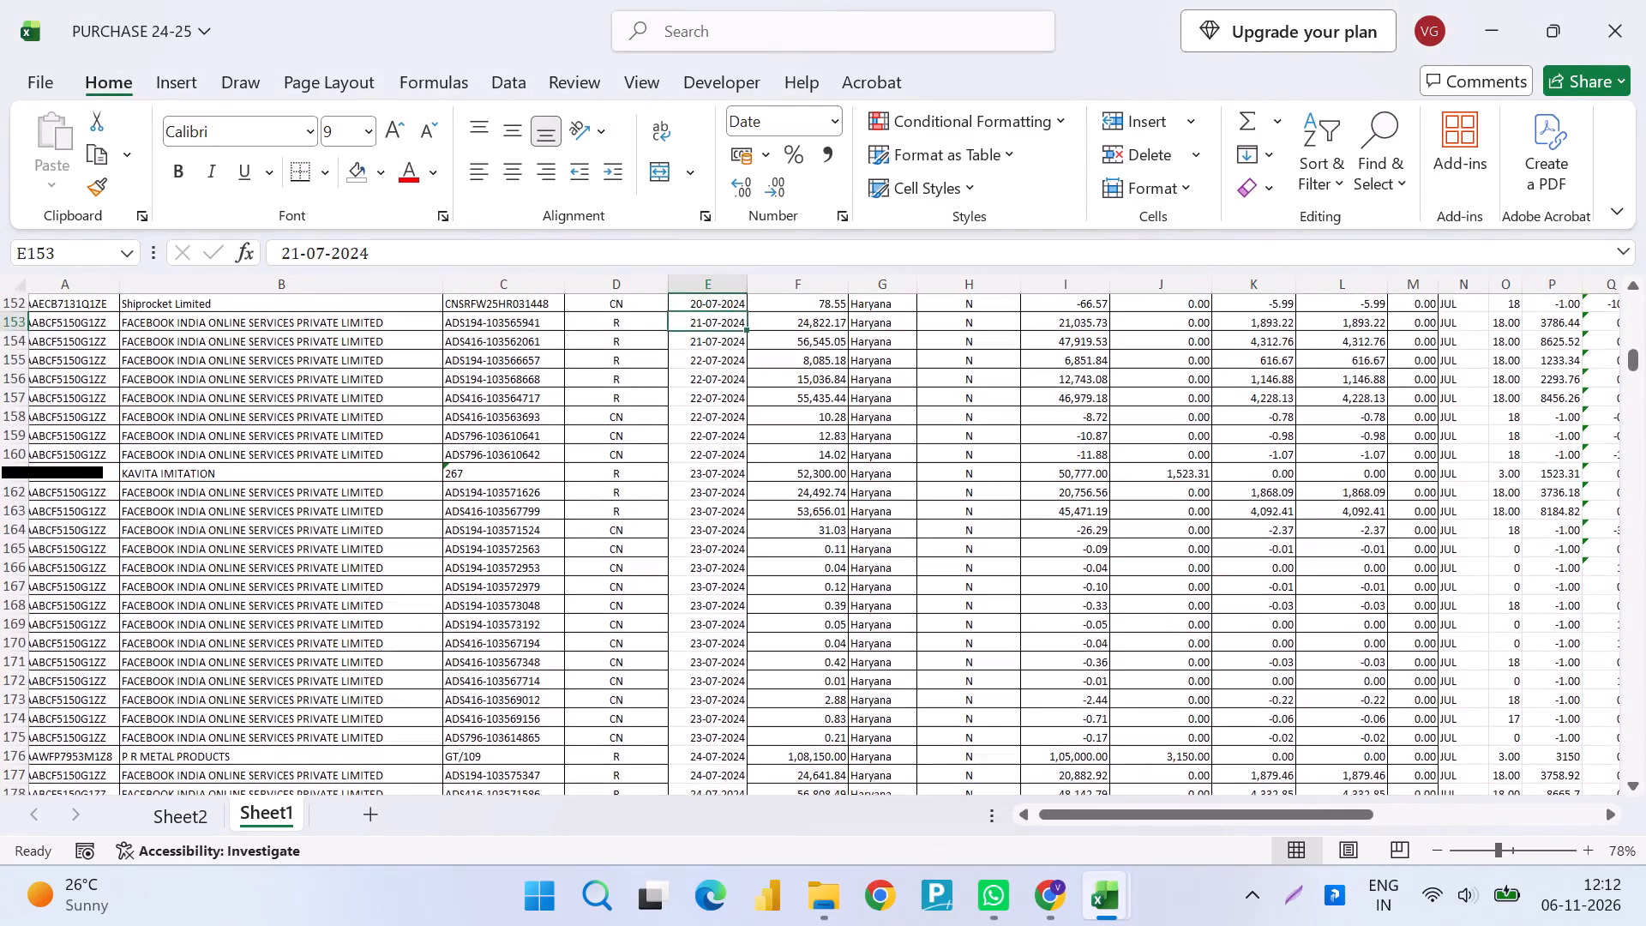
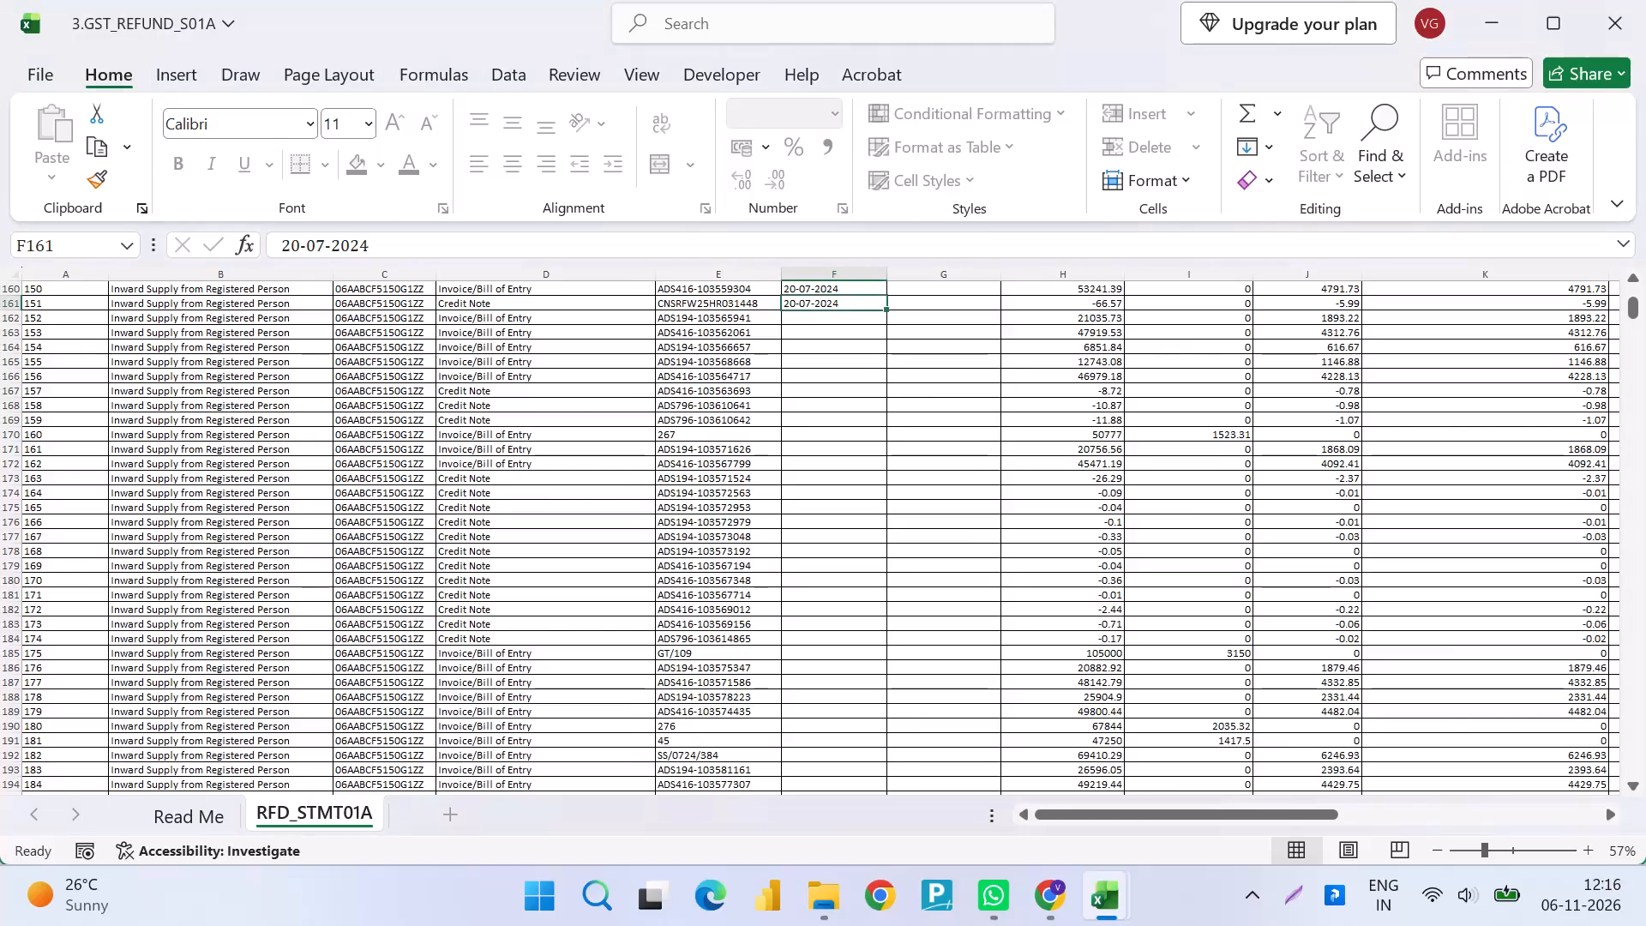
Enter 21-07-2024 in F162 of the refund statement, matching E153 of the purchase workbook, and fill it into F163.
key("alt+Tab")
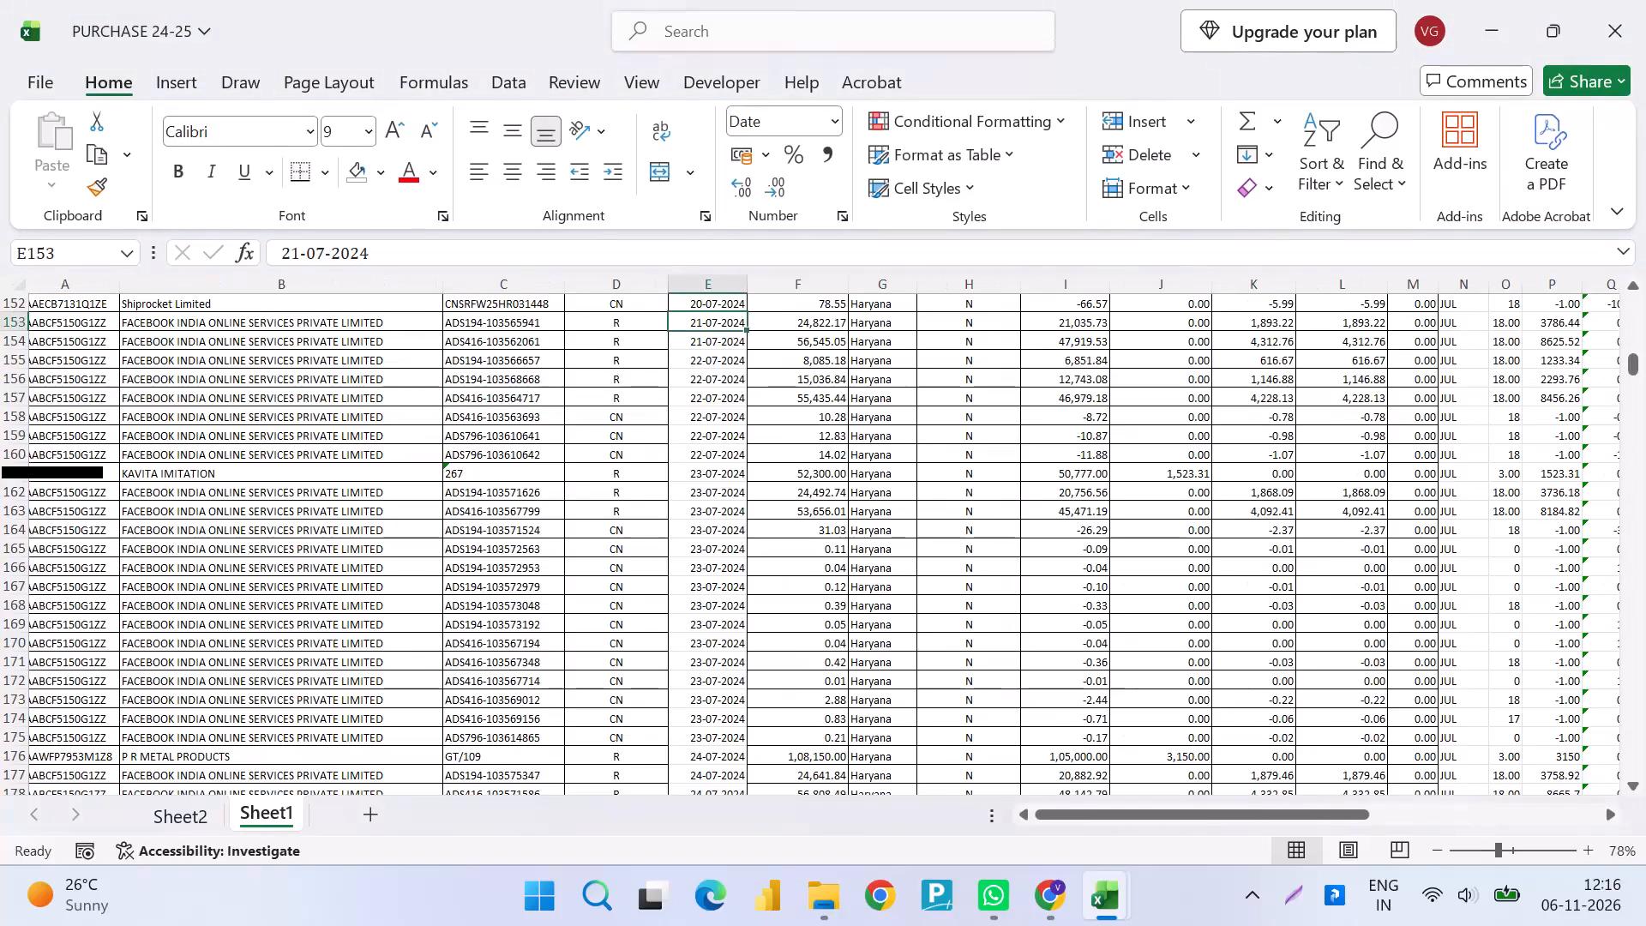
key("shift+Left")
key("shift+Left")
key("shift+Left")
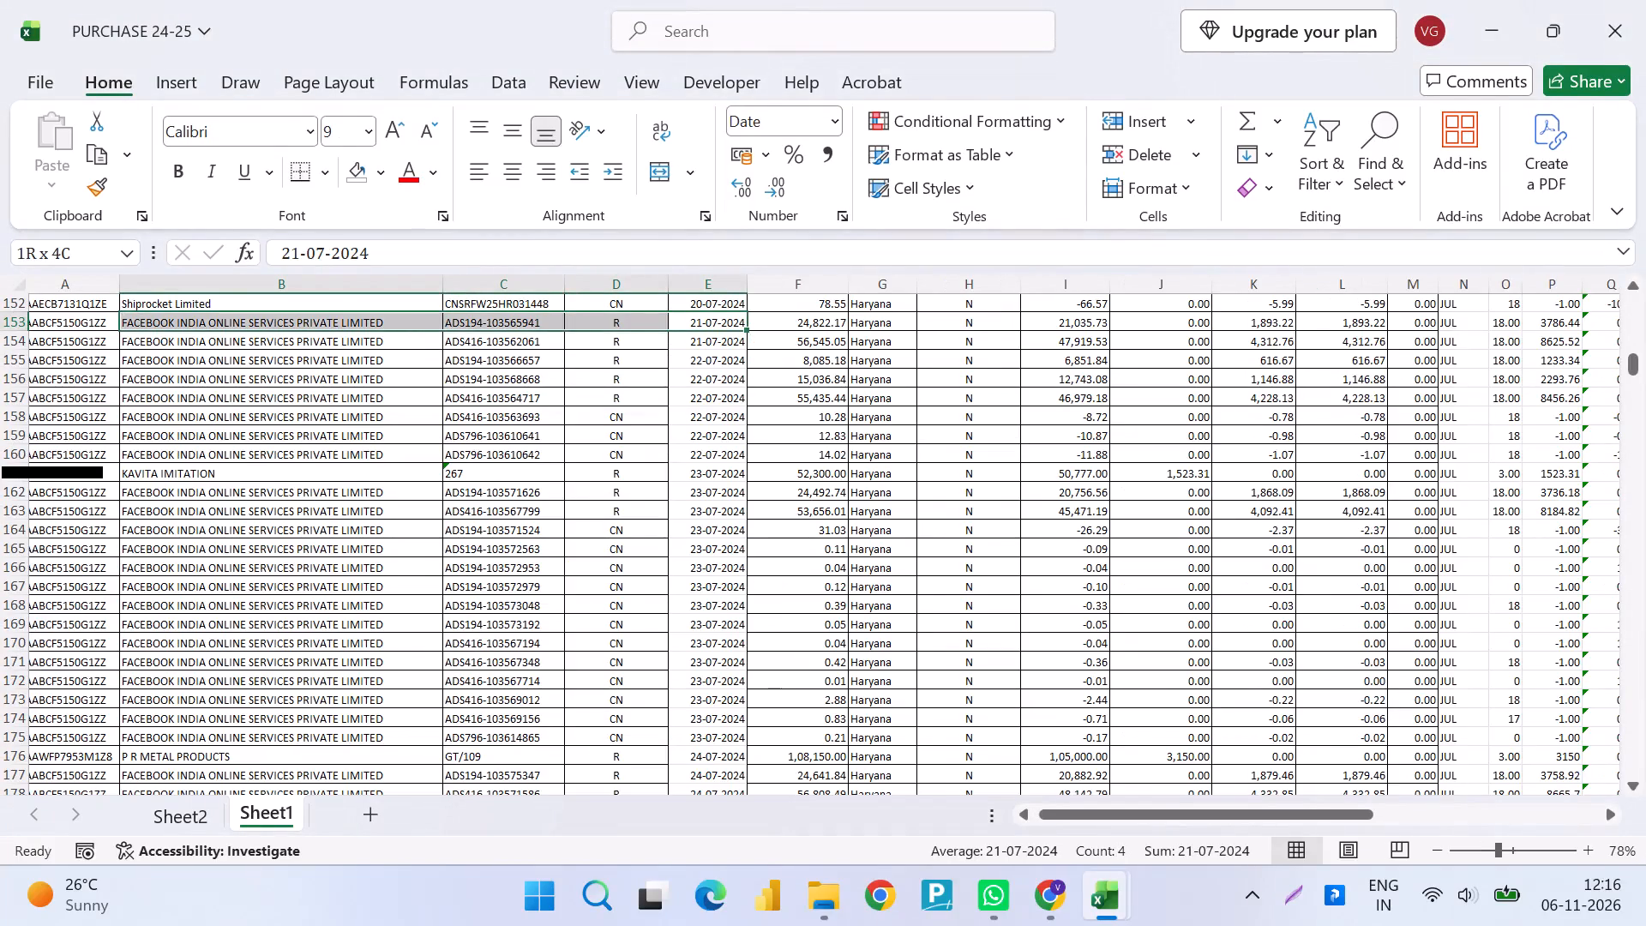
key("alt+Tab")
key("Down")
type("21-07-2024")
key("Return")
key("ctrl+d")
key("Down")
Mark the block of 22-07-2024 invoice dates in E155:E160 of the purchase workbook and return to F164 of the refund statement.
key("alt+Tab")
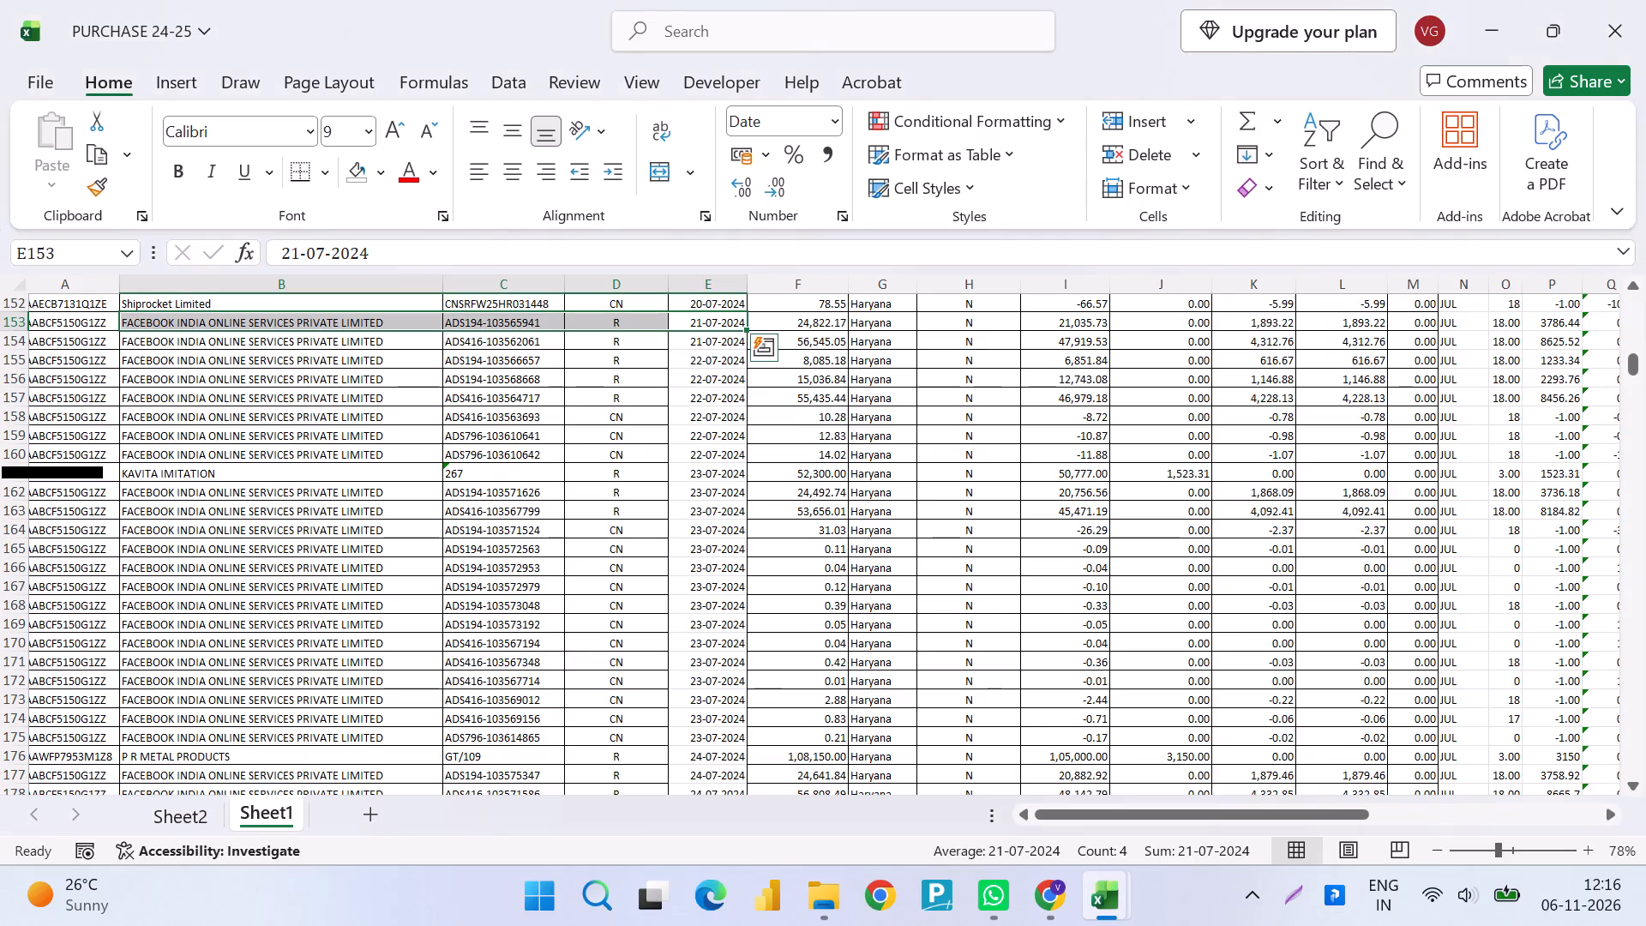
left_click(714, 358)
key("shift+Down")
key("shift+Down")
key("shift+Down")
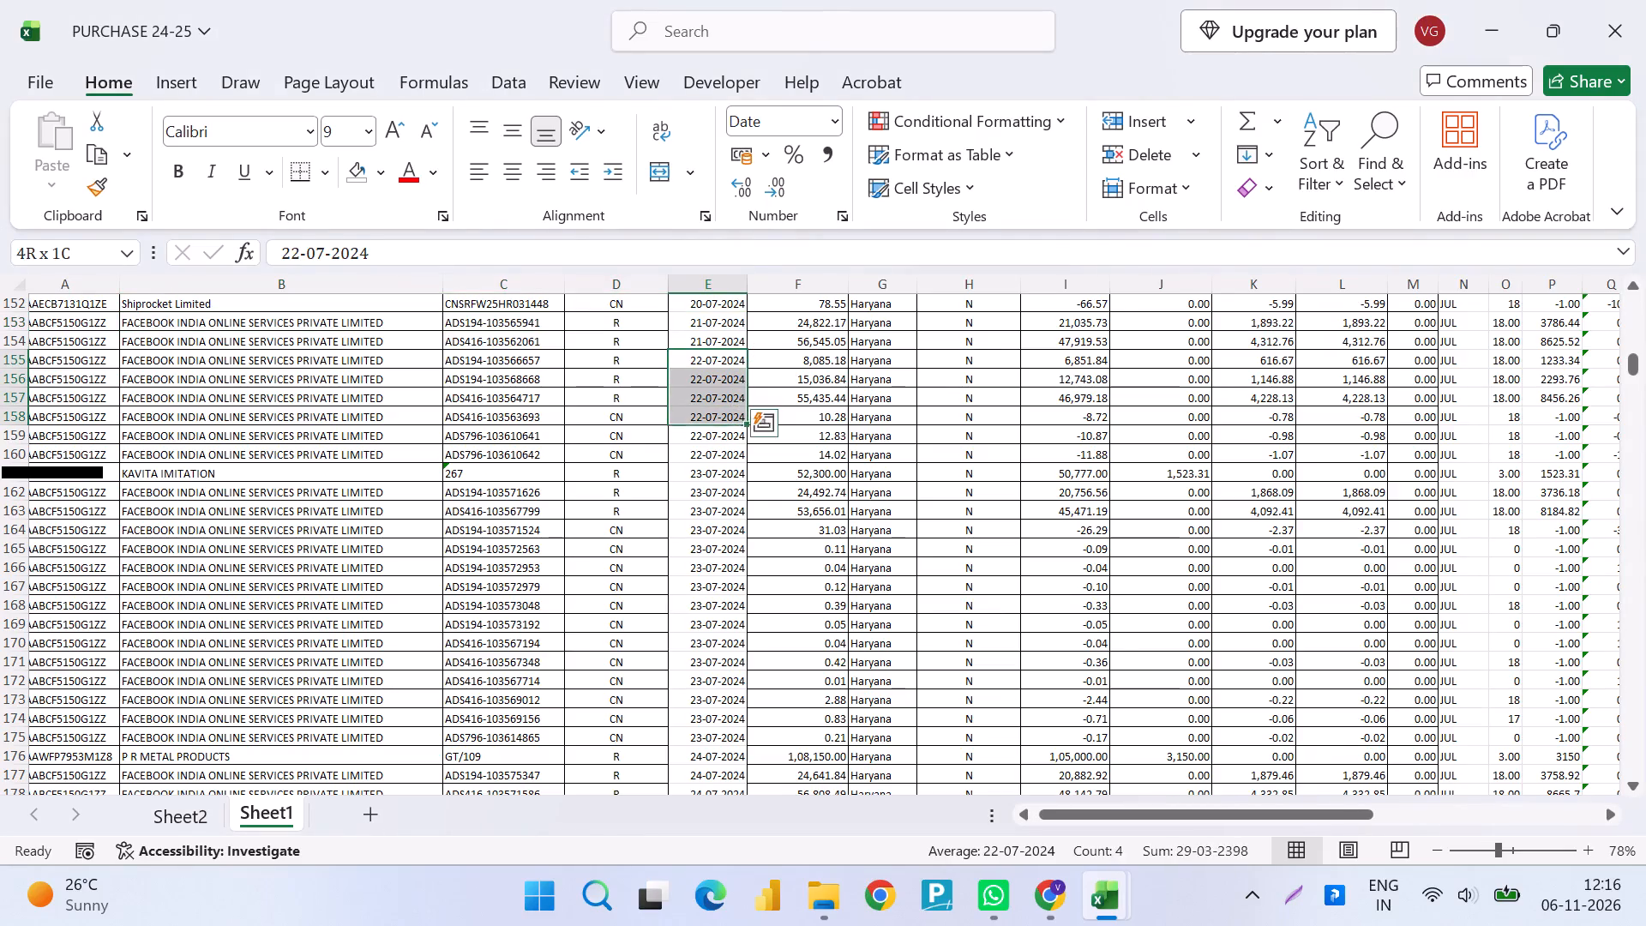
key("shift+Down")
key("shift+Down")
key("alt+Tab")
key("Down")
key("Up")
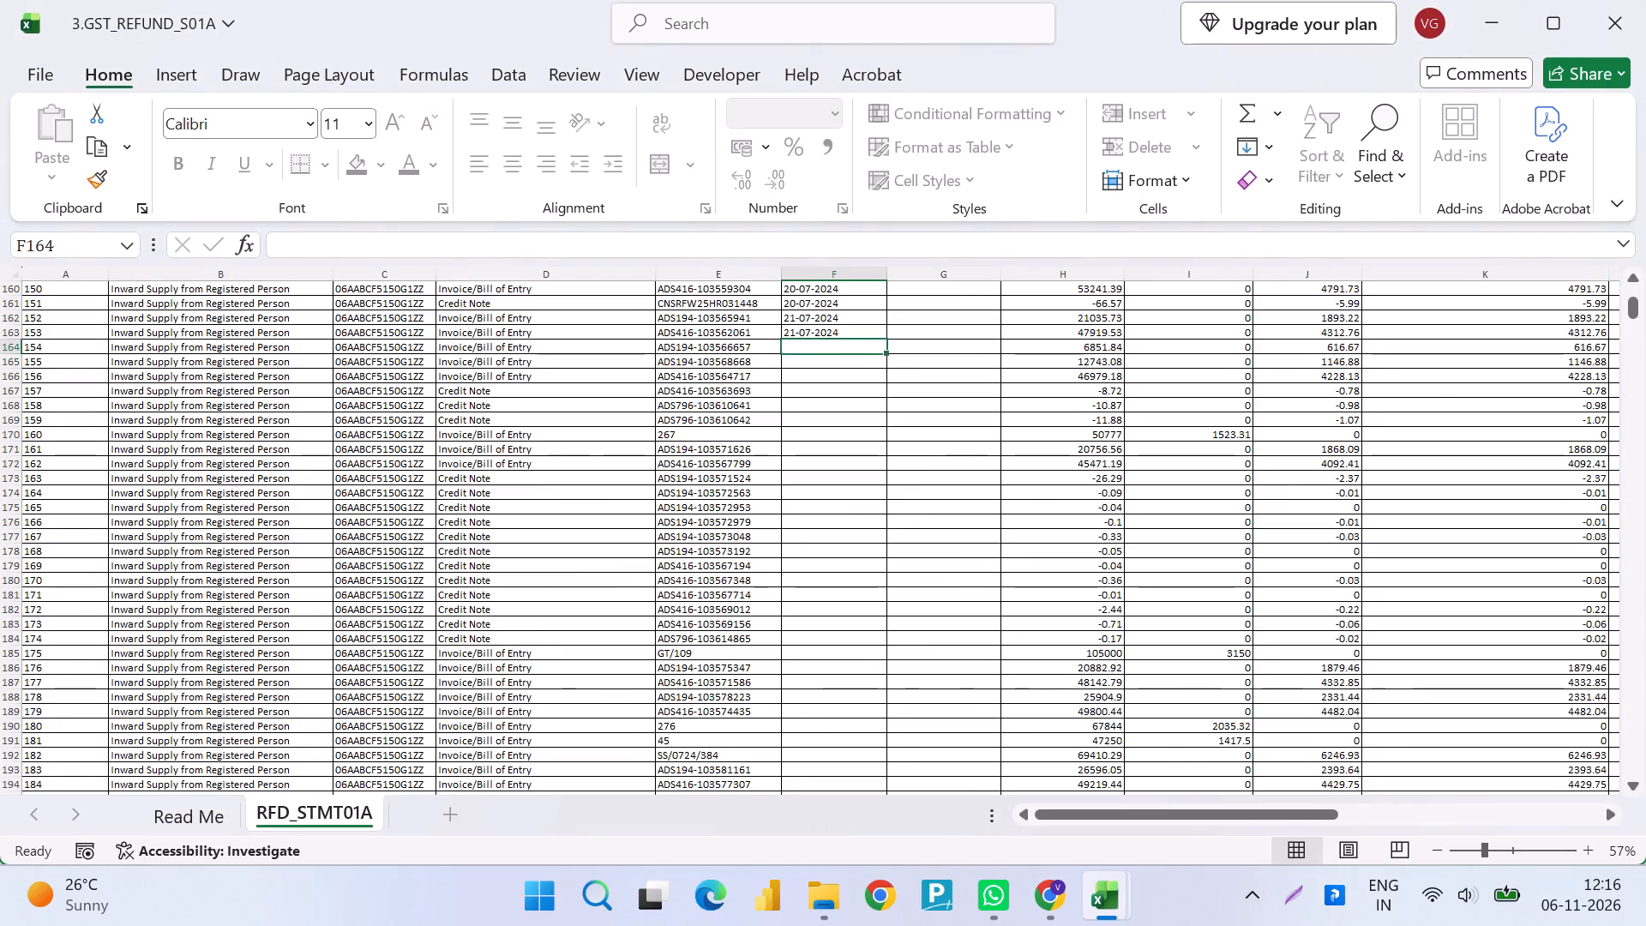
Copy the date above into F164 of the refund statement and change it to 22-07-2024.
key("ctrl+d")
key("F2")
key("ctrl+Left")
key("ctrl+Left")
key("ctrl+Left")
key("Left")
key("shift+Left")
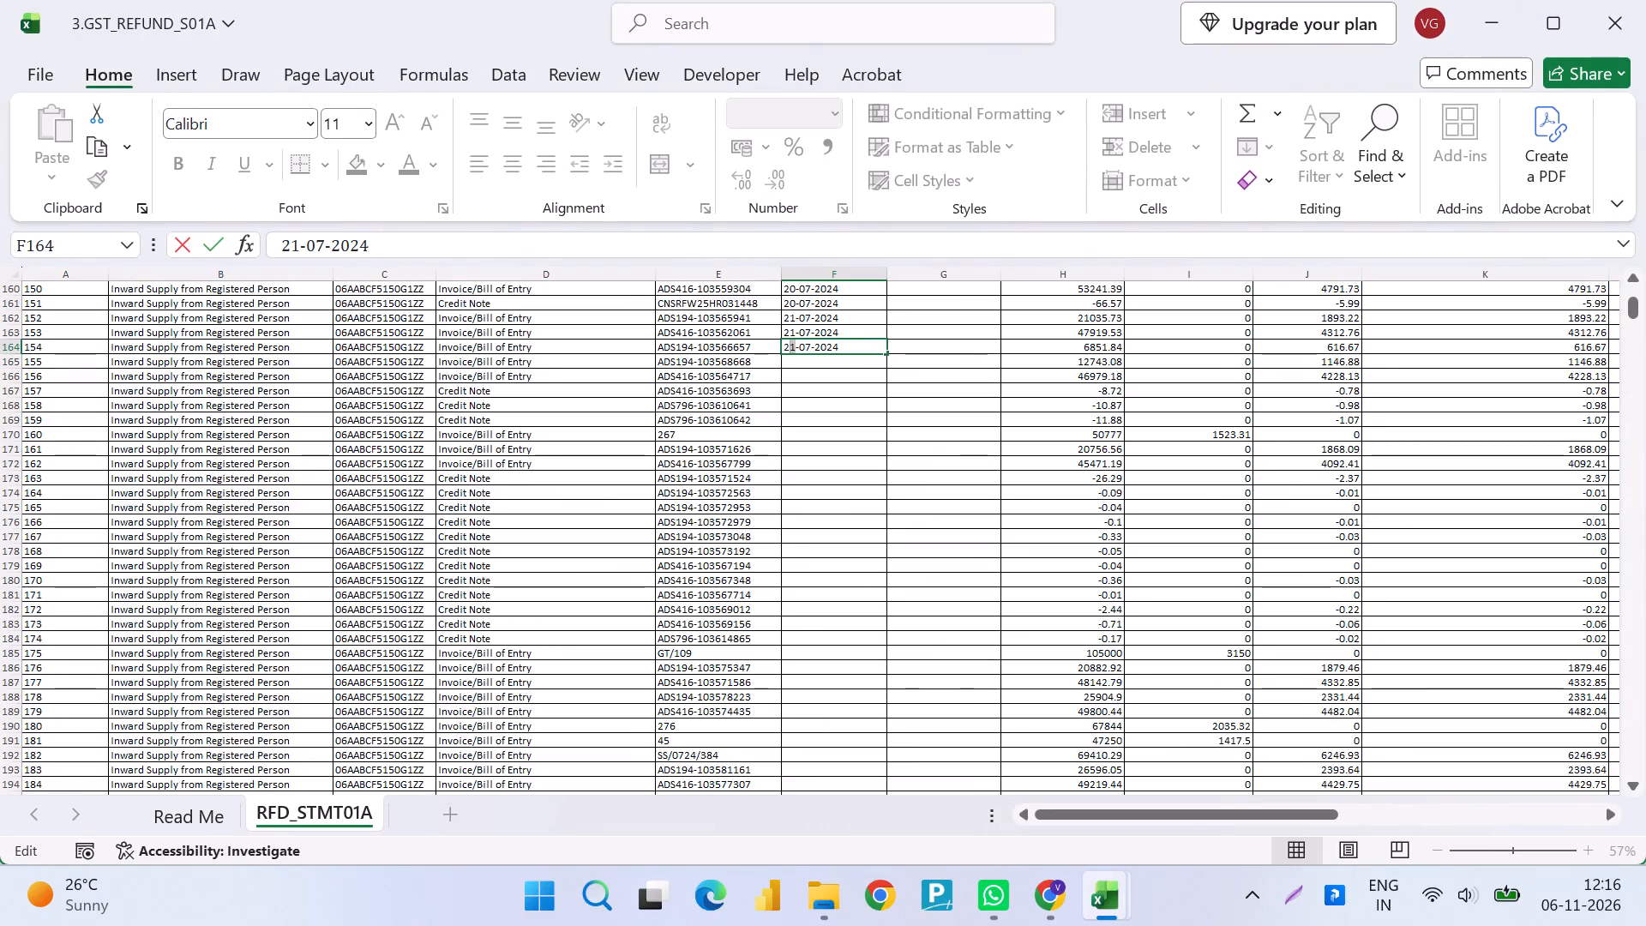
key("2")
key("Return")
Fill 22-07-2024 from F164 down over F165:F169 of the refund statement.
key("ctrl+d")
key("Down")
key("ctrl+d")
key("Down")
key("ctrl+d")
key("Down")
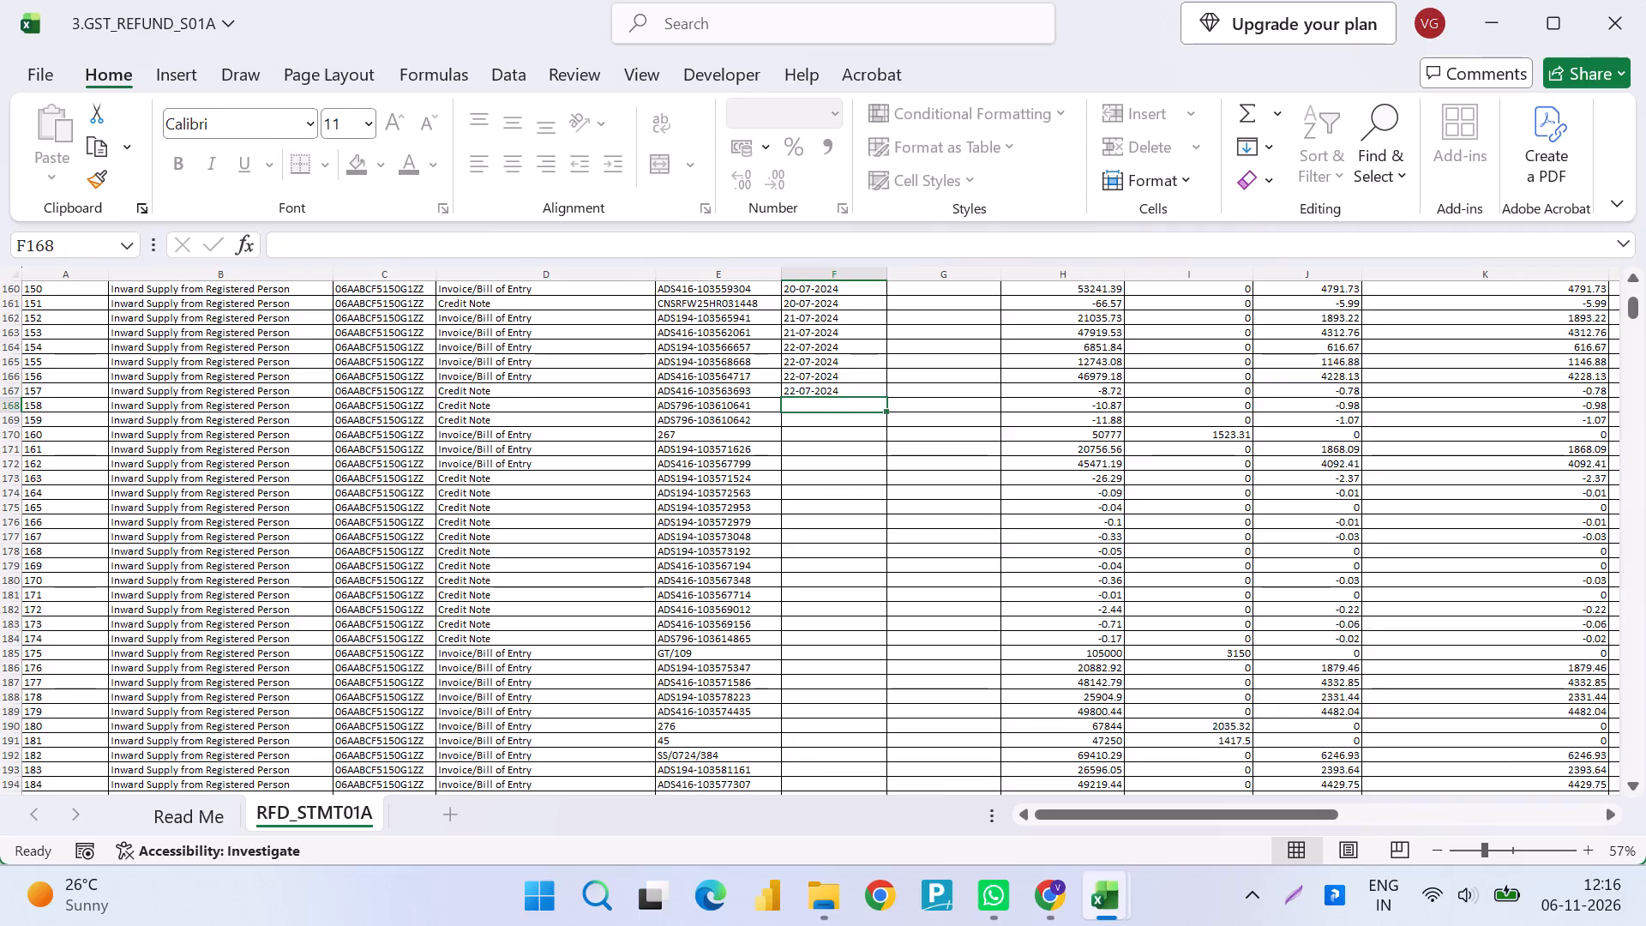
key("ctrl+d")
key("Down")
key("ctrl+d")
Check the next invoice date in the purchase workbook, copy the date above into F170 of the refund statement and change it to 23-07-2024.
key("alt+Tab")
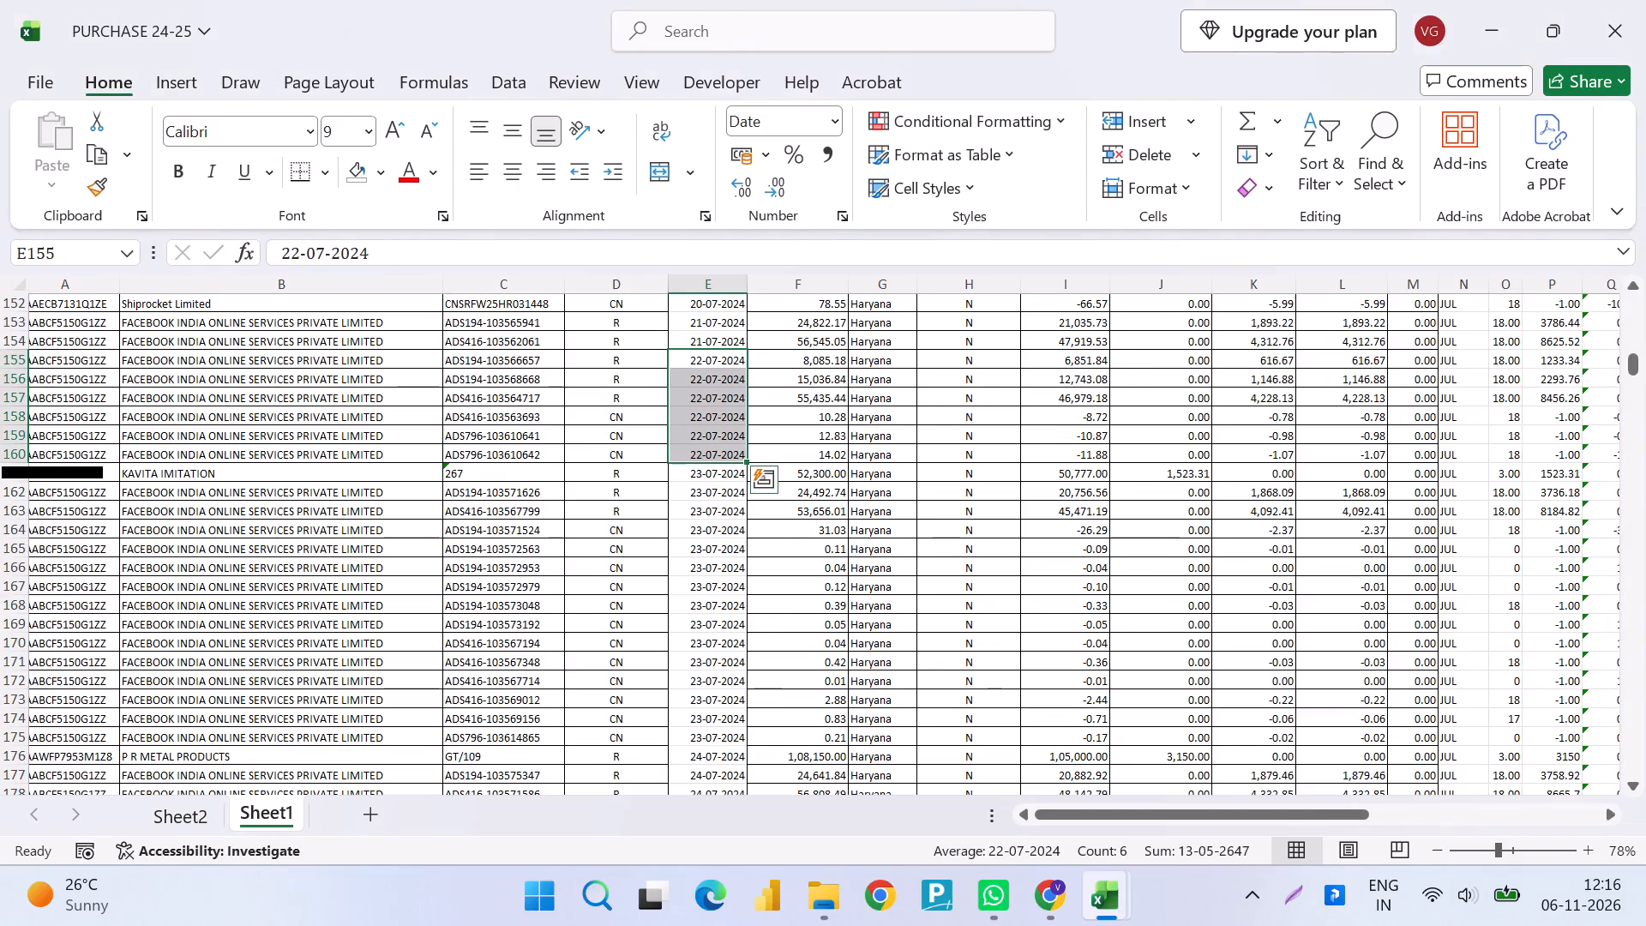
key("alt+Tab")
key("alt+Tab")
key("alt+Tab")
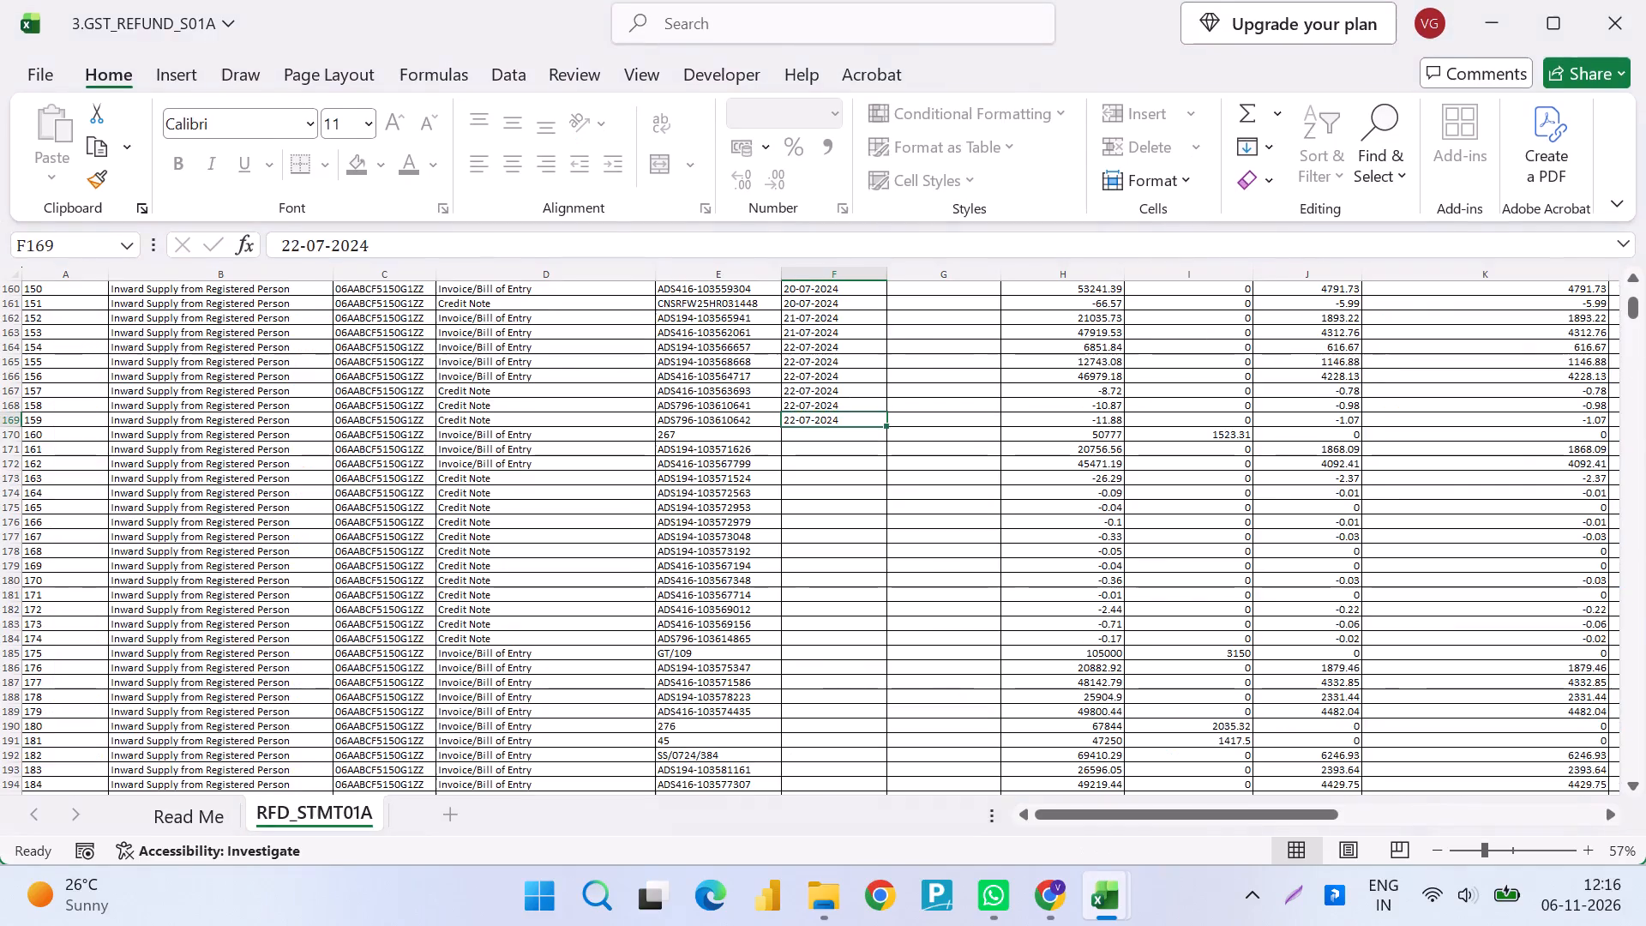
key("Down")
key("ctrl+d")
key("F2")
key("ctrl+Left")
key("ctrl+Left")
key("ctrl+Left")
key("Left")
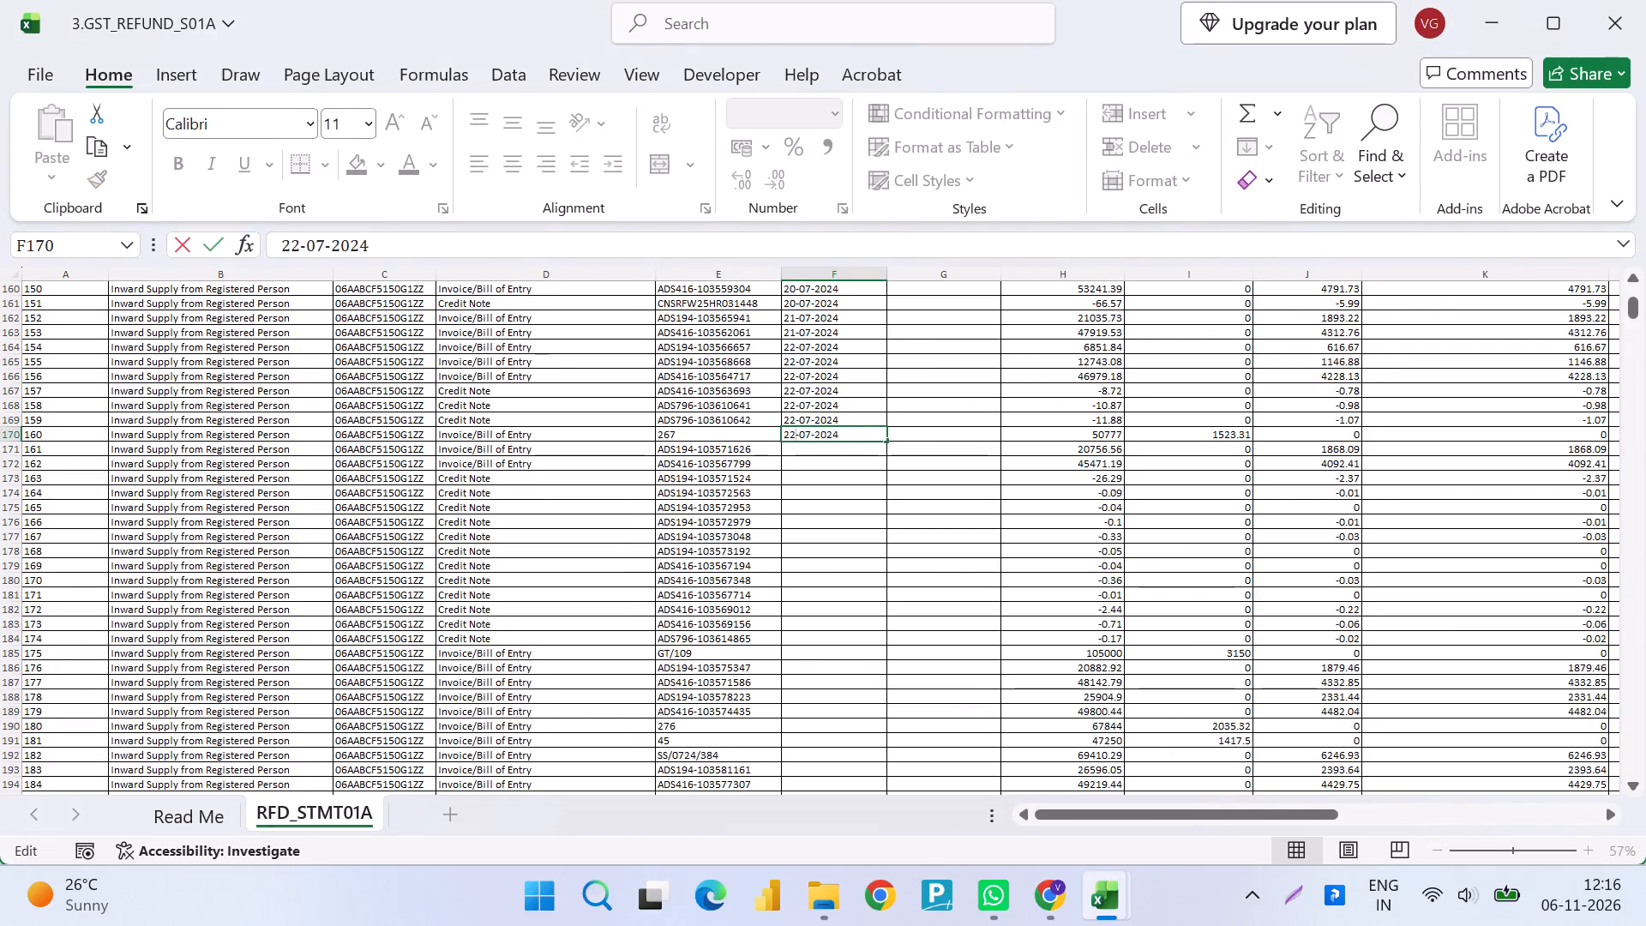
key("shift+Left")
key("3")
key("Return")
key("Up")
Mark the block of 23-07-2024 invoice dates in E161:E175 of the purchase workbook.
key("alt+Tab")
key("Down")
key("Down")
key("Down")
key("Down")
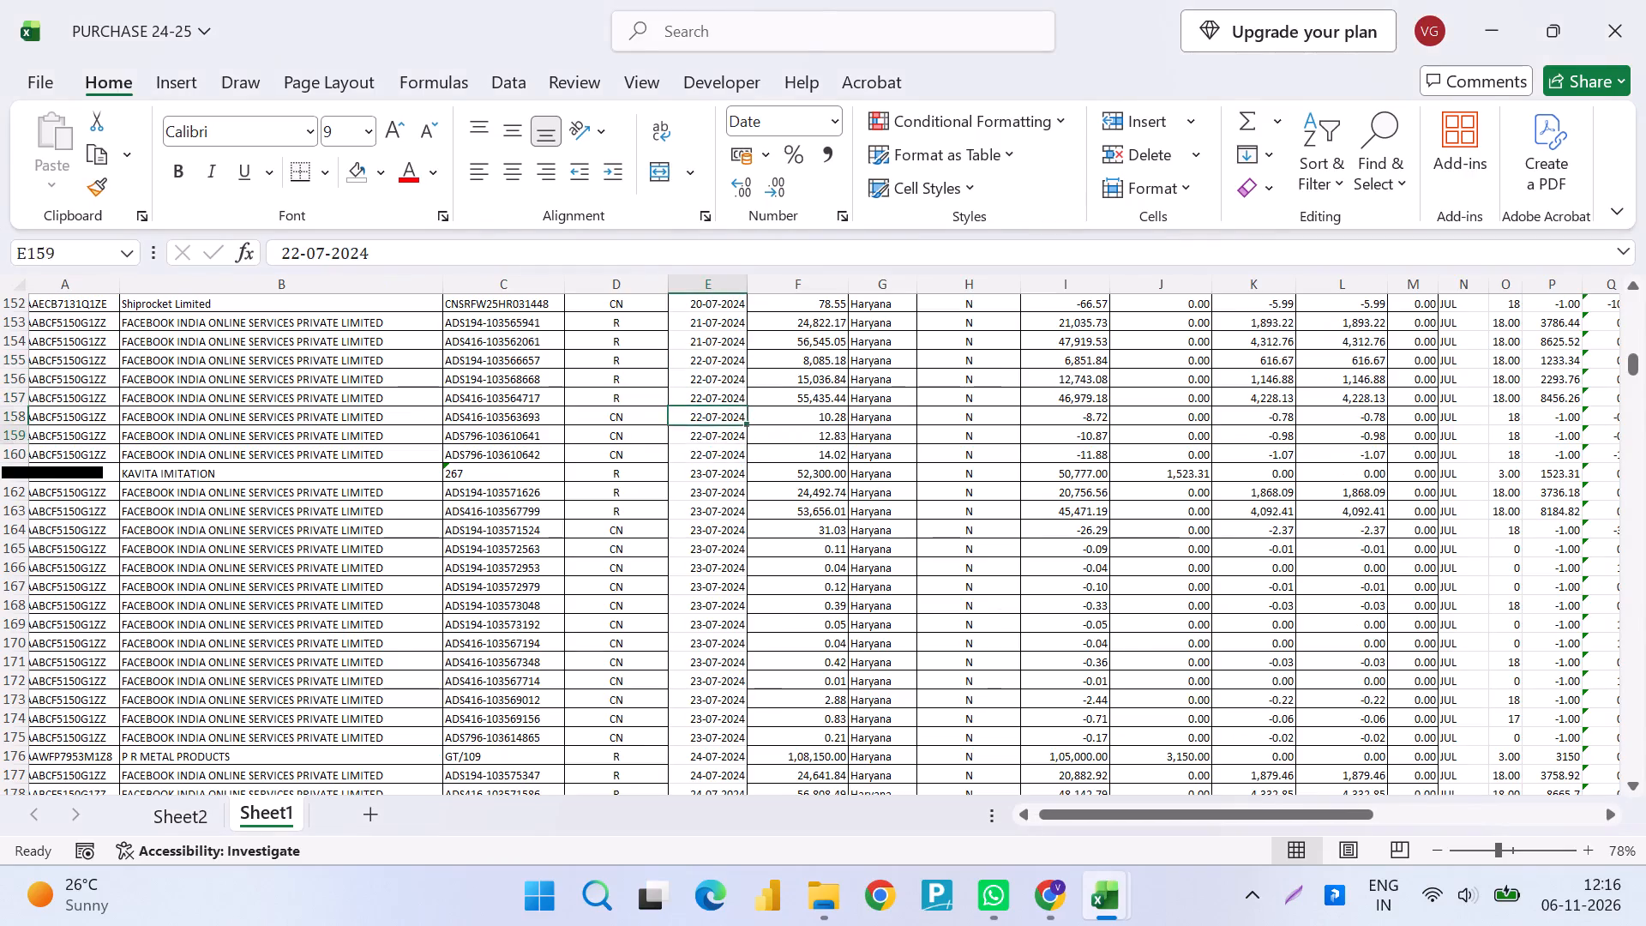
key("Down")
key("Down")
key("shift+Down")
key("shift+Down")
key("shift+Down")
key("shift+Down")
key("shift+Down")
key("shift+Down")
key("shift+Down")
key("shift+Down")
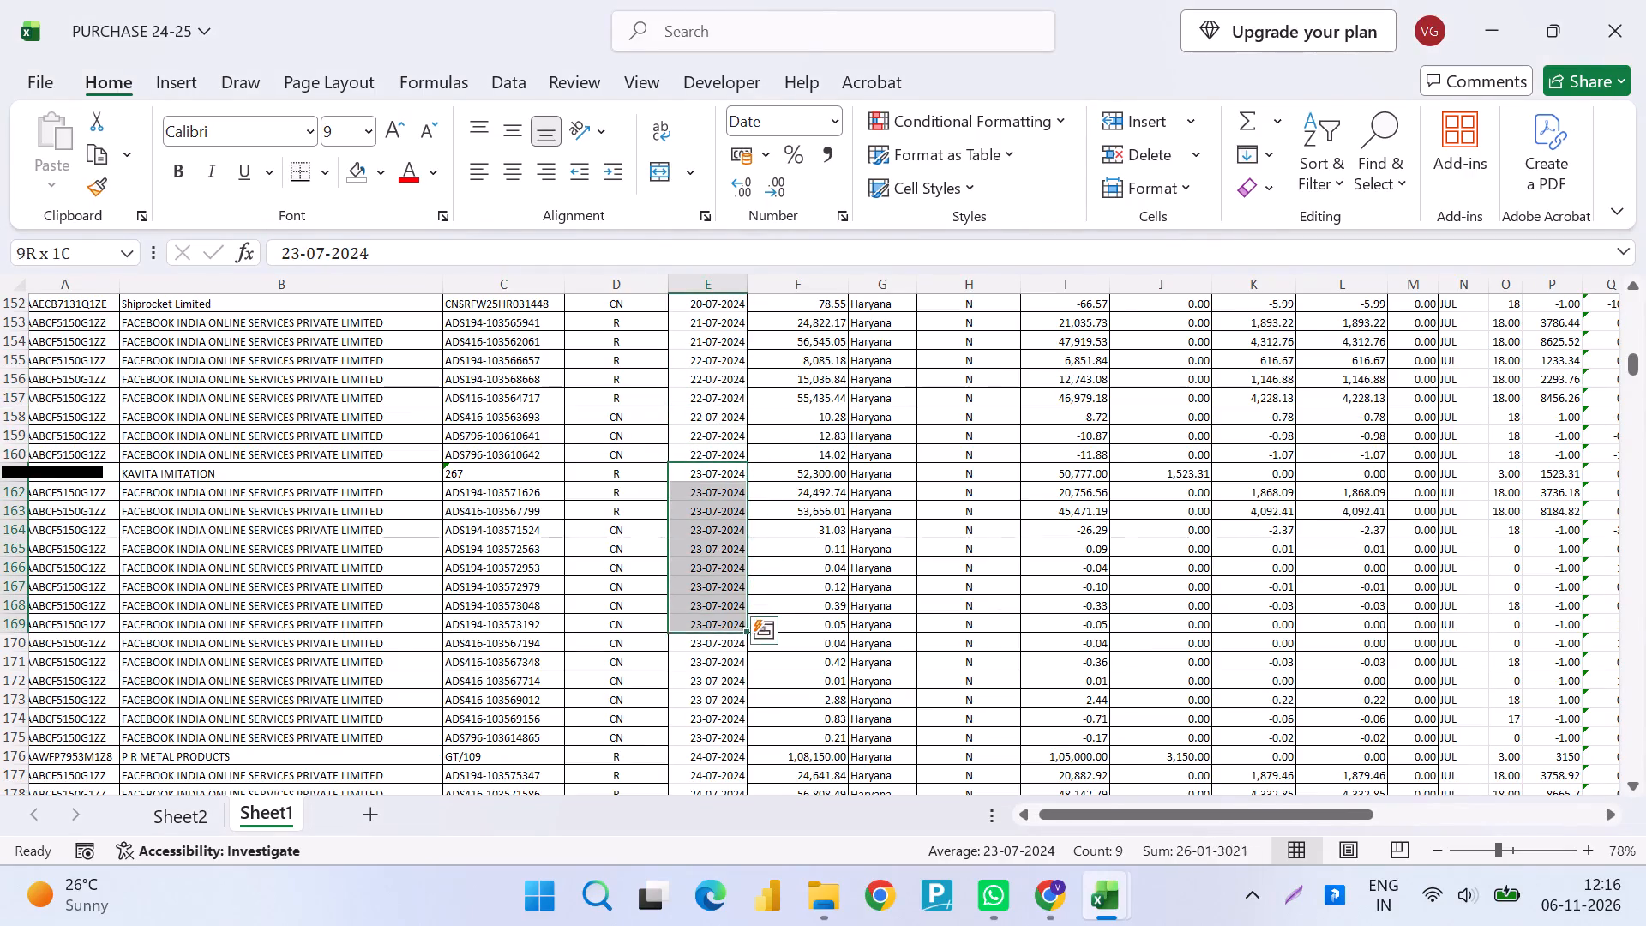
key("shift+Down")
key("shift+Down")
key("shift+Down")
key("shift+Down")
key("shift+Down")
key("shift+Down")
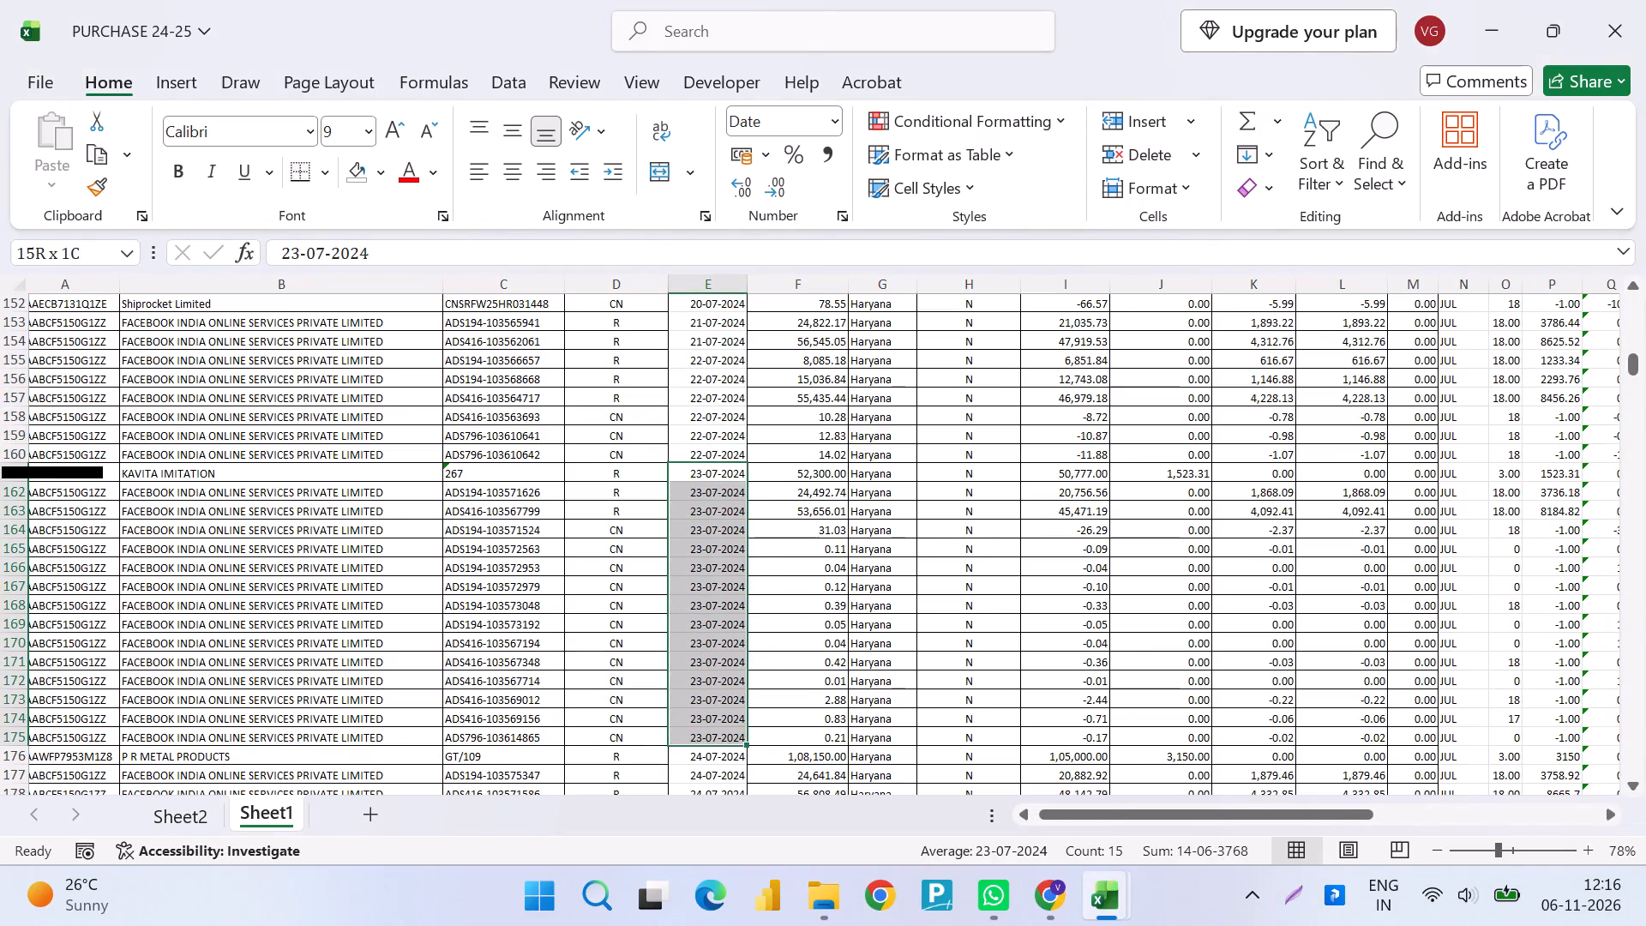
Fill 23-07-2024 from F170 down through F184 of the refund statement as one block.
key("alt+Tab")
key("shift+Down")
key("shift+Down")
key("shift+Down")
key("shift+Down")
key("shift+Down")
key("shift+Down")
key("shift+Down")
key("shift+Down")
key("shift+Down")
key("shift+Down")
key("shift+Down")
key("shift+Down")
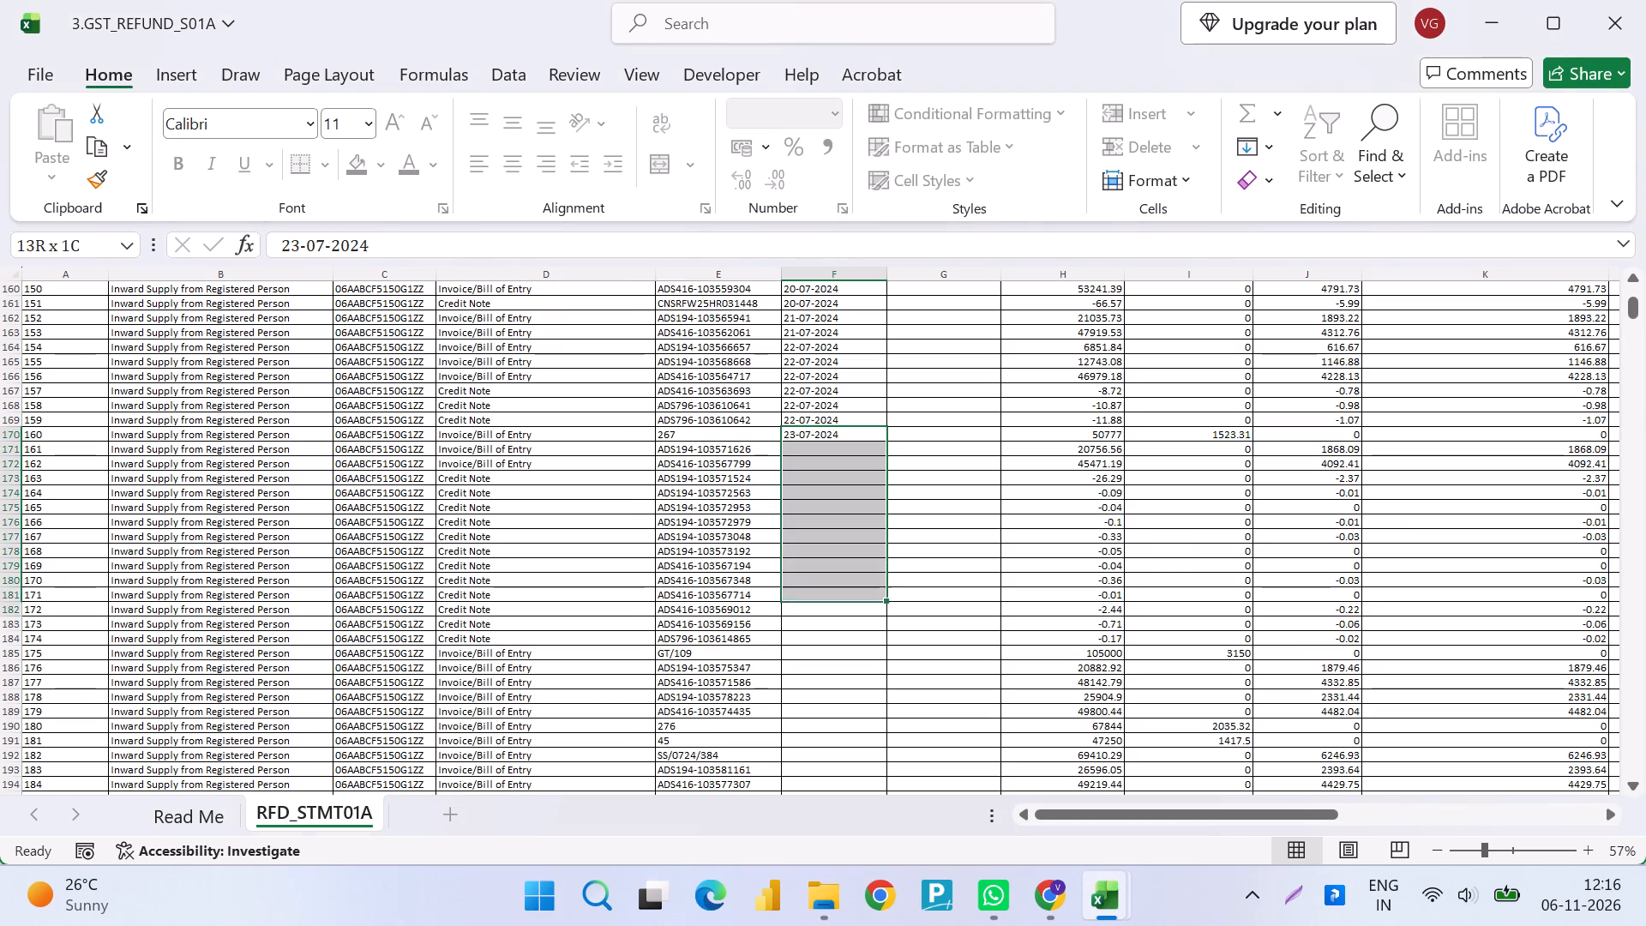
key("shift+Down")
key("shift+Down")
key("ctrl+d")
Copy the date above into F185 of the refund statement and change it to 24-07-2024.
key("alt+Tab")
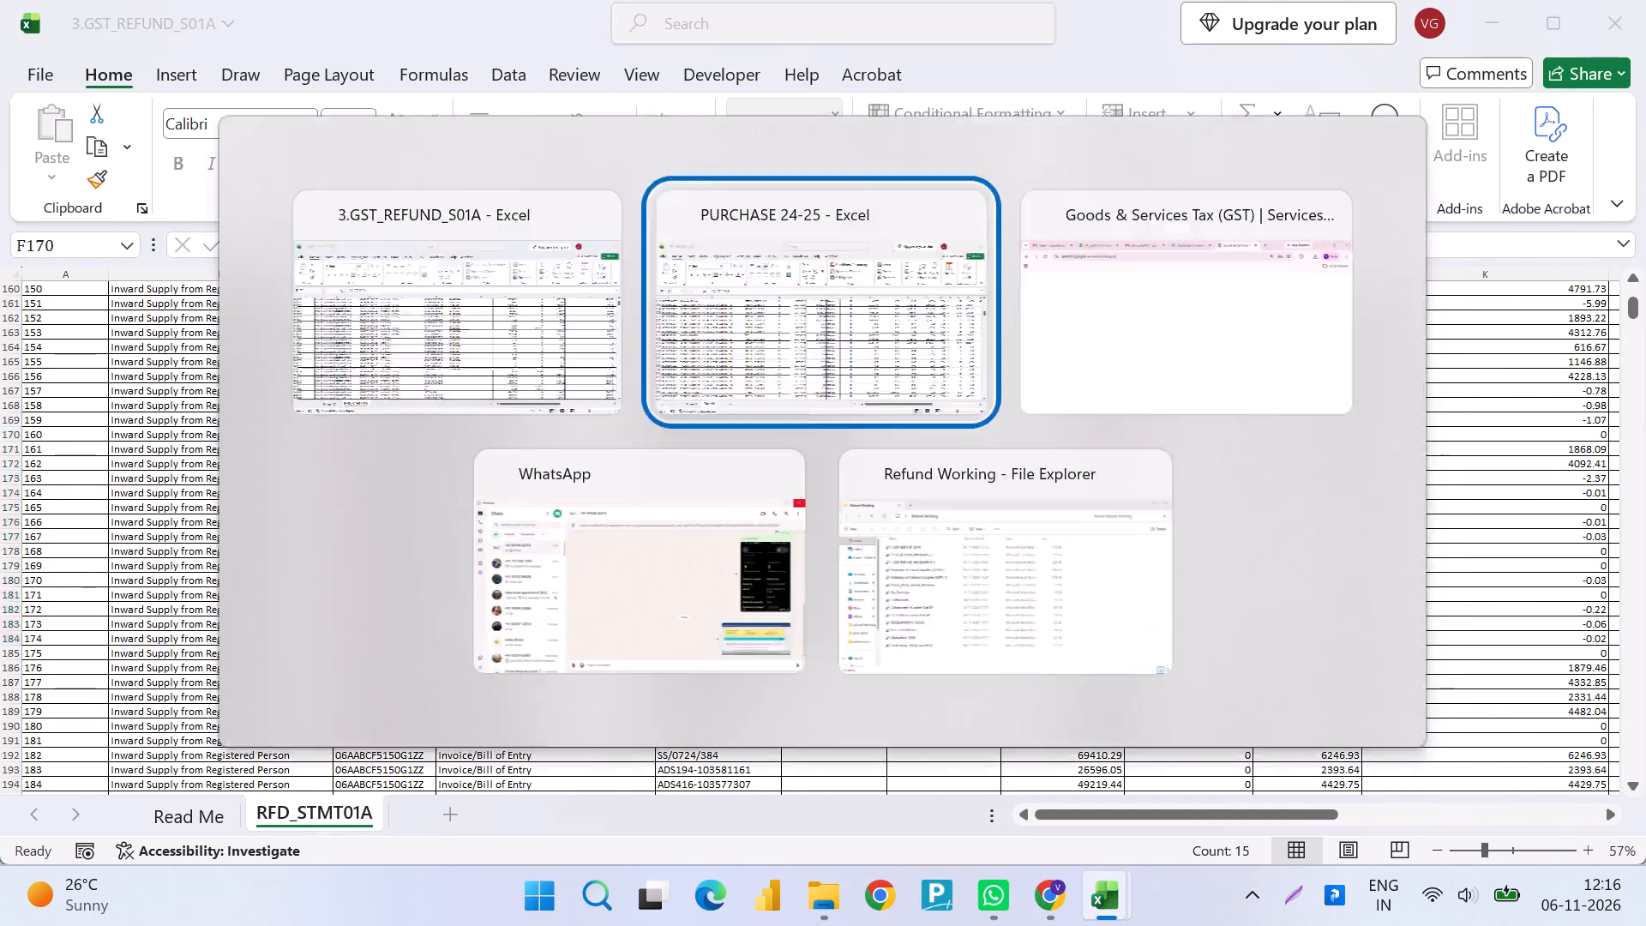
key("alt+Tab")
key("Down")
key("Down")
key("Down")
key("Down")
key("Down")
key("ctrl+Down")
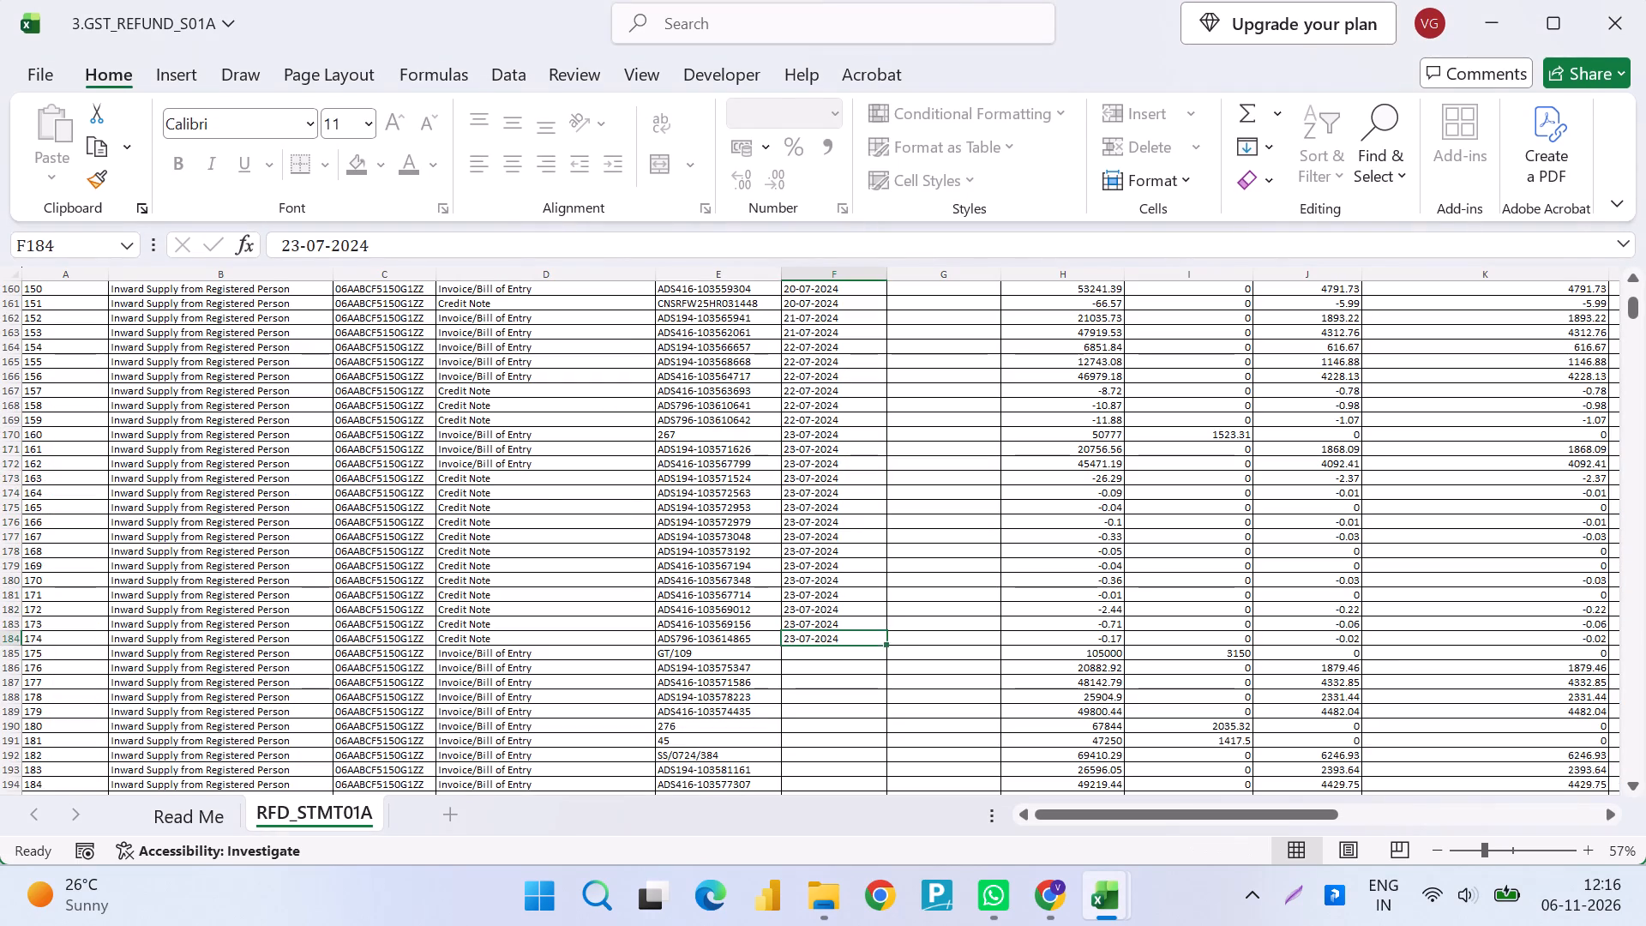
key("Down")
key("ctrl+d")
key("F2")
key("ctrl+Left")
key("ctrl+Left")
key("ctrl+Left")
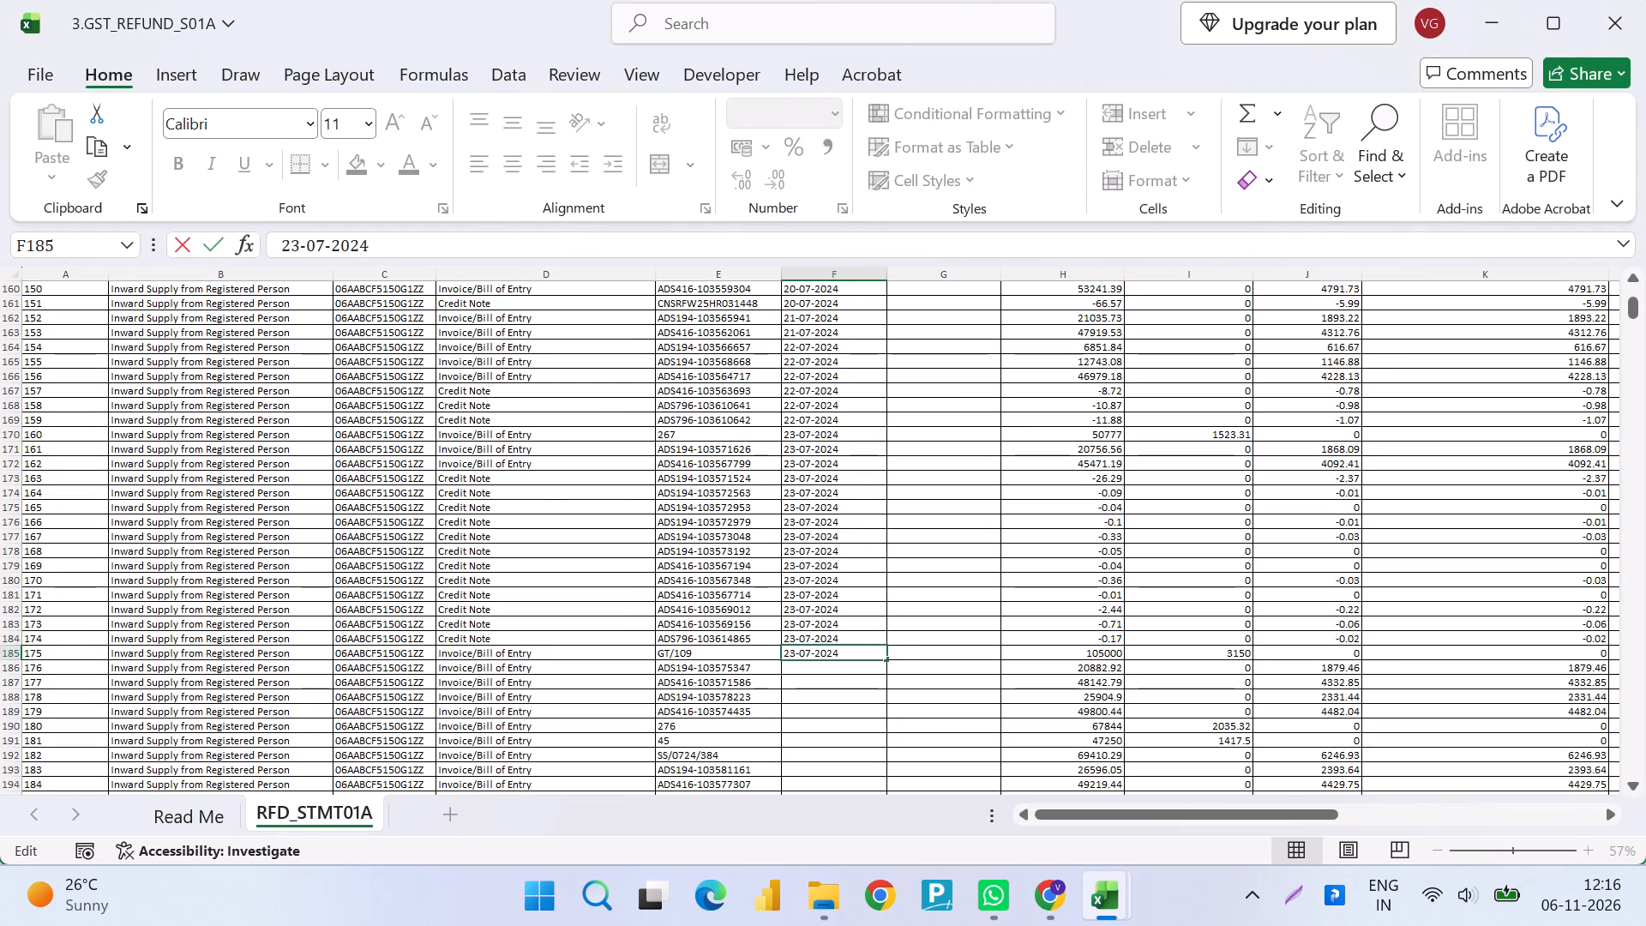
key("Left")
key("shift+Left")
key("4")
key("Return")
Mark the block of 24-07-2024 invoice dates in E176:E178 of the purchase workbook.
key("alt+Tab")
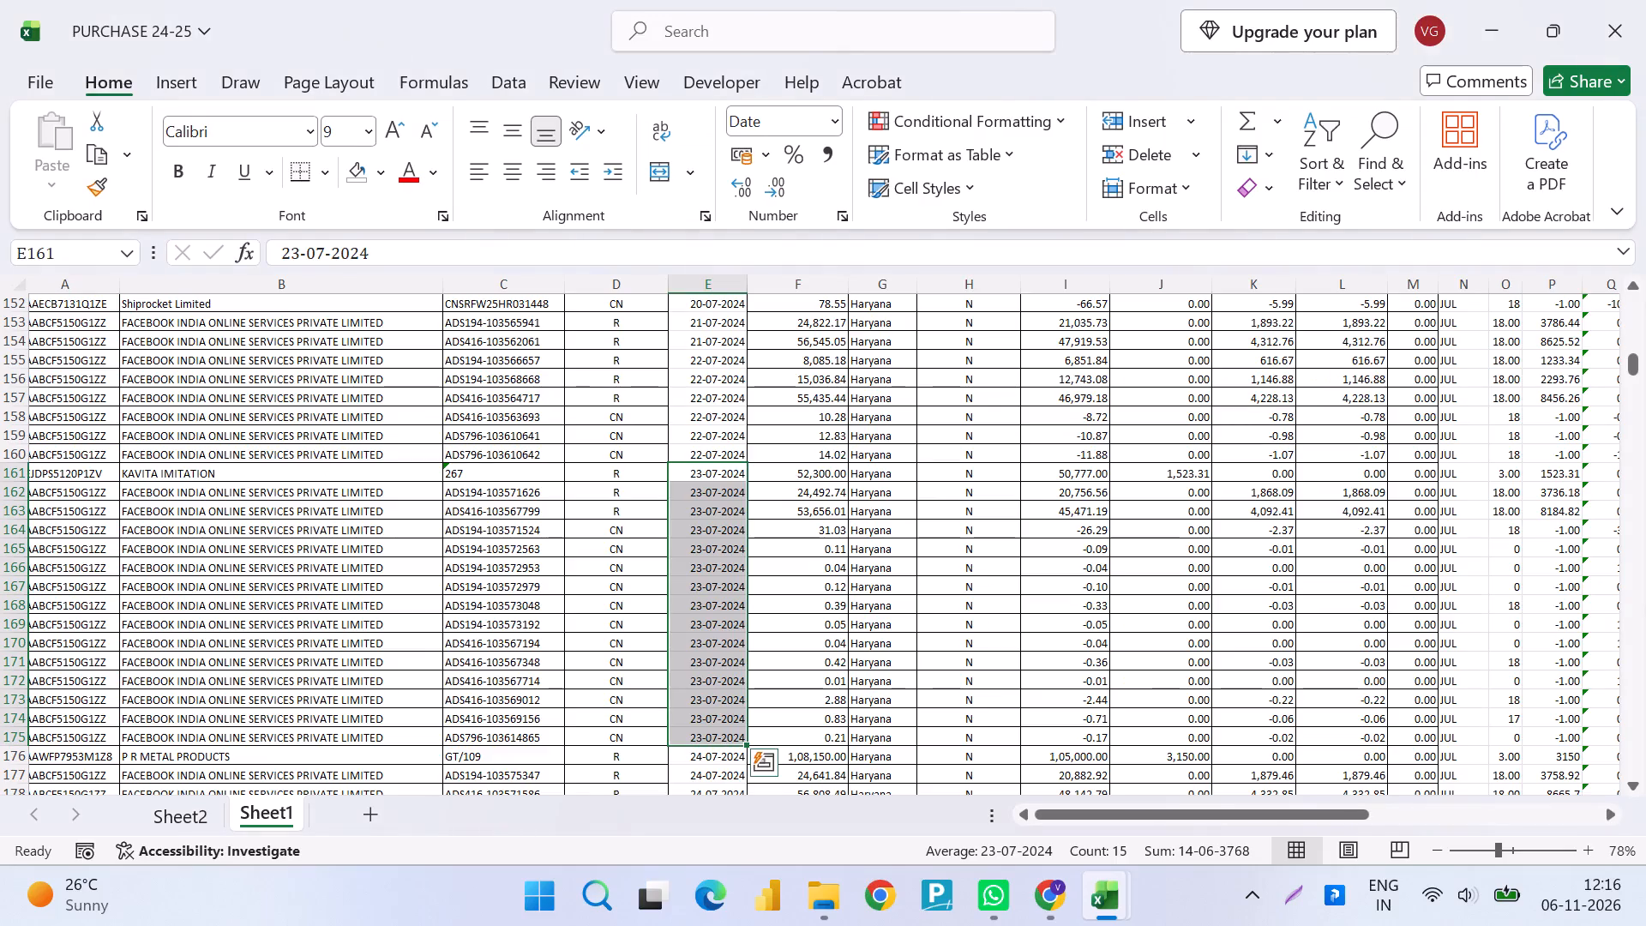
scroll(770, 574, "down", 1)
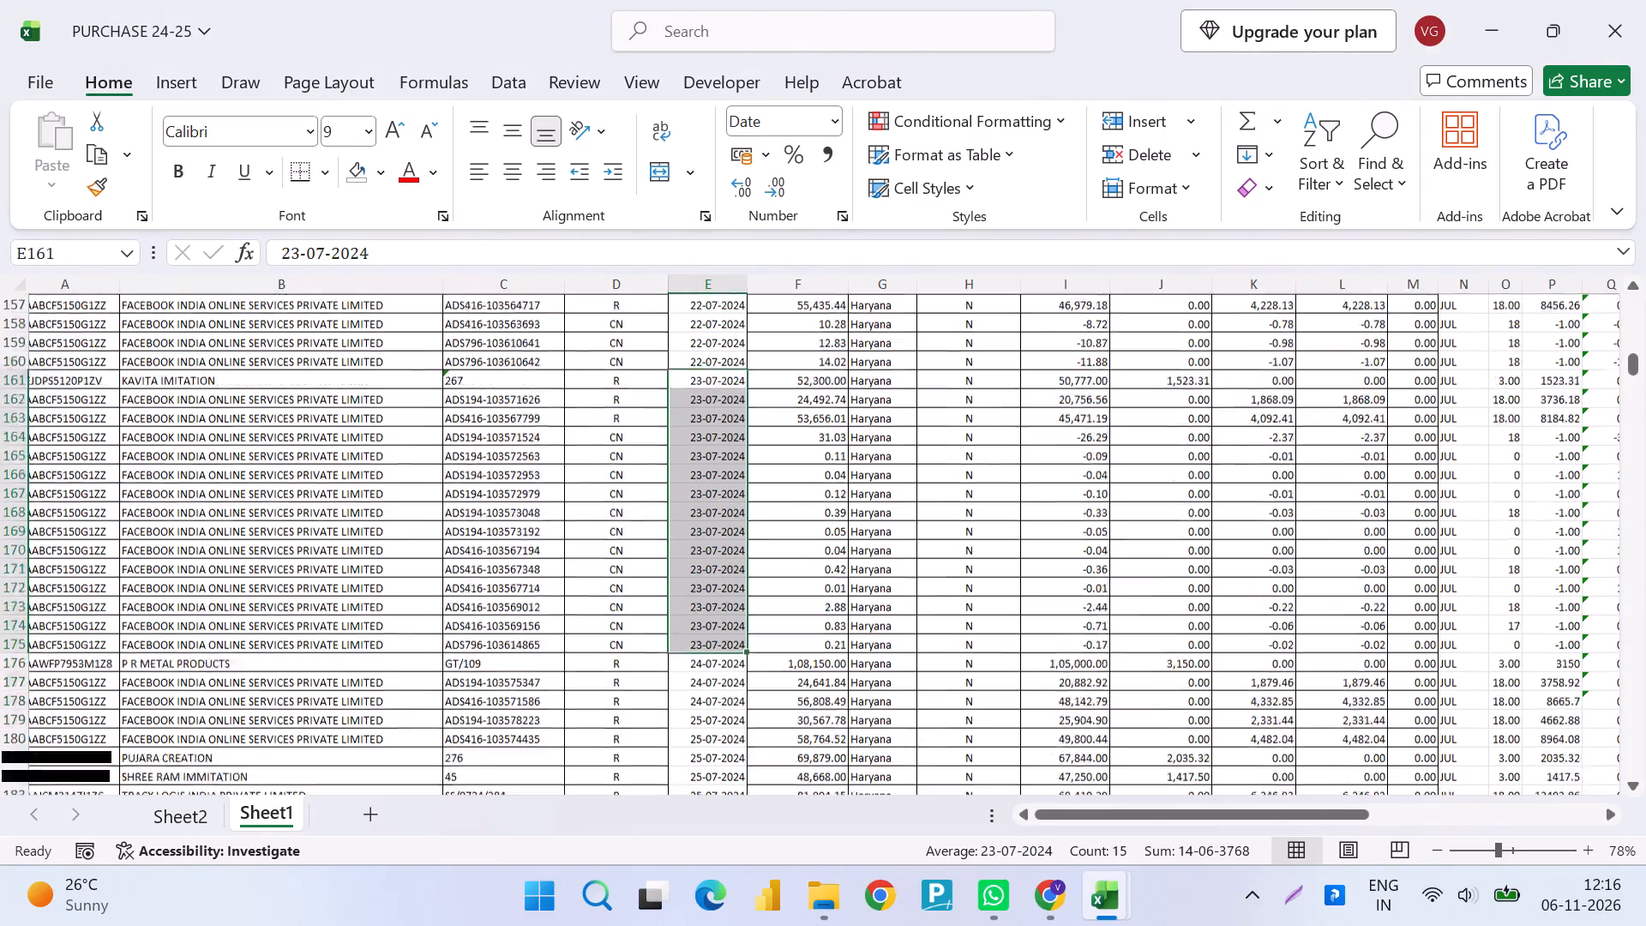
scroll(770, 574, "down", 2)
left_click(720, 361)
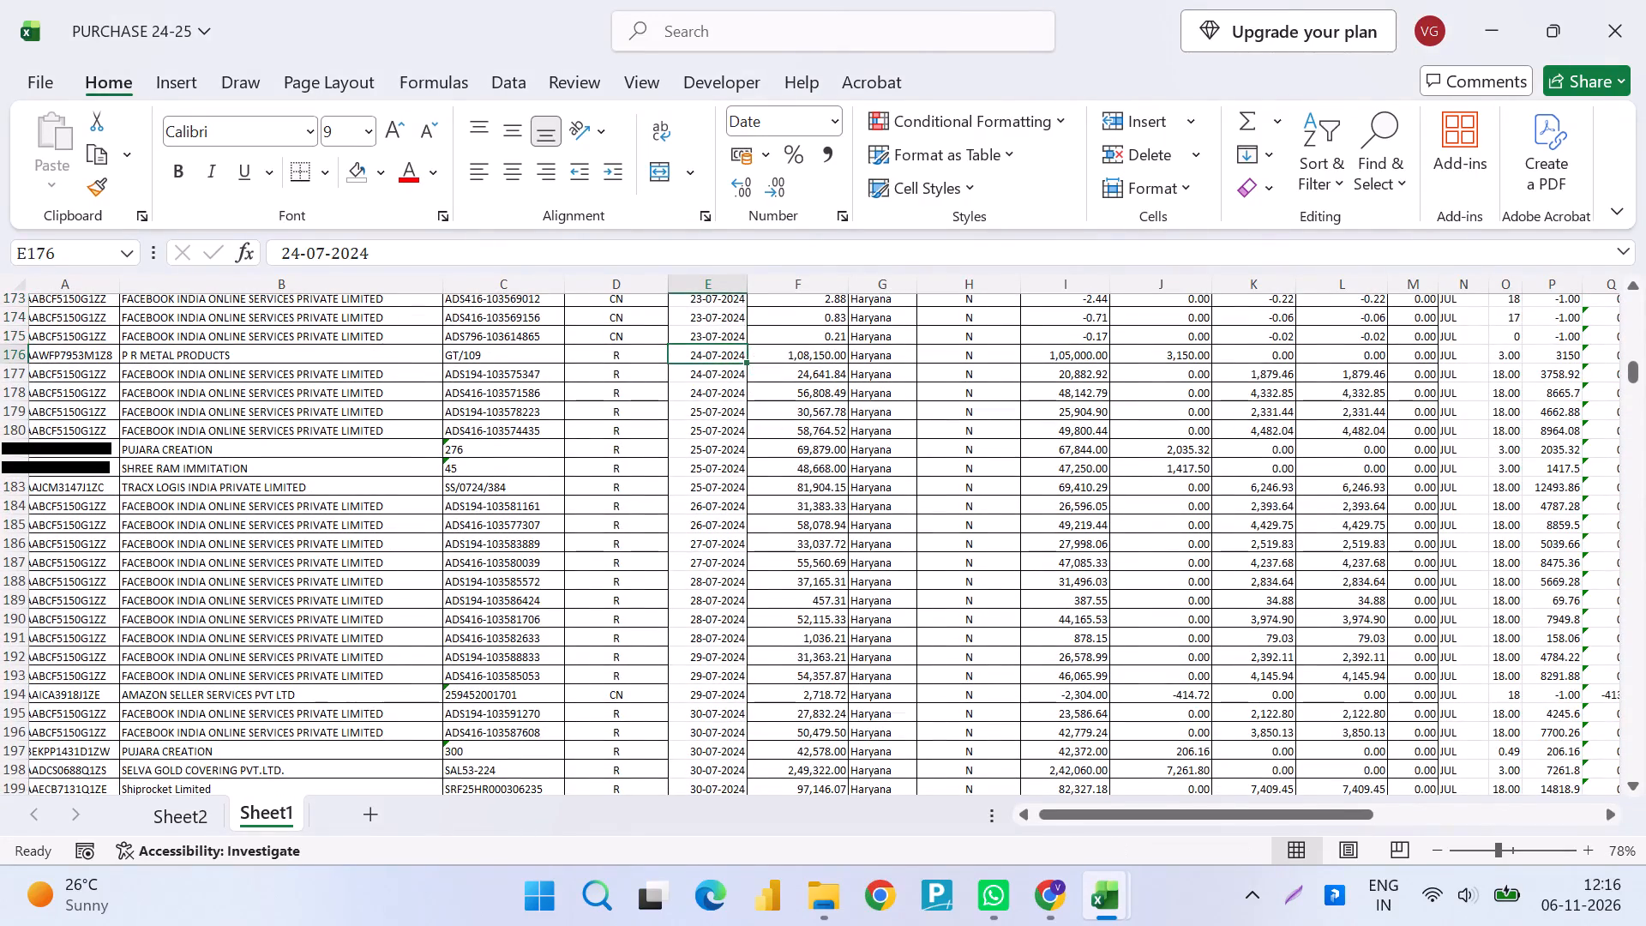
key("Down")
key("Down")
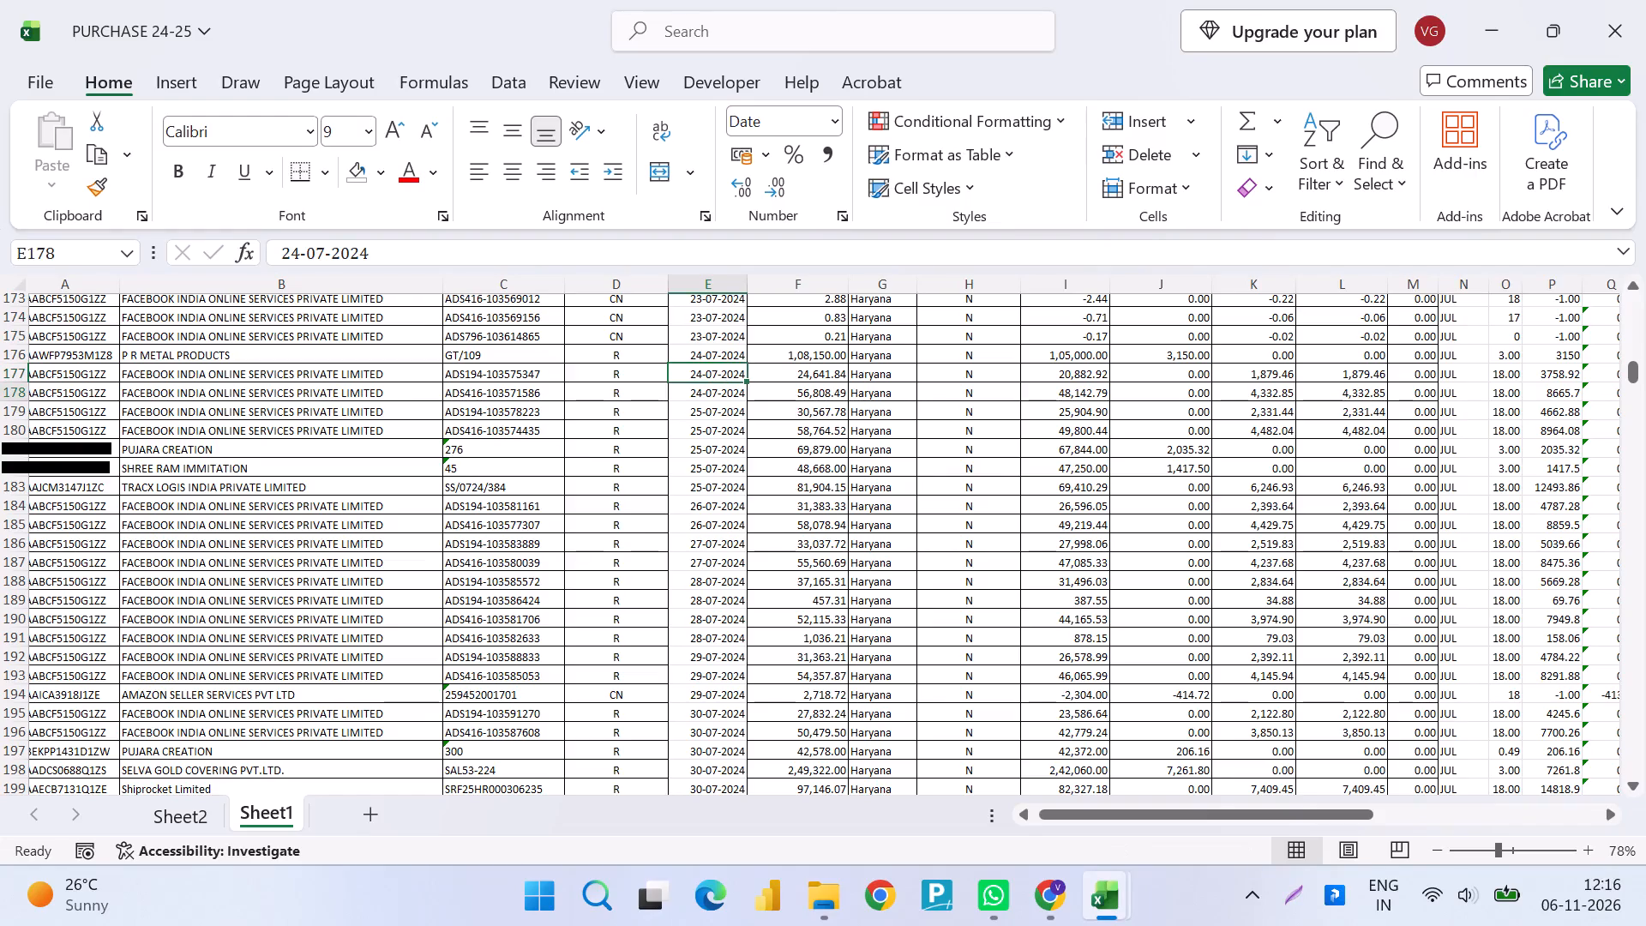
key("shift+Up")
key("shift+Up")
Fill 24-07-2024 from F185 down over F186:F187 of the refund statement.
key("alt+Tab")
key("ctrl+d")
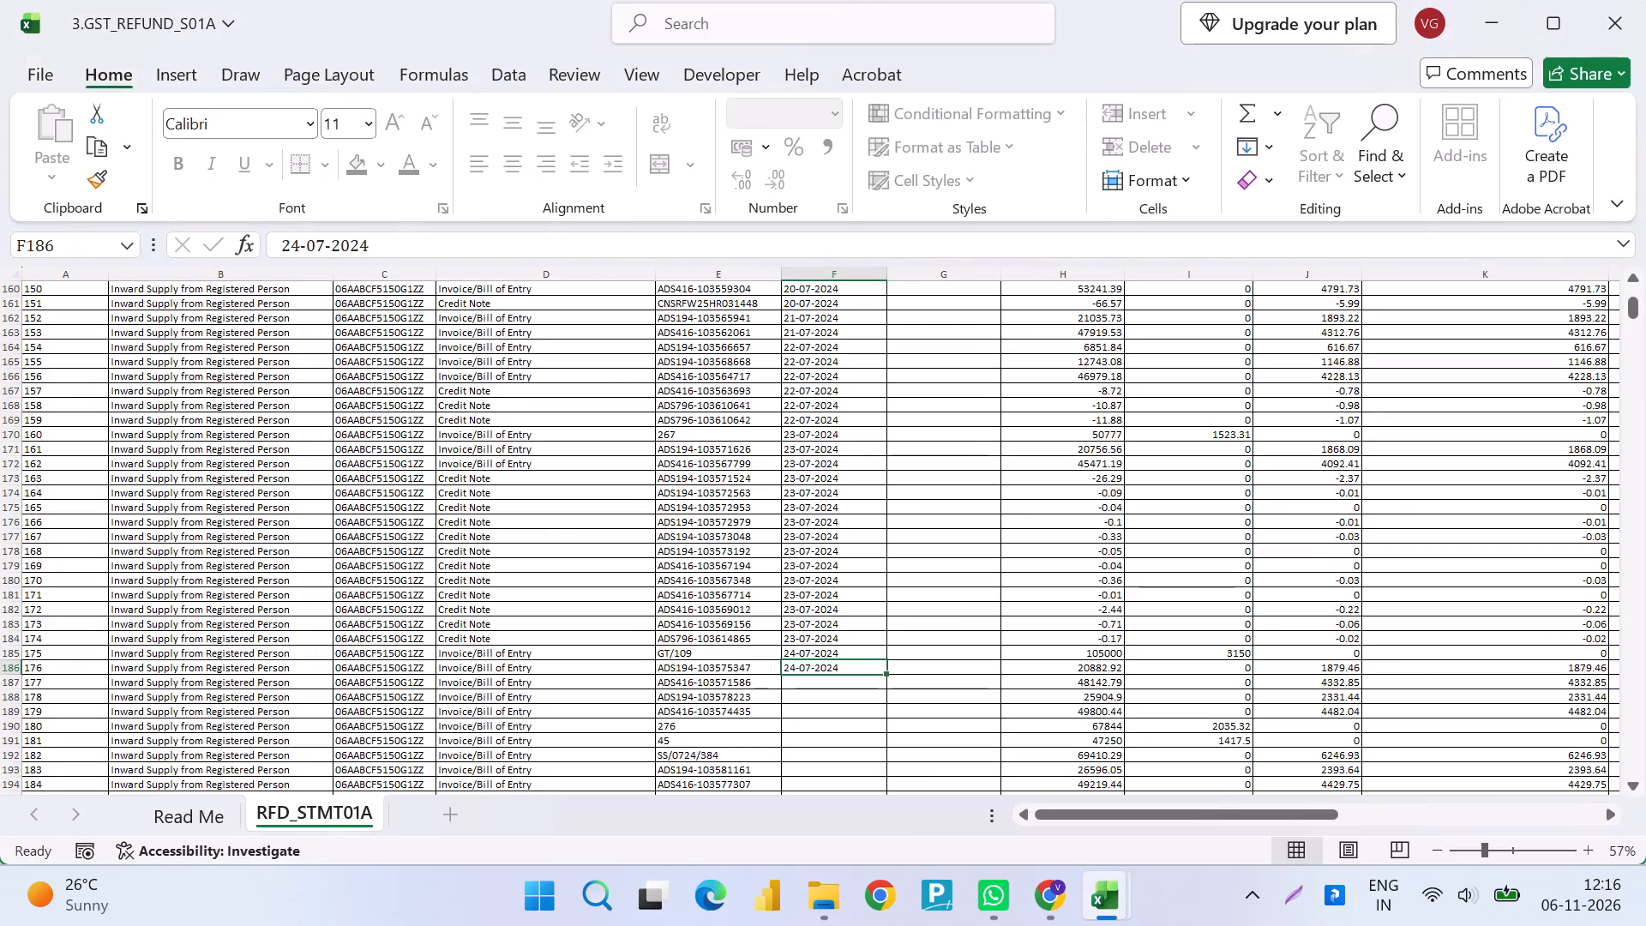
key("Down")
key("ctrl+d")
Copy the date above into F188 of the refund statement and change it to 25-07-2024.
key("Down")
key("ctrl+d")
key("F2")
key("ctrl+Left")
key("ctrl+Left")
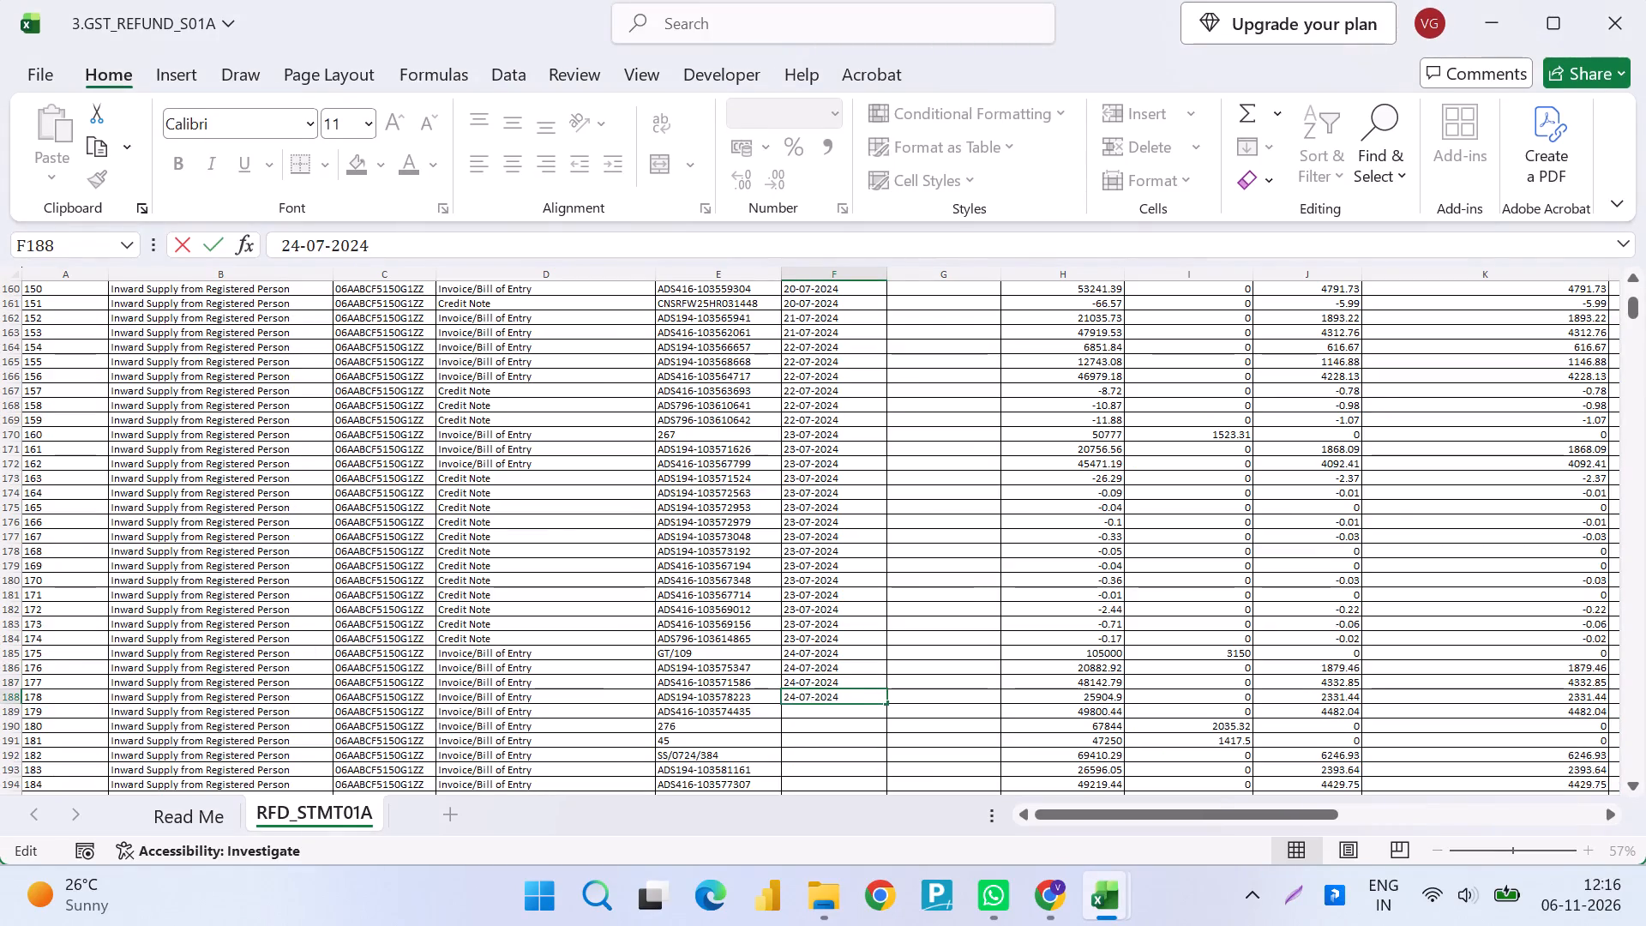
key("Left")
key("shift+Left")
key("Left")
key("shift+Left")
key("shift+Left")
key("Left")
key("shift+Left")
key("shift+Right")
key("shift+Right")
key("5")
key("Return")
Mark the block of 25-07-2024 invoice dates in E179:E183 of the purchase workbook.
key("alt+Tab")
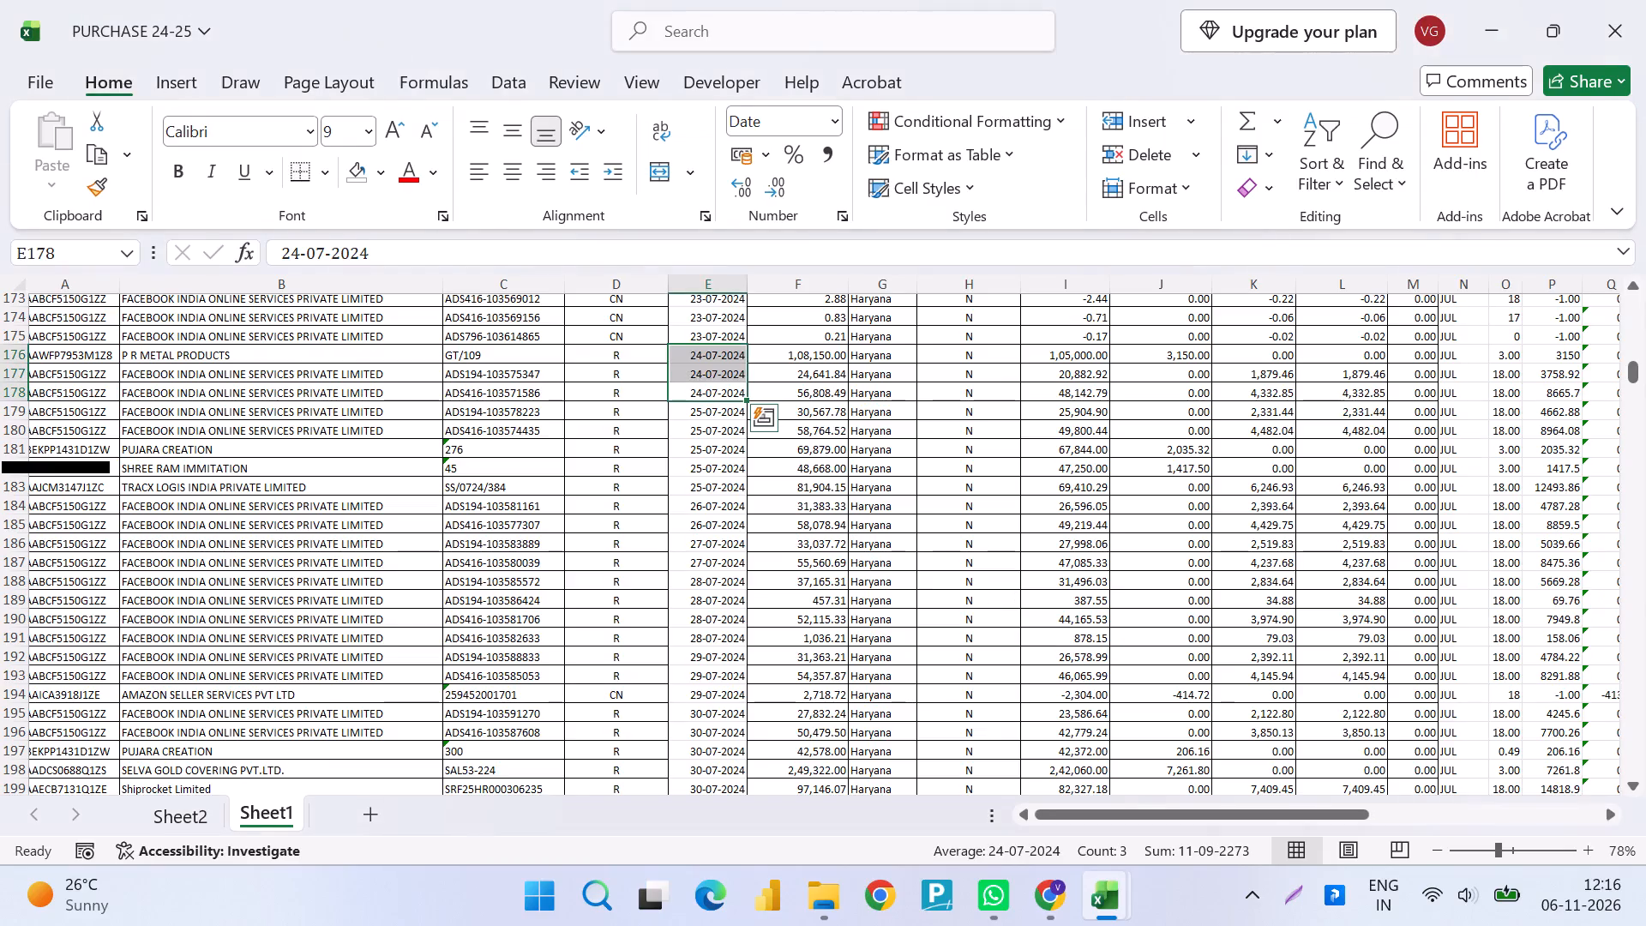
key("Down")
key("Down")
key("Up")
key("shift+Down")
key("shift+Down")
key("shift+Down")
key("shift+Down")
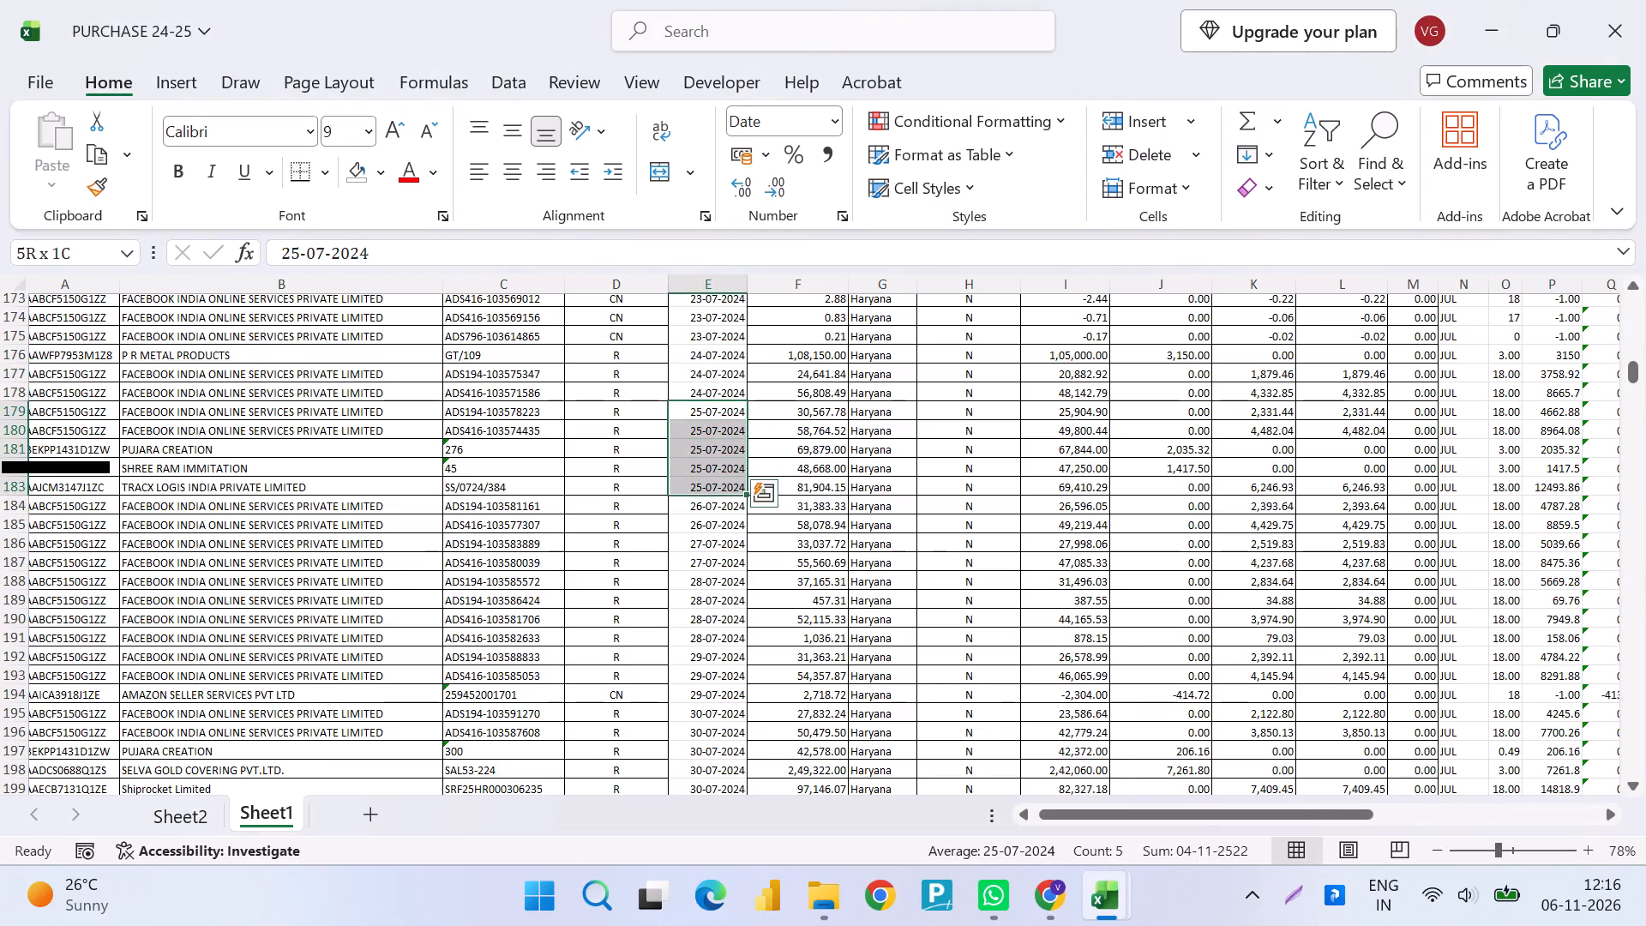
key("shift+Down")
key("shift+Up")
Fill 25-07-2024 from F188 down over F189:F192 of the refund statement.
key("alt+Tab")
key("ctrl+d")
key("Down")
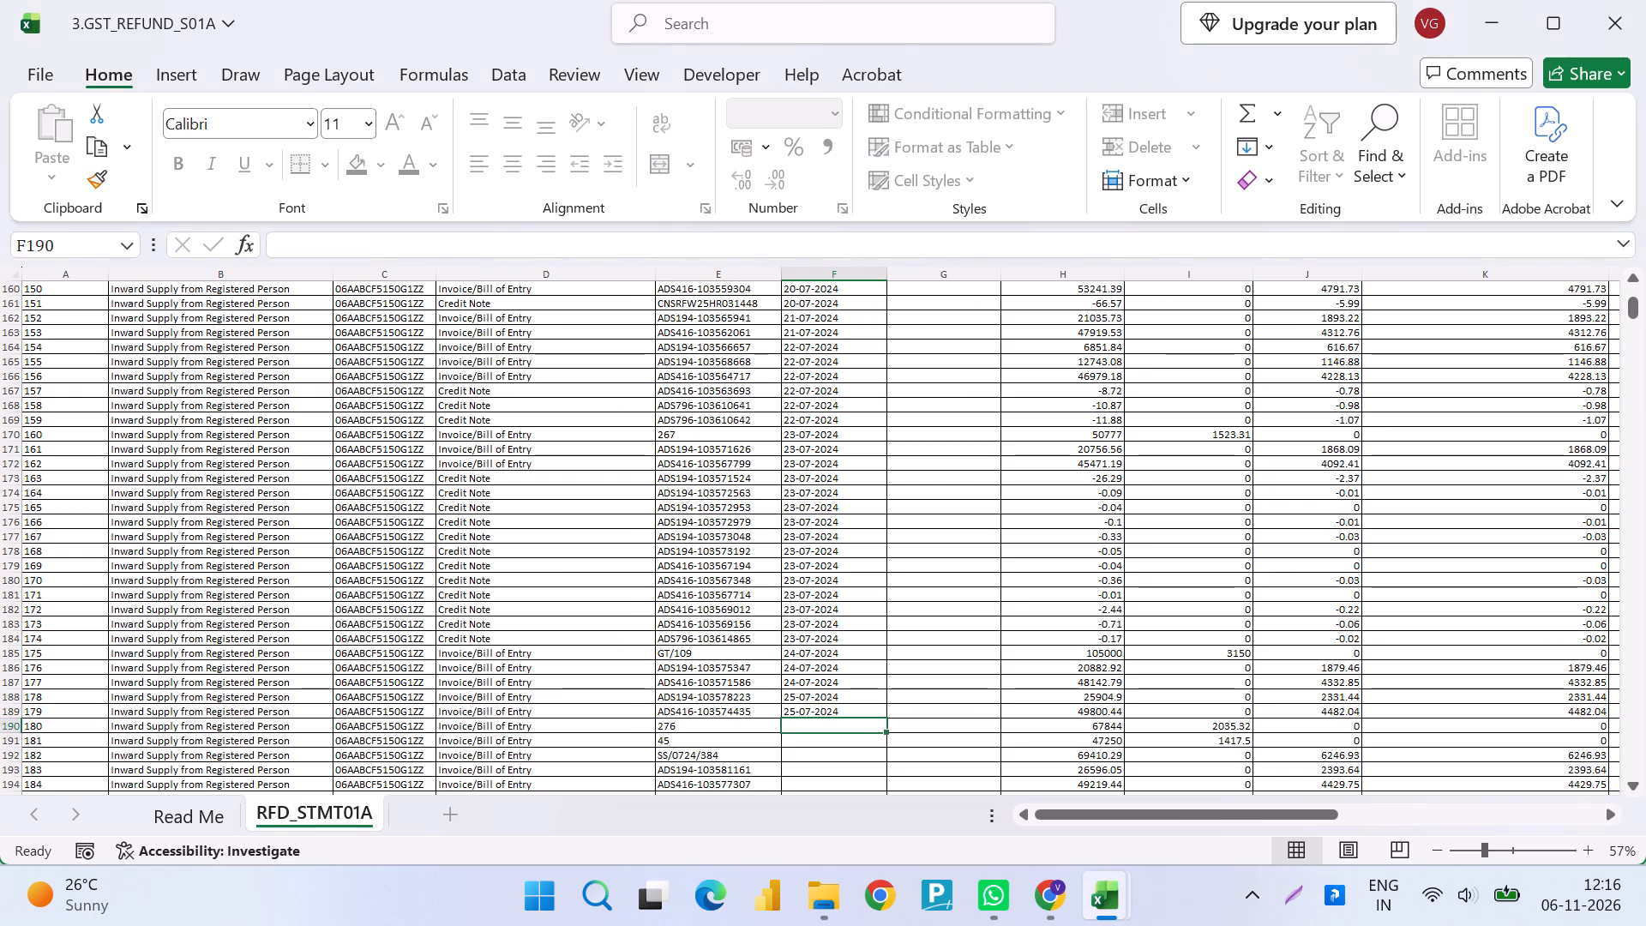
key("ctrl+d")
key("Down")
key("ctrl+d")
key("Down")
key("ctrl+d")
Select F188:F192 of the refund statement and compare the block with E179:E183 in the purchase workbook.
key("shift+Up")
key("shift+Up")
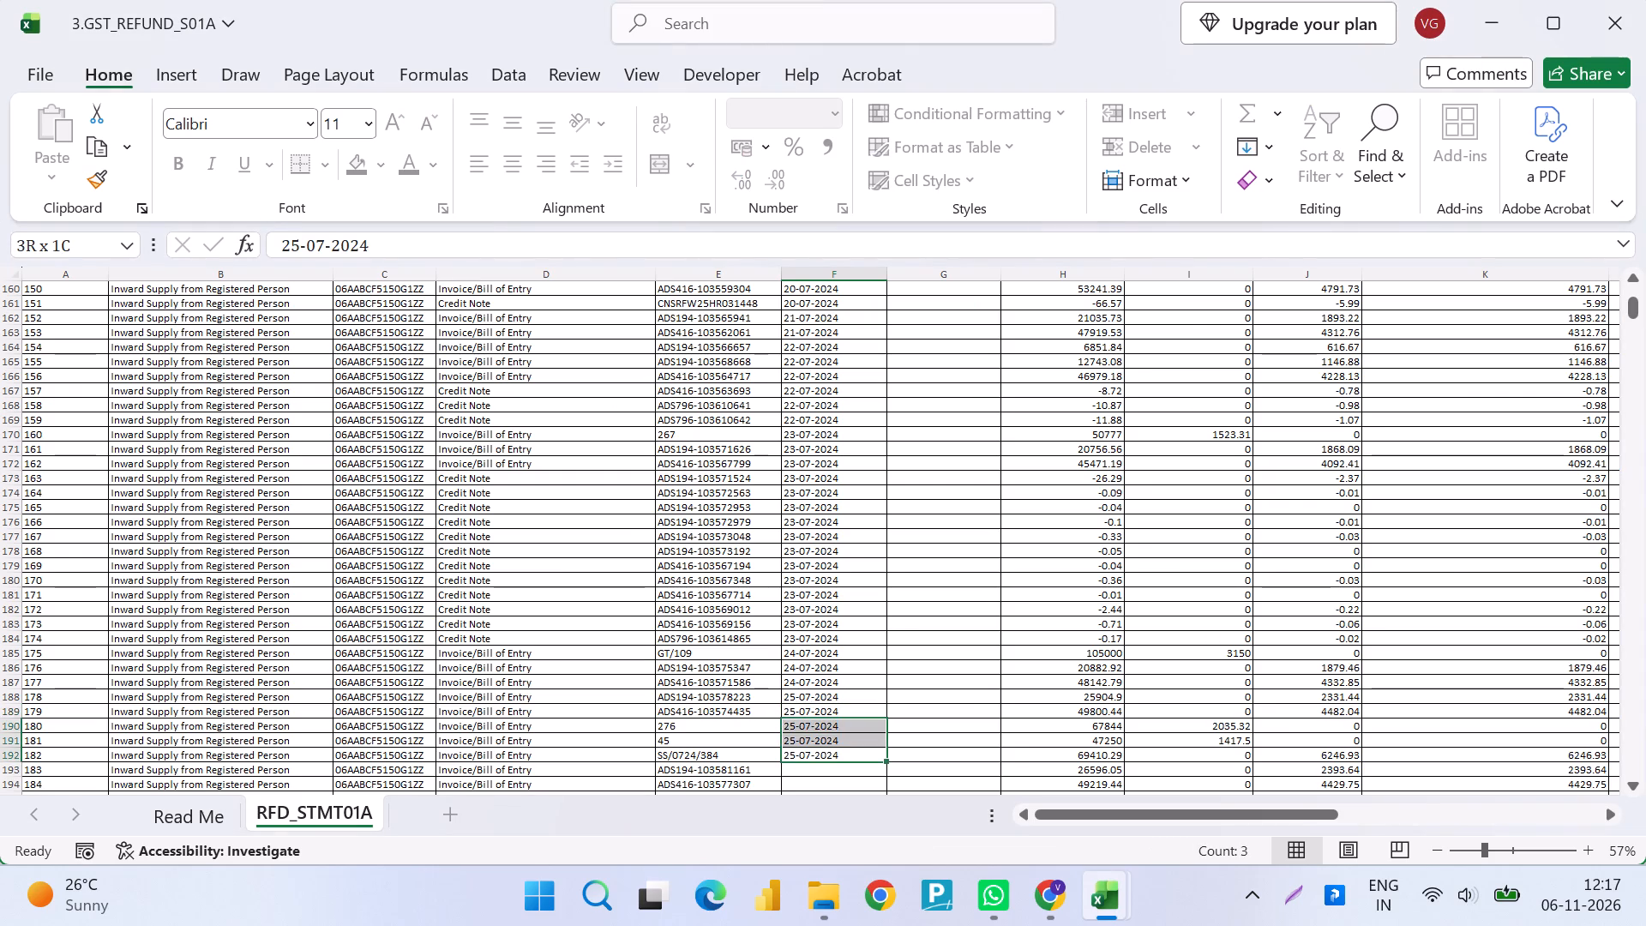
key("shift+Up")
key("shift+Up")
key("alt+Tab")
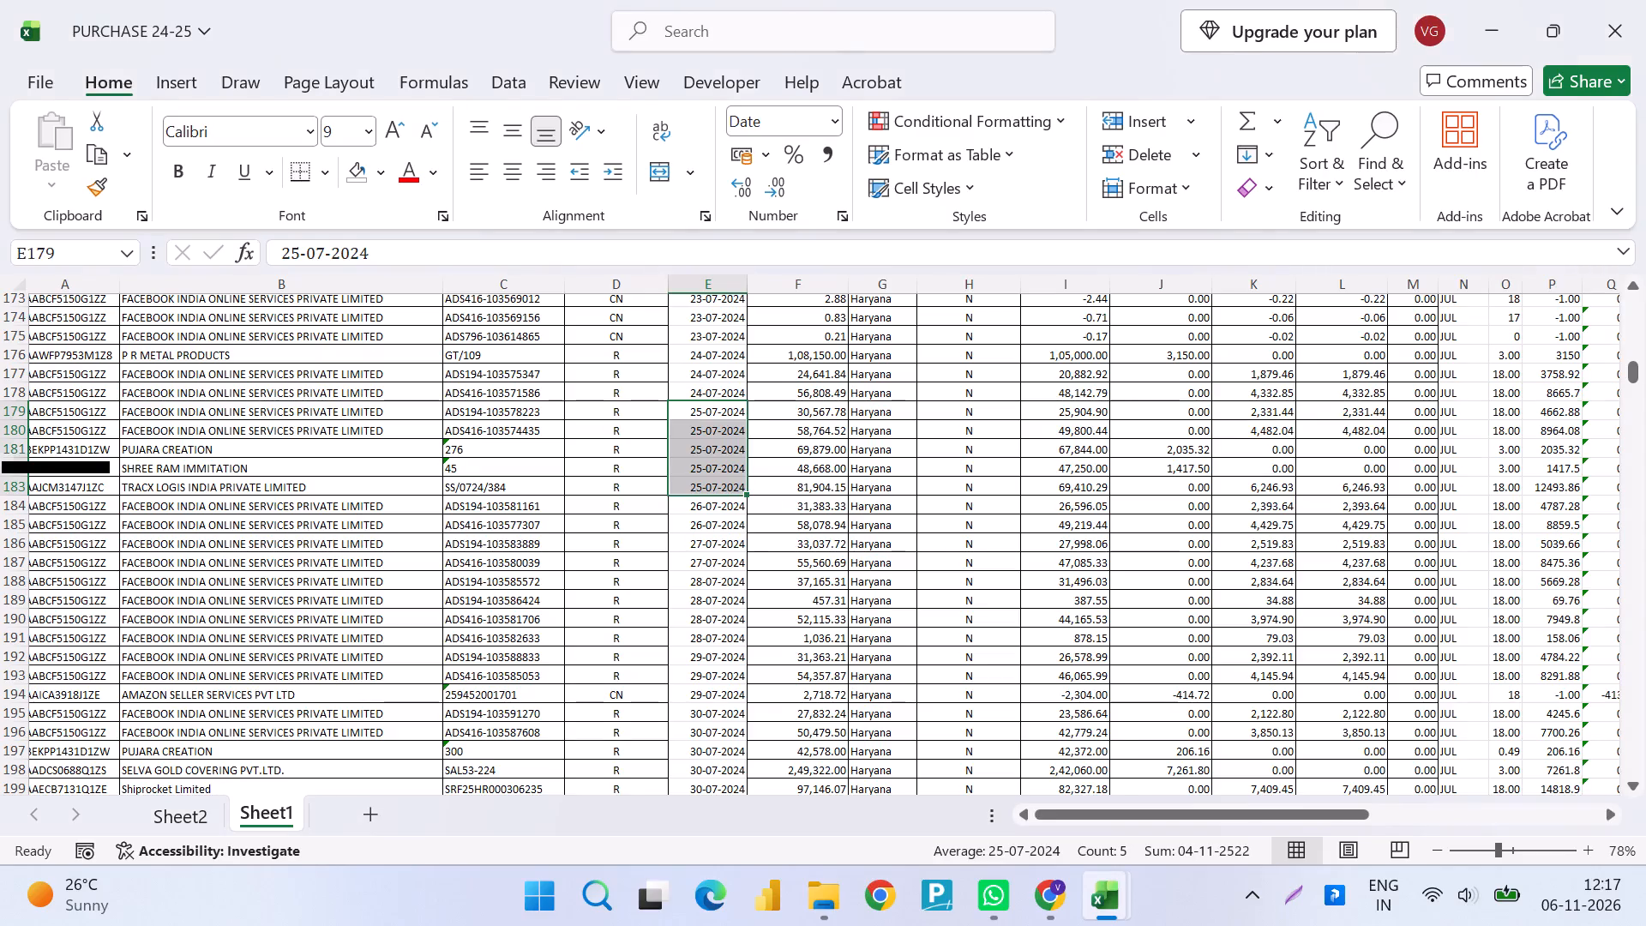
Mark the block of 26-07-2024 invoice dates in E184:E185 of the purchase workbook.
key("Down")
key("Down")
key("Down")
key("Down")
key("Down")
key("shift+Down")
Copy the date above into F193 of the refund statement, change it to 26-07-2024 and repeat it in F194.
key("alt+Tab")
key("Down")
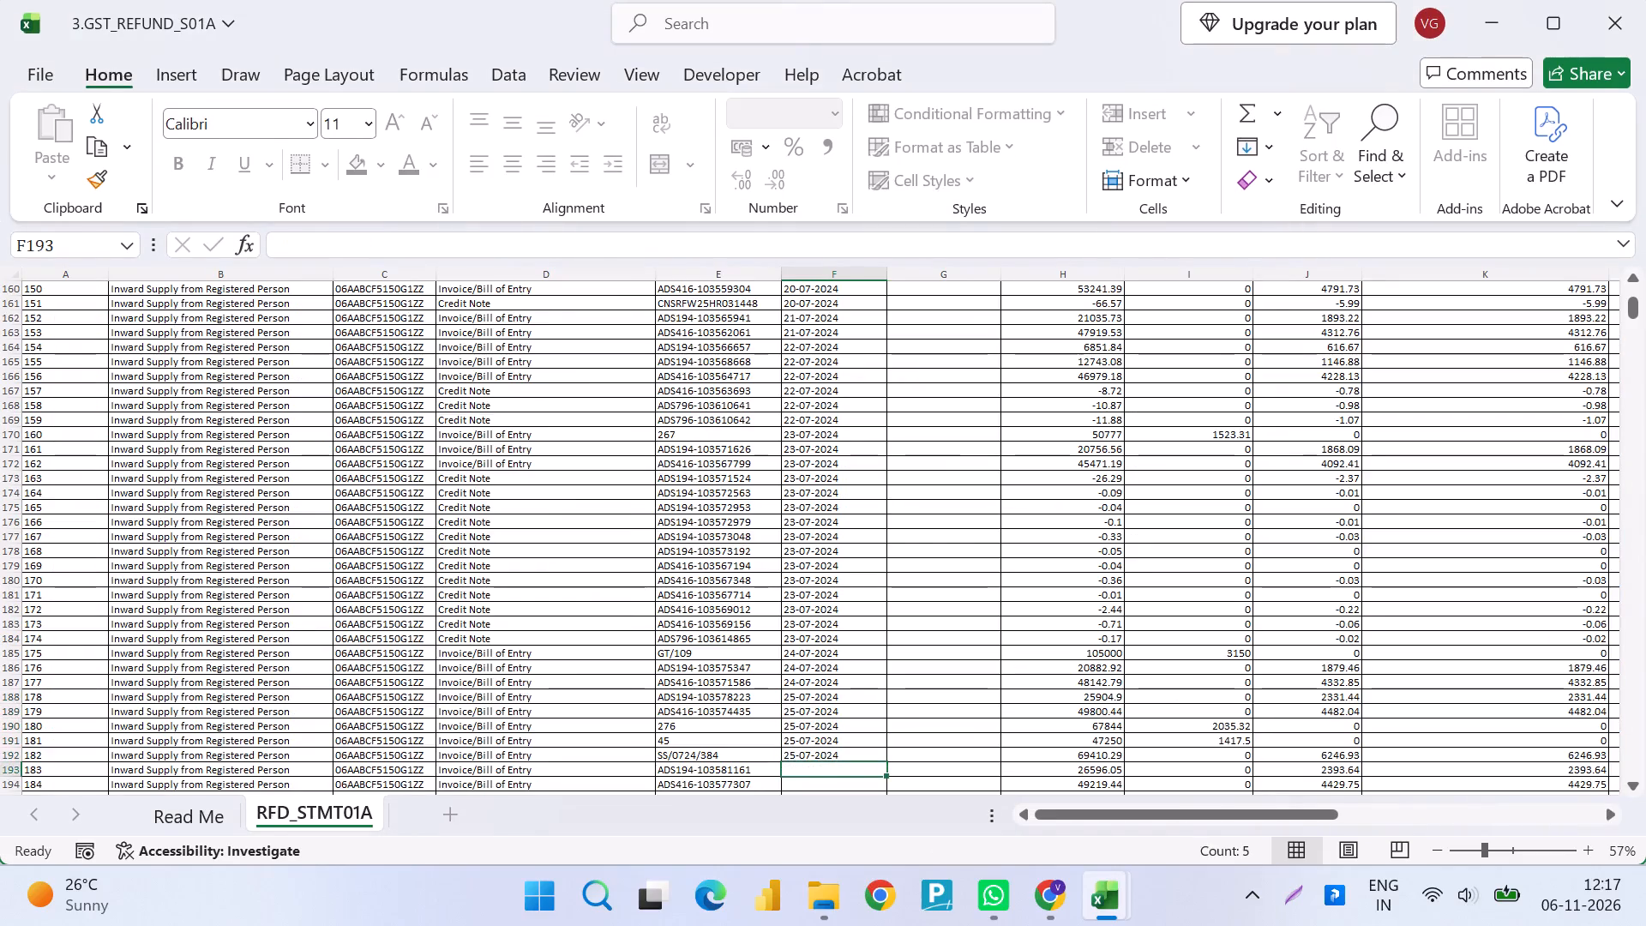
key("ctrl+d")
key("F2")
key("ctrl+Left")
key("ctrl+Left")
key("ctrl+Left")
key("Left")
key("shift+Left")
key("6")
key("Return")
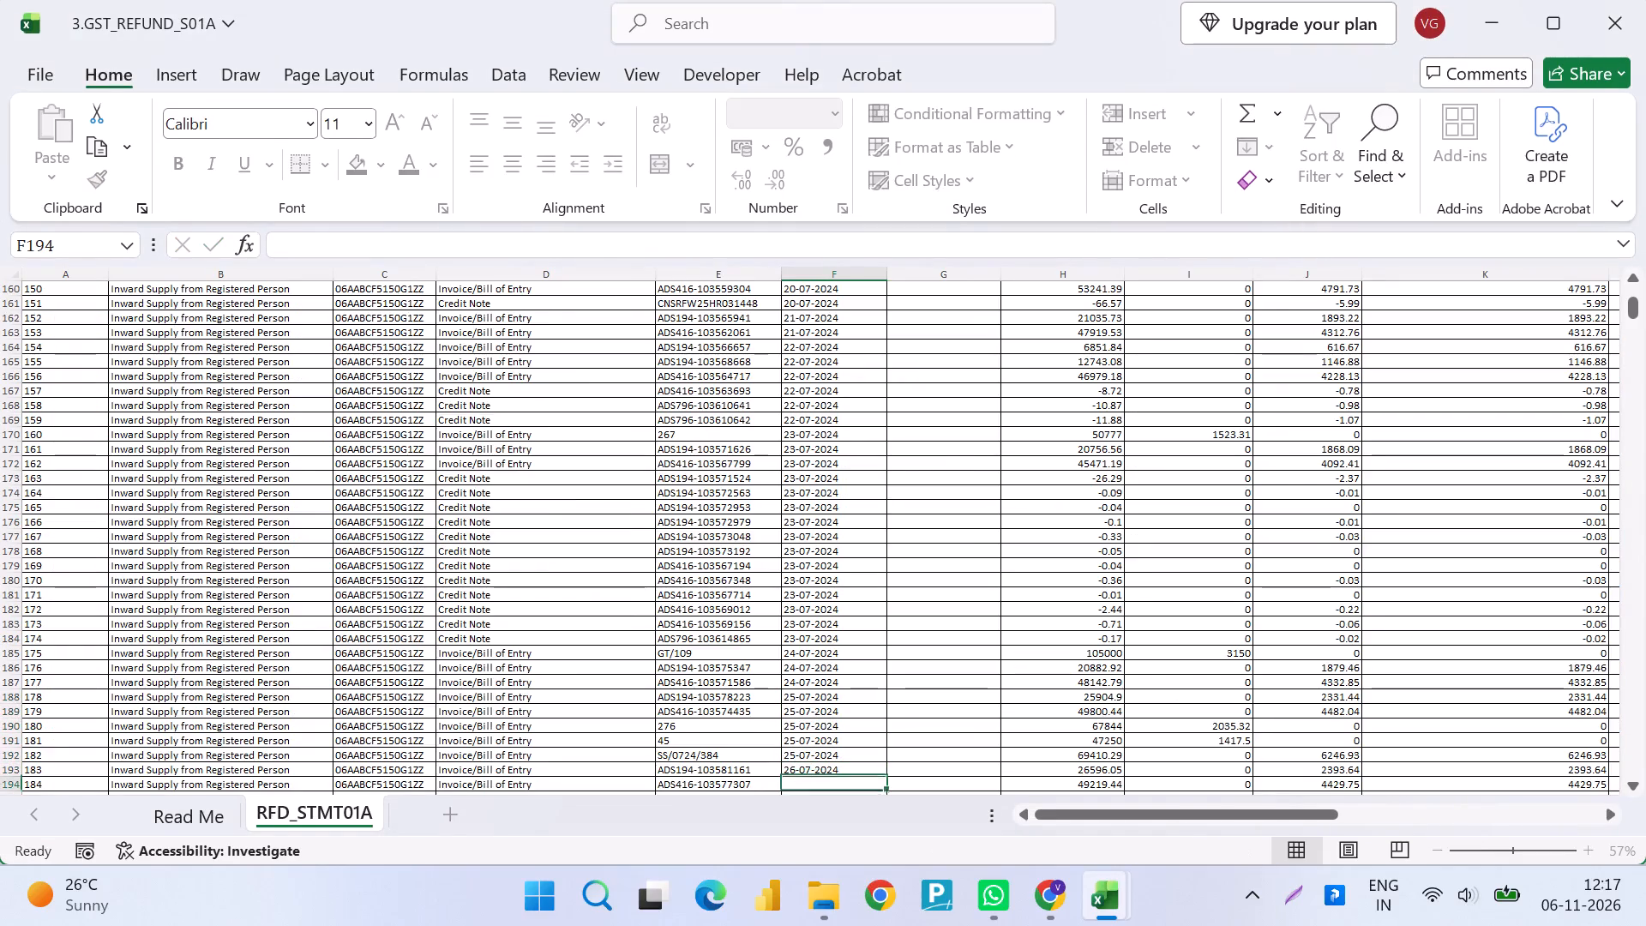
key("ctrl+d")
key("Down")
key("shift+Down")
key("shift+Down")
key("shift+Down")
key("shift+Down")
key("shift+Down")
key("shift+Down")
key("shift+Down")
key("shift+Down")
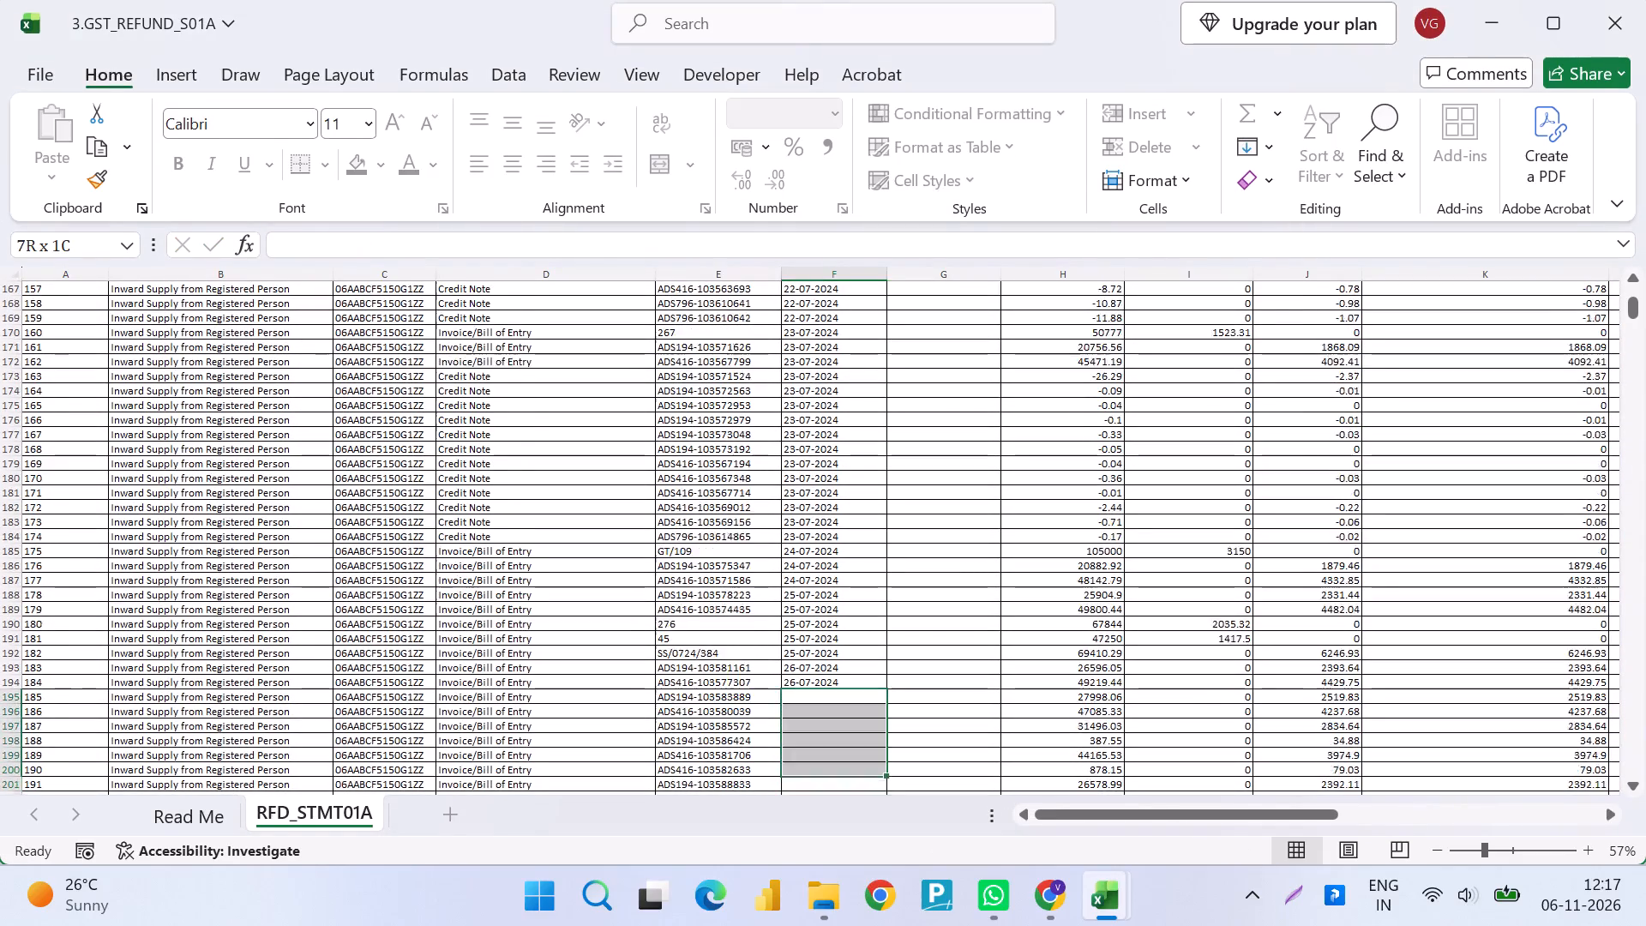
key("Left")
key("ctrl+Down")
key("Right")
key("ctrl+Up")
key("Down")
Mark the block of 27-07-2024 invoice dates in E186:E187 of the purchase workbook.
key("alt+Tab")
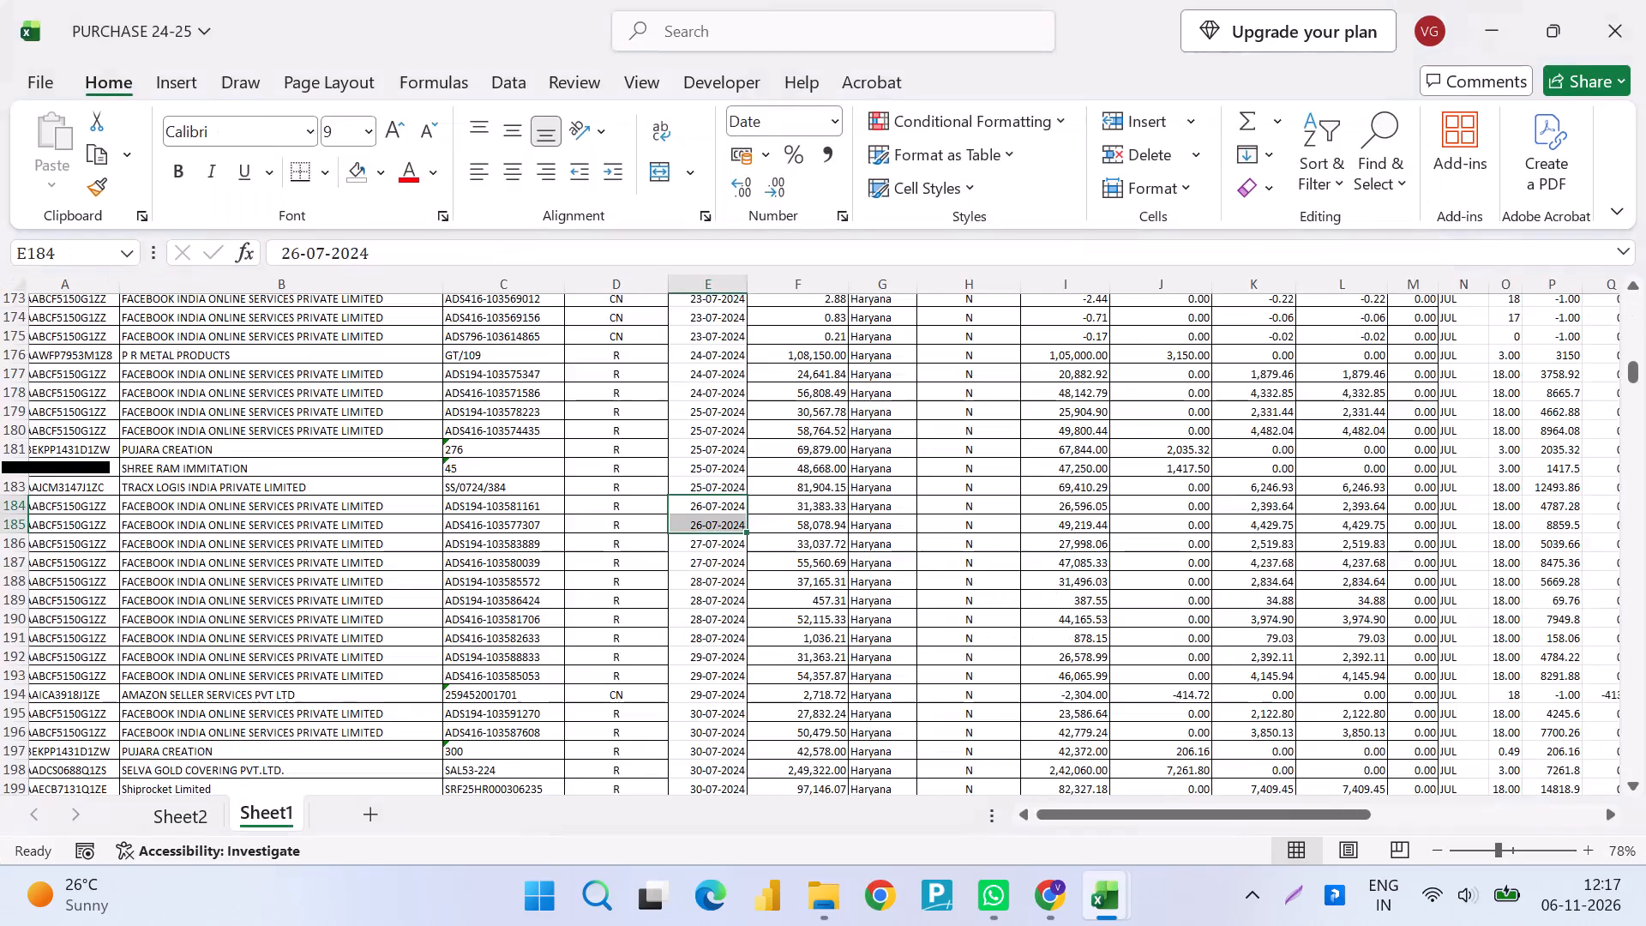
key("Down")
key("Down")
key("shift+Down")
Copy the date above into F195 of the refund statement, change it to 27-07-2024 and repeat it in F196.
key("alt+Tab")
key("ctrl+d")
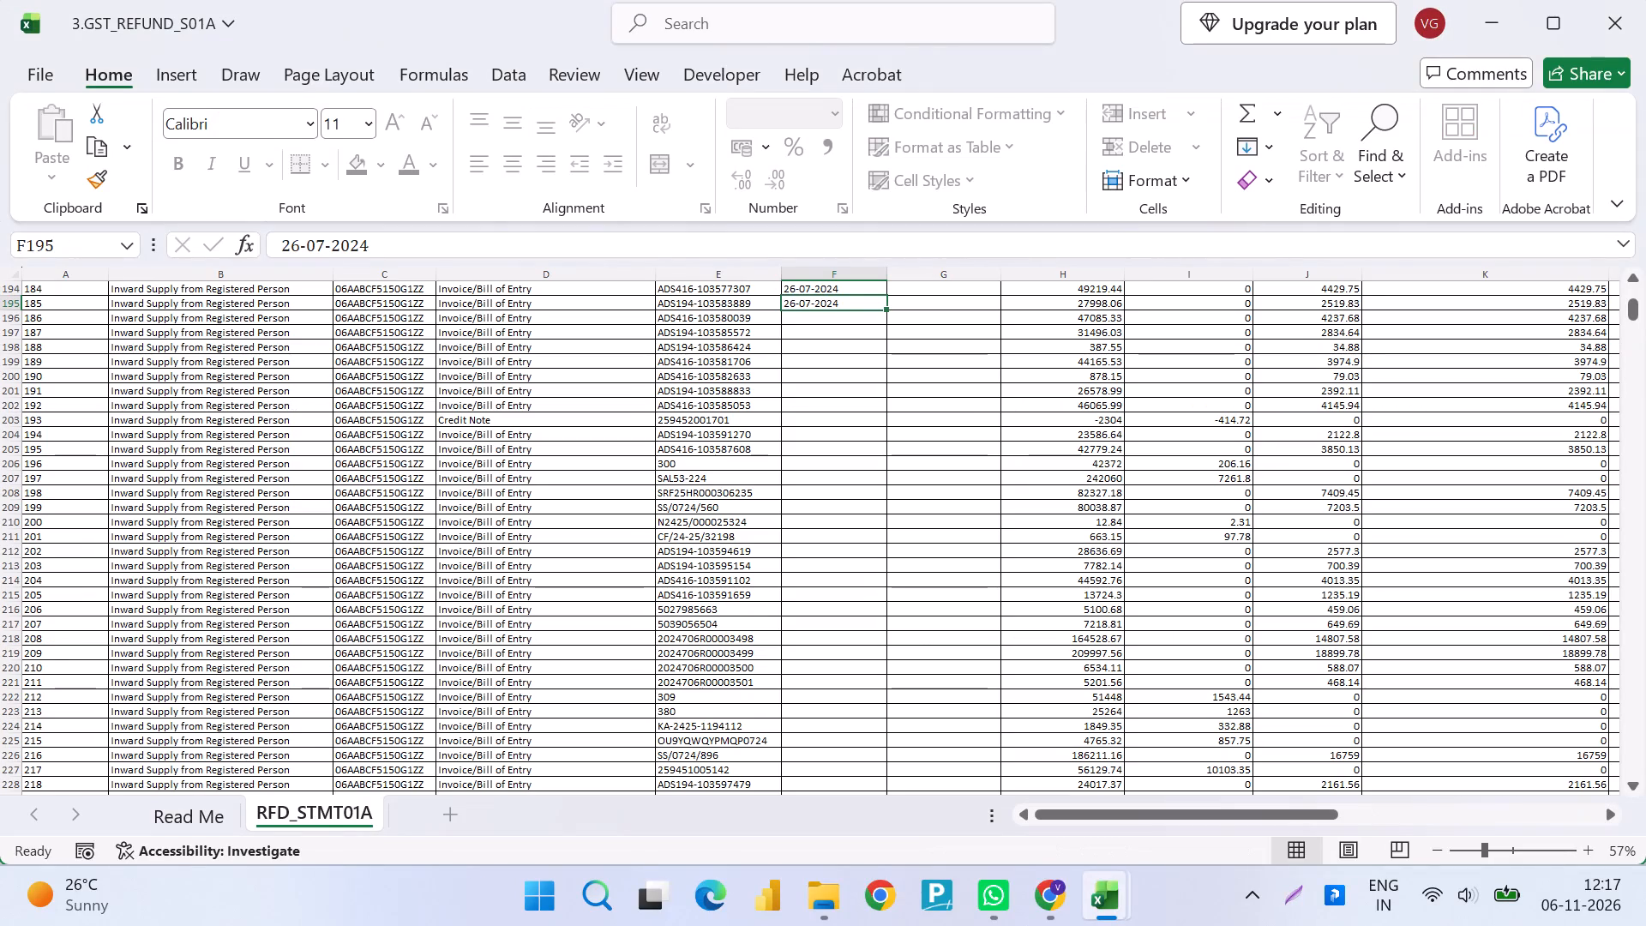
key("F2")
key("ctrl+Left")
key("ctrl+Left")
key("ctrl+Left")
key("Left")
key("shift+Left")
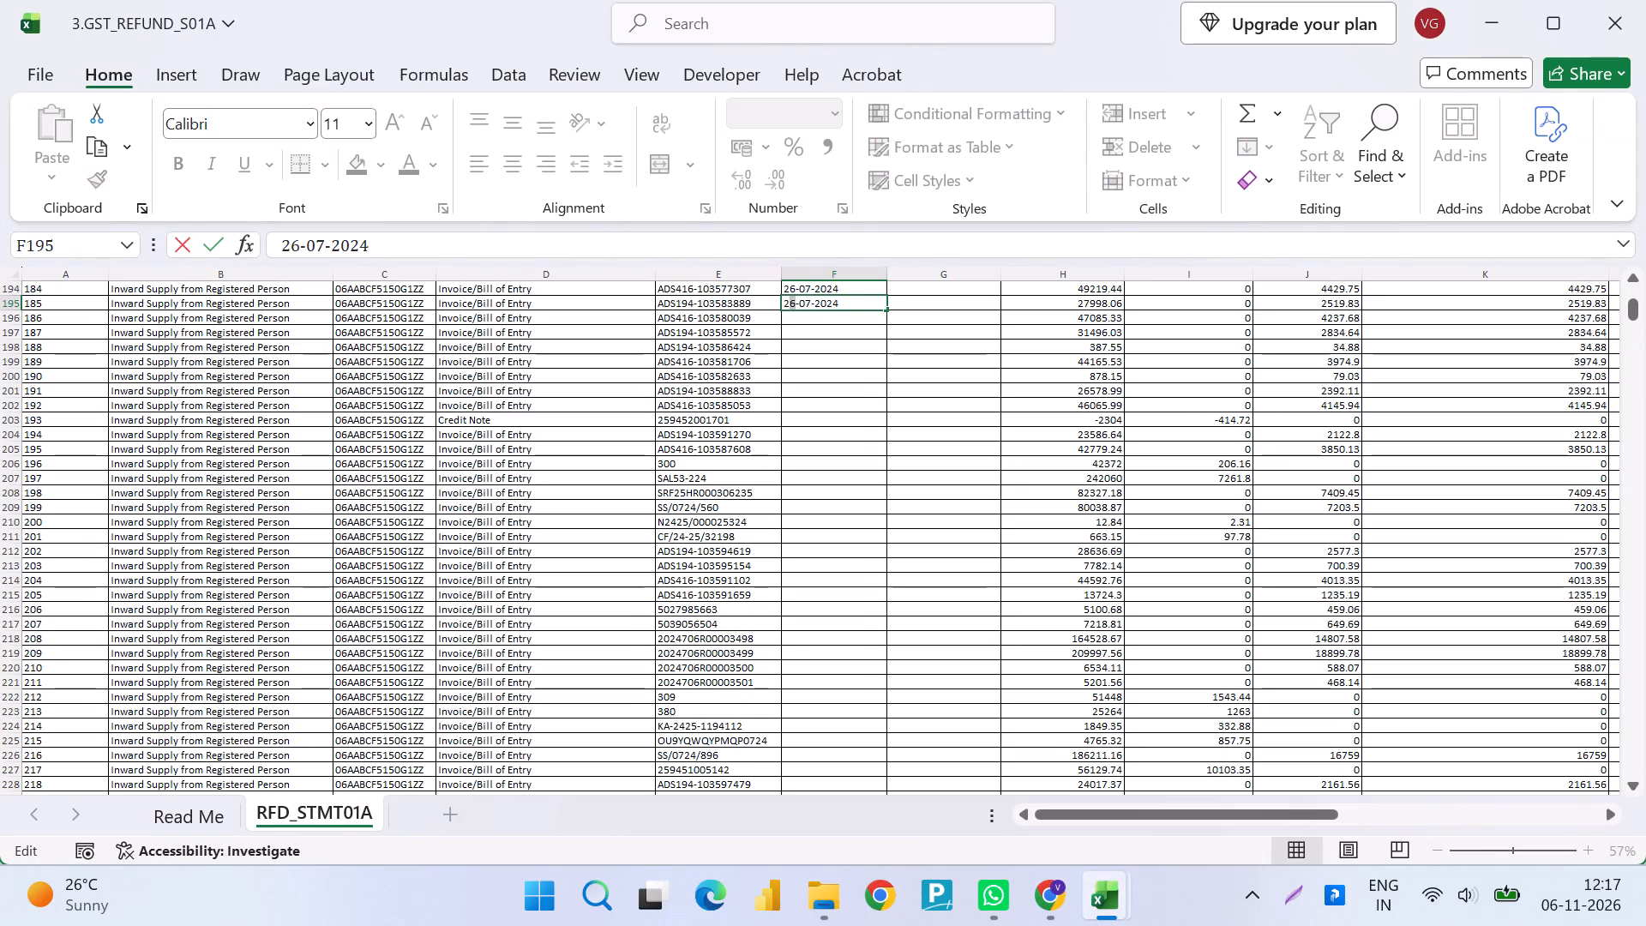
key("7")
key("Return")
key("ctrl+d")
Copy the date above into F197 of the refund statement, change it to 28-07-2024 and repeat it in F198.
key("Down")
key("ctrl+d")
key("F2")
key("ctrl+Left")
key("ctrl+Left")
key("ctrl+Left")
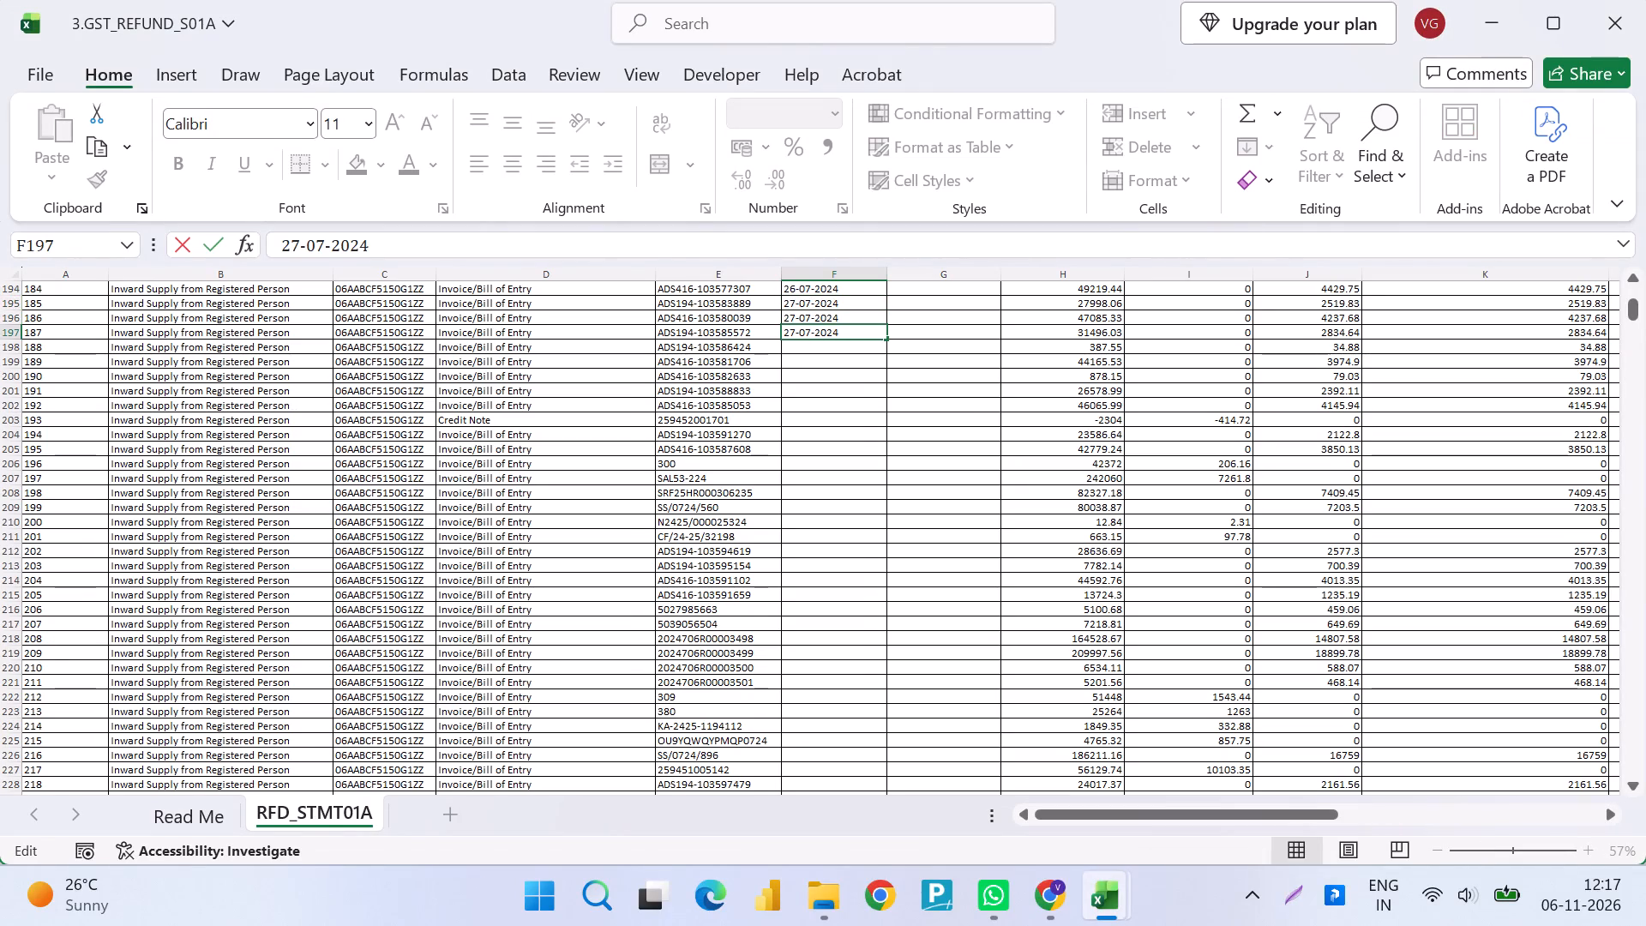
key("Left")
key("shift+Left")
key("8")
key("Return")
key("ctrl+d")
Mark the last two 28-07-2024 invoice dates, E190:E191, in the purchase workbook.
key("alt+Tab")
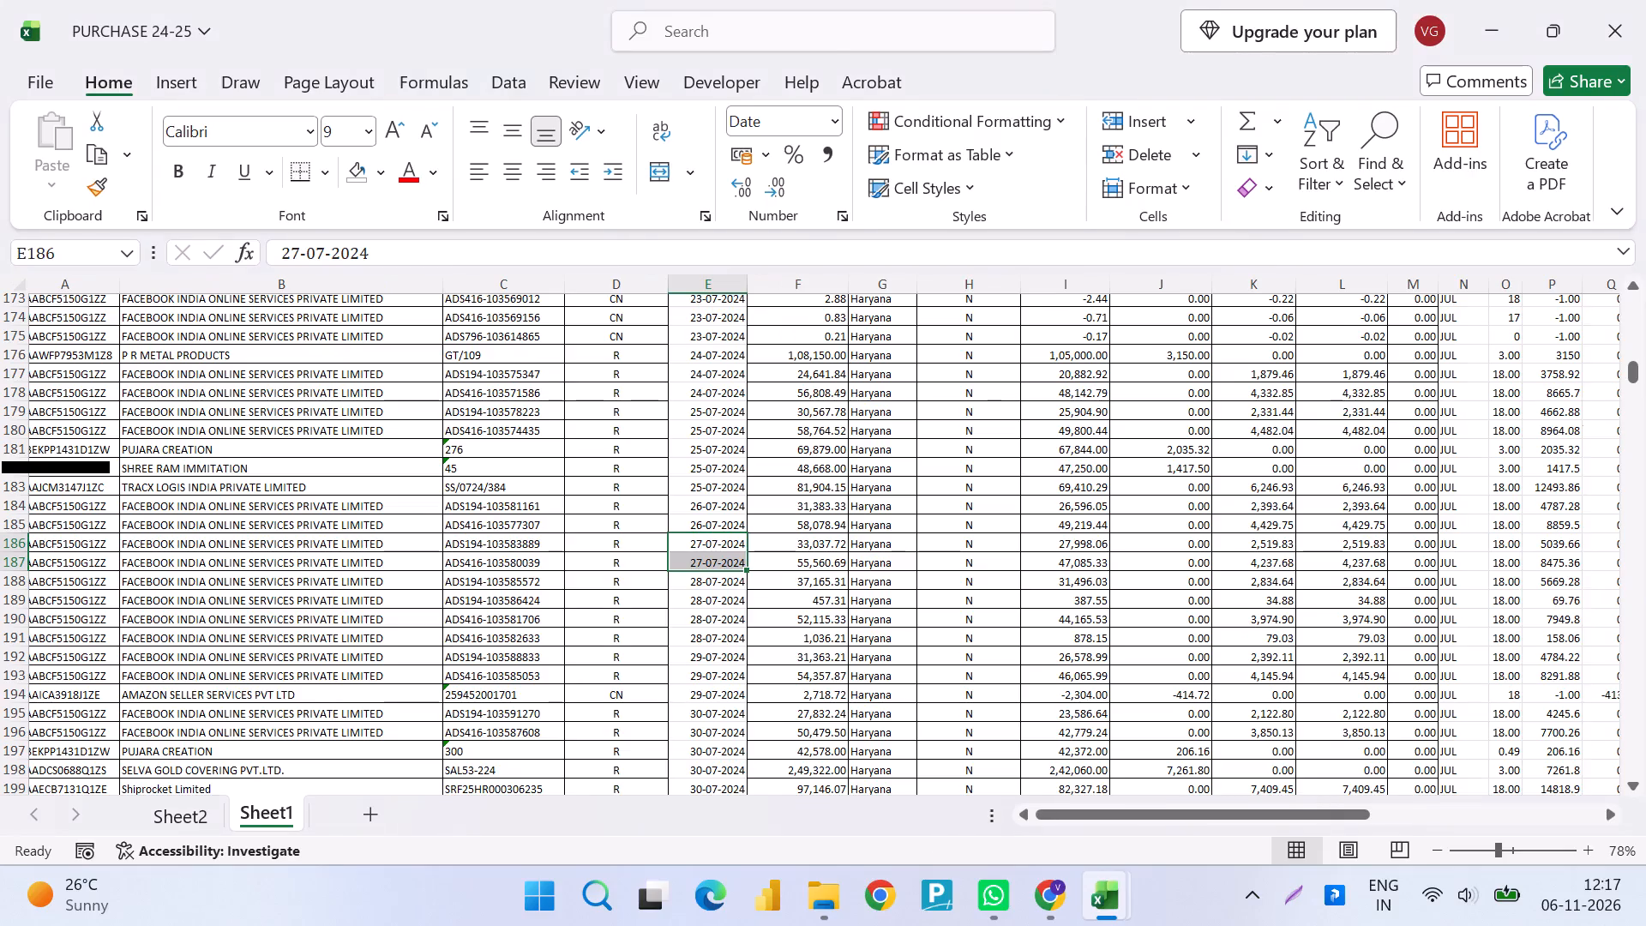
key("Down")
key("Down")
key("Down")
key("Down")
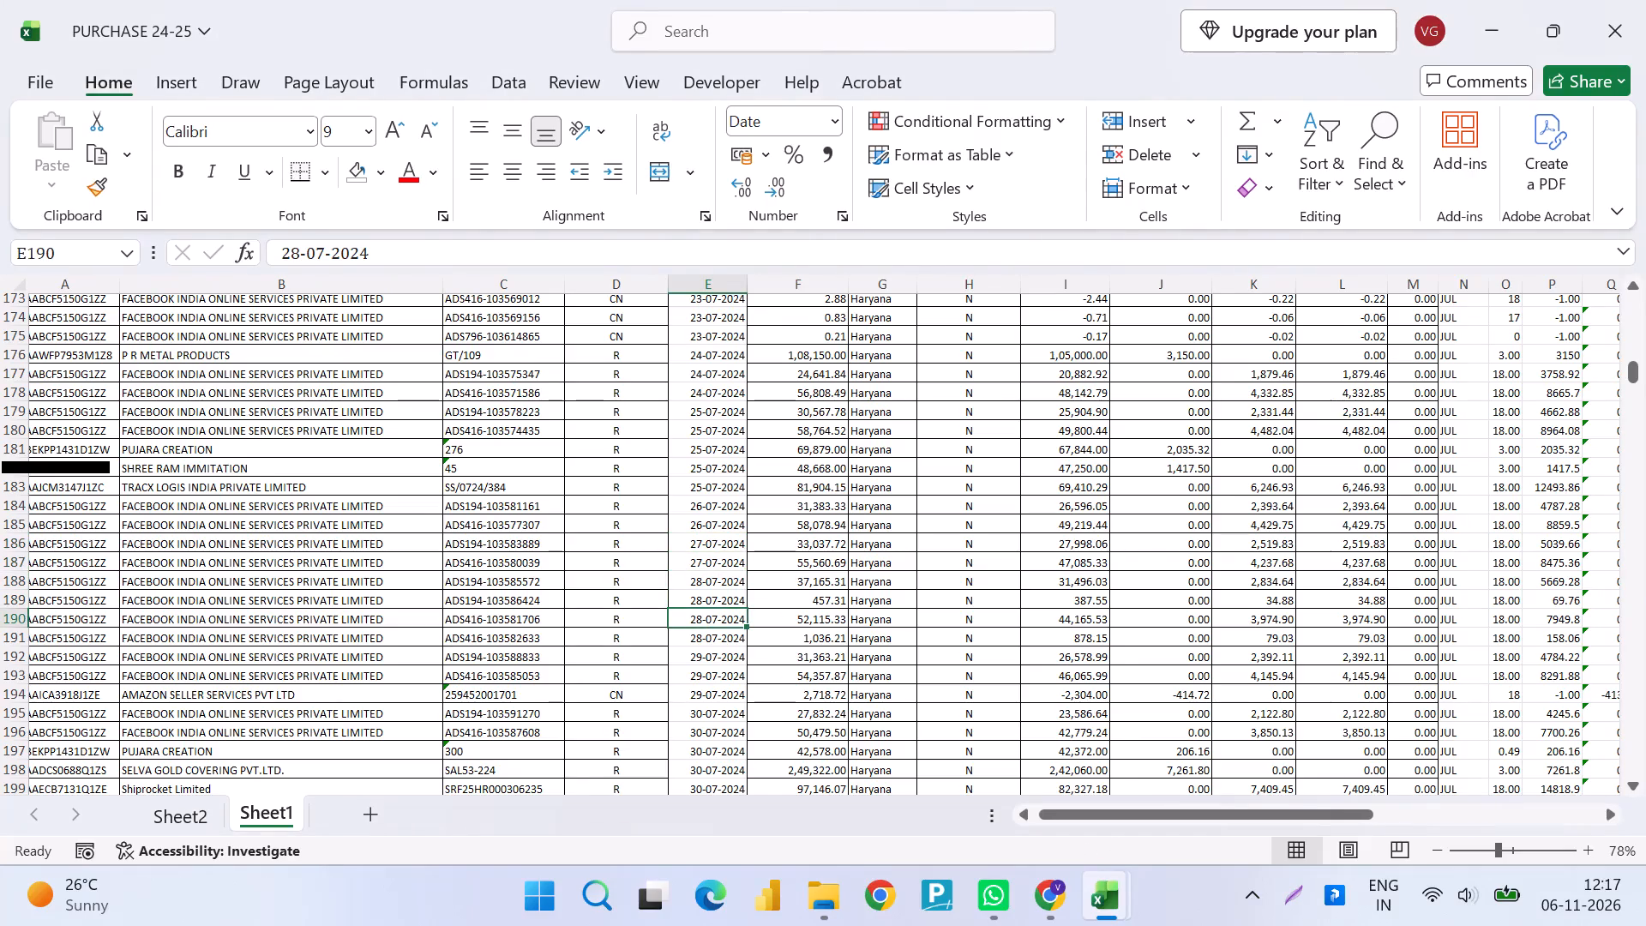
key("shift+Down")
Fill 28-07-2024 from F198 down over F199:F201 of the refund statement.
key("alt+Tab")
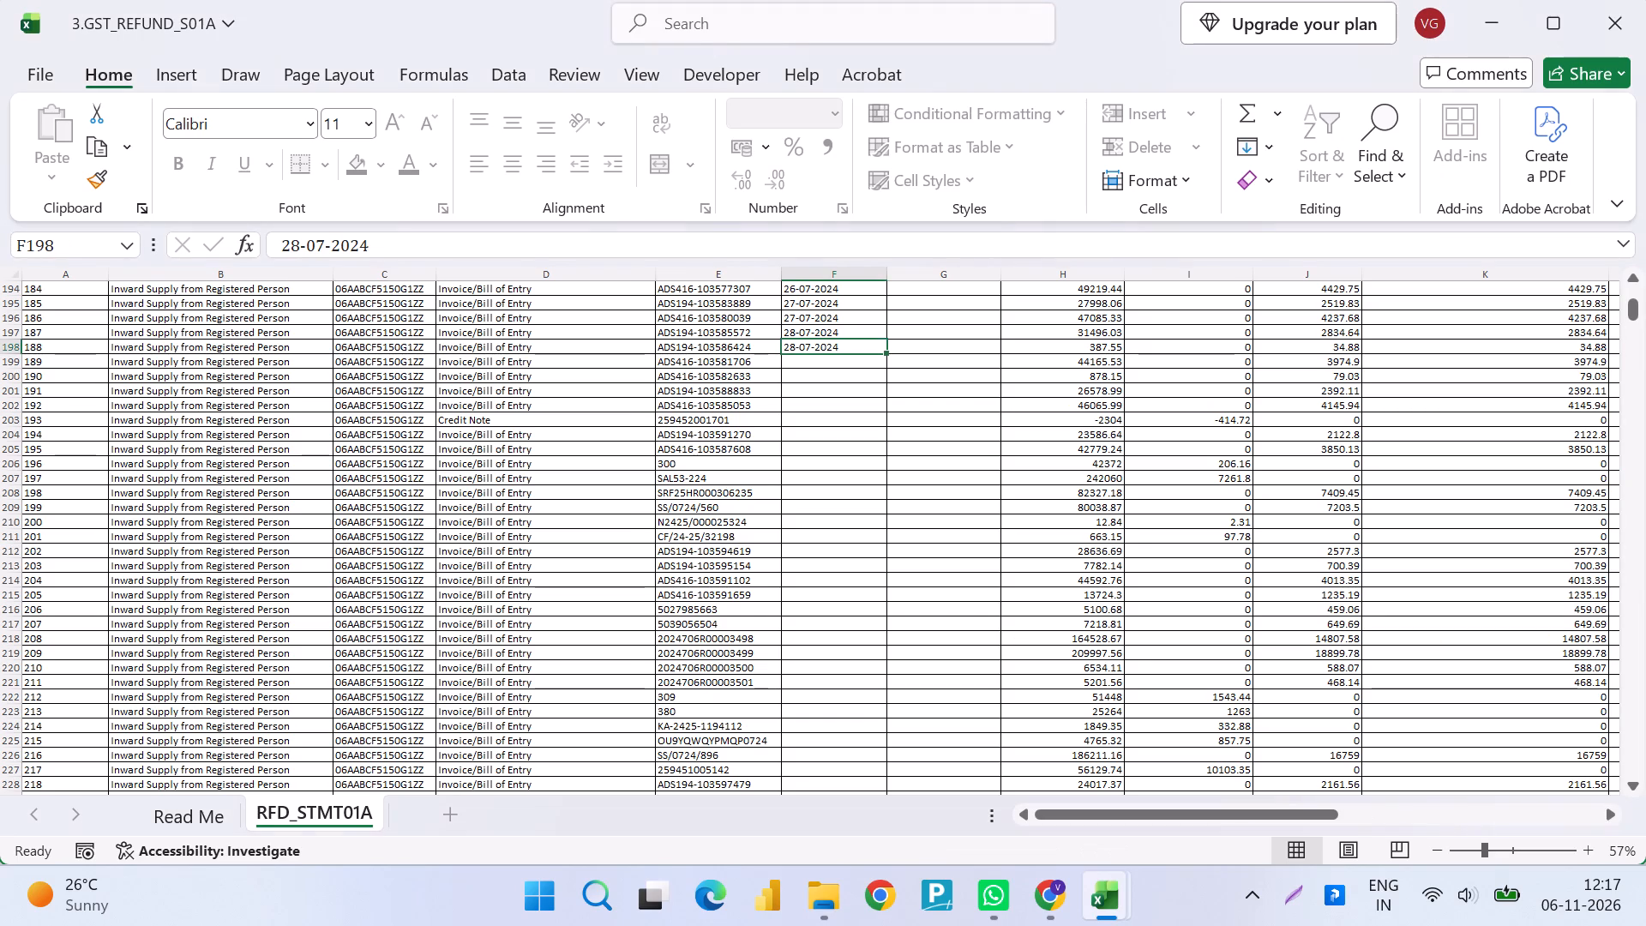
key("Down")
key("ctrl+d")
key("Down")
key("ctrl+d")
key("ctrl+Down")
key("ctrl+d")
key("ctrl+Up")
key("Down")
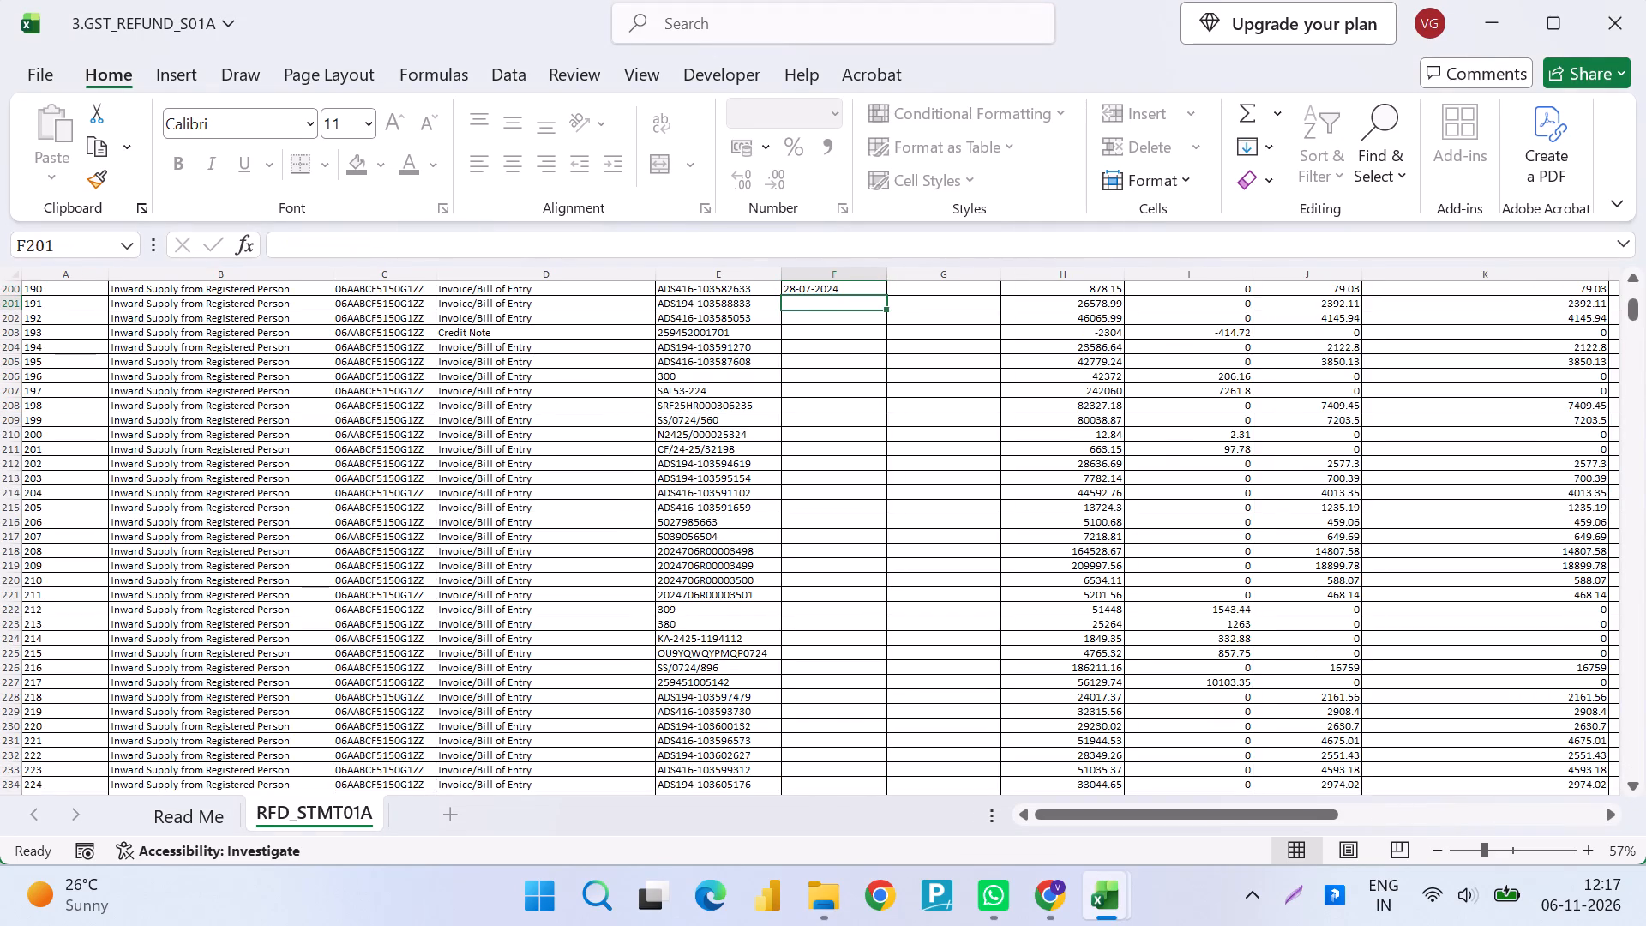
key("ctrl+d")
Review the block of 28-07-2024 entries in F197:F201 of the refund statement.
key("Up")
key("Up")
key("Up")
key("Up")
key("Up")
key("Down")
key("Down")
key("Up")
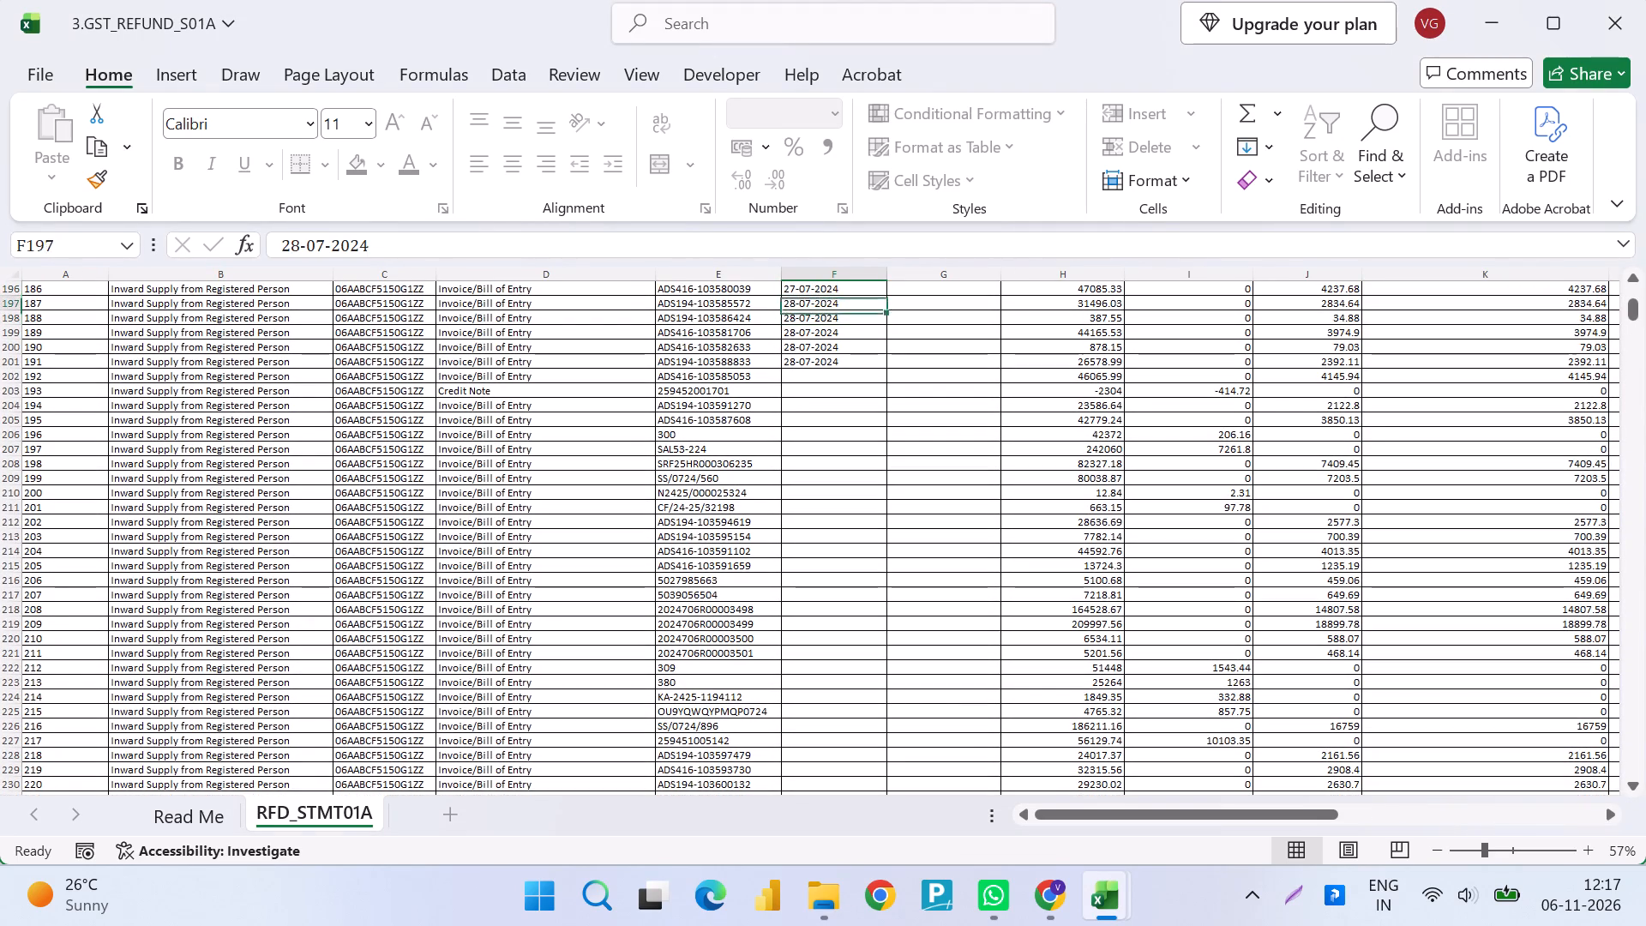
key("Up")
key("Down")
key("ctrl+shift+Down")
key("ctrl+Down")
Change the date in F201 of the refund statement to 29-07-2024.
key("F2")
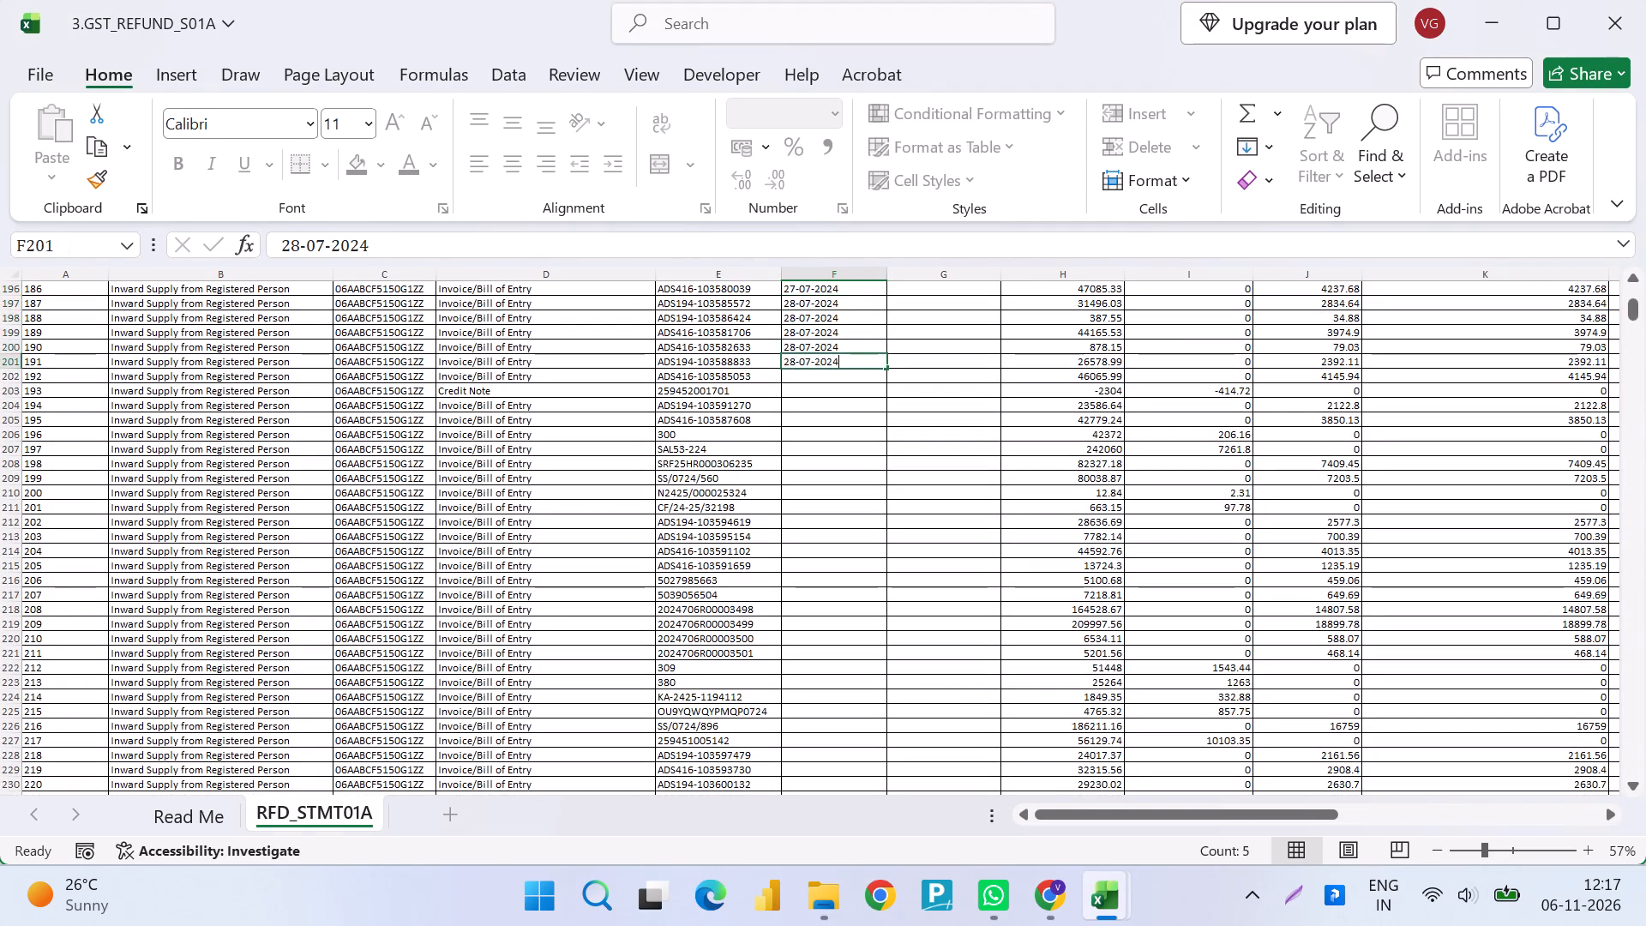
key("Left")
key("ctrl+Left")
key("ctrl+Left")
key("ctrl+Left")
key("shift+Left")
key("Left")
key("shift+Left")
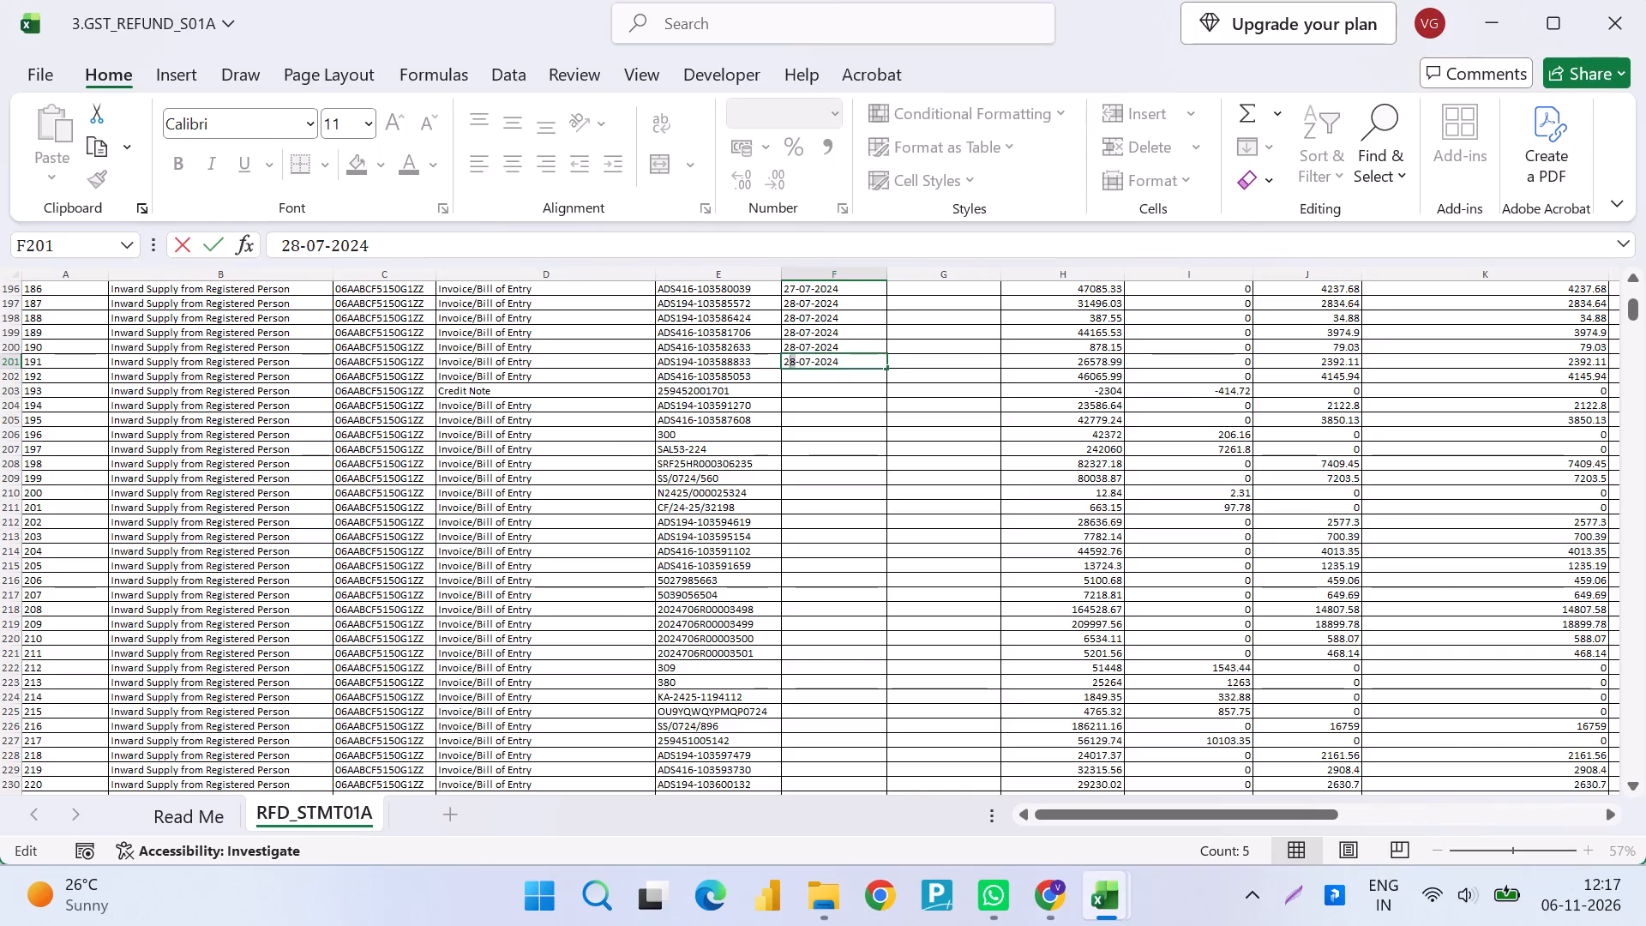
key("9")
key("Return")
Mark the block of 29-07-2024 invoice dates in E192:E194 of the purchase workbook.
key("alt+Tab")
key("Down")
key("Down")
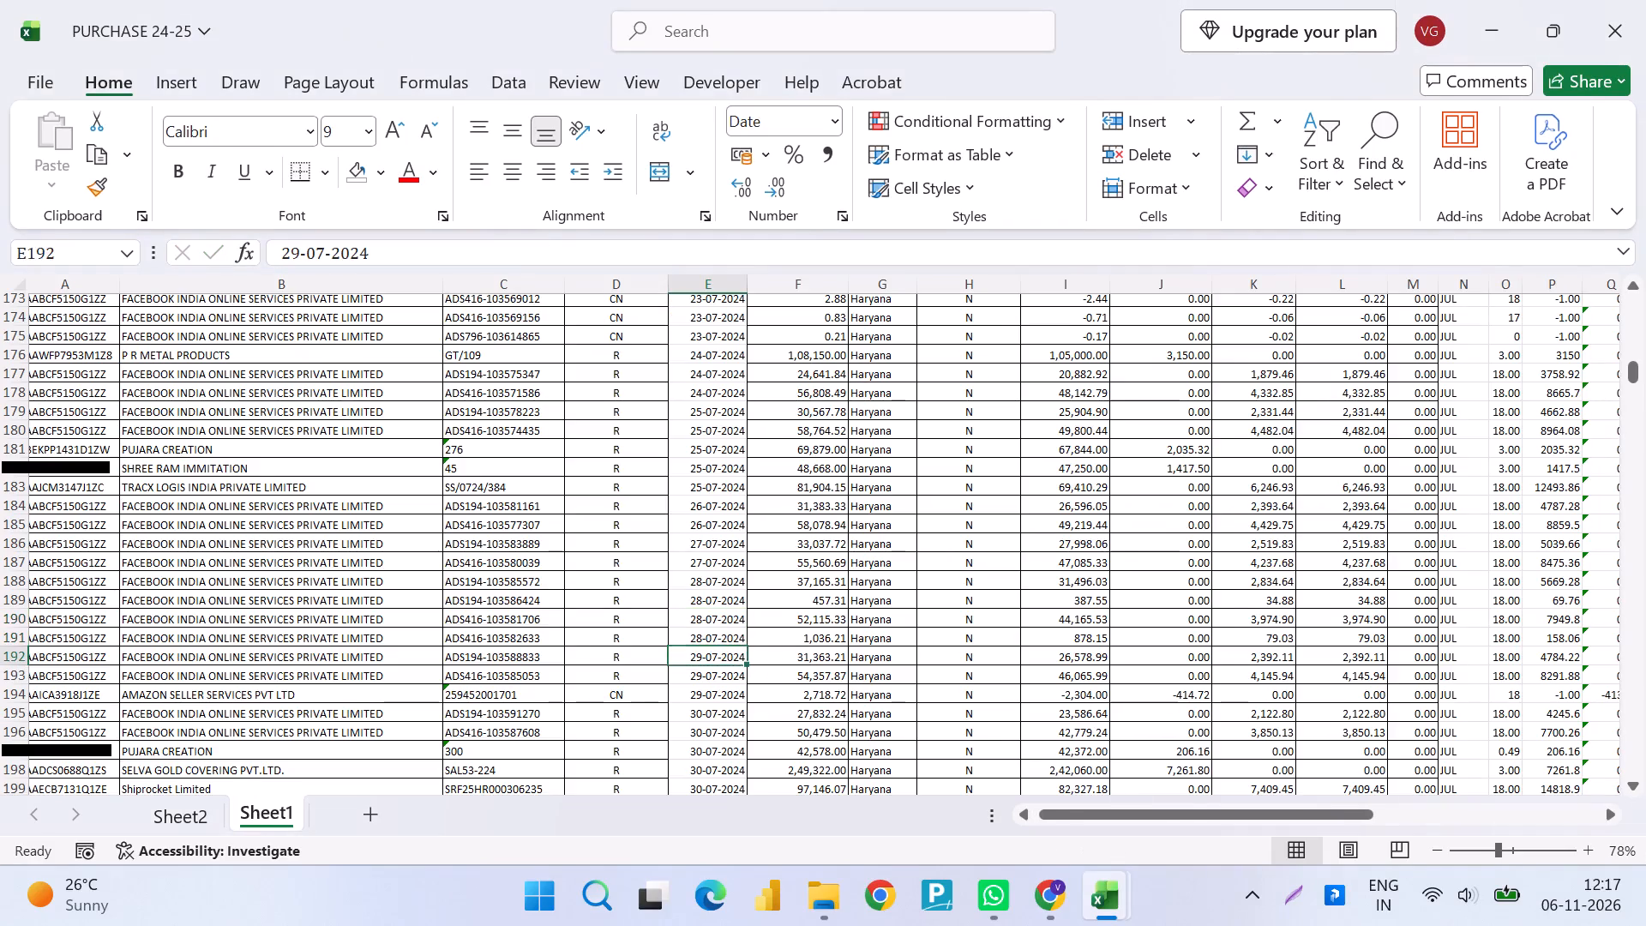
key("shift+Down")
key("shift+Down")
key("shift+Down")
key("shift+Up")
Fill 29-07-2024 from F201 down into F202 and F203 of the refund statement.
key("alt+Tab")
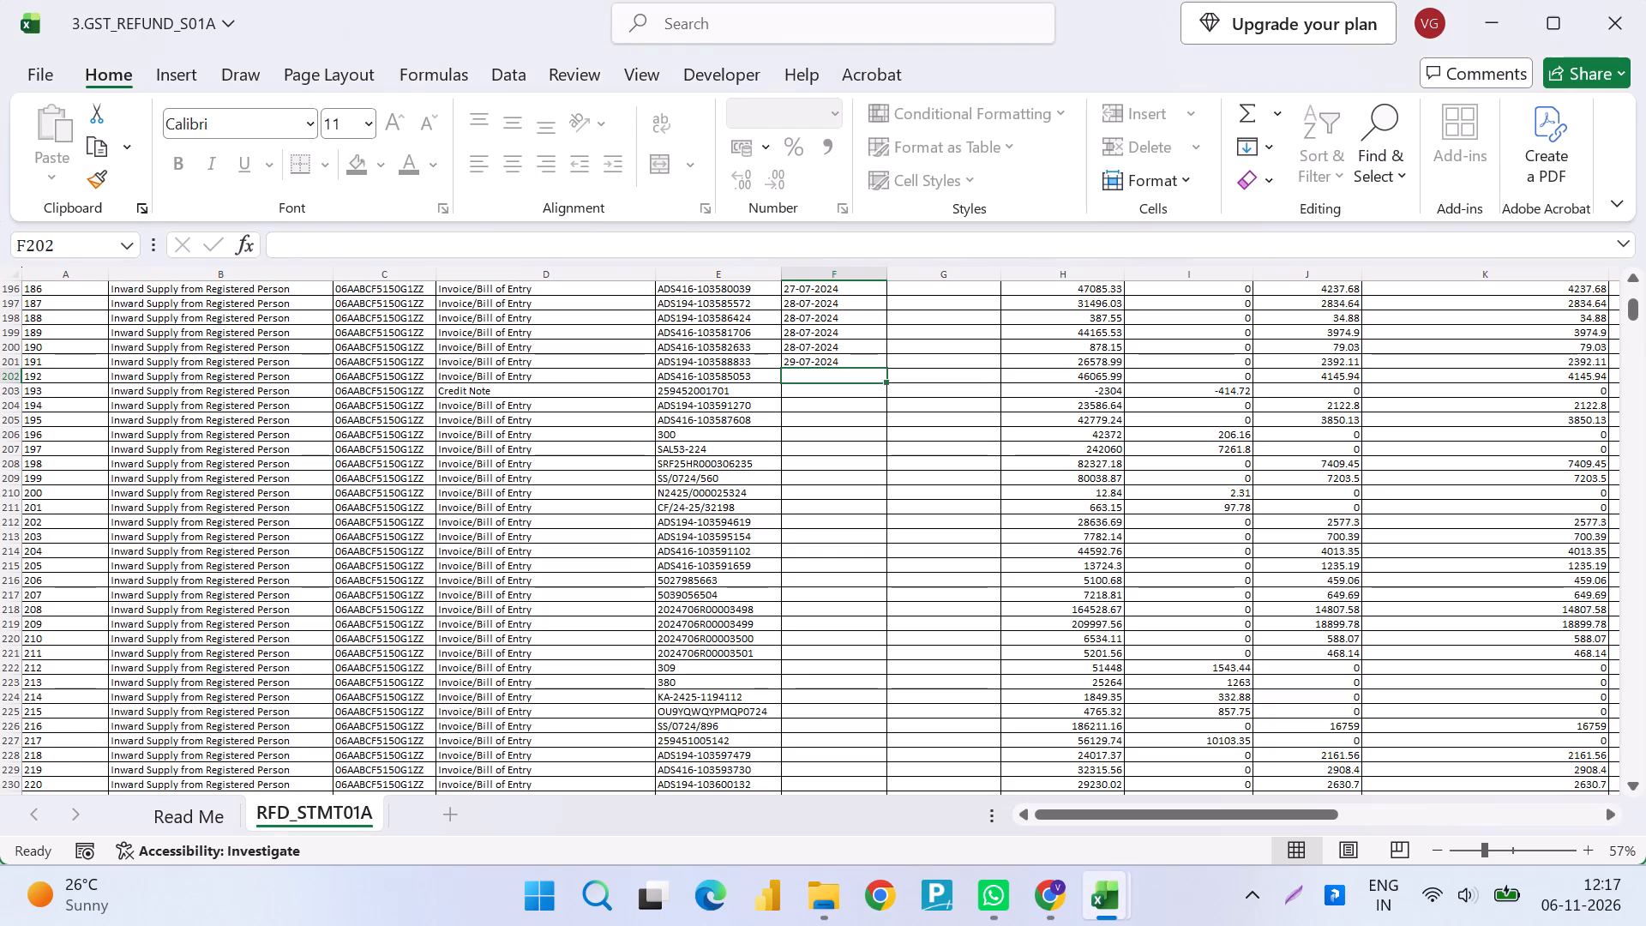
key("Down")
key("Up")
key("ctrl+d")
key("Down")
key("ctrl+d")
Copy the date above into F204 of the refund statement and change it to 30-07-2024.
key("Down")
key("ctrl+d")
key("F2")
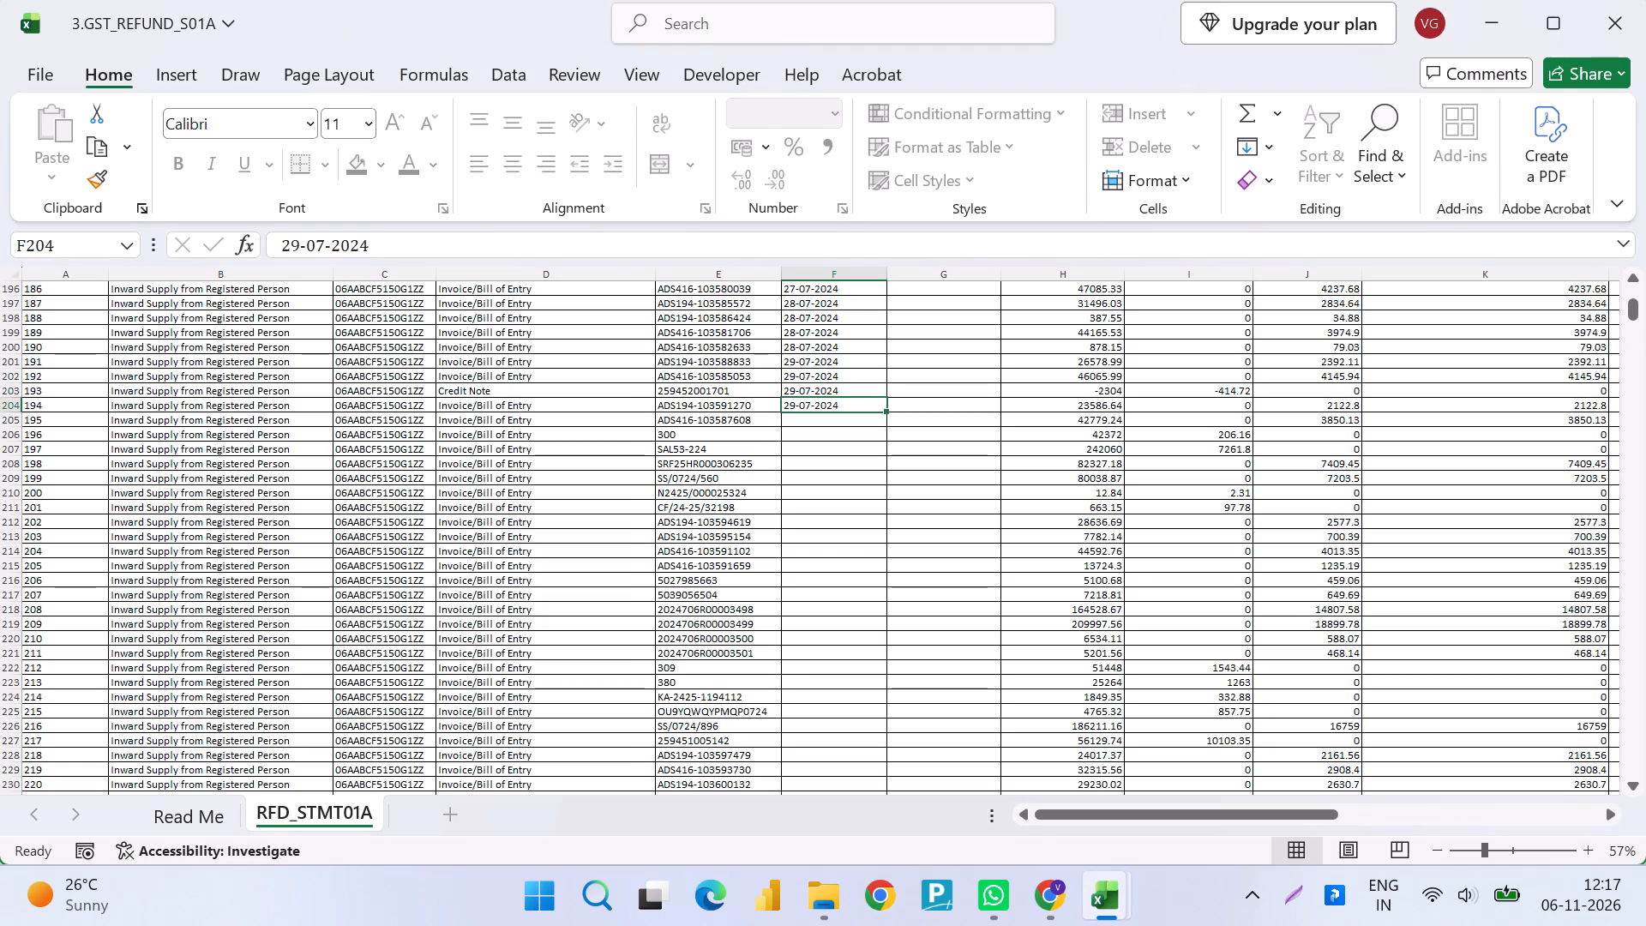
key("ctrl+Left")
key("ctrl+Left")
key("ctrl+Left")
key("Left")
key("shift+Left")
key("shift+Left")
key("shift+Left")
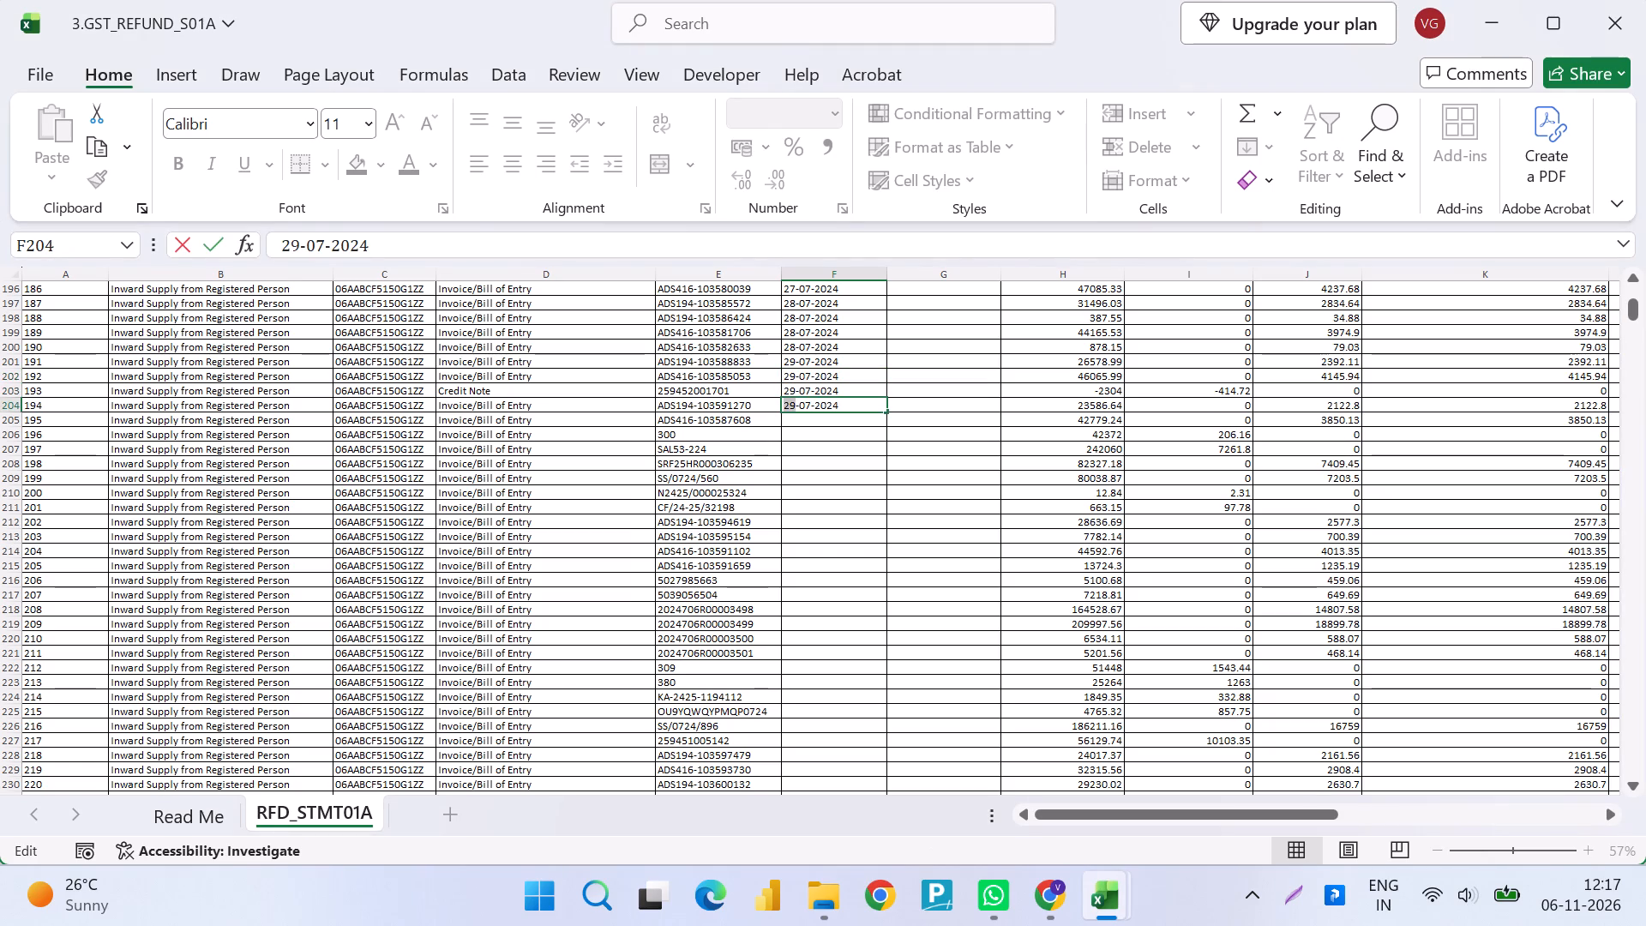
type("30")
key("Return")
Mark the block of 30-07-2024 invoice dates in E195:E200 of the purchase workbook.
key("alt+Tab")
key("Down")
key("Down")
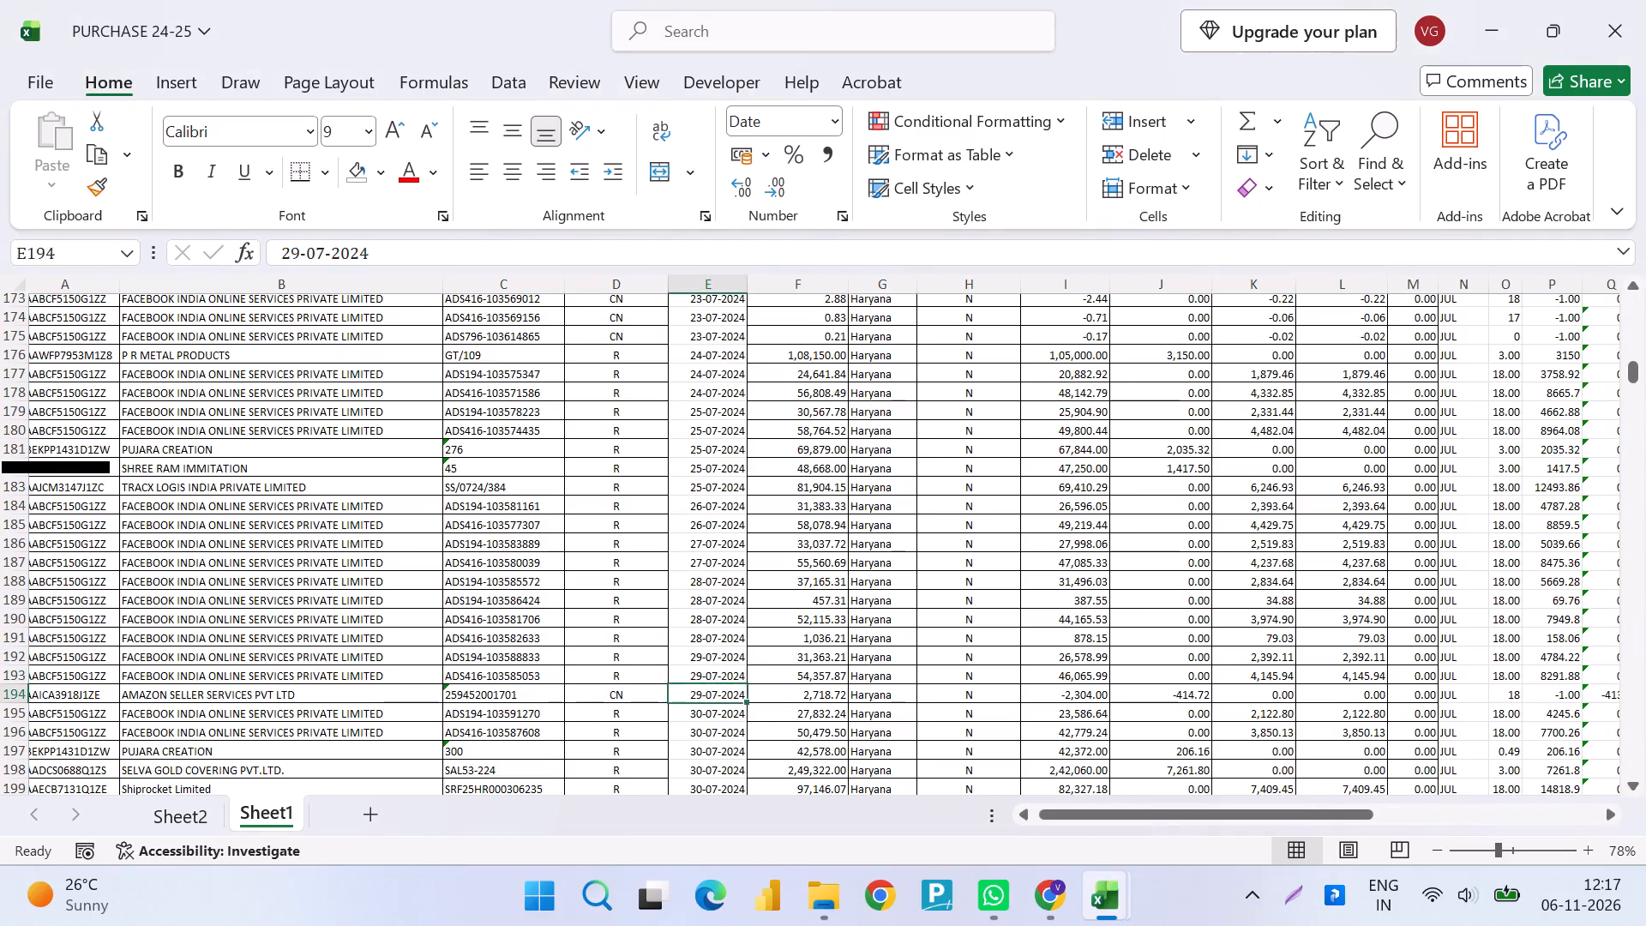
key("Down")
key("shift+Down")
key("shift+Down")
key("shift+Down")
key("shift+Down")
key("shift+Down")
key("shift+Down")
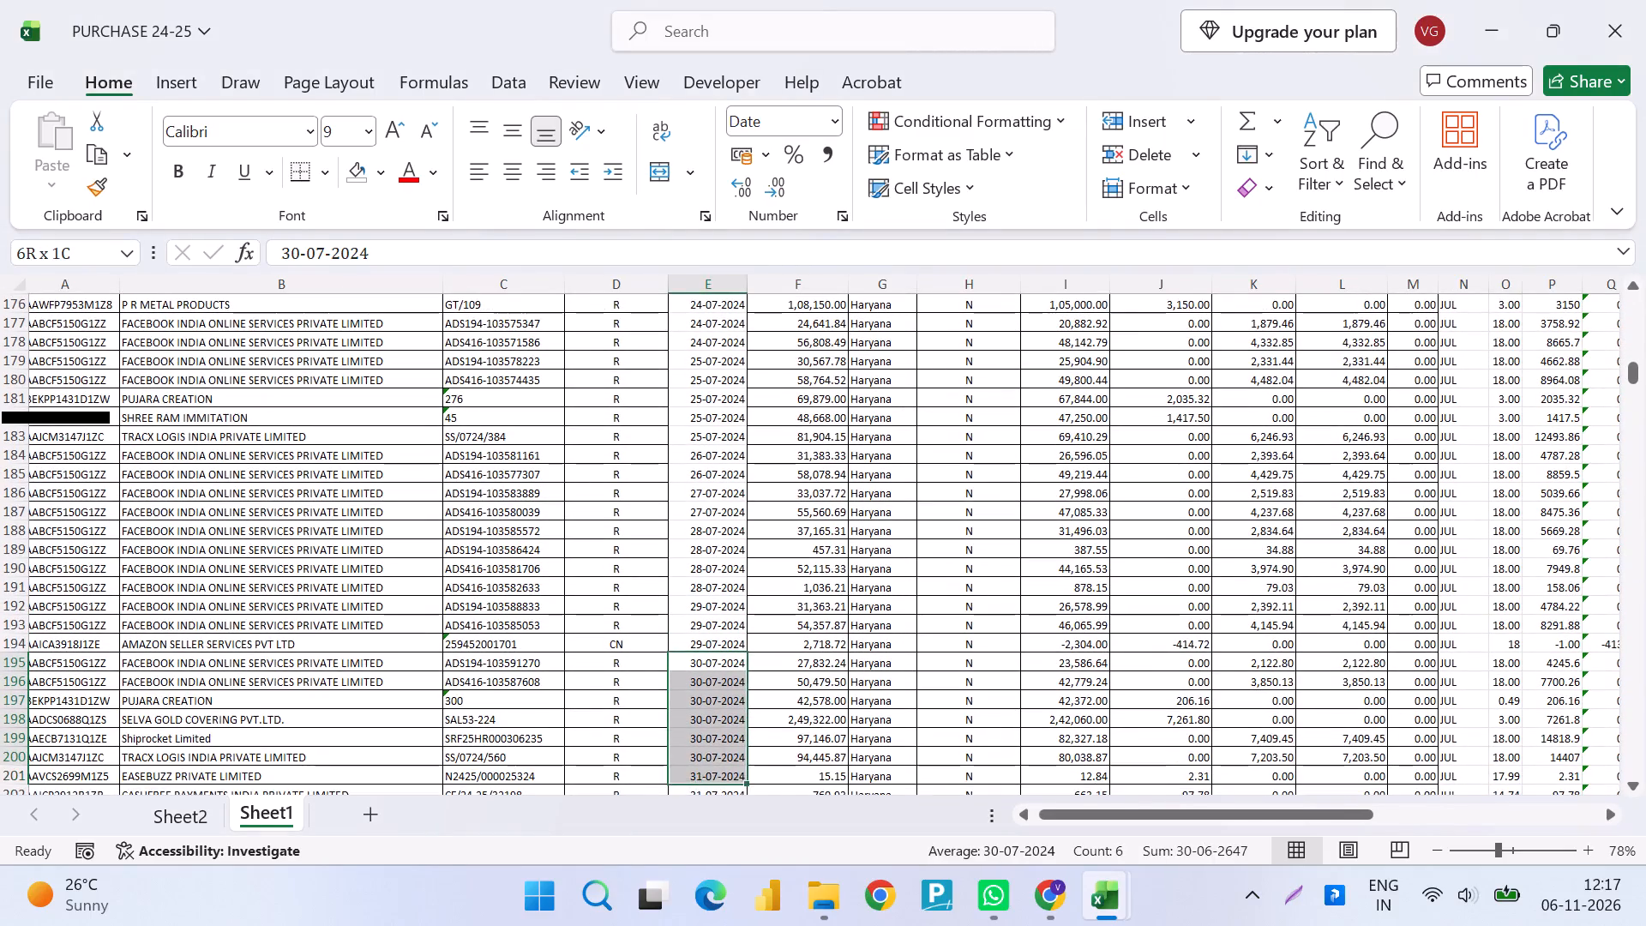
key("shift+Up")
Fill 30-07-2024 from F204 down over F205:F209 of the refund statement.
key("alt+Tab")
key("Up")
key("shift+Down")
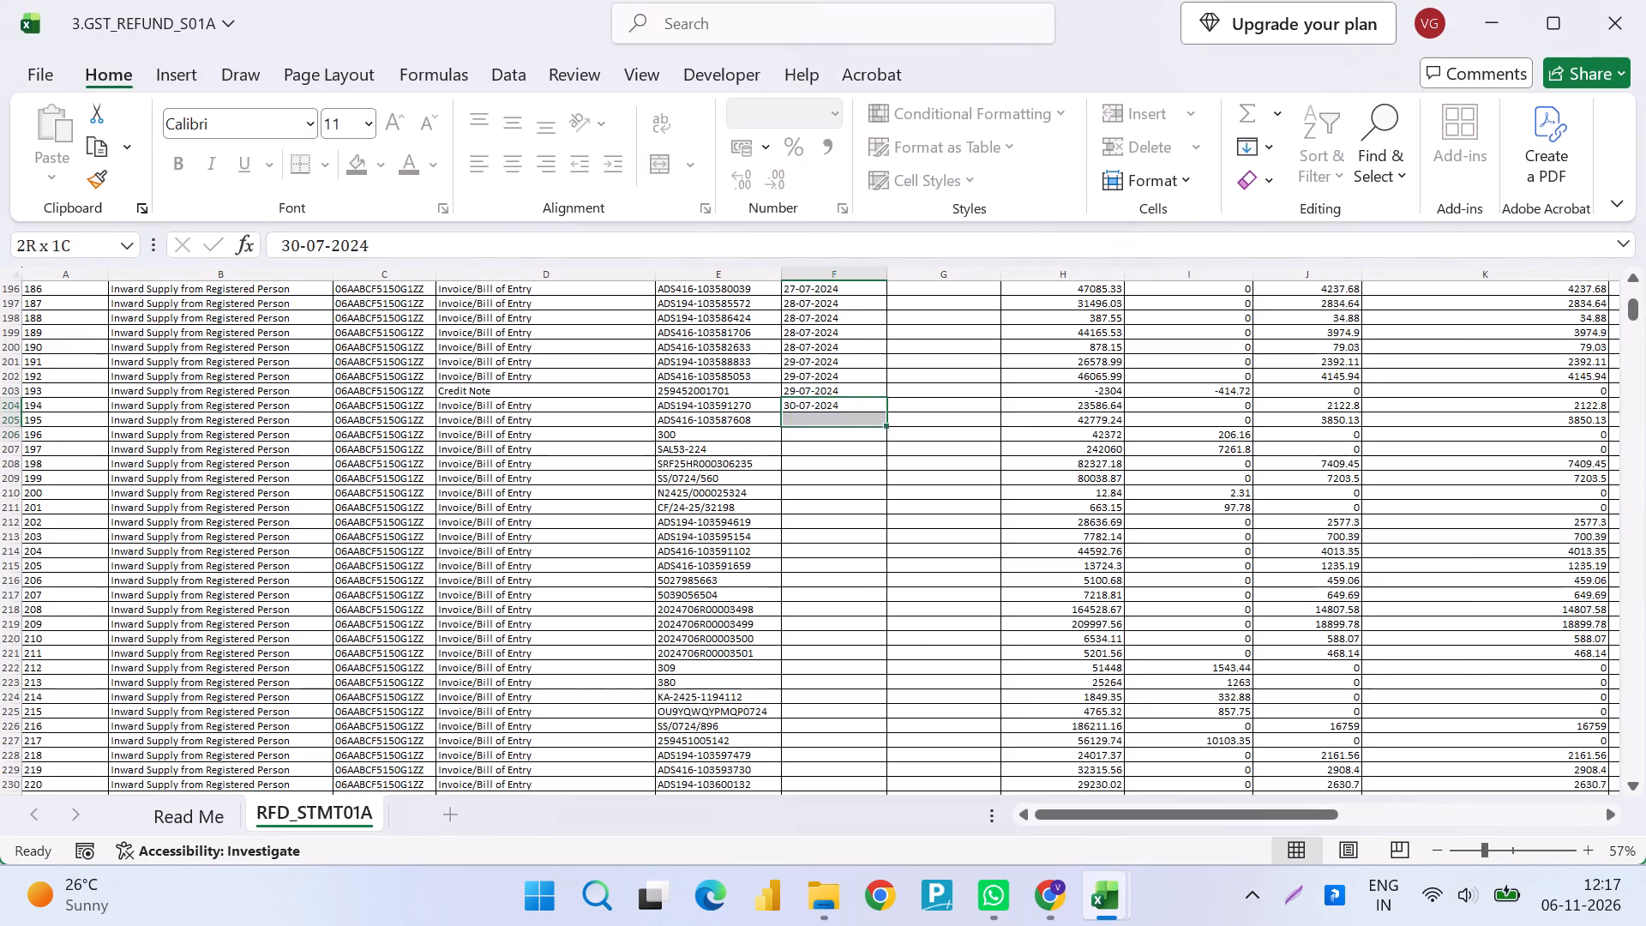
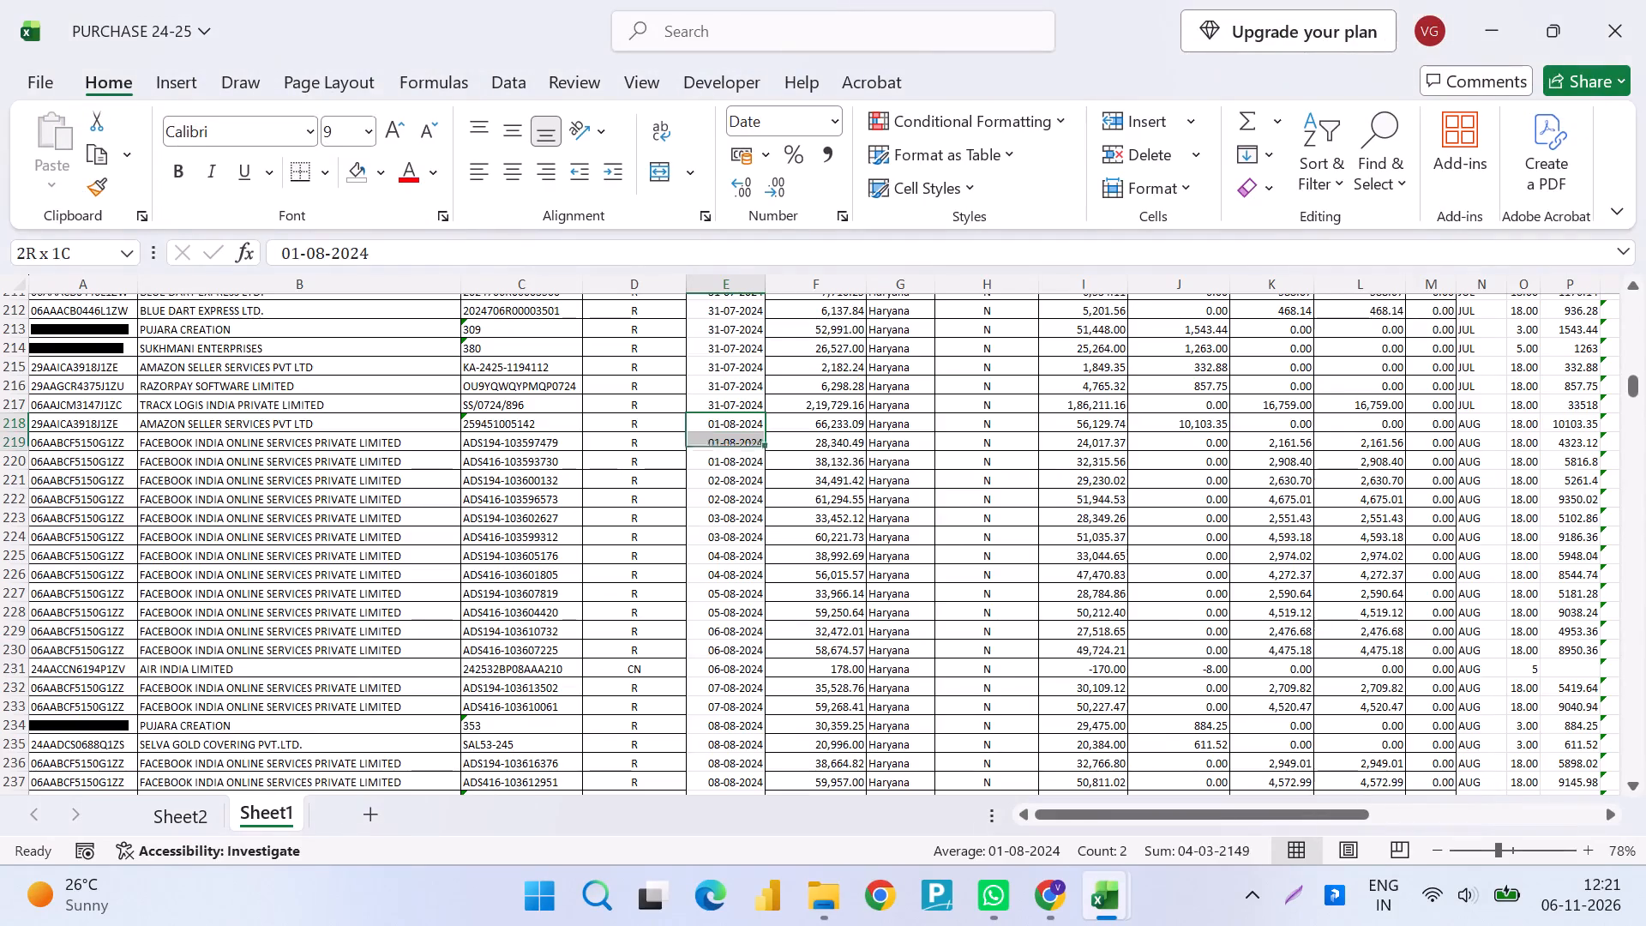
key("shift+Down")
key("shift+Down")
key("shift+Up")
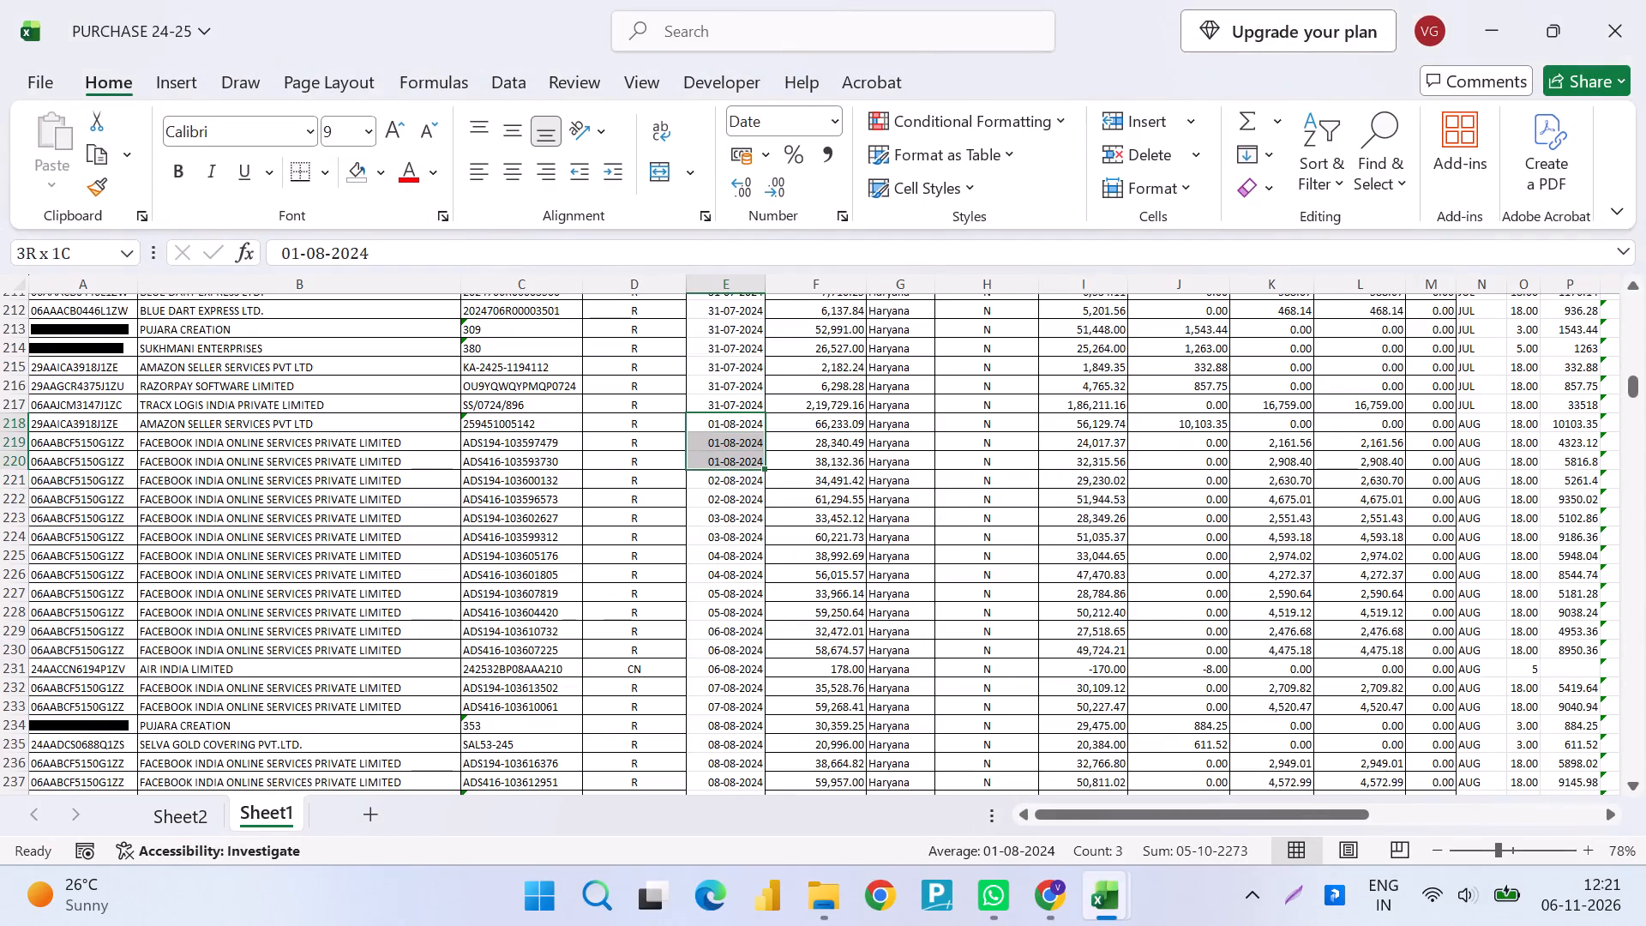
Enter 01-08-2024 as the date in F227 of the refund statement.
key("alt+Tab")
scroll(885, 682, "down", 3)
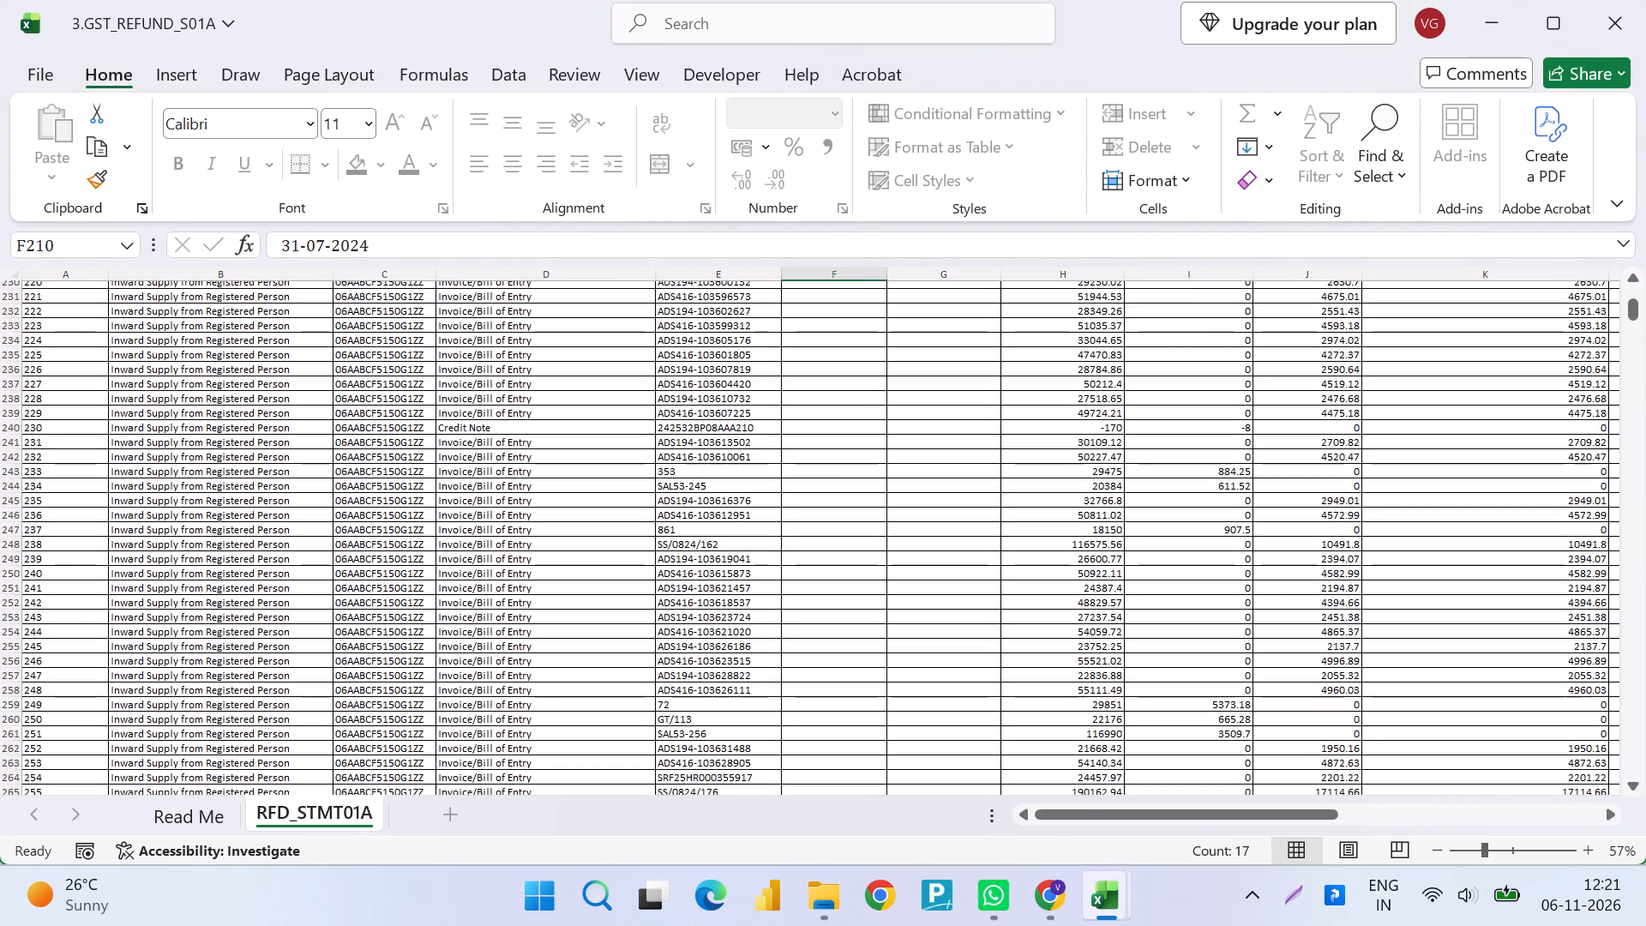
scroll(810, 536, "up", 1)
left_click(838, 319)
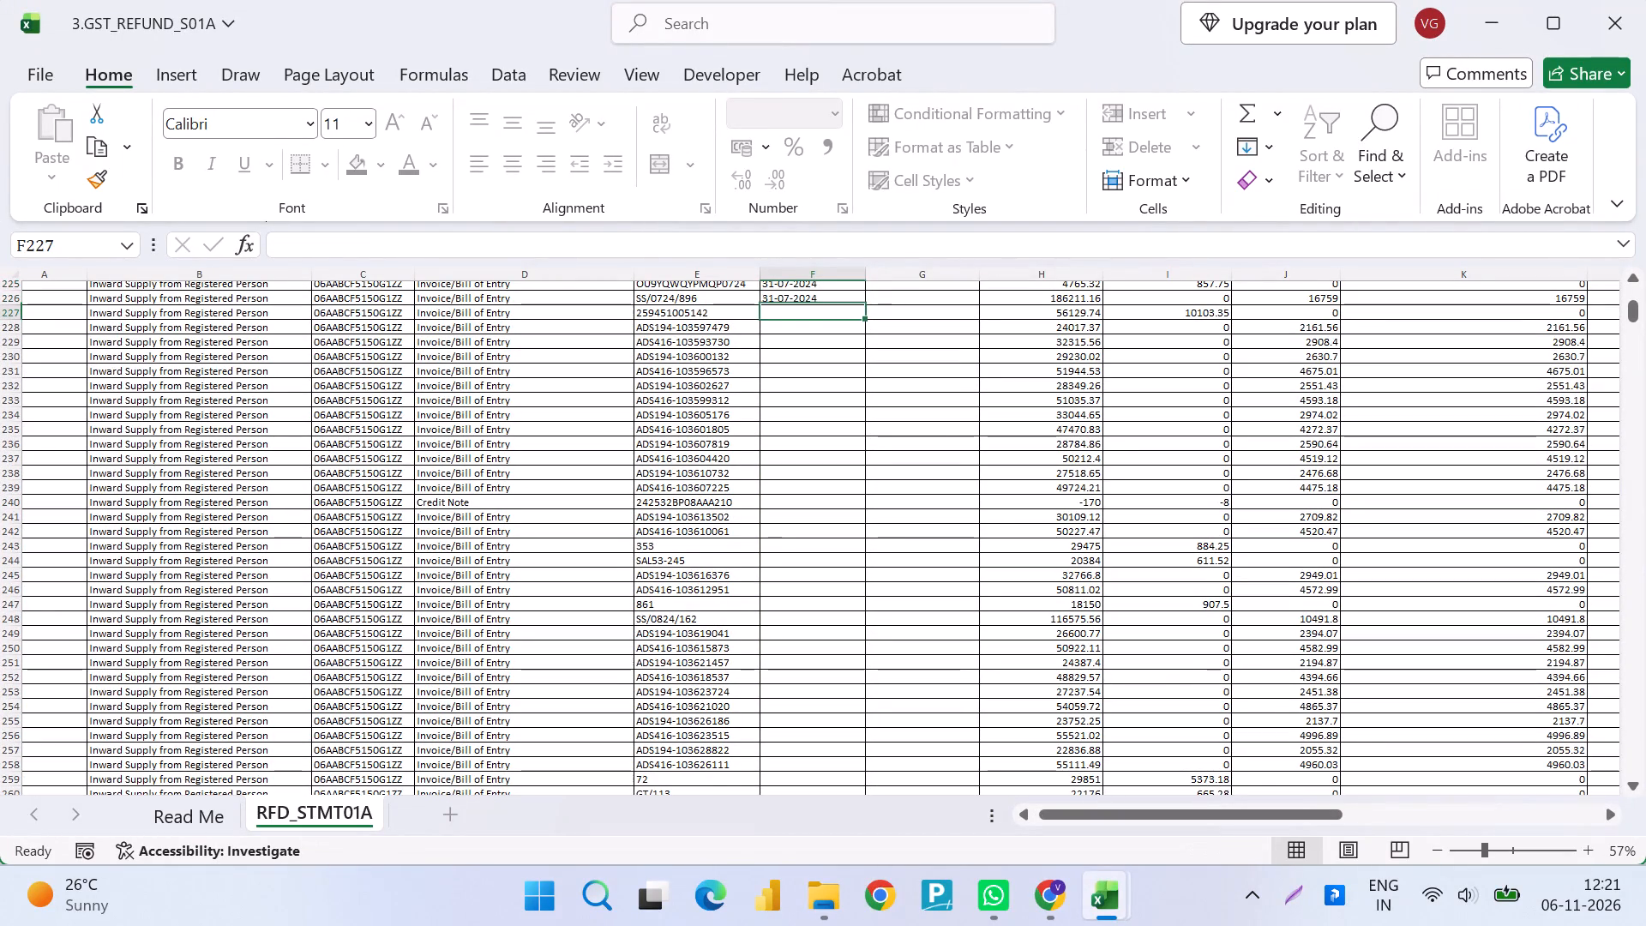
key("ctrl+d")
key("F2")
key("ctrl+shift+super+F23")
key("ctrl+shift+super+F23")
key("ctrl+shift+super+F23")
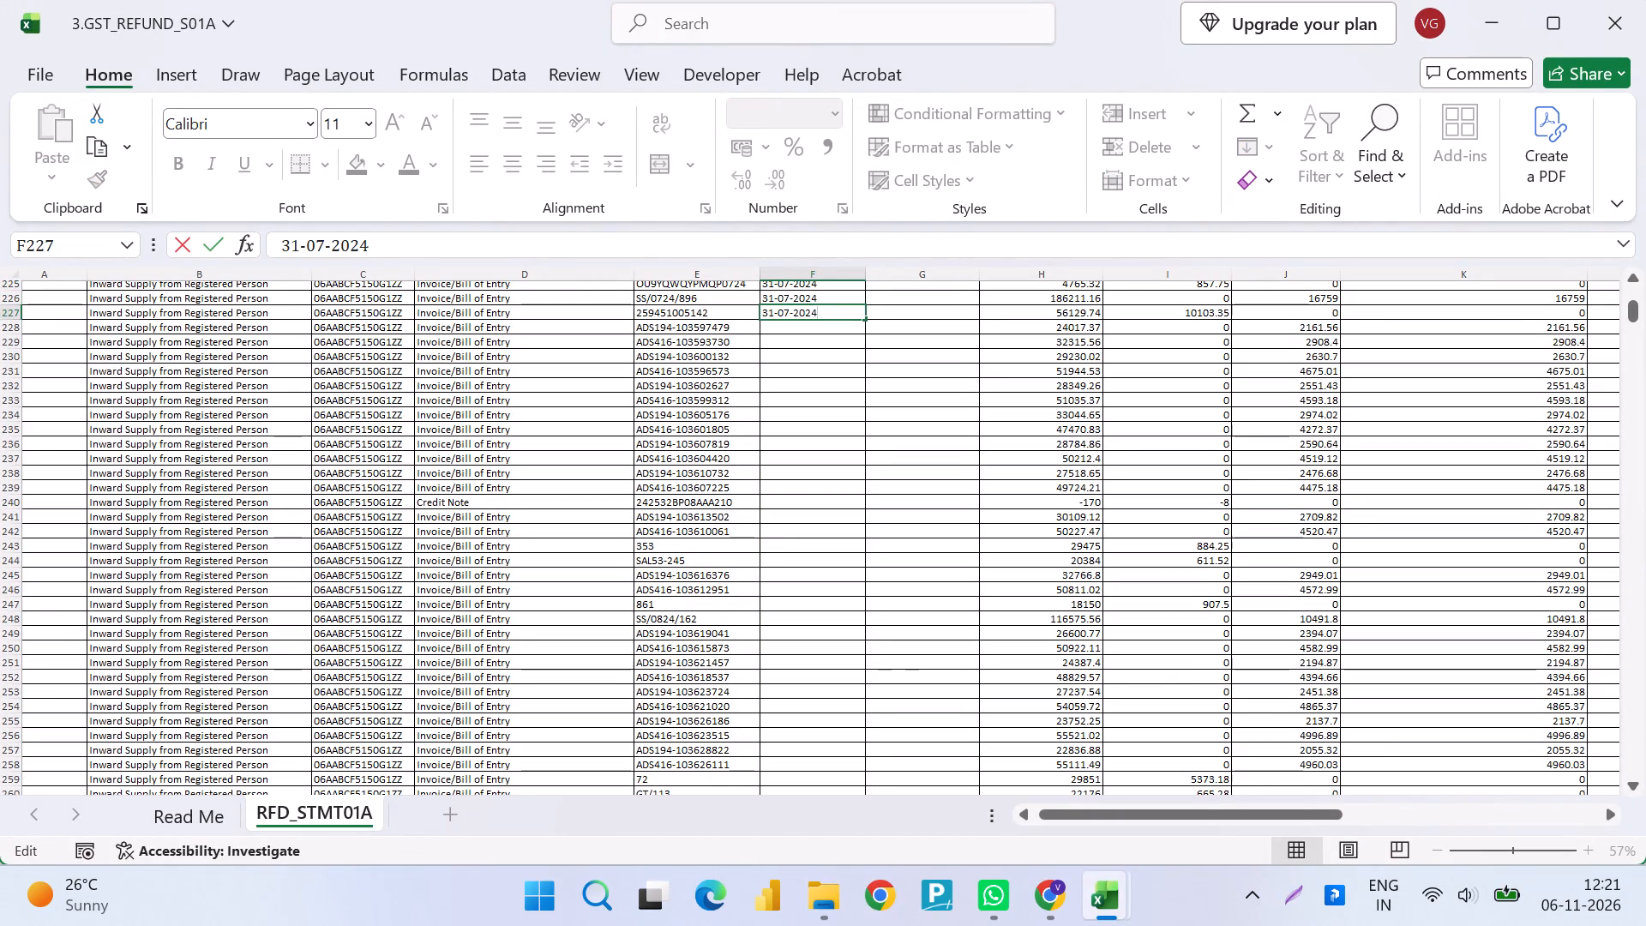
key("ctrl+Left")
key("Left")
key("Left")
key("shift+Right")
key("8")
key("Left")
key("Left")
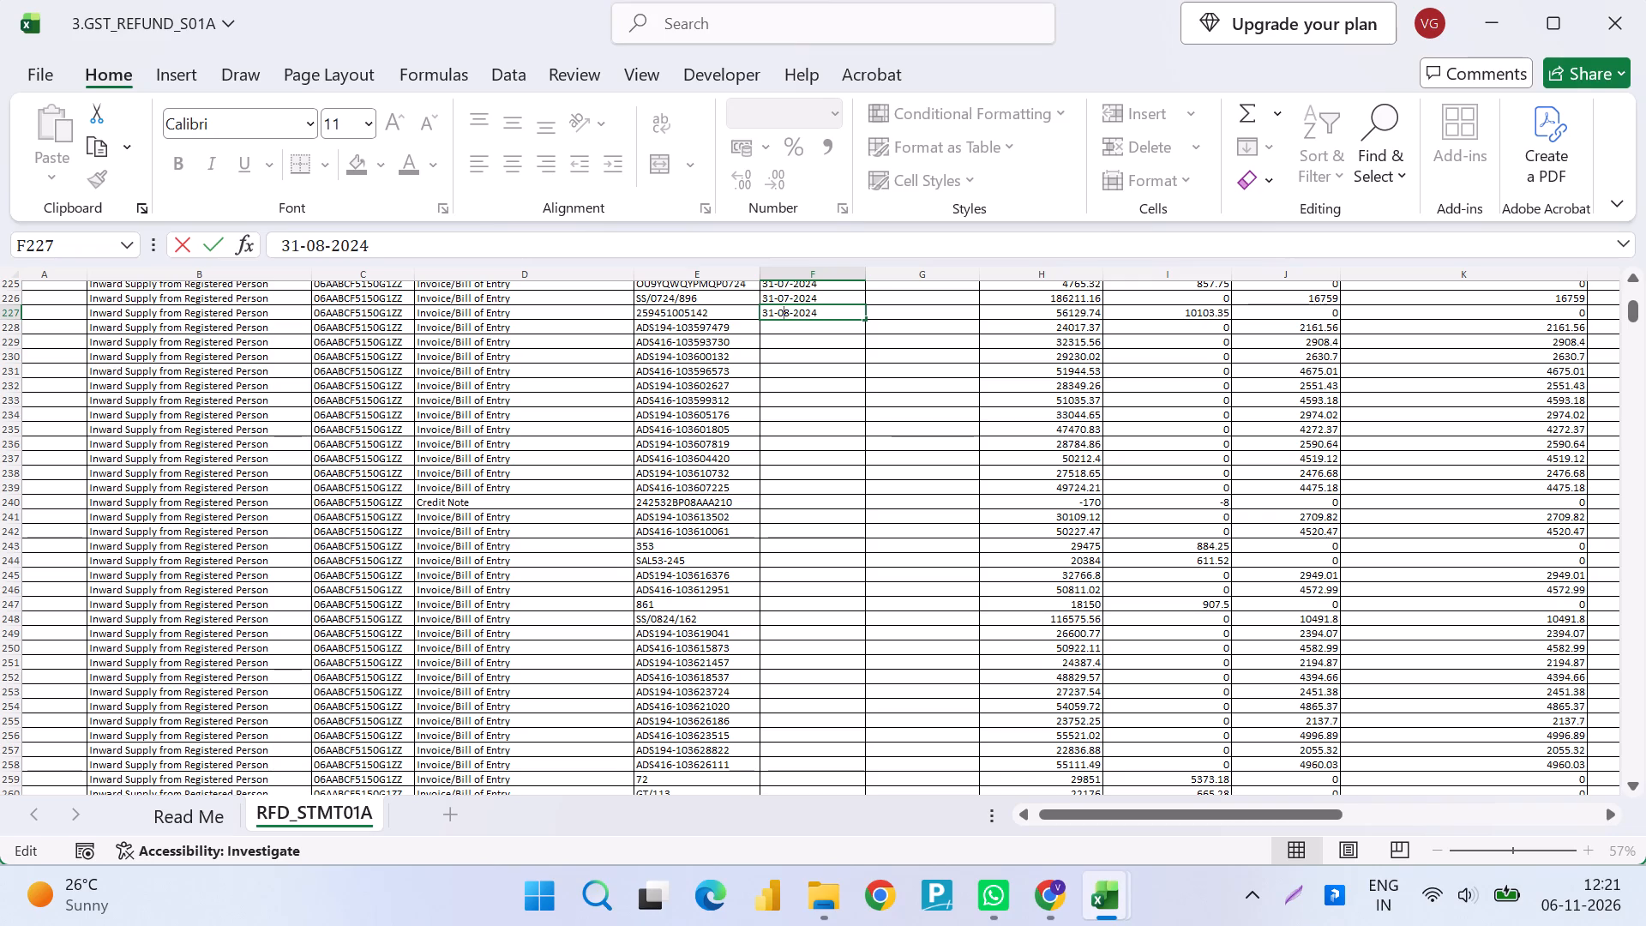
key("Left")
key("Left")
key("shift+Left")
key("shift+Left")
key("0")
key("Return")
Recheck the marked purchase dates and copy 01-08-2024 down into F228 and F229 of the refund statement.
key("alt+Tab")
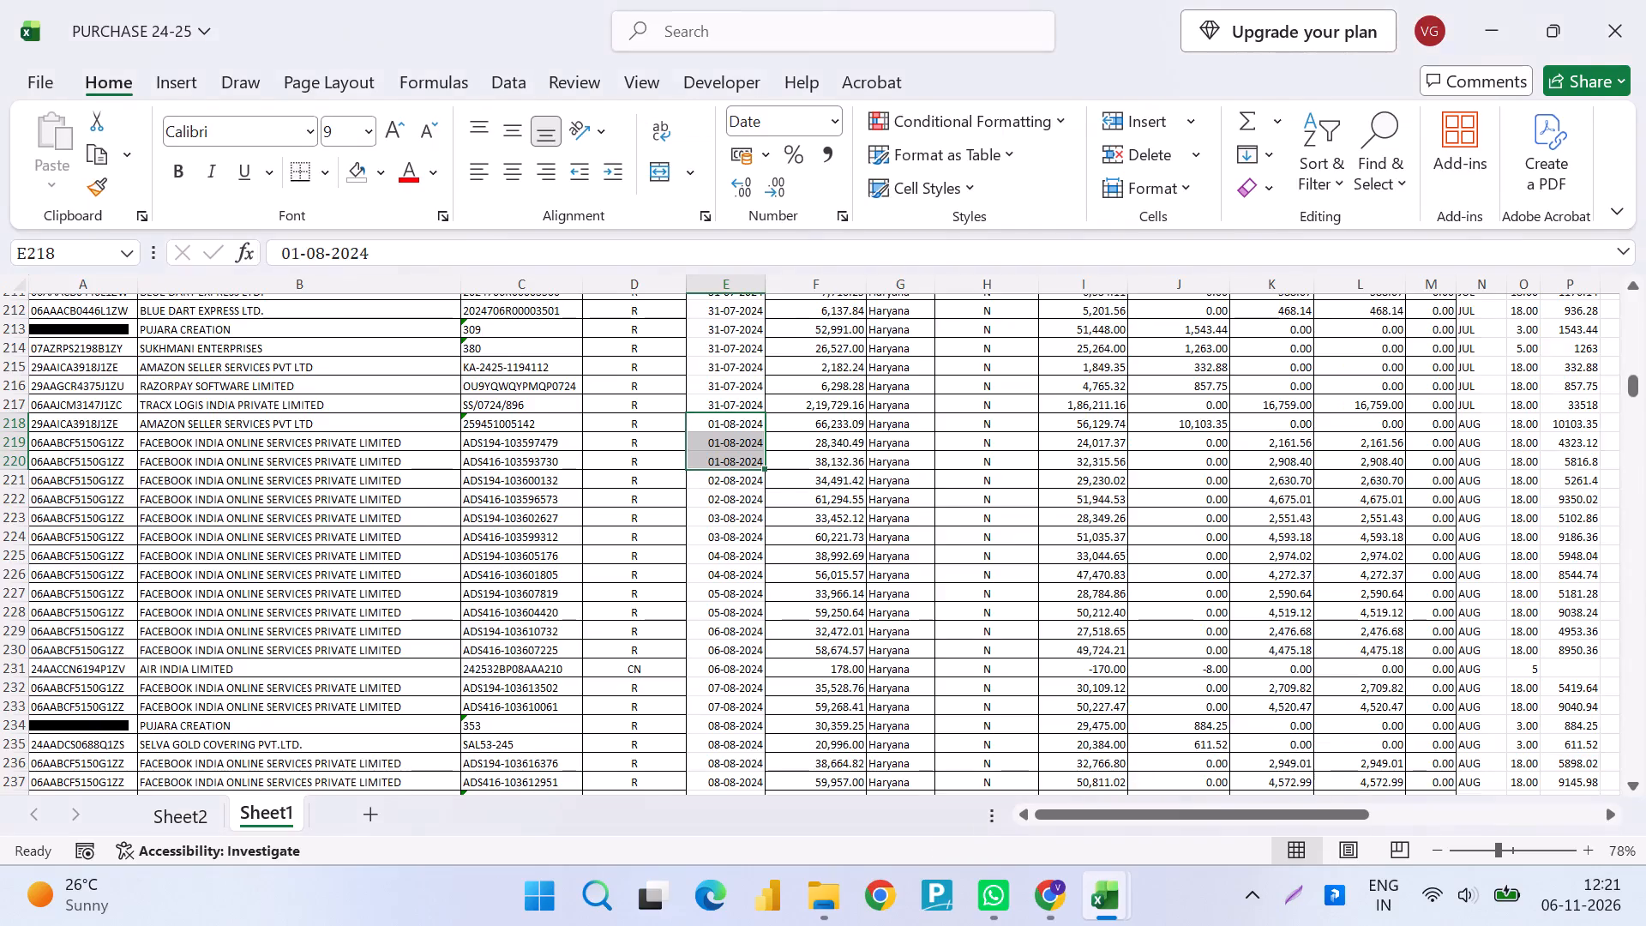
key("alt+Tab")
key("ctrl+d")
key("Down")
key("ctrl+d")
Enter 02-08-2024 as the date in F230 of the refund statement.
key("Down")
key("ctrl+d")
key("F2")
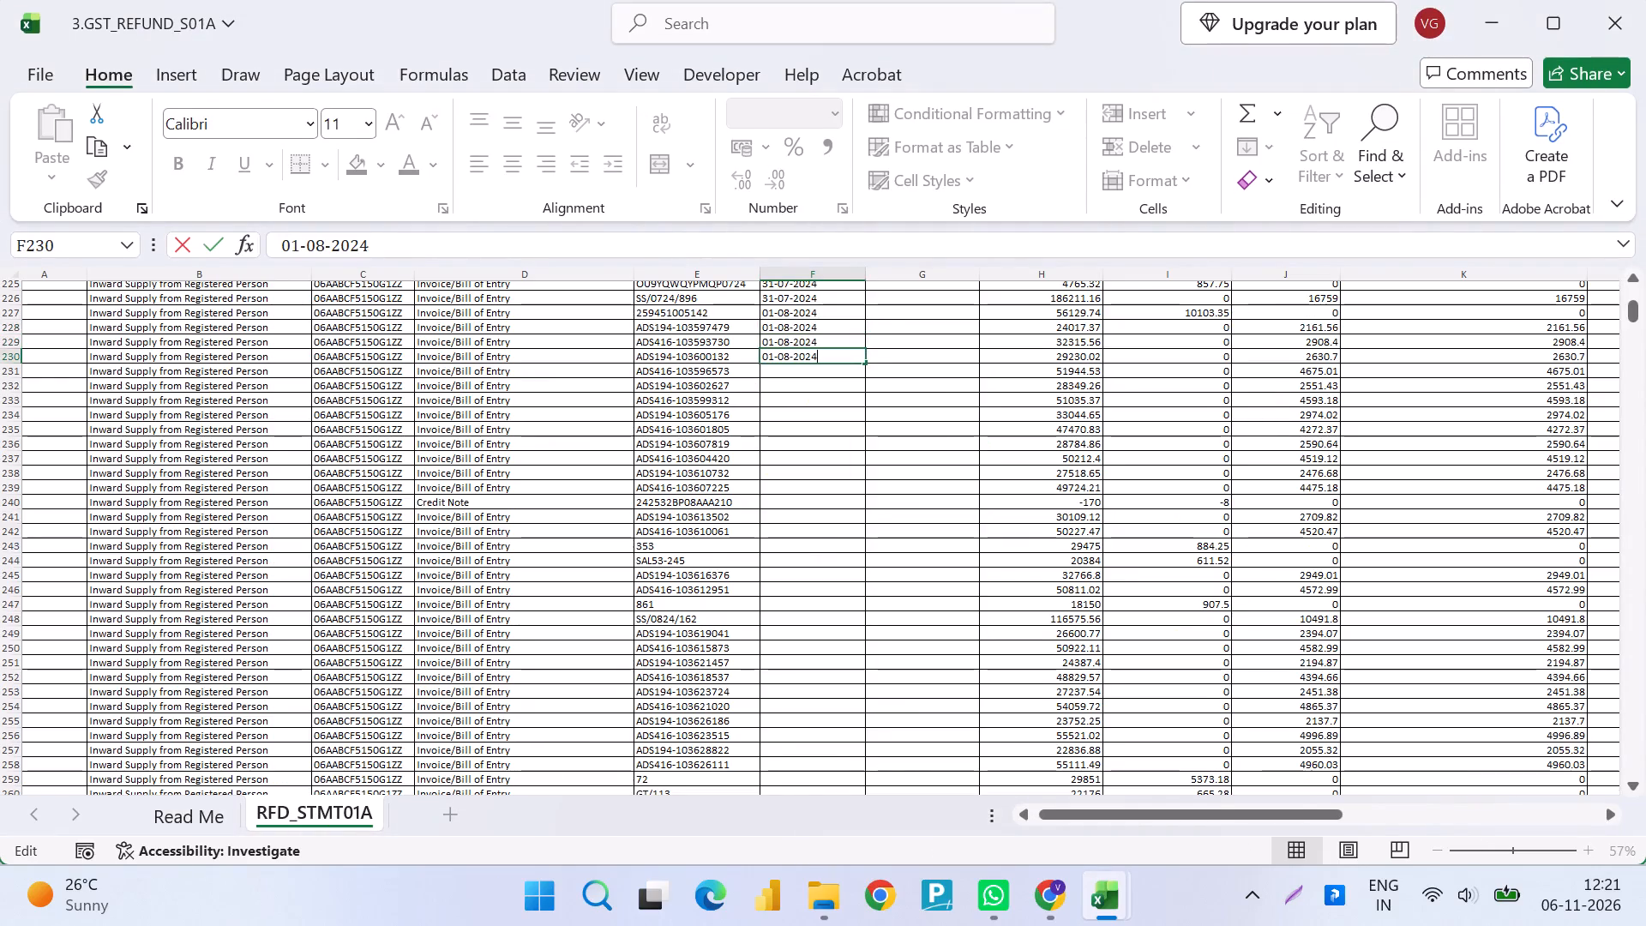
key("Left")
key("ctrl+Left")
key("ctrl+Left")
key("ctrl+Left")
key("Left")
key("shift+Left")
key("2")
key("Return")
Check the purchase workbook's dates and copy 02-08-2024 down into F231 of the refund statement.
key("alt+Tab")
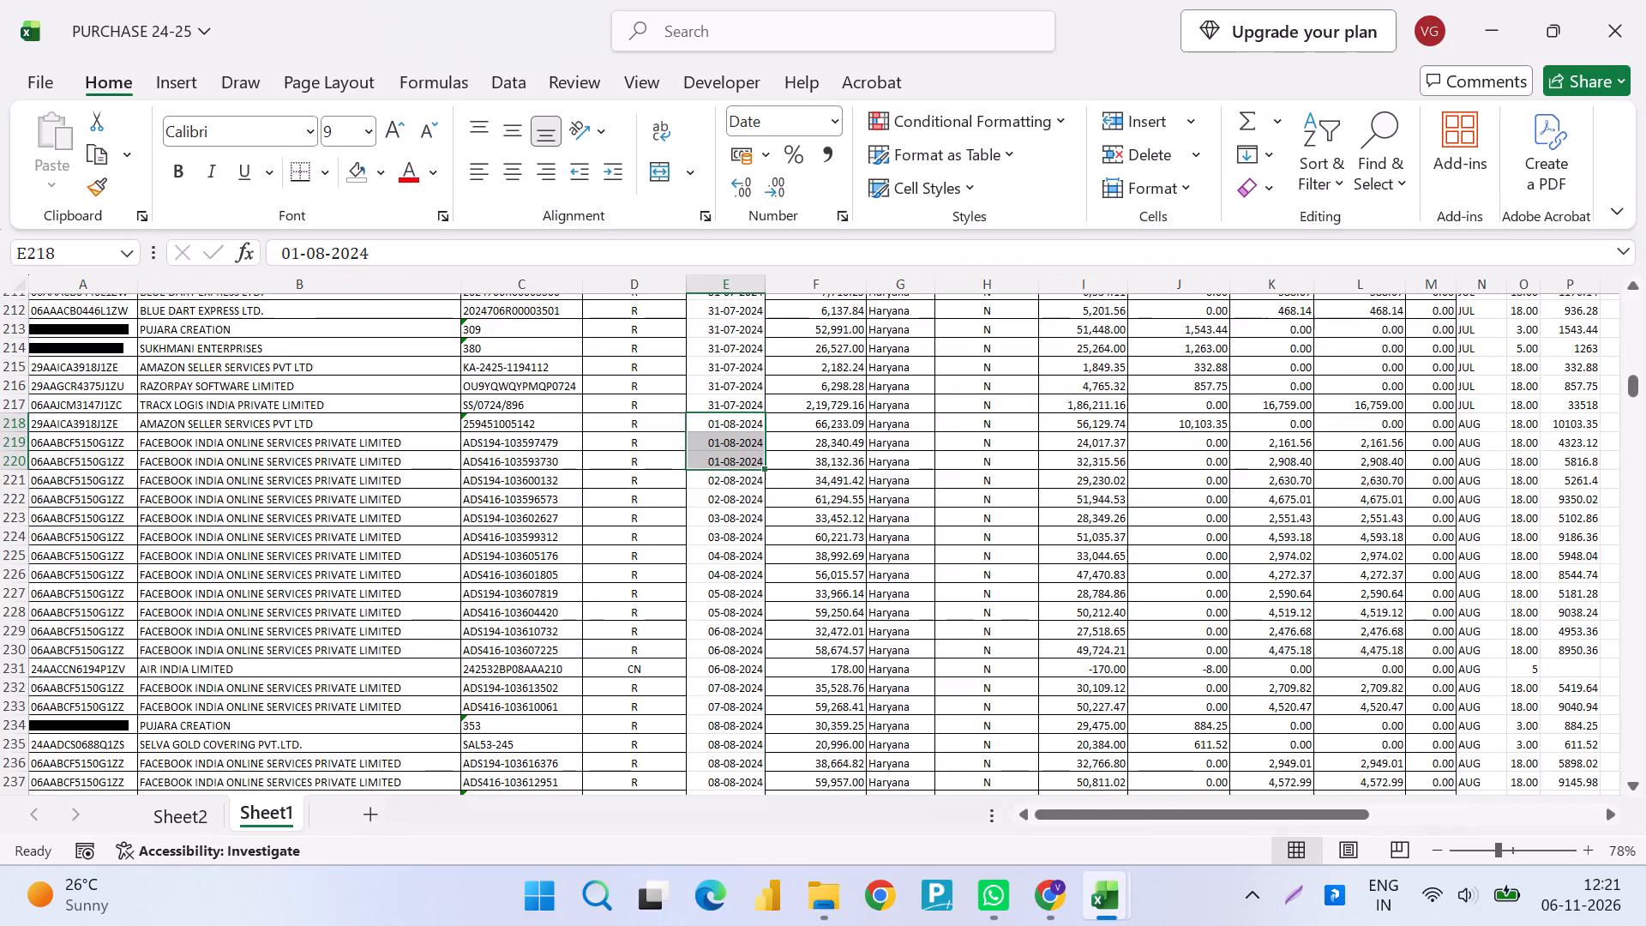
key("alt+Tab")
key("Down")
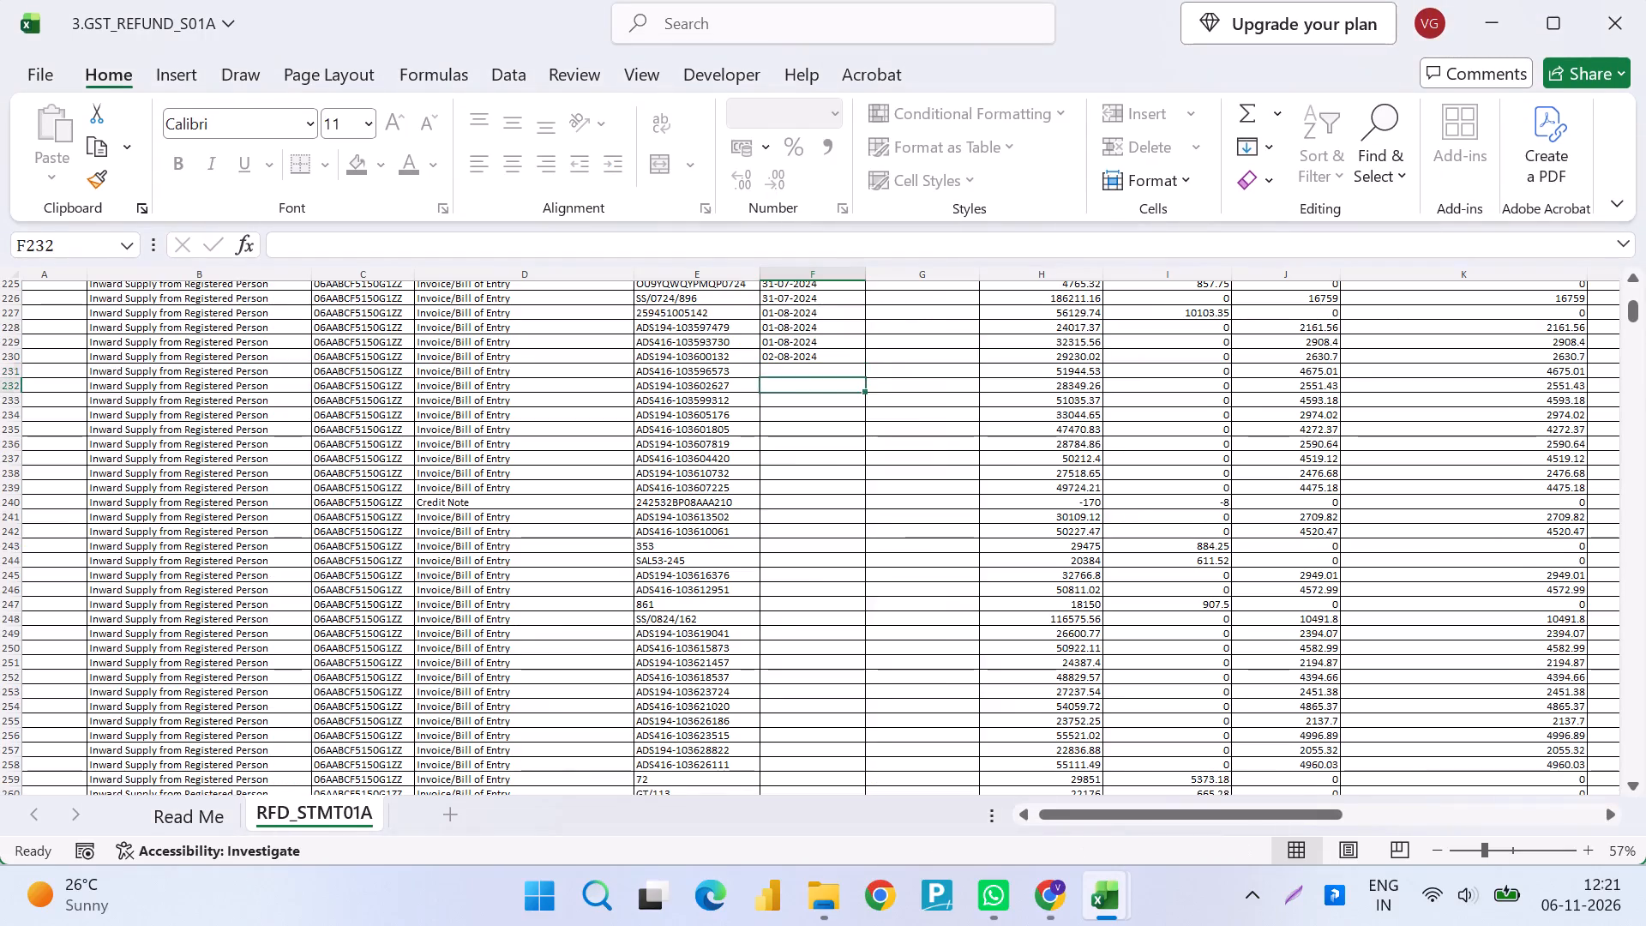
key("Up")
key("ctrl+d")
Enter 03-08-2024 as the date in F232 of the refund statement.
key("Down")
key("ctrl+d")
key("F2")
key("Left")
key("ctrl+Left")
key("ctrl+Left")
key("ctrl+Left")
key("Left")
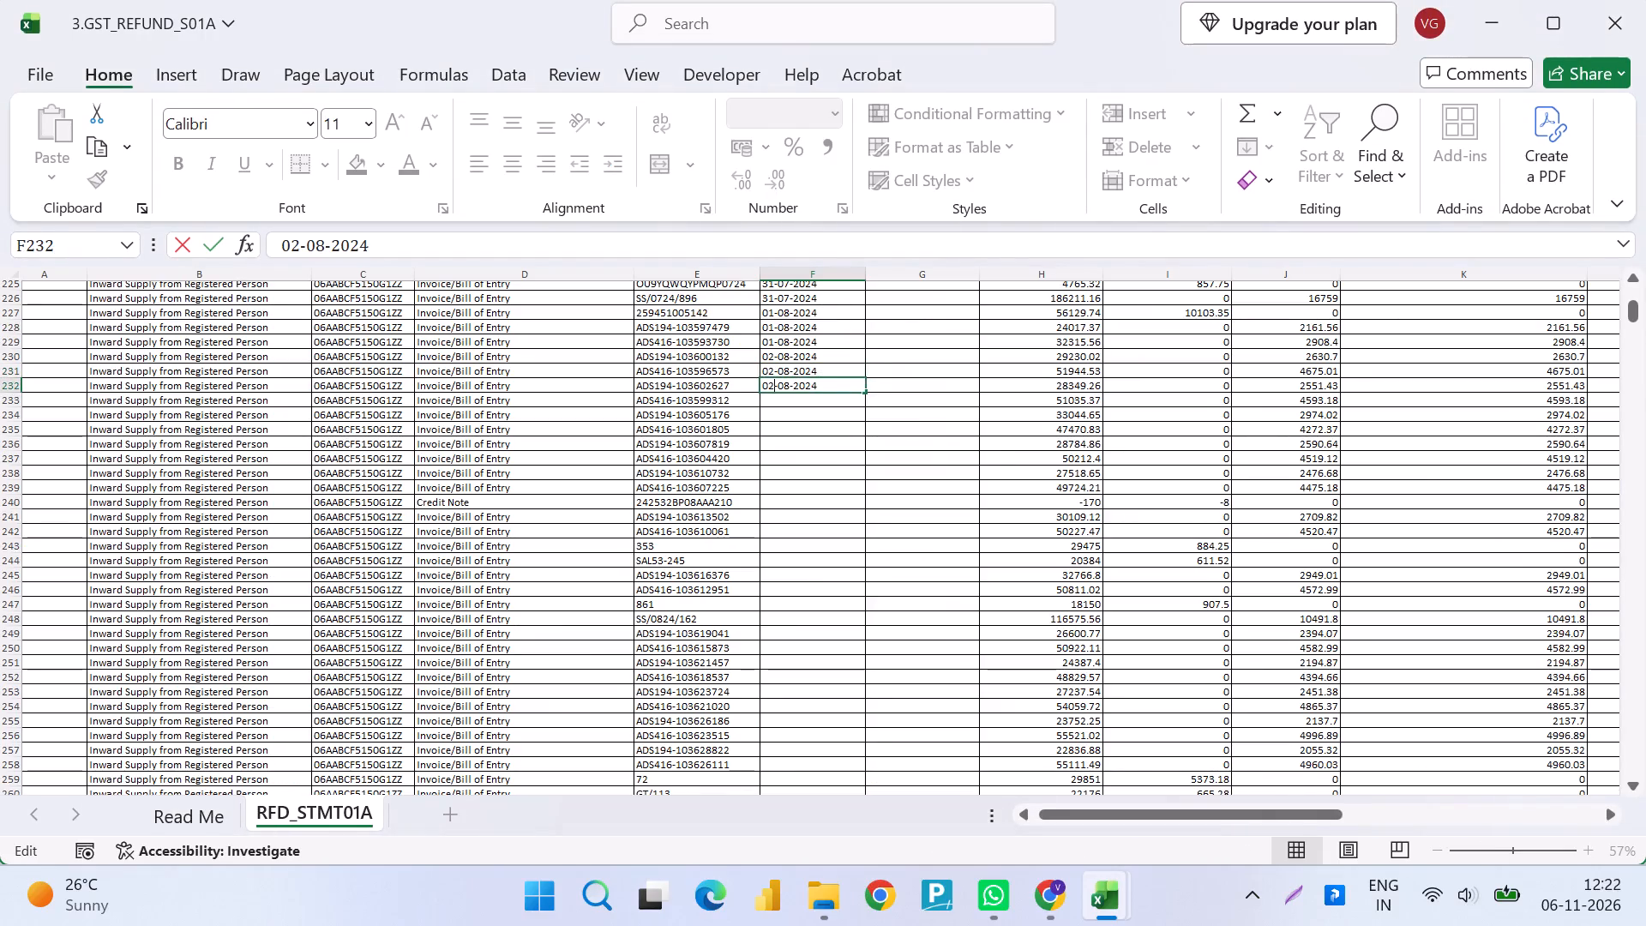
key("shift+Left")
key("3")
key("Return")
Mark the 03-08-2024 invoice dates in E223:E224 of the purchase workbook and copy 03-08-2024 down into F233 of the refund statement.
key("alt+Tab")
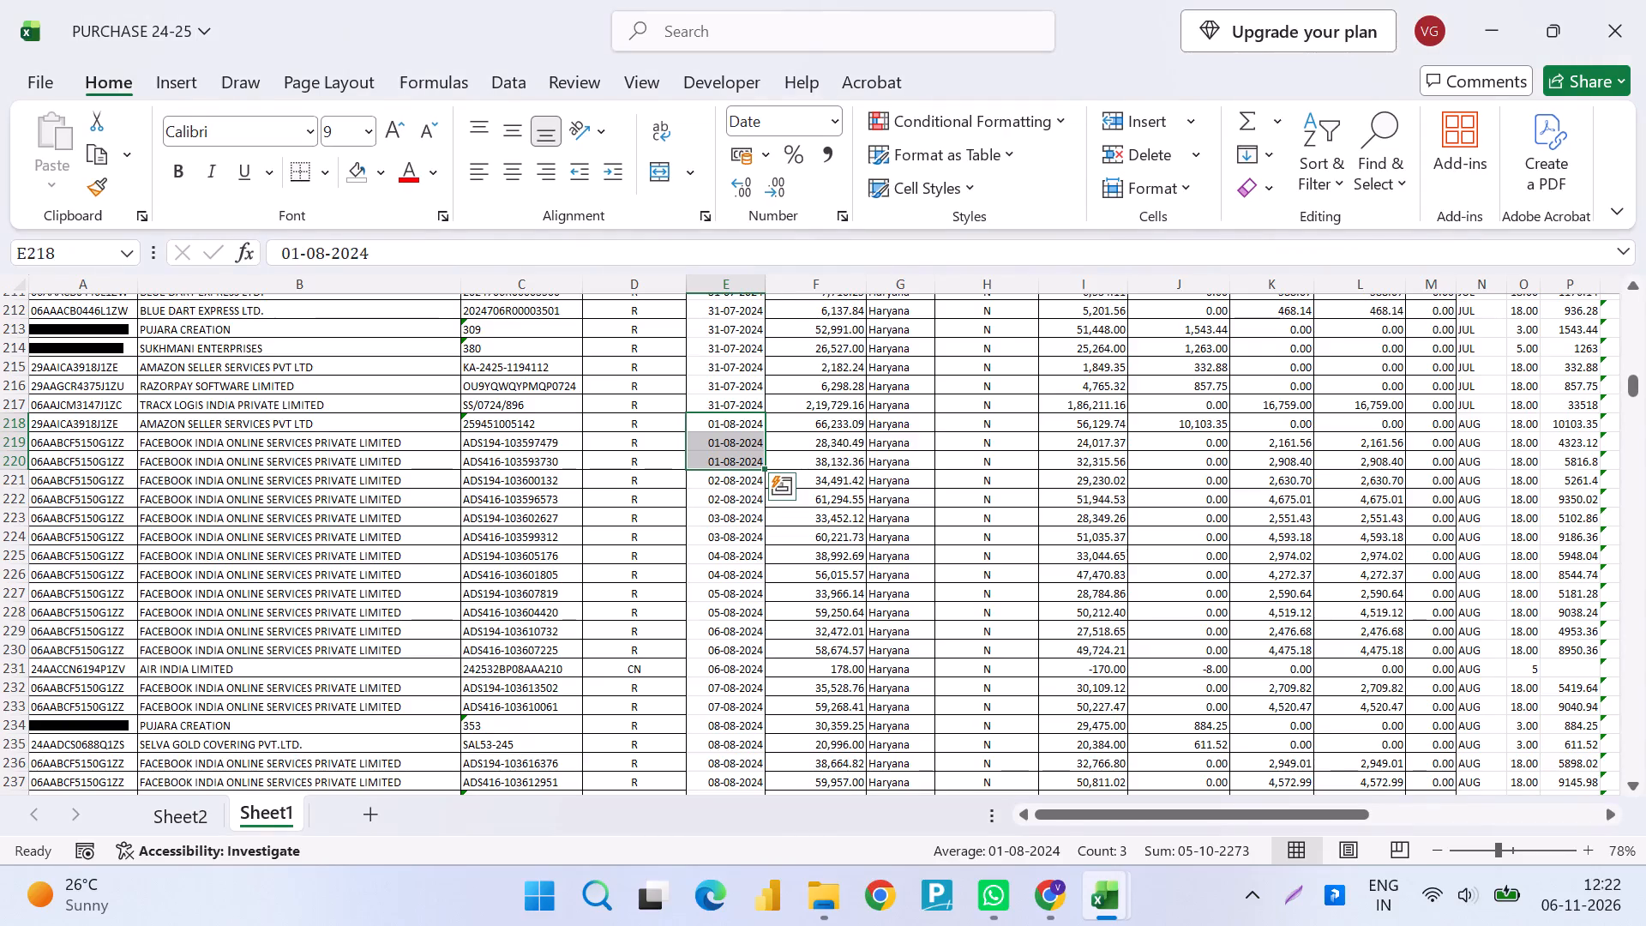
left_click(742, 520)
key("shift+Down")
key("alt+Tab")
key("Down")
key("Up")
key("ctrl+d")
Enter 04-08-2024 as the date in F234 of the refund statement.
key("Down")
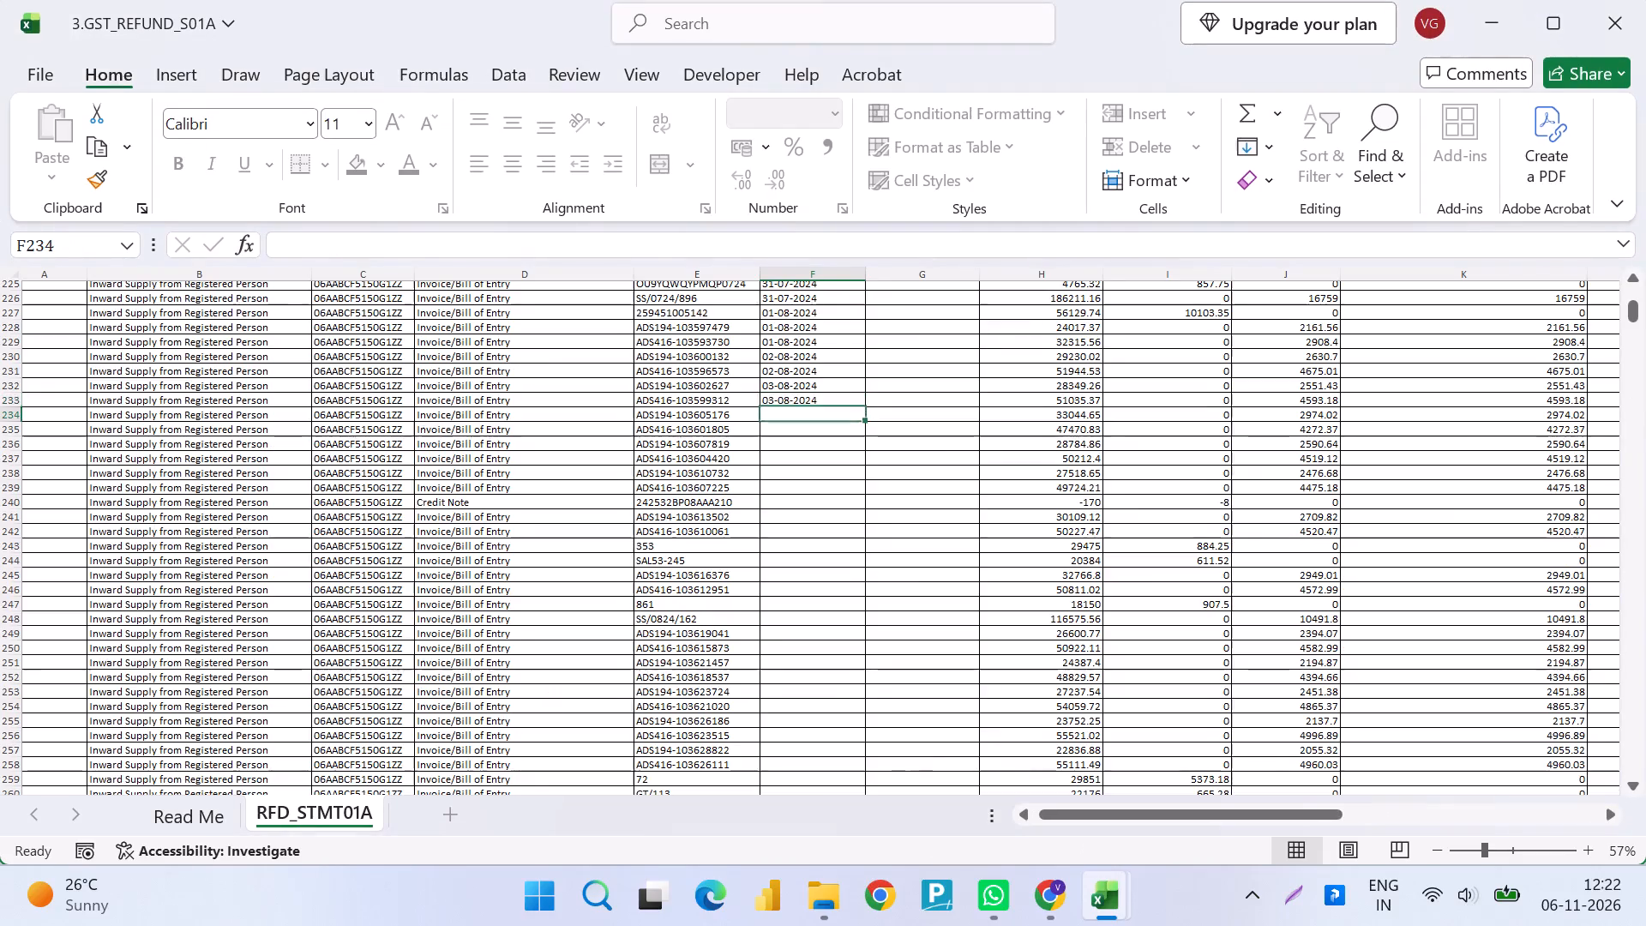
key("ctrl+d")
key("F2")
key("ctrl+Left")
key("ctrl+Left")
key("ctrl+Left")
key("Left")
key("Left")
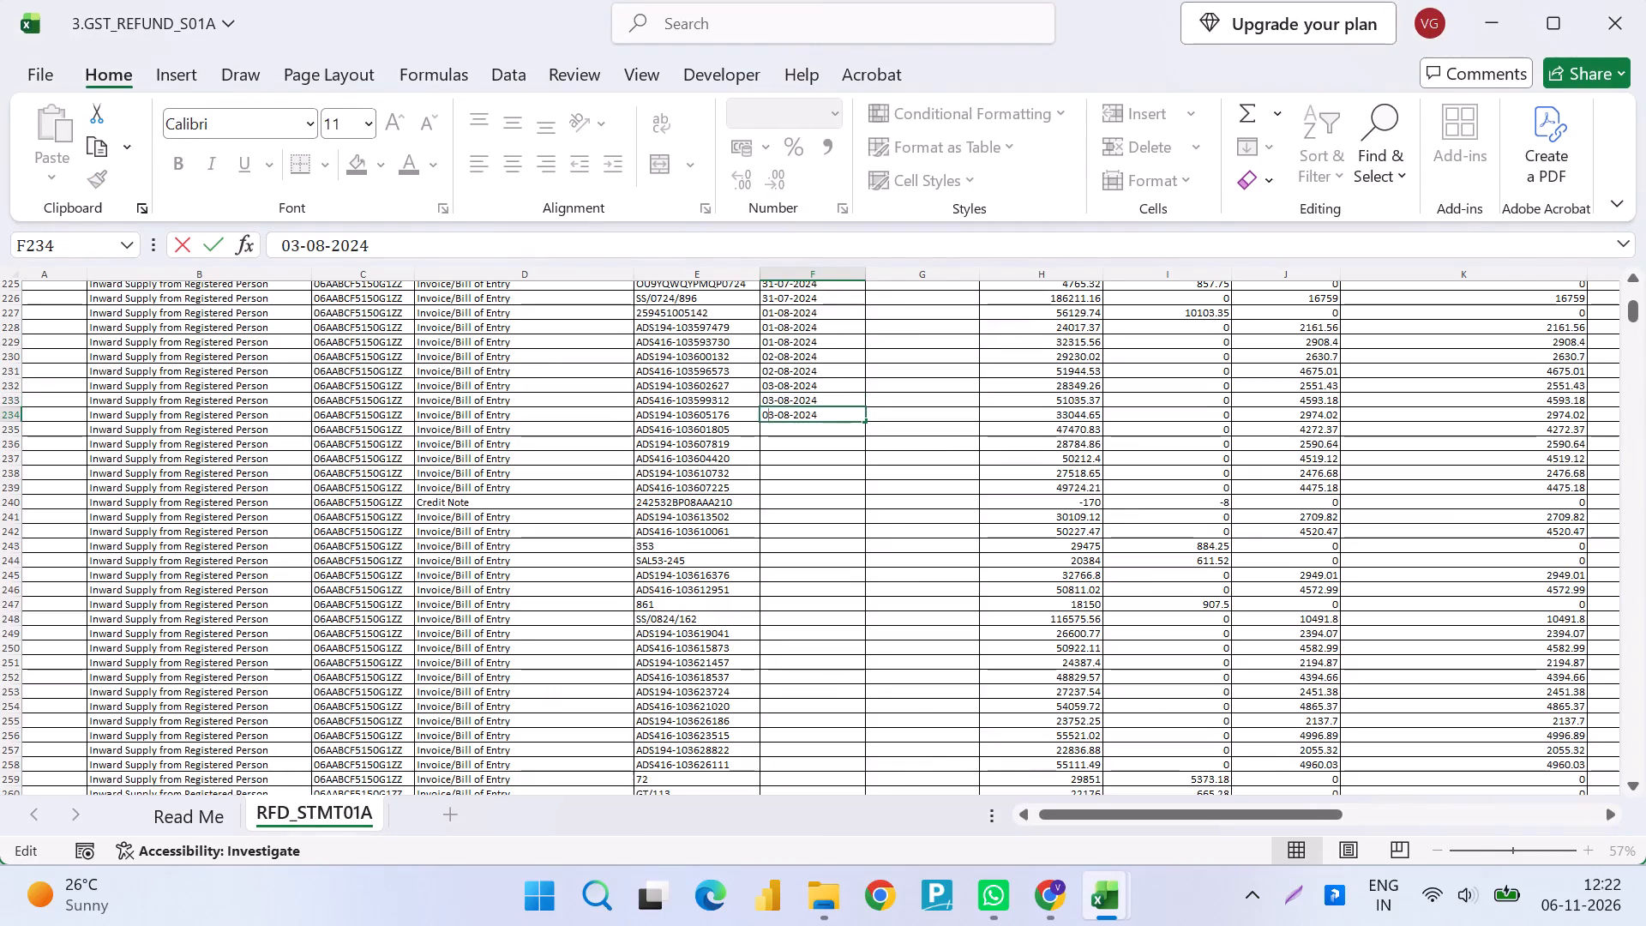
key("shift+Right")
key("4")
key("Return")
Mark the 04-08-2024 invoice dates in E225:E226 of the purchase workbook and copy 04-08-2024 down into F235 of the refund statement.
key("alt+Tab")
left_click(725, 553)
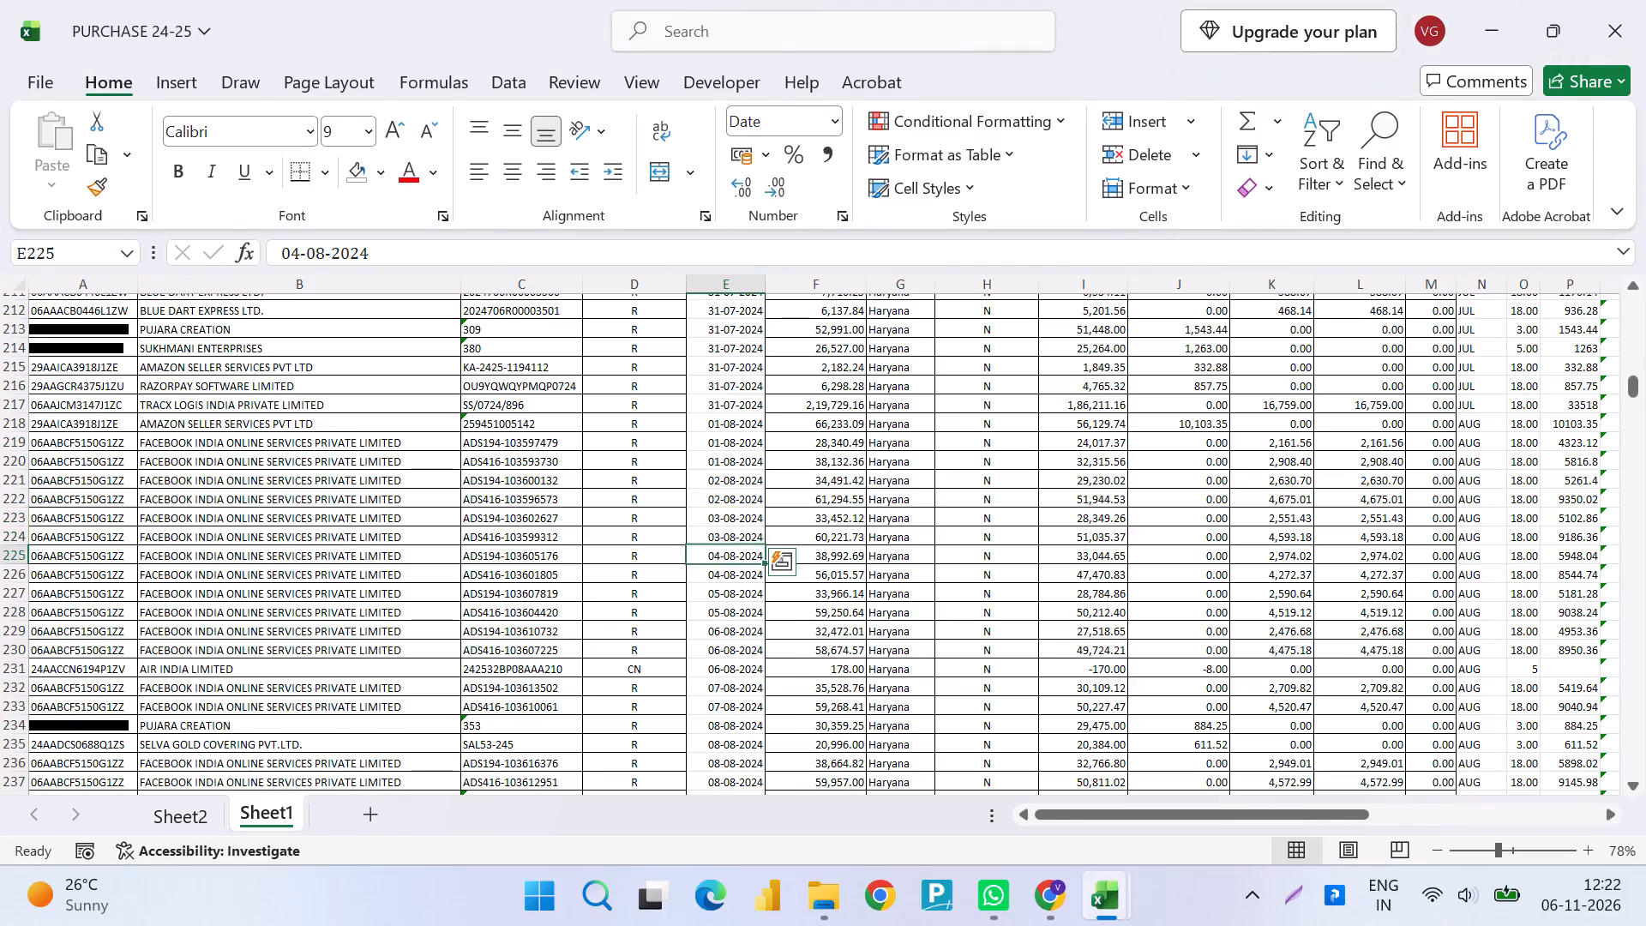
key("shift+Down")
key("alt+Tab")
key("Down")
key("alt+Tab")
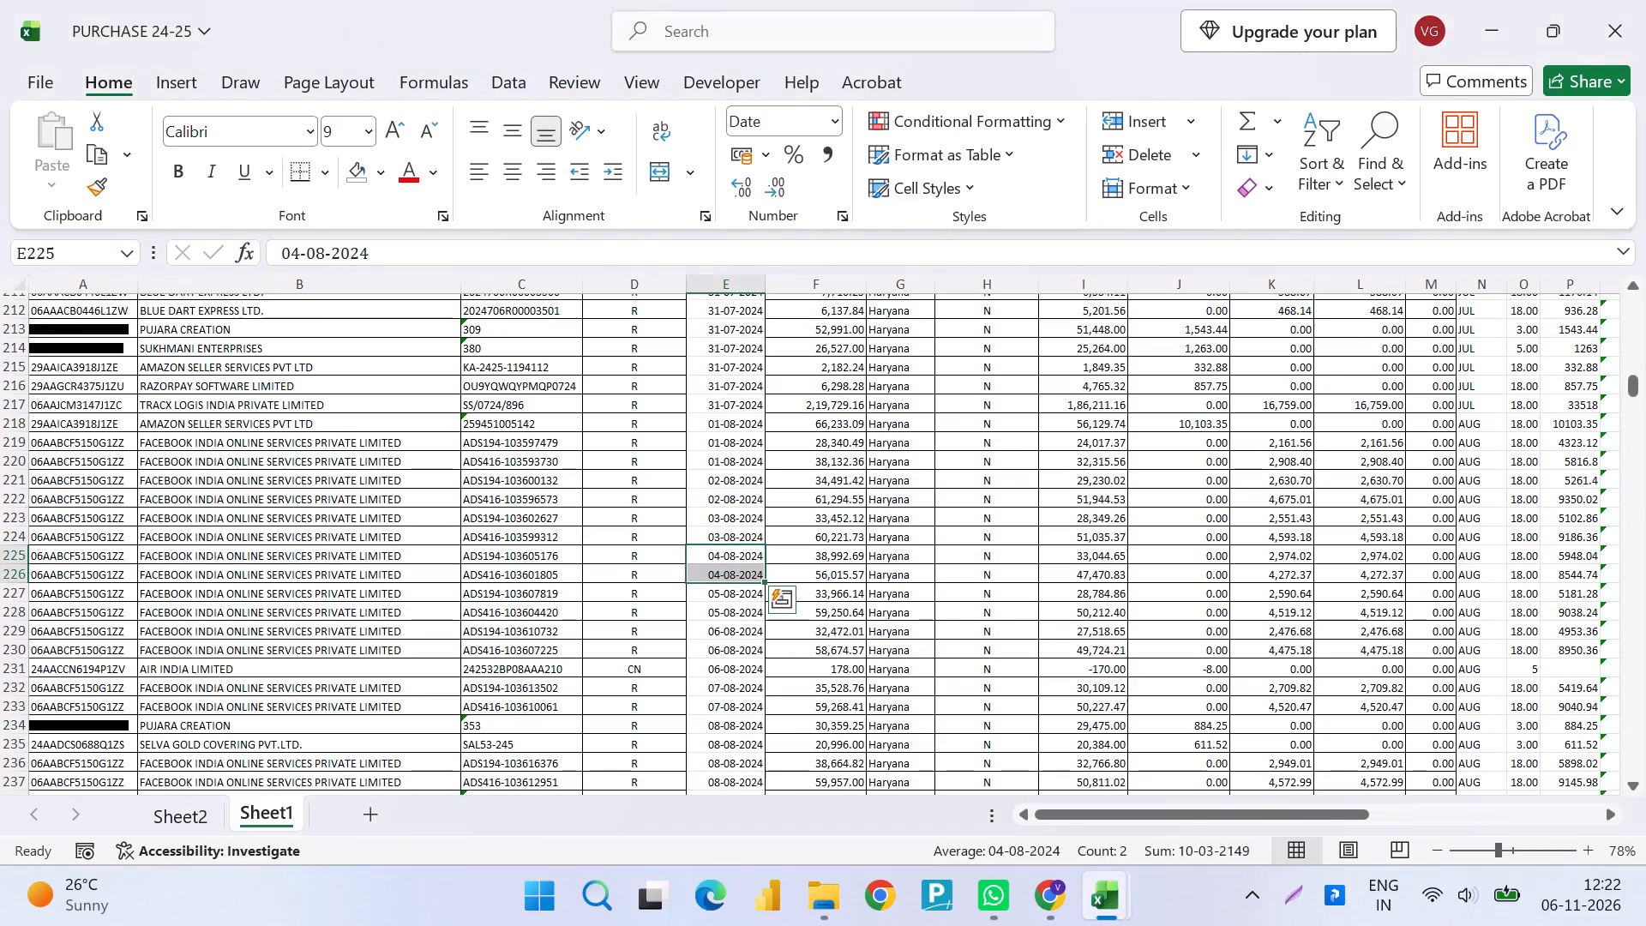
key("alt+Tab")
key("Down")
key("Up")
key("Up")
key("ctrl+d")
Enter 05-08-2024 as the date in F236 of the refund statement.
key("Down")
key("ctrl+d")
key("F2")
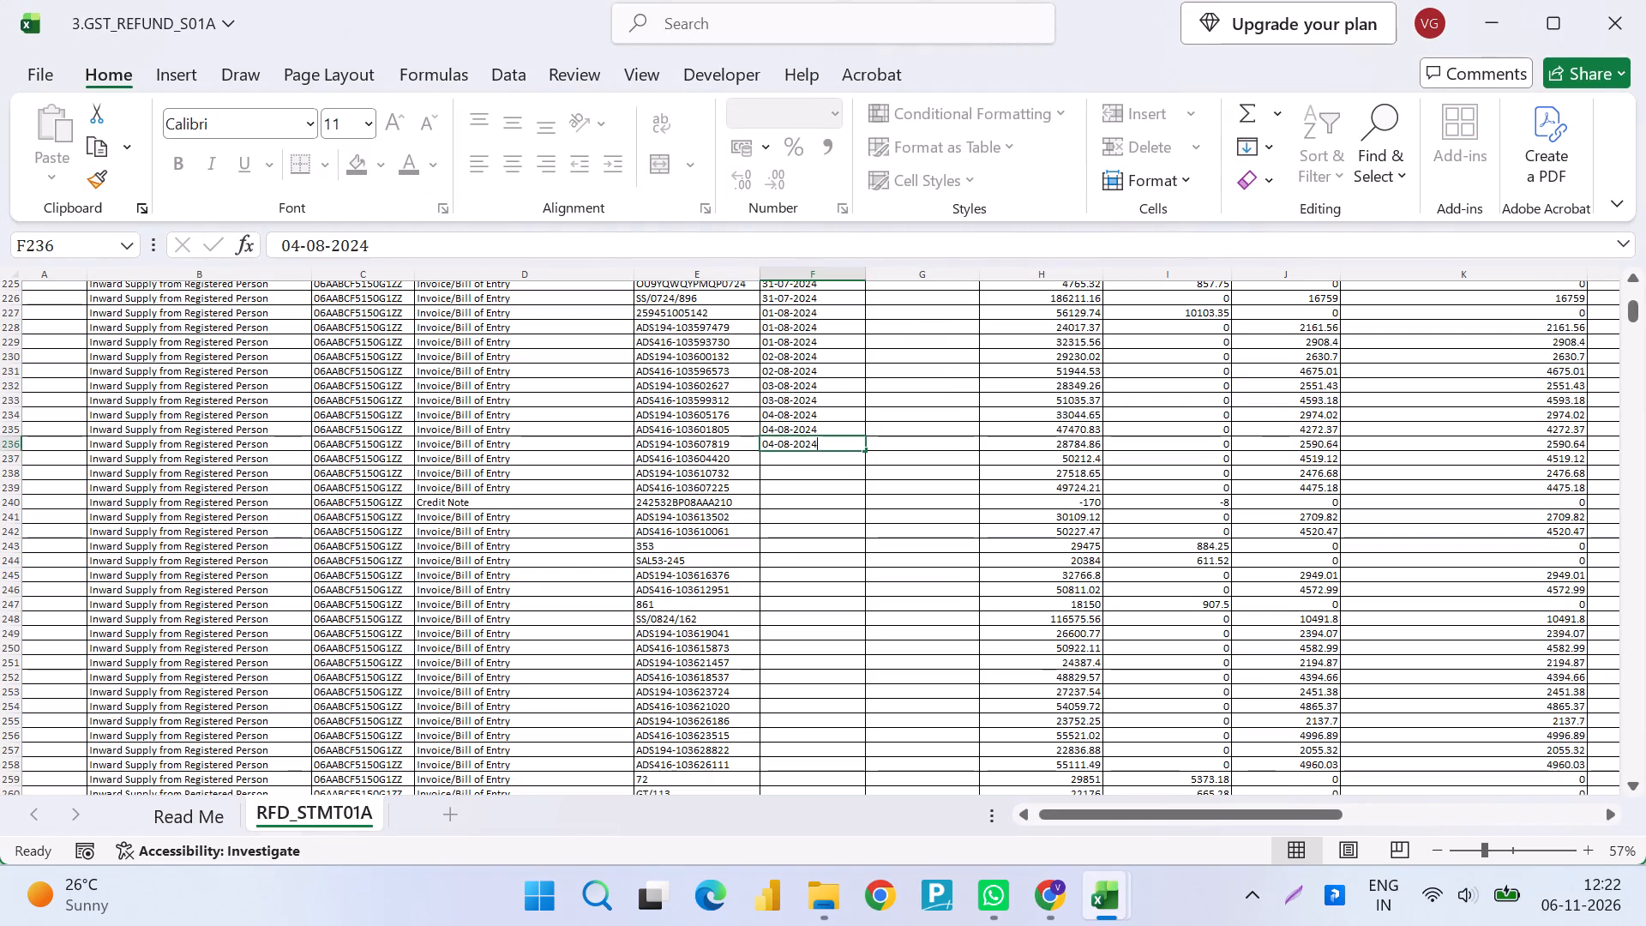
key("Left")
key("ctrl+Left")
key("ctrl+Left")
key("ctrl+Left")
key("ctrl+Left")
key("Left")
key("shift+Right")
key("5")
key("Return")
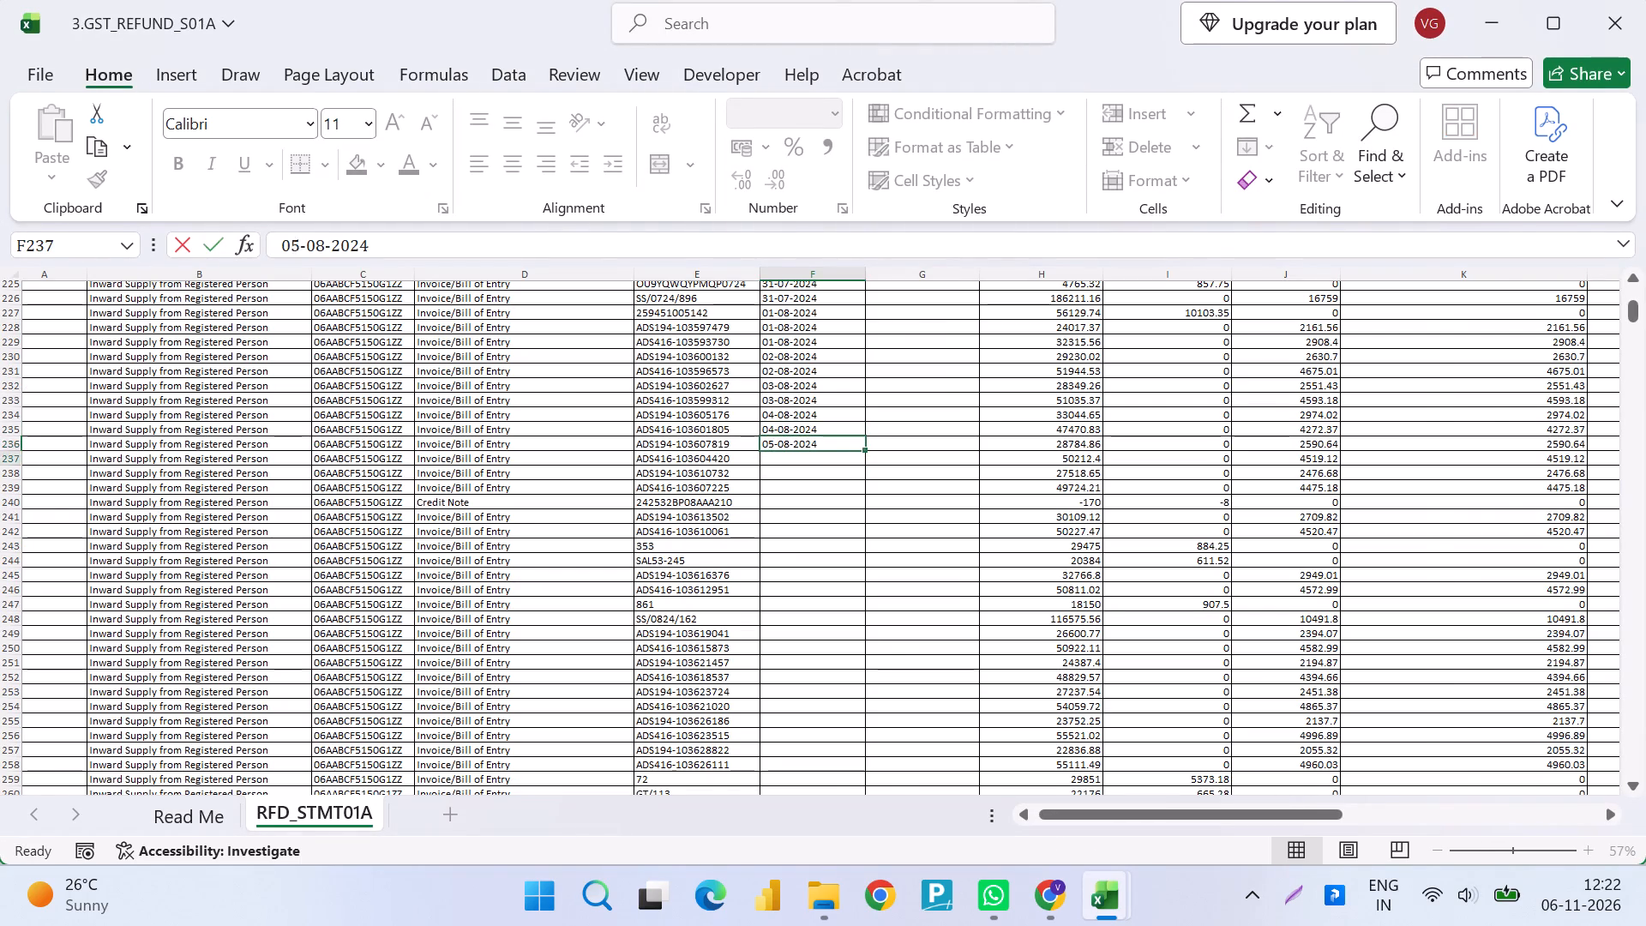
Mark the 05-08-2024 invoice dates in E227:E228 of the purchase workbook and copy 05-08-2024 down into F237 of the refund statement.
key("alt+Tab")
left_click(713, 598)
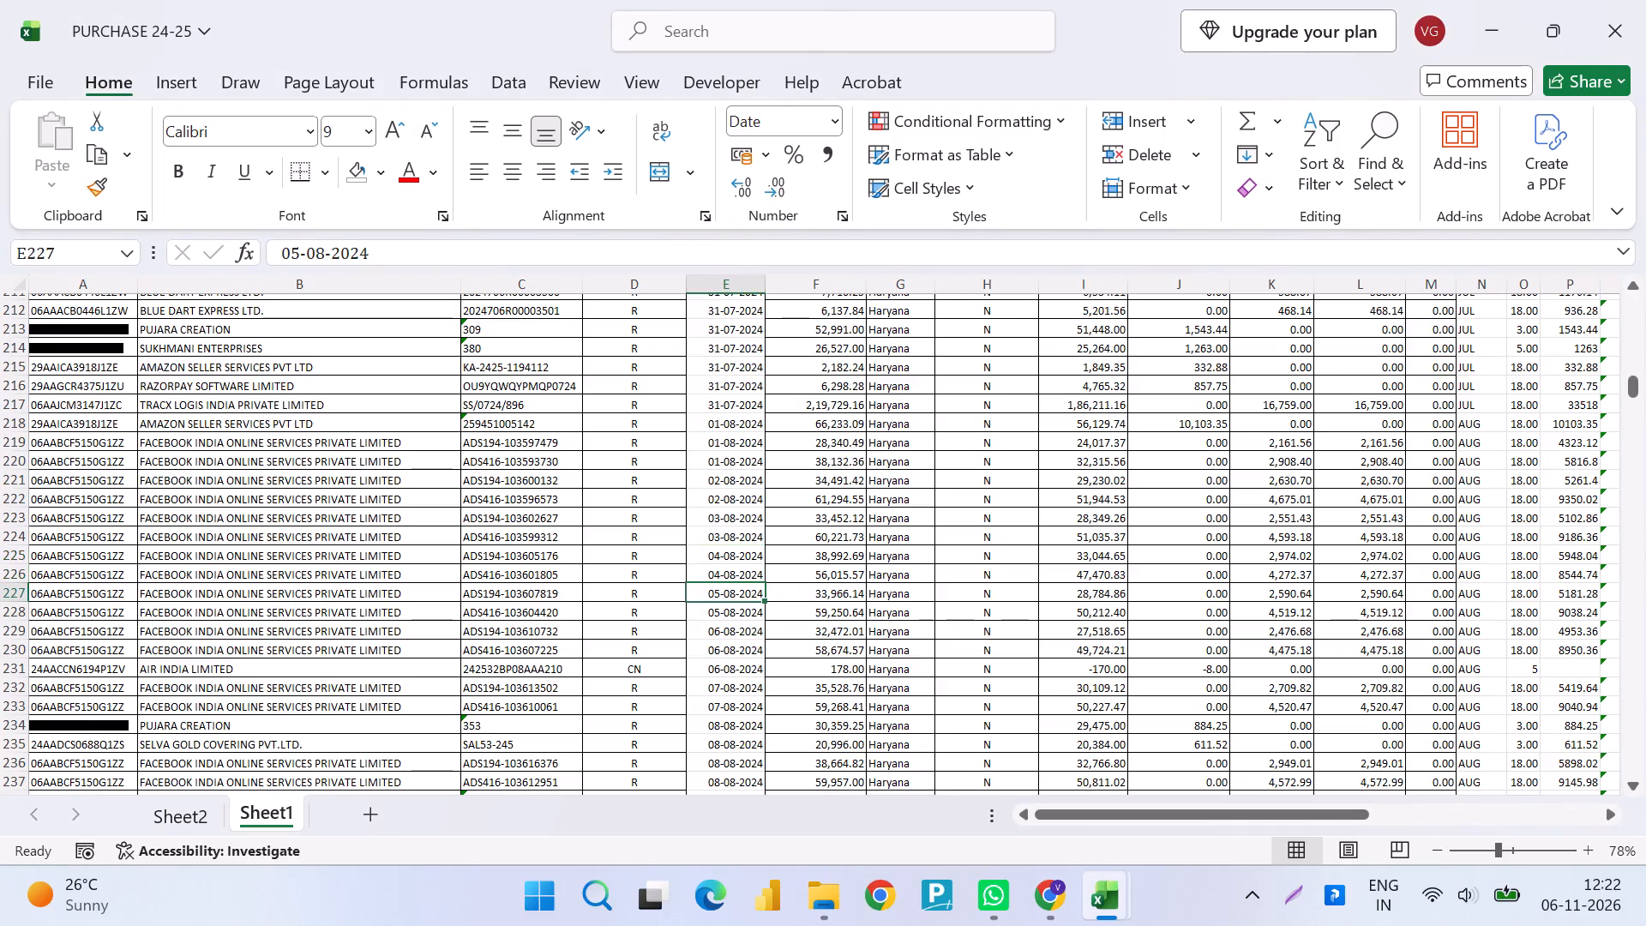
key("shift+Down")
key("shift+Down")
key("shift+Up")
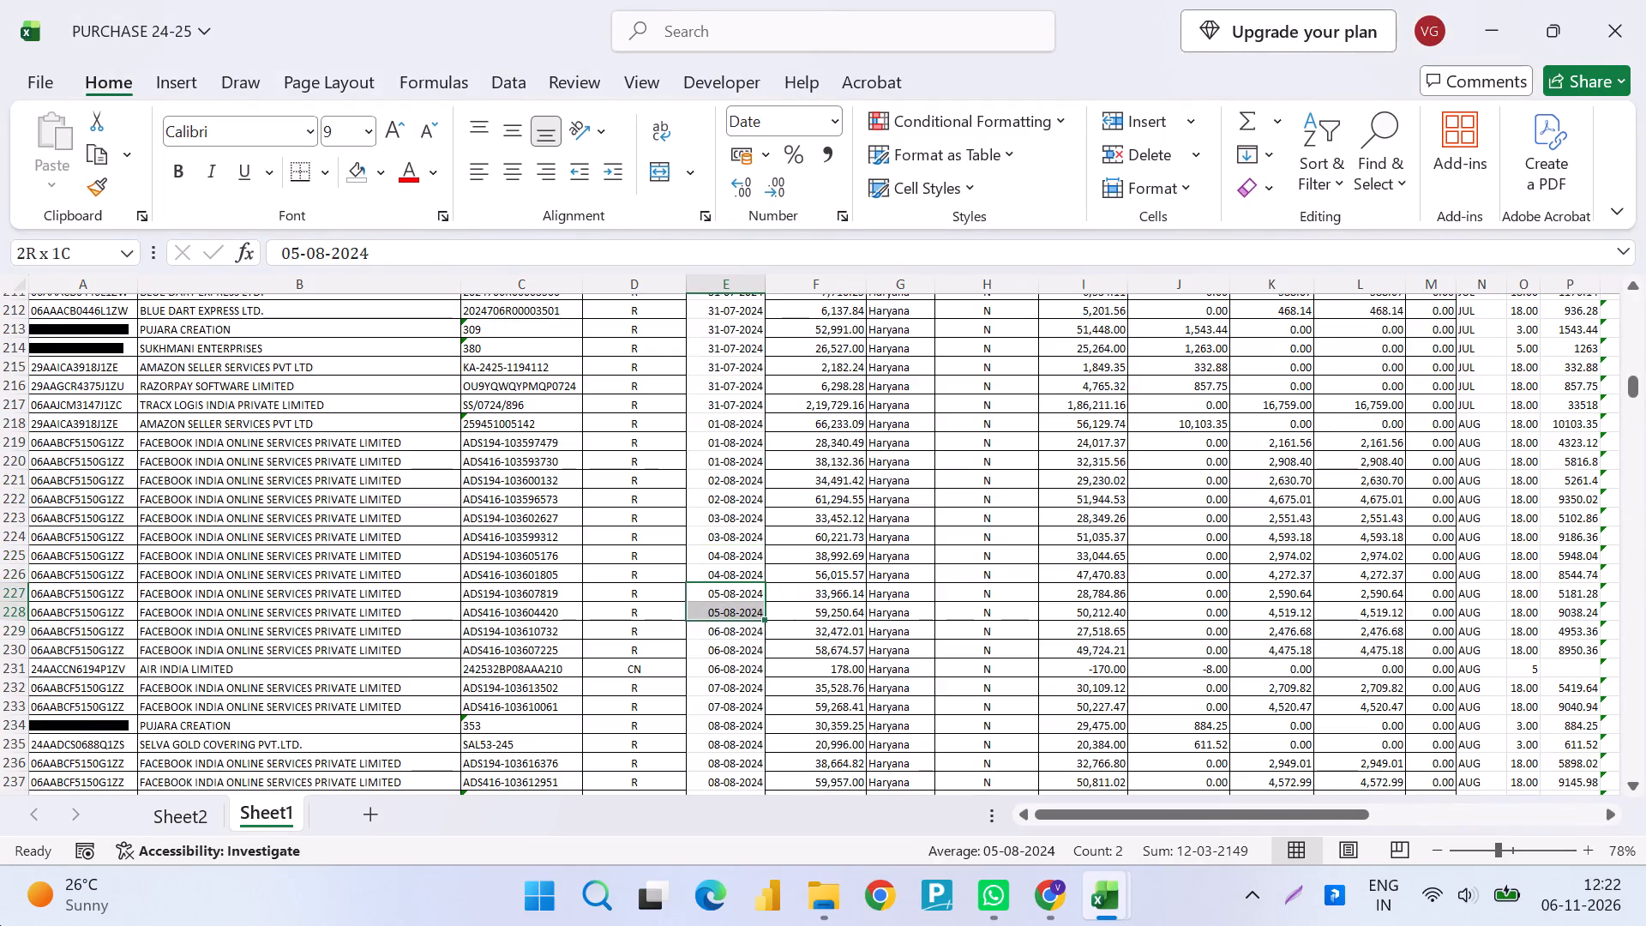
key("alt+Tab")
key("ctrl+d")
Mark the 06-08-2024 invoice dates in E229:E231 of the purchase workbook and enter 06-08-2024 in F238 of the refund statement.
key("Down")
key("ctrl+d")
key("alt+Tab")
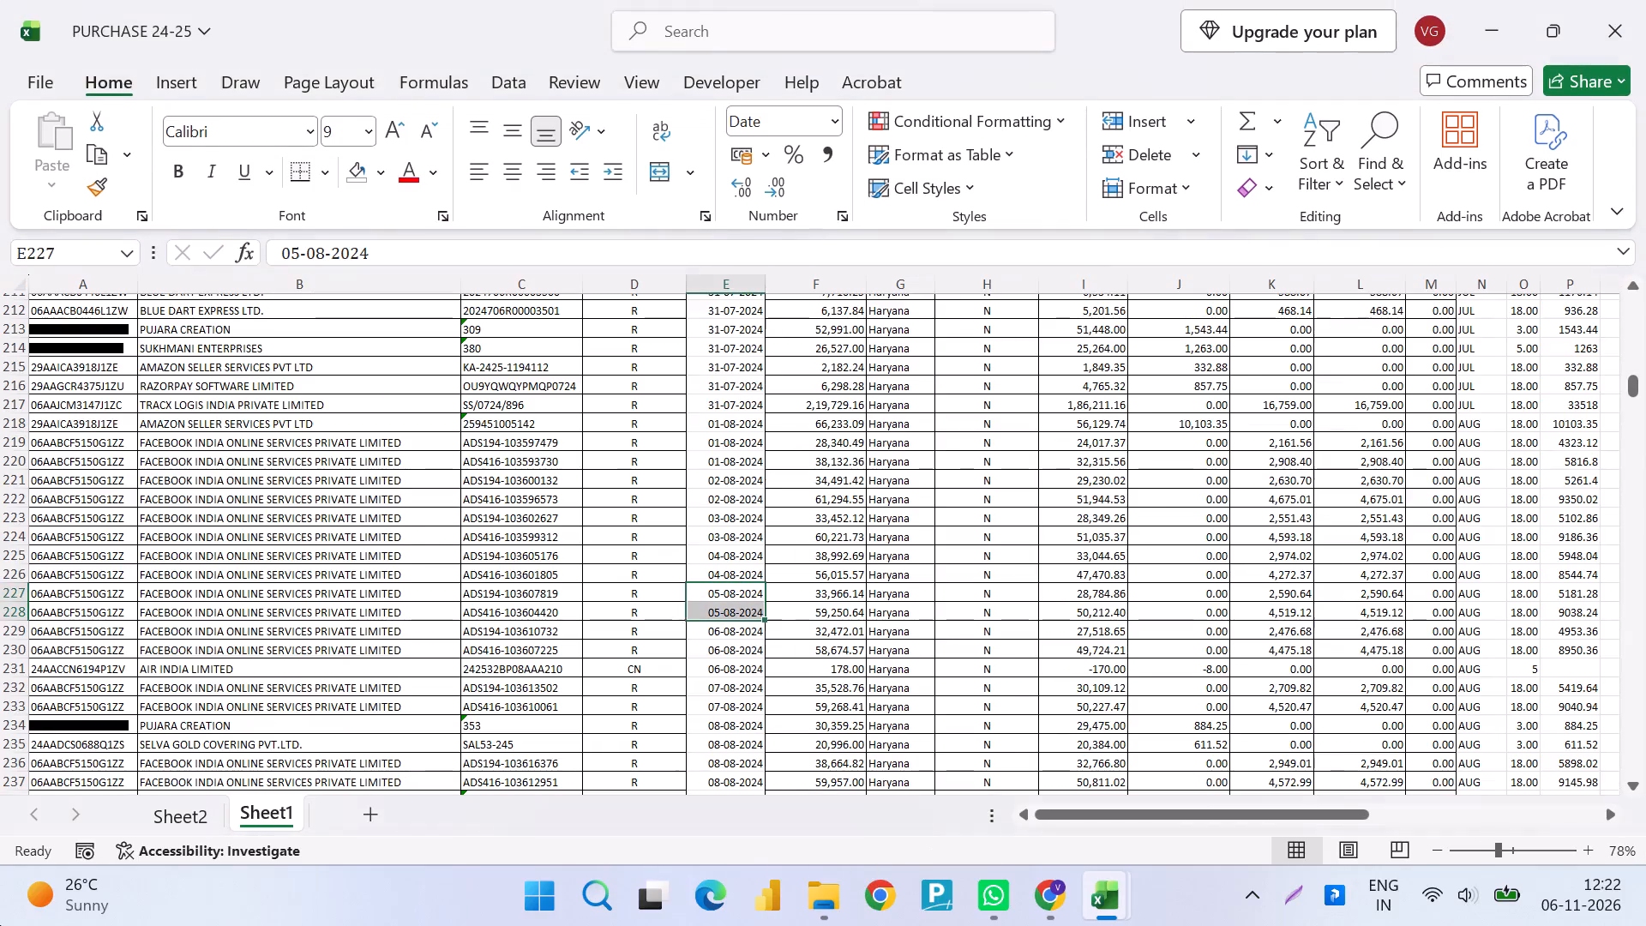
key("Down")
key("Down")
key("shift+Down")
key("shift+Down")
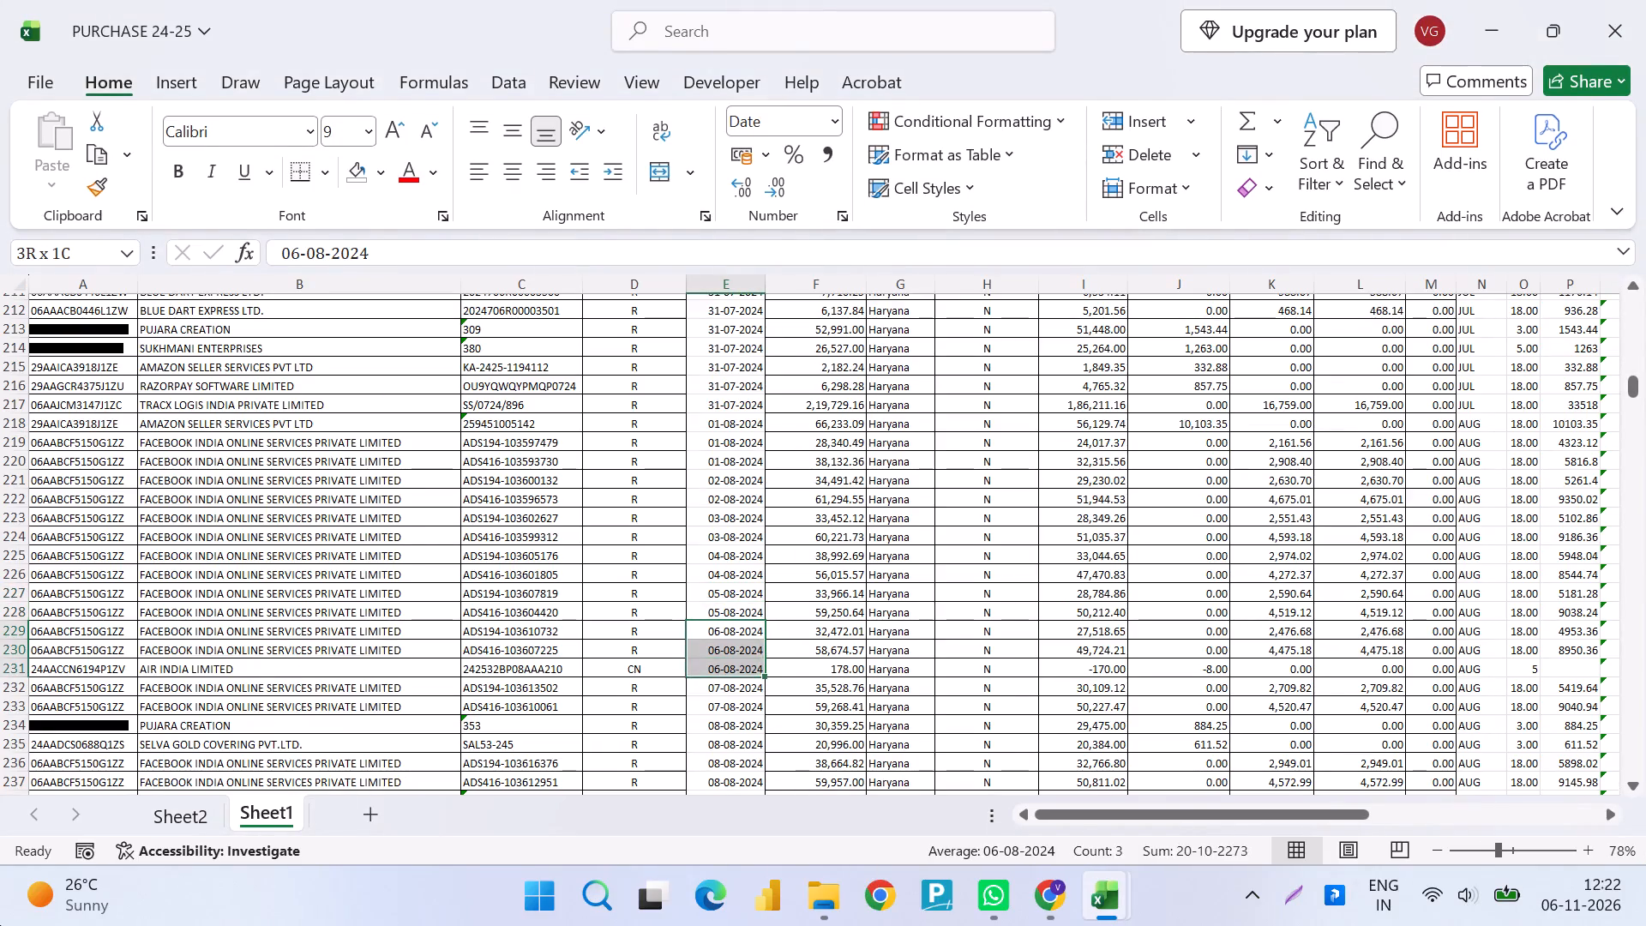
key("alt+Tab")
key("F2")
key("ctrl+Left")
key("ctrl+Left")
key("ctrl+Left")
key("ctrl+Left")
key("shift+Left")
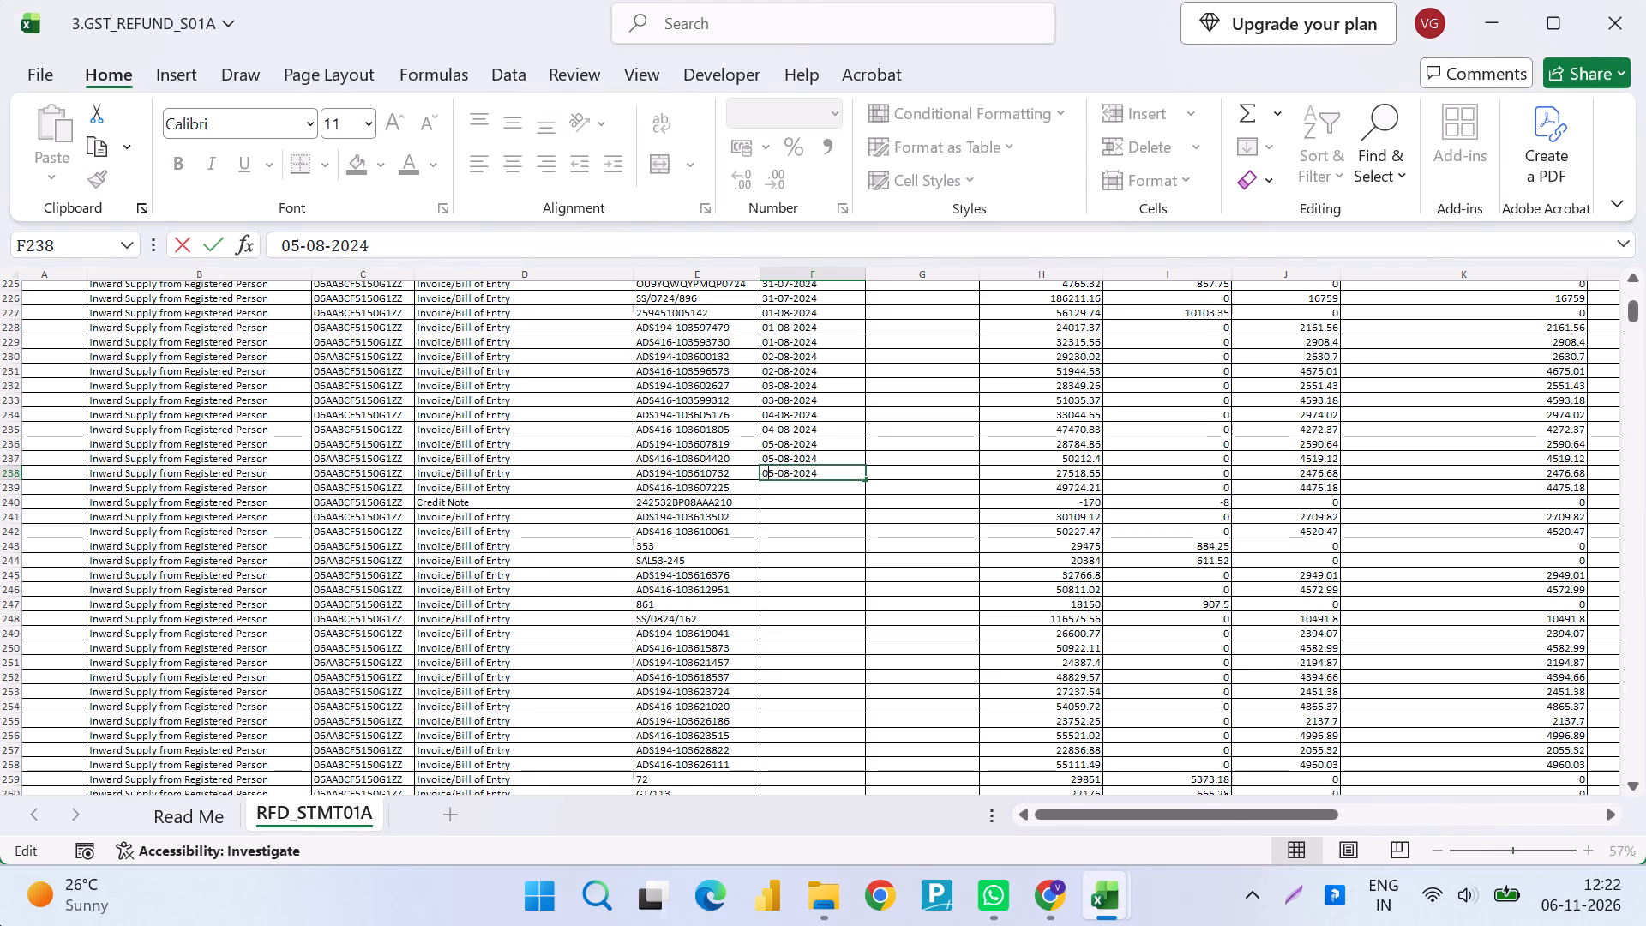
key("6")
key("Return")
Copy 06-08-2024 down into F239 and F240 of the refund statement.
key("ctrl+d")
key("Down")
key("ctrl+d")
Enter 07-08-2024 as the date in F241 of the refund statement.
key("Down")
key("ctrl+d")
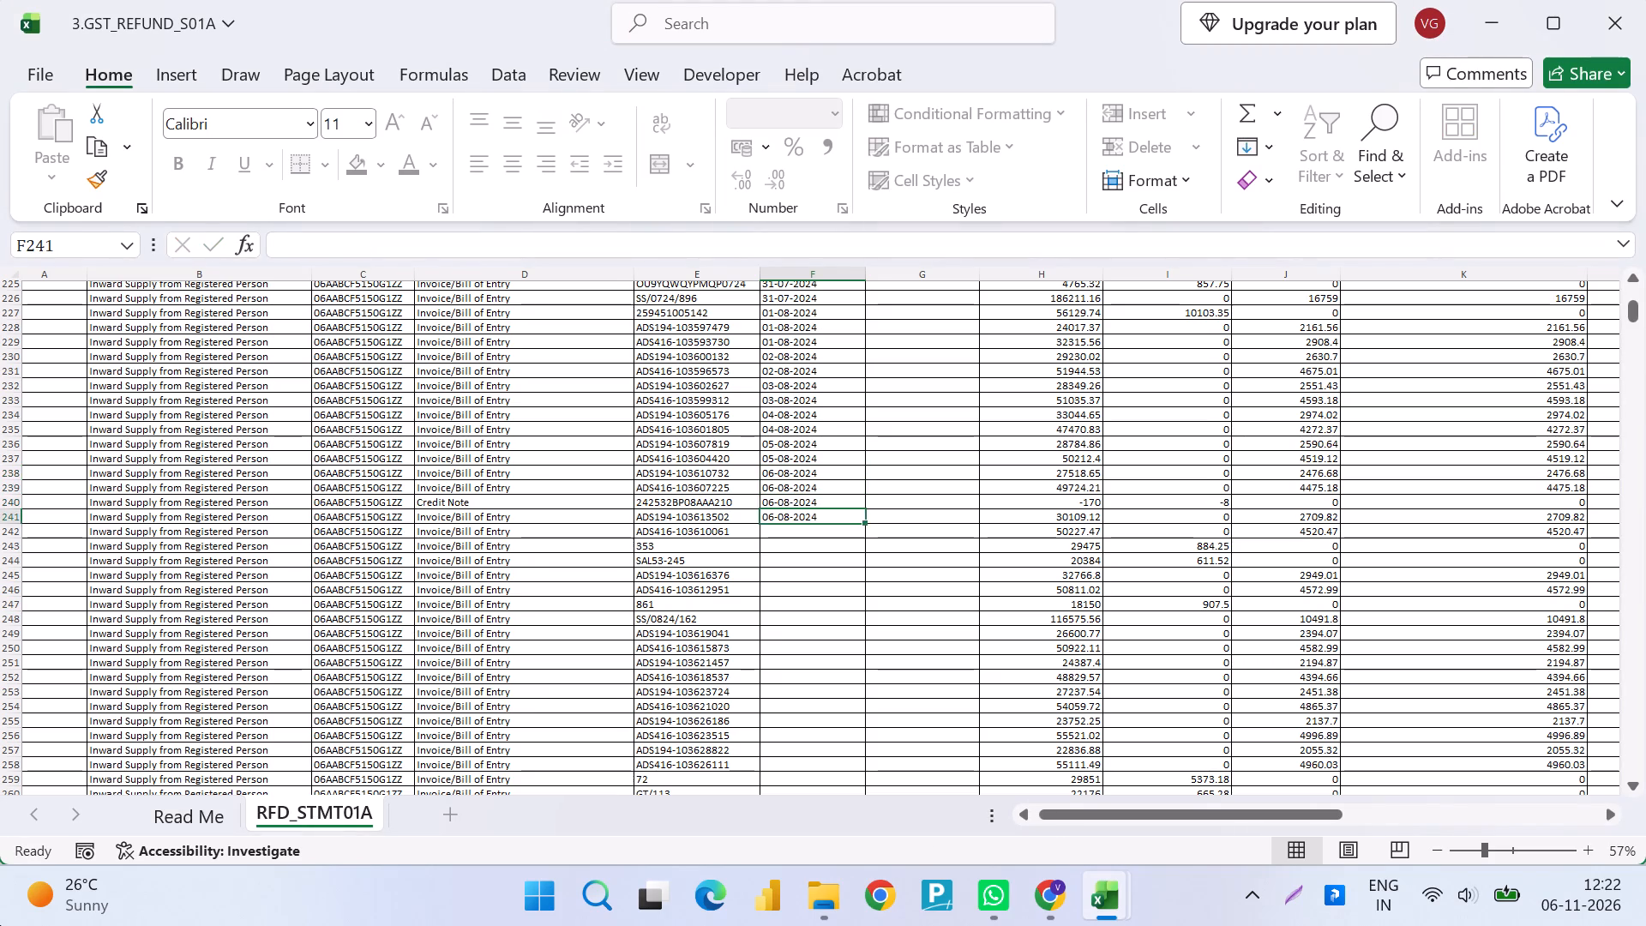
key("F2")
key("Left")
key("ctrl+Left")
key("ctrl+Left")
key("ctrl+Left")
key("Left")
key("shift+Left")
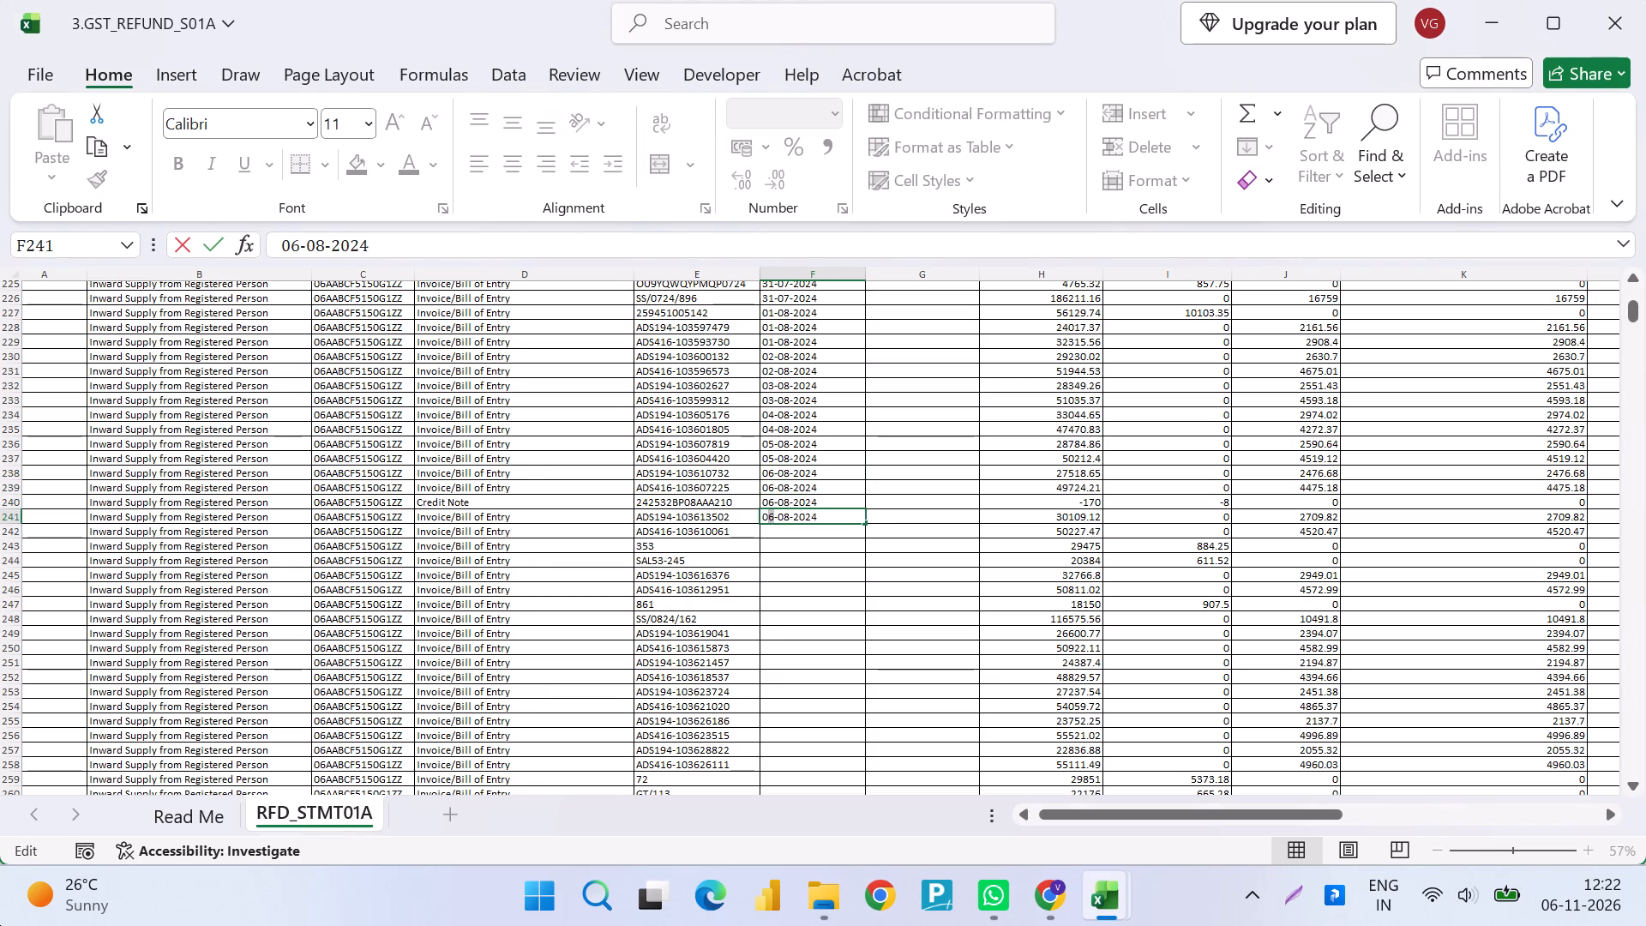
key("7")
key("Return")
Check the 07-08-2024 invoice rows of the purchase workbook and copy 07-08-2024 down into F242 of the refund statement.
key("alt+Tab")
key("Down")
key("Down")
key("Down")
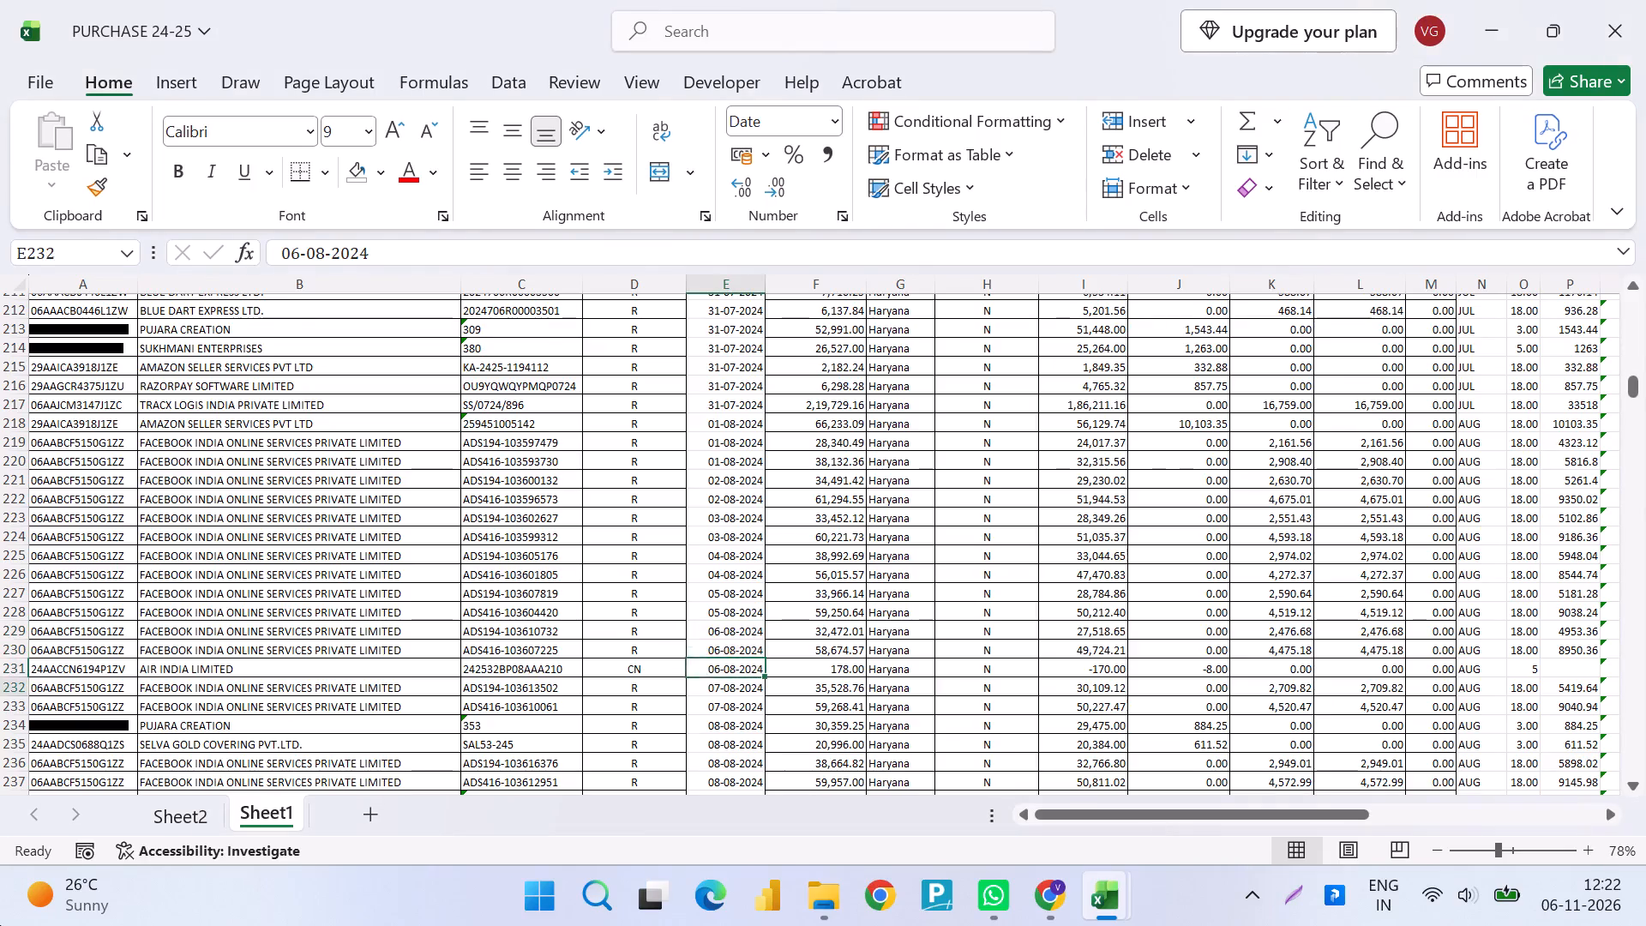
key("Down")
key("alt+Tab")
key("ctrl+d")
Enter 08-08-2024 as the date in F243 of the refund statement.
key("Down")
key("ctrl+d")
key("F2")
key("ctrl+Left")
key("ctrl+Left")
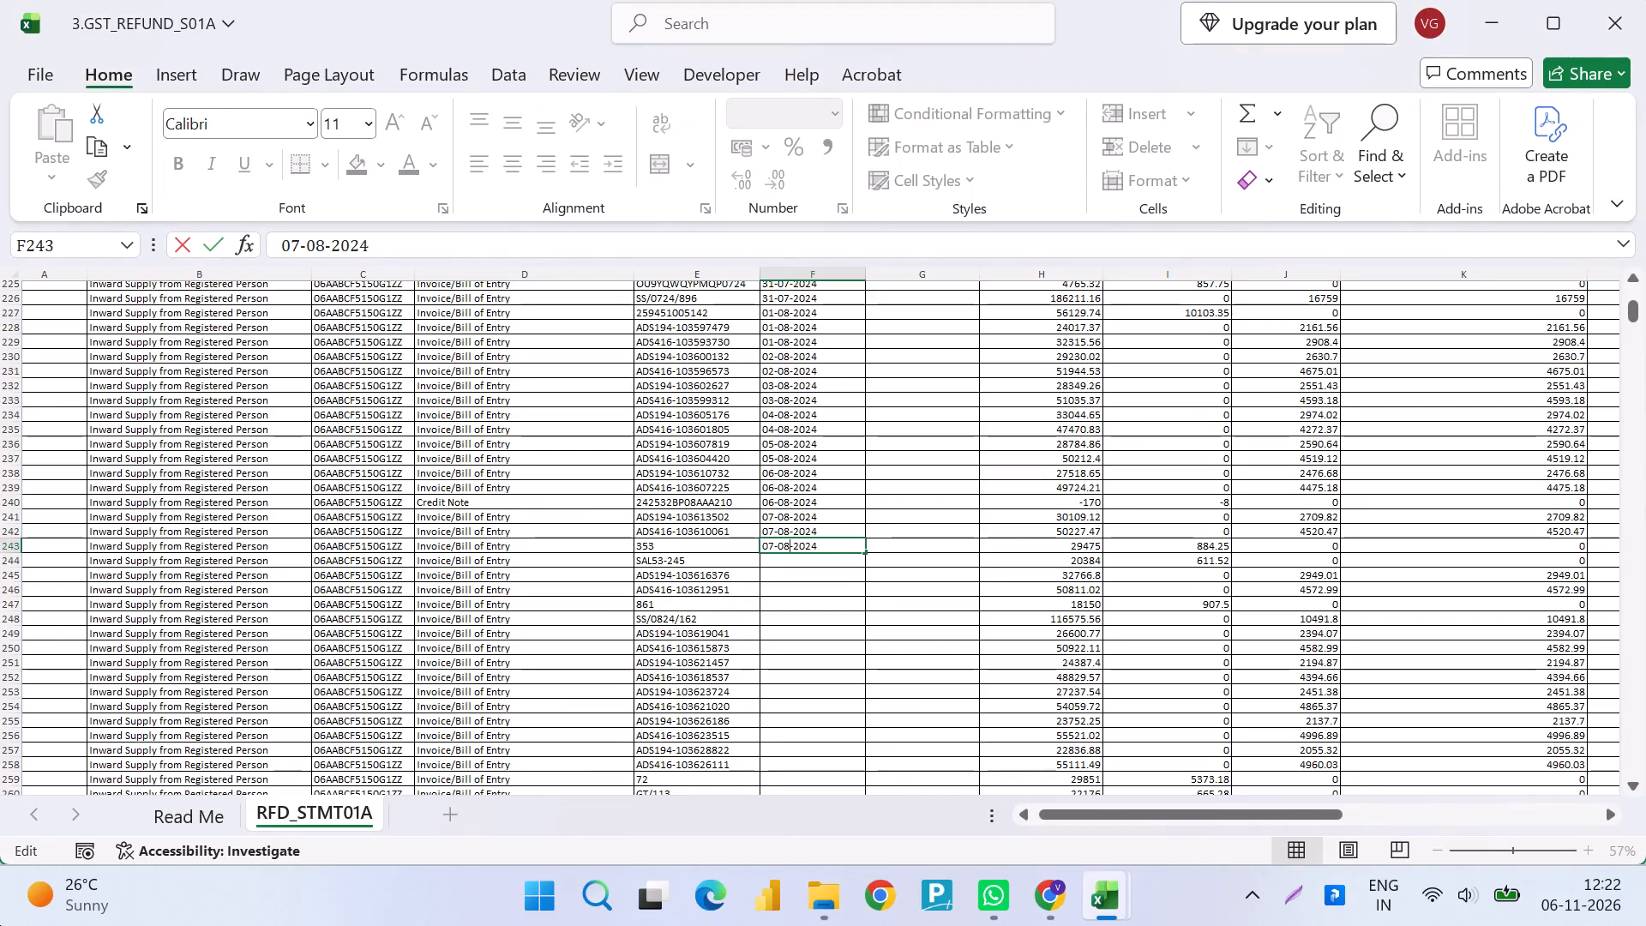
key("ctrl+Left")
key("ctrl+Left")
key("shift+Left")
key("8")
key("Return")
Mark the block of 08-08-2024 invoice dates in E234:E239 of the purchase workbook.
key("alt+Tab")
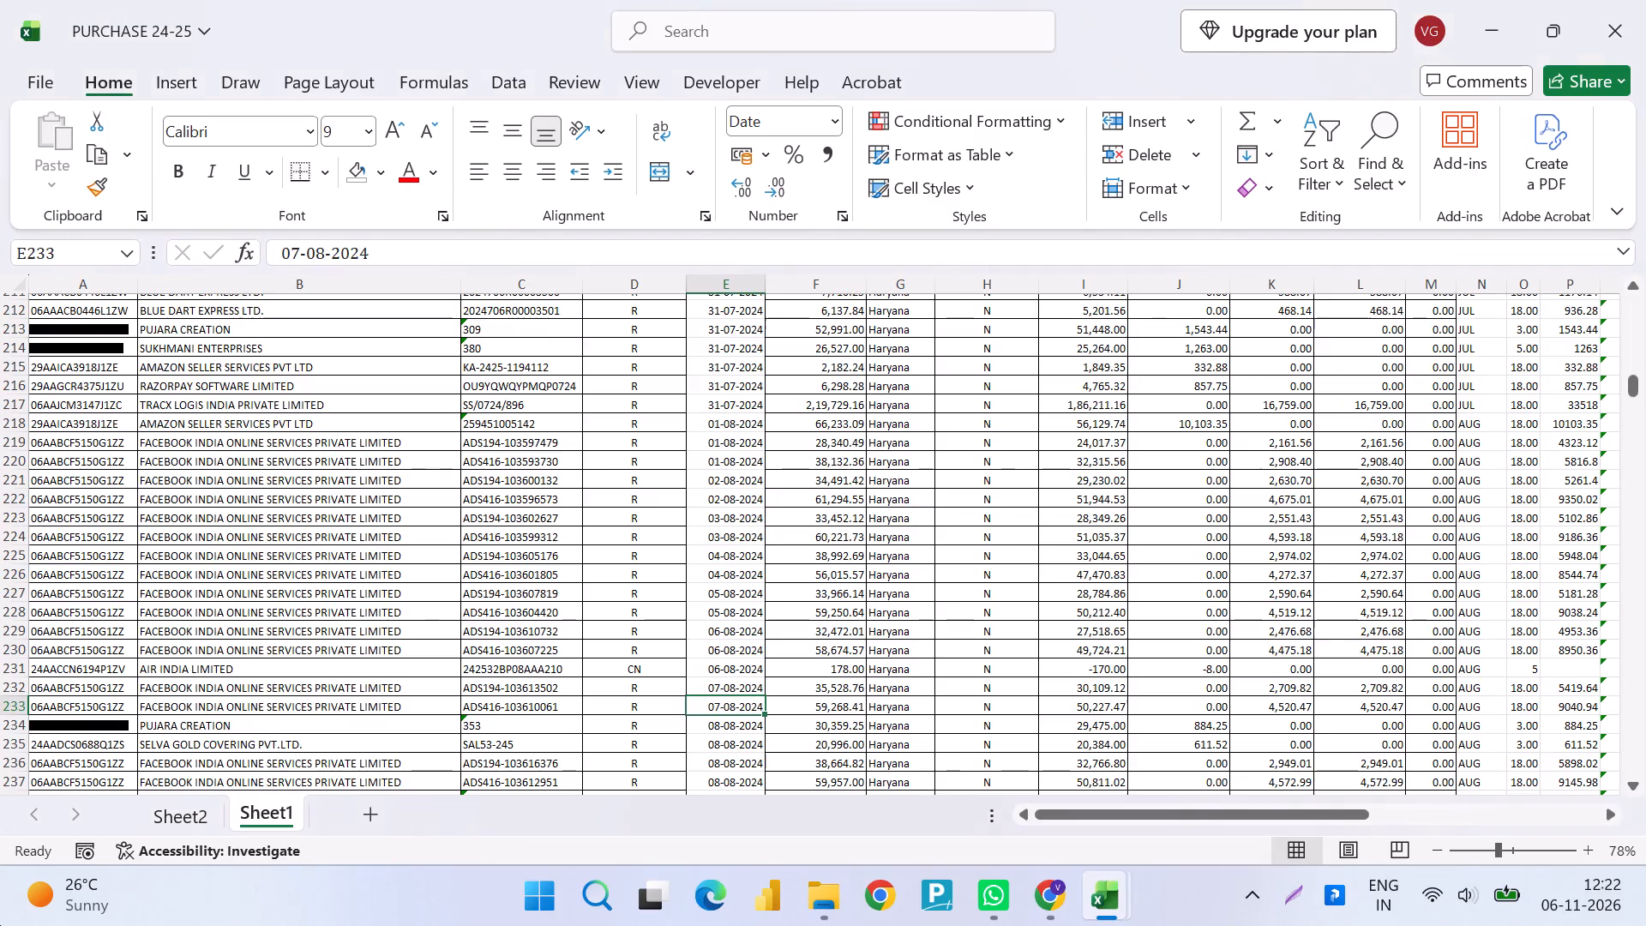
key("Down")
key("shift+Down")
key("shift+Down")
key("shift+Down")
key("shift+Down")
key("shift+Down")
key("shift+Down")
key("shift+Down")
key("shift+Down")
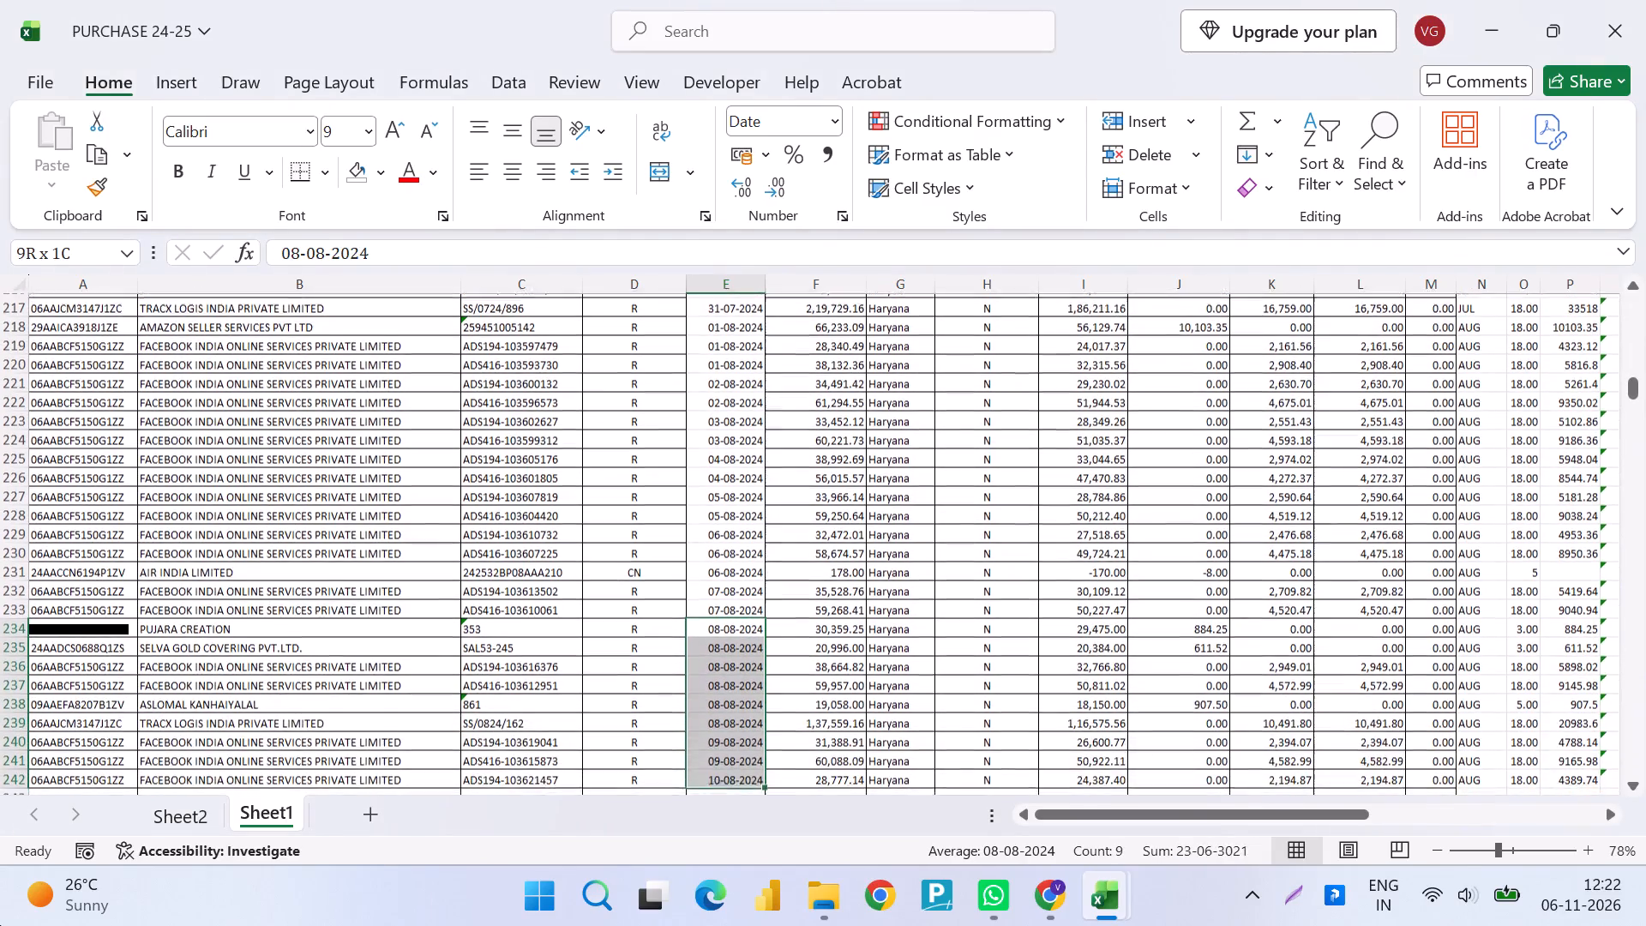
key("shift+Down")
key("shift+Up")
key("shift+Up")
key("shift+Up")
key("shift+Up")
key("shift+Up")
key("shift+Down")
key("alt+Tab")
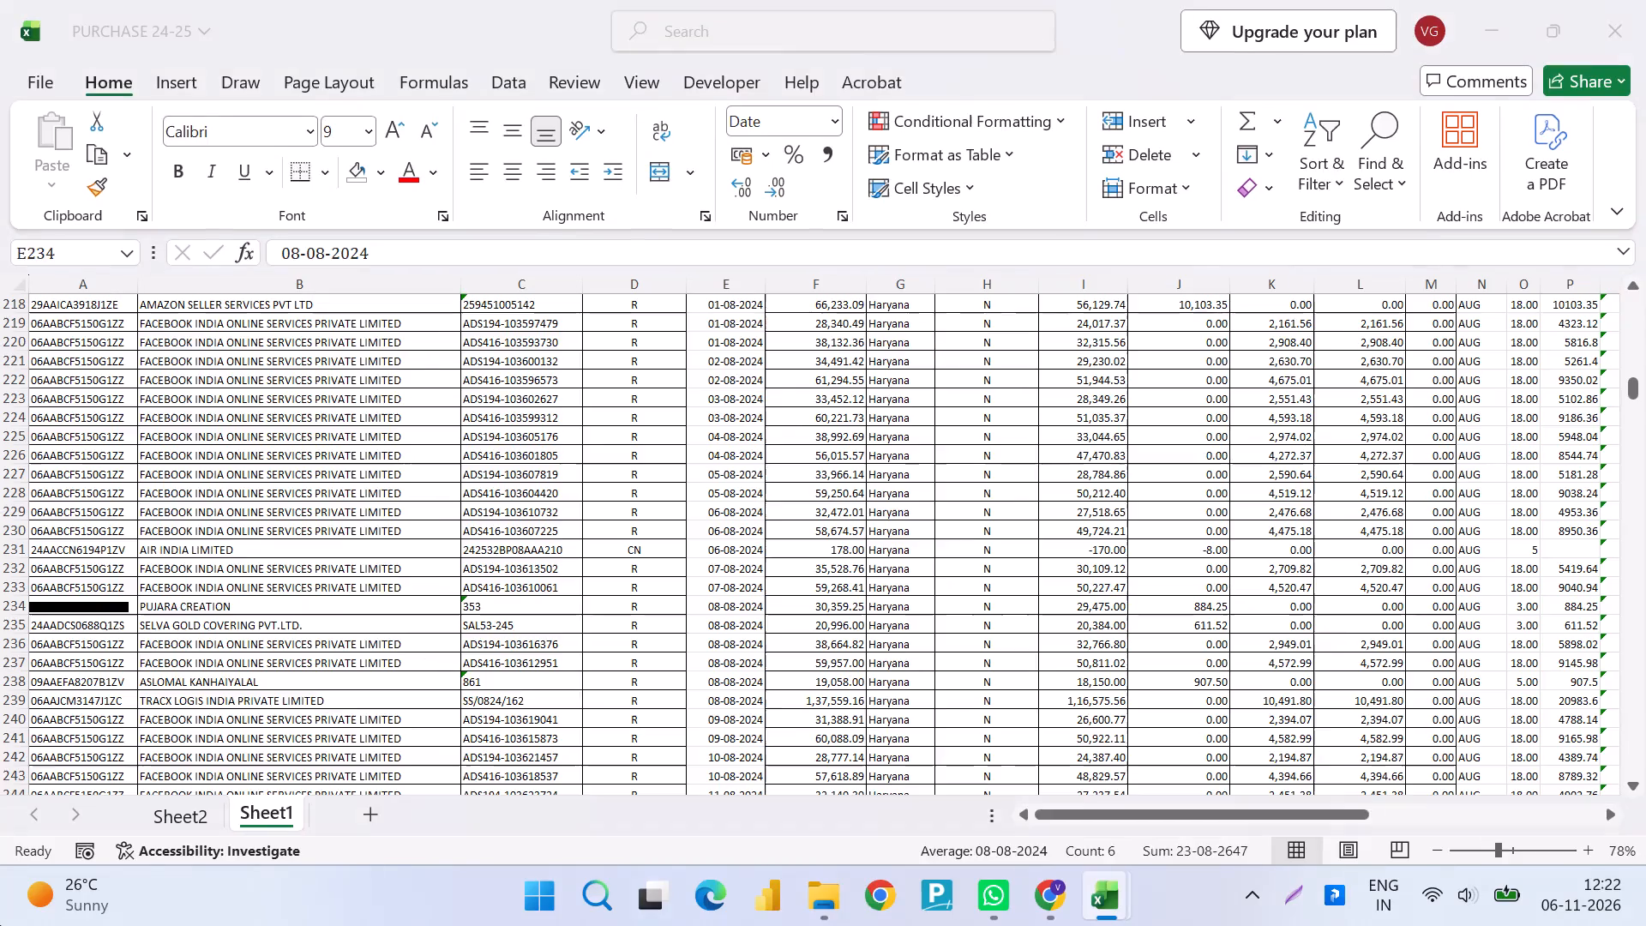
key("alt+Tab")
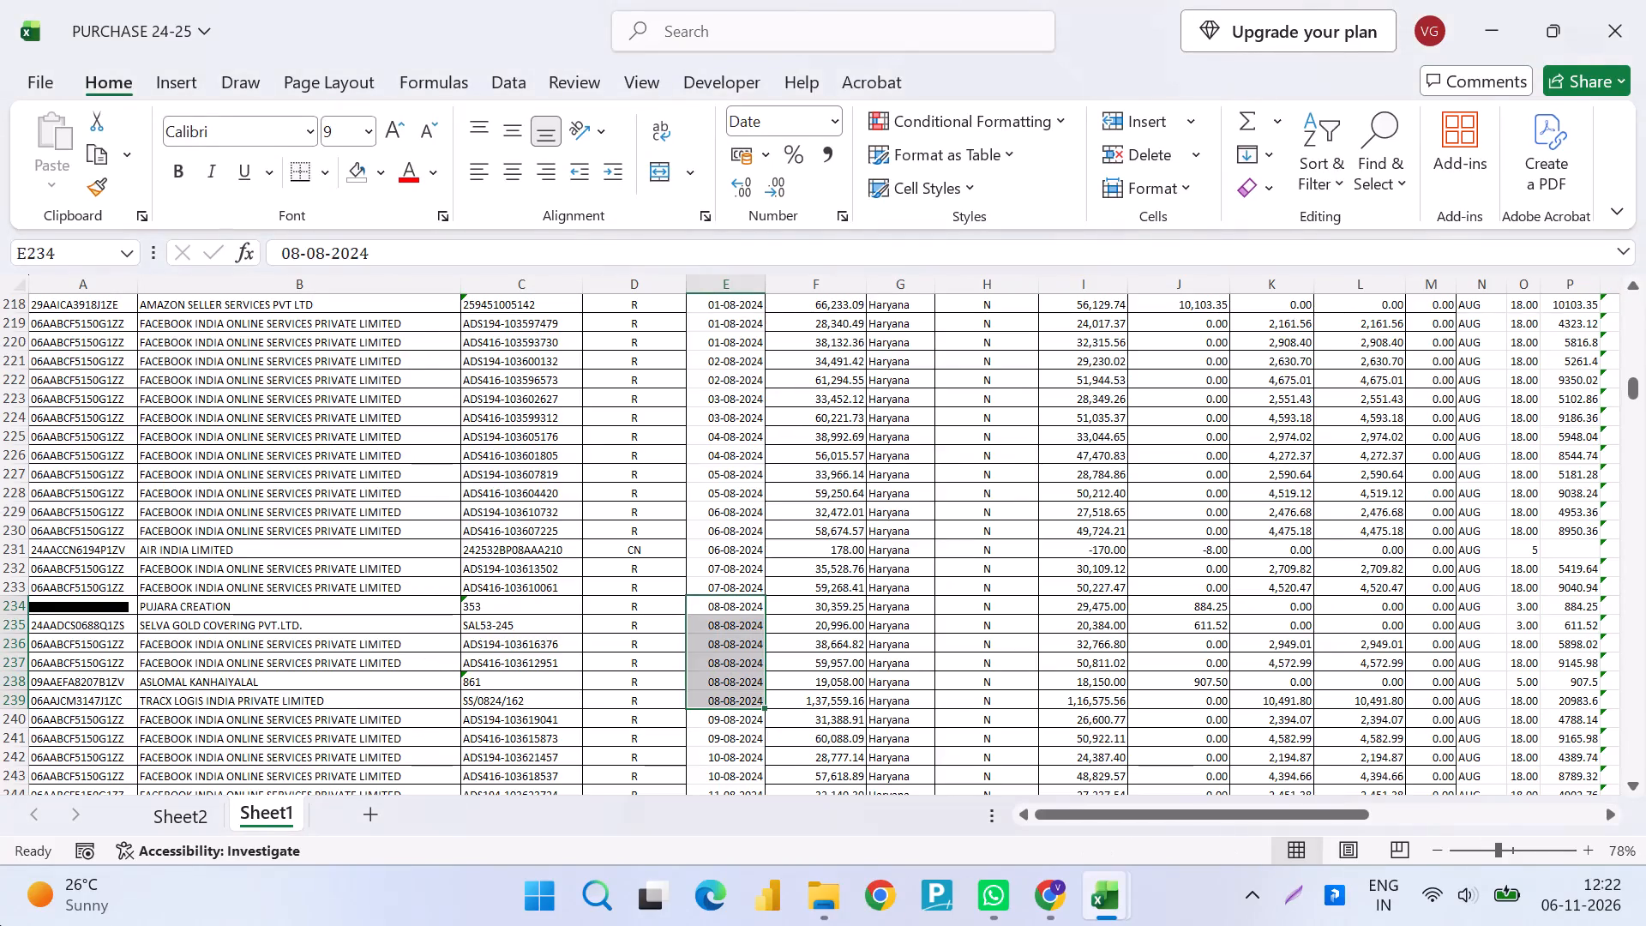
Fill 08-08-2024 down from F243 through F248 of the refund statement.
key("alt+Tab")
key("Up")
key("shift+Down")
key("shift+Down")
key("shift+Down")
key("shift+Down")
key("ctrl+d")
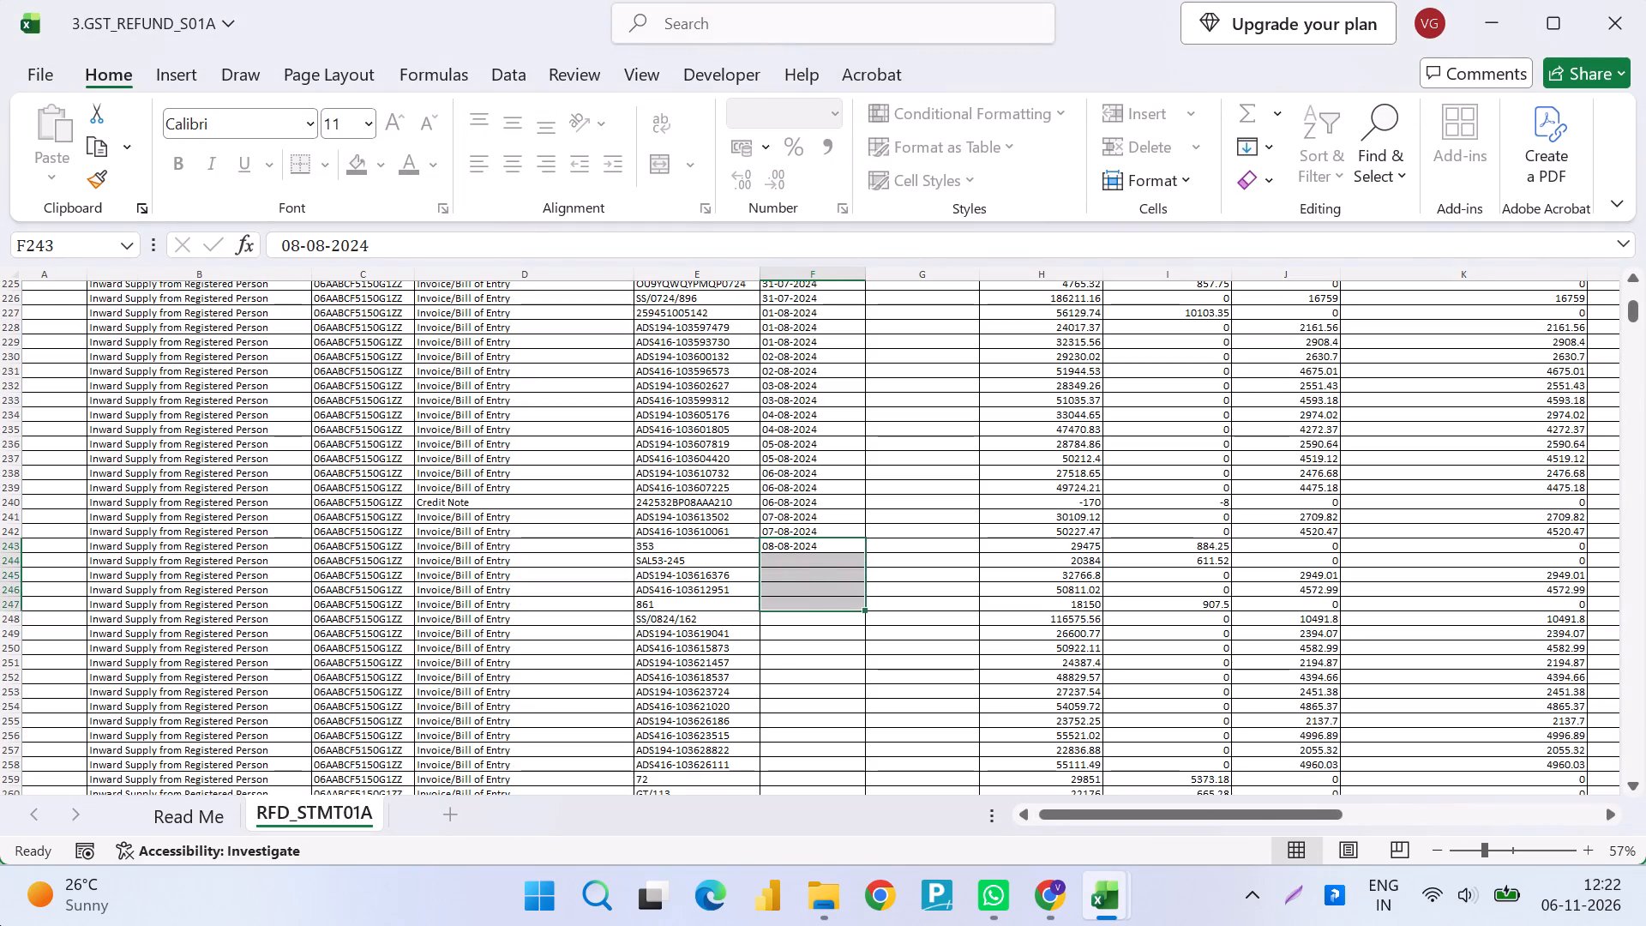
key("shift+Down")
key("ctrl+d")
Check the purchase workbook's dates after the 08-08-2024 block and enter 09-08-2024 in F249:F250 of the refund statement.
key("alt+Tab")
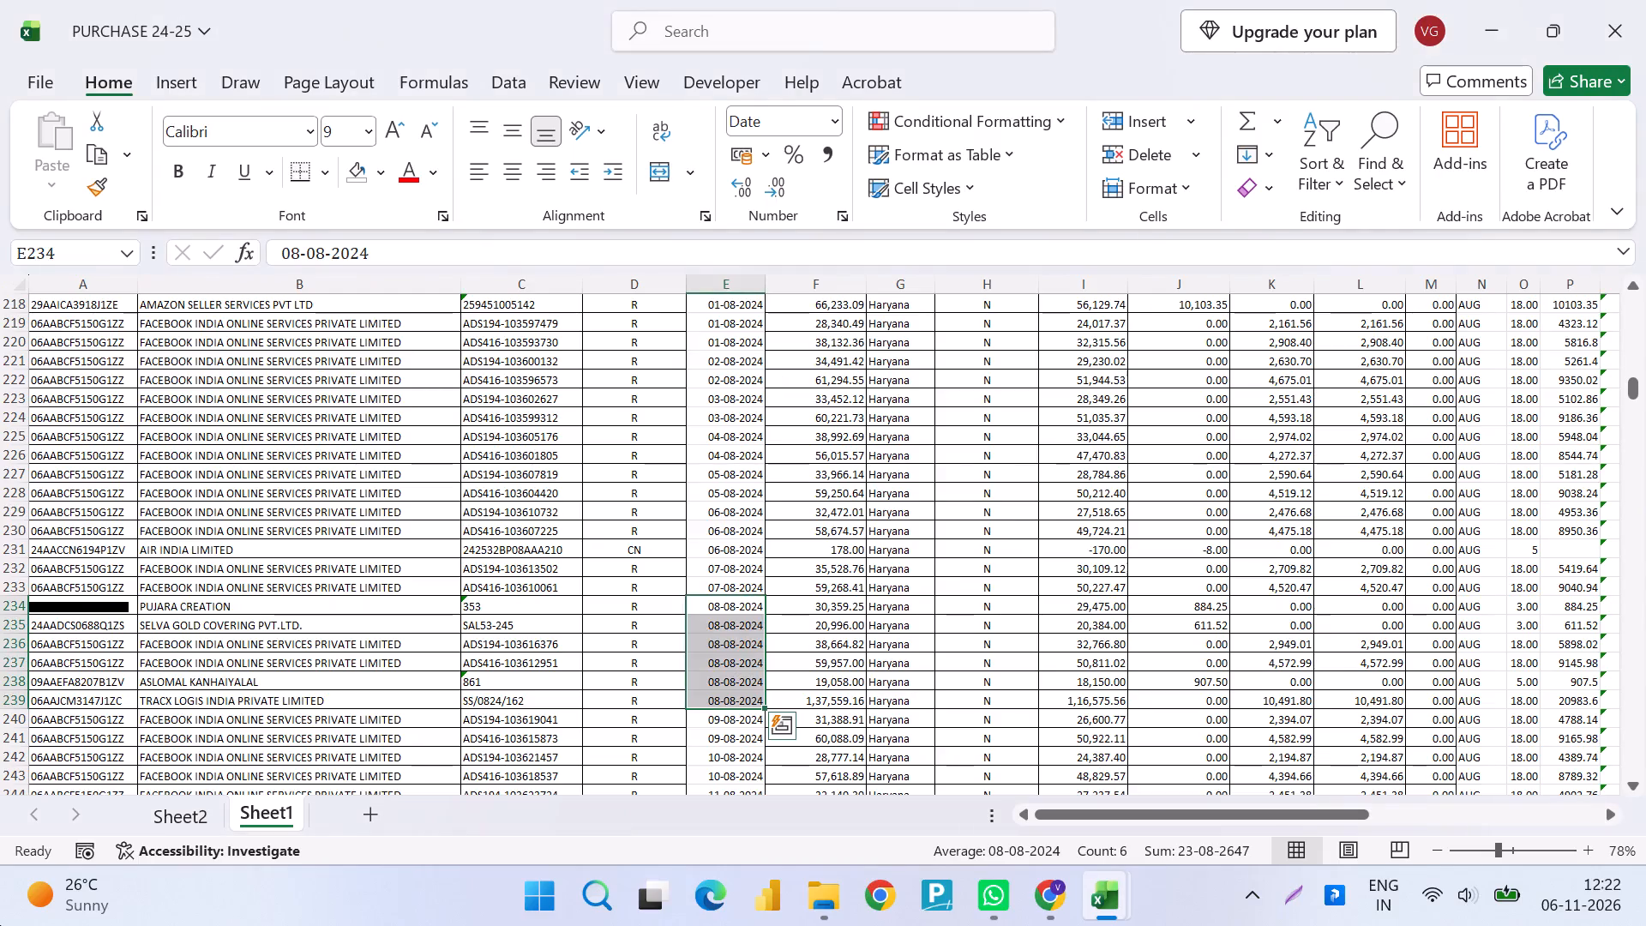
key("Down")
key("Down")
key("Down")
key("Down")
key("alt+Tab")
key("Down")
key("ctrl+Down")
key("Down")
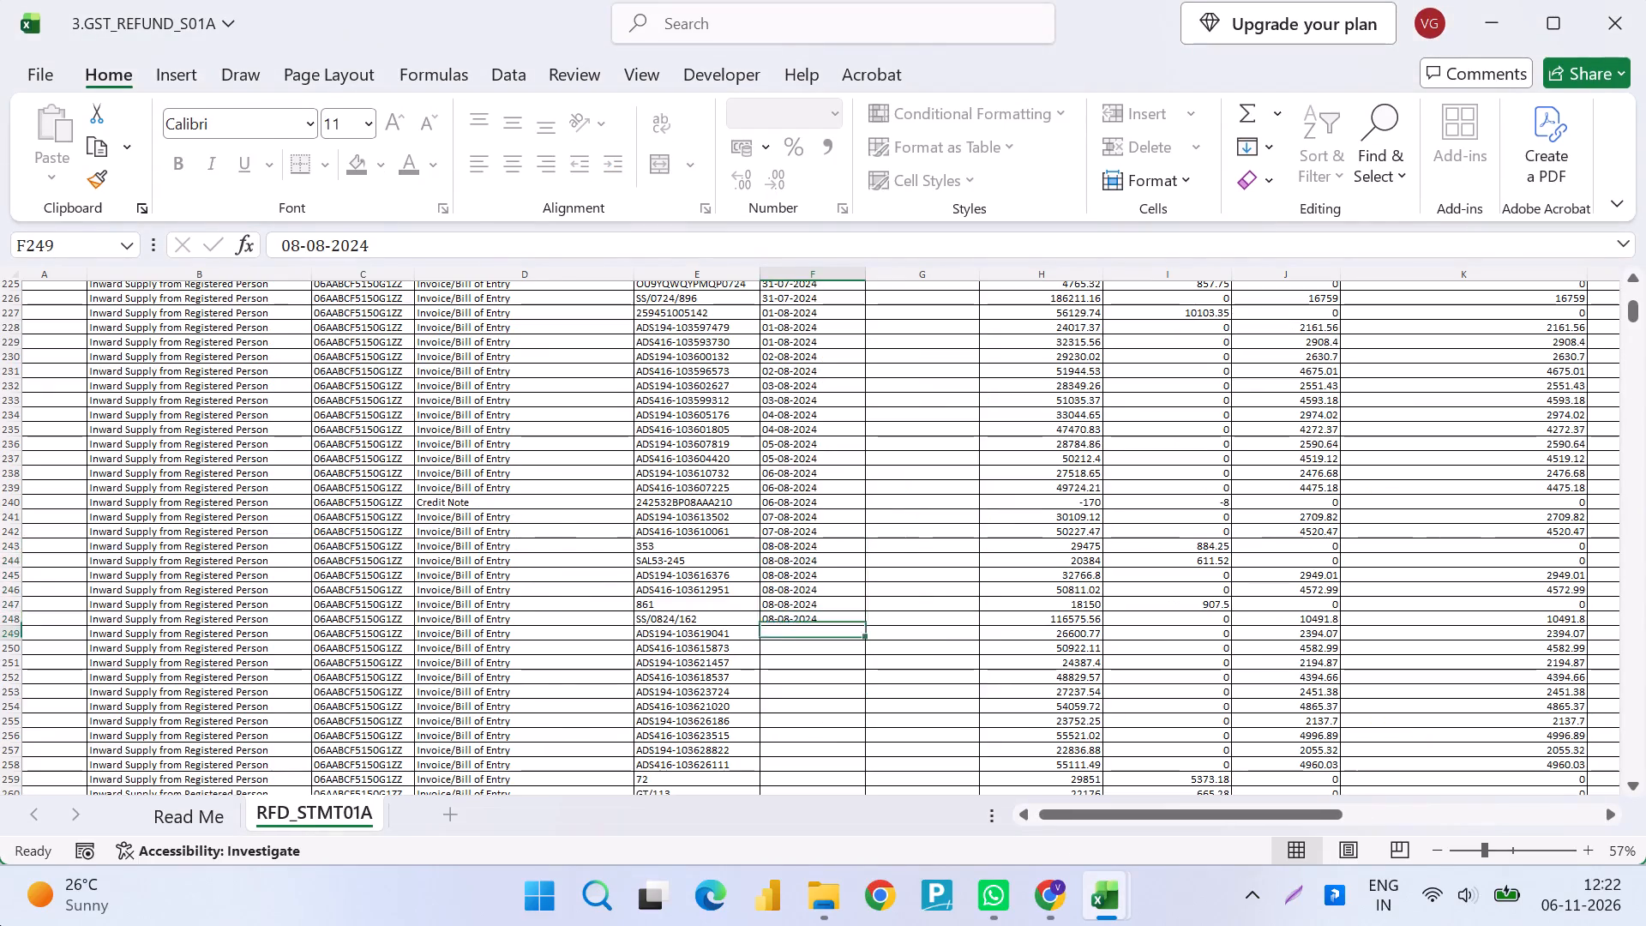
key("ctrl+d")
key("F2")
key("ctrl+Left")
key("ctrl+Left")
key("ctrl+Left")
key("Left")
key("Left")
key("shift+Left")
key("shift+Right")
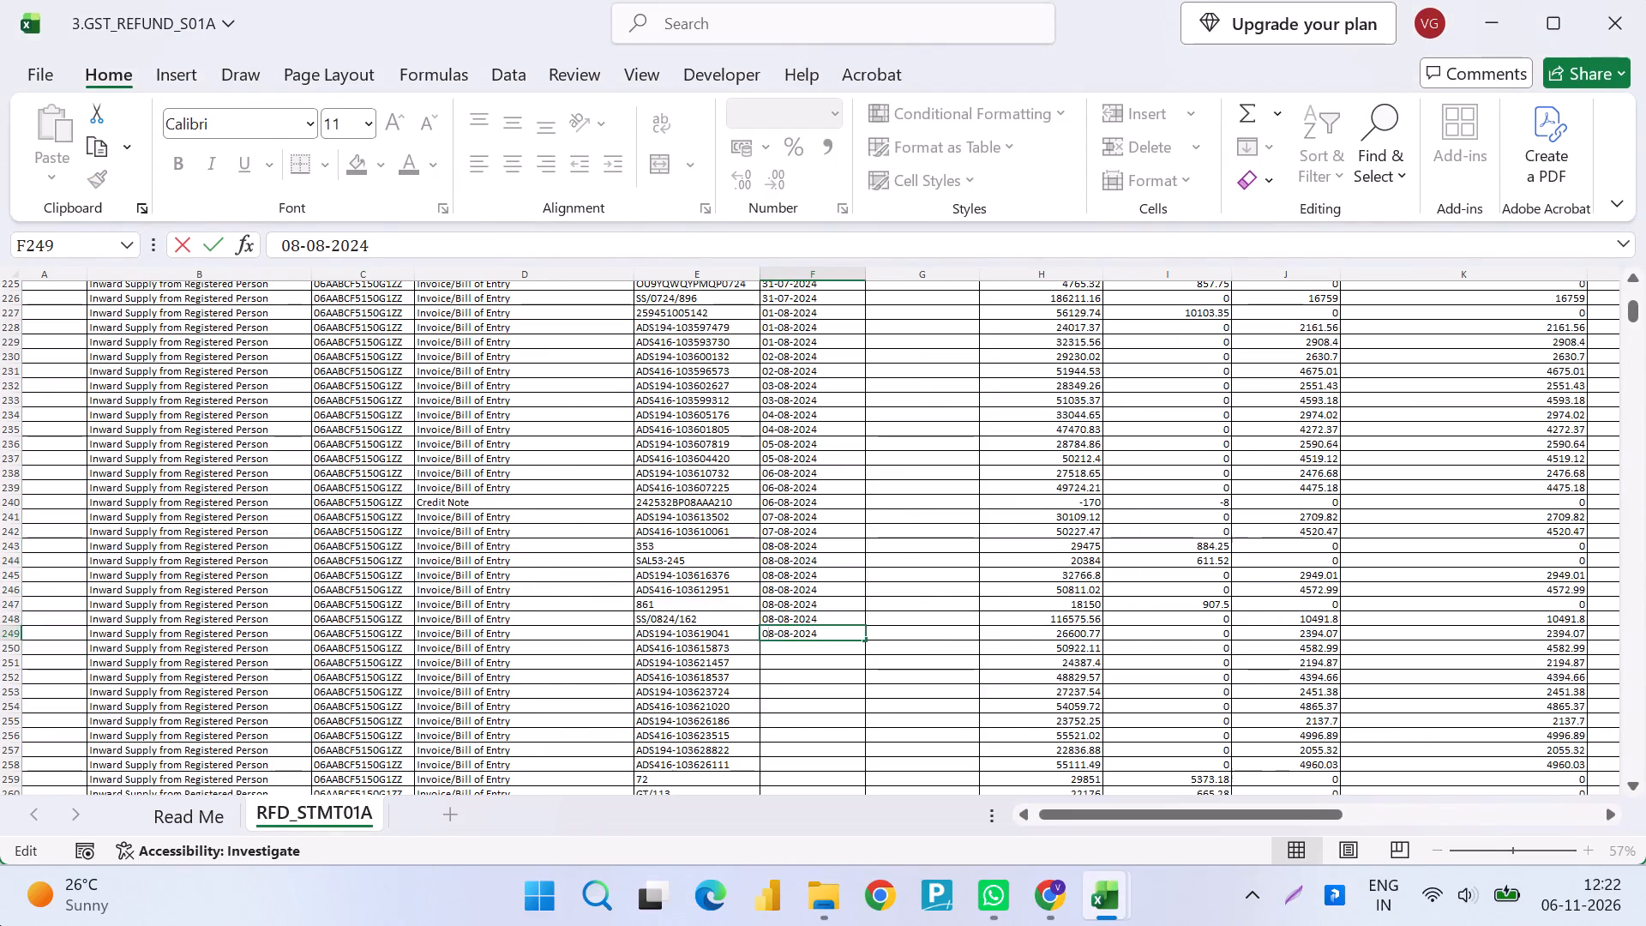
key("shift+Right")
key("9")
key("Return")
key("ctrl+d")
key("Down")
Examine the invoice dates from E242 onward in the purchase workbook to identify the rows dated 10-08-2024.
key("alt+Tab")
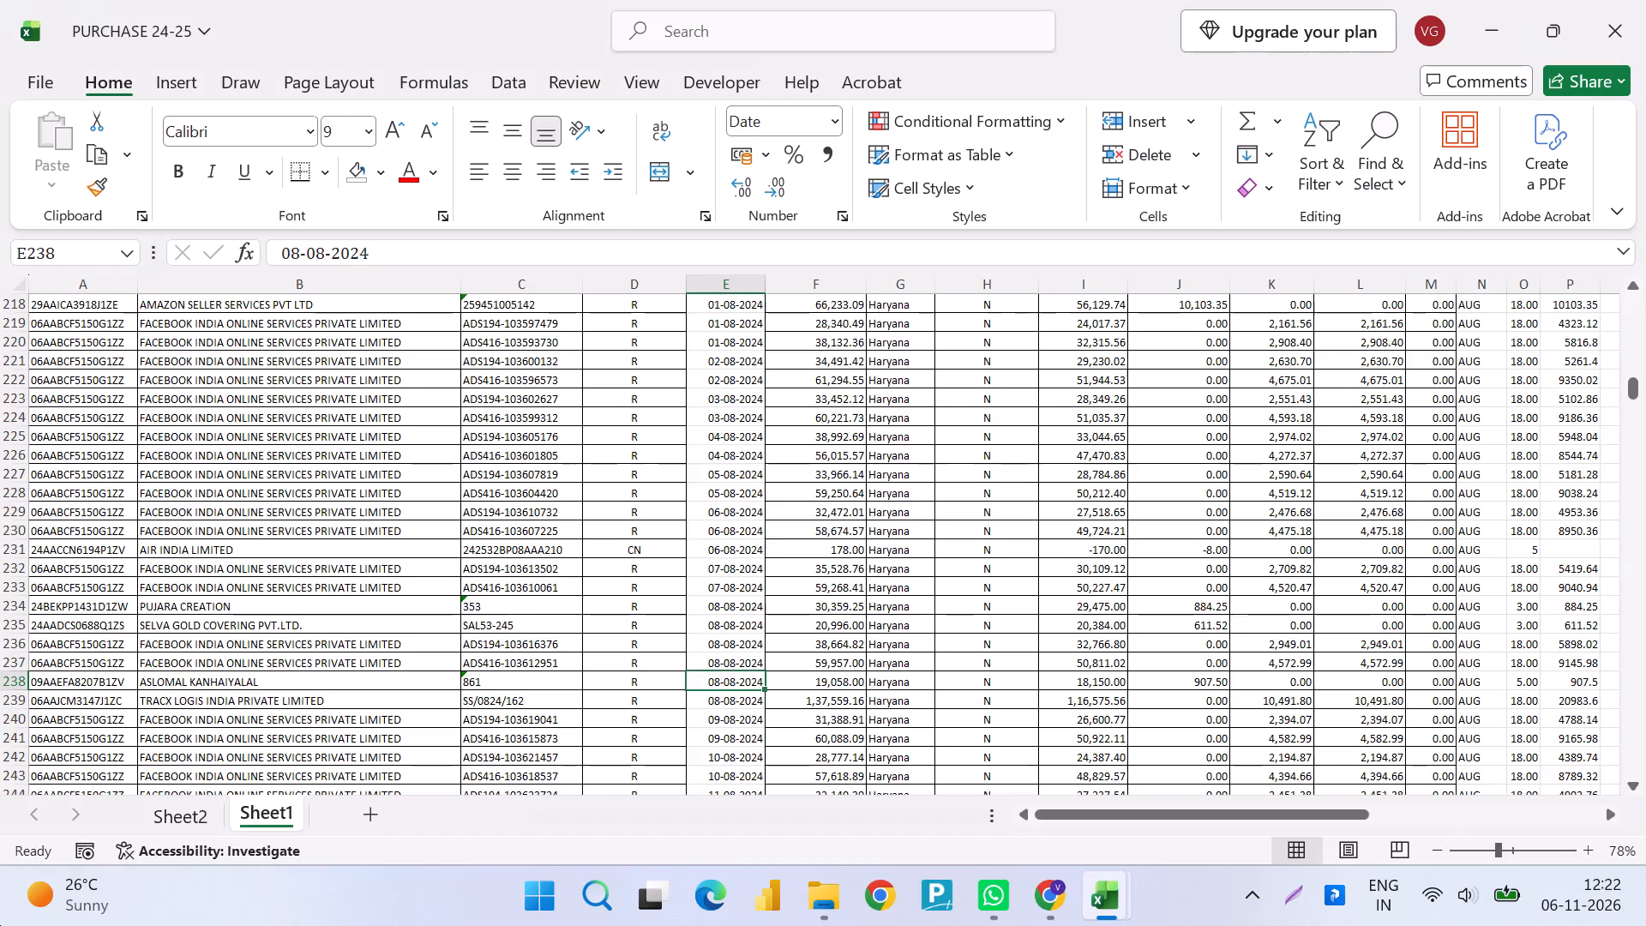
key("Down")
key("Down")
key("Down")
key("Down")
key("shift+Down")
key("shift+Down")
key("shift+Down")
key("shift+Down")
key("shift+Down")
key("shift+Down")
key("shift+Down")
key("shift+Down")
key("shift+Down")
key("shift+Down")
key("shift+Down")
key("shift+Down")
key("shift+Down")
key("shift+Down")
key("shift+Down")
key("shift+Down")
key("shift+Down")
key("shift+Down")
key("shift+Down")
key("shift+Down")
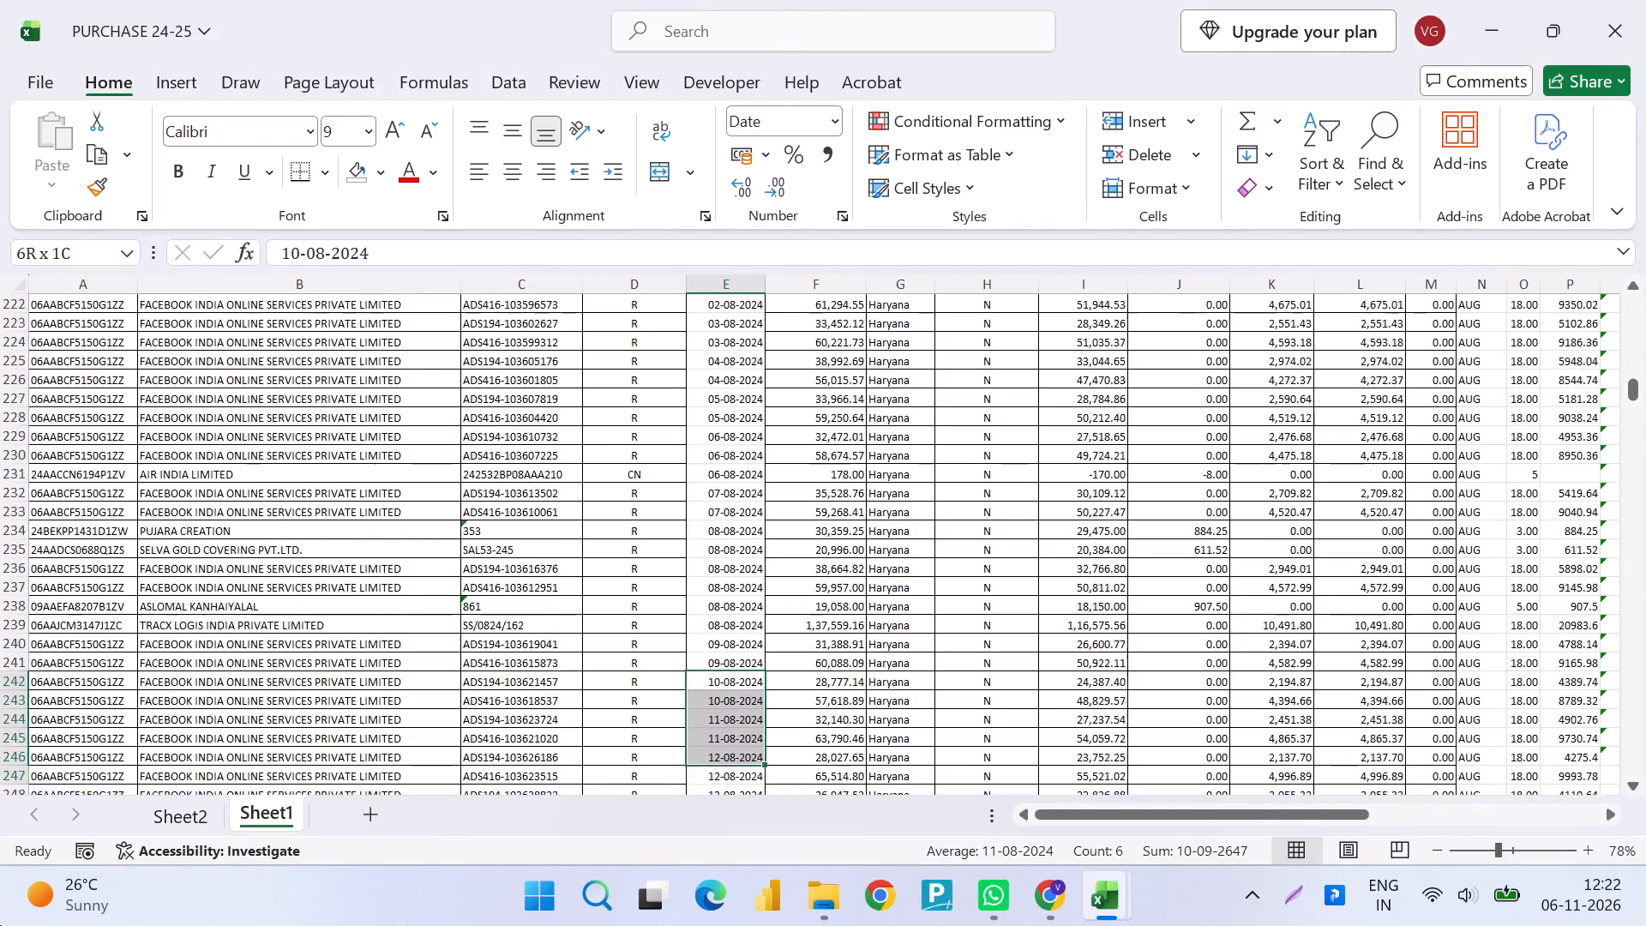
key("shift+Up")
key("shift+Up")
key("shift+Up")
key("shift+Up")
key("shift+Up")
key("shift+Up")
key("shift+Up")
key("shift+Up")
key("shift+Up")
key("shift+Up")
key("shift+Up")
key("shift+Up")
key("shift+Up")
key("shift+Up")
key("shift+Up")
key("shift+Up")
key("shift+Up")
key("shift+Up")
key("shift+Up")
key("shift+Up")
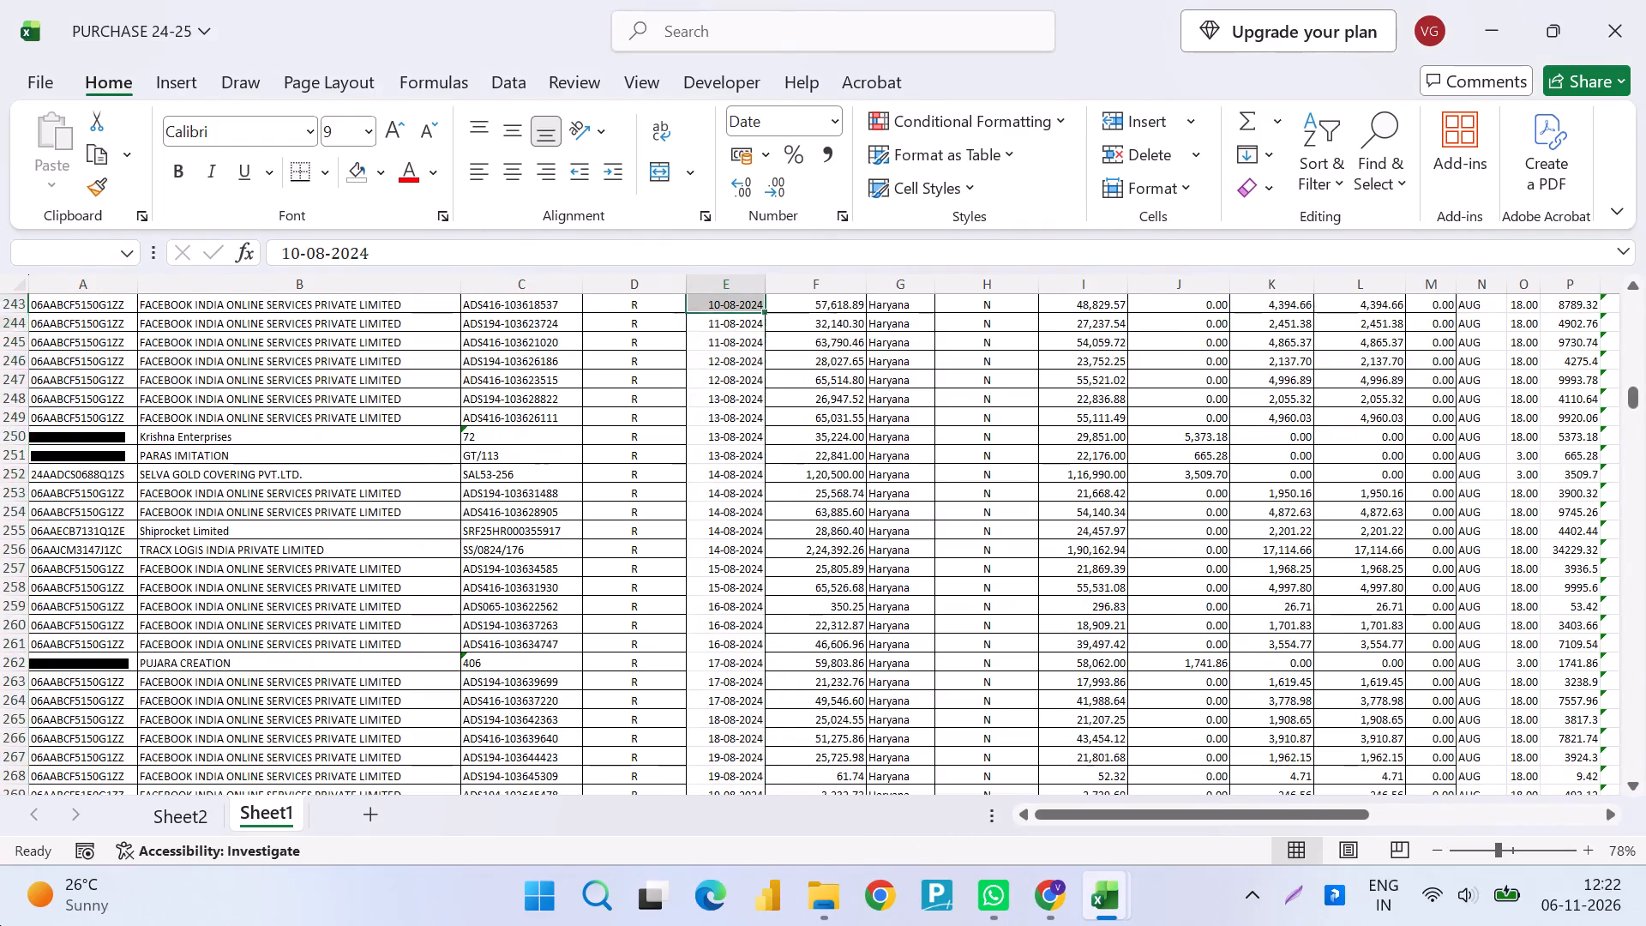
key("shift+Down")
key("shift+Down")
key("shift+Down")
key("shift+Down")
Enter 10-08-2024 as the date in F251 of the refund statement and copy it down into F252.
key("alt+Tab")
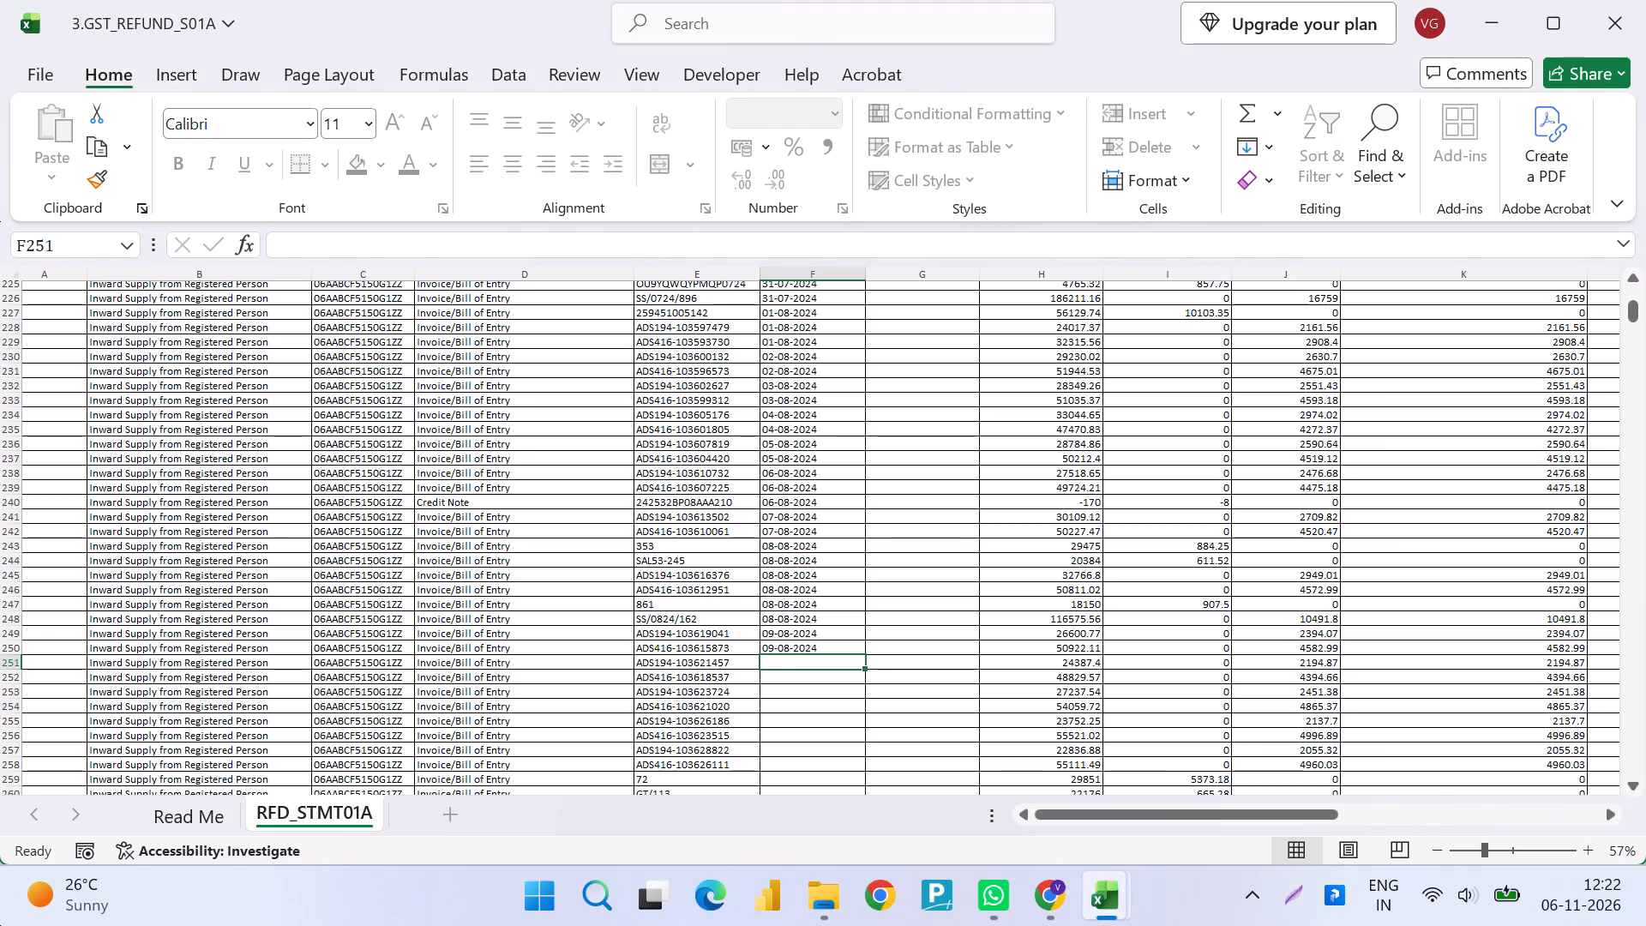
key("ctrl+d")
key("F2")
key("ctrl+Left")
key("ctrl+Left")
key("ctrl+Left")
key("Left")
key("Left")
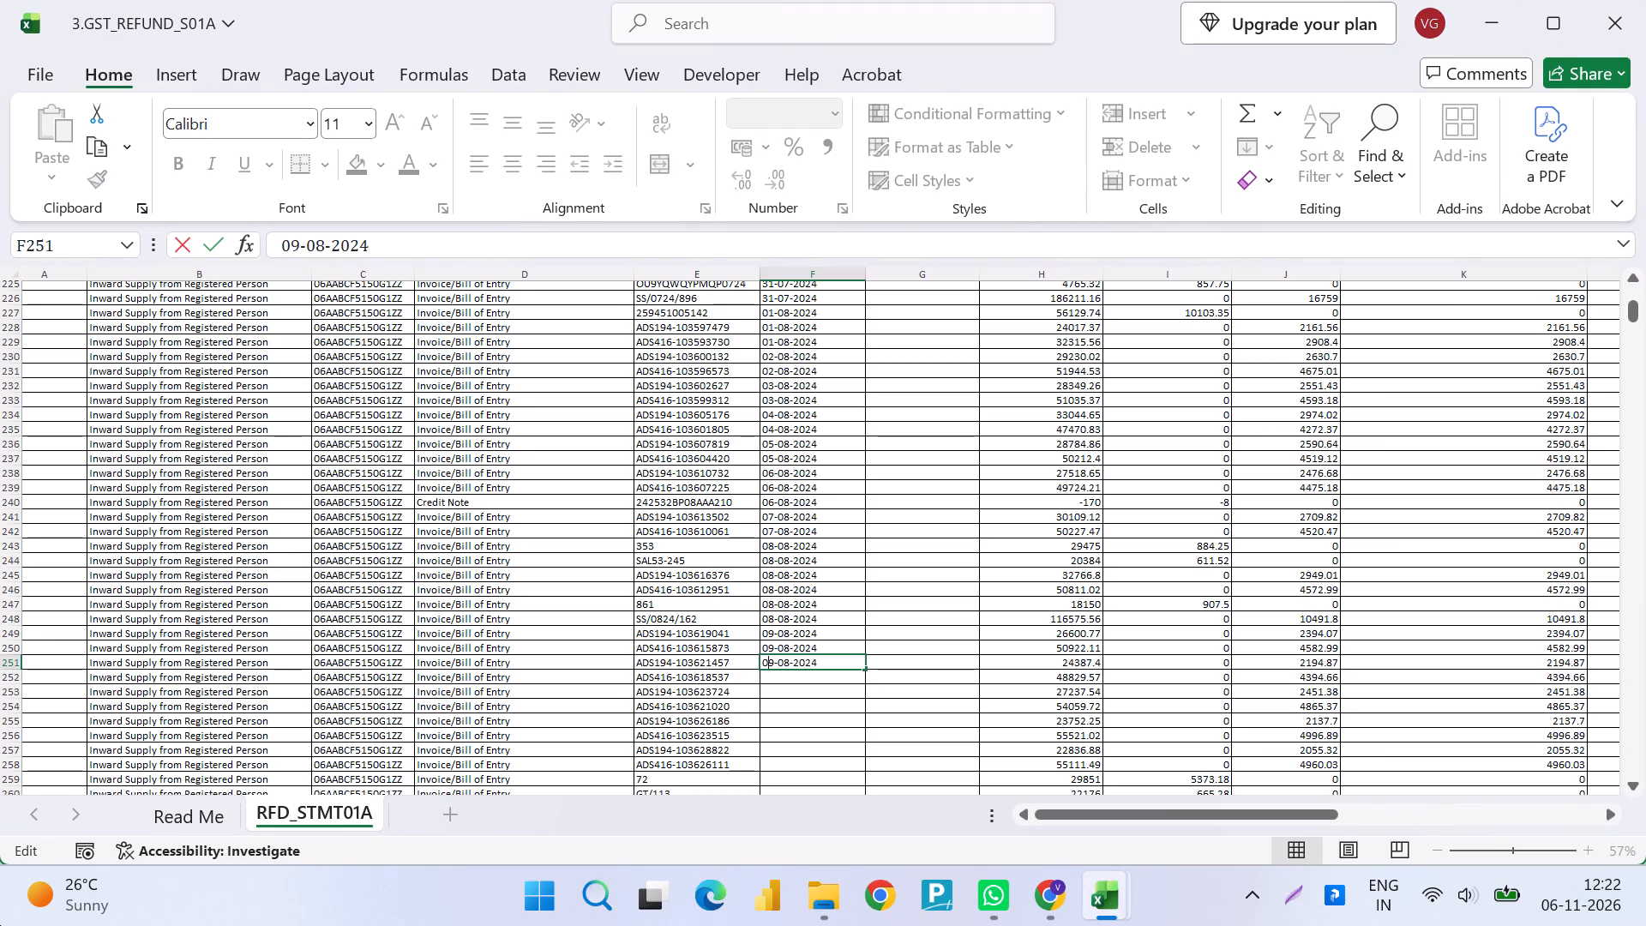
key("Right")
key("shift+Left")
key("shift+Left")
key("shift+Left")
type("10")
key("Return")
key("ctrl+d")
Check the 11-08-2024 rows in E244:E245 of the purchase workbook and enter 11-08-2024 in F253:F254 of the refund statement.
key("alt+Tab")
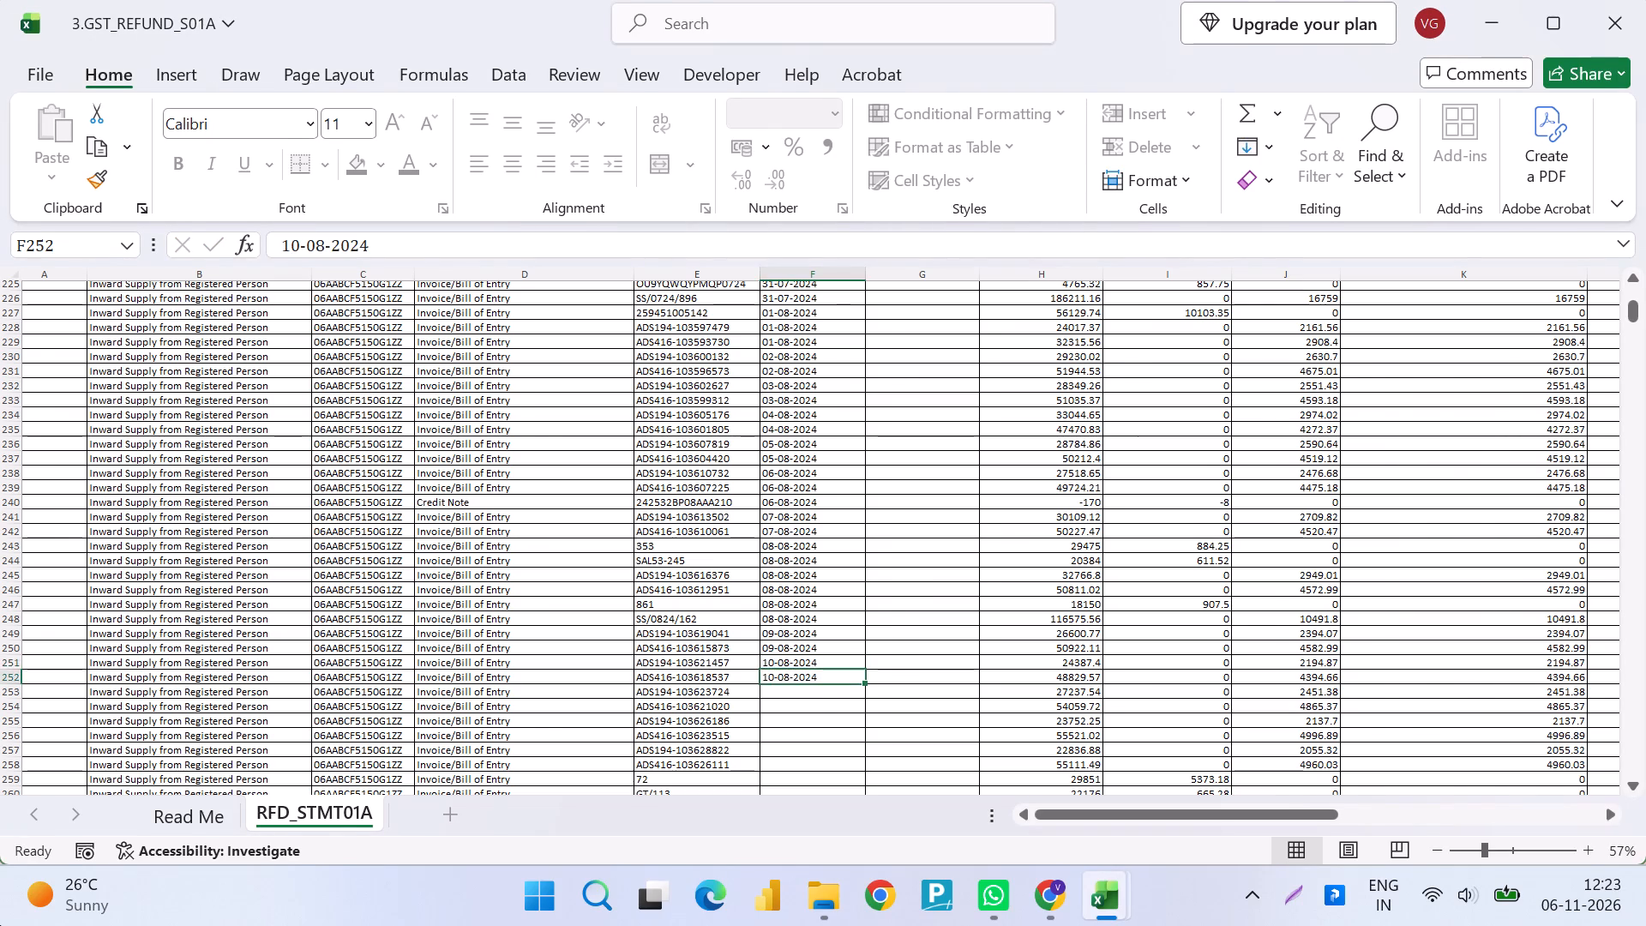
key("Down")
key("Down")
key("Down")
key("Up")
key("shift+Down")
key("shift+Down")
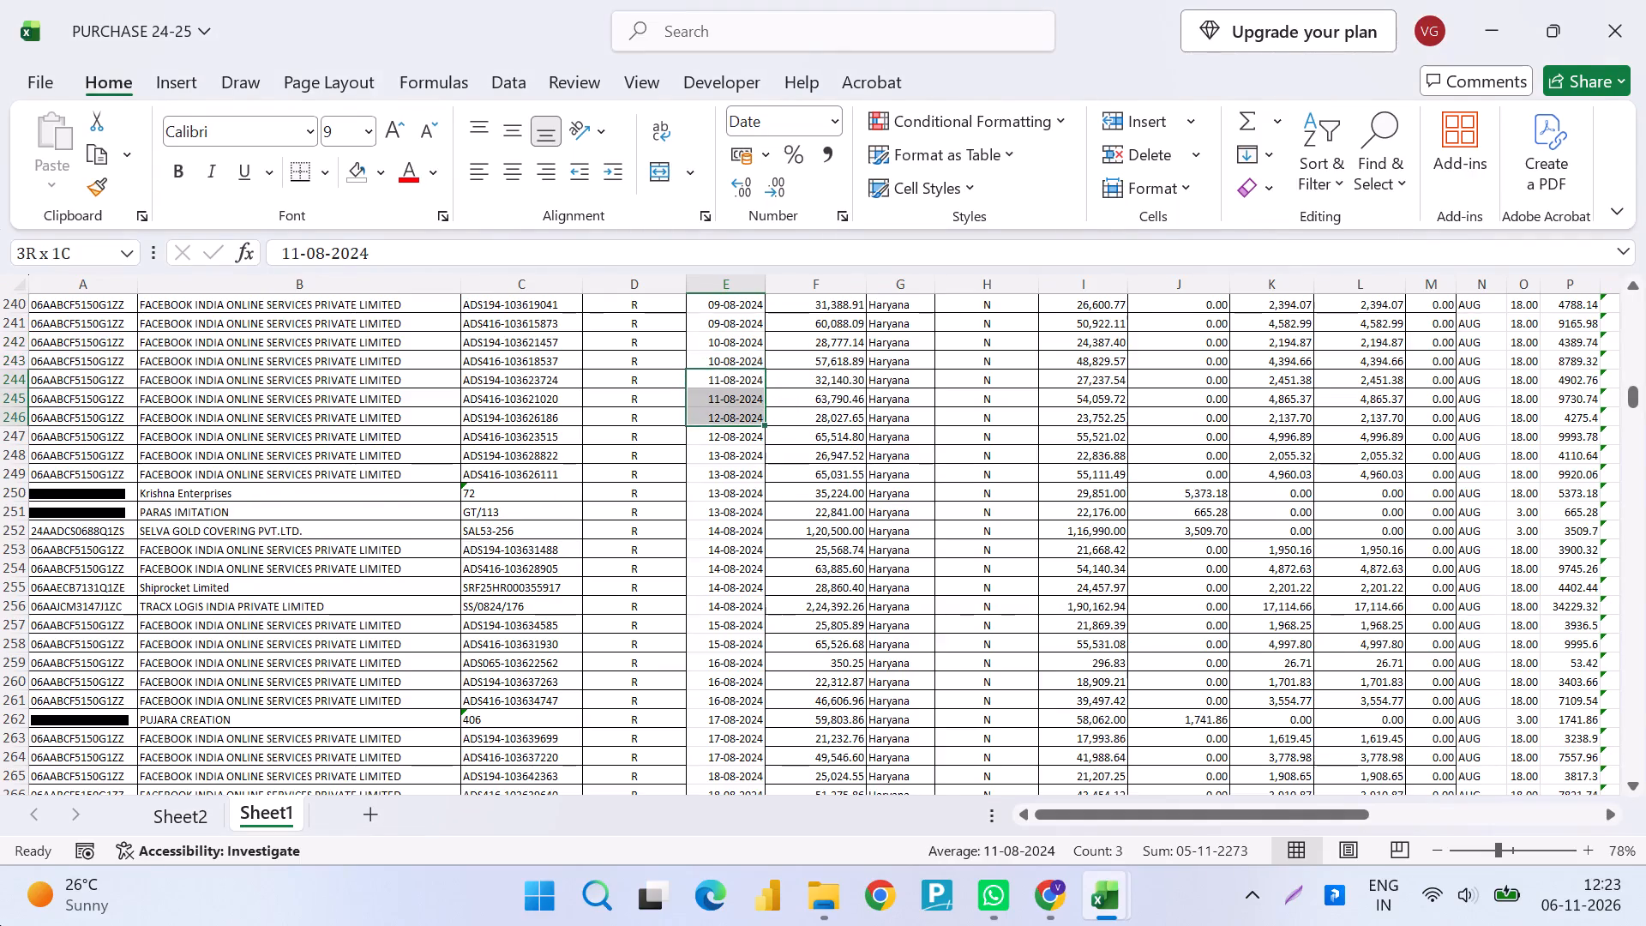
key("shift+Up")
key("alt+Tab")
key("Down")
key("ctrl+d")
key("F2")
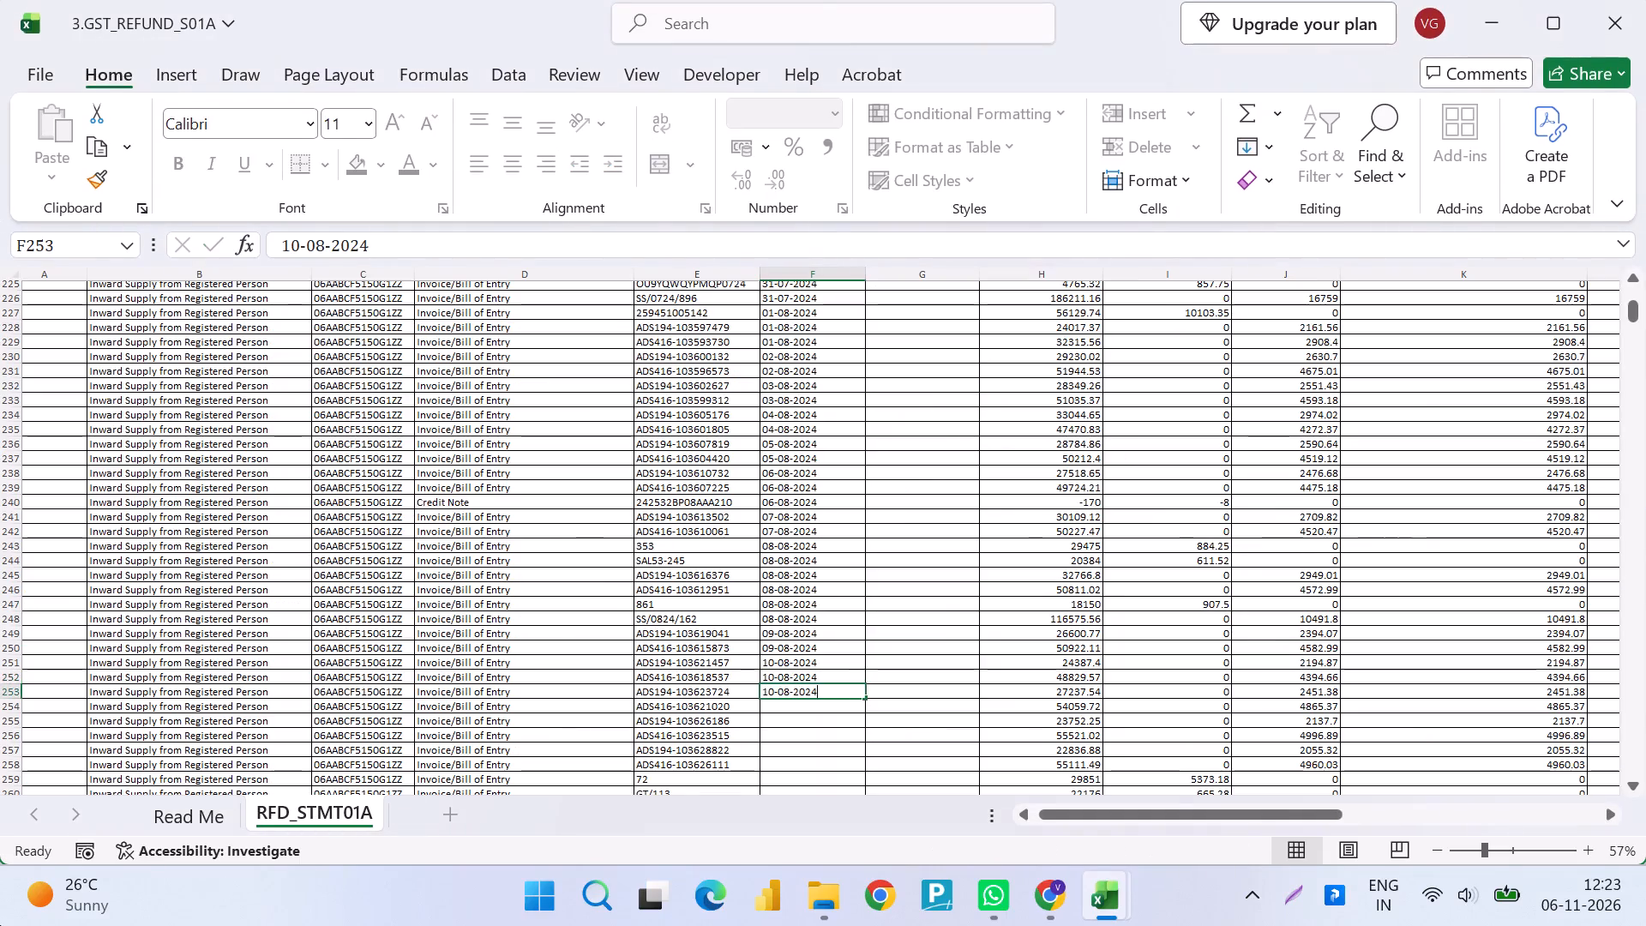
key("ctrl+Left")
key("ctrl+Left")
key("ctrl+Left")
key("Left")
key("shift+Left")
key("1")
key("Return")
key("ctrl+d")
Check the 12-08-2024 rows in E246:E247 of the purchase workbook and enter 12-08-2024 in F255:F256 of the refund statement.
key("alt+Tab")
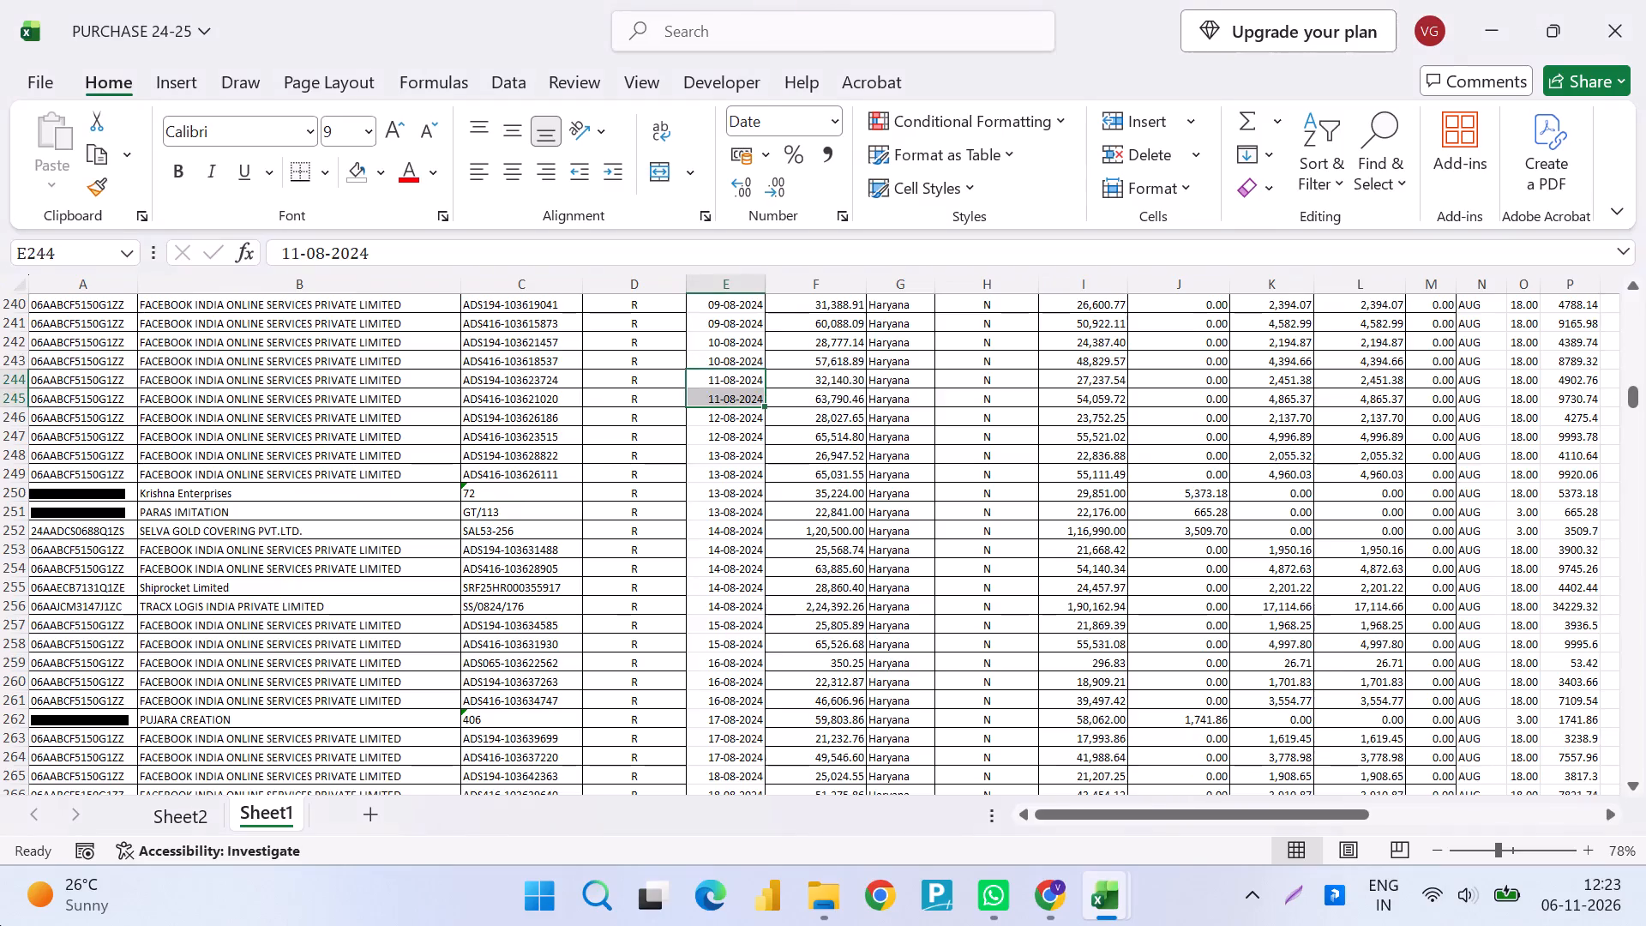
key("Down")
key("Down")
key("shift+Down")
key("shift+Down")
key("shift+Up")
key("alt+Tab")
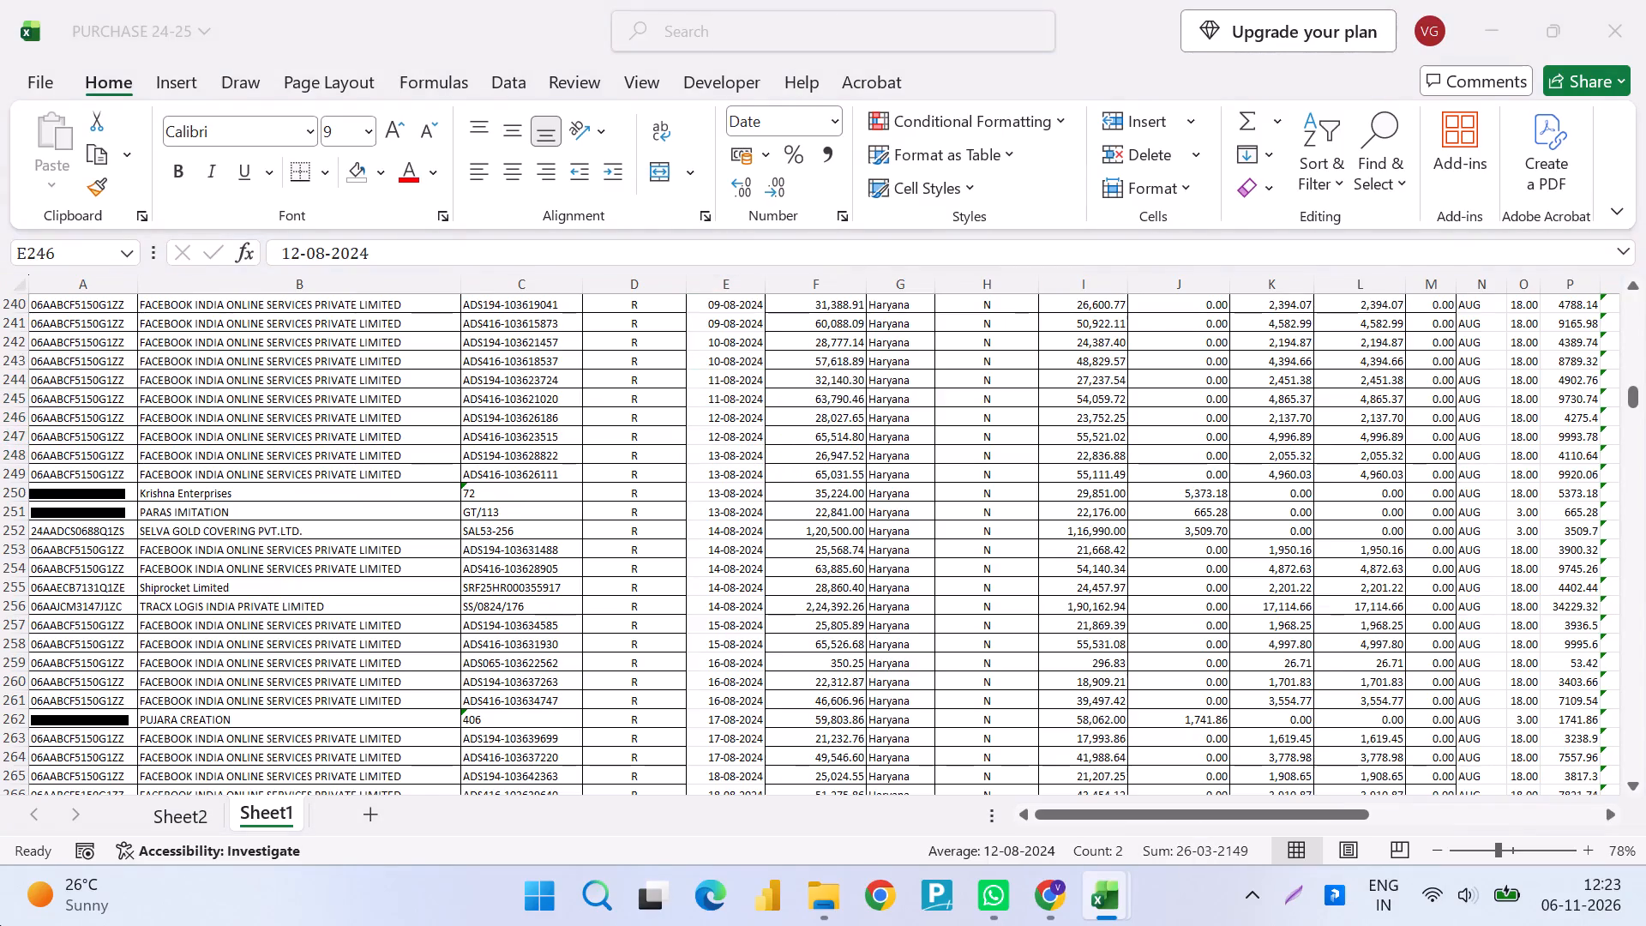
key("alt+Tab")
key("alt+Tab")
key("Down")
key("ctrl+d")
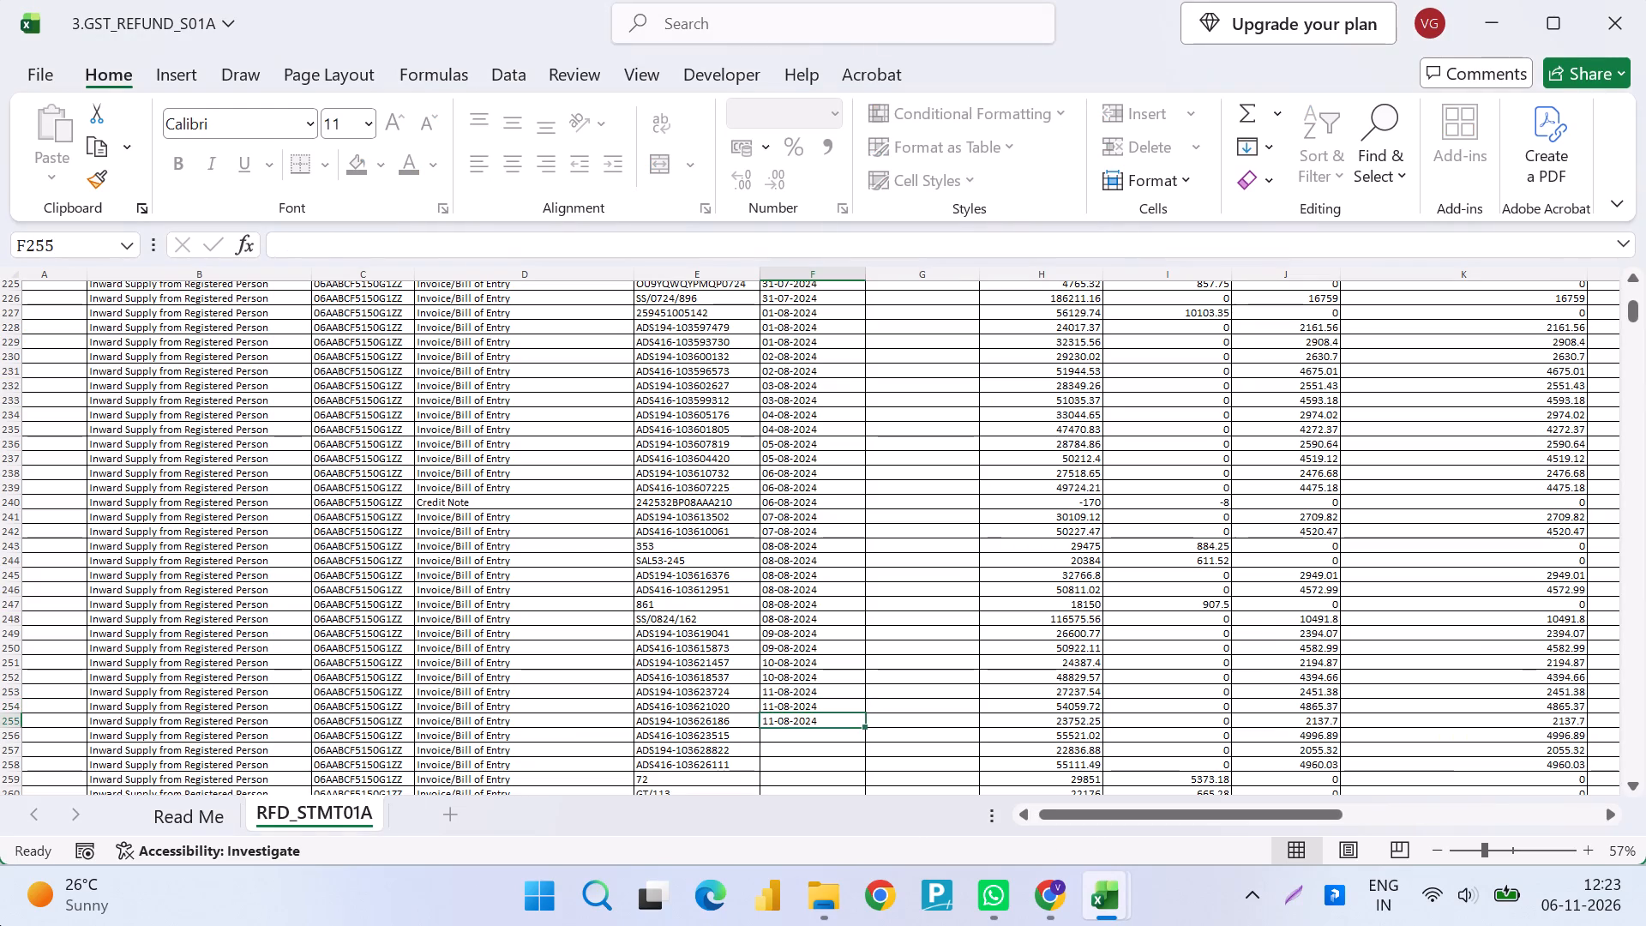
key("F2")
key("ctrl+Left")
key("ctrl+Left")
key("ctrl+Left")
key("ctrl+Left")
key("shift+Left")
key("2")
key("Return")
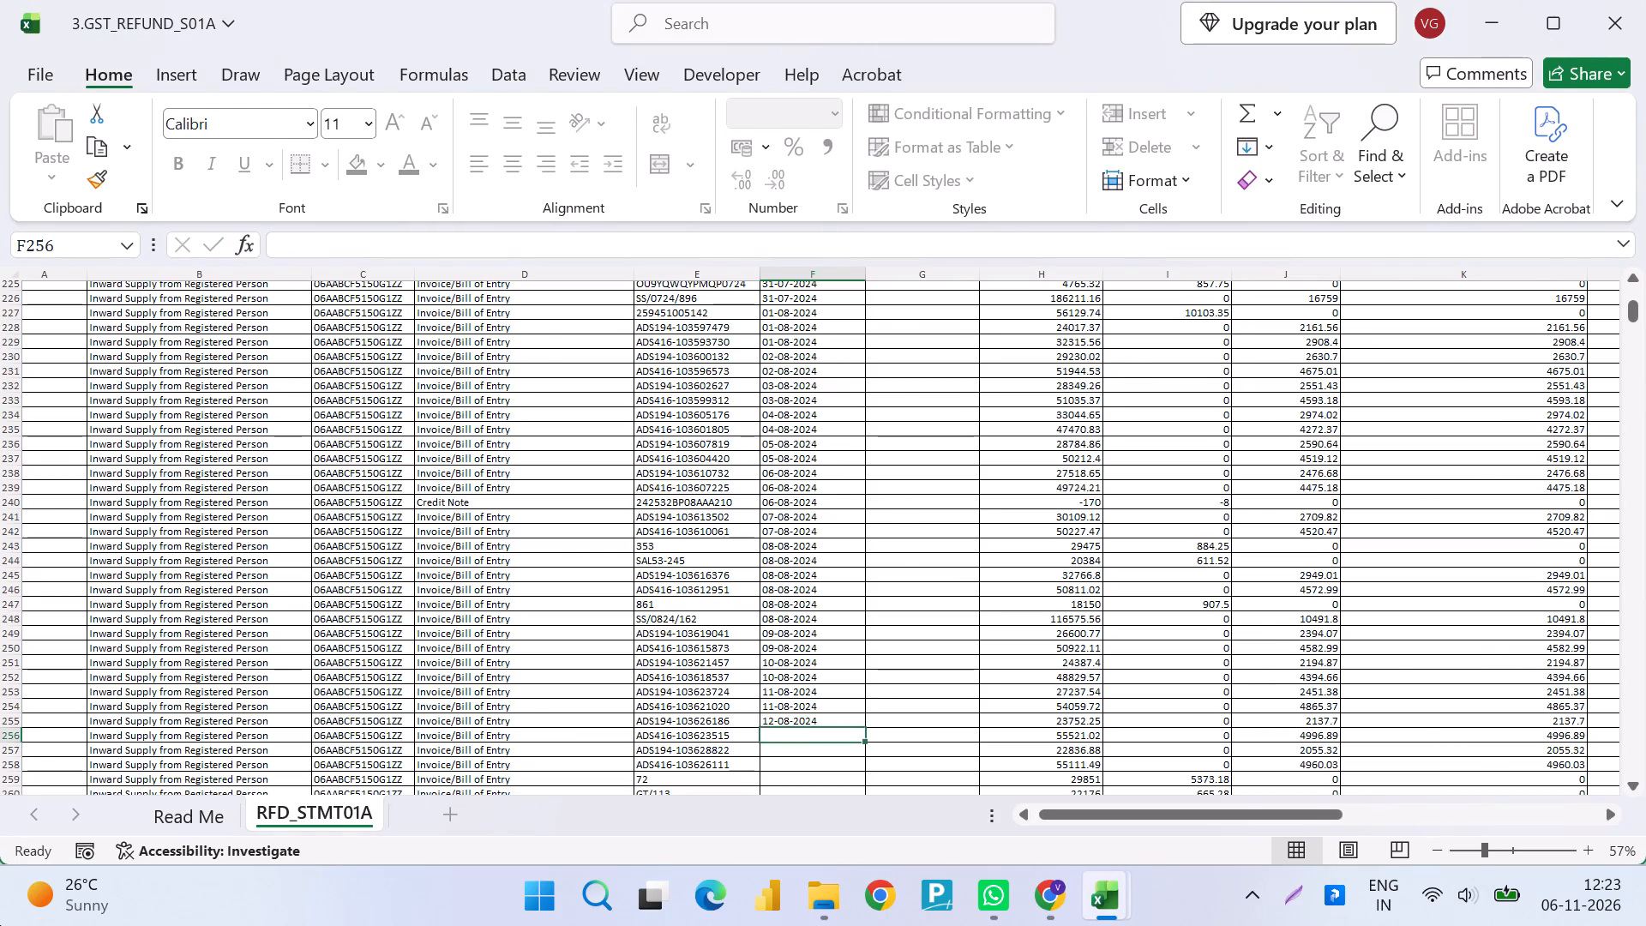
key("ctrl+d")
Mark the block of 13-08-2024 invoice dates in E248:E251 of the purchase workbook.
key("alt+Tab")
key("Down")
key("Down")
key("shift+Down")
key("shift+Down")
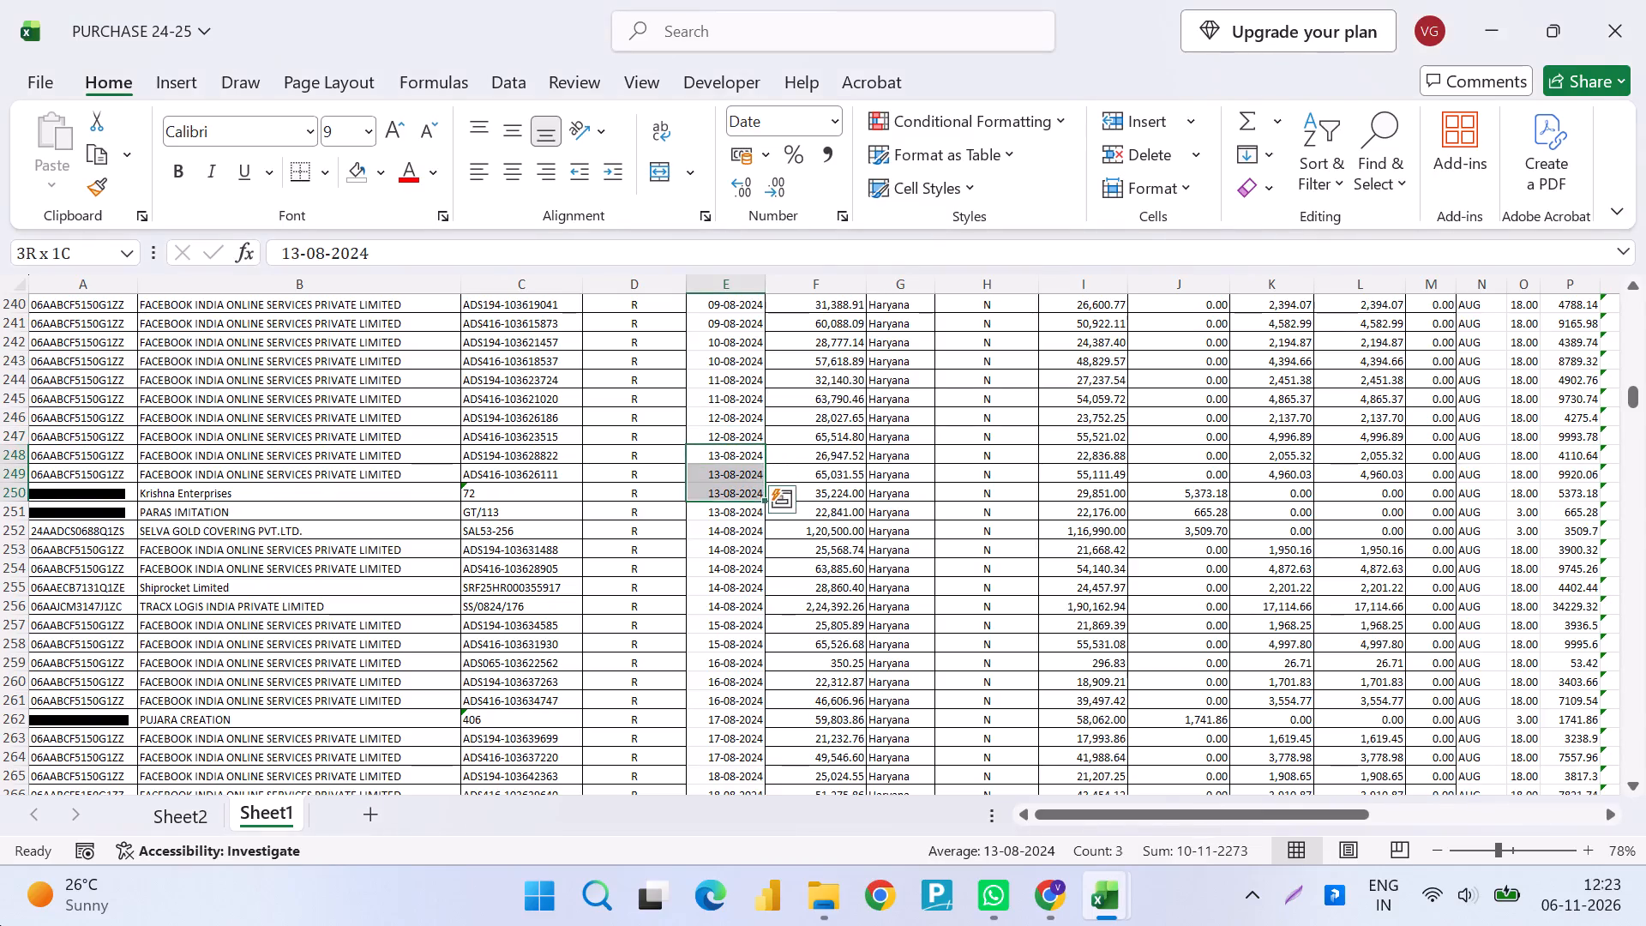
key("shift+Down")
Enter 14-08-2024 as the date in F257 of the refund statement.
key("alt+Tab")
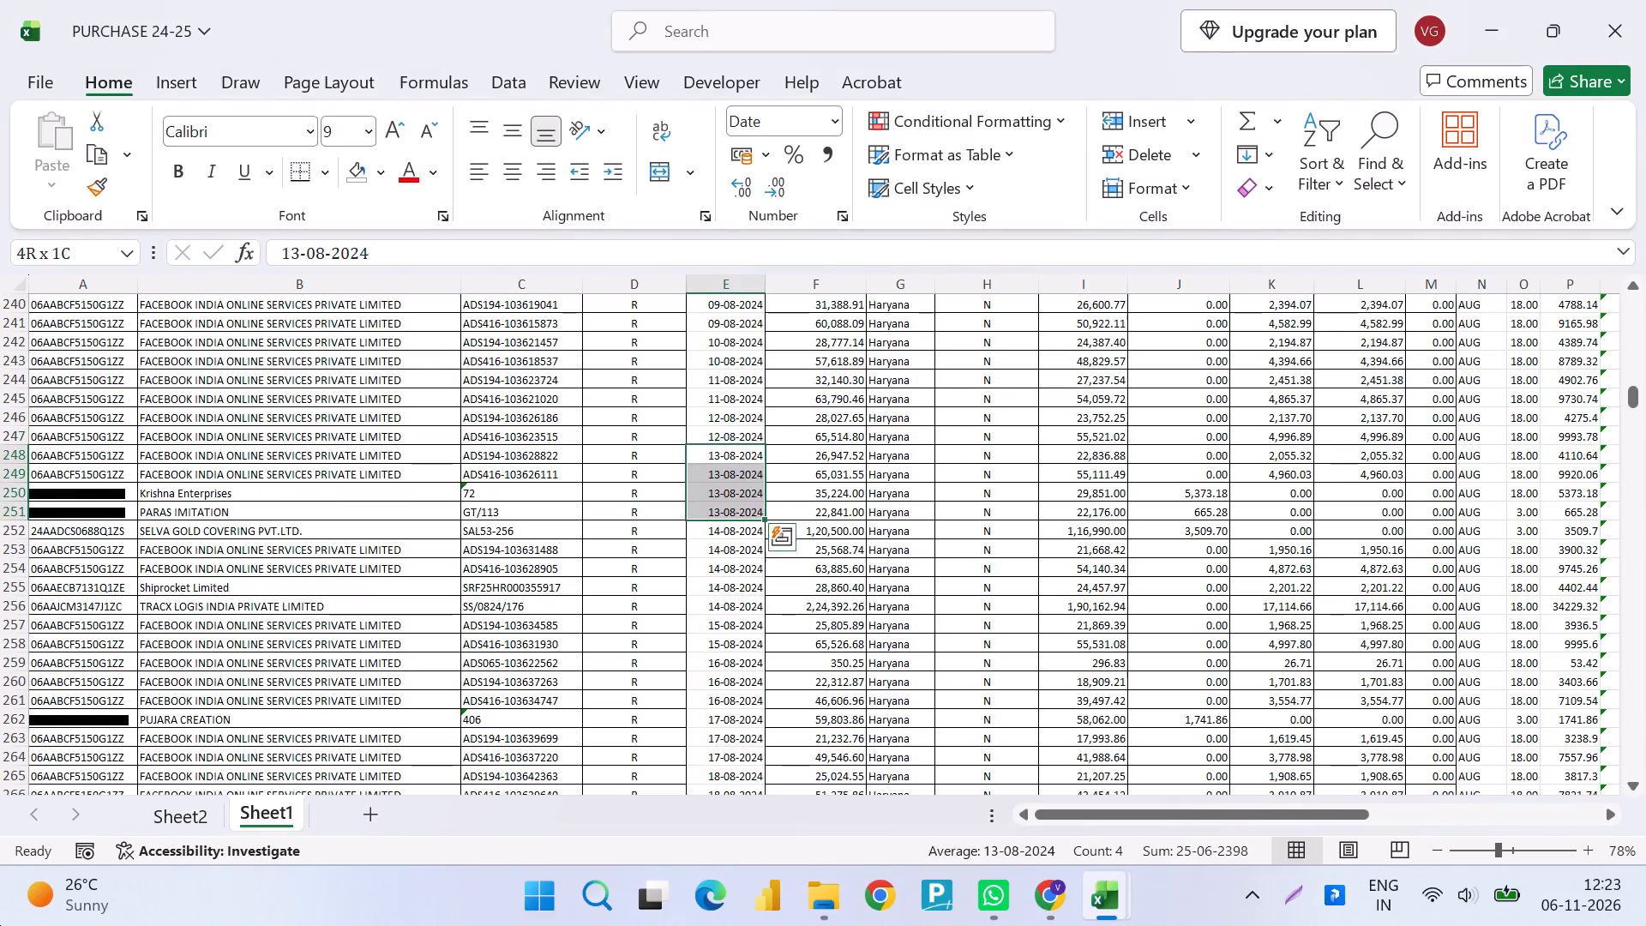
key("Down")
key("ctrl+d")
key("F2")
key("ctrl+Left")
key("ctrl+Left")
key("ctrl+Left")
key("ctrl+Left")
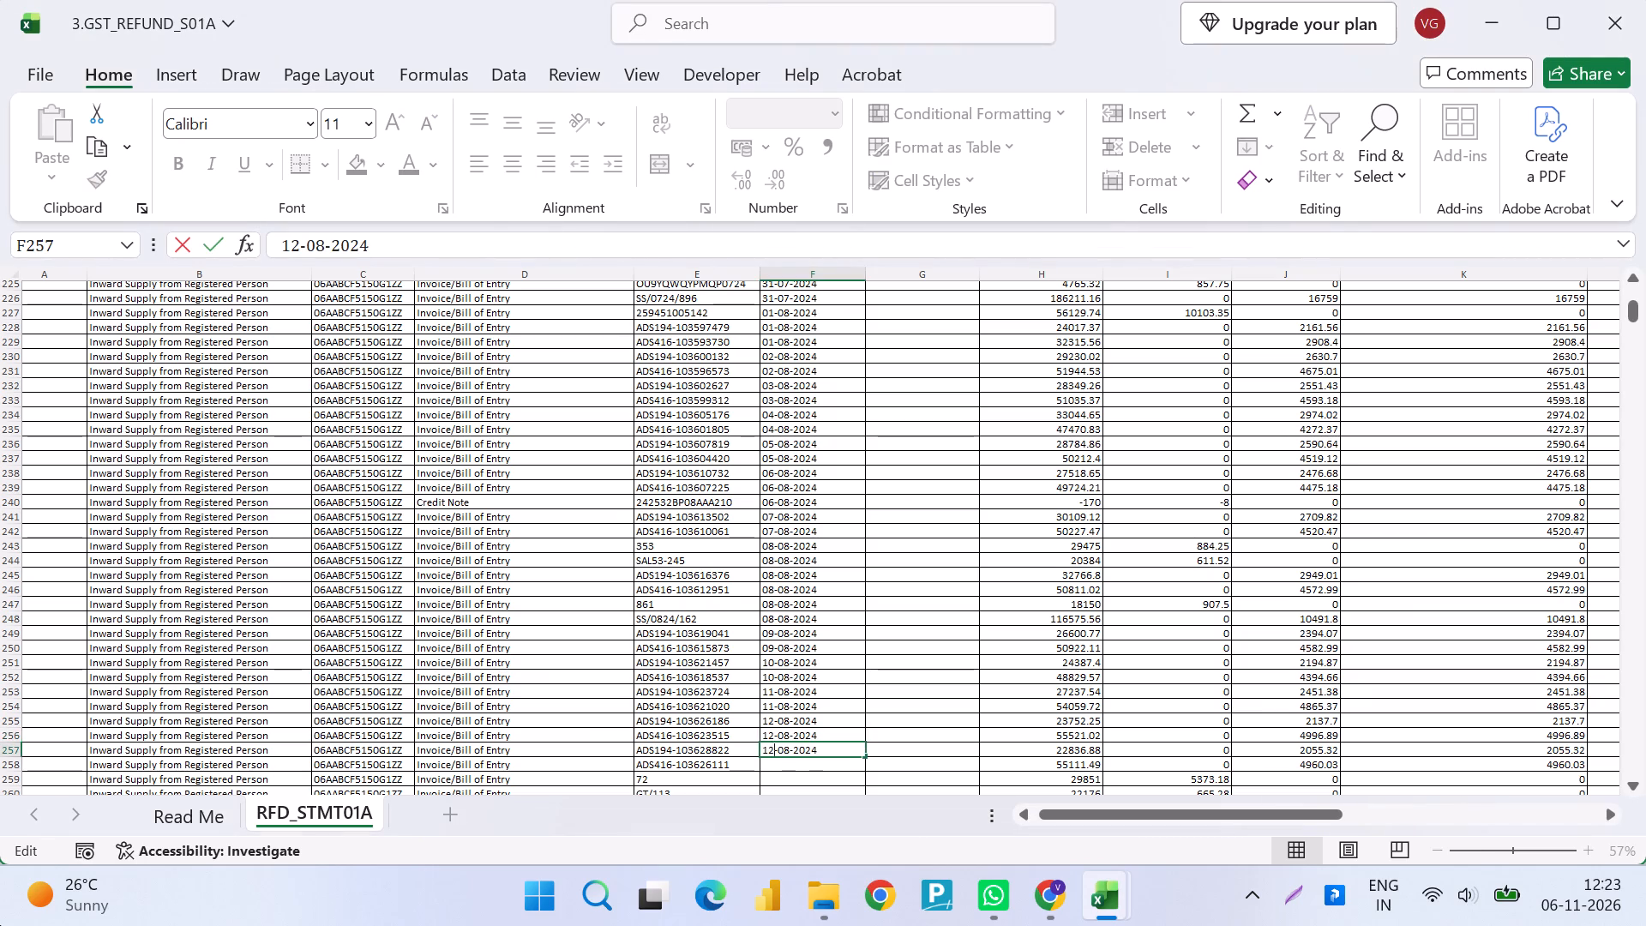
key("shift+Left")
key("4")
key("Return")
Correct the date in F257 of the refund statement to 13-08-2024.
key("Up")
key("F2")
key("Left")
key("Left")
key("Left")
key("Left")
key("Left")
key("Left")
key("Left")
key("Left")
key("shift+Left")
key("3")
key("Return")
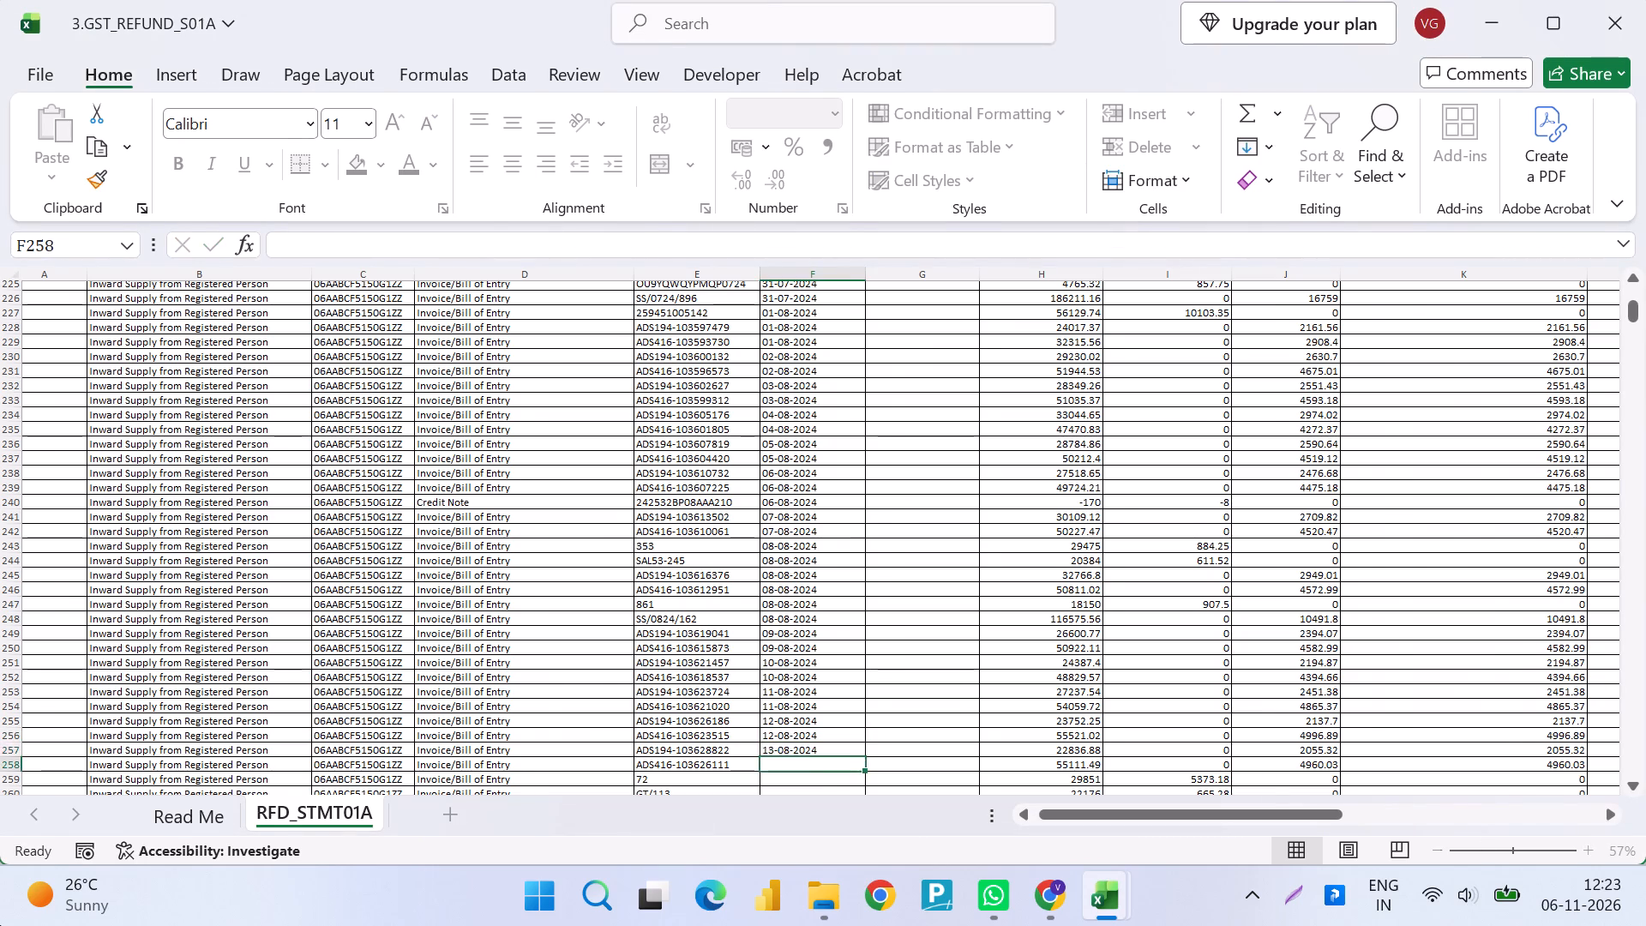
Fill the 13-08-2024 date down through F258:F260 of the refund statement.
key("alt+Tab")
key("alt+Tab")
key("ctrl+d")
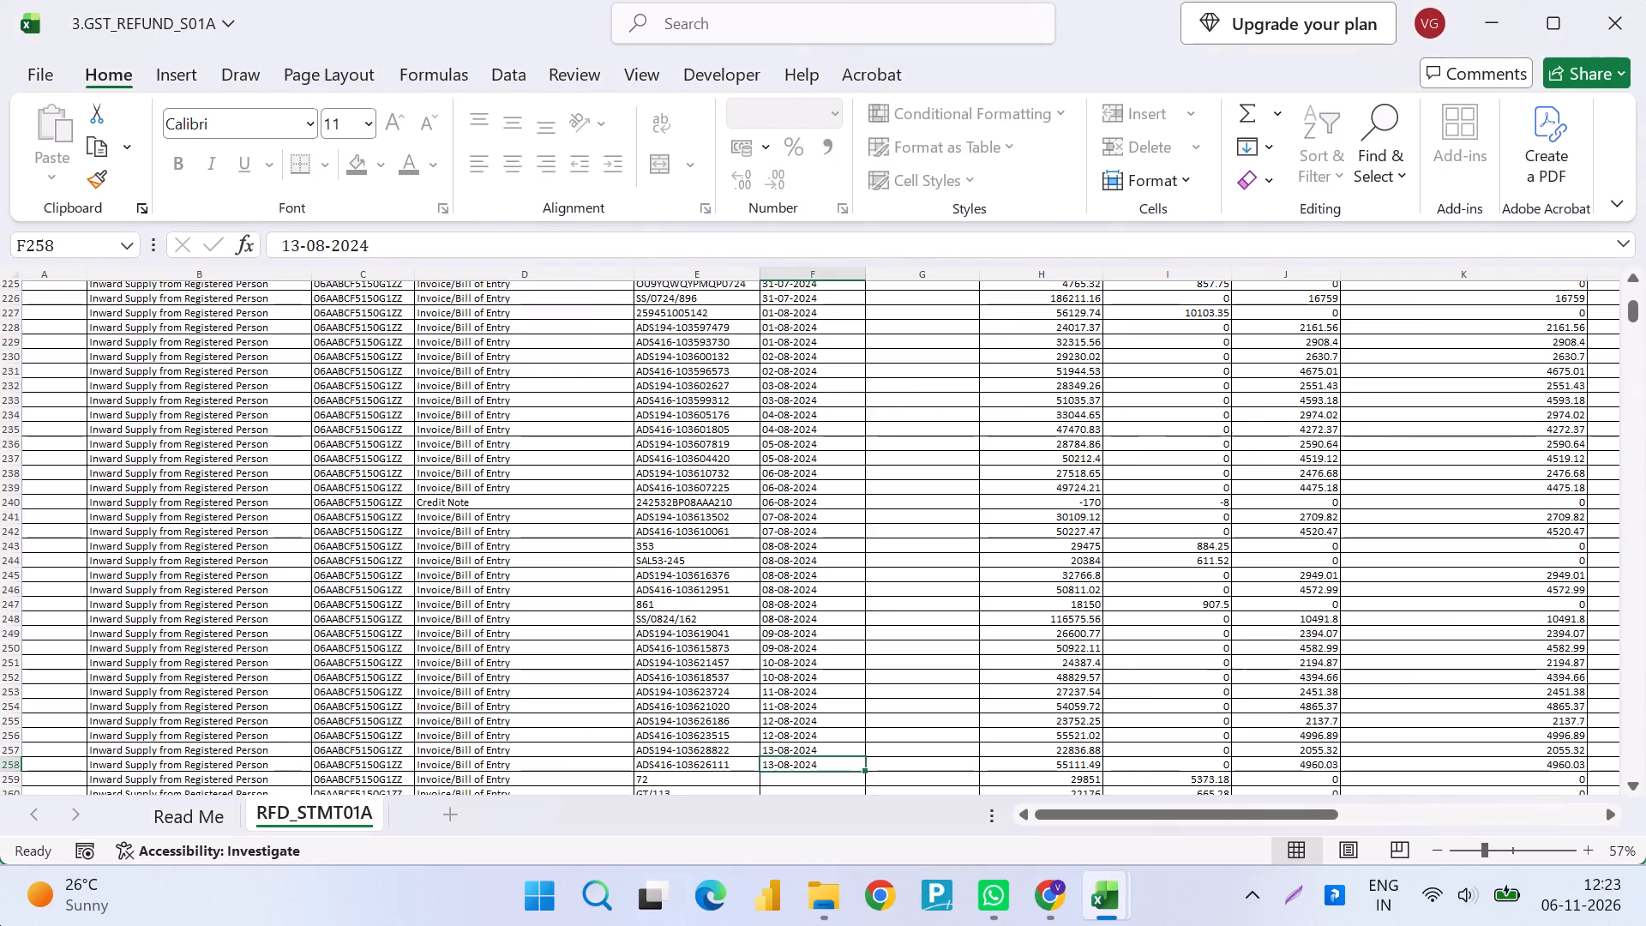
key("Down")
key("ctrl+d")
key("Down")
key("ctrl+d")
Mark the block of 14-08-2024 invoice dates in E252:E256 of the purchase workbook.
key("Down")
key("shift+Down")
key("alt+Tab")
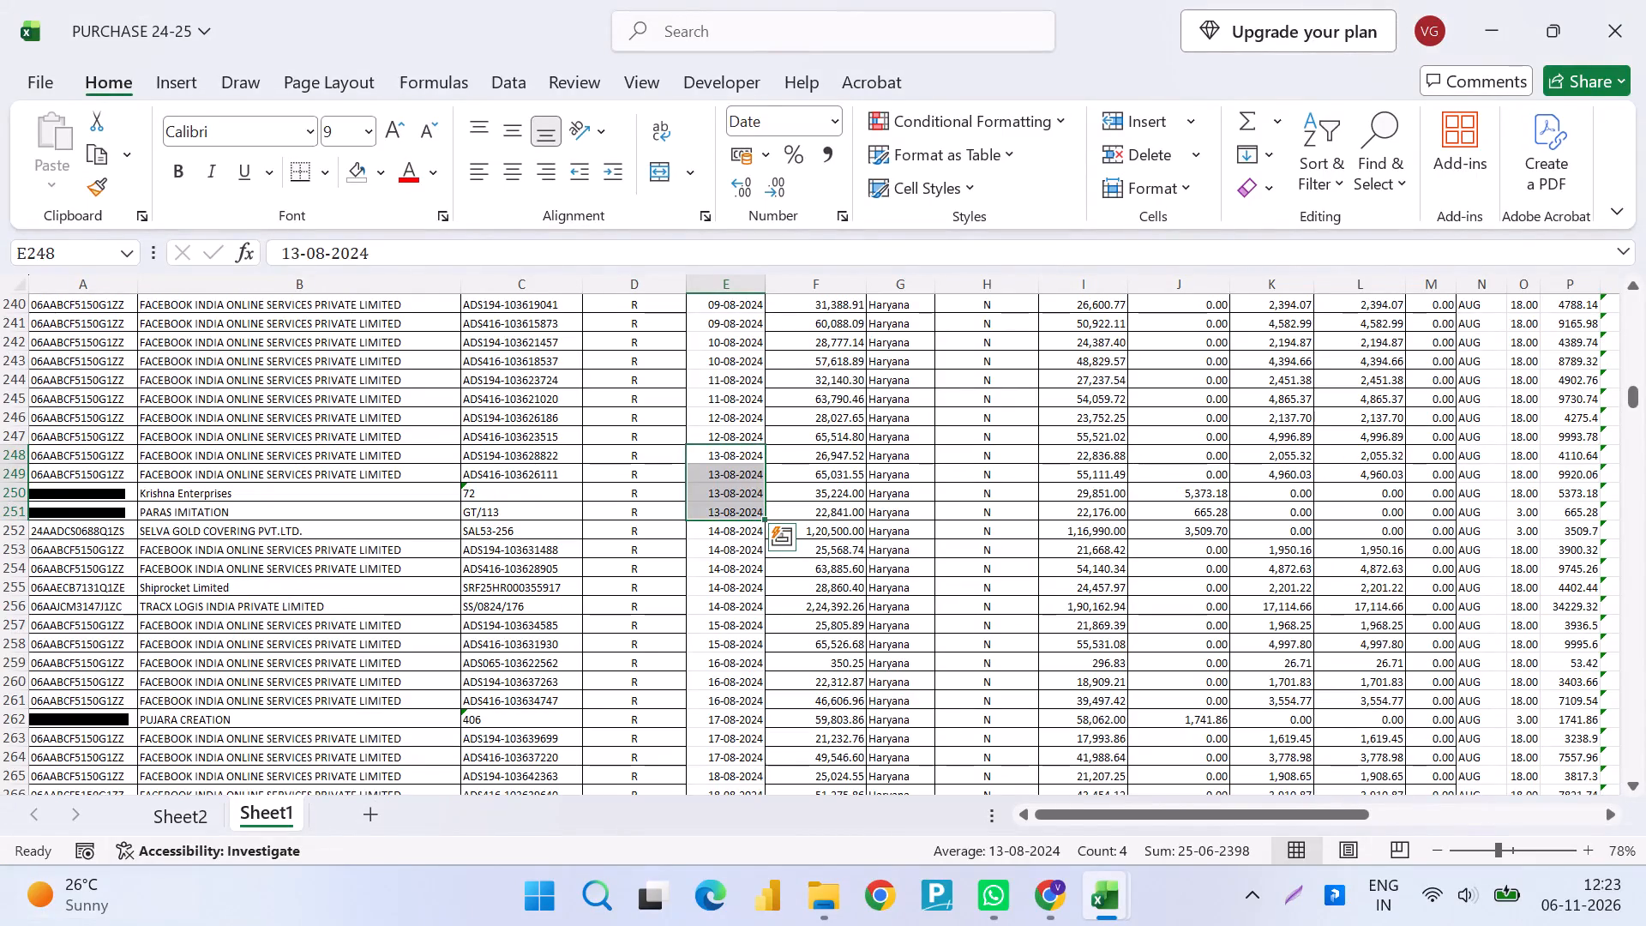
left_click(727, 531)
key("shift+Down")
key("shift+Down")
key("shift+Down")
key("shift+Down")
key("shift+Up")
key("shift+Down")
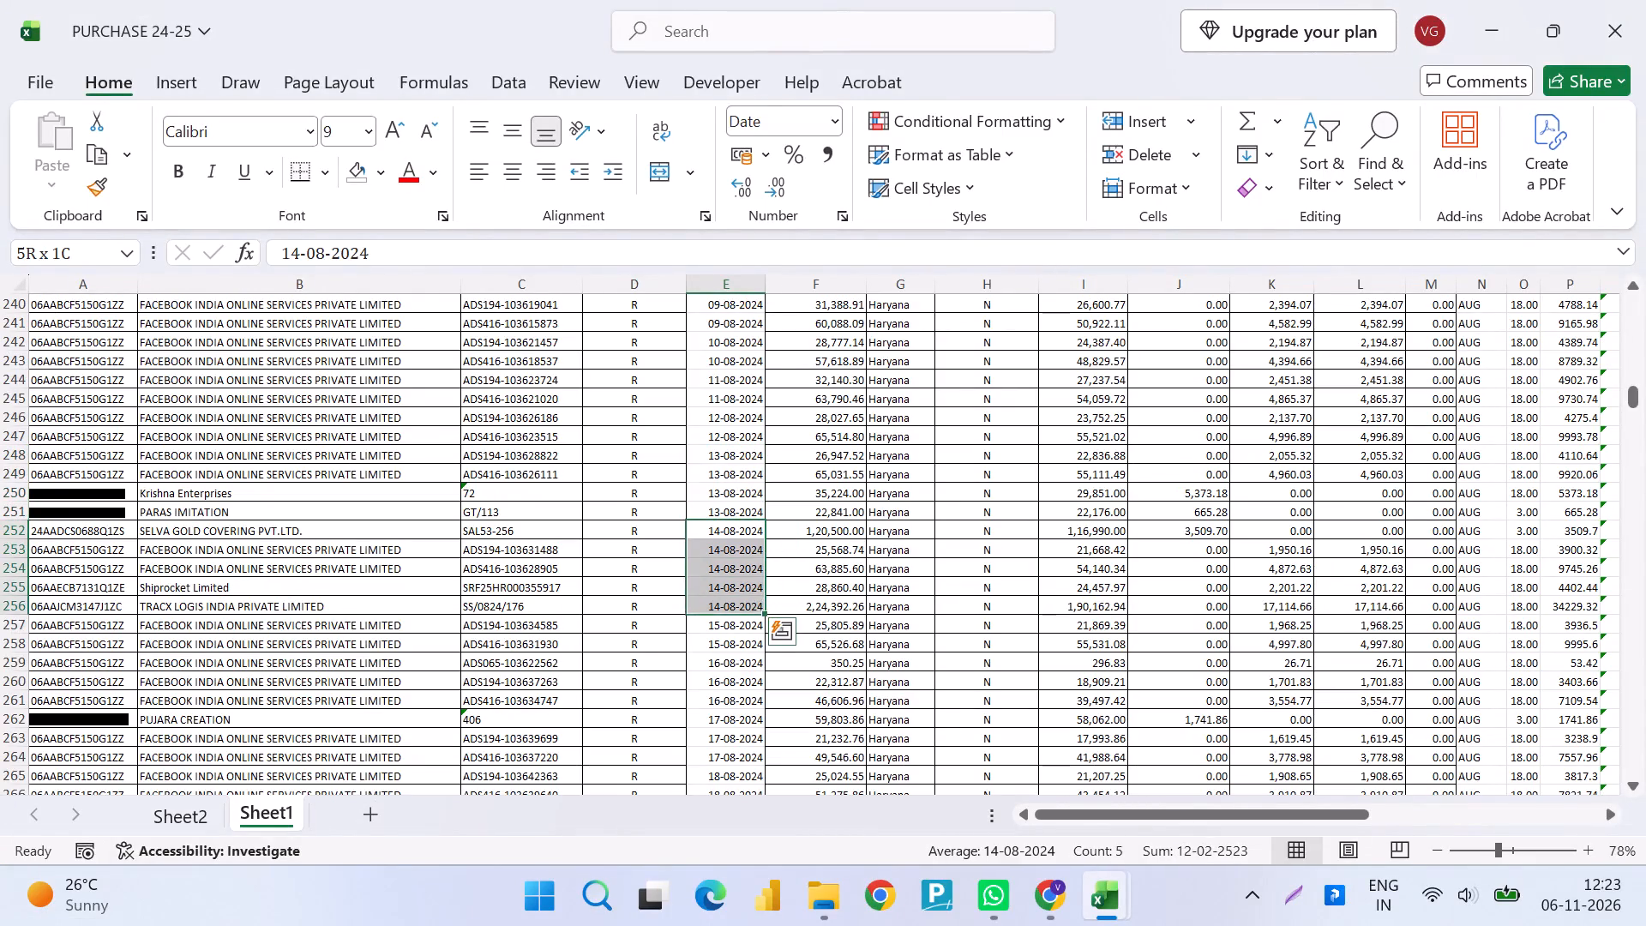
Copy the date above into F261 of the refund statement and change it to 14-08-2024.
key("alt+Tab")
key("Down")
key("Up")
key("ctrl+d")
key("F2")
key("Left")
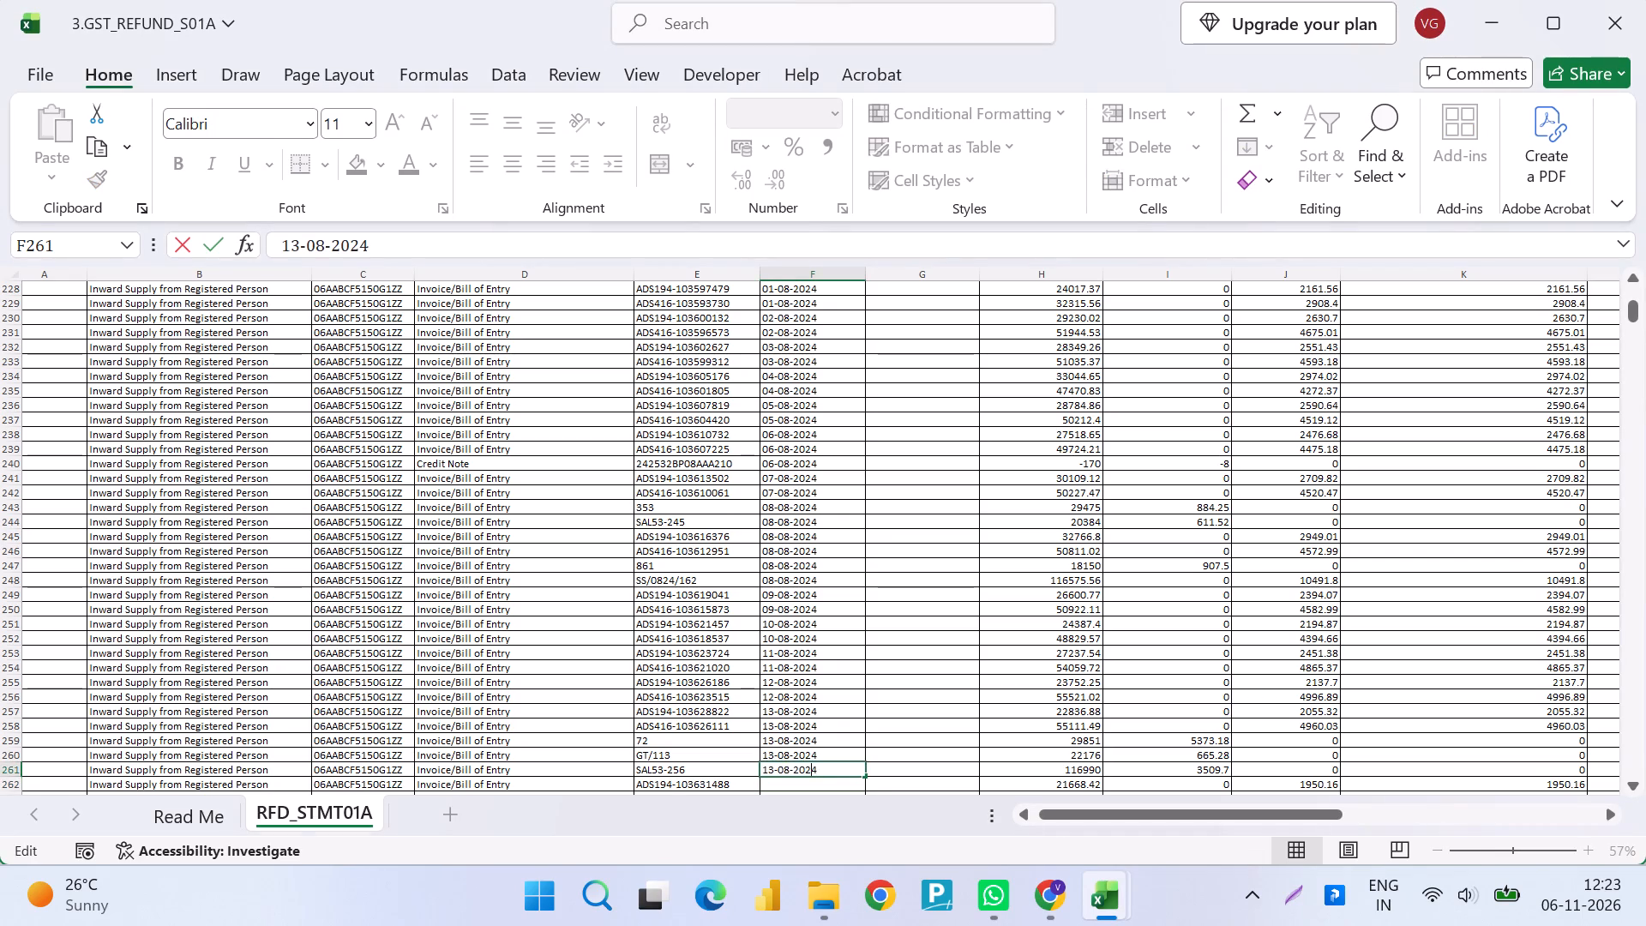
key("ctrl+Left")
key("ctrl+Left")
key("ctrl+Left")
key("ctrl+Left")
key("shift+Left")
key("4")
key("Return")
key("Up")
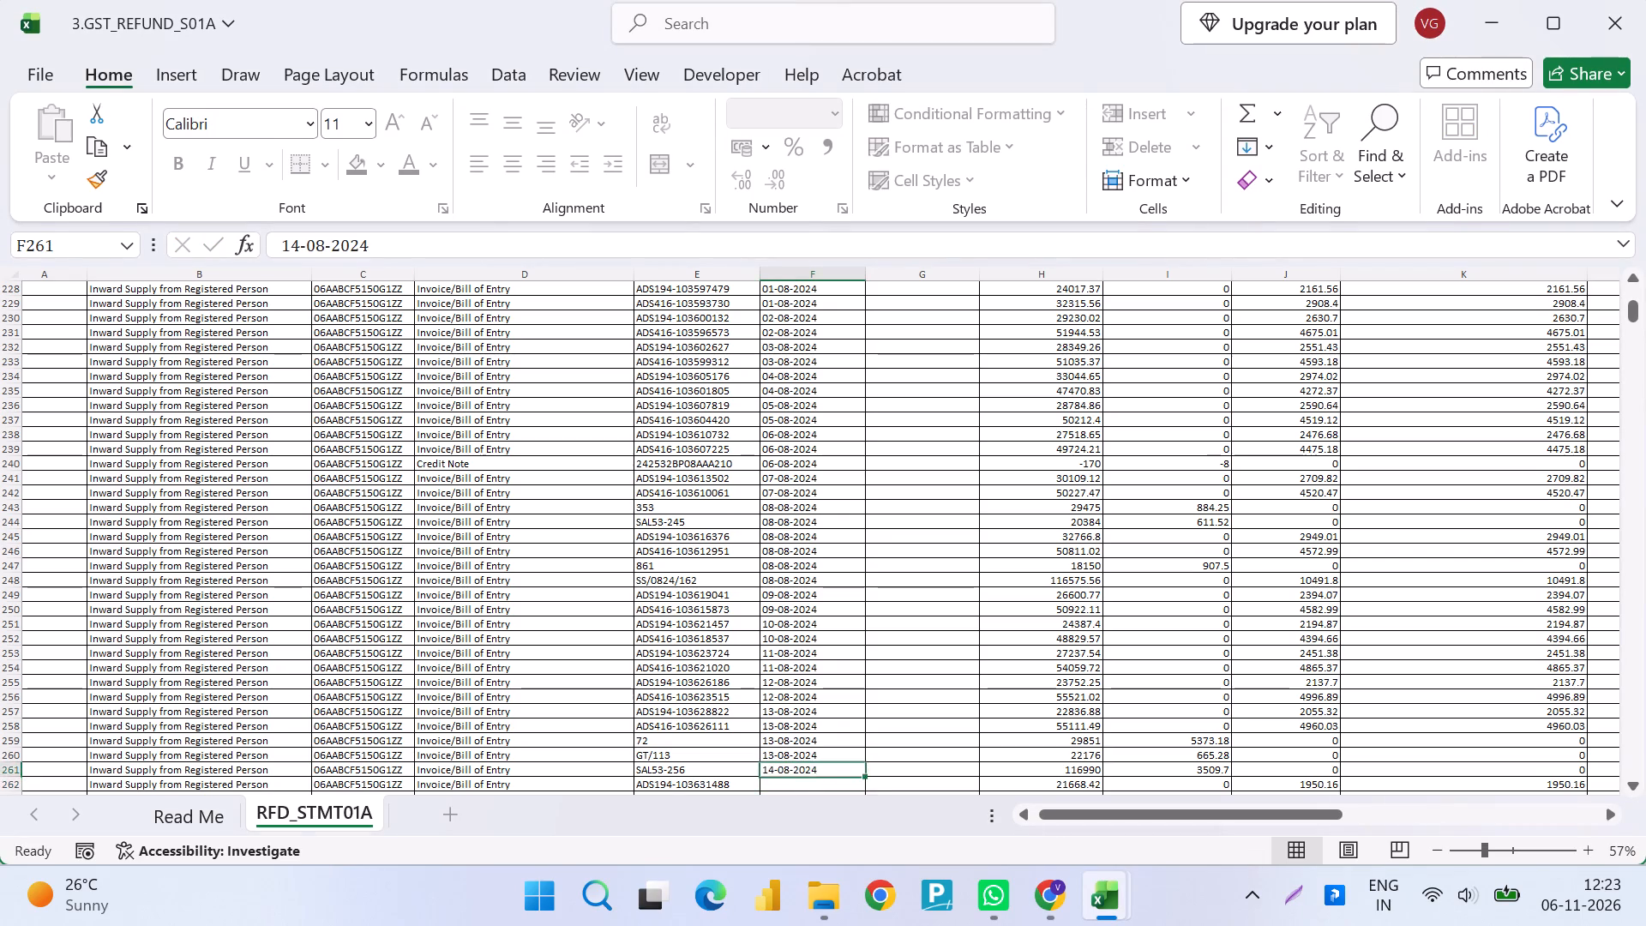
Fill the 14-08-2024 date from F261 down through F265 of the refund statement.
key("shift+Down")
key("shift+Down")
key("shift+Down")
key("shift+Down")
key("shift+Down")
key("shift+Down")
key("shift+Down")
key("shift+Down")
key("shift+Down")
key("shift+Down")
key("shift+Down")
key("shift+Down")
key("shift+Down")
key("shift+Down")
key("shift+Down")
key("shift+Down")
key("shift+Down")
key("shift+Down")
key("shift+Down")
key("shift+Down")
key("shift+Down")
key("shift+Up")
key("shift+Up")
key("shift+Up")
key("shift+Up")
key("shift+Up")
key("shift+Up")
key("shift+Up")
key("shift+Up")
key("shift+Up")
key("shift+Up")
key("shift+Up")
key("shift+Up")
key("shift+Up")
key("shift+Up")
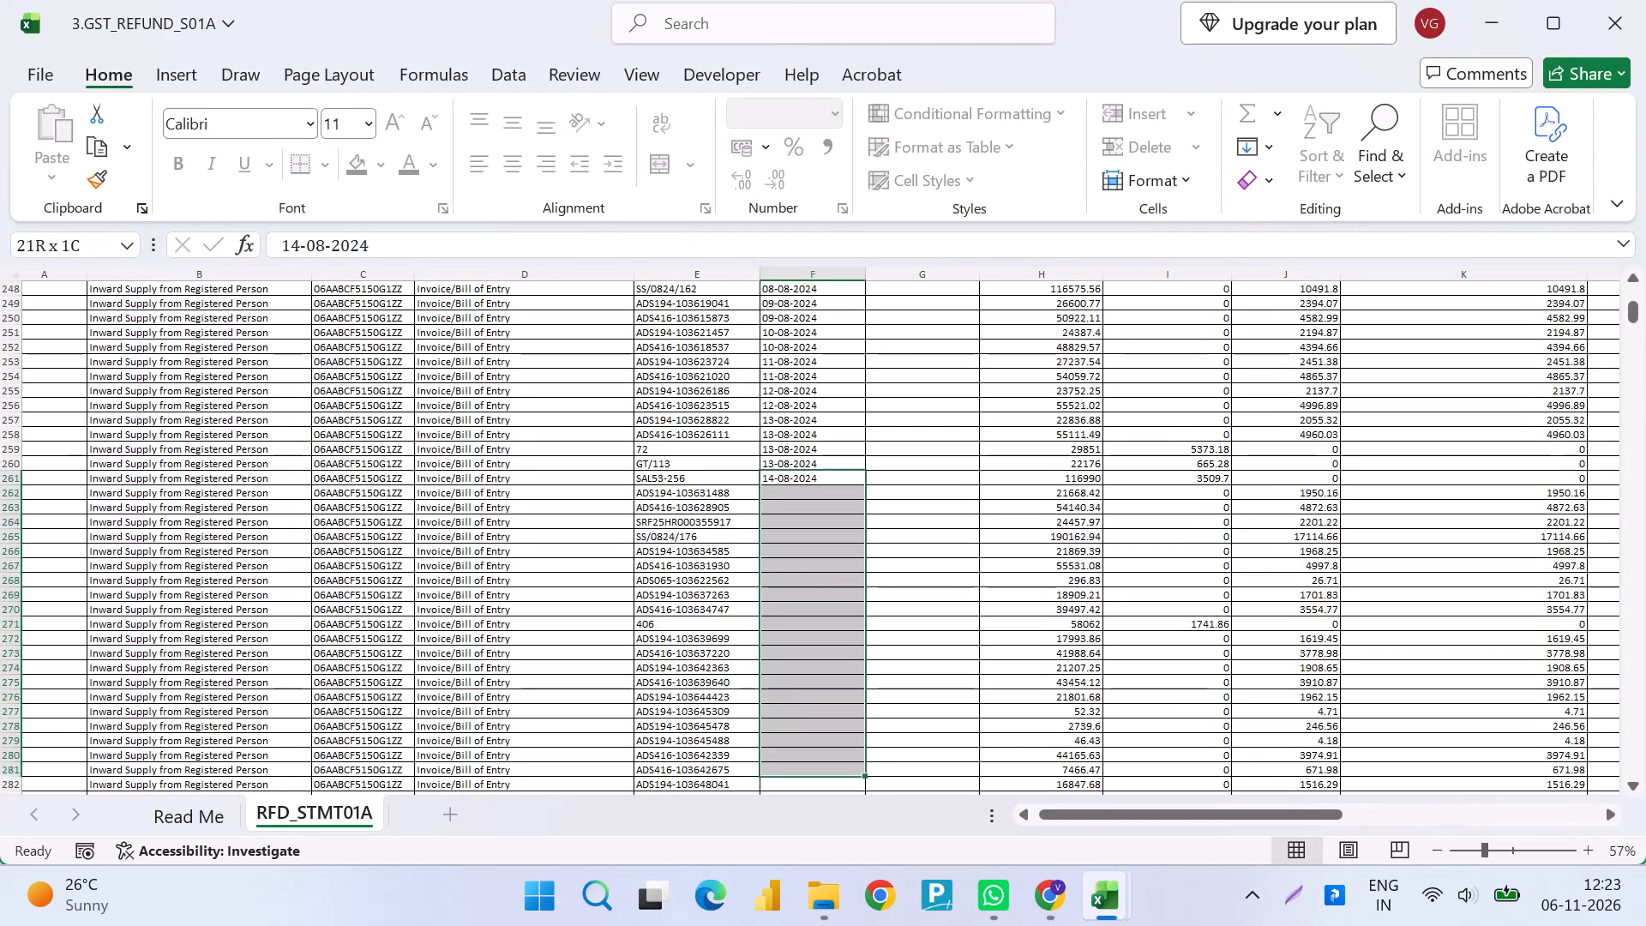
key("shift+Up")
key("shift+Up")
key("shift+Up")
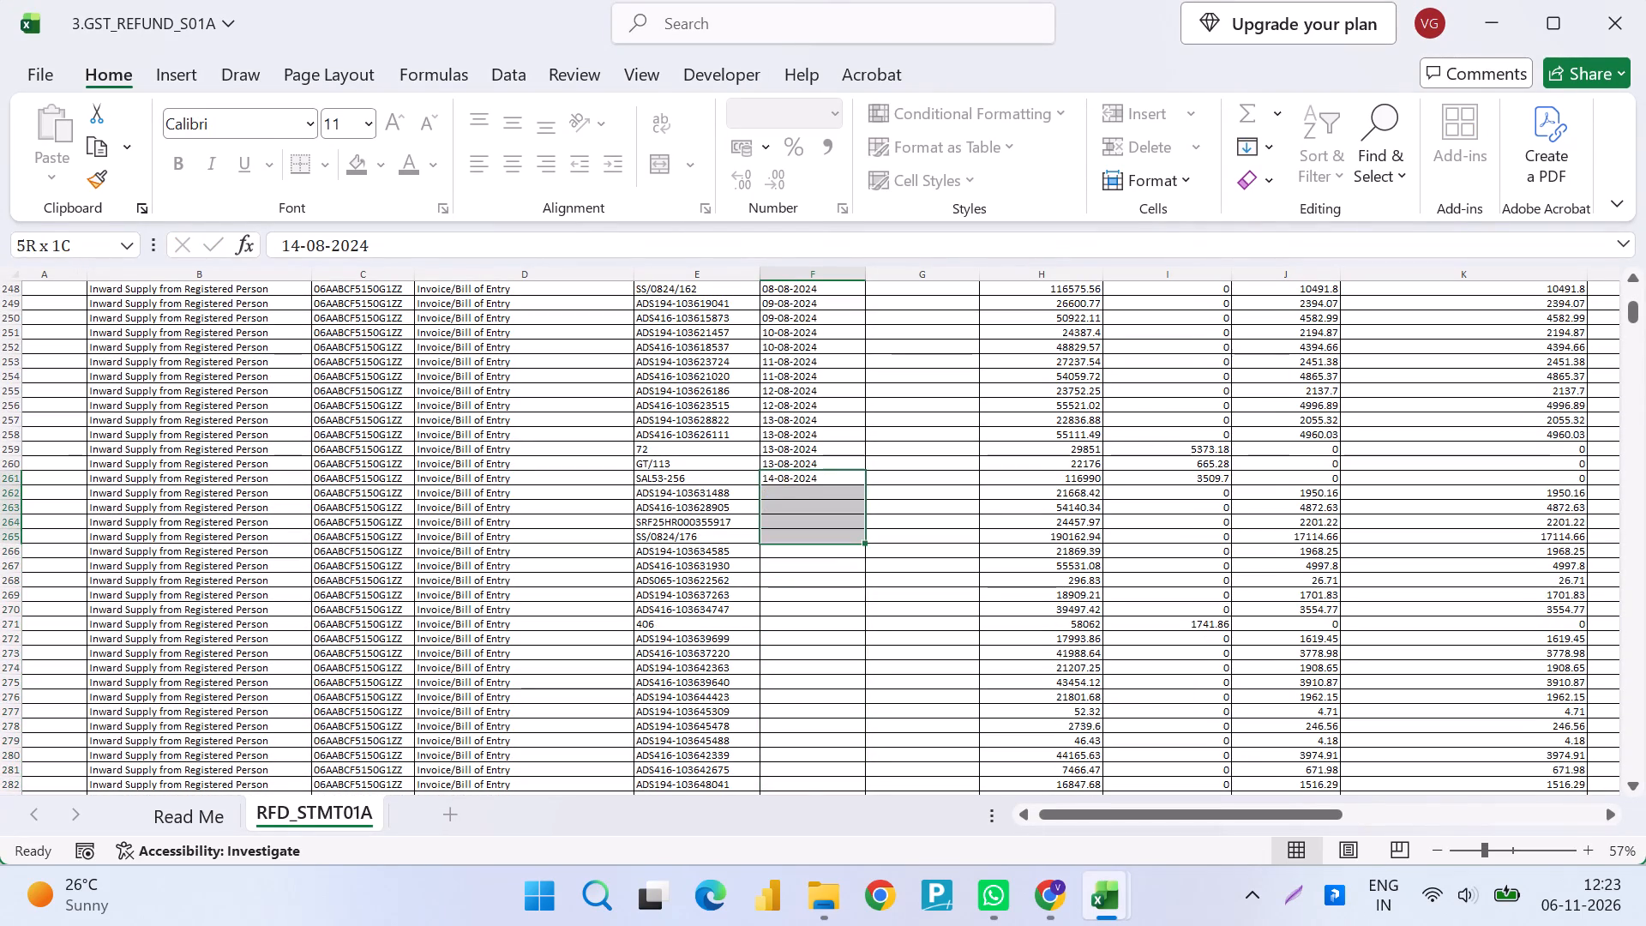
key("ctrl+d")
Check the 15-08-2024 rows starting at E257 of the purchase workbook and enter 15-08-2024 in F266:F267 of the refund statement.
key("alt+Tab")
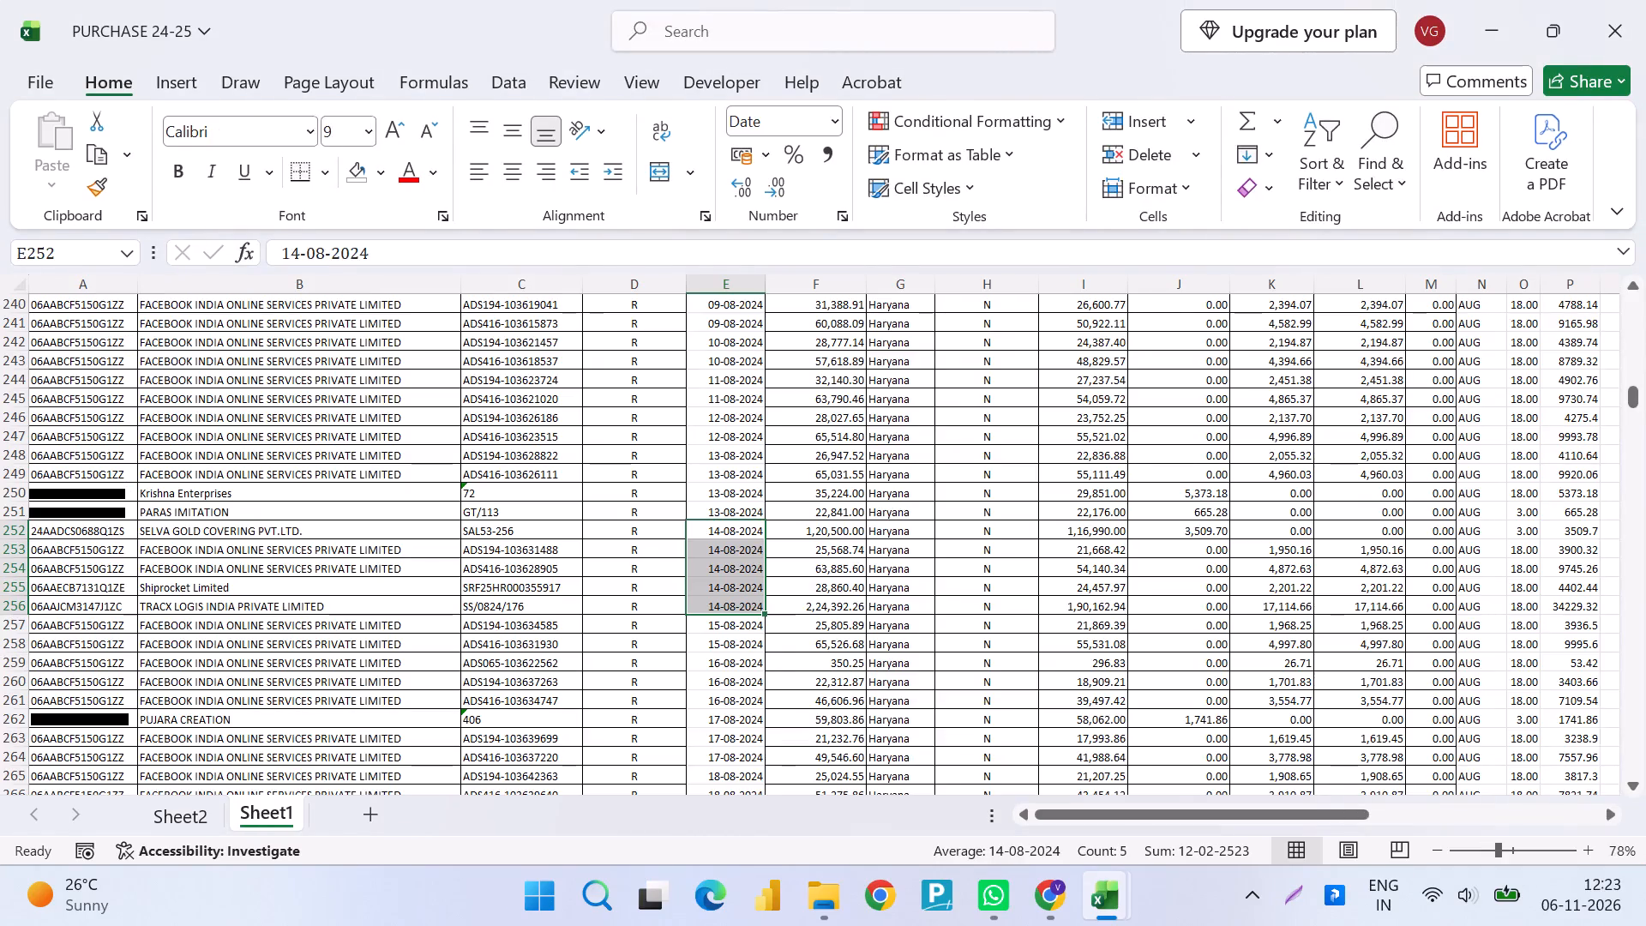
left_click(733, 626)
key("alt+Tab")
key("Down")
key("ctrl+Down")
key("Down")
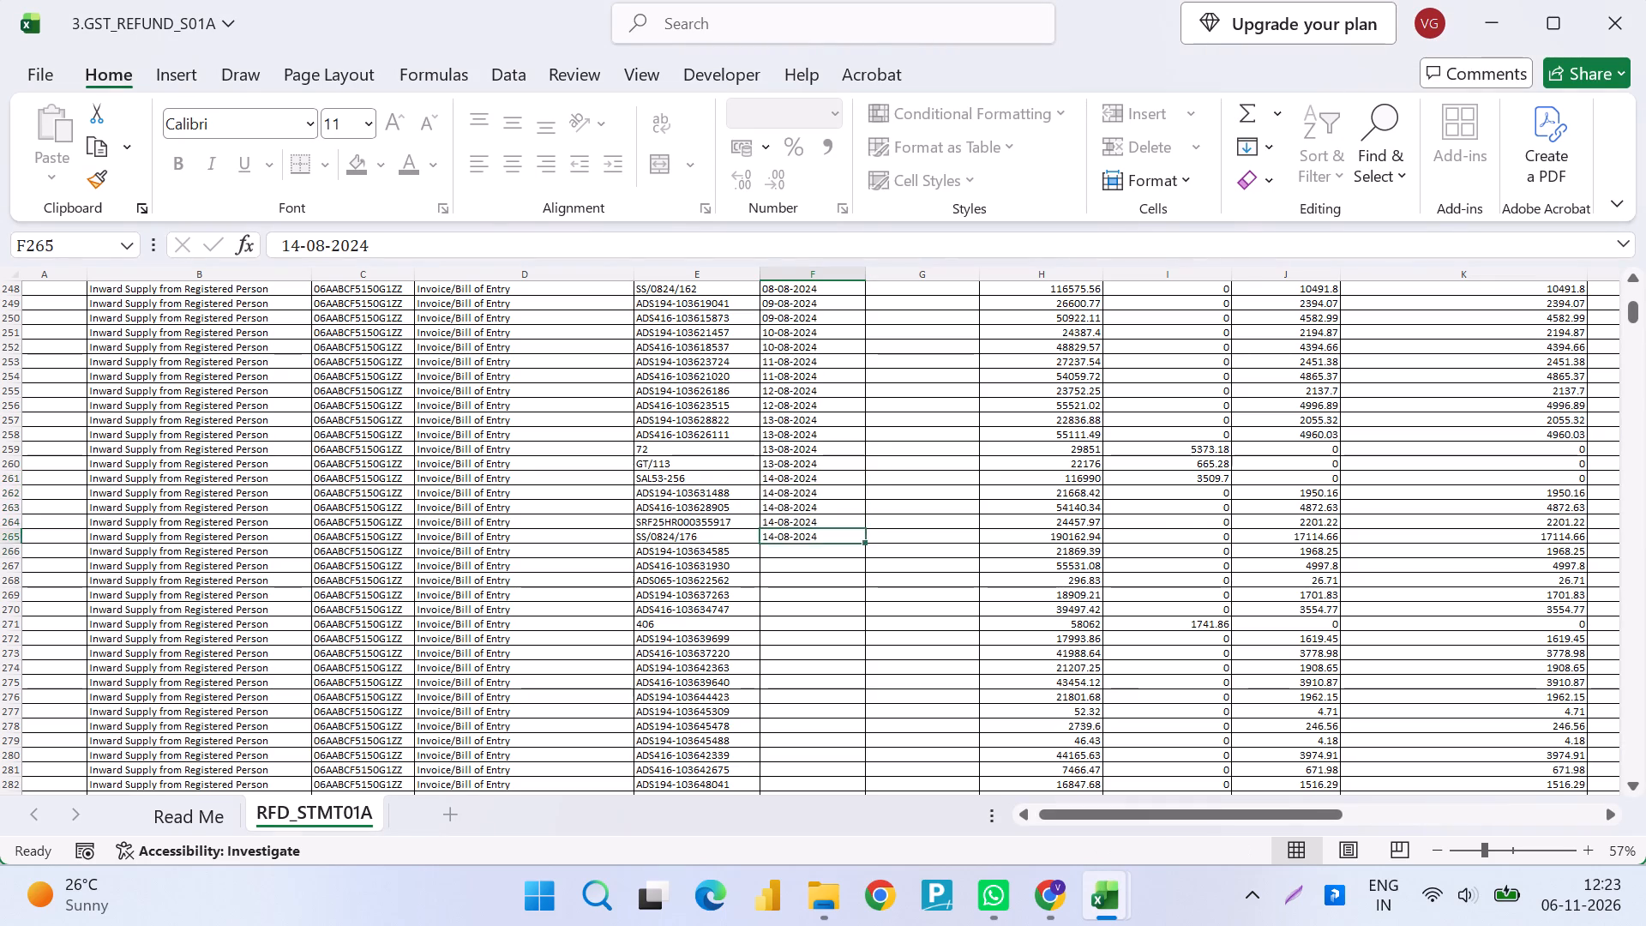
key("ctrl+d")
key("F2")
key("ctrl+Left")
key("ctrl+Left")
key("ctrl+Left")
key("Left")
key("shift+Left")
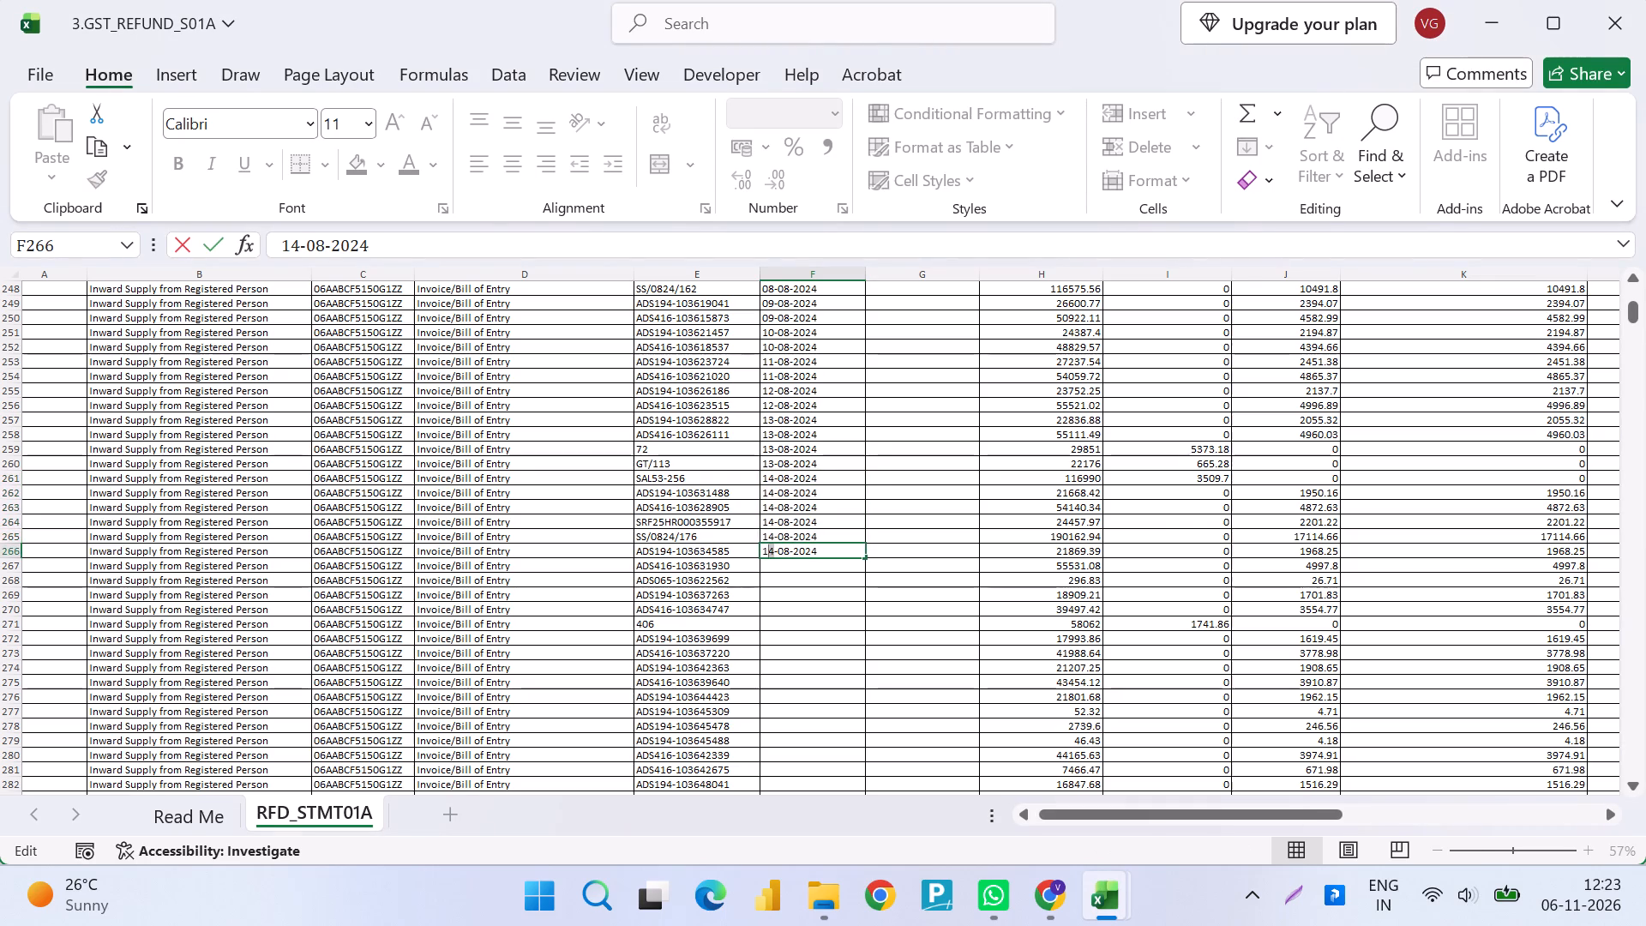
key("5")
key("Return")
key("ctrl+d")
Mark the block of 16-08-2024 invoice dates in E259:E261 of the purchase workbook.
key("alt+Tab")
key("Down")
key("Down")
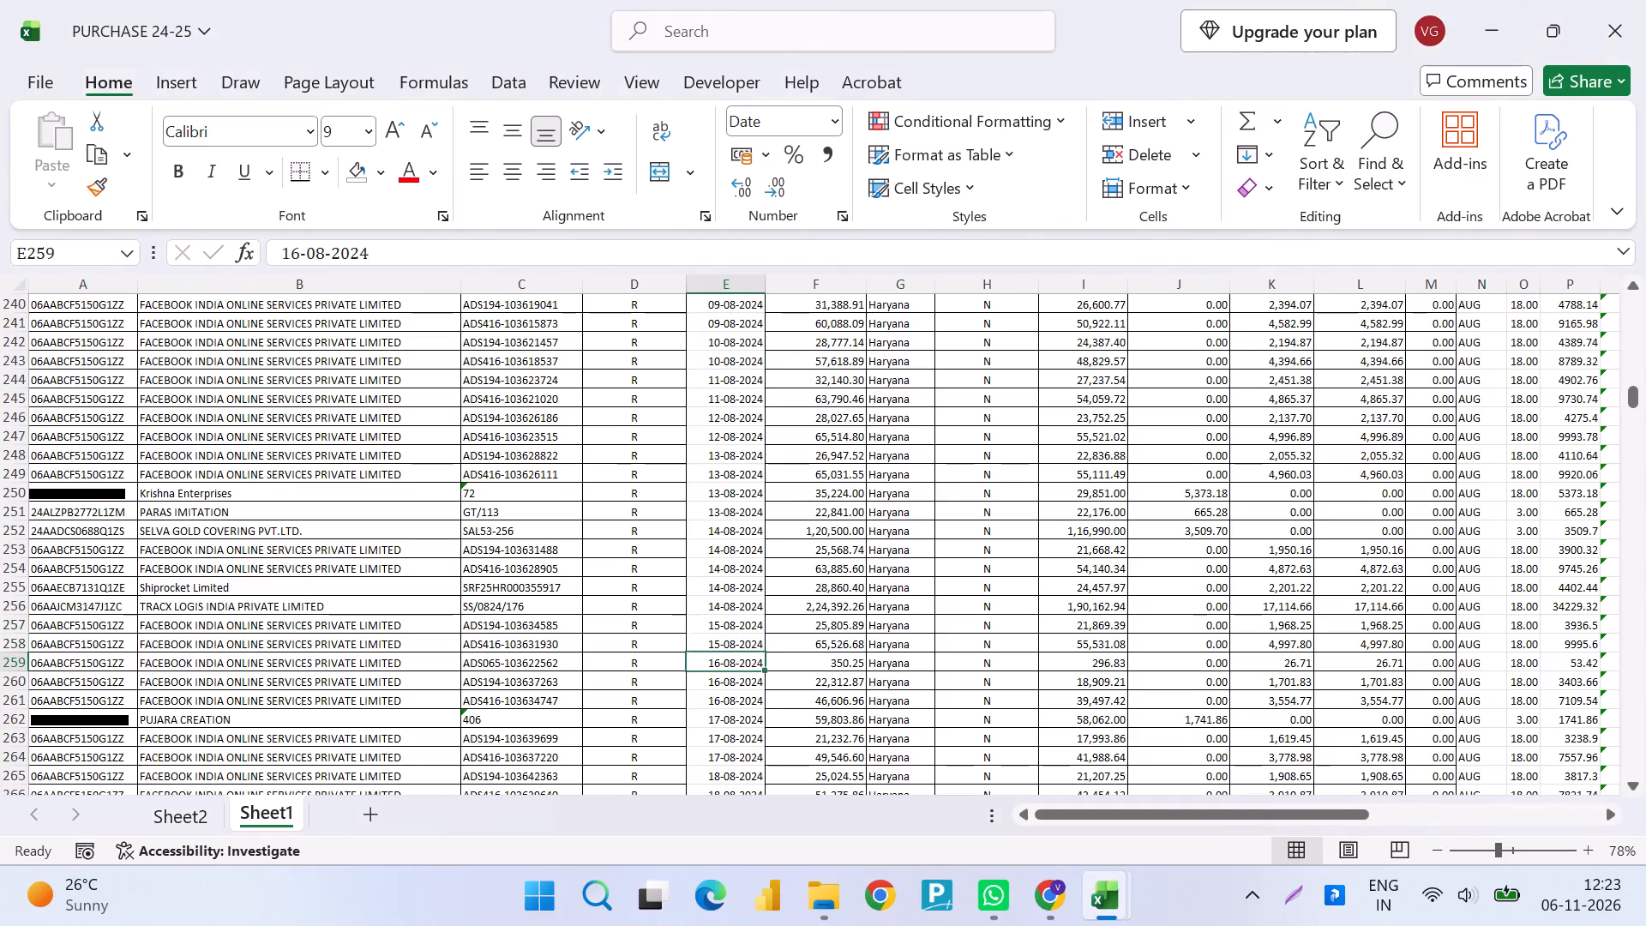
key("shift+Down")
key("shift+Down")
Enter 16-08-2024 in F268 of the refund statement and fill it down through F270.
key("alt+Tab")
key("Down")
key("ctrl+d")
key("F2")
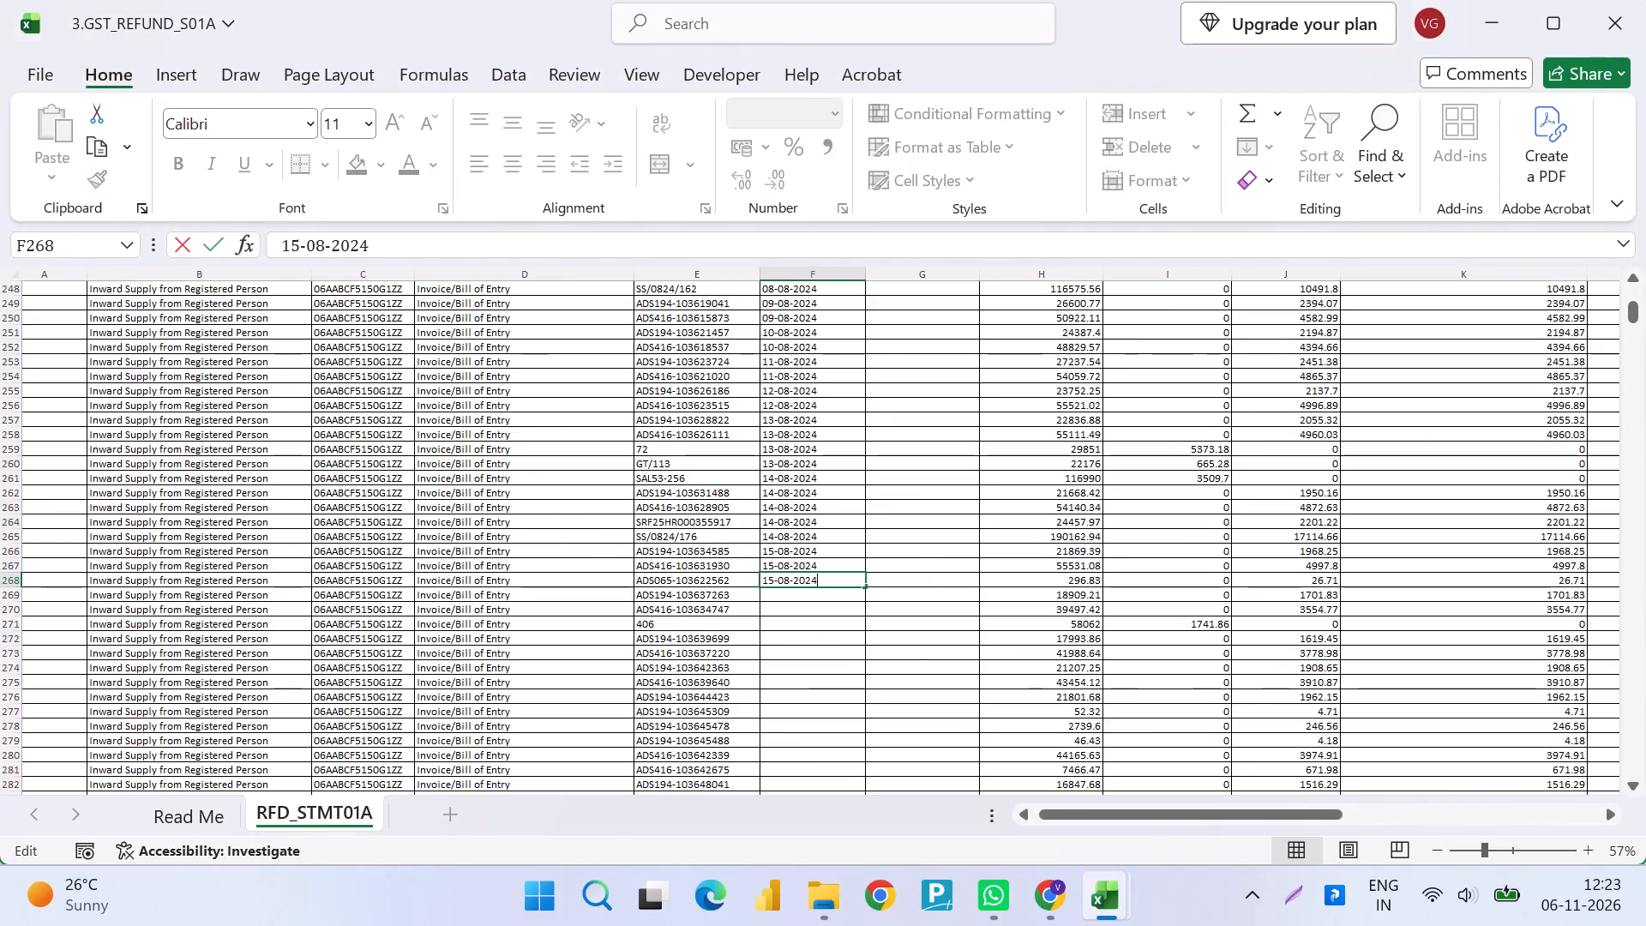
key("Left")
key("ctrl+Left")
key("ctrl+Left")
key("ctrl+Left")
key("ctrl+Left")
key("shift+Left")
key("6")
key("Return")
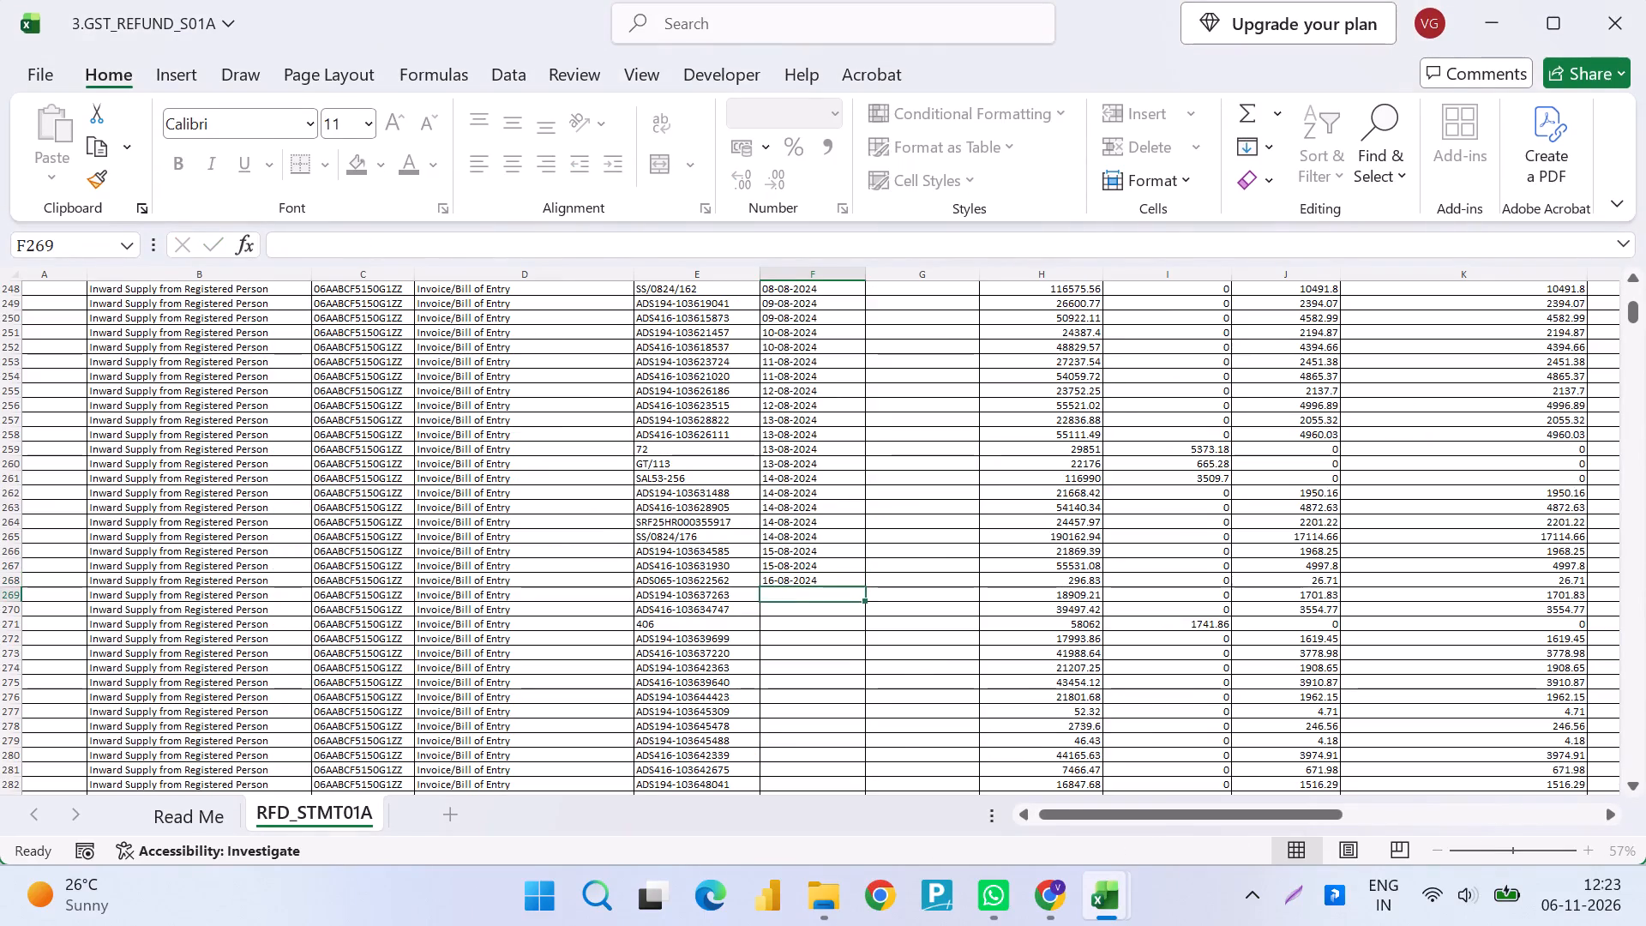
key("ctrl+d")
key("Up")
key("Down")
key("Down")
key("ctrl+d")
Copy the date above into F271 of the refund statement and change it to 17-08-2024.
key("Down")
key("ctrl+d")
key("F2")
key("ctrl+Left")
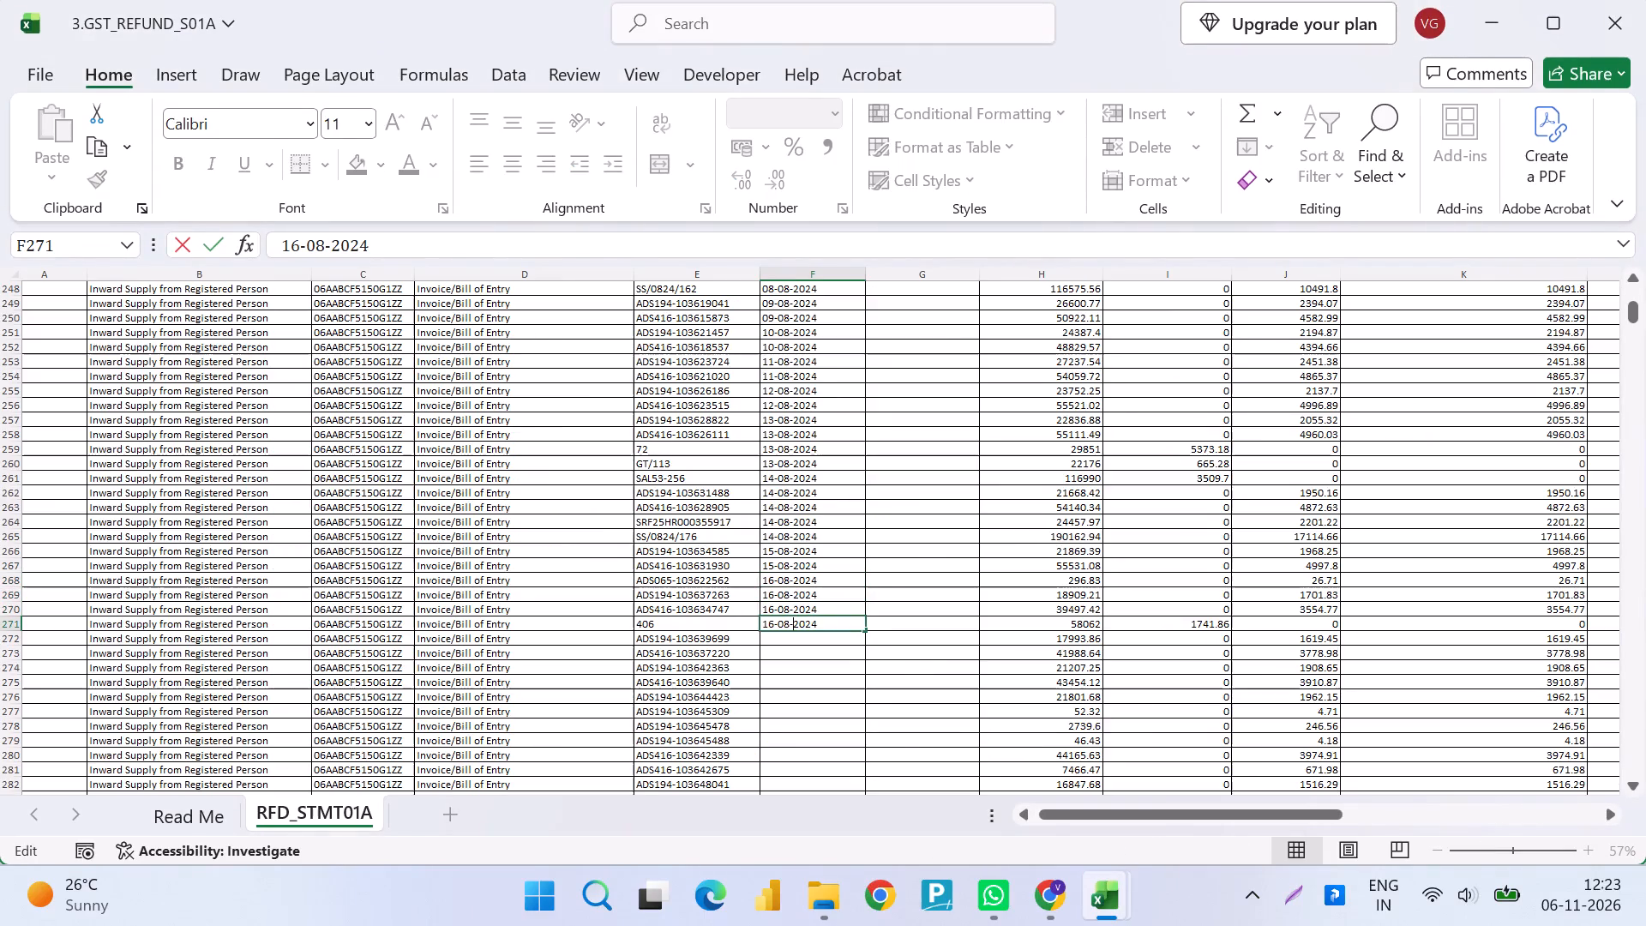
key("ctrl+Left")
key("ctrl+Left")
key("ctrl+Left")
key("shift+Left")
key("7")
key("Return")
Mark the block of 17-08-2024 invoice dates in E262:E264 of the purchase workbook.
key("alt+Tab")
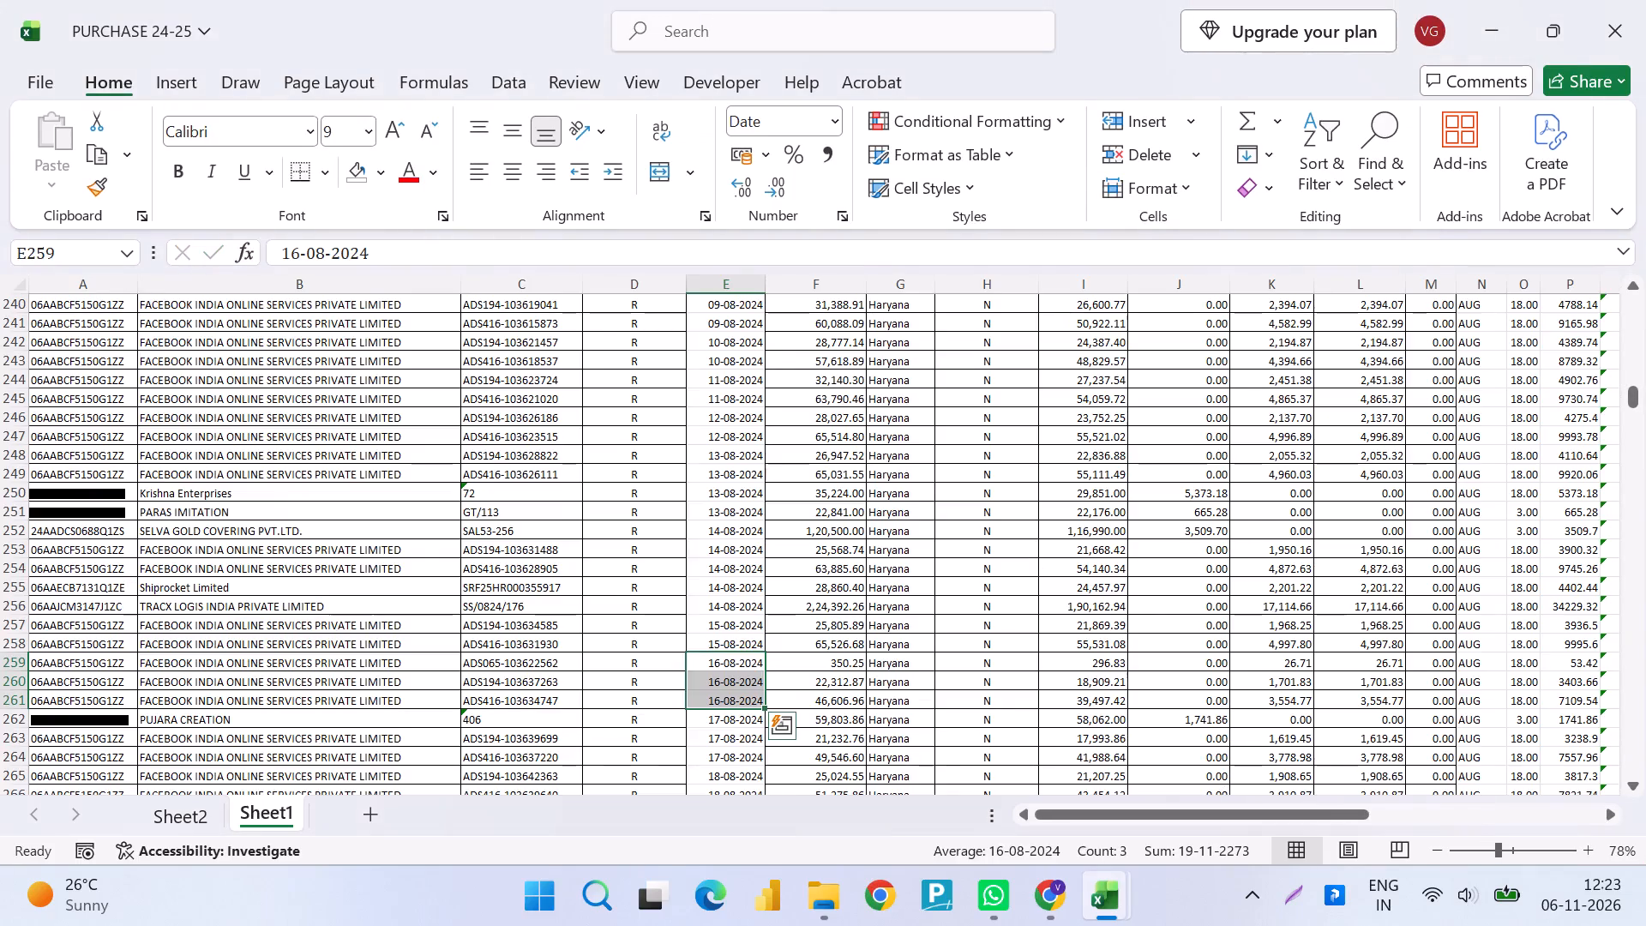
key("Down")
key("Down")
key("Down")
key("shift+Down")
key("shift+Down")
Fill the 17-08-2024 date down through F272:F273 of the refund statement.
key("alt+Tab")
key("Down")
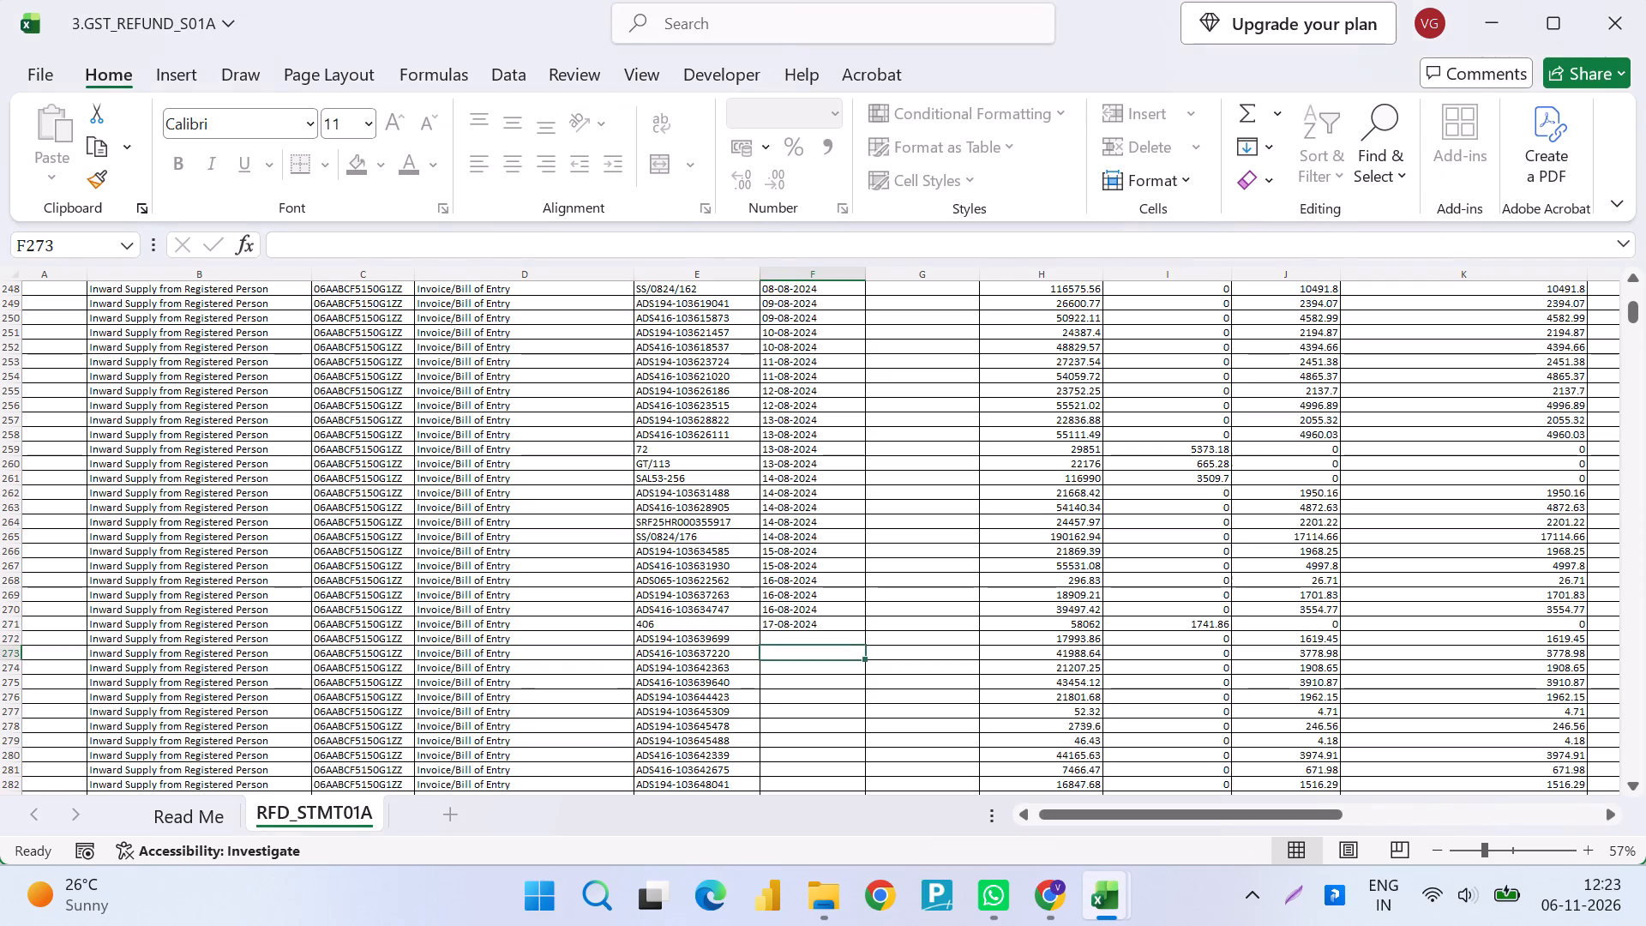
key("Up")
key("ctrl+d")
key("Down")
key("ctrl+d")
Copy the date above into F274 of the refund statement and change it to 18-08-2024.
key("Down")
key("ctrl+d")
key("F2")
key("Left")
key("ctrl+Left")
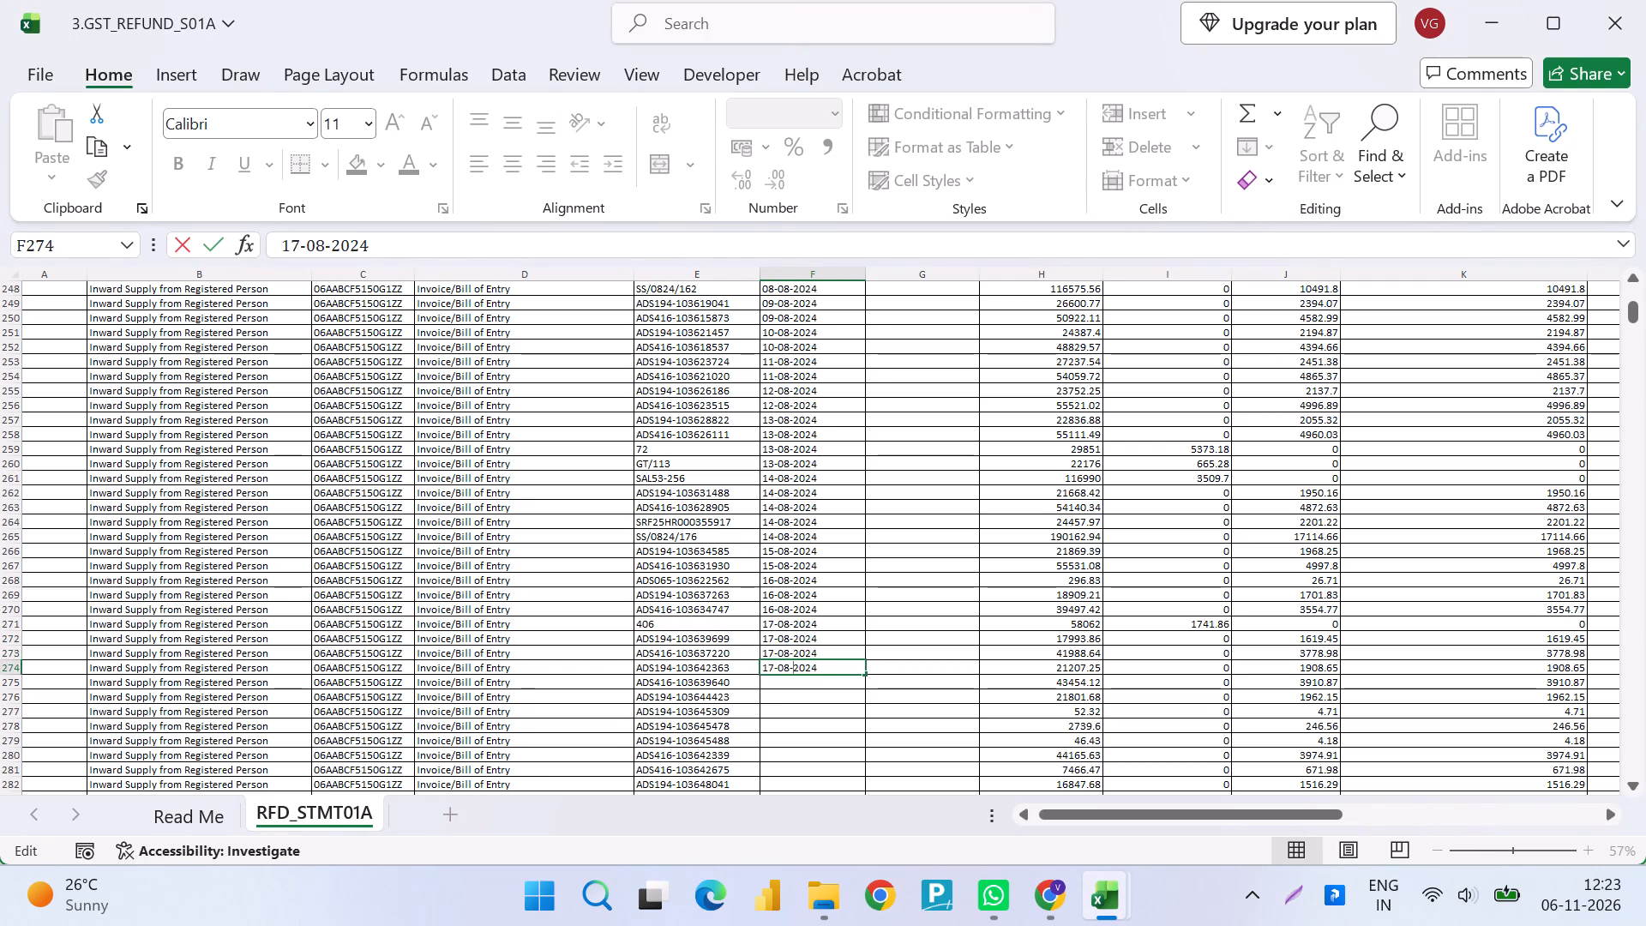
key("ctrl+Left")
key("ctrl+Left")
key("Left")
key("shift+Left")
key("8")
key("Return")
Mark the block of 18-08-2024 invoice dates in E265:E266 of the purchase workbook.
key("alt+Tab")
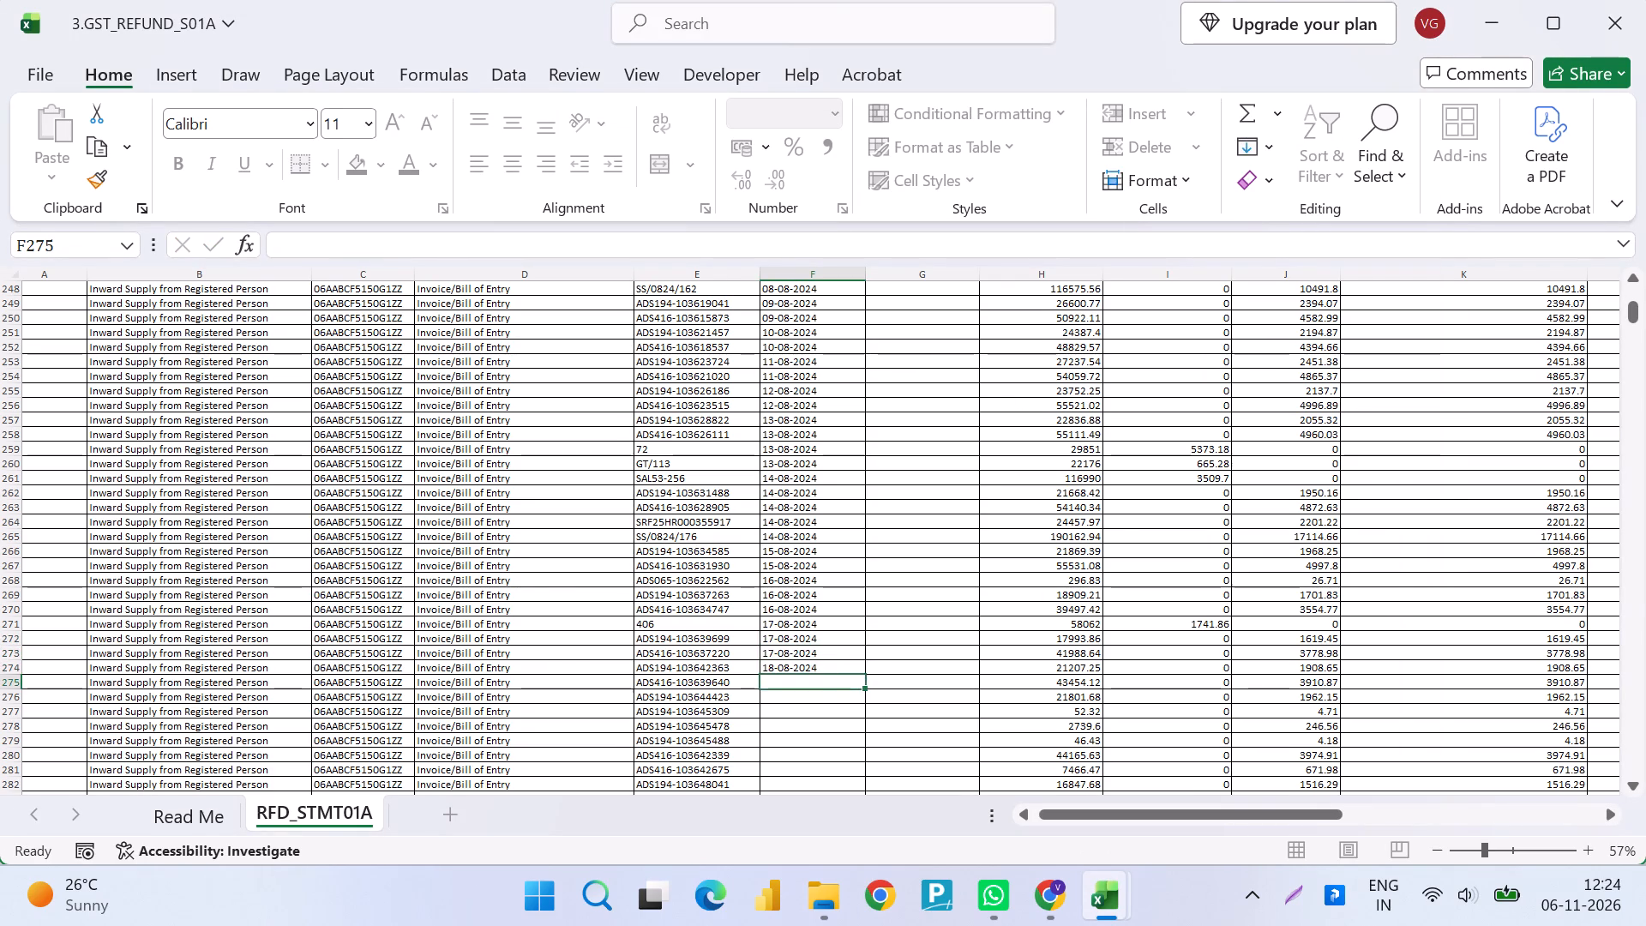
key("alt+Tab")
key("Down")
key("Down")
key("Down")
key("shift+Down")
key("shift+Down")
key("shift+Down")
key("shift+Down")
key("shift+Down")
key("shift+Down")
key("shift+Down")
key("shift+Down")
key("shift+Down")
key("shift+Down")
key("shift+Down")
key("shift+Down")
key("shift+Down")
key("shift+Down")
key("shift+Down")
key("shift+Down")
key("shift+Down")
key("shift+Down")
key("shift+Down")
key("shift+Down")
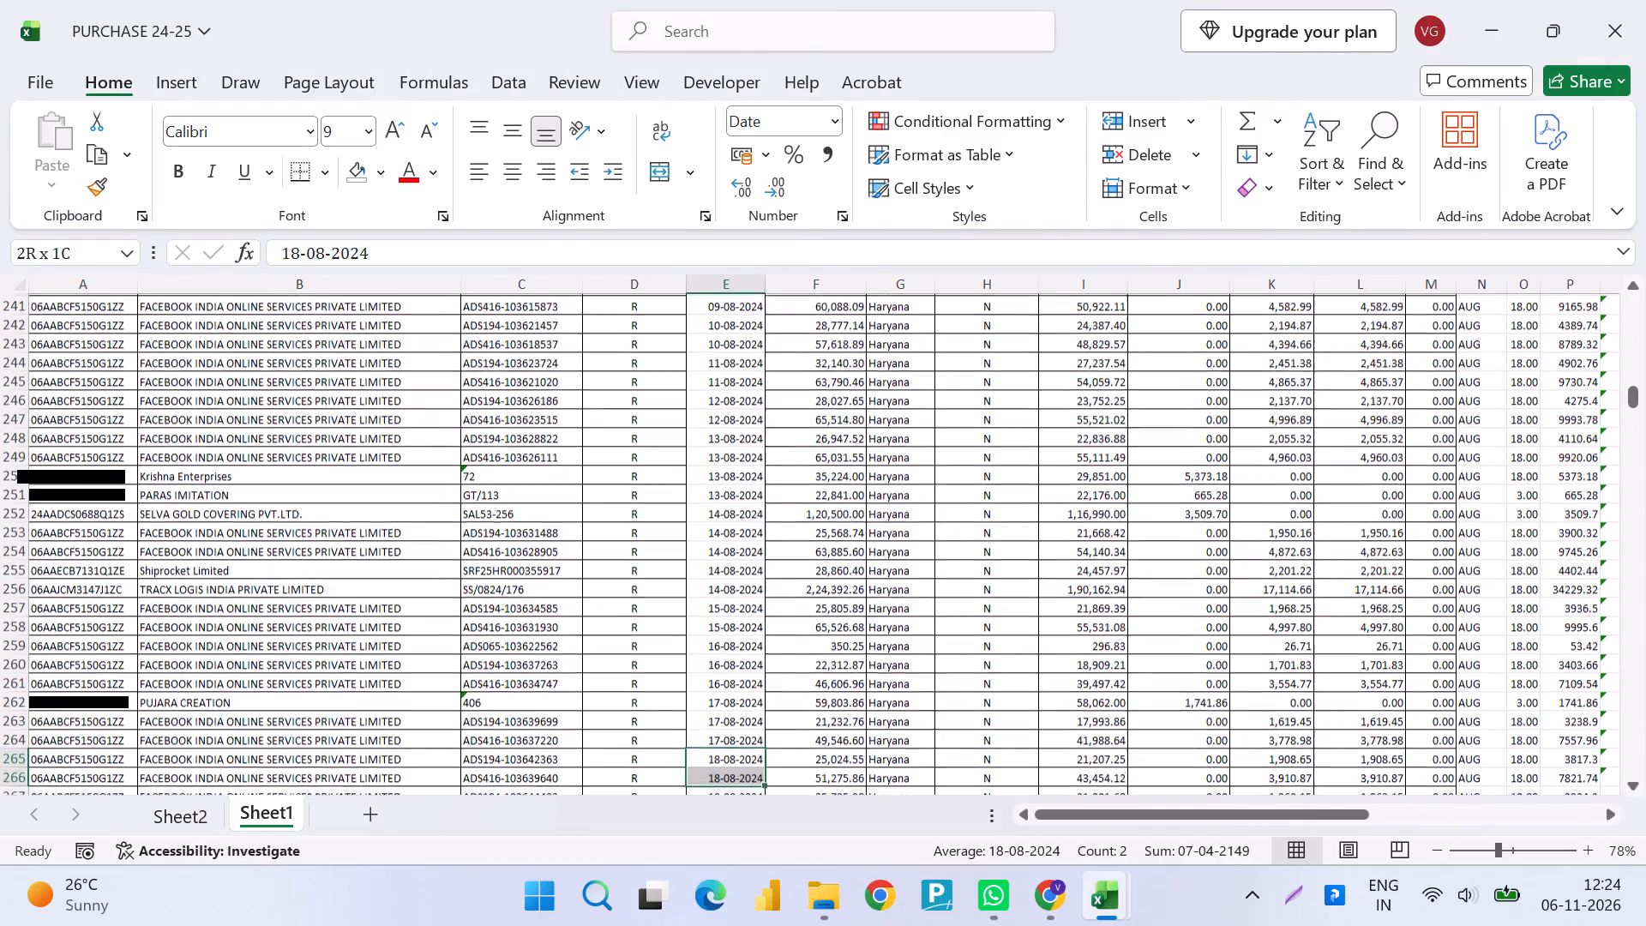
key("shift+Up")
key("shift+Up")
key("shift+Up")
key("shift+Up")
key("shift+Up")
key("shift+Up")
key("shift+Up")
key("shift+Up")
key("shift+Up")
key("shift+Up")
key("shift+Up")
key("shift+Up")
key("shift+Up")
key("shift+Up")
key("shift+Up")
key("shift+Up")
key("shift+Up")
key("shift+Up")
key("shift+Up")
key("shift+Up")
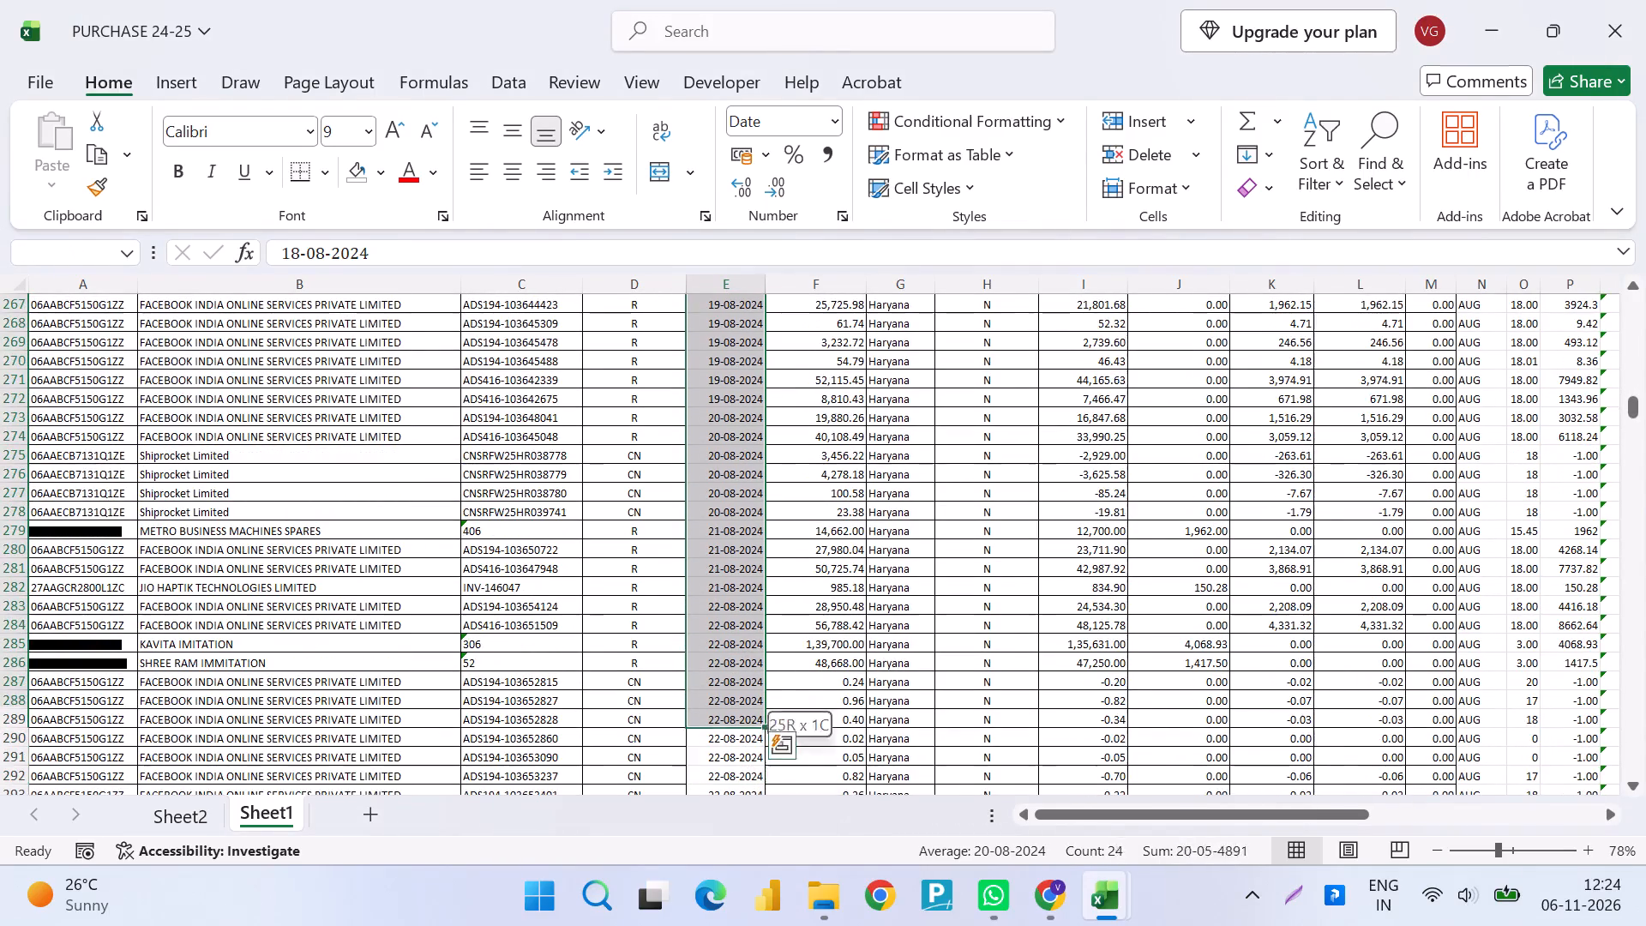
key("shift+Up")
key("shift+Up")
key("shift+Down")
key("shift+Down")
key("shift+Down")
key("shift+Down")
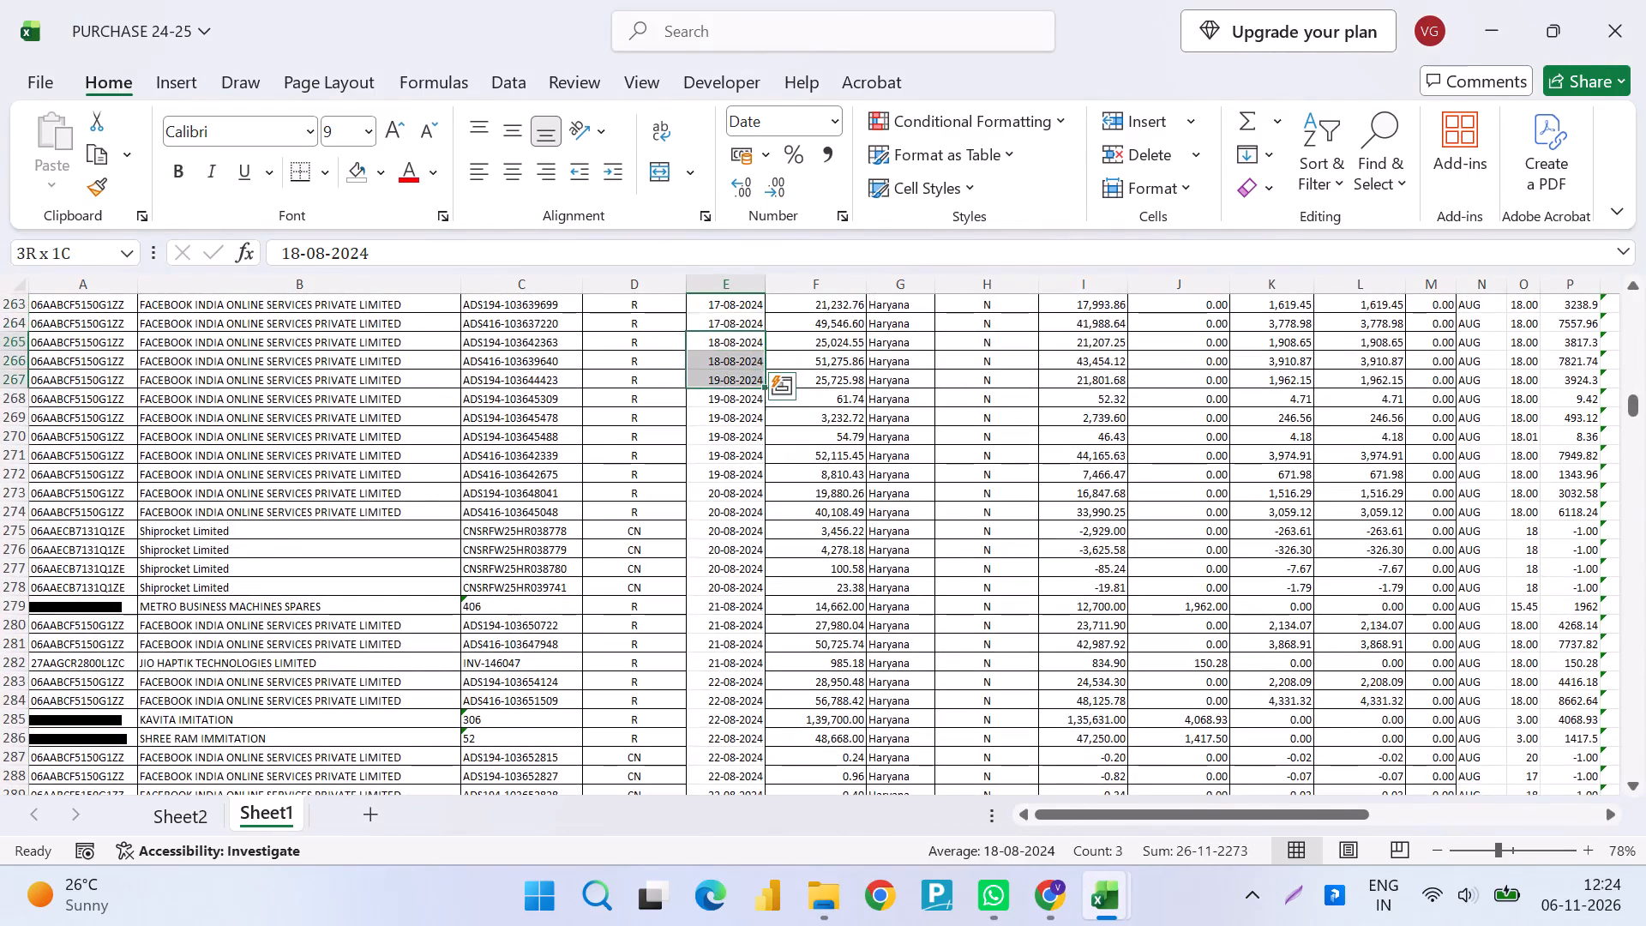
key("shift+Up")
Fill the 18-08-2024 date down into F275 of the refund statement.
key("alt+Tab")
key("Down")
key("Up")
key("ctrl+d")
Copy the date above into F276 of the refund statement and change it to 19-08-2024.
key("Down")
key("ctrl+d")
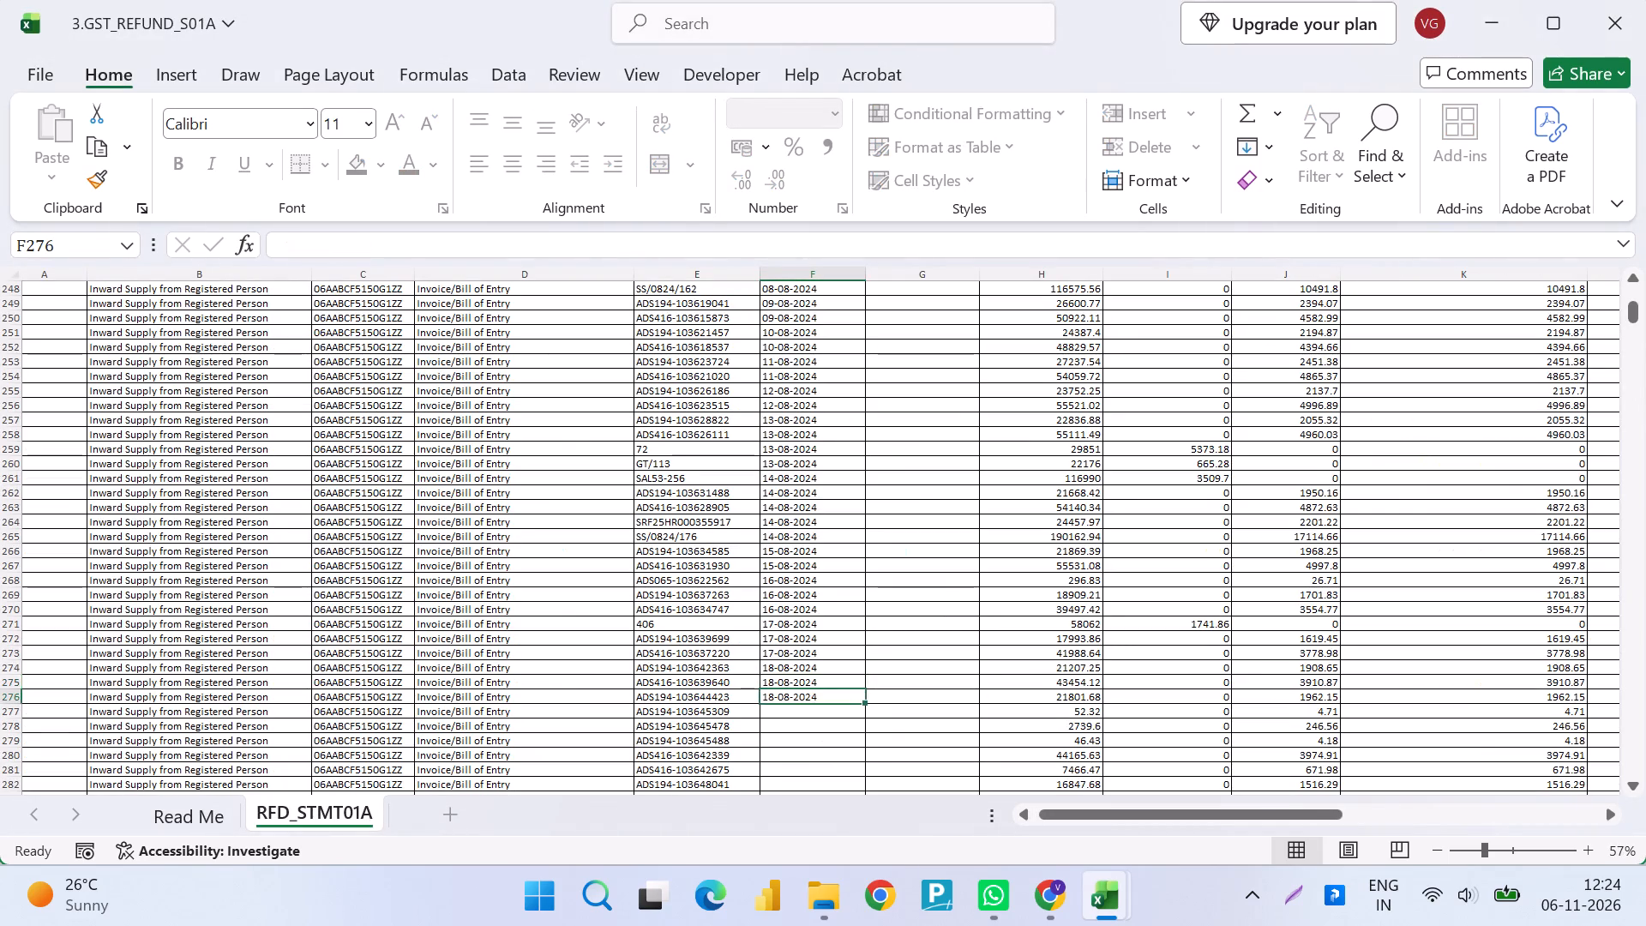
key("F2")
key("Left")
key("ctrl+Left")
key("ctrl+Left")
key("ctrl+Left")
key("Left")
key("shift+Left")
key("9")
key("Return")
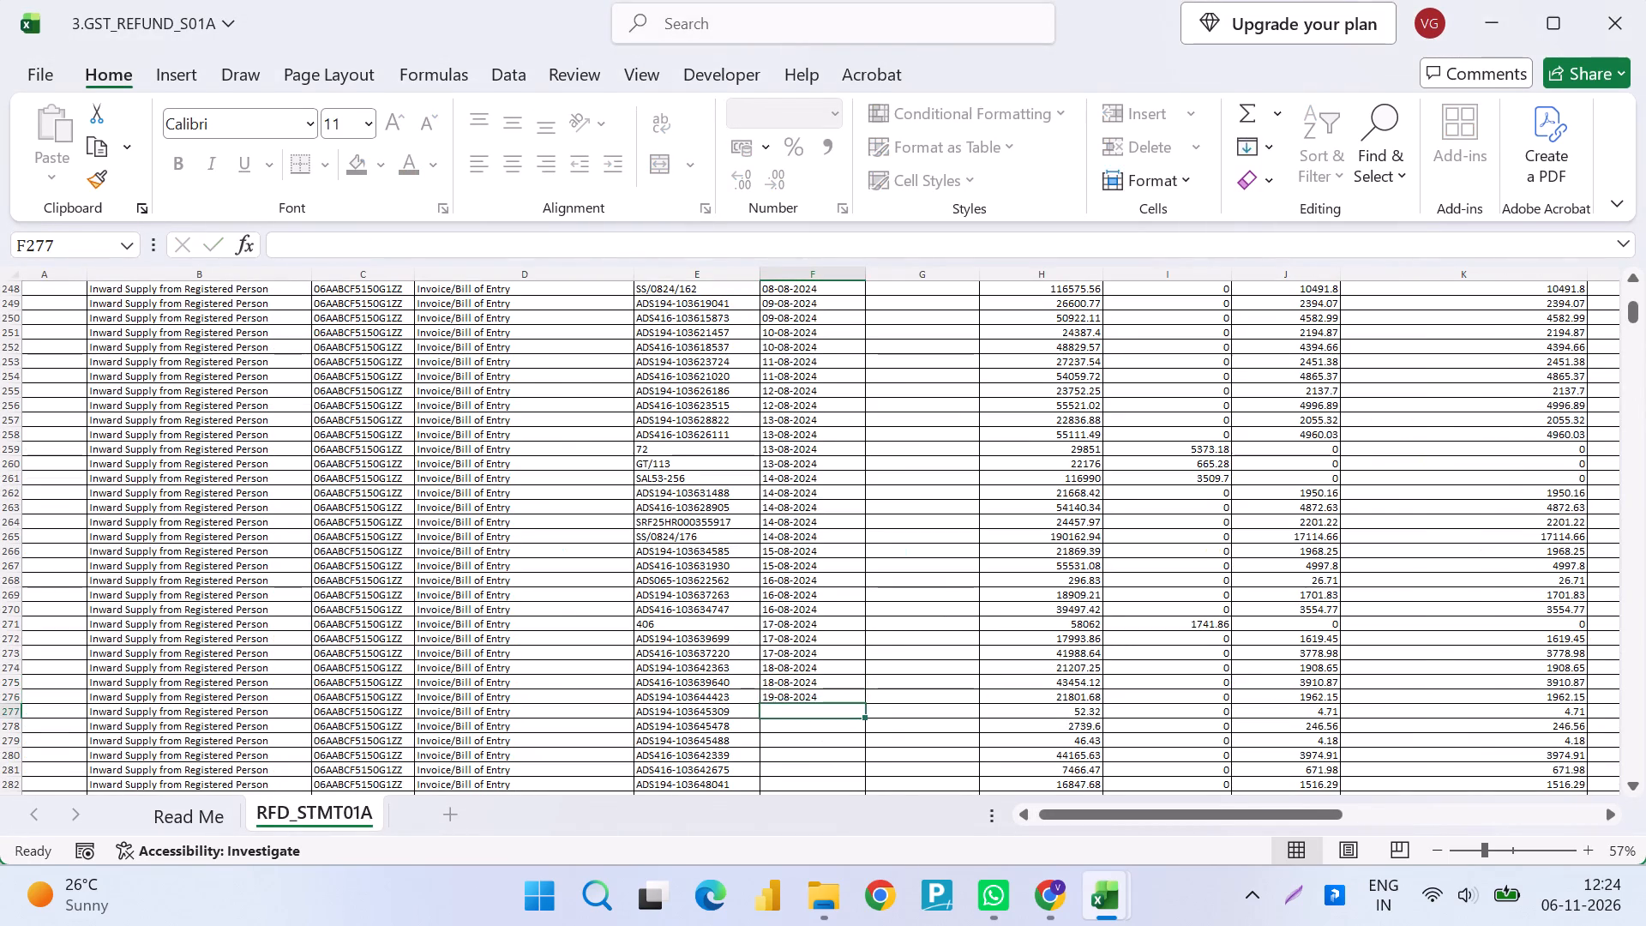
Mark the block of 19-08-2024 invoice dates in E267:E272 of the purchase workbook.
key("alt+Tab")
key("Down")
key("Down")
key("shift+Down")
key("shift+Down")
key("shift+Down")
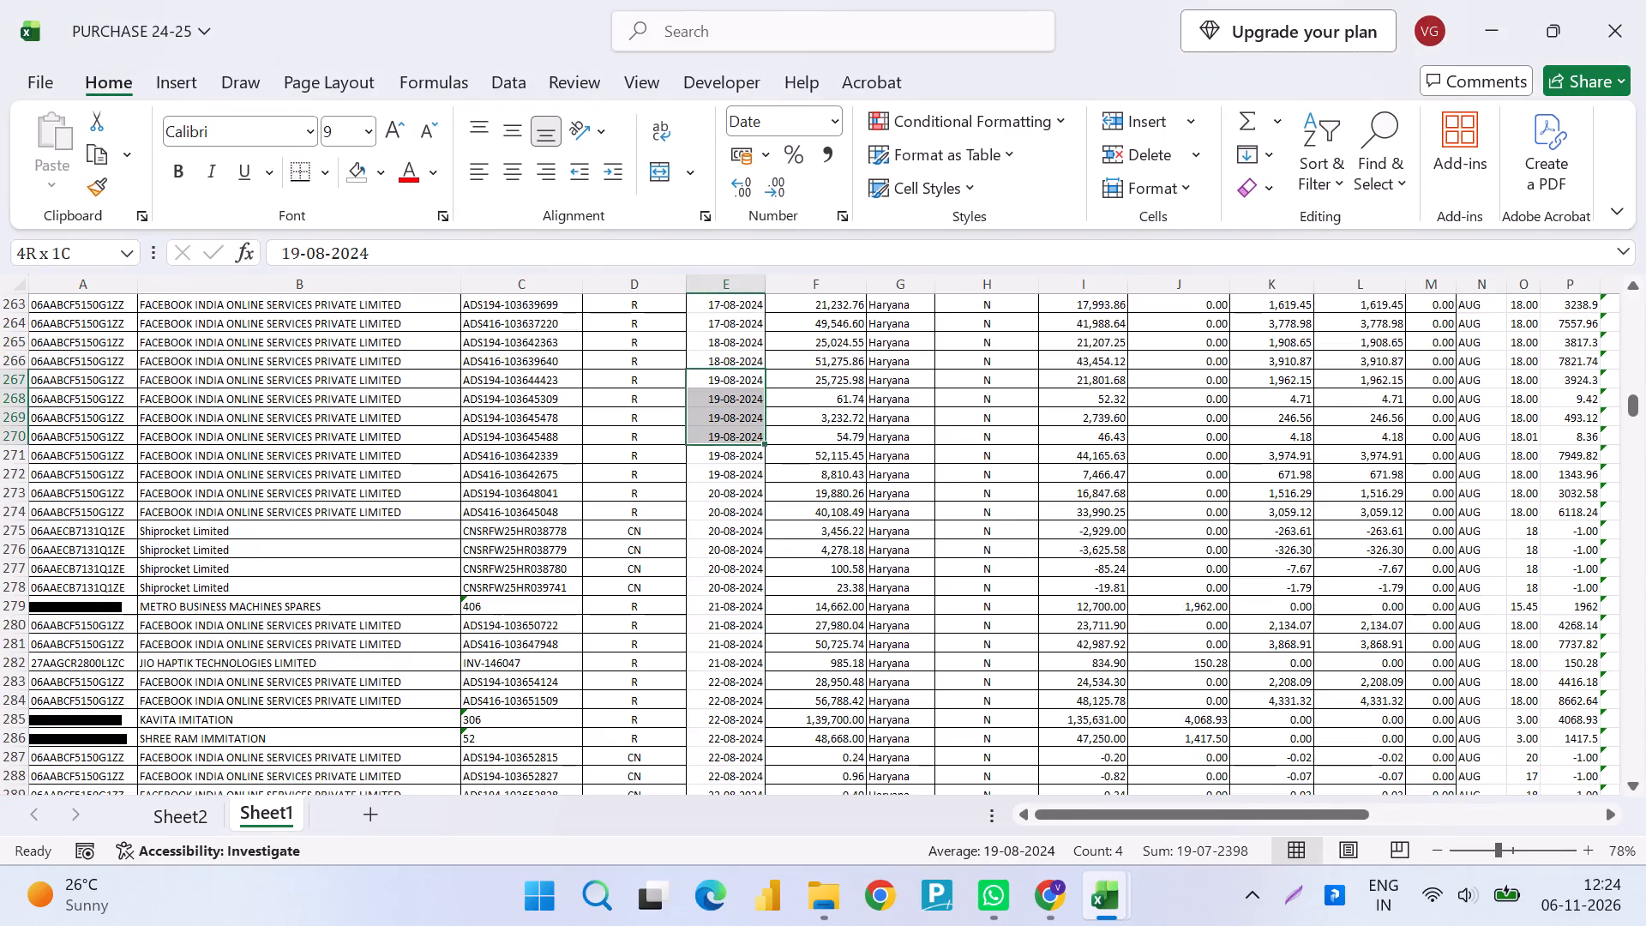
key("shift+Down")
key("shift+Down")
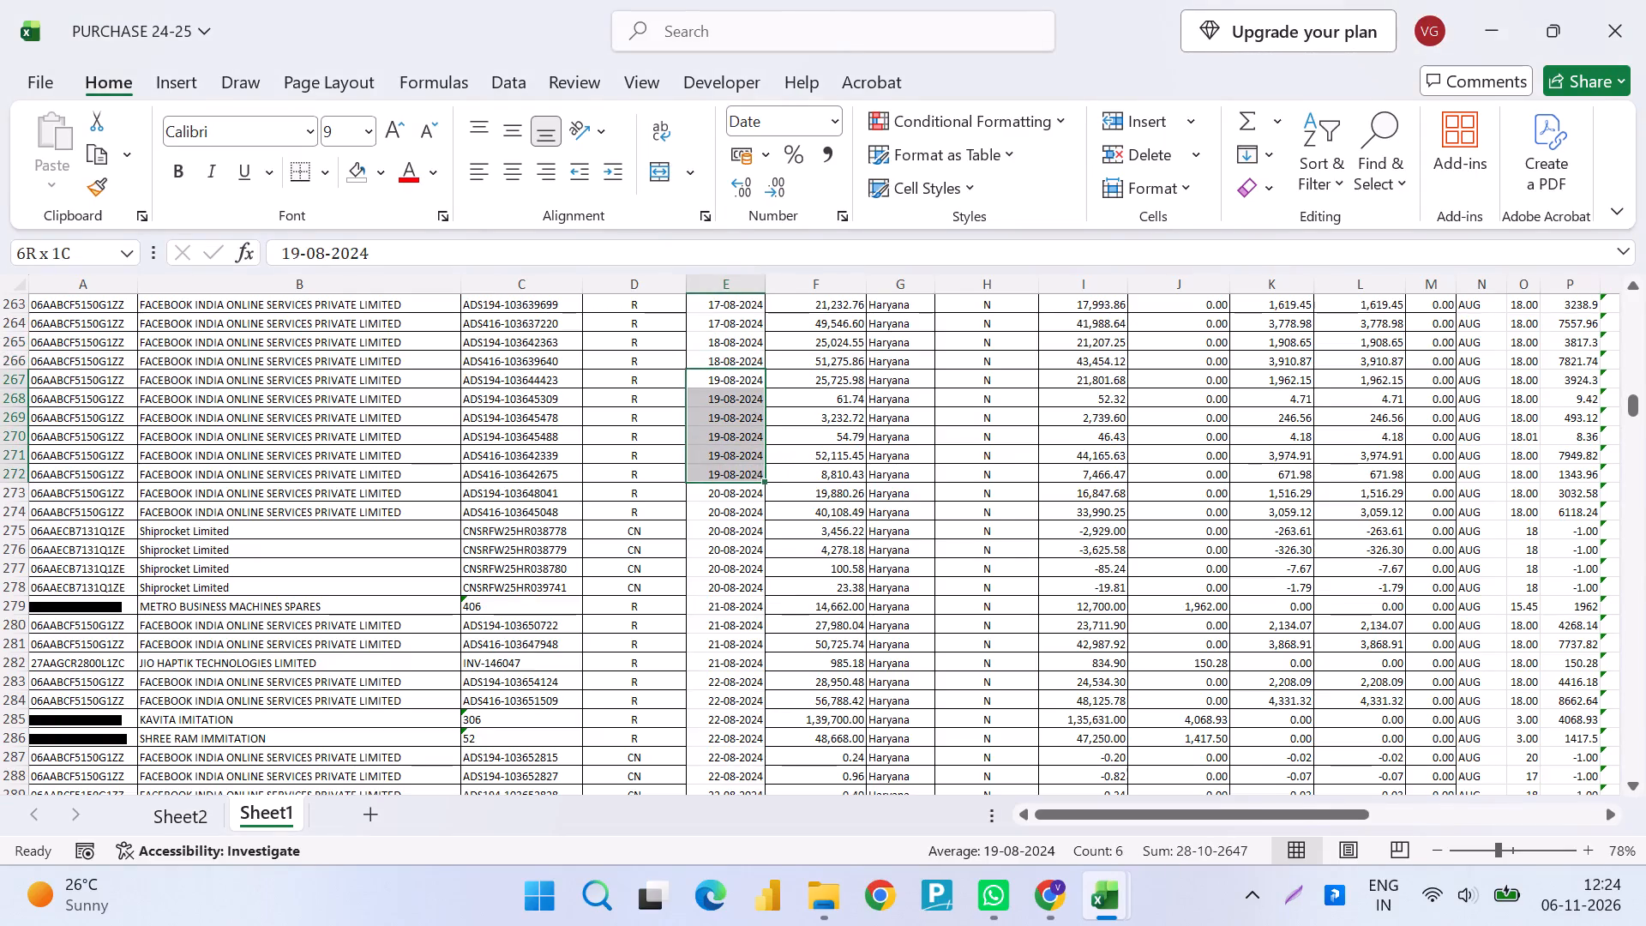
Fill the 19-08-2024 date down through F277:F281 of the refund statement.
key("alt+Tab")
key("Up")
key("shift+Down")
key("shift+Down")
key("shift+Down")
key("shift+Down")
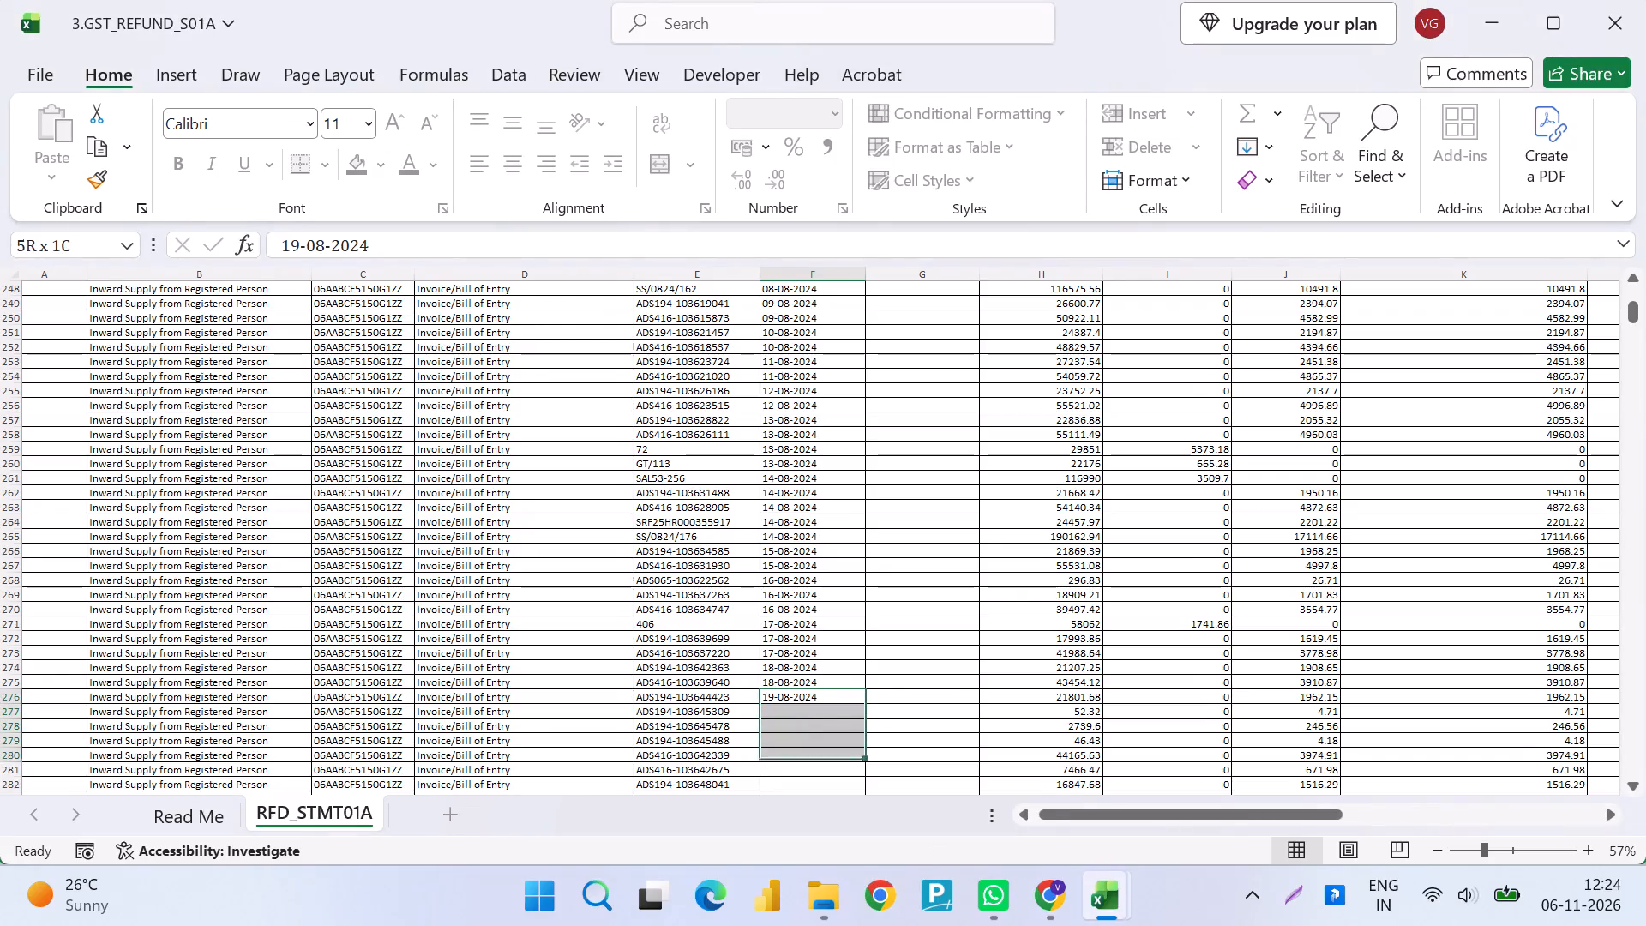
key("shift+Down")
key("ctrl+d")
Mark the block of 20-08-2024 invoice dates in E273:E278 of the purchase workbook.
key("alt+Tab")
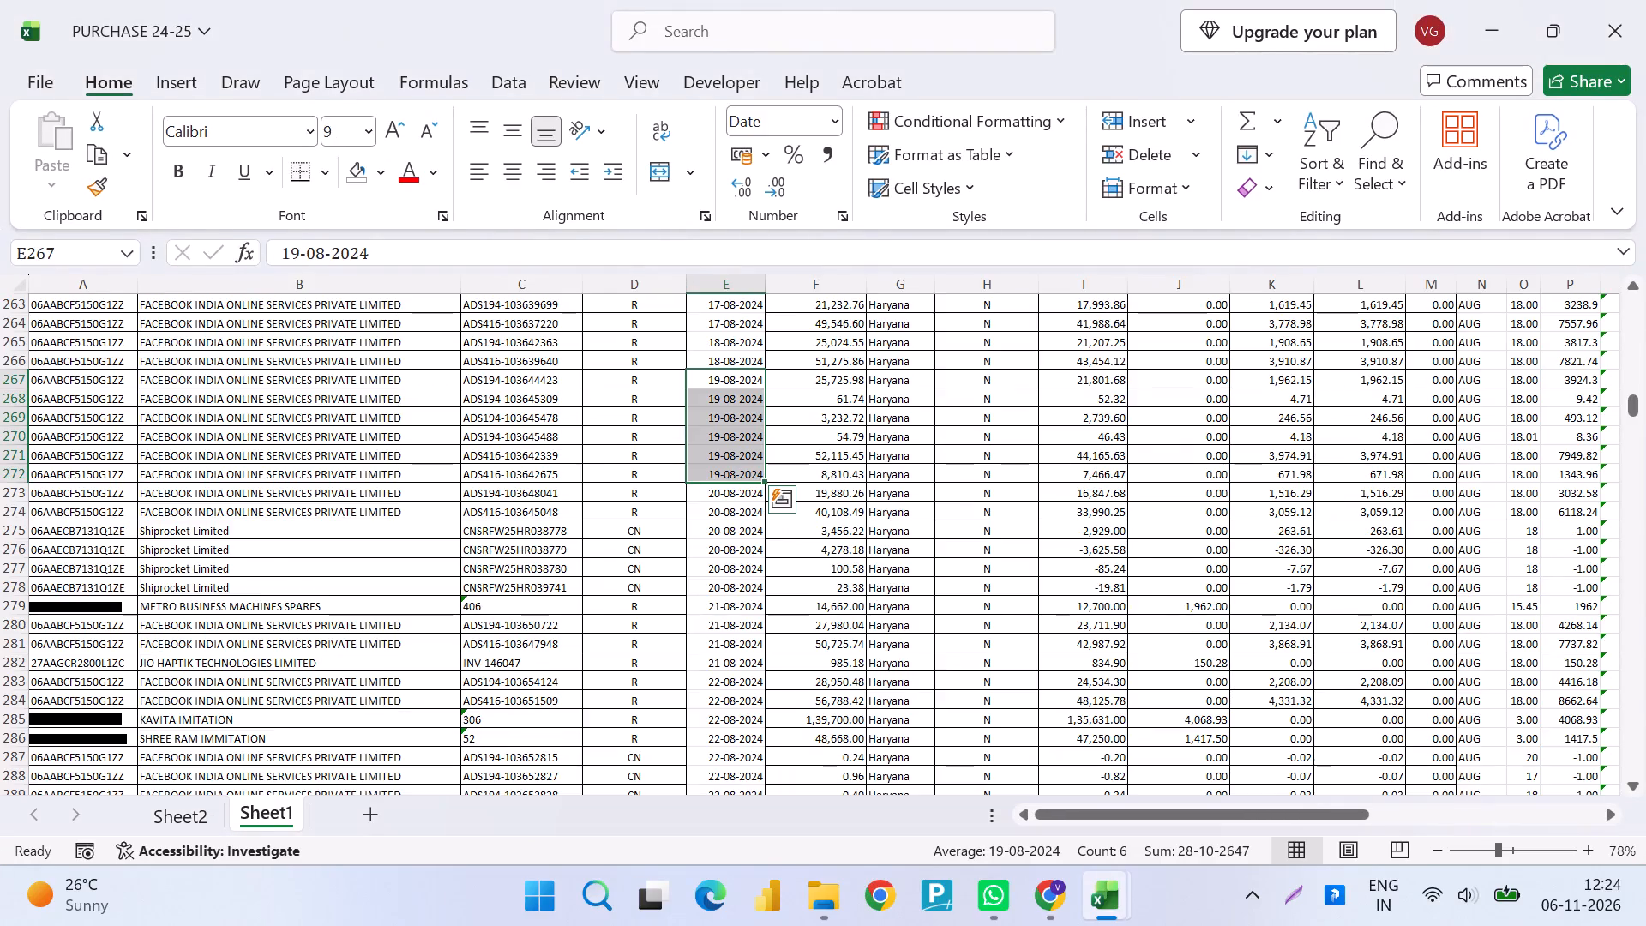
left_click(733, 497)
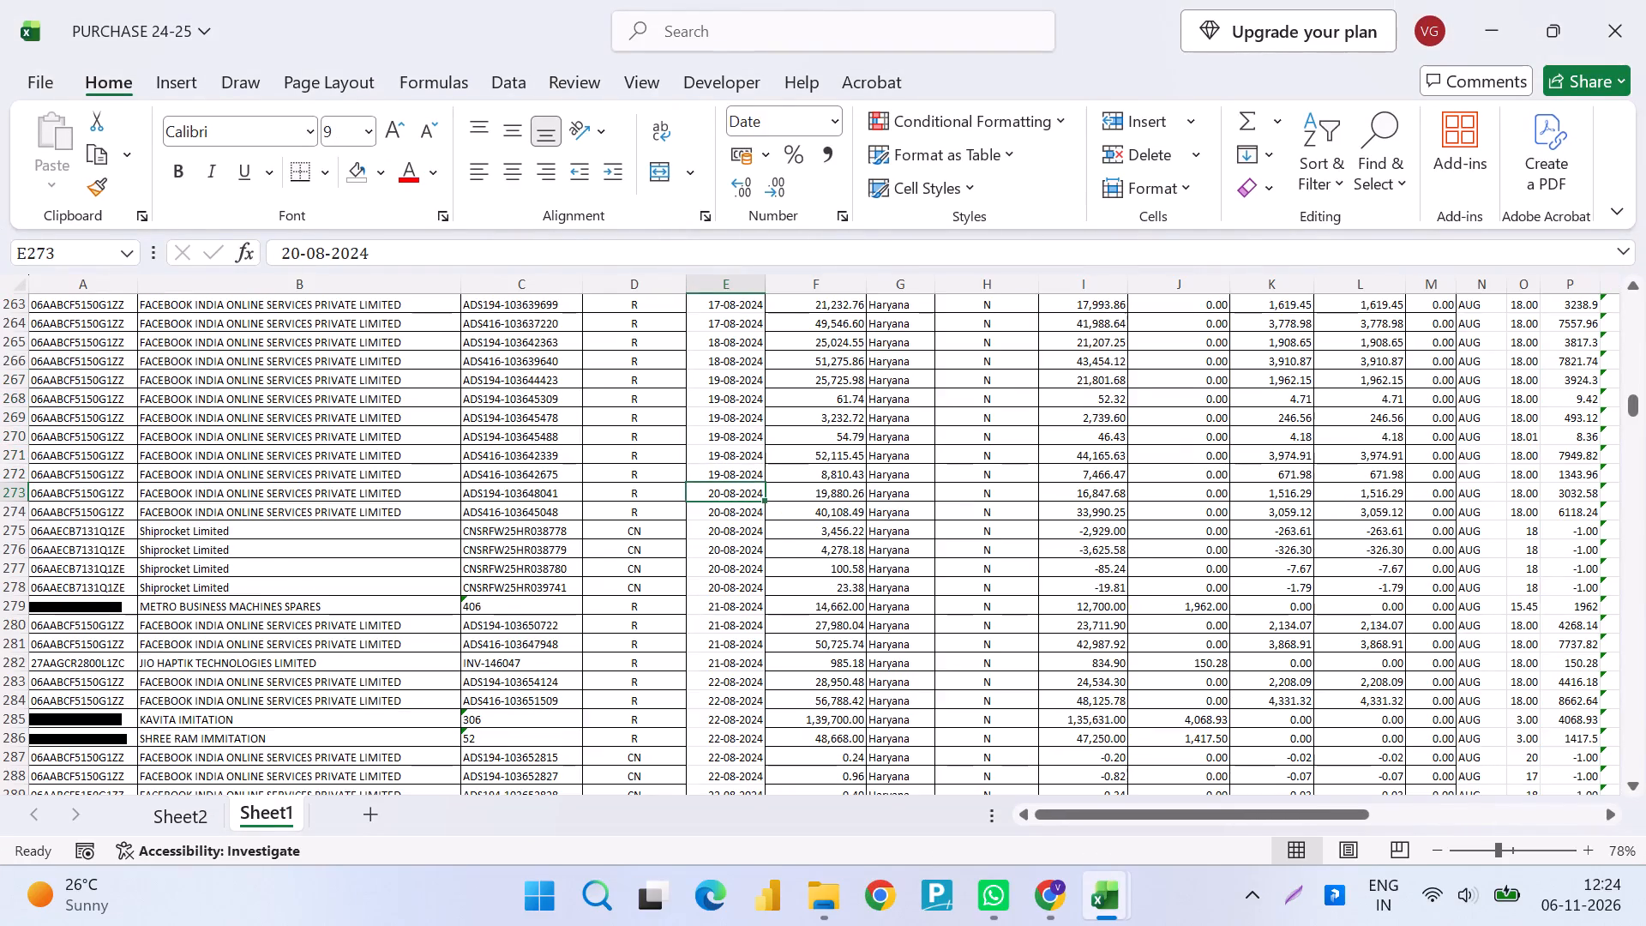
key("shift+Down")
key("shift+Down")
key("shift+Down")
key("shift+Down")
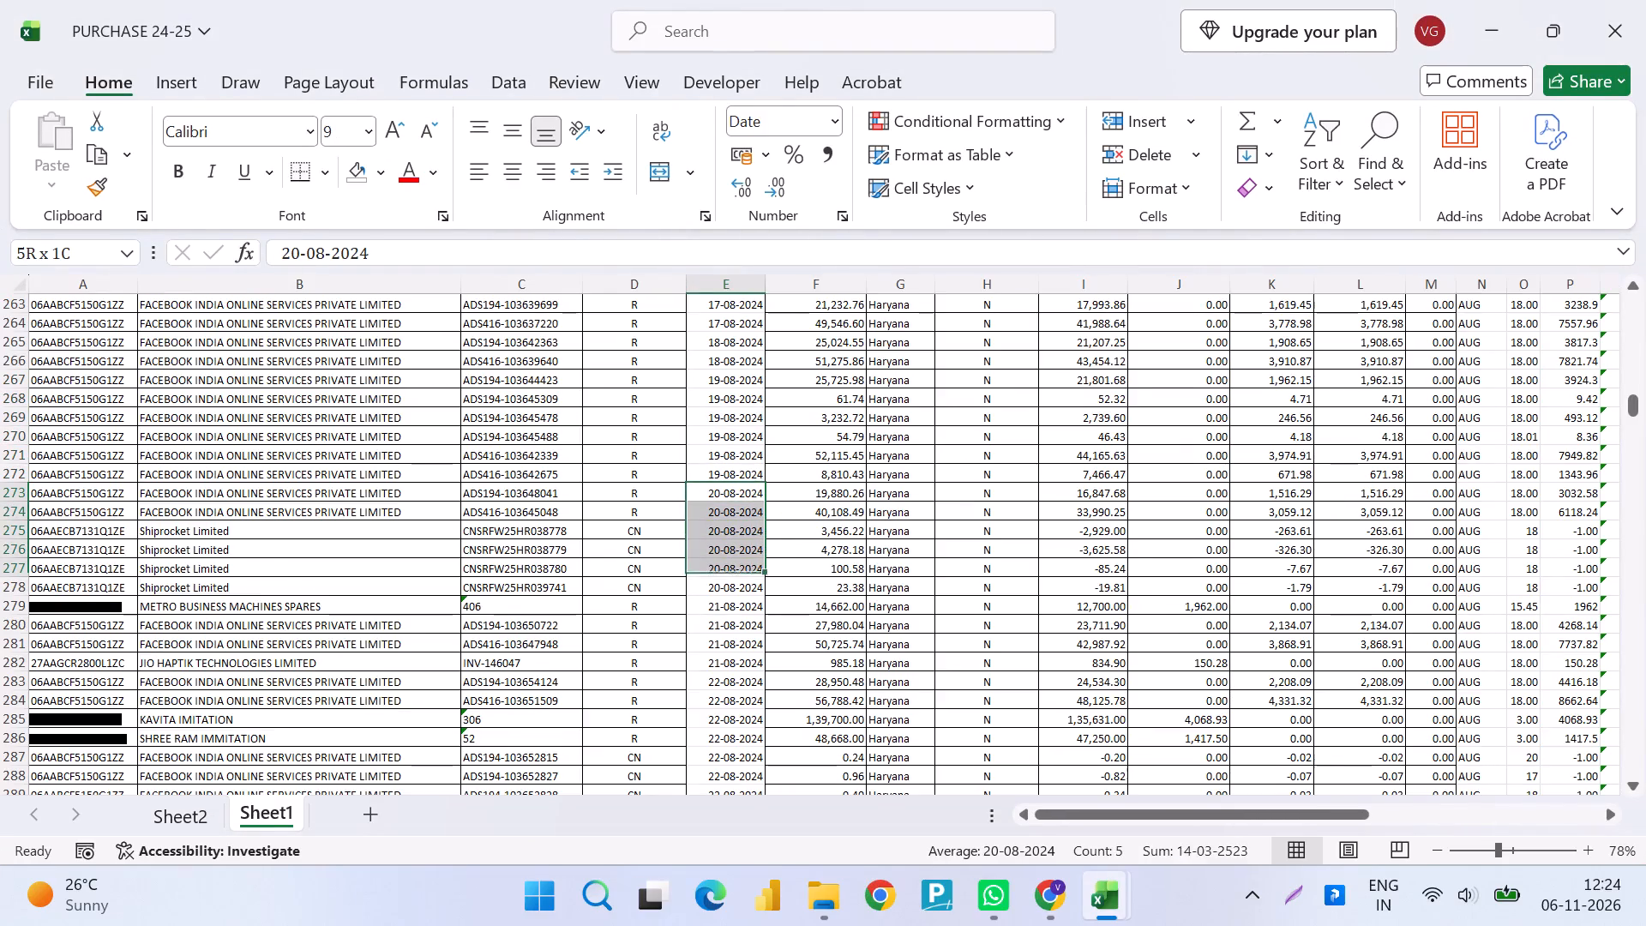
key("shift+Down")
Copy the six dates in F276:F281 of the refund statement and paste them into F282:F287.
key("alt+Tab")
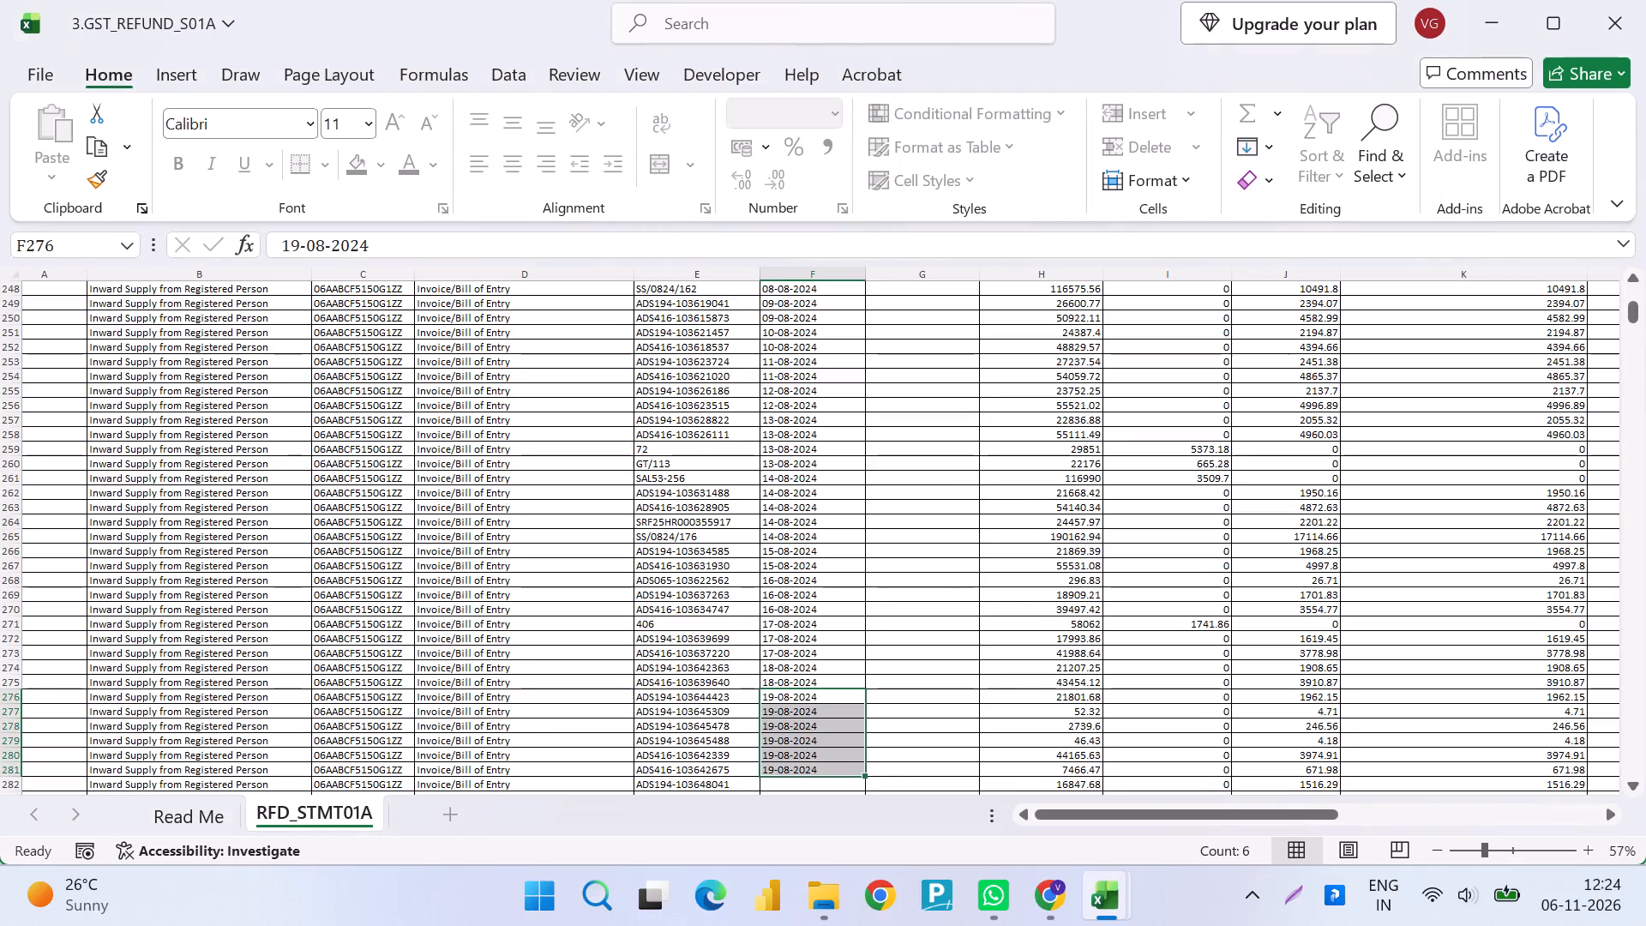
key("ctrl+c")
key("Down")
key("Down")
key("Down")
key("Down")
key("Down")
key("Down")
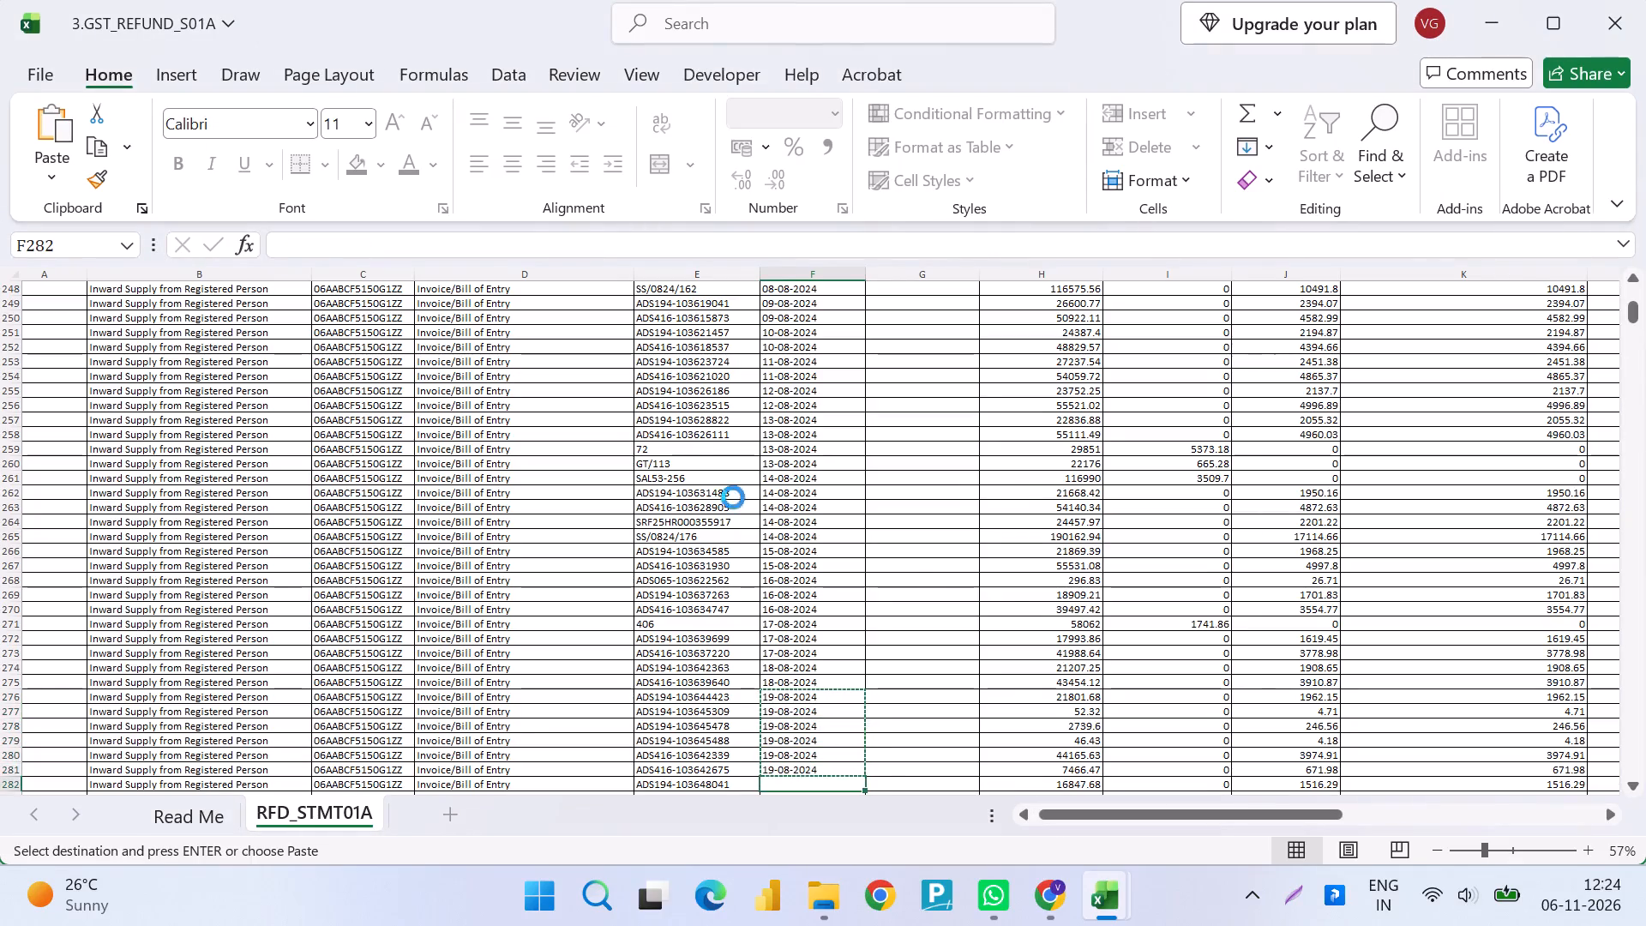
key("Return")
Change the date in F282 to 20-08-2024 and fill it down through F287.
key("F2")
key("Left")
key("ctrl+Left")
key("ctrl+Left")
key("ctrl+Left")
key("ctrl+Left")
key("shift+Left")
key("shift+Left")
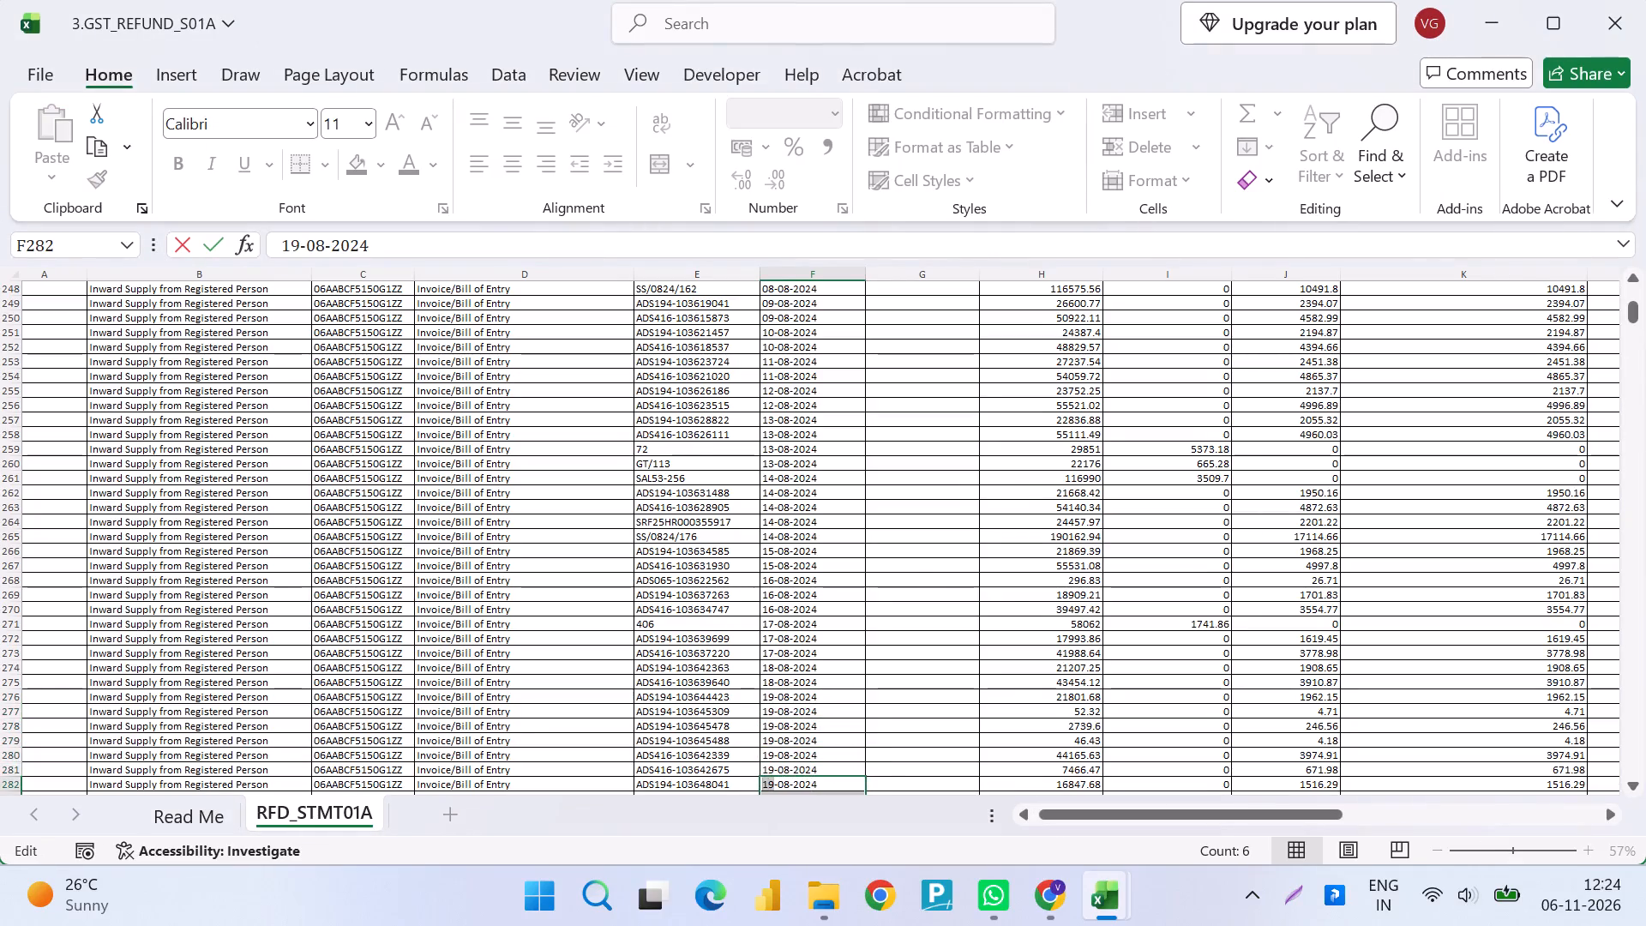
type("20")
key("Return")
key("ctrl+d")
Move to the next empty date cell in the refund statement and mark the 21-08-2024 invoice dates from E279 of the purchase workbook.
scroll(733, 497, "down", 2)
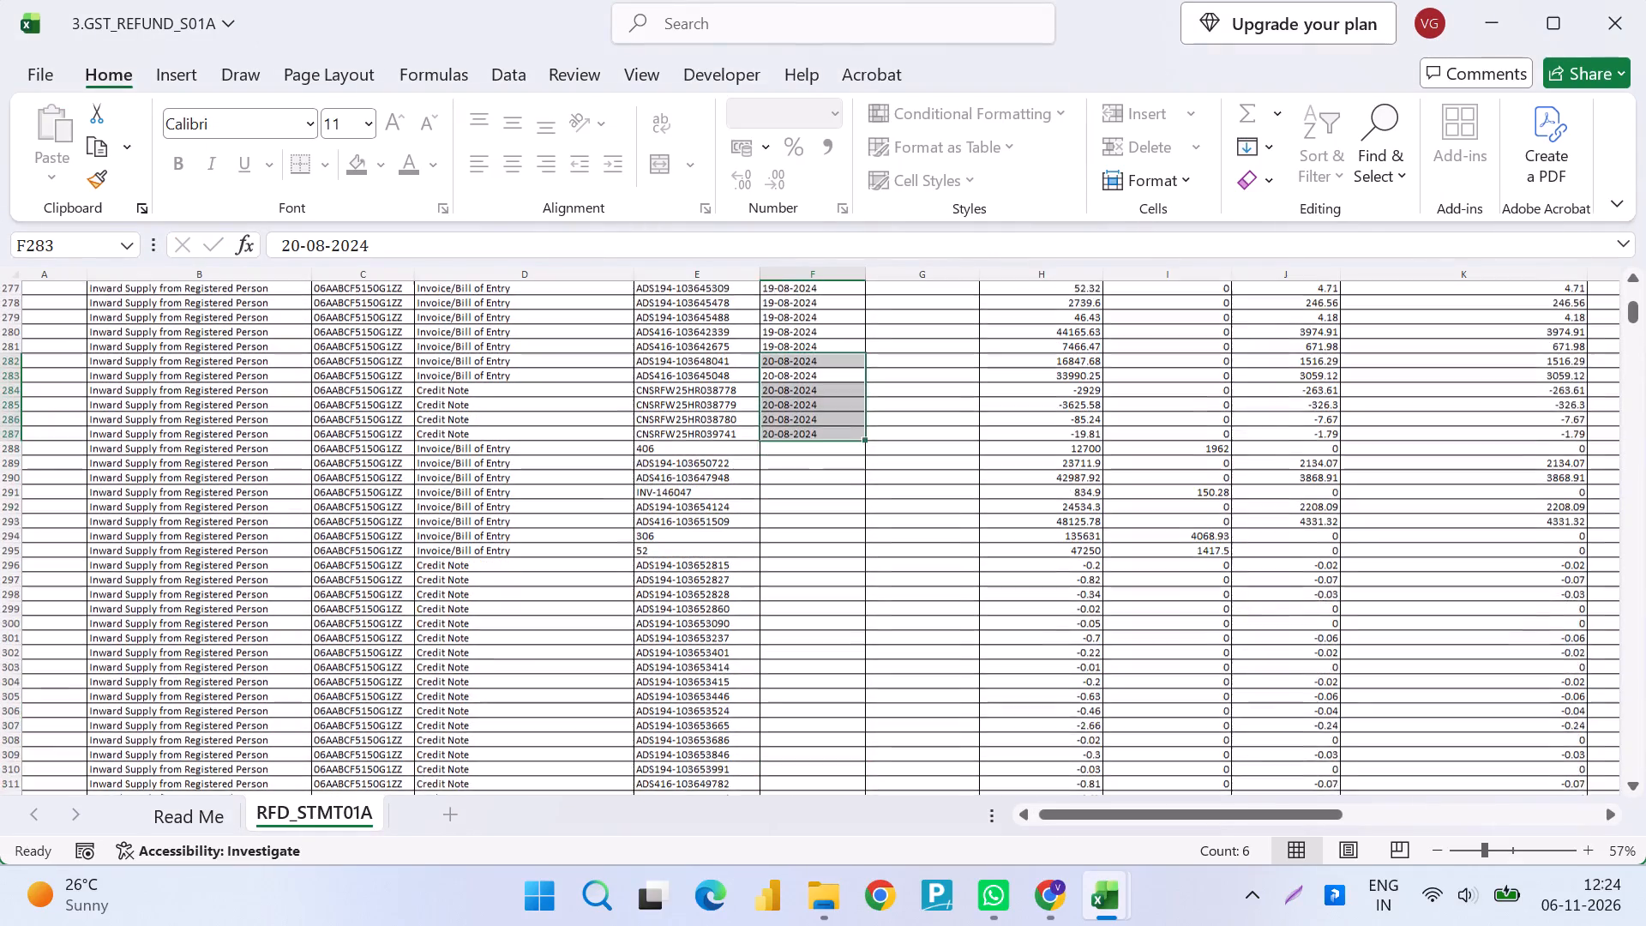
scroll(733, 497, "down", 1)
key("Up")
key("ctrl+Down")
key("Down")
key("alt+Tab")
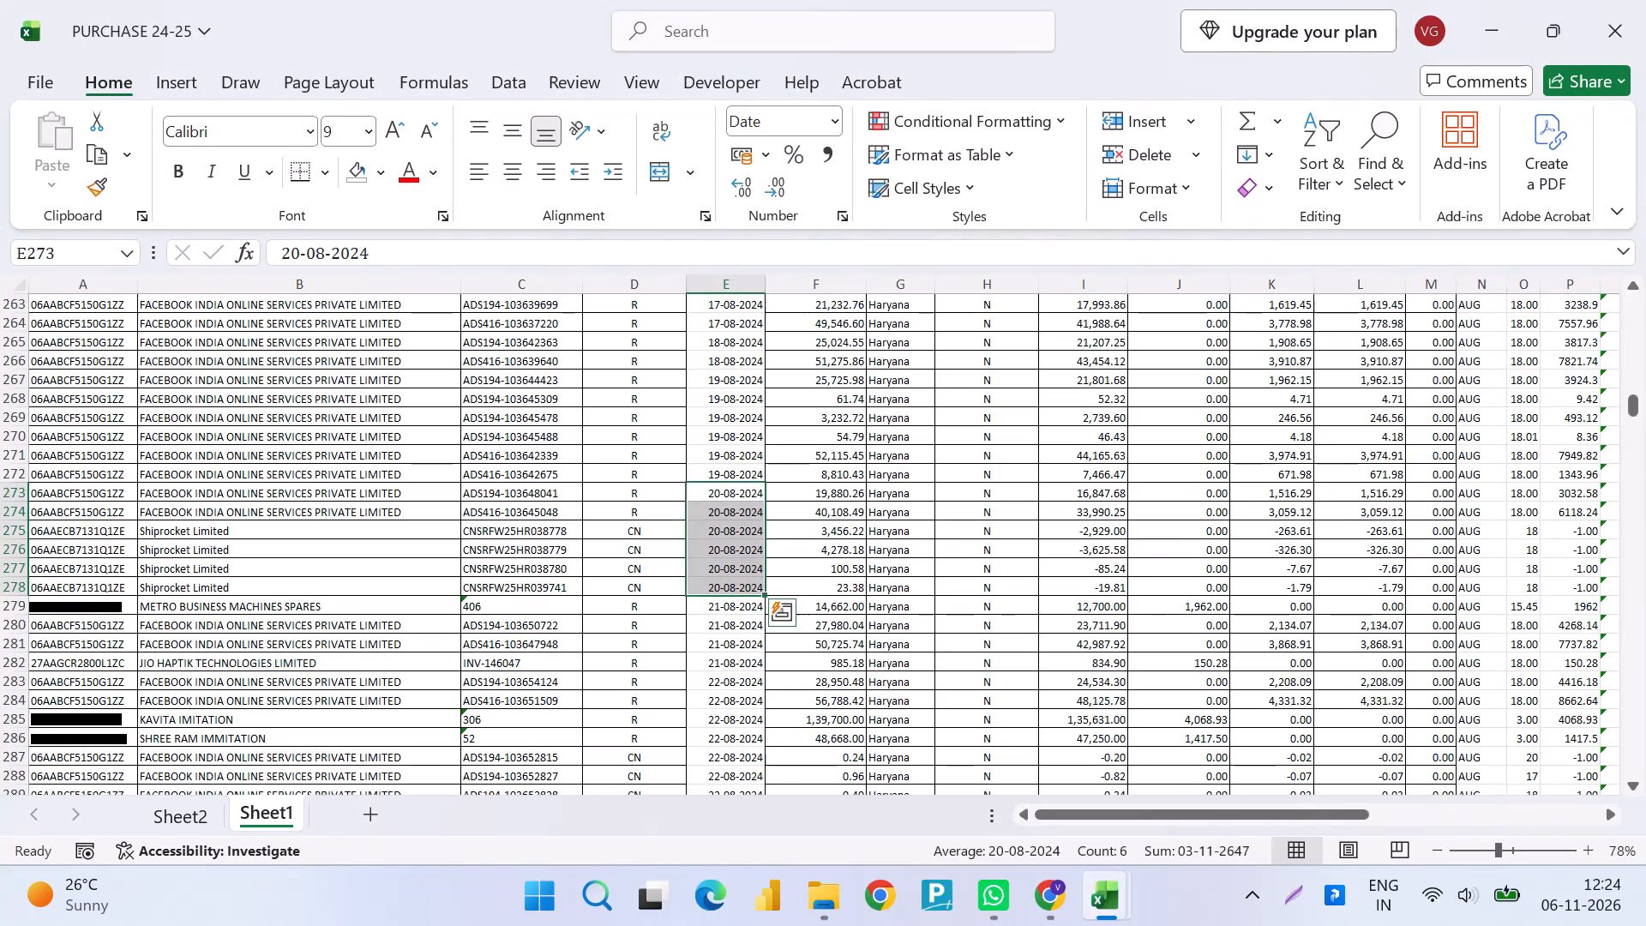
key("Down")
key("Down")
key("Down")
key("Down")
key("Down")
key("Down")
key("shift+Down")
key("shift+Down")
key("shift+Down")
key("shift+Down")
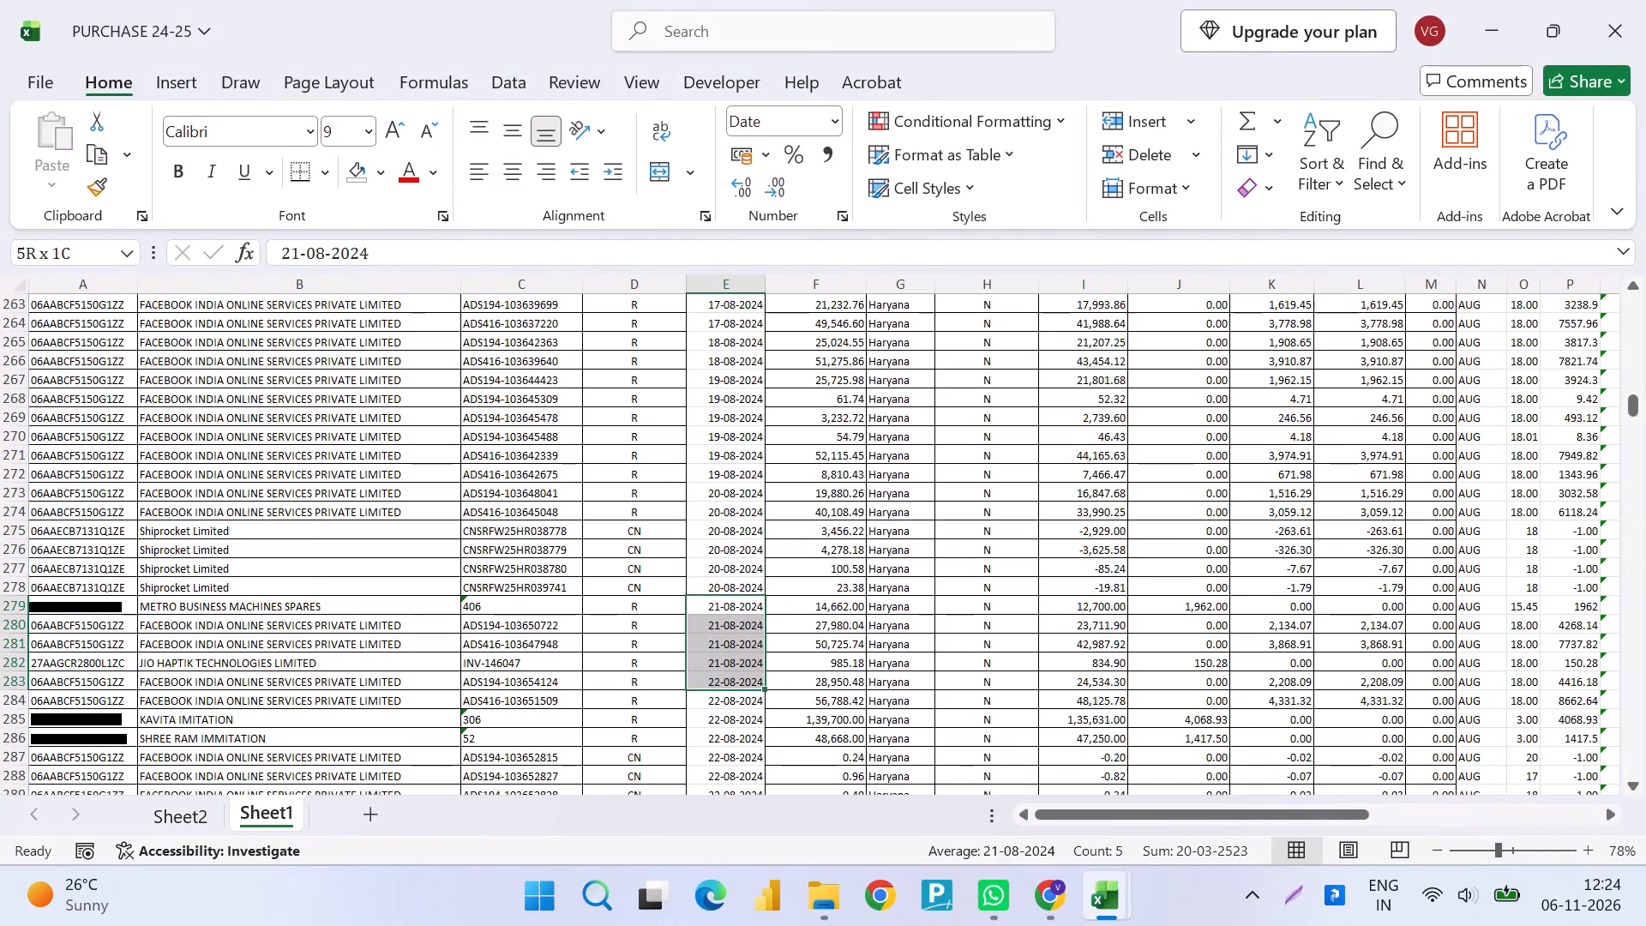
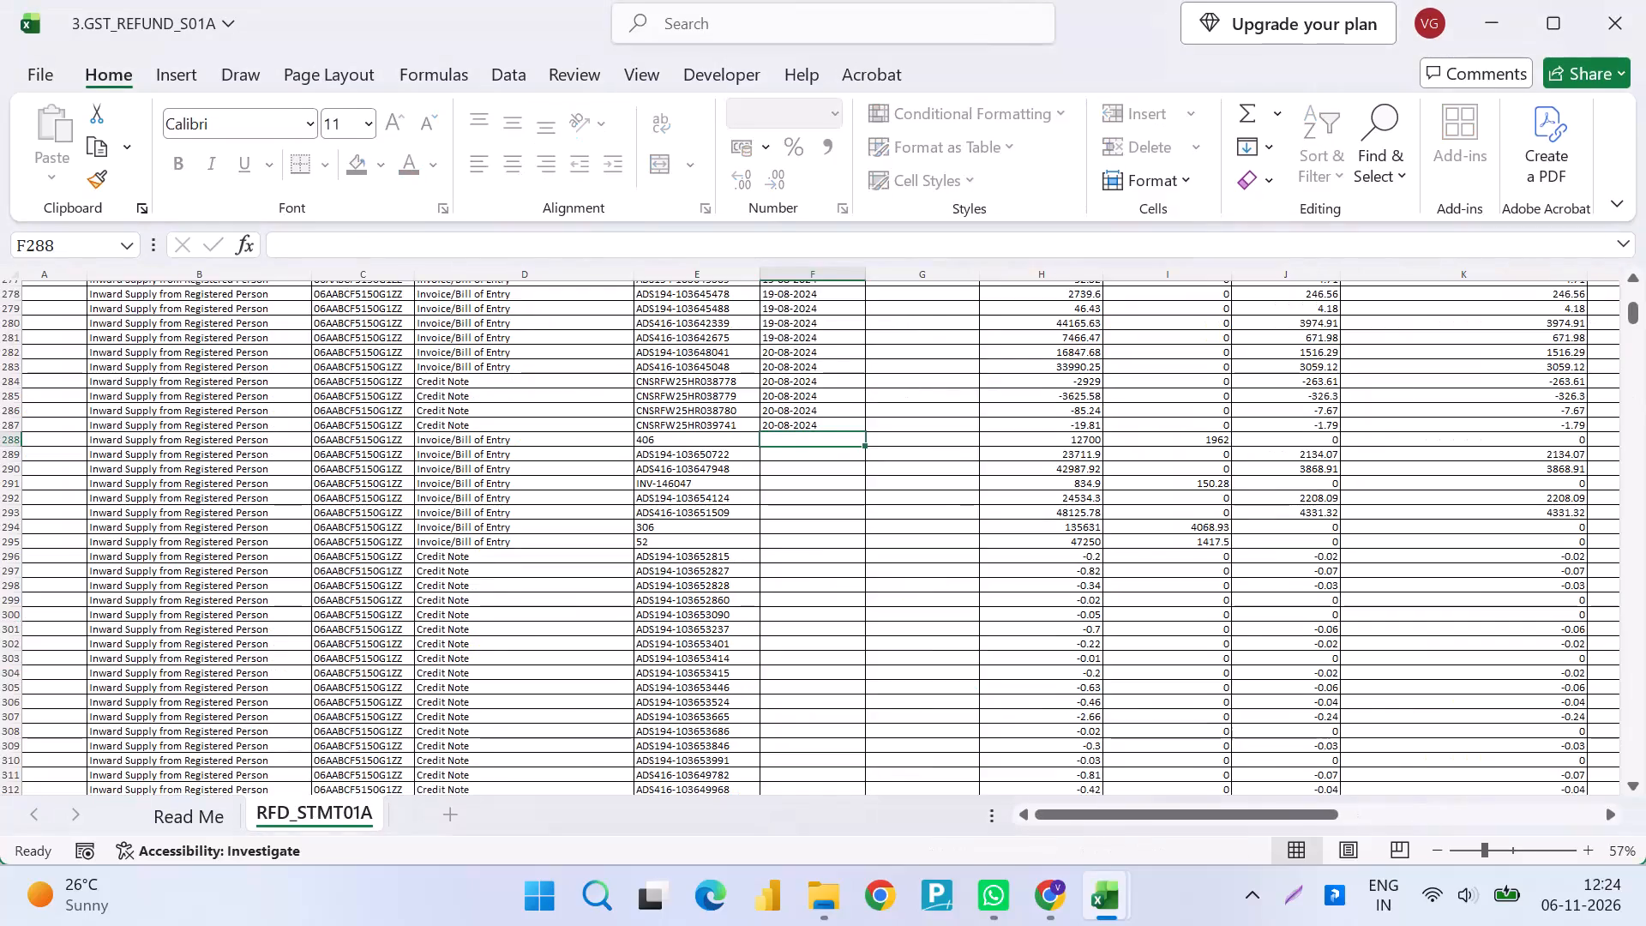
Enter 21-08-2024 as the date of invoice 406 in cell F288, based on the date above it.
key("ctrl+d")
key("F2")
key("ctrl+Left")
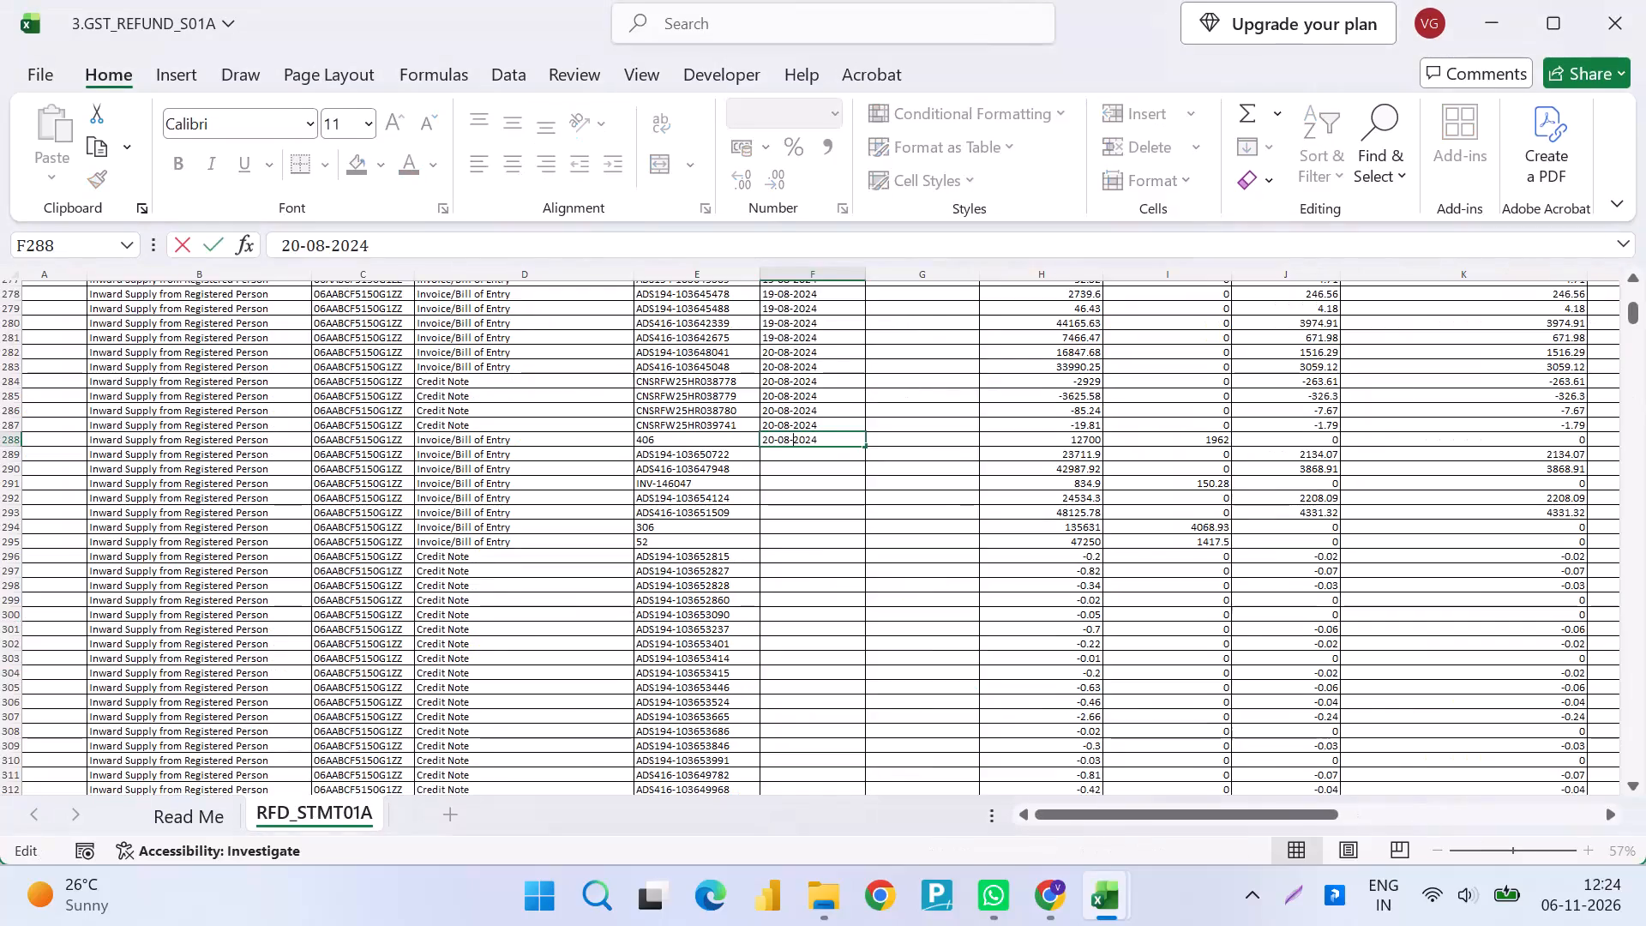
key("ctrl+Left")
key("ctrl+Left")
key("Left")
key("shift+Left")
key("1")
key("Return")
Fill the date 21-08-2024 down into cells F289 to F291.
key("ctrl+d")
key("Down")
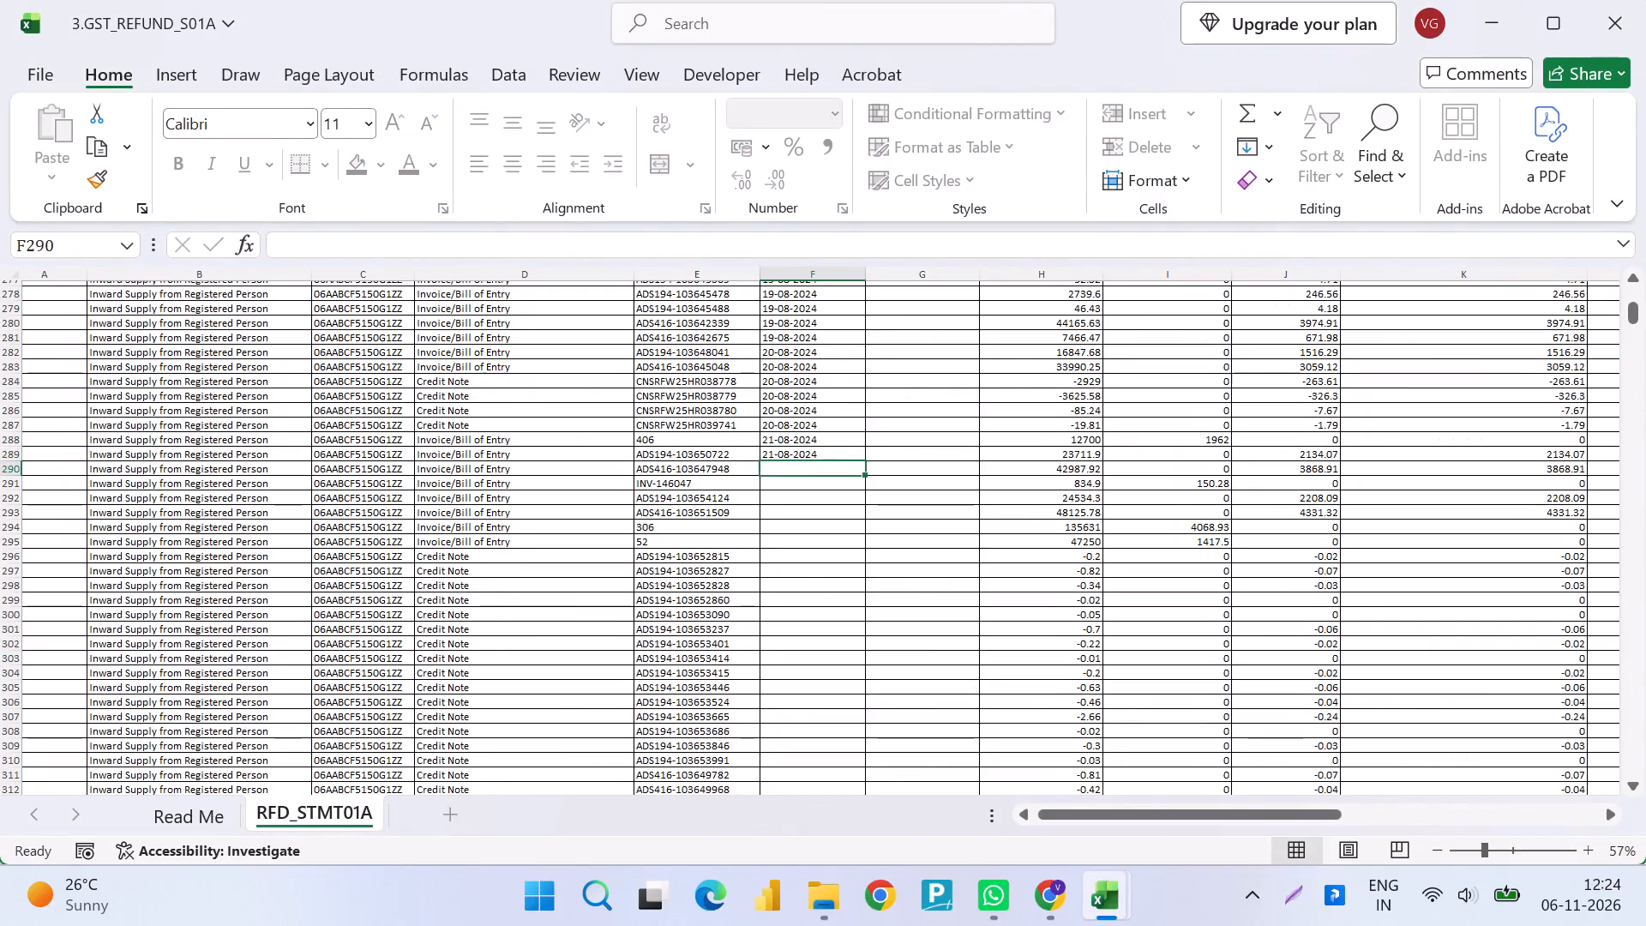
key("ctrl+d")
key("Down")
key("ctrl+d")
key("Down")
key("ctrl+d")
key("F2")
key("ctrl+Left")
key("ctrl+Left")
key("ctrl+Left")
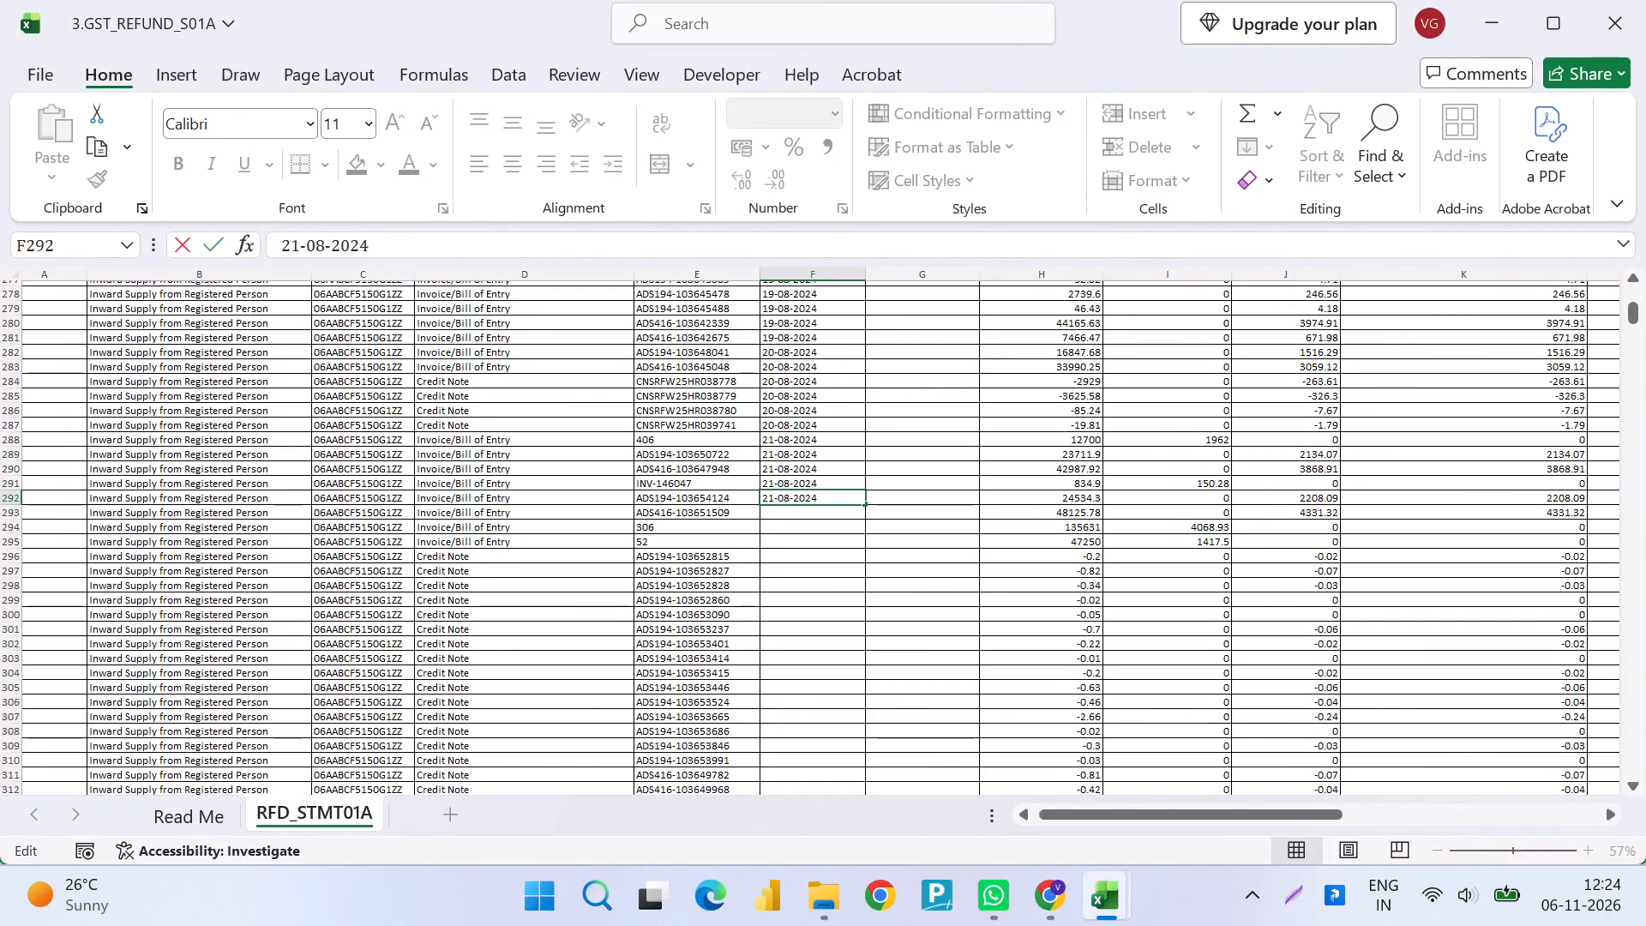
key("ctrl+Left")
key("shift+Left")
key("2")
key("Return")
Switch to the PURCHASE 24-25 workbook and select the consecutive 22-08-2024 dates from E283 to E320 to check the run's extent.
key("alt+Tab")
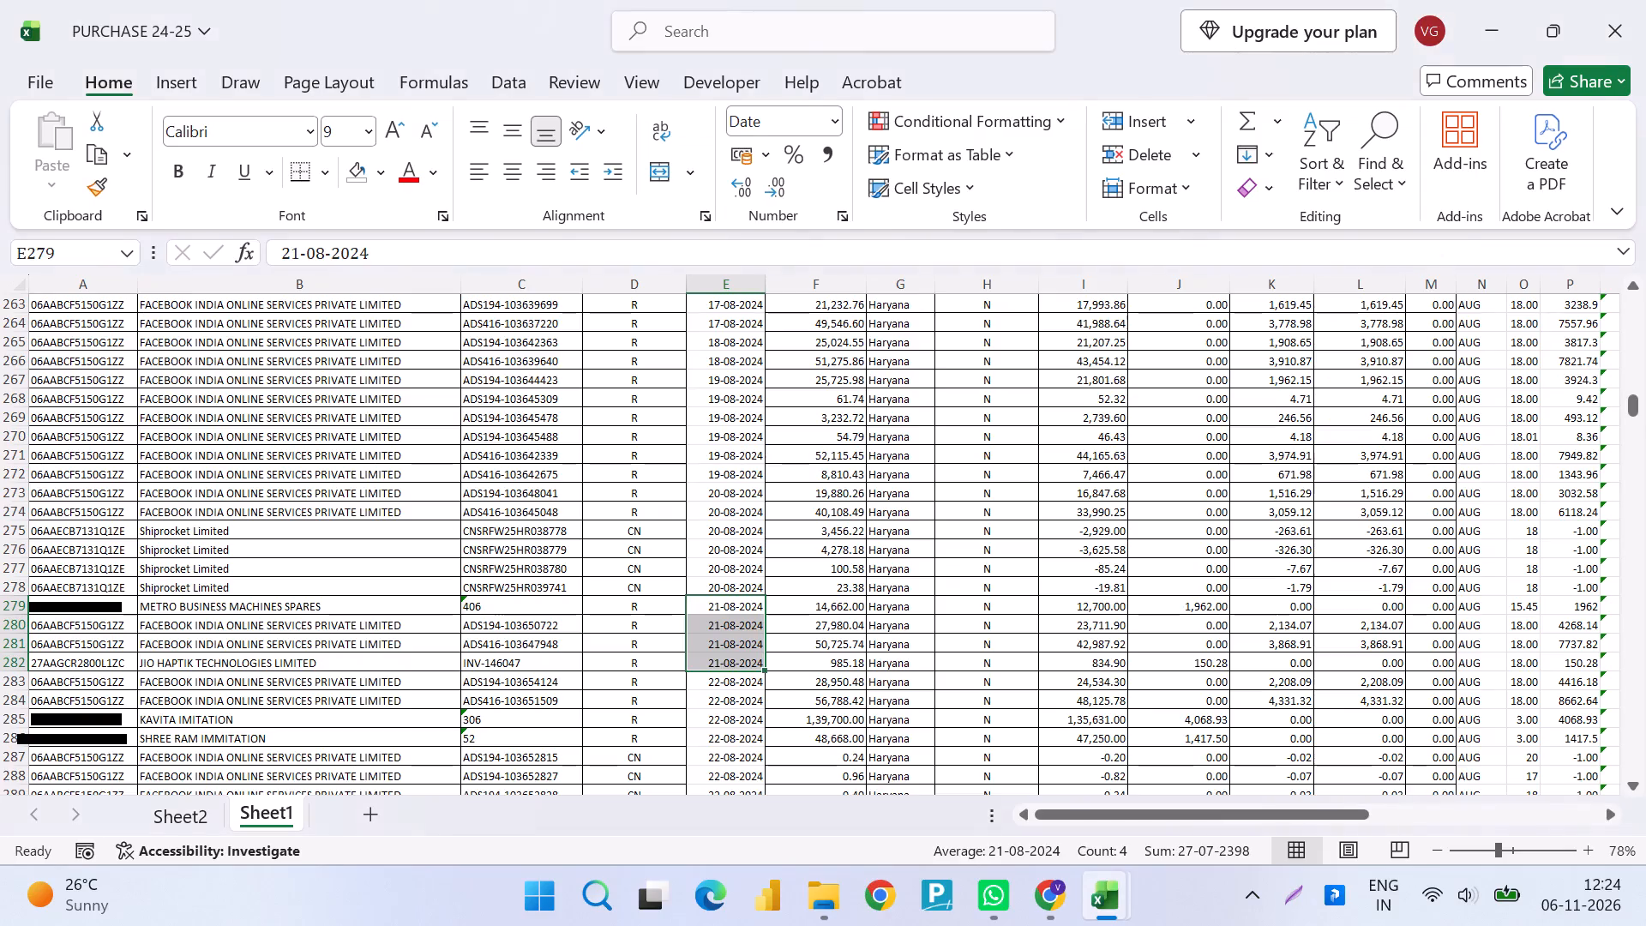
key("Down")
key("Down")
key("Down")
key("Down")
key("shift+Down")
key("shift+Down")
key("shift+Down")
key("shift+Down")
key("shift+Down")
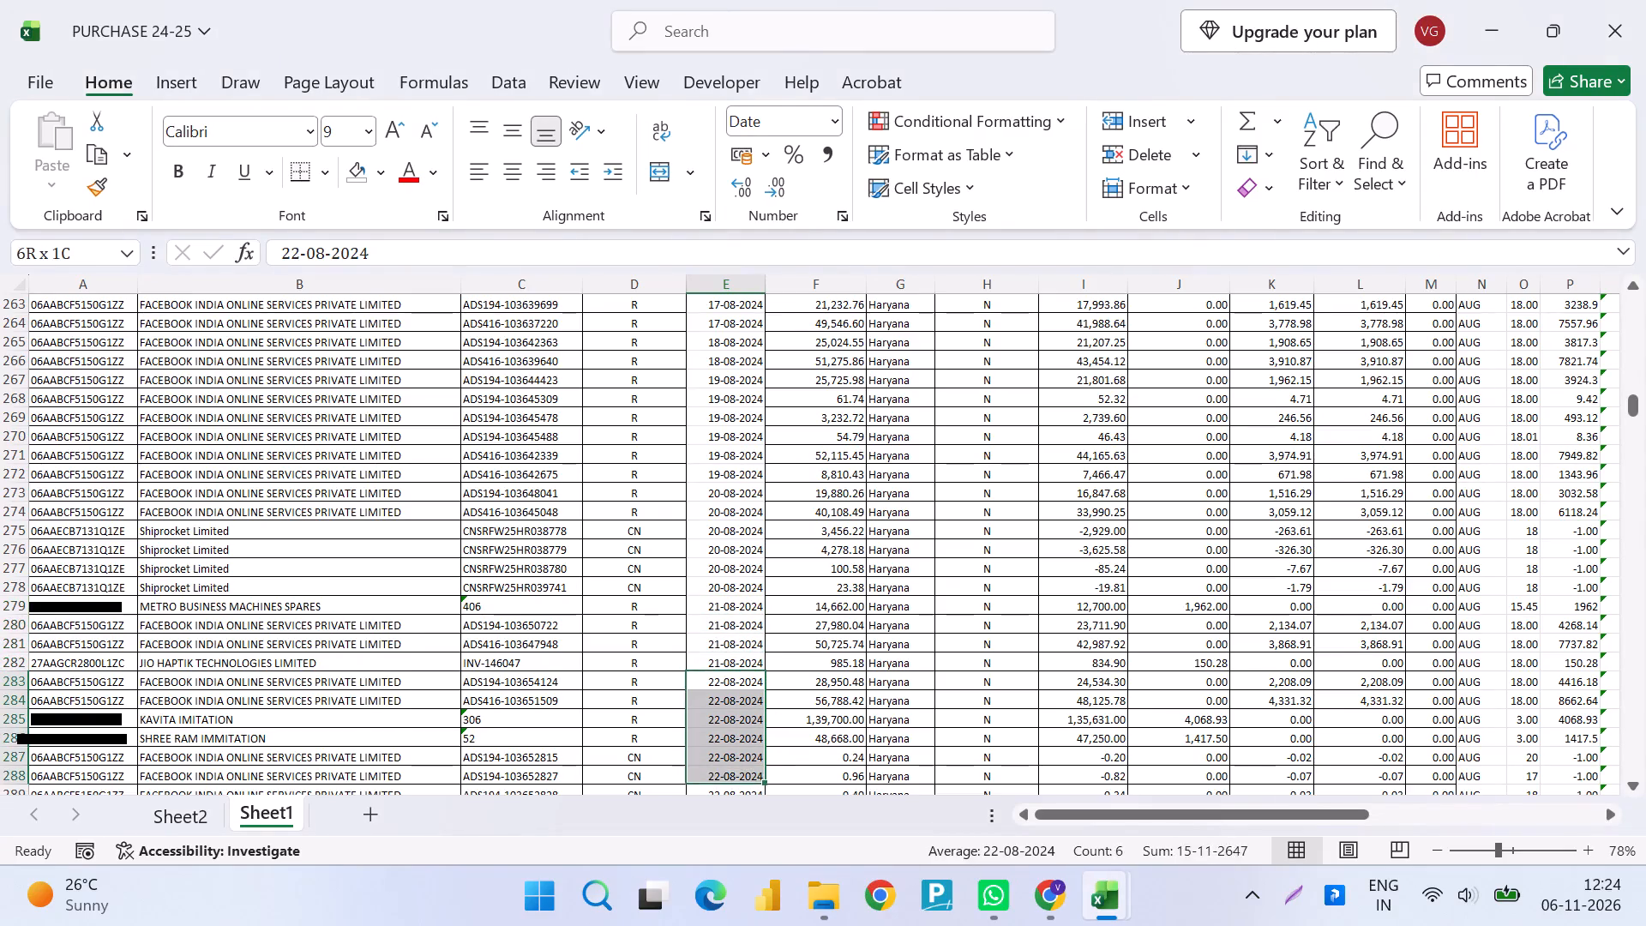
key("shift+Down")
key("shift+Down")
key("shift+Up")
key("shift+Down")
key("shift+Down")
key("shift+Down")
key("shift+Down")
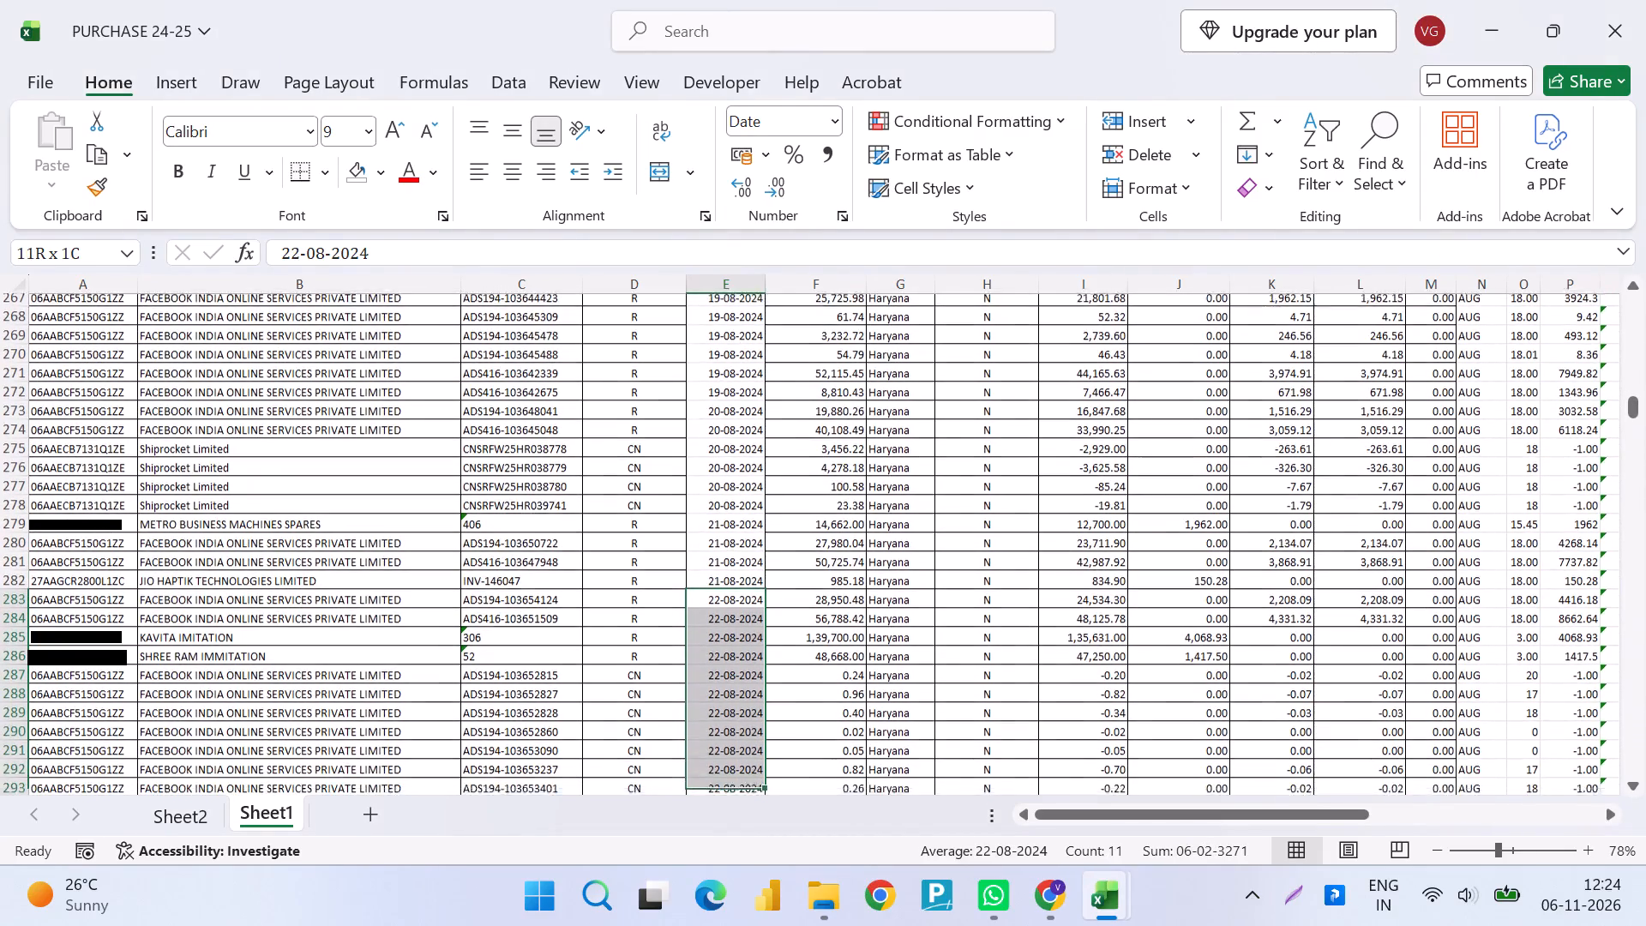
key("shift+Down")
key("shift+Down")
key("shift+Down")
key("shift+Down")
key("shift+Down")
key("shift+Down")
key("shift+Down")
key("shift+Down")
key("shift+Down")
key("shift+Down")
key("shift+Down")
key("shift+Down")
key("shift+Down")
key("shift+Down")
key("shift+Down")
key("shift+Down")
key("shift+Down")
key("shift+Down")
key("shift+Down")
key("shift+Down")
key("shift+Down")
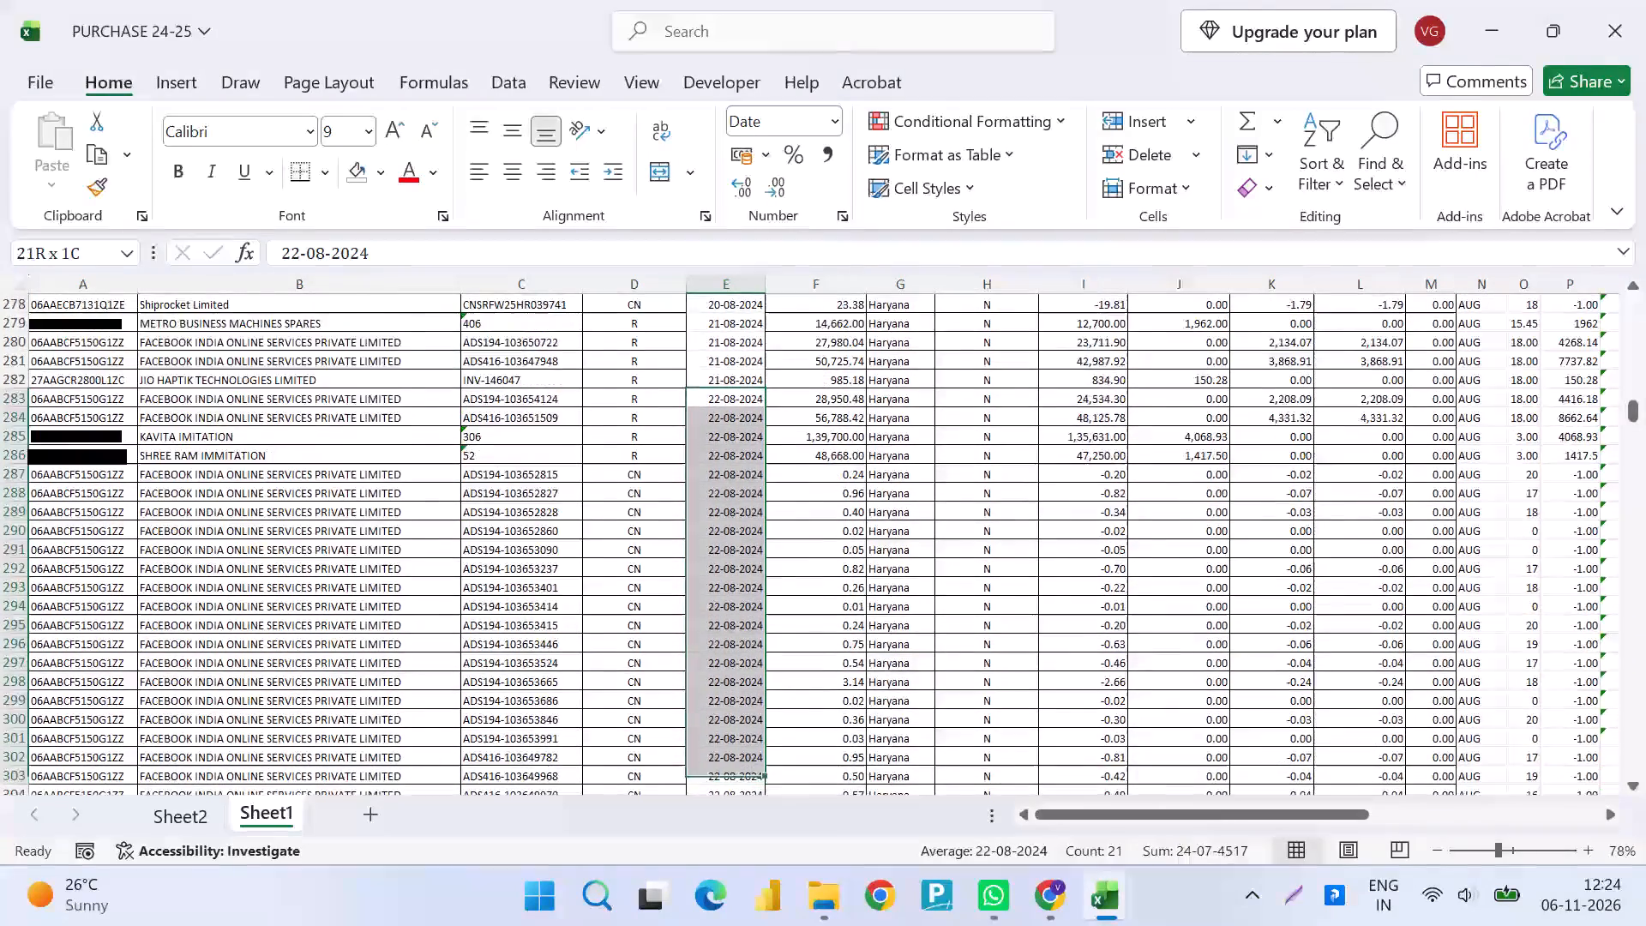
key("shift+Down")
key("shift+Down")
key("shift+Down")
key("shift+Down")
key("shift+Down")
key("shift+Down")
key("shift+Down")
key("shift+Down")
key("shift+Down")
key("shift+Down")
key("shift+Down")
key("shift+Down")
key("shift+Down")
key("shift+Down")
key("shift+Down")
key("shift+Down")
key("shift+Down")
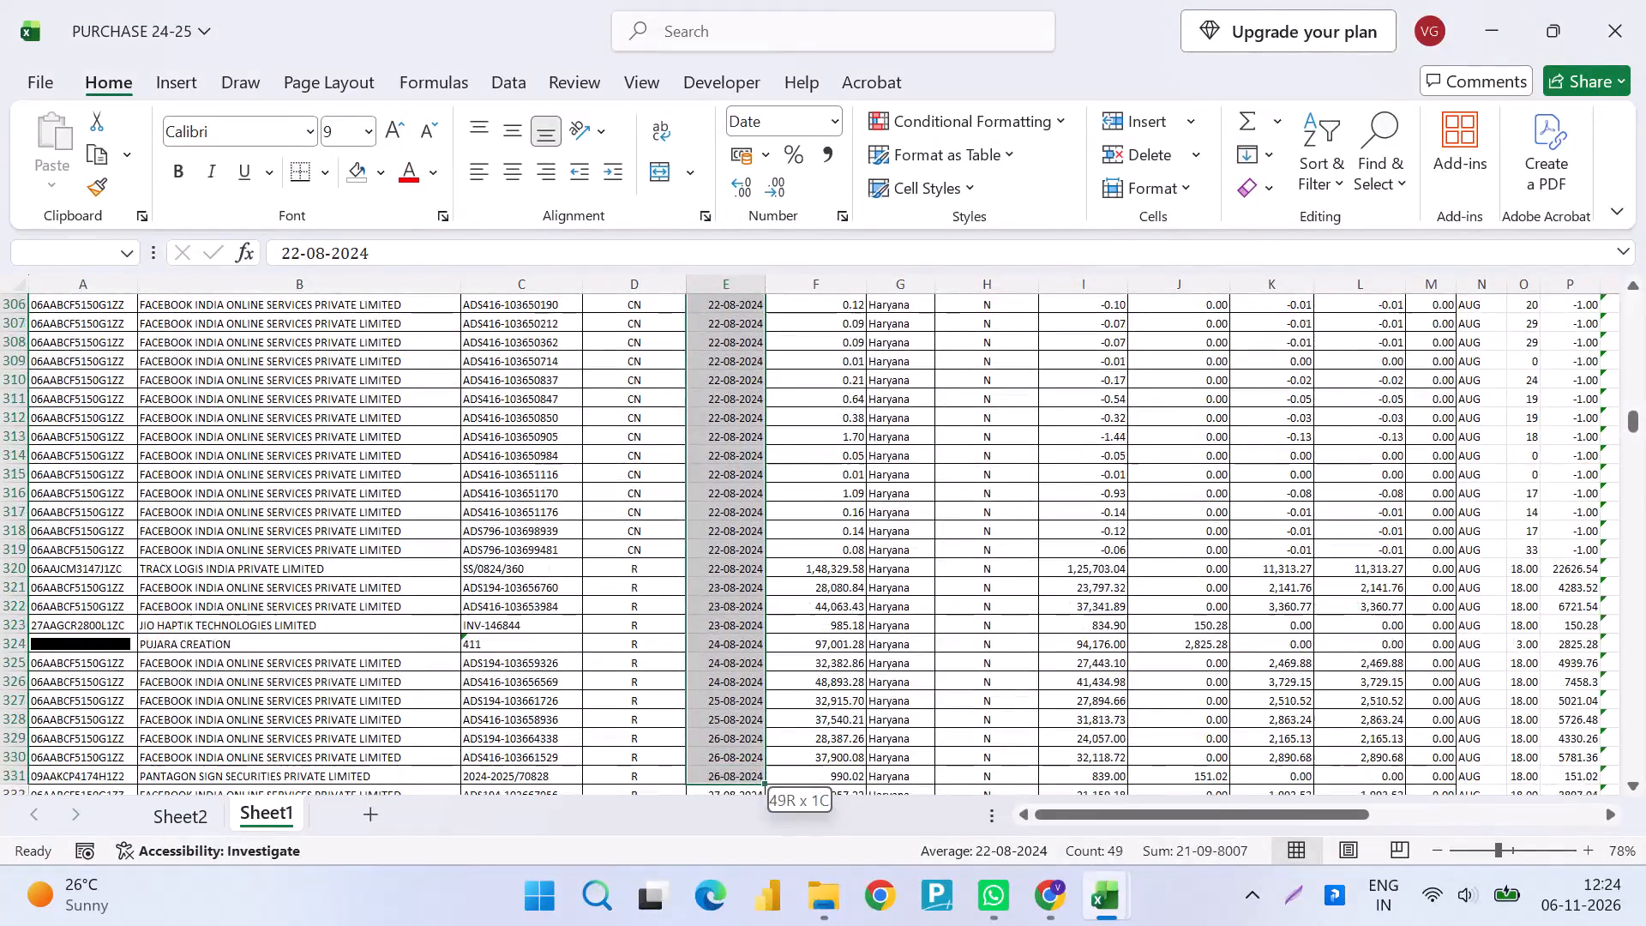
key("shift+Up")
key("shift+Up")
key("shift+Up")
key("shift+Up")
key("shift+Up")
key("shift+Up")
key("shift+Up")
key("shift+Up")
key("shift+Up")
key("shift+Up")
key("shift+Up")
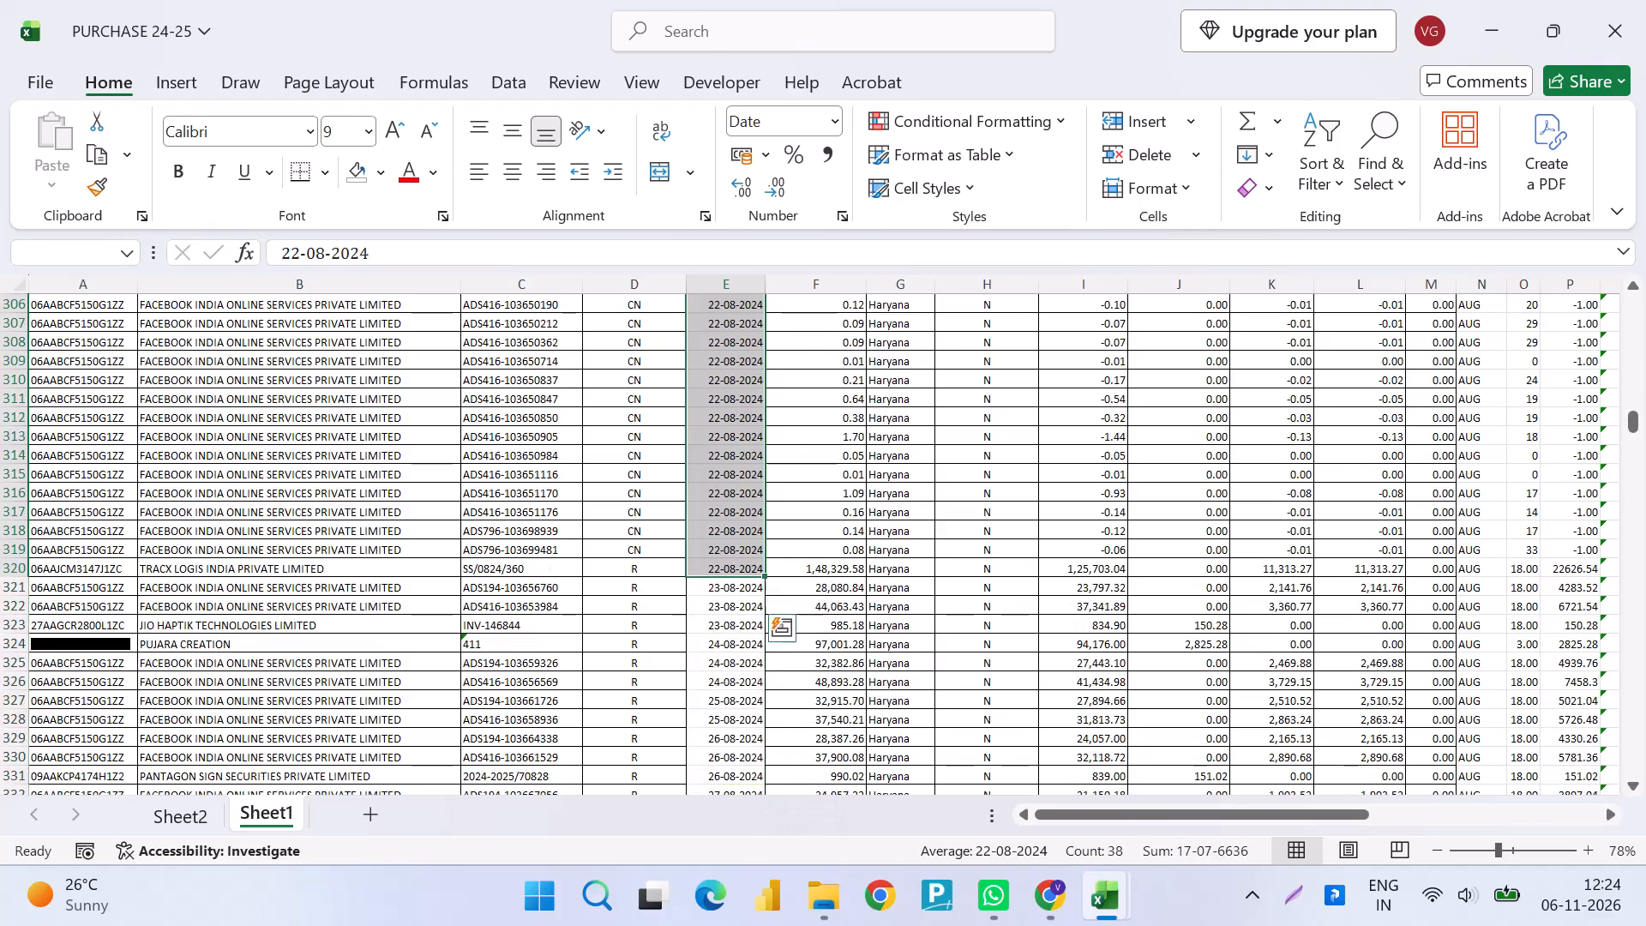
key("alt+Tab")
key("alt+Tab")
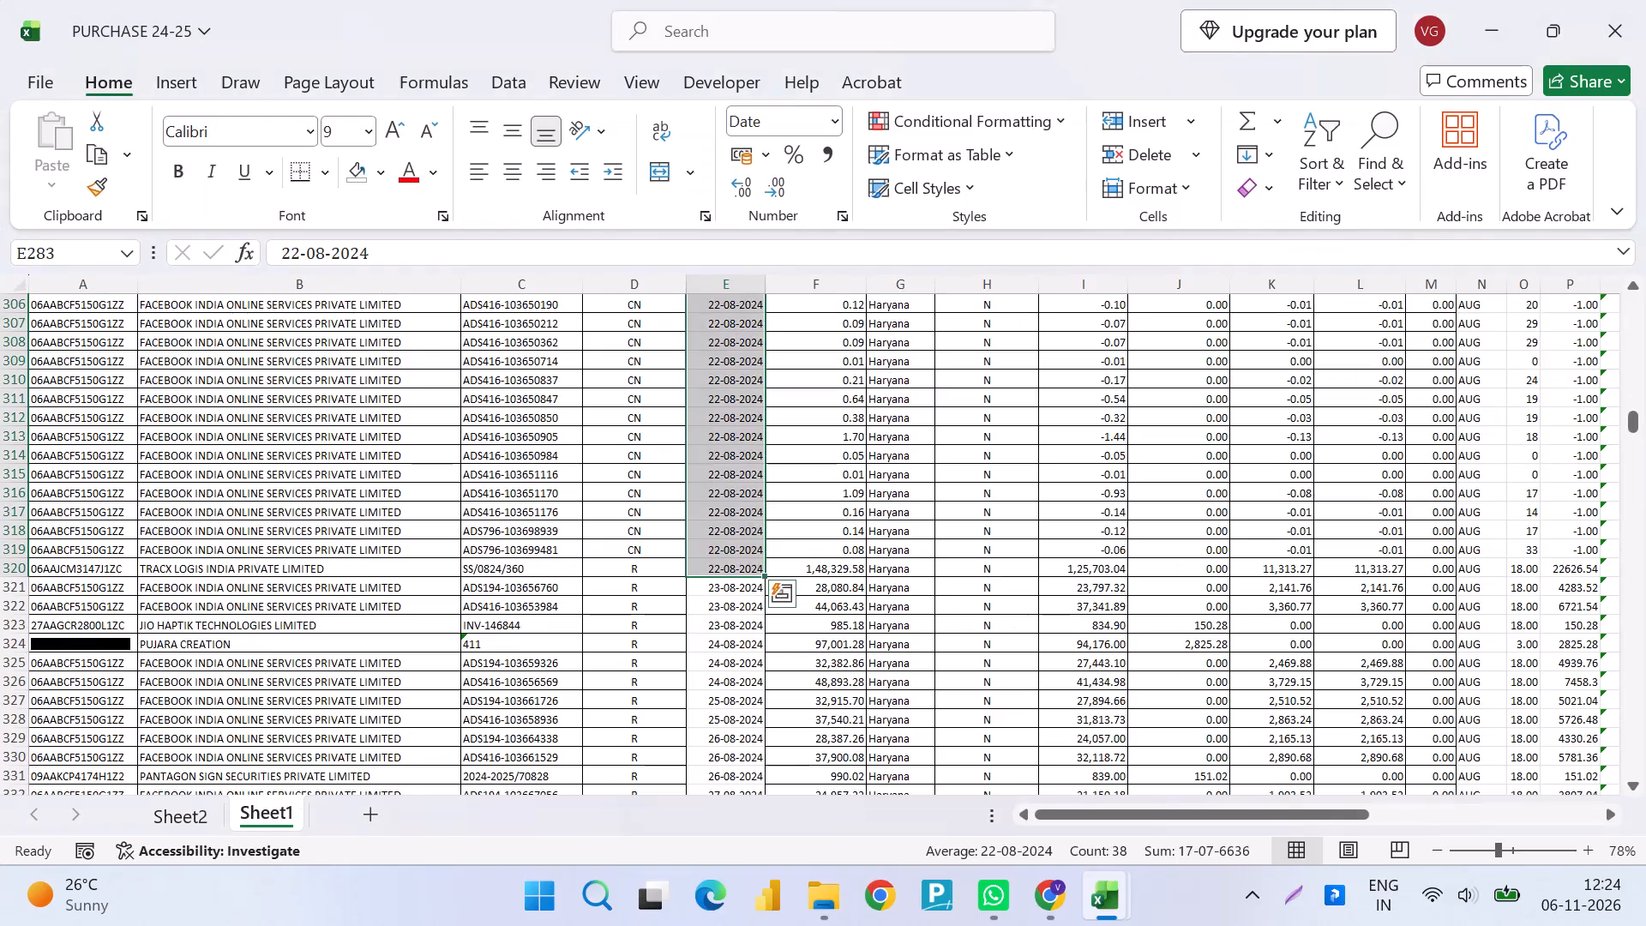
Back in the 3.GST_REFUND_S01A workbook, fill 22-08-2024 down from F292 through F329.
key("alt+Tab")
key("Up")
key("shift+Down")
key("shift+Down")
key("shift+Down")
key("shift+Down")
key("shift+Down")
key("shift+Down")
key("shift+Down")
key("shift+Down")
key("shift+Down")
key("shift+Down")
key("shift+Down")
key("shift+Down")
key("shift+Down")
key("shift+Down")
key("shift+Down")
key("shift+Down")
key("shift+Down")
key("shift+Down")
key("shift+Down")
key("shift+Down")
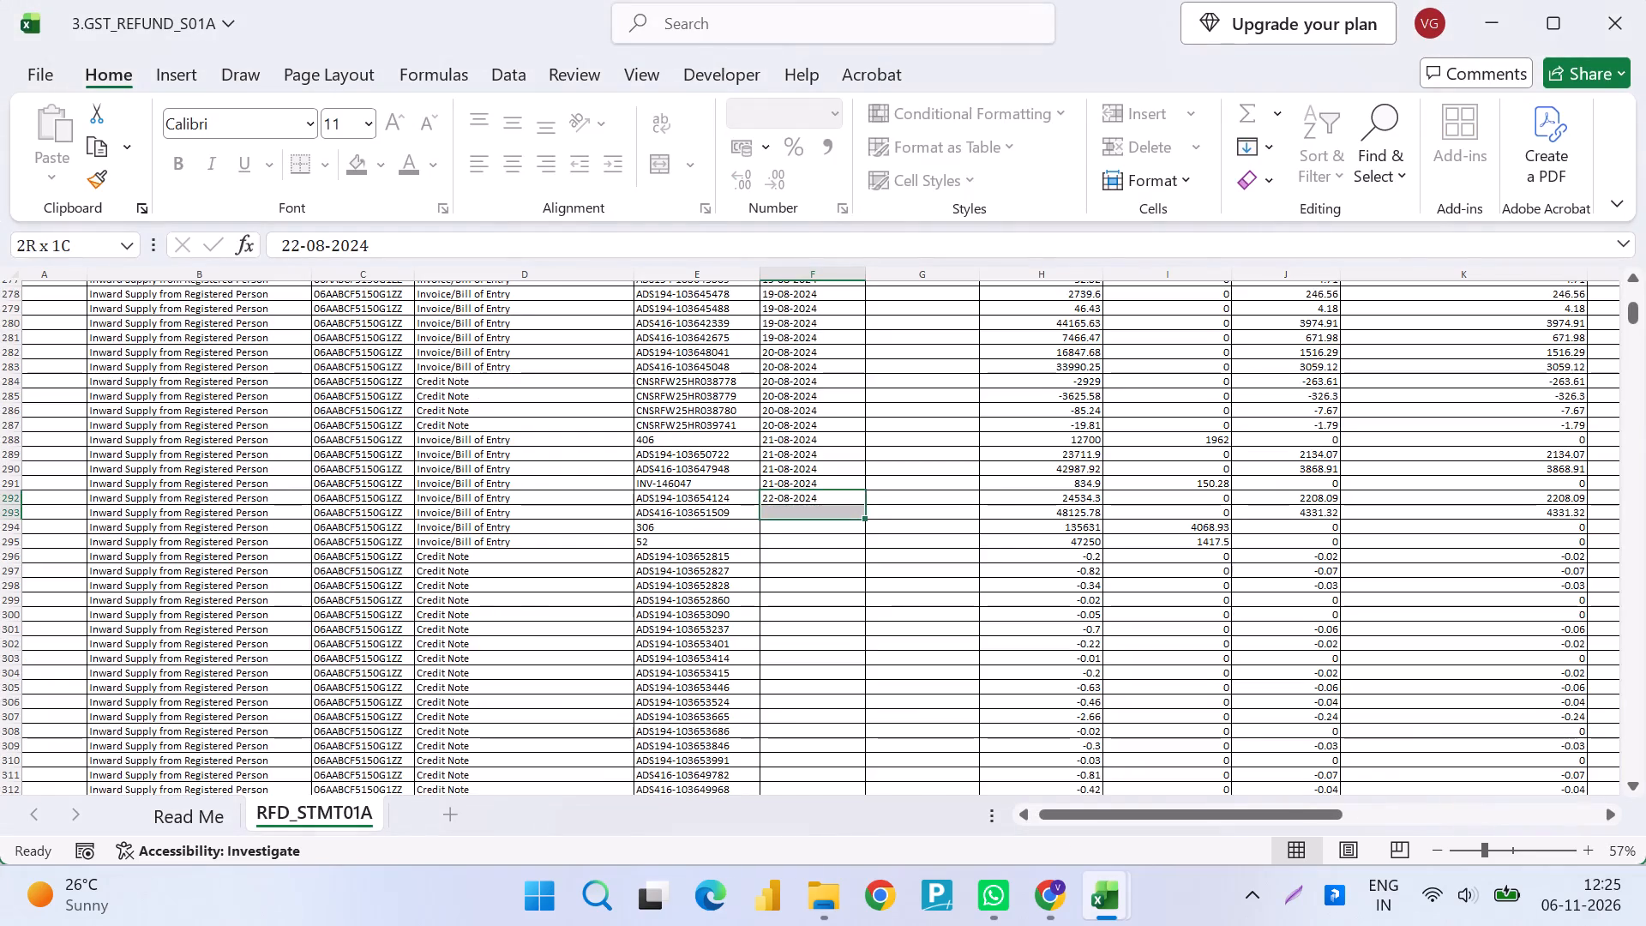
key("shift+Up")
key("shift+Up")
key("shift+Up")
key("shift+Up")
key("shift+Up")
key("shift+Up")
key("shift+Up")
key("shift+Up")
key("shift+Up")
key("shift+Up")
key("shift+Up")
key("shift+Up")
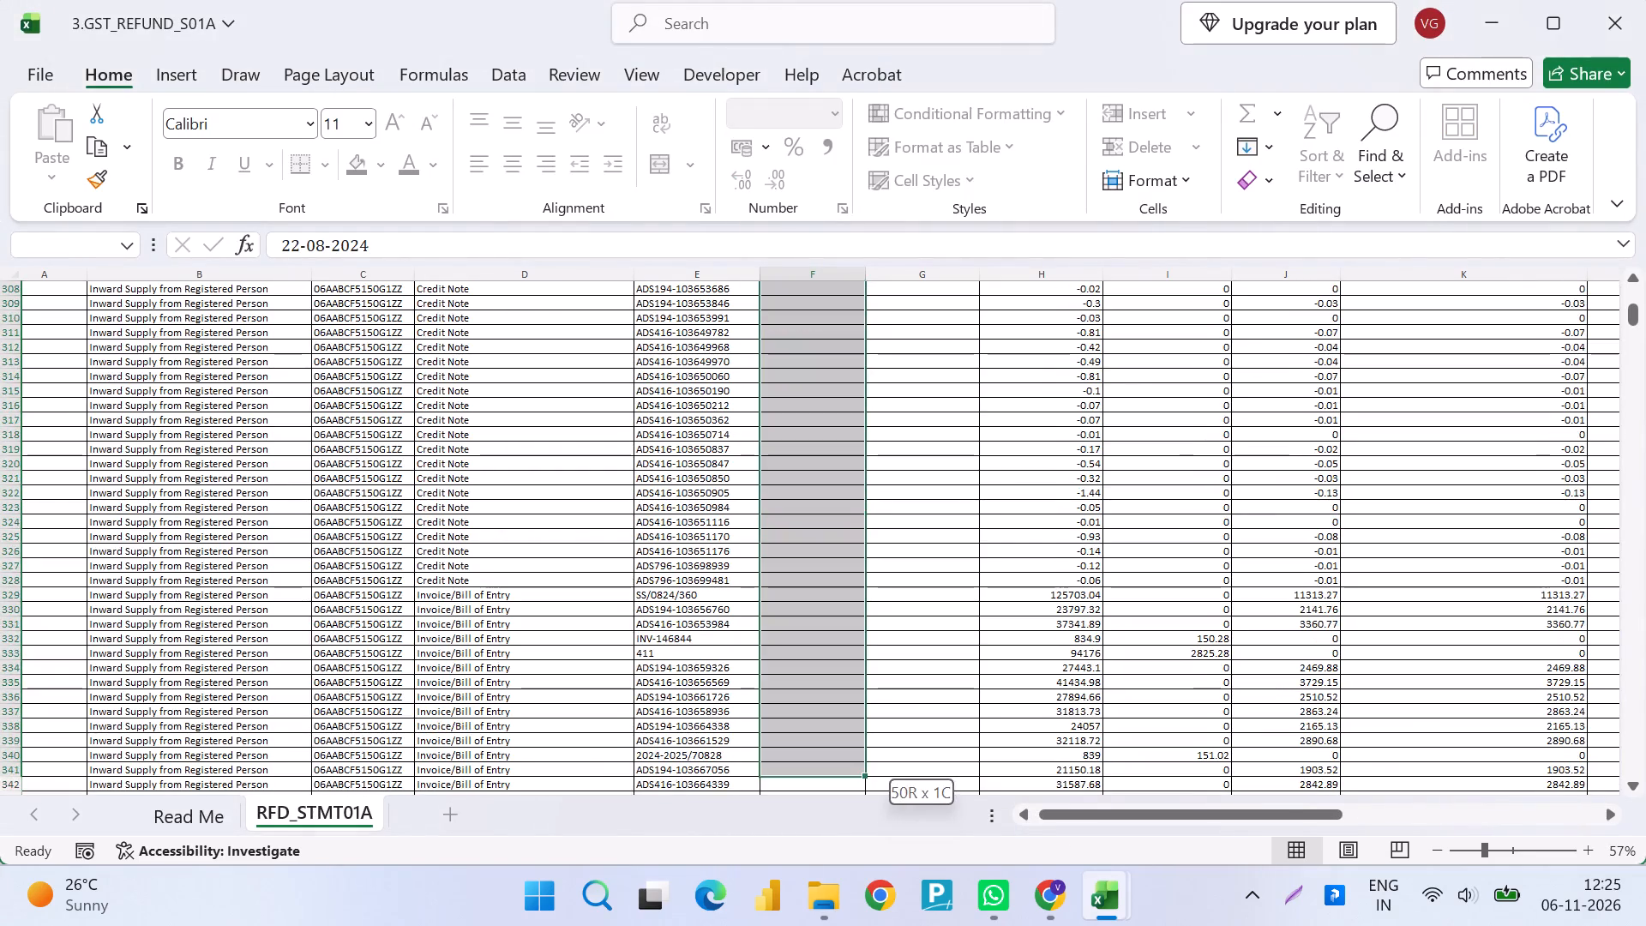
key("shift+Up")
key("ctrl+d")
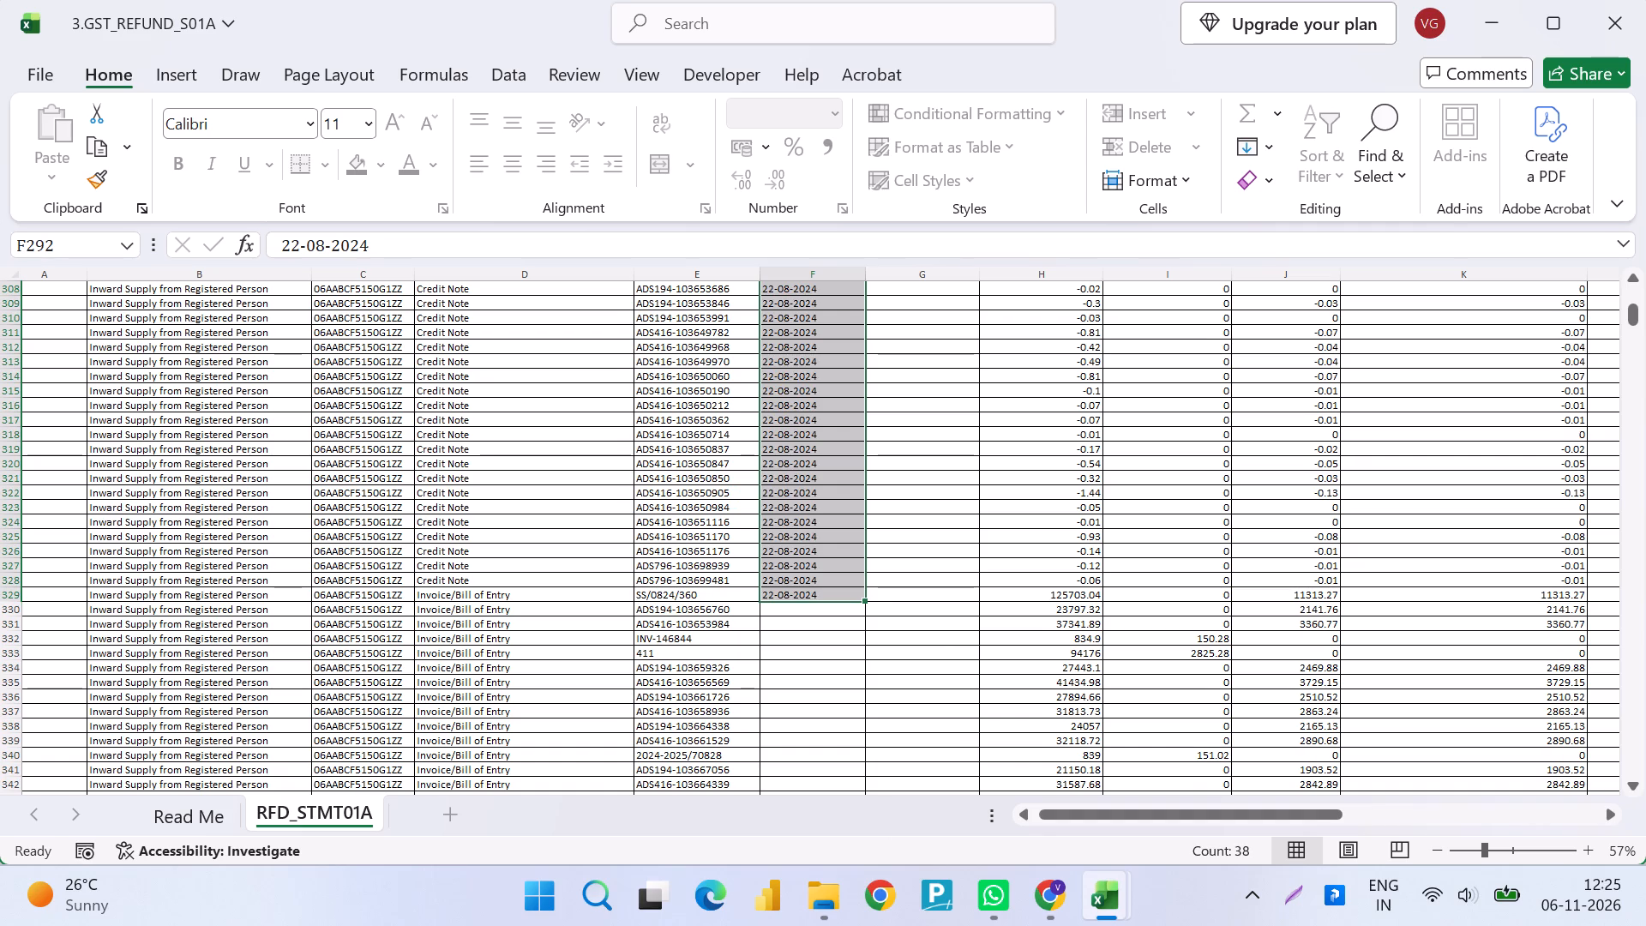
Go to the first empty date cell below the filled dates, F330, and save the refund workbook.
key("ctrl+Down")
key("ctrl+Up")
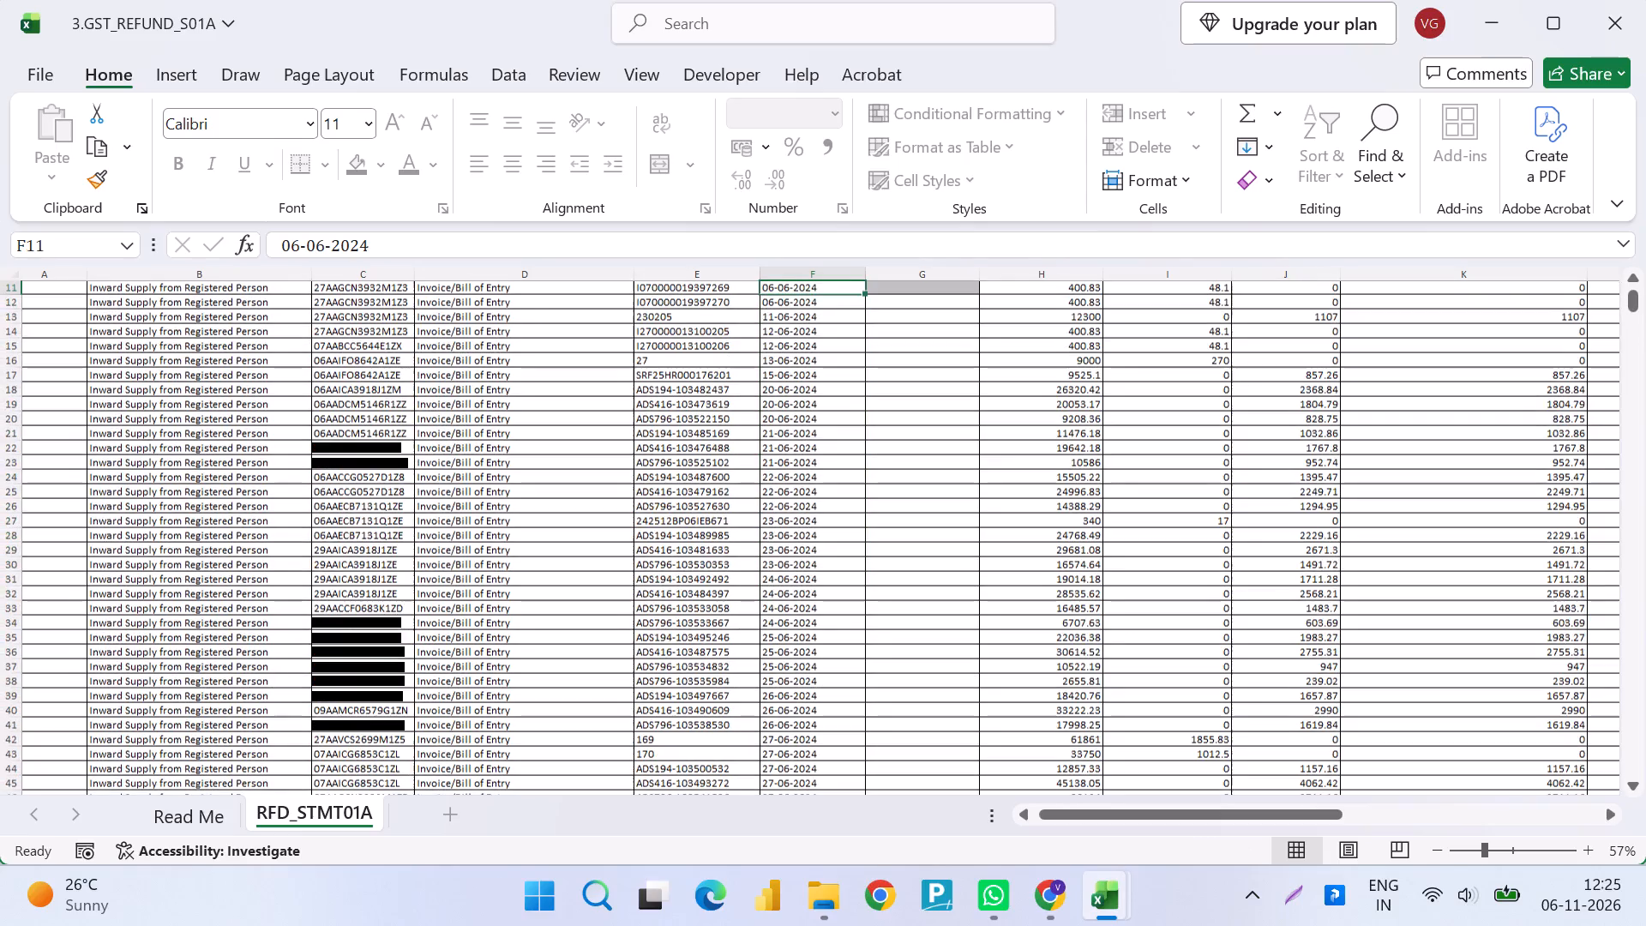
key("ctrl+Down")
key("ctrl+Down")
key("ctrl+Up")
key("alt+Tab")
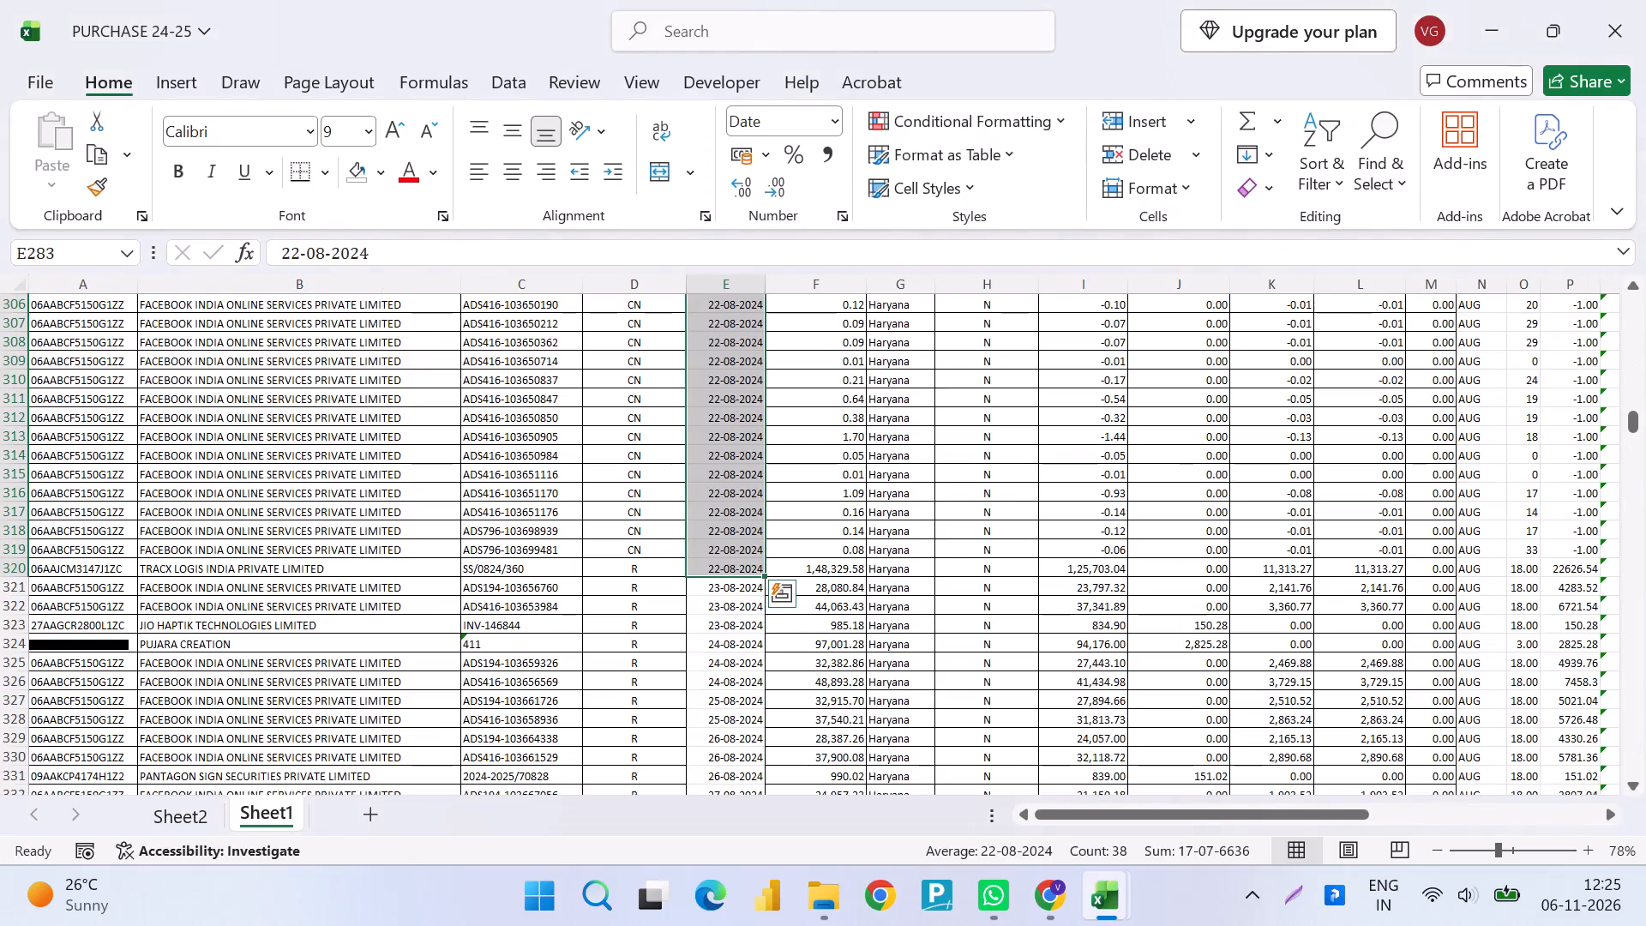
key("alt+Tab")
key("Down")
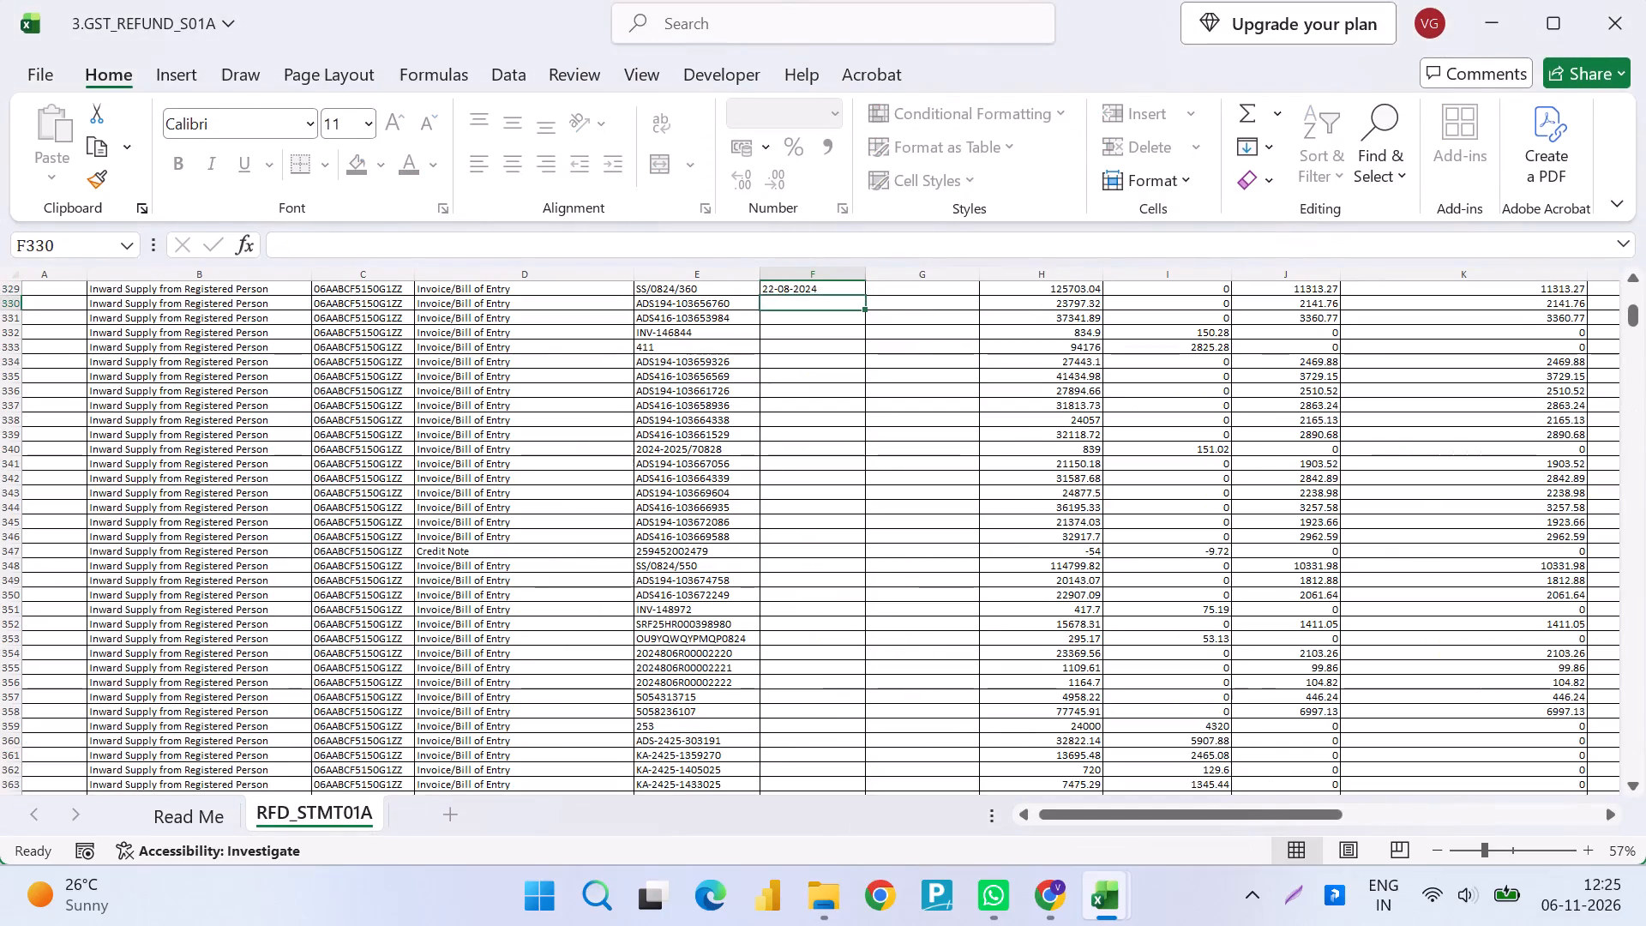
key("ctrl+s")
key("ctrl+d")
key("F2")
key("ctrl+Left")
key("ctrl+Left")
key("ctrl+Left")
key("Left")
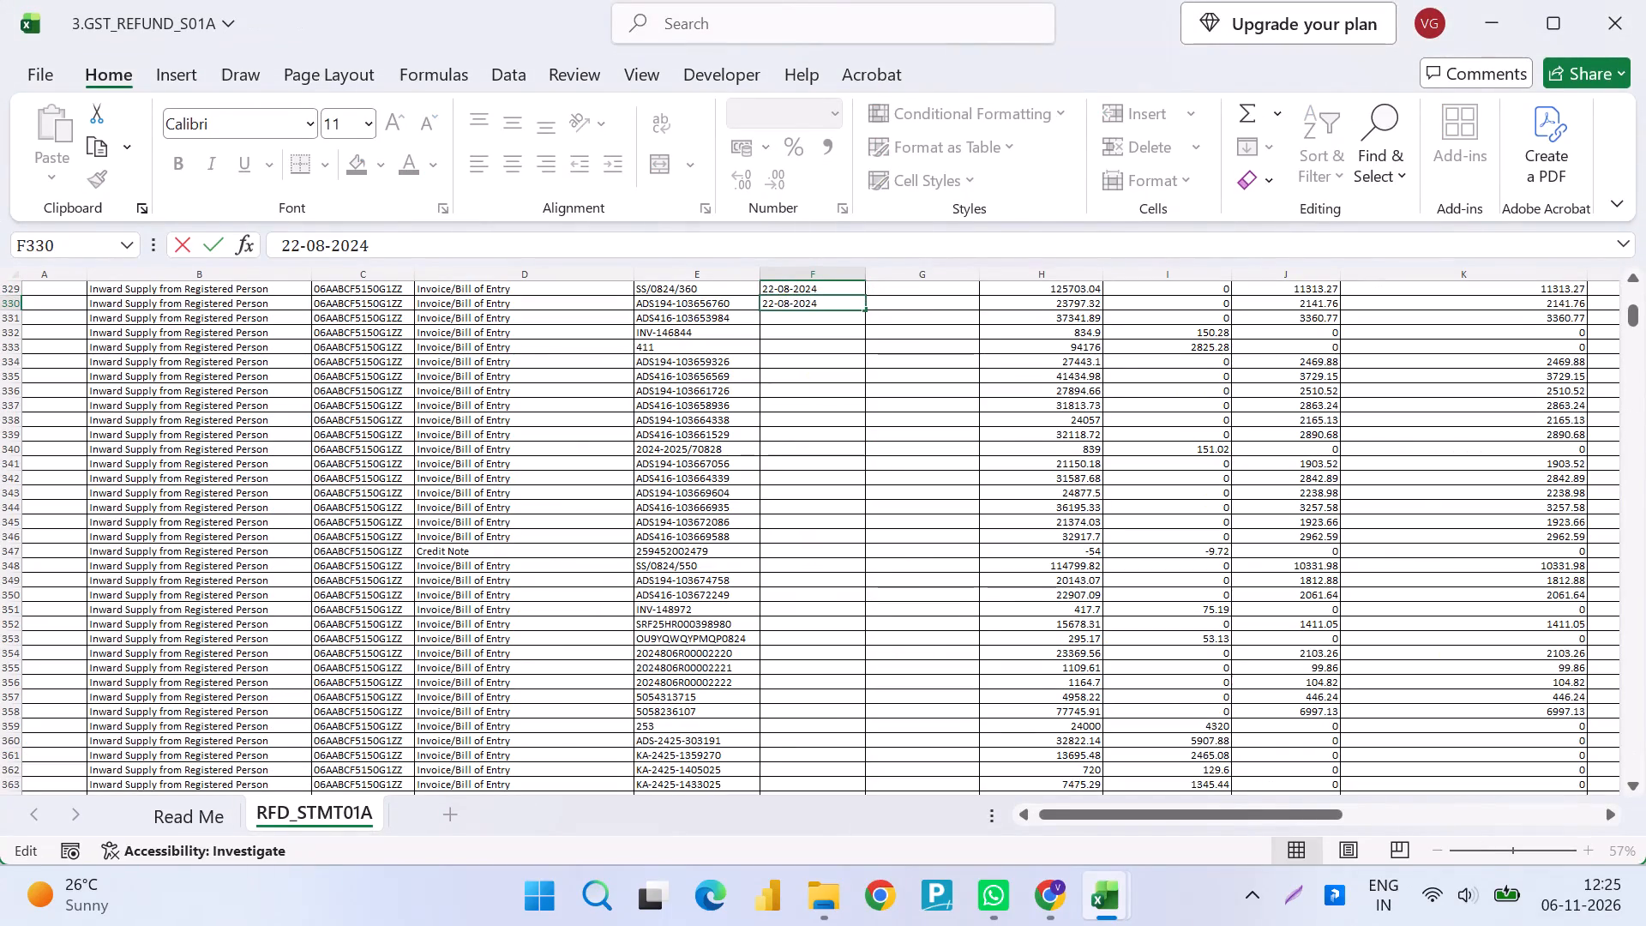
key("shift+Left")
key("3")
key("Return")
Check the 23-08-2024 entries in the PURCHASE 24-25 workbook, and fill that date down into F331 and F332 of the refund sheet.
key("alt+Tab")
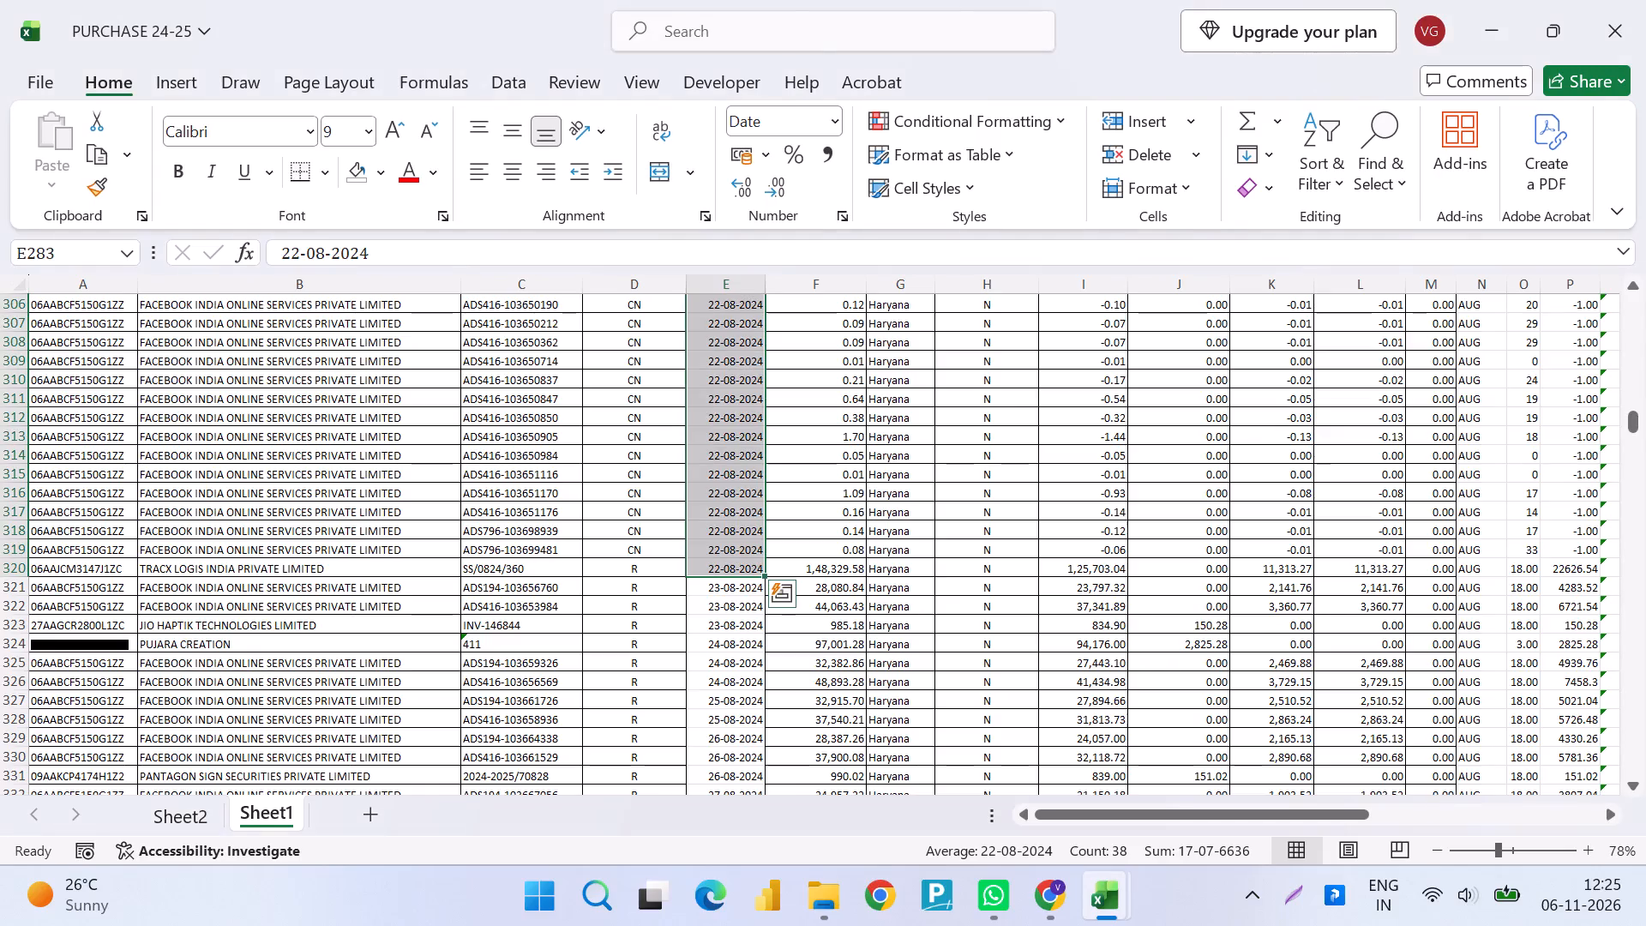
left_click(726, 590)
key("shift+Down")
key("shift+Down")
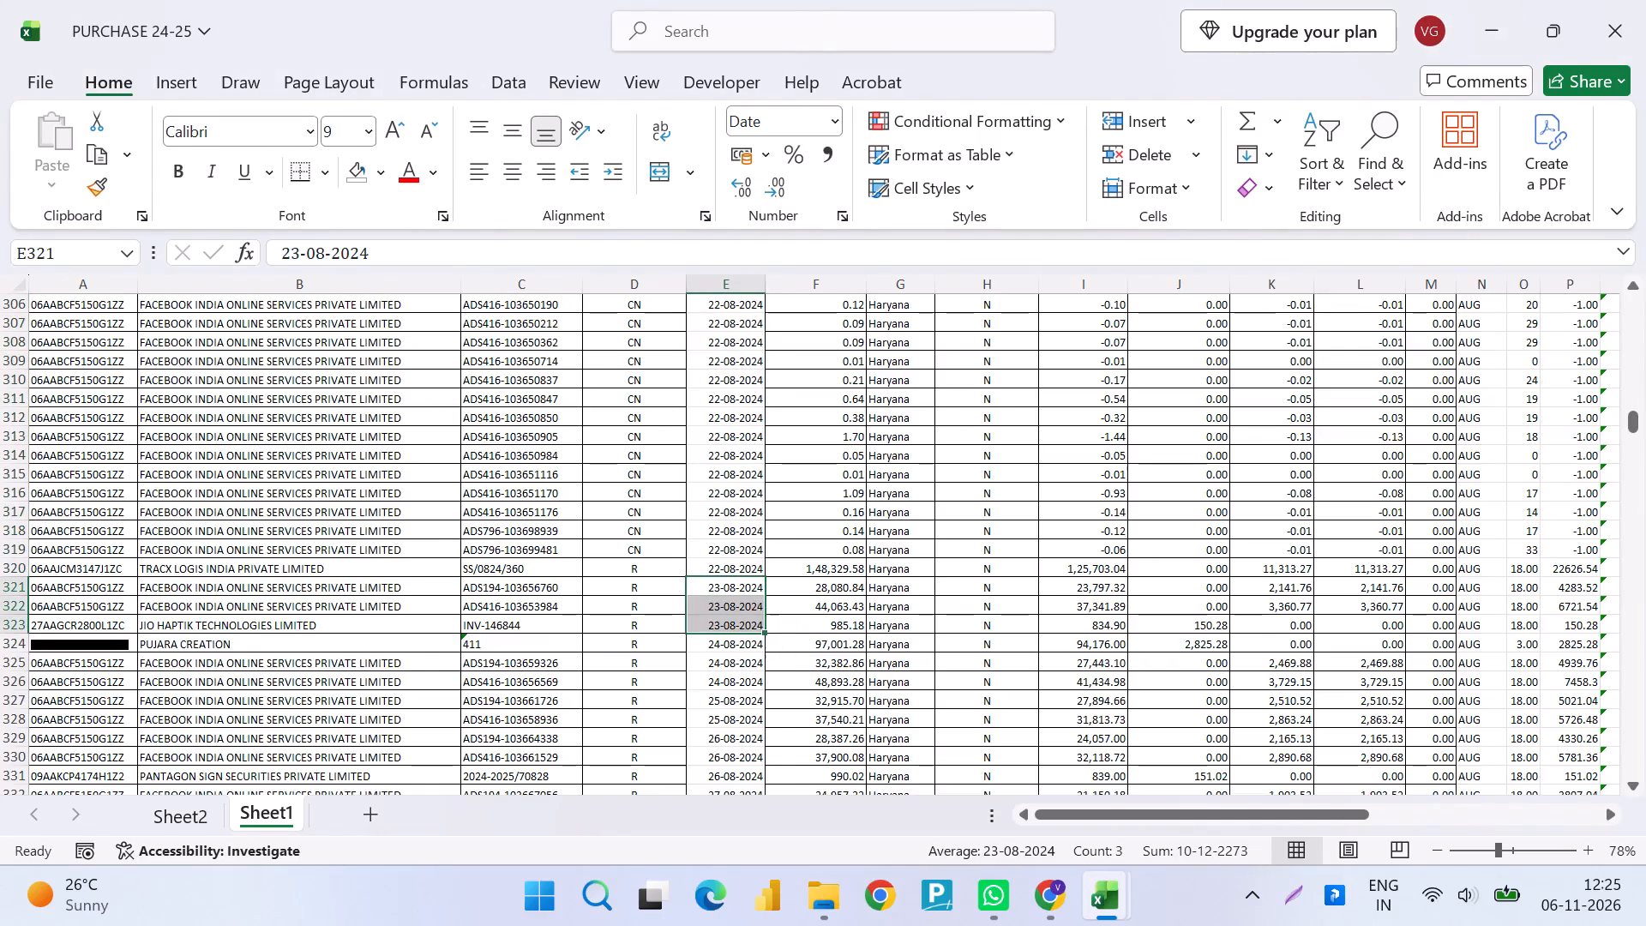
key("alt+Tab")
key("ctrl+d")
key("Down")
key("ctrl+d")
In the refund sheet, copy the 23-08-2024 date down into F333, beside invoice 411.
key("Down")
key("ctrl+d")
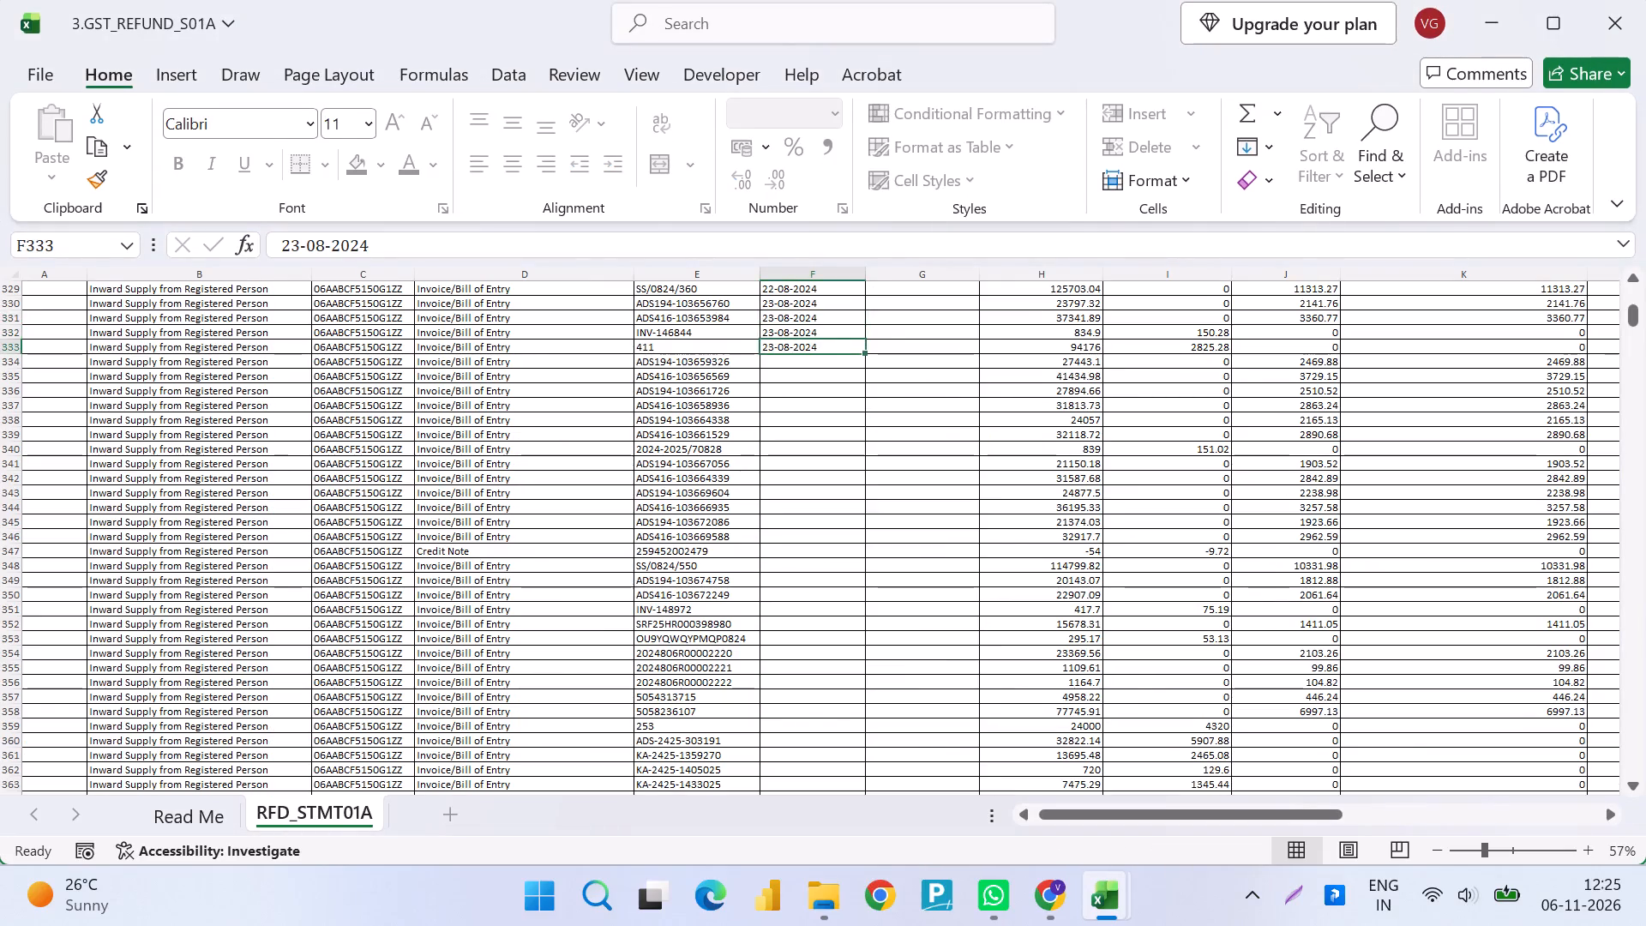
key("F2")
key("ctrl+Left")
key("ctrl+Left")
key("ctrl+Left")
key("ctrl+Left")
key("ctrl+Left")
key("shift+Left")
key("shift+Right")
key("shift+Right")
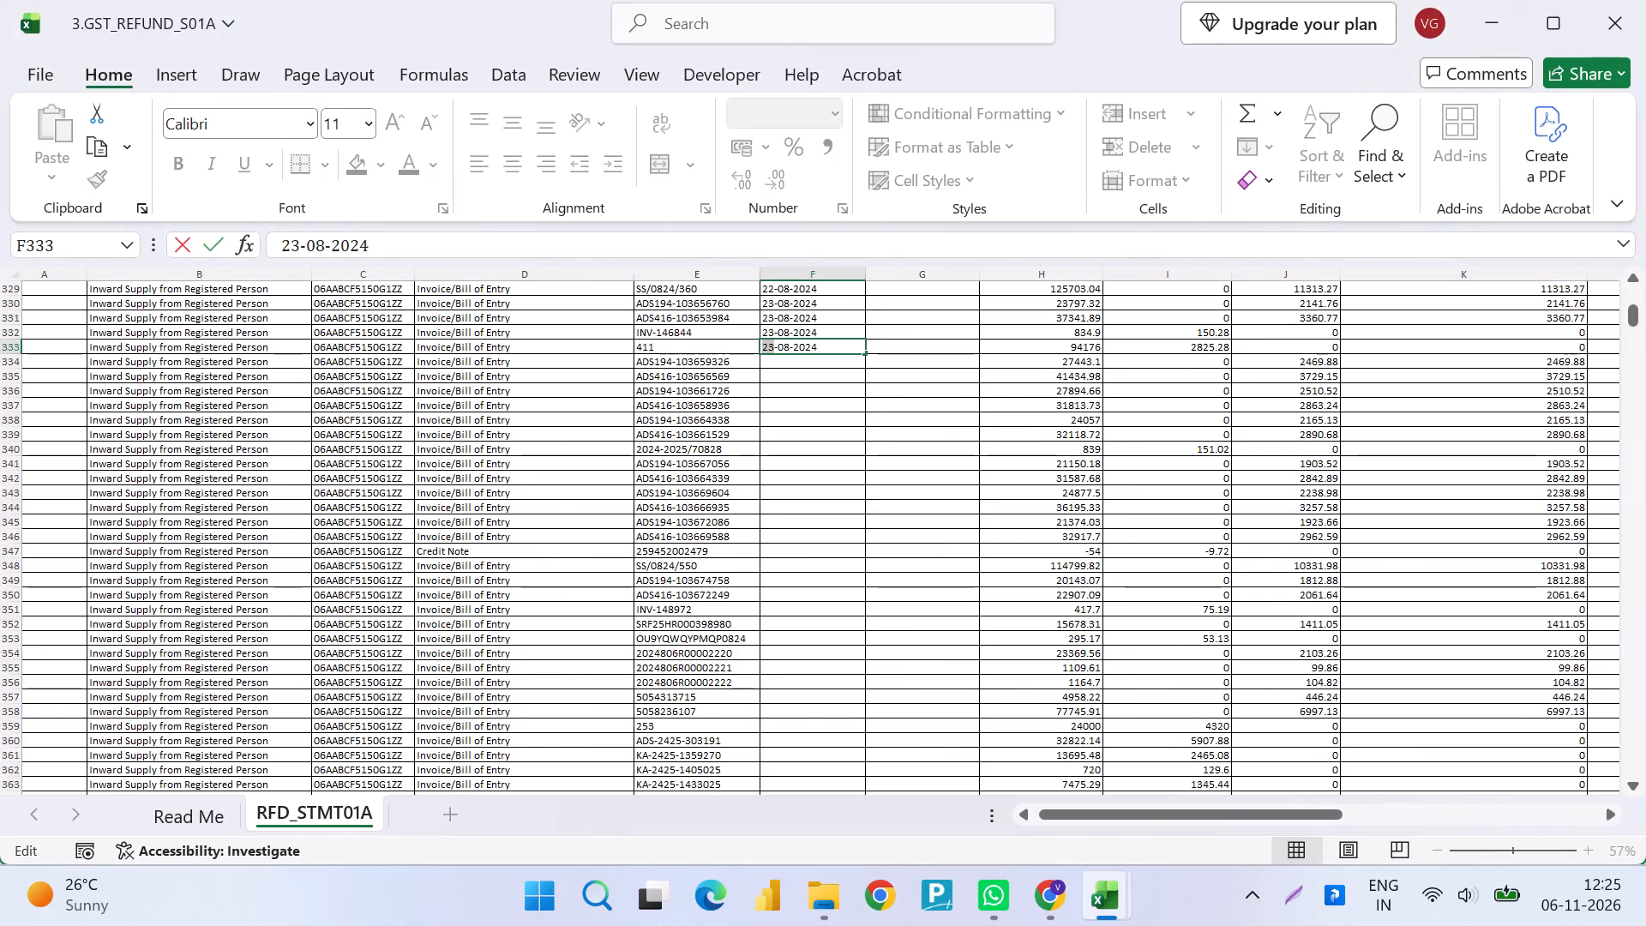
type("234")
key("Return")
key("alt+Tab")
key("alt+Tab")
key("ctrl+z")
Change the date of invoice 411 in cell F333 to 24-08-2024.
key("F2")
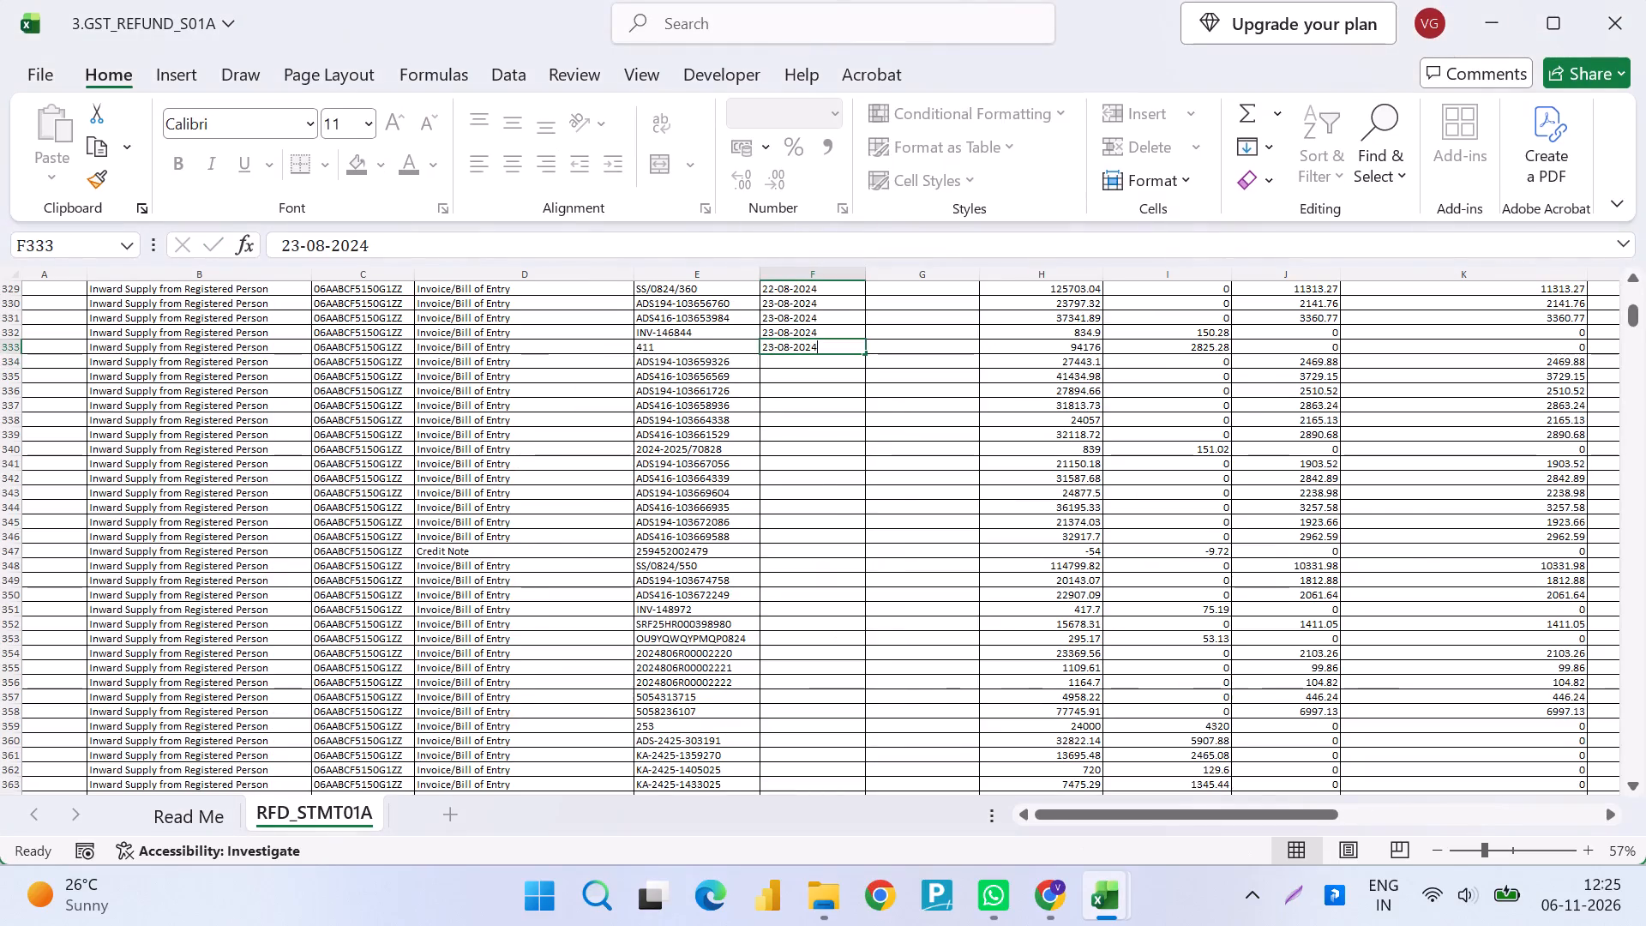
key("ctrl+Left")
key("ctrl+Left")
key("ctrl+Left")
key("4")
key("Return")
Check the 24-08-2024 entries in the PURCHASE 24-25 workbook, and fill that date down into F334 and F335 of the refund sheet.
key("alt+Tab")
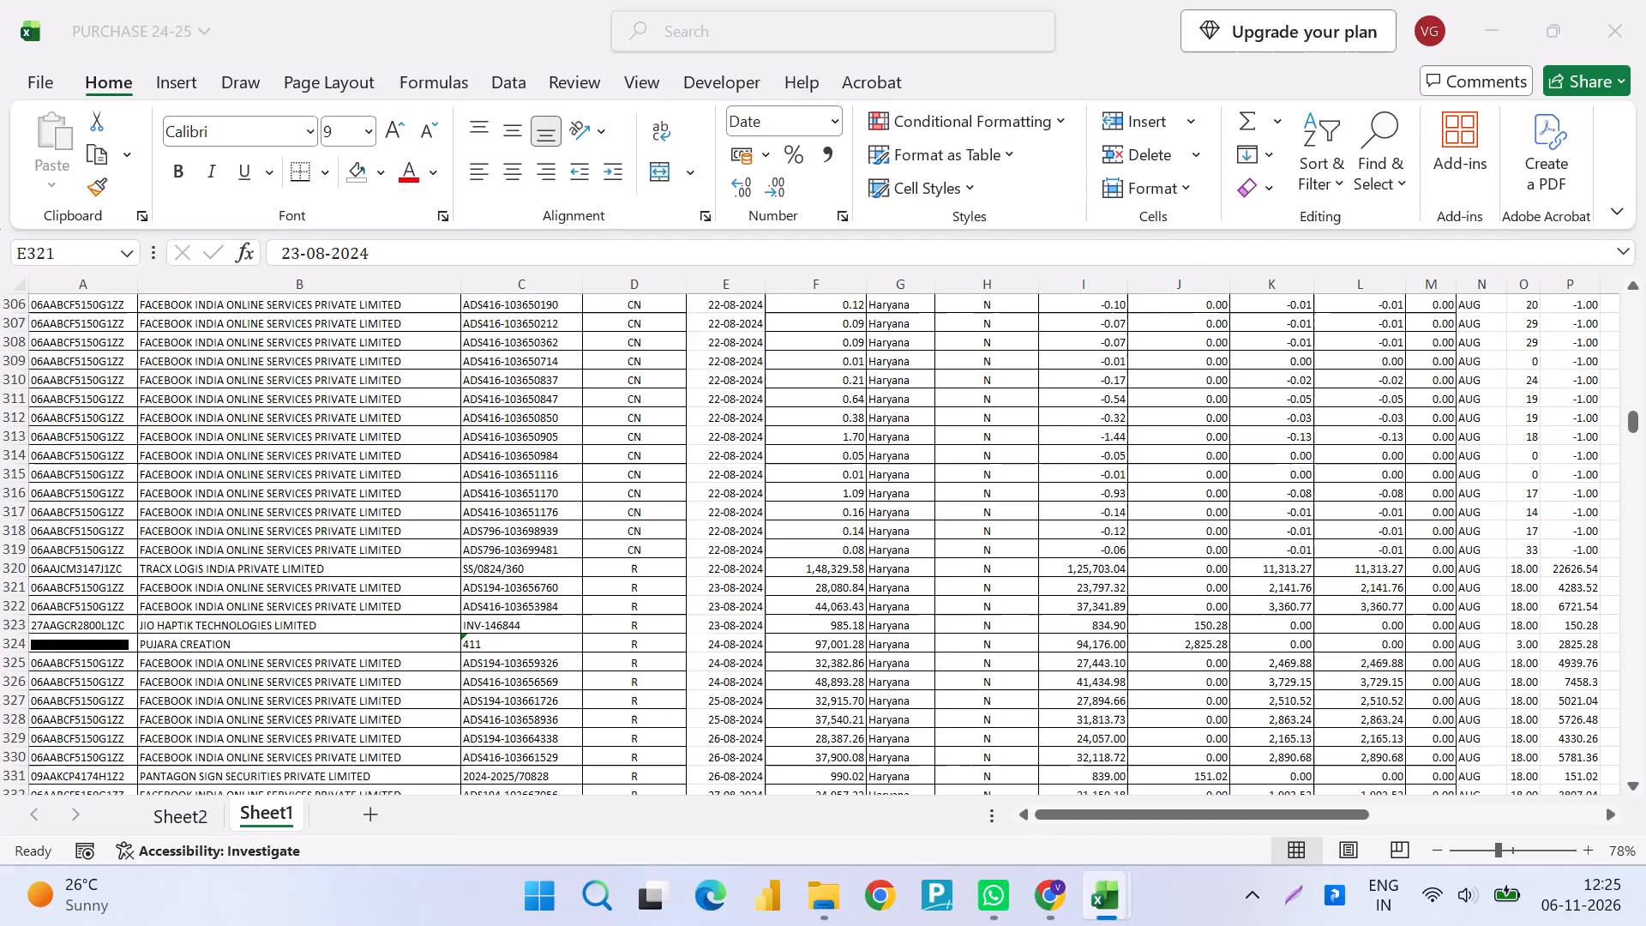
left_click(720, 635)
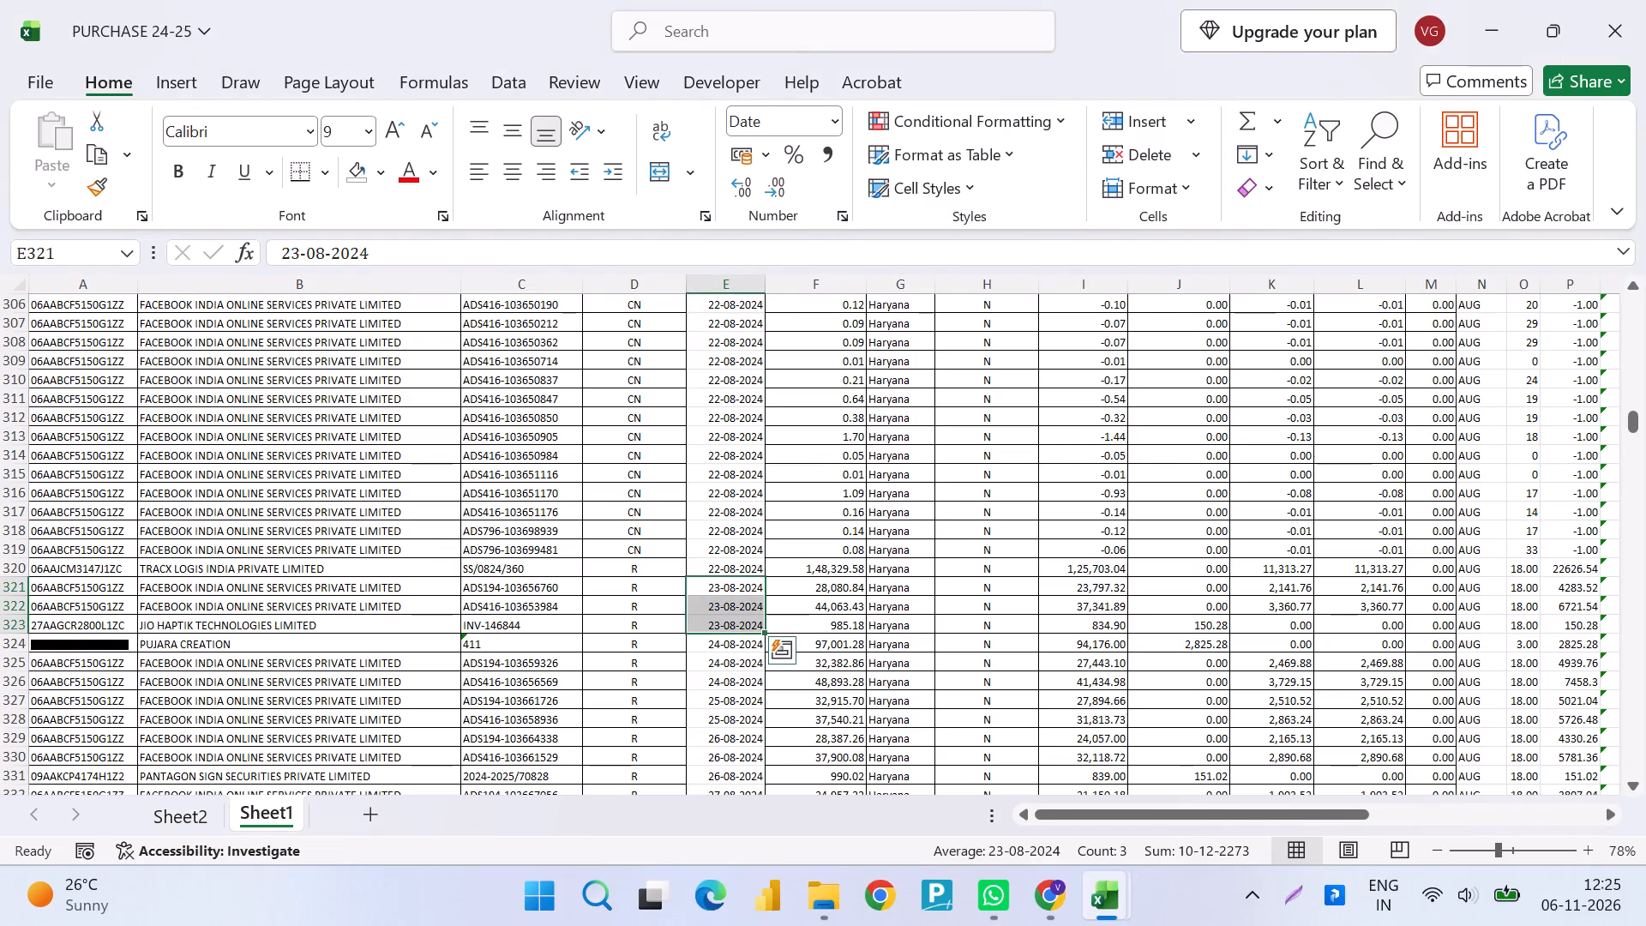
left_click(717, 643)
key("shift+Down")
key("shift+Down")
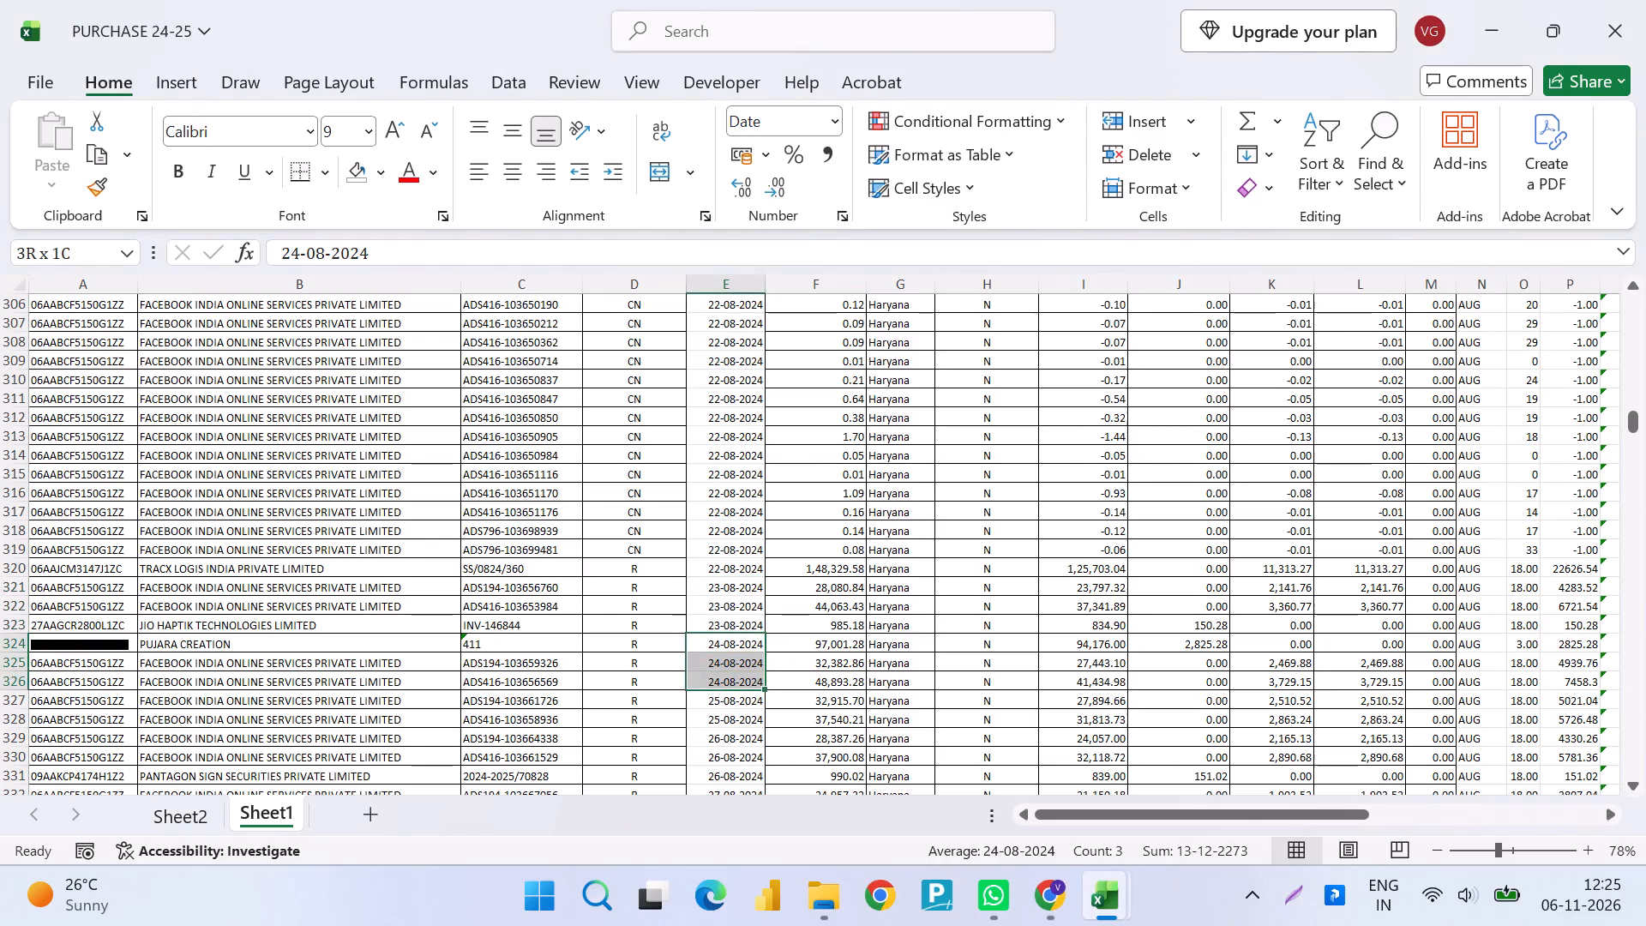
key("alt+Tab")
key("ctrl+d")
key("Down")
key("ctrl+d")
key("Down")
key("ctrl+d")
key("F2")
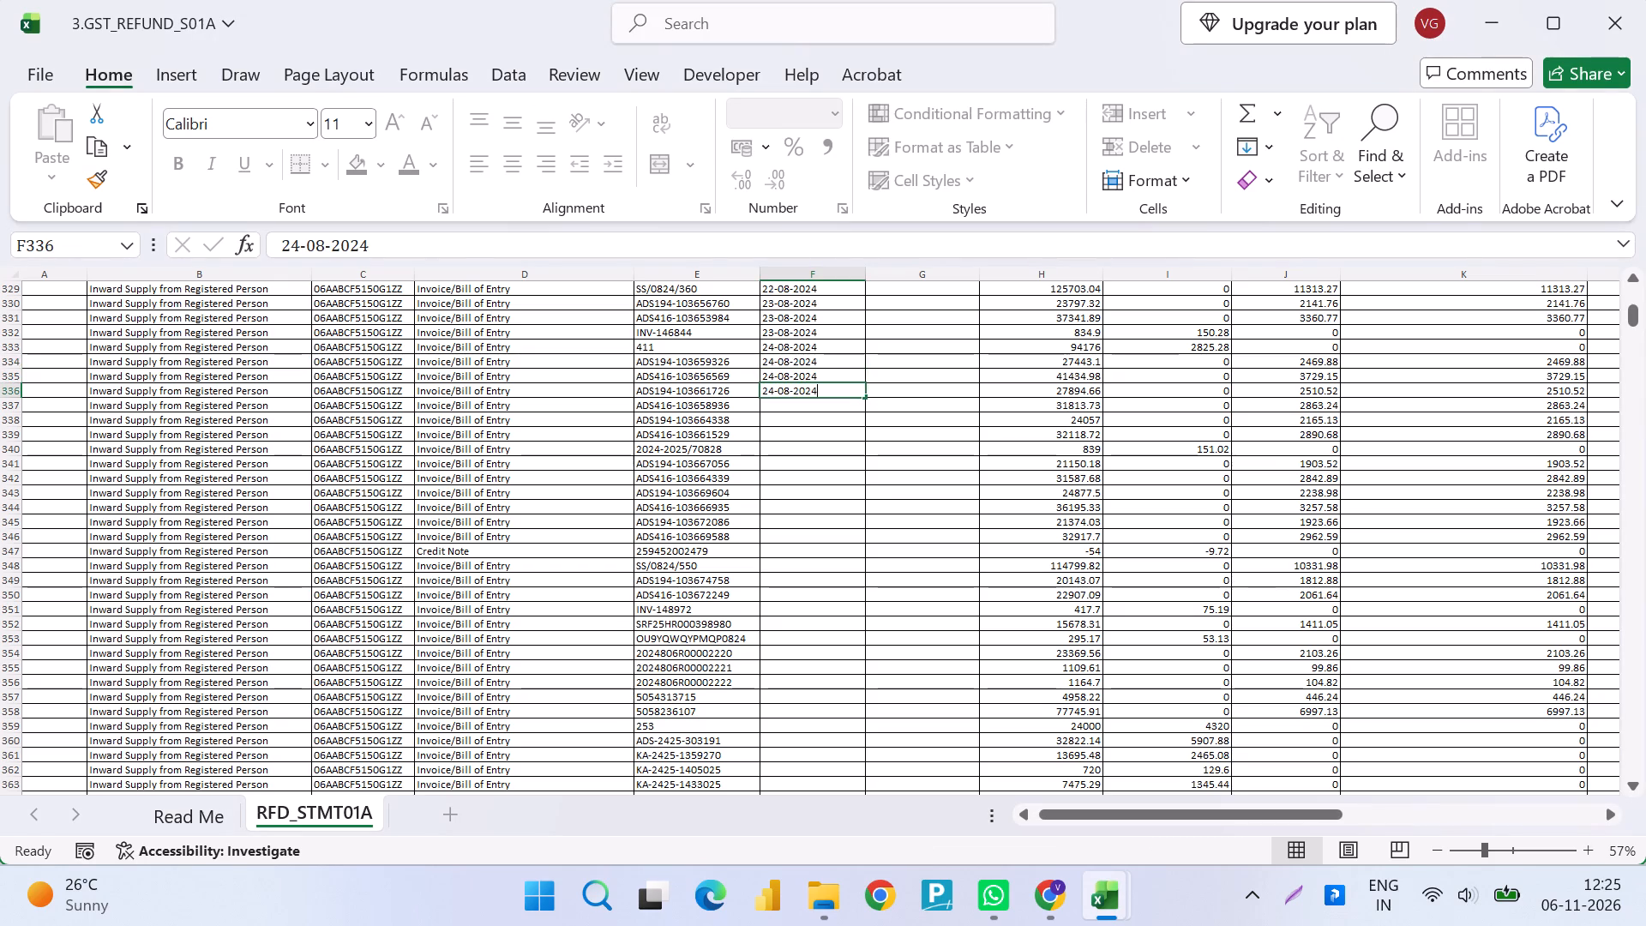
key("ctrl+Left")
key("ctrl+Left")
key("ctrl+Left")
key("ctrl+Left")
key("shift+Left")
key("5")
key("Return")
Check the 25-08-2024 entries in the PURCHASE 24-25 workbook, and fill that date down into F337 of the refund sheet.
key("alt+Tab")
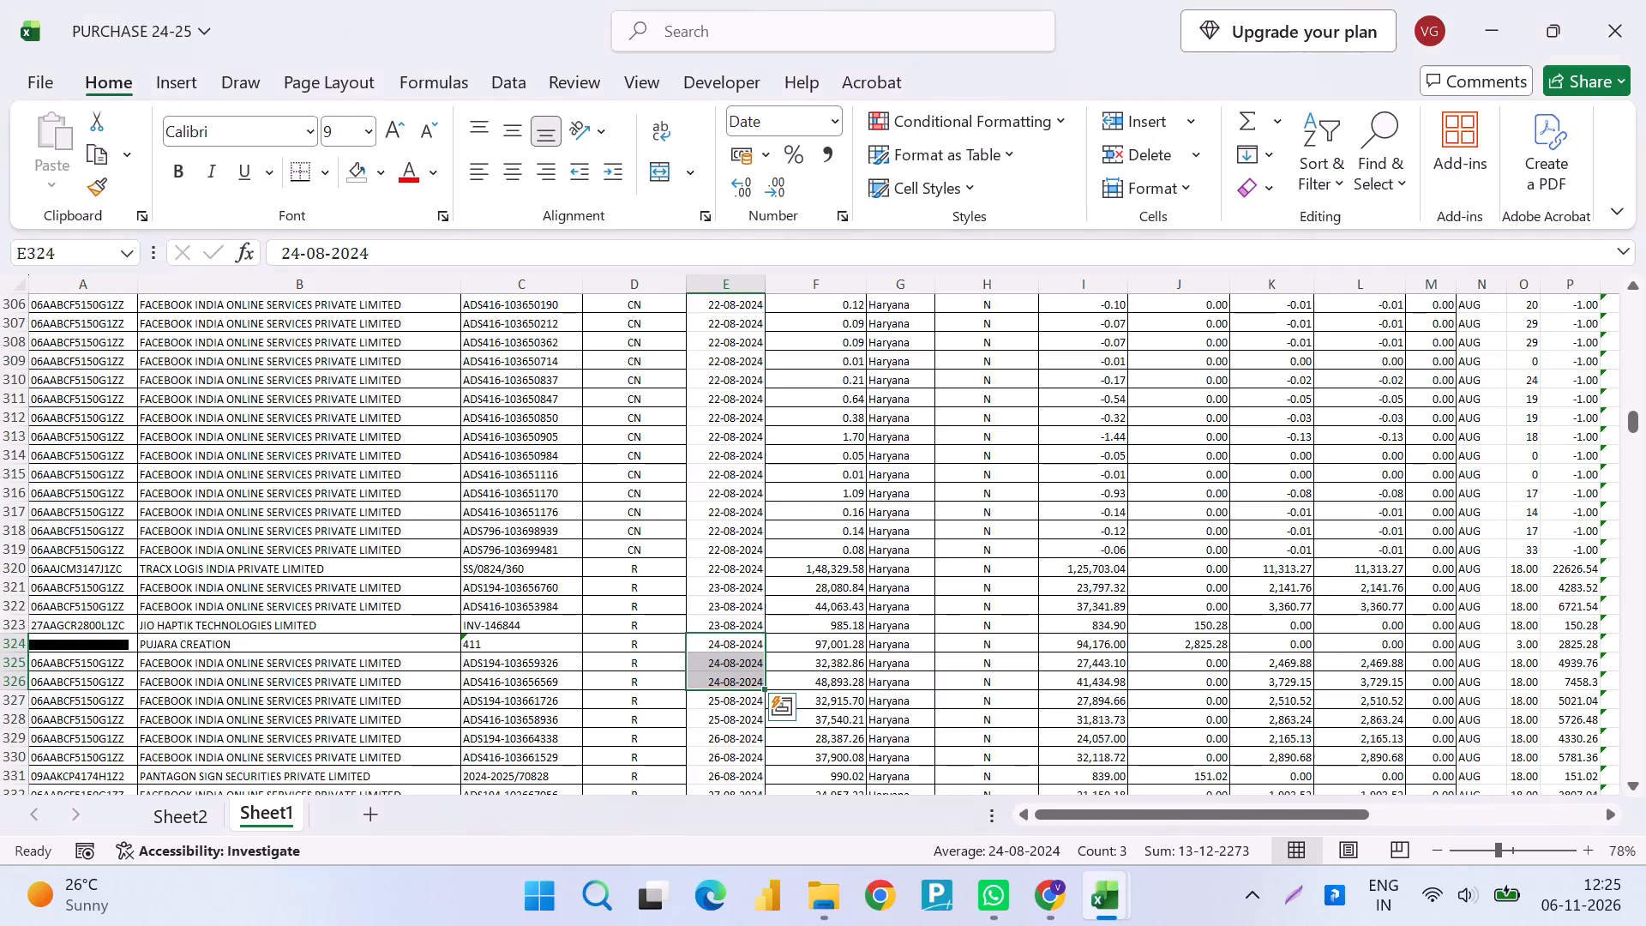
left_click(725, 703)
key("alt+Tab")
key("Down")
key("ctrl+d")
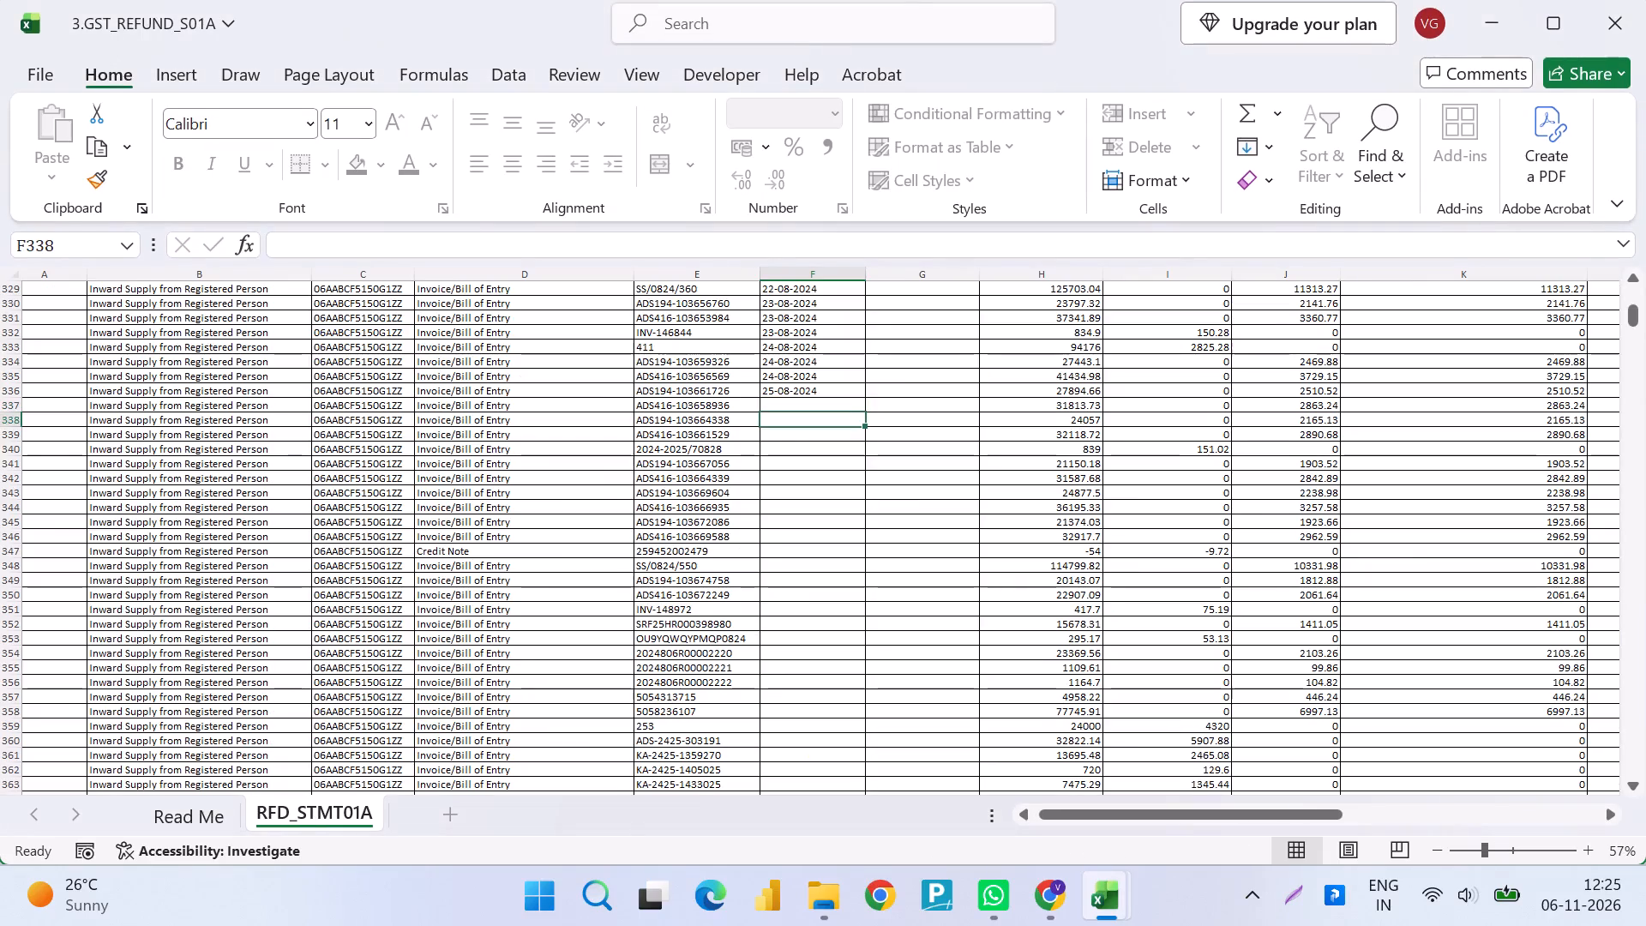
key("Up")
key("ctrl+d")
key("Down")
key("ctrl+d")
key("F2")
key("ctrl+Left")
key("ctrl+Left")
key("ctrl+Left")
key("ctrl+Left")
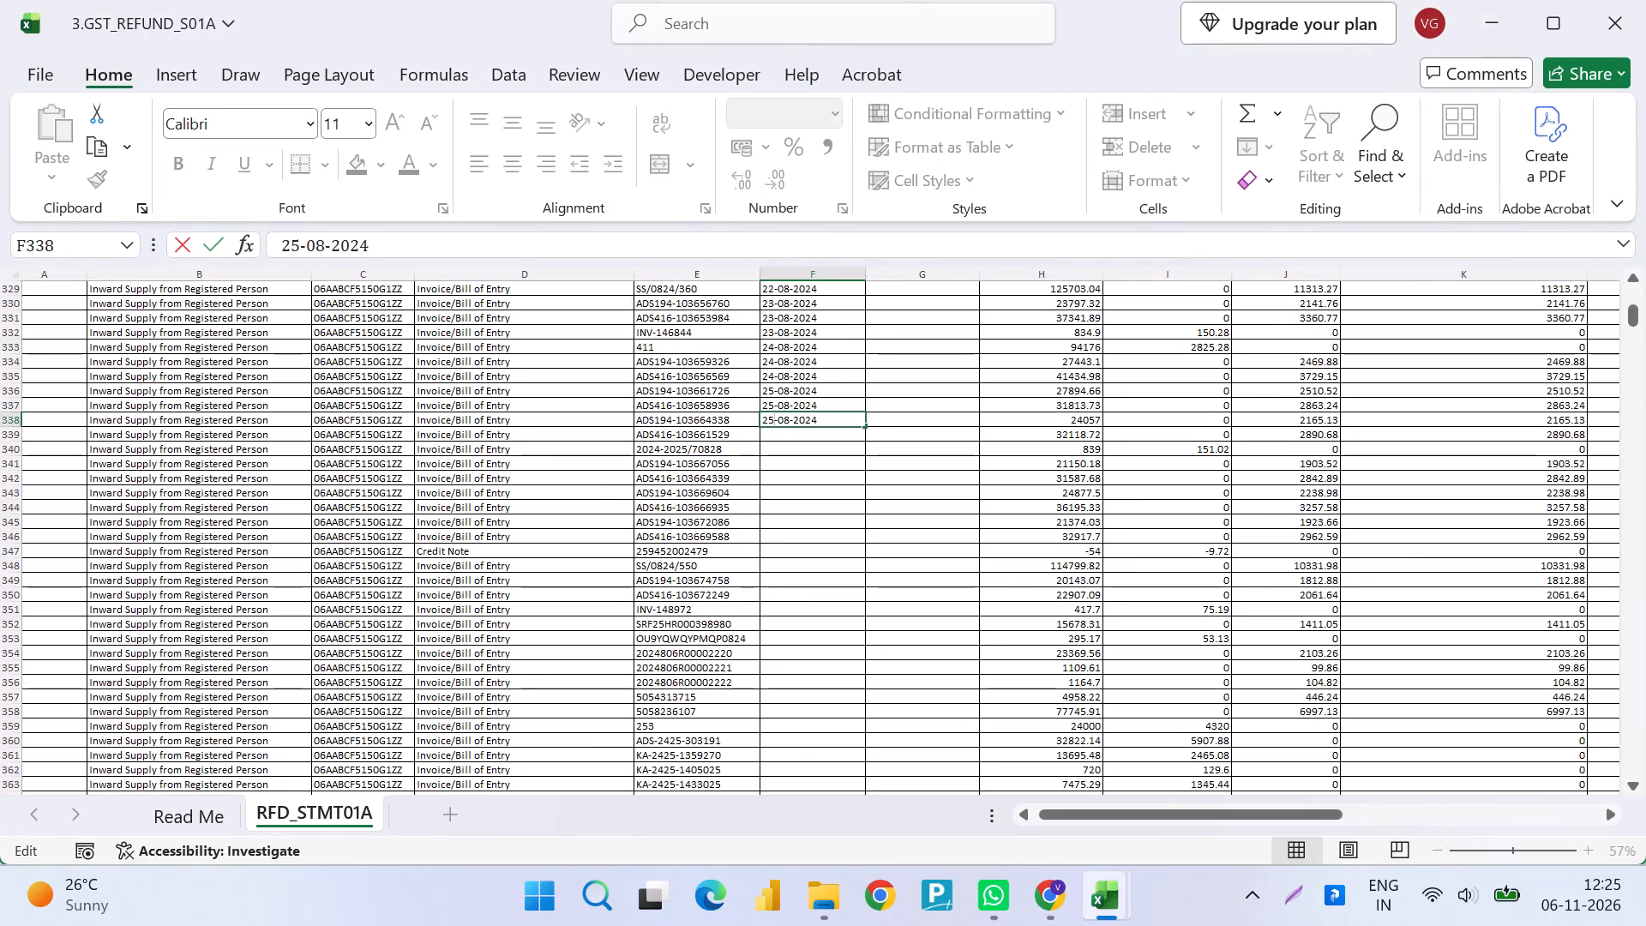
key("shift+Left")
key("6")
key("Return")
Check the 26-08-2024 entries in the PURCHASE 24-25 workbook, and fill that date down into F339 and F340 of the refund sheet.
key("alt+Tab")
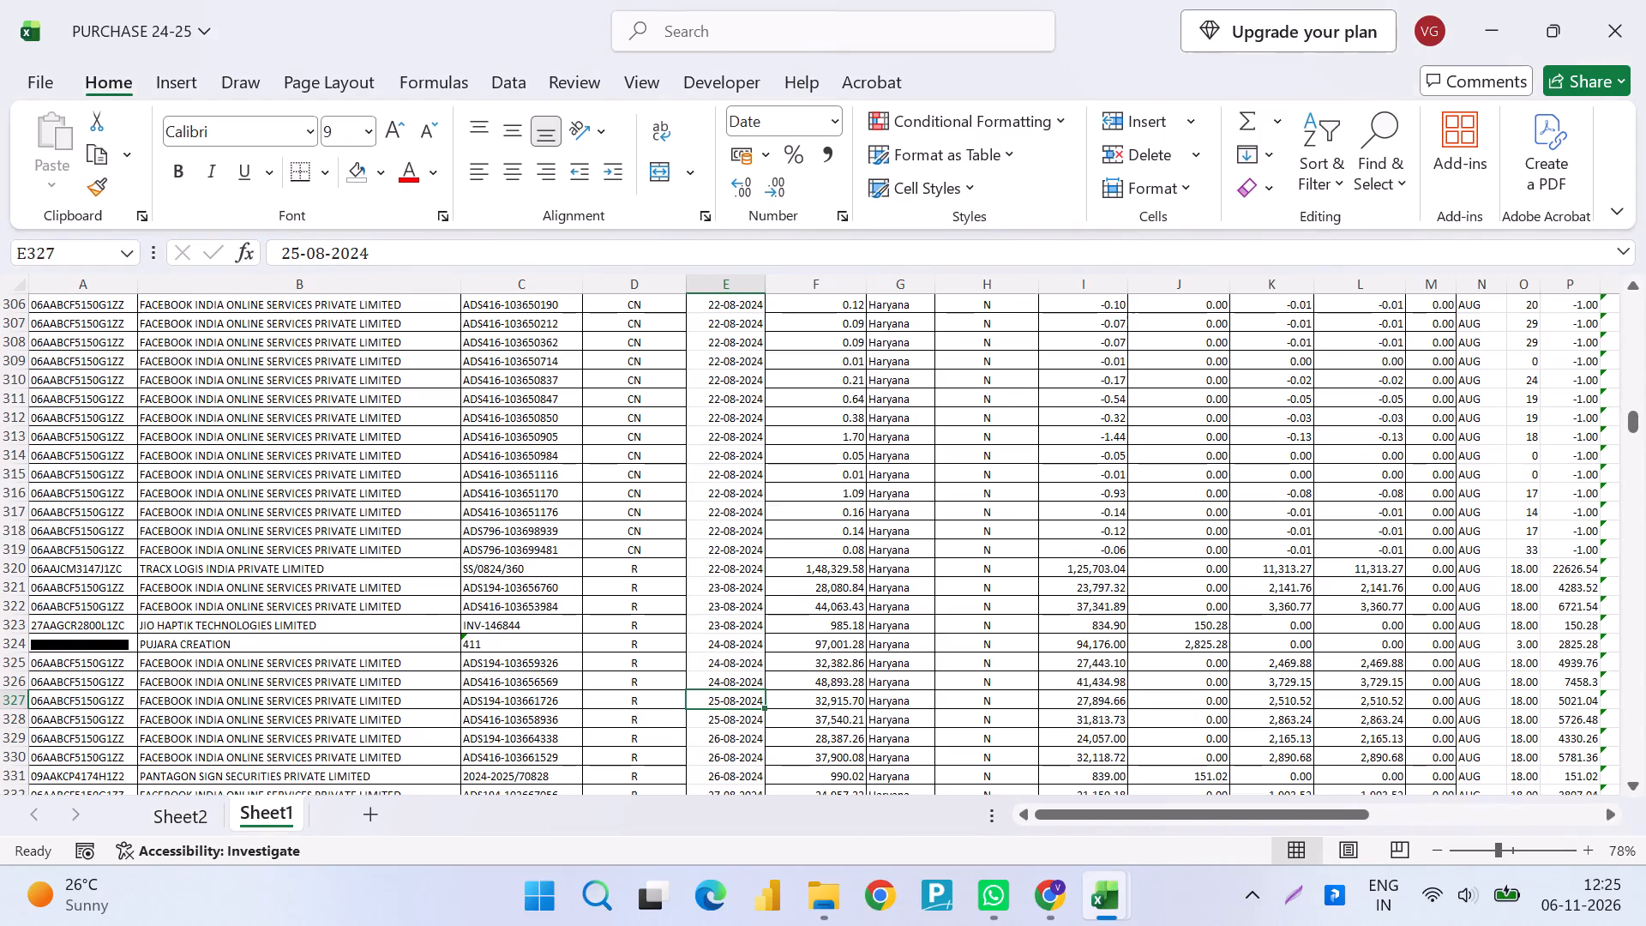
left_click(736, 740)
key("alt+Tab")
key("ctrl+d")
key("Down")
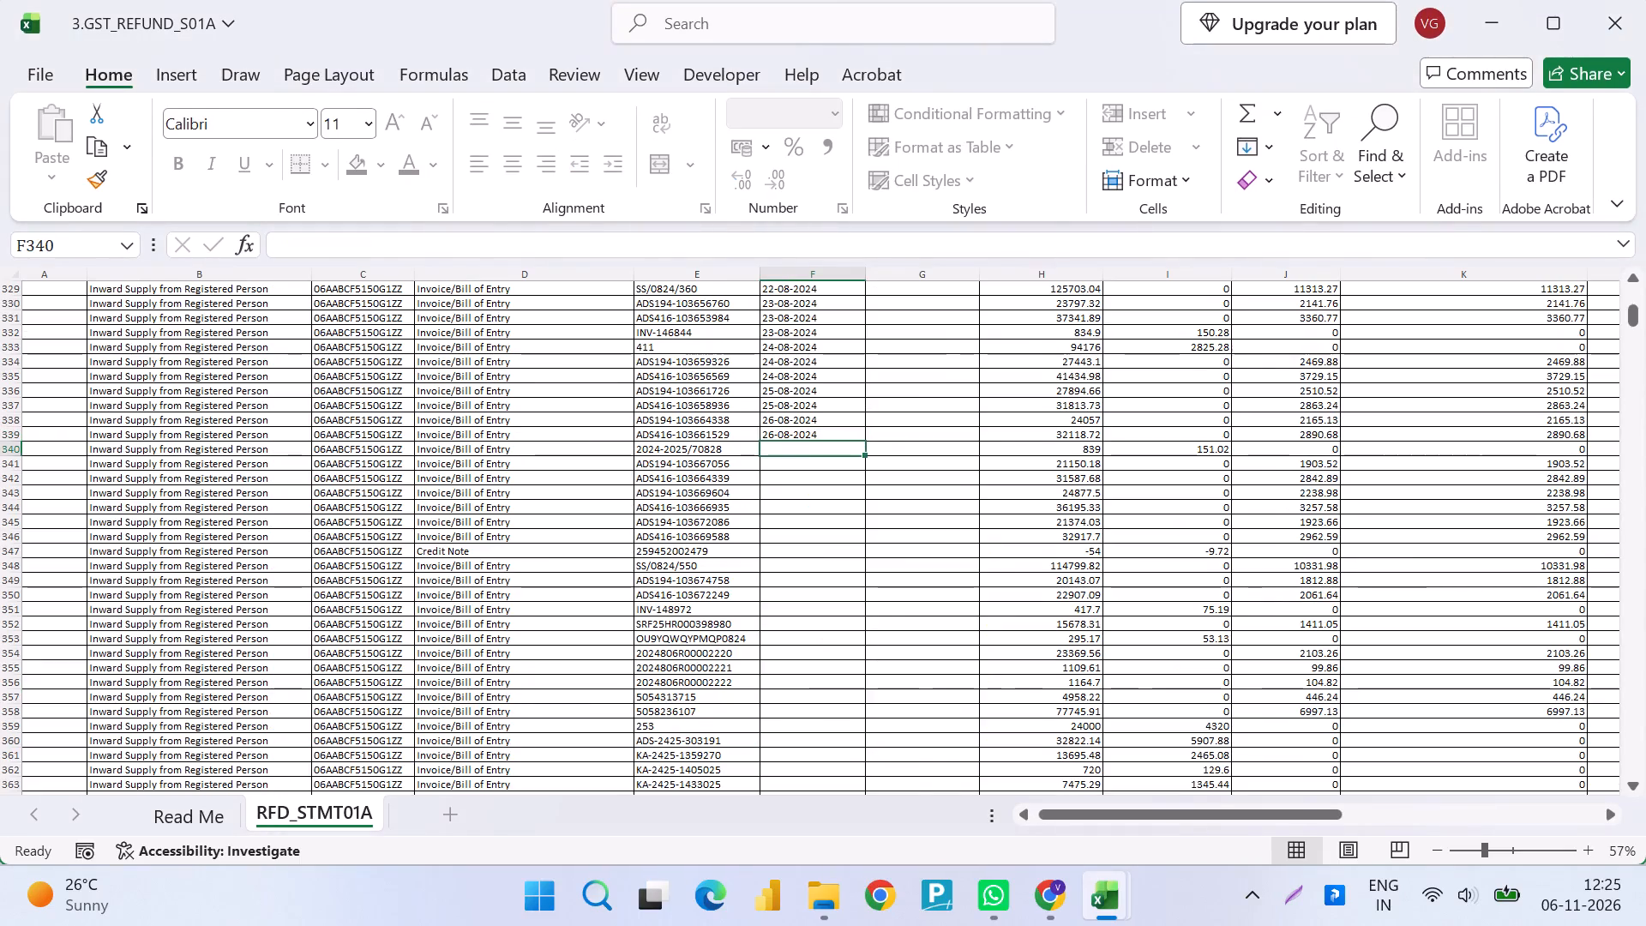
key("ctrl+d")
key("Down")
key("ctrl+d")
key("F2")
key("ctrl+Left")
key("ctrl+Left")
key("ctrl+Left")
key("ctrl+Left")
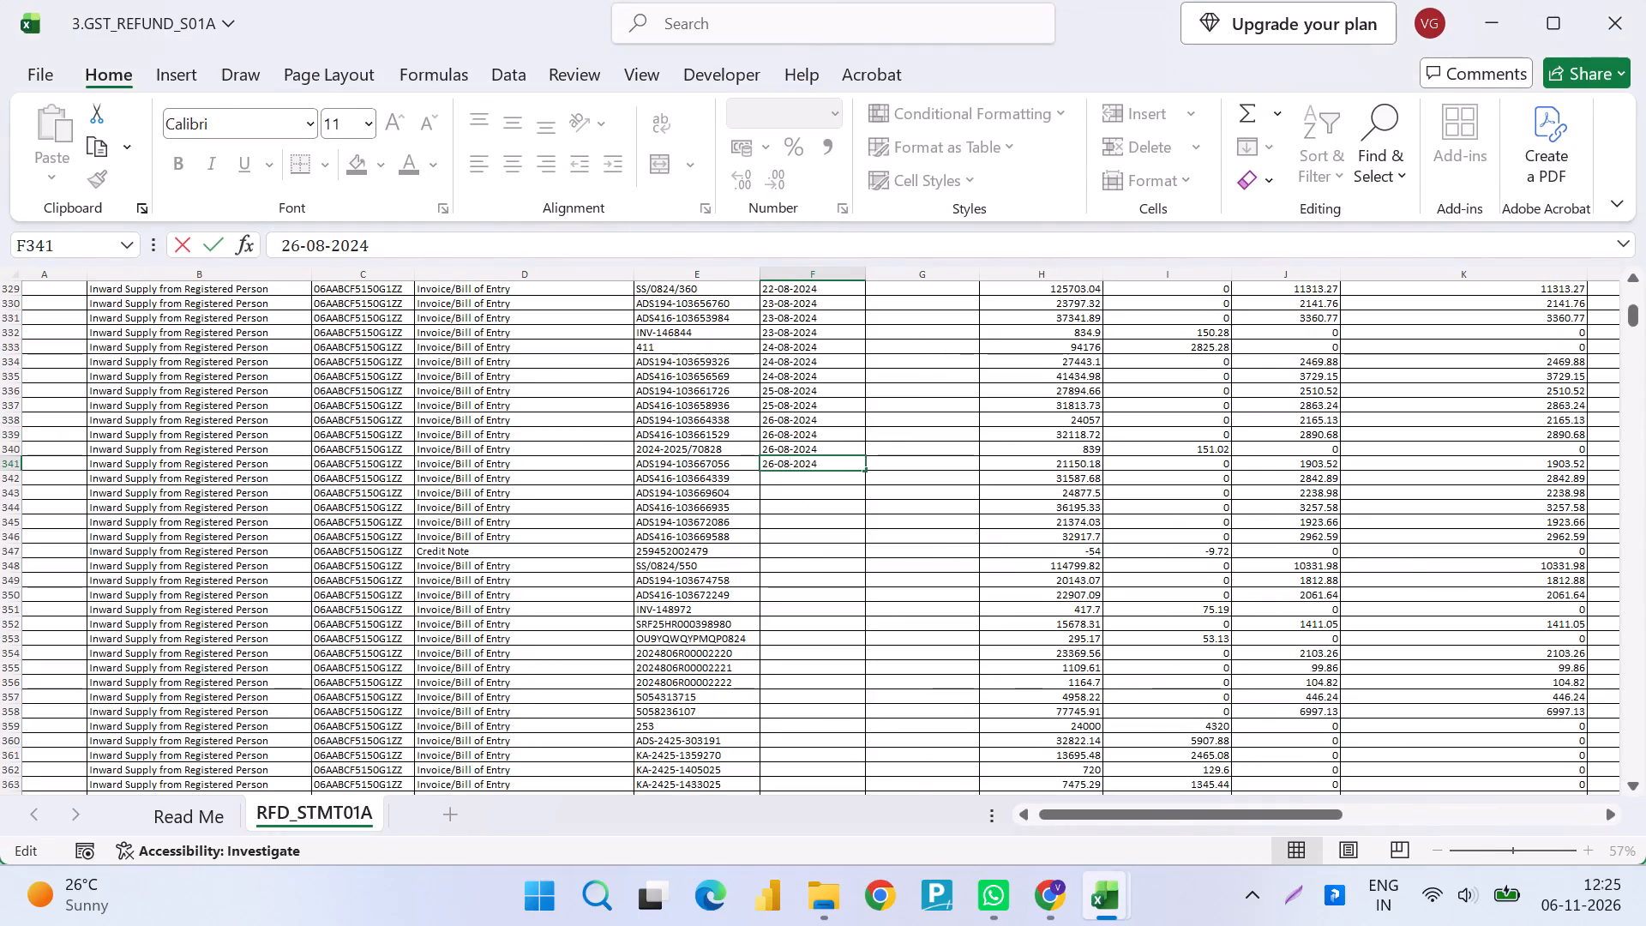
key("shift+Left")
key("7")
key("Return")
Check the 27-08-2024 entries in the PURCHASE 24-25 workbook, and fill that date down into F342 of the refund sheet.
key("alt+Tab")
scroll(736, 740, "down", 3)
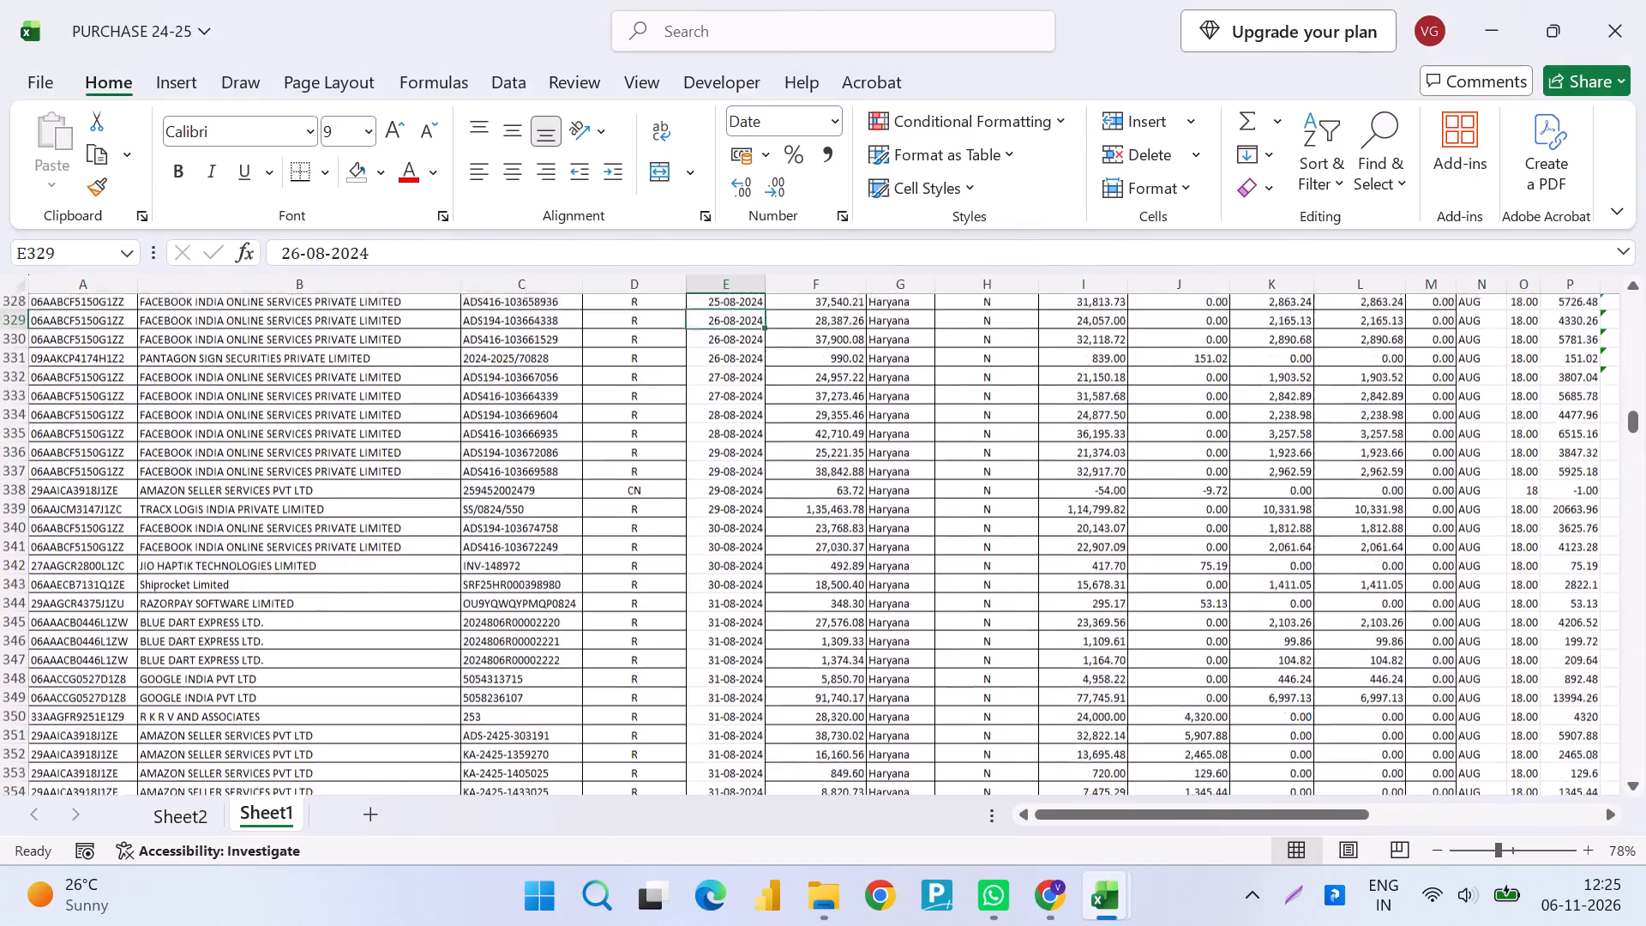
scroll(736, 740, "down", 1)
left_click(734, 341)
key("Down")
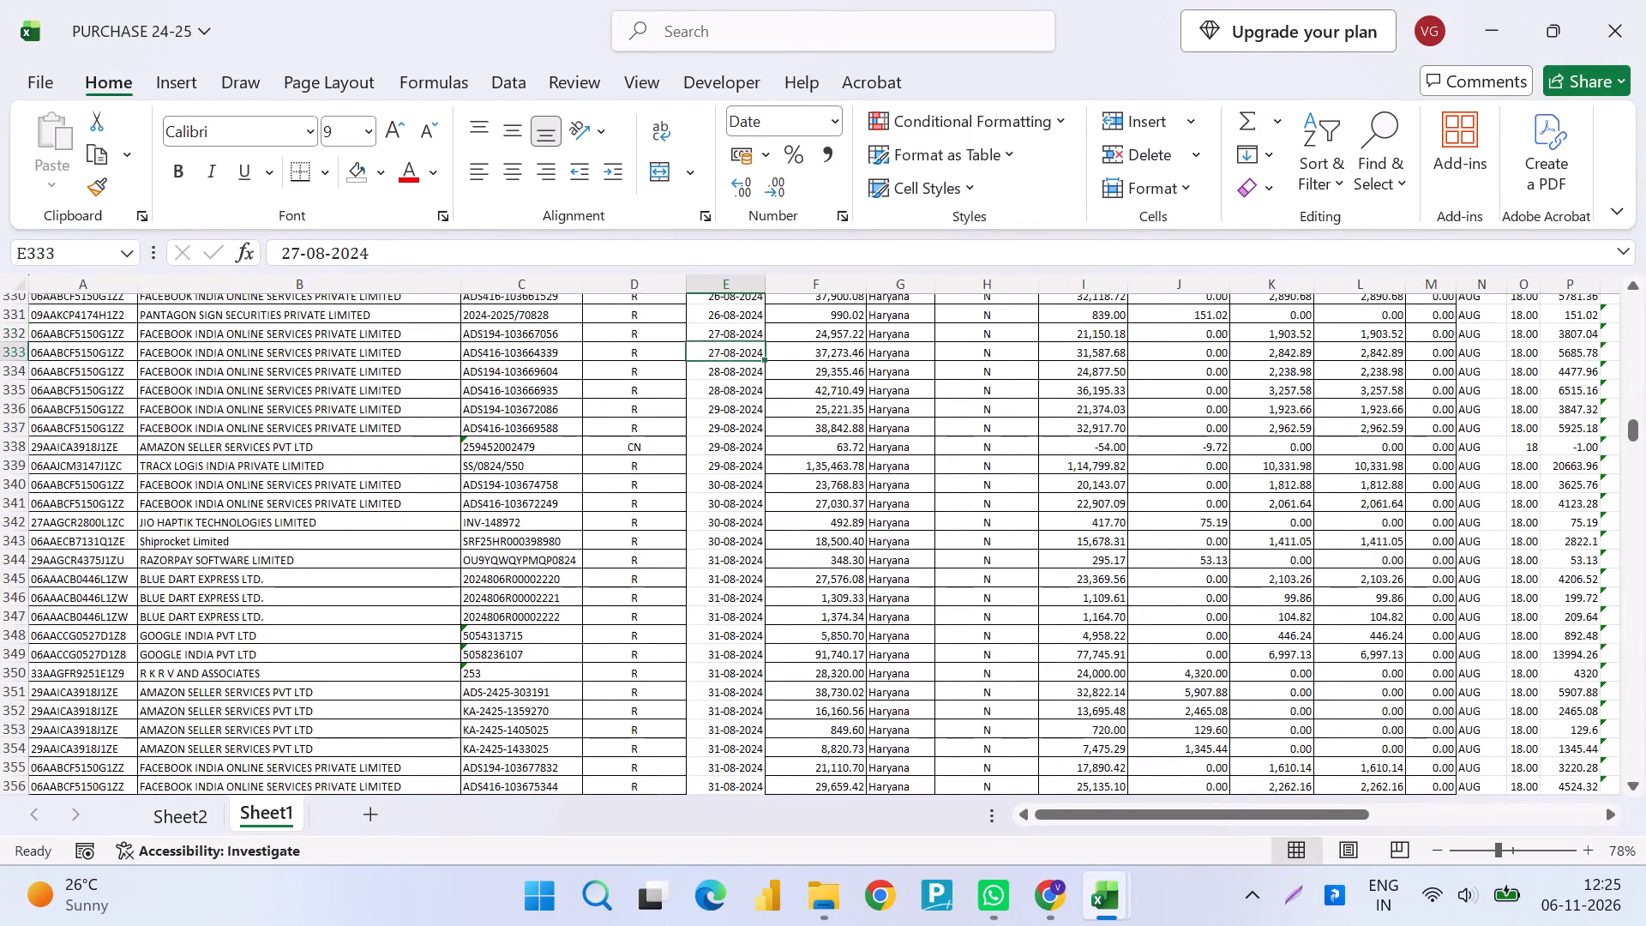
key("alt+Tab")
key("Down")
key("ctrl+d")
key("Up")
key("ctrl+d")
key("Down")
key("ctrl+d")
key("F2")
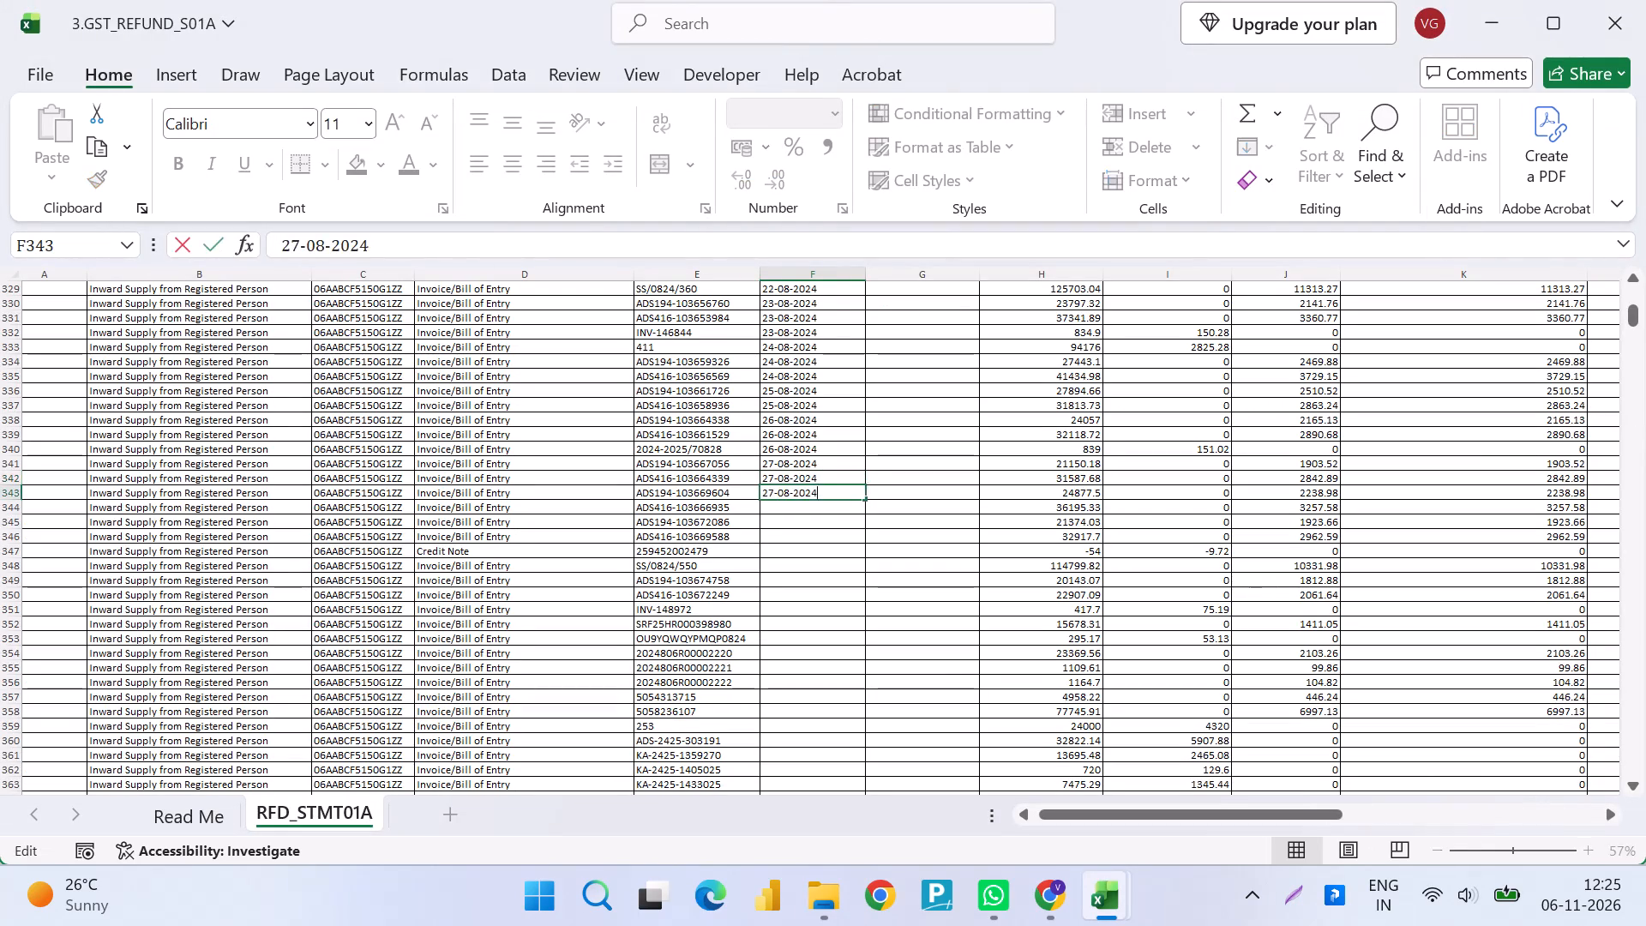
key("Left")
key("ctrl+Left")
key("ctrl+Left")
key("ctrl+Left")
key("Left")
key("shift+Left")
key("8")
key("Return")
Check the 28-08-2024 entries in the PURCHASE 24-25 workbook, and fill that date down into F344 of the refund sheet.
key("alt+Tab")
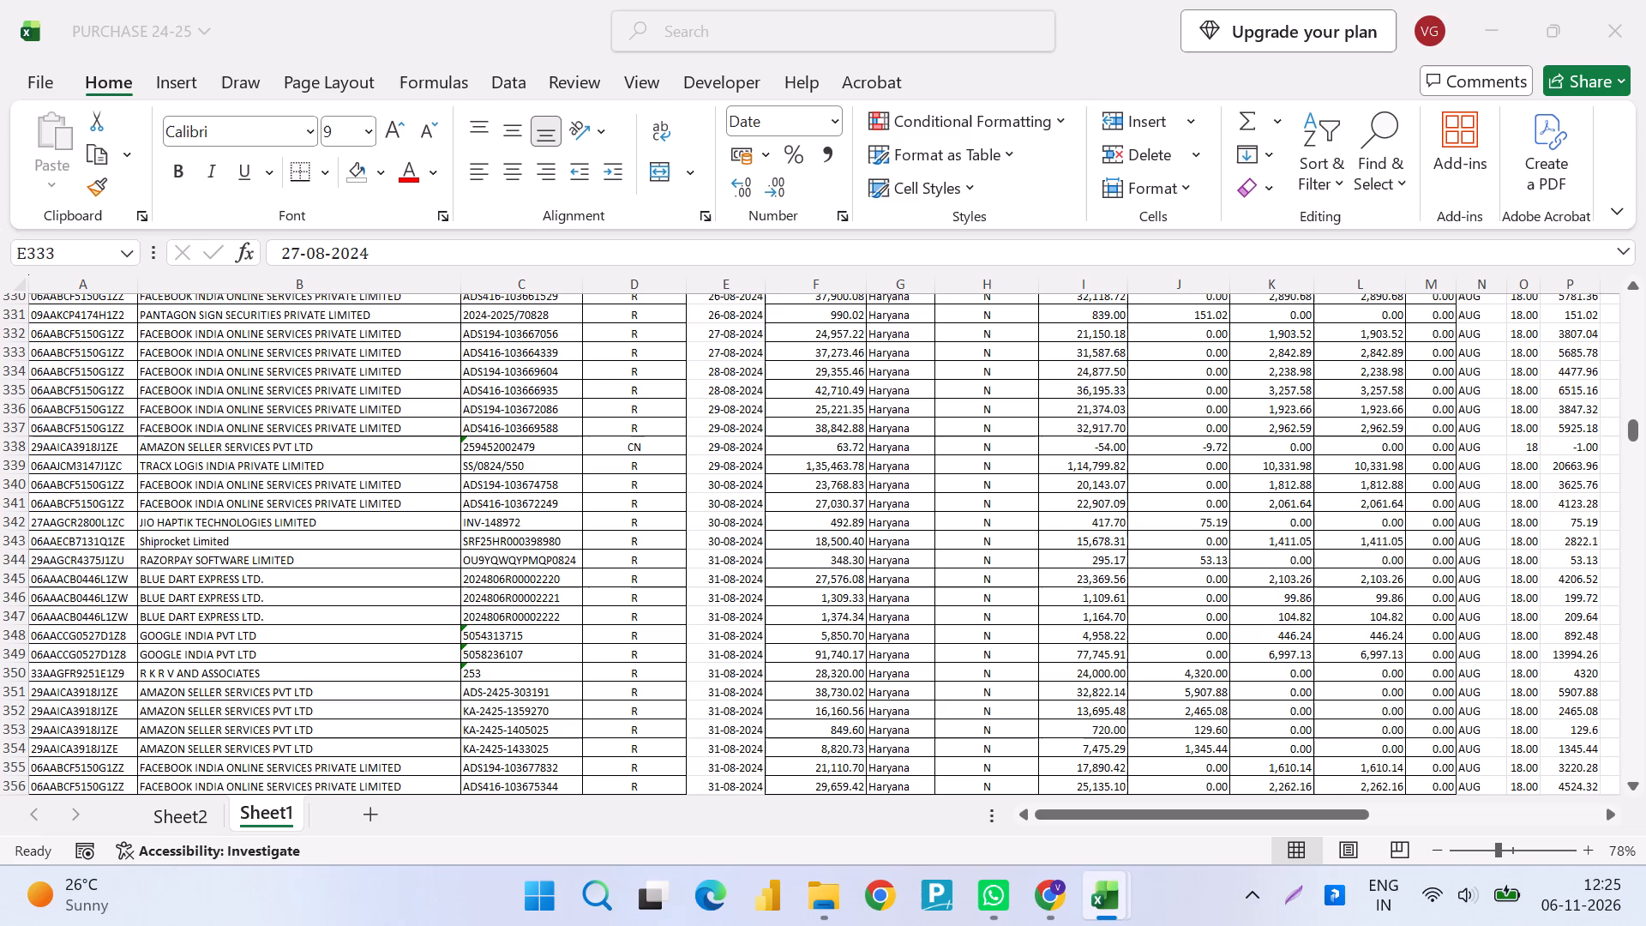
key("Down")
key("Down")
key("alt+Tab")
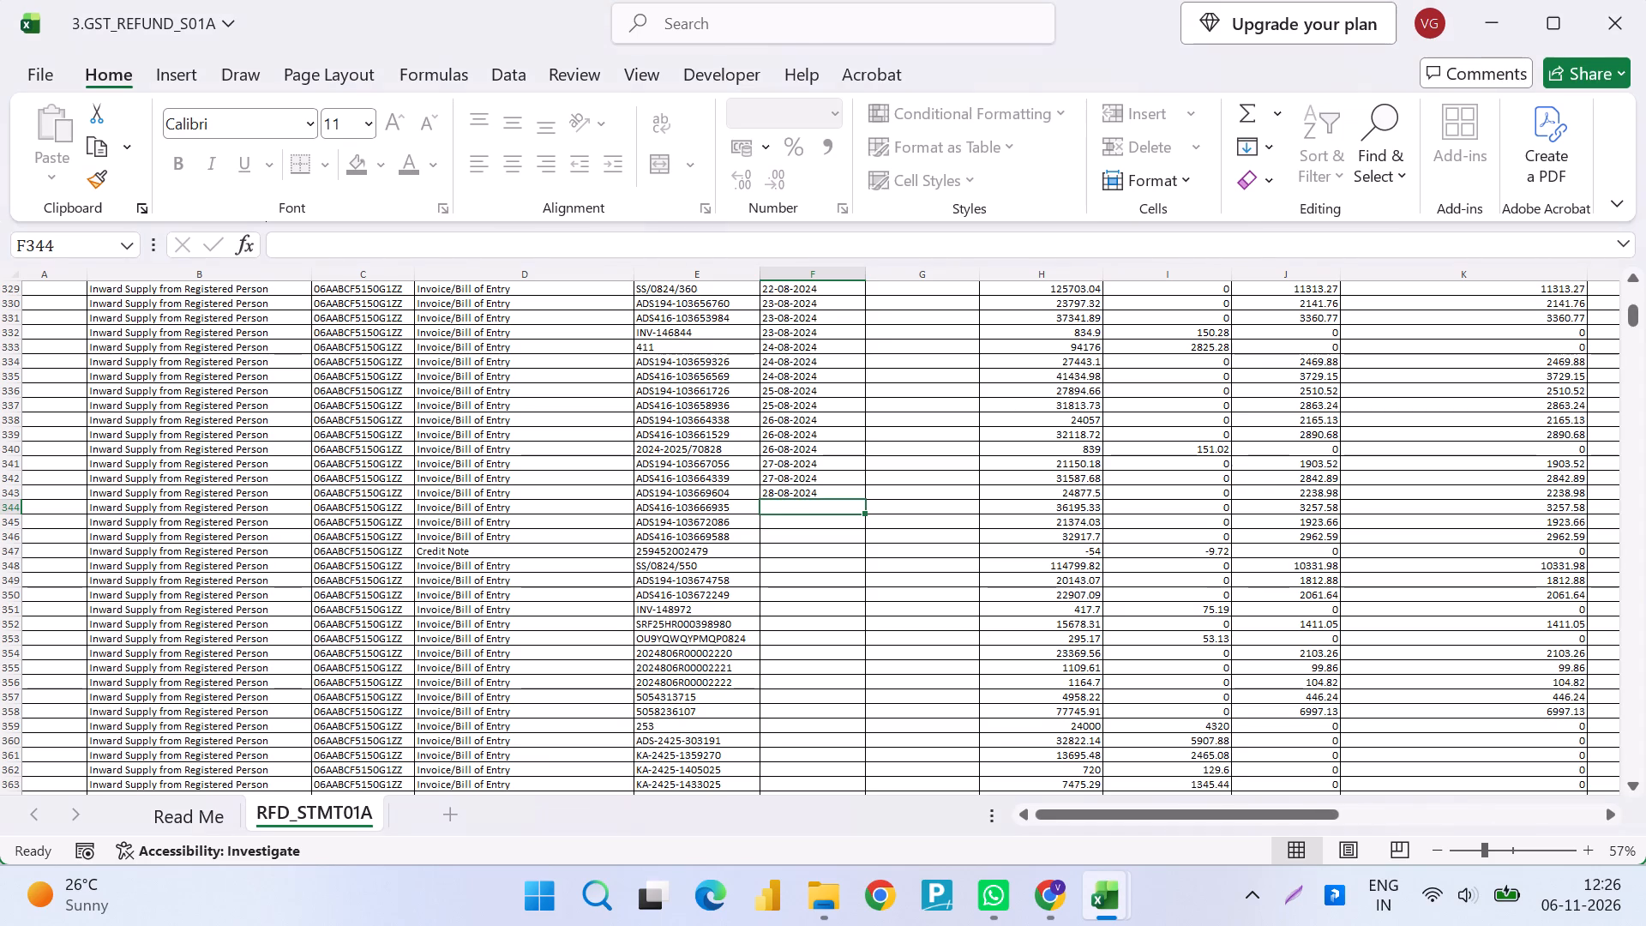
key("ctrl+d")
key("Down")
key("ctrl+d")
key("F2")
key("Left")
key("ctrl+Left")
key("ctrl+Left")
key("ctrl+Left")
key("ctrl+Left")
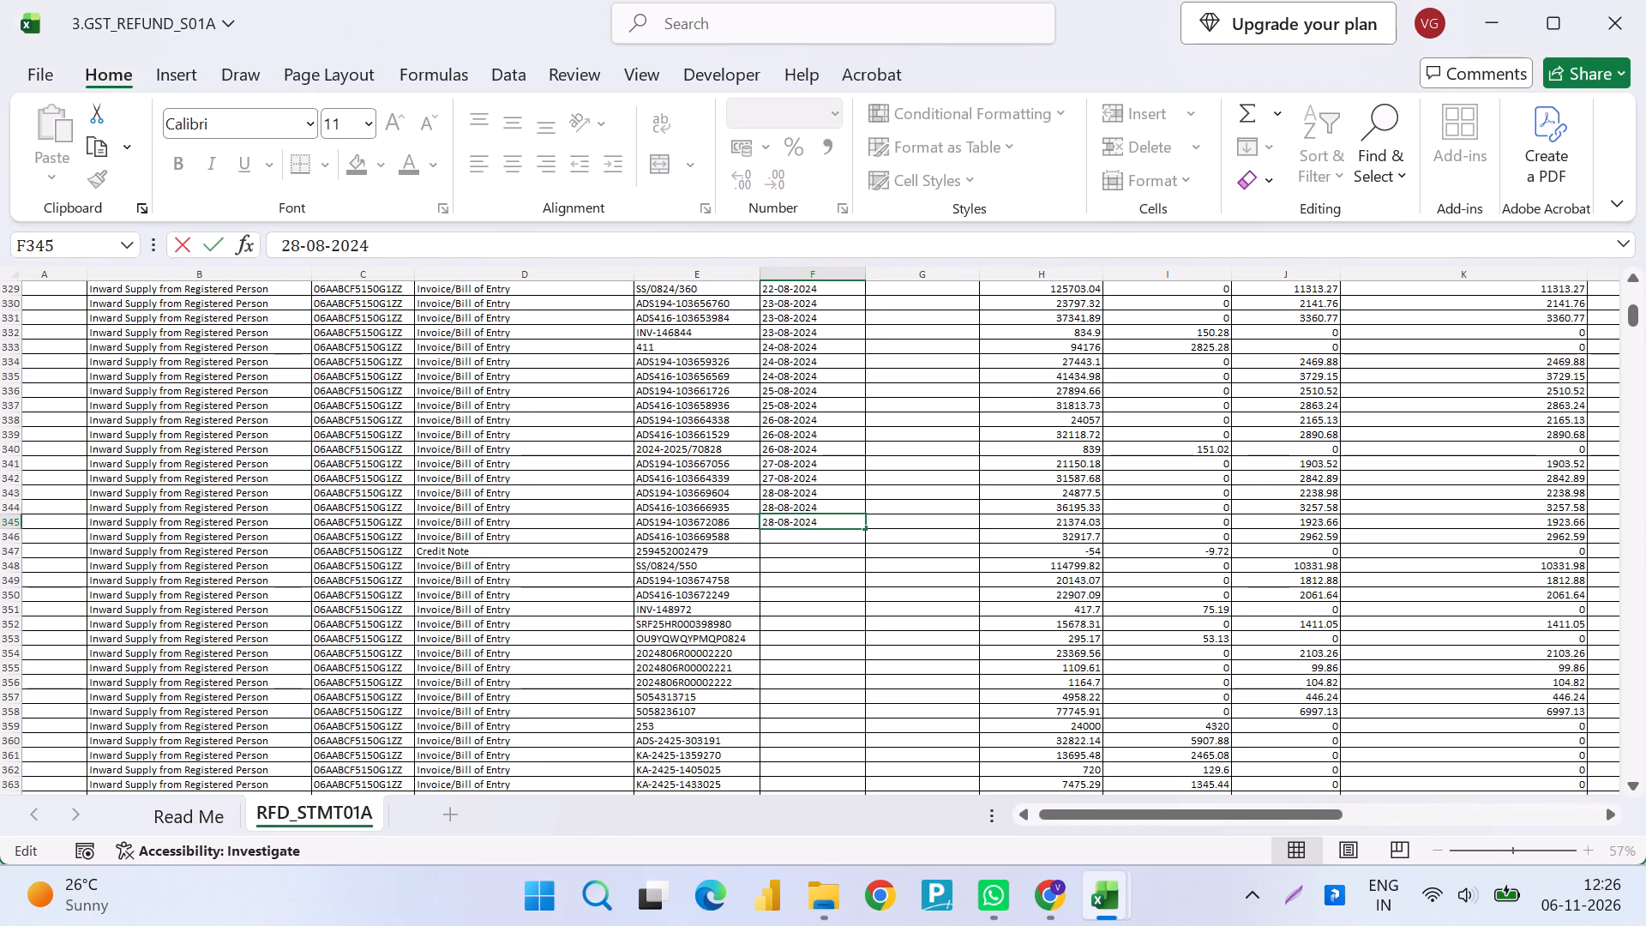
key("shift+Left")
key("9")
key("Return")
Fill 29-08-2024 down into F346, and check which entries in the PURCHASE 24-25 workbook carry that date.
key("ctrl+d")
key("alt+Tab")
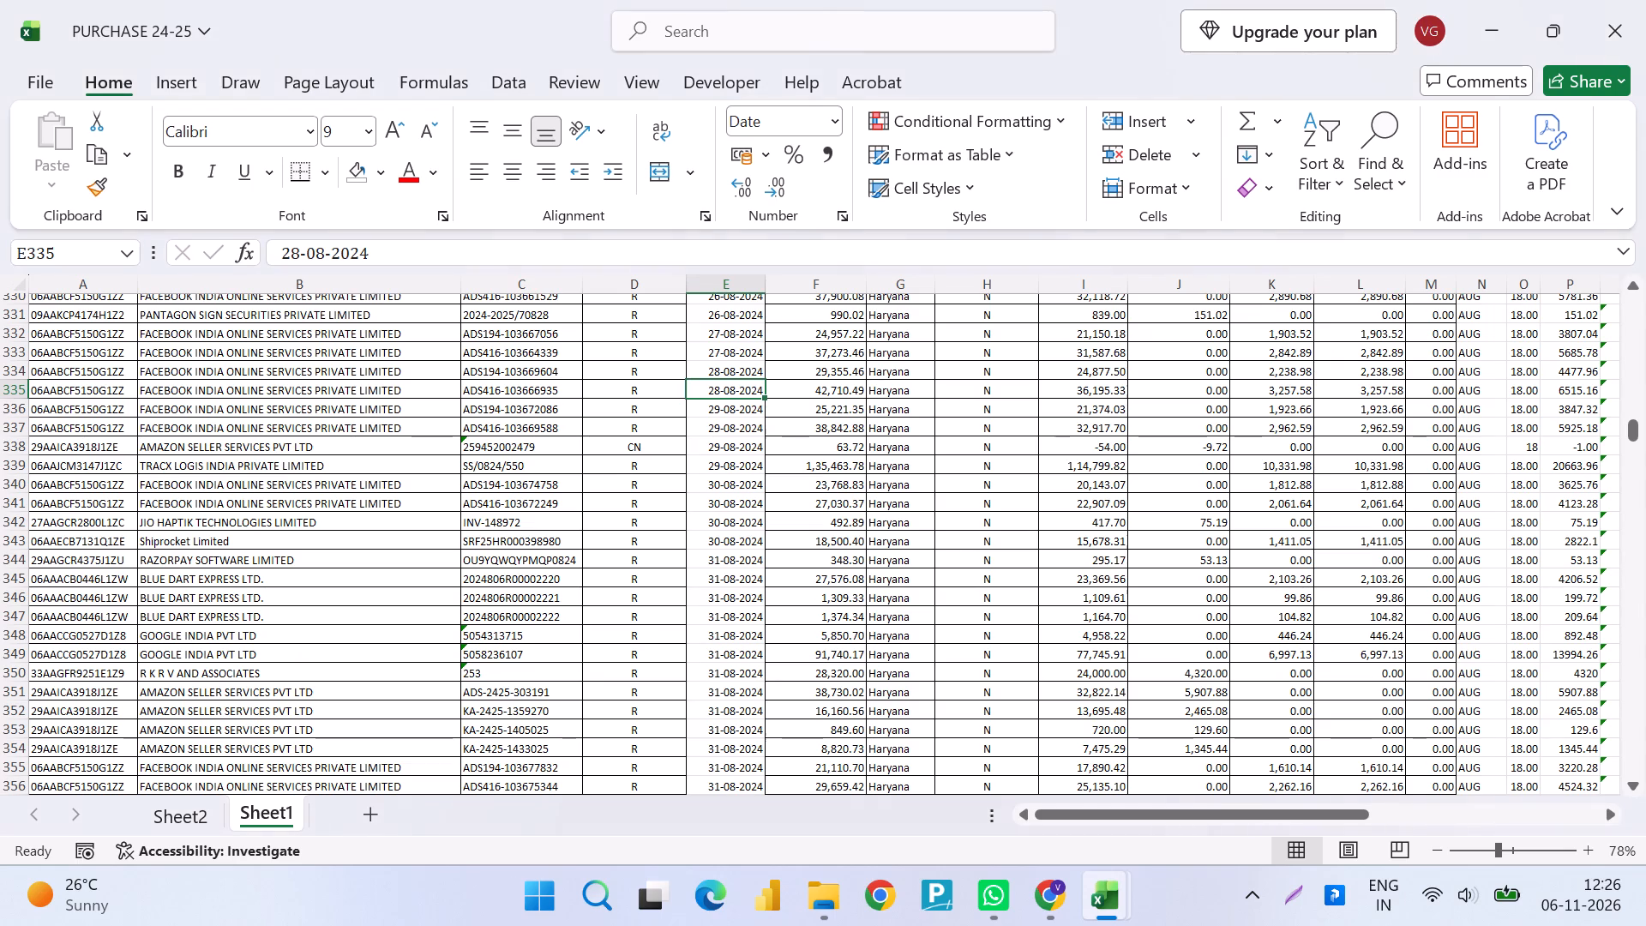
key("Up")
key("Down")
key("Down")
key("Down")
key("Down")
key("Up")
key("Up")
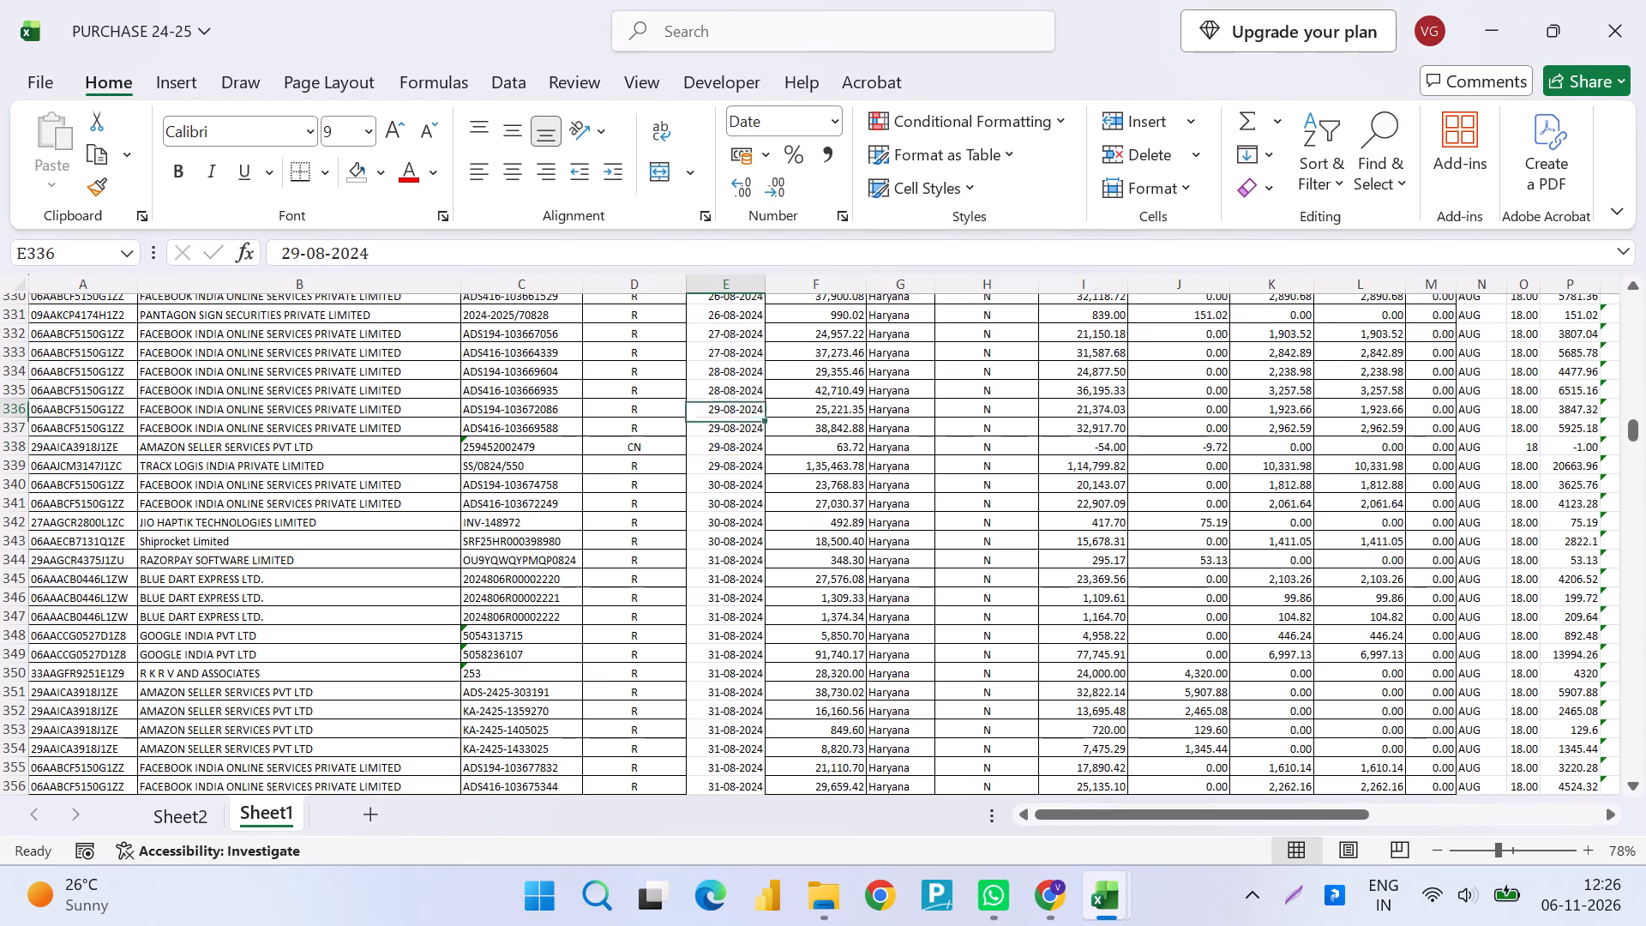
key("shift+Down")
key("shift+Down")
key("shift+Down")
key("alt+Tab")
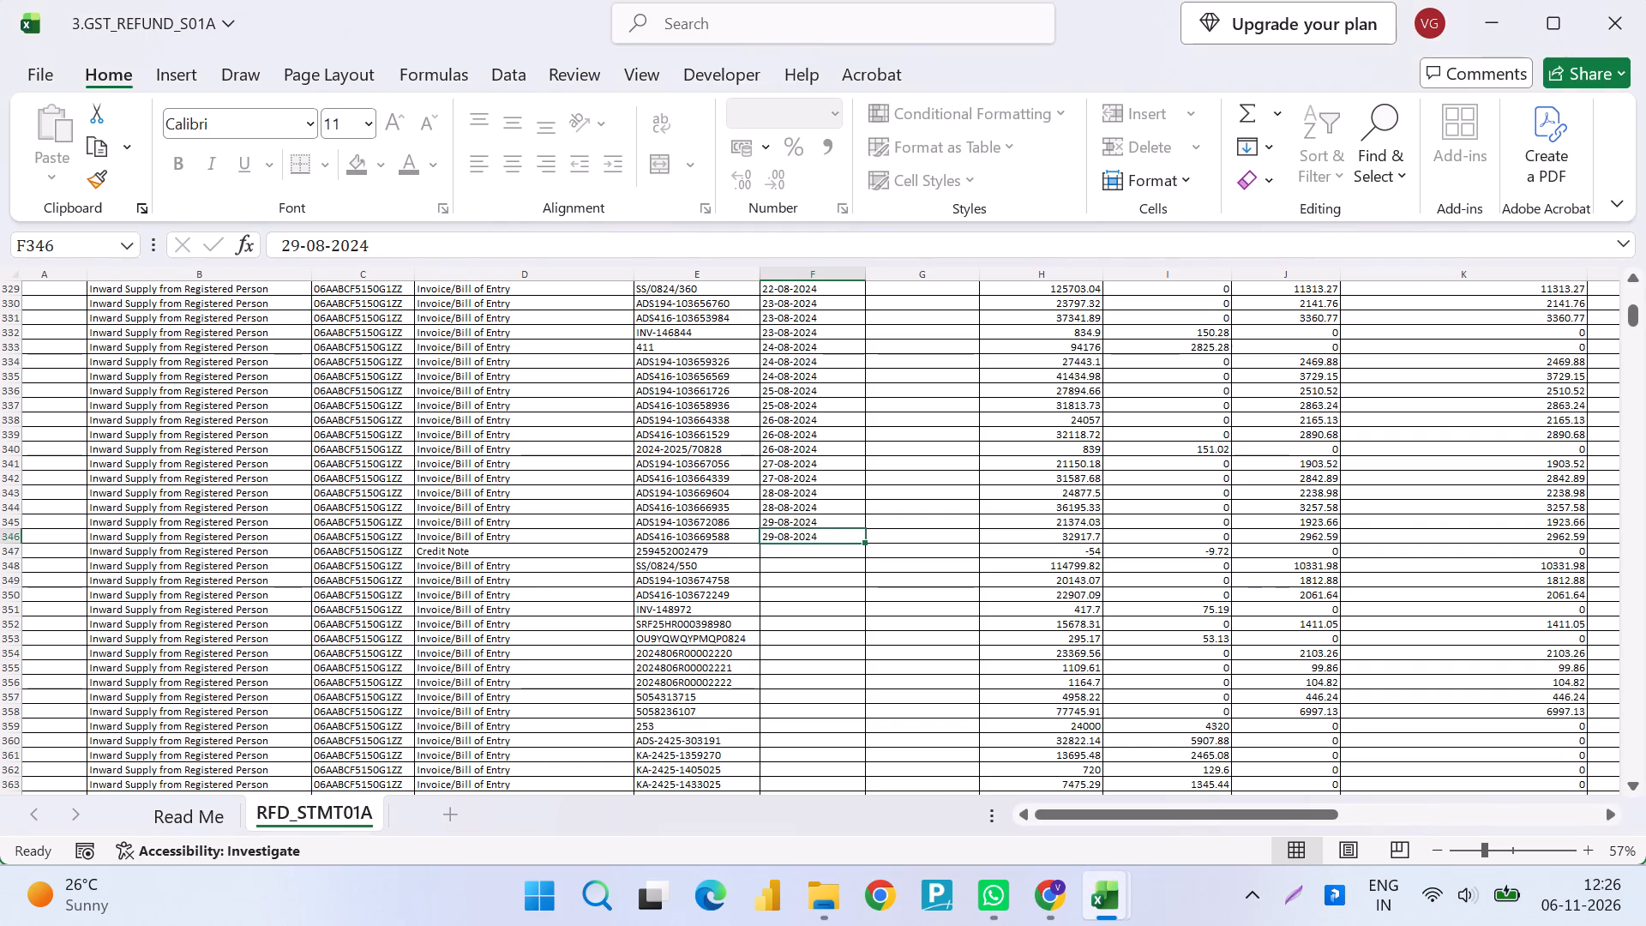
key("shift+Up")
key("ctrl+c")
key("Down")
key("Down")
key("Up")
key("ctrl+c")
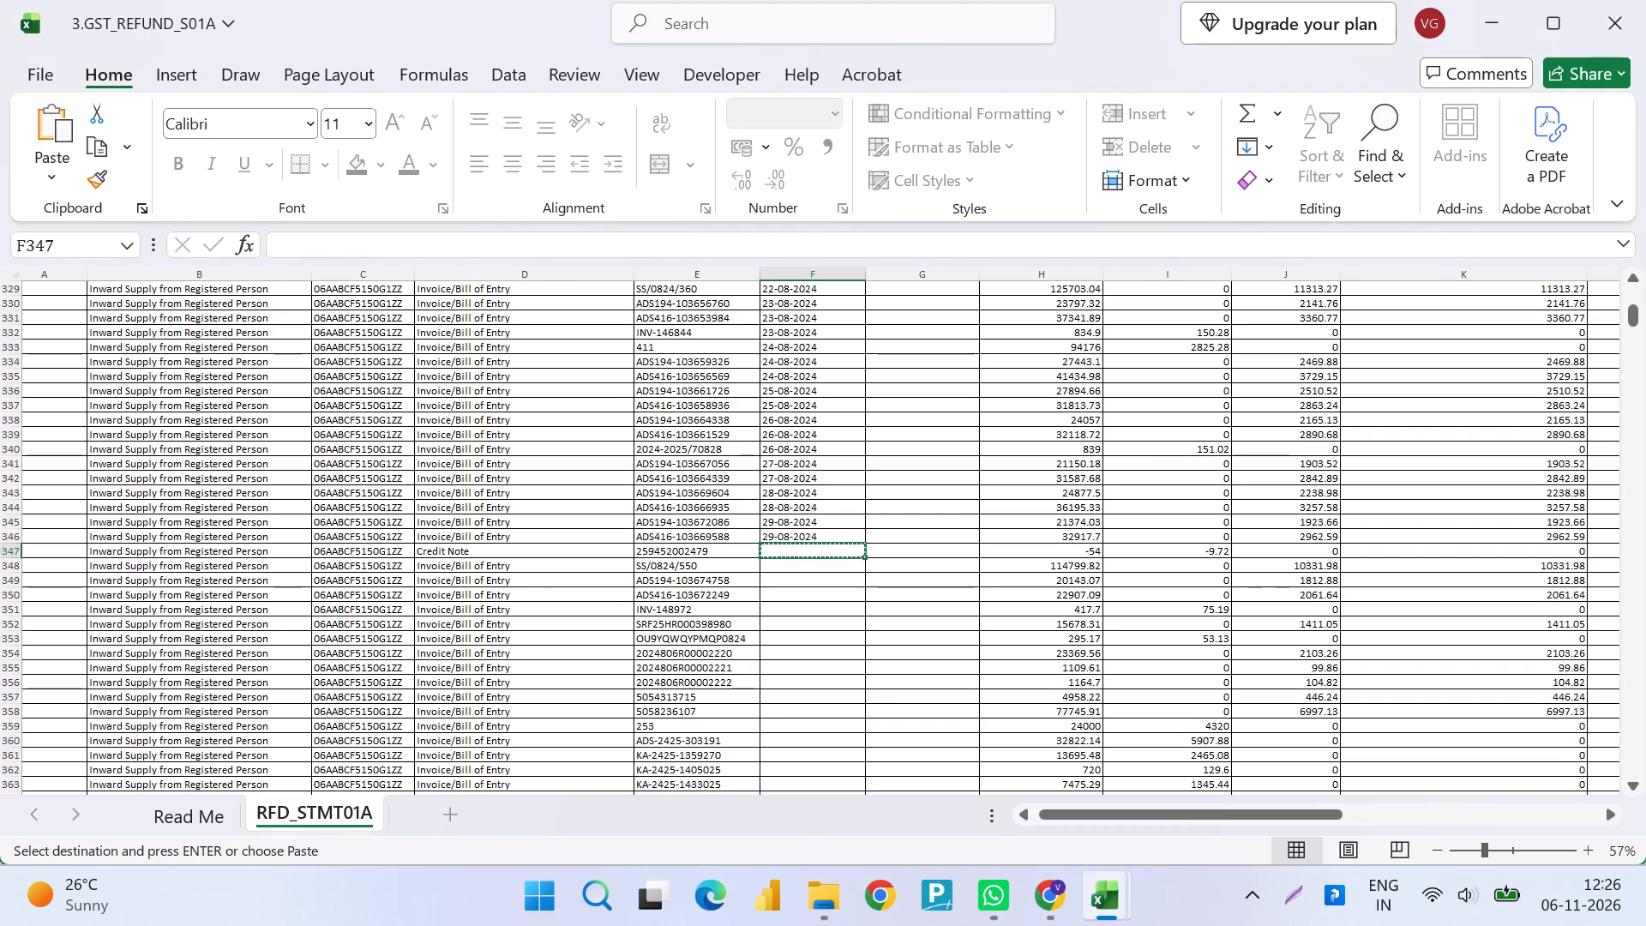
key("ctrl+d")
key("Down")
key("ctrl+d")
key("alt+Tab")
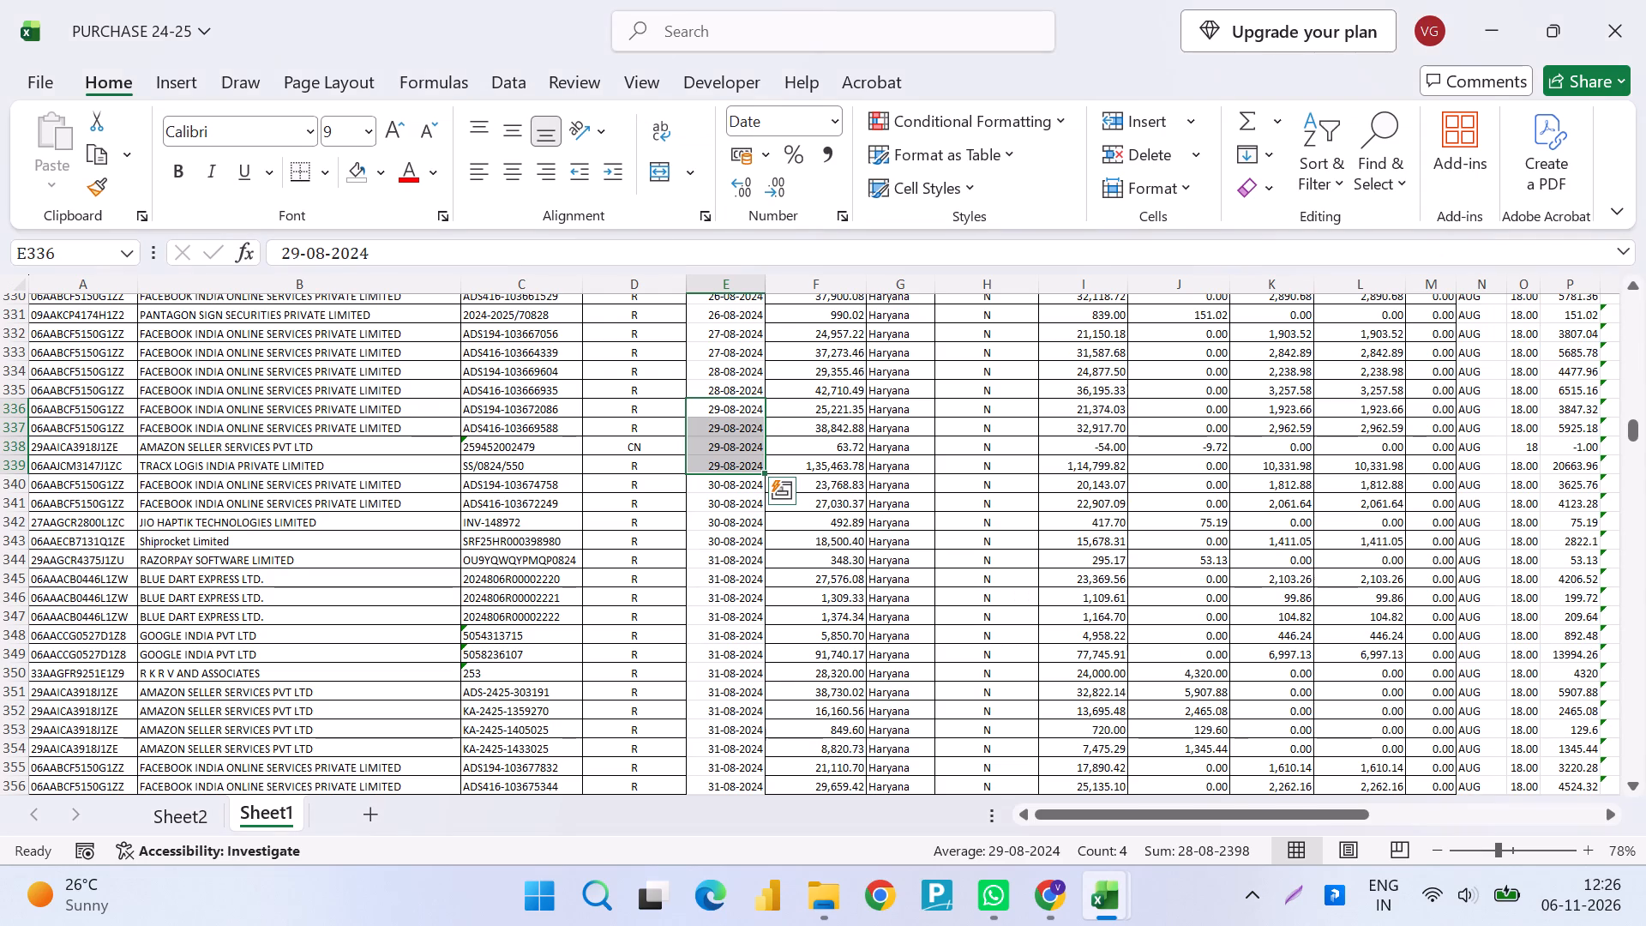
left_click(726, 483)
key("shift+Down")
key("shift+Down")
key("shift+Down")
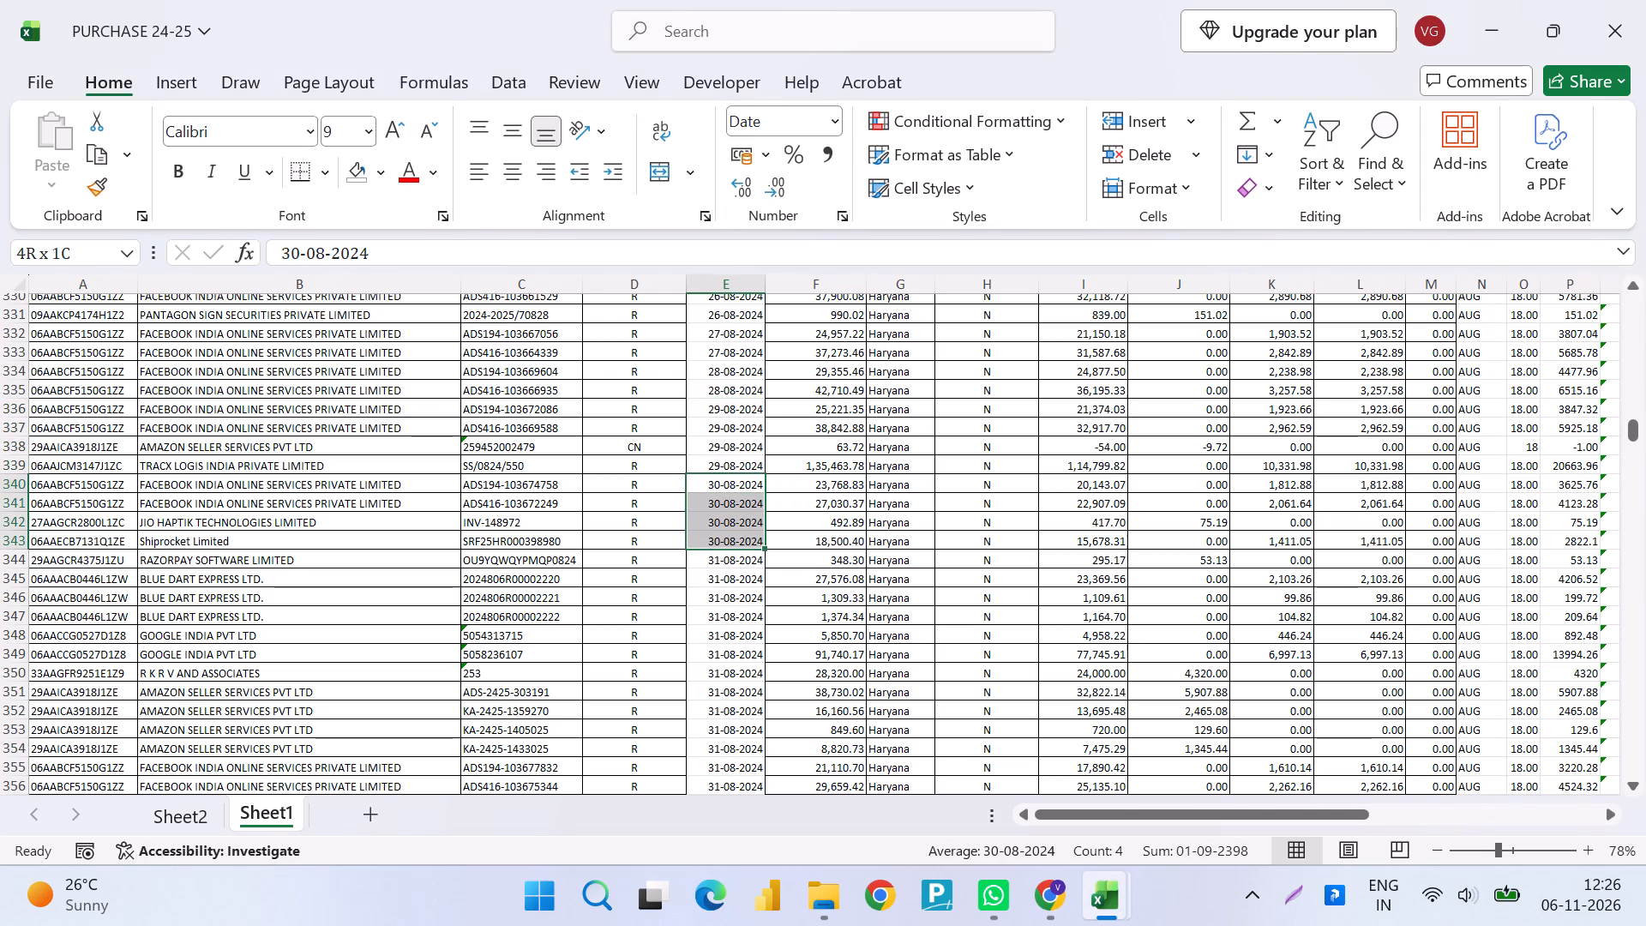
key("alt+Tab")
key("Down")
key("ctrl+d")
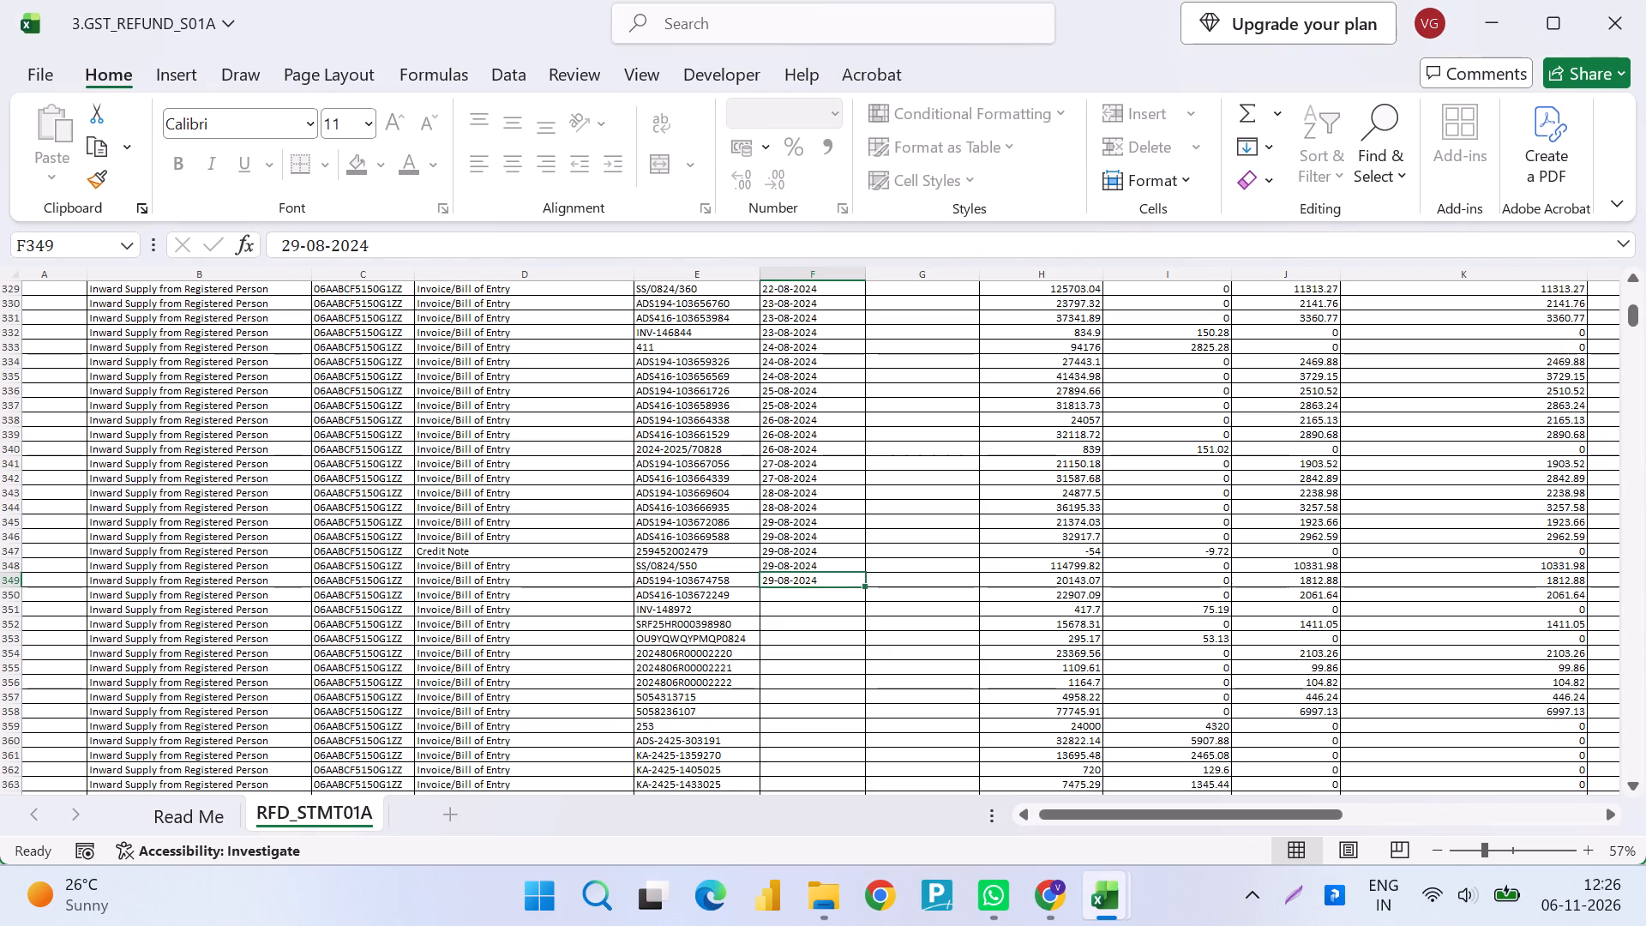
key("F2")
key("Left")
key("ctrl+Left")
key("ctrl+Left")
key("ctrl+Left")
key("ctrl+Left")
key("shift+Left")
key("shift+Left")
key("shift+Left")
type("30")
key("Return")
key("ctrl+d")
key("Down")
key("ctrl+d")
key("Down")
key("ctrl+d")
Check the date of invoice OU9YQWQYPMQP0824 in the PURCHASE 24-25 workbook, and enter 31-08-2024 for it in refund sheet cell F353.
key("alt+Tab")
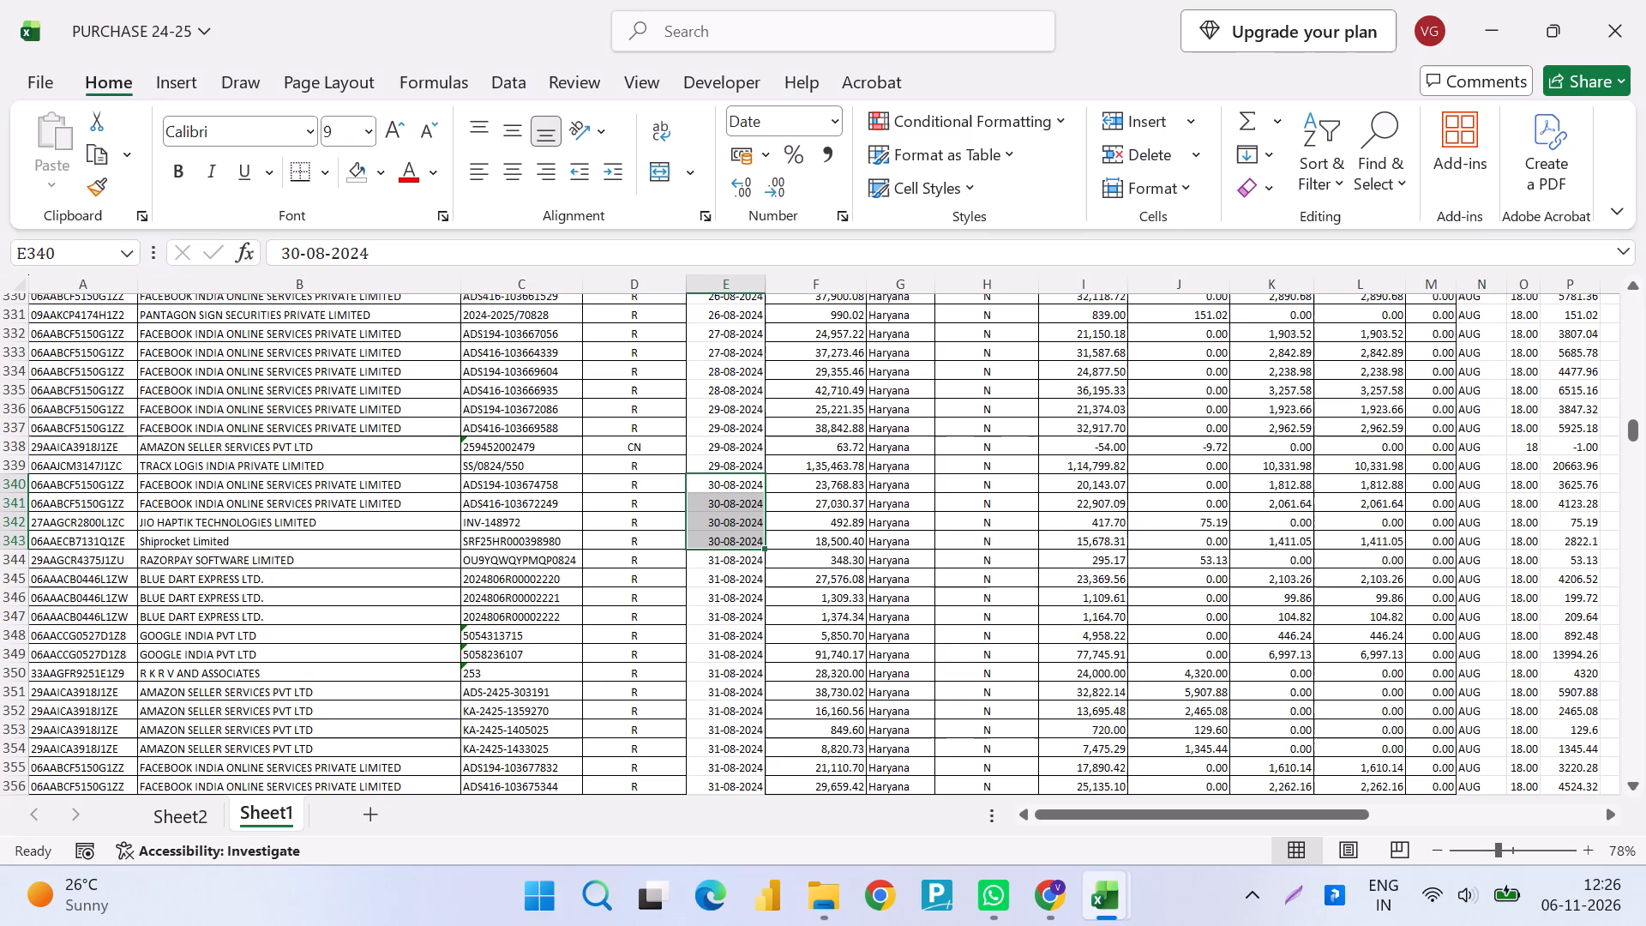
left_click(727, 565)
key("alt+Tab")
key("Down")
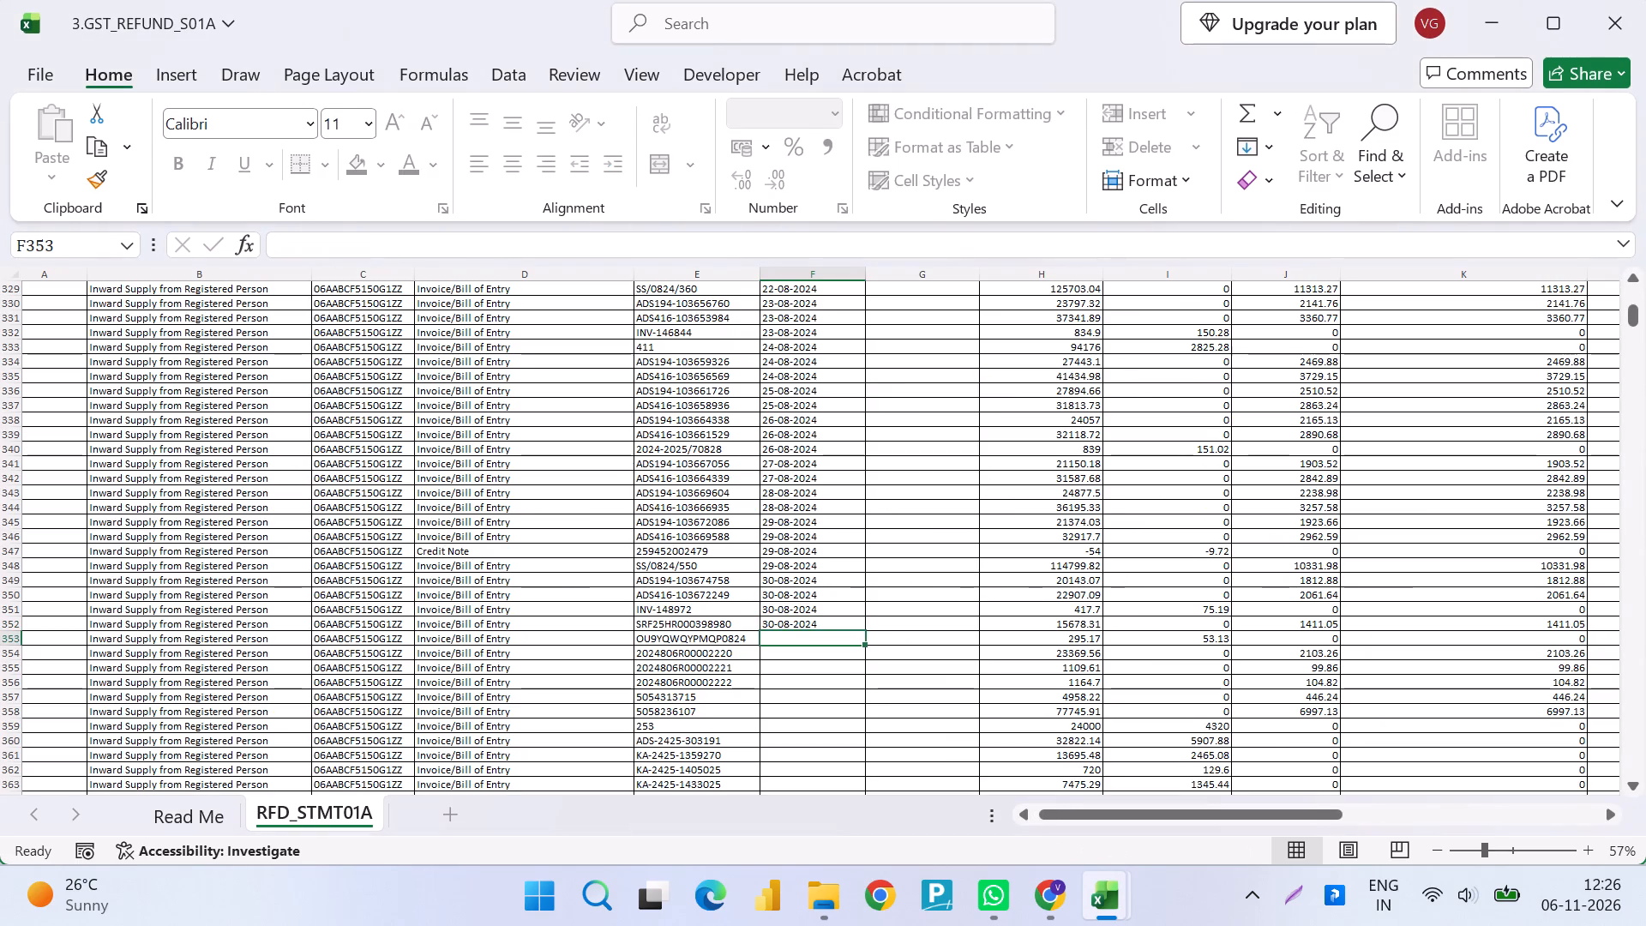
key("ctrl+d")
key("F2")
key("ctrl+Left")
key("ctrl+Left")
key("ctrl+Left")
key("ctrl+Left")
key("shift+Left")
key("1")
key("Return")
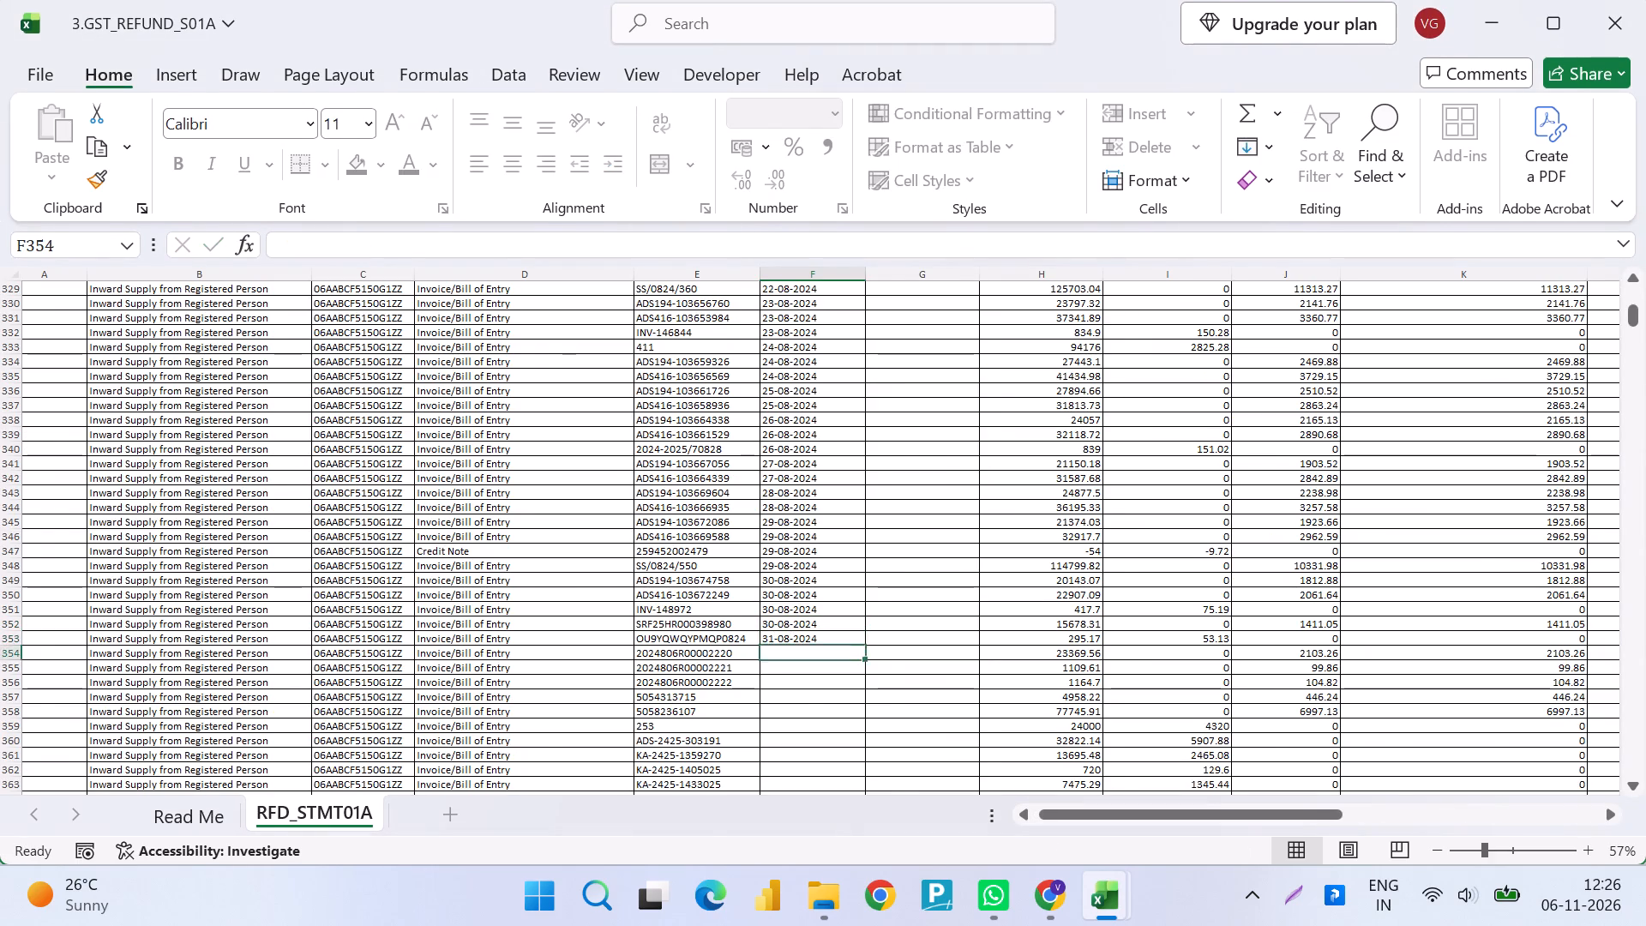
Examine which entries in the PURCHASE 24-25 workbook carry the date 31-08-2024, starting from E344.
key("alt+Tab")
key("shift+Down")
key("shift+Down")
key("shift+Down")
key("shift+Down")
key("shift+Down")
key("shift+Down")
key("shift+Down")
key("shift+Down")
key("shift+Down")
key("shift+Down")
key("shift+Down")
key("shift+Down")
key("shift+Down")
key("shift+Down")
key("shift+Down")
key("shift+Down")
key("shift+Down")
key("shift+Down")
key("shift+Down")
key("shift+Down")
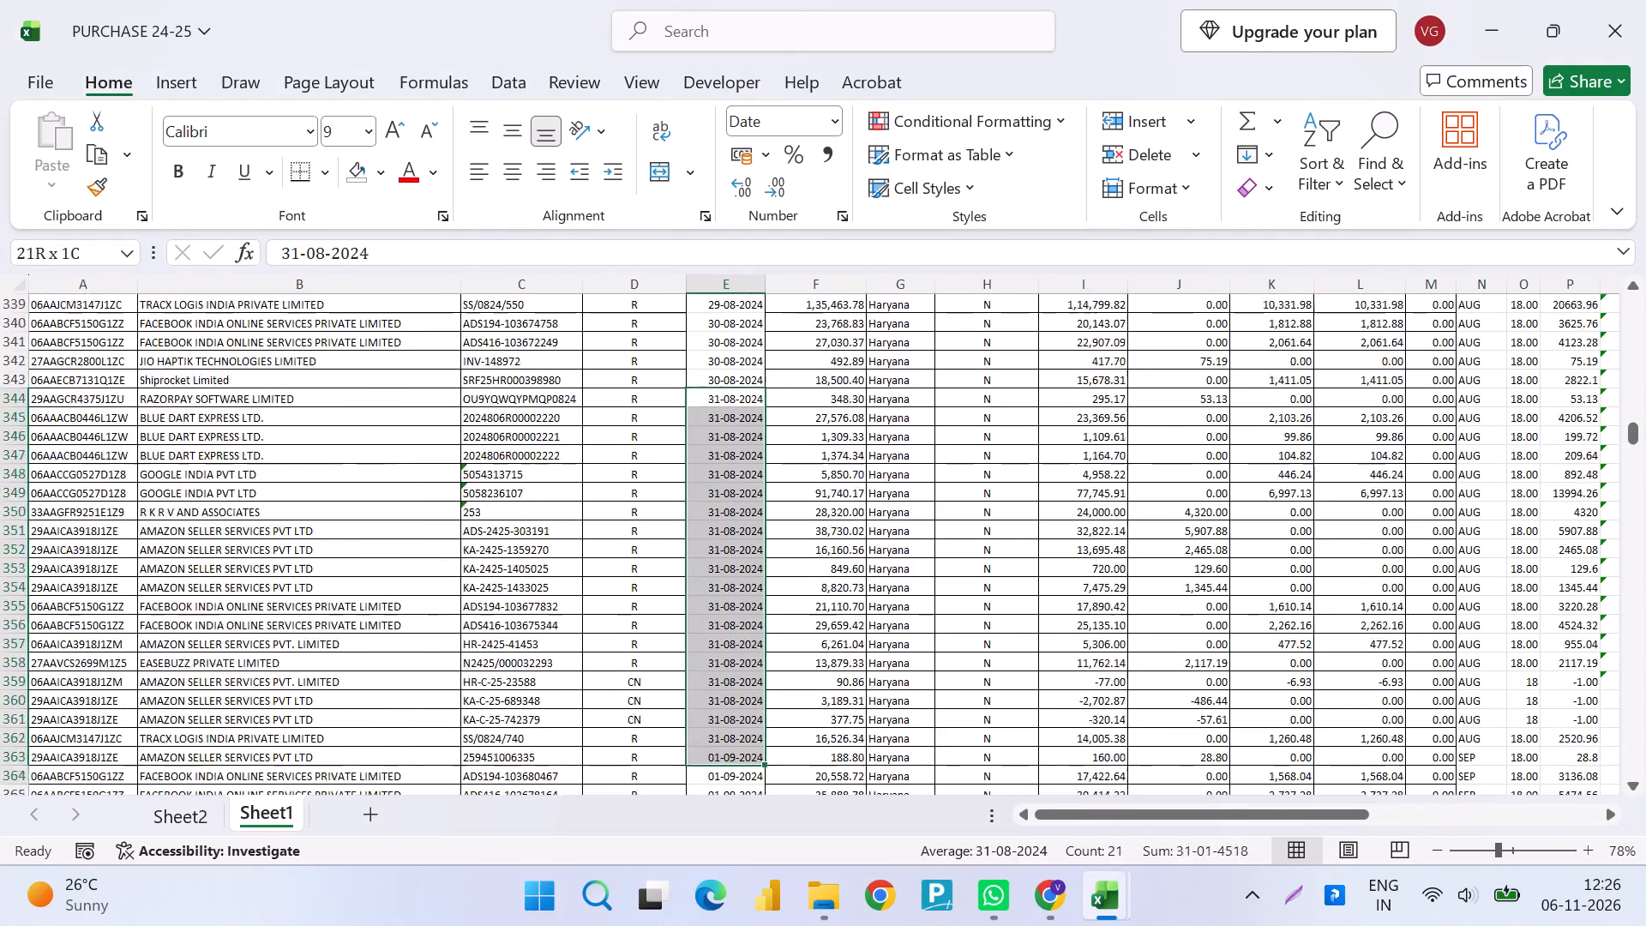
key("shift+Down")
key("shift+Up")
key("shift+Up")
key("shift+Up")
key("shift+Up")
key("shift+Up")
key("shift+Up")
key("shift+Up")
key("shift+Up")
key("shift+Down")
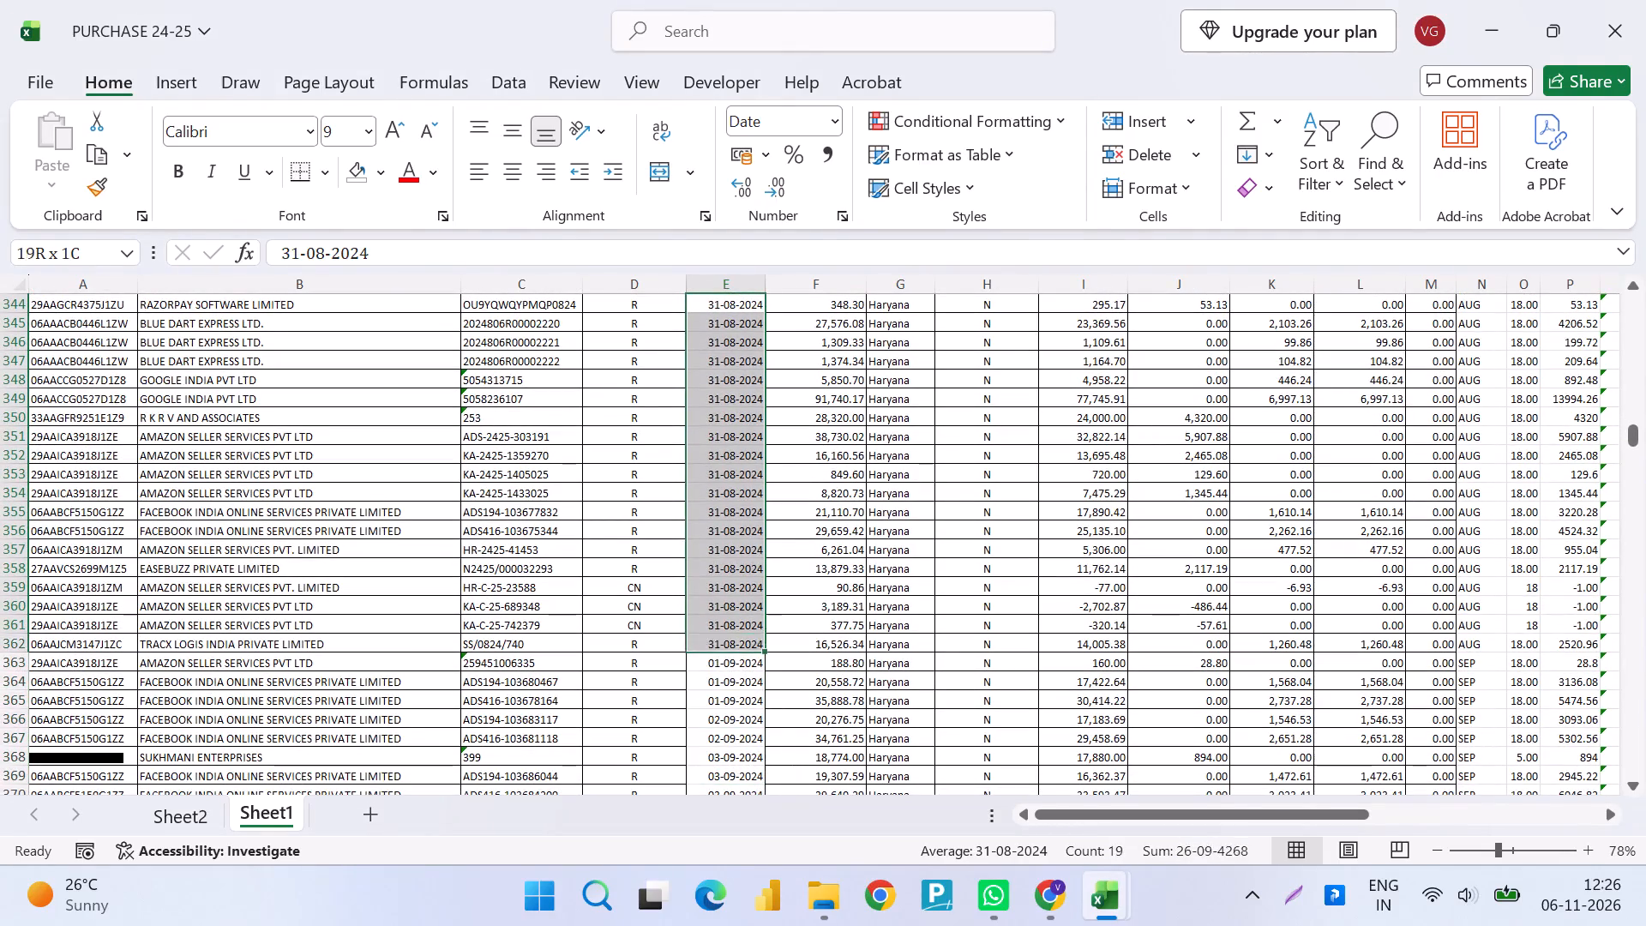
Back in the refund sheet, fill 31-08-2024 down from F353 through F375.
key("alt+Tab")
key("Up")
key("shift+Down")
key("shift+Down")
key("shift+Down")
key("shift+Down")
key("shift+Down")
key("shift+Down")
key("shift+Down")
key("shift+Down")
key("shift+Down")
key("shift+Down")
key("shift+Down")
key("shift+Down")
key("shift+Down")
key("shift+Down")
key("shift+Down")
key("shift+Down")
key("shift+Down")
key("shift+Down")
key("shift+Down")
key("shift+Down")
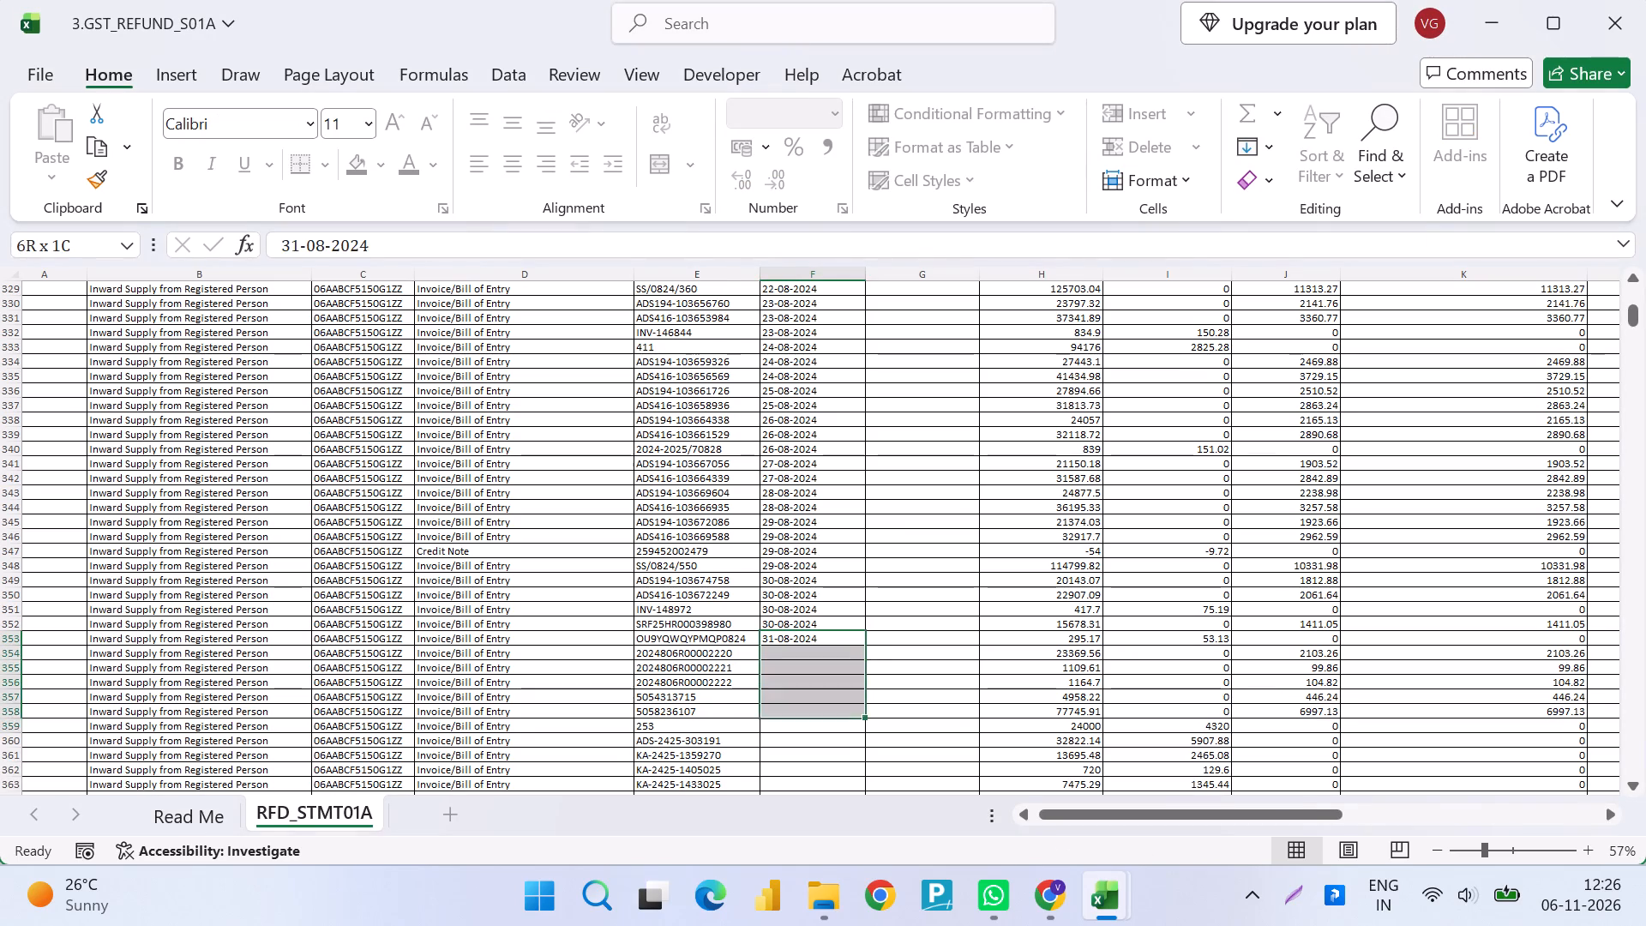
key("ctrl+d")
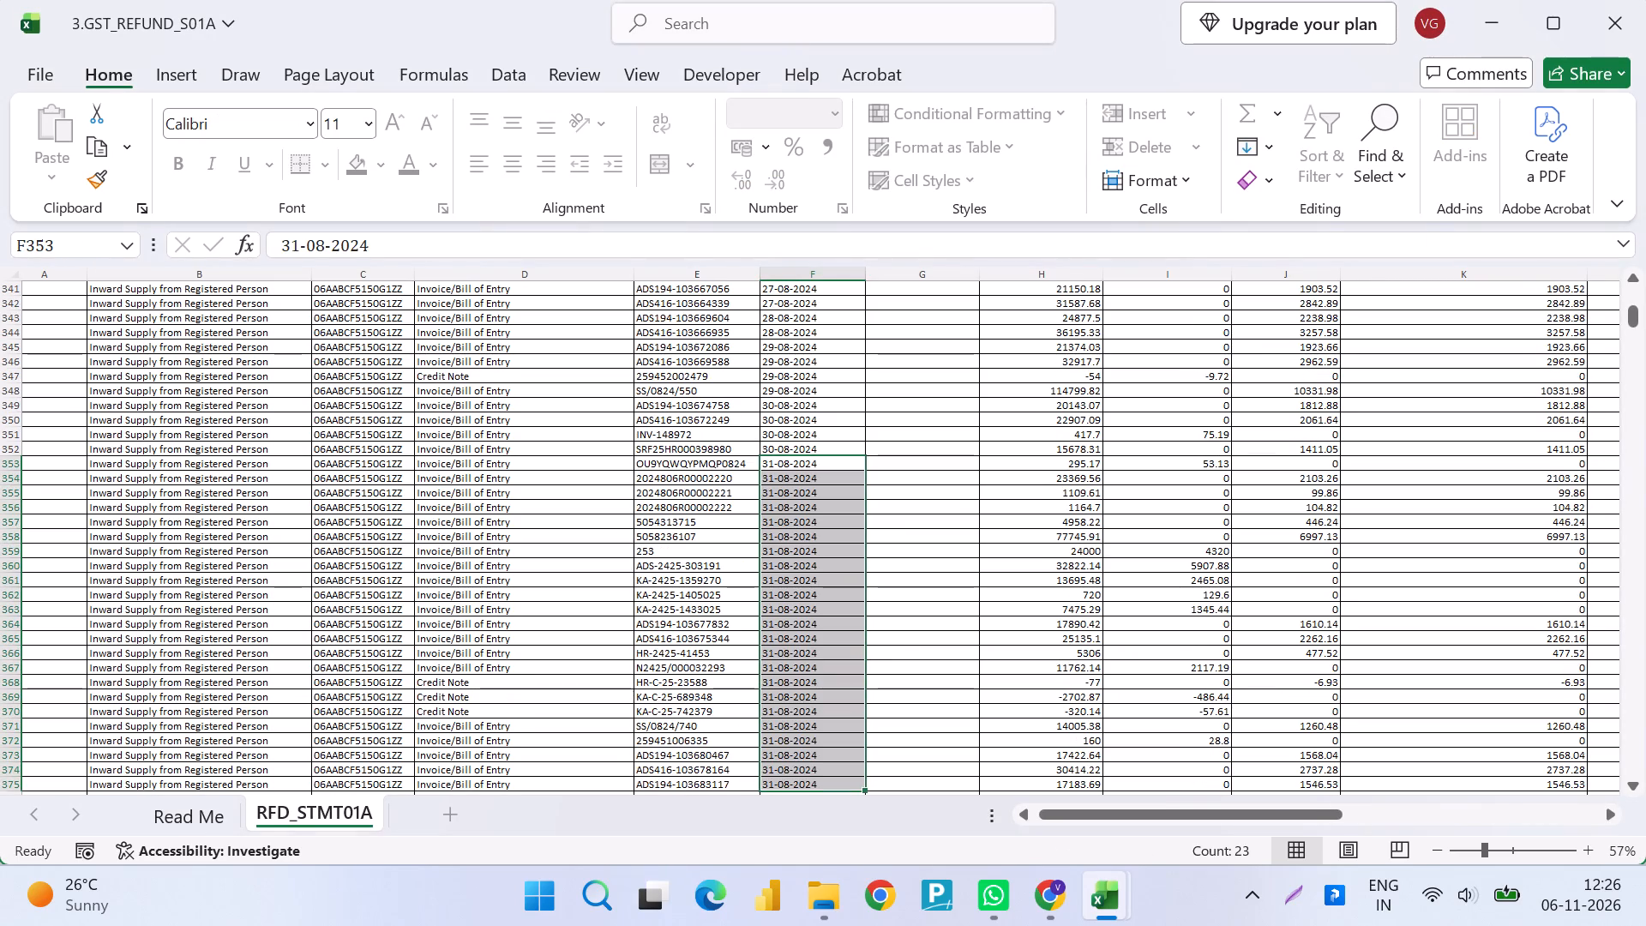
scroll(727, 565, "down", 3)
key("shift+Up")
key("shift+Up")
key("shift+Up")
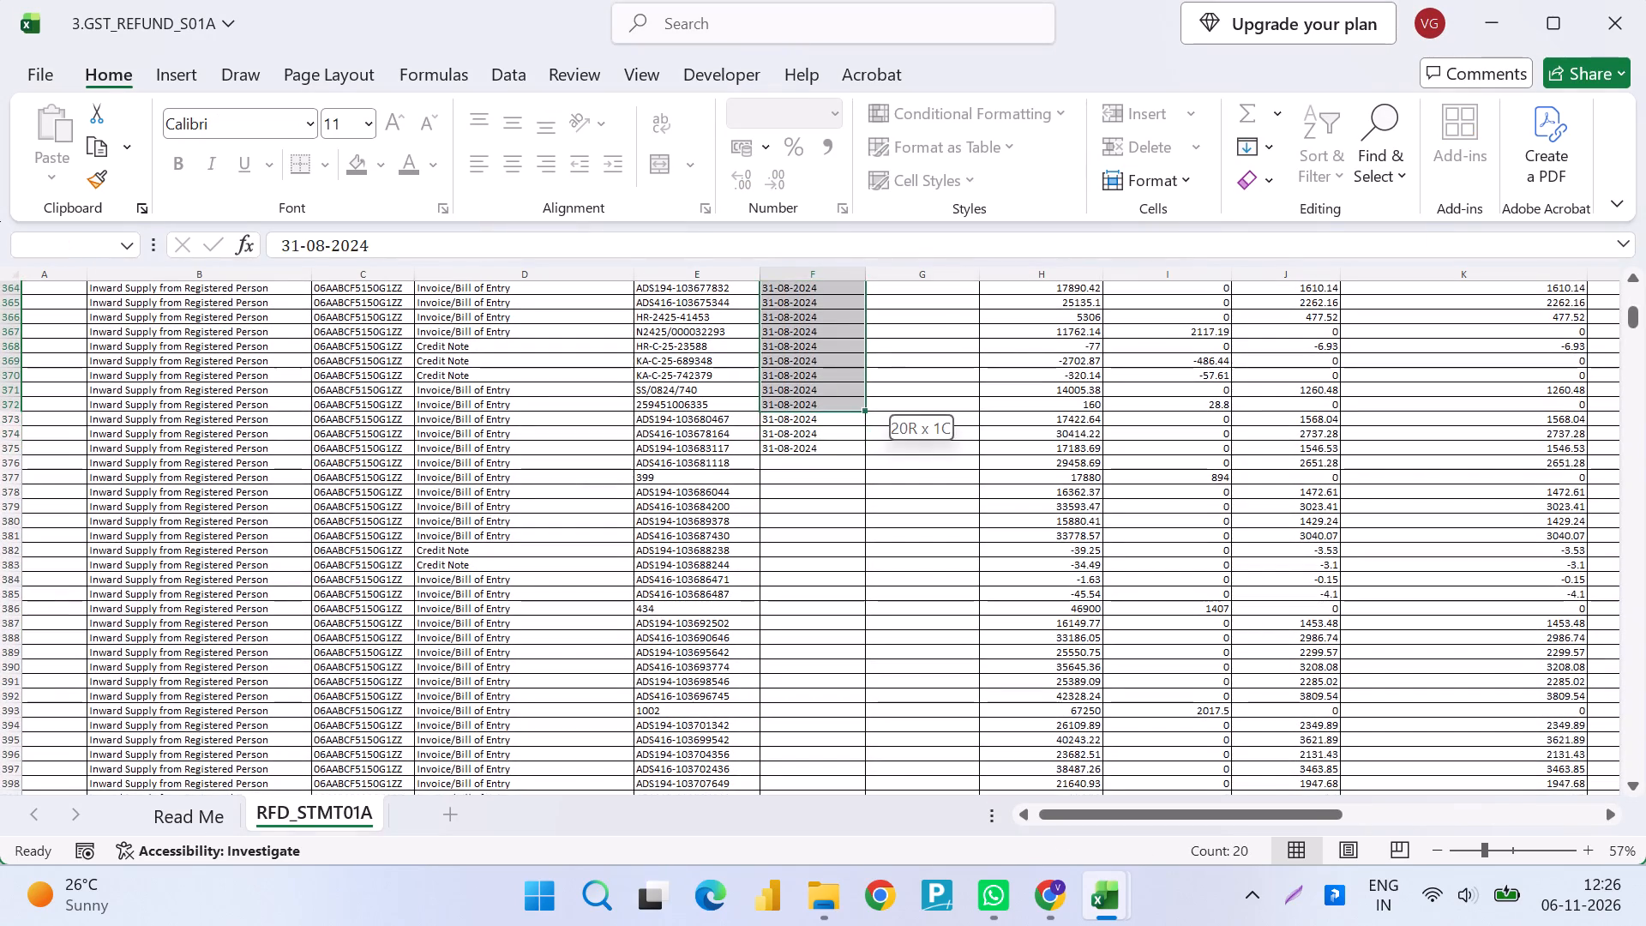
left_click(838, 401)
key("alt+Tab")
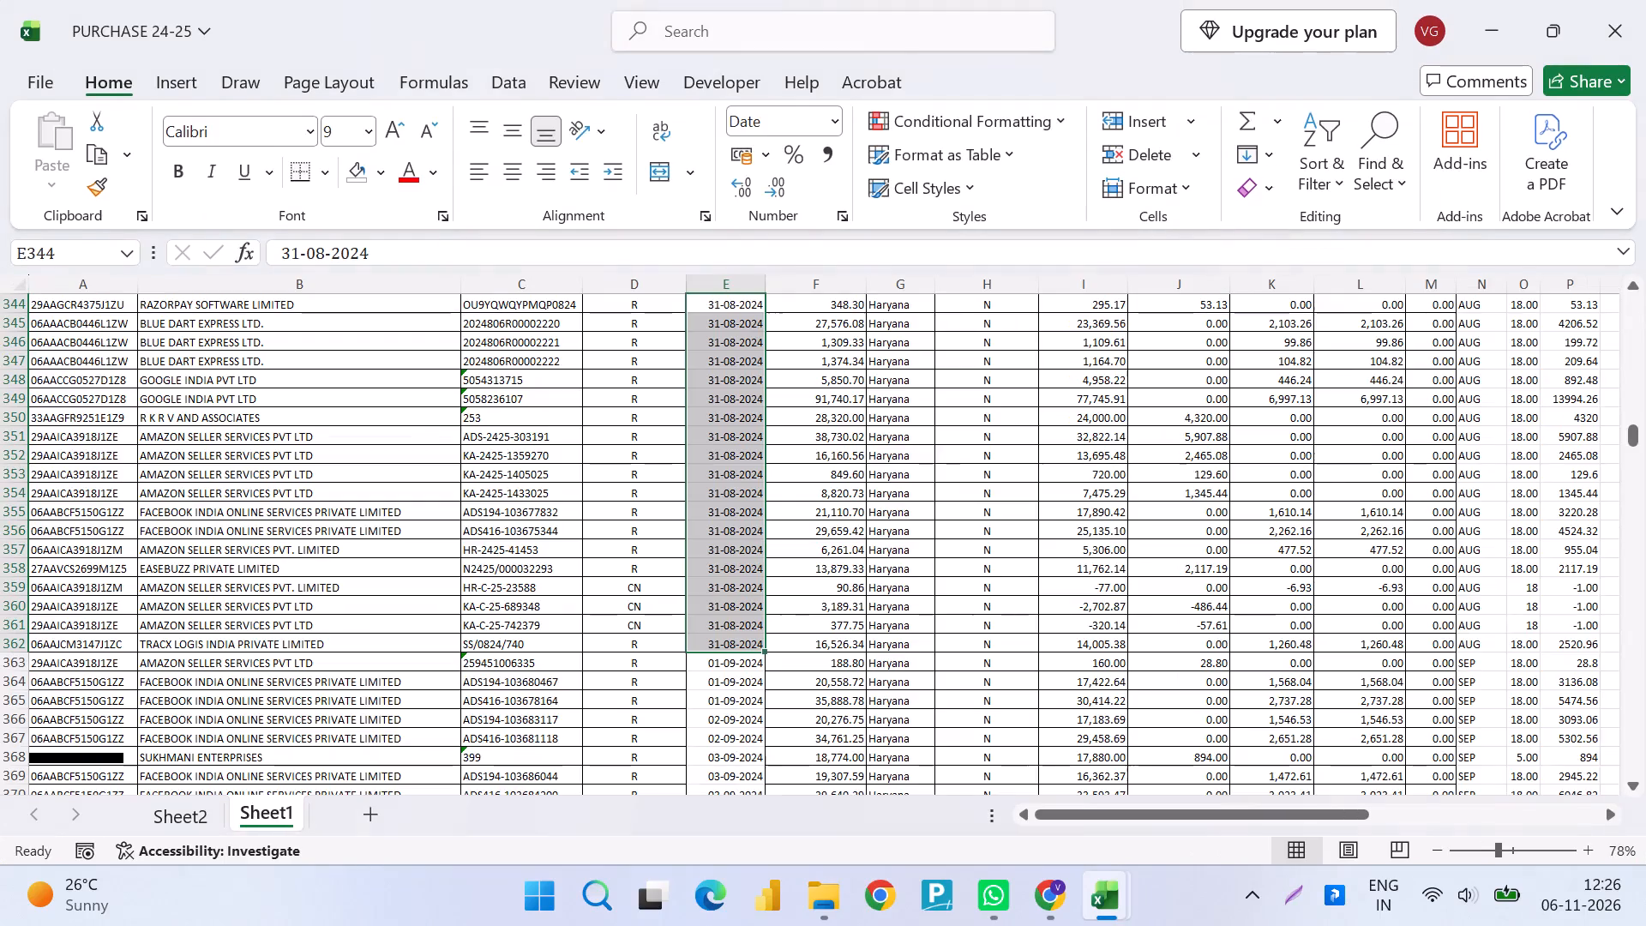
key("alt+Tab")
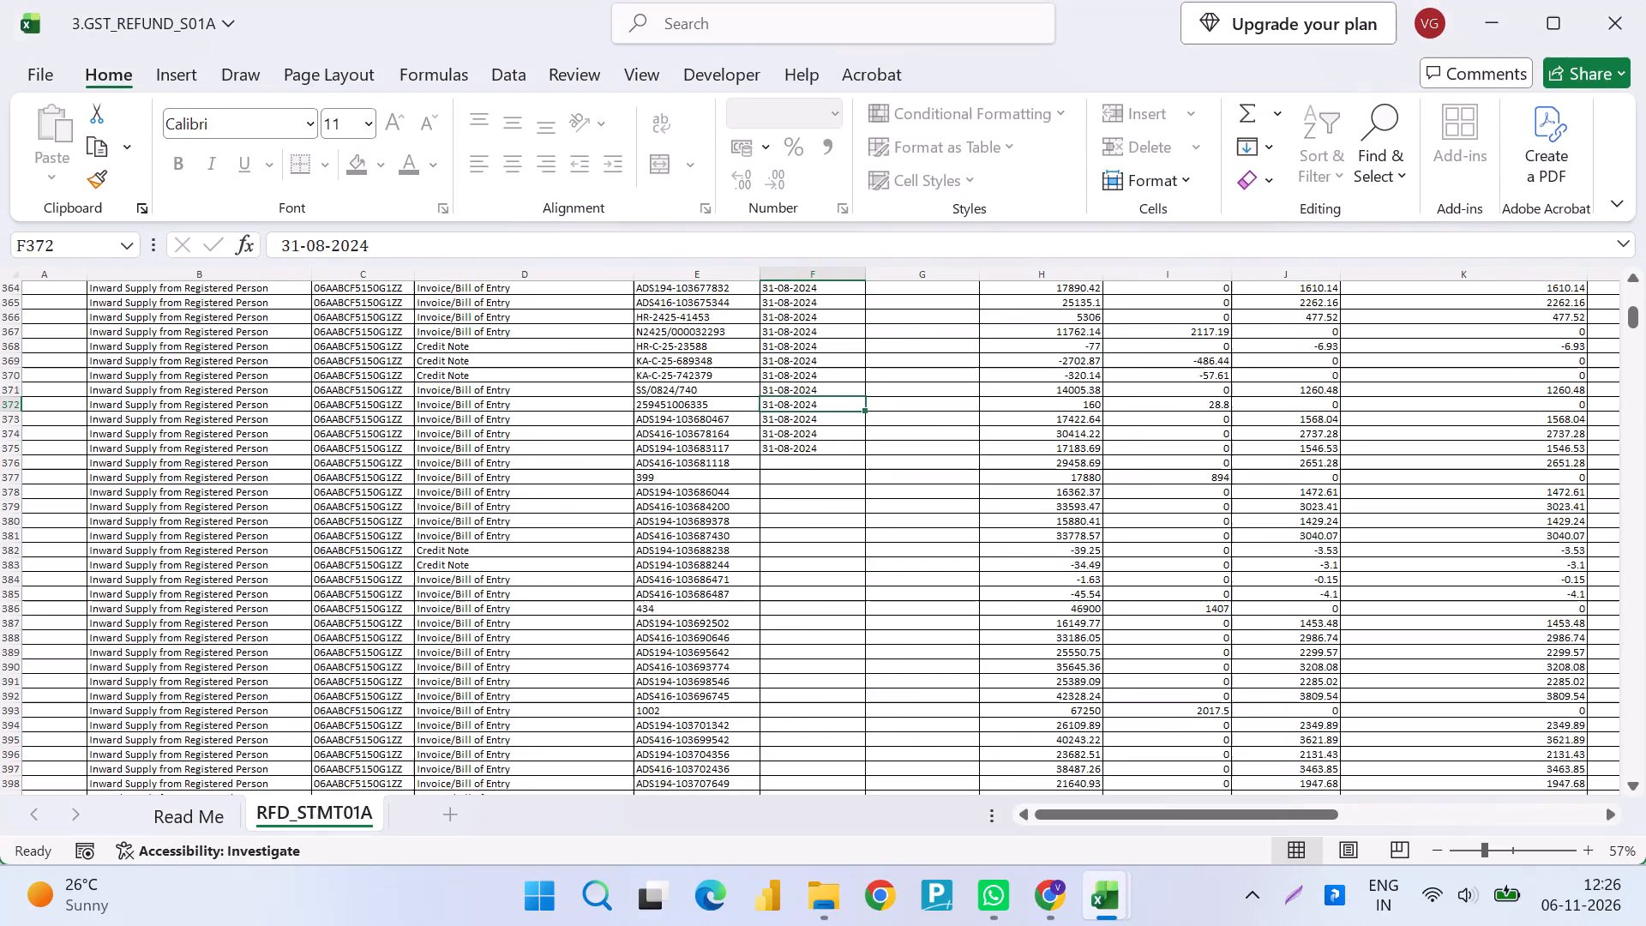
key("F2")
key("Left")
key("ctrl+Left")
key("ctrl+Left")
key("shift+Left")
key("0")
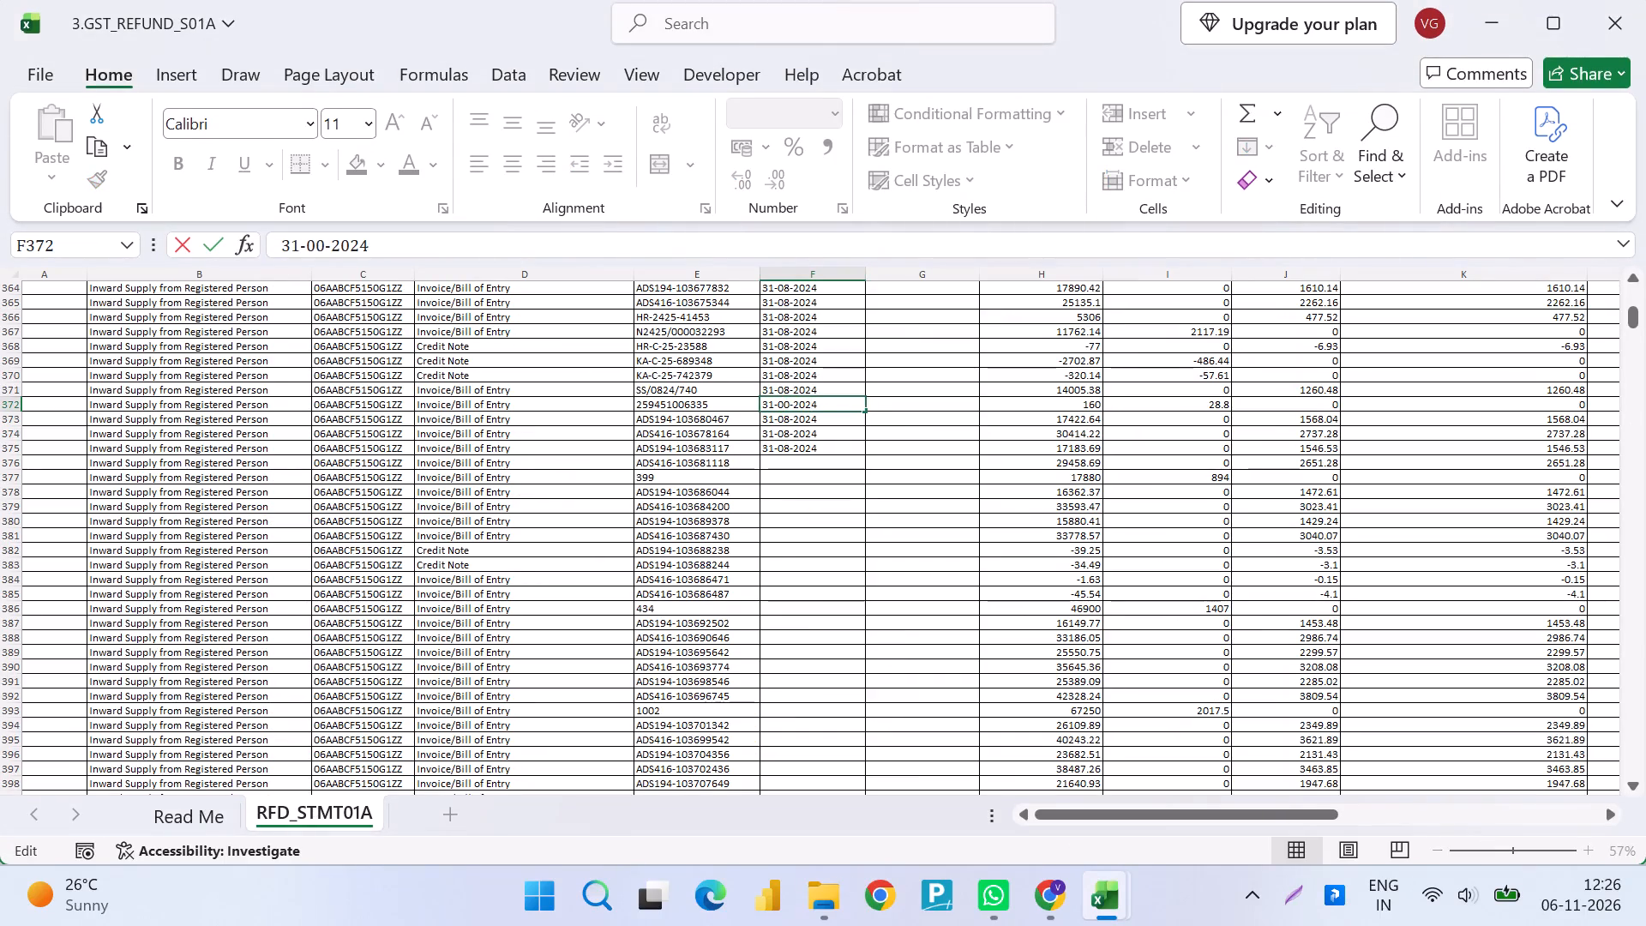
key("BackSpace")
key("9")
key("Left")
key("Left")
key("Left")
key("Left")
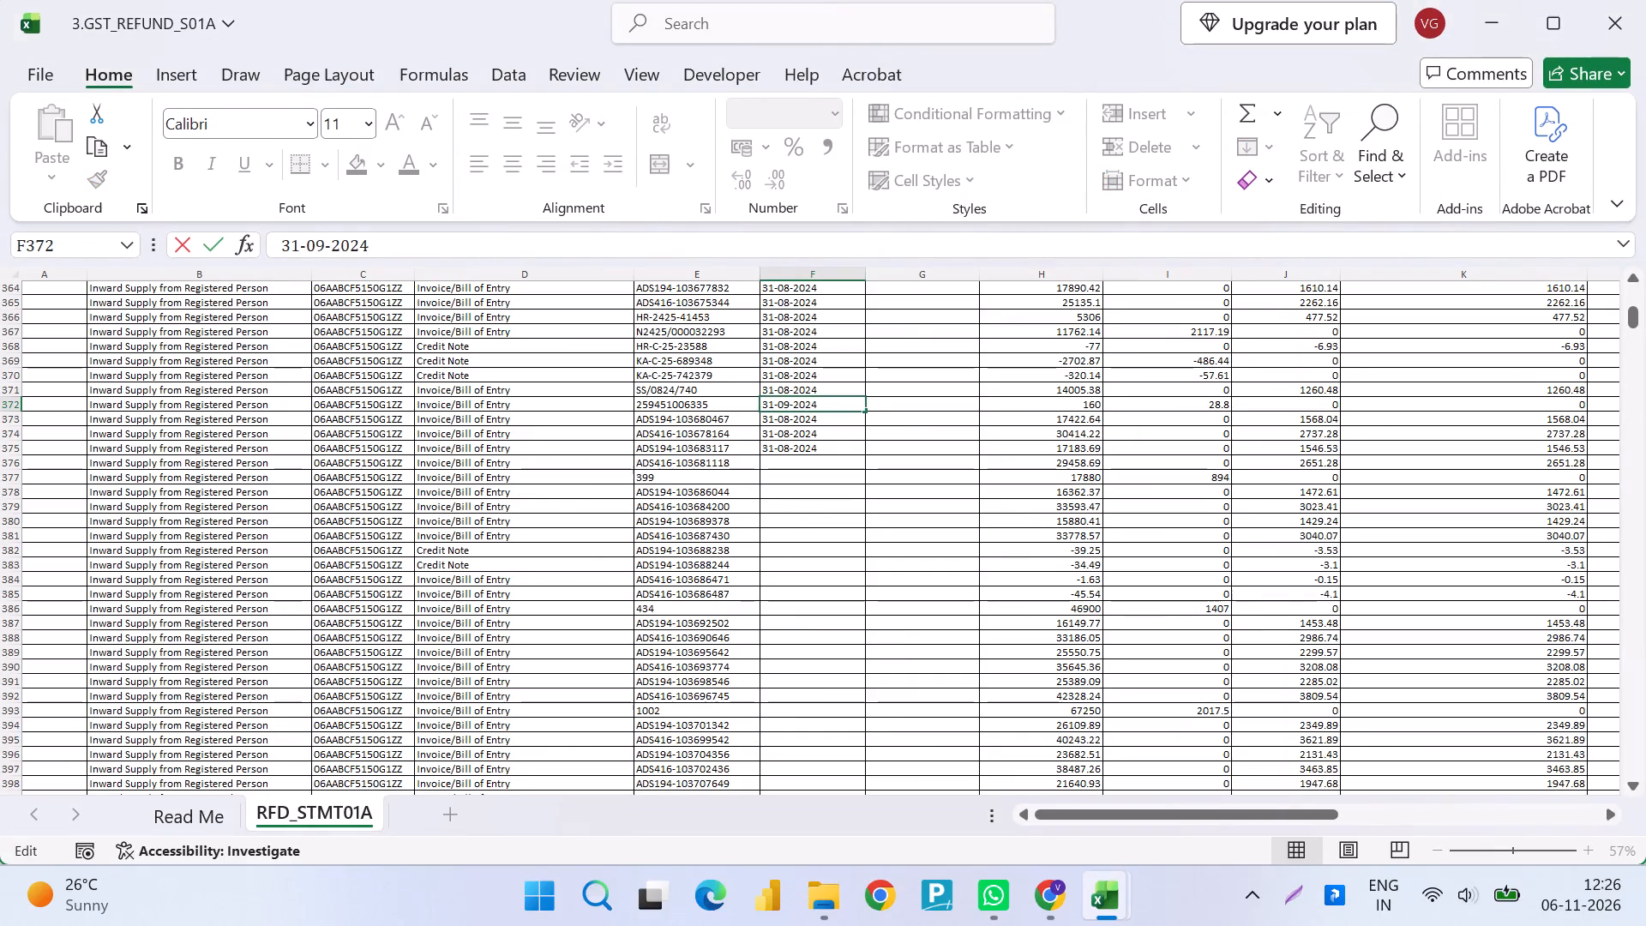
key("shift+Left")
key("0")
key("Return")
Check the 01-09-2024 entries in the PURCHASE 24-25 workbook, and fill that date down into F373 and F374 of the refund sheet.
key("alt+Tab")
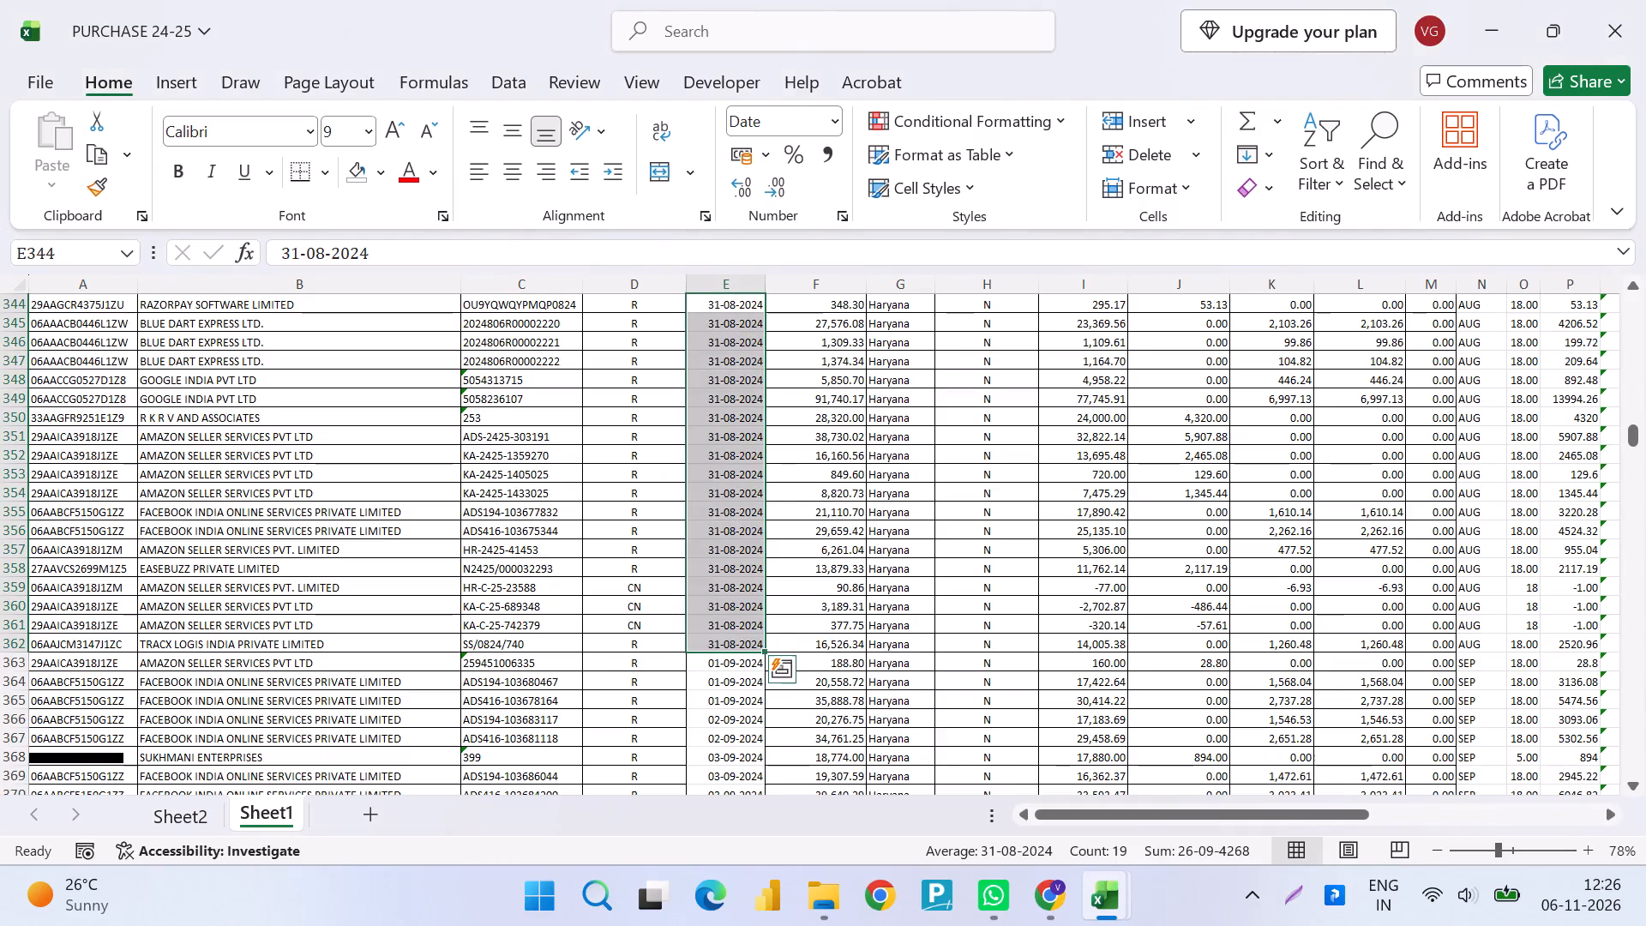
left_click(737, 655)
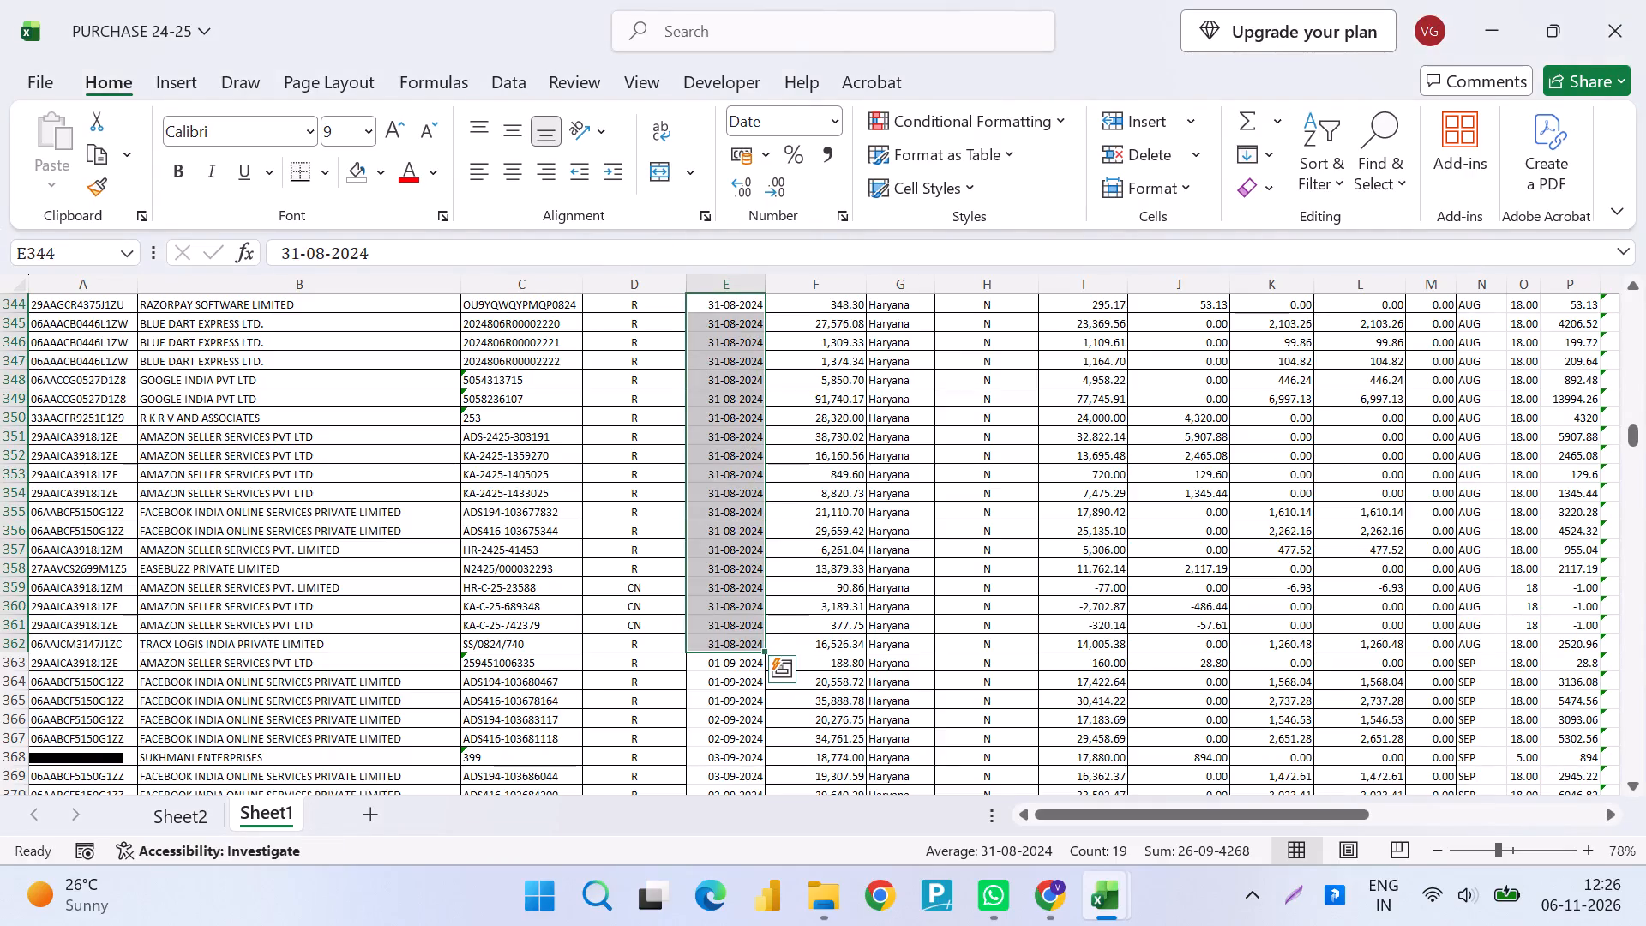
left_click(737, 655)
double_click(729, 664)
key("shift+Up")
key("shift+Down")
key("shift+Down")
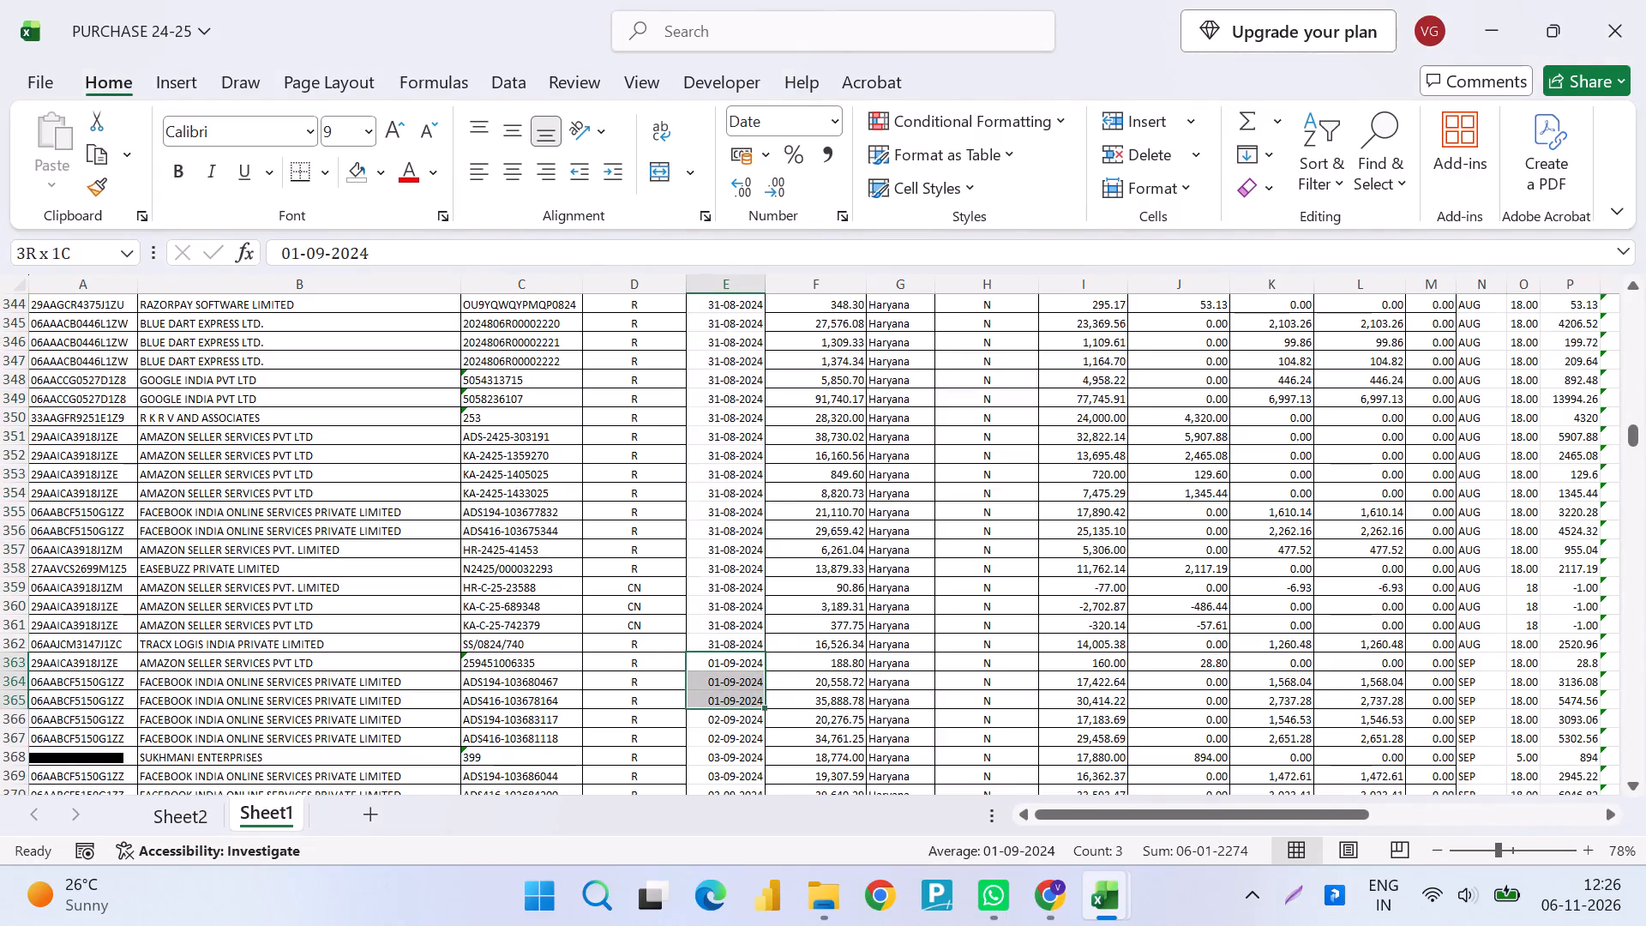
key("alt+Tab")
key("alt+Tab")
key("alt+Tab")
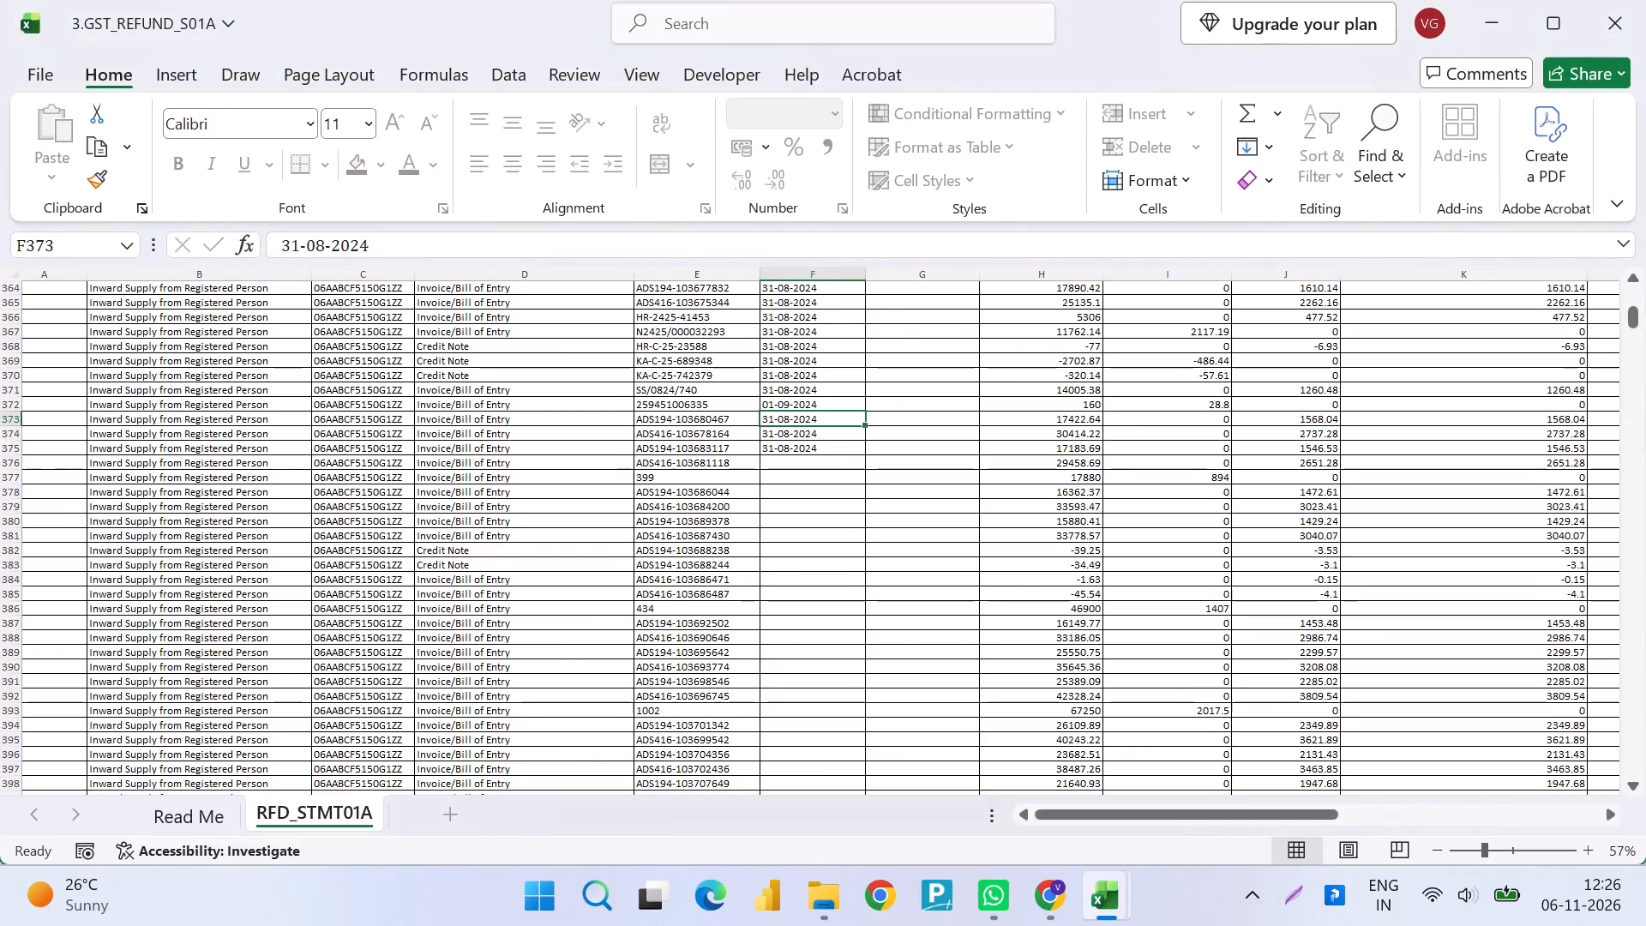
key("Down")
key("Up")
key("ctrl+d")
key("Down")
key("ctrl+d")
key("Down")
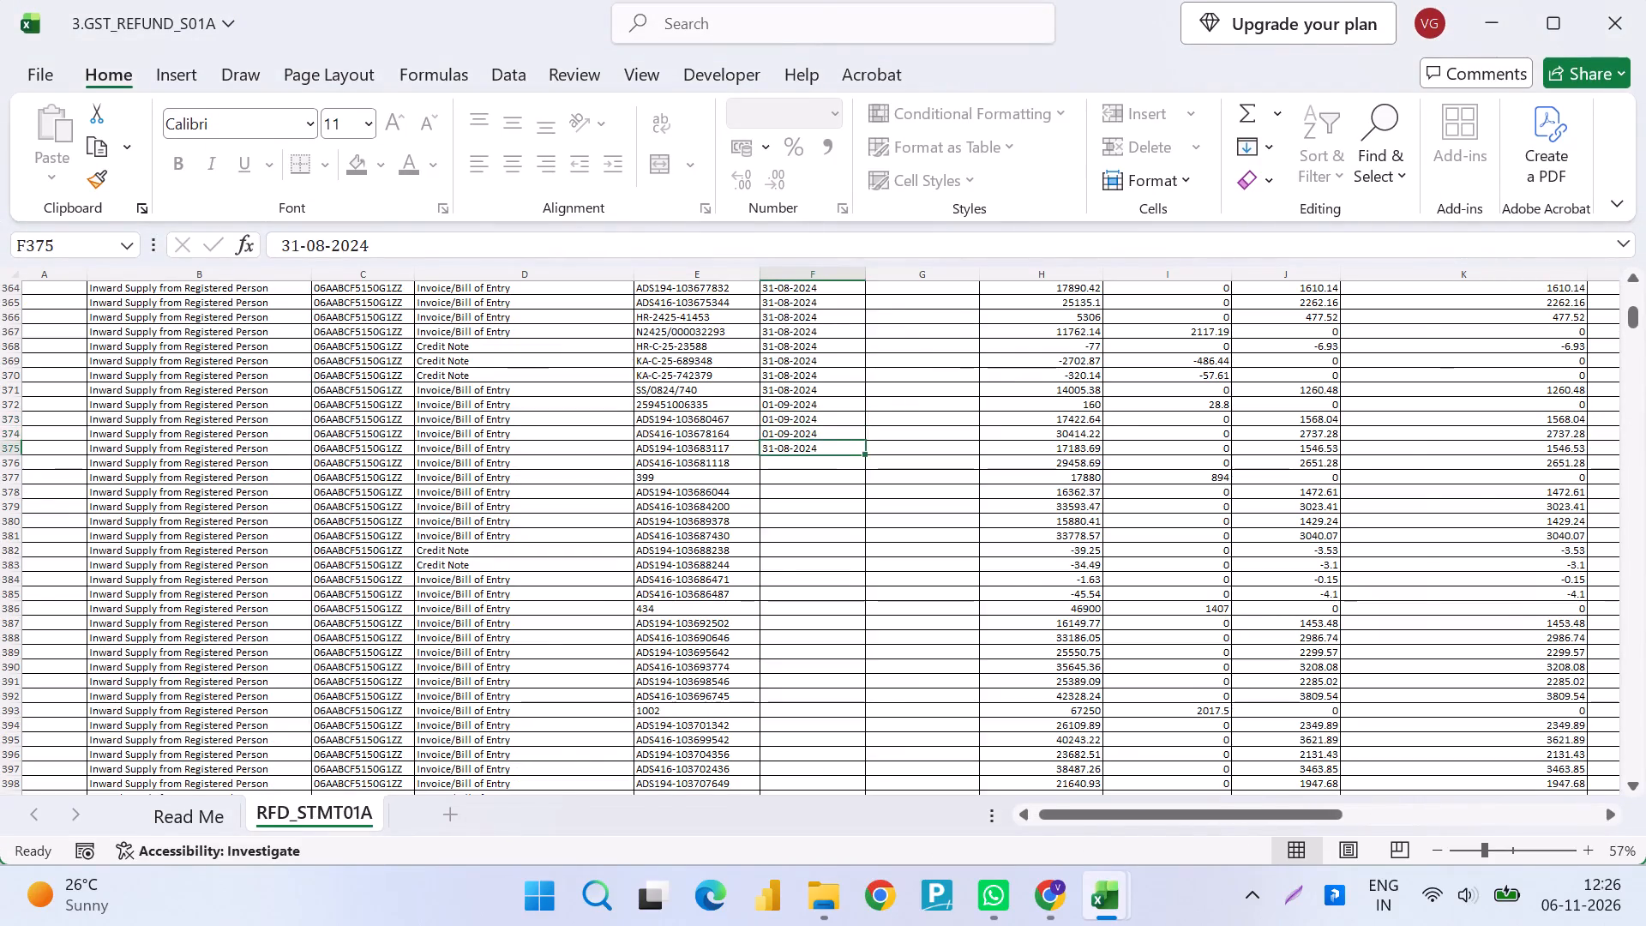
key("alt+Tab")
key("alt+Tab")
key("ctrl+d")
key("F2")
key("ctrl+Left")
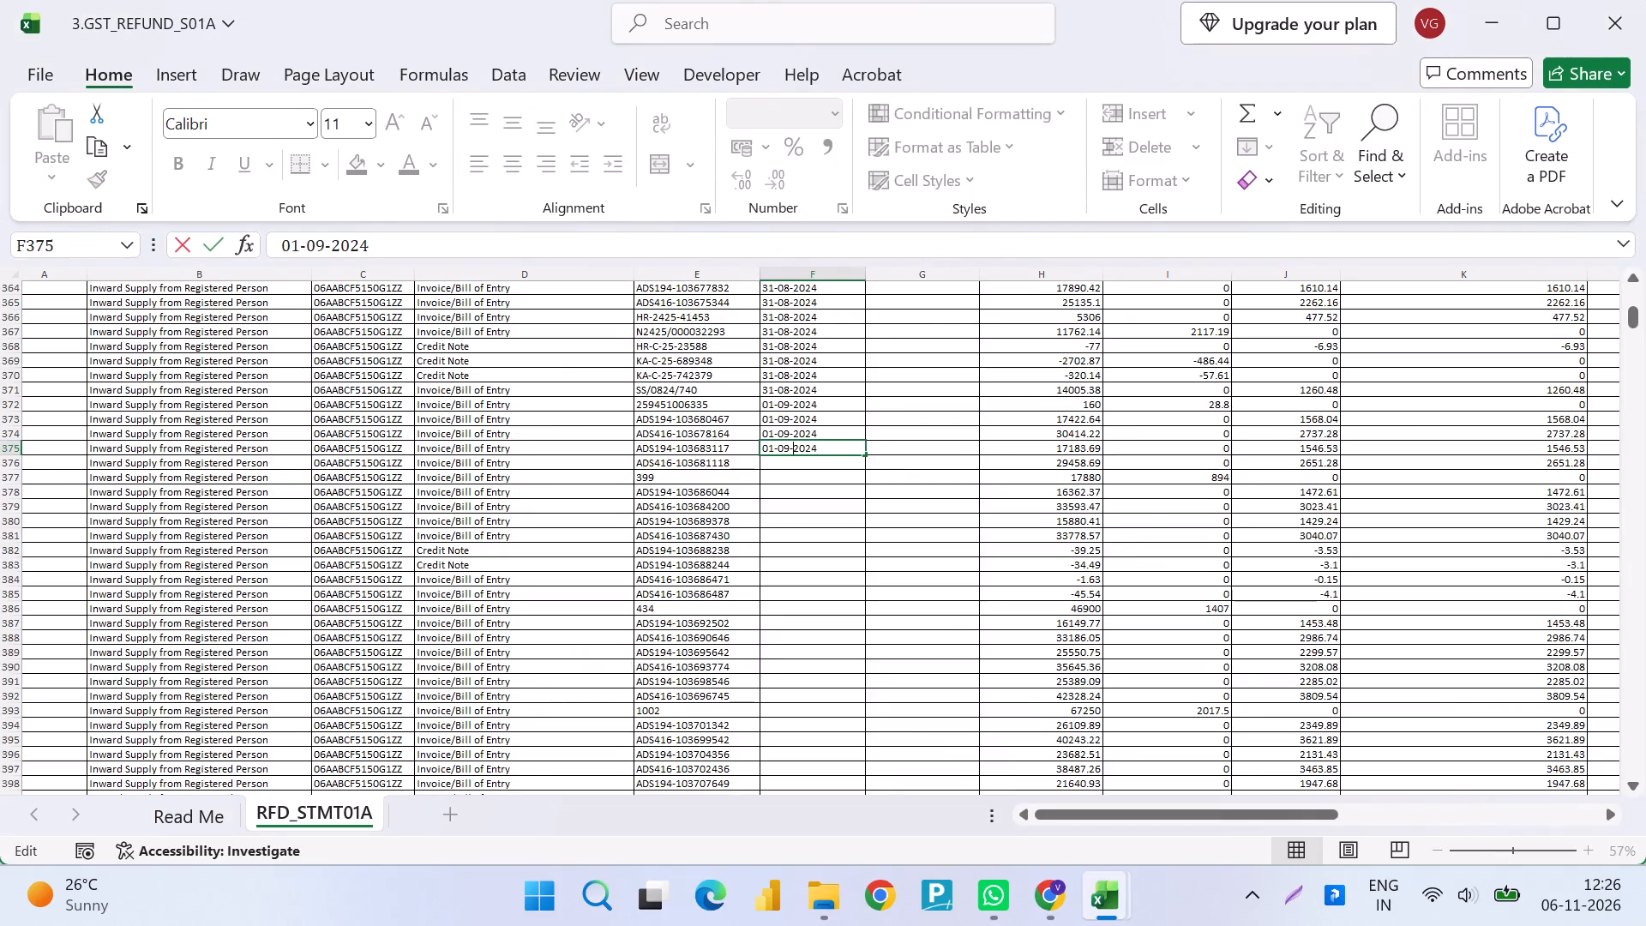
key("ctrl+Left")
key("ctrl+Left")
key("ctrl+Left")
key("shift+Left")
key("2")
key("Return")
key("alt+Tab")
key("Down")
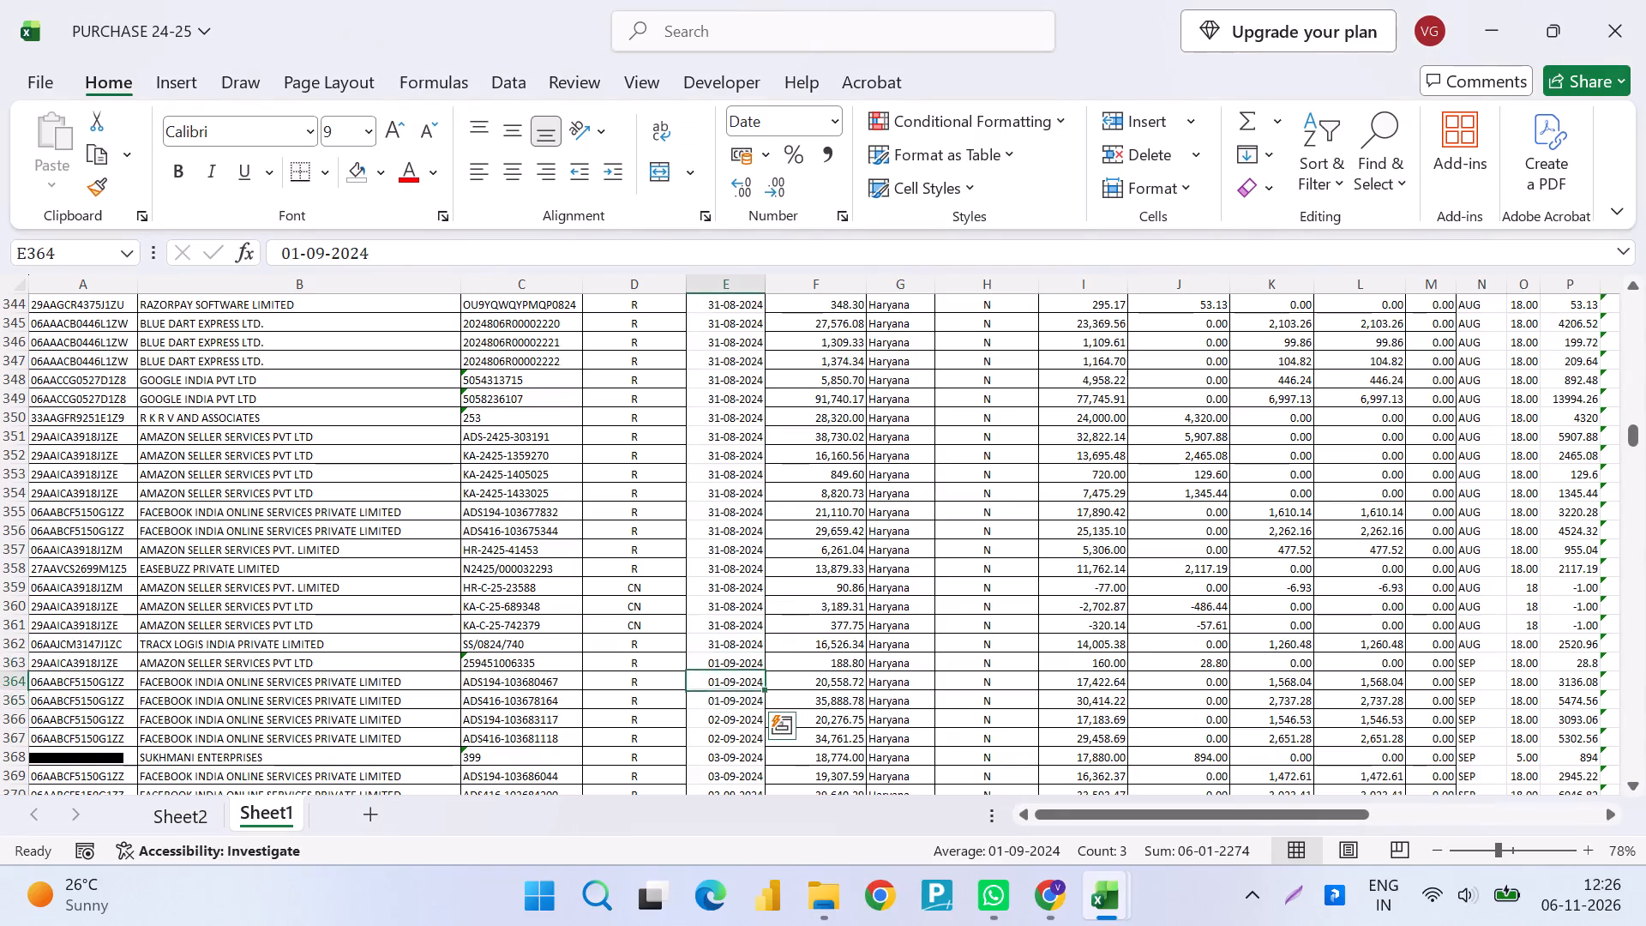
key("Down")
key("Down")
key("alt+Tab")
key("ctrl+d")
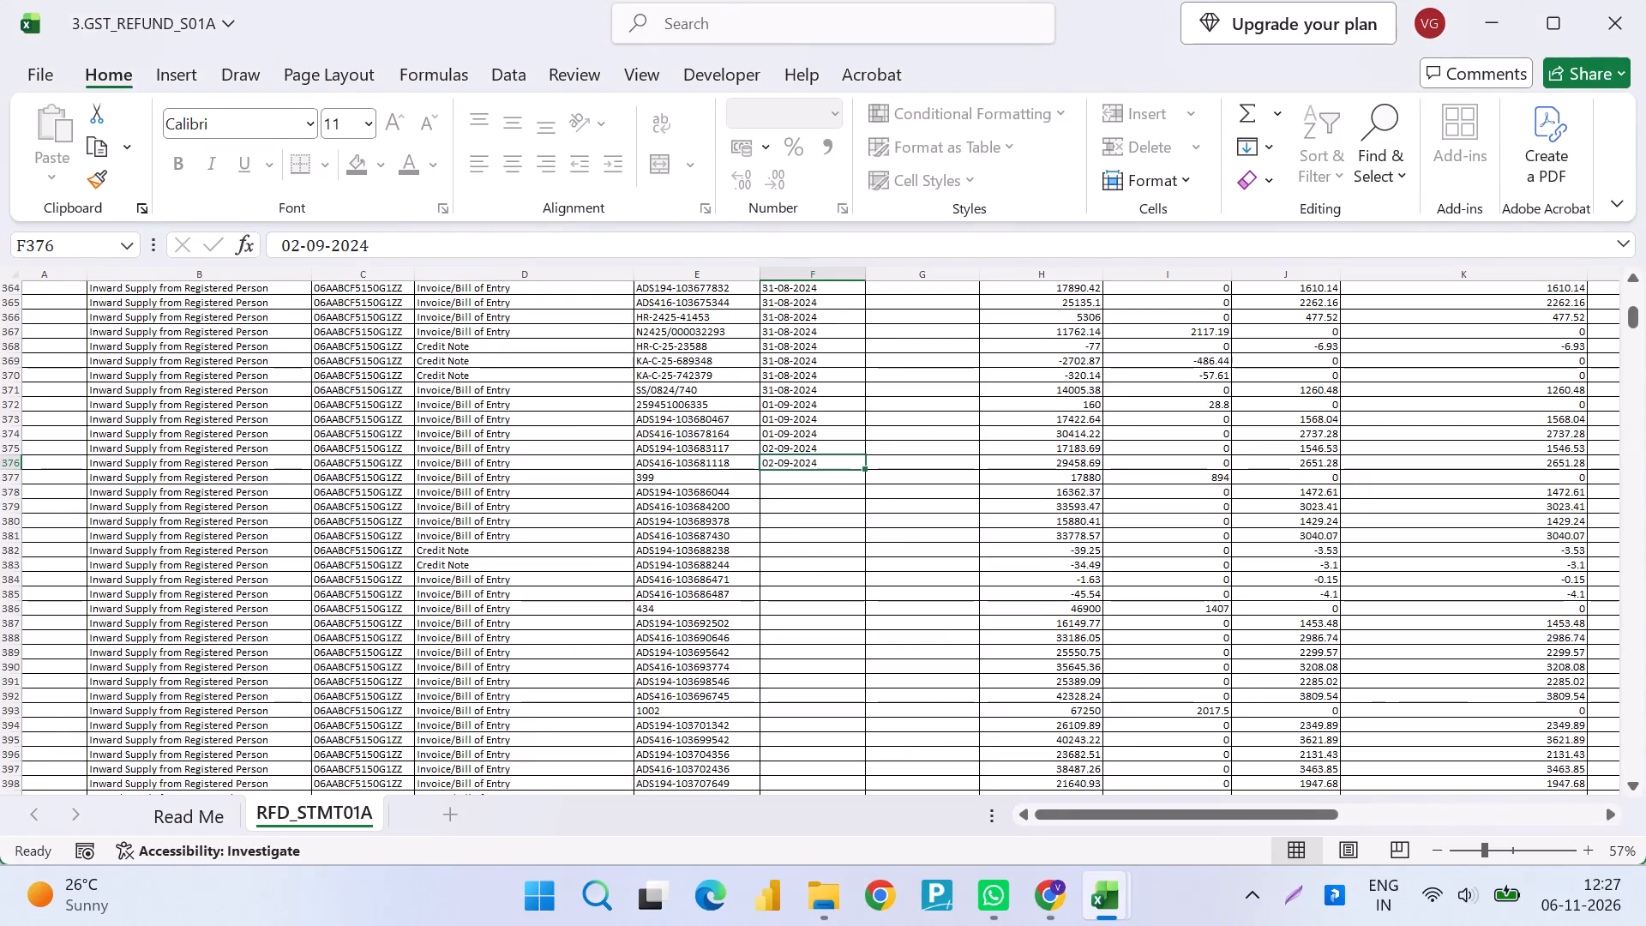
Save the GST refund workbook.
key("ctrl+s")
key("ctrl+s")
key("ctrl+s")
key("ctrl+s")
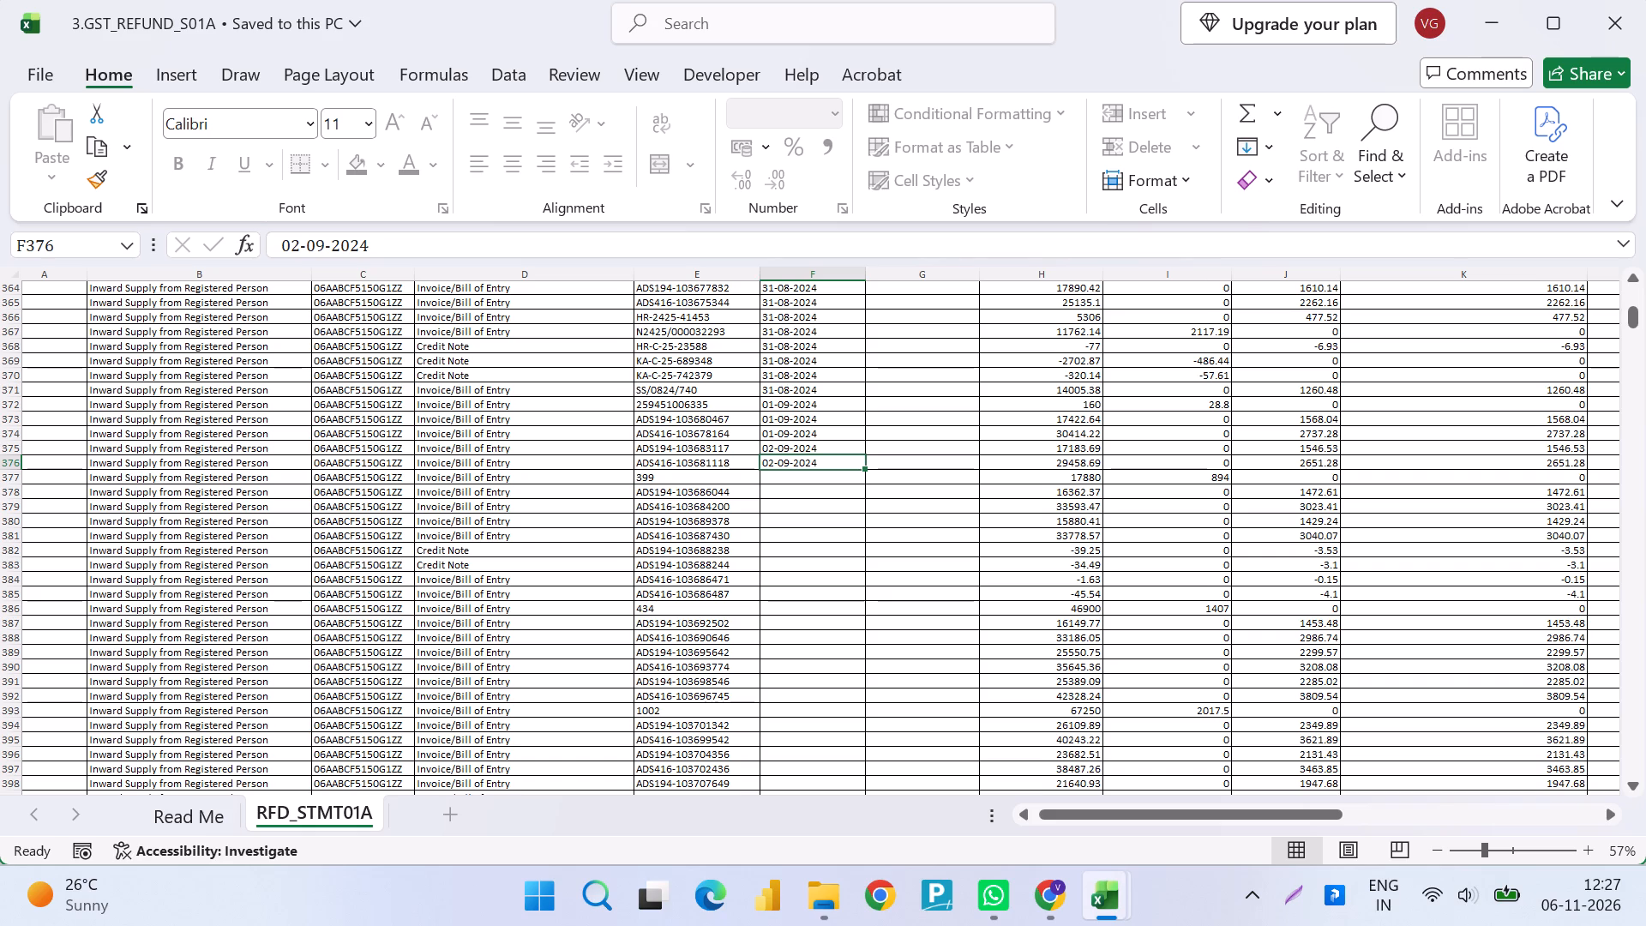
Check the 03-09-2024 entries in the PURCHASE 24-25 workbook, and set the date of invoice 399 in F377 of the refund sheet to 03-09-2024.
key("alt+Tab")
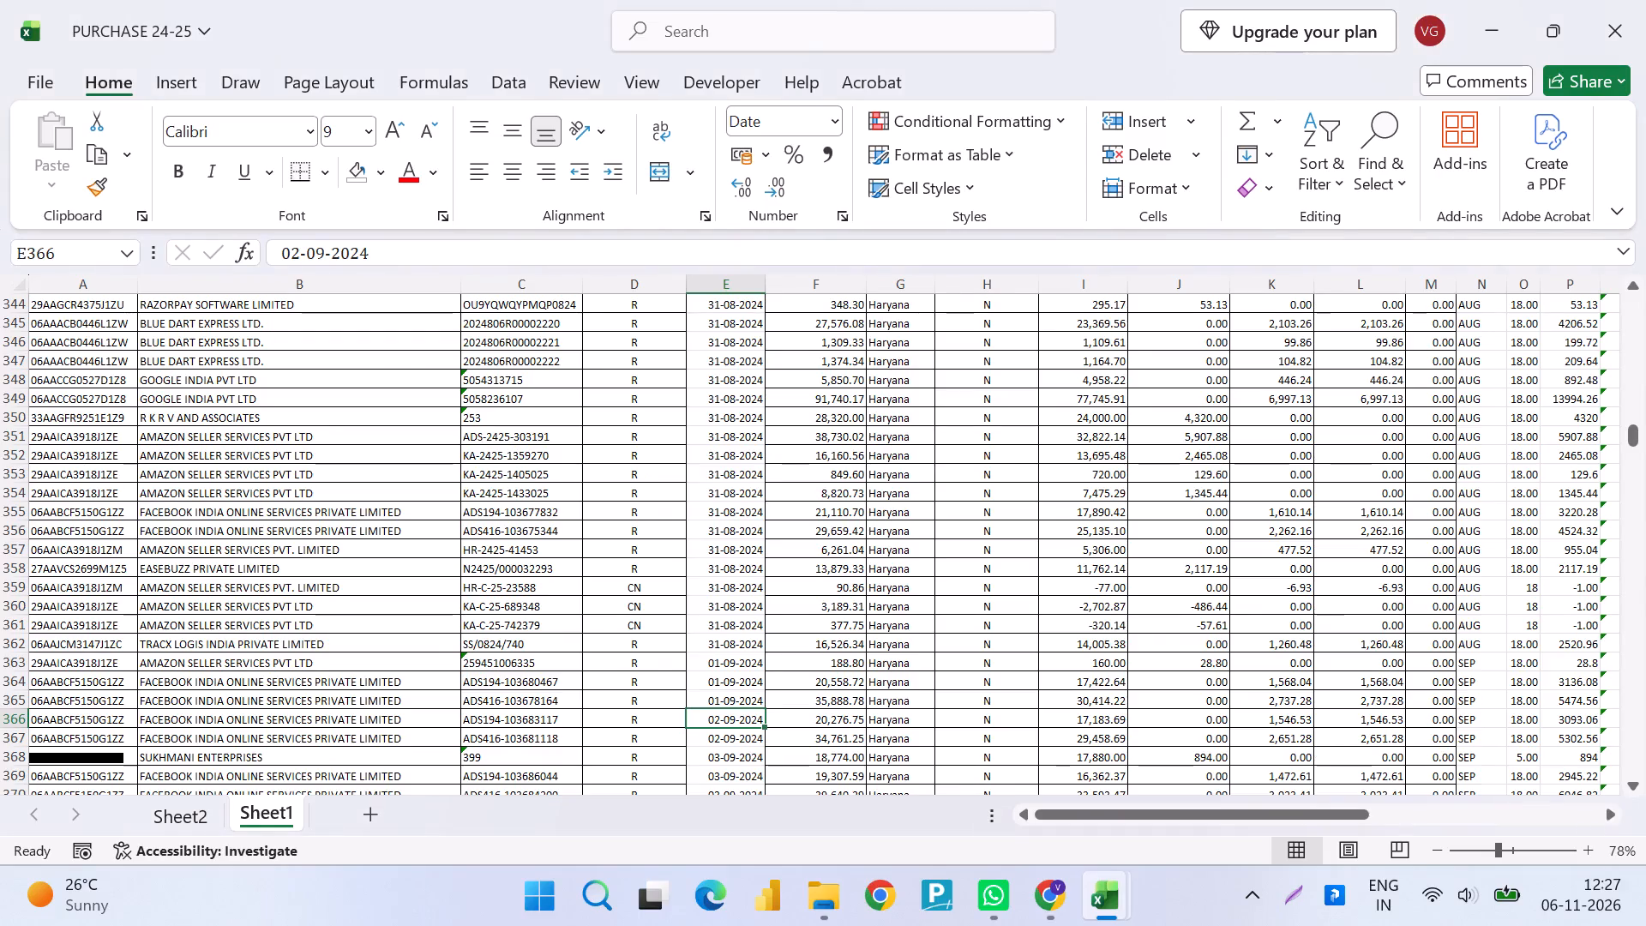
key("alt+Tab")
key("alt+Tab")
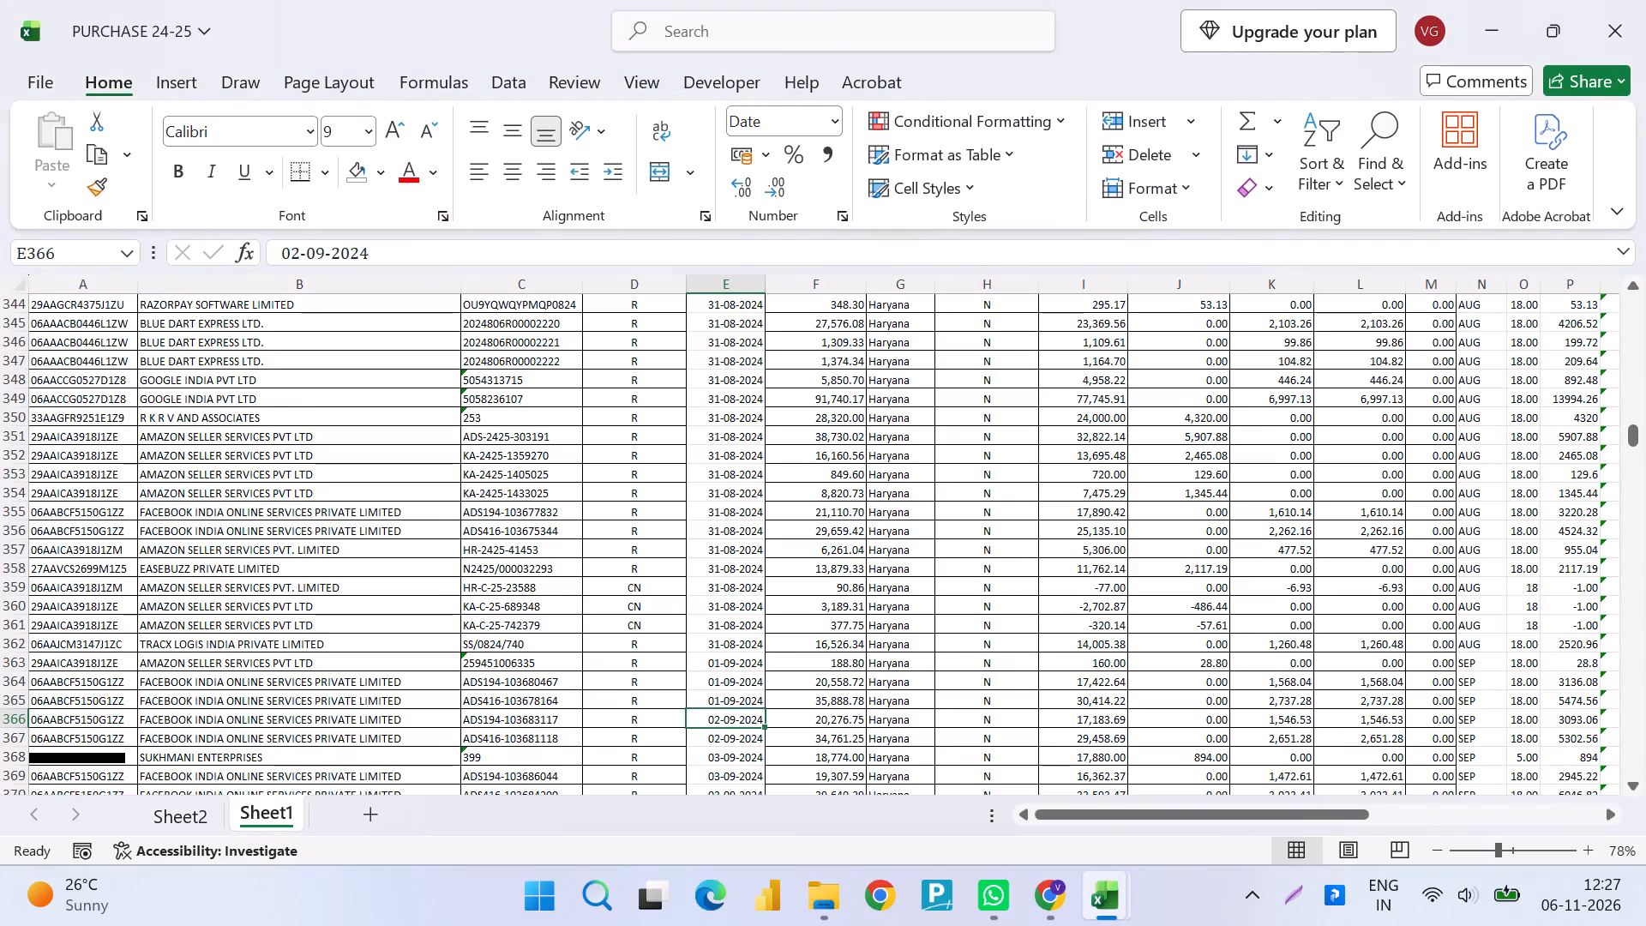
scroll(729, 664, "down", 3)
left_click(721, 489)
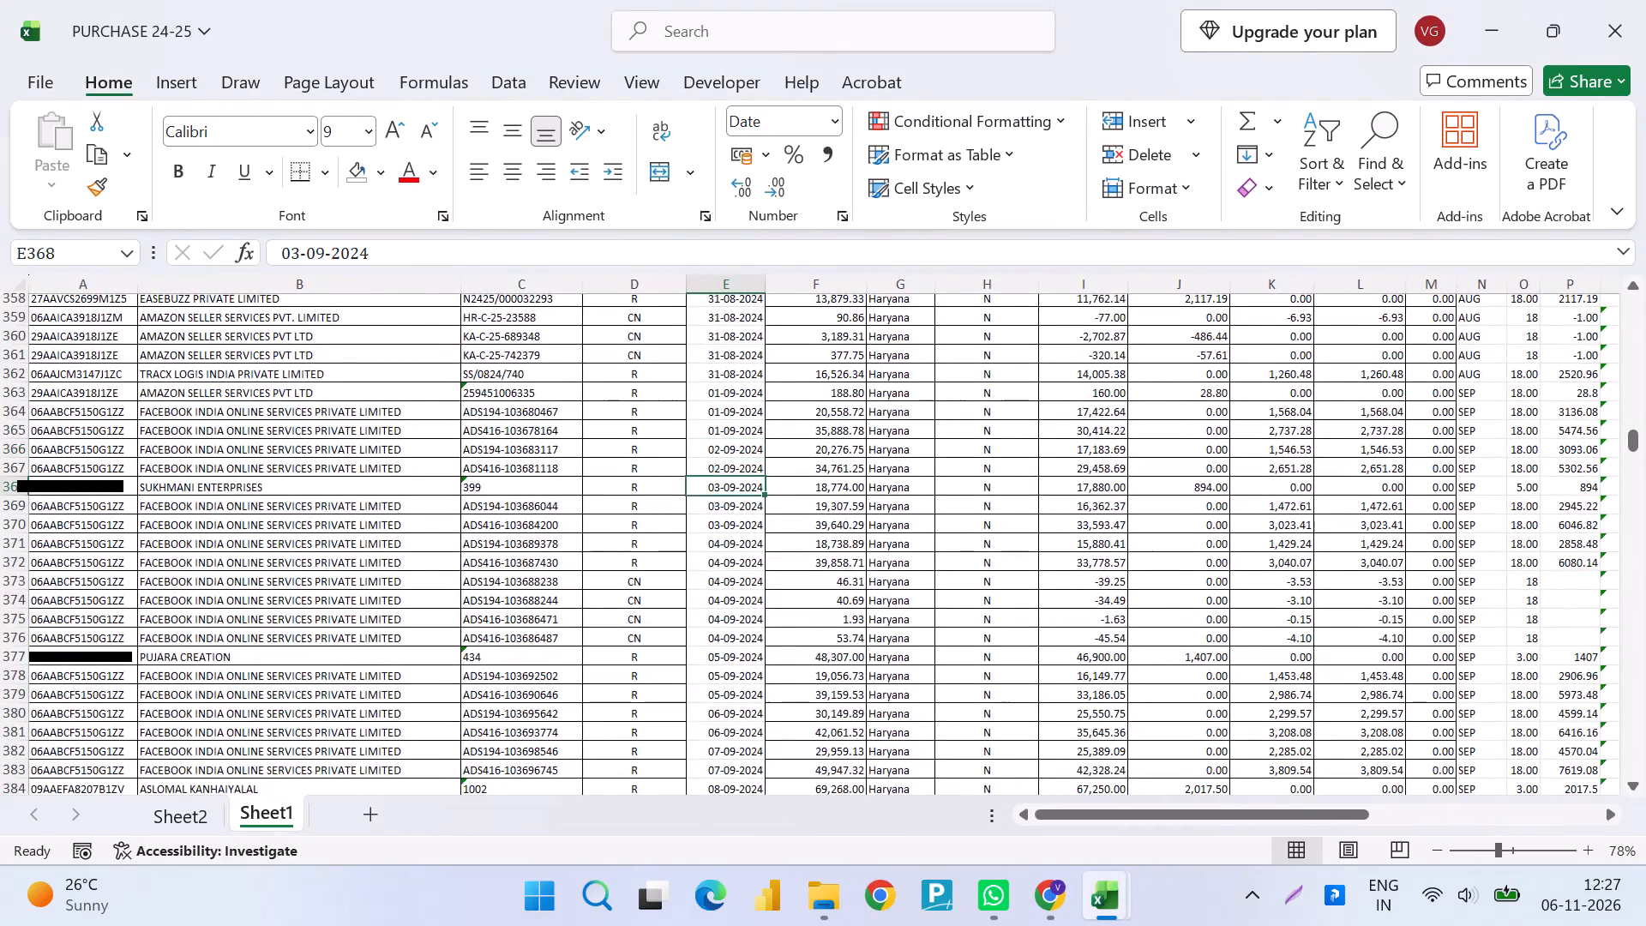
key("shift+Down")
key("shift+Down")
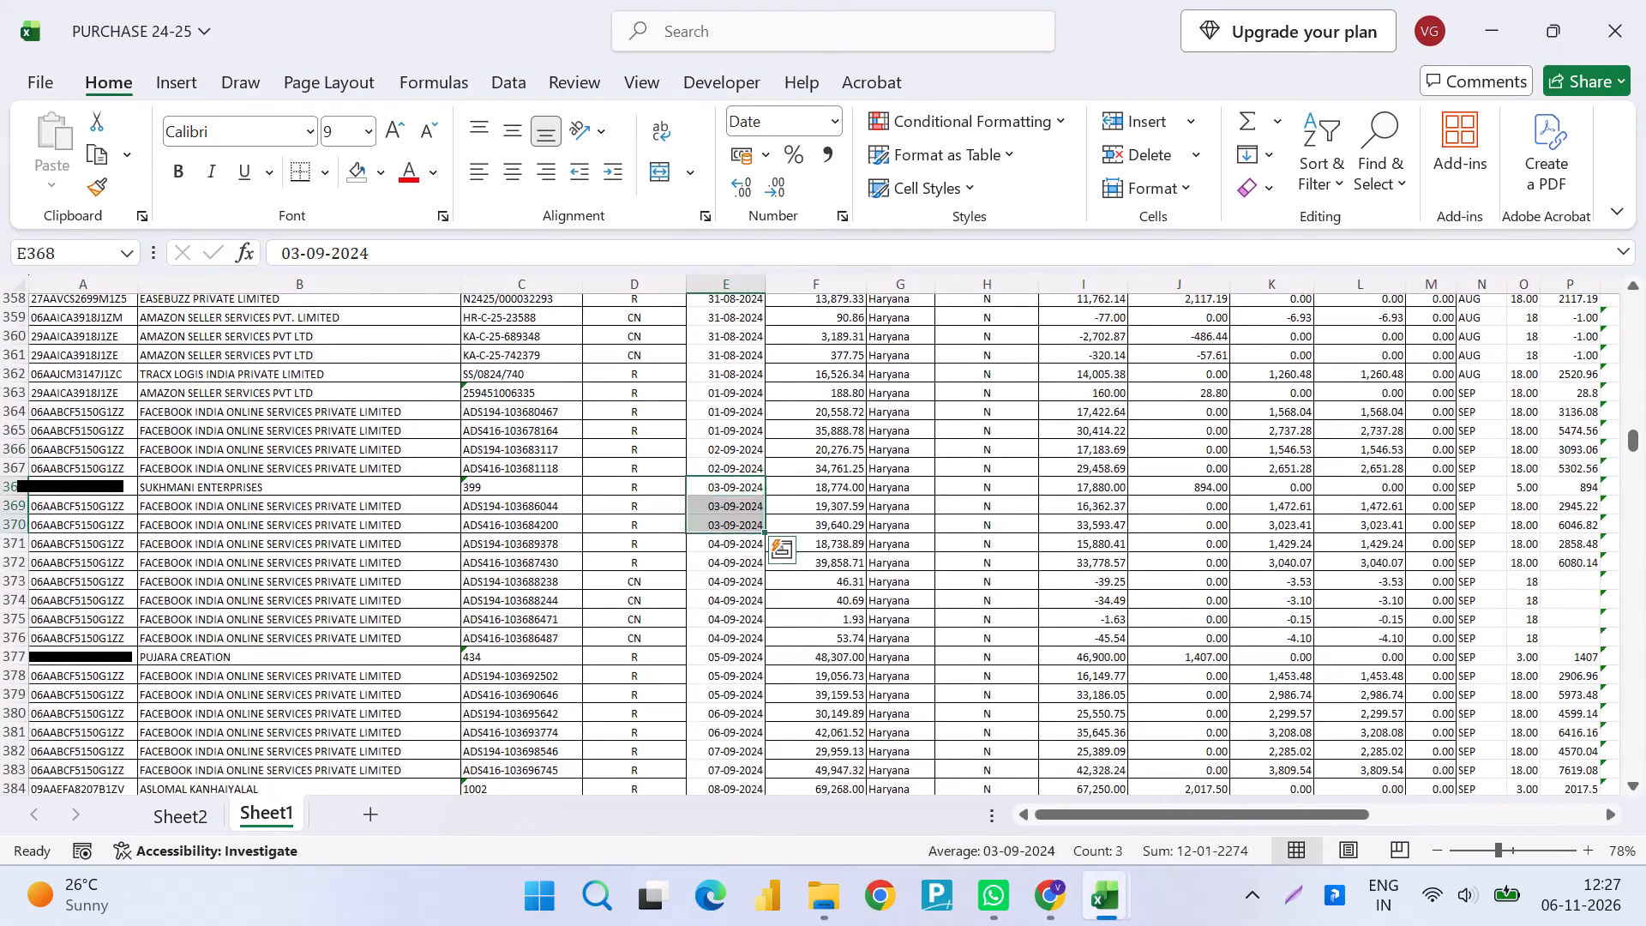
key("alt+Tab")
key("Down")
key("ctrl+d")
key("F2")
key("Left")
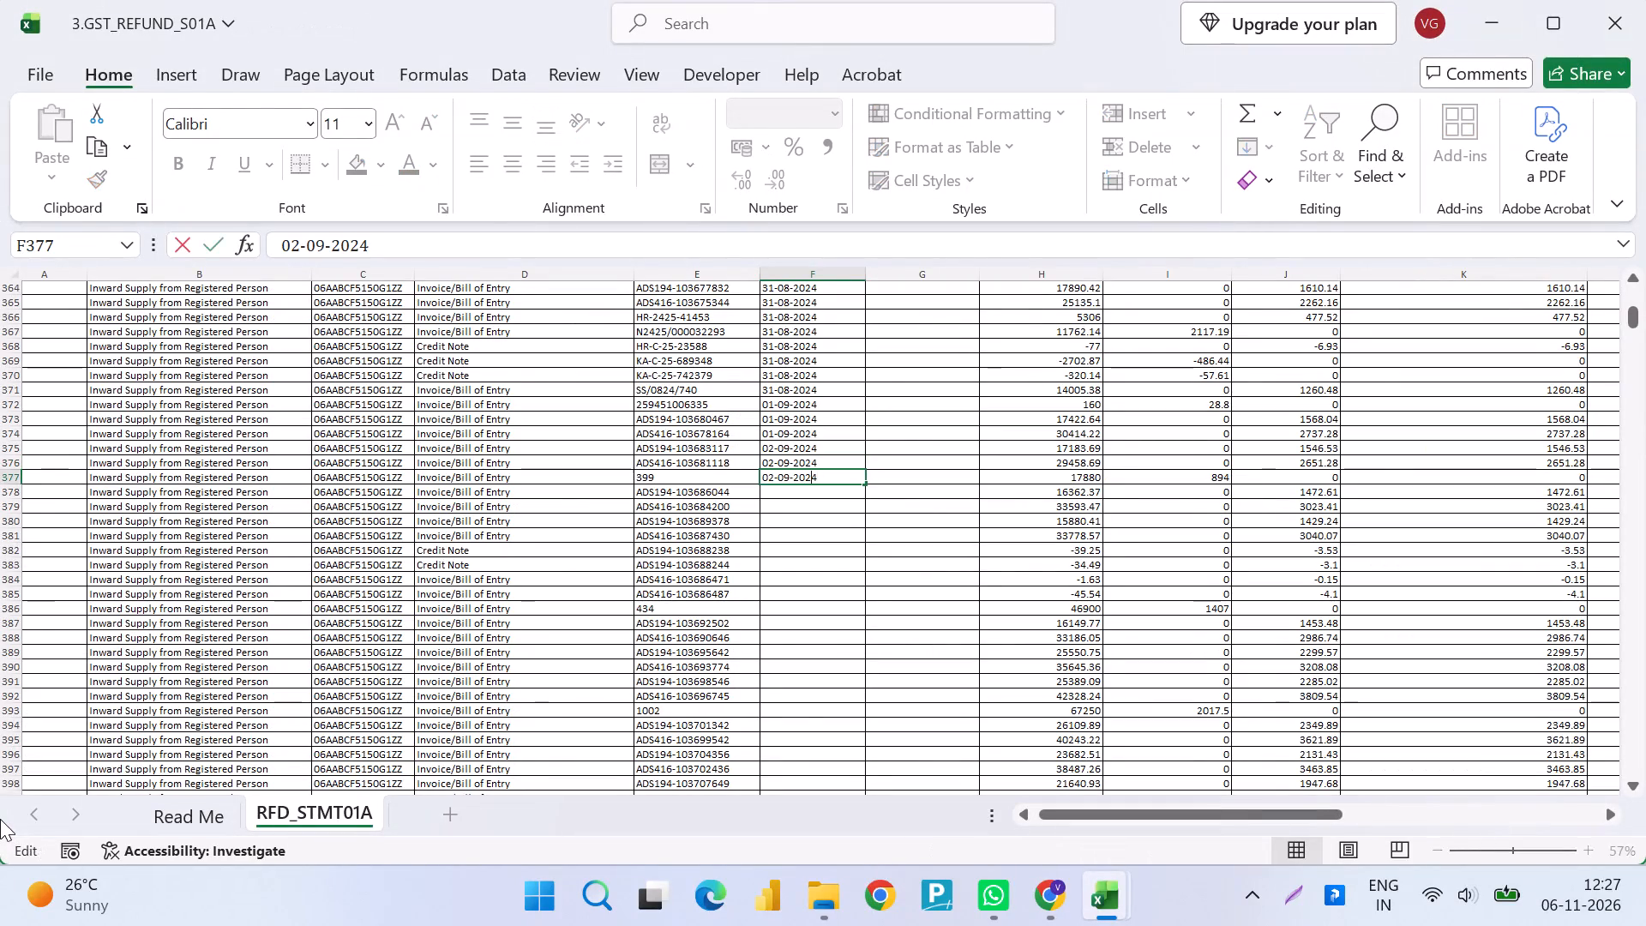
key("ctrl+Left")
key("ctrl+Left")
key("ctrl+Left")
key("Left")
key("shift+Left")
key("3")
key("Return")
key("ctrl+d")
key("Down")
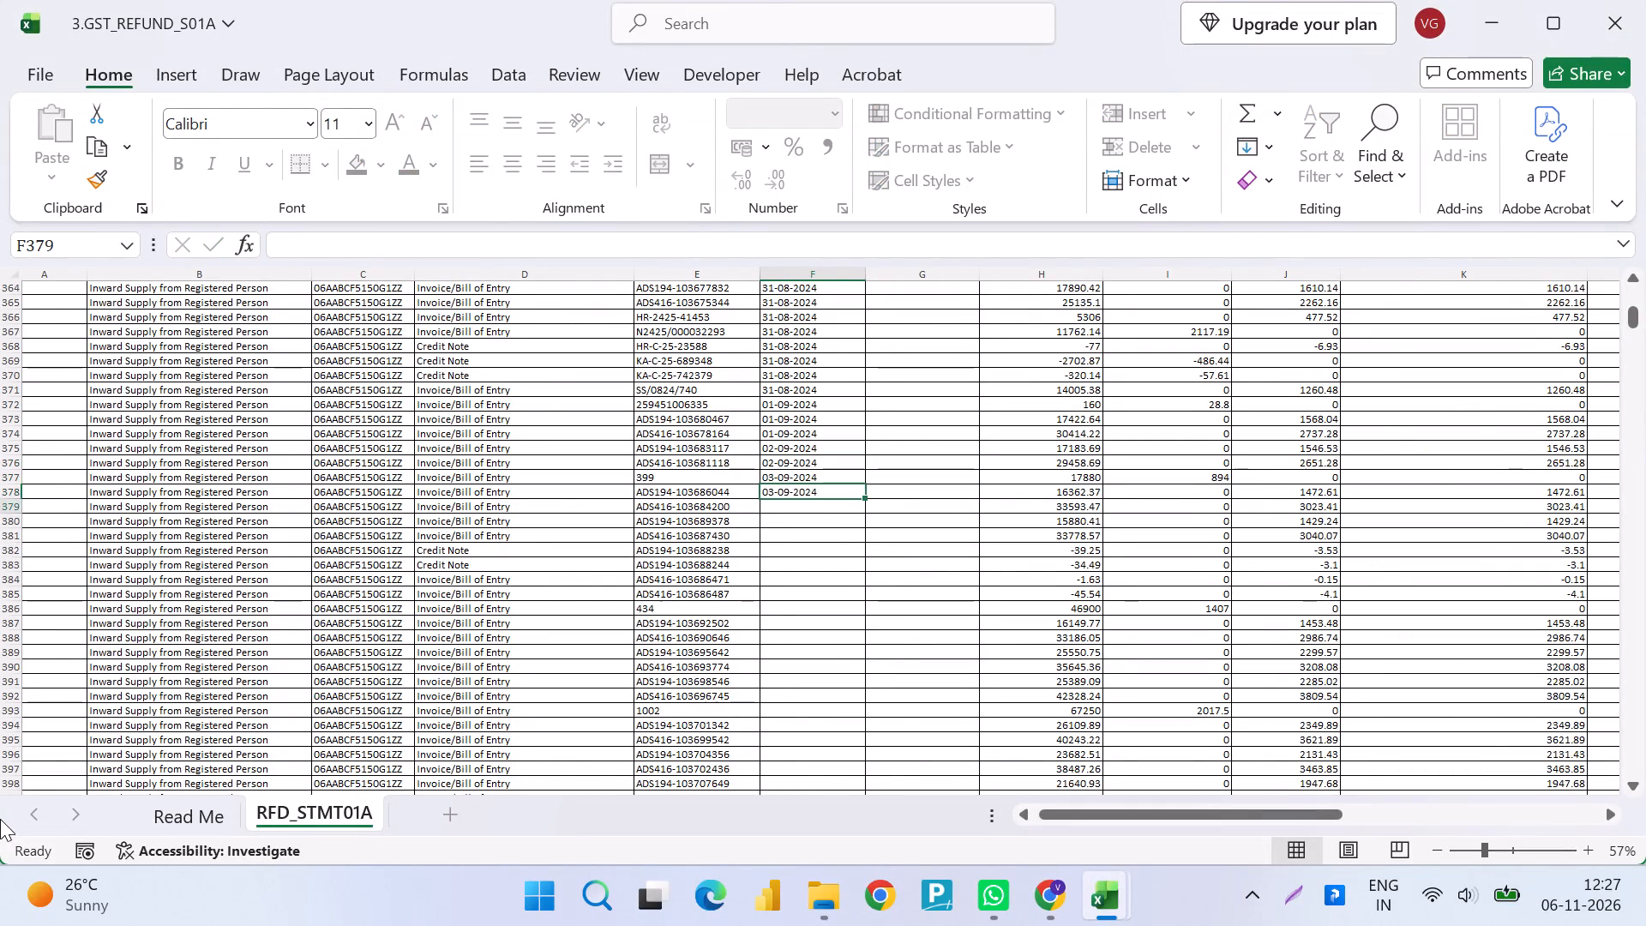
key("ctrl+d")
key("alt+Tab")
key("Down")
key("Down")
key("Down")
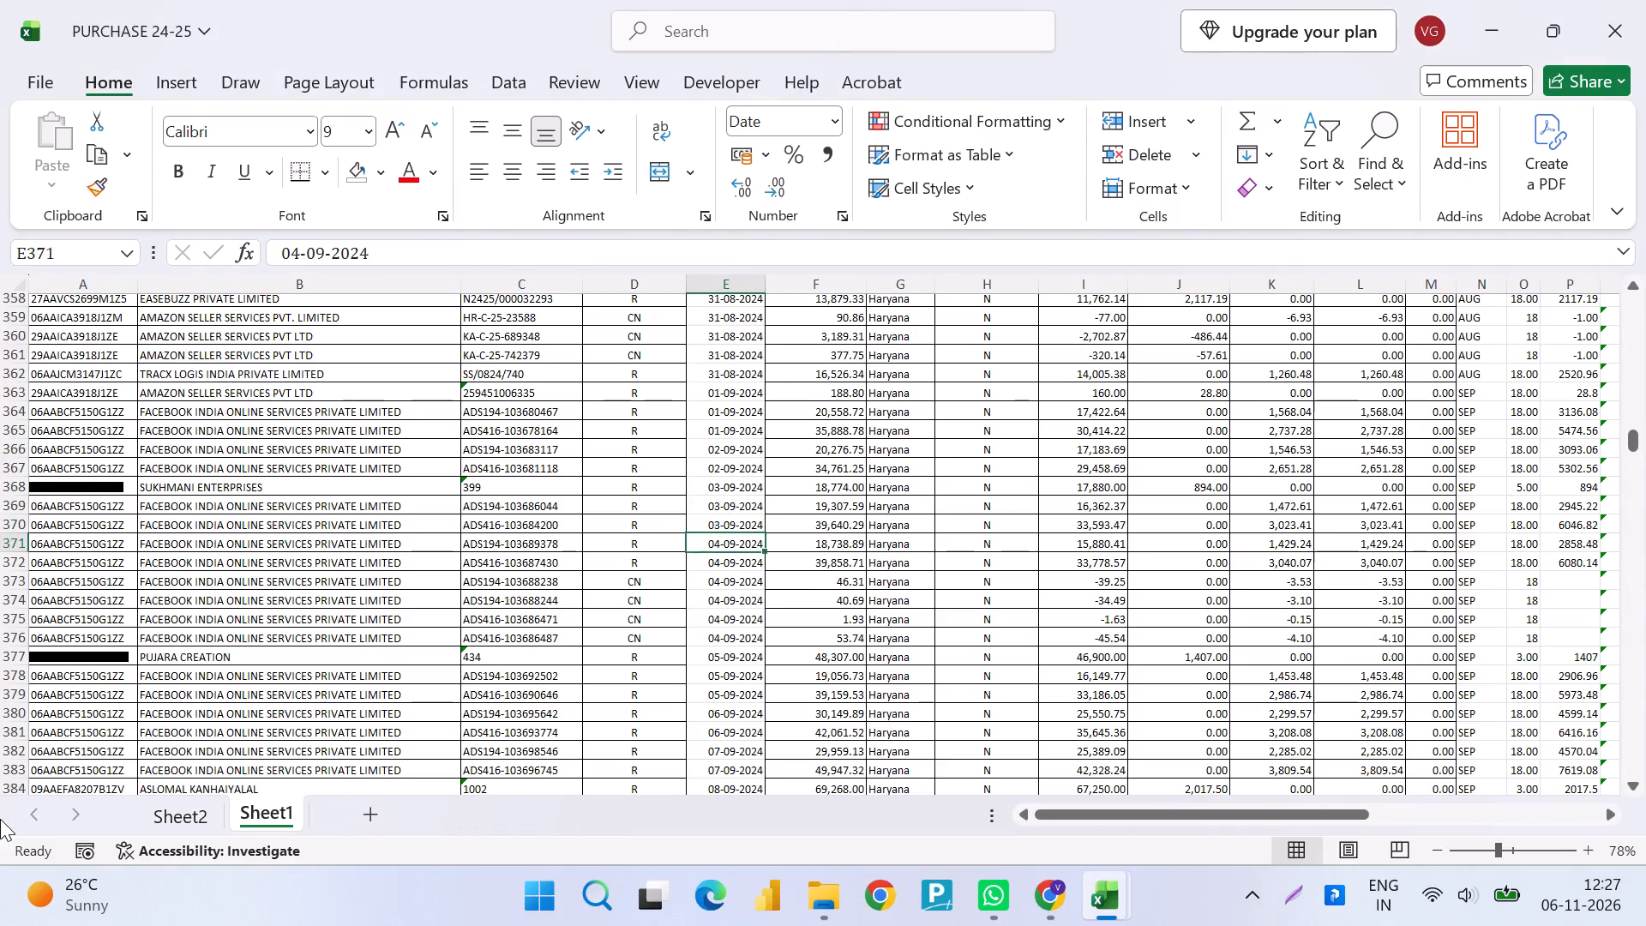
key("shift+Down")
key("shift+Down")
key("shift+Down")
key("shift+Down")
key("shift+Down")
key("alt+Tab")
key("Down")
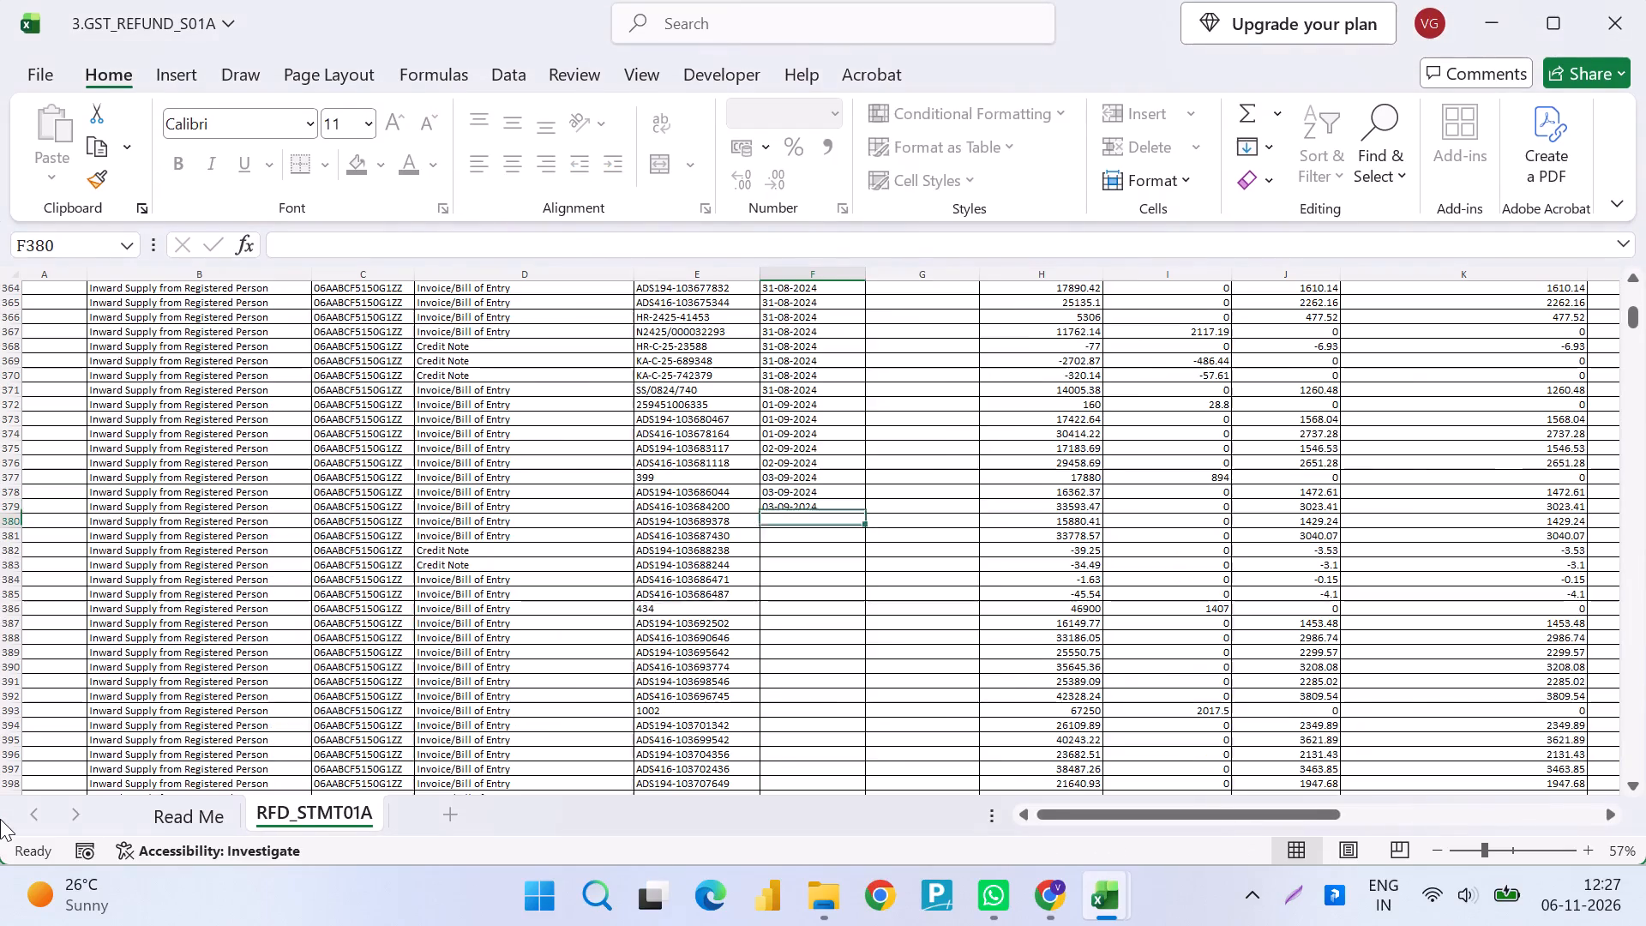
key("ctrl+d")
key("F2")
key("ctrl+Left")
key("ctrl+Left")
key("ctrl+Left")
key("Left")
key("shift+Left")
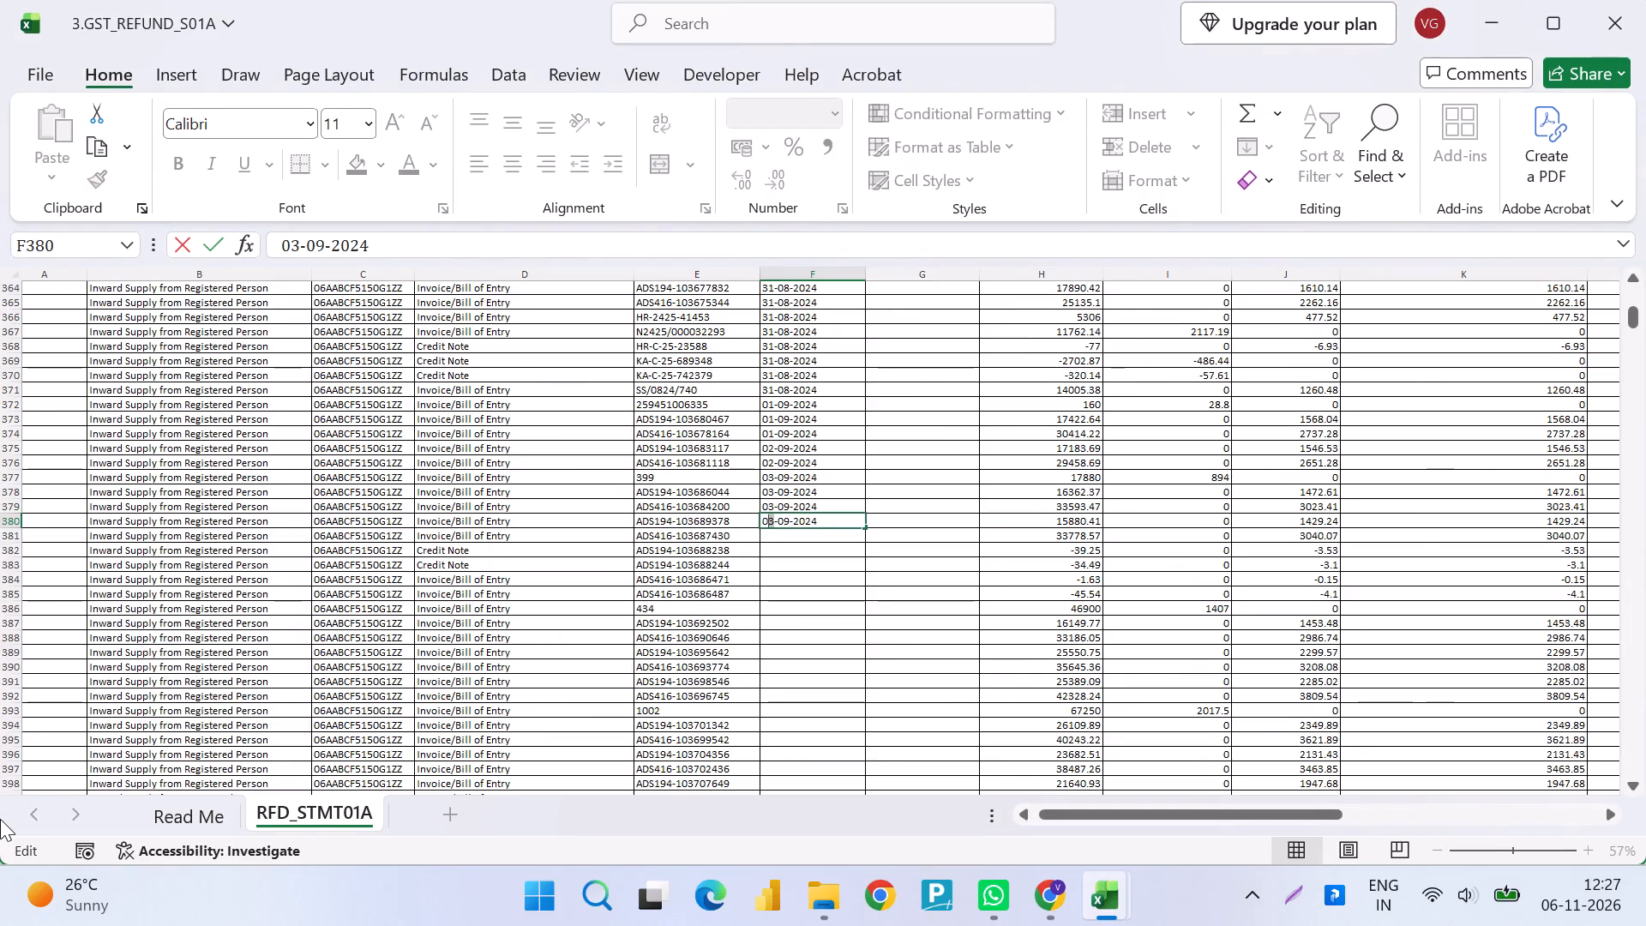
key("4")
key("Return")
Fill the 04-09-2024 date down from F380 through F386 of the refund sheet.
key("alt+Tab")
key("alt+Tab")
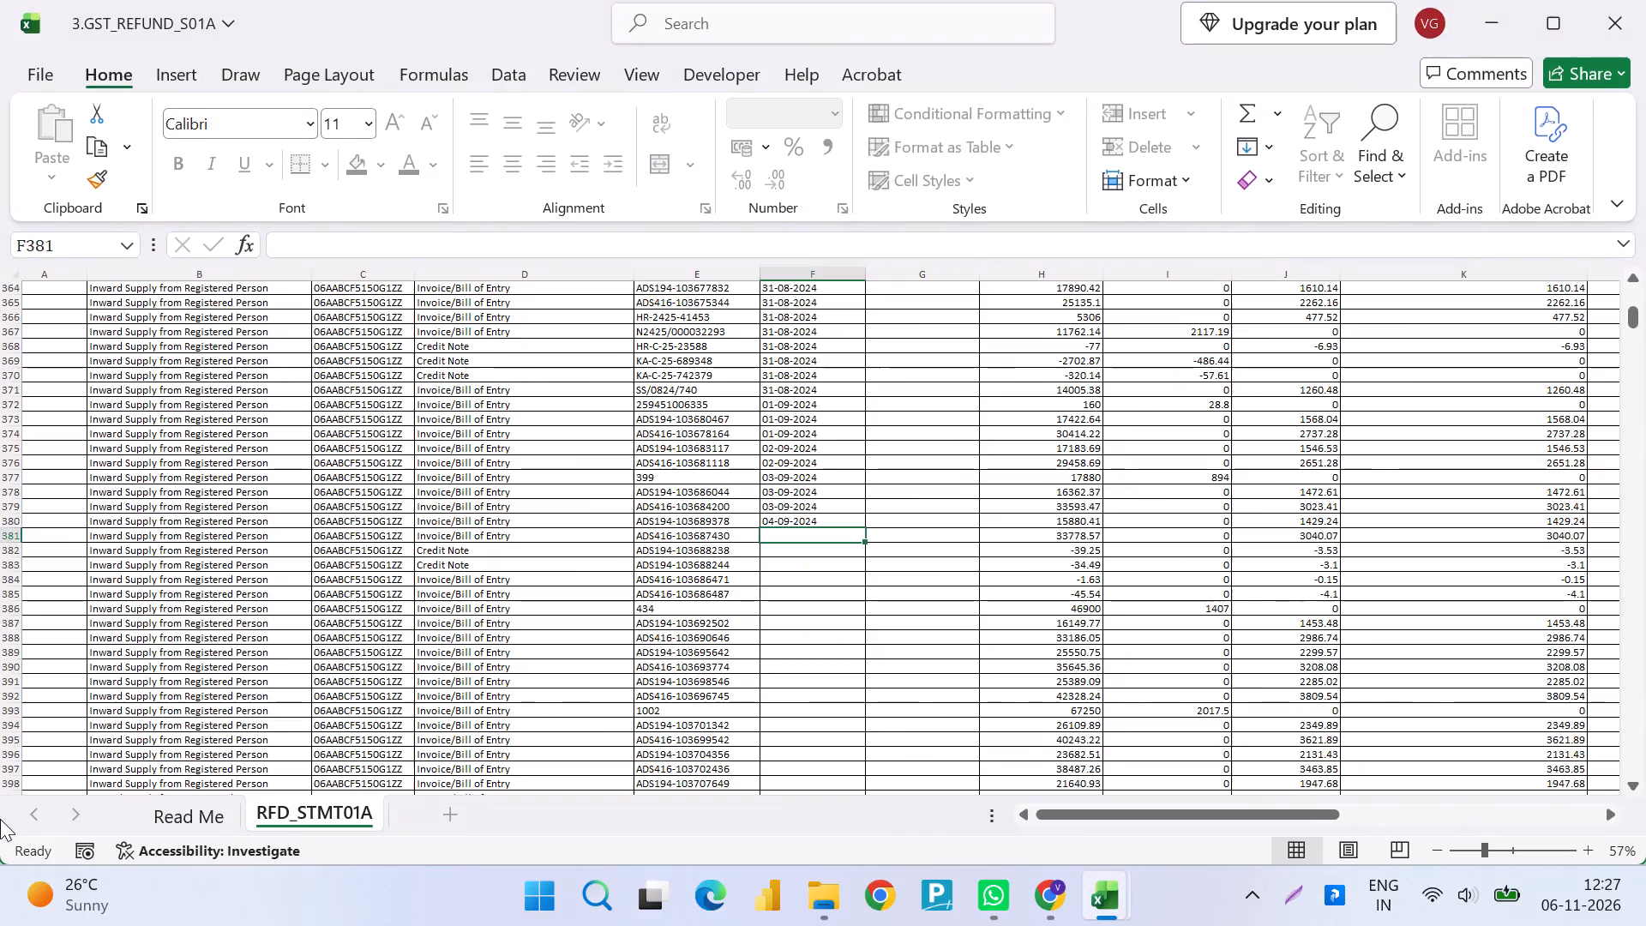
key("Up")
key("shift+Down")
key("shift+Down")
key("shift+Down")
key("shift+Down")
key("shift+Down")
key("shift+Down")
key("ctrl+d")
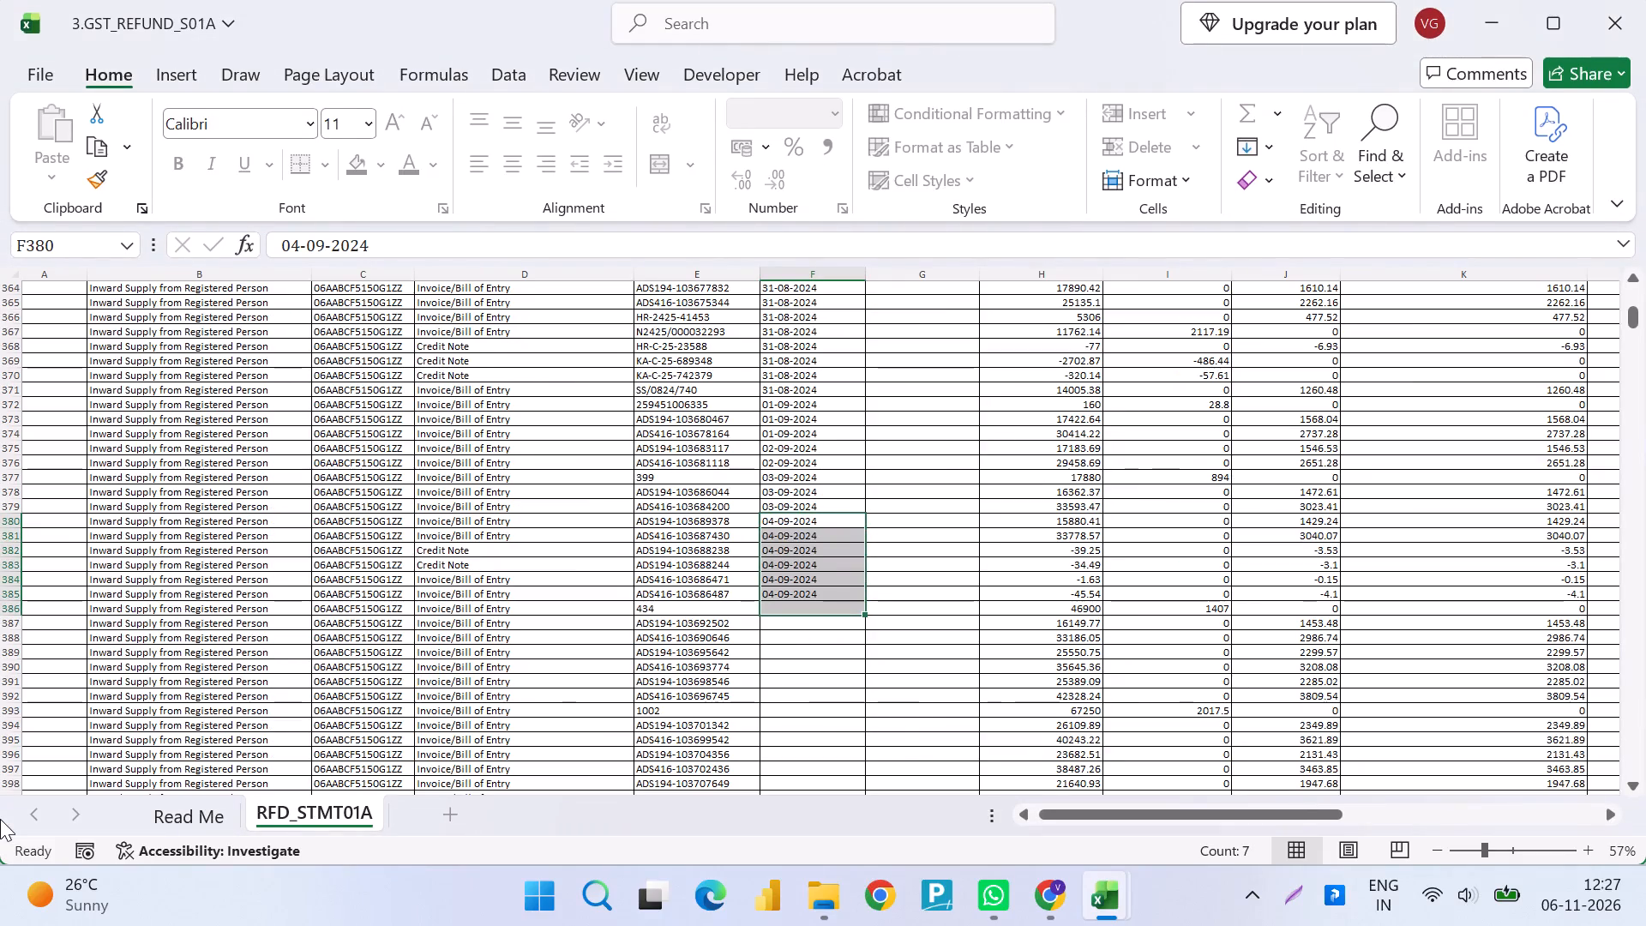
Check the date of invoice 434 in the PURCHASE 24-25 workbook, and set F386 of the refund sheet to 05-09-2024.
key("alt+Tab")
key("Down")
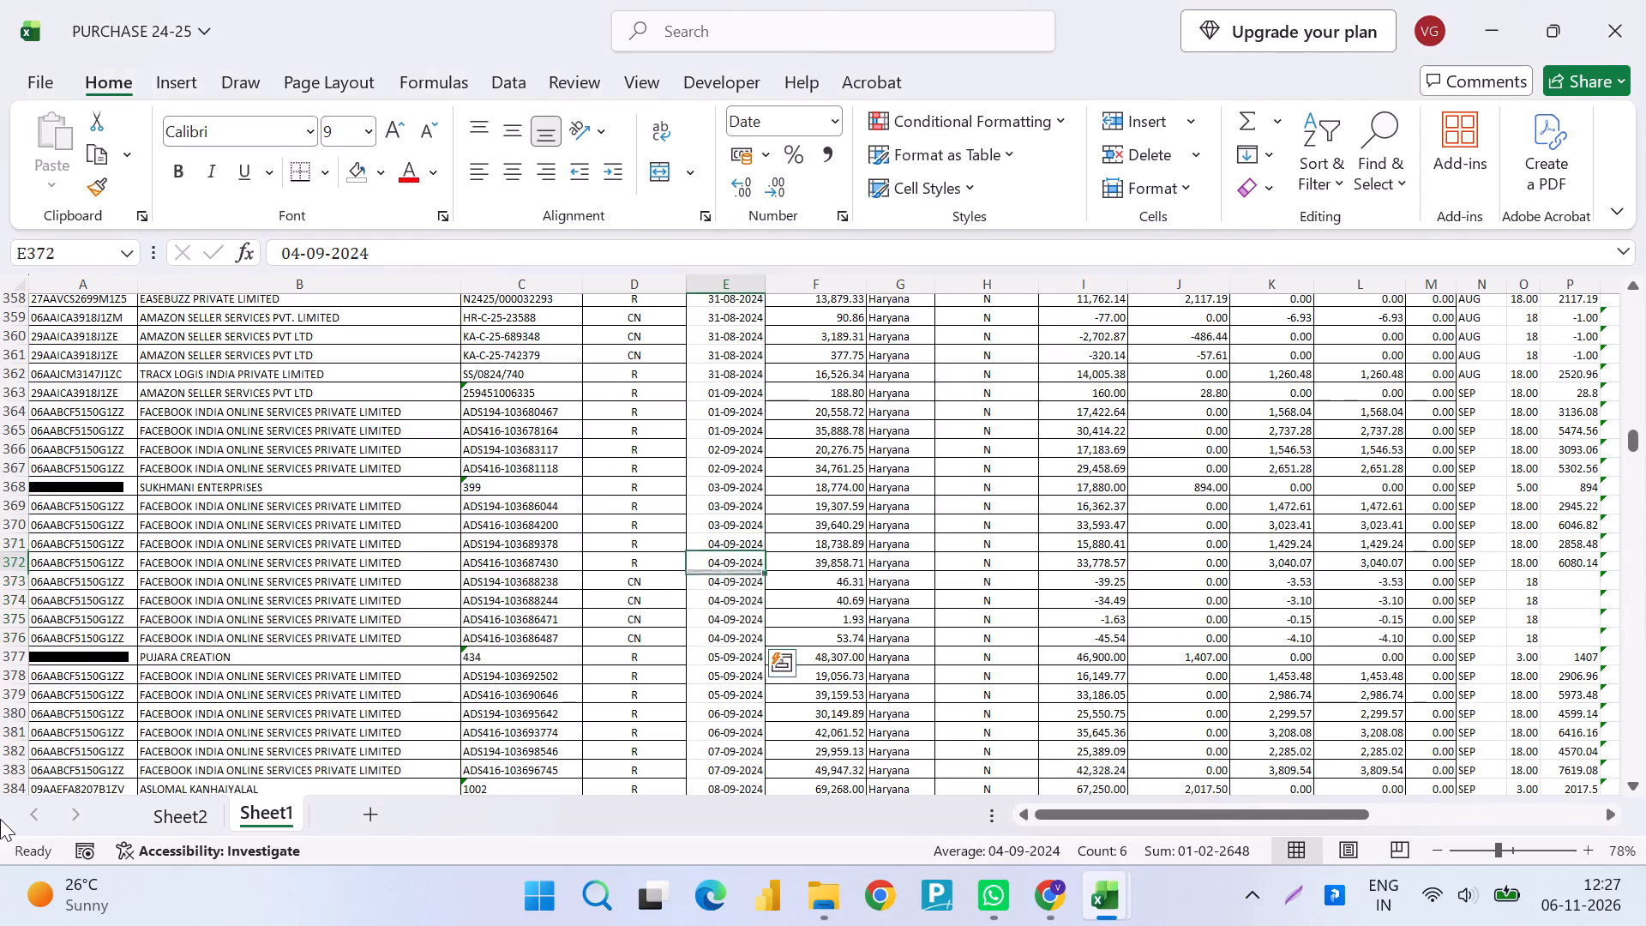
key("Down")
key("Down")
key("Down")
key("Down")
key("Down")
key("alt+Tab")
key("Down")
key("ctrl+Down")
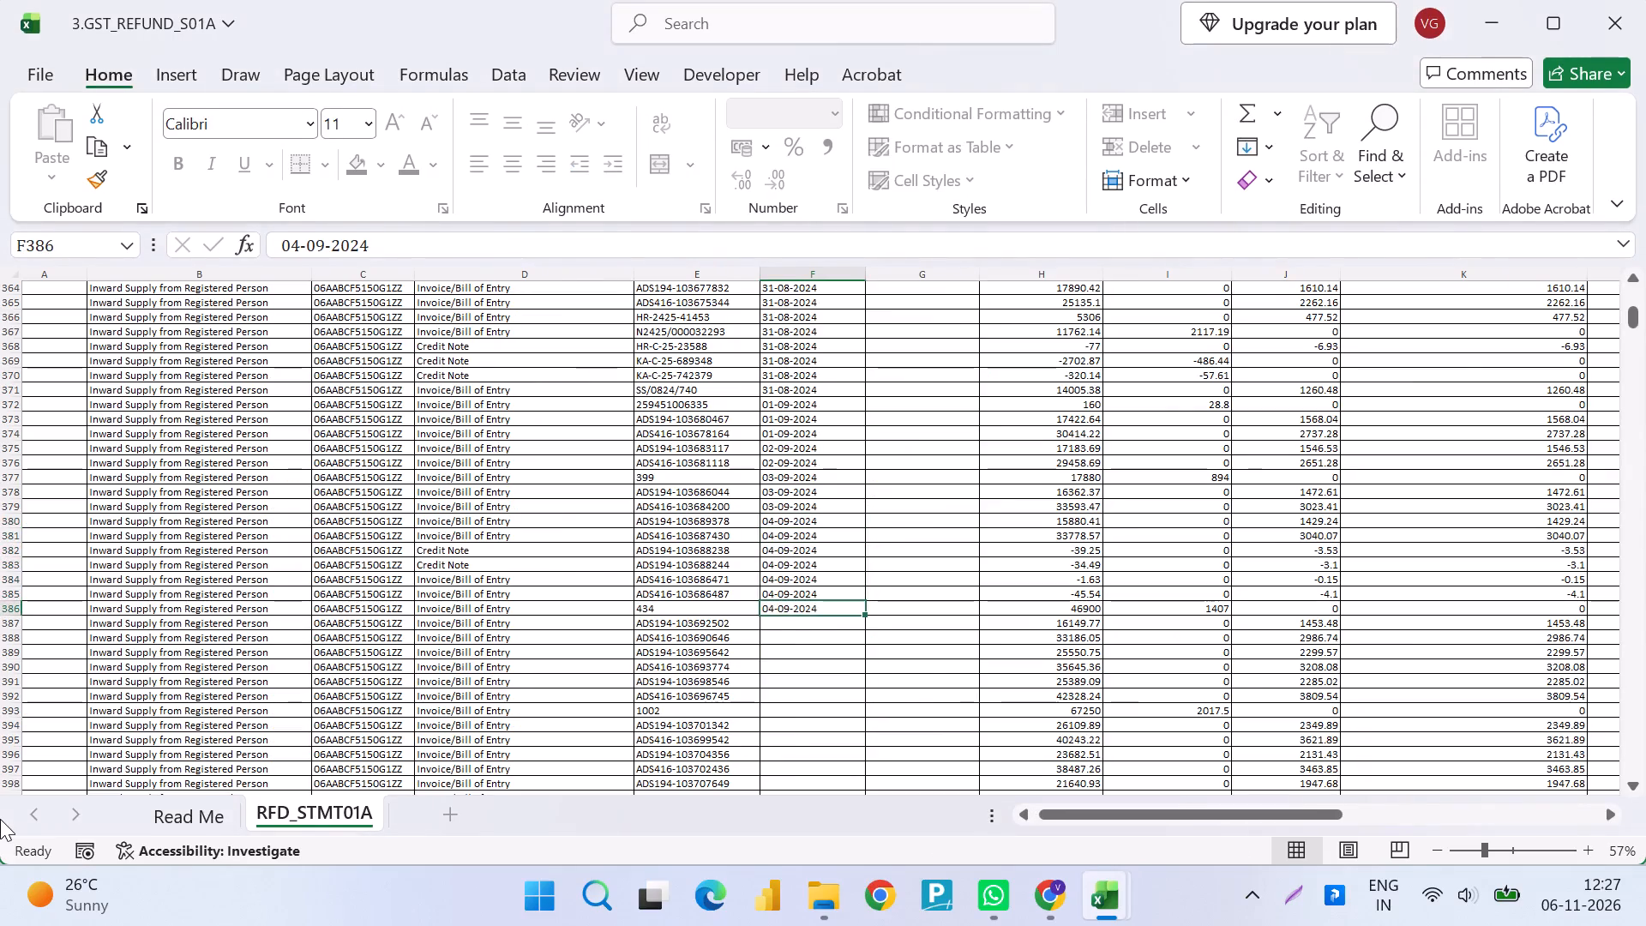
key("F2")
key("ctrl+Left")
key("ctrl+Left")
key("ctrl+Left")
key("Left")
key("shift+Left")
key("5")
key("Return")
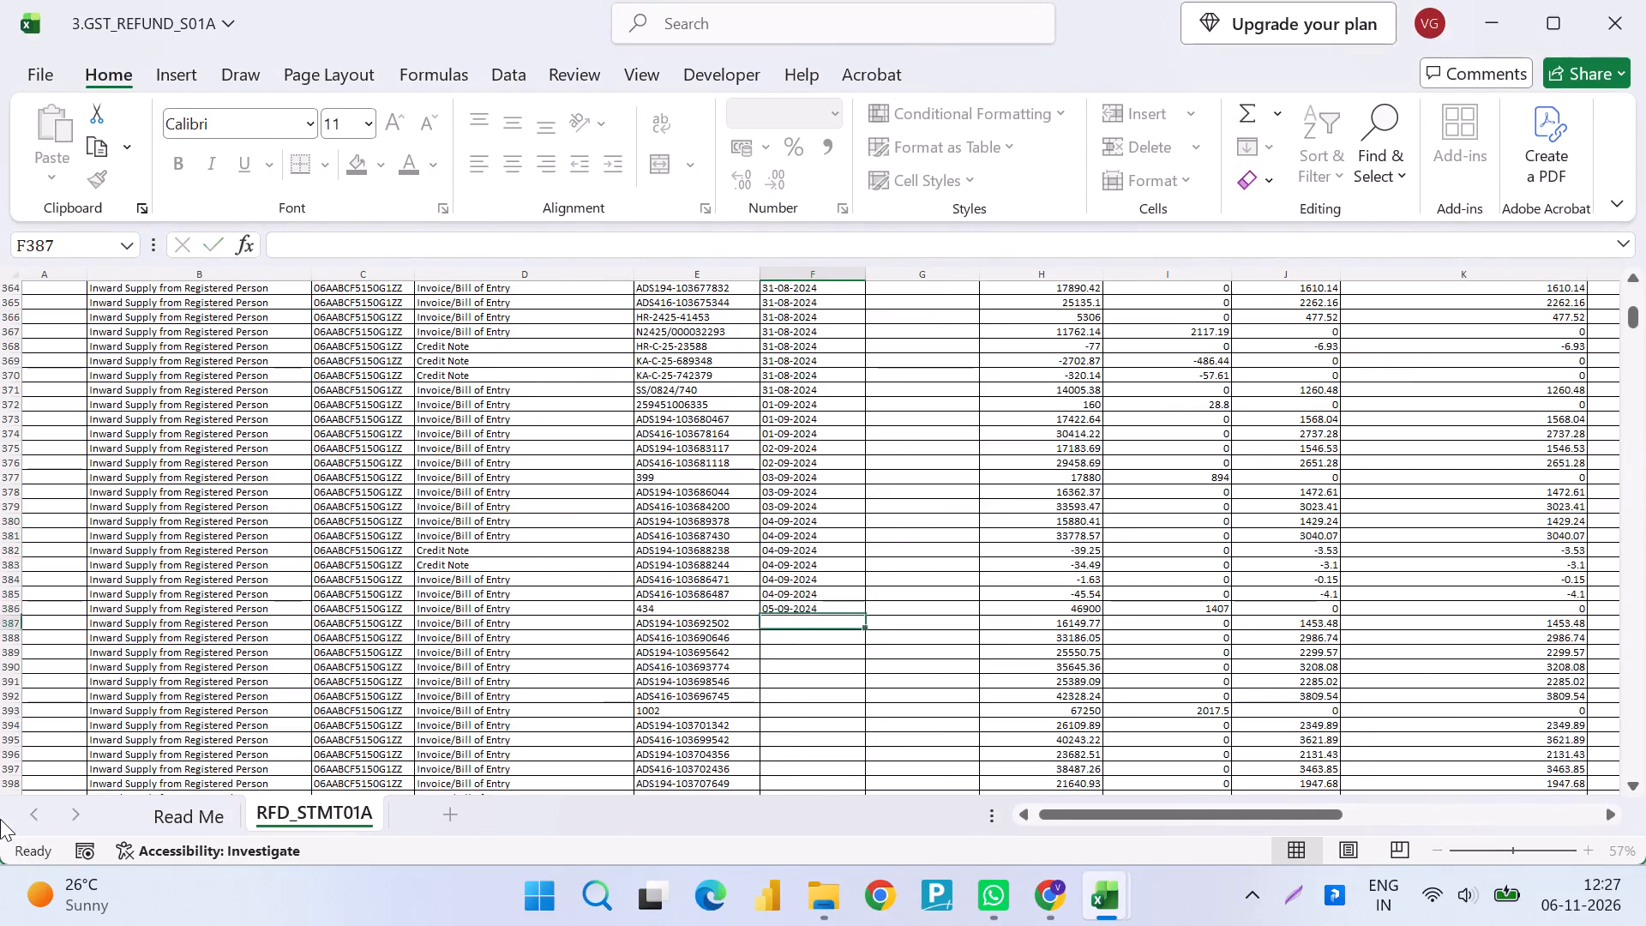
Check the 05-09-2024 entries in the PURCHASE 24-25 workbook, and fill that date down into F387 through F389 of the refund sheet.
key("alt+Tab")
key("shift+Down")
key("shift+Down")
key("shift+Down")
key("shift+Down")
key("shift+Up")
key("shift+Up")
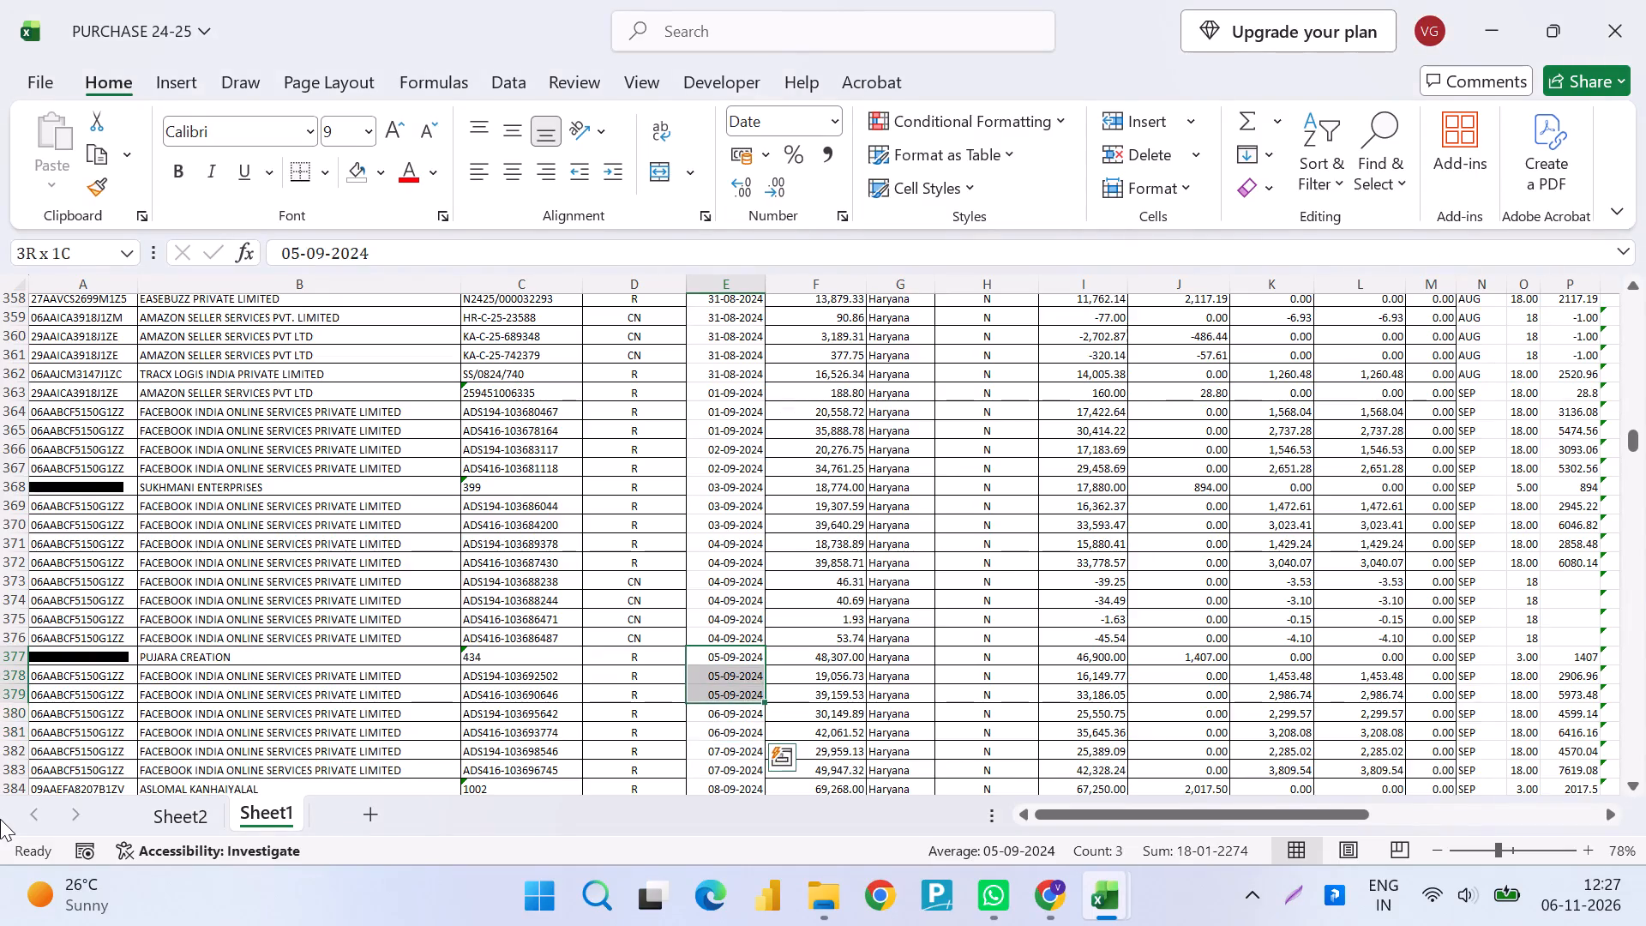
key("alt+Tab")
key("Down")
key("Up")
key("ctrl+d")
key("Down")
key("ctrl+d")
key("Down")
key("ctrl+d")
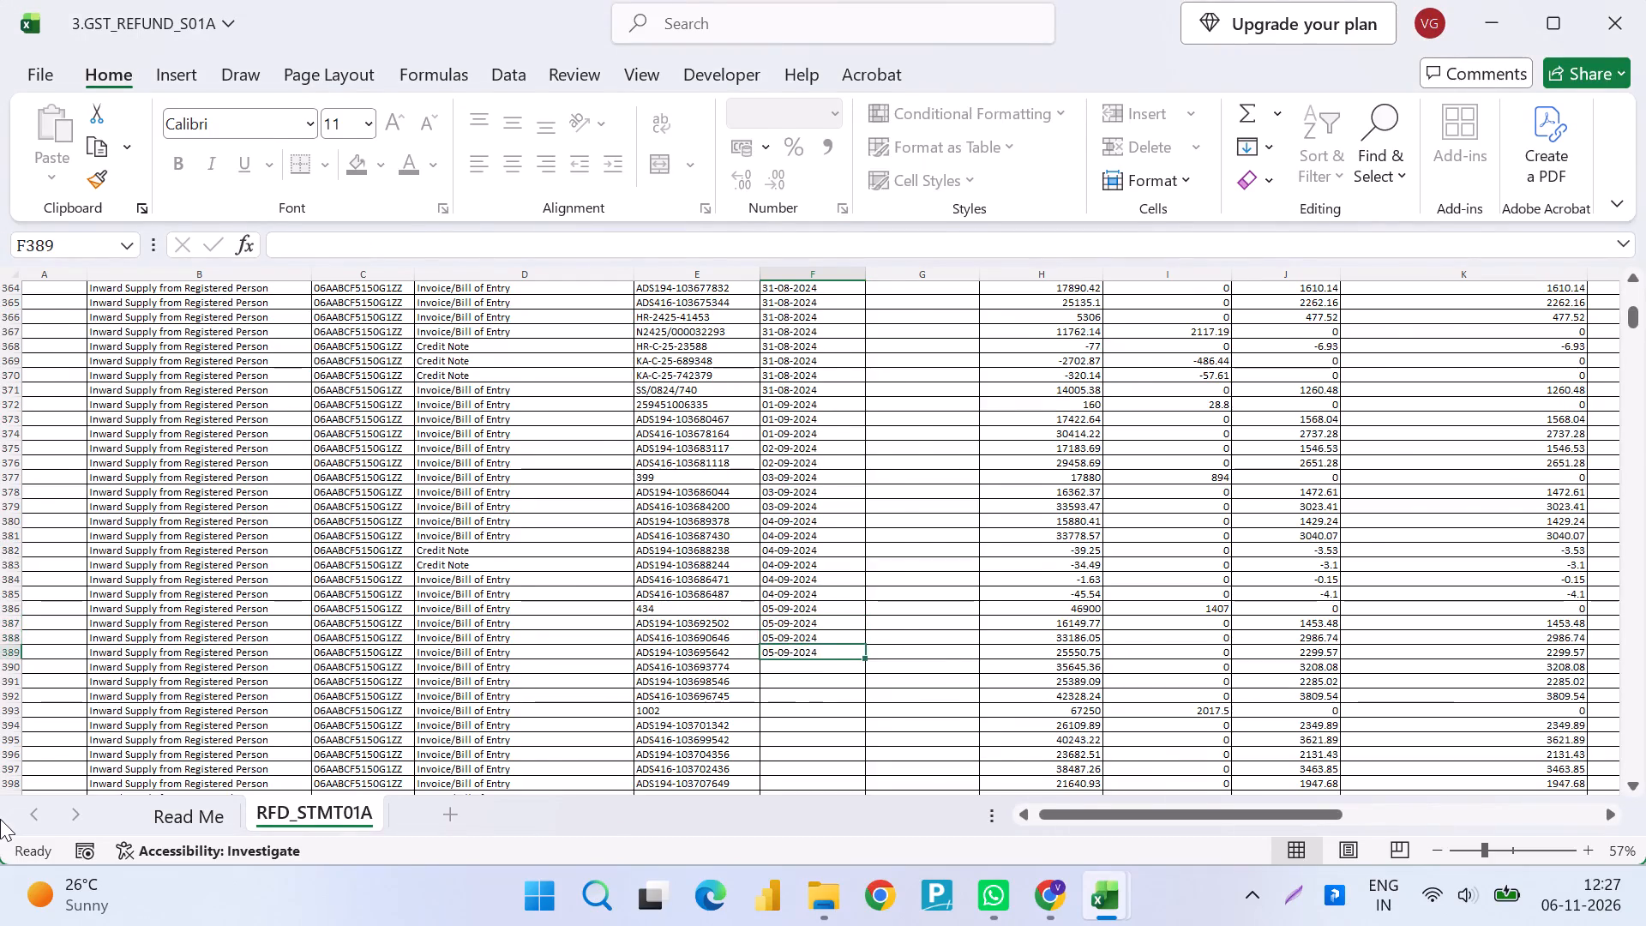
Check the 06-09-2024 entries in the PURCHASE 24-25 workbook, and set F389 and F390 of the refund sheet to 06-09-2024.
key("alt+Tab")
key("Down")
key("Down")
key("Down")
key("shift+Down")
key("alt+Tab")
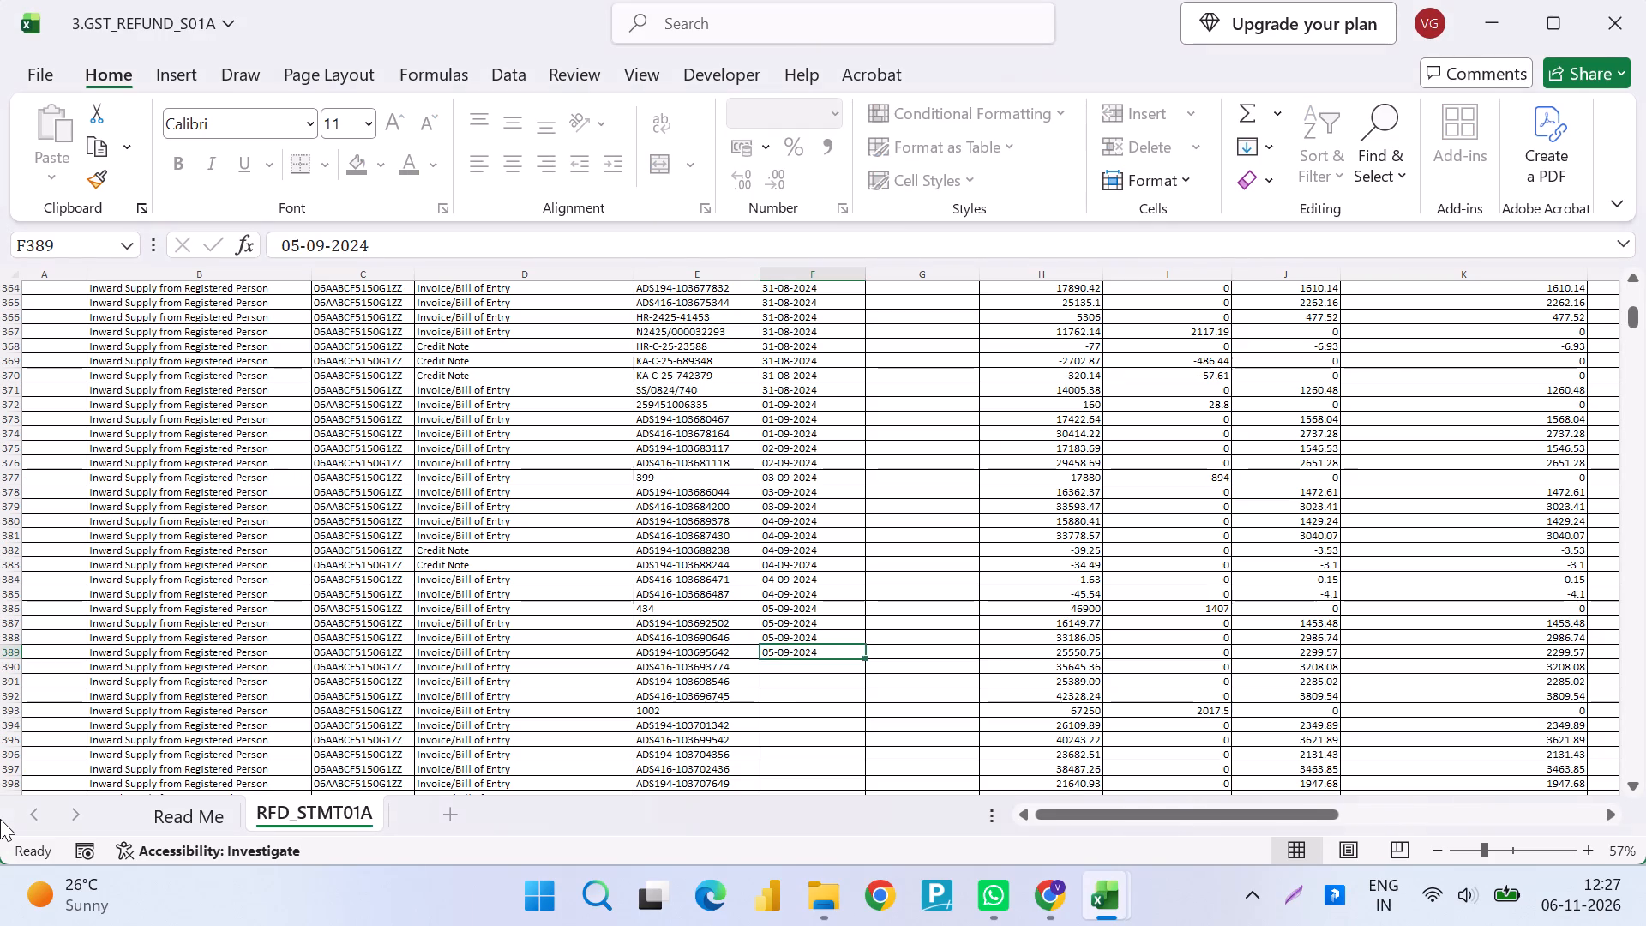
key("Down")
key("ctrl+d")
key("Up")
key("F2")
key("Left")
key("ctrl+Left")
key("ctrl+Left")
key("ctrl+Left")
key("ctrl+Left")
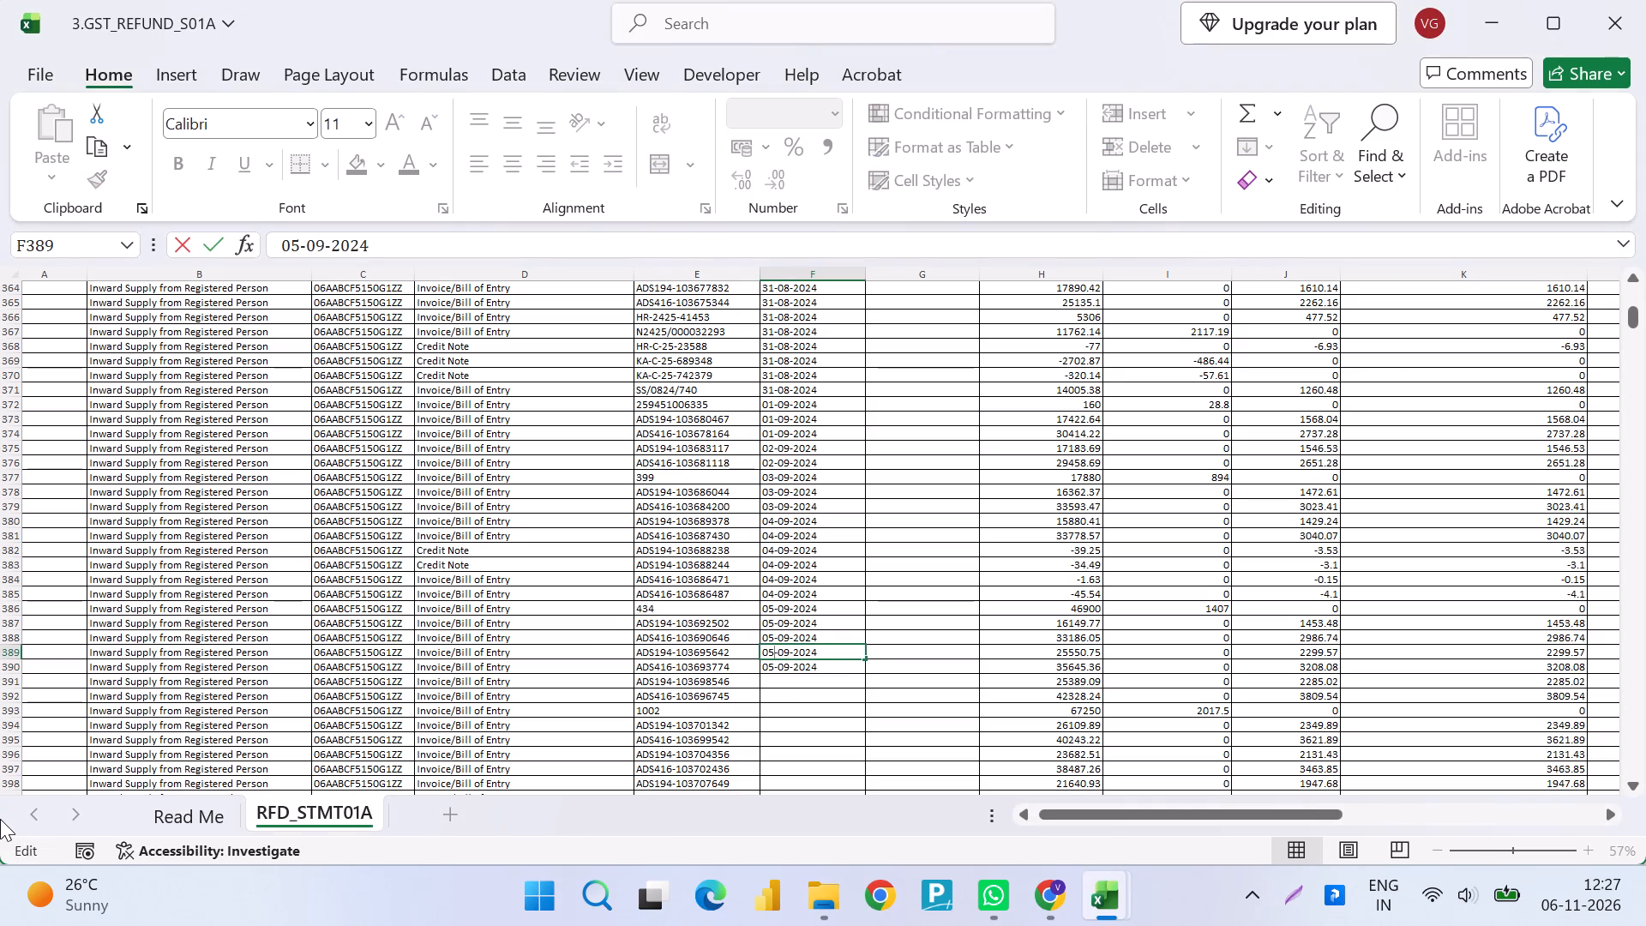
key("shift+Left")
key("6")
key("Return")
key("ctrl+d")
key("Down")
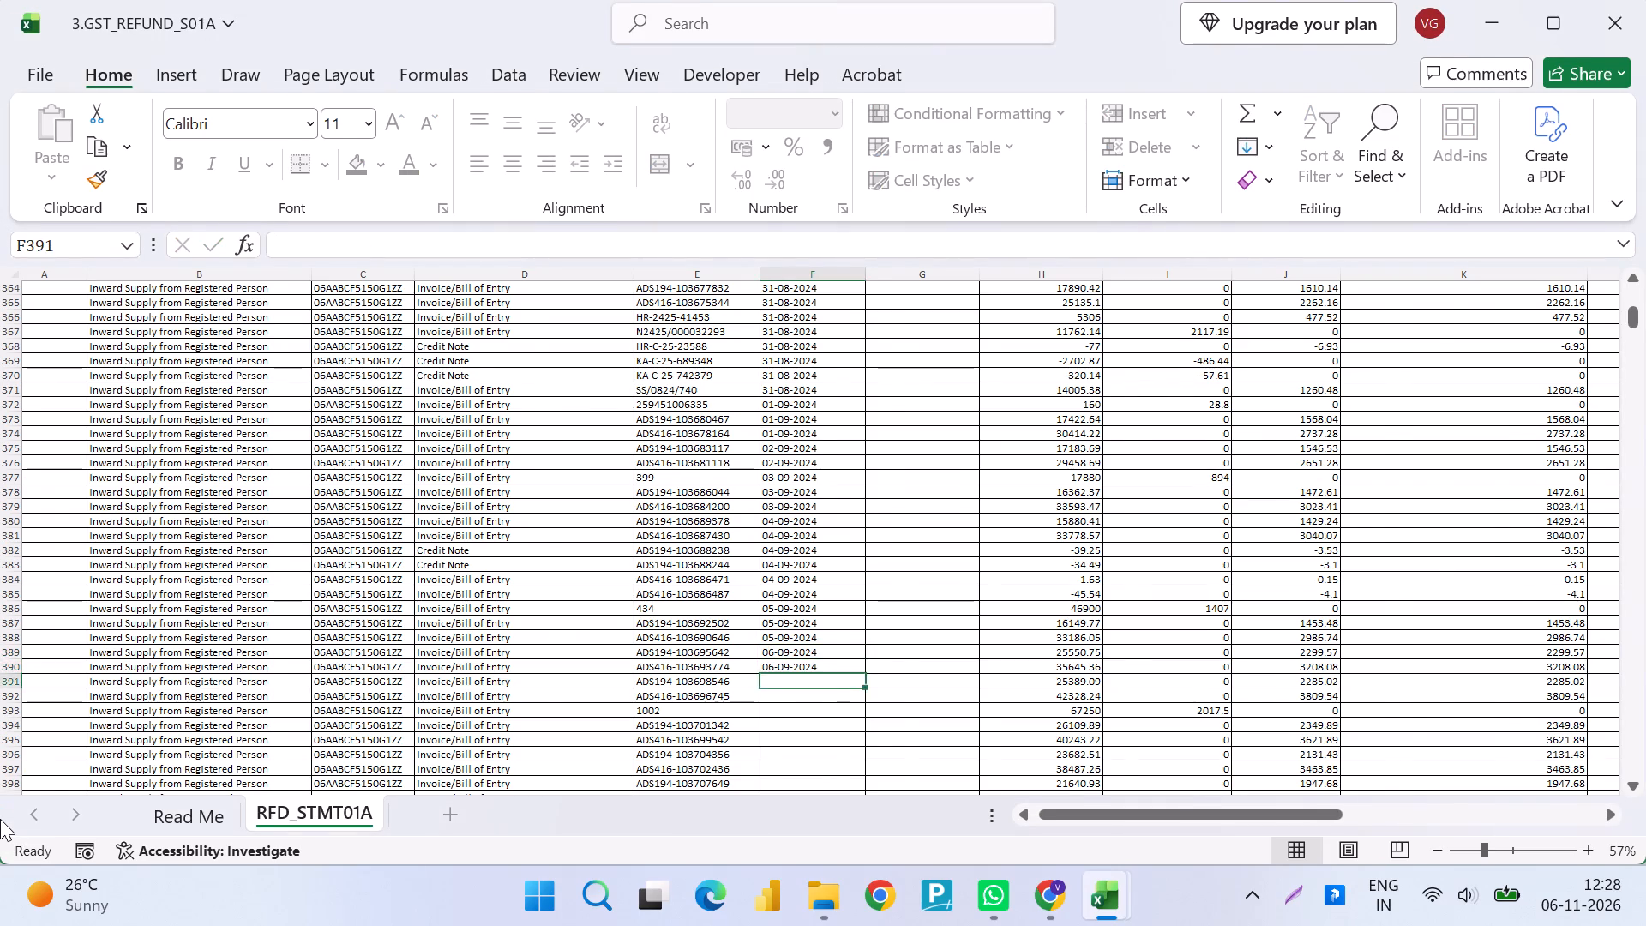
Check the 07-09-2024 entries in the PURCHASE 24-25 workbook, and set F391 and F392 of the refund sheet to 07-09-2024.
key("alt+Tab")
key("Down")
key("Down")
key("shift+Down")
key("alt+Tab")
key("ctrl+d")
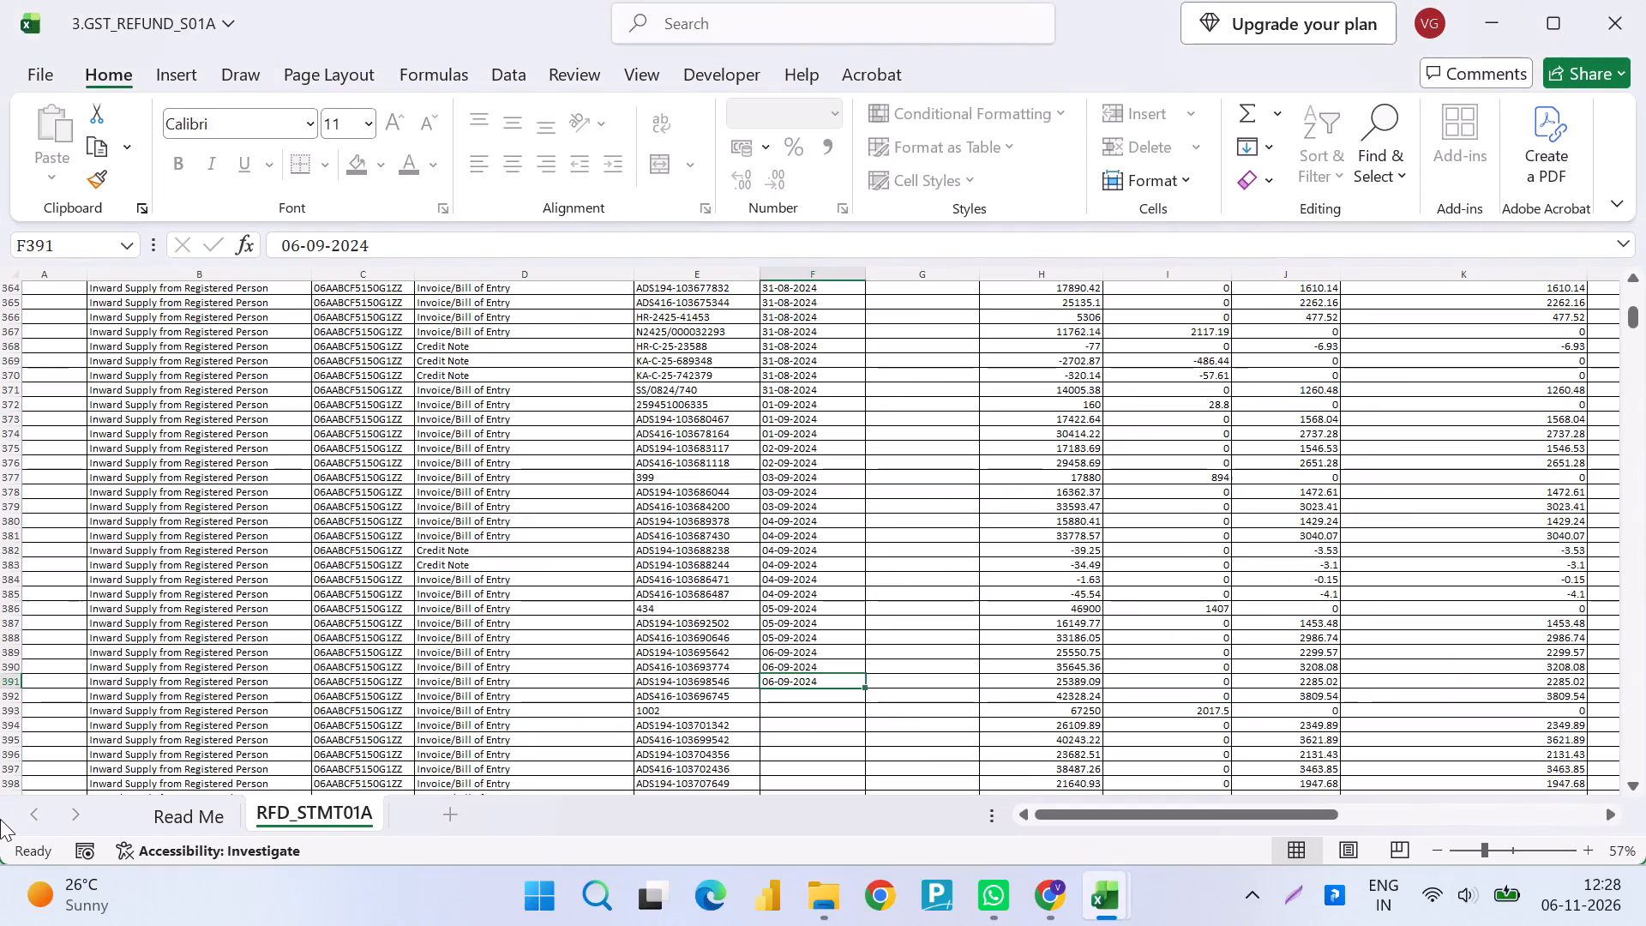
key("F2")
key("ctrl+Left")
key("ctrl+Left")
key("ctrl+Left")
key("ctrl+Left")
key("shift+Left")
key("7")
key("Return")
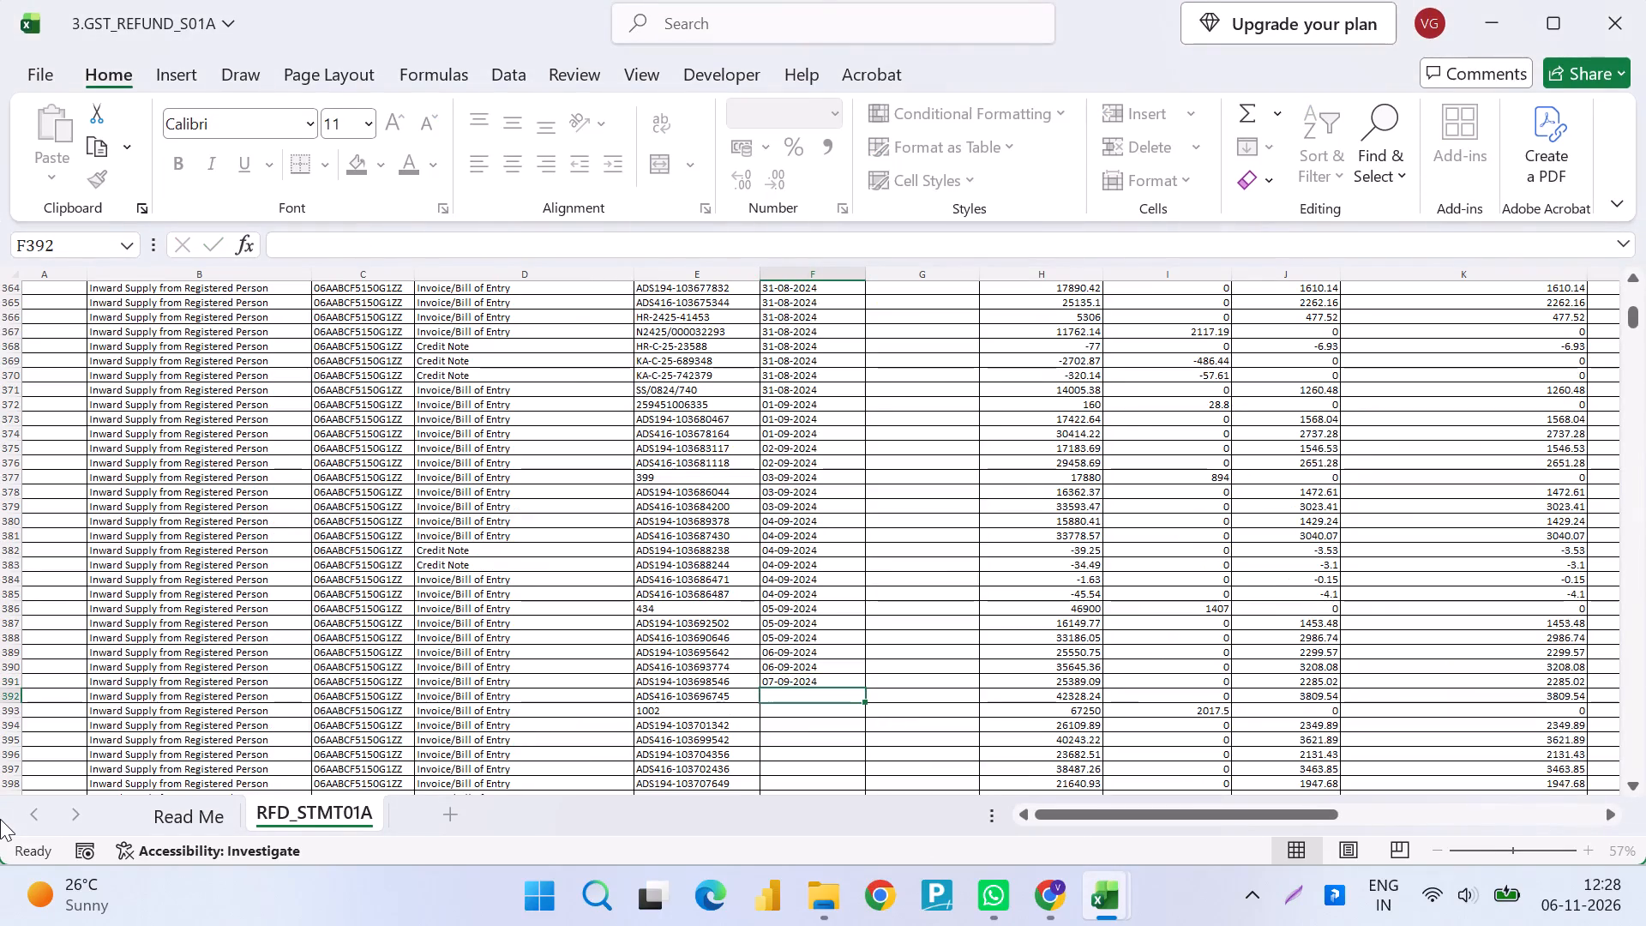
key("ctrl+d")
Check the 08-09-2024 entries in the PURCHASE 24-25 workbook, and set F393 through F395 of the refund sheet to 08-09-2024.
key("alt+Tab")
key("Down")
key("shift+Down")
key("Down")
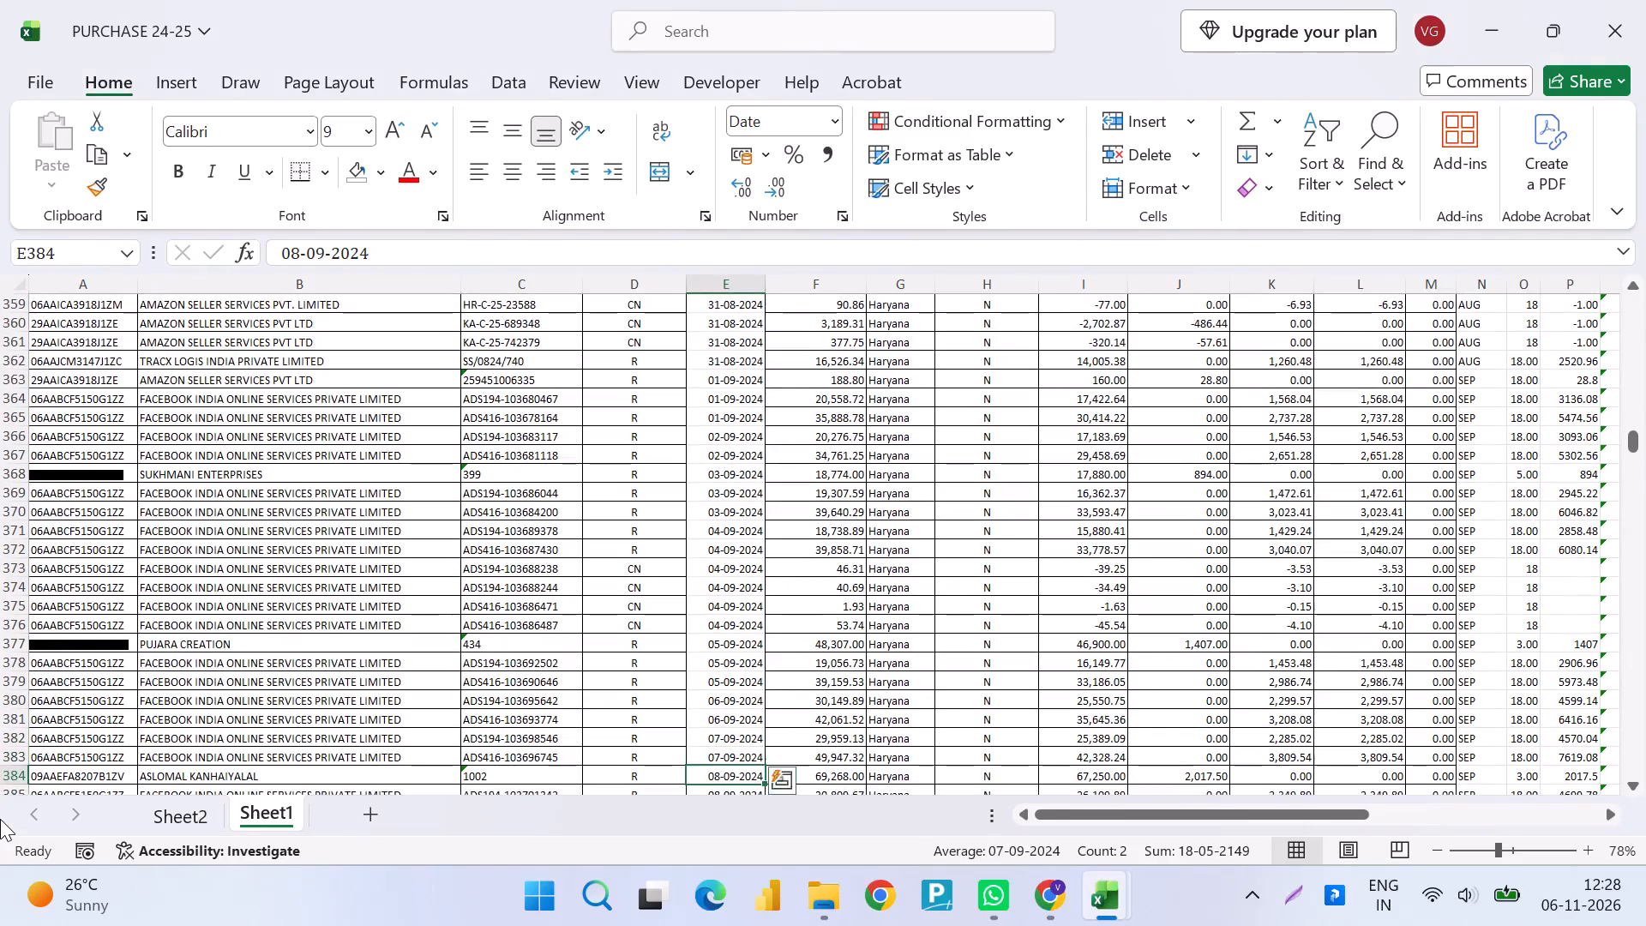
key("shift+Down")
key("shift+Down")
key("shift+Down")
key("shift+Down")
key("shift+Down")
key("shift+Down")
key("shift+Down")
key("shift+Down")
key("shift+Down")
key("shift+Down")
key("shift+Down")
key("shift+Down")
key("shift+Down")
key("shift+Down")
key("shift+Down")
key("shift+Down")
key("shift+Down")
key("shift+Down")
key("shift+Down")
key("shift+Down")
key("shift+Up")
key("shift+Up")
key("shift+Up")
key("shift+Up")
key("shift+Up")
key("shift+Up")
key("shift+Up")
key("shift+Up")
key("shift+Up")
key("shift+Up")
key("shift+Up")
key("shift+Up")
key("shift+Up")
key("shift+Up")
key("shift+Up")
key("shift+Up")
key("shift+Up")
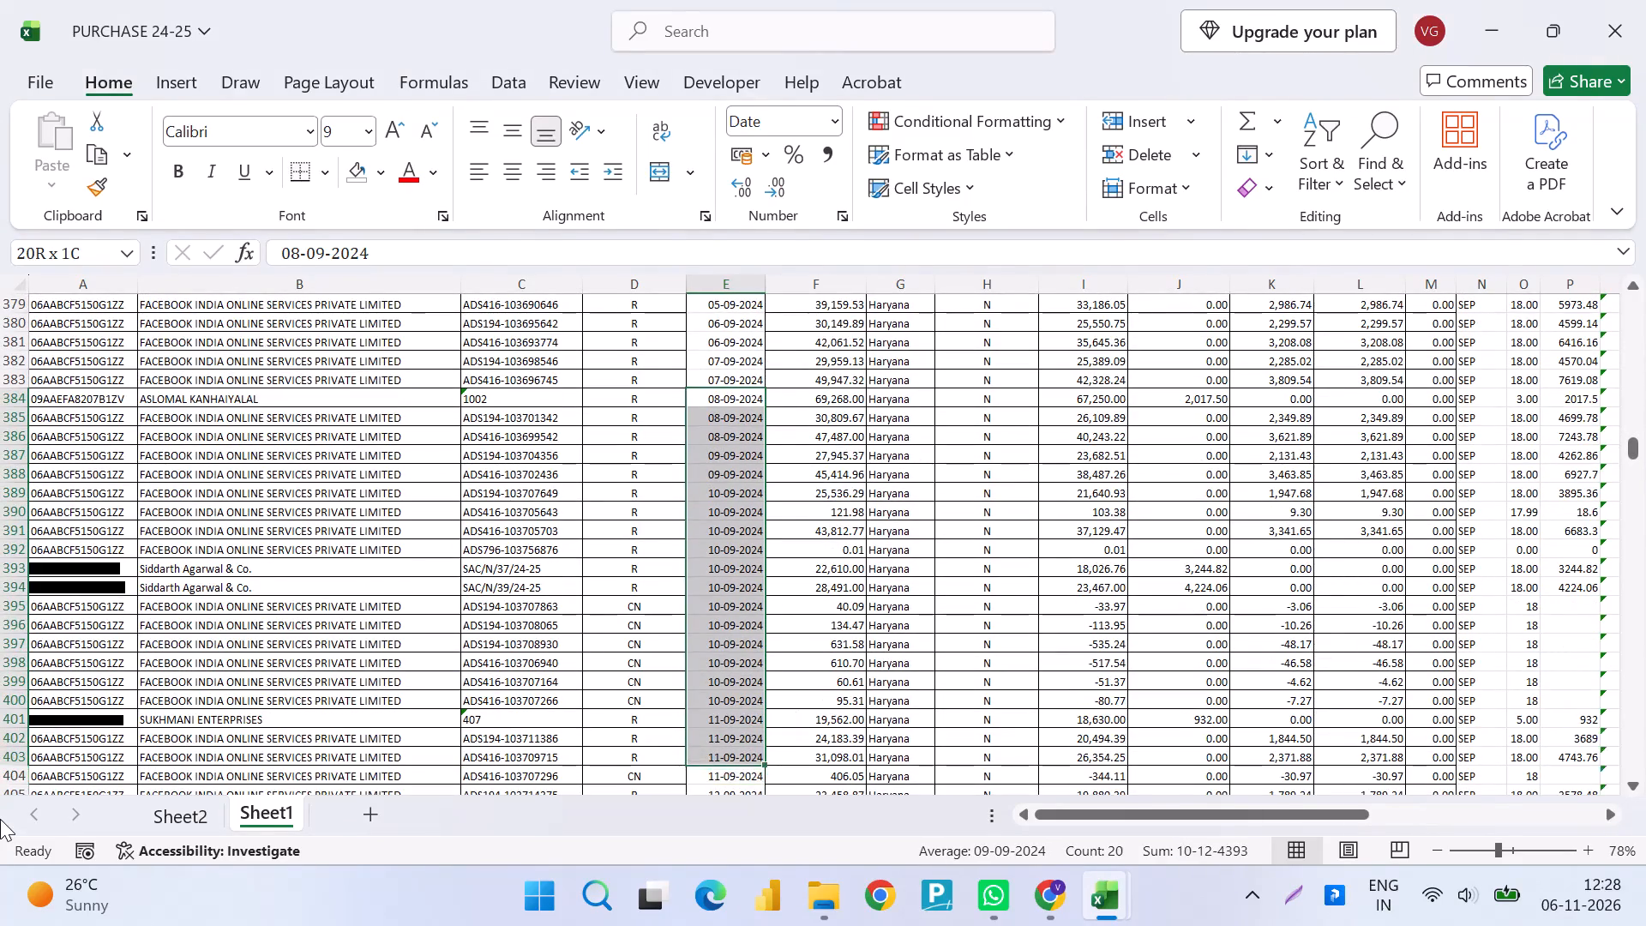
key("shift+Up")
key("alt+Tab")
key("Down")
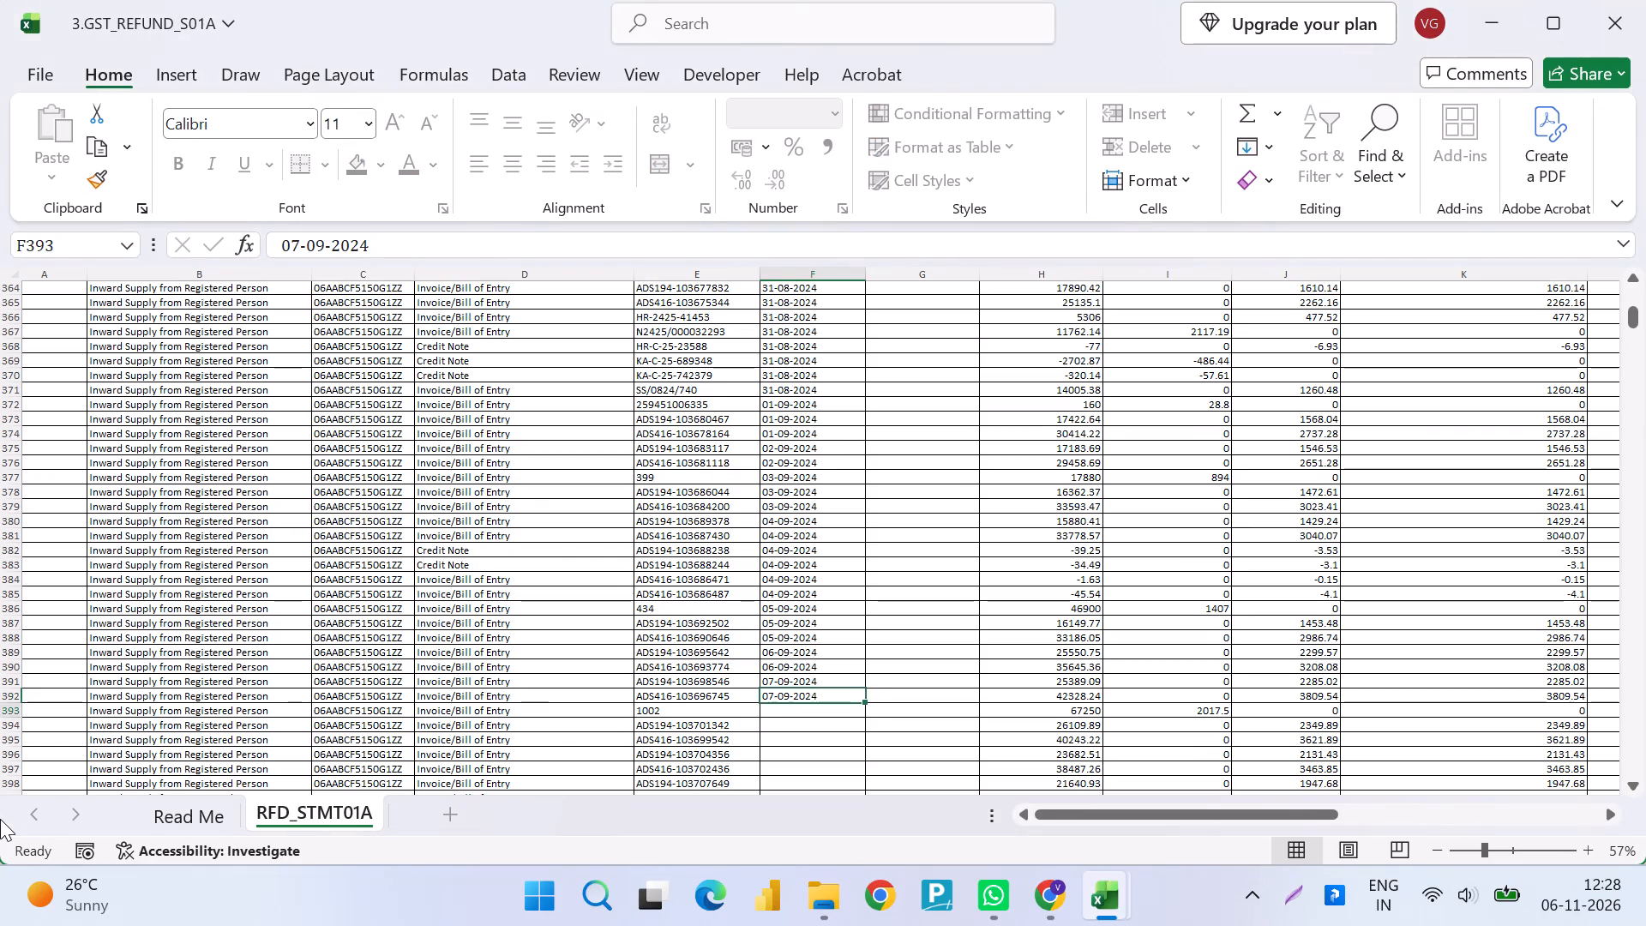
key("ctrl+d")
key("F2")
key("ctrl+Left")
key("ctrl+Left")
key("ctrl+Left")
key("Left")
key("shift+Left")
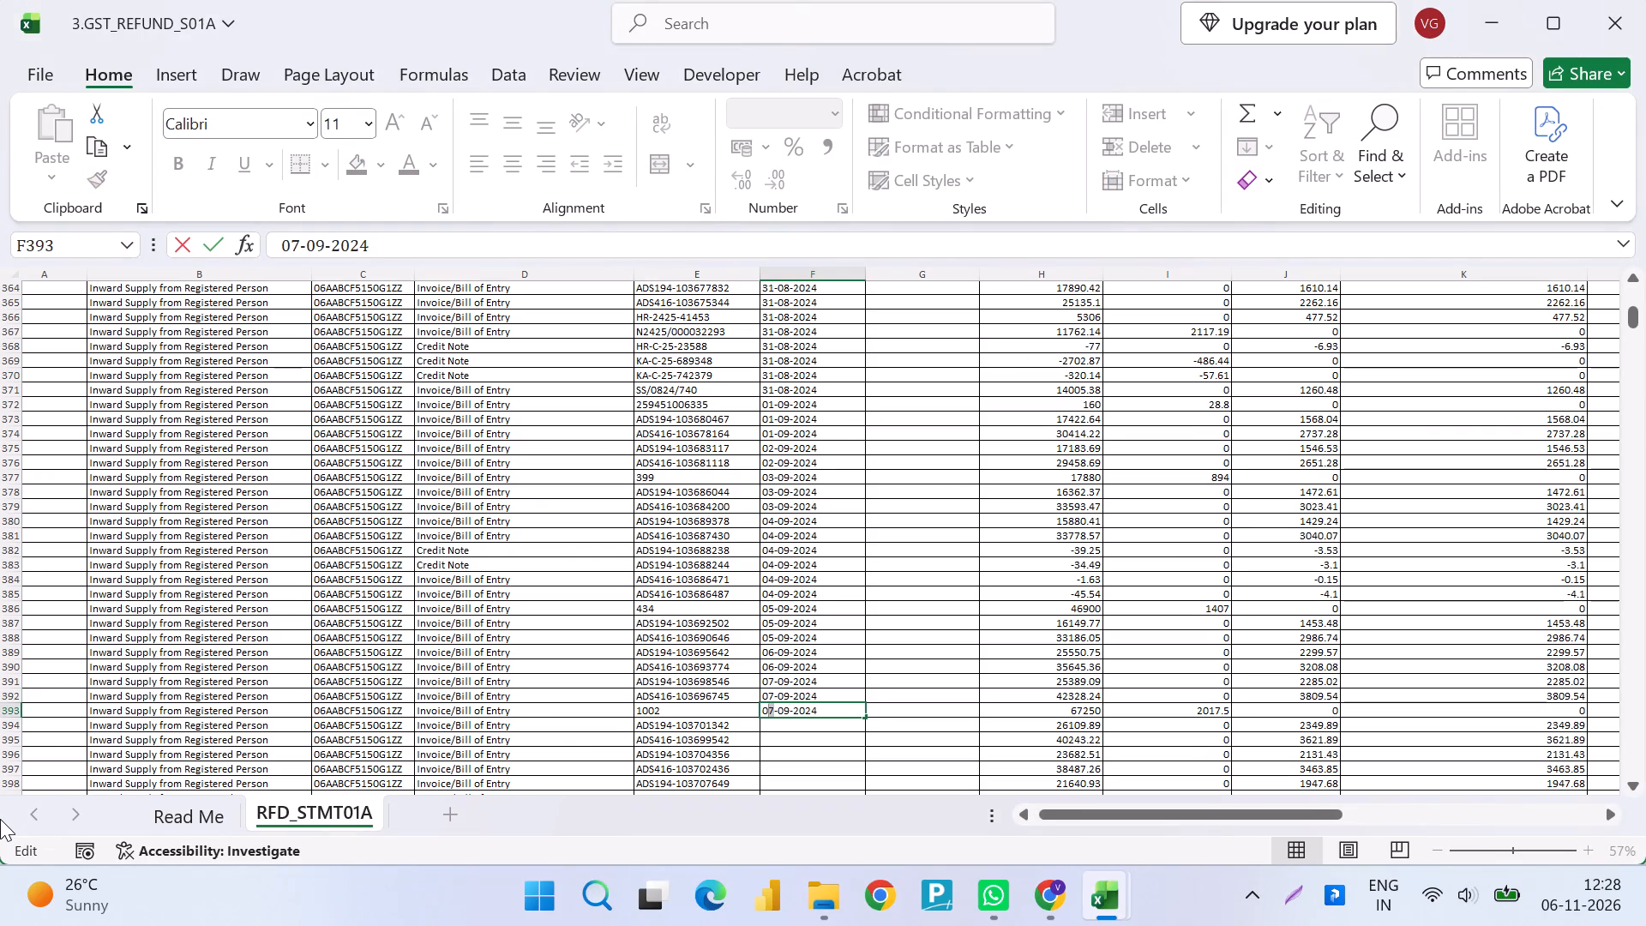
key("8")
key("Return")
key("ctrl+d")
key("Down")
key("ctrl+d")
Check the 09-09-2024 entries in the PURCHASE 24-25 workbook, set F396 and F397 of the refund sheet to 09-09-2024, and save.
key("alt+Tab")
key("Down")
key("Down")
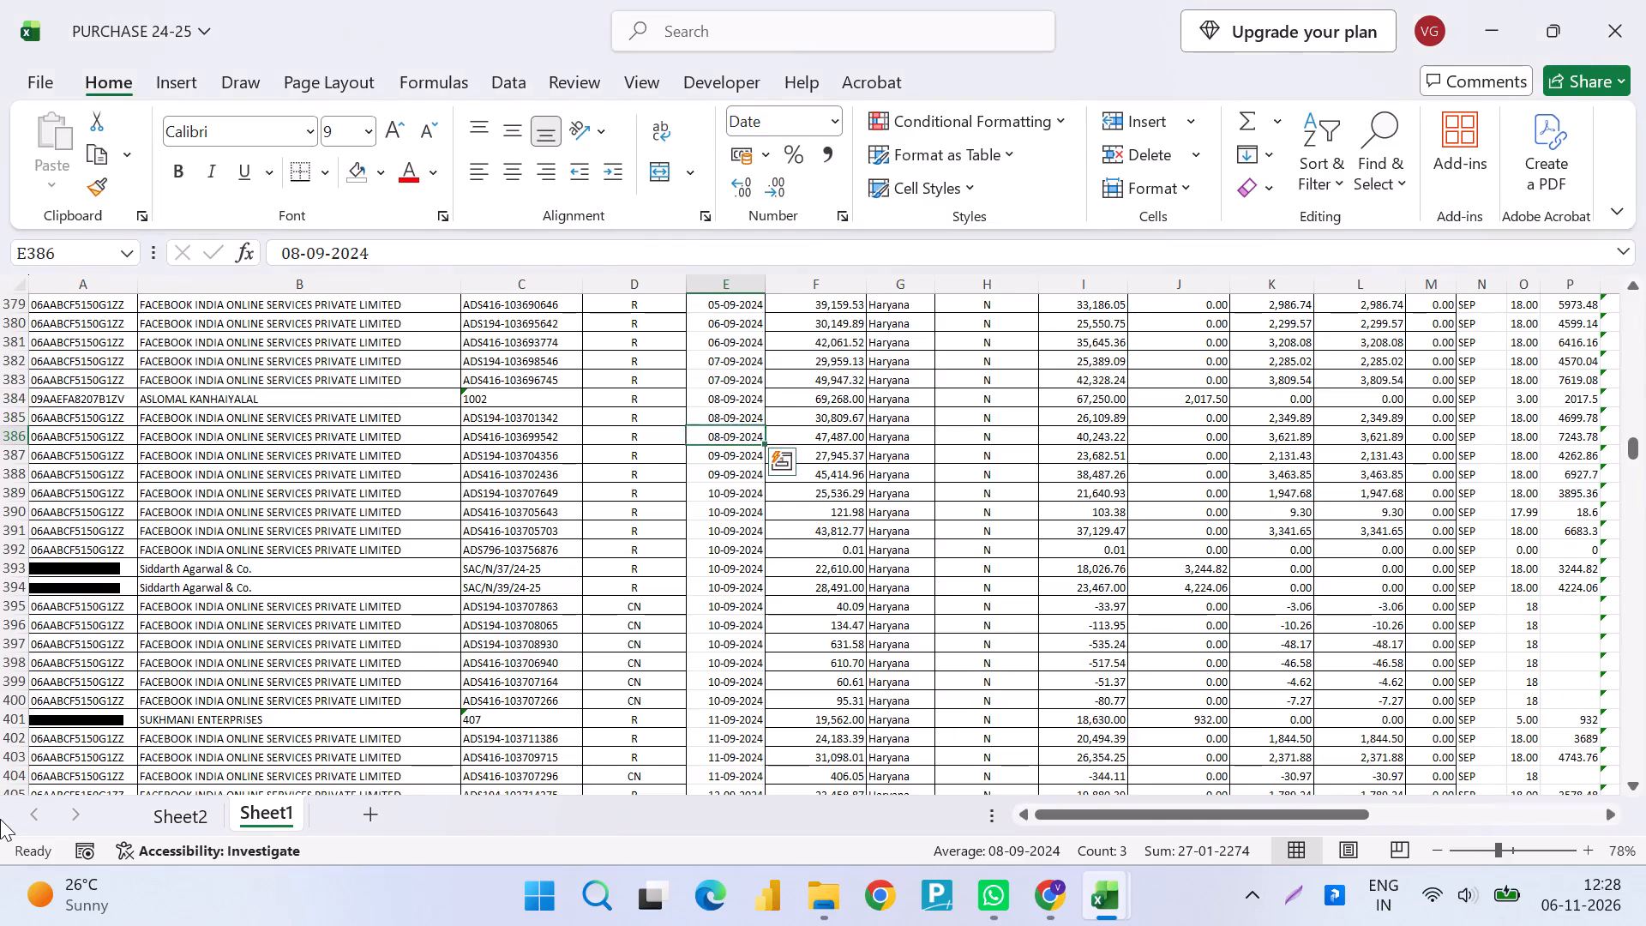
key("Down")
key("shift+Down")
key("shift+Down")
key("alt+Tab")
key("Down")
key("ctrl+d")
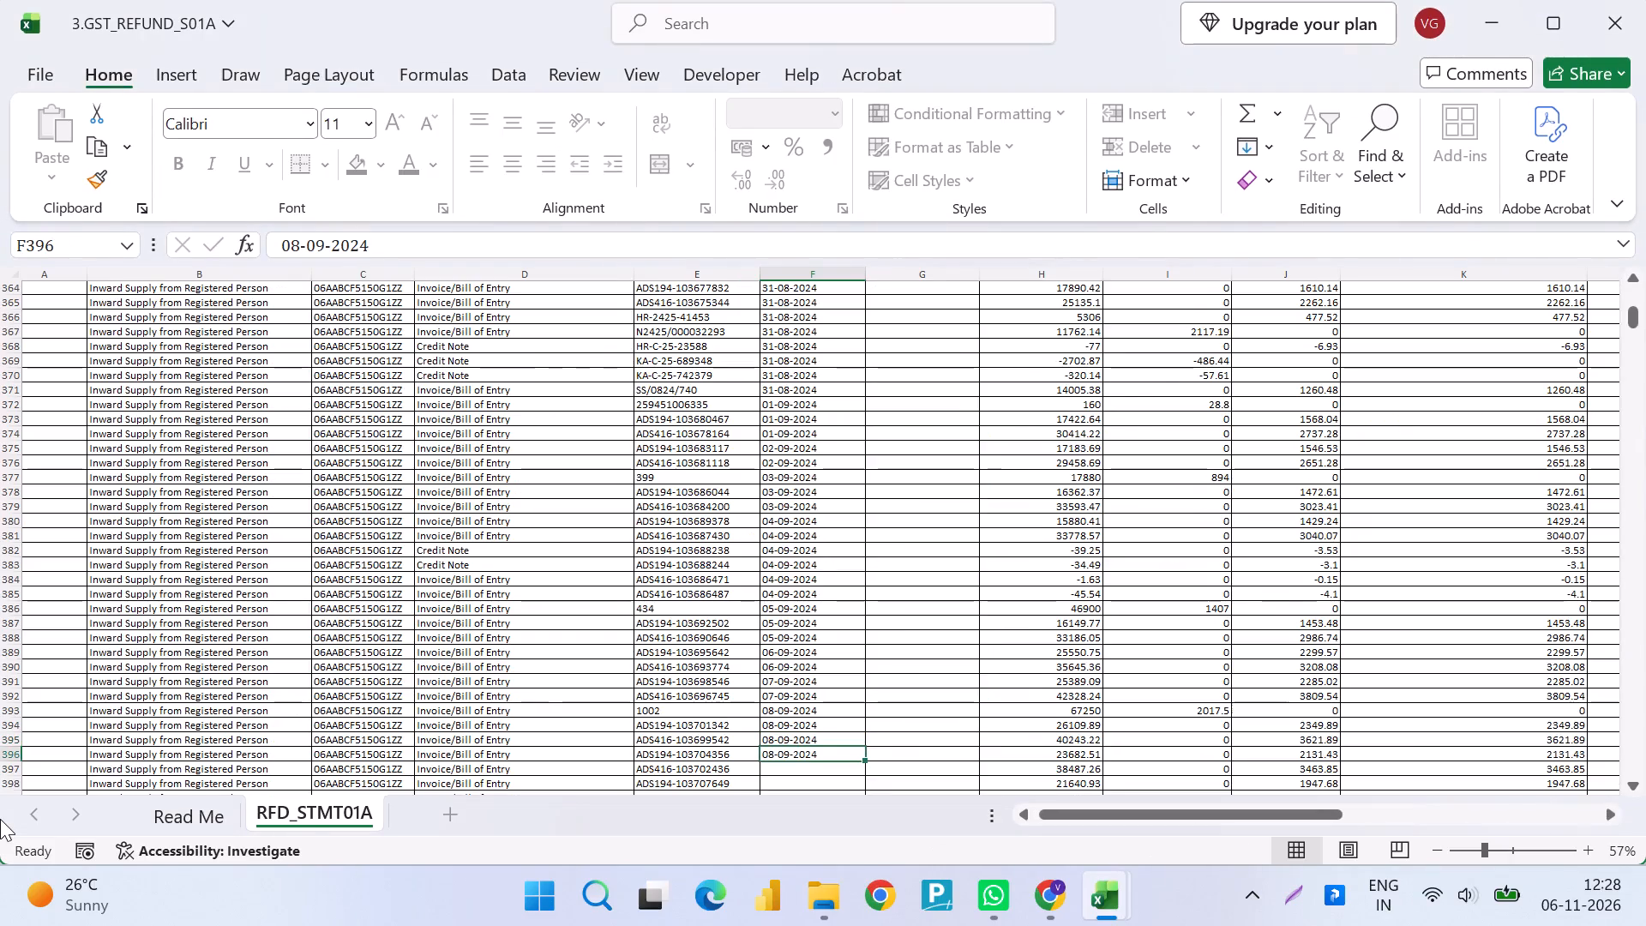
key("F2")
key("ctrl+Left")
key("ctrl+Left")
key("ctrl+Left")
key("ctrl+Left")
key("shift+Left")
key("9")
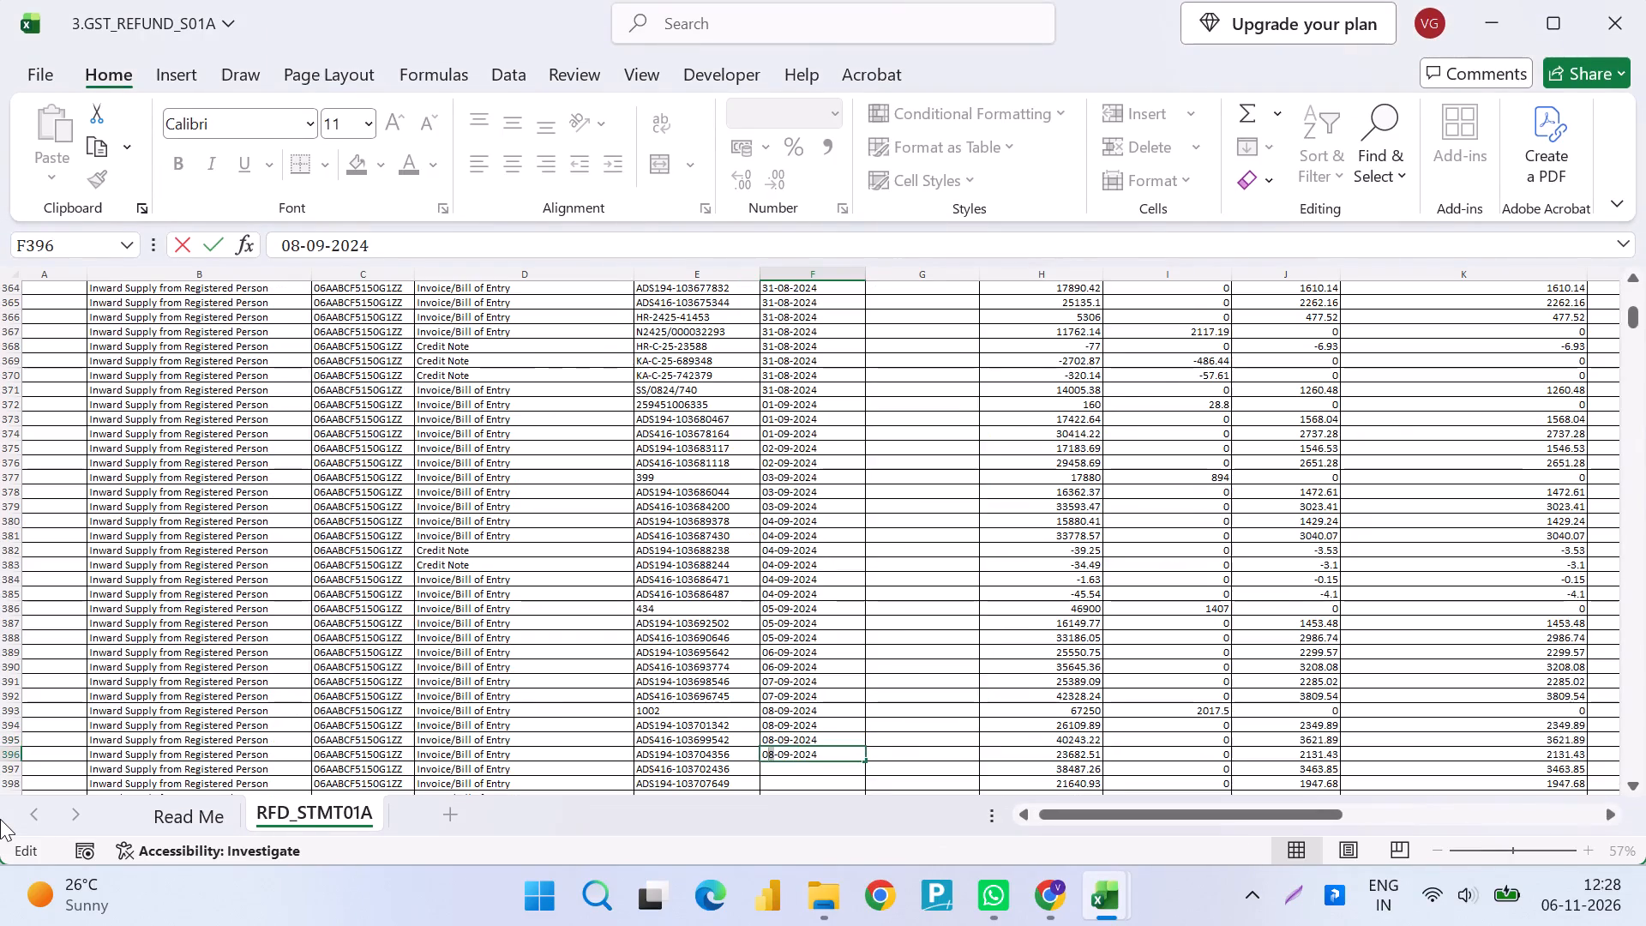
key("Return")
key("ctrl+s")
key("ctrl+d")
Check the 10-09-2024 entries in the PURCHASE 24-25 workbook, and set F398 of the refund sheet to 10-09-2024.
key("alt+Tab")
key("Down")
key("Down")
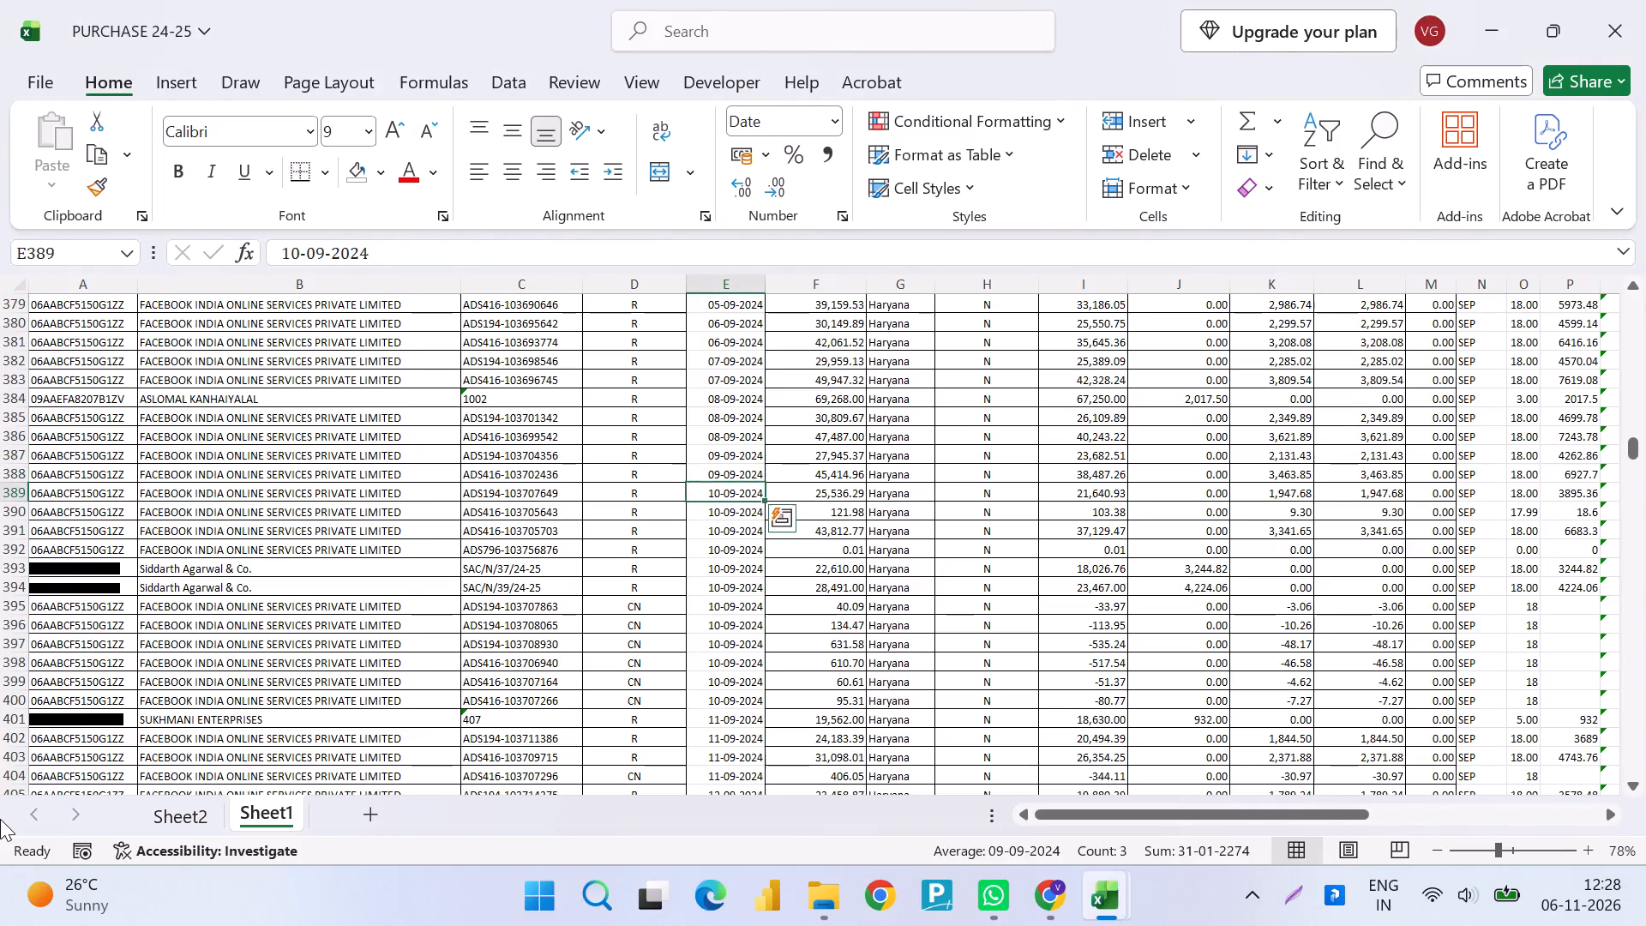
key("Down")
key("shift+Down")
key("shift+Down")
key("shift+Down")
key("shift+Down")
key("shift+Down")
key("shift+Down")
key("shift+Down")
key("shift+Down")
key("shift+Down")
key("shift+Down")
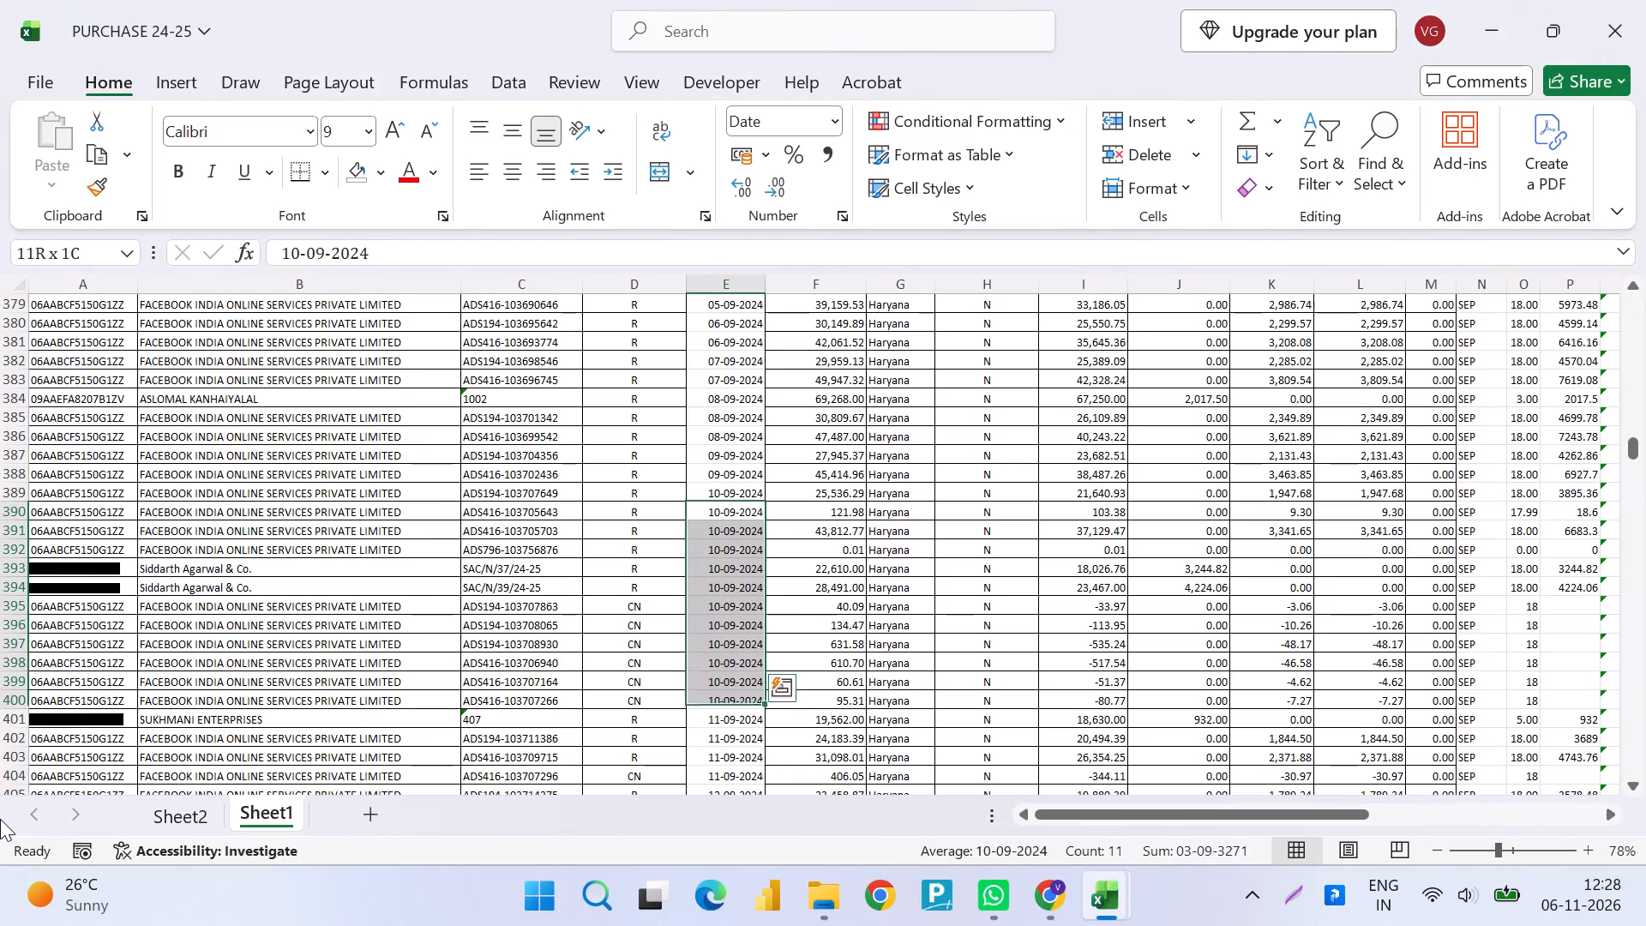
key("alt+Tab")
key("Down")
key("ctrl+d")
key("F2")
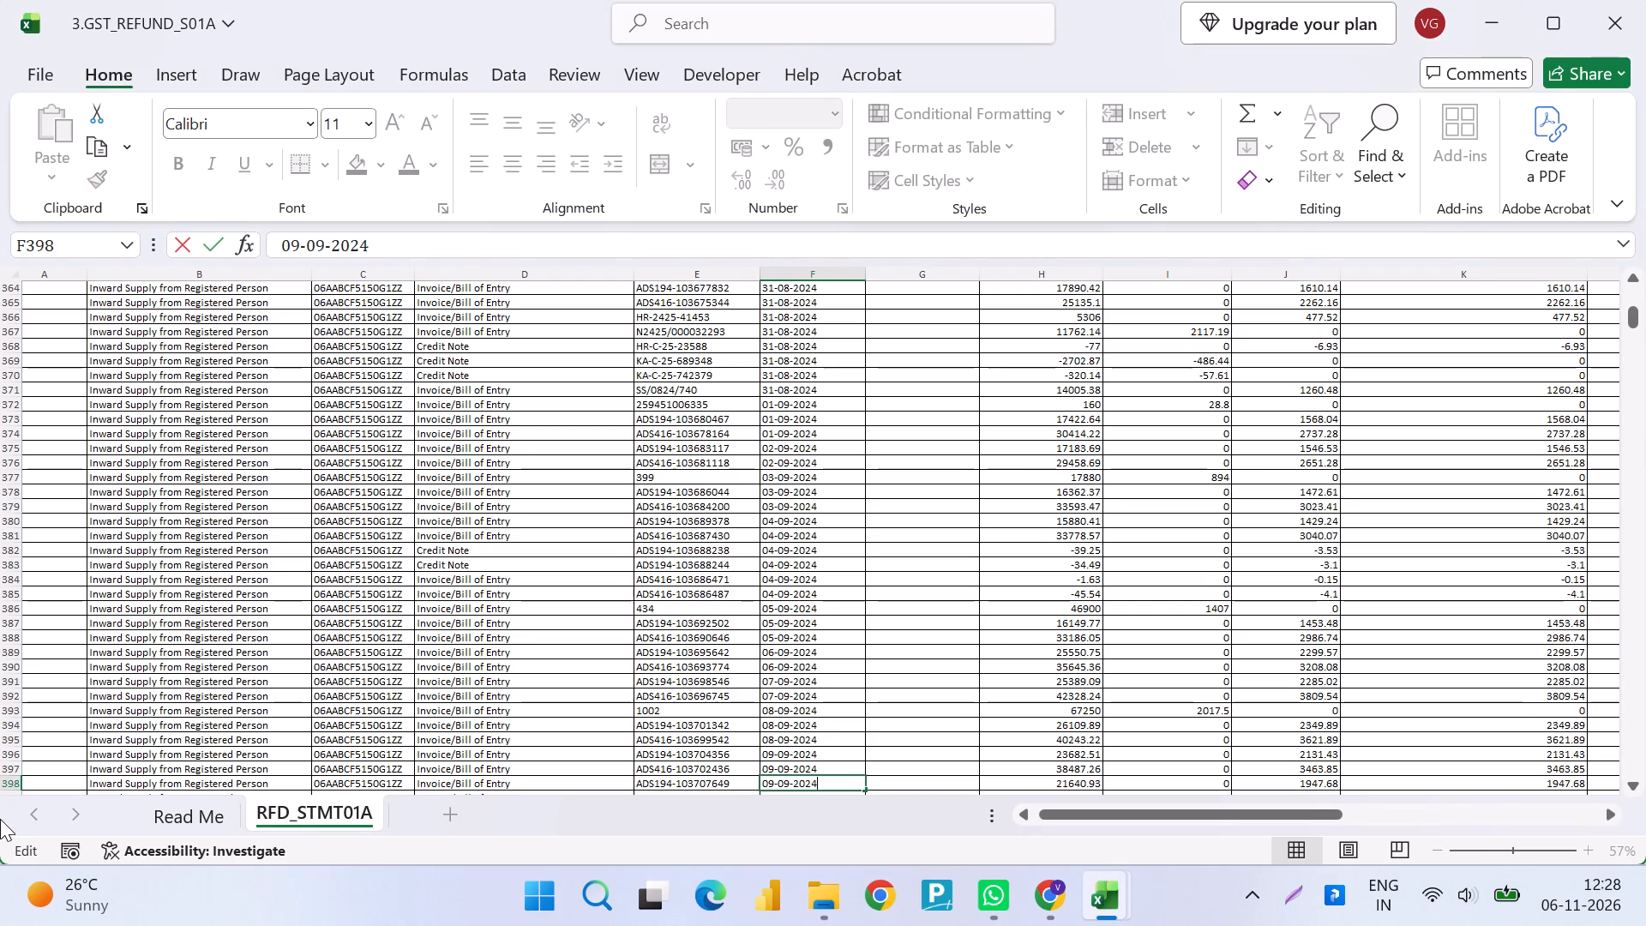
key("ctrl+Left")
key("ctrl+Left")
key("ctrl+Left")
key("Left")
key("shift+Left")
key("shift+Left")
type("10")
key("Return")
key("Up")
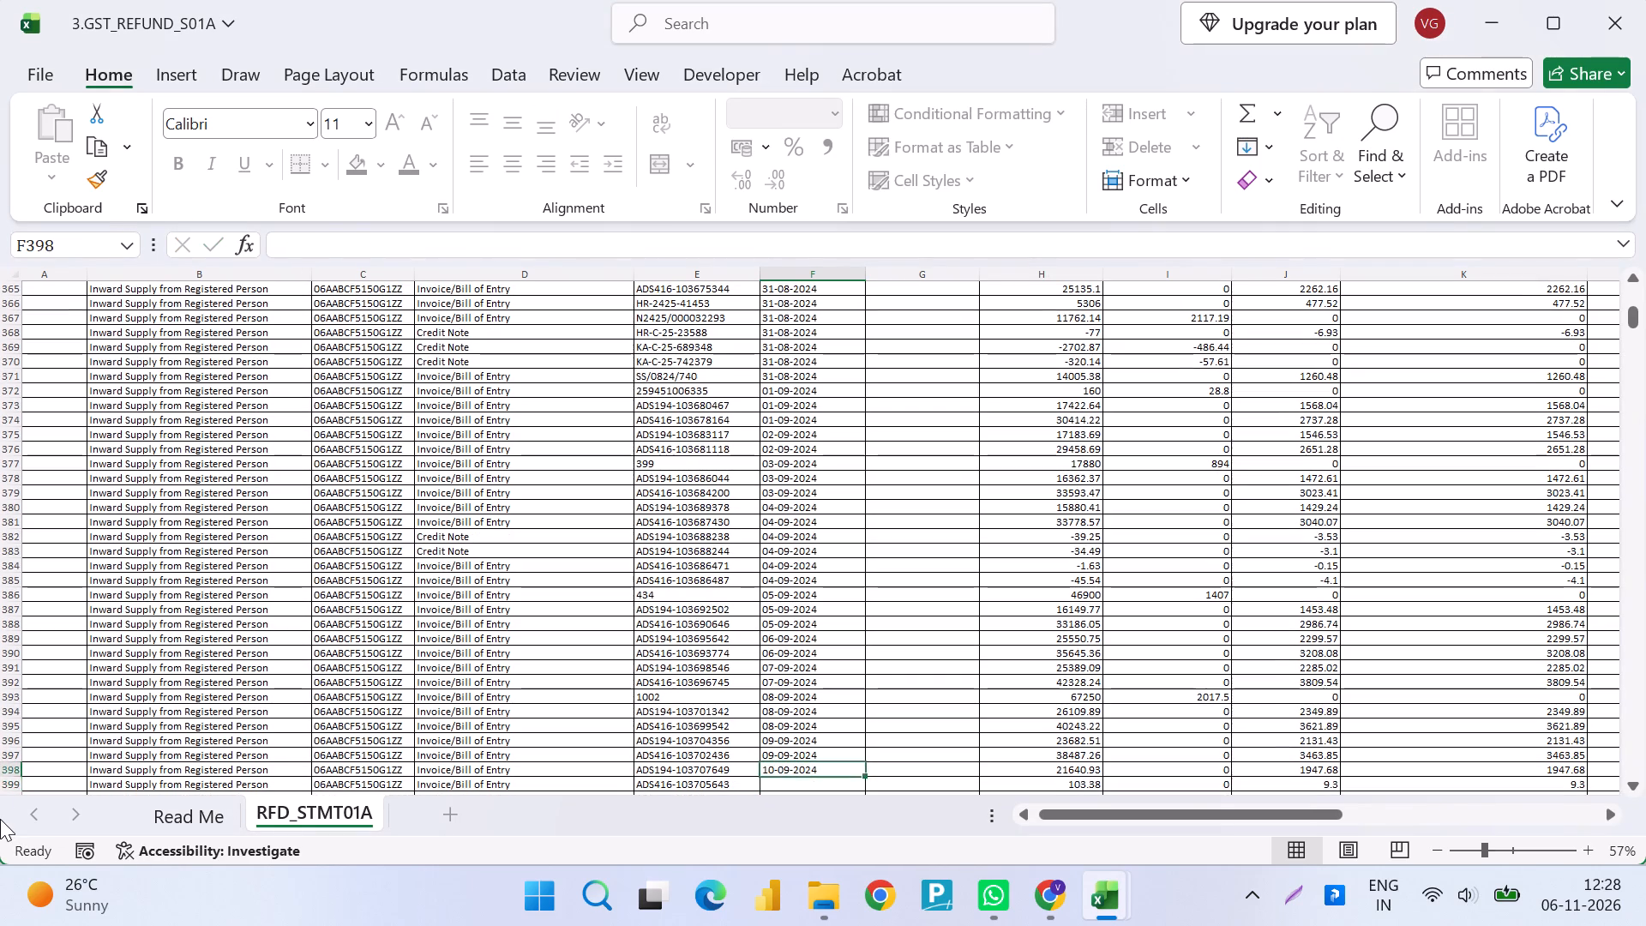
key("shift+Down")
key("shift+Down")
key("shift+Down")
key("shift+Down")
key("shift+Down")
key("shift+Down")
key("shift+Down")
key("shift+Down")
key("shift+Down")
key("shift+Down")
key("shift+Down")
key("shift+Down")
key("shift+Down")
key("shift+Down")
key("shift+Down")
key("shift+Down")
key("shift+Down")
key("shift+Down")
key("shift+Down")
key("shift+Down")
key("shift+Up")
key("shift+Up")
key("shift+Up")
key("shift+Up")
key("shift+Up")
key("shift+Up")
key("shift+Up")
key("shift+Up")
key("shift+Up")
key("shift+Up")
key("shift+Up")
key("shift+Up")
key("shift+Up")
key("shift+Up")
key("shift+Up")
key("shift+Up")
key("shift+Up")
key("shift+Up")
key("shift+Up")
key("shift+Up")
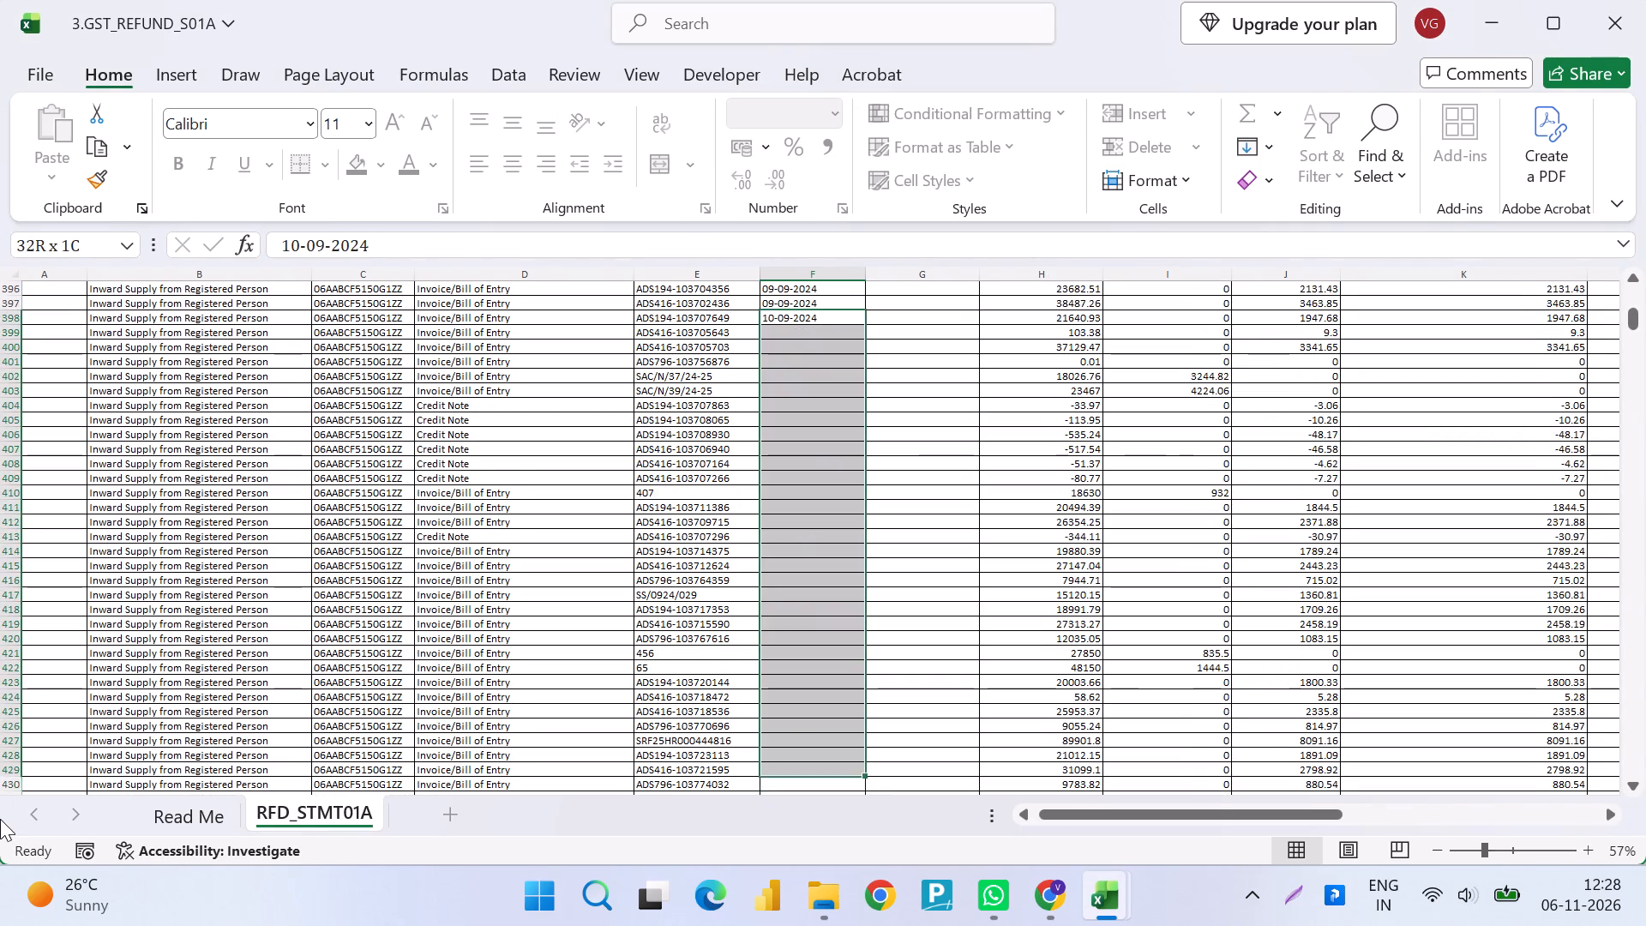
key("ctrl+d")
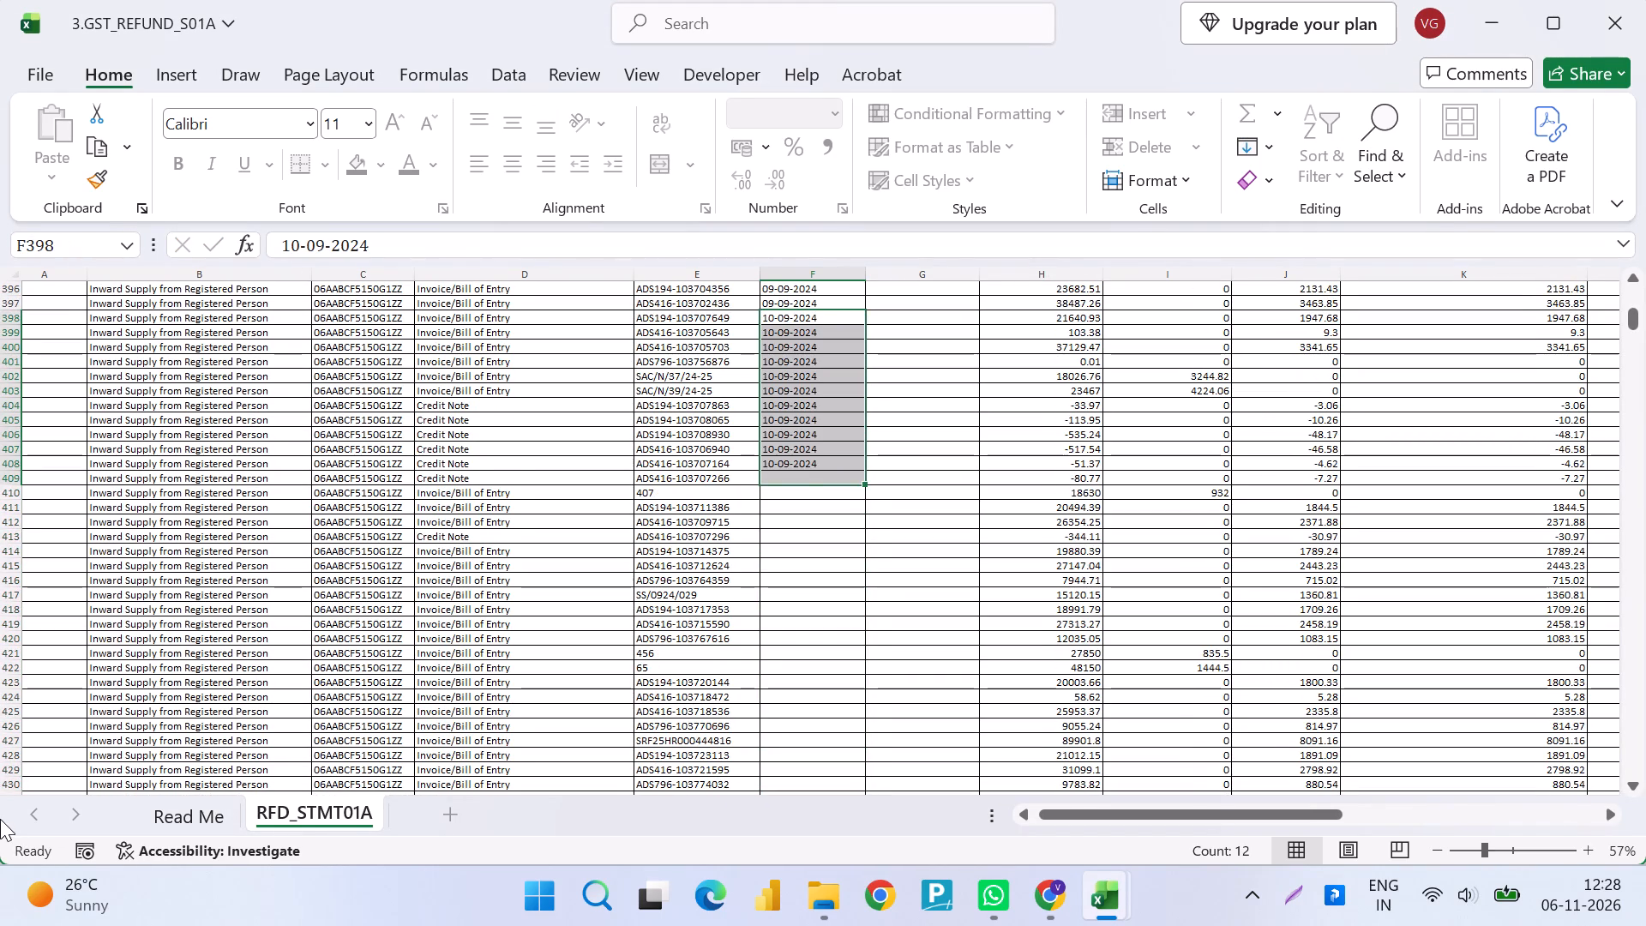
Check the entry following 10-09-2024 in the PURCHASE 24-25 workbook, and set F410 of the refund sheet to 11-09-2024.
key("alt+Tab")
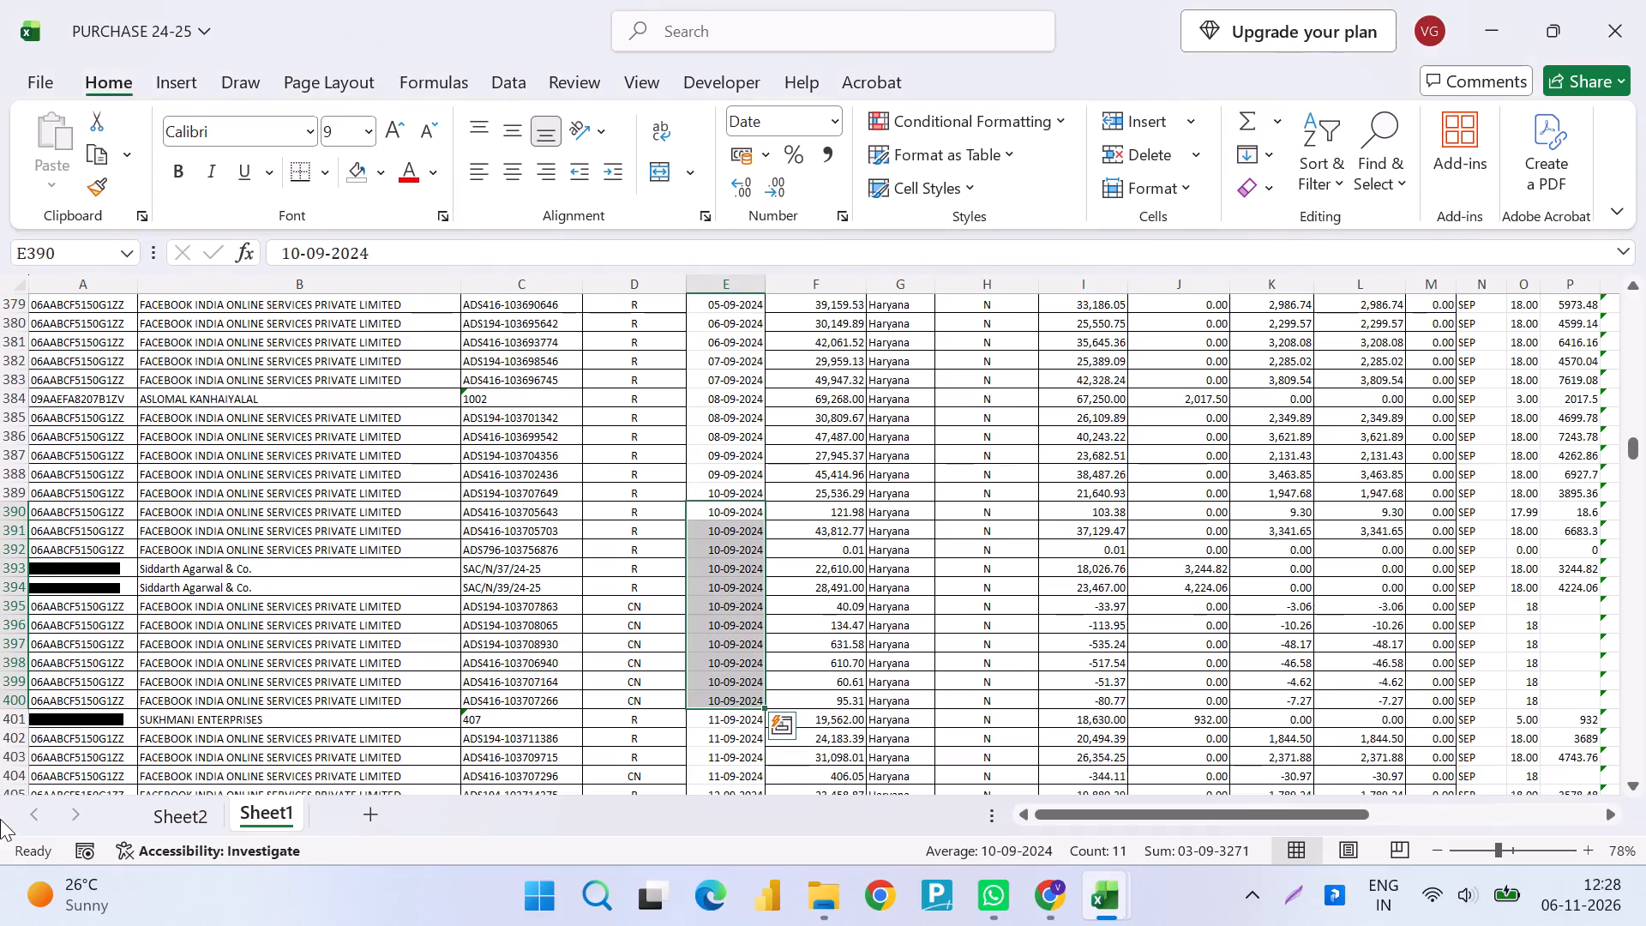
key("alt+Tab")
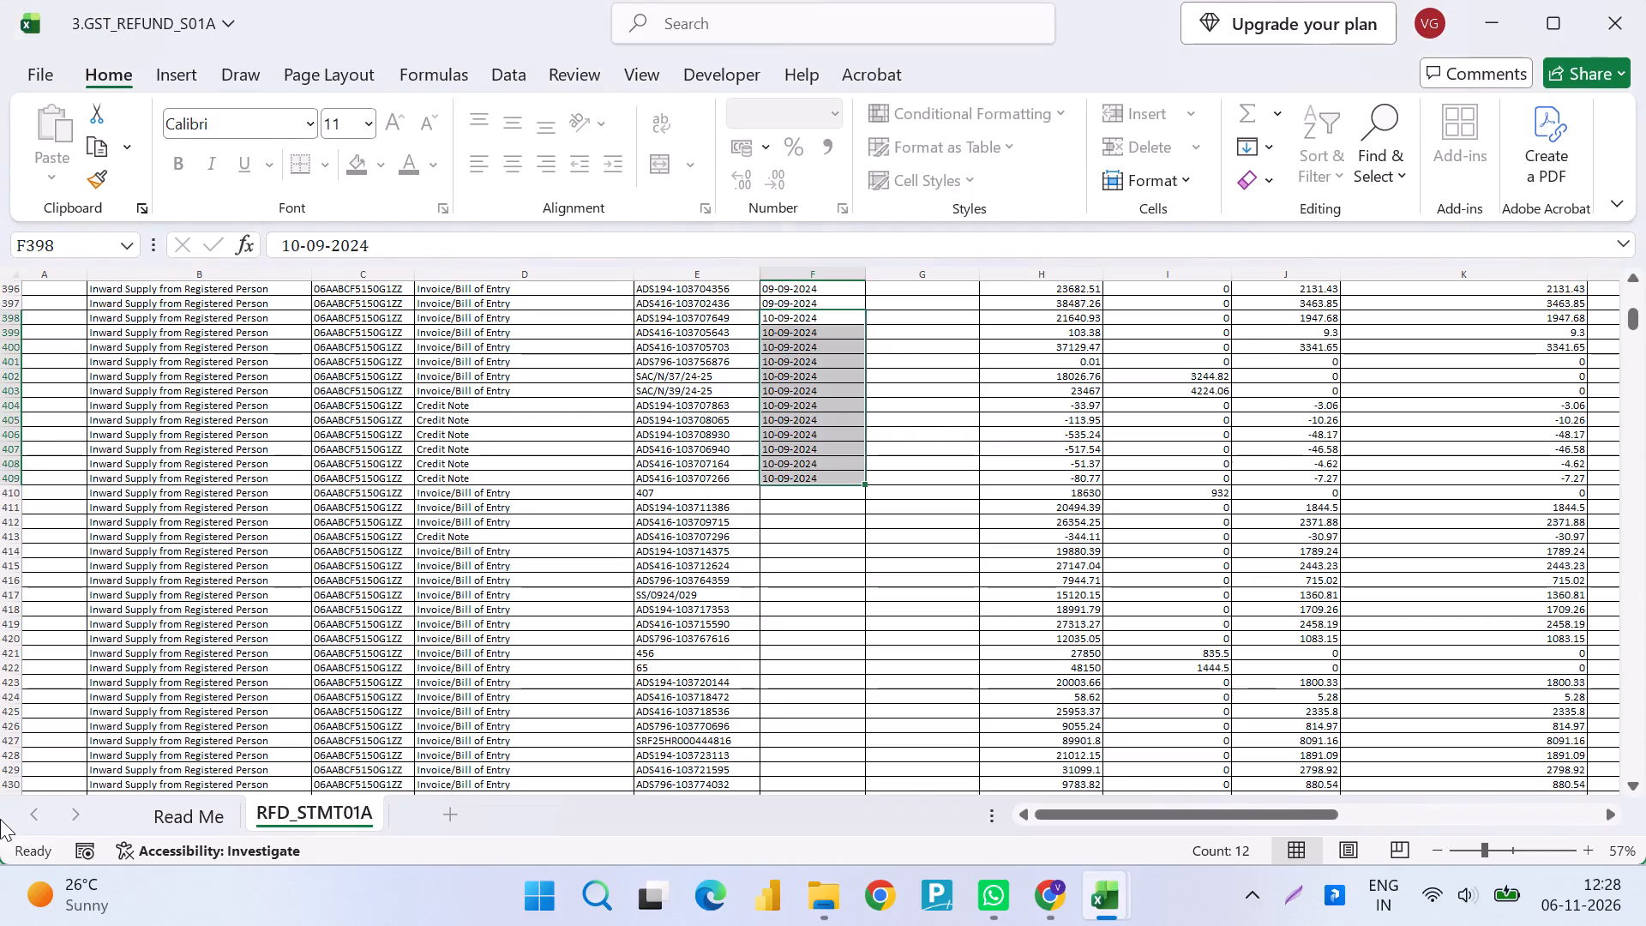
key("alt+Tab")
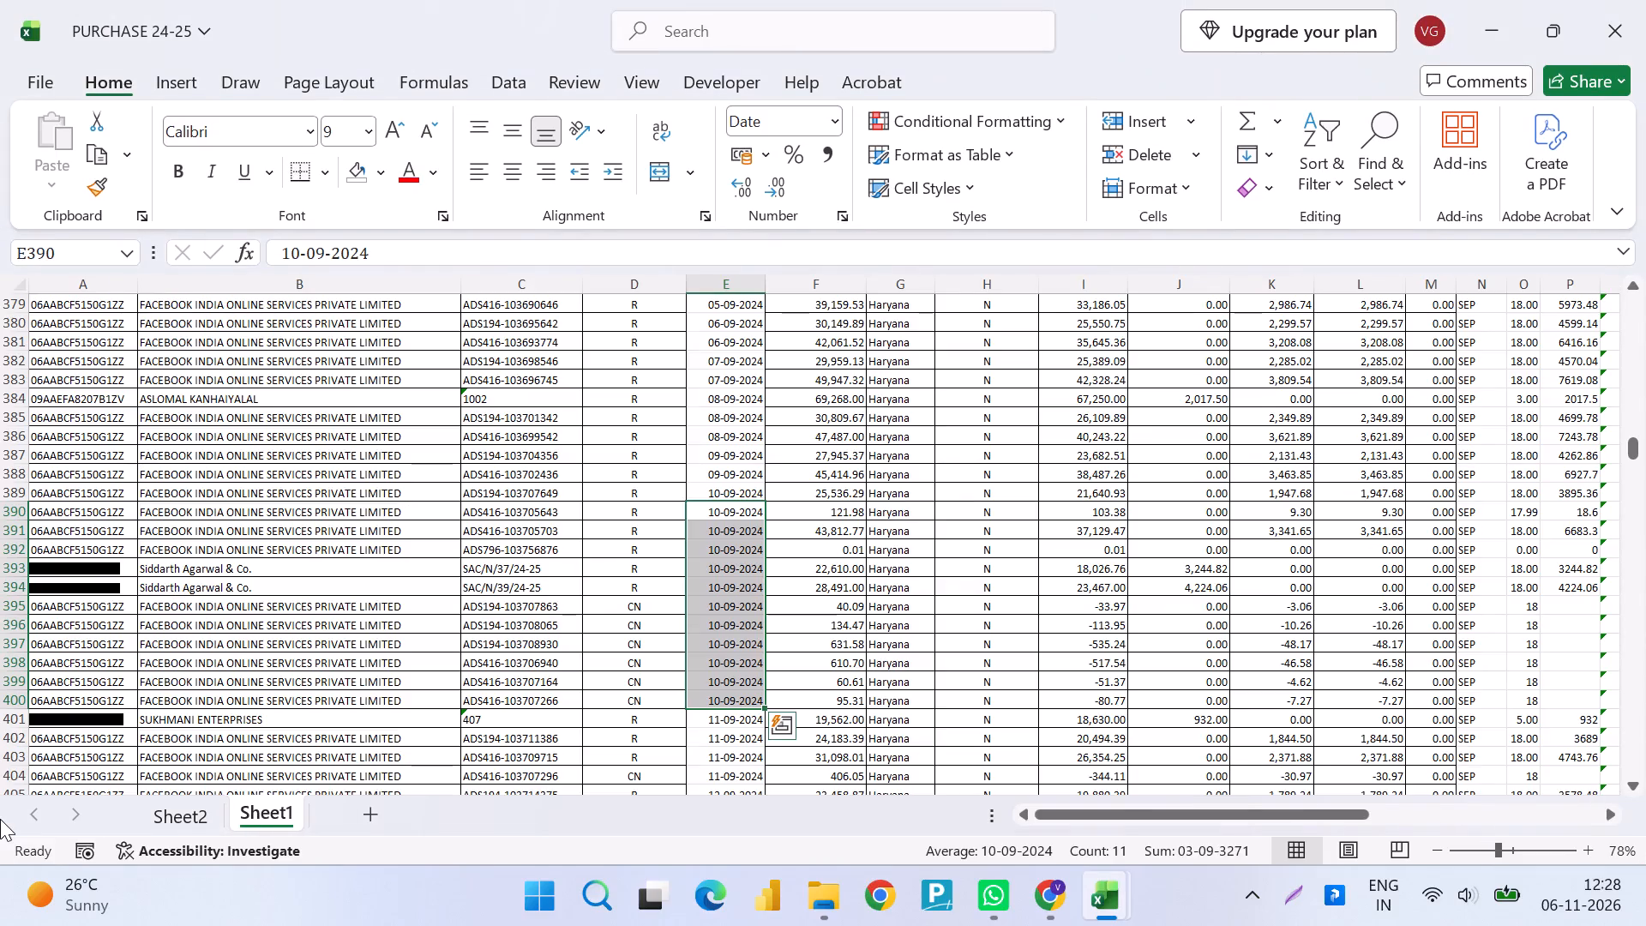
key("alt+Tab")
key("Down")
key("Down")
key("Down")
key("ctrl+Down")
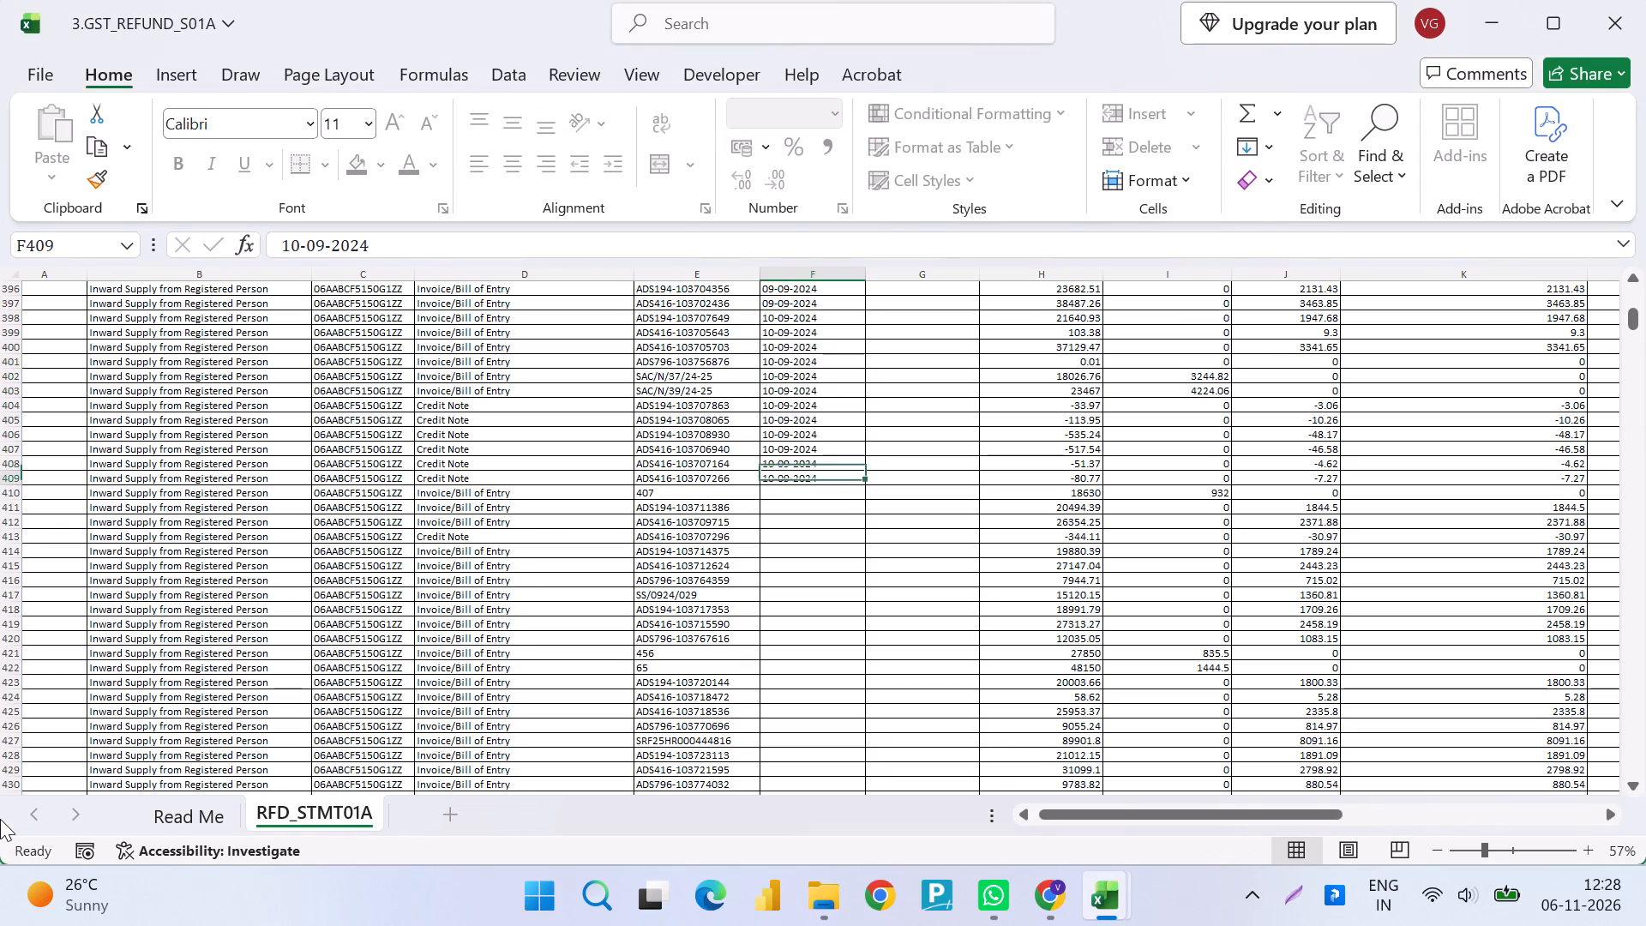
key("Down")
key("ctrl+d")
key("F2")
key("ctrl+Left")
key("ctrl+Left")
key("ctrl+Left")
key("Left")
key("Left")
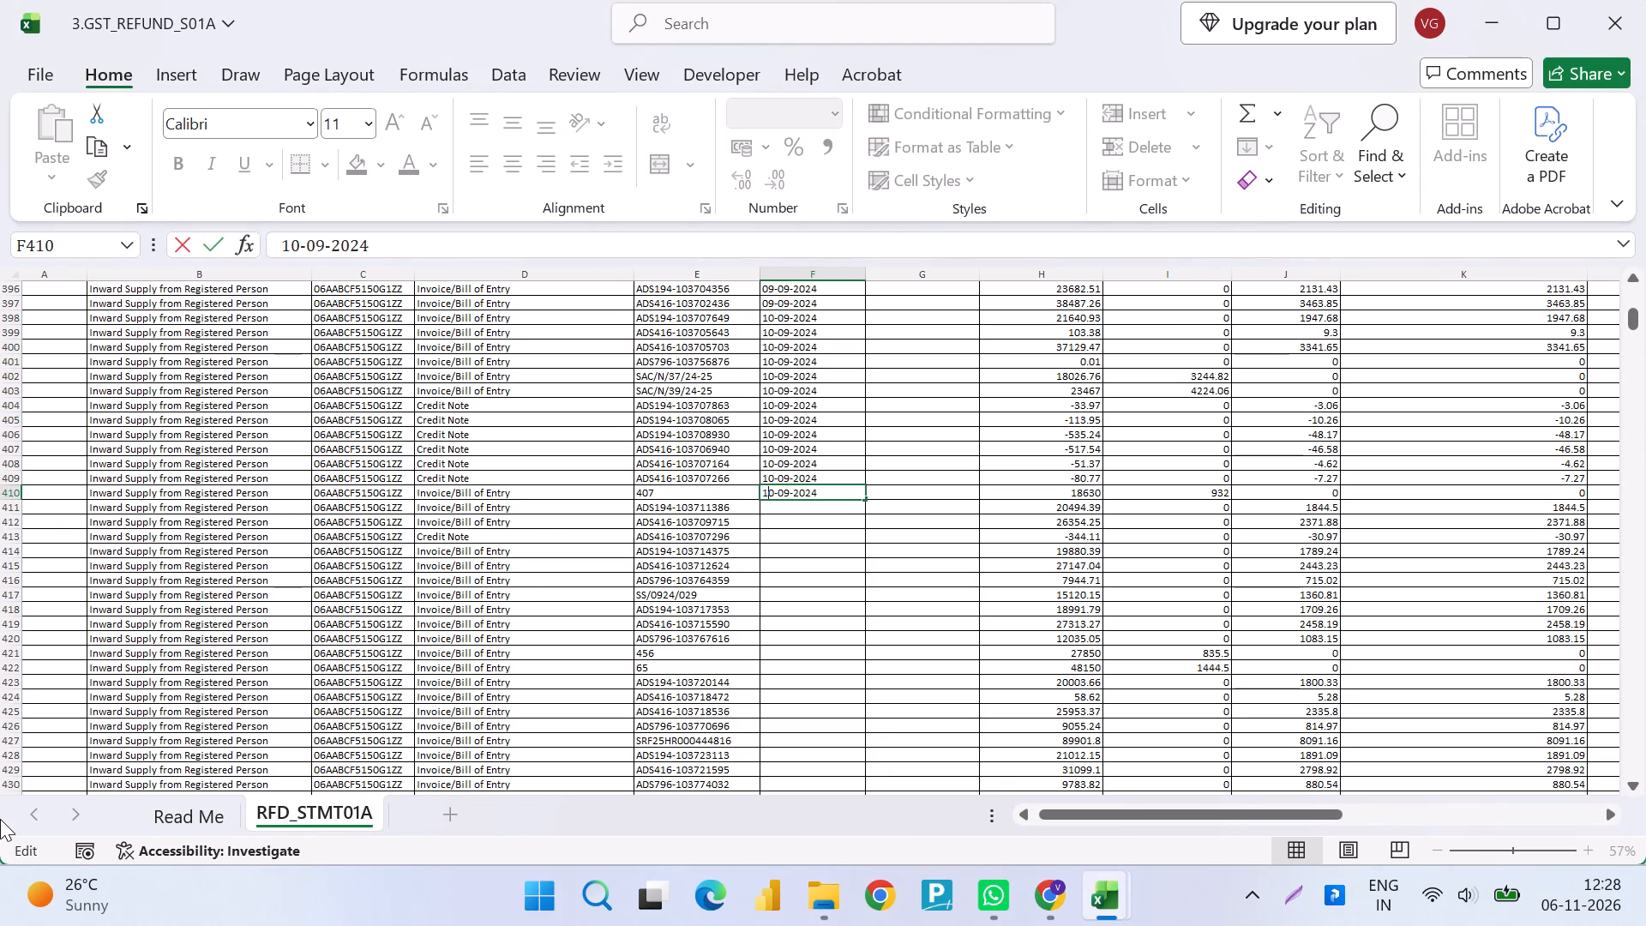
key("shift+Right")
key("1")
key("Return")
Check the 11-09-2024 entries in the PURCHASE 24-25 workbook, and fill 11-09-2024 into F411 through F413 of the refund sheet.
key("alt+Tab")
scroll(0, 819, "down", 1)
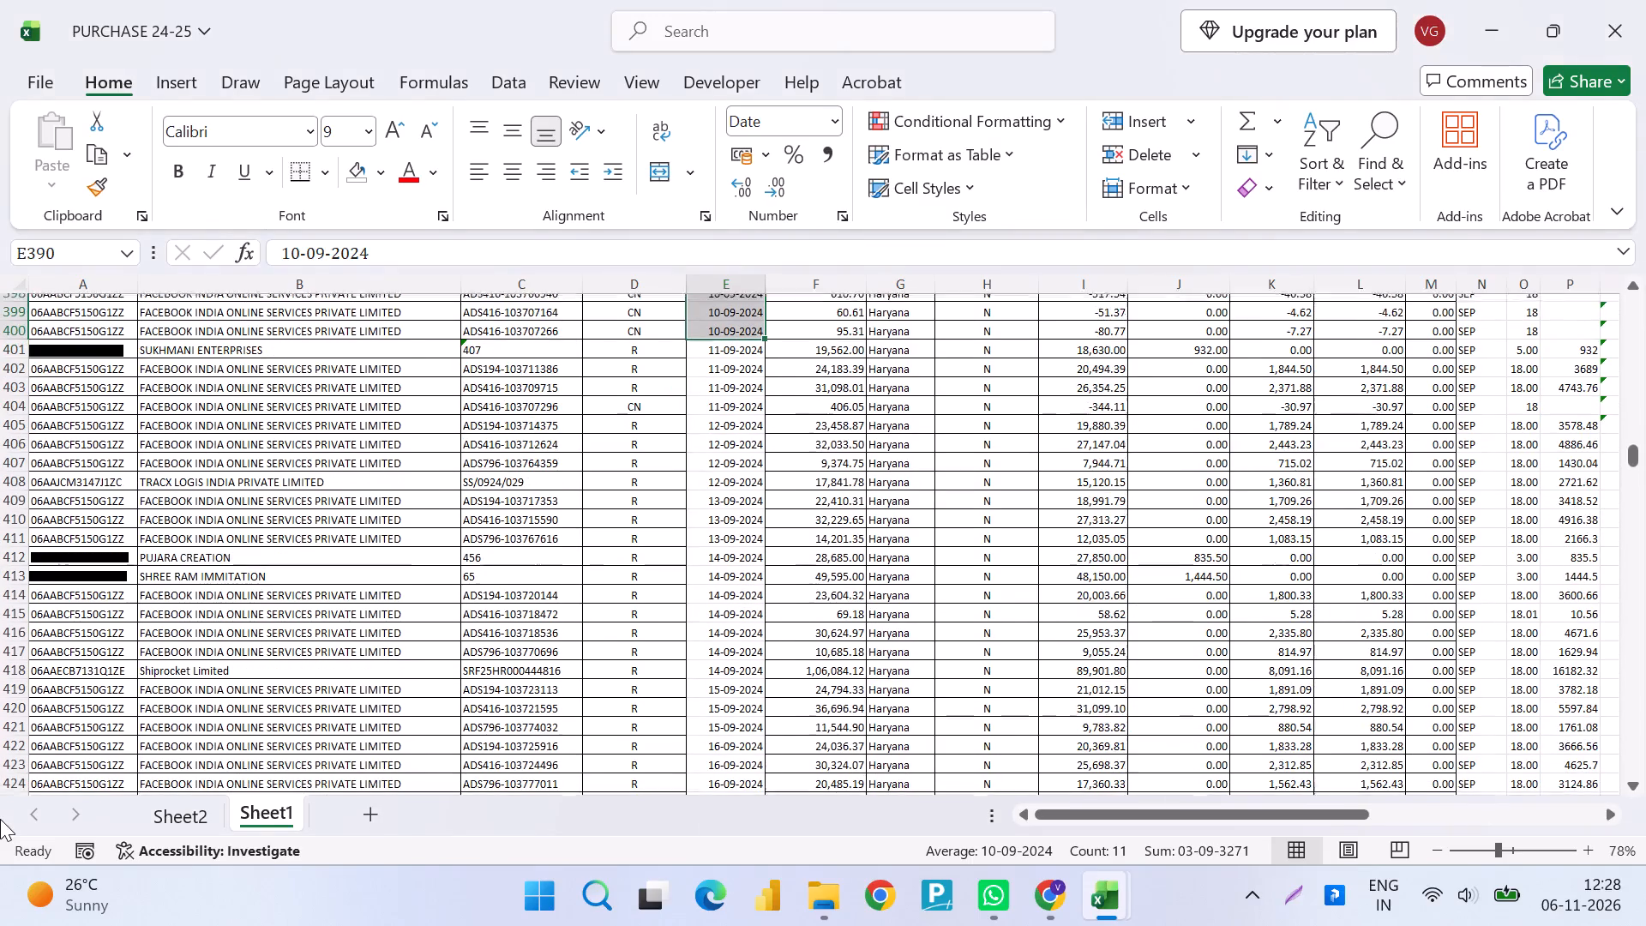
scroll(0, 819, "down", 1)
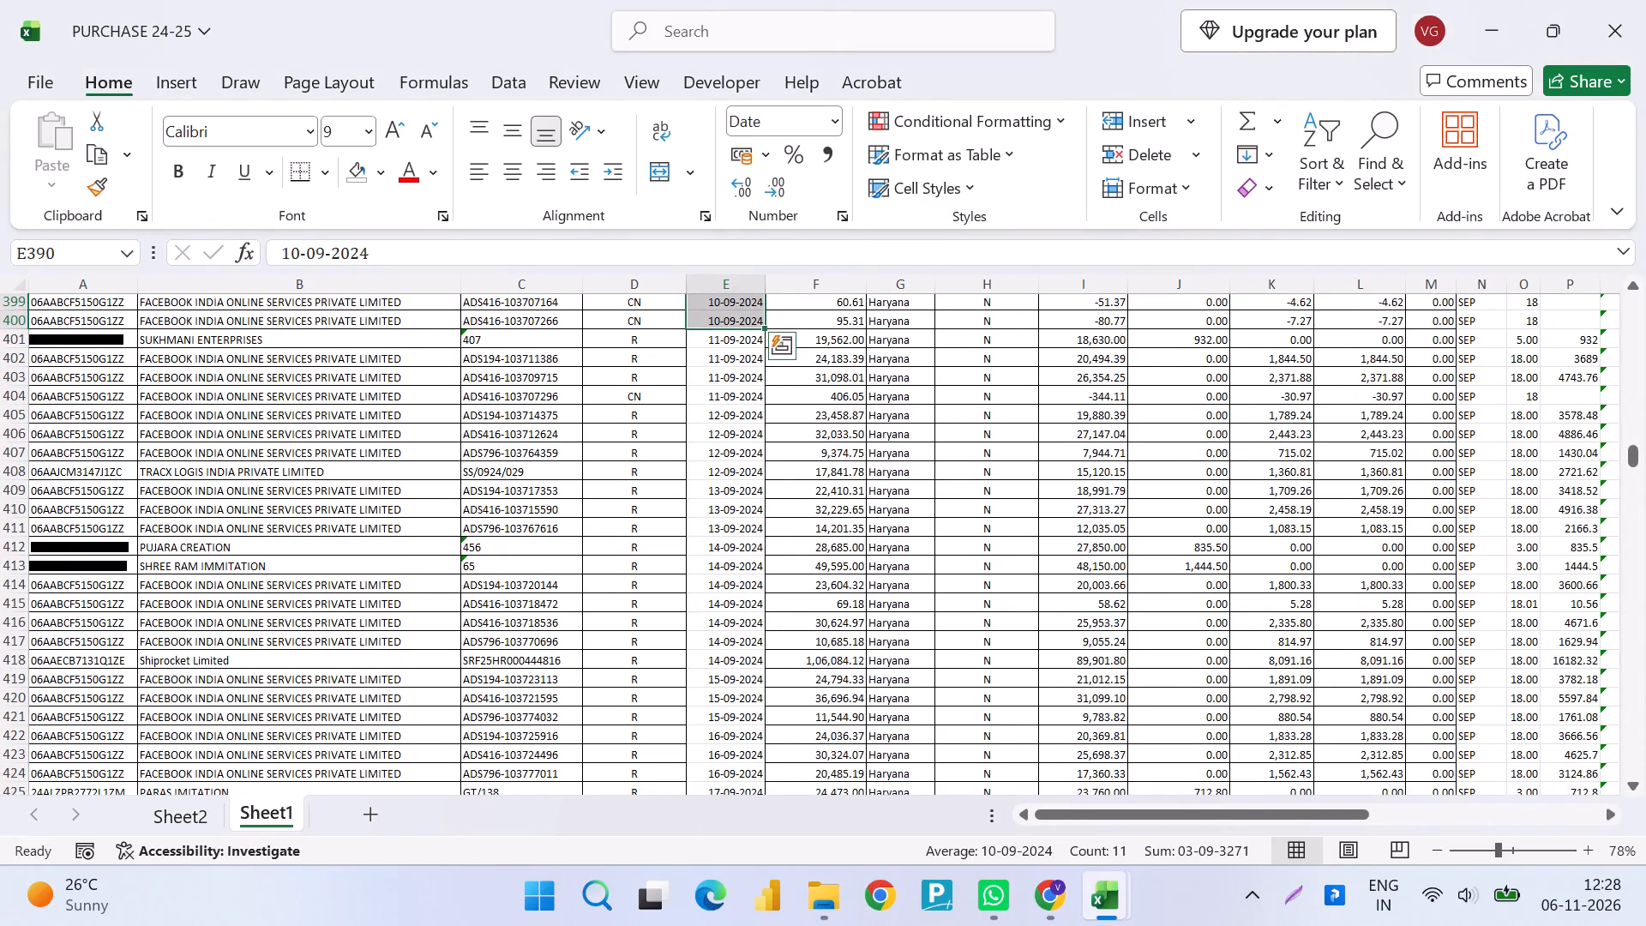
left_click(727, 333)
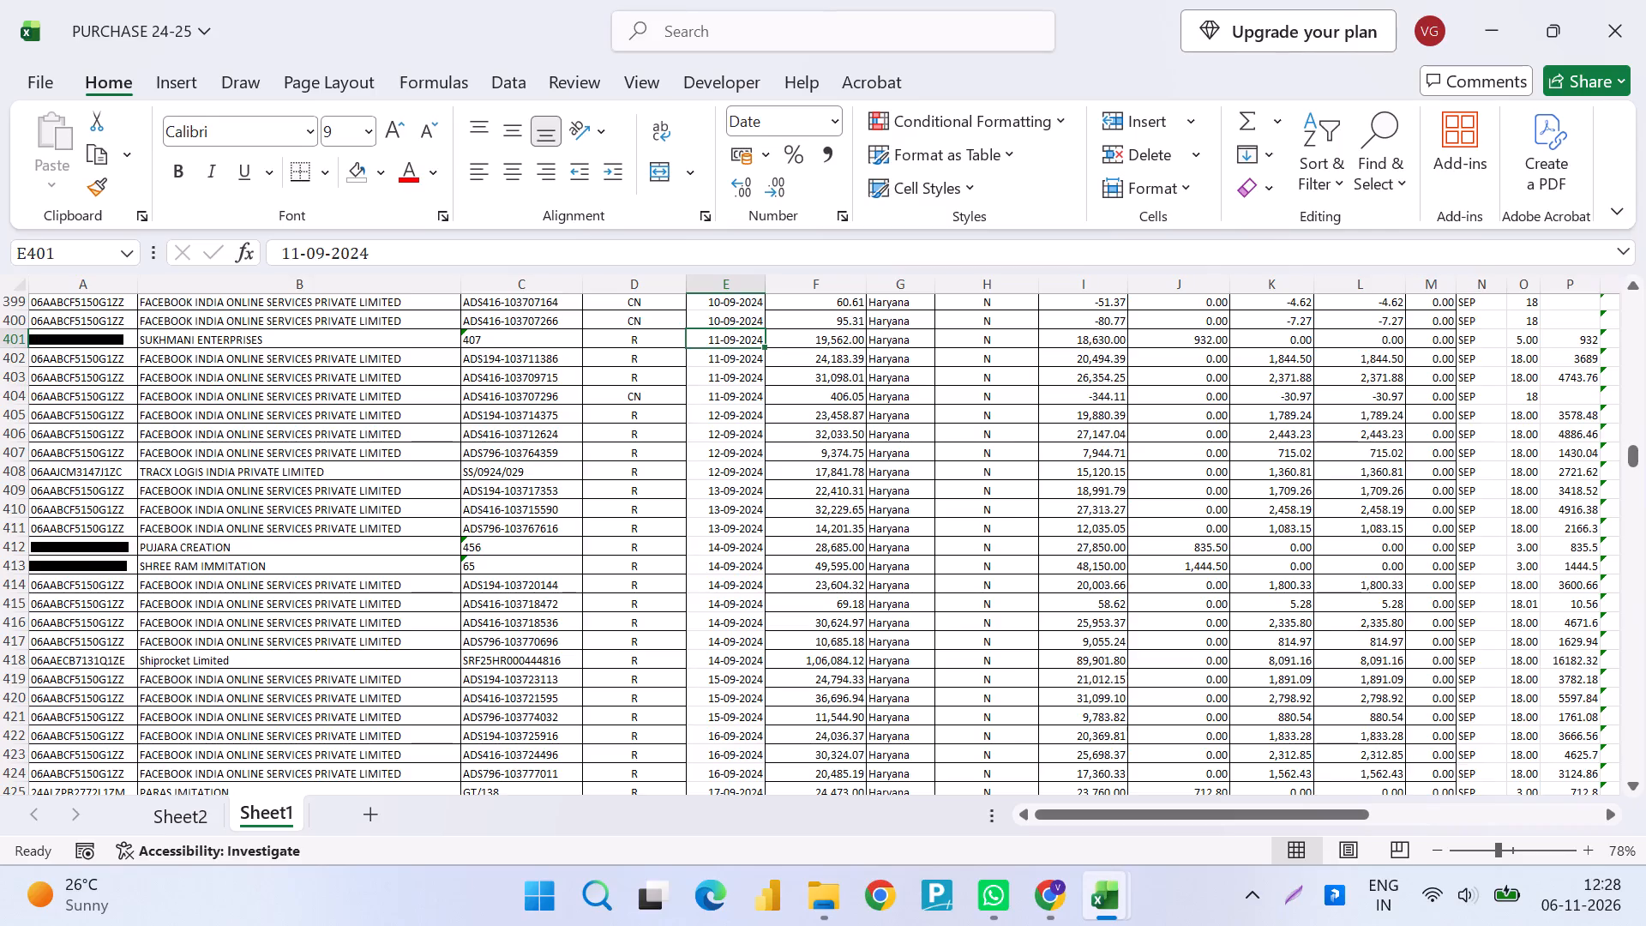
key("shift+Down")
key("shift+Down")
key("shift+Down")
key("alt+Tab")
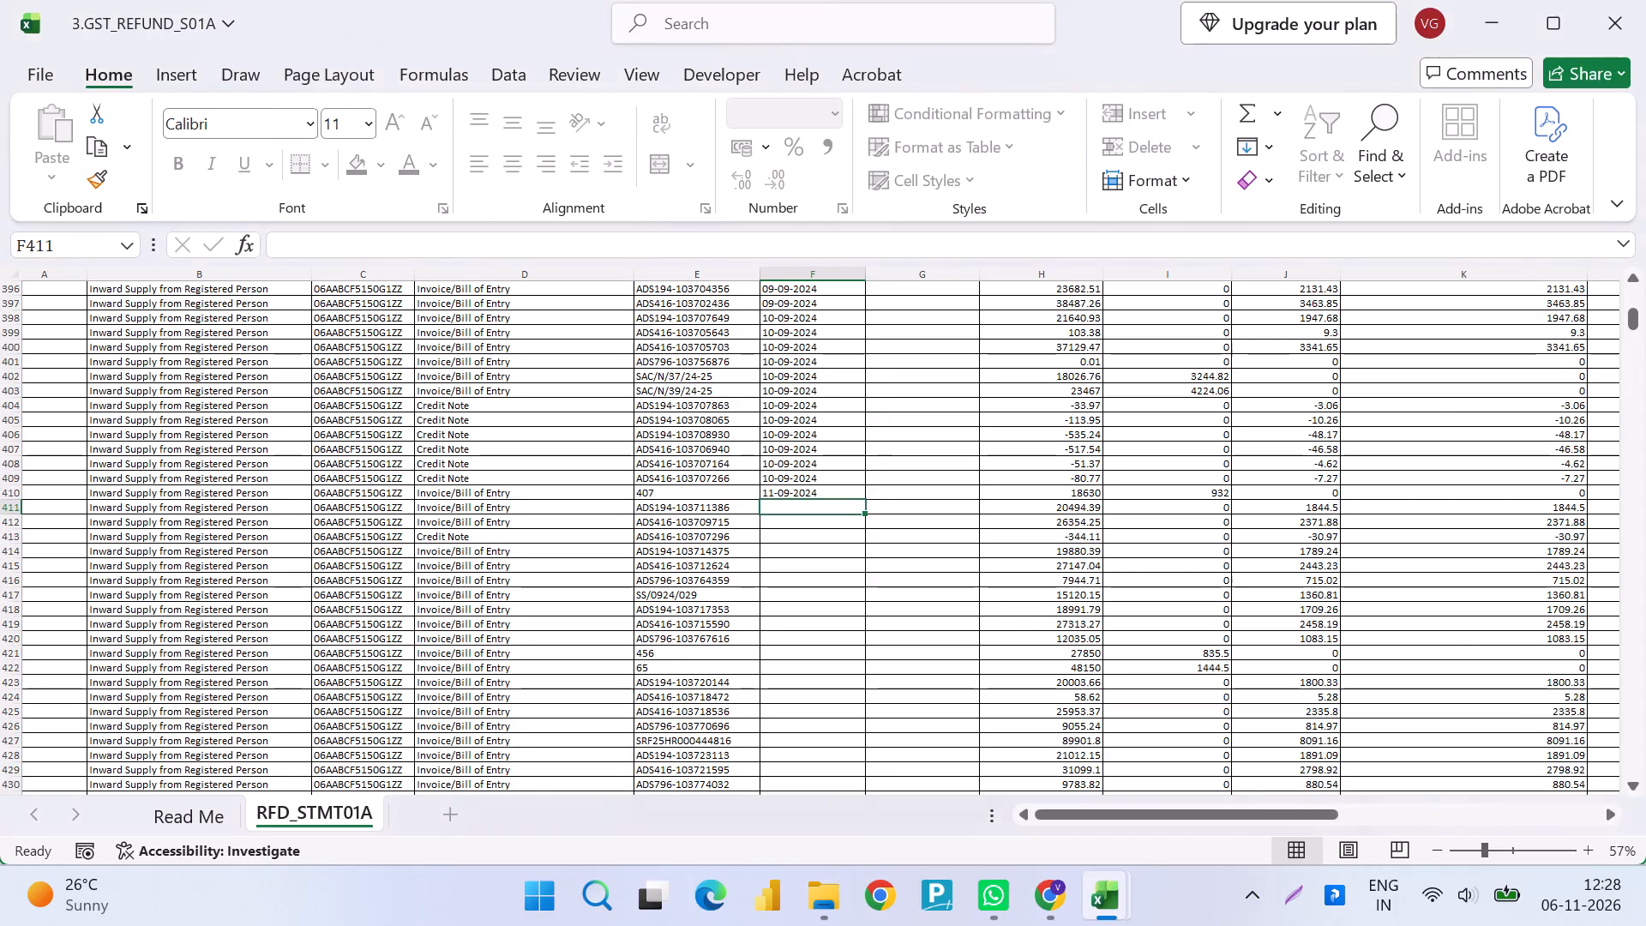
key("ctrl+d")
key("Down")
key("ctrl+d")
key("Down")
key("ctrl+d")
key("Down")
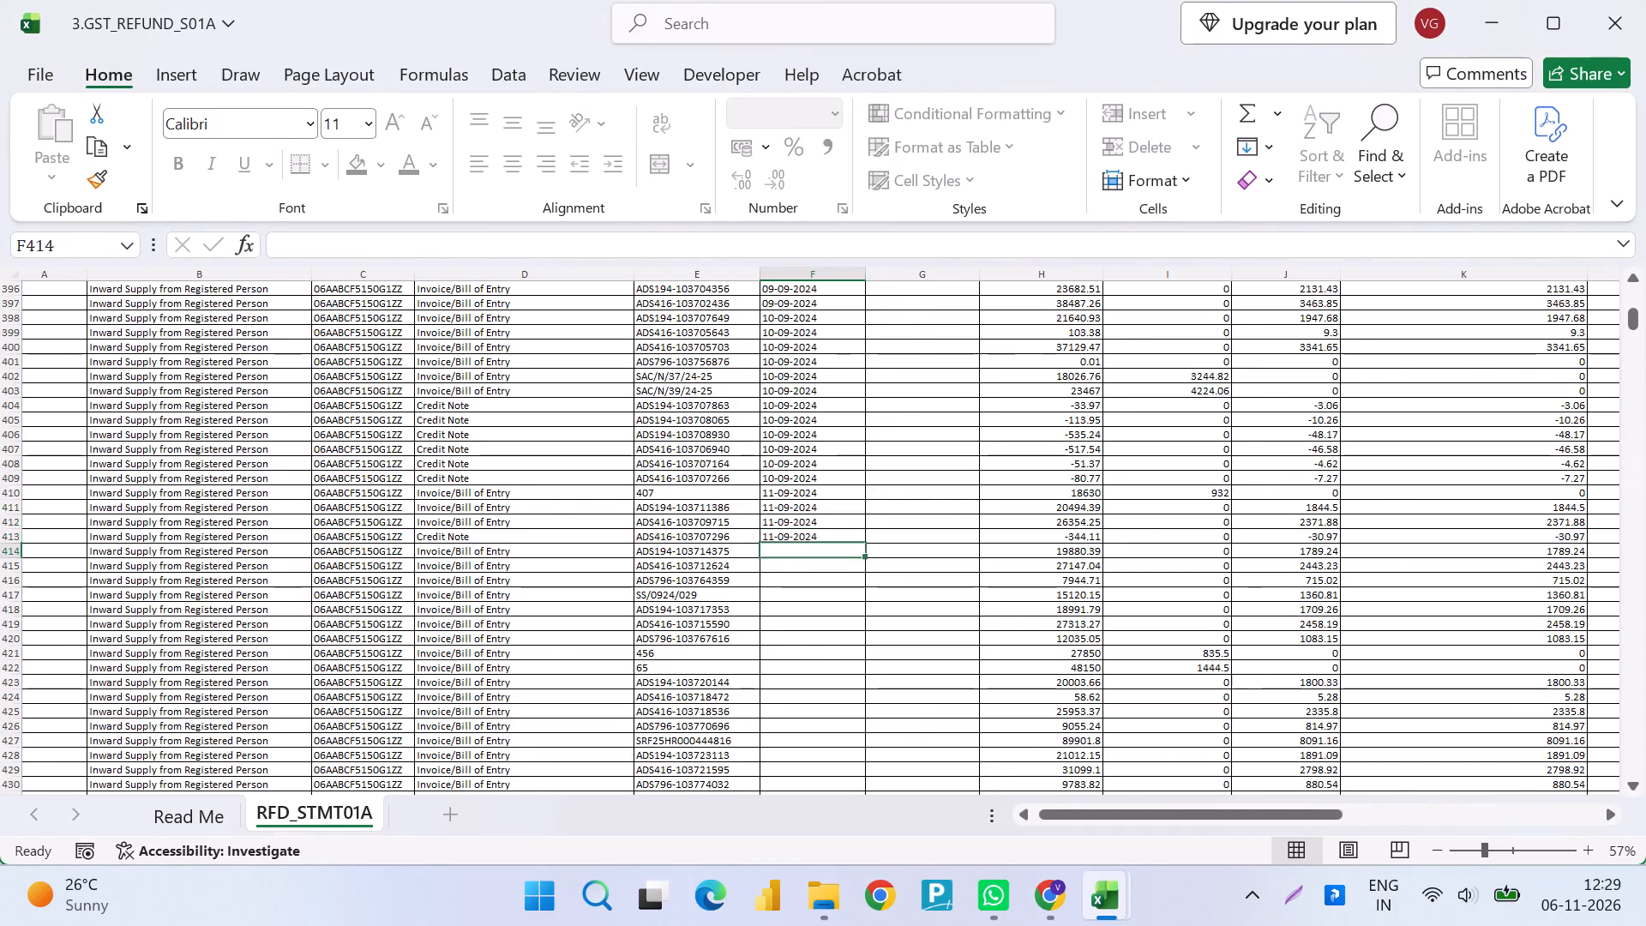
Check the 12-09-2024 entries in the PURCHASE 24-25 workbook, and set F414 of the refund sheet to 12-09-2024.
key("alt+Tab")
key("Down")
key("Down")
key("Down")
key("Down")
key("shift+Down")
key("shift+Down")
key("shift+Down")
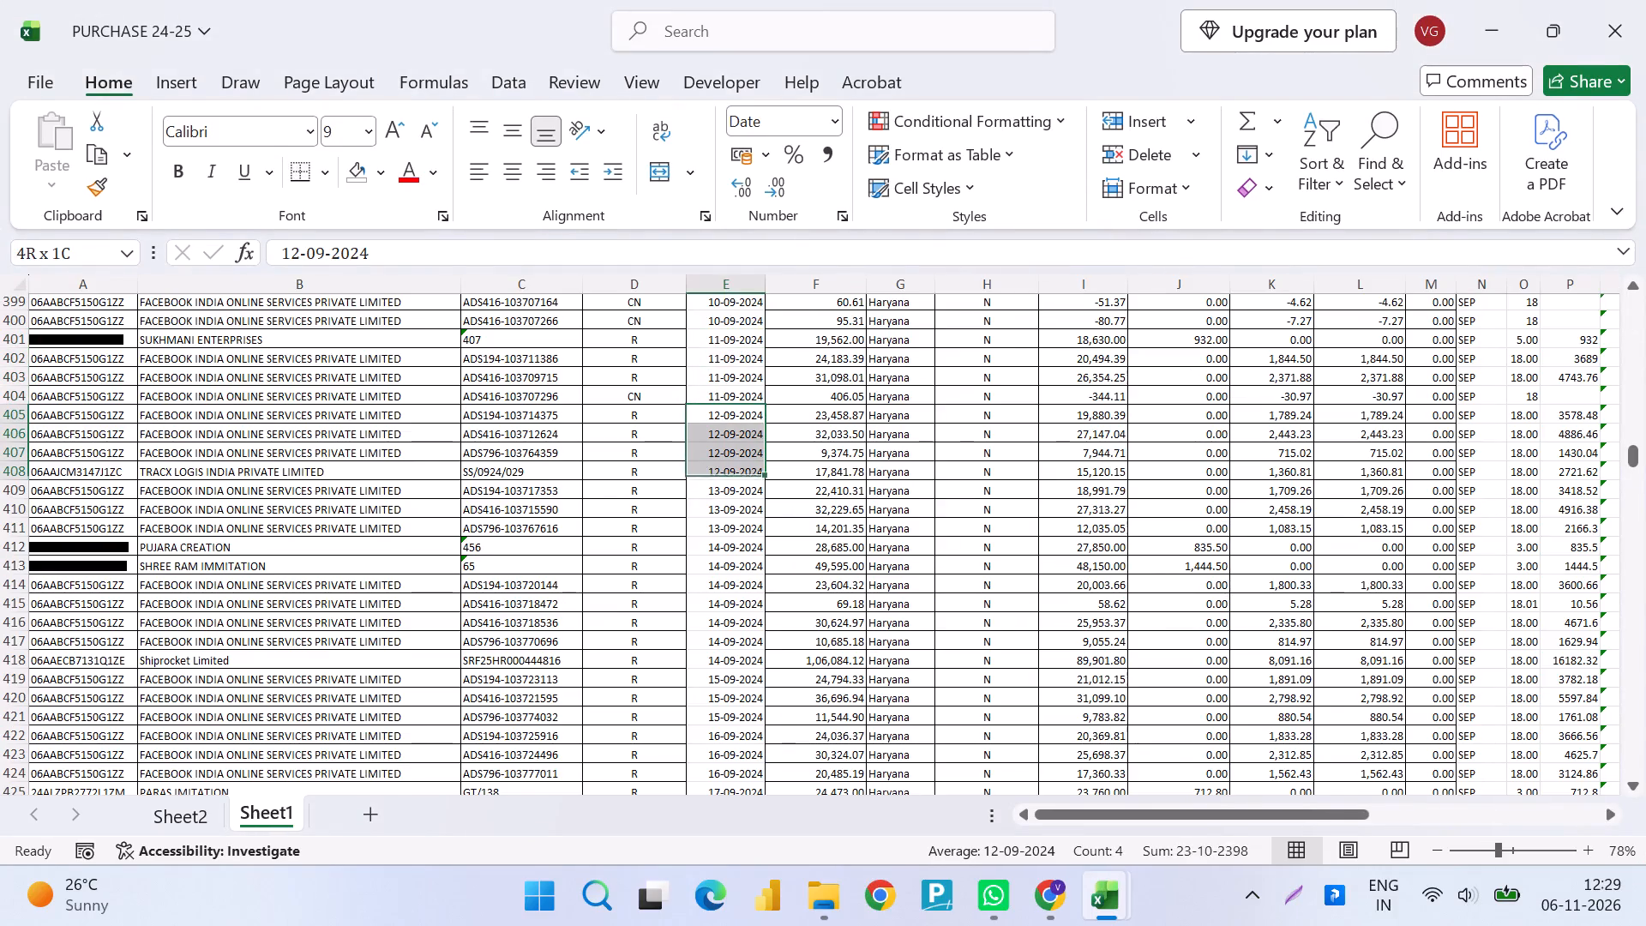
key("shift+Down")
key("shift+Up")
key("alt+Tab")
key("ctrl+d")
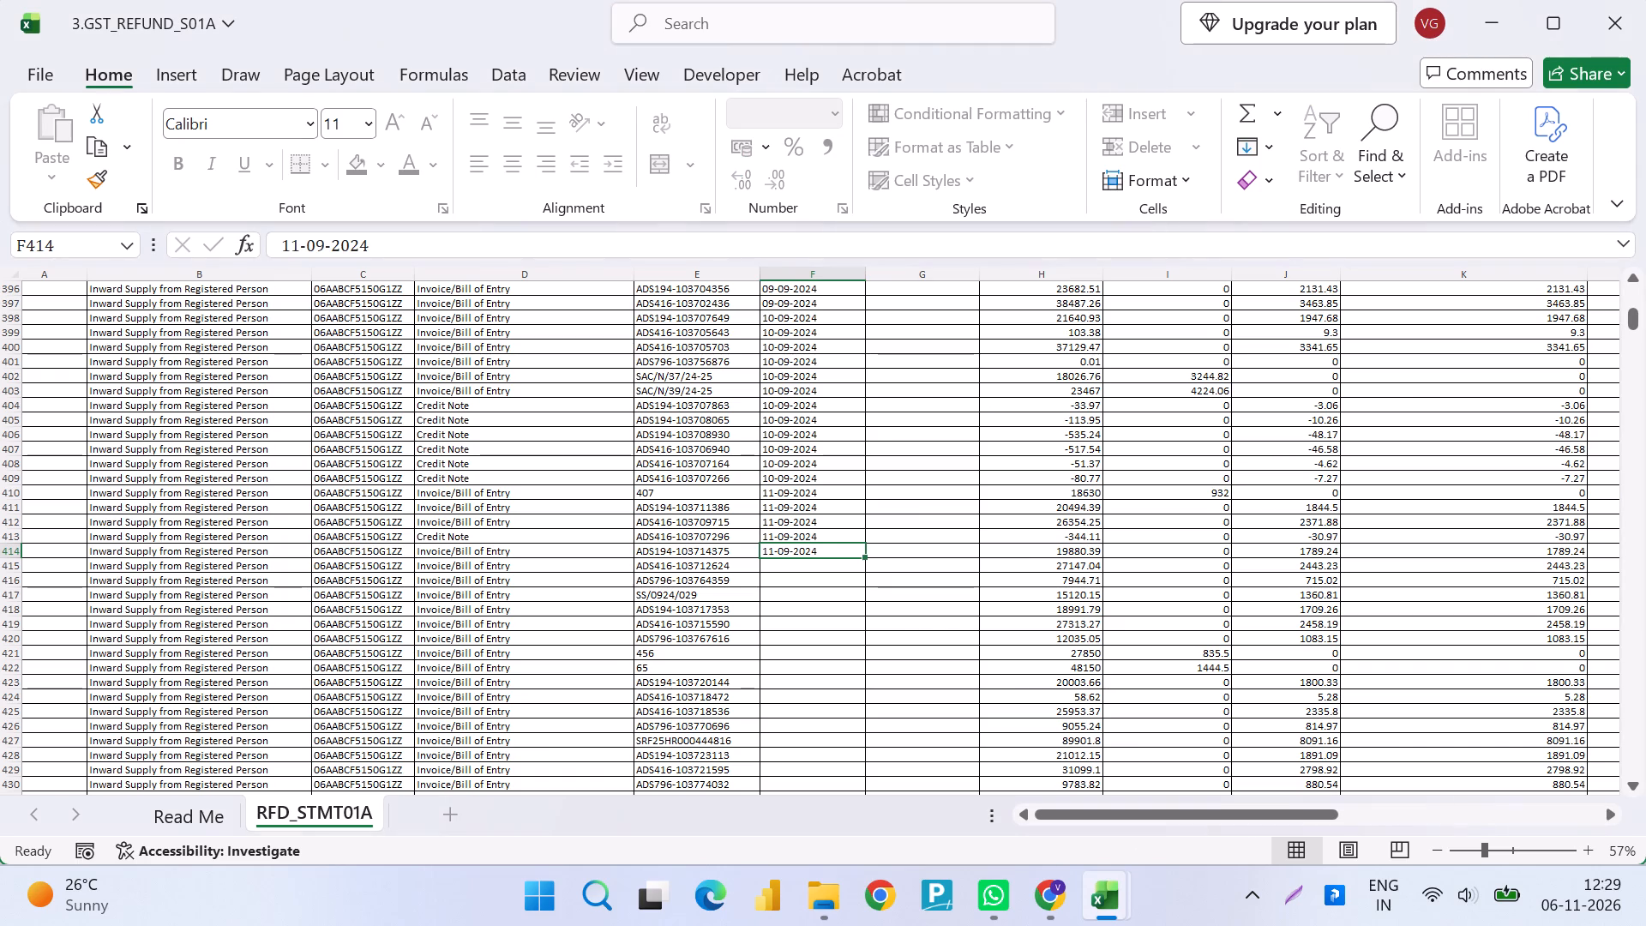
key("F2")
key("ctrl+Left")
key("ctrl+Left")
key("ctrl+Left")
key("Left")
key("shift+Left")
key("2")
key("Return")
Fill the 12-09-2024 date into F415 through F417 of the refund sheet, ending at document SS/0924/029.
key("ctrl+d")
key("Down")
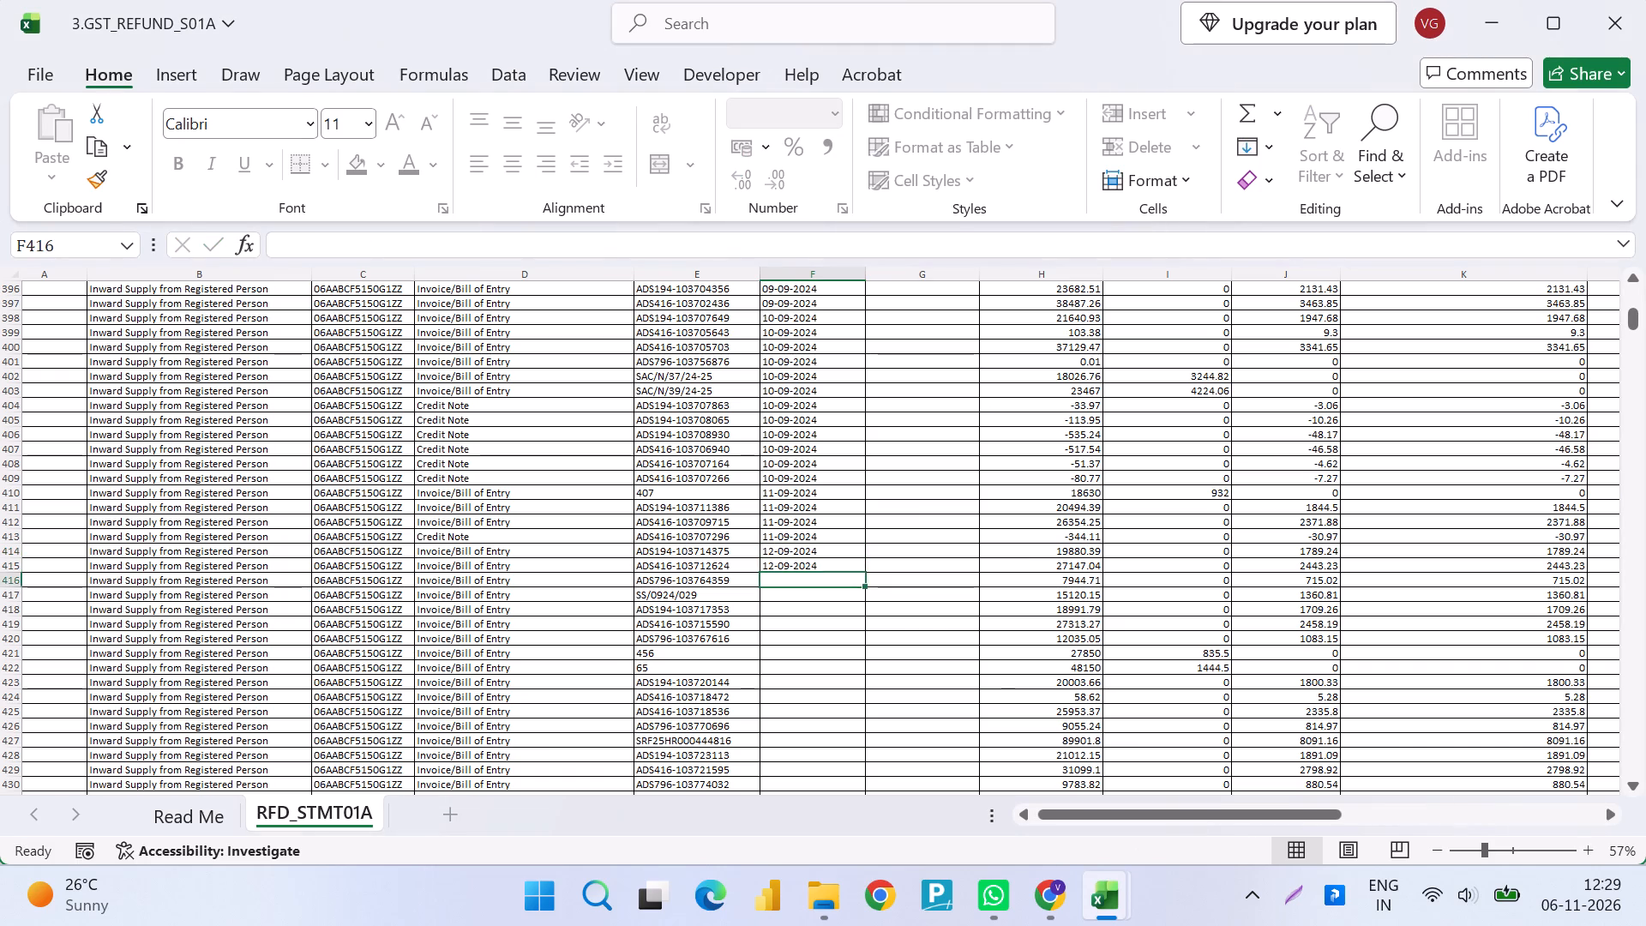
key("ctrl+d")
key("Down")
key("ctrl+d")
Check the 13-09-2024 entries in the PURCHASE 24-25 workbook, and set F418 through F420 of the refund sheet to 13-09-2024.
key("Down")
key("ctrl+d")
key("alt+Tab")
key("Down")
key("Down")
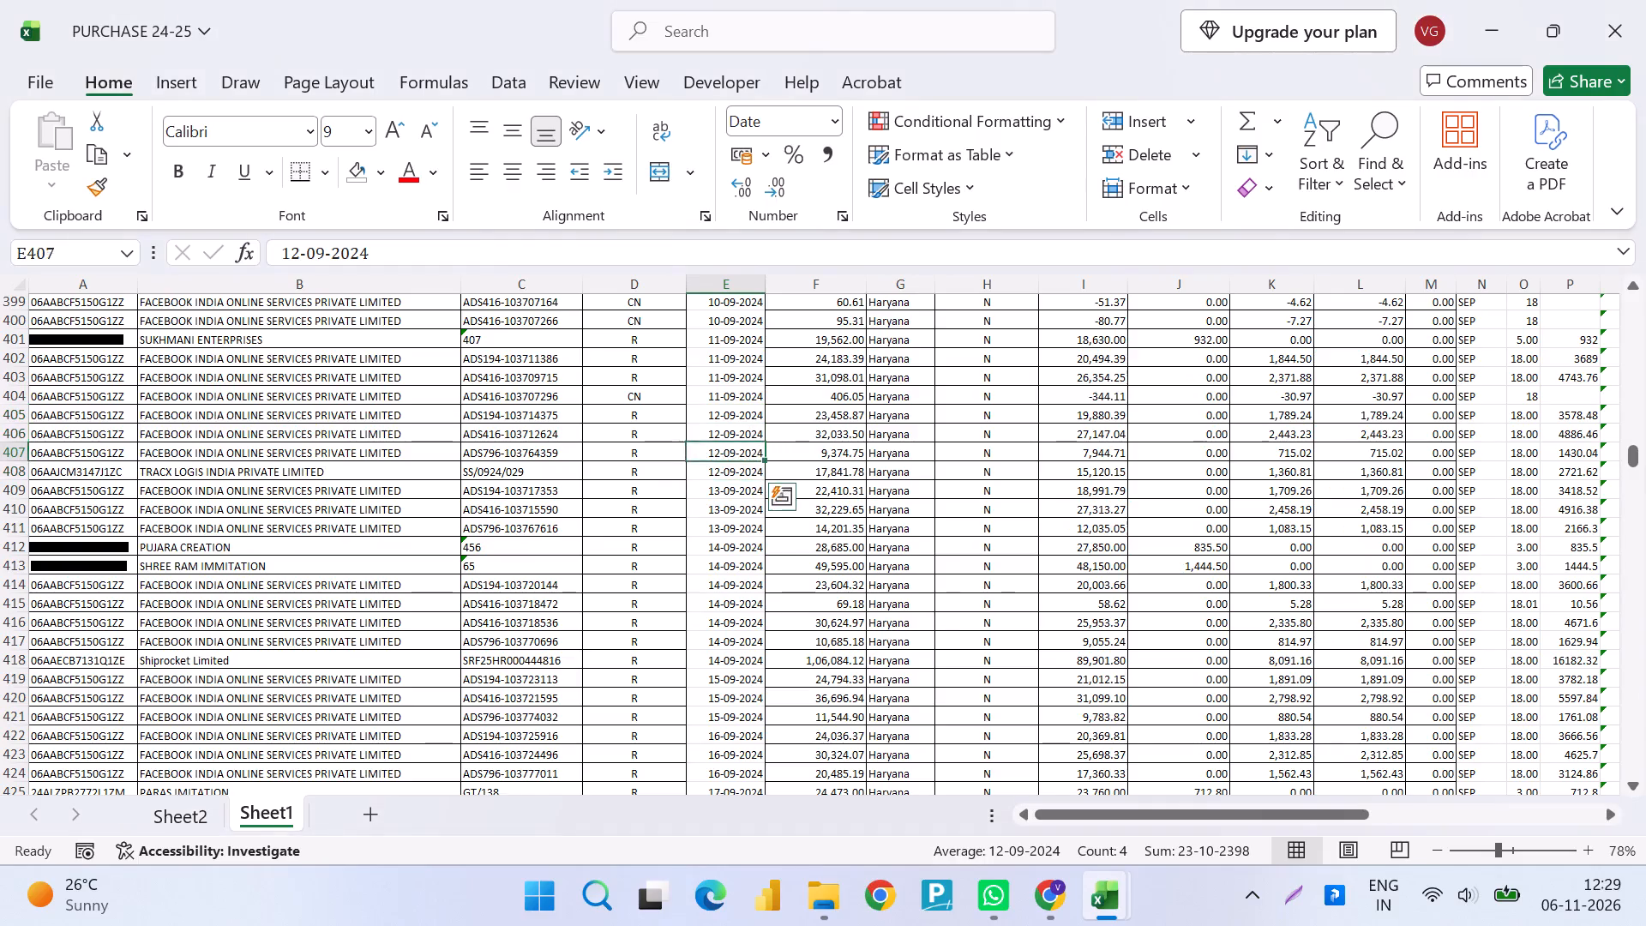
key("Down")
key("Down")
key("shift+Down")
key("shift+Down")
key("alt+Tab")
key("F2")
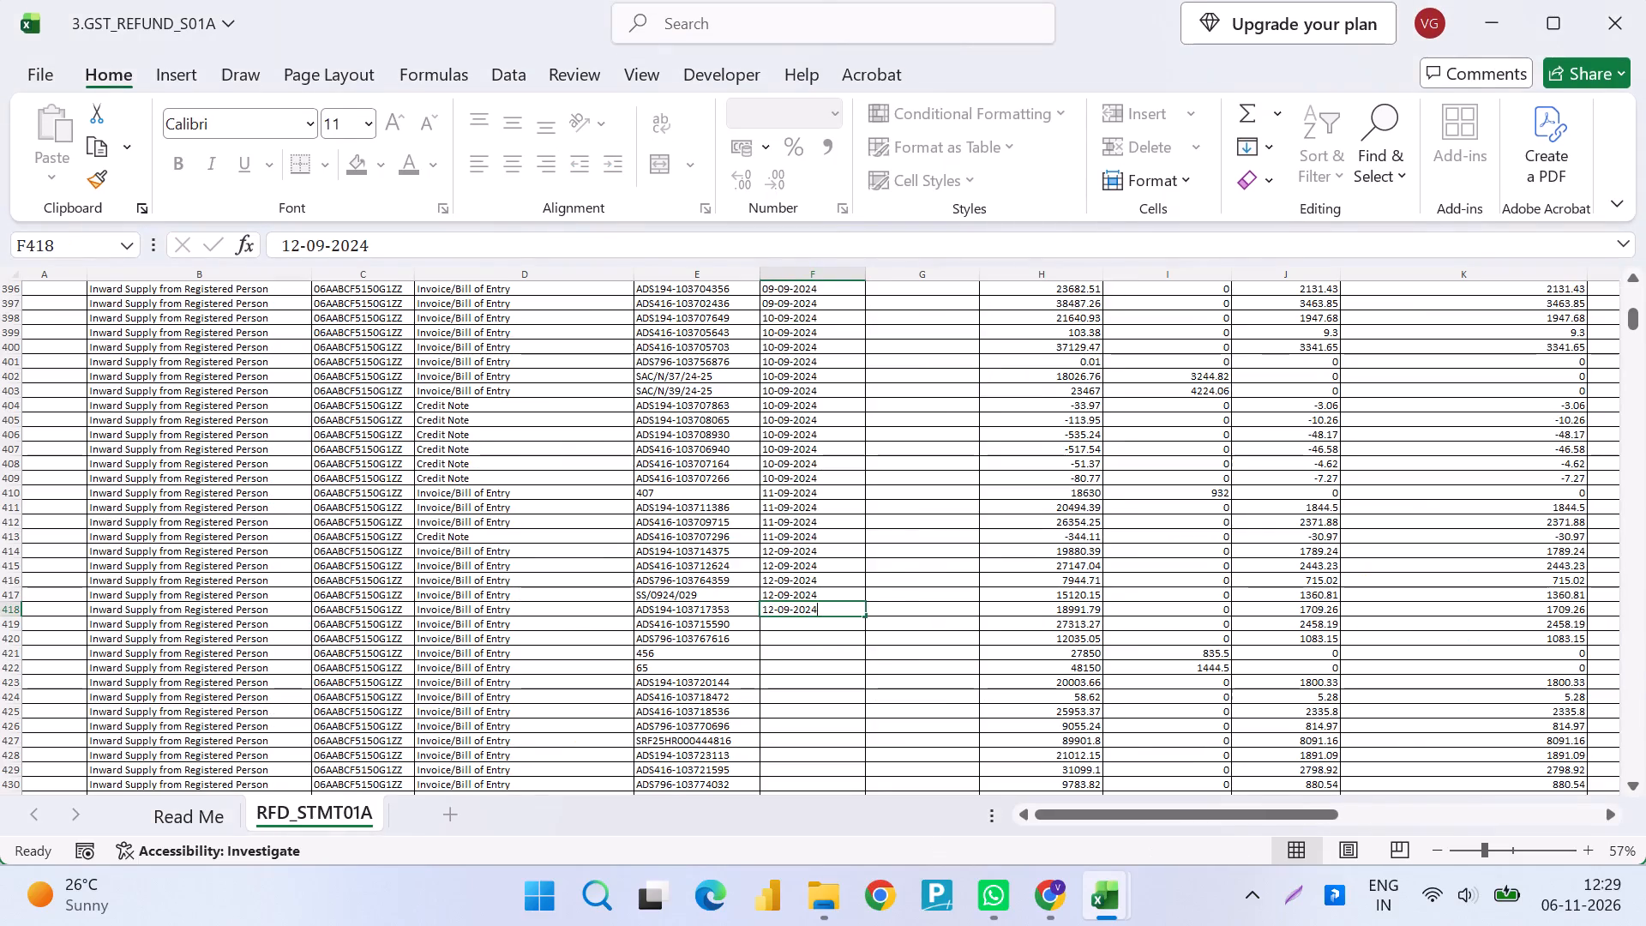
key("ctrl+Left")
key("ctrl+Left")
key("ctrl+Left")
key("ctrl+Left")
key("shift+Left")
key("3")
key("Return")
key("ctrl+d")
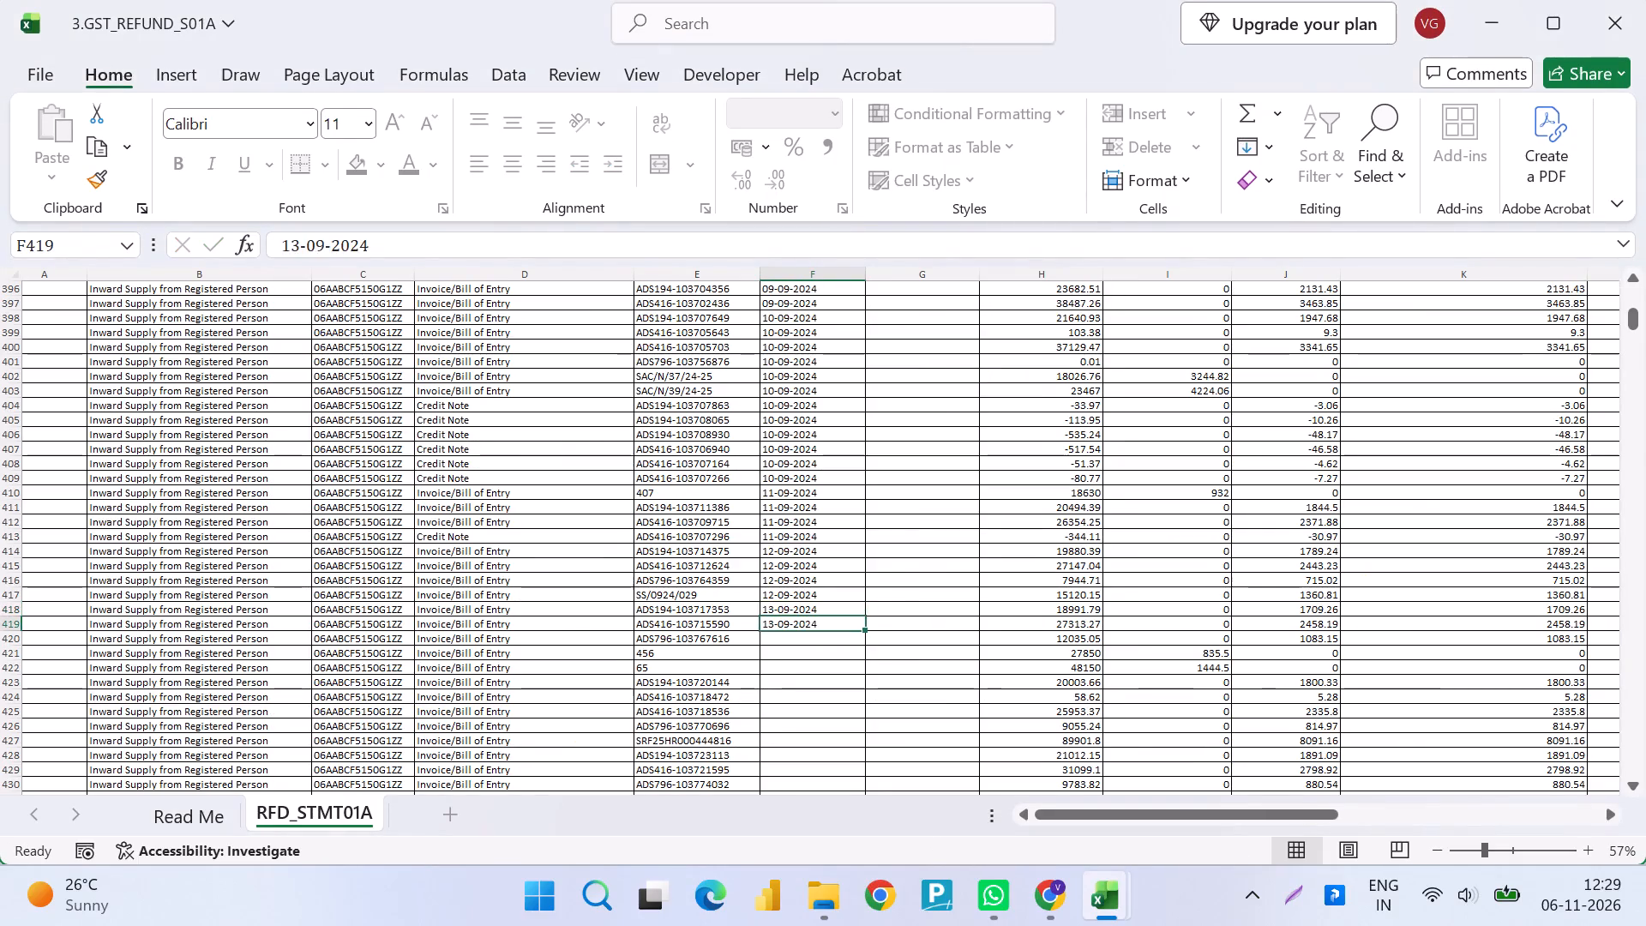
key("Down")
key("ctrl+d")
Check the 14-09-2024 entries in the PURCHASE 24-25 workbook, and set F421 of the refund sheet to 14-09-2024.
key("Down")
key("ctrl+d")
key("alt+Tab")
key("Down")
key("Down")
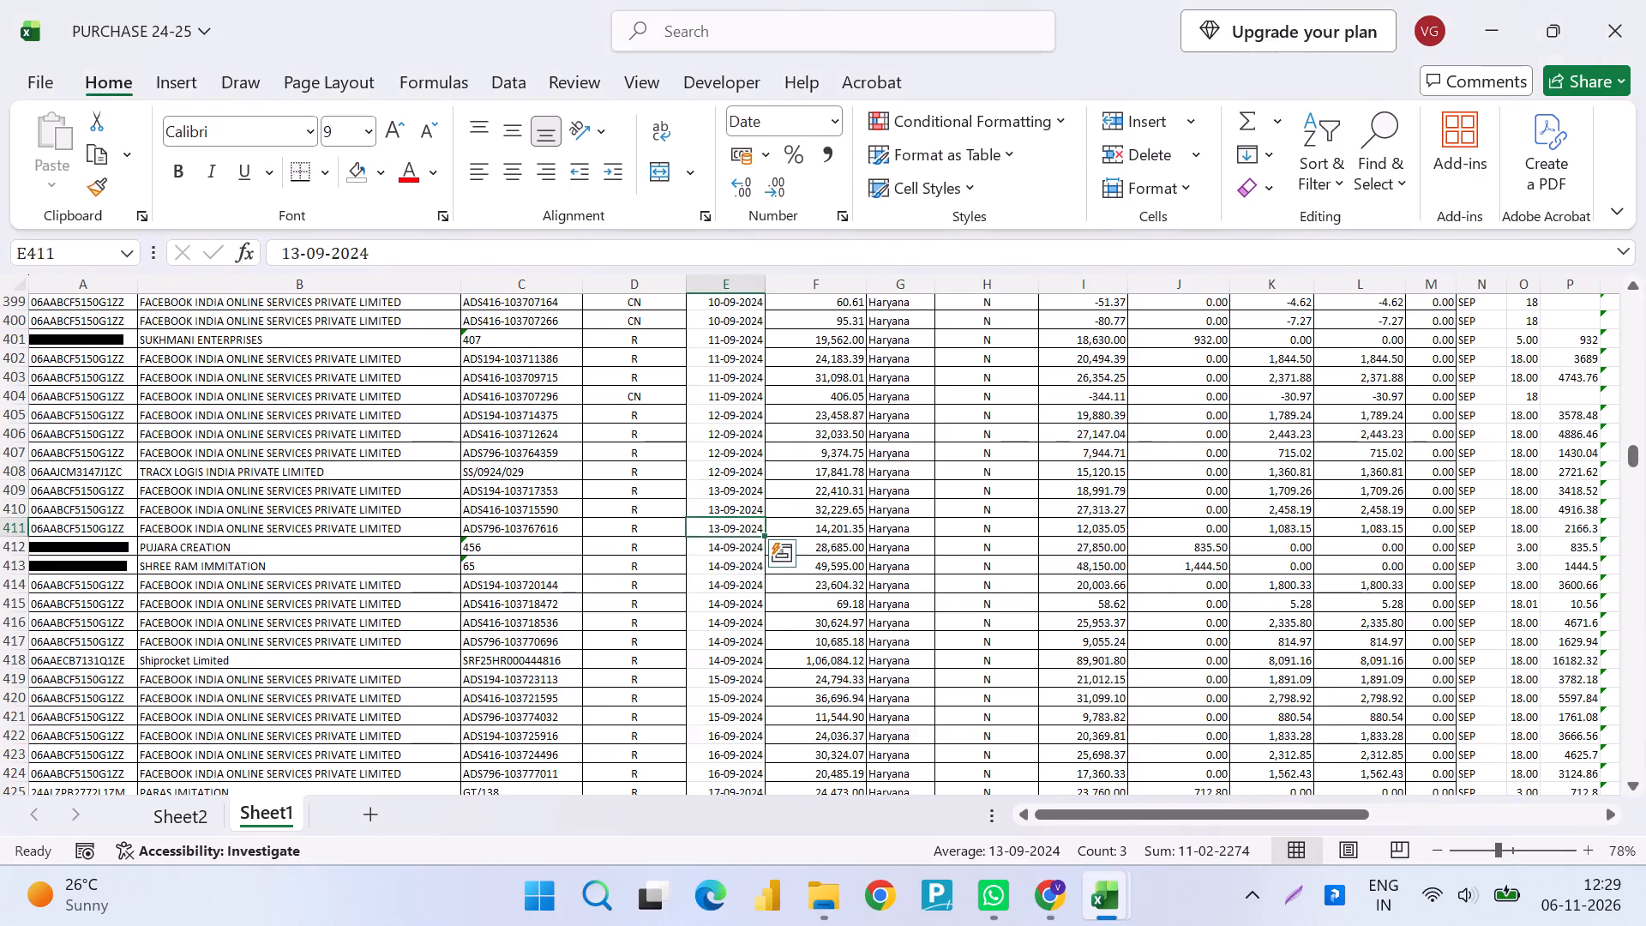
key("Down")
key("shift+Down")
key("shift+Down")
key("shift+Down")
key("shift+Down")
key("shift+Down")
key("shift+Down")
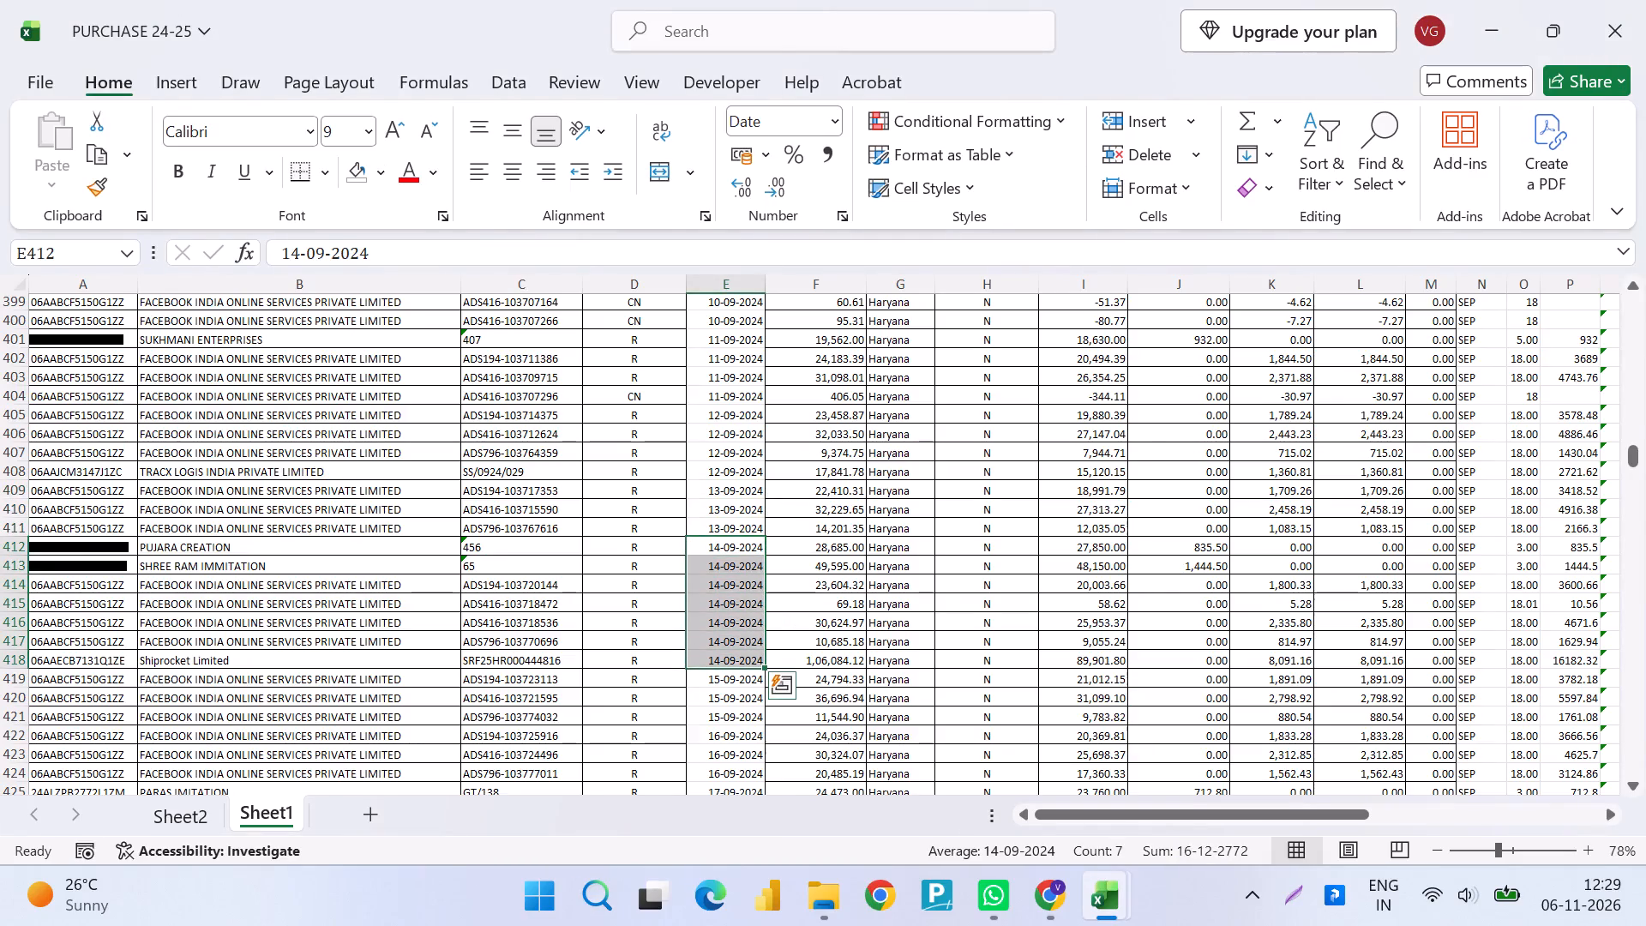
key("alt+Tab")
key("F2")
key("ctrl+Left")
key("ctrl+Left")
key("ctrl+Left")
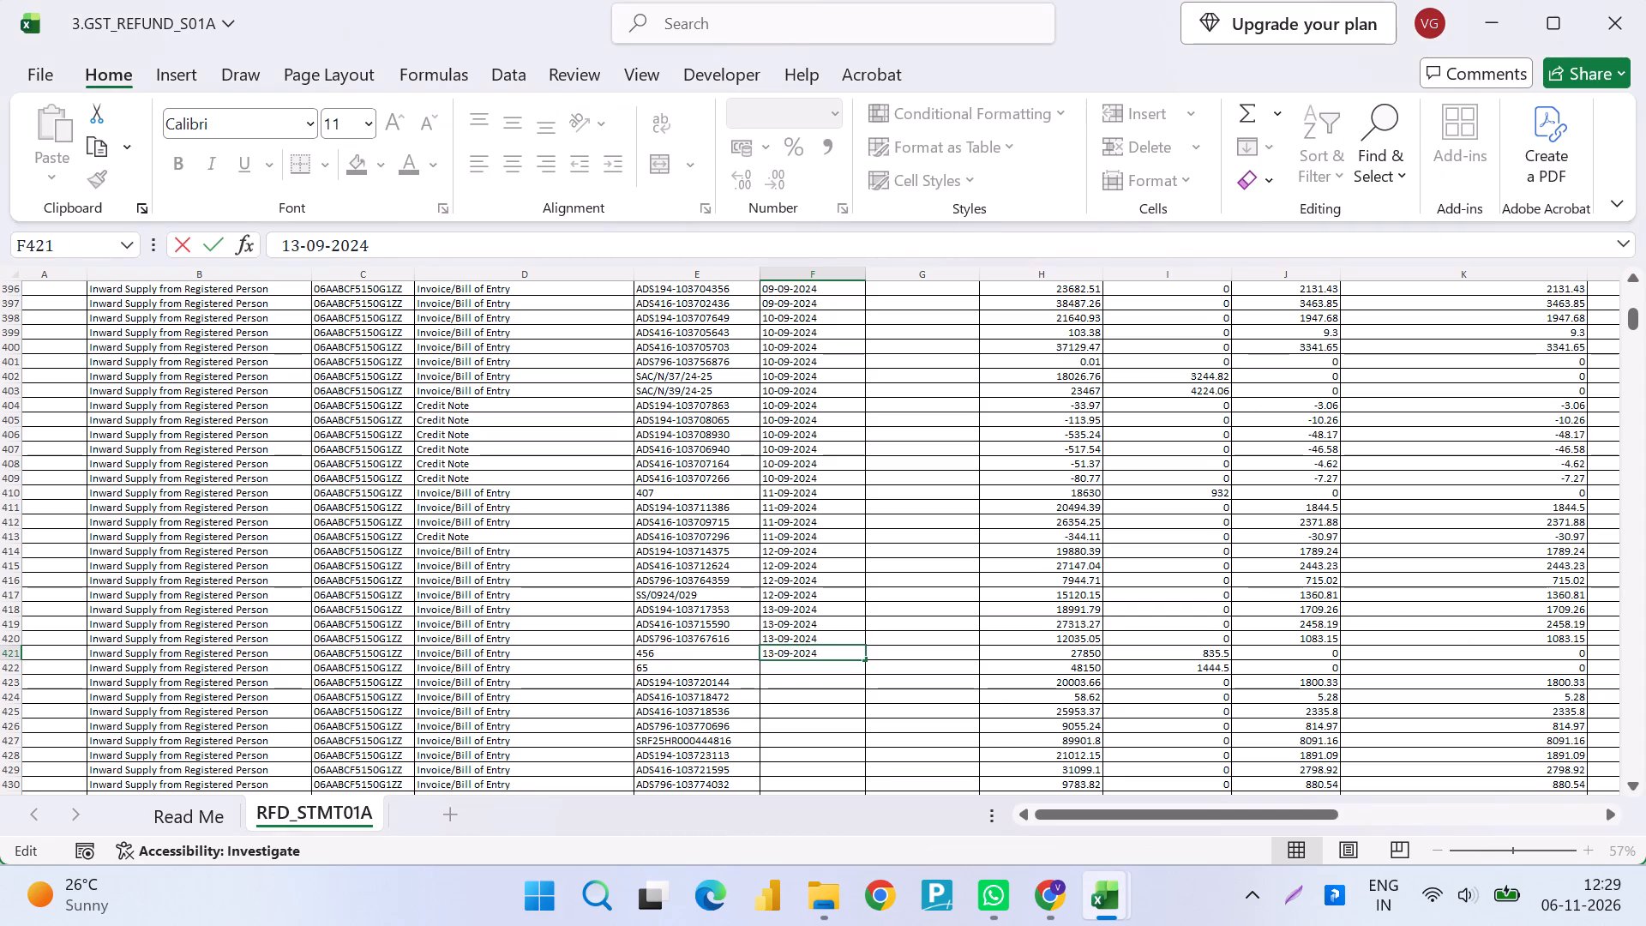
key("Left")
key("shift+Left")
key("4")
key("Return")
key("Up")
key("shift+Down")
key("shift+Down")
key("shift+Down")
key("shift+Down")
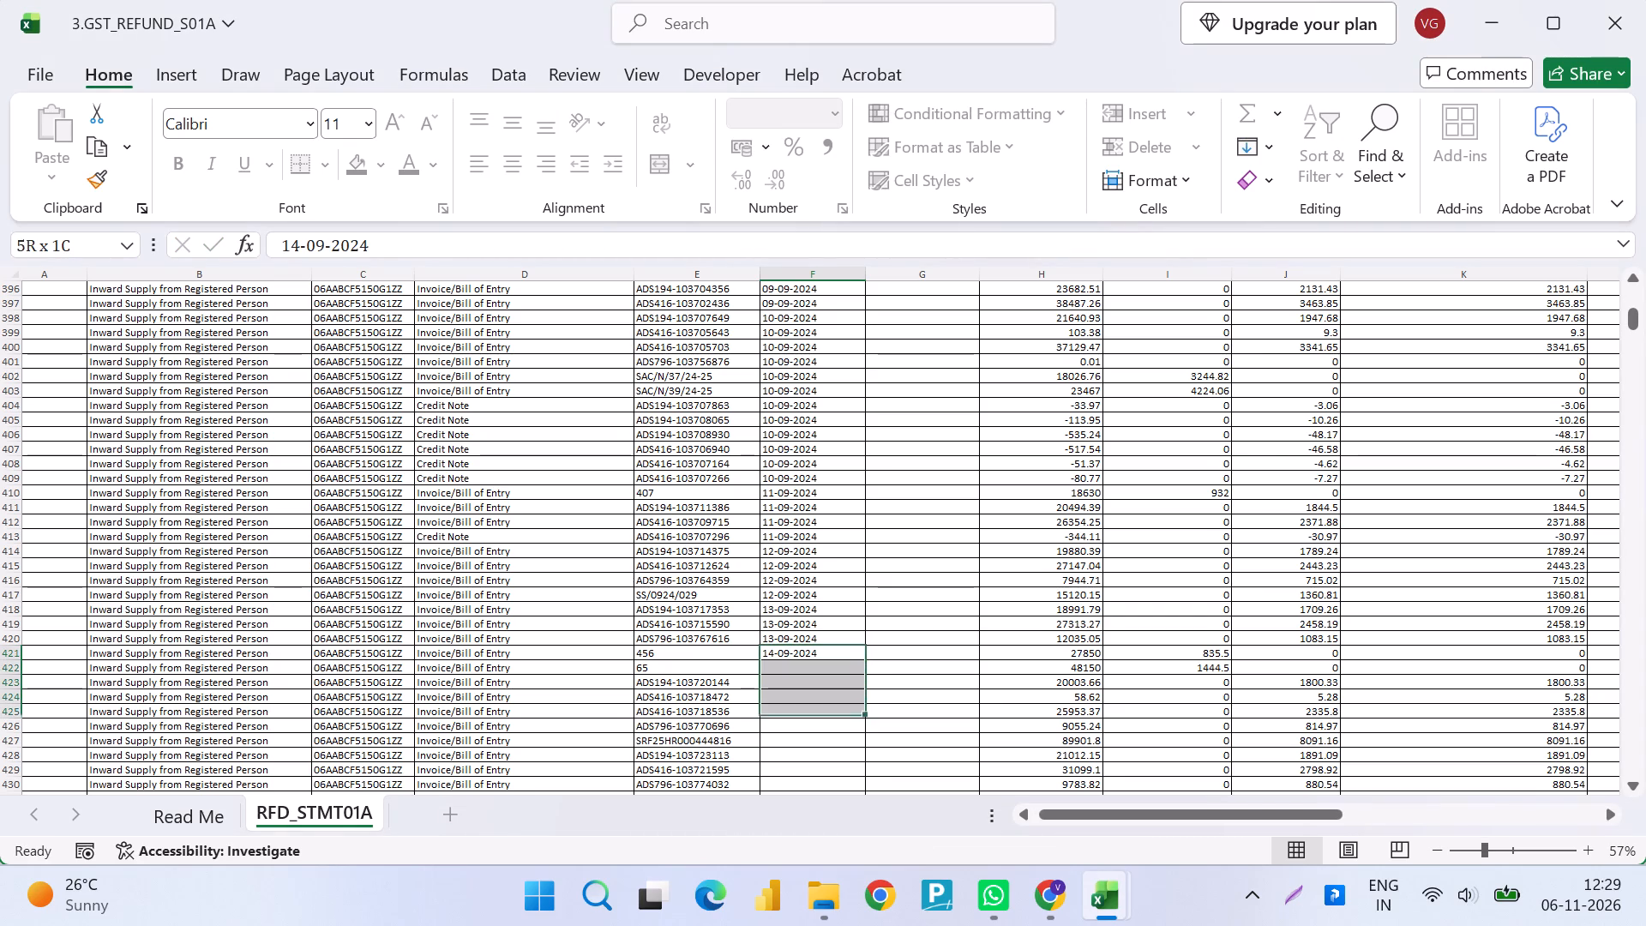
key("shift+Down")
key("shift+Down")
key("ctrl+d")
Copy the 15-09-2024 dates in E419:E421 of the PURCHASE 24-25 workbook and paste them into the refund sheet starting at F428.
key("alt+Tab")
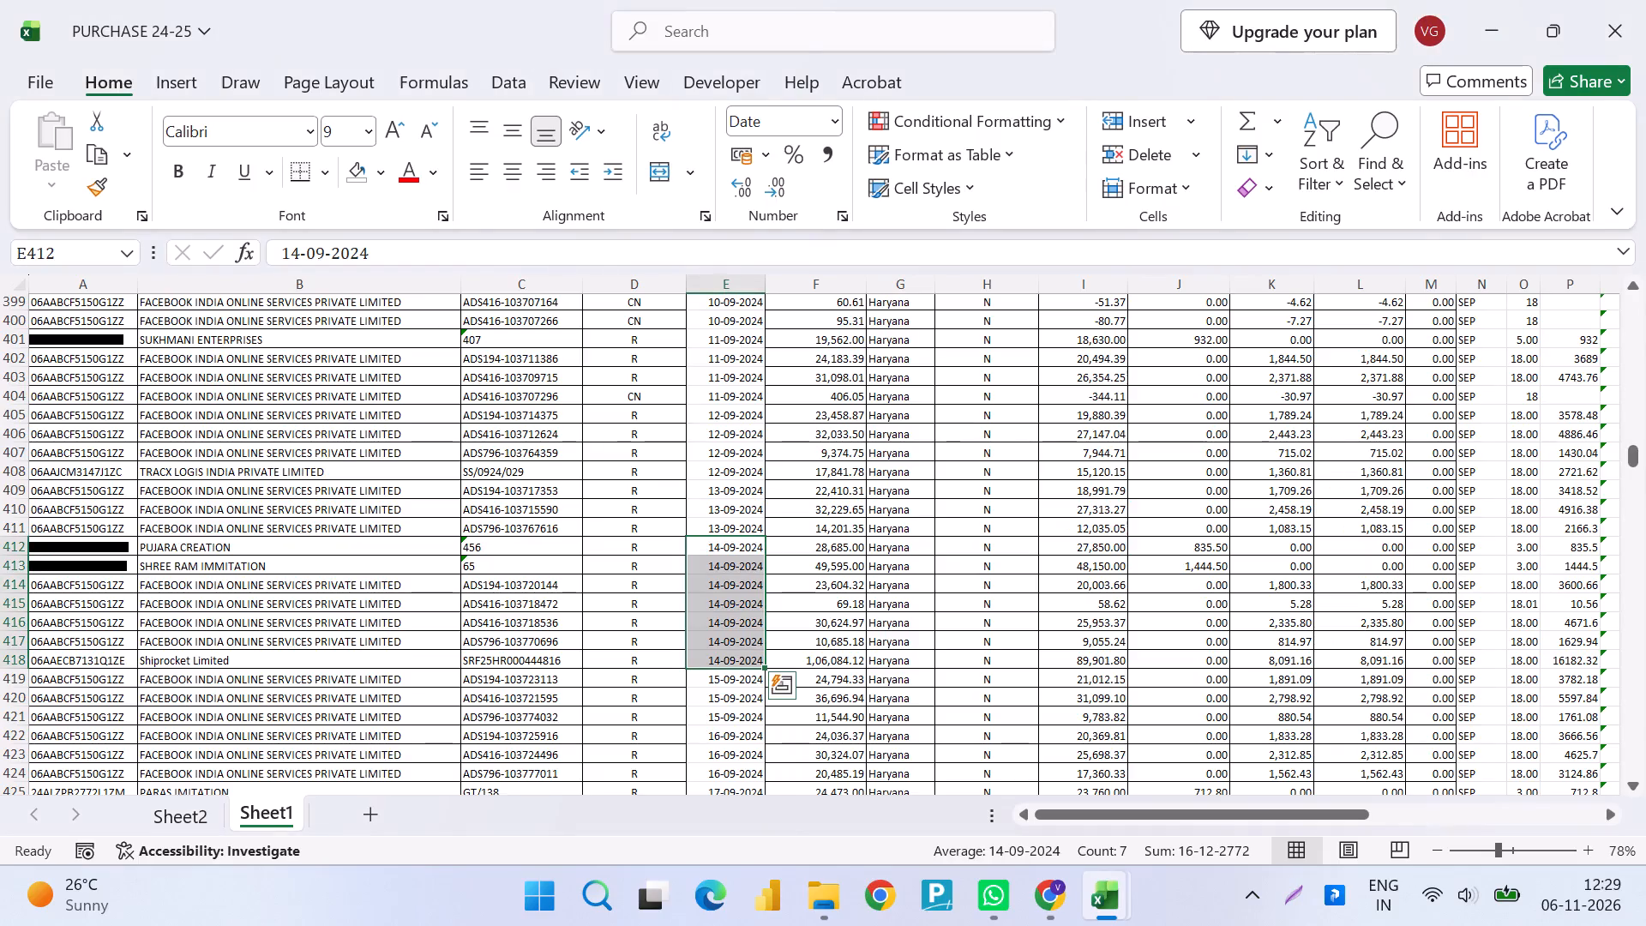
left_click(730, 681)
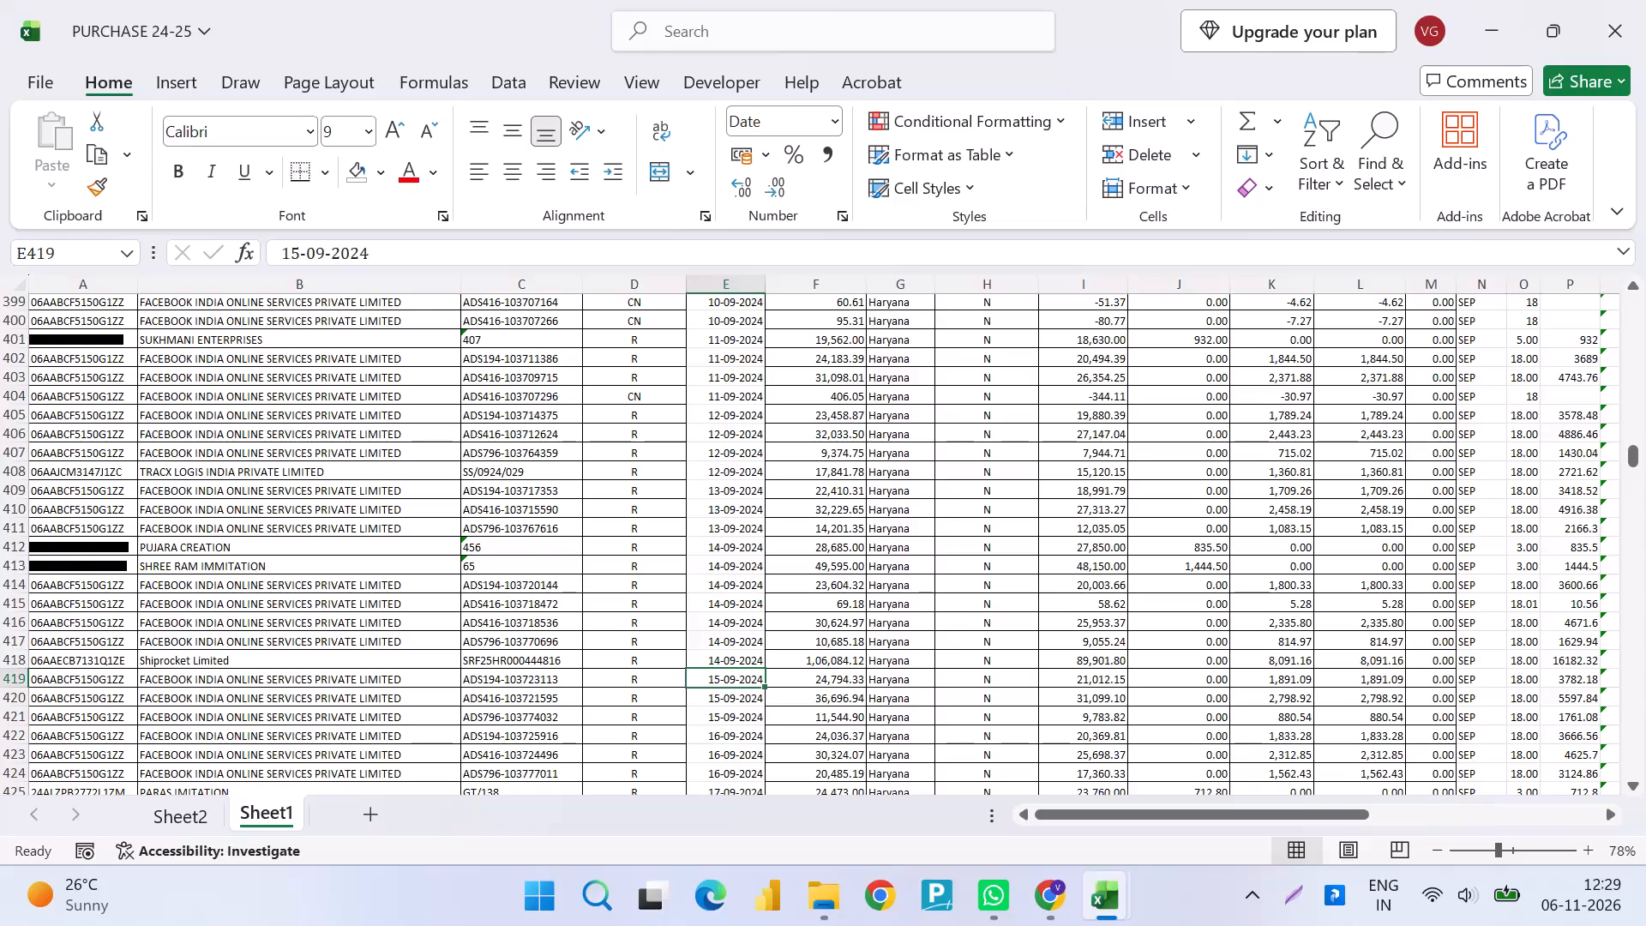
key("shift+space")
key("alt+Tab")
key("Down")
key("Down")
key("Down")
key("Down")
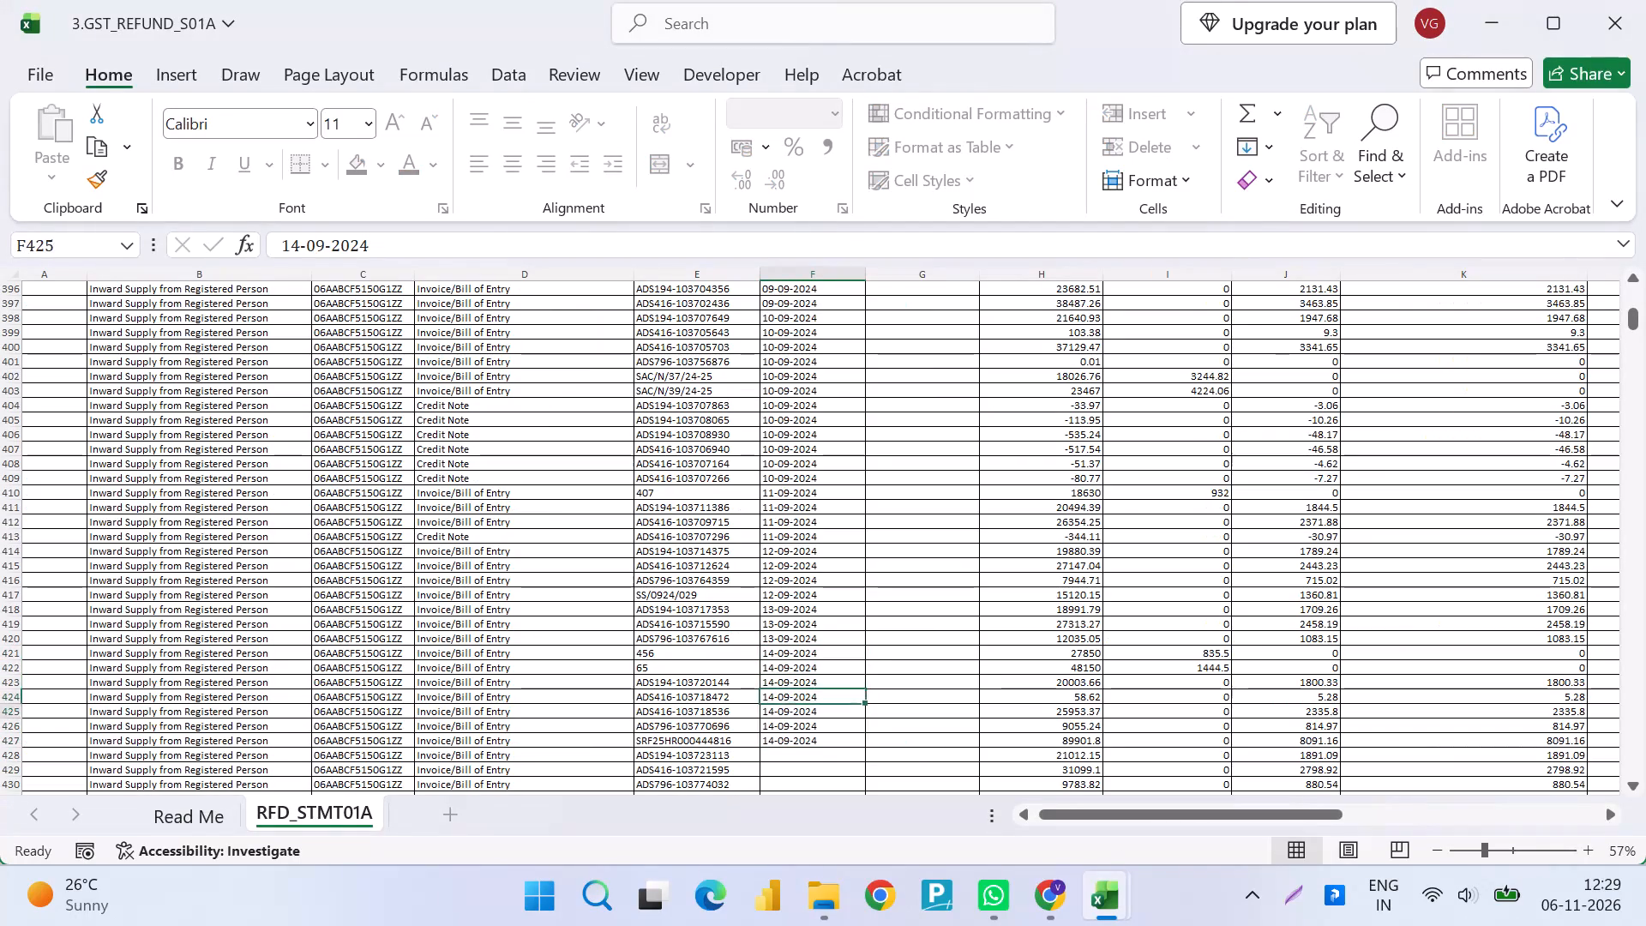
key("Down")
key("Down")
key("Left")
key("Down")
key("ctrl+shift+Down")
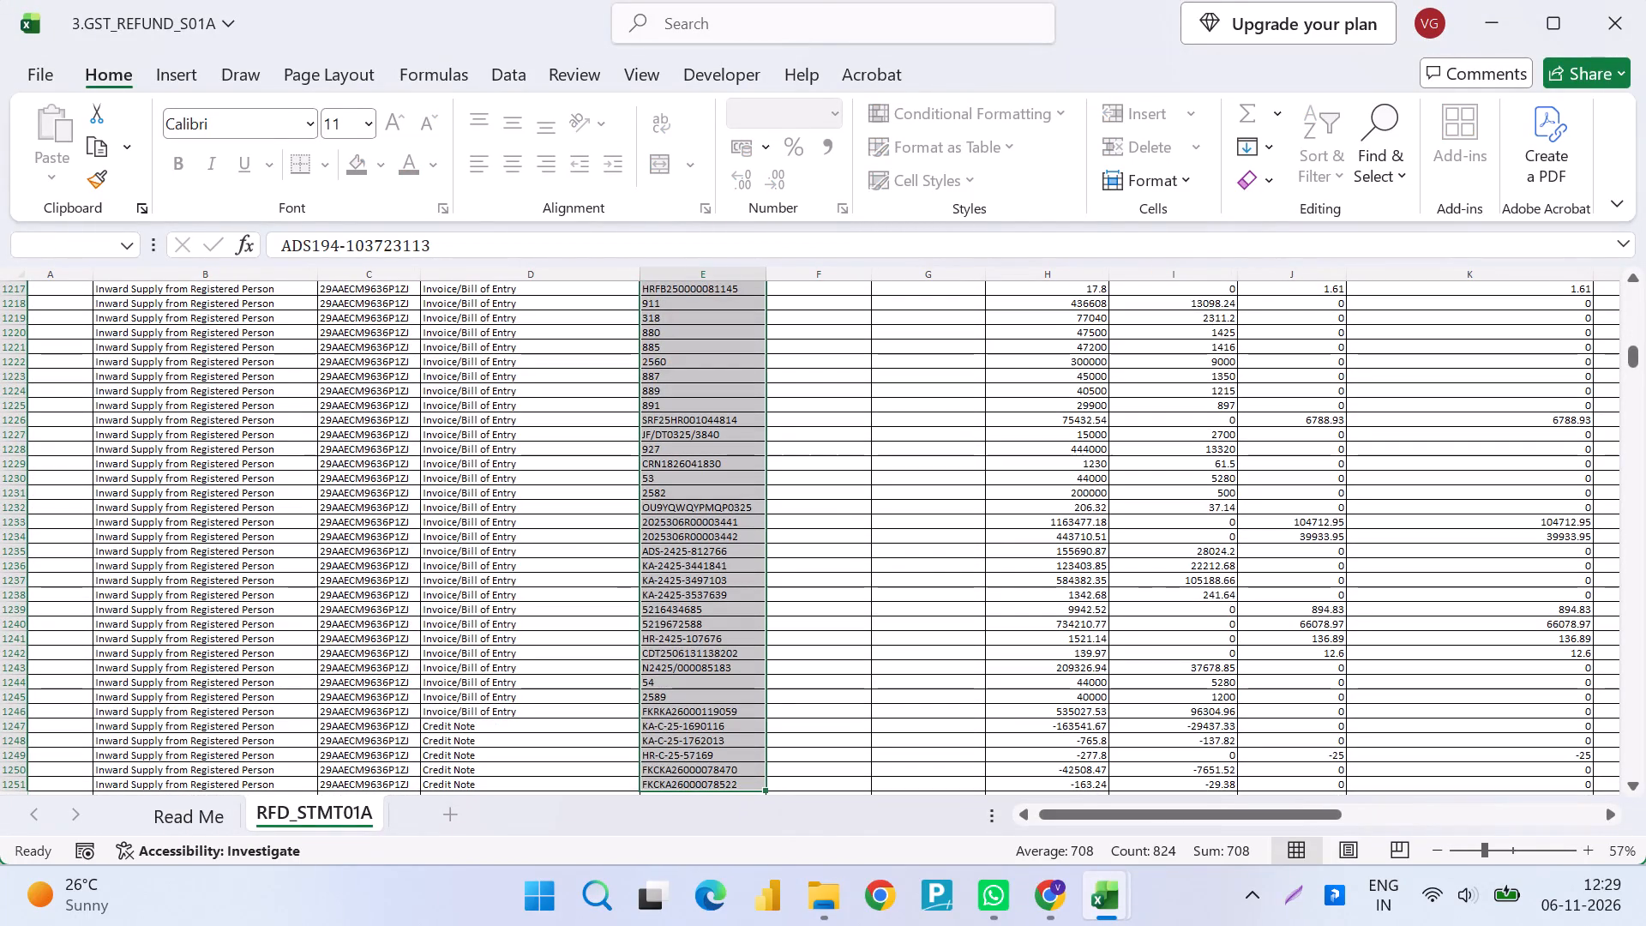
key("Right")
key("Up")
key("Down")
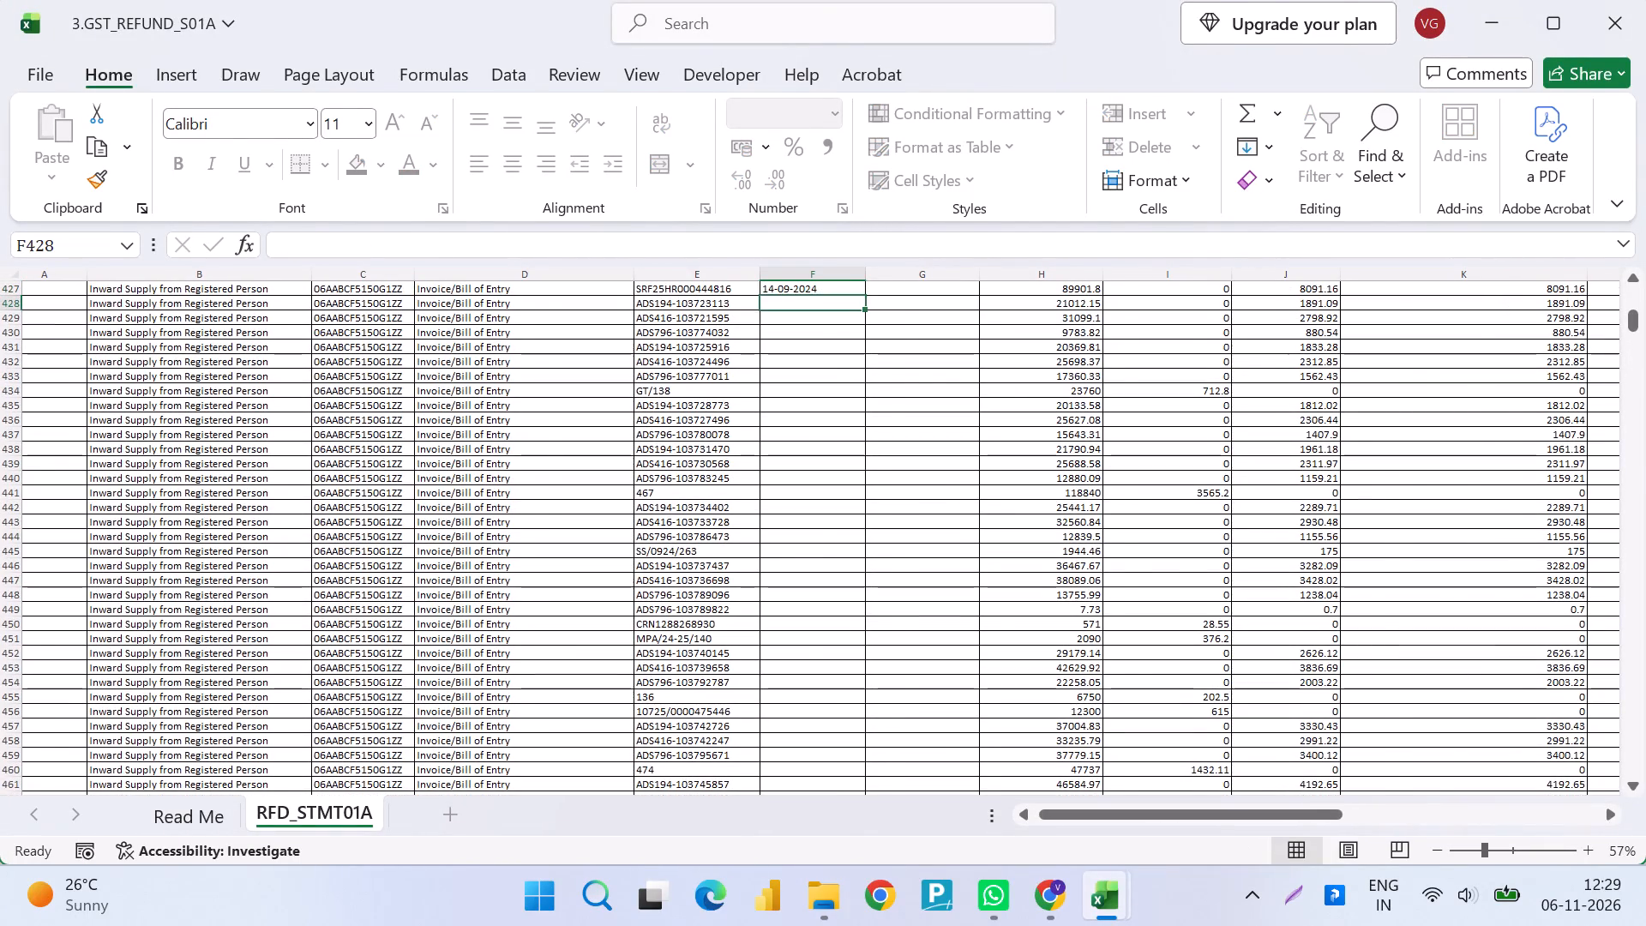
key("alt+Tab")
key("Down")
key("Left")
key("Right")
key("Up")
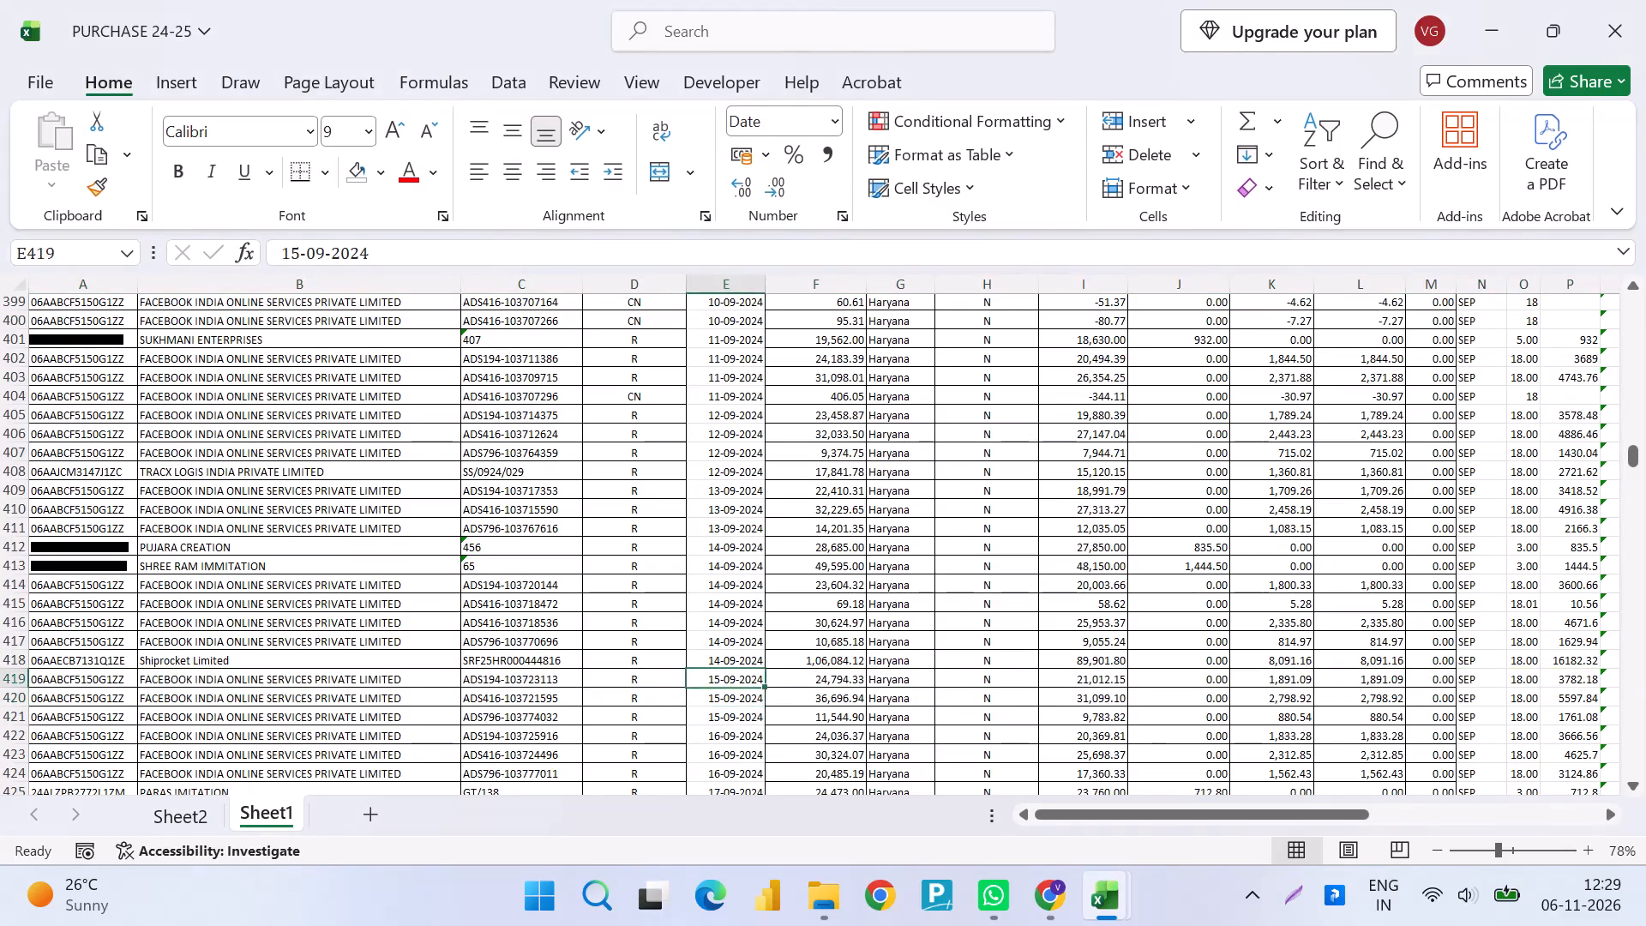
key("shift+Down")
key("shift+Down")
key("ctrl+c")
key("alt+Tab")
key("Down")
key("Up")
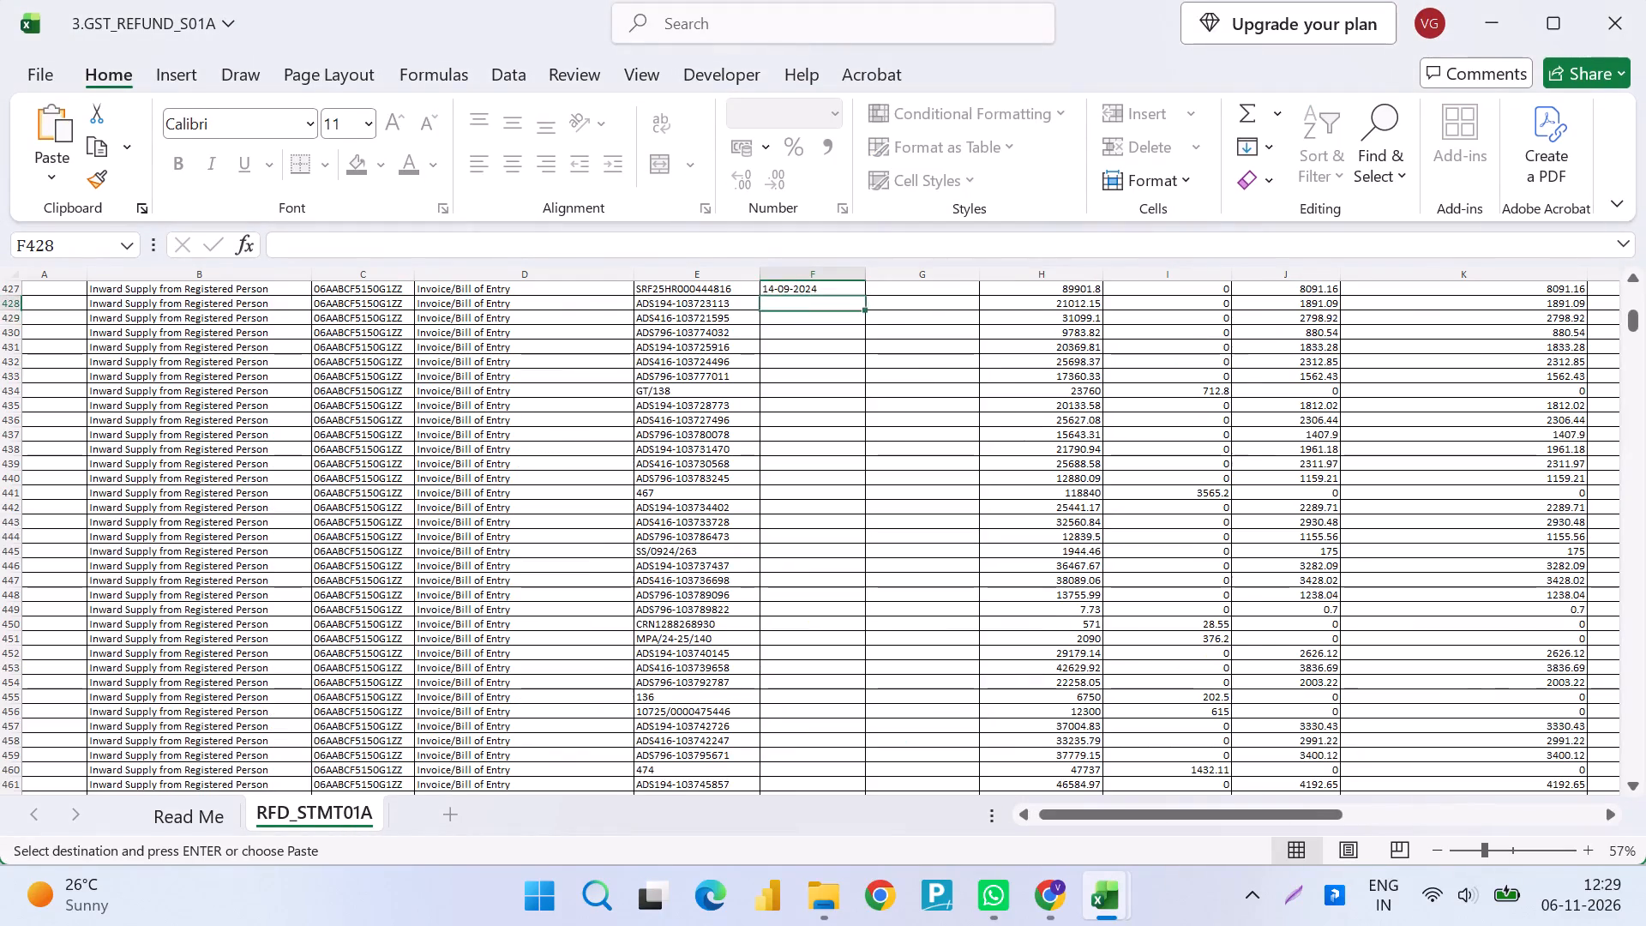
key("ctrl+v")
Replace the pasted values in F428 through F430 of the refund sheet with 15-09-2024, based on the date format in F427.
key("Up")
key("Down")
key("Up")
key("ctrl+c")
key("ctrl+Down")
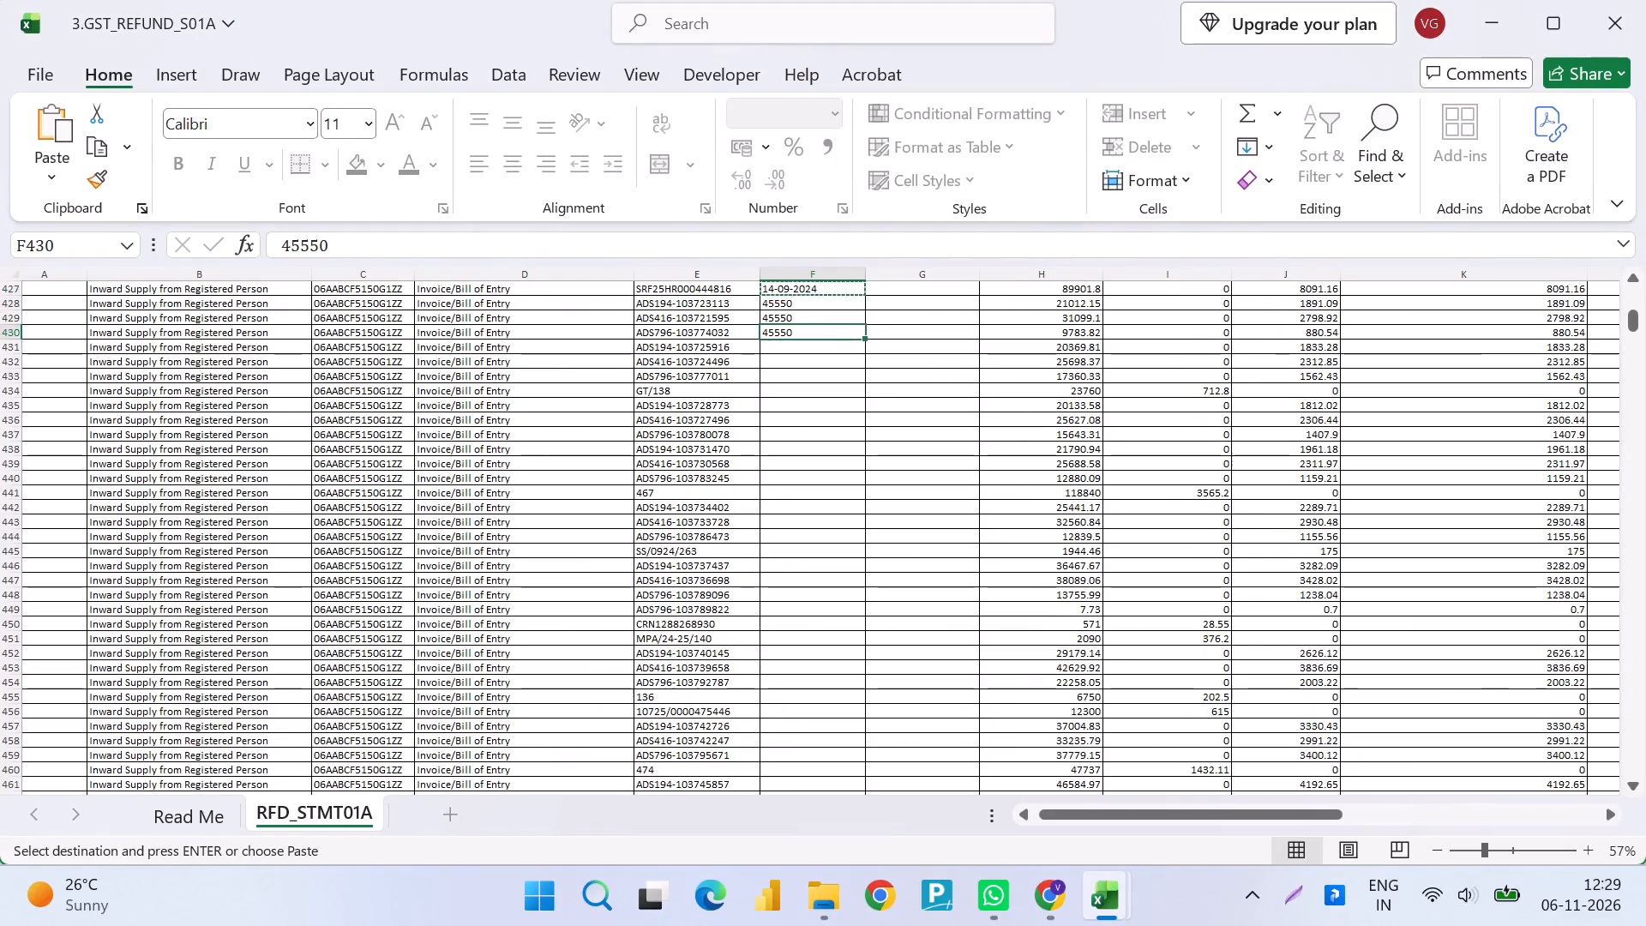
key("Up")
key("Up")
key("alt+Tab")
key("alt+Tab")
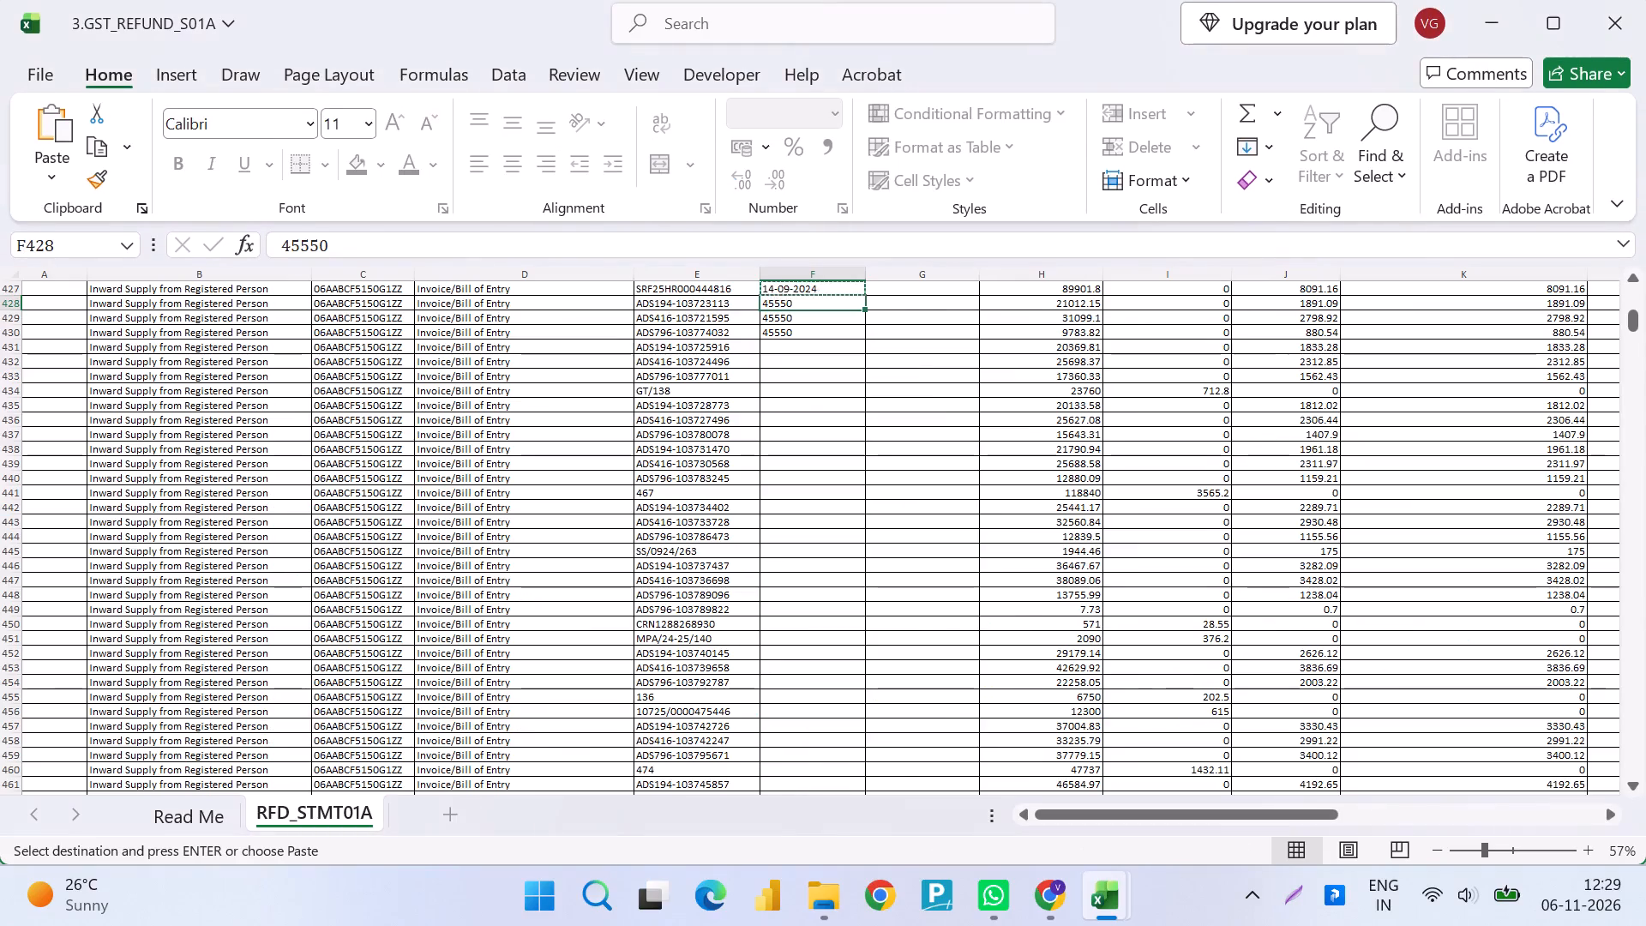
key("ctrl+d")
key("F2")
key("ctrl+shift+Left")
key("ctrl+shift+Left")
key("ctrl+Left")
key("Left")
key("Left")
key("Left")
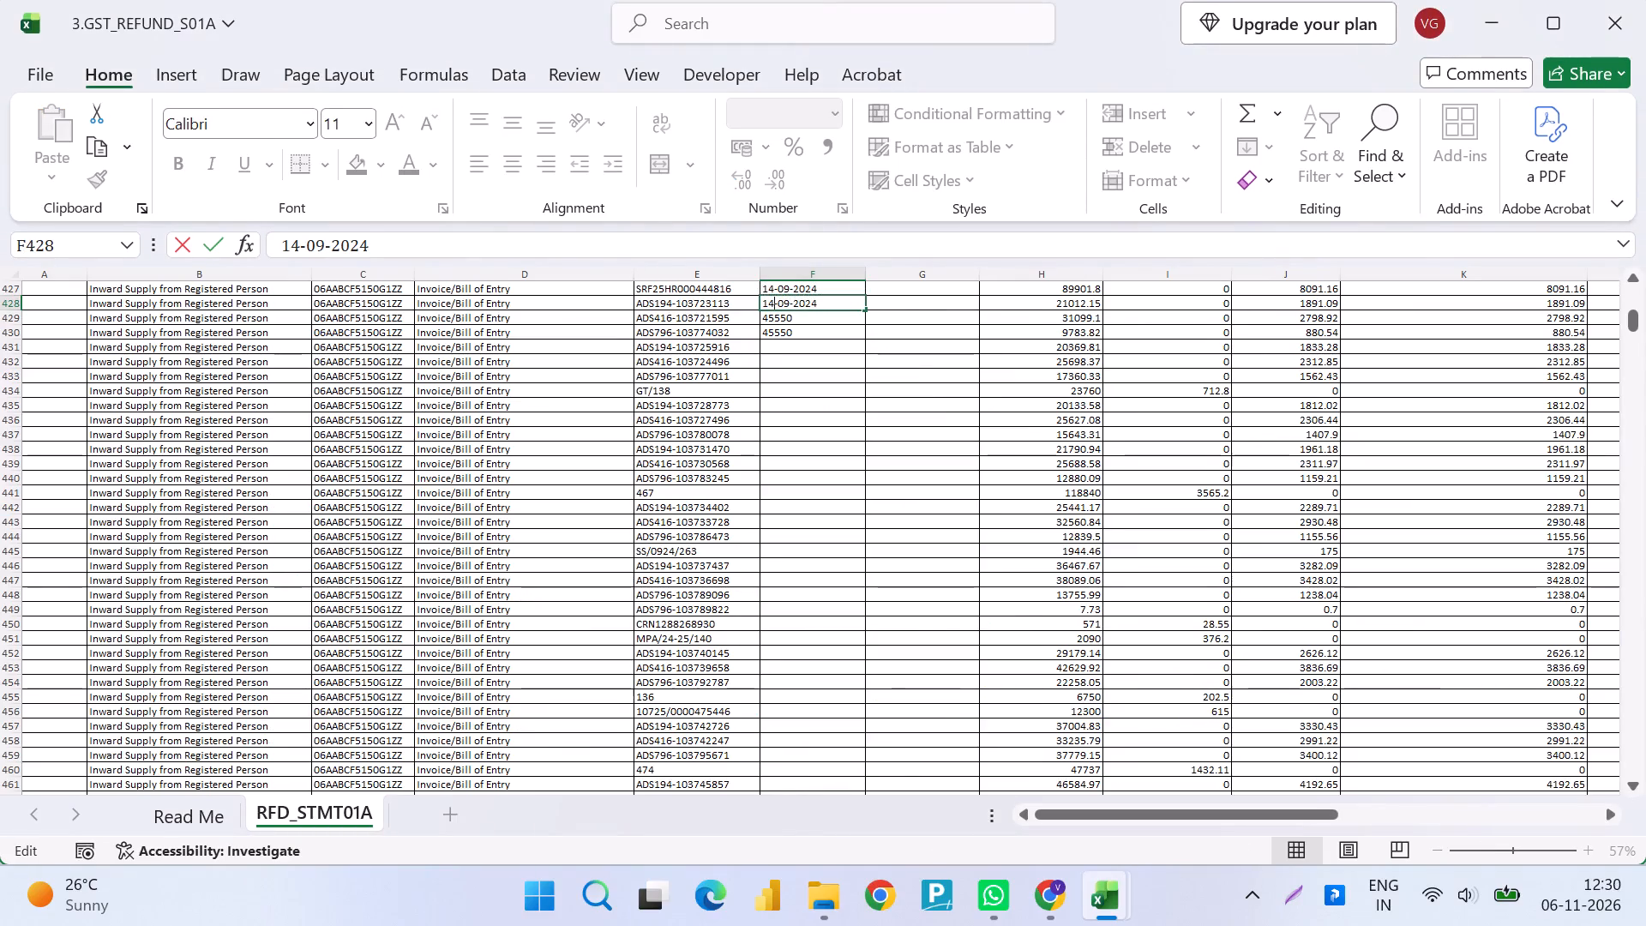
key("shift+Left")
key("5")
key("Return")
key("ctrl+d")
key("Down")
key("ctrl+d")
key("Down")
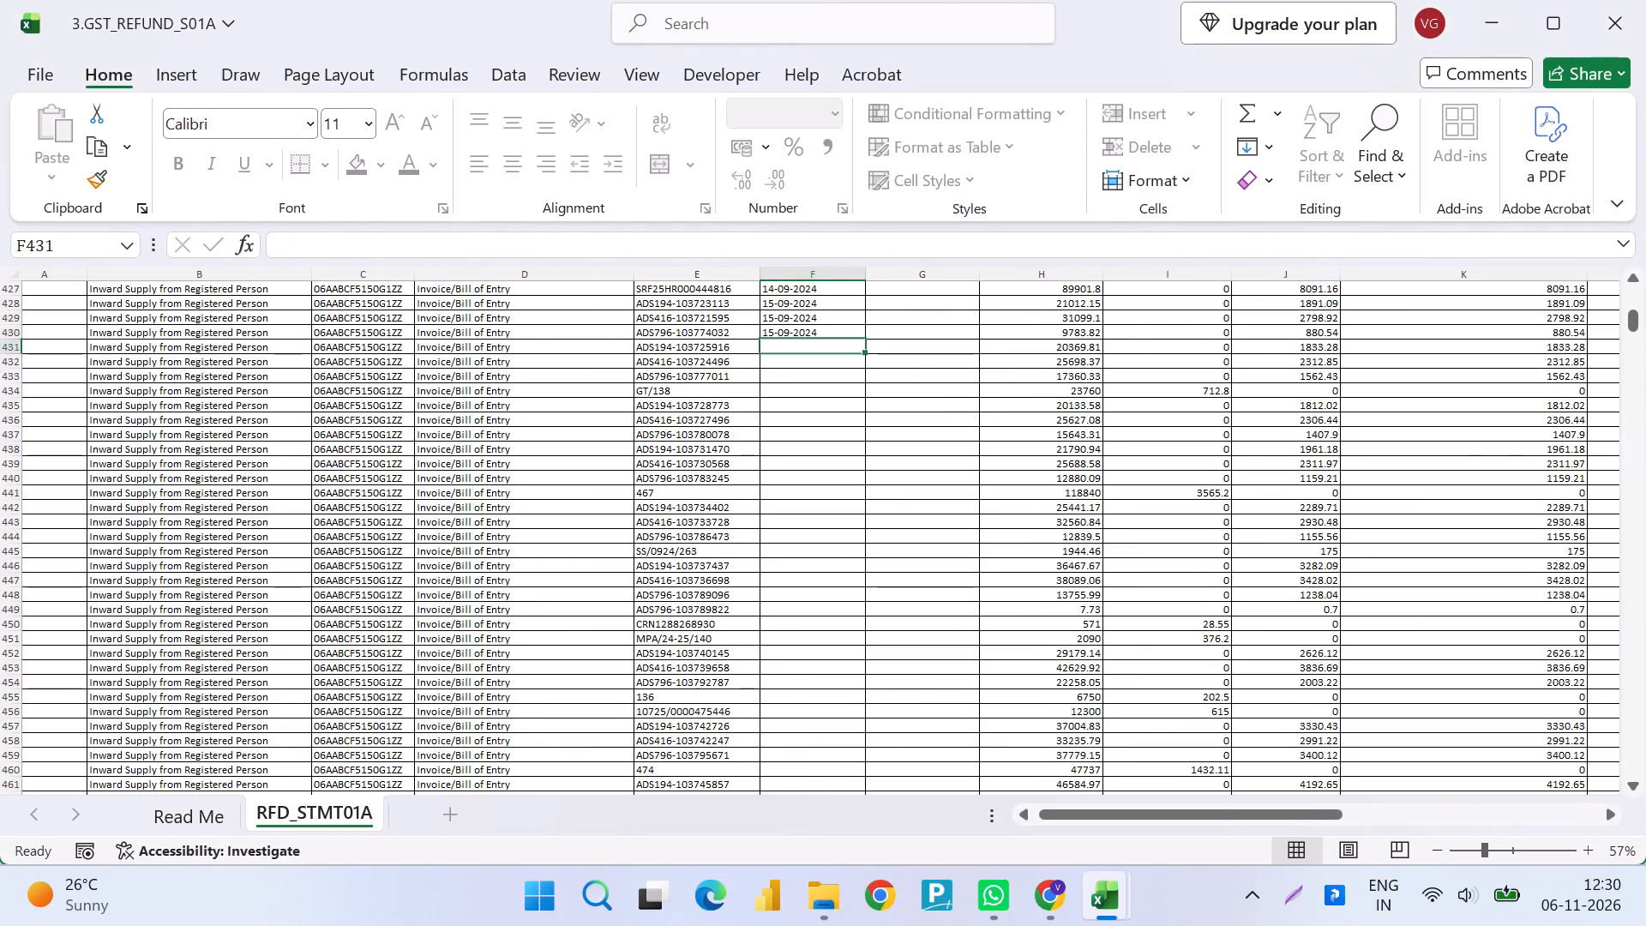
Check the row 422 date in the PURCHASE 24-25 workbook, and fill F431 through F433 of the refund sheet with 16-09-2024.
key("alt+Tab")
key("Down")
key("Down")
key("Down")
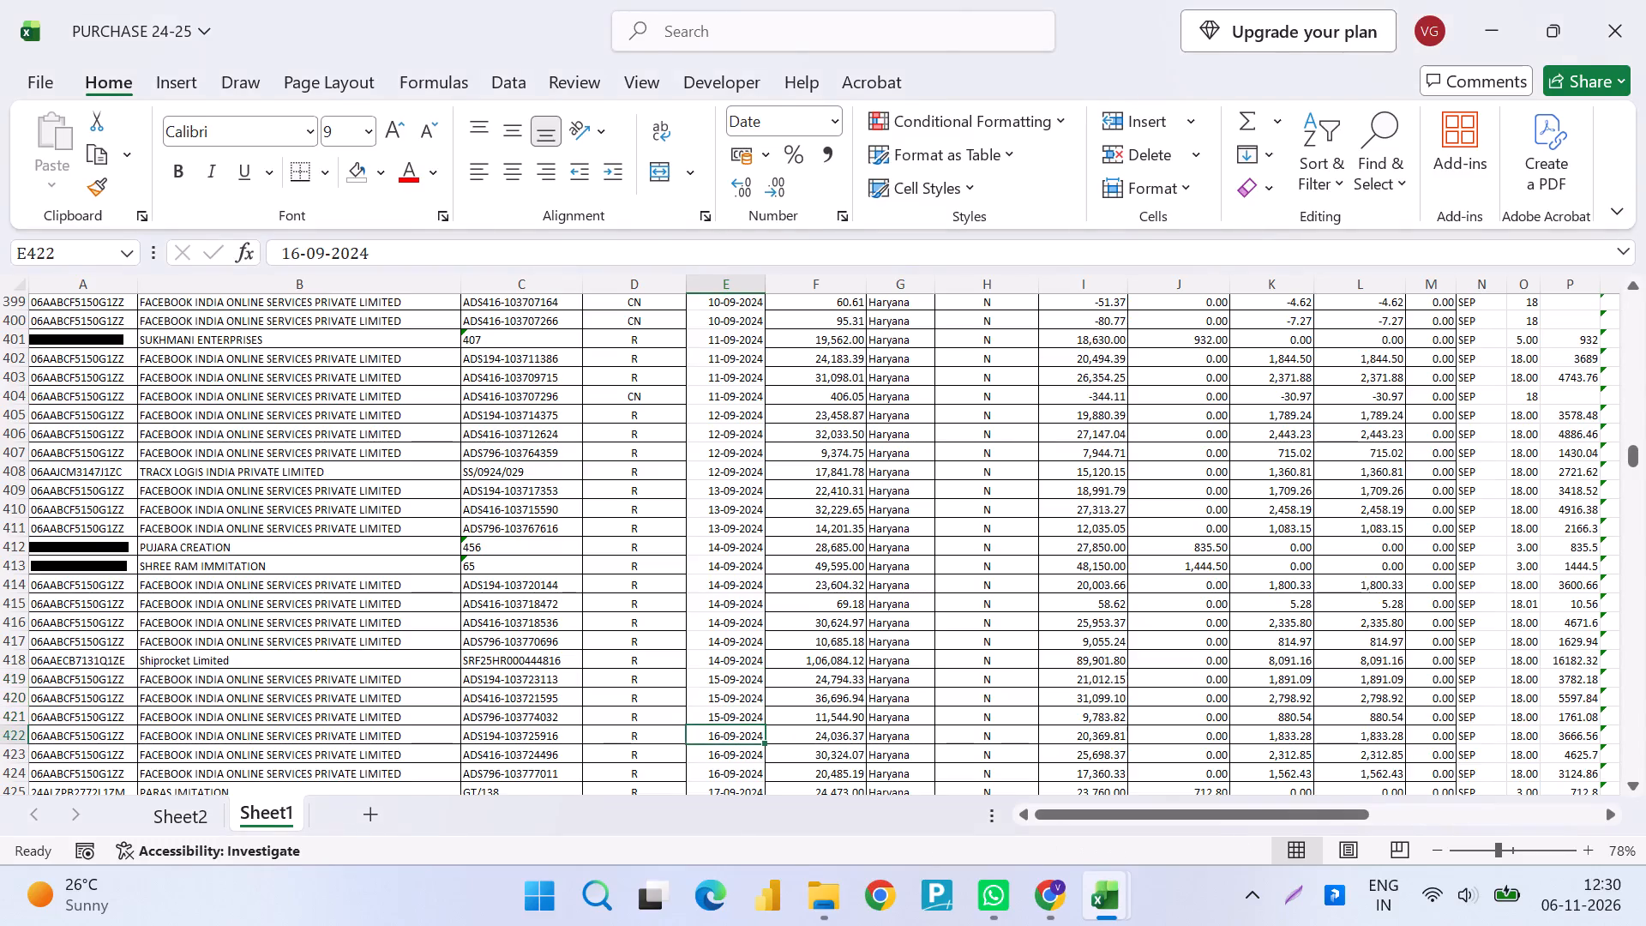
key("alt+Tab")
key("ctrl+d")
key("F2")
key("ctrl+Left")
key("ctrl+Left")
key("ctrl+Left")
key("Left")
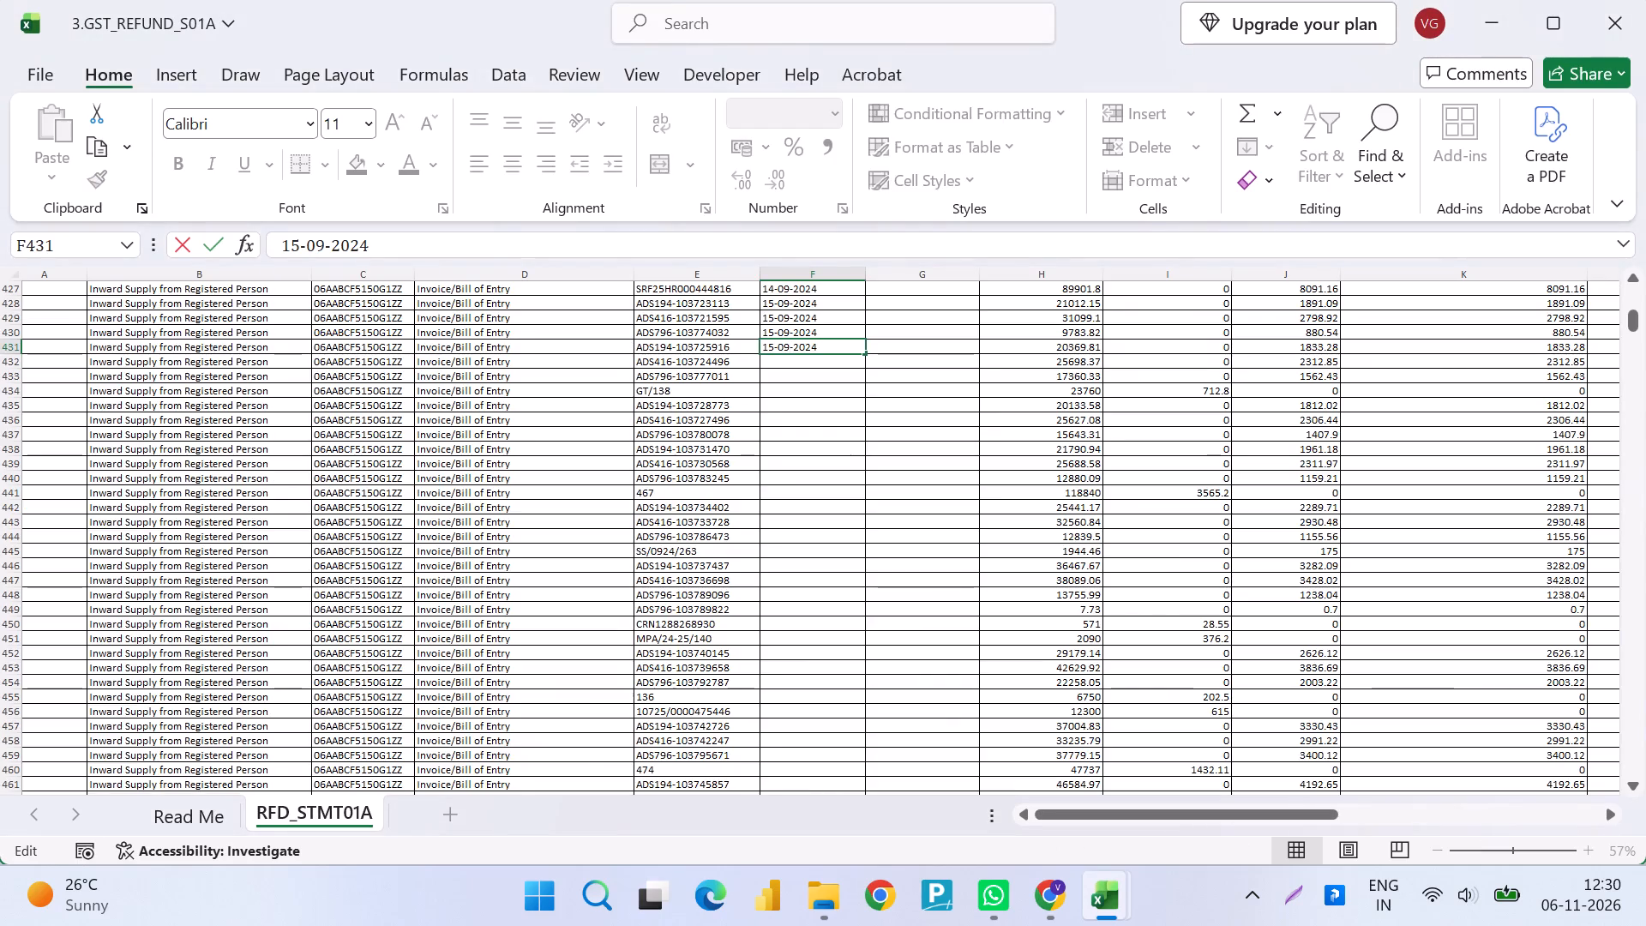
key("shift+Left")
key("6")
key("Return")
key("ctrl+d")
key("Down")
key("ctrl+d")
Set F434 of the refund sheet, for document GT/138, to 17-09-2024, based on the date above it.
key("Down")
key("ctrl+d")
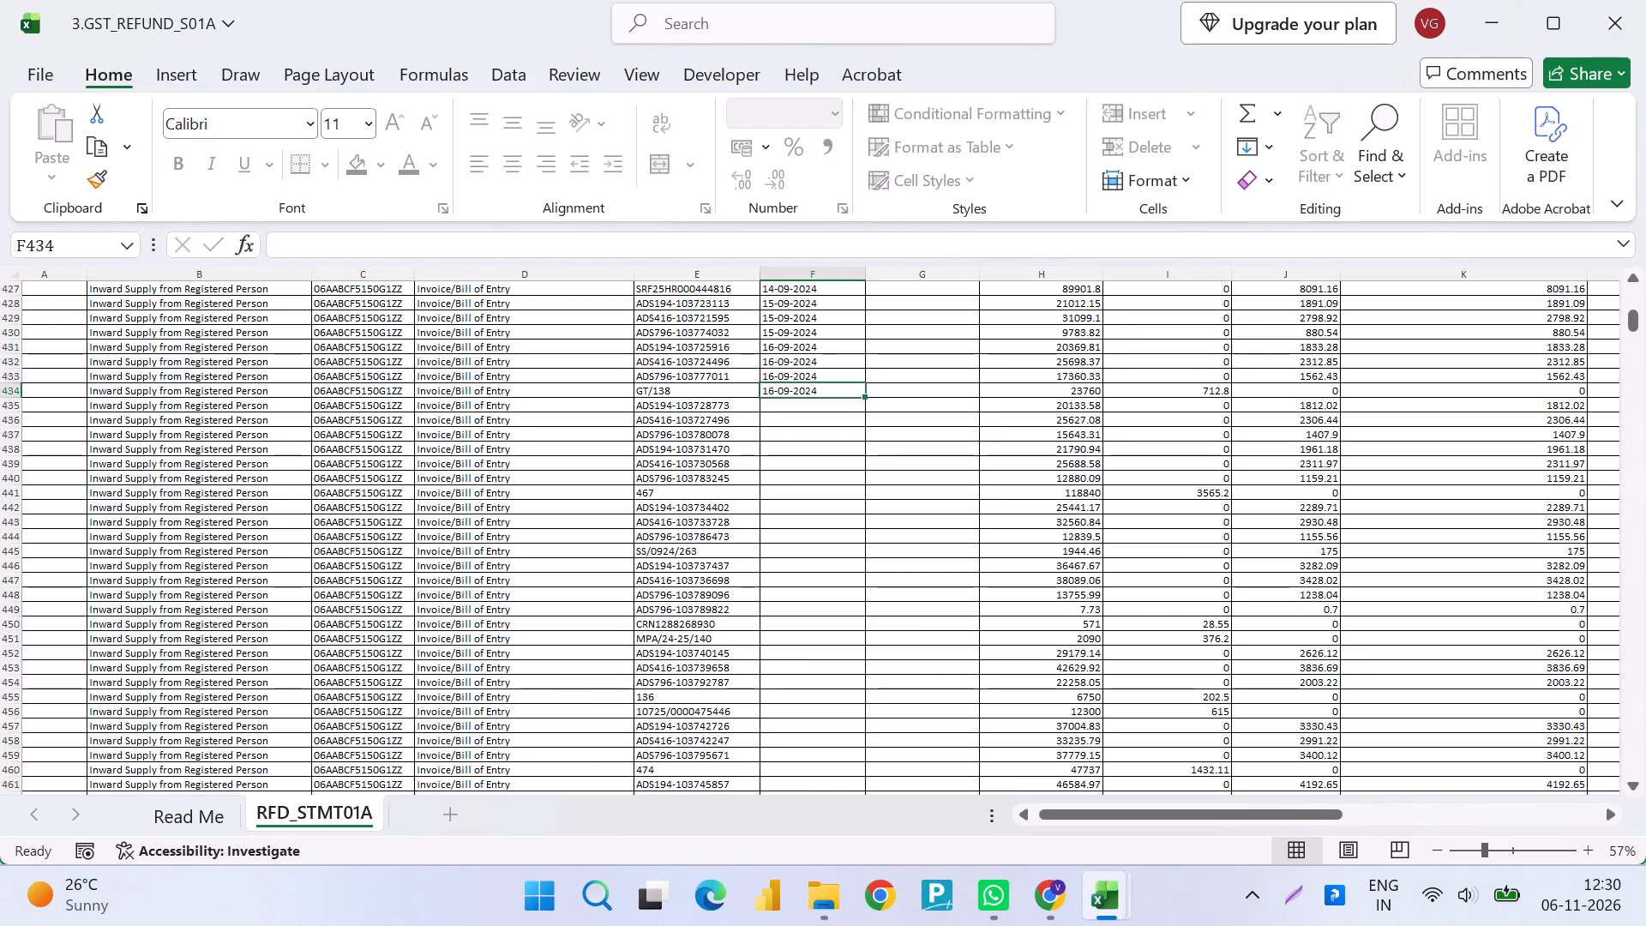
key("F2")
key("ctrl+Left")
key("ctrl+Left")
key("ctrl+Left")
key("ctrl+Left")
key("shift+Left")
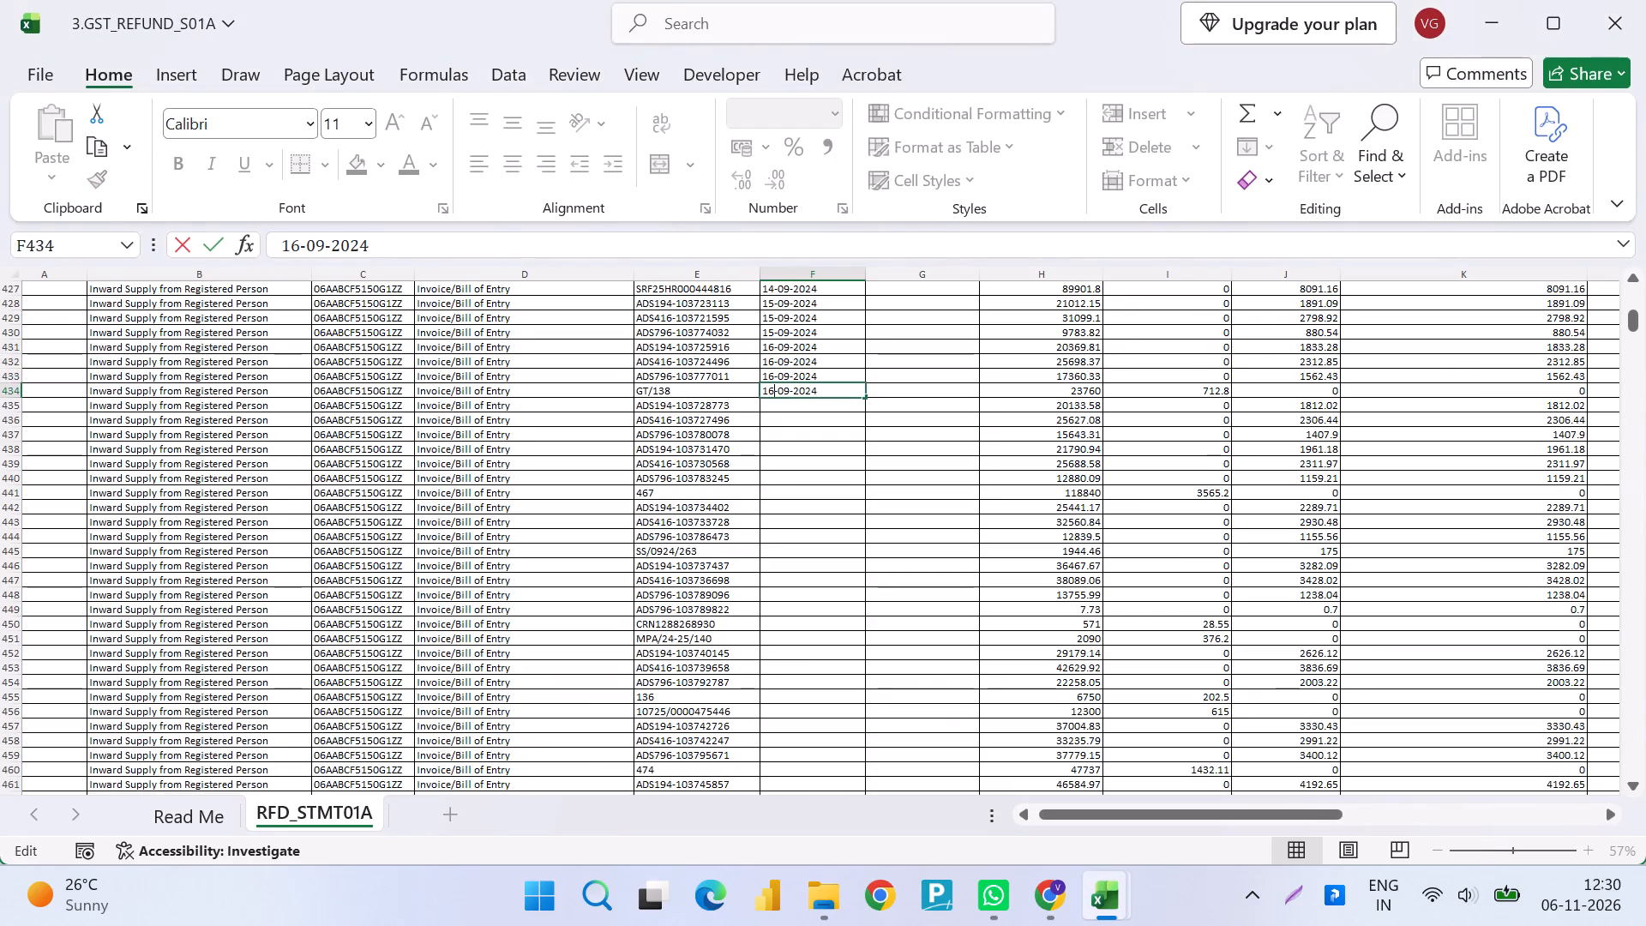
key("8")
key("BackSpace")
key("7")
key("Return")
Examine the dates from E425 down in the PURCHASE 24-25 workbook, narrowing the selection to the 17-09-2024 entries in E425:E428.
key("alt+Tab")
key("Down")
key("Down")
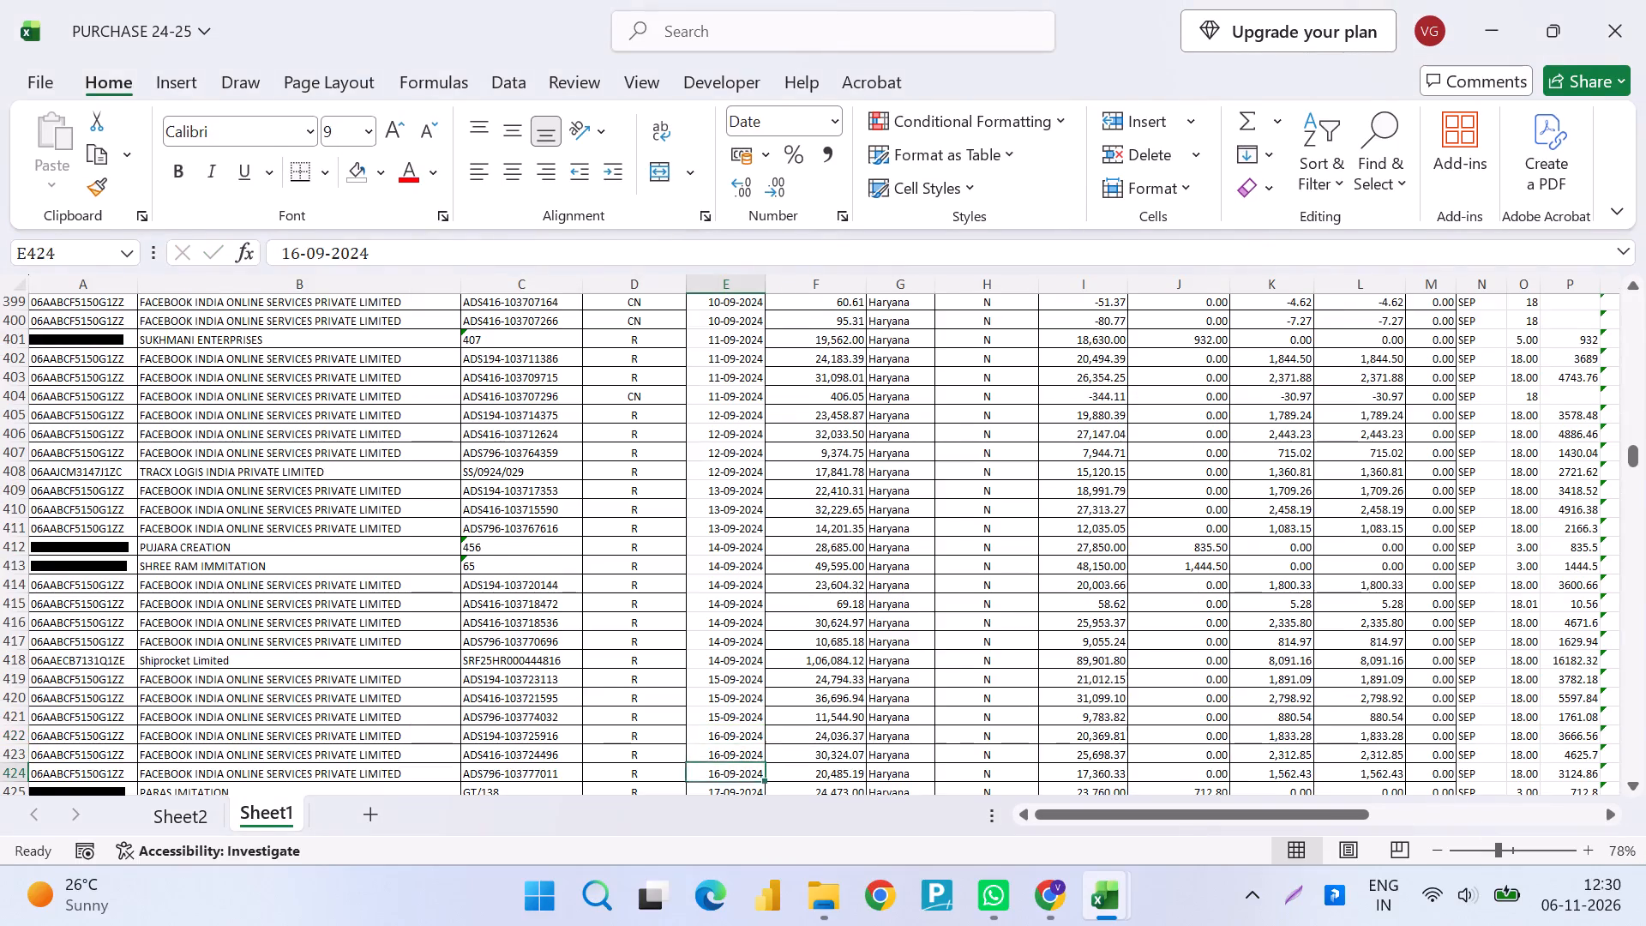
key("Down")
key("shift+Down")
key("shift+Down")
key("shift+Down")
key("shift+Down")
key("shift+Down")
key("shift+Down")
key("shift+Down")
key("shift+Down")
key("shift+Down")
key("shift+Down")
key("shift+Down")
key("shift+Down")
key("shift+Down")
key("shift+Down")
key("shift+Down")
key("shift+Down")
key("shift+Down")
key("shift+Down")
key("shift+Down")
key("shift+Down")
key("shift+Up")
key("shift+Up")
key("shift+Up")
key("shift+Up")
key("shift+Up")
key("shift+Up")
key("shift+Up")
key("shift+Up")
key("shift+Up")
key("shift+Up")
key("shift+Up")
key("shift+Up")
key("shift+Up")
key("shift+Up")
key("shift+Up")
key("shift+Up")
key("shift+Up")
key("shift+Up")
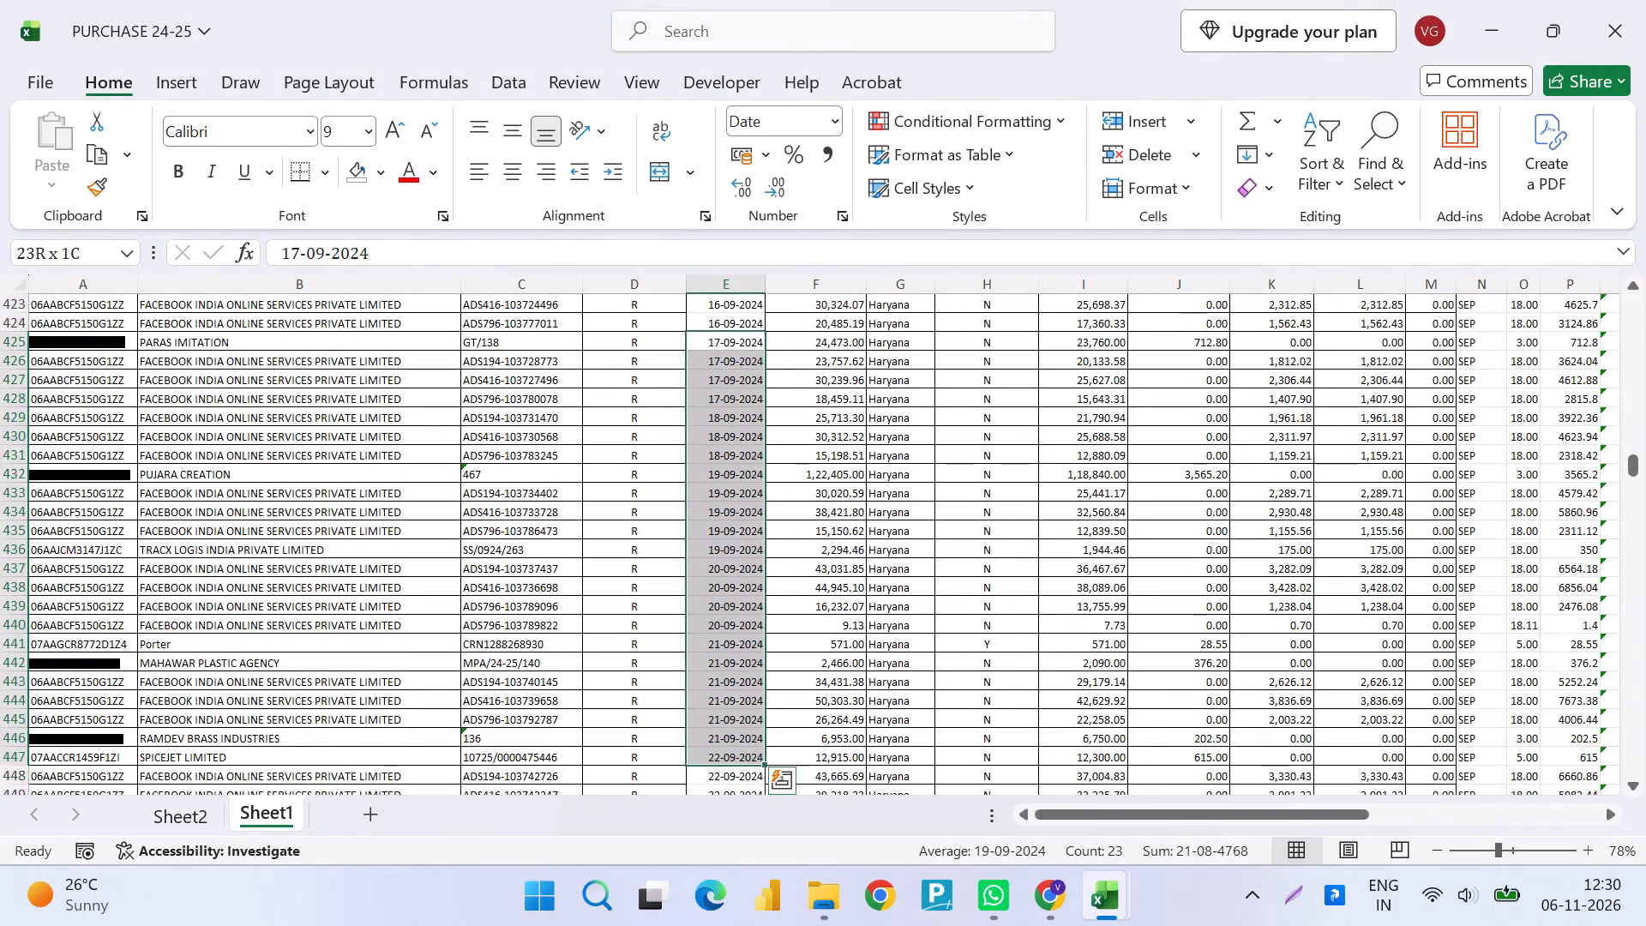
key("shift+Up")
key("shift+Up")
key("shift+Up")
key("shift+Down")
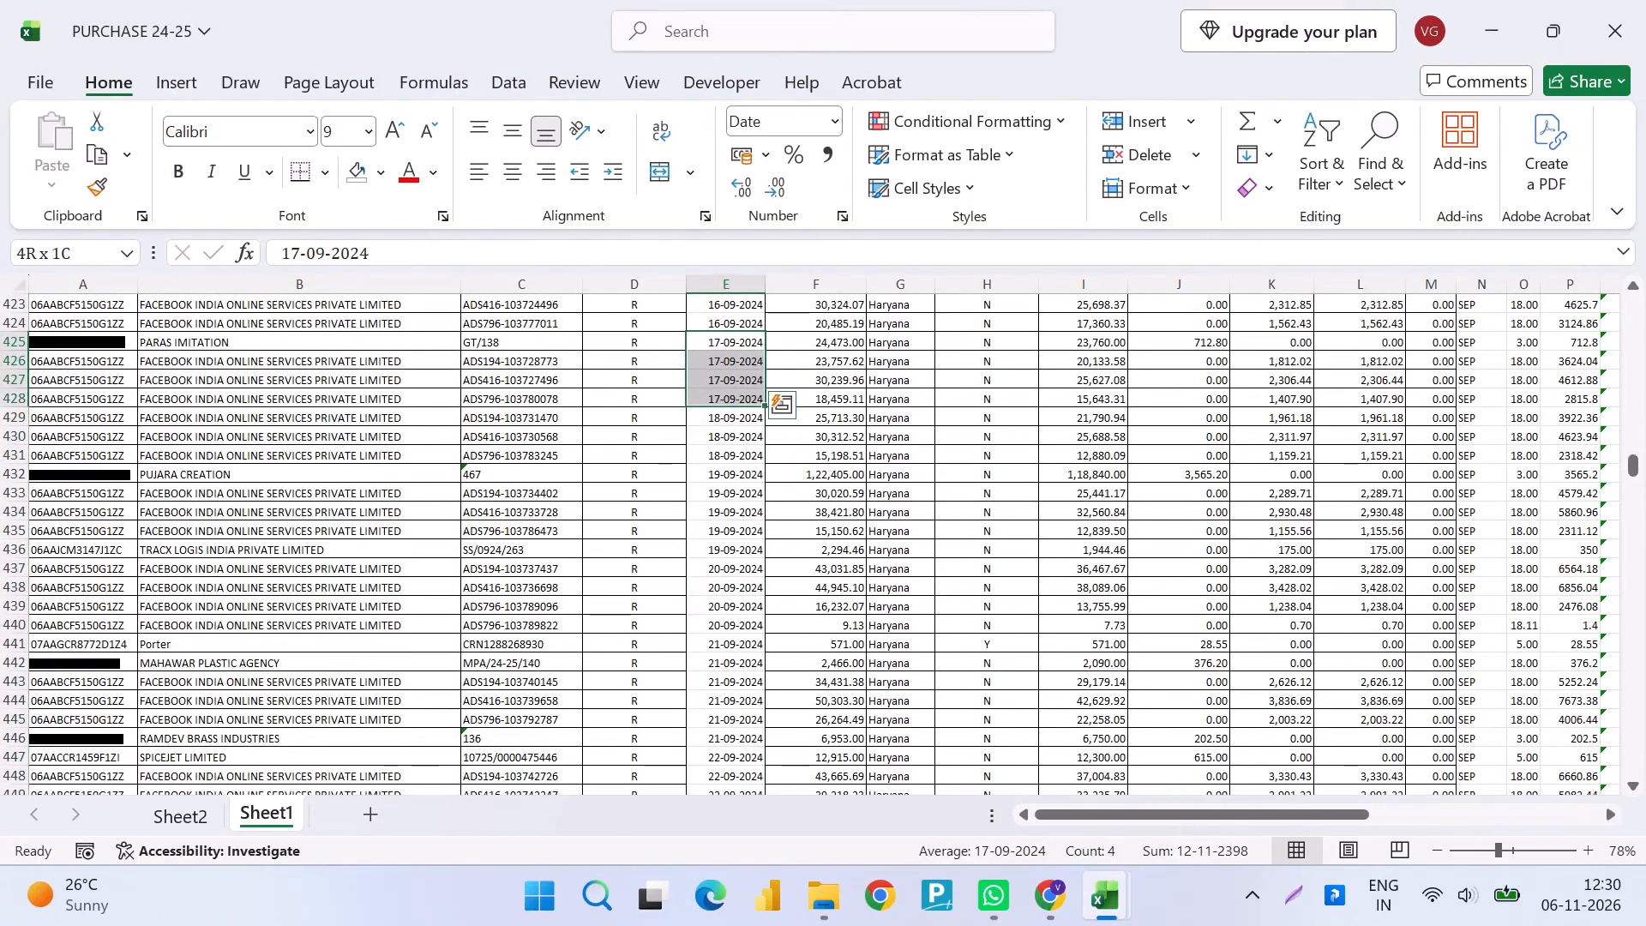
key("alt+Tab")
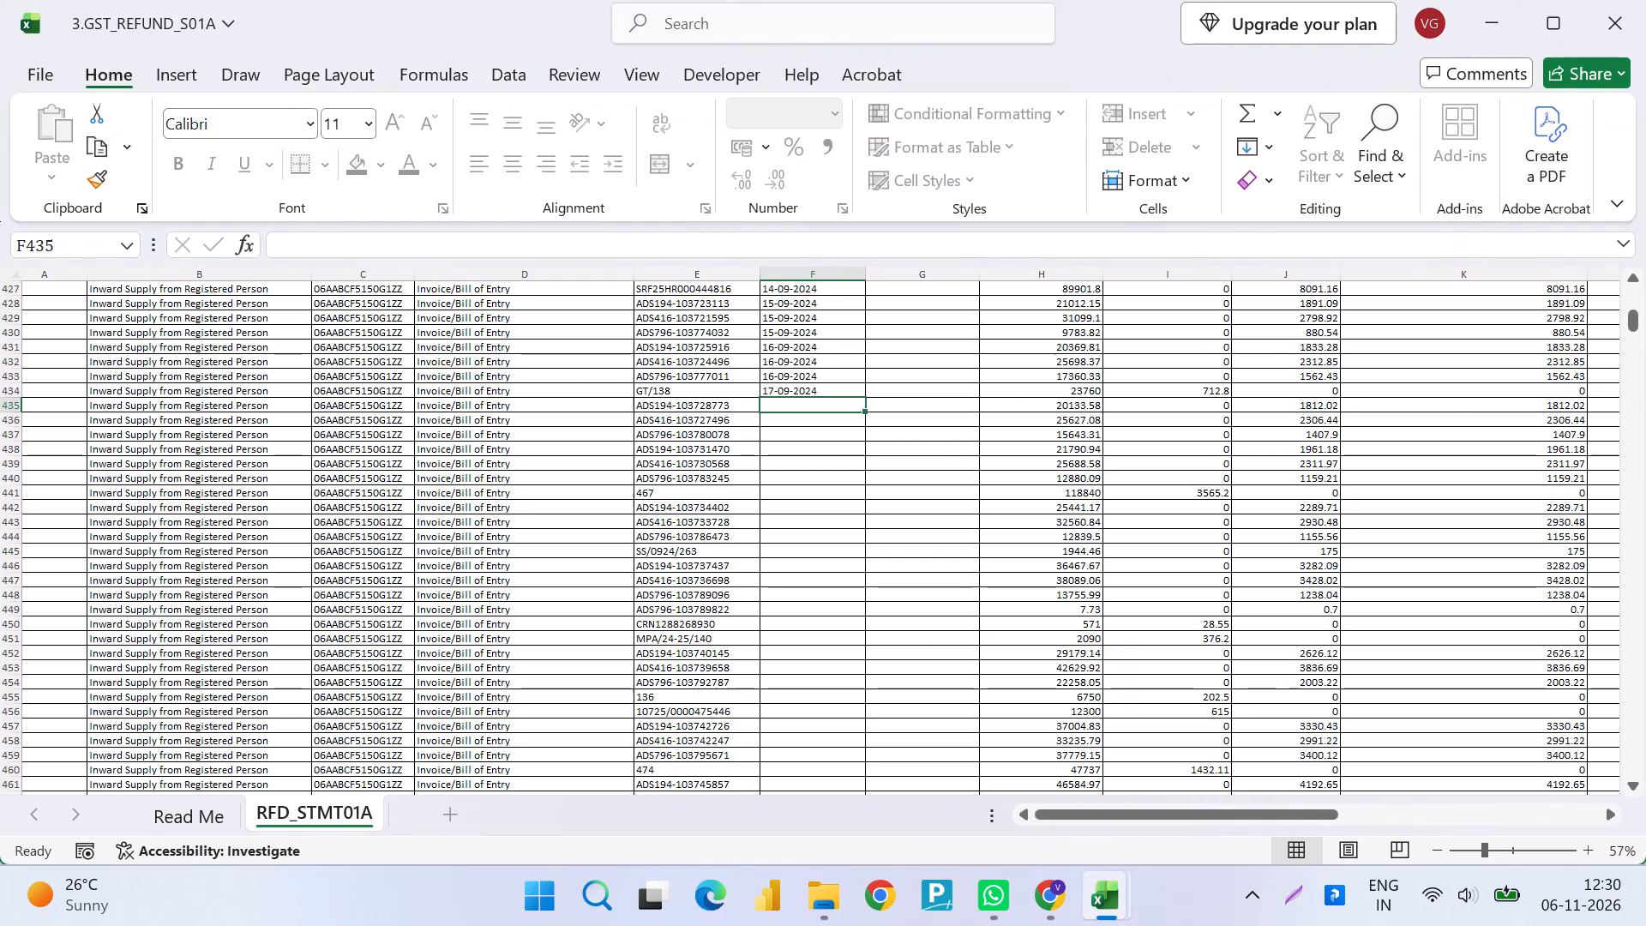
key("ctrl+d")
key("Down")
key("ctrl+d")
key("Down")
key("ctrl+d")
key("Down")
key("ctrl+d")
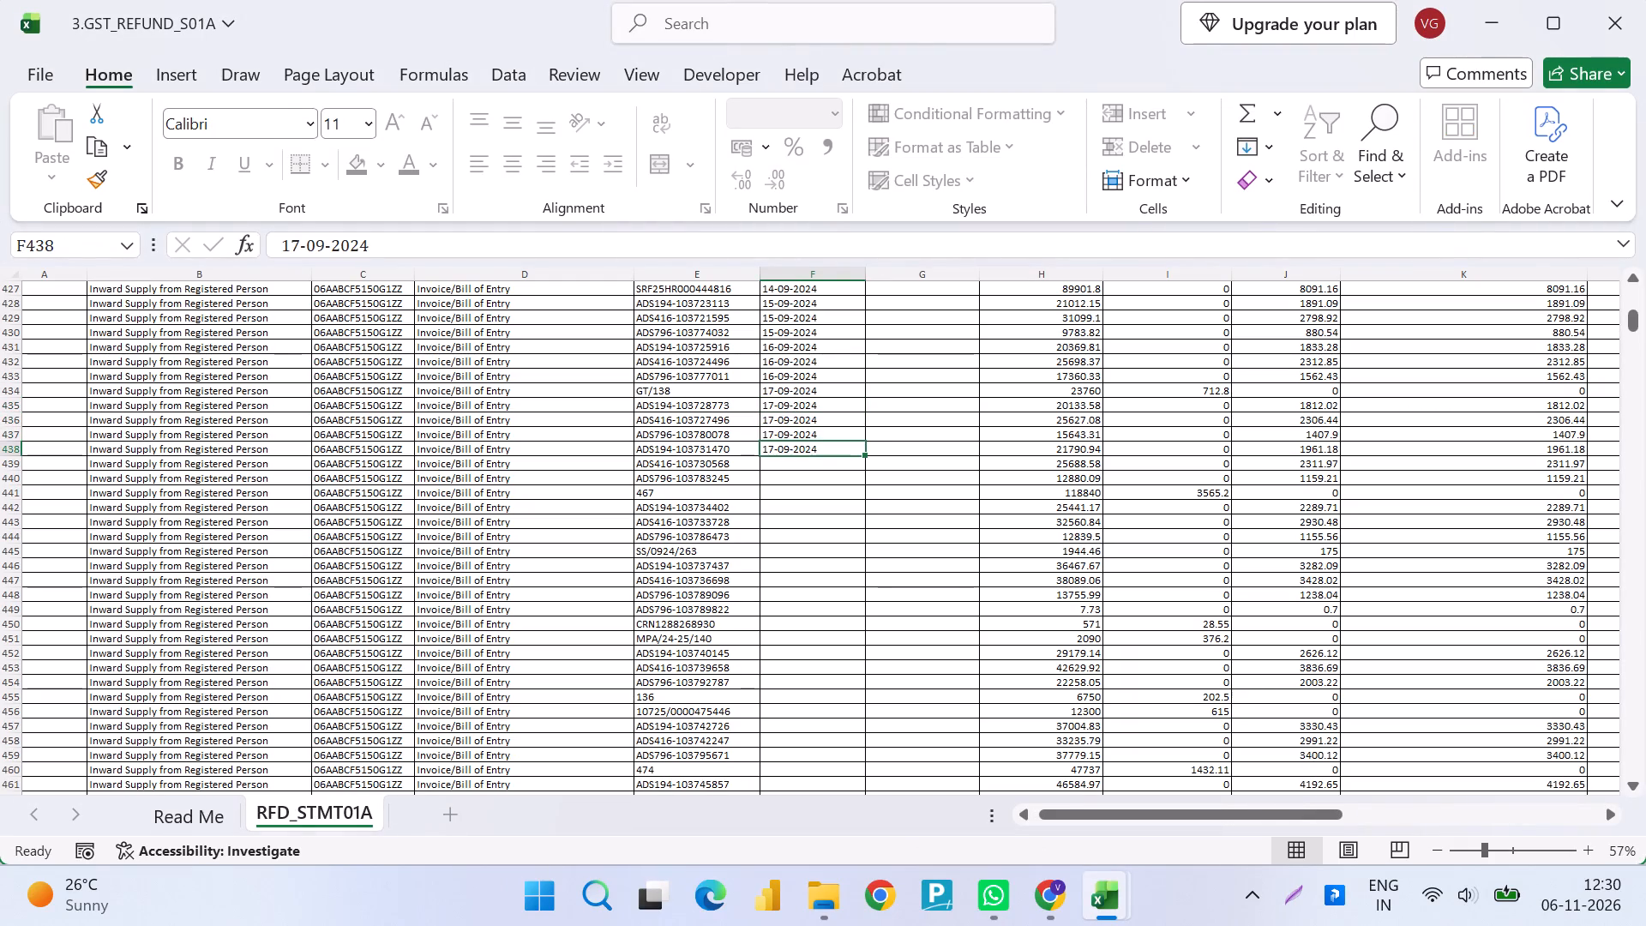
key("F2")
key("Left")
key("ctrl+Left")
key("ctrl+Left")
key("ctrl+Left")
key("Left")
key("shift+Left")
key("8")
key("Return")
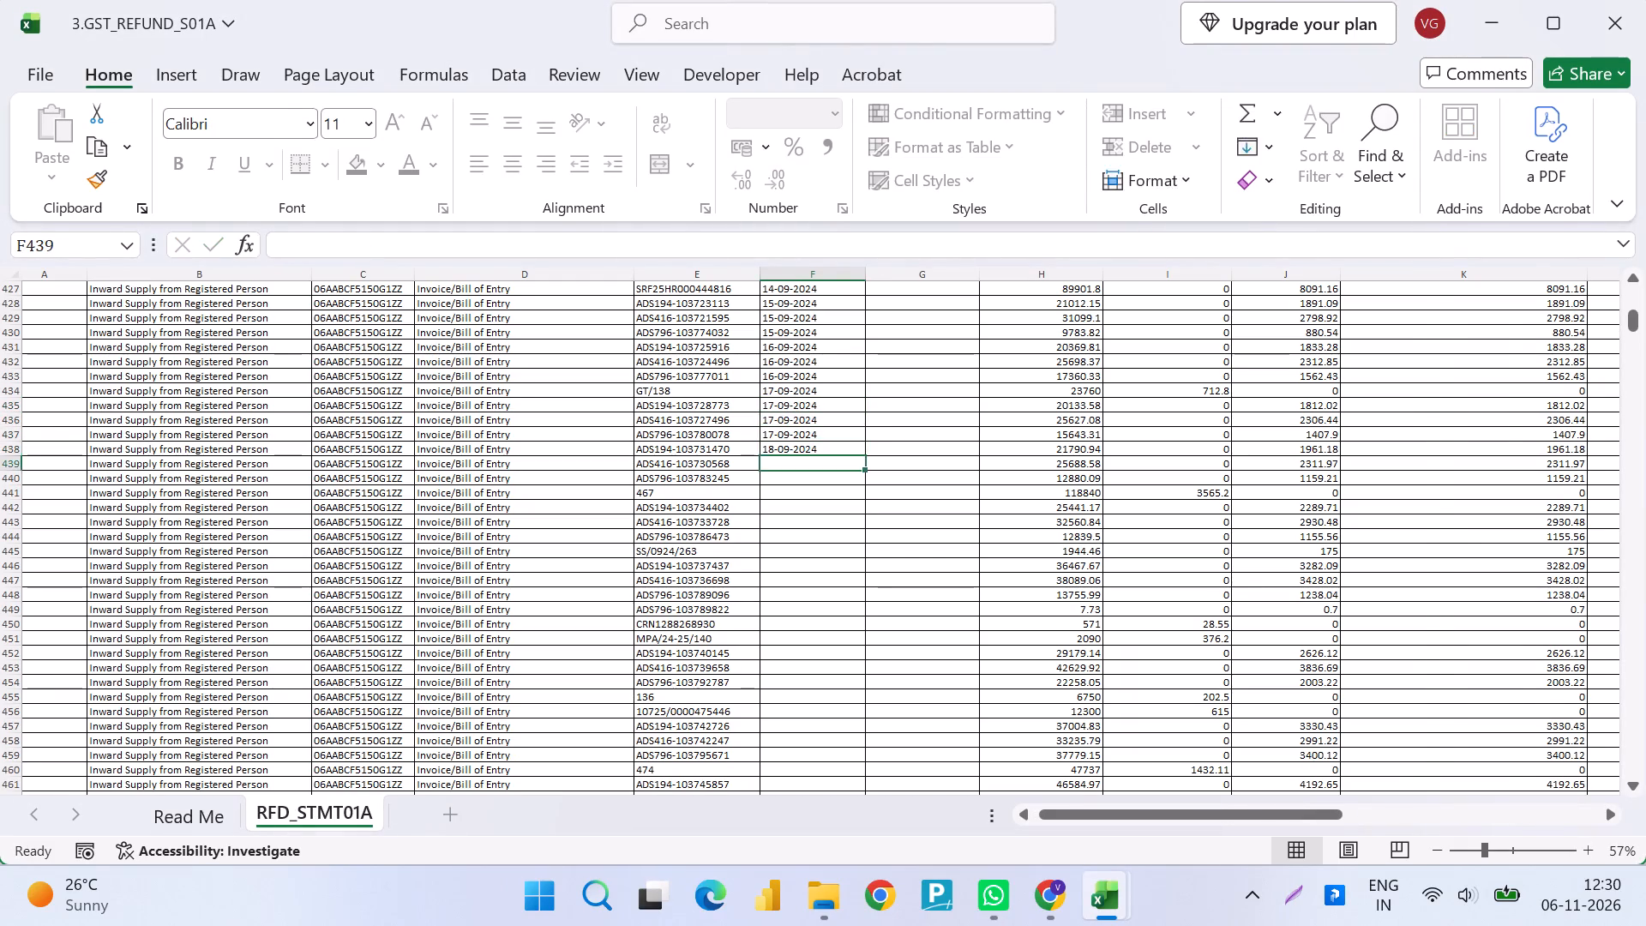
Check the 18-09-2024 entries in E429:E431 of the PURCHASE 24-25 workbook, and fill that date into F439 and F440 of the refund sheet.
key("alt+Tab")
key("Down")
key("Down")
key("Down")
key("Down")
key("shift+Down")
key("shift+Down")
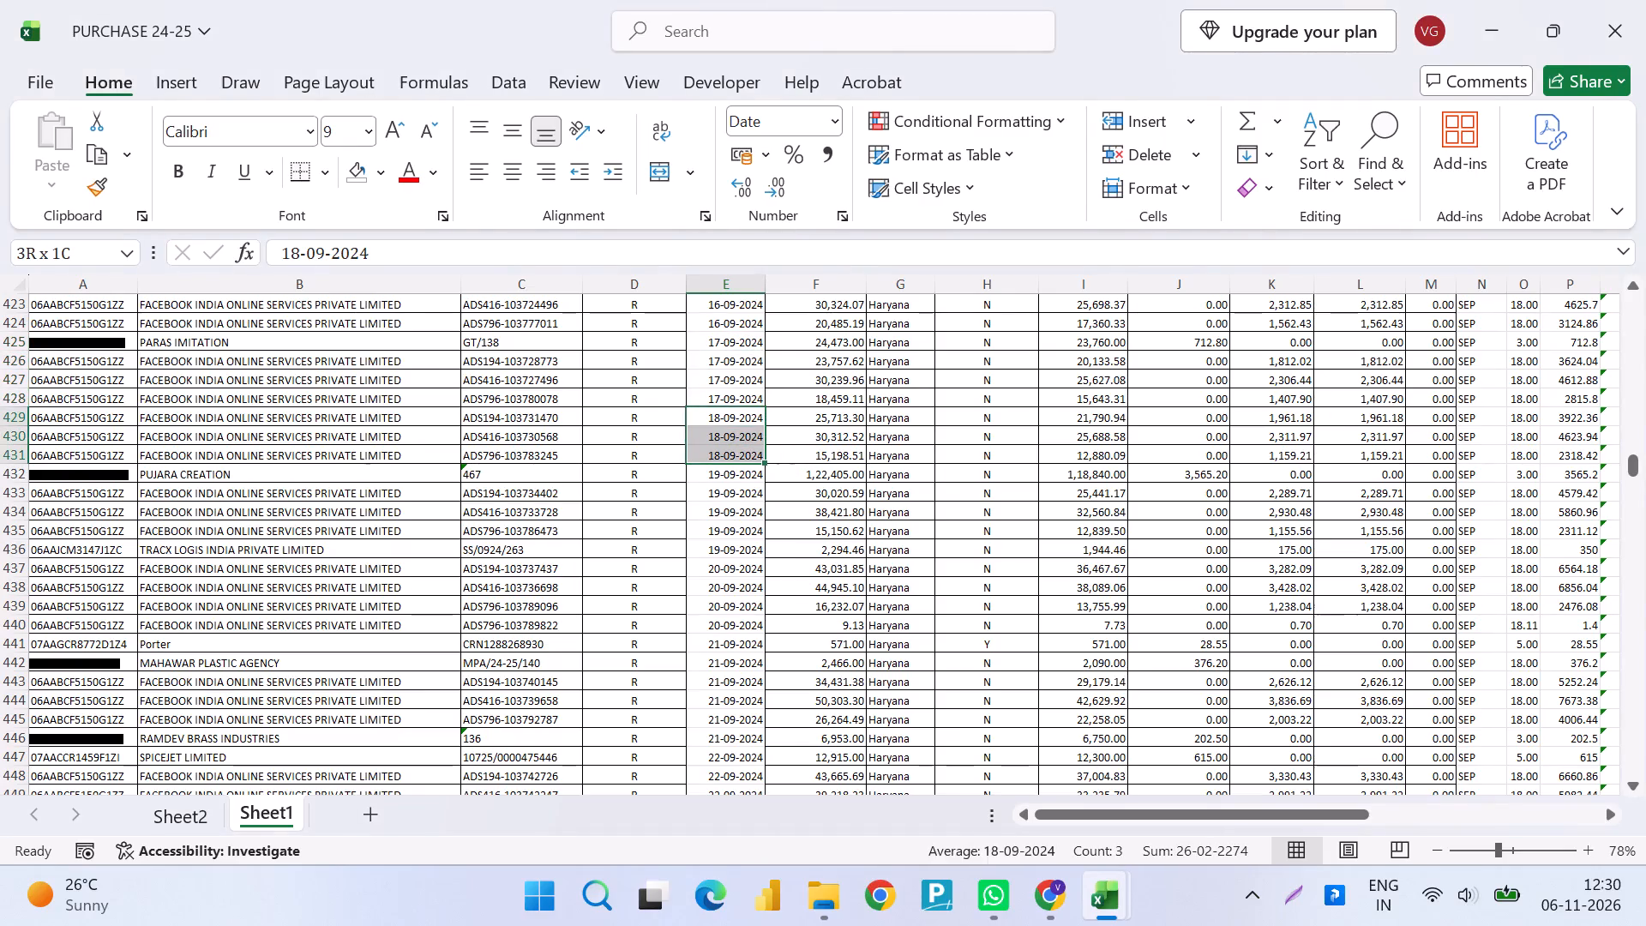
key("alt+Tab")
key("ctrl+d")
key("Down")
key("ctrl+d")
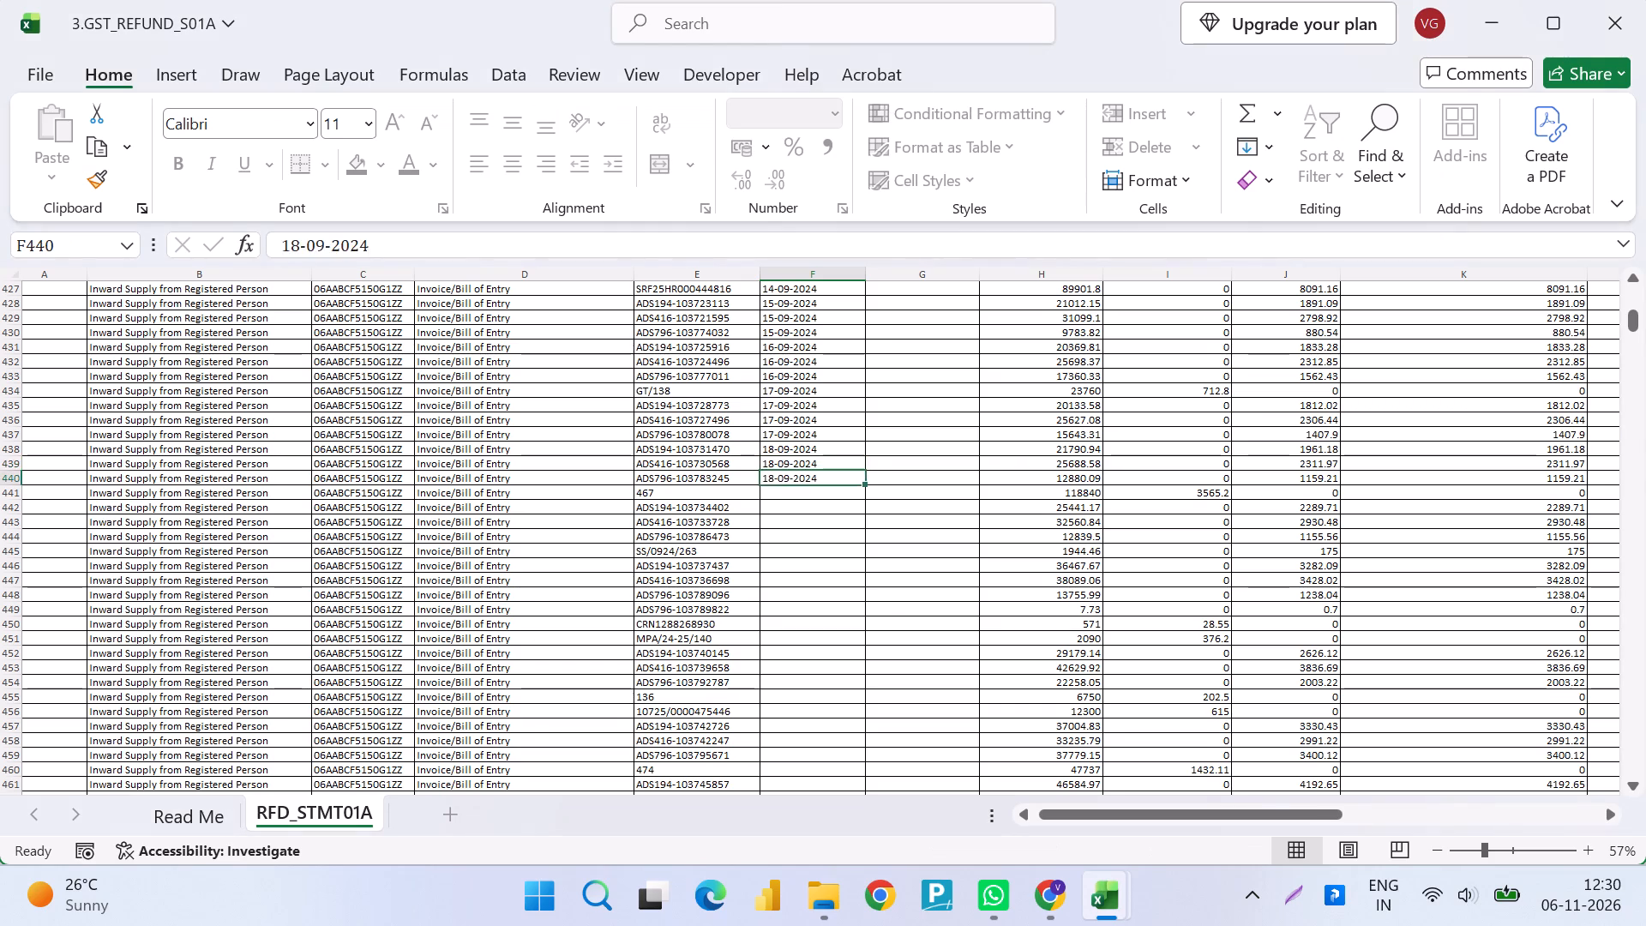
Set F441 of the refund sheet, for document 467, to 19-09-2024, based on the date above it.
key("Down")
key("ctrl+d")
key("F2")
key("ctrl+Left")
key("ctrl+Left")
key("ctrl+Left")
key("Left")
key("shift+Left")
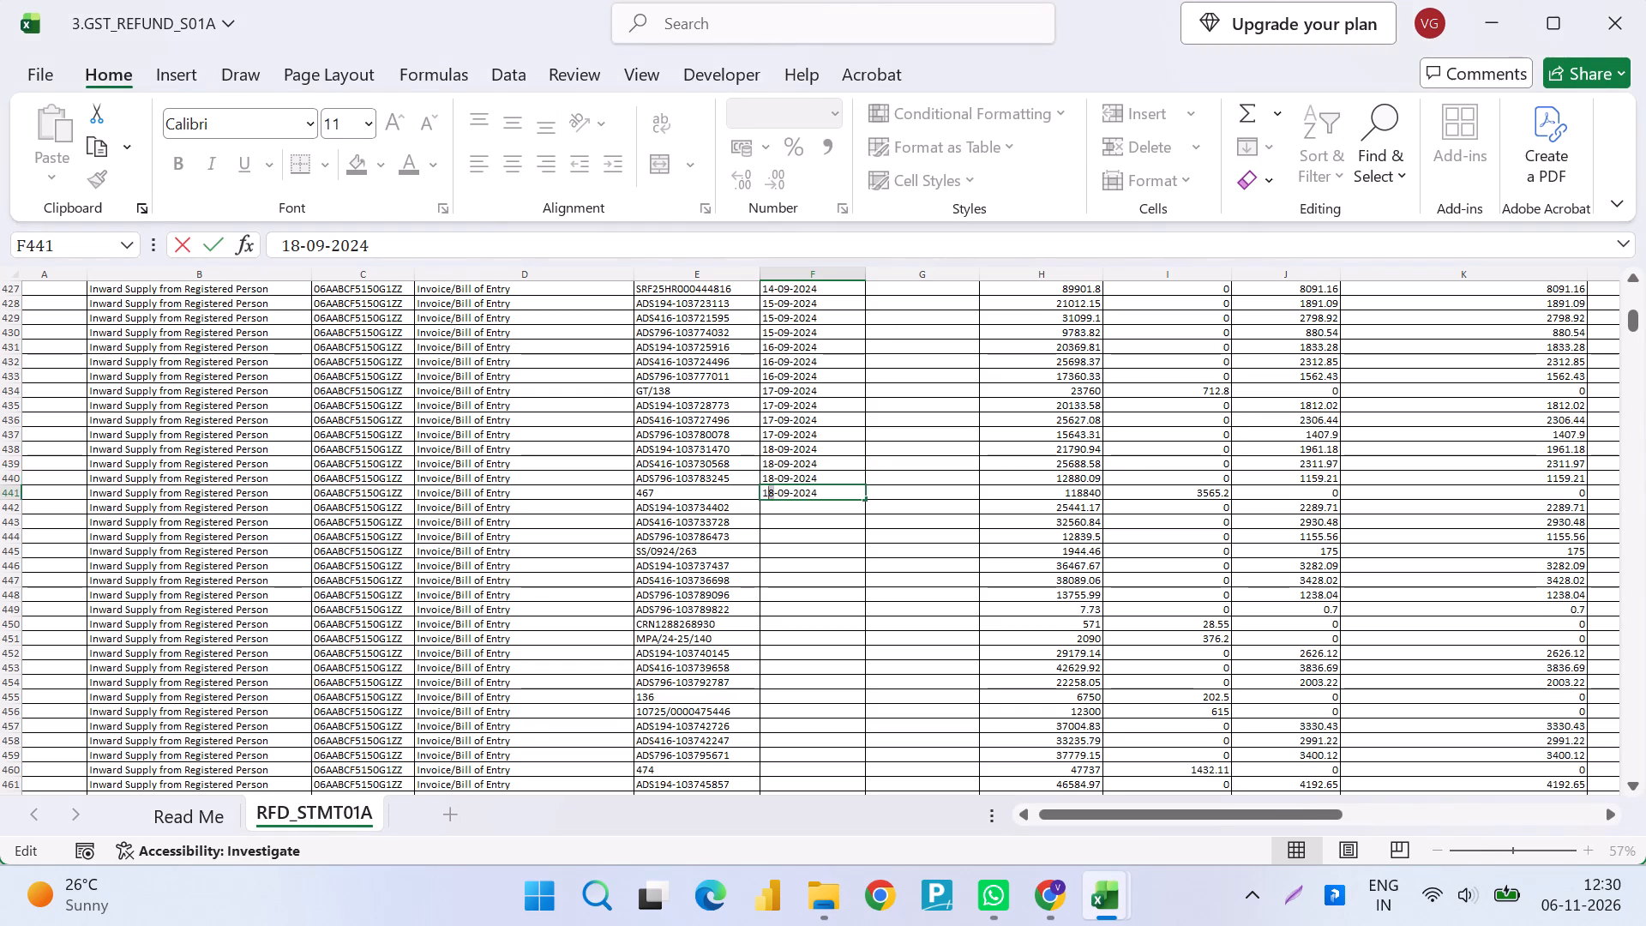
key("9")
key("Return")
Check which rows of the PURCHASE 24-25 workbook carry the 19-09-2024 date by selecting E432:E436.
key("alt+Tab")
key("Down")
key("Down")
key("Down")
key("shift+Down")
key("shift+Down")
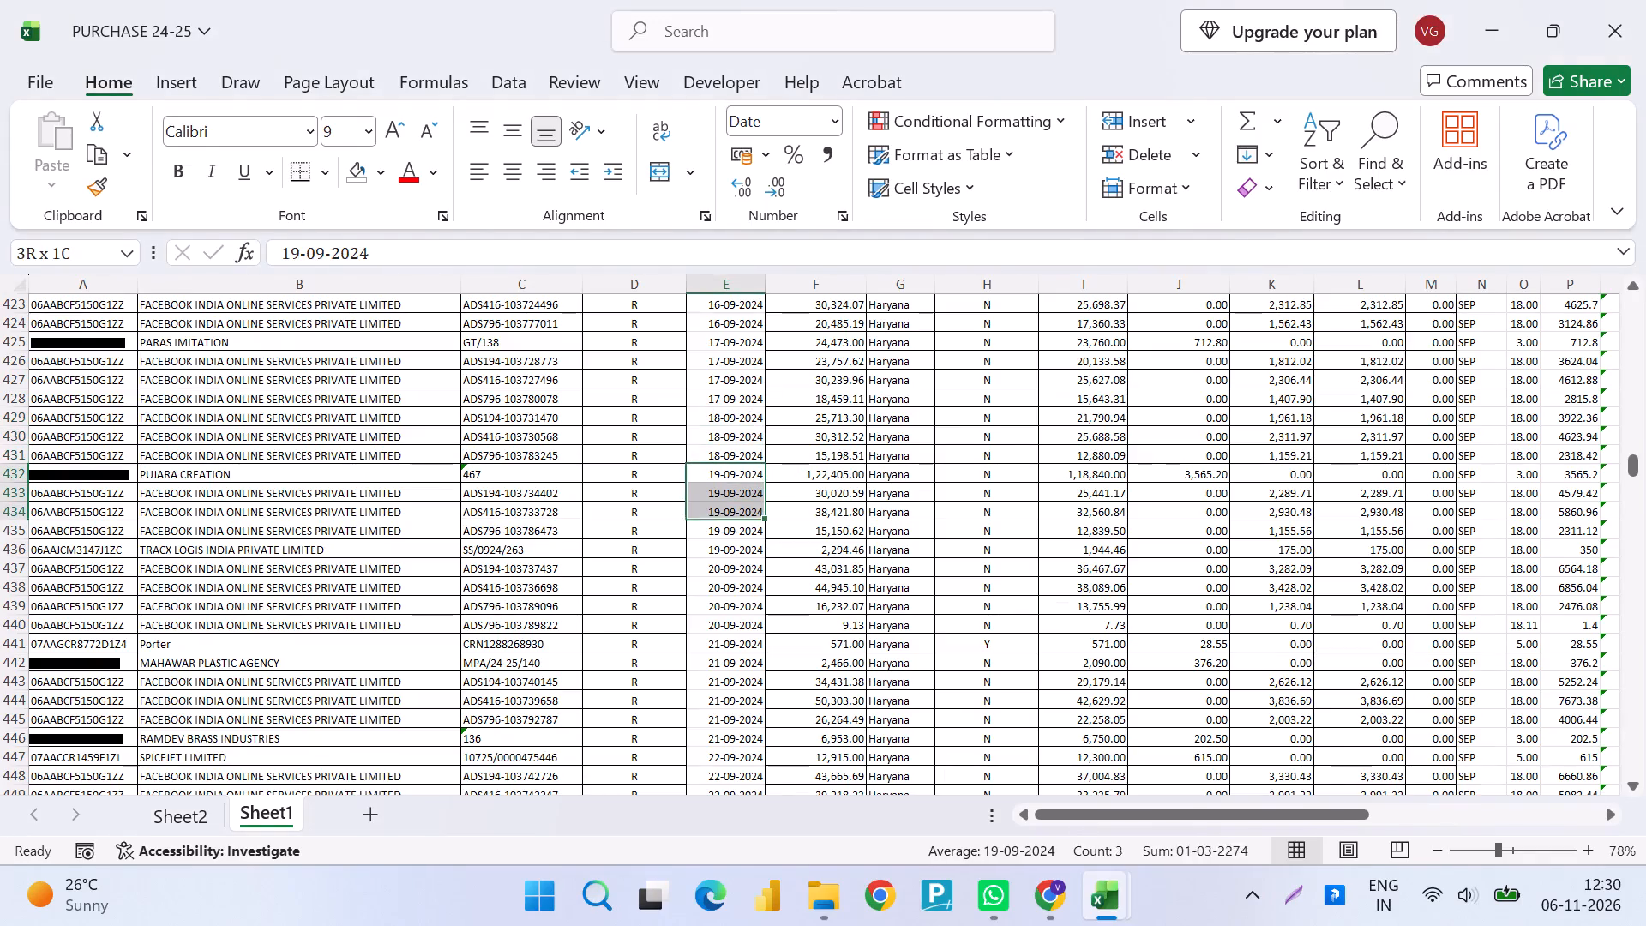
key("shift+Down")
key("shift+Down")
key("shift+Down")
key("shift+Up")
key("shift+Up")
key("shift+Down")
Fill the 19-09-2024 date from F441 down through F445 of the refund sheet, ending at document SS/0924/263.
key("alt+Tab")
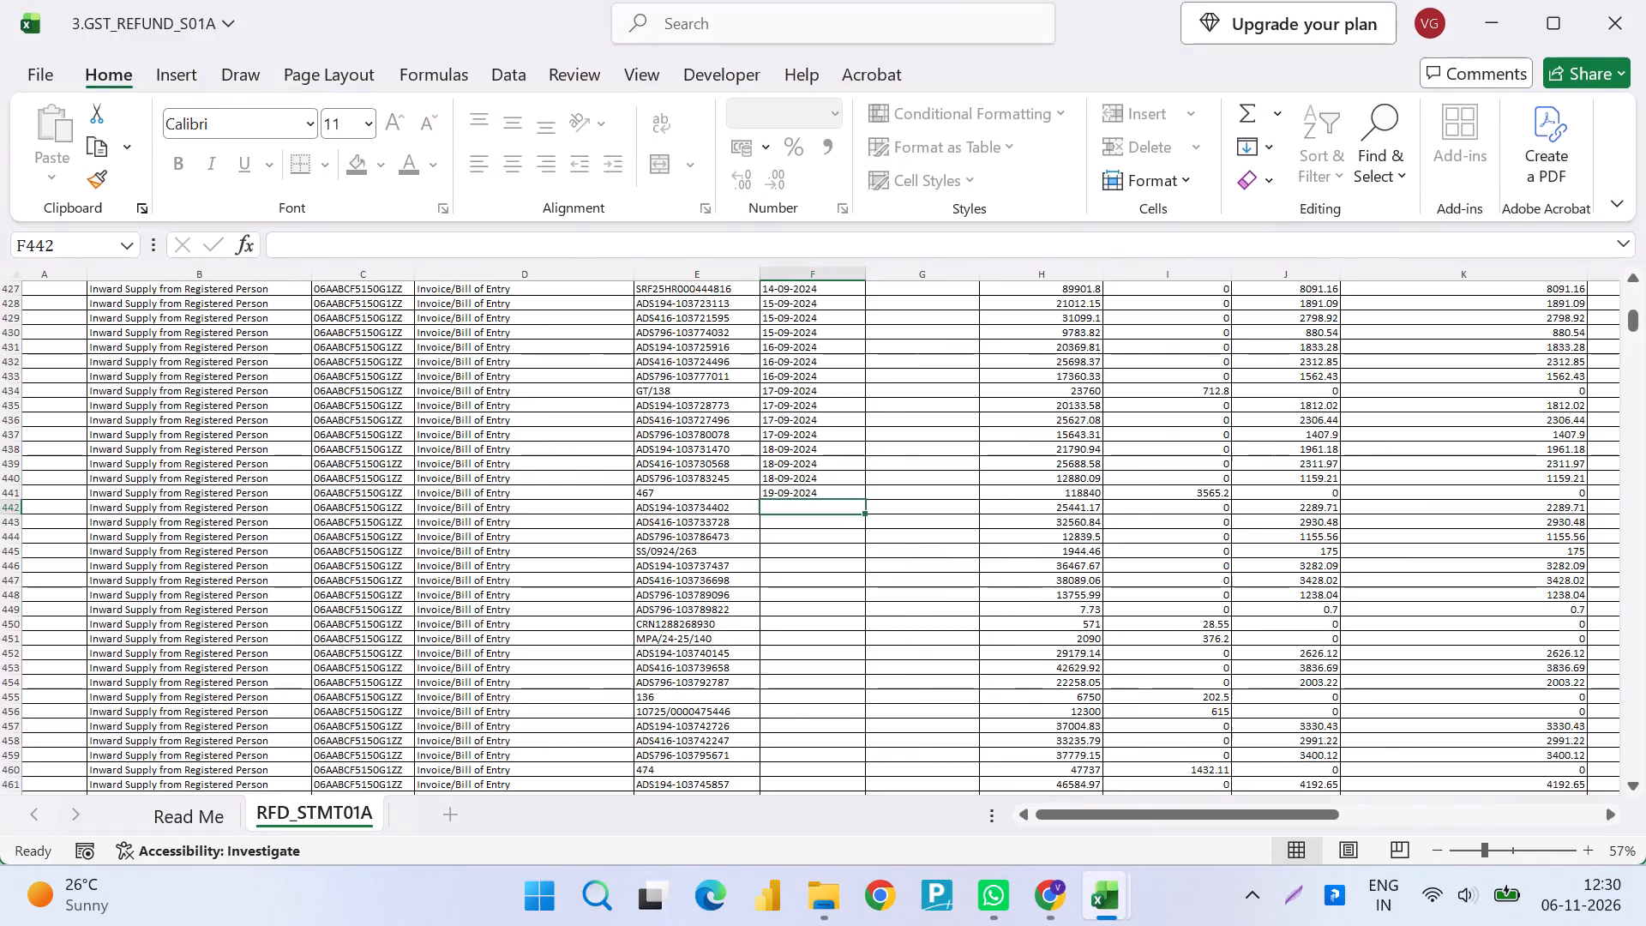
key("Up")
key("shift+Down")
key("shift+Down")
key("shift+Down")
key("shift+Down")
key("ctrl+d")
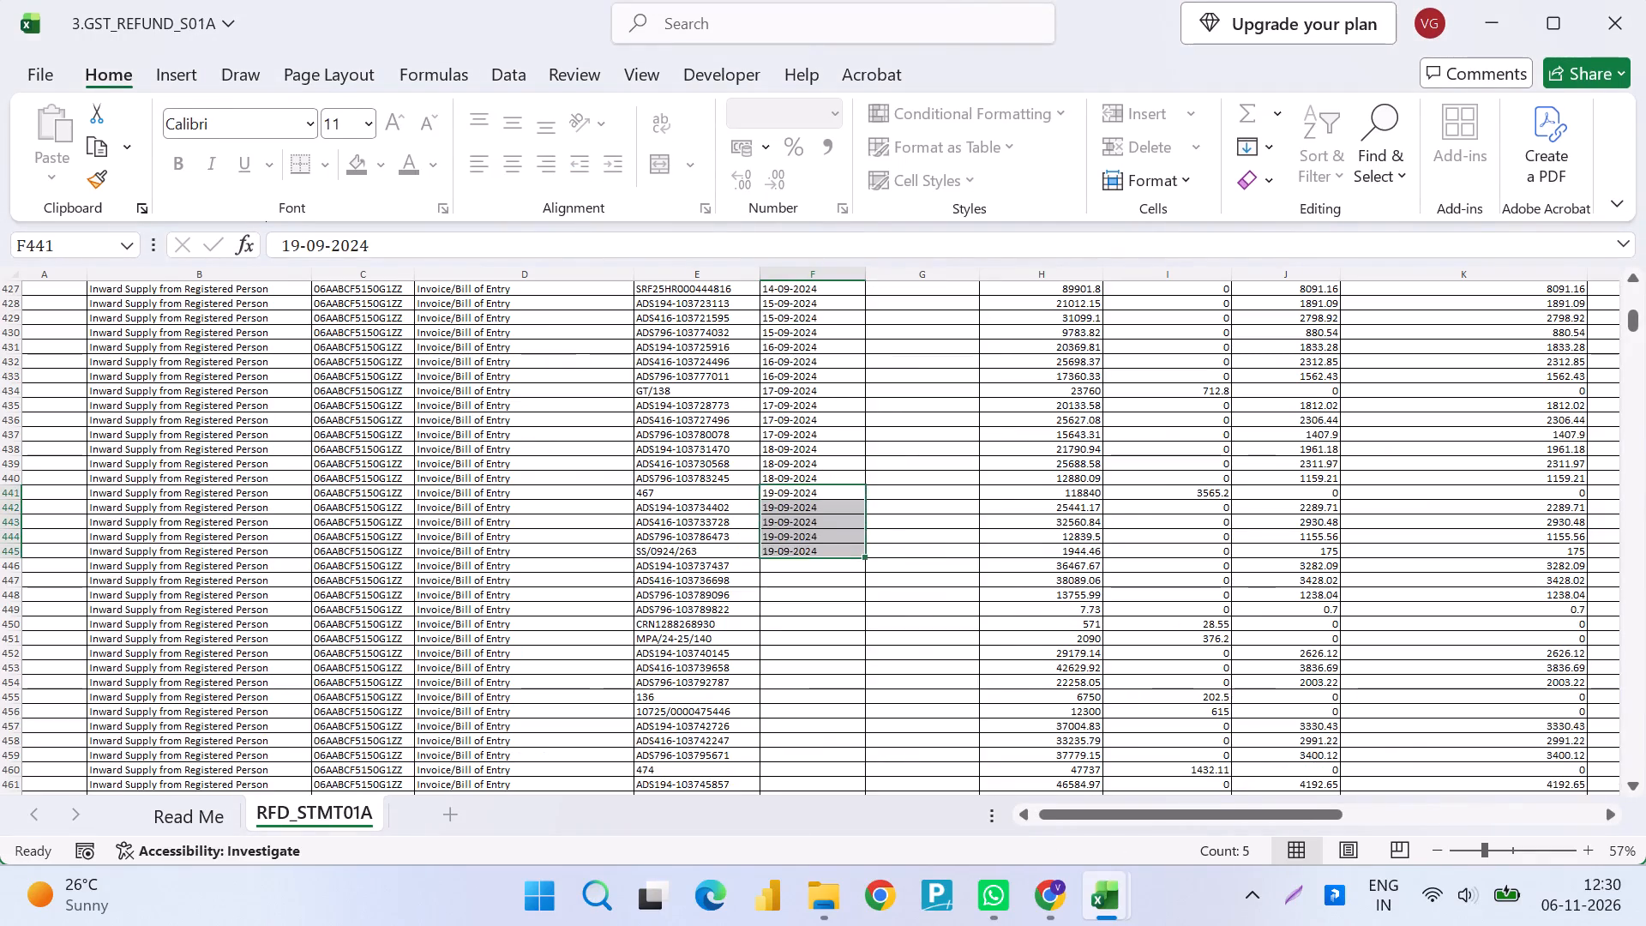
key("Down")
key("Down")
key("Down")
key("Down")
key("ctrl+d")
key("Down")
key("ctrl+d")
key("F2")
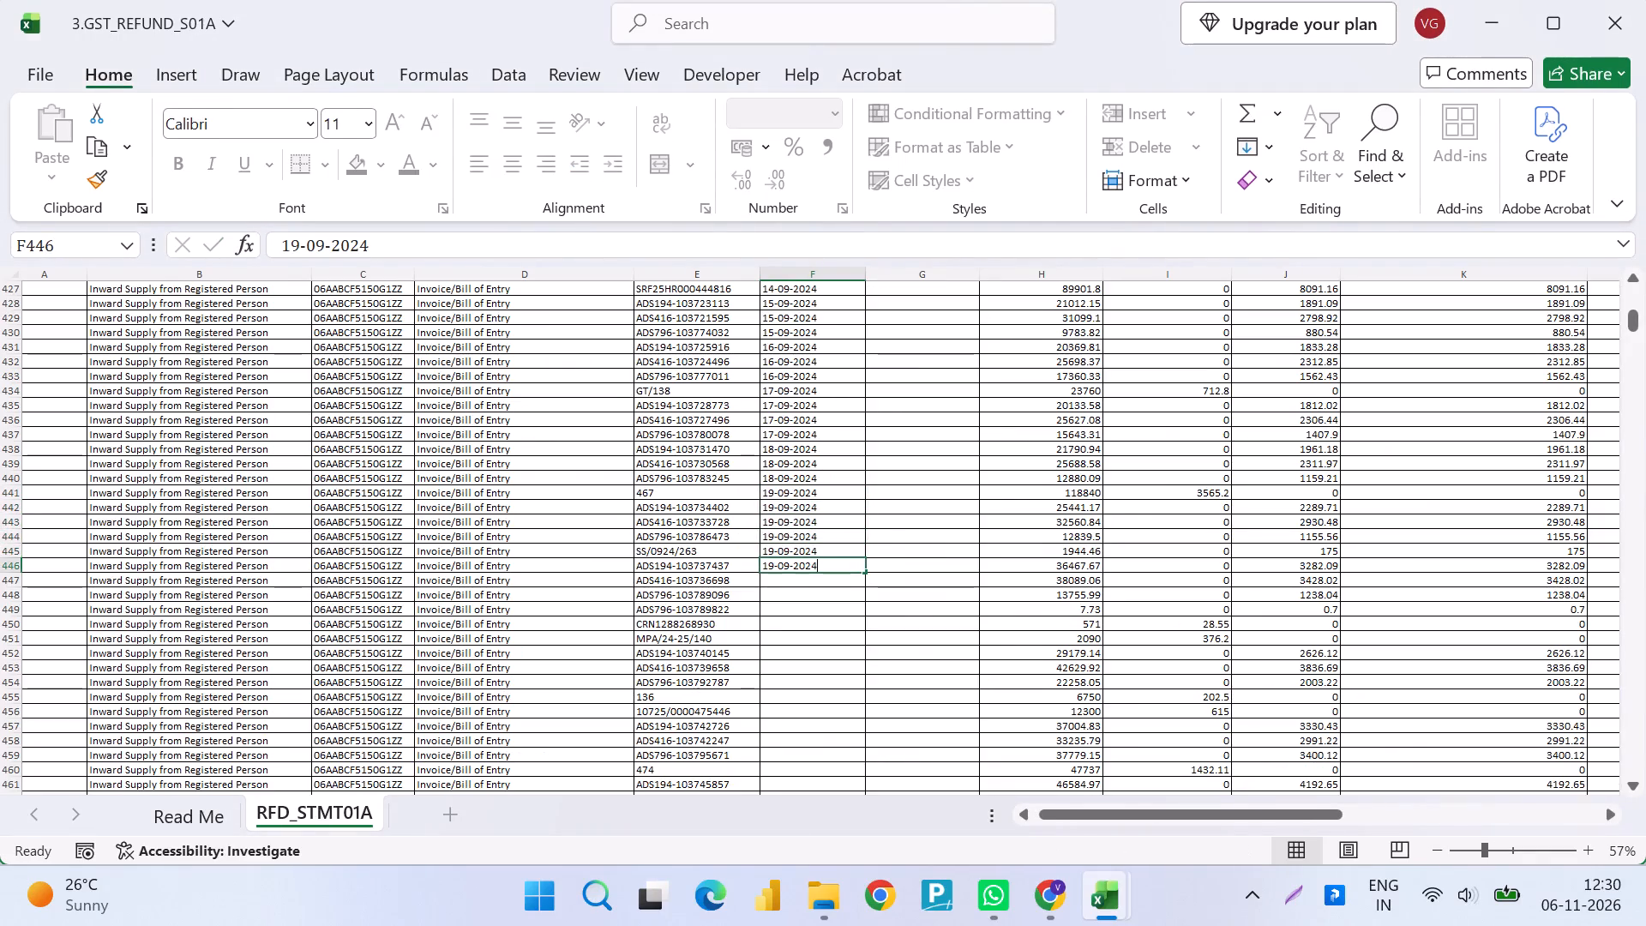
key("ctrl+Left")
key("ctrl+Left")
key("ctrl+Left")
key("Left")
key("shift+Left")
key("shift+Left")
type("20")
key("Return")
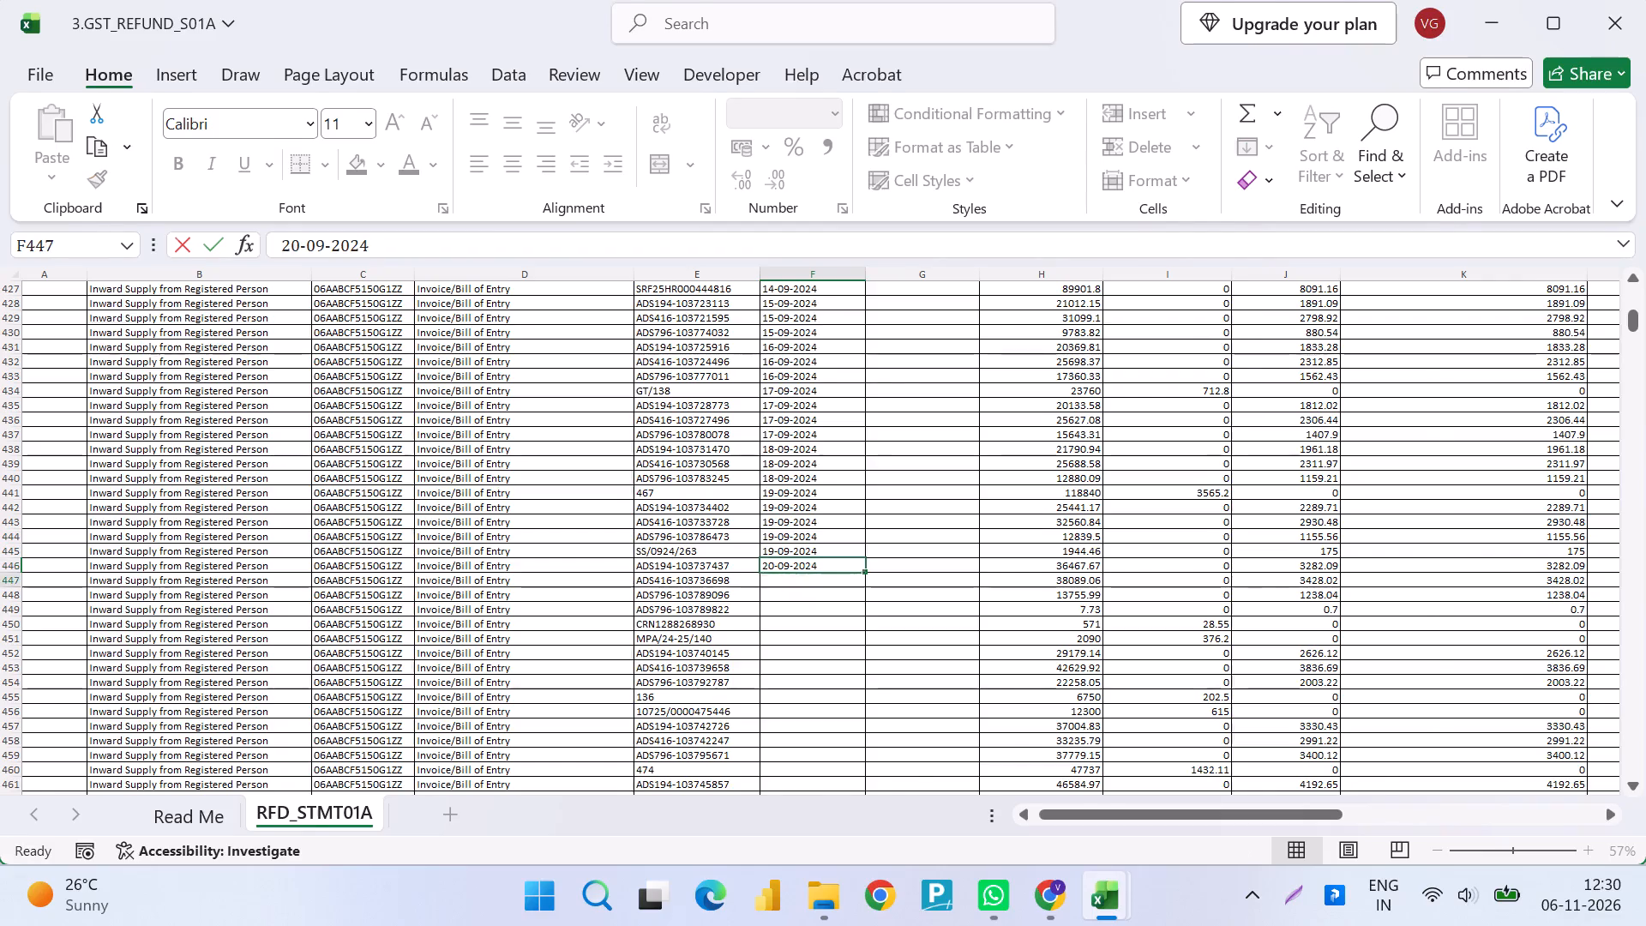
Check which rows of the PURCHASE 24-25 workbook carry the 20-09-2024 date by selecting E437:E440, and return to the refund sheet.
key("alt+Tab")
key("Down")
key("Down")
key("Down")
key("Down")
key("Down")
key("shift+Down")
key("shift+Down")
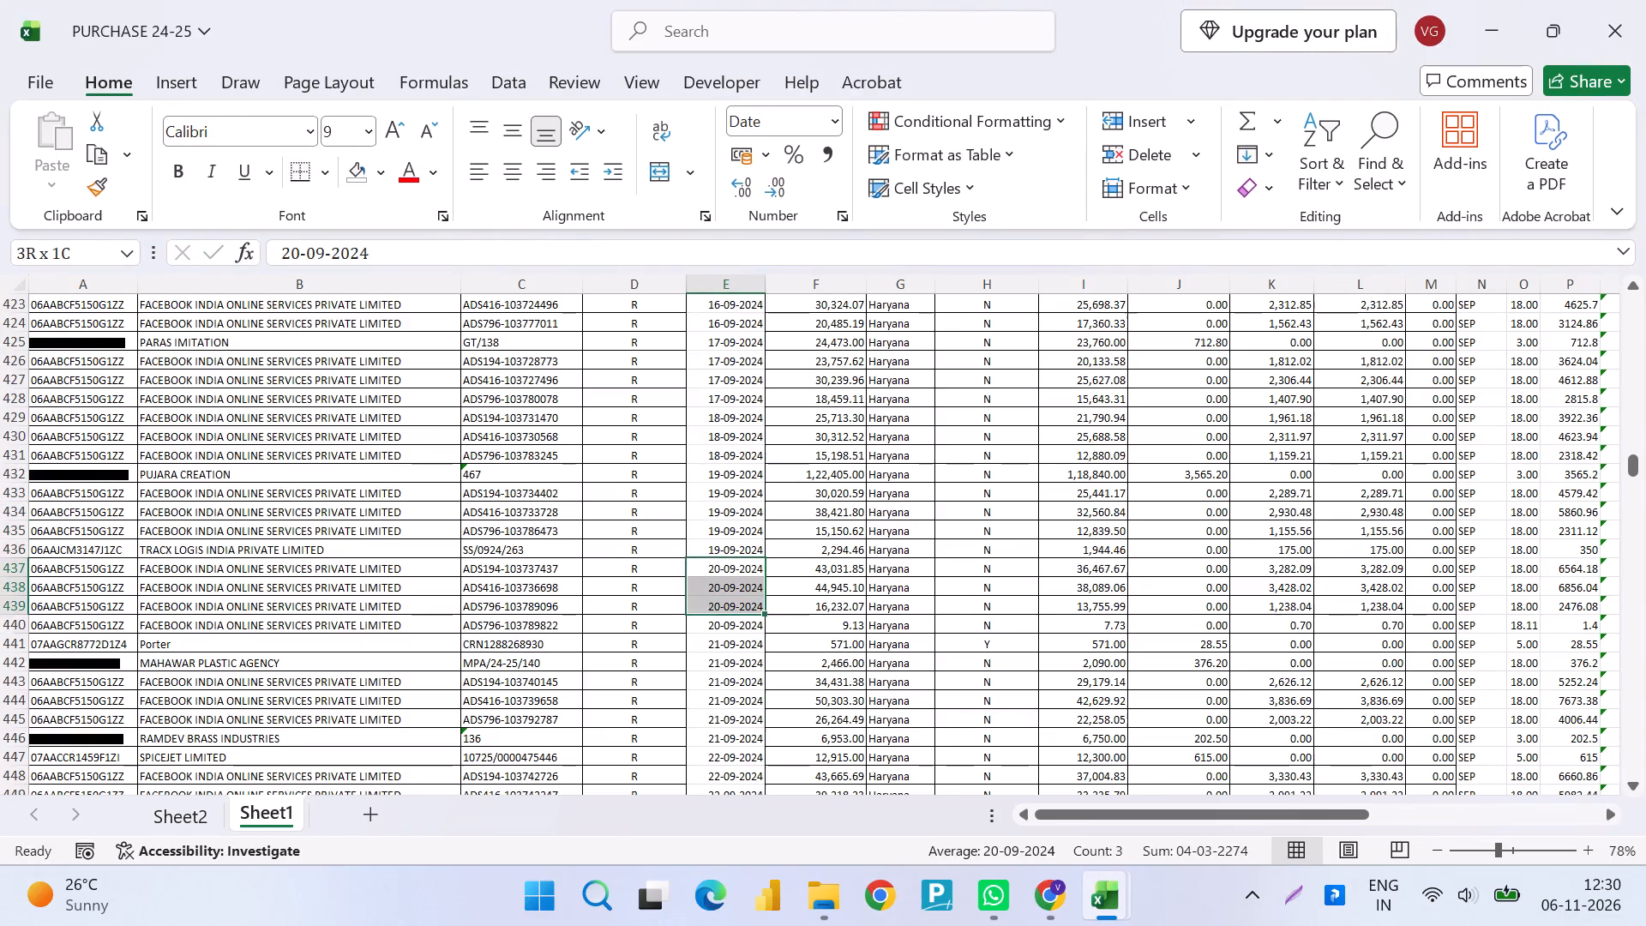
key("shift+Down")
key("shift+Down")
key("shift+Up")
key("alt+Tab")
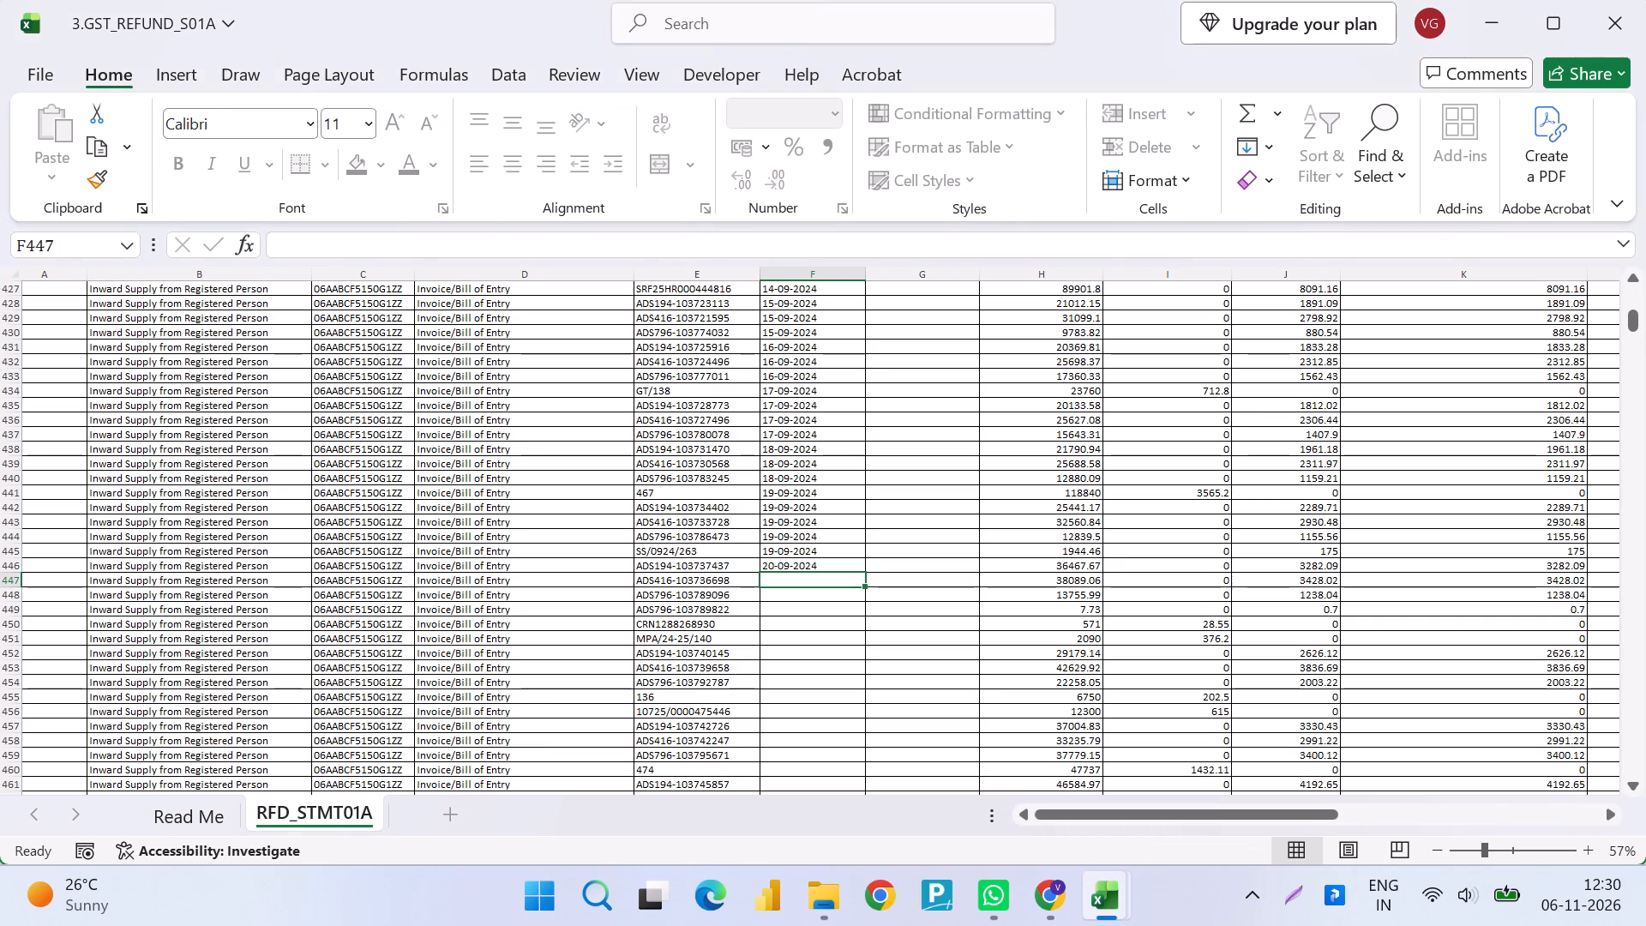
key("ctrl+d")
key("Down")
key("ctrl+d")
key("Down")
key("ctrl+d")
key("Down")
key("ctrl+d")
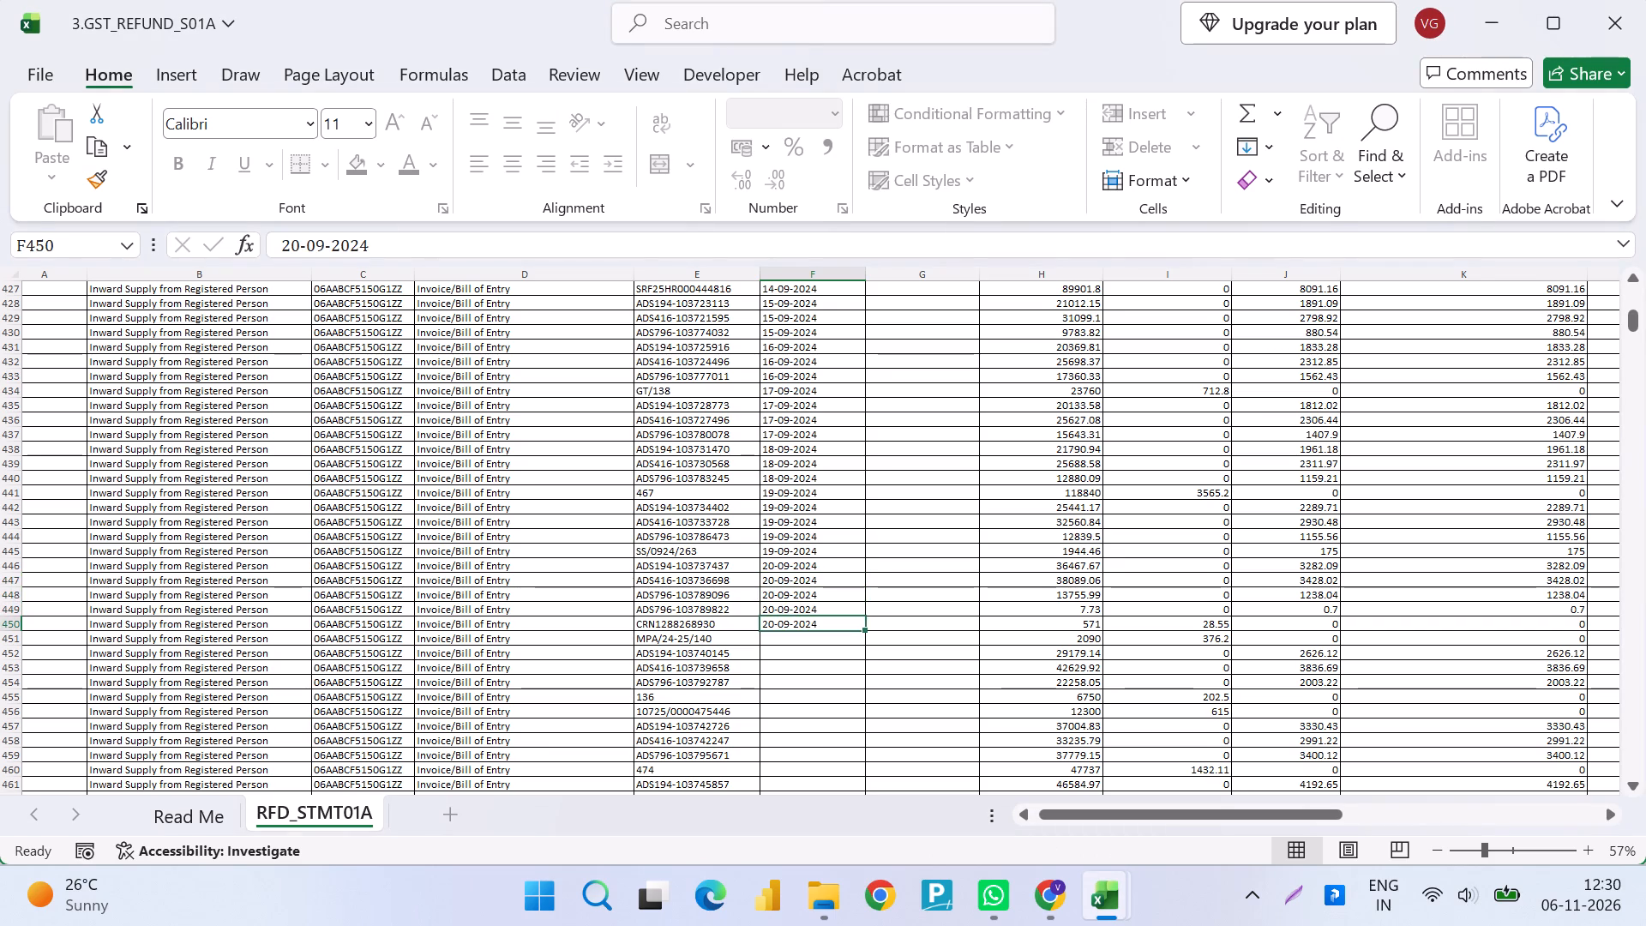
key("F2")
key("Left")
key("ctrl+Left")
key("ctrl+Left")
key("ctrl+Left")
key("ctrl+Left")
key("BackSpace")
key("1")
key("Return")
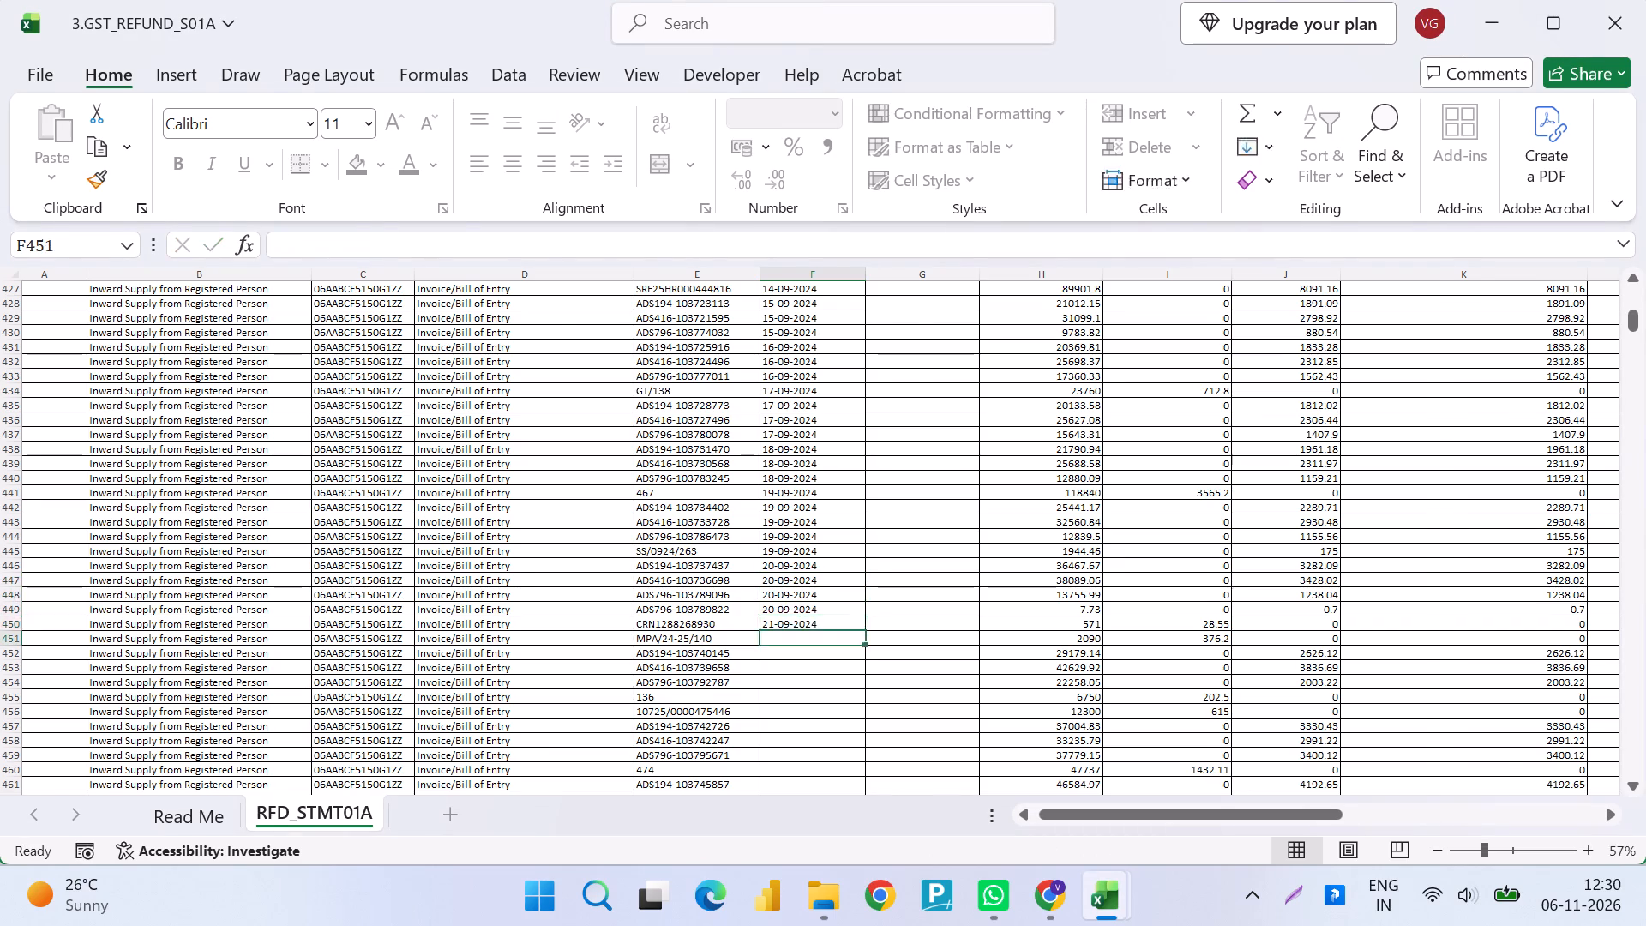
Check which rows of the PURCHASE 24-25 workbook carry the 21-09-2024 date by selecting E441:E446.
key("alt+Tab")
key("Down")
key("Down")
key("Down")
key("Down")
key("shift+Down")
key("shift+Down")
key("shift+Down")
key("shift+Down")
key("shift+Down")
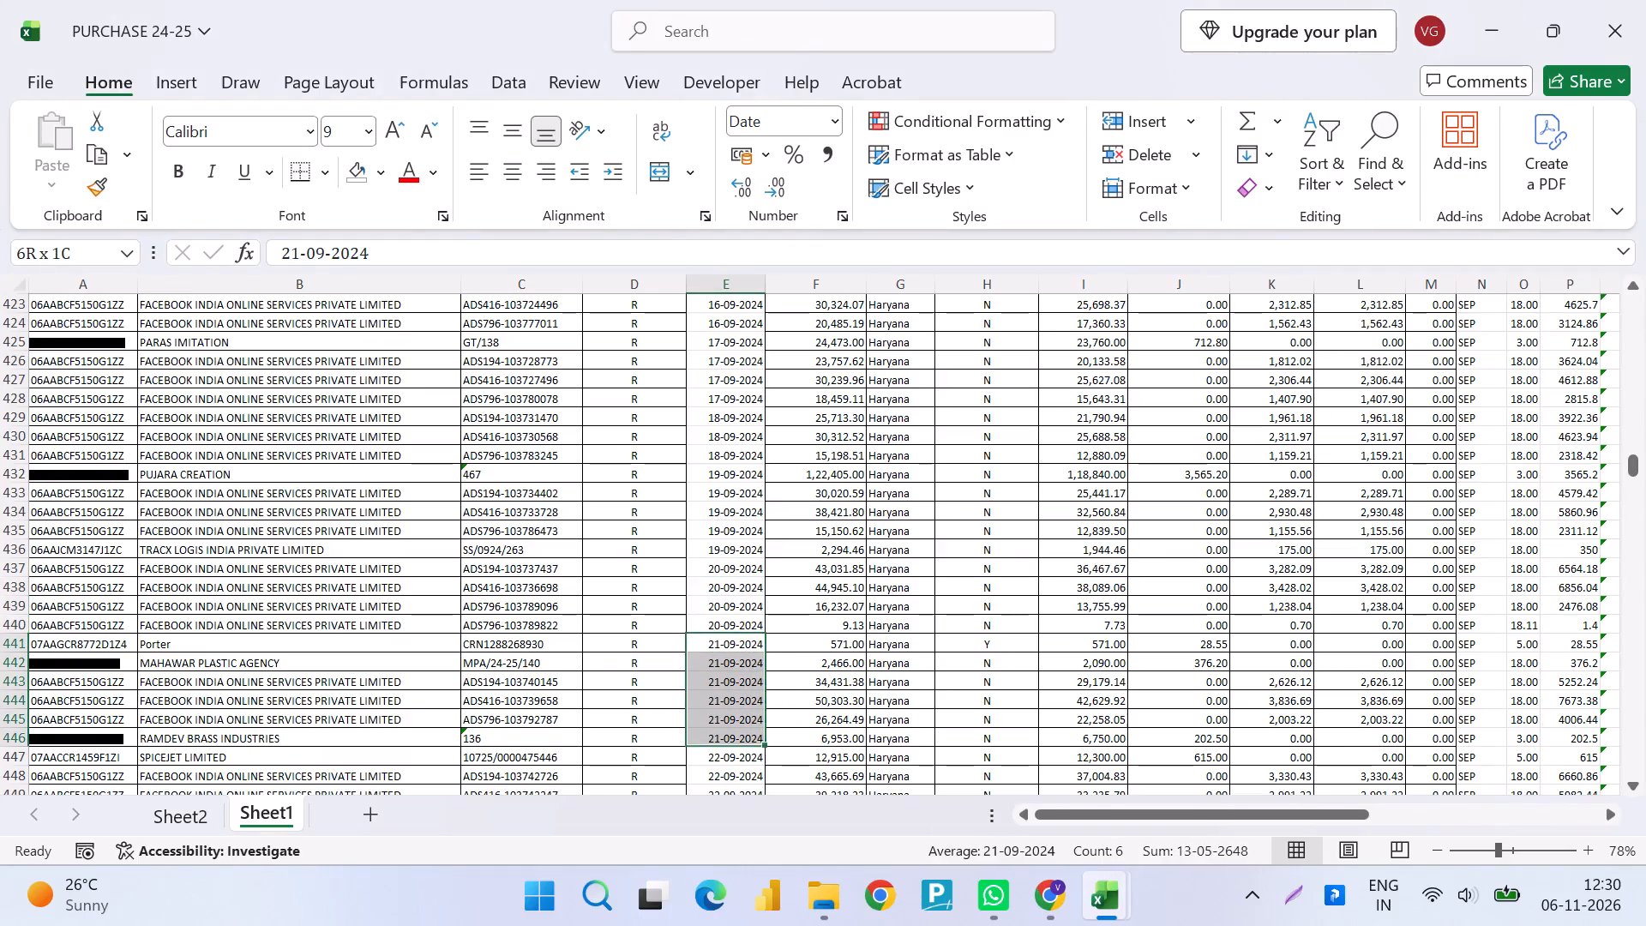
Back in the refund sheet, fill the 21-09-2024 date from F450 down through F455, ending at document 136.
key("alt+Tab")
key("ctrl+d")
key("Down")
key("ctrl+d")
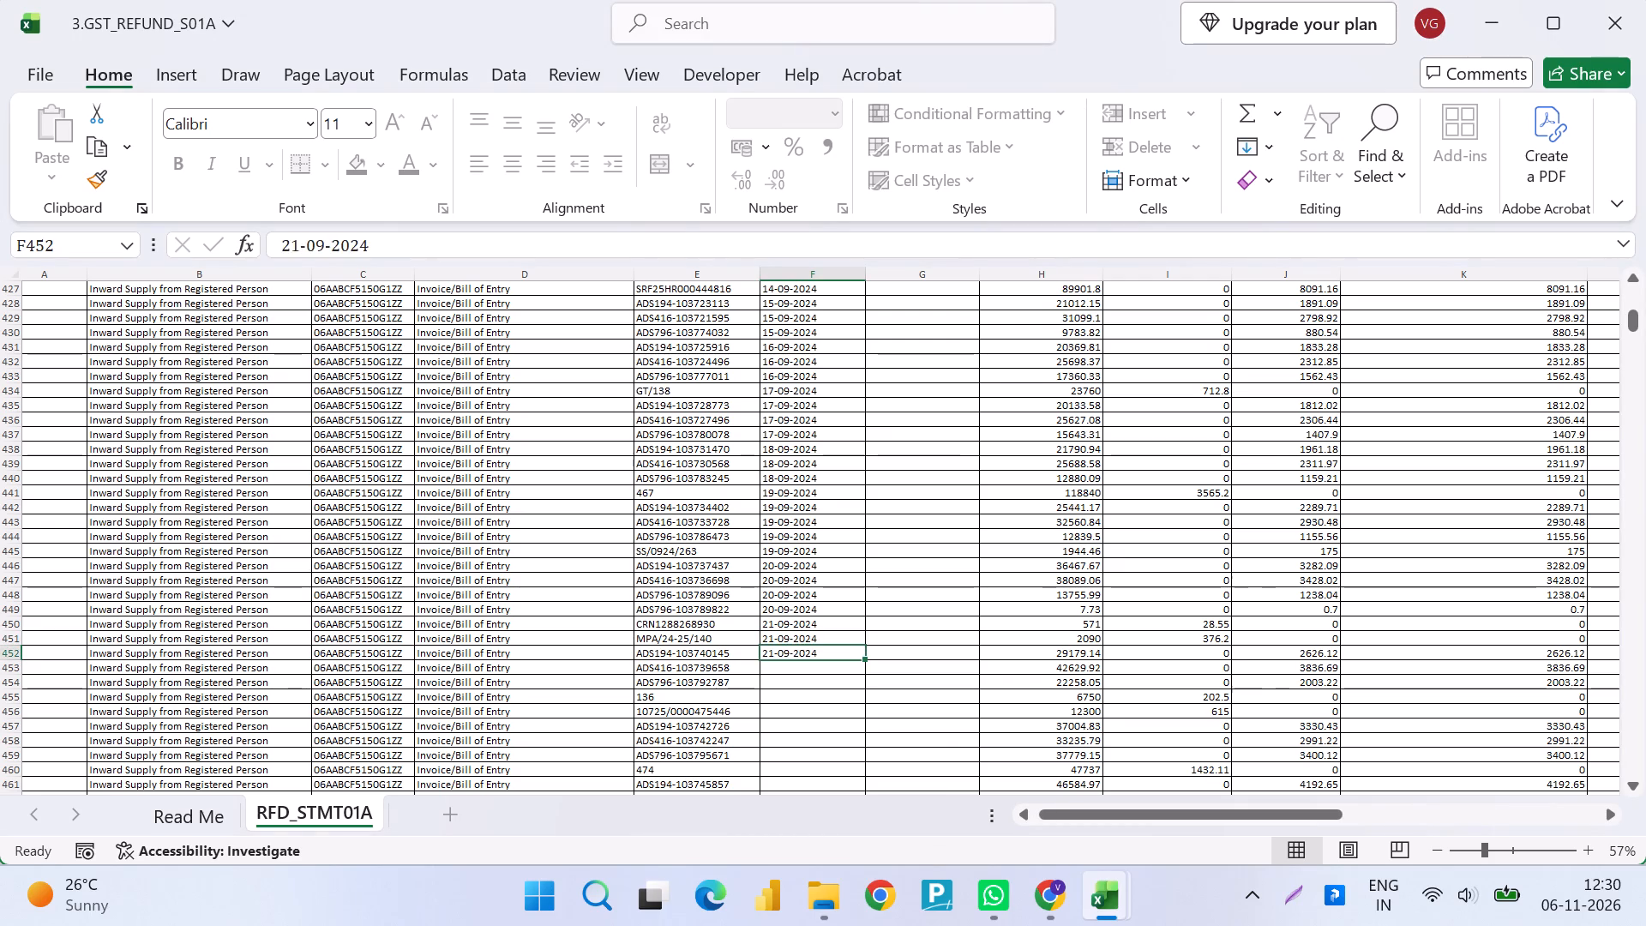
key("Down")
key("ctrl+d")
key("Down")
key("ctrl+d")
key("Down")
key("ctrl+d")
key("Down")
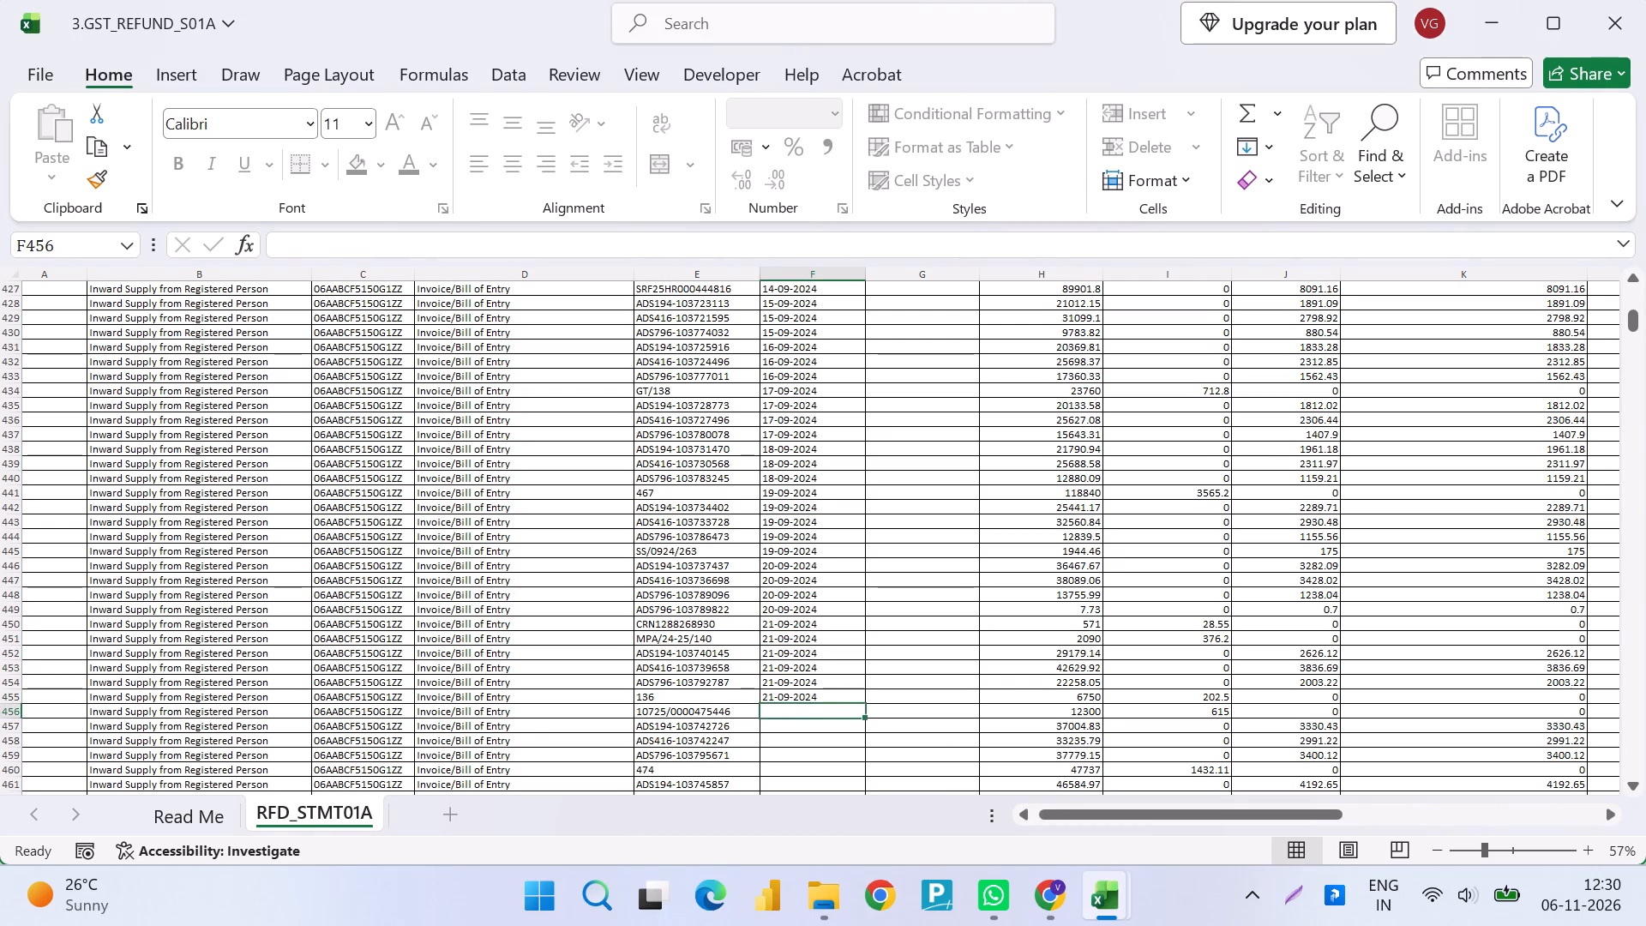
key("ctrl+d")
key("F2")
key("ctrl+Left")
key("ctrl+Left")
key("ctrl+Left")
key("ctrl+Left")
key("Left")
key("shift+Left")
key("shift+Right")
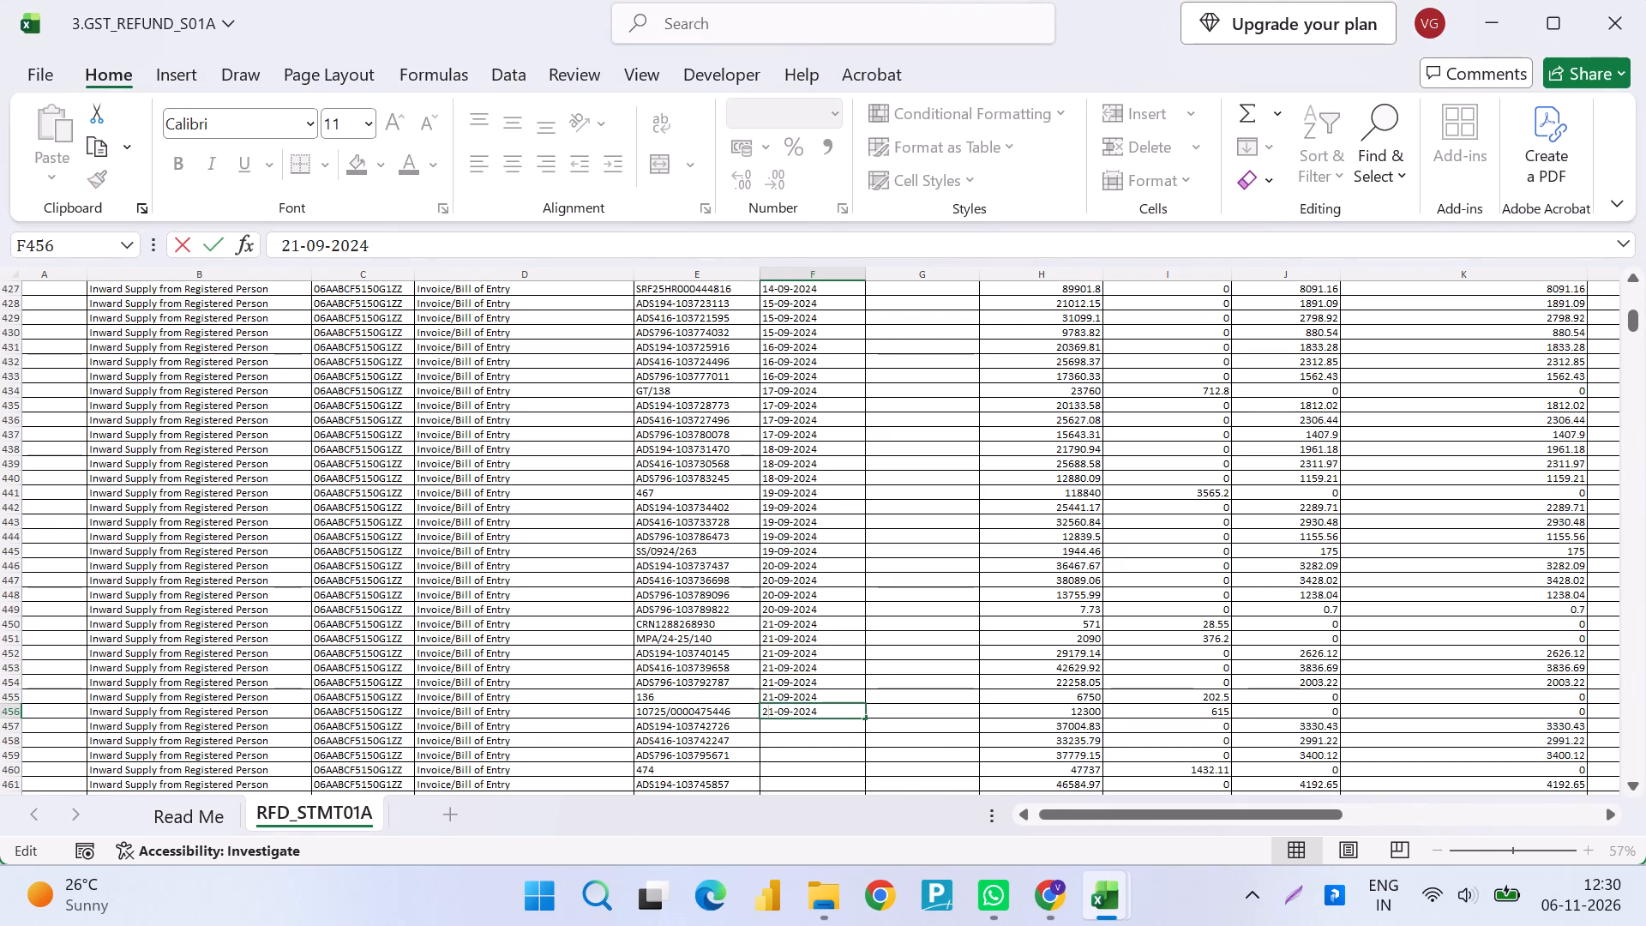
key("shift+Right")
key("2")
key("Return")
Check which rows of the PURCHASE 24-25 workbook carry the 22-09-2024 date by selecting E447:E450.
key("alt+Tab")
key("Down")
key("Down")
key("Down")
key("Down")
key("Down")
key("Down")
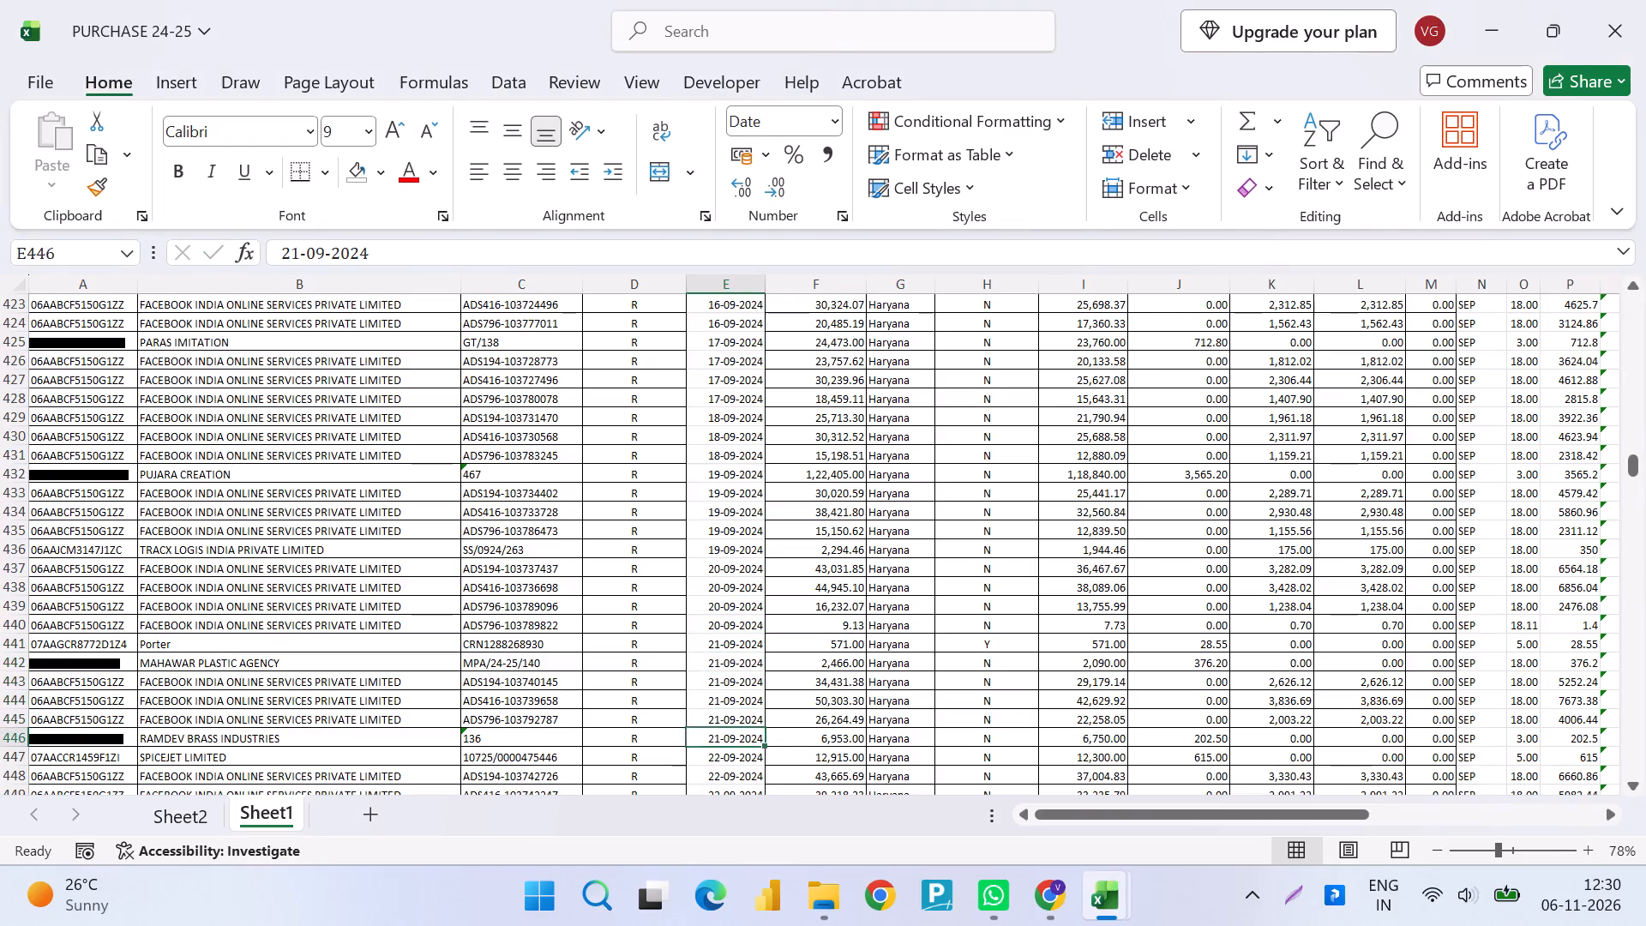
key("shift+Down")
key("shift+Down")
key("shift+Down")
key("shift+Down")
key("shift+Down")
key("shift+Down")
key("shift+Down")
key("shift+Down")
key("shift+Down")
key("shift+Down")
key("shift+Down")
key("shift+Down")
key("shift+Down")
key("shift+Down")
key("shift+Down")
key("shift+Down")
key("shift+Down")
key("shift+Down")
key("shift+Down")
key("shift+Down")
key("shift+Up")
key("shift+Up")
key("shift+Up")
key("shift+Up")
key("shift+Up")
key("shift+Up")
key("shift+Up")
key("shift+Up")
key("shift+Up")
key("shift+Up")
key("shift+Up")
key("shift+Up")
key("shift+Up")
key("shift+Up")
key("shift+Up")
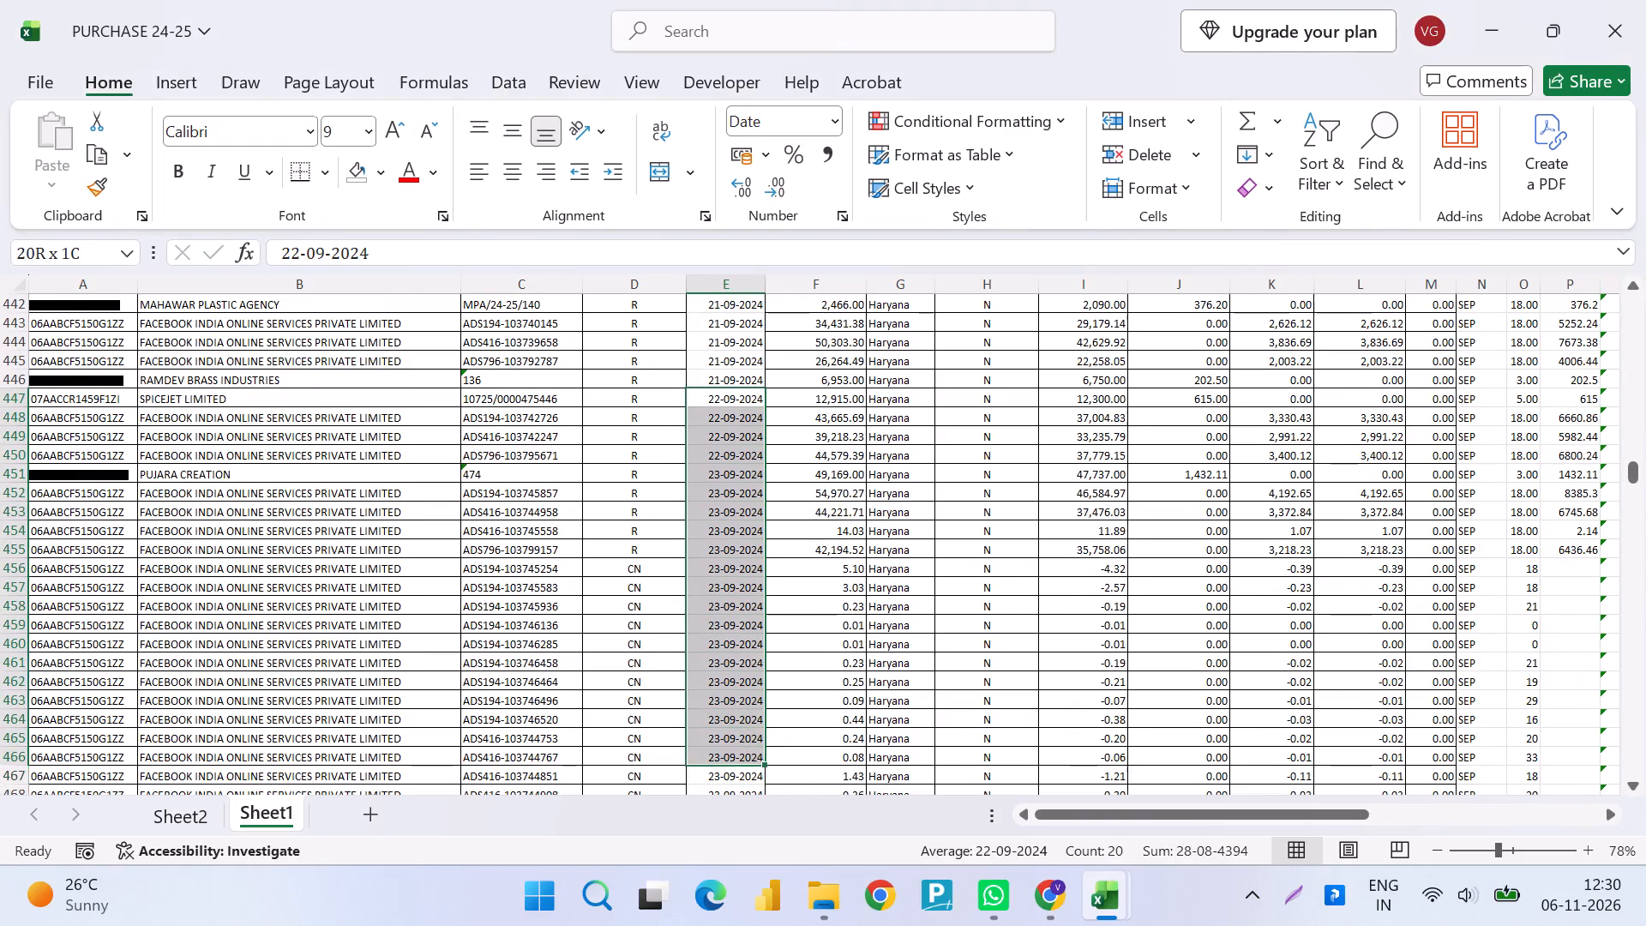
key("shift+Up")
key("shift+Up")
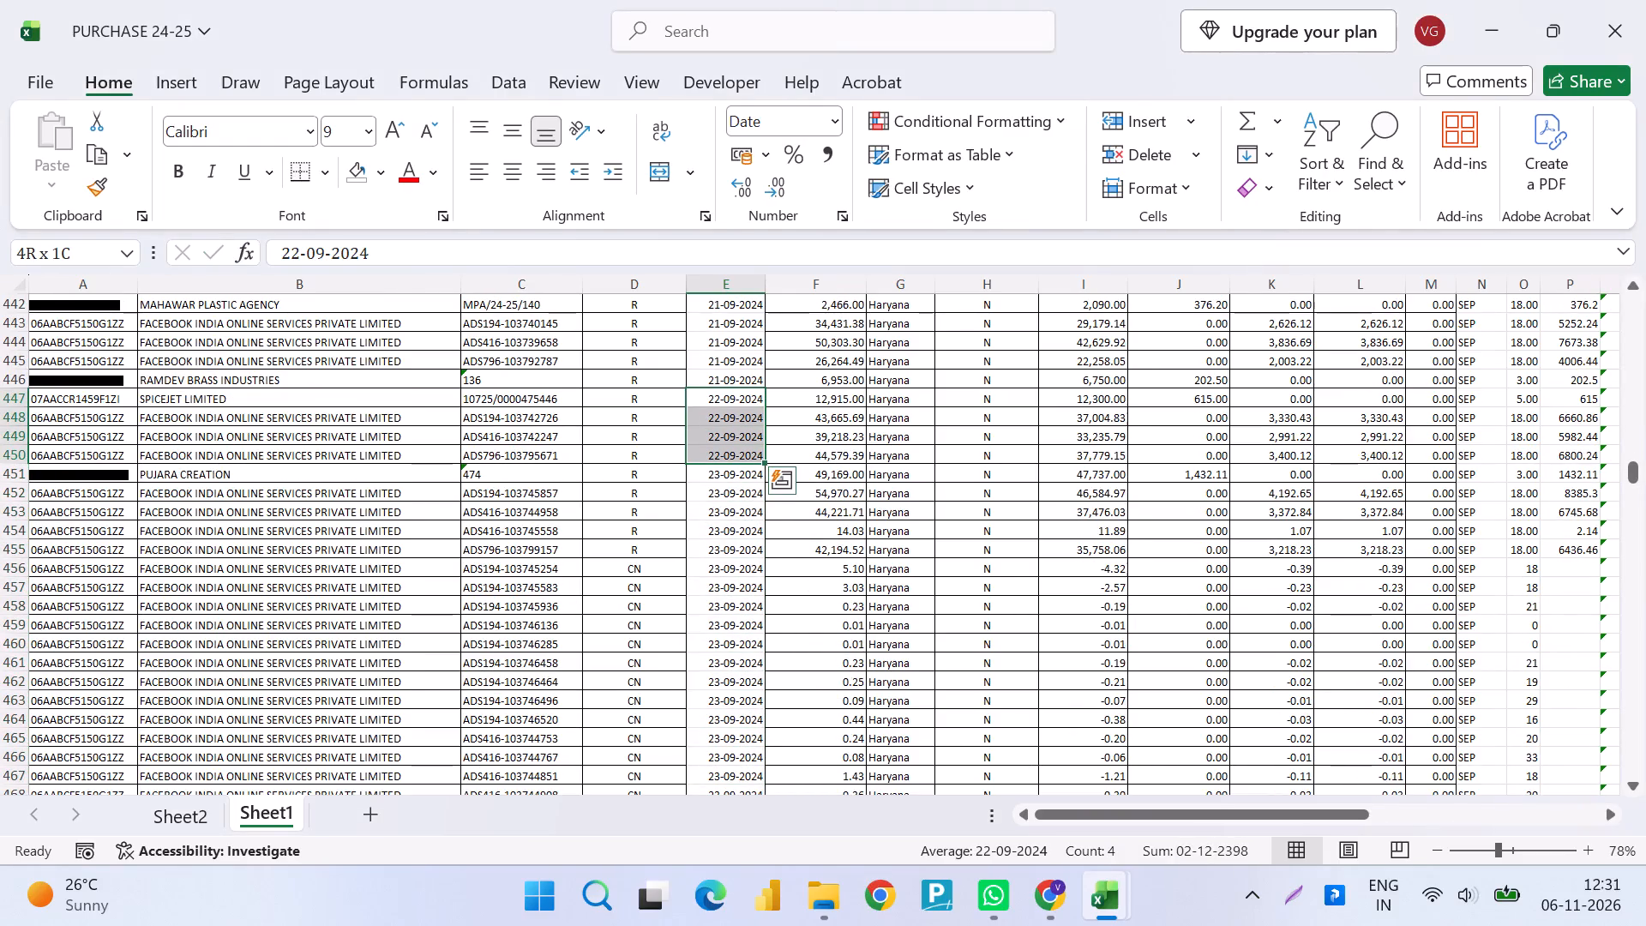
key("alt+Tab")
key("ctrl+d")
key("Down")
key("ctrl+d")
key("Down")
key("ctrl+d")
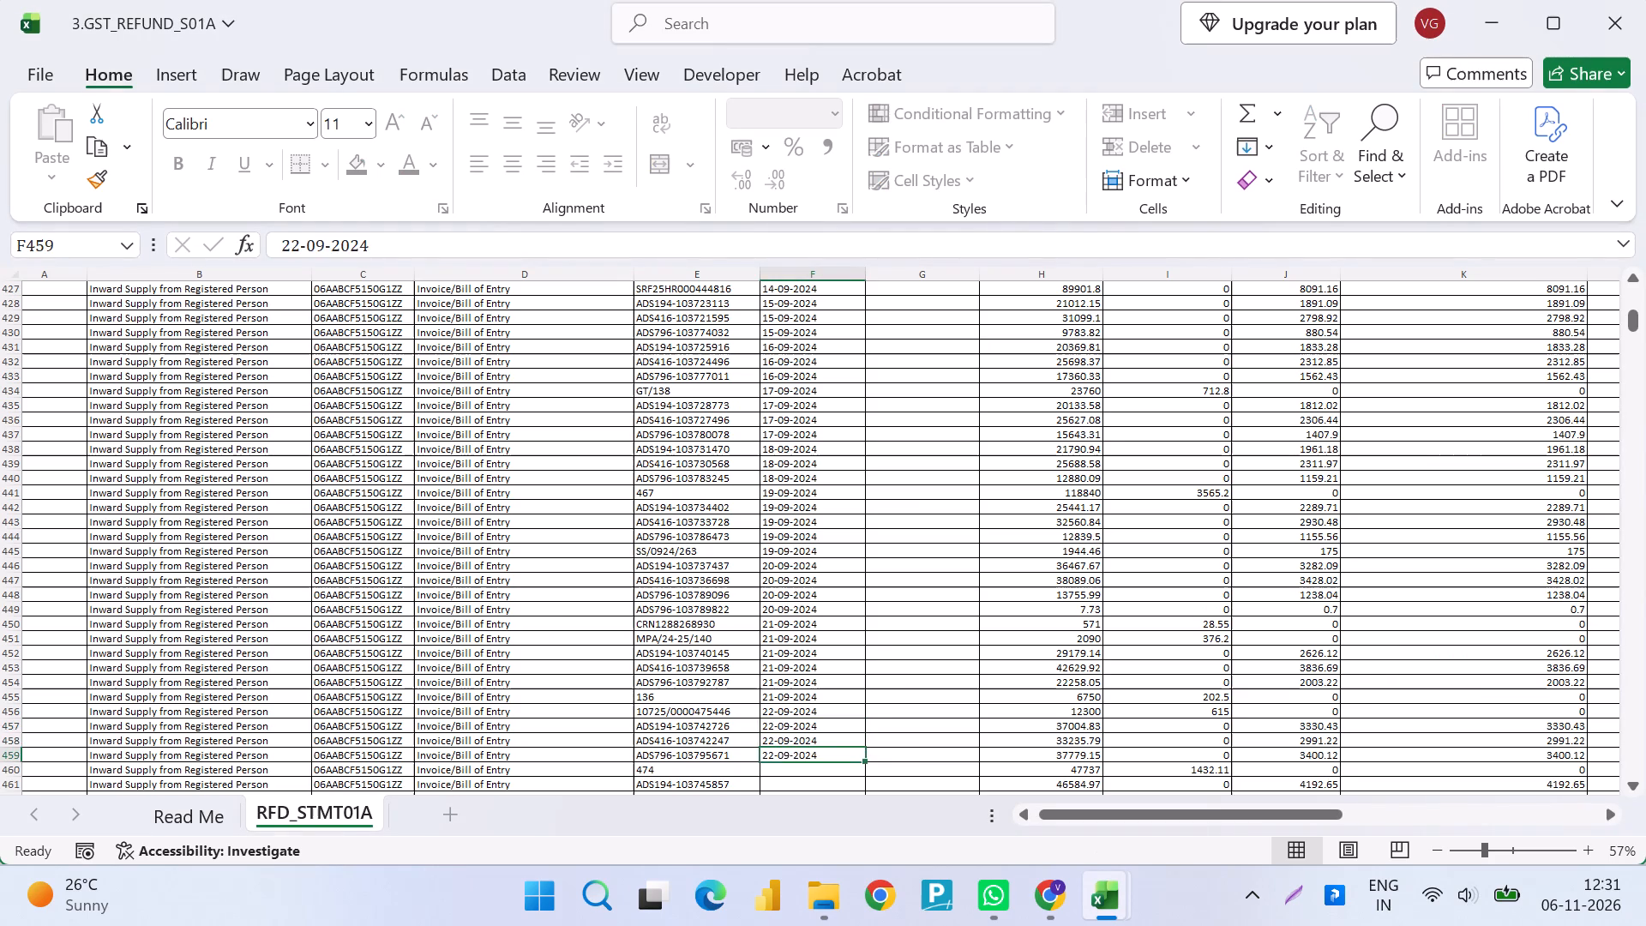
Set F460 of the refund sheet, for document 474, to 23-09-2024, based on the date above it.
key("Down")
key("ctrl+d")
key("F2")
key("ctrl+Left")
key("ctrl+Left")
key("ctrl+Left")
key("ctrl+Left")
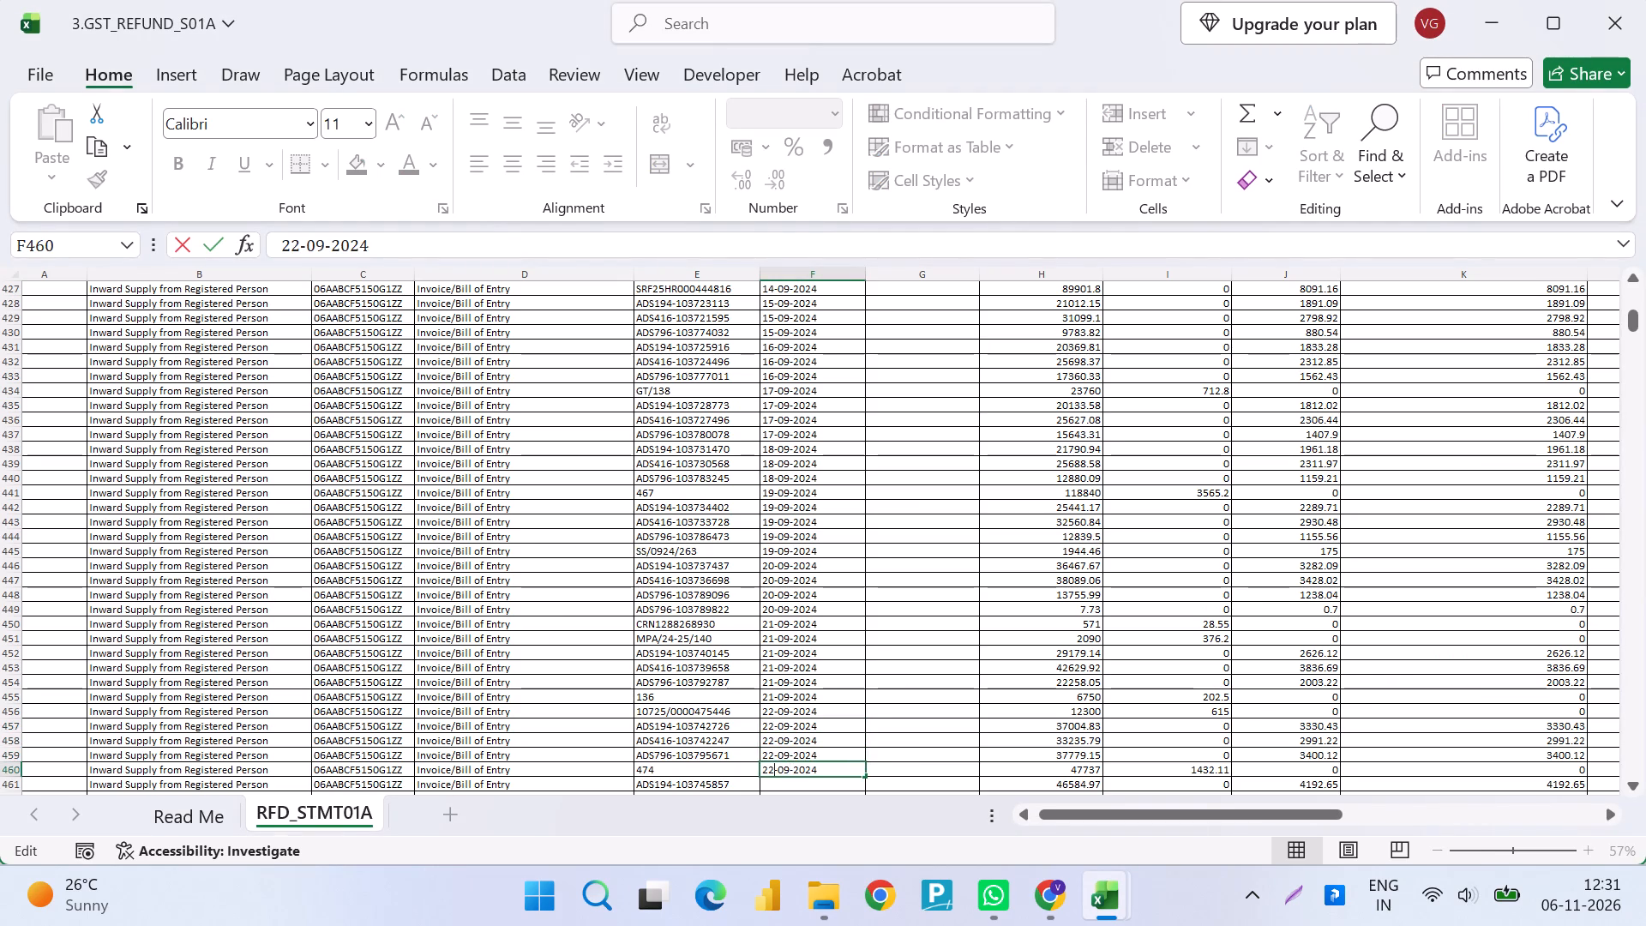
key("shift+Left")
key("3")
key("Return")
Check which rows of the PURCHASE 24-25 workbook carry the 23-09-2024 date by selecting E451:E495.
key("alt+Tab")
key("Down")
key("Down")
key("Down")
key("Down")
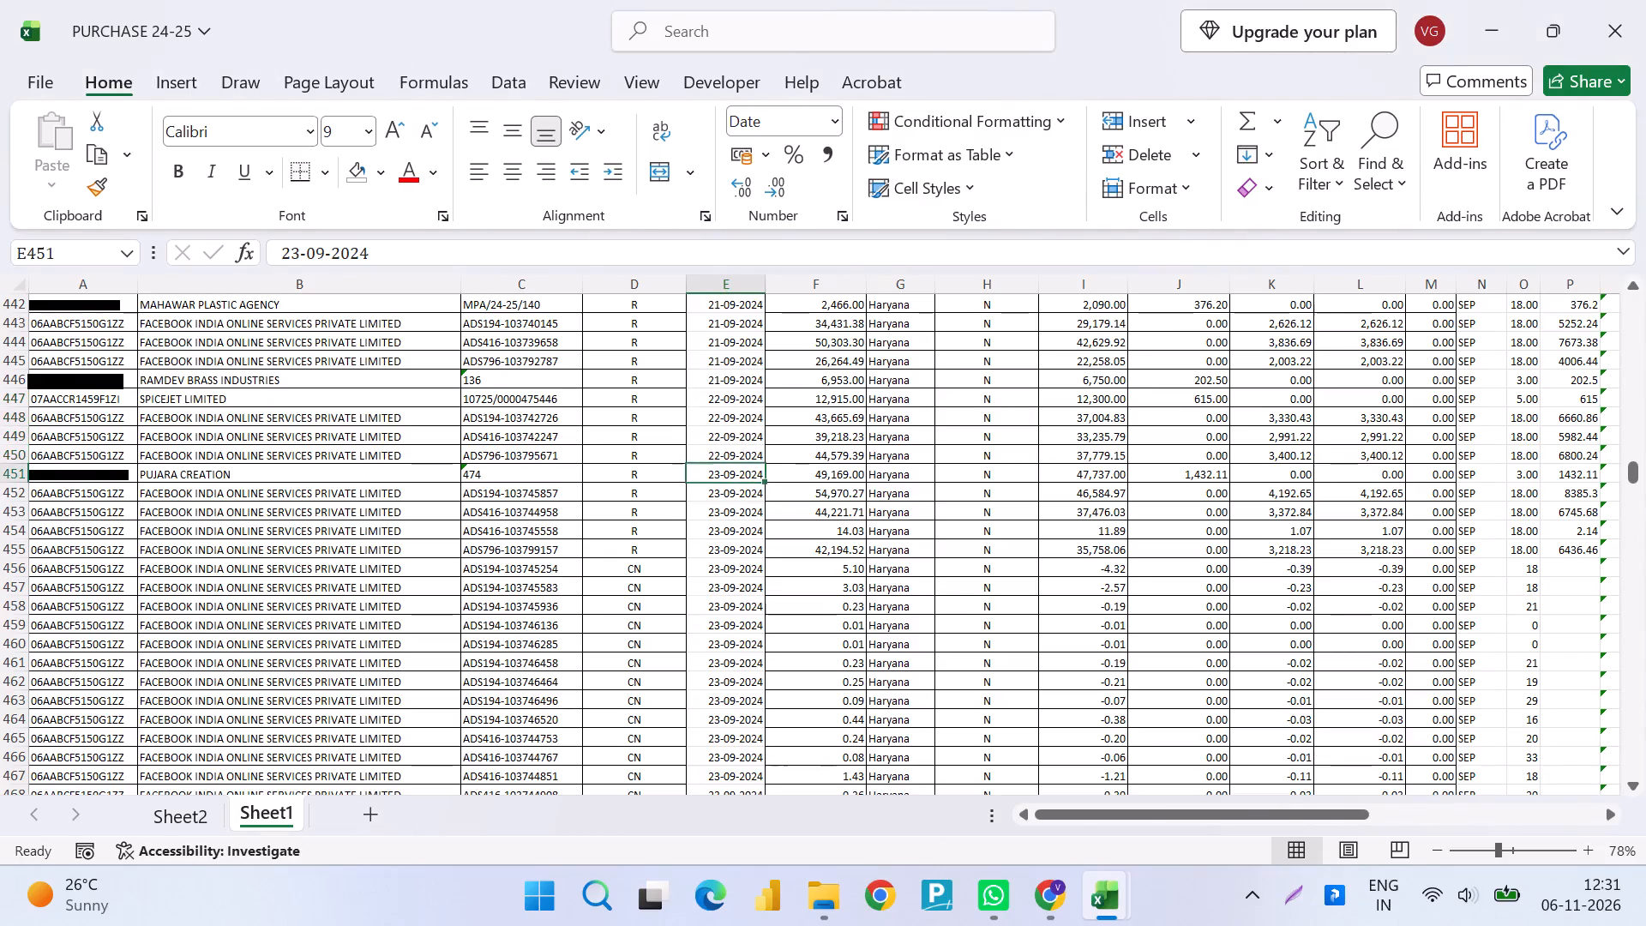
key("shift+Down")
key("shift+Down")
key("shift+Down")
key("shift+Down")
key("shift+Down")
key("shift+Down")
key("shift+Down")
key("shift+Down")
key("shift+Down")
key("shift+Down")
key("shift+Down")
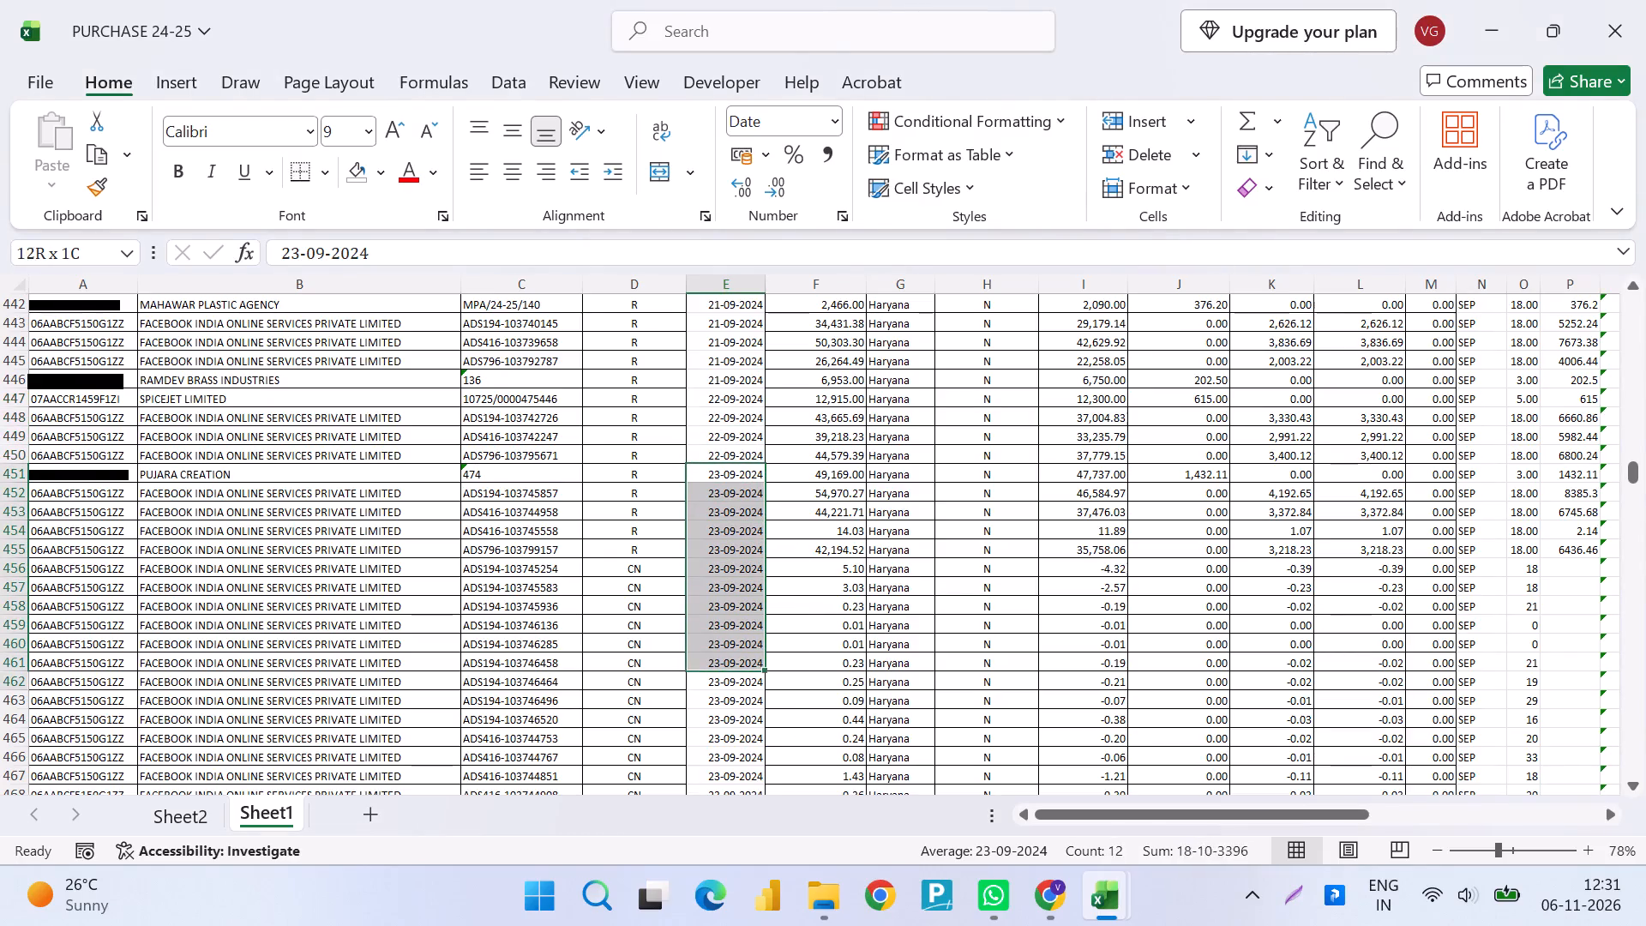
key("shift+Down")
key("shift+Down")
key("shift+Down")
key("shift+Down")
key("shift+Down")
key("shift+Down")
key("shift+Down")
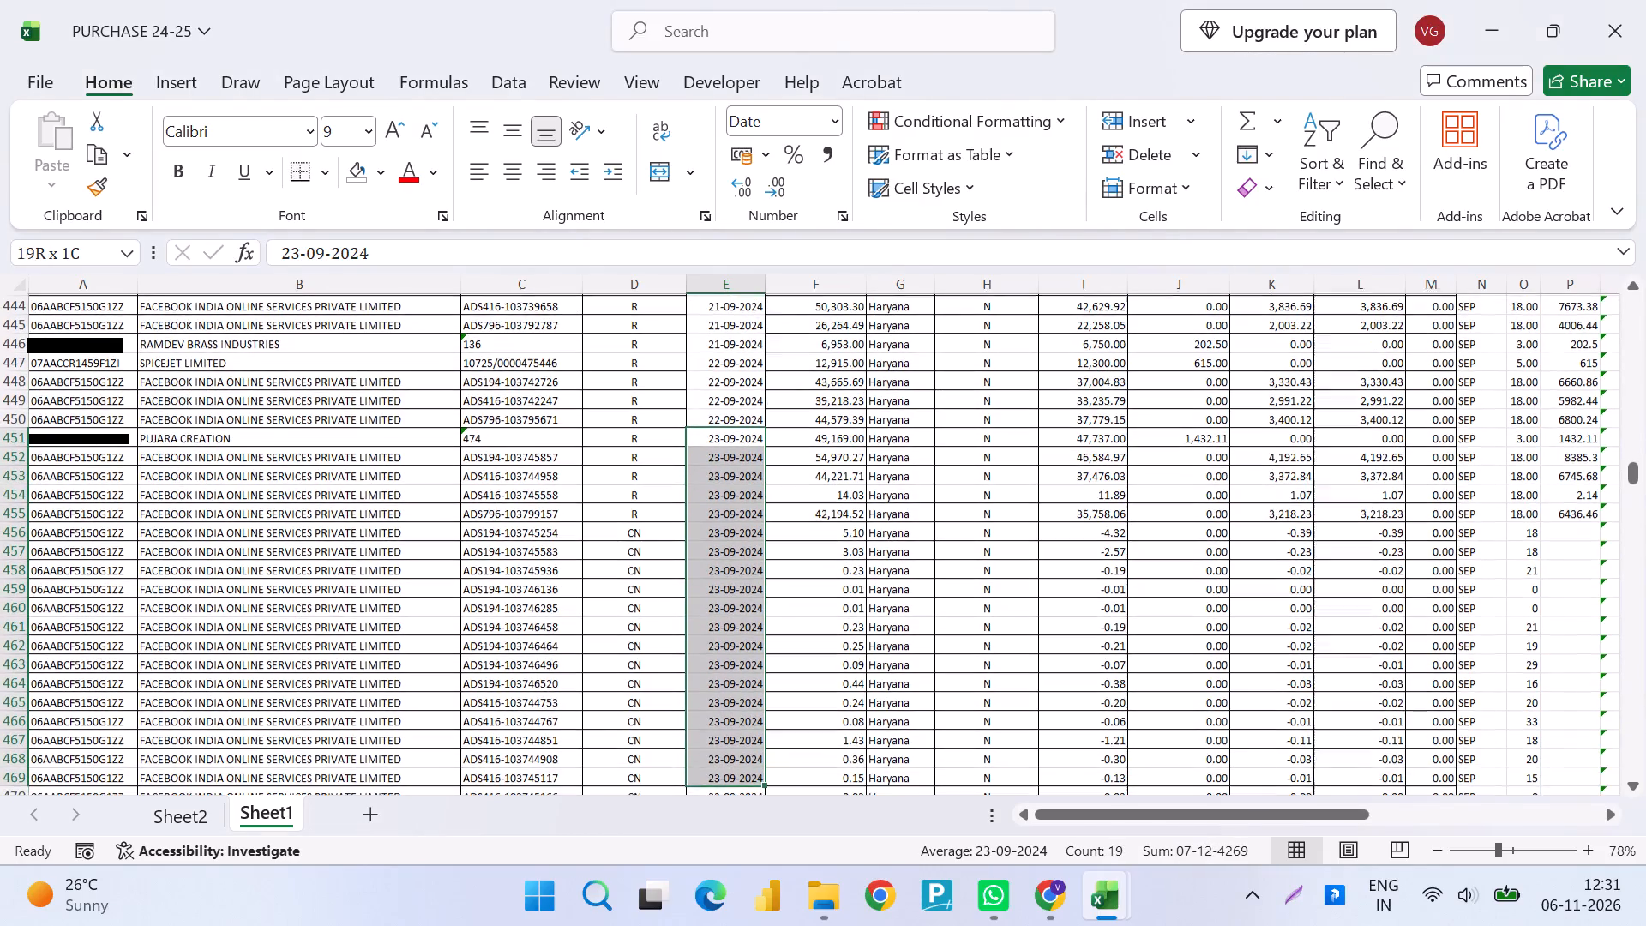
key("shift+Down")
key("shift+Down")
key("shift+Down")
key("shift+Down")
key("shift+Down")
key("shift+Down")
key("shift+Down")
key("shift+Down")
key("shift+Down")
key("shift+Down")
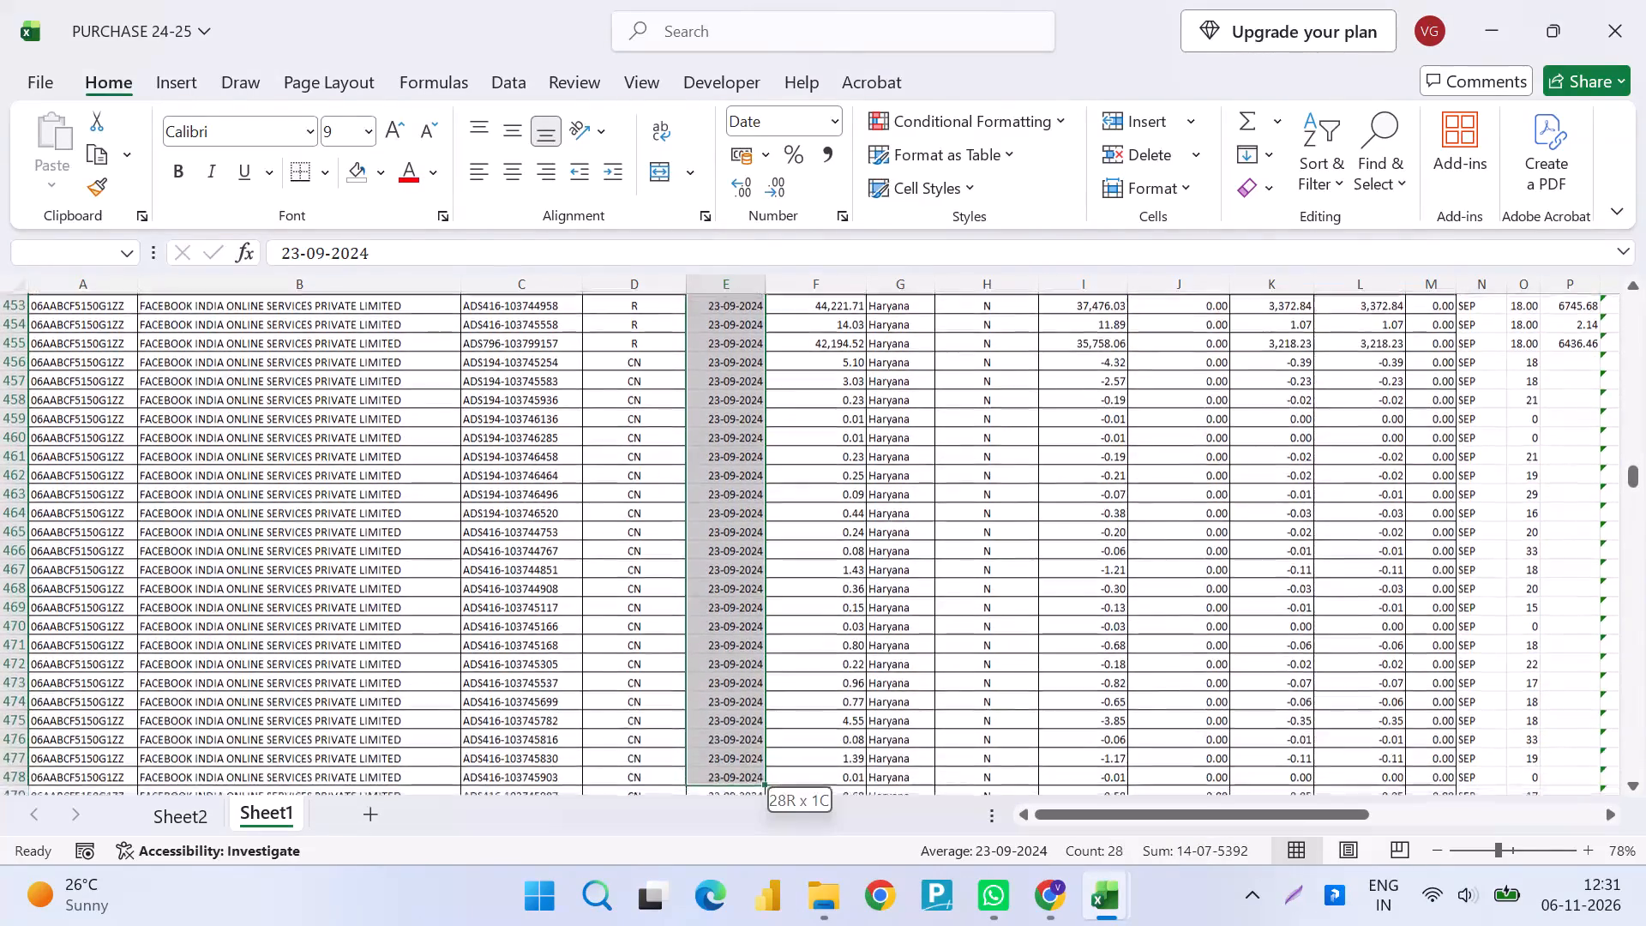
key("shift+Down")
key("shift+Down")
key("shift+Down")
key("shift+Down")
key("shift+Down")
key("shift+Down")
key("shift+Down")
key("shift+Down")
key("shift+Down")
key("shift+Down")
key("shift+Down")
key("shift+Down")
key("shift+Down")
key("shift+Down")
key("shift+Down")
key("shift+Down")
key("shift+Down")
key("shift+Down")
key("shift+Down")
key("shift+Down")
key("shift+Down")
key("shift+Down")
key("shift+Down")
key("shift+Down")
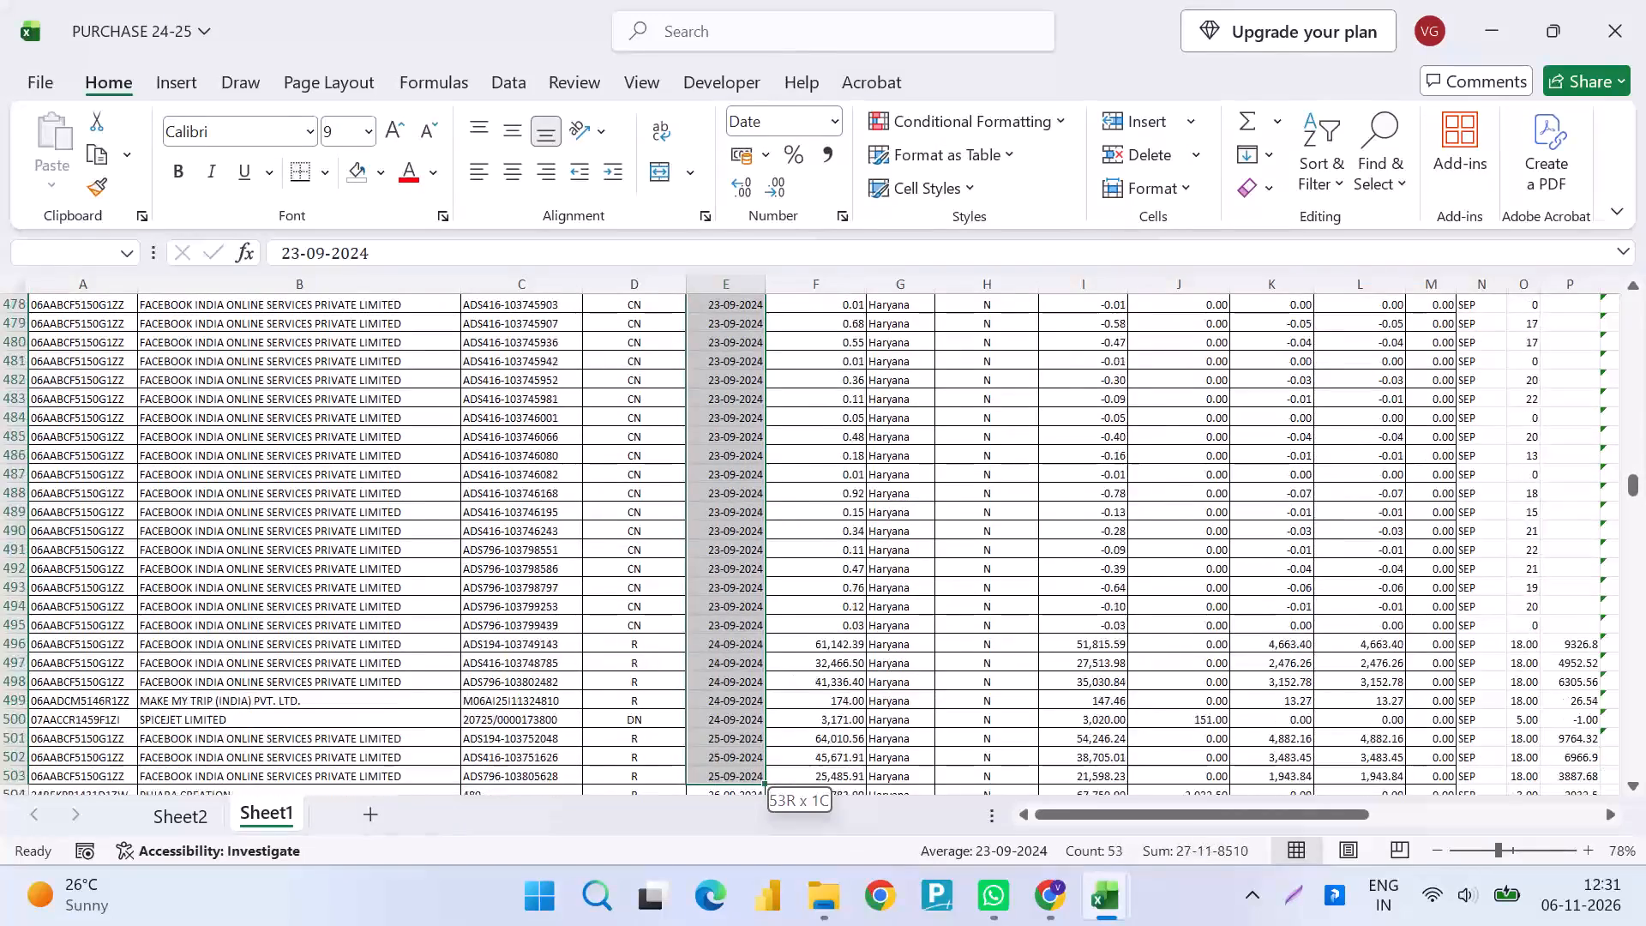
key("shift+Up")
key("shift+Up")
key("shift+Up")
key("shift+Up")
key("shift+Up")
key("shift+Up")
key("shift+Up")
key("shift+Up")
key("shift+Up")
key("shift+Up")
key("shift+Up")
key("shift+Up")
key("shift+Up")
key("shift+Up")
key("shift+Up")
key("shift+Up")
key("shift+Up")
key("shift+Up")
key("shift+Up")
key("shift+Up")
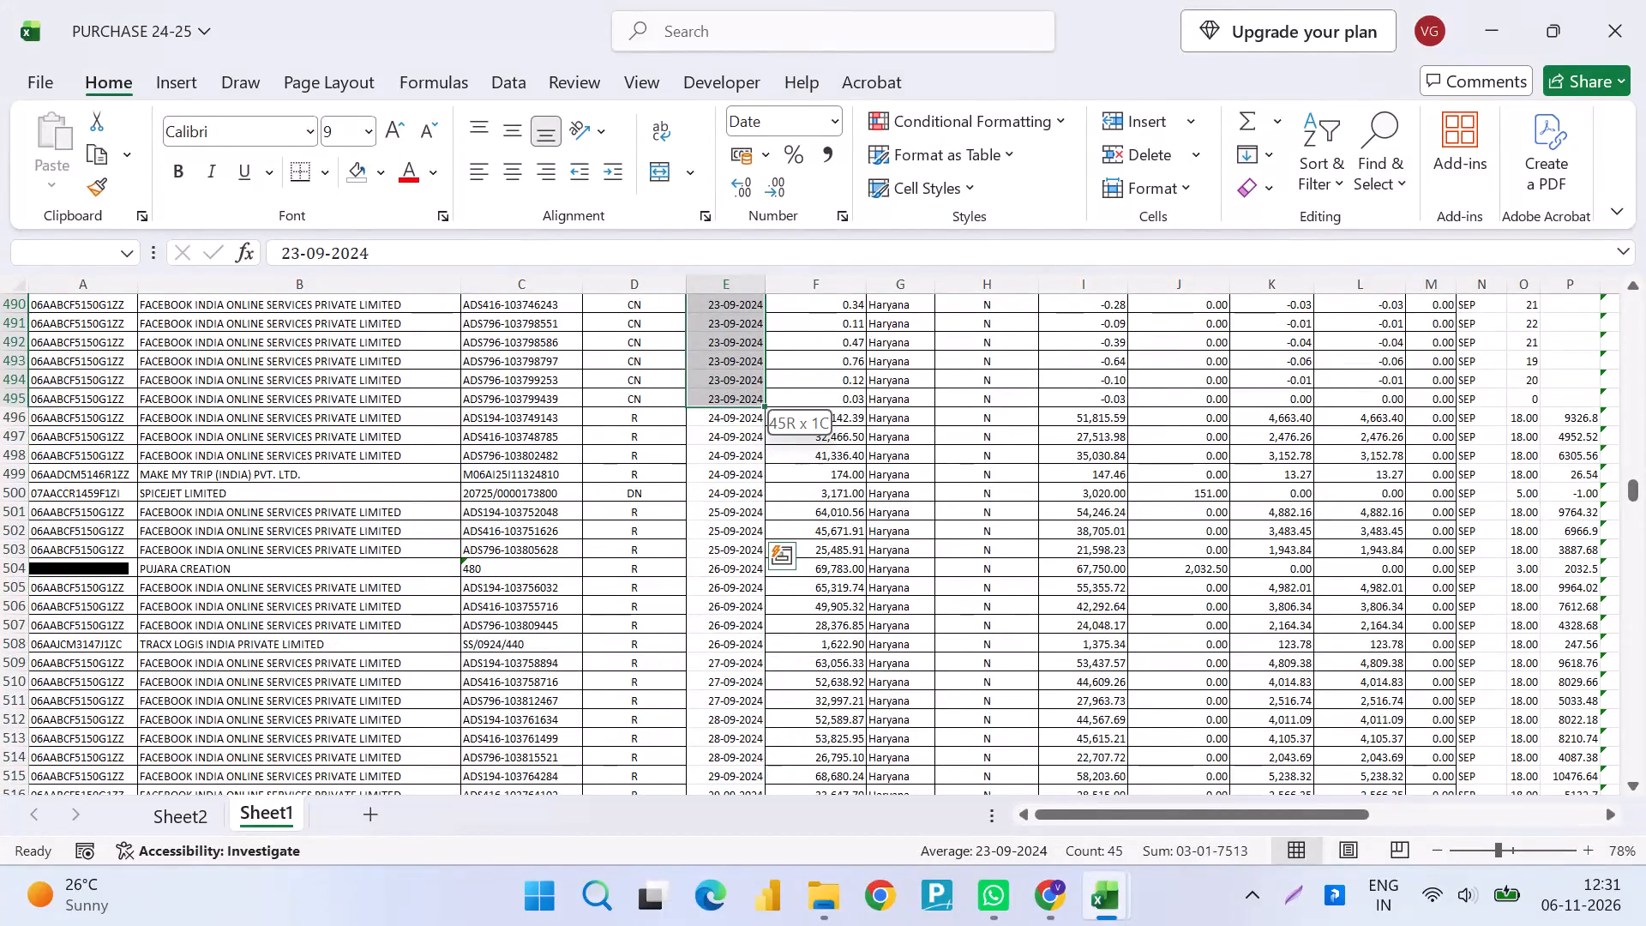
key("alt+Tab")
key("alt+Tab")
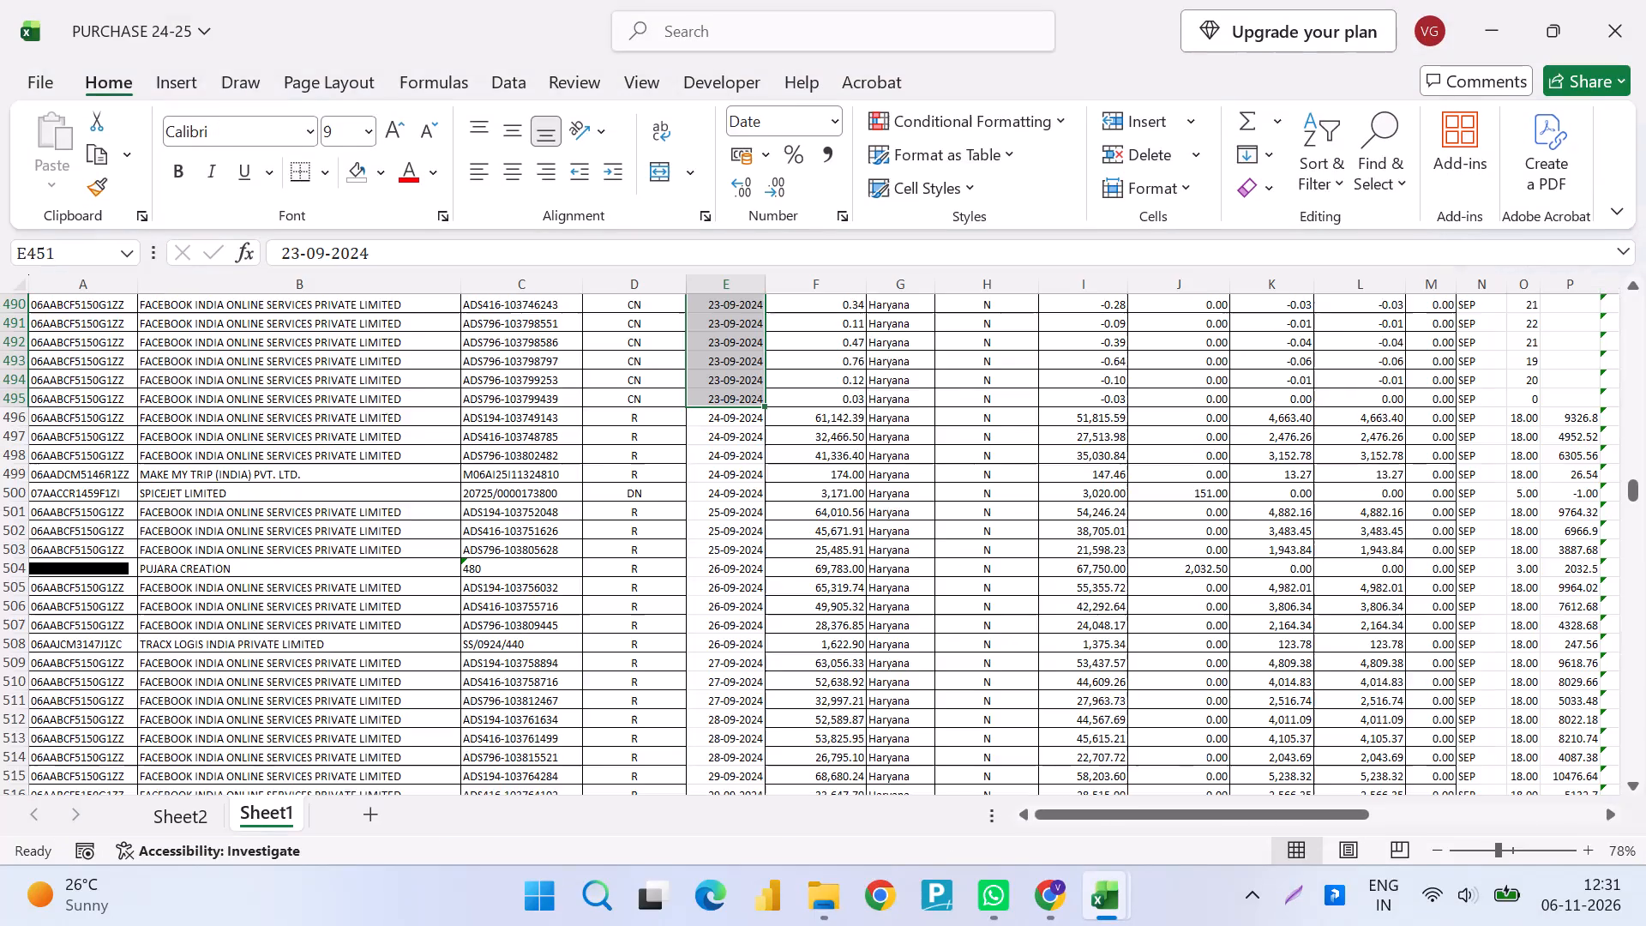
scroll(1054, 603, "up", 5)
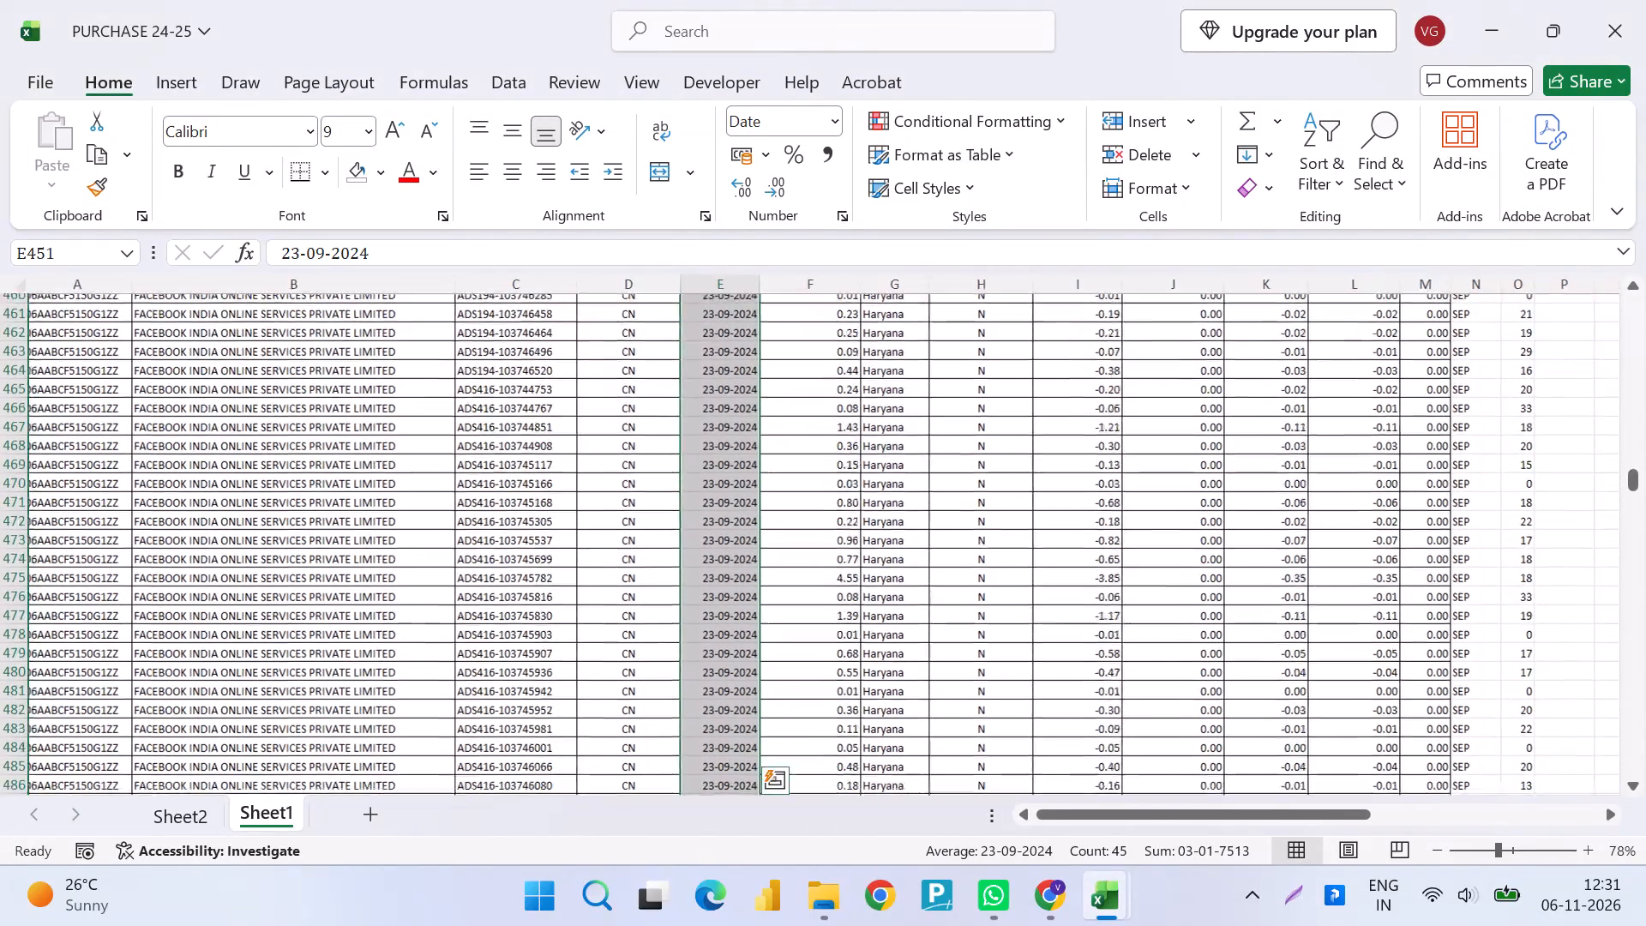
scroll(1054, 603, "up", 2)
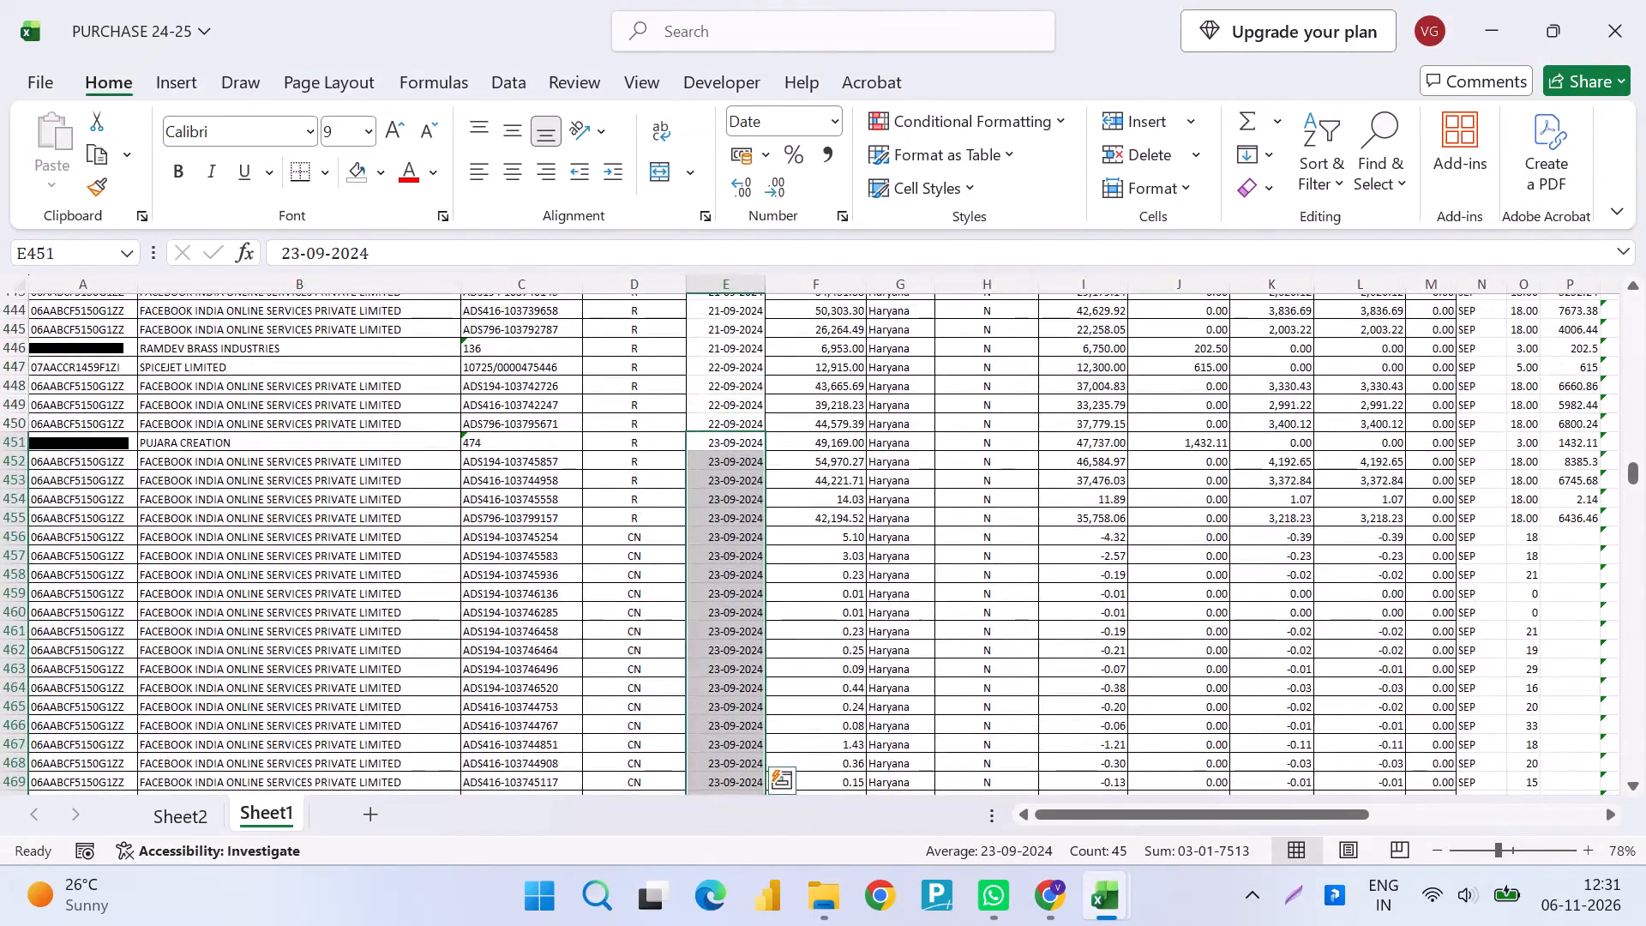
key("alt+Tab")
key("Up")
key("shift+Down")
key("shift+Down")
key("shift+Down")
key("shift+Down")
key("shift+Down")
key("shift+Down")
key("shift+Down")
key("shift+Down")
key("shift+Down")
key("shift+Down")
key("shift+Down")
key("shift+Down")
key("shift+Down")
key("shift+Down")
key("shift+Down")
key("shift+Down")
key("shift+Down")
key("shift+Down")
key("shift+Down")
key("shift+Down")
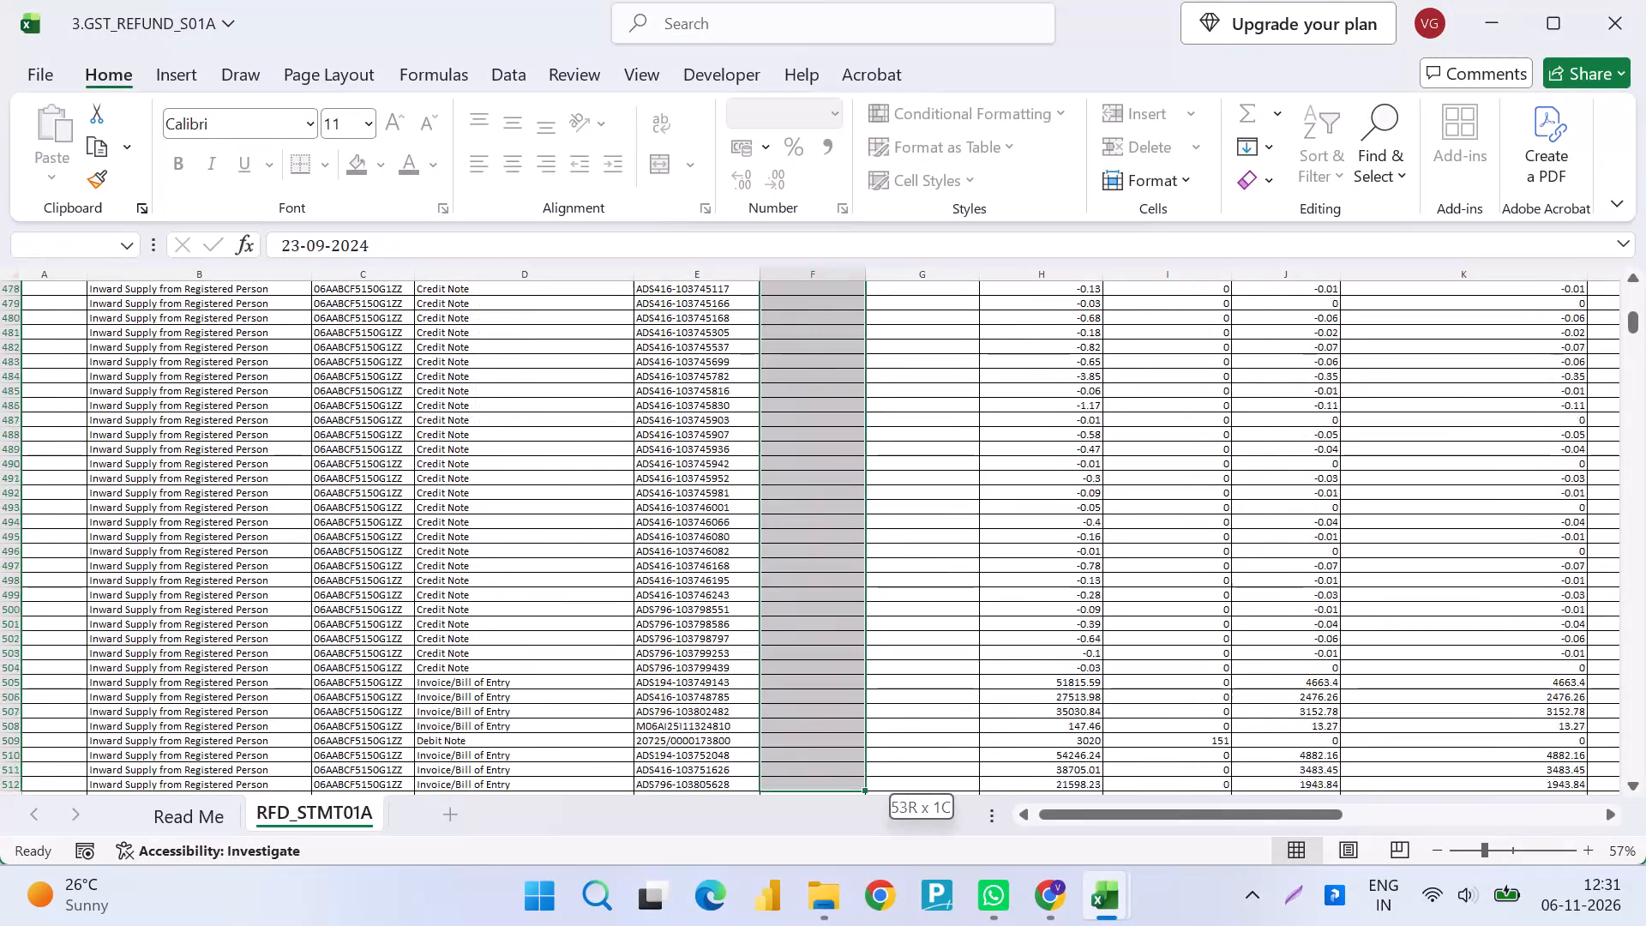
key("shift+Up")
key("shift+Up")
key("shift+Up")
key("shift+Up")
key("shift+Up")
key("shift+Up")
key("shift+Up")
key("shift+Up")
key("shift+Up")
key("shift+Up")
key("shift+Up")
key("shift+Up")
key("shift+Up")
key("shift+Up")
key("shift+Up")
key("shift+Down")
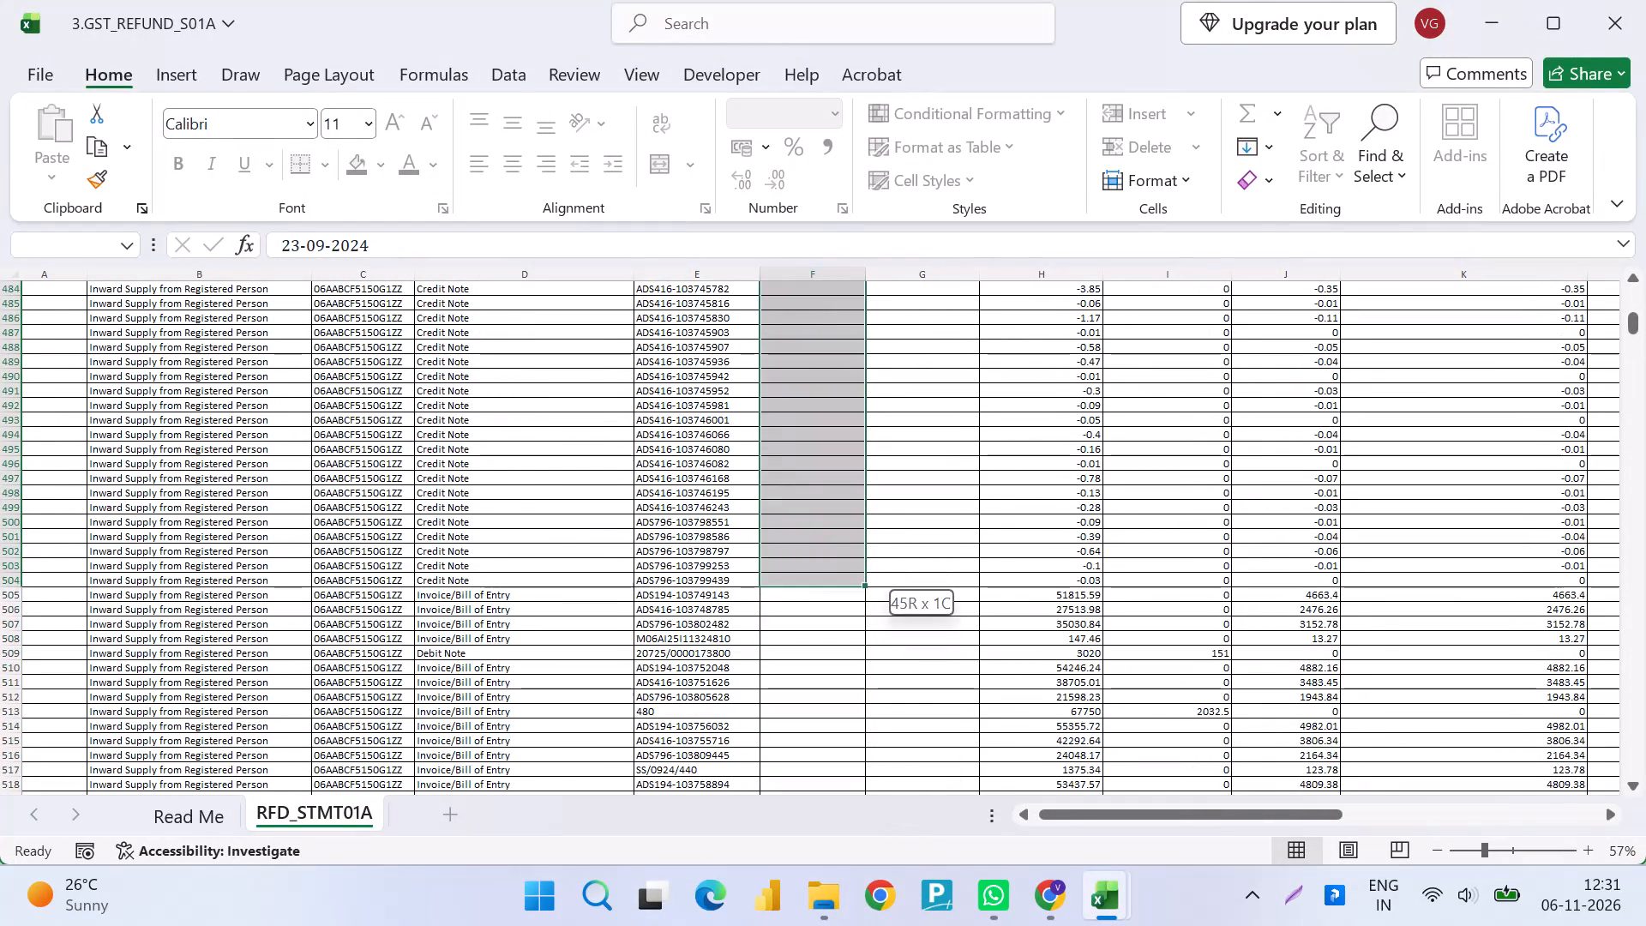
key("ctrl+d")
key("alt+Tab")
scroll(1176, 648, "down", 4)
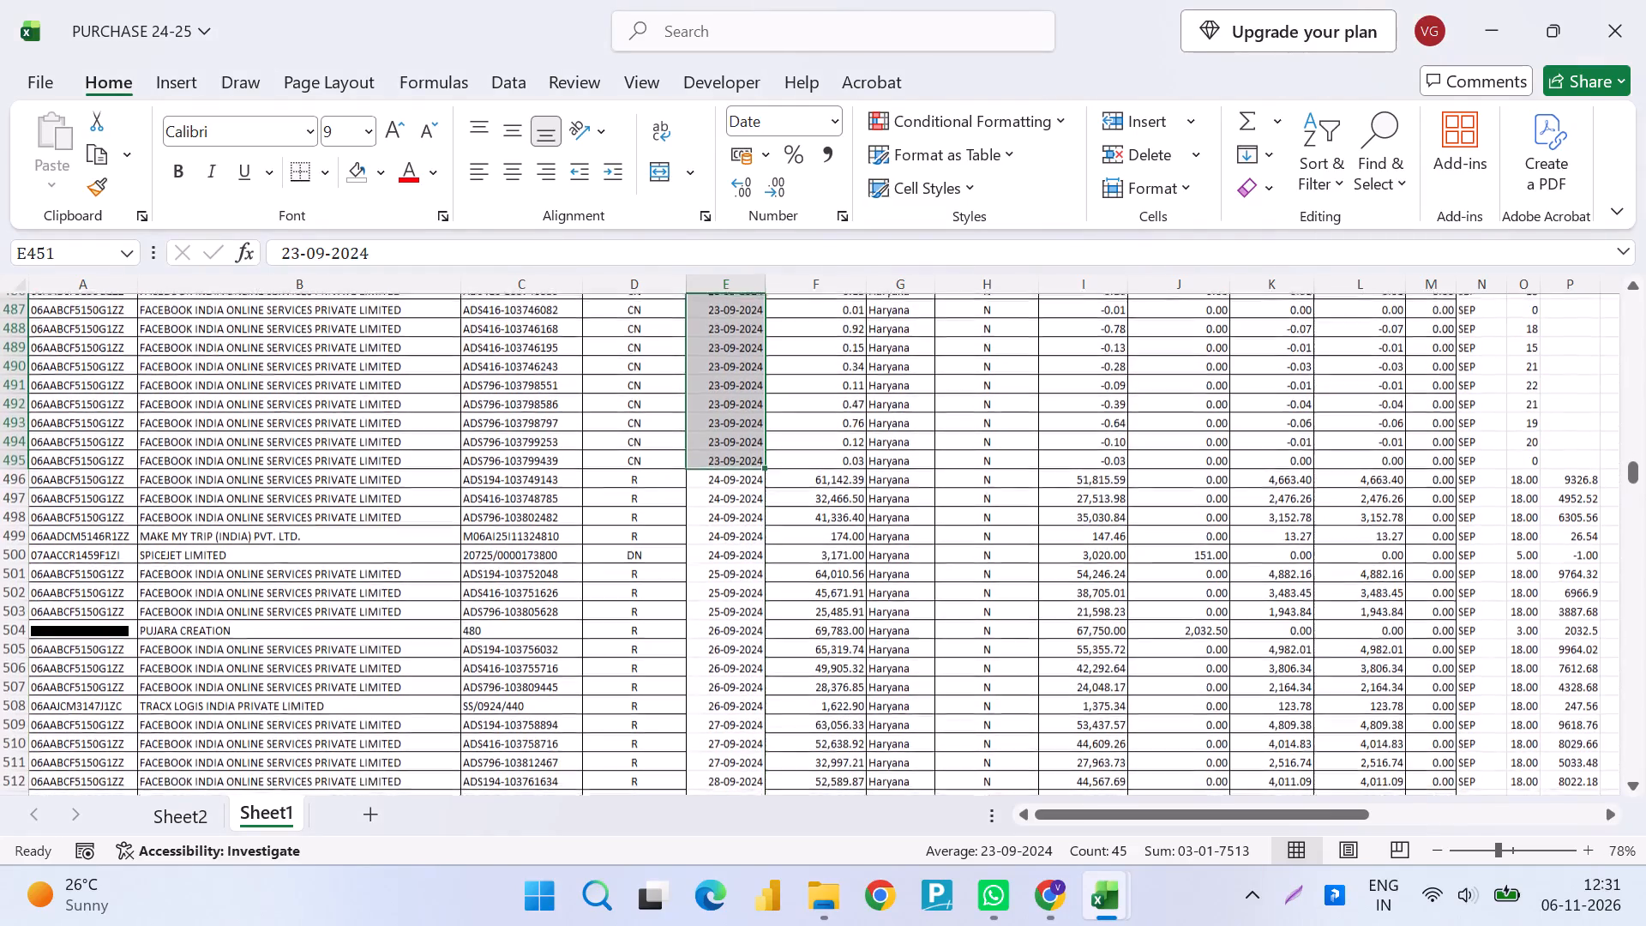
left_click(738, 480)
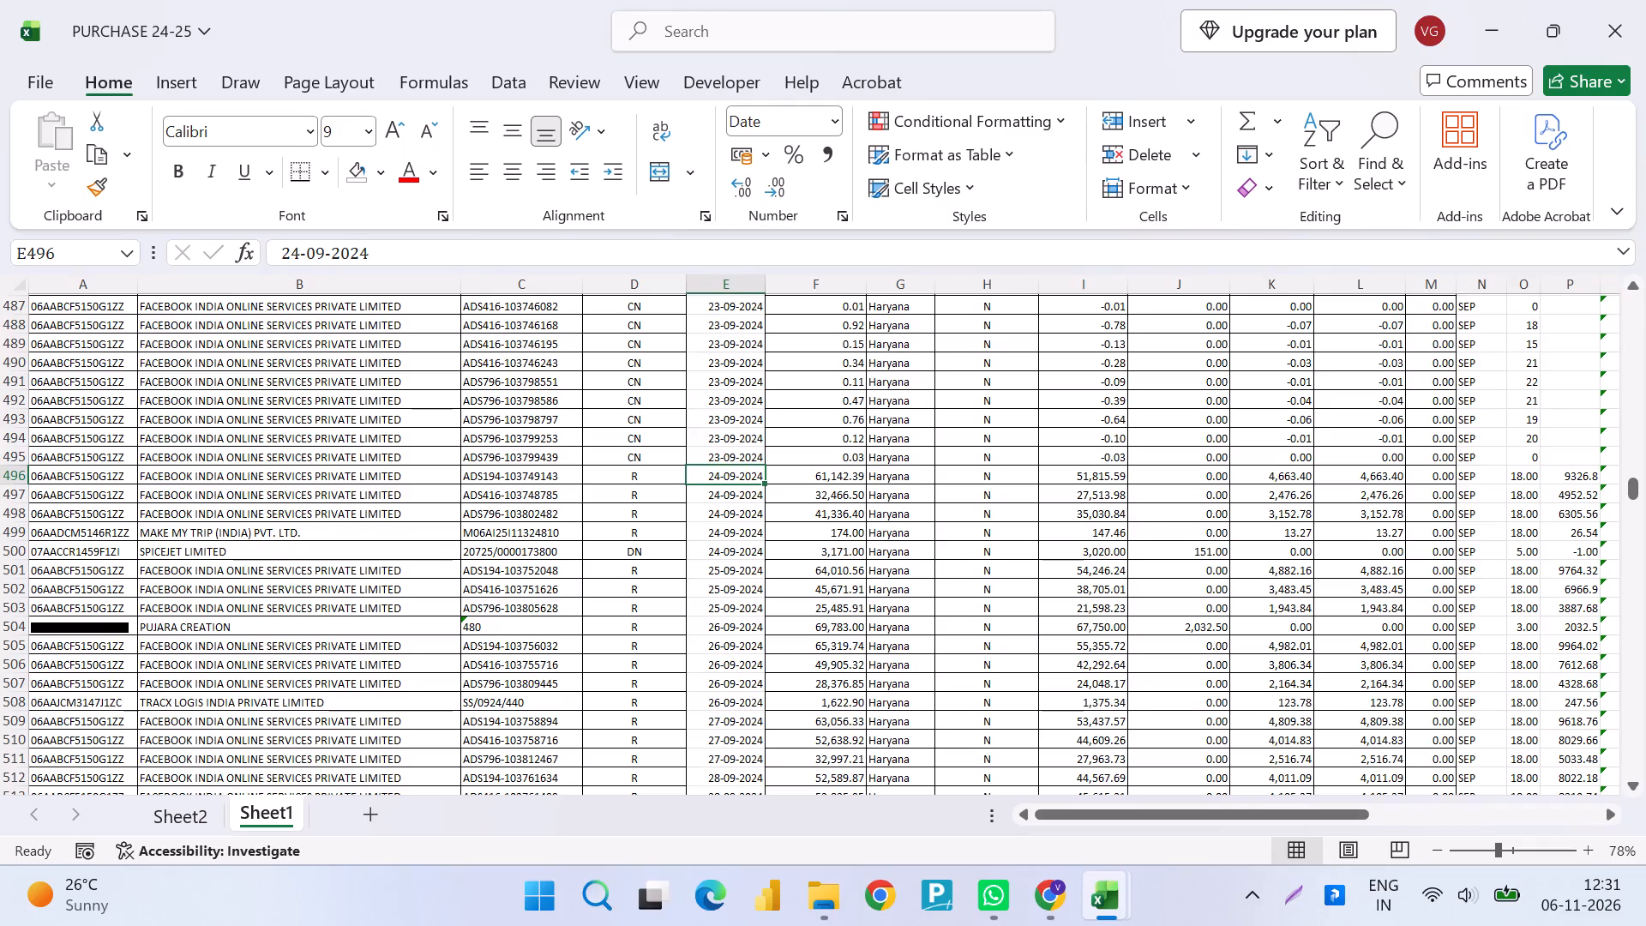
key("alt+Tab")
key("Down")
key("ctrl+Down")
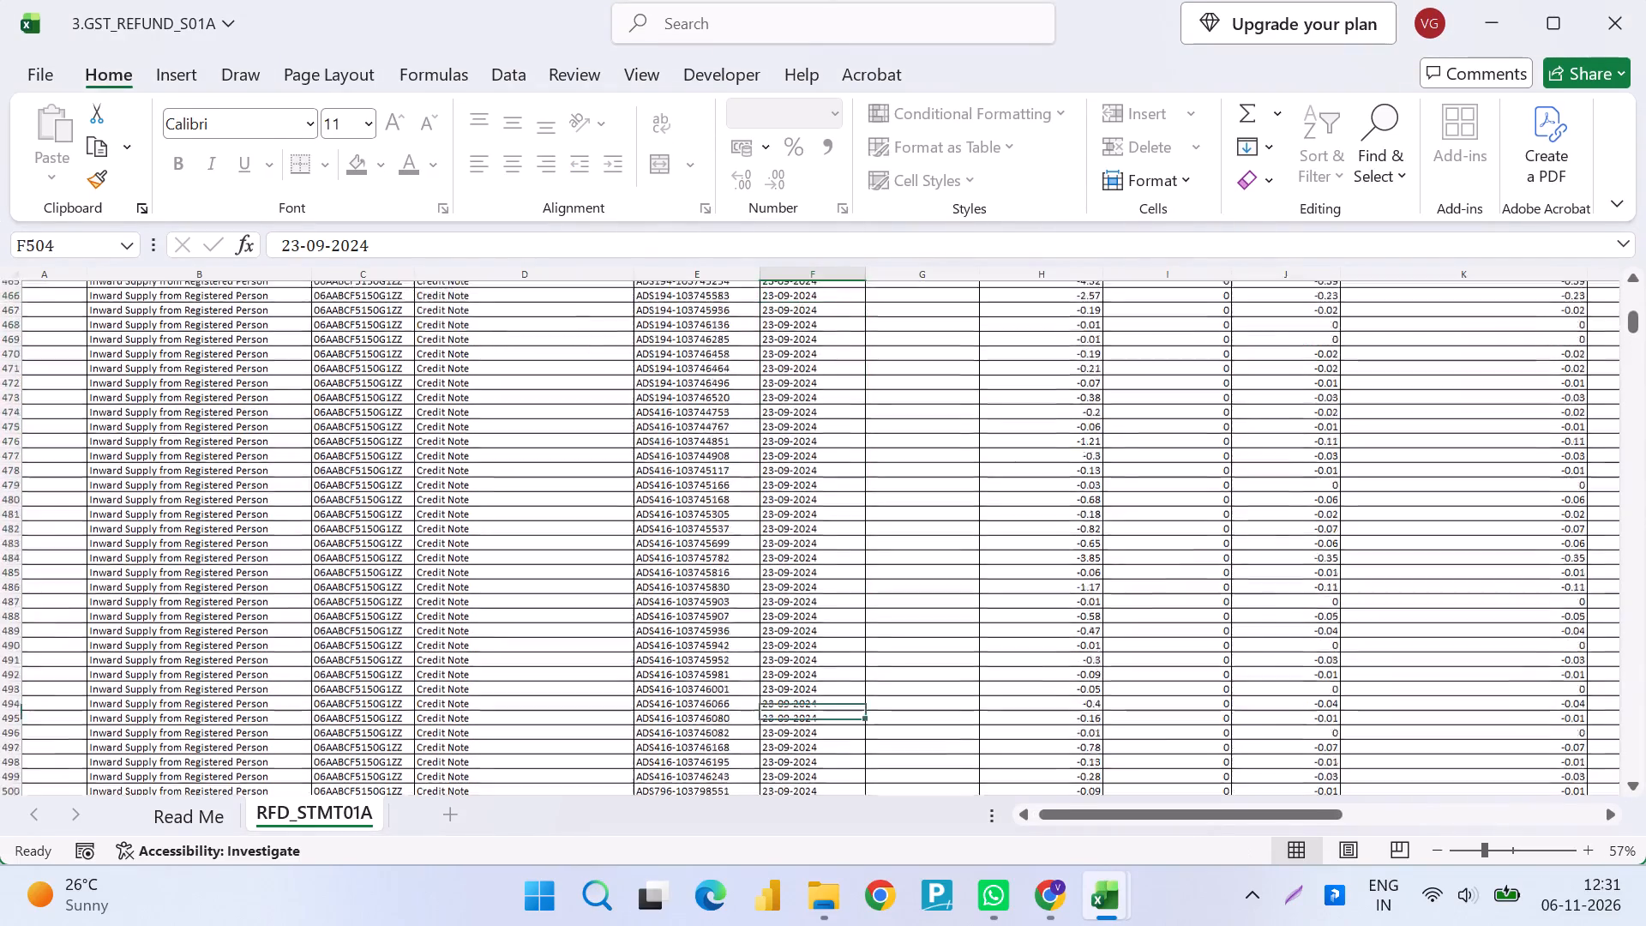
key("Down")
key("ctrl+d")
key("F2")
key("ctrl+Left")
key("ctrl+Left")
key("ctrl+Left")
key("Left")
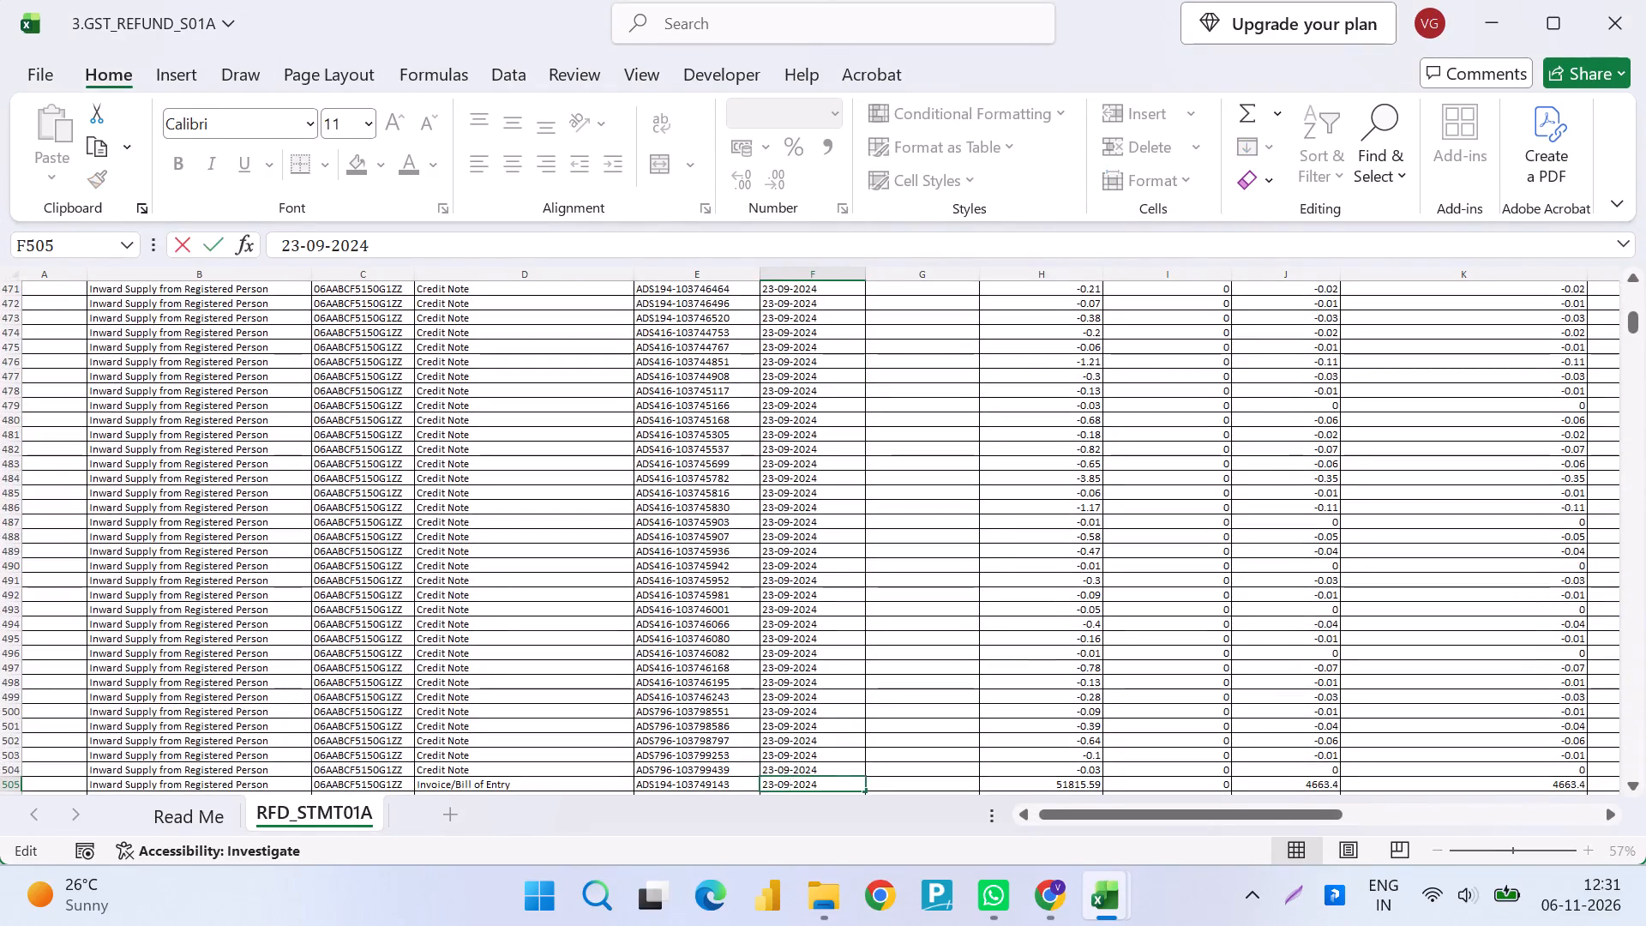
key("shift+Left")
key("3")
key("Return")
key("Up")
key("F2")
key("ctrl+Left")
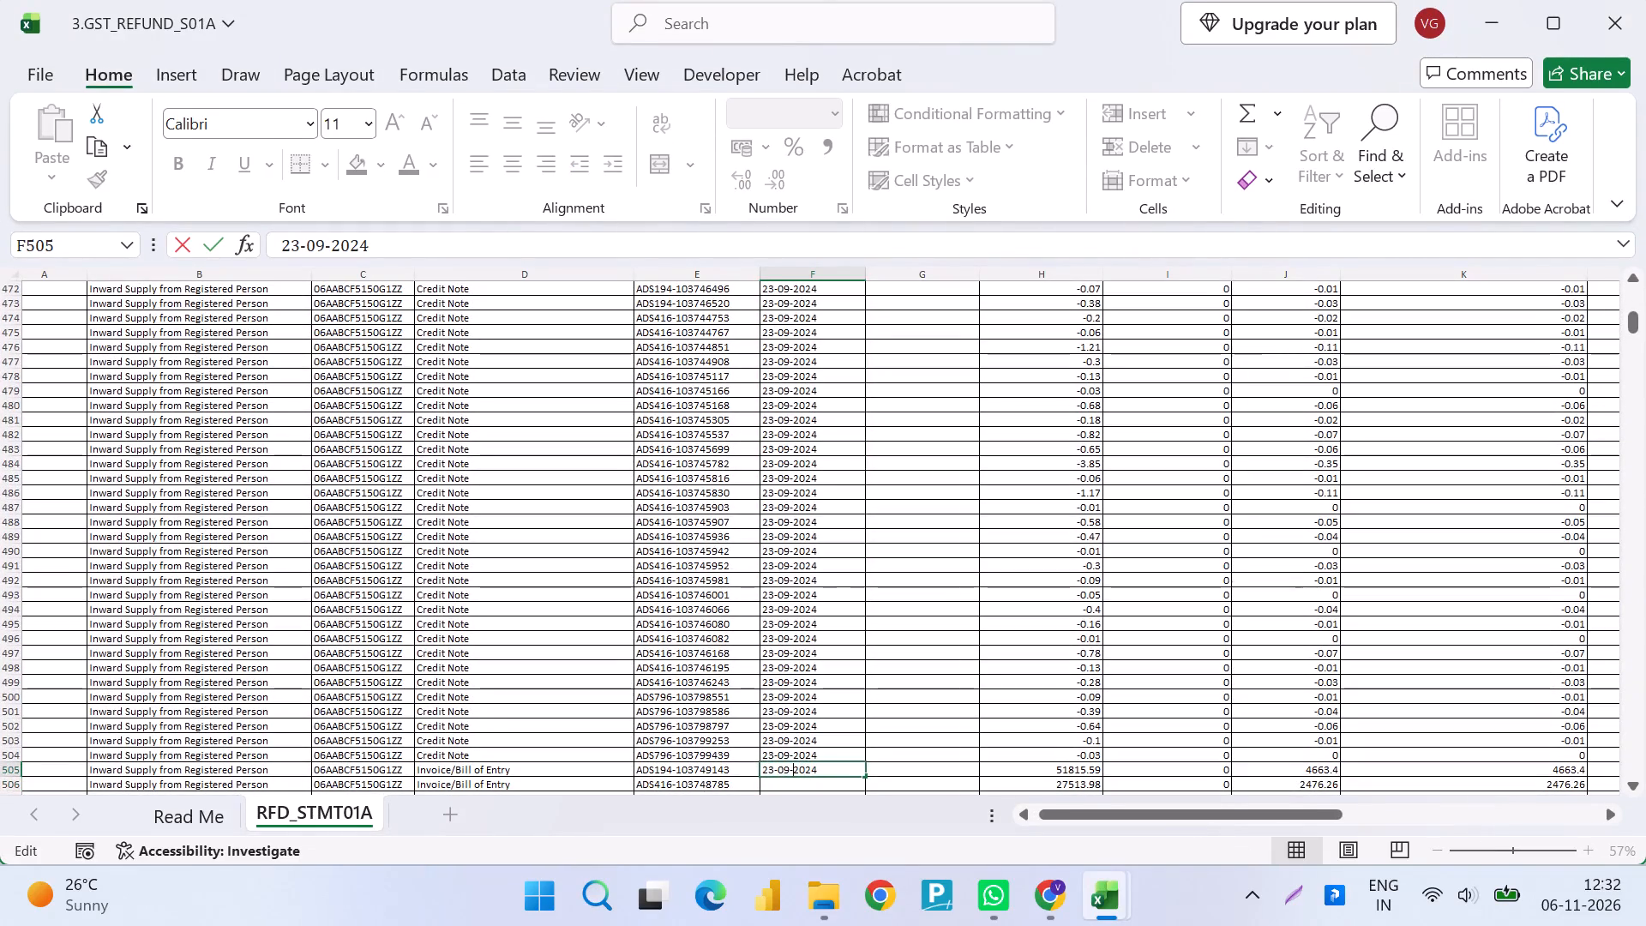
key("ctrl+Left")
key("ctrl+Left")
key("ctrl+Left")
key("BackSpace")
key("4")
key("Return")
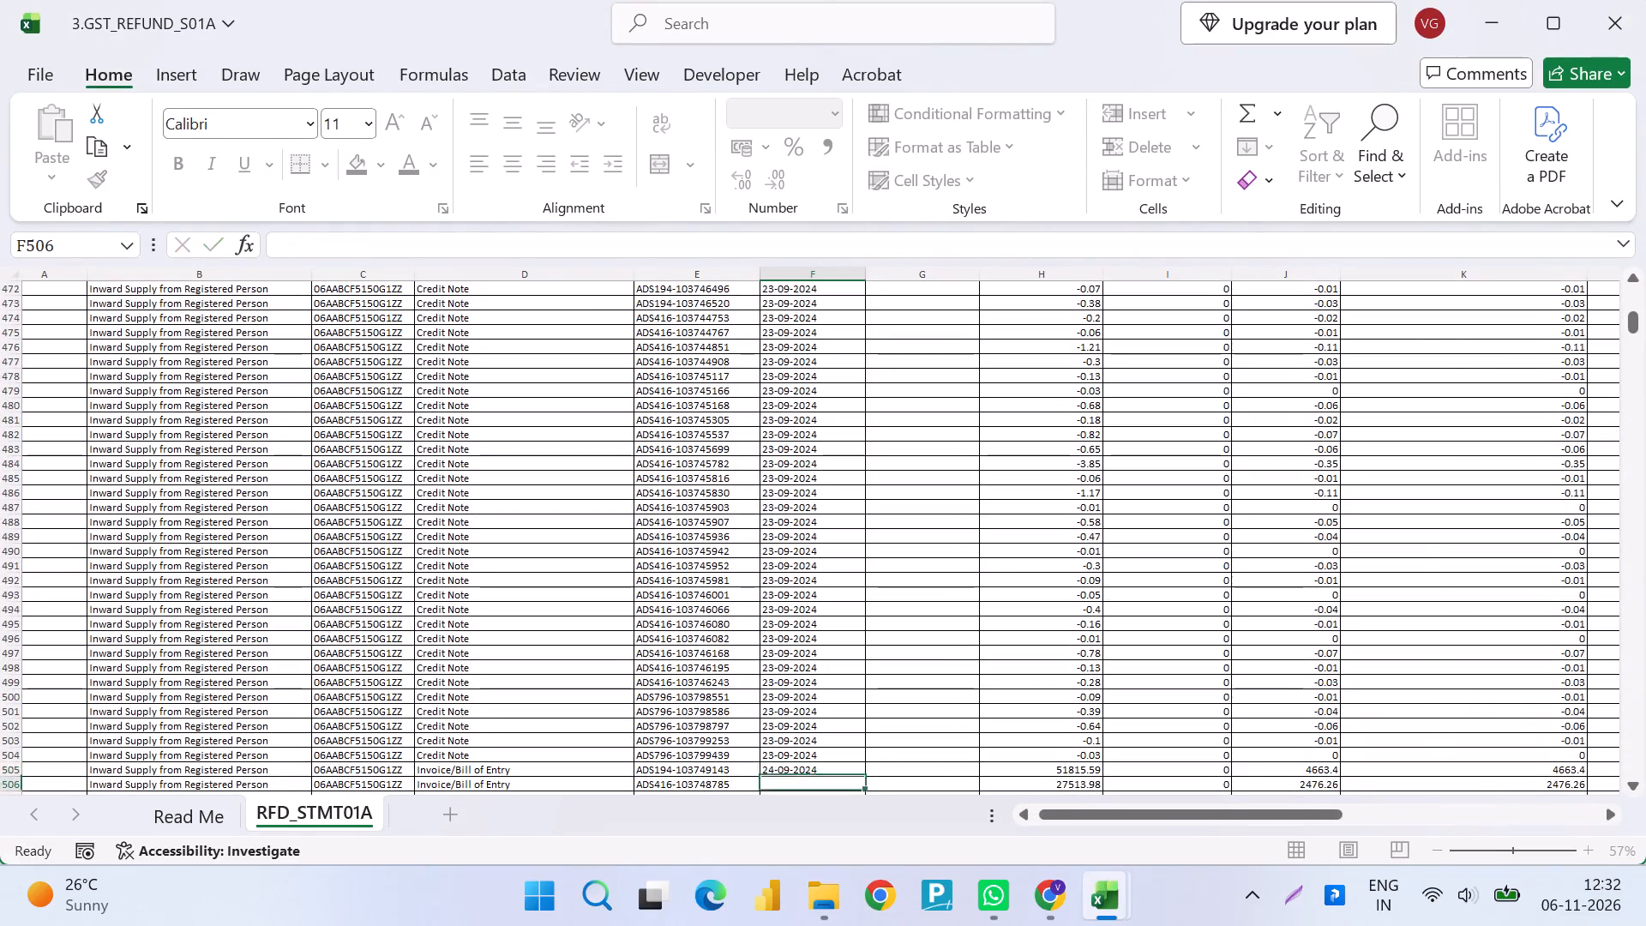
Check which rows of the PURCHASE 24-25 workbook carry the 24-09-2024 date by selecting E496:E500, and return to the refund sheet.
key("alt+Tab")
key("shift+Down")
key("shift+Down")
key("shift+Down")
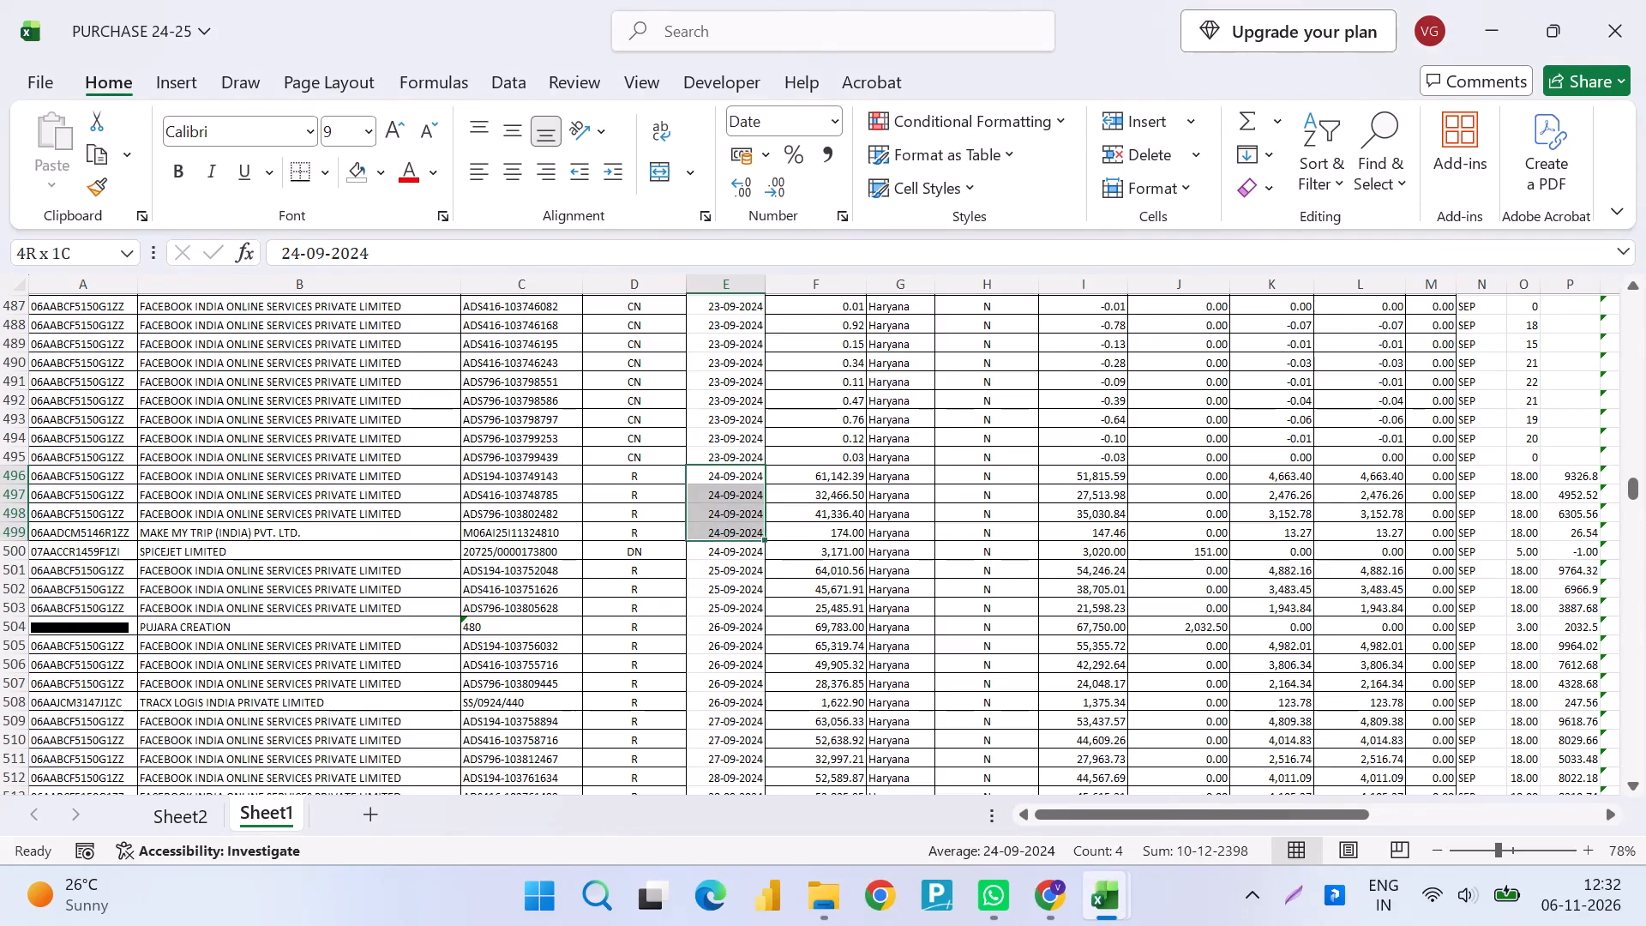
key("shift+Down")
key("shift+Down")
key("shift+Up")
key("alt+Tab")
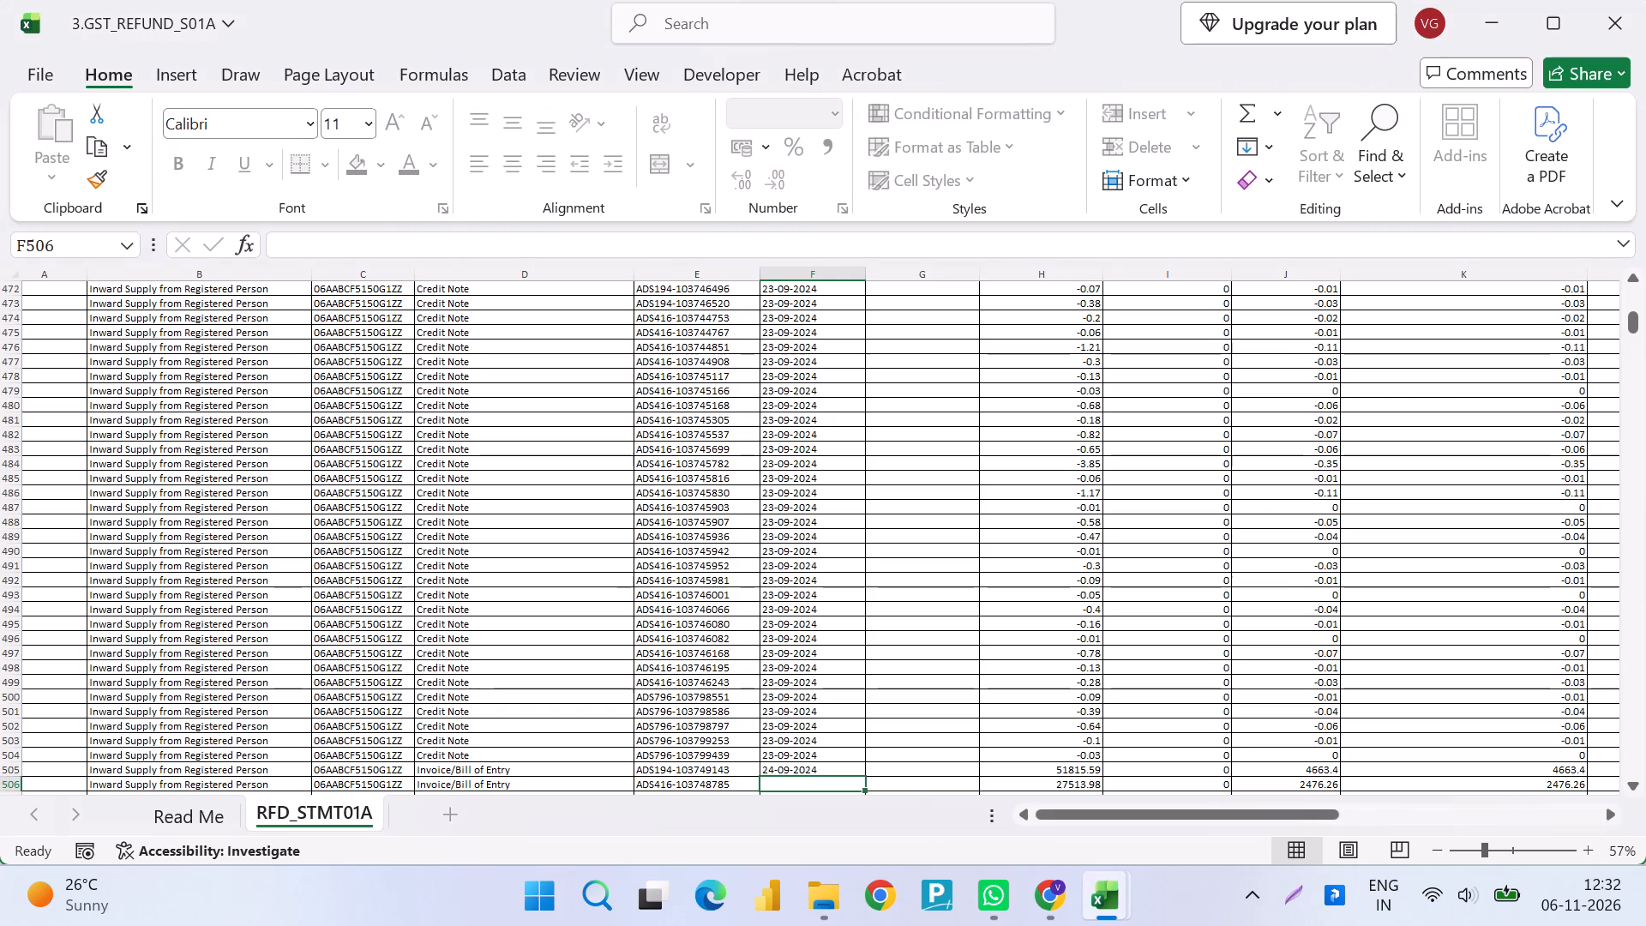
key("Up")
key("shift+Down")
key("shift+Down")
key("shift+Down")
key("shift+Down")
key("shift+Down")
key("shift+Down")
key("shift+Down")
key("shift+Down")
key("shift+Down")
key("shift+Down")
key("shift+Down")
key("shift+Down")
key("shift+Down")
key("shift+Down")
key("shift+Down")
key("shift+Down")
key("shift+Down")
key("shift+Down")
key("shift+Down")
key("shift+Down")
key("shift+Down")
key("shift+Down")
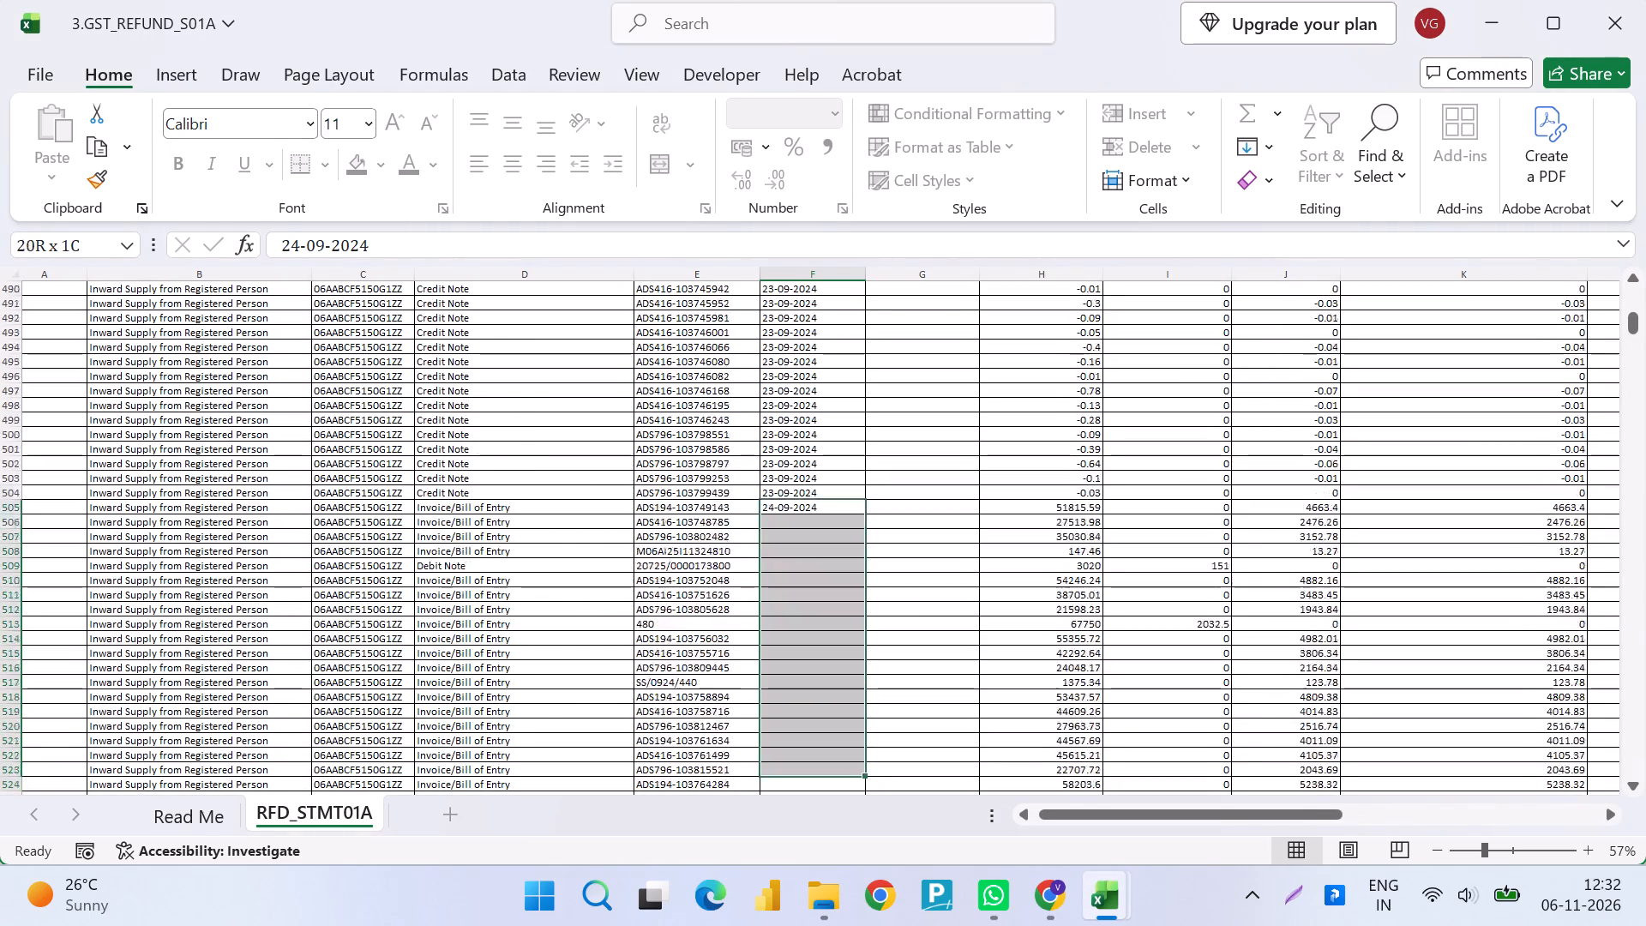
key("shift+Up")
key("shift+Up")
key("shift+Up")
key("shift+Up")
key("shift+Up")
key("shift+Up")
key("shift+Up")
key("shift+Up")
key("shift+Up")
key("shift+Up")
key("shift+Up")
key("shift+Up")
key("shift+Up")
key("shift+Up")
key("shift+Up")
key("shift+Up")
key("shift+Up")
key("shift+Up")
key("shift+Up")
key("shift+Up")
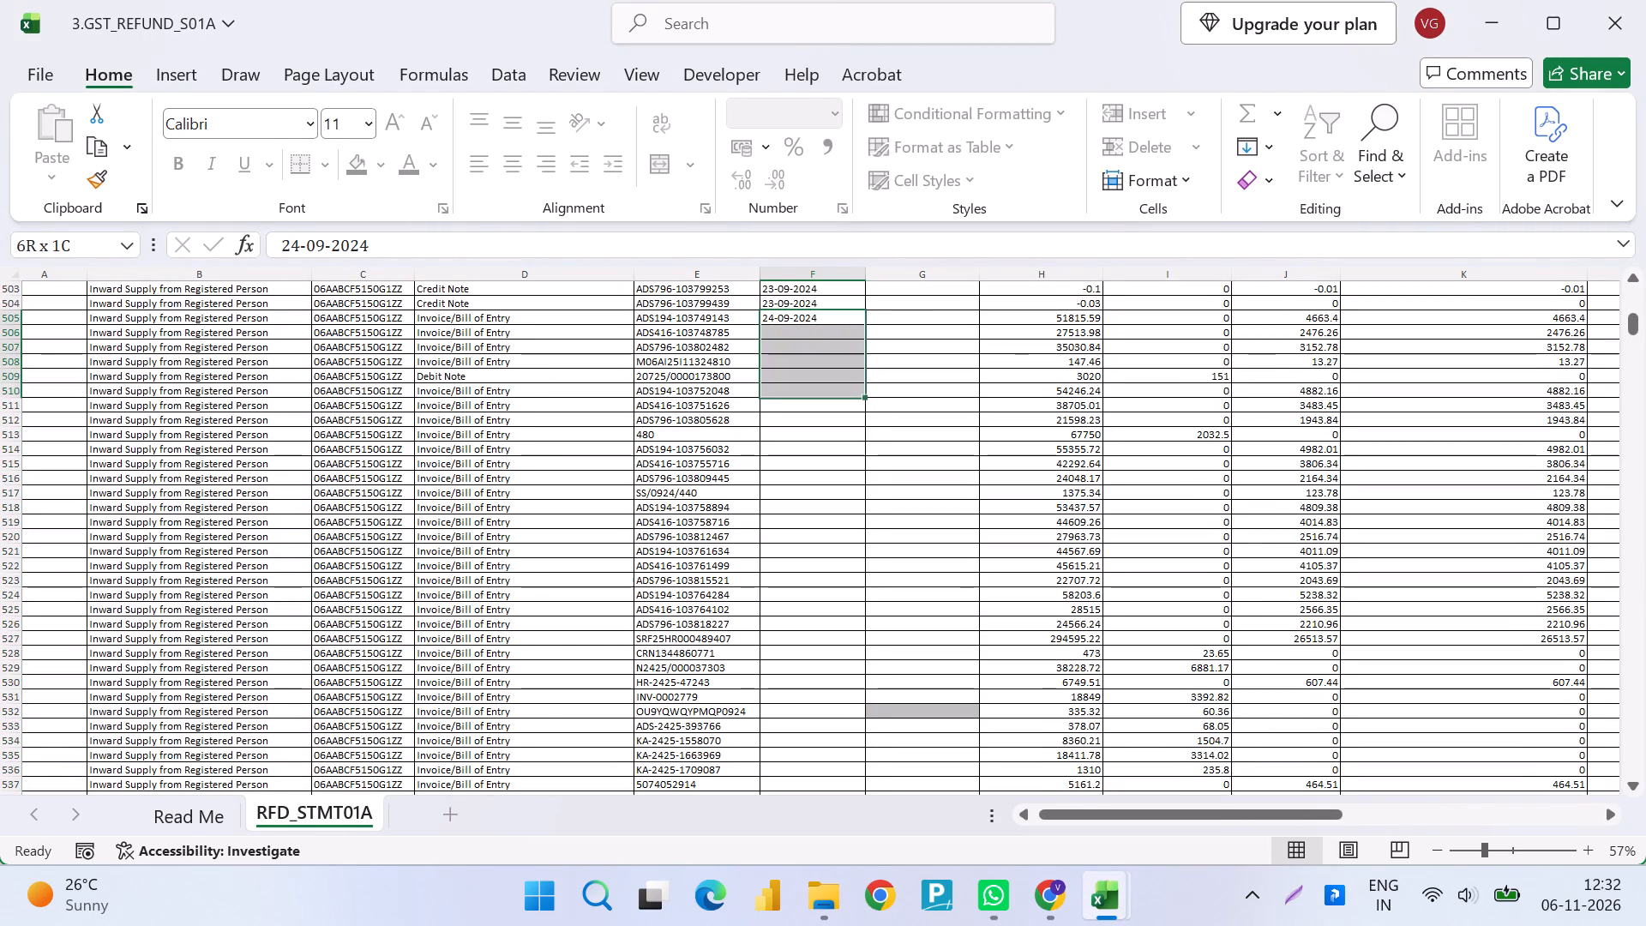
key("shift+Up")
key("ctrl+d")
key("ctrl+Down")
key("Down")
key("ctrl+d")
key("F2")
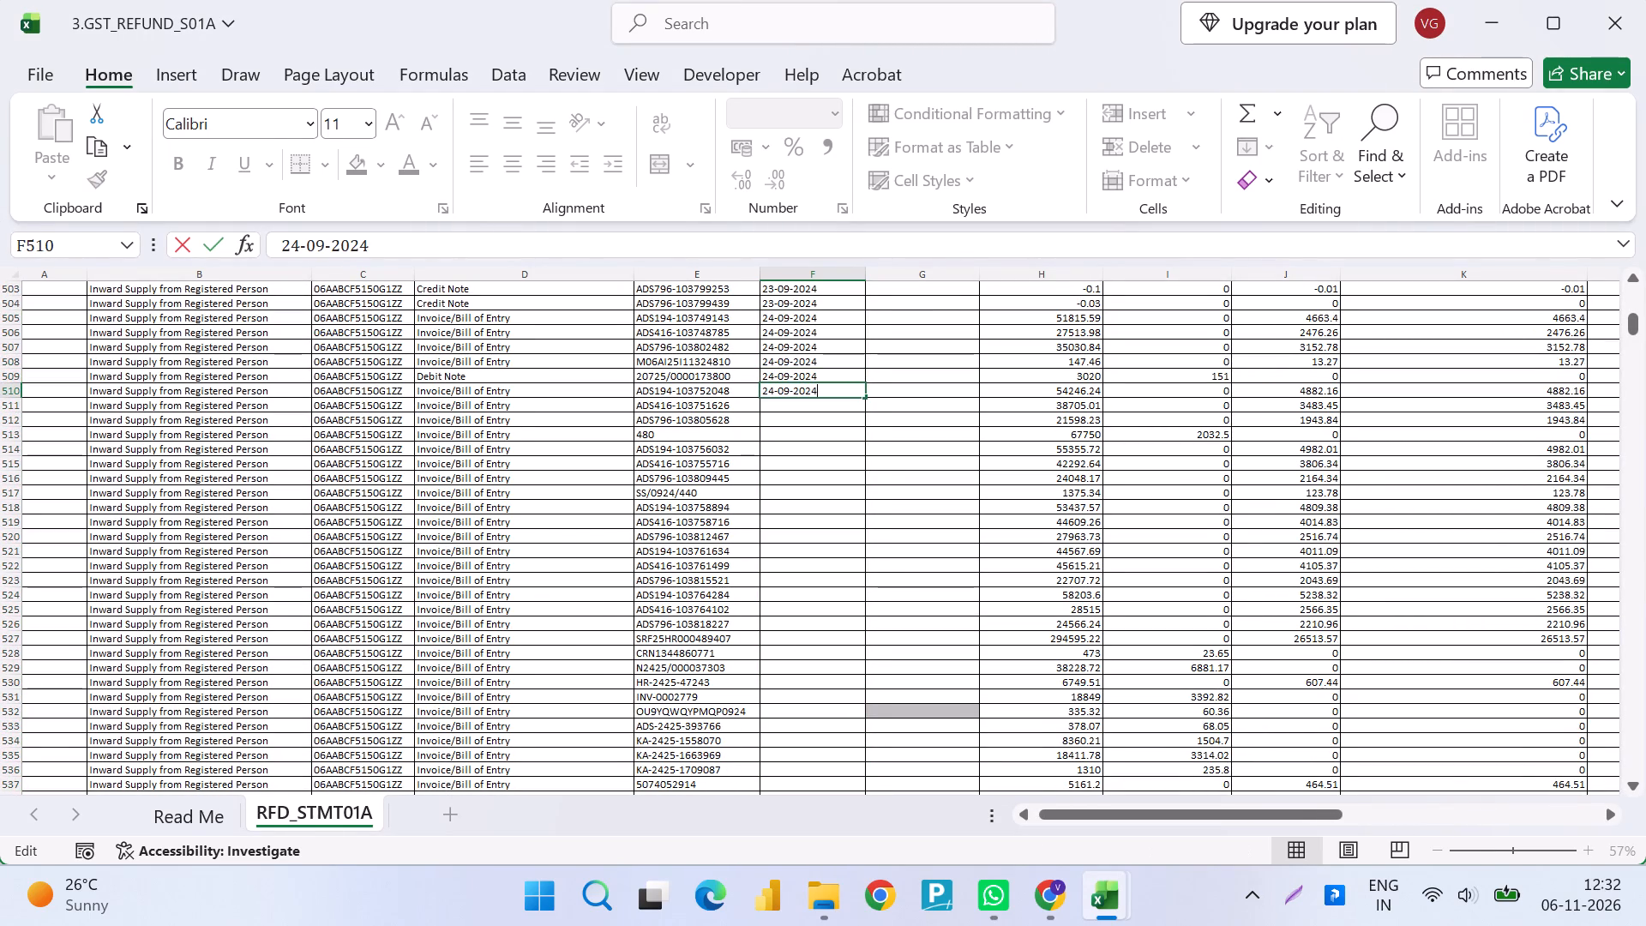
key("ctrl+Left")
key("ctrl+Left")
key("ctrl+Left")
key("Left")
key("shift+Left")
key("5")
key("Return")
key("Up")
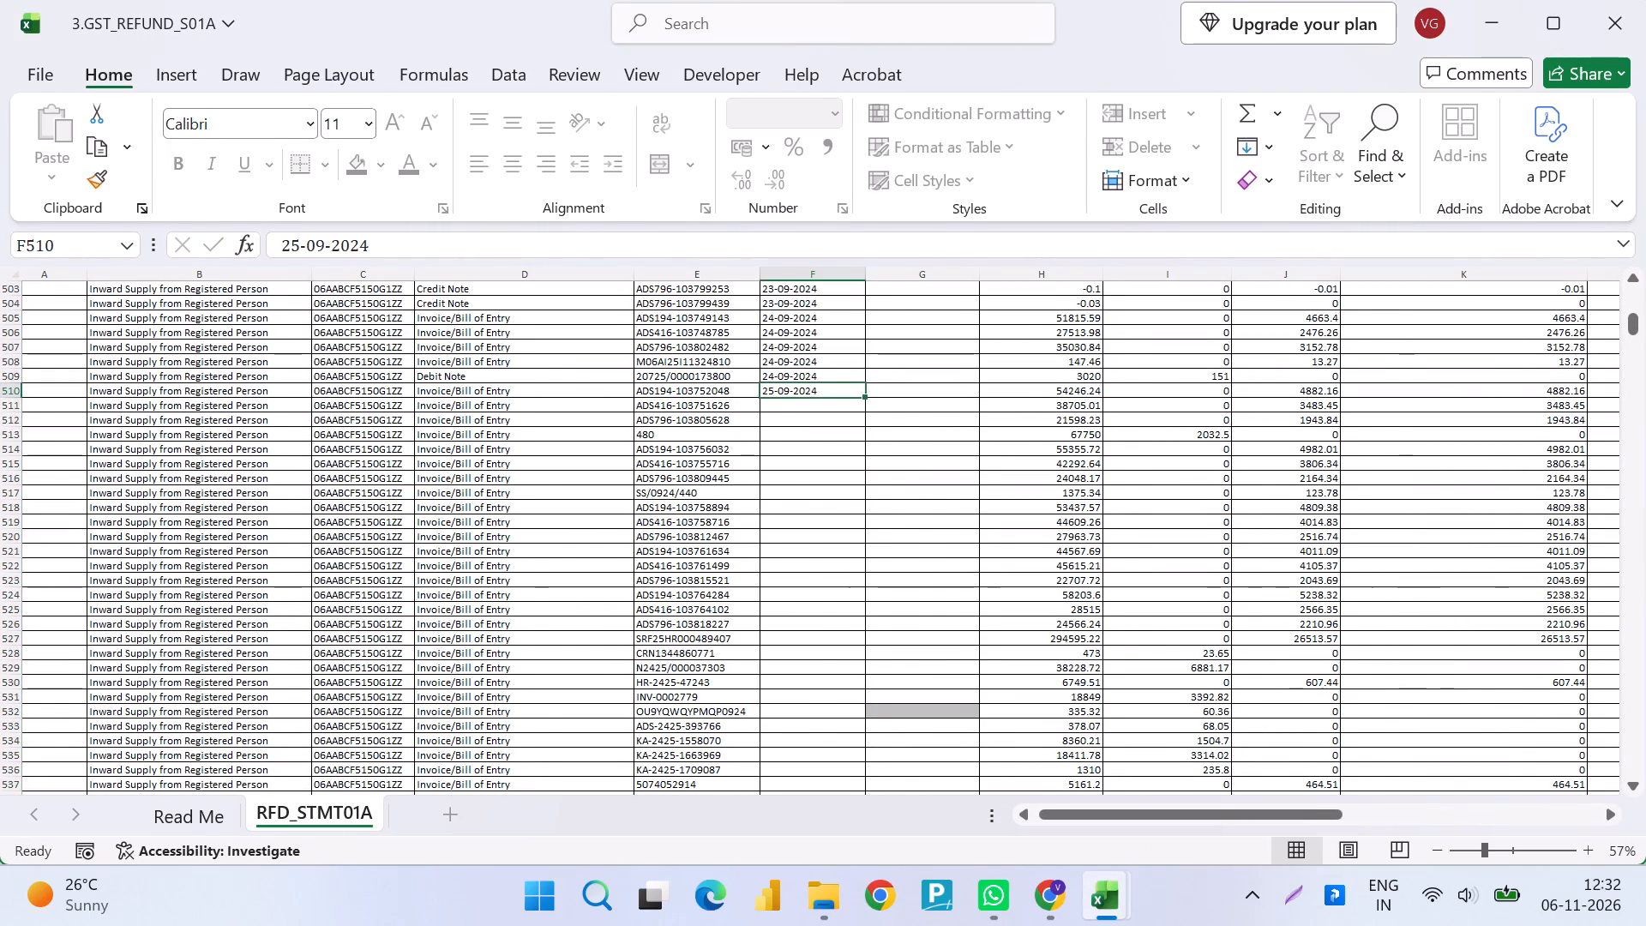
Check the 25-09-2024 rows E501:E503 of PURCHASE 24-25, and fill that date into F511 and F512 of the refund sheet.
key("alt+Tab")
key("Down")
key("Down")
key("Down")
key("Down")
key("Down")
key("shift+Down")
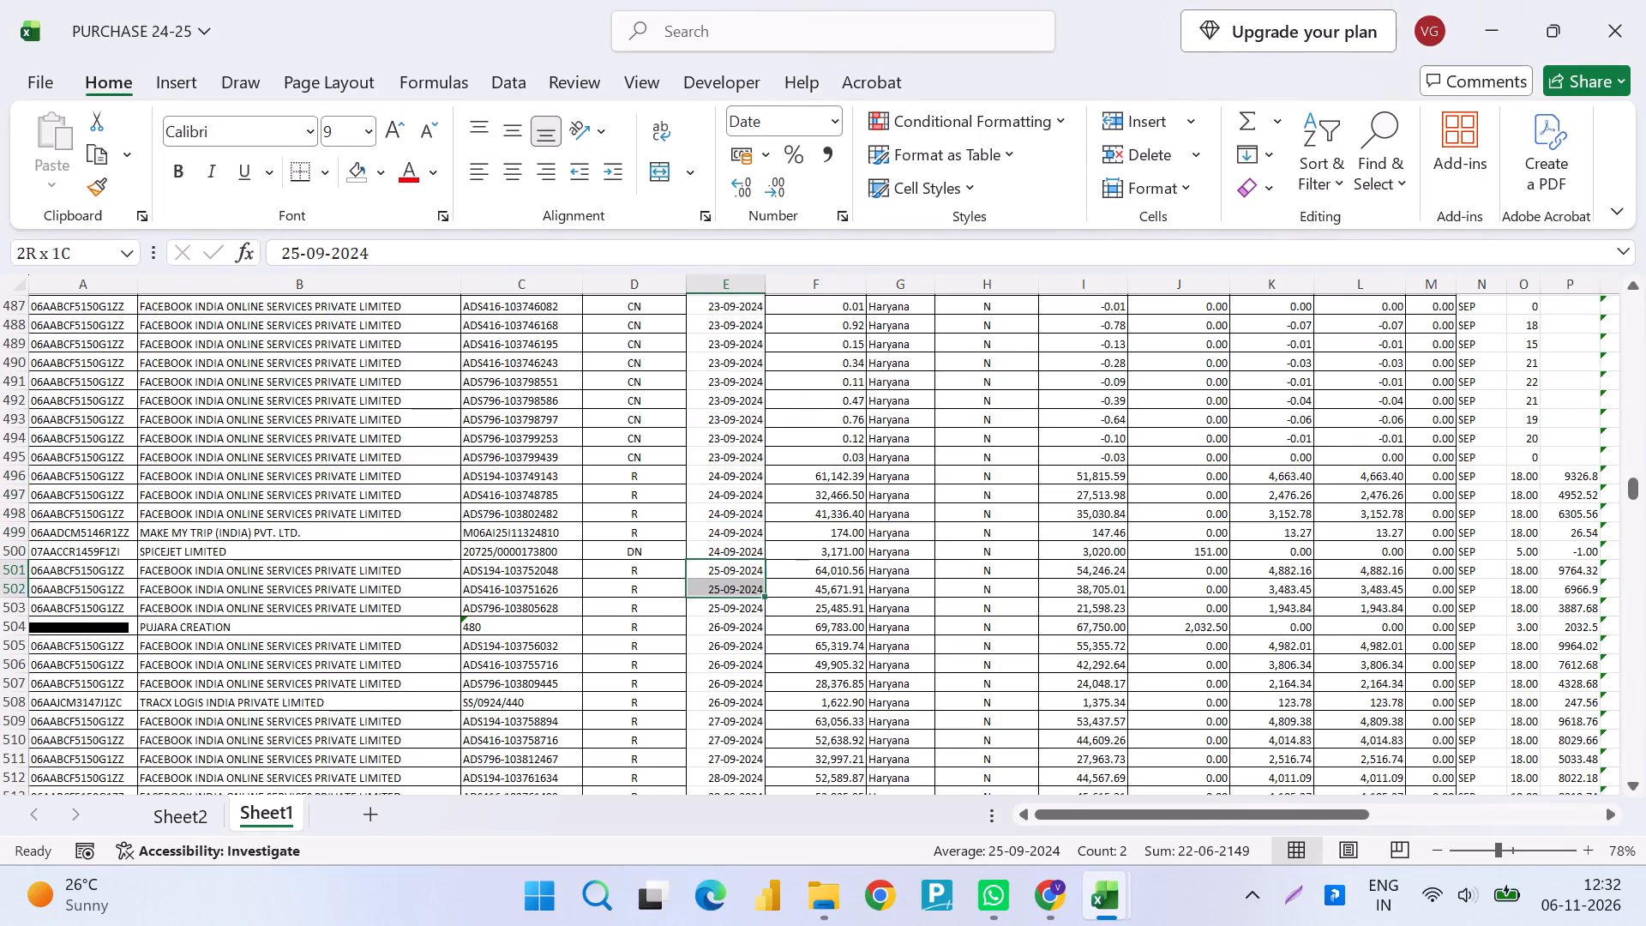
key("shift+Down")
key("alt+Tab")
key("Down")
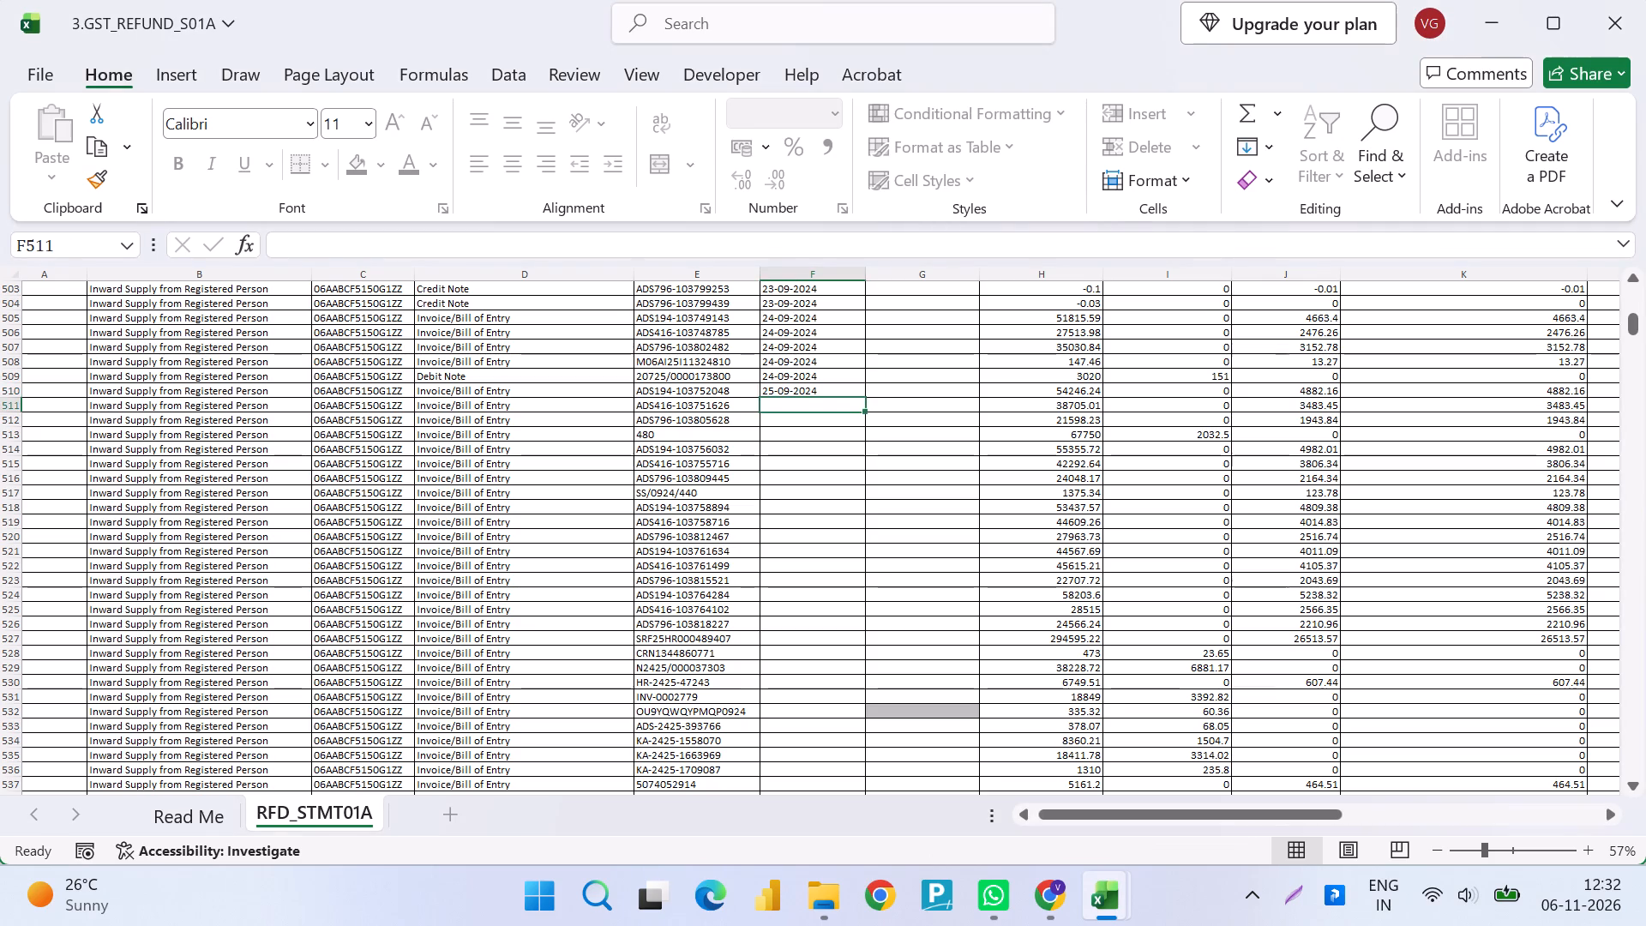
key("ctrl+d")
key("Down")
key("ctrl+d")
Set F513 for document 480 to 26-09-2024, based on the date above.
key("Down")
key("ctrl+d")
key("F2")
key("ctrl+Left")
key("ctrl+Left")
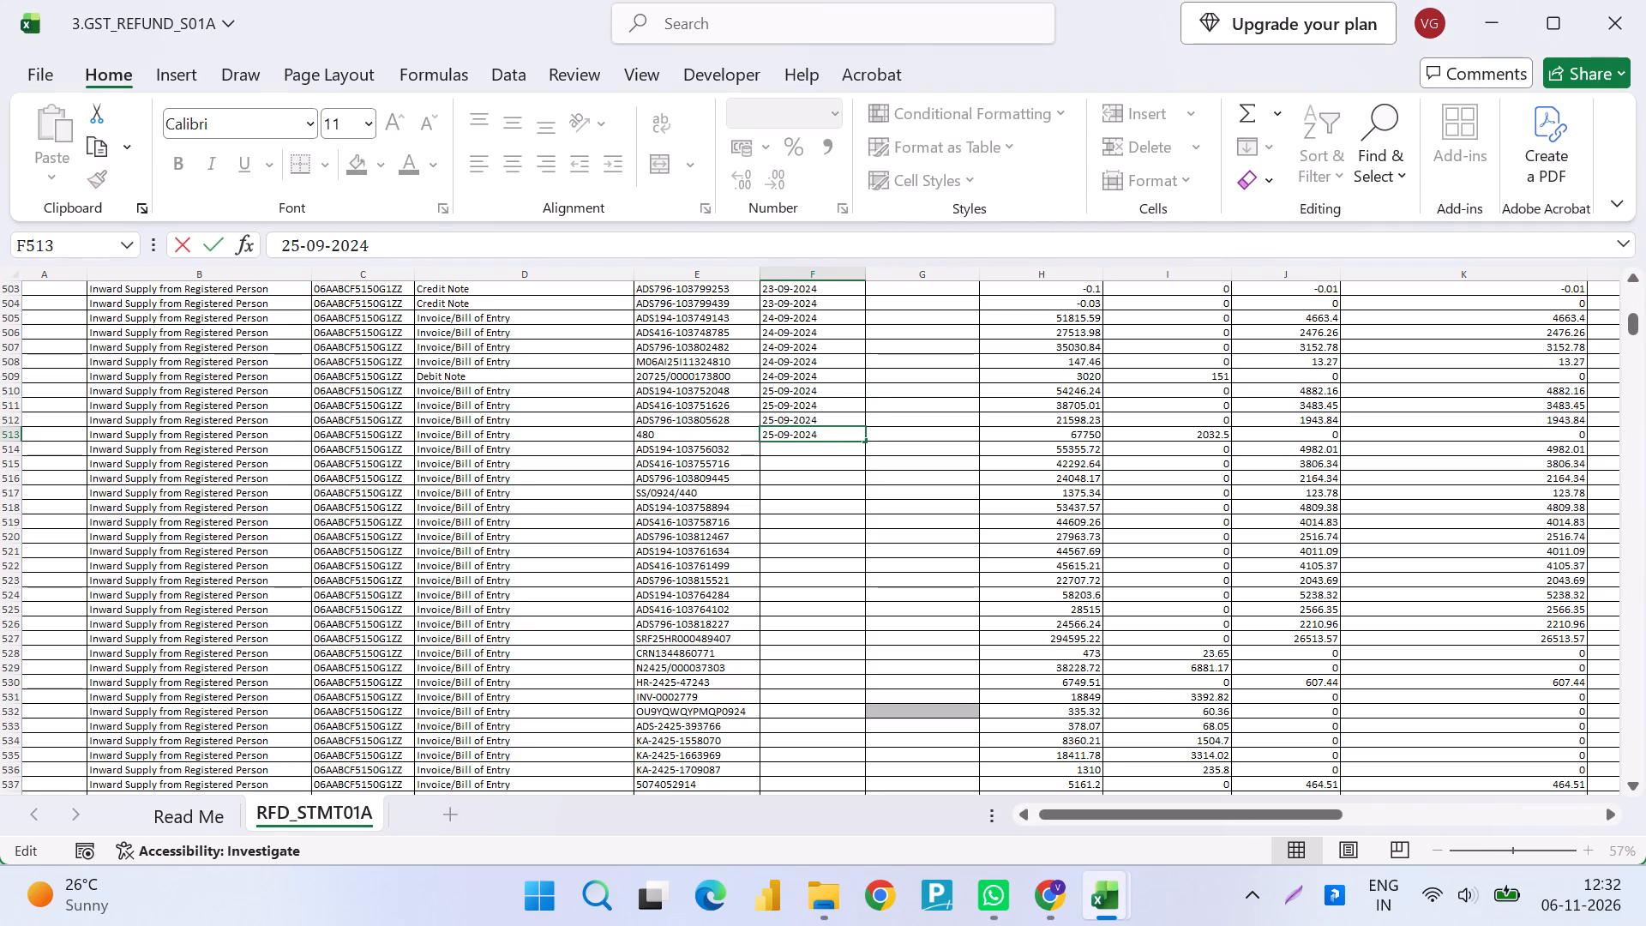
key("ctrl+Left")
key("ctrl+Left")
key("shift+Left")
key("6")
key("Return")
Check the 26-09-2024 rows E504:E508 of PURCHASE 24-25, and fill that date from F513 down through F517 of the refund sheet.
key("alt+Tab")
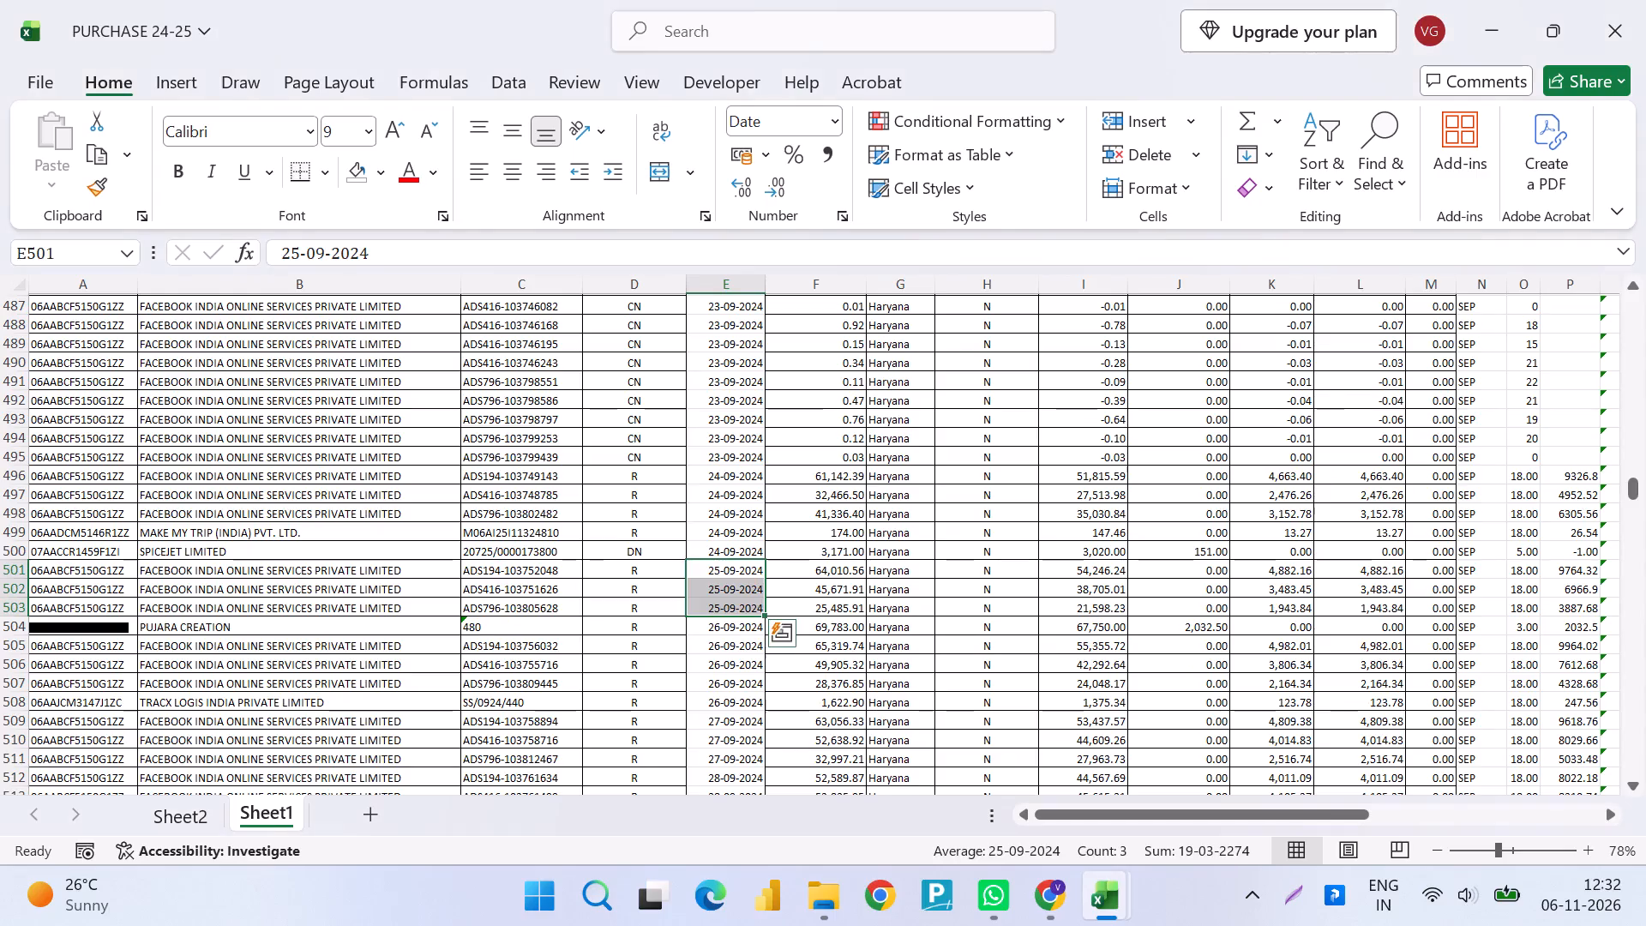
key("Down")
key("Down")
key("Down")
key("shift+Down")
key("shift+Down")
key("shift+Down")
key("shift+Down")
key("shift+Down")
key("shift+Up")
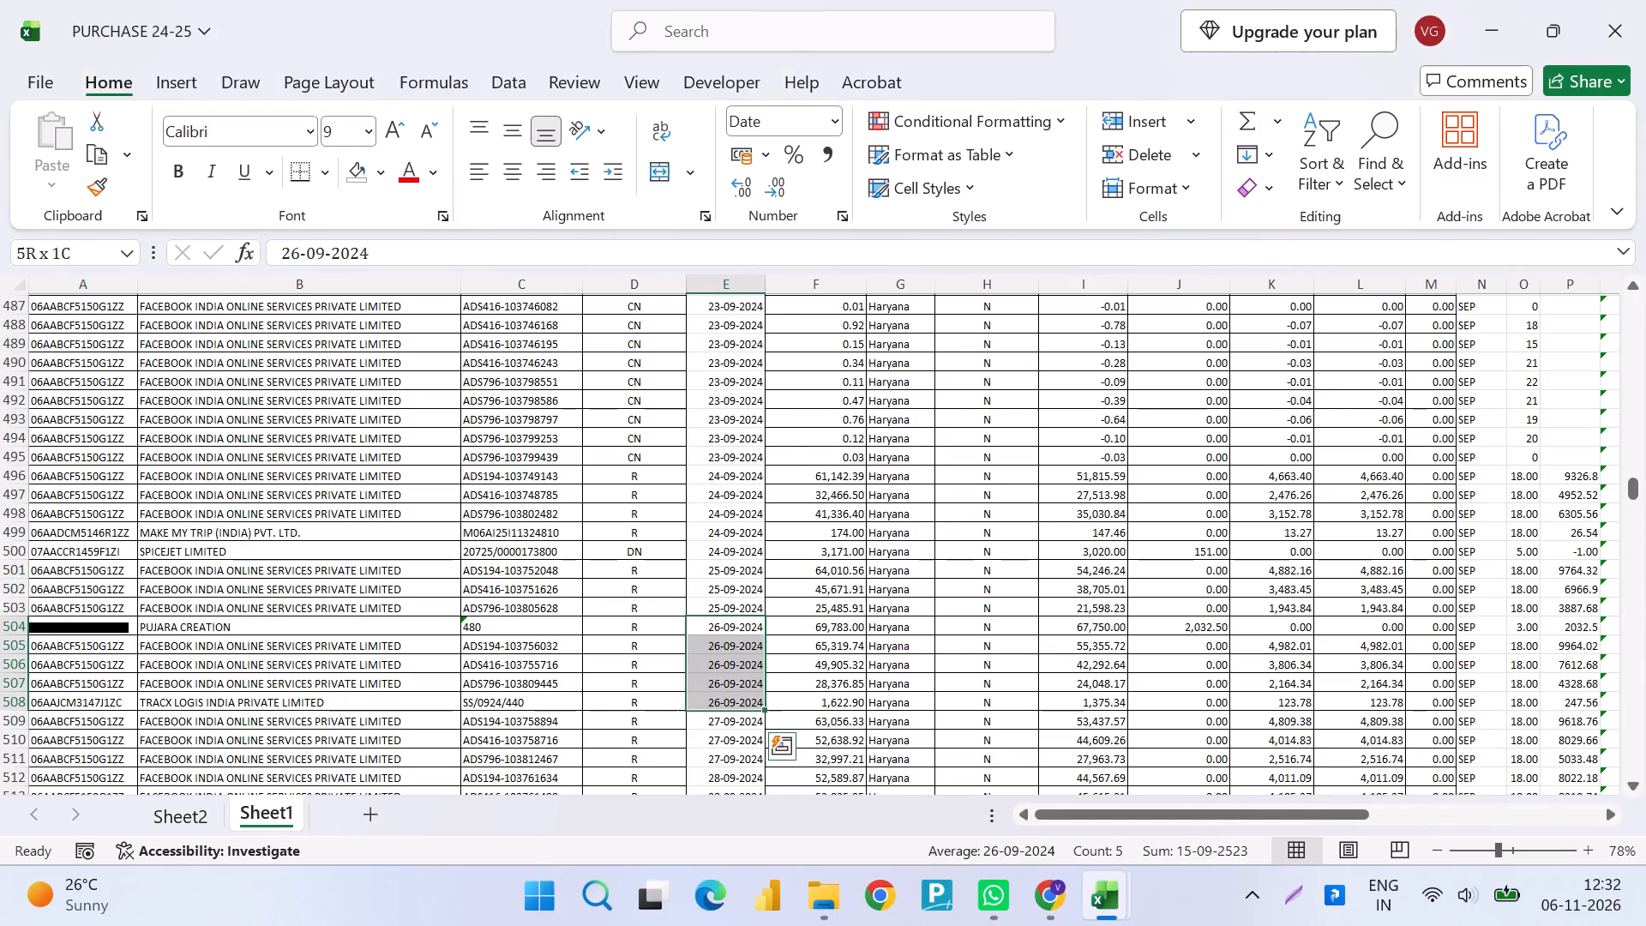
key("alt+Tab")
key("Up")
key("shift+Down")
key("shift+Down")
key("shift+Down")
key("shift+Down")
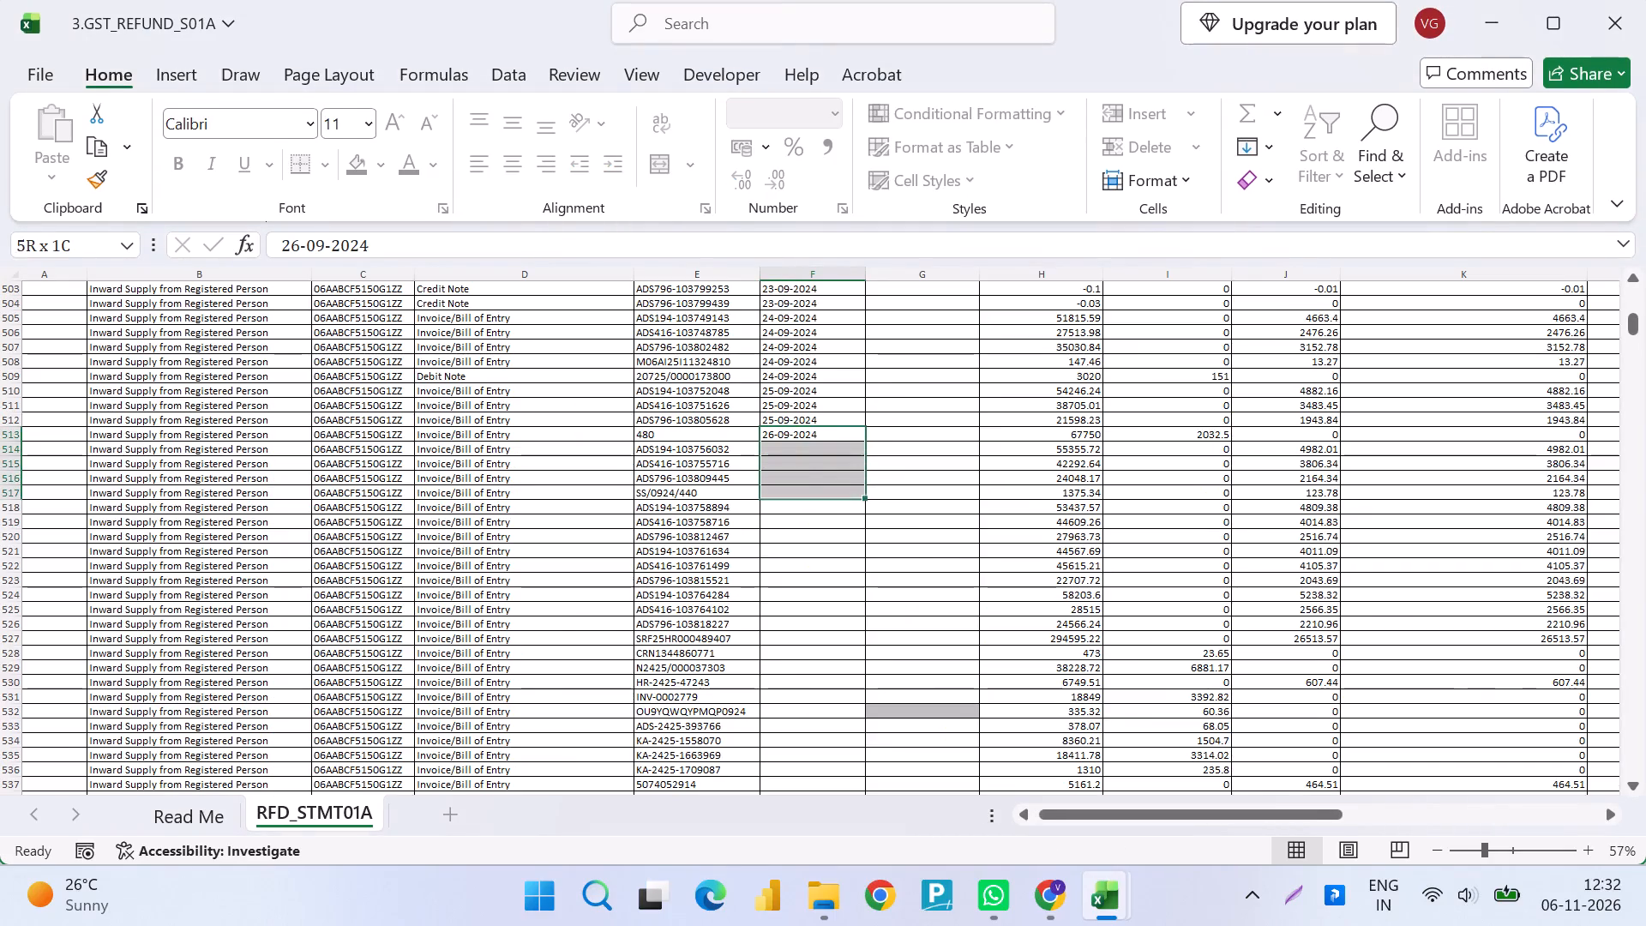
key("ctrl+d")
key("Down")
key("Down")
key("Down")
key("Down")
key("Down")
key("ctrl+d")
key("F2")
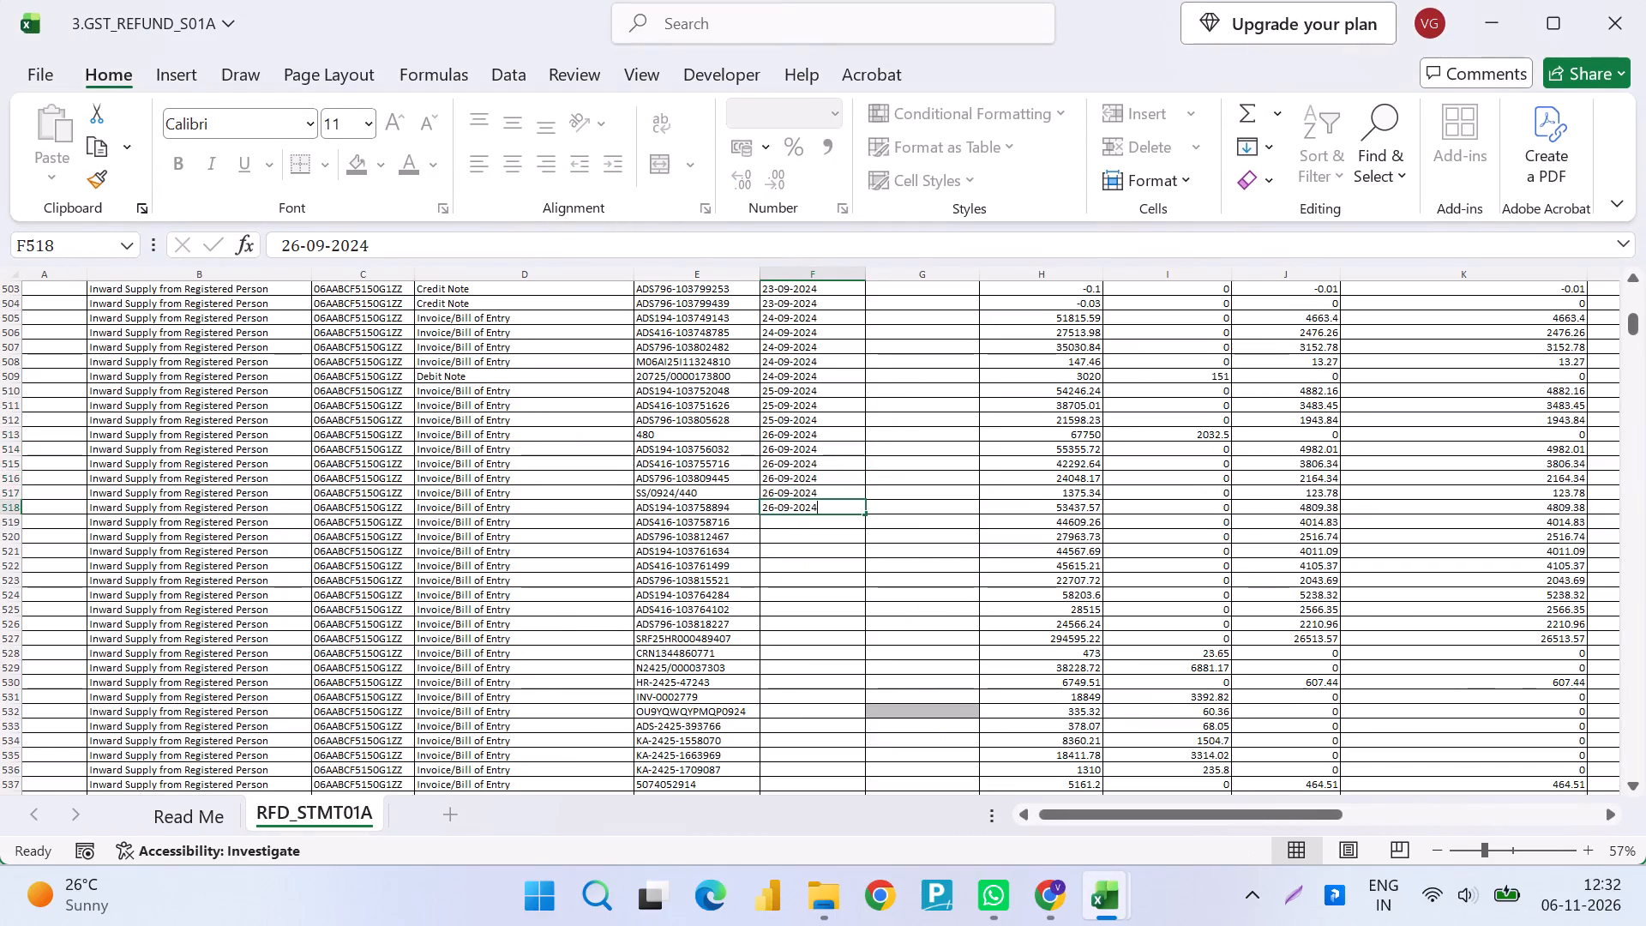
key("ctrl+Left")
key("ctrl+Left")
key("ctrl+Left")
key("Left")
key("shift+Left")
key("7")
key("Return")
Check the 27-09-2024 rows down to E512 of PURCHASE 24-25, and fill that date into F519 and F520 of the refund sheet.
key("alt+Tab")
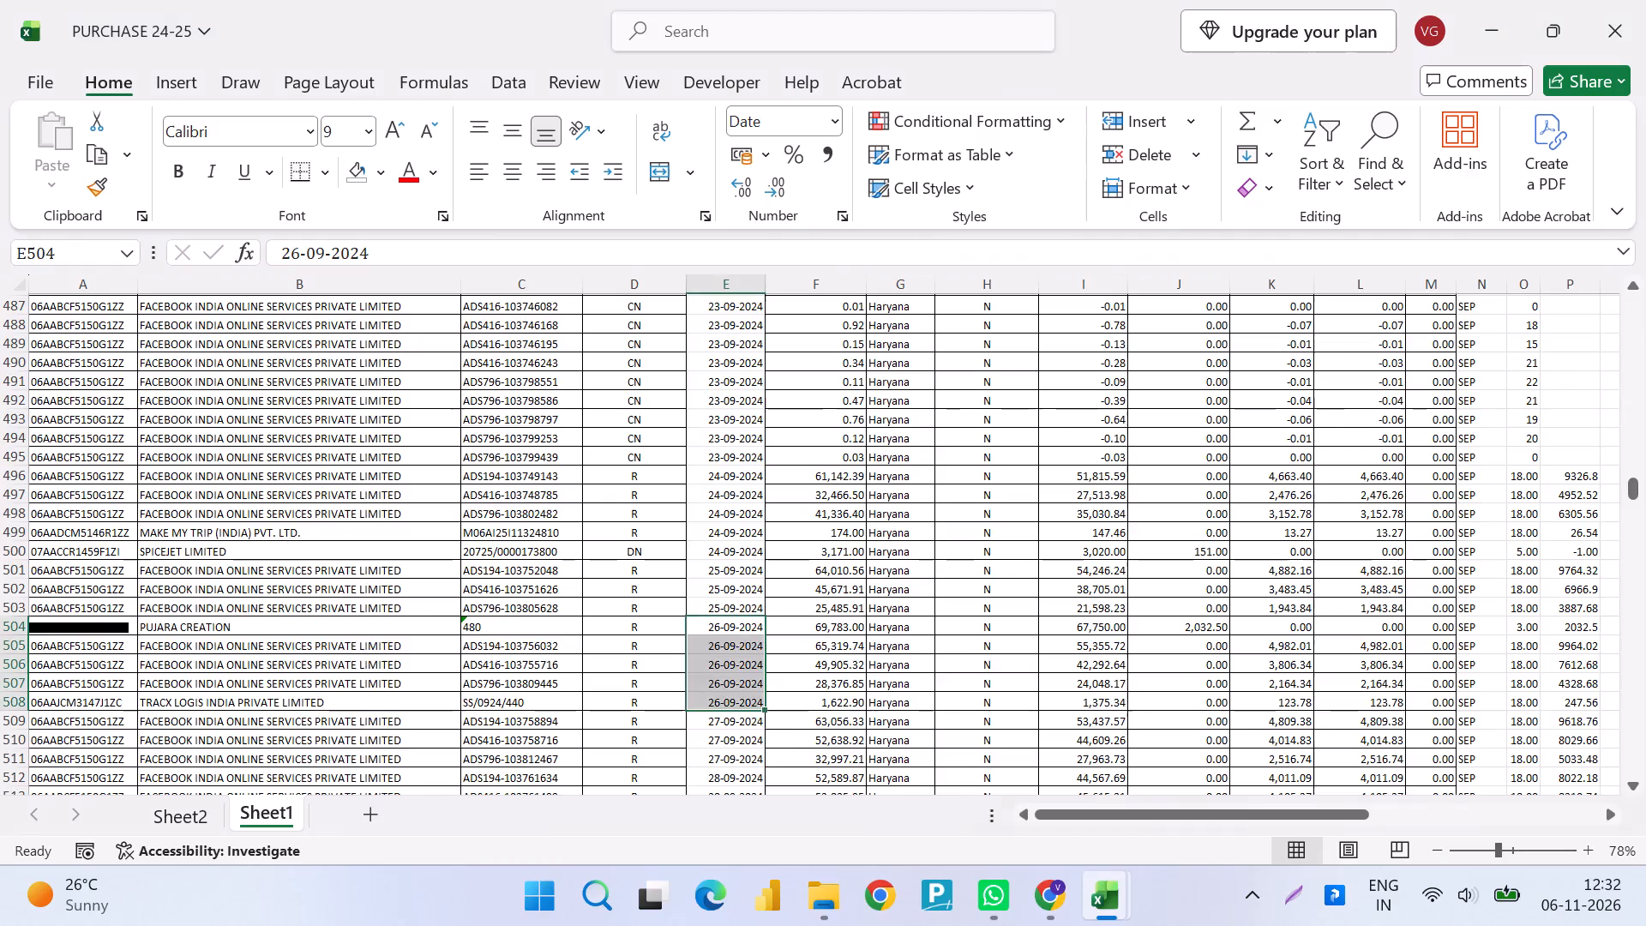
key("Down")
key("Down")
key("Down")
key("Down")
key("Down")
key("Down")
key("Down")
key("Down")
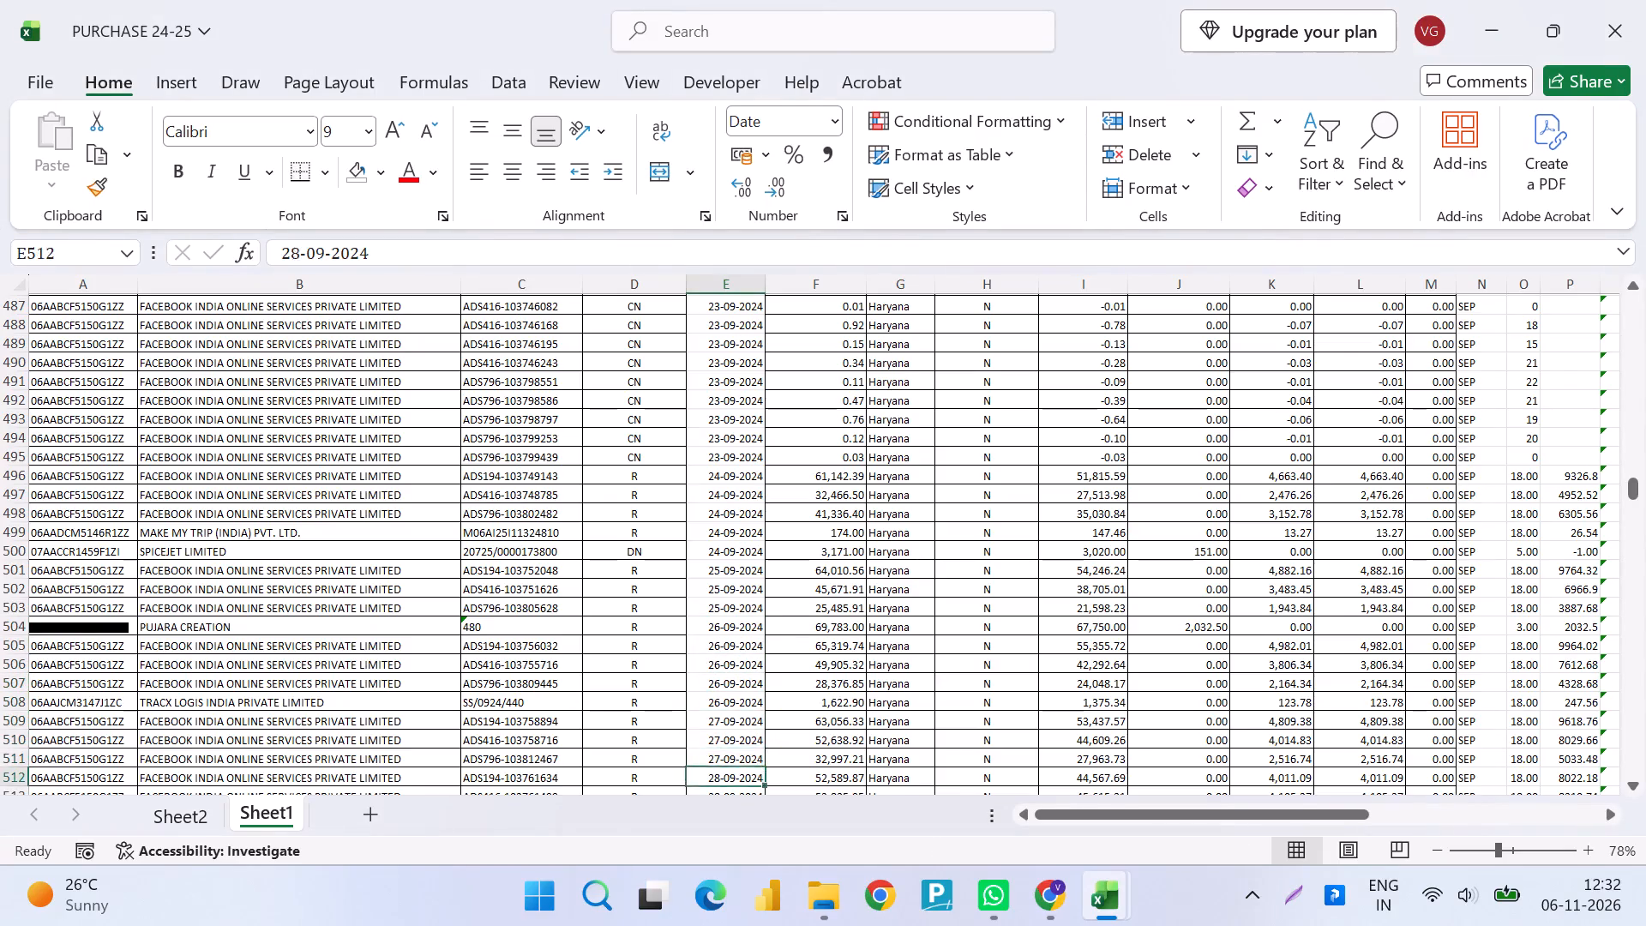
key("alt+Tab")
key("ctrl+d")
key("Down")
key("ctrl+d")
key("Down")
key("ctrl+d")
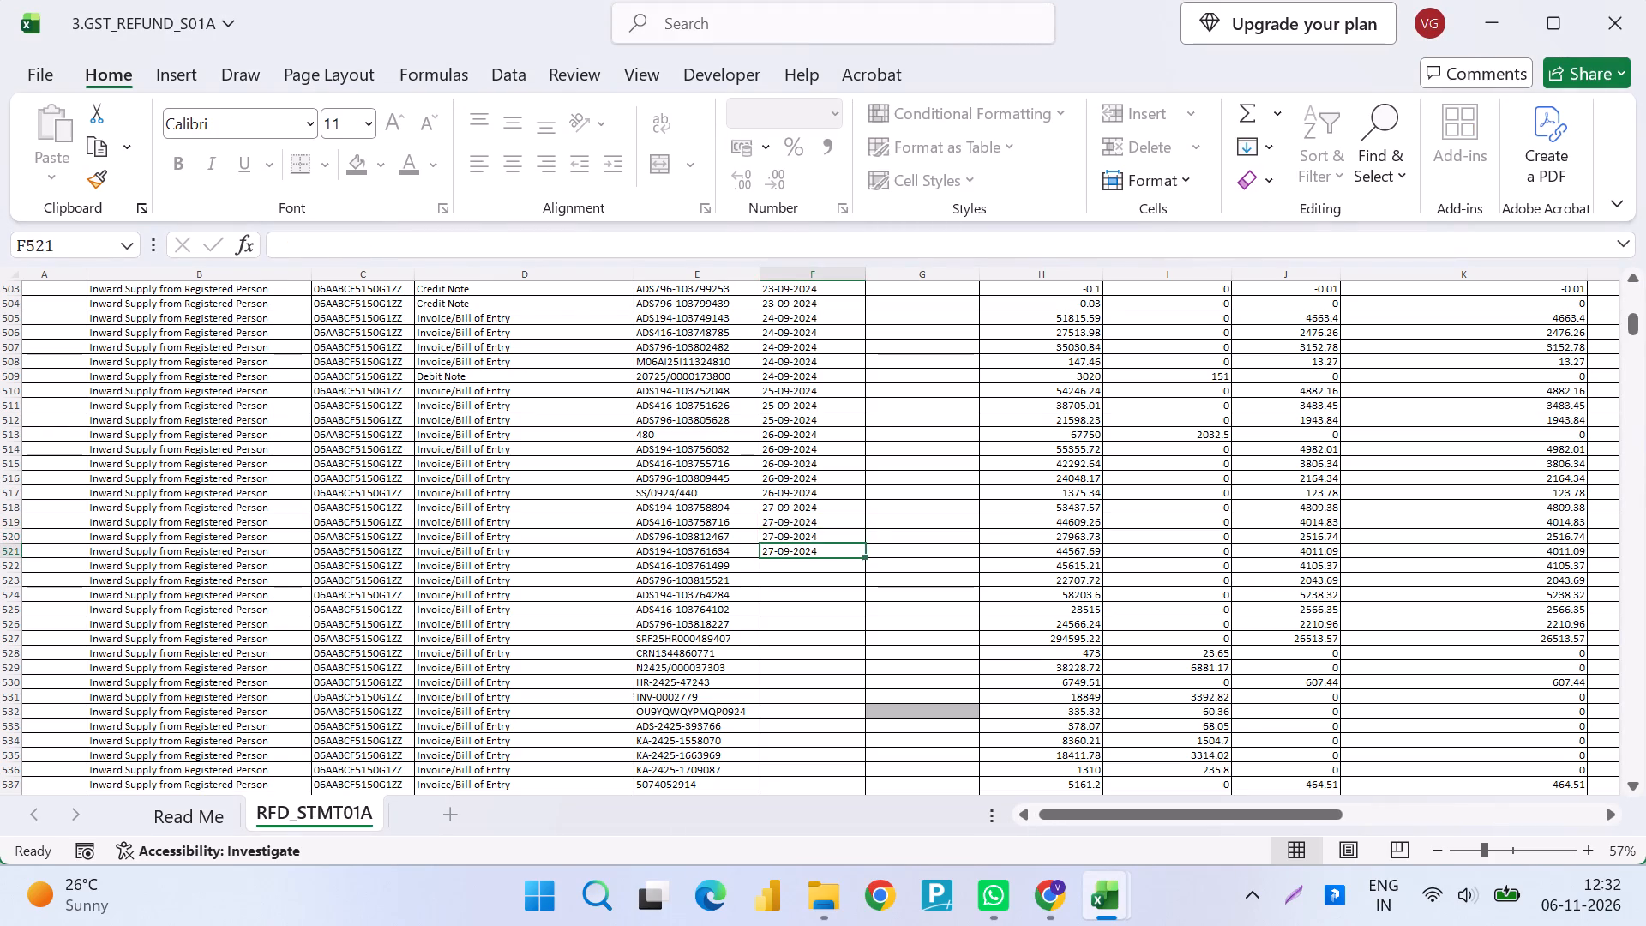
key("F2")
key("Left")
key("ctrl+Left")
key("ctrl+Left")
key("ctrl+Left")
key("ctrl+Left")
key("shift+Left")
key("8")
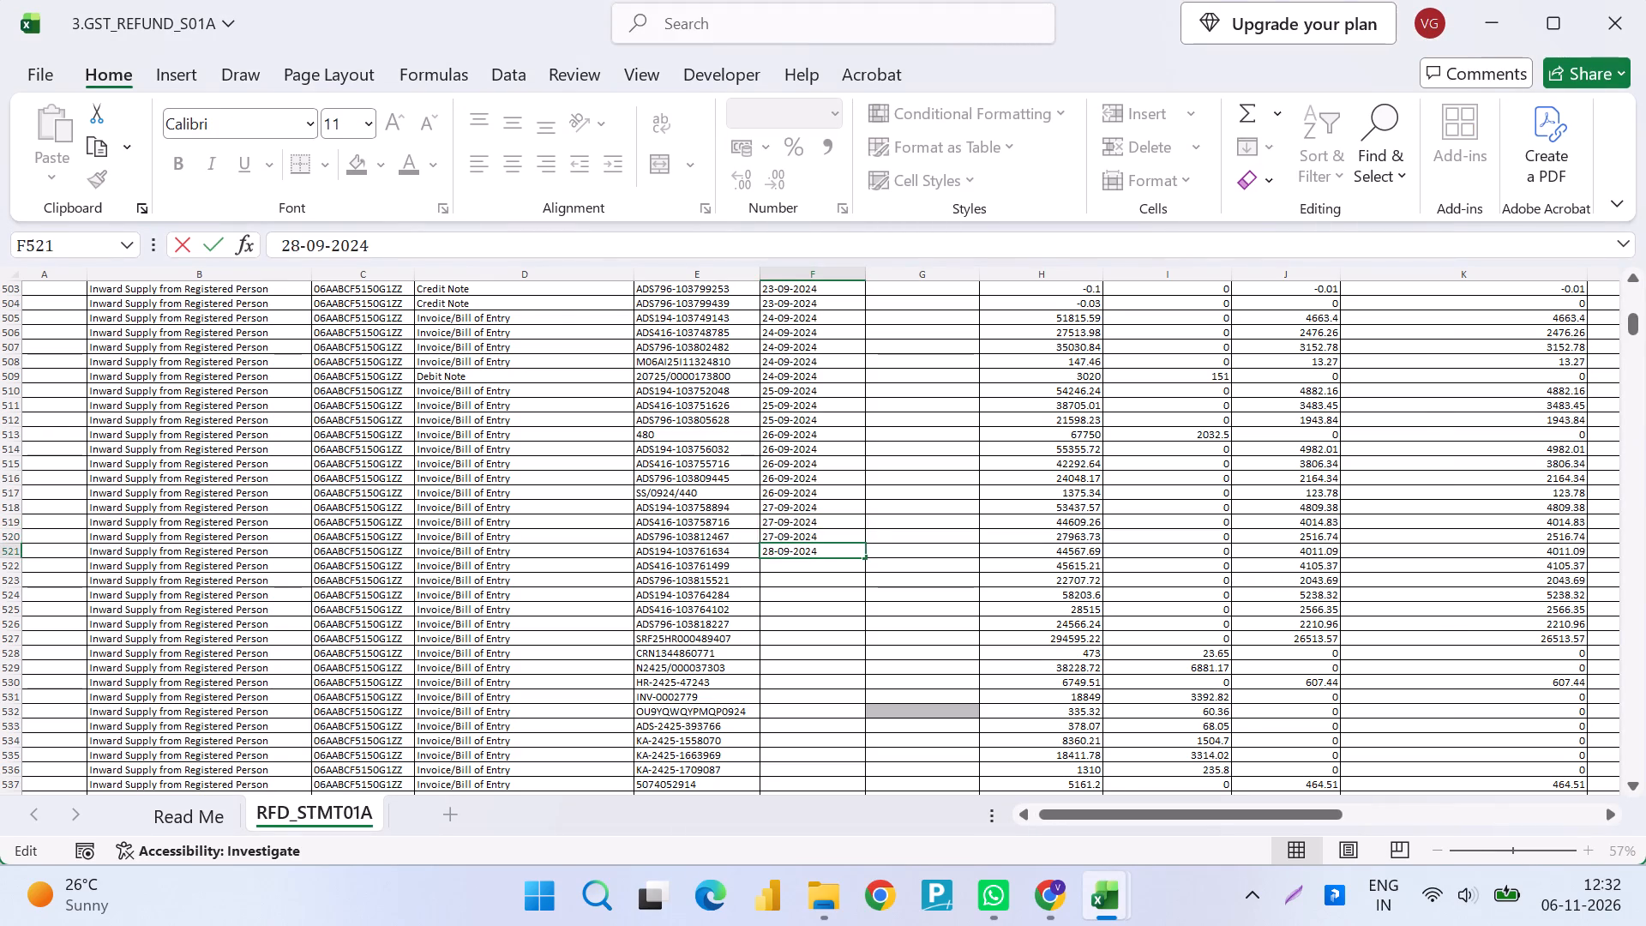
key("Return")
Check the 28-09-2024 rows E512:E514 of PURCHASE 24-25, and fill that date into F522 and F523 of the refund sheet.
key("alt+Tab")
scroll(784, 485, "down", 4)
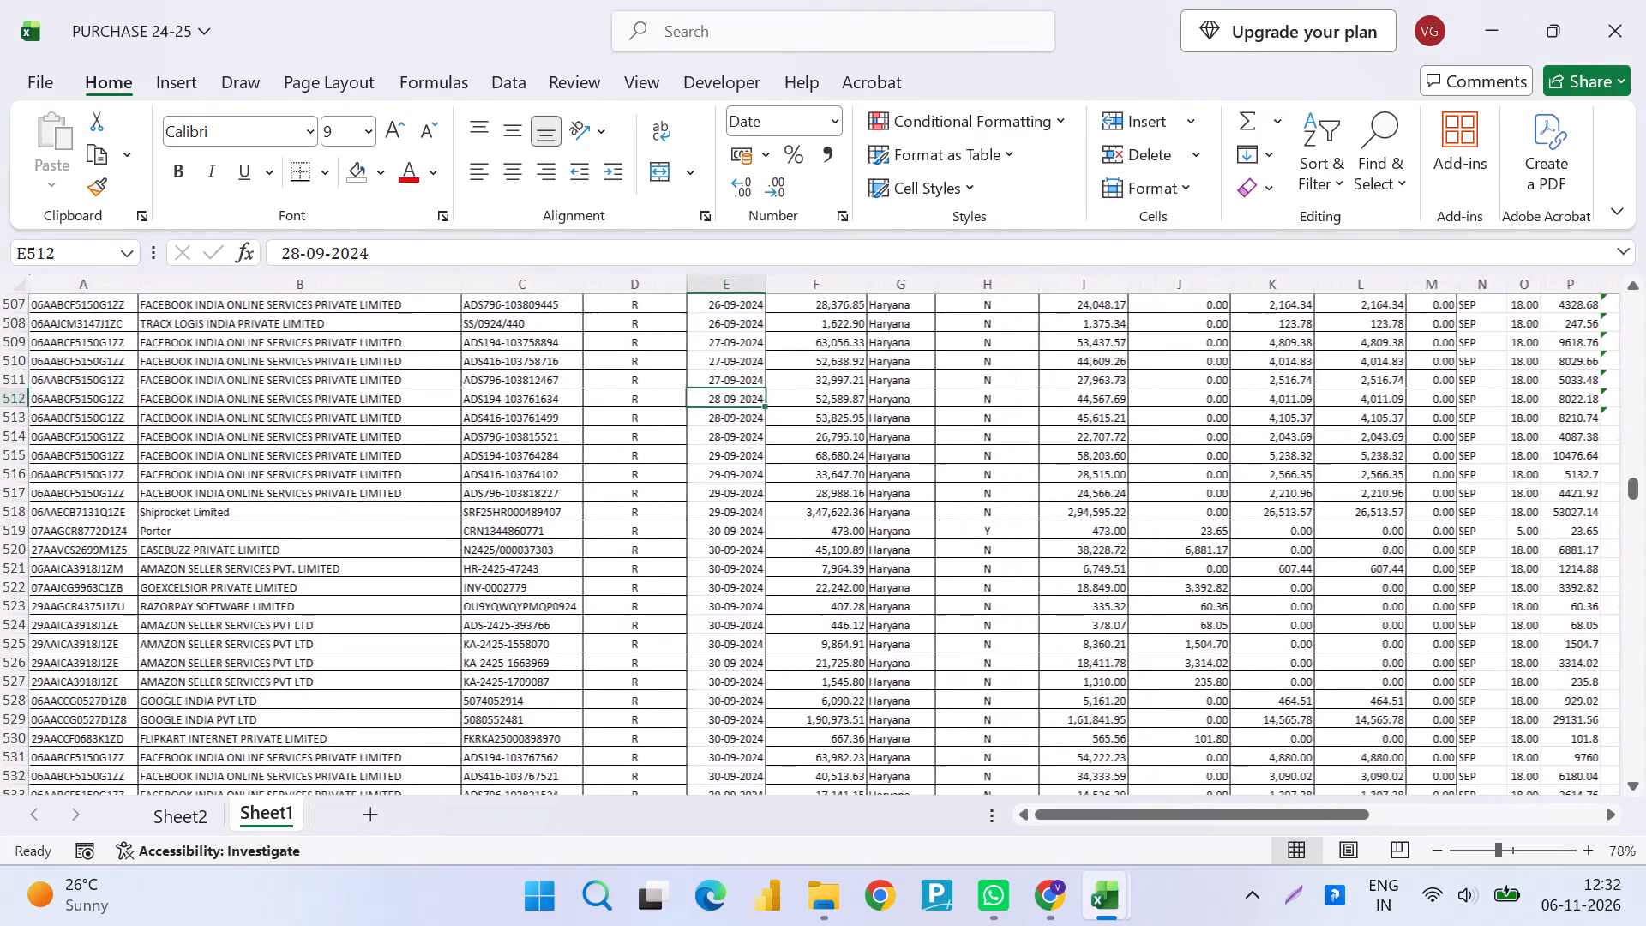
key("Down")
key("Up")
key("shift+Down")
key("shift+Down")
key("shift+Down")
key("shift+Up")
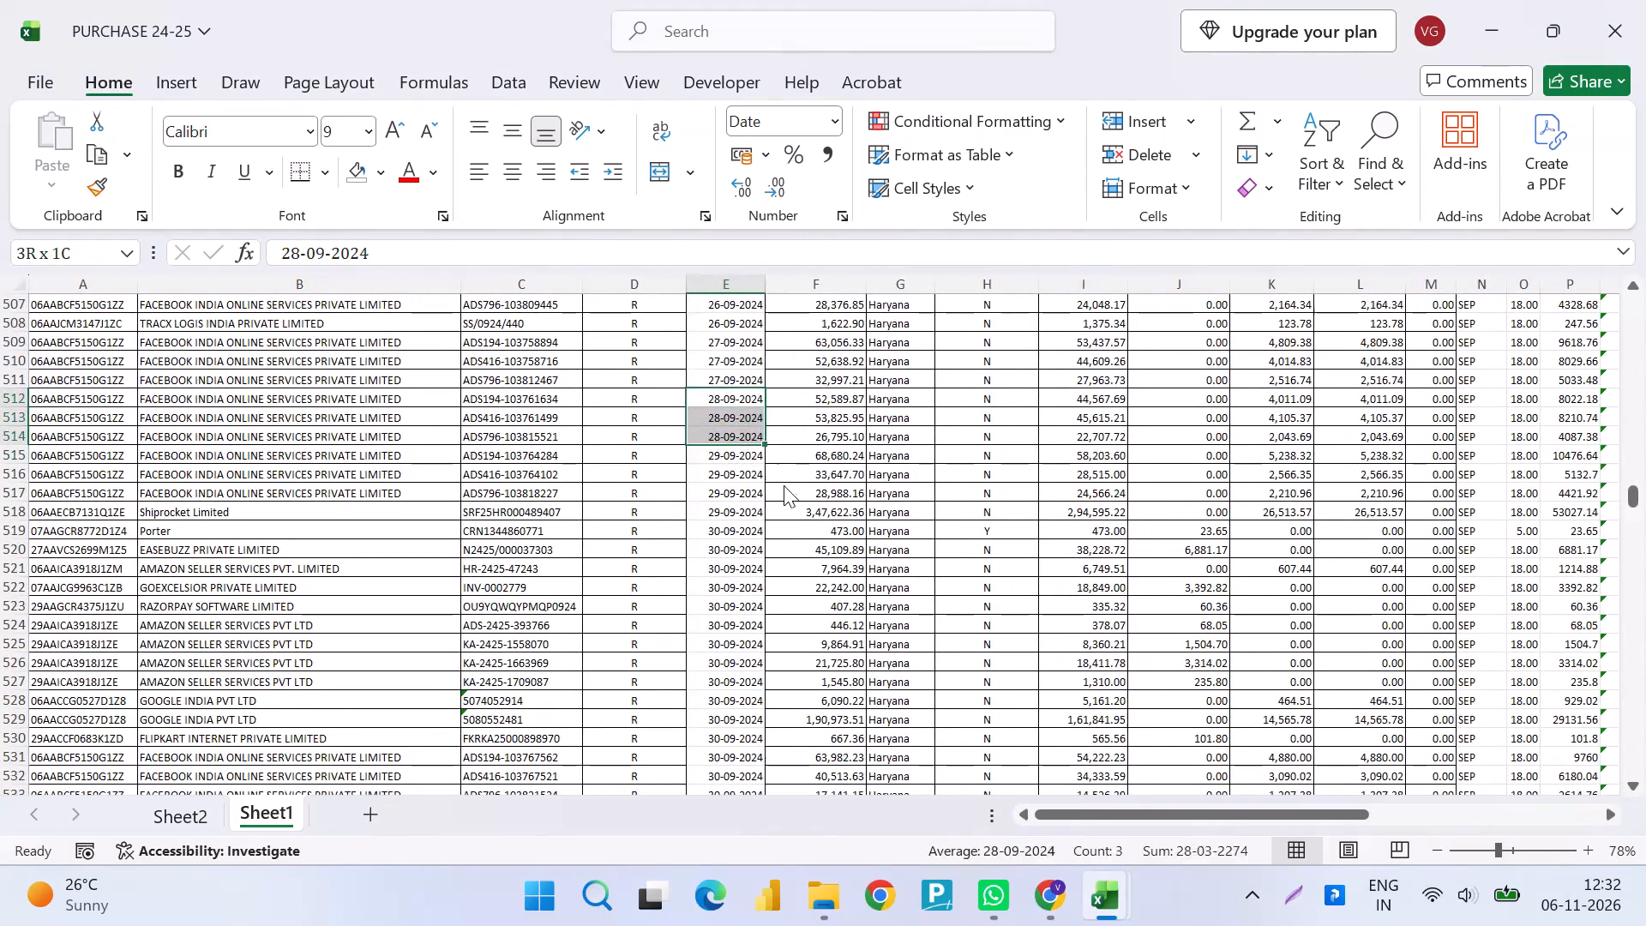
key("alt+Tab")
key("Down")
key("alt+Tab")
key("Down")
key("alt+Tab")
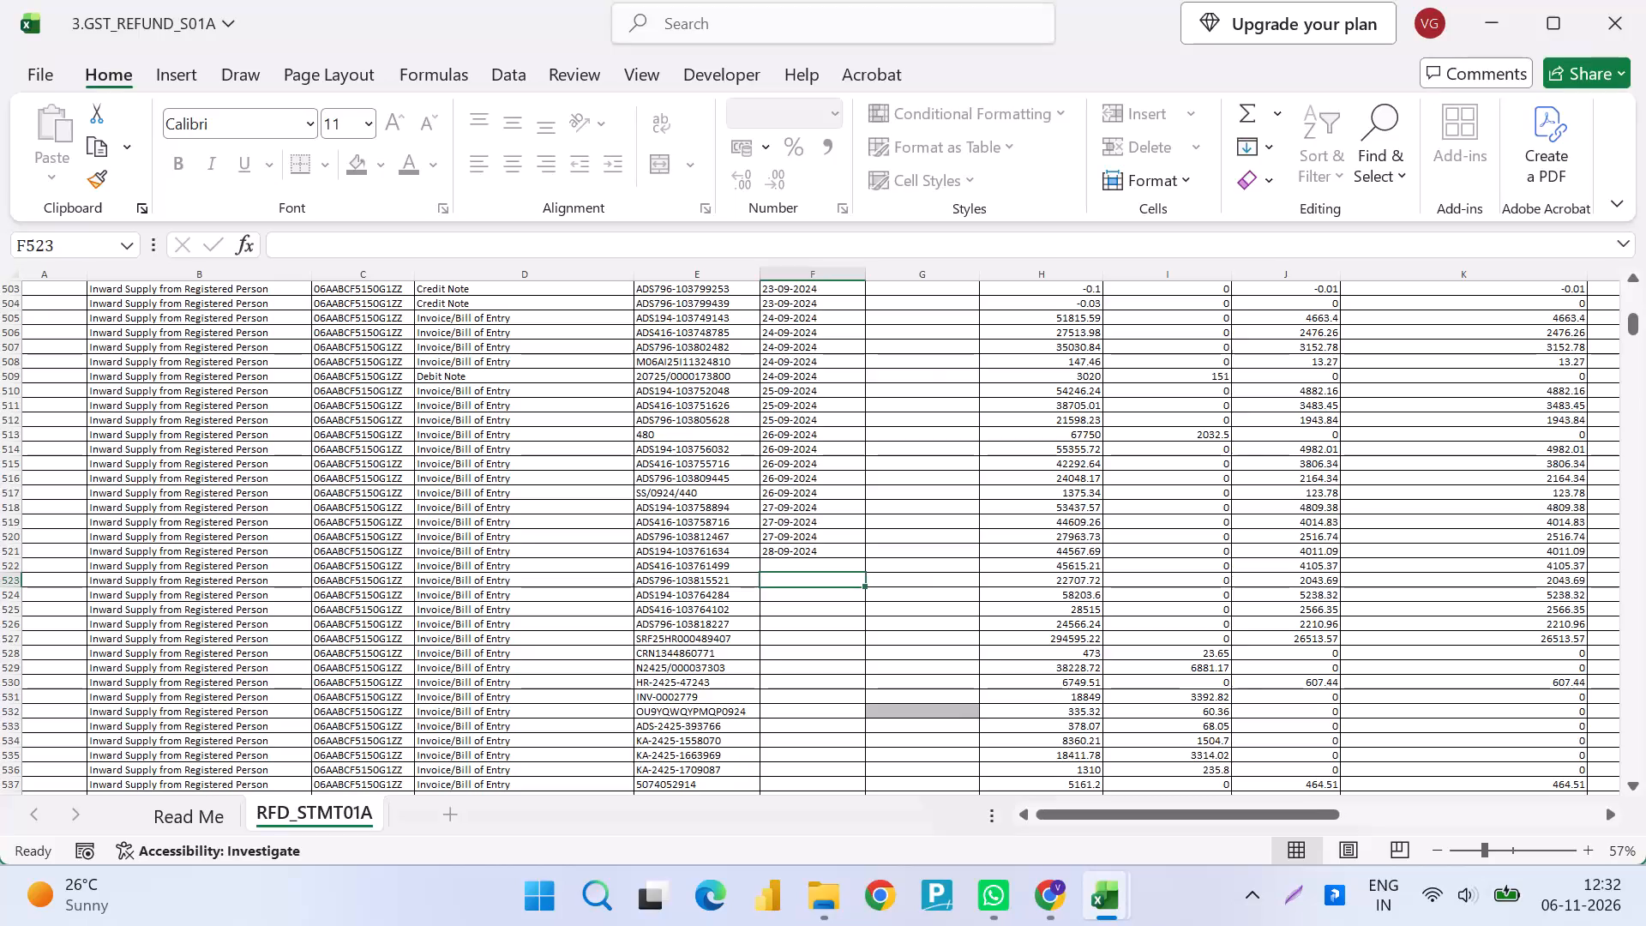
key("Up")
key("ctrl+d")
key("Down")
key("ctrl+d")
key("Down")
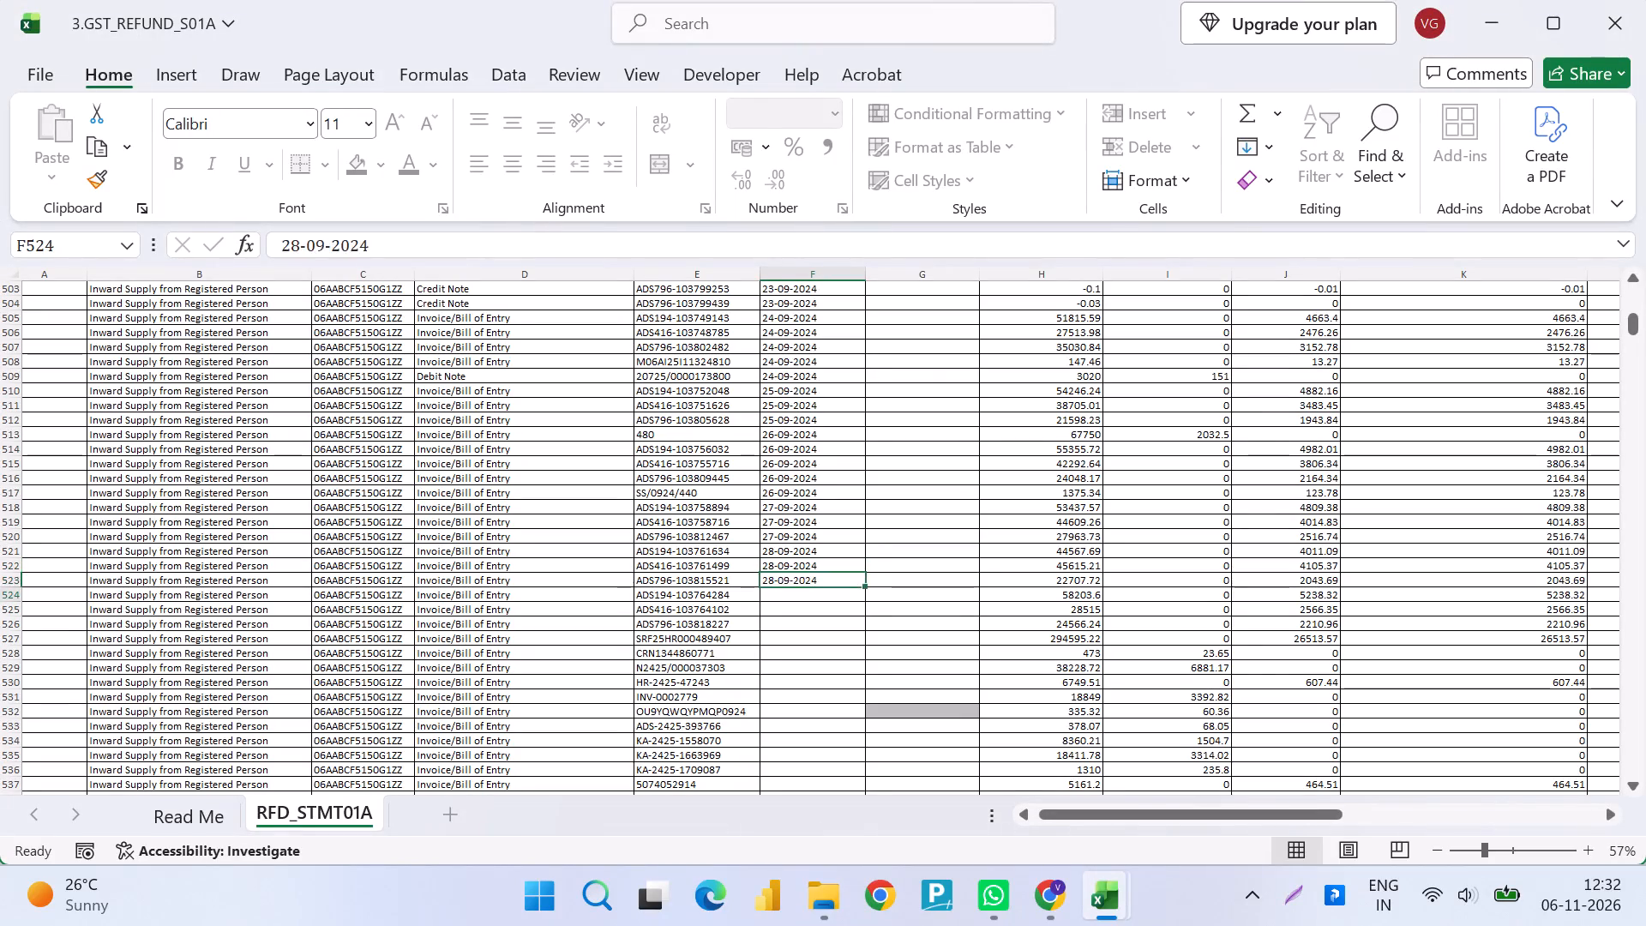
key("ctrl+d")
key("F2")
key("Left")
key("ctrl+Left")
key("ctrl+Left")
key("ctrl+Left")
key("ctrl+Left")
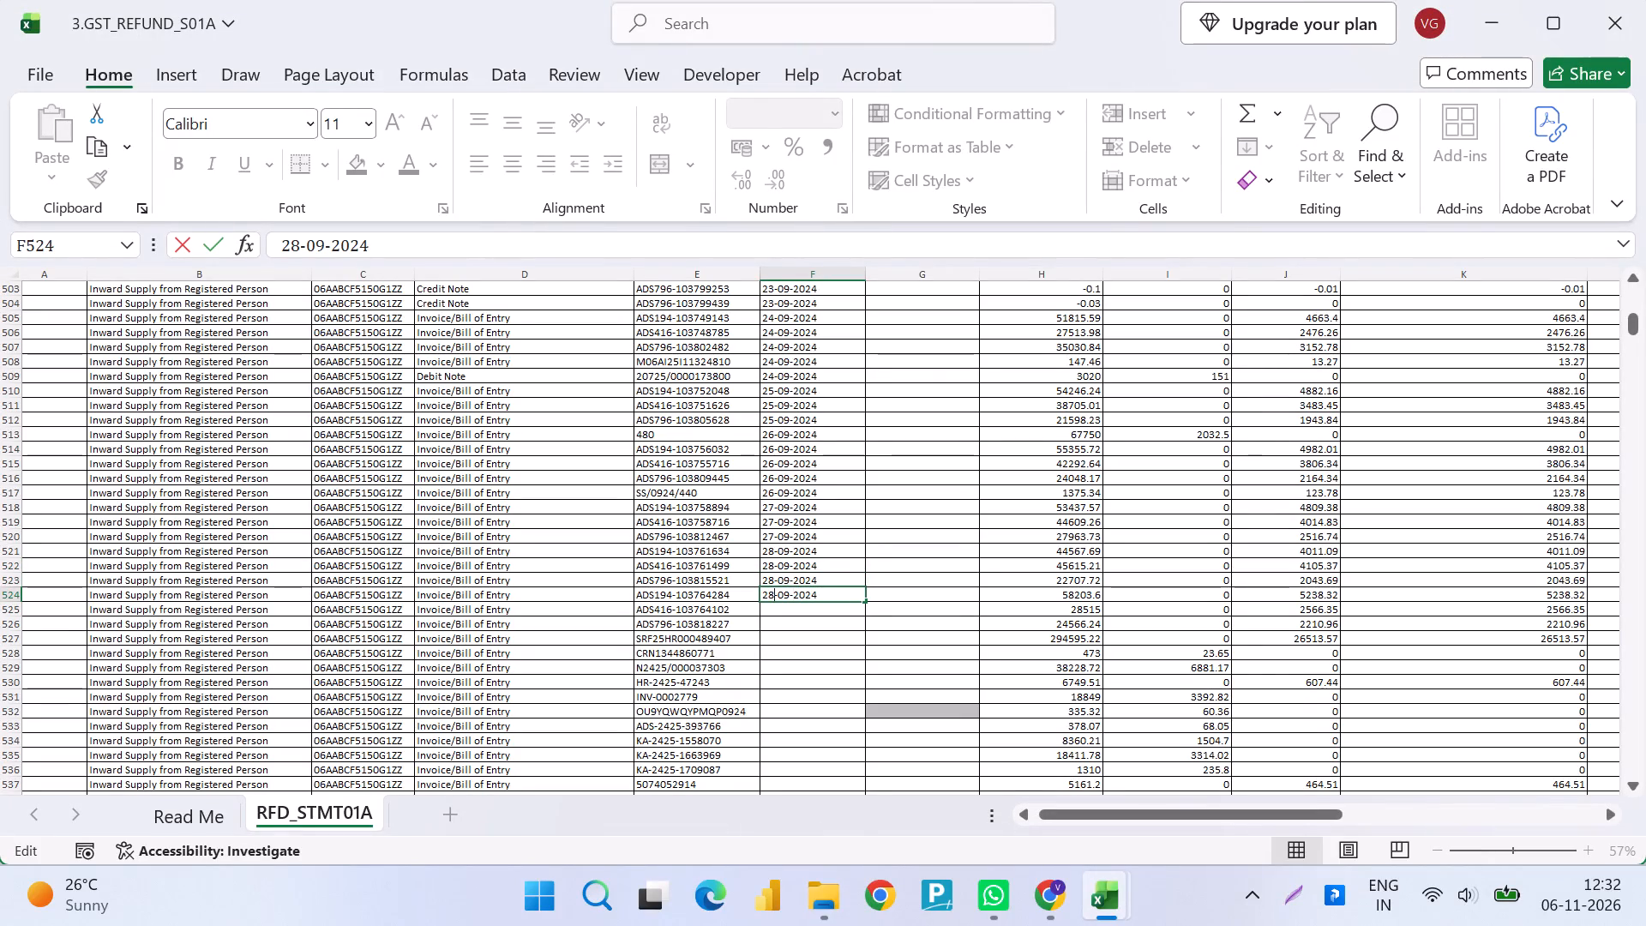
key("BackSpace")
key("9")
key("Return")
Check the 29-09-2024 rows E515:E518 of PURCHASE 24-25, and fill that date into F525 to F527 of the refund sheet.
key("alt+Tab")
key("Down")
key("Down")
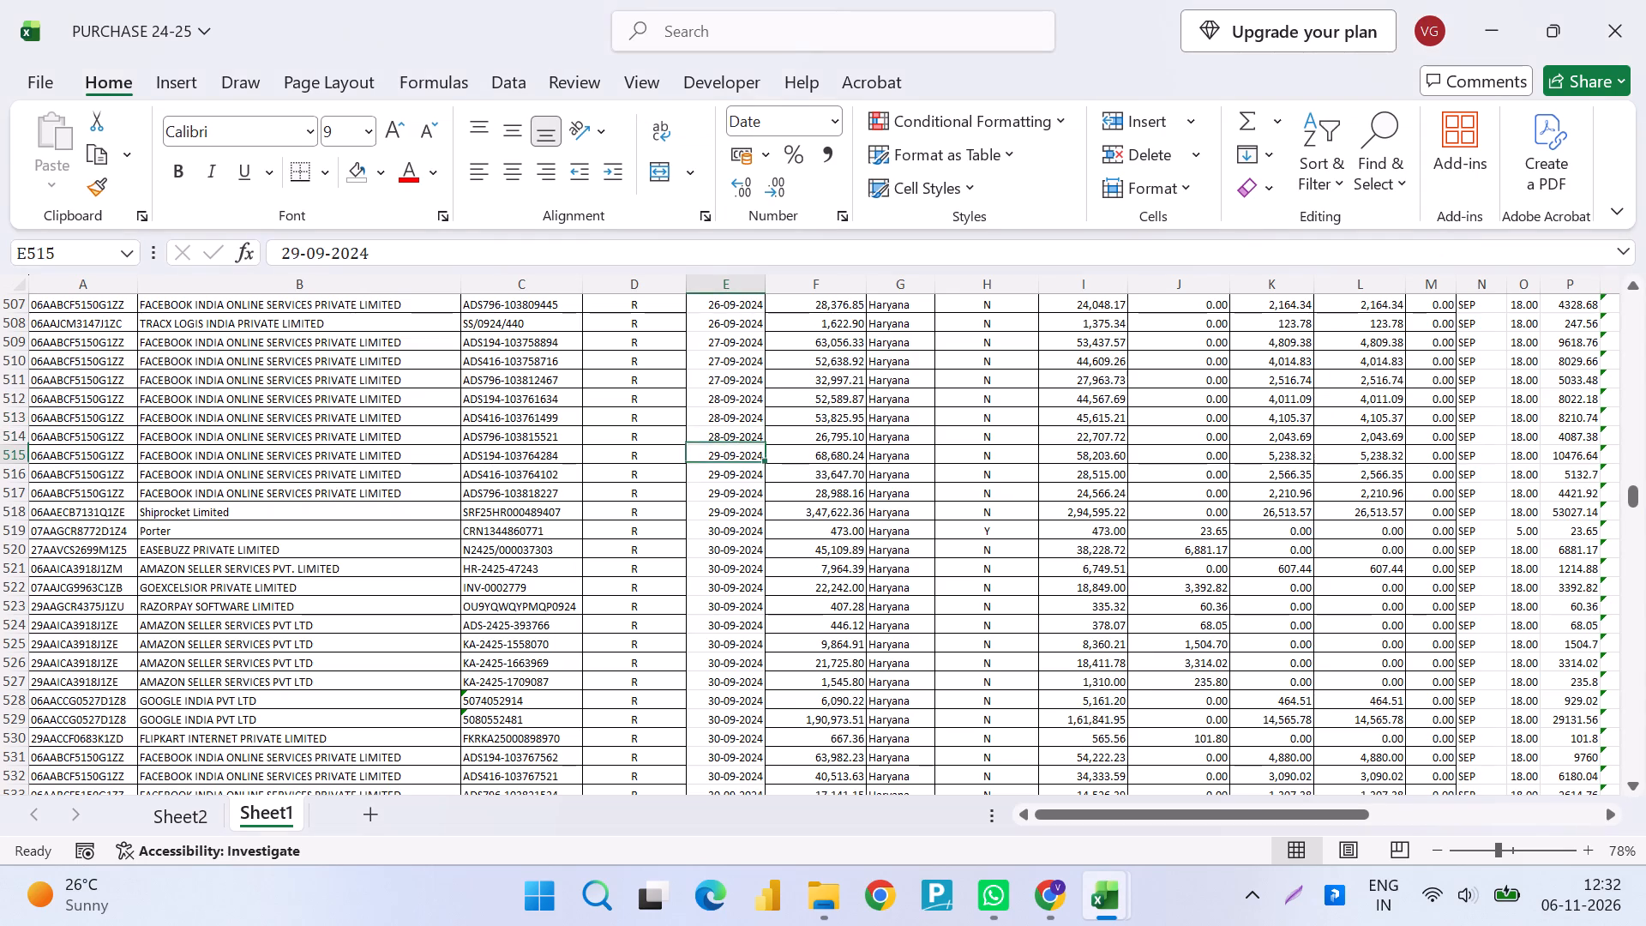
key("shift+Down")
key("shift+Down")
key("shift+Down")
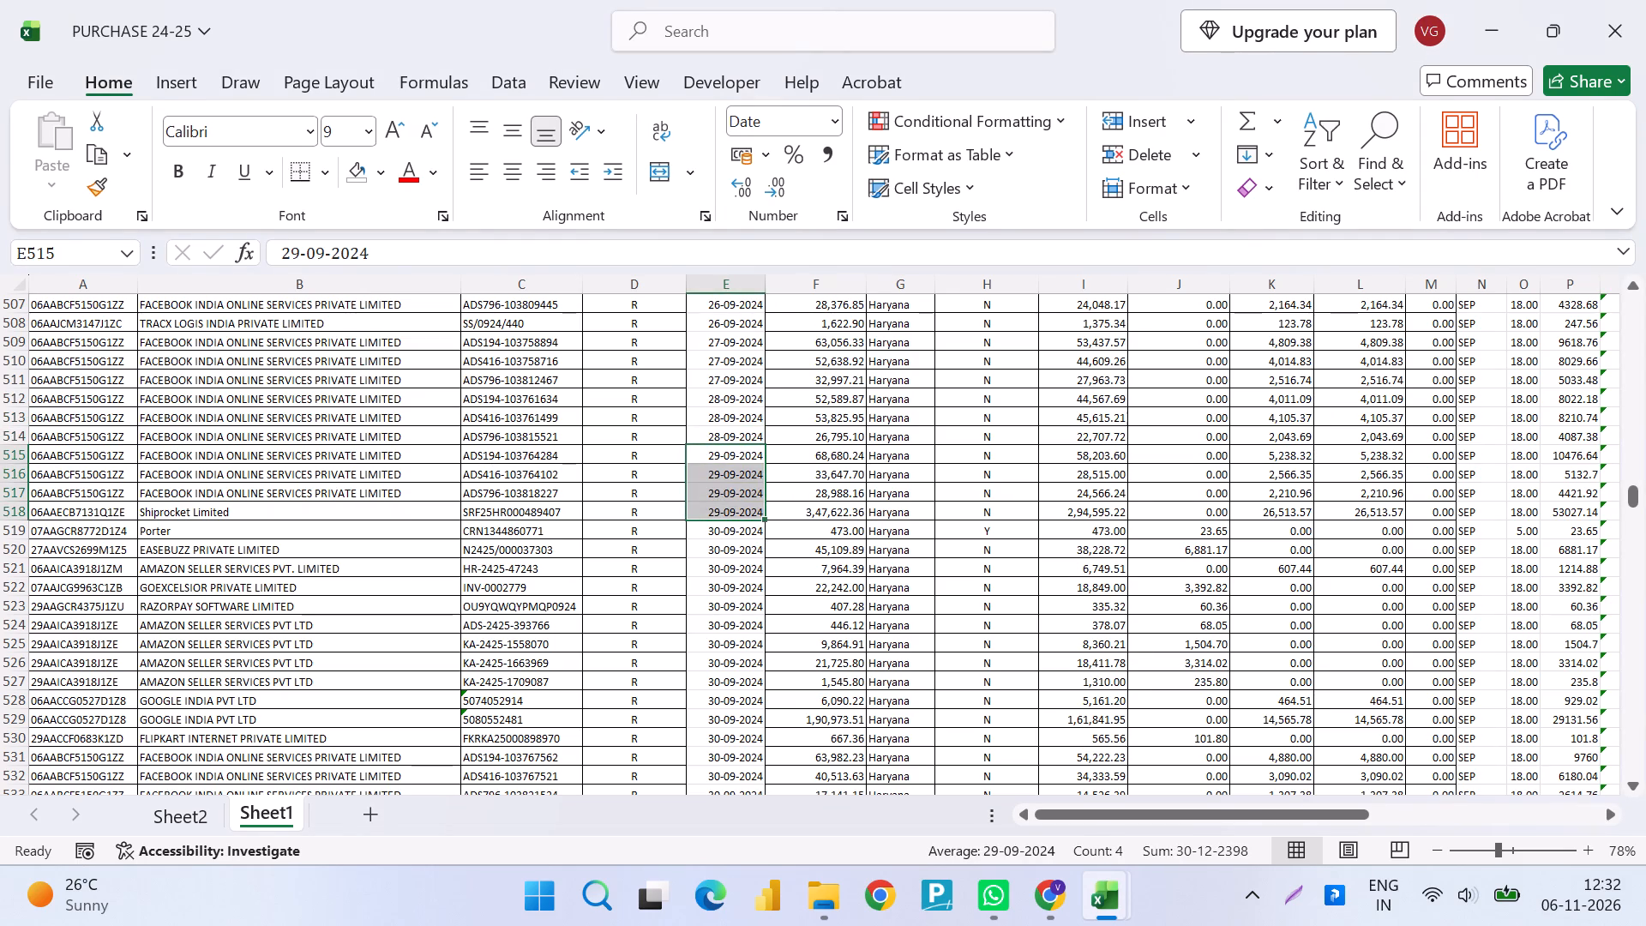
key("alt+Tab")
key("ctrl+d")
key("Down")
key("ctrl+d")
key("Down")
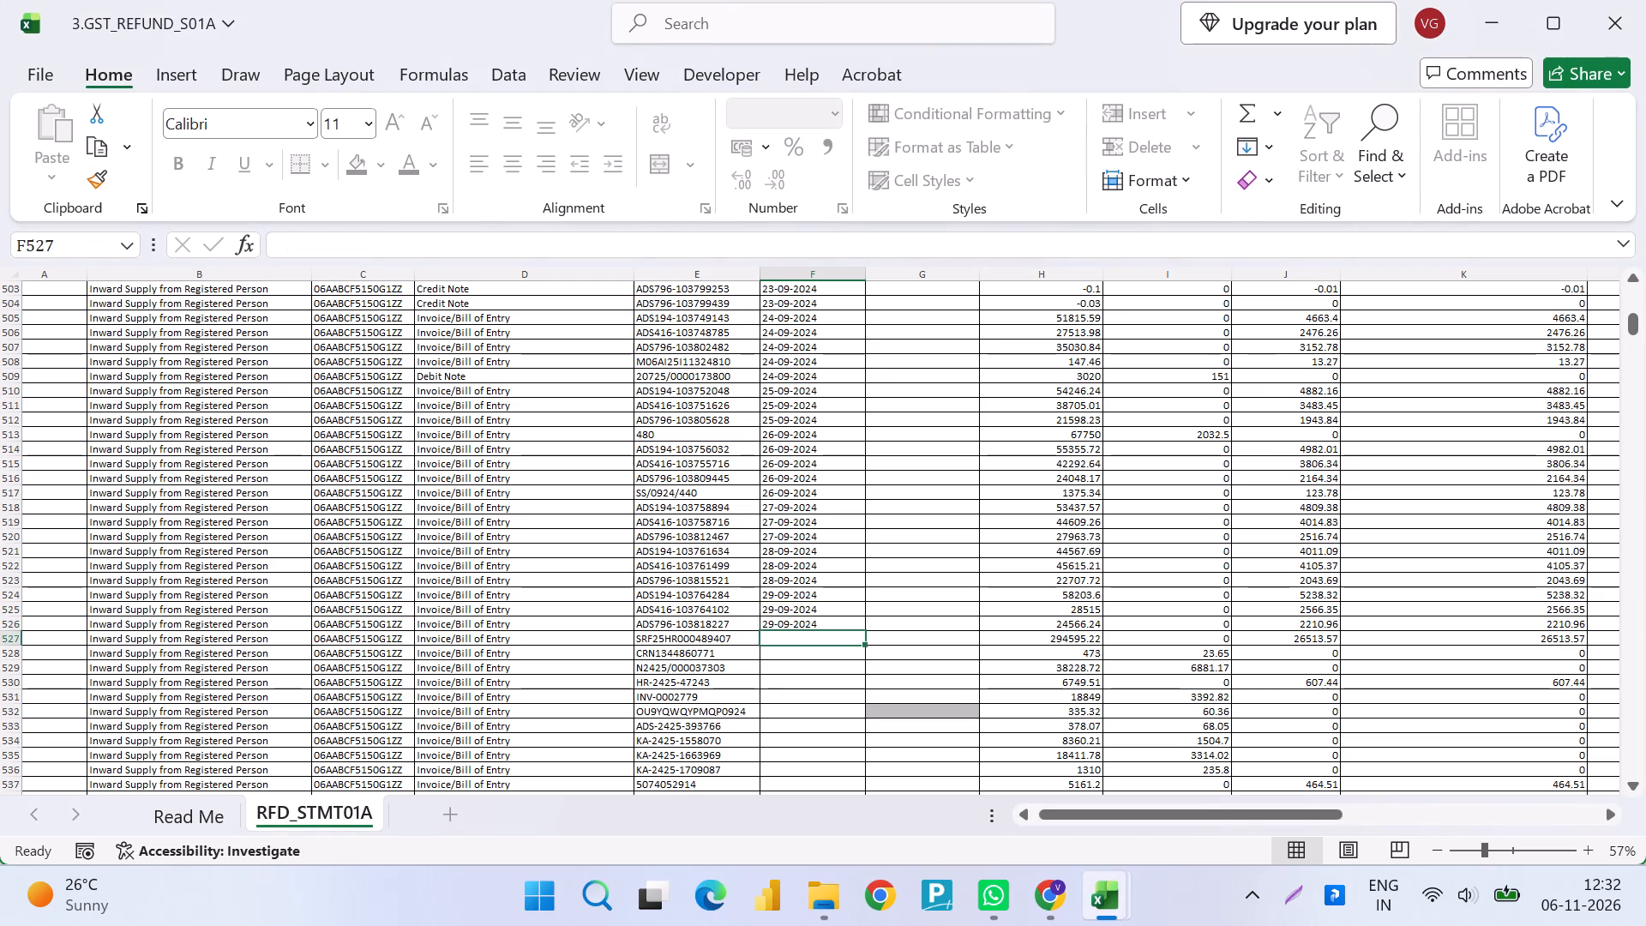
key("ctrl+d")
key("Down")
key("ctrl+d")
key("F2")
key("ctrl+Left")
key("ctrl+Left")
key("ctrl+Left")
key("ctrl+Left")
key("shift+Left")
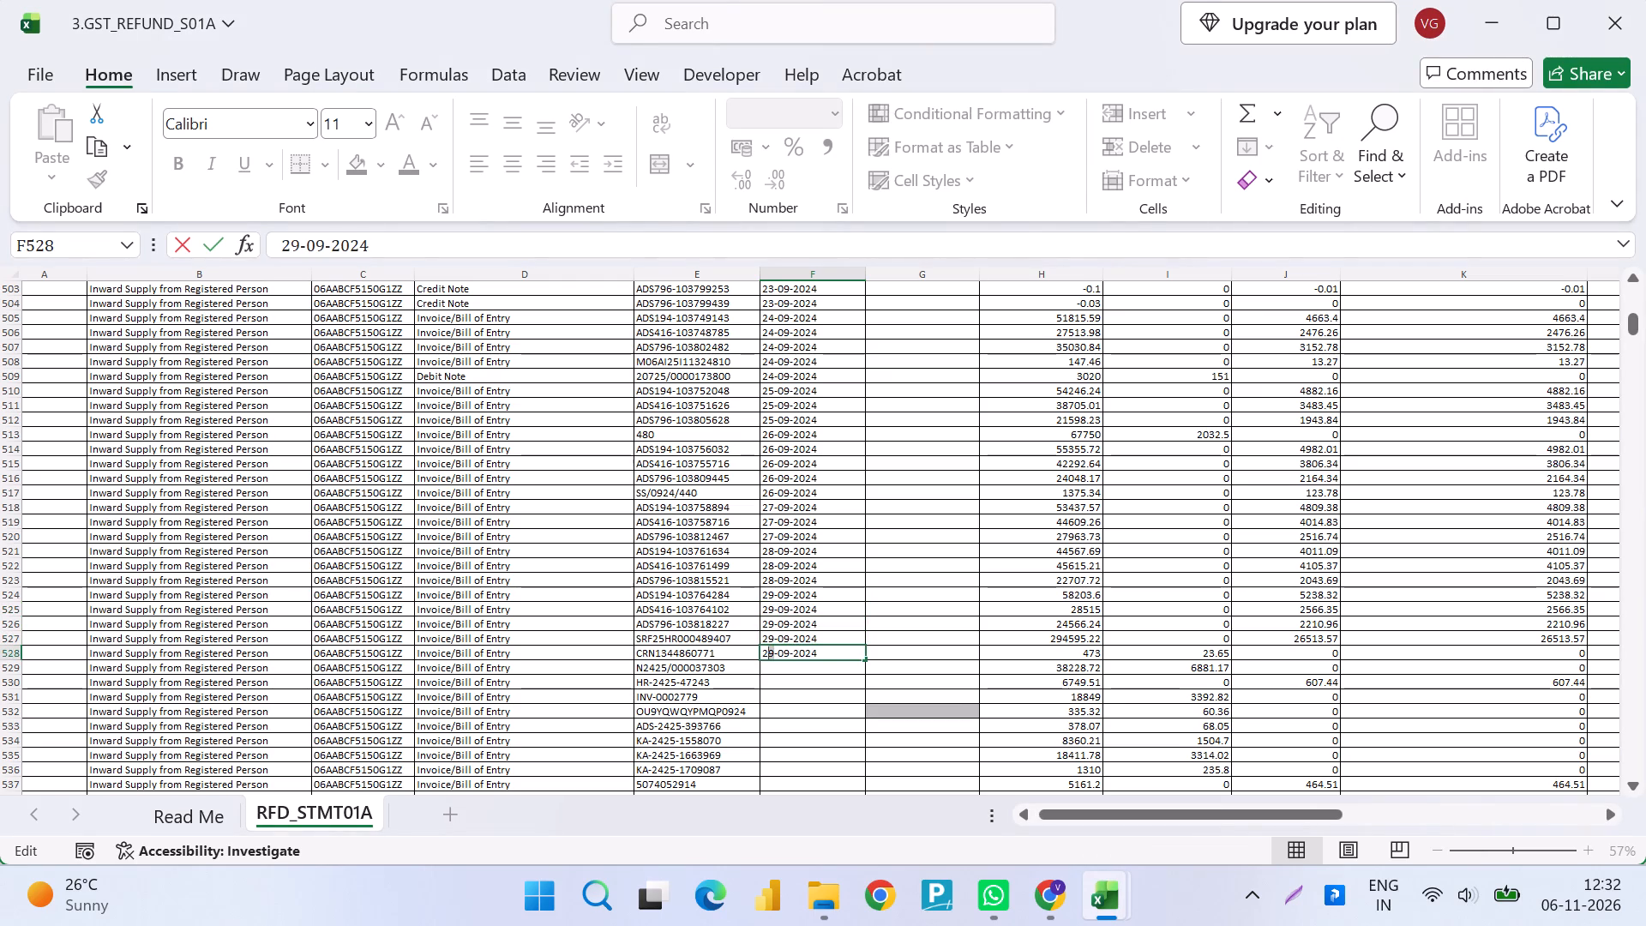
key("shift+Left")
key("0")
key("BackSpace")
type("30")
key("Return")
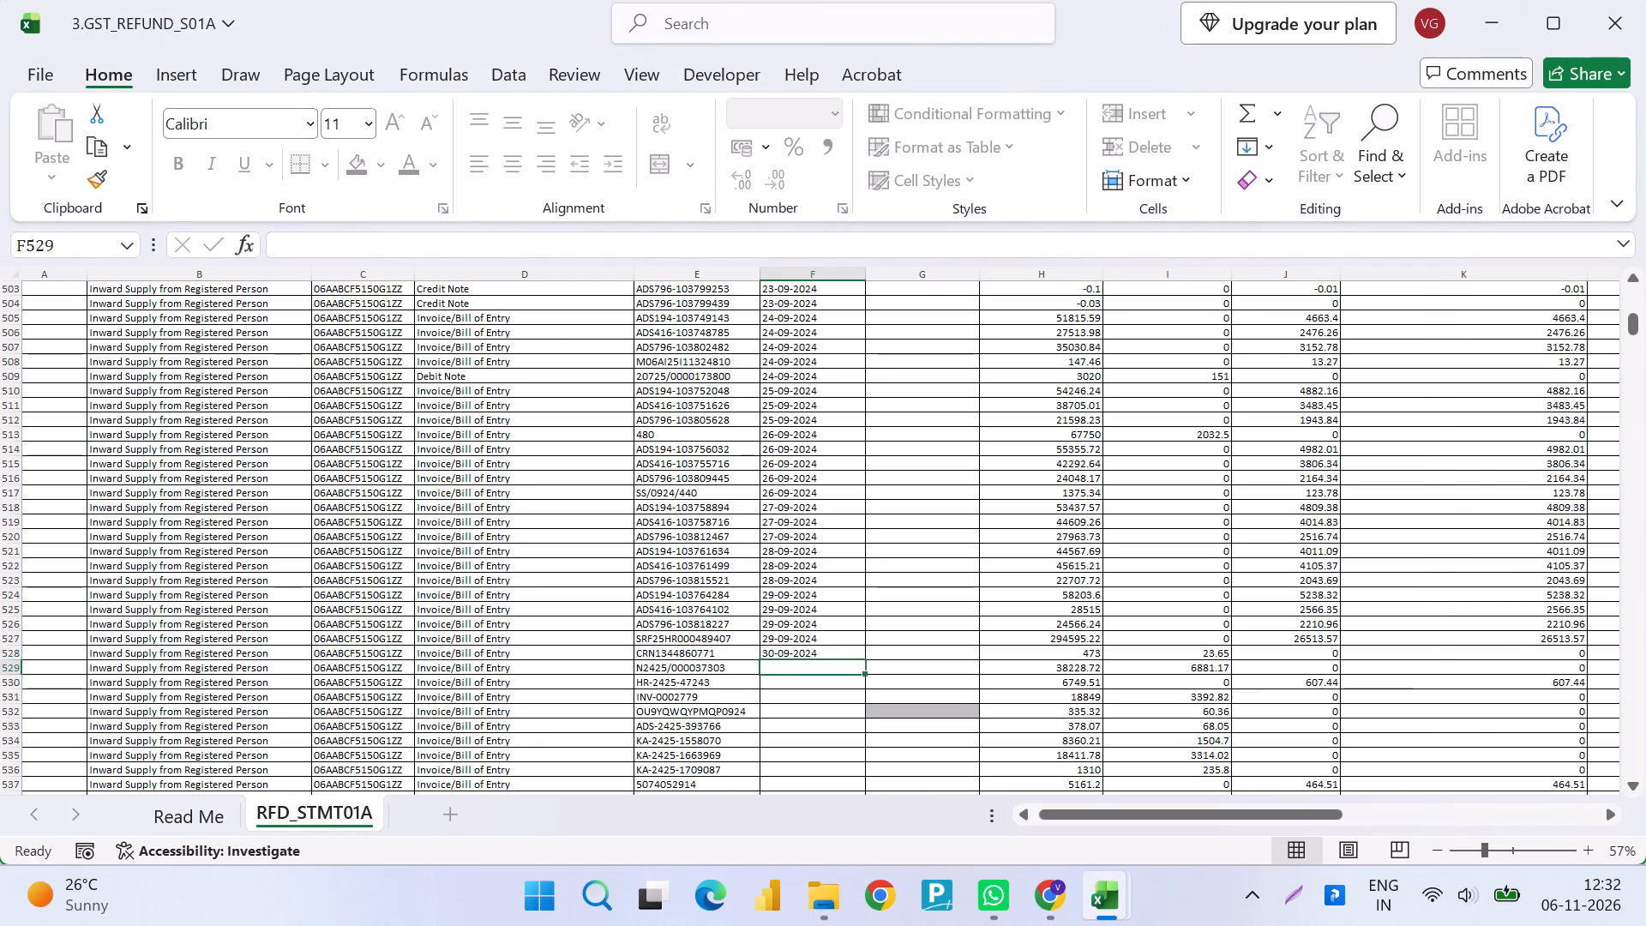
Select the block of 30-09-2024 dates E519:E540 in PURCHASE 24-25 to see how many rows share that date.
key("alt+Tab")
key("Down")
key("Down")
key("Down")
key("Down")
key("shift+Down")
key("shift+Down")
key("shift+Down")
key("shift+Down")
key("shift+Down")
key("shift+Down")
key("shift+Down")
key("shift+Down")
key("shift+Down")
key("shift+Down")
key("shift+Down")
key("shift+Down")
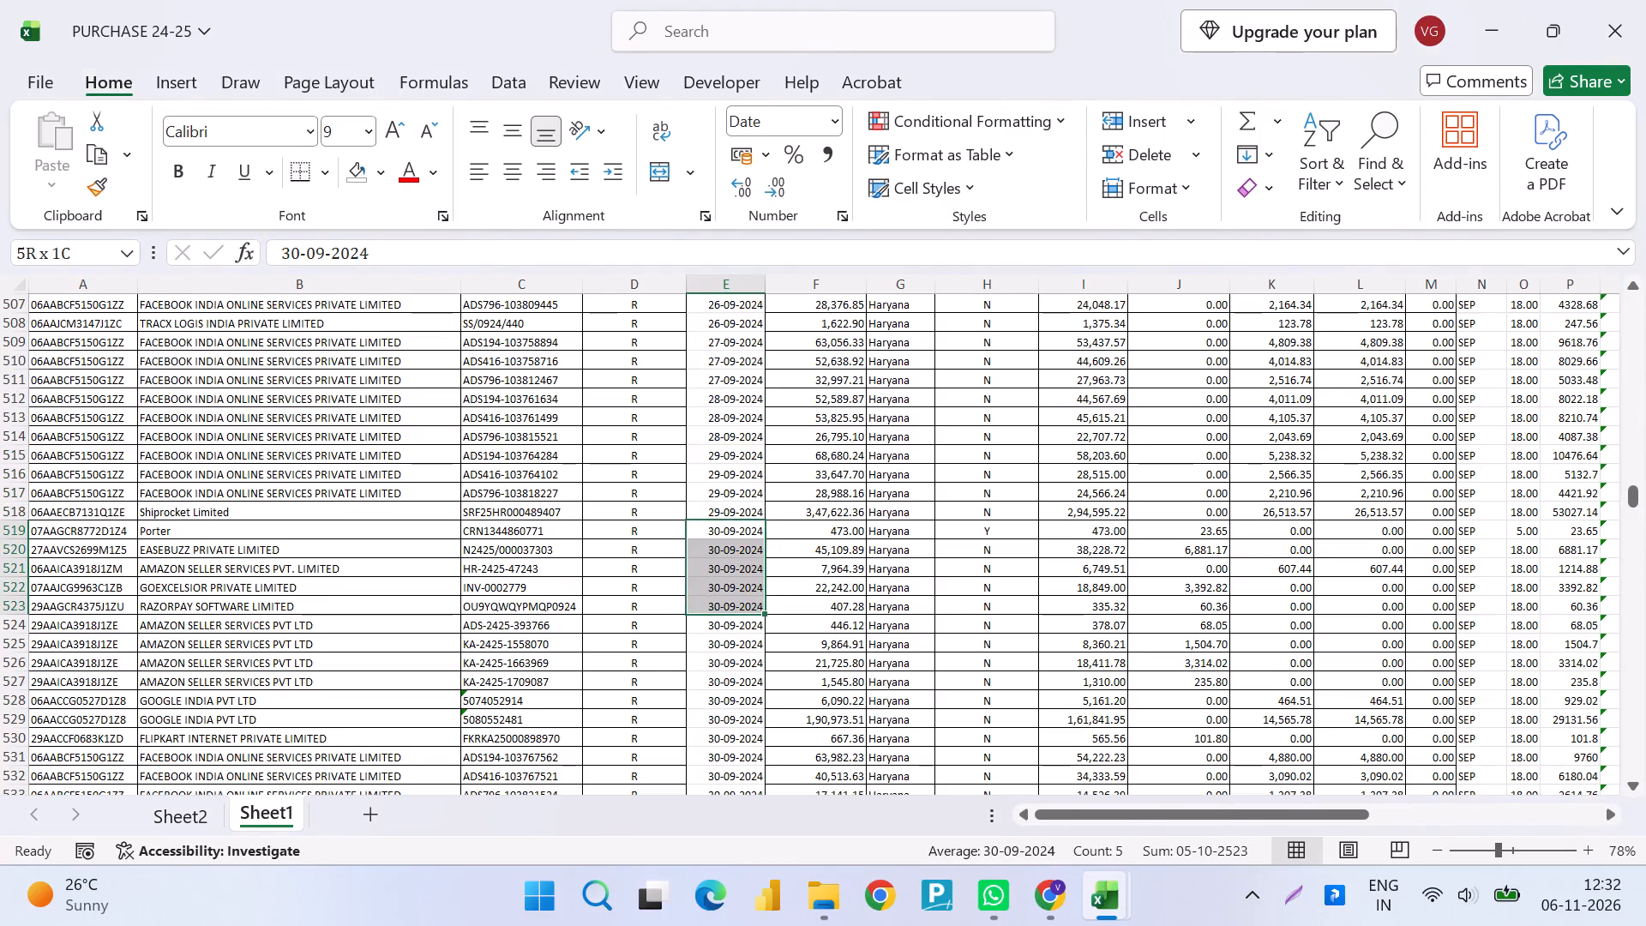
key("Up")
key("Up")
key("Down")
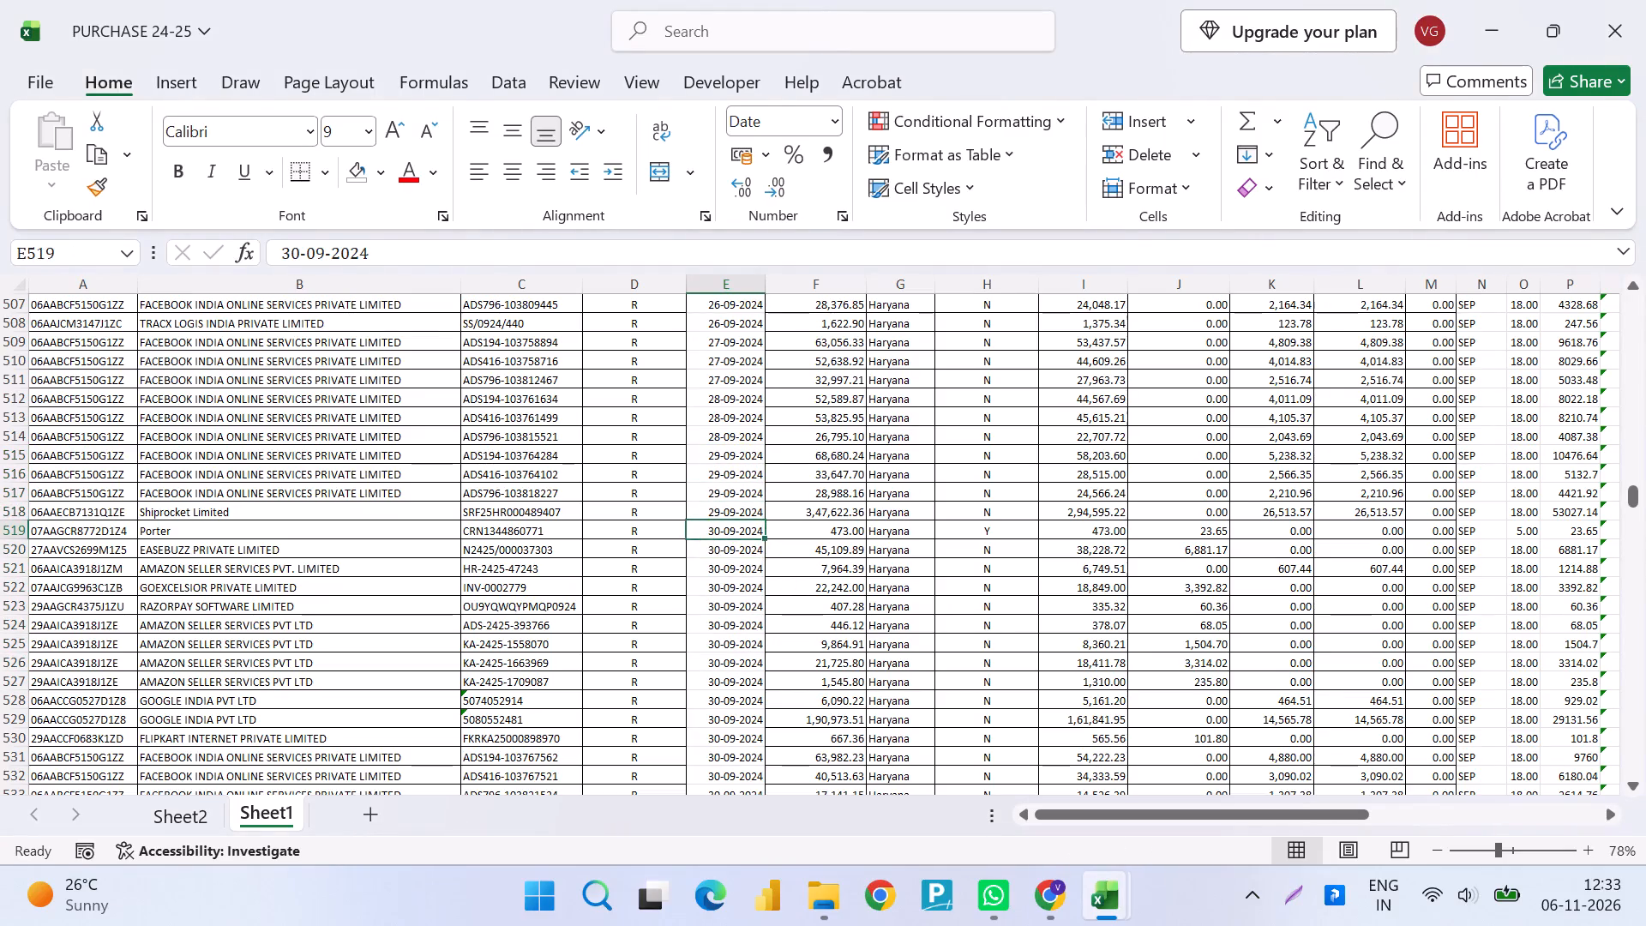
key("shift+Down")
key("shift+Down")
key("shift+Down")
key("shift+Down")
key("shift+Down")
key("shift+Down")
key("shift+Down")
key("shift+Down")
key("shift+Down")
key("shift+Down")
key("shift+Down")
key("shift+Down")
key("shift+Down")
key("shift+Down")
key("shift+Down")
key("shift+Down")
key("shift+Down")
key("shift+Down")
key("shift+Down")
key("shift+Down")
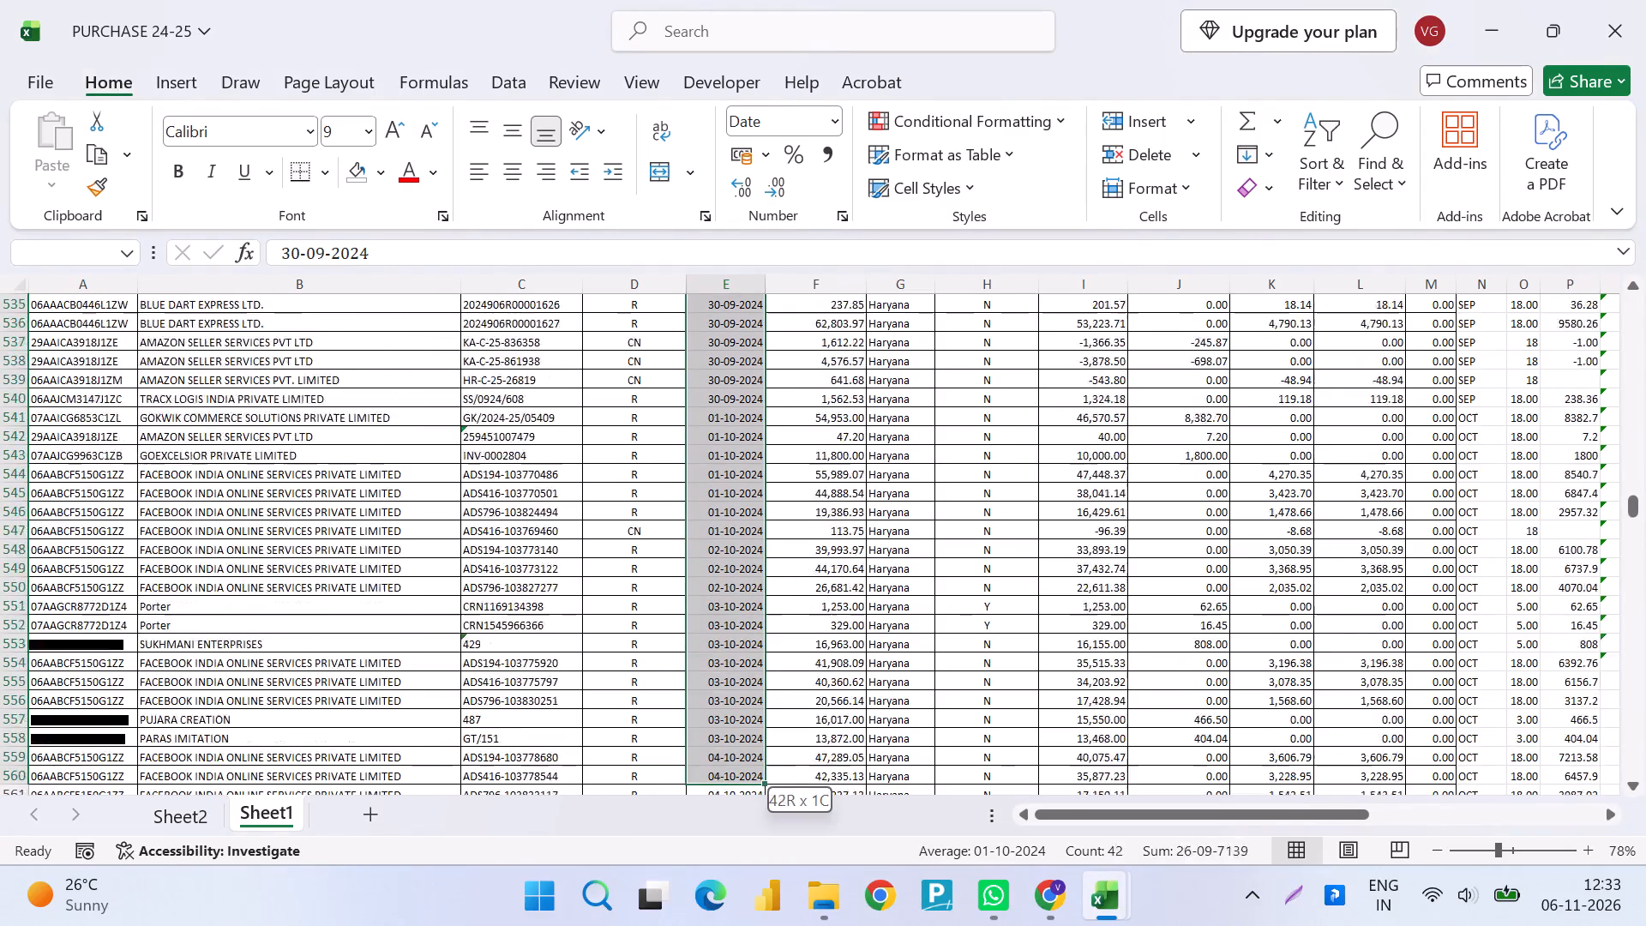
key("shift+Up")
key("shift+Up")
key("shift+Up")
key("shift+Up")
key("shift+Up")
key("shift+Up")
key("shift+Up")
key("shift+Up")
key("shift+Up")
key("shift+Up")
key("shift+Up")
key("shift+Up")
key("shift+Up")
key("shift+Up")
key("shift+Up")
key("shift+Up")
key("shift+Up")
key("shift+Up")
key("shift+Up")
key("shift+Up")
key("shift+Up")
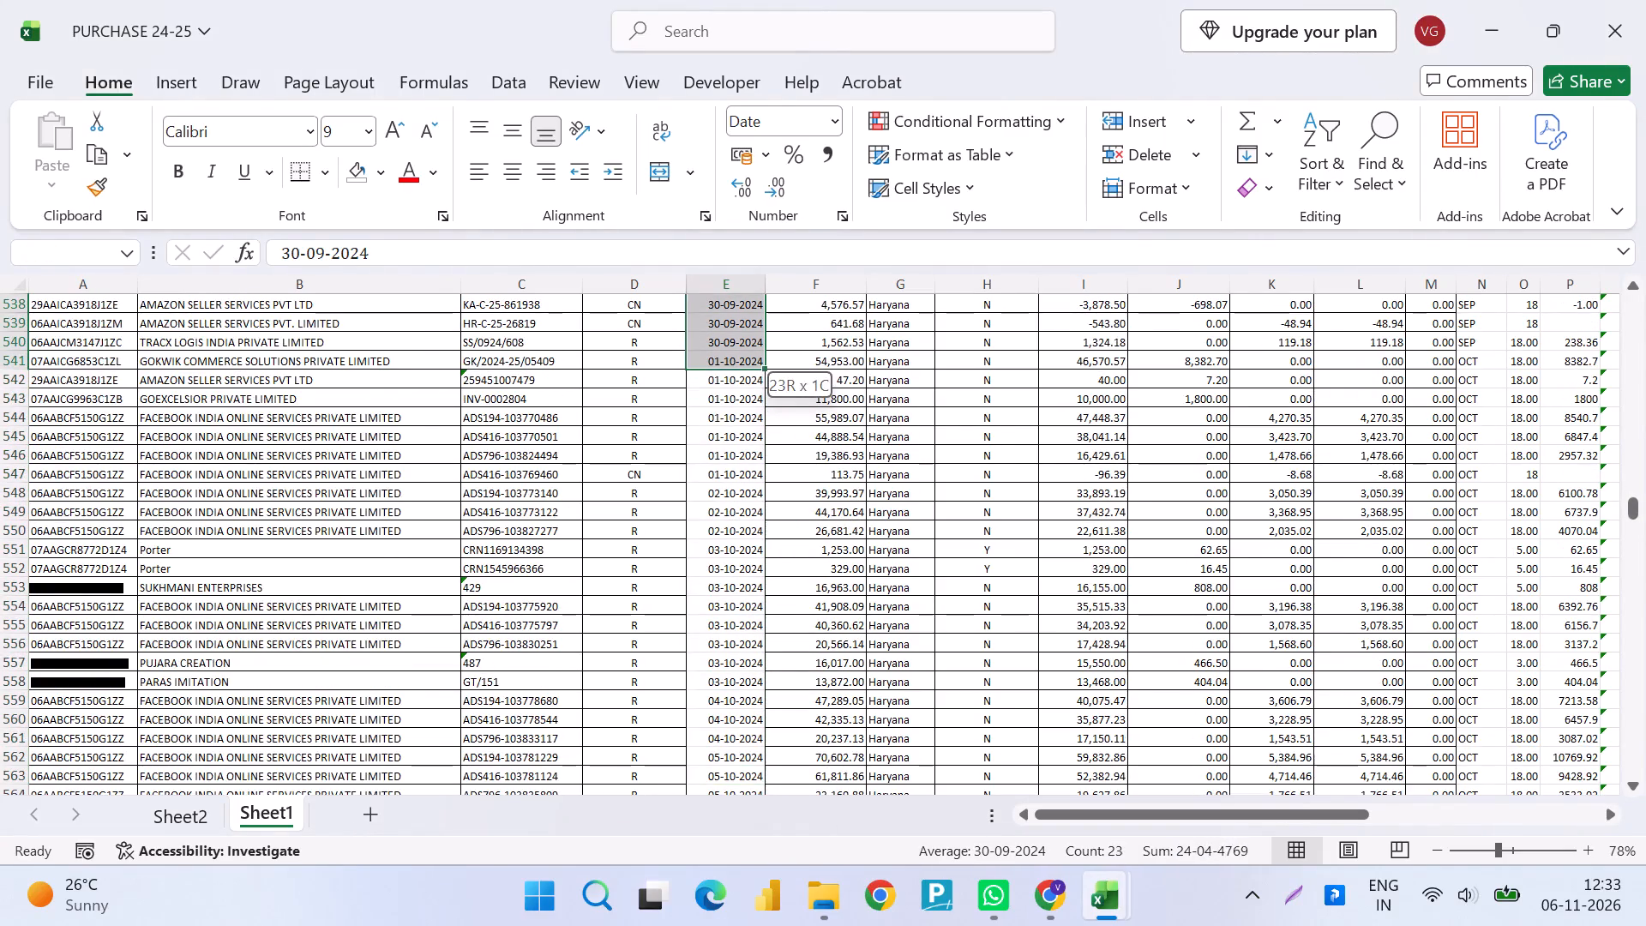
key("shift+Up")
Fill 30-09-2024 from F528 down to F549 in the refund sheet, and compare the block with PURCHASE 24-25.
key("alt+Tab")
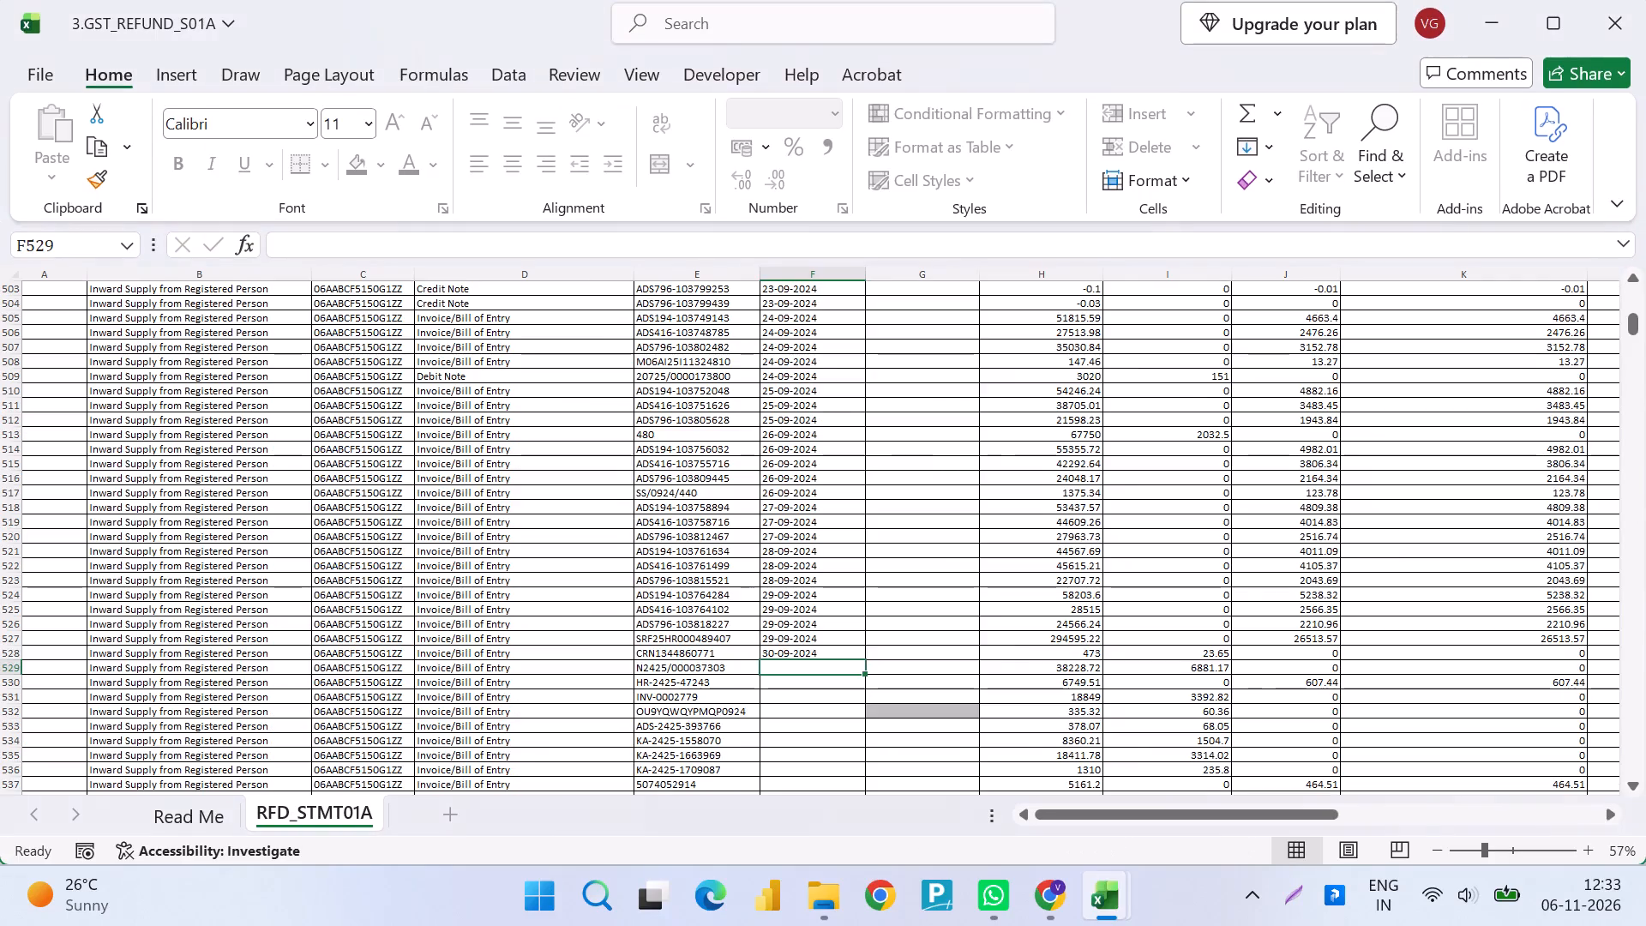
key("Up")
key("shift+Down")
key("shift+Down")
key("shift+Down")
key("shift+Down")
key("shift+Down")
key("shift+Down")
key("shift+Down")
key("shift+Down")
key("shift+Down")
key("shift+Down")
key("shift+Down")
key("shift+Down")
key("shift+Down")
key("shift+Down")
key("shift+Down")
key("shift+Down")
key("shift+Down")
key("shift+Down")
key("shift+Down")
key("shift+Down")
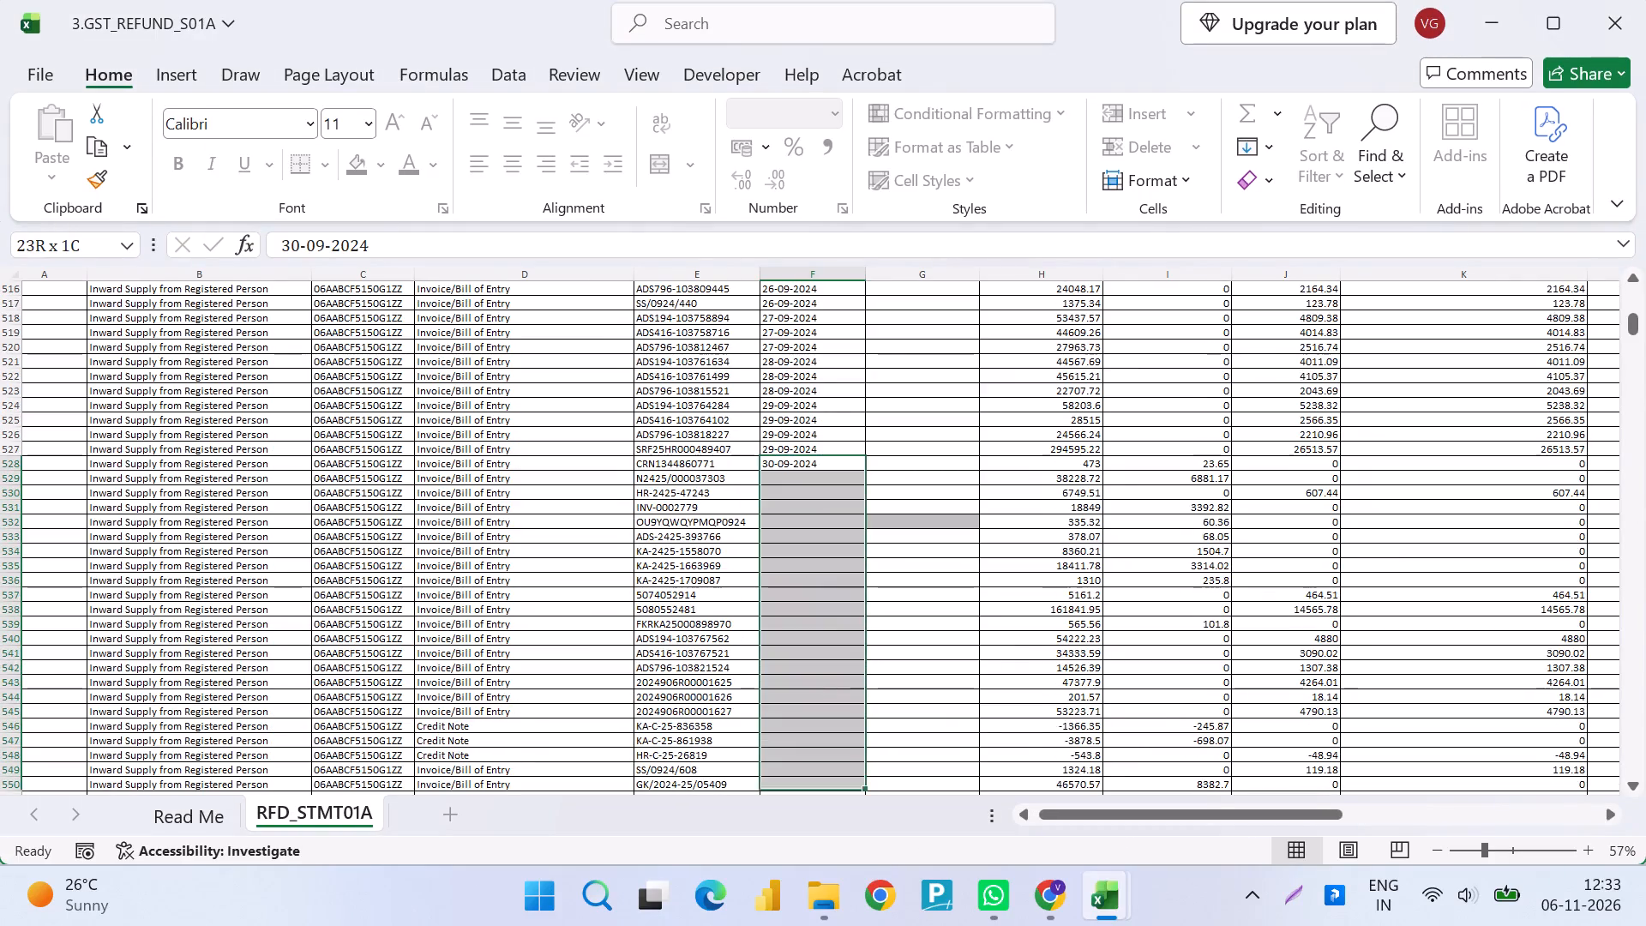
key("shift+Up")
key("shift+Up")
key("shift+Down")
key("ctrl+d")
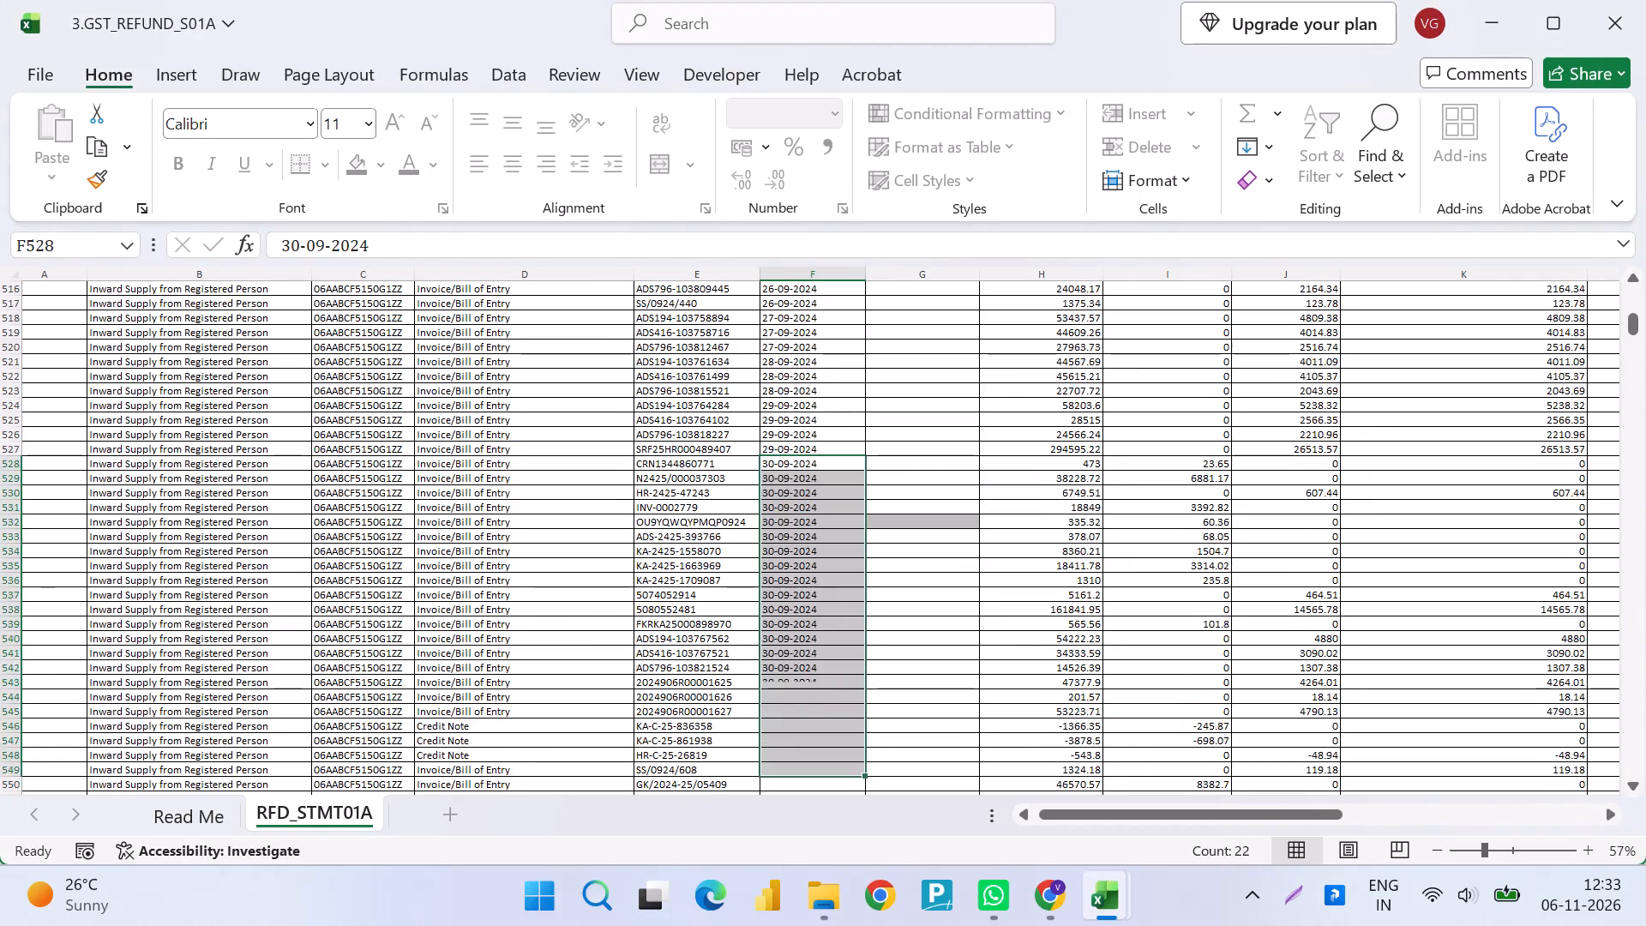
key("alt+Tab")
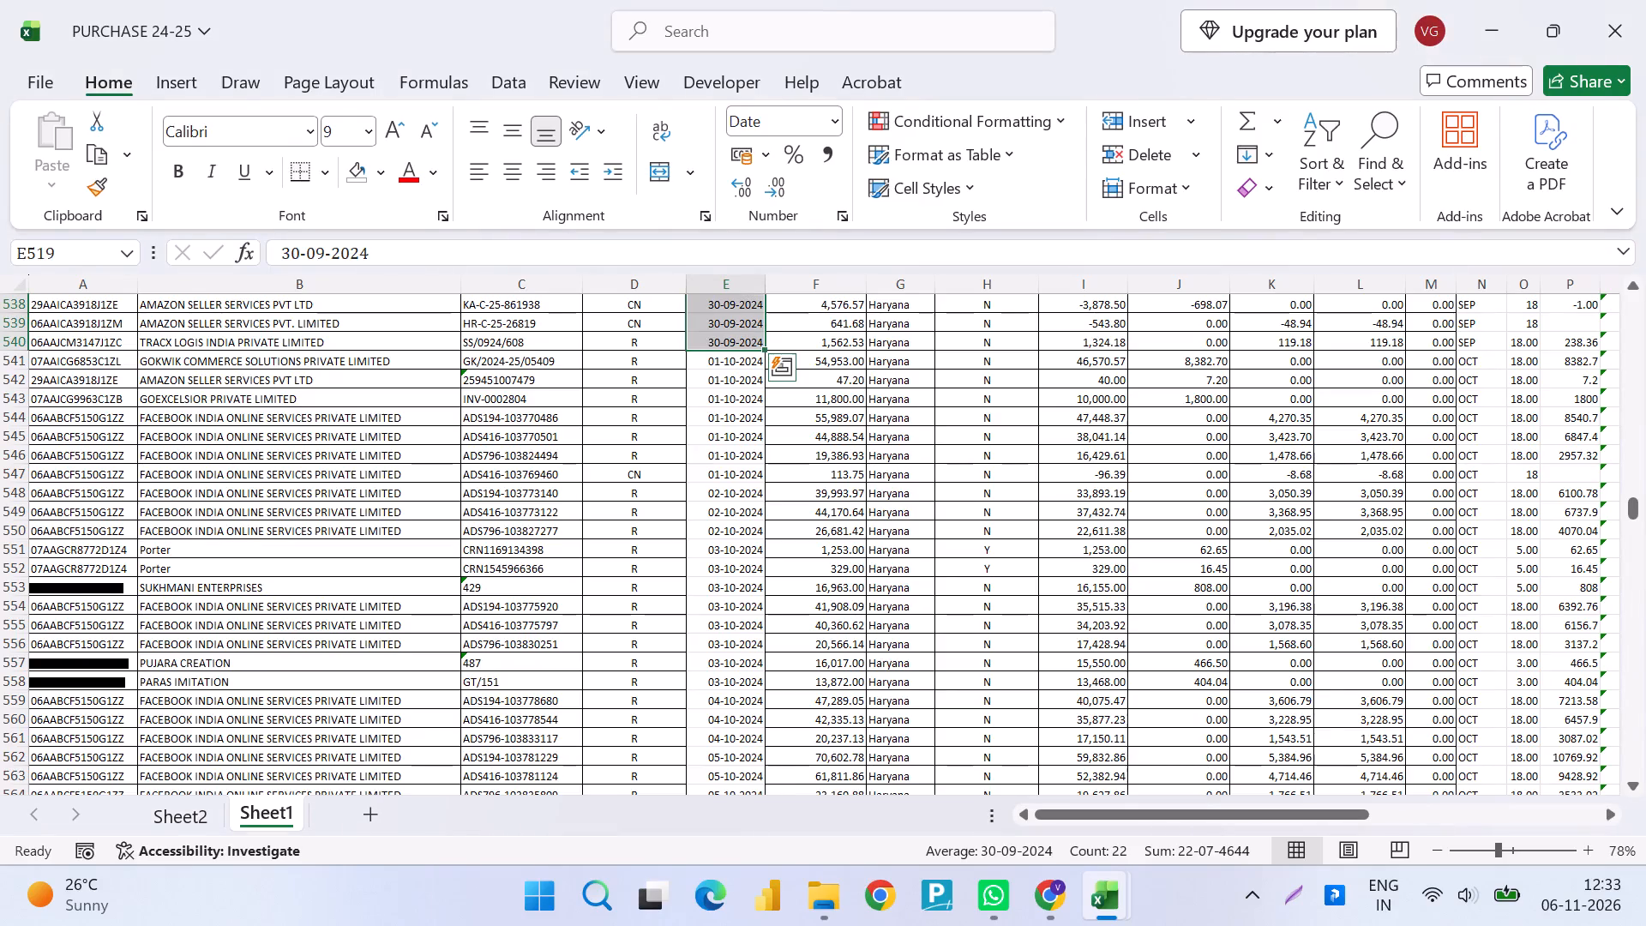
key("alt+Tab")
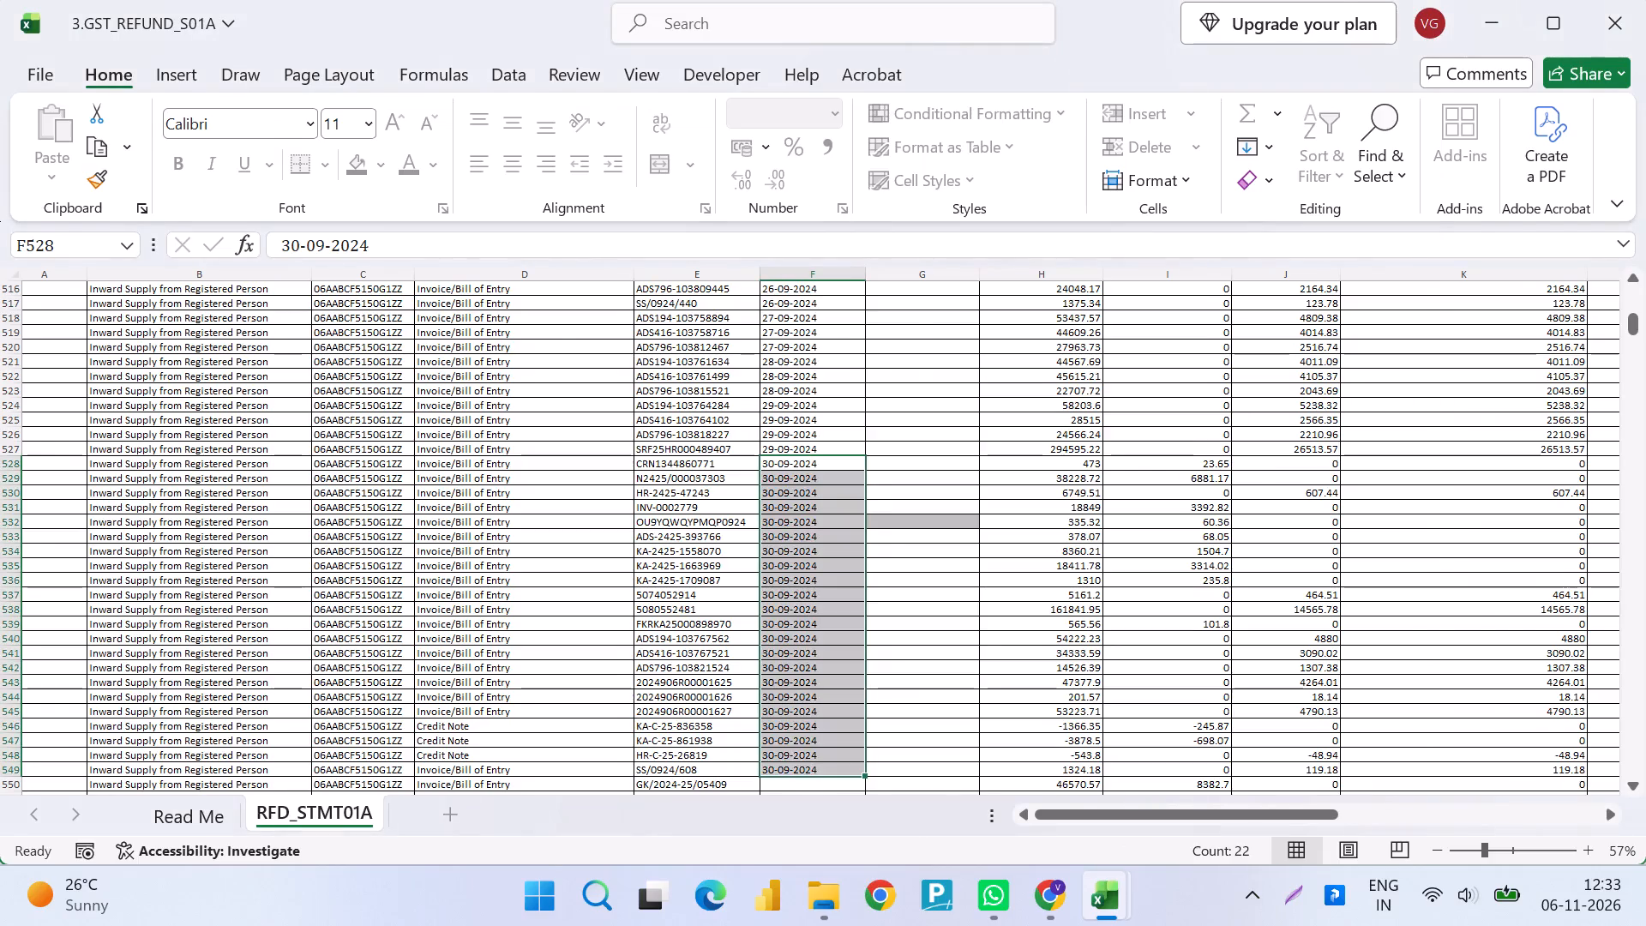
key("alt+Tab")
key("alt+Tab")
Save the GST refund workbook.
key("ctrl+s")
key("ctrl+s")
key("ctrl+s")
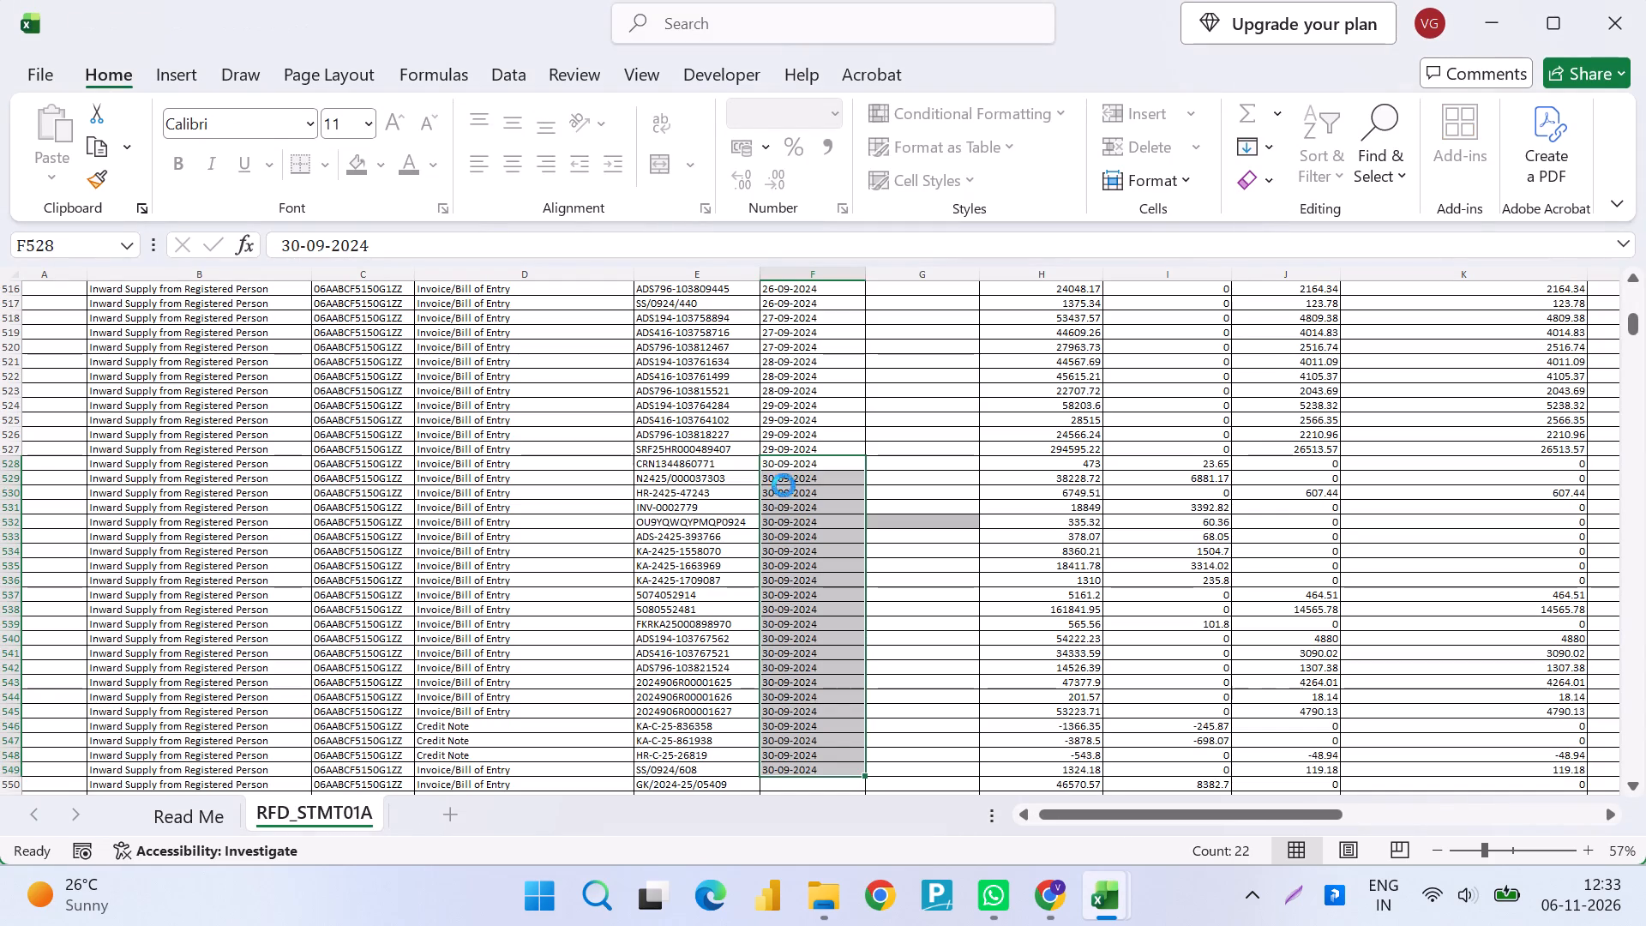
key("ctrl+s")
key("ctrl+s")
key("ctrl+s")
key("ctrl+s")
key("ctrl+s")
Match the first 01-10-2024 row, E541 of PURCHASE 24-25, with the blank date cell F550 of the refund sheet.
key("alt+Tab")
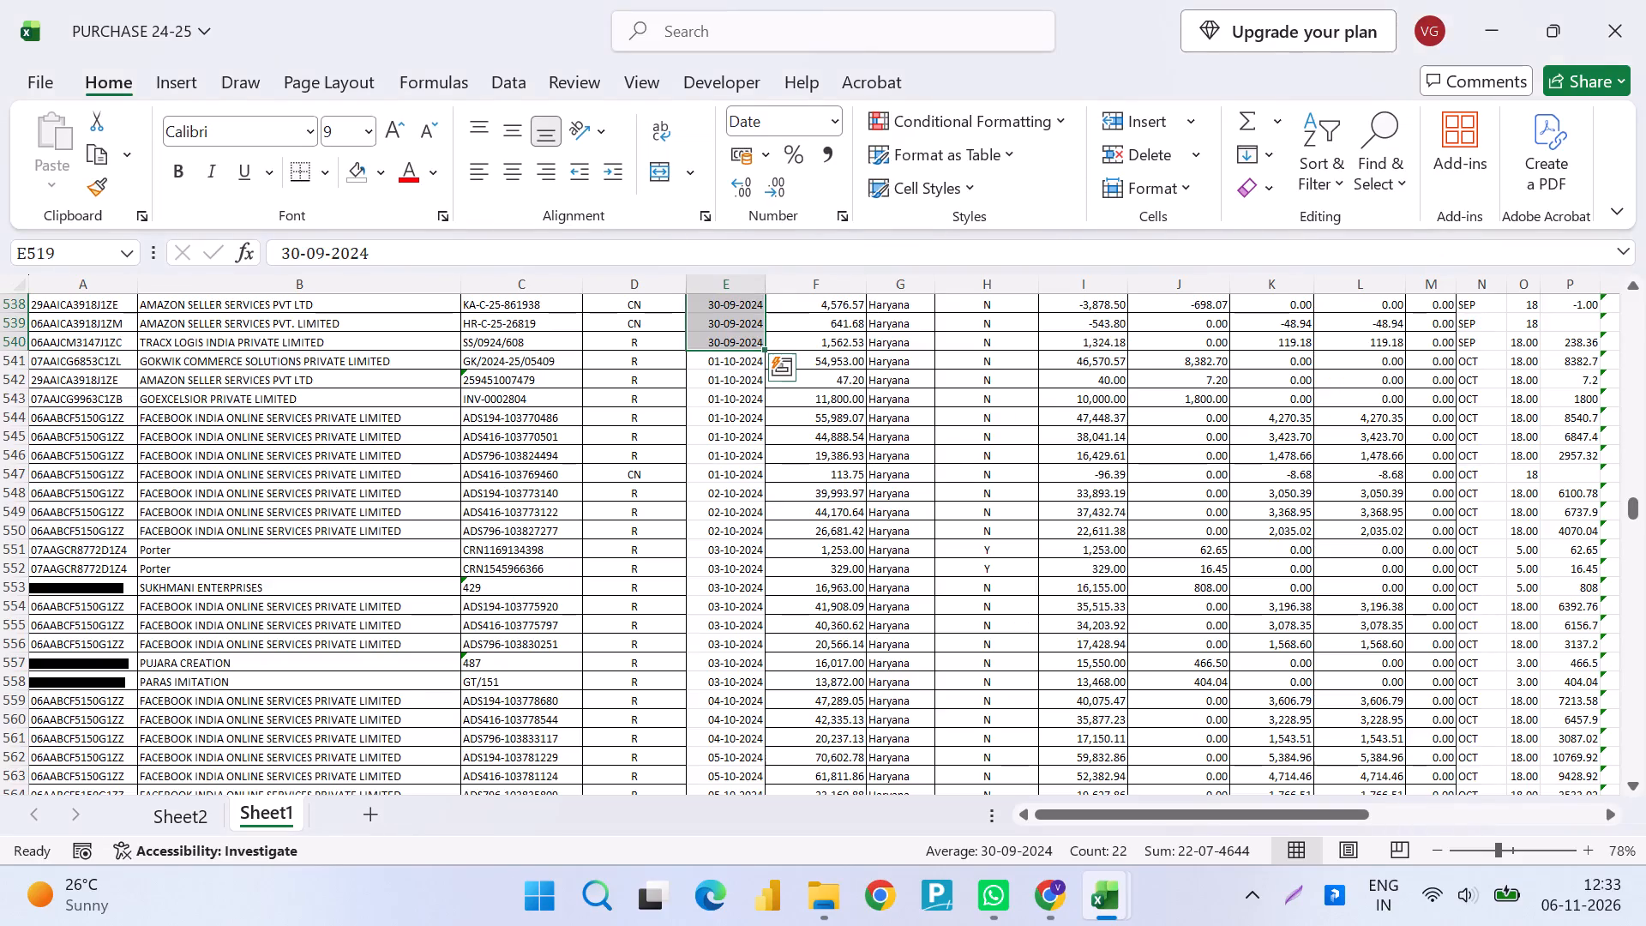
left_click(719, 368)
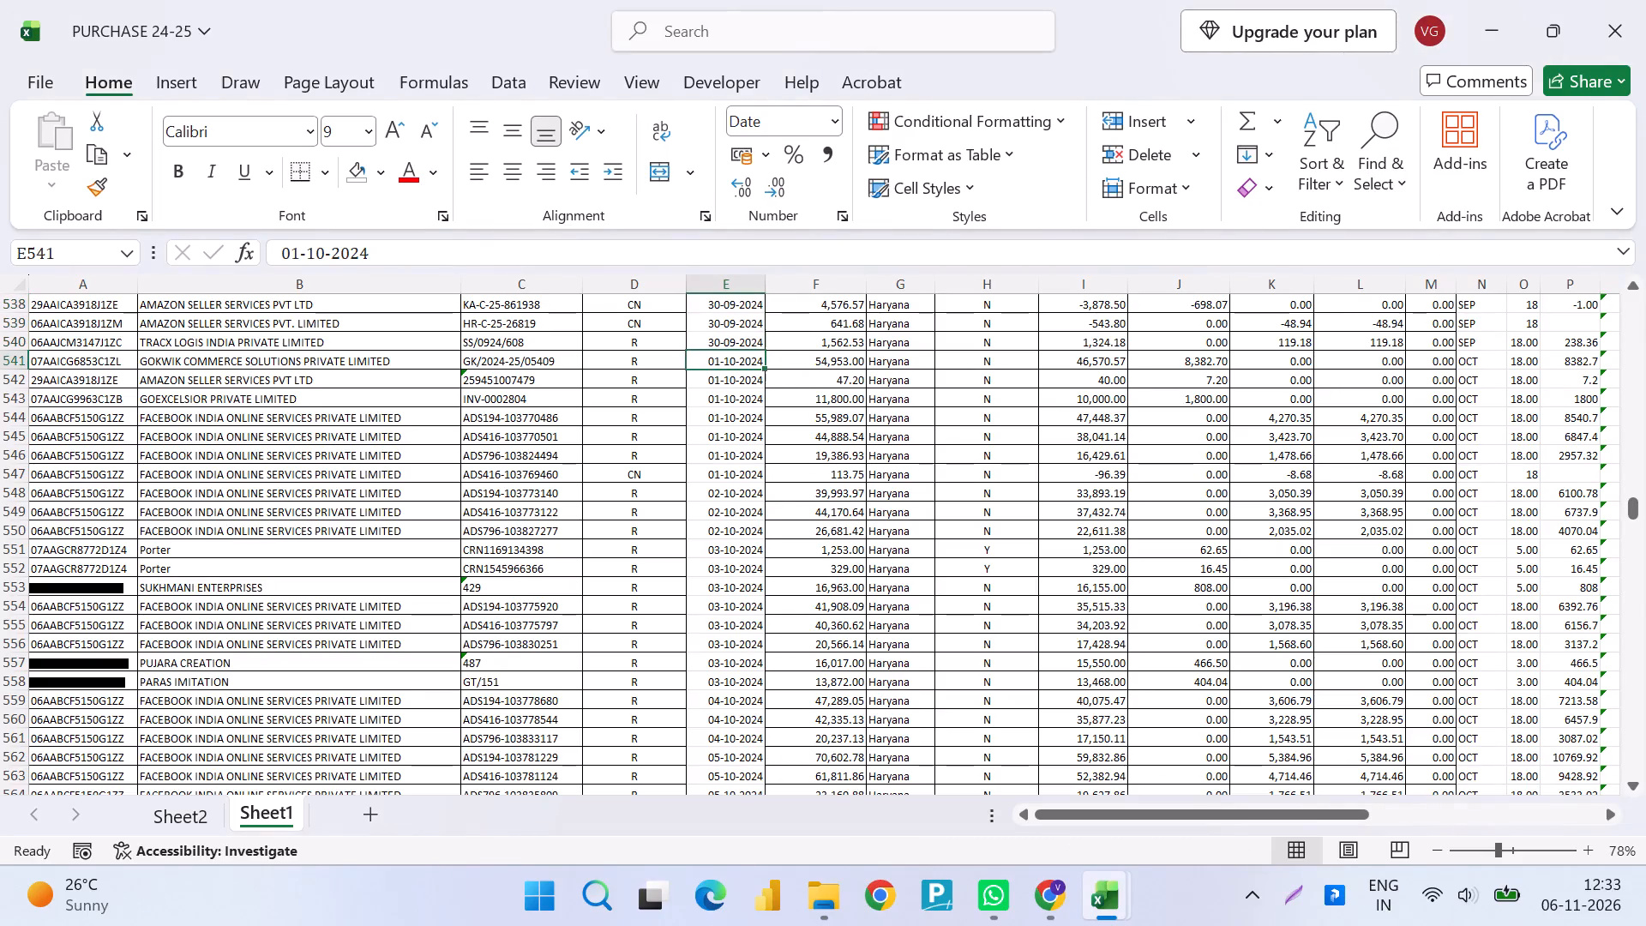
key("alt+Tab")
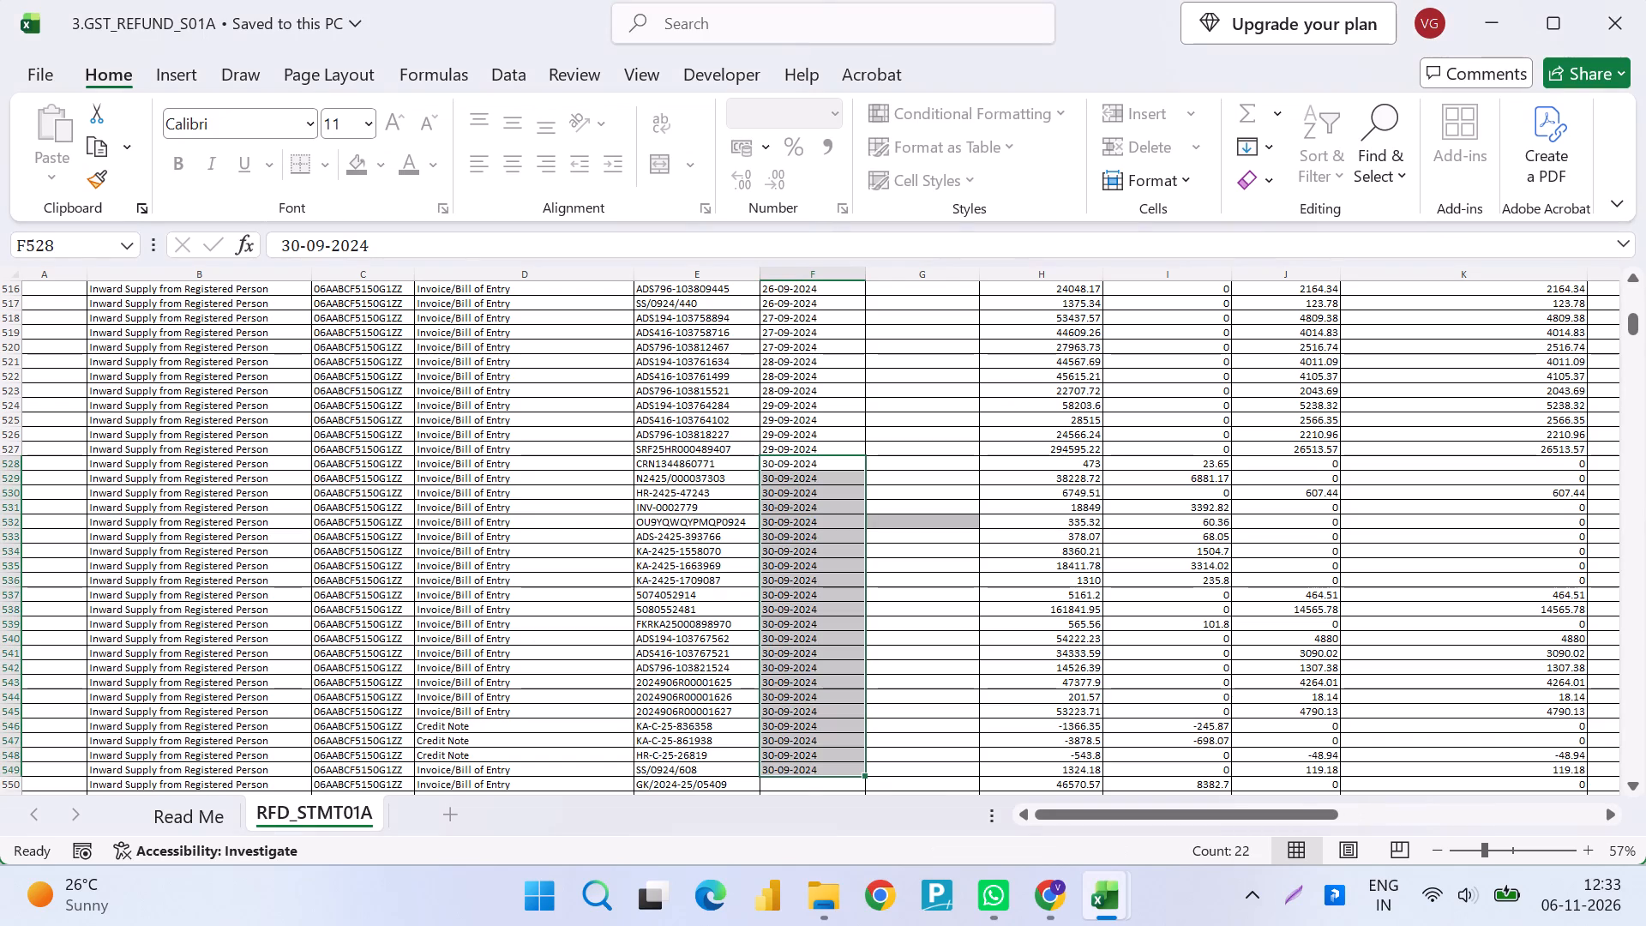
key("ctrl+Down")
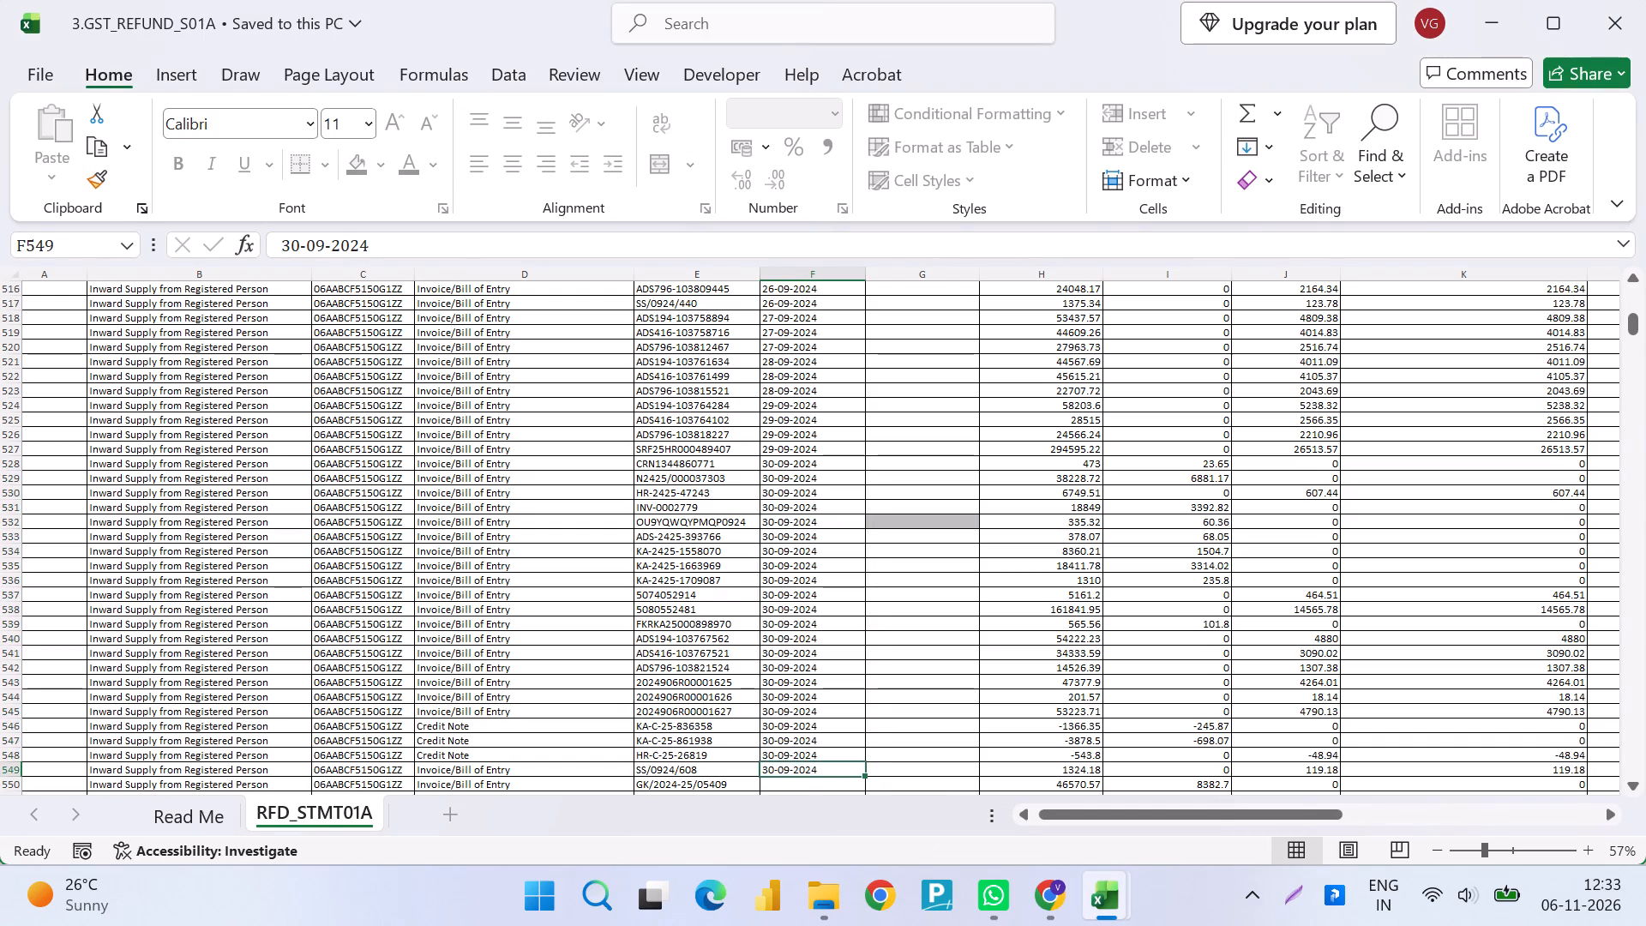
key("Down")
key("alt+Tab")
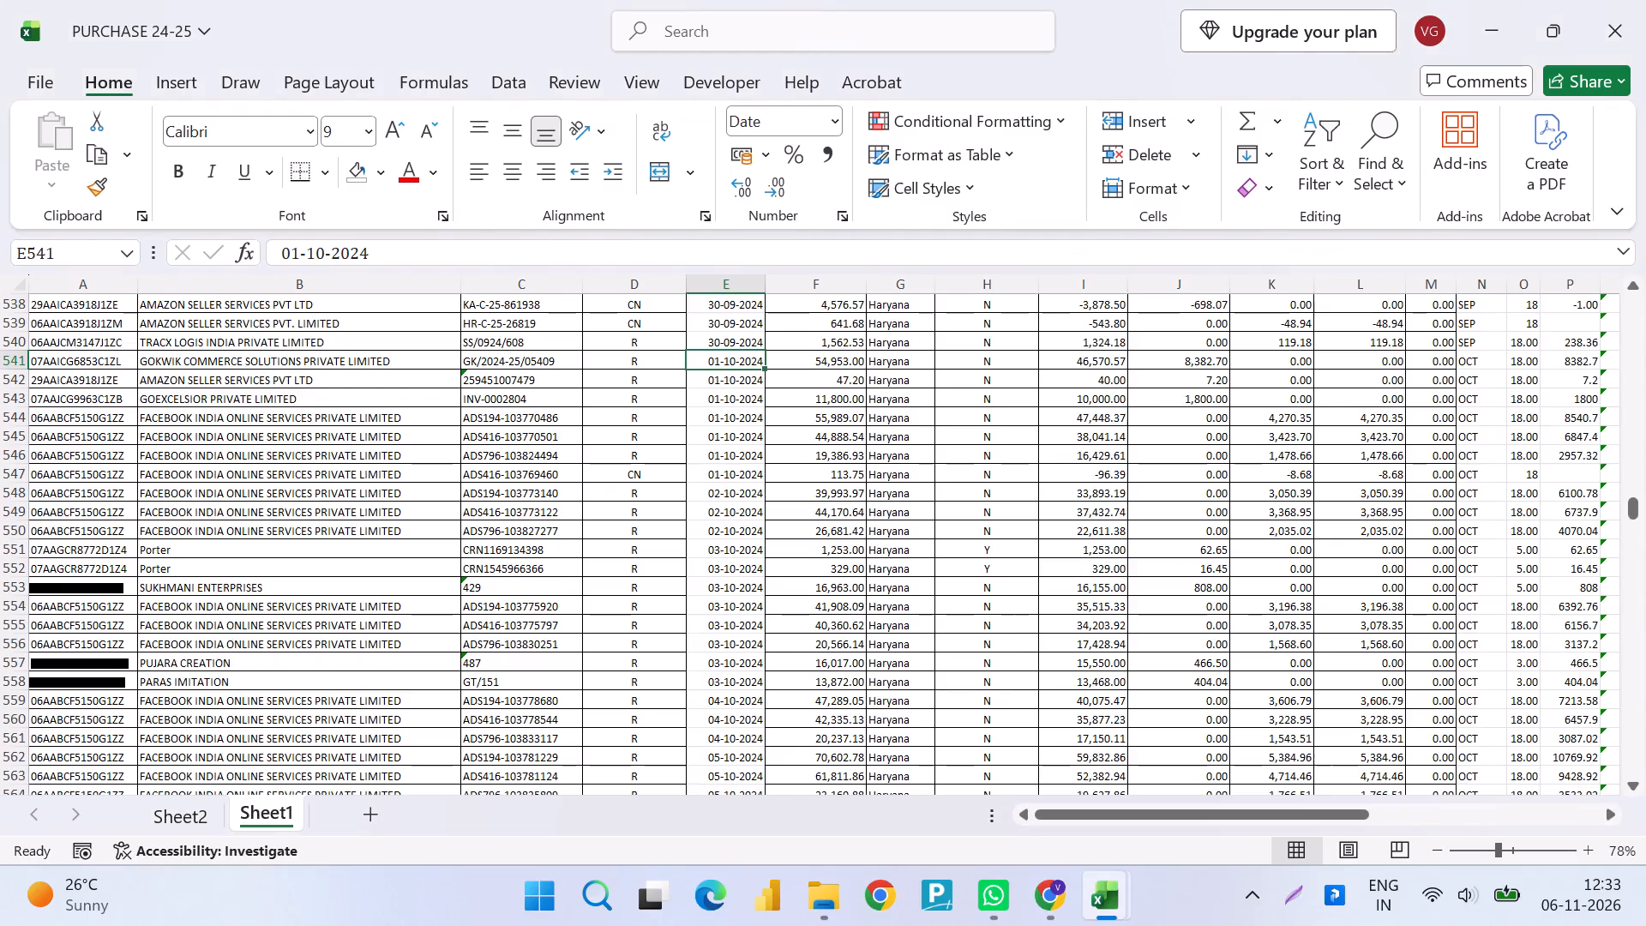
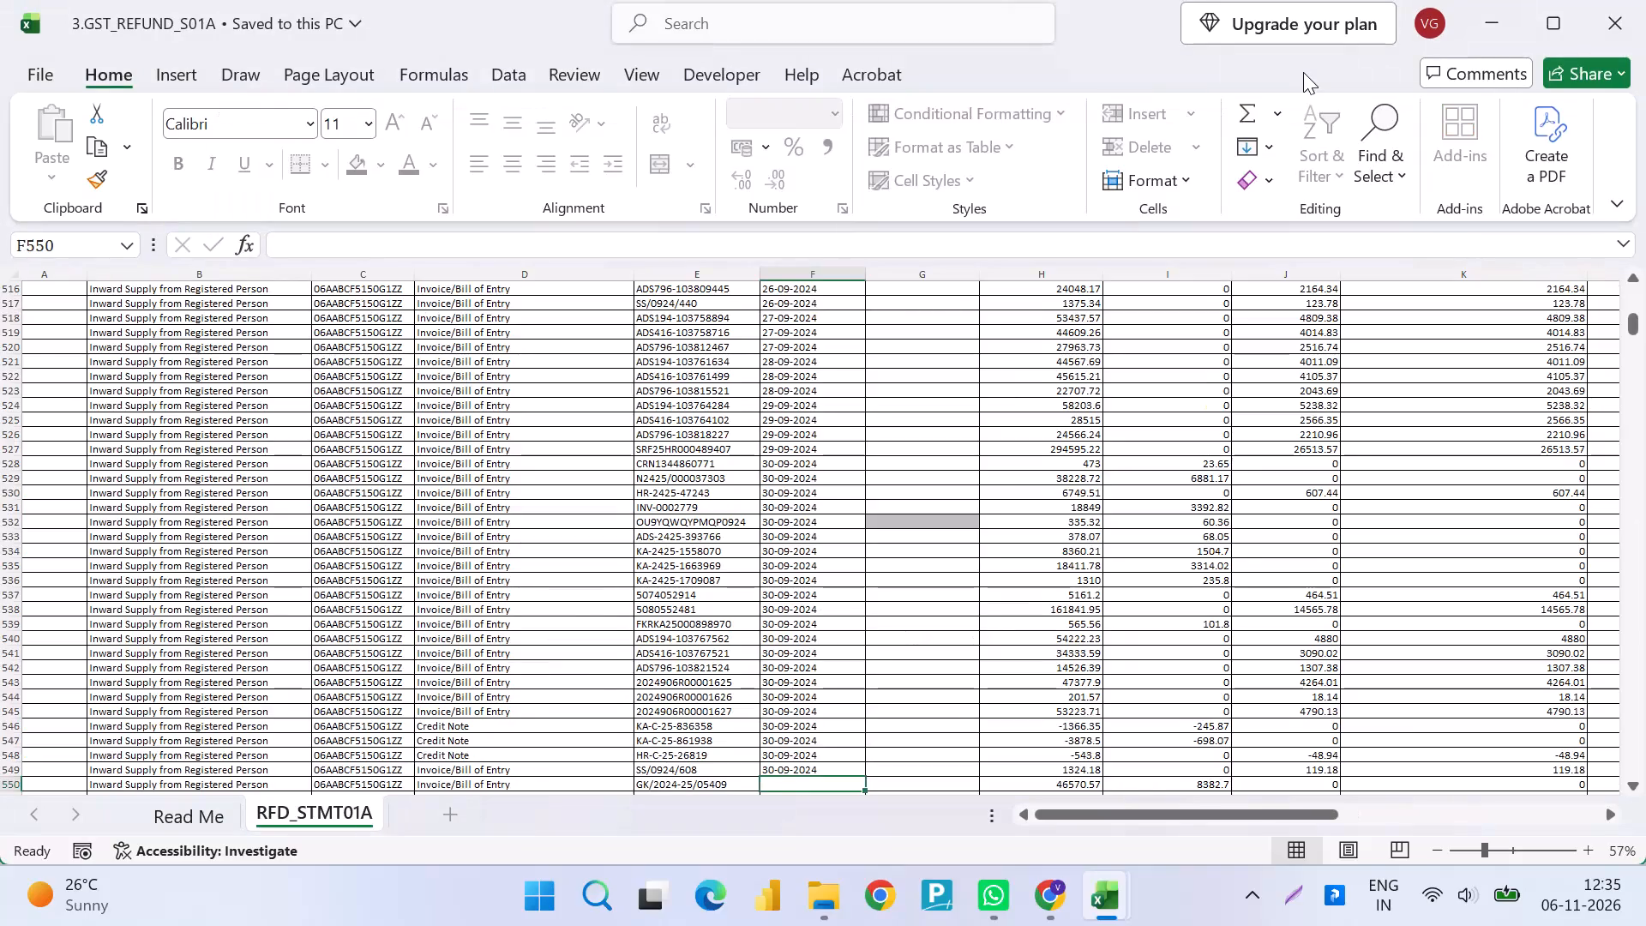
Select the dates from E541 to E548 in PURCHASE 24-25 to check how far 01-10-2024 runs.
key("alt+Tab")
key("shift+Down")
key("shift+Down")
key("shift+Down")
key("shift+Down")
key("shift+Down")
key("shift+Down")
key("shift+Down")
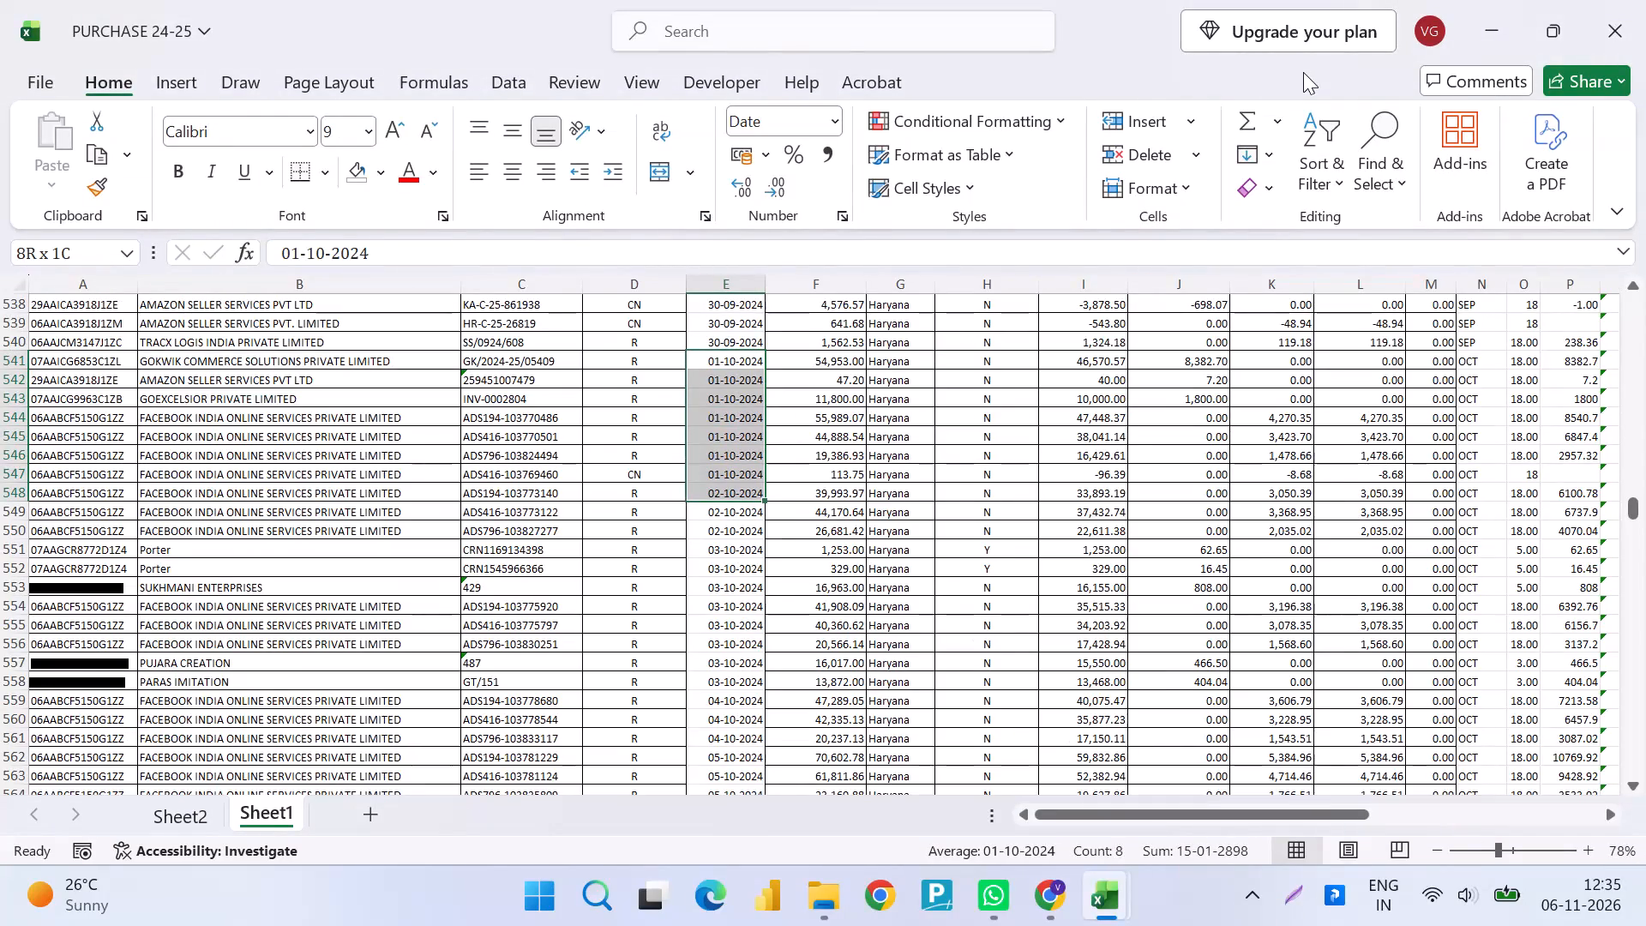
Enter 01-10-2024 in the blank date cell F550 of the refund sheet, based on the date above it.
key("alt+Tab")
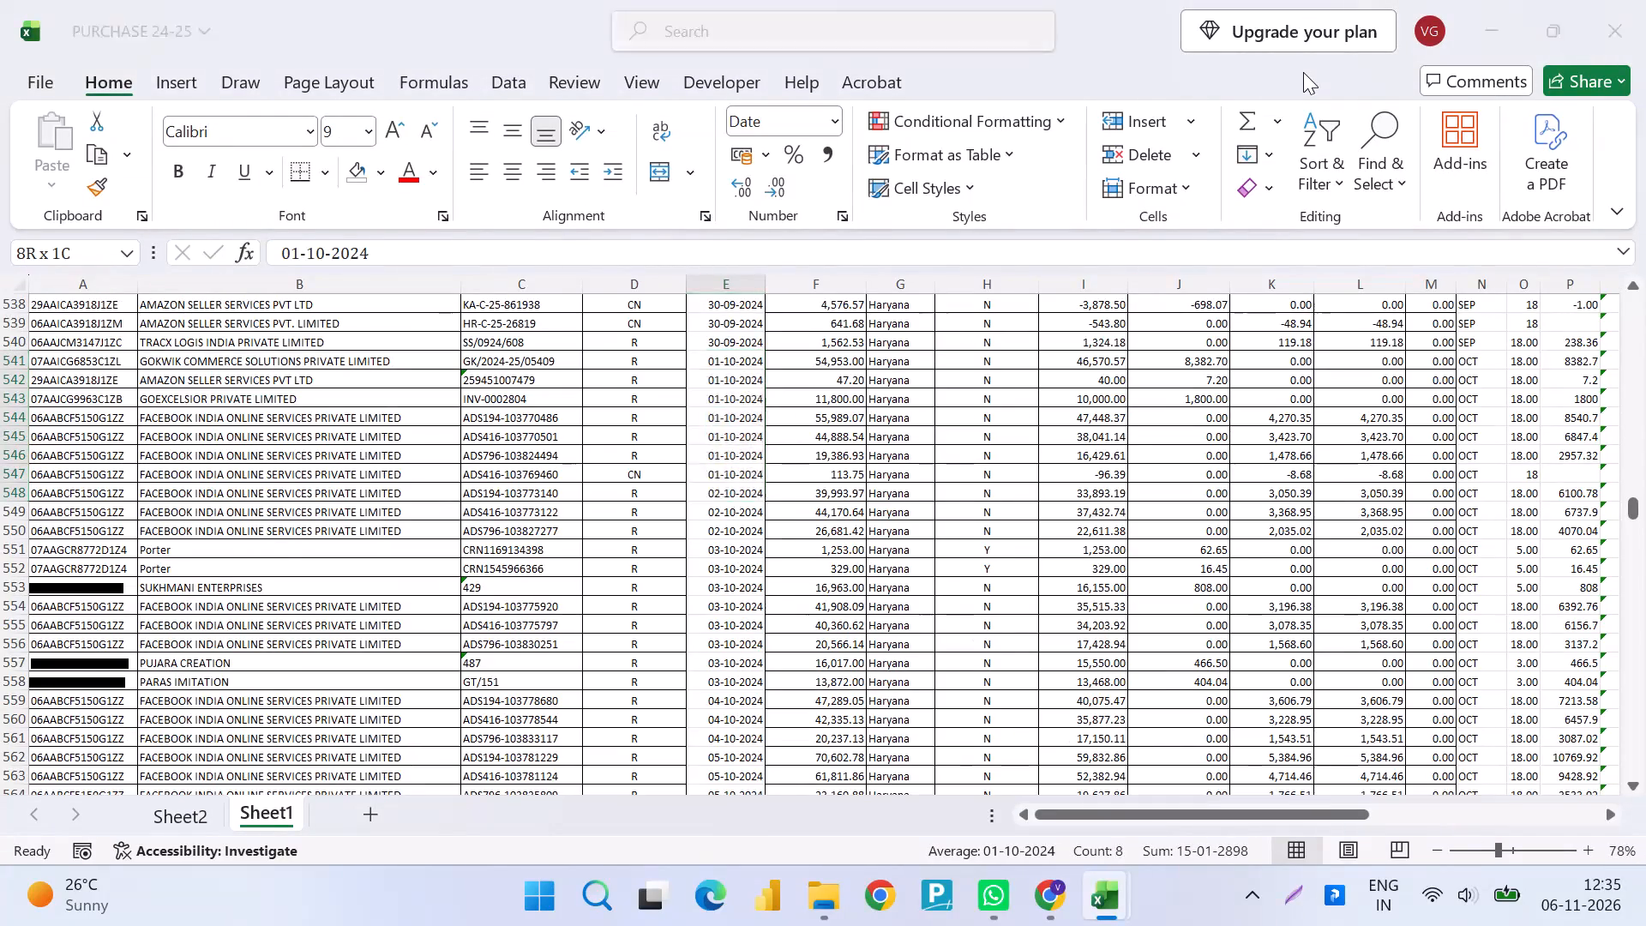
key("ctrl+d")
key("F2")
key("ctrl+Left")
key("ctrl+Left")
key("ctrl+Left")
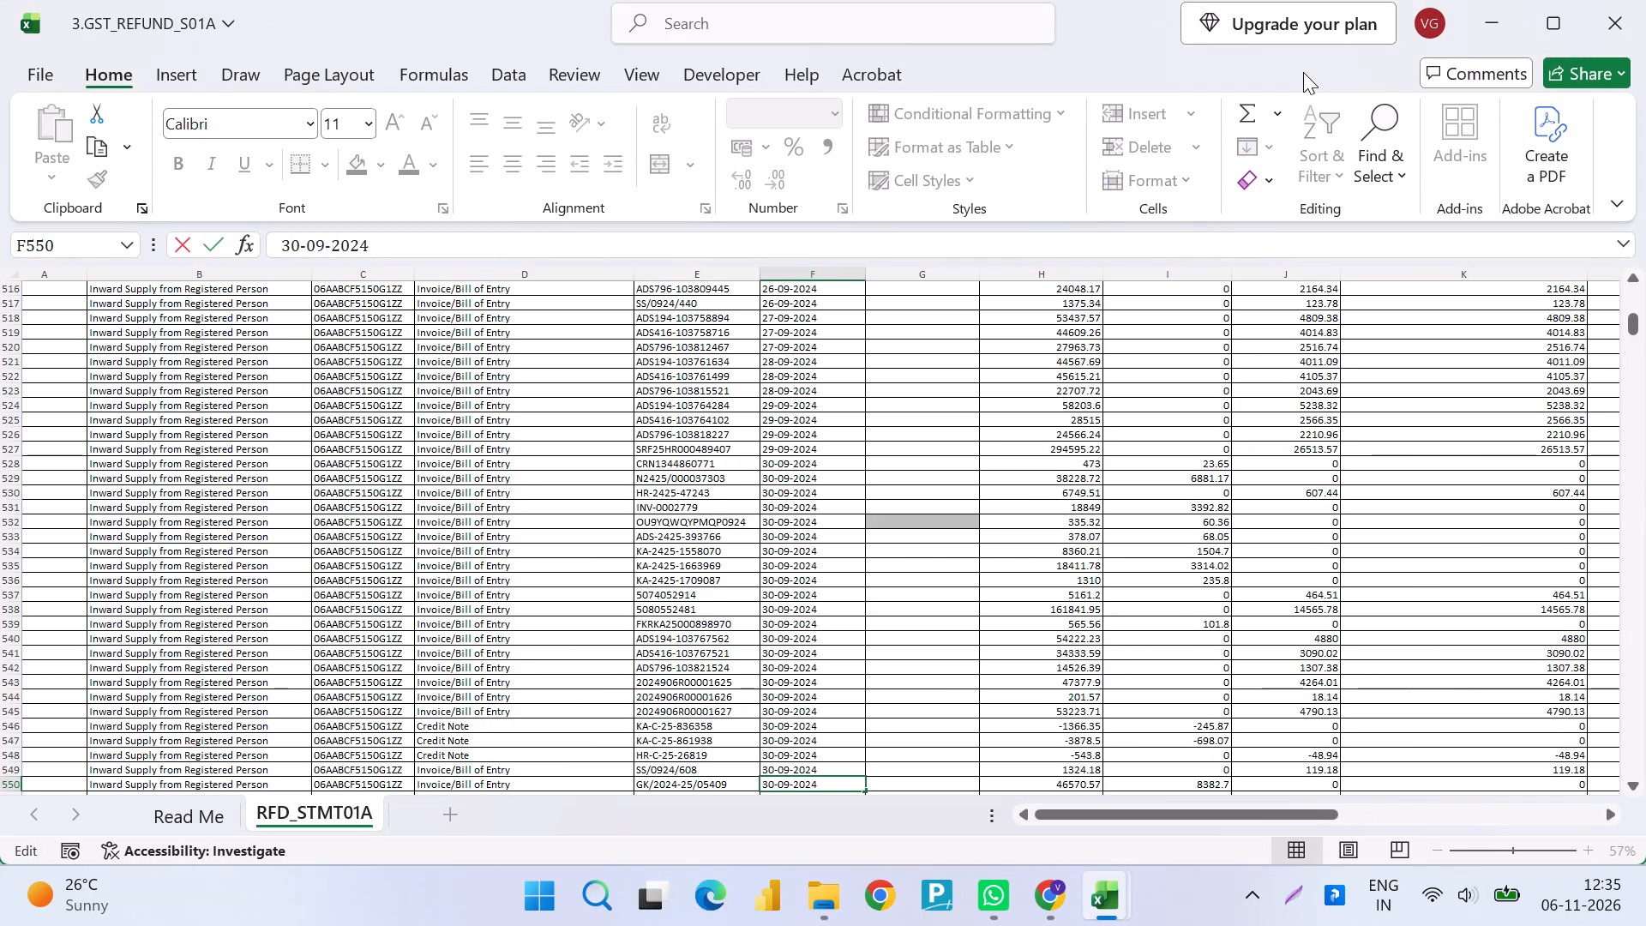
key("Left")
key("shift+Left")
key("shift+Left")
key("shift+Left")
type("01")
key("Right")
key("Right")
key("shift+Right")
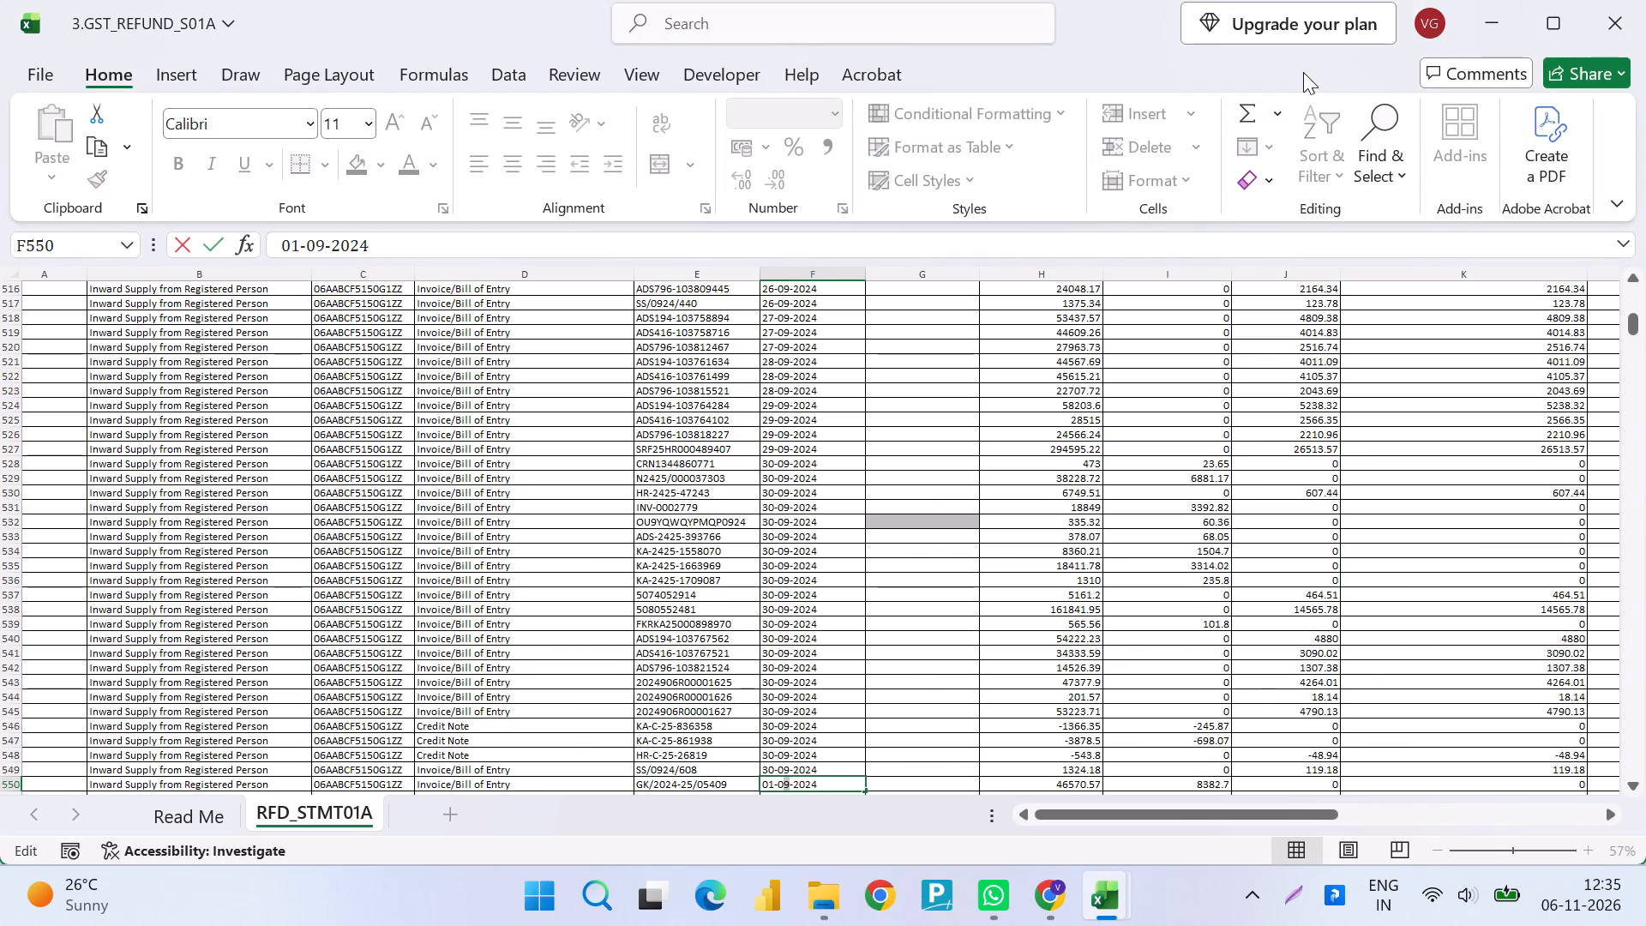
key("BackSpace")
key("Left")
key("1")
key("Return")
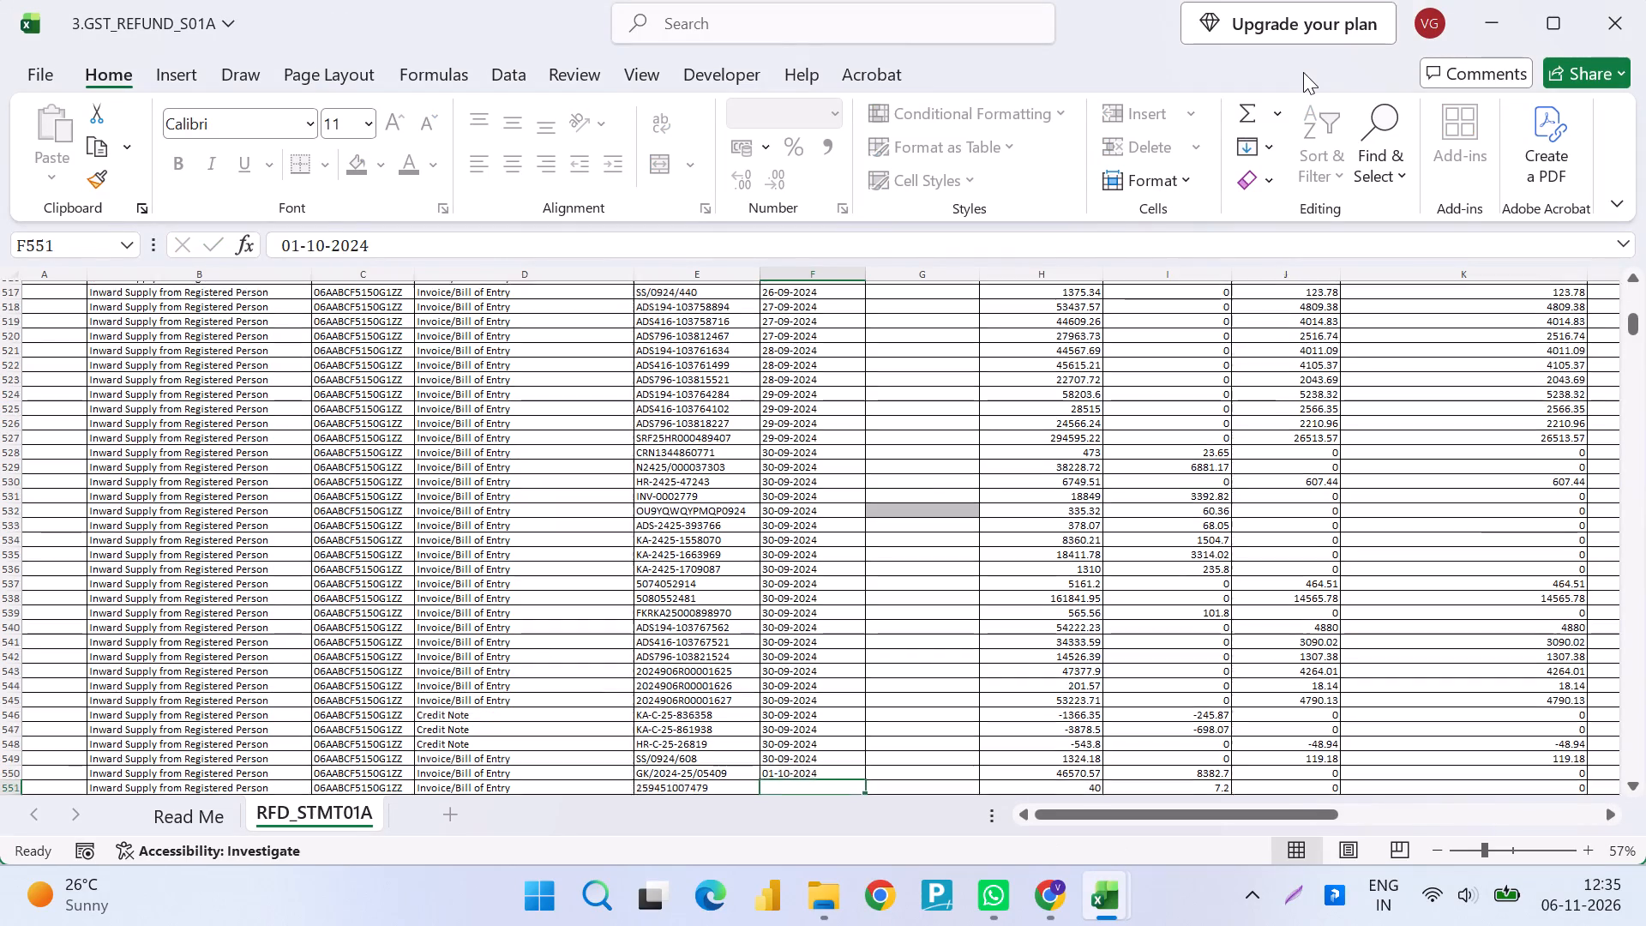
Fill 01-10-2024 from F550 down to F561 in the refund sheet.
key("Up")
key("shift+Down")
key("shift+Down")
key("shift+Down")
key("shift+Down")
key("shift+Down")
key("shift+Down")
key("shift+Down")
key("shift+Down")
key("shift+Down")
key("shift+Down")
key("shift+Down")
key("shift+Down")
key("shift+Down")
key("shift+Down")
key("shift+Down")
key("shift+Down")
key("shift+Down")
key("shift+Down")
key("shift+Down")
key("shift+Down")
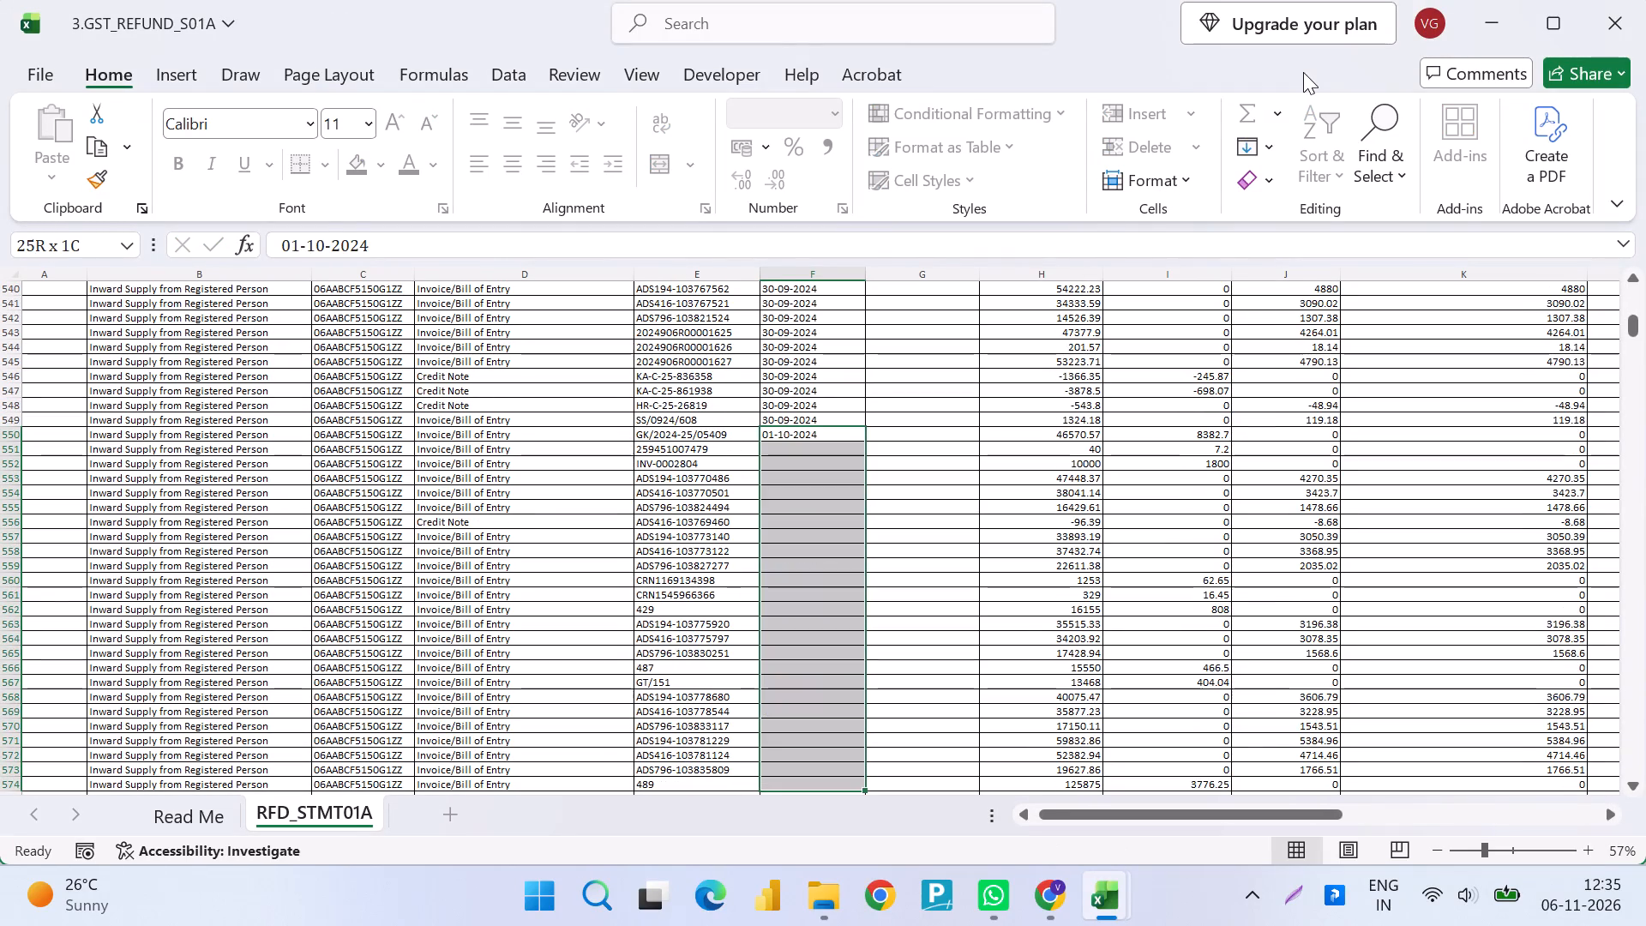
key("shift+Up")
key("shift+Up")
key("shift+Up")
key("shift+Up")
key("shift+Up")
key("shift+Up")
key("shift+Up")
key("shift+Up")
key("shift+Up")
key("shift+Up")
key("shift+Up")
key("shift+Up")
key("shift+Up")
key("ctrl+d")
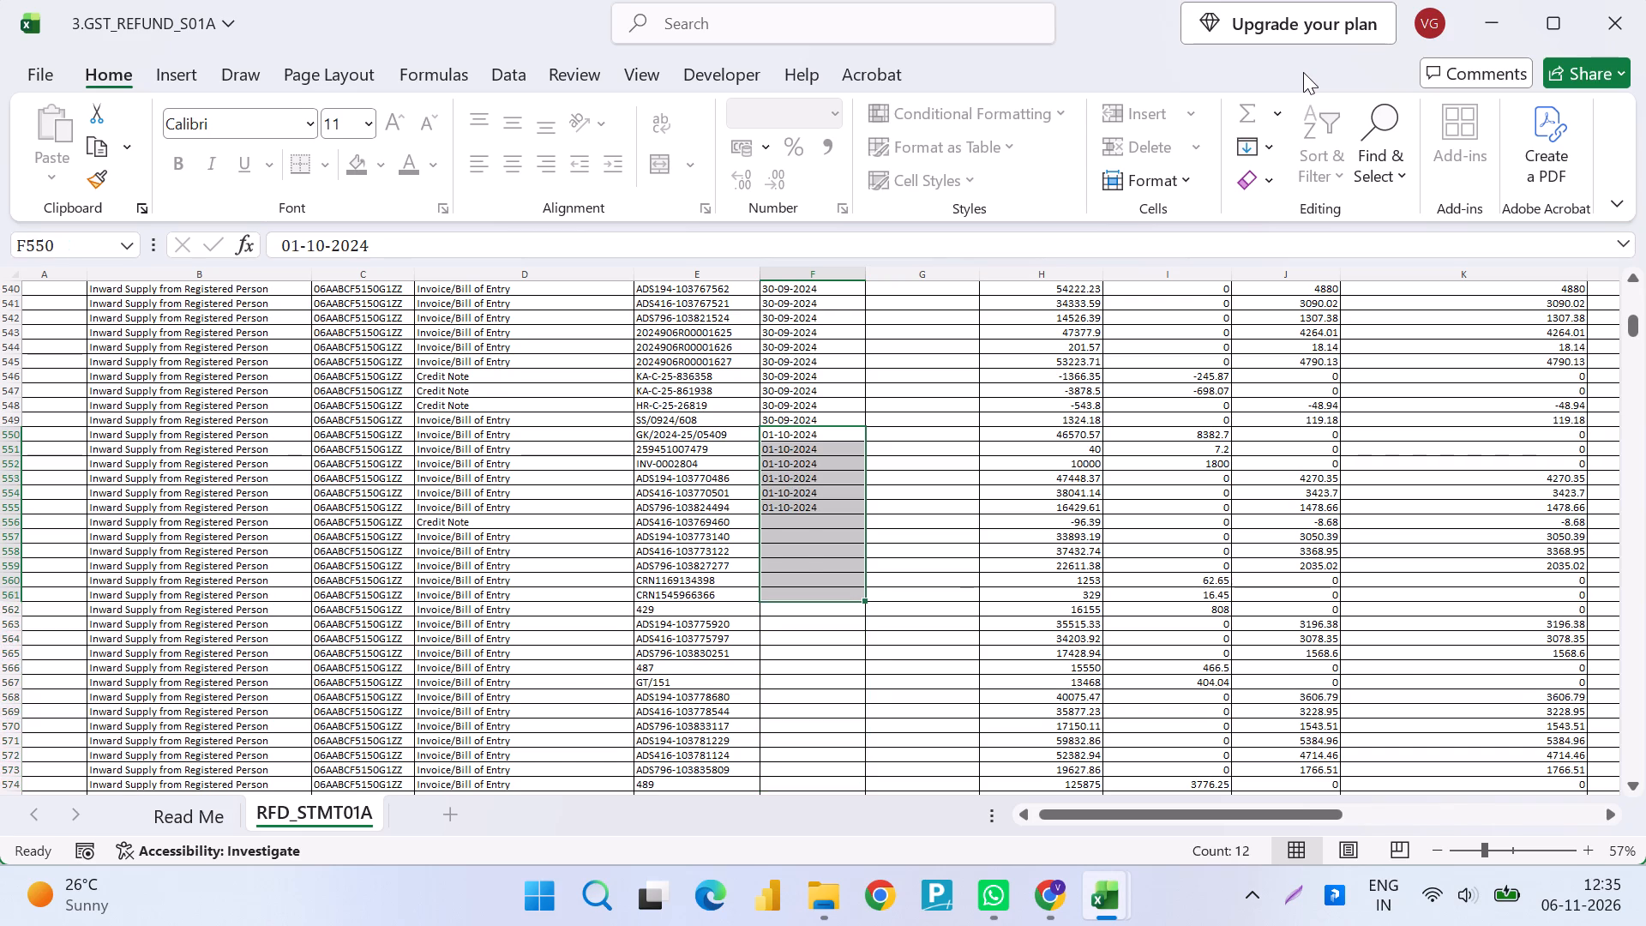
Compare the 01-10-2024 rows F550:F556 of the refund sheet with block E541:E547 of PURCHASE 24-25 by selecting both.
key("shift+Up")
key("shift+Up")
key("shift+Up")
key("shift+Up")
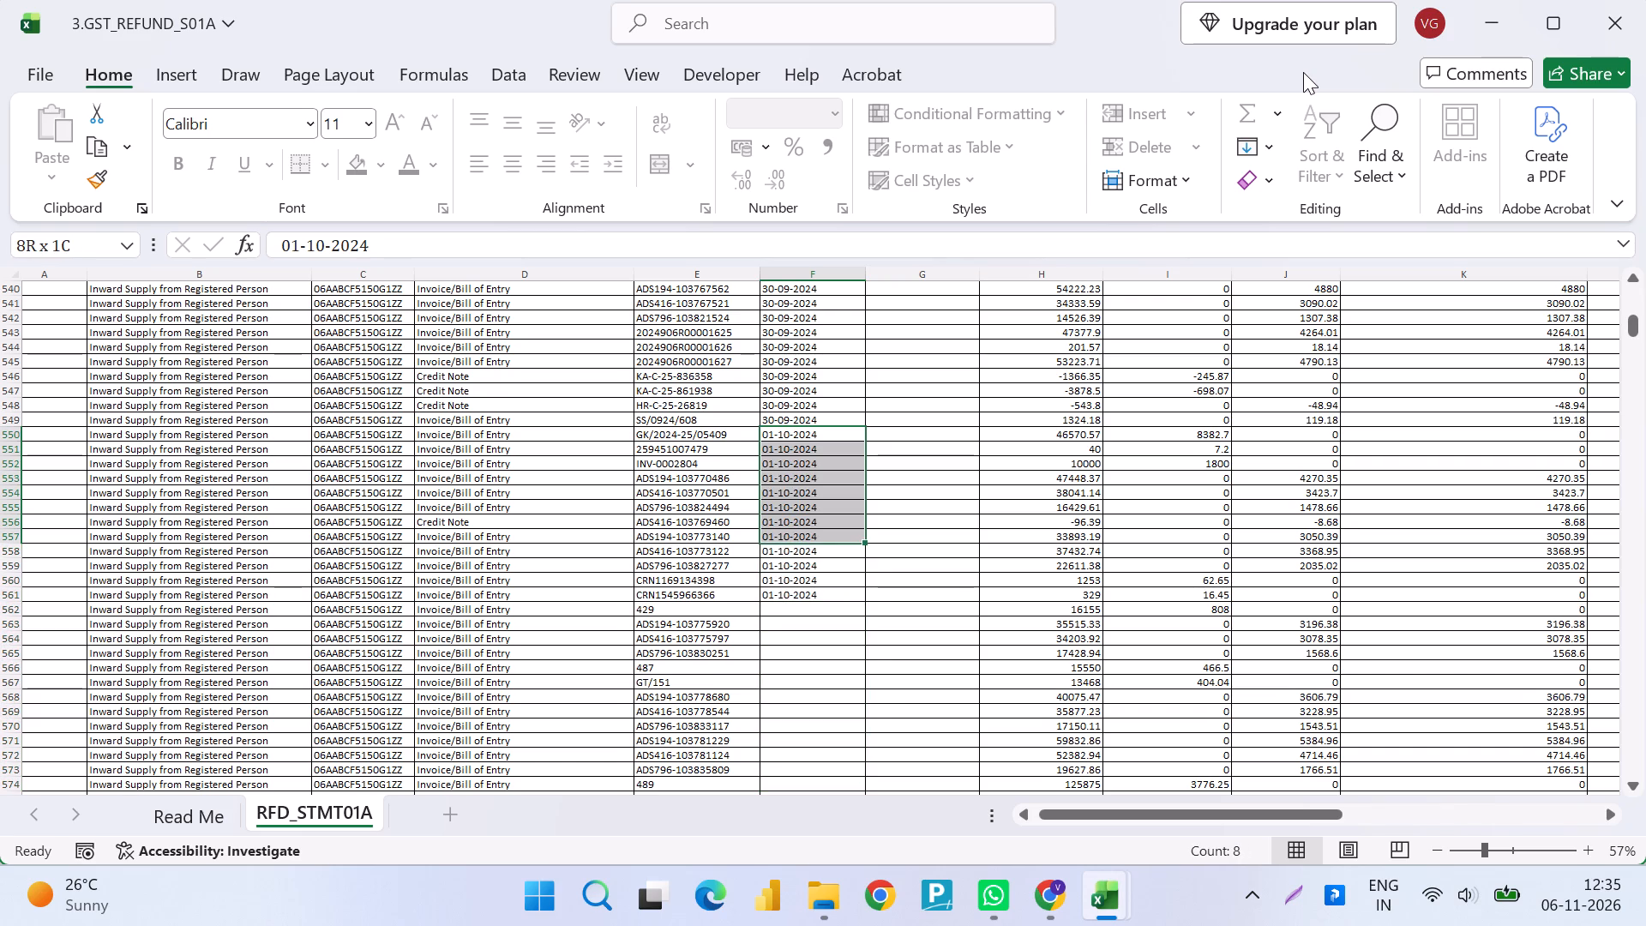
key("shift+Up")
key("alt+Tab")
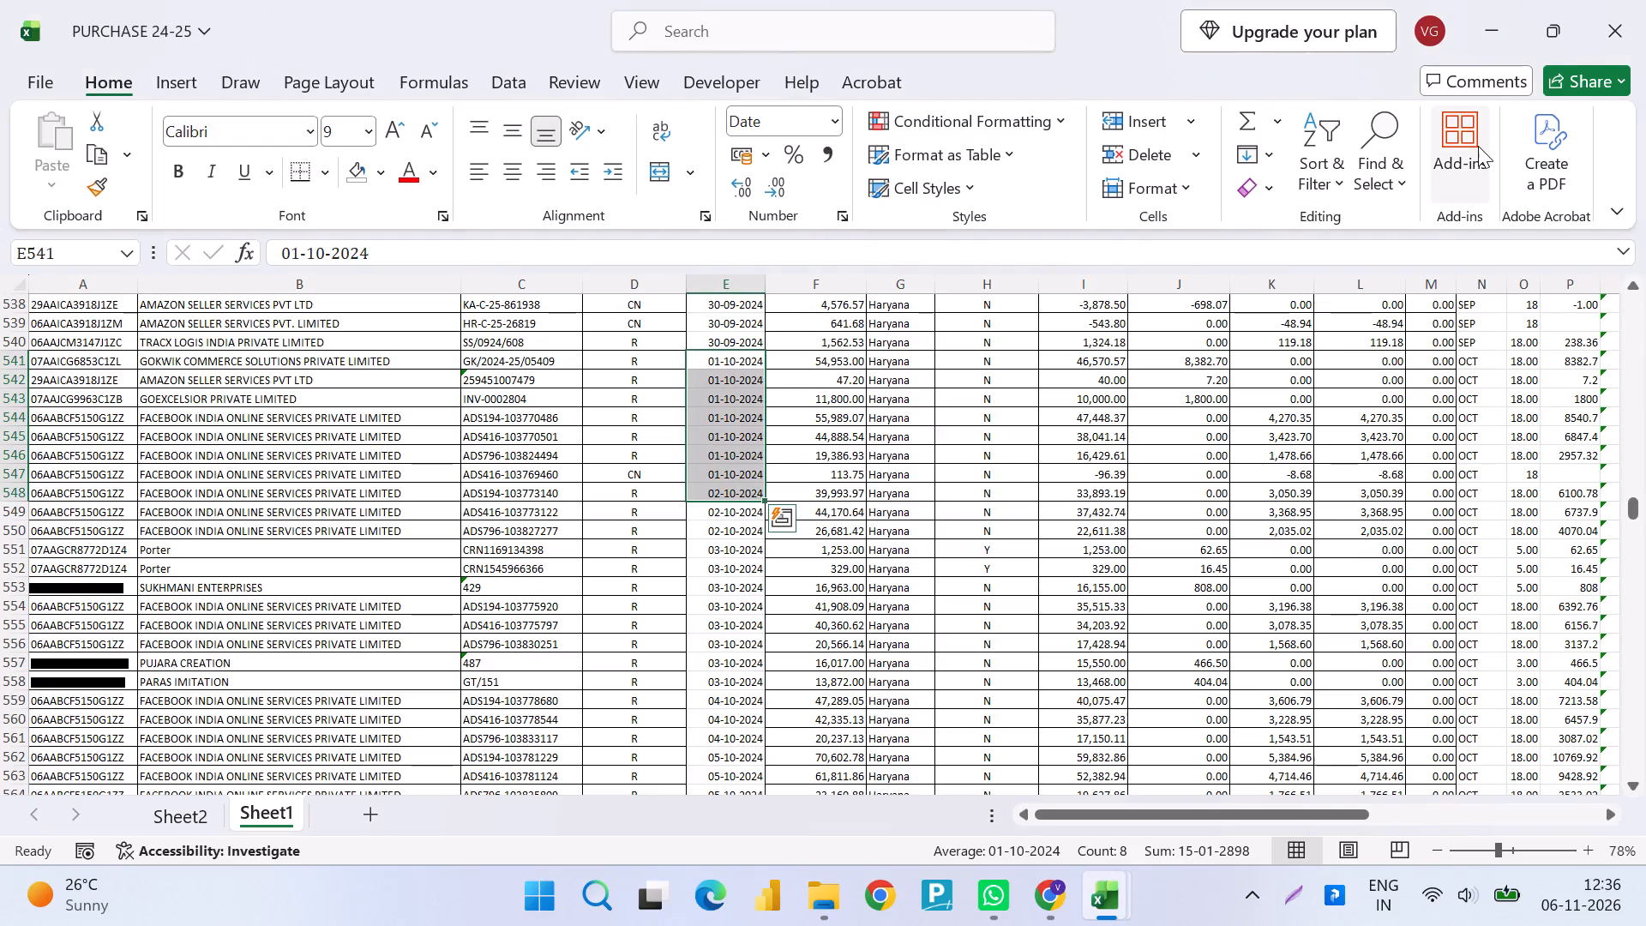
key("shift+Up")
key("alt+Tab")
key("alt+Tab")
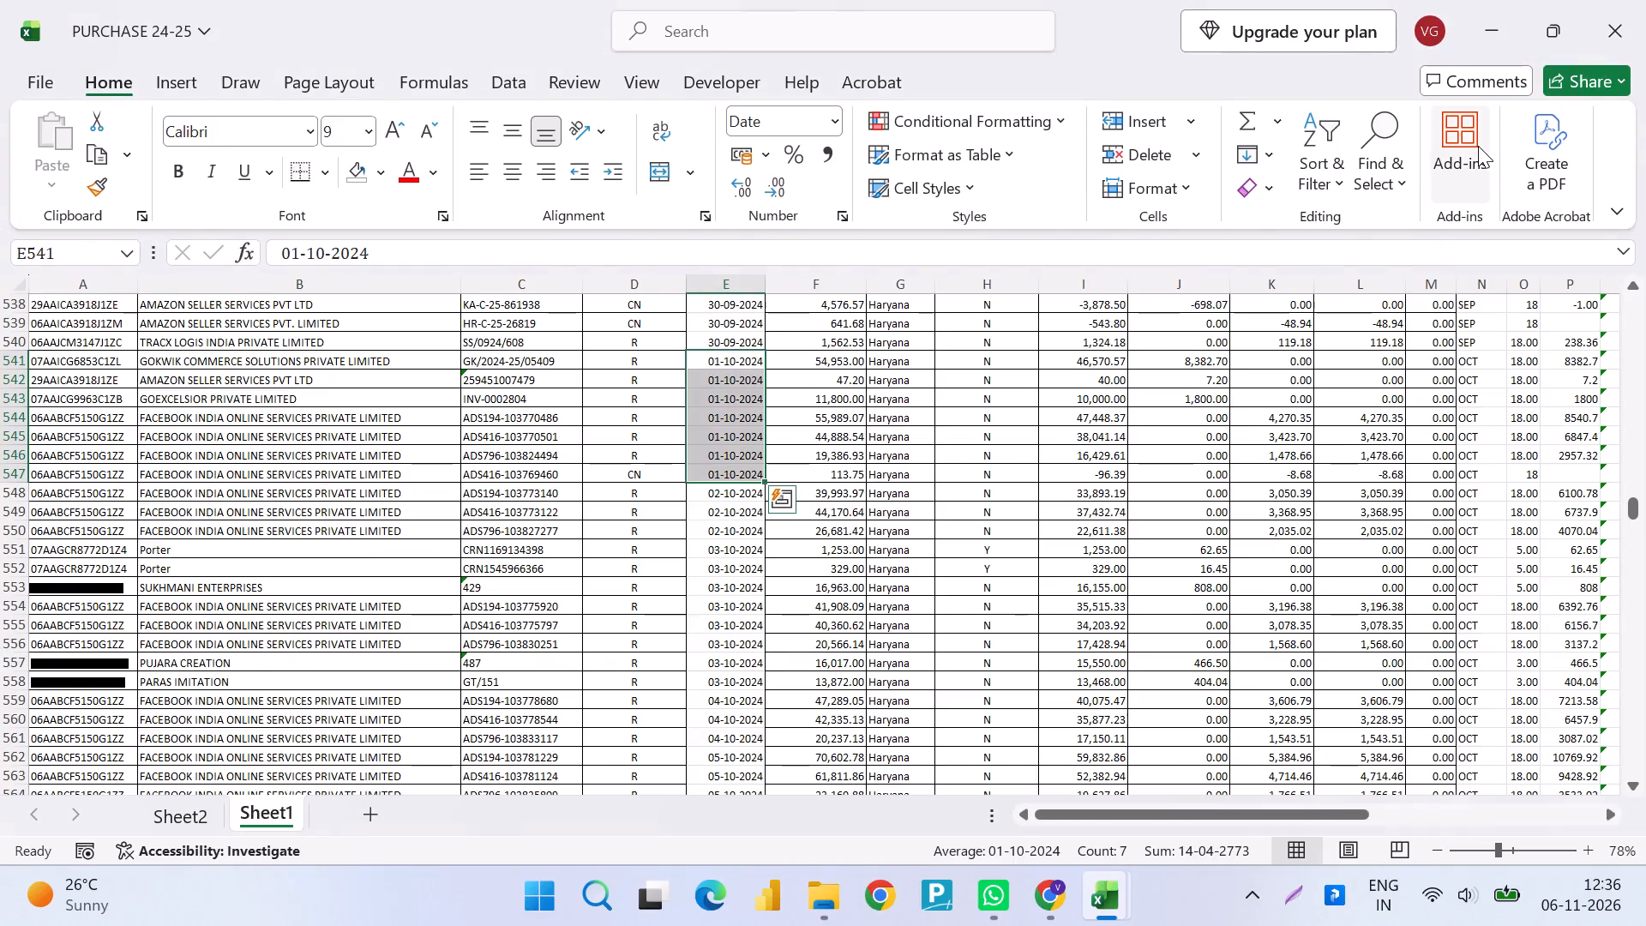
key("alt+Tab")
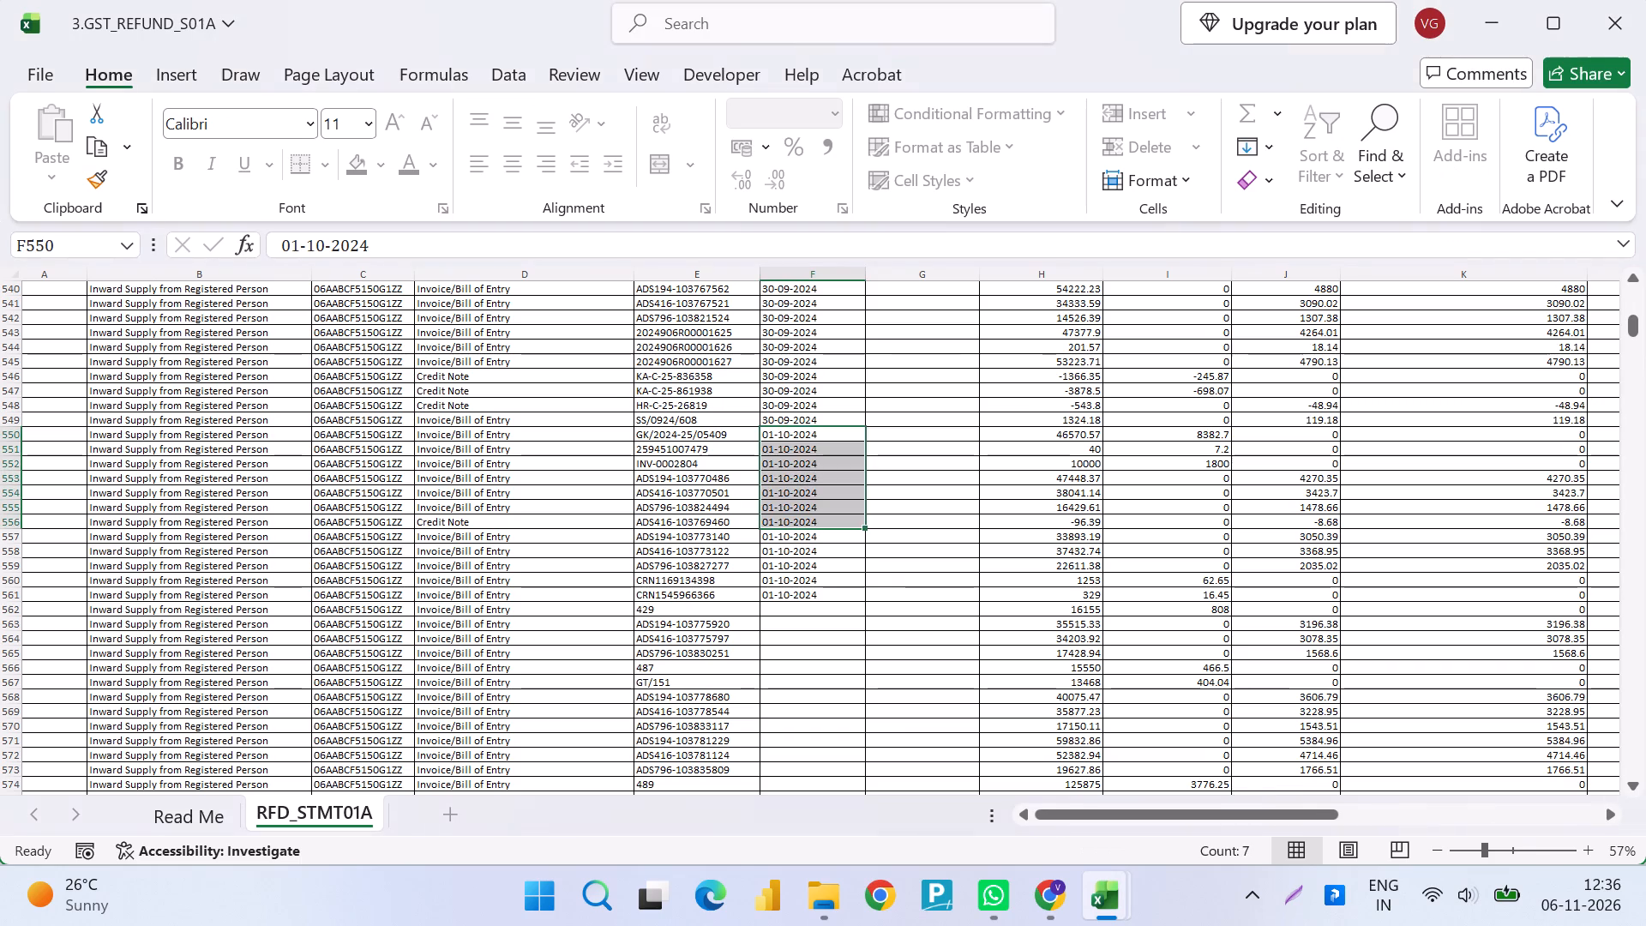
Change the date in F557 of the refund sheet to 02-10-2024.
left_click(792, 536)
key("F2")
key("Left")
key("ctrl+Left")
key("ctrl+Left")
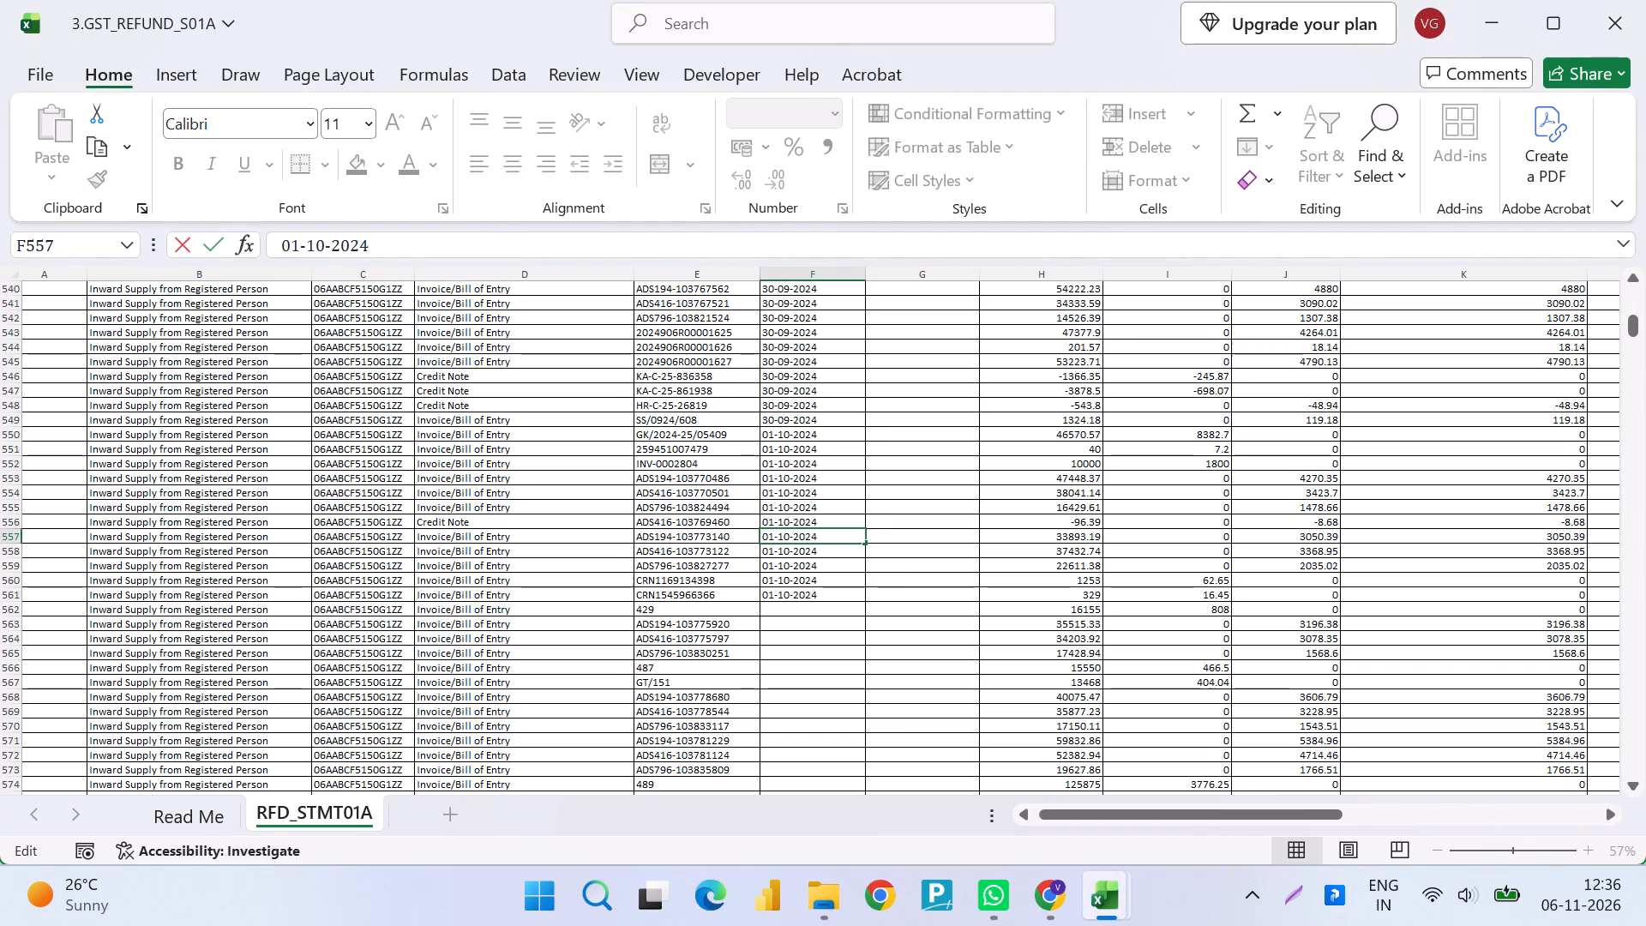
key("ctrl+Left")
key("Left")
key("shift+Left")
key("2")
key("Return")
Select the 02-10-2024 dates E548:E550 in PURCHASE 24-25 to see how many rows share that date.
key("alt+Tab")
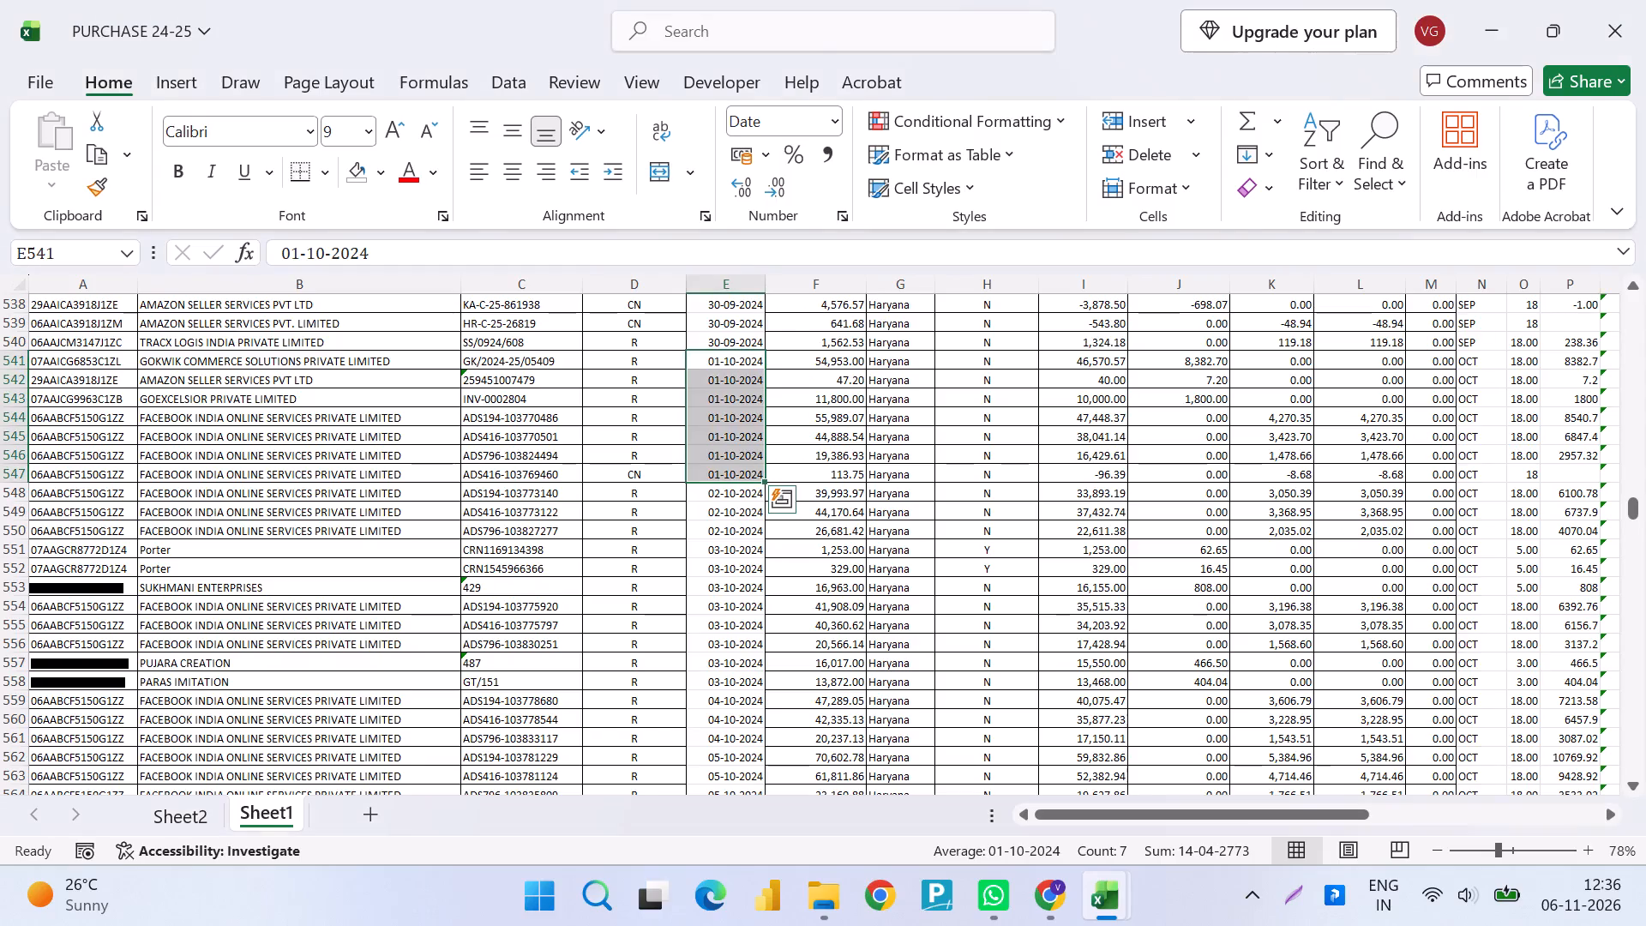
key("Down")
key("Down")
key("Down")
key("Down")
key("Down")
key("Down")
key("Down")
key("shift+Down")
key("shift+Down")
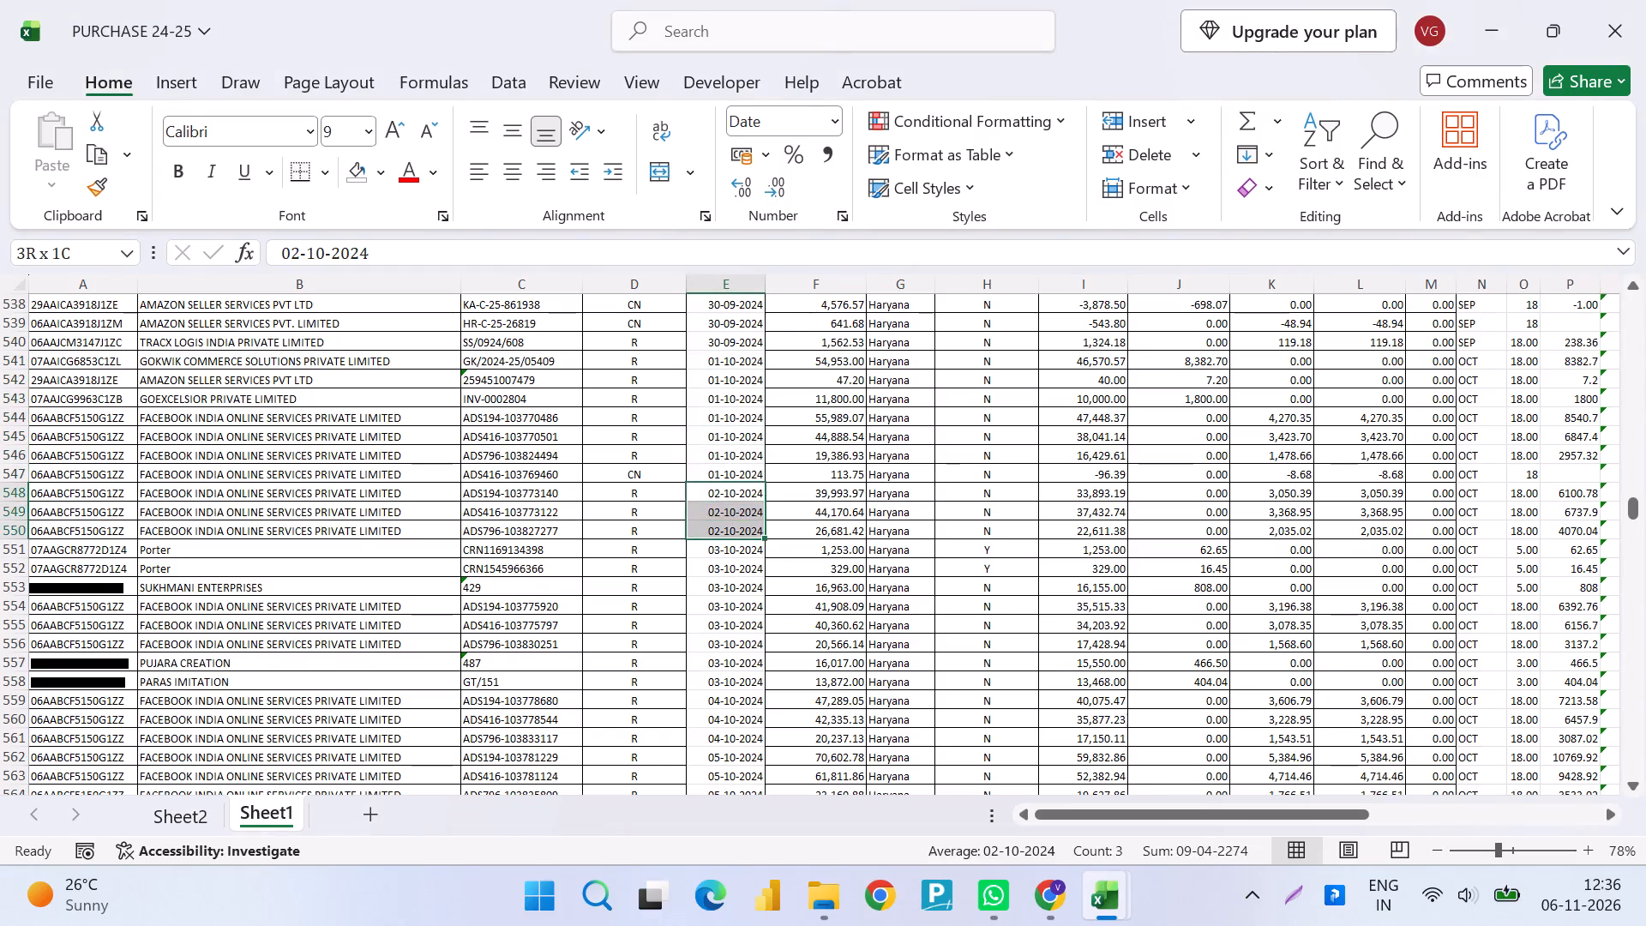
Copy 02-10-2024 from F557 down through F558, F559 and F560 of the refund sheet.
key("alt+Tab")
key("ctrl+d")
key("Down")
key("ctrl+d")
key("Down")
key("ctrl+d")
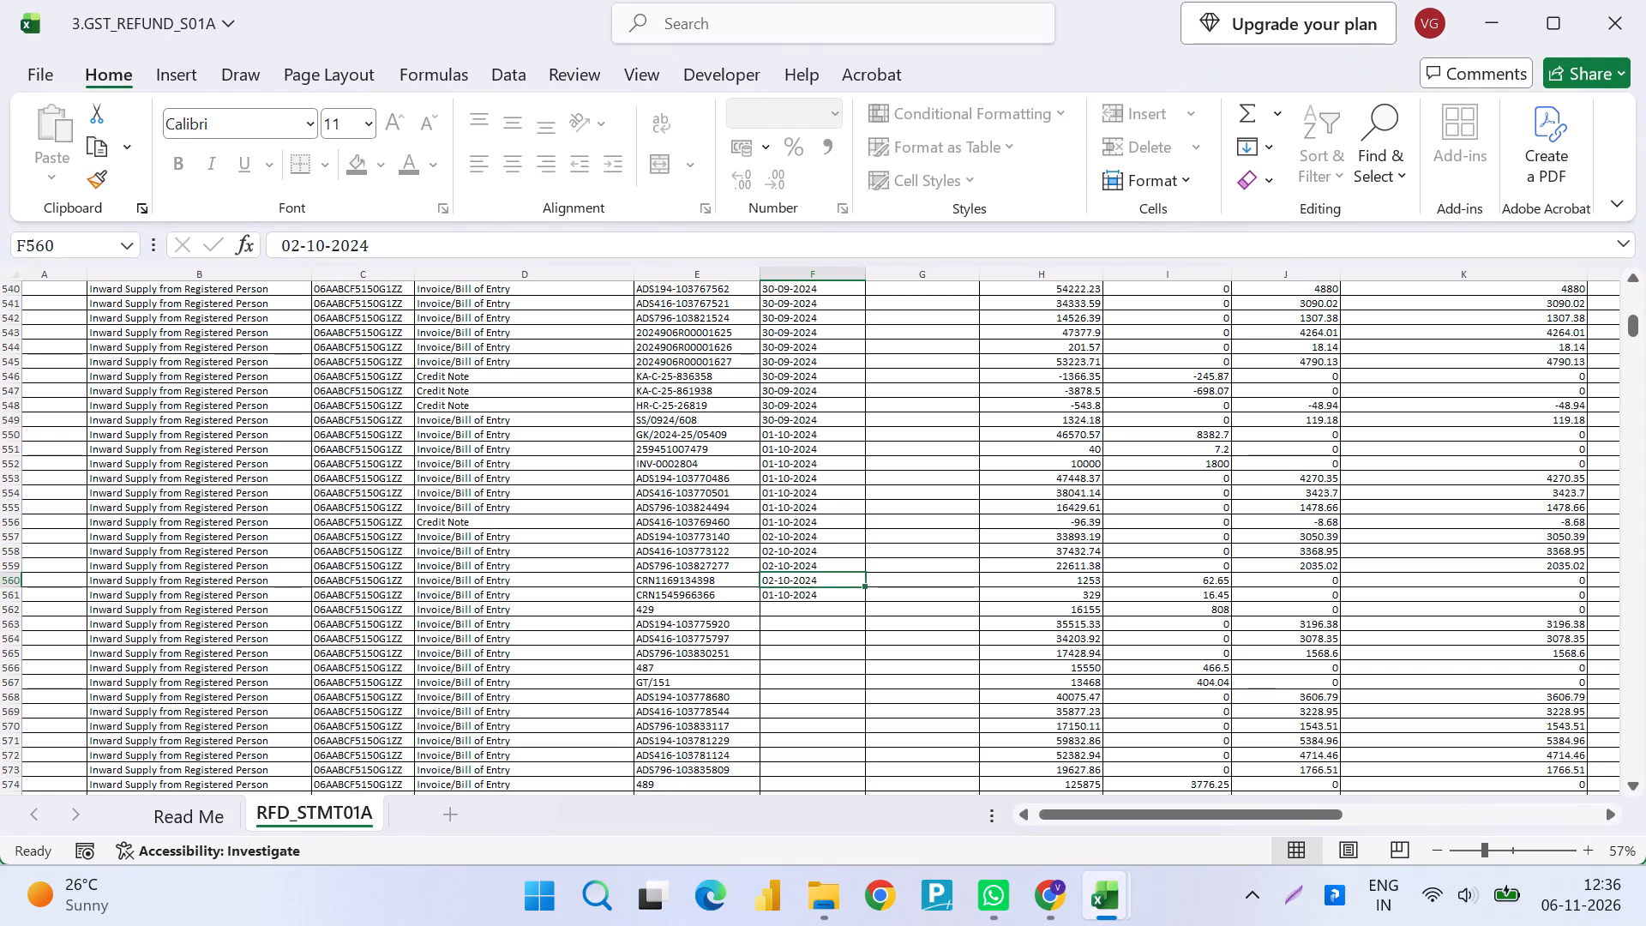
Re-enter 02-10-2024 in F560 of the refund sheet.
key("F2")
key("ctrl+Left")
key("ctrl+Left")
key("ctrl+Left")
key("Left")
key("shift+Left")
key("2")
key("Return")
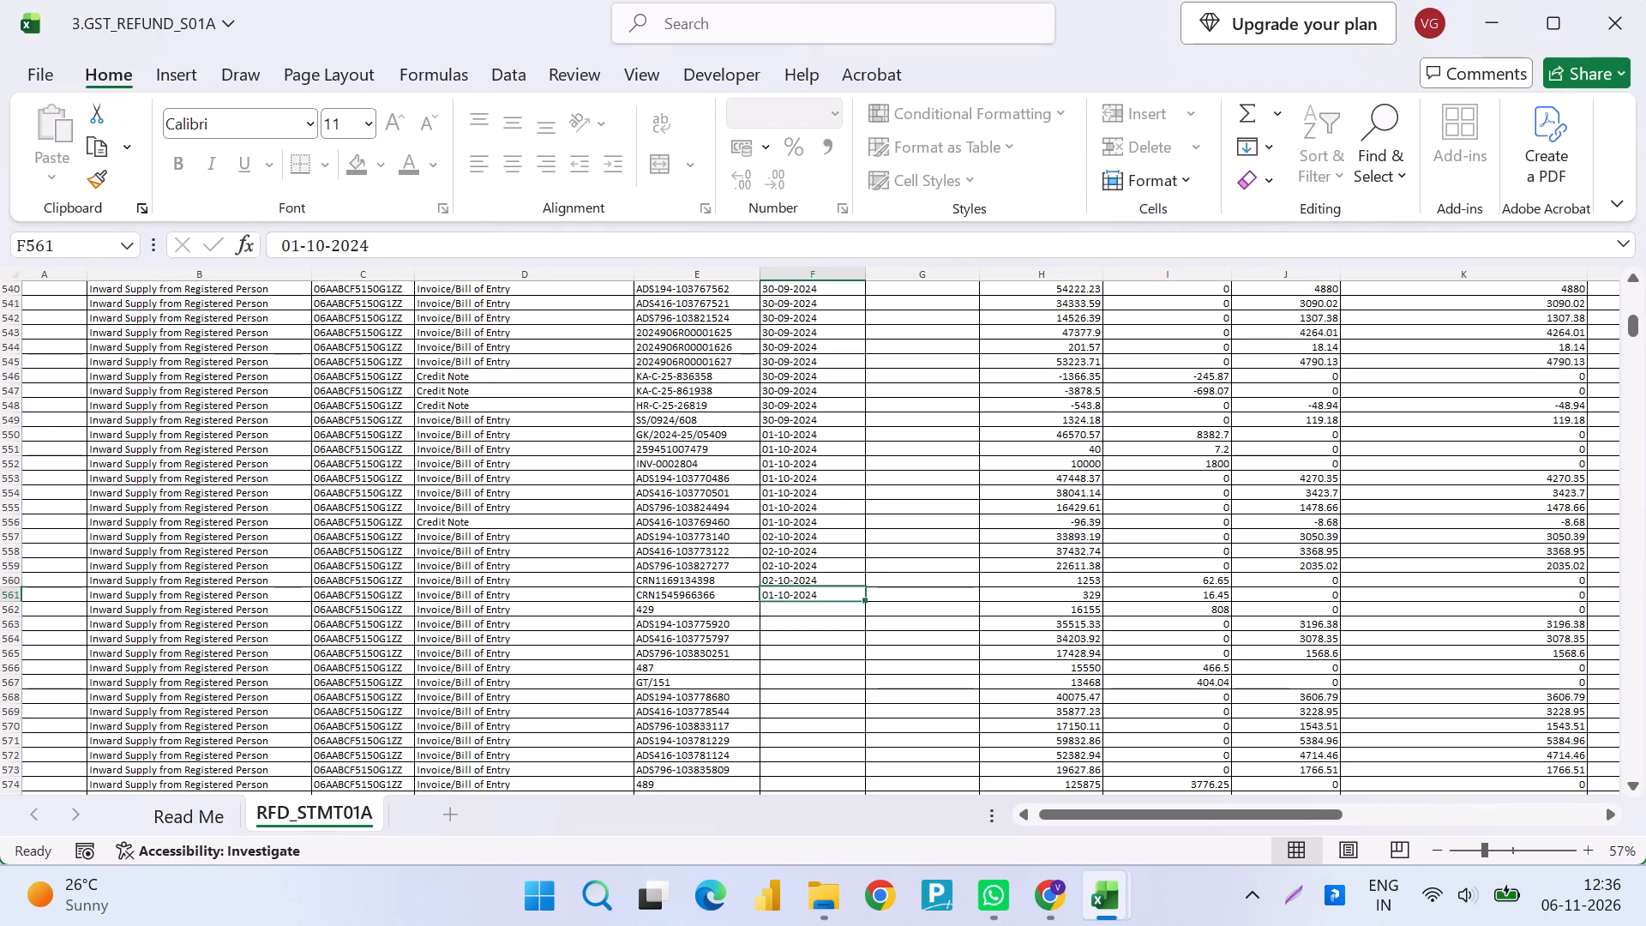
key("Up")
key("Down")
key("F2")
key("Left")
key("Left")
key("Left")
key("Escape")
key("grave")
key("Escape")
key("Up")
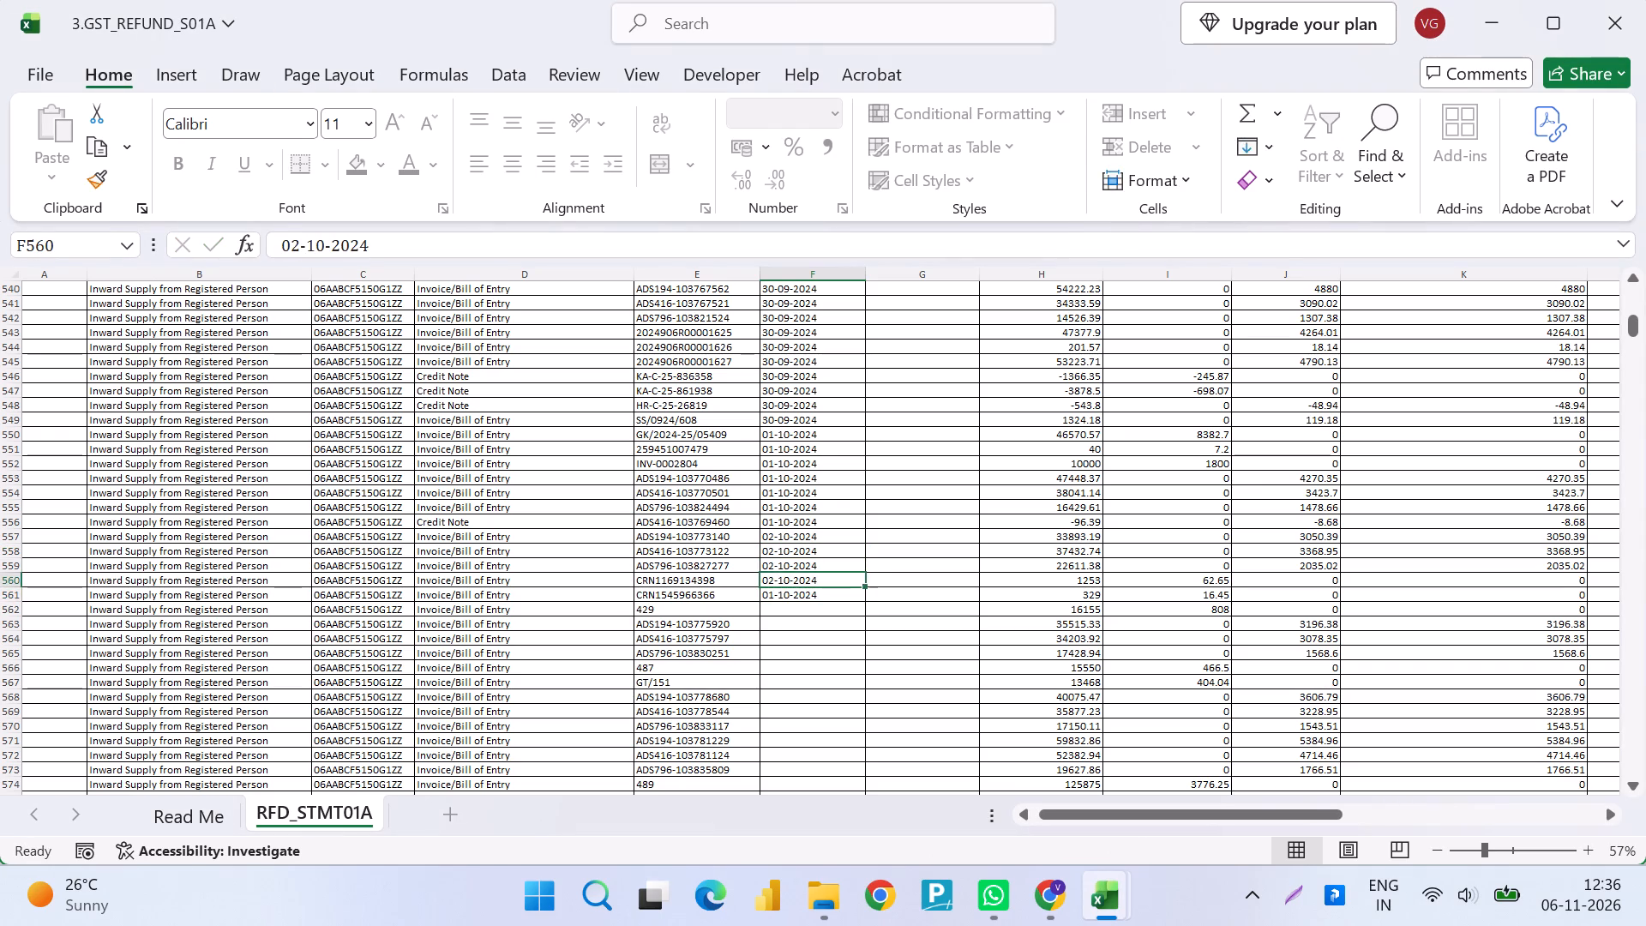
Change F560 of the refund sheet to 03-10-2024 and copy that date into F561.
key("F2")
key("Left")
key("Left")
key("Left")
key("Left")
key("Left")
key("Left")
key("Left")
key("Left")
key("Left")
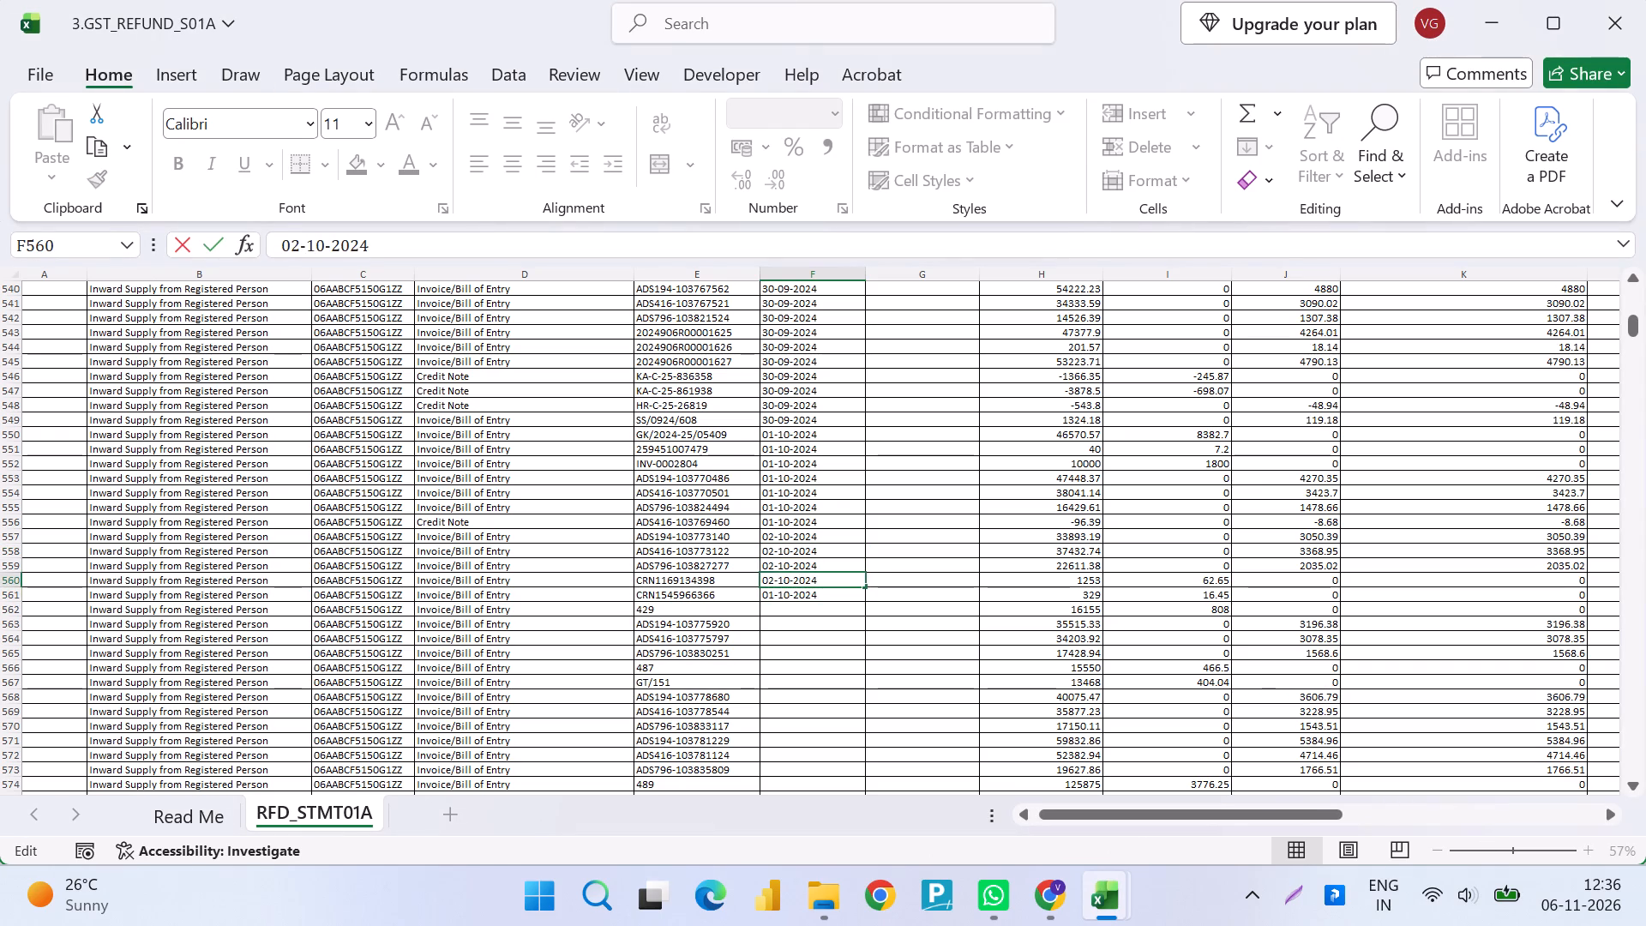
key("Delete")
key("3")
key("Return")
key("ctrl+d")
Select the 03-10-2024 dates E551:E558 in PURCHASE 24-25 to see how many rows share that date.
key("alt+Tab")
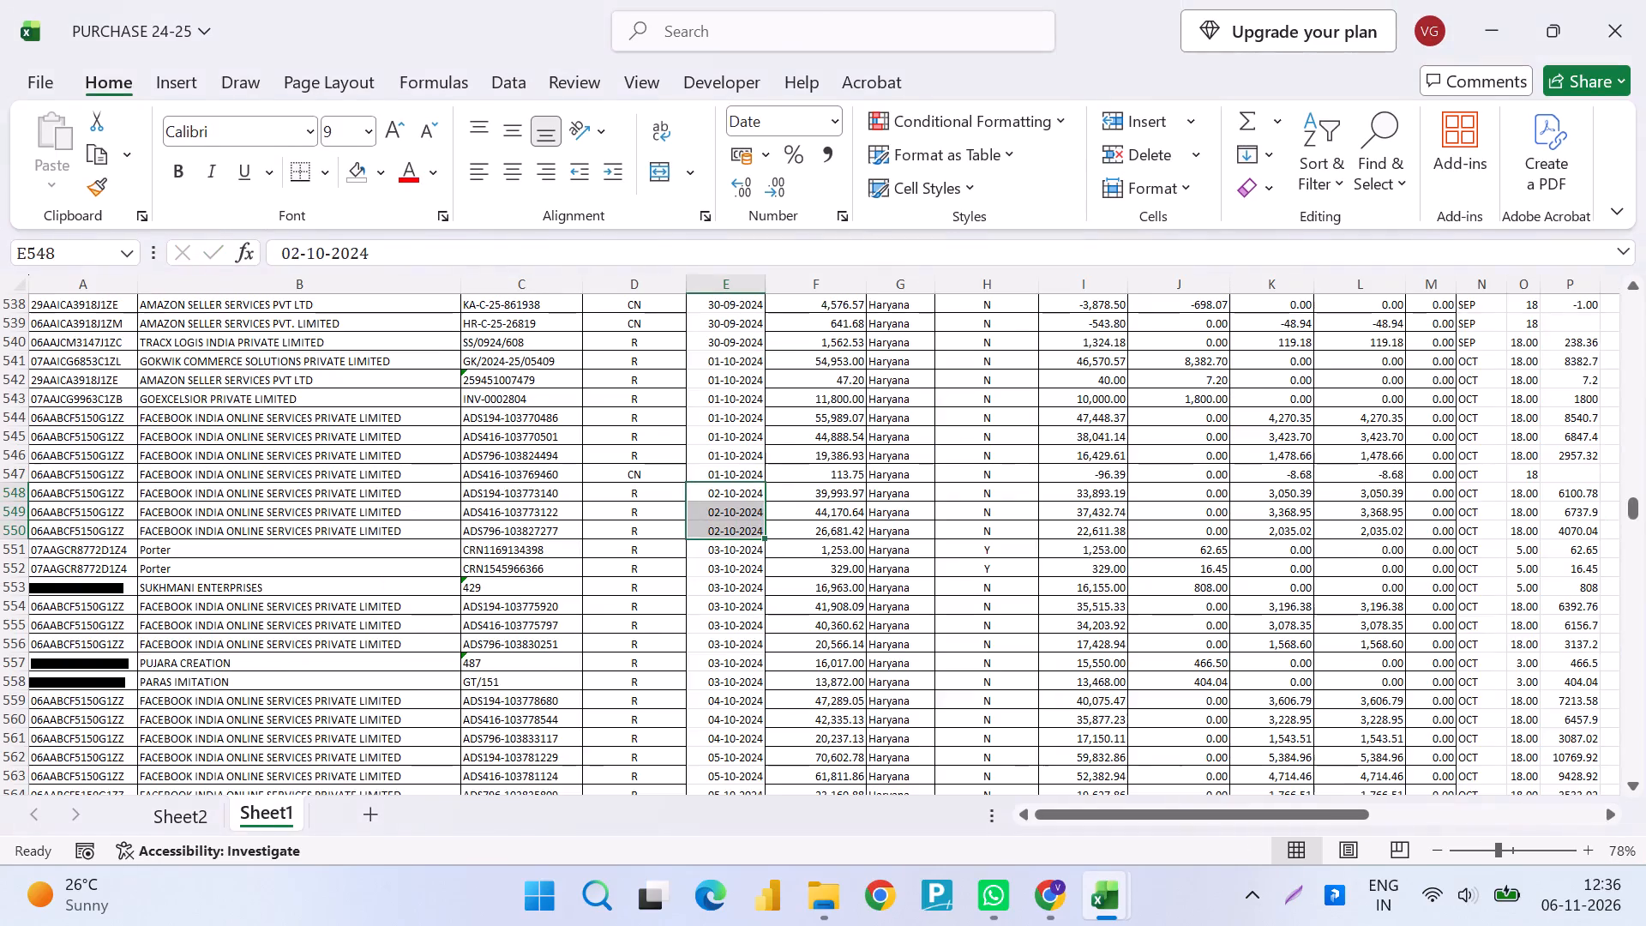
left_click(735, 553)
key("shift+Down")
key("shift+Down")
key("shift+Down")
key("shift+Down")
key("shift+Down")
key("shift+Down")
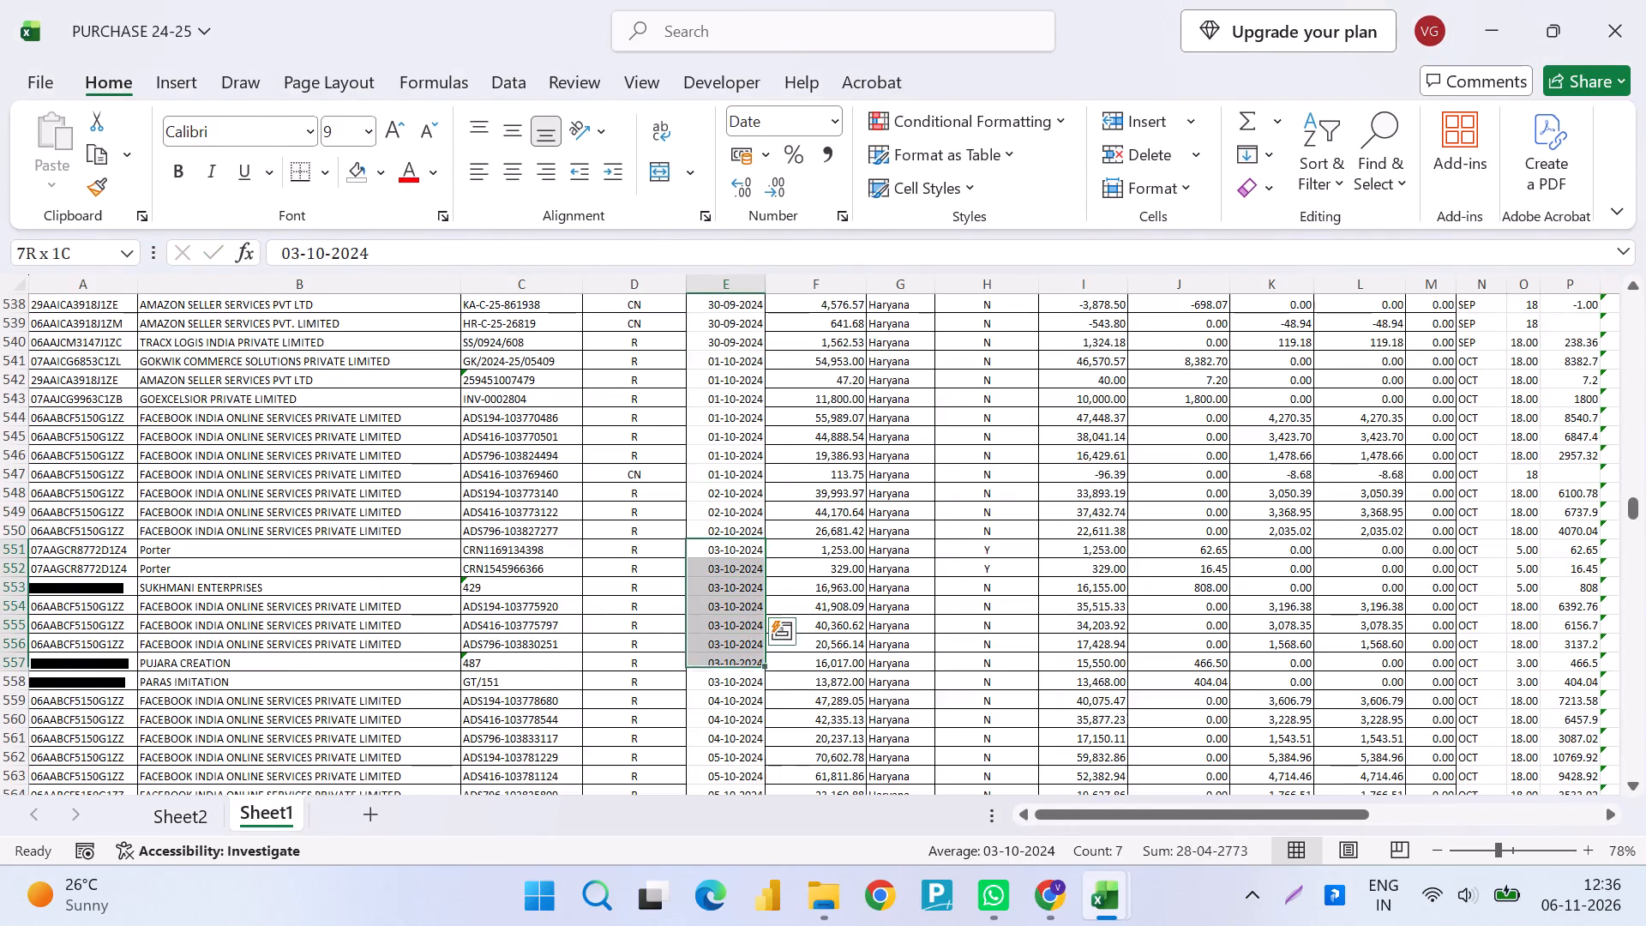
key("shift+Down")
Fill 03-10-2024 from F560 down to F567 in the refund sheet.
key("alt+Tab")
key("alt+Tab")
key("alt+Tab")
key("shift+Down")
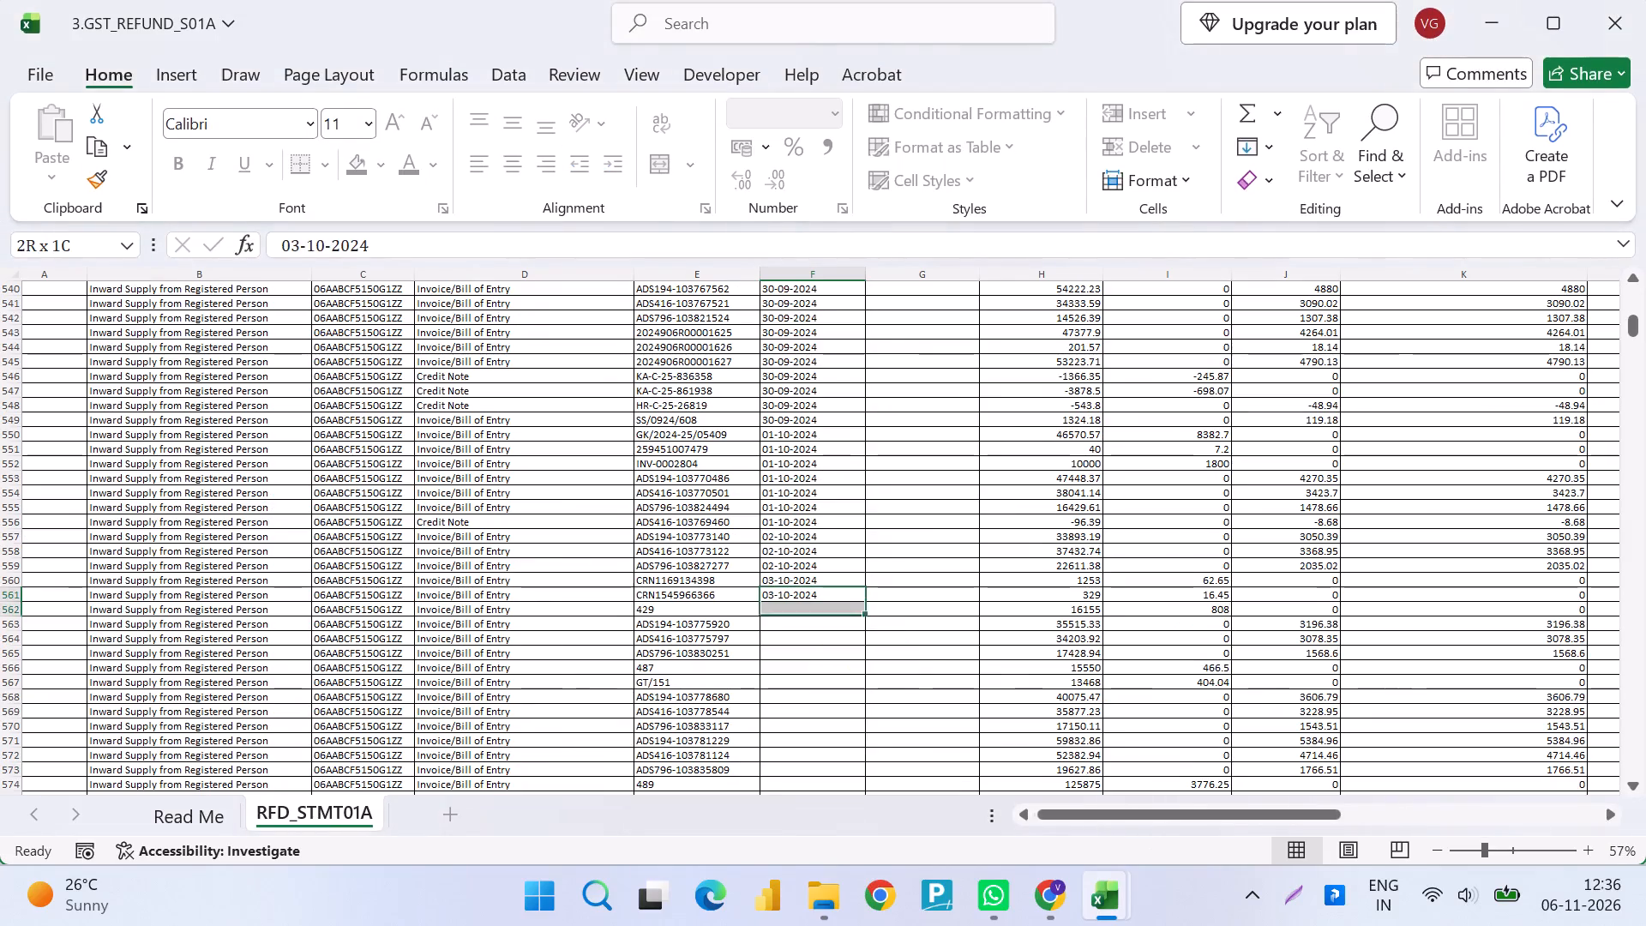
key("shift+Down")
key("shift+Down")
key("Up")
key("shift+Down")
key("shift+Down")
key("shift+Down")
key("shift+Down")
key("shift+Down")
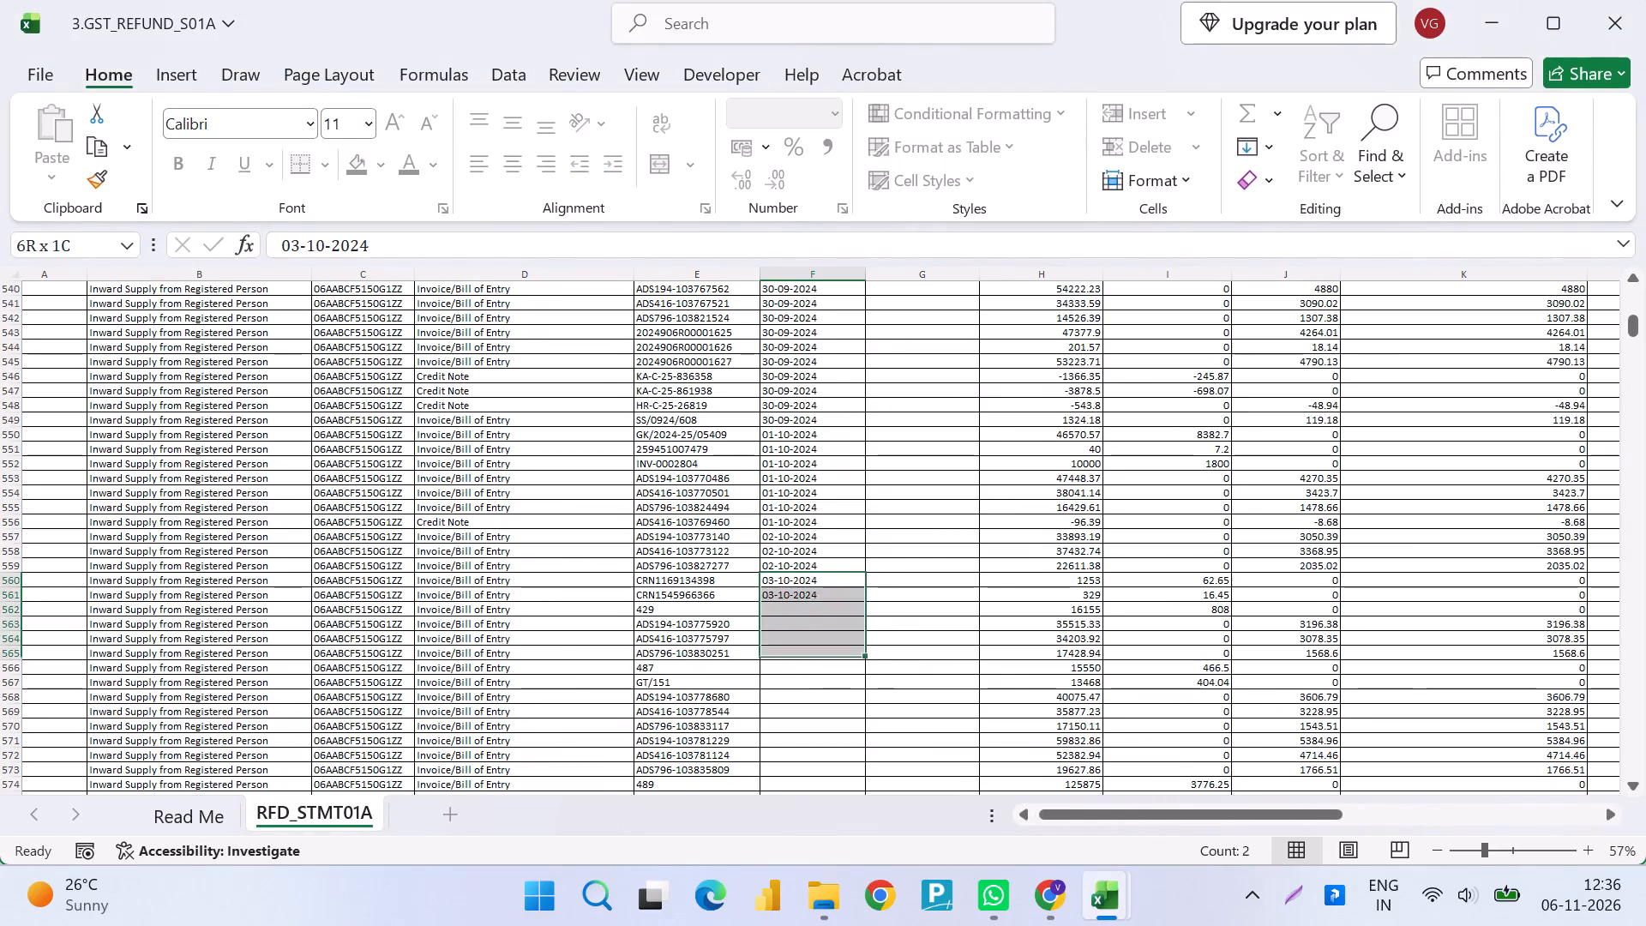
key("ctrl+d")
key("shift+Down")
key("shift+Down")
key("ctrl+d")
key("Down")
key("Down")
key("Down")
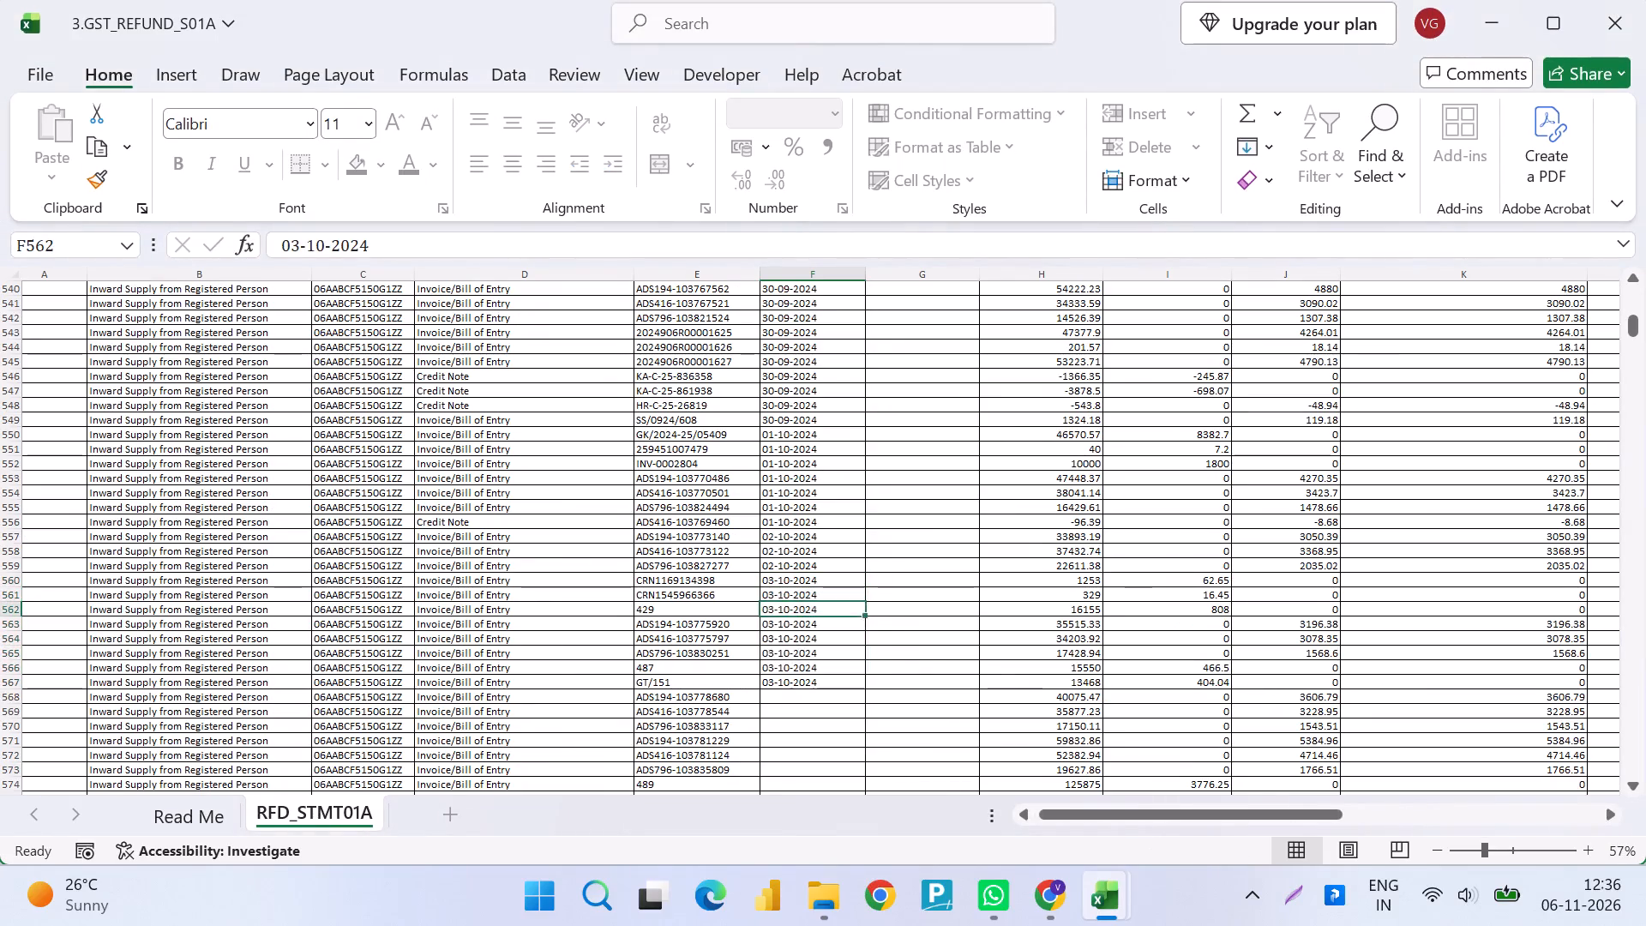
Select the 04-10-2024 dates E559:E561 in PURCHASE 24-25 to see how many rows share that date.
key("Down")
key("Down")
key("Down")
key("Down")
key("Down")
key("alt+Tab")
key("Down")
key("Down")
key("Down")
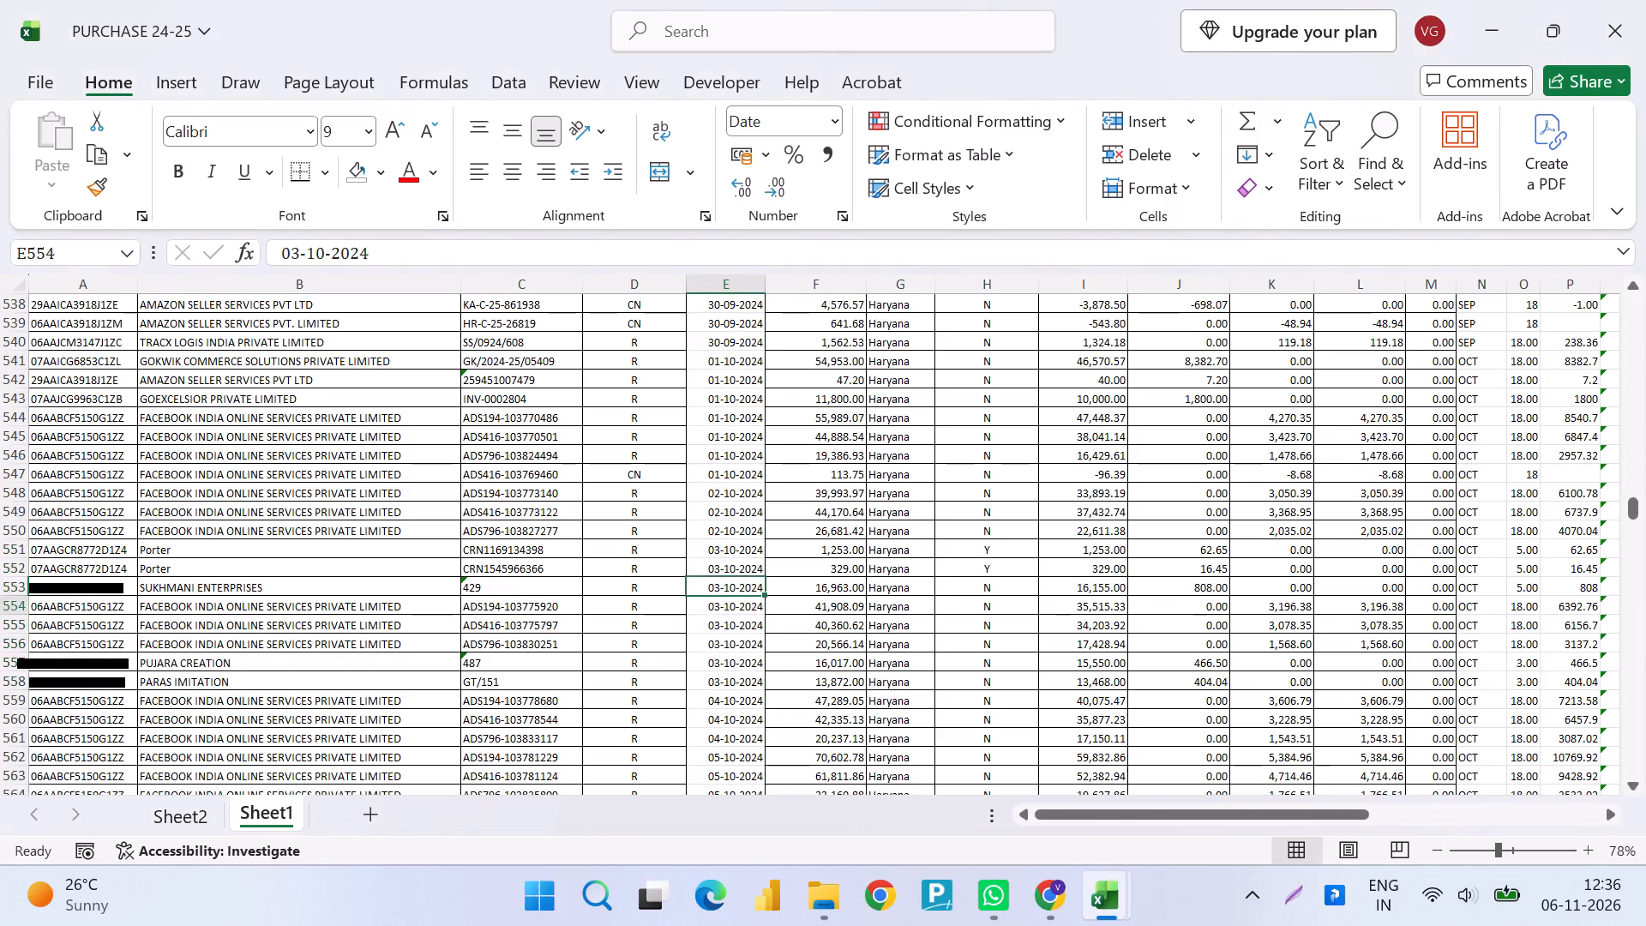
key("Down")
key("Down")
key("Down")
key("Down")
key("Down")
key("shift+Down")
key("shift+Down")
key("shift+Down")
key("shift+Up")
key("shift+Up")
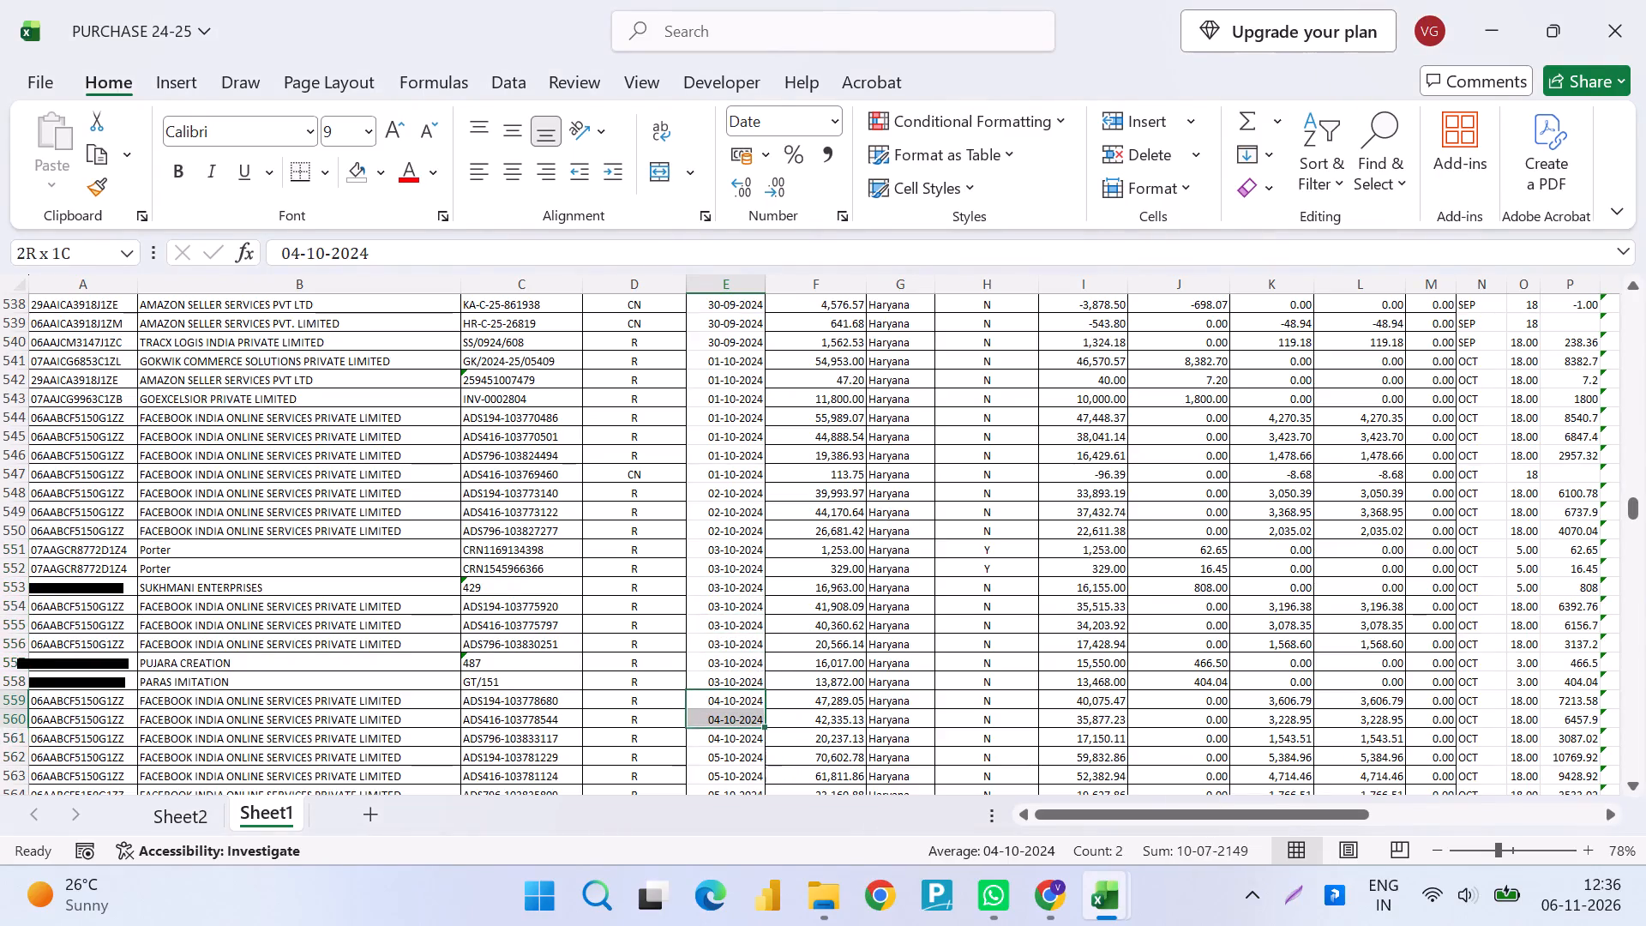
key("shift+Down")
Copy the date from F567 down into F568 of the refund sheet.
key("alt+Tab")
key("ctrl+d")
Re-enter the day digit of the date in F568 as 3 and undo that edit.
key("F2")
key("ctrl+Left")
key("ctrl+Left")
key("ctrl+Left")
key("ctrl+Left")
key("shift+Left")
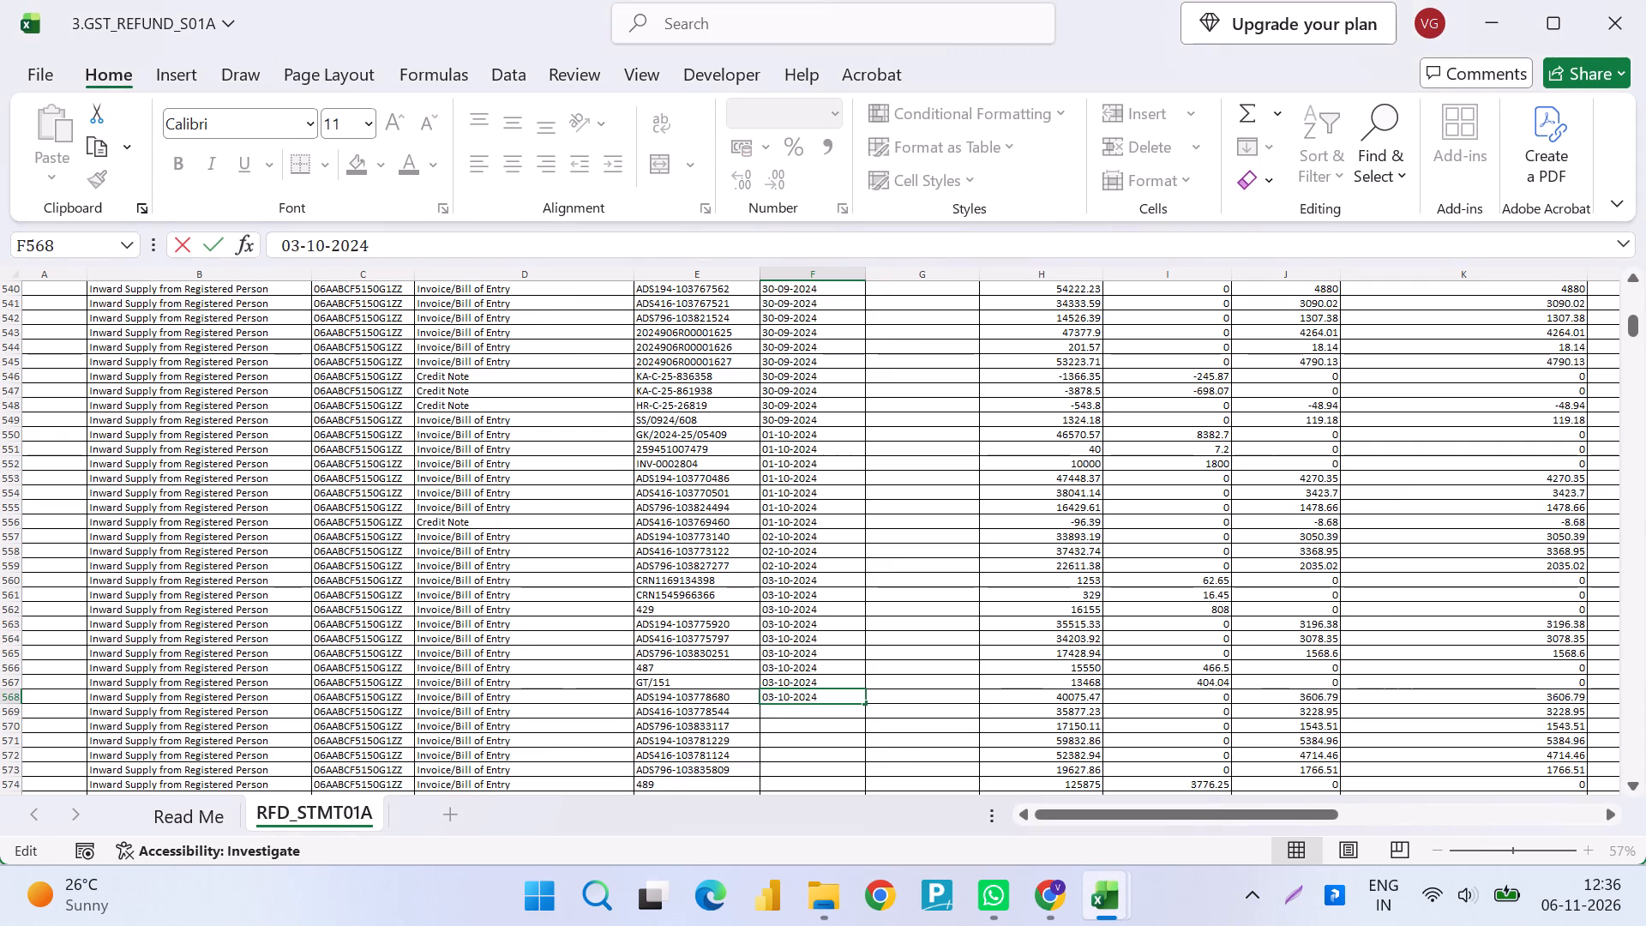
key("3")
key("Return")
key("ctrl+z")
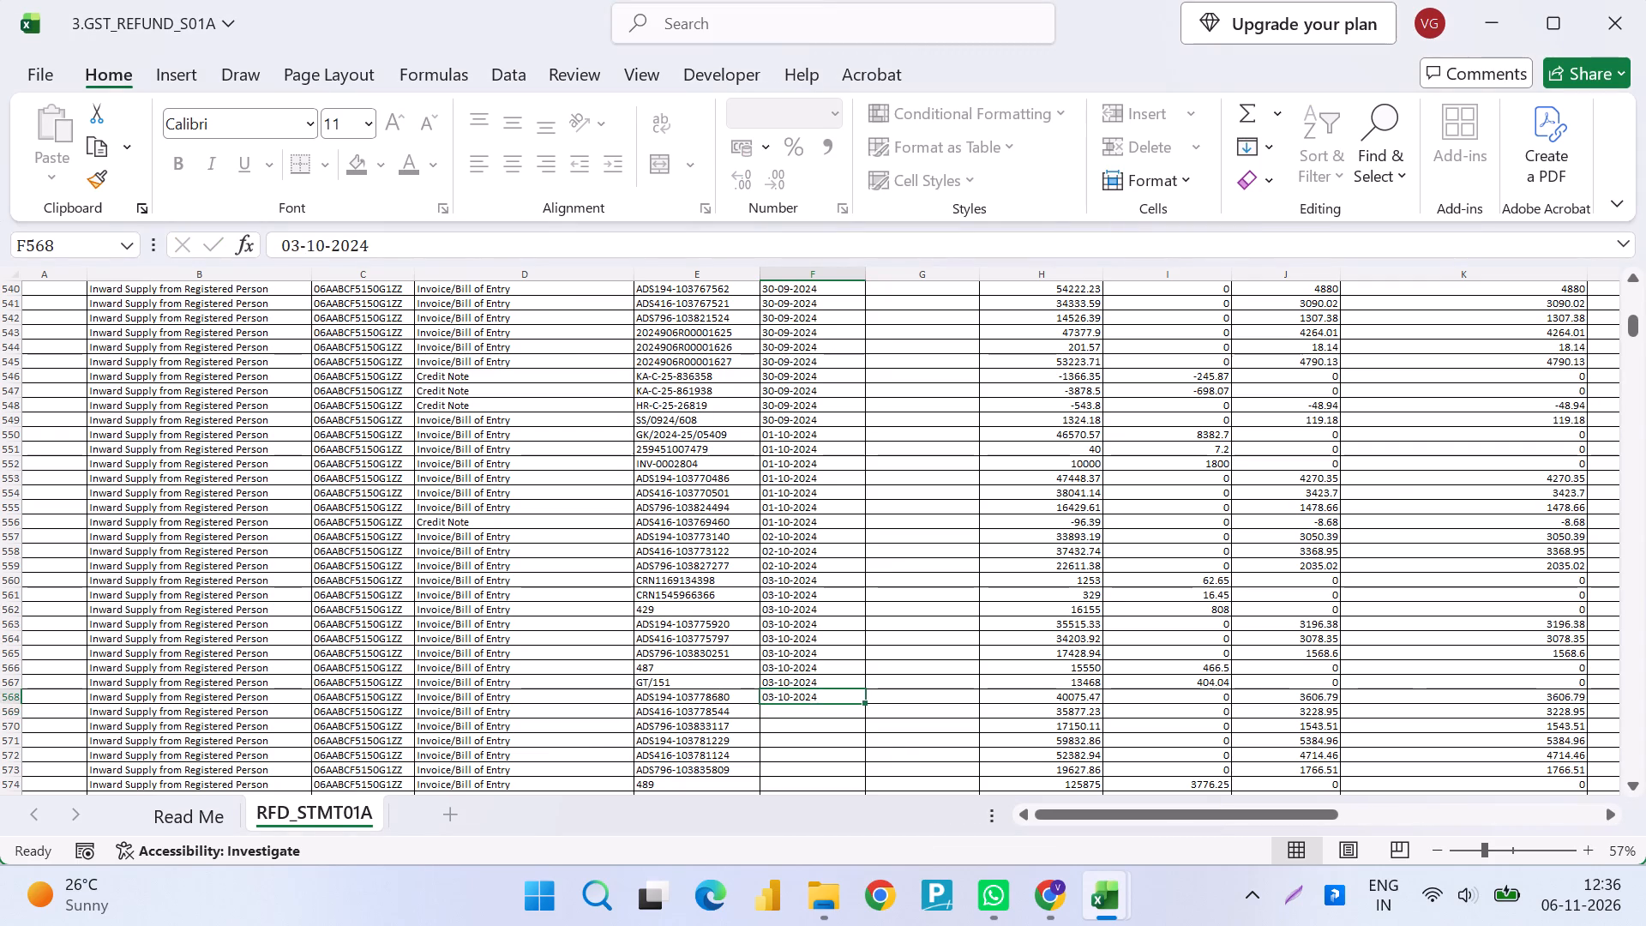
Change F568 of the refund sheet to 04-10-2024 and fill that date down to F570.
key("F2")
key("Left")
key("ctrl+Left")
key("ctrl+Left")
key("ctrl+Left")
key("Left")
key("BackSpace")
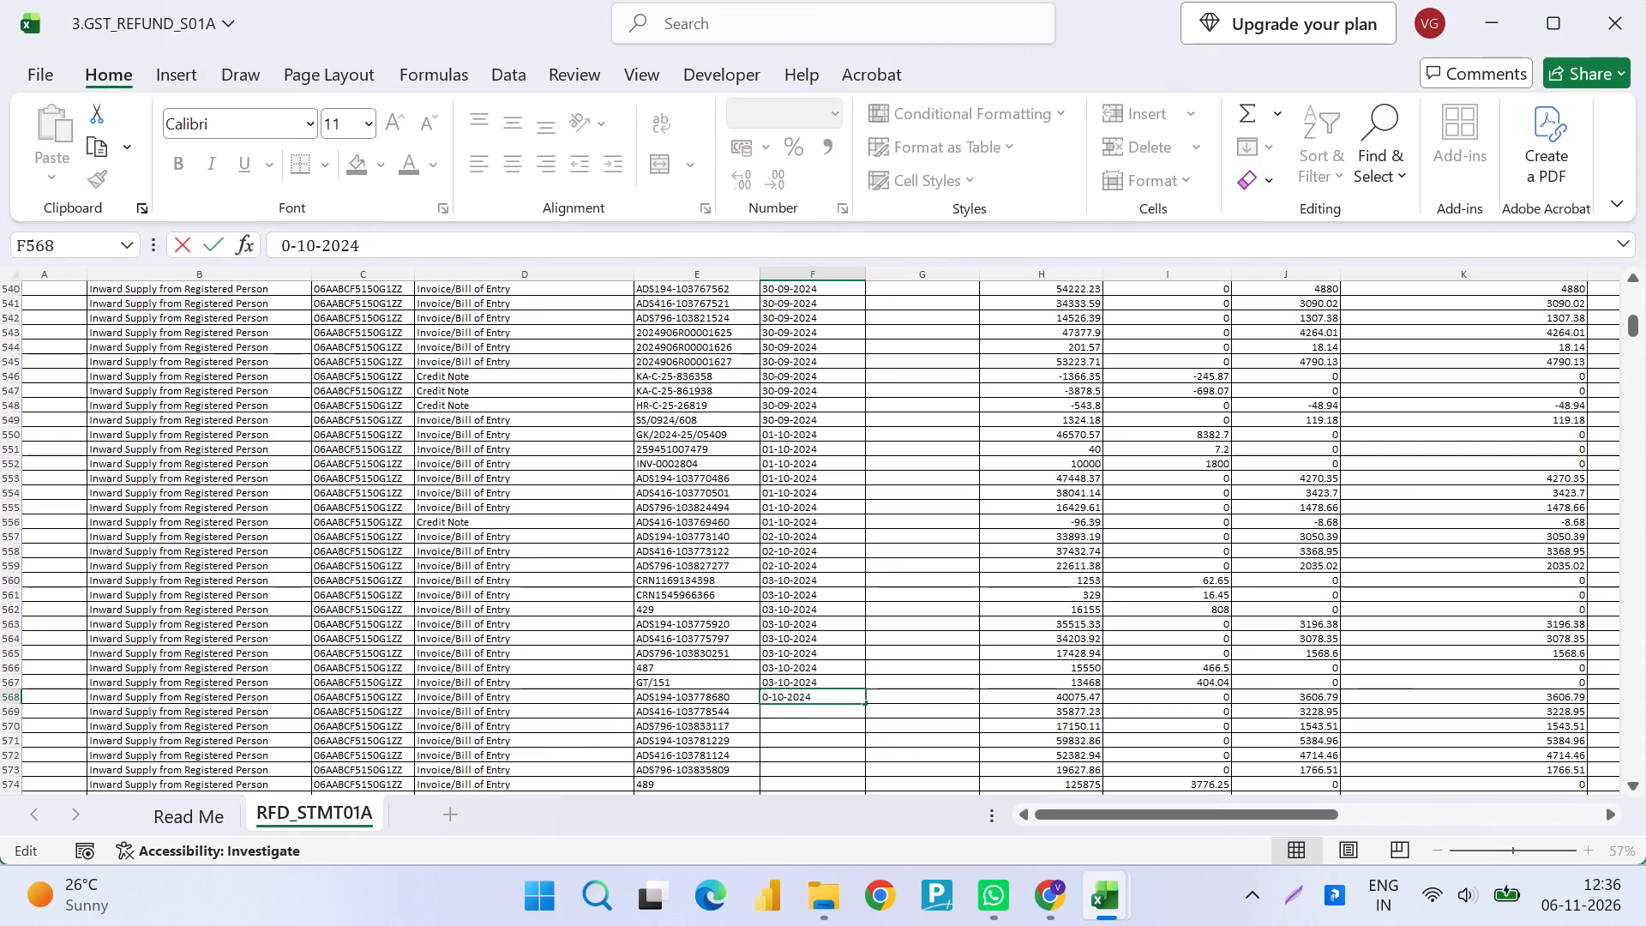
key("4")
key("Return")
key("ctrl+d")
key("Down")
key("ctrl+d")
Copy the date above into F571 of the refund sheet and change it to 05-10-2024.
key("Down")
key("ctrl+d")
key("F2")
key("Left")
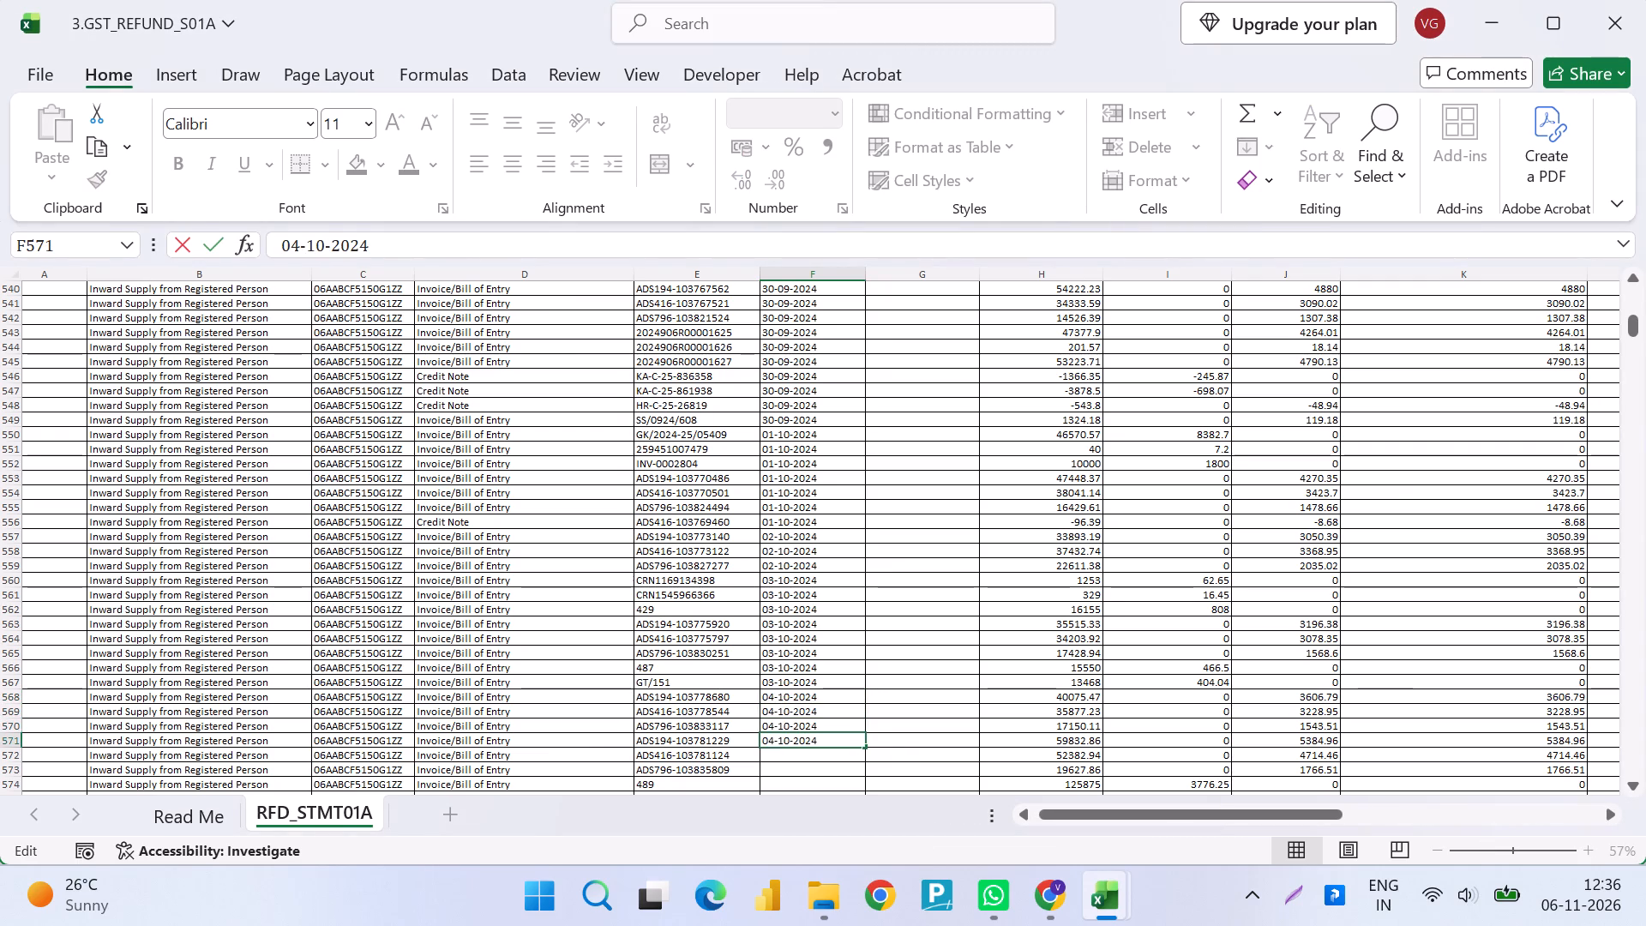
key("ctrl+Left")
key("ctrl+Left")
key("ctrl+Left")
key("ctrl+Left")
key("Left")
key("Delete")
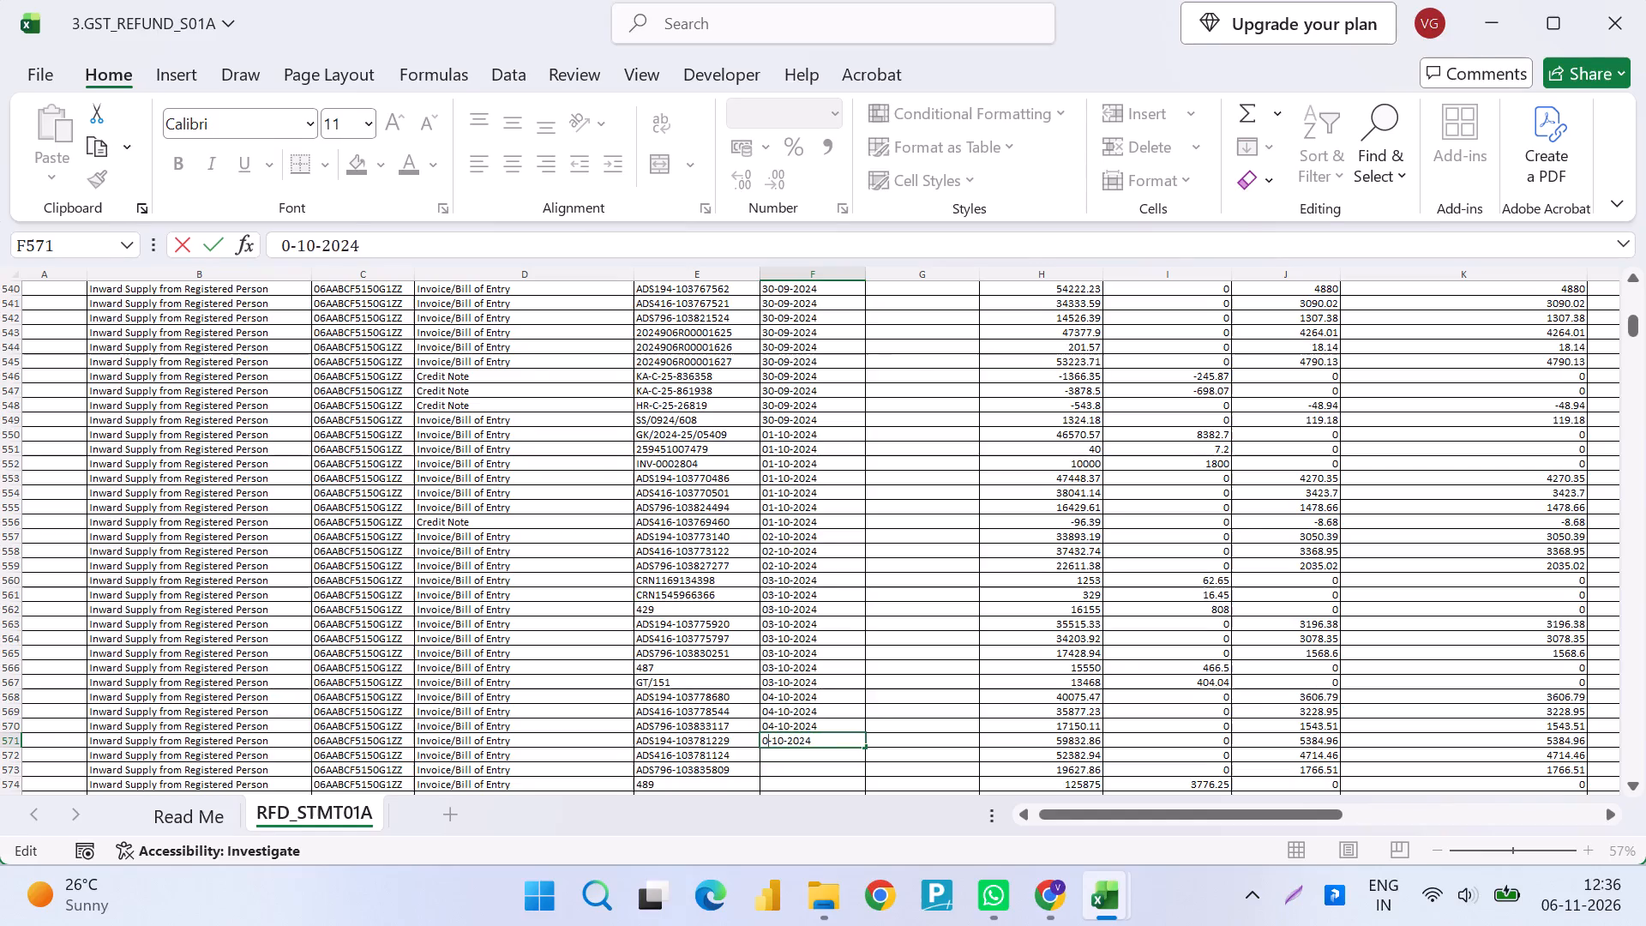
key("5")
key("Return")
Select the 05-10-2024 dates E562:E565 in PURCHASE 24-25 to see how many rows share that date.
key("alt+Tab")
key("Down")
key("Down")
key("Down")
key("shift+Down")
key("shift+Down")
key("shift+Down")
key("shift+Down")
key("shift+Down")
key("shift+Down")
key("shift+Down")
key("shift+Down")
key("shift+Down")
key("shift+Down")
key("shift+Down")
key("shift+Down")
key("shift+Down")
key("shift+Down")
key("shift+Down")
key("shift+Down")
key("shift+Down")
key("shift+Down")
key("shift+Down")
key("shift+Down")
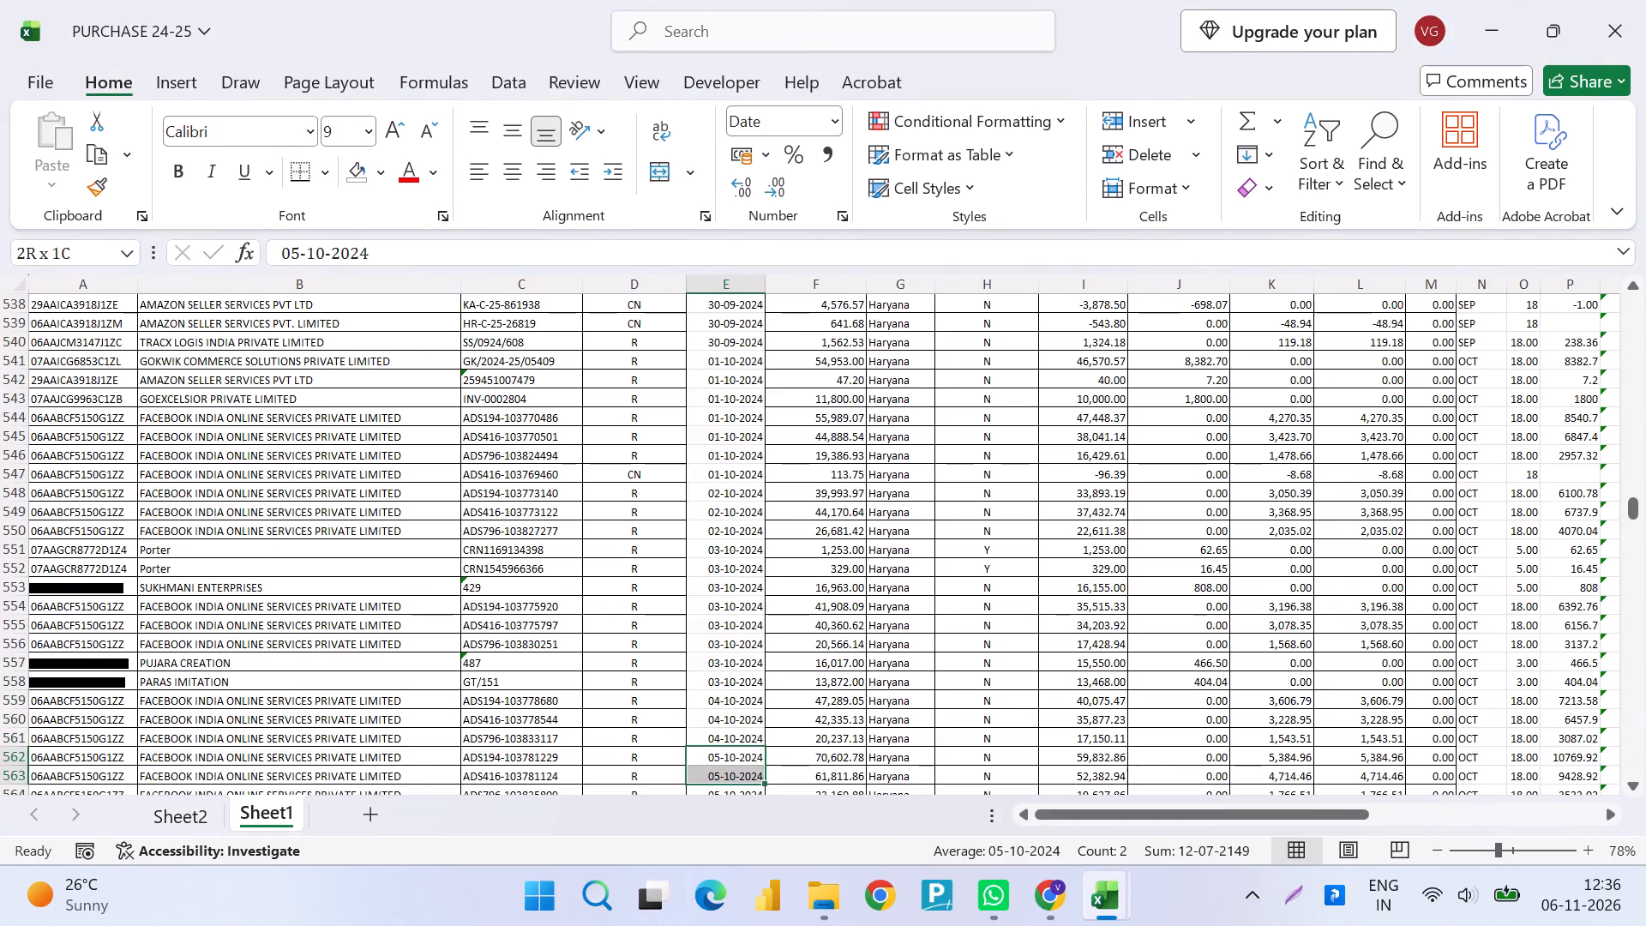
key("shift+Up")
key("shift+Up")
key("shift+Up")
key("shift+Up")
key("shift+Up")
key("shift+Up")
key("shift+Up")
key("shift+Up")
key("shift+Up")
key("shift+Up")
key("shift+Up")
key("shift+Up")
key("shift+Up")
key("shift+Up")
key("shift+Up")
key("shift+Up")
key("shift+Up")
key("shift+Up")
key("shift+Up")
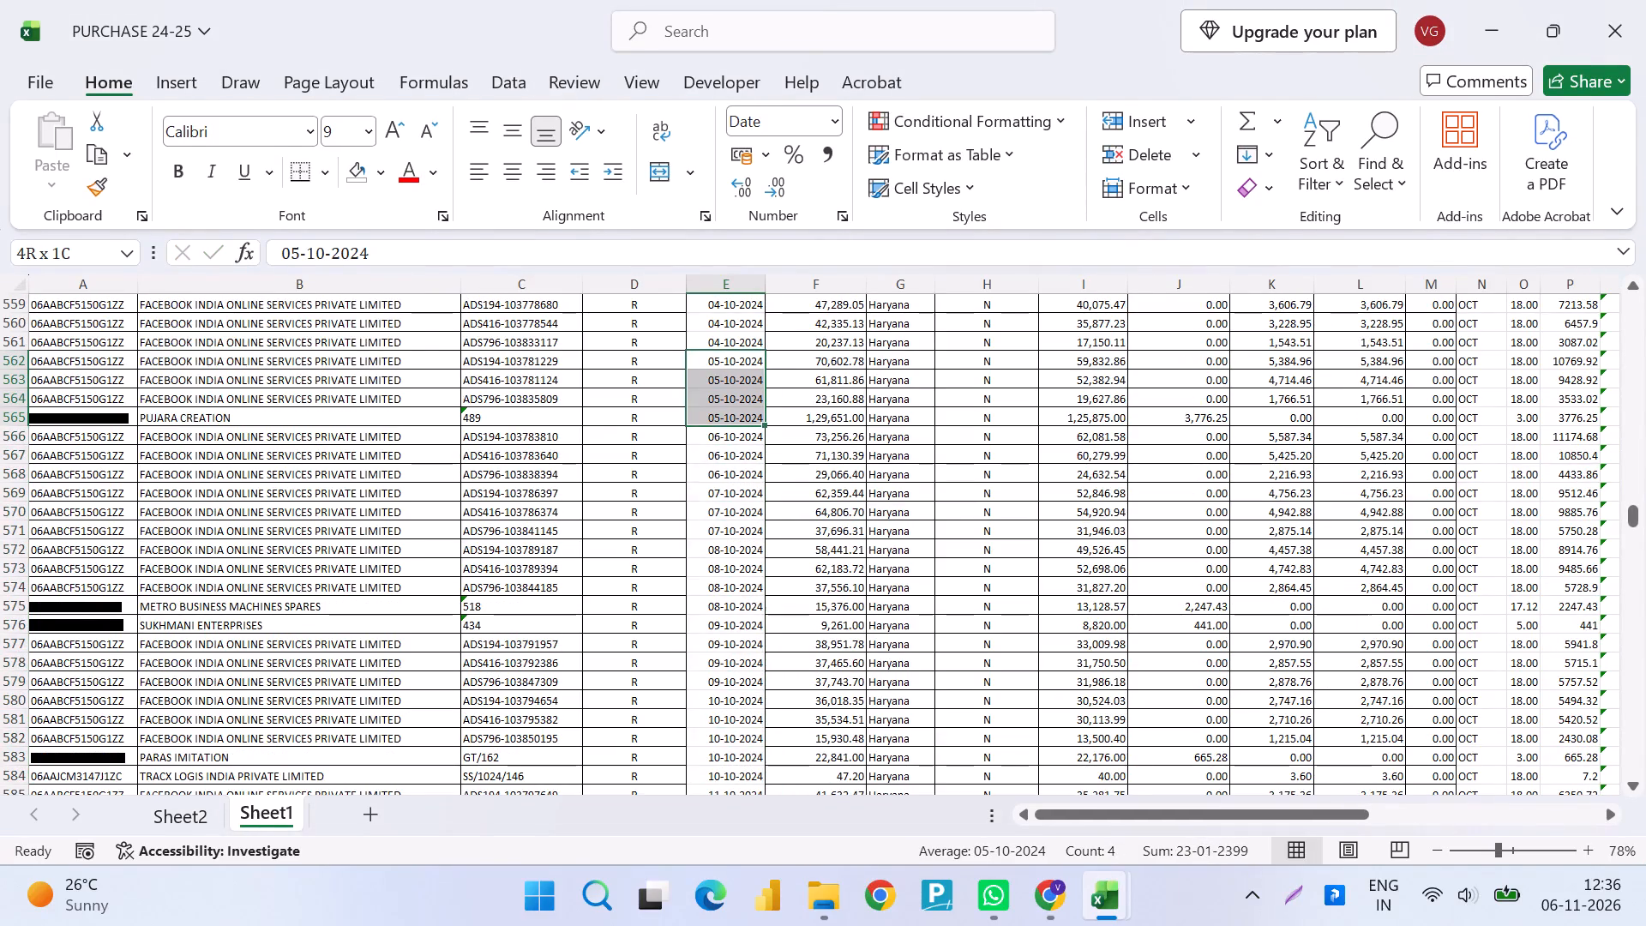
Fill 05-10-2024 from F571 down to F574 in the refund sheet, checking against PURCHASE 24-25.
key("alt+Tab")
key("ctrl+d")
key("Down")
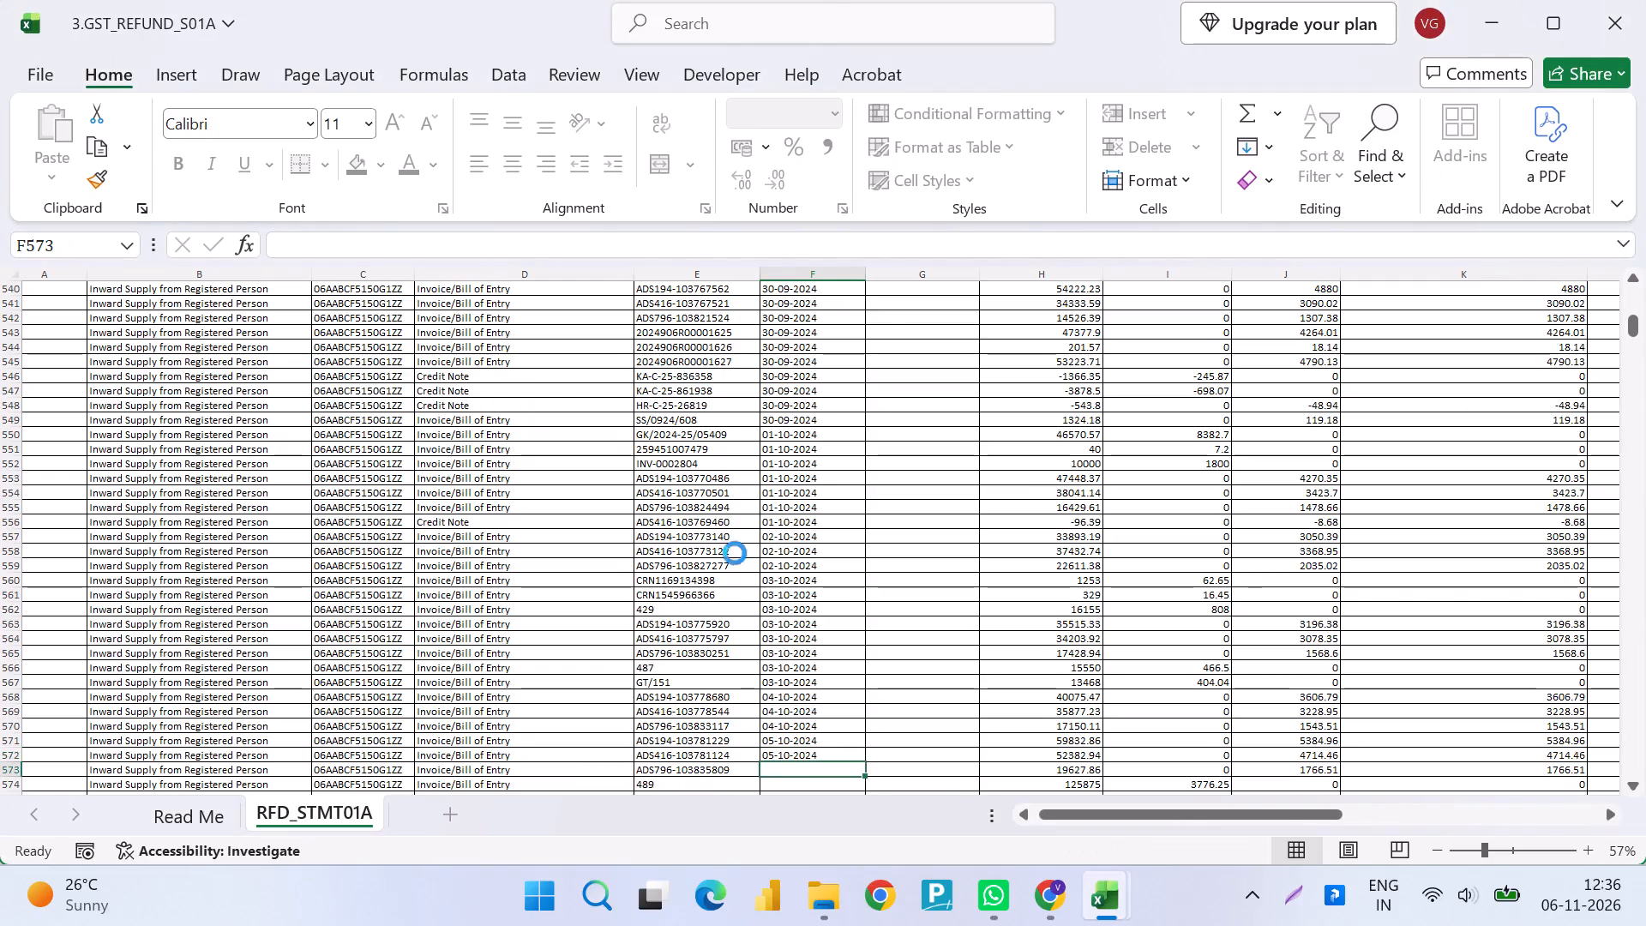
key("ctrl+d")
key("Down")
key("ctrl+d")
key("alt+Tab")
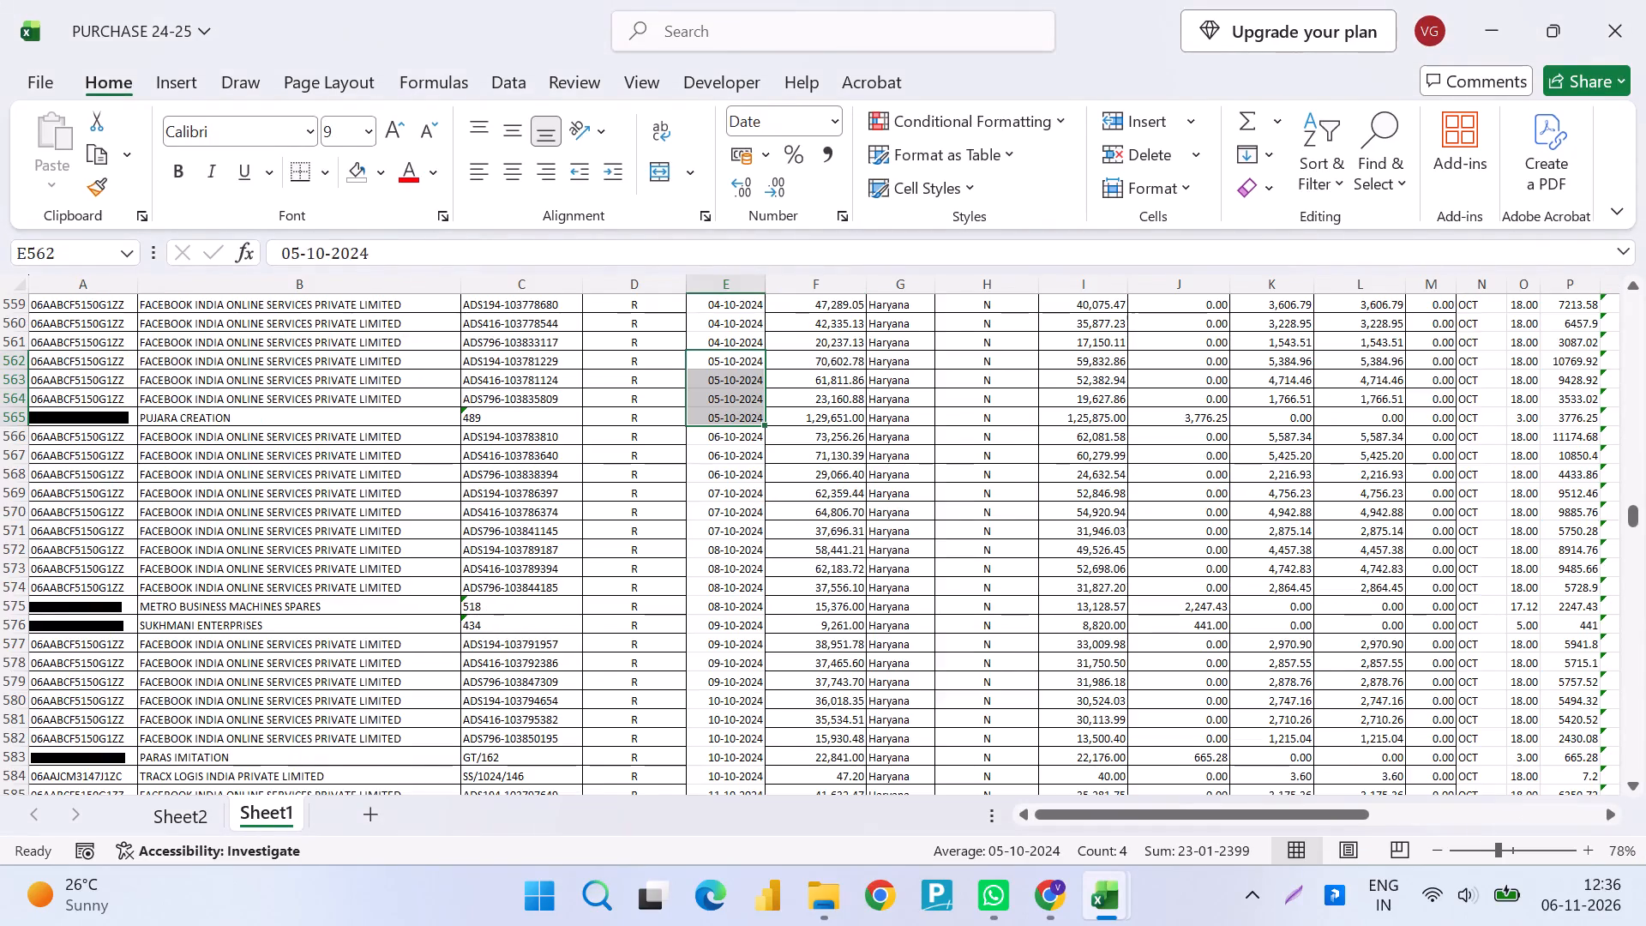
key("alt+Tab")
Examine how many rows from 575 to 1251 of the refund sheet have a document number but no date.
key("Down")
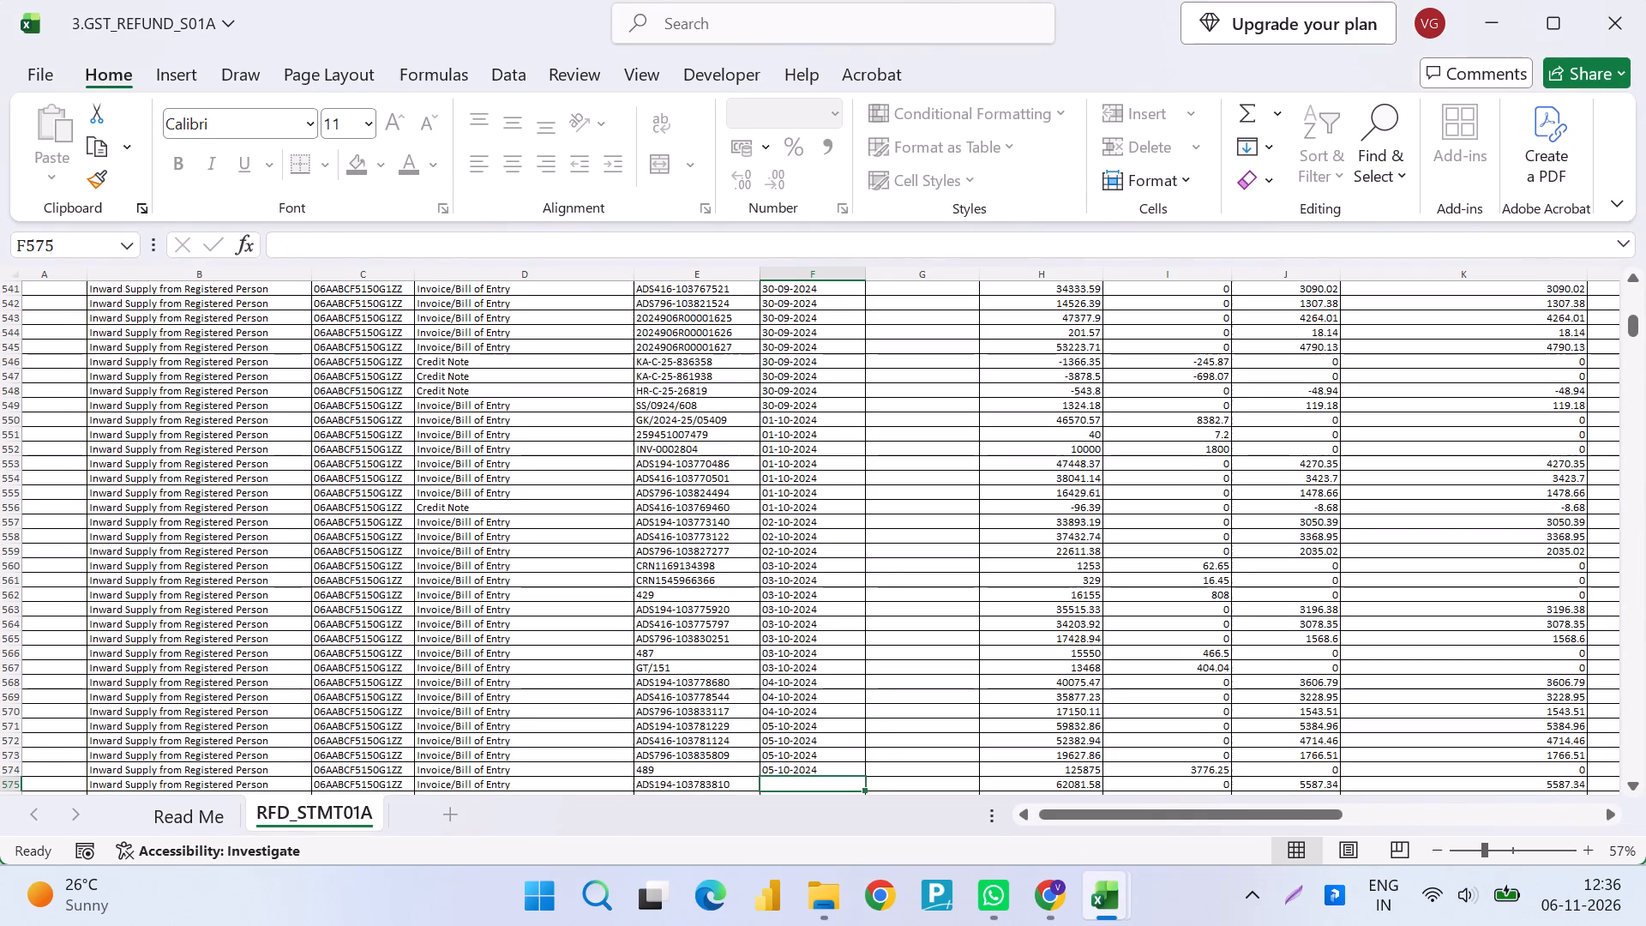
key("Left")
key("ctrl+Down")
key("Right")
key("ctrl+shift+Up")
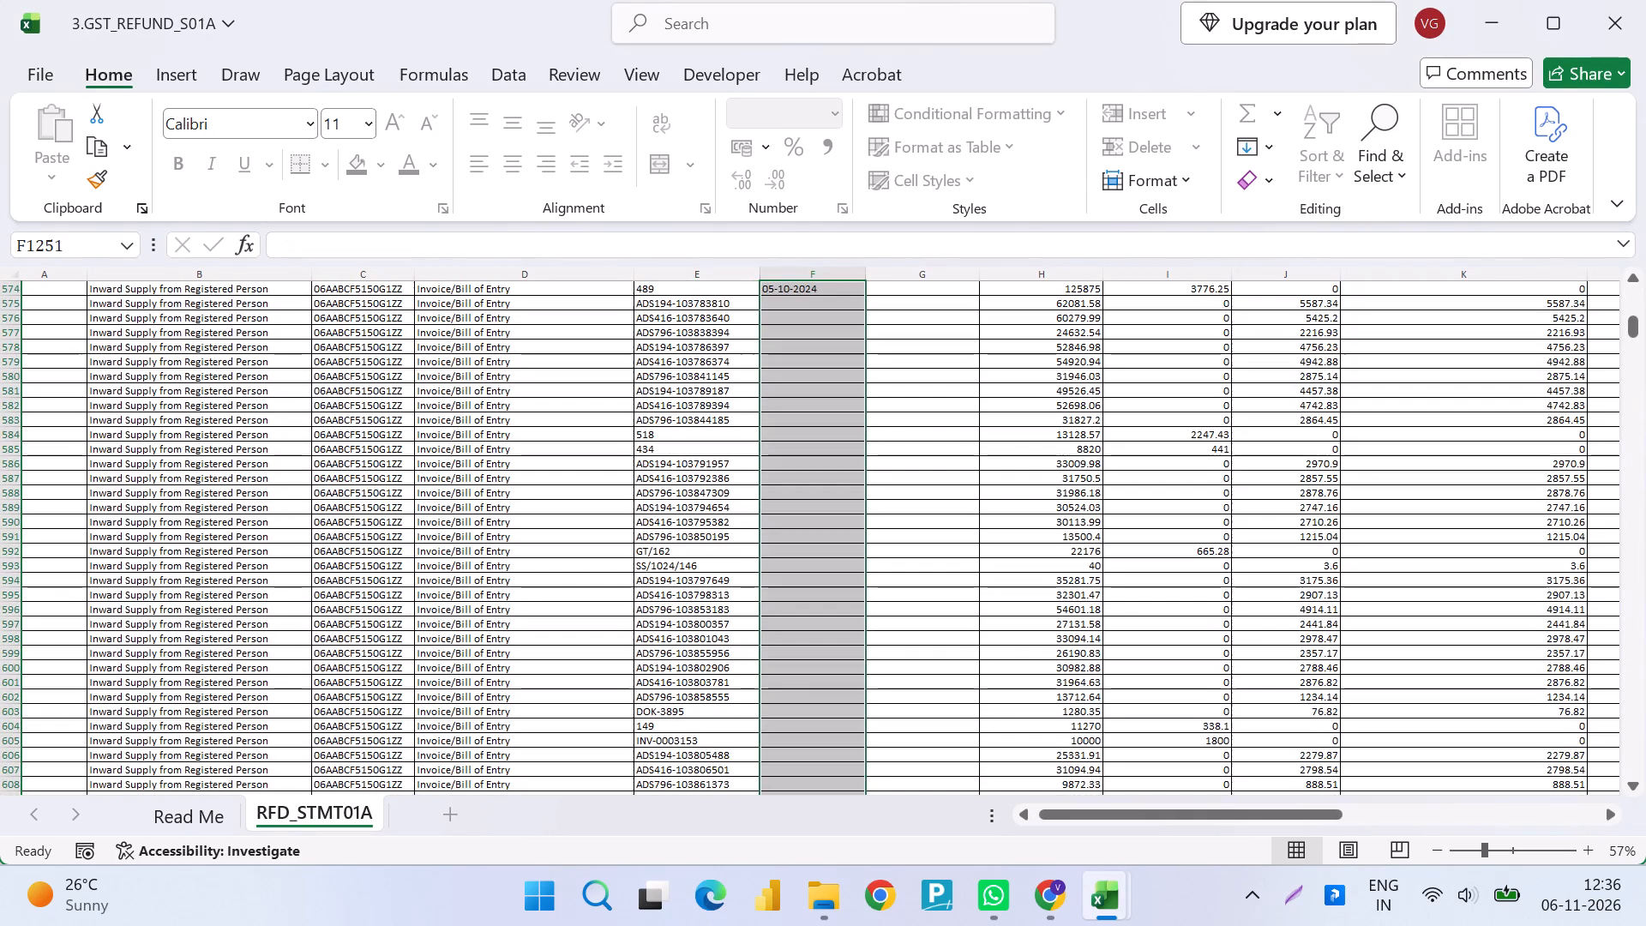
key("Down")
key("Left")
key("Up")
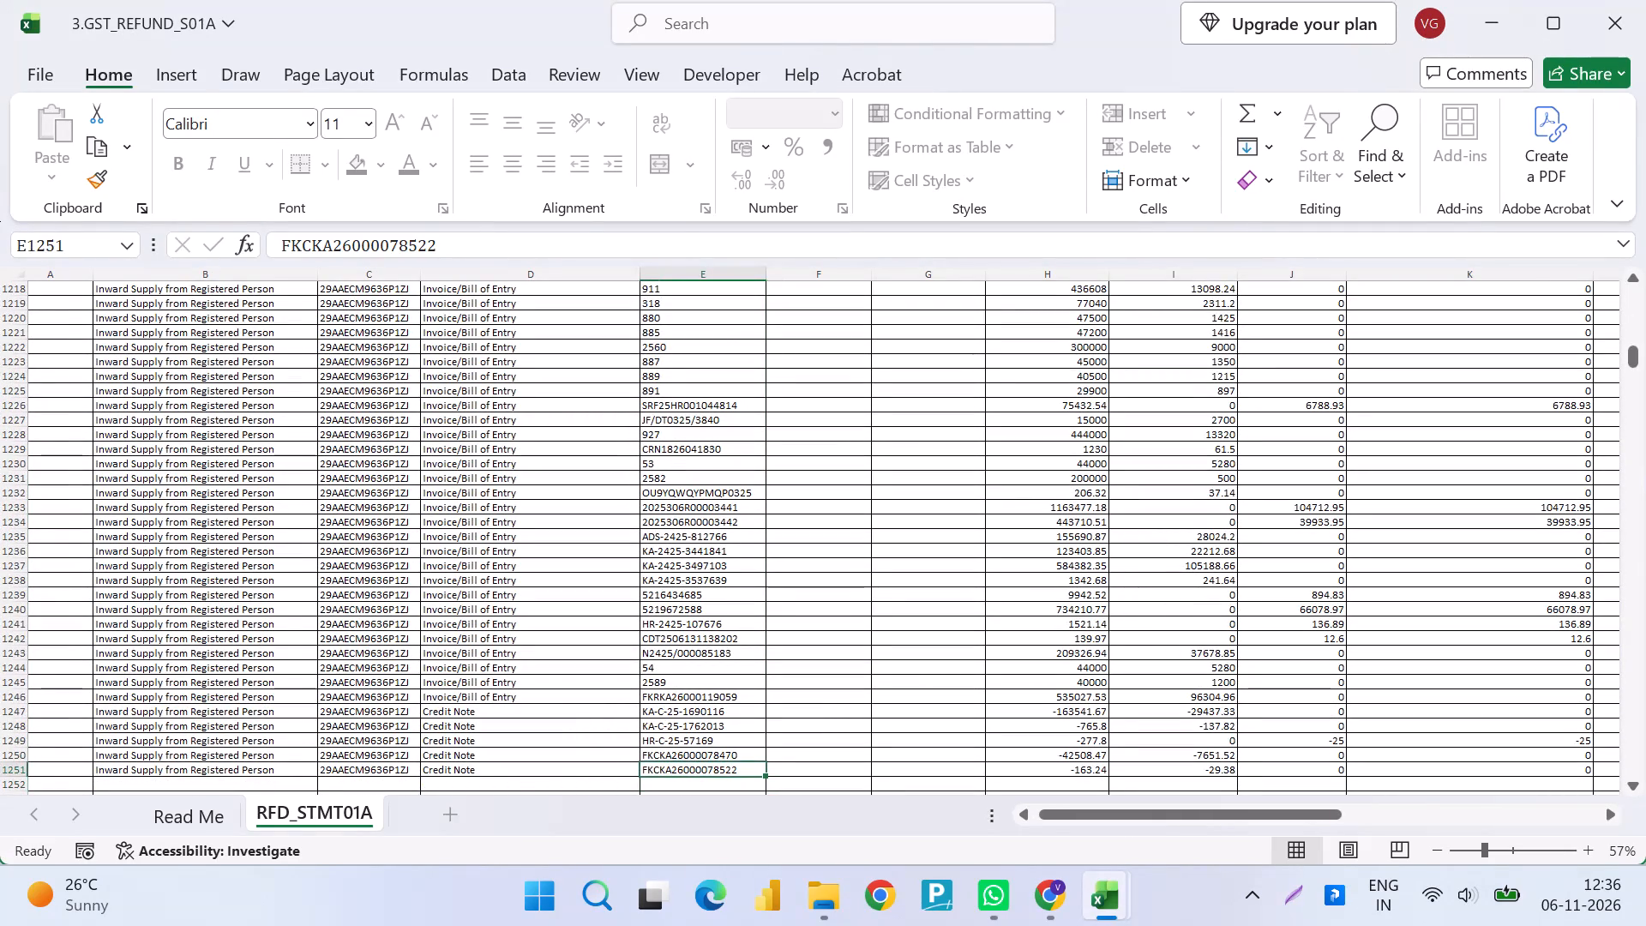
key("Right")
key("ctrl+Up")
key("Down")
key("Left")
key("ctrl+shift+Down")
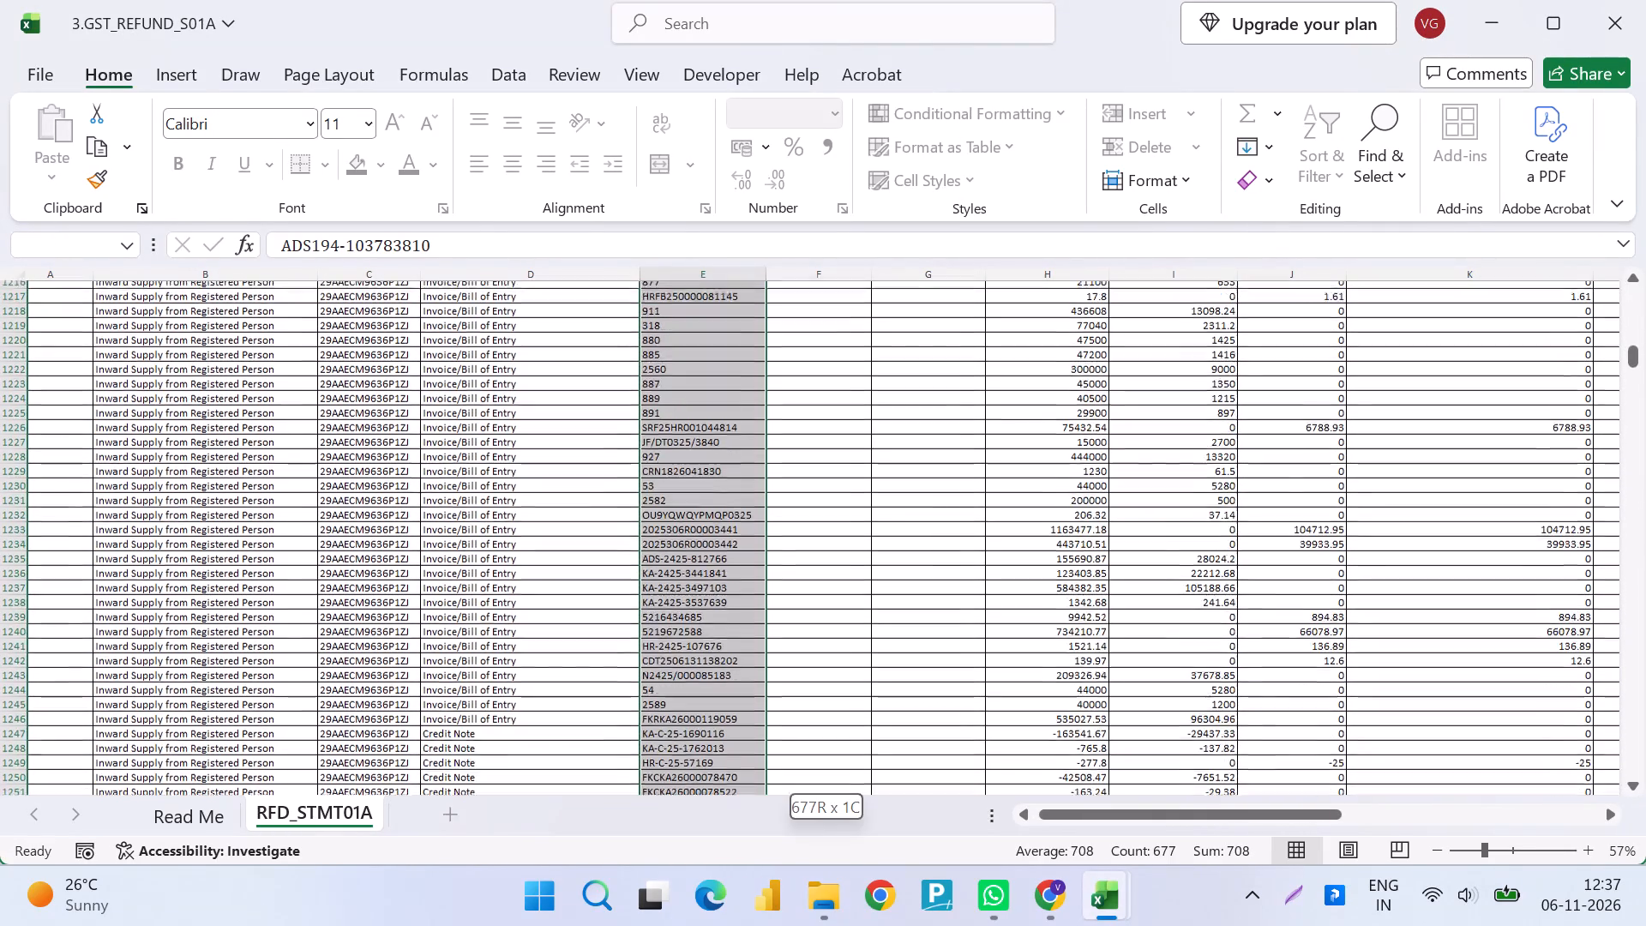
key("Right")
key("Left")
key("ctrl+shift+Down")
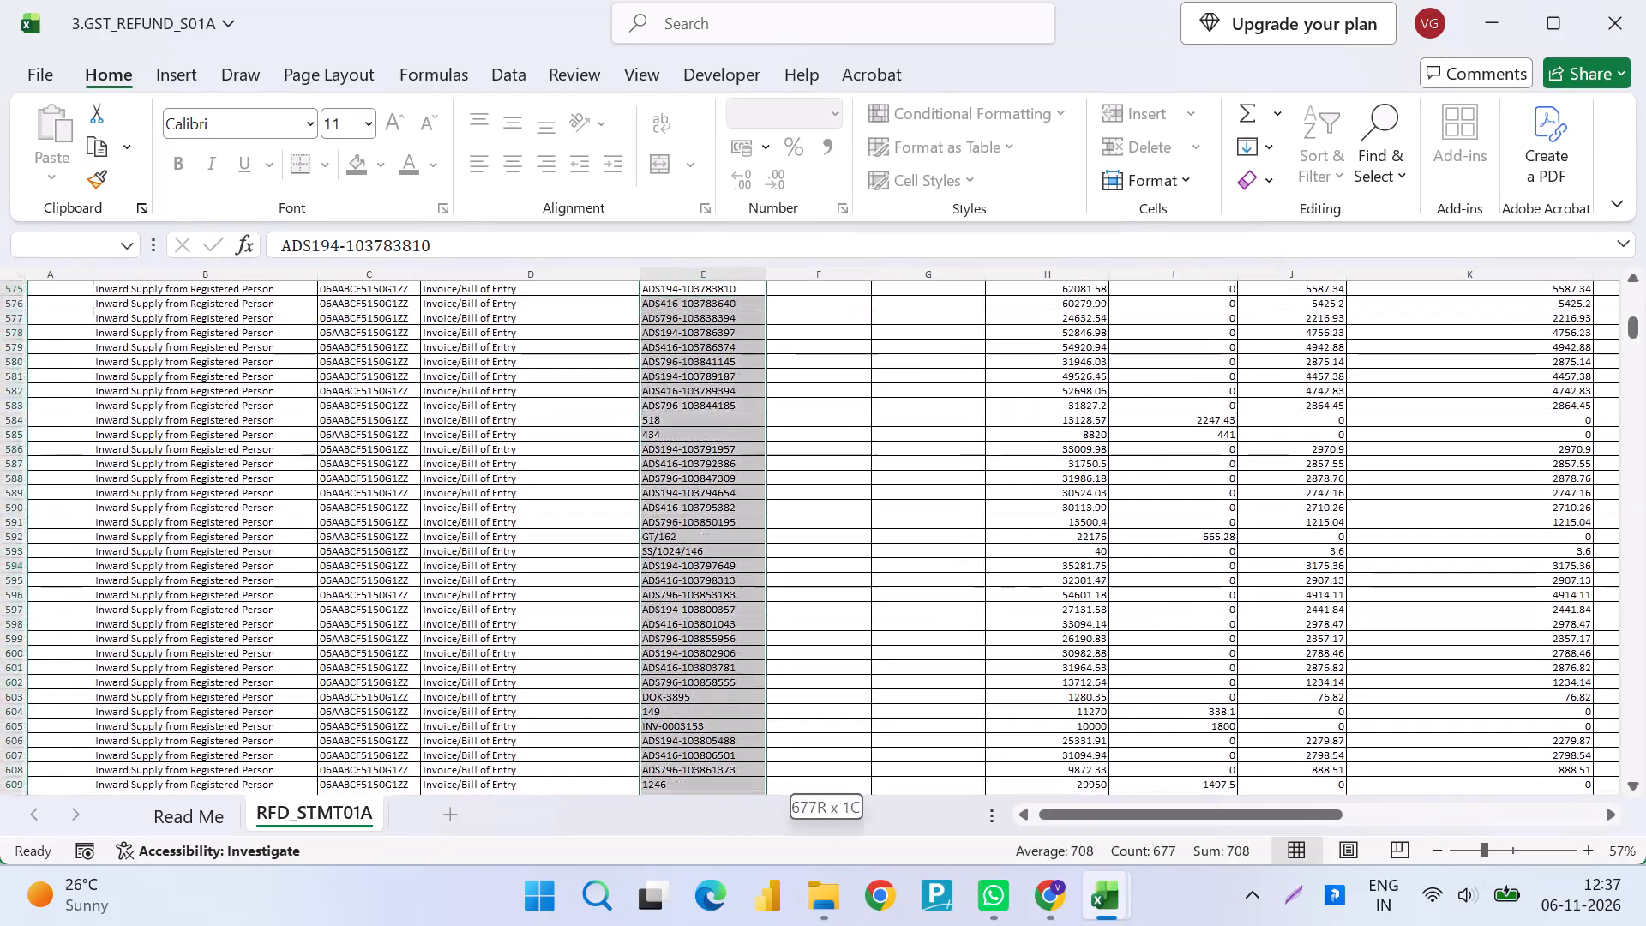
key("Right")
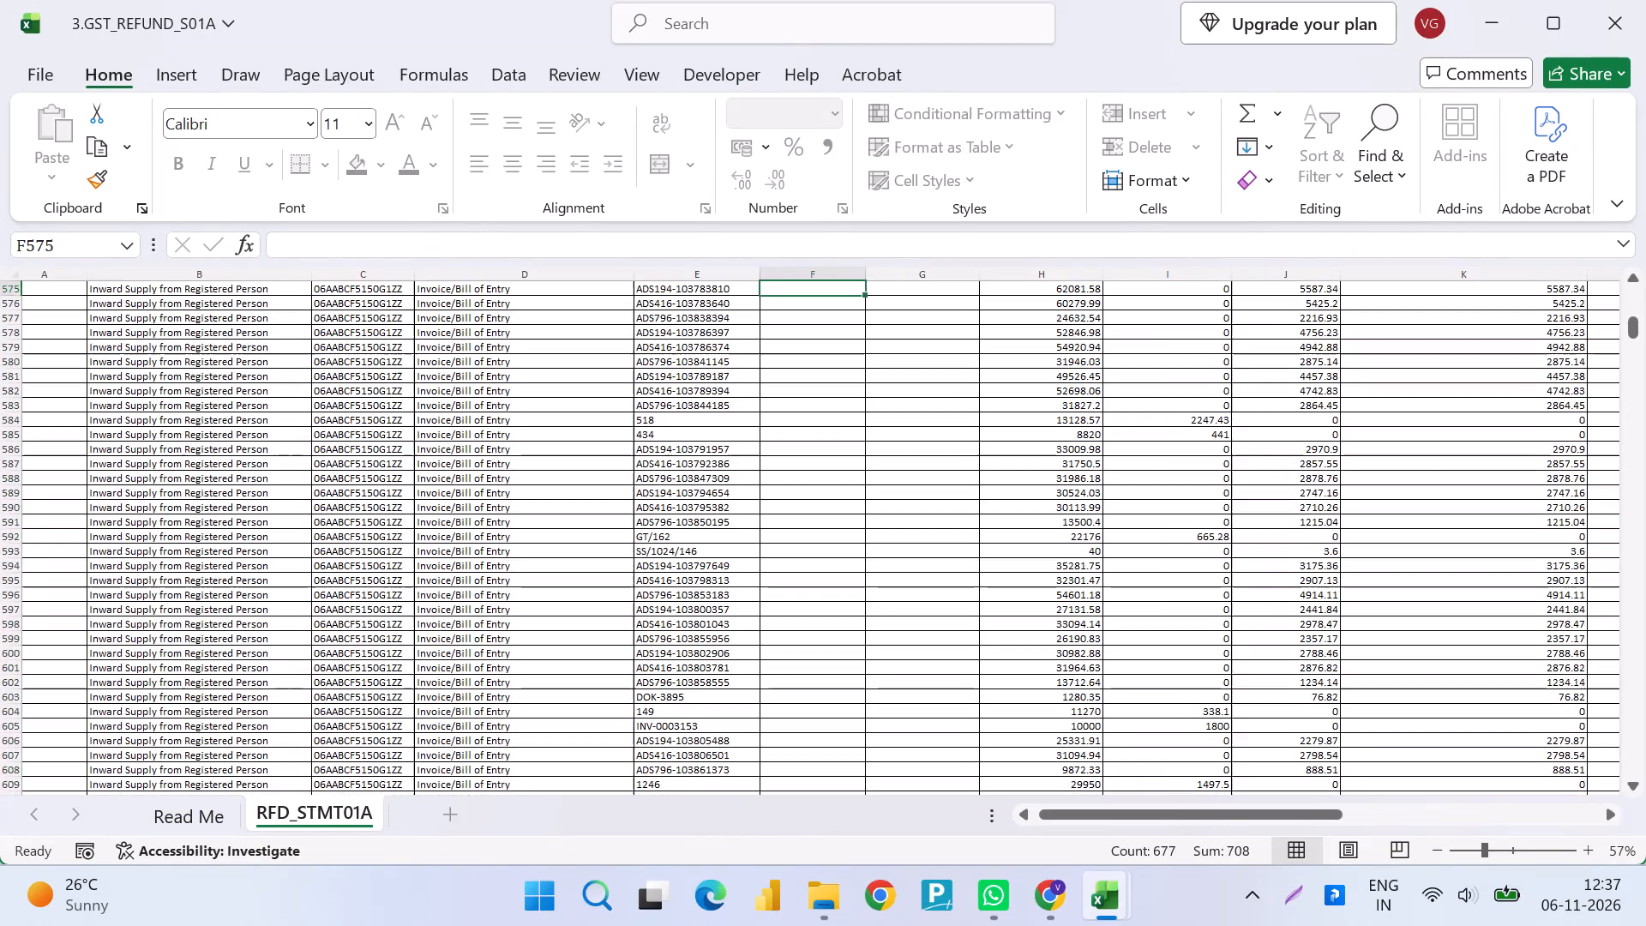
key("Up")
key("Down")
Enter 06-10-2024, the next date in PURCHASE 24-25, in F575 of the refund sheet and fill it down to F577.
key("alt+Tab")
key("Down")
key("Down")
key("Down")
key("Down")
key("Down")
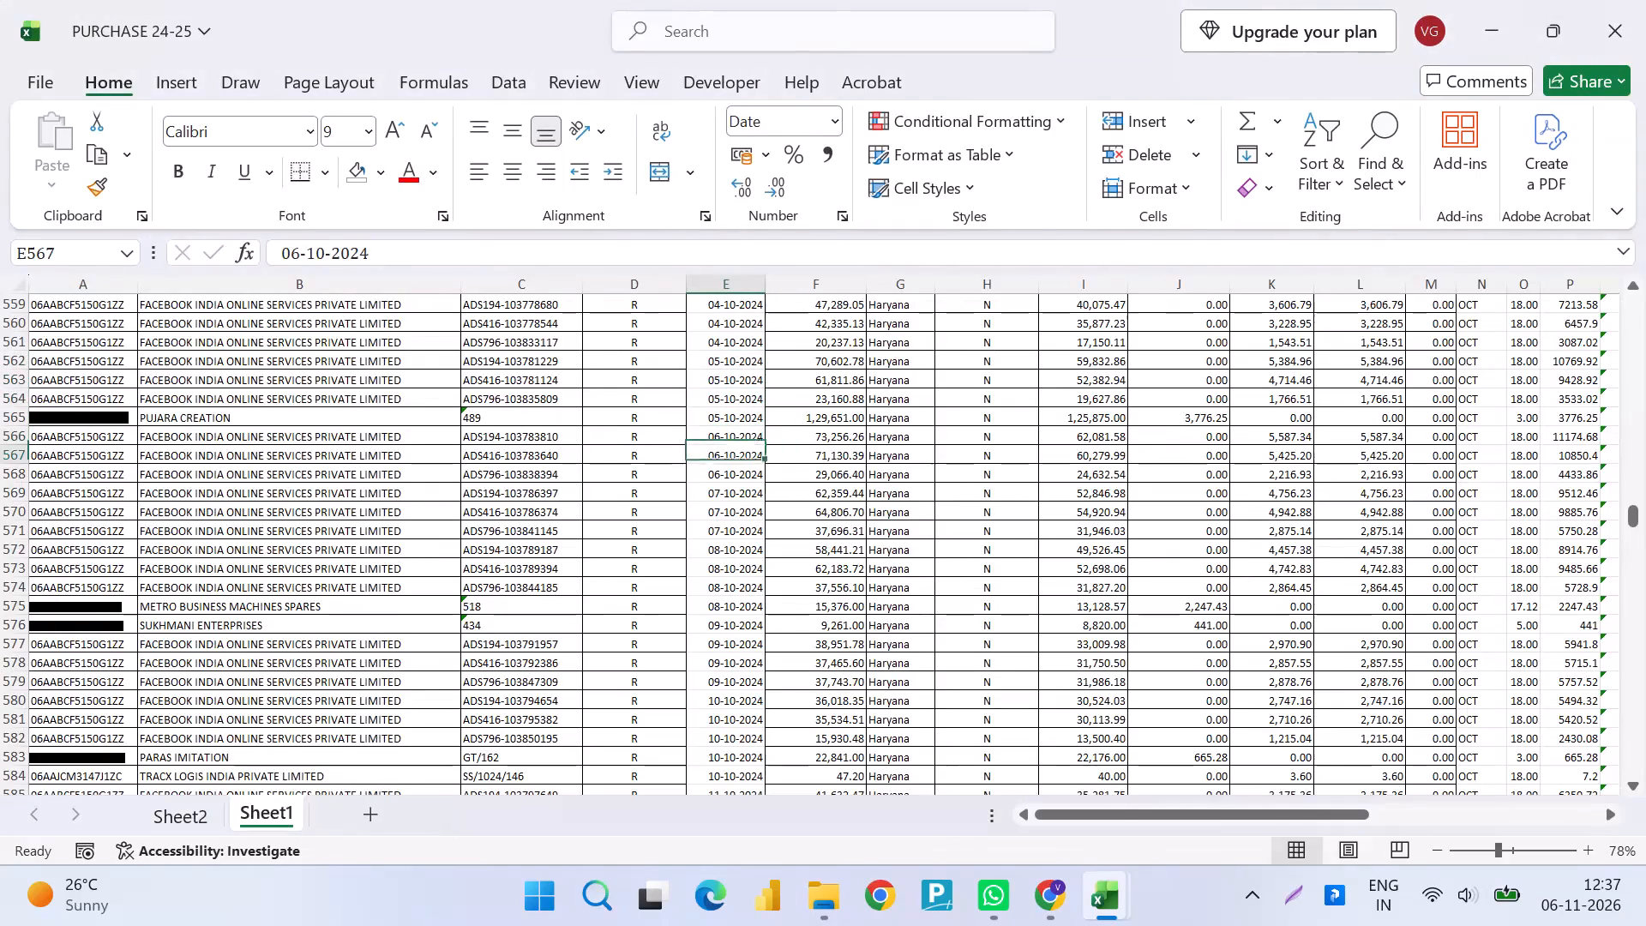
key("Up")
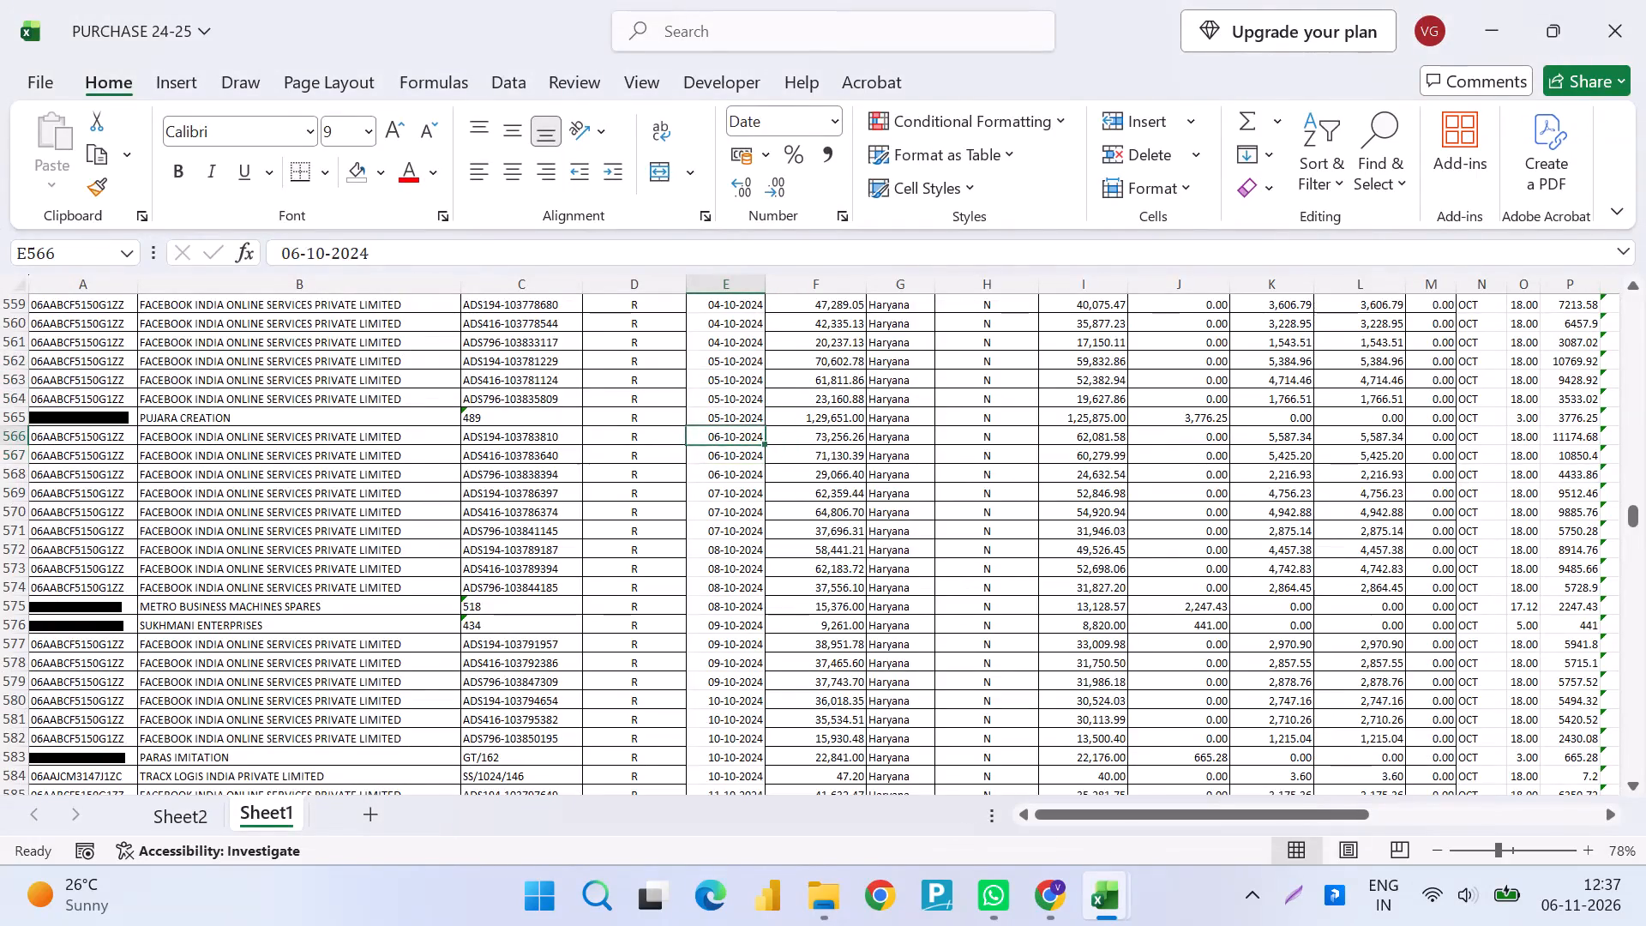
key("alt+Tab")
key("ctrl+d")
key("F2")
key("ctrl+Left")
key("ctrl+Left")
key("ctrl+Left")
key("ctrl+Left")
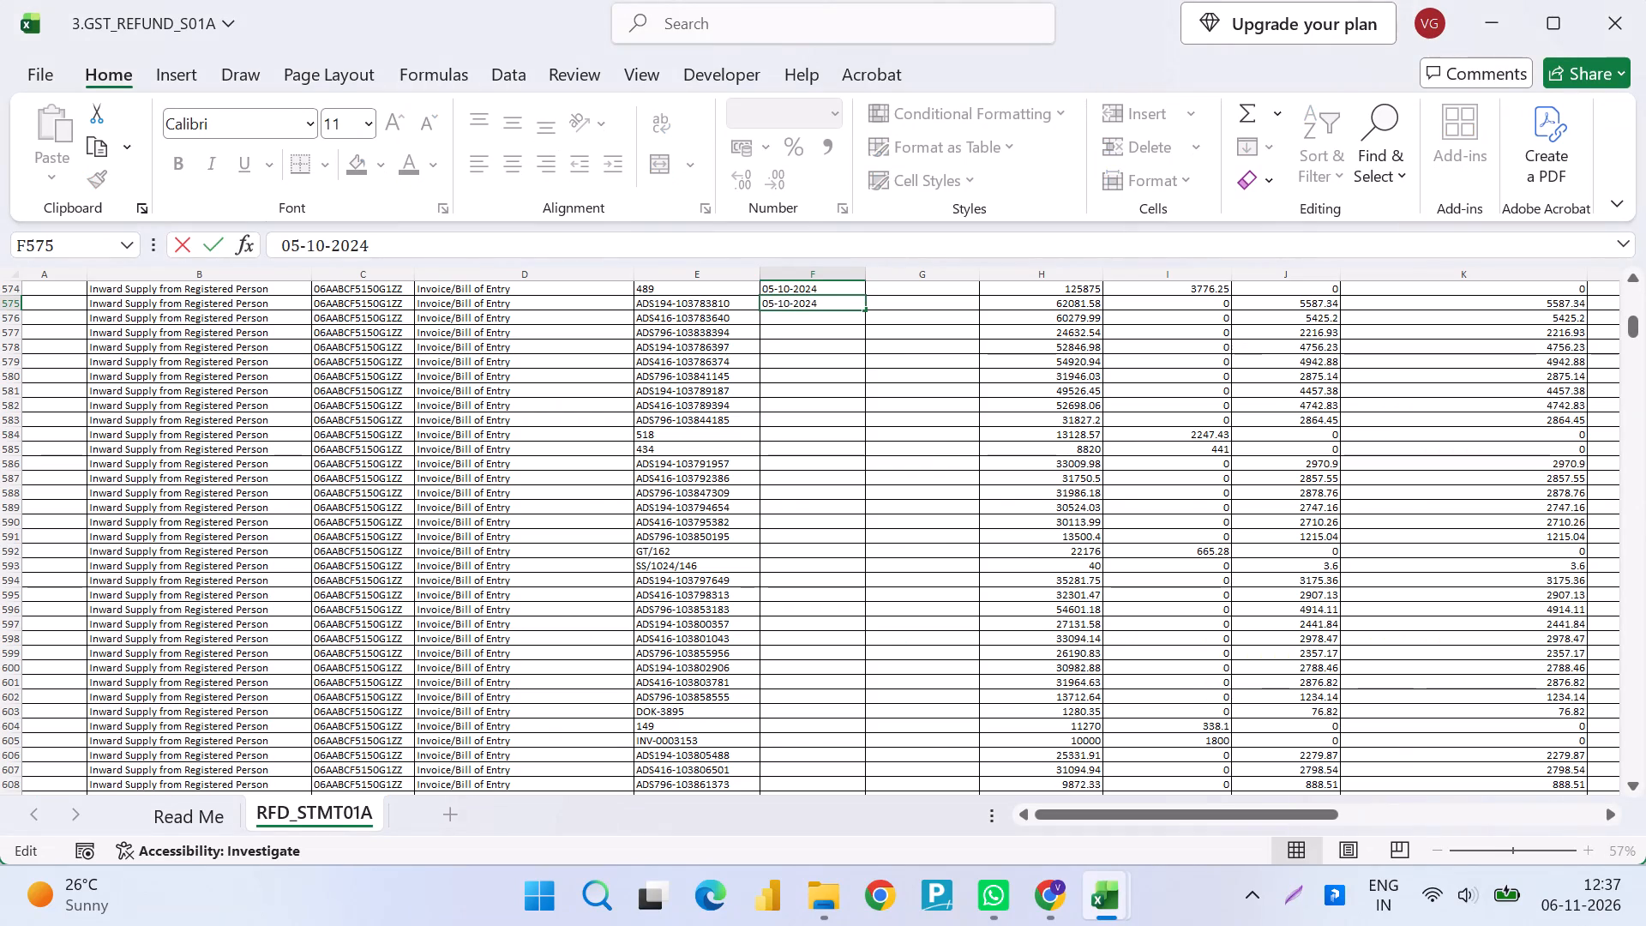
key("shift+Left")
key("6")
key("Return")
key("ctrl+d")
key("Down")
key("ctrl+d")
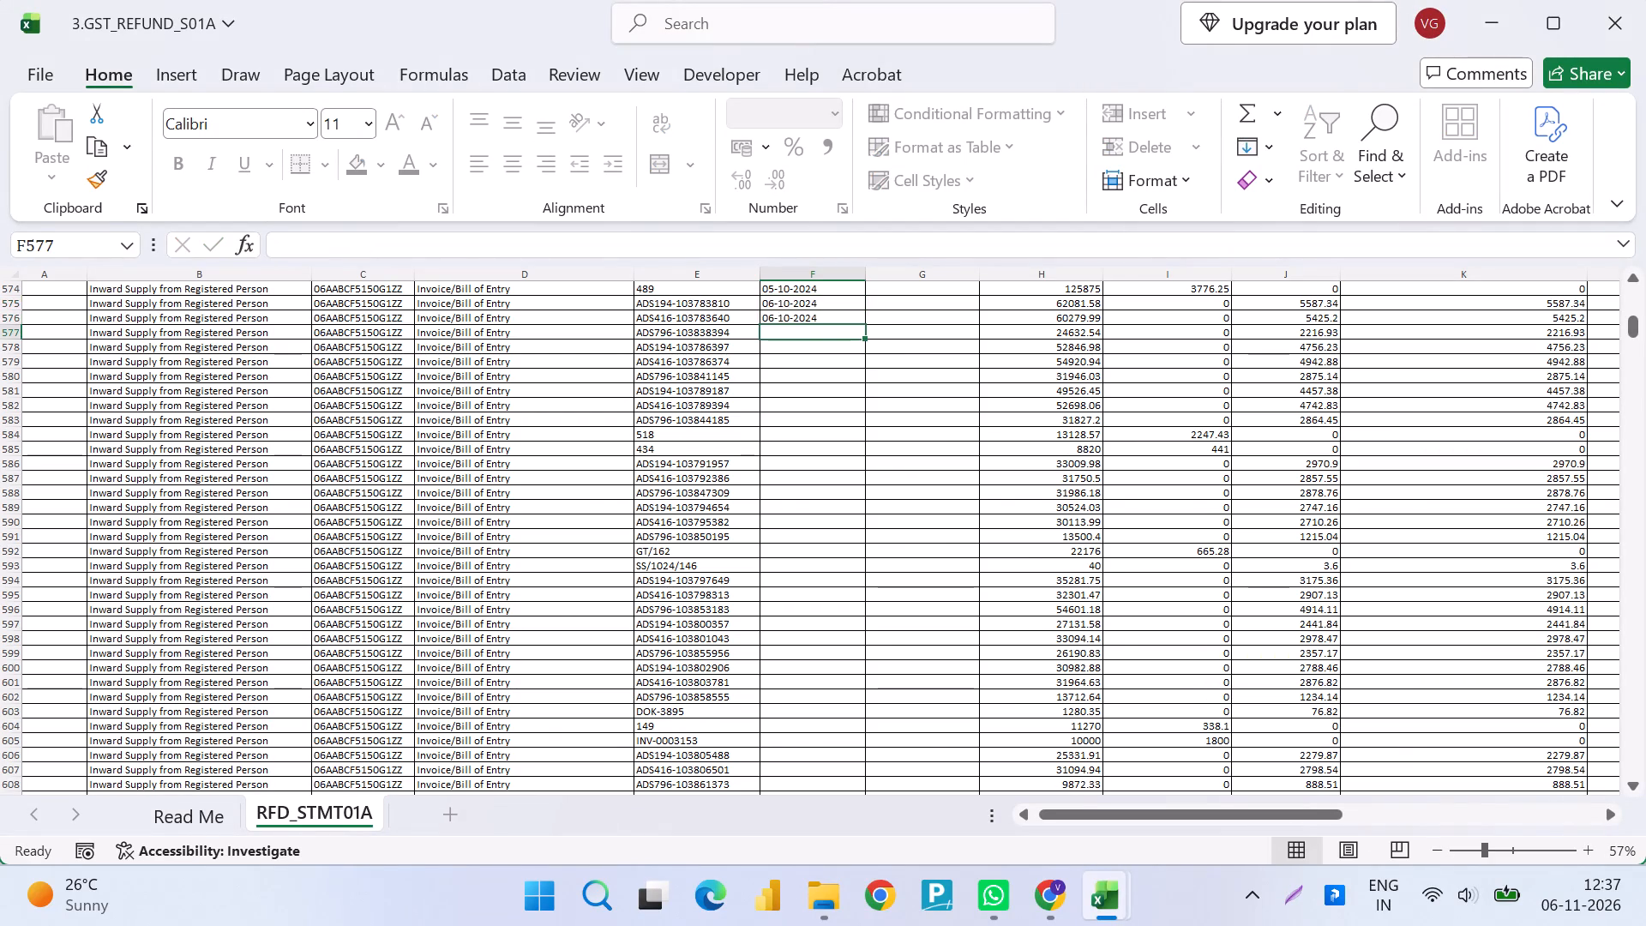
Copy the date above into F578 of the refund sheet and change it to 07-10-2024.
key("Down")
key("ctrl+d")
key("F2")
key("ctrl+Left")
key("ctrl+Left")
key("ctrl+Left")
key("Left")
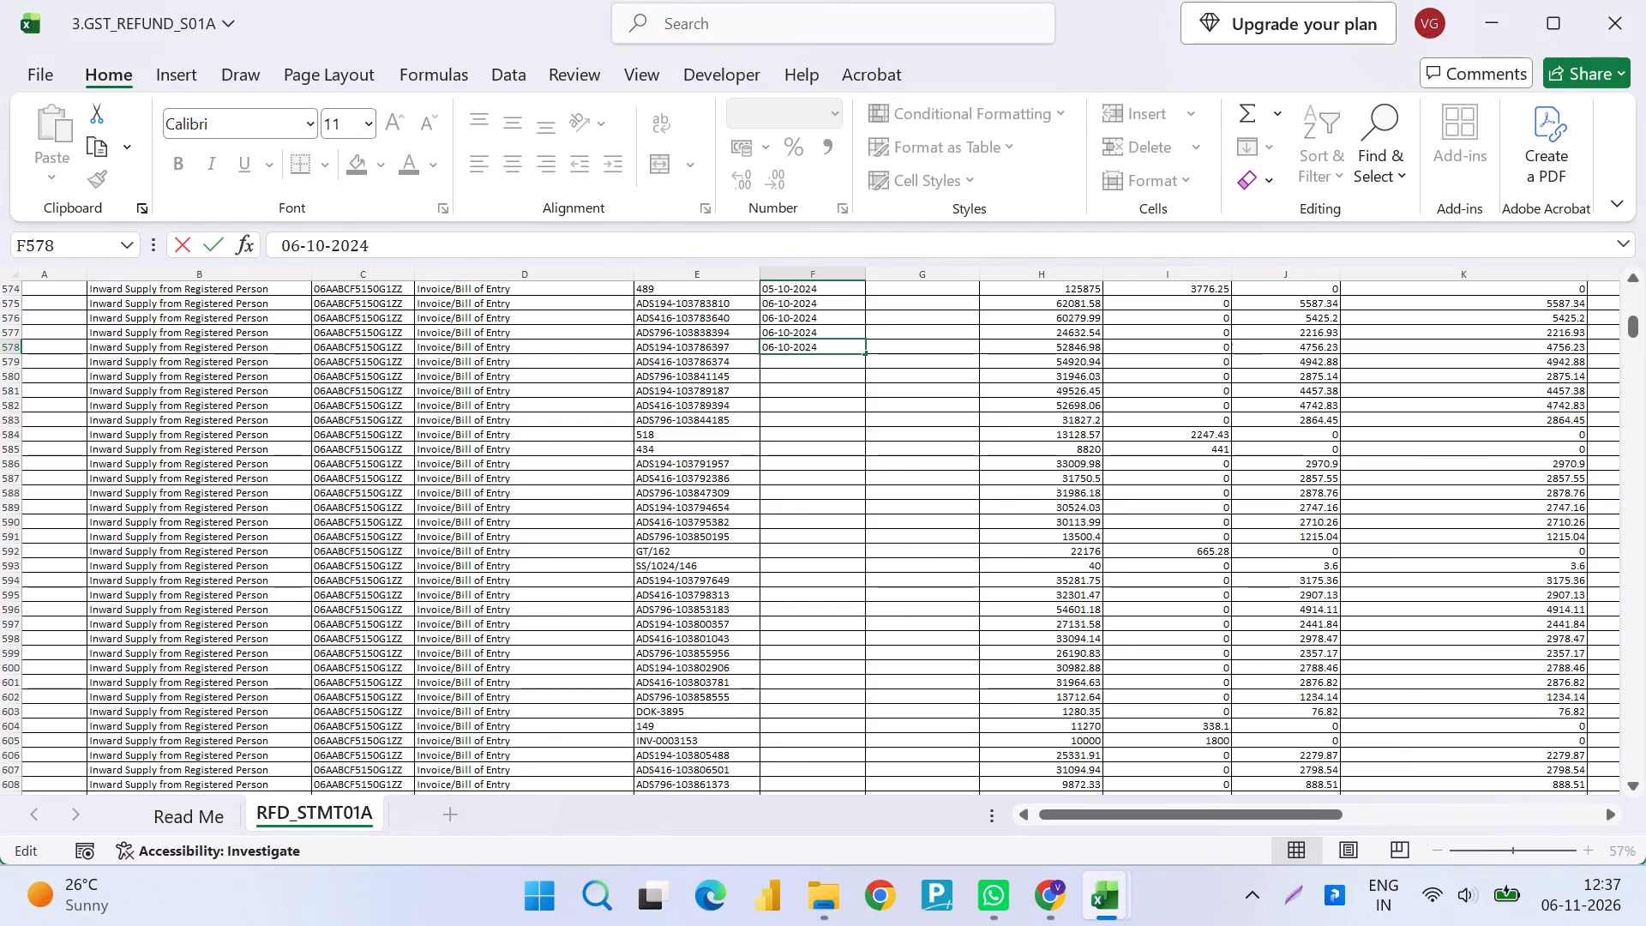
key("shift+Left")
key("7")
key("Return")
Check which rows carry 07-10-2024 in PURCHASE 24-25, and fill that date down to F580 in the refund sheet.
key("alt+Tab")
key("Down")
key("Down")
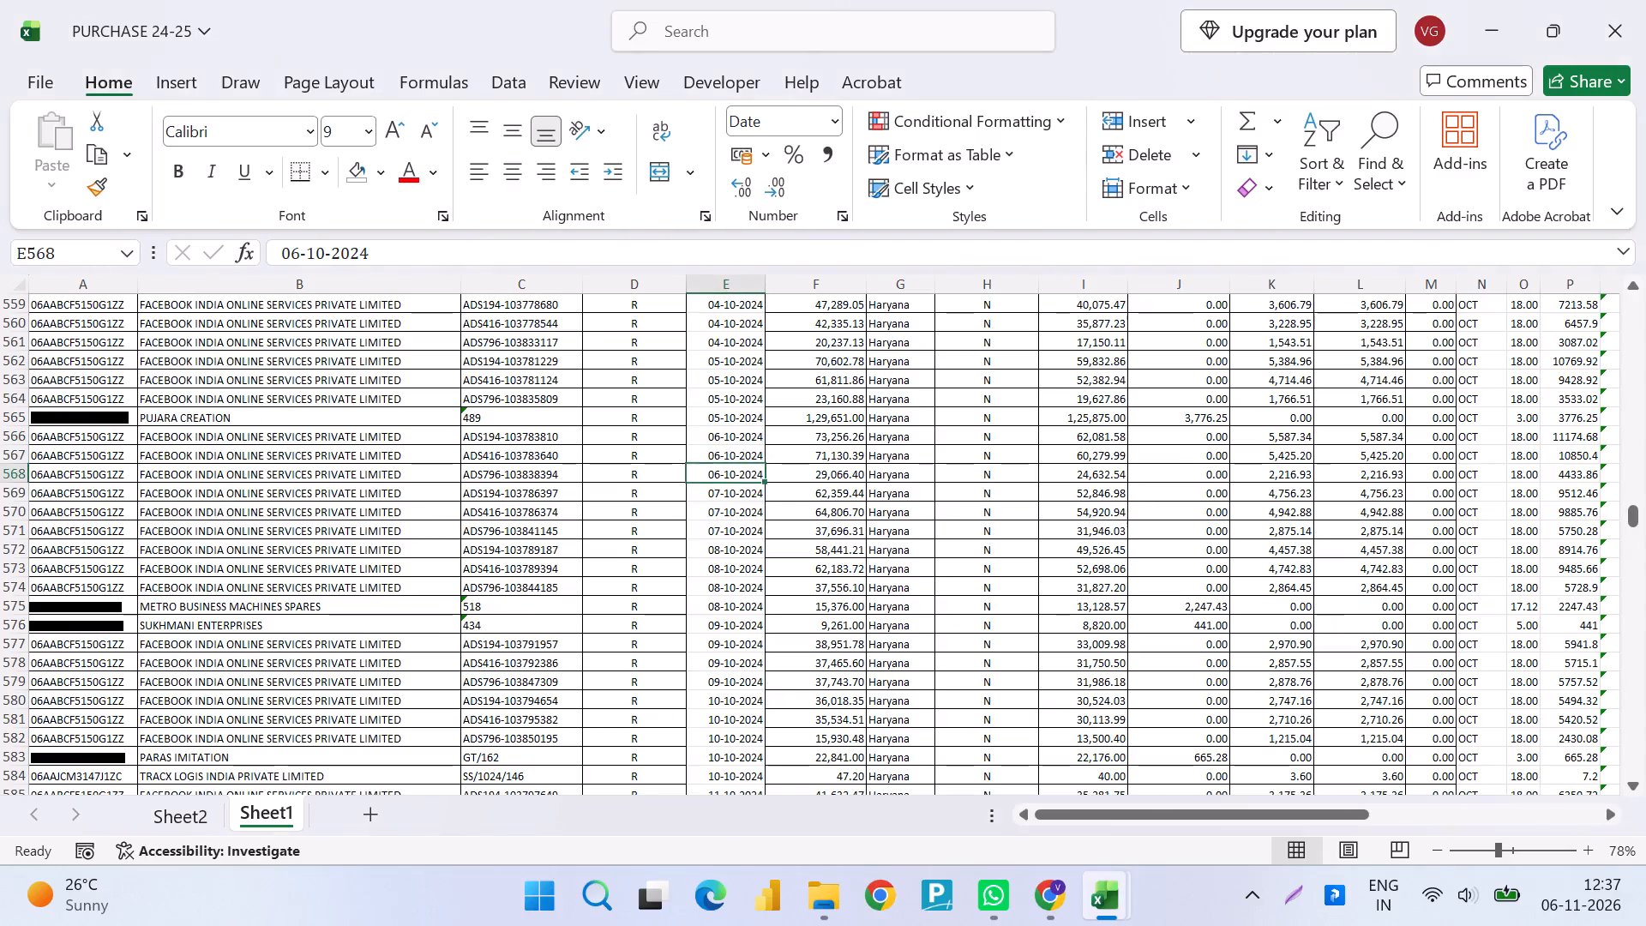
key("Down")
key("Down")
key("shift+Down")
key("Up")
key("shift+Down")
key("shift+Down")
key("shift+Down")
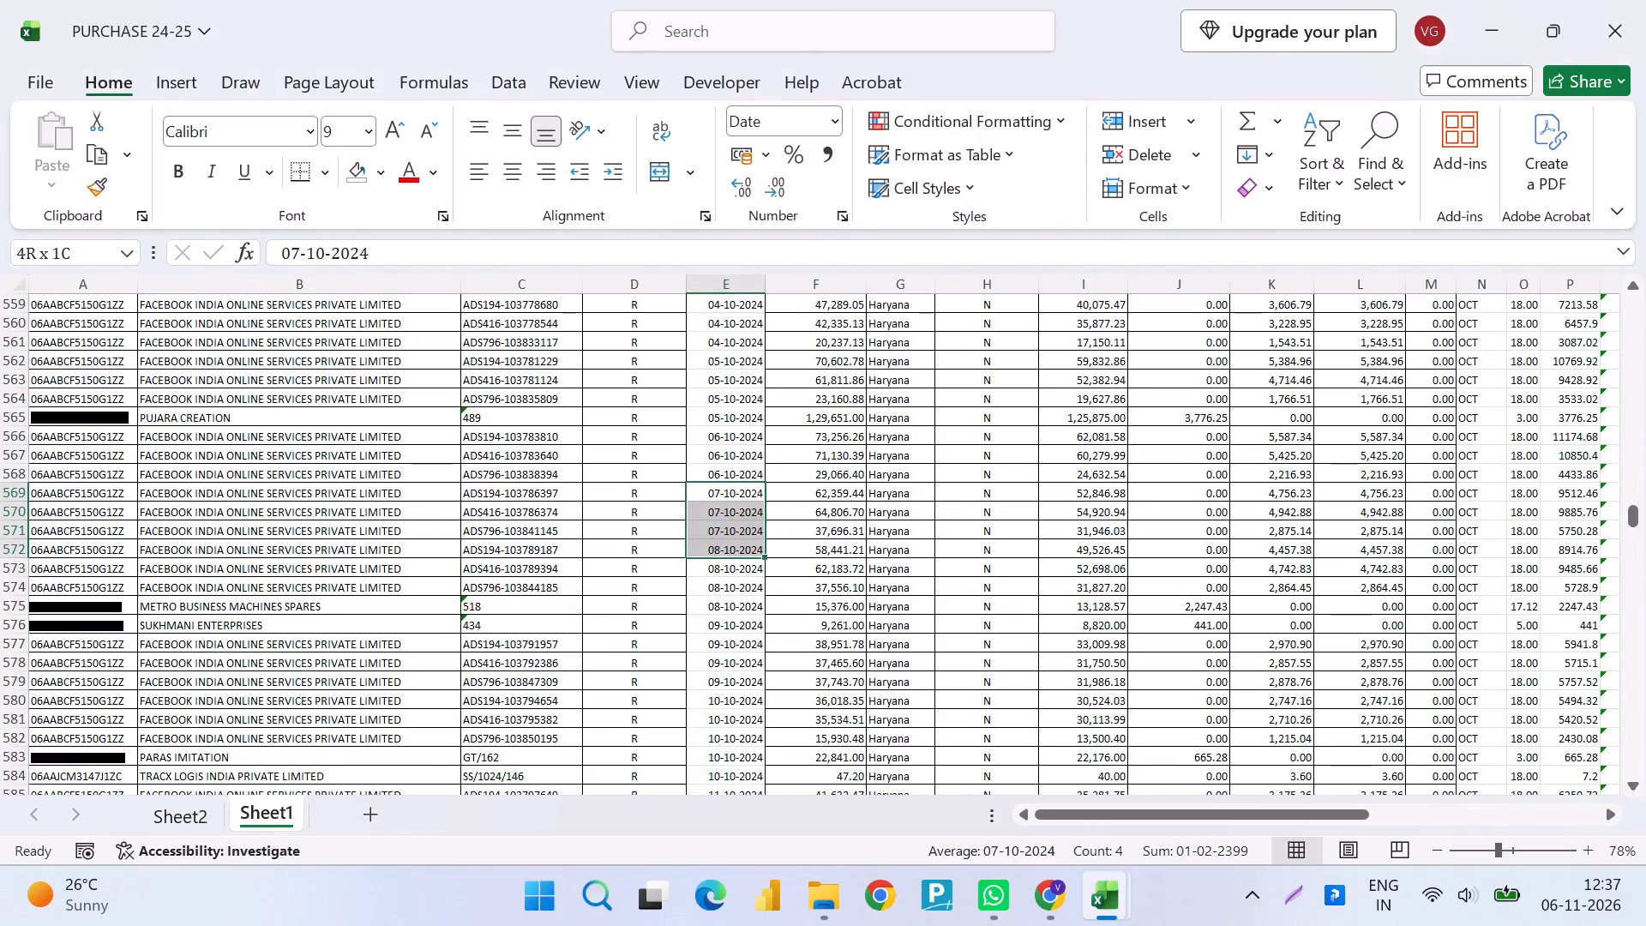
key("shift+Up")
key("alt+Tab")
key("alt+Tab")
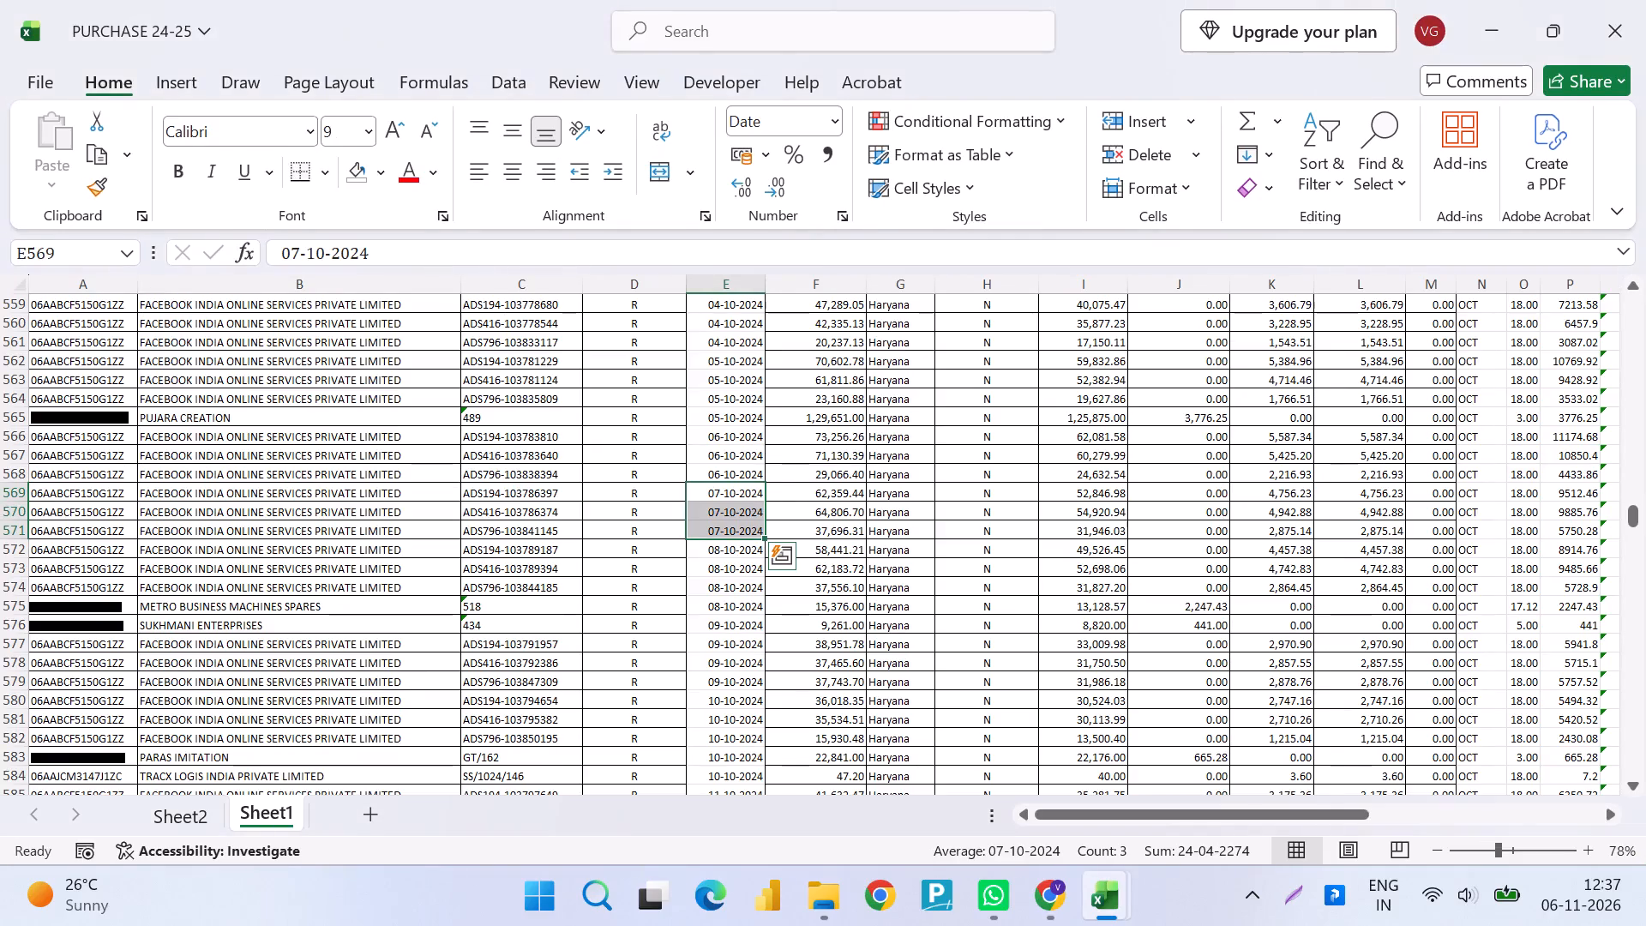
key("alt+Tab")
key("ctrl+d")
key("Down")
key("ctrl+d")
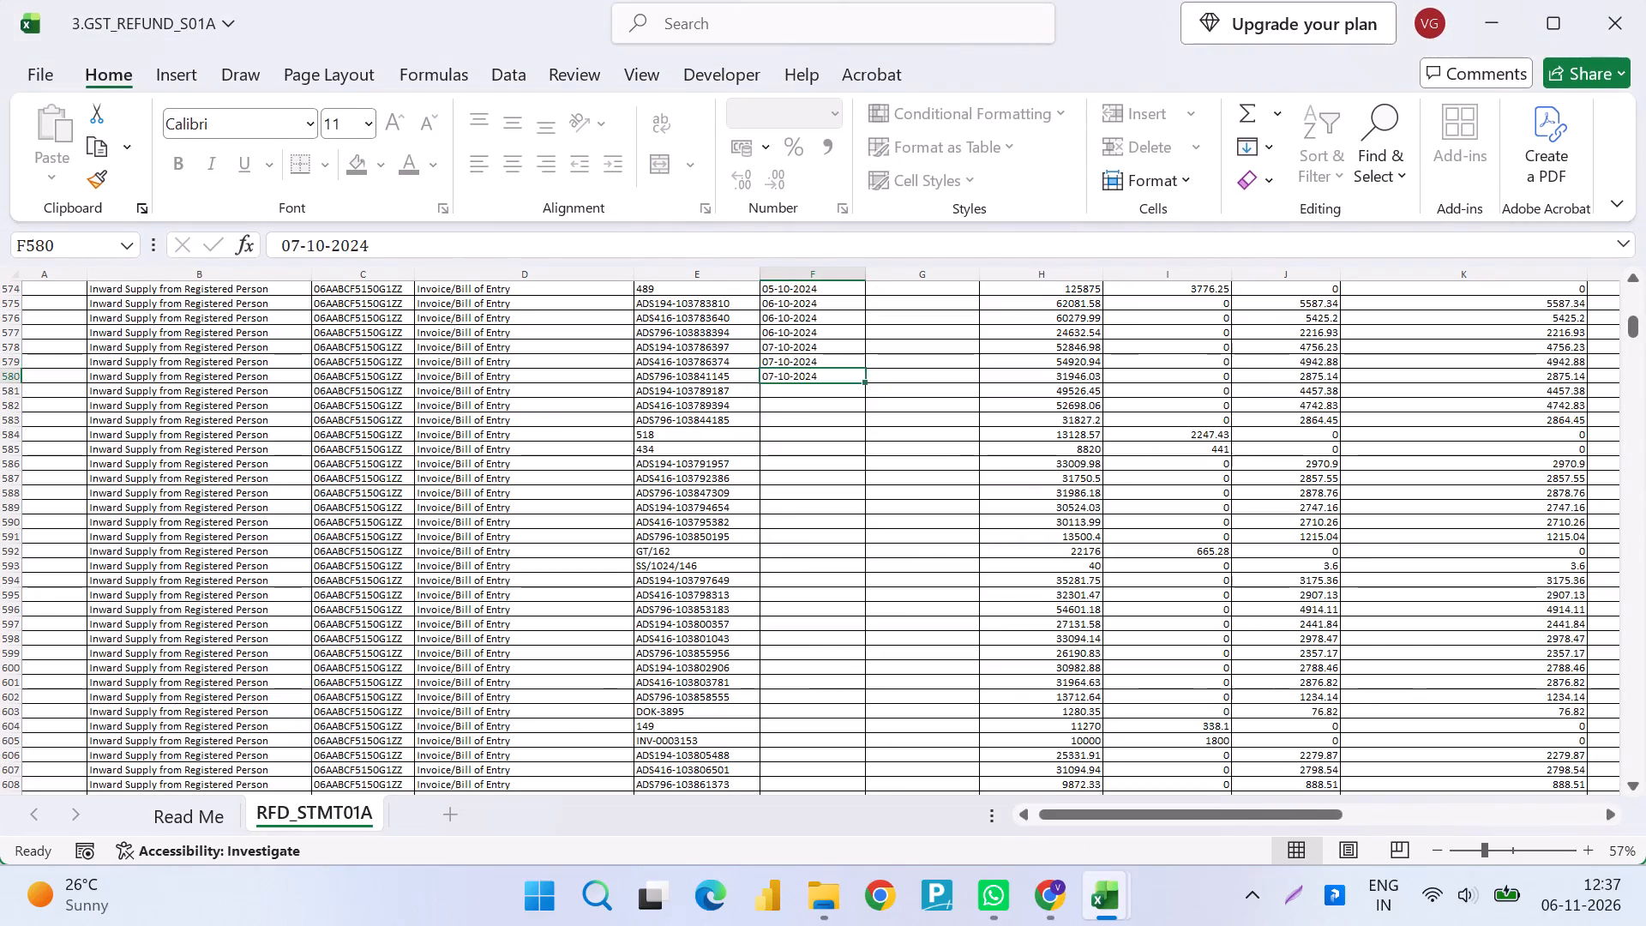
Copy the date above into F581 of the refund sheet and change it to 08-10-2024.
key("Down")
key("ctrl+d")
key("F2")
key("ctrl+Left")
key("ctrl+Left")
key("ctrl+Left")
key("ctrl+Left")
key("BackSpace")
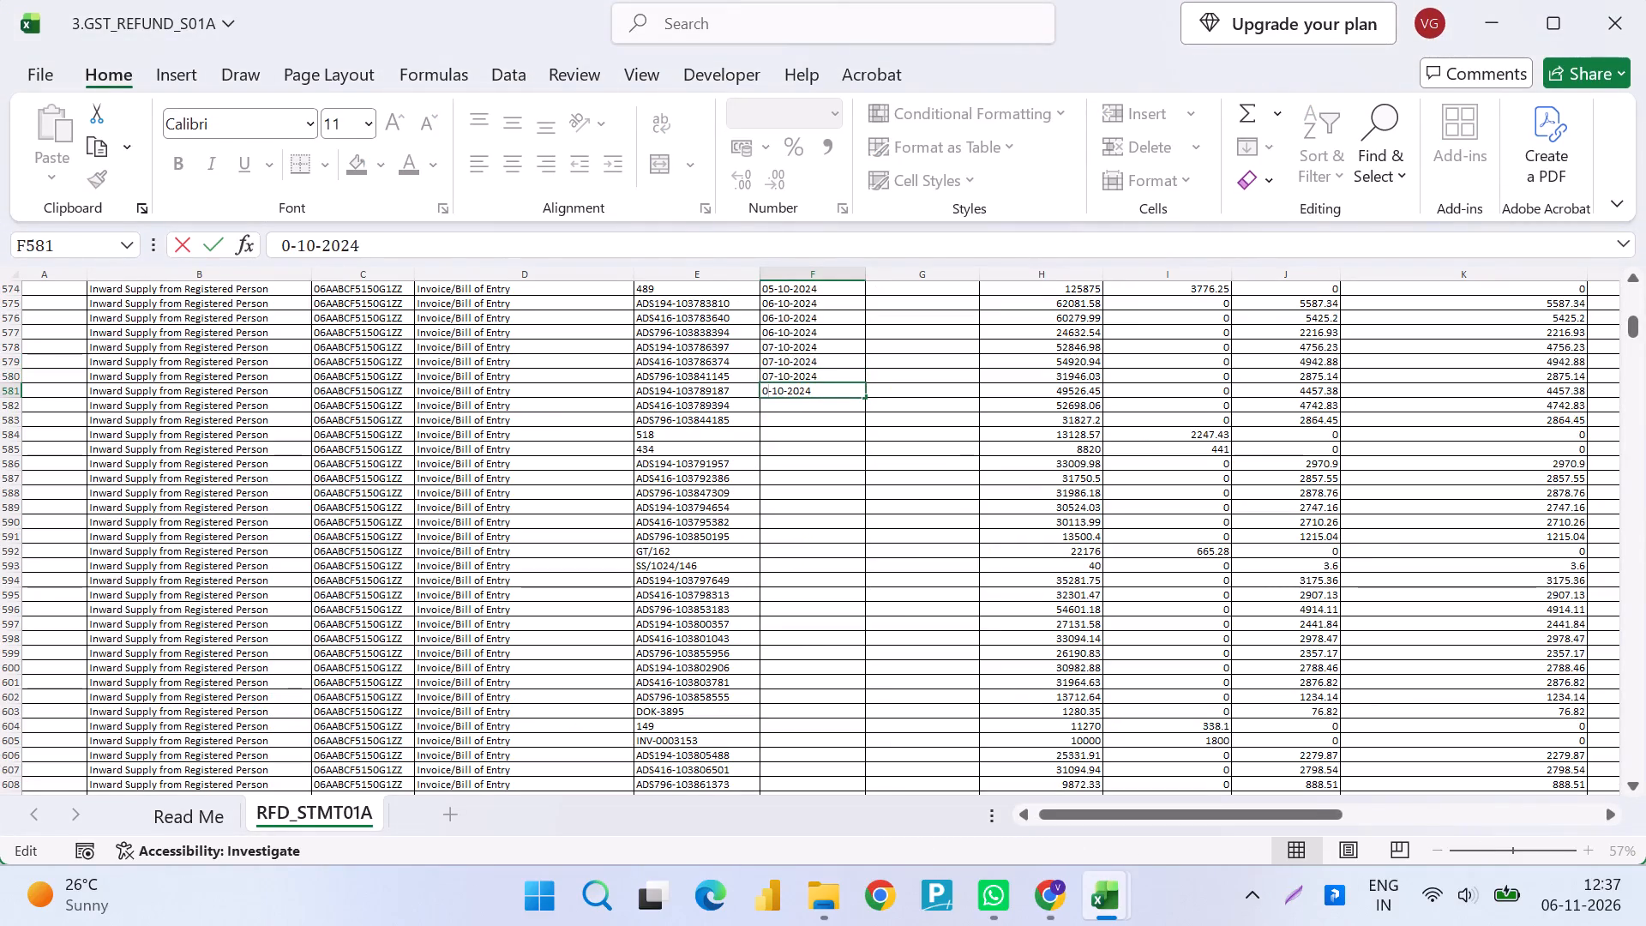
key("8")
key("Return")
Check the 08-10-2024 rows in PURCHASE 24-25, and fill that date from F582 to F584 in the refund sheet.
key("alt+Tab")
key("Down")
key("Down")
key("Down")
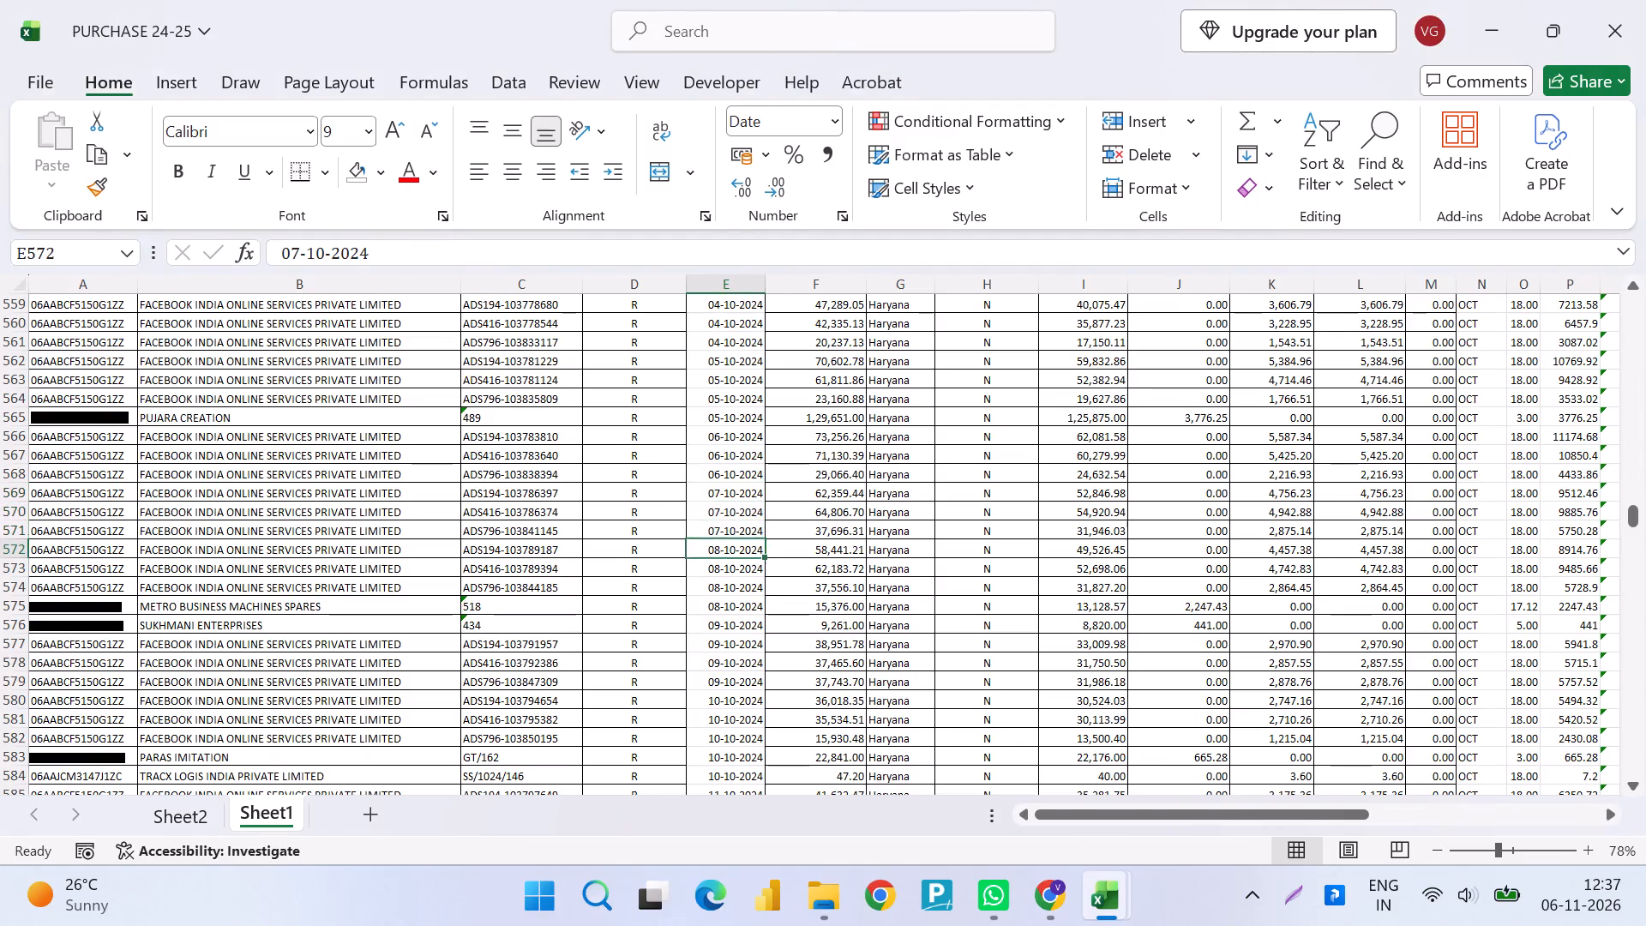
key("shift+Down")
key("shift+Down")
key("shift+Down")
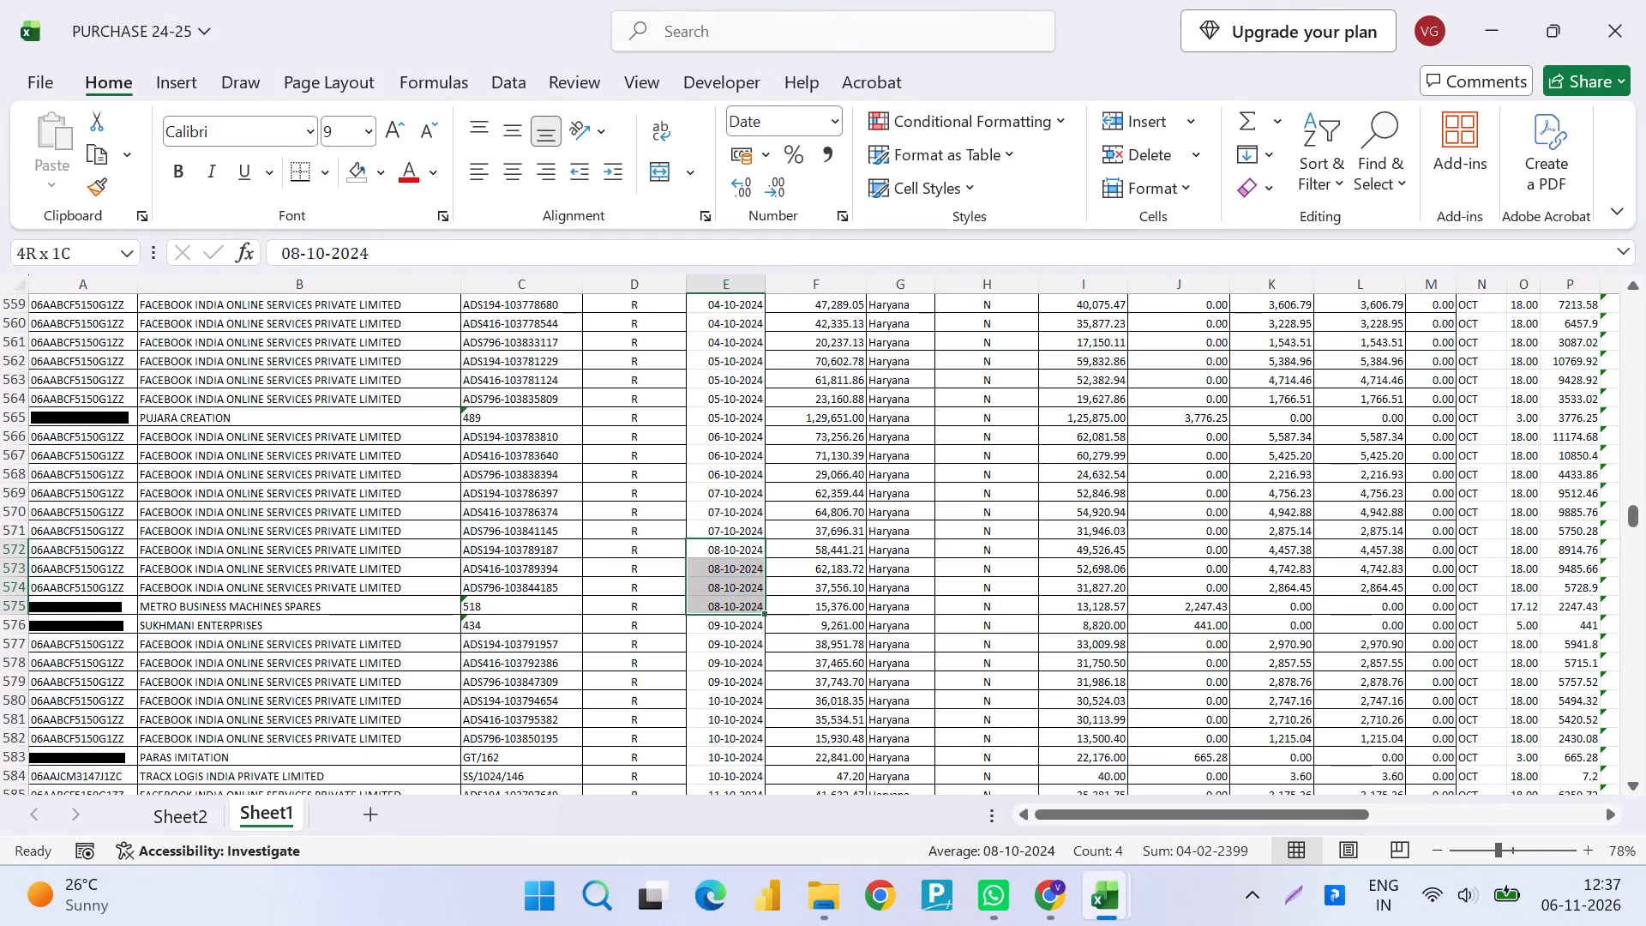
key("alt+Tab")
key("ctrl+d")
key("Down")
key("ctrl+d")
key("Down")
key("ctrl+d")
Copy the date above into F585 of the refund sheet and change it to 09-10-2024.
key("Down")
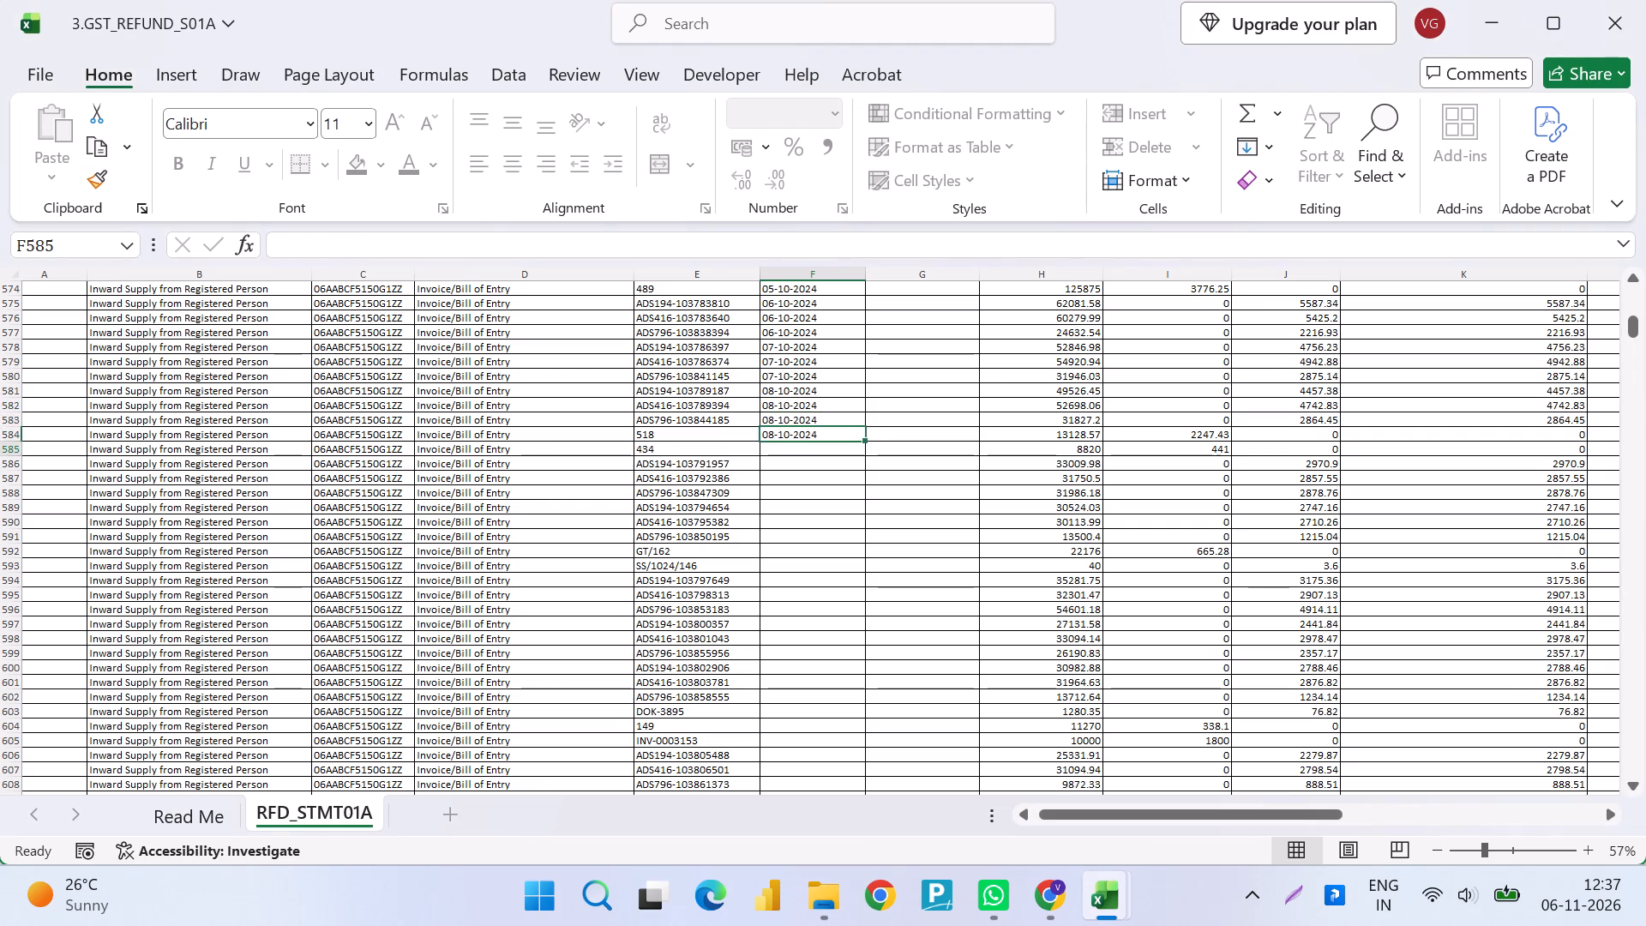
key("ctrl+d")
key("F2")
key("Left")
key("ctrl+Left")
key("ctrl+Left")
key("ctrl+Left")
key("ctrl+Left")
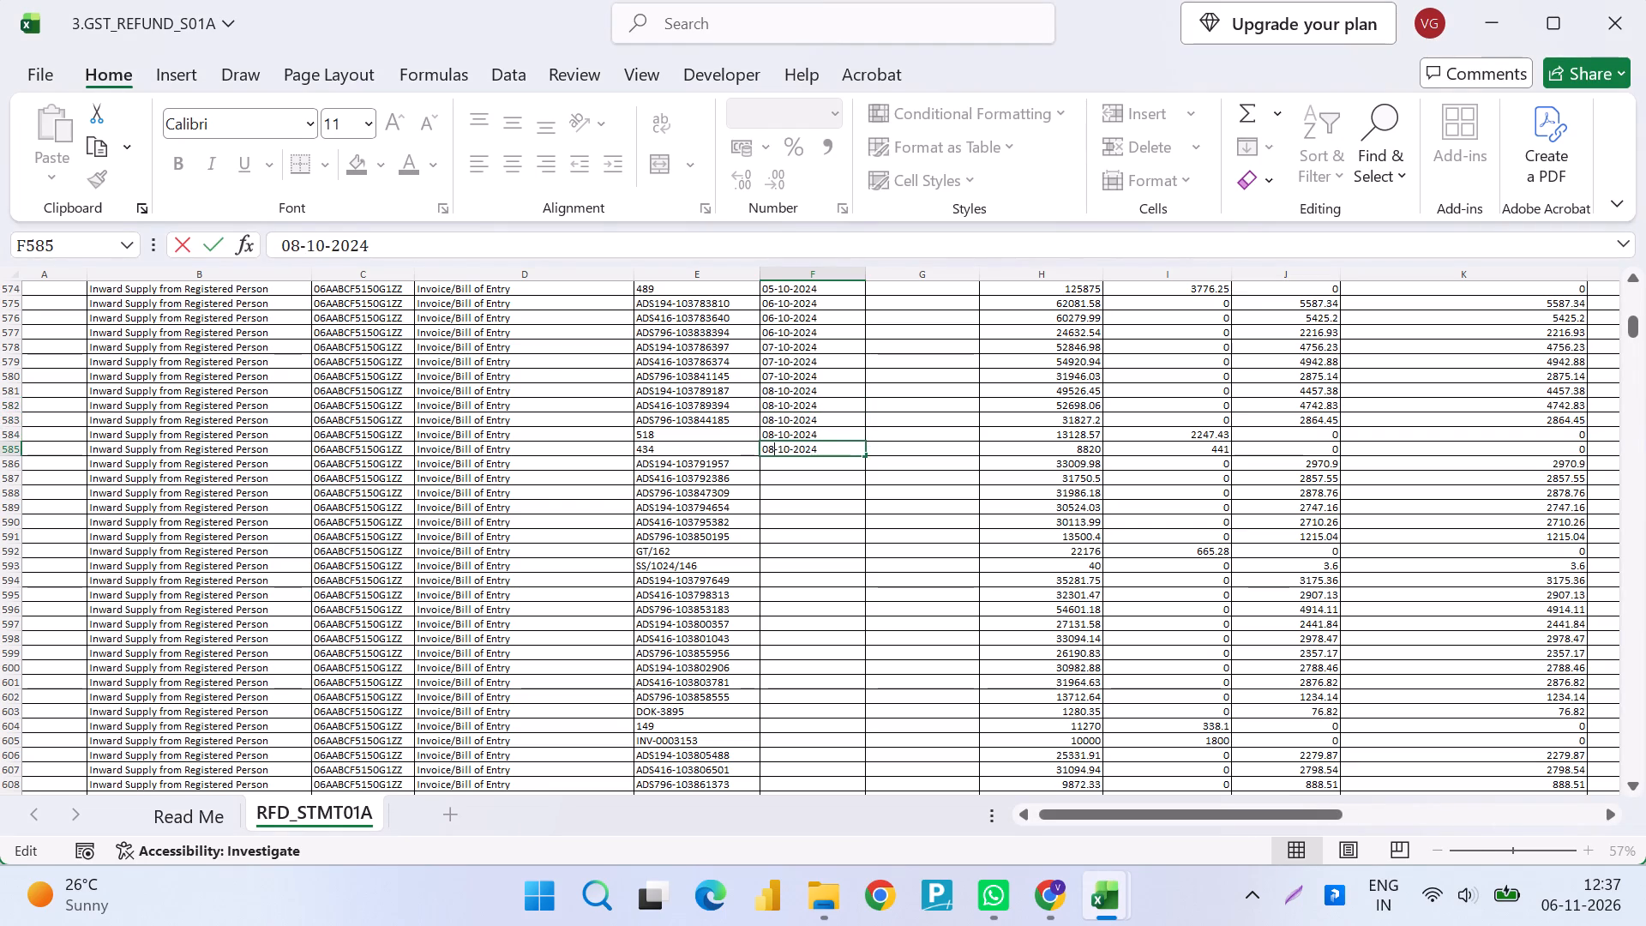
key("BackSpace")
key("9")
key("Return")
Check the 09-10-2024 rows in PURCHASE 24-25, and fill that date from F586 to F588 in the refund sheet.
key("alt+Tab")
key("Down")
key("Down")
key("Down")
key("Down")
key("shift+Down")
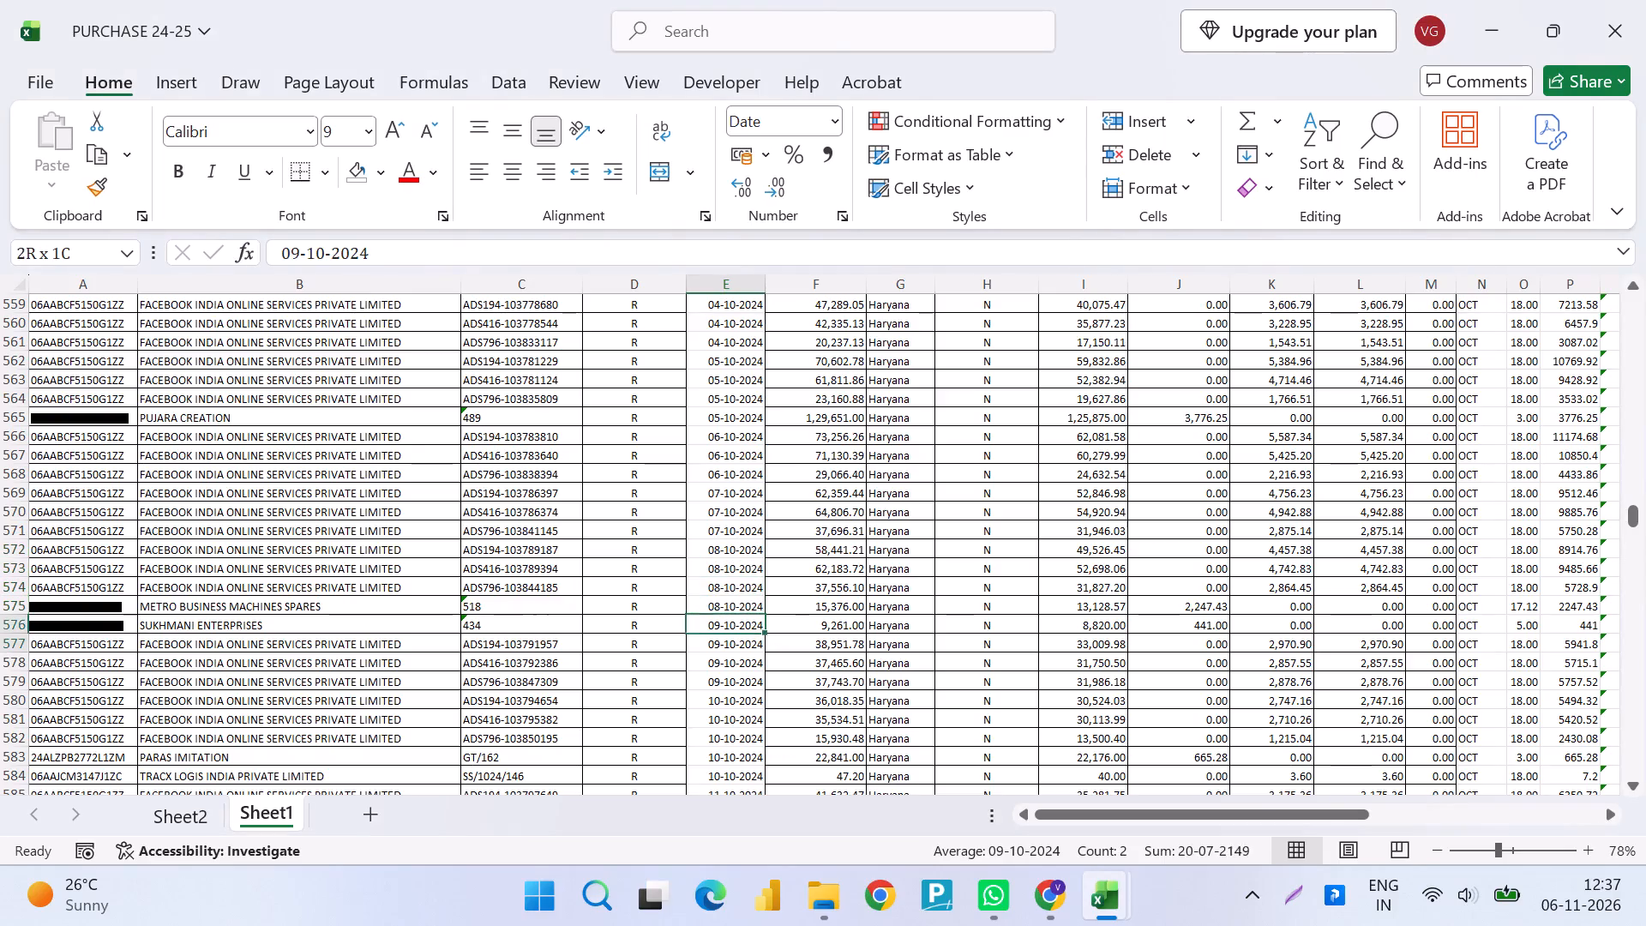
key("shift+Down")
key("shift+Down")
key("alt+Tab")
key("ctrl+d")
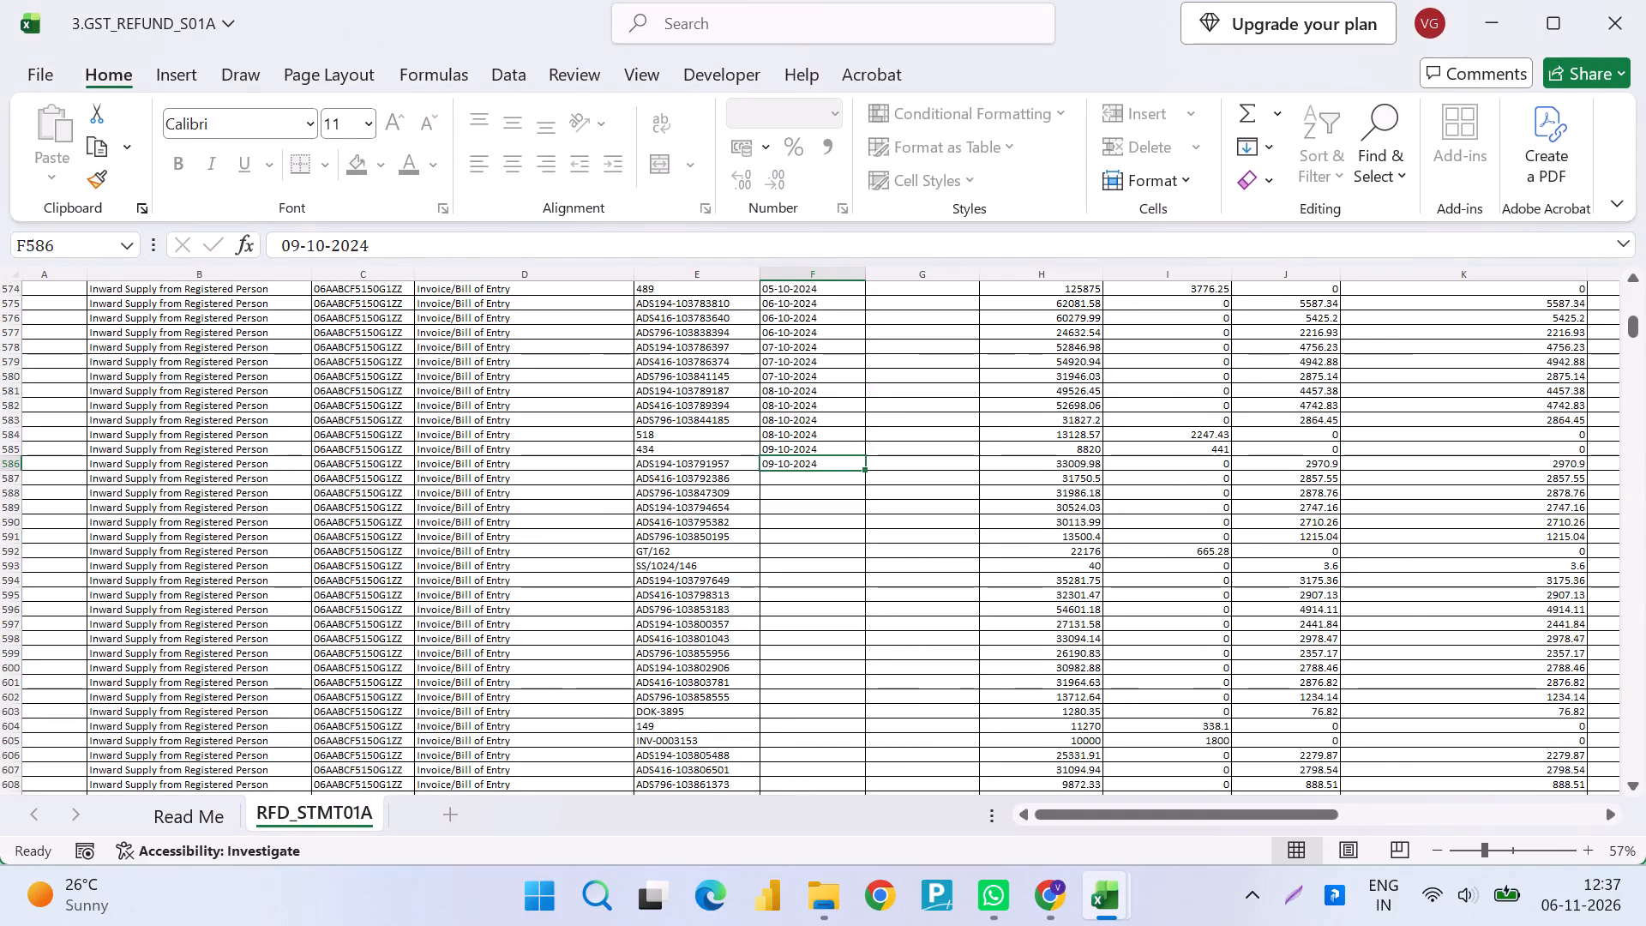
key("Down")
key("ctrl+d")
key("Down")
key("ctrl+d")
Copy the date above into F589 of the refund sheet and change it to 10-10-2024.
key("Down")
key("ctrl+d")
key("F2")
key("ctrl+Left")
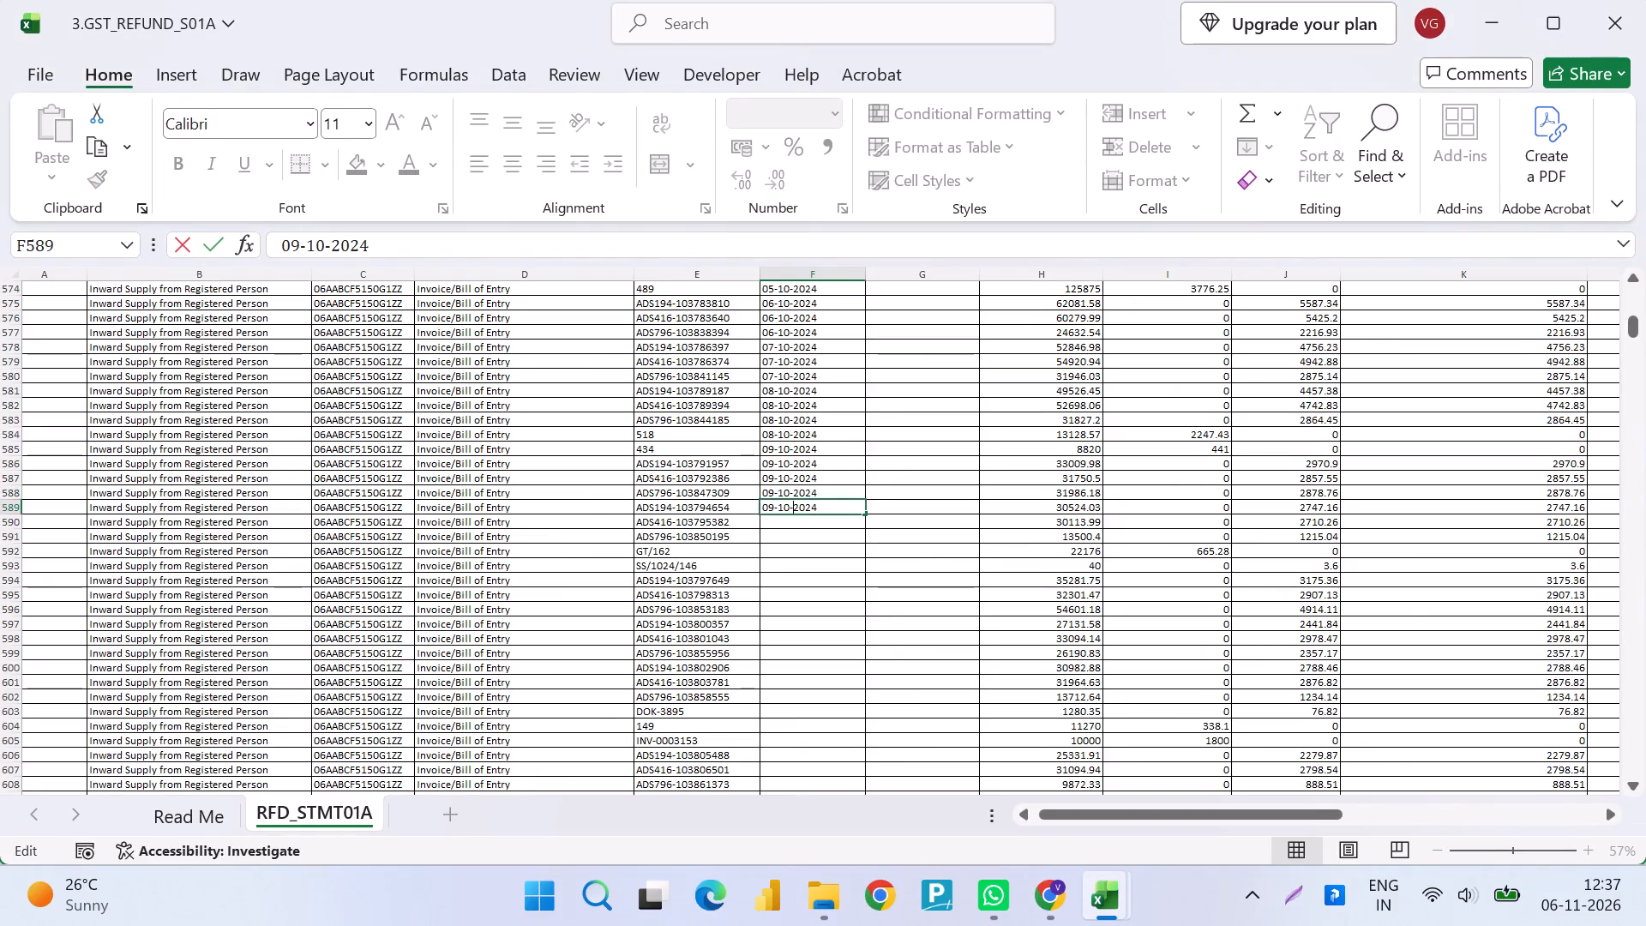
key("ctrl+Left")
key("ctrl+Left")
key("ctrl+Left")
key("shift+Left")
key("shift+Left")
type("10")
key("Return")
Check the 10-10-2024 rows in PURCHASE 24-25, and fill that date from F590 to F593 in the refund sheet.
key("alt+Tab")
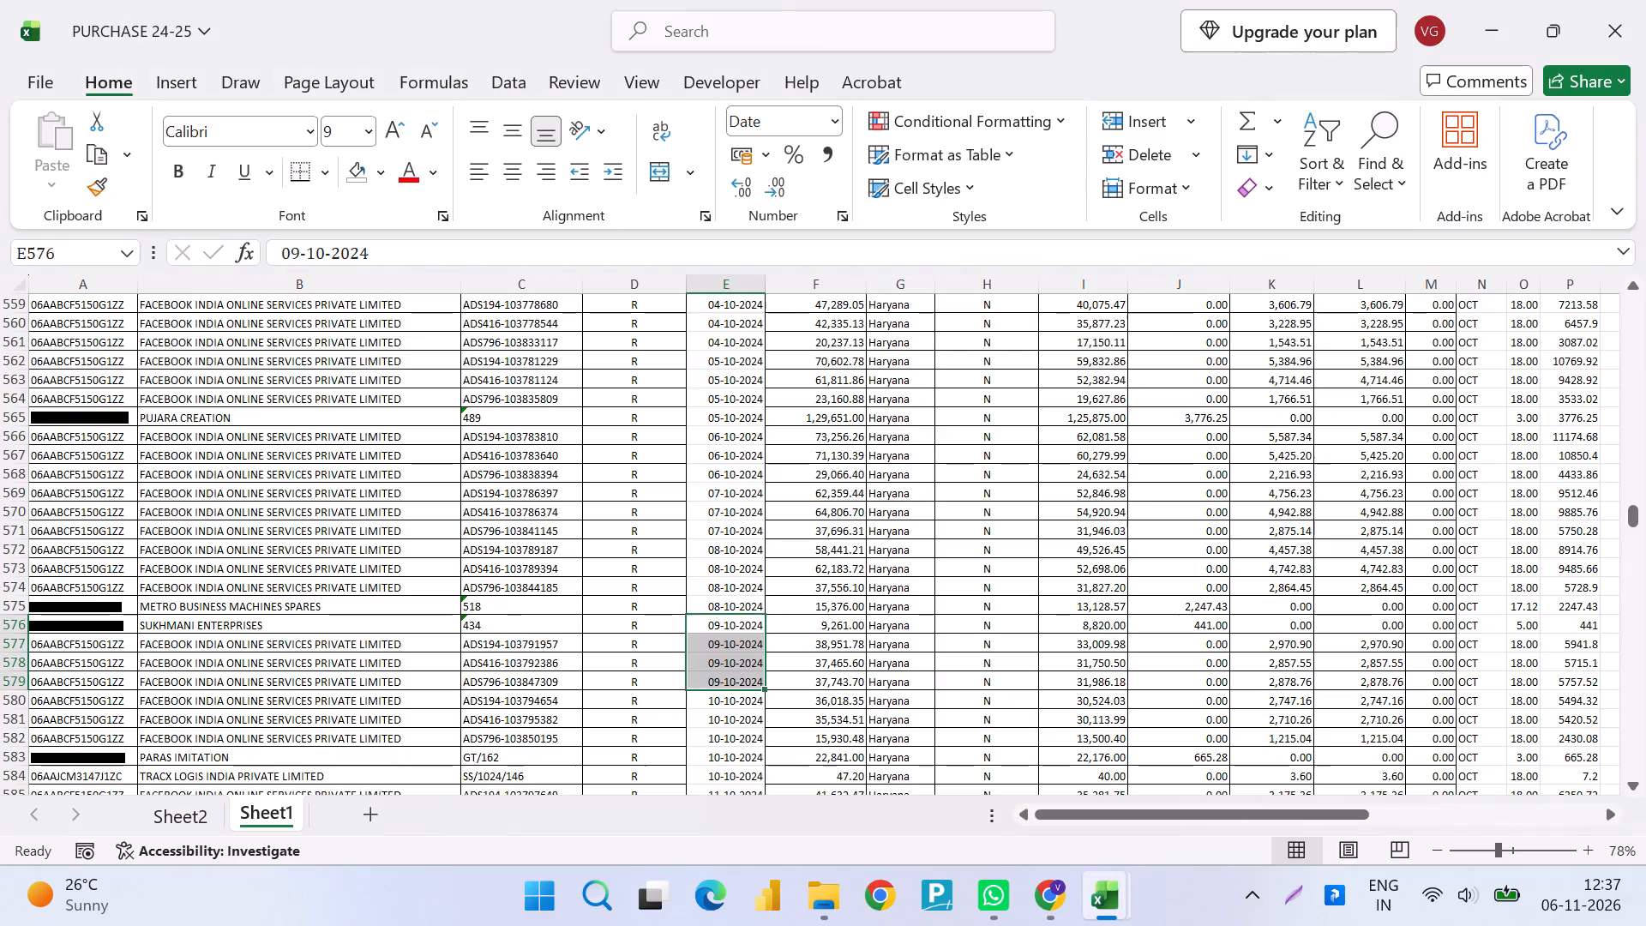
key("Down")
key("Down")
key("Down")
key("Down")
key("shift+Down")
key("shift+Down")
key("shift+Down")
key("shift+Down")
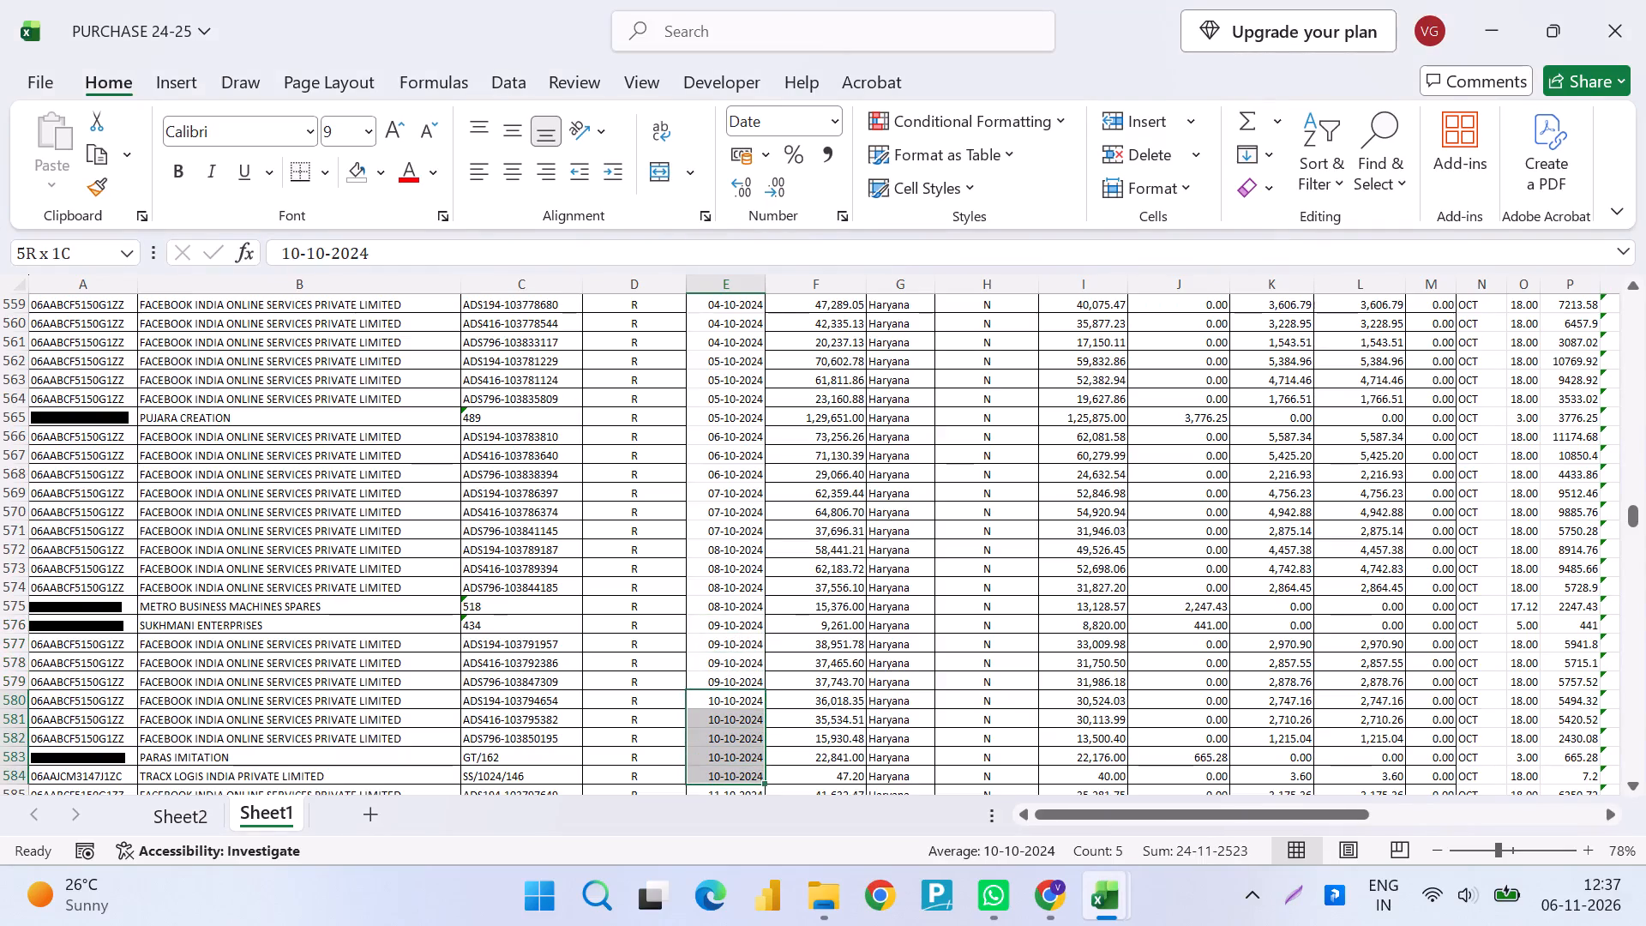
key("alt+Tab")
key("ctrl+d")
key("Down")
key("ctrl+d")
key("Down")
key("ctrl+d")
key("Down")
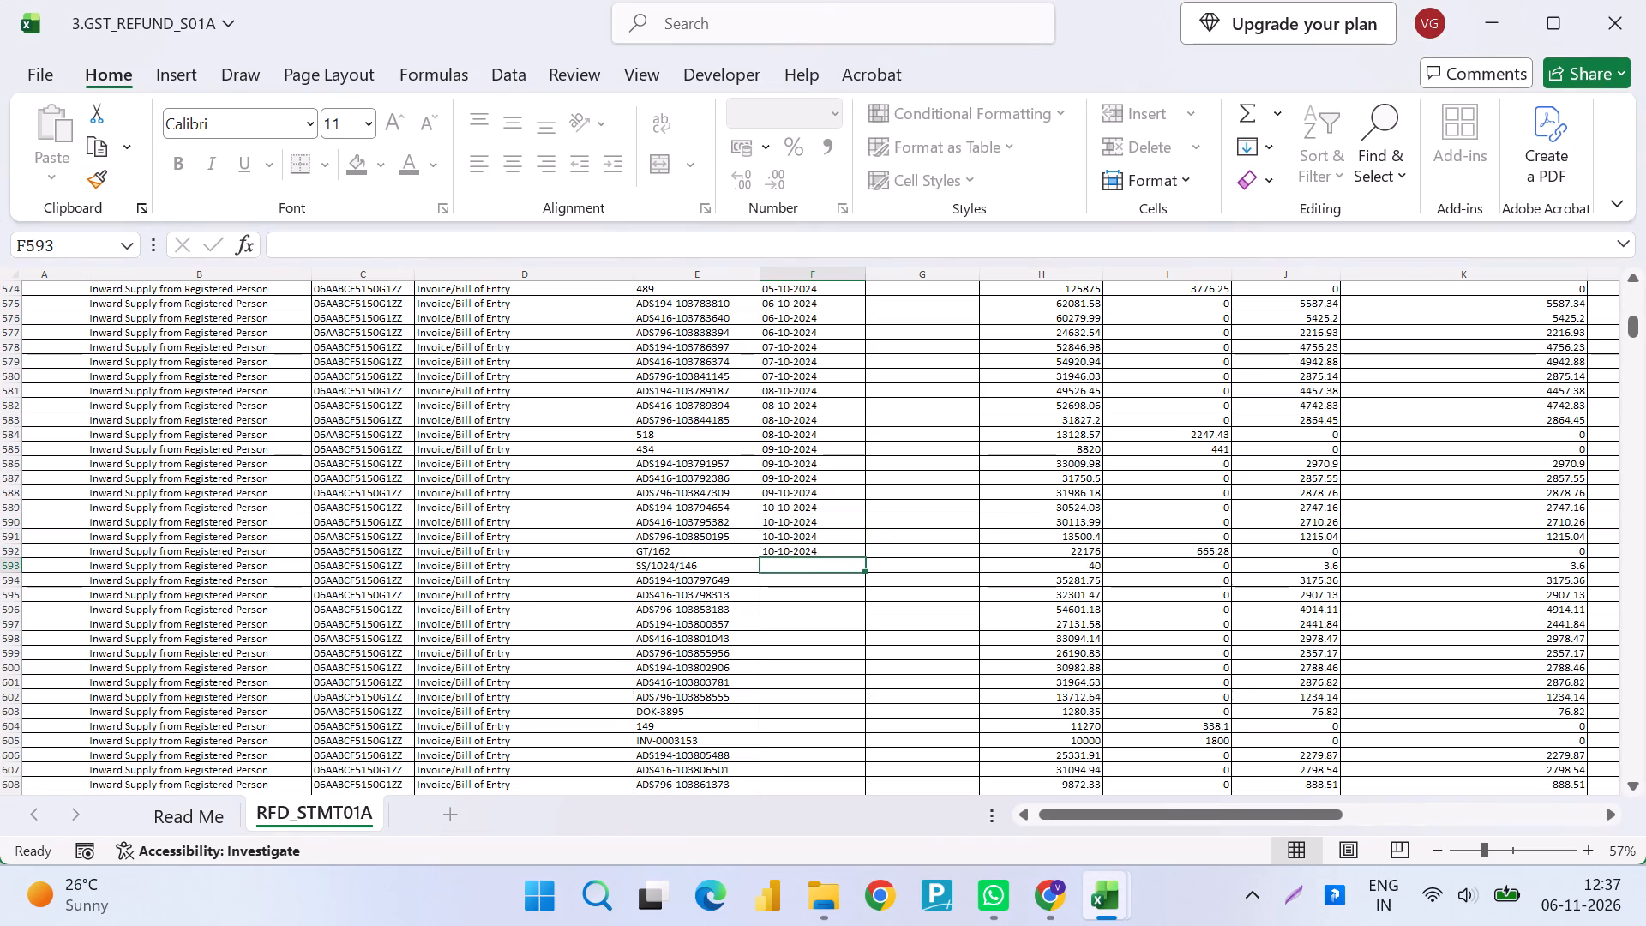
key("ctrl+d")
Copy the date above into F594 of the refund sheet and change it to 11-10-2024.
key("Down")
key("ctrl+d")
key("F2")
key("ctrl+Left")
key("ctrl+Left")
key("ctrl+Left")
key("ctrl+Left")
key("shift+Left")
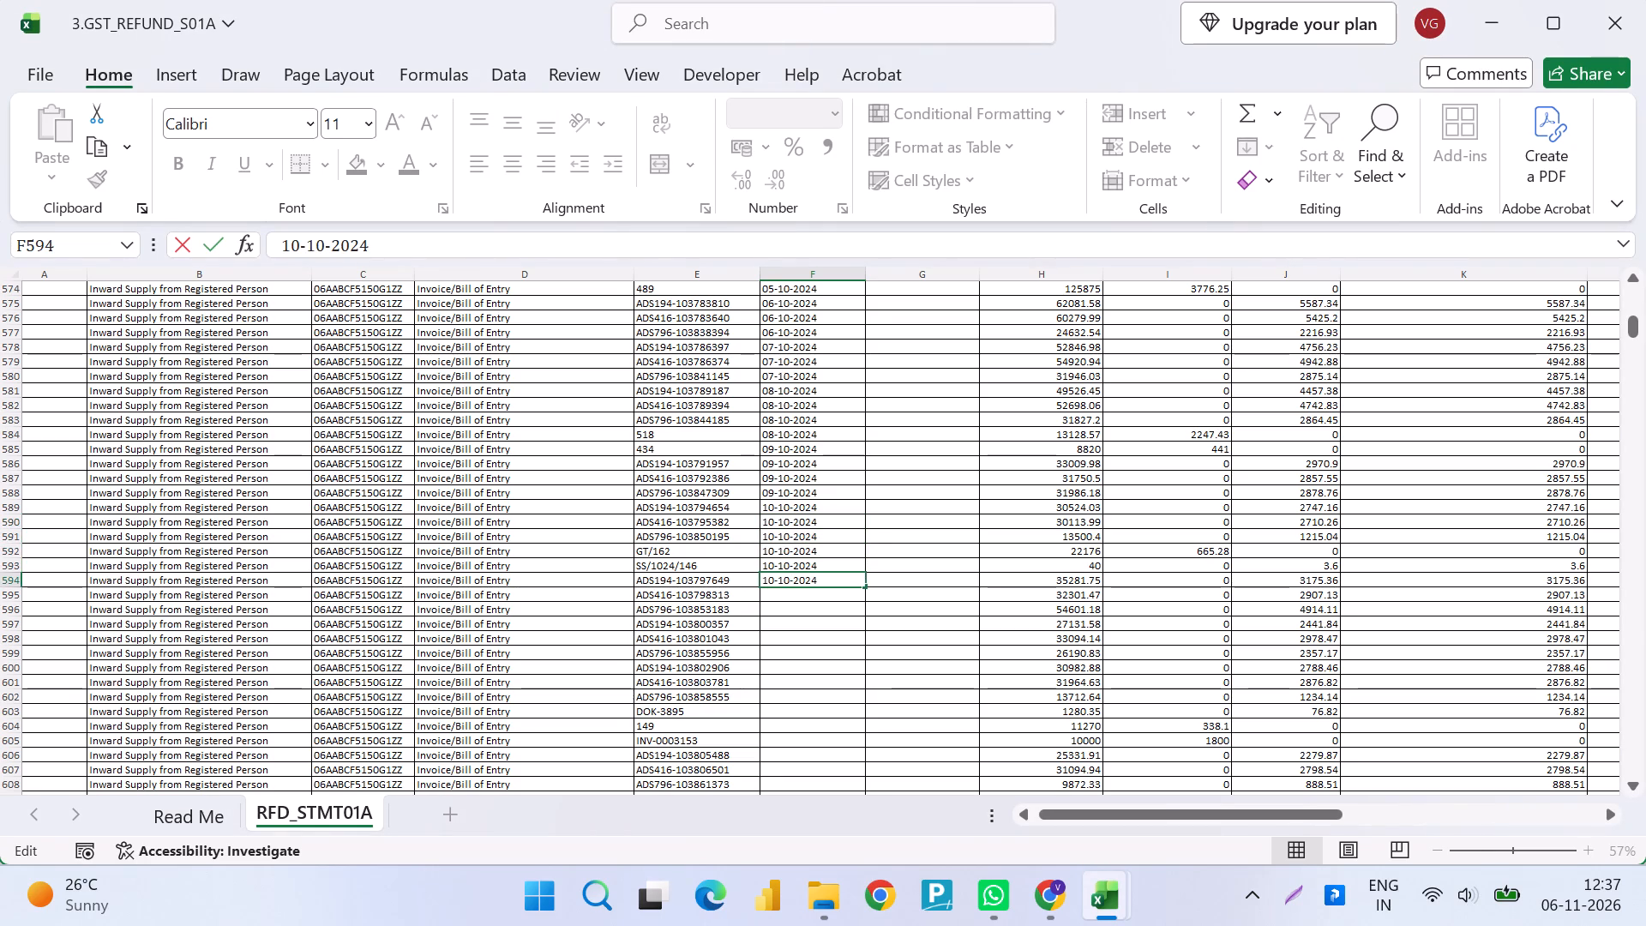
key("1")
key("Return")
Check the 11-10-2024 rows in PURCHASE 24-25, and fill that date into F595 and F596 of the refund sheet.
key("alt+Tab")
key("Down")
key("Down")
key("Down")
key("Down")
key("Down")
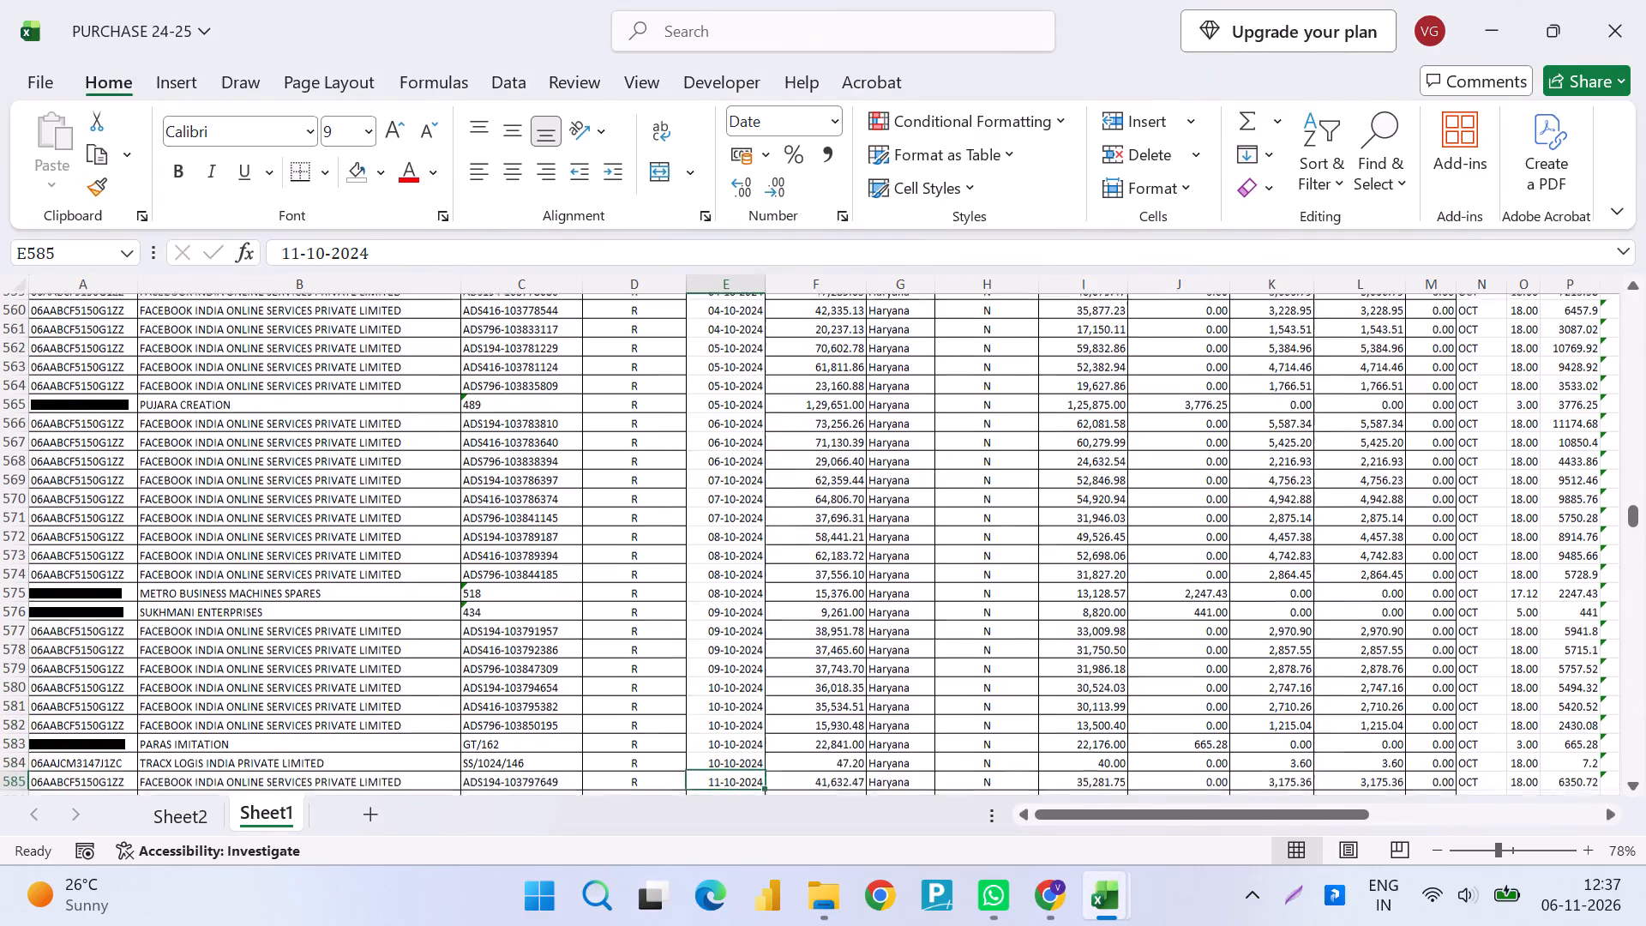
key("shift+Down")
key("shift+Down")
key("shift+Down")
key("shift+Down")
key("shift+Down")
key("shift+Down")
key("shift+Down")
key("shift+Down")
key("shift+Down")
key("shift+Down")
key("shift+Down")
key("shift+Down")
key("shift+Down")
key("shift+Down")
key("shift+Down")
key("shift+Down")
key("shift+Down")
key("shift+Down")
key("shift+Down")
key("shift+Down")
key("shift+Up")
key("shift+Up")
key("shift+Up")
key("shift+Up")
key("shift+Up")
key("shift+Up")
key("shift+Up")
key("shift+Up")
key("shift+Up")
key("shift+Up")
key("shift+Up")
key("shift+Up")
key("shift+Up")
key("shift+Up")
key("shift+Up")
key("shift+Up")
key("shift+Up")
key("shift+Up")
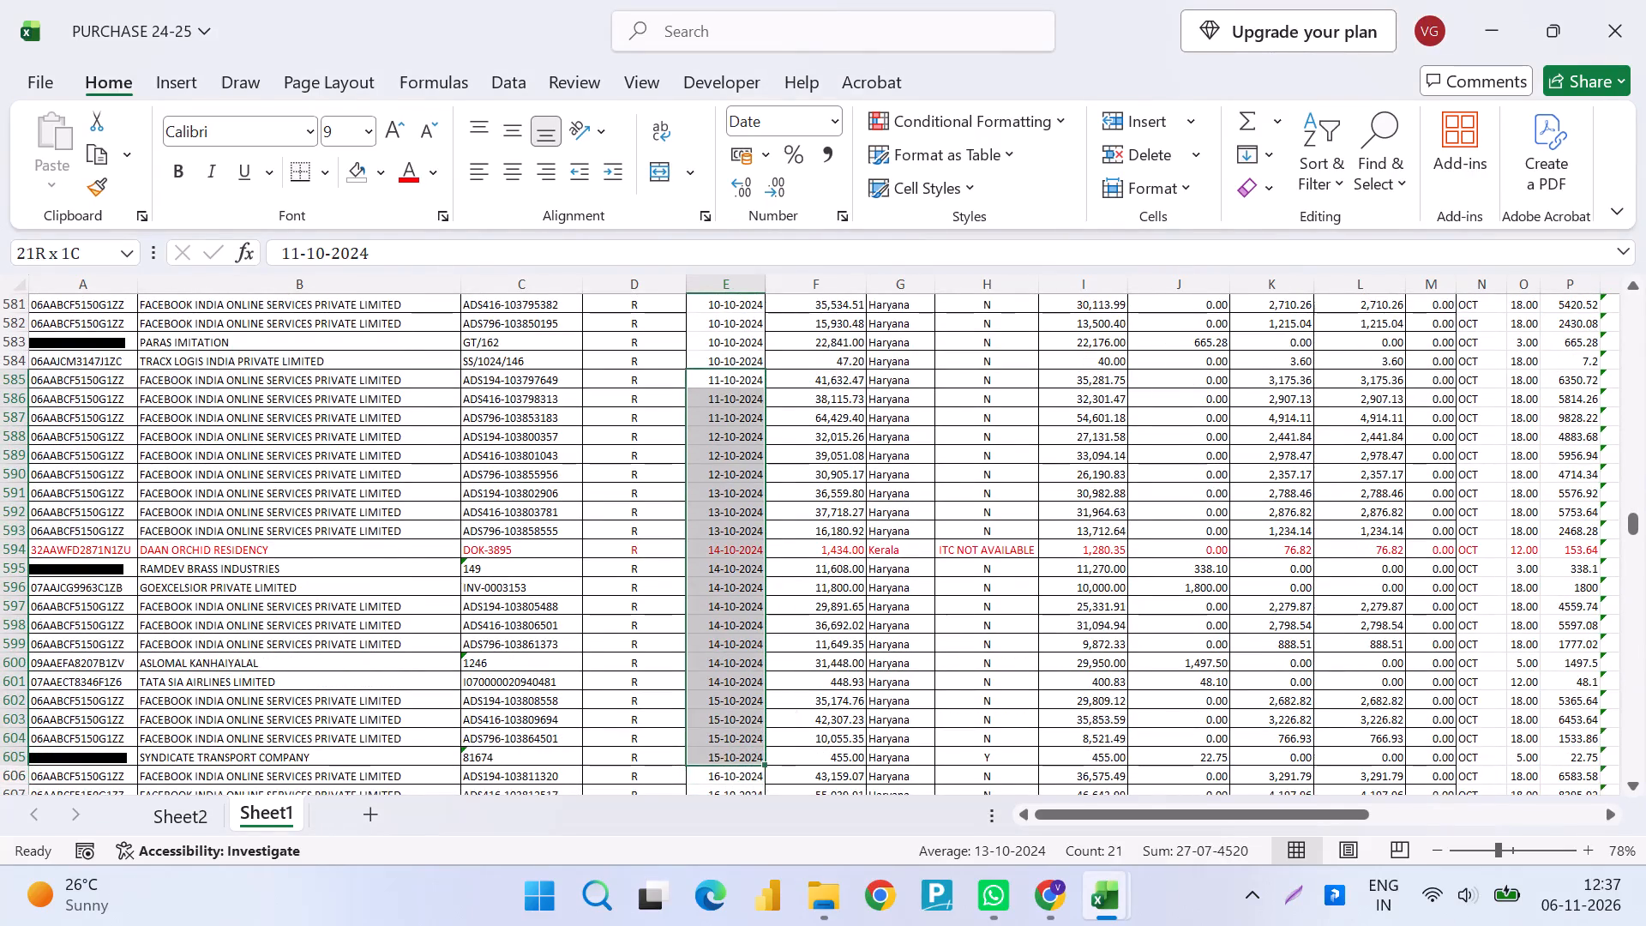
key("shift+Up")
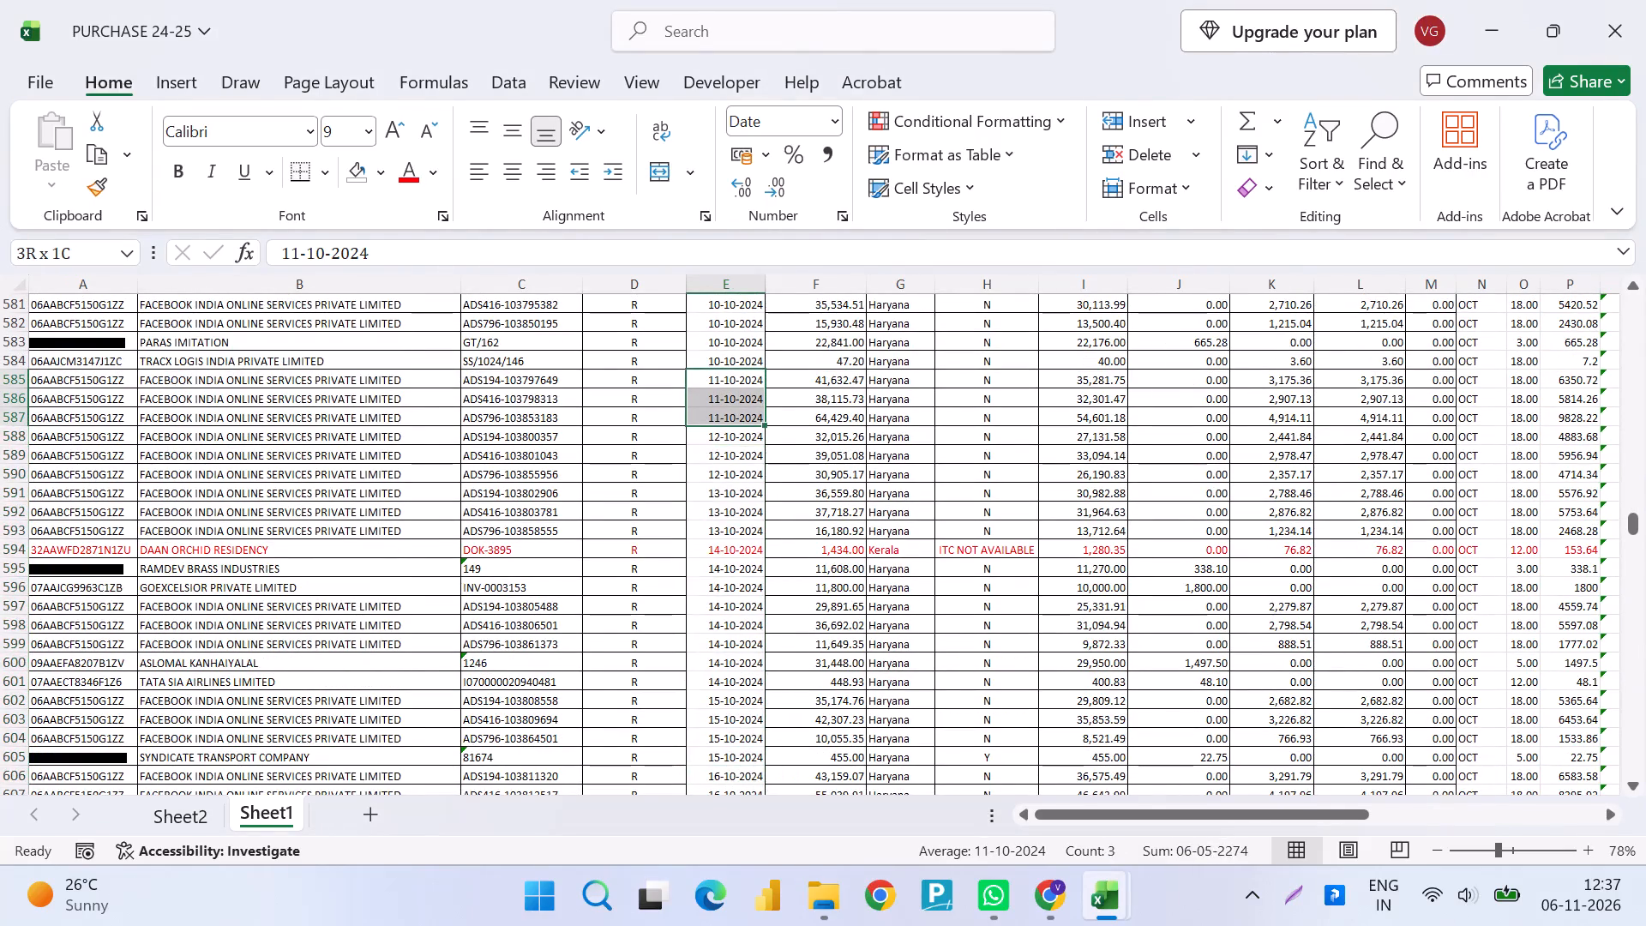
key("alt+Tab")
key("ctrl+d")
key("Down")
key("ctrl+d")
Copy the date above into F597 of the refund sheet and change it to 12-10-2024.
key("Down")
key("ctrl+d")
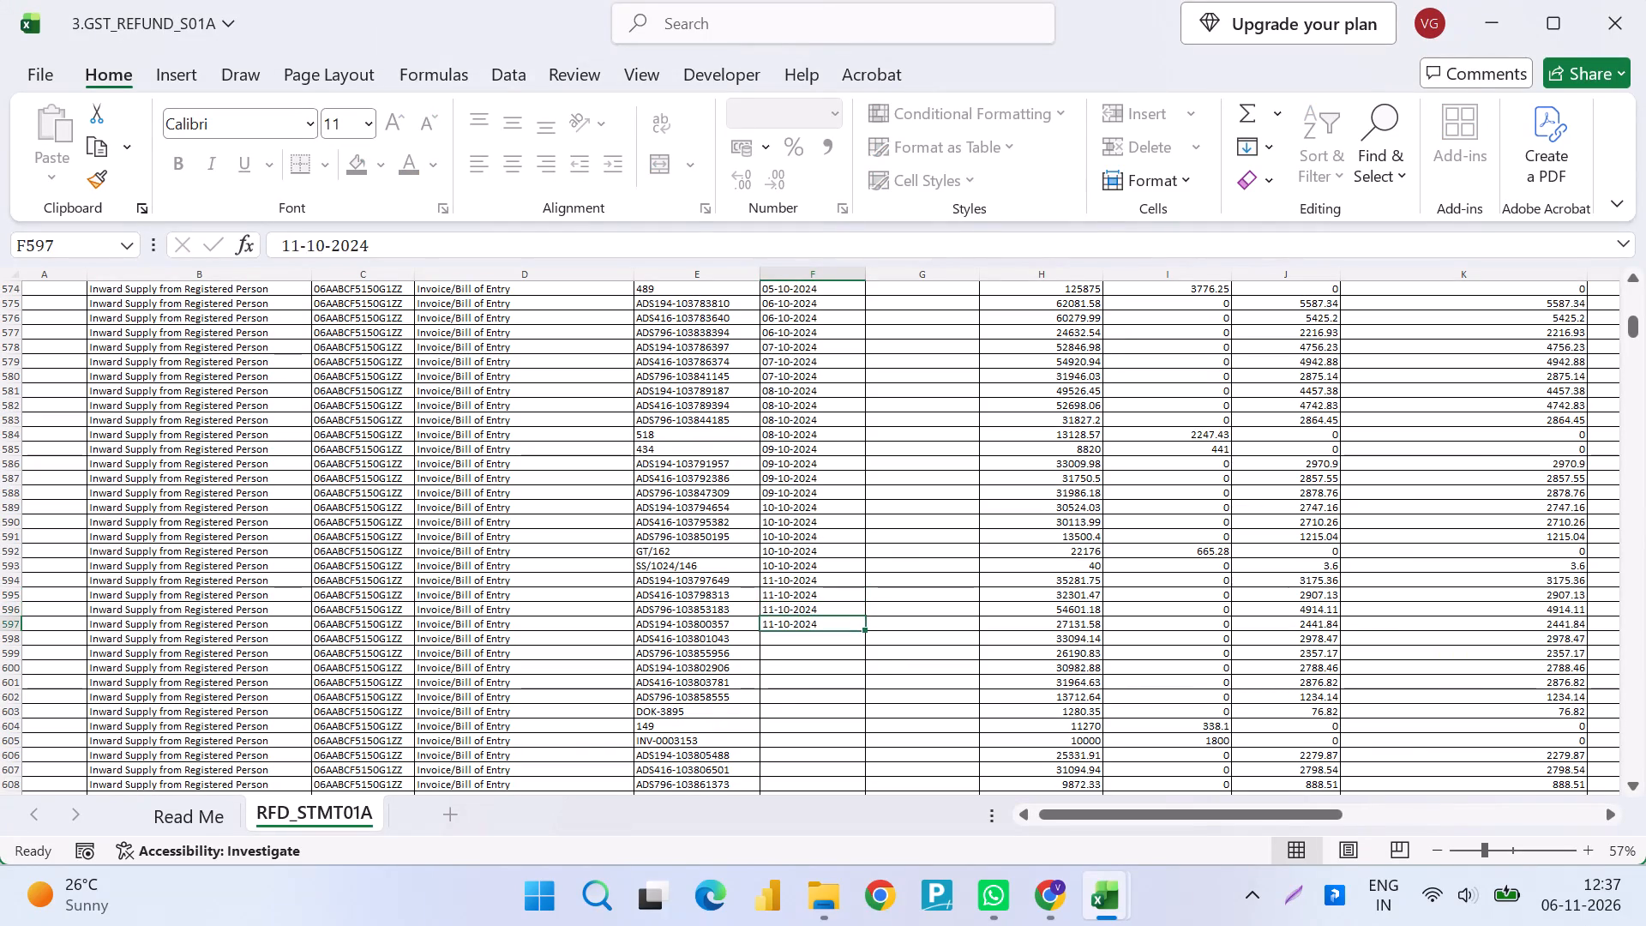
key("F2")
key("ctrl+Left")
key("ctrl+Left")
key("ctrl+Left")
key("Left")
key("shift+Left")
key("2")
key("Return")
Check the 12-10-2024 rows in PURCHASE 24-25, and fill that date into F598 and F599 of the refund sheet.
key("alt+Tab")
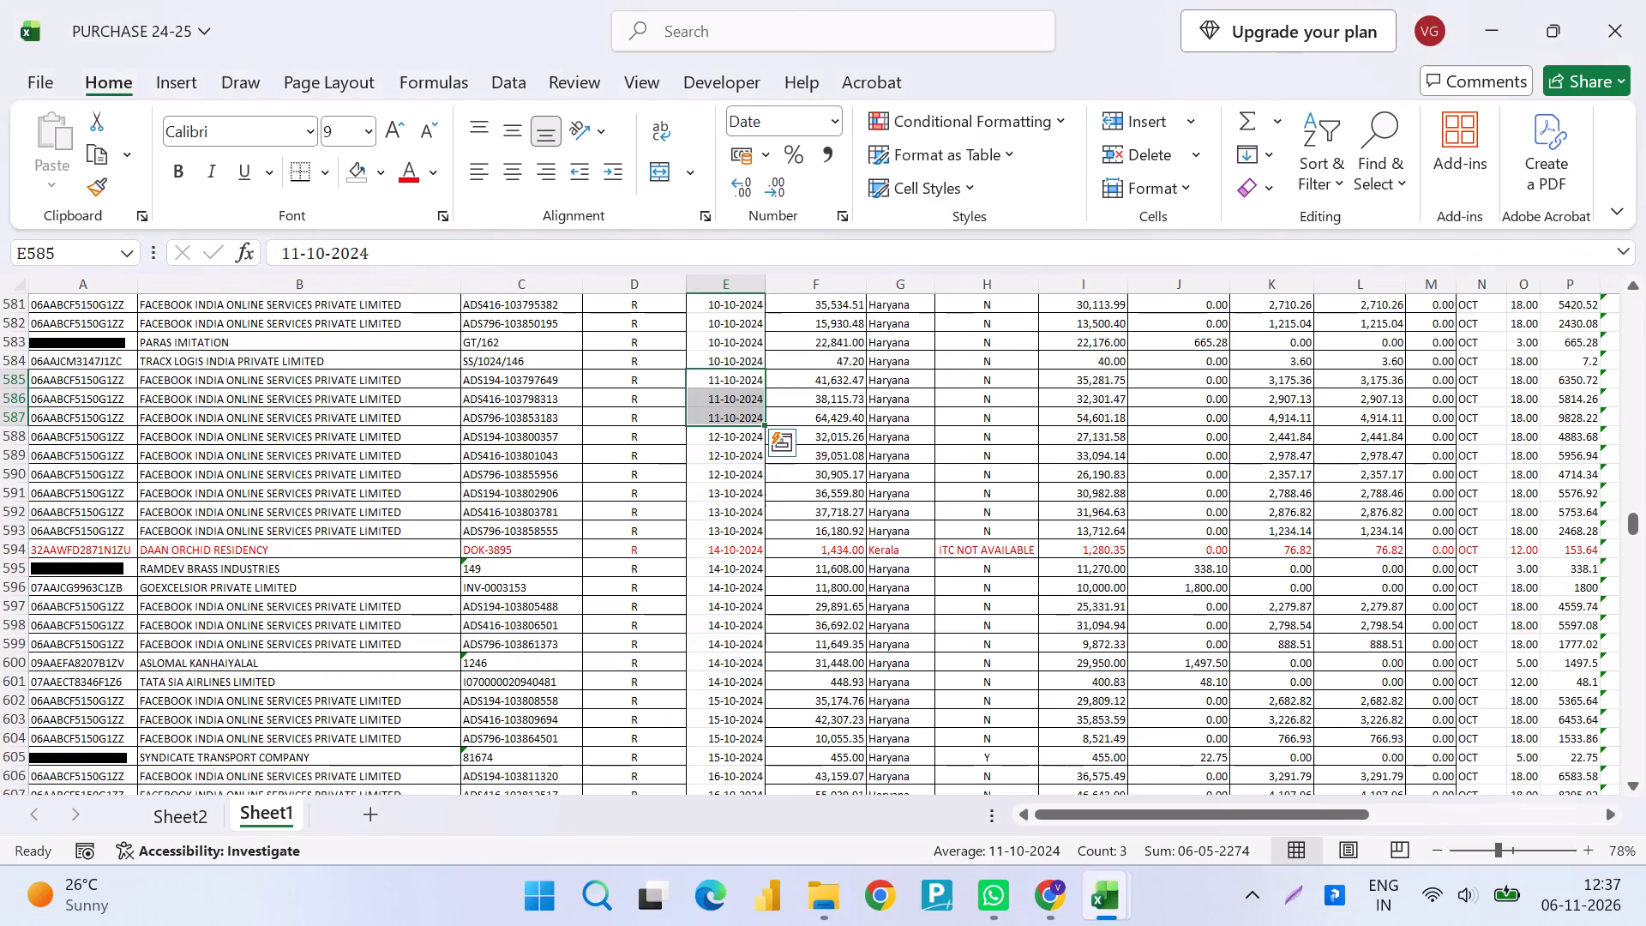
key("Down")
key("Down")
key("Down")
key("shift+Down")
key("shift+Down")
key("shift+Down")
key("shift+Up")
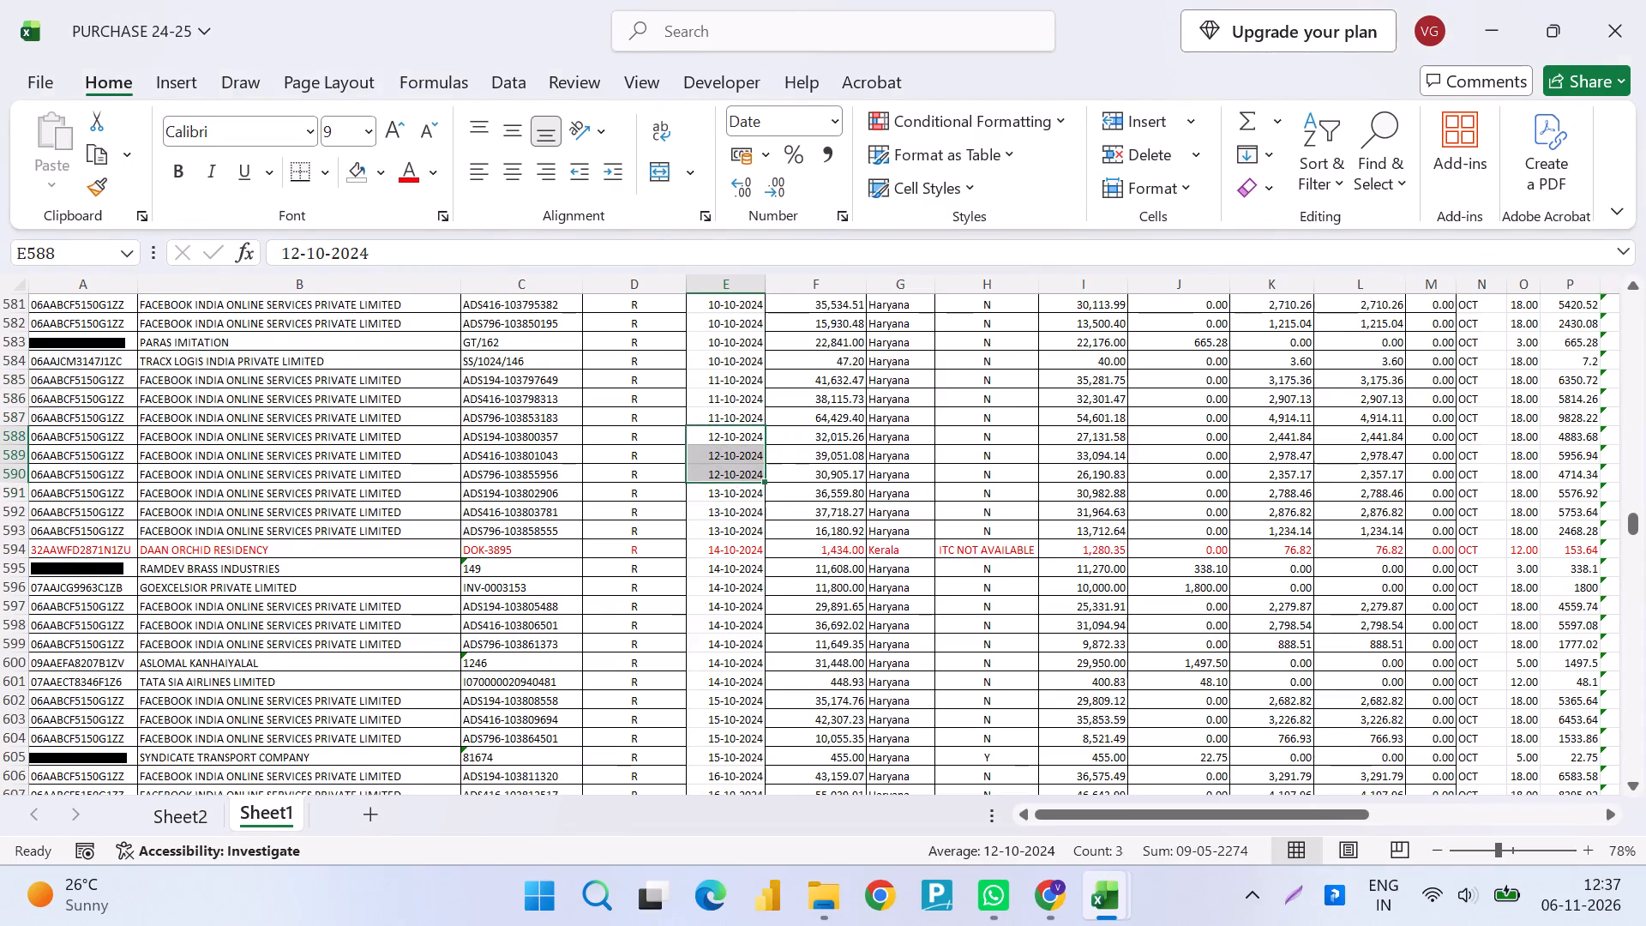
key("alt+Tab")
key("ctrl+d")
key("Down")
key("ctrl+d")
Copy the 12-10-2024 date above into F600 of the refund sheet.
key("Down")
key("ctrl+d")
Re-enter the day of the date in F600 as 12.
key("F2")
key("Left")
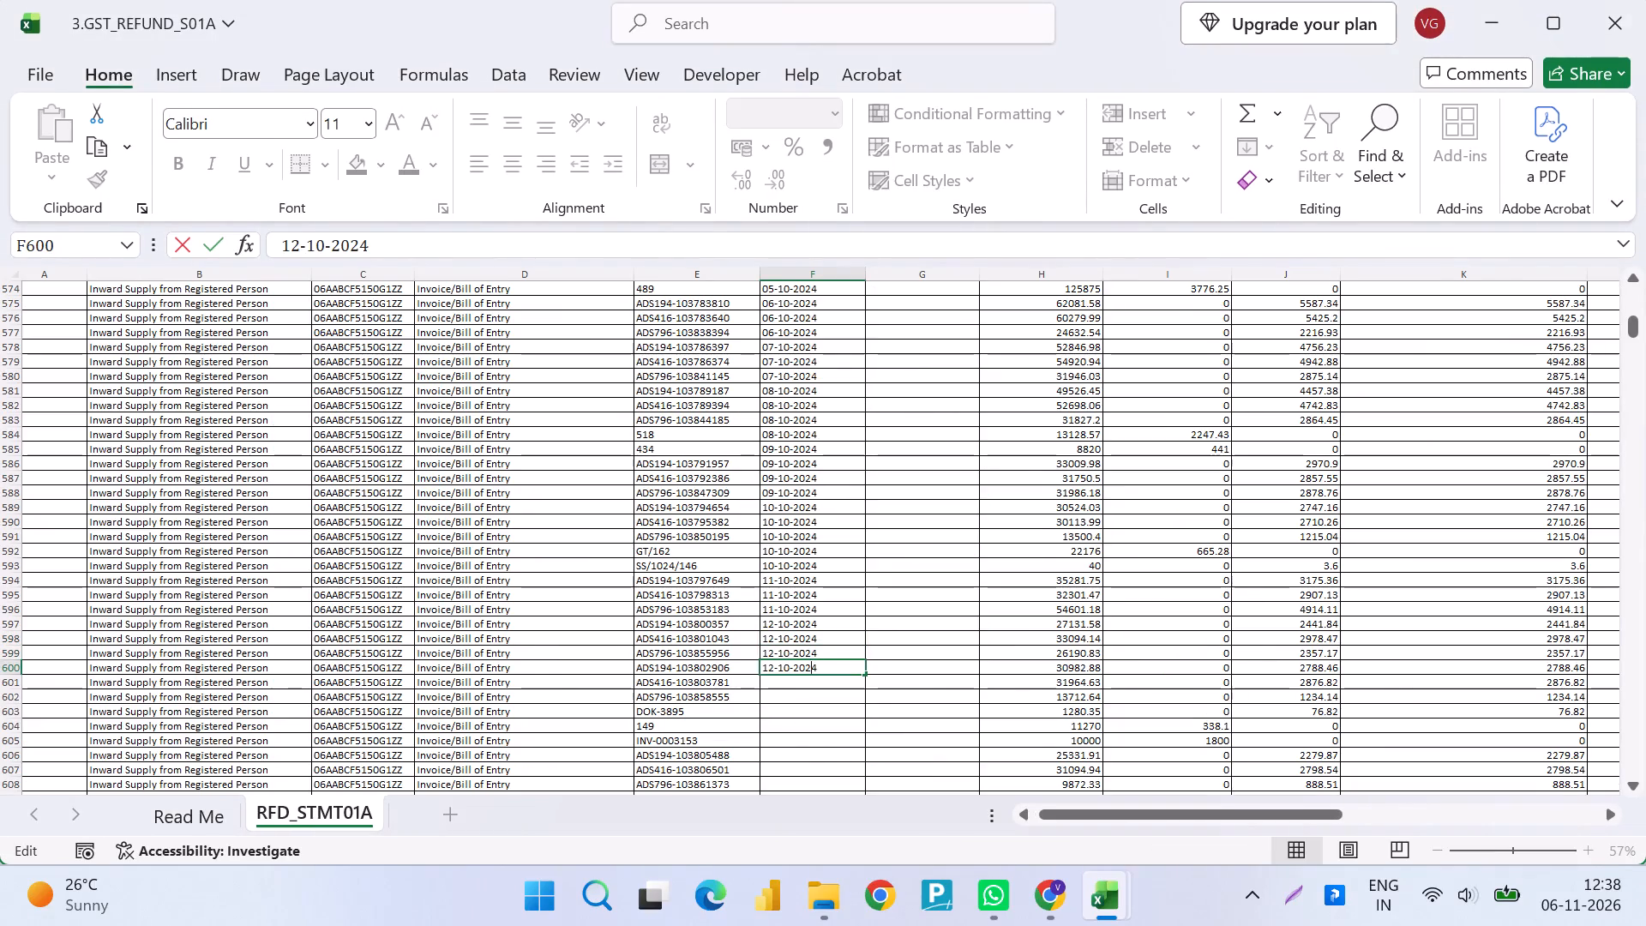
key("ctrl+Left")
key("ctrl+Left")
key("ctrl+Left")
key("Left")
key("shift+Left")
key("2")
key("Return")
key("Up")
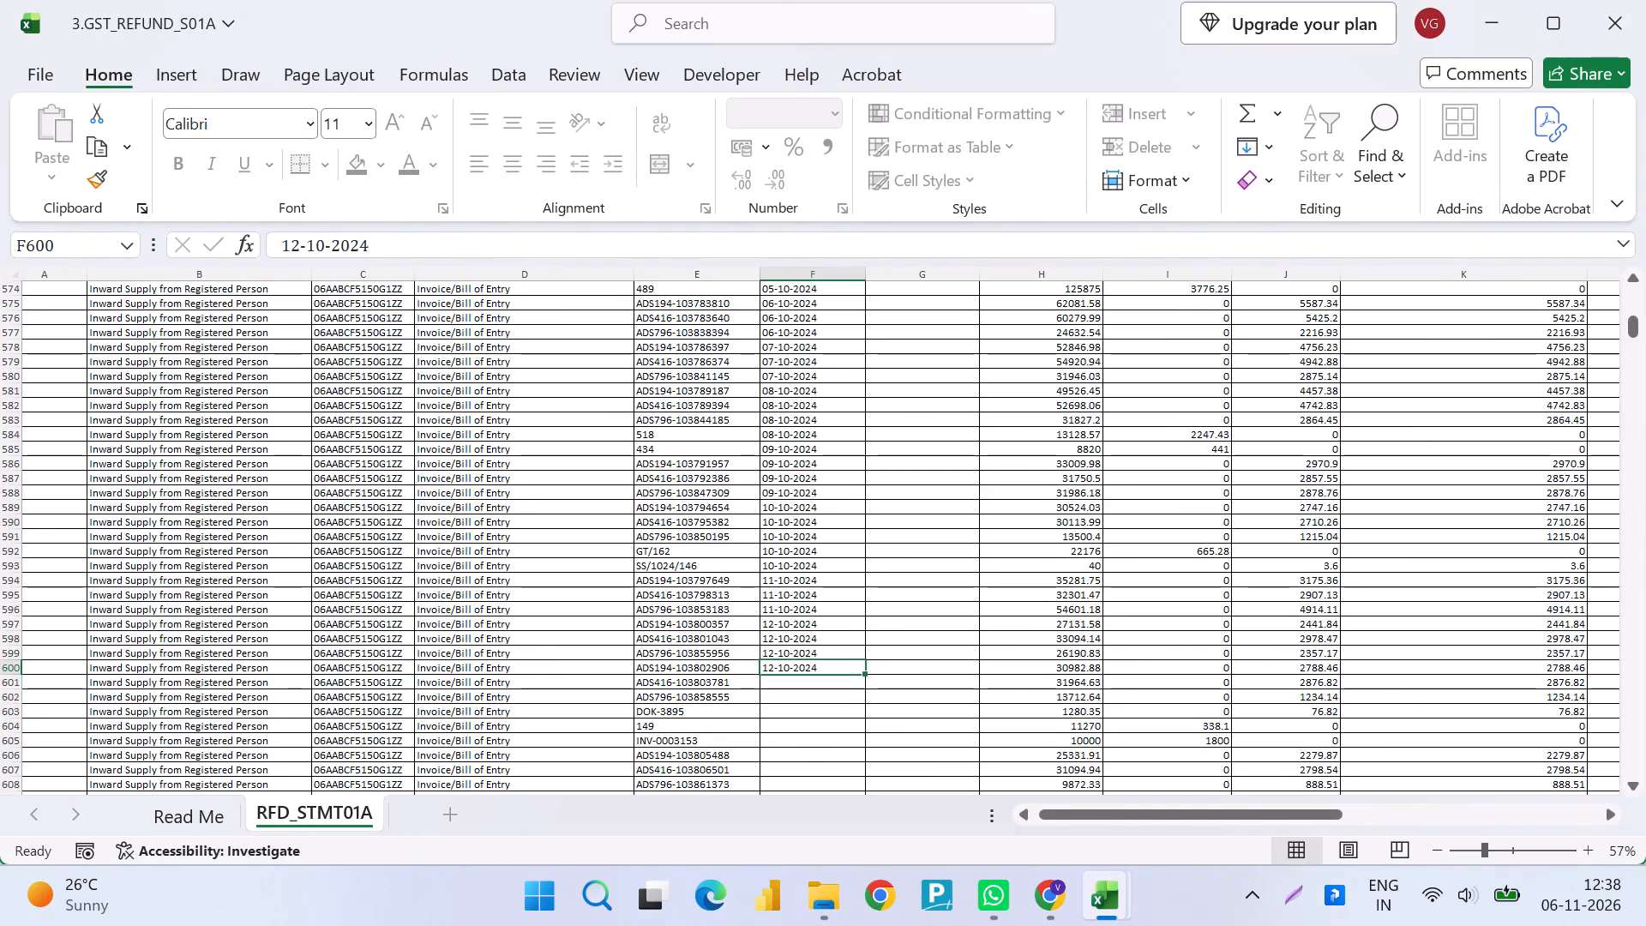
Change the date in F600 of the refund sheet to 13-10-2024.
key("F2")
key("Left")
key("Left")
key("Left")
key("Left")
key("Left")
key("Left")
key("Left")
key("Left")
key("BackSpace")
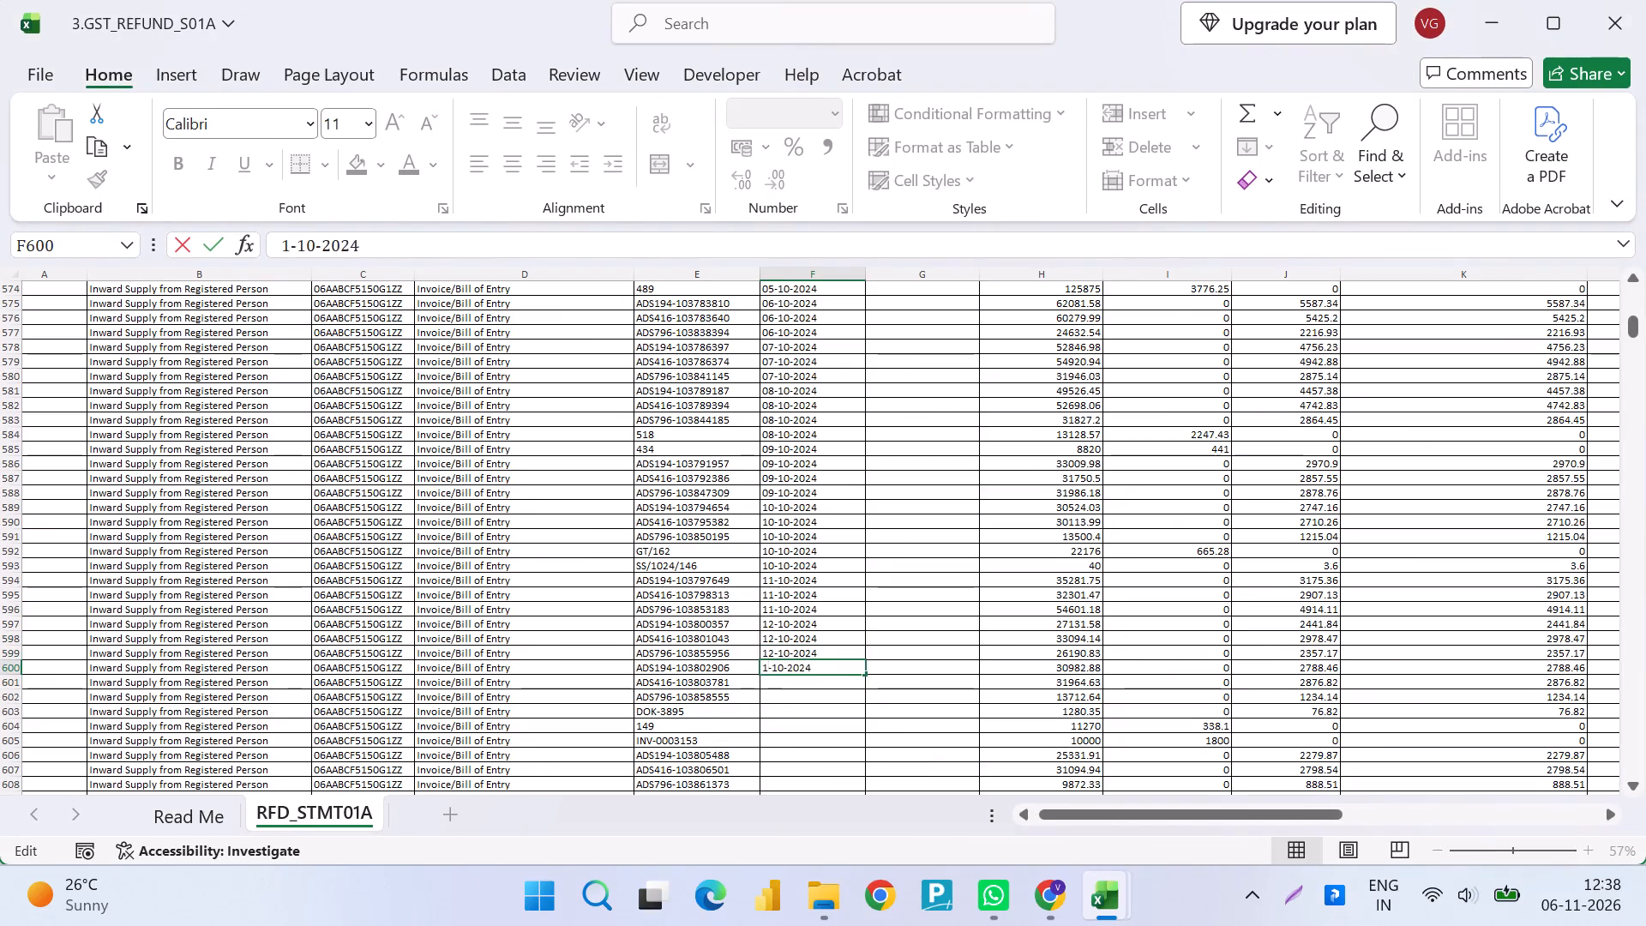
key("3")
key("Return")
Check the 13-10-2024 rows in PURCHASE 24-25, and fill that date into F601 and F602 of the refund sheet.
key("alt+Tab")
key("Down")
key("Down")
key("Down")
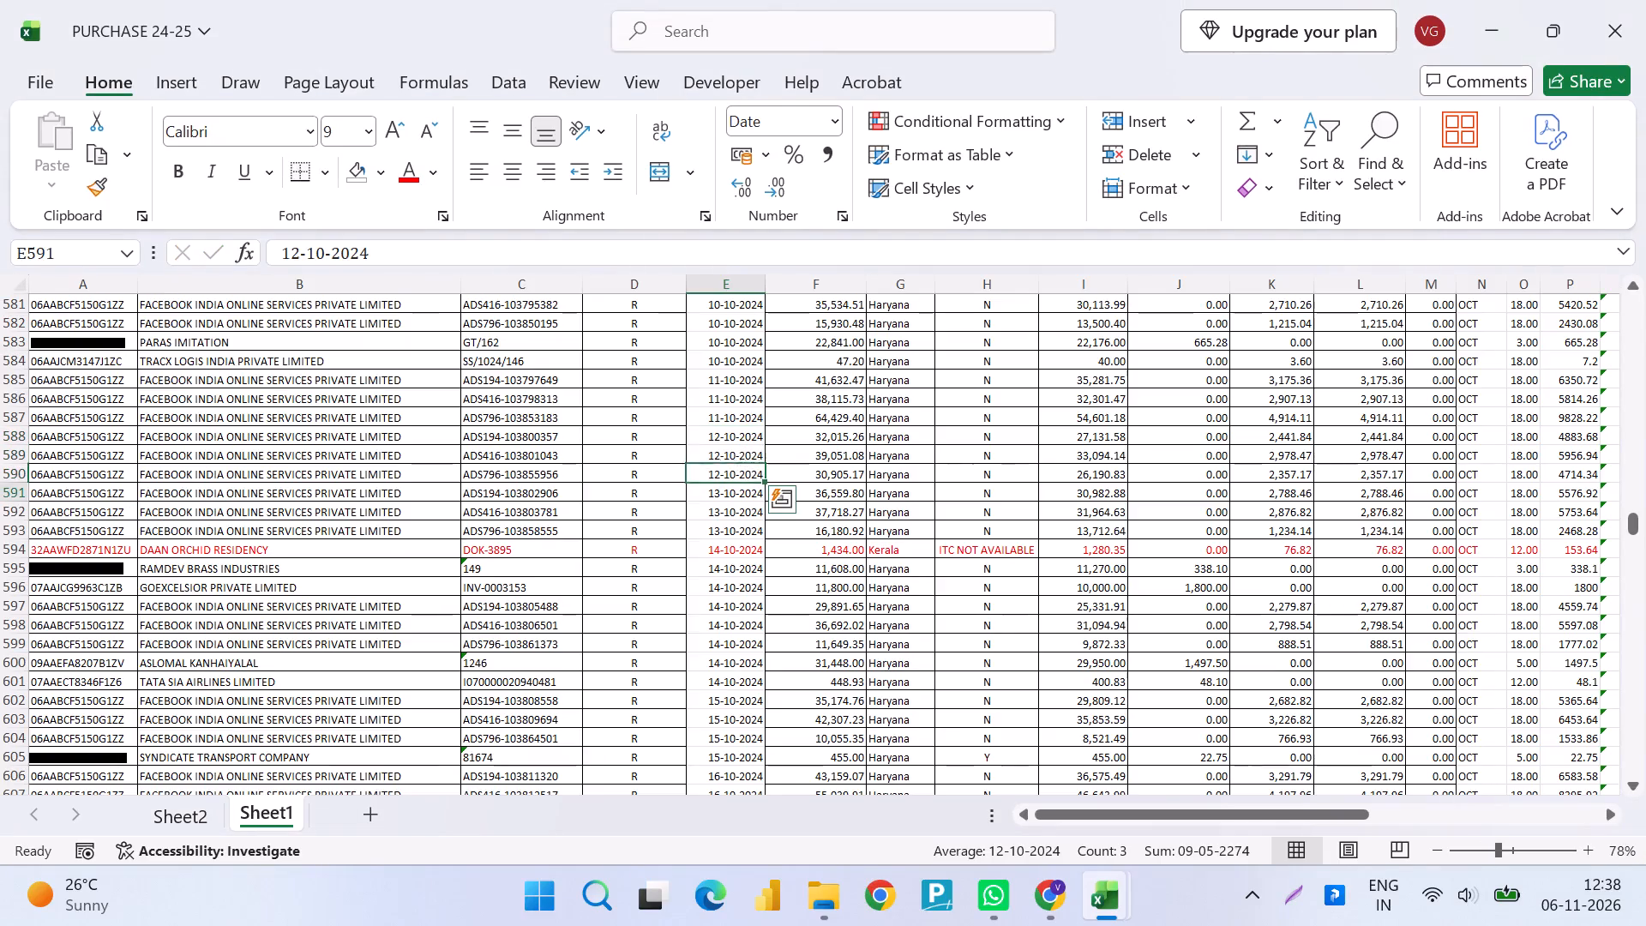
key("shift+Down")
key("shift+Down")
key("alt+Tab")
key("ctrl+d")
key("Down")
key("ctrl+d")
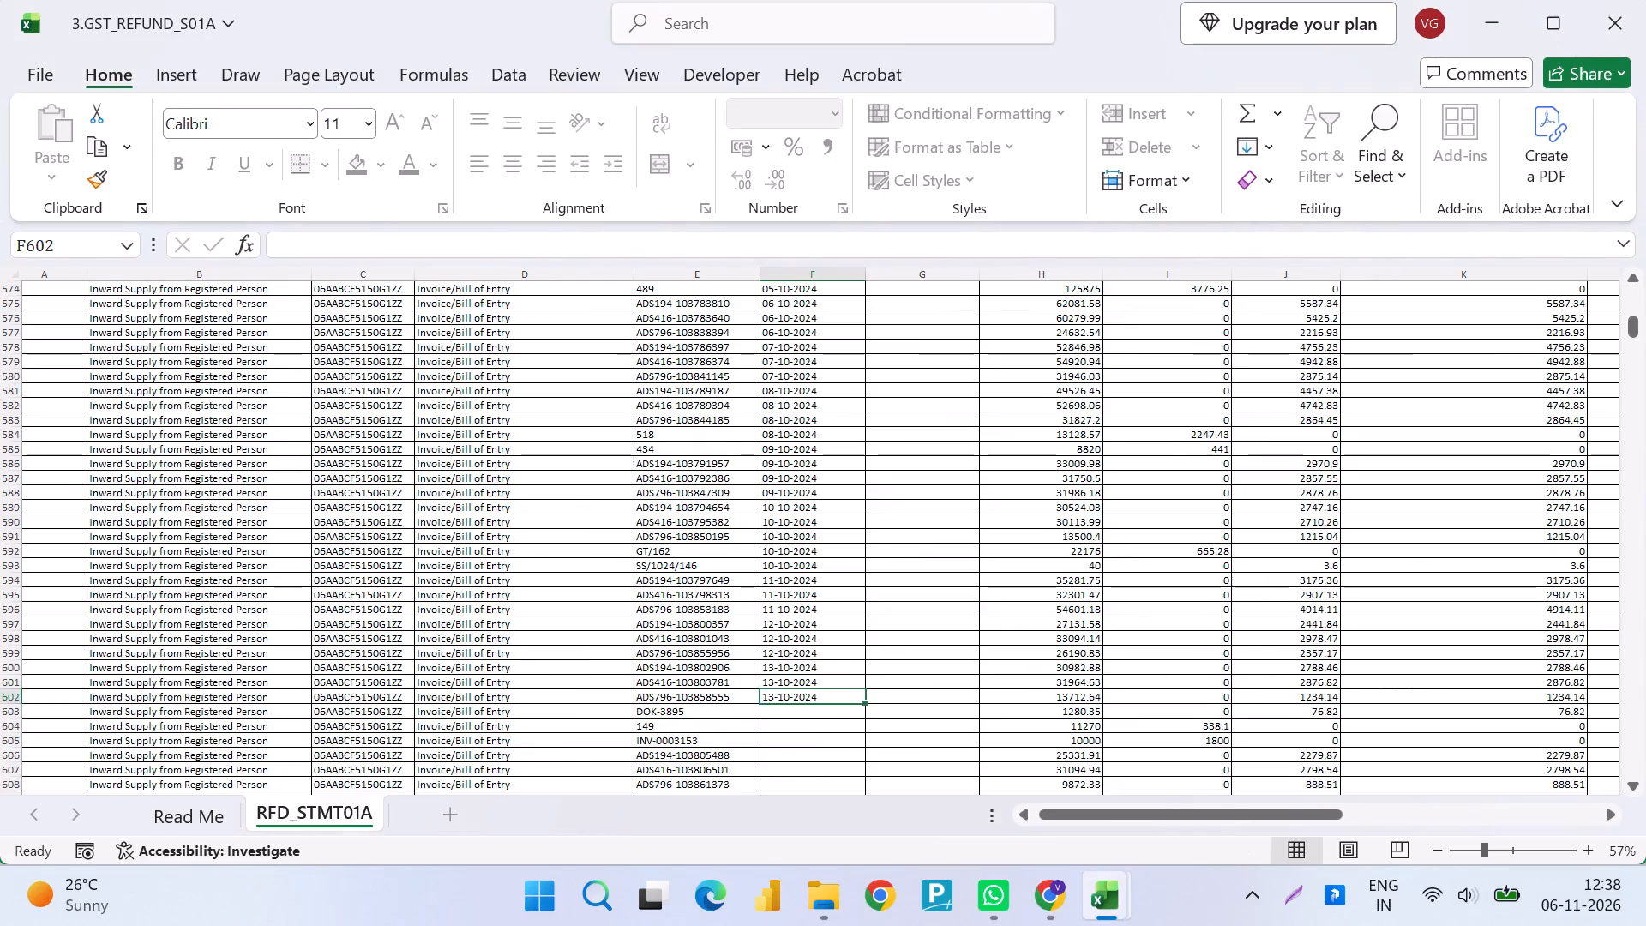
Copy the date above into F603 of the refund sheet and change it to 14-10-2024.
key("Down")
key("ctrl+d")
key("F2")
key("Left")
key("ctrl+Left")
key("ctrl+Left")
key("ctrl+Left")
key("ctrl+Left")
key("BackSpace")
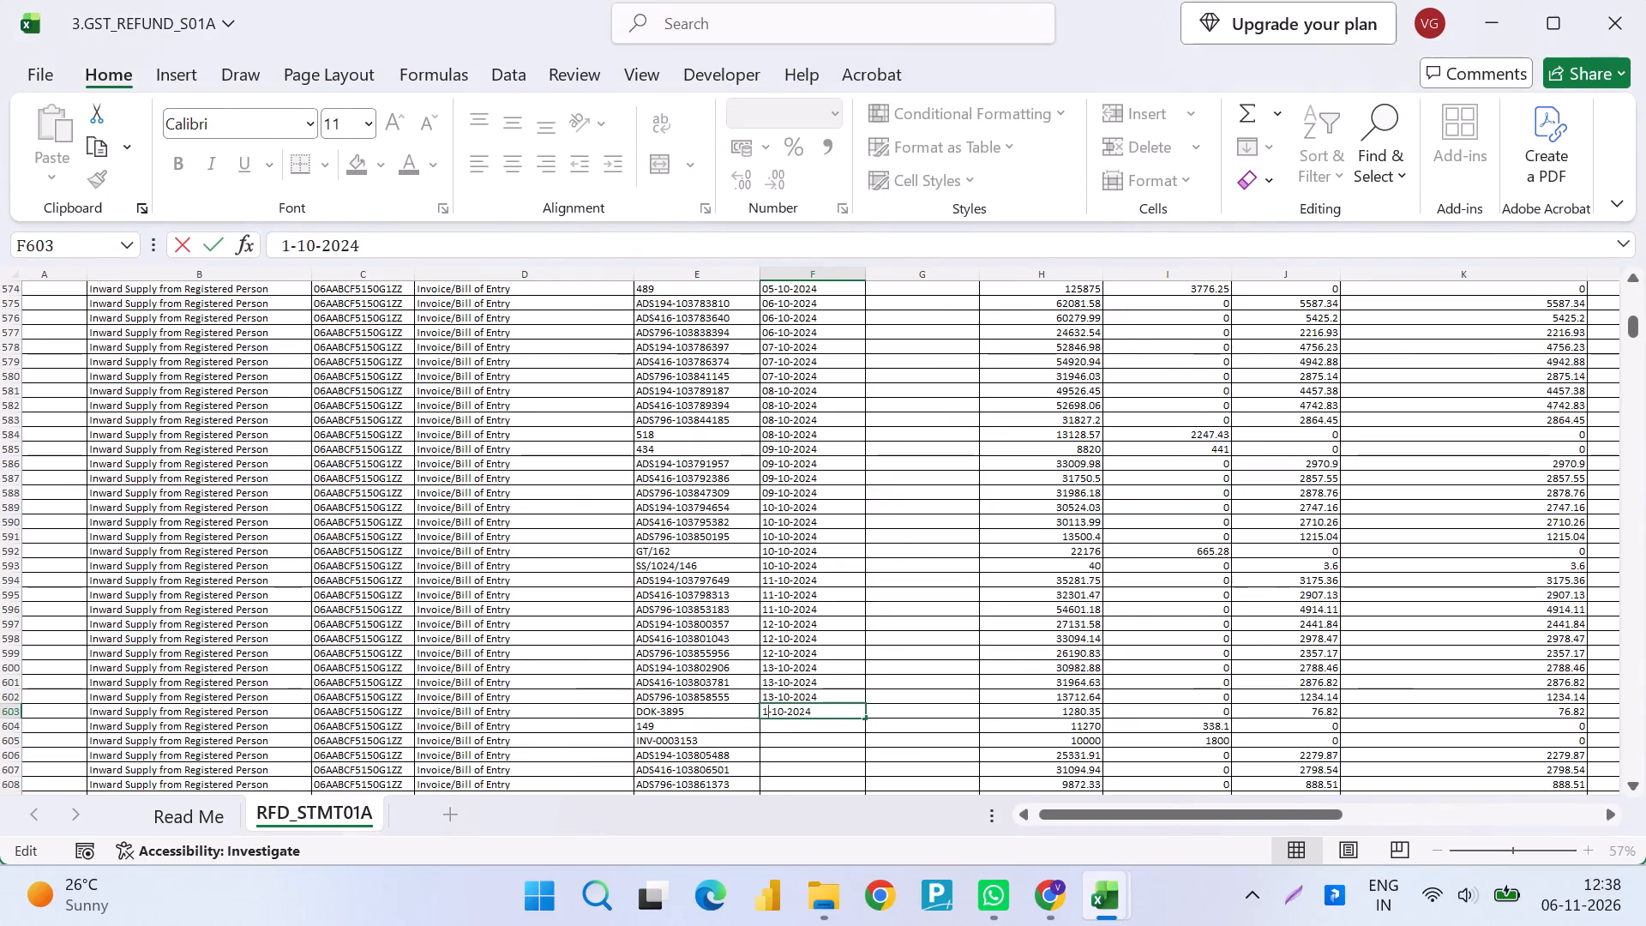
key("4")
key("Return")
Check the 14-10-2024 rows in PURCHASE 24-25, and fill that date from F604 to F610 in the refund sheet.
key("alt+Tab")
key("Down")
key("Down")
key("Down")
key("Down")
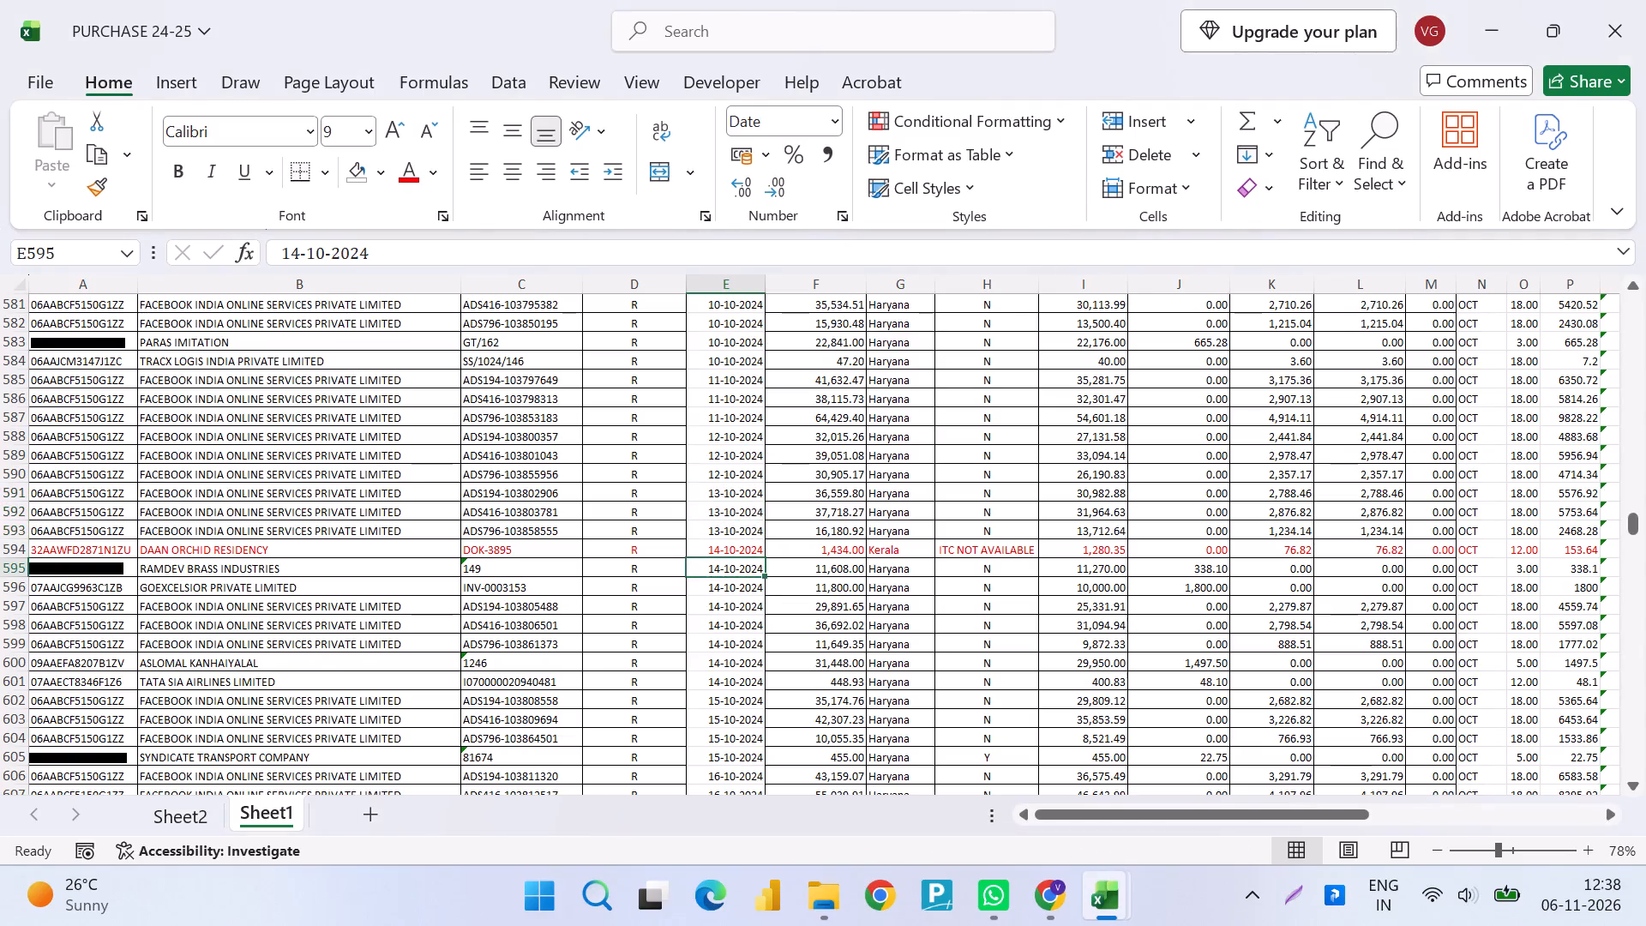
key("shift+Down")
key("shift+Down")
key("shift+Down")
key("shift+Down")
key("shift+Down")
key("shift+Down")
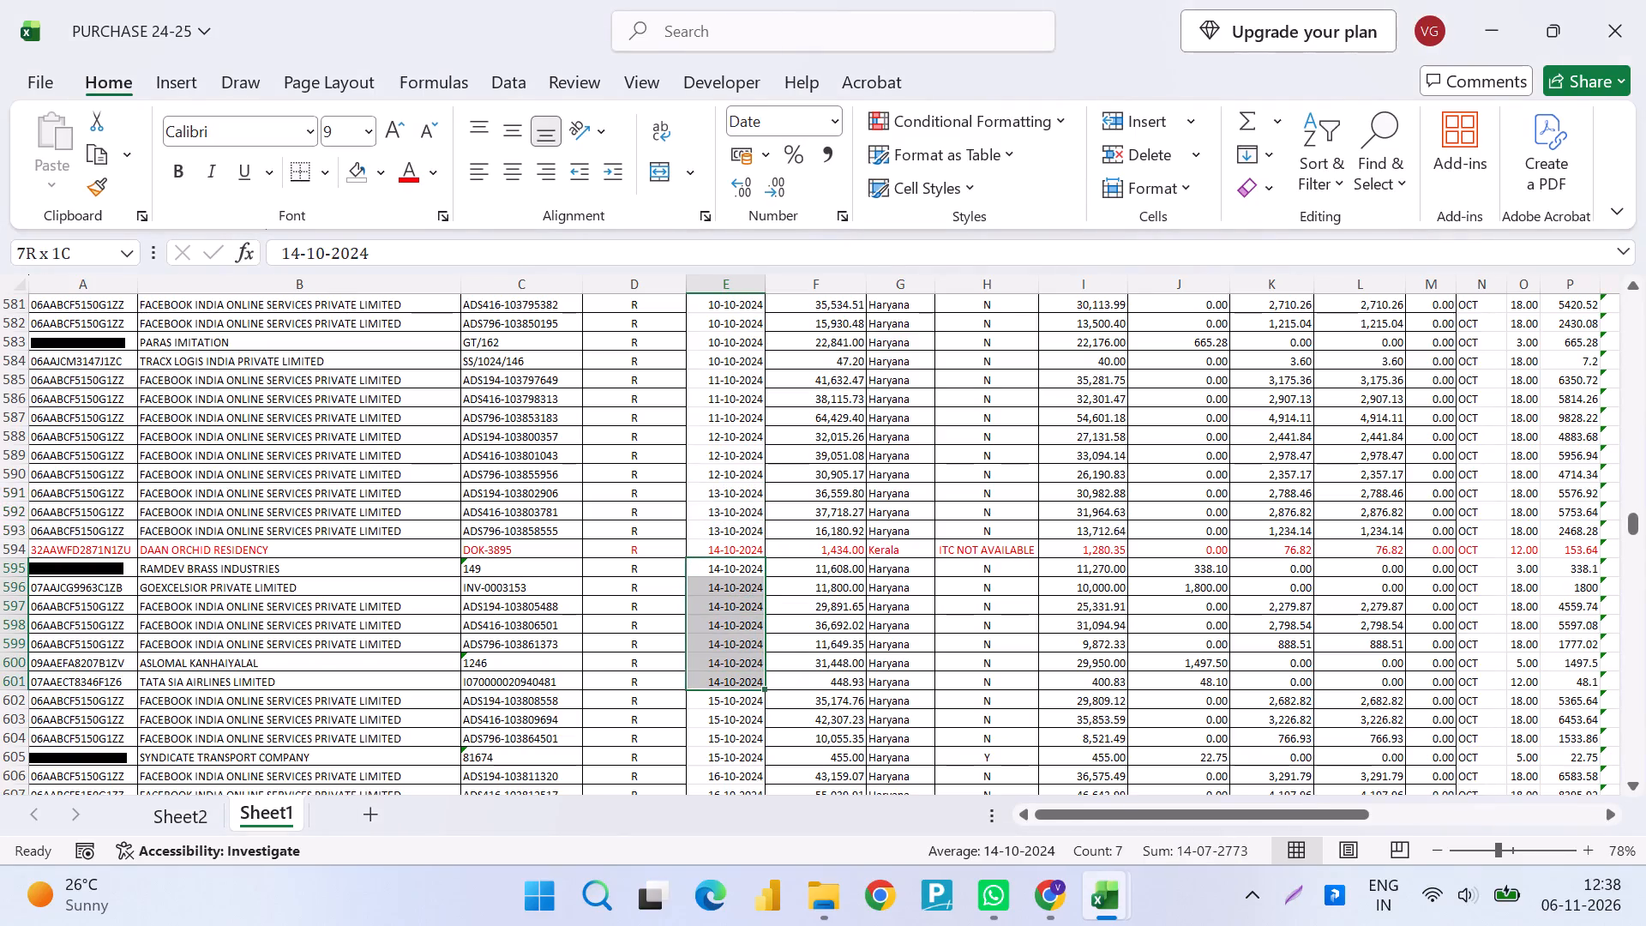
key("alt+Tab")
key("Up")
key("shift+Down")
key("shift+Down")
key("shift+Down")
key("shift+Down")
key("shift+Down")
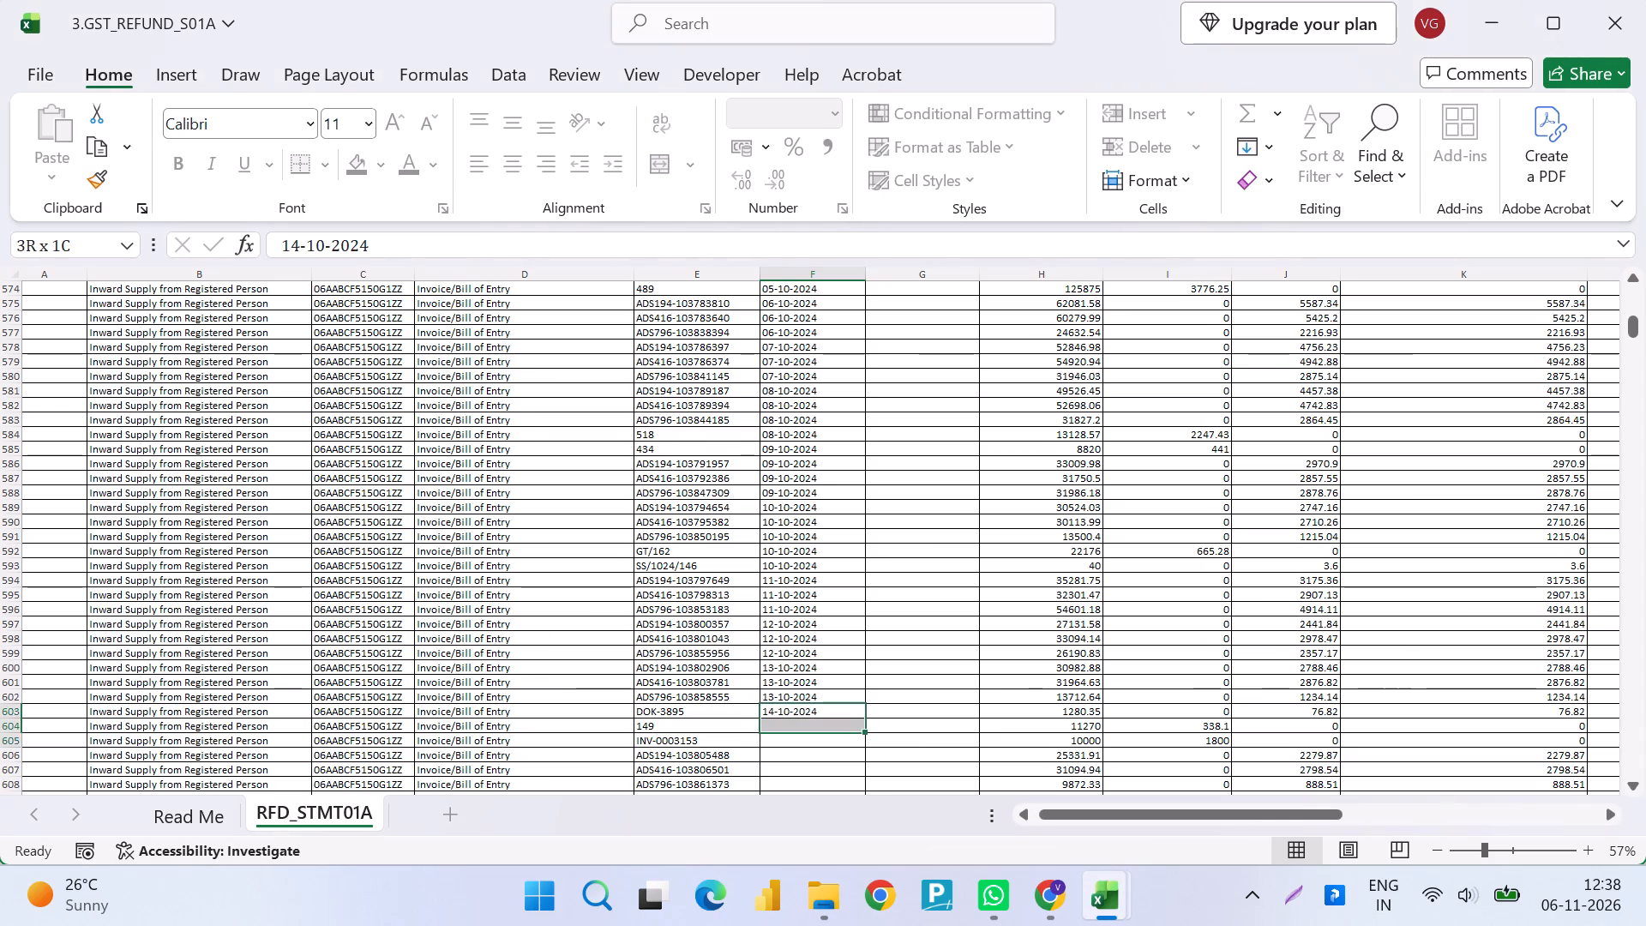
key("ctrl+d")
key("shift+Down")
key("shift+Down")
key("ctrl+d")
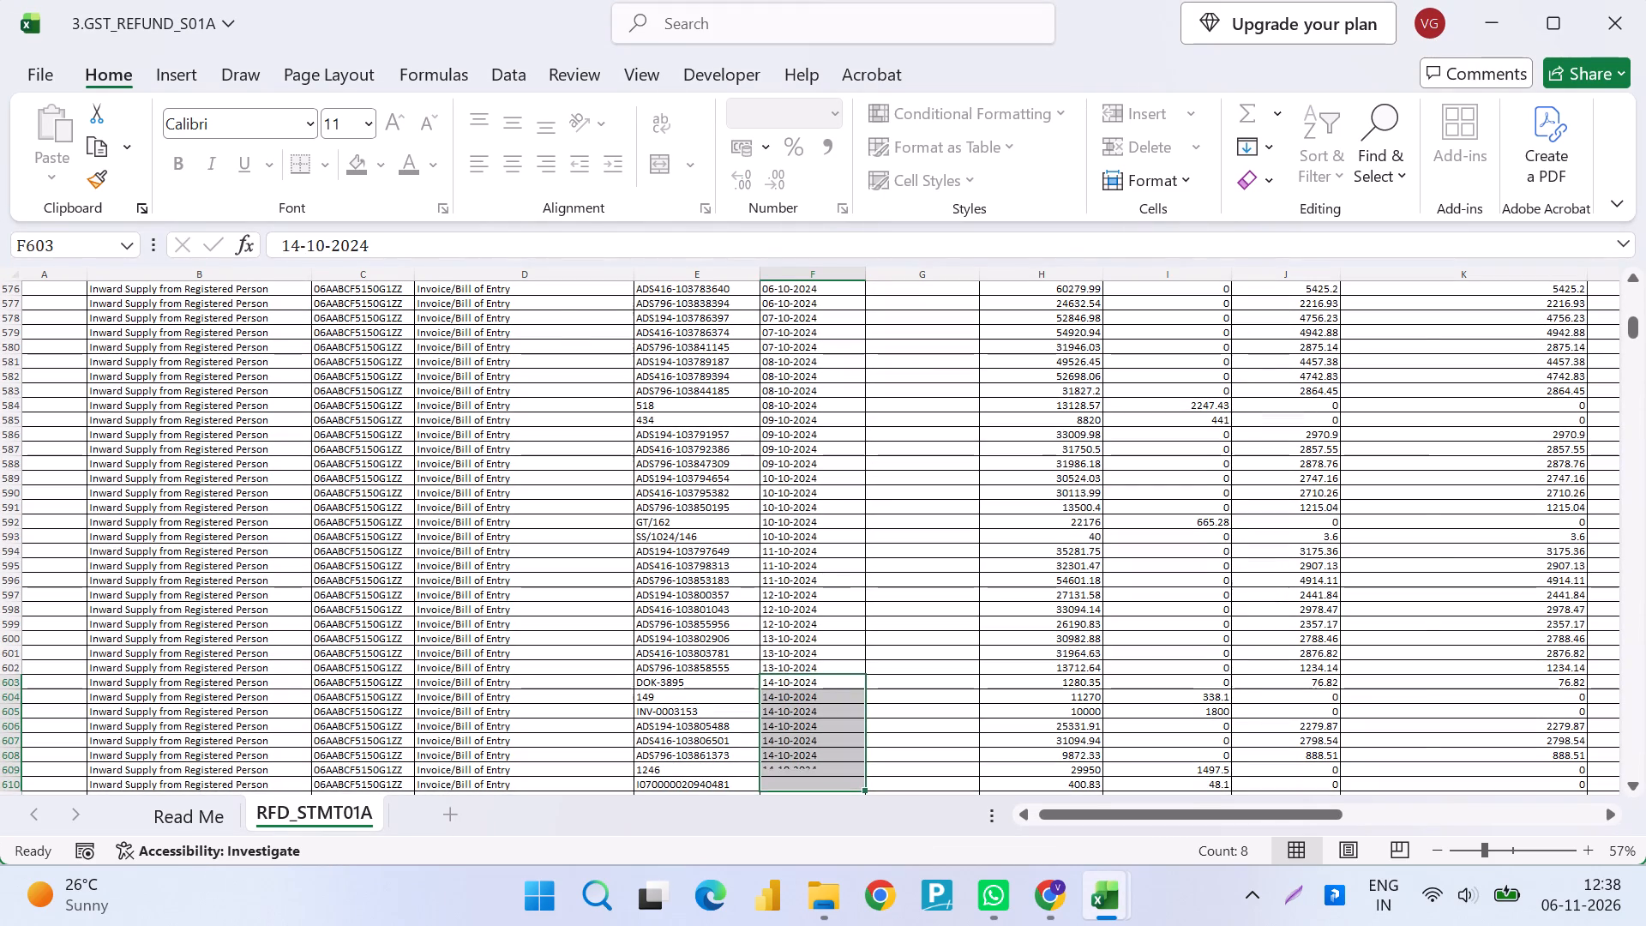
Check which rows in PURCHASE 24-25 are dated 15-10-2024.
key("alt+Tab")
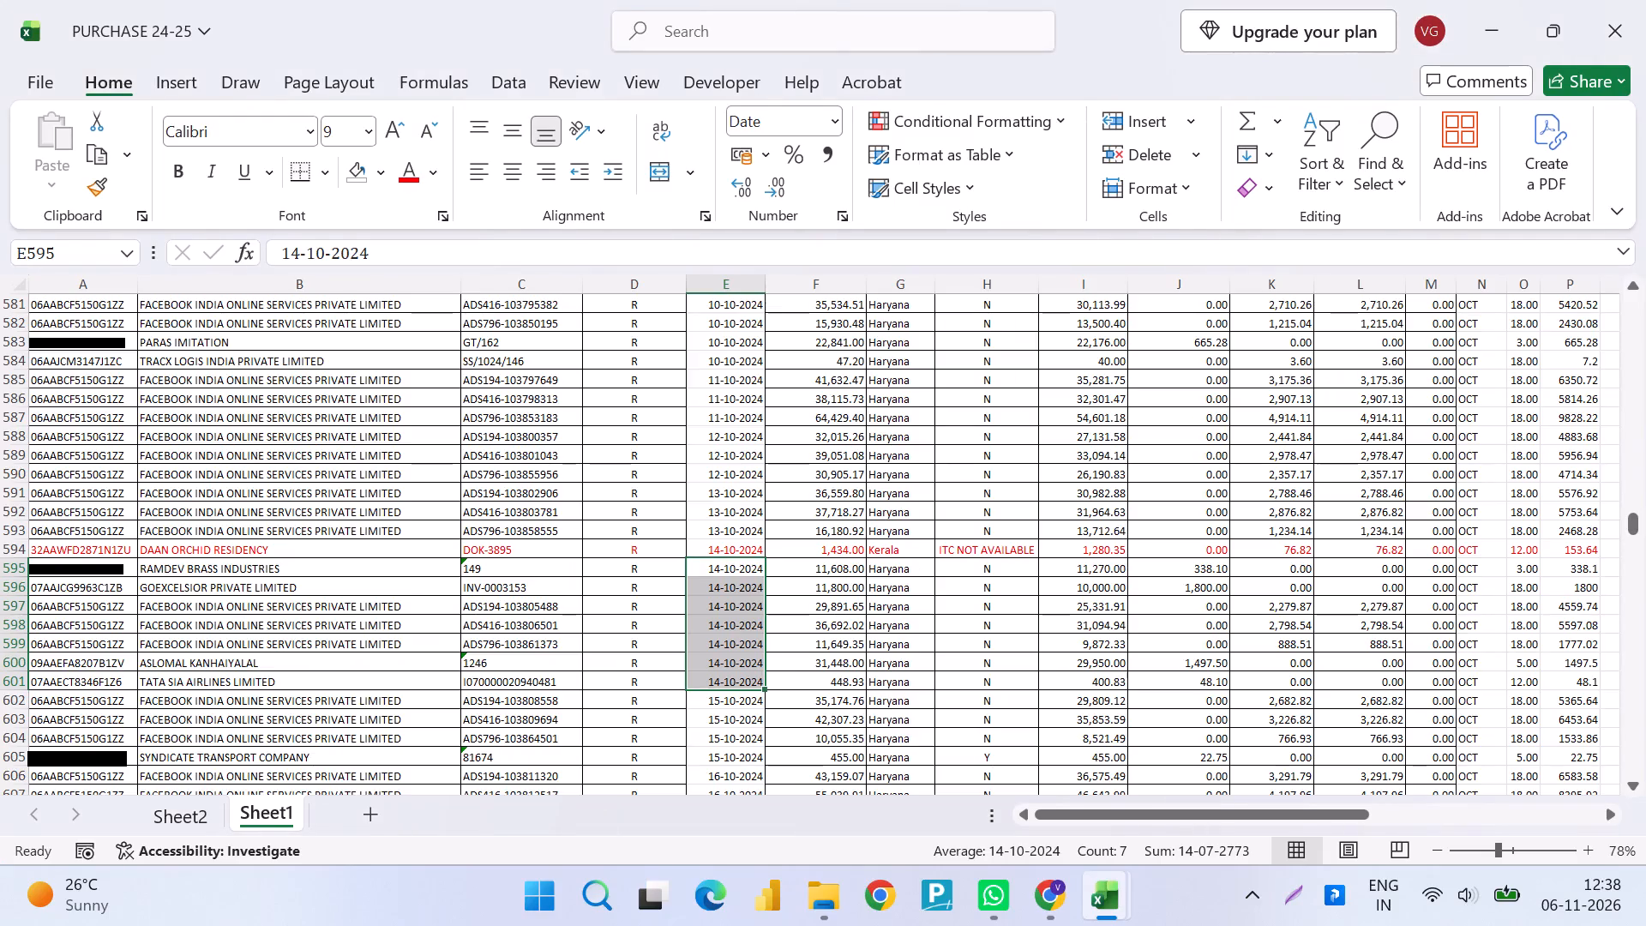
left_click(742, 707)
scroll(742, 707, "down", 1)
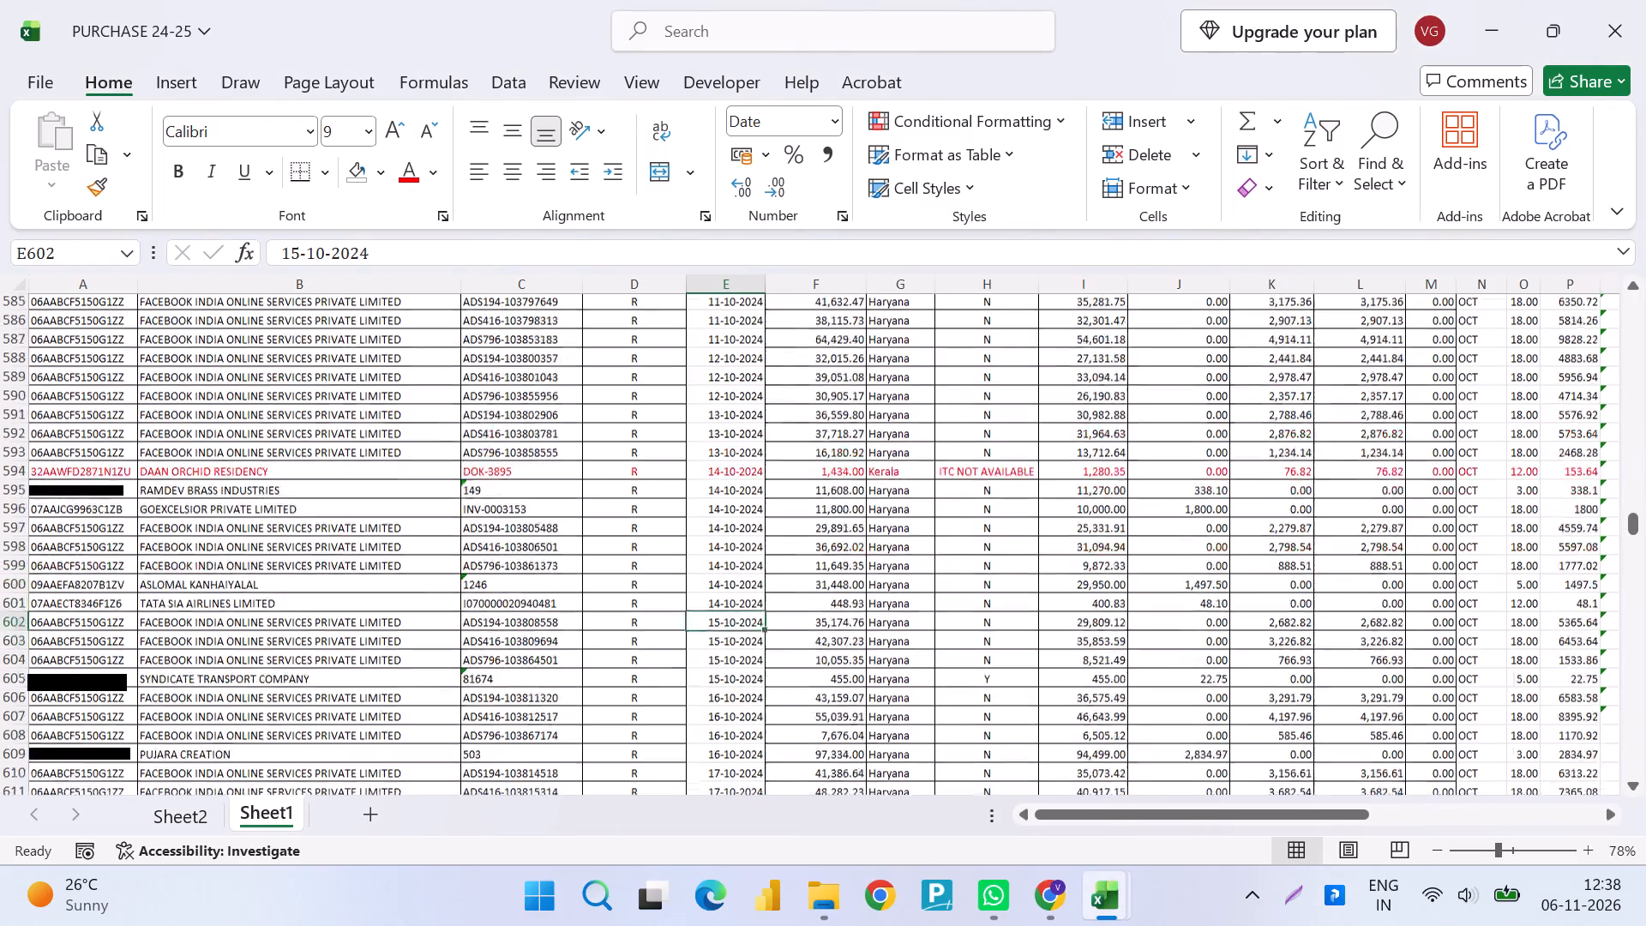
scroll(742, 707, "down", 1)
key("shift+Down")
key("shift+Down")
key("shift+Down")
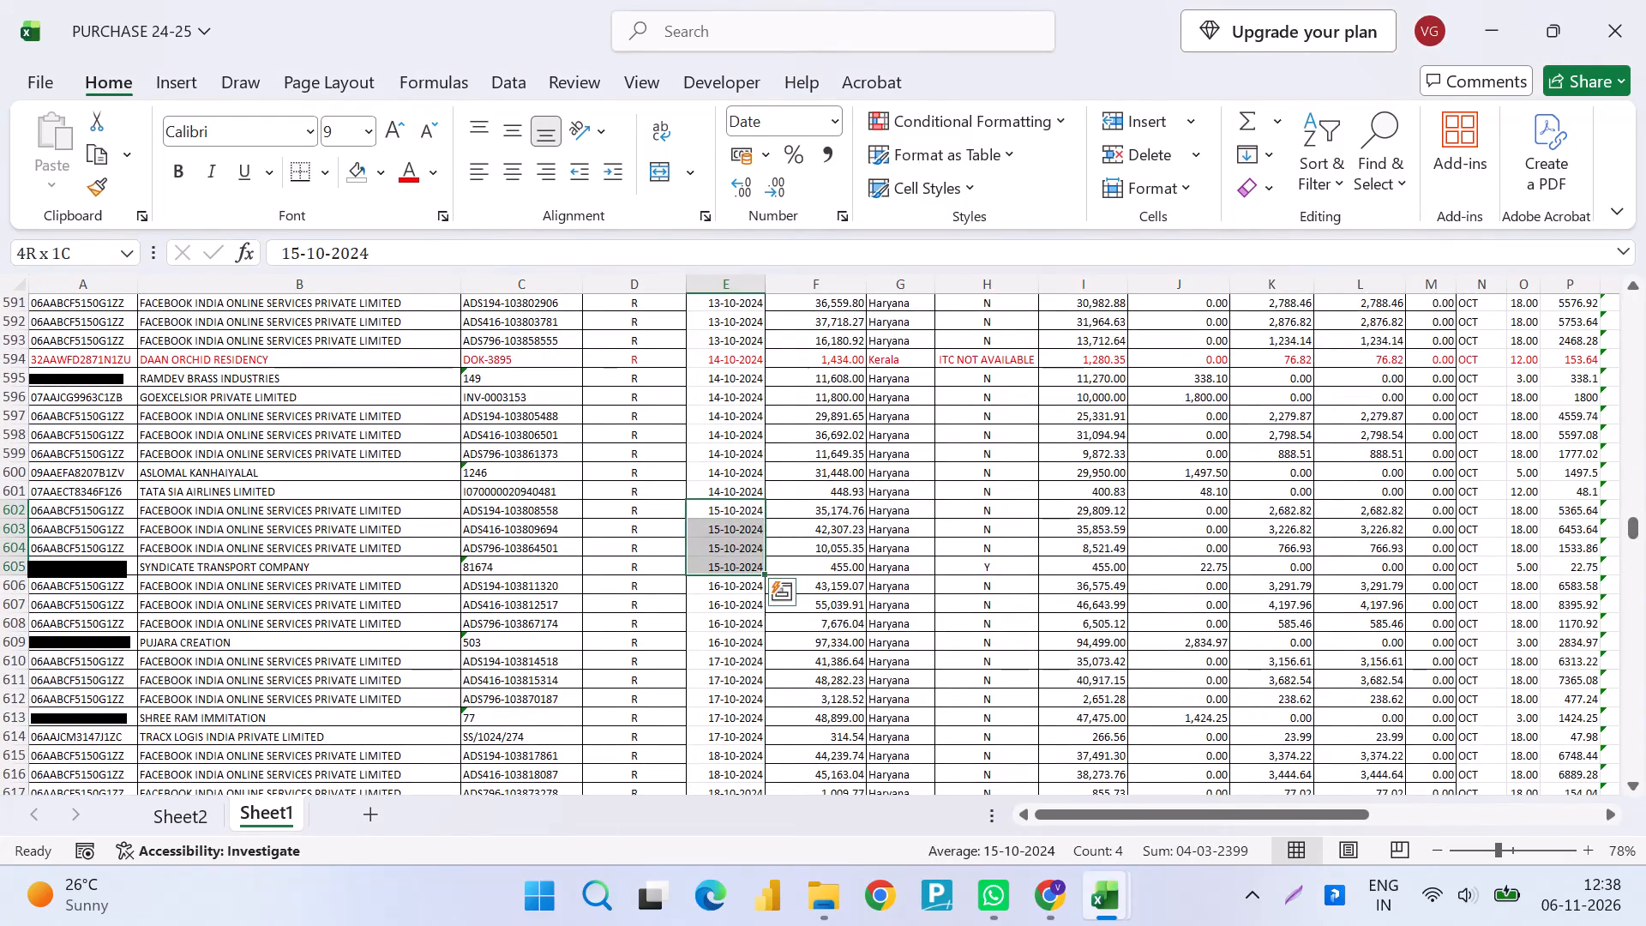
key("alt+Tab")
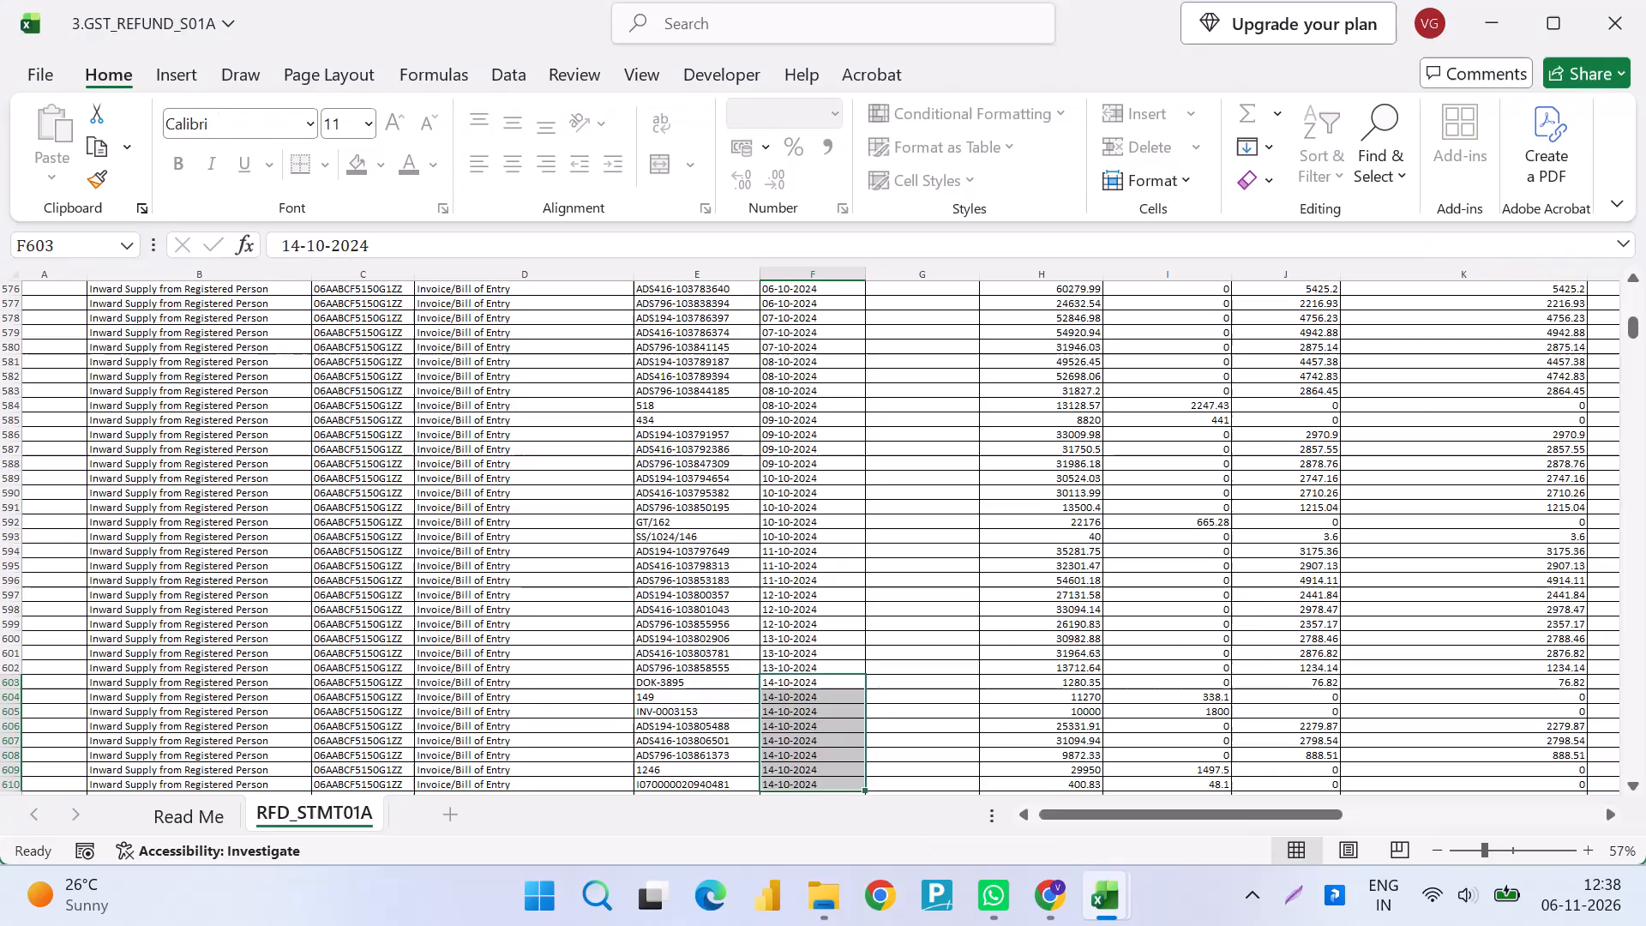
Copy the date above into F611 of the refund sheet and change it to 15-10-2024.
key("Down")
key("ctrl+Down")
key("Down")
key("alt+Tab")
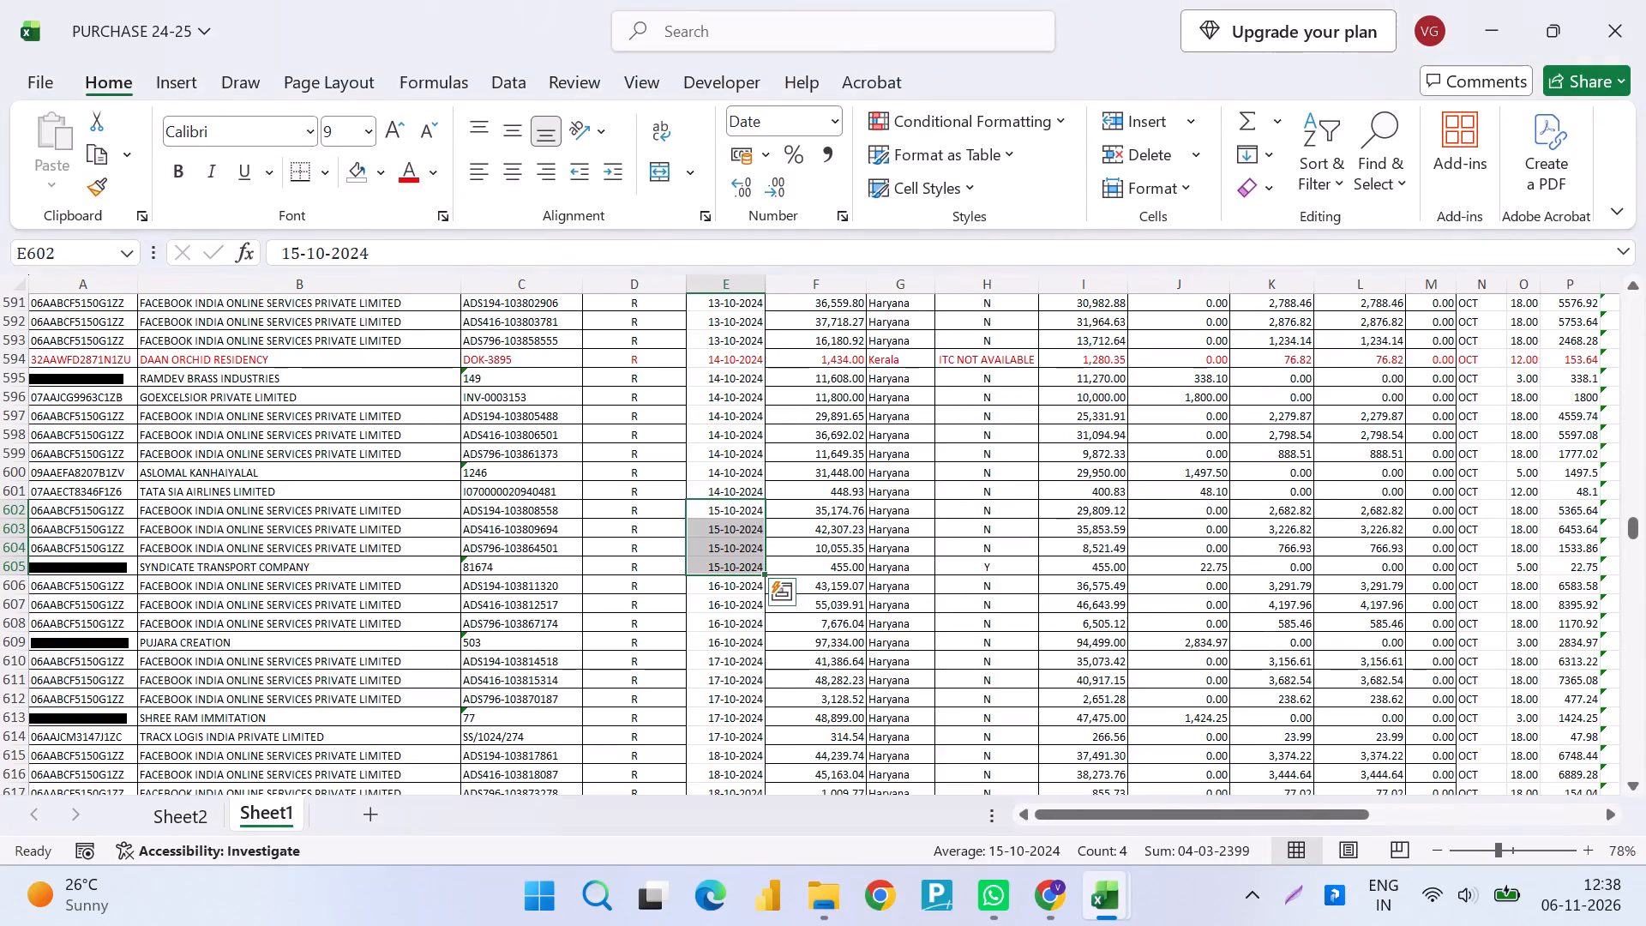
key("shift+space")
key("alt+Tab")
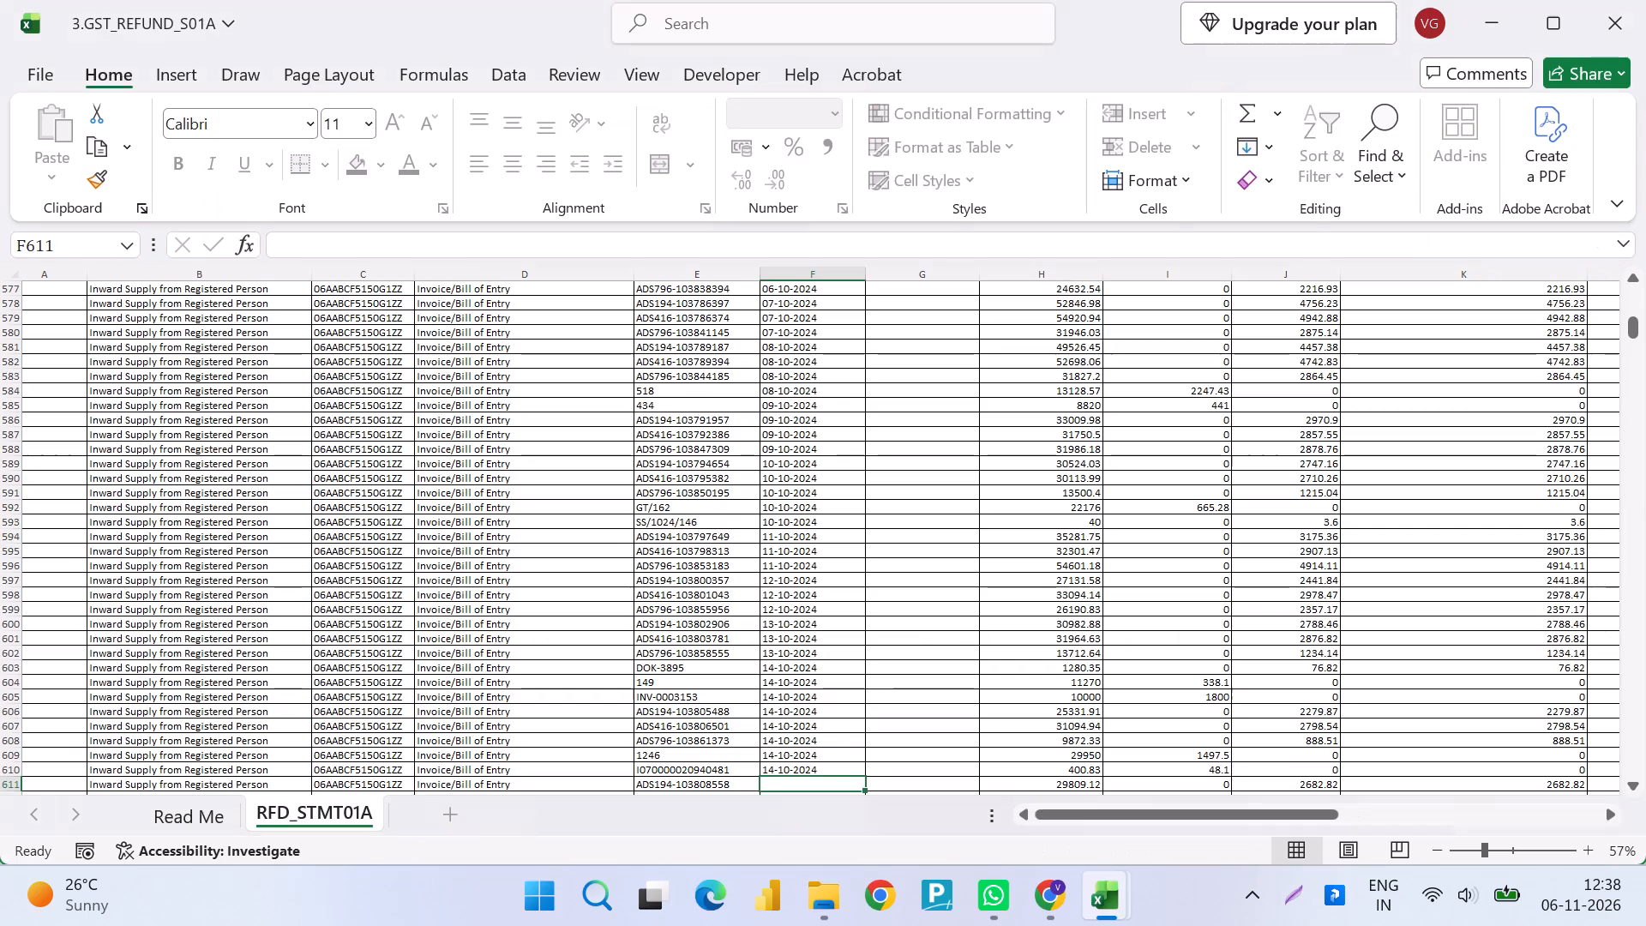
key("ctrl+d")
key("F2")
key("ctrl+Left")
key("ctrl+Left")
key("ctrl+Left")
key("ctrl+Left")
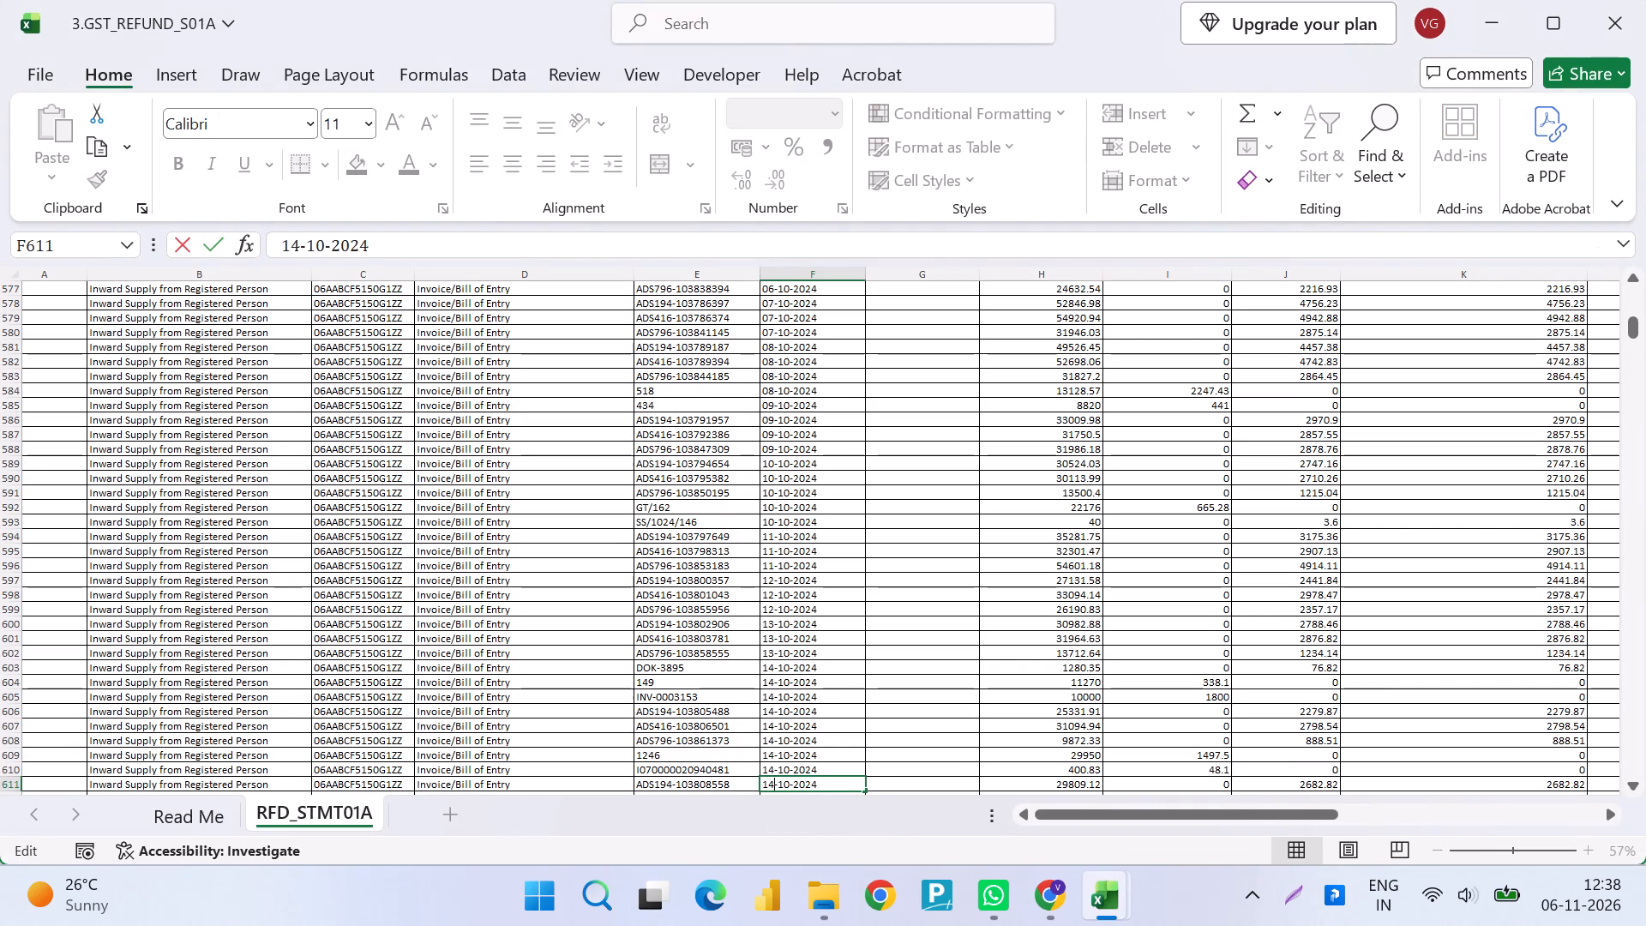
key("BackSpace")
key("5")
key("Return")
Fill the 15-10-2024 date from F612 to F614 in the refund sheet.
key("ctrl+d")
key("Down")
key("ctrl+d")
key("Down")
key("ctrl+d")
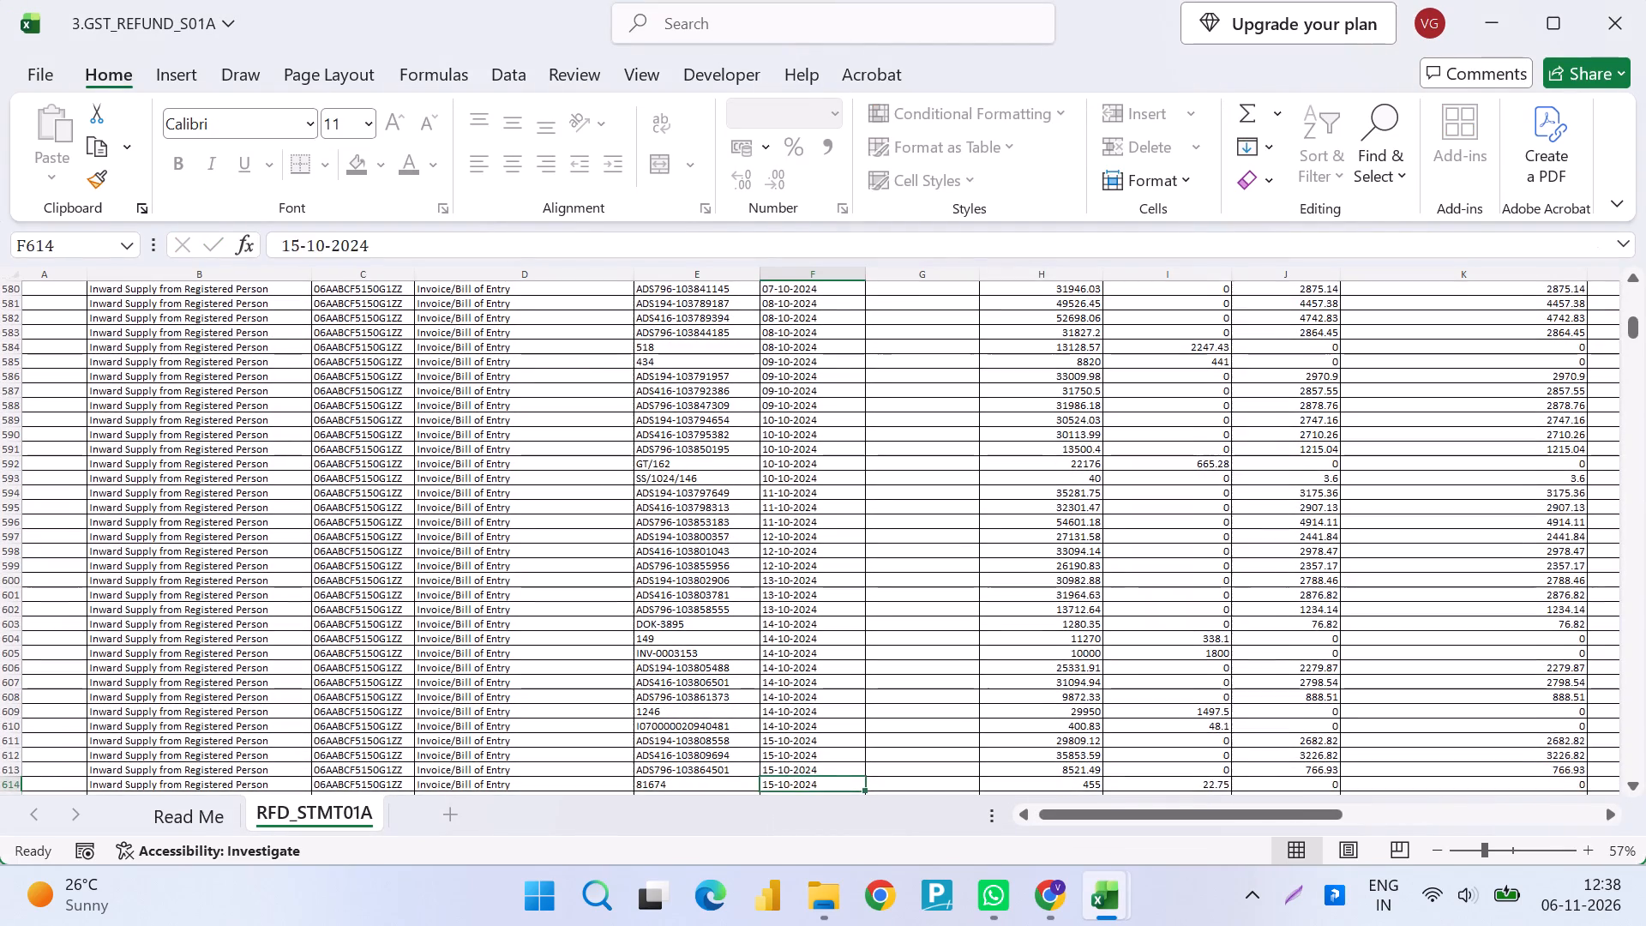
Check which rows in PURCHASE 24-25 are dated 16-10-2024.
key("Down")
key("alt+Tab")
key("Down")
key("Down")
key("Down")
key("Down")
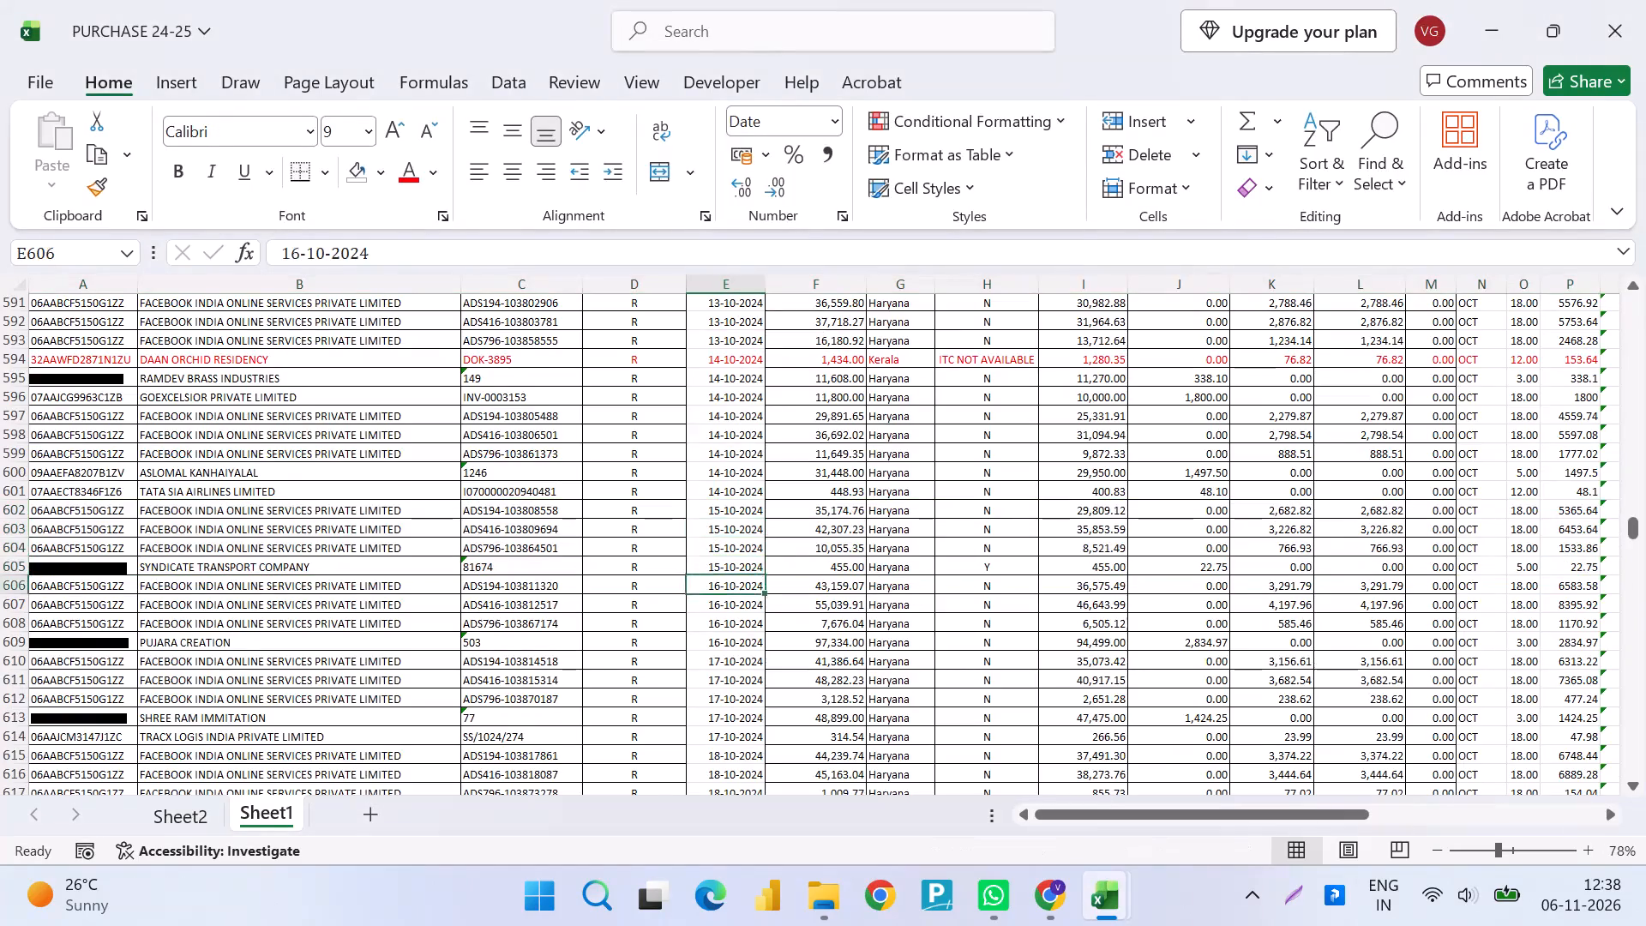
key("shift+Down")
key("shift+Down")
key("shift+Down")
key("alt+Tab")
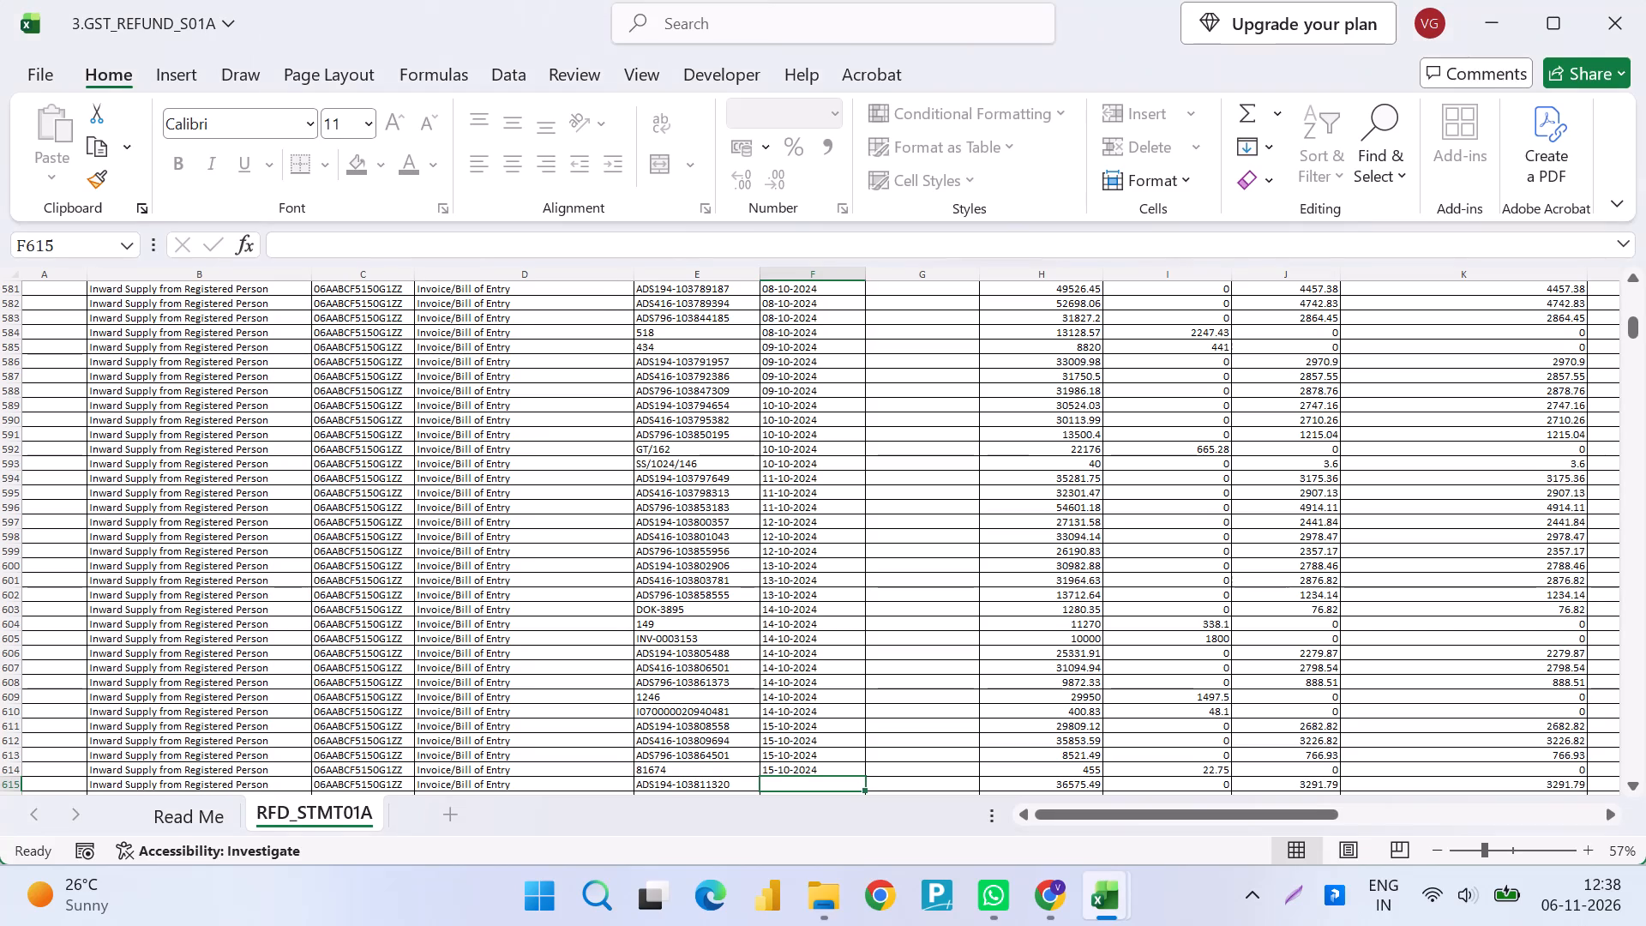
Copy the four 15-10-2024 dates in F611:F614 of the refund sheet into F615:F618.
key("Up")
key("shift+Up")
key("shift+Up")
key("shift+Up")
key("ctrl+c")
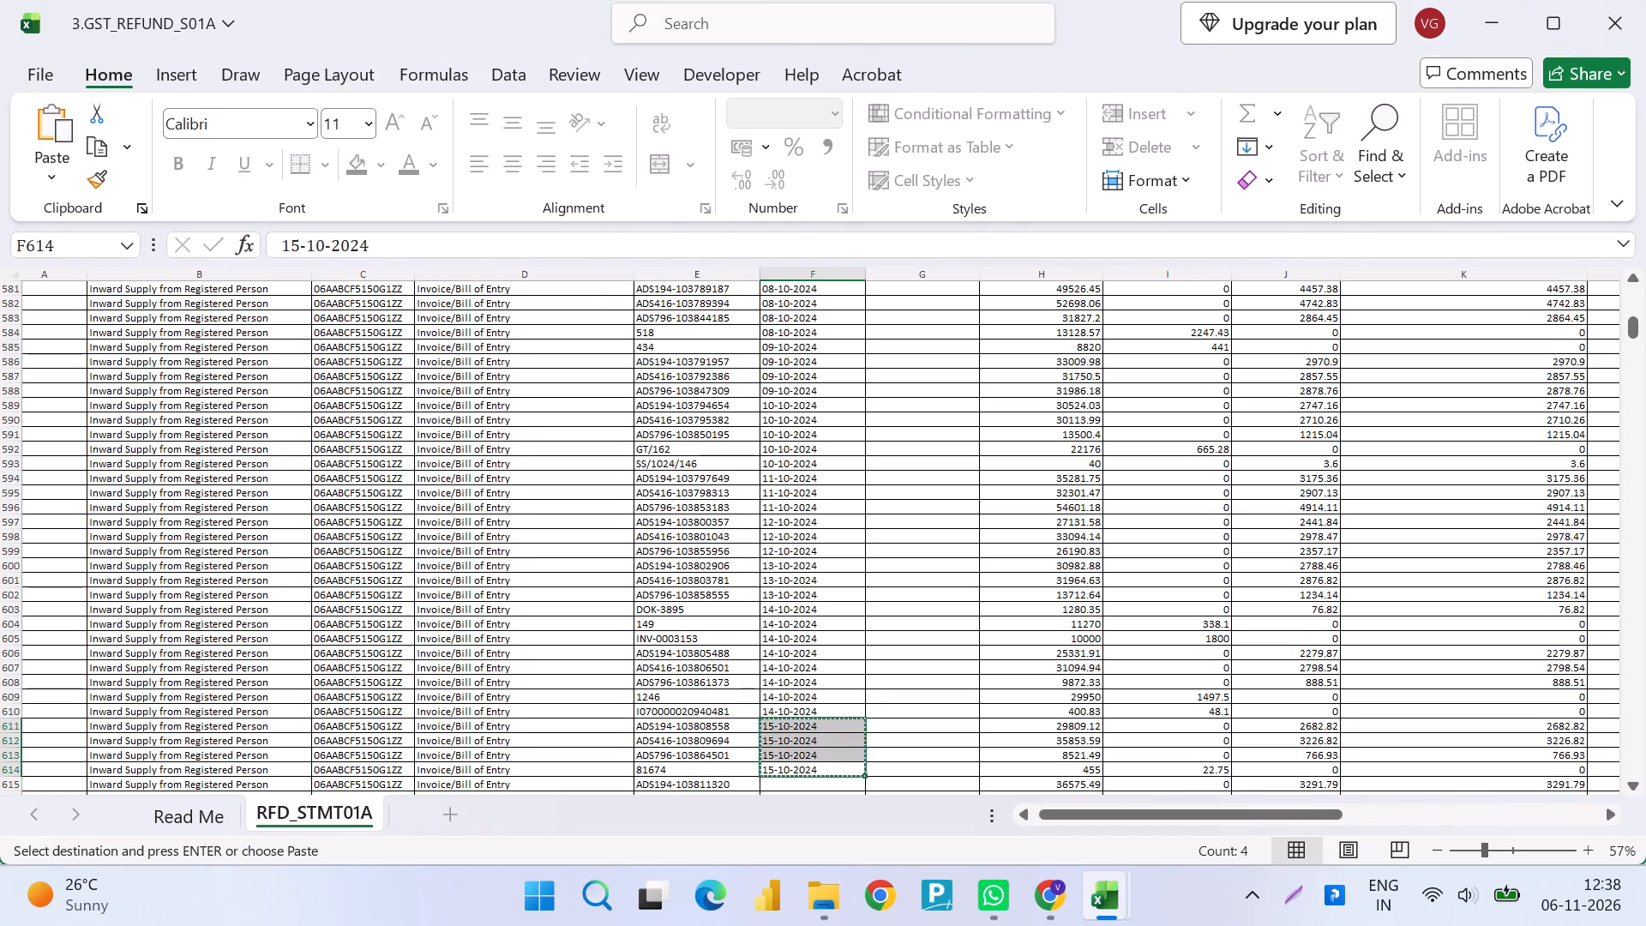
key("Down")
key("Down")
key("Up")
key("Return")
Change the date in F615 to 16-10-2024 and fill it down through F618.
key("F2")
key("Left")
key("ctrl+Left")
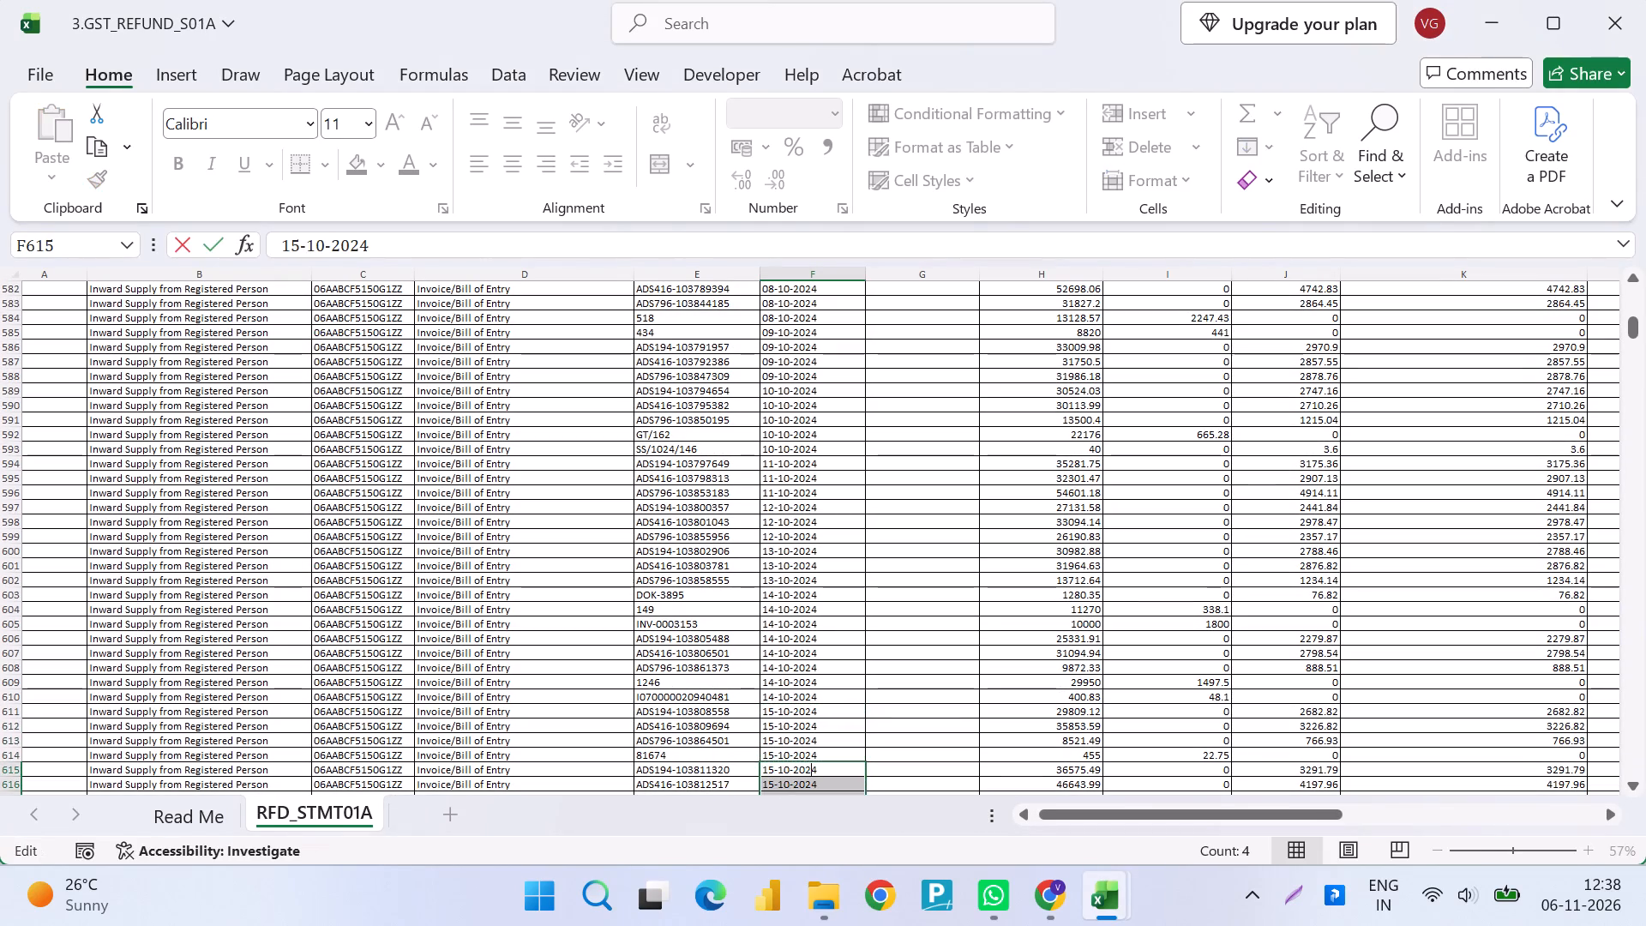
key("ctrl+Left")
key("ctrl+Left")
key("ctrl+Left")
key("BackSpace")
key("6")
key("Return")
key("ctrl+d")
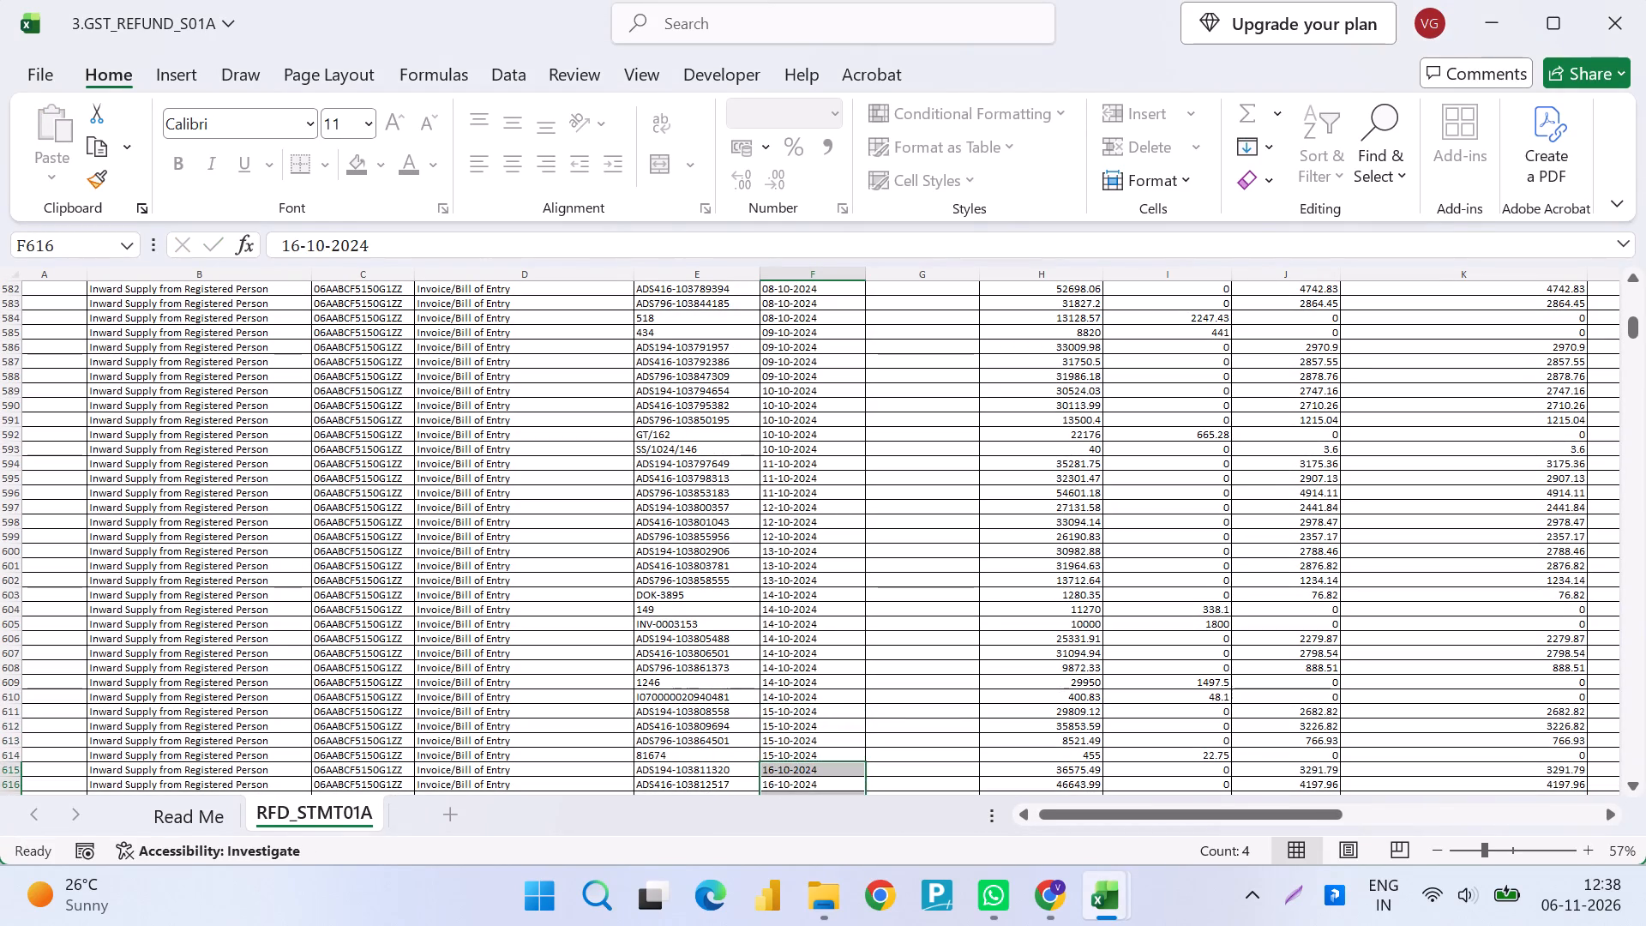
Check which rows in PURCHASE 24-25 are dated 17-10-2024.
scroll(742, 707, "down", 1)
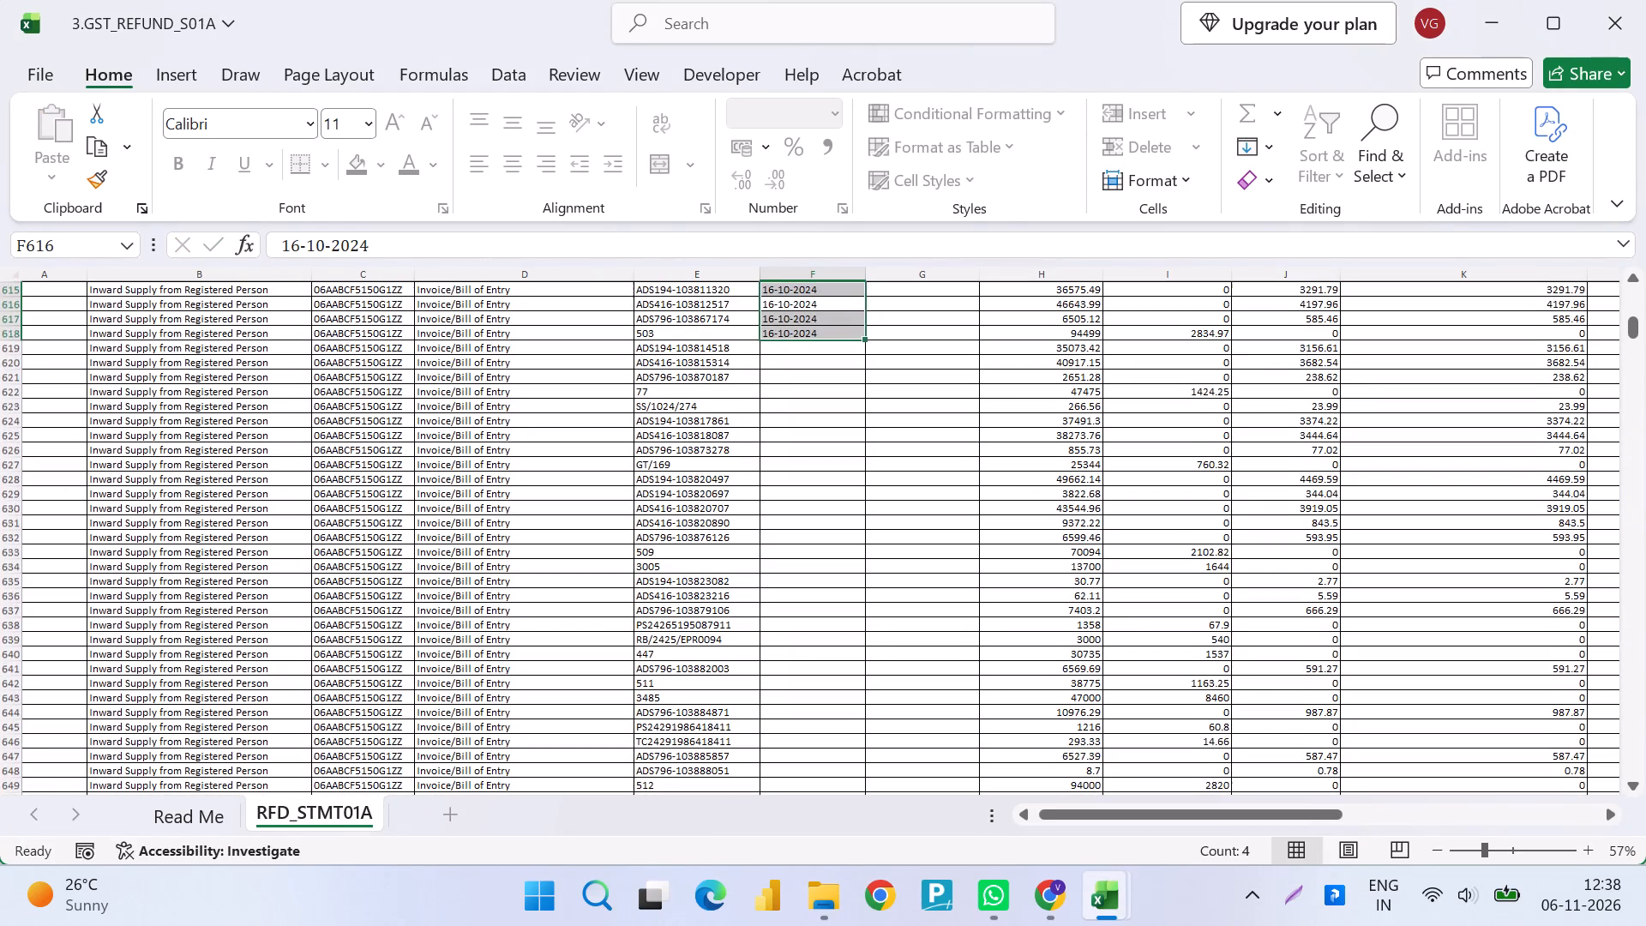
scroll(742, 707, "down", 1)
key("Down")
key("Down")
key("Down")
key("alt+Tab")
key("Down")
key("Down")
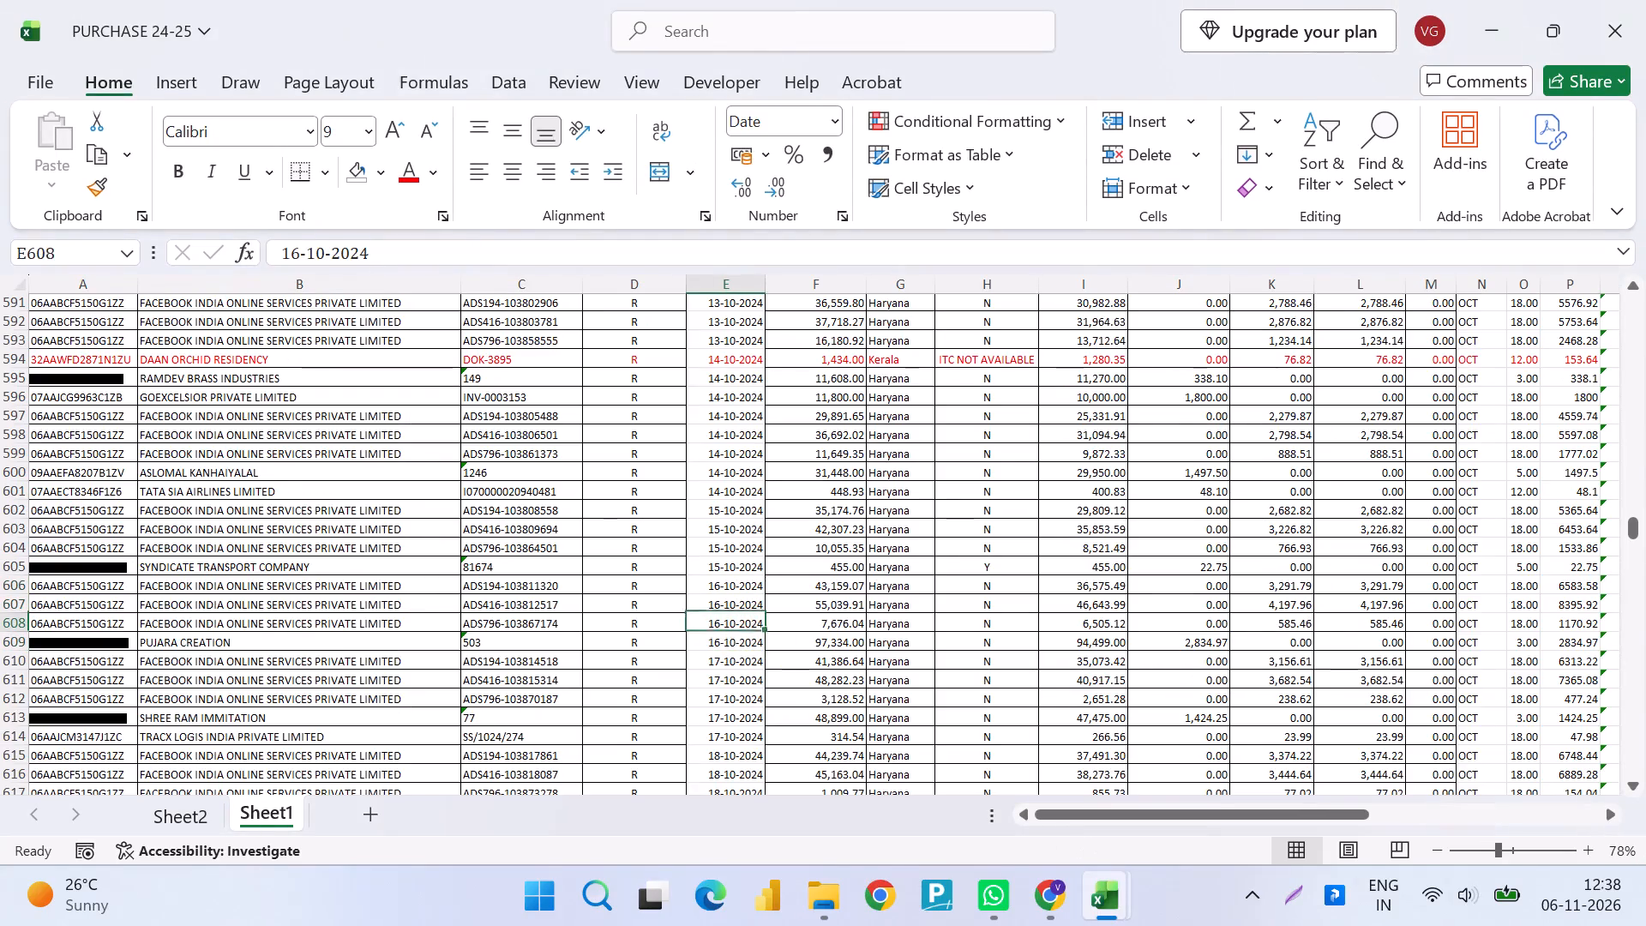
key("Down")
key("Down")
key("shift+Down")
key("shift+Down")
key("shift+Down")
key("shift+Down")
Copy the date above into F619 of the refund sheet and change it to 17-10-2024.
key("alt+Tab")
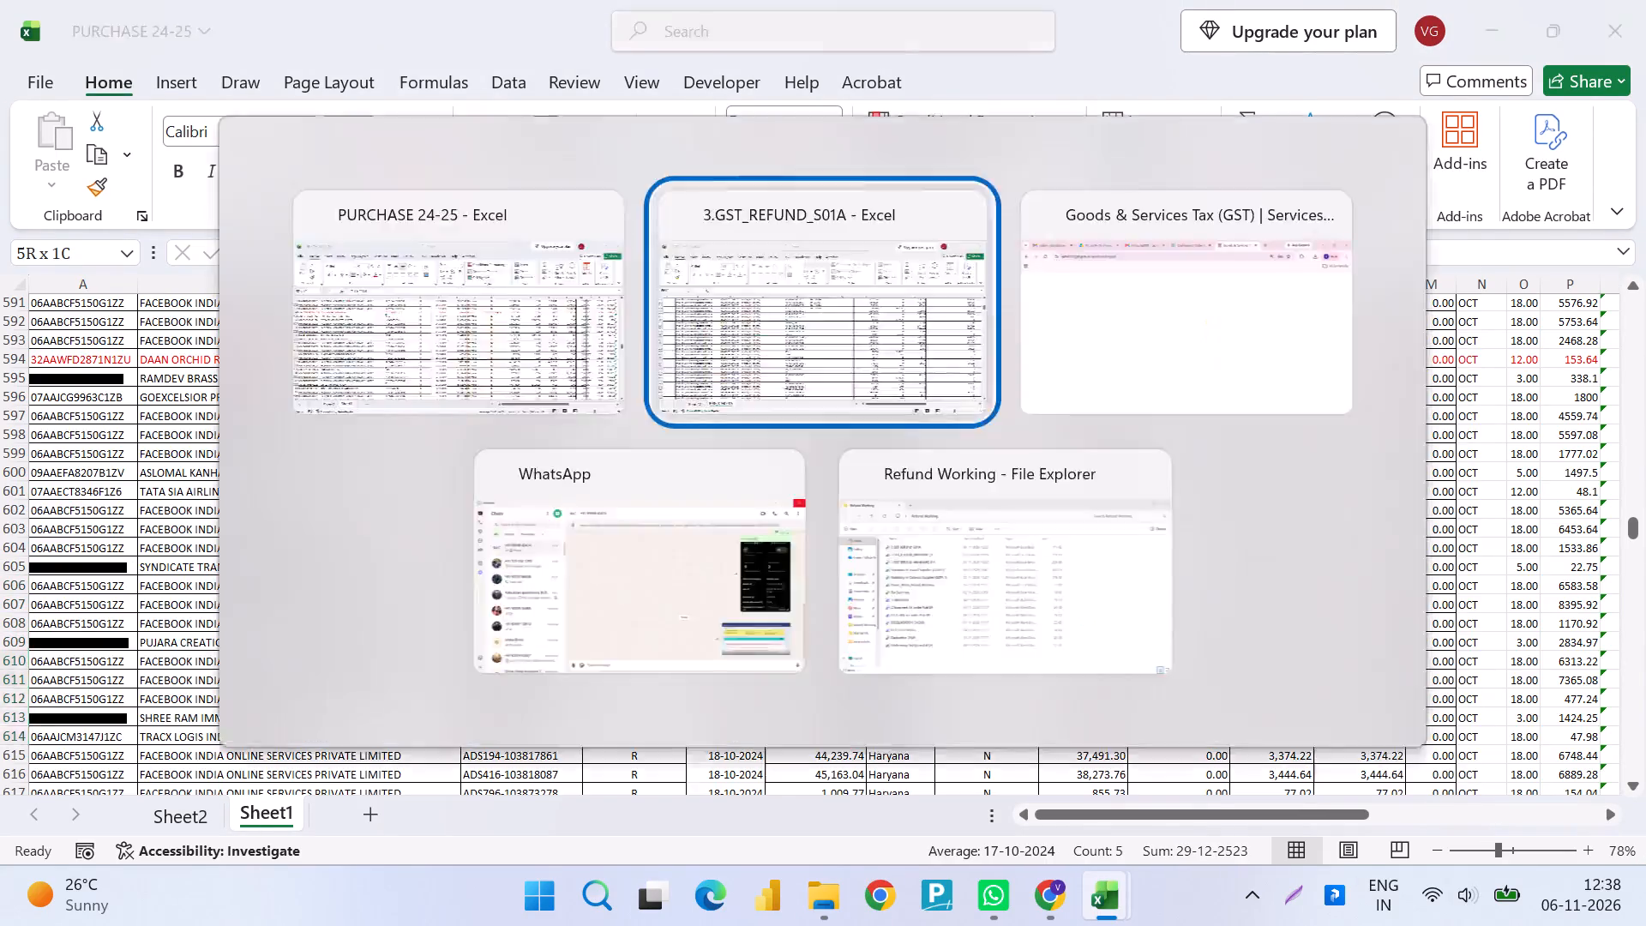
key("ctrl+d")
key("F2")
key("ctrl+Left")
key("ctrl+Left")
key("ctrl+Left")
key("ctrl+Left")
key("BackSpace")
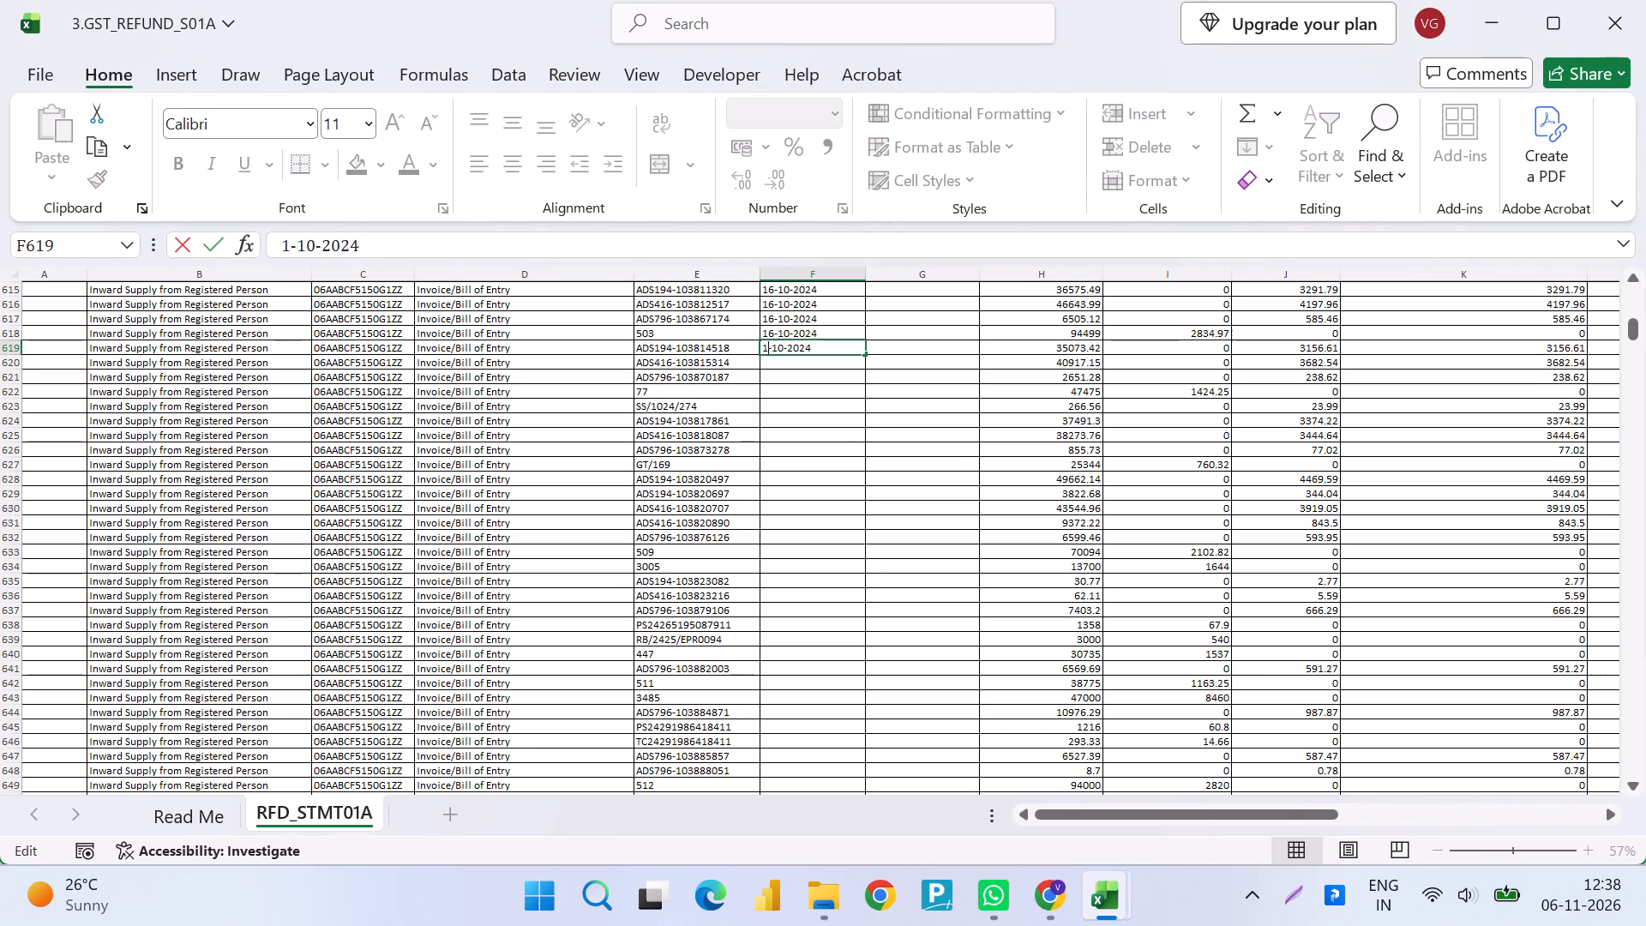
key("7")
key("Return")
Fill the 17-10-2024 date from F619 down through F623.
key("Up")
key("shift+Down")
key("shift+Down")
key("shift+Down")
key("shift+Down")
key("ctrl+d")
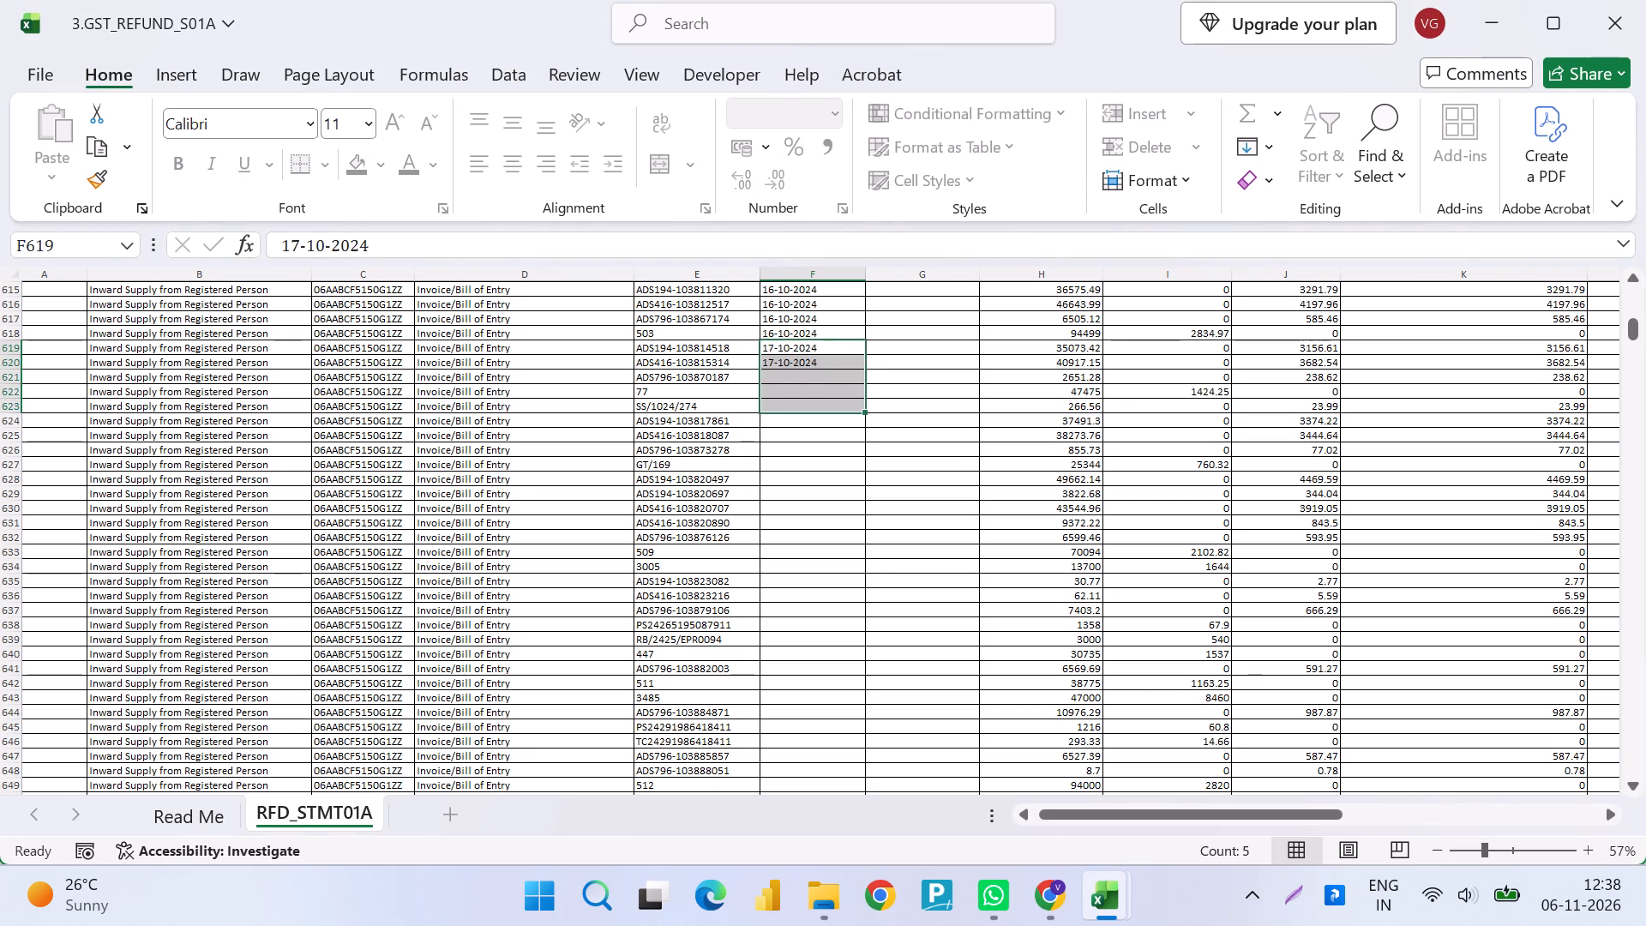
Copy the date above into F624 and change it to 18-10-2024.
key("Down")
key("Down")
key("Down")
key("Down")
key("Down")
key("ctrl+d")
key("F2")
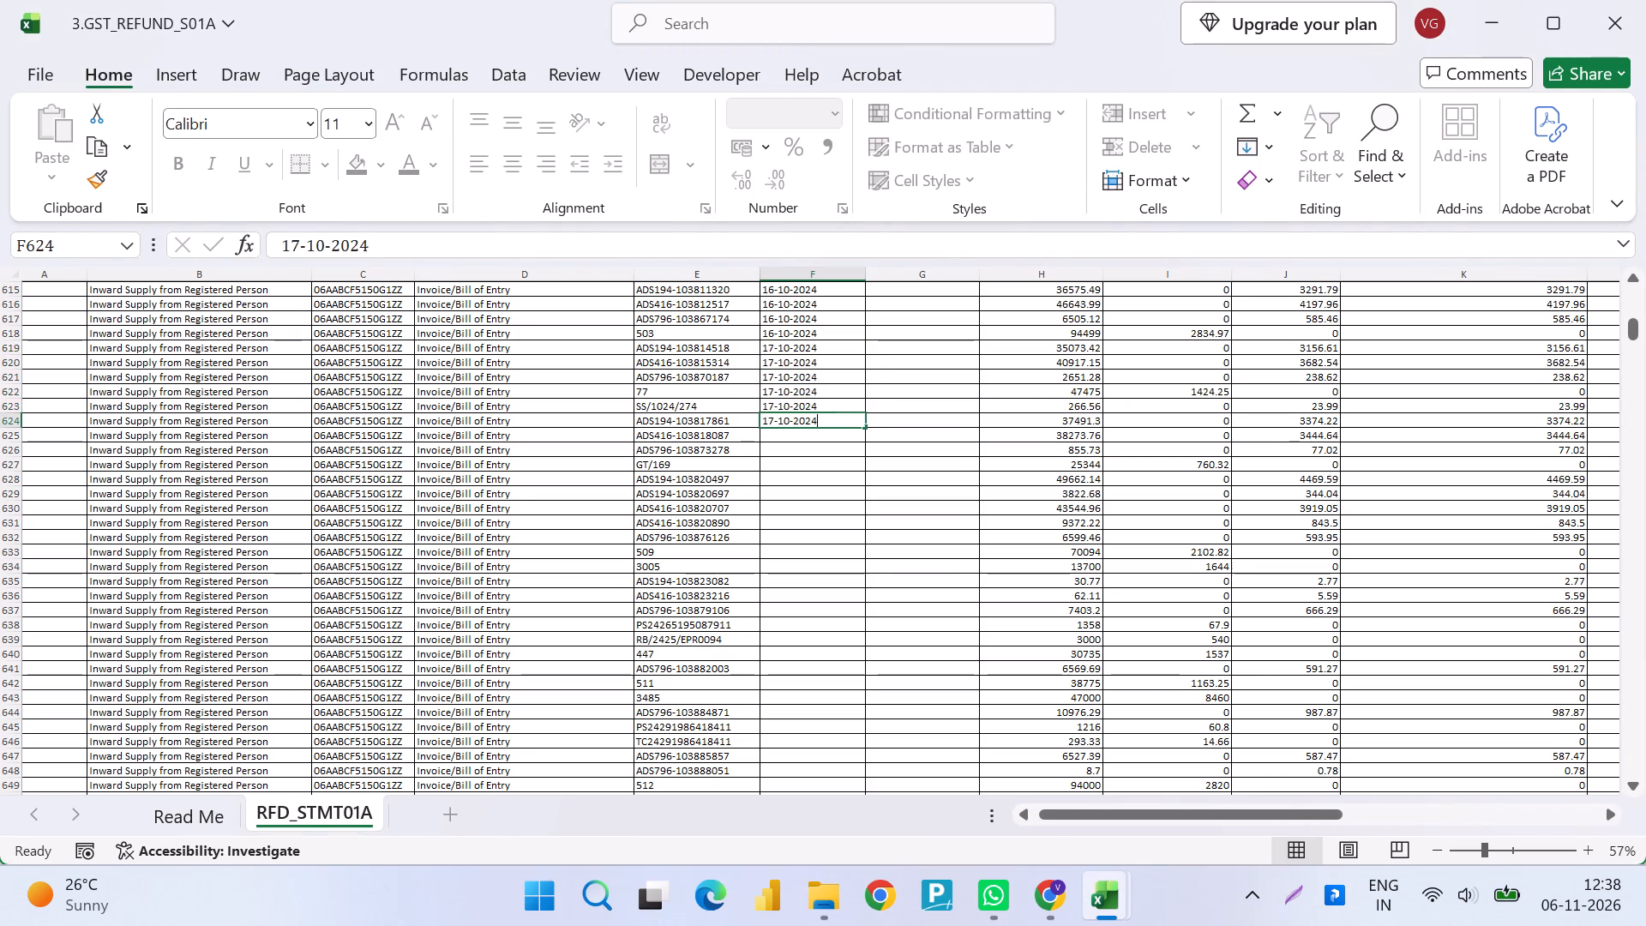
key("Left")
key("ctrl+Left")
key("ctrl+Left")
key("ctrl+Left")
key("ctrl+Left")
key("BackSpace")
key("8")
key("Return")
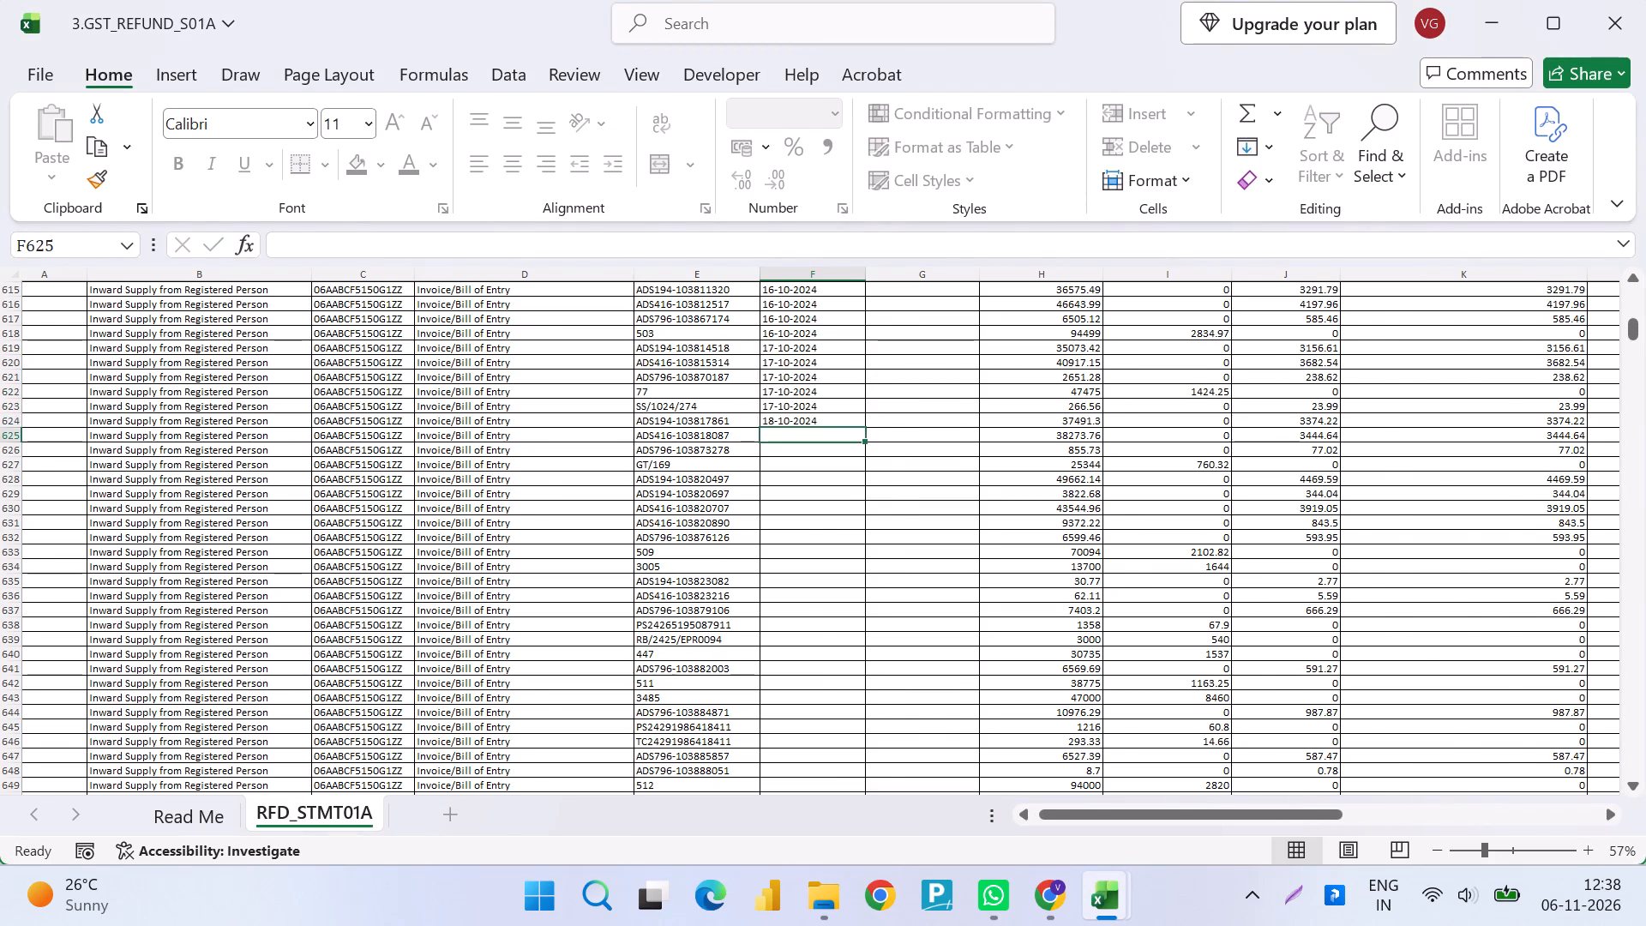
Check which rows in PURCHASE 24-25 are dated 18-10-2024.
key("alt+Tab")
key("Down")
key("Down")
key("Down")
key("Down")
key("Down")
key("shift+Down")
key("shift+Down")
key("shift+Down")
key("shift+Down")
key("shift+Down")
key("shift+Down")
key("shift+Down")
key("shift+Down")
key("shift+Down")
key("shift+Down")
key("shift+Down")
key("shift+Down")
key("shift+Down")
key("shift+Down")
key("shift+Down")
key("shift+Down")
key("shift+Down")
key("shift+Down")
key("shift+Down")
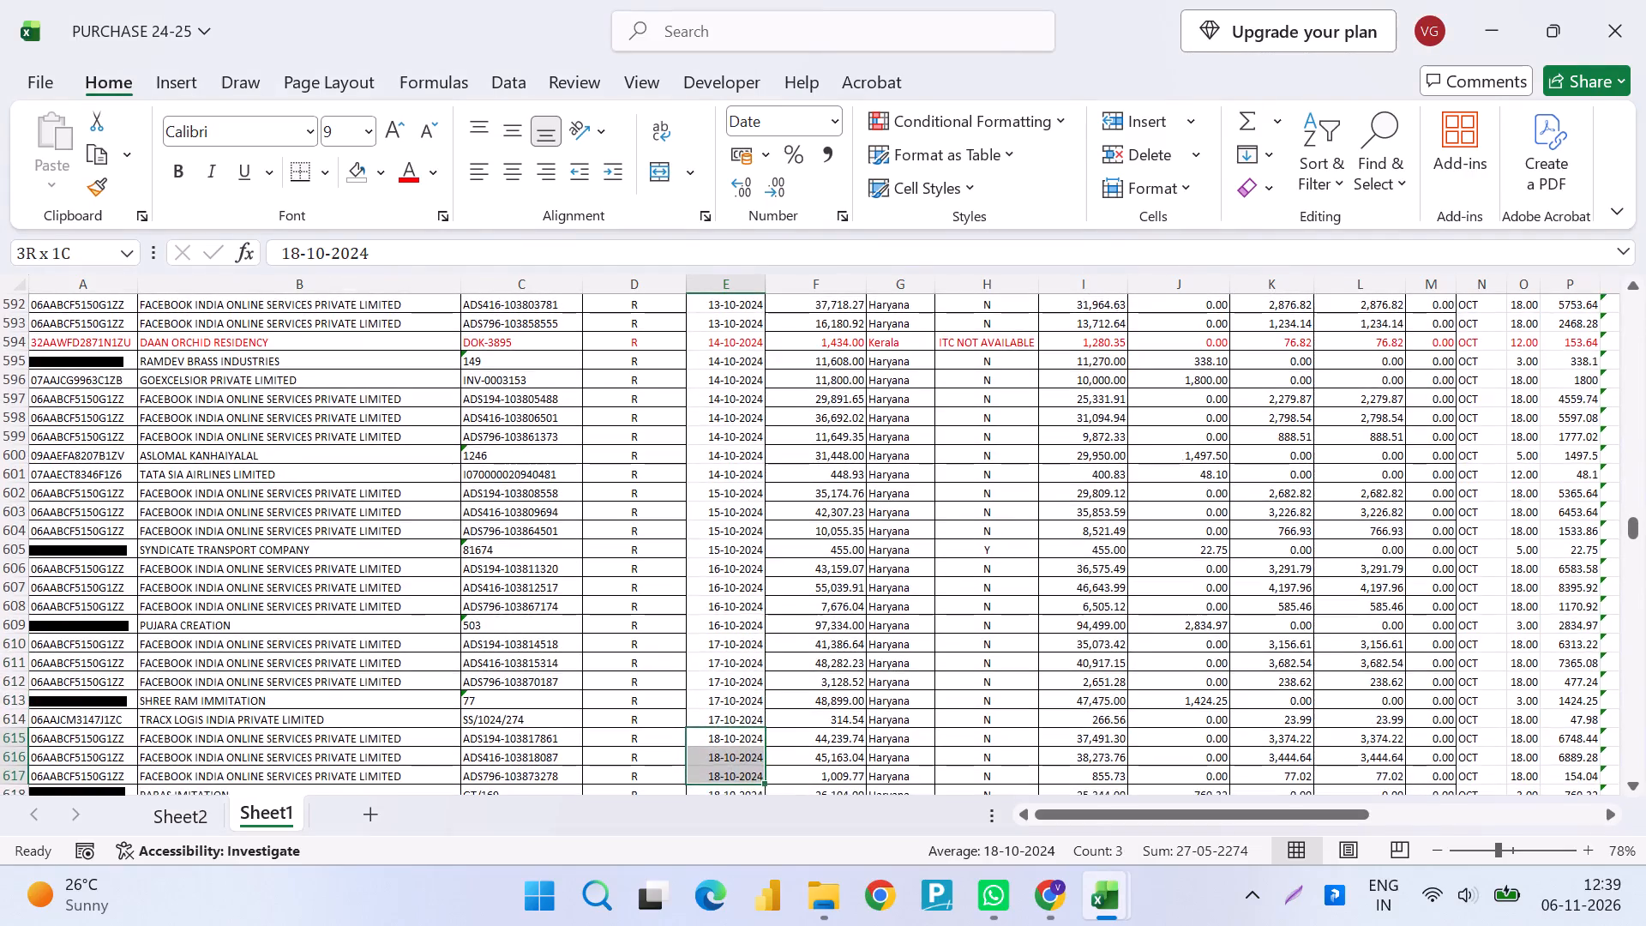
key("shift+Up")
key("shift+Up")
key("shift+Up")
key("shift+Up")
key("shift+Up")
key("shift+Up")
key("shift+Up")
key("shift+Up")
key("shift+Up")
key("shift+Up")
key("shift+Up")
key("shift+Up")
key("shift+Up")
key("shift+Up")
key("shift+Up")
key("shift+Up")
key("shift+Up")
key("shift+Up")
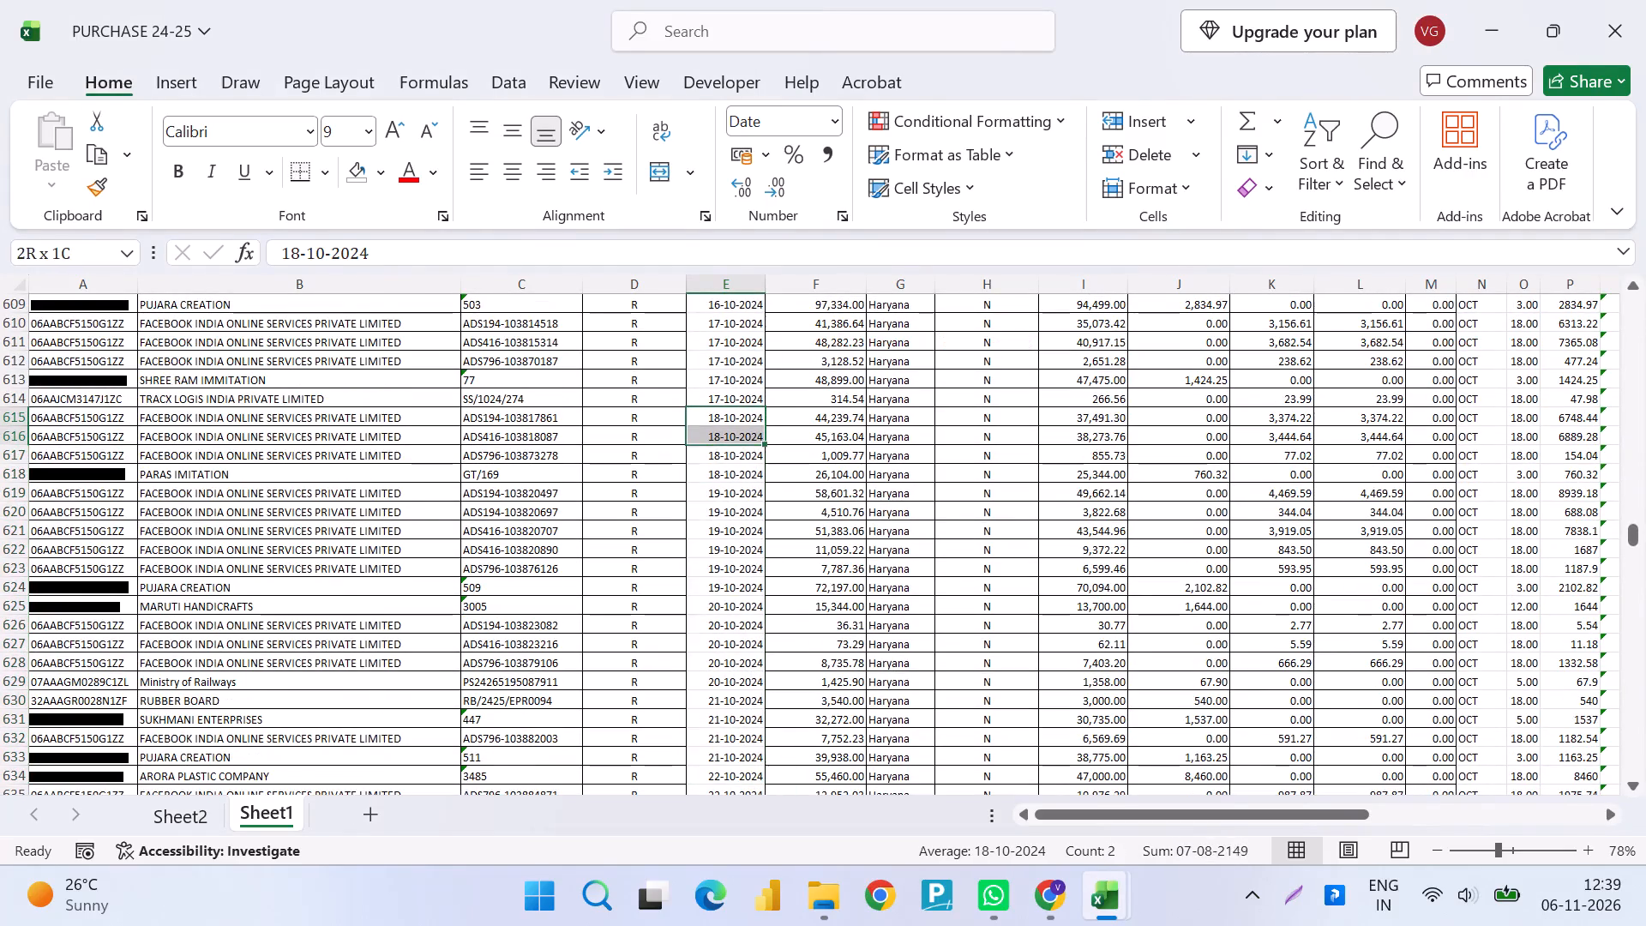
key("shift+Down")
key("shift+Down")
Fill the 18-10-2024 date from F624 down to F627 in the refund sheet.
key("alt+Tab")
key("ctrl+d")
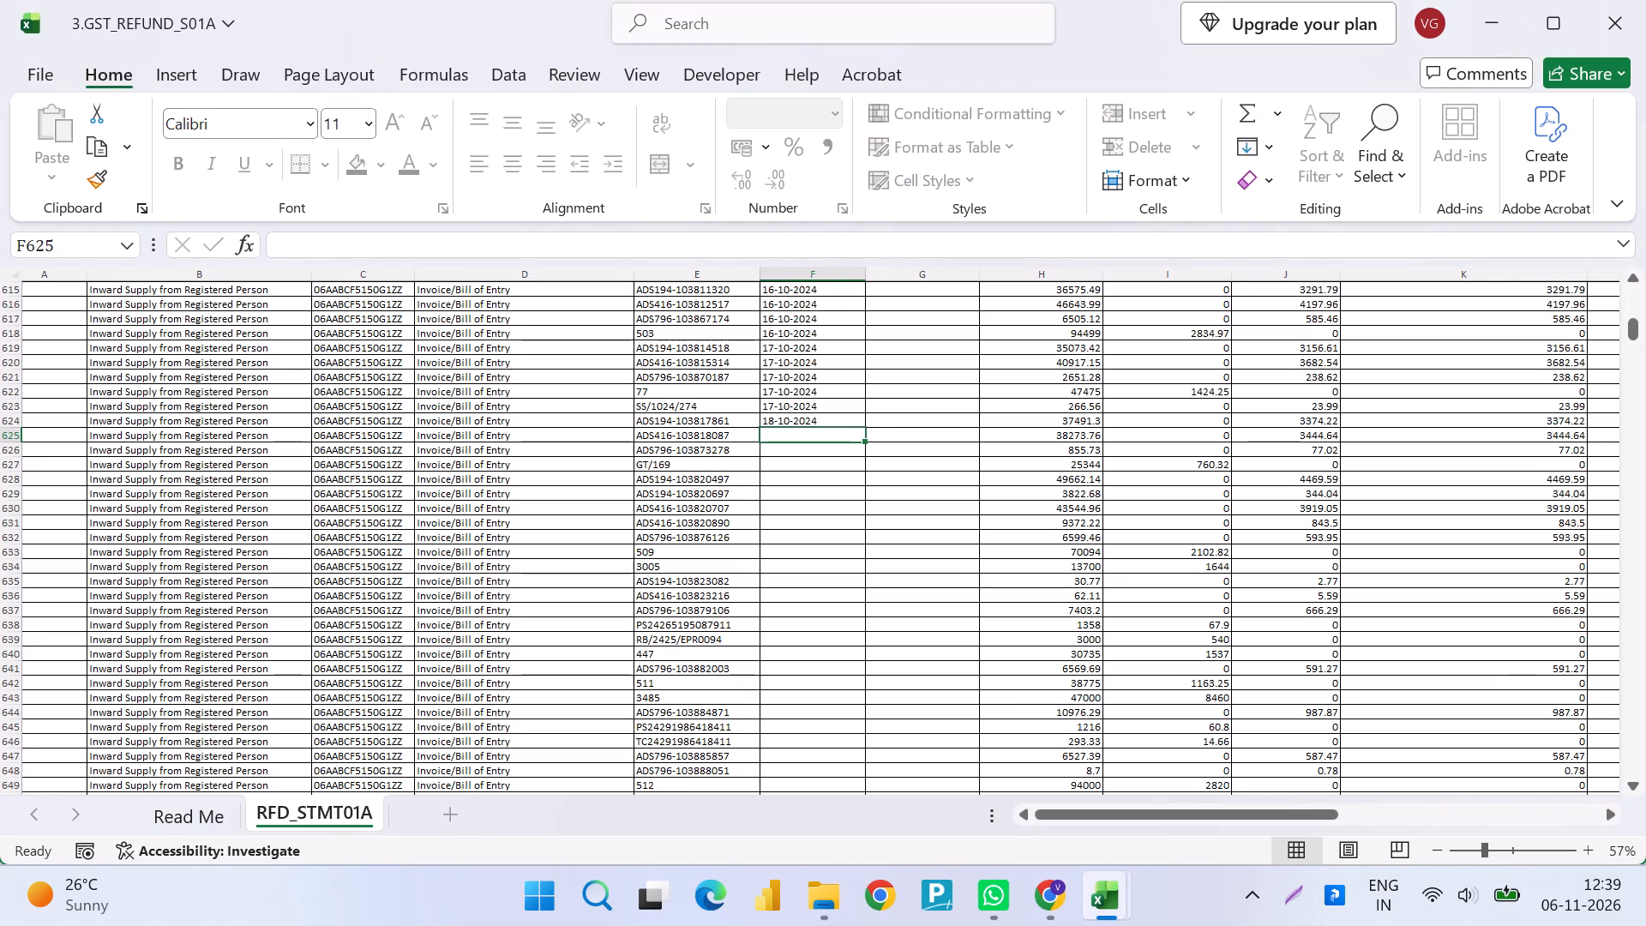
key("Down")
key("ctrl+d")
key("Down")
key("ctrl+d")
Copy the date above into F628 and change it to 19-10-2024.
key("Down")
key("ctrl+d")
key("ctrl+Left")
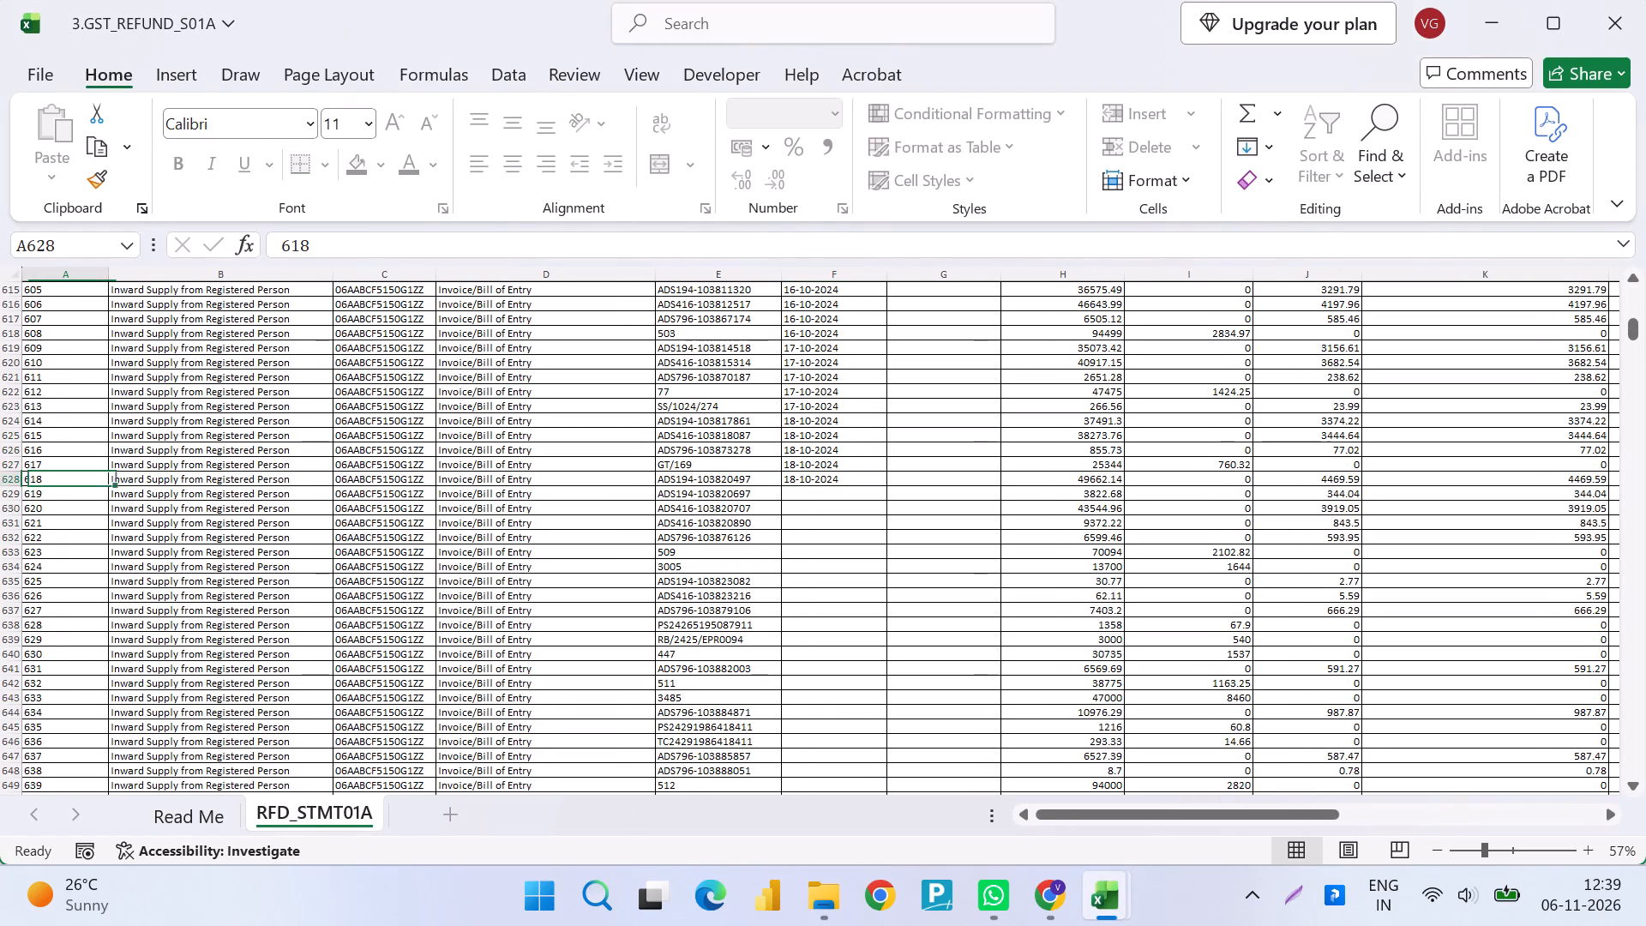
key("ctrl+Left")
key("Right")
key("Right")
key("Right")
key("Right")
key("Right")
key("Right")
key("Left")
key("F2")
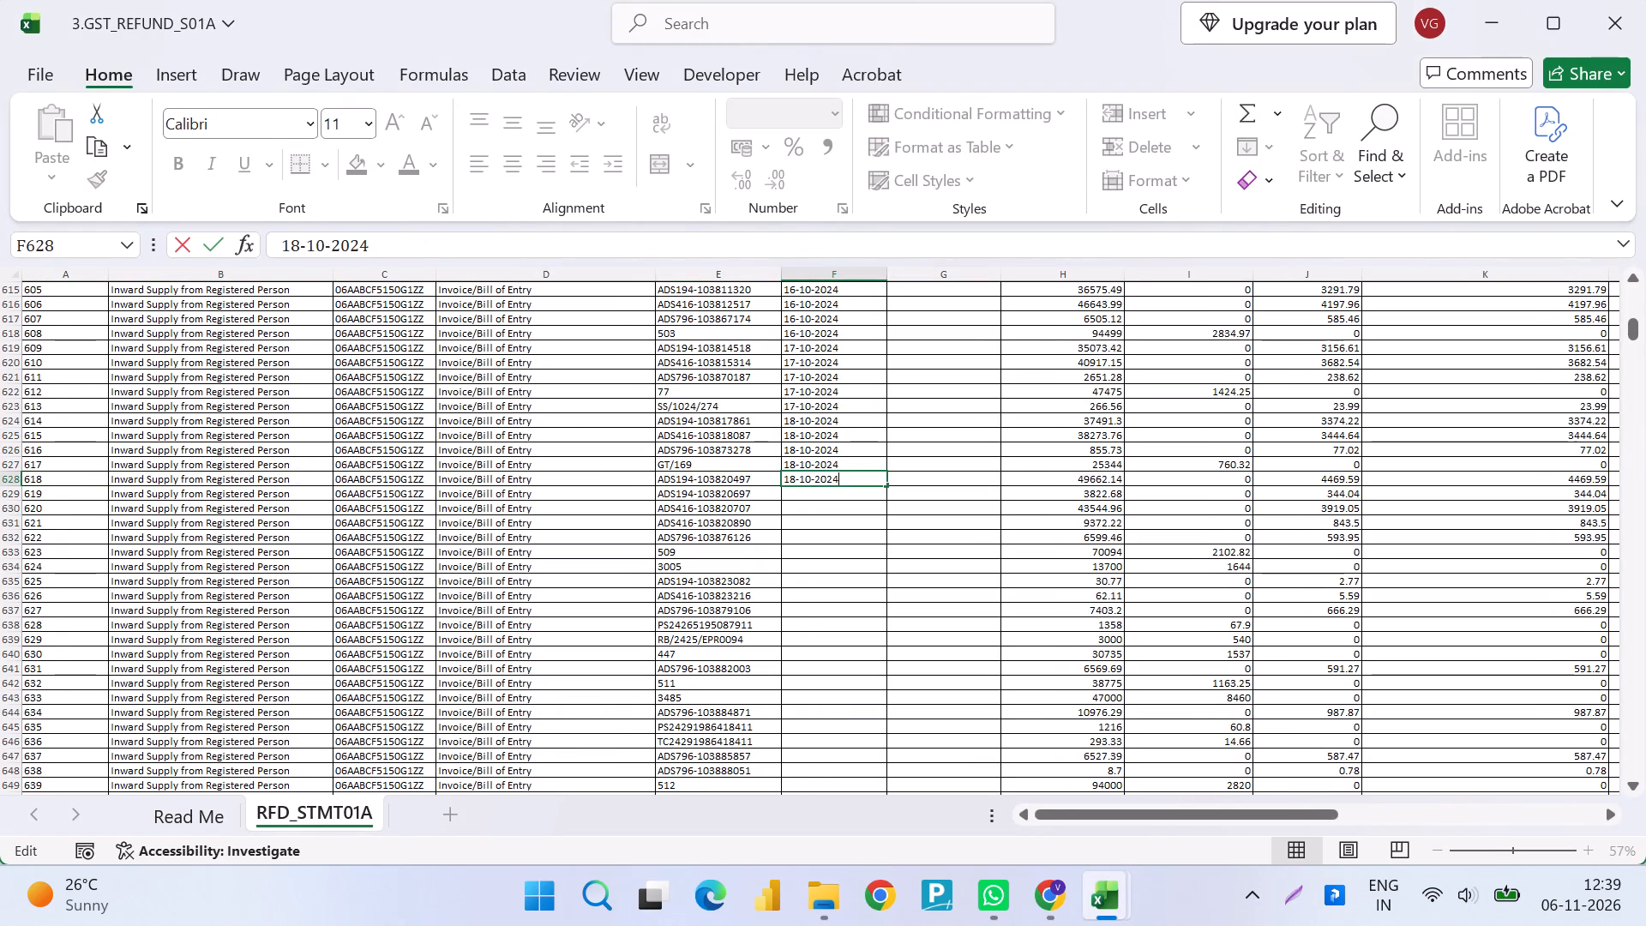
key("ctrl+Left")
key("ctrl+Left")
key("ctrl+Left")
key("ctrl+Left")
key("BackSpace")
key("9")
key("Return")
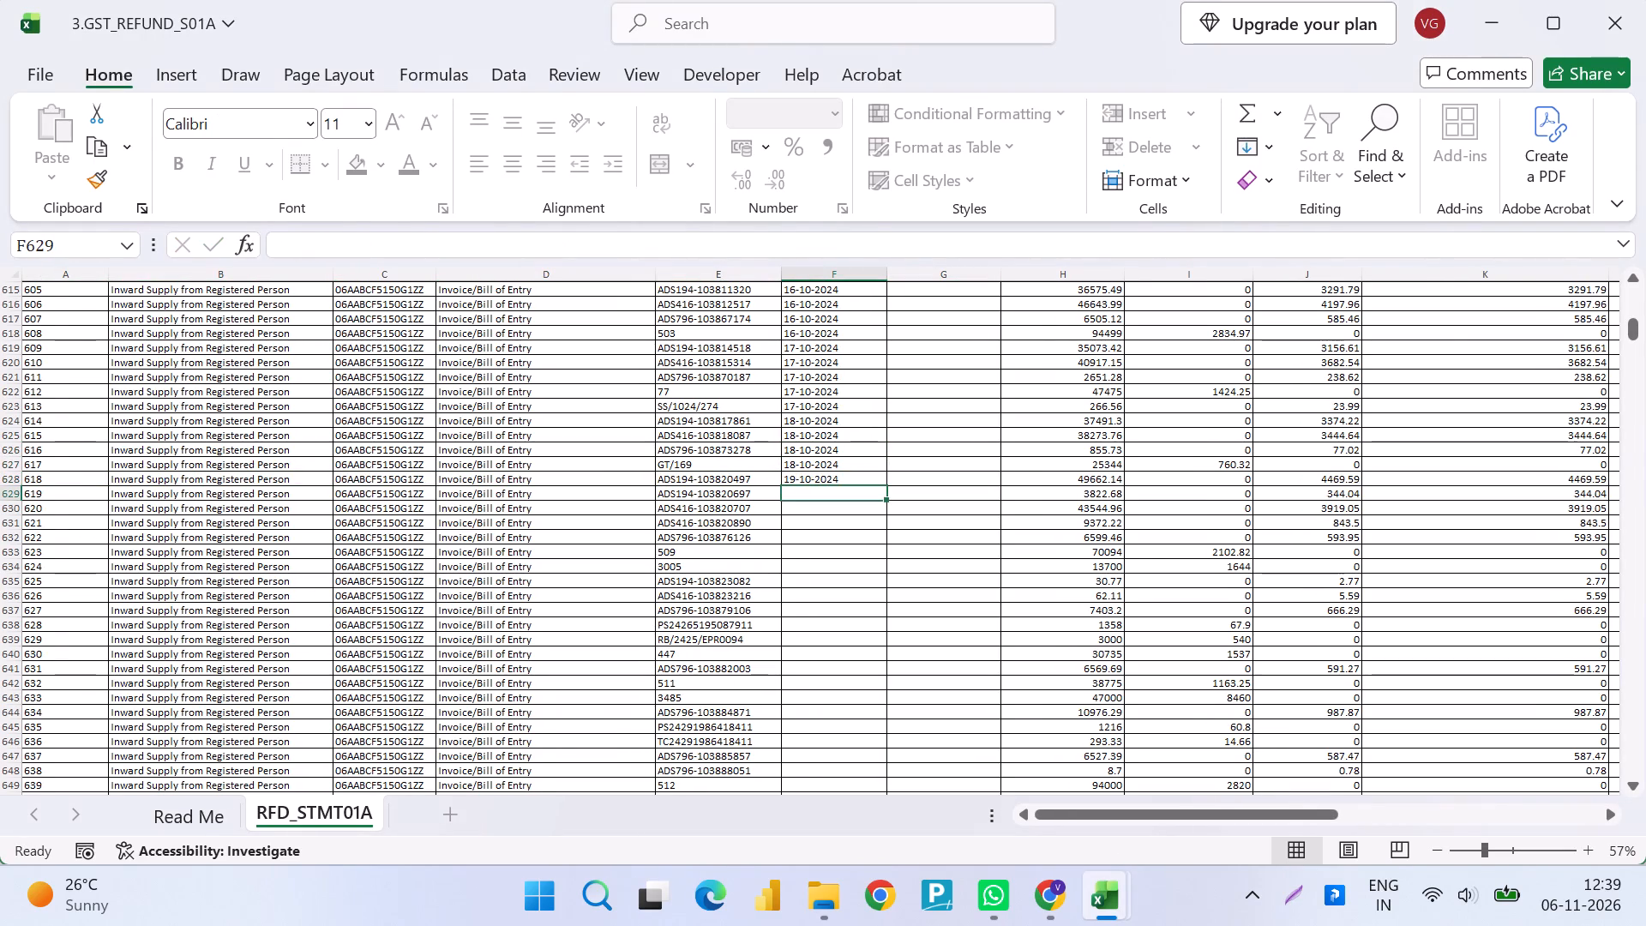
Check which rows in PURCHASE 24-25 are dated 19-10-2024.
key("alt+Tab")
key("alt+Tab")
key("Down")
key("Down")
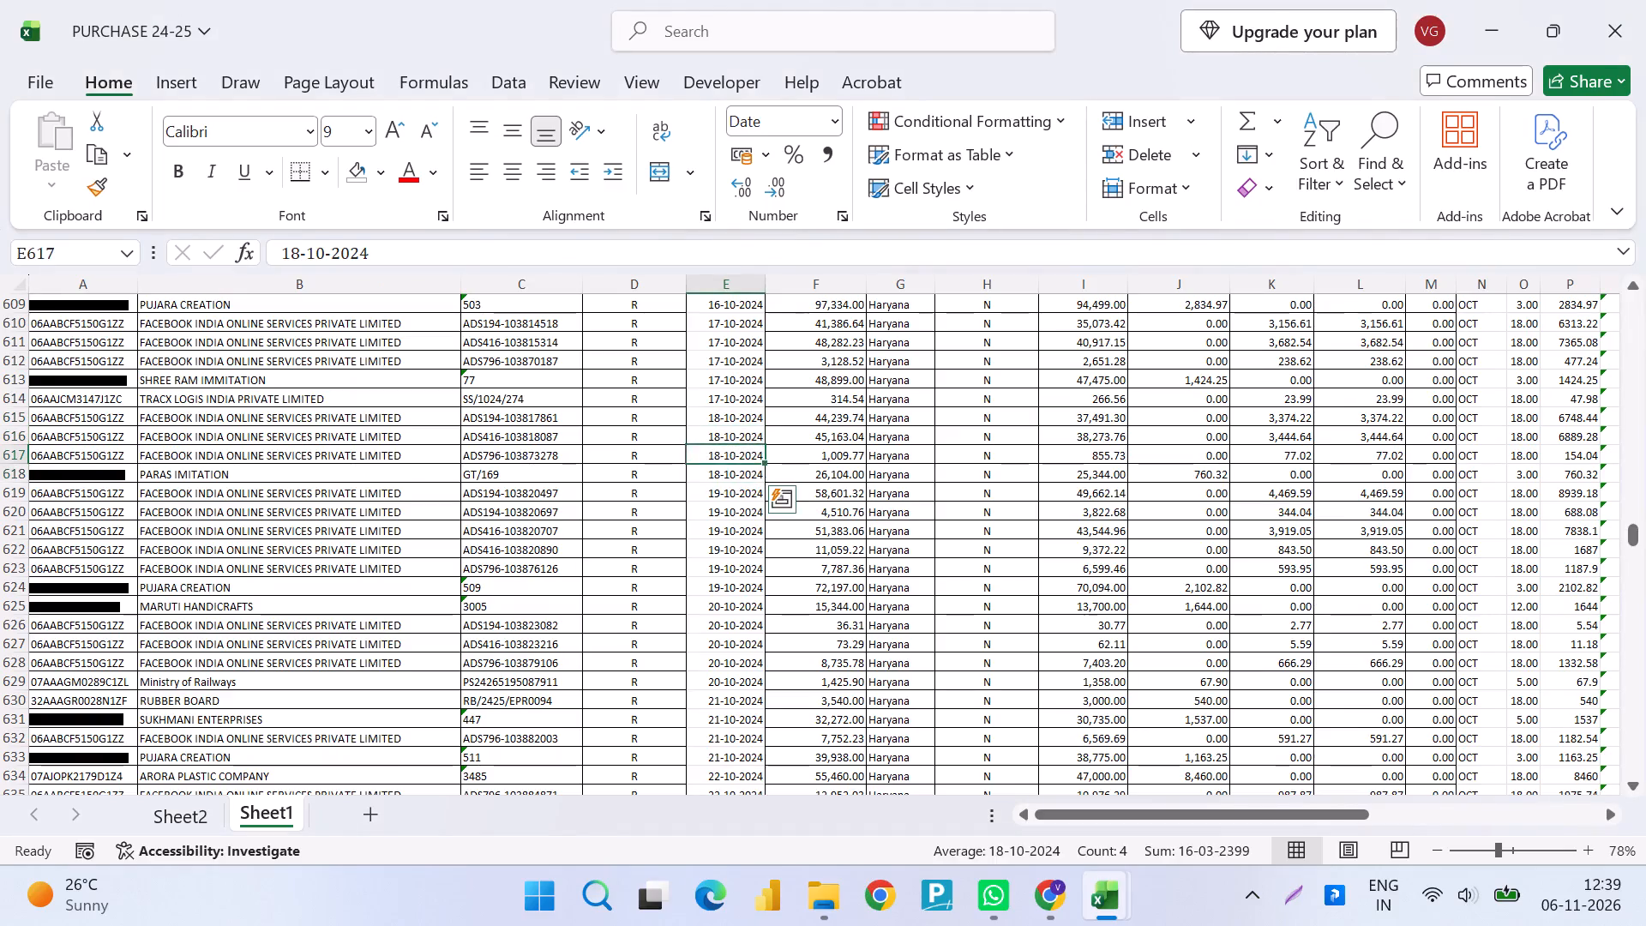
key("Down")
key("Down")
key("shift+Down")
key("shift+Down")
key("shift+Down")
key("shift+Down")
key("shift+Down")
key("shift+Down")
key("shift+Up")
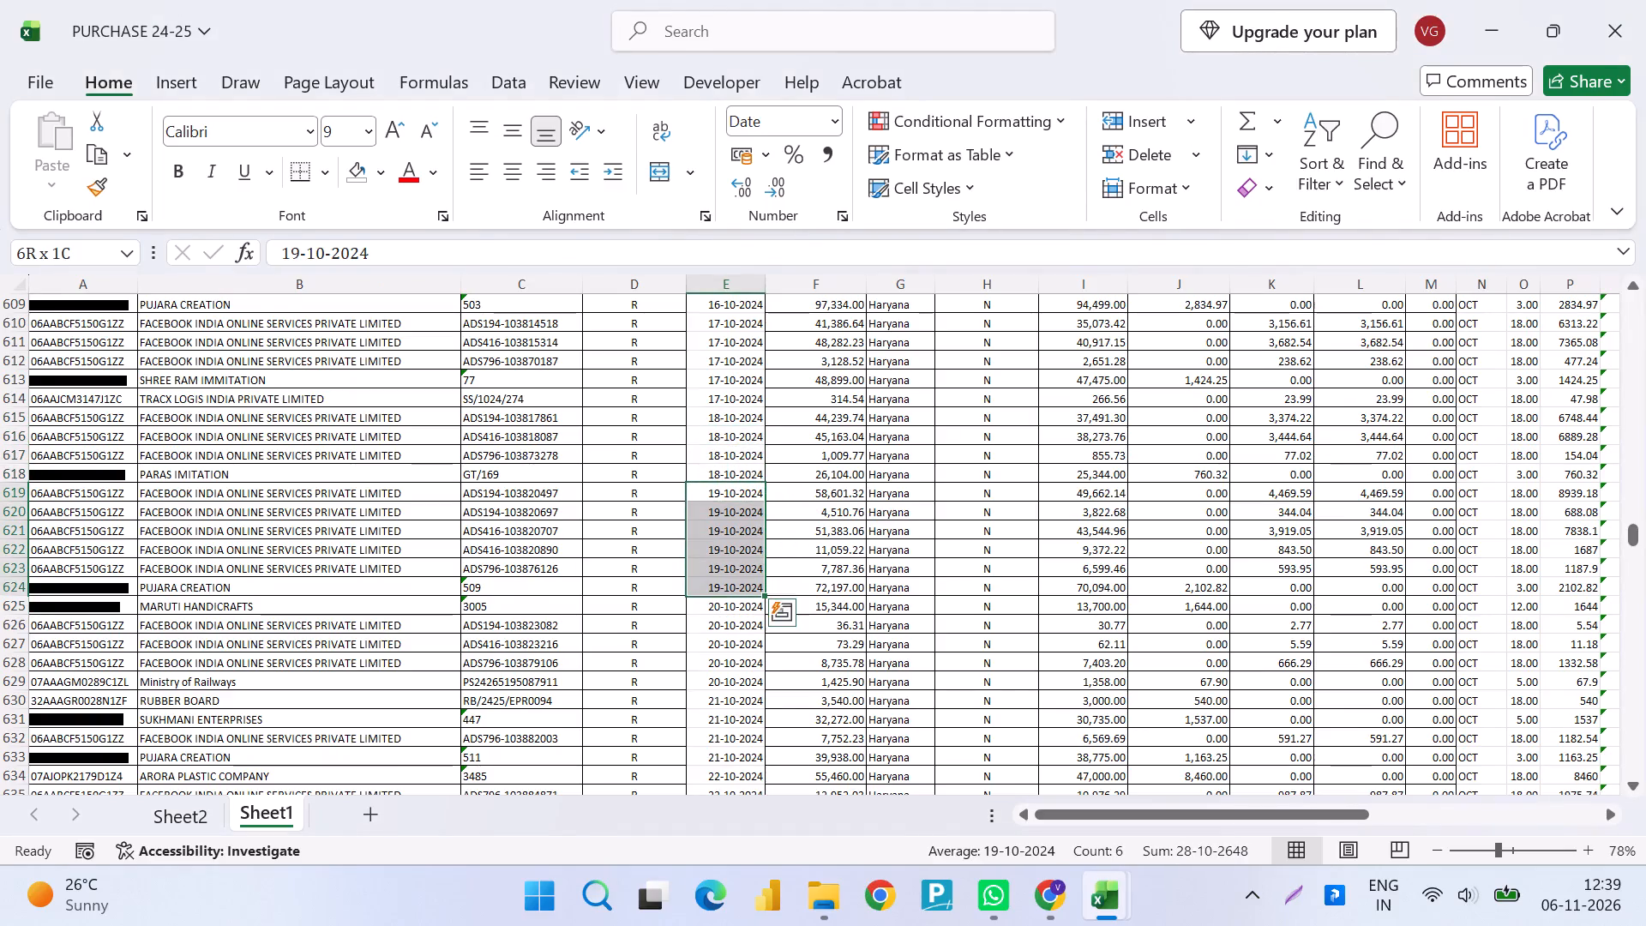
Fill the 19-10-2024 date from F628 down through F633 in the refund sheet.
key("alt+Tab")
key("Up")
key("shift+Down")
key("shift+Down")
key("shift+Down")
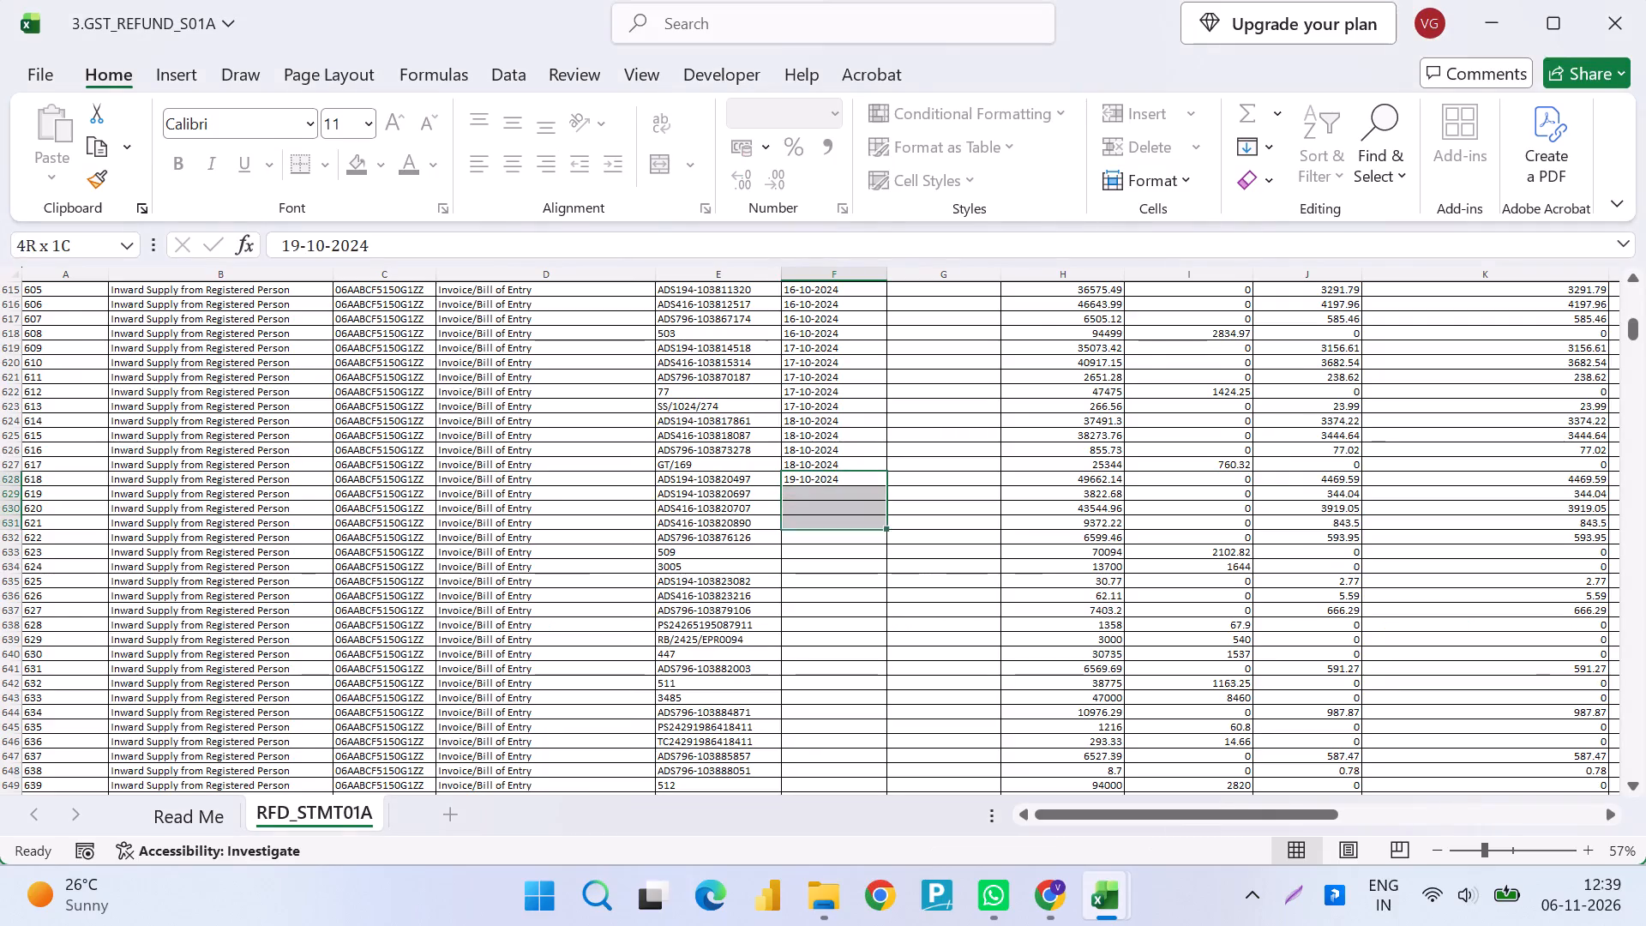
key("shift+Down")
key("shift+Down")
key("ctrl+d")
Check which rows in PURCHASE 24-25 are dated 20-10-2024.
key("alt+Tab")
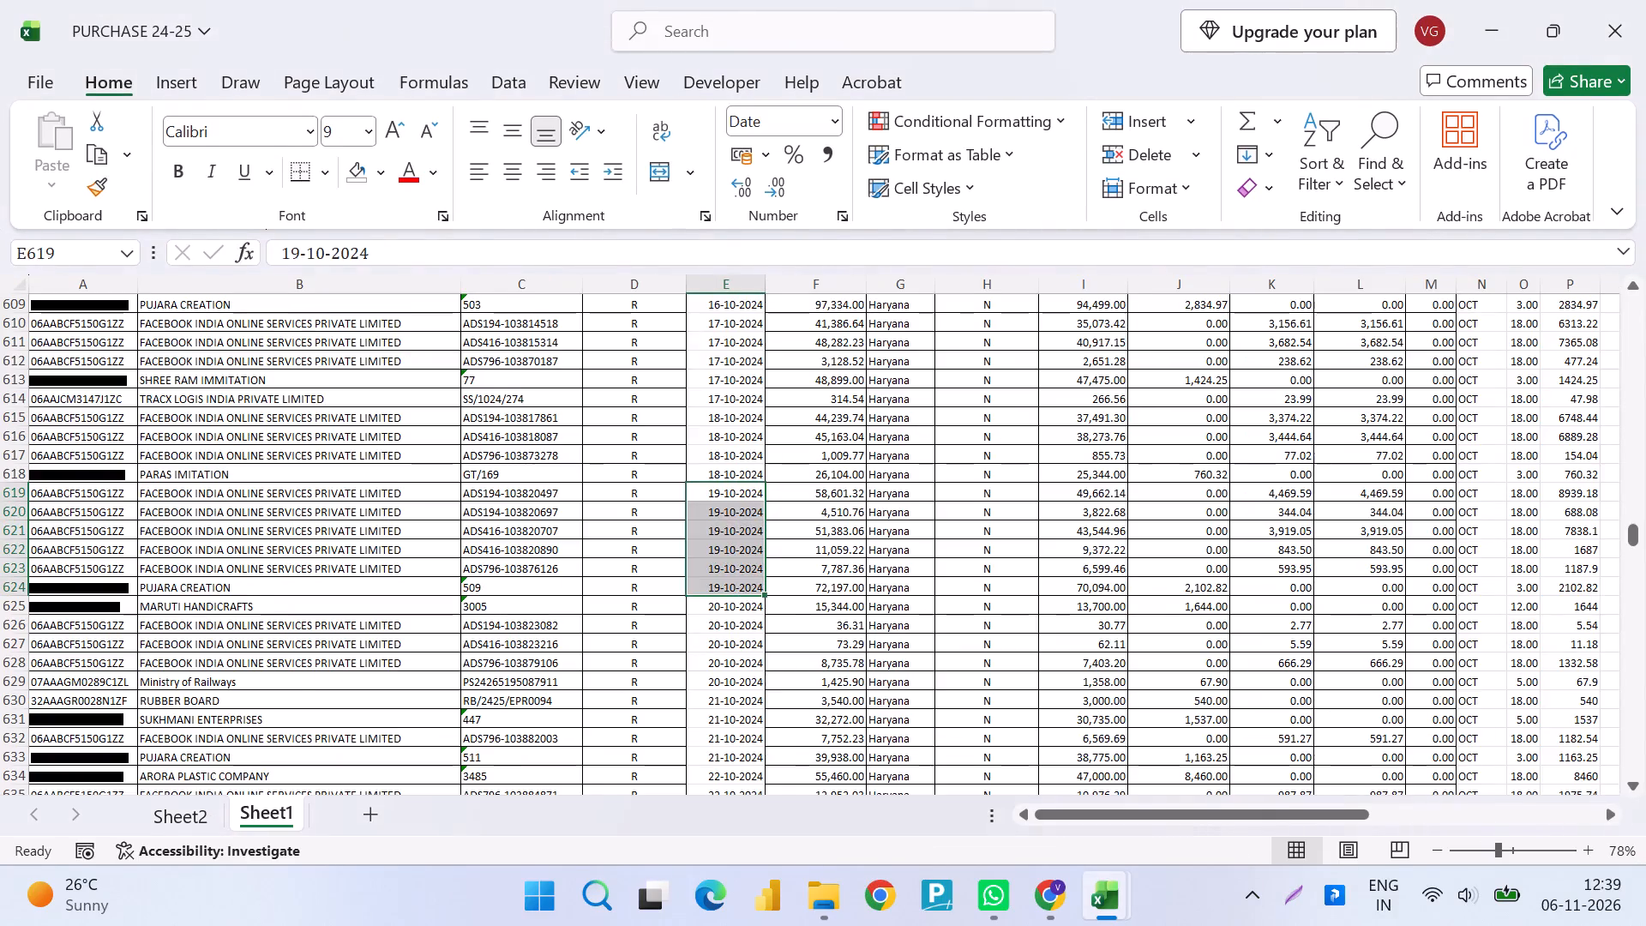
key("Down")
key("Down")
key("Down")
key("Down")
key("Down")
key("Down")
key("shift+Down")
key("shift+Down")
key("shift+Down")
key("shift+Down")
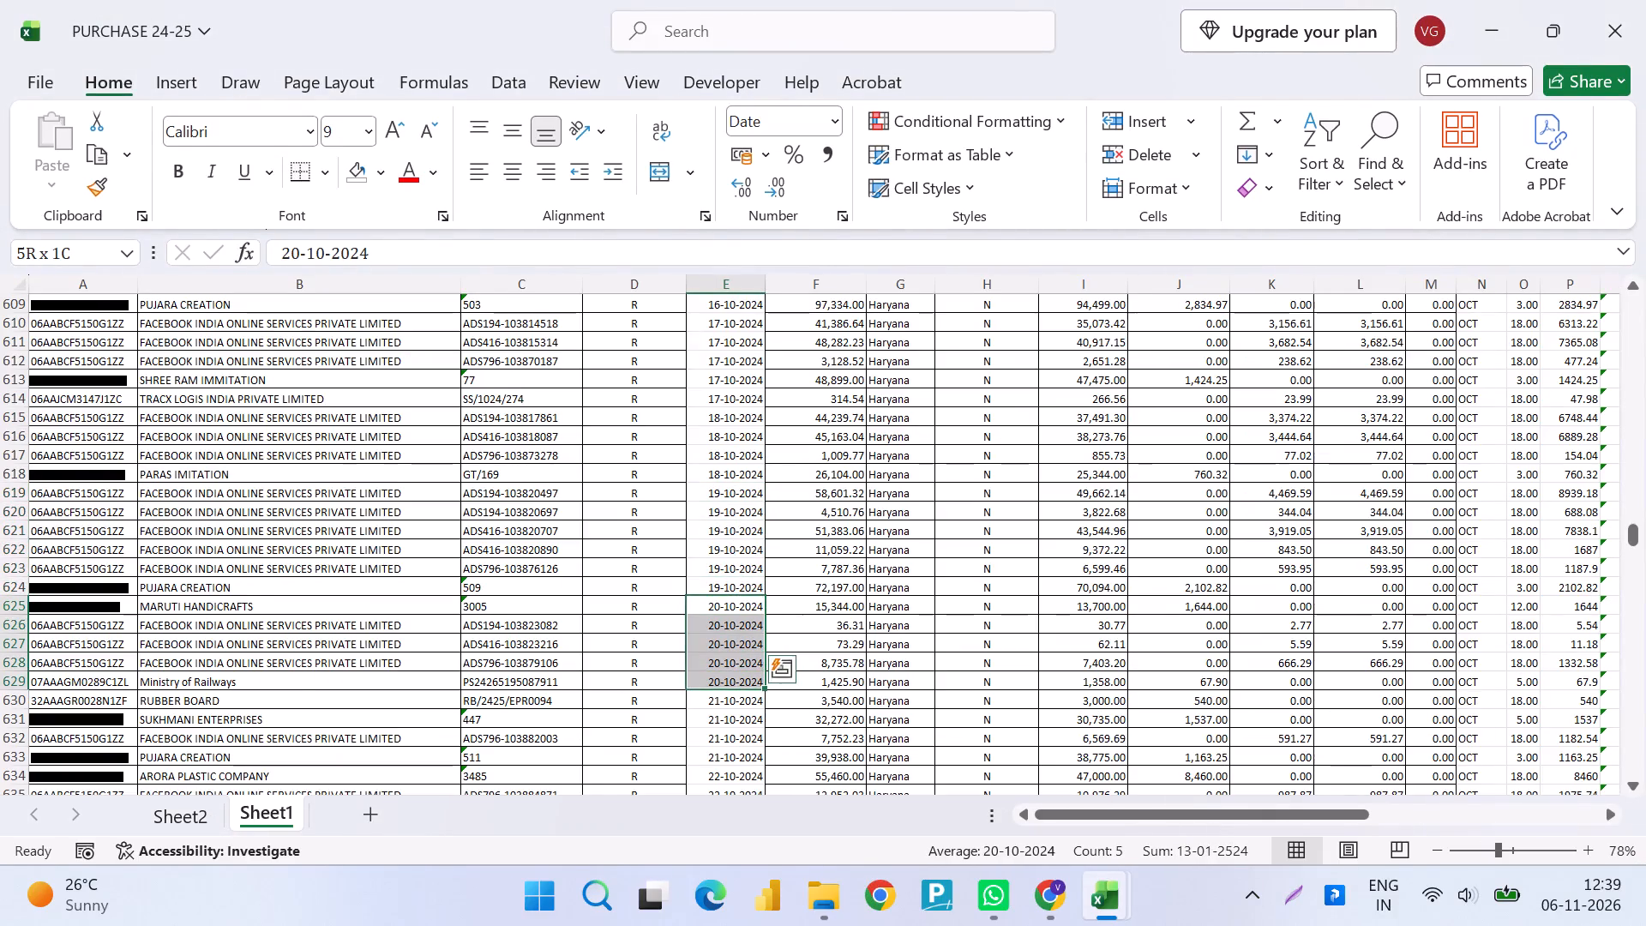
Copy the six 19-10-2024 dates in F628:F633 of the refund sheet into F634:F639.
key("alt+Tab")
key("ctrl+c")
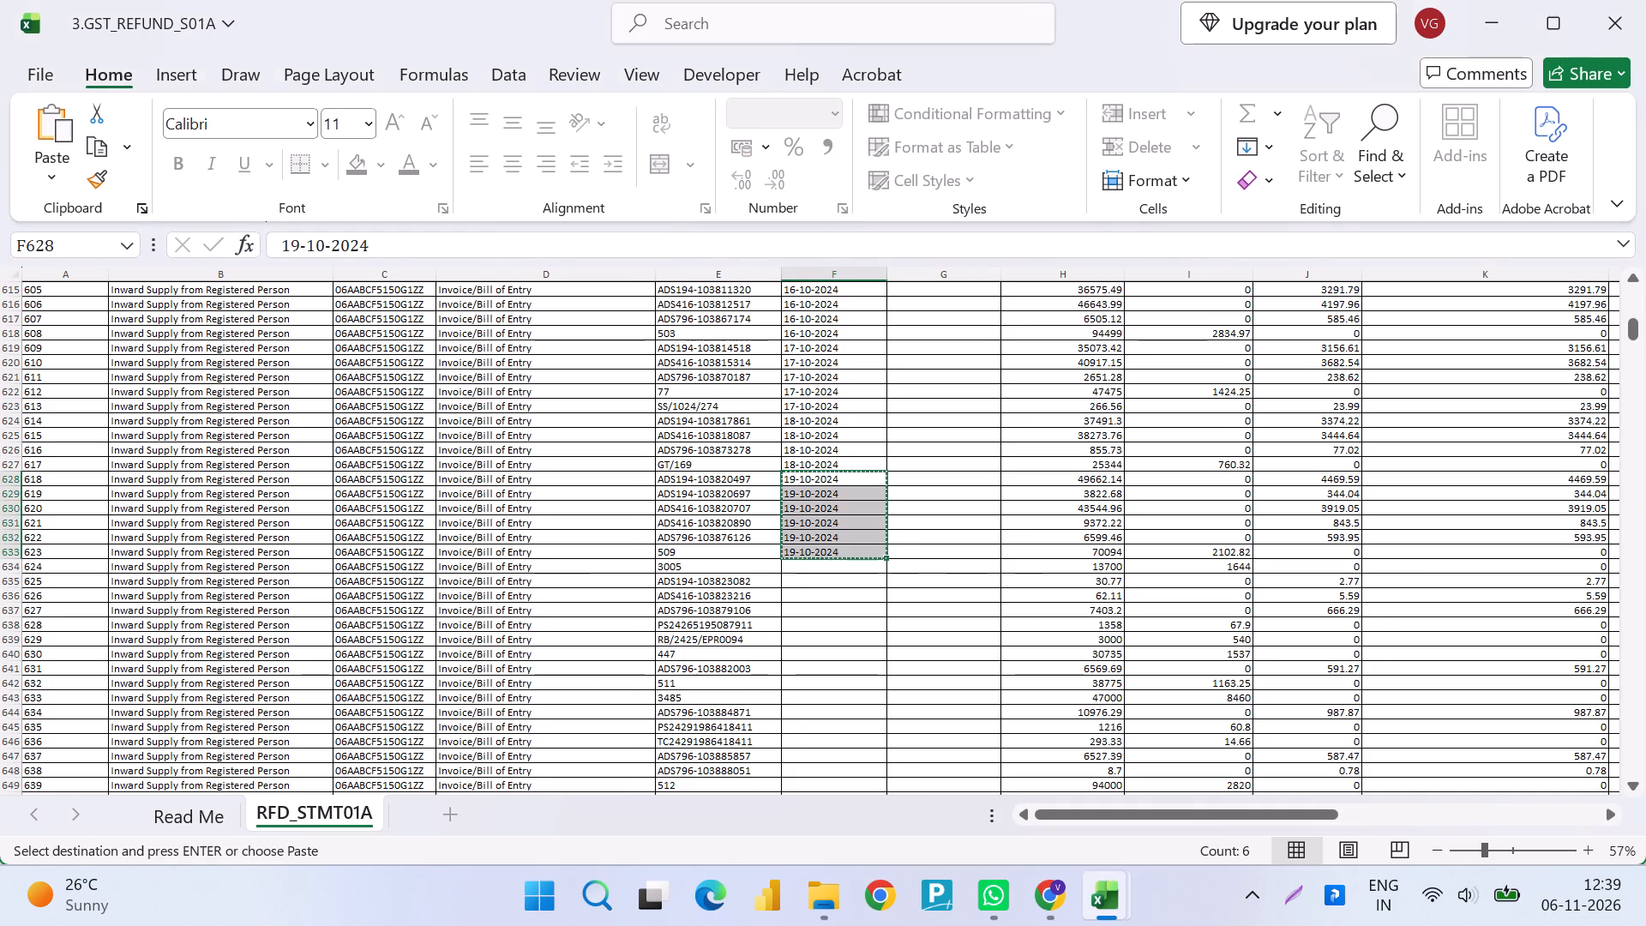
key("Down")
key("Down")
key("Down")
key("Down")
key("Down")
key("Down")
key("Return")
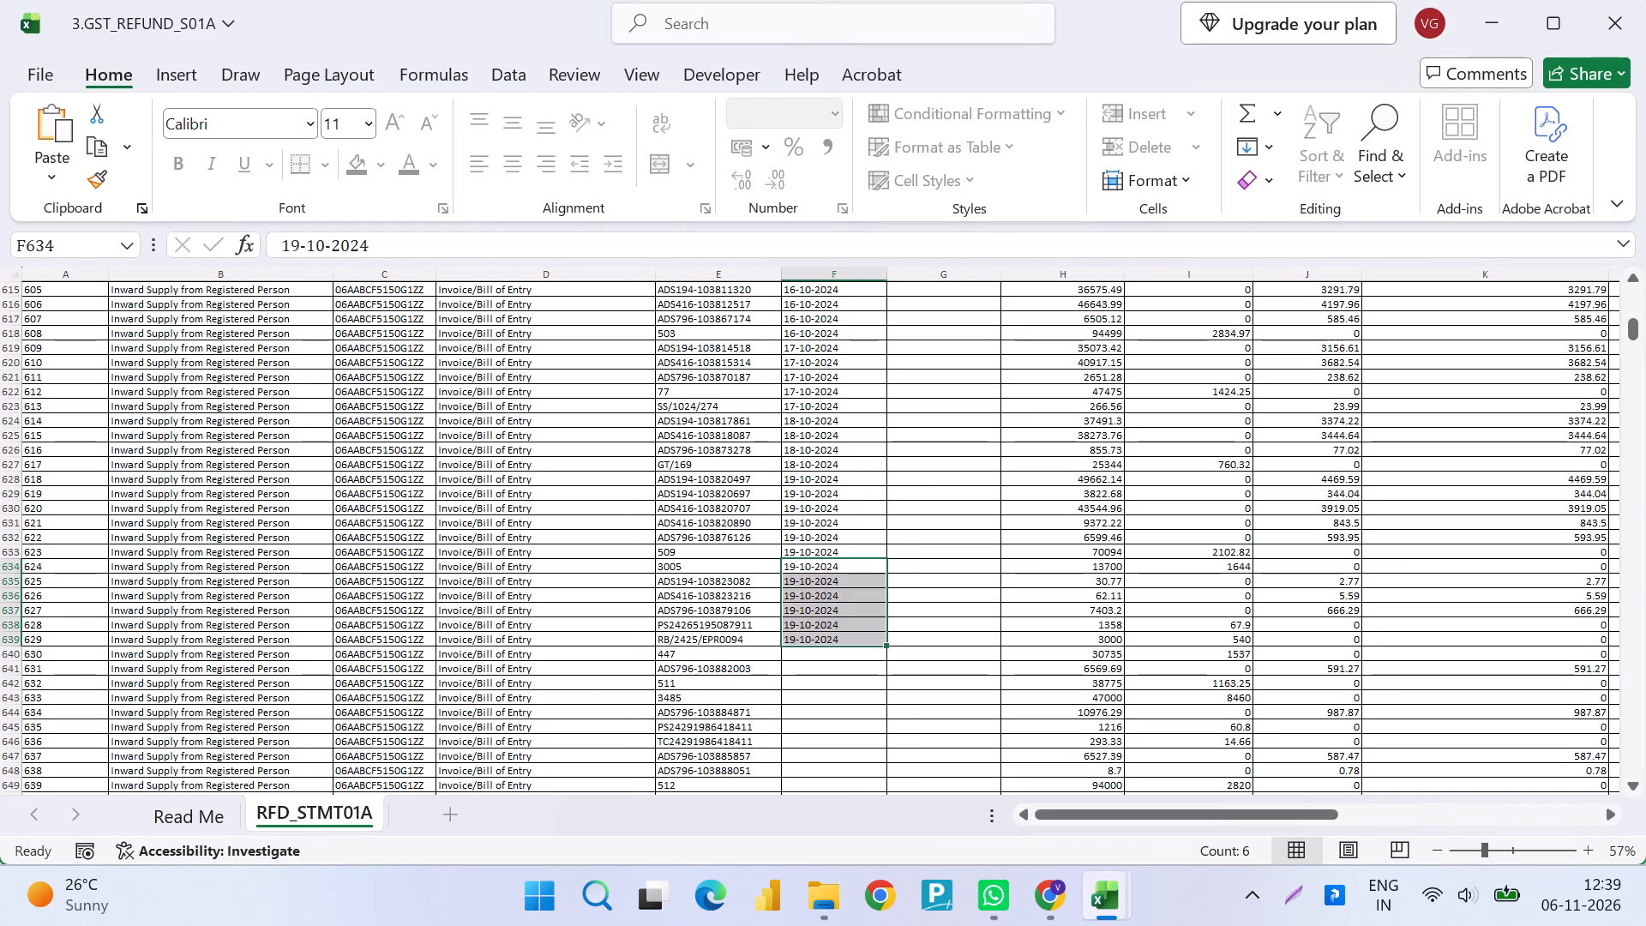
Change the date in F634 of the refund sheet to 20-10-2024 and fill it down through F639.
key("F2")
key("ctrl+Left")
key("ctrl+Left")
key("ctrl+Left")
key("Left")
key("shift+Left")
key("shift+Left")
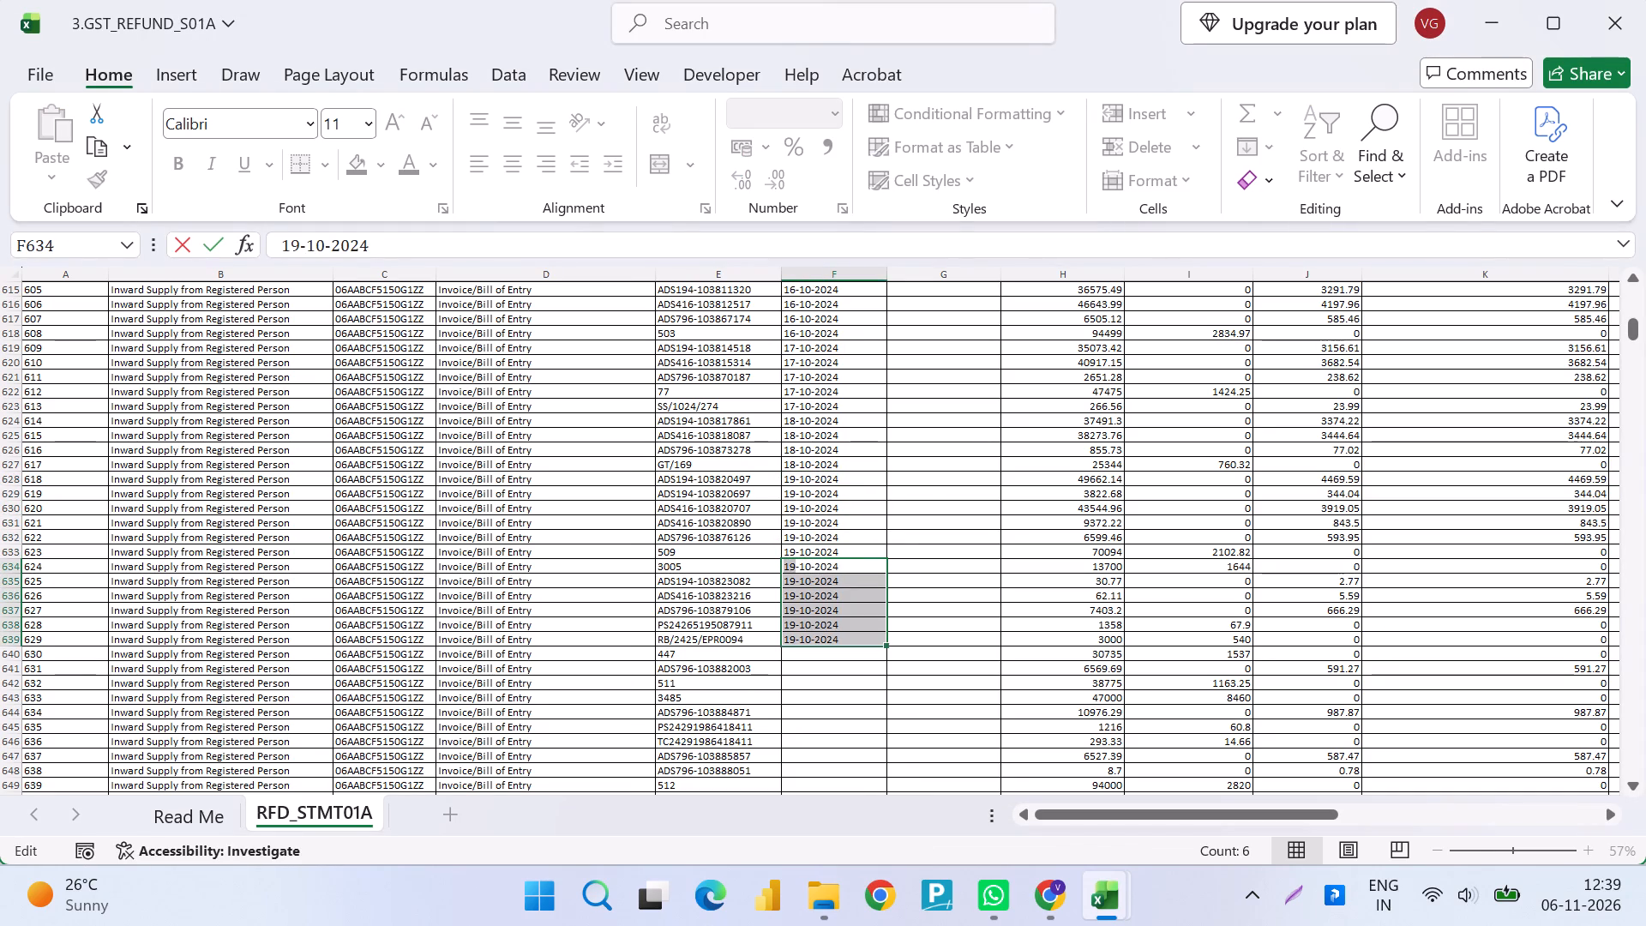
type("20")
key("Return")
key("ctrl+d")
Change the date in F639 of the refund sheet to 21-10-2024.
key("Down")
key("Down")
key("Down")
key("Down")
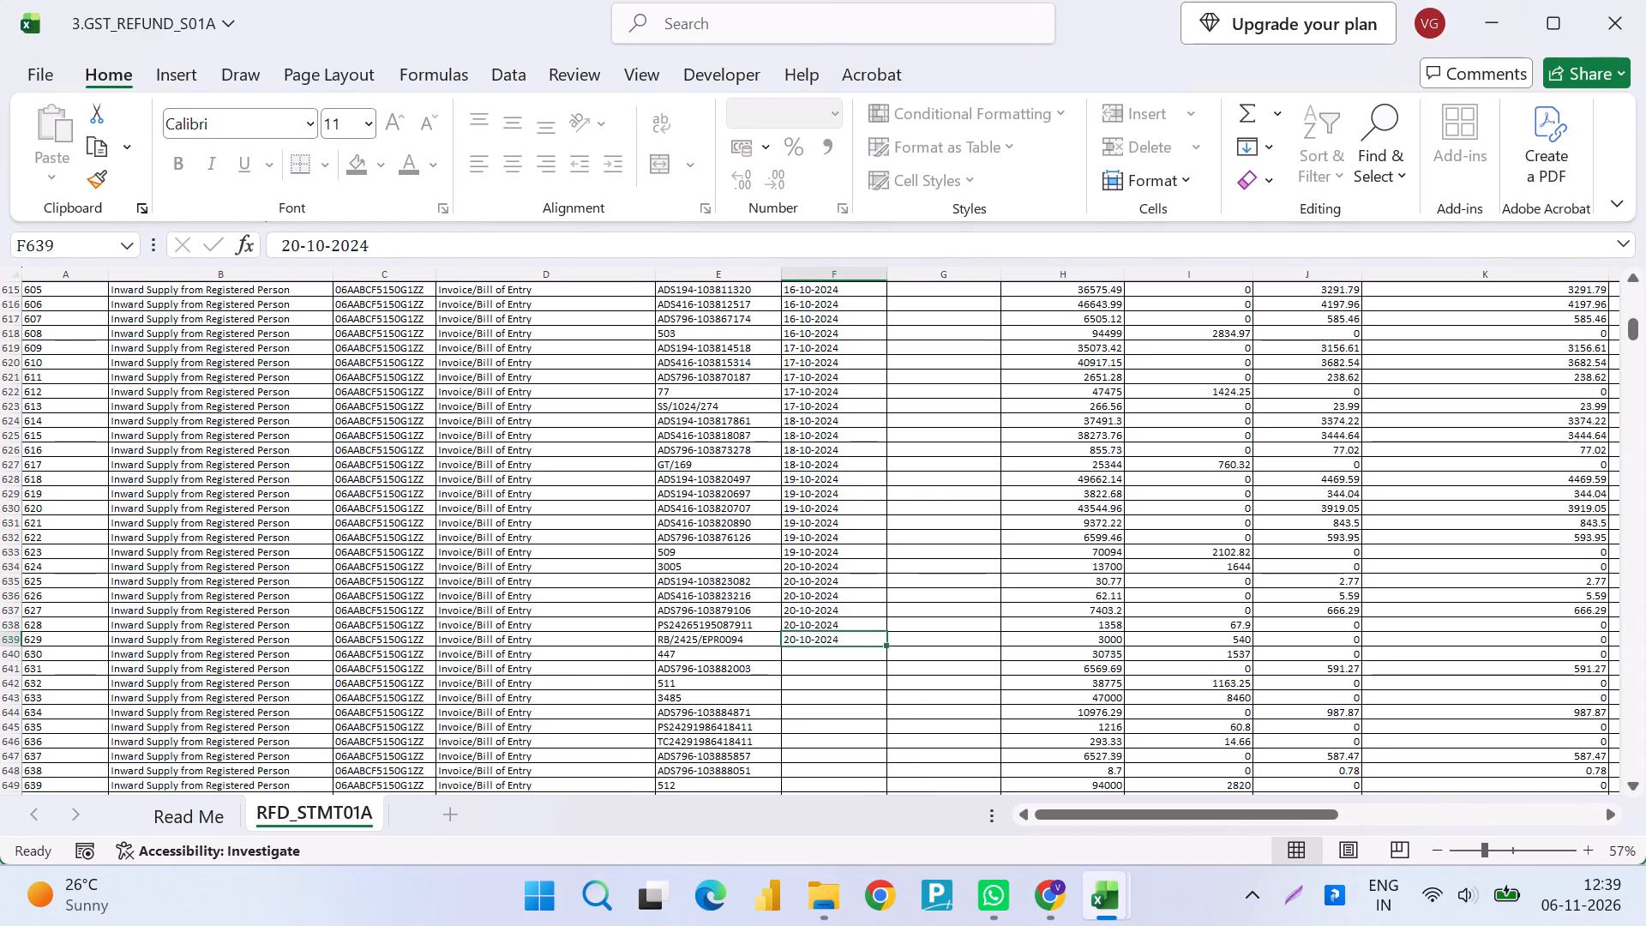
key("F2")
key("Left")
key("ctrl+Left")
key("ctrl+Left")
key("ctrl+Left")
key("ctrl+Left")
key("BackSpace")
key("1")
key("Return")
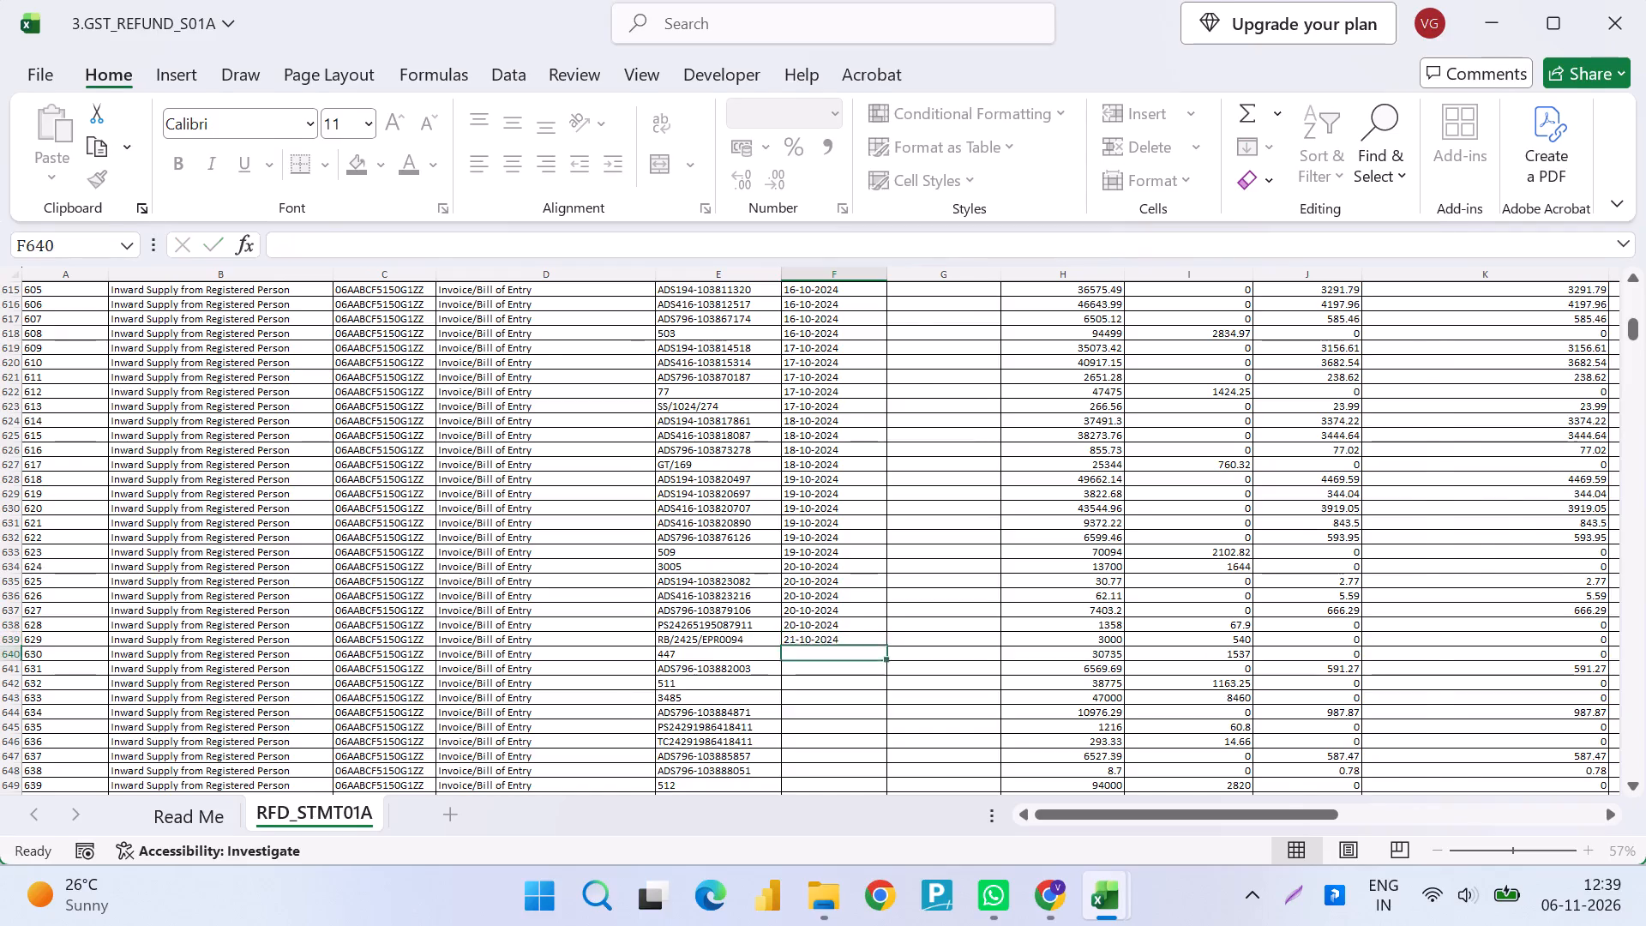
Check which rows in PURCHASE 24-25 are dated 21-10-2024.
key("alt+Tab")
key("Down")
key("Down")
key("Down")
key("Down")
key("Down")
key("shift+Down")
key("shift+Down")
key("shift+Down")
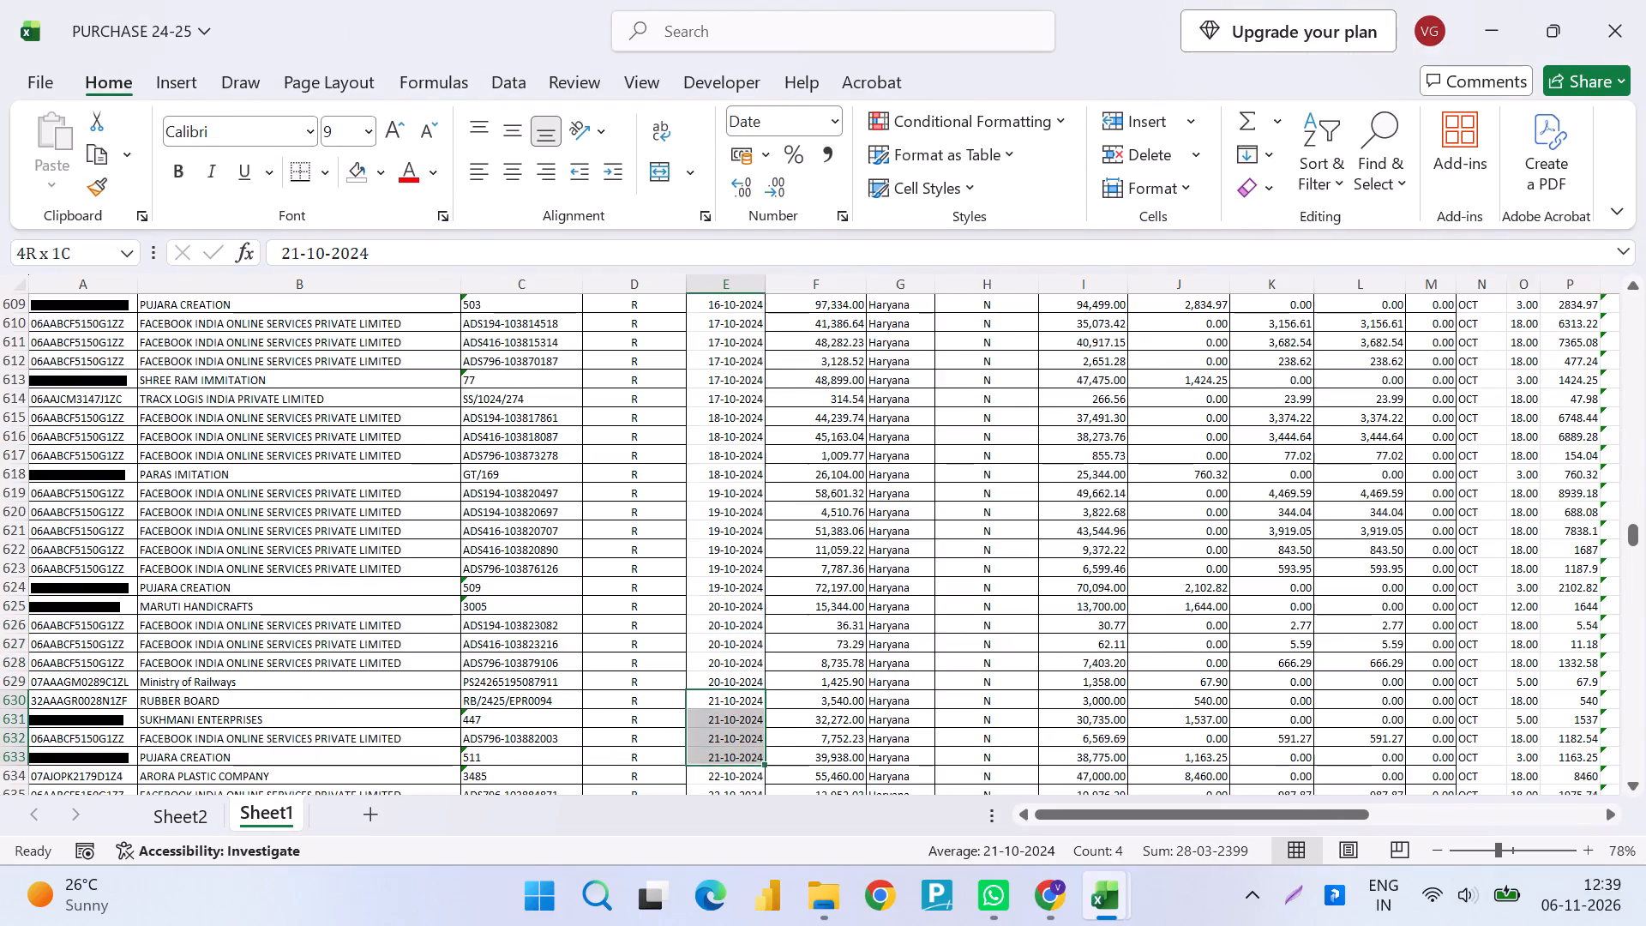
key("shift+Down")
key("shift+Up")
Fill the 21-10-2024 date from F639 down through F642 in the refund sheet and save the workbook.
key("alt+Tab")
key("ctrl+d")
key("Down")
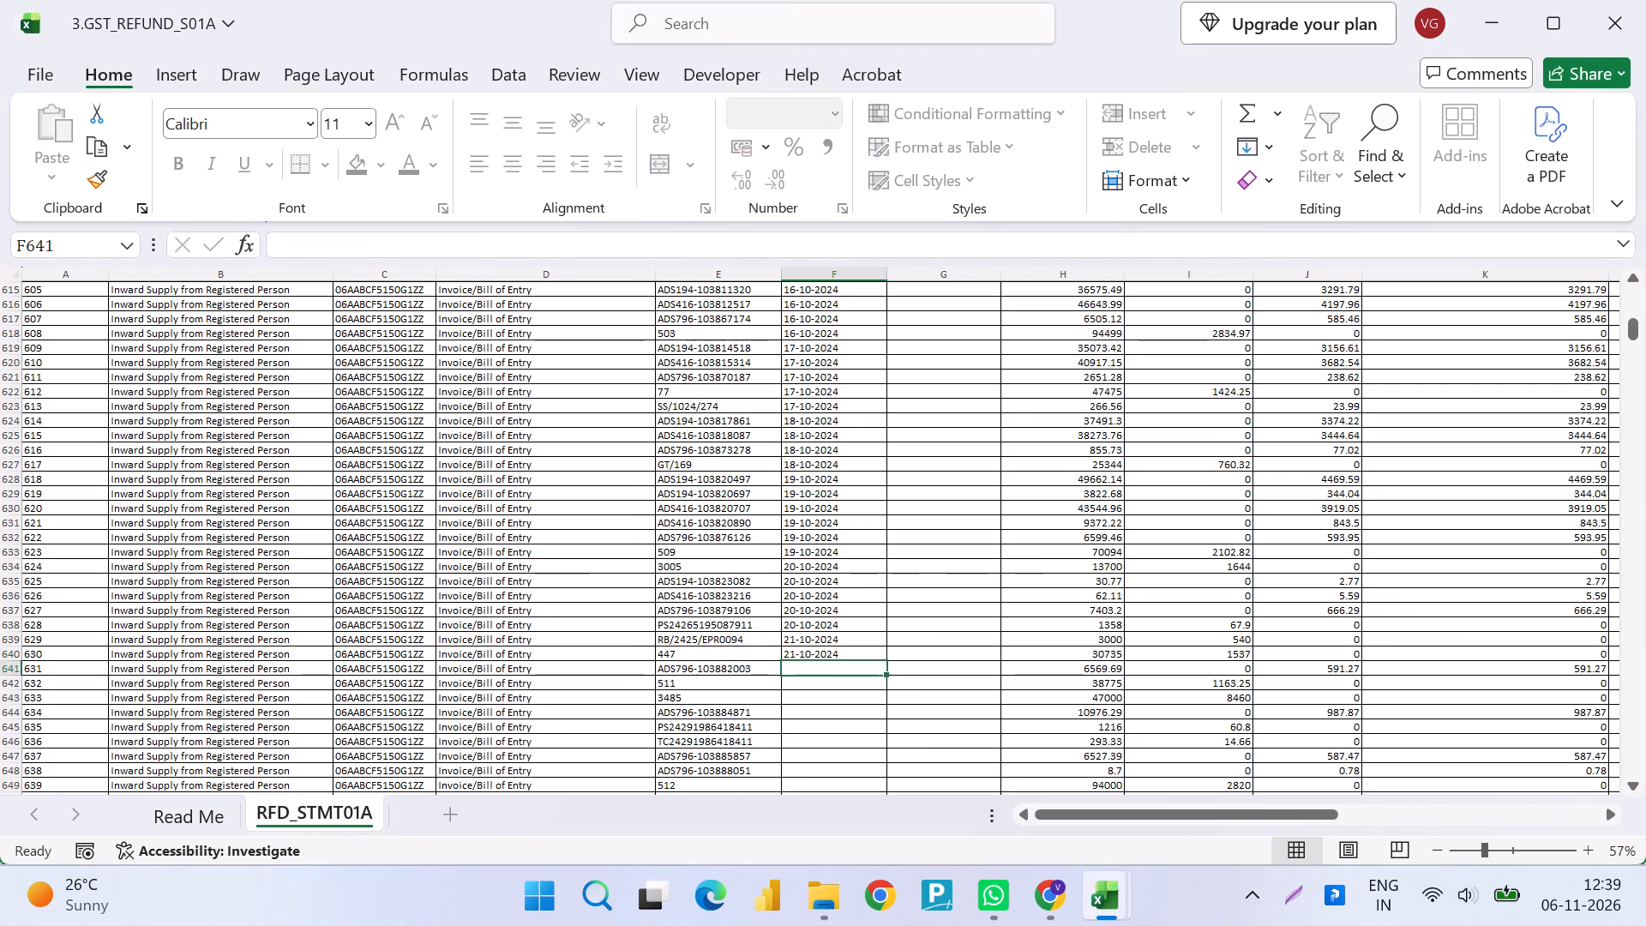
key("ctrl+d")
key("Down")
key("ctrl+d")
key("ctrl+s")
key("ctrl+s")
Look up the next document date in PURCHASE 24-25 and enter 22-10-2024 in F643 of the refund sheet.
key("alt+Tab")
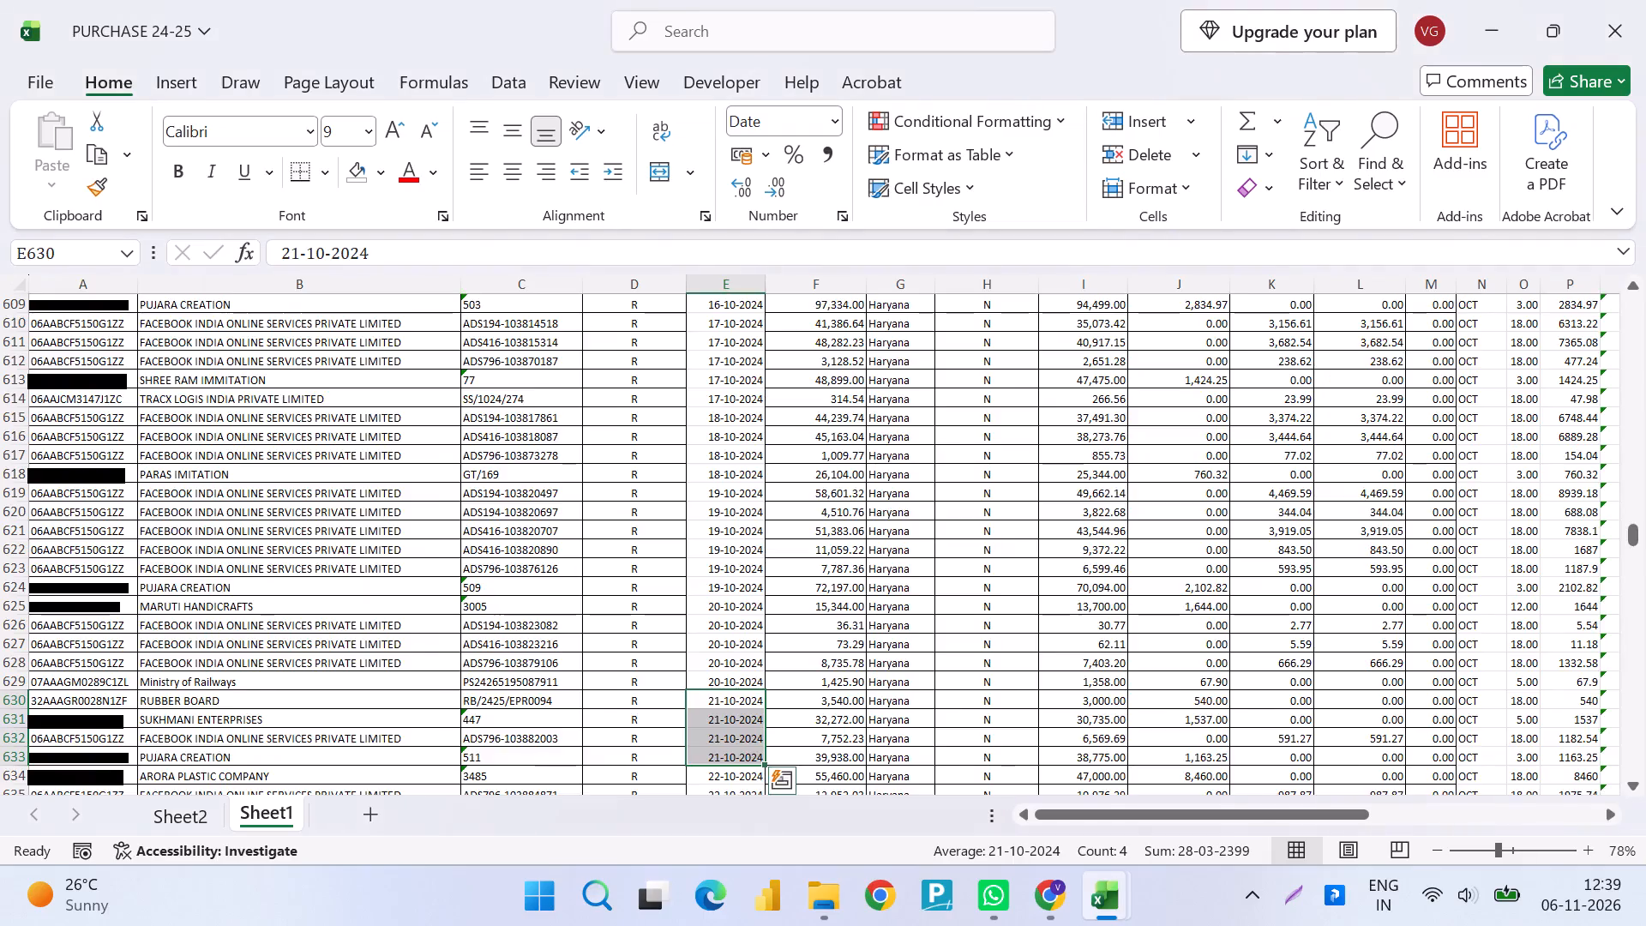
scroll(742, 707, "down", 4)
left_click(751, 443)
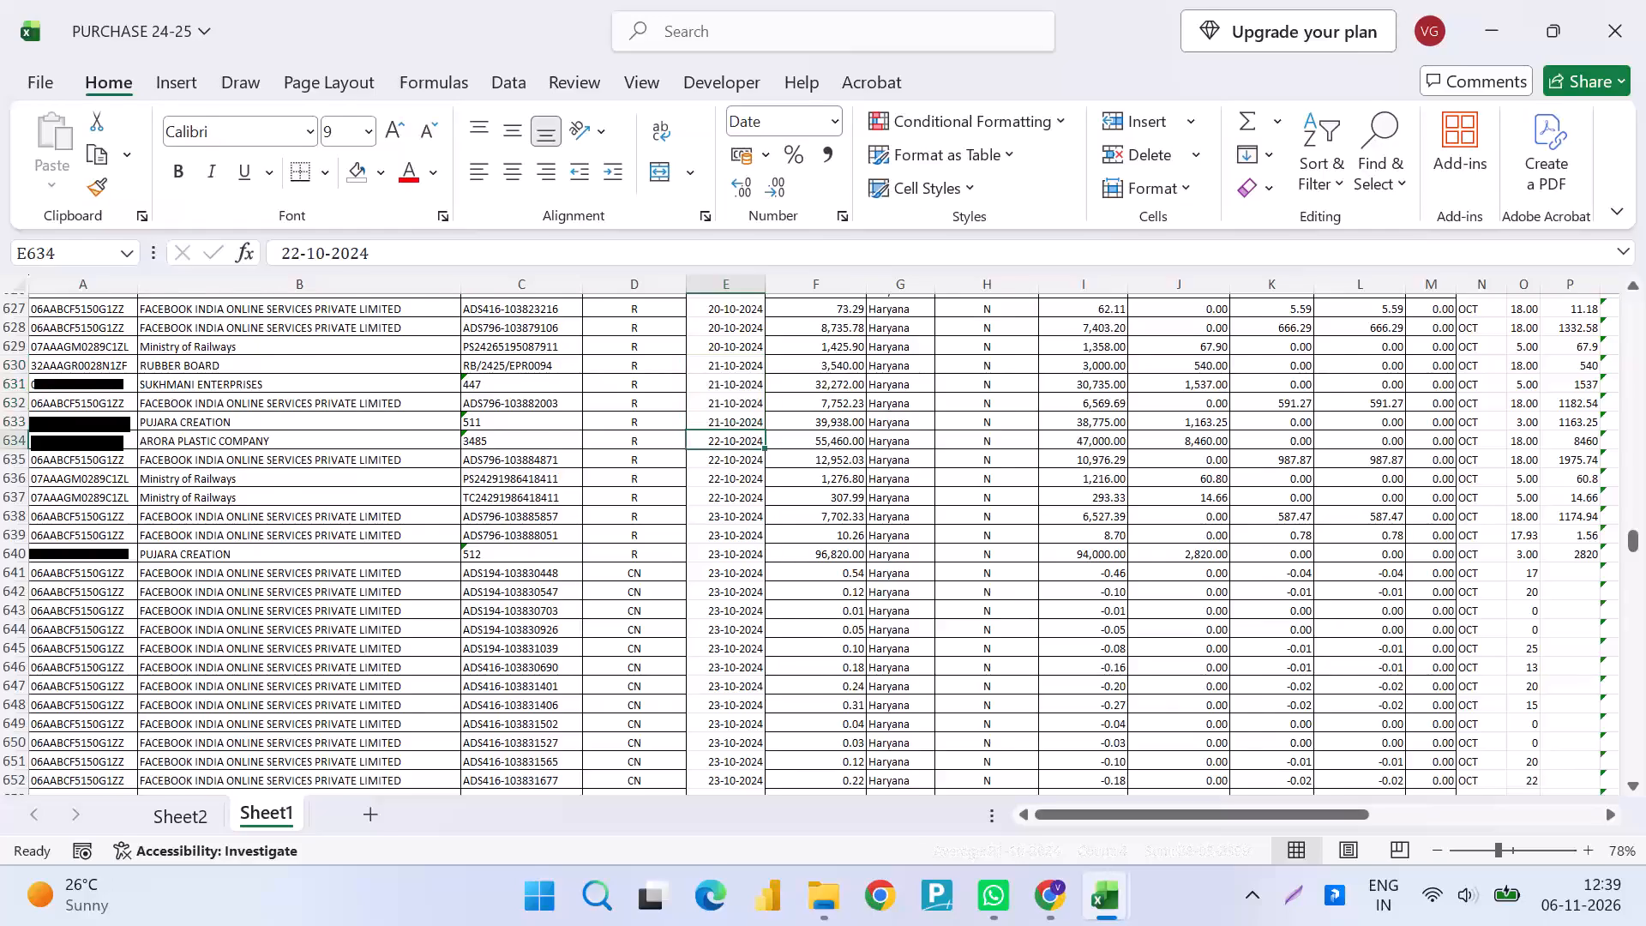
key("alt+Tab")
key("Down")
key("ctrl+d")
key("F2")
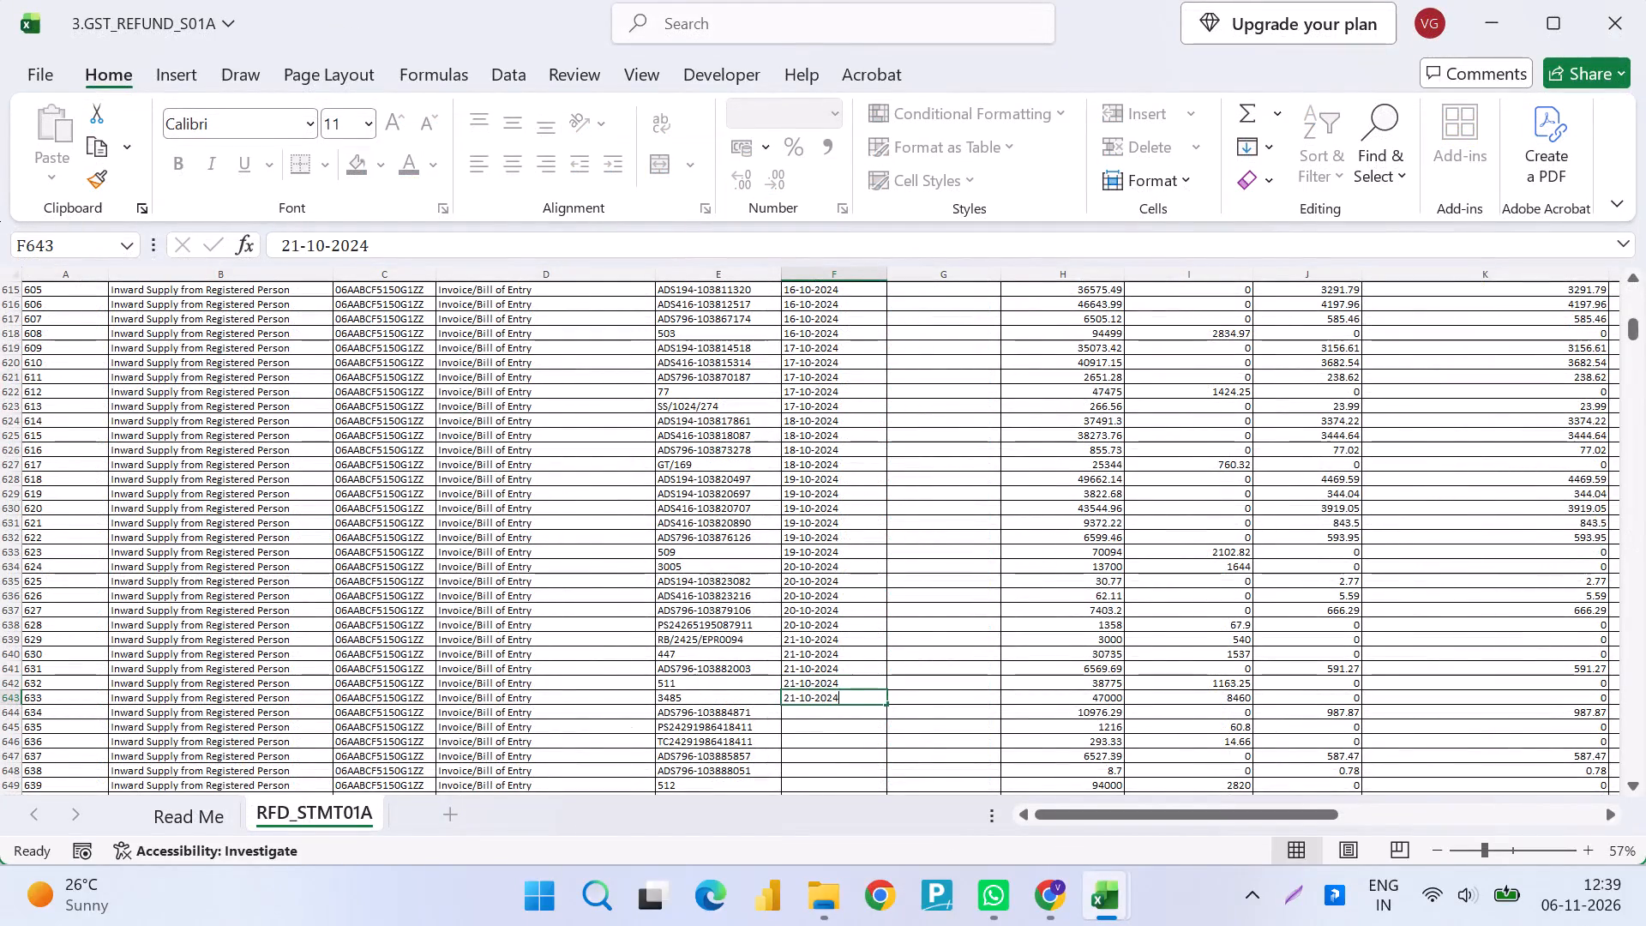
key("Left")
key("ctrl+Left")
key("ctrl+Left")
key("Left")
key("Left")
key("Left")
key("BackSpace")
key("2")
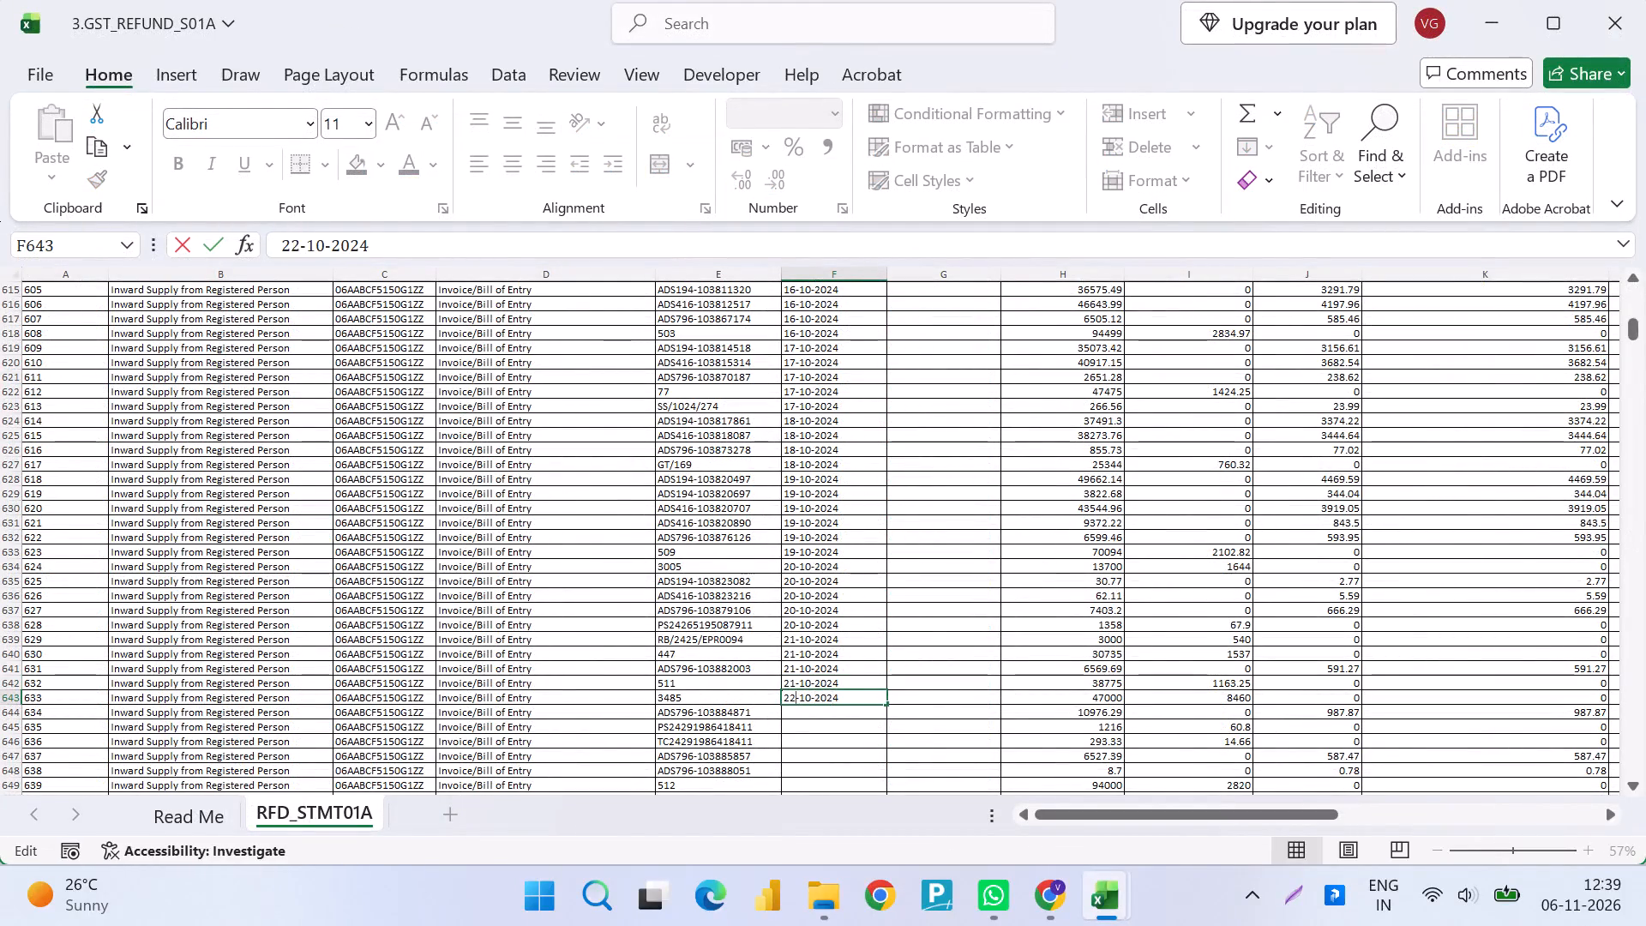
key("Return")
Check which rows in PURCHASE 24-25 are dated 22-10-2024.
key("alt+Tab")
key("Down")
key("Up")
key("shift+Down")
key("shift+Down")
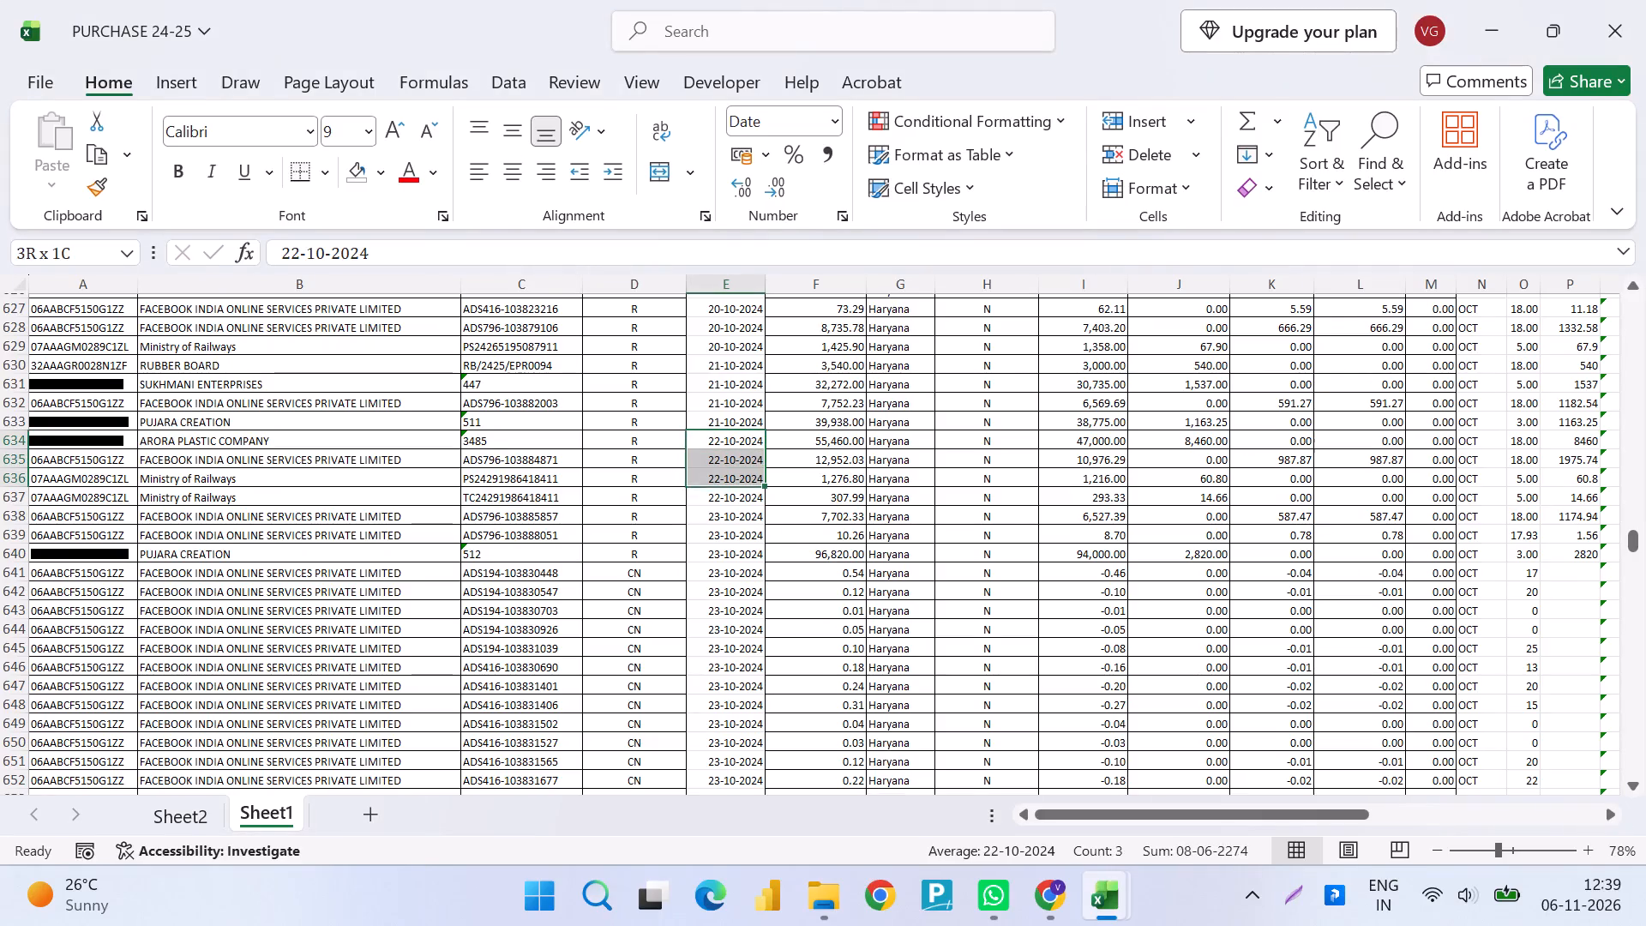
key("shift+Down")
Fill the 22-10-2024 date from F643 down through F646 in the refund sheet.
key("alt+Tab")
key("Down")
key("ctrl+d")
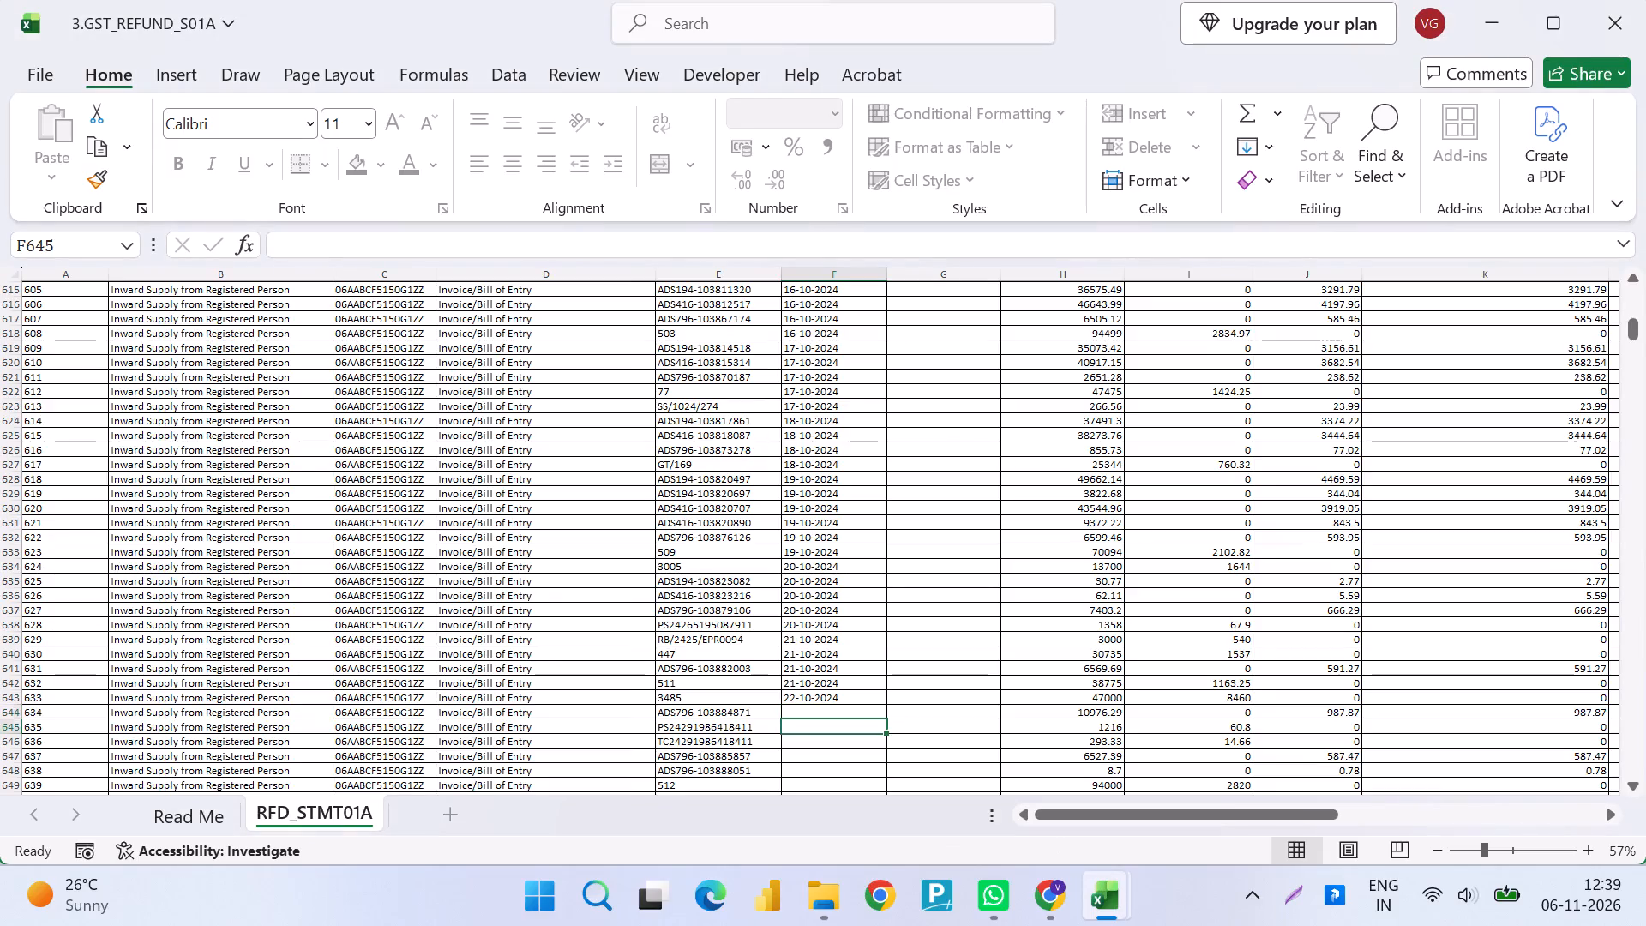
key("Up")
key("ctrl+d")
key("Down")
key("ctrl+d")
key("Down")
key("ctrl+d")
Check where the rows dated 23-10-2024 start in PURCHASE 24-25.
key("alt+Tab")
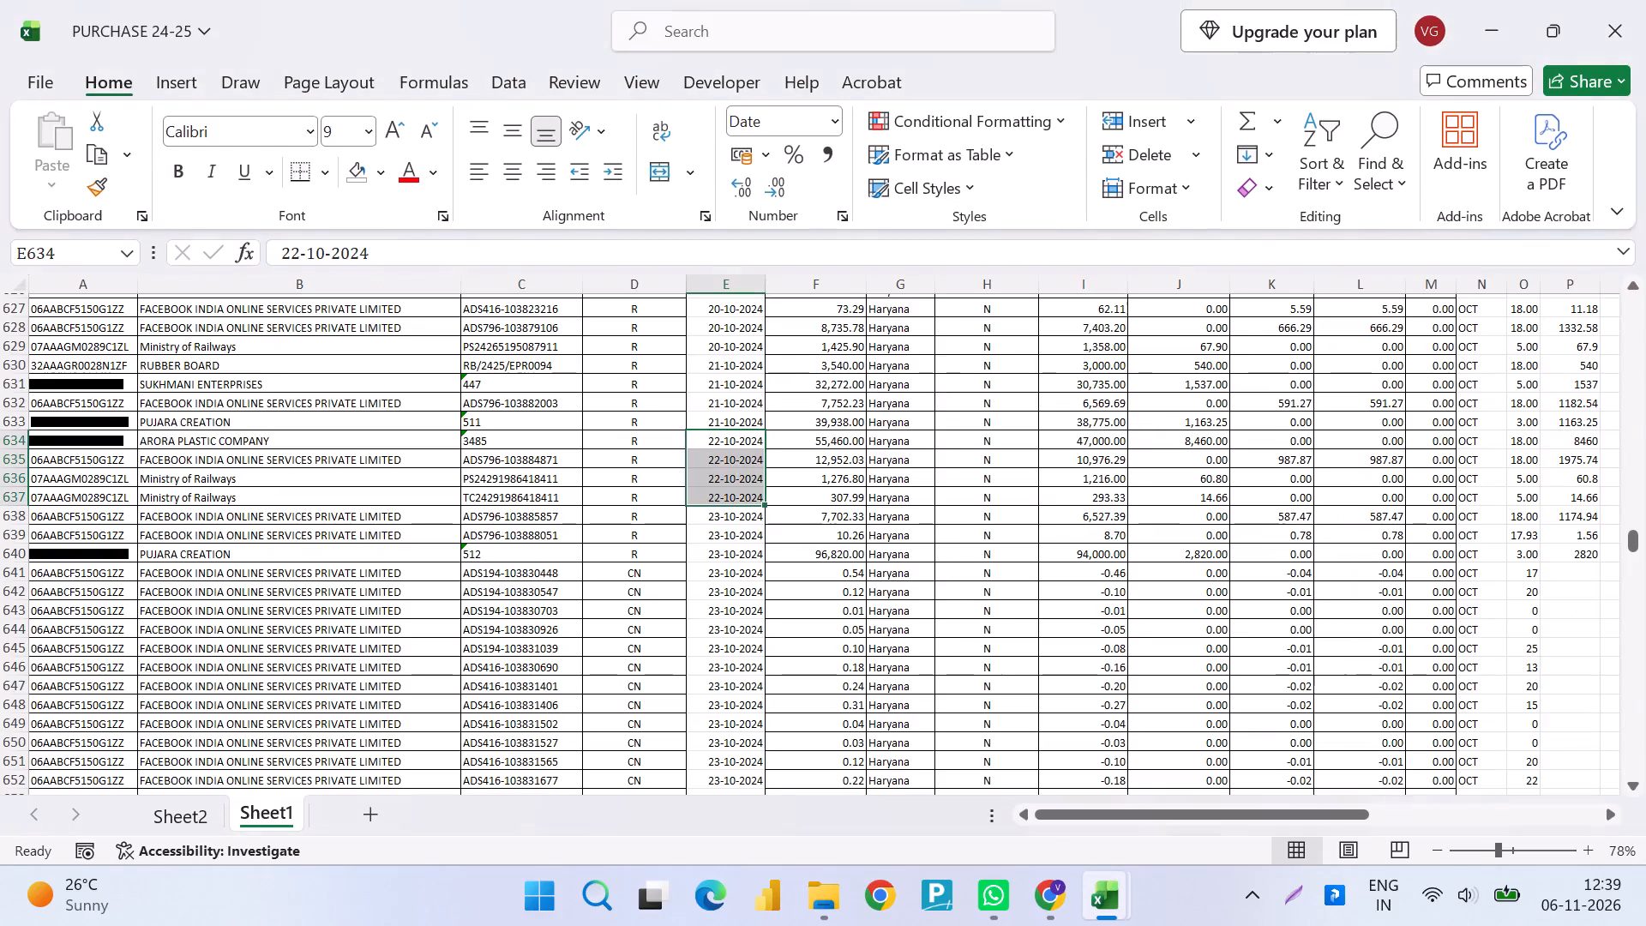
key("Down")
key("Down")
key("Down")
key("Down")
key("Down")
key("Up")
key("shift+Down")
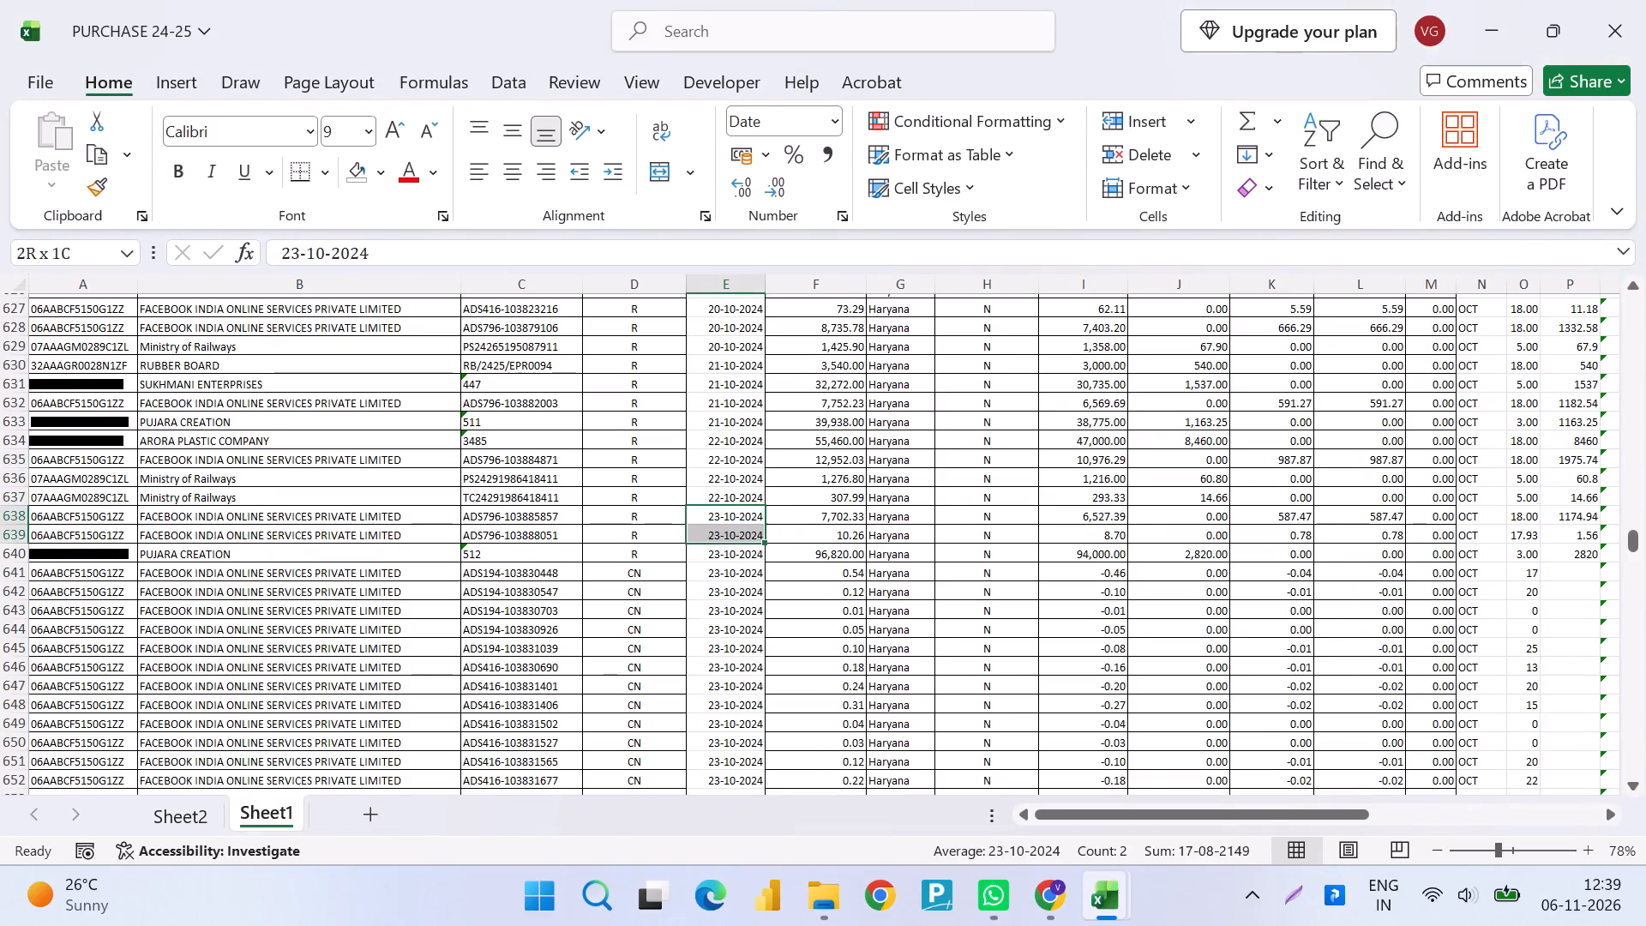
key("shift+Down")
key("shift+Down")
key("shift+Down")
key("shift+Down")
key("shift+Down")
key("shift+Down")
key("shift+Down")
Enter the date 23-10-2024 in F647 of the refund sheet.
key("alt+Tab")
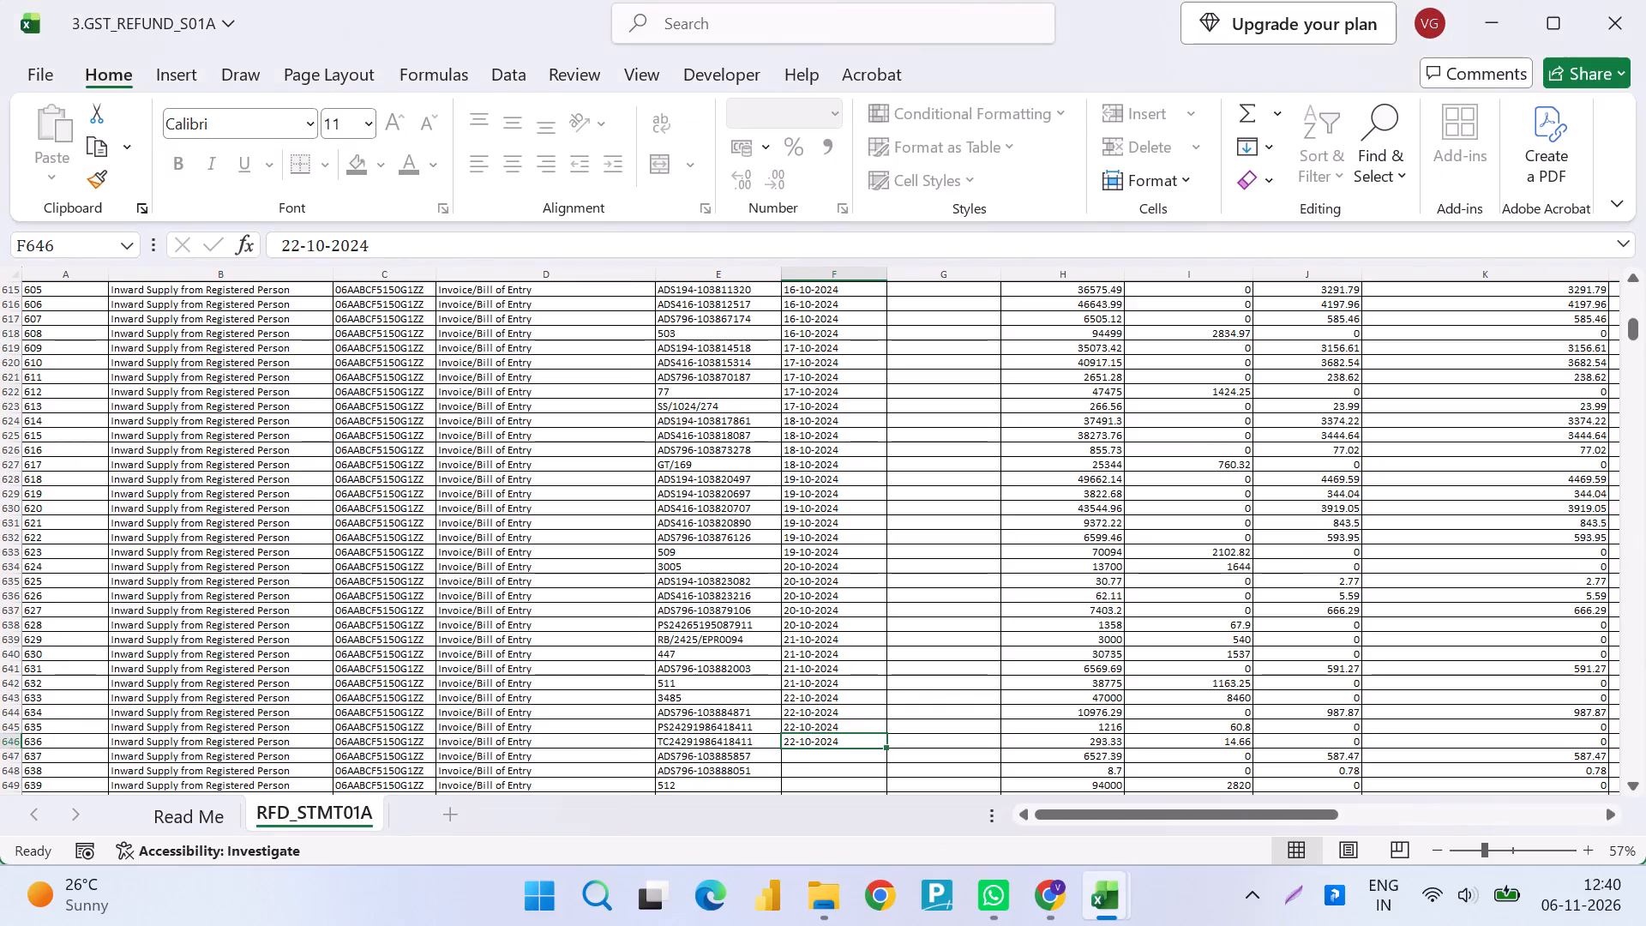
key("Down")
key("ctrl+d")
key("F2")
key("ctrl+Left")
key("ctrl+Left")
key("ctrl+Left")
key("Left")
key("shift+Left")
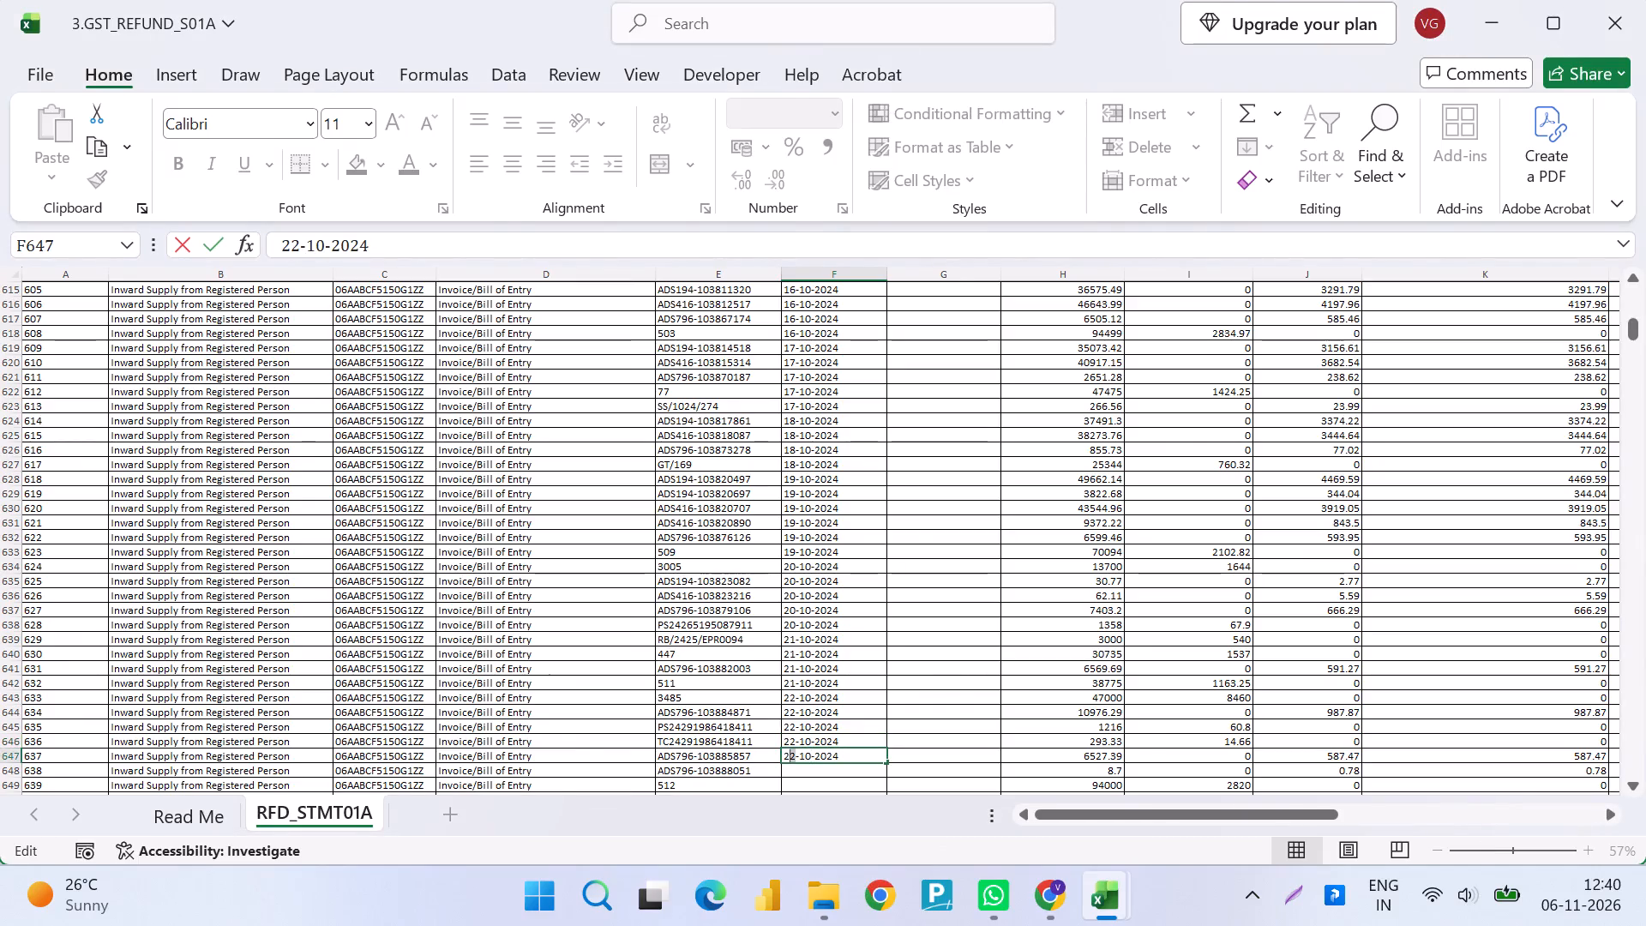
key("3")
key("Return")
Check how far the rows dated 23-10-2024 extend in PURCHASE 24-25.
key("alt+Tab")
key("shift+Down")
key("shift+Down")
key("shift+Down")
key("shift+Down")
key("shift+Down")
key("shift+Down")
key("shift+Down")
key("shift+Down")
key("shift+Down")
key("shift+Down")
key("shift+Down")
key("shift+Down")
key("shift+Down")
key("shift+Down")
key("shift+Down")
key("shift+Down")
key("shift+Down")
key("shift+Down")
key("shift+Down")
key("shift+Down")
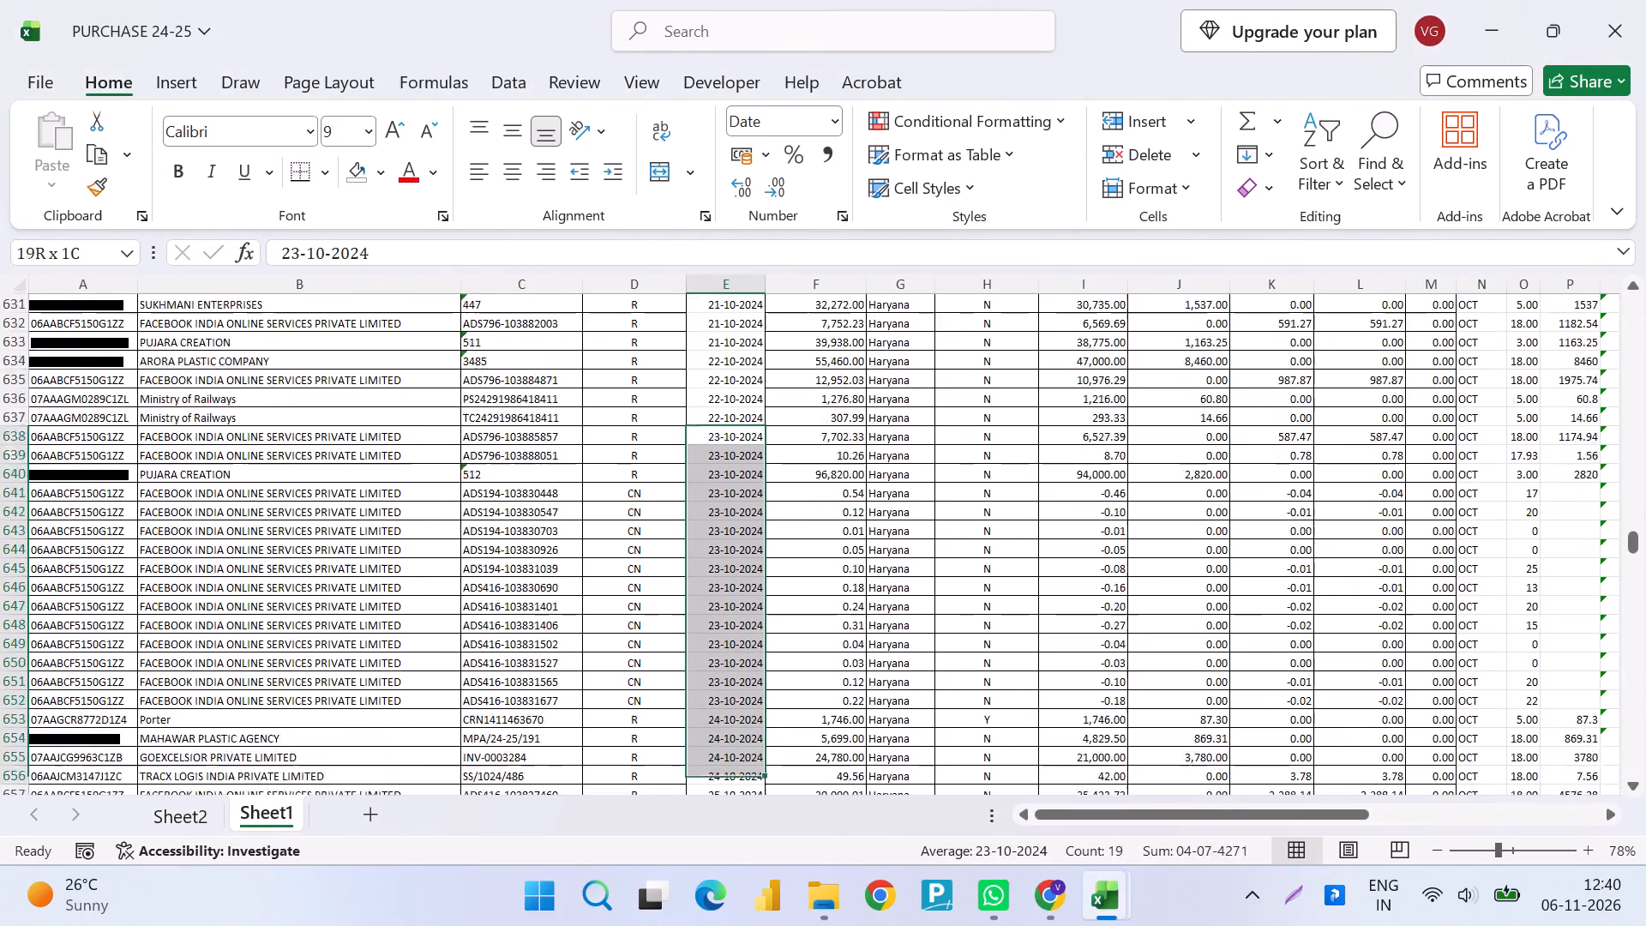
key("shift+Up")
key("shift+Up")
key("shift+Up")
key("shift+Up")
key("shift+Up")
key("shift+Up")
key("shift+Up")
key("shift+Up")
key("shift+Up")
key("shift+Up")
key("shift+Up")
key("shift+Up")
key("shift+Up")
key("shift+Up")
key("shift+Up")
key("shift+Up")
key("shift+Up")
key("shift+Up")
key("shift+Up")
key("shift+Up")
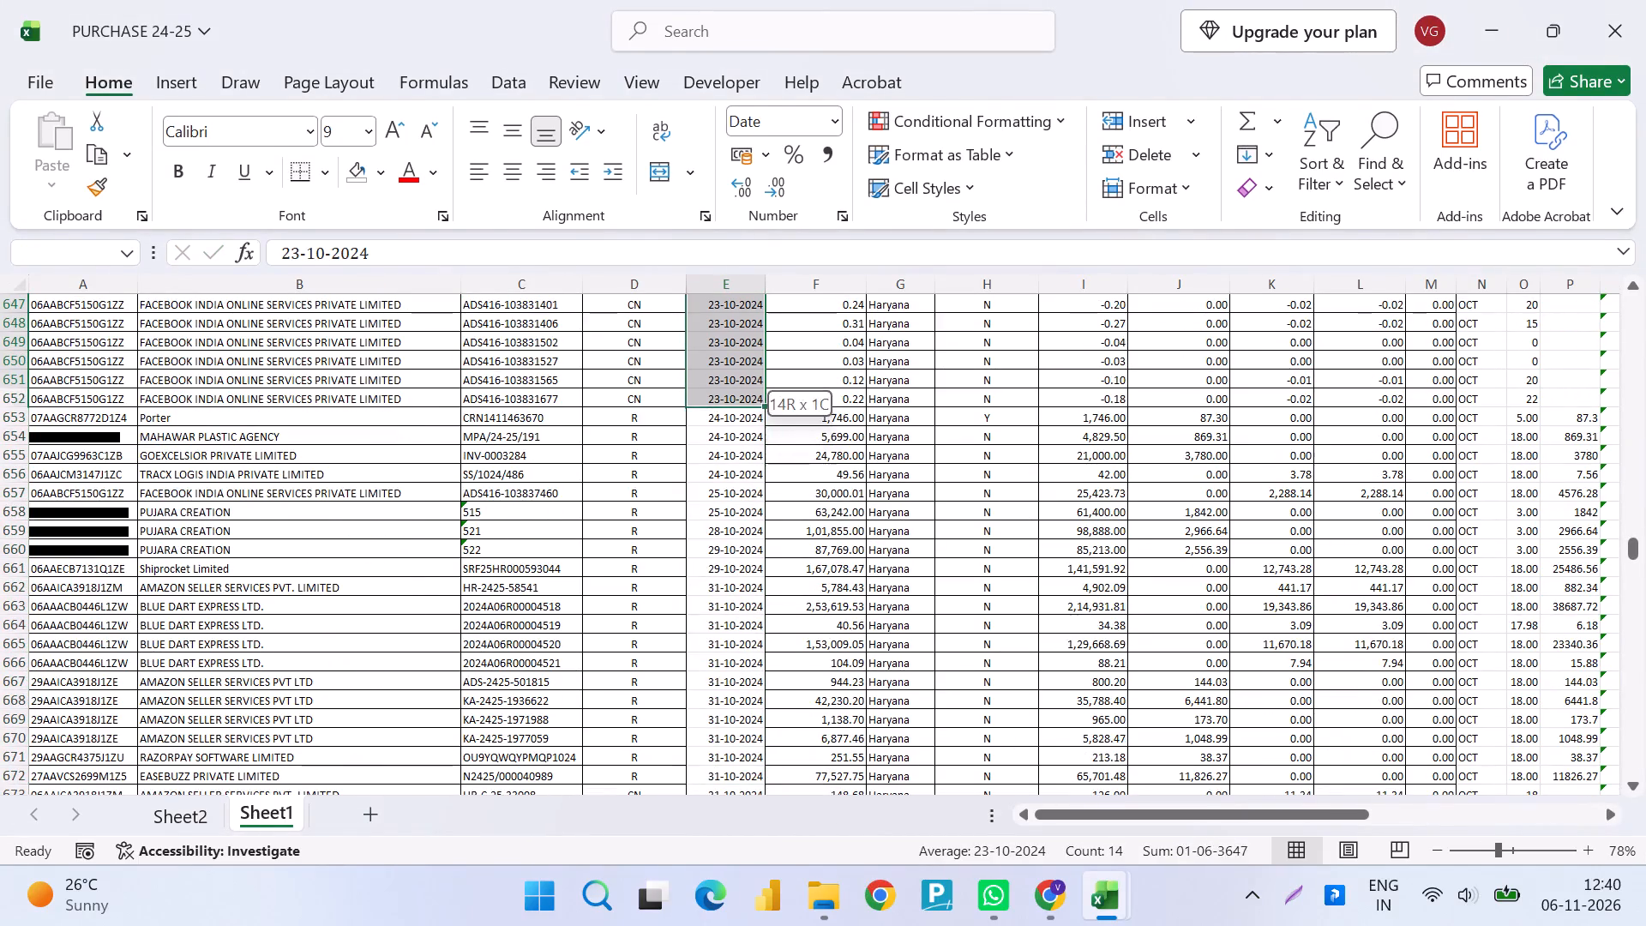
key("shift+Up")
key("shift+Down")
Fill the 23-10-2024 date from F647 down through F661 in the refund sheet.
key("alt+Tab")
key("Up")
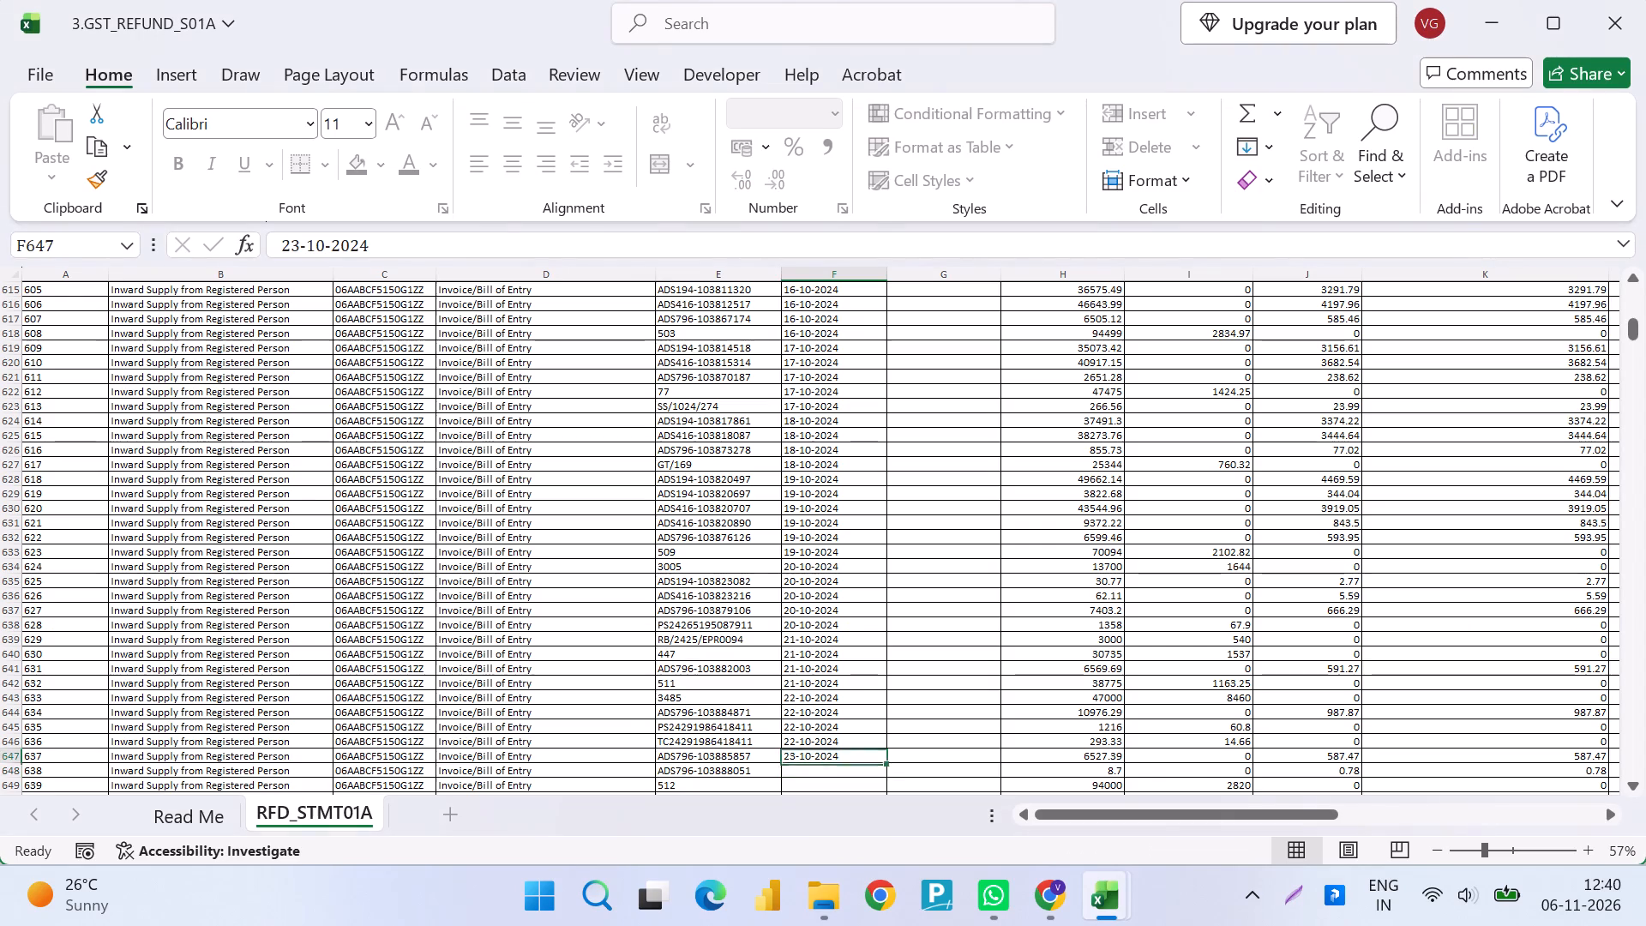
key("shift+Down")
key("shift+Down")
key("shift+Down")
key("shift+Down")
key("shift+Down")
key("shift+Down")
key("shift+Down")
key("shift+Down")
key("shift+Down")
key("shift+Down")
key("shift+Down")
key("shift+Down")
key("shift+Down")
key("shift+Down")
key("shift+Down")
key("shift+Down")
key("shift+Down")
key("shift+Down")
key("shift+Down")
key("shift+Down")
key("shift+Up")
key("shift+Up")
key("shift+Up")
key("shift+Up")
key("shift+Up")
key("shift+Up")
key("shift+Up")
key("shift+Up")
key("shift+Up")
key("shift+Up")
key("shift+Up")
key("shift+Up")
key("shift+Up")
key("shift+Up")
key("shift+Up")
key("shift+Up")
key("shift+Up")
key("shift+Up")
key("shift+Up")
key("shift+Up")
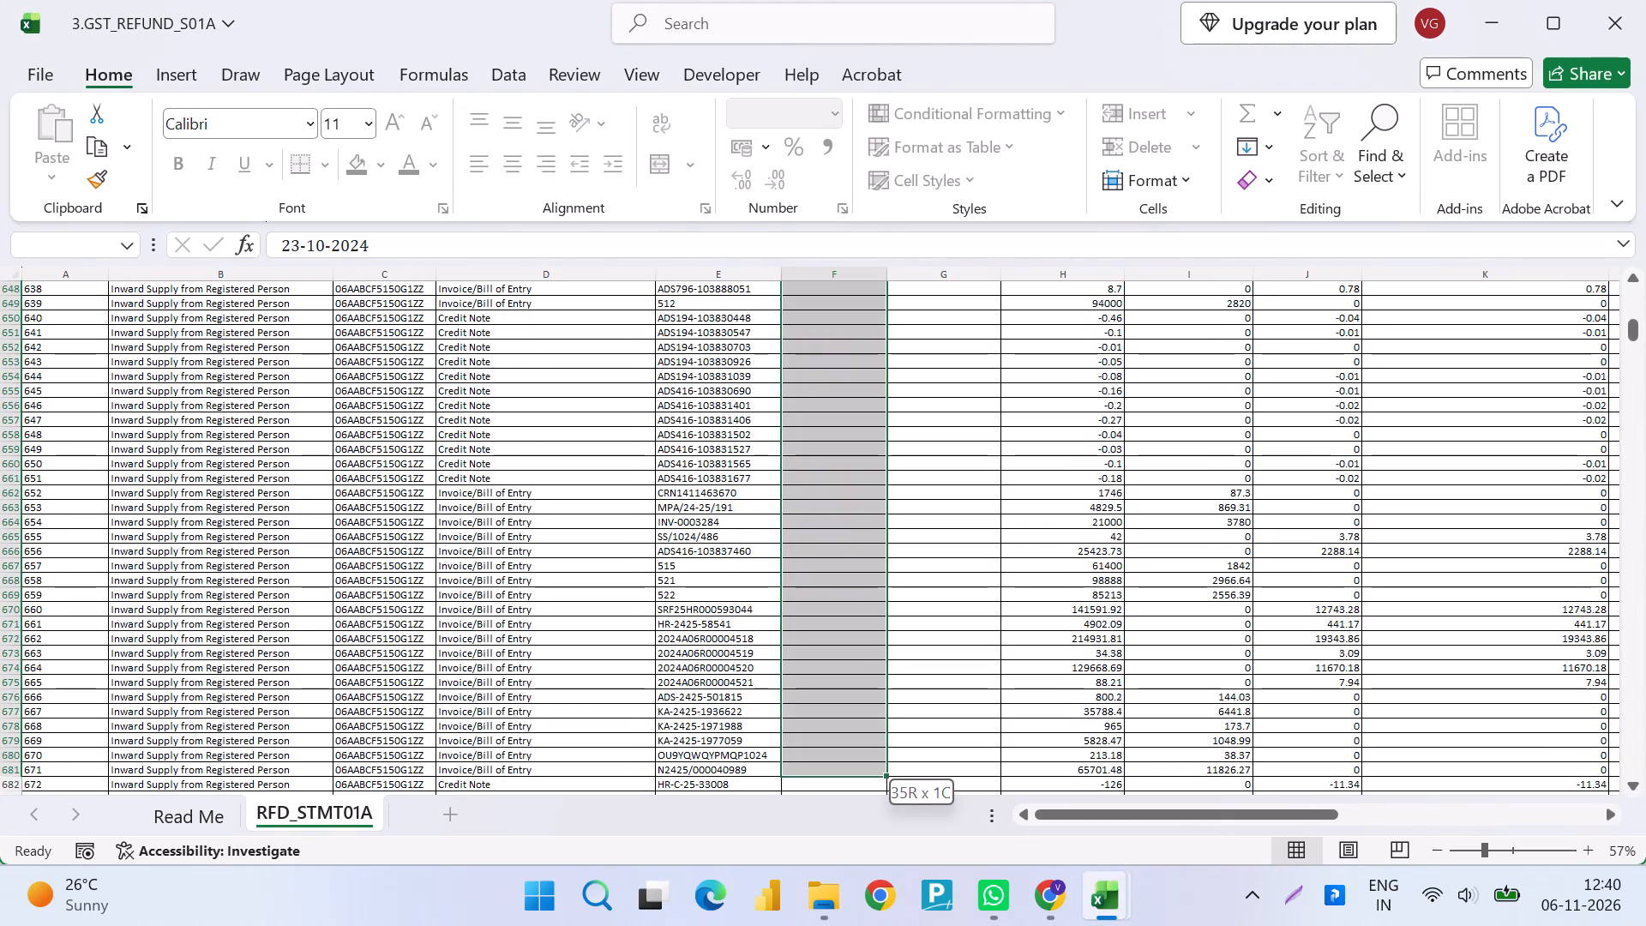
key("shift+Up")
key("ctrl+d")
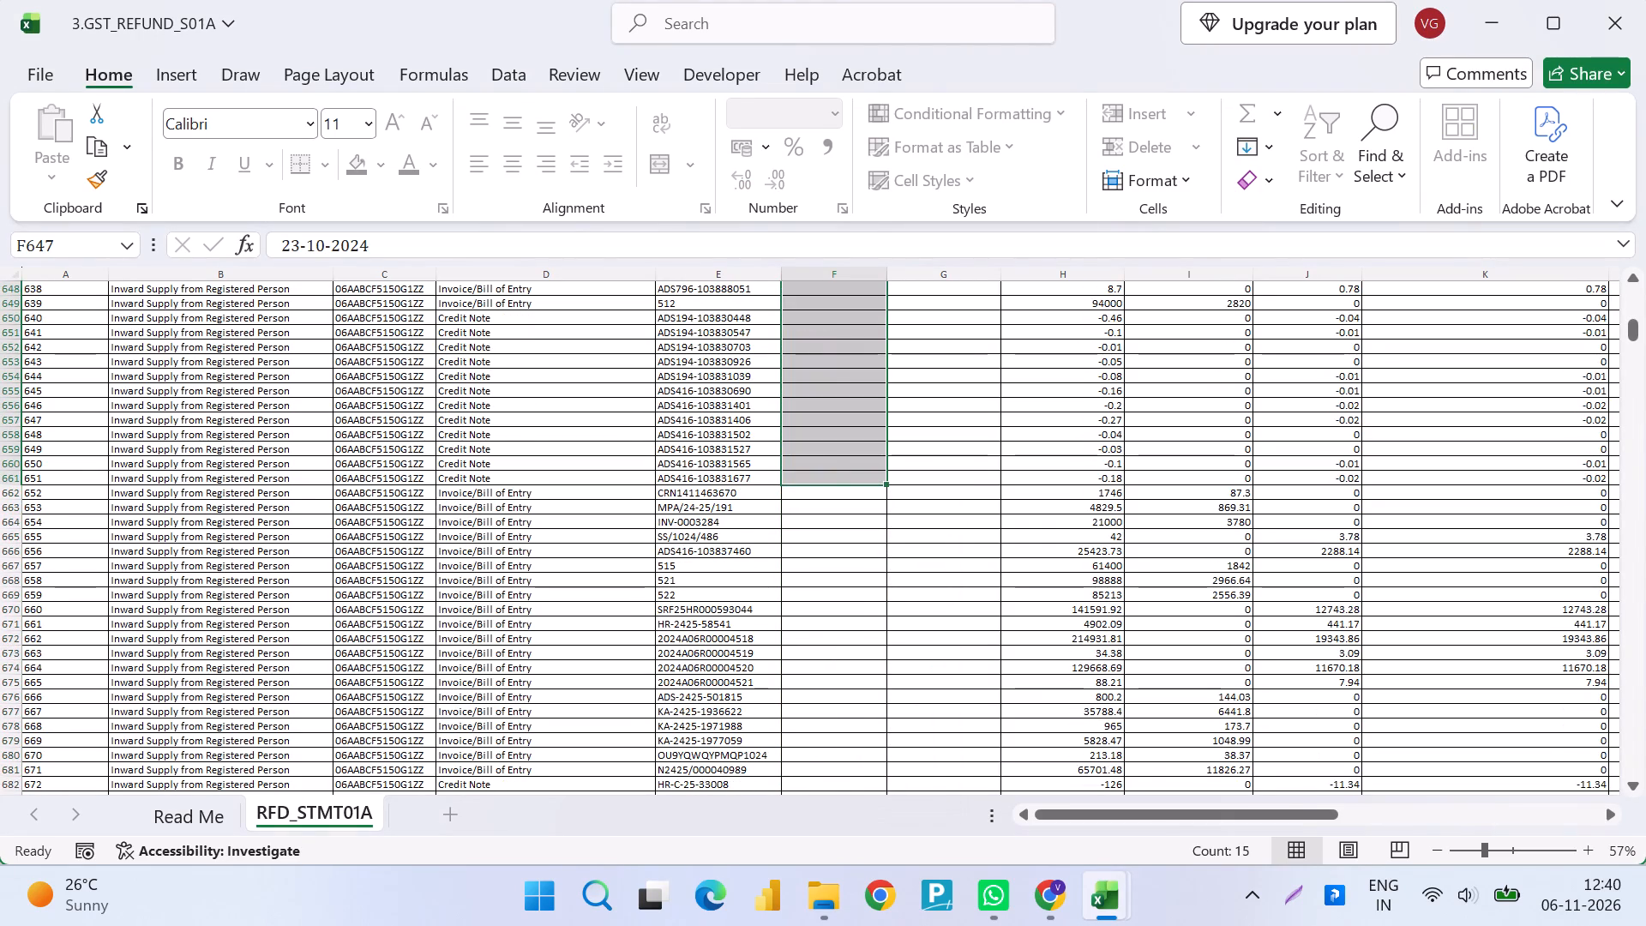
Enter the date 24-10-2024 in F662 of the refund sheet.
key("ctrl+Down")
key("Down")
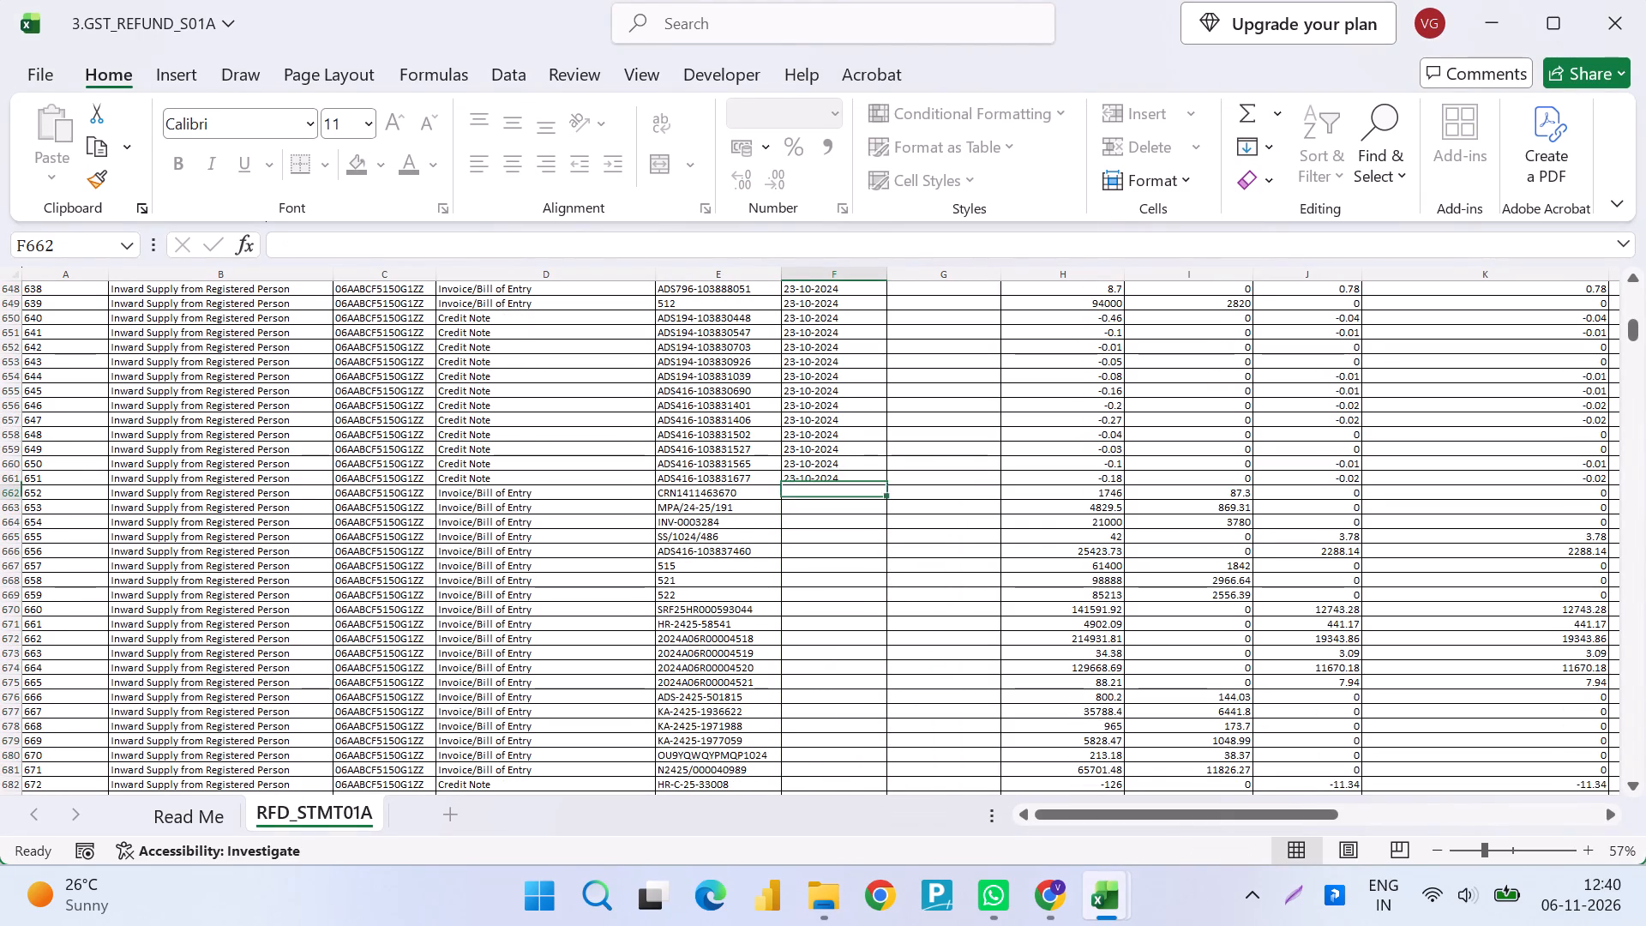
key("ctrl+d")
key("F2")
key("ctrl+Left")
key("ctrl+Left")
key("ctrl+Left")
key("Left")
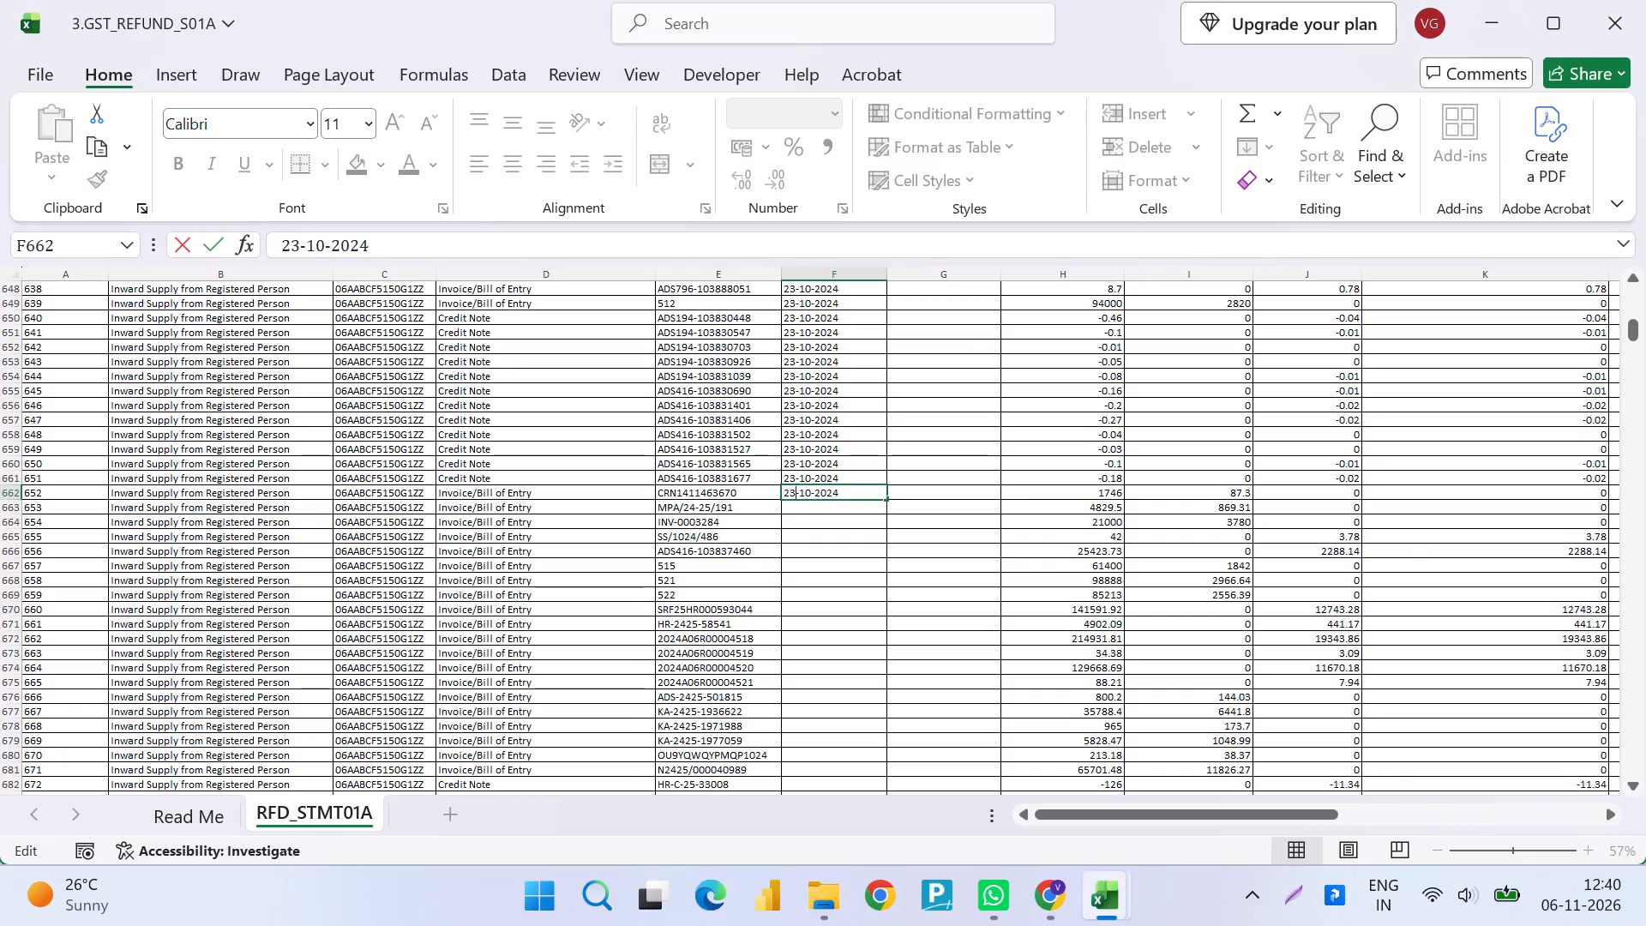
key("BackSpace")
key("4")
key("Return")
Check how far the rows dated 24-10-2024 extend in PURCHASE 24-25.
key("alt+Tab")
key("Down")
key("Down")
key("Down")
key("Down")
key("Down")
key("Down")
key("Down")
key("Down")
key("Down")
key("Down")
key("Down")
key("Down")
key("Down")
key("Down")
key("Down")
key("Down")
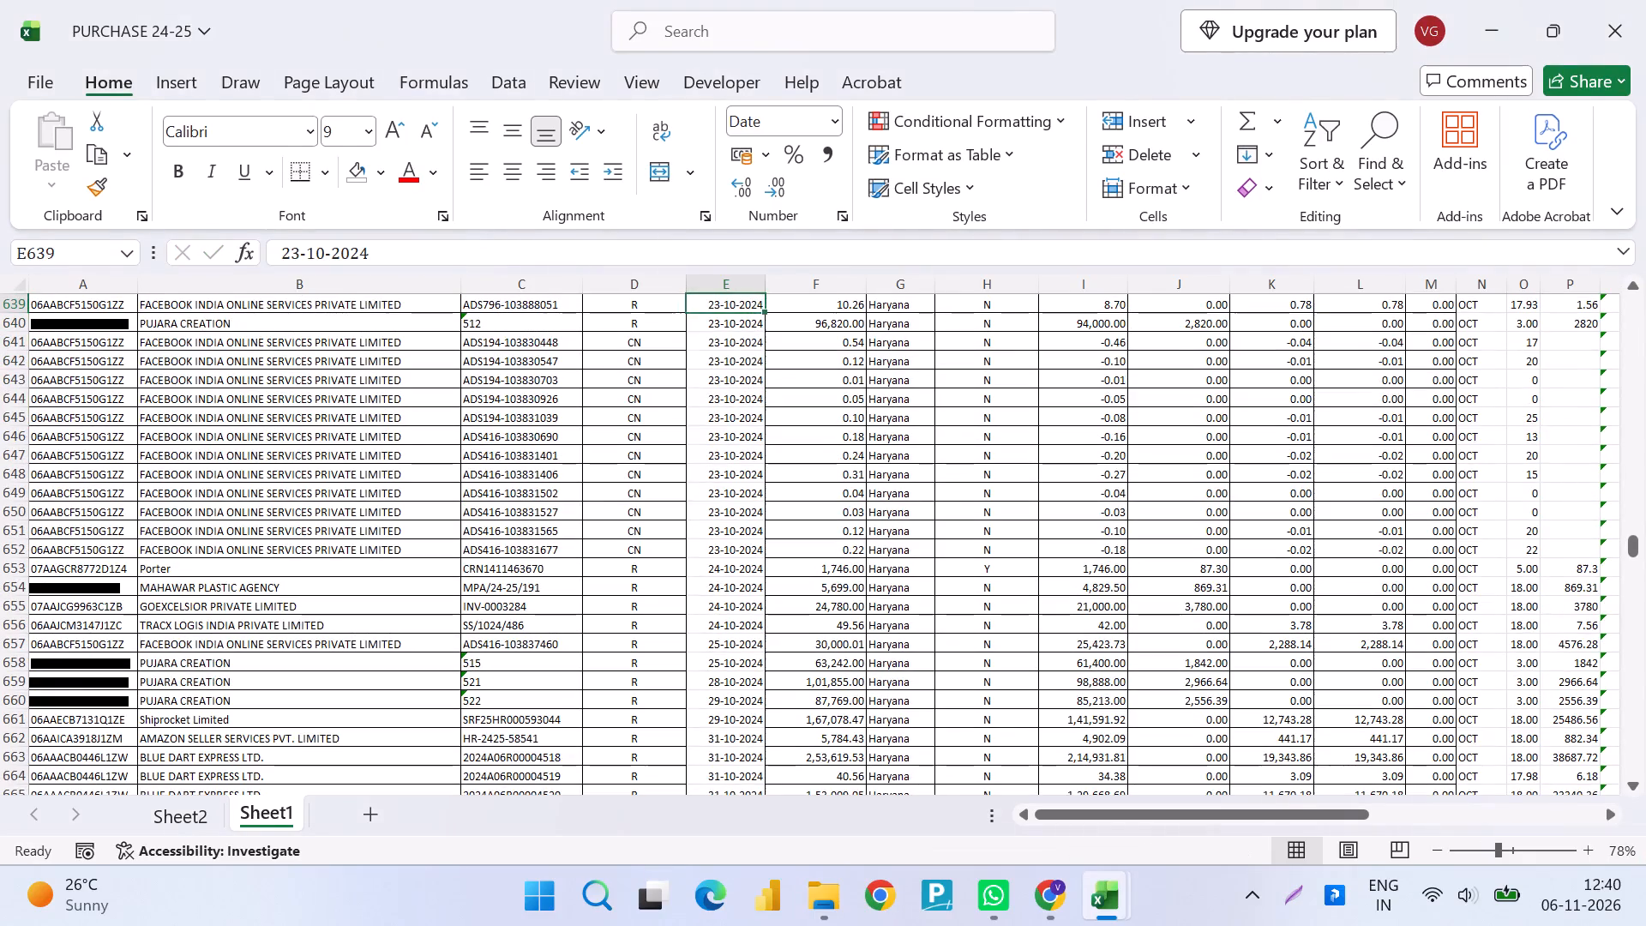
key("Up")
key("shift+Down")
key("shift+Down")
key("shift+Down")
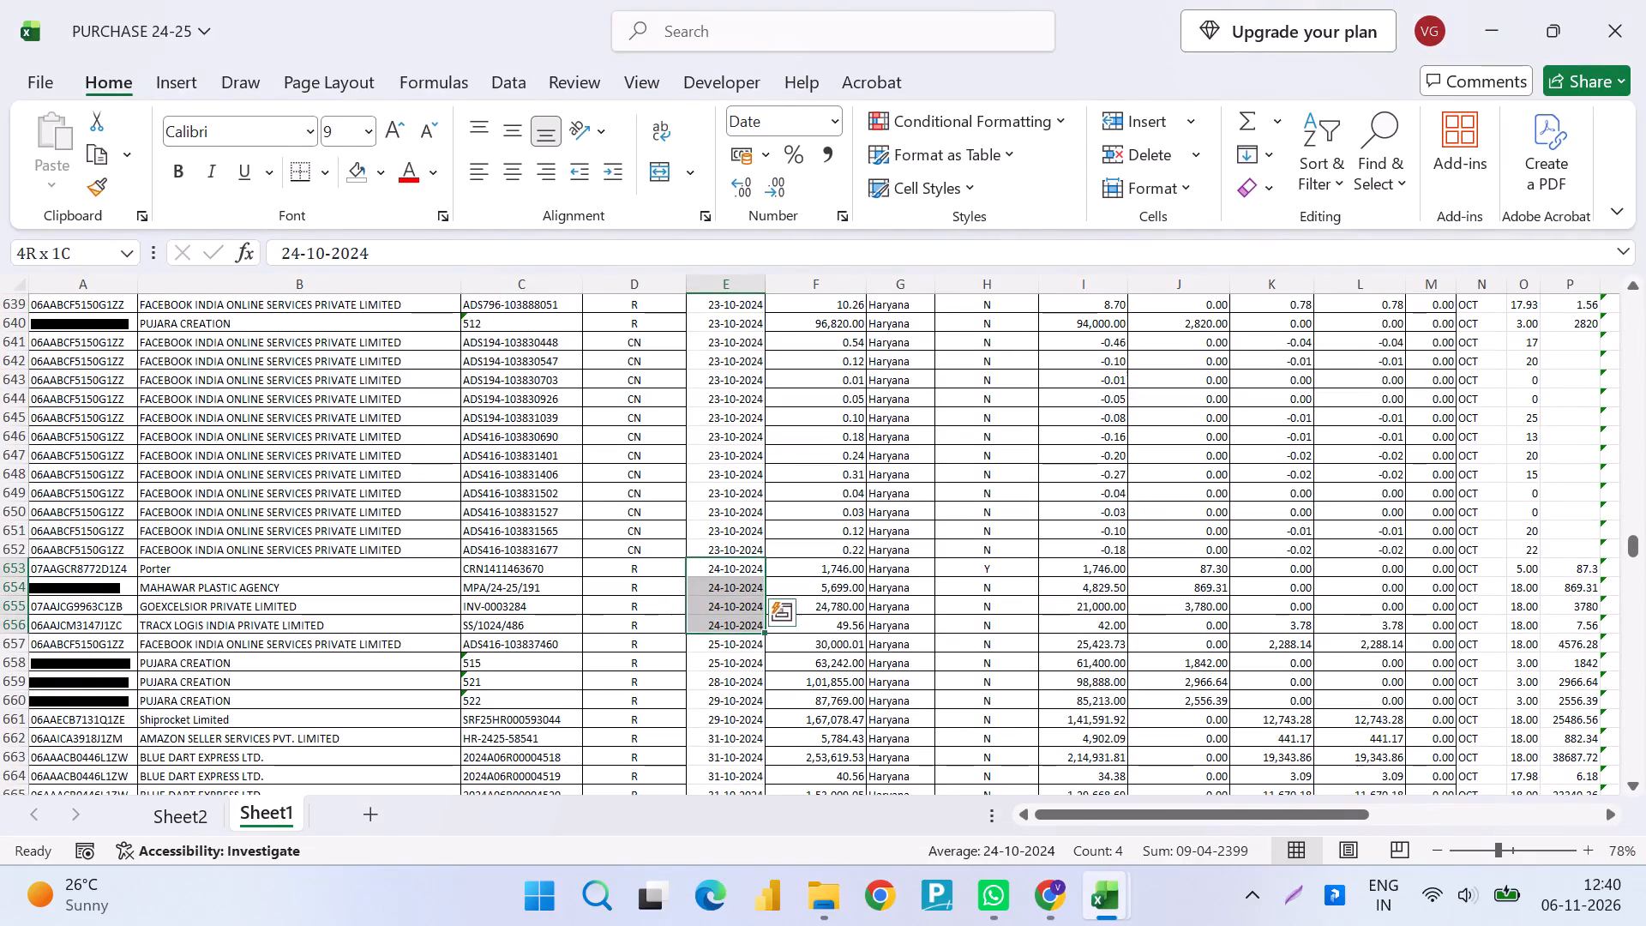
Fill the 24-10-2024 date down into F663 through F665 of the refund sheet.
key("alt+Tab")
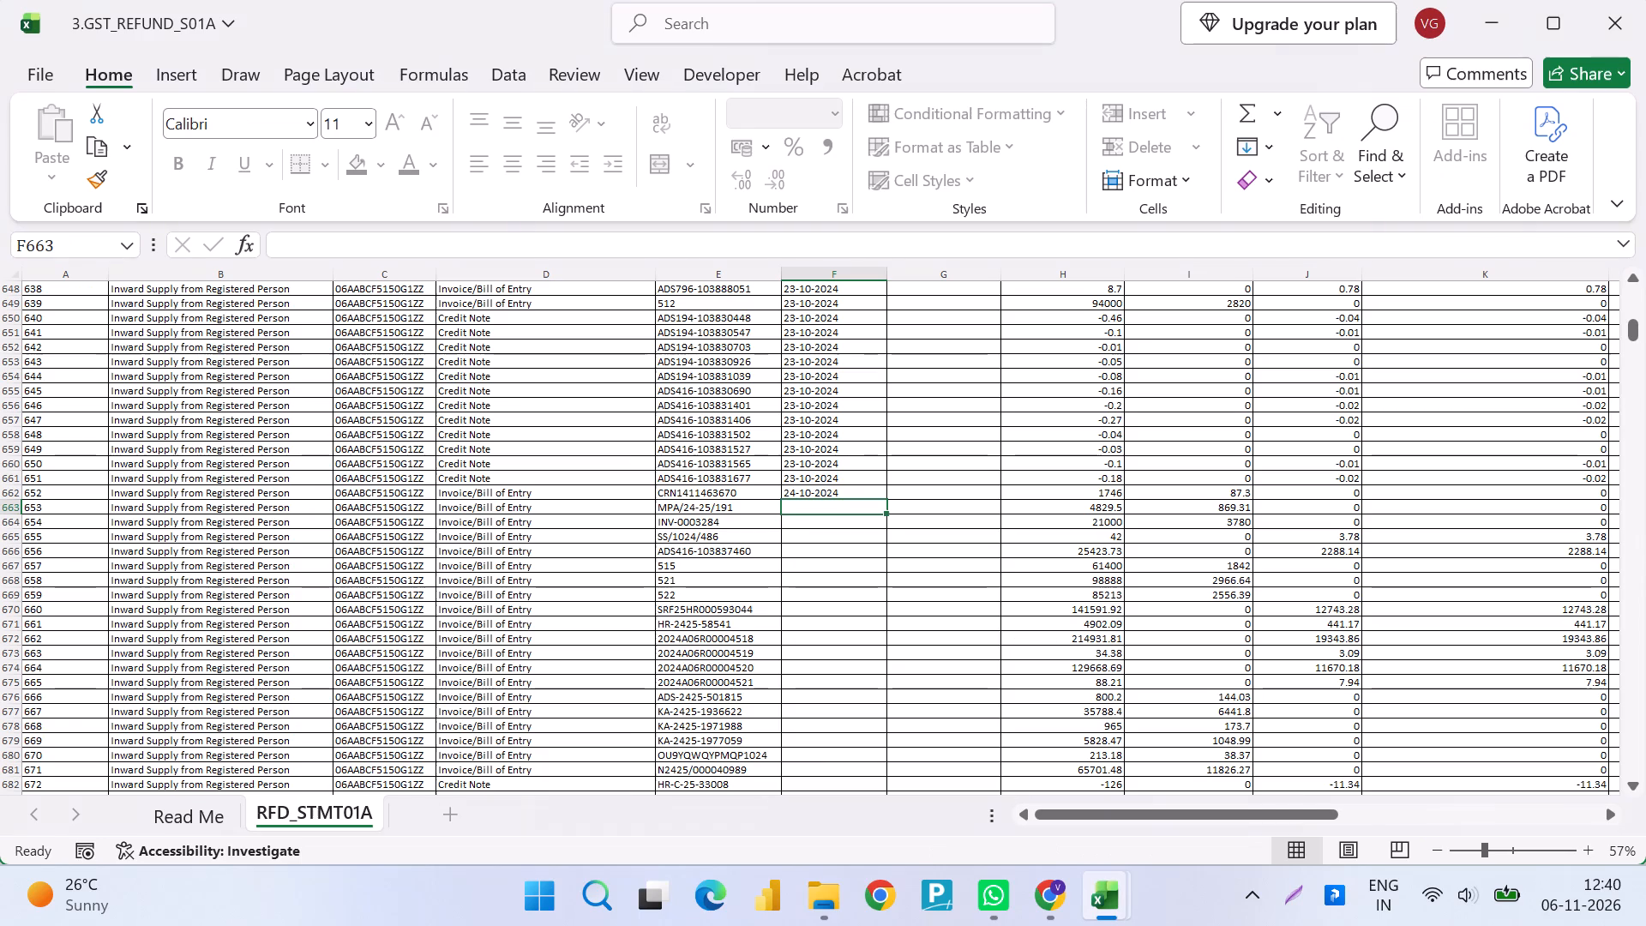
key("ctrl+d")
key("Down")
key("ctrl+d")
key("Down")
key("ctrl+d")
Enter the date 25-10-2024 in F666 of the refund sheet.
key("Down")
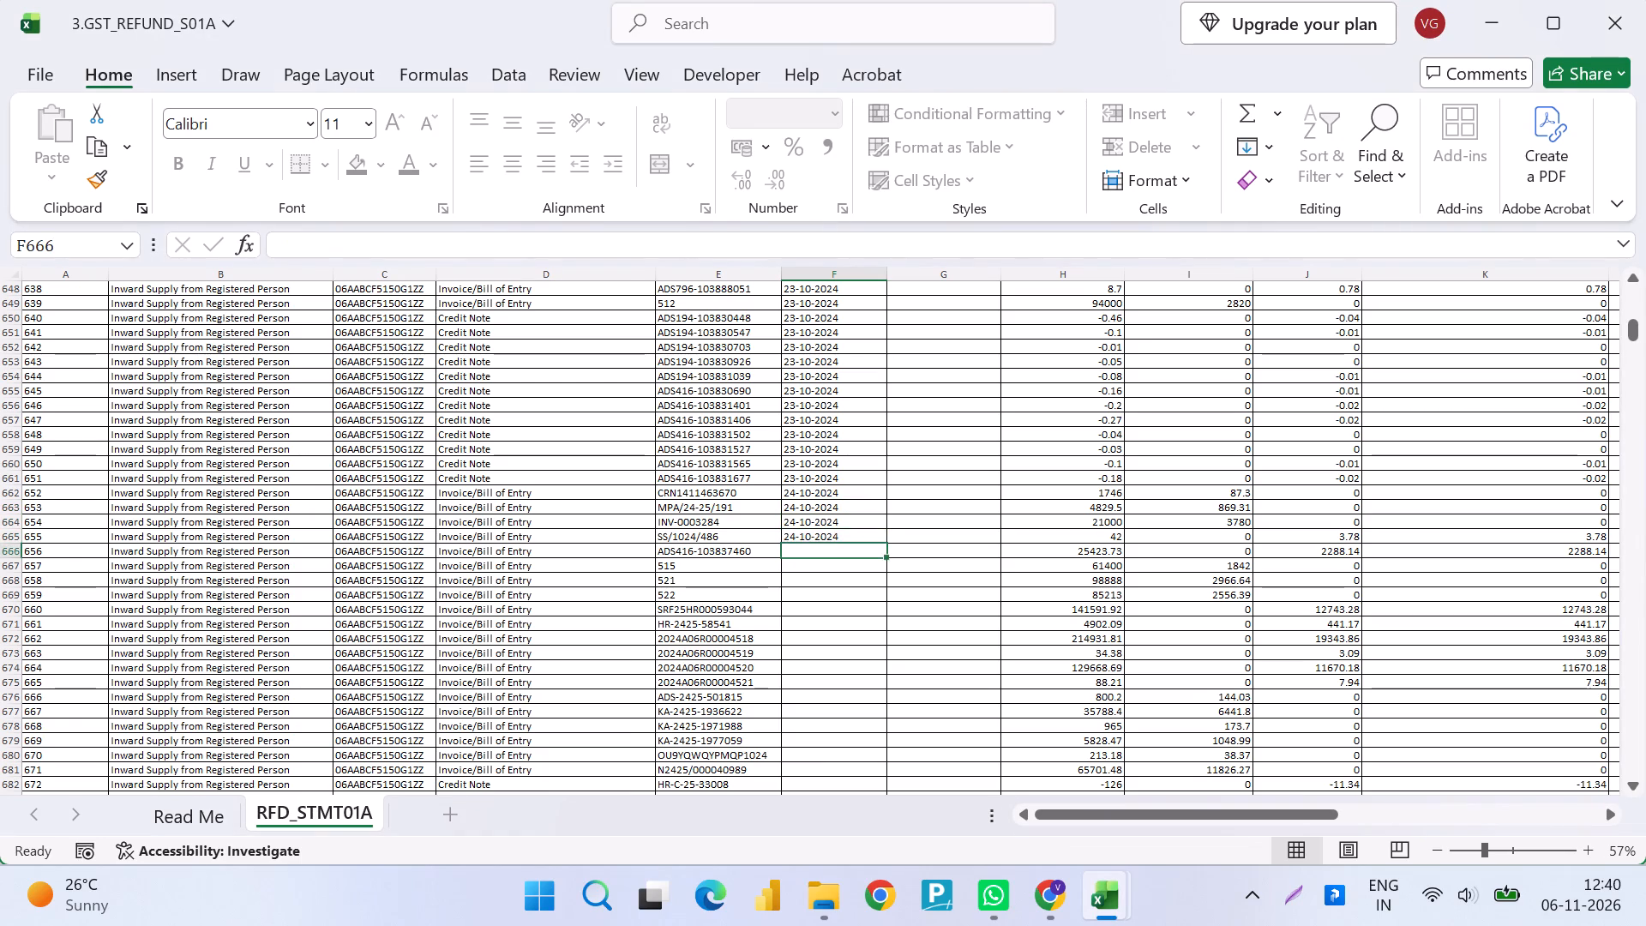
key("ctrl+d")
key("F2")
key("ctrl+Left")
key("ctrl+Left")
key("ctrl+Left")
key("ctrl+Left")
key("BackSpace")
key("5")
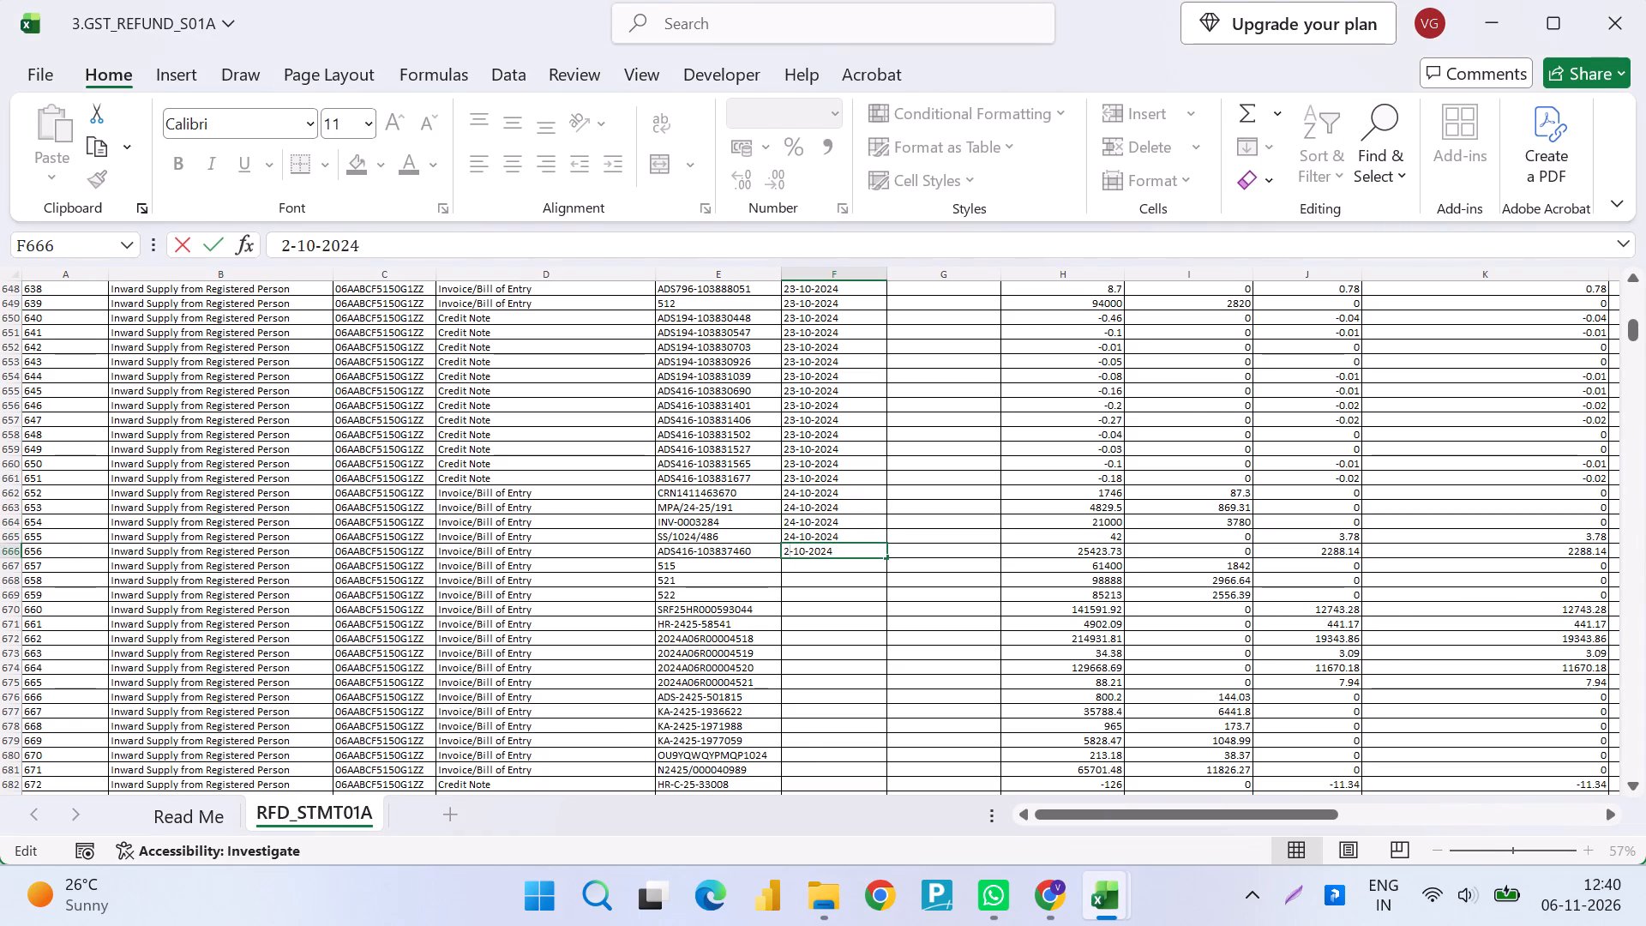
key("Return")
Check how far the rows dated 25-10-2024 extend in PURCHASE 24-25.
key("alt+Tab")
key("Down")
key("Down")
key("Down")
key("Down")
key("Down")
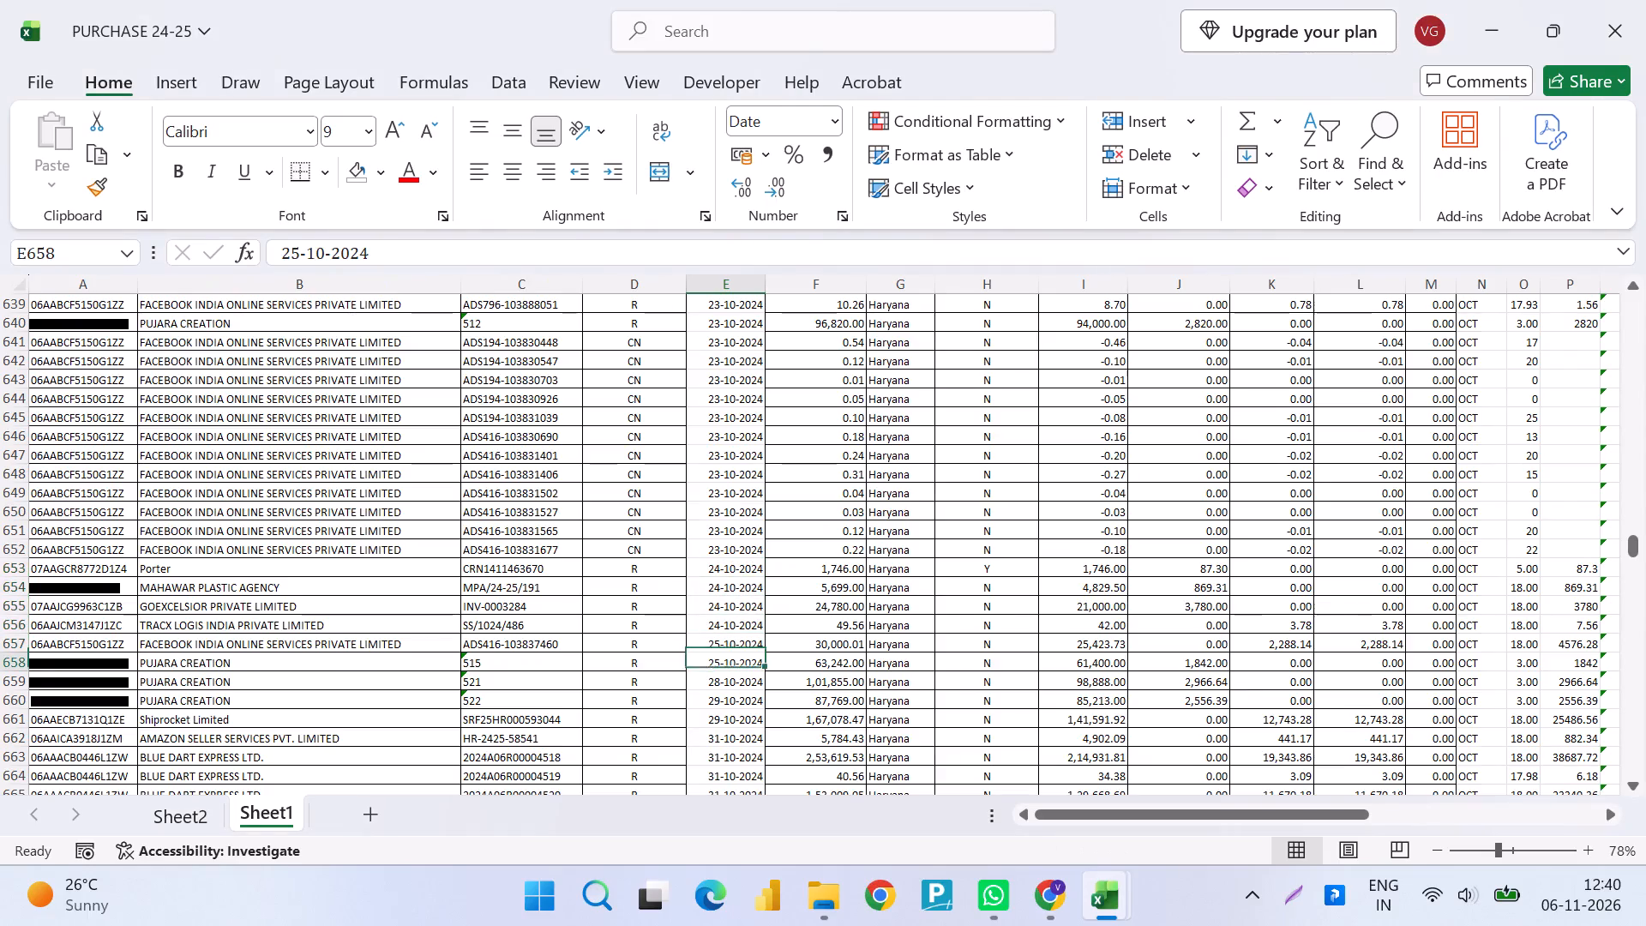
Fill the 25-10-2024 date down into F667 of the refund sheet.
key("alt+Tab")
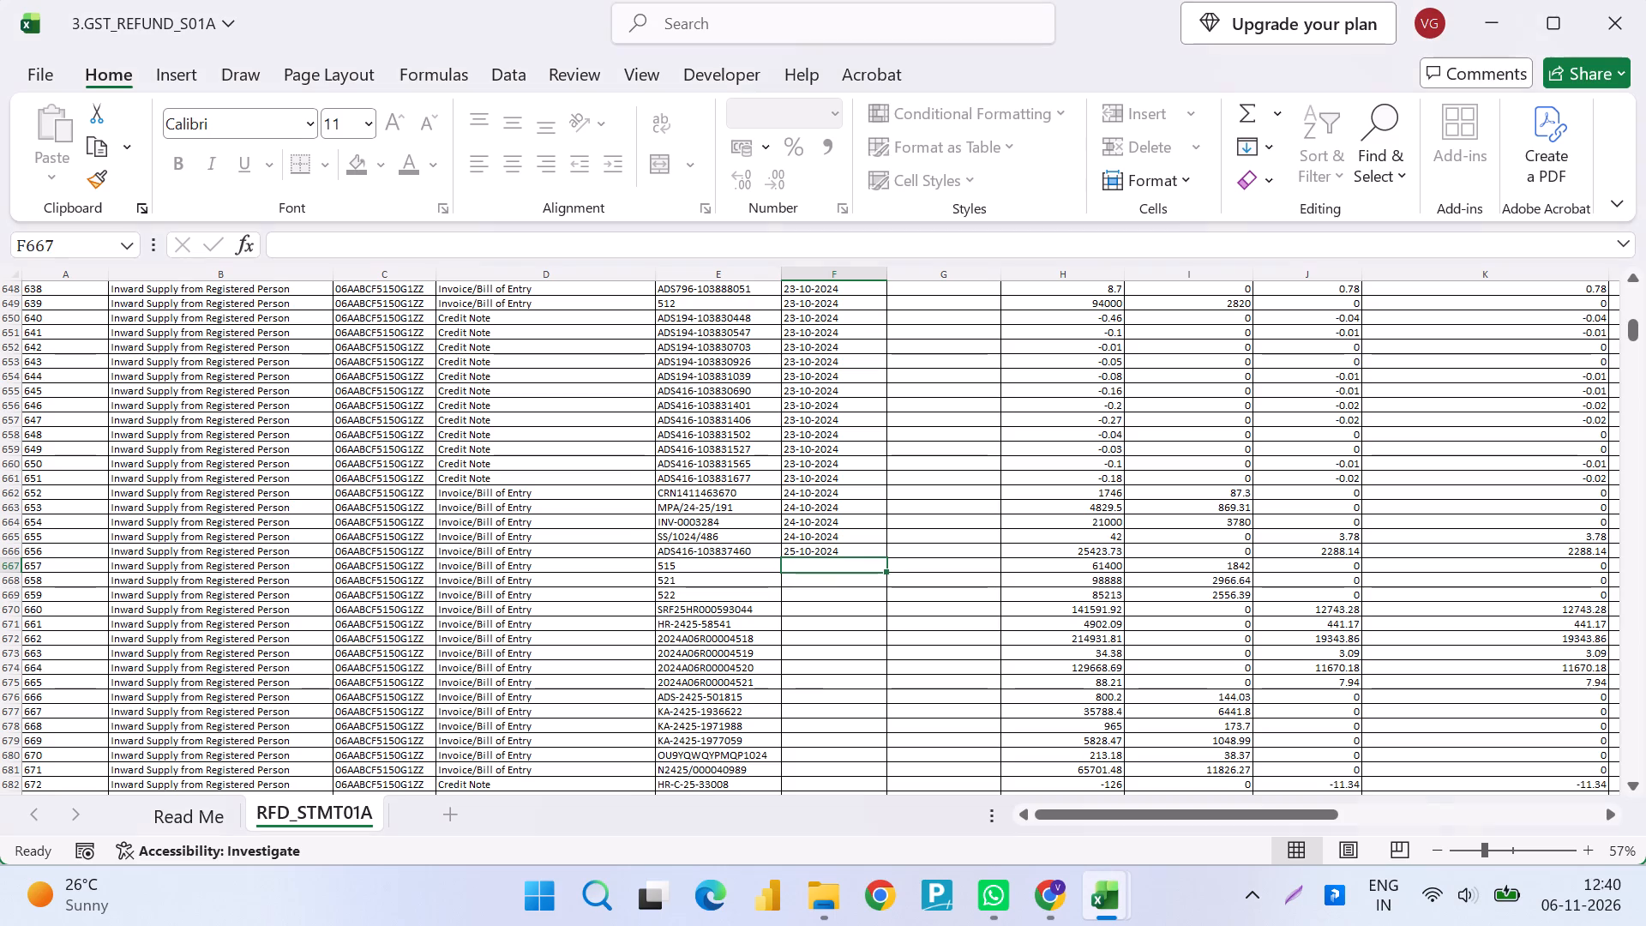
key("Down")
key("Up")
key("ctrl+d")
Enter the date 28-10-2024 in F668 of the refund sheet.
key("Down")
key("ctrl+d")
key("F2")
key("Left")
key("ctrl+Left")
key("ctrl+Left")
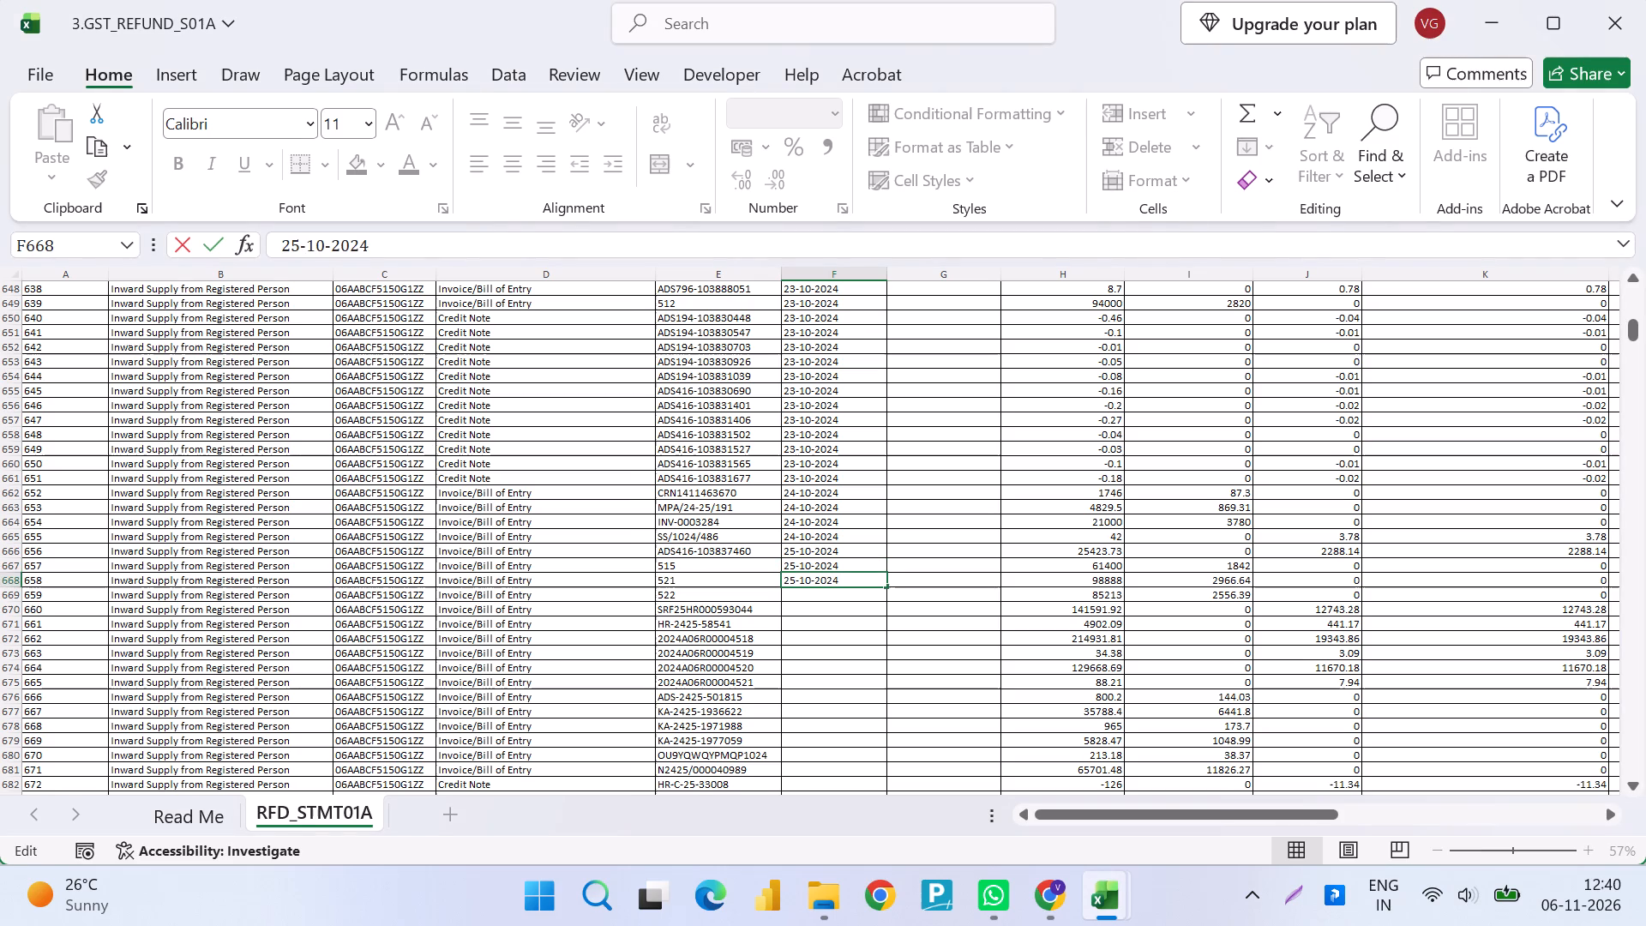
key("ctrl+Left")
key("ctrl+Left")
key("BackSpace")
key("8")
key("Return")
Check in PURCHASE 24-25 where the rows dated 28-10-2024 end and how far those dated 29-10-2024 extend.
key("alt+Tab")
key("Down")
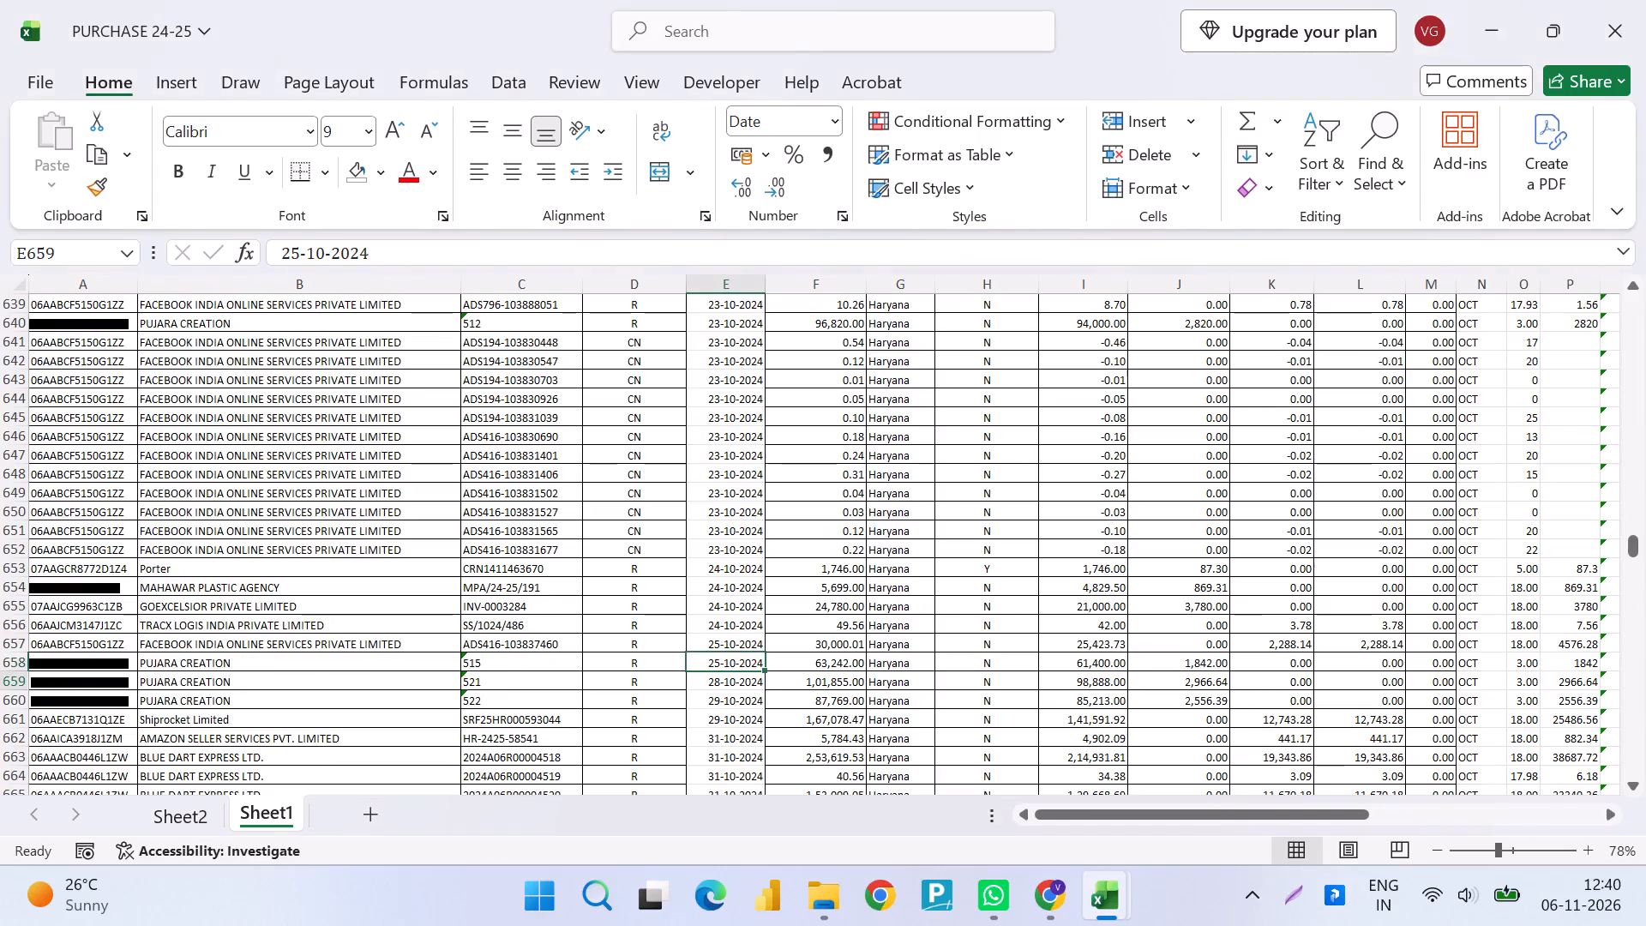
key("alt+Tab")
key("alt+Tab")
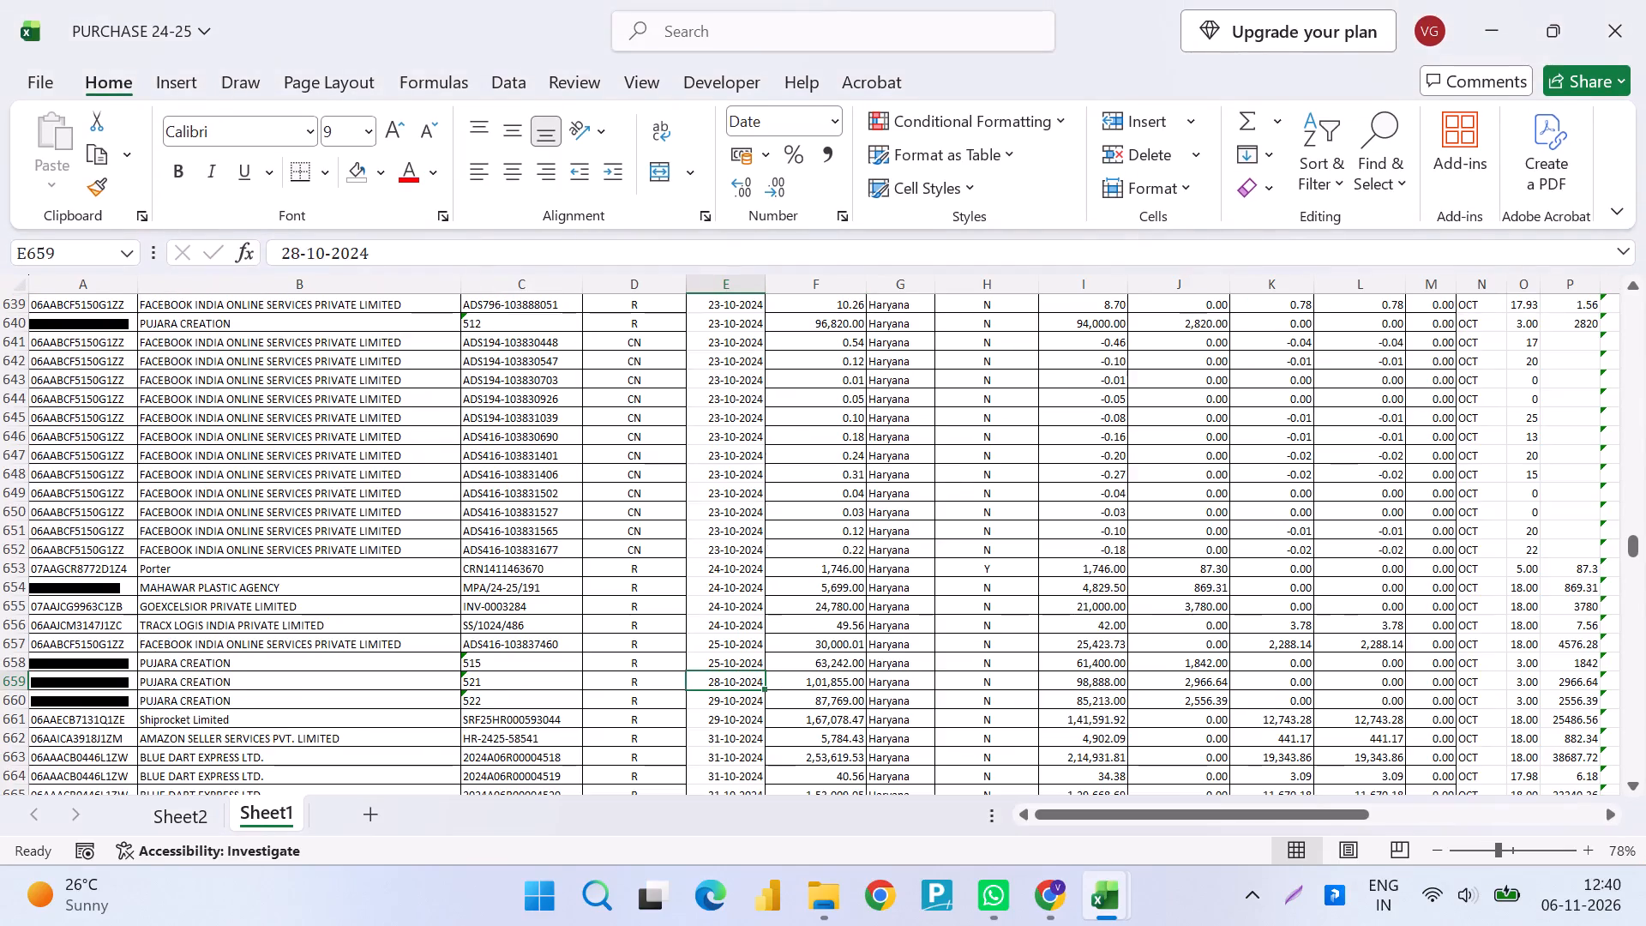
key("Down")
key("shift+Down")
key("shift+Down")
key("shift+Up")
Enter the date 29-10-2024 in F669 of the refund sheet.
key("alt+Tab")
key("Down")
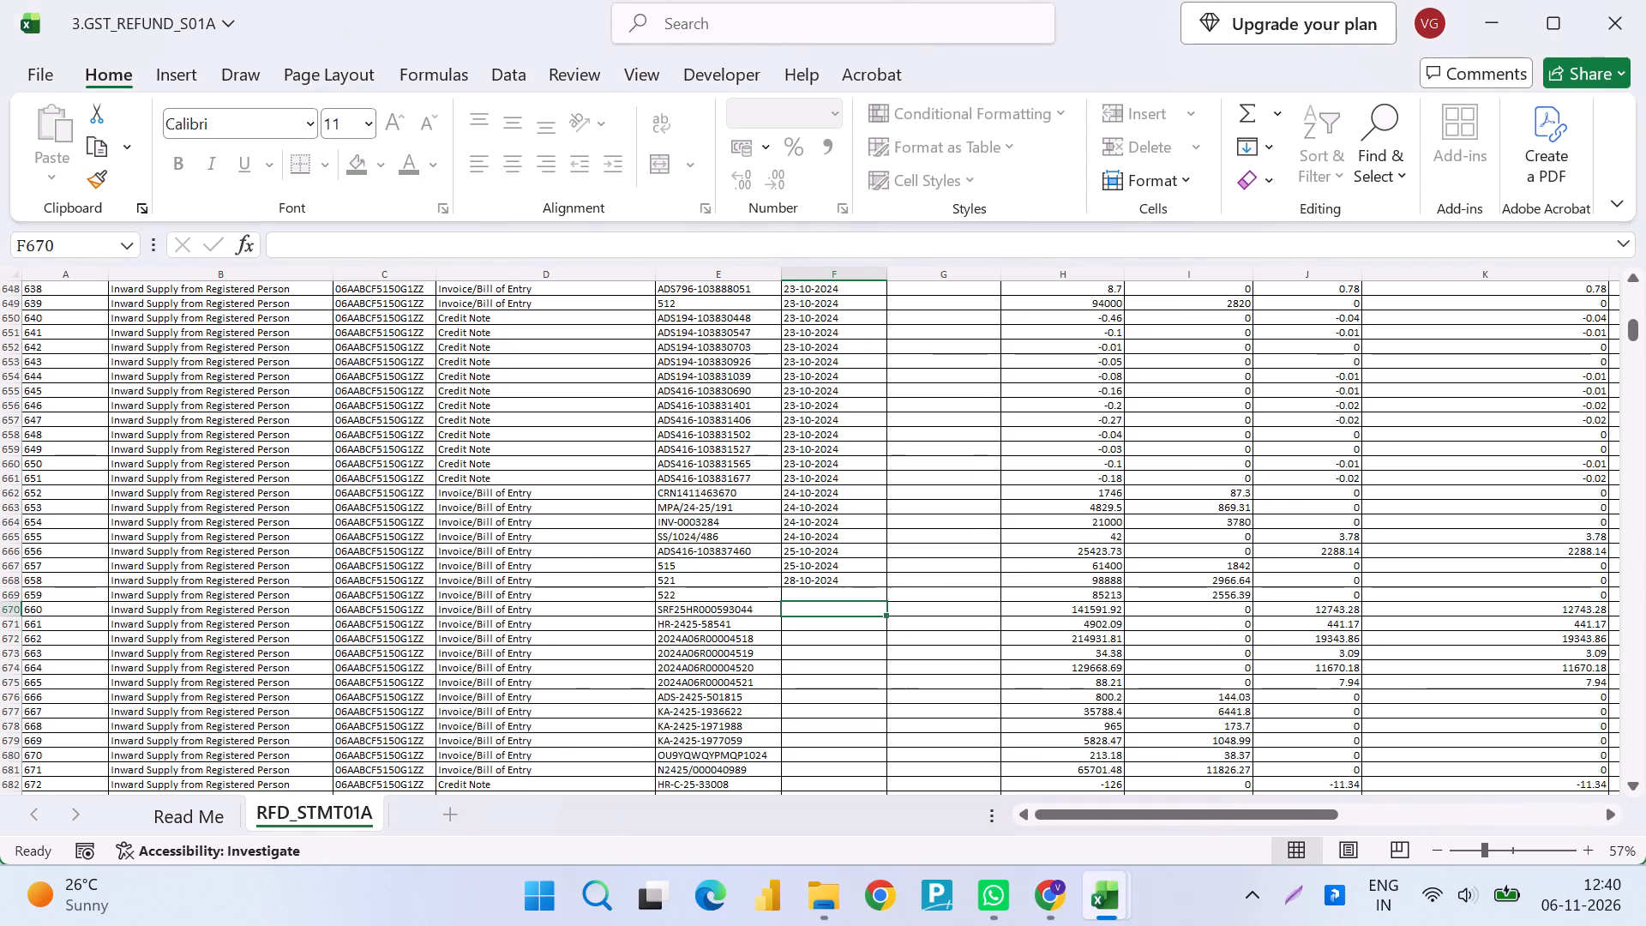
key("ctrl+d")
key("Up")
key("ctrl+d")
key("F2")
key("ctrl+Left")
key("ctrl+Left")
key("ctrl+Left")
key("ctrl+Left")
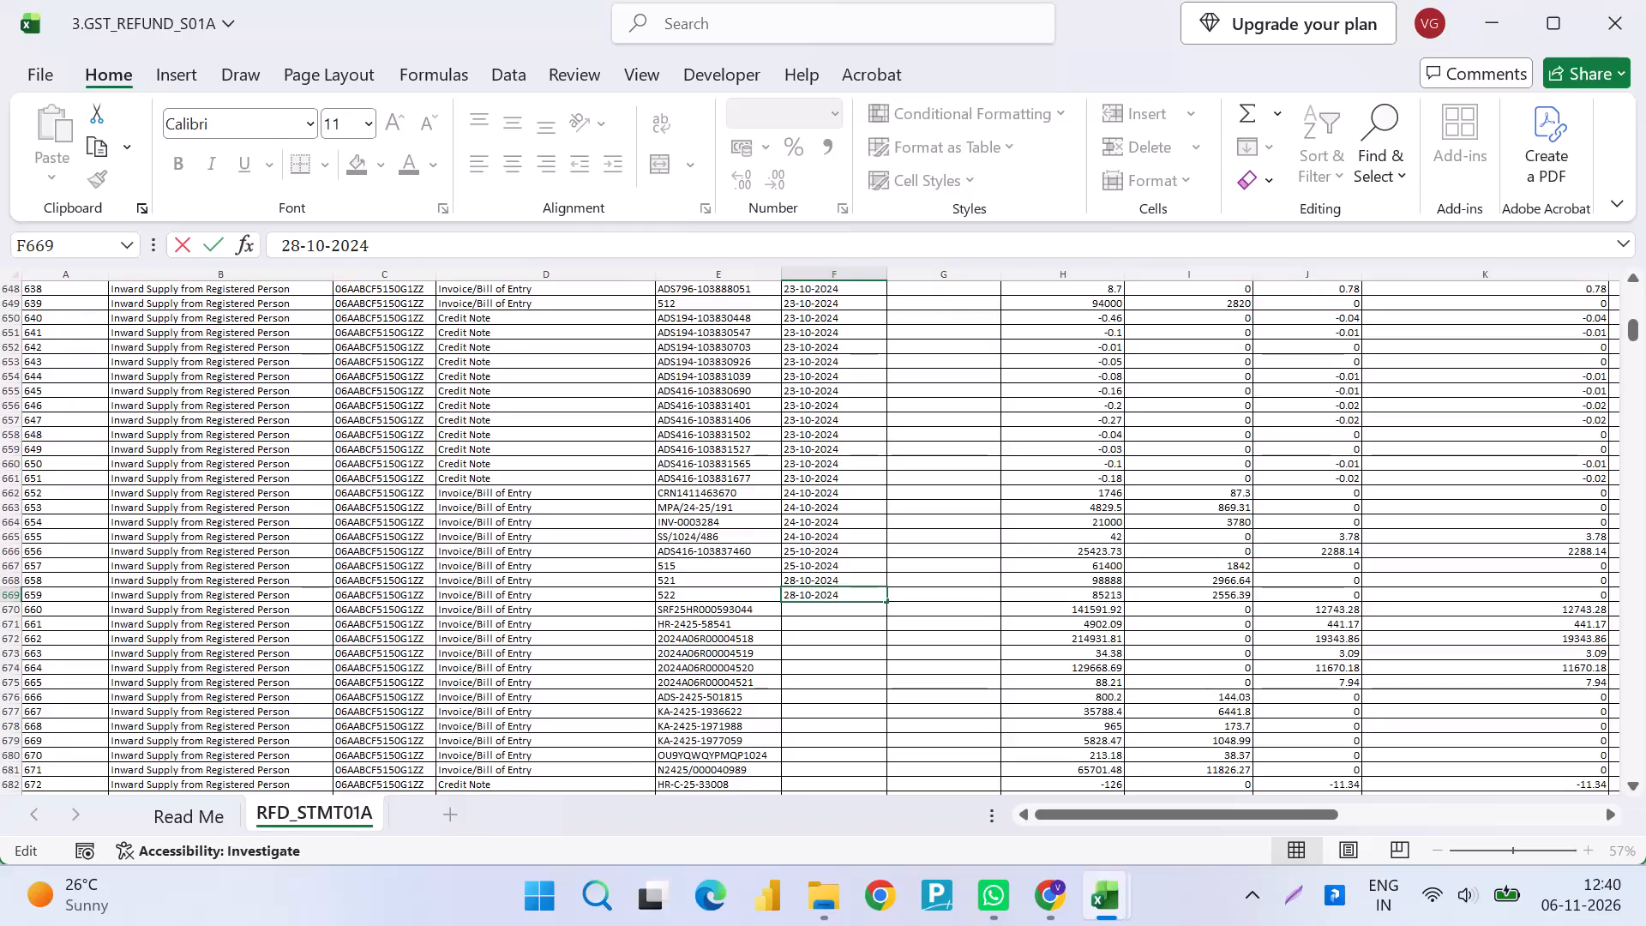
key("BackSpace")
key("9")
key("Return")
Fill the 29-10-2024 date down into F670 and F671 of the refund sheet.
key("ctrl+d")
key("Return")
key("ctrl+d")
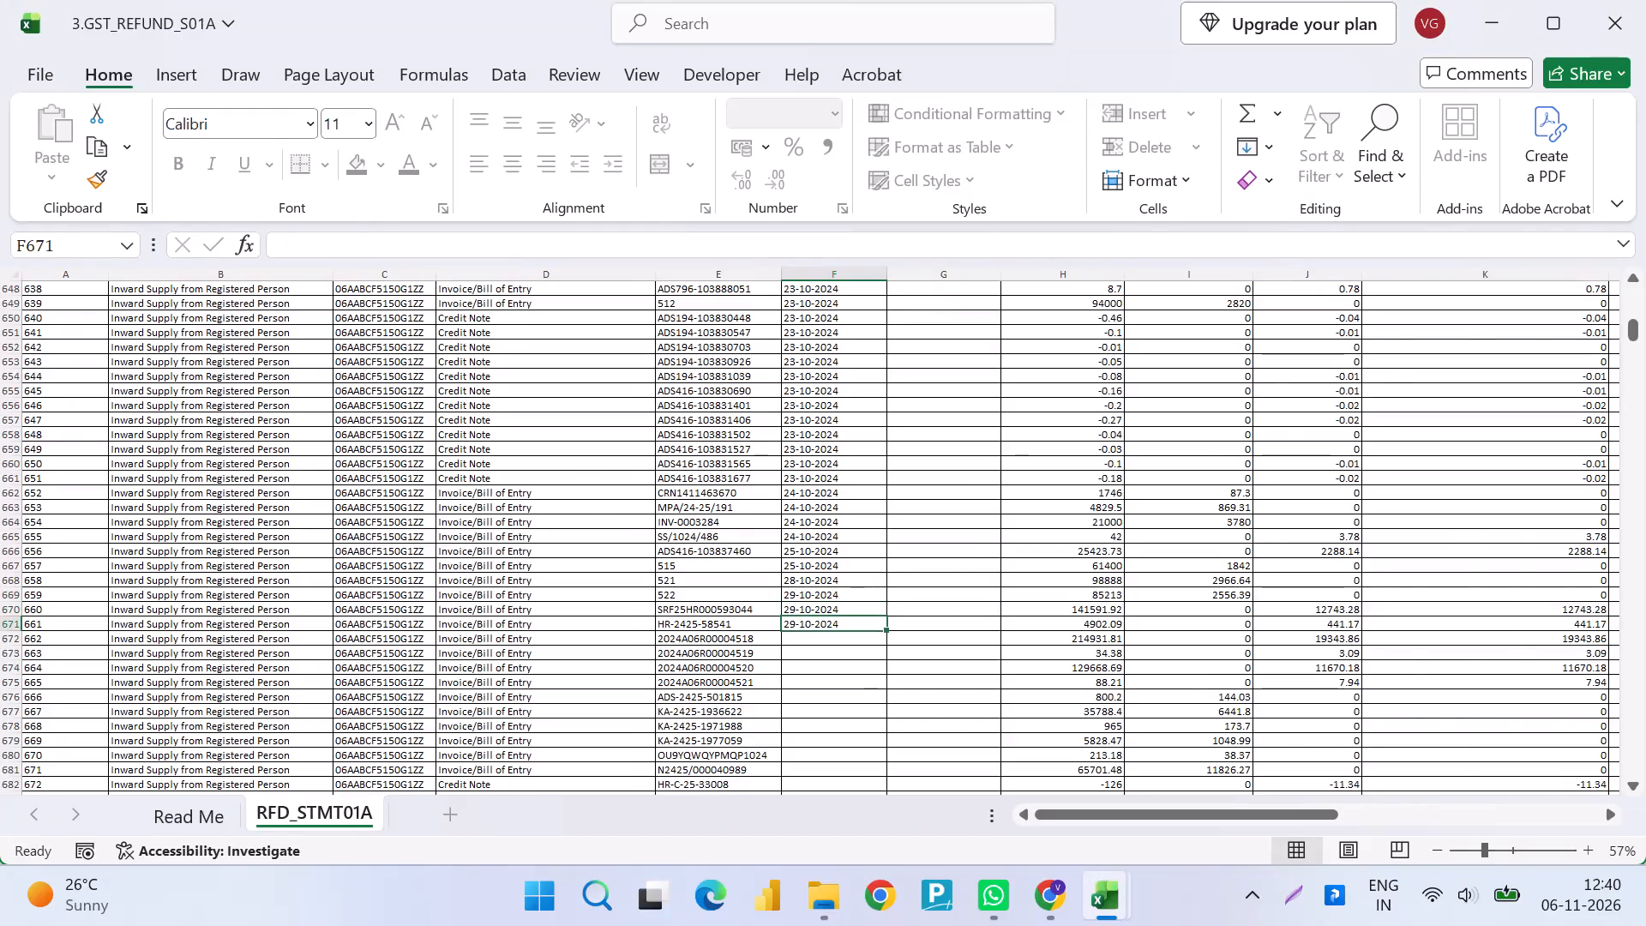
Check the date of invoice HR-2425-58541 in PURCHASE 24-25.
key("alt+Tab")
key("Down")
key("Down")
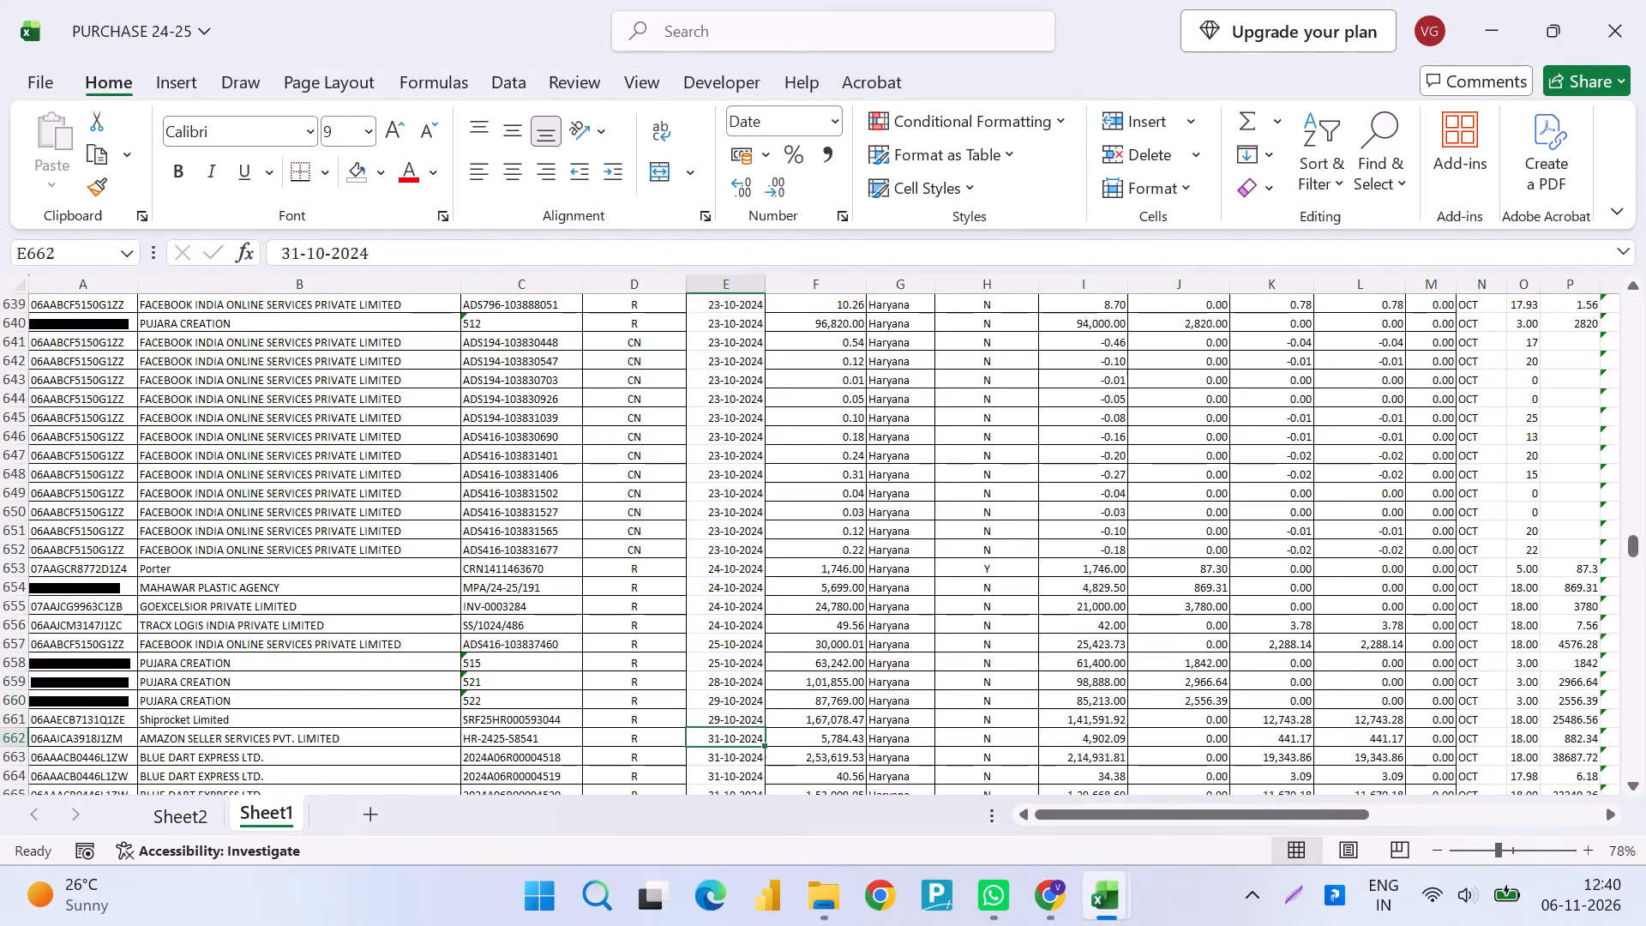
Check in PURCHASE 24-25 how far the rows dated 31-10-2024 extend from invoice HR-2425-58541.
key("alt+Tab")
key("alt+Tab")
key("shift+Down")
key("shift+Down")
key("shift+Down")
key("shift+Down")
key("shift+Down")
key("shift+Down")
key("shift+Down")
key("shift+Down")
key("shift+Down")
key("shift+Down")
key("shift+Down")
key("shift+Down")
key("shift+Down")
key("shift+Down")
key("shift+Down")
key("shift+Down")
key("shift+Down")
key("shift+Down")
key("shift+Down")
key("shift+Down")
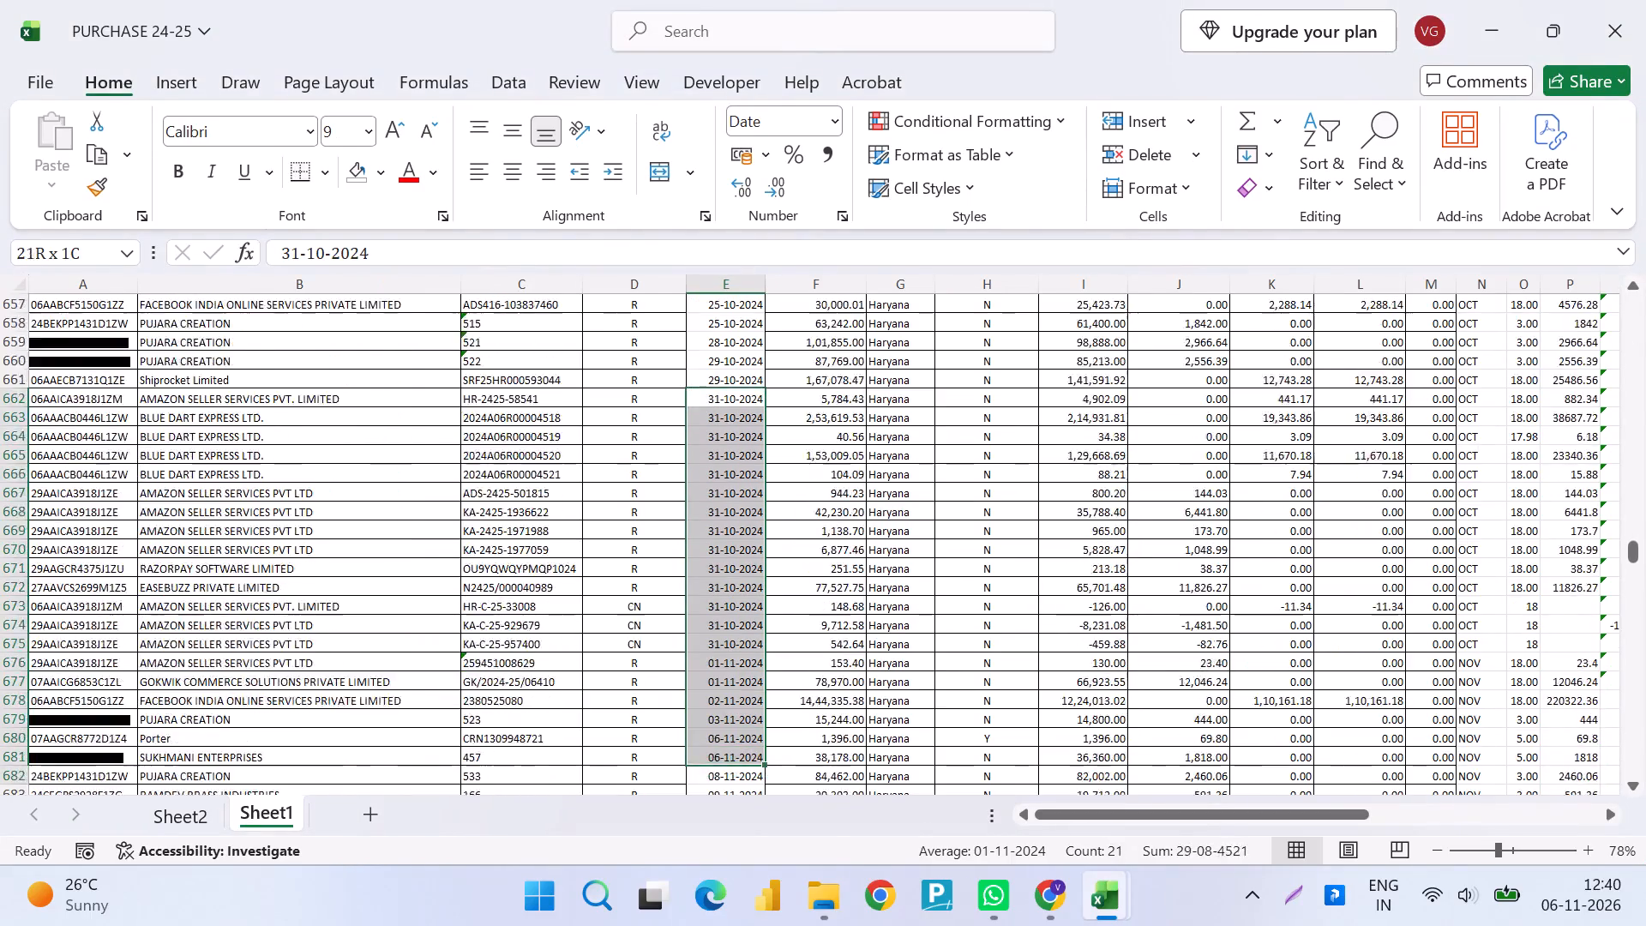
key("shift+Up")
key("shift+Up")
key("shift+Up")
key("shift+Up")
key("shift+Up")
key("shift+Up")
key("shift+Up")
key("shift+Up")
key("shift+Up")
key("shift+Up")
key("shift+Up")
key("shift+Up")
key("shift+Up")
key("shift+Up")
key("shift+Up")
key("shift+Up")
key("shift+Up")
key("shift+Up")
key("shift+Up")
key("shift+Up")
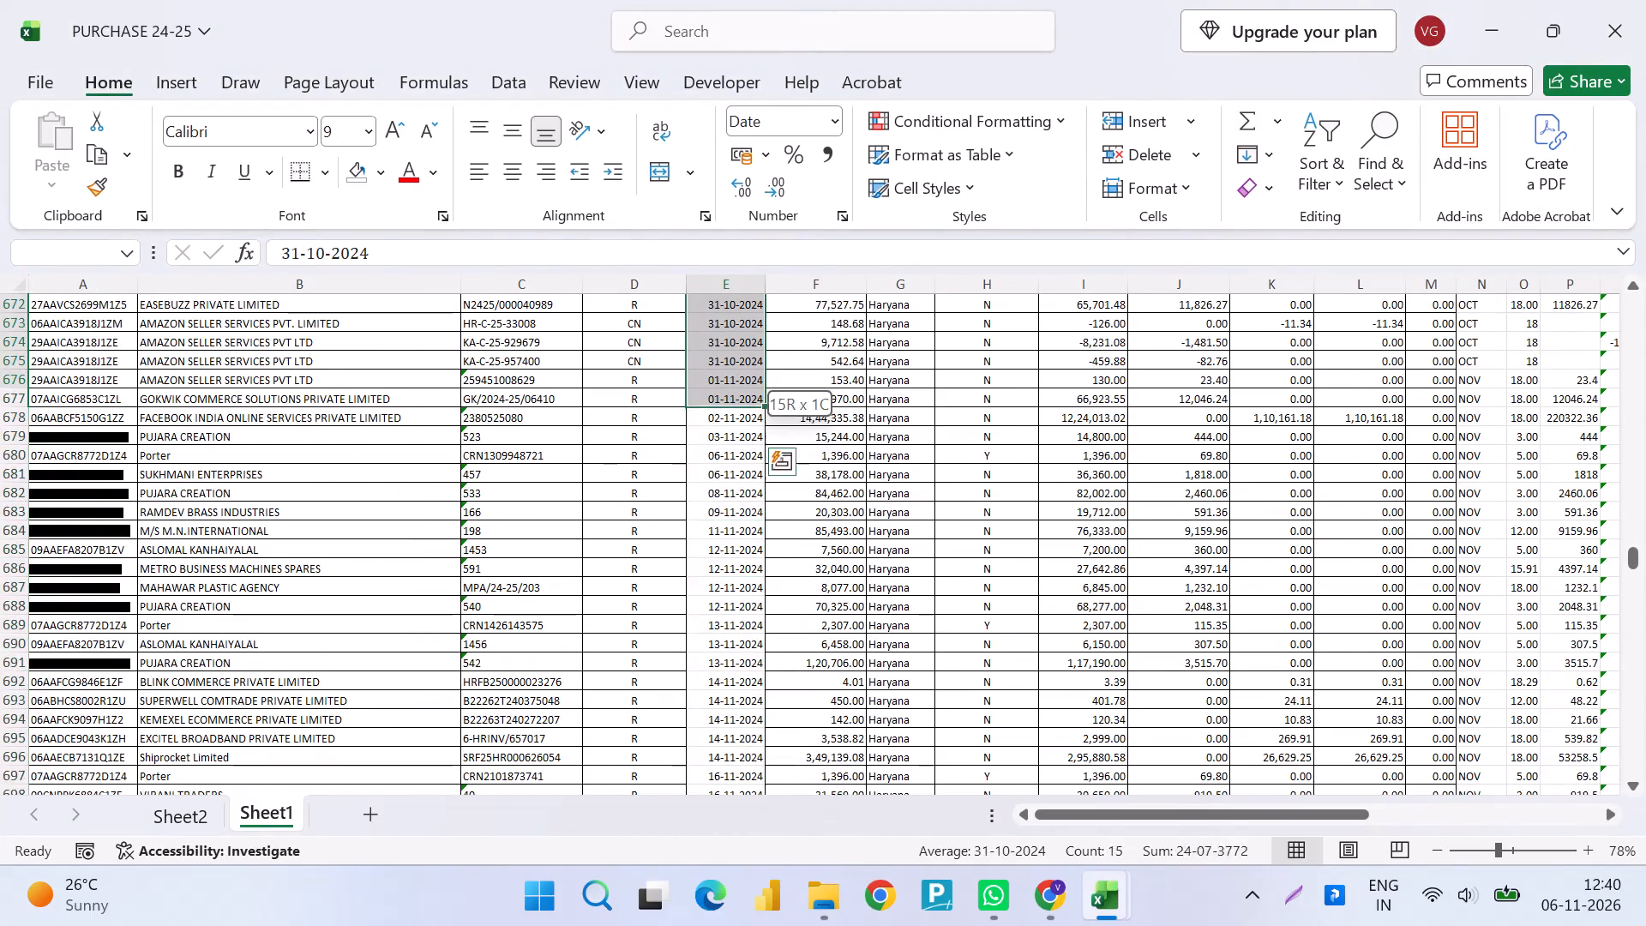
key("shift+Up")
key("shift+Up")
key("shift+Up")
key("shift+Down")
key("alt+Tab")
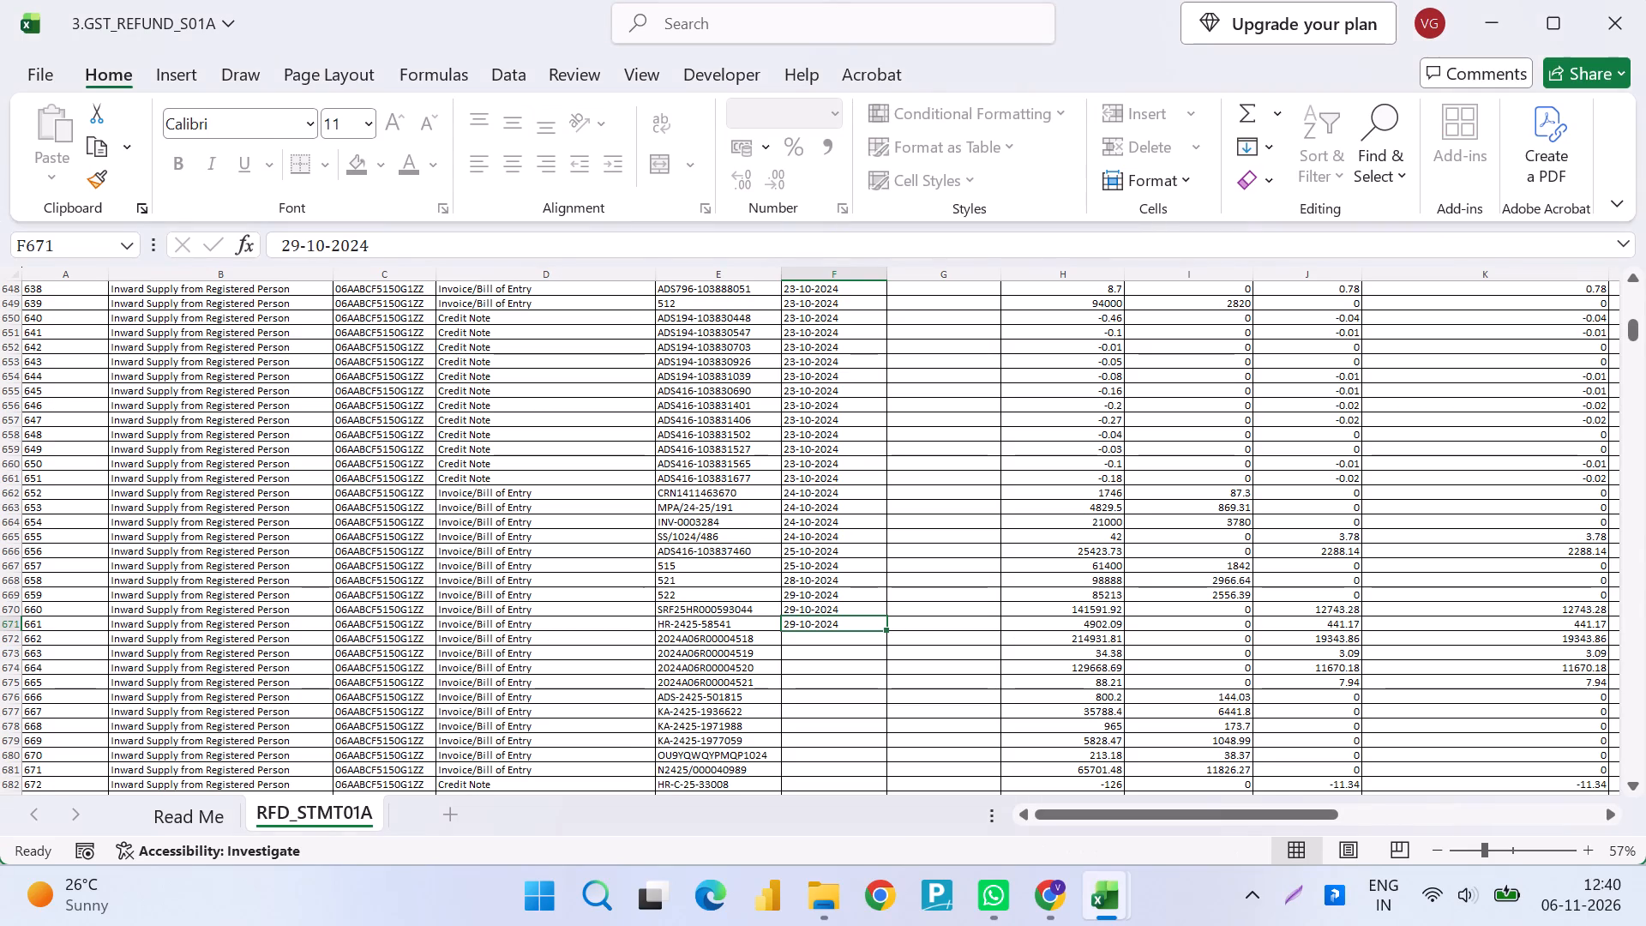
key("F2")
key("ctrl+Left")
key("ctrl+Left")
key("ctrl+Left")
key("ctrl+Left")
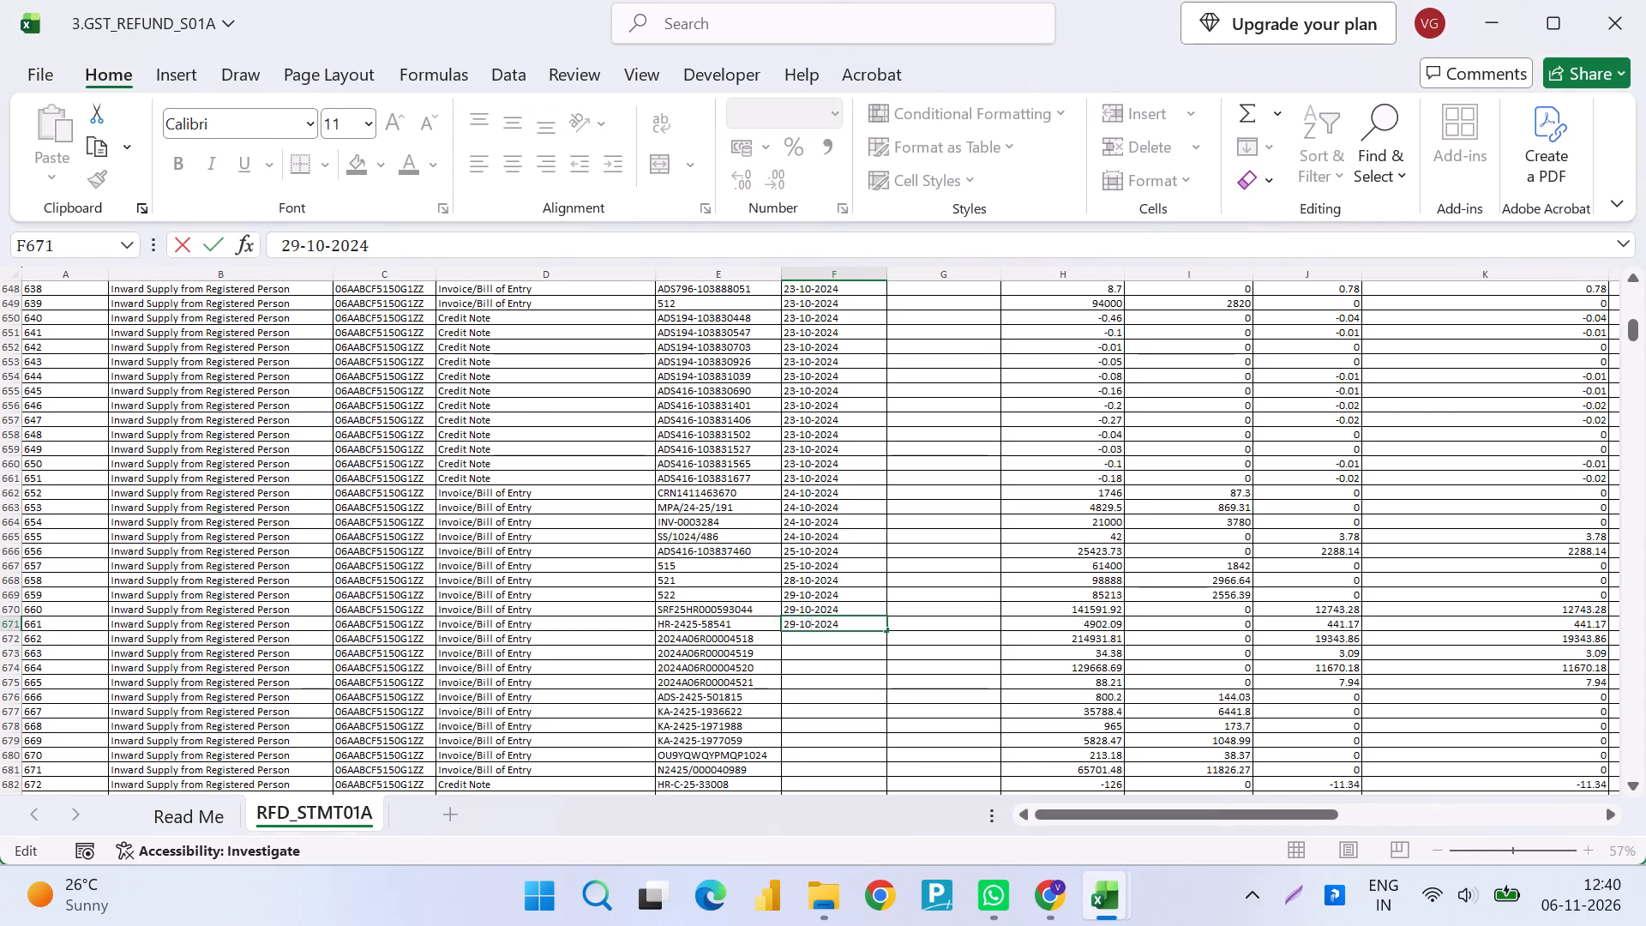
key("shift+Left")
key("shift+Left")
type("31")
key("Return")
key("Up")
Fill the 31-10-2024 date down from F671 through F690, then narrow the selection to the rows ending at F684.
key("shift+Down")
key("shift+Up")
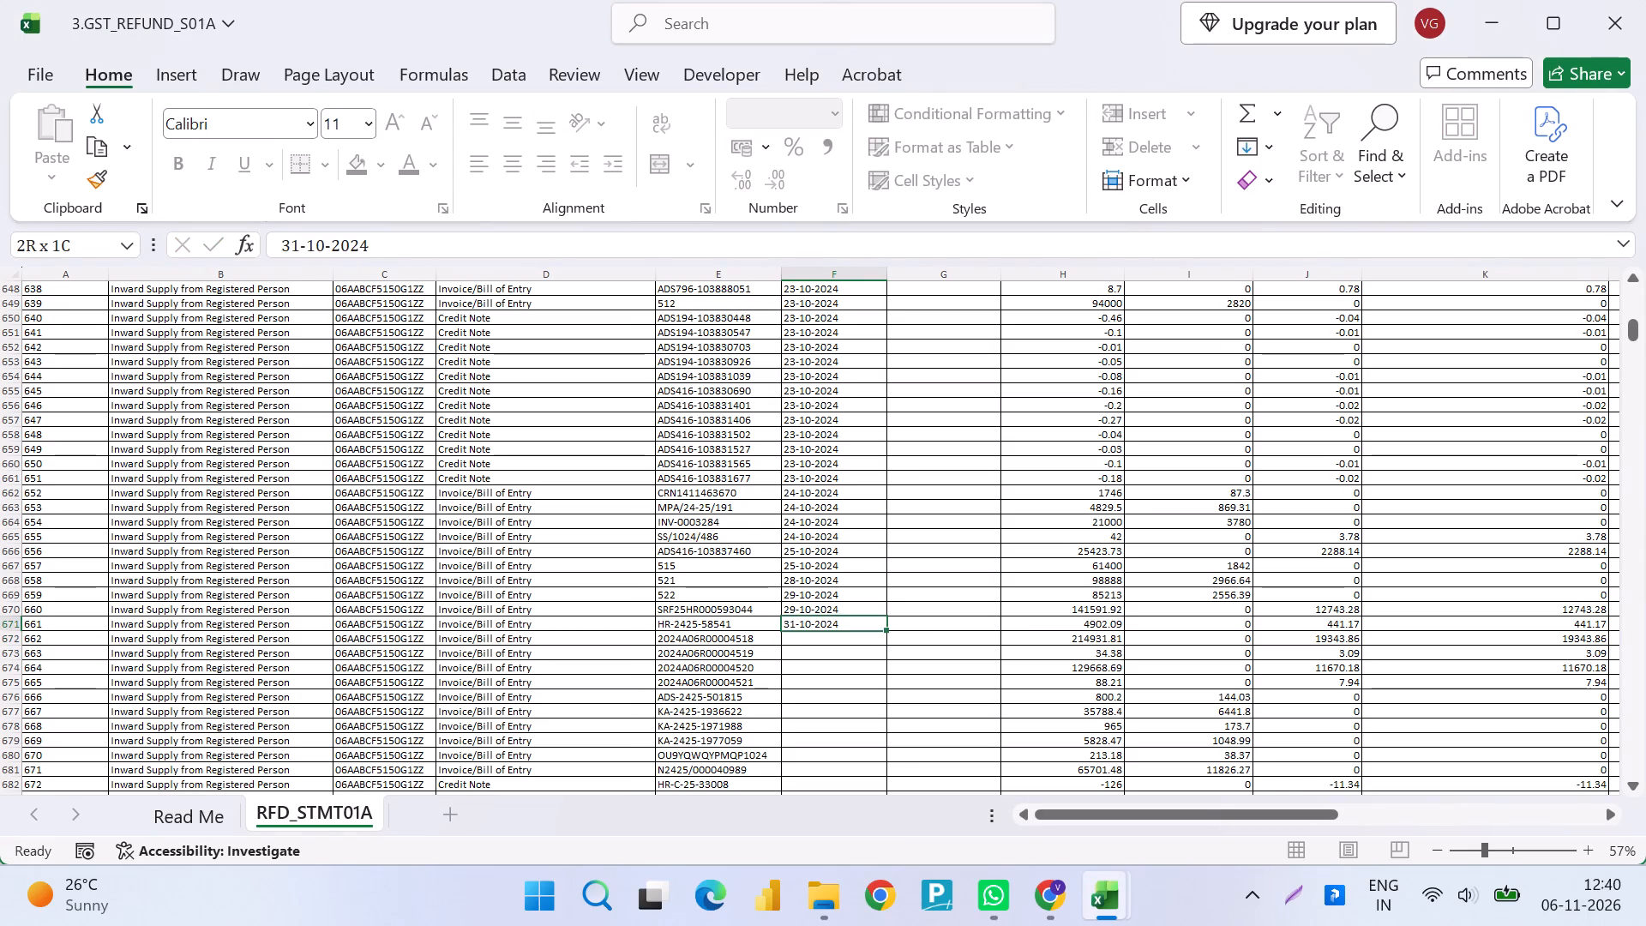
key("shift+Down")
key("shift+Down")
key("shift+Down")
key("shift+Down")
key("shift+Down")
key("shift+Down")
key("shift+Down")
key("shift+Down")
key("shift+Down")
key("shift+Down")
key("shift+Down")
key("shift+Down")
key("shift+Down")
key("shift+Down")
key("shift+Down")
key("shift+Down")
key("shift+Down")
key("shift+Down")
key("shift+Down")
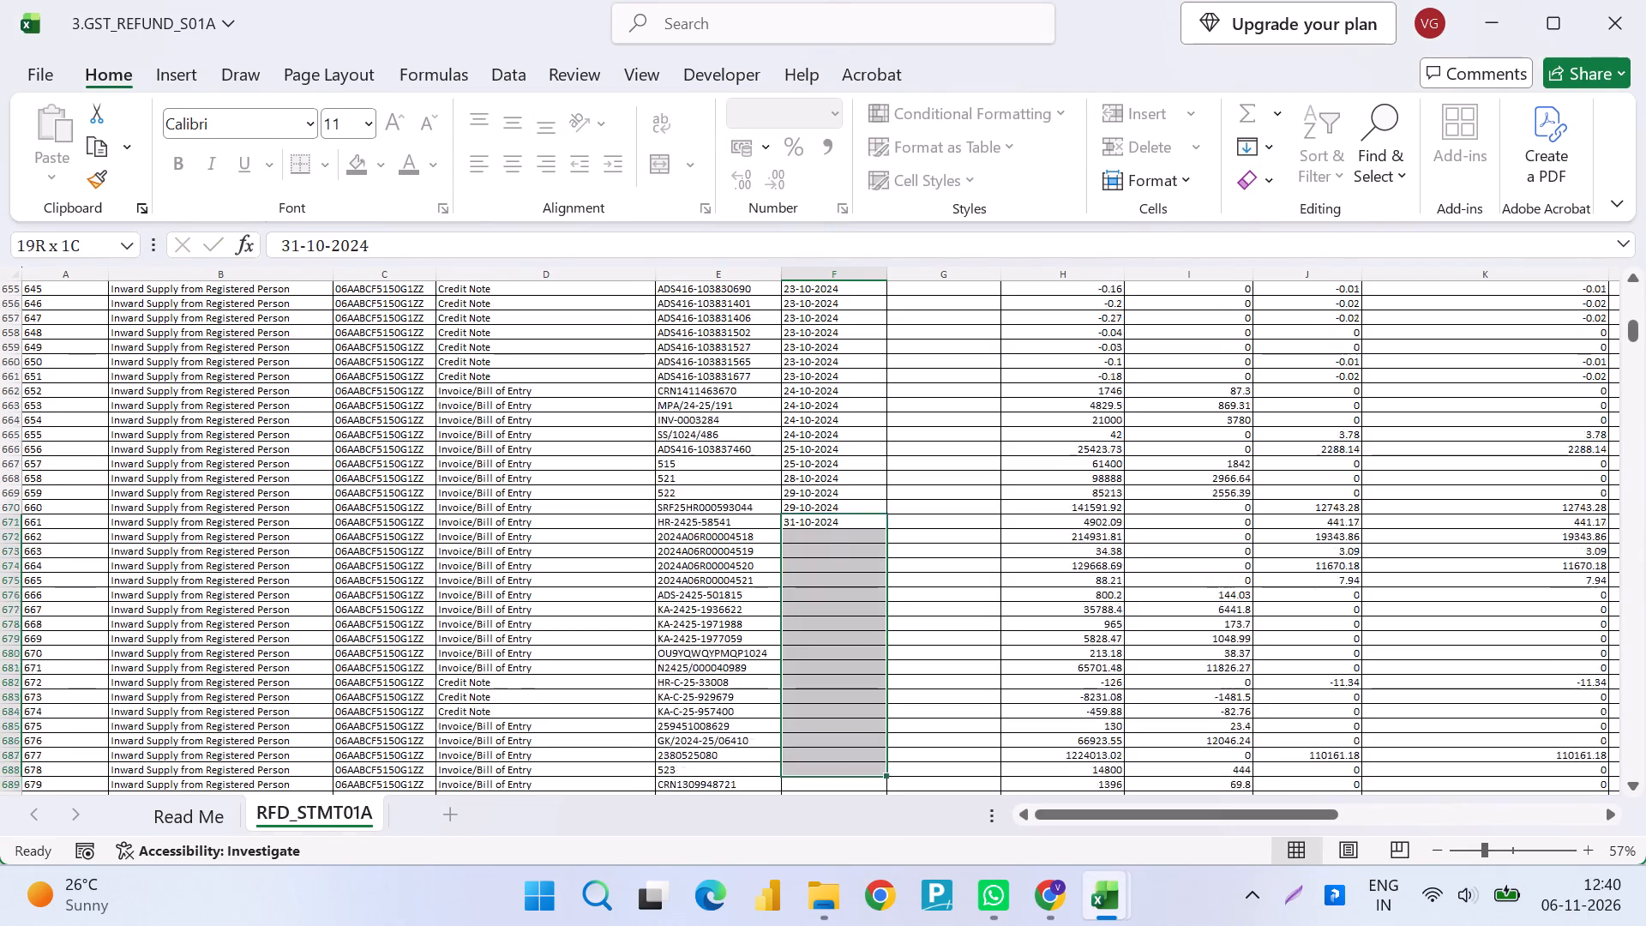
key("ctrl+d")
key("shift+Up")
key("shift+Up")
key("shift+Up")
key("shift+Up")
key("shift+Up")
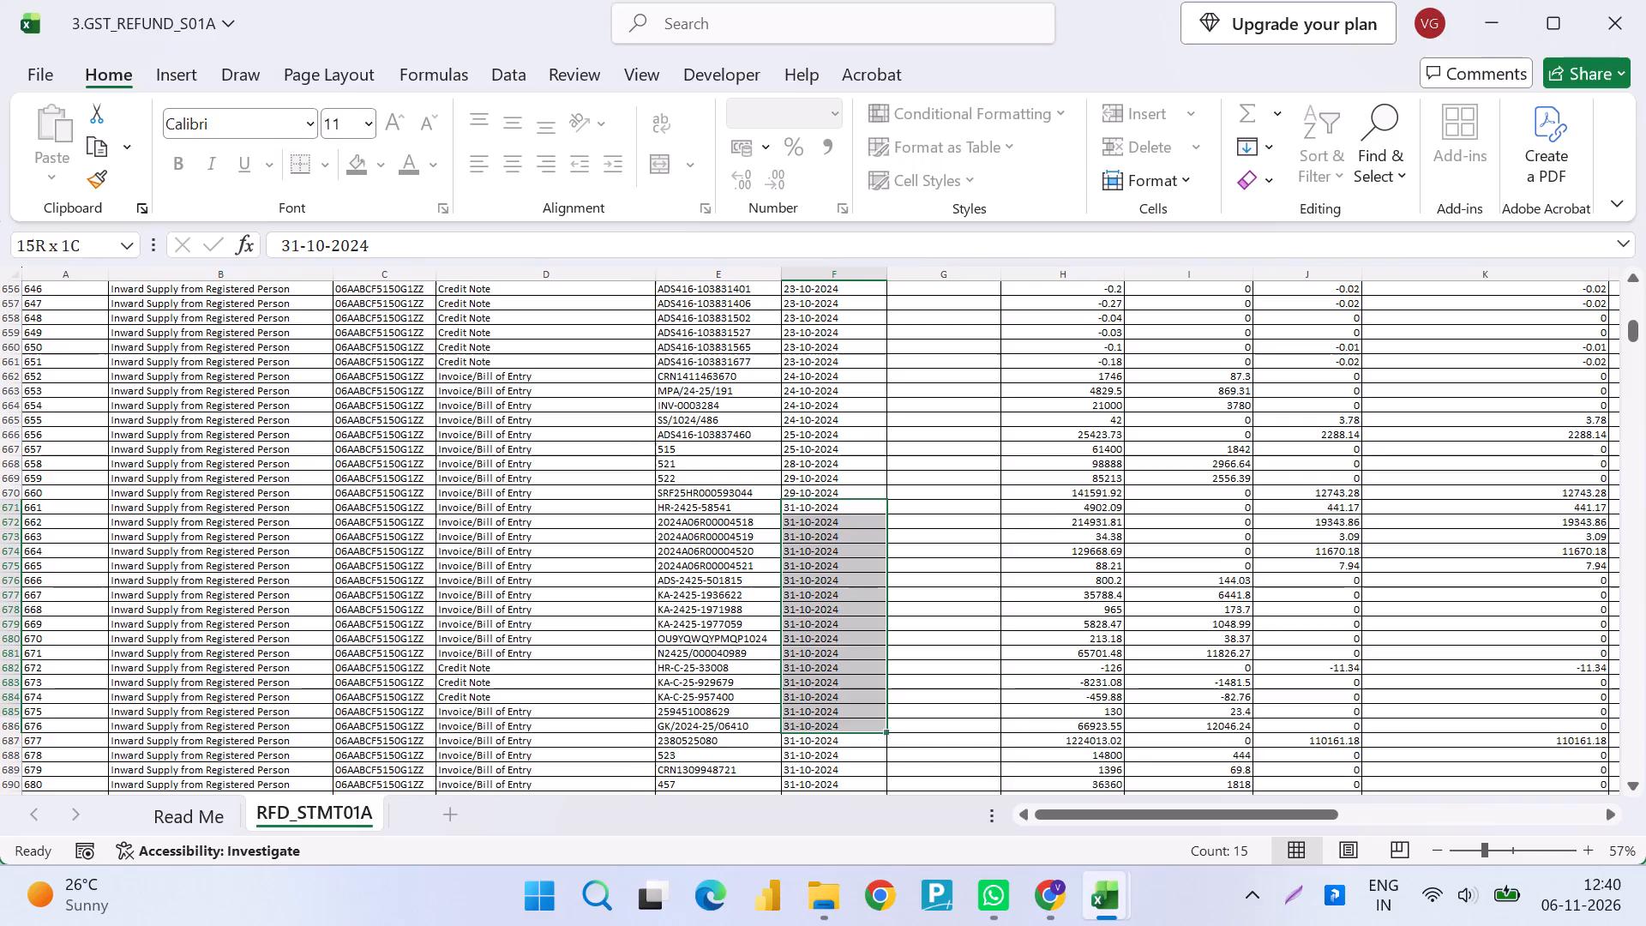
key("shift+Up")
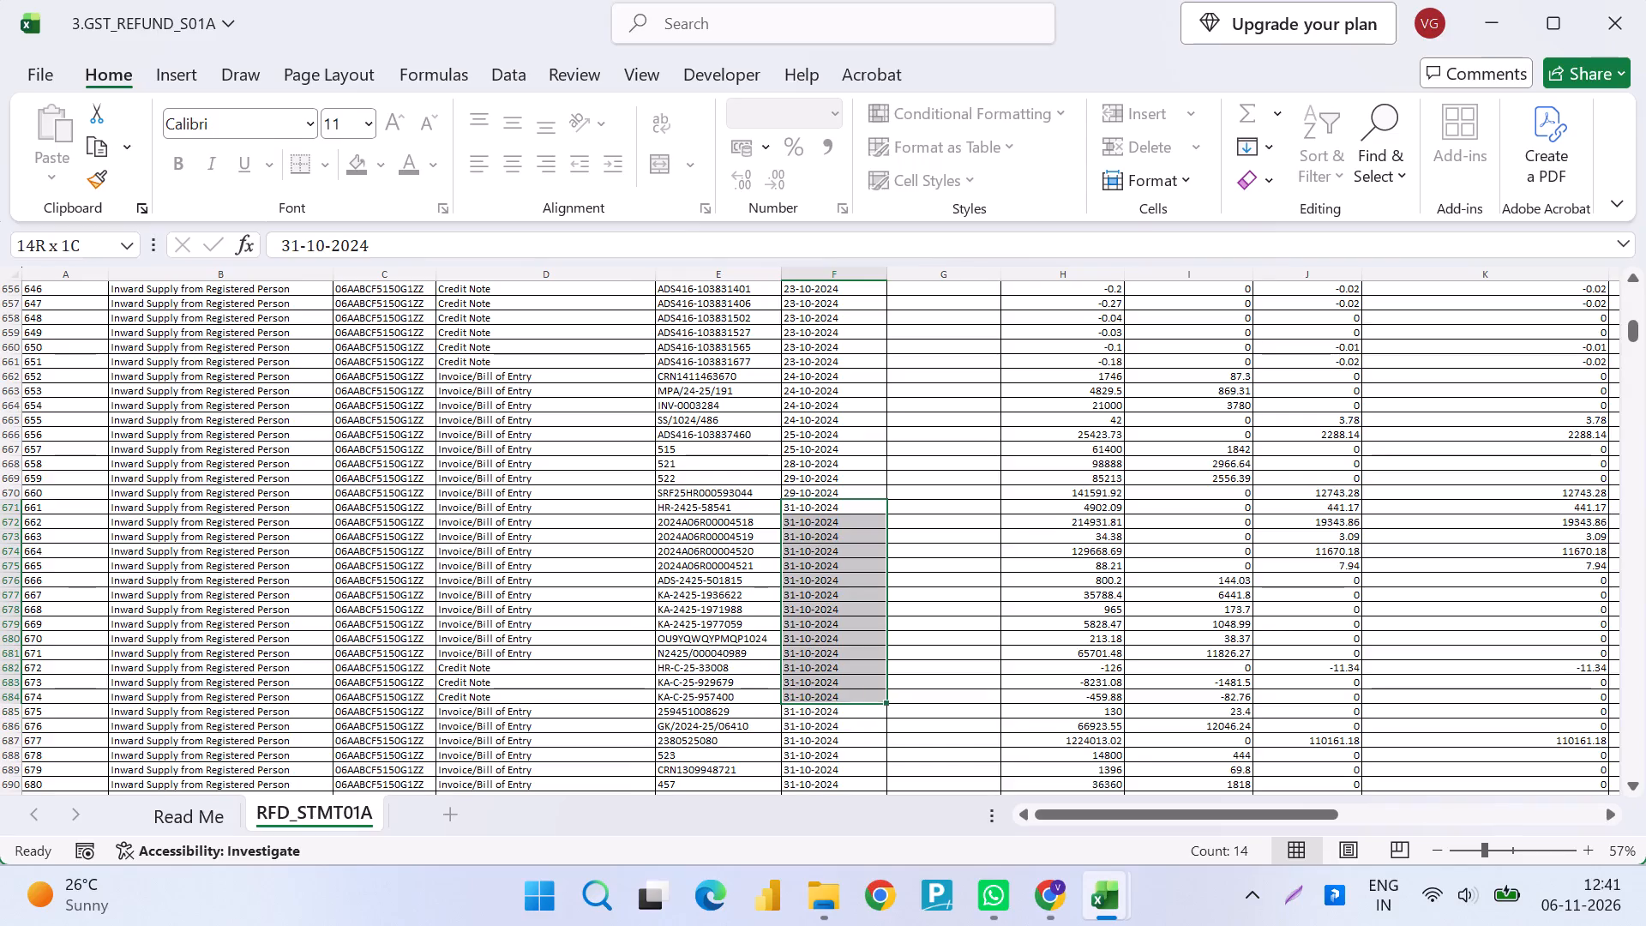
left_click(844, 712)
key("alt+Tab")
key("Down")
key("Down")
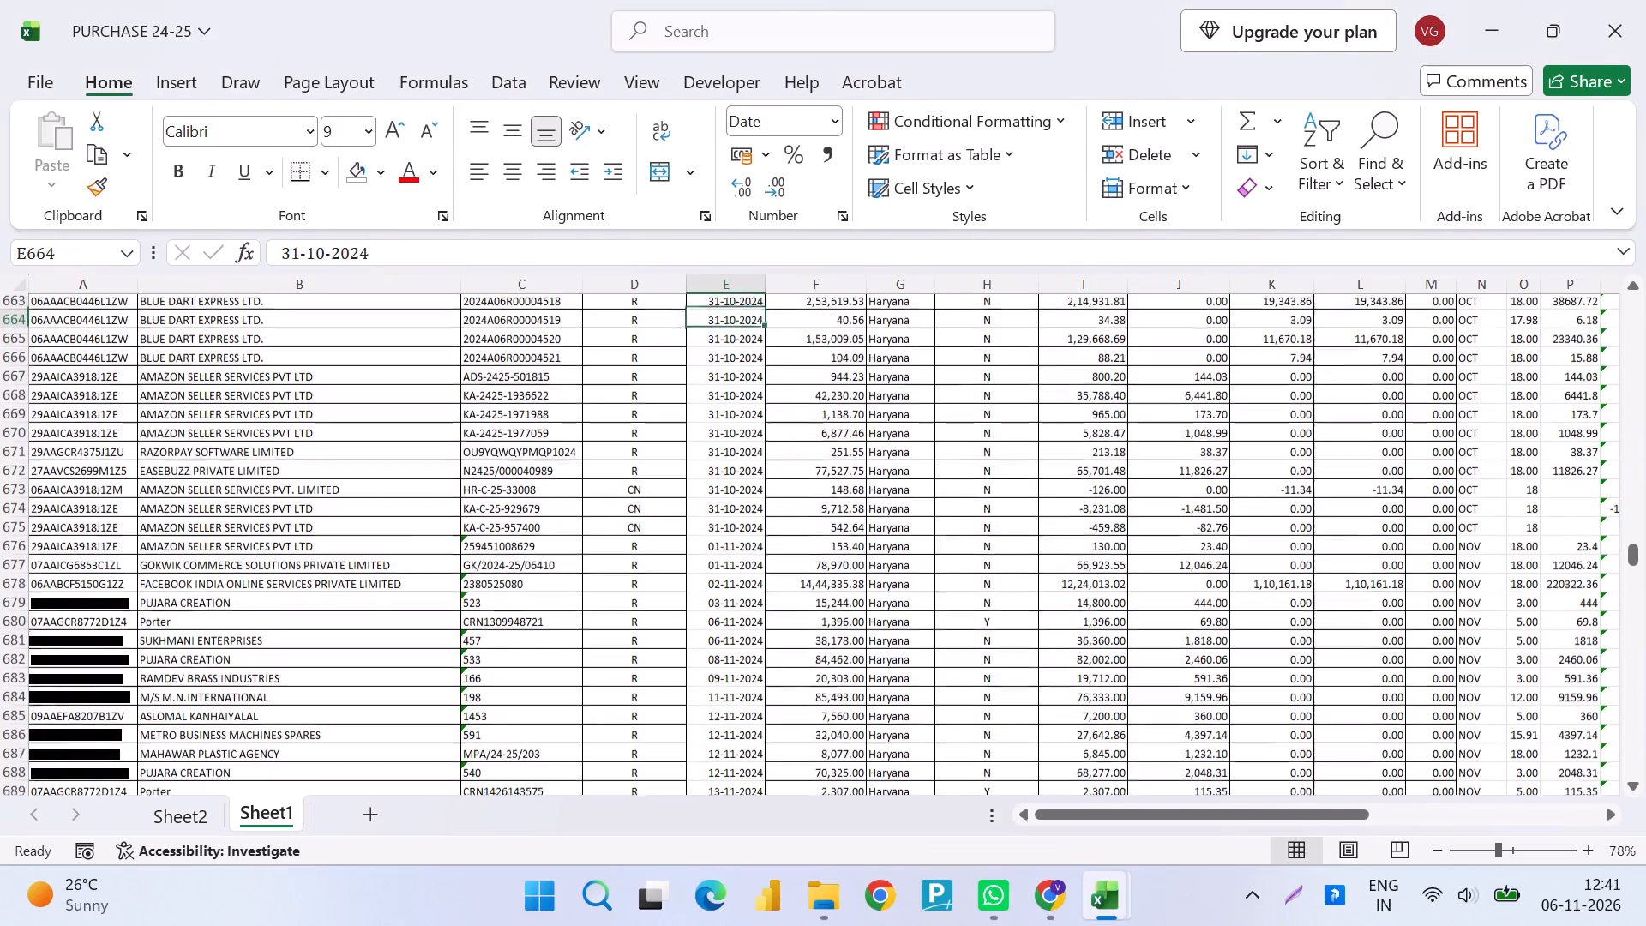
key("Down")
key("Down")
key("Down")
key("Down")
key("Down")
key("Down")
key("Down")
key("Down")
key("Down")
key("Down")
key("Down")
key("Down")
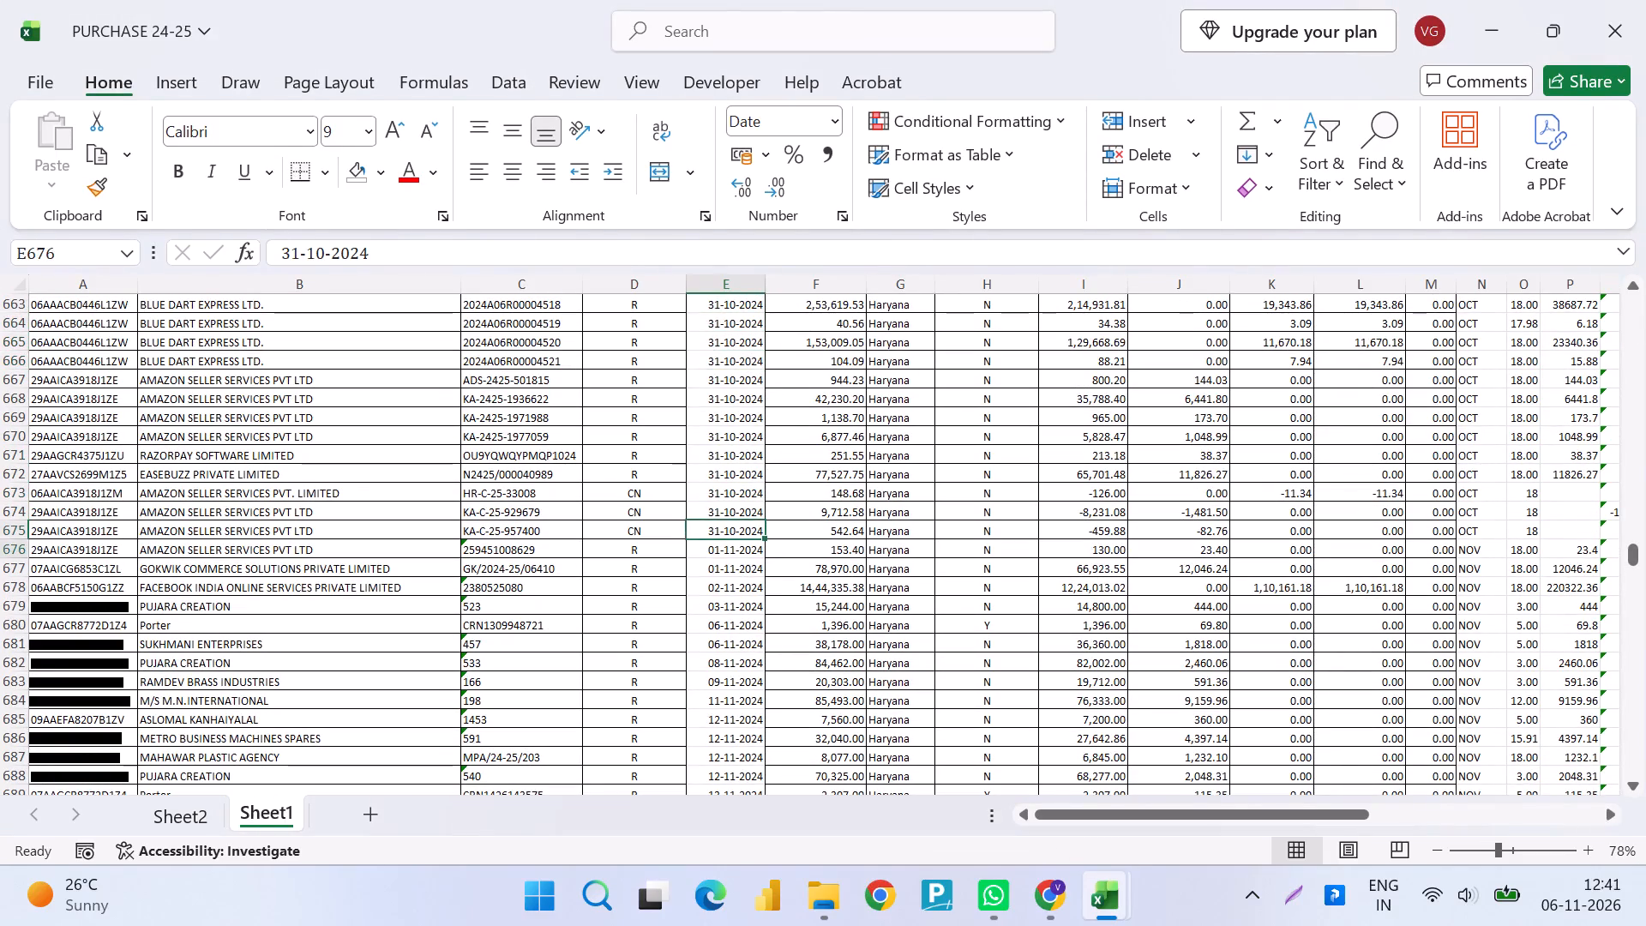
Change the date in F685 of the refund sheet to 01-11-2024.
key("alt+Tab")
key("F2")
key("ctrl+Left")
key("ctrl+Left")
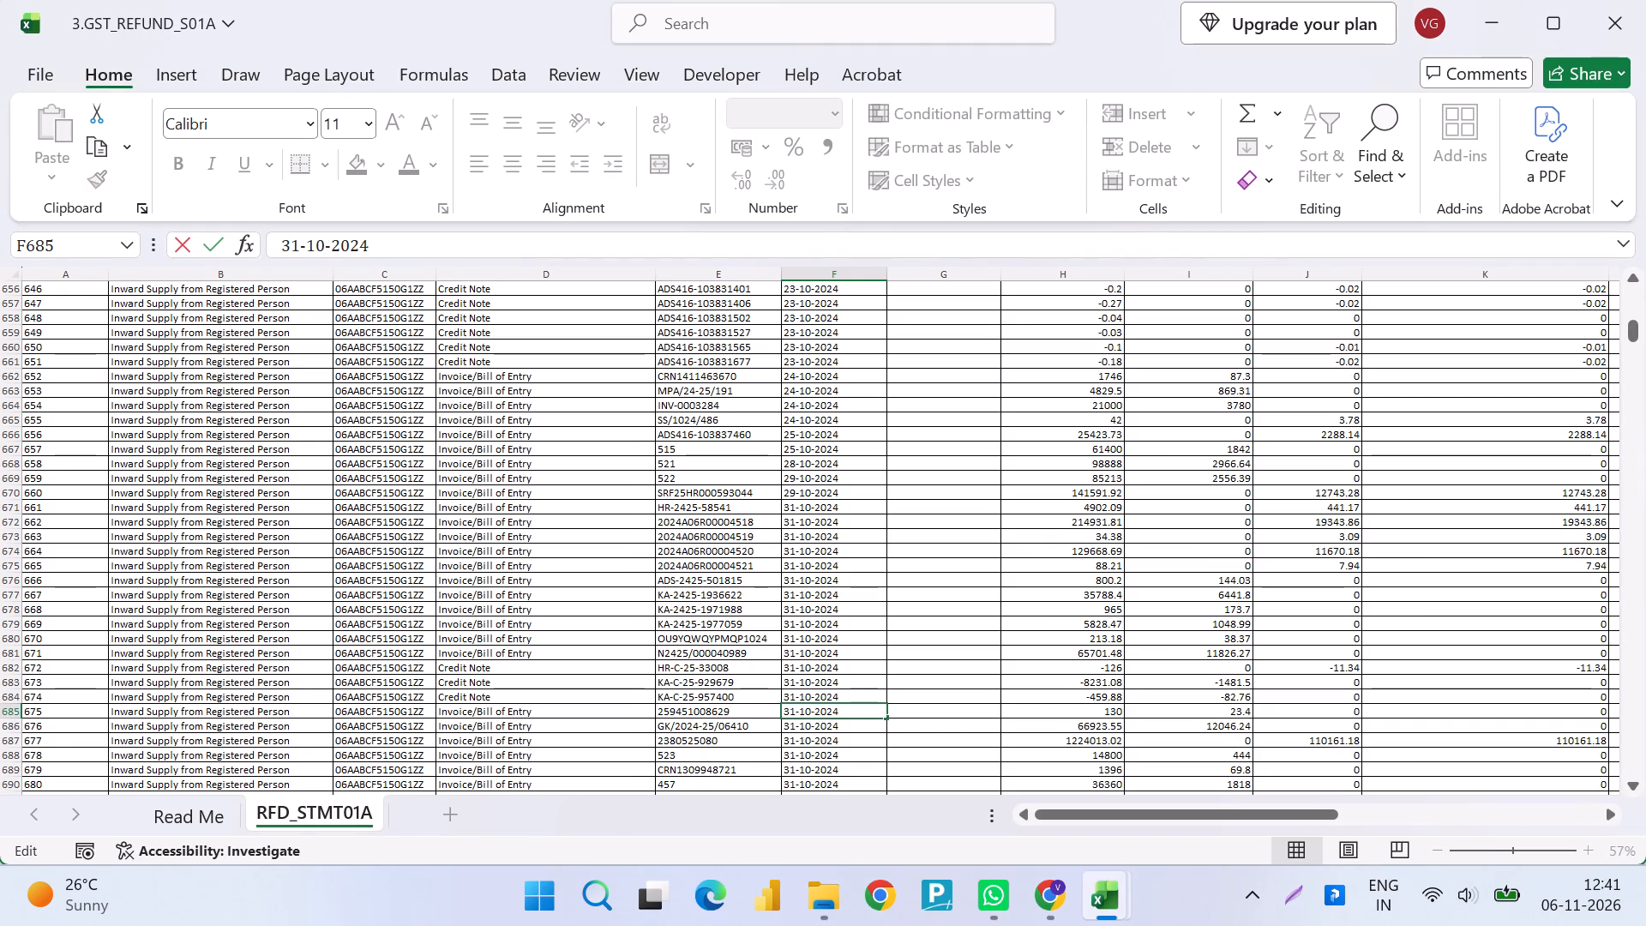
key("BackSpace")
key("1")
key("Left")
key("Left")
key("Left")
key("Left")
key("BackSpace")
key("0")
key("Return")
Check the extent of the 01-11-2024 rows in PURCHASE 24-25 and fill that date down into F686 of the refund sheet.
key("alt+Tab")
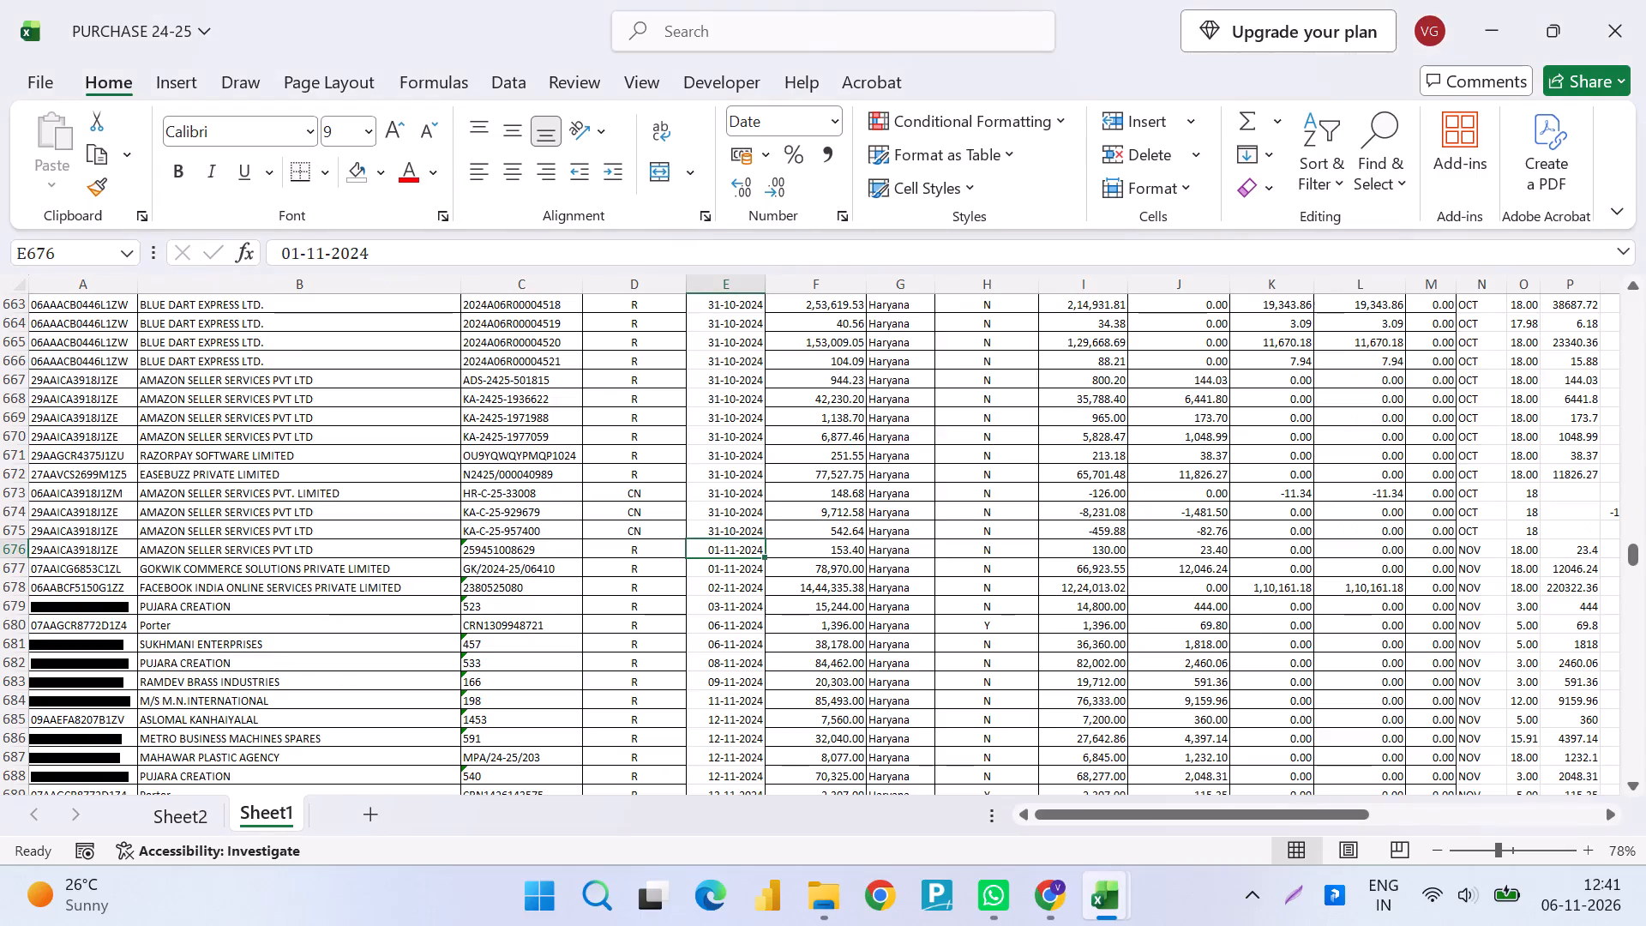
key("shift+Down")
key("alt+Tab")
key("ctrl+d")
key("Down")
key("alt+Tab")
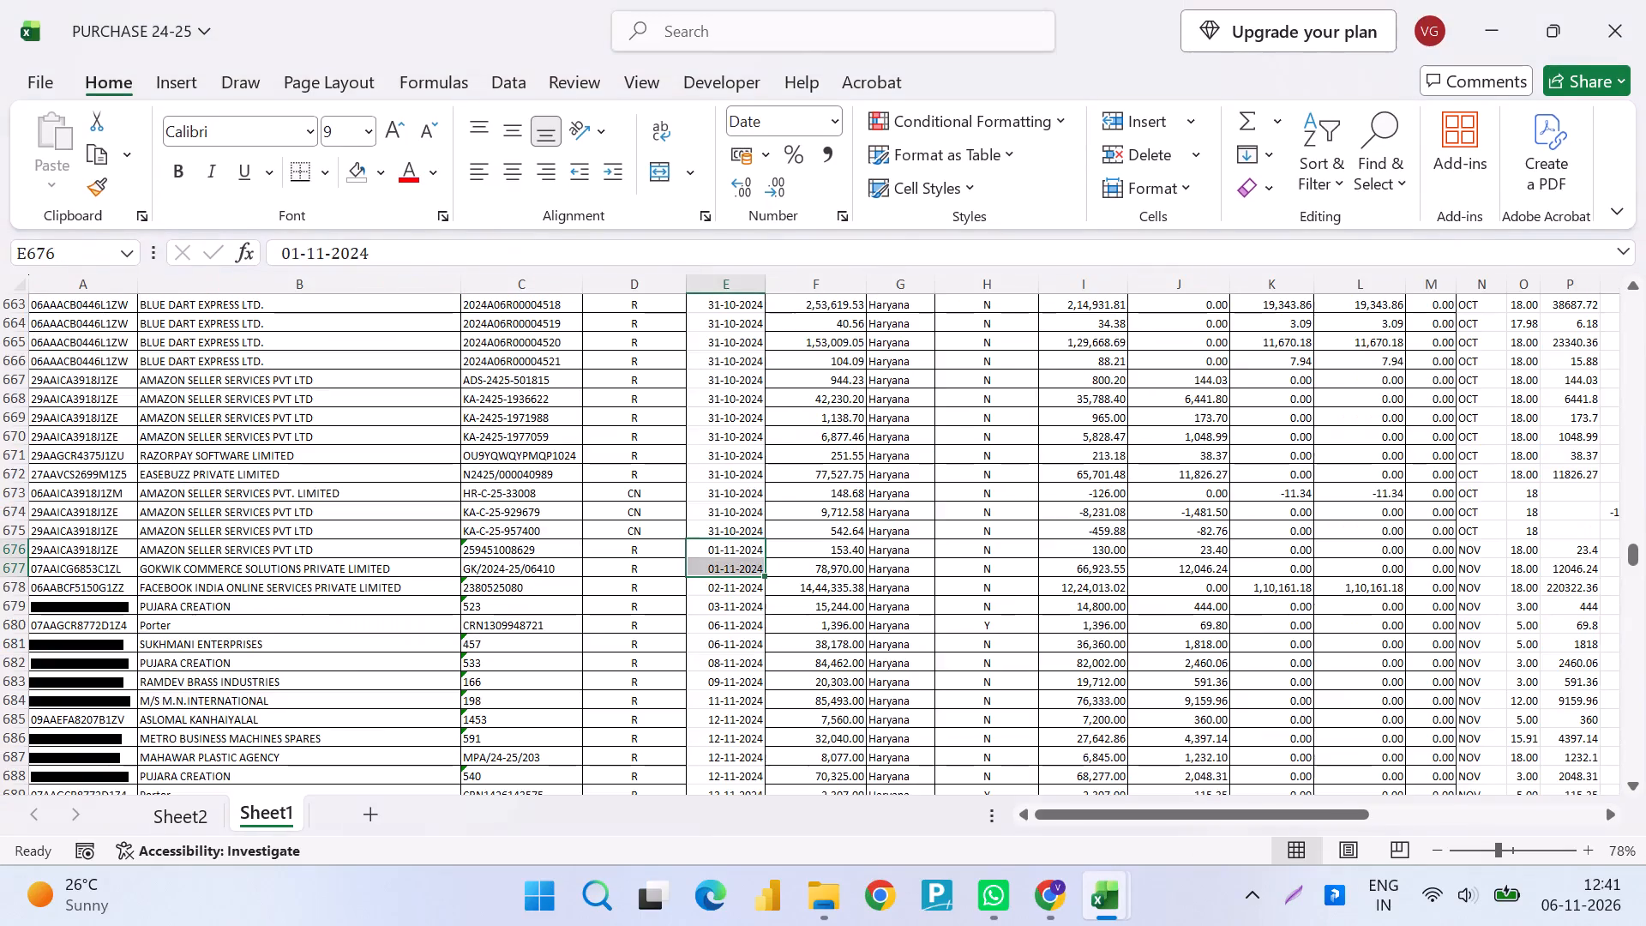
key("Down")
key("Down")
key("Down")
key("alt+Tab")
key("ctrl+d")
key("F2")
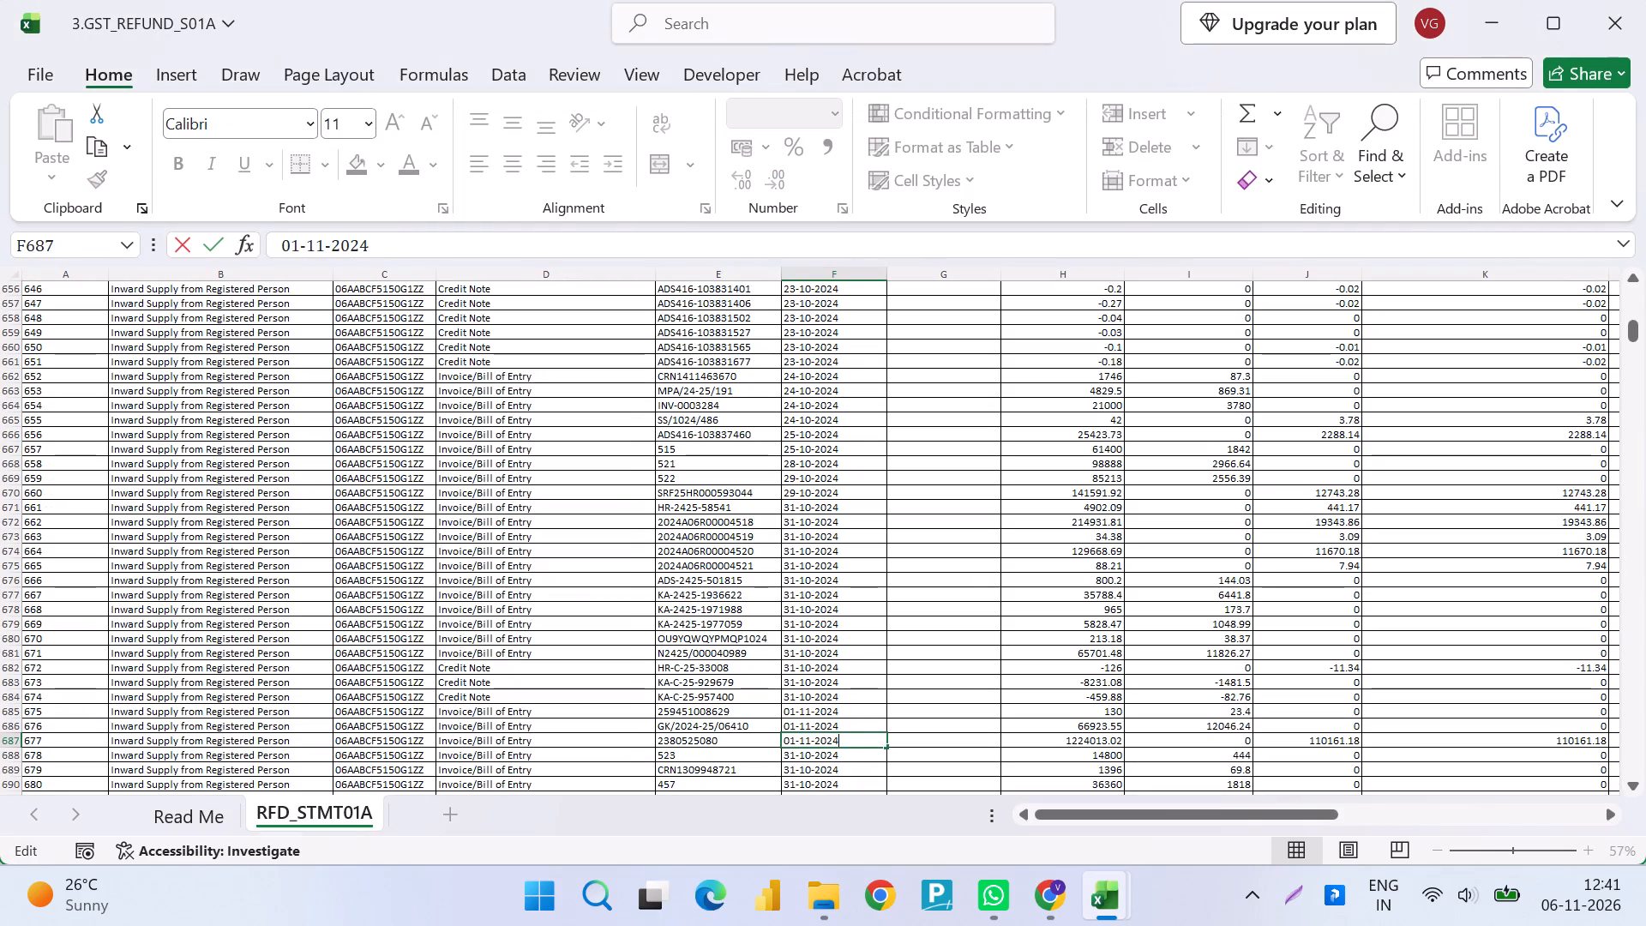
key("ctrl+Left")
key("ctrl+Left")
key("ctrl+Left")
key("ctrl+Left")
key("Left")
key("Delete")
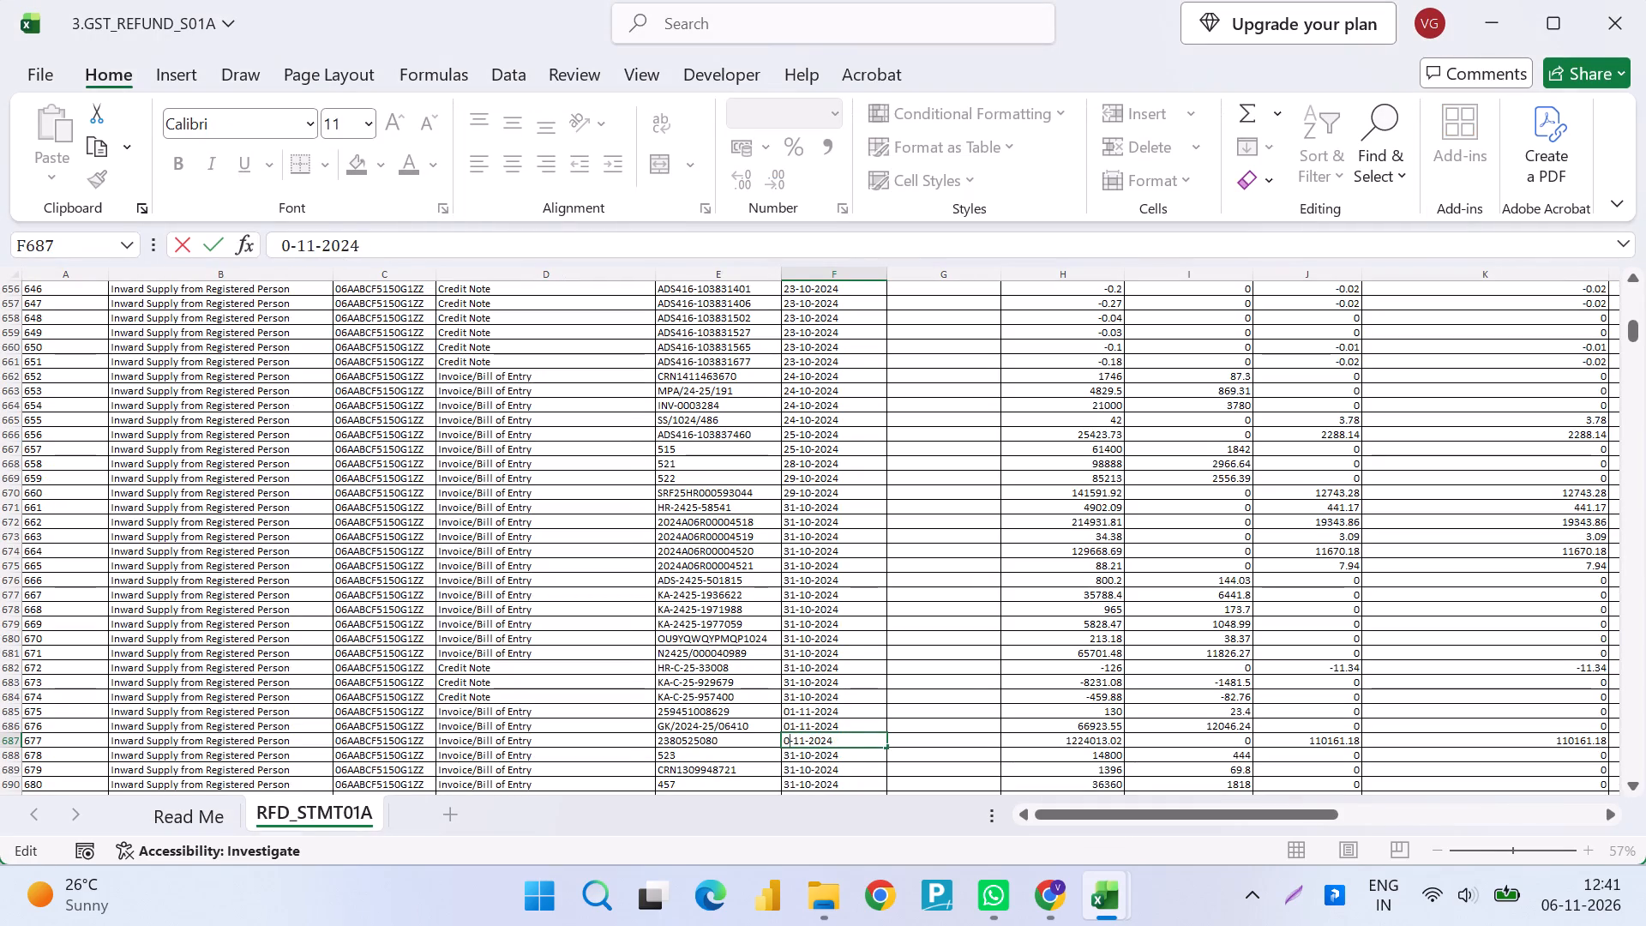
key("2")
key("Return")
Set the date of invoice 523 in F688 of the refund sheet to 03-11-2024.
key("ctrl+d")
key("F2")
key("ctrl+Left")
key("ctrl+Left")
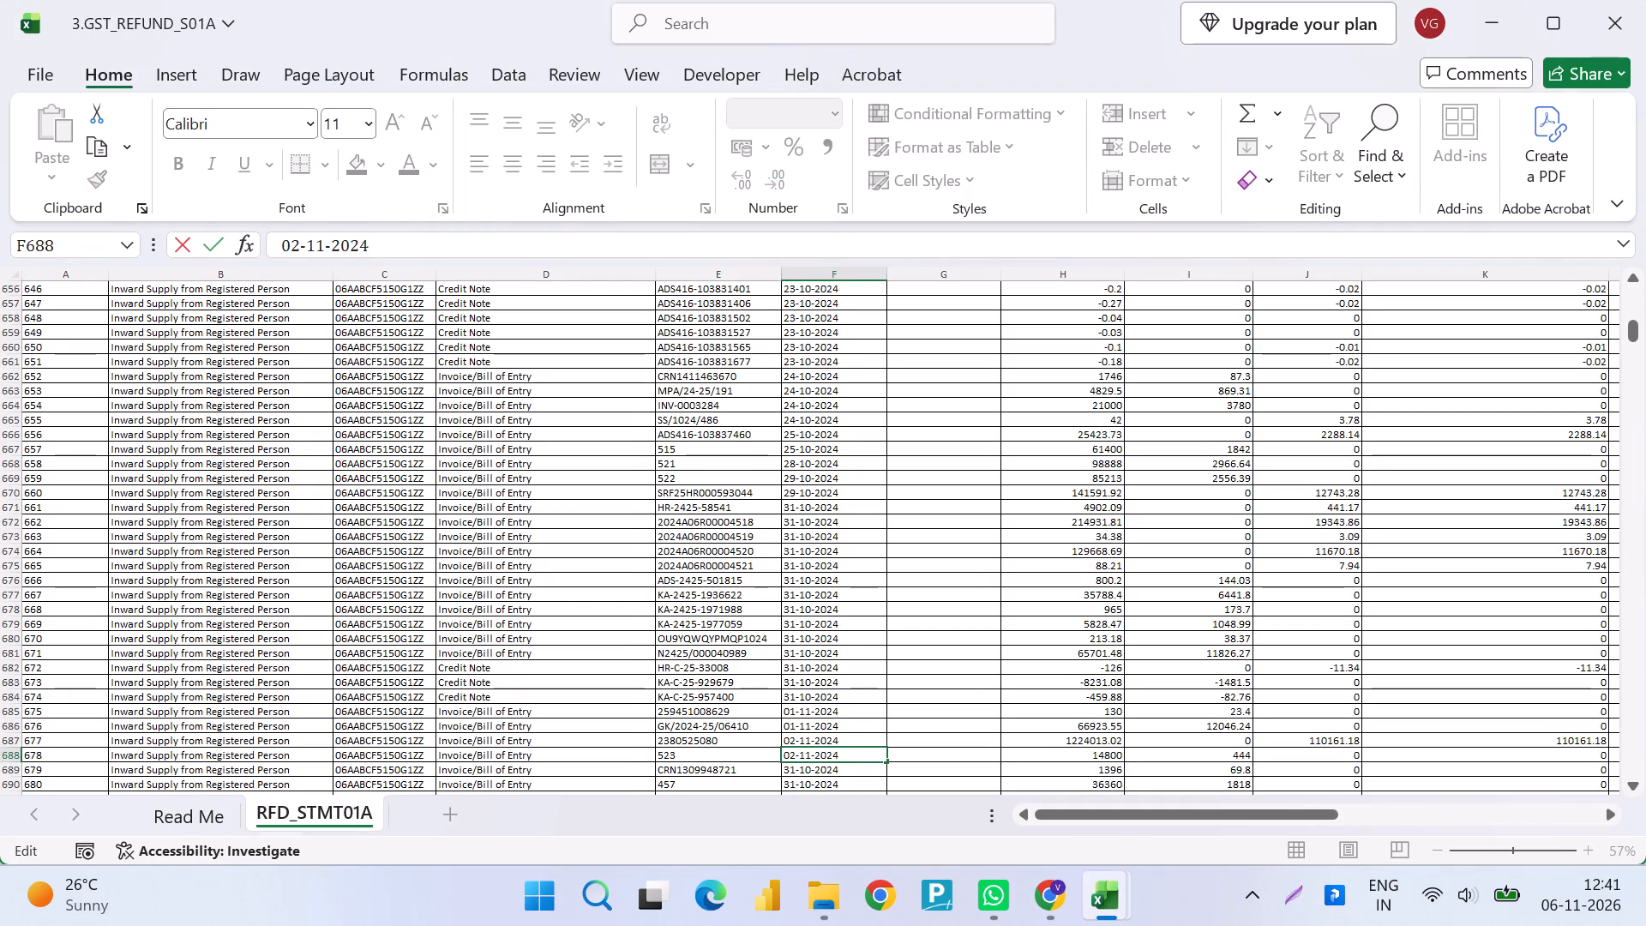
key("ctrl+Left")
key("ctrl+Left")
key("BackSpace")
key("3")
key("Return")
Check the rows dated 06-11-2024 in PURCHASE 24-25 and set F689 of the refund sheet to 06-11-2024.
key("alt+Tab")
key("Down")
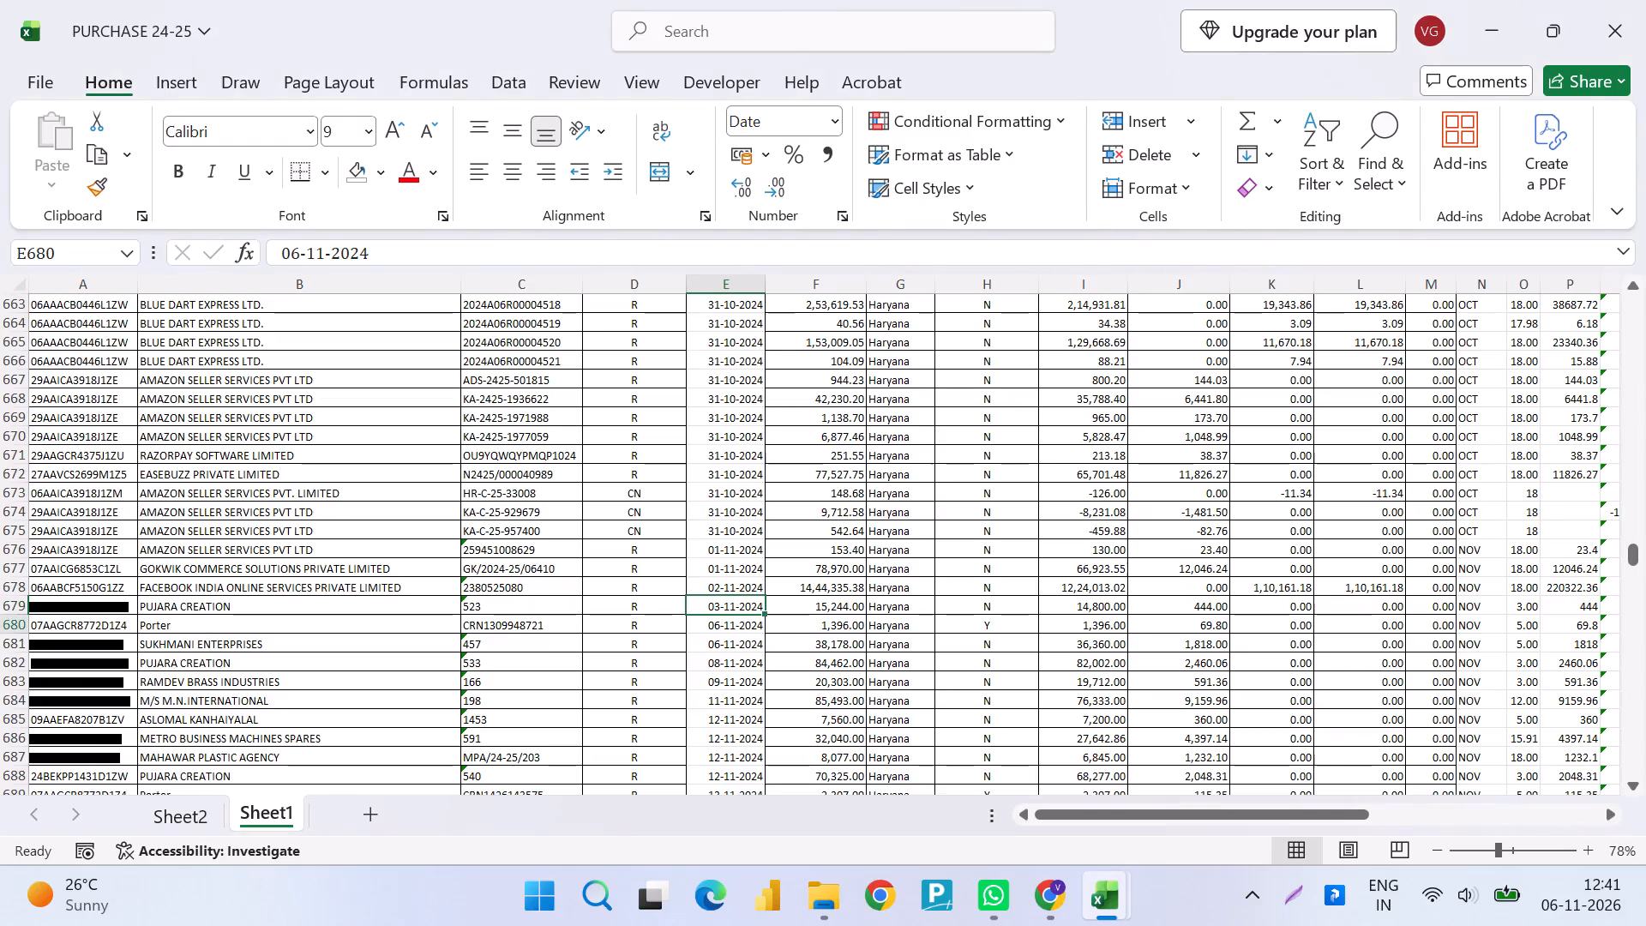
key("shift+Down")
key("shift+Down")
key("shift+Up")
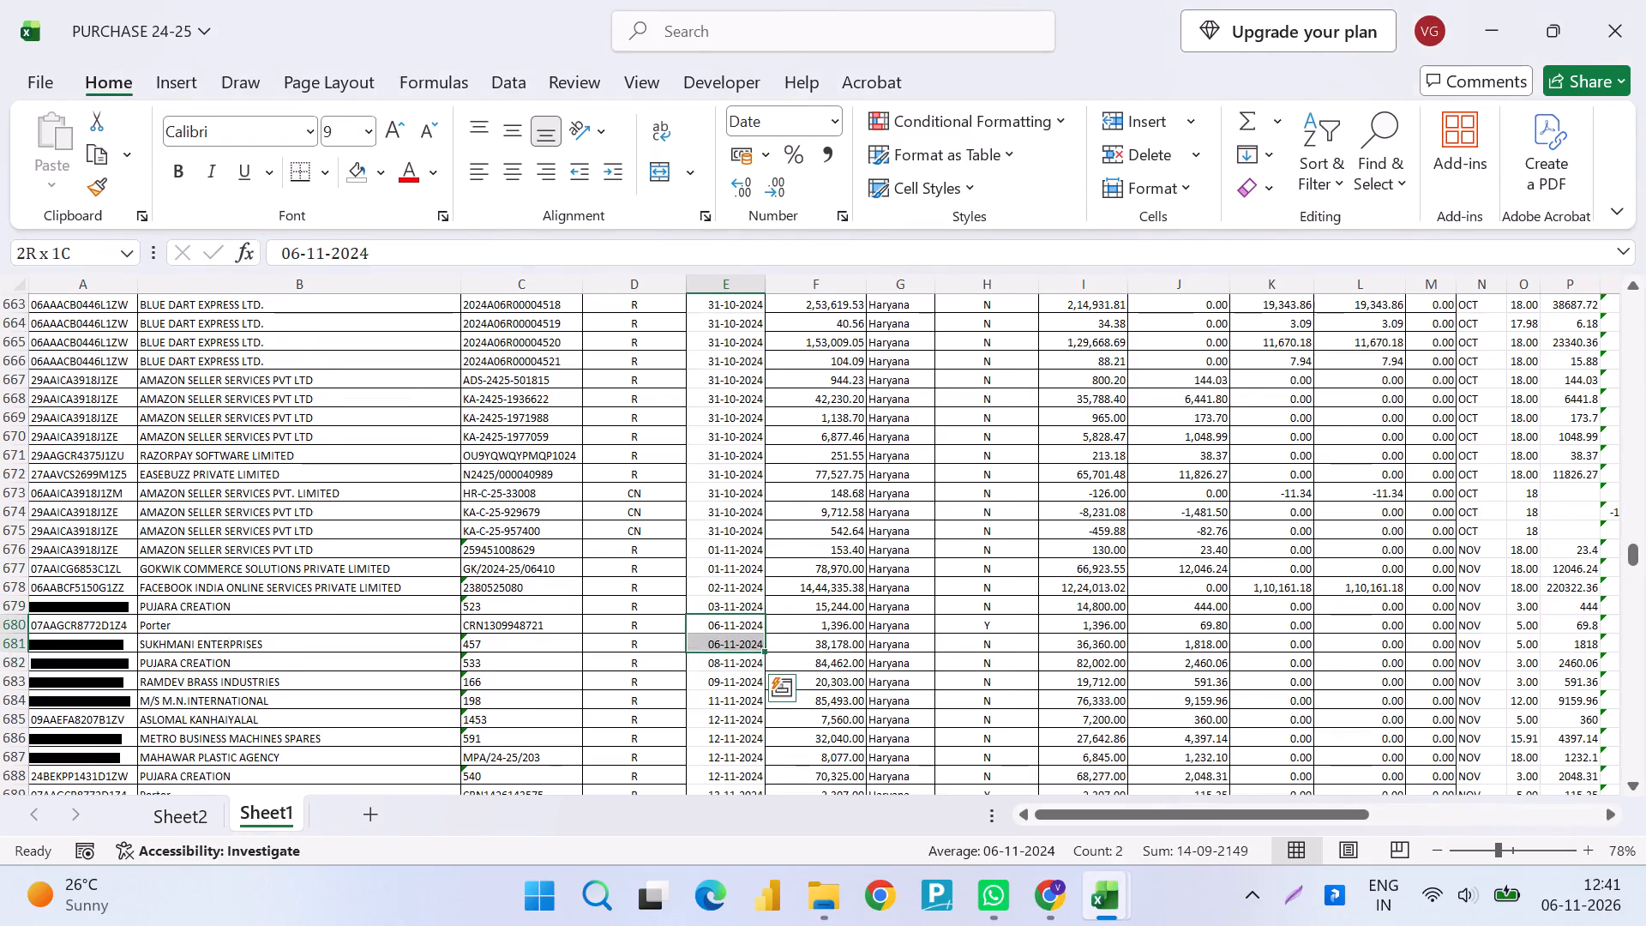
key("alt+Tab")
key("ctrl+d")
key("F2")
key("ctrl+Left")
key("ctrl+Left")
key("ctrl+Left")
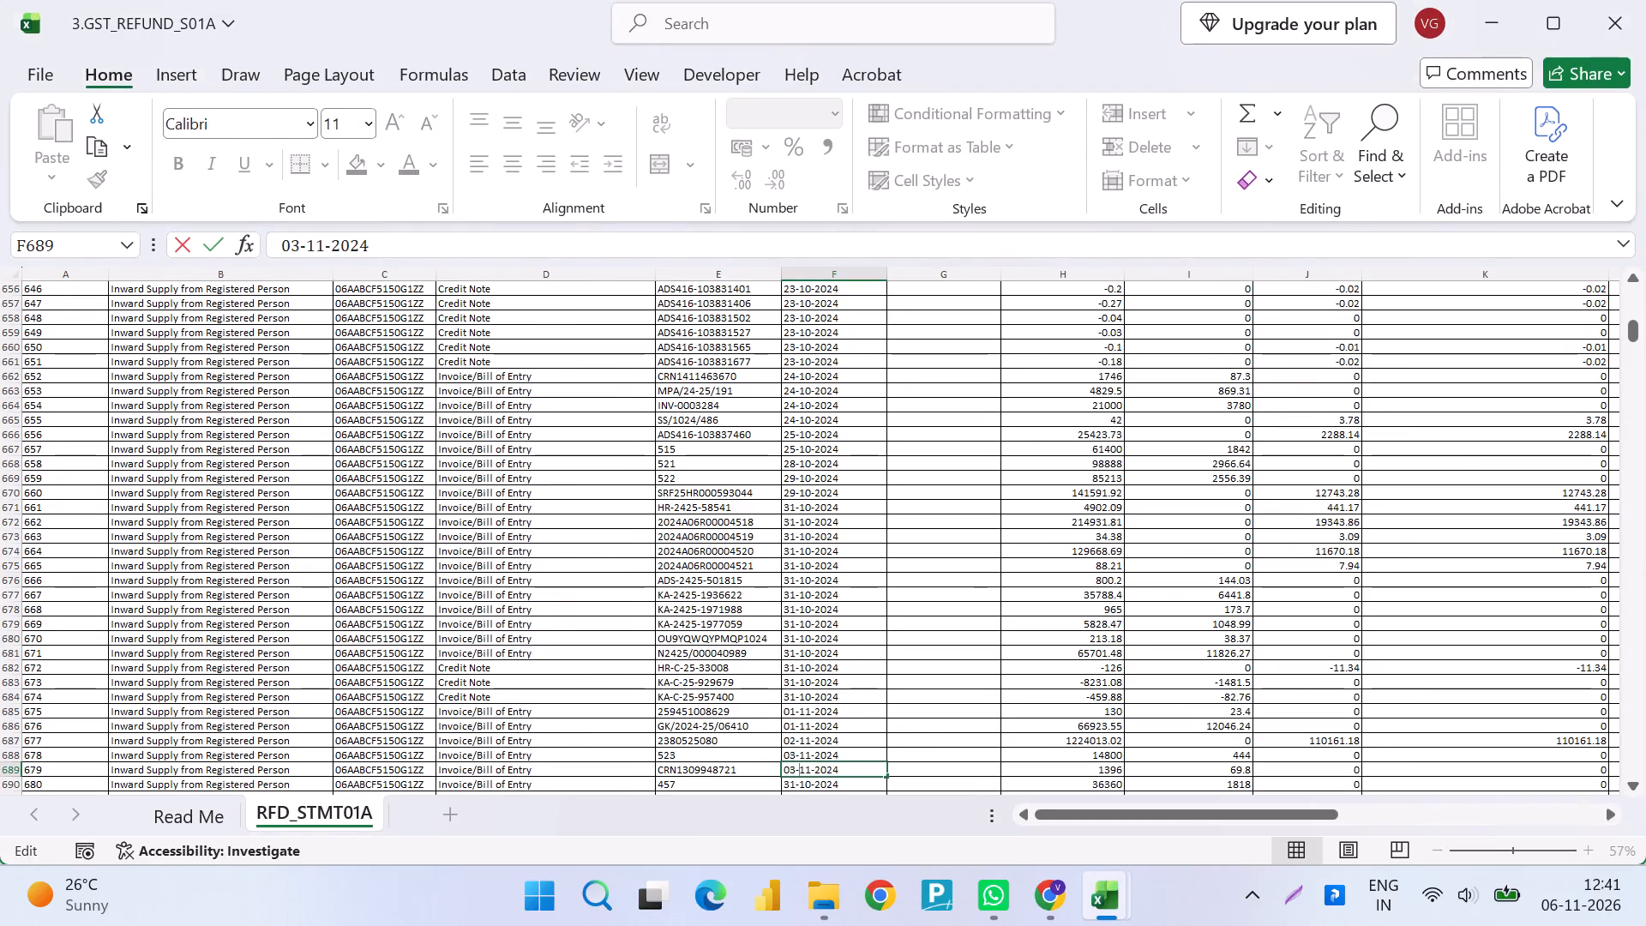
key("shift+Left")
key("Left")
key("BackSpace")
key("6")
key("Return")
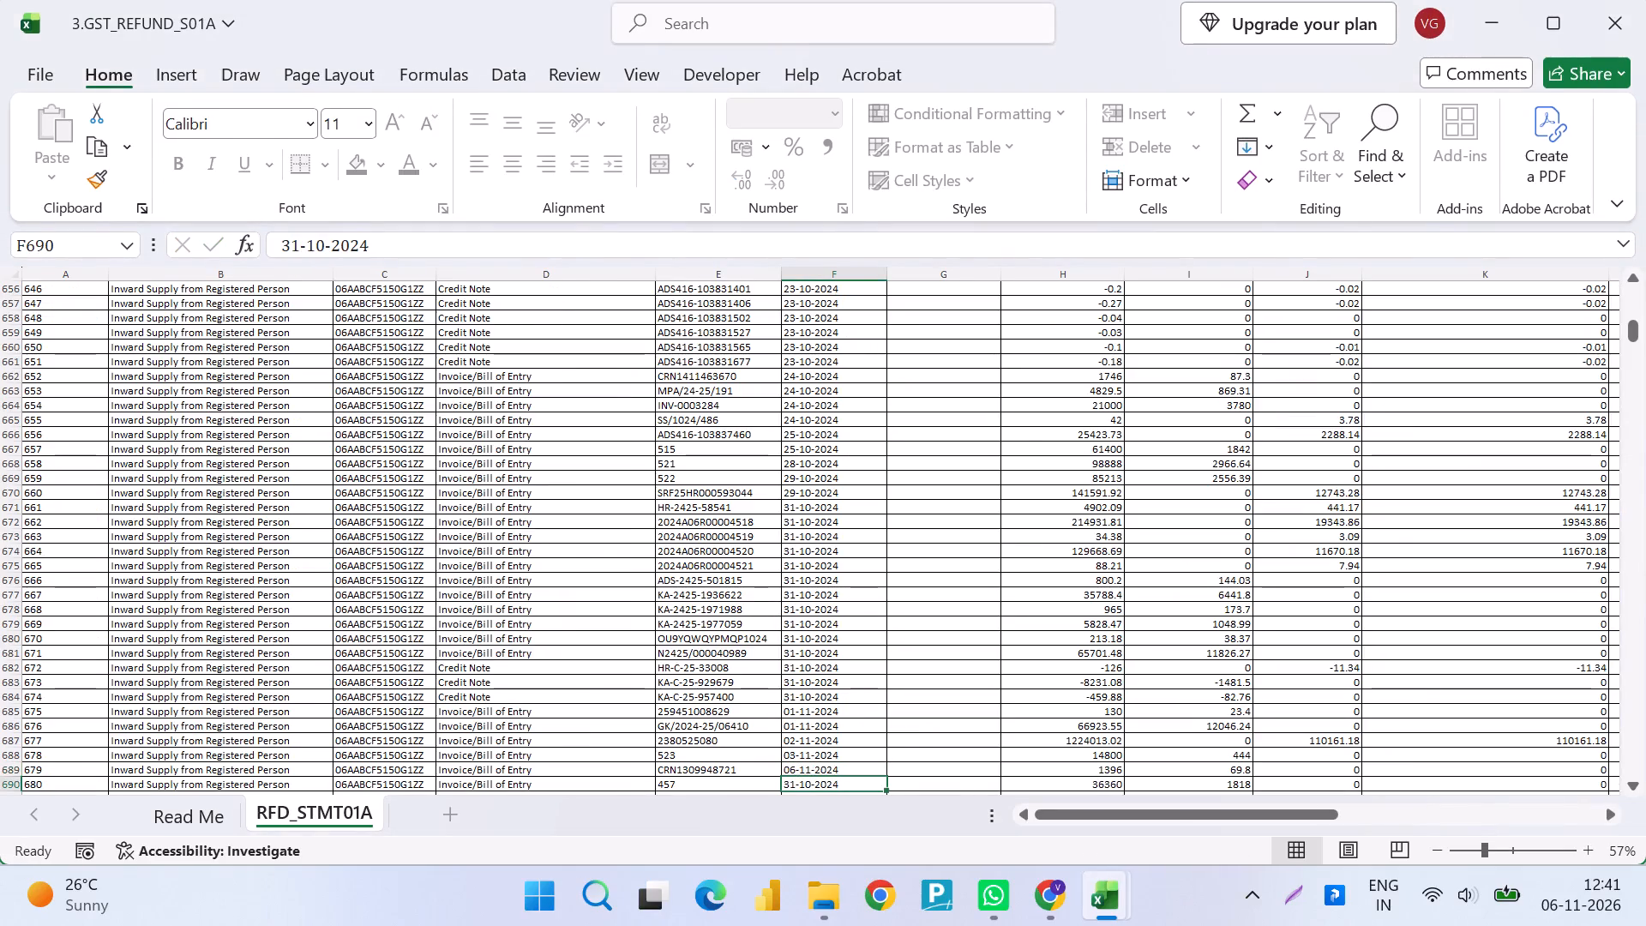
Fill the date 06-11-2024 down into F690 of the refund sheet for invoice 457.
key("ctrl+d")
key("Down")
Look up the dates of invoices 533 and 166 in PURCHASE 24-25 and copy F689:F690 into F691:F692 of the refund sheet.
key("alt+Tab")
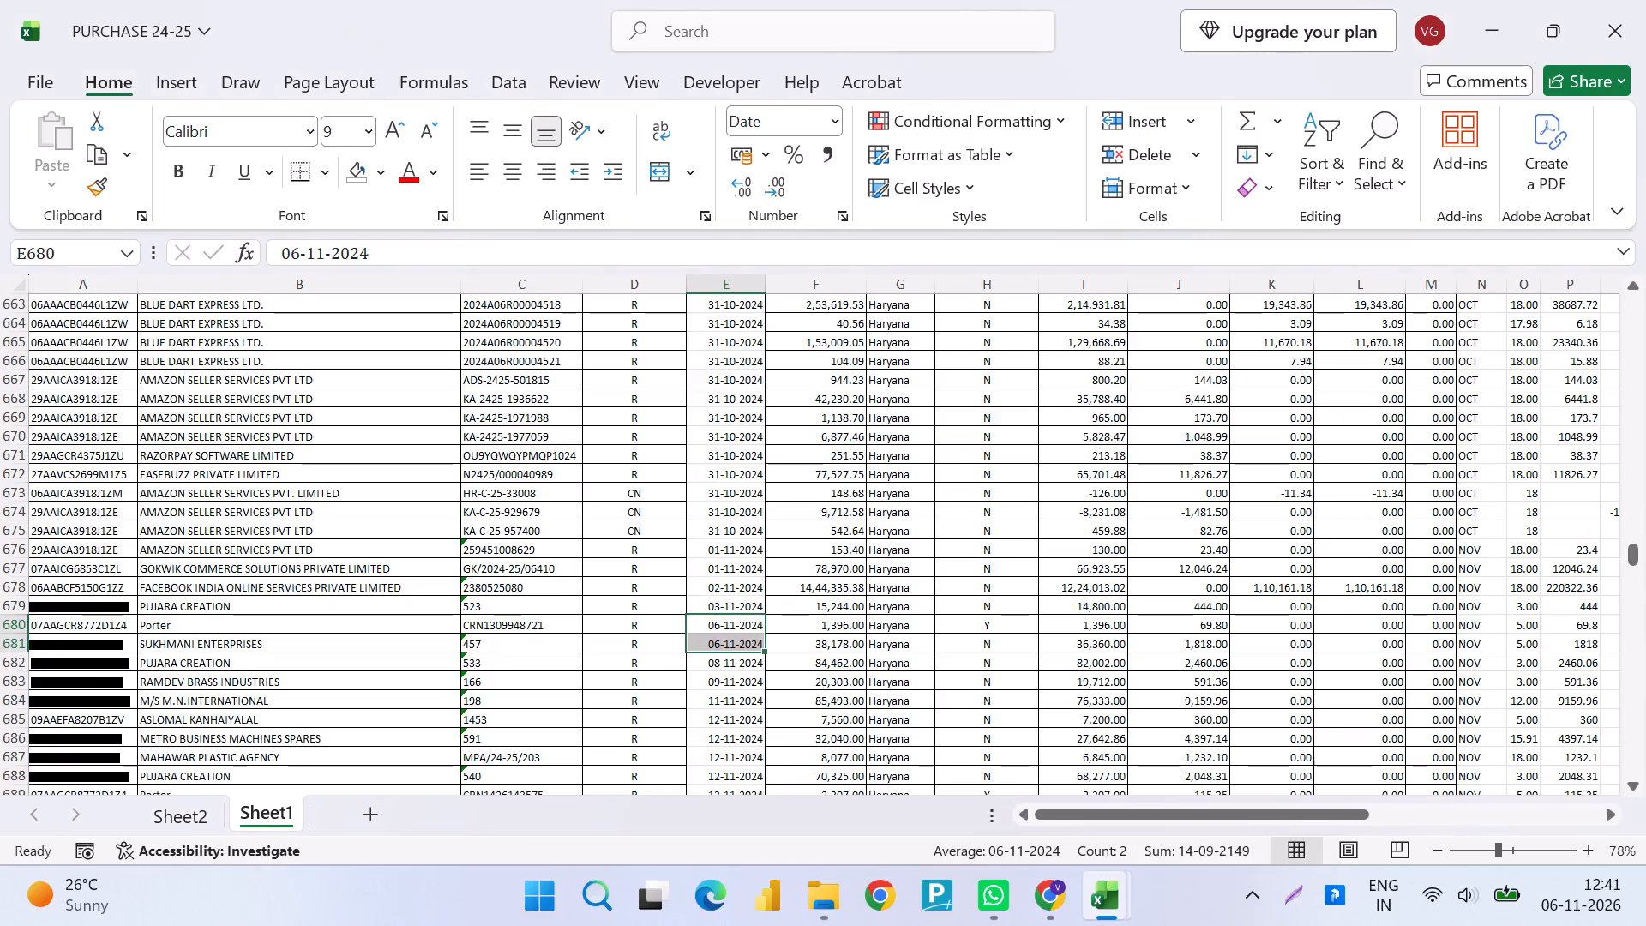
left_click(738, 662)
key("shift+Down")
key("alt+Tab")
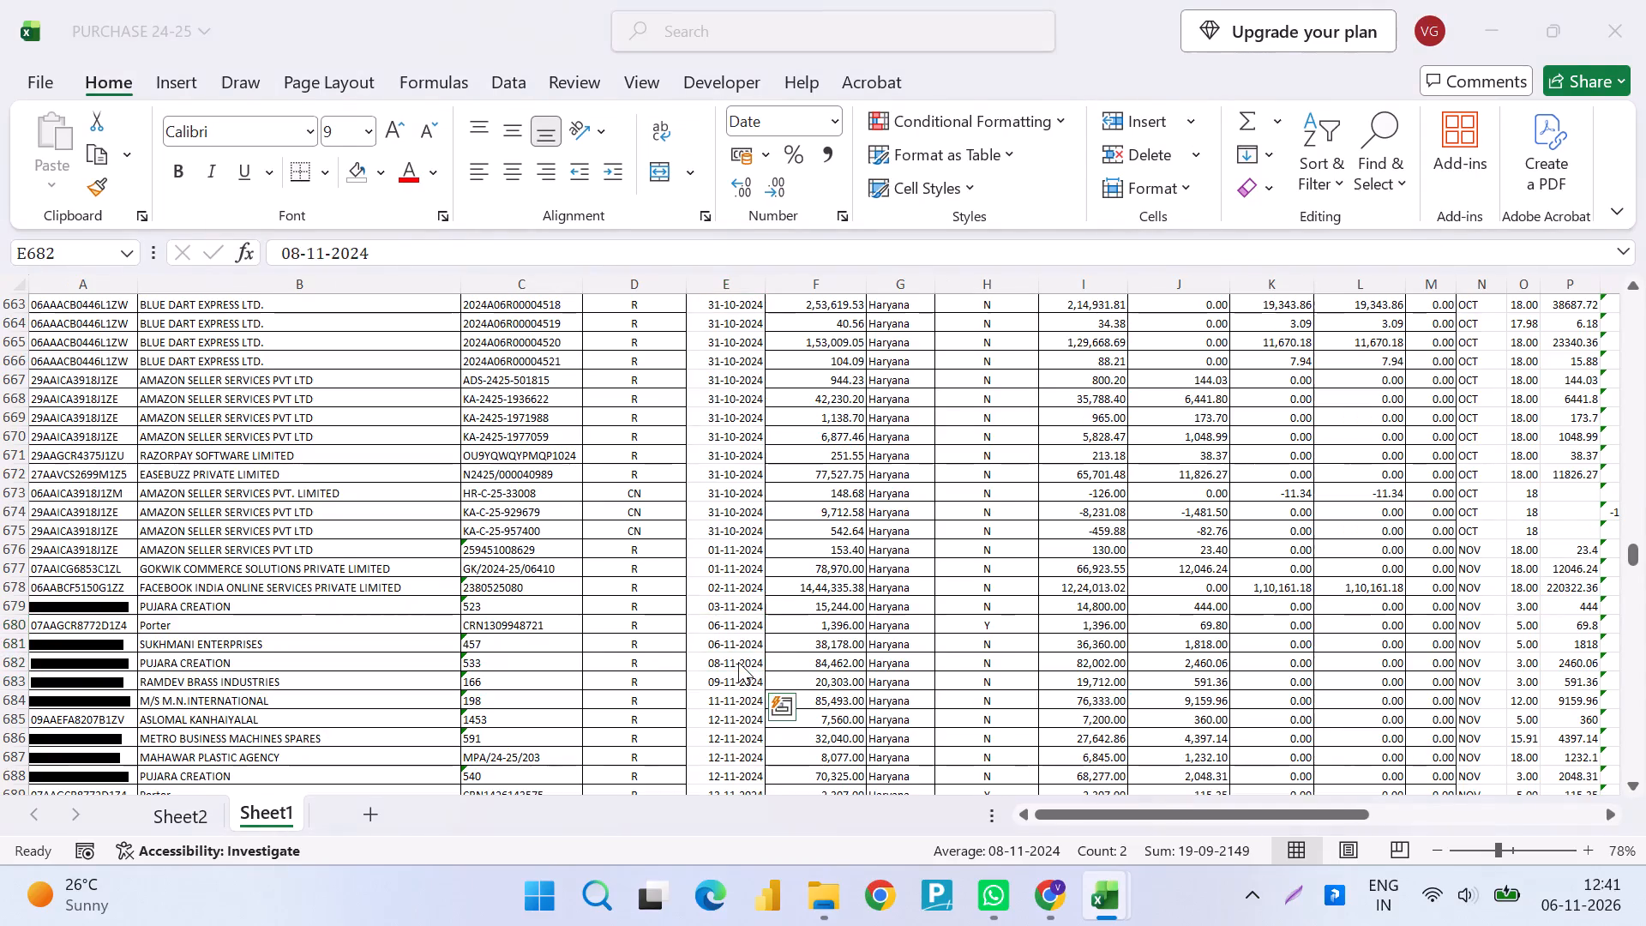
key("Up")
key("alt+Tab")
key("alt+Tab")
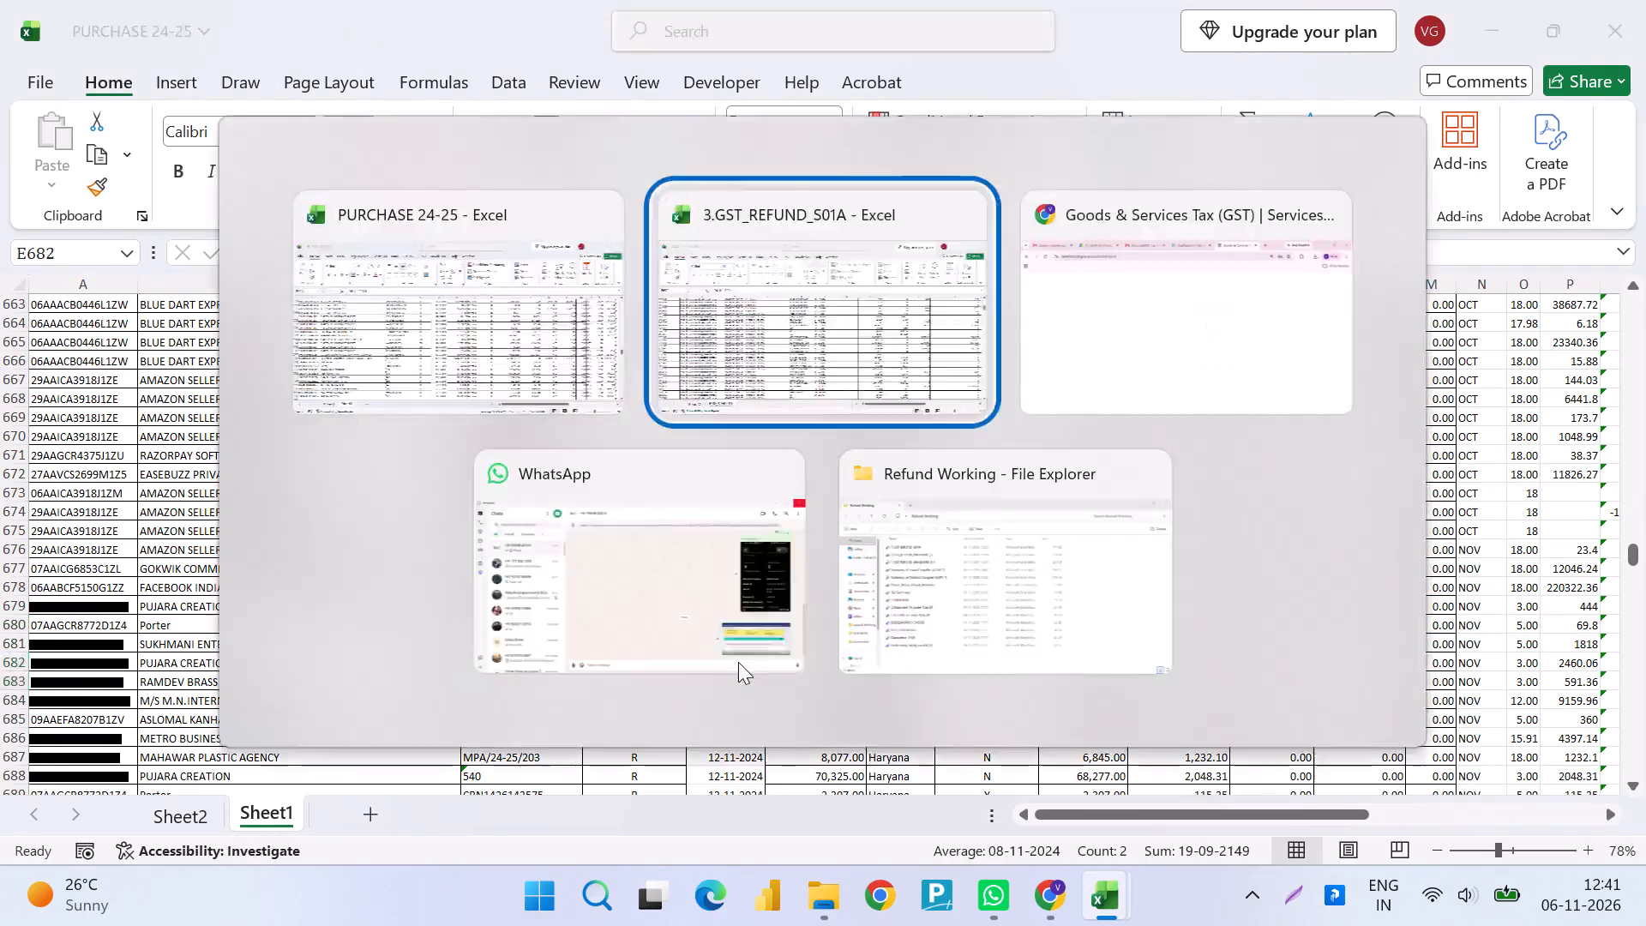
key("shift+Up")
key("ctrl+c")
key("Down")
key("Down")
key("Up")
key("Return")
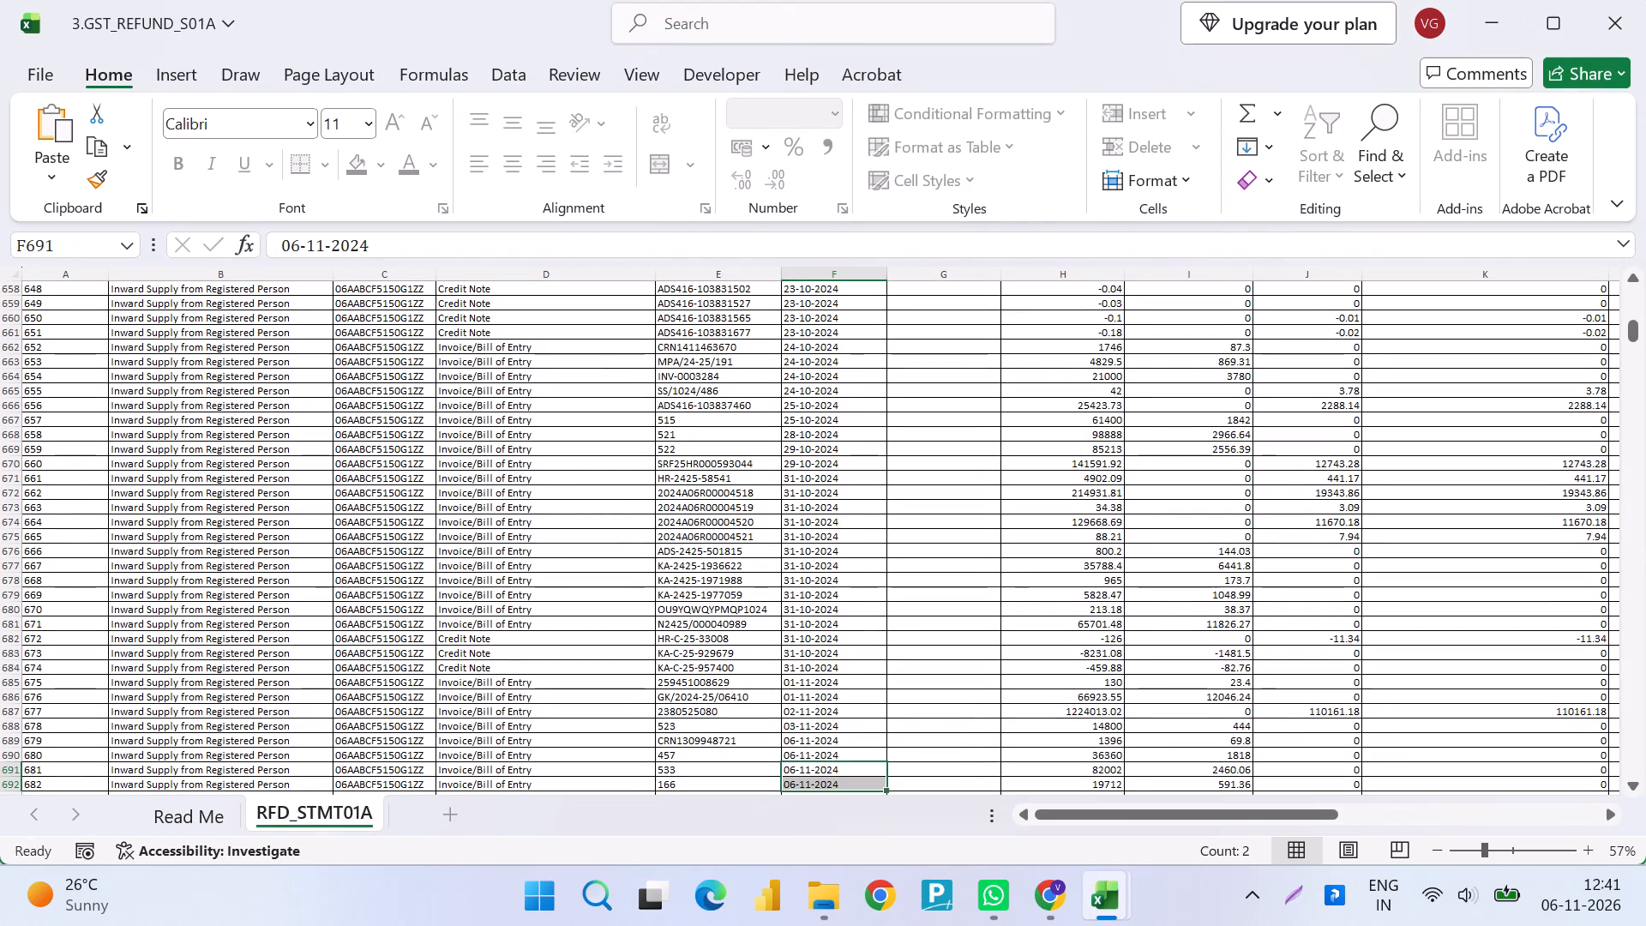
Set the date of invoice 533 in F691 of the refund sheet to 08-11-2024.
key("F2")
key("Left")
key("ctrl+Left")
key("ctrl+Left")
key("ctrl+Left")
key("Left")
key("BackSpace")
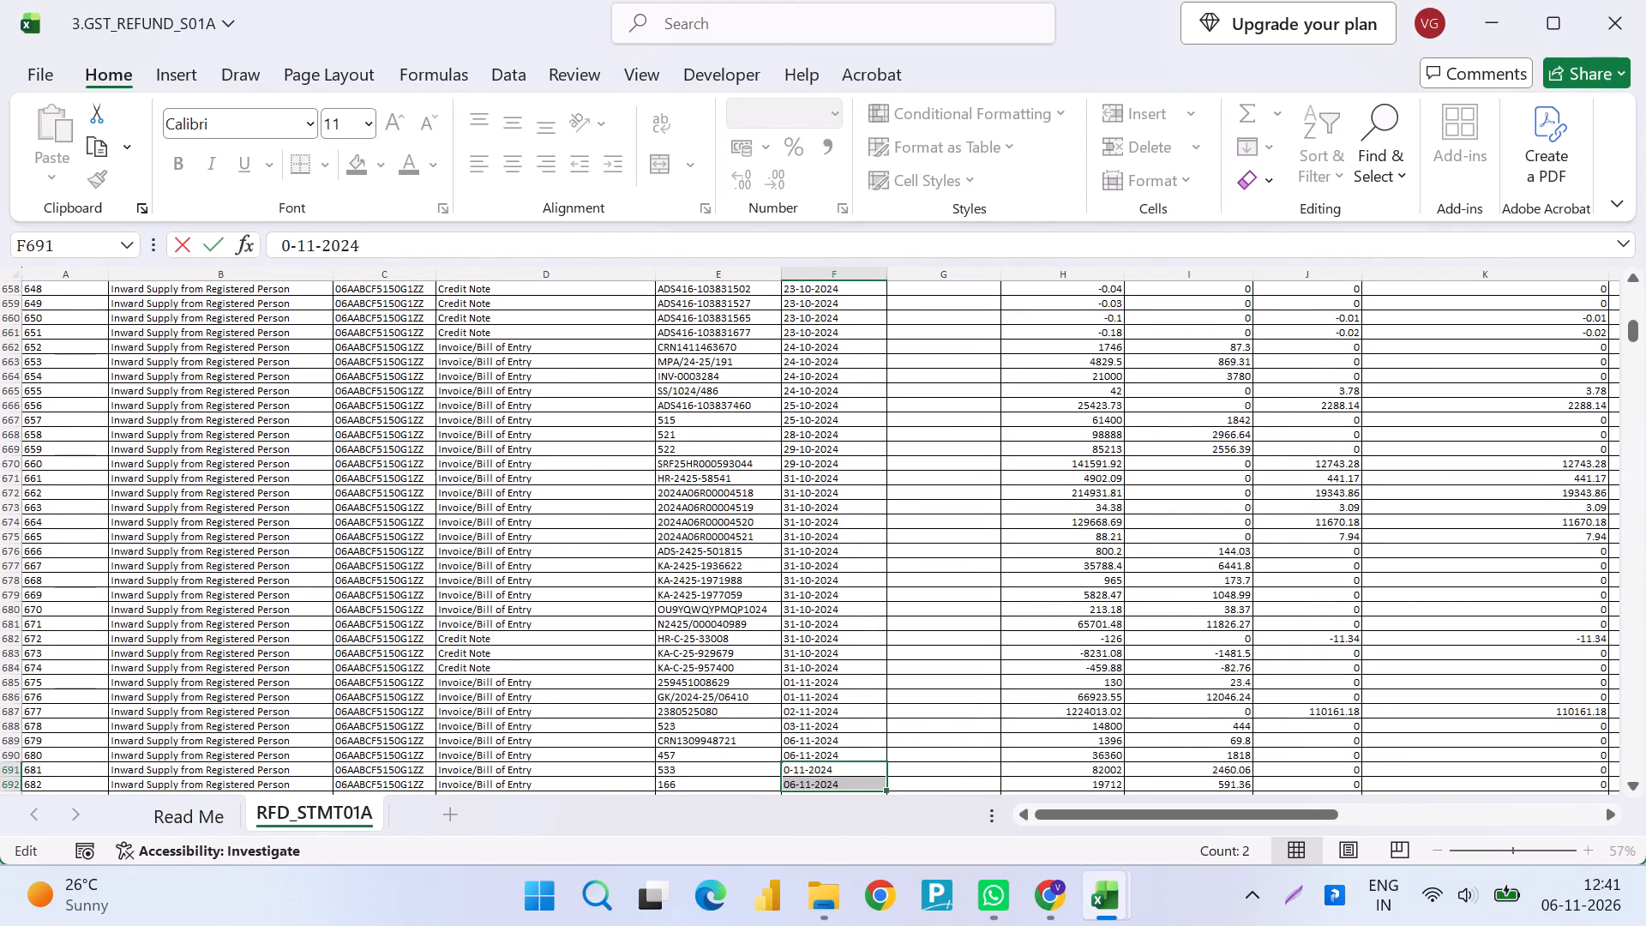
key("8")
key("Return")
Set the date of invoice 166 in F692 of the refund sheet to 09-11-2024.
key("F2")
key("ctrl+Left")
key("ctrl+Left")
key("ctrl+Left")
key("ctrl+Left")
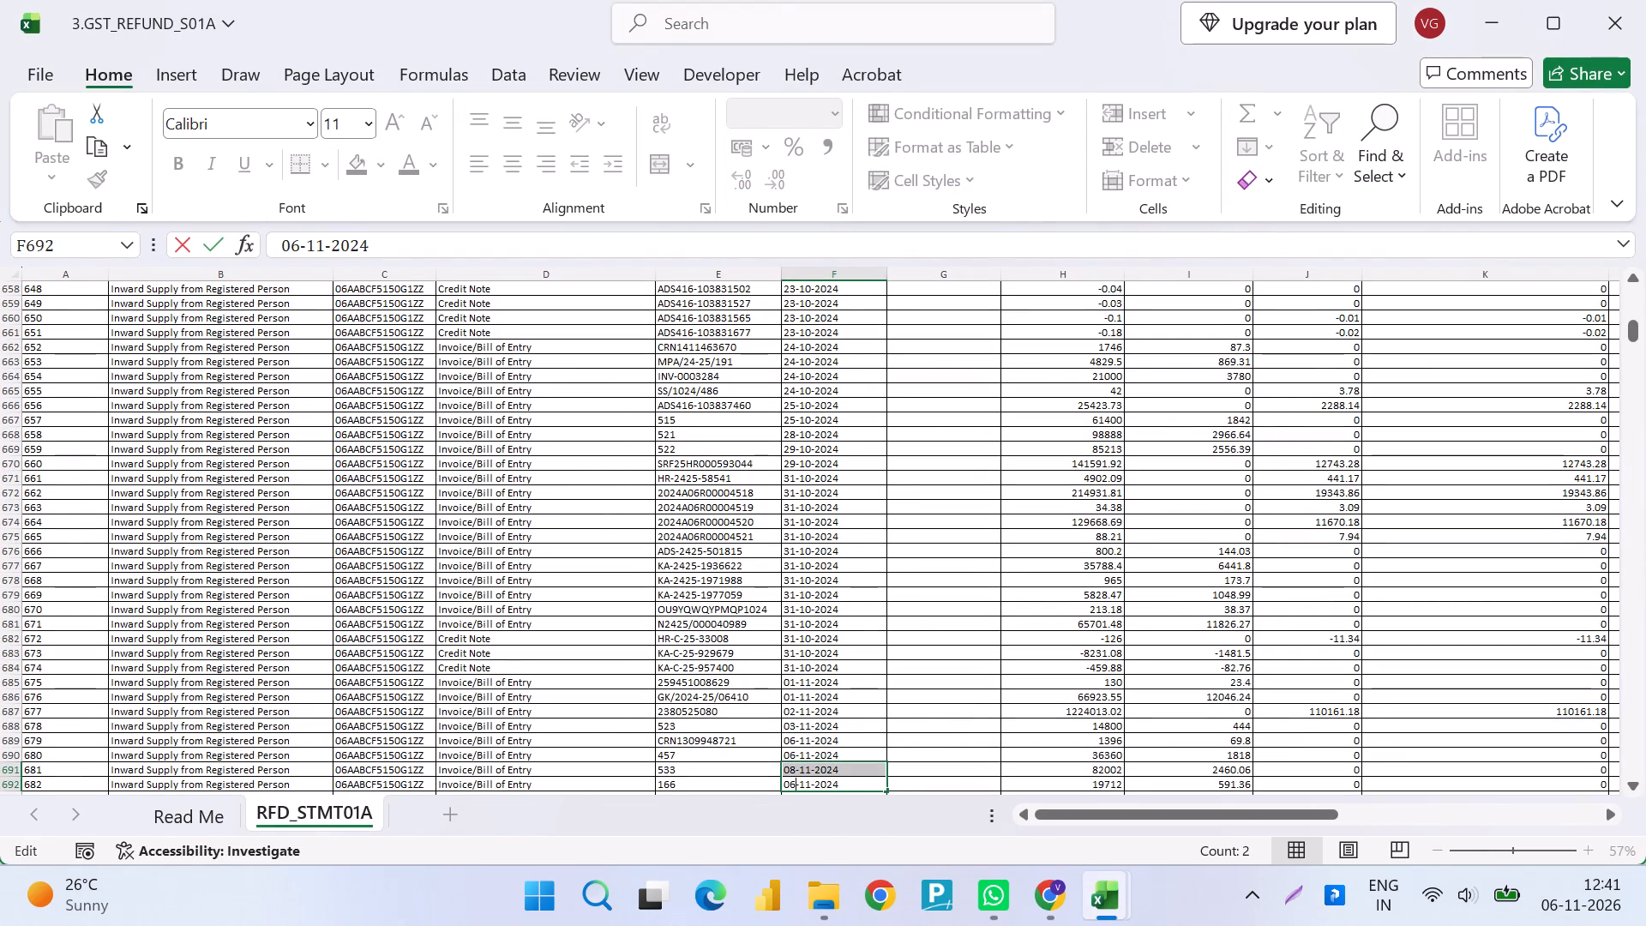
key("BackSpace")
key("9")
key("Return")
Check the document dates of the rows following invoice 166 in PURCHASE 24-25.
key("alt+Tab")
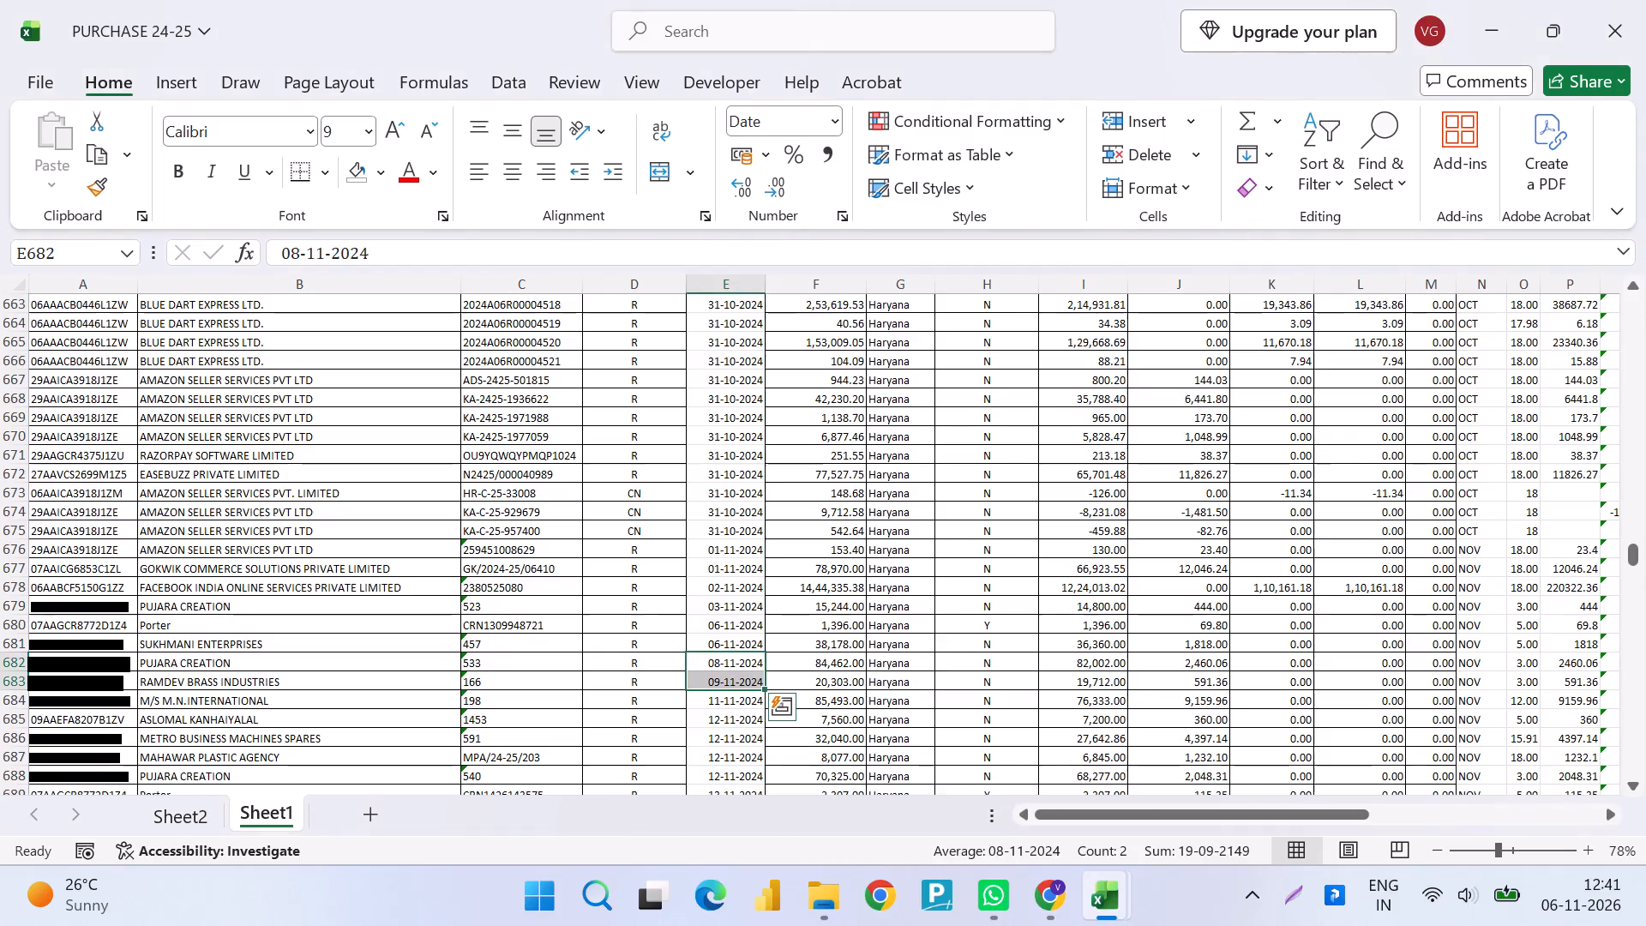
key("shift+space")
scroll(820, 711, "down", 2)
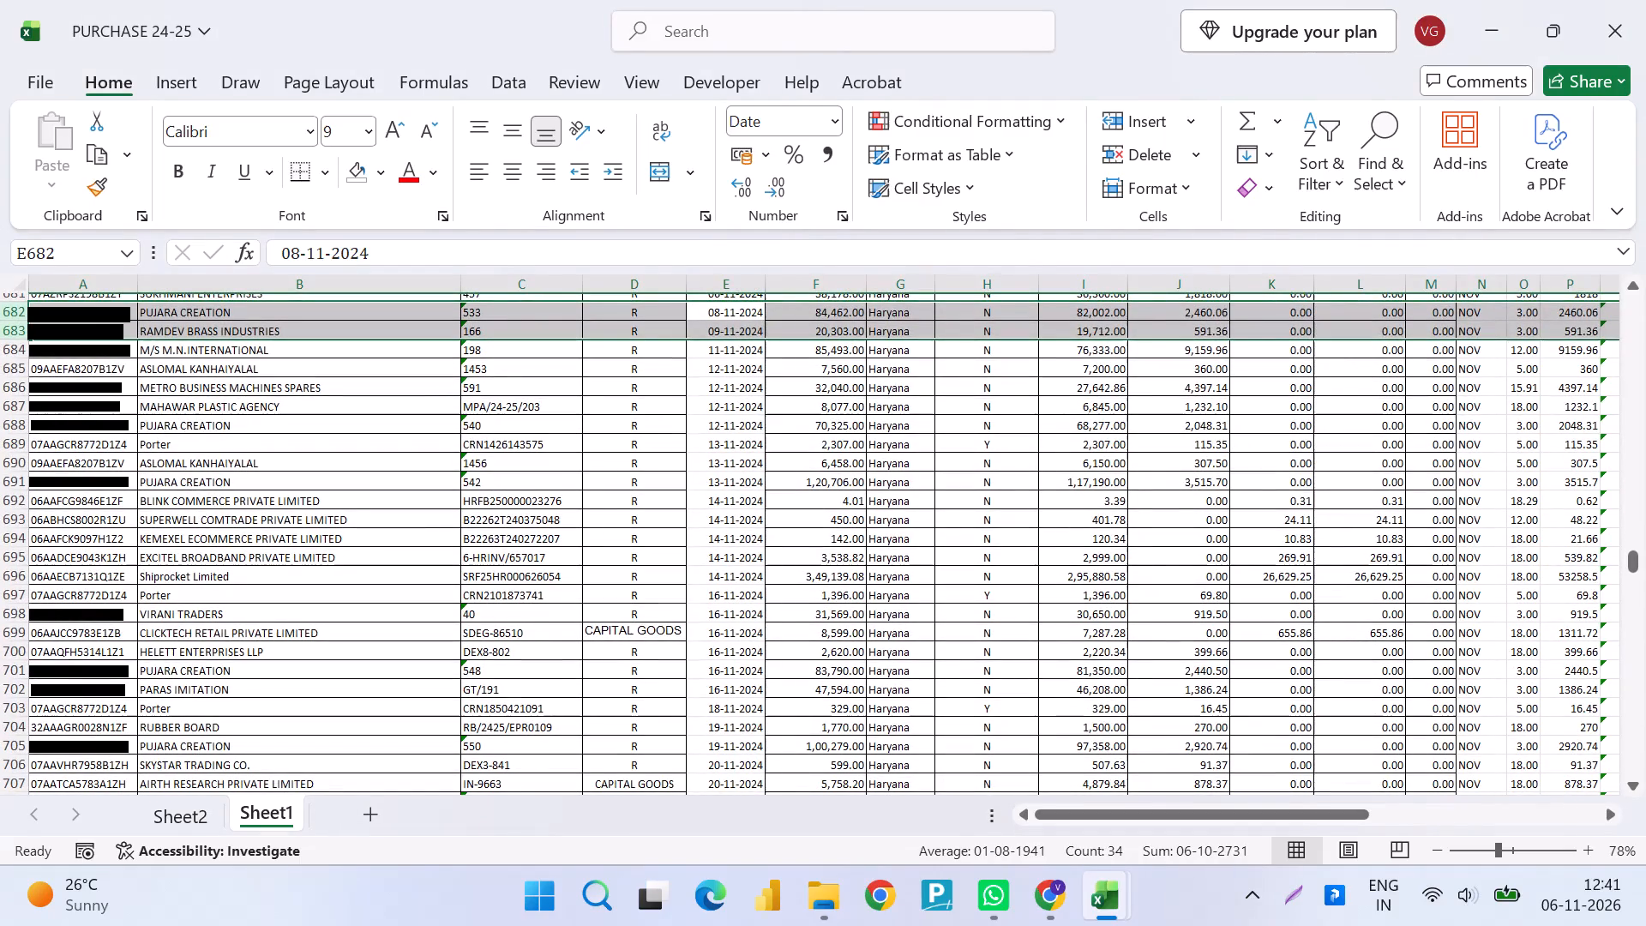
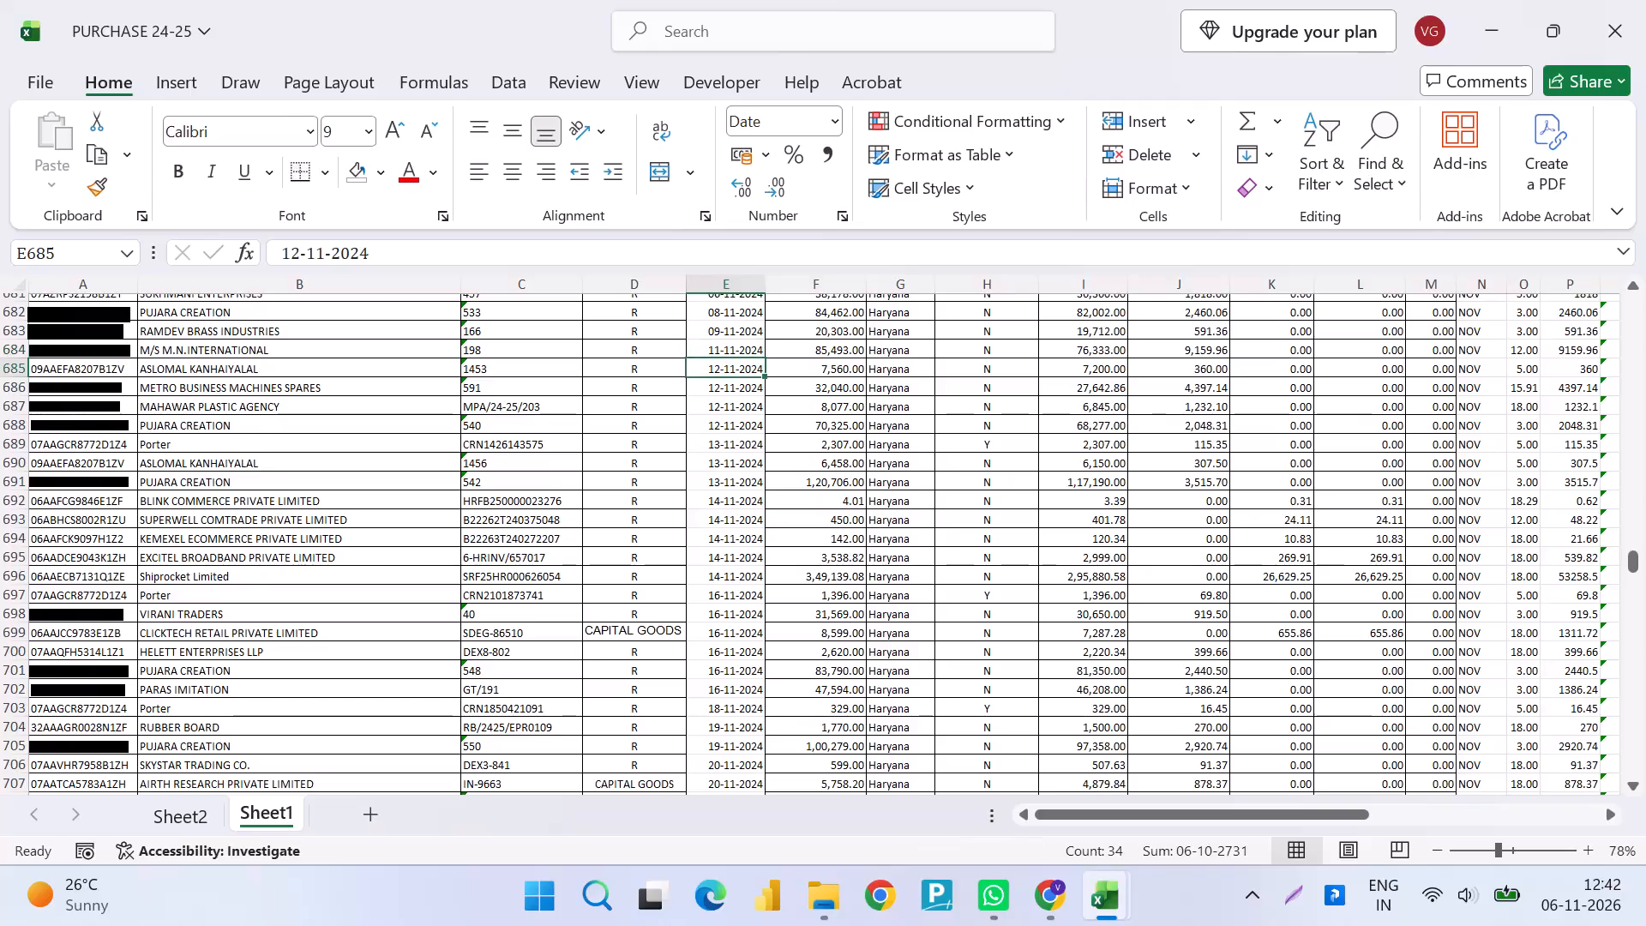
Check the dates following invoice 198 in PURCHASE 24-25 and set the date of invoice 198 in F693 of the refund sheet to 11-11-2024.
key("shift+Down")
key("shift+Down")
key("shift+Down")
key("shift+Down")
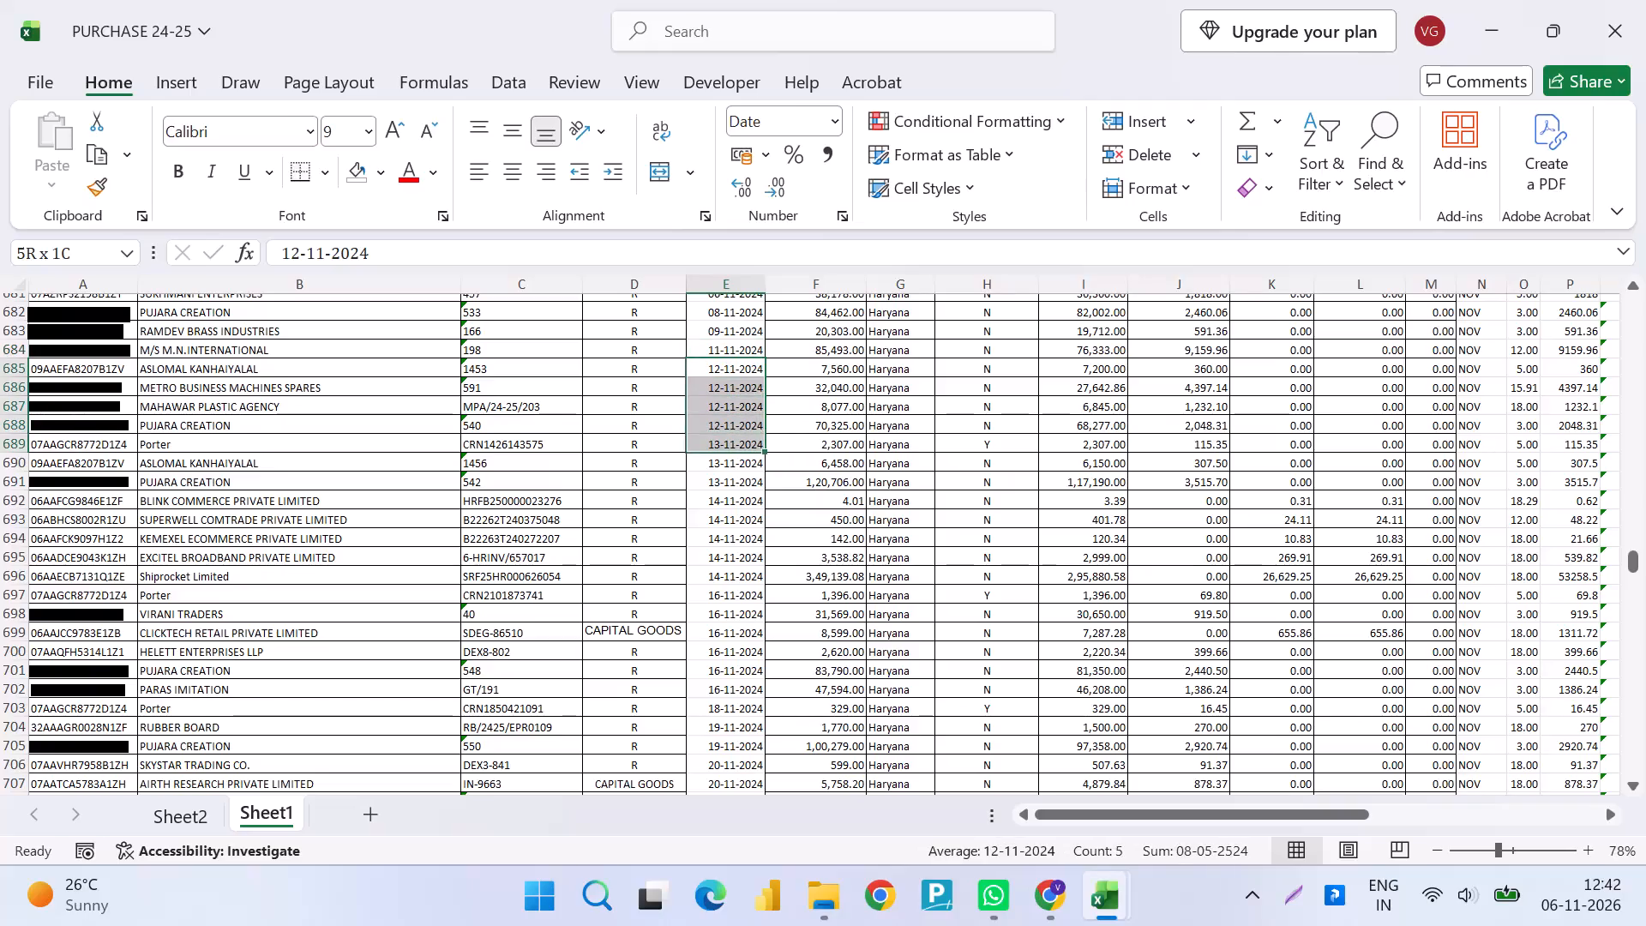
key("shift+Up")
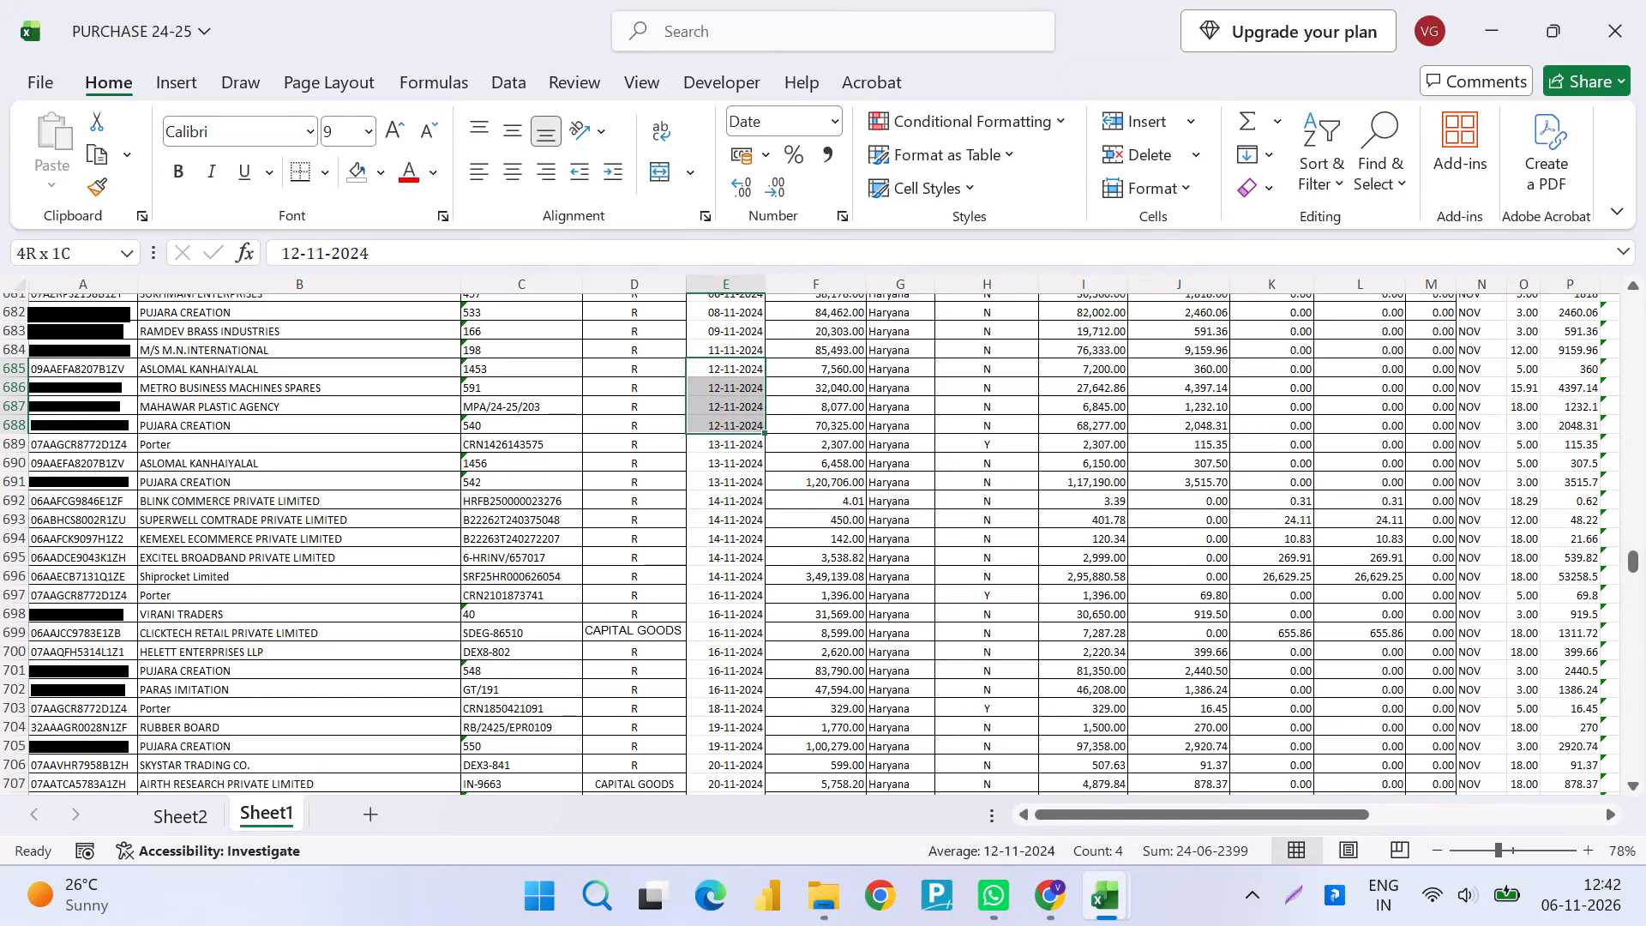
key("alt+Tab")
key("Left")
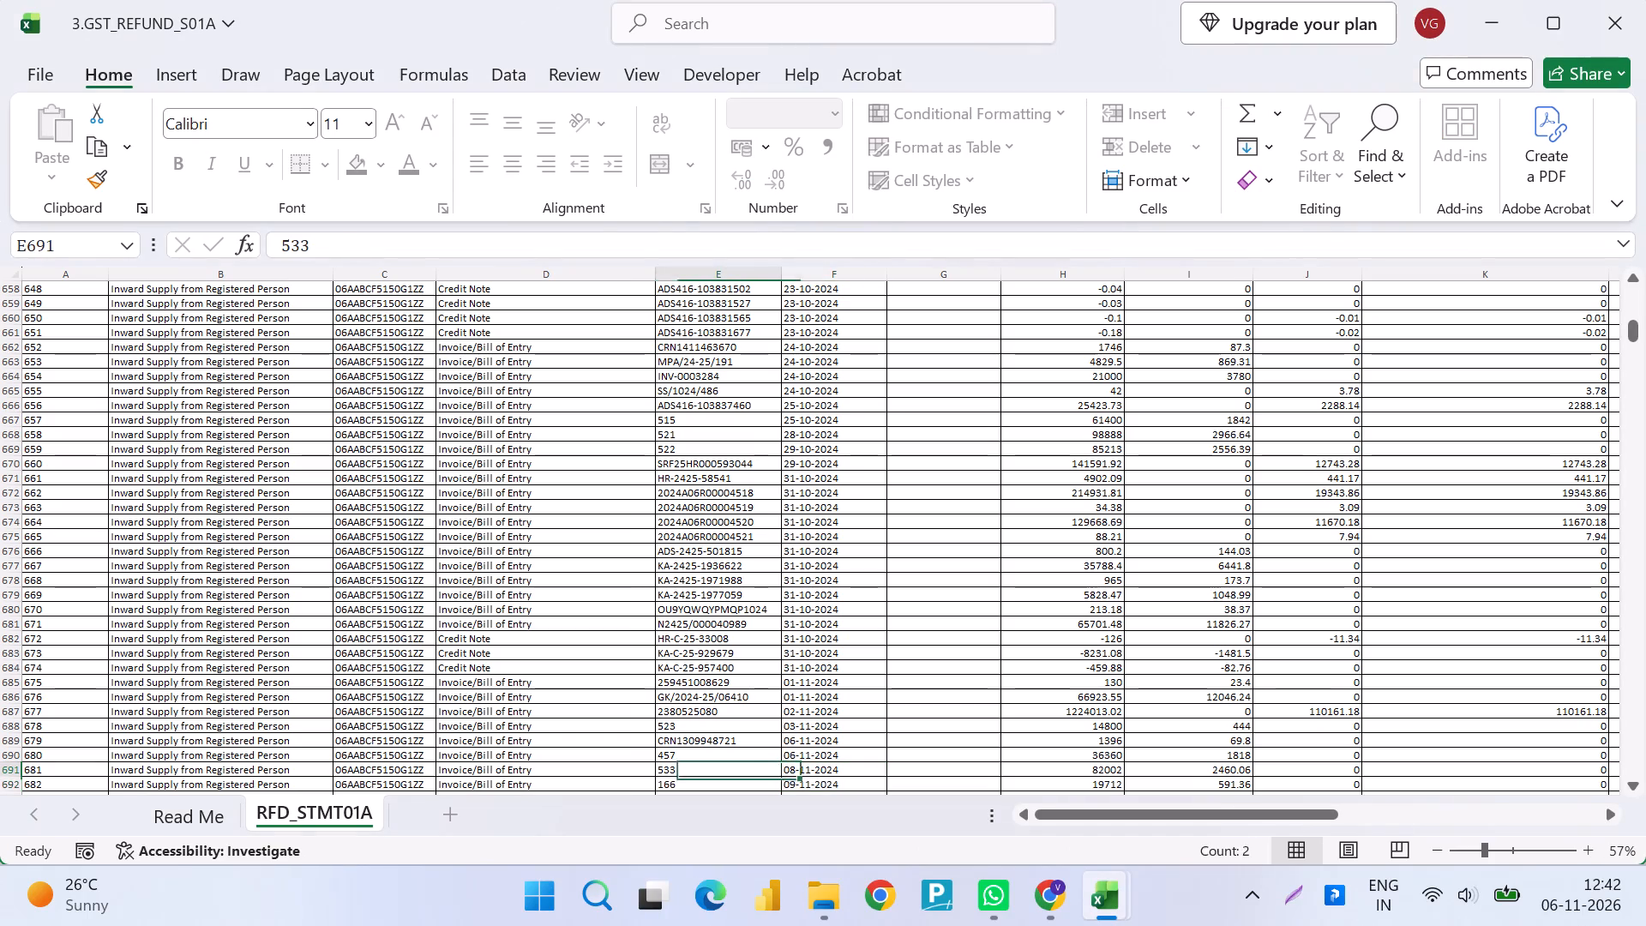
key("Right")
key("Down")
key("Down")
key("ctrl+d")
key("F2")
key("Left")
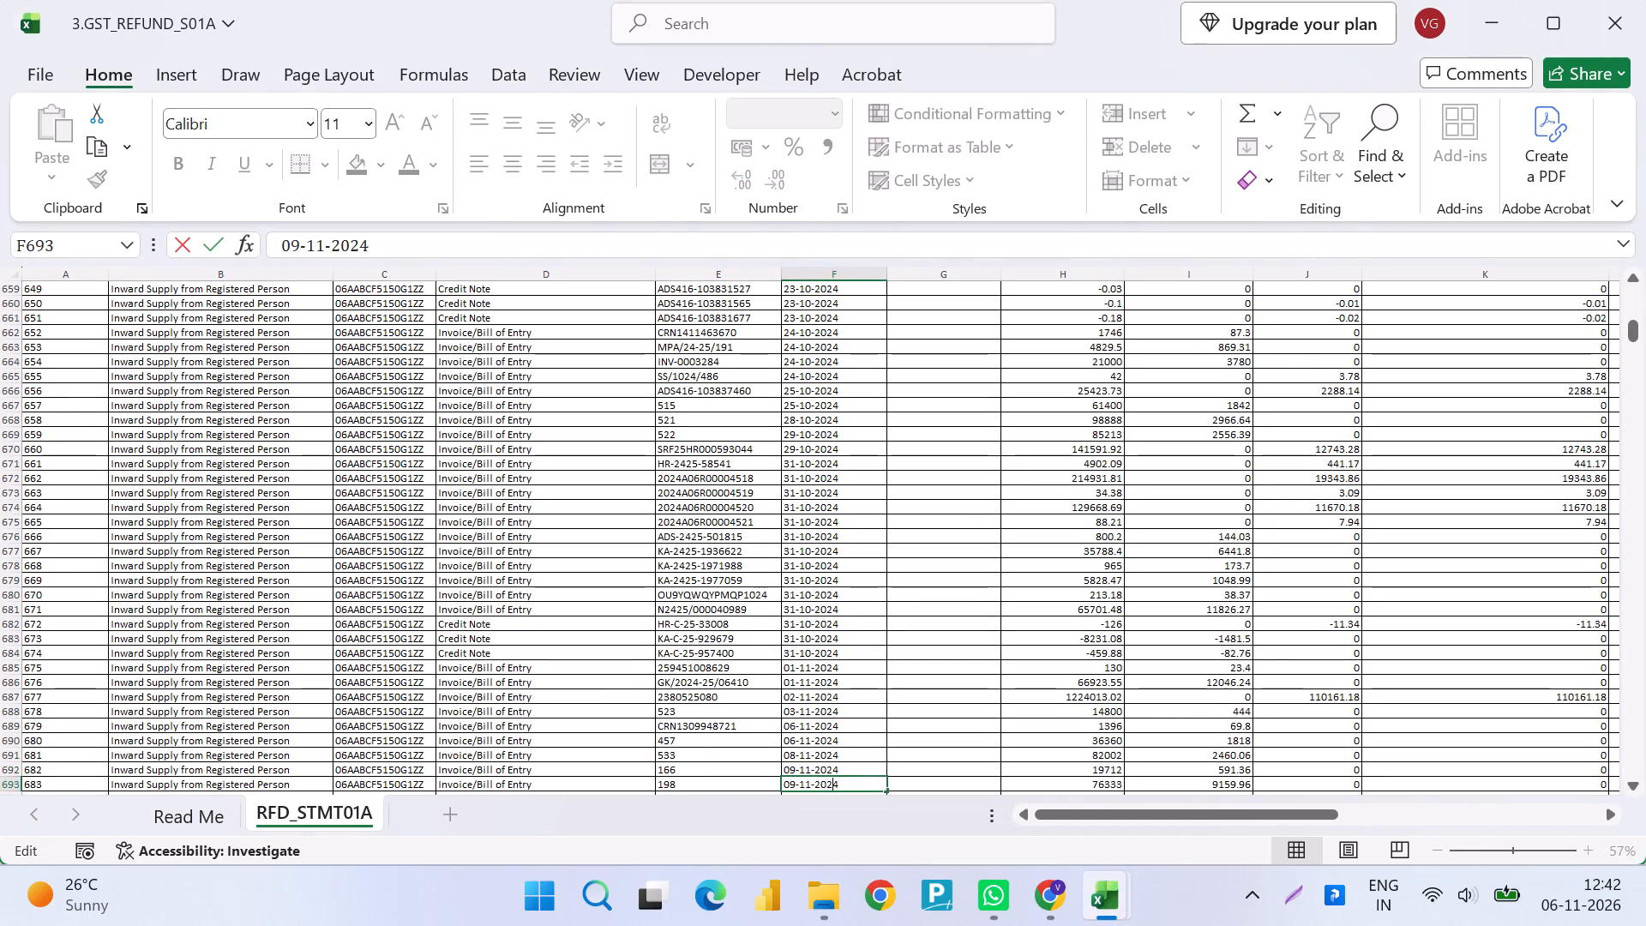
key("ctrl+Left")
key("ctrl+Left")
key("ctrl+Left")
key("Left")
key("BackSpace")
key("BackSpace")
type("11")
key("Return")
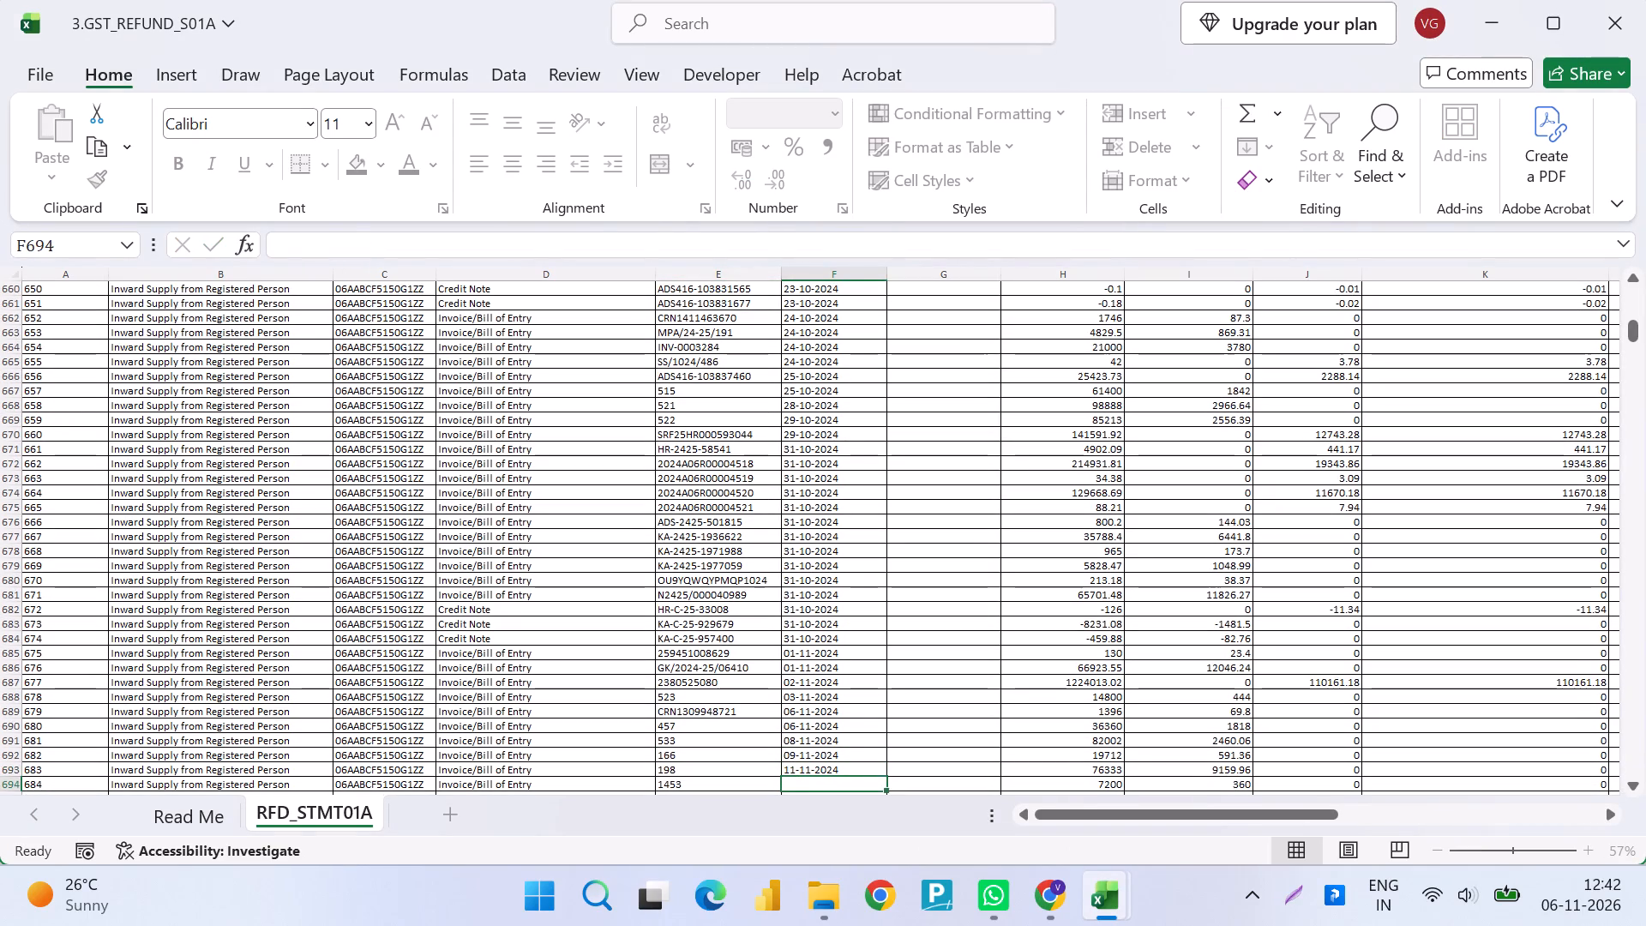
Set the date of invoice 1453 in F694 to 12-11-2024 and copy it down into F695:F697.
key("ctrl+d")
key("F2")
key("ctrl+Left")
key("ctrl+Left")
key("ctrl+Left")
key("ctrl+Left")
key("BackSpace")
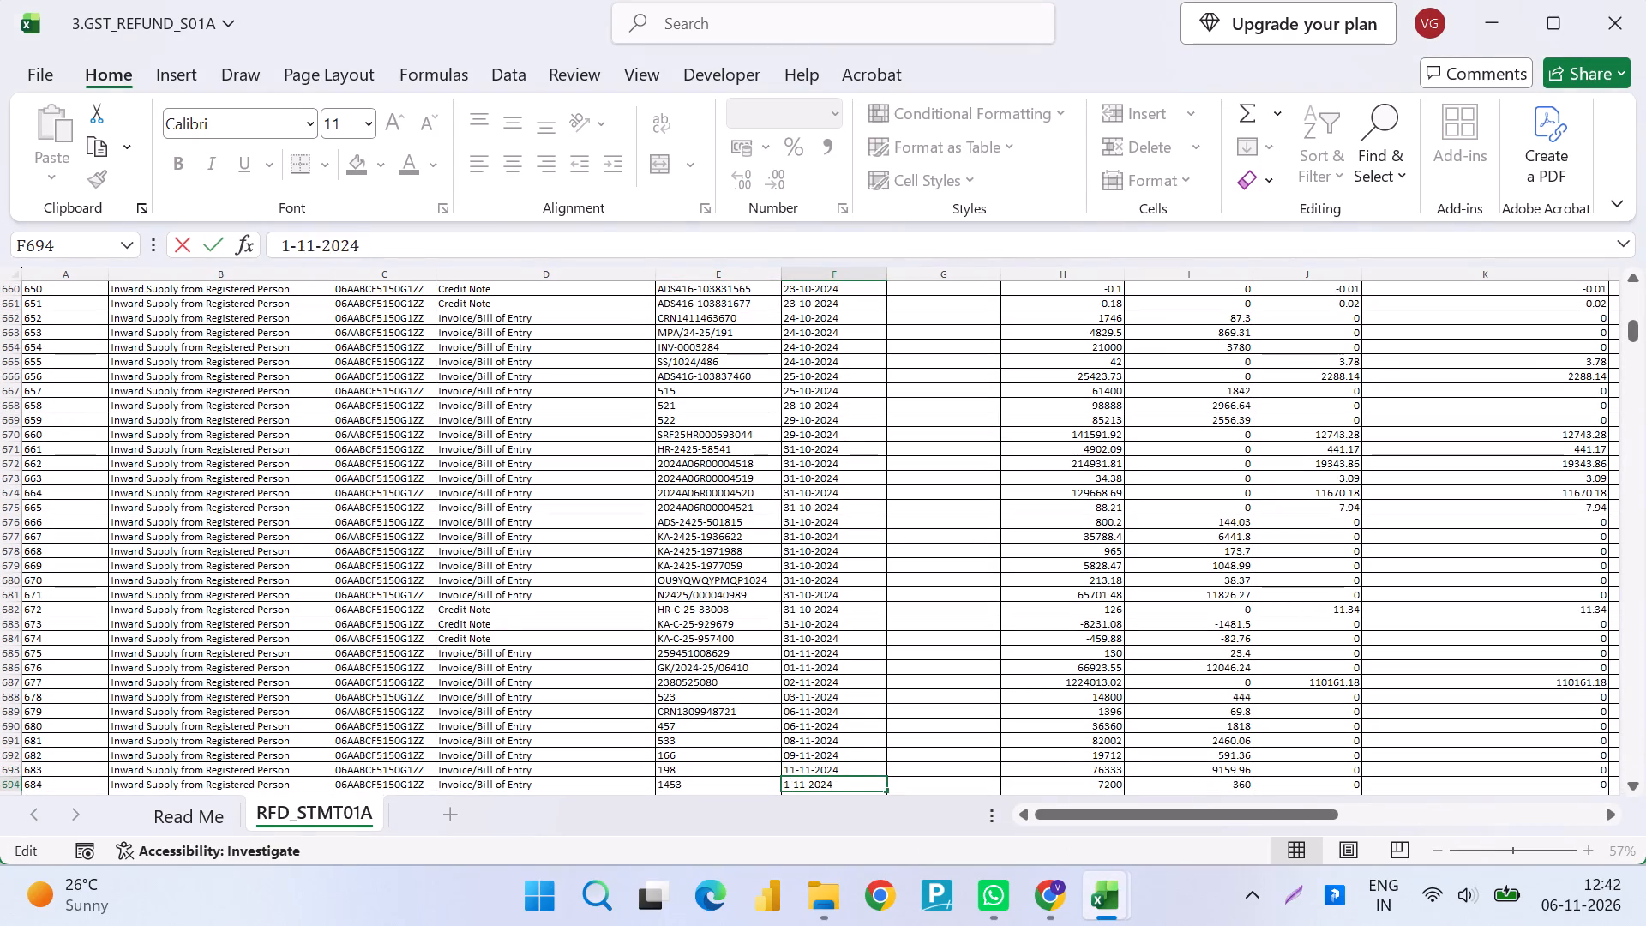
key("2")
key("Return")
key("ctrl+d")
key("Down")
key("ctrl+d")
key("Down")
key("ctrl+d")
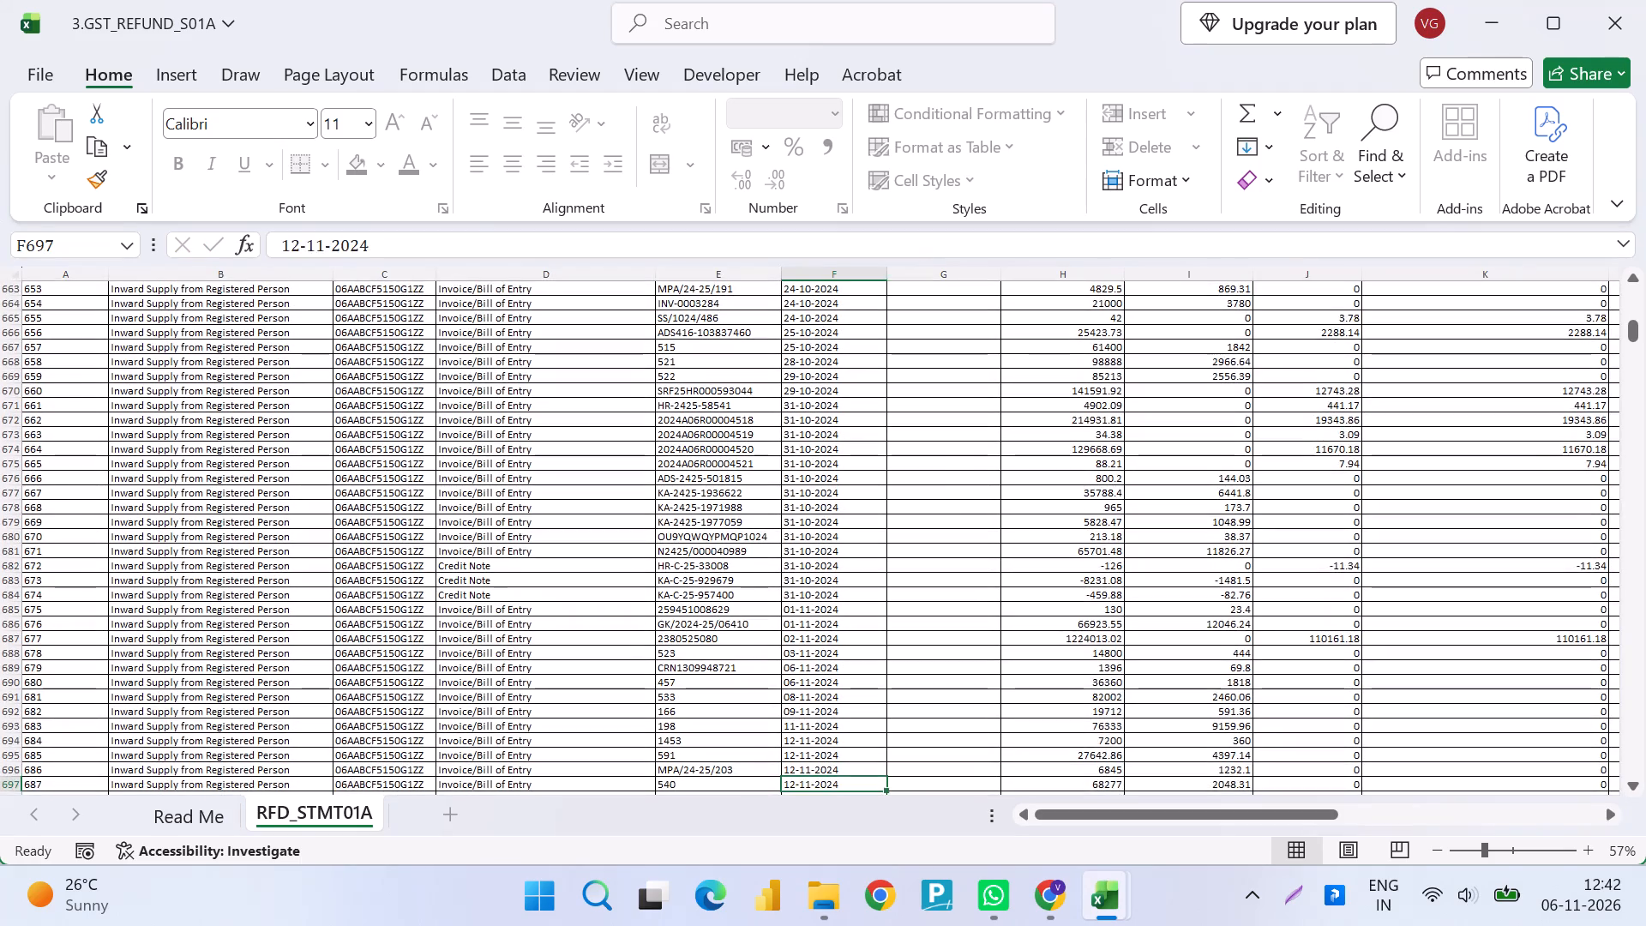
key("Down")
key("ctrl+d")
key("F2")
key("ctrl+Left")
key("ctrl+Left")
key("ctrl+Left")
key("ctrl+Left")
key("BackSpace")
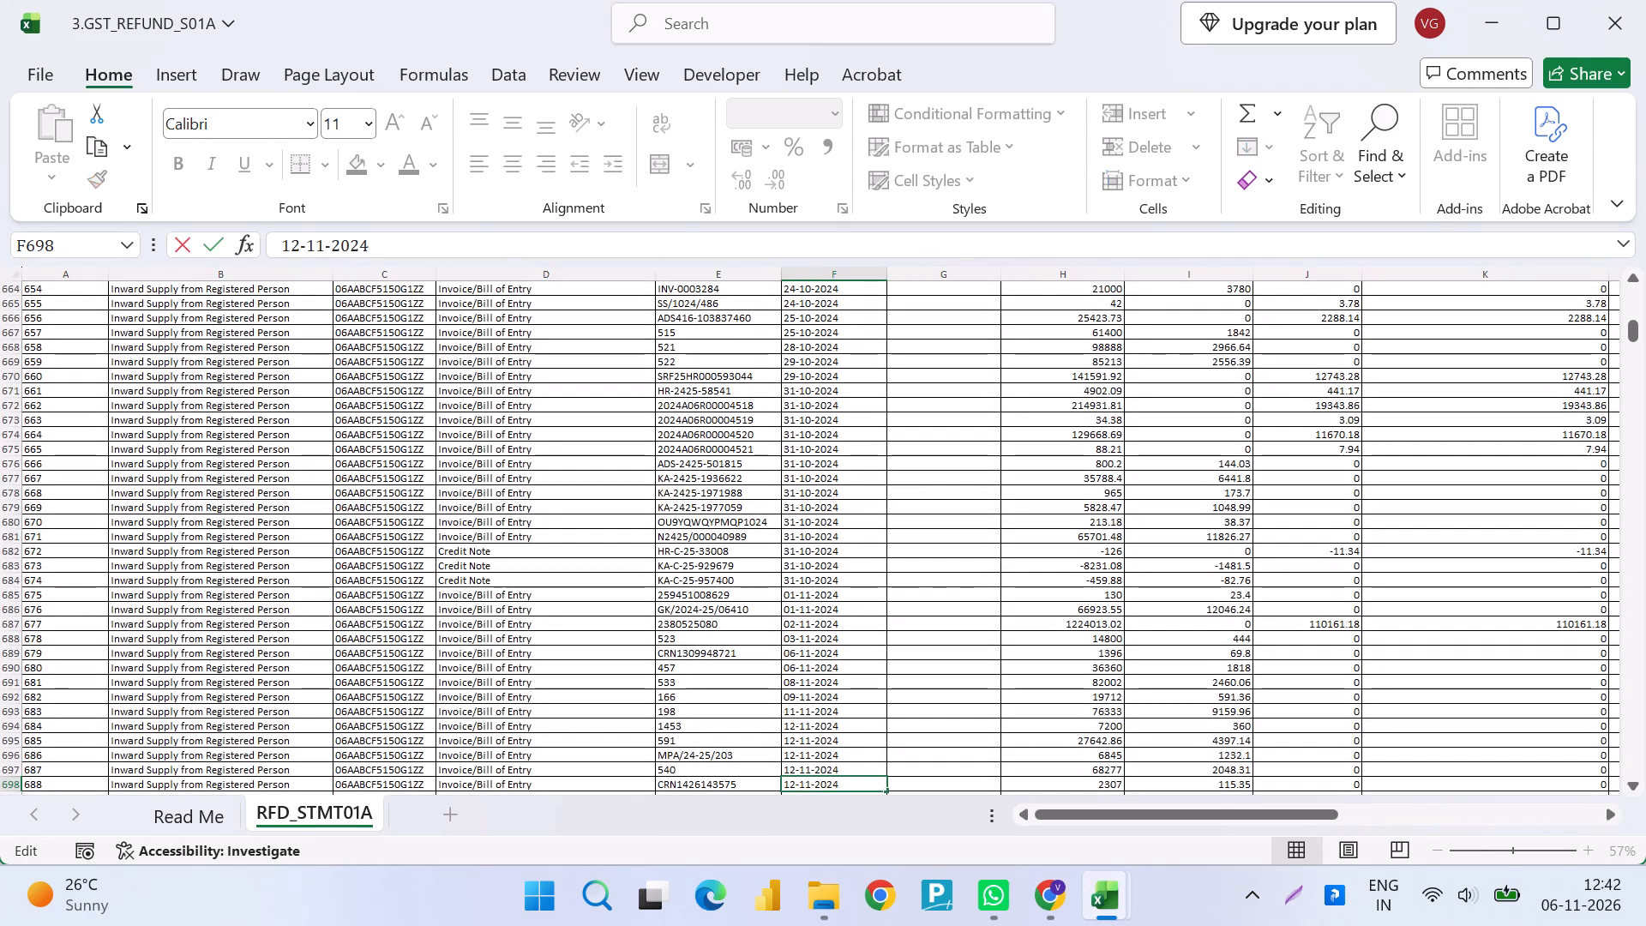
key("3")
key("Return")
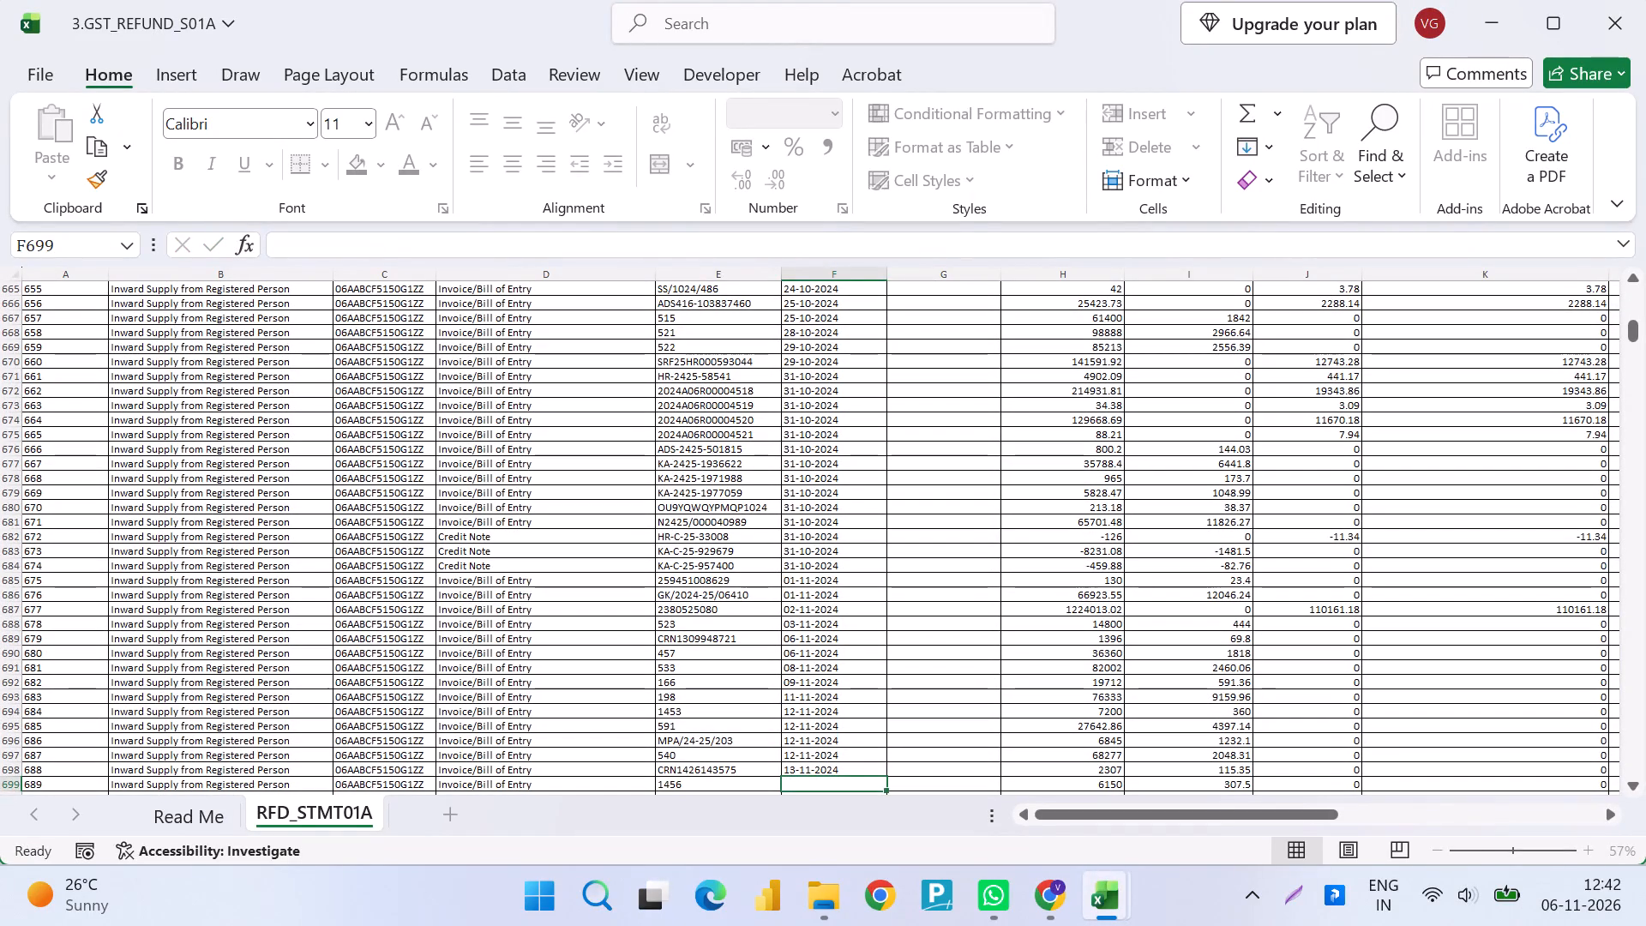
Look up the dates of invoices 1456 and 542 in PURCHASE 24-25 and fill F699:F700 of the refund sheet with 13-11-2024.
key("alt+Tab")
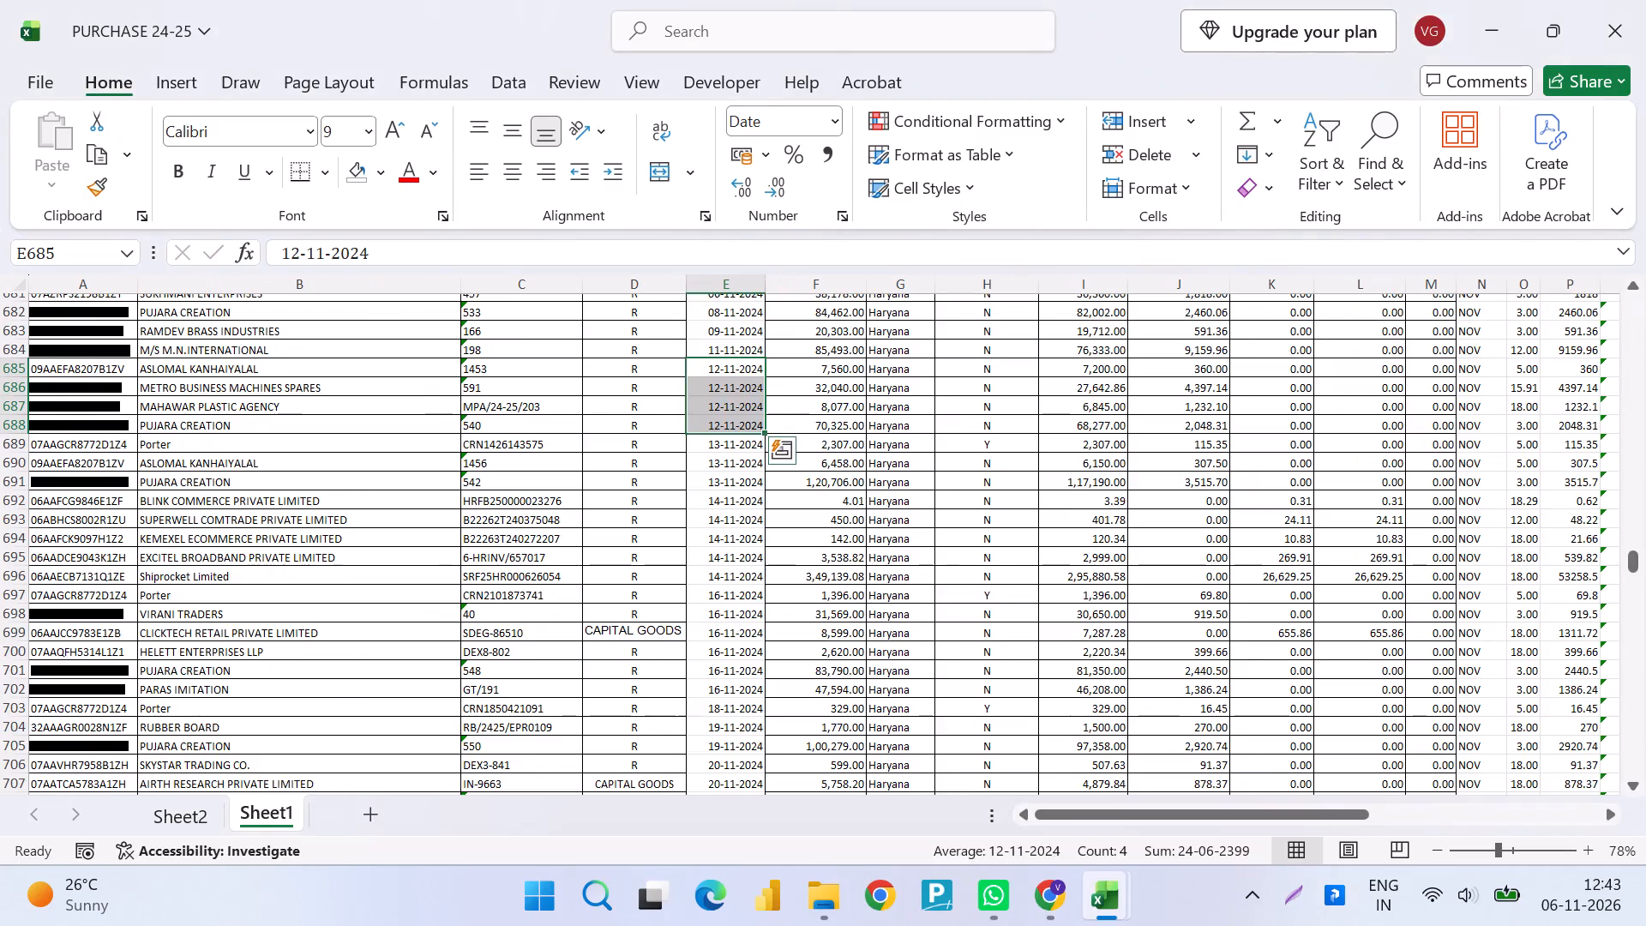
key("Down")
key("Down")
key("Down")
key("Down")
key("shift+Down")
key("shift+Down")
key("alt+Tab")
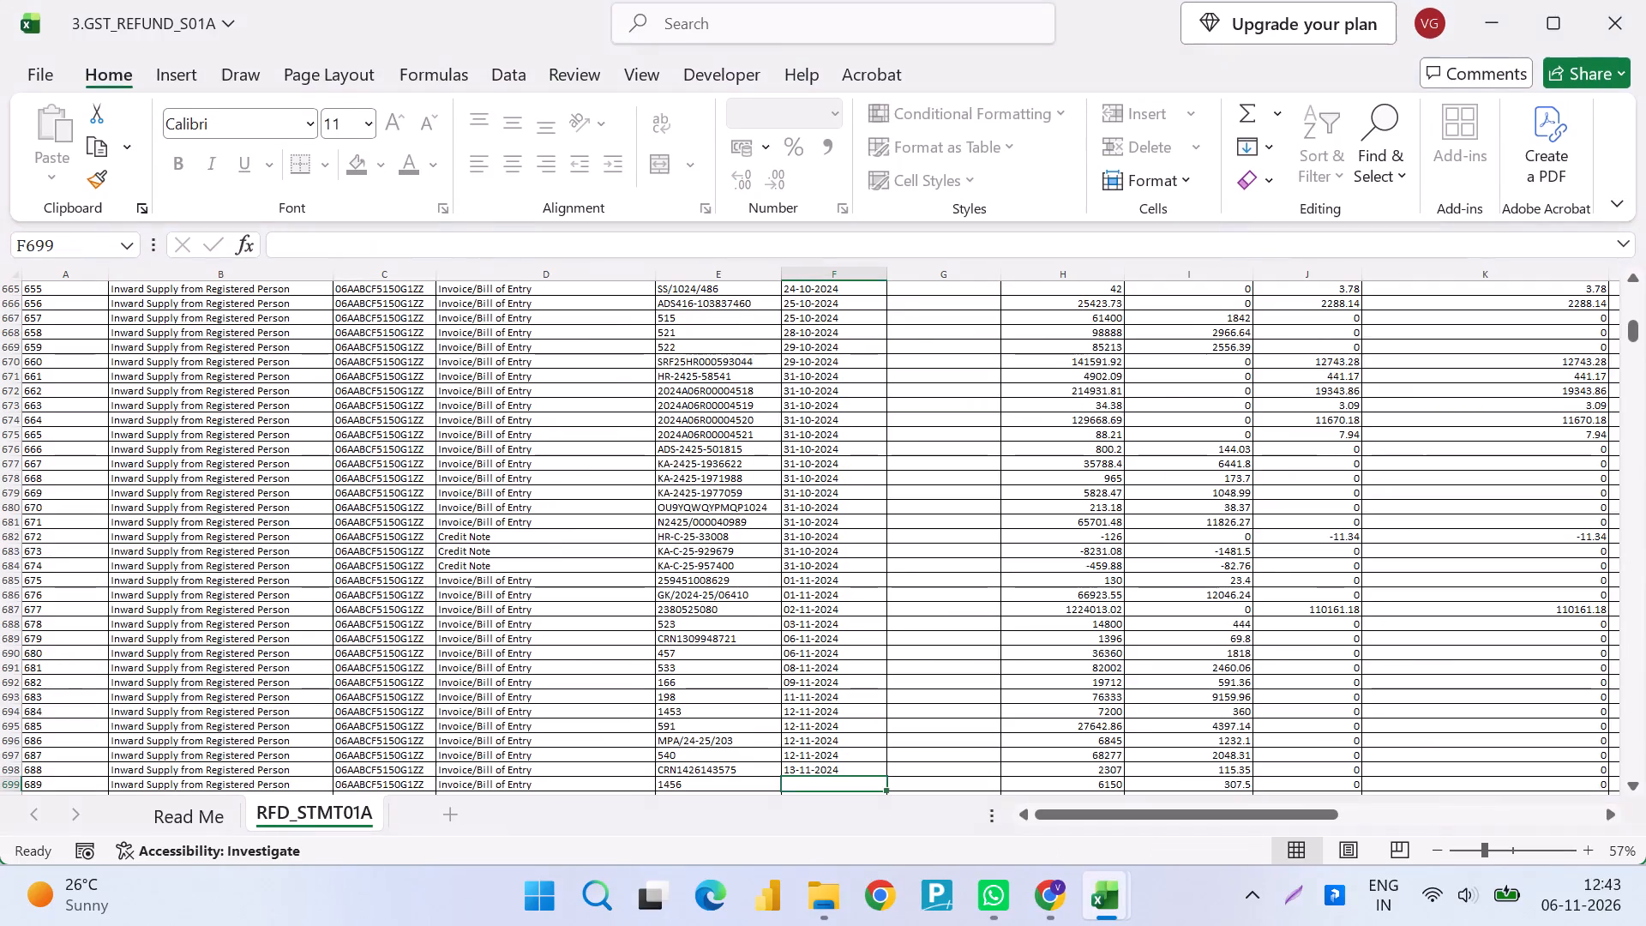
key("ctrl+d")
key("Down")
key("ctrl+d")
Save the GST refund workbook.
key("ctrl+s")
key("ctrl+s")
key("ctrl+s")
key("ctrl+s")
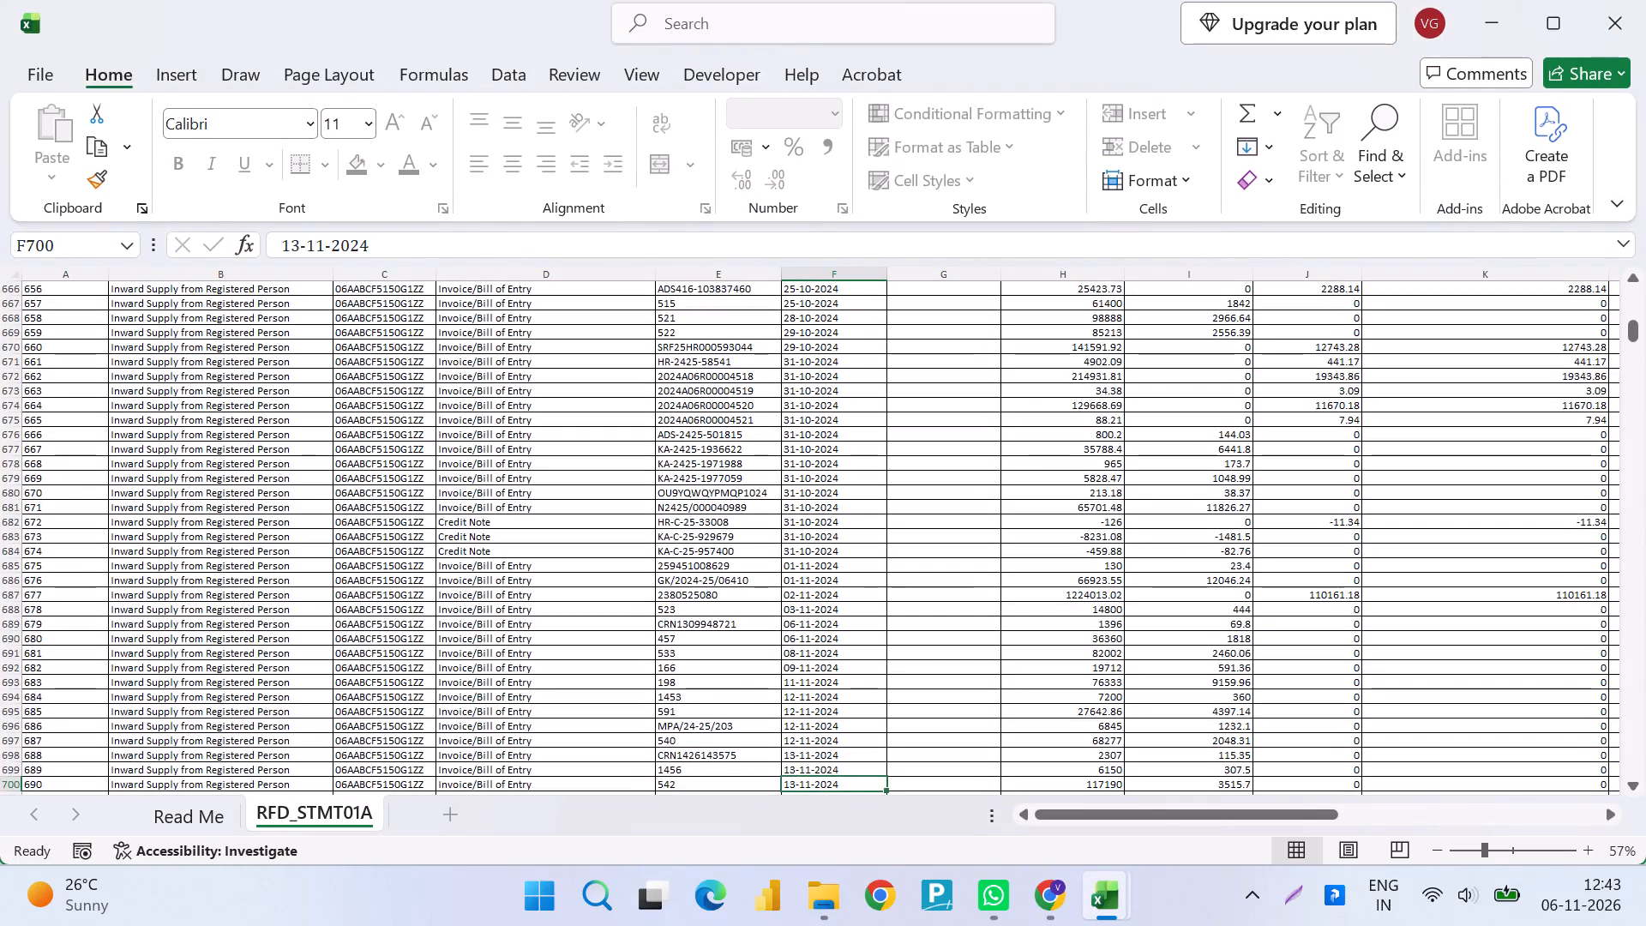
Check how far the document numbers in column E extend below row 701 of the refund sheet.
scroll(1184, 548, "down", 4)
left_click(839, 402)
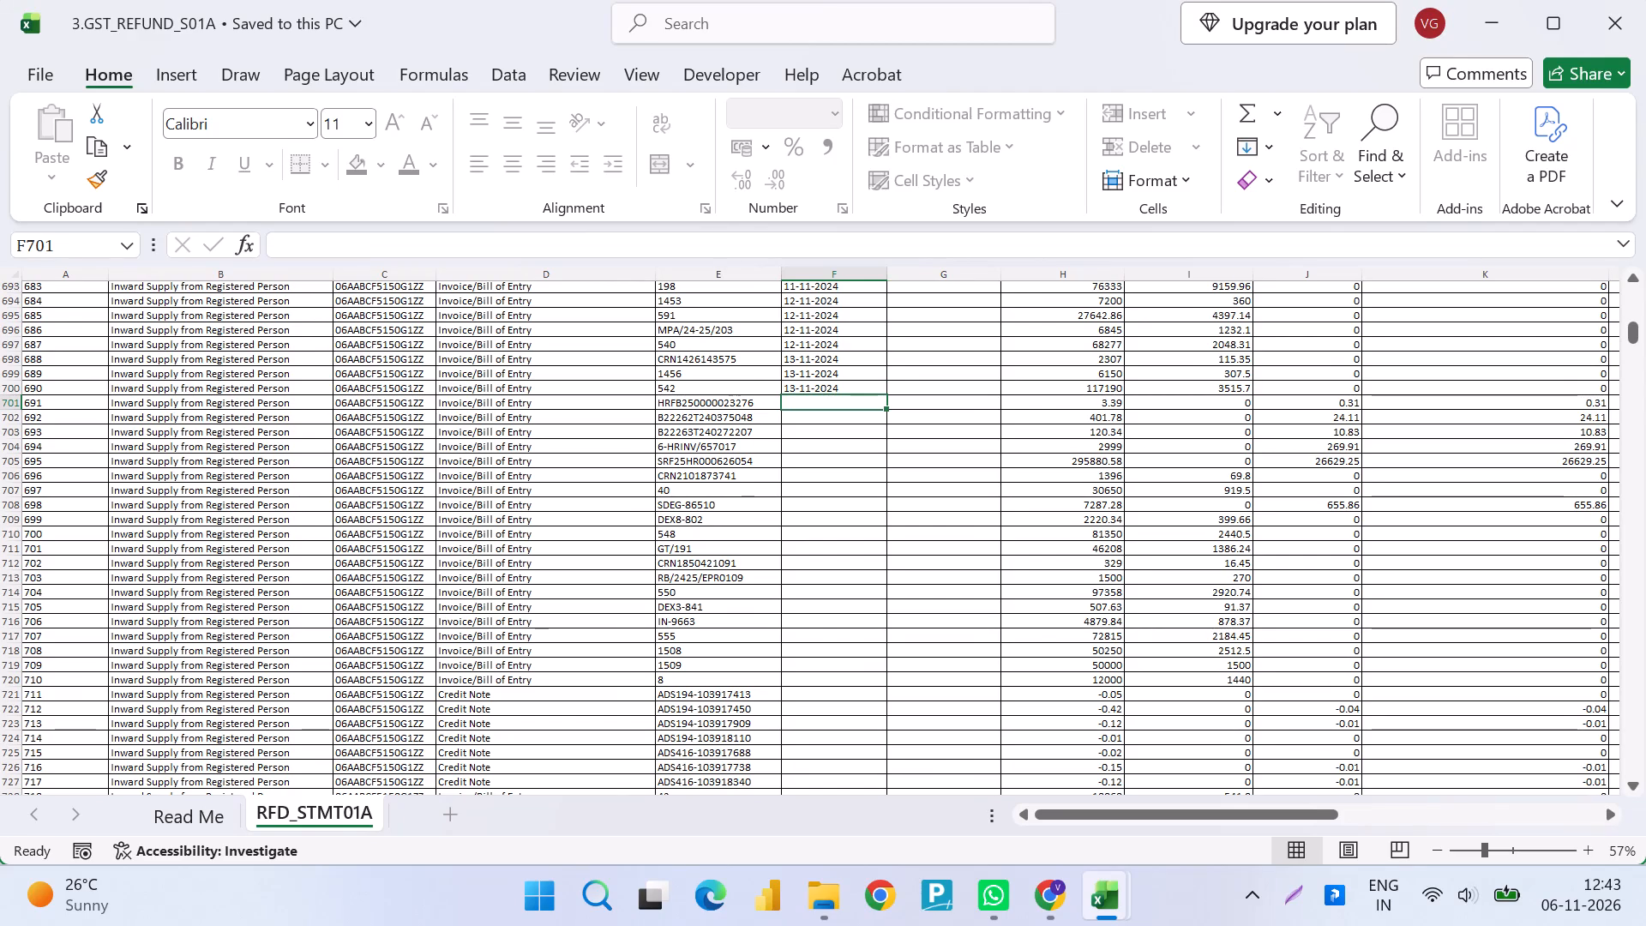
key("Left")
key("ctrl+shift+Down")
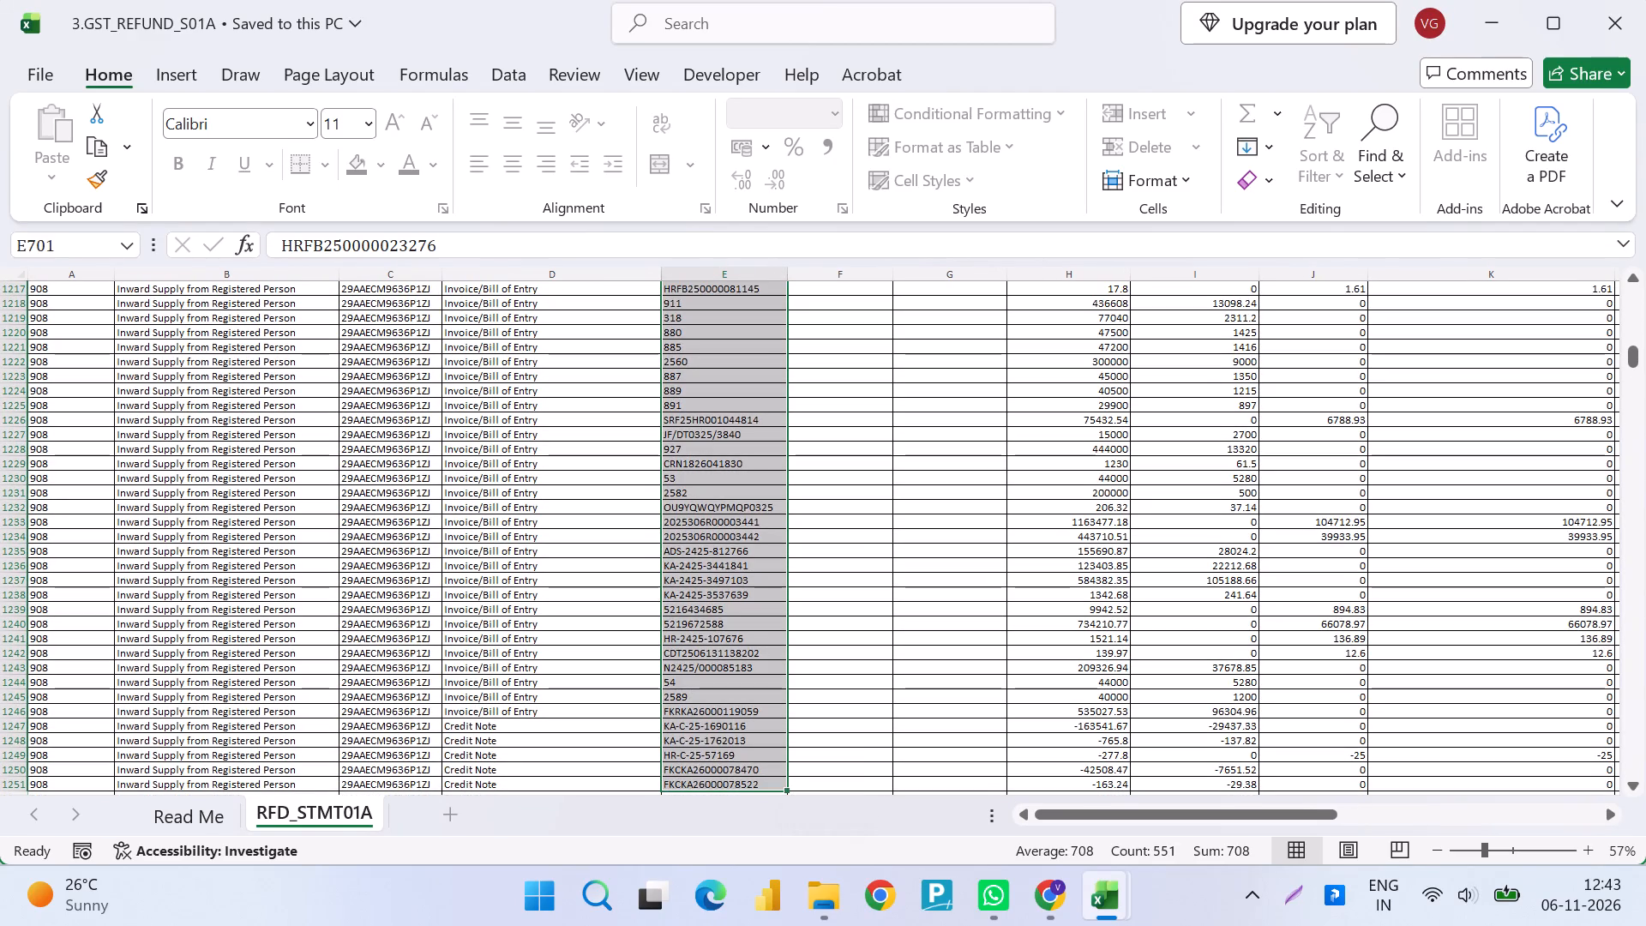
key("Right")
key("Up")
key("Down")
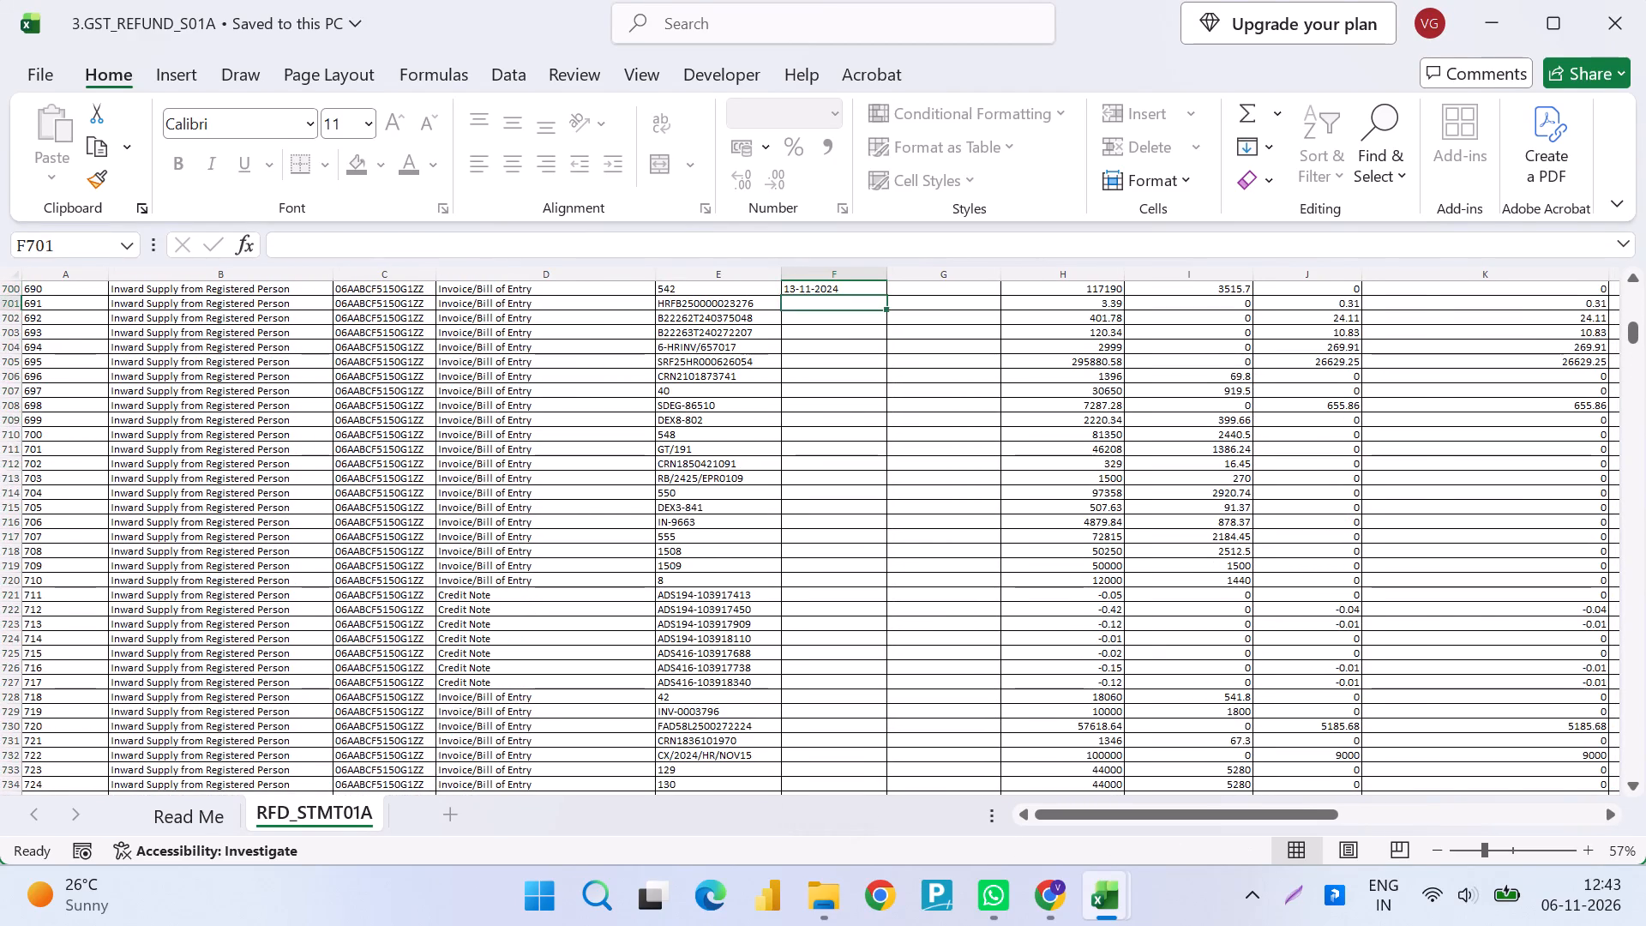
key("alt+Tab")
left_click(736, 504)
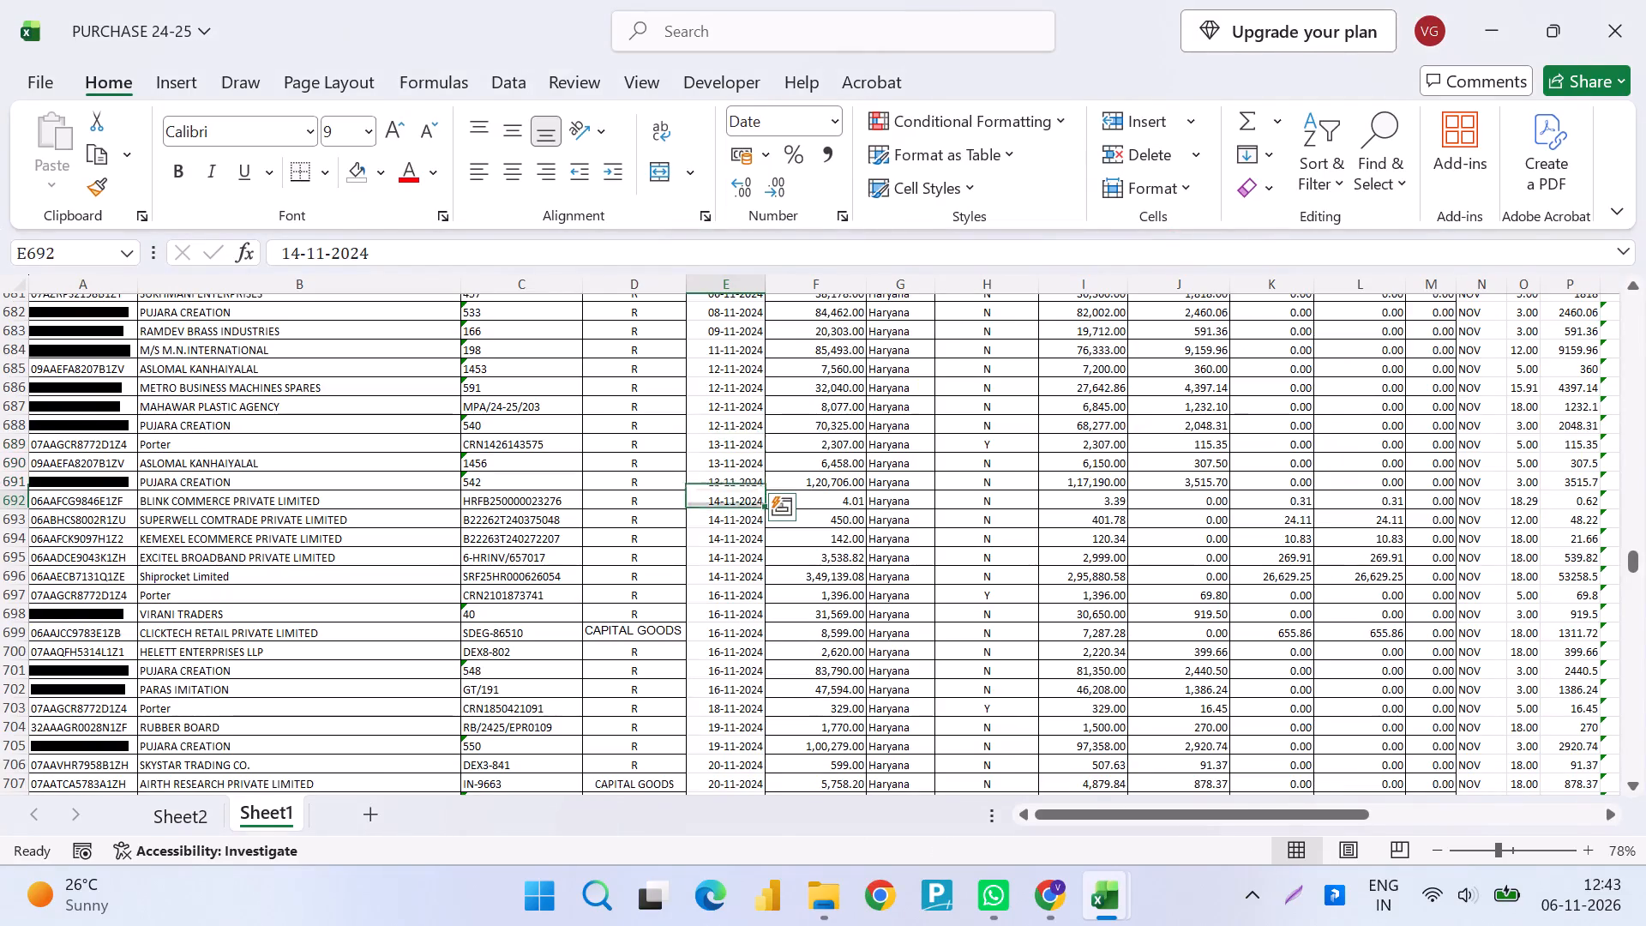
key("shift+Up")
key("shift+Down")
key("shift+Down")
key("shift+Down")
key("shift+Down")
key("shift+Down")
key("shift+Down")
key("shift+Up")
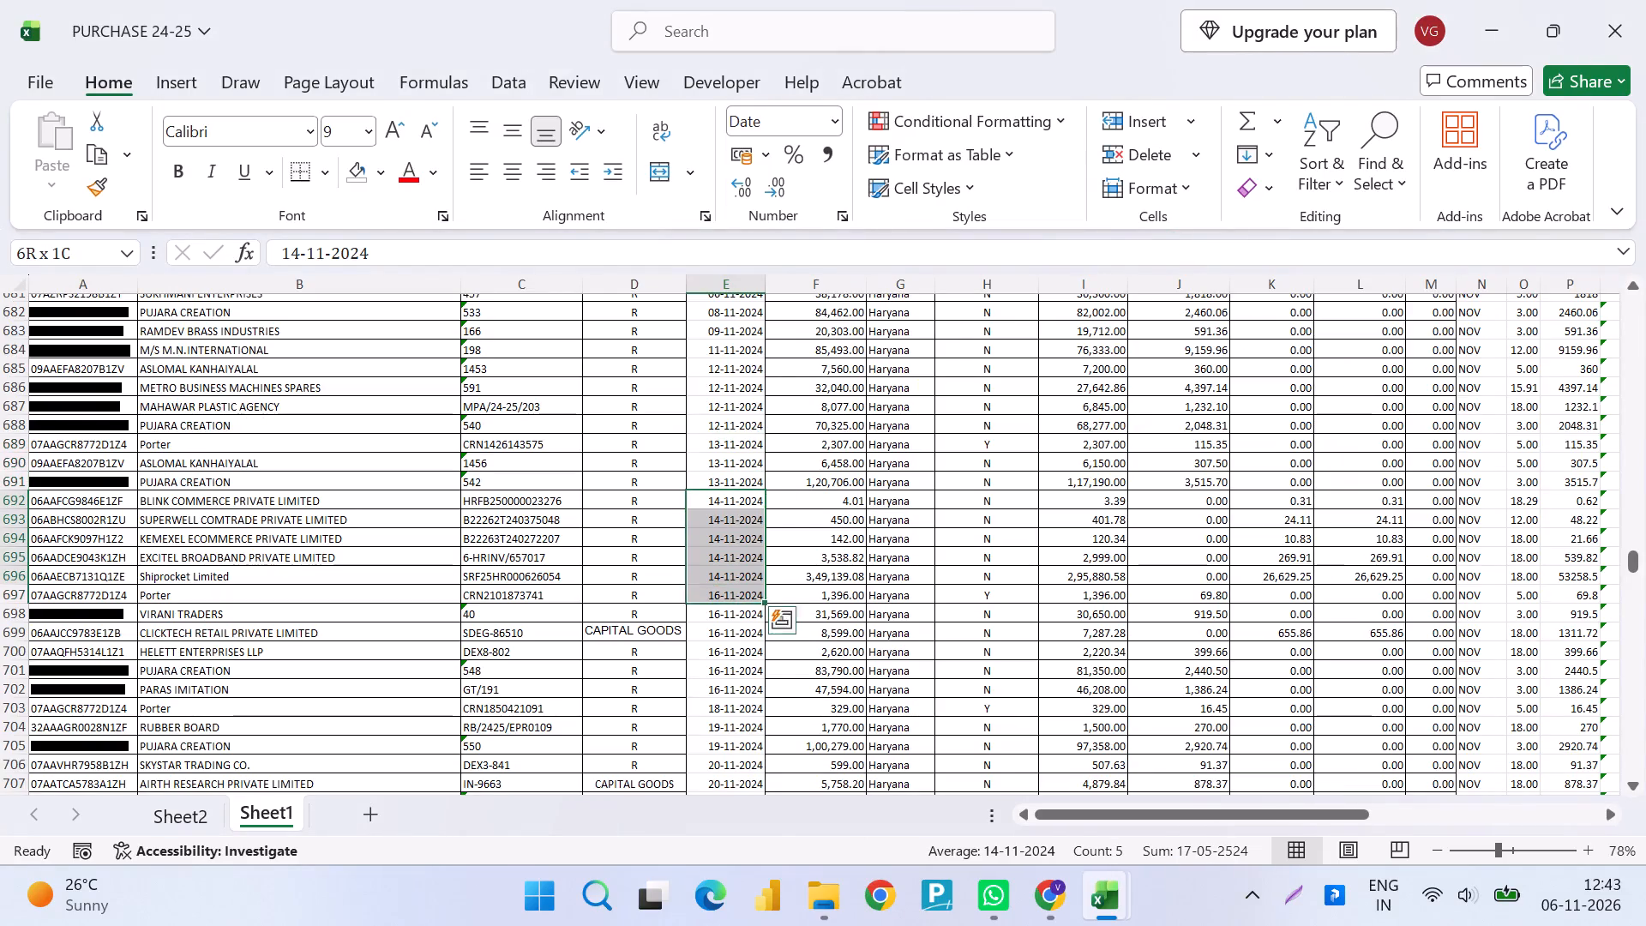
key("alt+Tab")
key("ctrl+d")
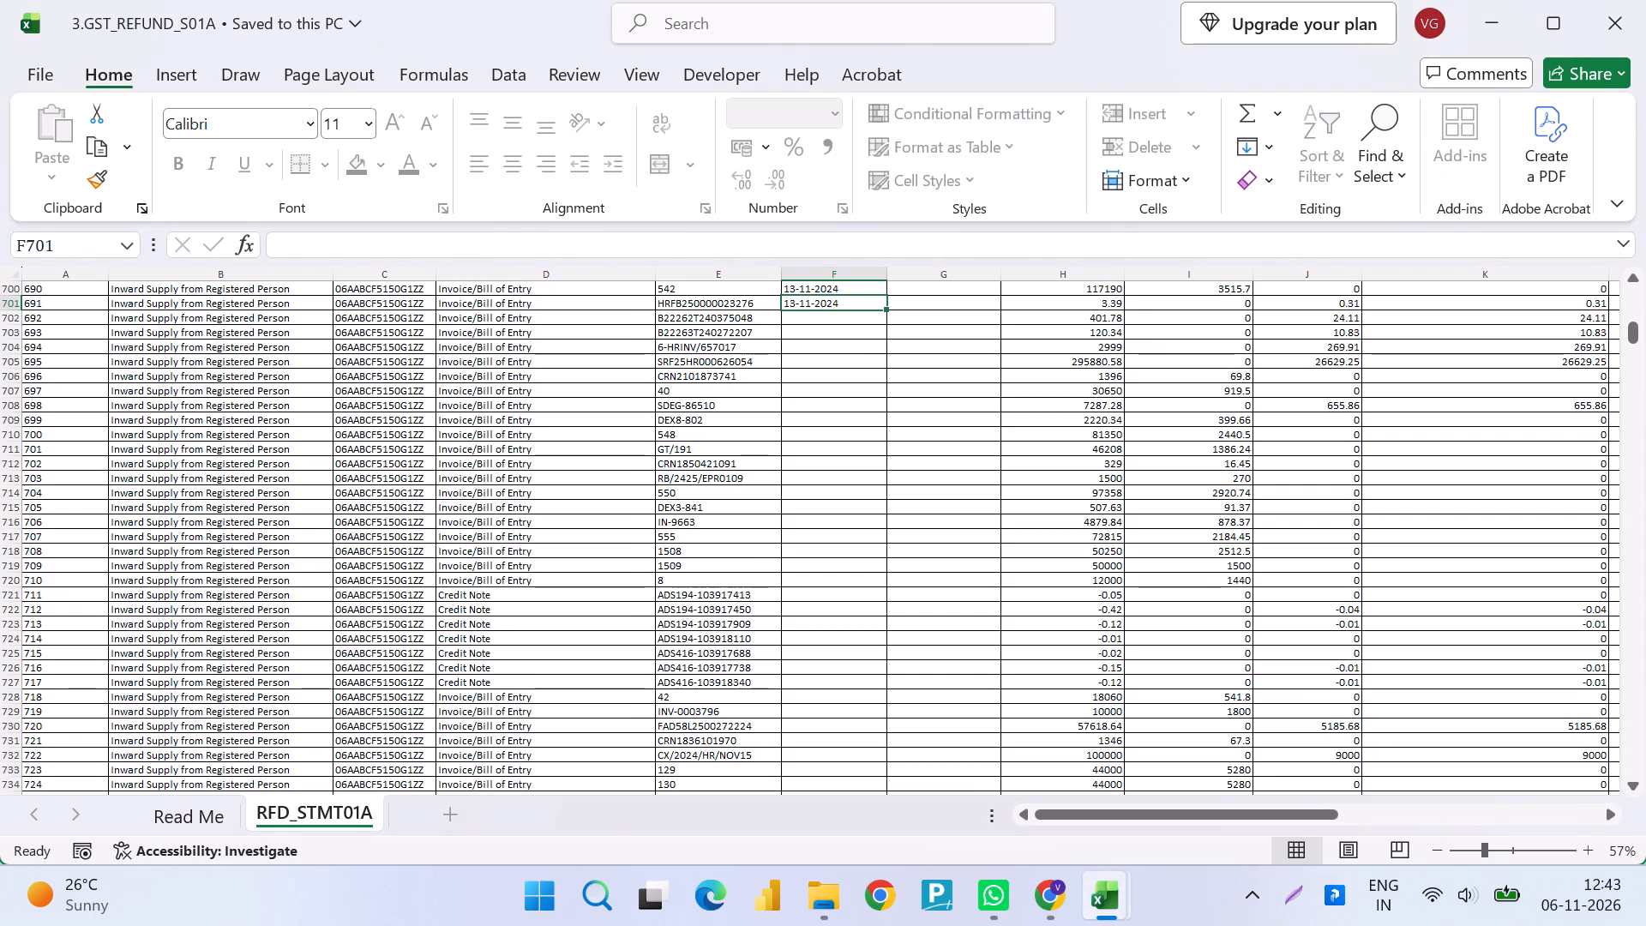
key("F2")
key("ctrl+Left")
key("ctrl+Left")
key("ctrl+Left")
key("ctrl+Left")
key("BackSpace")
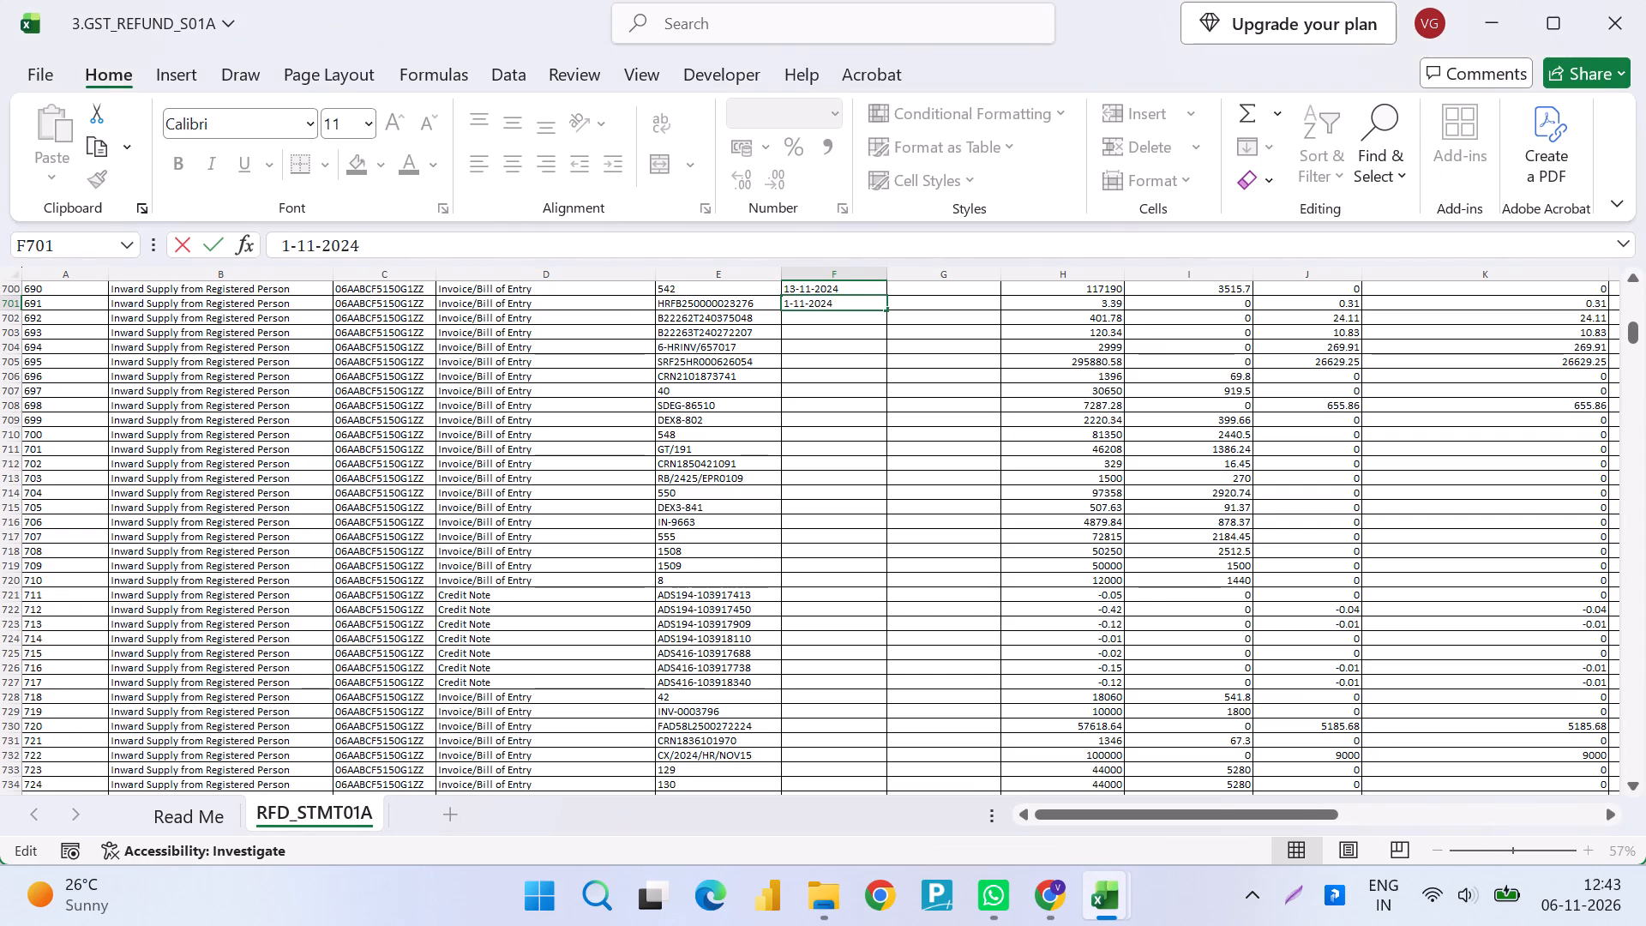
key("4")
key("Return")
Copy the 14-11-2024 date from F701 down into F702:F705 of the refund sheet.
key("Tab")
key("alt+Tab")
key("alt+Tab")
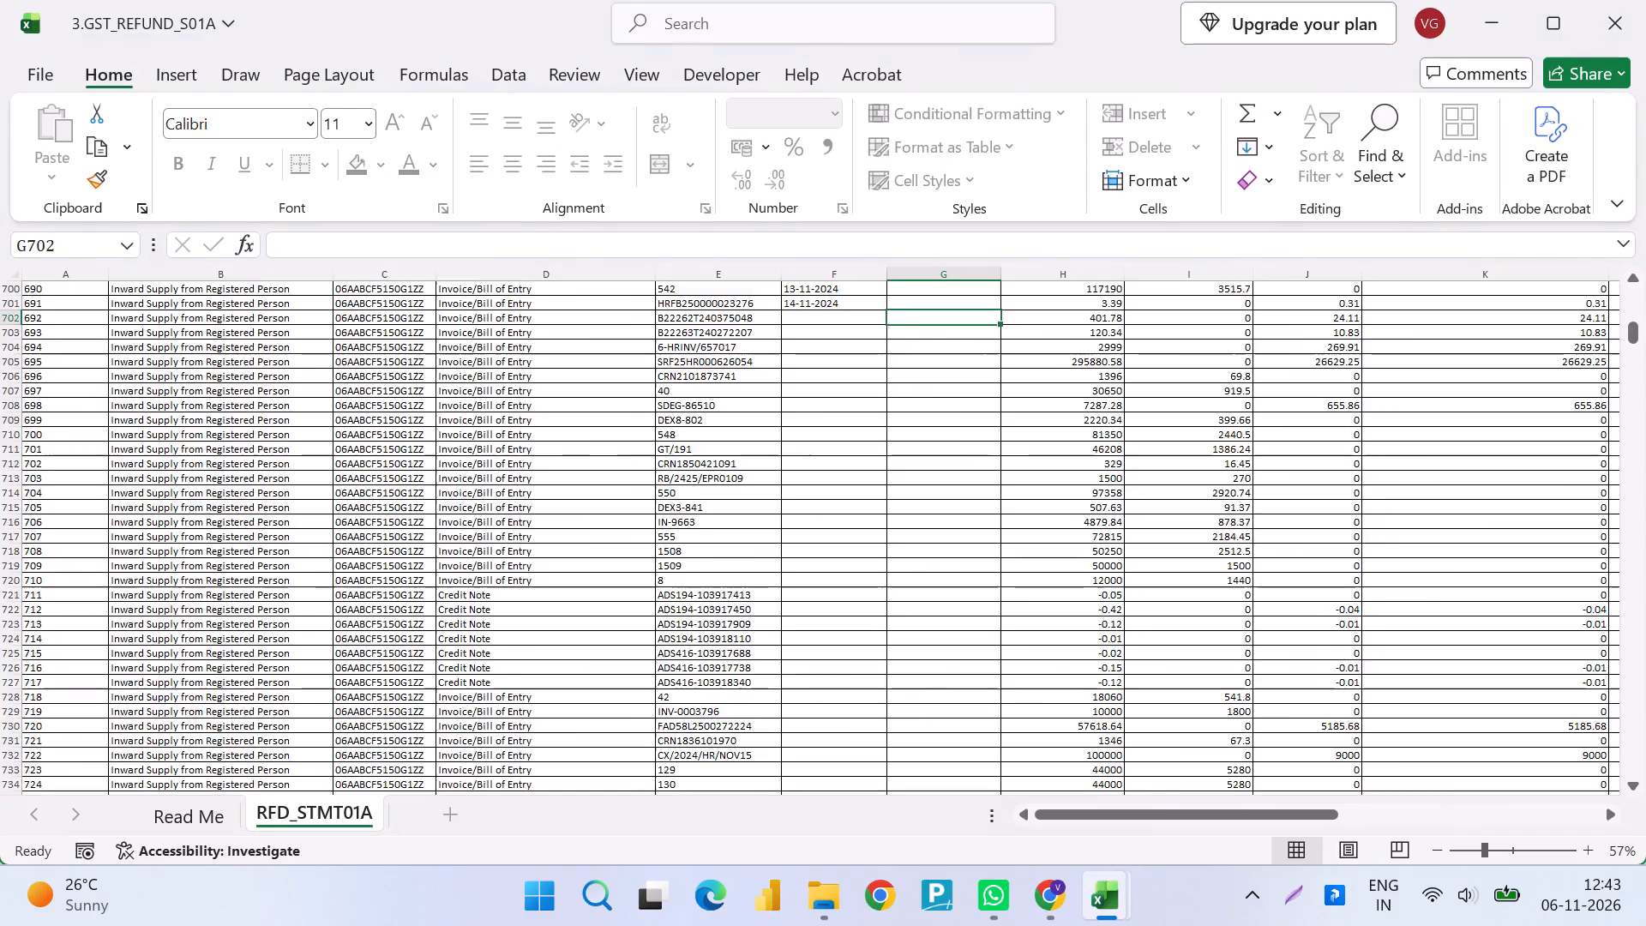
key("alt+Tab")
key("alt+Tab")
key("alt+Tab")
key("alt+Tab")
key("Left")
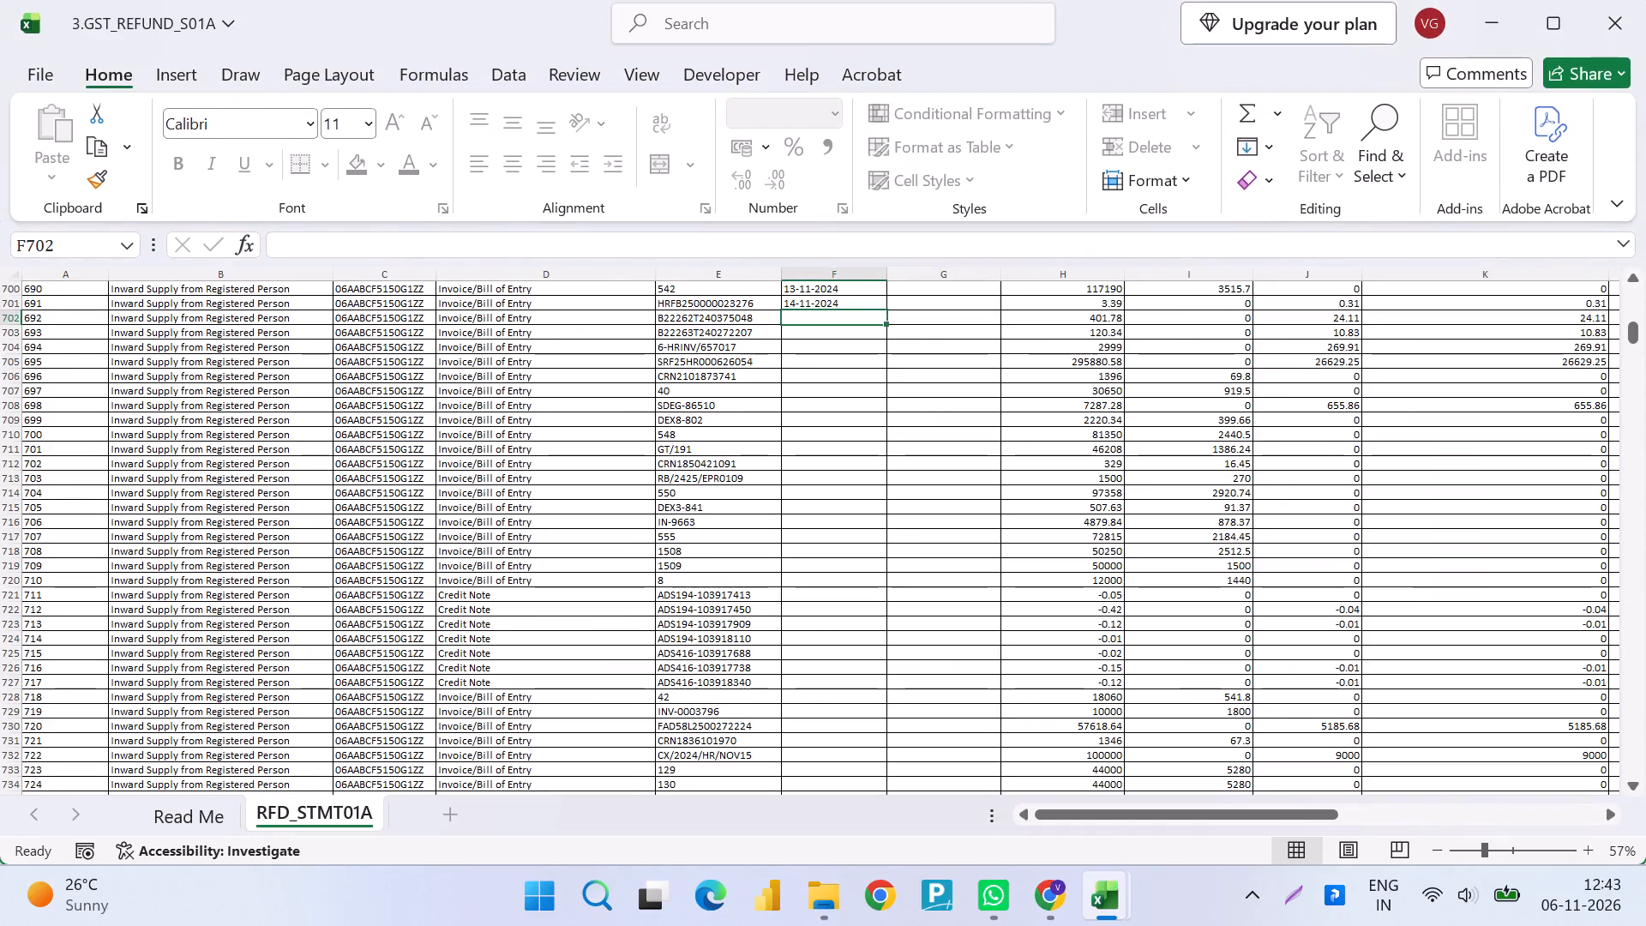
key("ctrl+d")
key("Down")
key("ctrl+d")
key("Down")
key("ctrl+d")
key("Down")
key("ctrl+d")
key("Down")
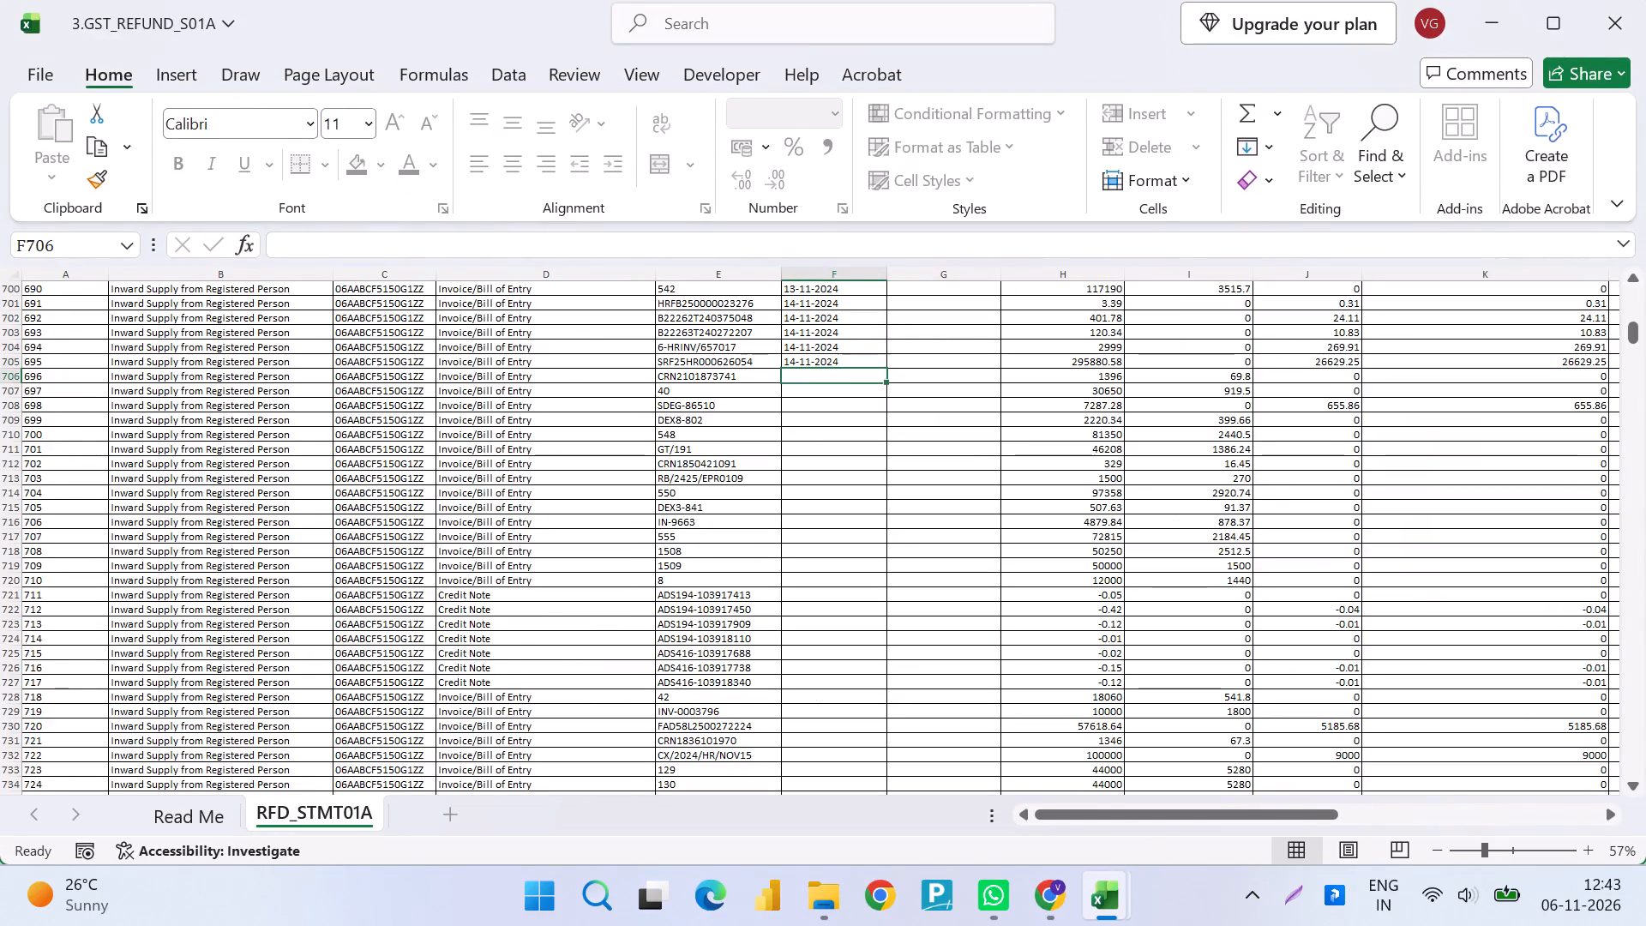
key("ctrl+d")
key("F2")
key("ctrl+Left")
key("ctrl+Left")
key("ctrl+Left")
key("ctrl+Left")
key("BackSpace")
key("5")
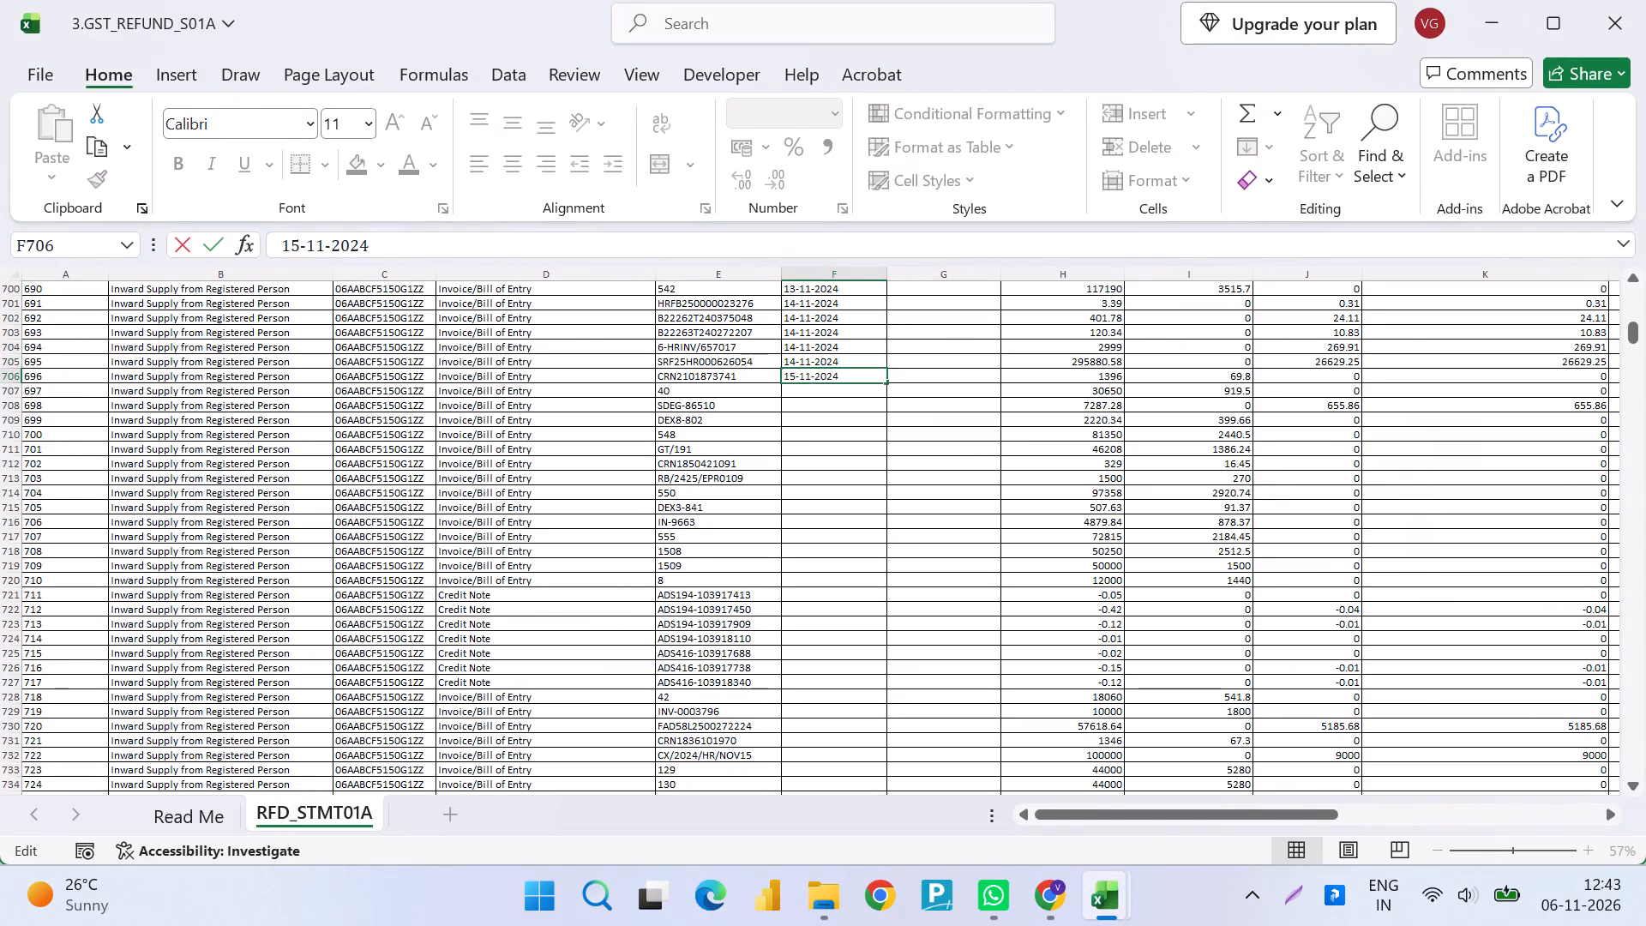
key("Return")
key("alt+Tab")
key("alt+Tab")
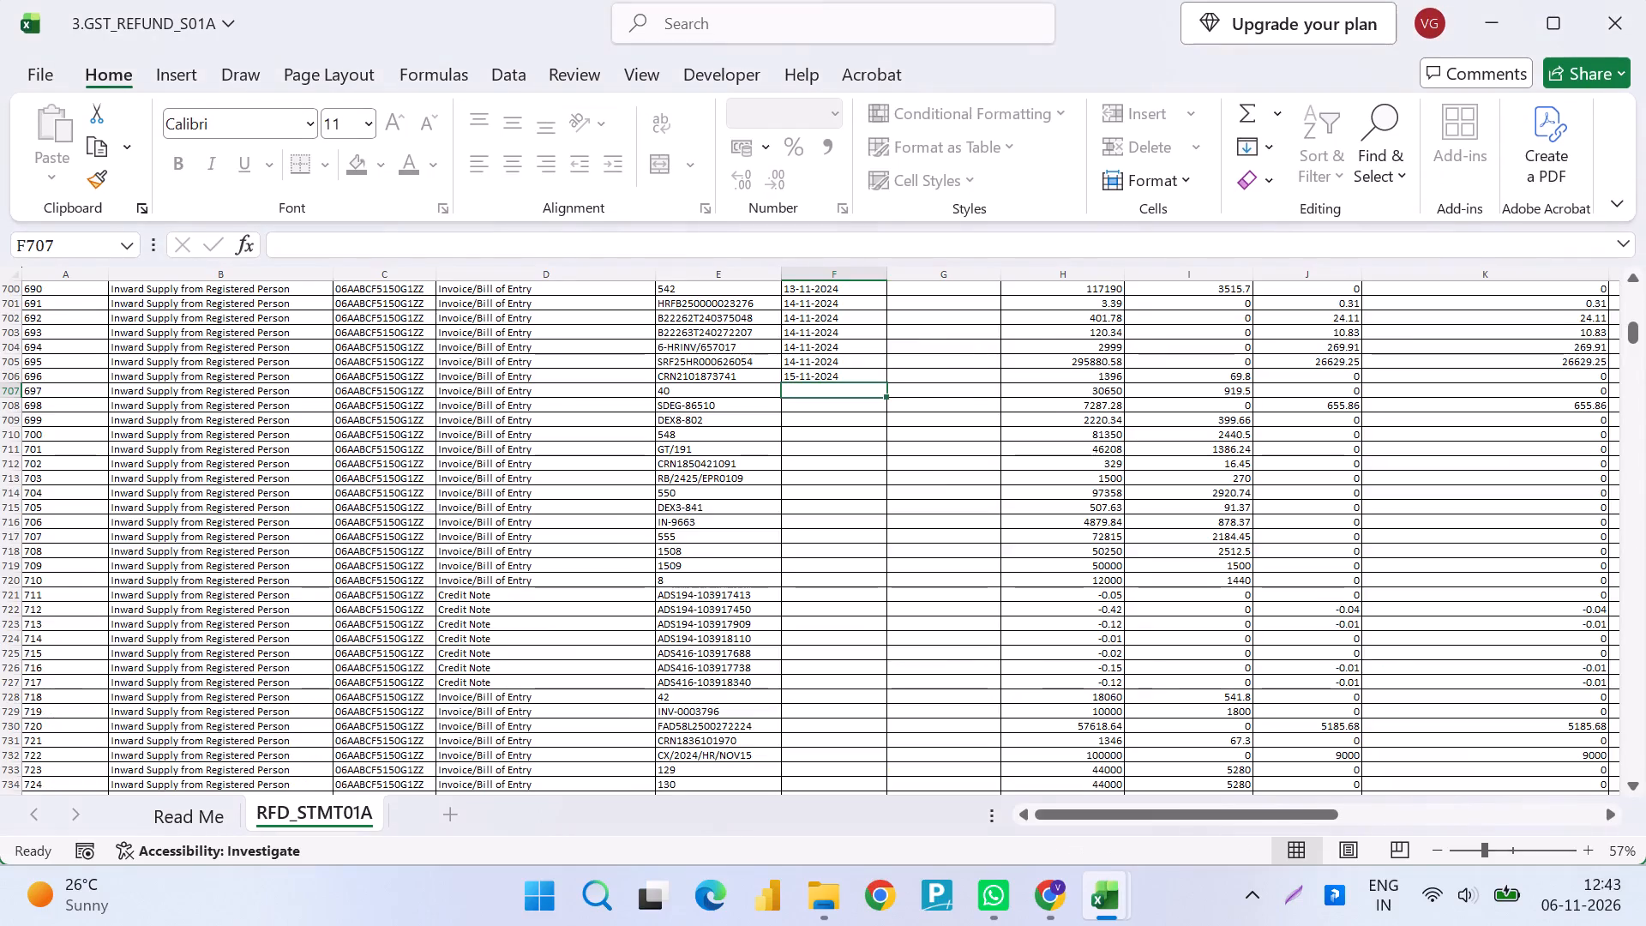
key("F2")
key("Escape")
key("Up")
key("F2")
key("ctrl+Left")
key("ctrl+Left")
key("ctrl+Left")
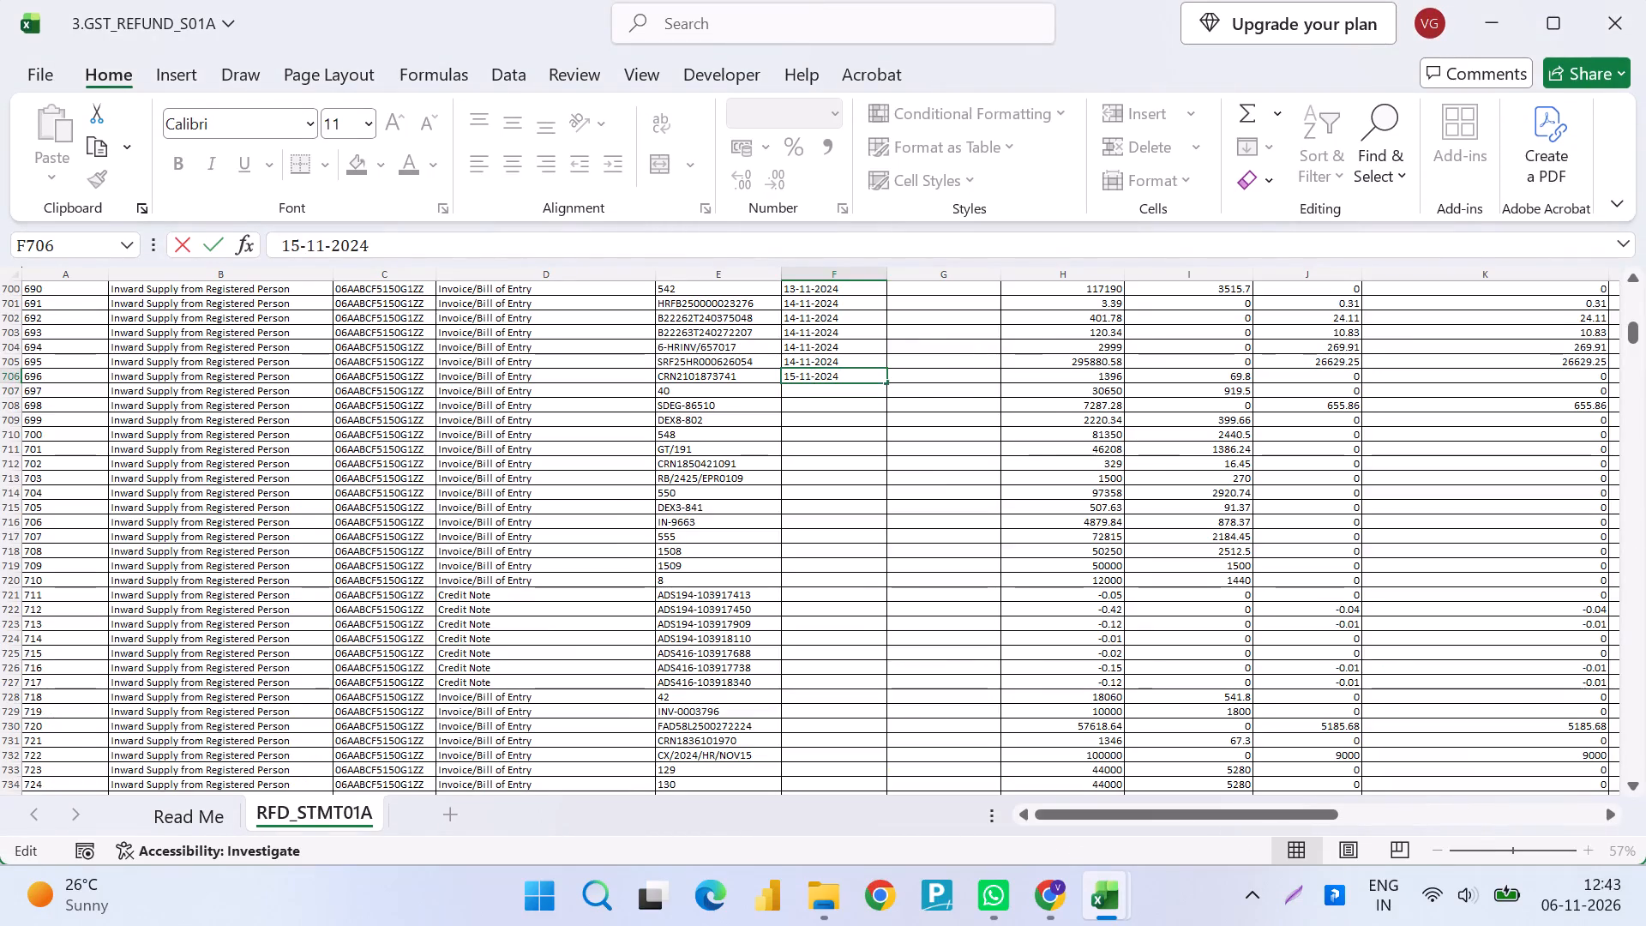
key("ctrl+Left")
key("BackSpace")
key("6")
key("Return")
key("alt+Tab")
key("Down")
key("Down")
key("Down")
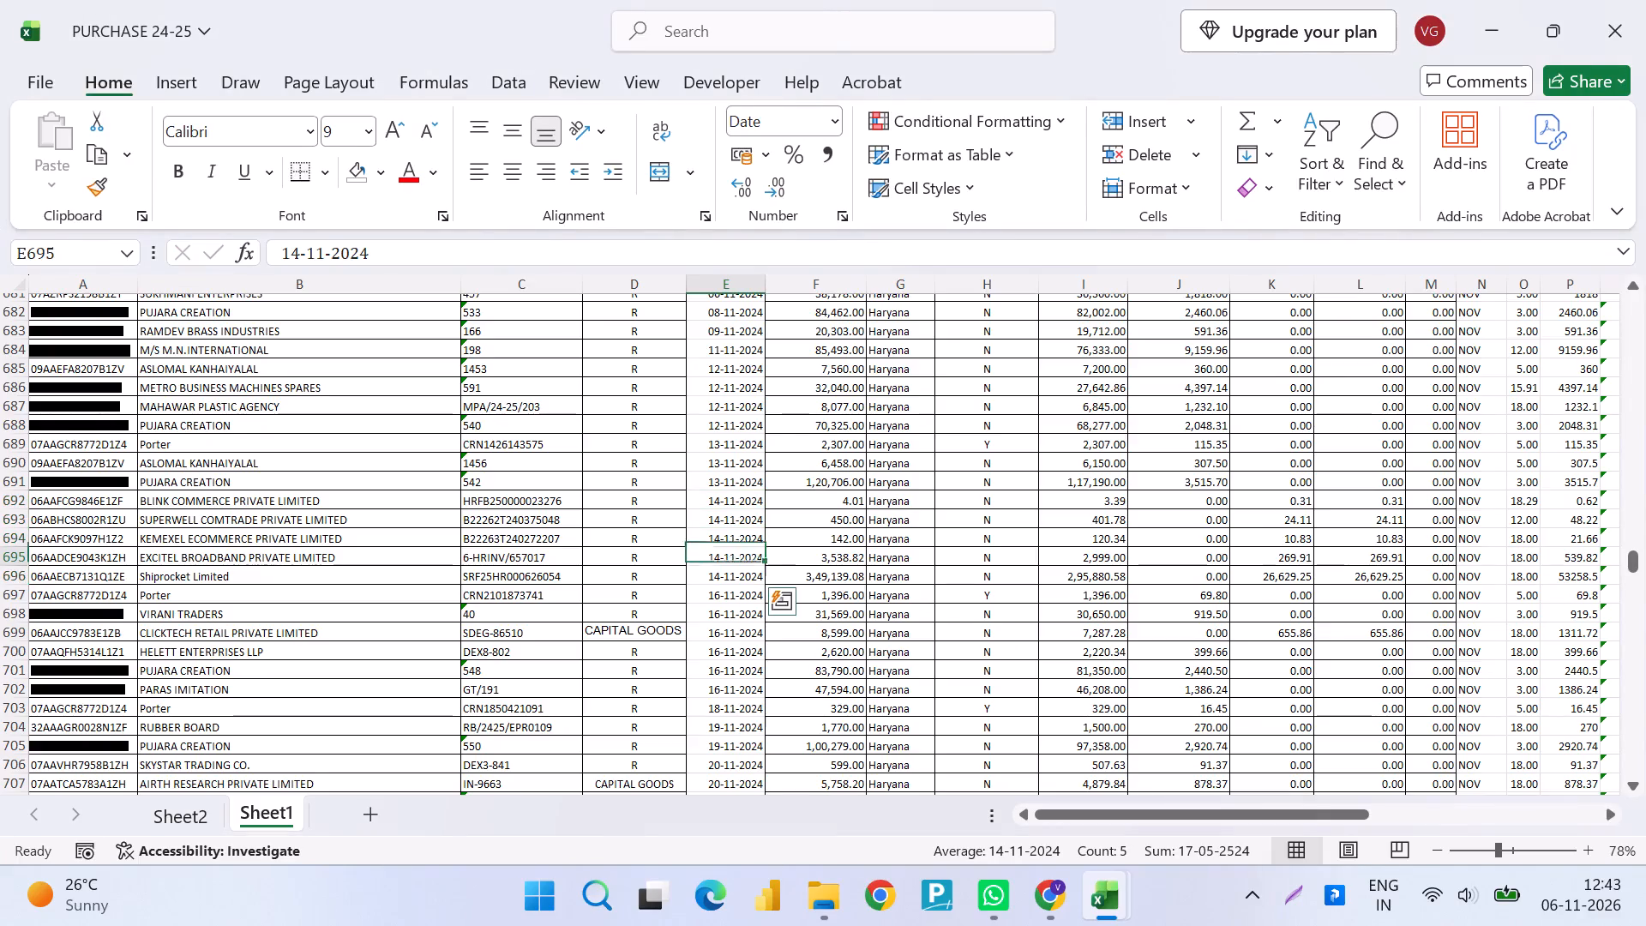
key("Down")
key("Down")
key("shift+Down")
key("shift+Down")
key("shift+Down")
key("shift+Down")
key("shift+Down")
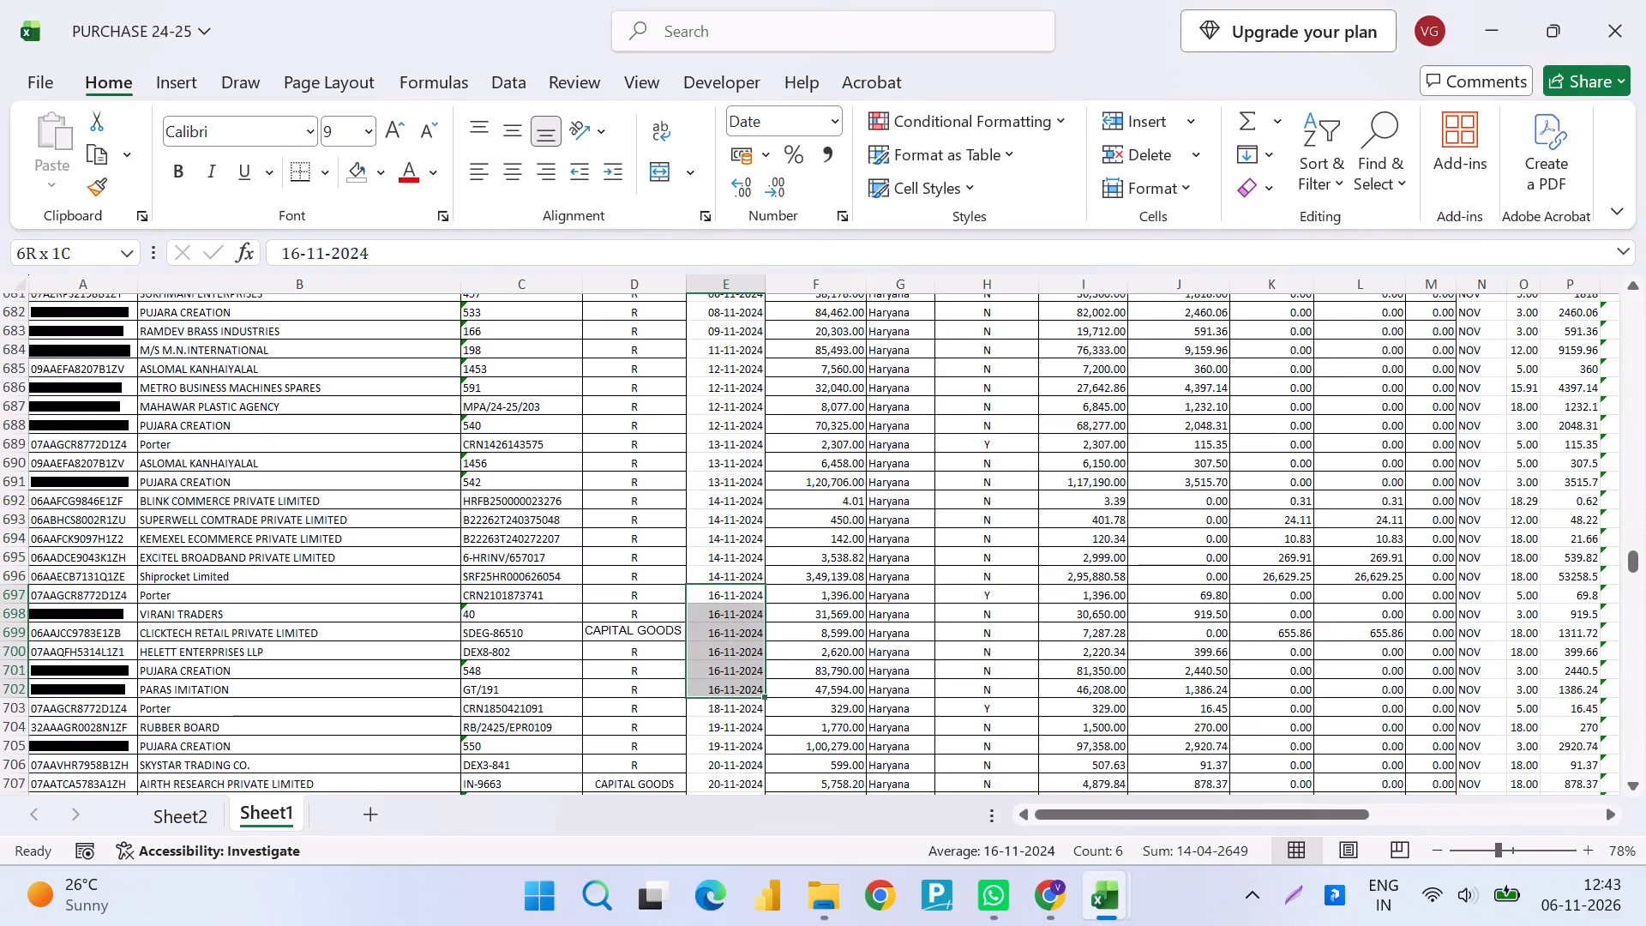
Fill the 16-11-2024 date from F706 down through F711 of the refund sheet.
key("alt+Tab")
key("Up")
key("Up")
key("shift+Down")
key("shift+Down")
key("Down")
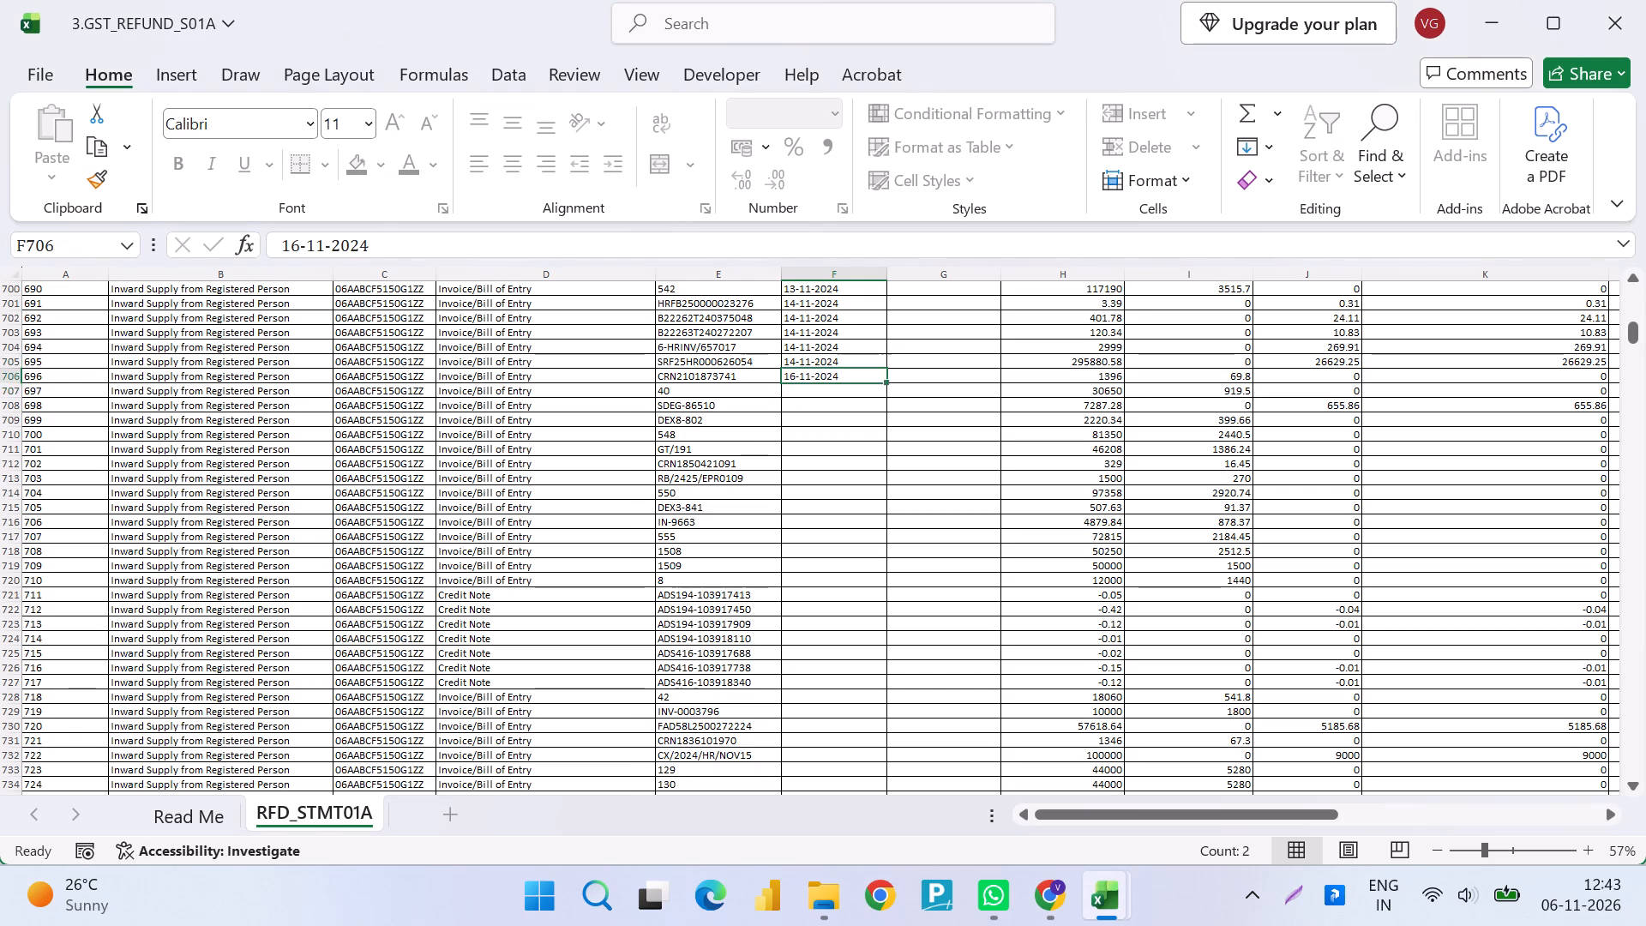
key("shift+Down")
key("shift+Down")
key("shift+Down")
key("shift+Down")
key("shift+Down")
key("ctrl+d")
key("Down")
key("Down")
key("Down")
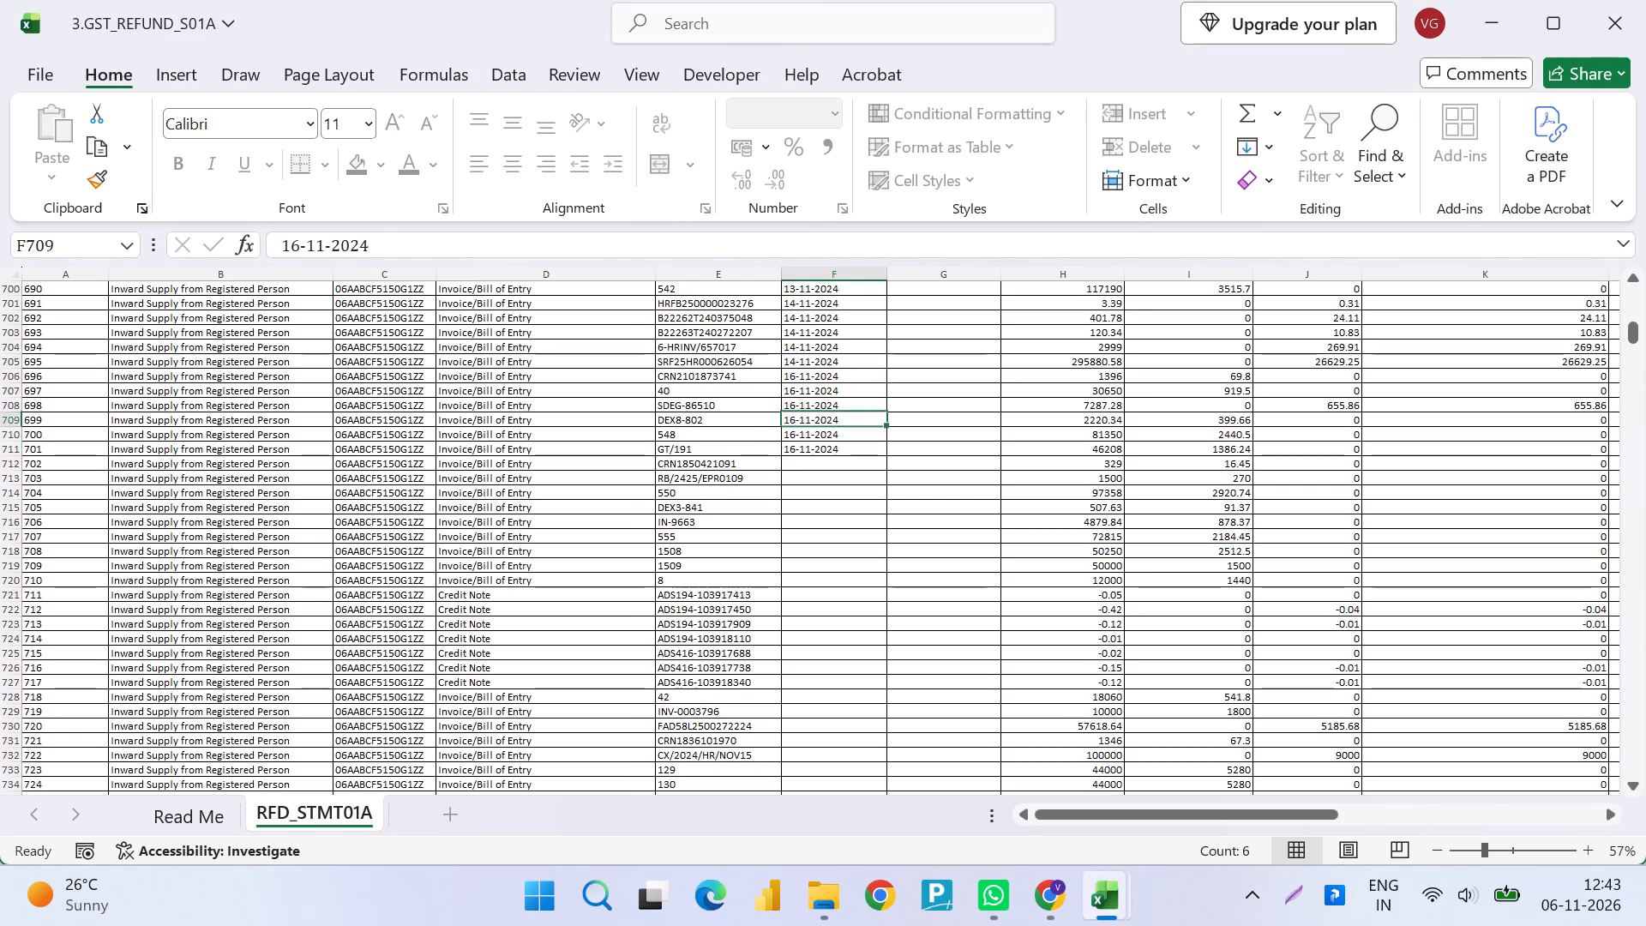
key("Down")
key("Down")
key("Down")
key("ctrl+d")
key("alt+Tab")
key("Down")
key("Down")
key("Down")
key("Down")
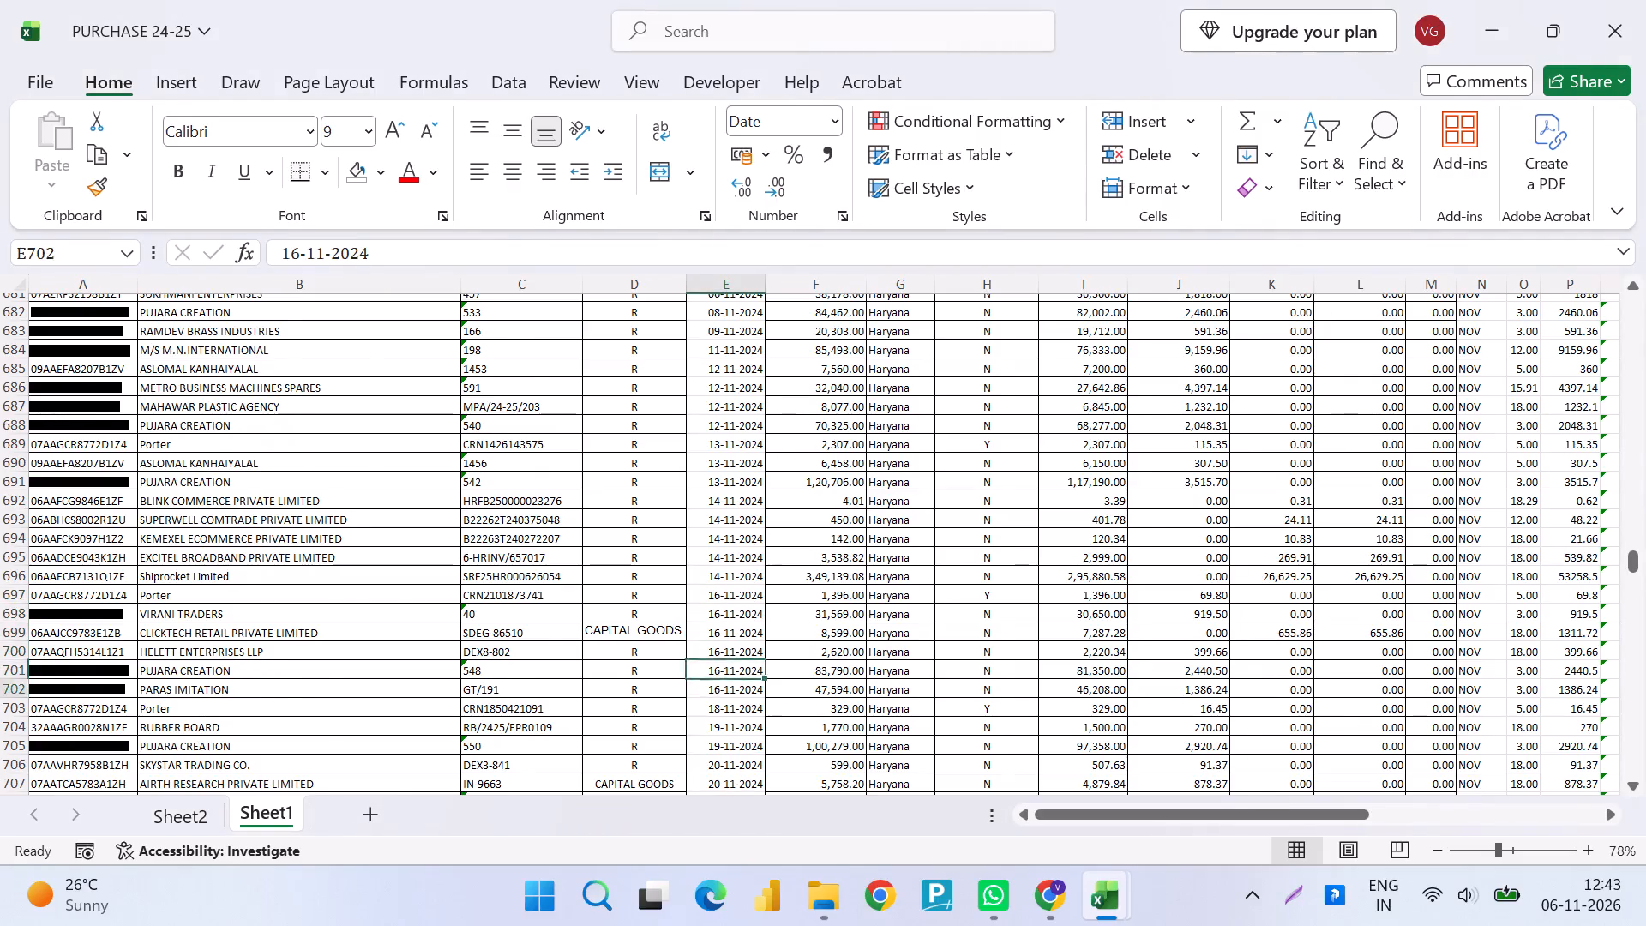
key("Down")
key("Down")
key("alt+Tab")
key("F2")
key("ctrl+Left")
key("ctrl+Left")
key("ctrl+Left")
key("ctrl+Left")
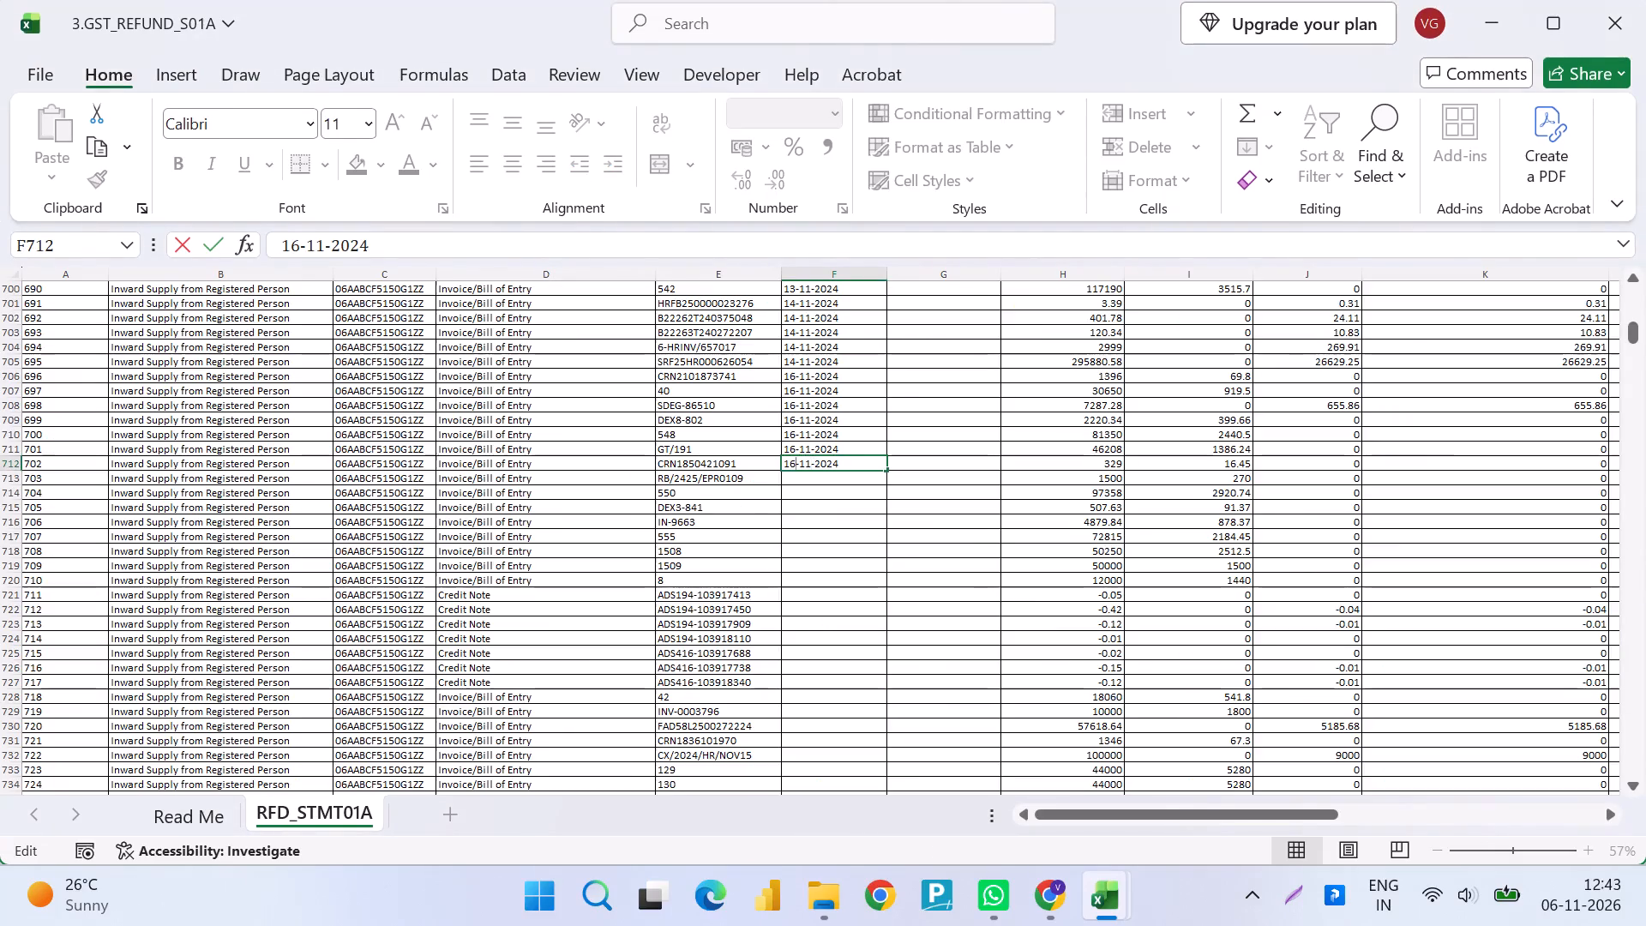
key("BackSpace")
key("8")
key("Return")
key("ctrl+s")
Set the date of document RB/2425/EPR0109 in F713 of the refund sheet to 19-11-2024.
key("F2")
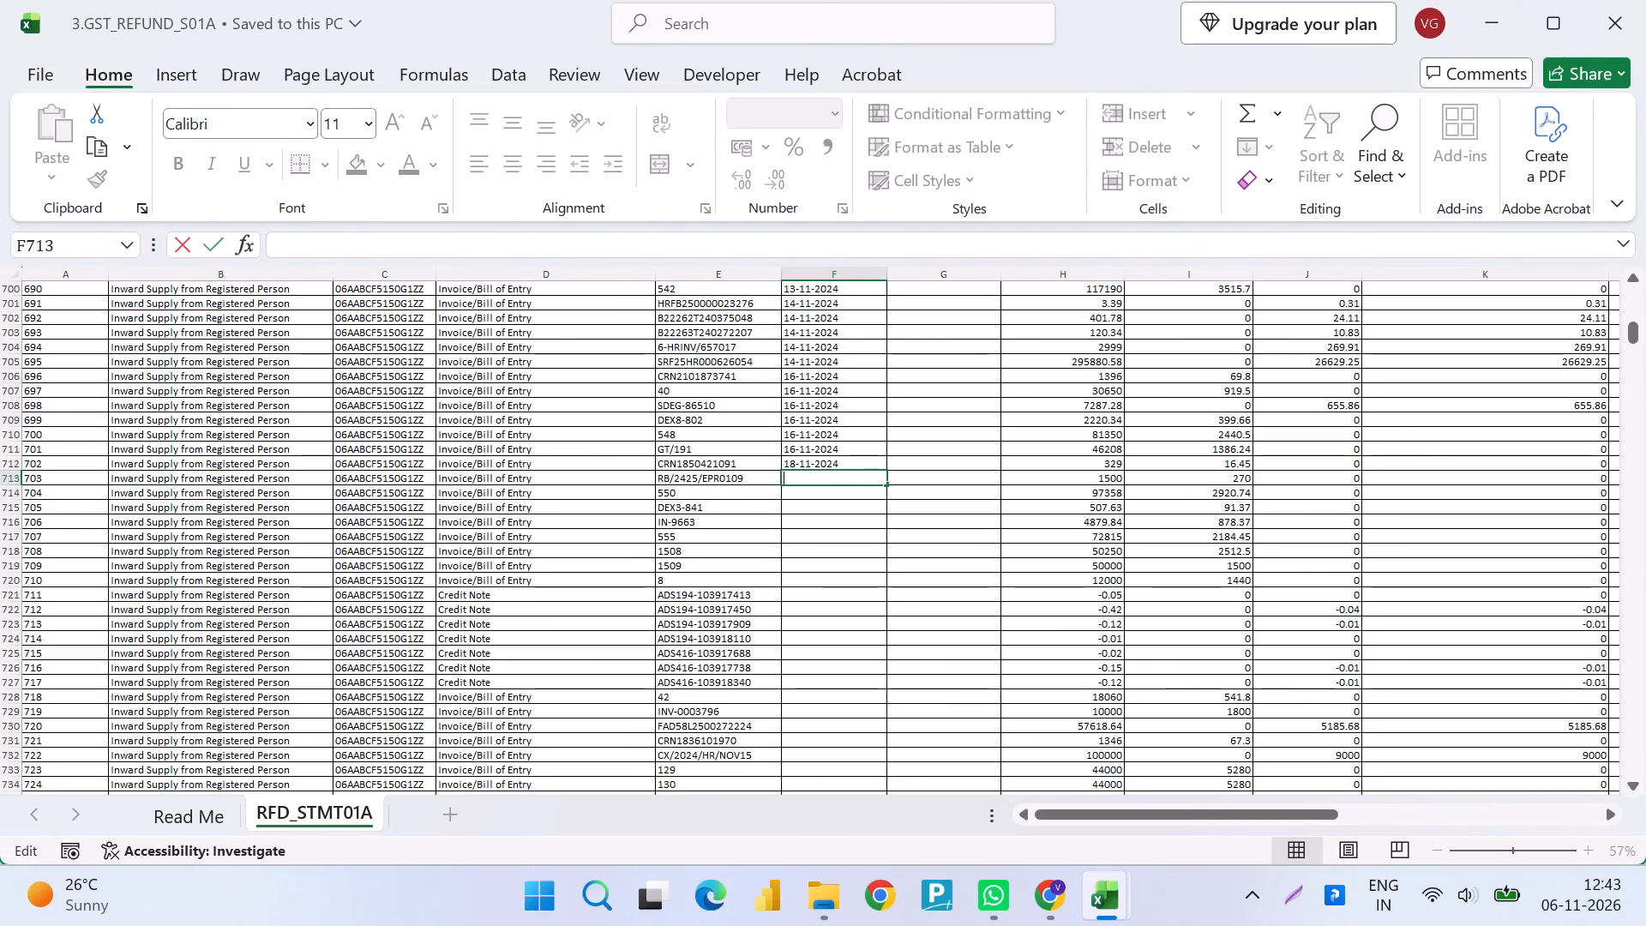
key("Escape")
key("ctrl+d")
key("F2")
key("ctrl+Left")
key("ctrl+Left")
key("ctrl+Left")
key("ctrl+Left")
key("ctrl+Left")
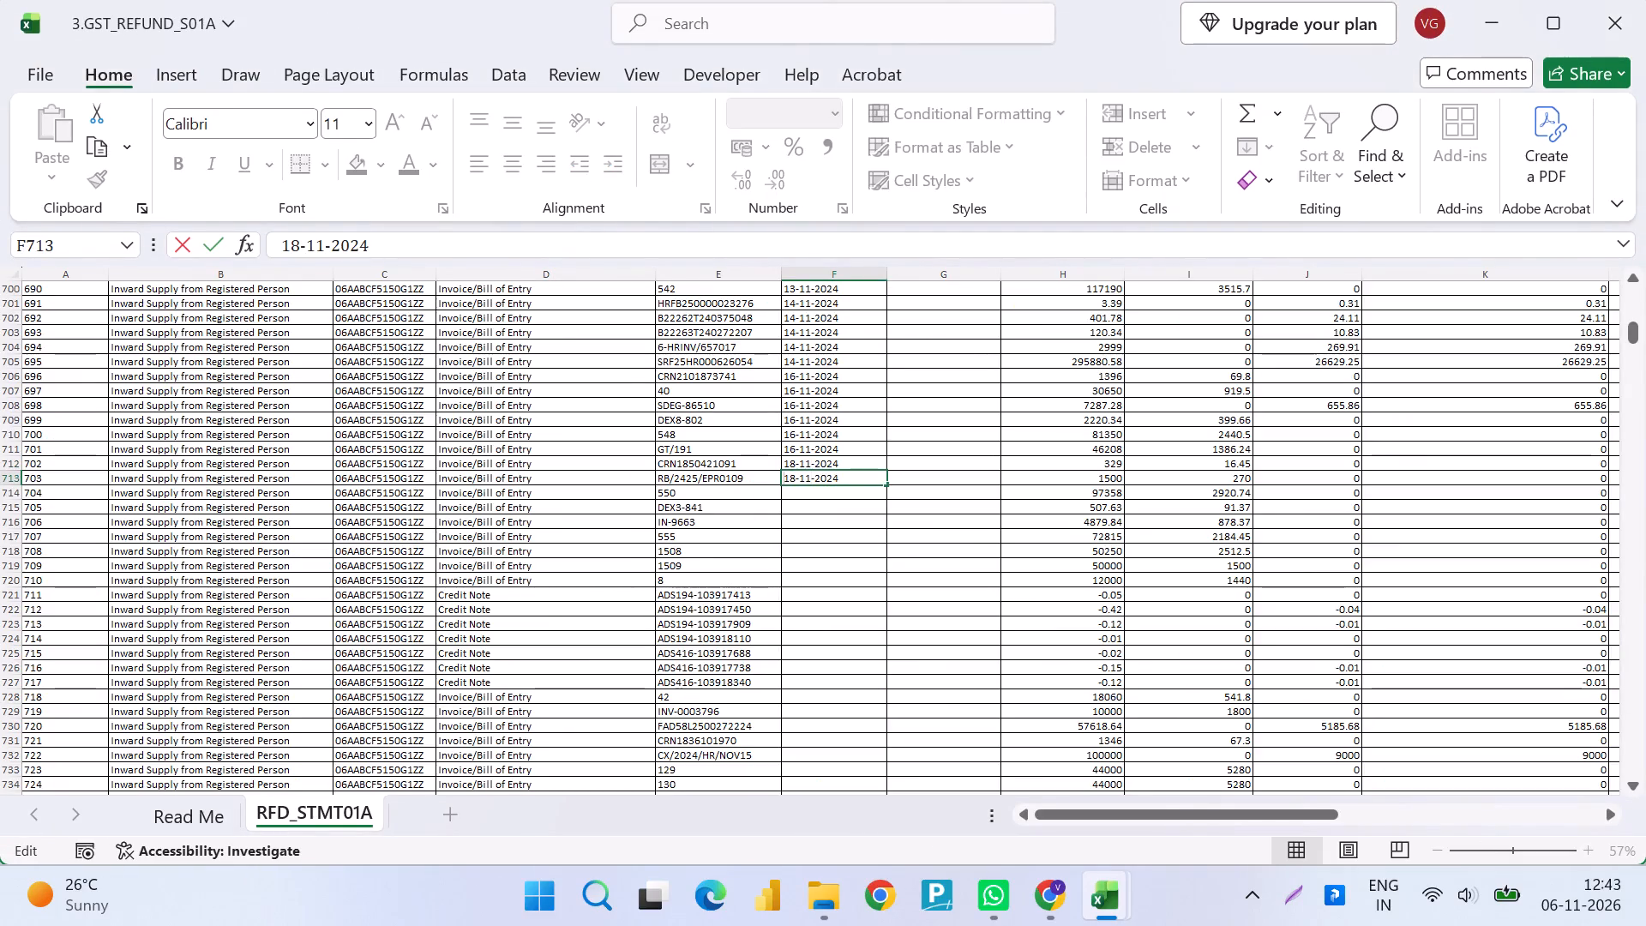
key("BackSpace")
key("Delete")
key("Delete")
type("19")
key("Return")
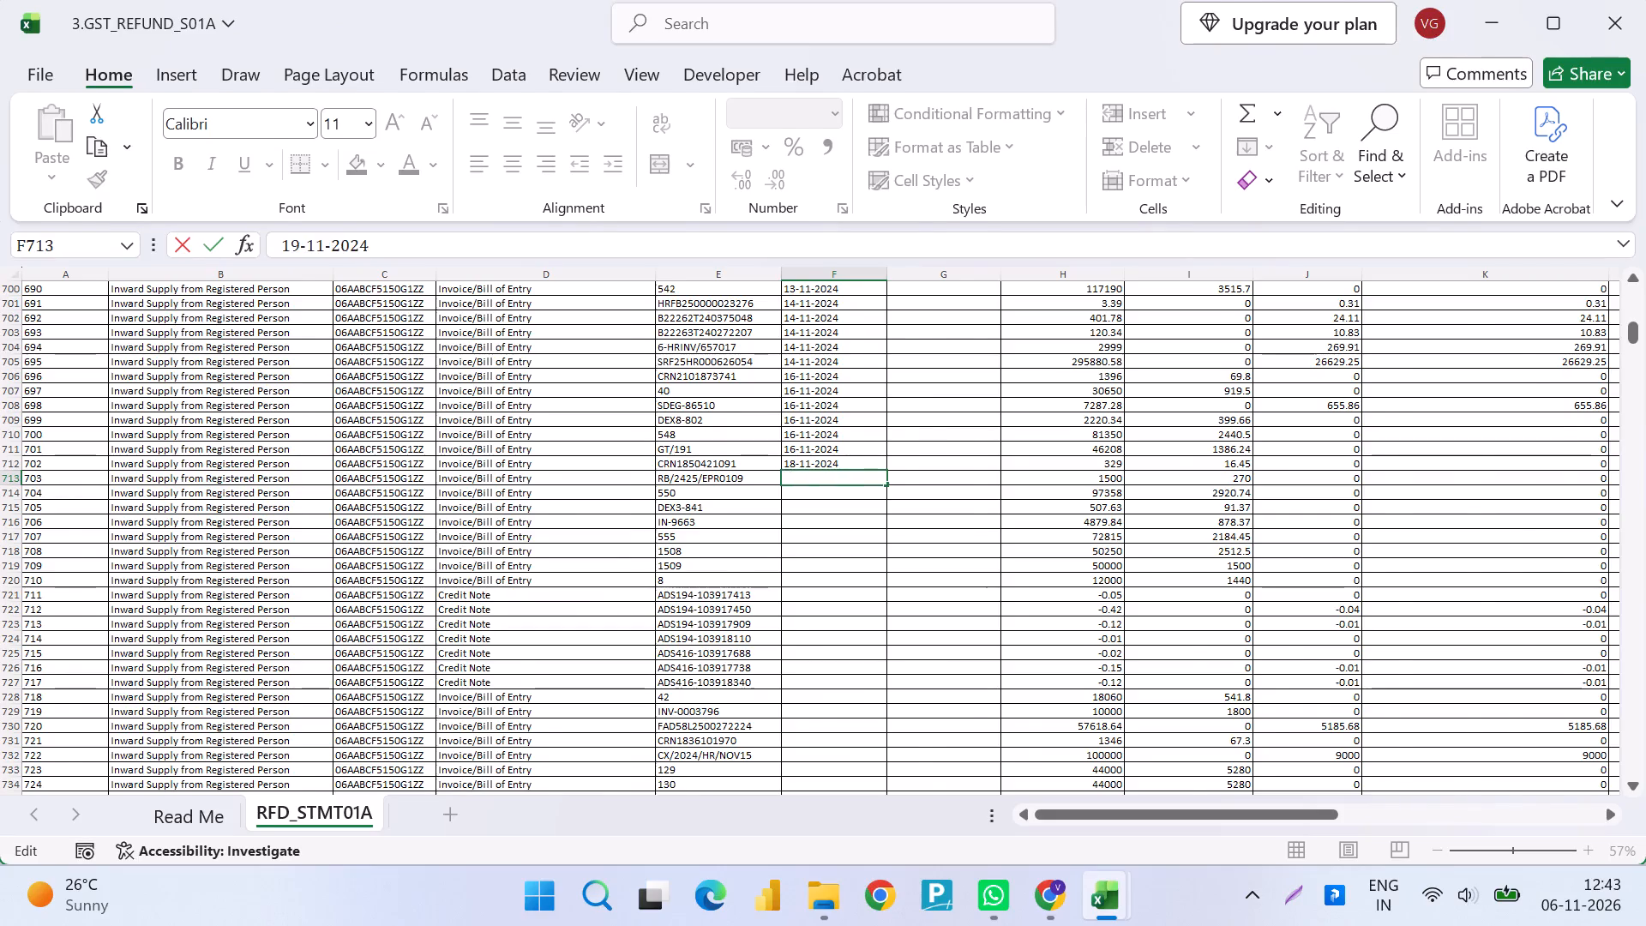
Check document 550 in PURCHASE 24-25 and fill the 19-11-2024 date down into F714 of the refund sheet.
key("alt+Tab")
key("Down")
key("Down")
key("alt+Tab")
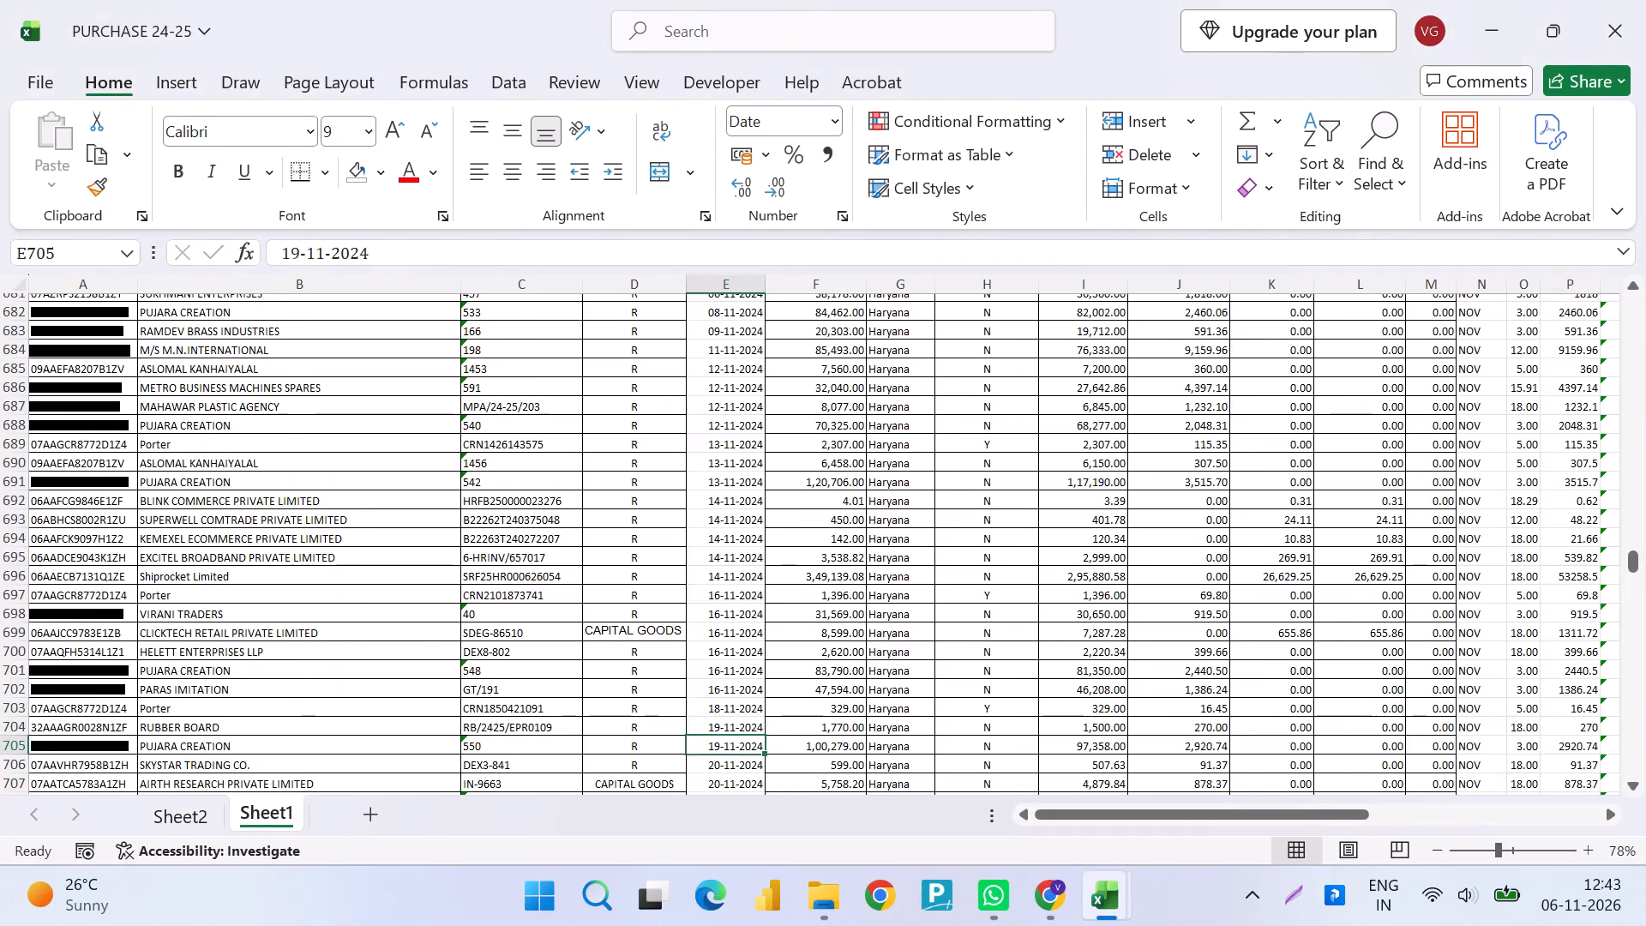
key("ctrl+d")
Set the date of document DEX3-841 in F715 of the refund sheet to 20-11-2024.
key("Down")
key("ctrl+d")
key("F2")
key("ctrl+Left")
key("ctrl+Left")
key("ctrl+Left")
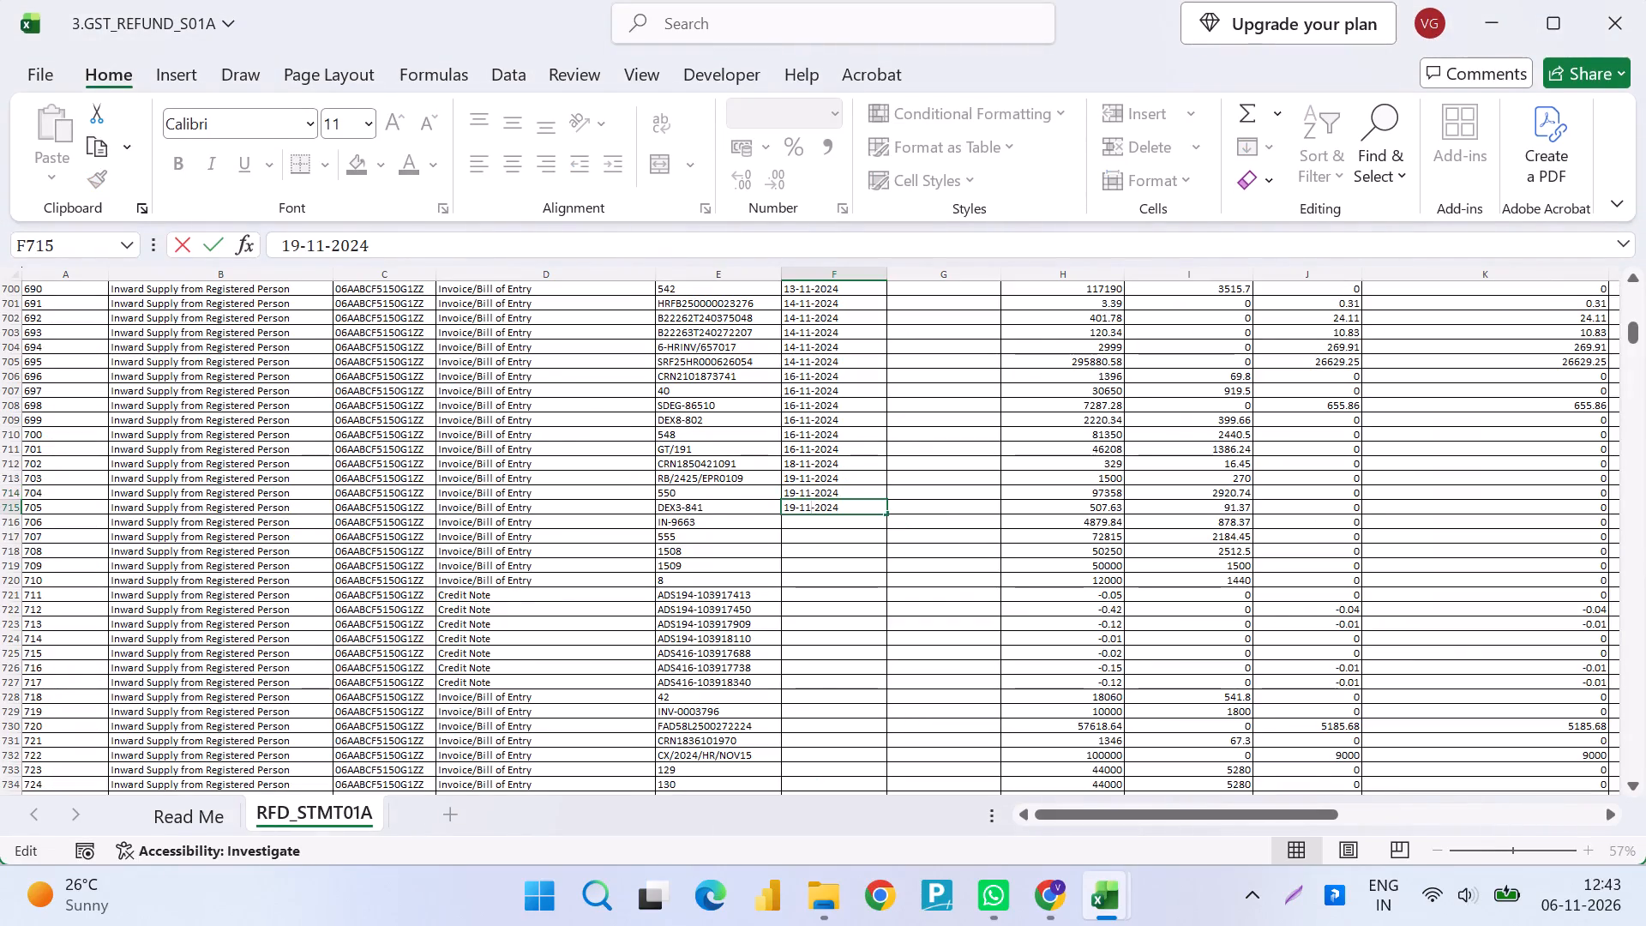
key("ctrl+Left")
key("BackSpace")
key("BackSpace")
type("20")
key("Return")
Check document IN-9663 in PURCHASE 24-25 and fill the 20-11-2024 date down into F716 of the refund sheet.
key("alt+Tab")
scroll(736, 504, "down", 1)
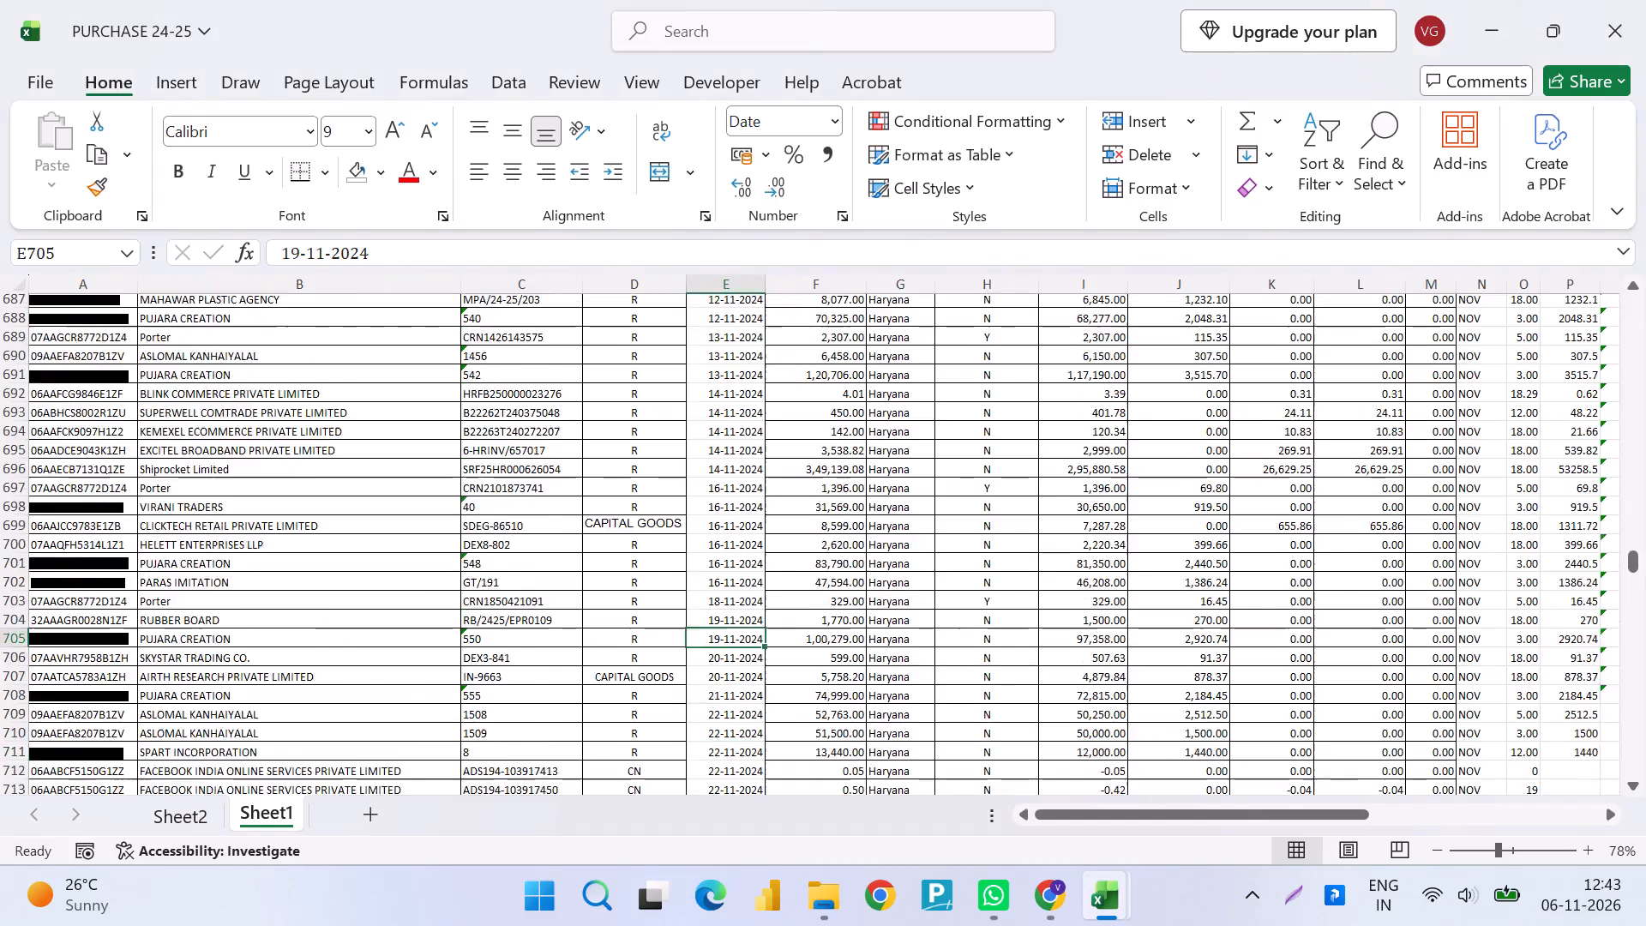
scroll(736, 504, "down", 2)
key("Up")
key("Down")
key("Down")
key("Down")
key("Down")
key("alt+Tab")
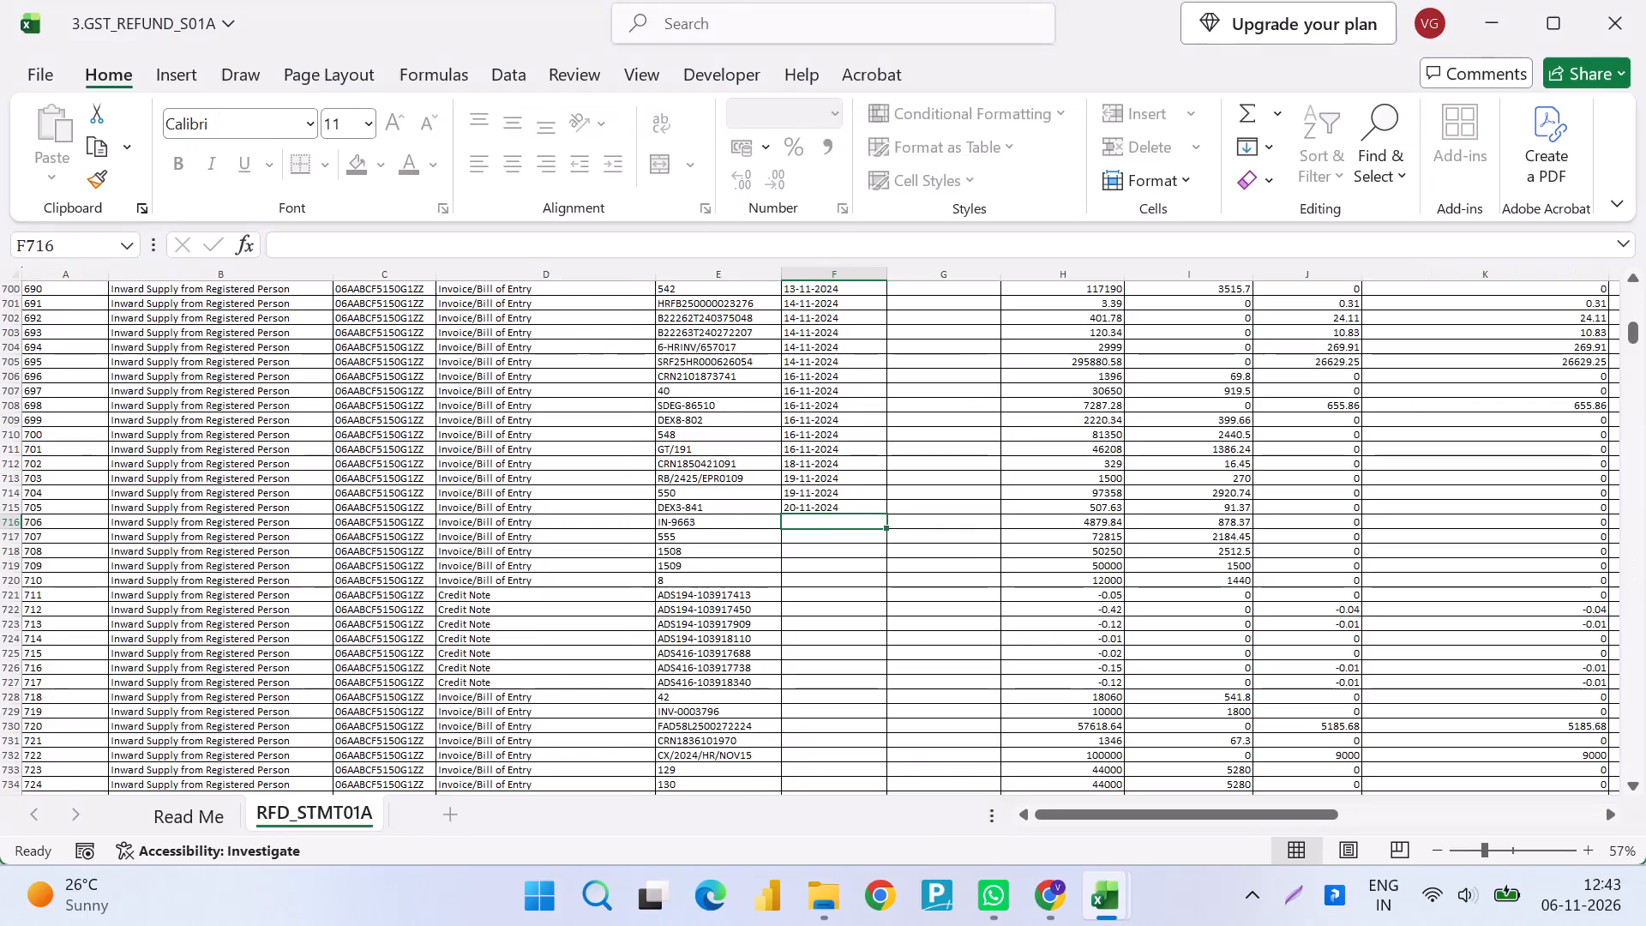
key("ctrl+d")
Set the date of document 555 in F717 of the refund sheet to 21-11-2024.
key("Down")
key("ctrl+d")
key("F2")
key("Left")
key("ctrl+Left")
key("ctrl+Left")
key("ctrl+Left")
key("ctrl+Left")
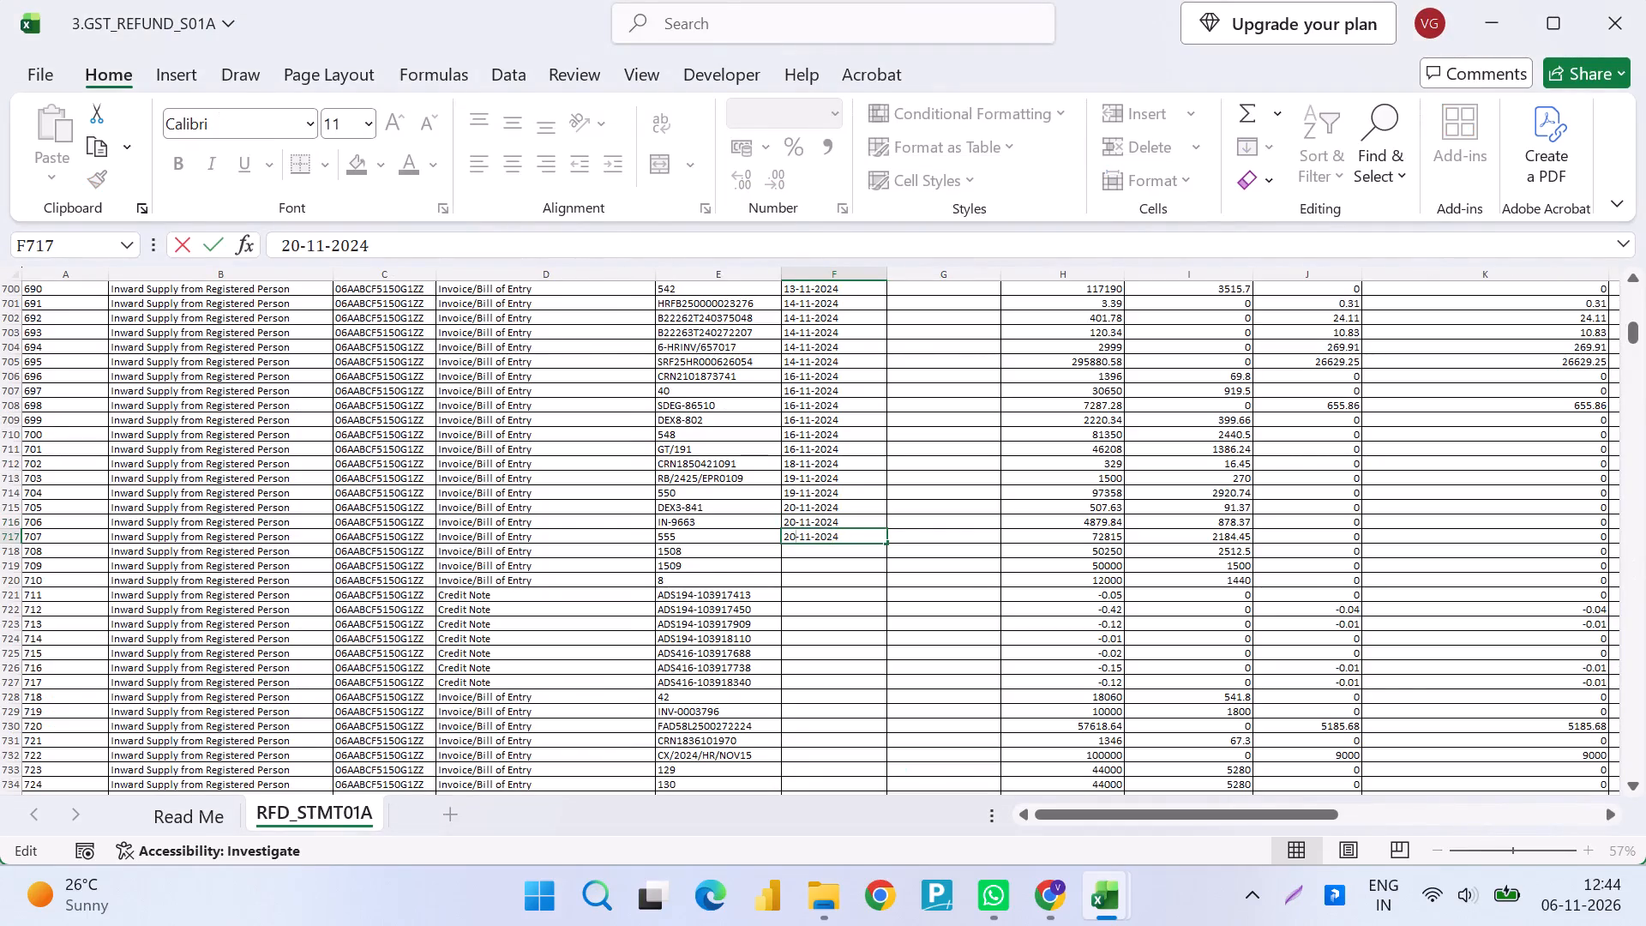
key("BackSpace")
key("1")
key("Return")
Examine which consecutive rows in PURCHASE 24-25 share the date of document 1508.
key("alt+Tab")
key("Down")
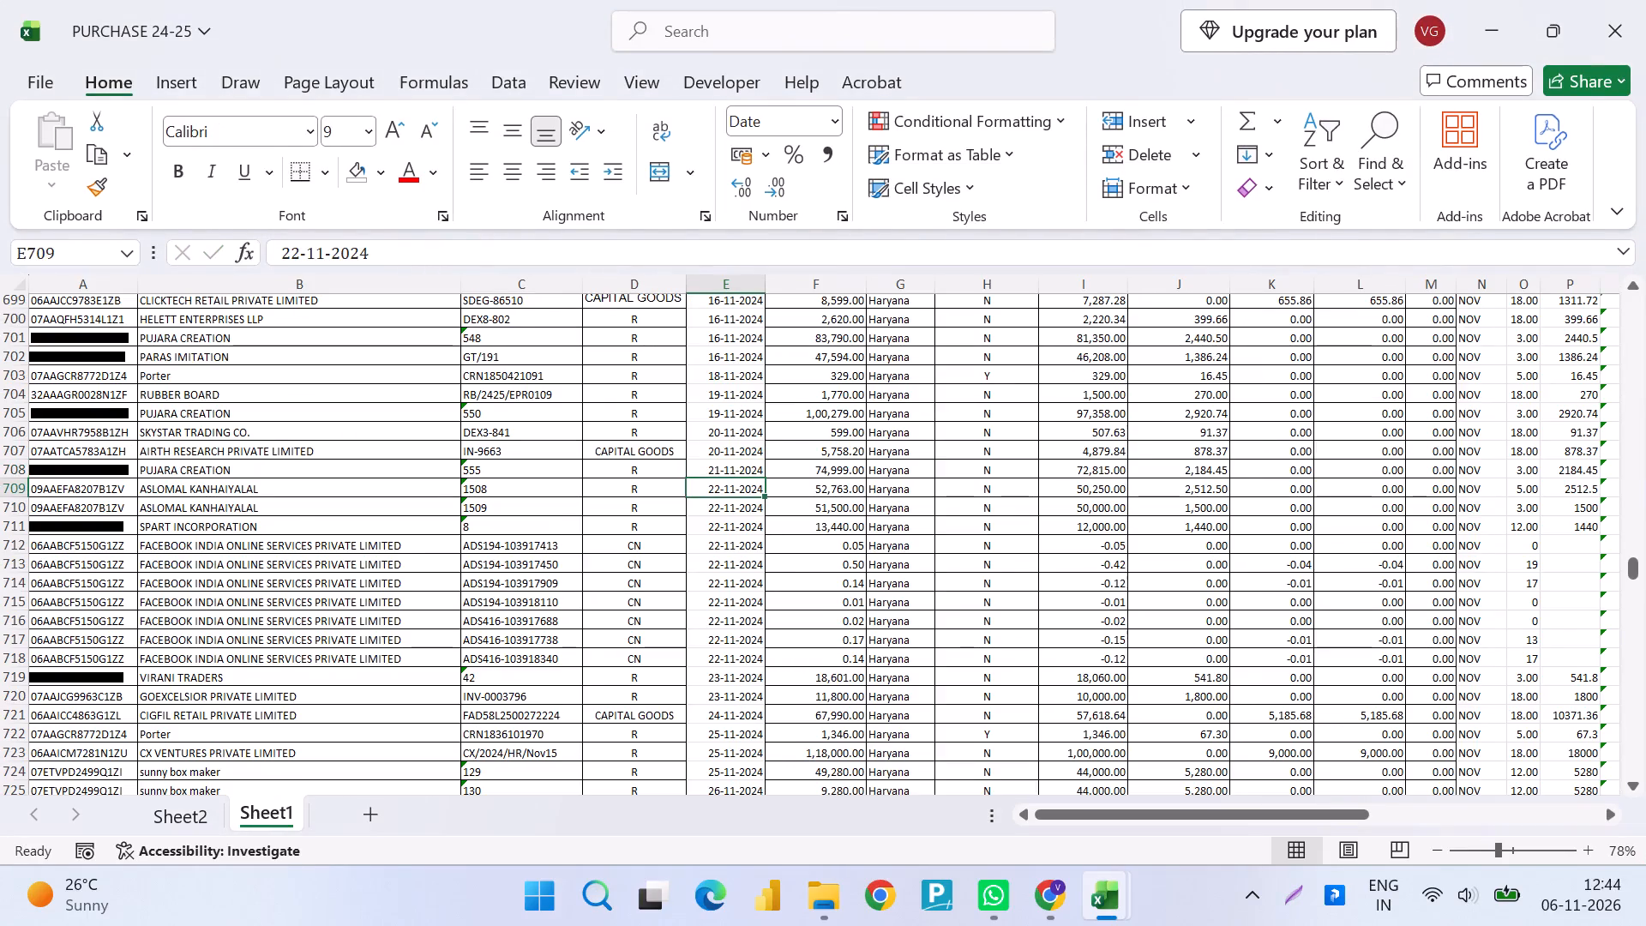
key("shift+Down")
key("shift+Down")
key("shift+Down")
key("shift+Down")
key("shift+Down")
key("shift+Down")
key("shift+Down")
key("shift+Down")
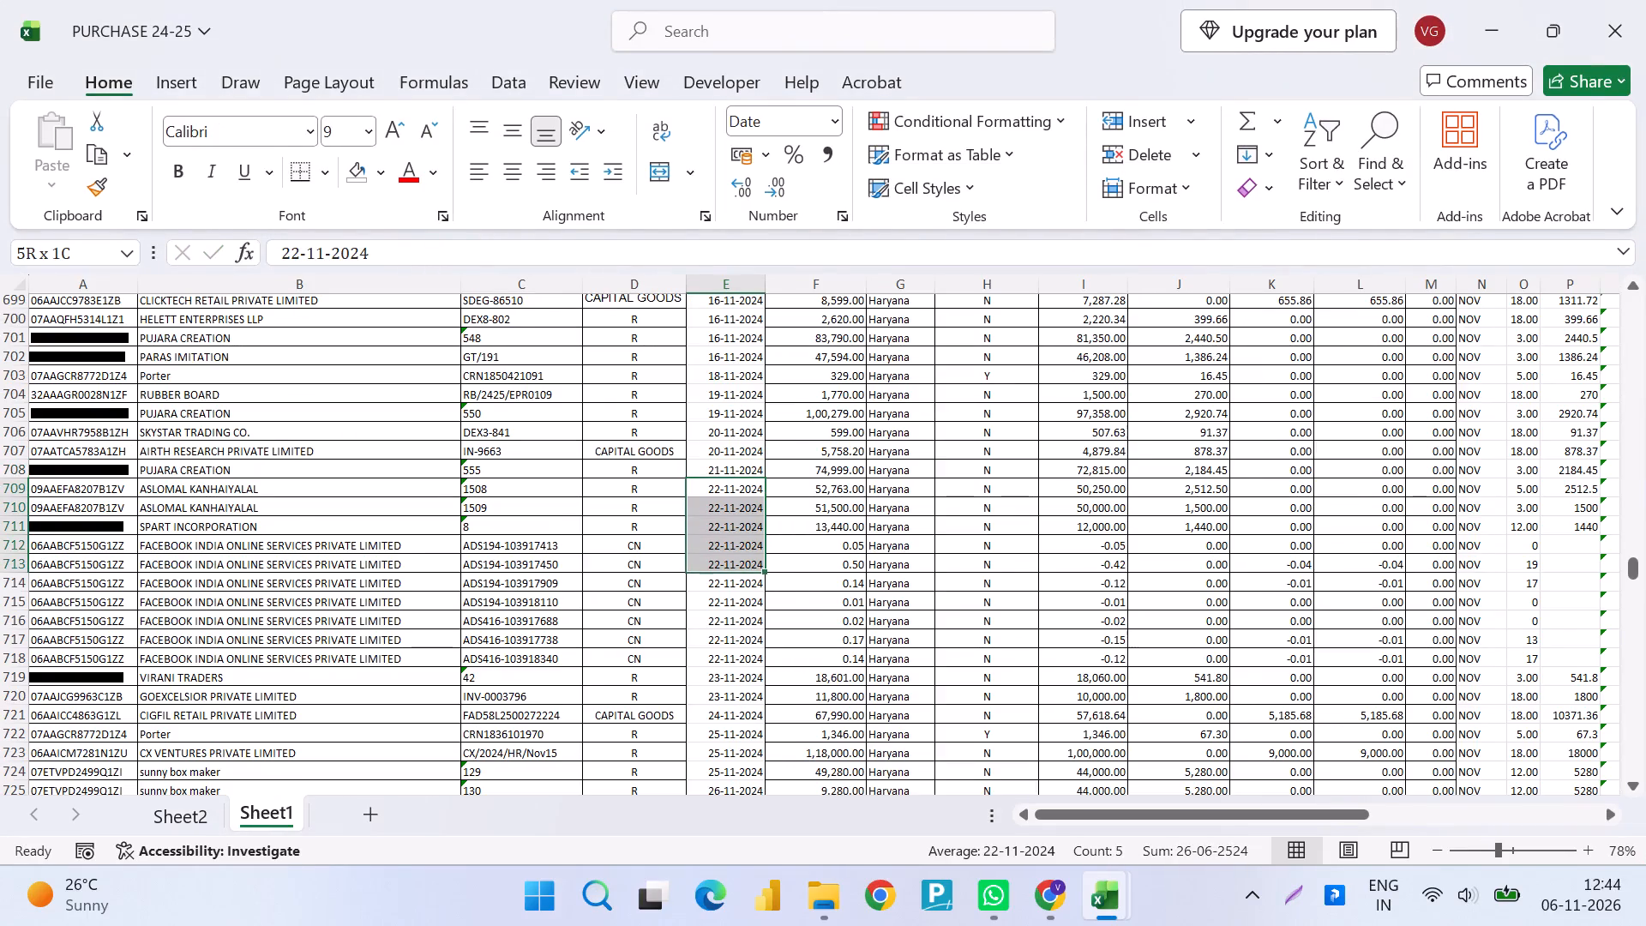
key("shift+Down")
key("shift+Down")
key("shift+Up")
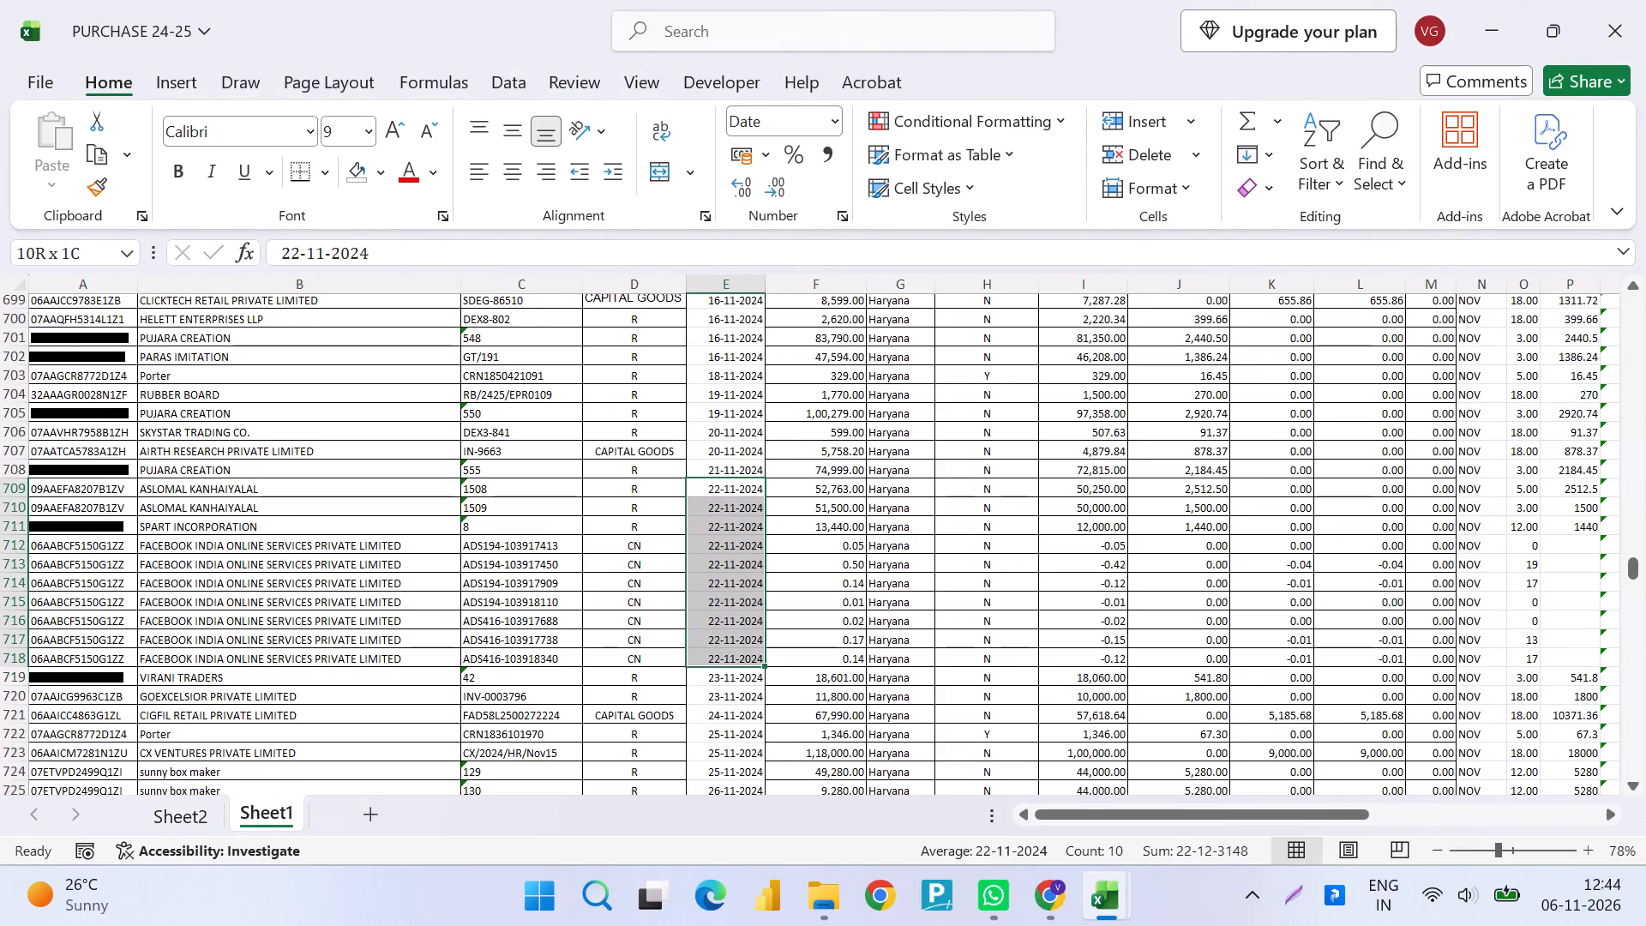
Set the date of document 1508 in F718 of the refund sheet to 22-11-2024.
key("alt+Tab")
key("ctrl+d")
key("F2")
key("ctrl+Left")
key("ctrl+Left")
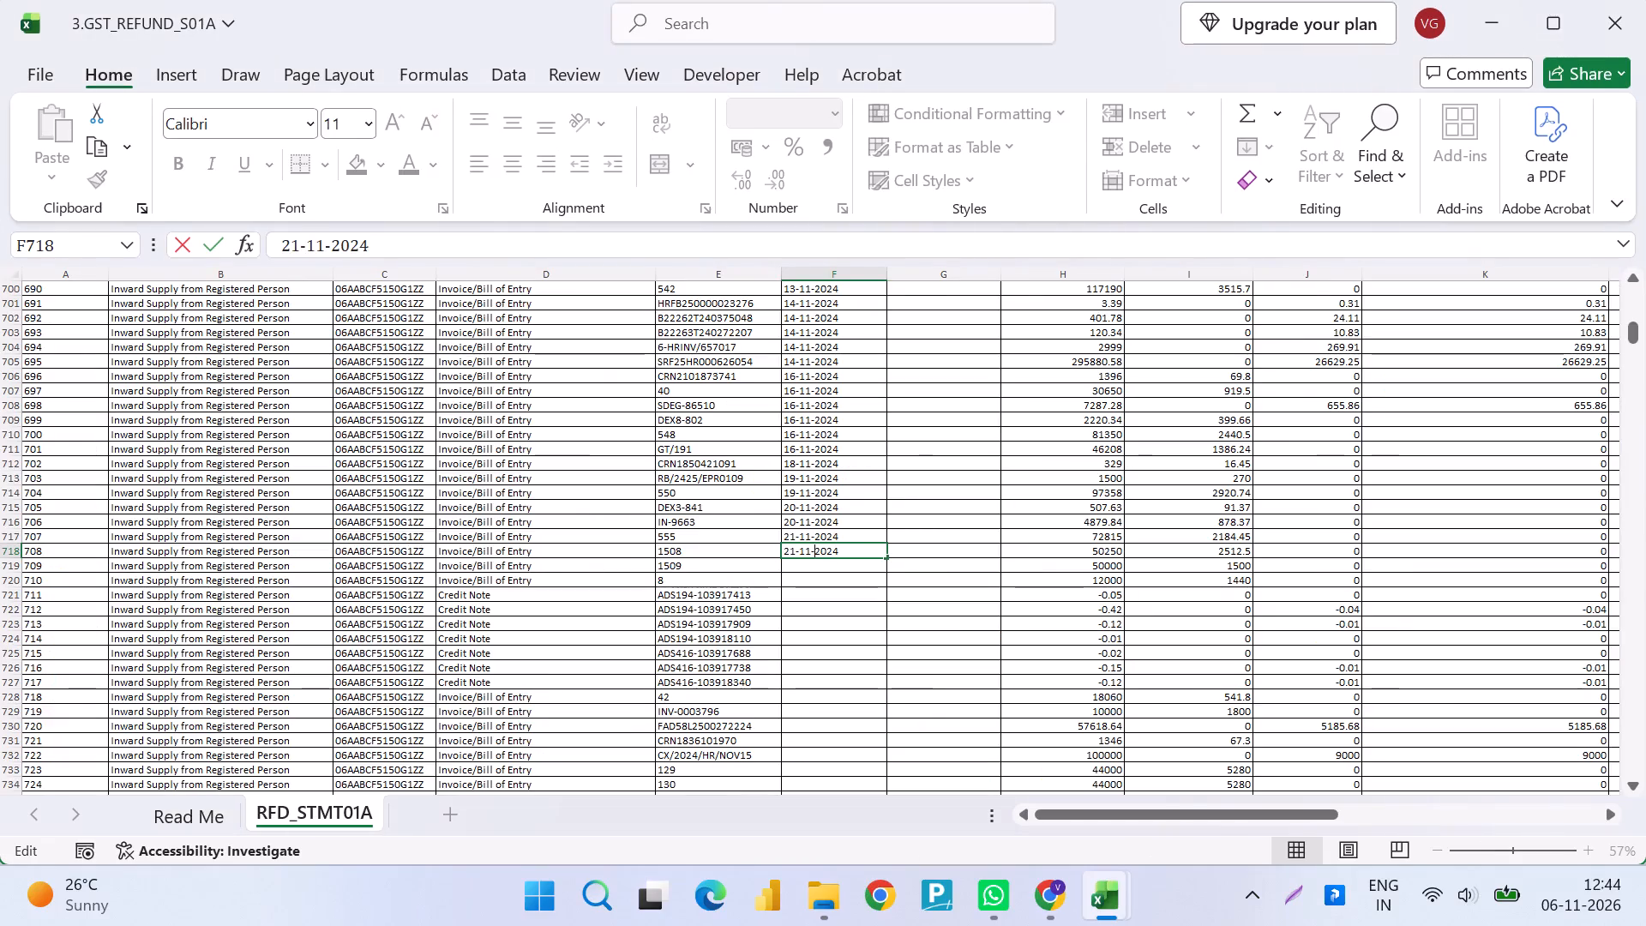
key("ctrl+Left")
key("Left")
key("BackSpace")
key("2")
key("Return")
Fill the 22-11-2024 date from F718 down through F727 of the refund sheet.
key("Up")
key("shift+Down")
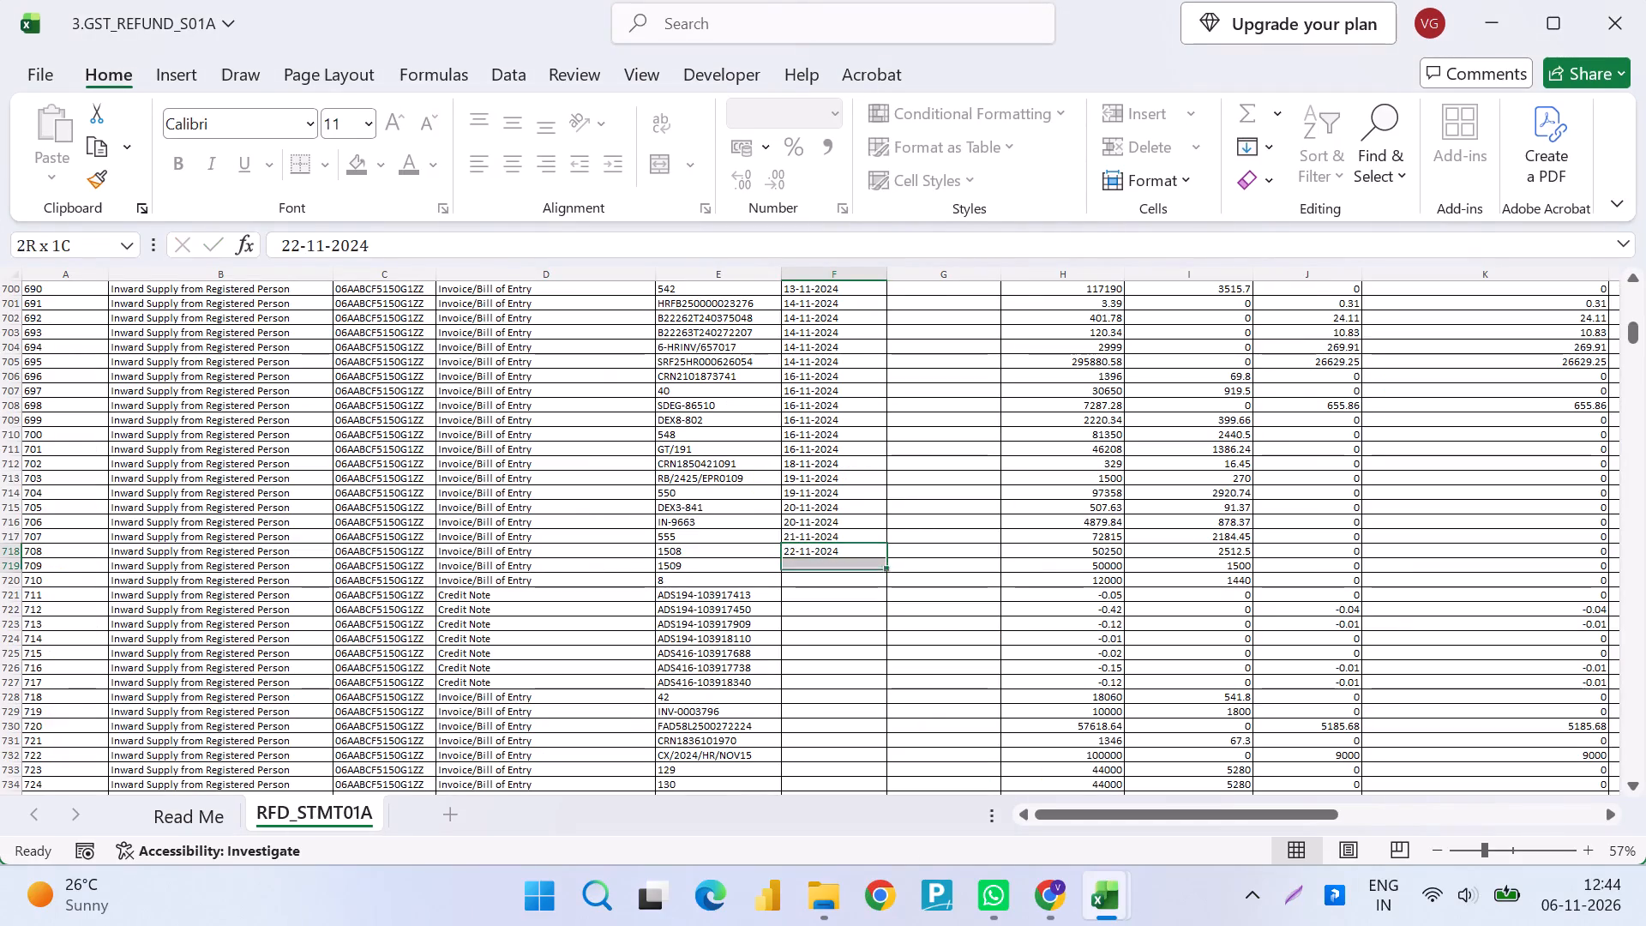
key("shift+Down")
key("shift+Down")
key("shift+Down")
key("shift+Down")
key("shift+Down")
key("shift+Down")
key("shift+Down")
key("shift+Down")
key("ctrl+d")
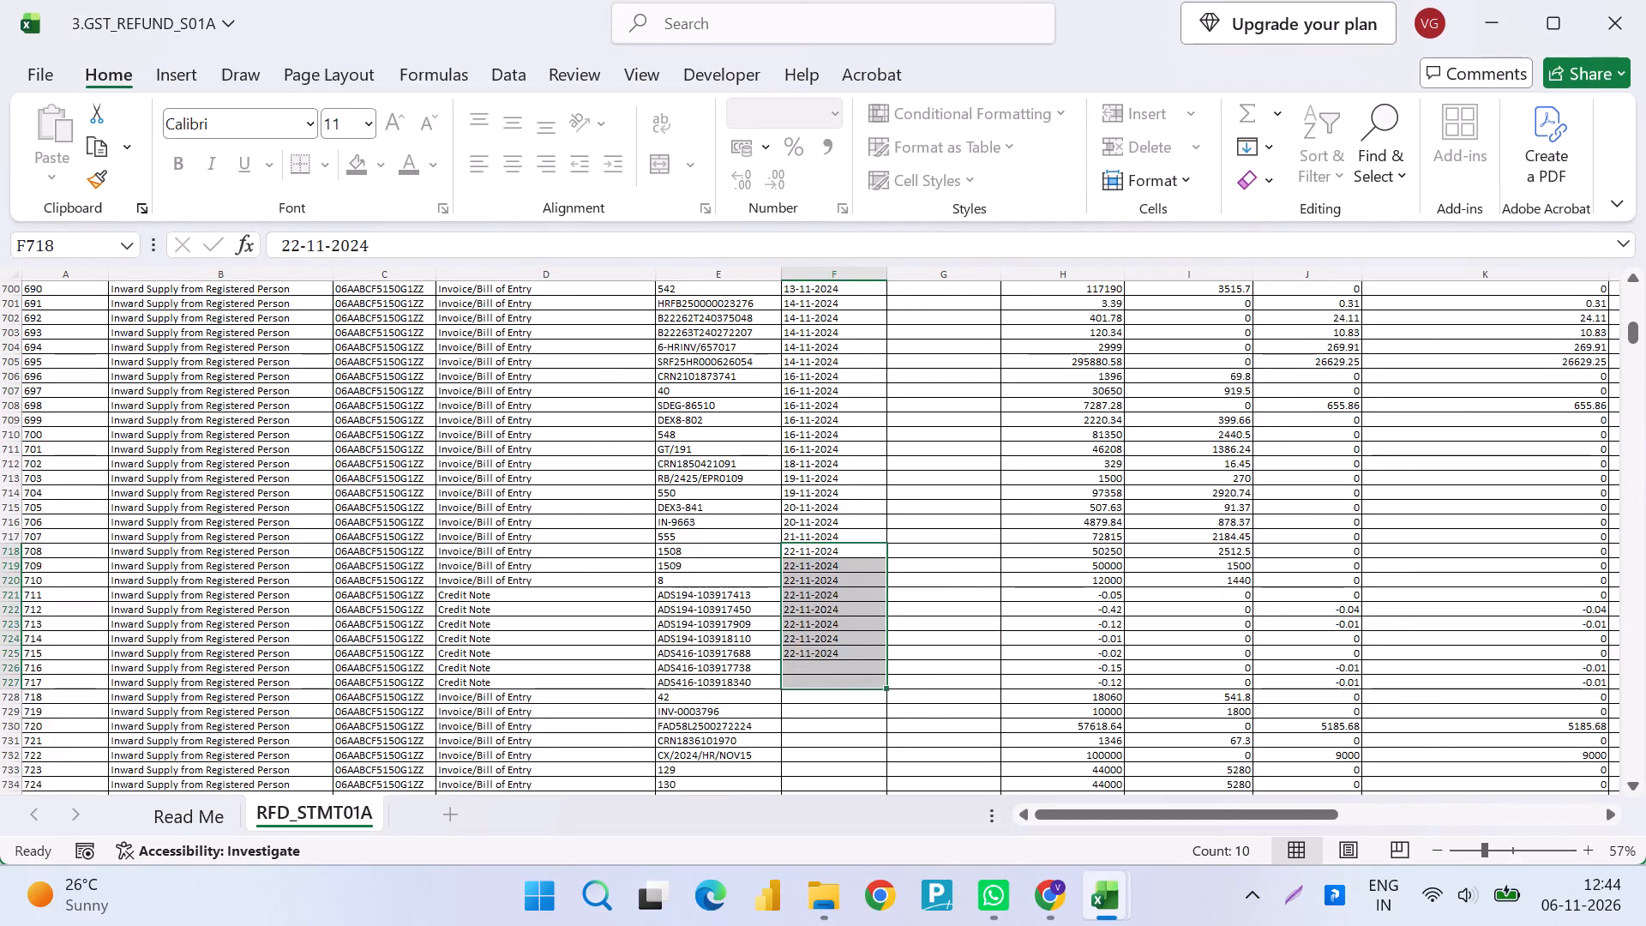
Check PURCHASE 24-25 and set the date of document 42 in F728 of the refund sheet to 23-11-2024.
key("alt+Tab")
left_click(736, 669)
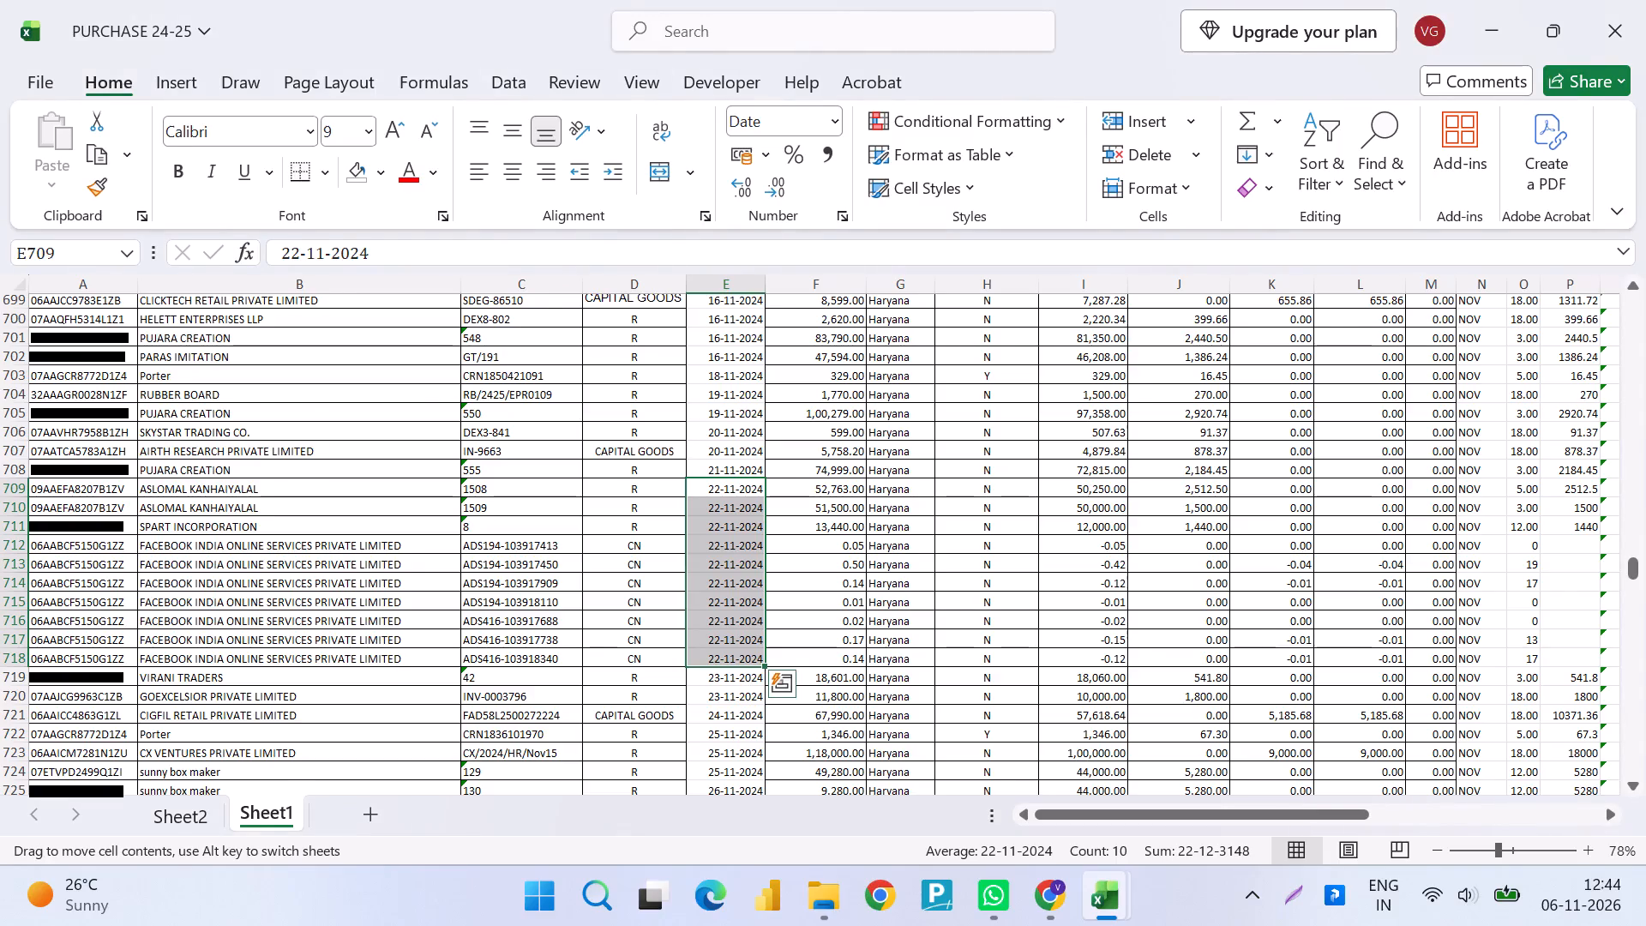
key("alt+Tab")
key("Down")
key("Down")
key("ctrl+Down")
key("Down")
key("ctrl+d")
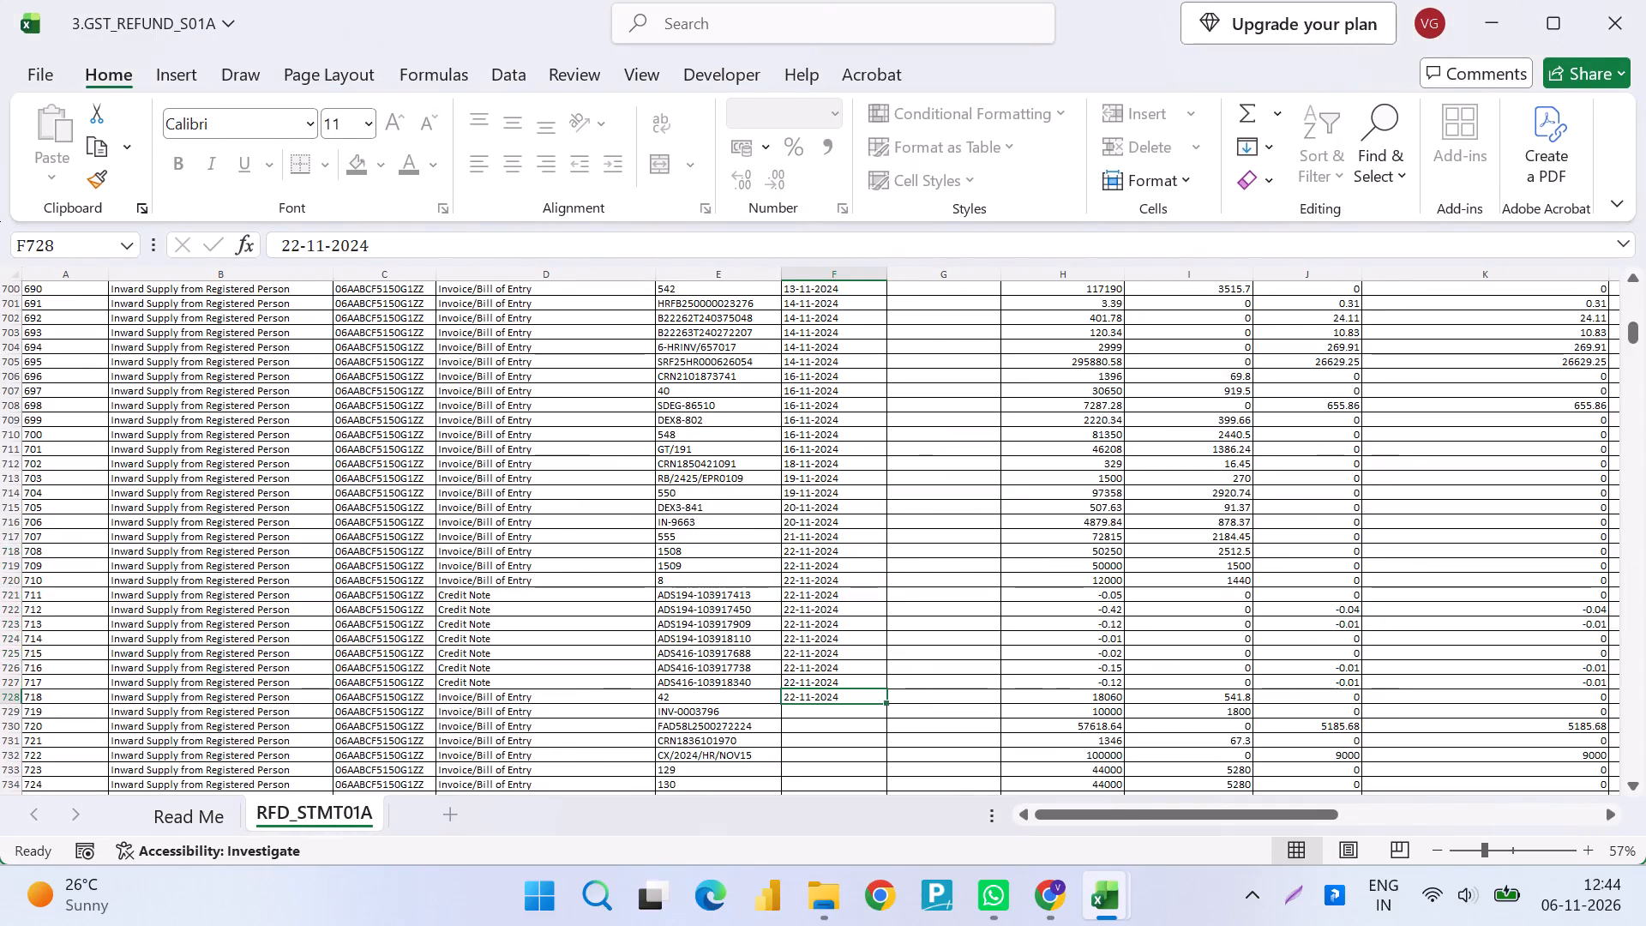
key("F2")
key("Left")
key("ctrl+Left")
key("ctrl+Left")
key("ctrl+Left")
key("ctrl+Left")
key("BackSpace")
key("3")
key("Return")
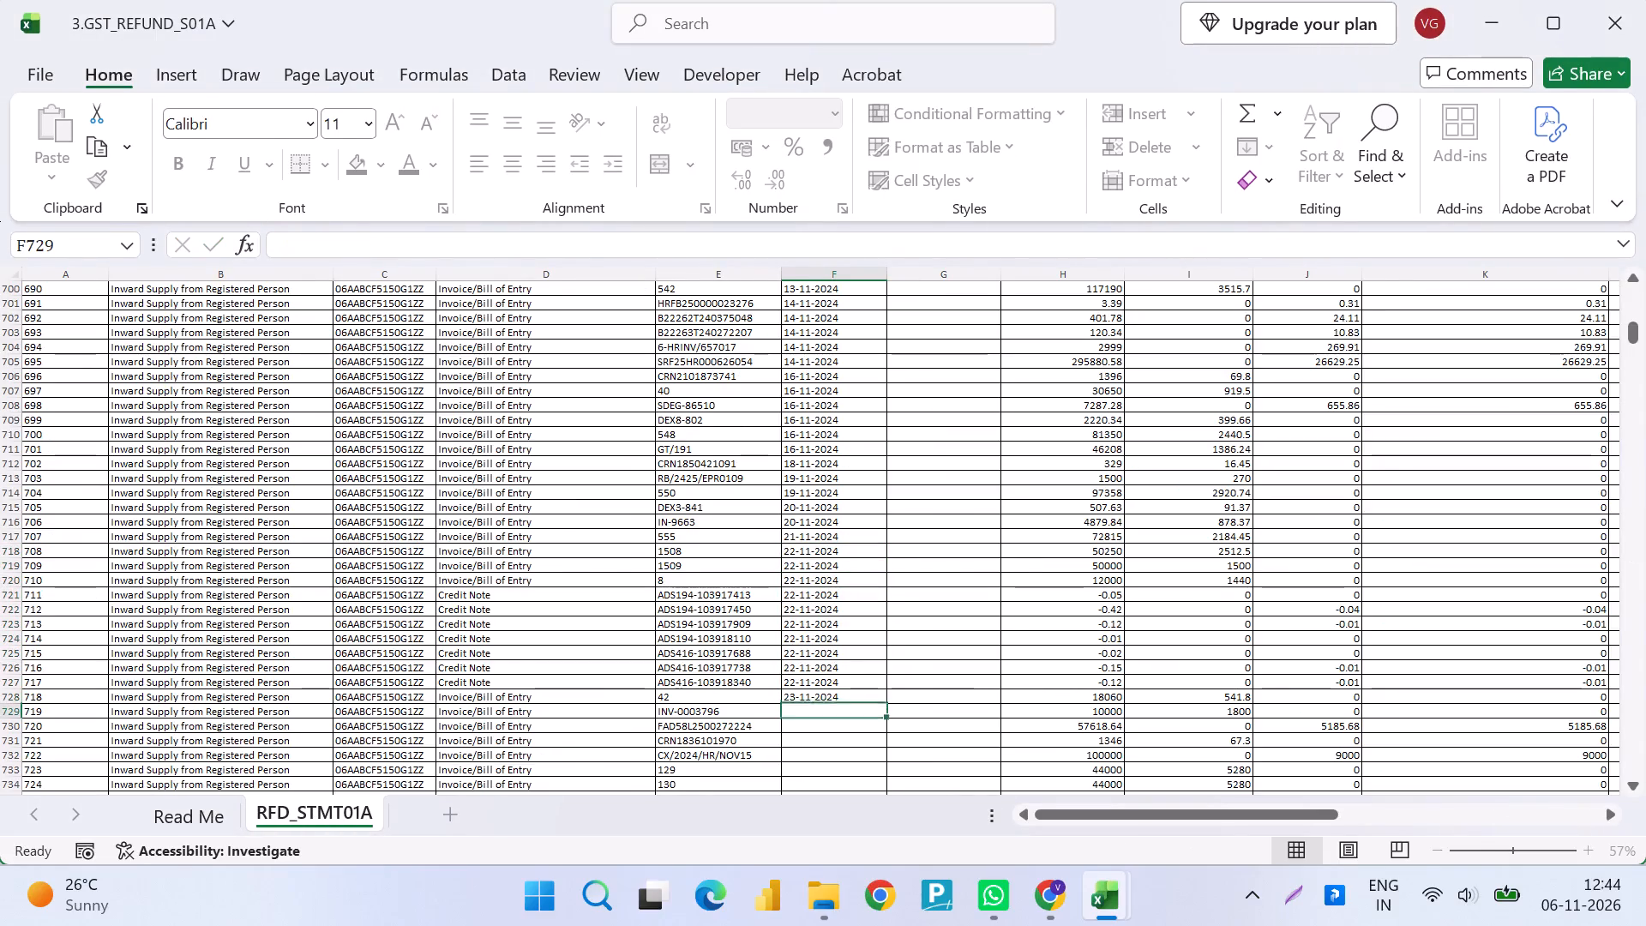
Fill the 23-11-2024 date down into F729 of the refund sheet for document INV-0003796.
key("ctrl+d")
key("Down")
key("ctrl+d")
key("F2")
key("ctrl+Left")
key("ctrl+Left")
key("ctrl+Left")
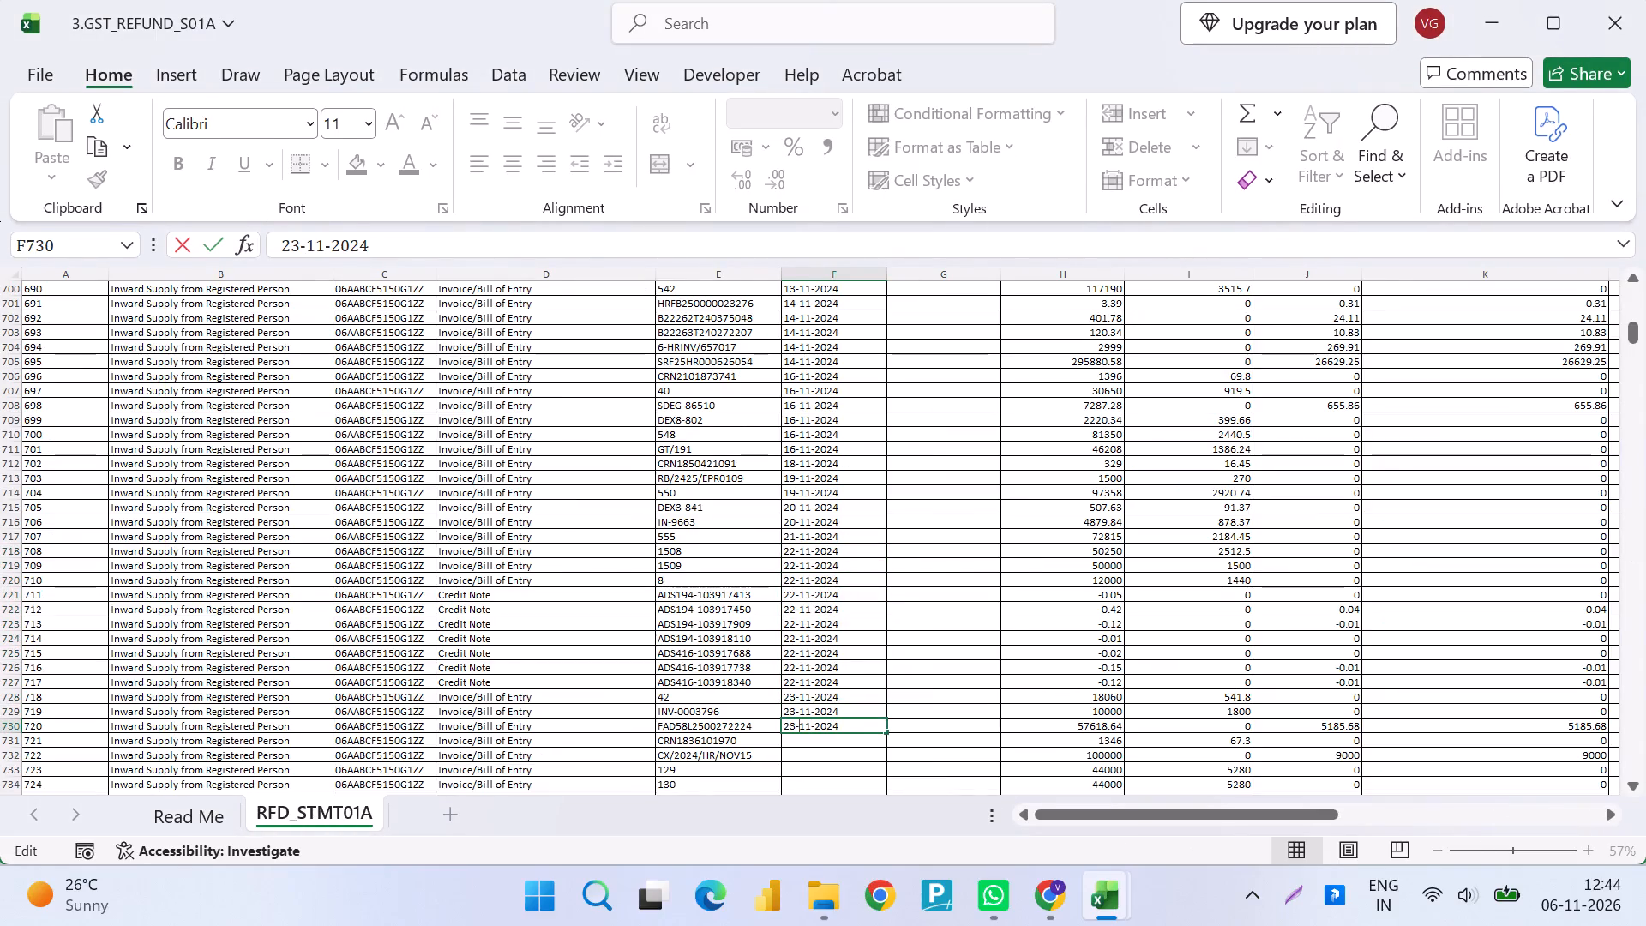
key("Left")
key("BackSpace")
key("4")
key("Return")
key("alt+Tab")
key("Down")
key("Down")
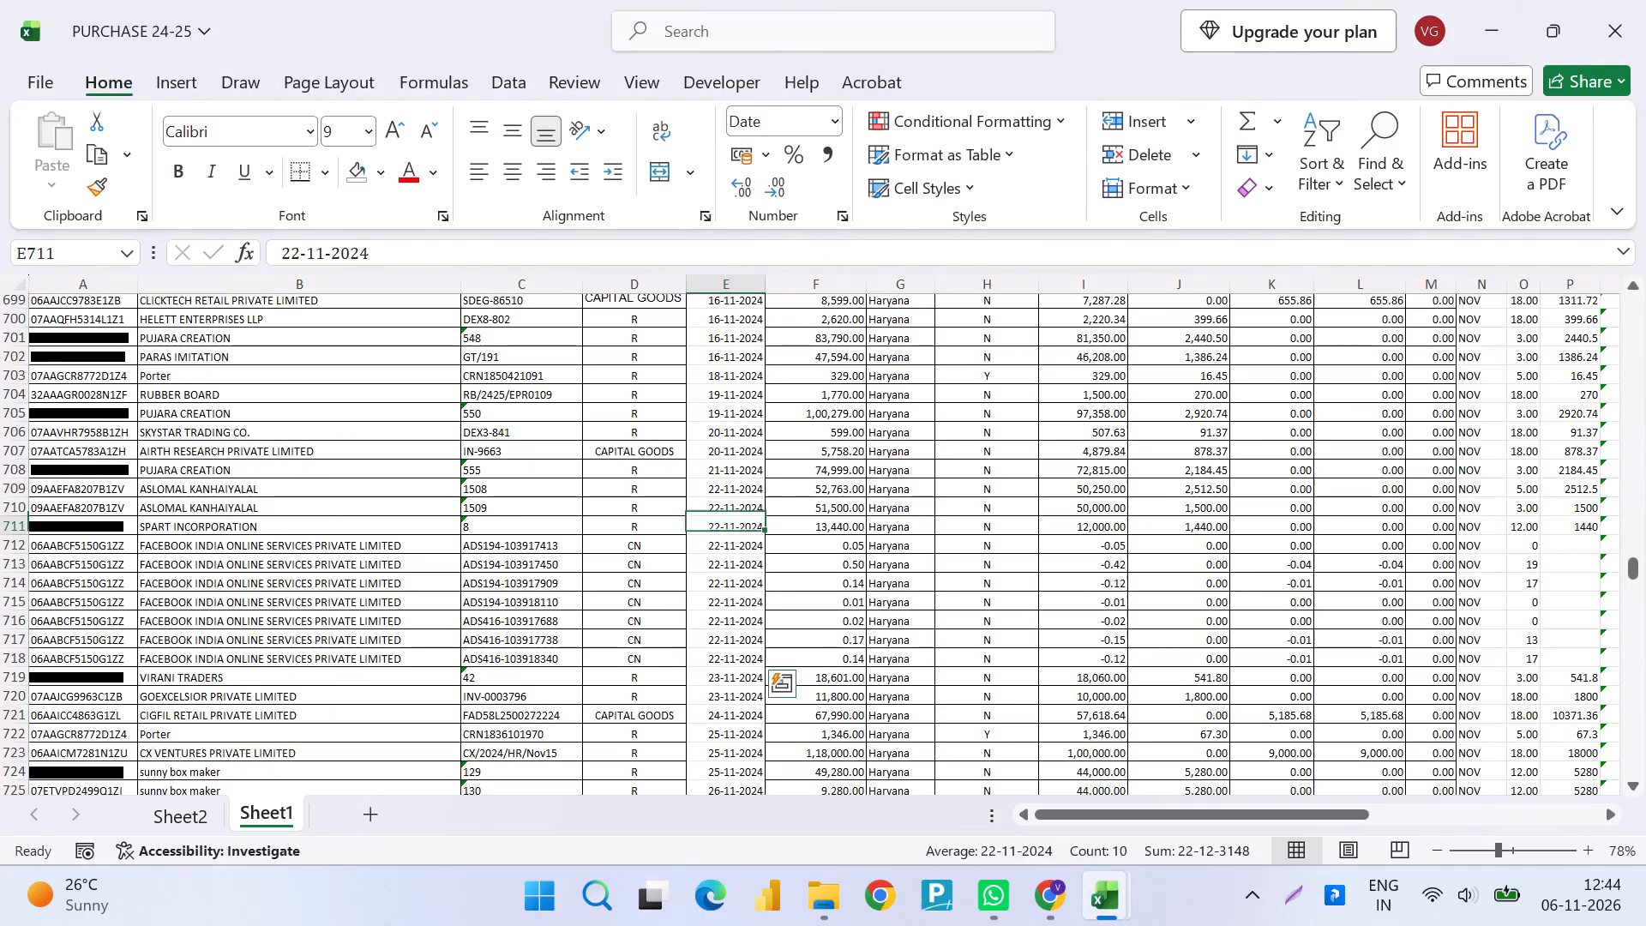
key("Down")
key("Down")
key("Down")
key("Down")
key("Down")
key("Down")
key("Down")
key("Down")
key("Down")
key("Down")
key("Down")
key("shift+Down")
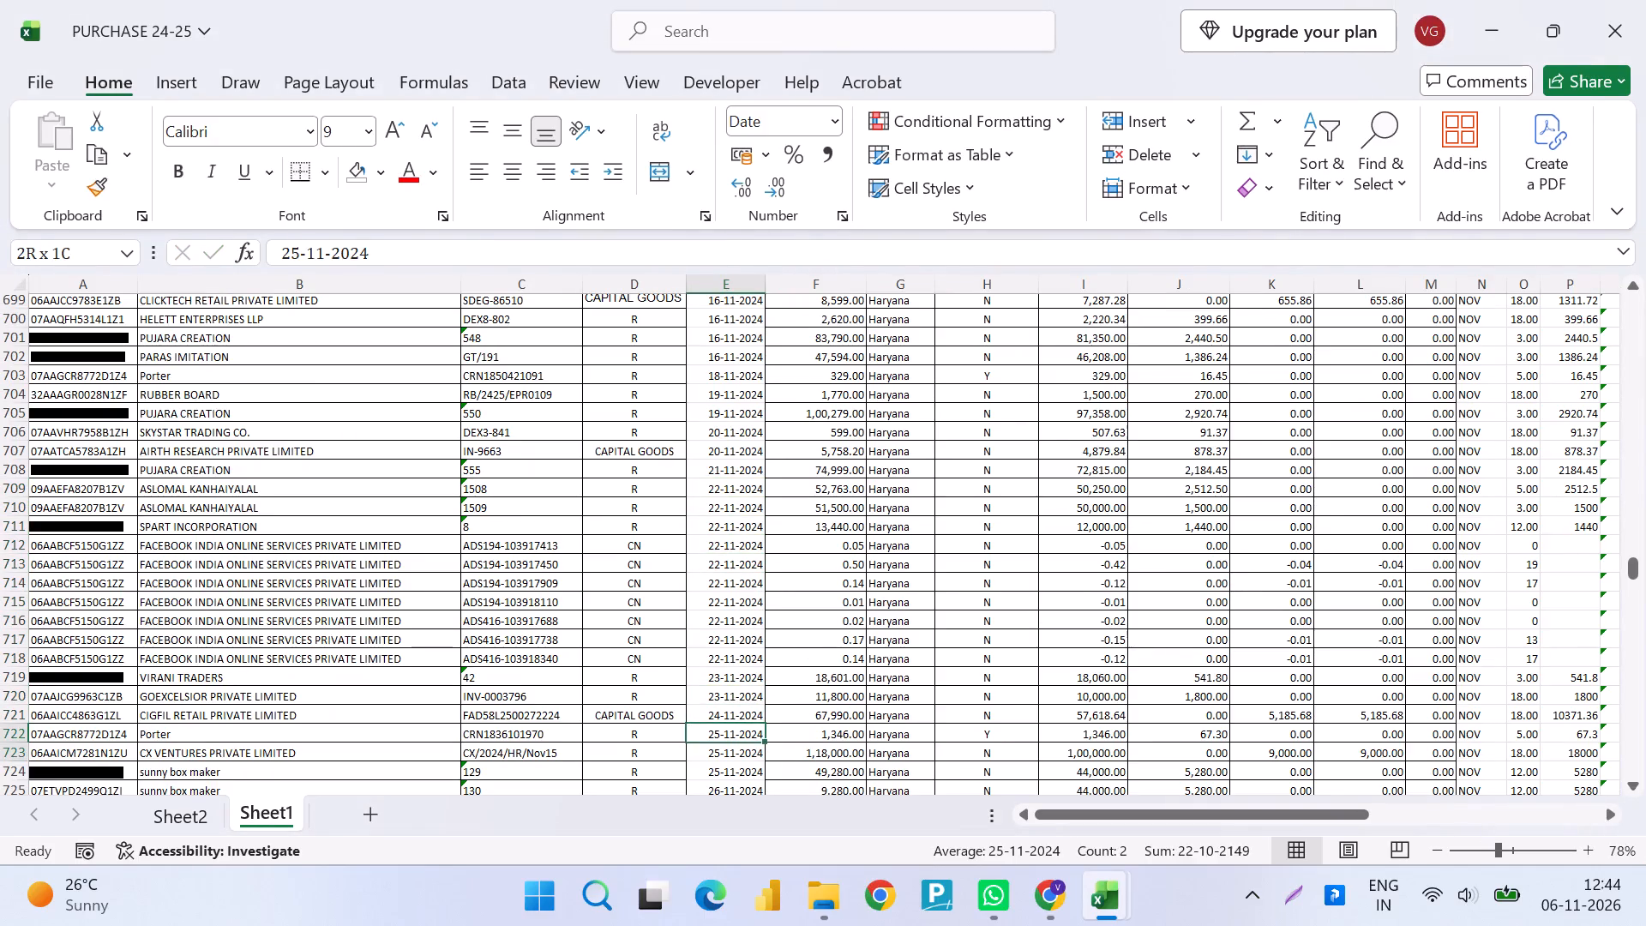
key("shift+Down")
key("alt+Tab")
key("Down")
key("Up")
key("ctrl+d")
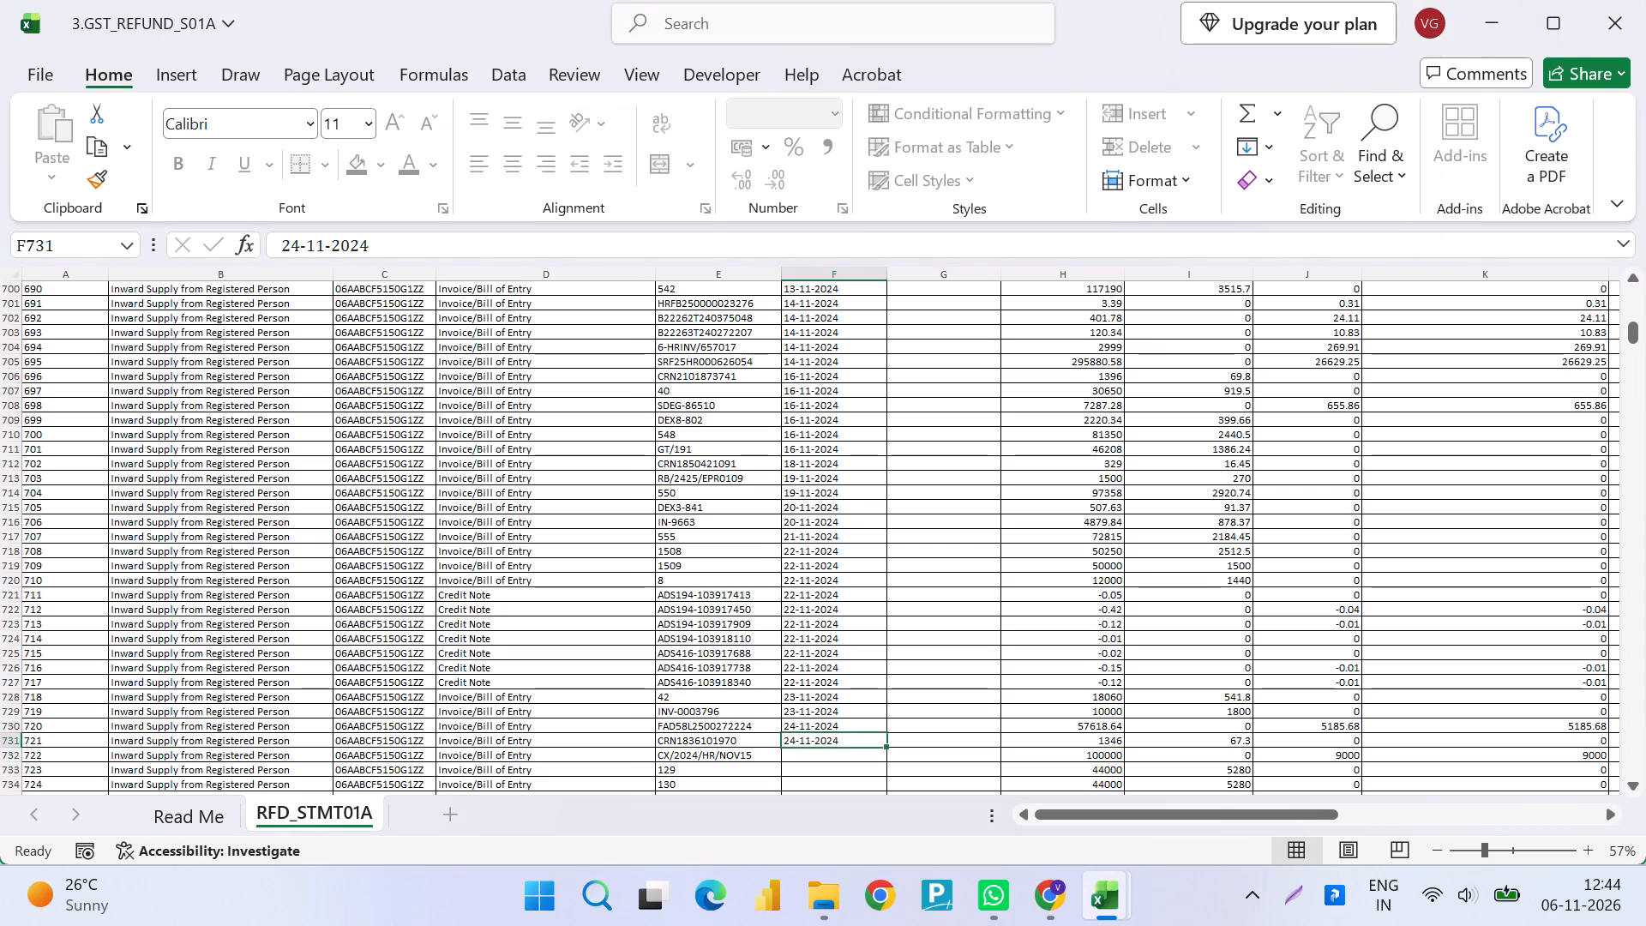
key("F2")
key("Left")
key("ctrl+Left")
key("ctrl+Left")
key("ctrl+Left")
key("ctrl+Left")
key("BackSpace")
key("5")
key("Return")
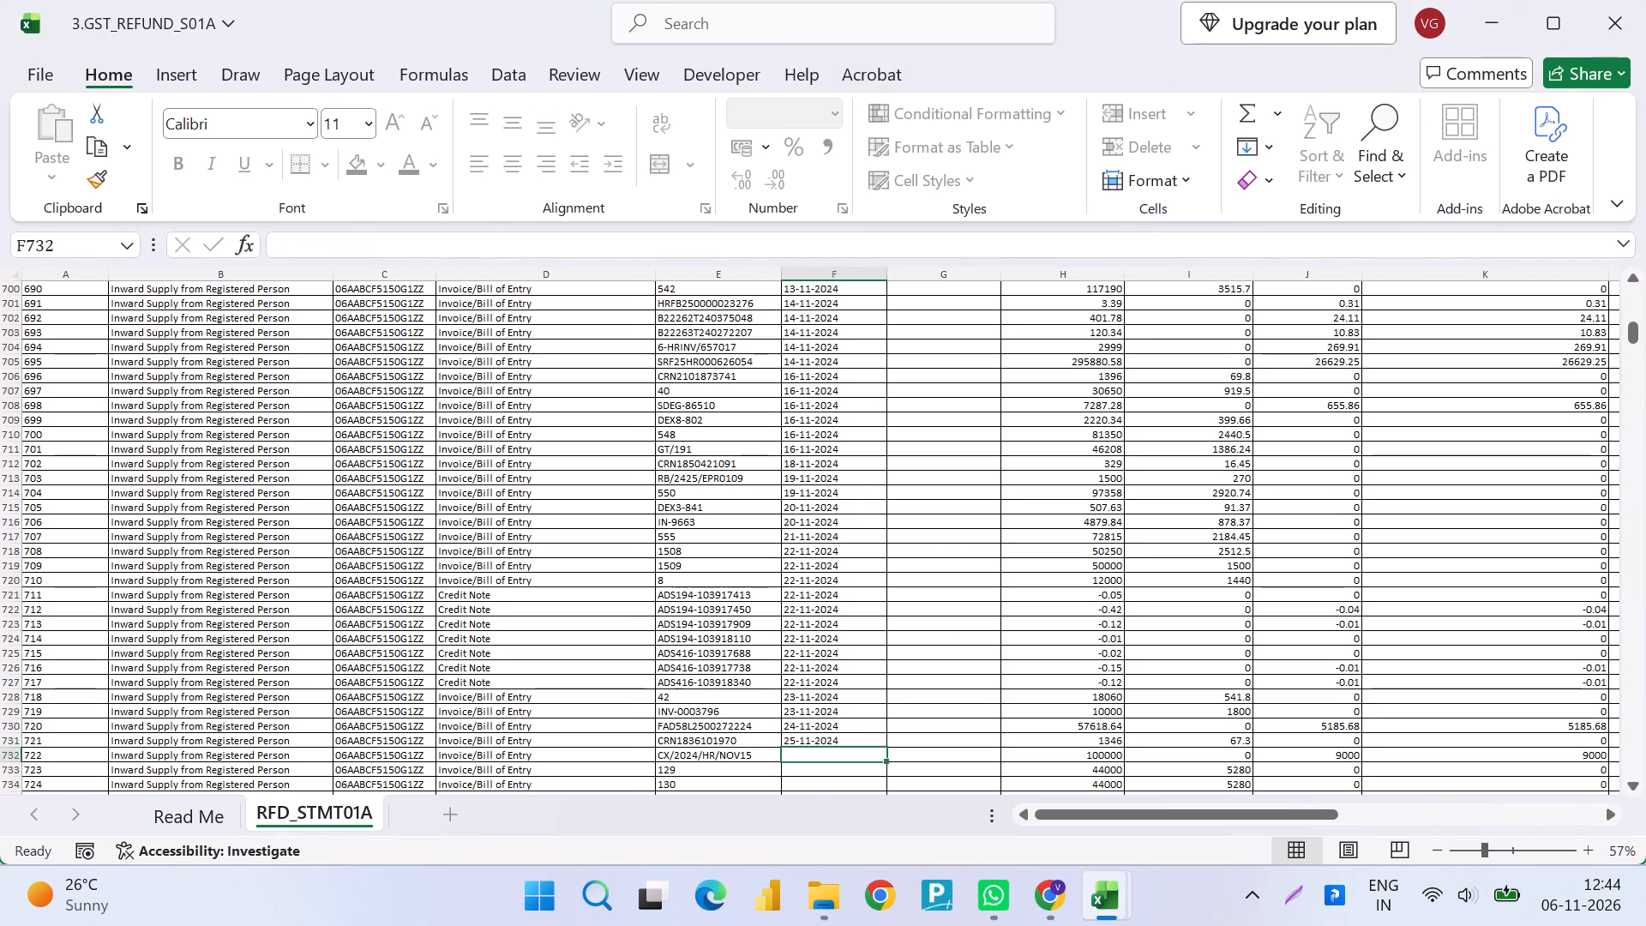
Fill the 25-11-2024 date down into F732 and F733 of the refund sheet.
key("ctrl+d")
key("Down")
key("ctrl+d")
Set the date of document 130 in F734 of the refund sheet to 26-11-2024.
key("Down")
key("ctrl+d")
key("F2")
key("ctrl+Left")
key("ctrl+Left")
key("ctrl+Left")
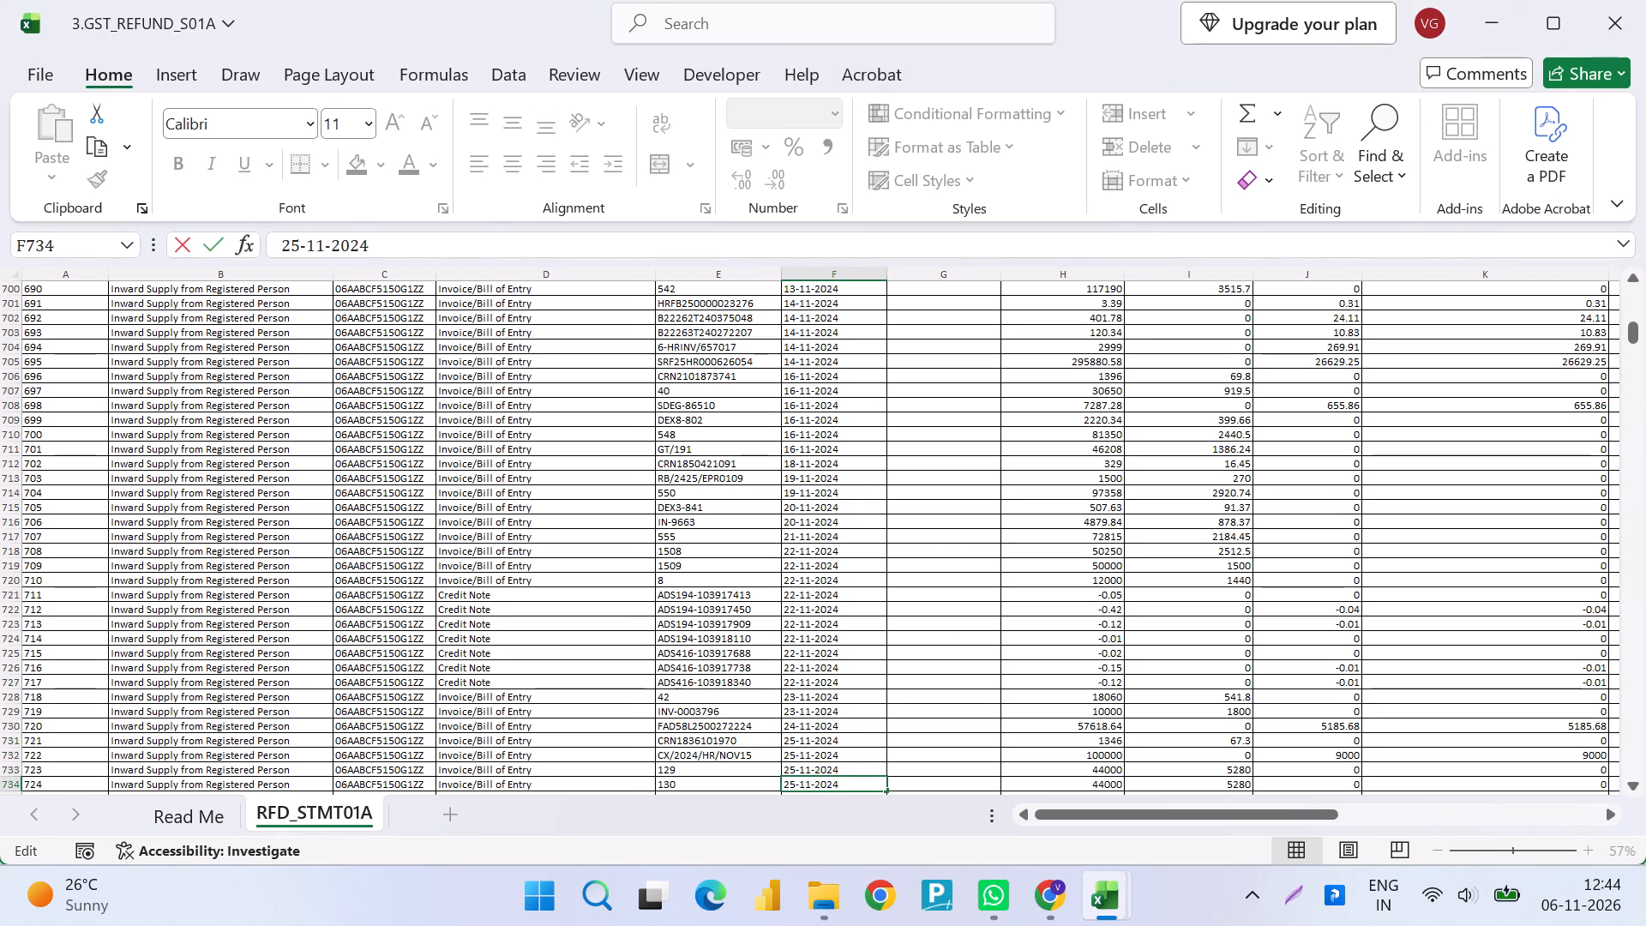
key("ctrl+Left")
key("BackSpace")
key("6")
key("Return")
key("alt+Tab")
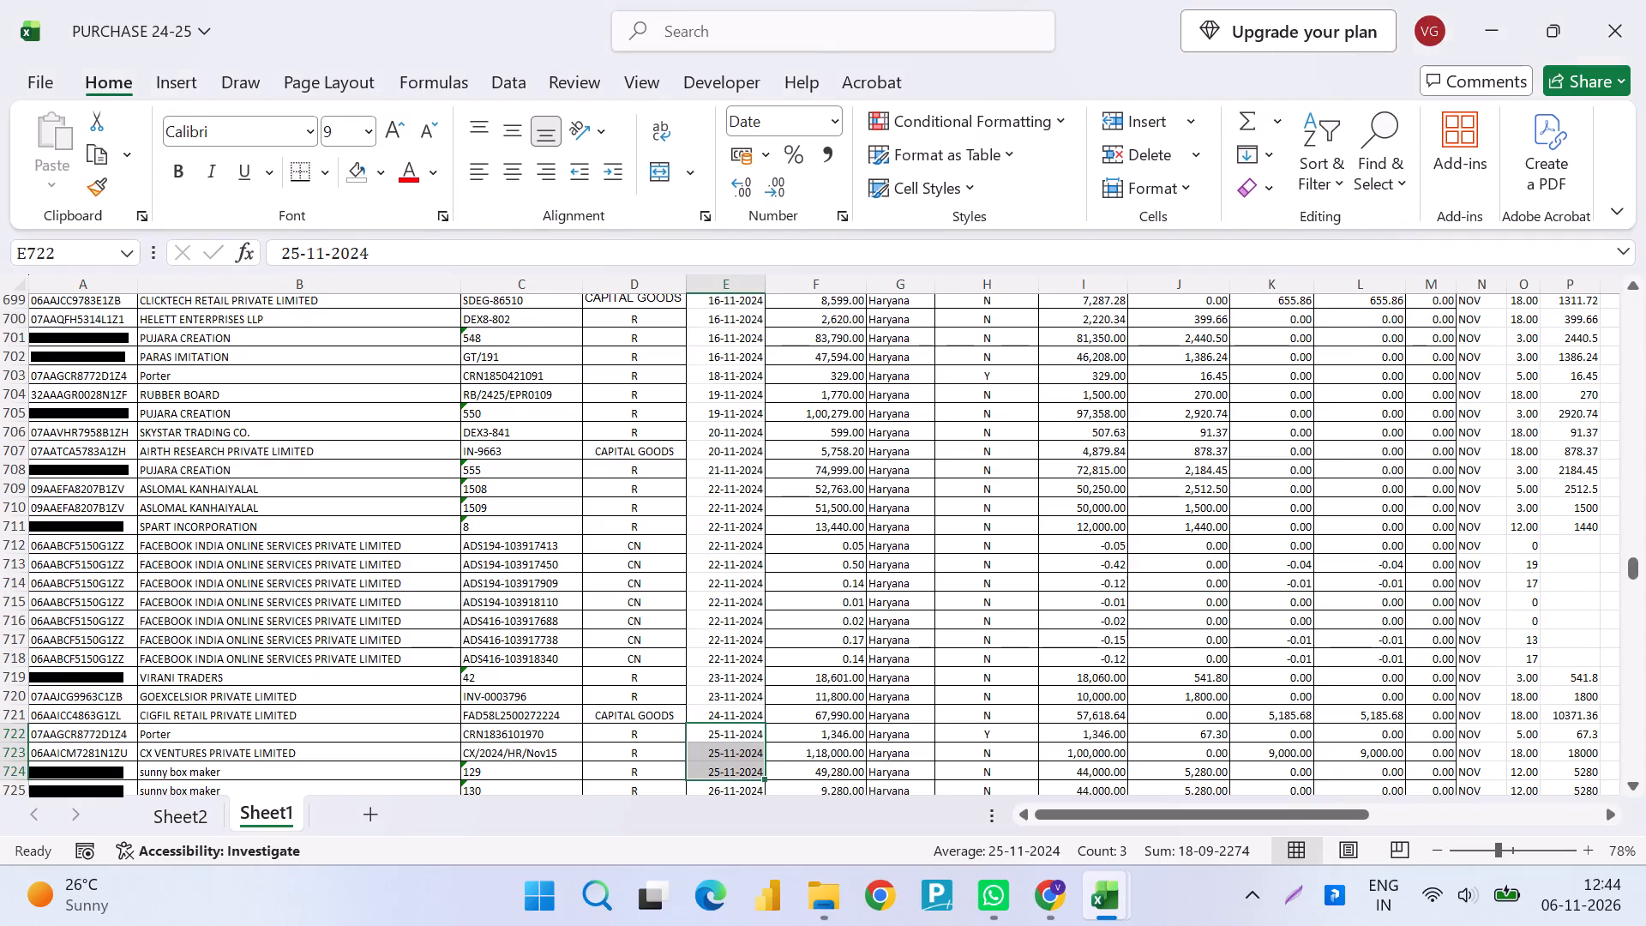
scroll(747, 695, "down", 4)
scroll(747, 695, "up", 1)
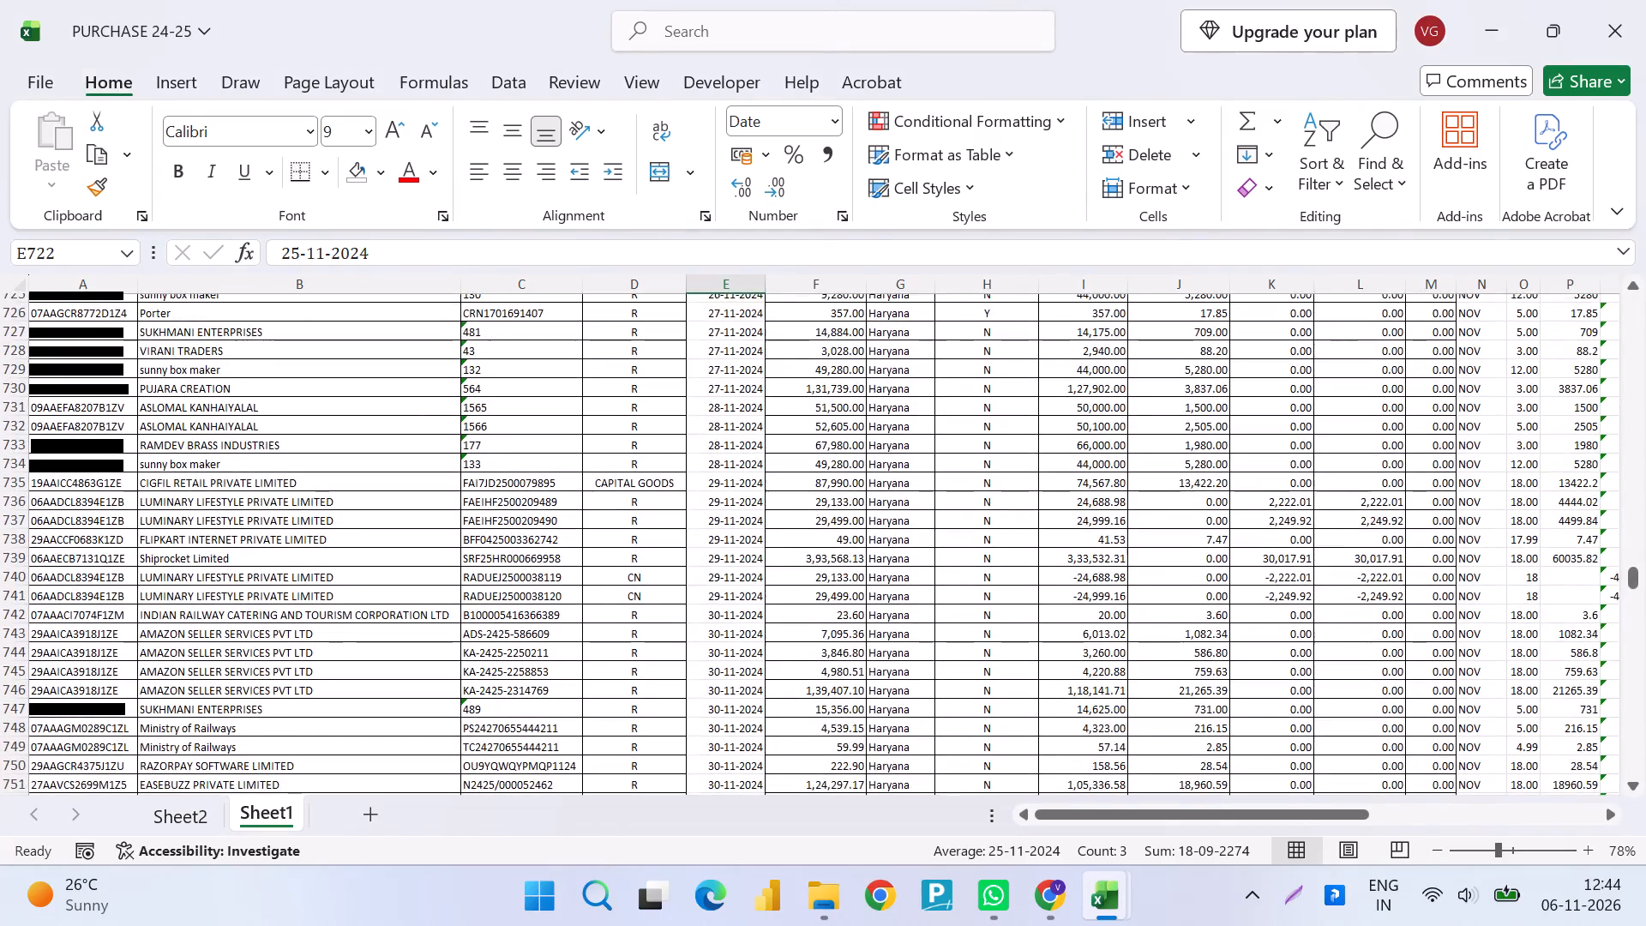
scroll(747, 695, "up", 1)
left_click(738, 346)
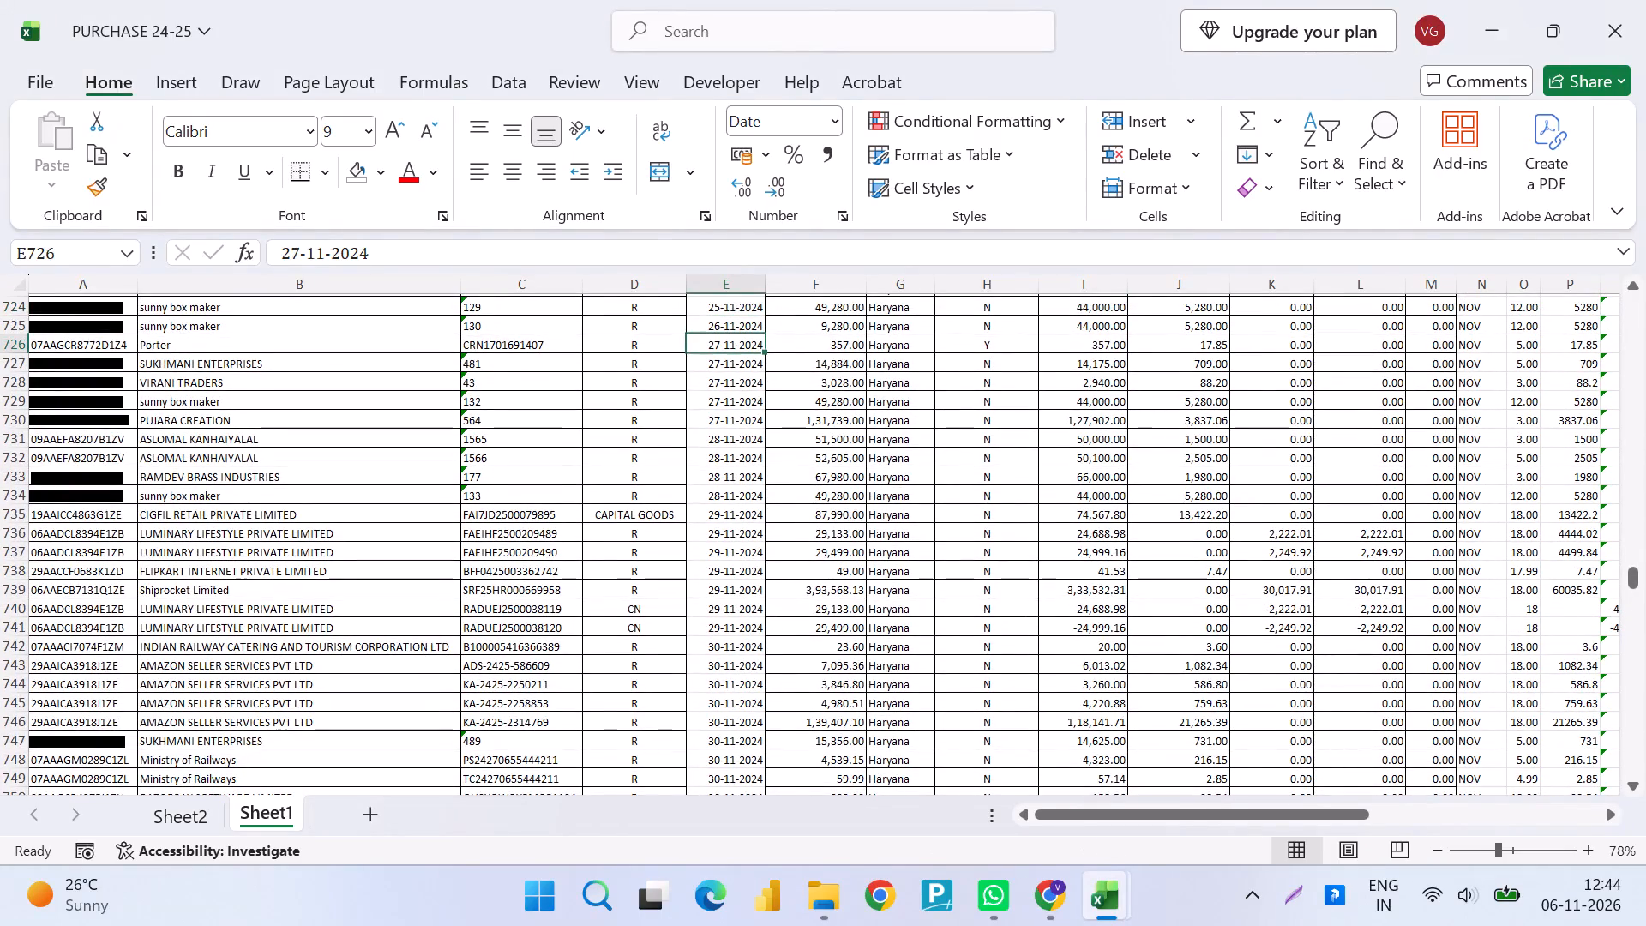
key("shift+Down")
key("shift+Down")
key("shift+Down")
key("shift+Down")
key("alt+Tab")
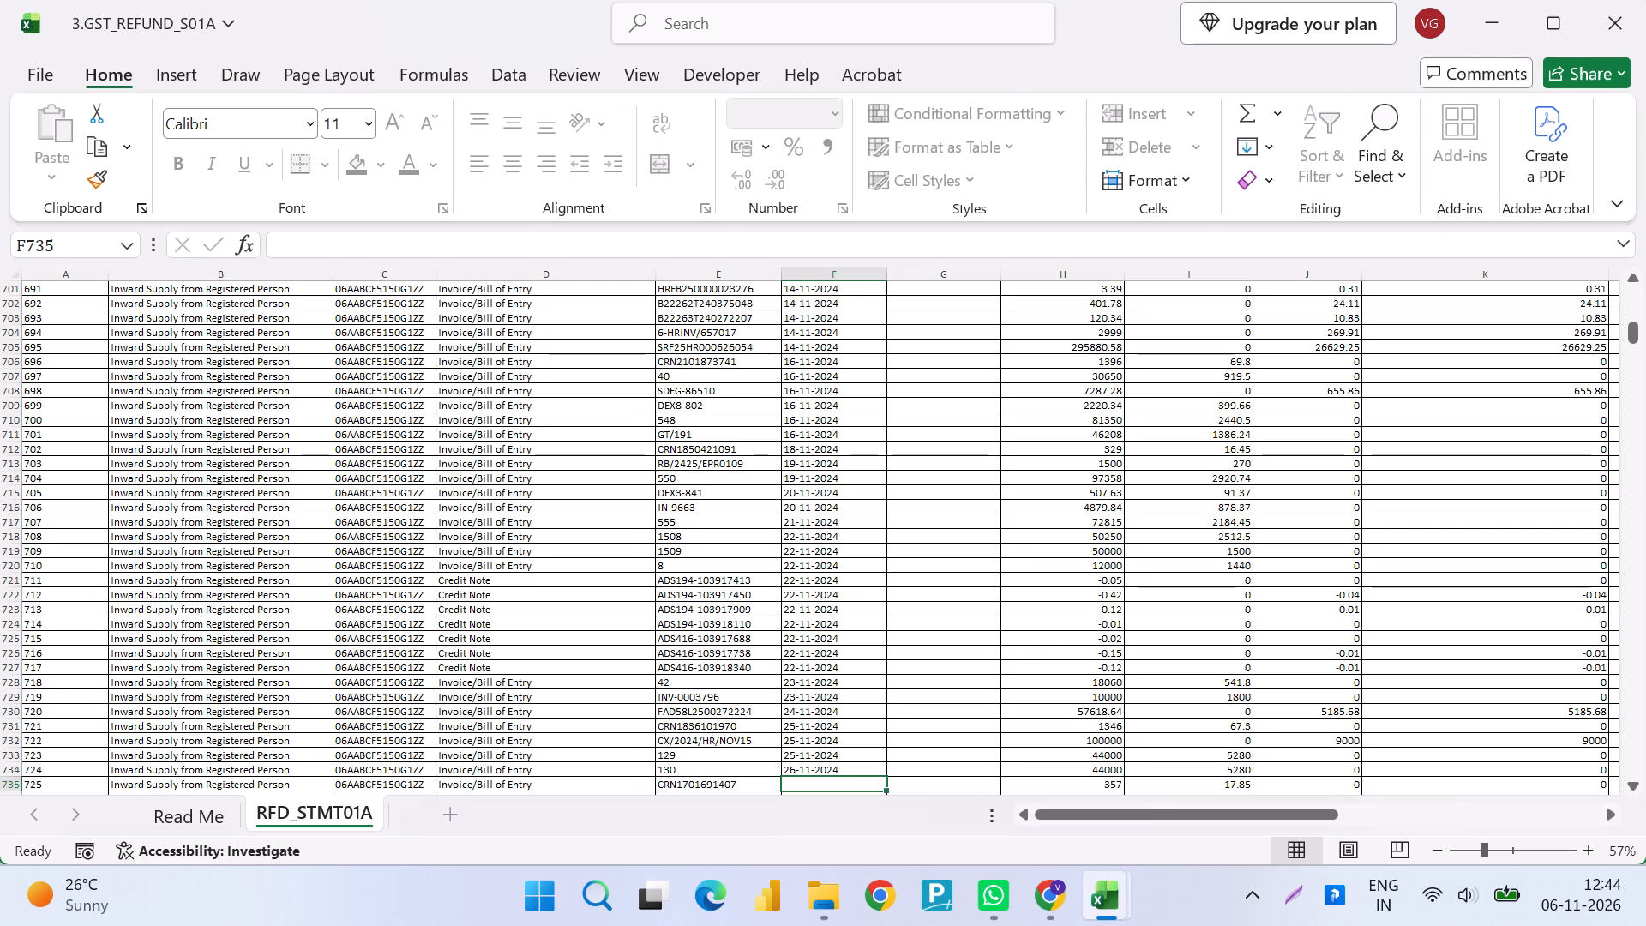
key("ctrl+d")
key("F2")
key("ctrl+Left")
key("ctrl+Left")
key("ctrl+Left")
key("ctrl+Left")
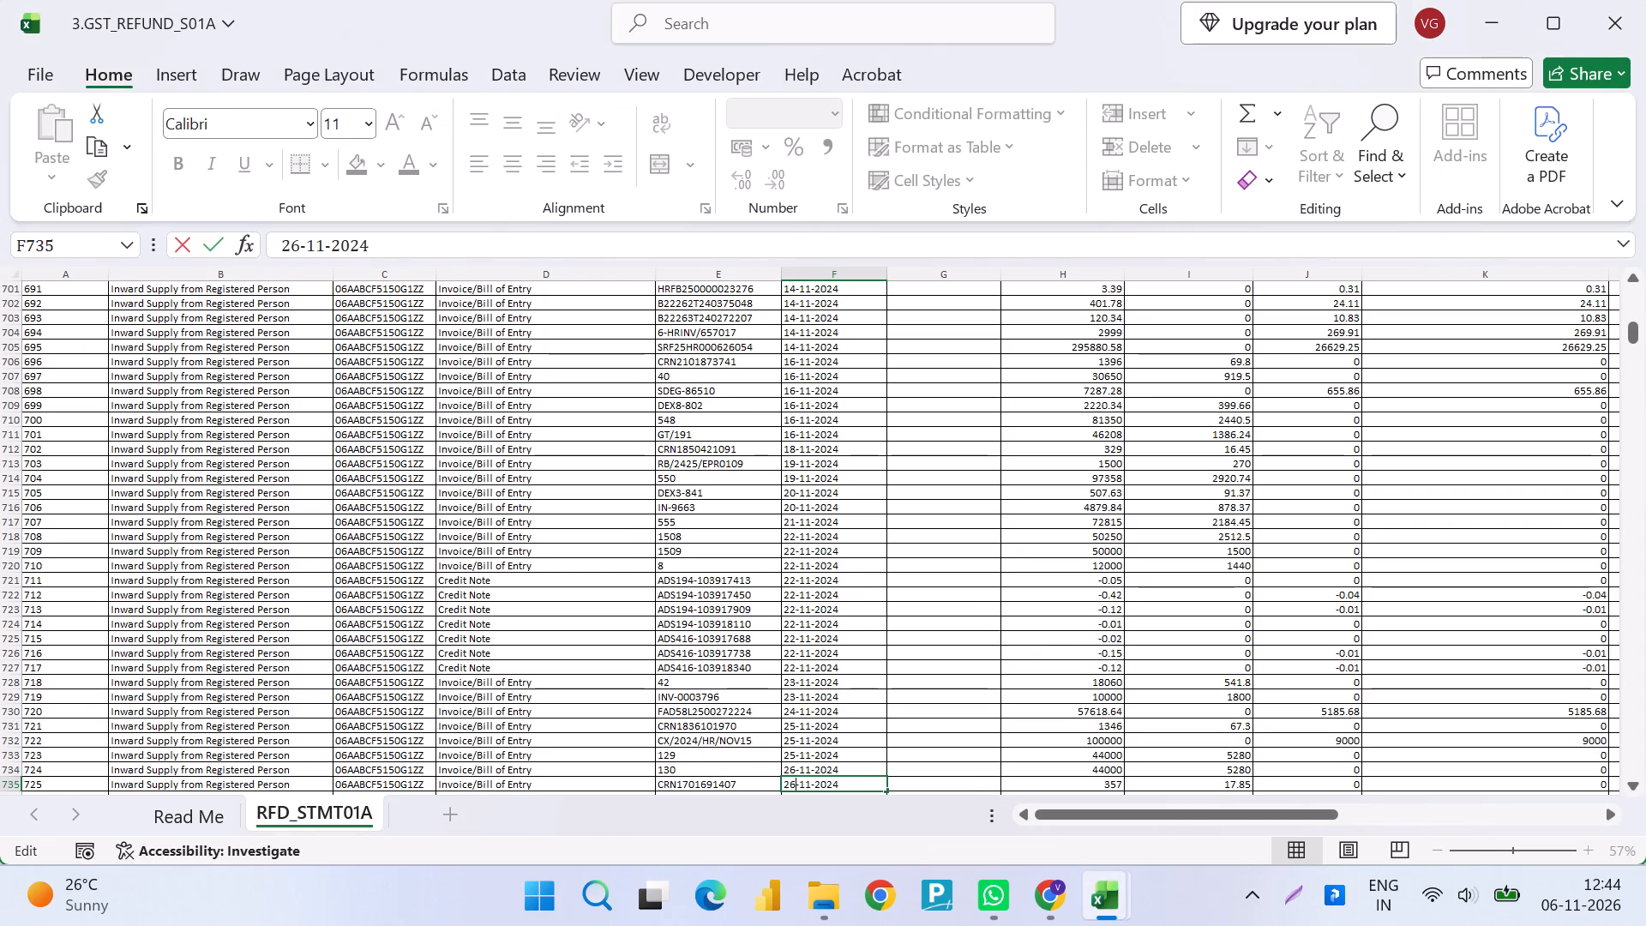
key("BackSpace")
key("7")
key("Return")
Fill the 27-11-2024 date from F735 down through F739 of the refund sheet.
key("ctrl+d")
key("Down")
key("ctrl+d")
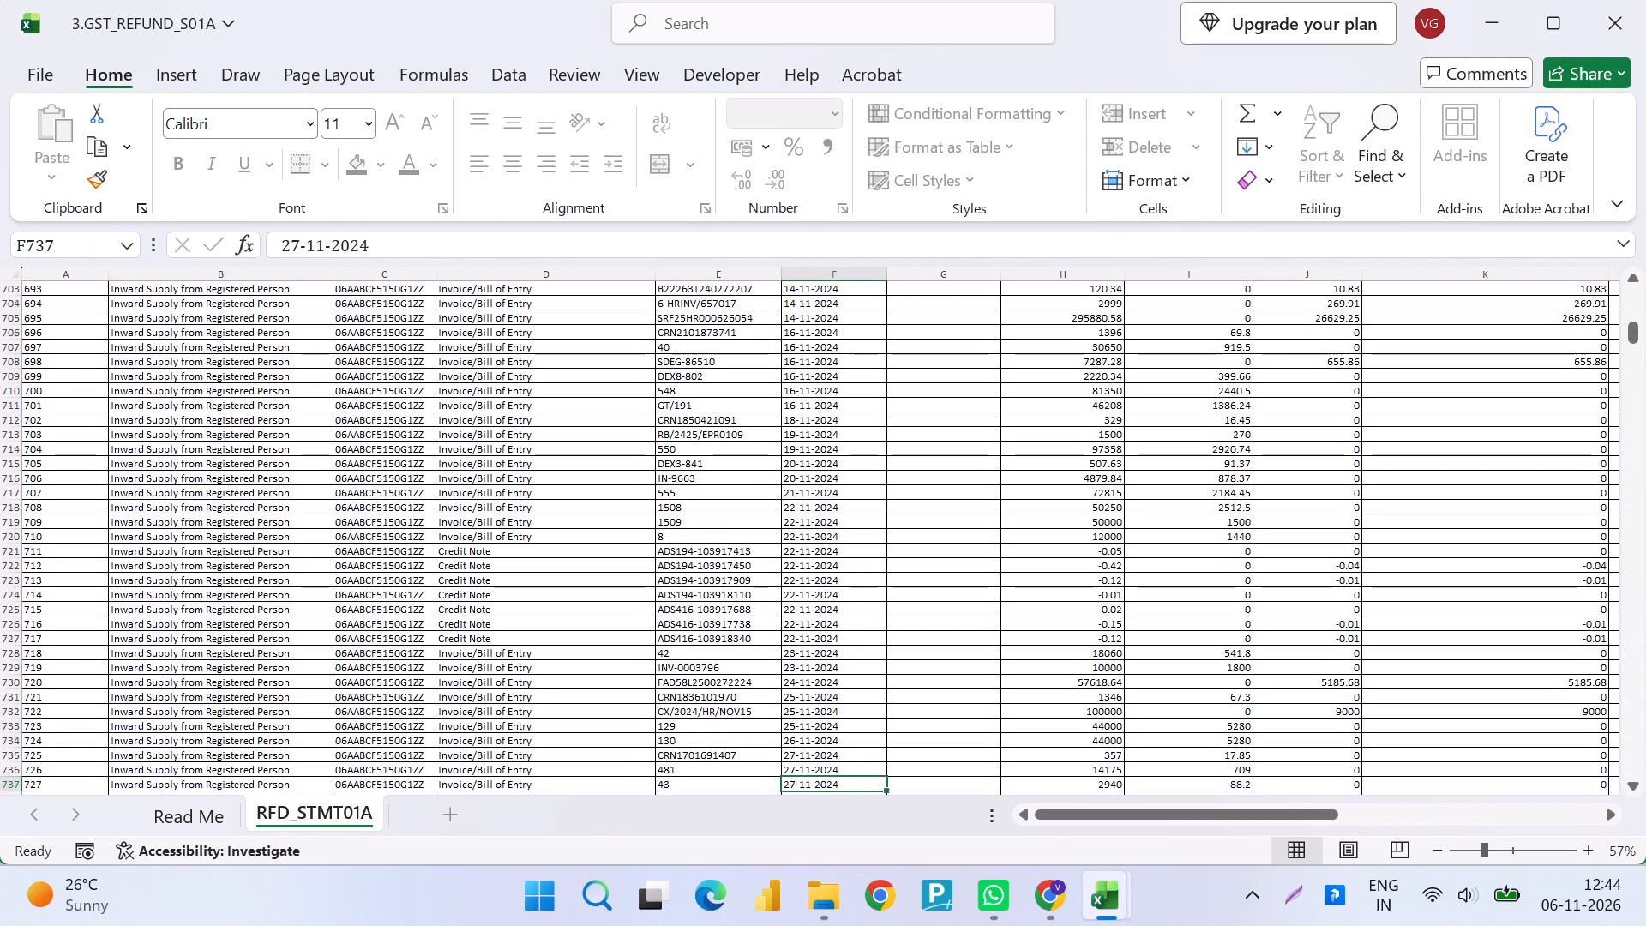
key("Down")
key("ctrl+d")
key("Down")
key("ctrl+d")
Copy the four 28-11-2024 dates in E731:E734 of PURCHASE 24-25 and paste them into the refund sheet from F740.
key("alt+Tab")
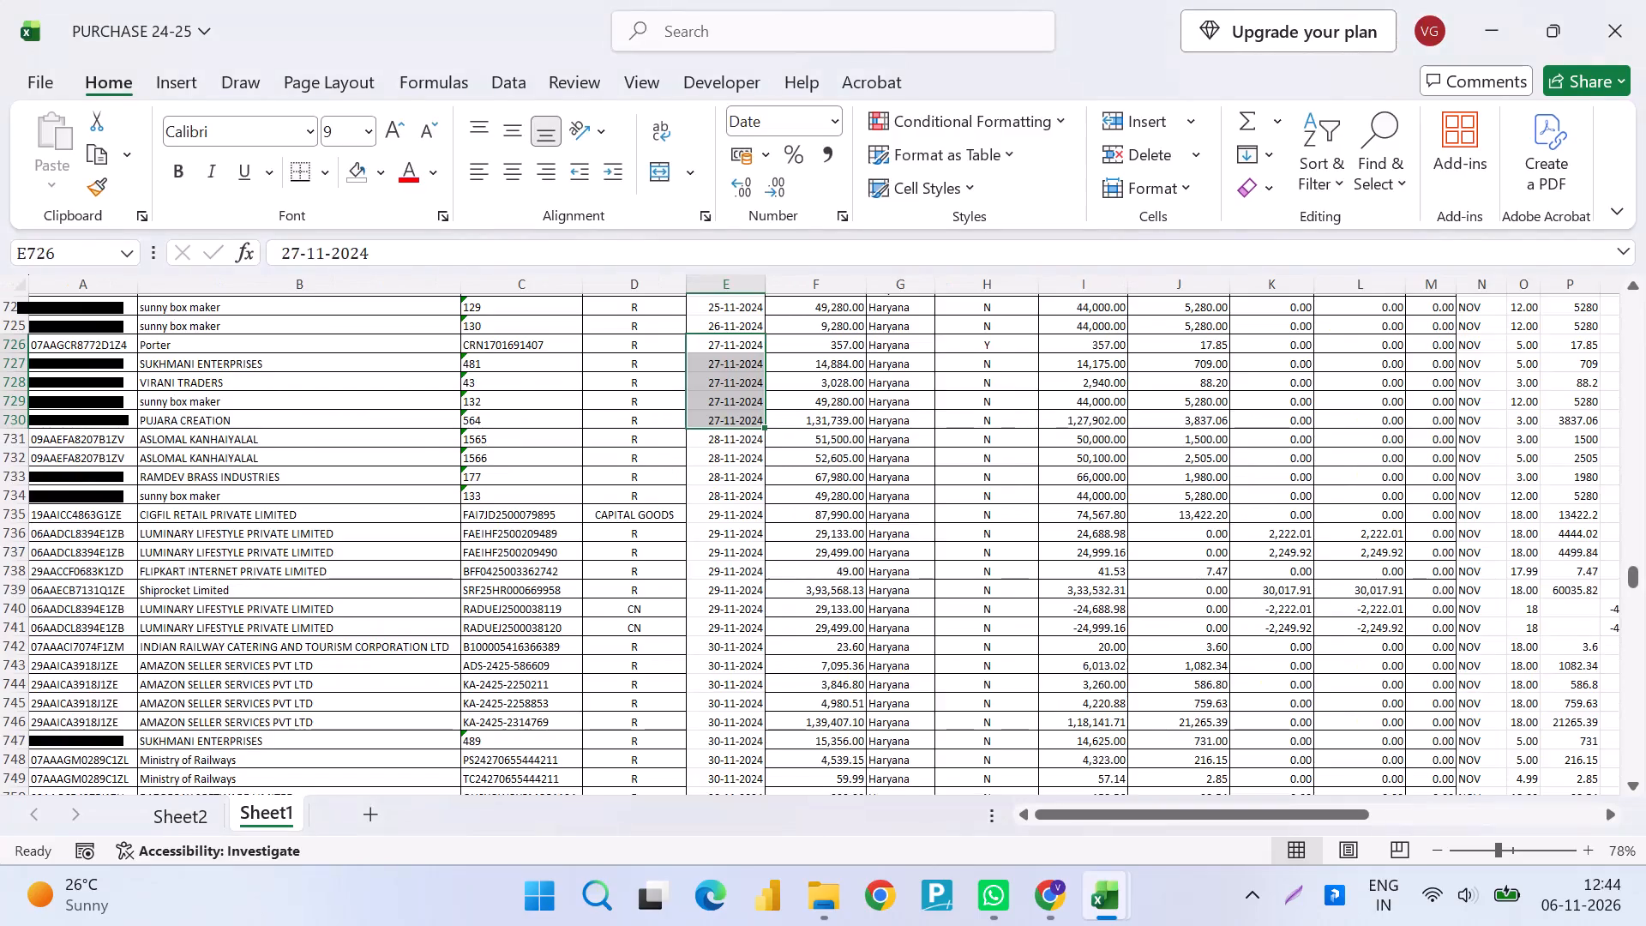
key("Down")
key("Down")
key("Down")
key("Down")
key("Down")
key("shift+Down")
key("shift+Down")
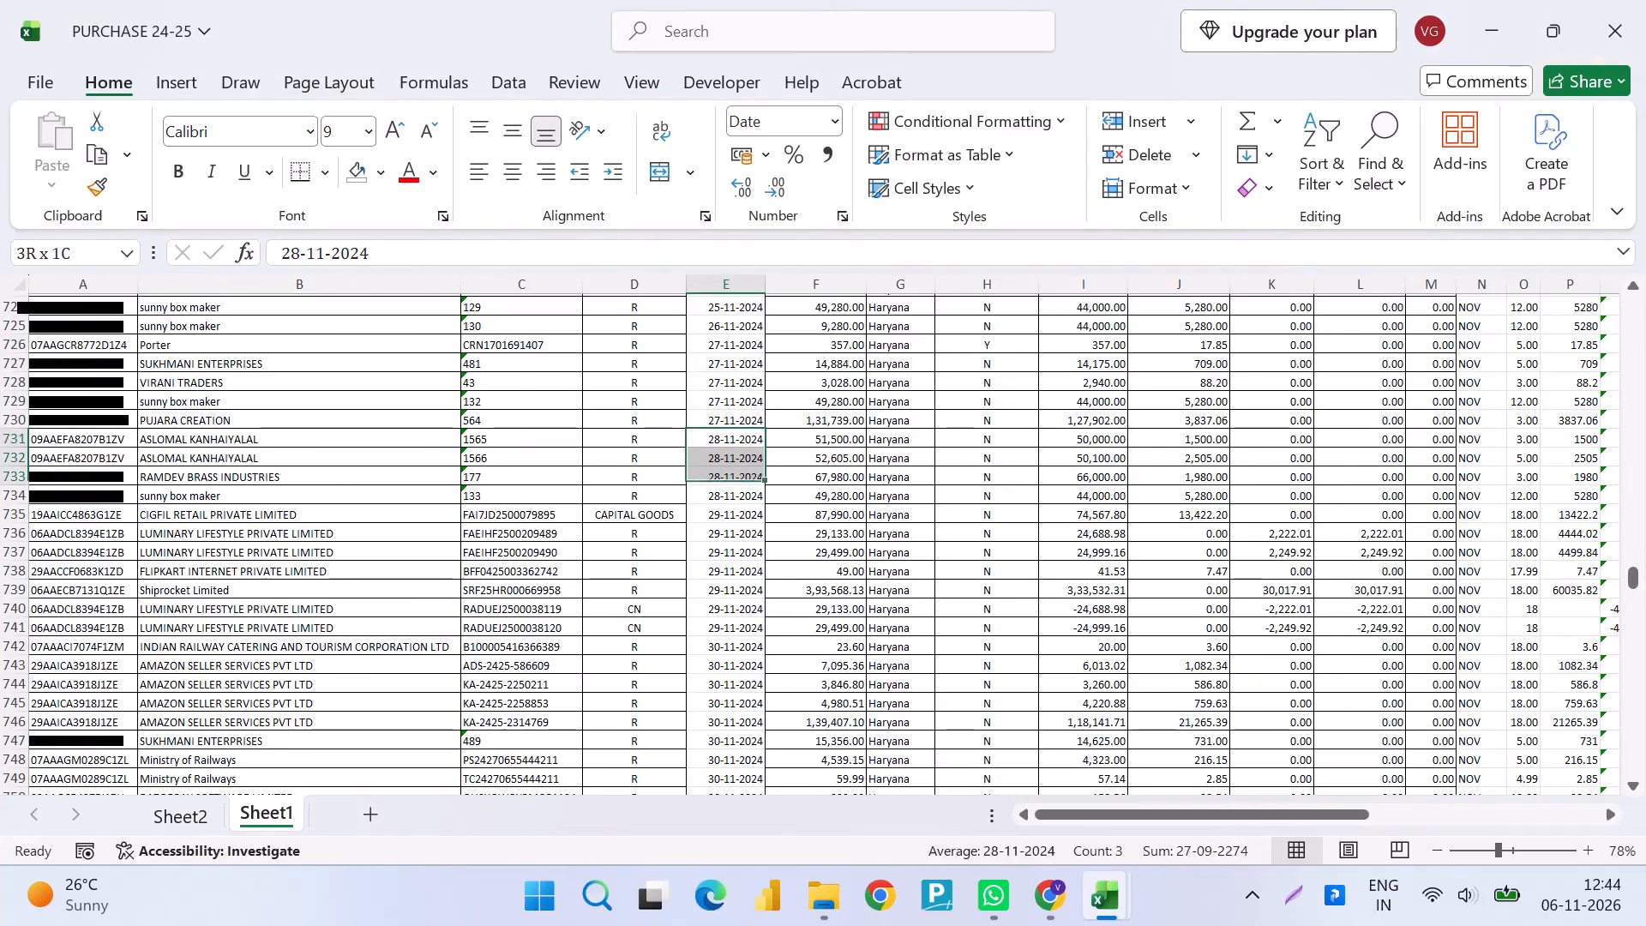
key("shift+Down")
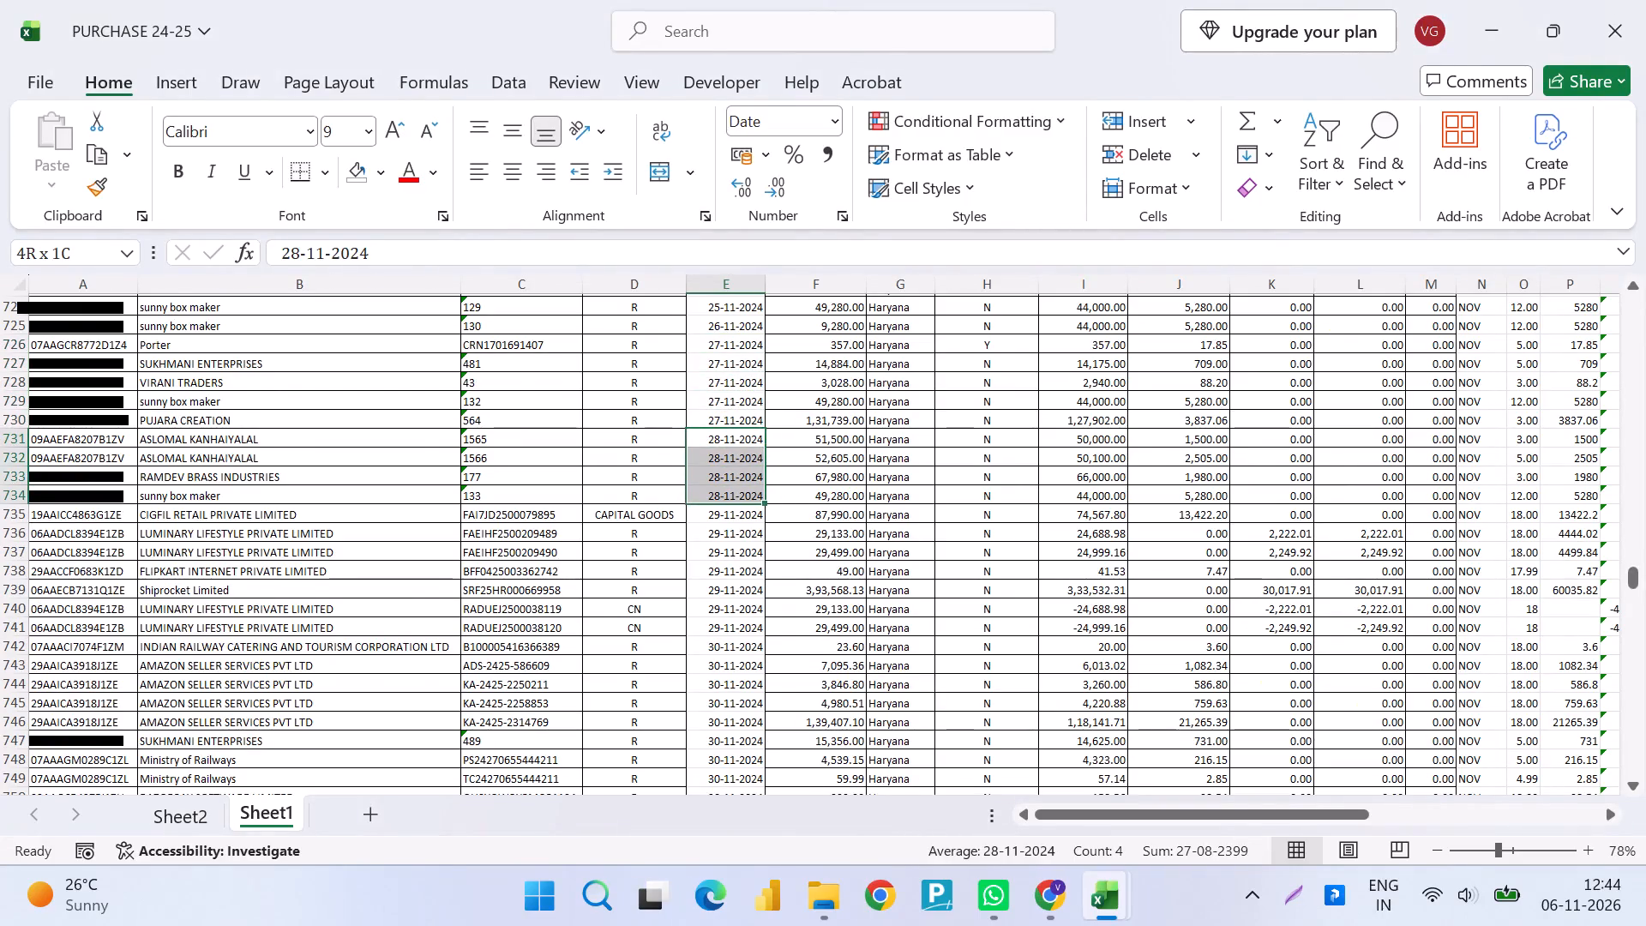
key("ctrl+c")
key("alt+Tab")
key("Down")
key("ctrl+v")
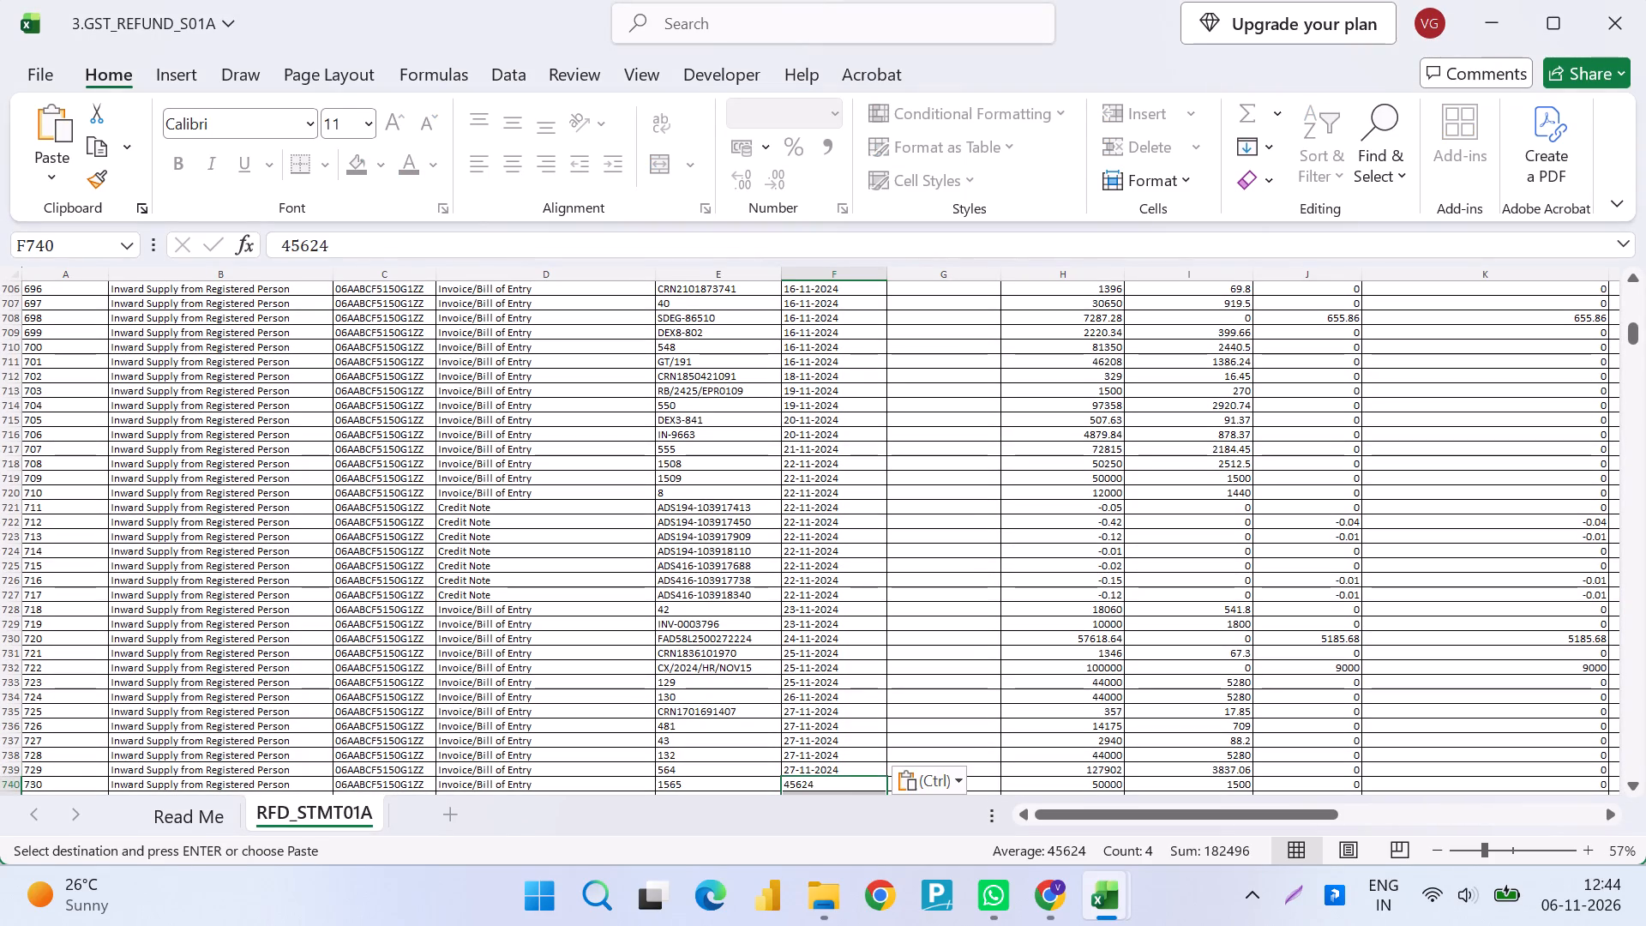
Replace the pasted value in F740 of the refund sheet with 28-11-2024 for document 1565.
key("Up")
key("Down")
key("ctrl+d")
key("F2")
key("ctrl+Left")
key("ctrl+Left")
key("ctrl+Left")
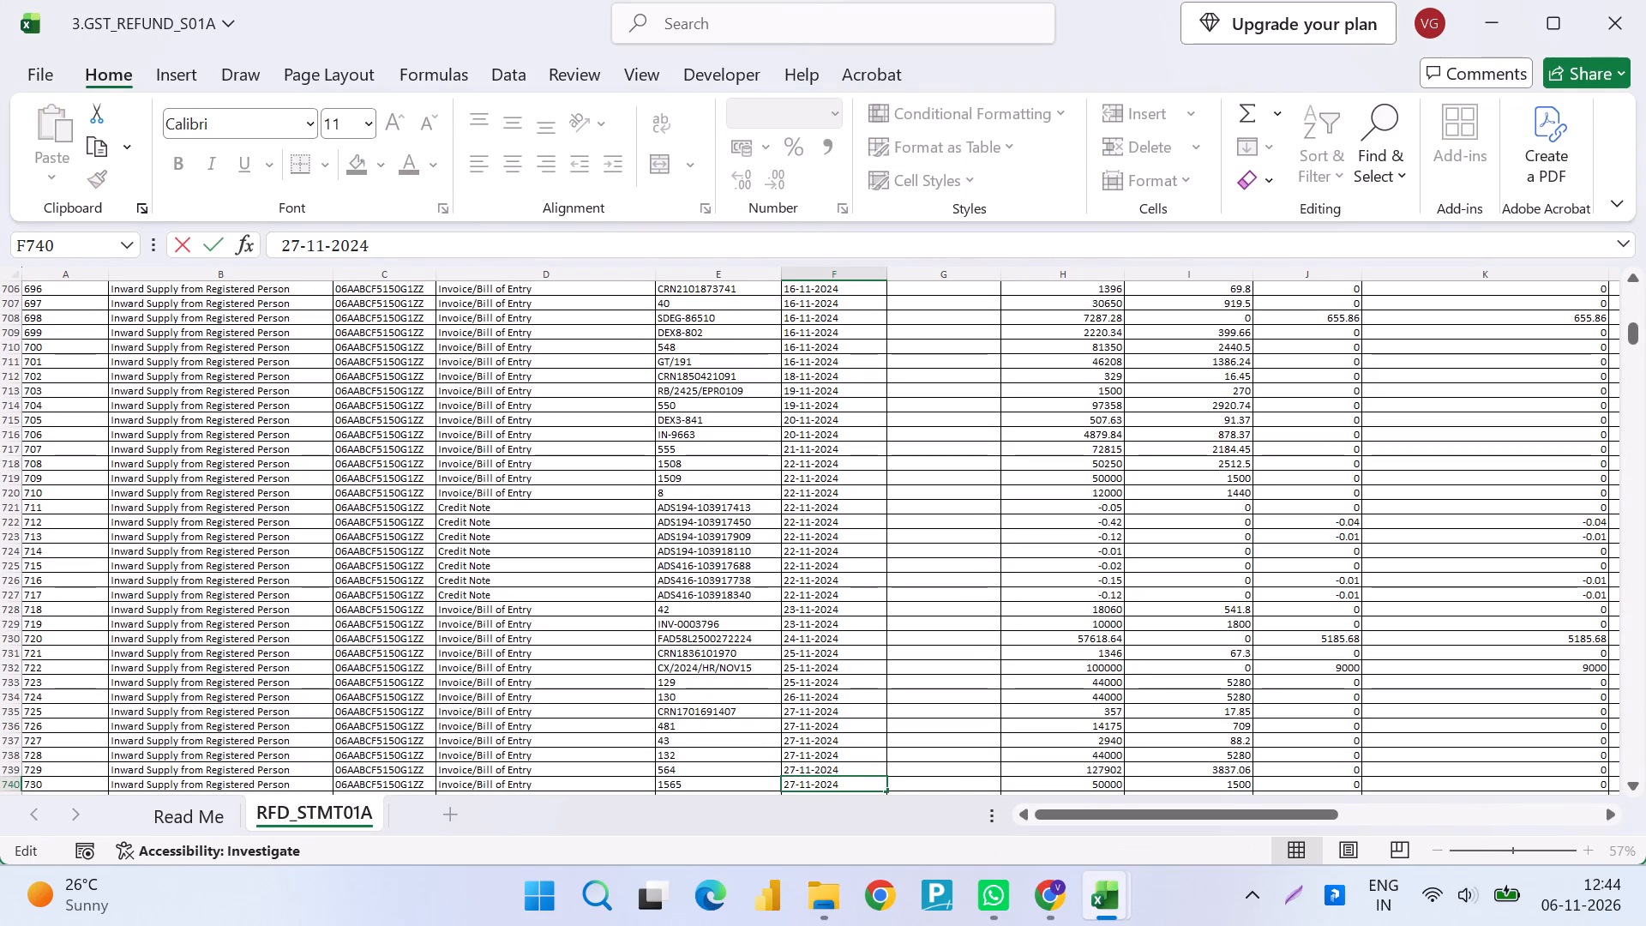
key("ctrl+Left")
key("BackSpace")
key("8")
key("Return")
Fill the 28-11-2024 date from F740 down through F743 of the refund sheet.
key("ctrl+d")
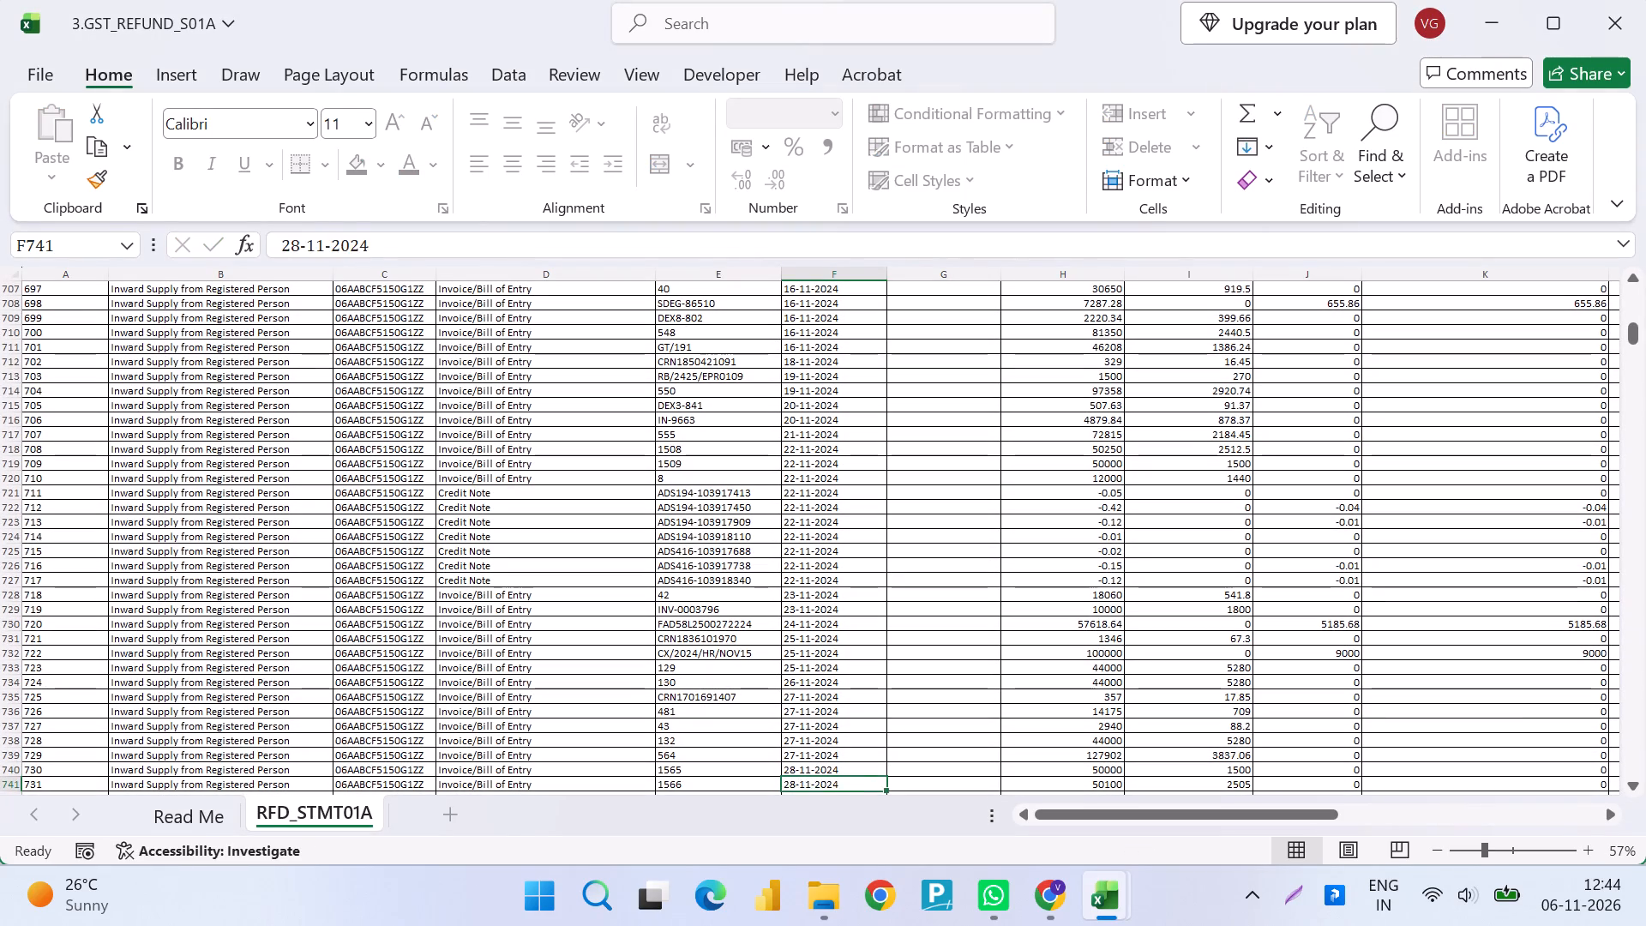
key("Down")
key("ctrl+d")
key("Down")
key("ctrl+d")
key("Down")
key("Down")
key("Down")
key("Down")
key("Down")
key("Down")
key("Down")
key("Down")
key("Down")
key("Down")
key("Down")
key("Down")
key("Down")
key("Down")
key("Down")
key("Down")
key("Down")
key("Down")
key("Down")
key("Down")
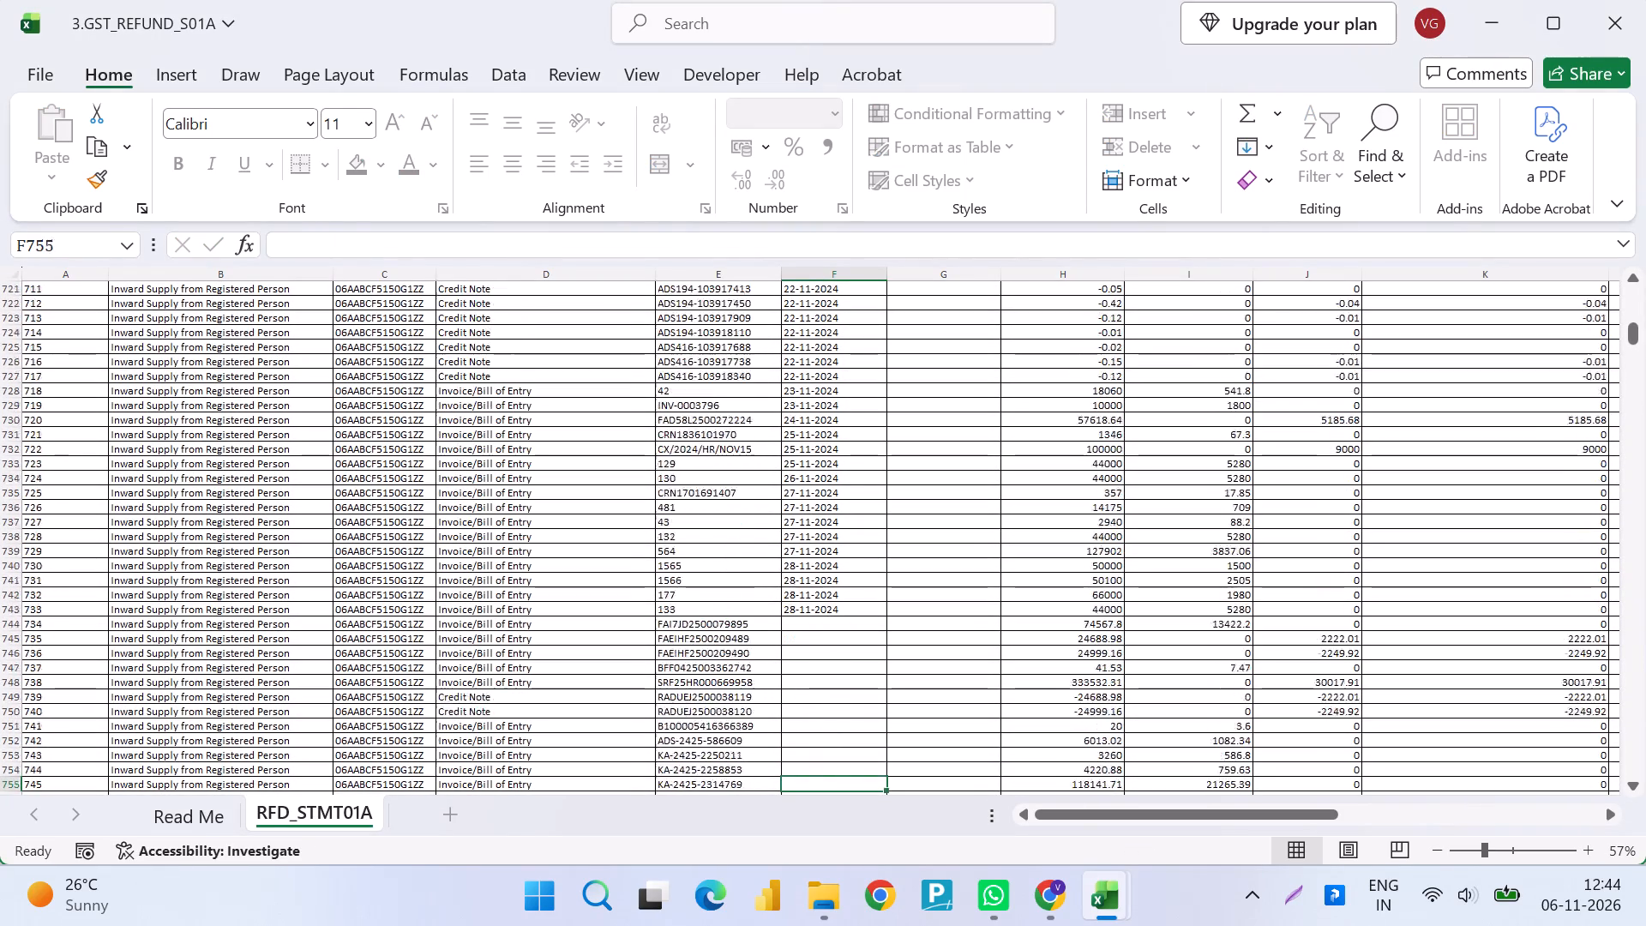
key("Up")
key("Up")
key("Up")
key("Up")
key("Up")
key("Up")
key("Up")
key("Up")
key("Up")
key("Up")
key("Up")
Select the run of 29-11-2024 dates in E735:E741 of PURCHASE 24-25 to check how many documents share that date.
key("alt+Tab")
key("Down")
key("Down")
key("Down")
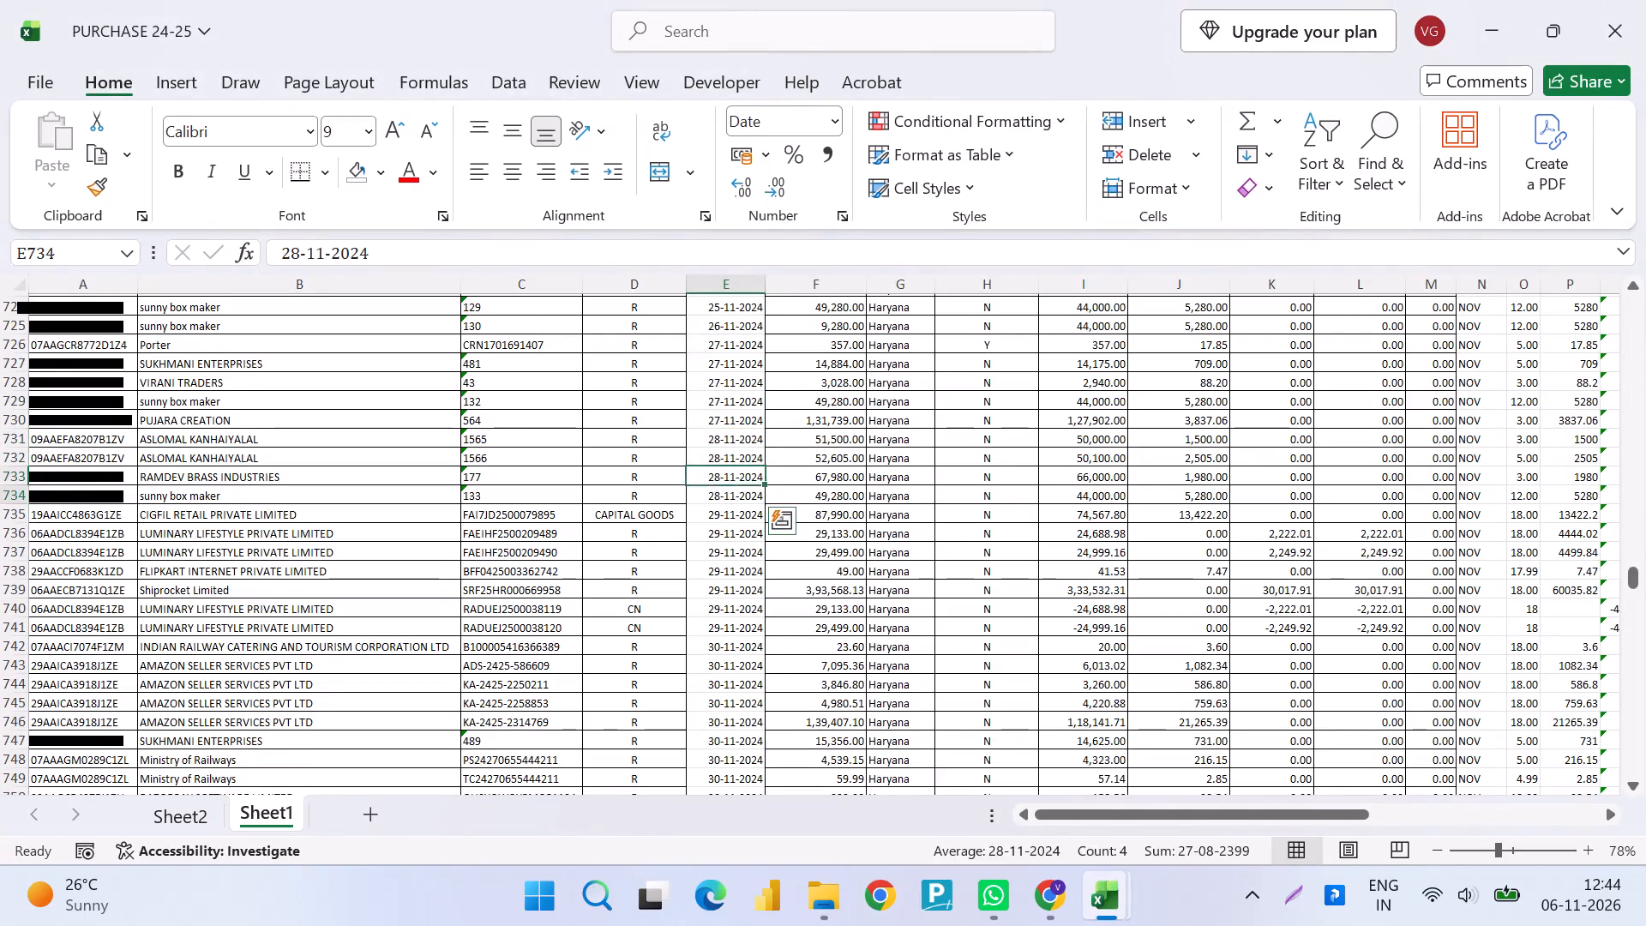
key("Down")
key("shift+Down")
key("shift+Down")
key("shift+Down")
key("shift+Down")
key("shift+Down")
key("shift+Down")
key("shift+Down")
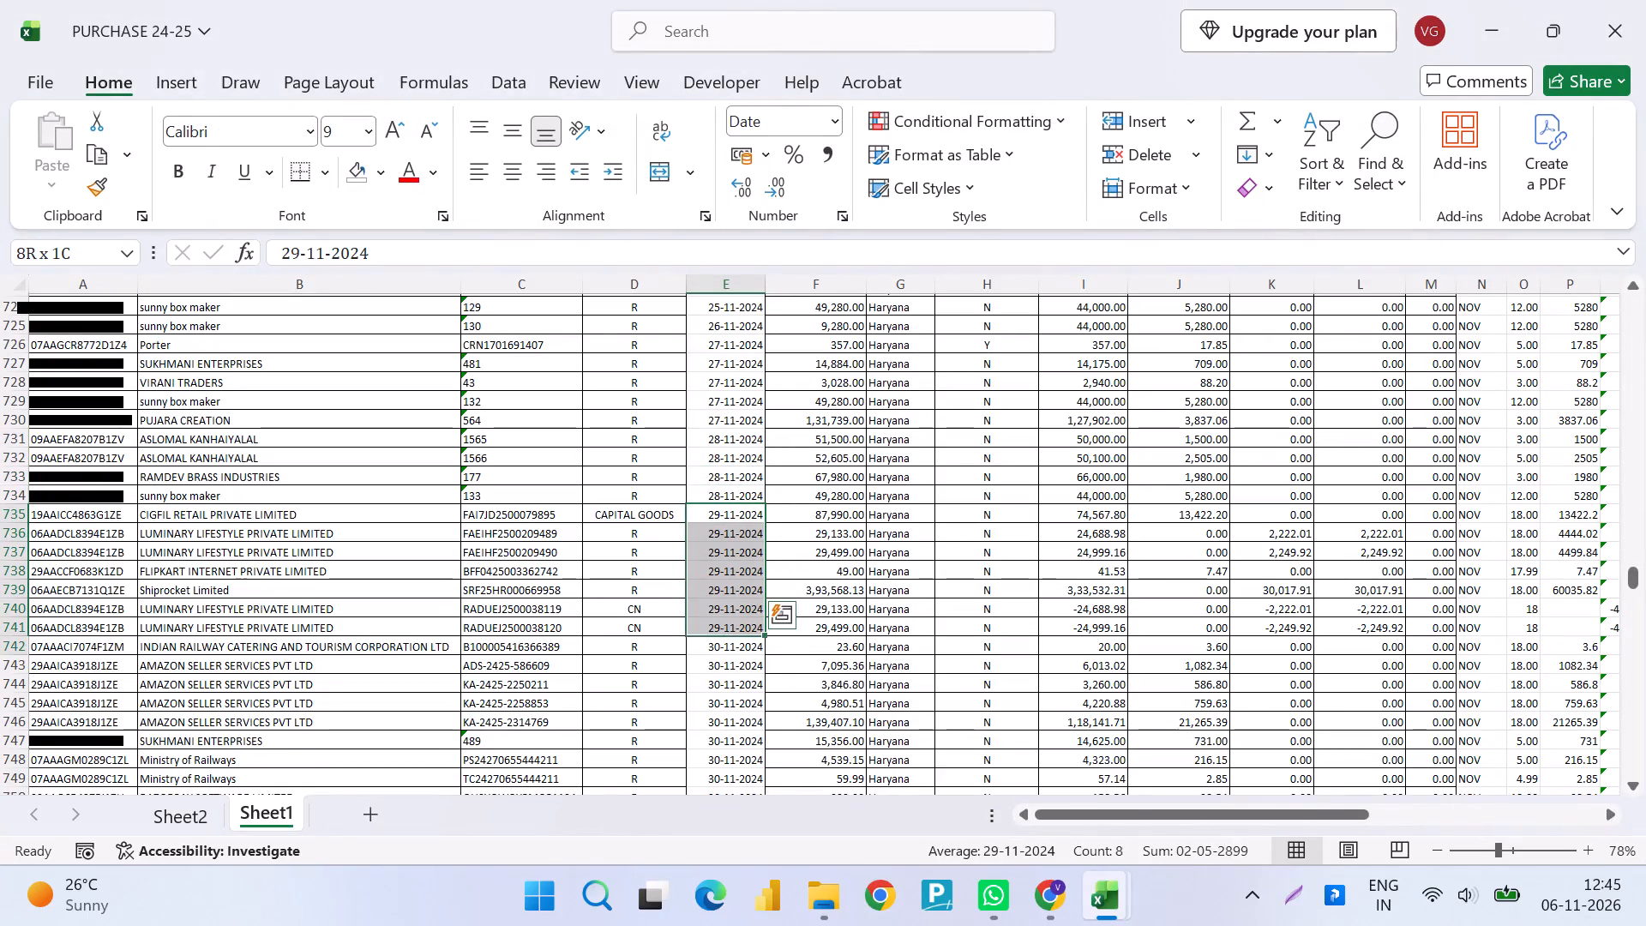
key("shift+Up")
key("alt+Tab")
key("Up")
key("ctrl+Up")
key("Down")
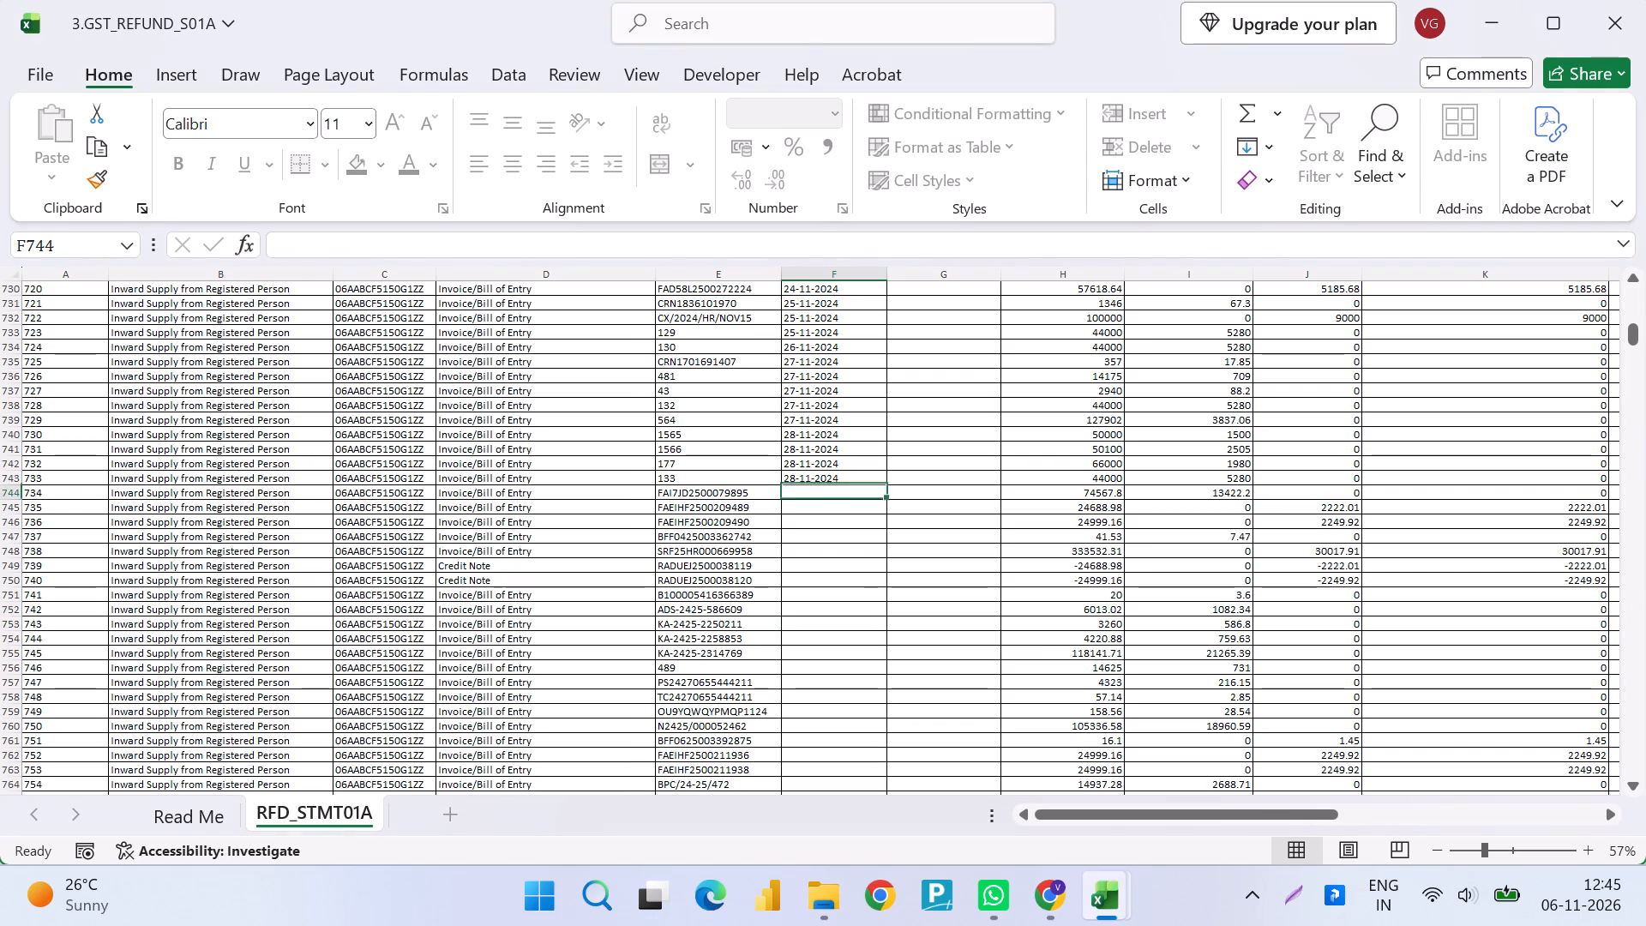
key("ctrl+d")
key("F2")
key("ctrl+Left")
key("ctrl+Left")
key("ctrl+Left")
key("ctrl+Left")
key("BackSpace")
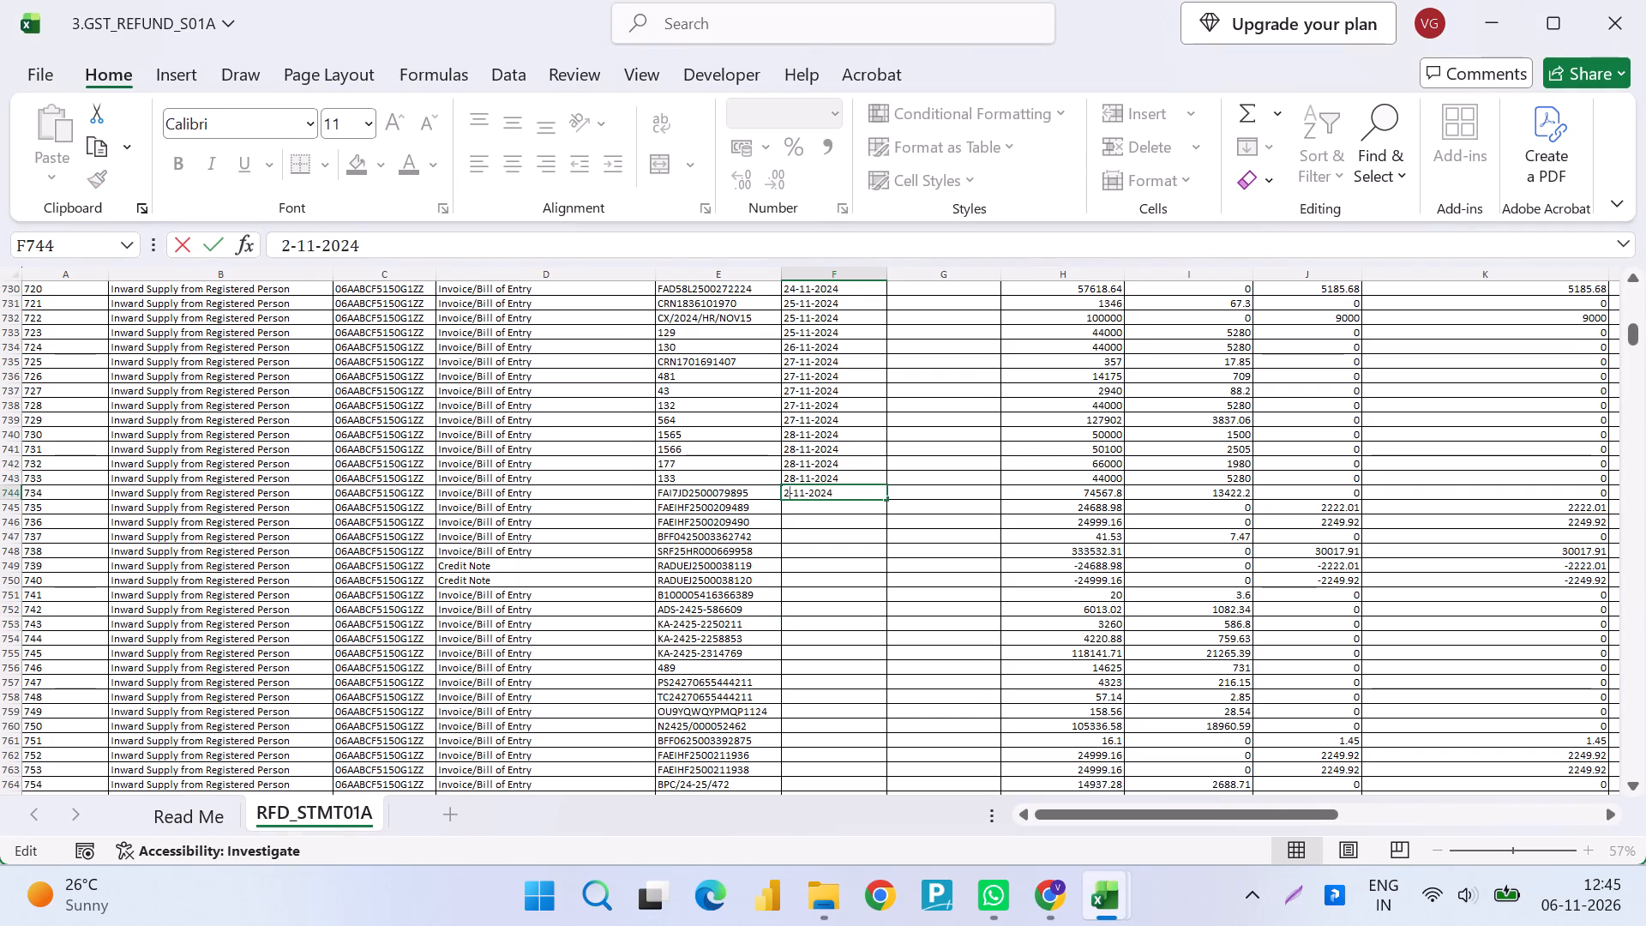
key("9")
key("Return")
Fill the 29-11-2024 date from F744 down through F751 of the refund sheet.
key("Up")
key("shift+Down")
key("shift+Down")
key("shift+Down")
key("shift+Down")
key("shift+Down")
key("shift+Down")
key("shift+Down")
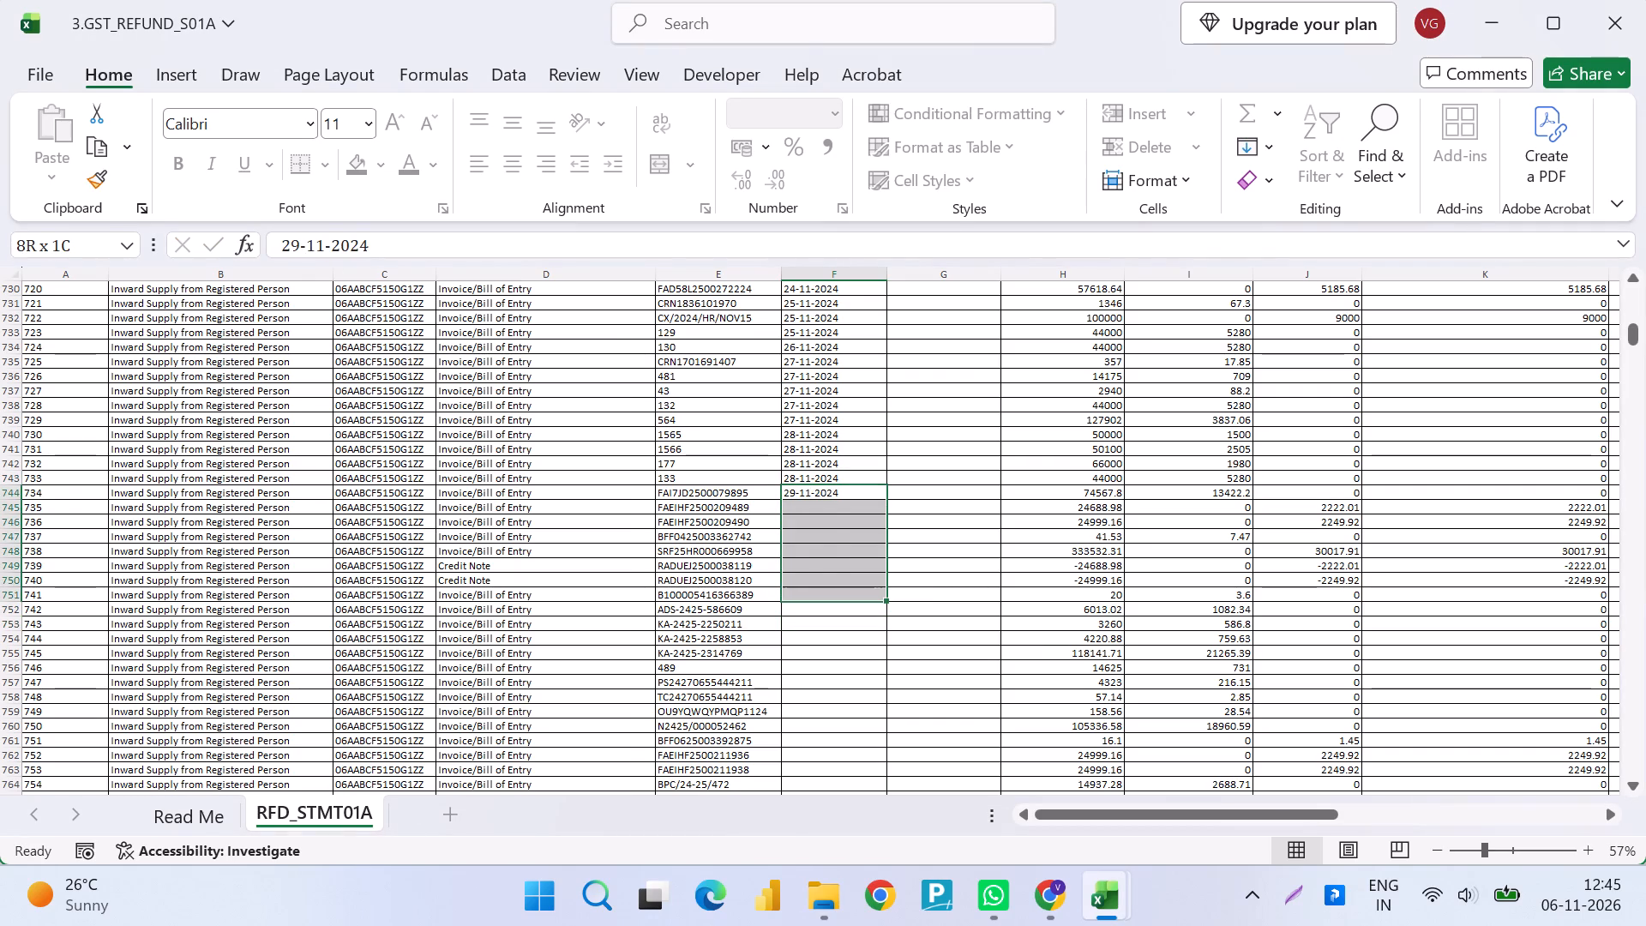
key("ctrl+d")
key("alt+Tab")
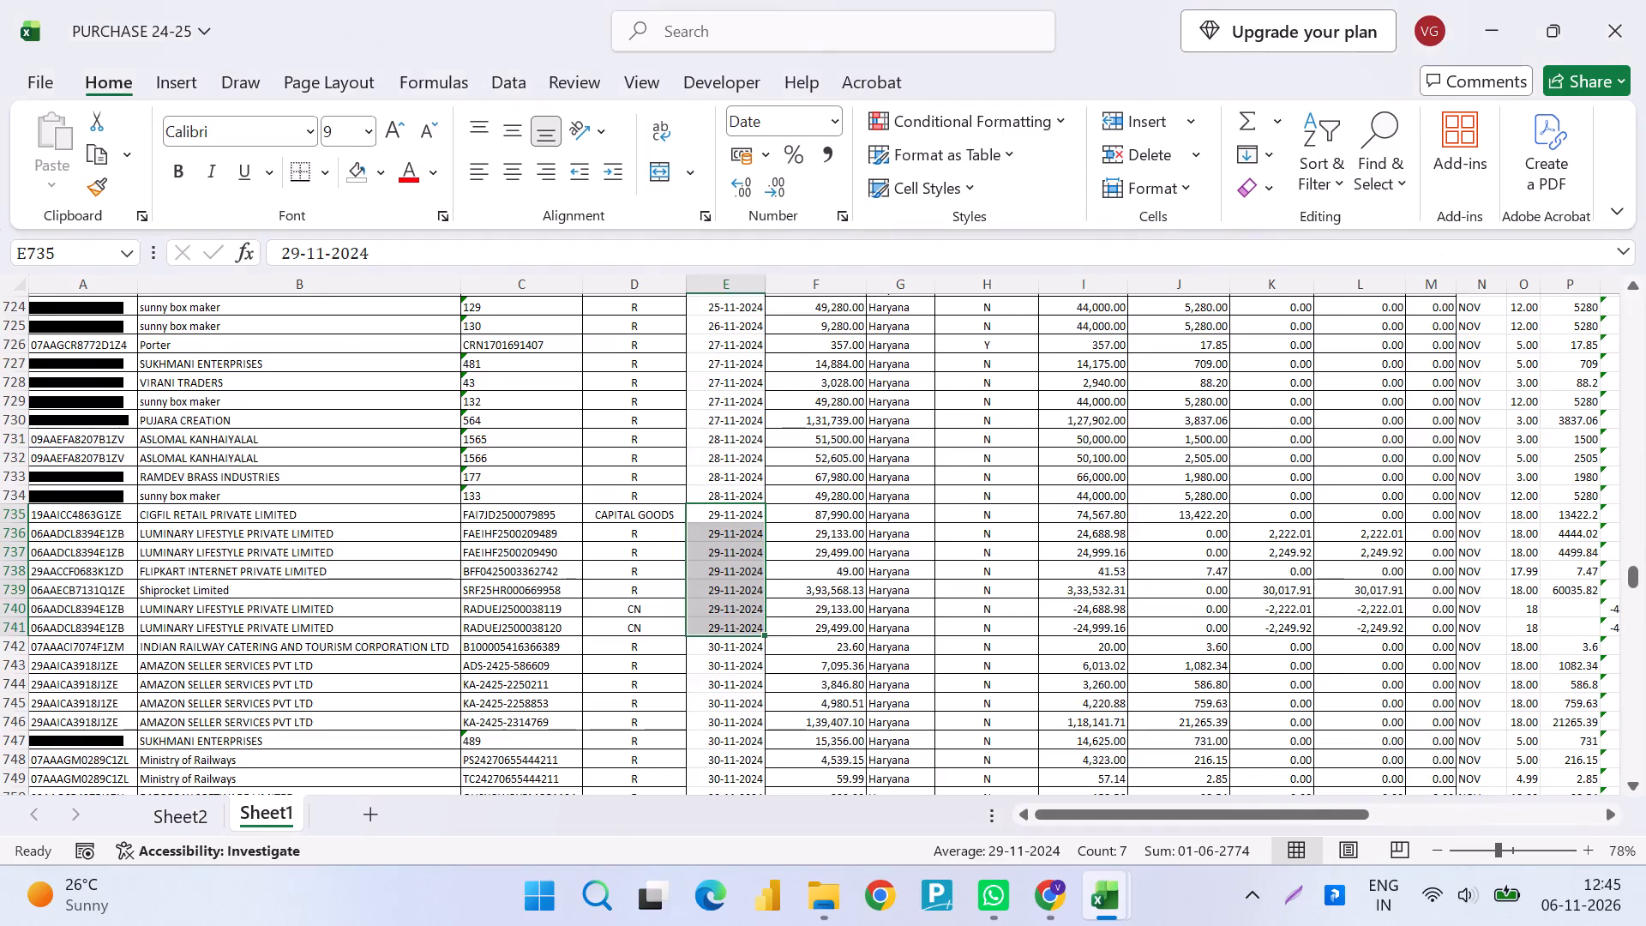
key("alt+Tab")
key("ctrl+Down")
key("Up")
key("Down")
key("F2")
key("ctrl+Left")
key("ctrl+Left")
key("ctrl+Left")
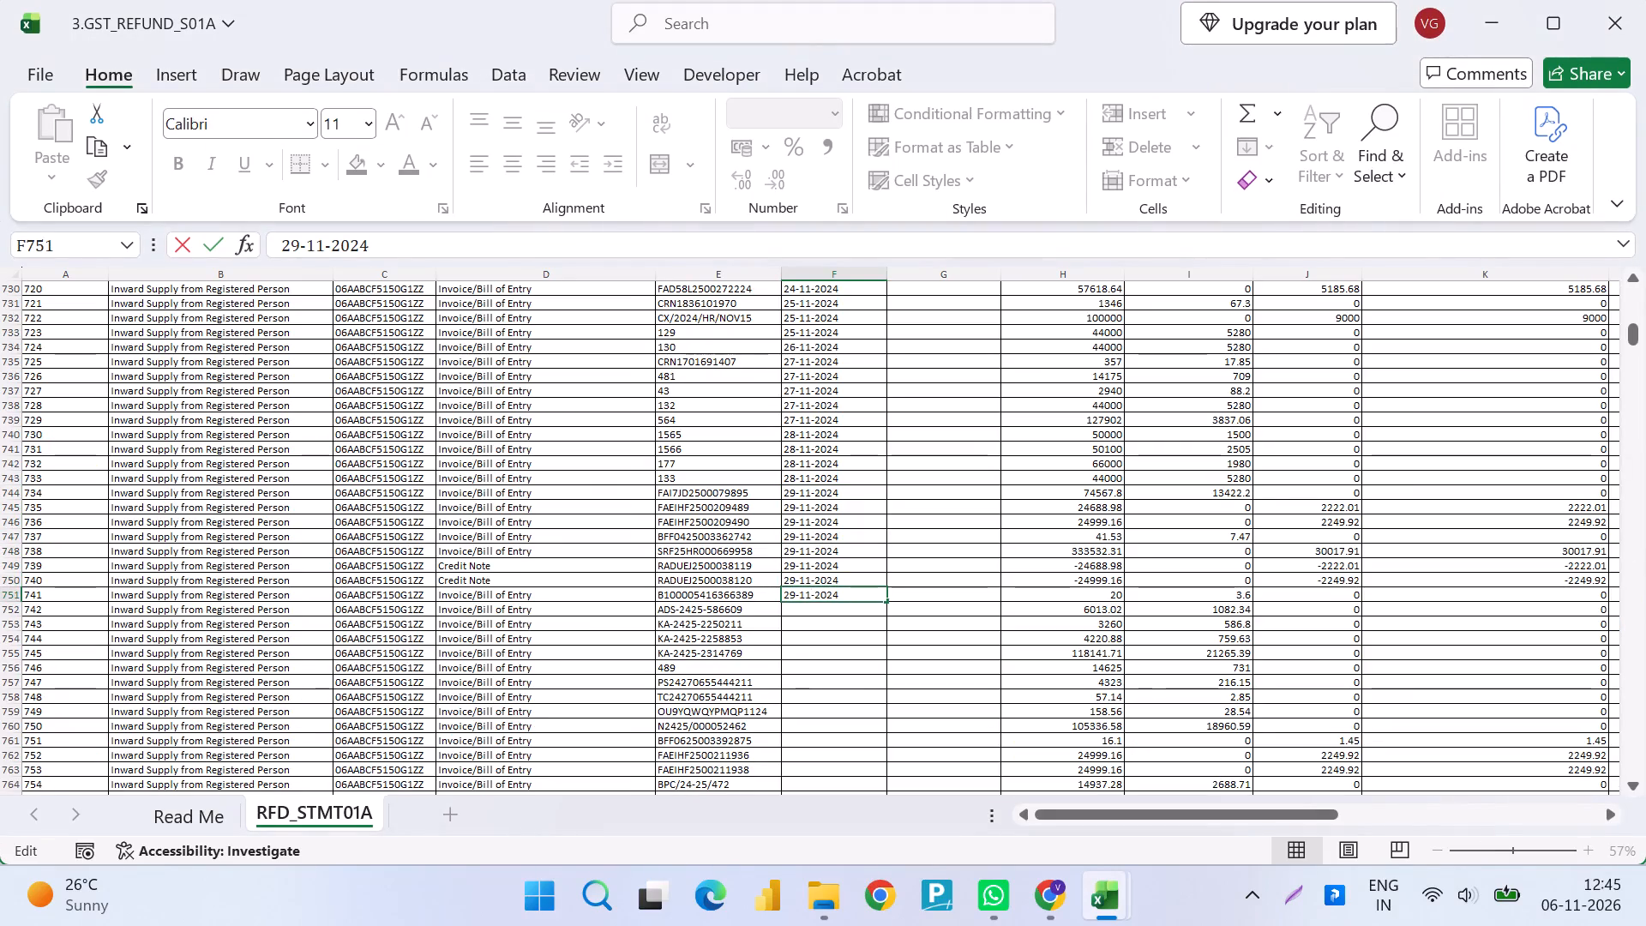
key("ctrl+Left")
key("BackSpace")
key("BackSpace")
key("BackSpace")
type("30")
key("Return")
Select the run of 30-11-2024 dates in E742:E766 of PURCHASE 24-25 to check how many documents share that date.
key("alt+Tab")
key("Down")
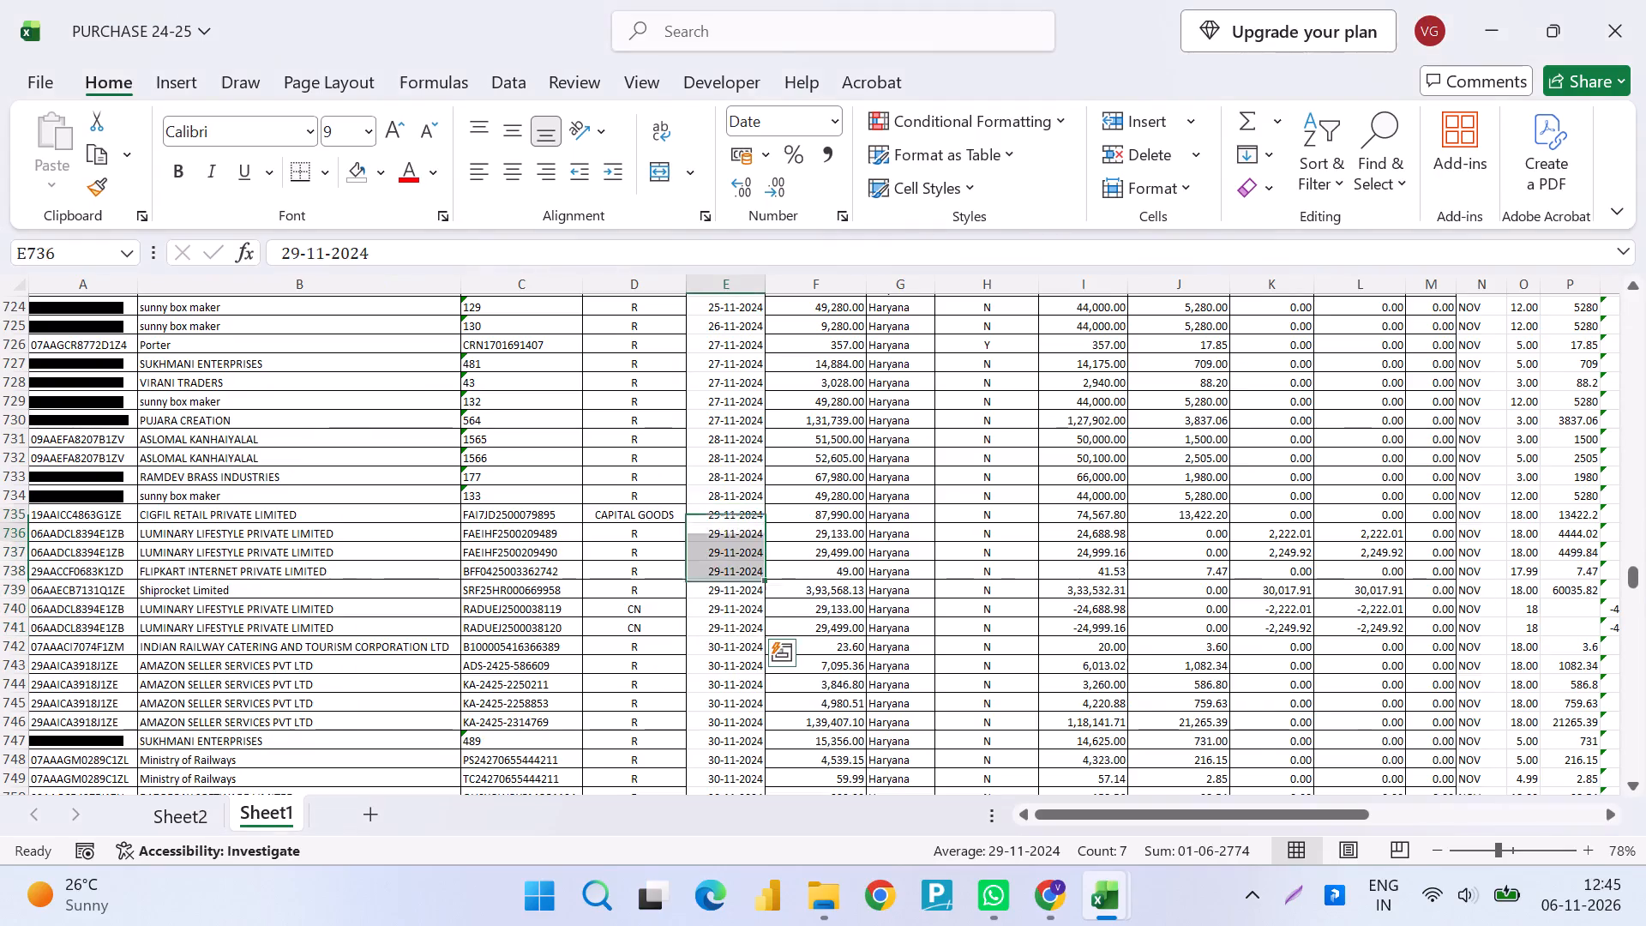
key("Down")
key("Down")
key("Down")
key("Down")
key("Down")
key("Down")
key("shift+Down")
key("shift+Down")
key("shift+Down")
key("shift+Down")
key("shift+Down")
key("shift+Down")
key("shift+Down")
key("shift+Down")
key("shift+Down")
key("shift+Down")
key("shift+Down")
key("shift+Down")
key("shift+Down")
key("shift+Down")
key("shift+Down")
key("shift+Down")
key("shift+Down")
key("shift+Down")
key("shift+Down")
key("shift+Down")
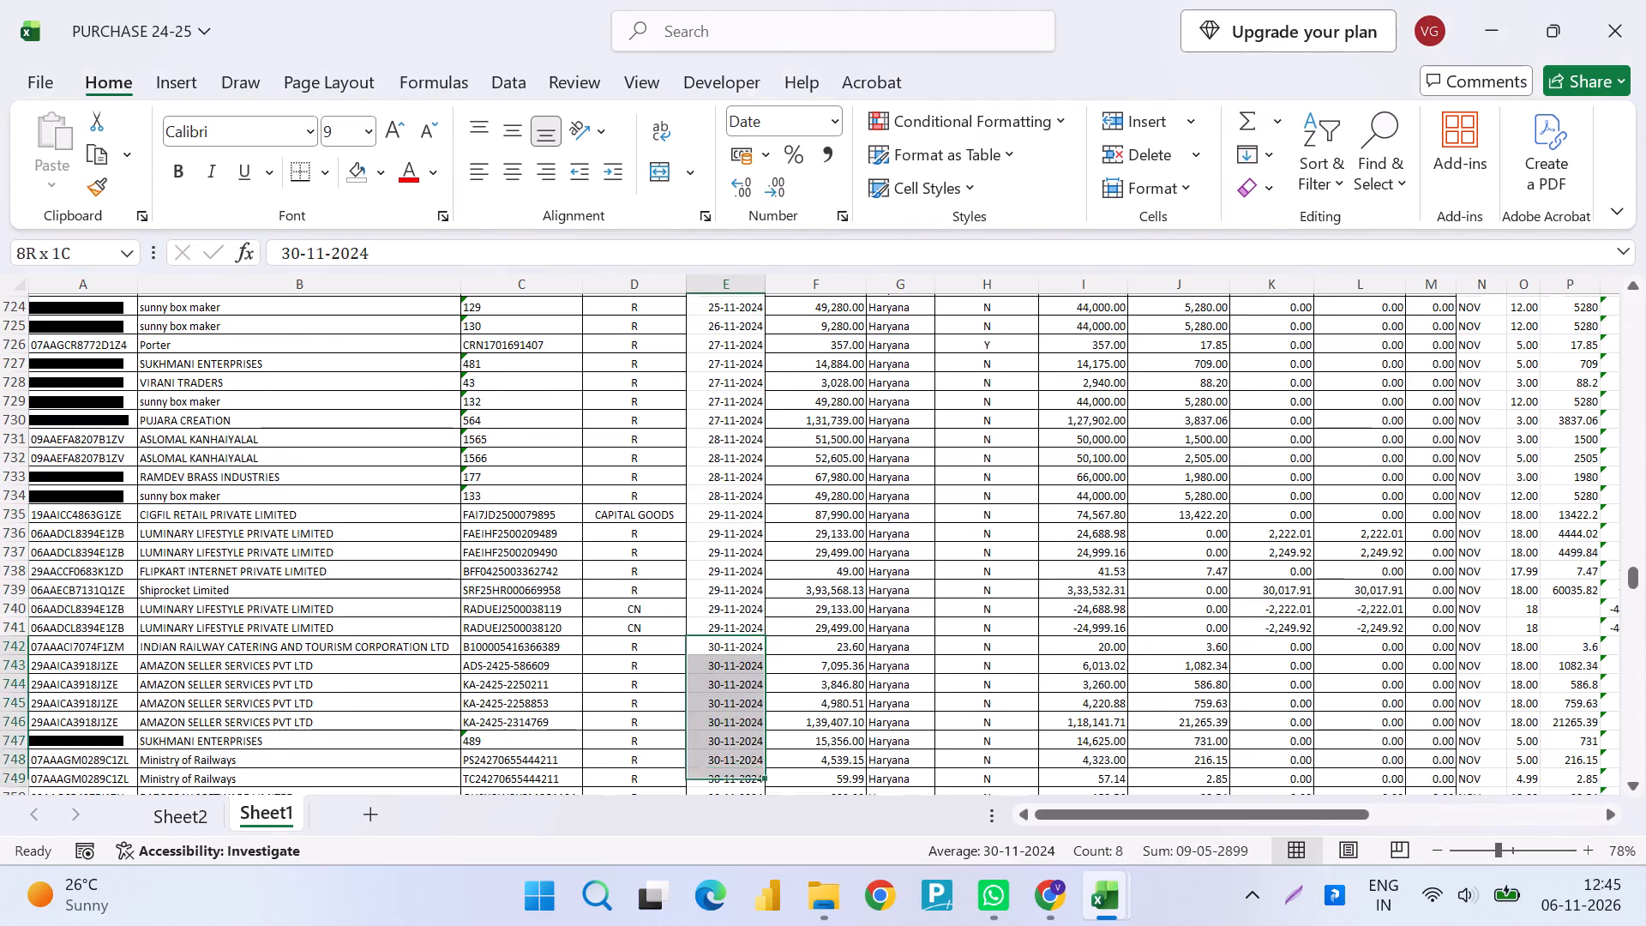
key("shift+Up")
key("shift+Down")
key("shift+Up")
key("shift+Up")
key("shift+Up")
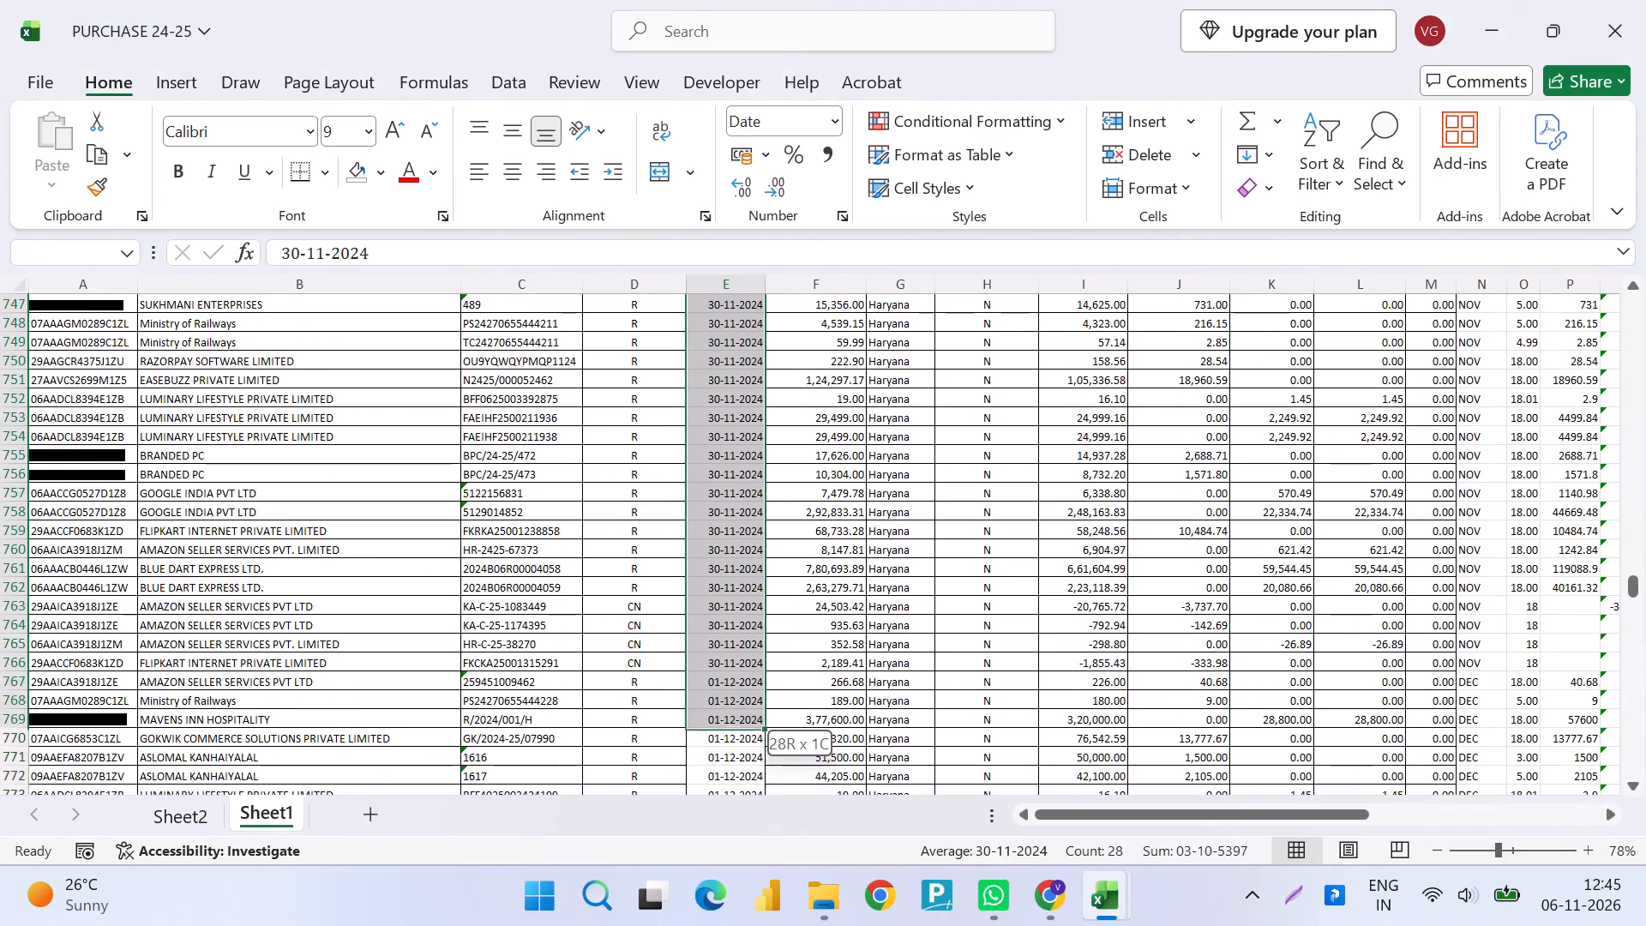
key("shift+Up")
key("shift+Up")
key("shift+Up")
key("alt+Tab")
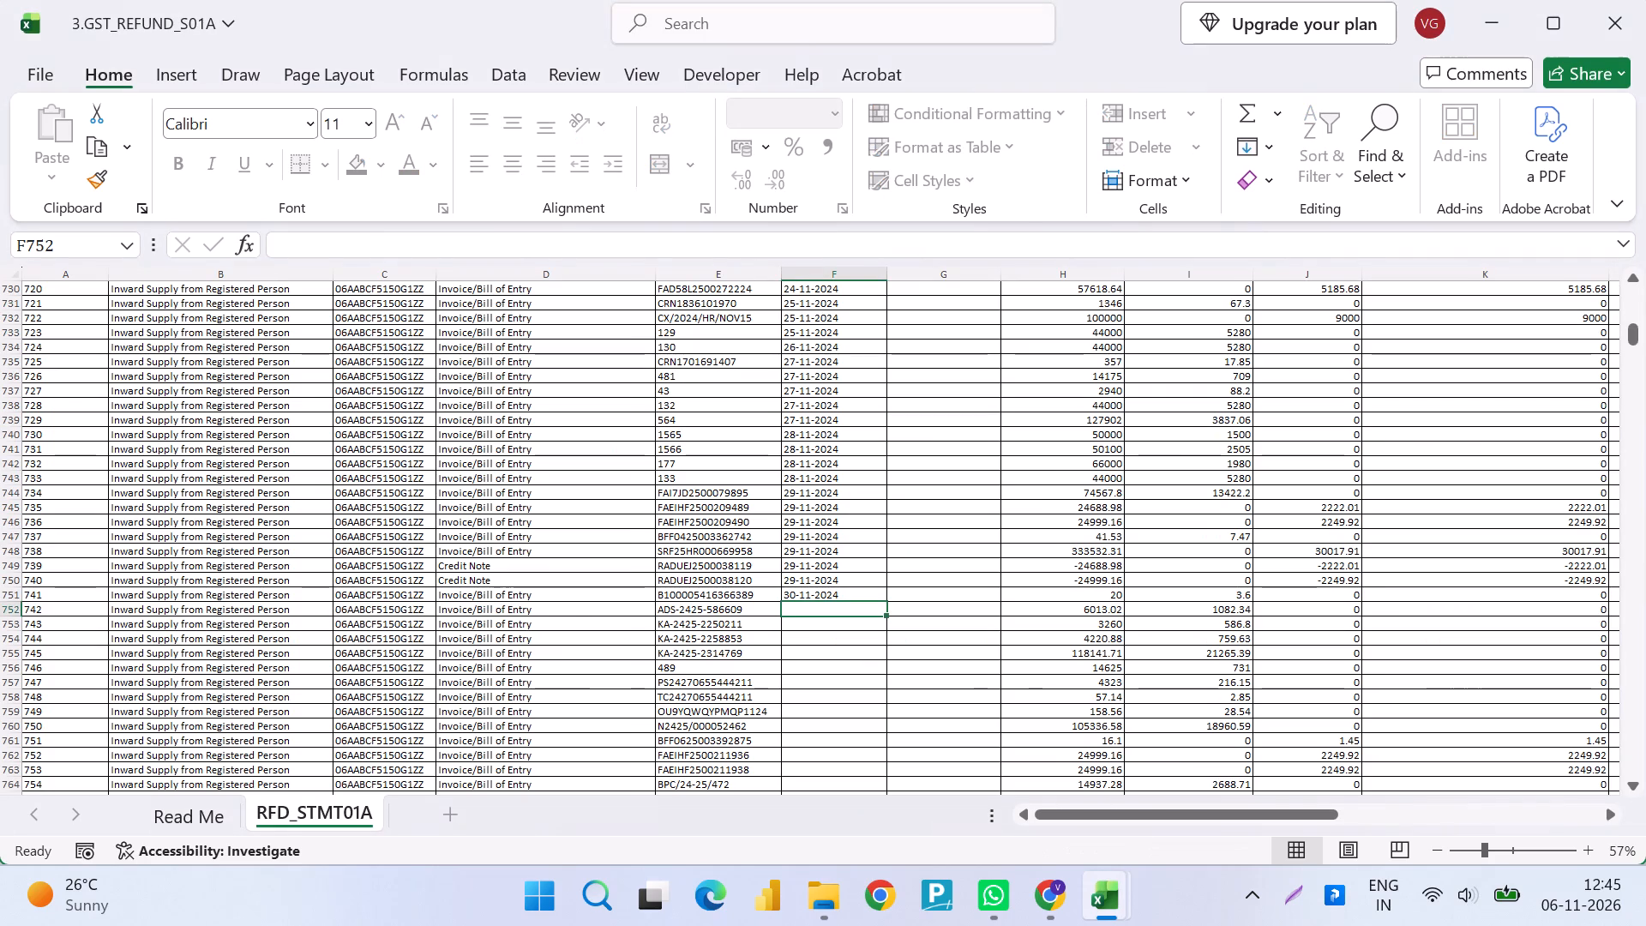
key("Up")
key("shift+Down")
key("shift+Down")
key("shift+Down")
key("shift+Down")
key("shift+Down")
key("shift+Down")
key("shift+Down")
key("shift+Down")
key("shift+Down")
key("shift+Down")
key("shift+Down")
key("shift+Down")
key("shift+Down")
key("shift+Down")
key("shift+Down")
key("shift+Down")
key("shift+Down")
key("shift+Down")
key("shift+Down")
key("shift+Down")
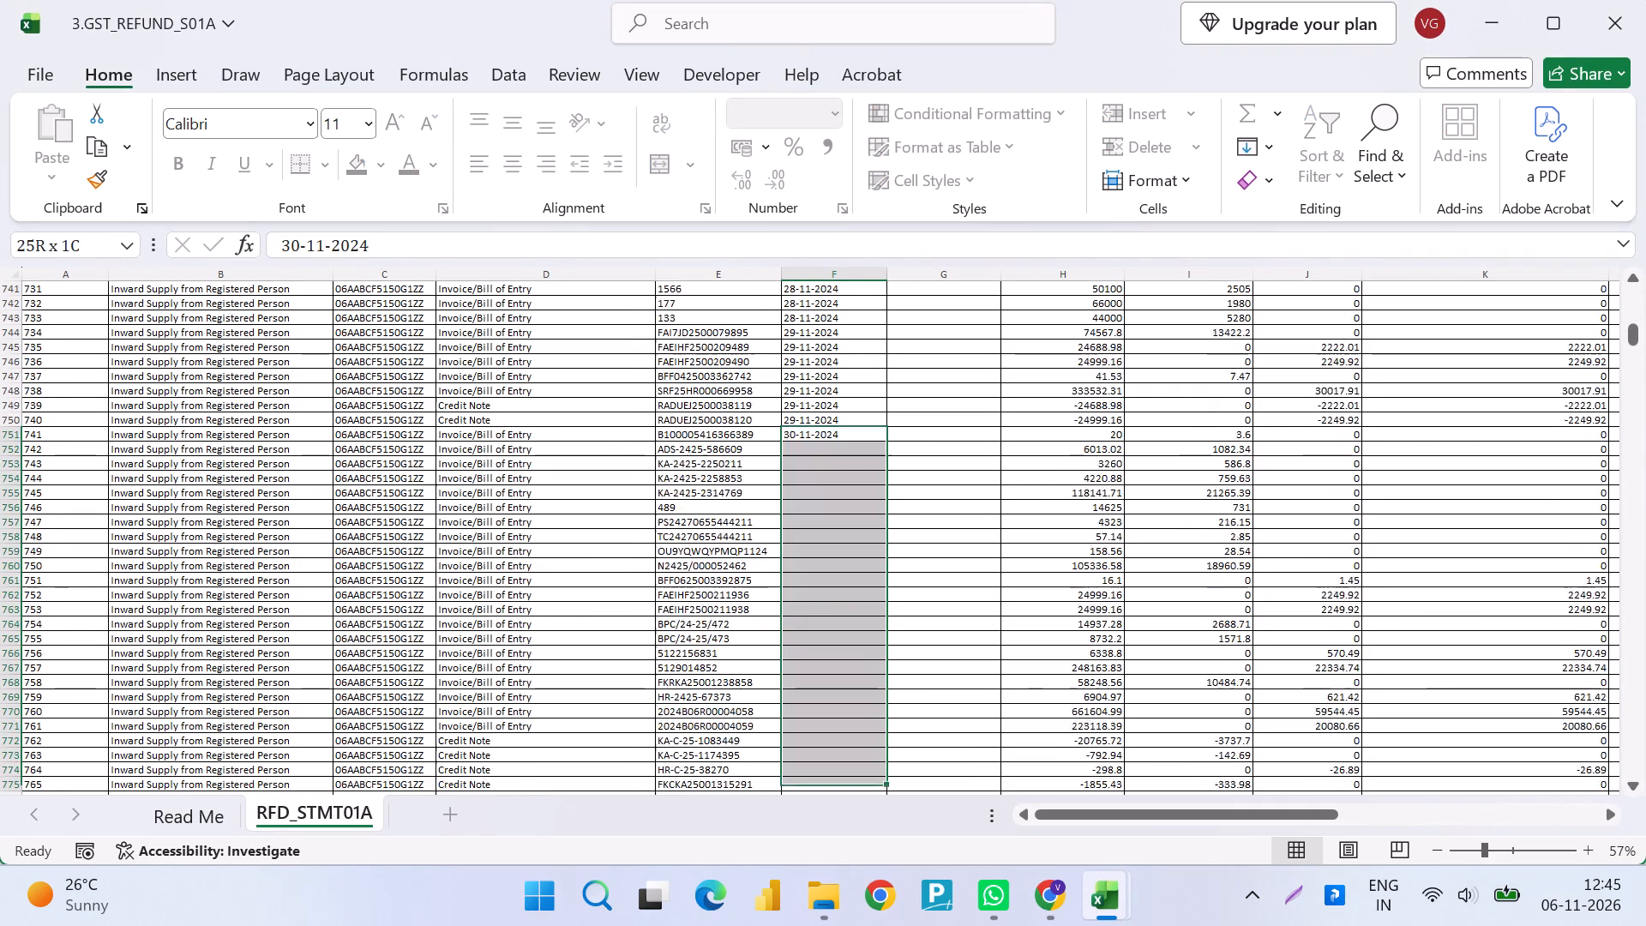
key("shift+Up")
key("shift+Up")
key("shift+Up")
key("ctrl+d")
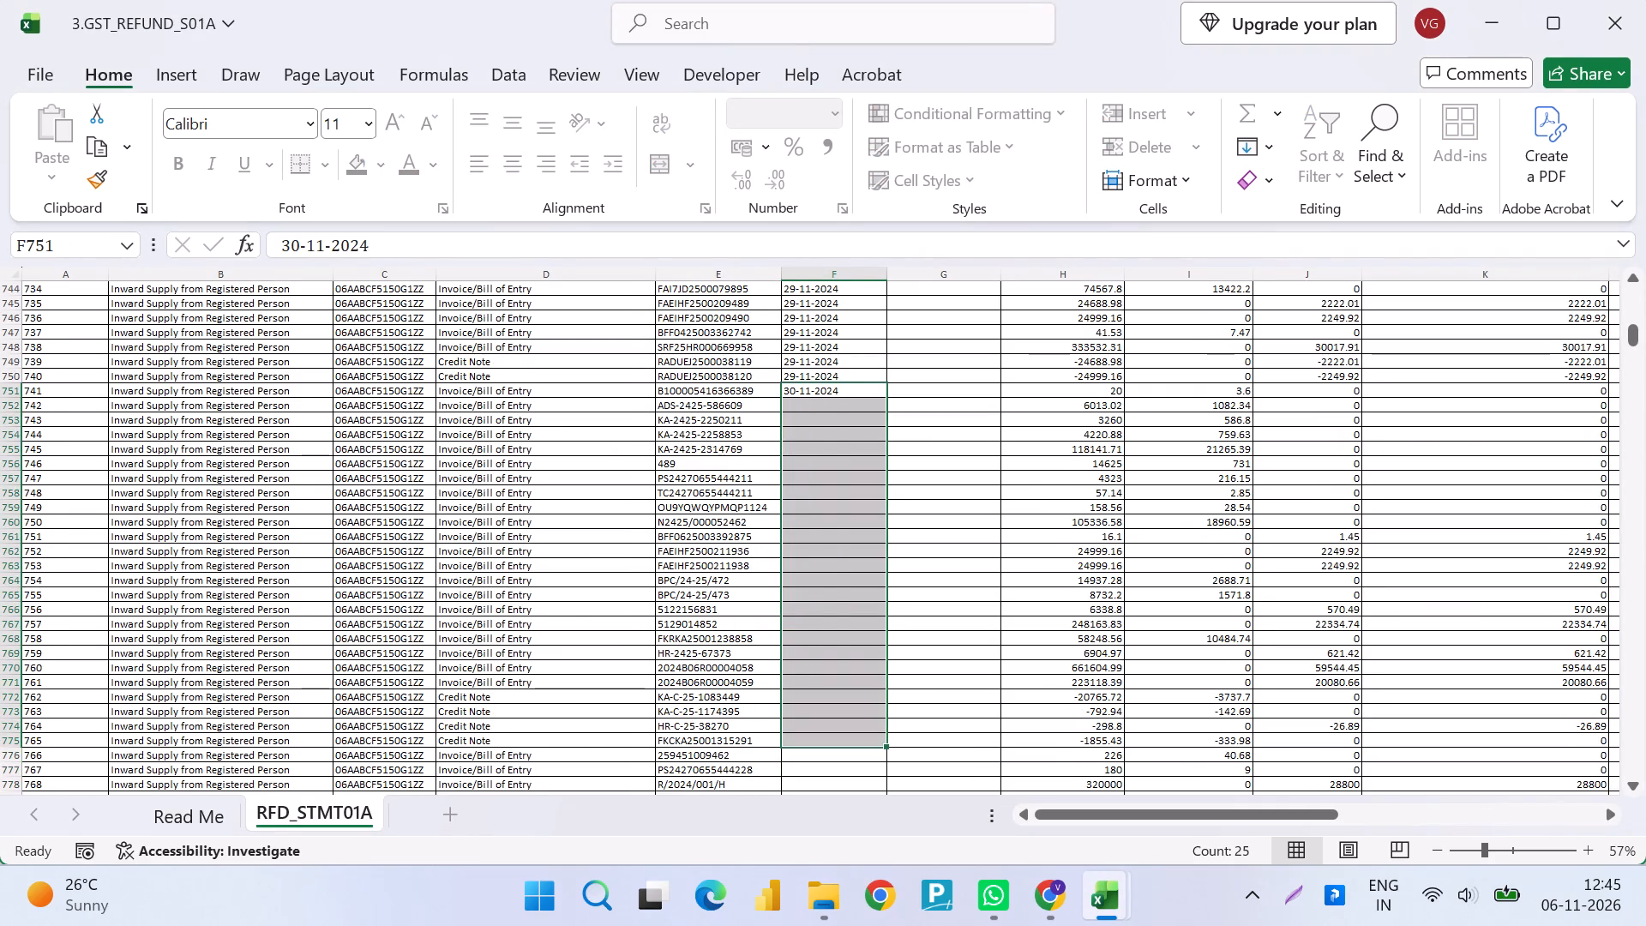
Save the PURCHASE 24-25 workbook.
key("alt+Tab")
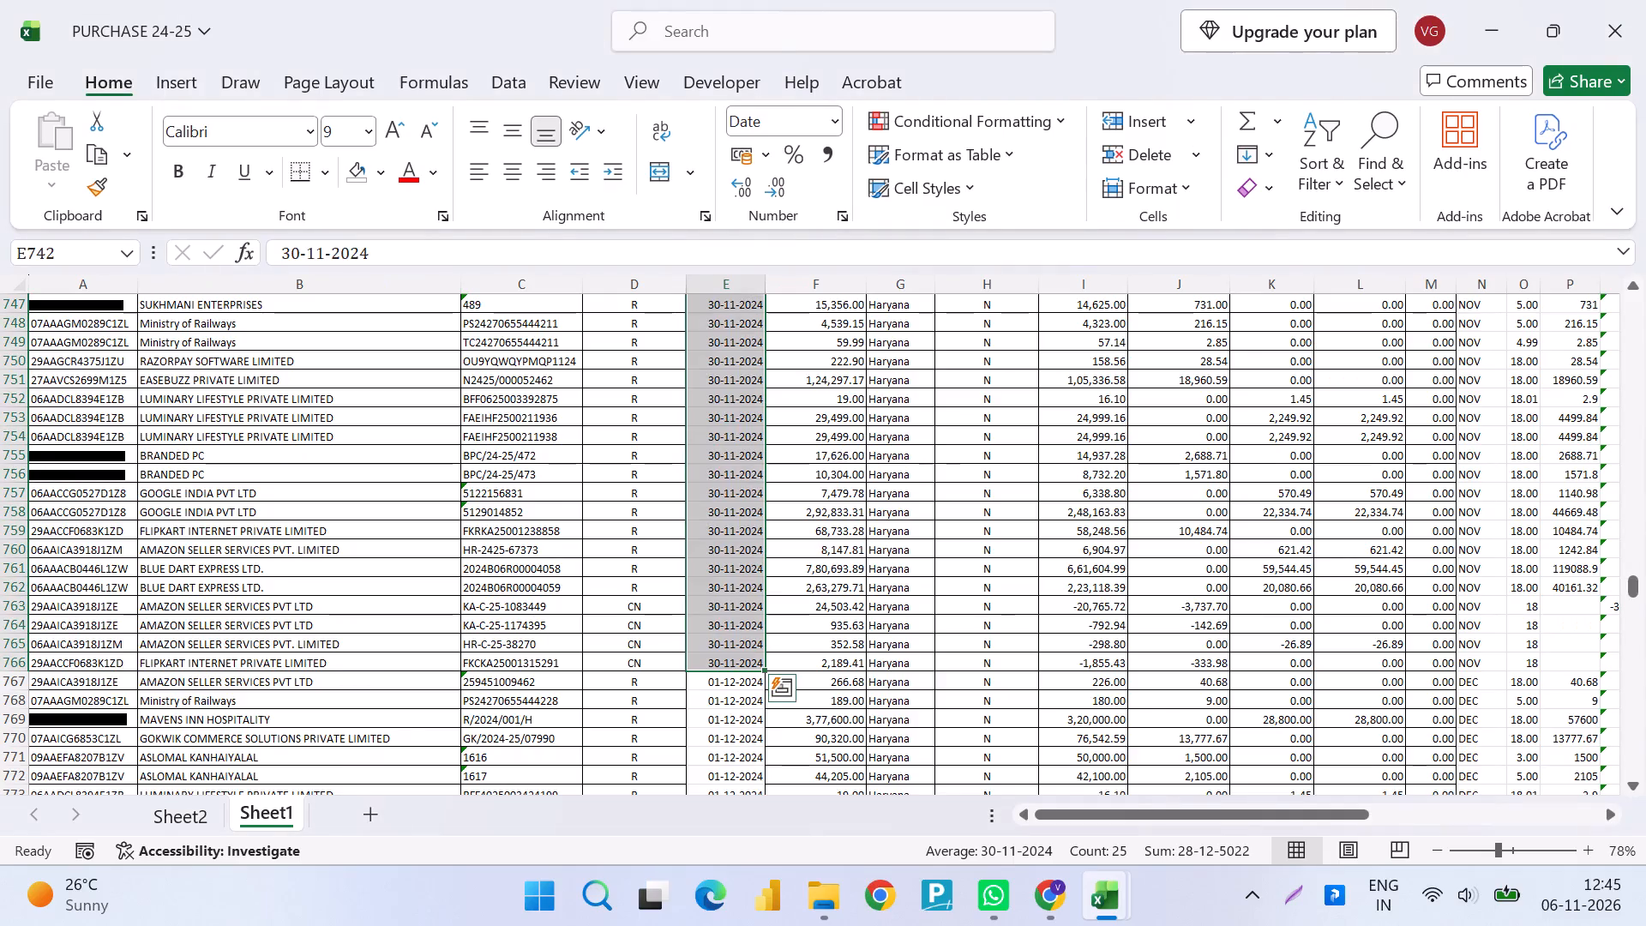
key("alt+Tab")
key("alt+Tab")
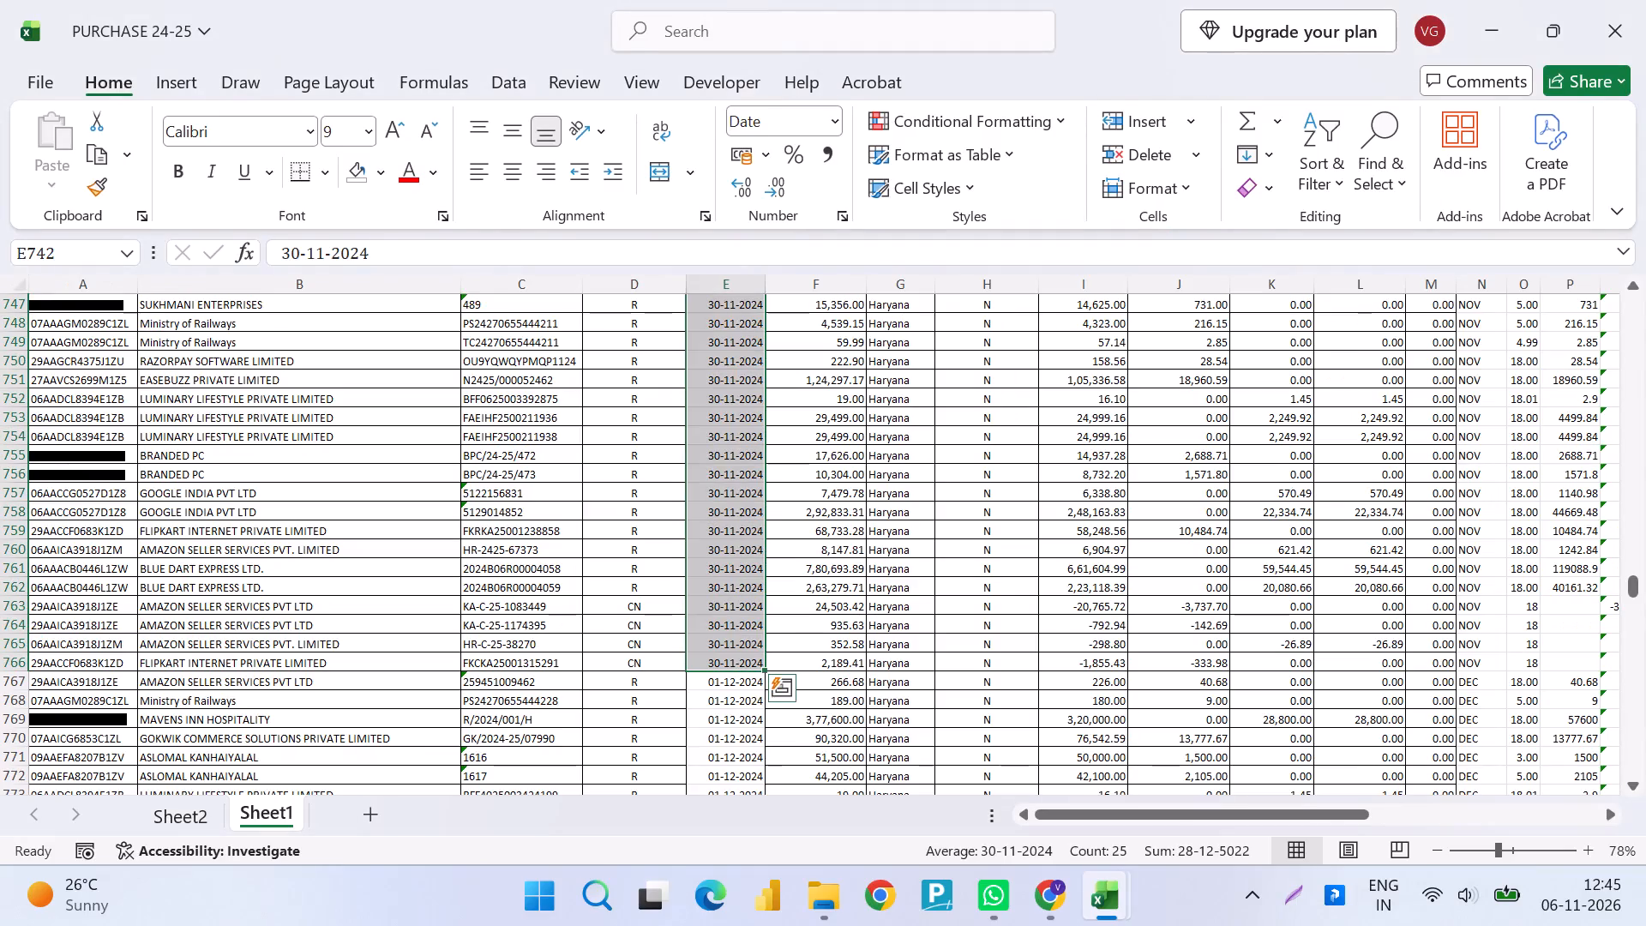
key("ctrl+s")
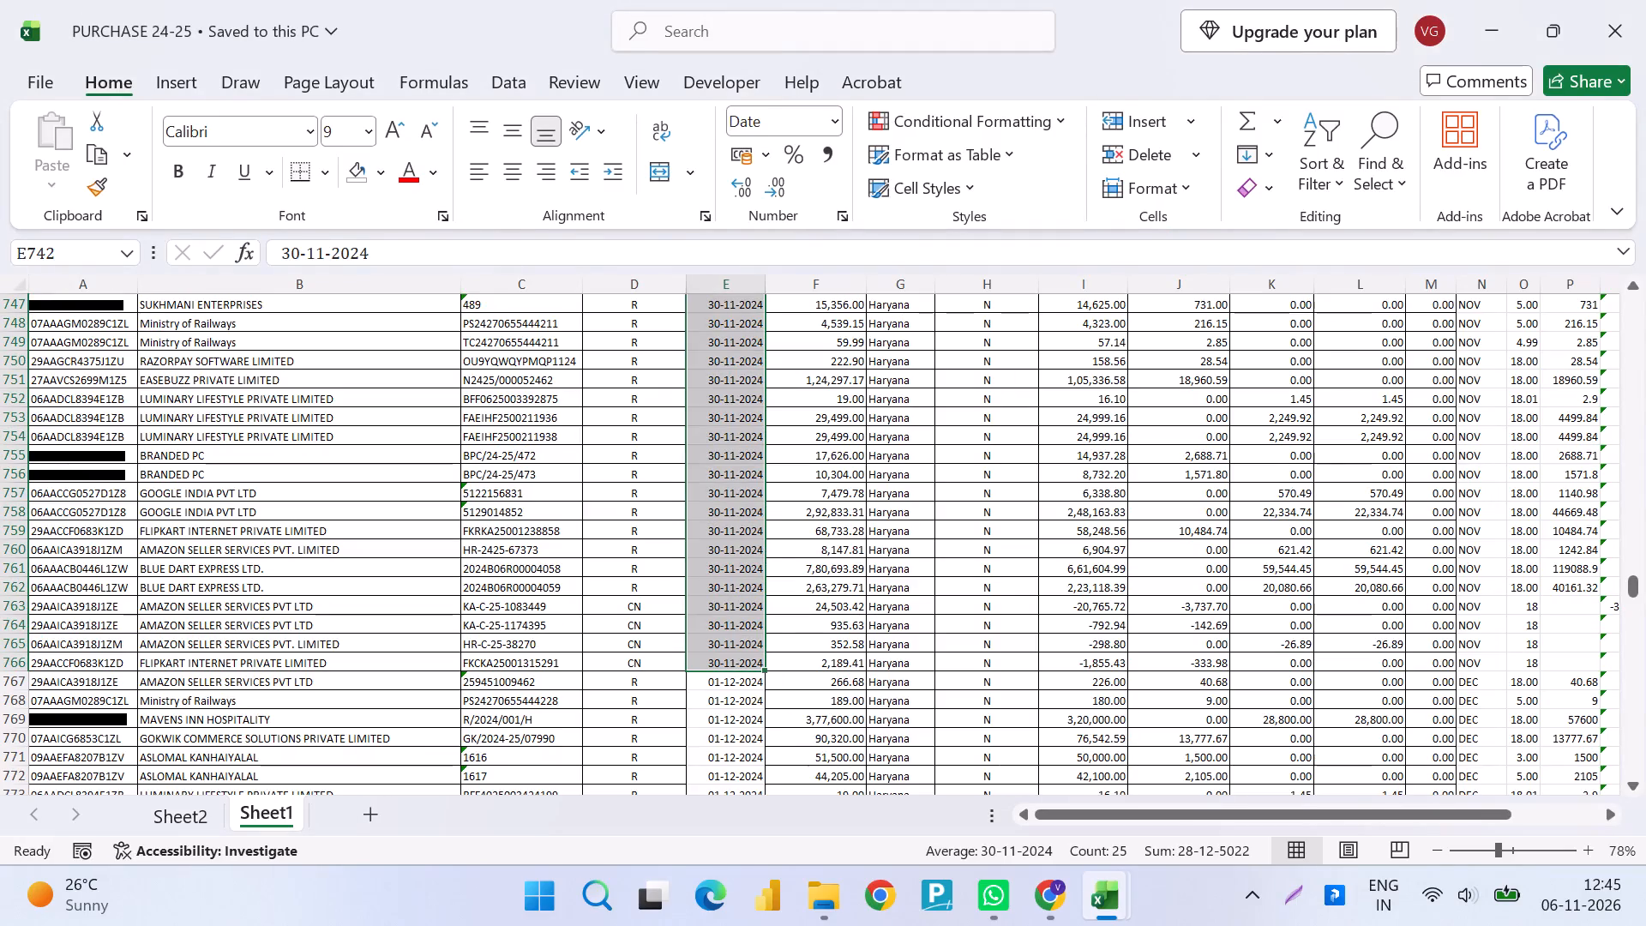
Compare the number of remaining dates from E767 down in PURCHASE 24-25 with the document numbers from E776 down in the refund sheet.
left_click(733, 683)
key("ctrl+shift+Down")
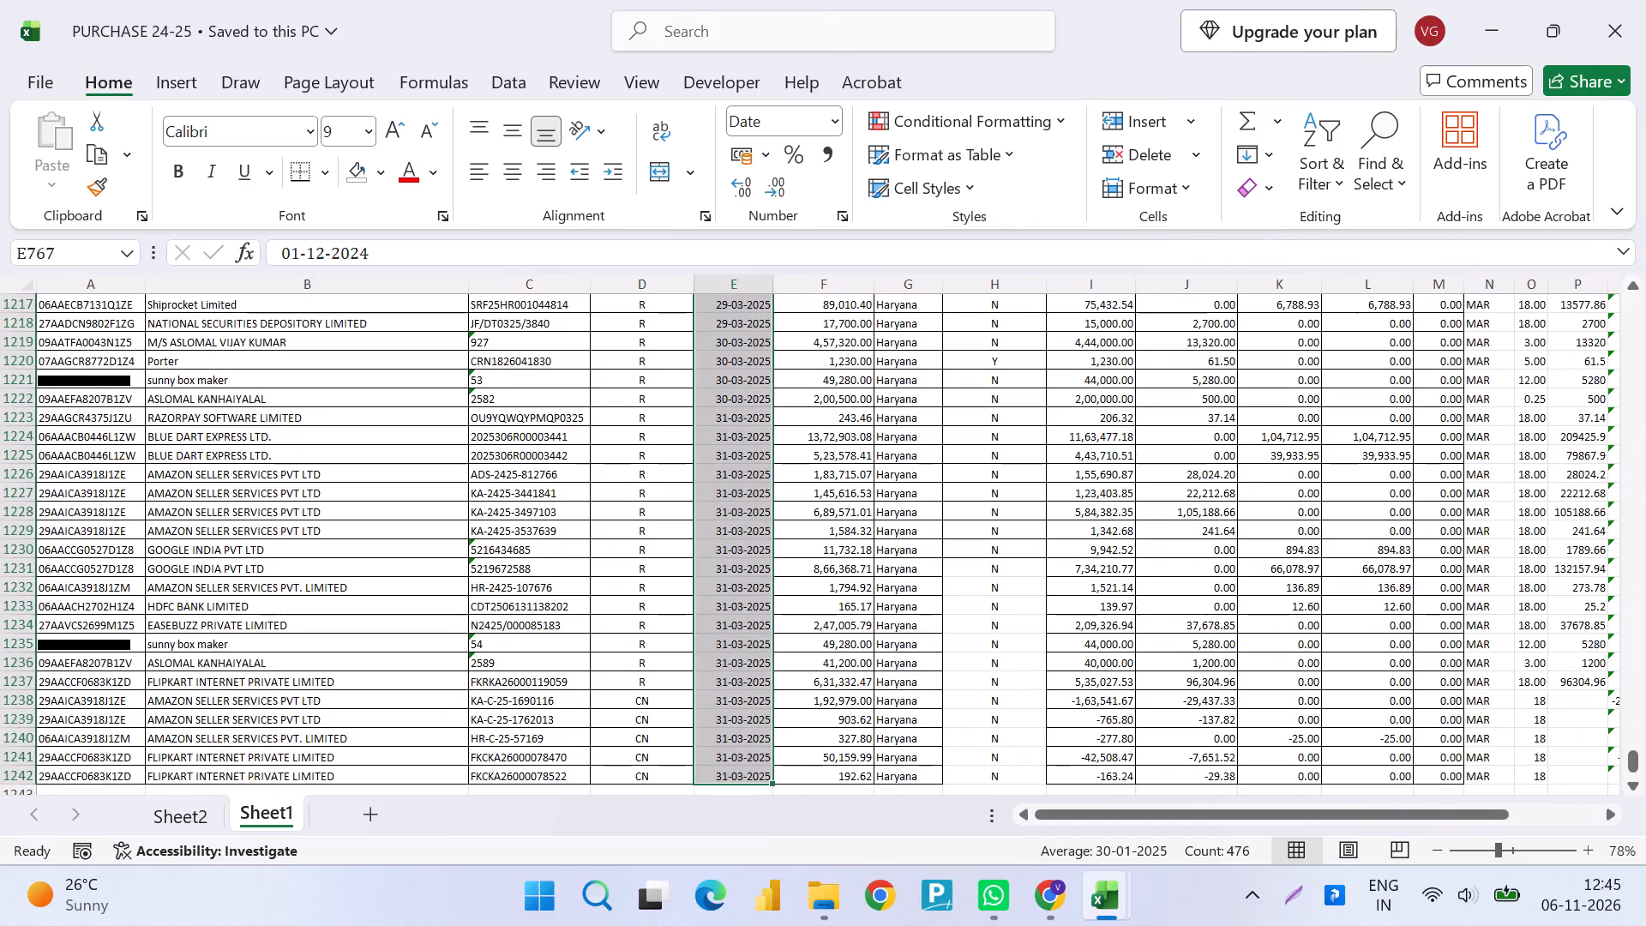
key("alt+Tab")
key("ctrl+Down")
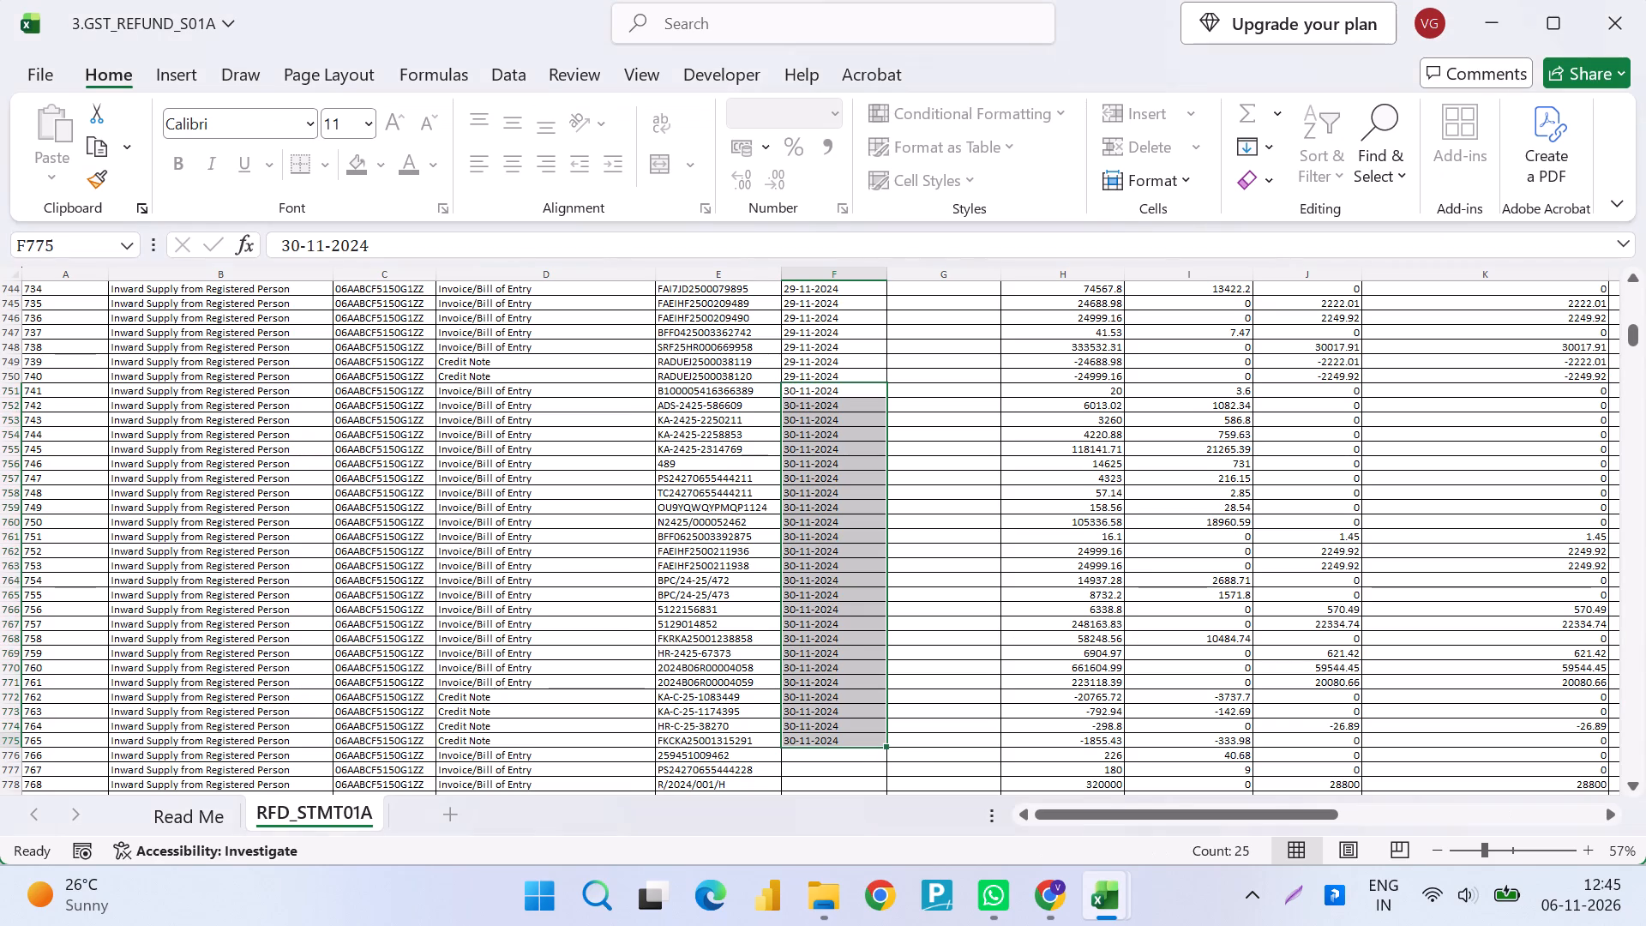
key("Left")
key("Down")
key("ctrl+shift+Down")
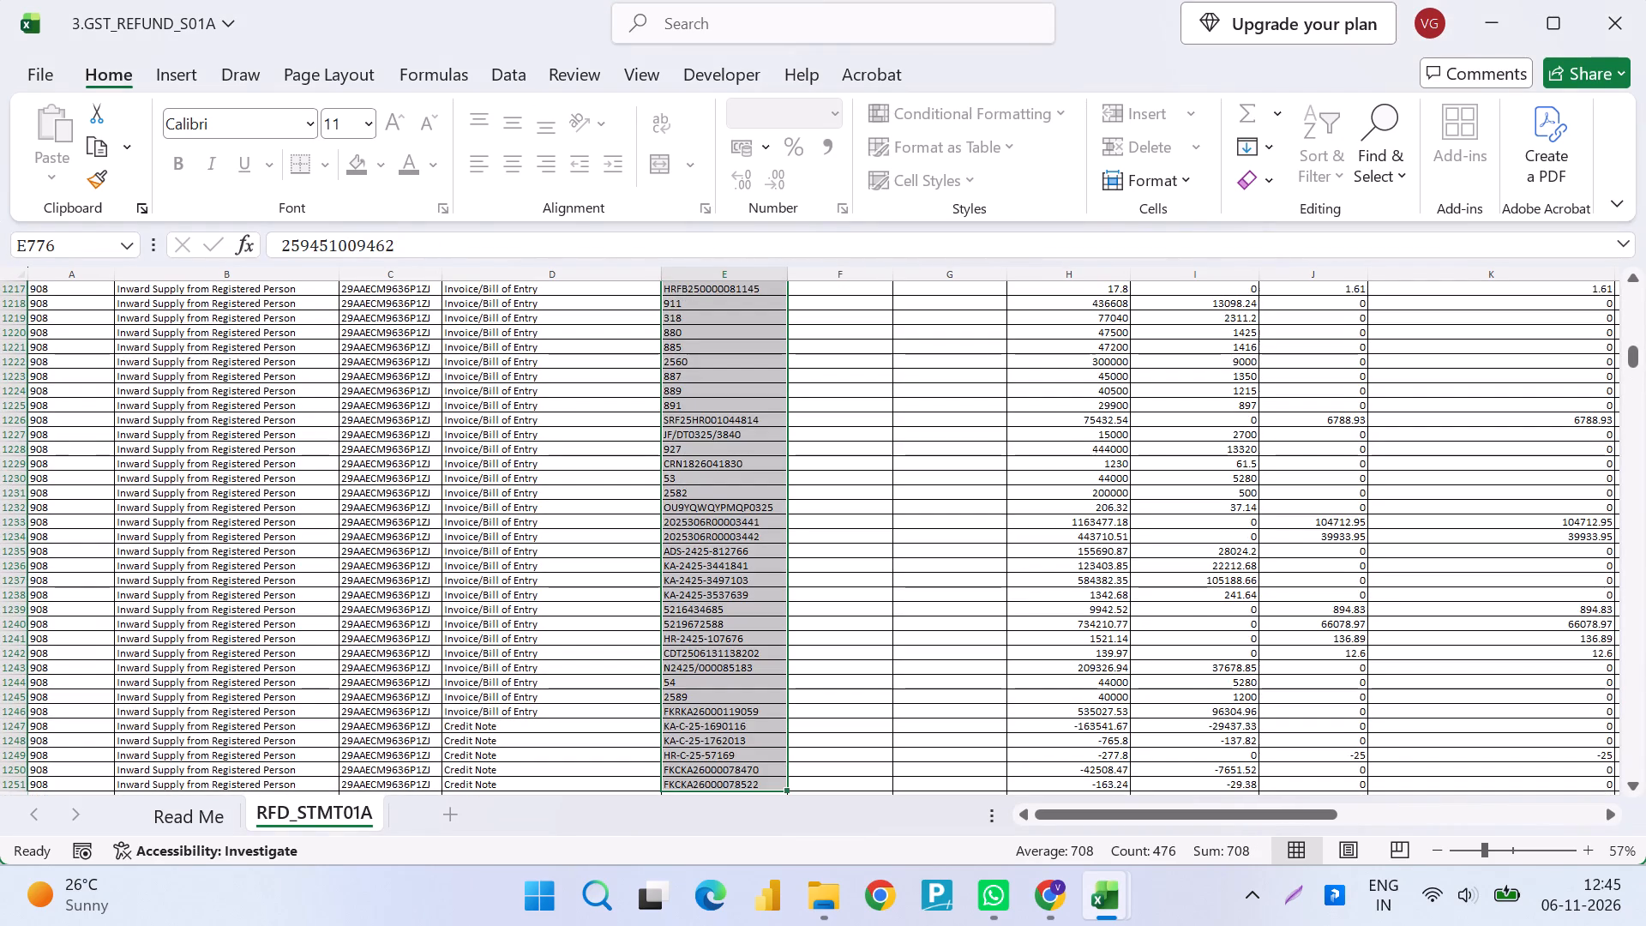
key("Up")
key("Down")
key("Down")
key("Up")
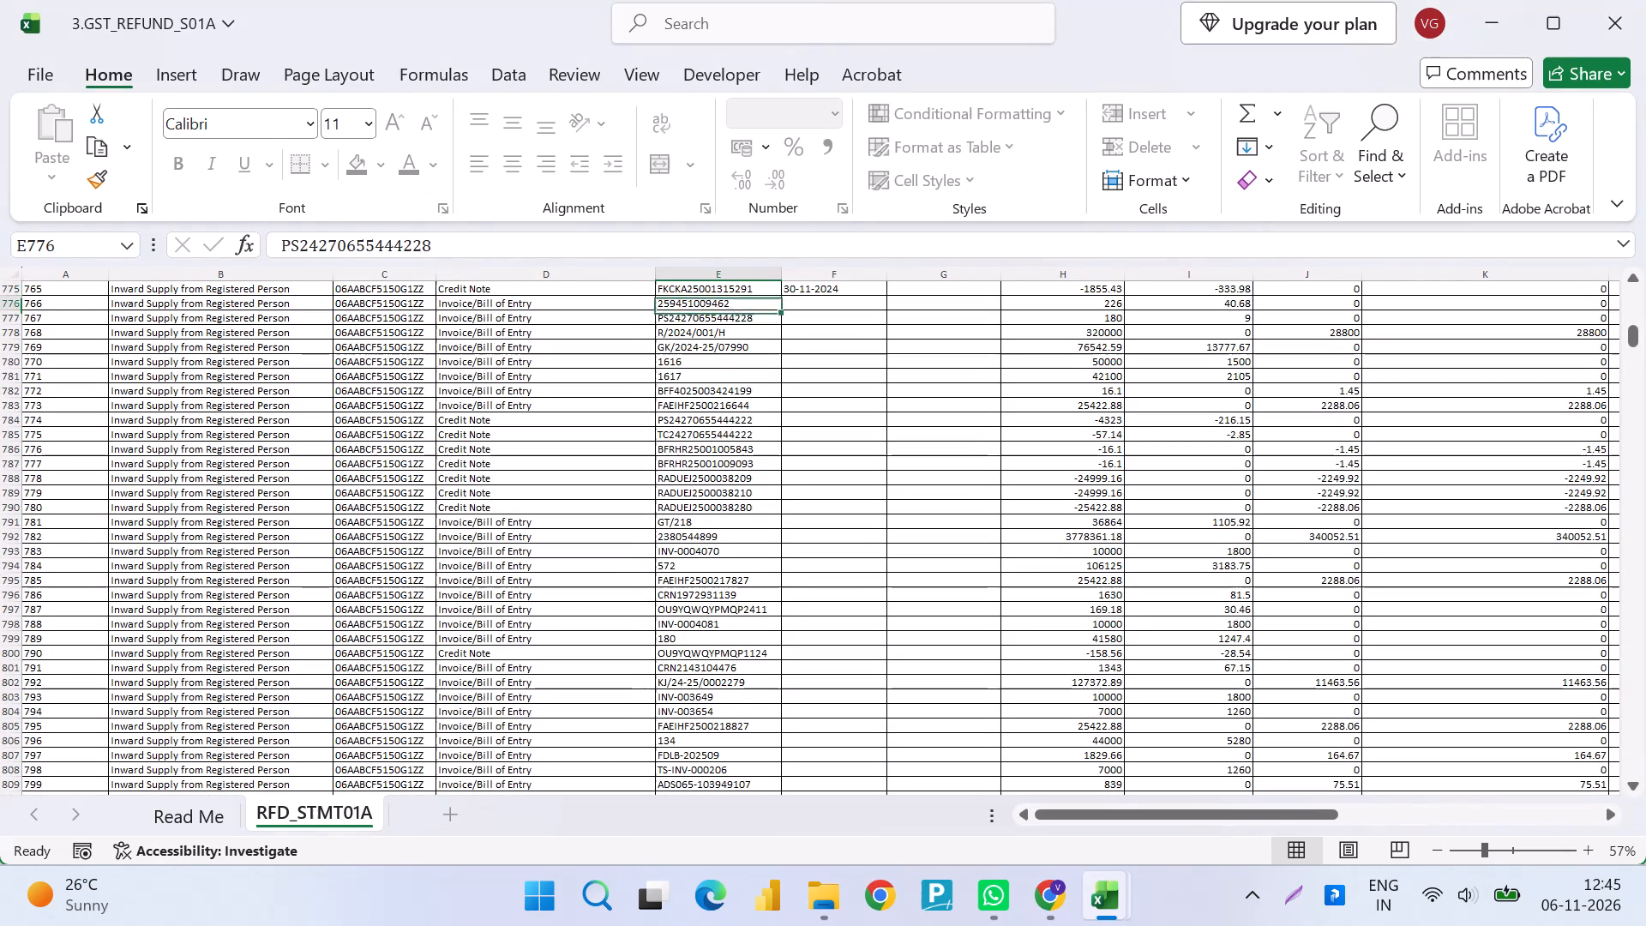
key("Up")
key("Right")
key("Down")
Review the remaining dates in column E of PURCHASE 24-25, from row 1242 back up to the first 01-12-2024 entry in E767.
key("alt+Tab")
key("shift+Down")
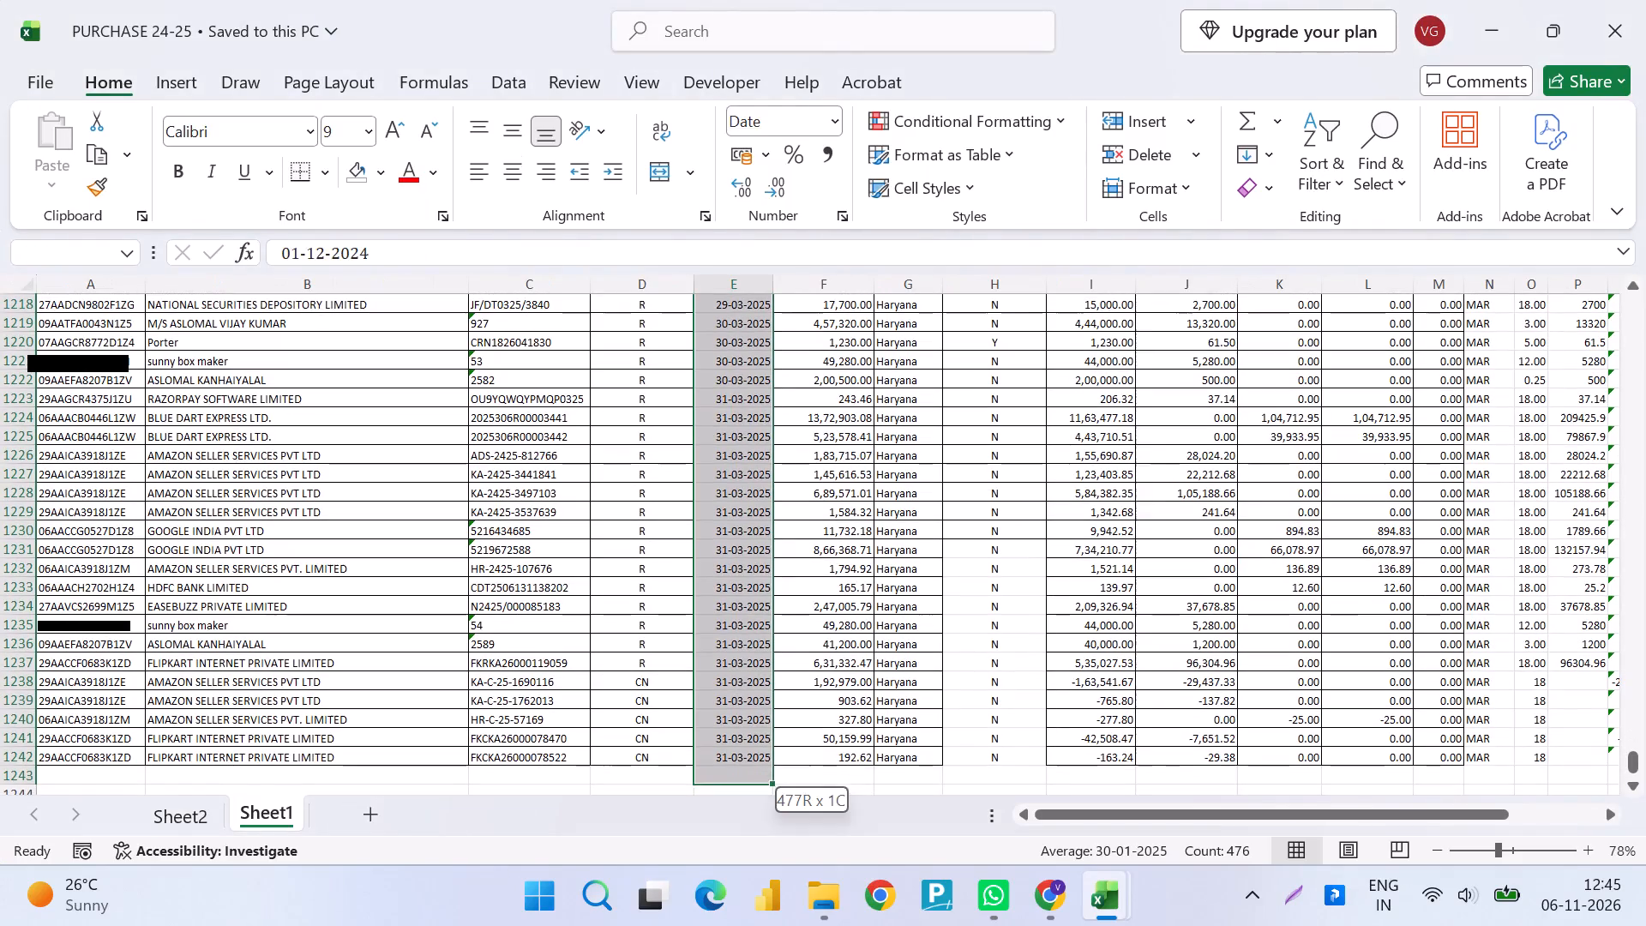
key("shift+Up")
scroll(931, 480, "up", 6)
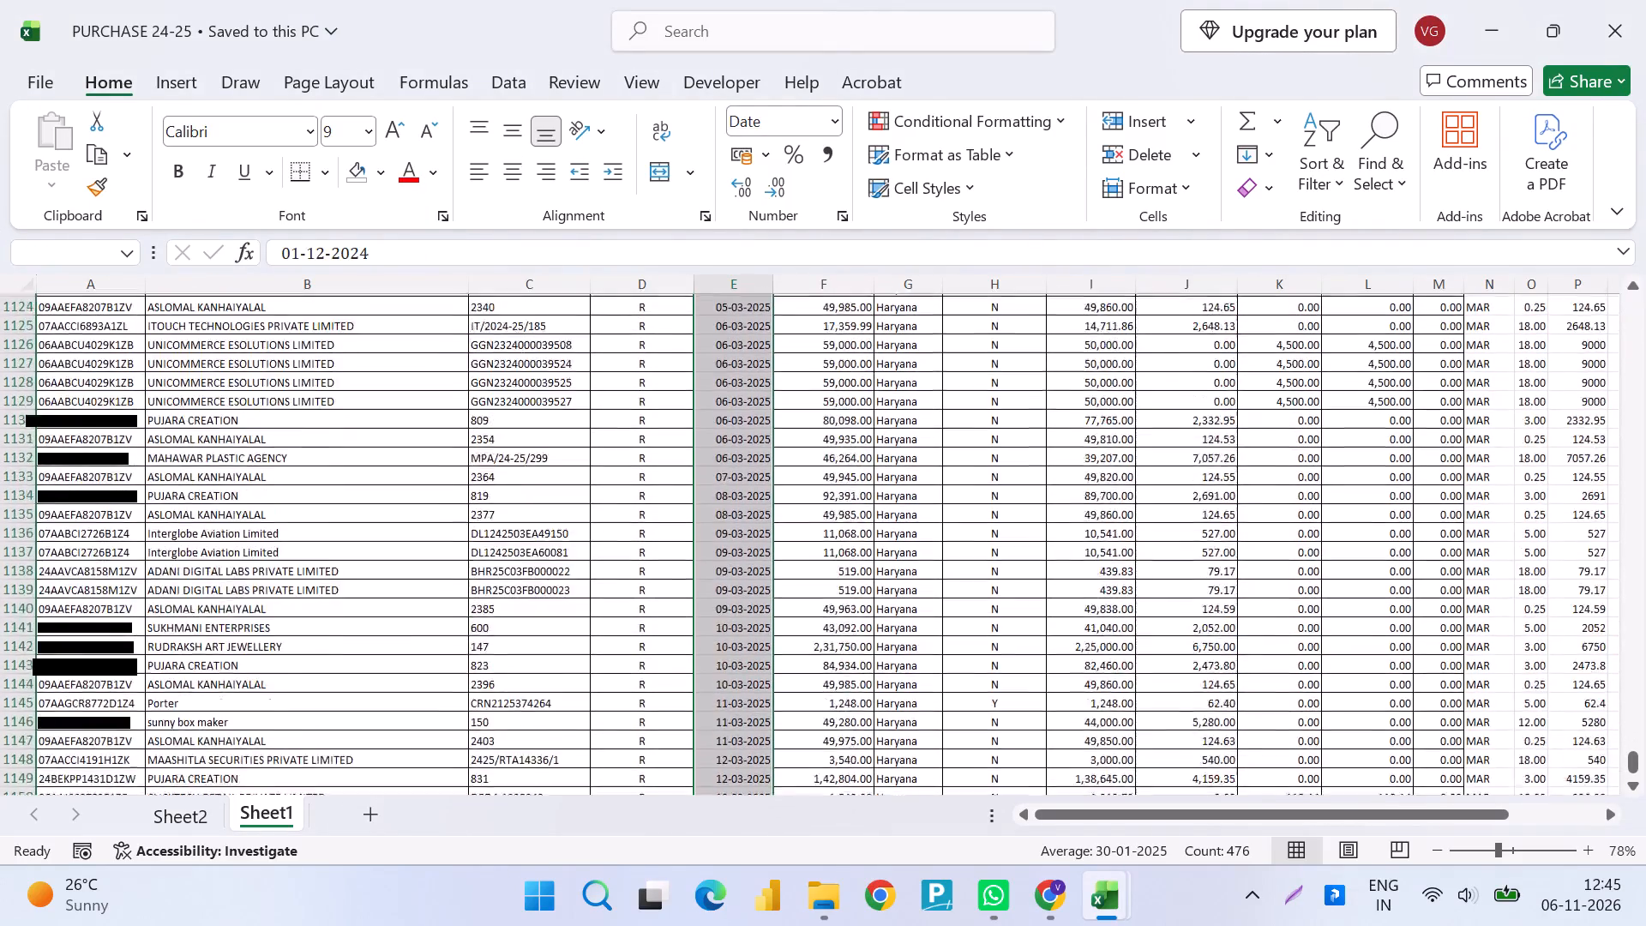
scroll(931, 480, "up", 12)
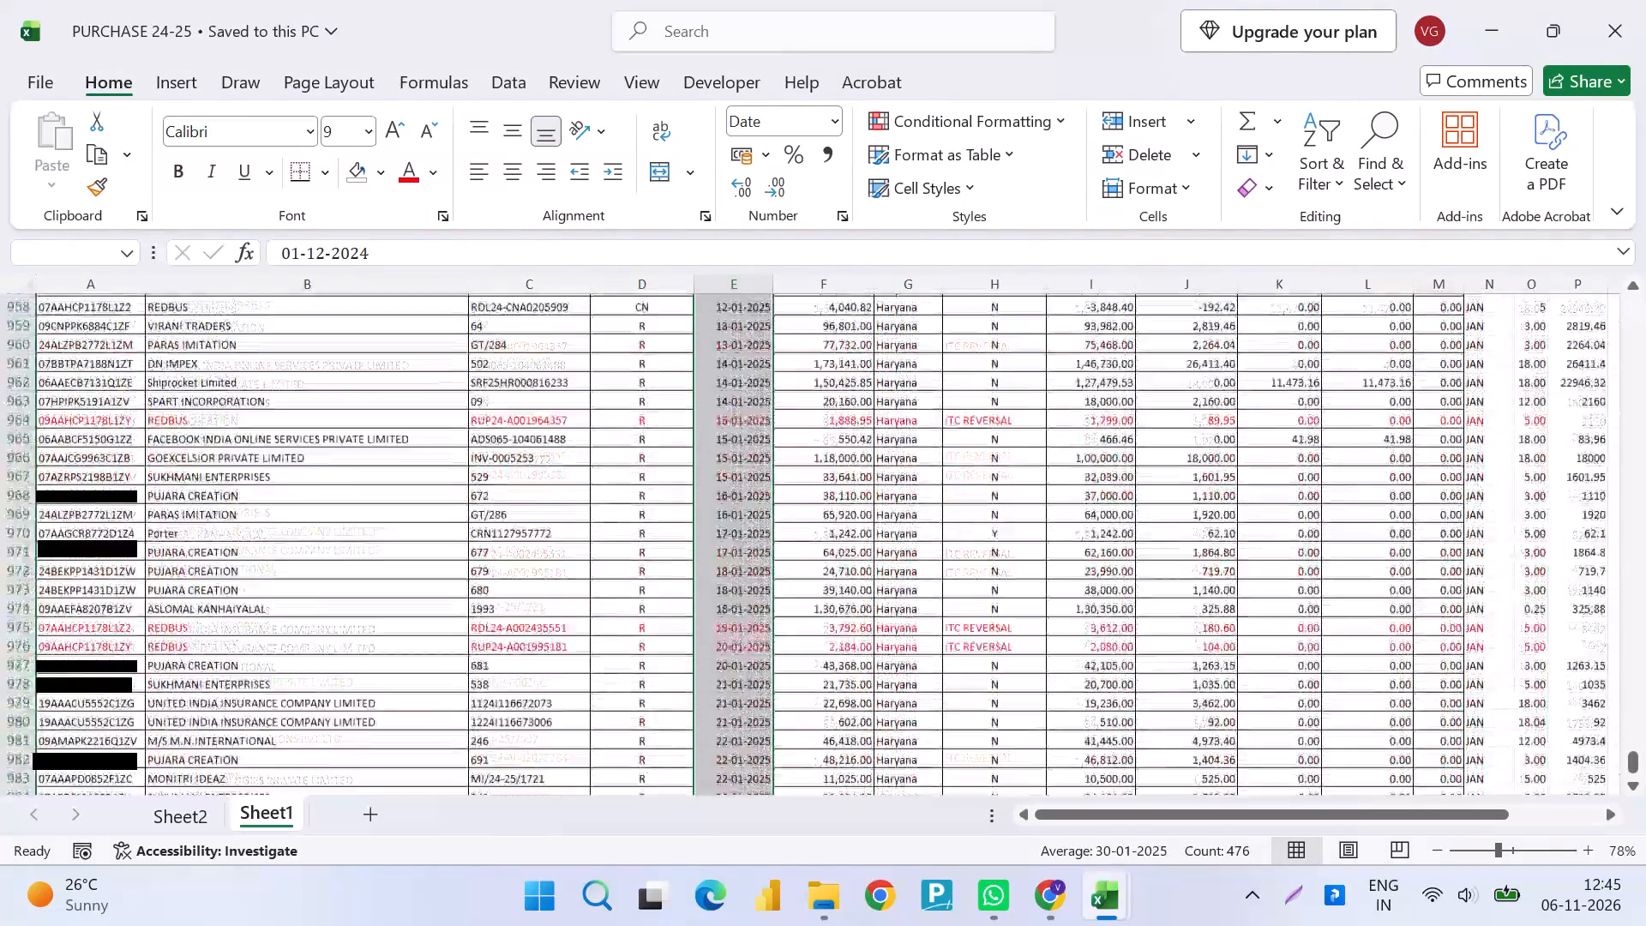
scroll(931, 480, "up", 12)
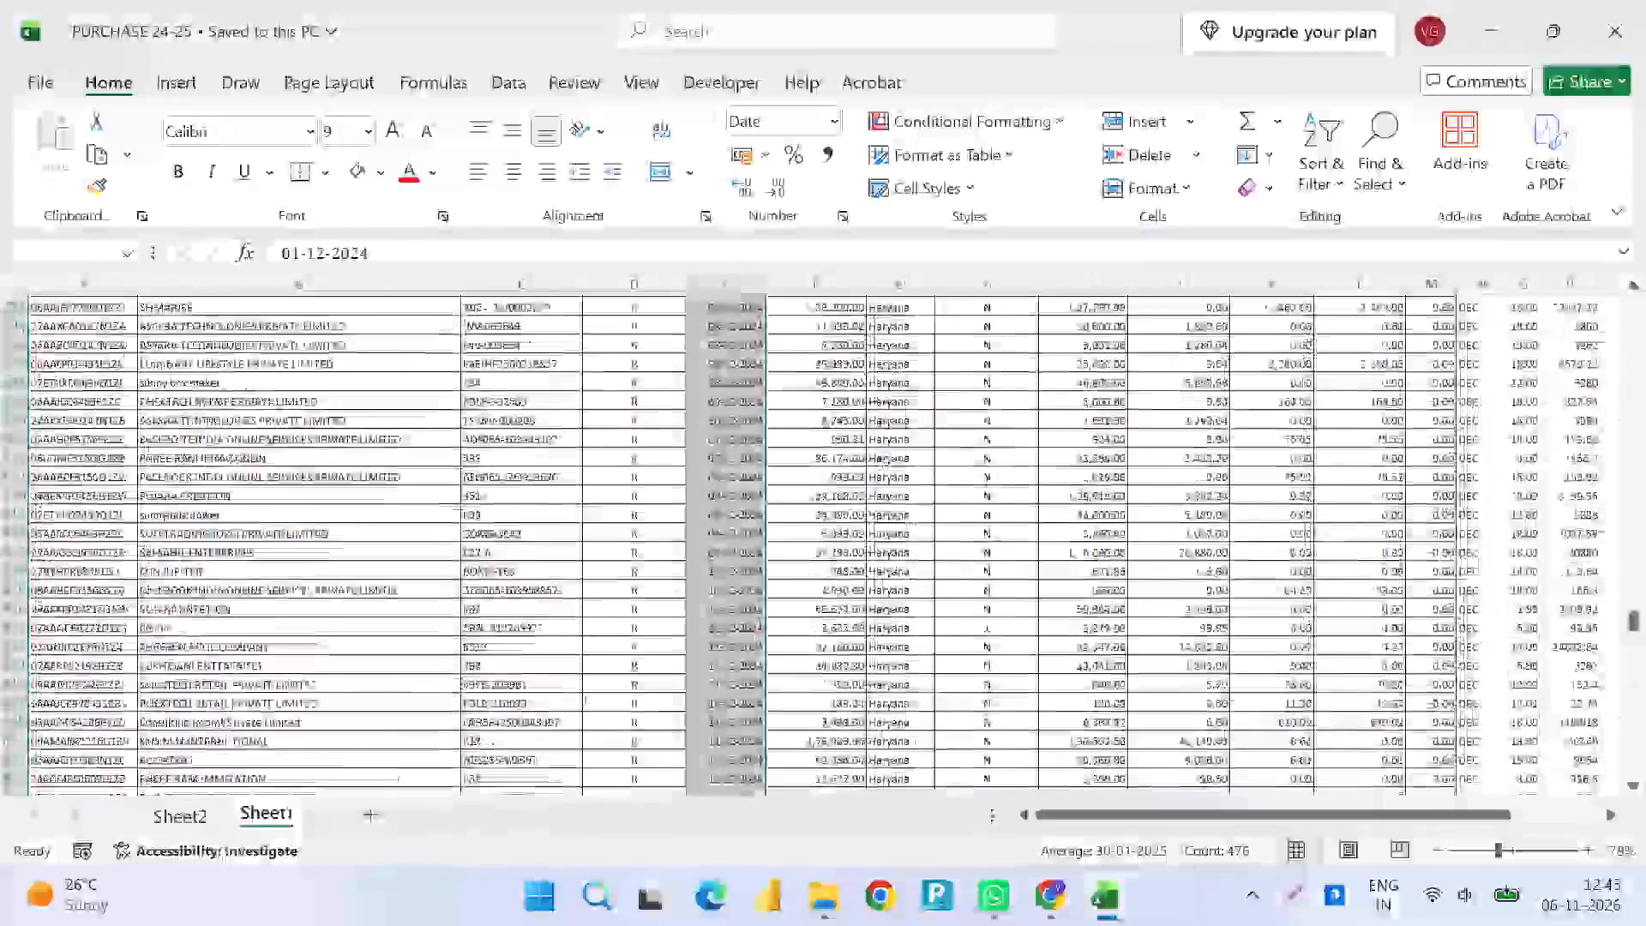
scroll(931, 480, "up", 6)
scroll(931, 480, "down", 2)
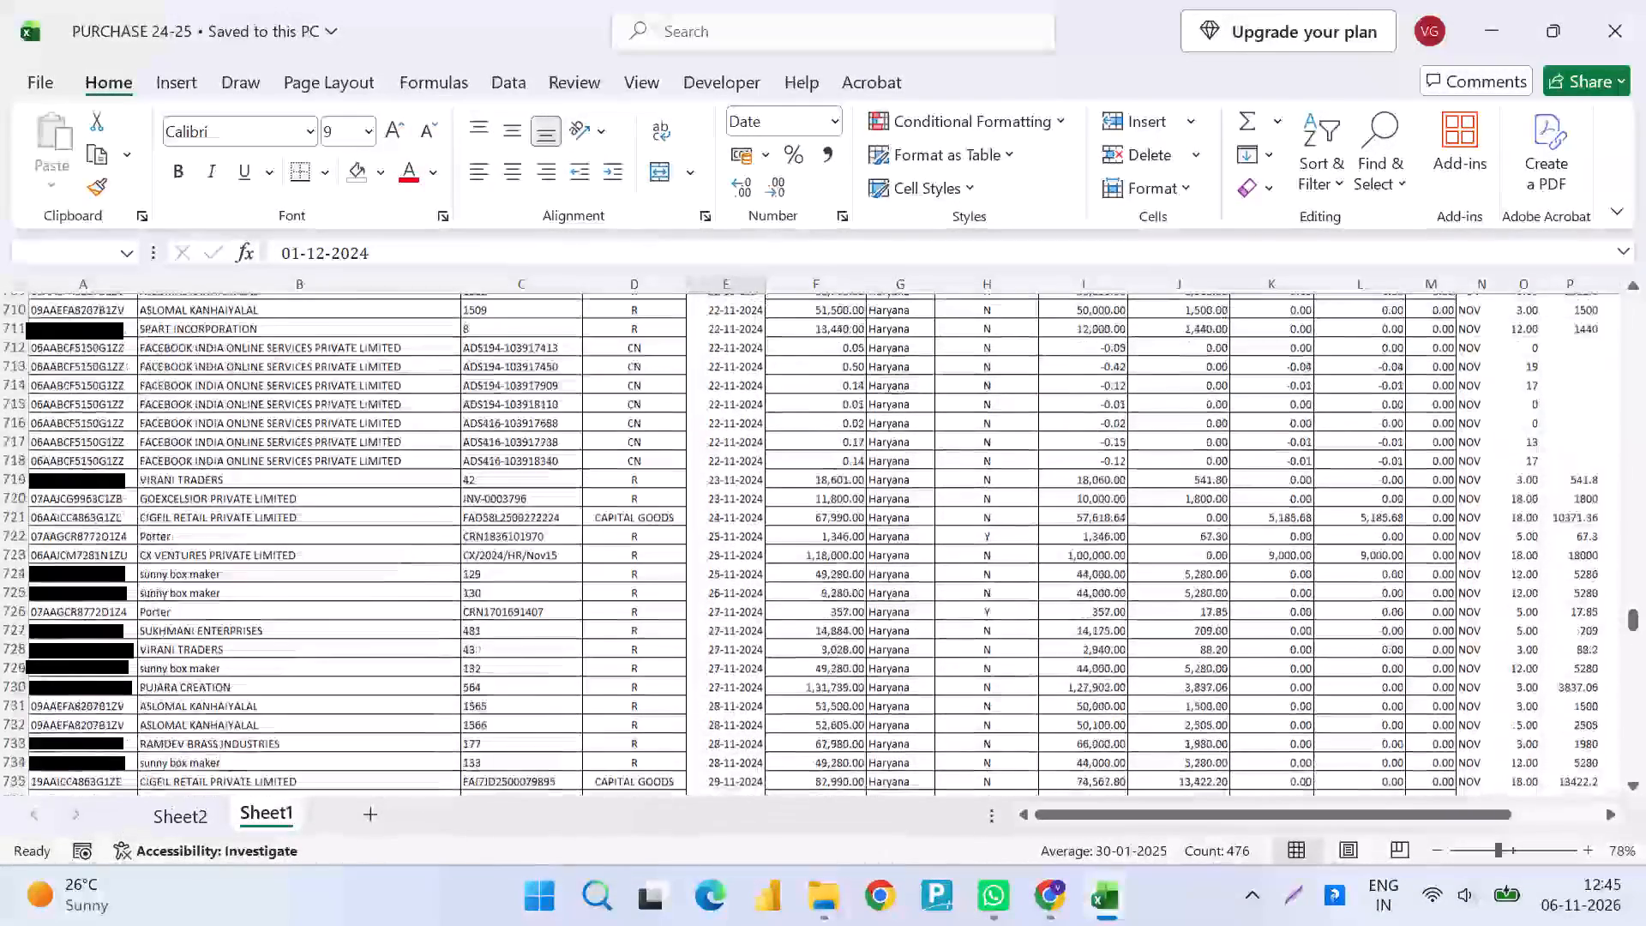
scroll(931, 480, "down", 10)
scroll(931, 480, "up", 3)
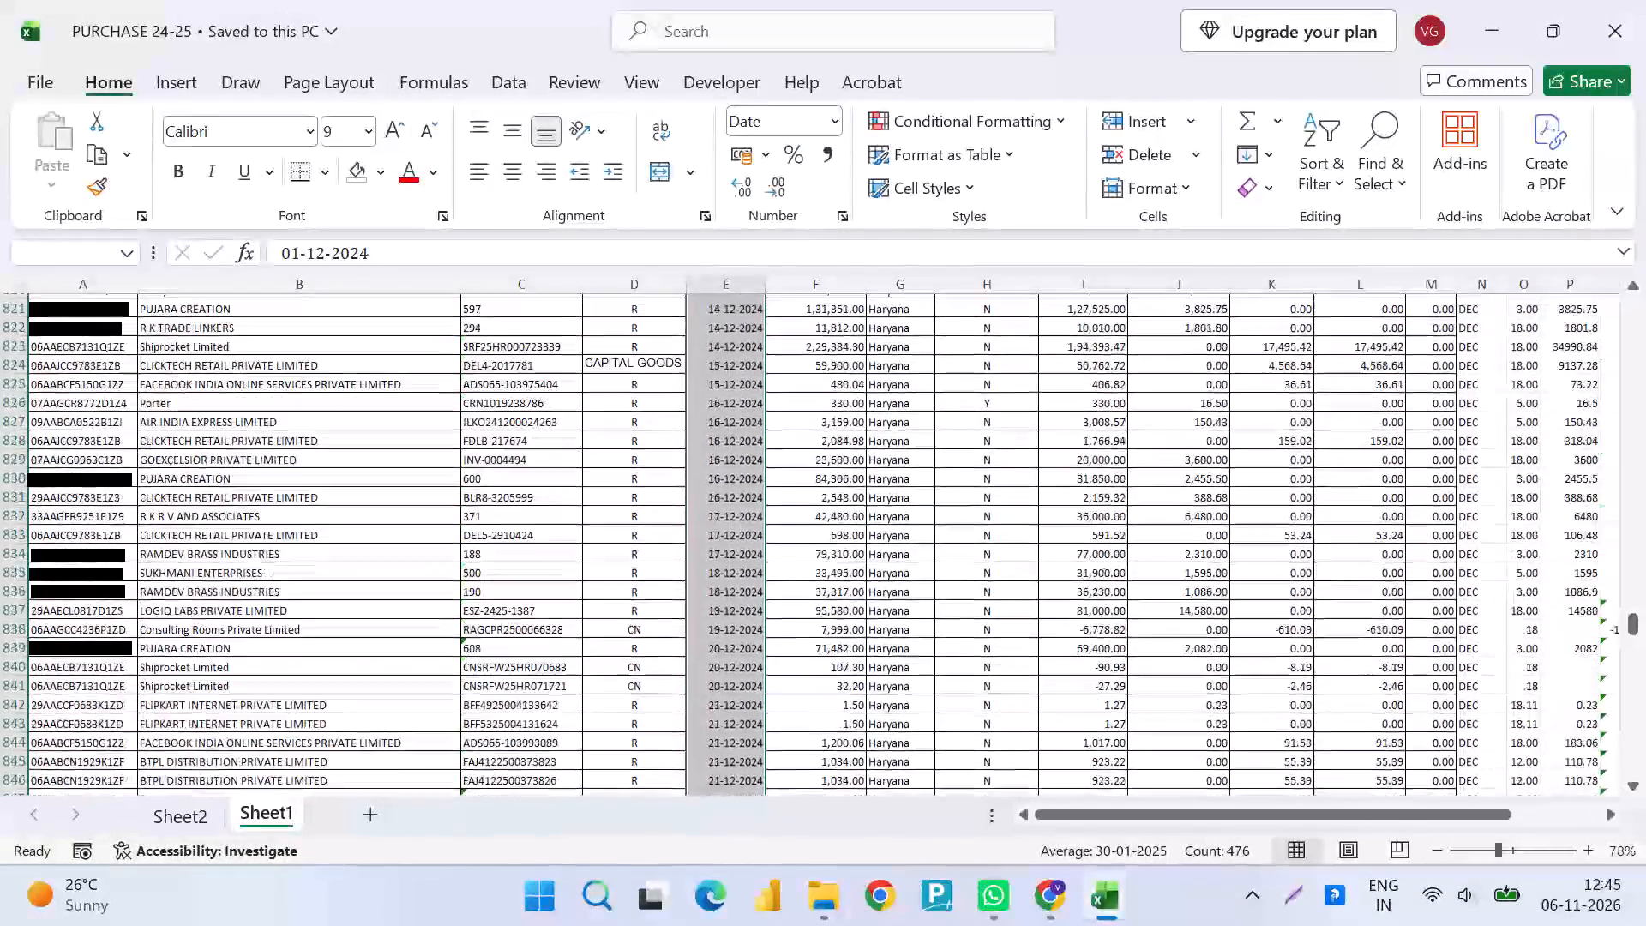
scroll(931, 480, "up", 6)
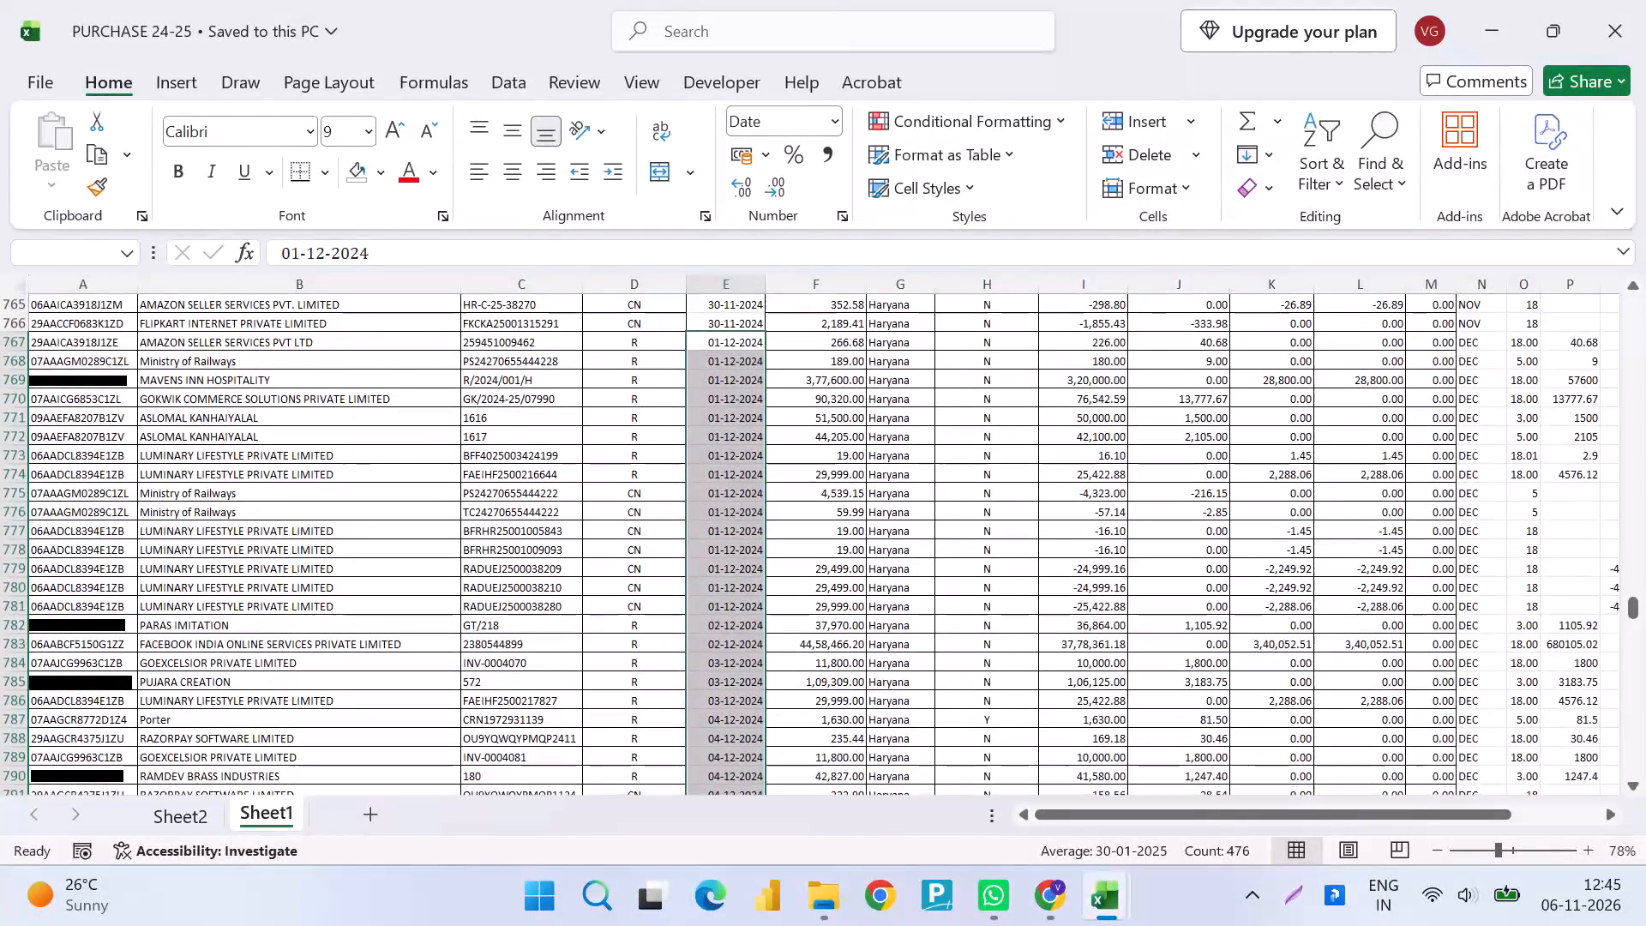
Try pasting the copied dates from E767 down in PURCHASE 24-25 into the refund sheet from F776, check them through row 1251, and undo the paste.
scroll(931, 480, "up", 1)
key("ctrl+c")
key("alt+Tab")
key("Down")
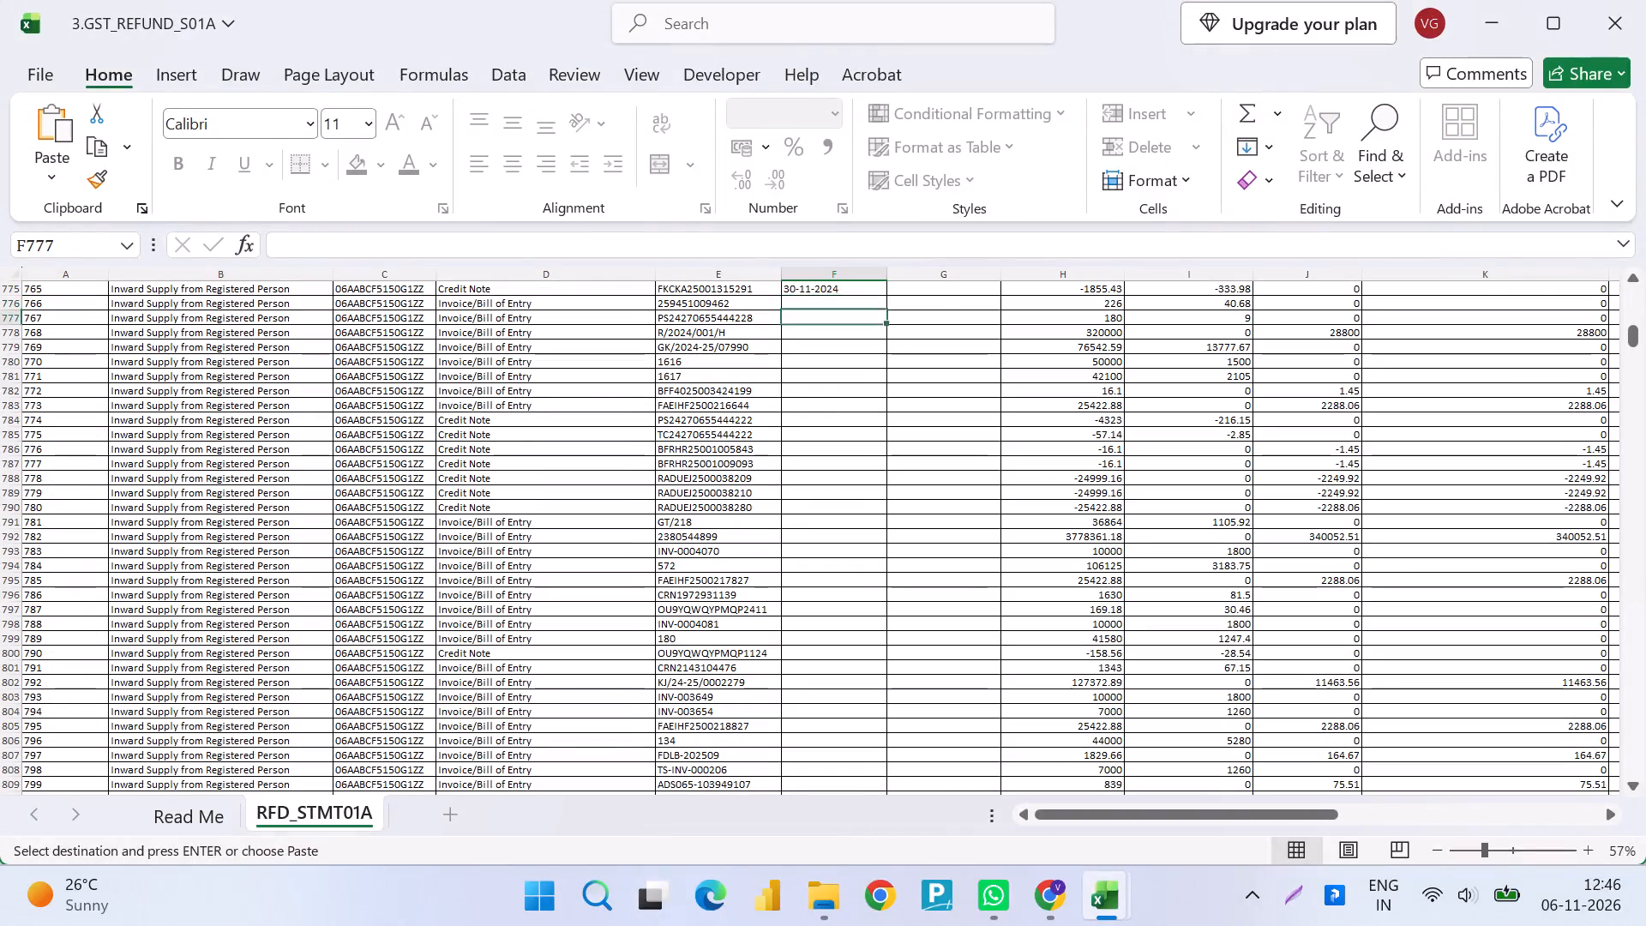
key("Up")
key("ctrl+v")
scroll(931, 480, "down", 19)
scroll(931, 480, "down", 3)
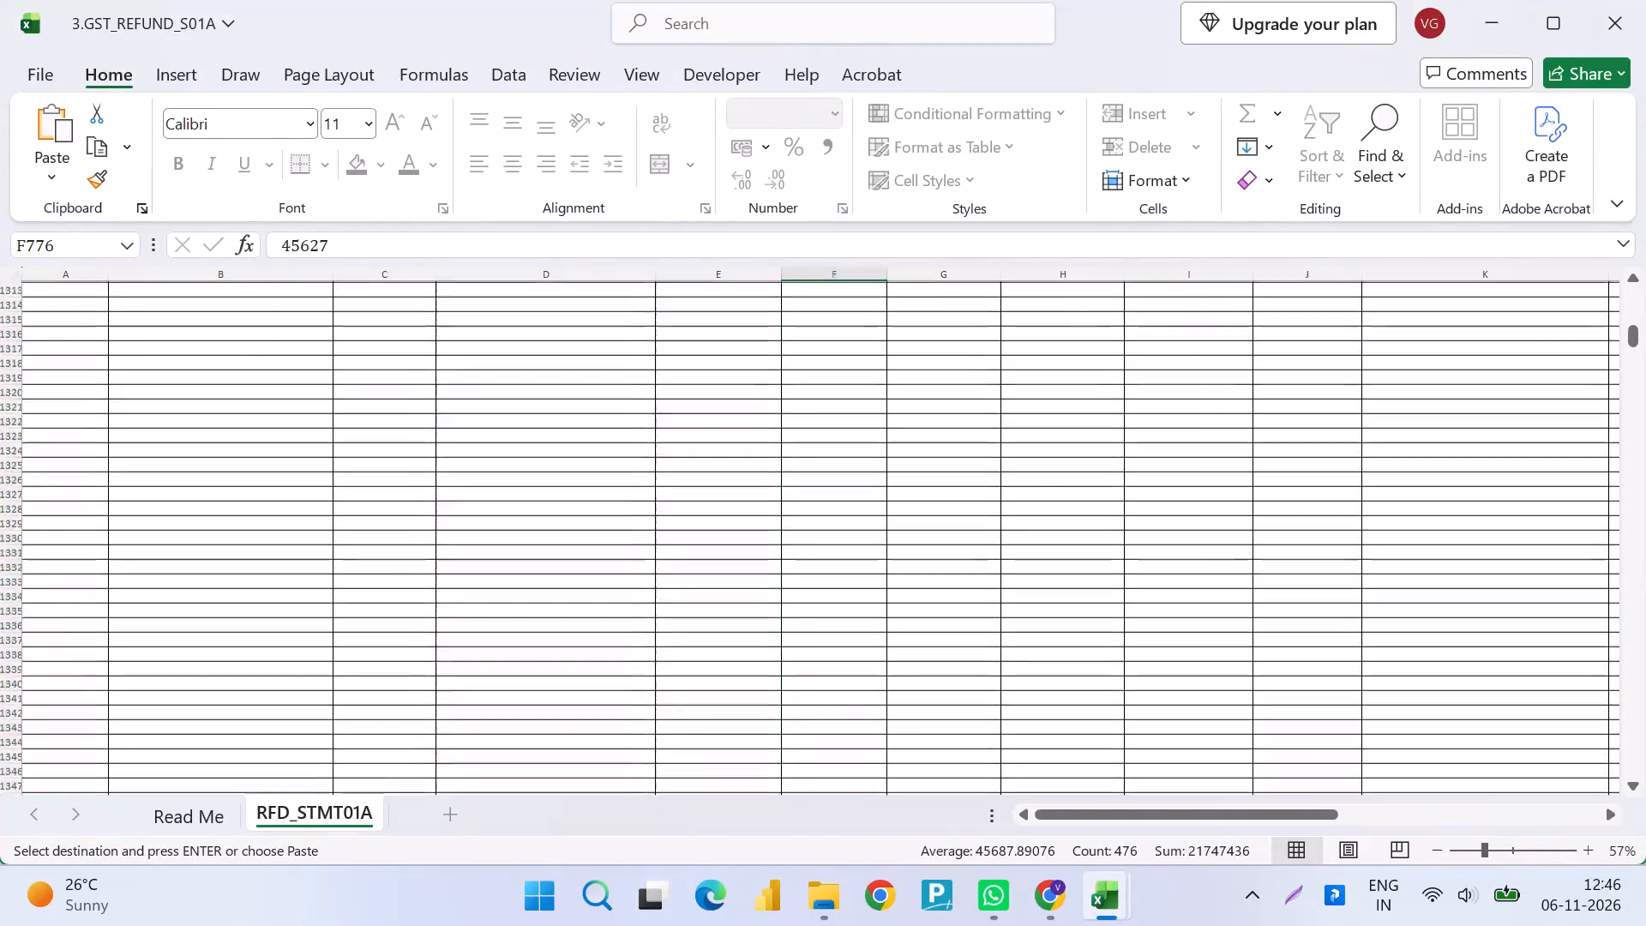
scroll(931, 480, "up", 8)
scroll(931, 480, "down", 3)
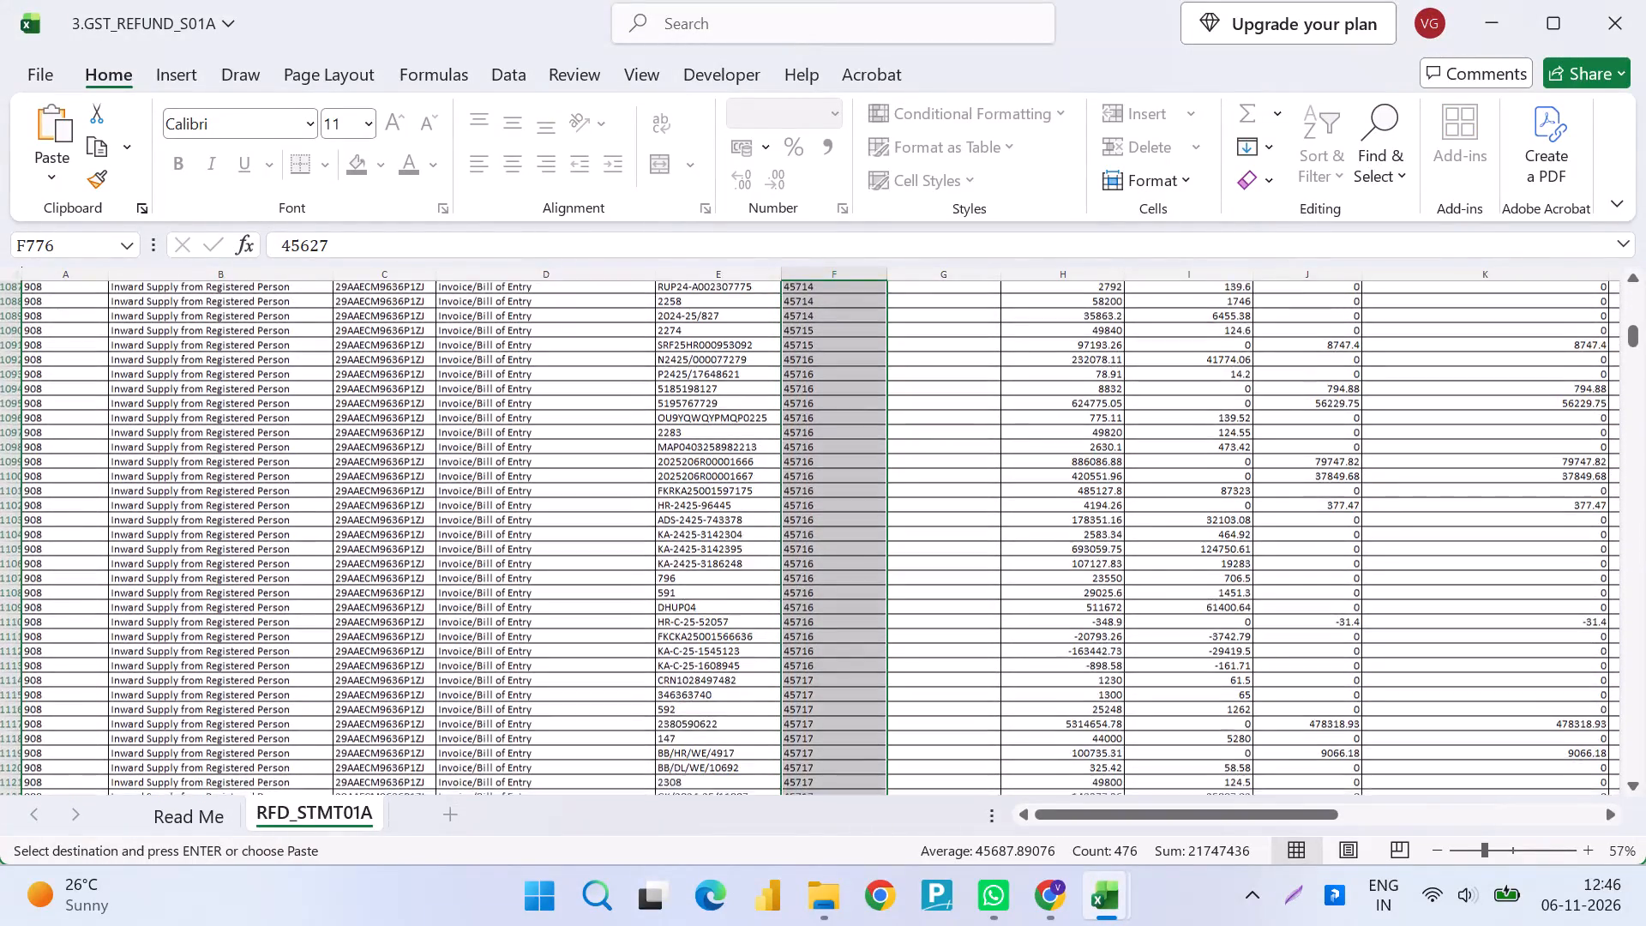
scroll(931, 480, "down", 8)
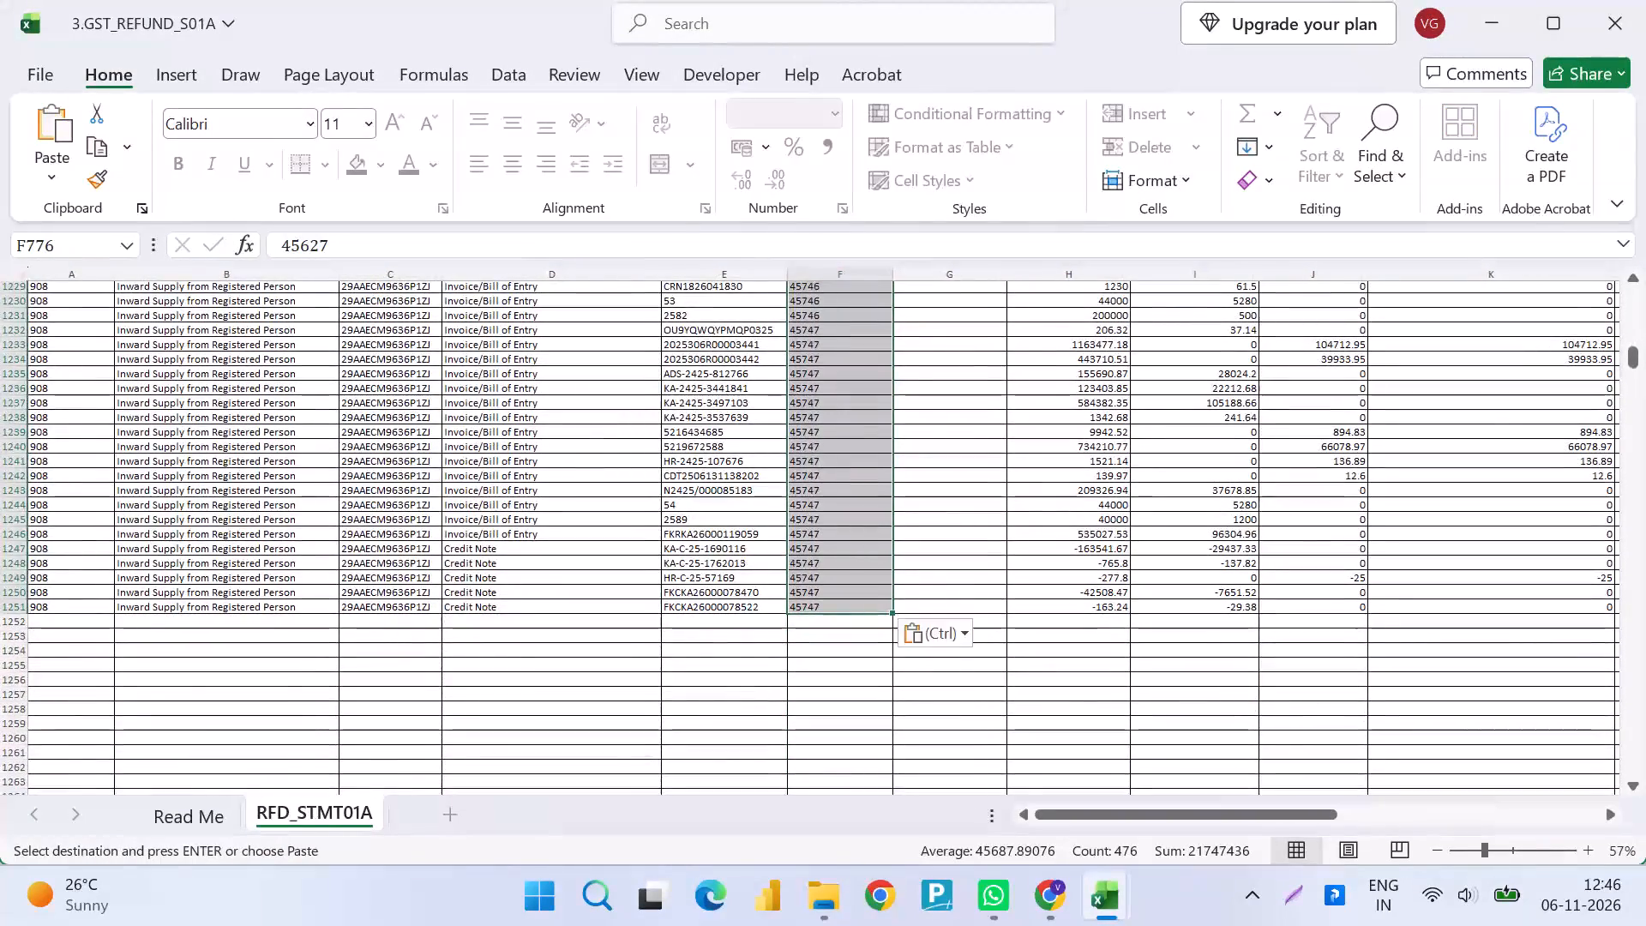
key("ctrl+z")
Compare the number of document numbers from E776 down in the refund sheet with the number of dates from E767 down in PURCHASE 24-25.
left_click(737, 543)
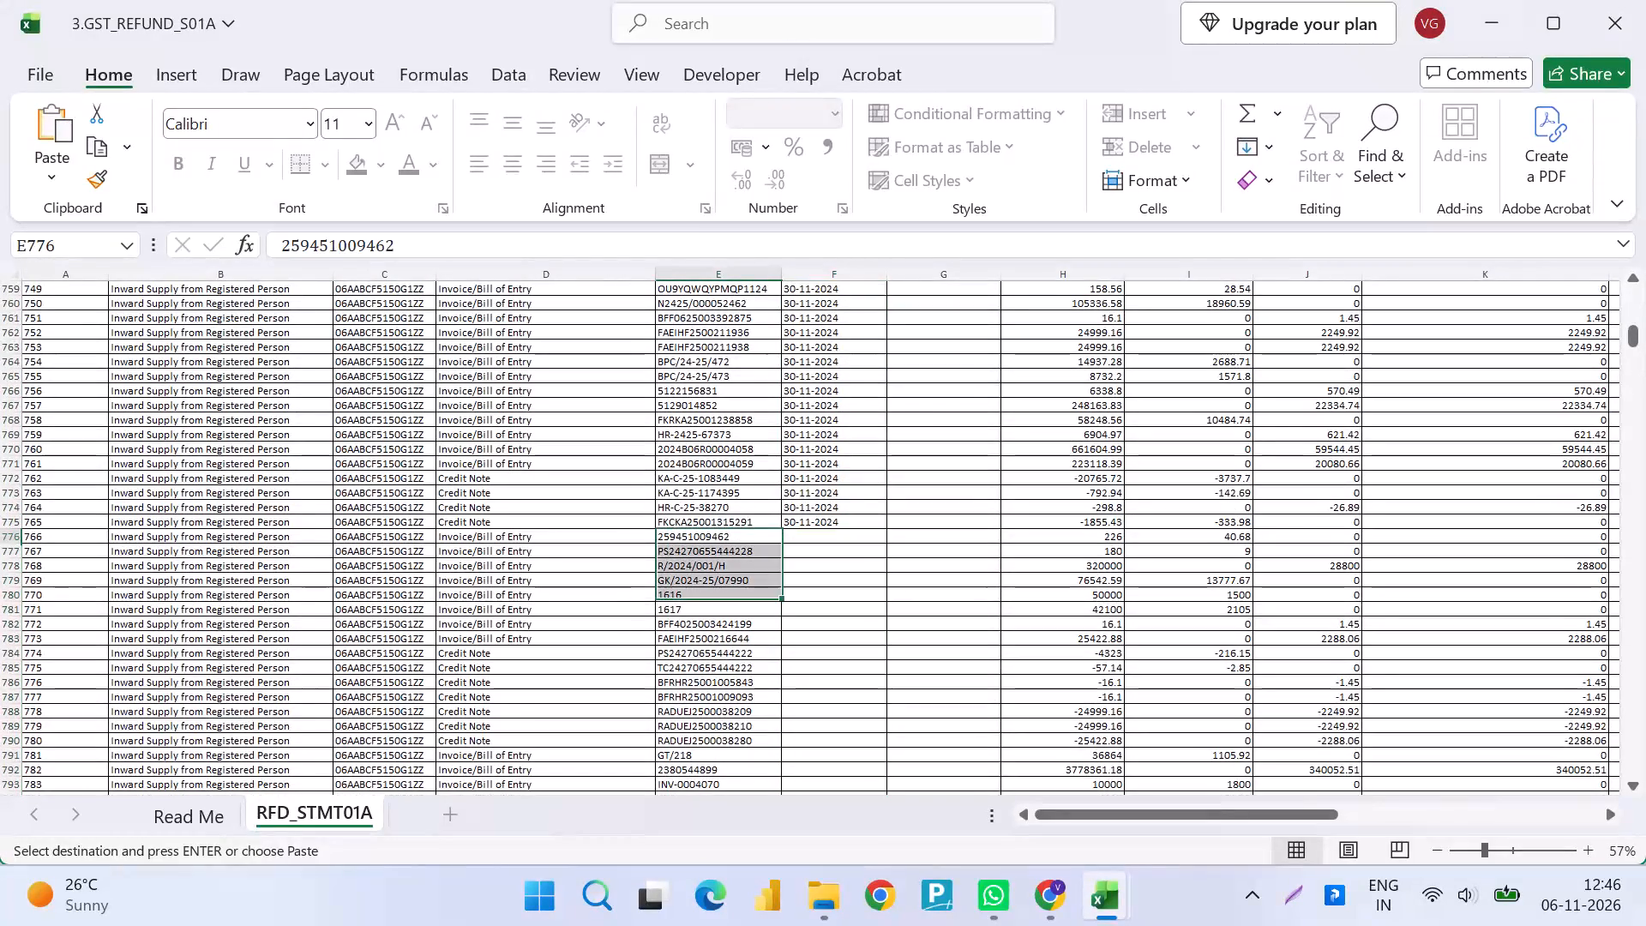
key("ctrl+shift+Down")
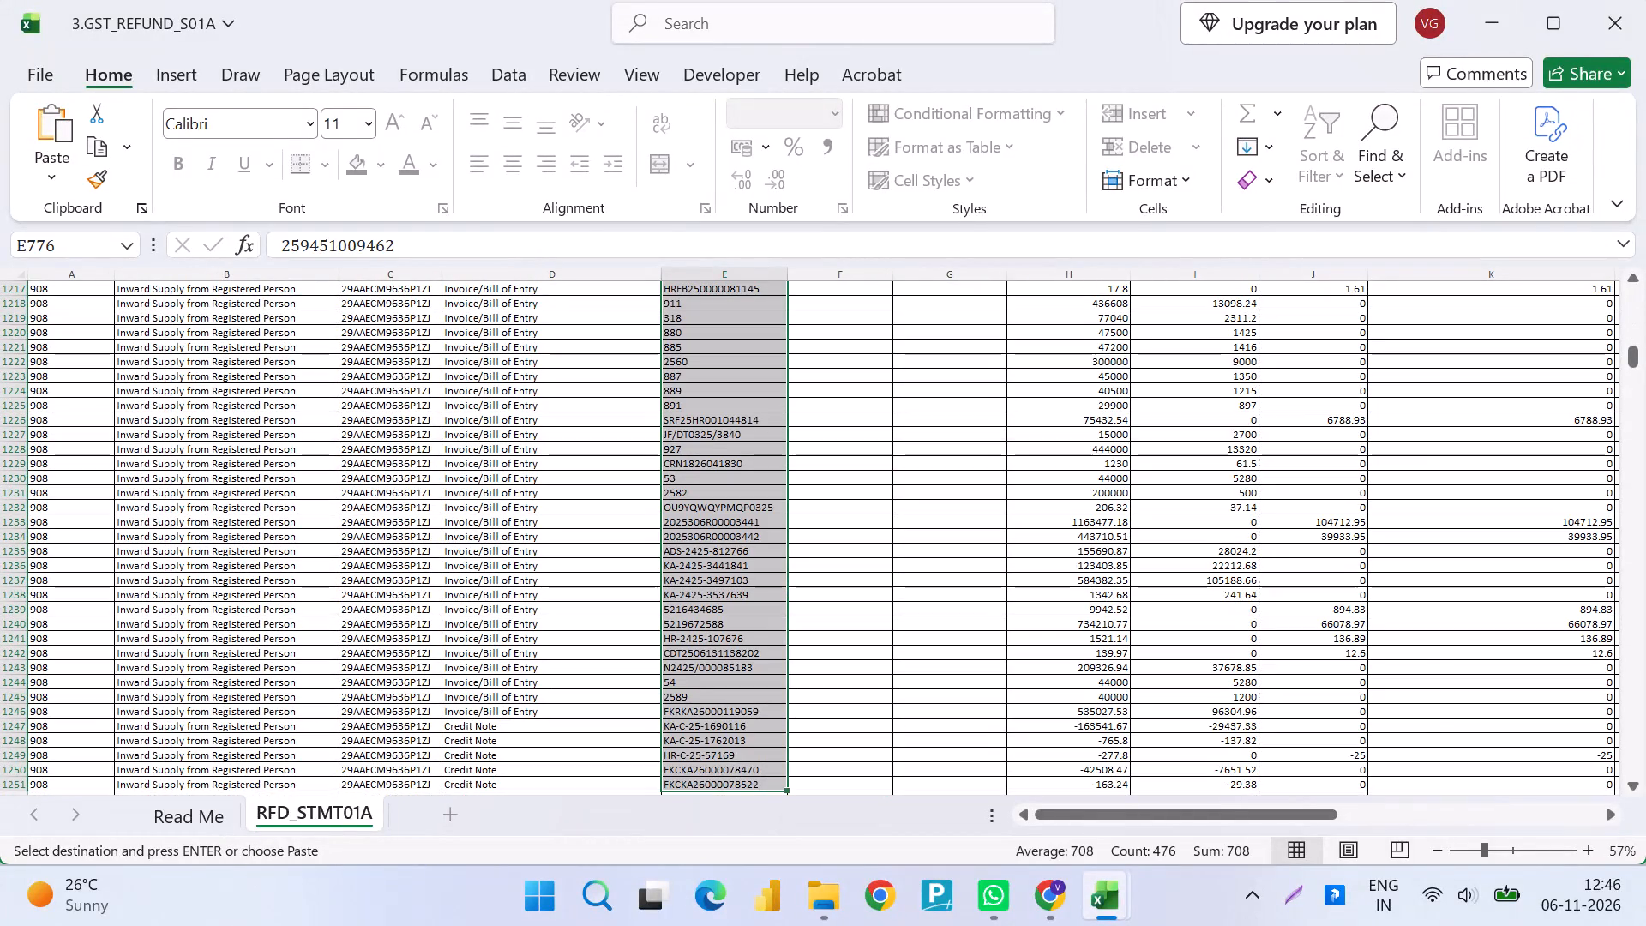
key("alt+Tab")
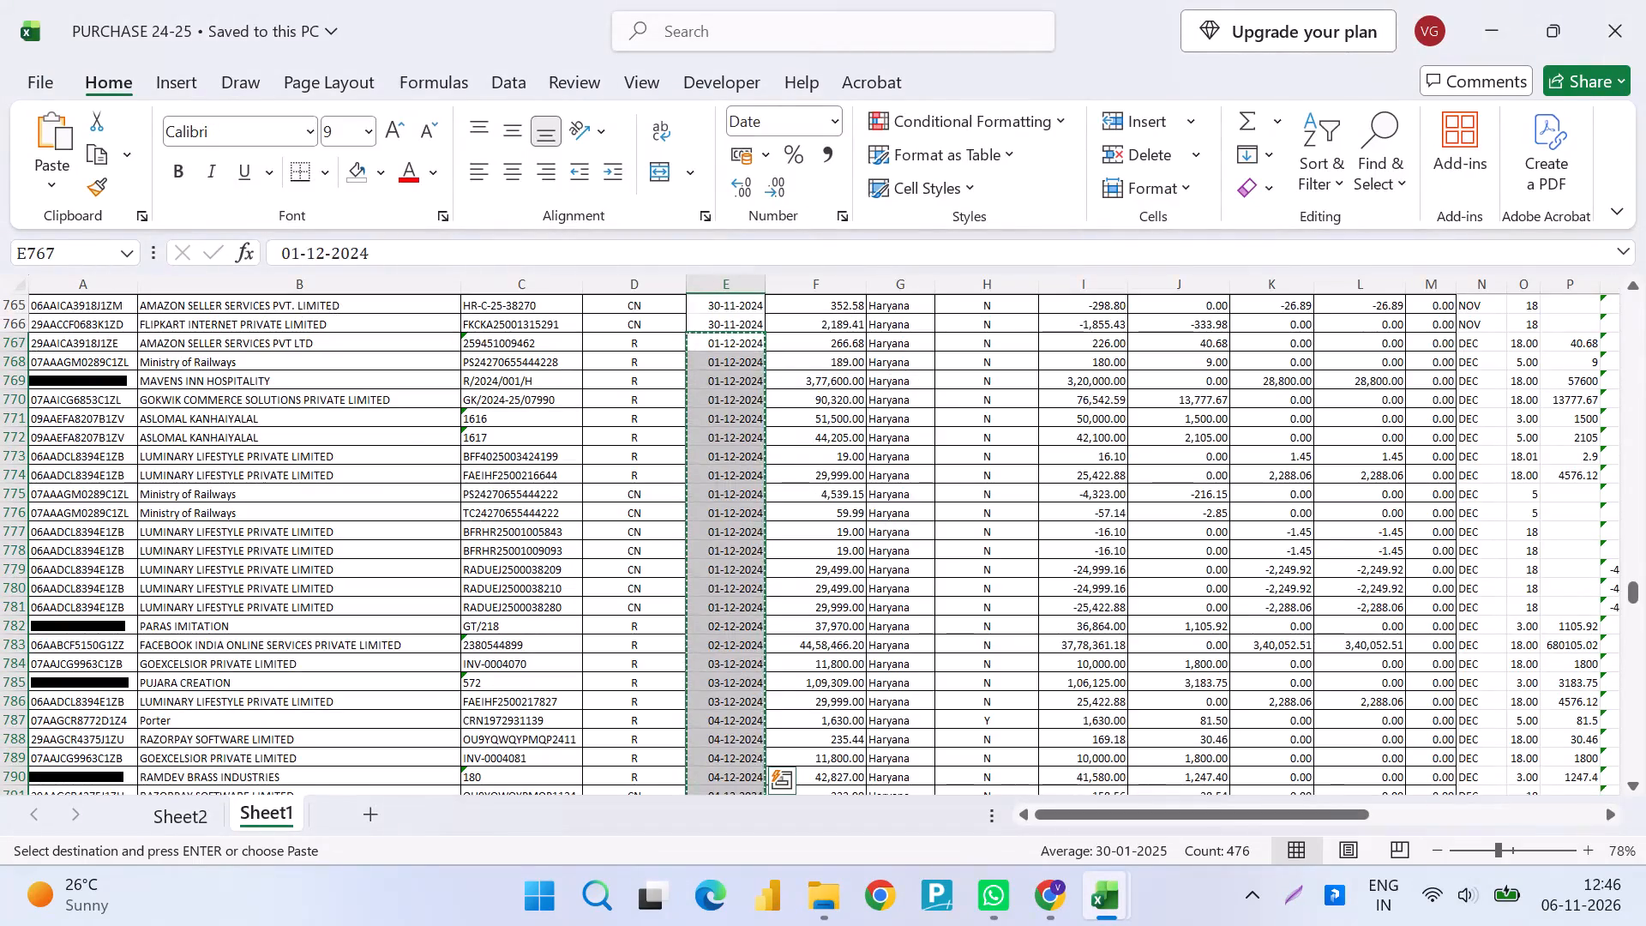
Return to the 3.GST_REFUND_S01A workbook, go to cell G776 and save the workbook.
key("alt+Tab")
key("Right")
key("Up")
key("Right")
key("Down")
key("ctrl+s")
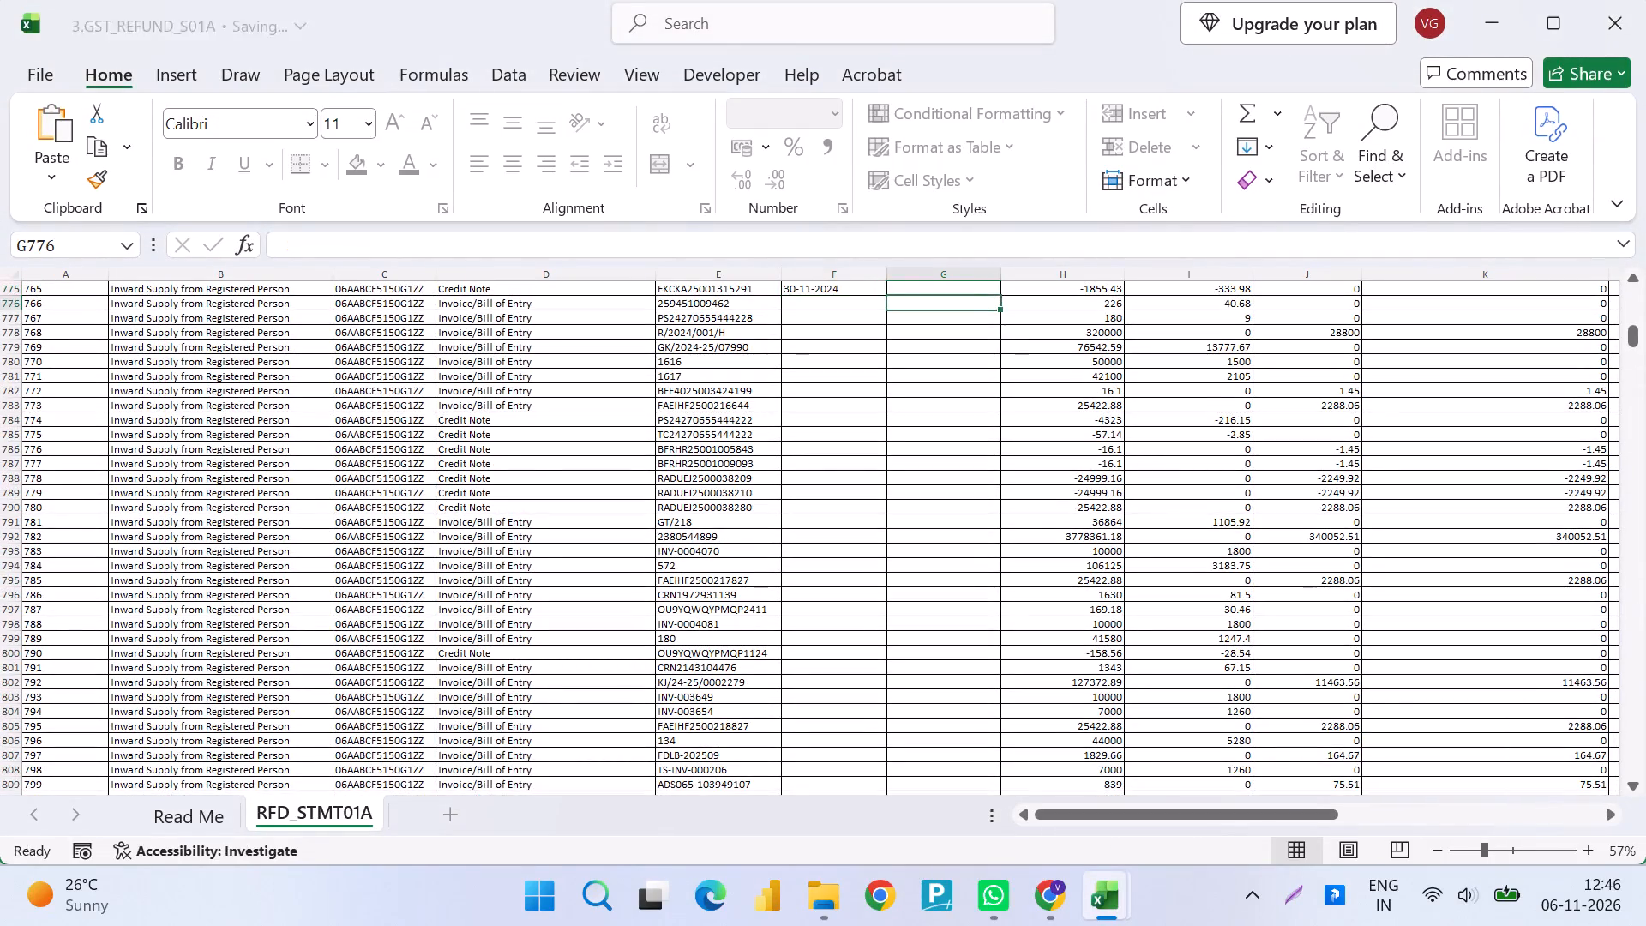
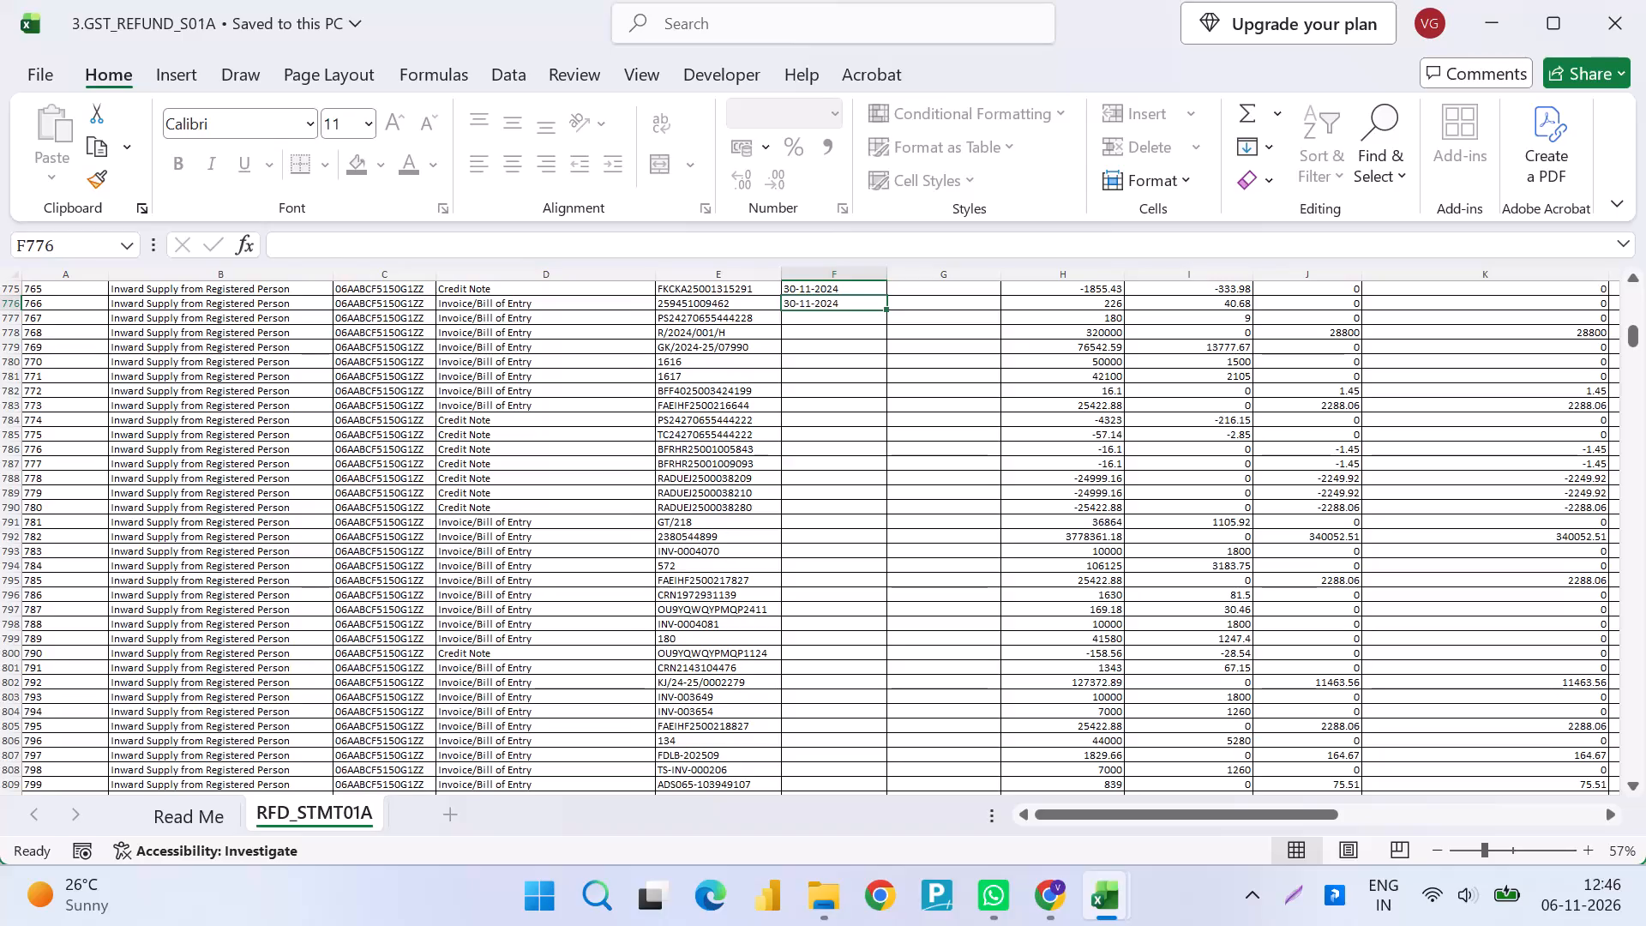
Change the date in F776 of the refund sheet to 01-12-2024.
key("F2")
key("ctrl+Left")
key("ctrl+Left")
key("ctrl+Left")
key("Left")
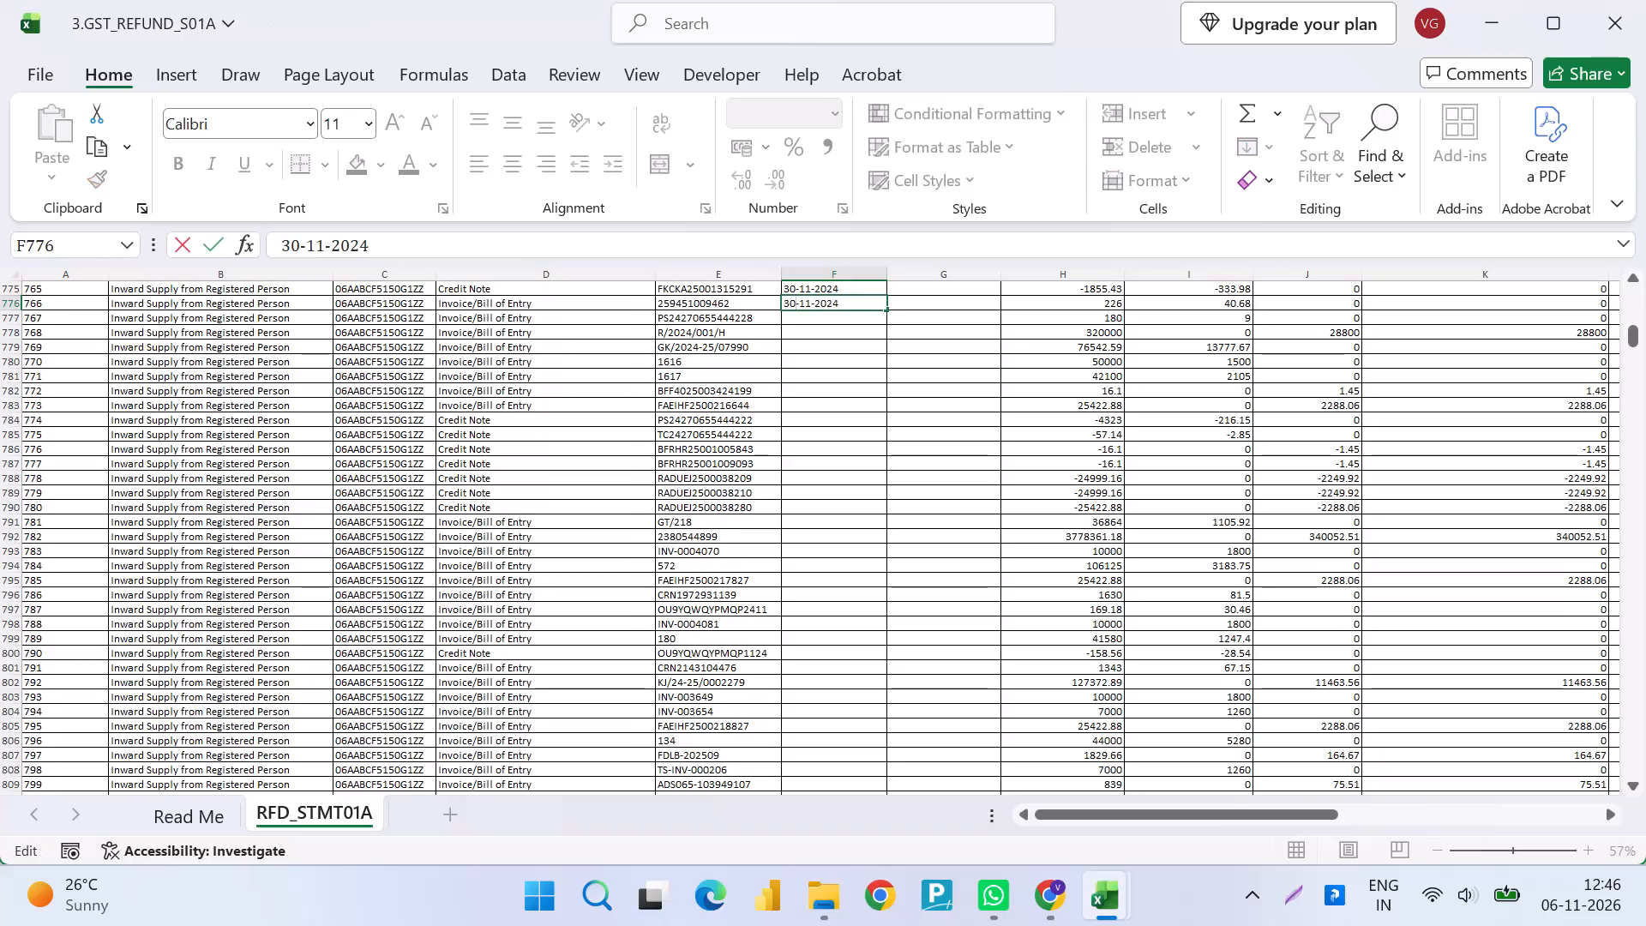
key("BackSpace")
key("BackSpace")
type("01")
key("Right")
key("Right")
key("Right")
key("Right")
key("Left")
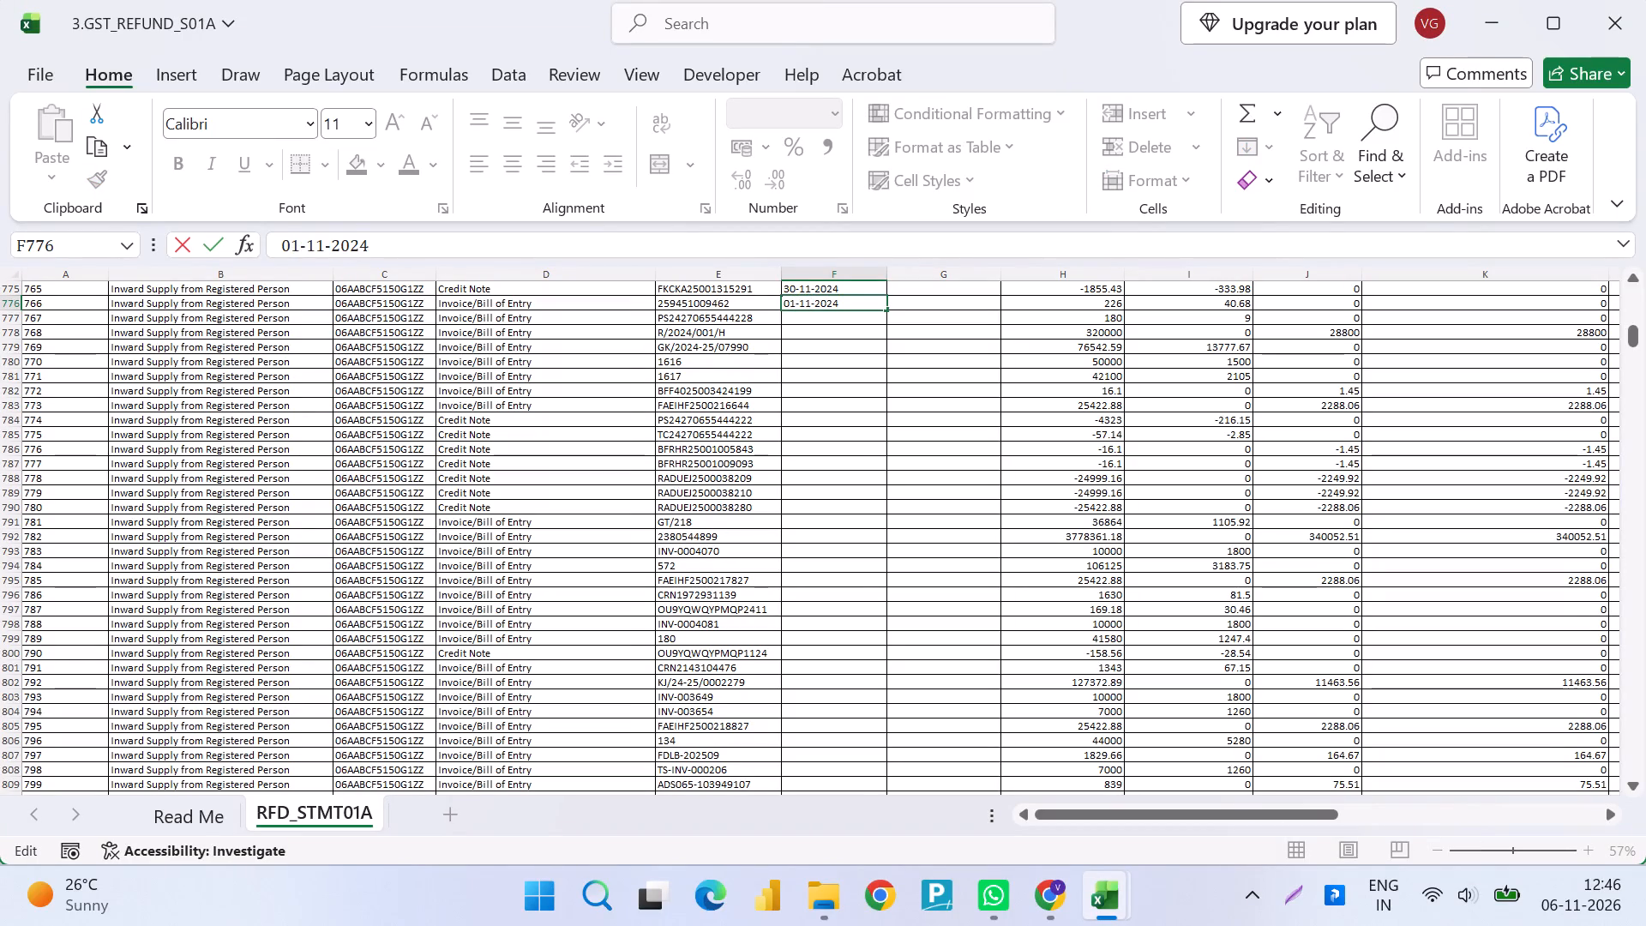
key("BackSpace")
key("2")
key("Return")
Check in PURCHASE 24-25 how many rows in column E carry 01-12-2024, selecting from E767 down.
key("alt+Tab")
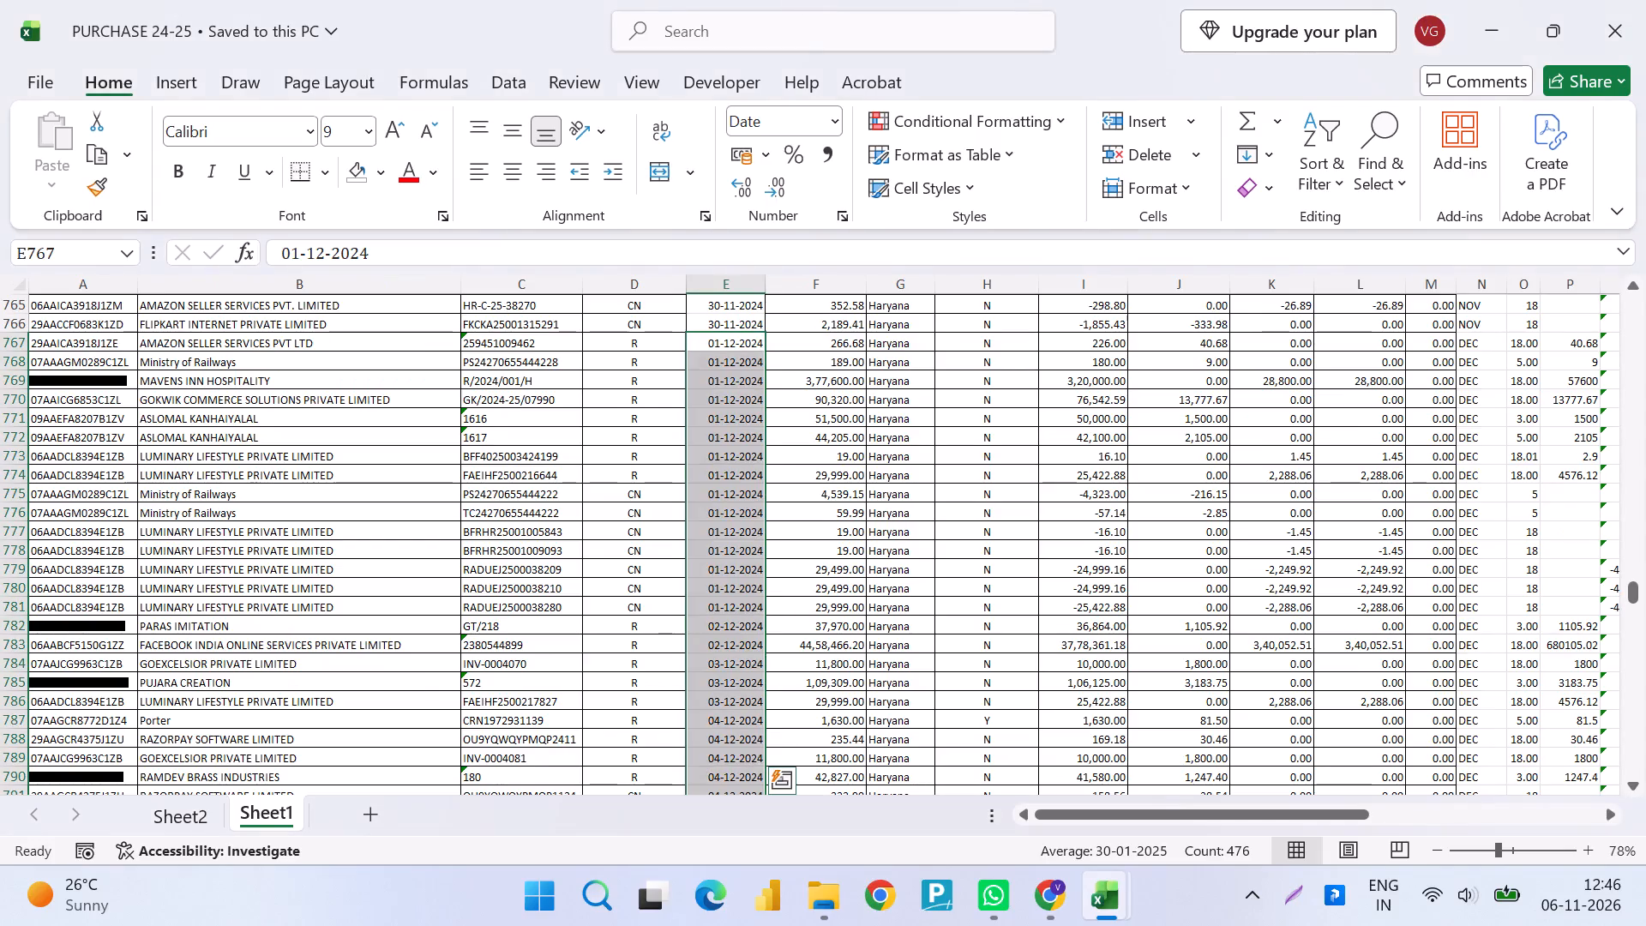
key("shift+Up")
key("shift+Up")
key("shift+Up")
key("shift+Up")
key("shift+Up")
key("shift+Up")
key("shift+Up")
key("shift+Up")
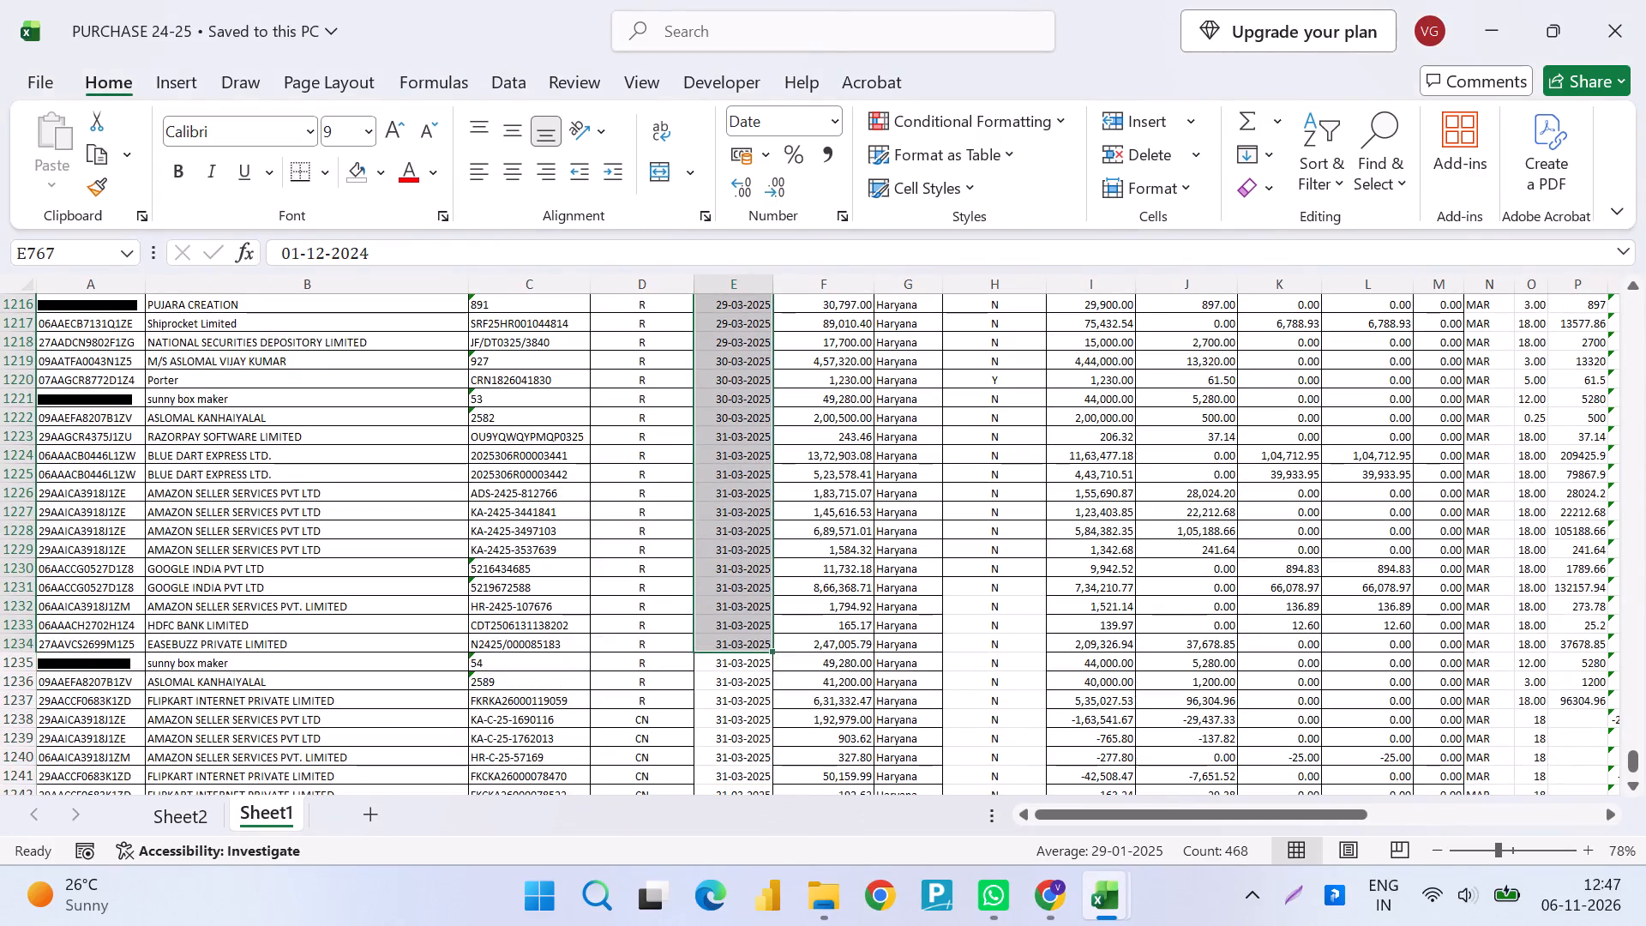
key("Up")
key("Down")
key("Up")
key("Down")
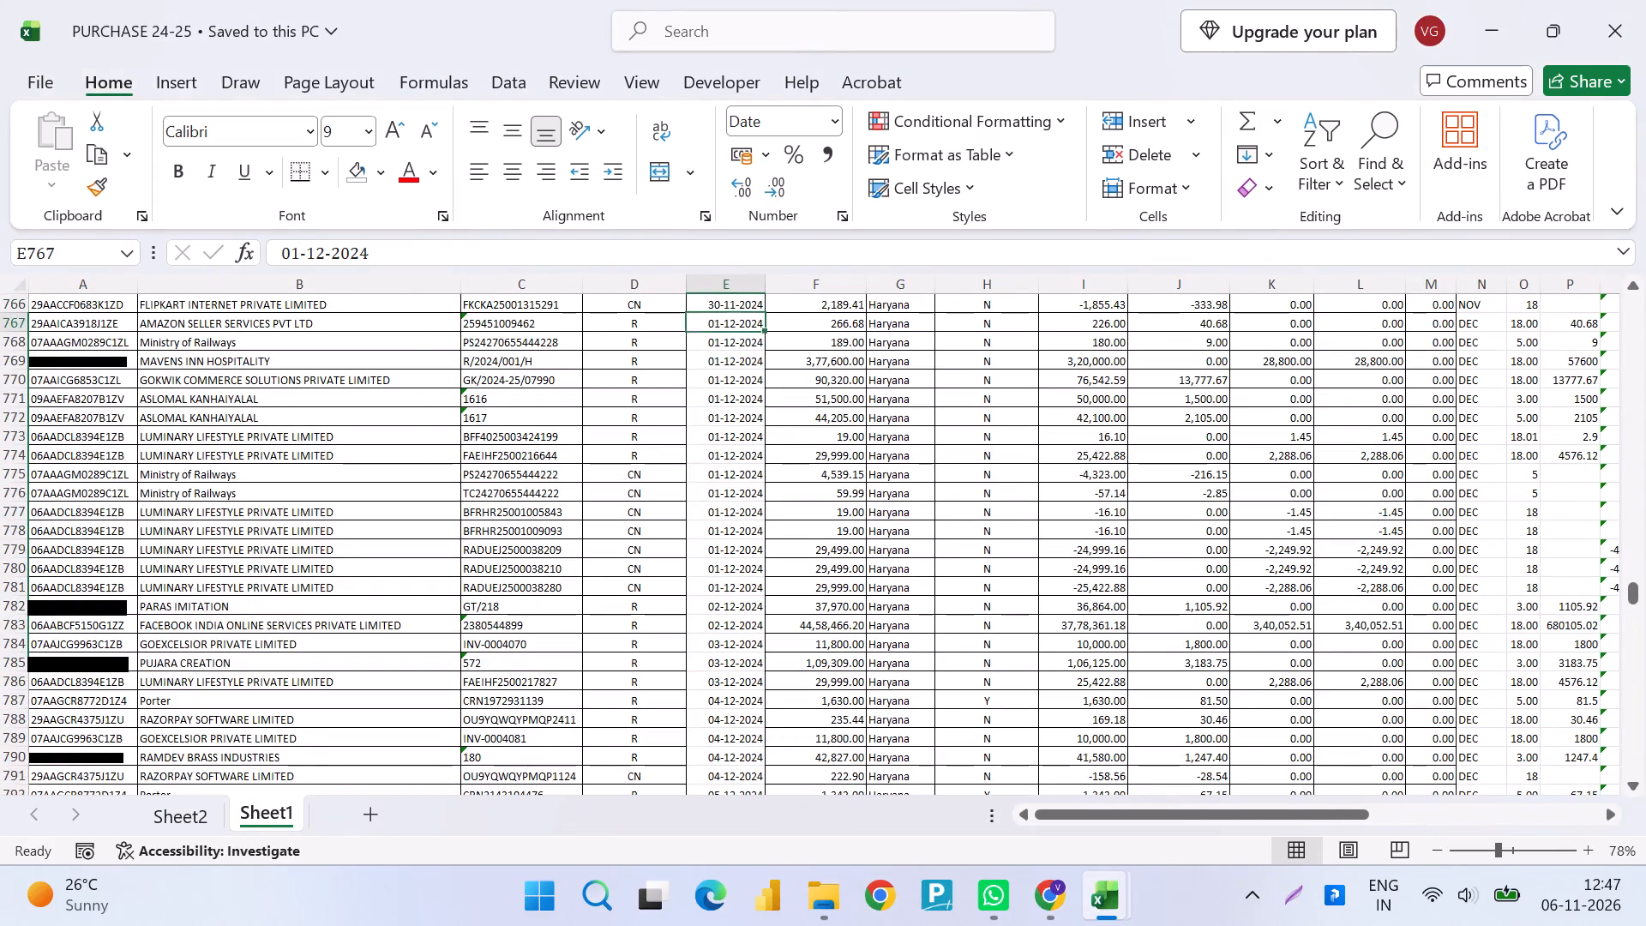
key("shift+Down")
key("shift+Down")
key("shift+Down")
key("shift+Down")
key("shift+Down")
key("shift+Down")
key("shift+Down")
key("shift+Down")
key("shift+Down")
key("shift+Down")
key("shift+Down")
key("shift+Down")
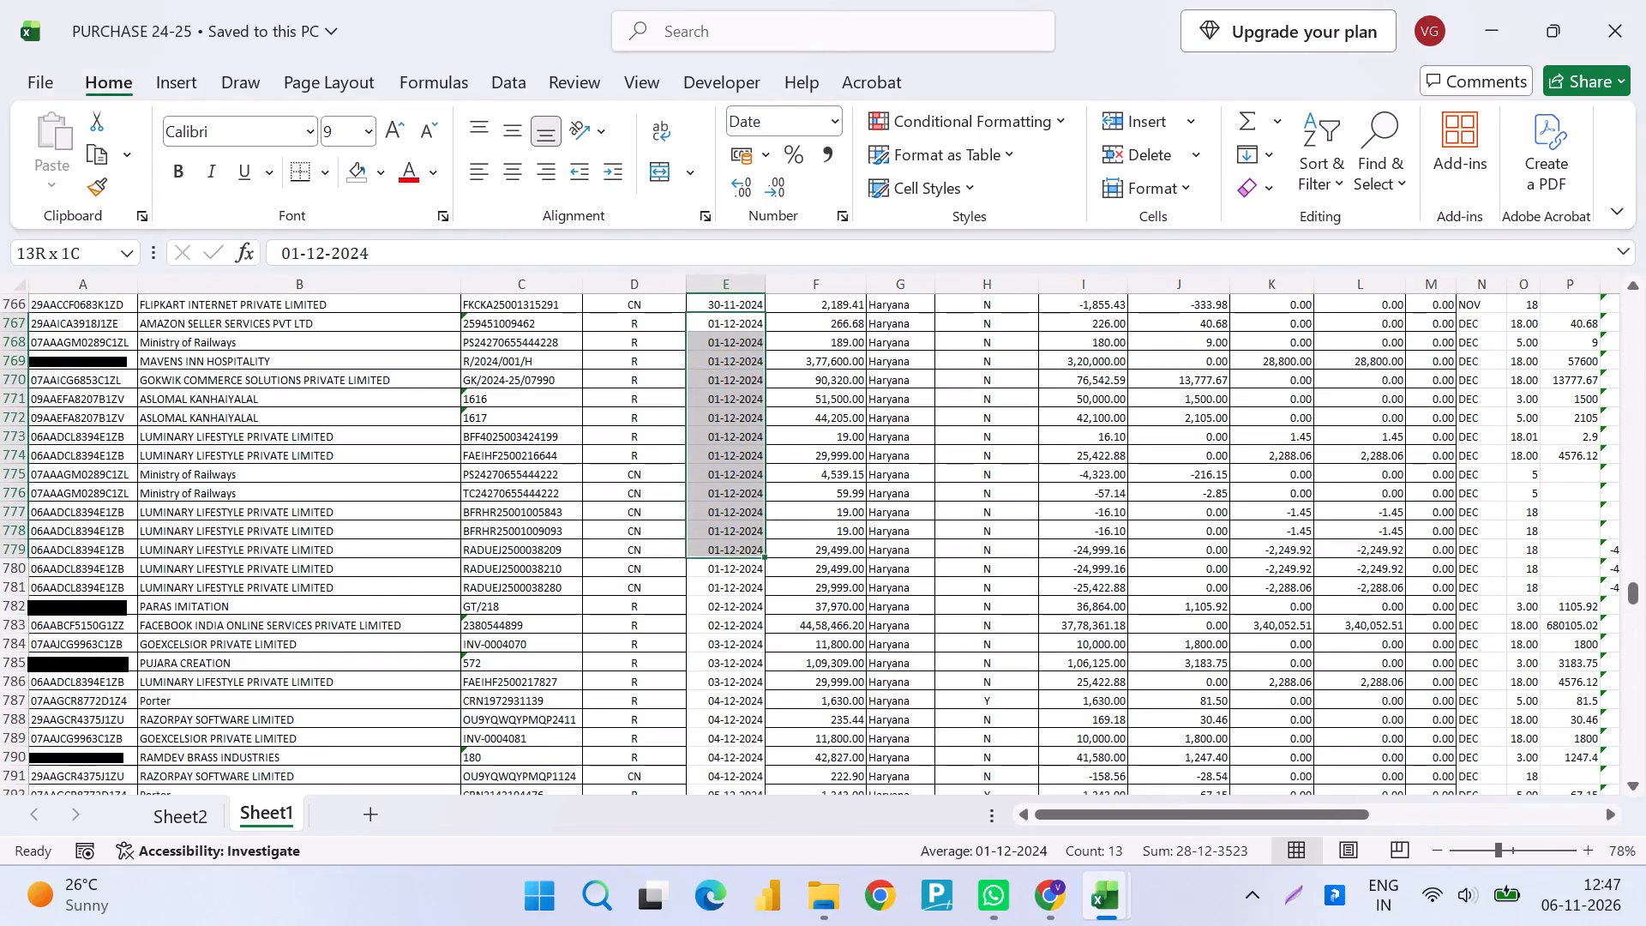
key("shift+Down")
key("shift+Down")
key("shift+Down")
key("shift+Up")
In the refund sheet, fill the date 01-12-2024 from F776 down through F790.
key("alt+Tab")
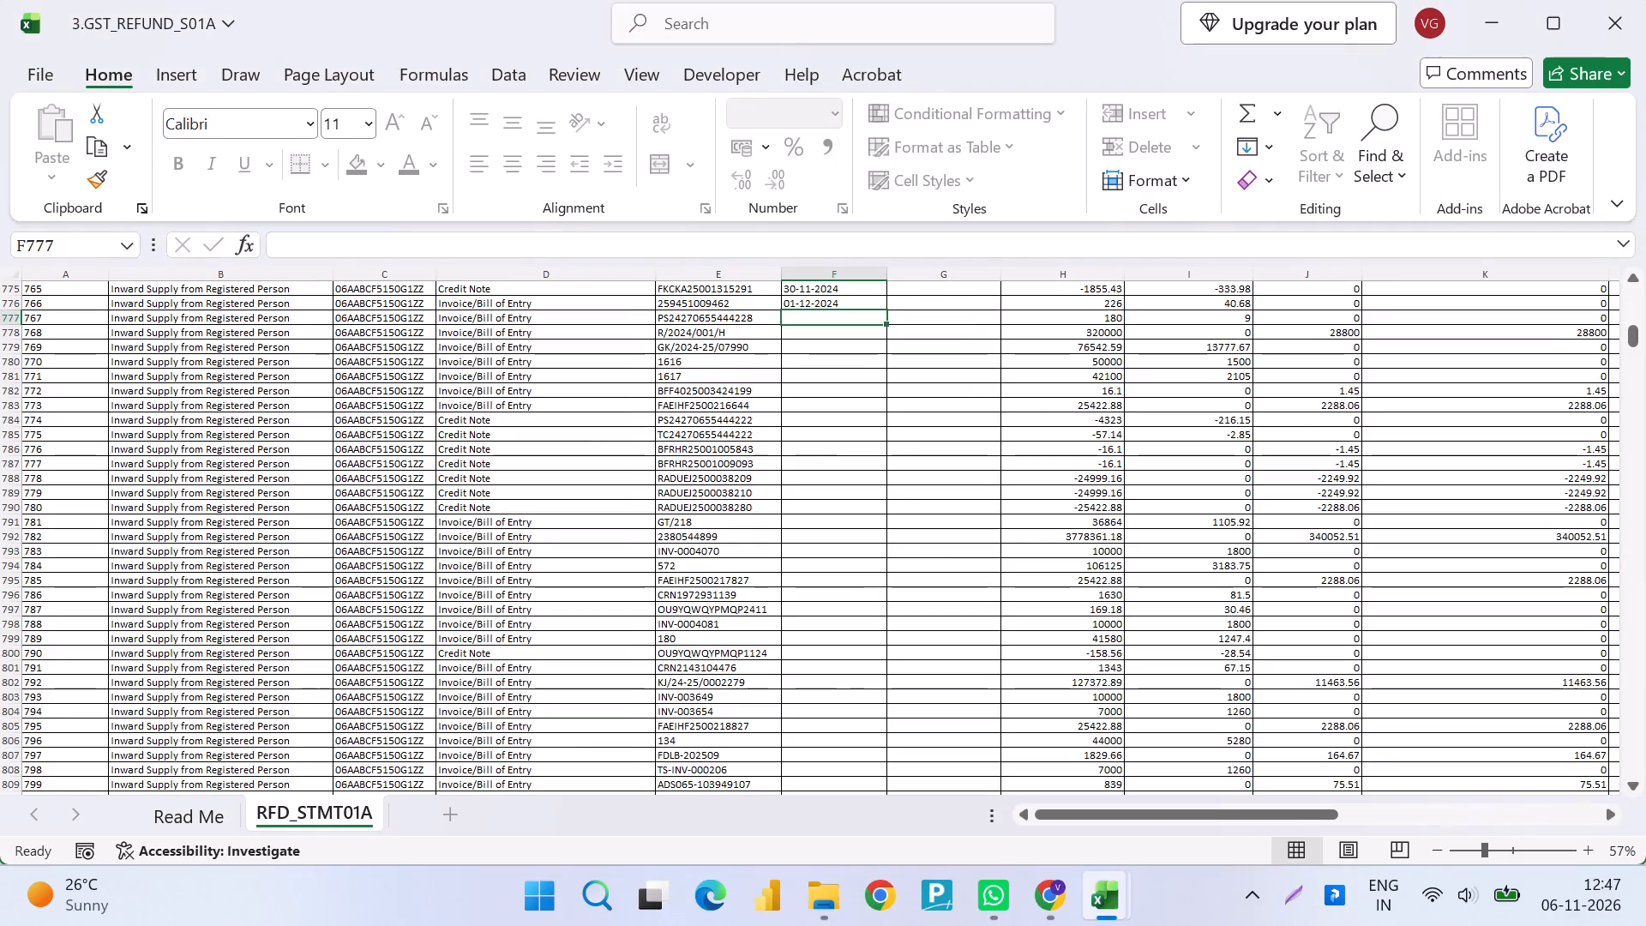
key("Up")
key("shift+Down")
key("shift+Down")
key("shift+Down")
key("shift+Down")
key("shift+Down")
key("shift+Down")
key("shift+Down")
key("shift+Down")
key("shift+Down")
key("shift+Down")
key("shift+Down")
key("shift+Down")
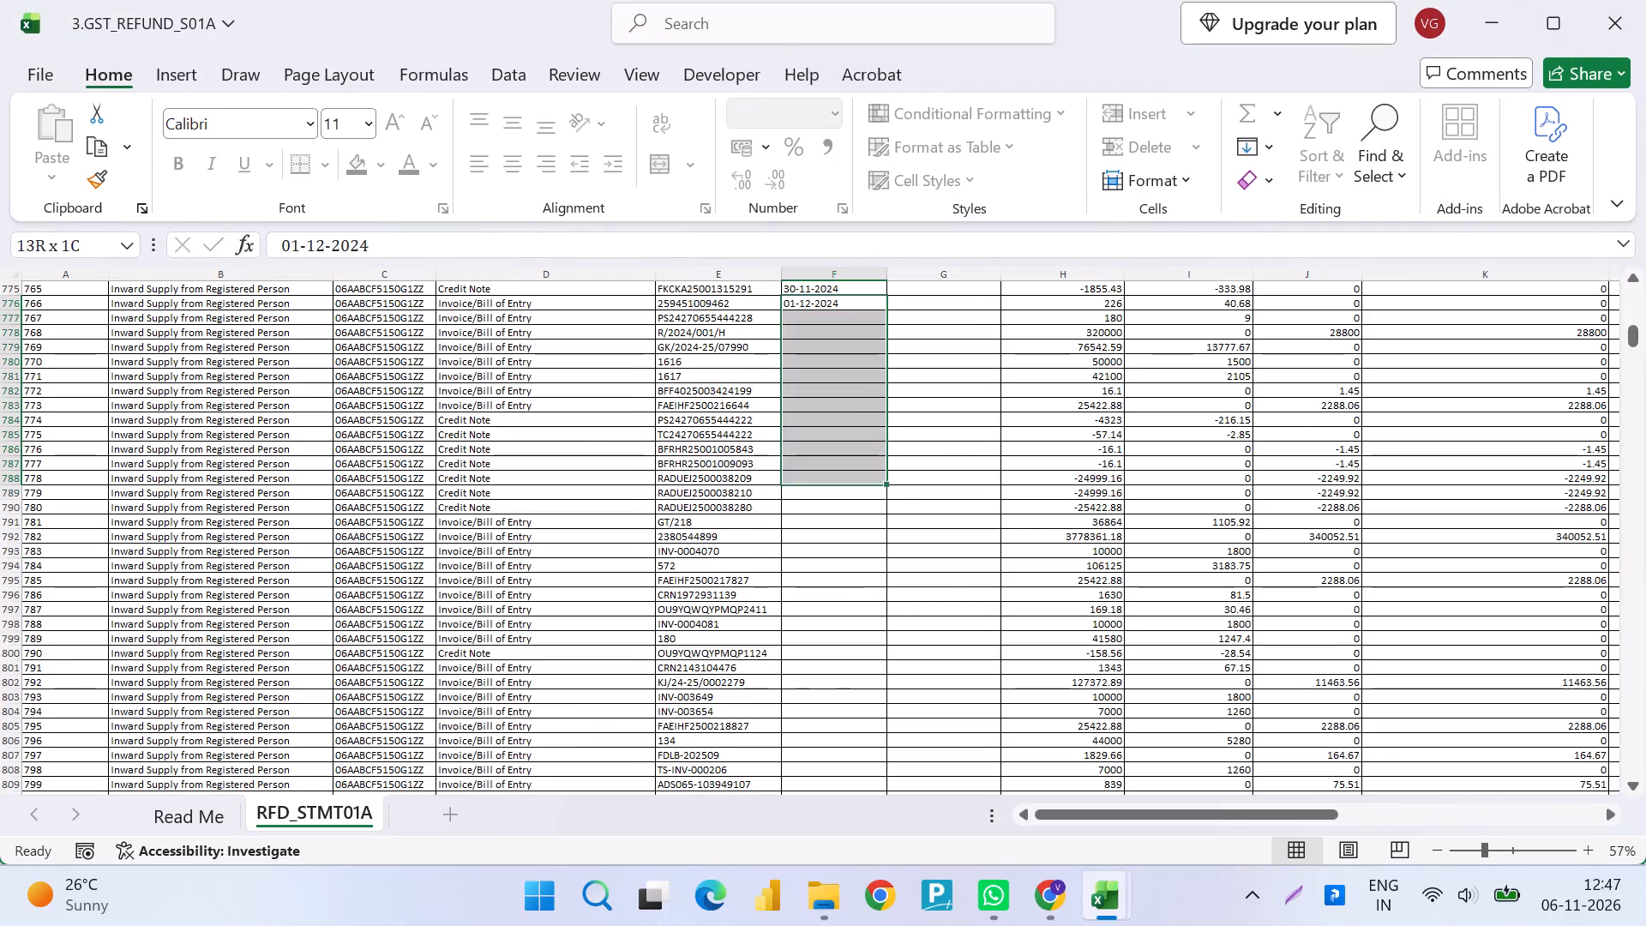
key("shift+Down")
key("shift+Down")
key("ctrl+d")
Mark E782 in PURCHASE 24-25 as the next date, and enter 02-12-2024 in F791 and F792 of the refund sheet.
key("alt+Tab")
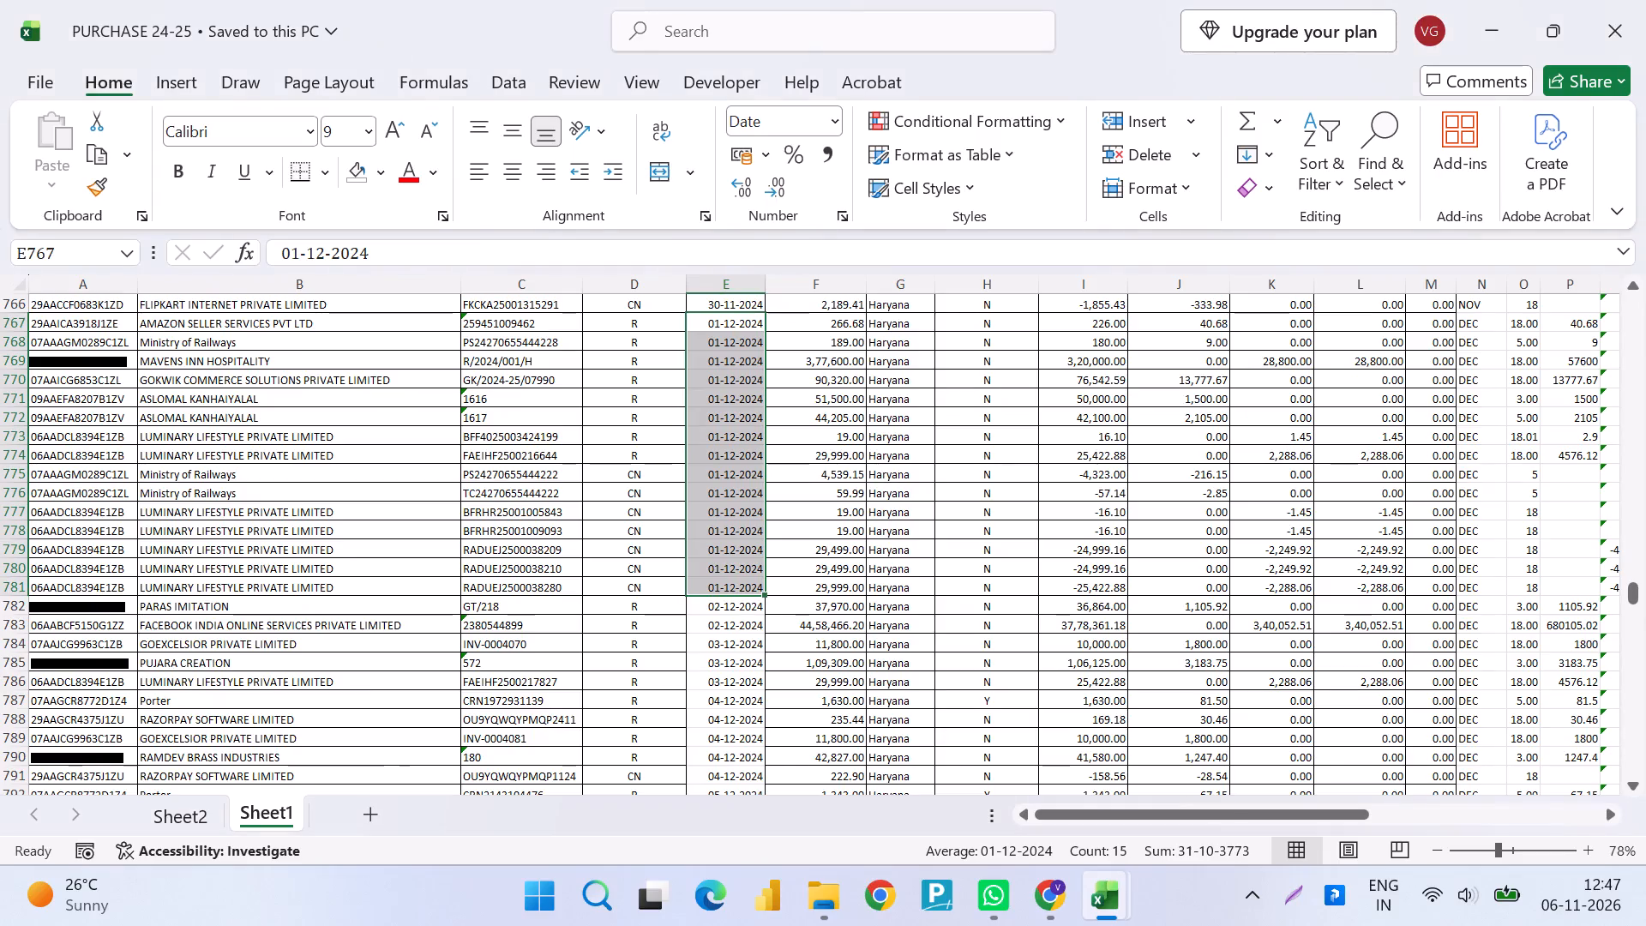
left_click(736, 610)
key("alt+Tab")
key("ctrl+Down")
key("Down")
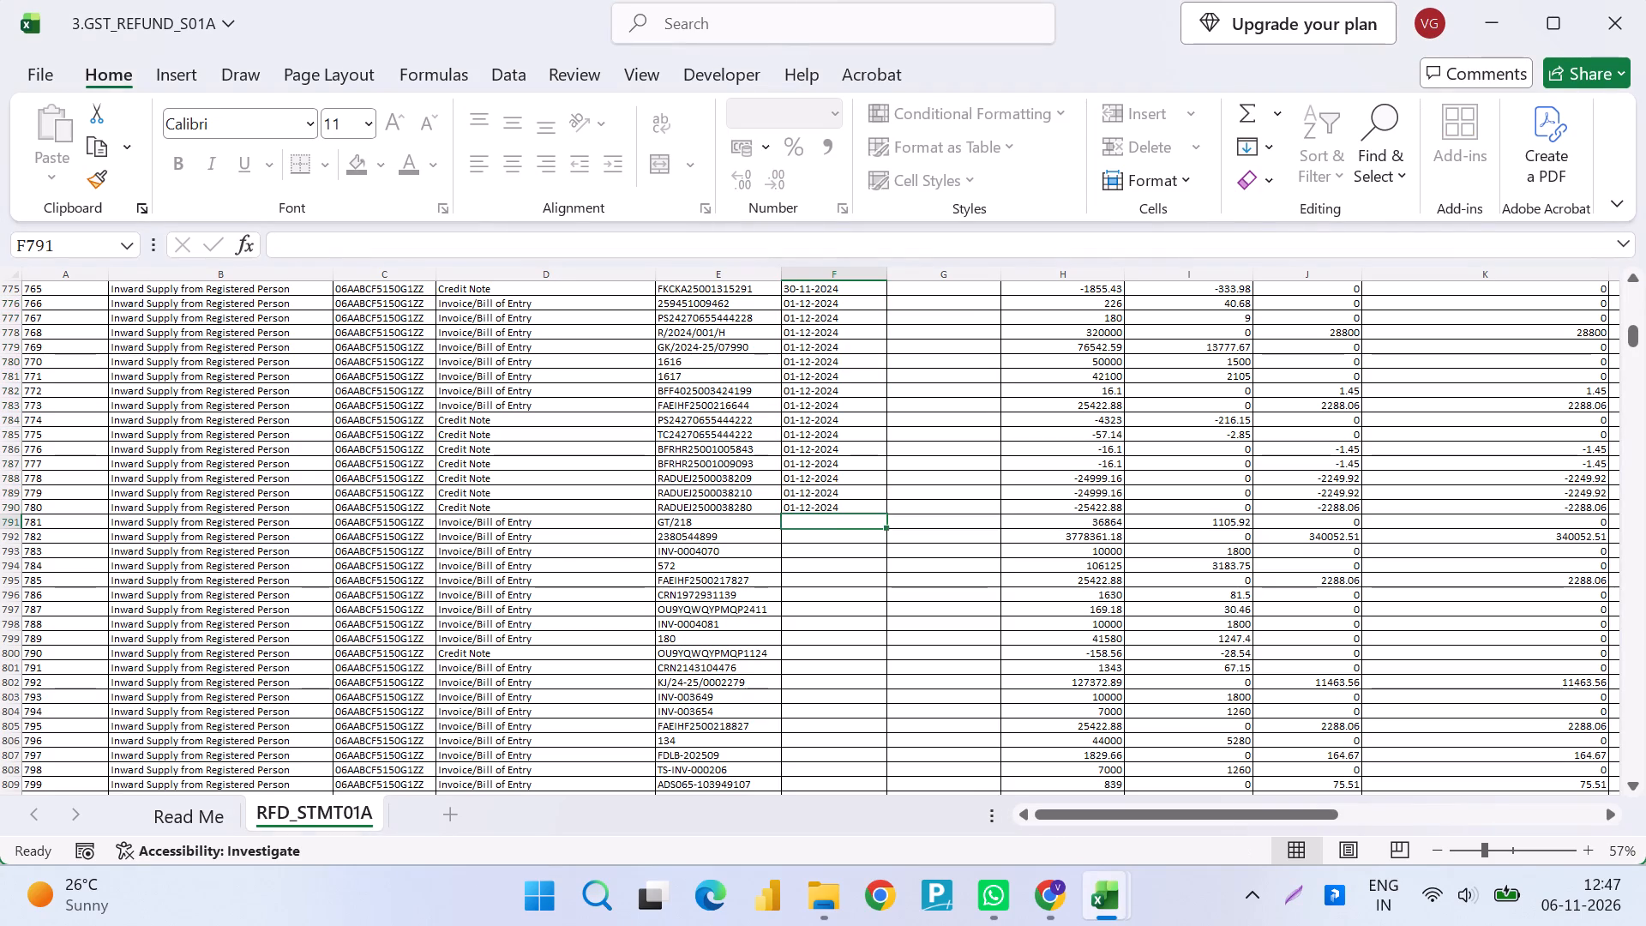
key("ctrl+d")
key("F2")
key("ctrl+Left")
key("ctrl+Left")
key("ctrl+Left")
key("ctrl+Left")
key("BackSpace")
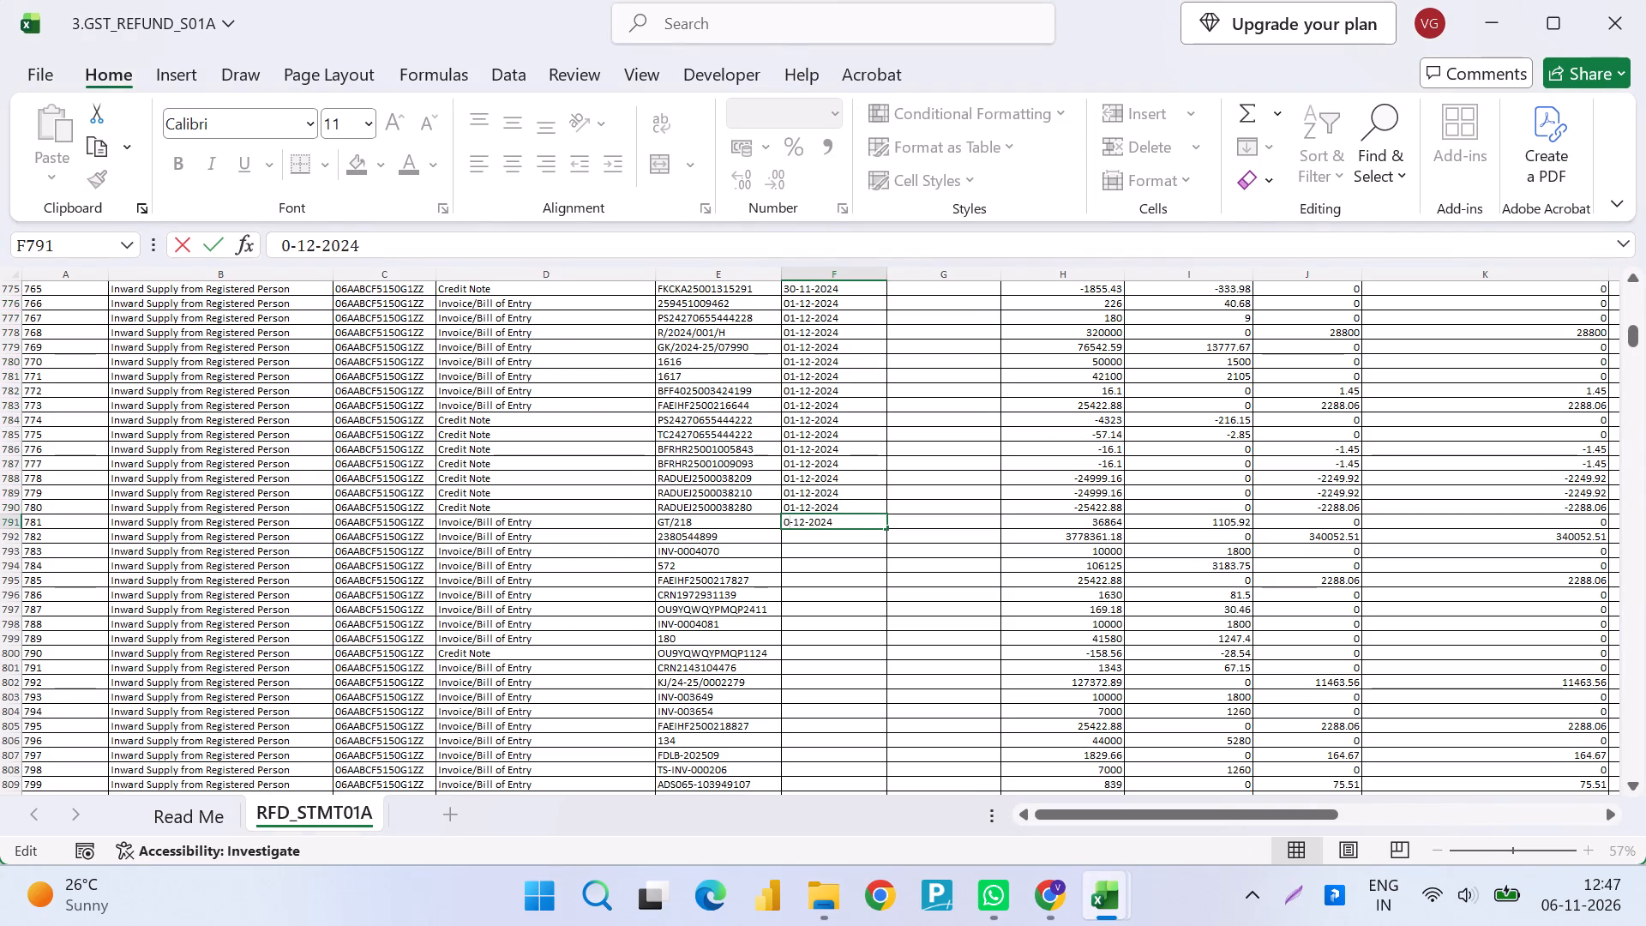
key("2")
key("Return")
key("ctrl+d")
Carry the date above into F793 and change it to 03-12-2024.
key("Down")
key("ctrl+d")
key("F2")
key("ctrl+Left")
key("ctrl+Left")
key("ctrl+Left")
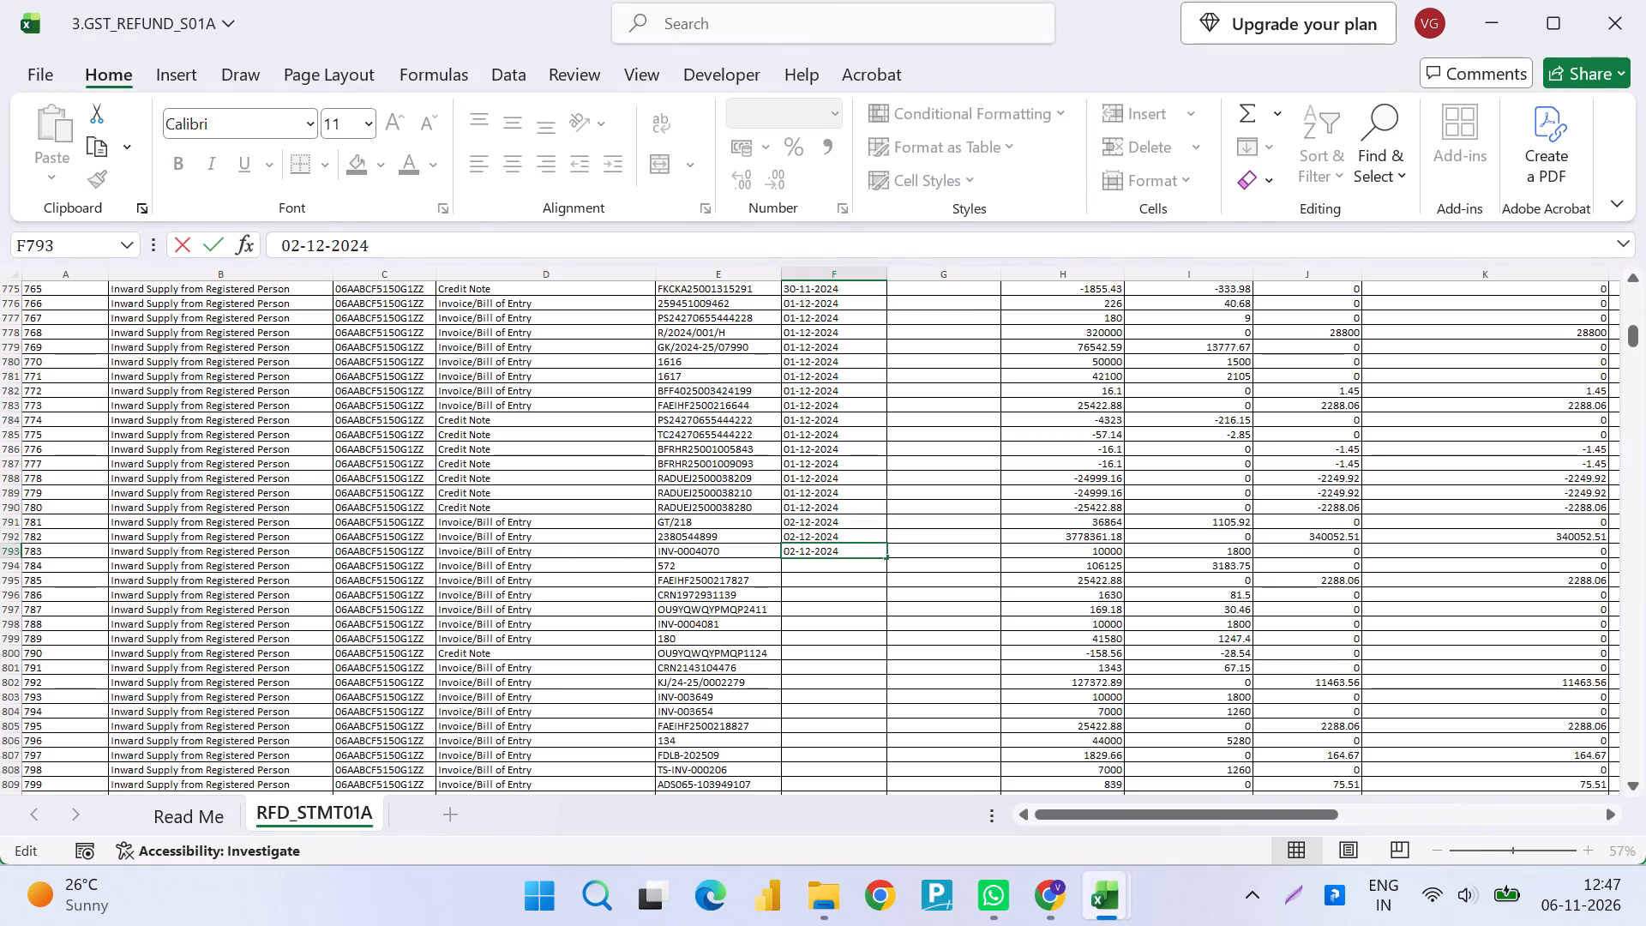
key("Left")
key("BackSpace")
key("3")
key("Return")
Check the run of 03-12-2024 dates from E784 in PURCHASE 24-25 and fill that date into F794 and F795 of the refund sheet.
key("alt+Tab")
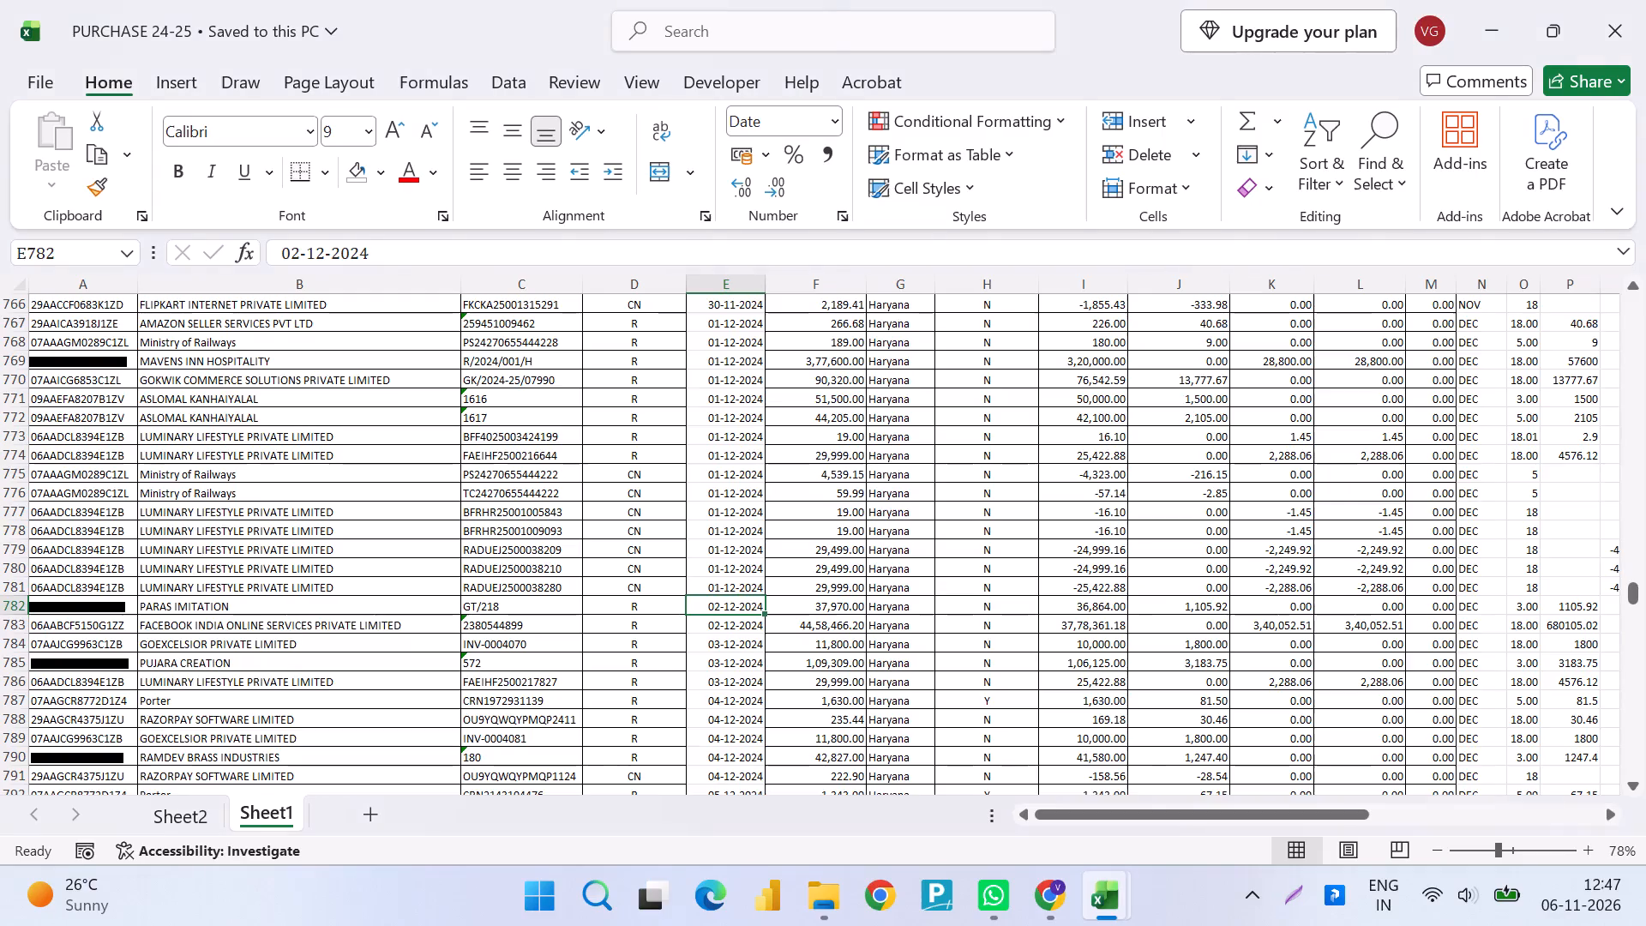
key("Down")
key("Down")
key("shift+Down")
key("shift+Down")
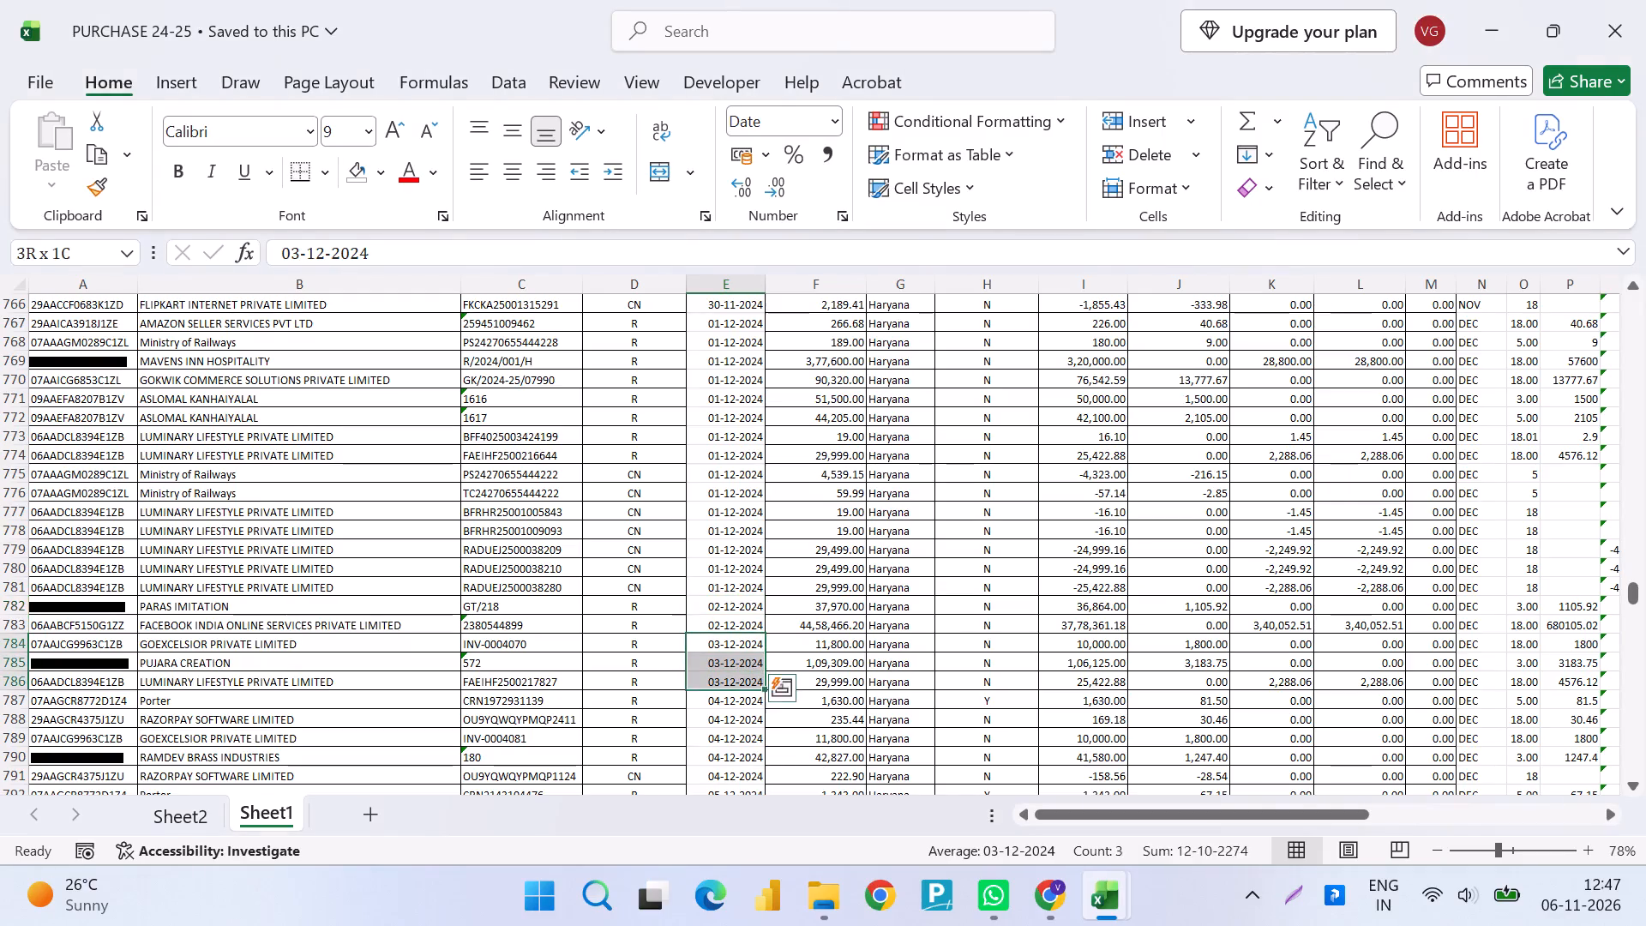
key("shift+Down")
key("shift+Up")
key("alt+Tab")
key("ctrl+d")
key("Down")
key("ctrl+d")
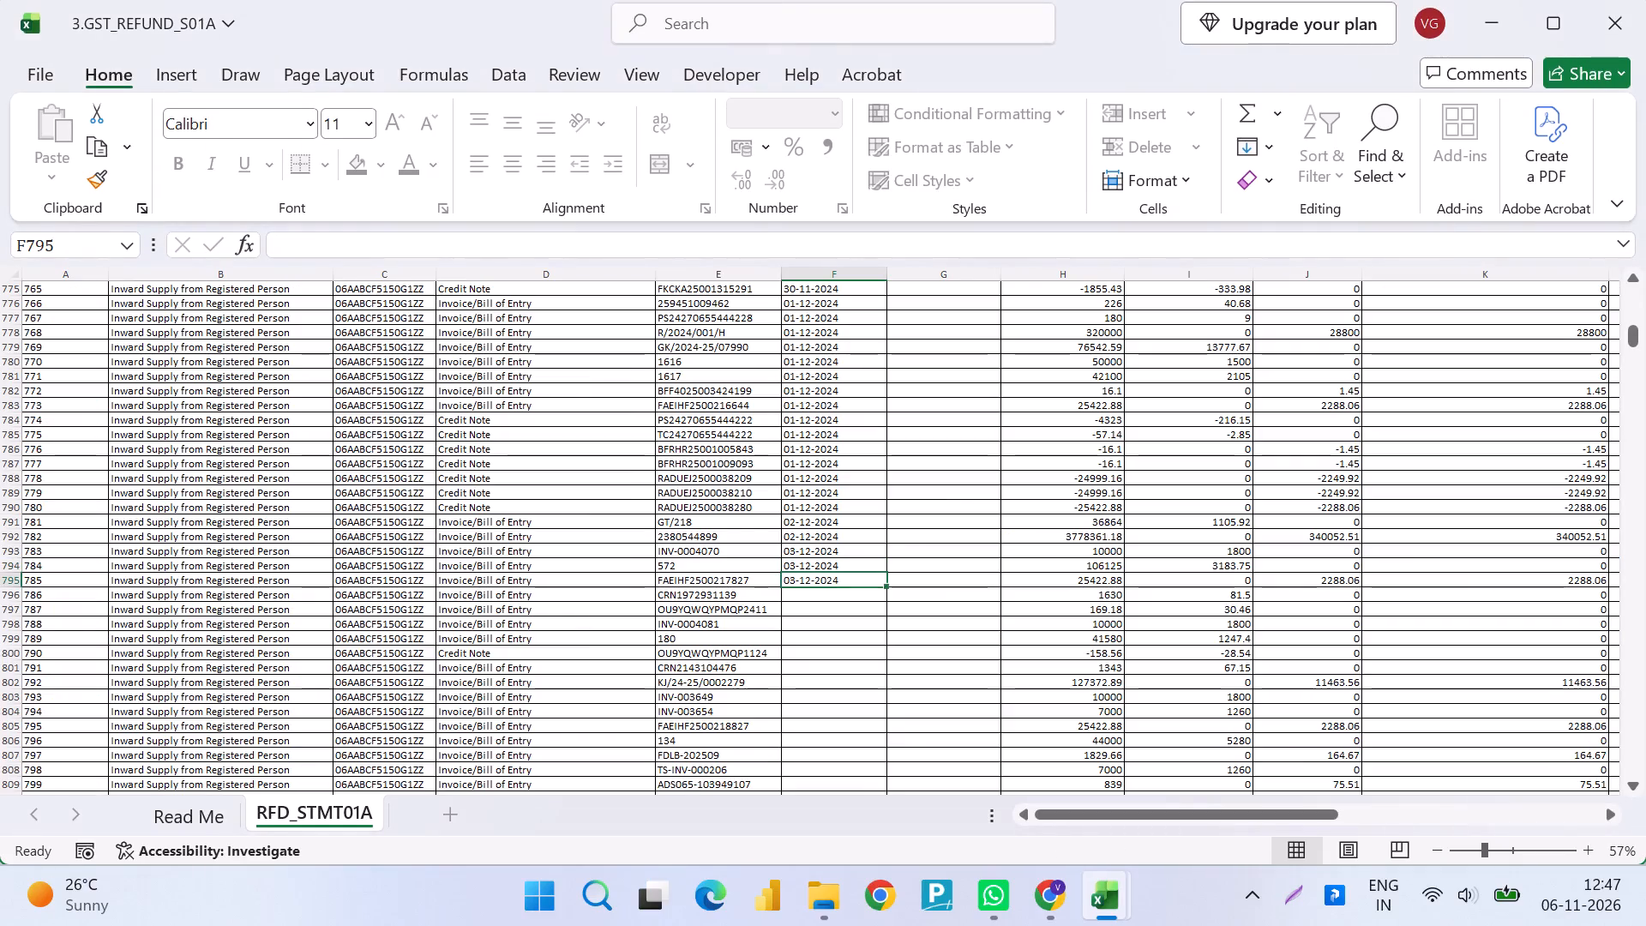
Carry the date above into F796 and change it to 04-12-2024.
key("Down")
key("ctrl+d")
key("F2")
key("Left")
key("ctrl+Left")
key("ctrl+Left")
key("ctrl+Left")
key("ctrl+Left")
key("BackSpace")
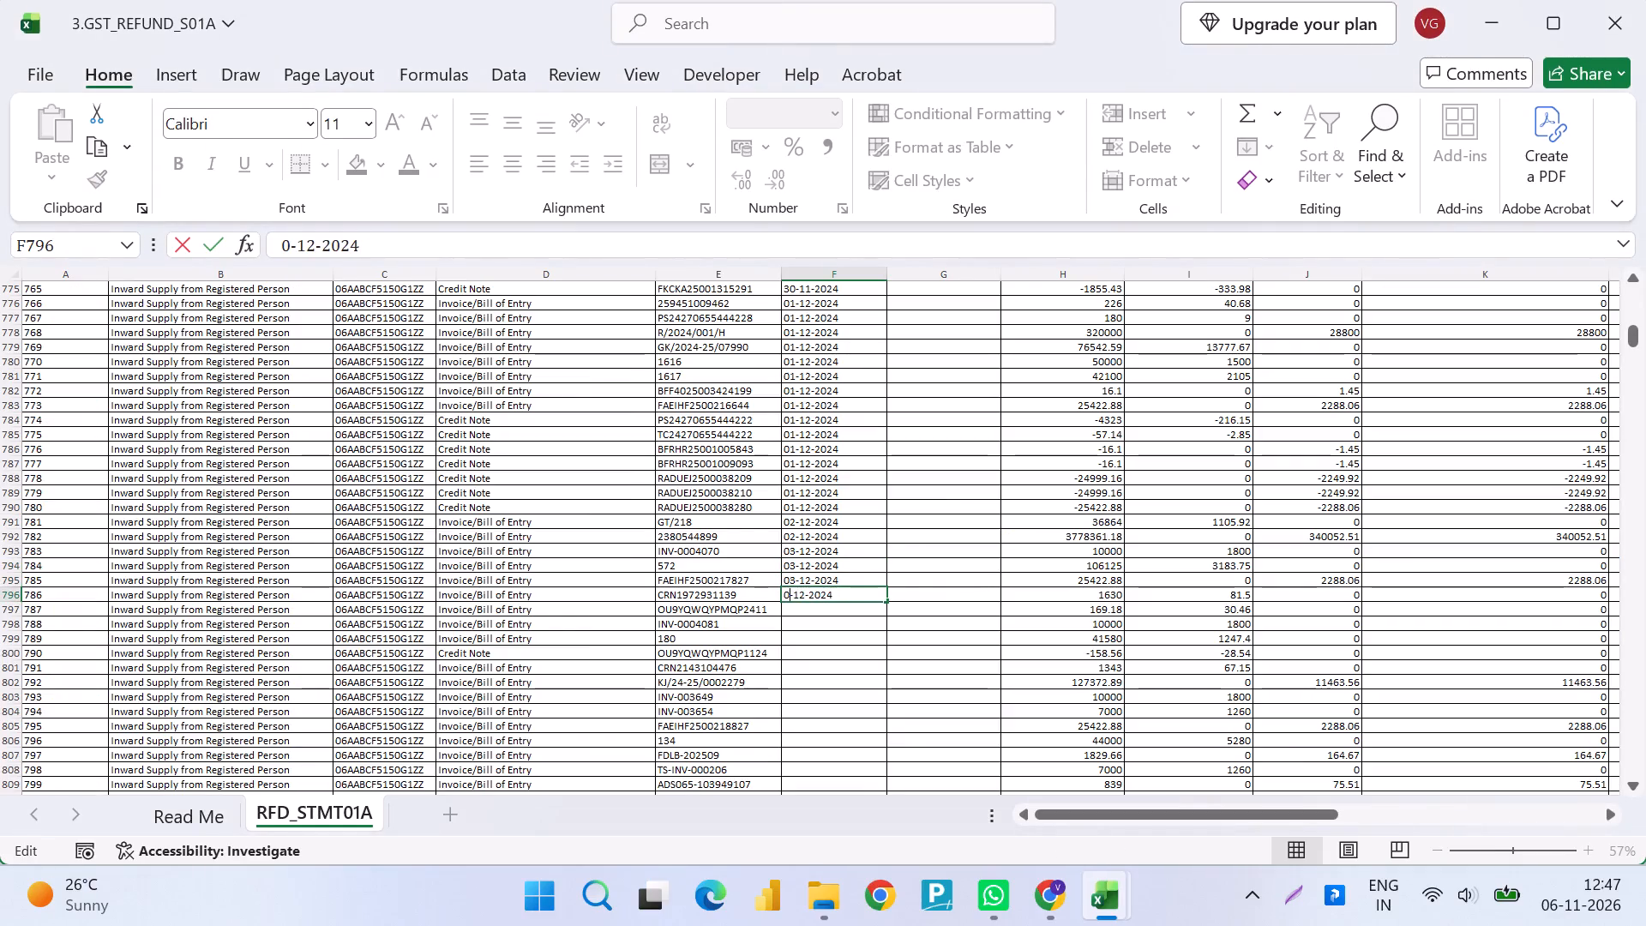
key("4")
key("Return")
Check the run of 04-12-2024 dates from E787 in PURCHASE 24-25 and fill that date from F796 down through F800 of the refund sheet.
key("alt+Tab")
key("Down")
key("Down")
key("Down")
key("shift+Down")
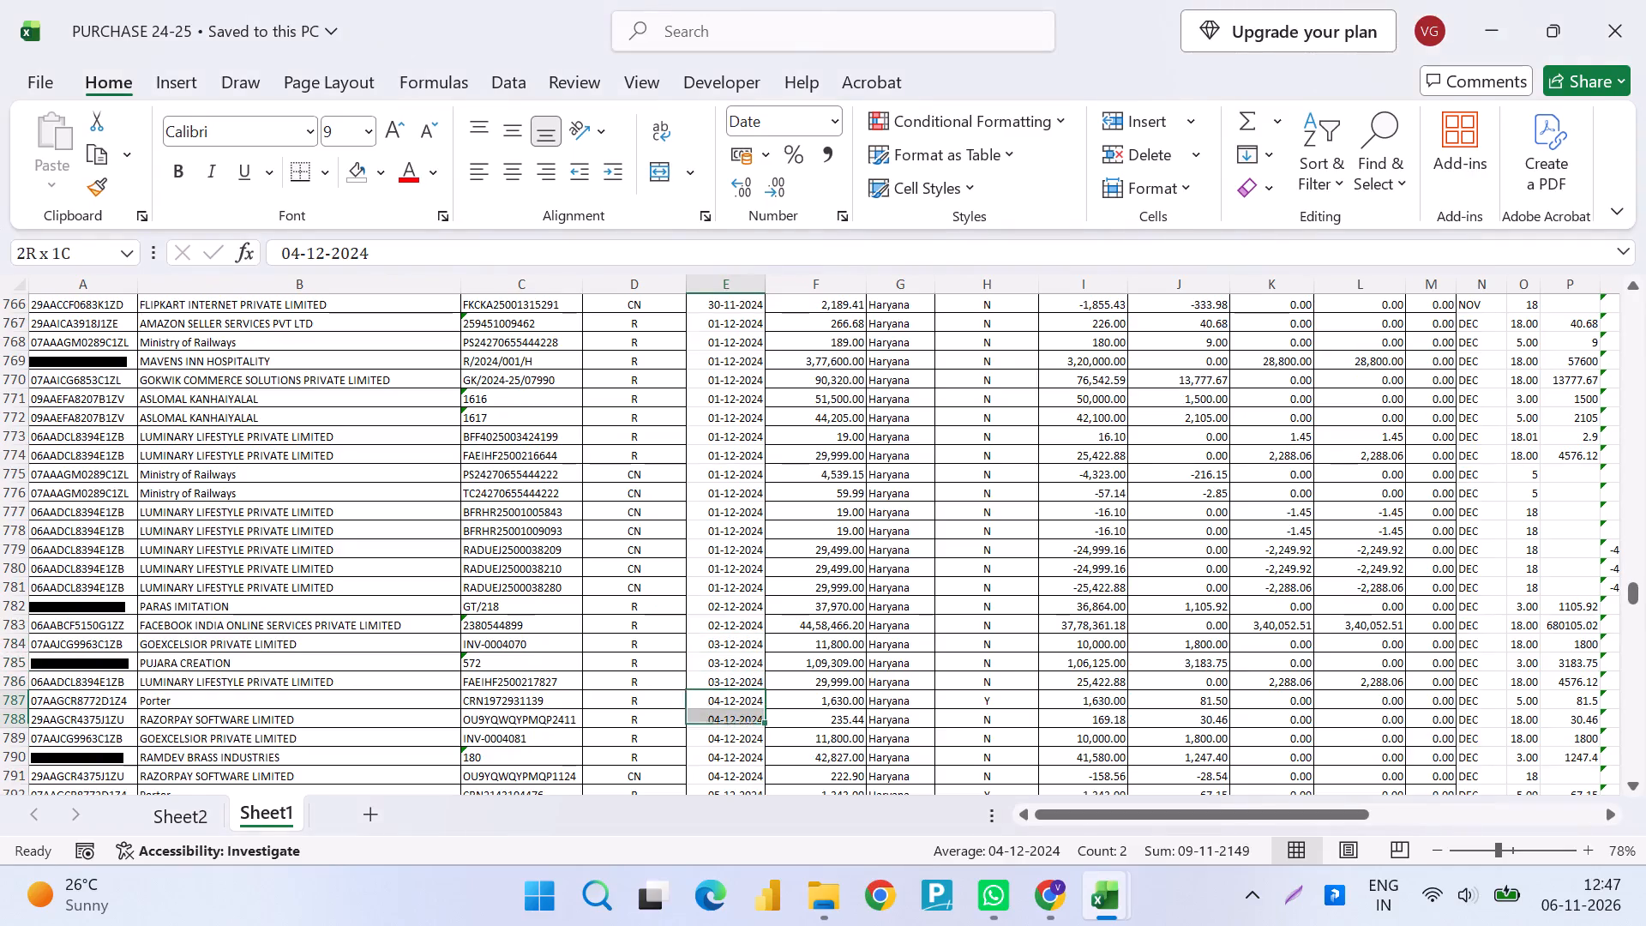
key("shift+Down")
key("shift+Down")
key("shift+Down")
key("alt+Tab")
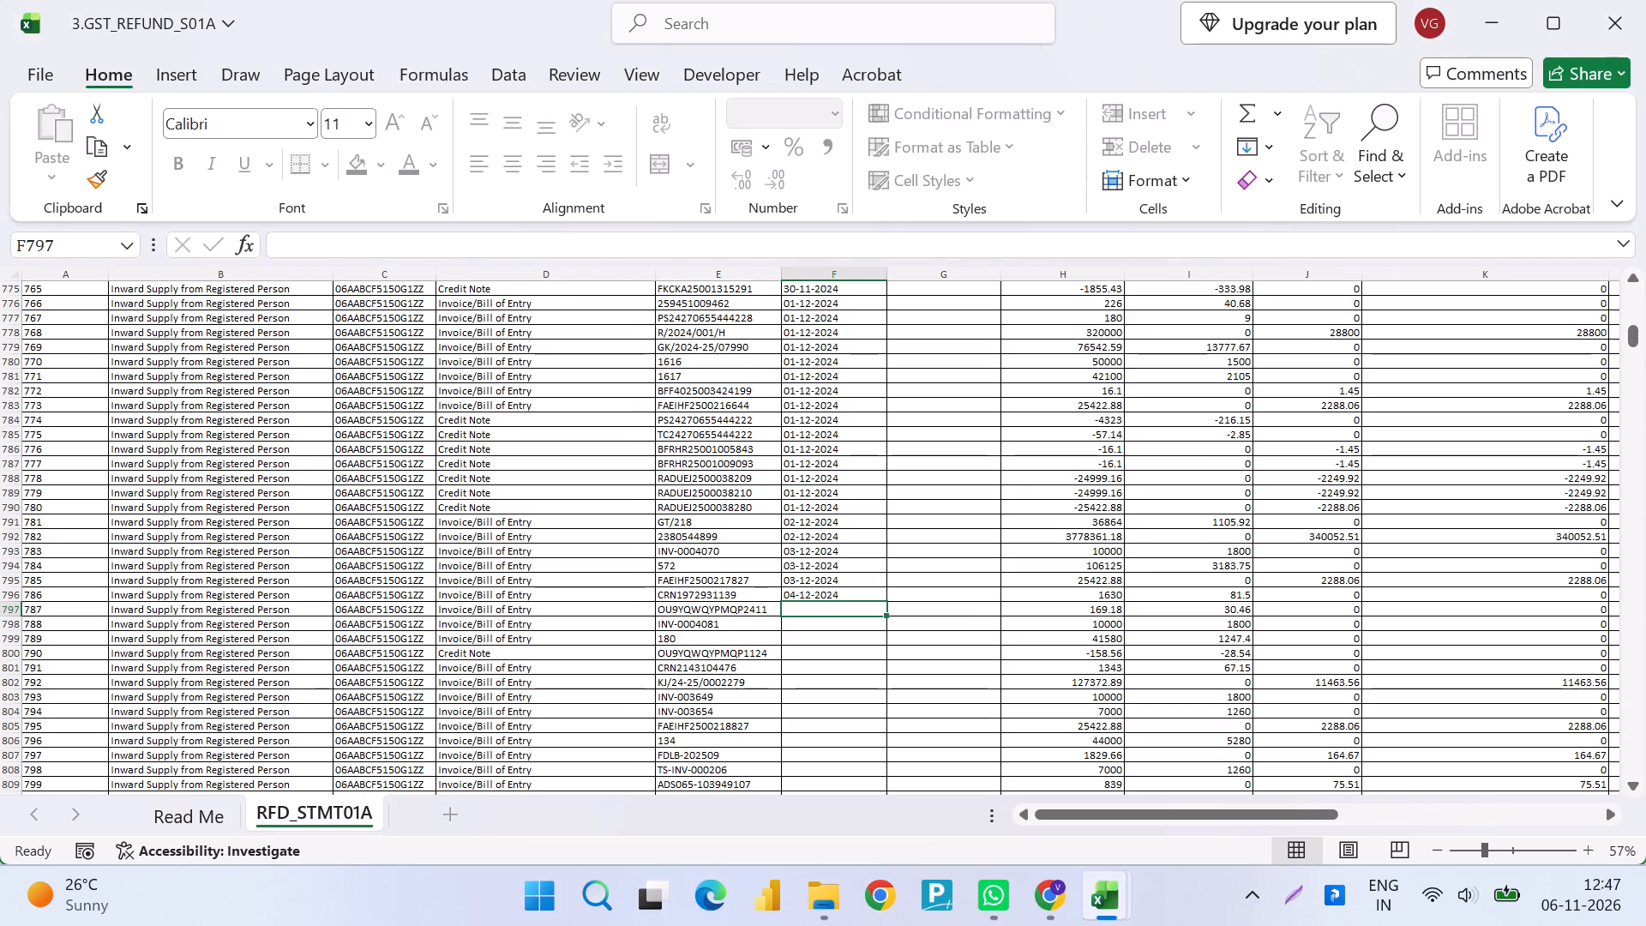
key("Up")
key("shift+Down")
key("shift+Down")
key("shift+Down")
key("shift+Down")
key("ctrl+d")
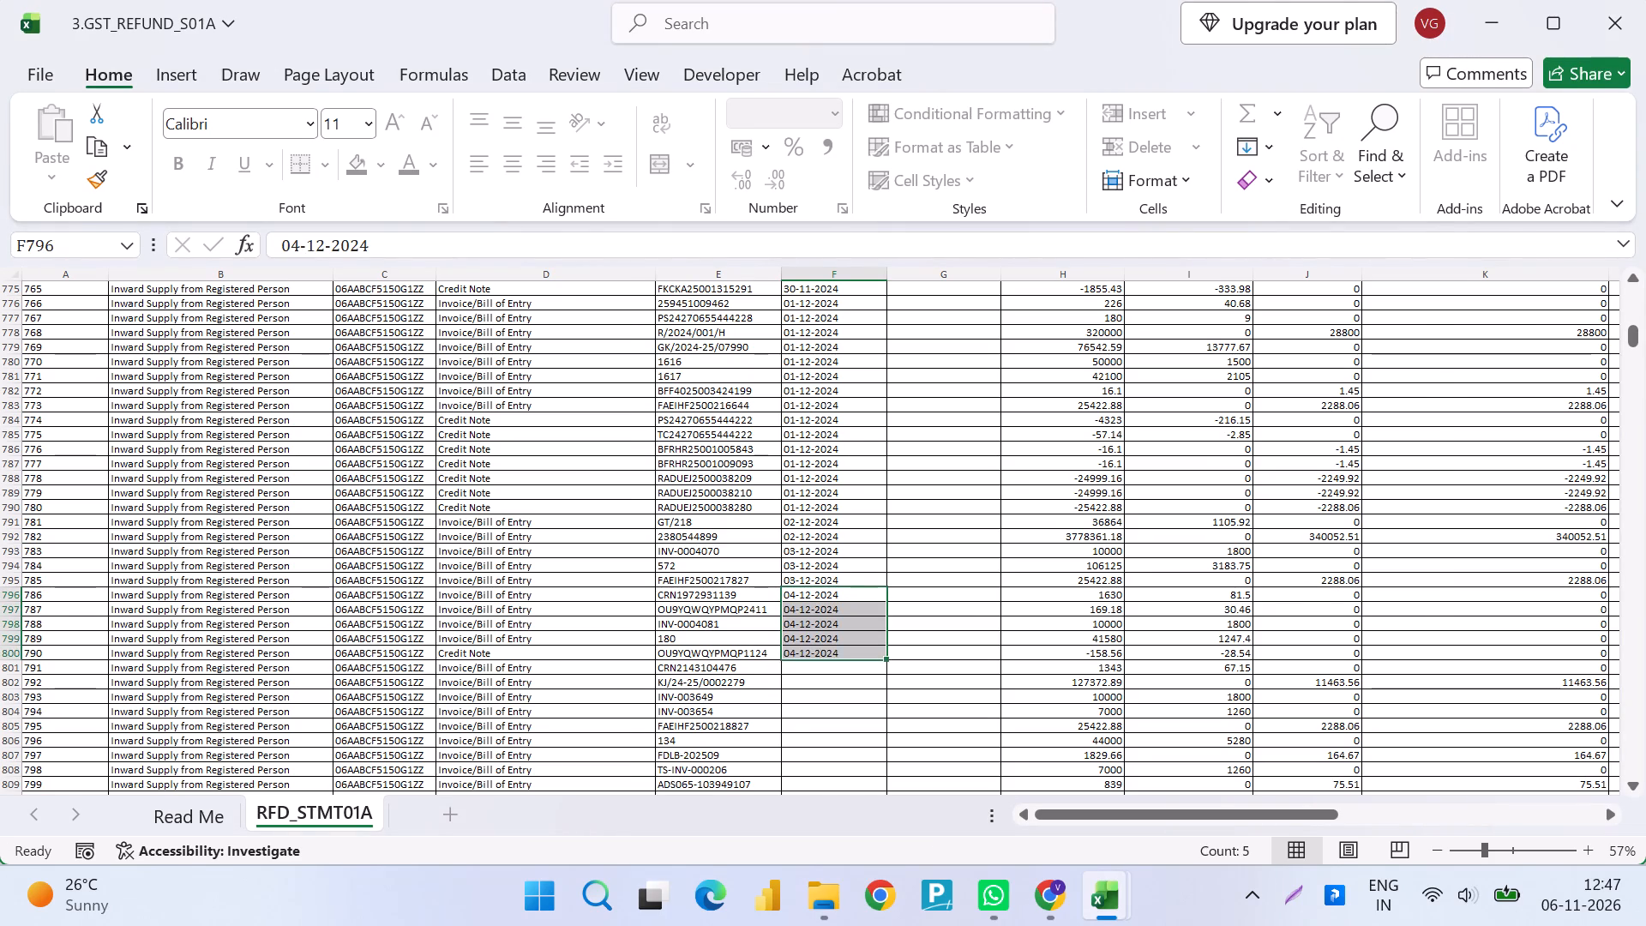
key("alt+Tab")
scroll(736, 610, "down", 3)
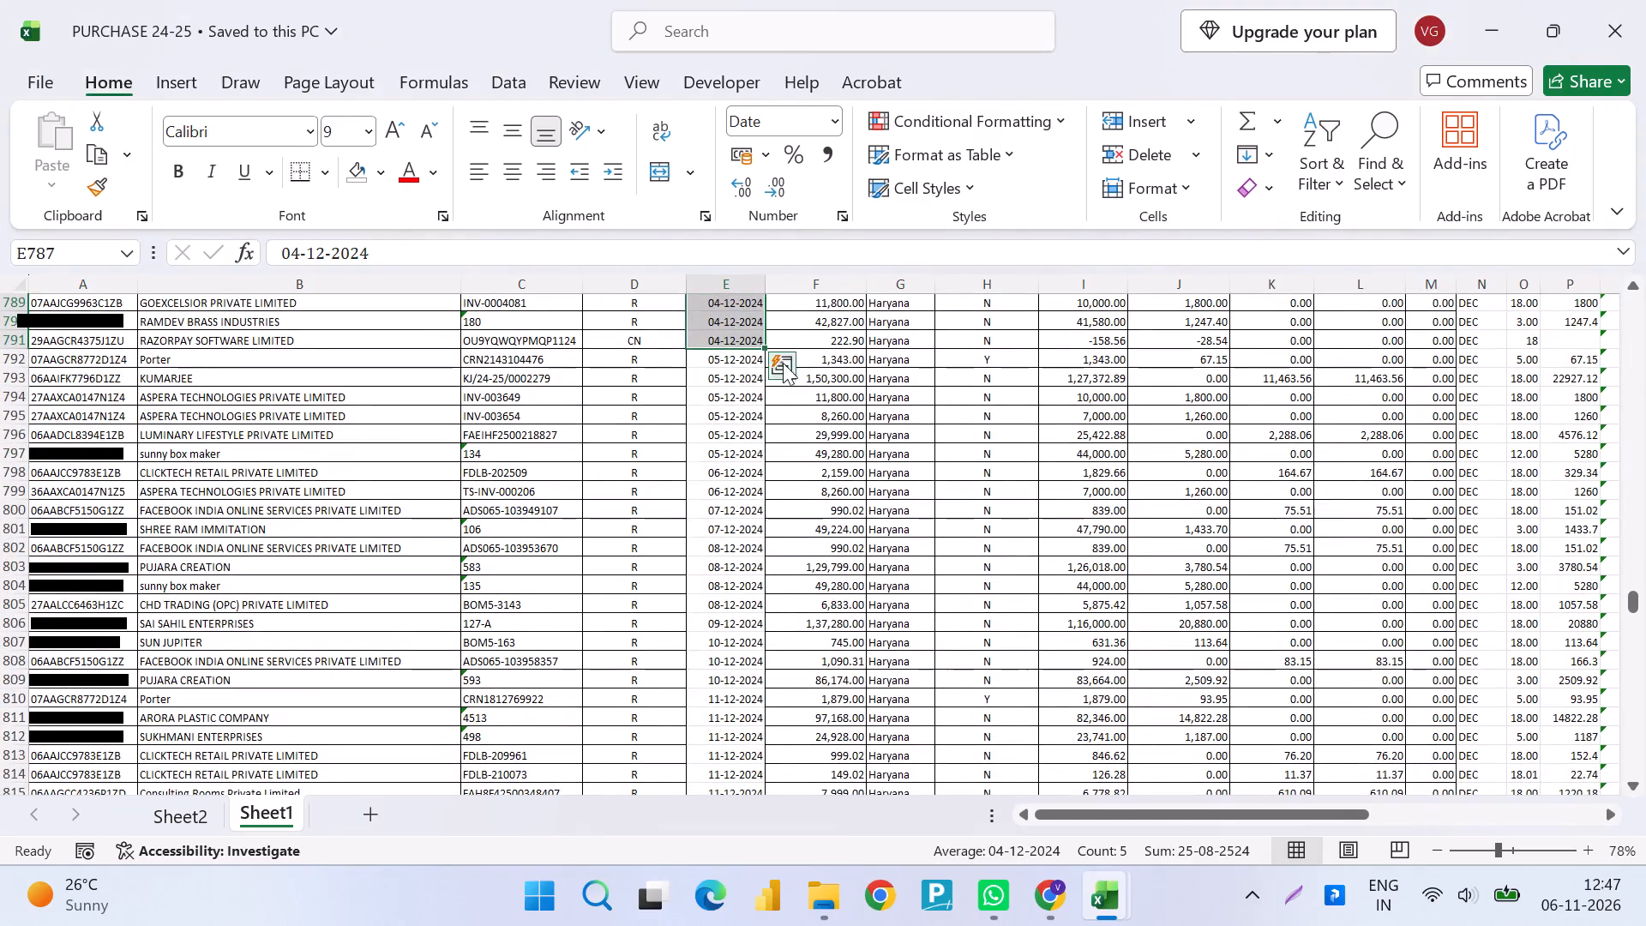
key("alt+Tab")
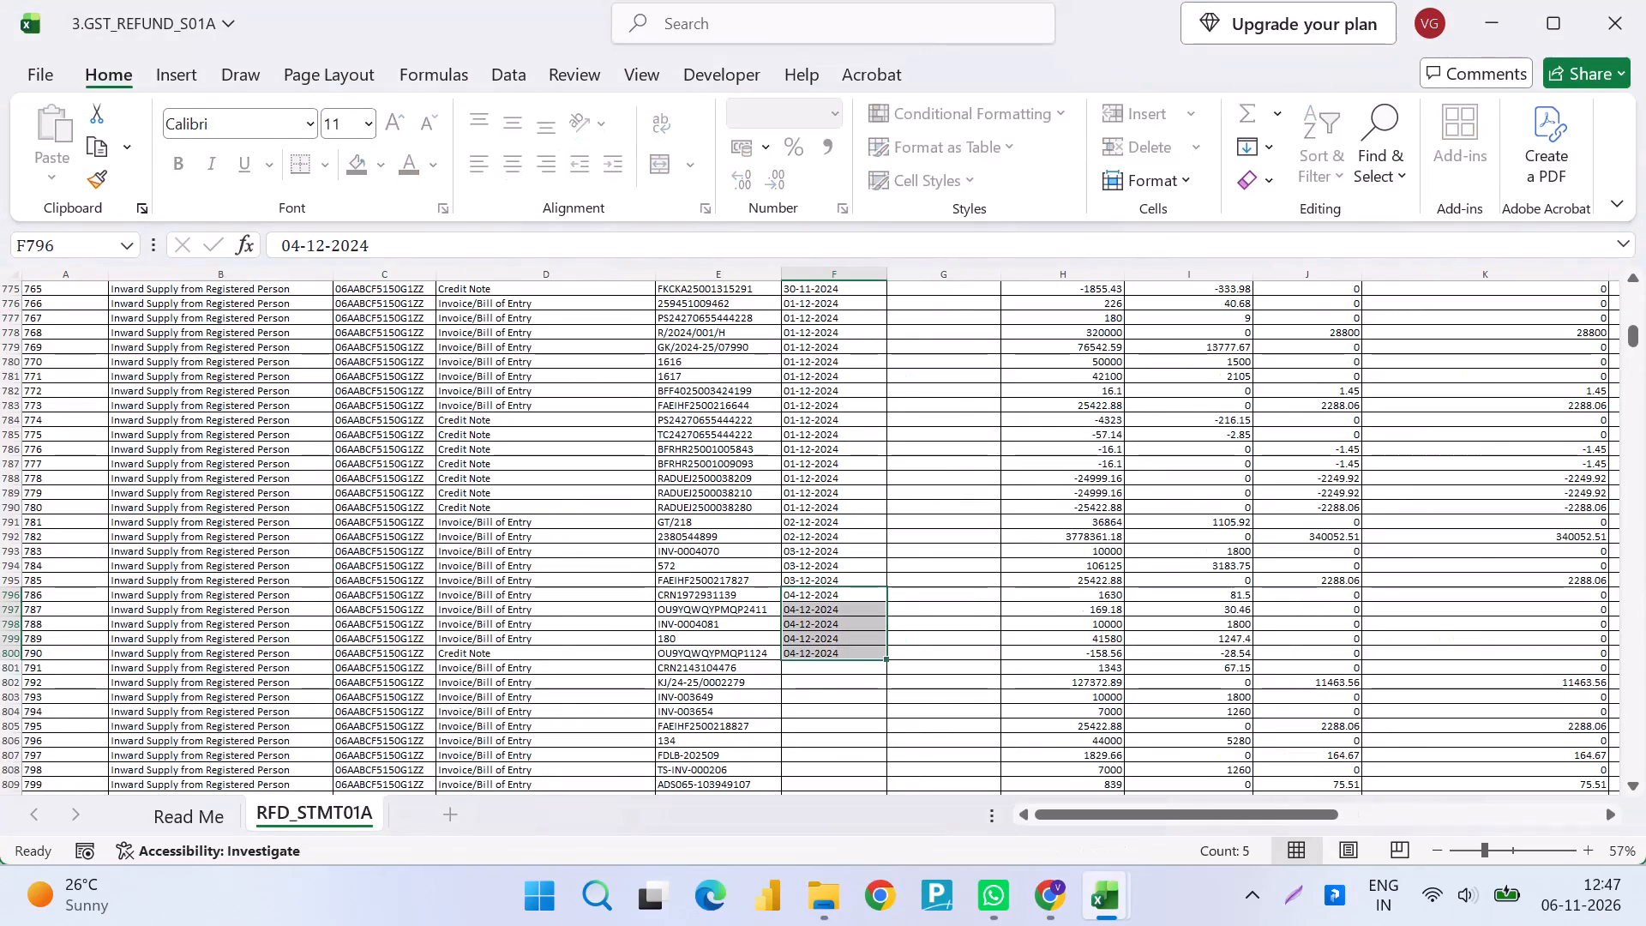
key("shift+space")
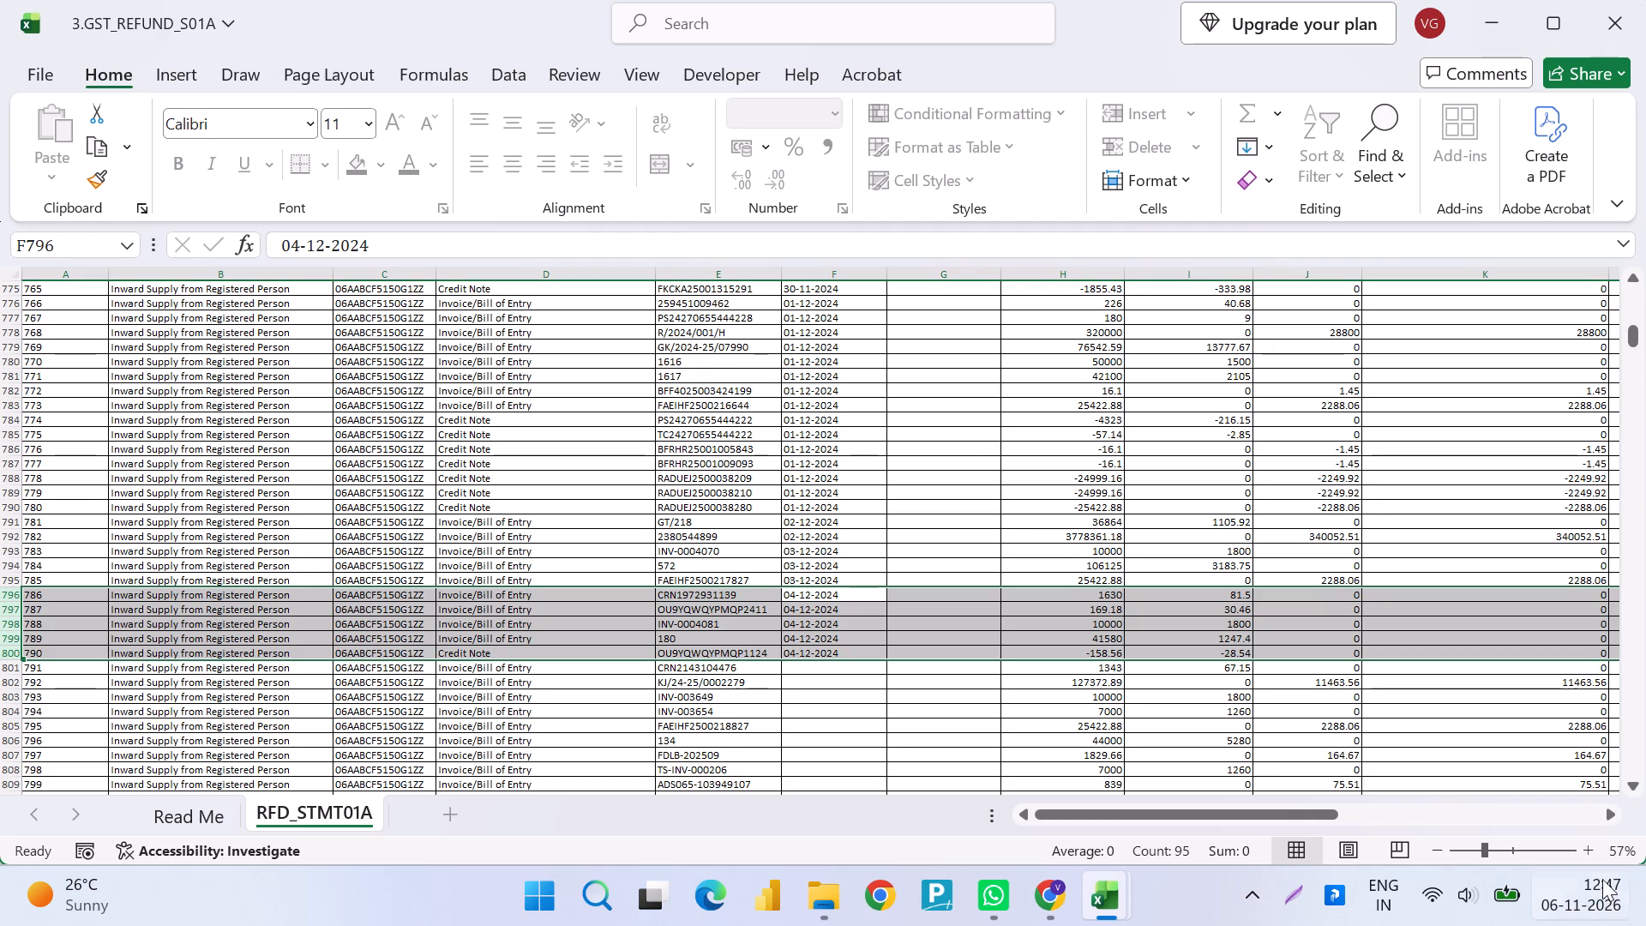
Clear all Windows notifications and return to the refund workbook.
left_click(1599, 925)
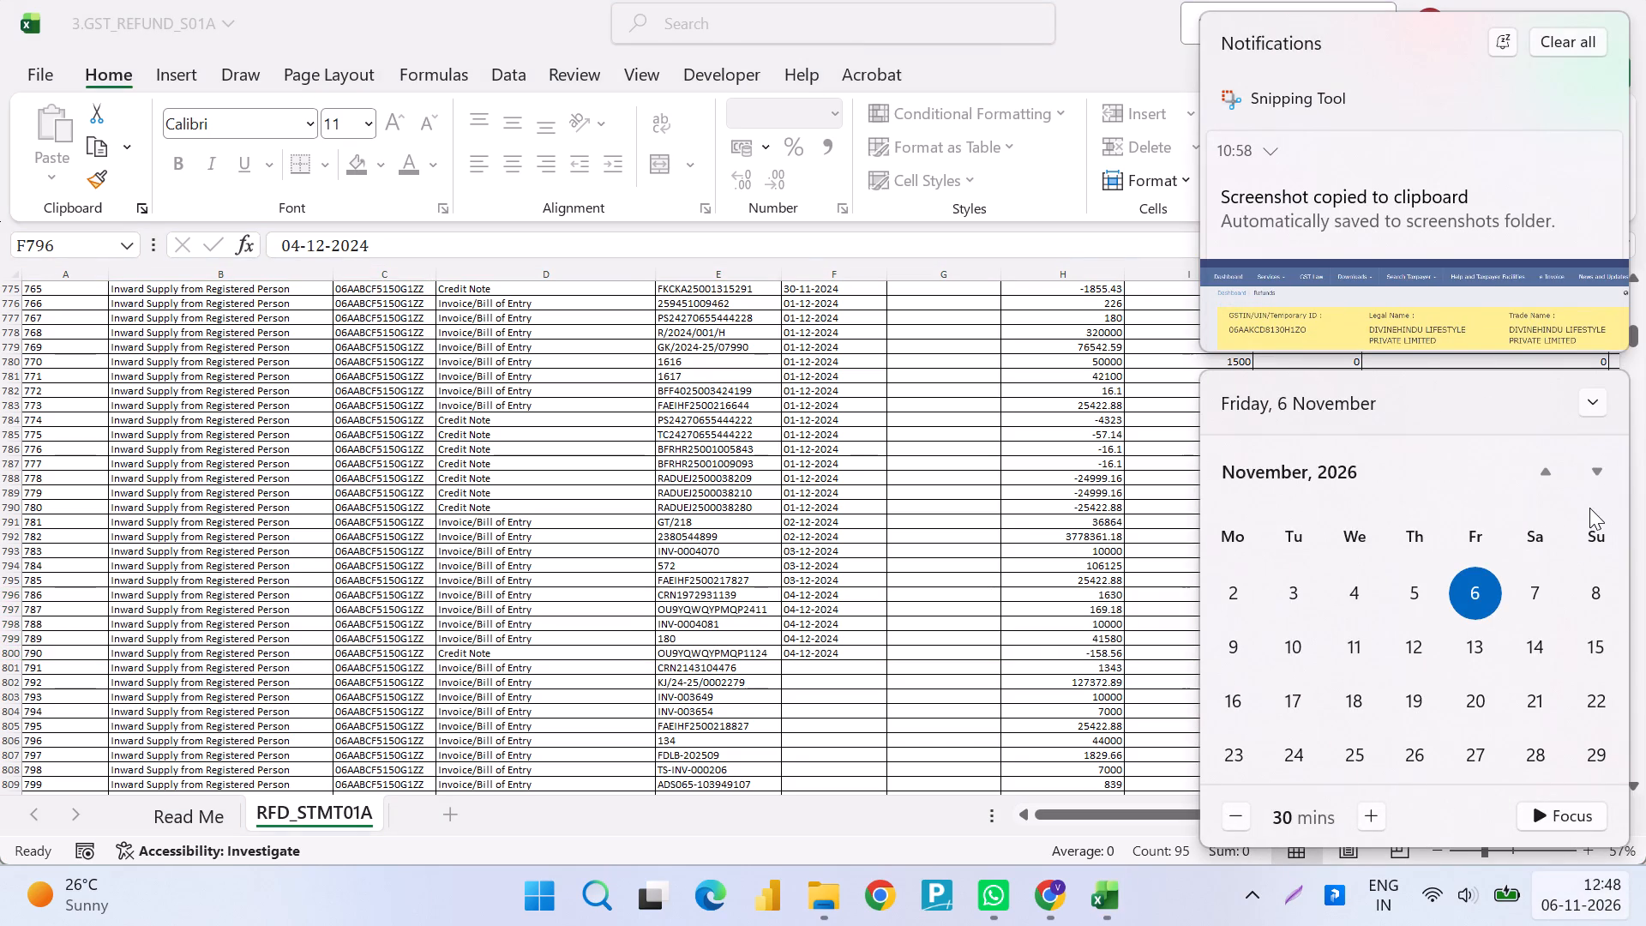
left_click(1557, 33)
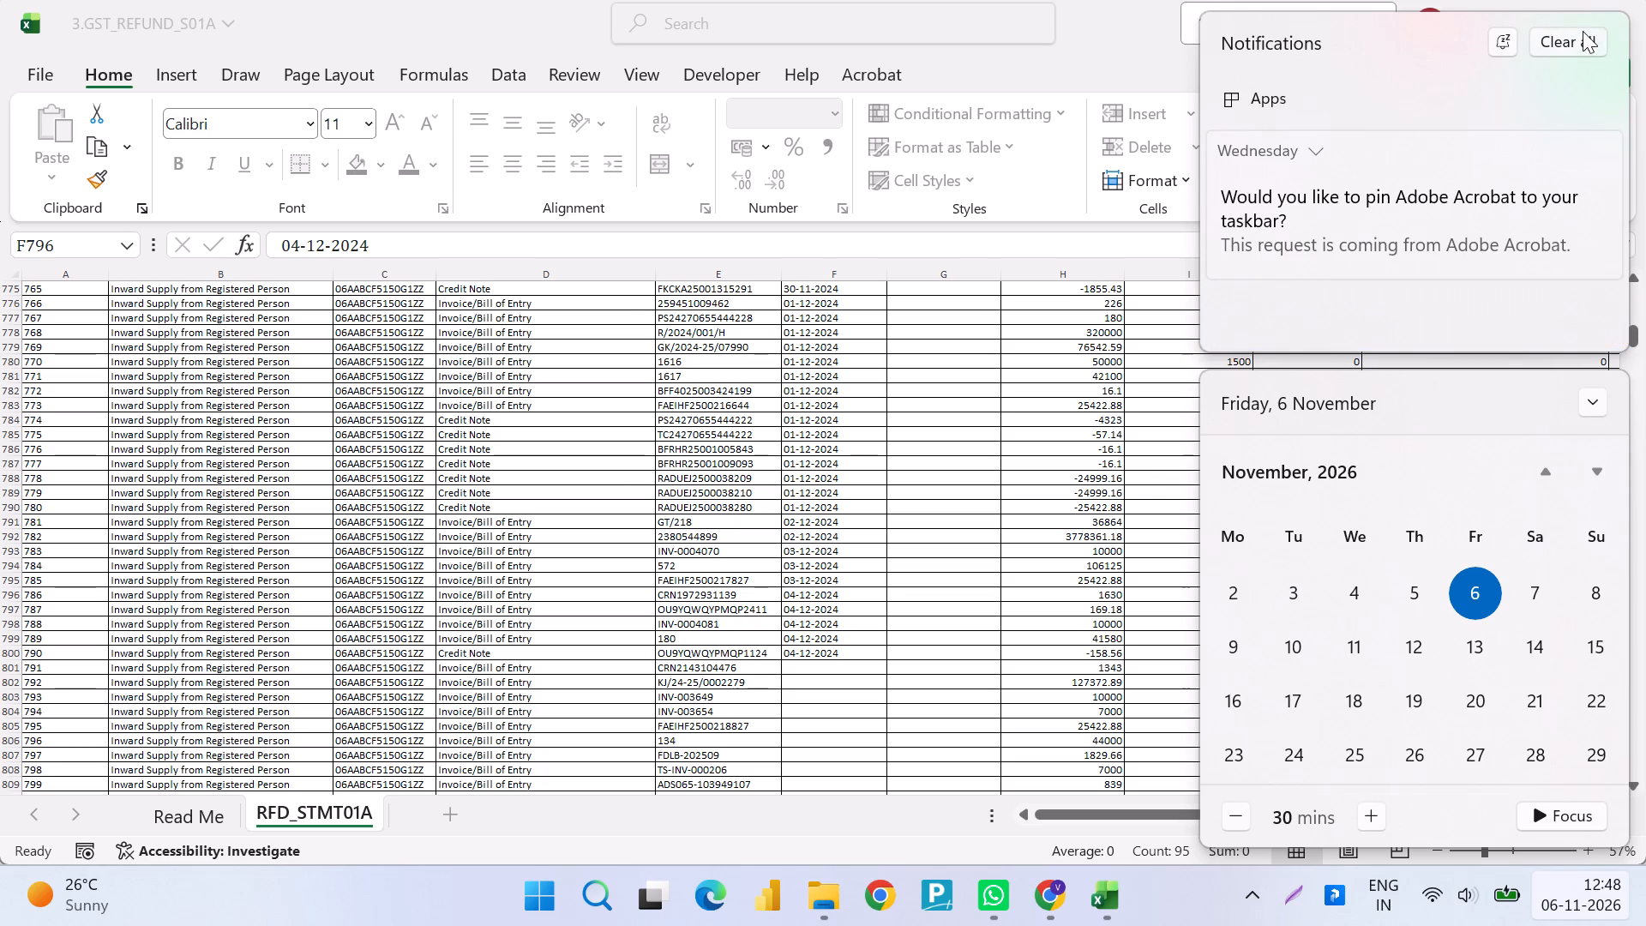
left_click(1583, 31)
left_click(1015, 468)
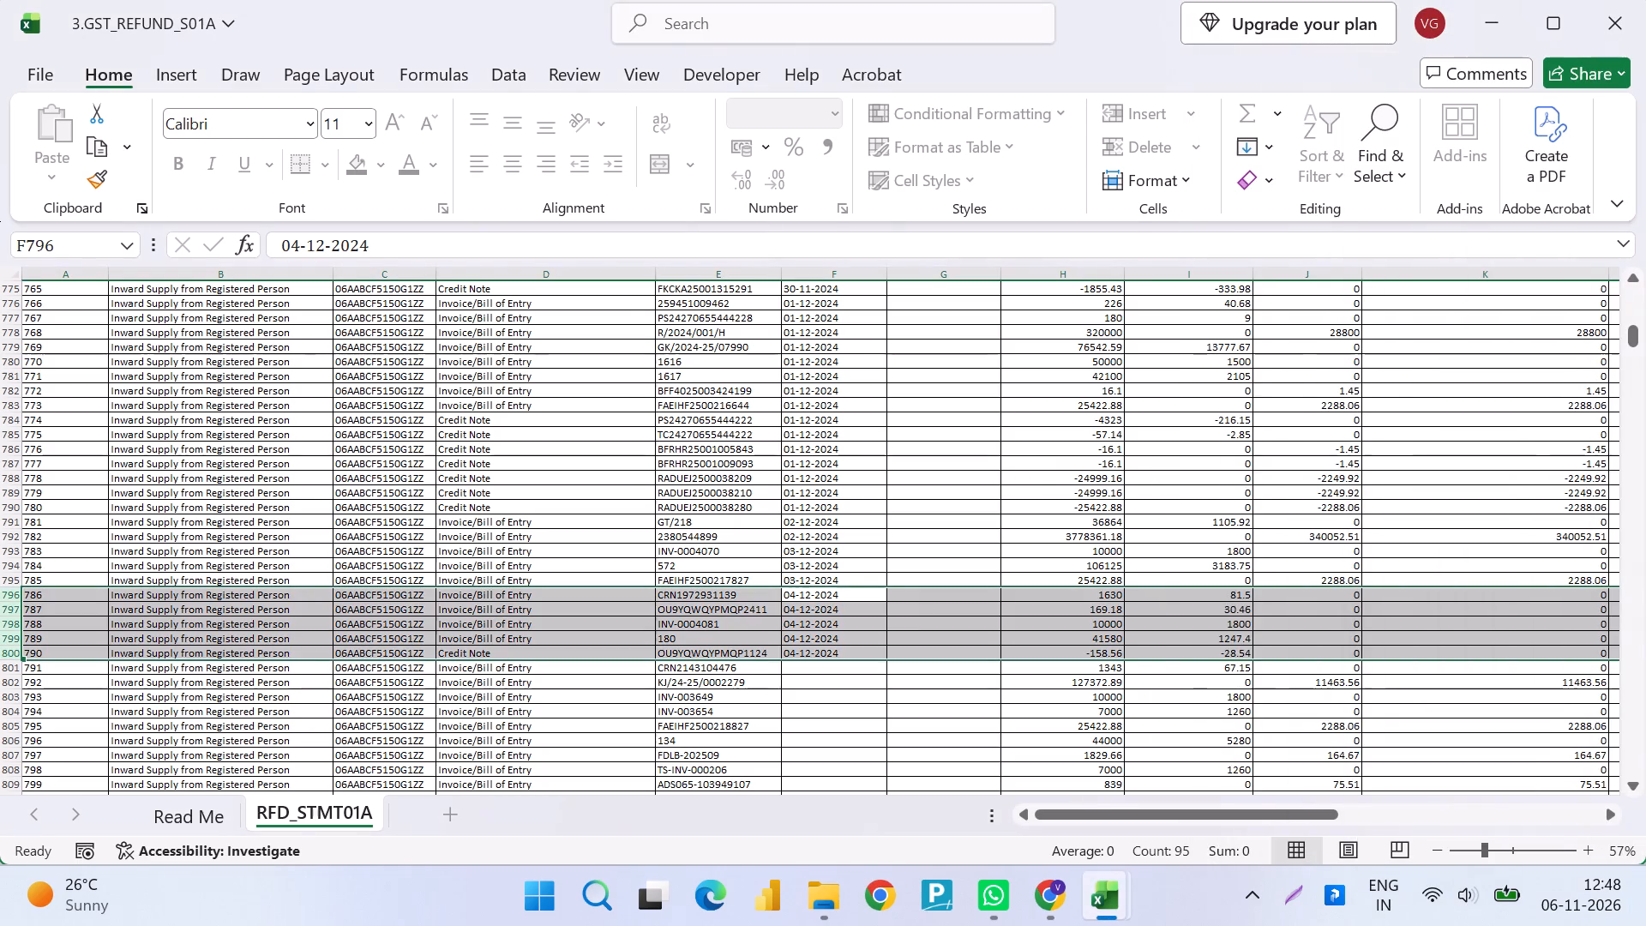
Go to F801 in the refund sheet and check the run of 05-12-2024 dates from E792 down in PURCHASE 24-25.
scroll(804, 598, "down", 2)
left_click(854, 451)
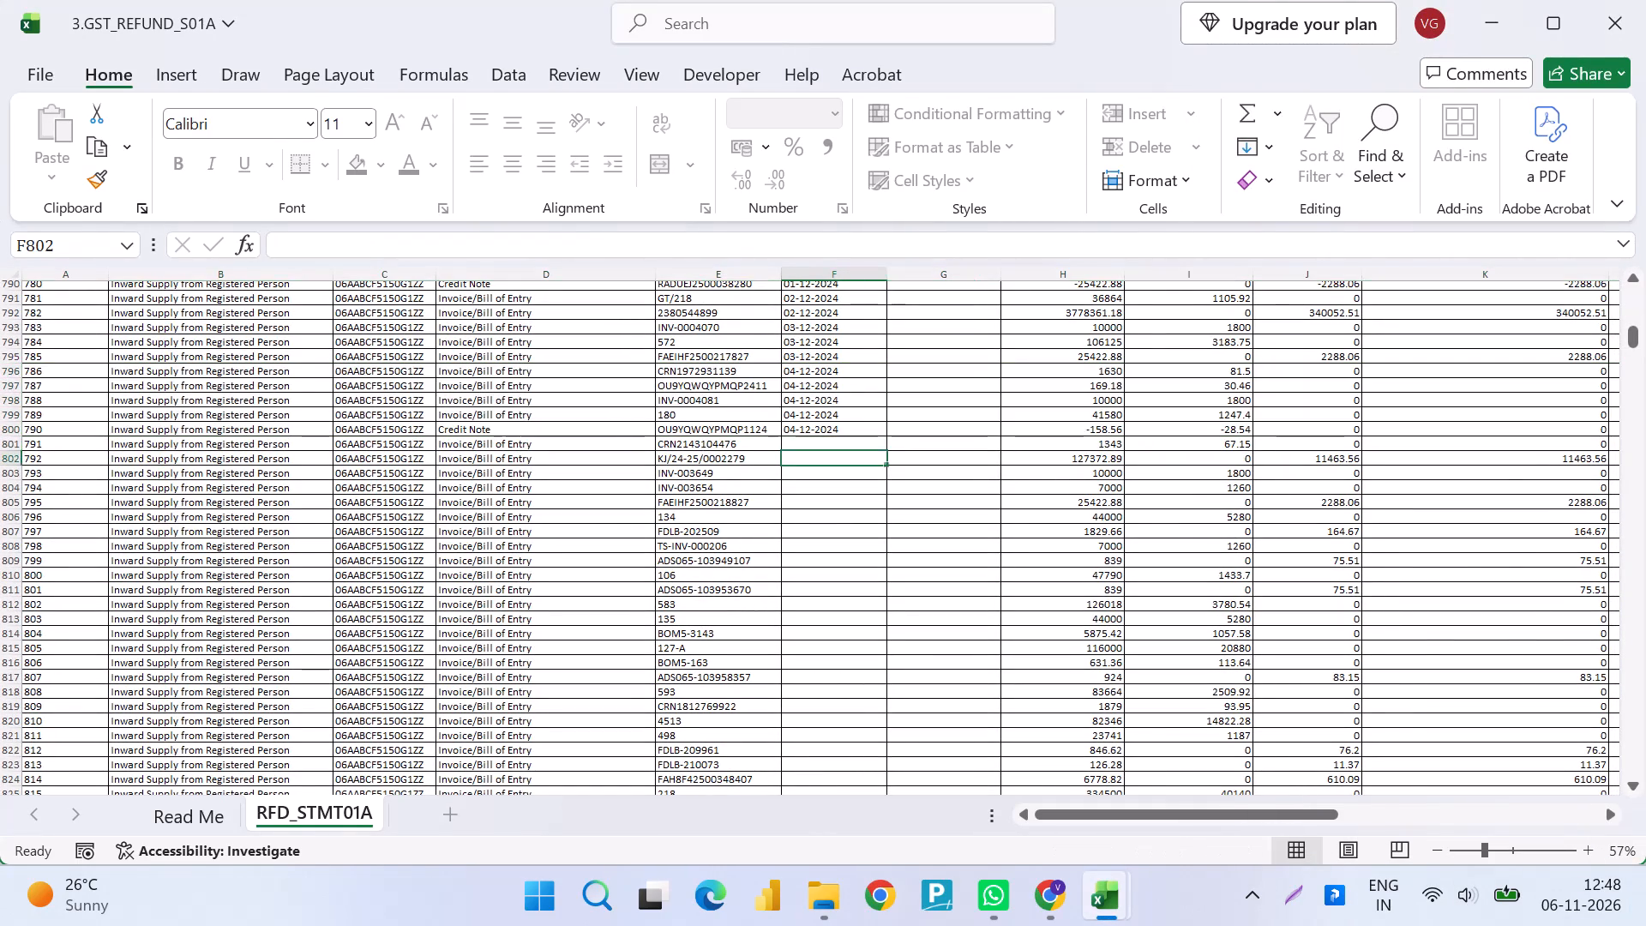
key("Up")
key("alt+Tab")
key("Down")
key("Down")
key("Down")
key("Down")
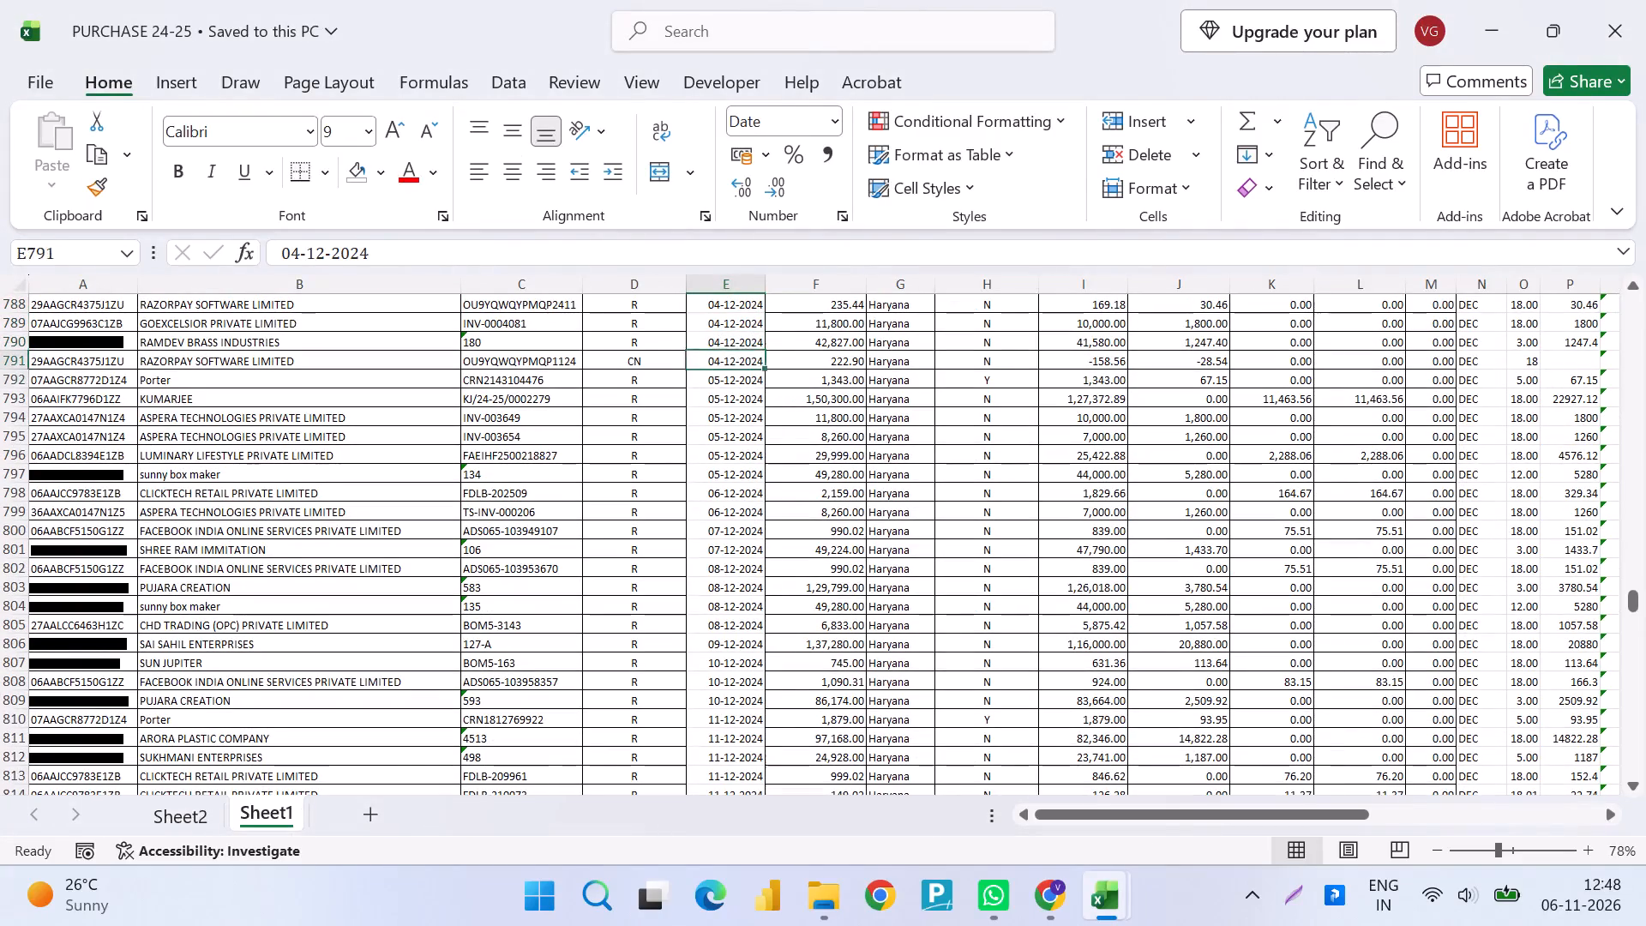
key("Down")
key("shift+Down")
key("shift+Down")
key("shift+Down")
key("shift+Down")
key("shift+Down")
key("shift+Down")
key("shift+Up")
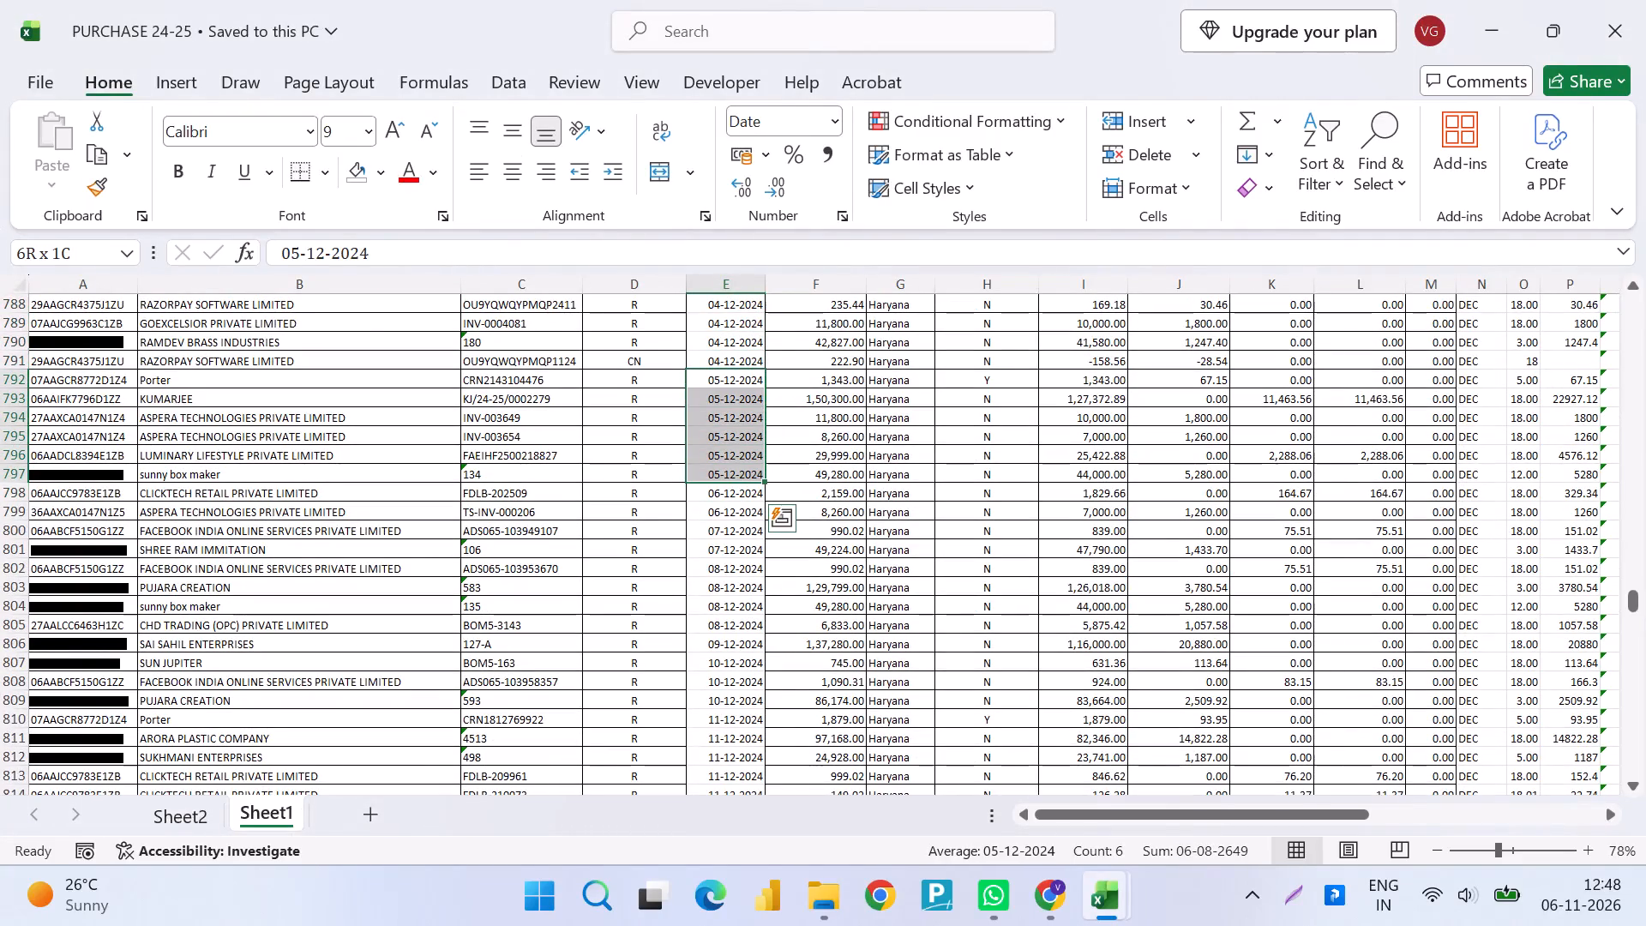
In the refund sheet, carry the date above into F801, change it to 05-12-2024 and reselect that cell.
key("alt+Tab")
key("ctrl+d")
key("F2")
key("ctrl+Left")
key("ctrl+Left")
key("ctrl+Left")
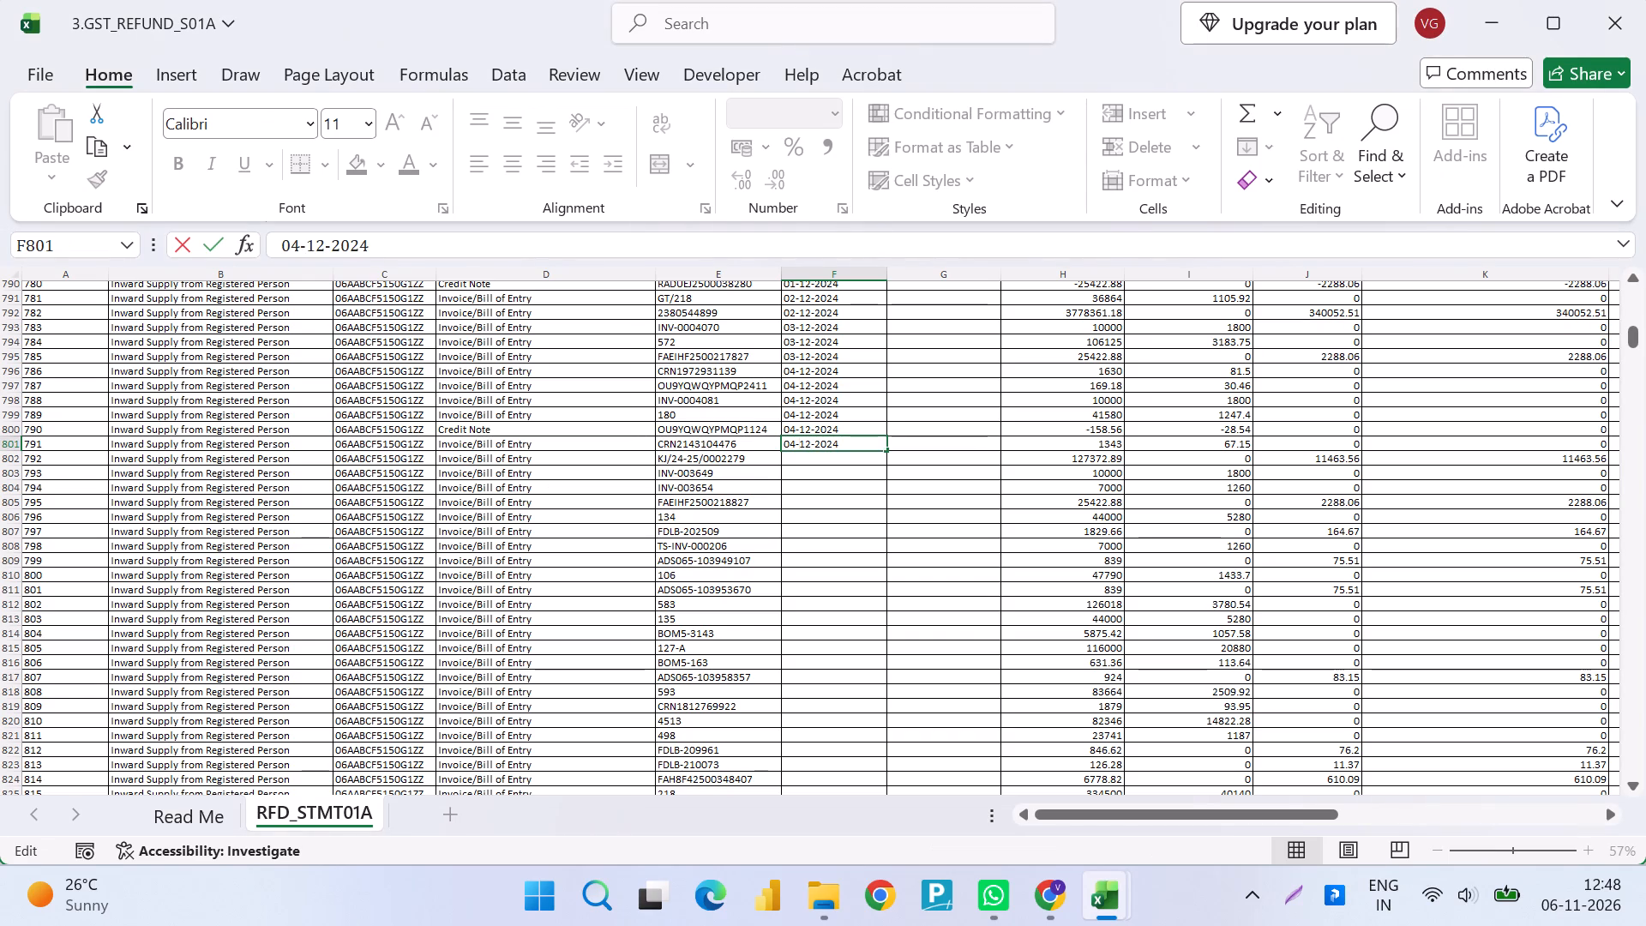
key("ctrl+Left")
key("BackSpace")
key("5")
key("Return")
key("Up")
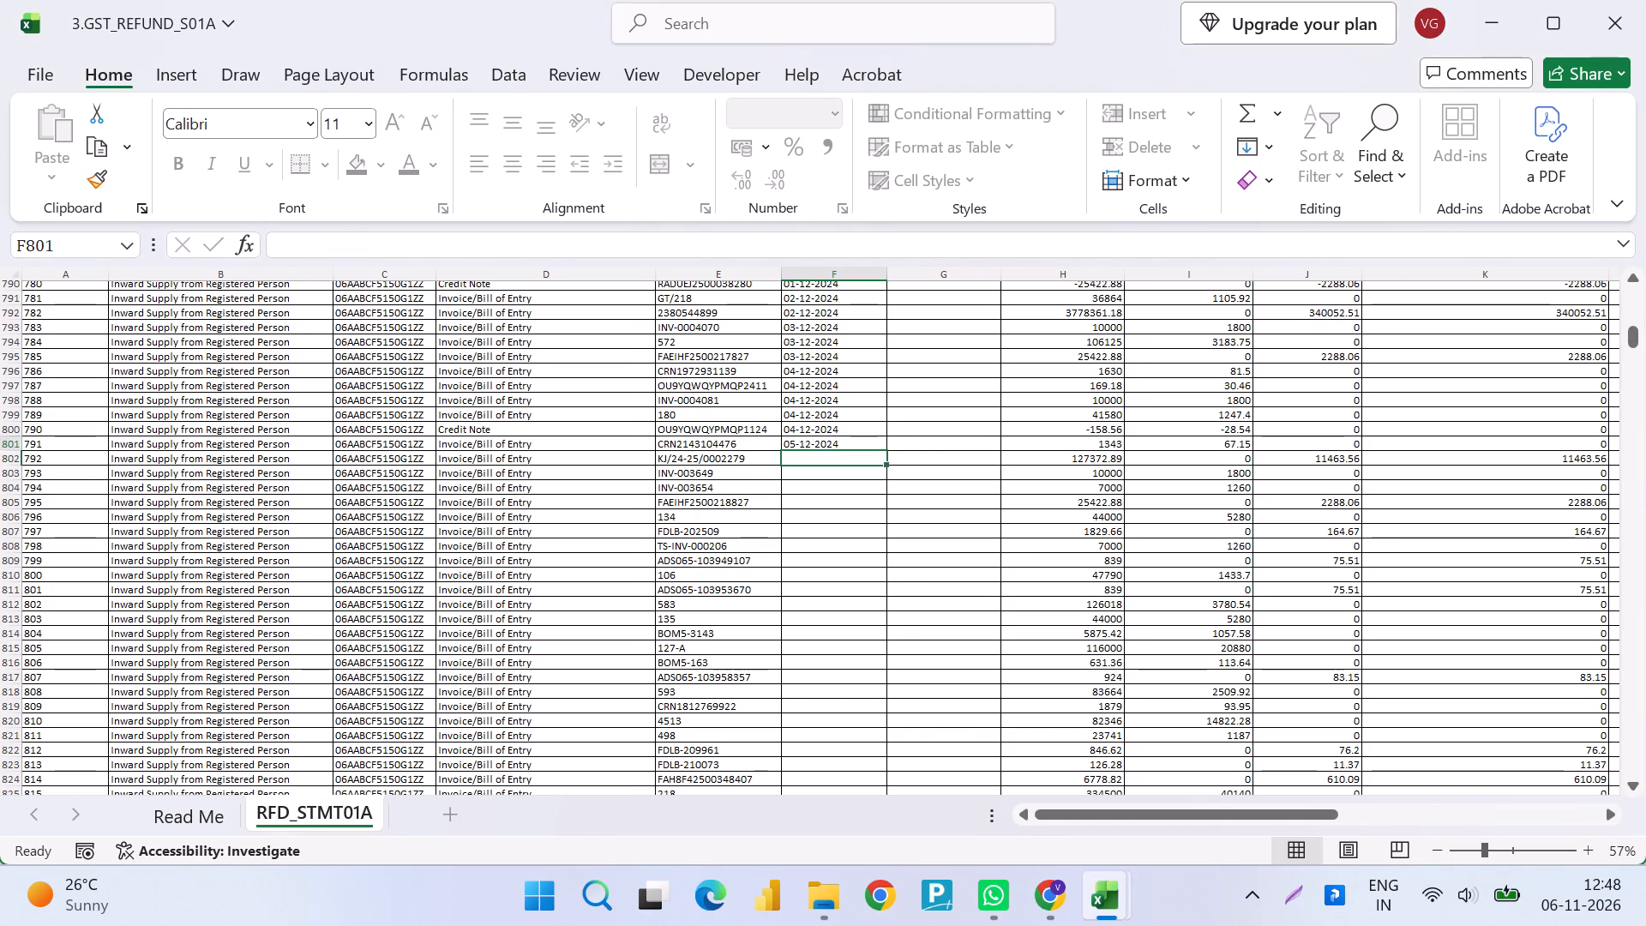
Fill 05-12-2024 from F801 down through F806 of the refund sheet.
key("shift+Down")
key("shift+Down")
key("shift+Down")
key("shift+Down")
key("shift+Down")
key("ctrl+d")
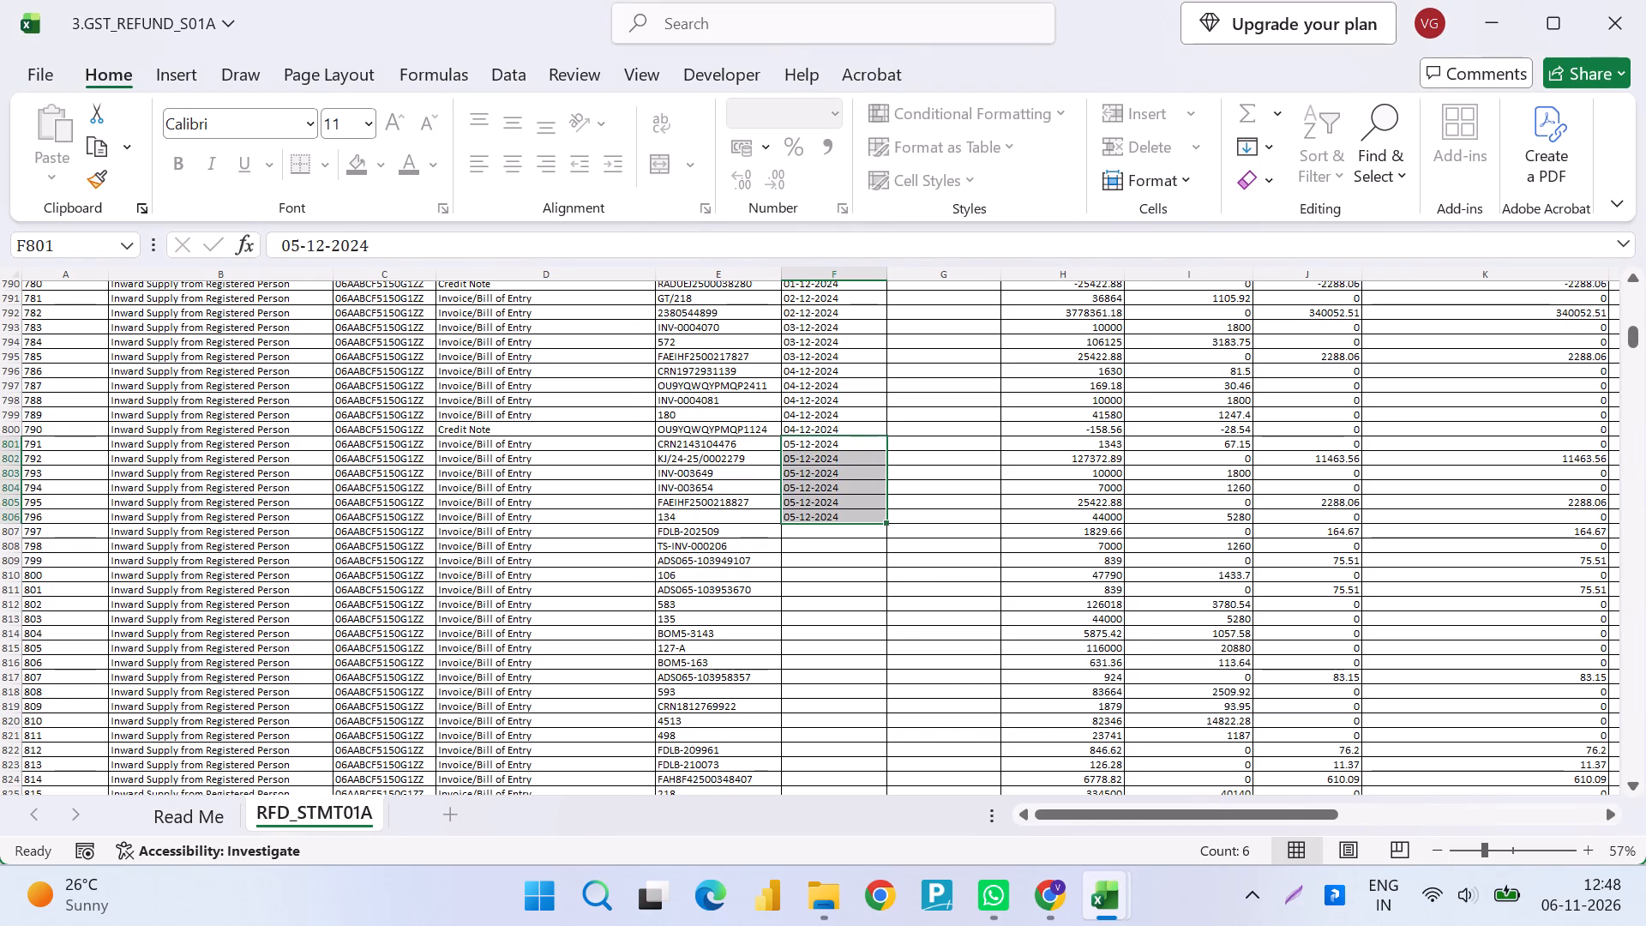
Go to F807 in the refund sheet and check the run of 06-12-2024 dates from E798 down in PURCHASE 24-25.
key("Down")
key("Down")
key("Down")
key("Down")
key("Down")
key("Down")
key("alt+Tab")
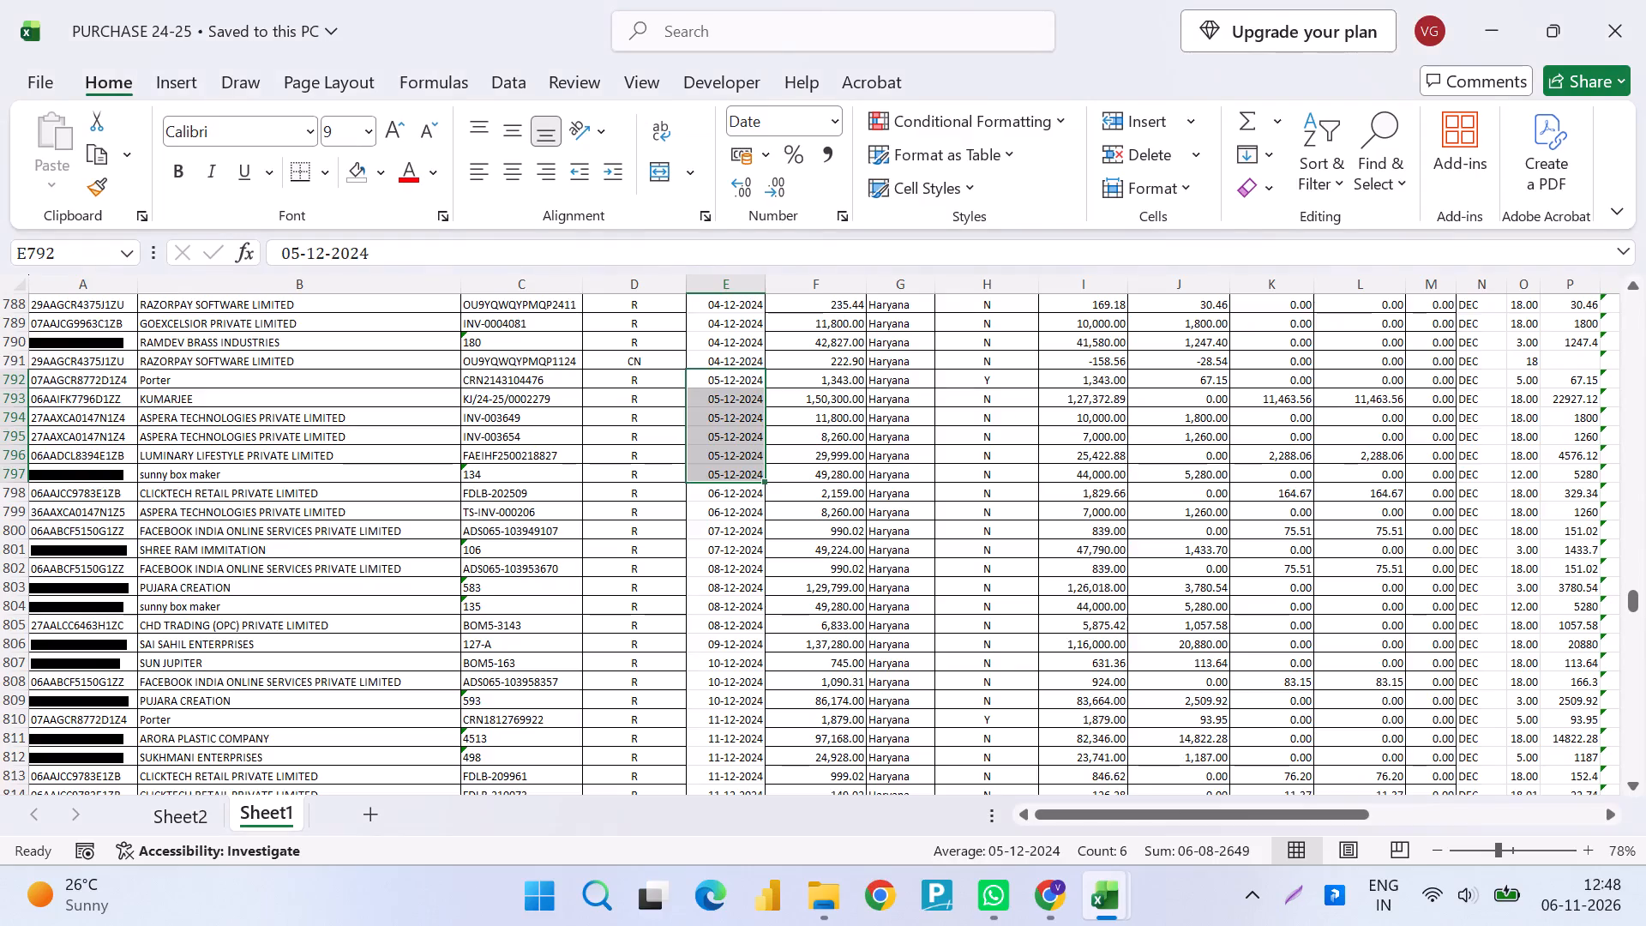
key("Down")
key("Down")
key("Down")
key("Down")
key("Down")
key("Down")
key("shift+Down")
key("shift+Down")
key("shift+Up")
key("alt+Tab")
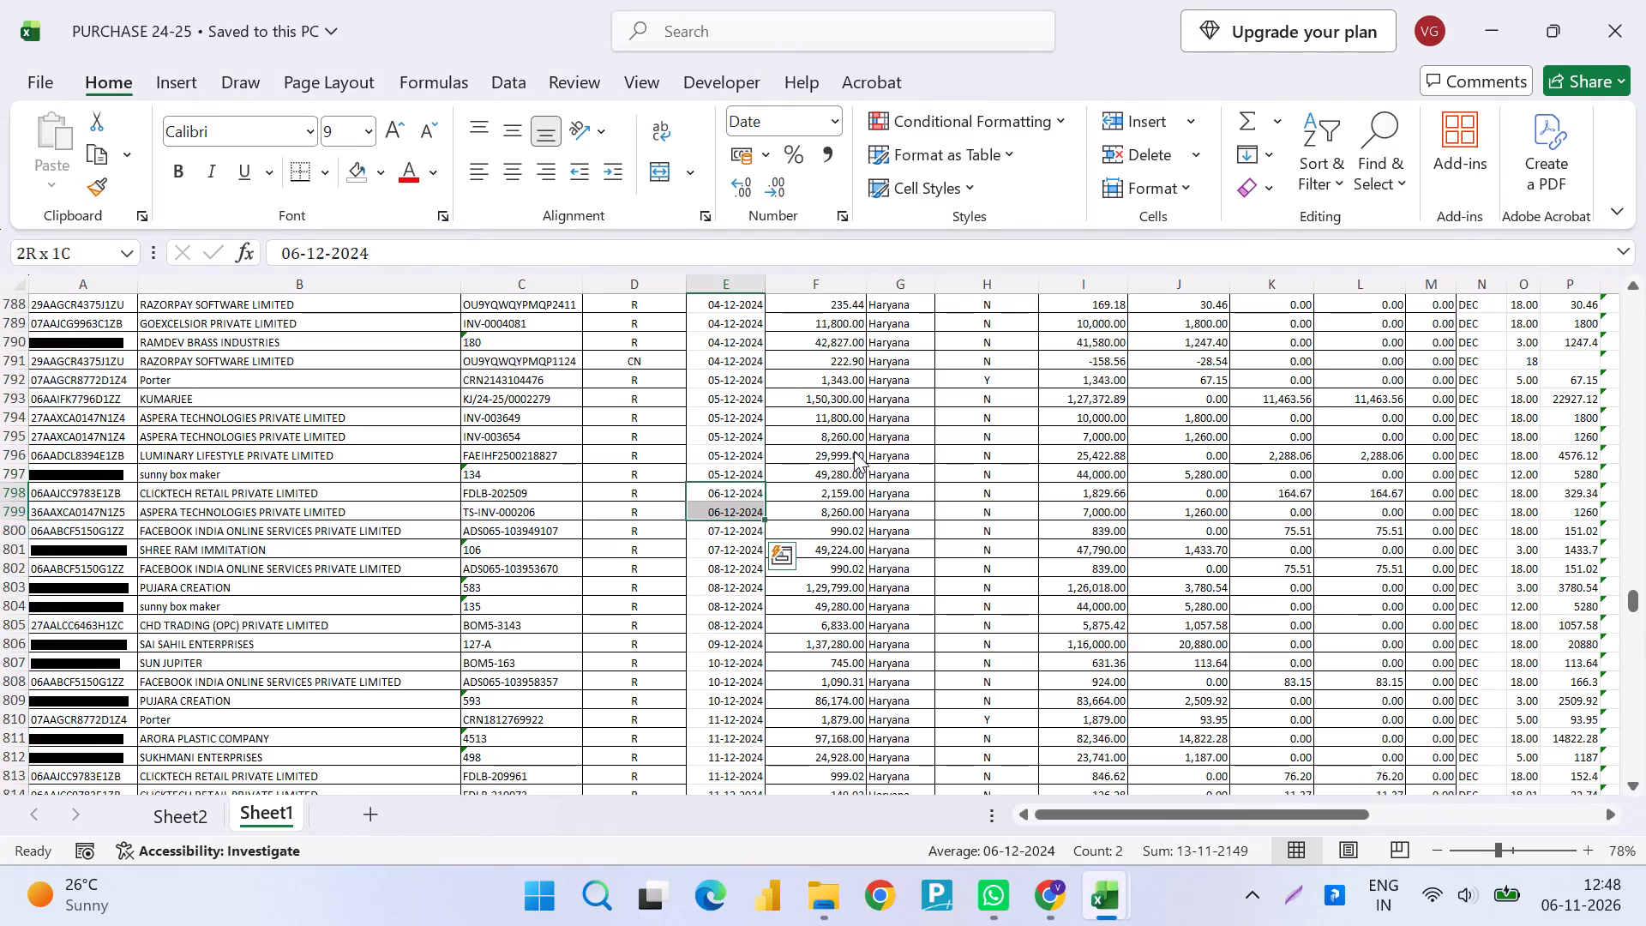
In the refund sheet, carry the date above into F807, change it to 06-12-2024 and fill it down to F808.
key("ctrl+d")
key("alt+Tab")
key("alt+Tab")
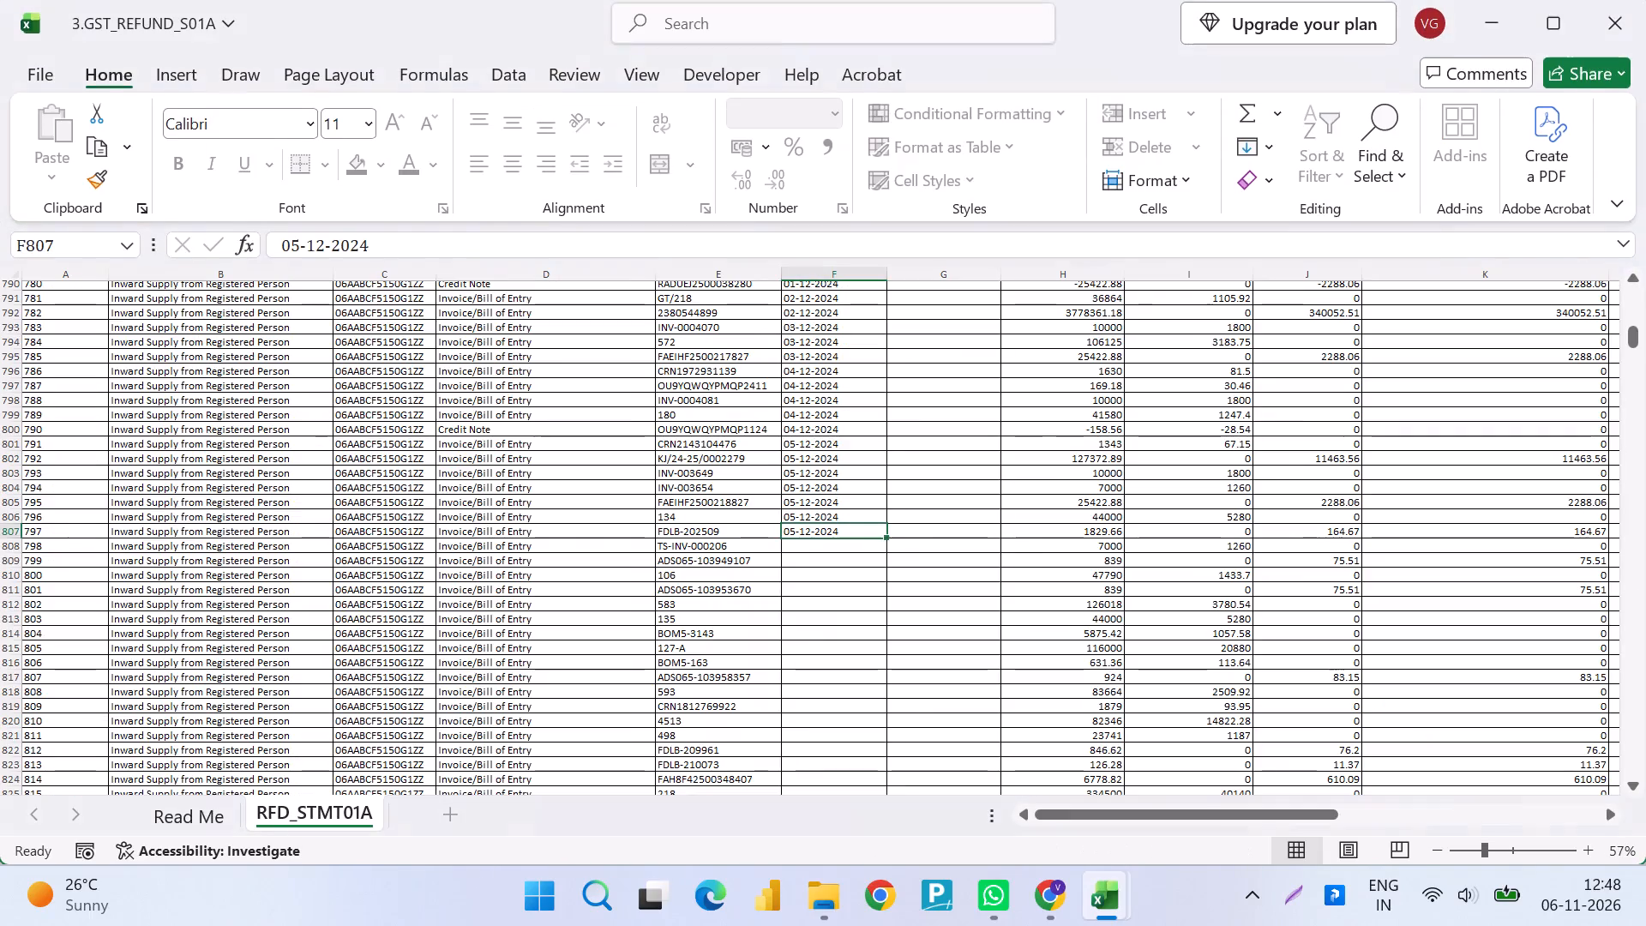
key("Down")
key("alt+Tab")
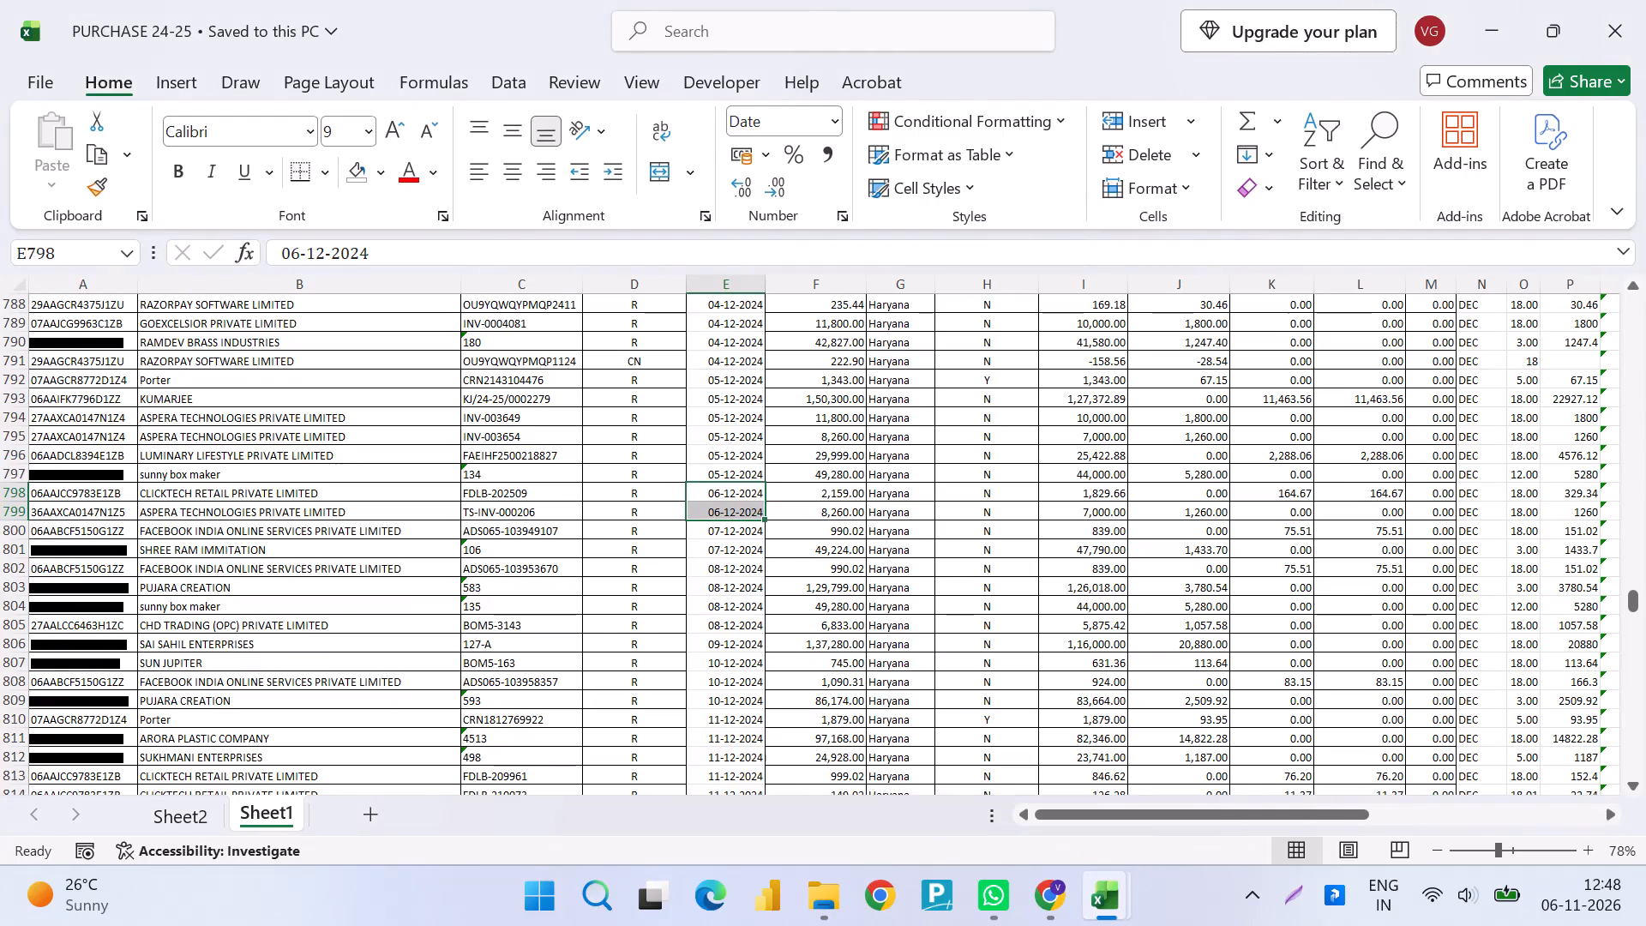
key("alt+Tab")
key("Up")
key("alt+Tab")
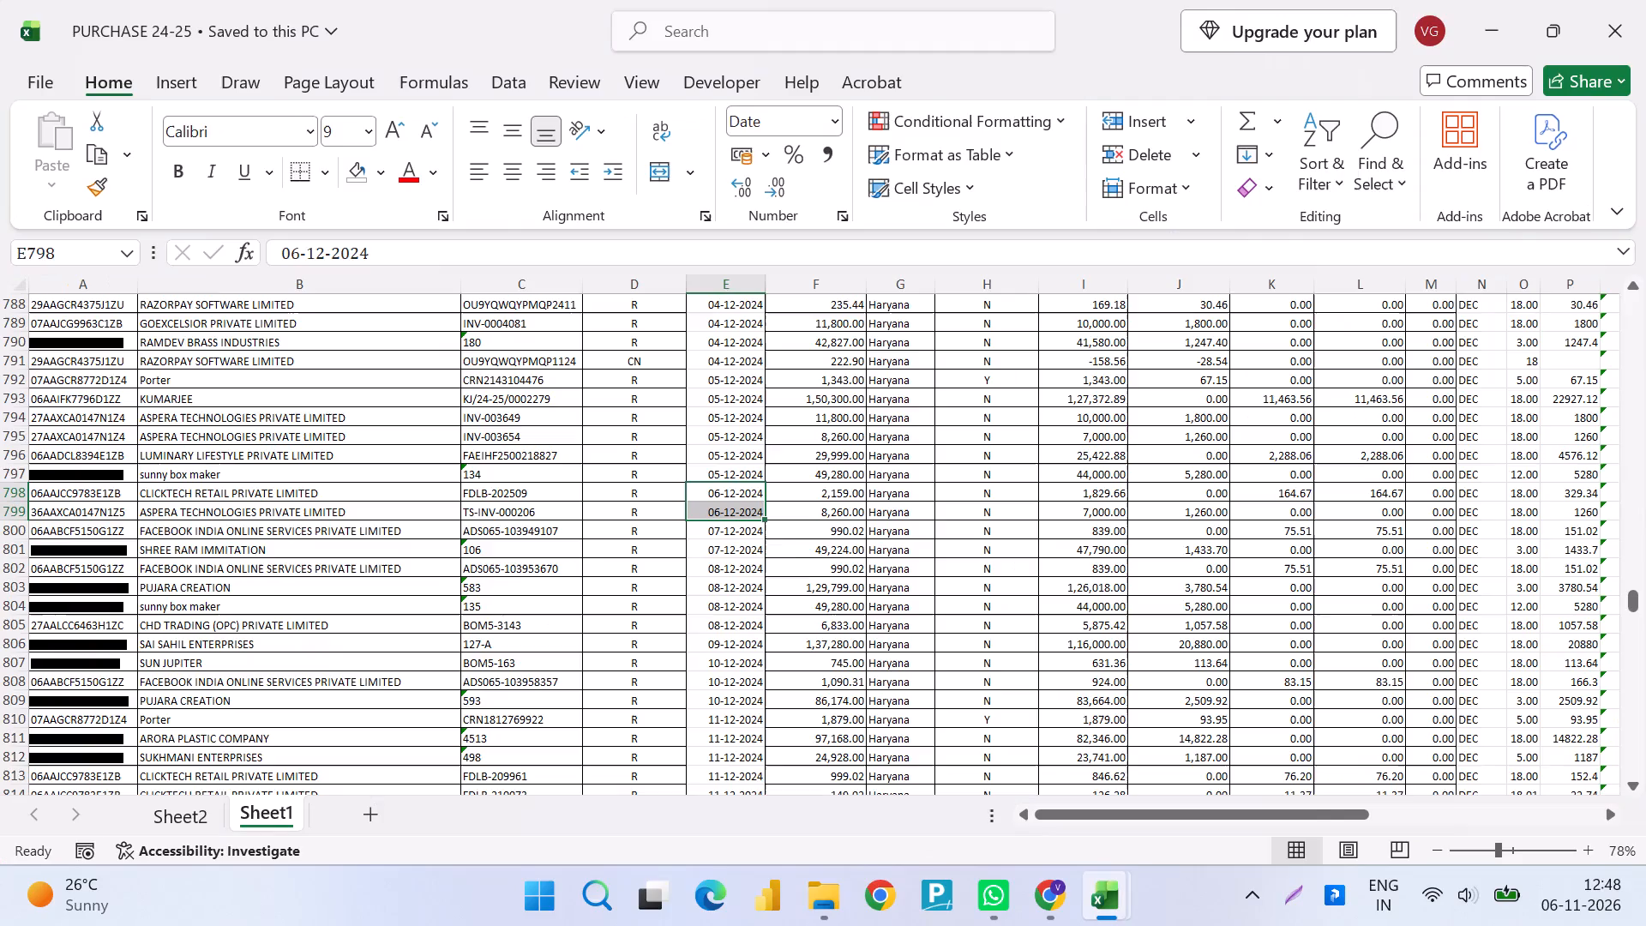
key("shift+space")
key("alt+Tab")
key("F2")
key("ctrl+Left")
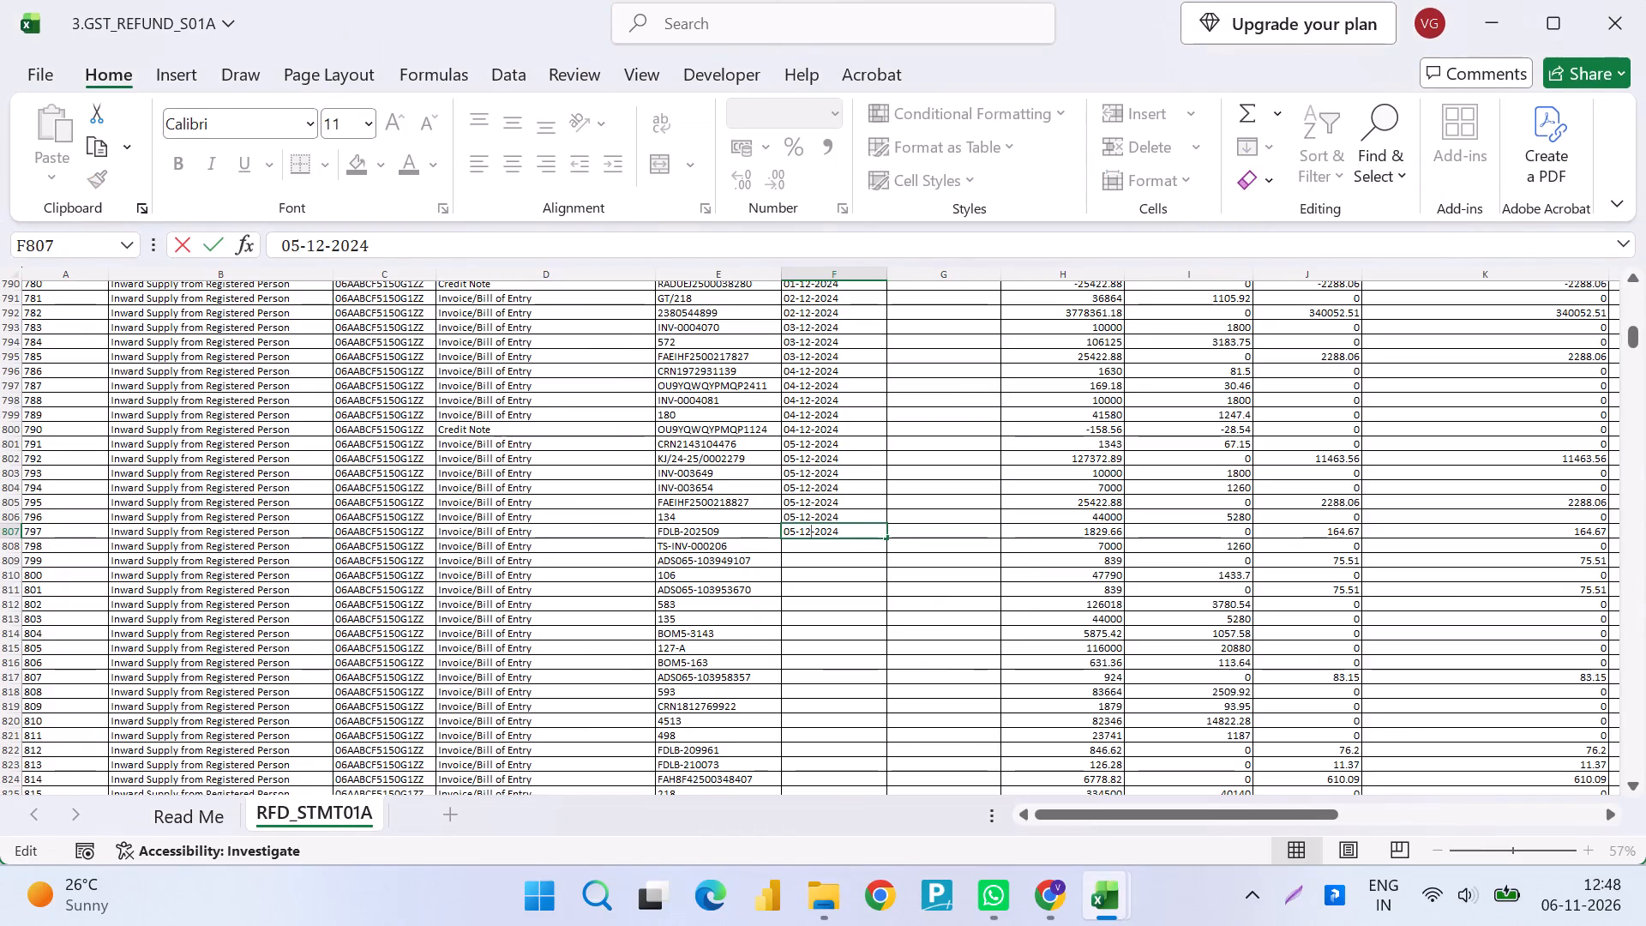
key("ctrl+Left")
key("ctrl+Left")
key("ctrl+Left")
key("BackSpace")
key("6")
key("Return")
key("ctrl+d")
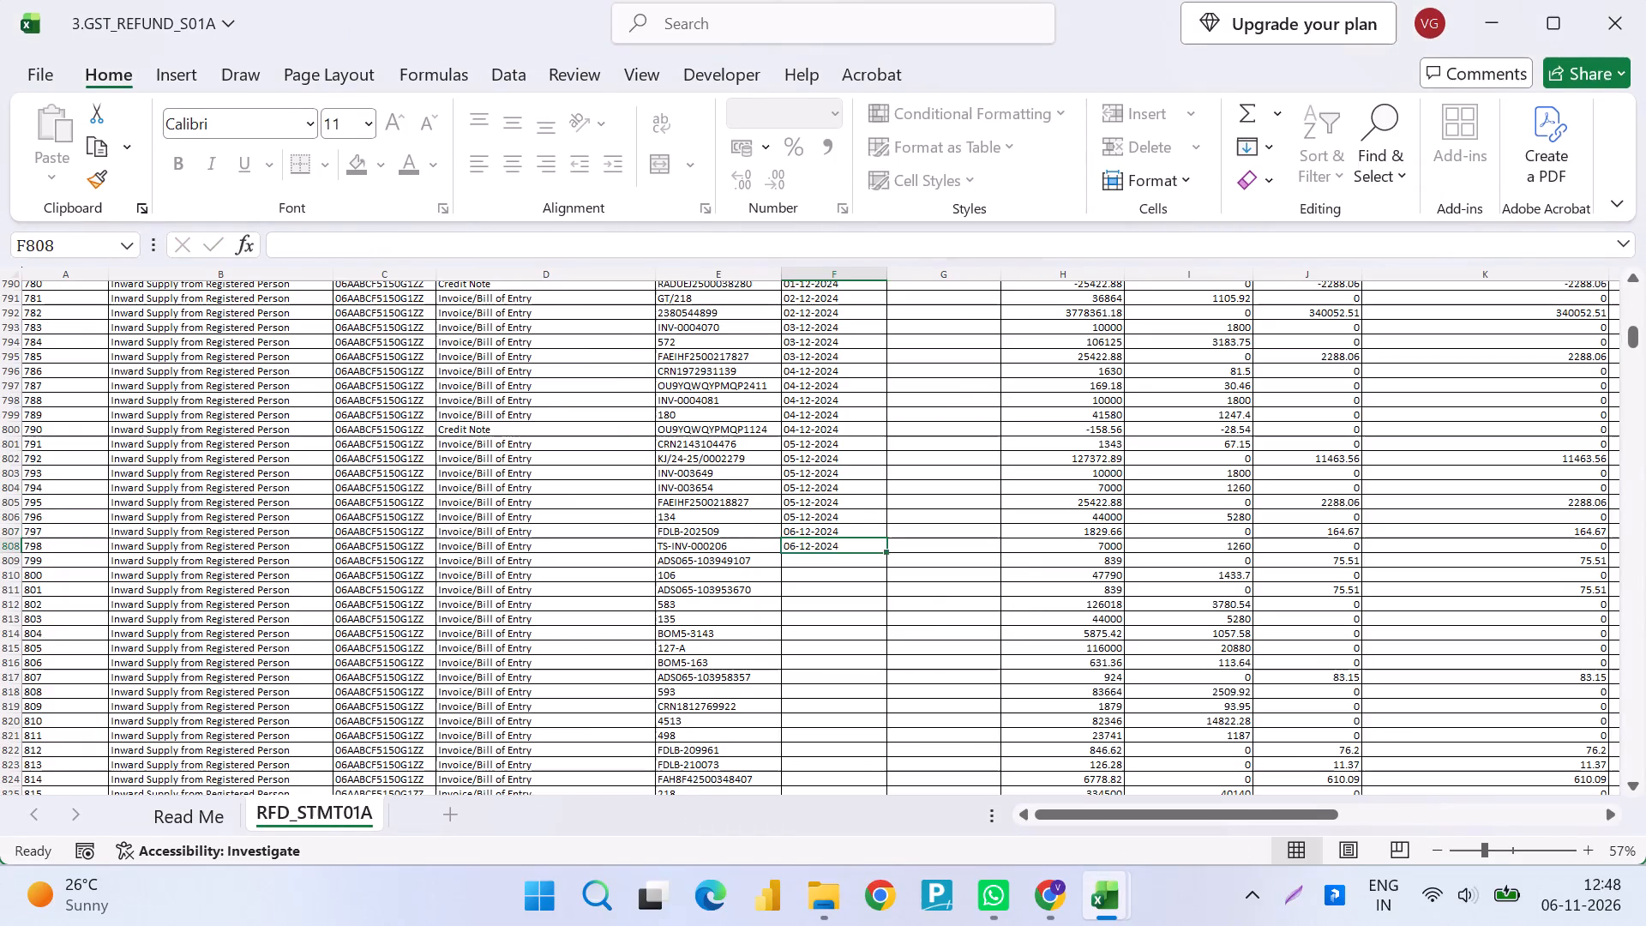
Carry the date above into F809 and change it to 07-12-2024.
key("Down")
key("ctrl+d")
key("F2")
key("ctrl+Left")
key("ctrl+Left")
key("ctrl+Left")
key("ctrl+Left")
key("BackSpace")
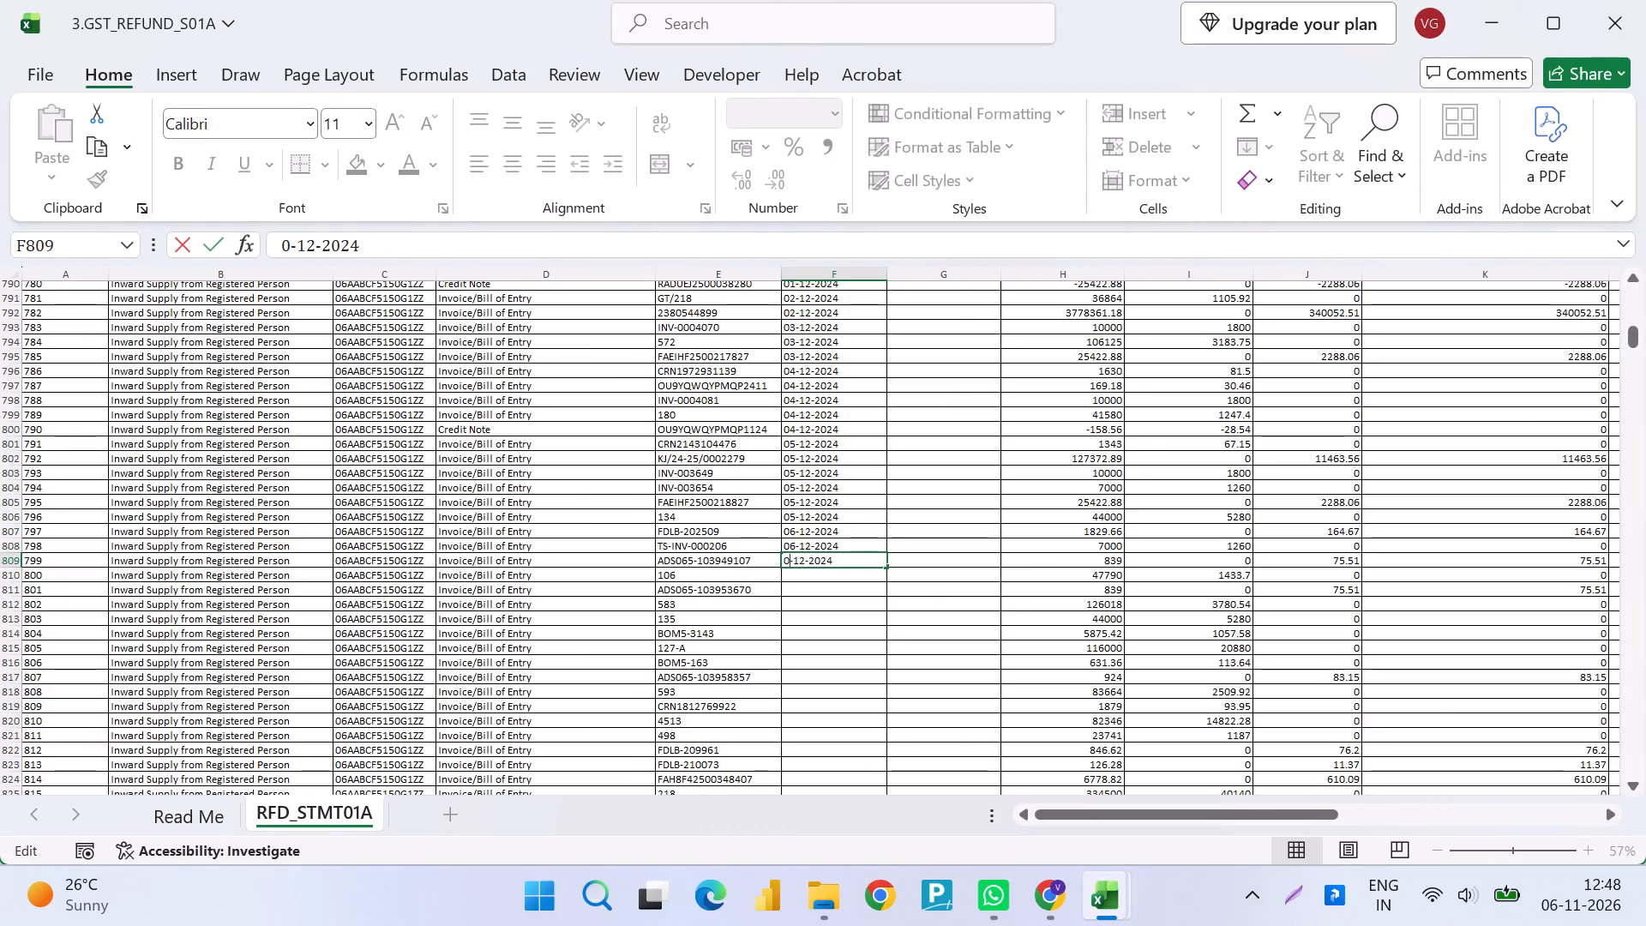
key("7")
key("Return")
Check the run of 07-12-2024 dates from E800 in PURCHASE 24-25 and fill that date into F810 of the refund sheet.
key("alt+Tab")
key("Down")
key("Down")
key("Down")
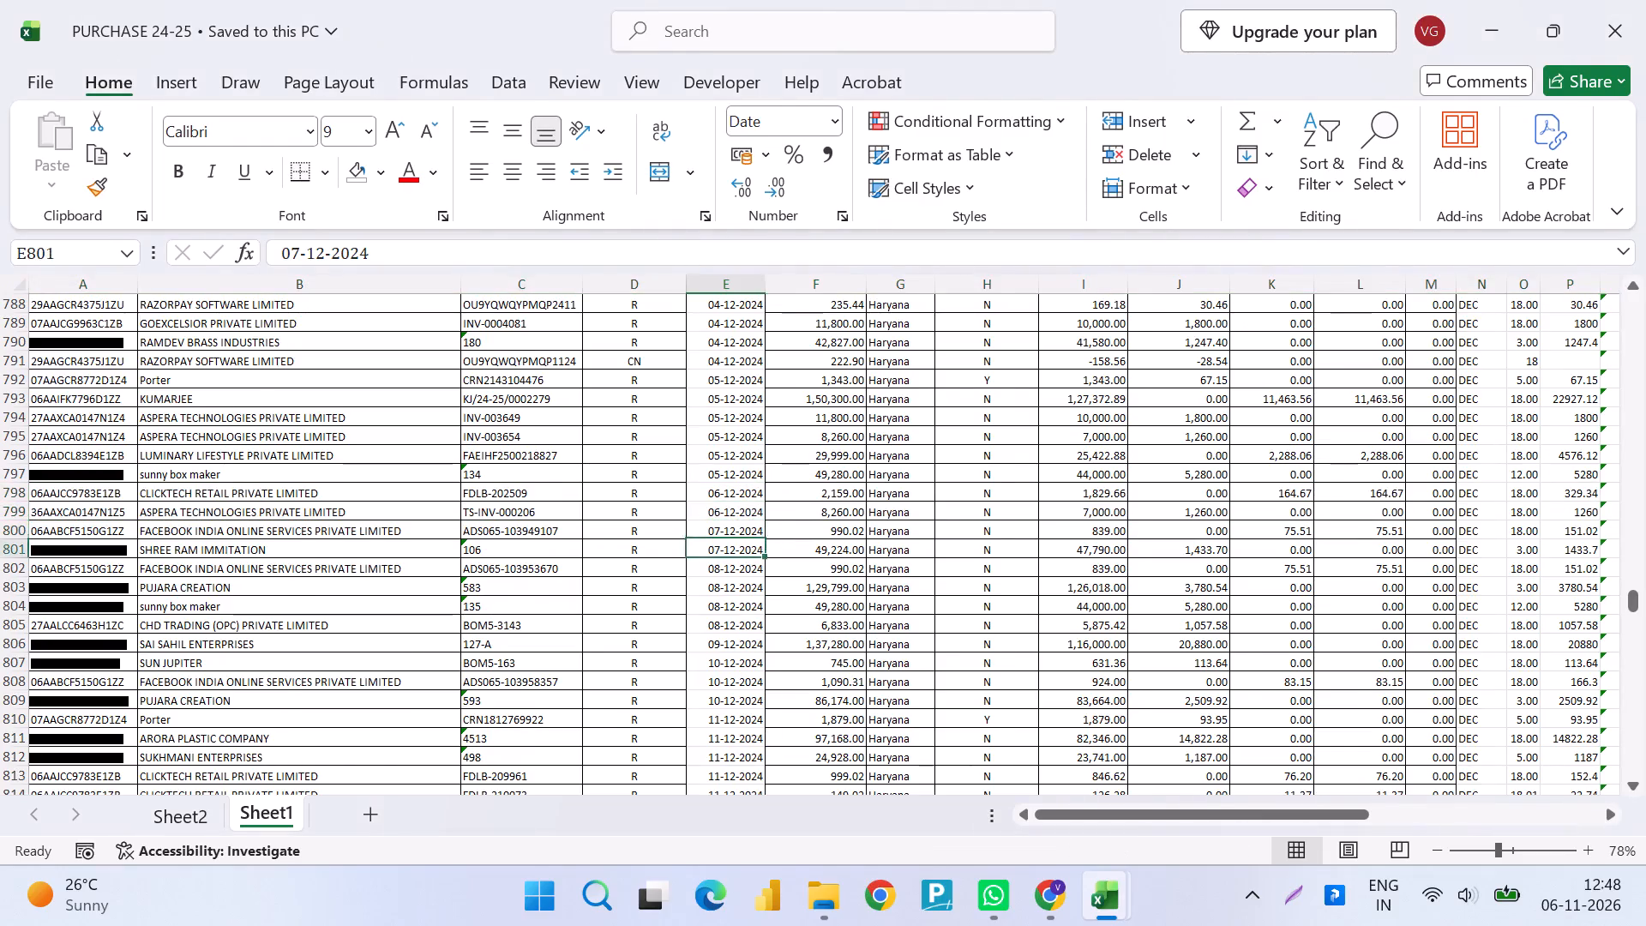
key("alt+Tab")
key("ctrl+d")
Carry the date above into F811 and change it to 08-12-2024.
key("Down")
key("ctrl+d")
key("F2")
key("ctrl+Left")
key("ctrl+Left")
key("ctrl+Left")
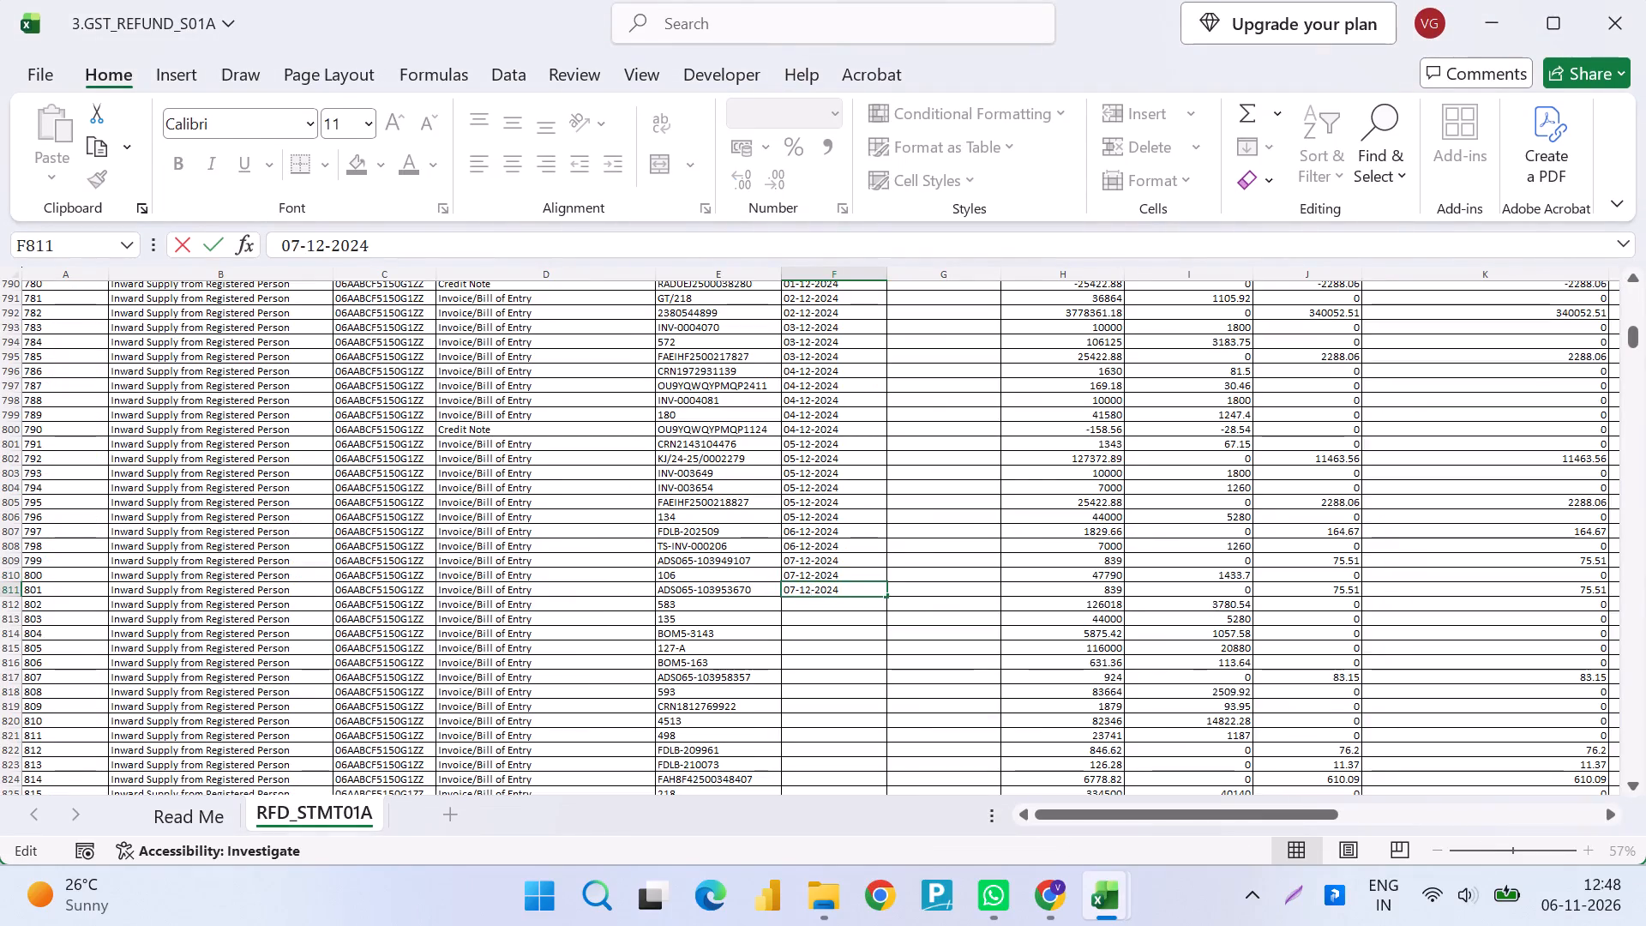
key("ctrl+Left")
key("BackSpace")
key("8")
key("Return")
Check the run of 08-12-2024 dates from E802 in PURCHASE 24-25 and fill that date from F812 through F814 of the refund sheet.
key("alt+Tab")
key("Down")
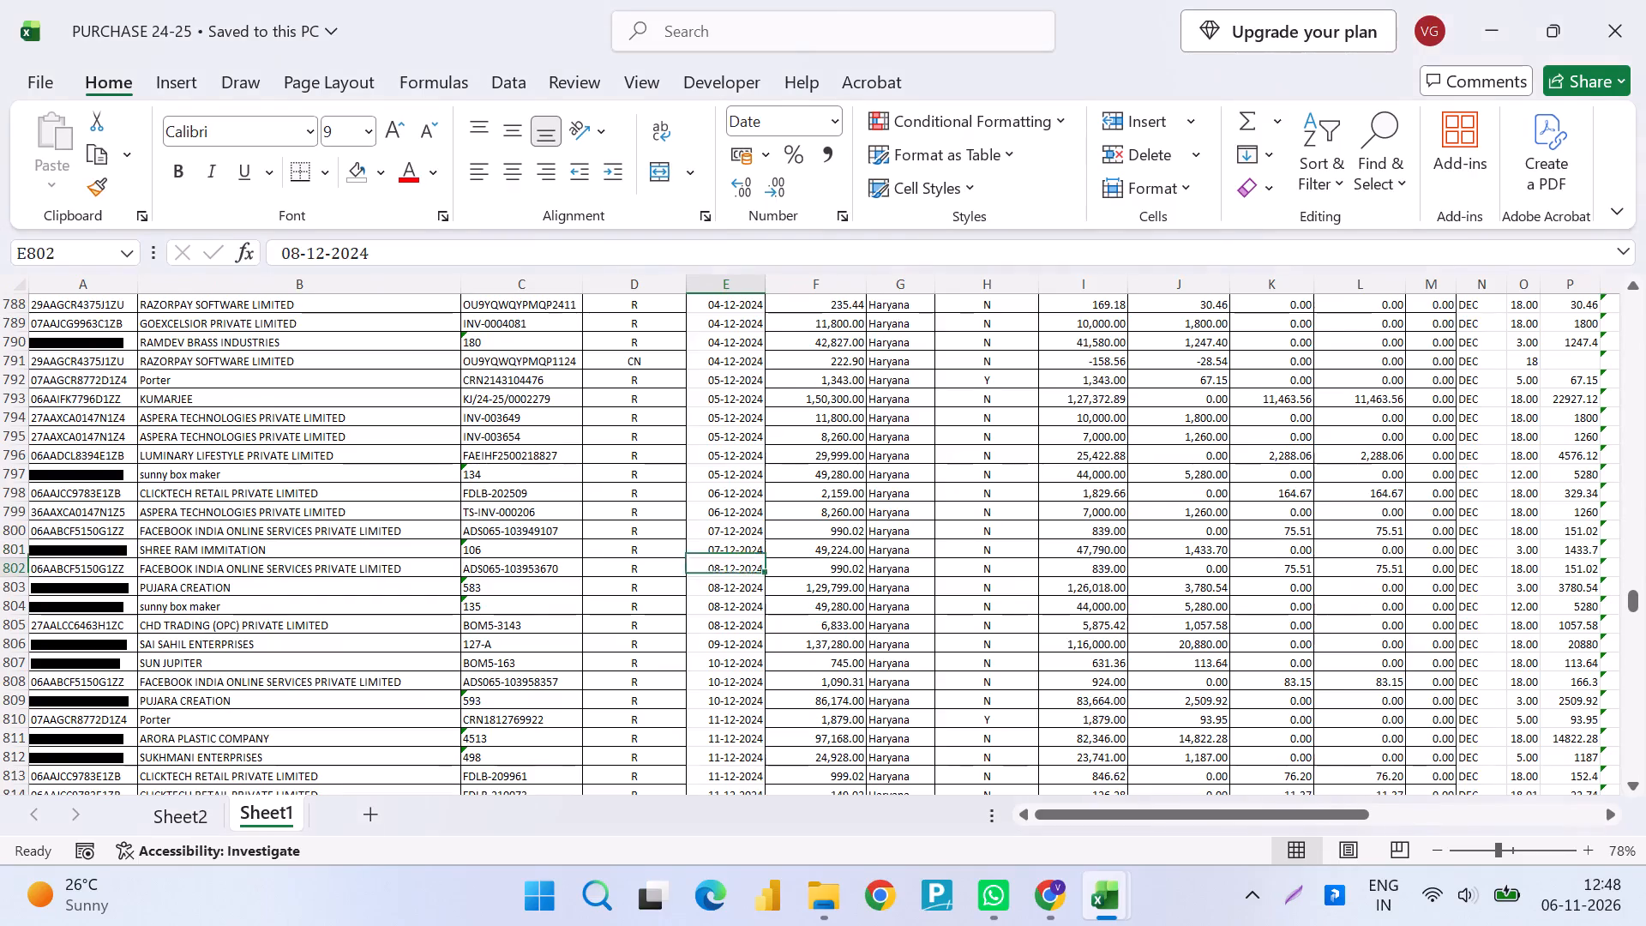
key("Down")
key("Up")
key("shift+Down")
key("shift+Down")
key("shift+Down")
key("shift+Down")
key("shift+Up")
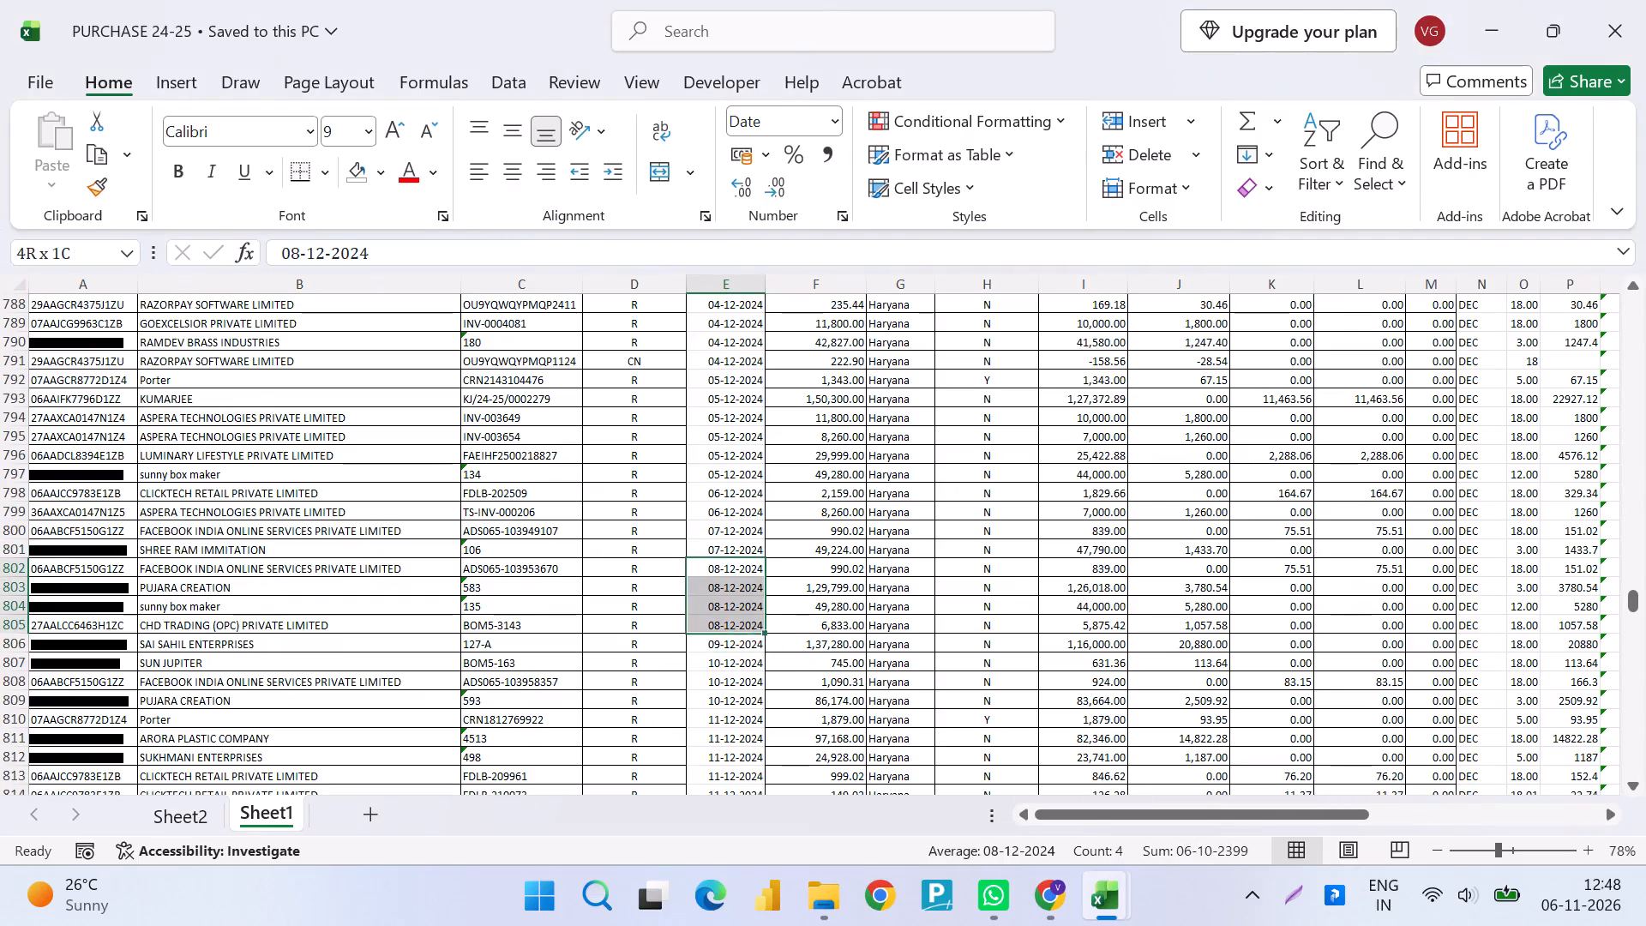
key("alt+Tab")
key("alt+Tab")
key("alt+Tab")
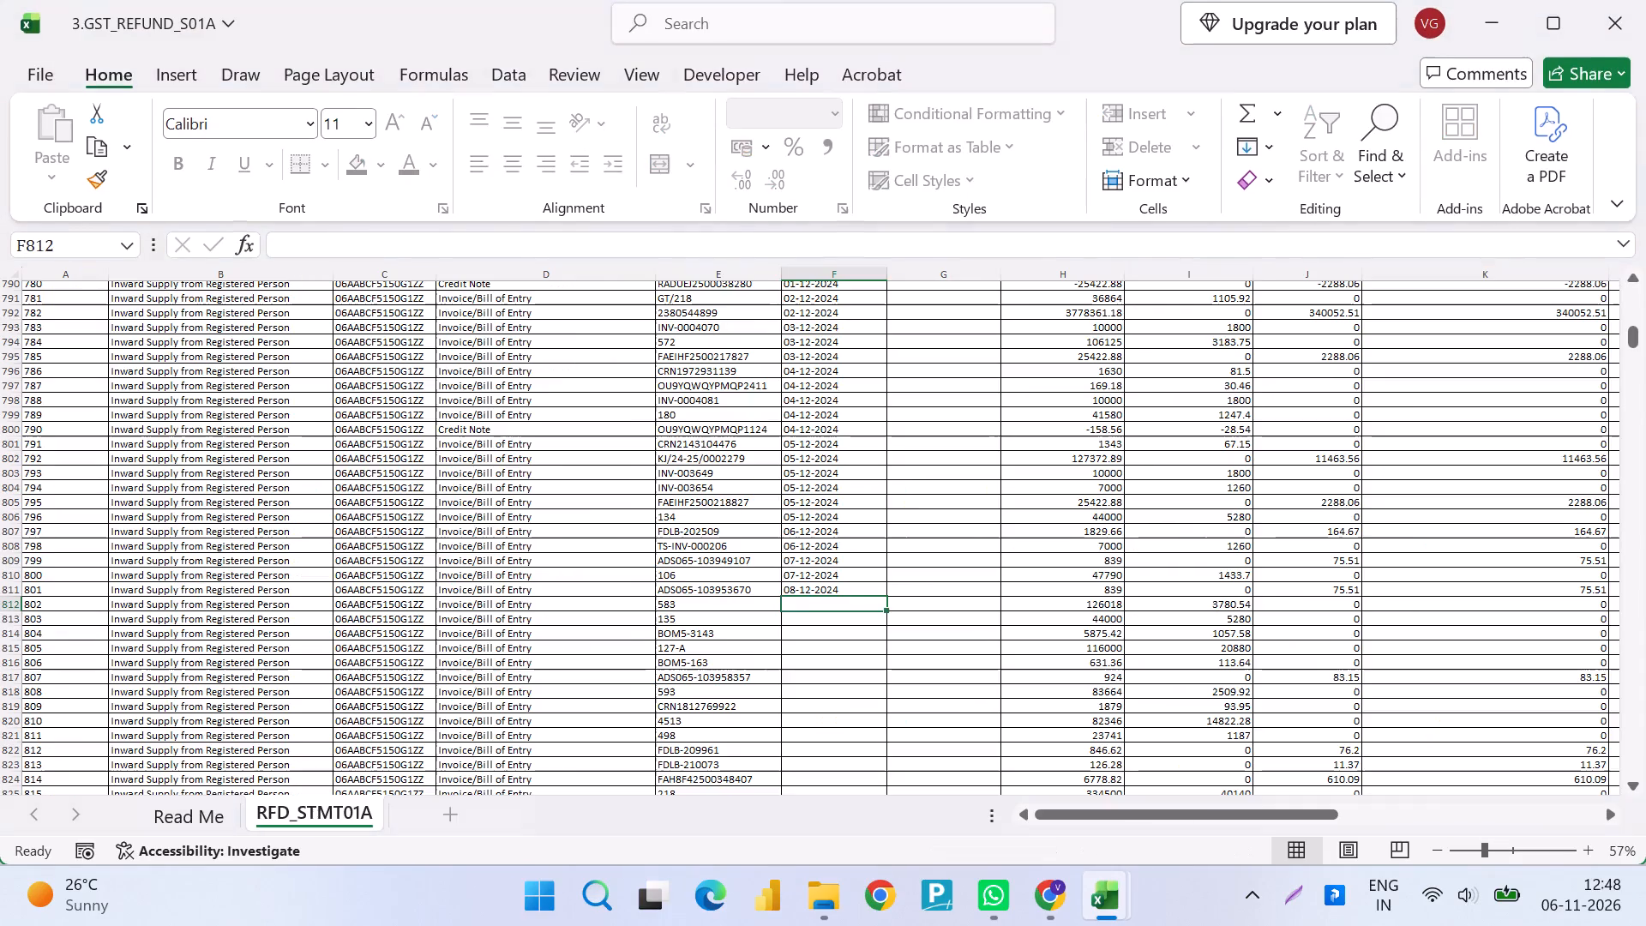
key("ctrl+d")
key("Down")
key("ctrl+d")
key("Down")
key("ctrl+d")
Carry the date above into F815 and change it to 09-12-2024.
key("Down")
key("ctrl+d")
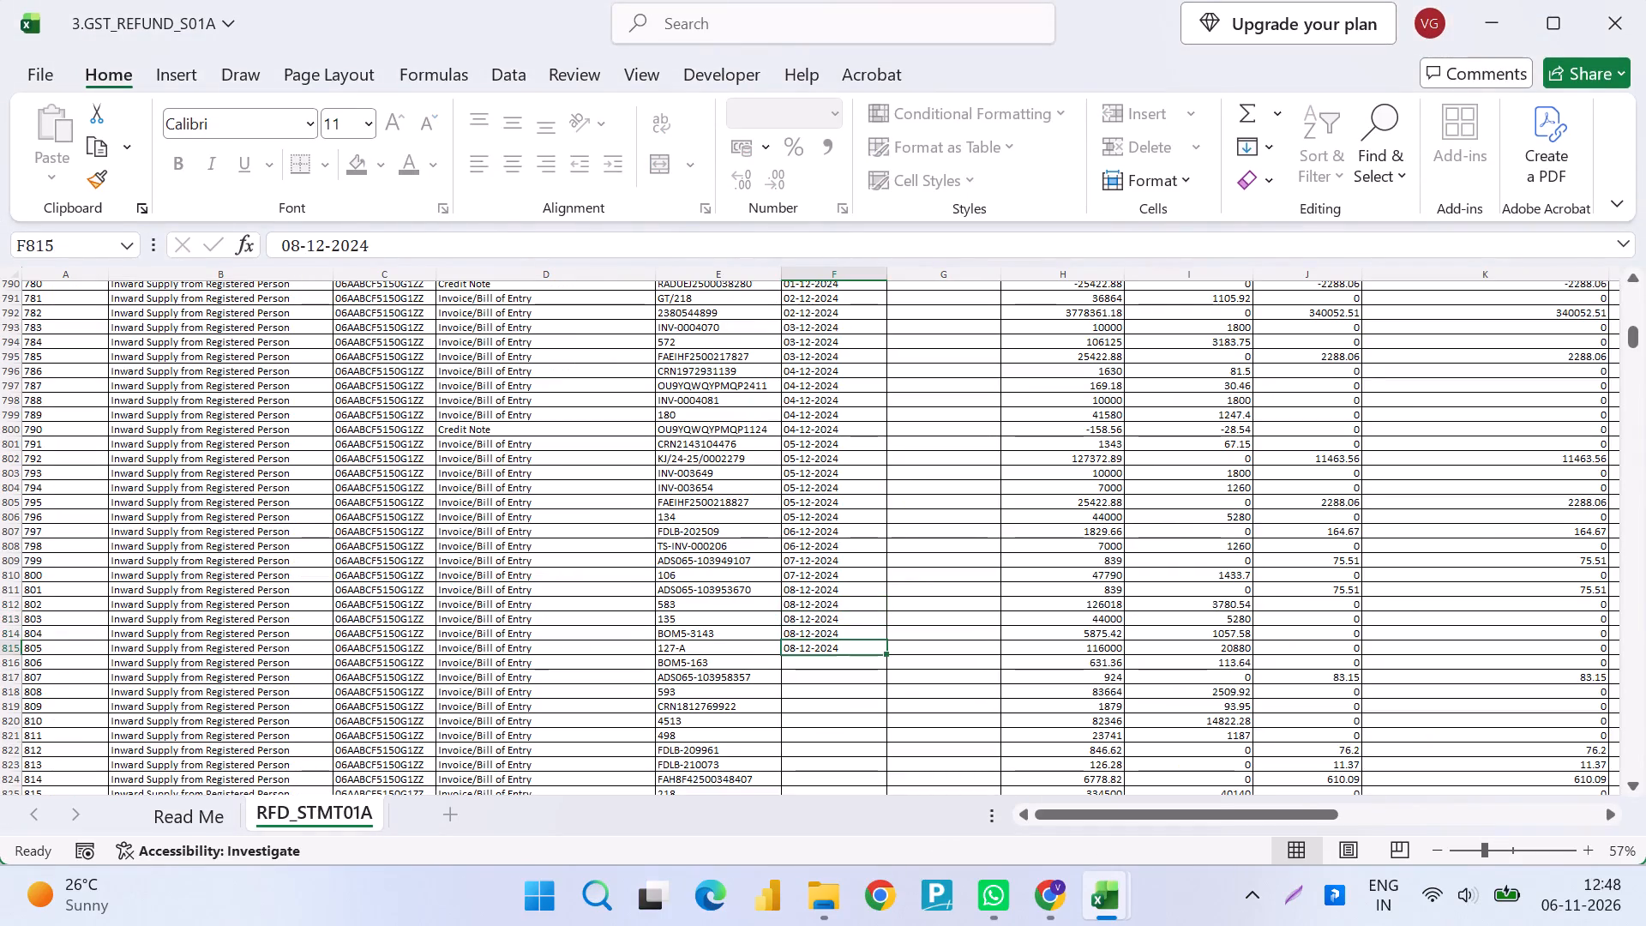
key("F2")
key("Left")
key("ctrl+Left")
key("ctrl+Left")
key("ctrl+Left")
key("ctrl+Left")
key("BackSpace")
key("9")
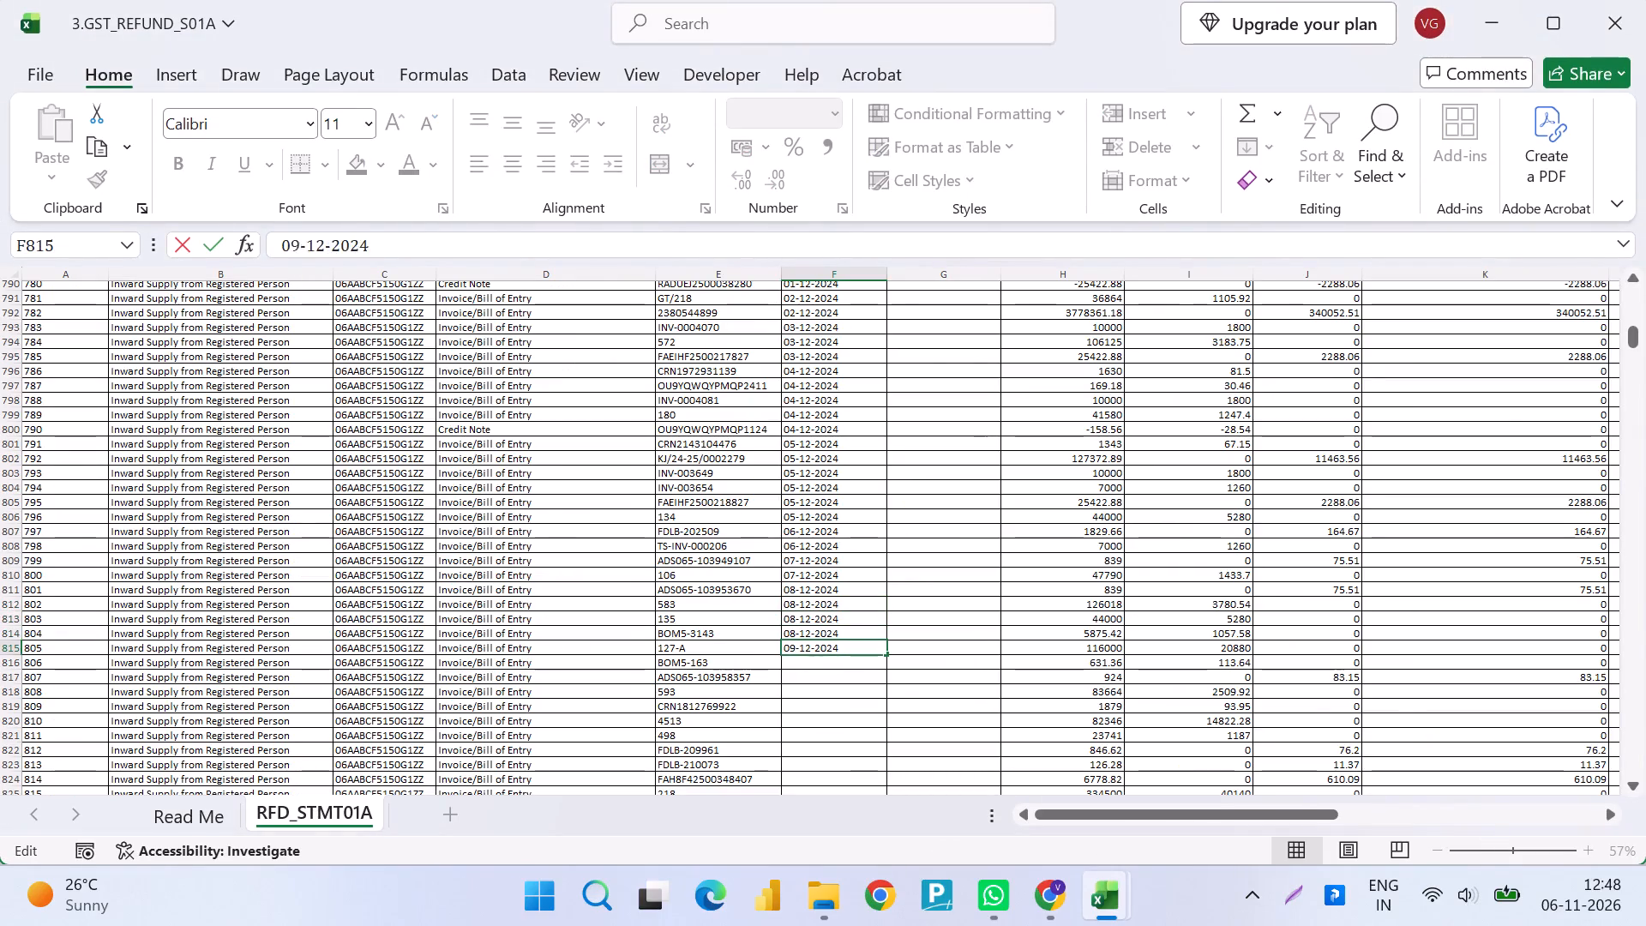
key("Return")
Check the dates down to E806 in PURCHASE 24-25 and set F816 of the refund sheet to 10-12-2024.
key("alt+Tab")
key("Down")
key("Down")
key("Down")
key("Down")
key("alt+Tab")
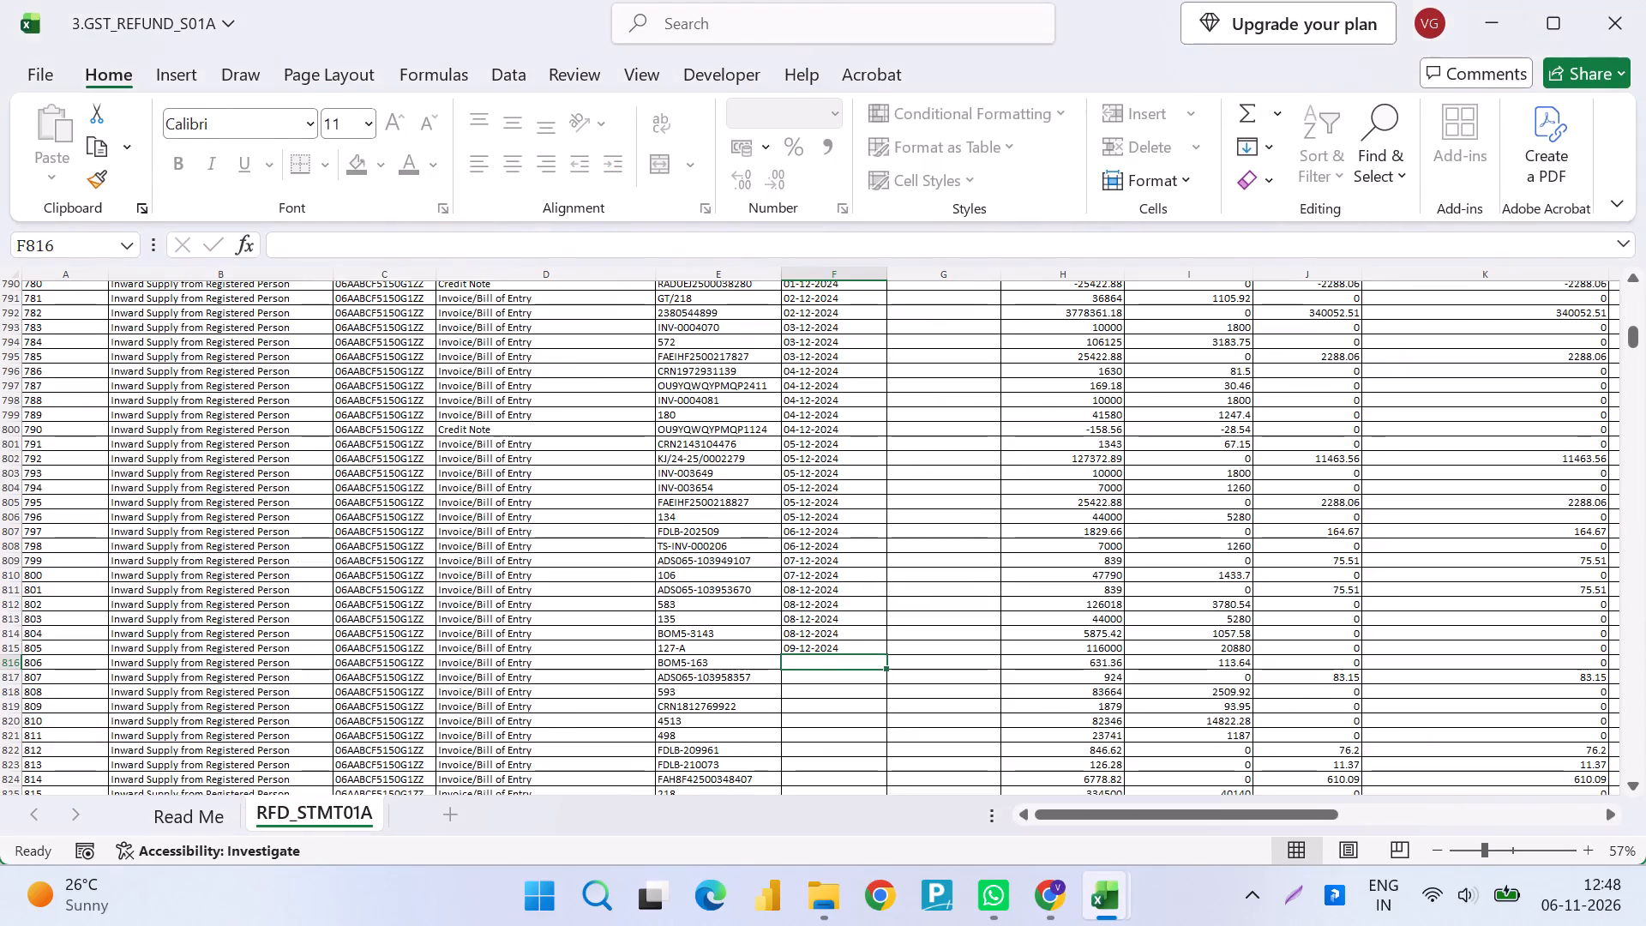
key("ctrl+d")
key("F2")
key("ctrl+Left")
key("ctrl+Left")
key("ctrl+Left")
key("ctrl+Left")
key("BackSpace")
key("BackSpace")
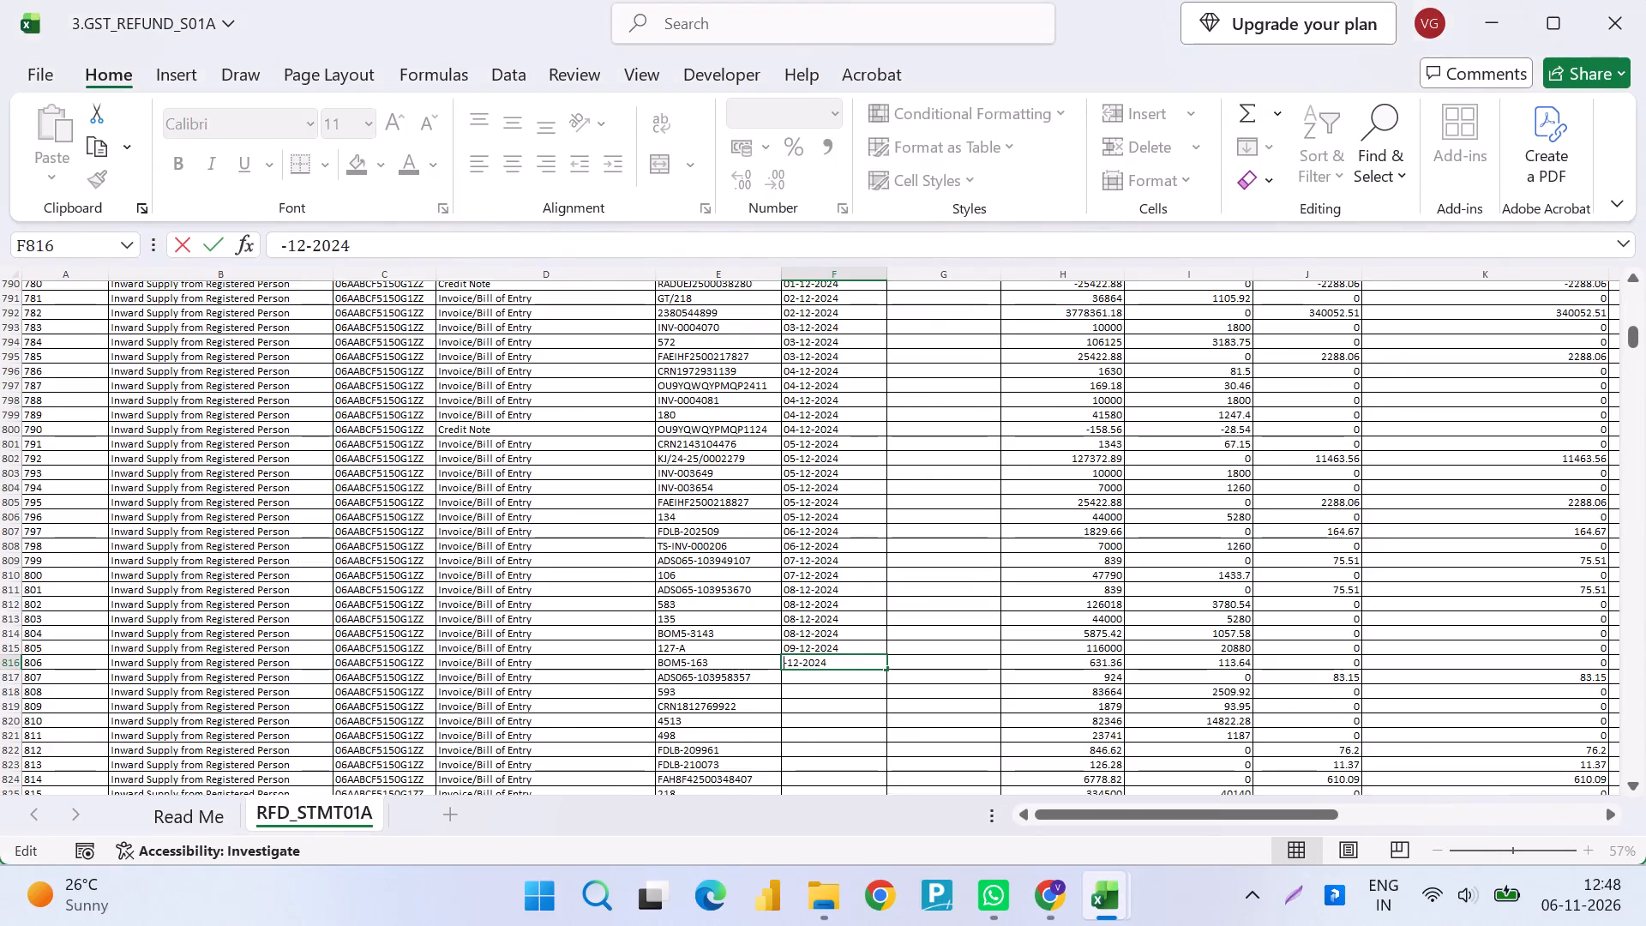
type("10")
key("Return")
Check the run of 10-12-2024 dates from E807 in PURCHASE 24-25 and fill that date into F817 and F818 of the refund sheet.
key("alt+Tab")
key("Down")
key("shift+Down")
key("shift+Down")
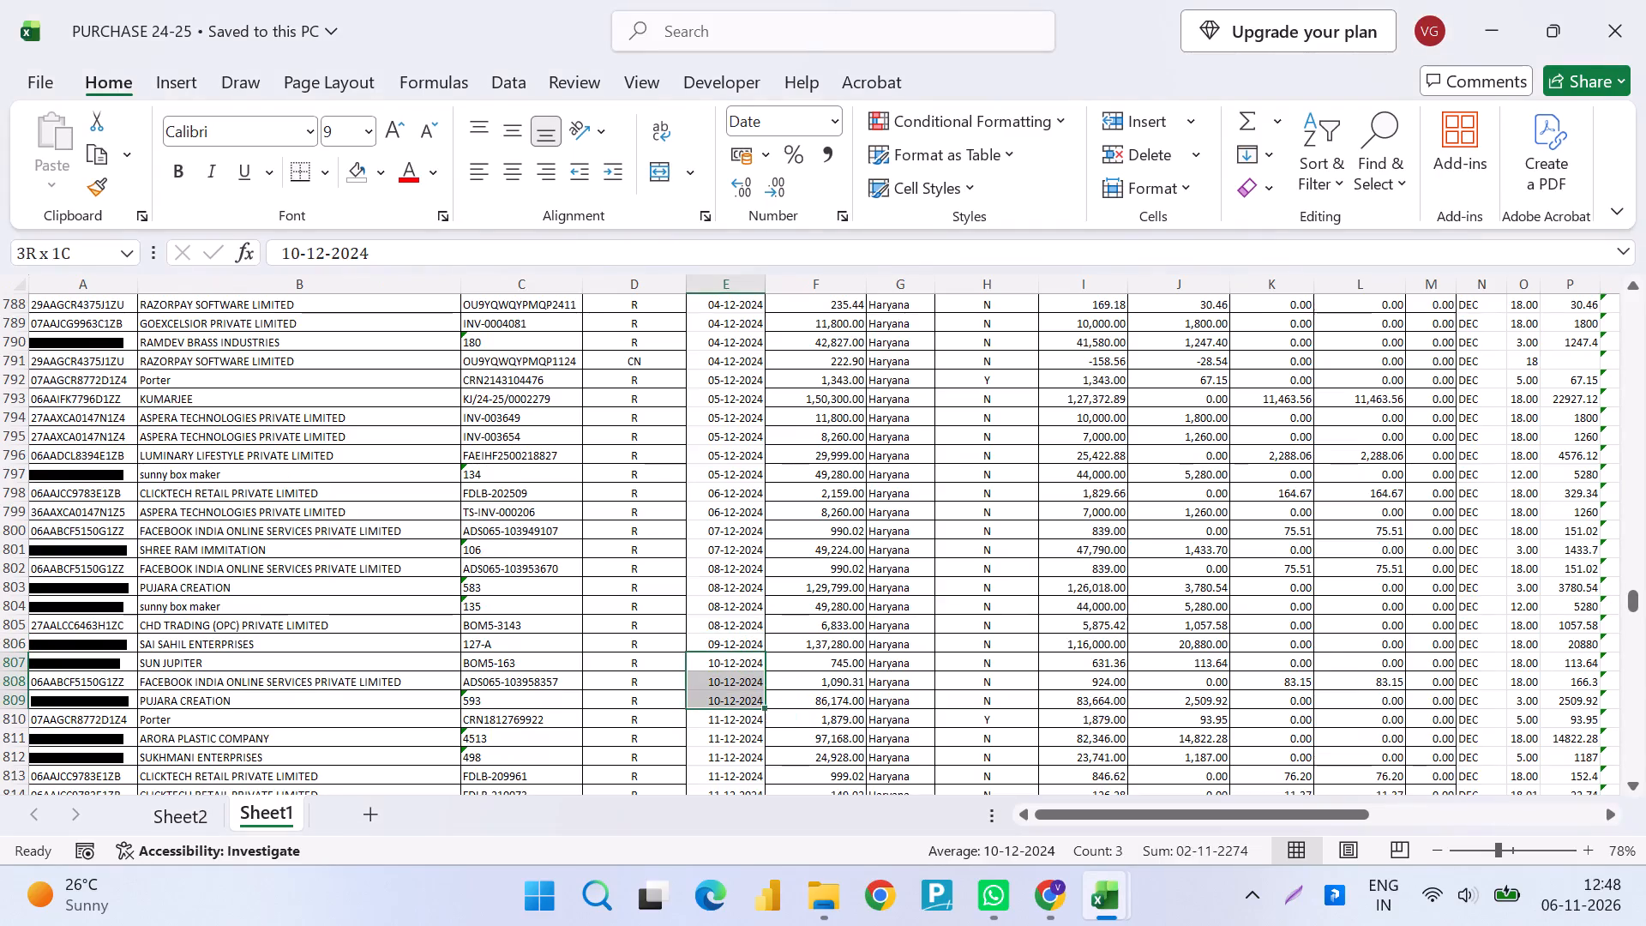
key("shift+Down")
key("shift+Up")
key("alt+Tab")
key("ctrl+d")
key("Down")
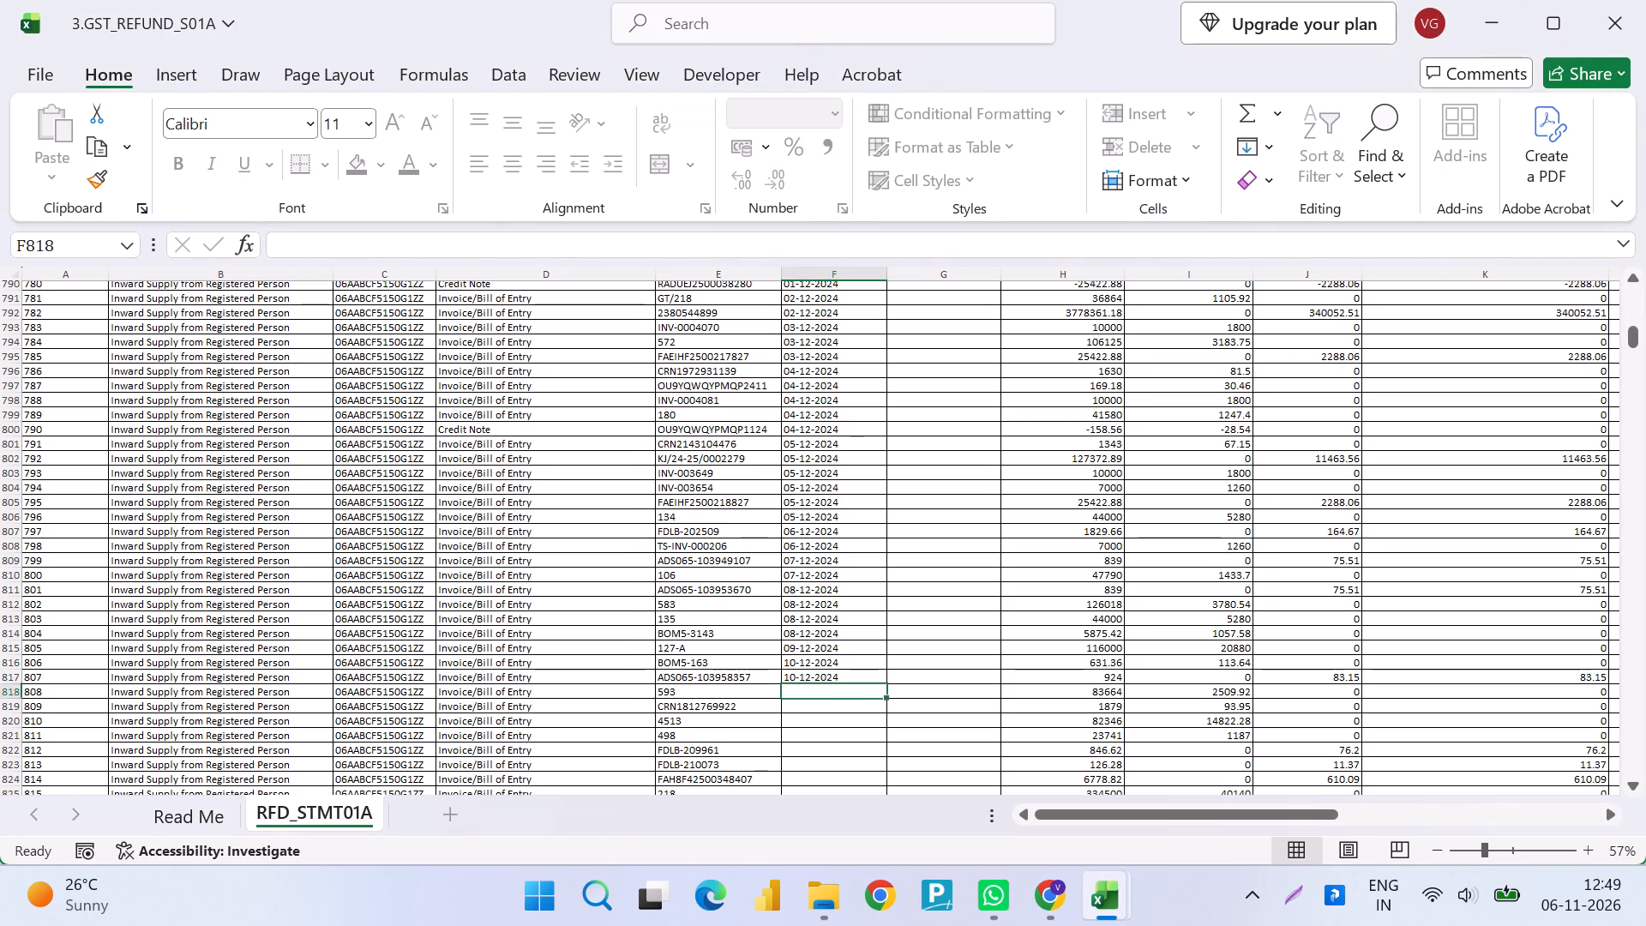
key("ctrl+d")
Carry the date above into F819 and change it to 11-12-2024.
key("Down")
key("ctrl+d")
key("F2")
key("ctrl+Left")
key("ctrl+Left")
key("ctrl+Left")
key("ctrl+Left")
key("BackSpace")
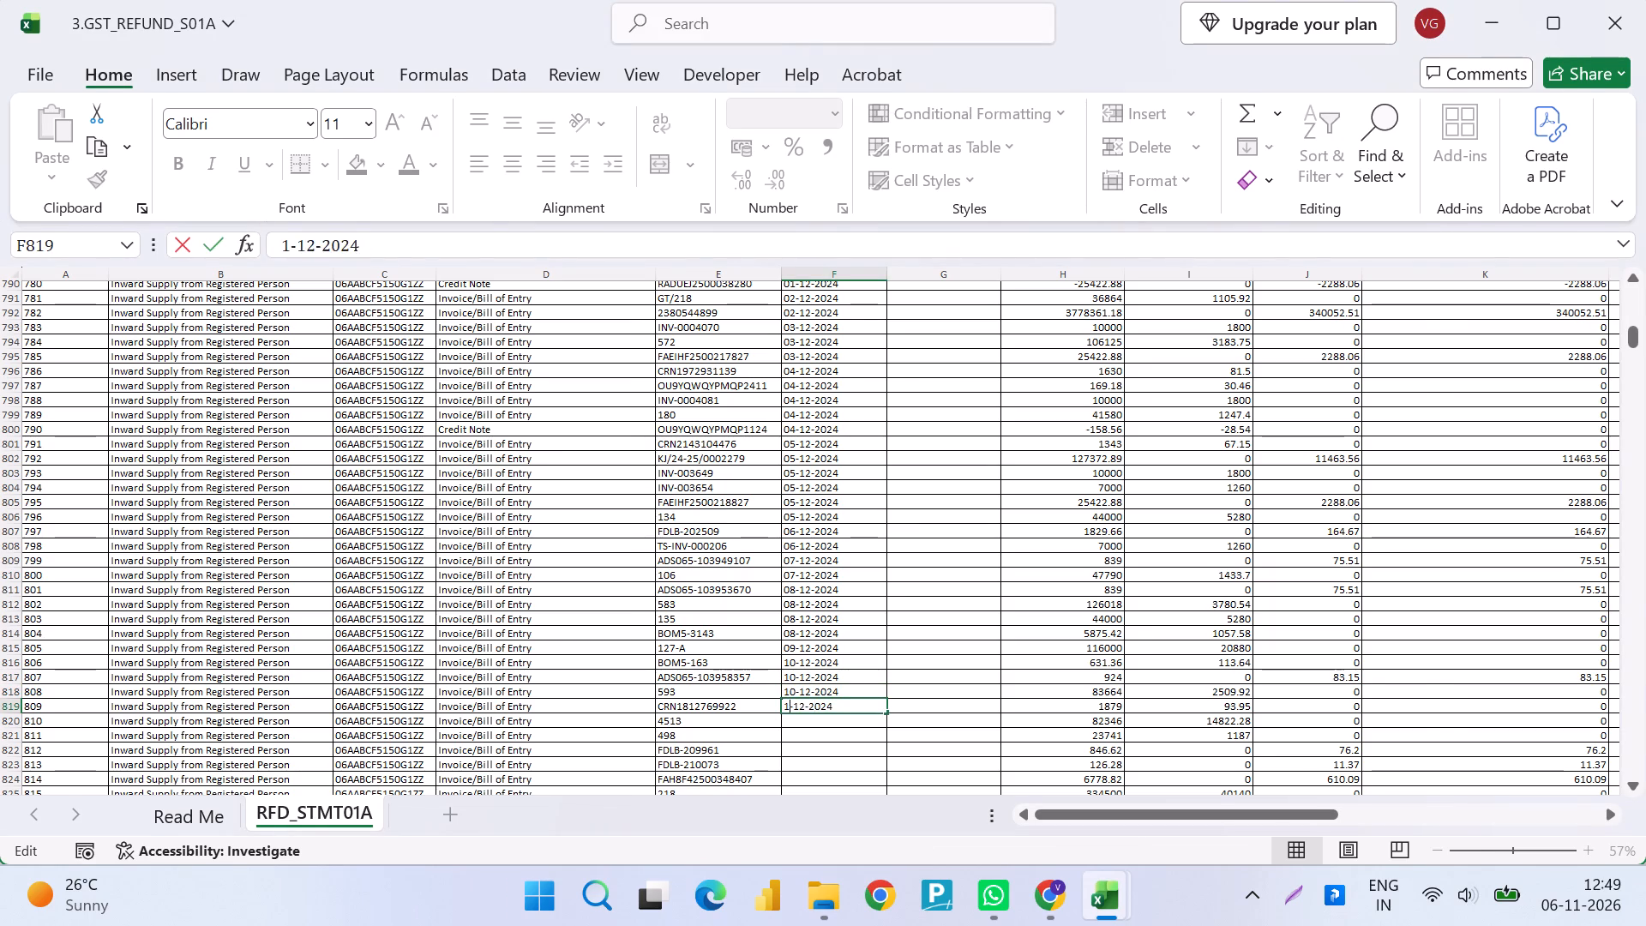
key("1")
key("Return")
Check how far the run of 11-12-2024 dates extends from E810 down in PURCHASE 24-25.
key("alt+Tab")
key("Down")
key("Down")
key("Down")
key("shift+Down")
key("shift+Down")
key("shift+Down")
key("shift+Down")
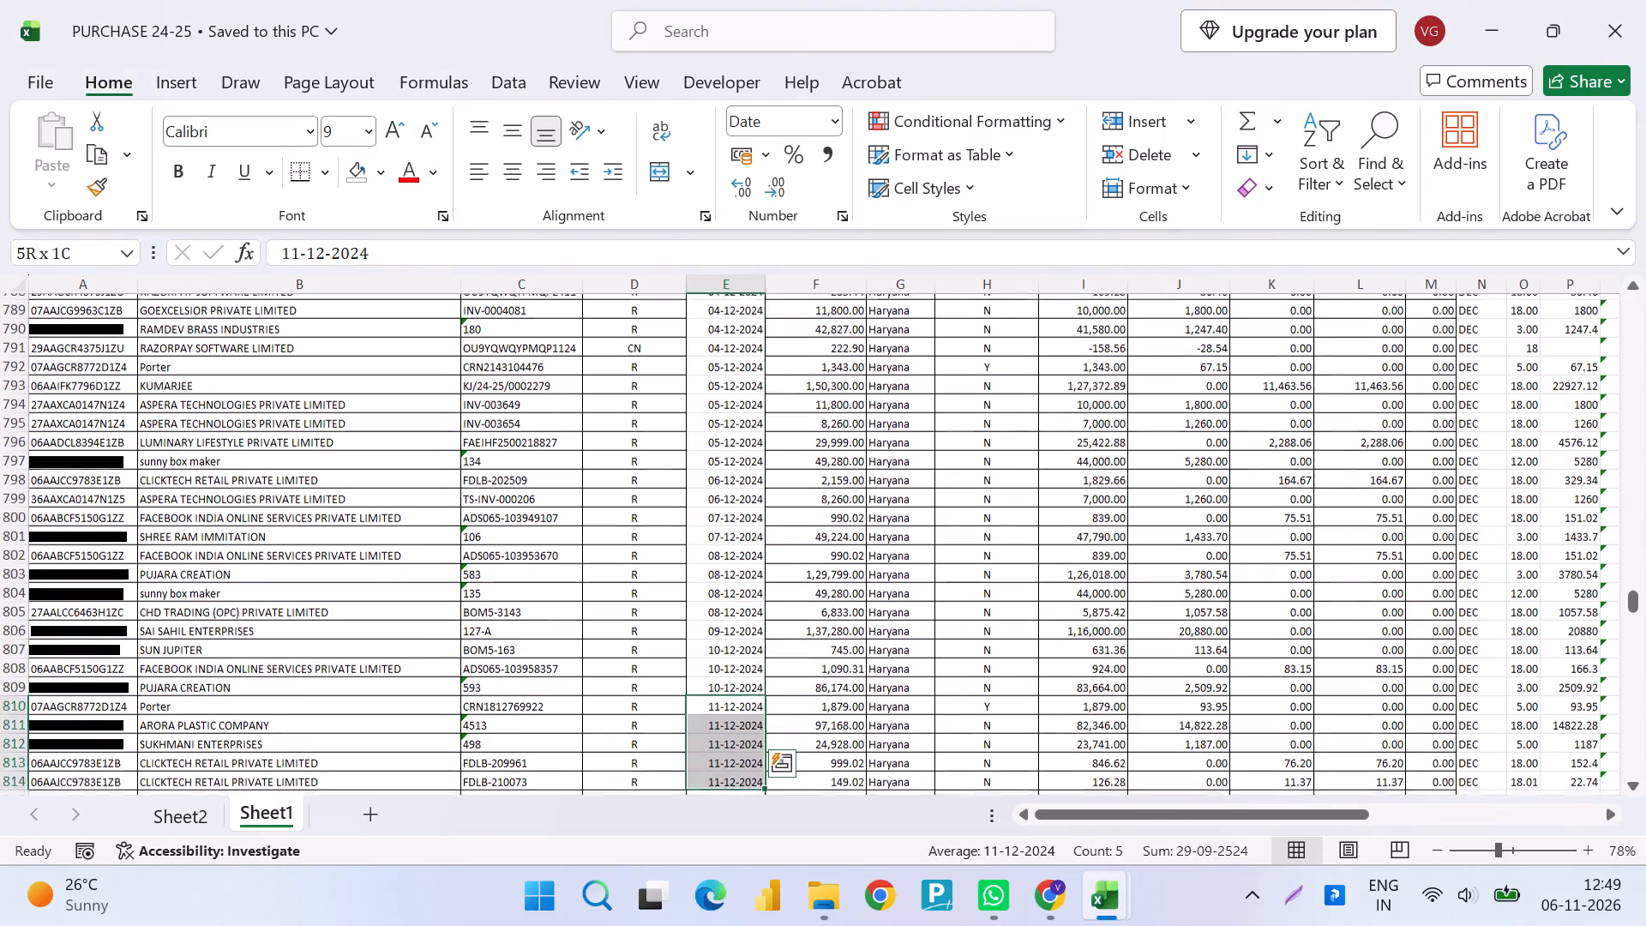
key("shift+Down")
key("shift+Down")
key("shift+Down")
key("shift+Down")
key("shift+Down")
key("shift+Down")
key("shift+Down")
key("shift+Up")
key("shift+Up")
key("shift+Up")
key("shift+Up")
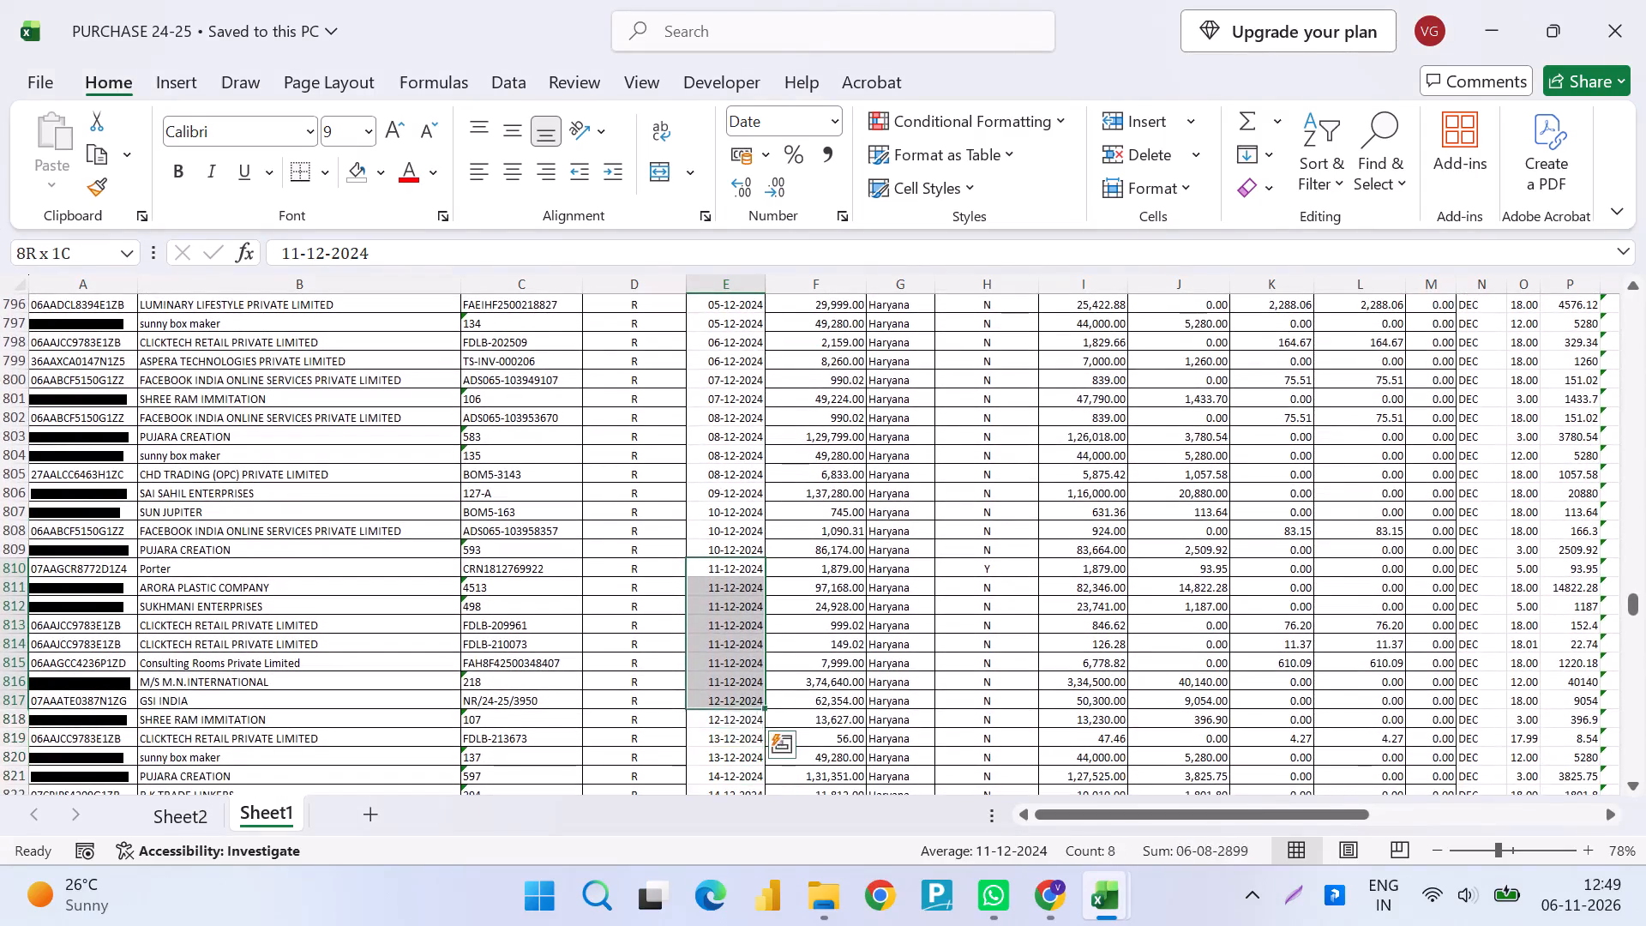
key("shift+Up")
Fill the 11-12-2024 date from F819 down through F825 in the refund sheet.
key("alt+Tab")
key("Up")
key("shift+Down")
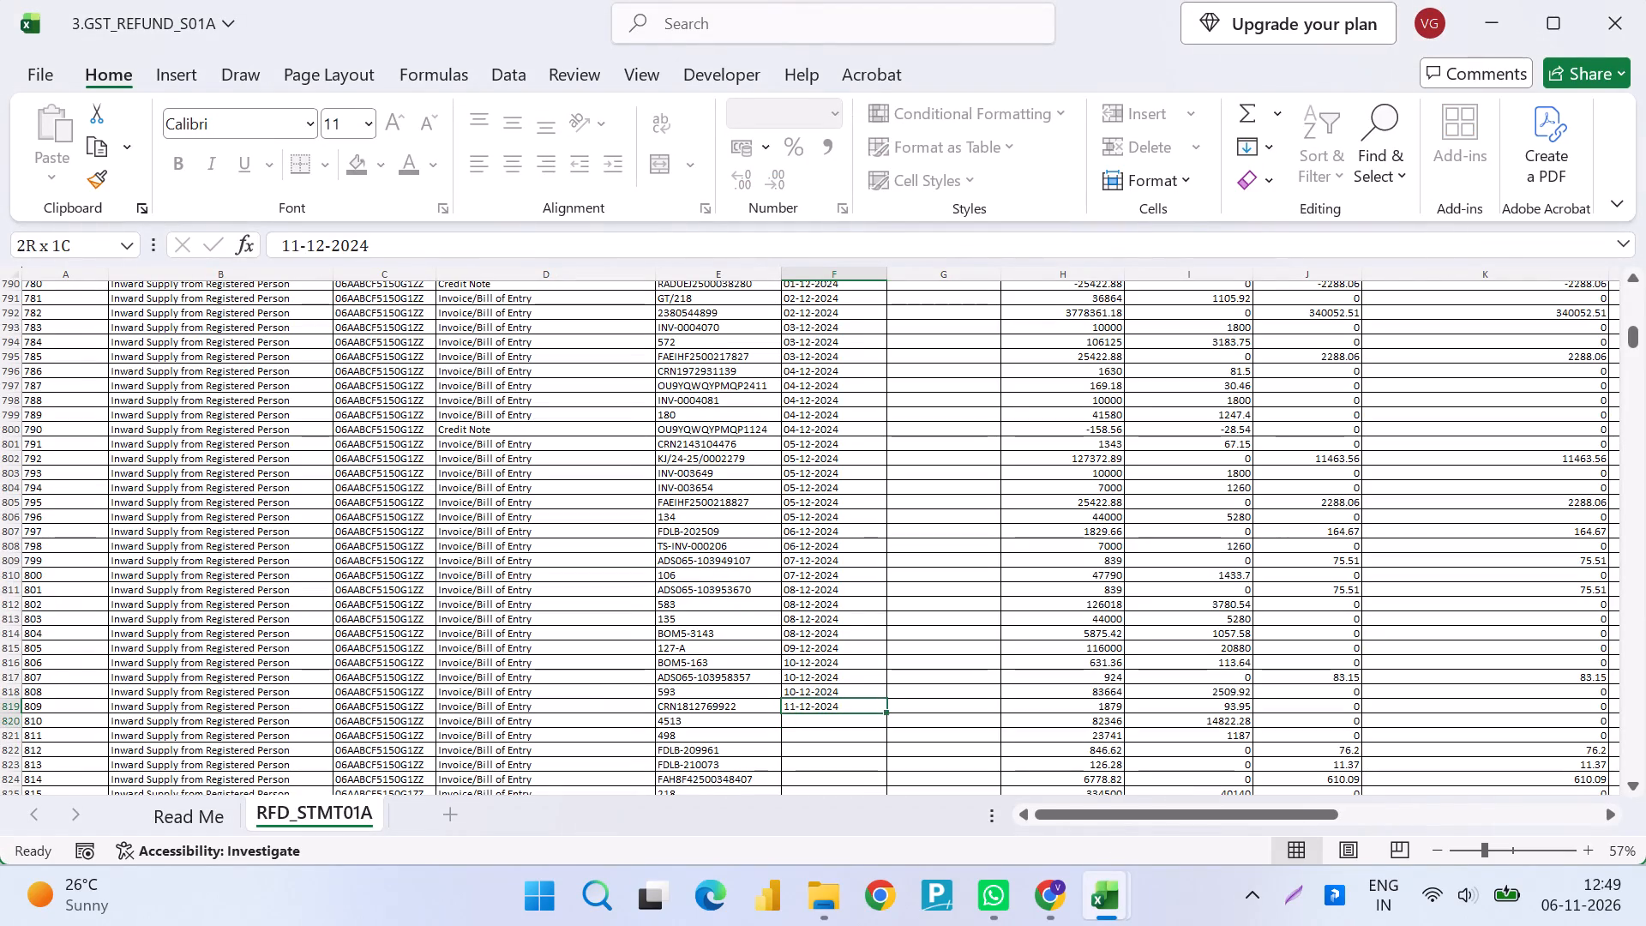
key("shift+Down")
key("shift+Down")
key("shift+Down")
key("shift+Down")
key("shift+Down")
key("ctrl+d")
Switch to PURCHASE 24-25 and check how far the 12-12-2024 dates extend from E817 down.
key("alt+Tab")
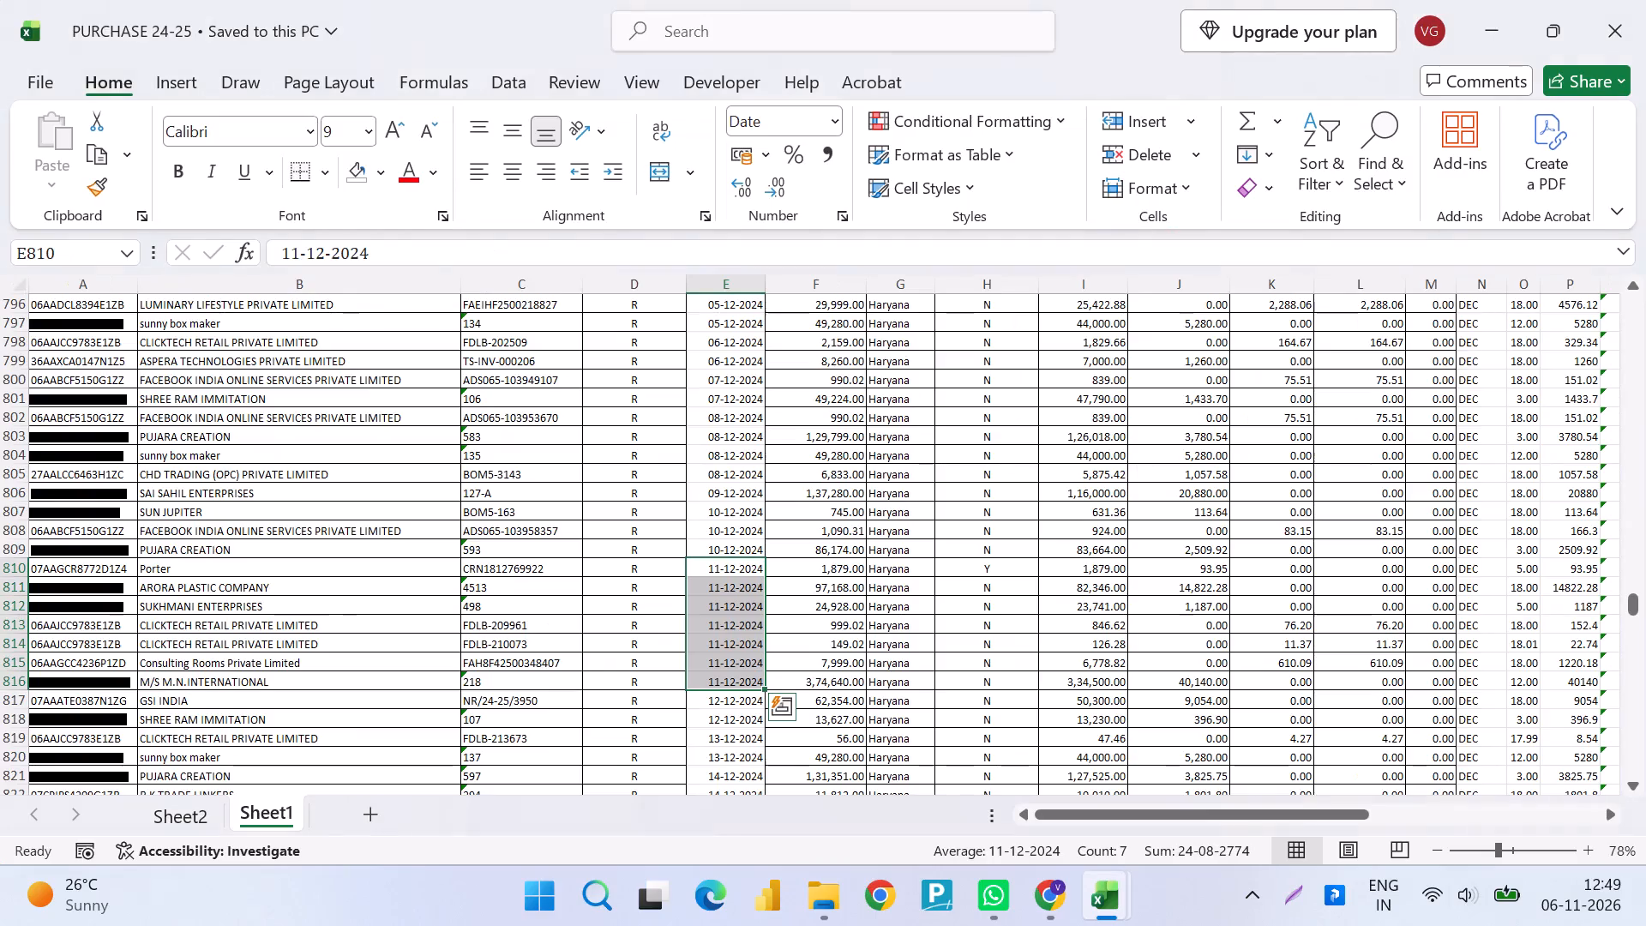
key("Down")
key("Down")
key("Down")
key("Down")
key("Down")
key("Down")
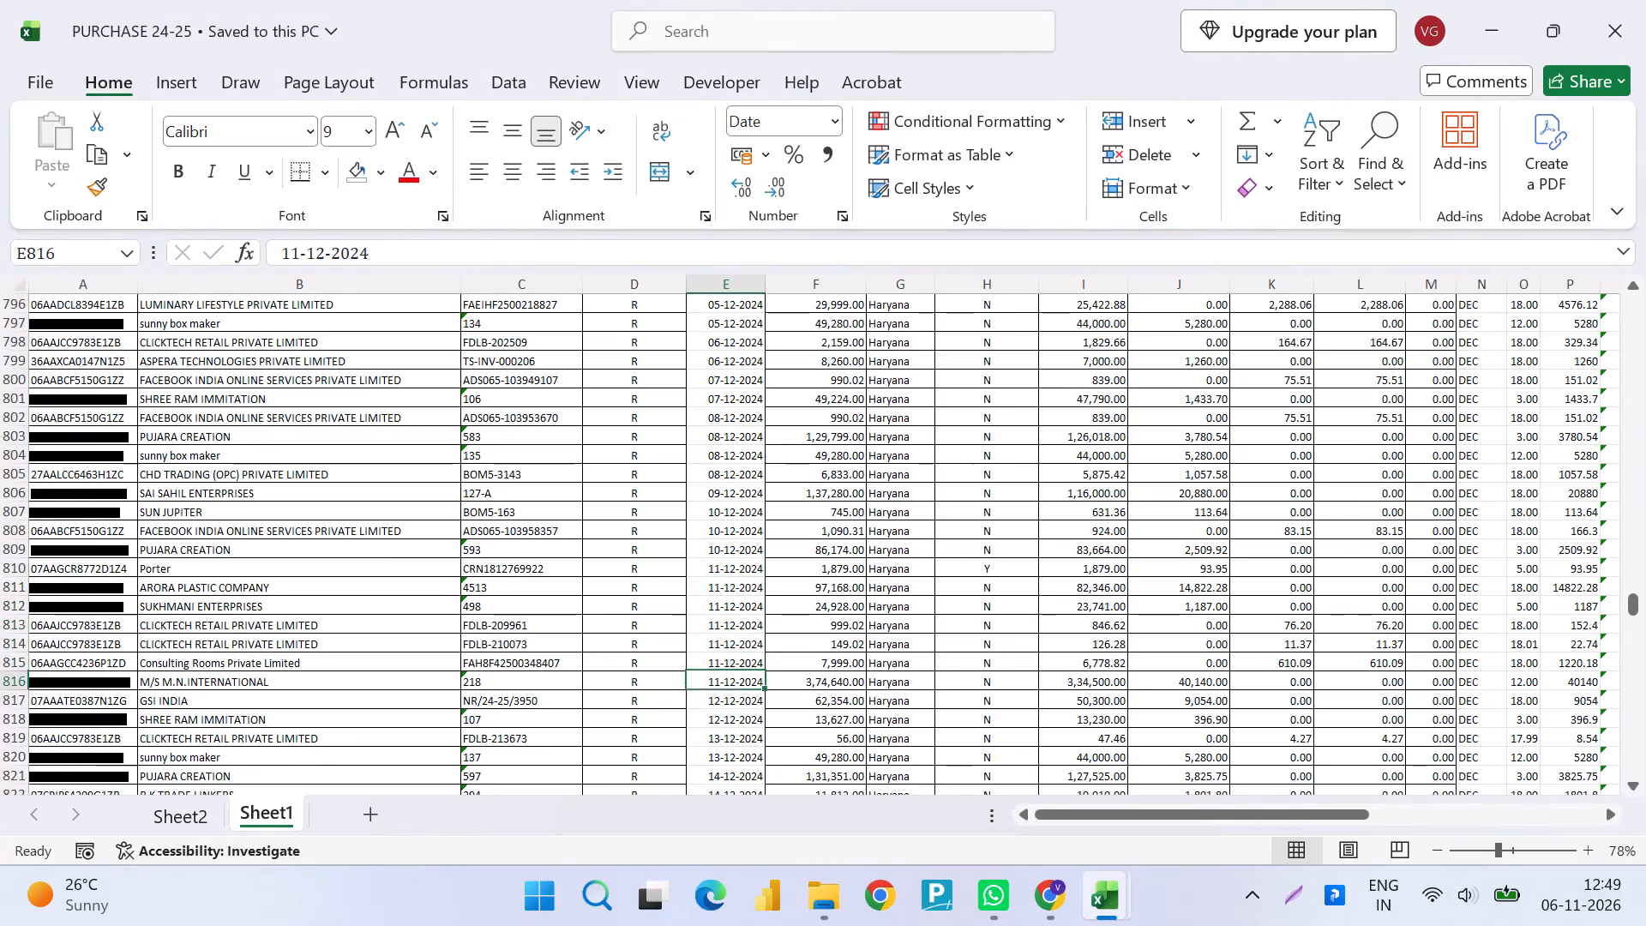
key("Down")
key("shift+Down")
key("shift+Down")
key("shift+Up")
Carry the date above into F826 of the refund sheet, change it to 12-12-2024 and copy it into F827.
key("alt+Tab")
key("Down")
key("Down")
key("ctrl+Down")
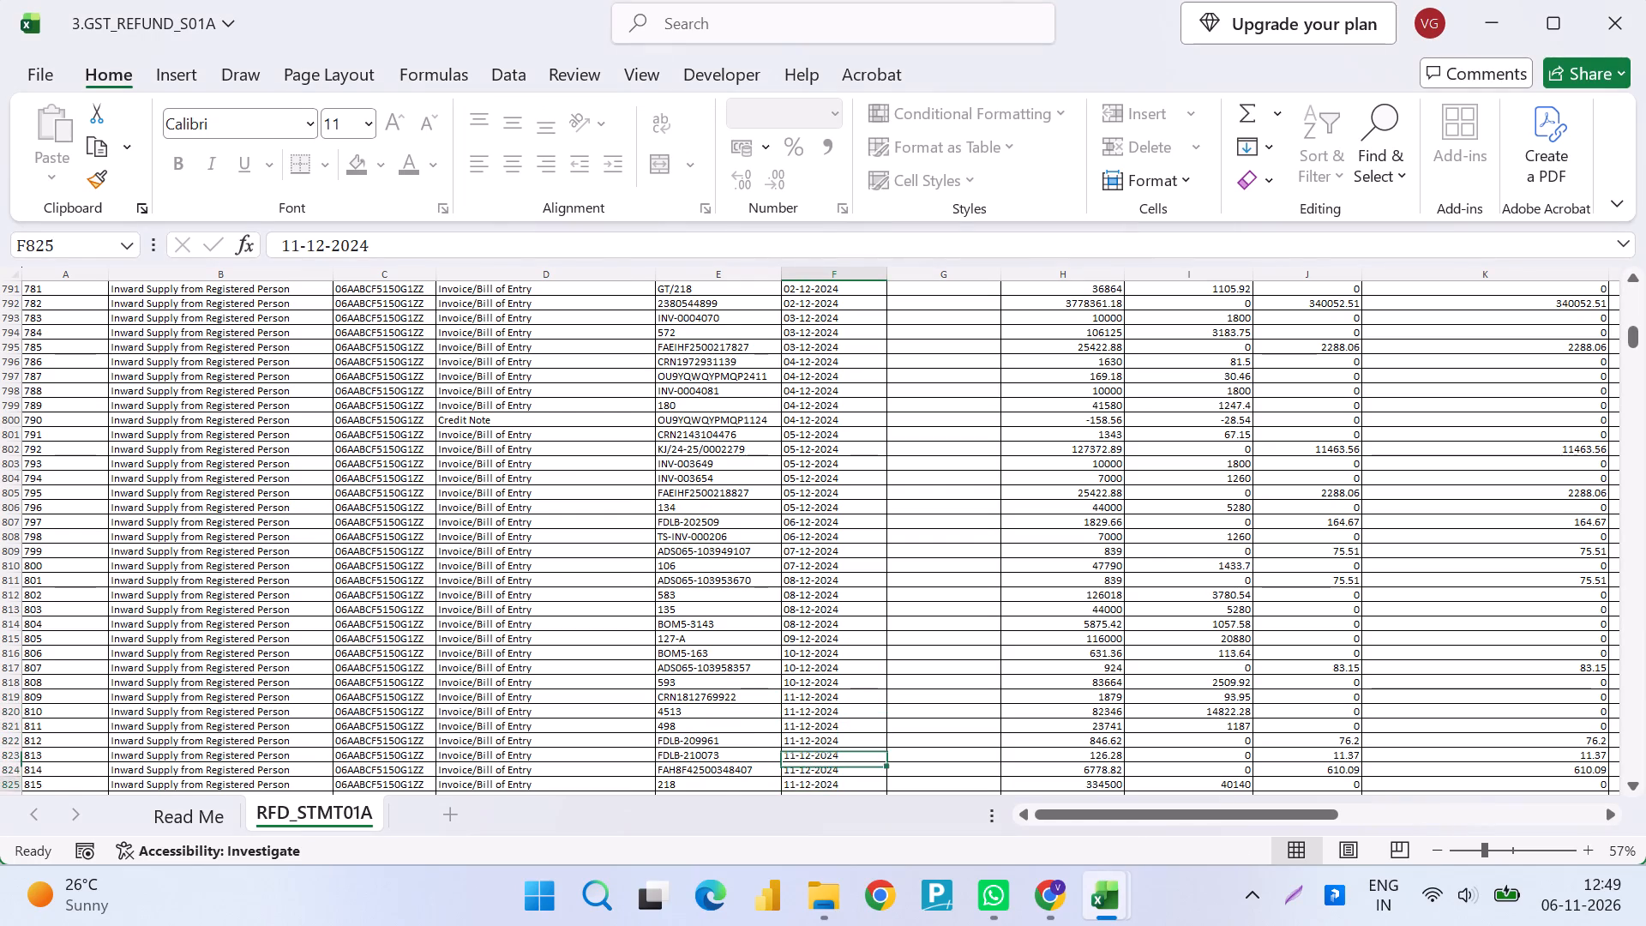
key("Down")
key("ctrl+d")
key("F2")
key("Left")
key("ctrl+Left")
key("ctrl+Left")
key("ctrl+Left")
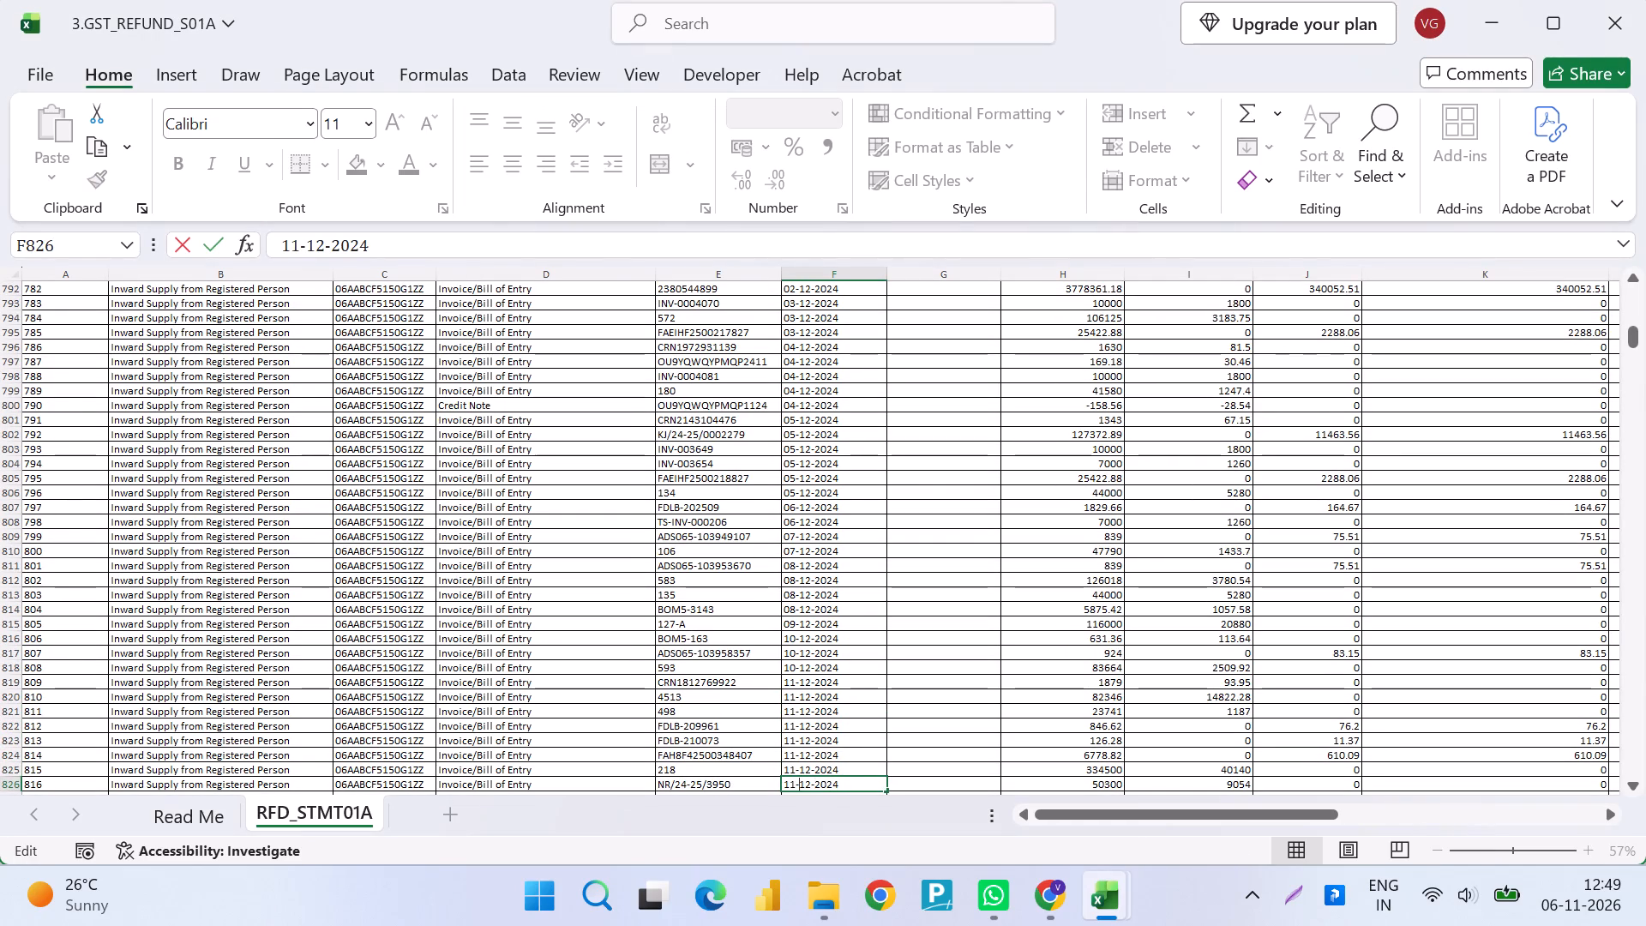
key("Left")
key("BackSpace")
key("2")
key("Return")
key("ctrl+d")
Carry the date above into F828 and change it to 13-12-2024.
key("Down")
key("ctrl+d")
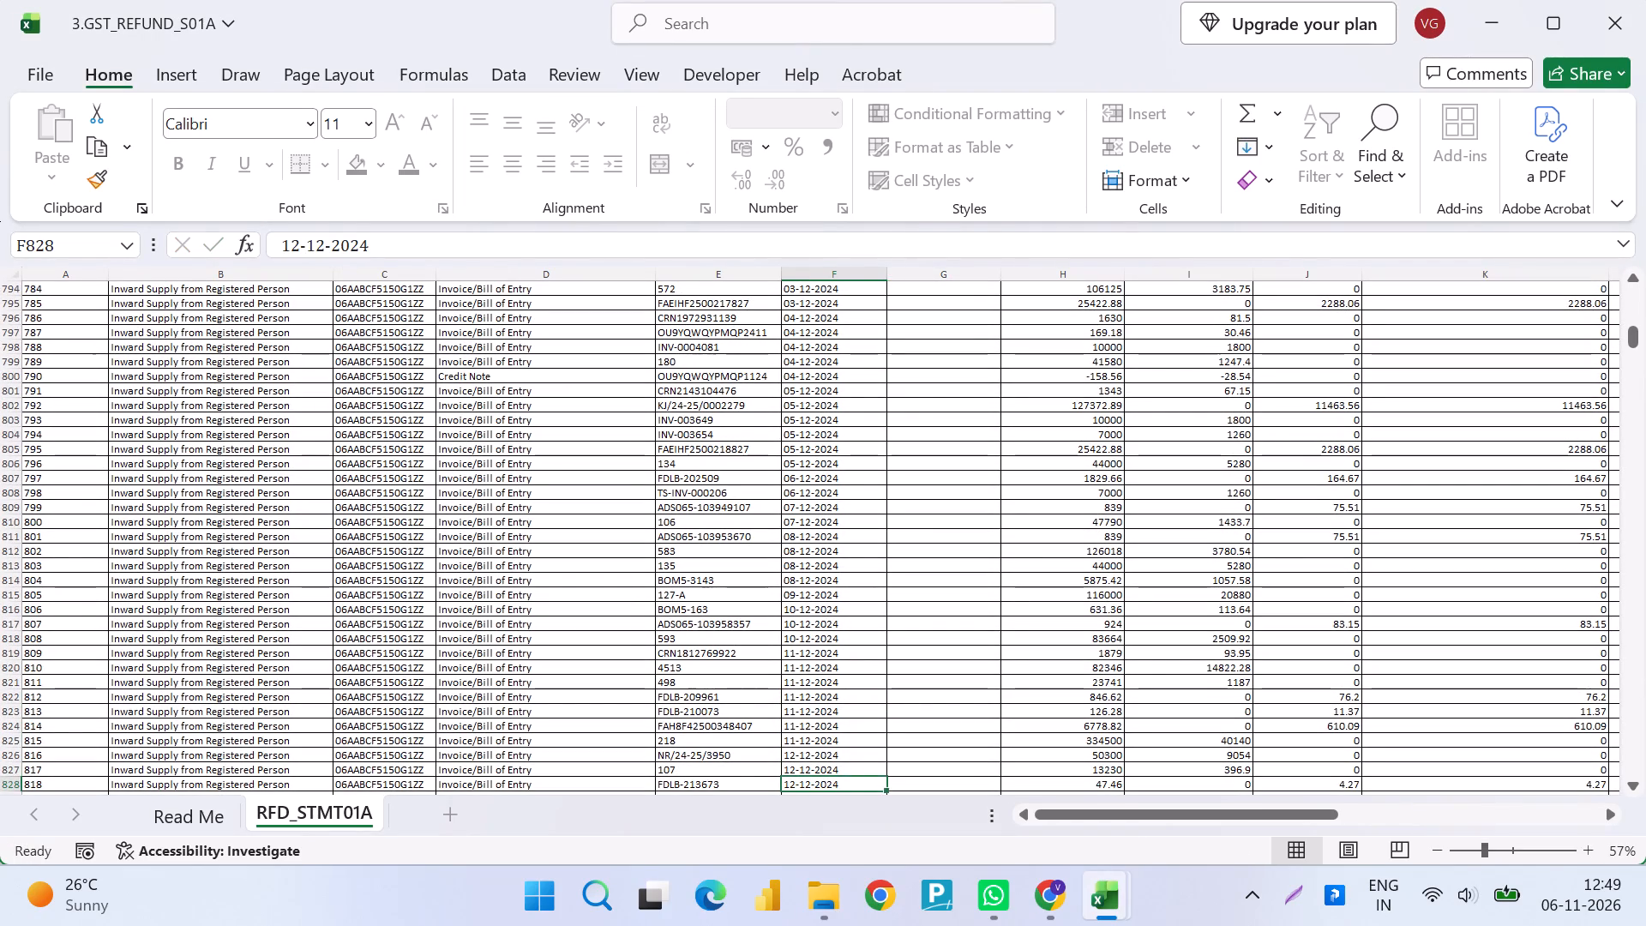
key("F2")
key("ctrl+Left")
key("ctrl+Left")
key("ctrl+Left")
key("ctrl+Left")
key("BackSpace")
key("3")
key("Return")
Check the dates down to E820 in PURCHASE 24-25 and fill 13-12-2024 into F829 of the refund sheet.
key("alt+Tab")
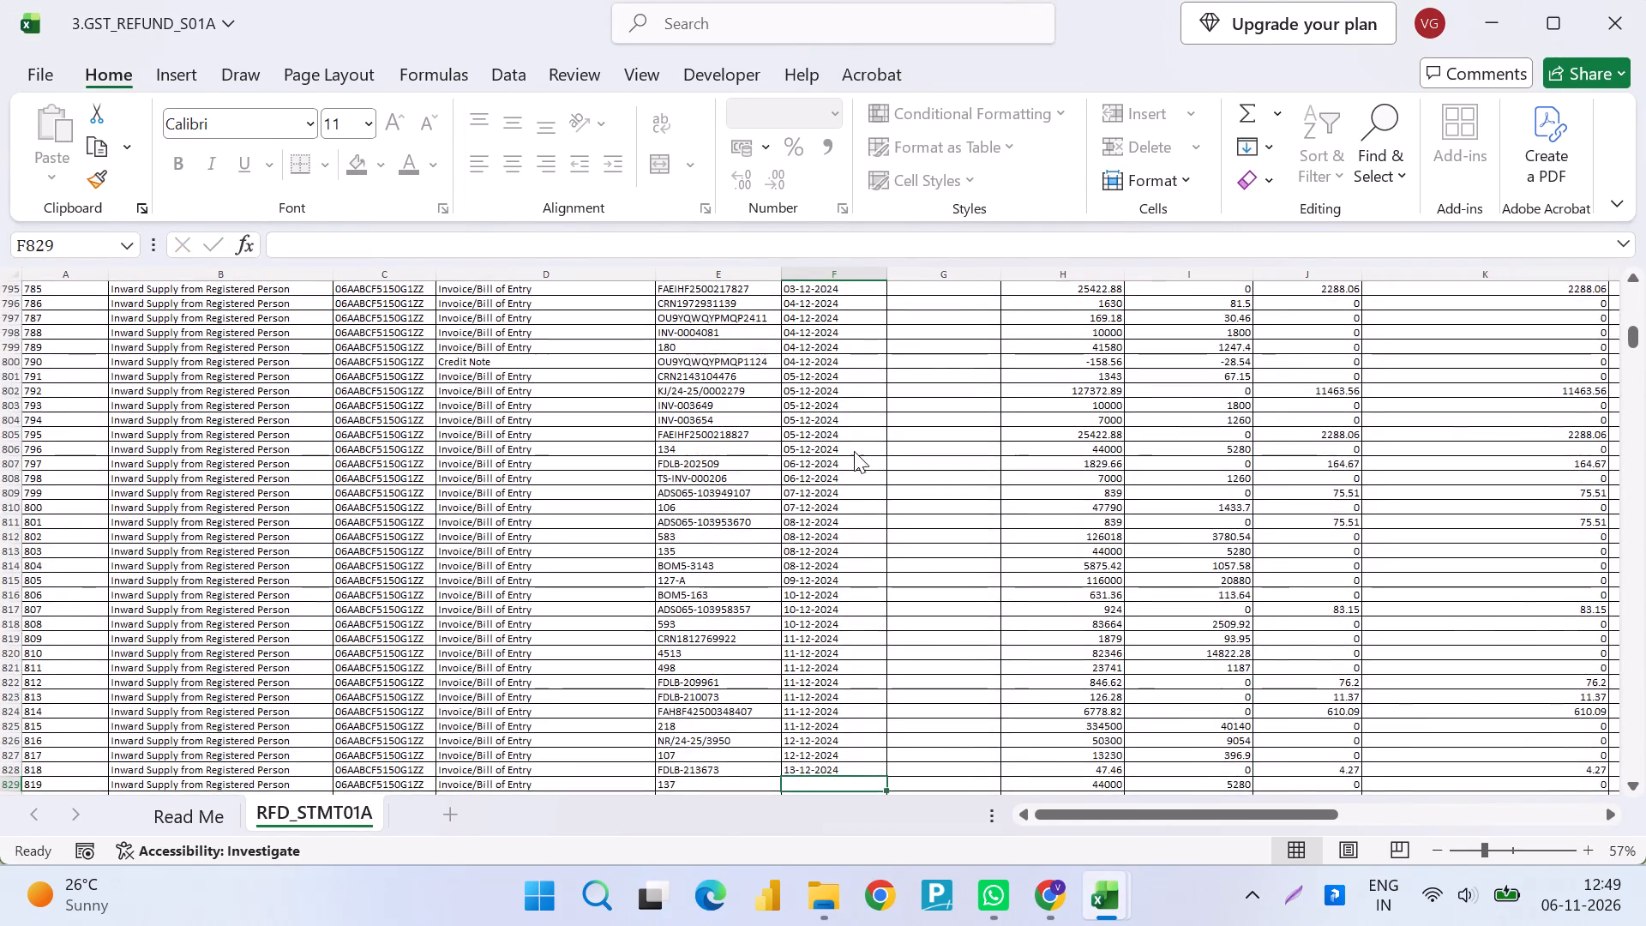
key("Down")
key("Down")
key("Down")
key("alt+Tab")
key("Down")
key("Up")
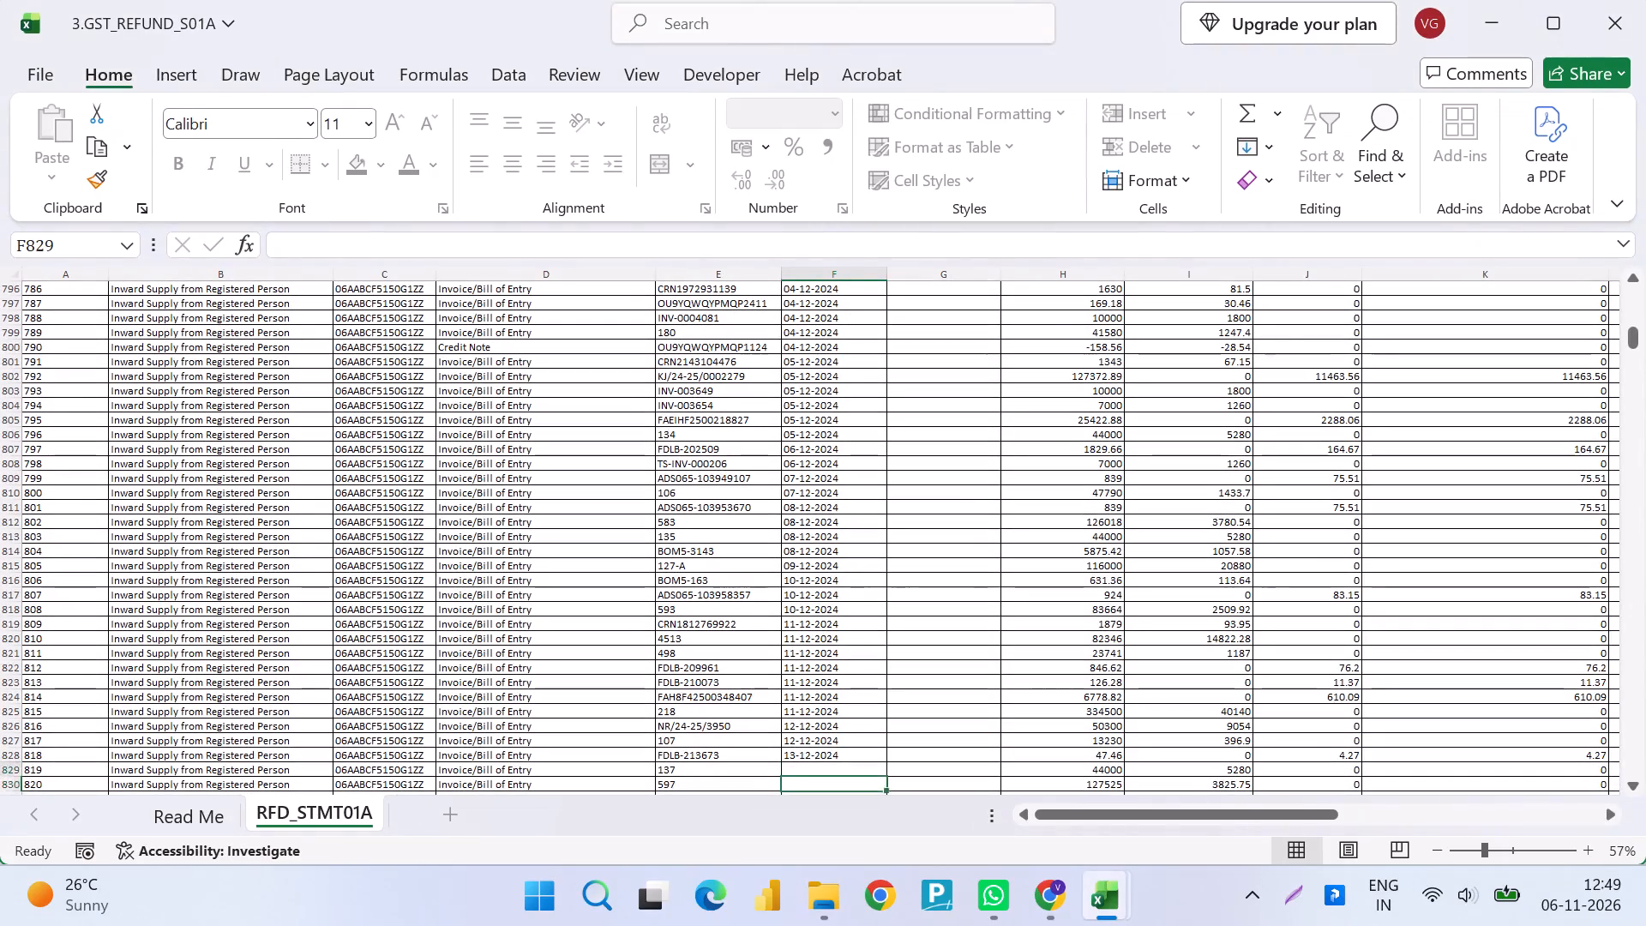
key("ctrl+d")
Carry the date above into F830 and change it to 14-12-2024.
key("Down")
key("ctrl+d")
key("F2")
key("Left")
key("ctrl+Left")
key("ctrl+Left")
key("ctrl+Left")
key("ctrl+Left")
key("BackSpace")
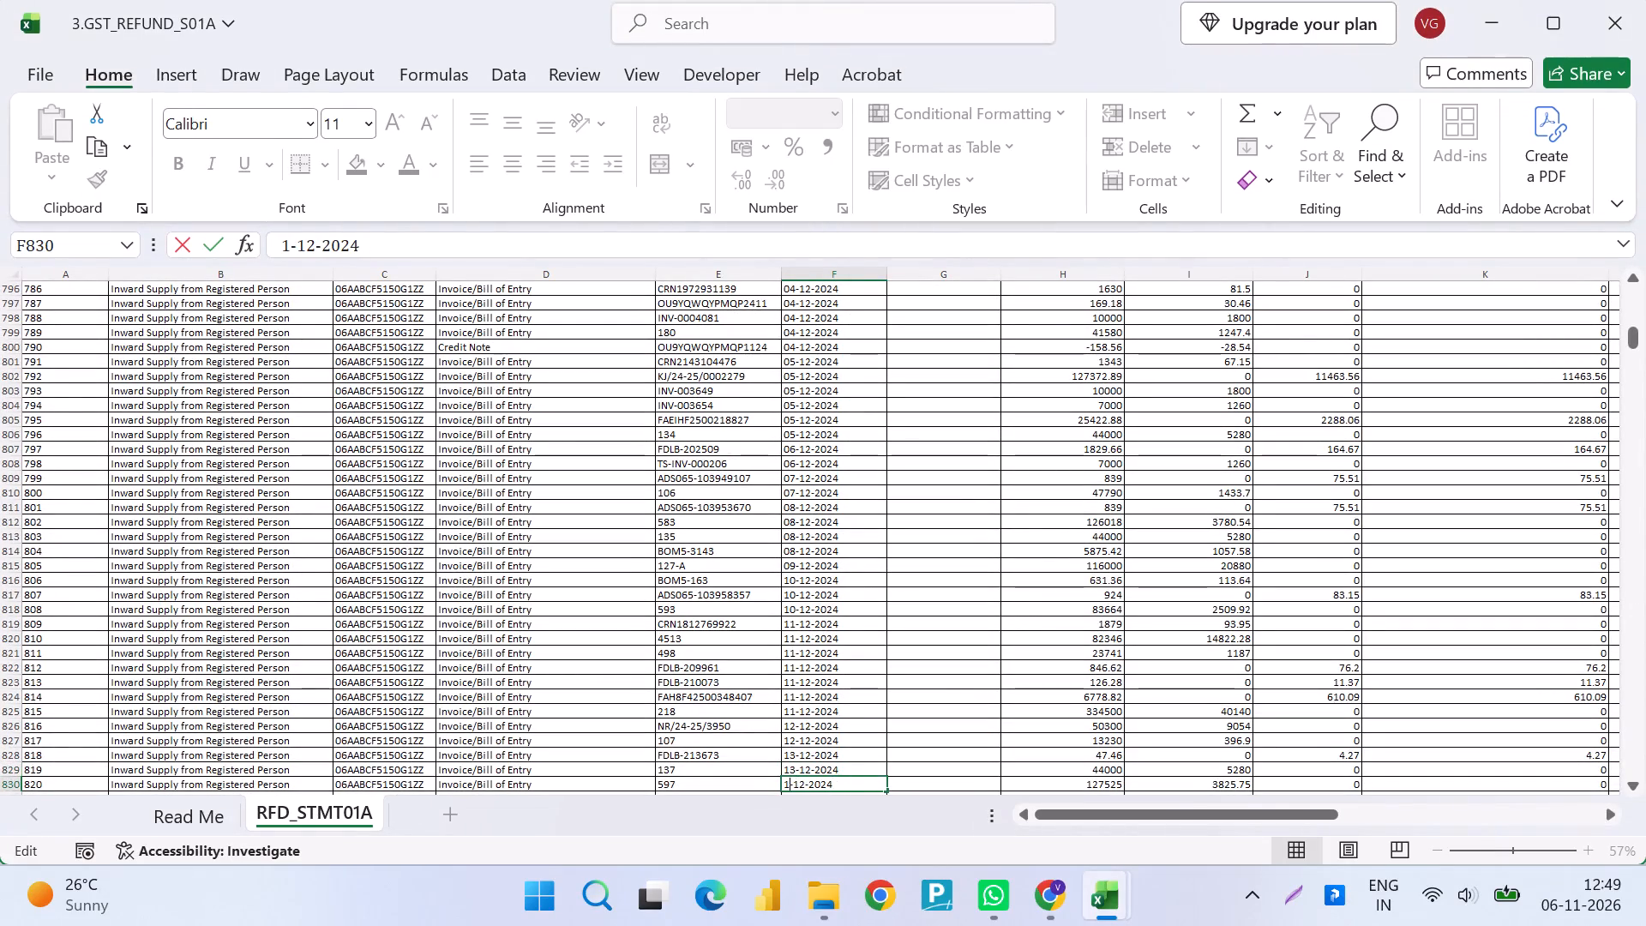
key("4")
key("Return")
Check the run of 14-12-2024 dates from E821 in PURCHASE 24-25 and fill that date into F831 and F832 of the refund sheet.
key("alt+Tab")
scroll(854, 451, "down", 3)
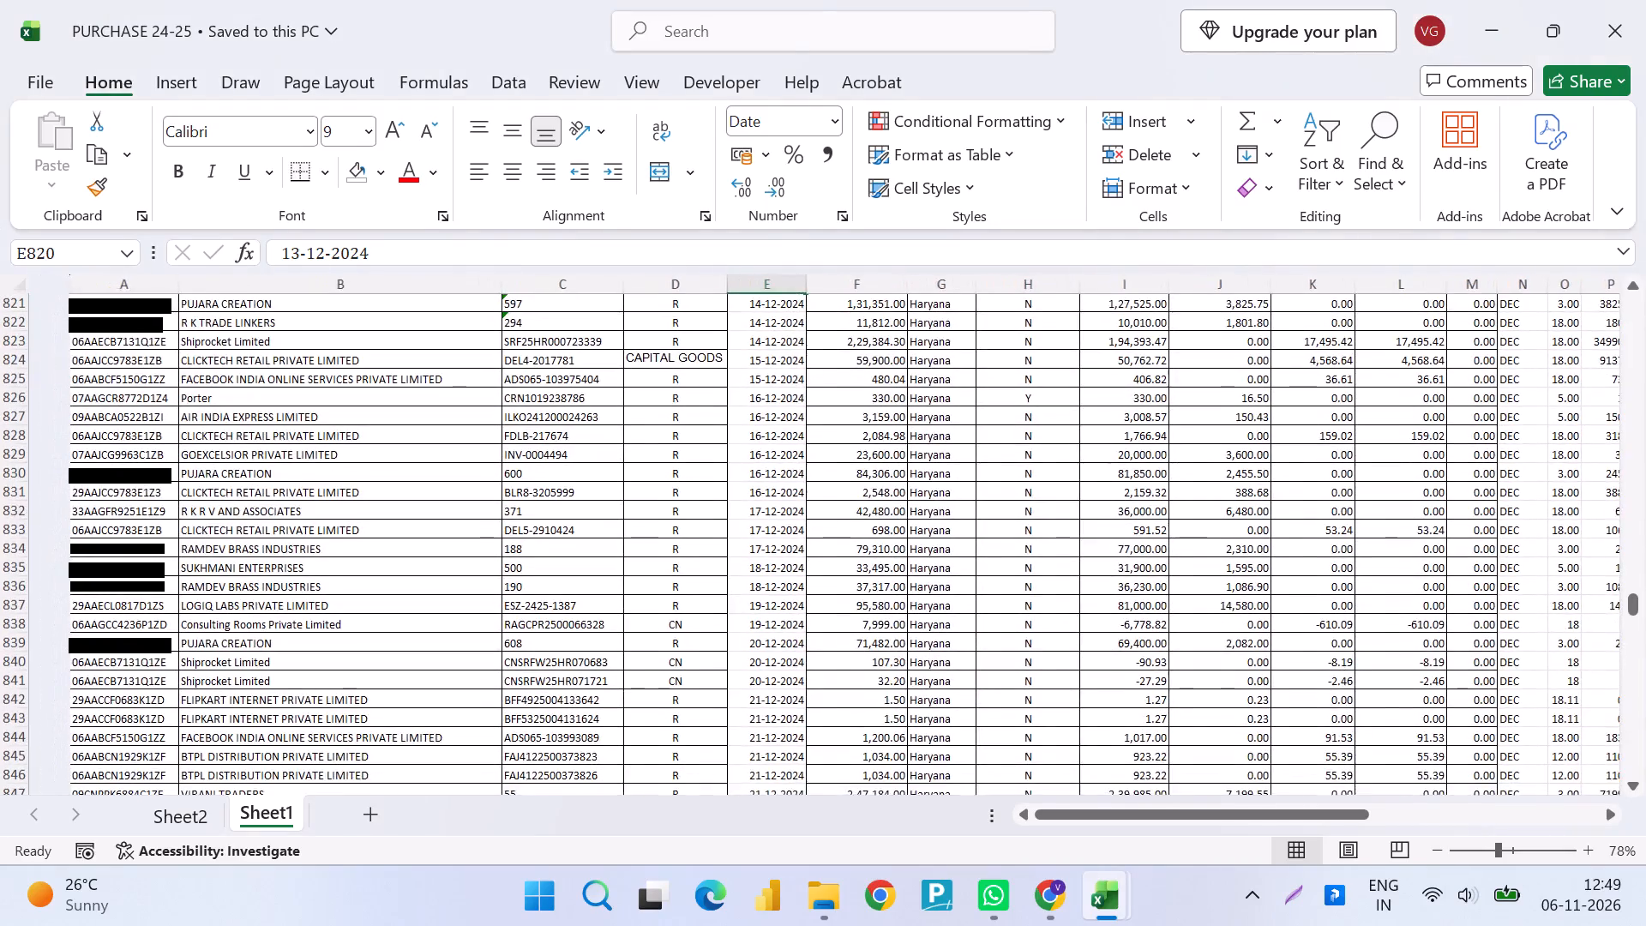
key("Down")
key("Up")
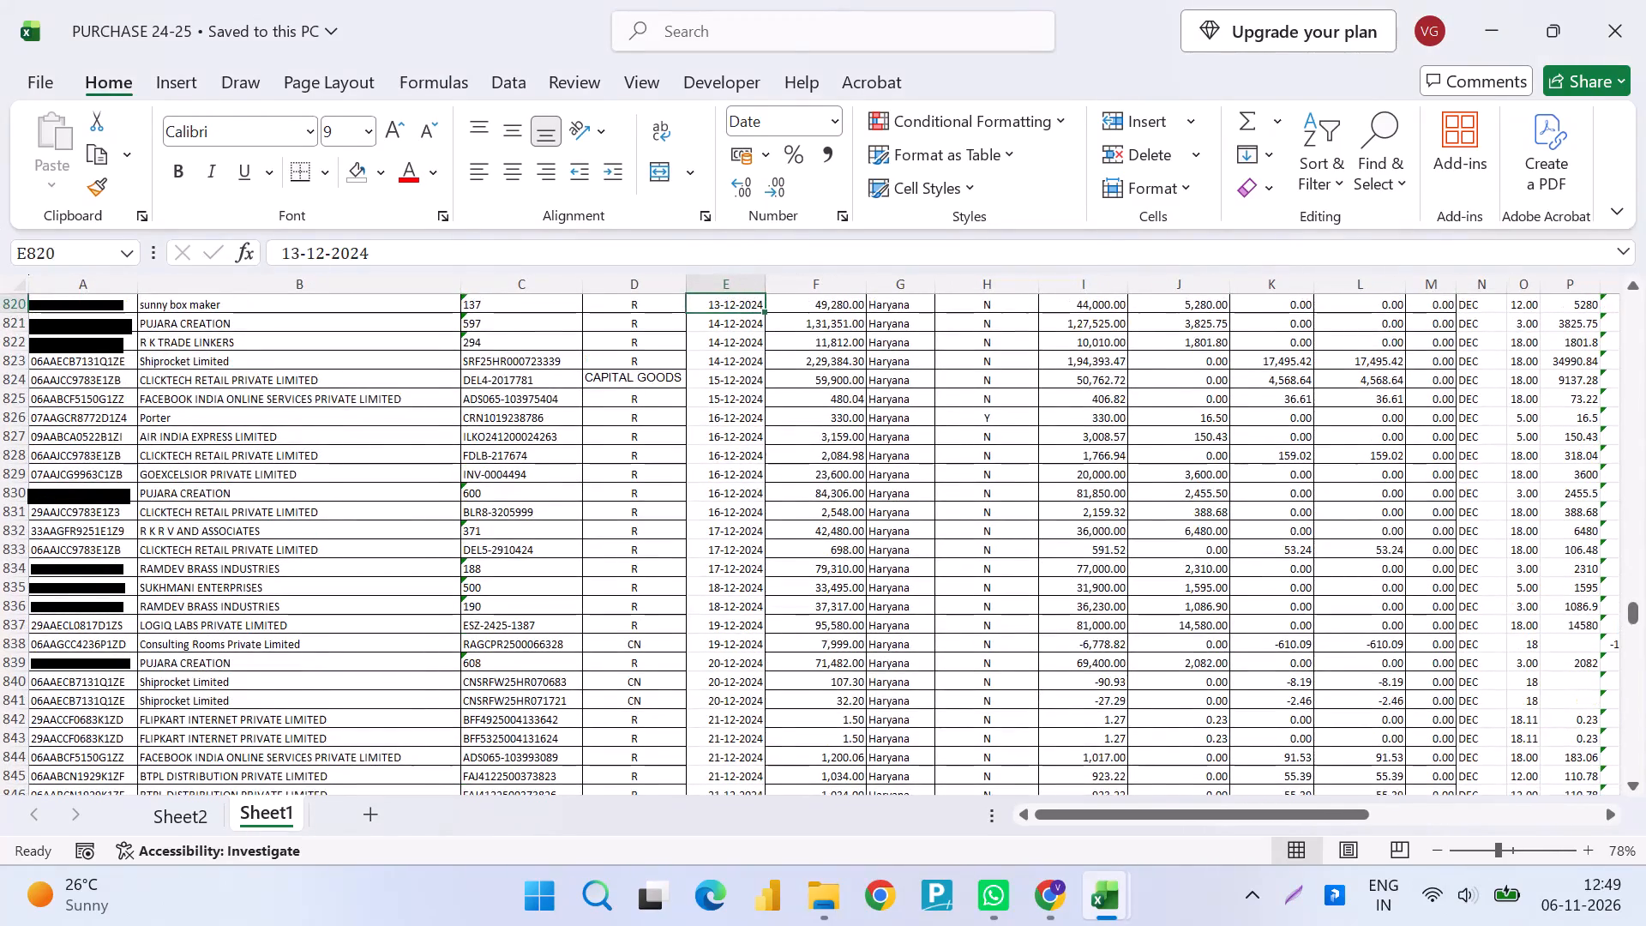
key("Down")
key("shift+Down")
key("shift+Down")
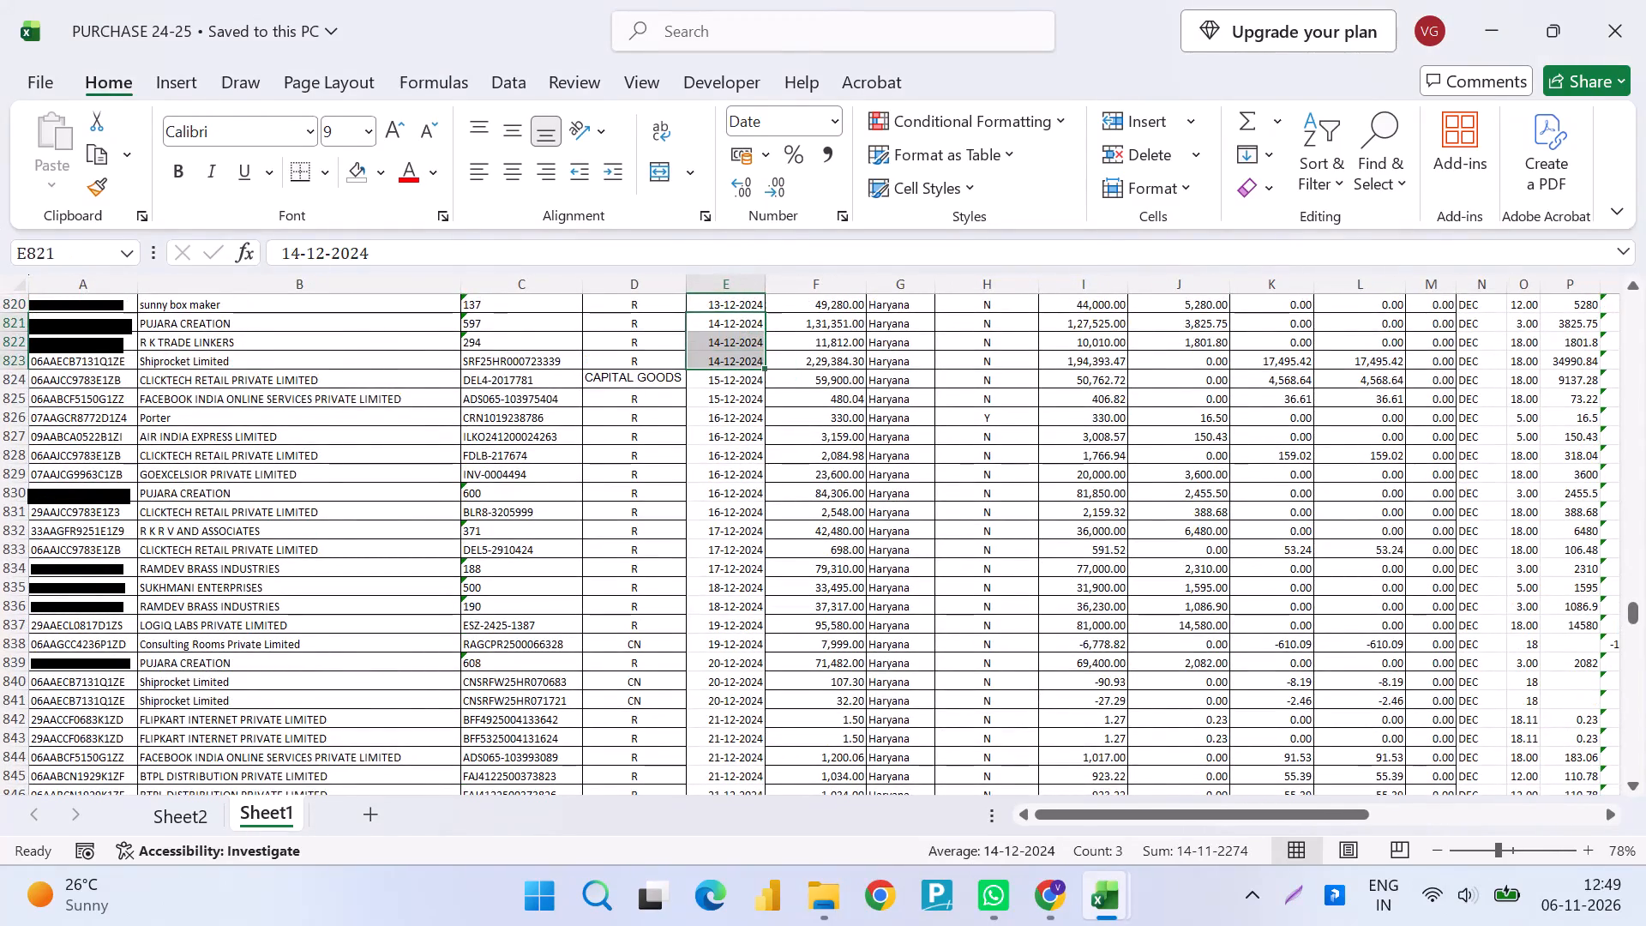
key("alt+Tab")
key("ctrl+d")
key("Down")
key("ctrl+d")
Carry the date above into F833 and change it to 15-12-2024.
key("Down")
key("ctrl+d")
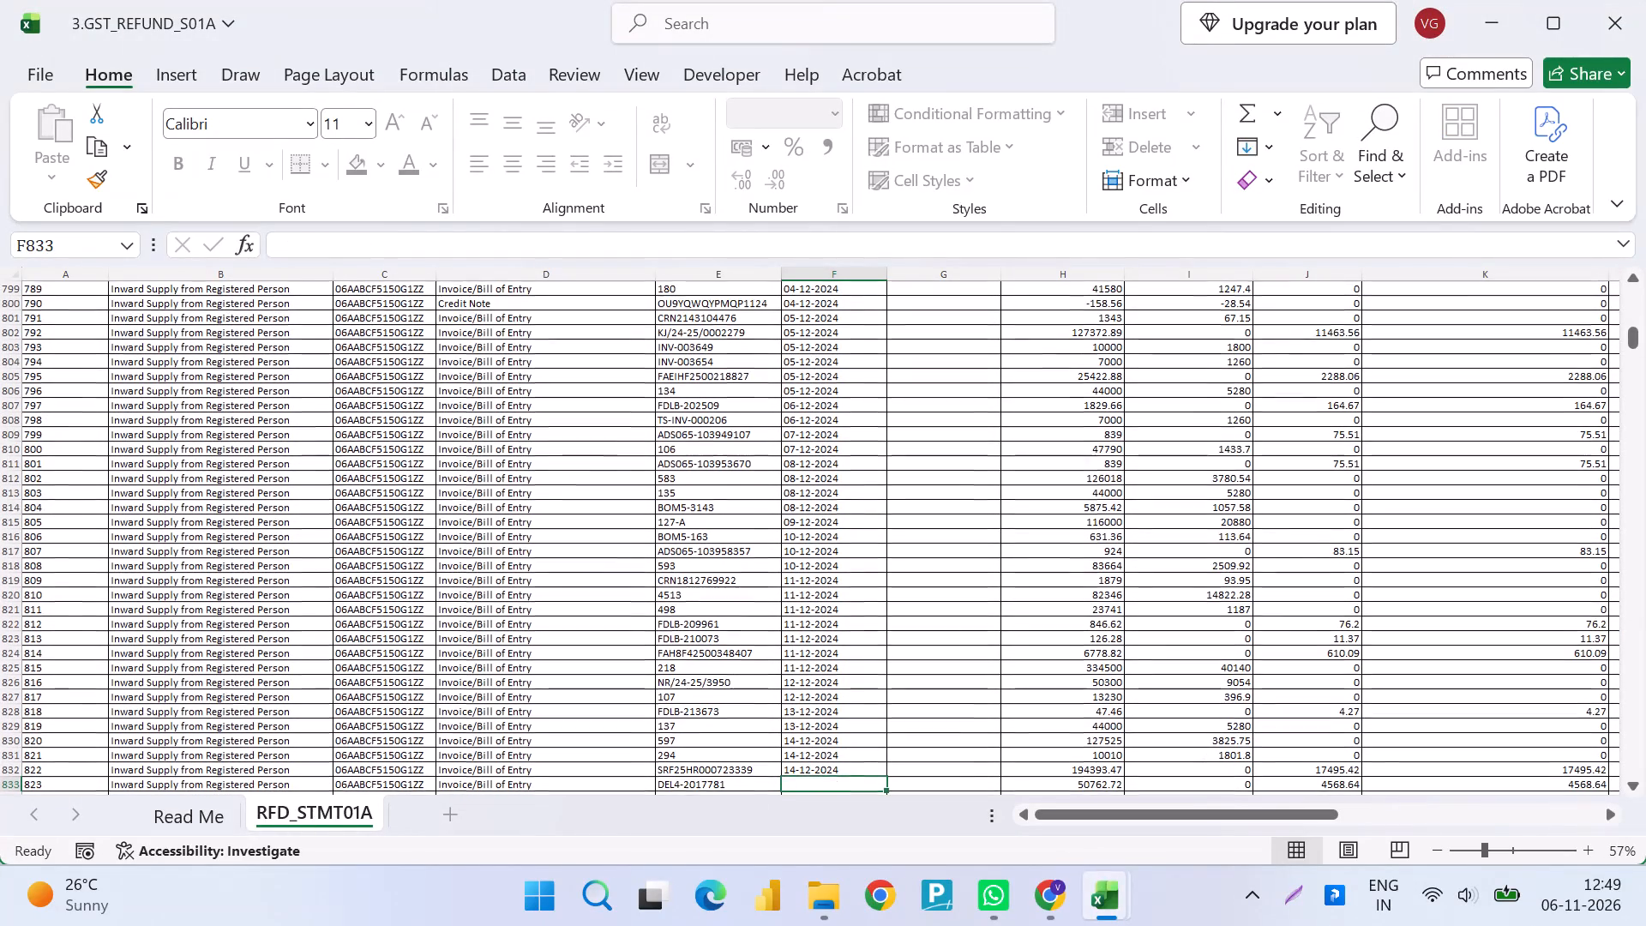
key("F2")
key("ctrl+Left")
key("ctrl+Left")
key("ctrl+Left")
key("ctrl+Left")
key("BackSpace")
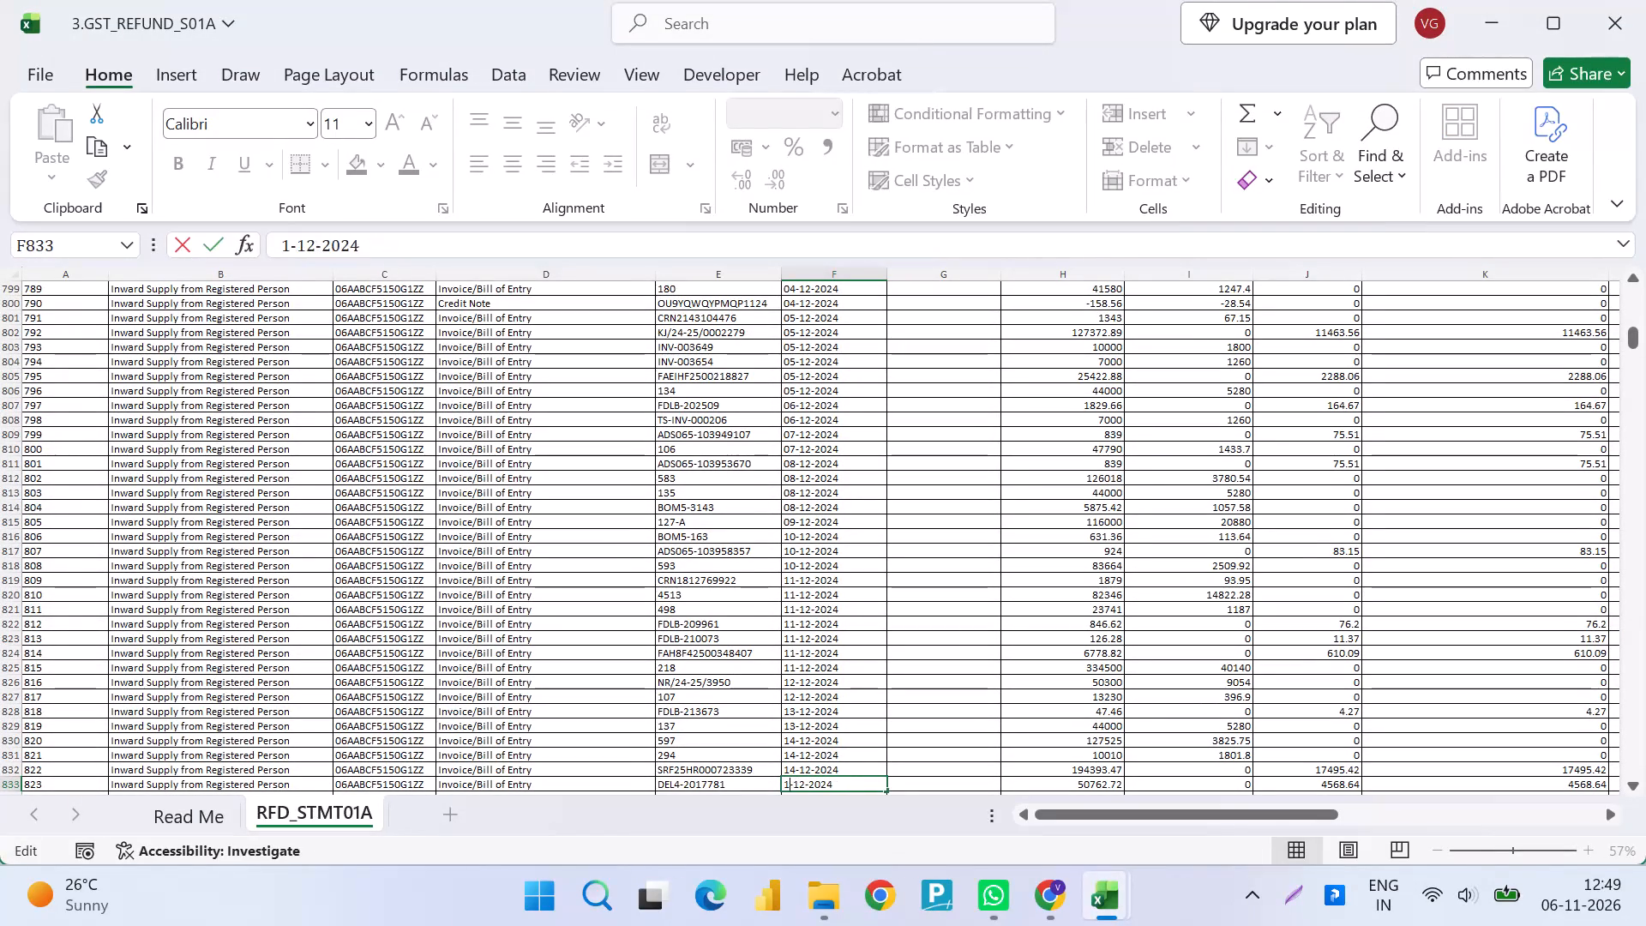
key("5")
key("Return")
Check the dates down to E825 in PURCHASE 24-25 and fill 15-12-2024 into F834 of the refund sheet.
key("alt+Tab")
key("Down")
key("Down")
key("Down")
key("Down")
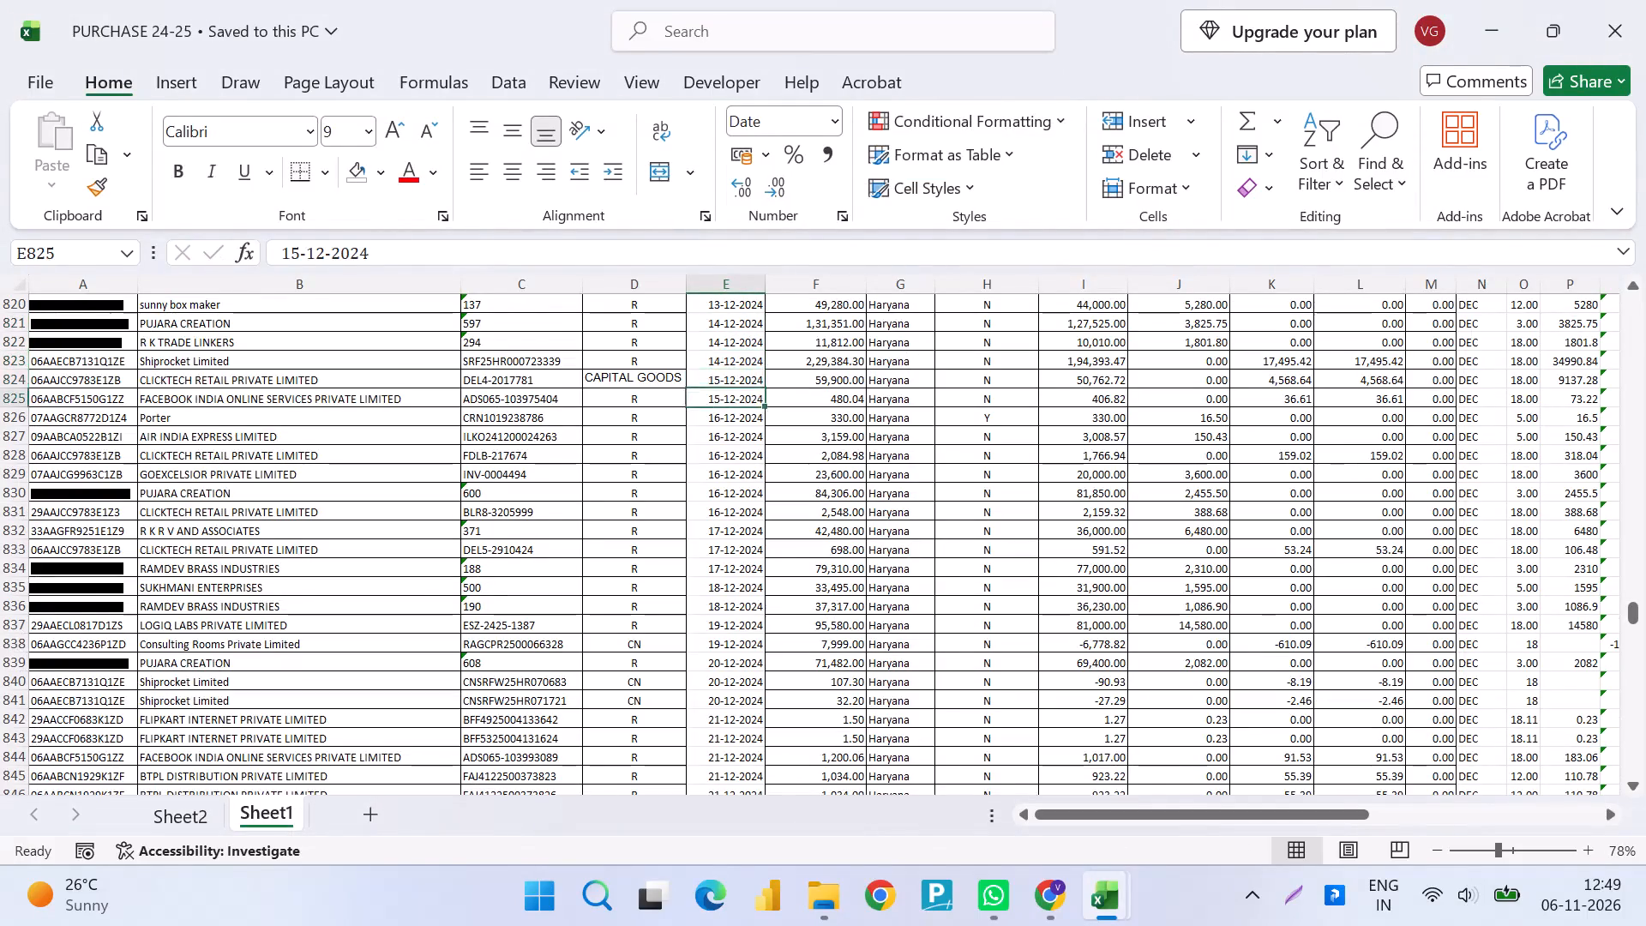
key("alt+Tab")
key("ctrl+d")
Carry the date above into F835 and change it to 16-12-2024.
key("Down")
key("ctrl+d")
key("F2")
key("Left")
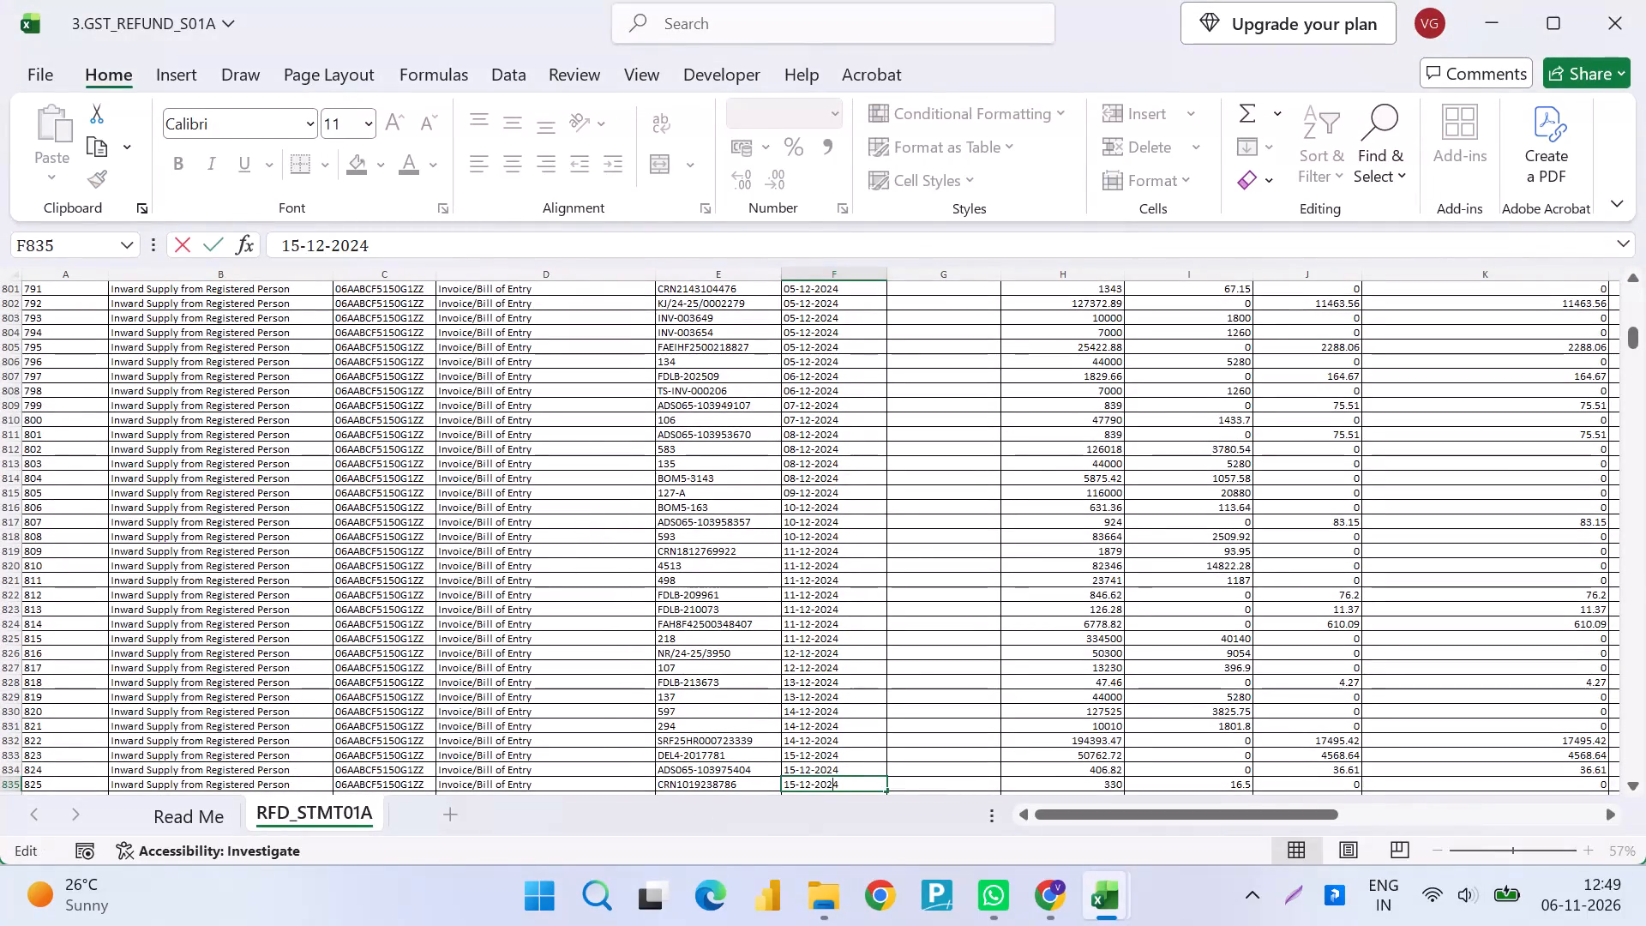
key("ctrl+Left")
key("ctrl+Left")
key("ctrl+Left")
key("ctrl+Left")
key("BackSpace")
key("6")
key("Return")
Check how far the run of 16-12-2024 dates extends from E826 down in PURCHASE 24-25.
key("alt+Tab")
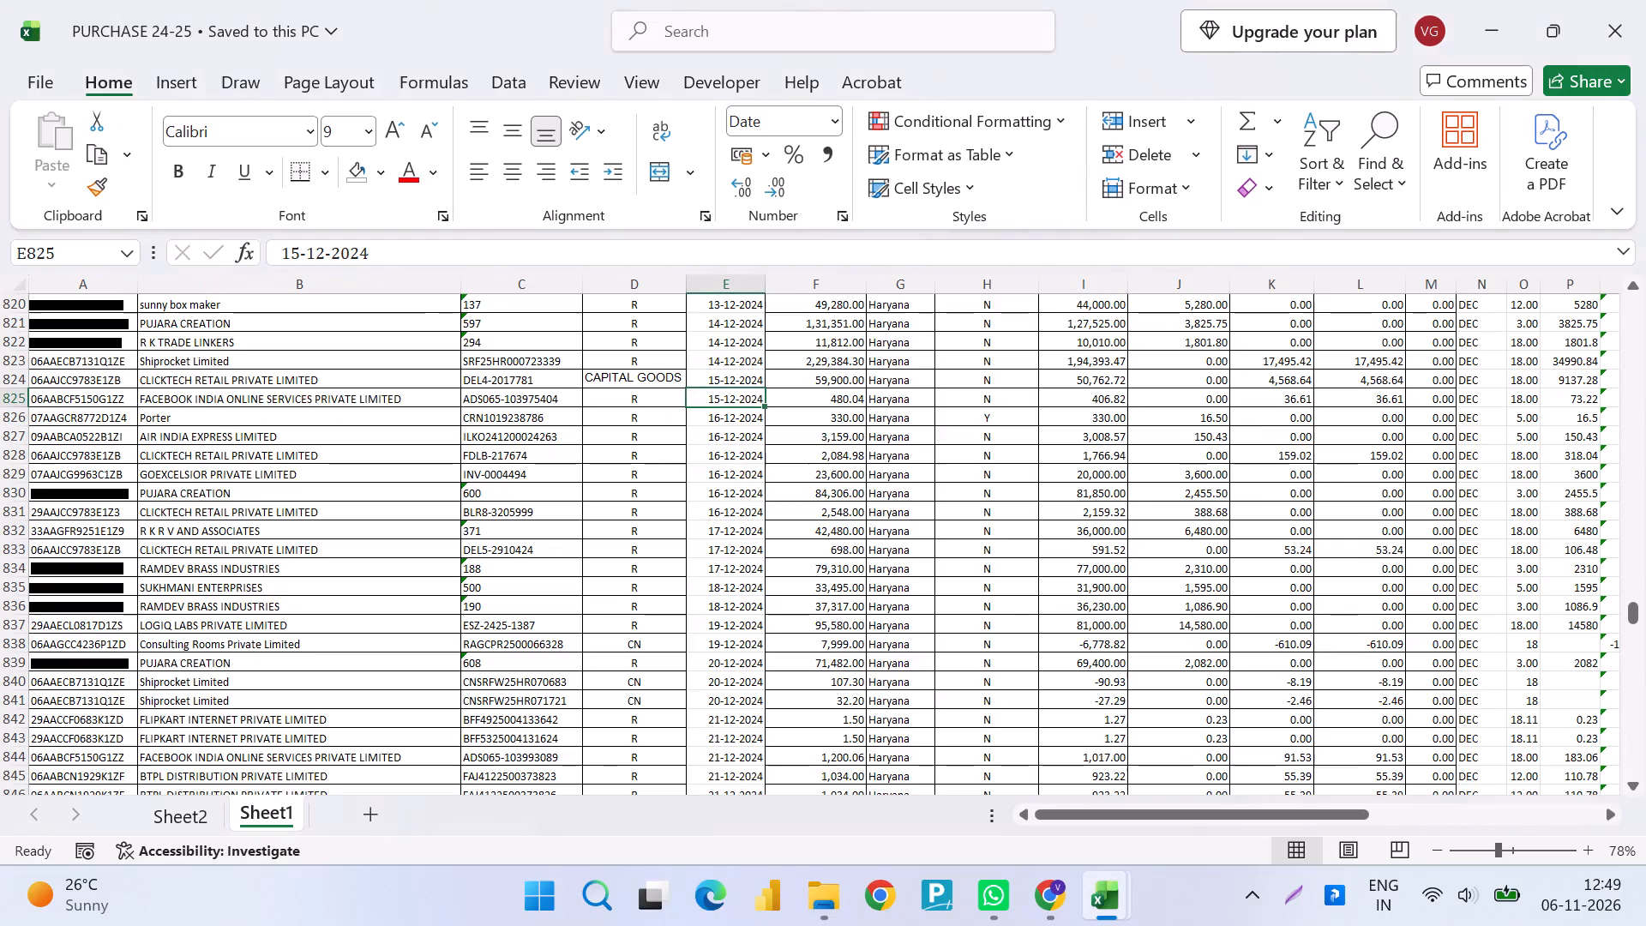
key("Down")
key("Down")
key("Up")
key("shift+Down")
key("shift+Down")
key("shift+Down")
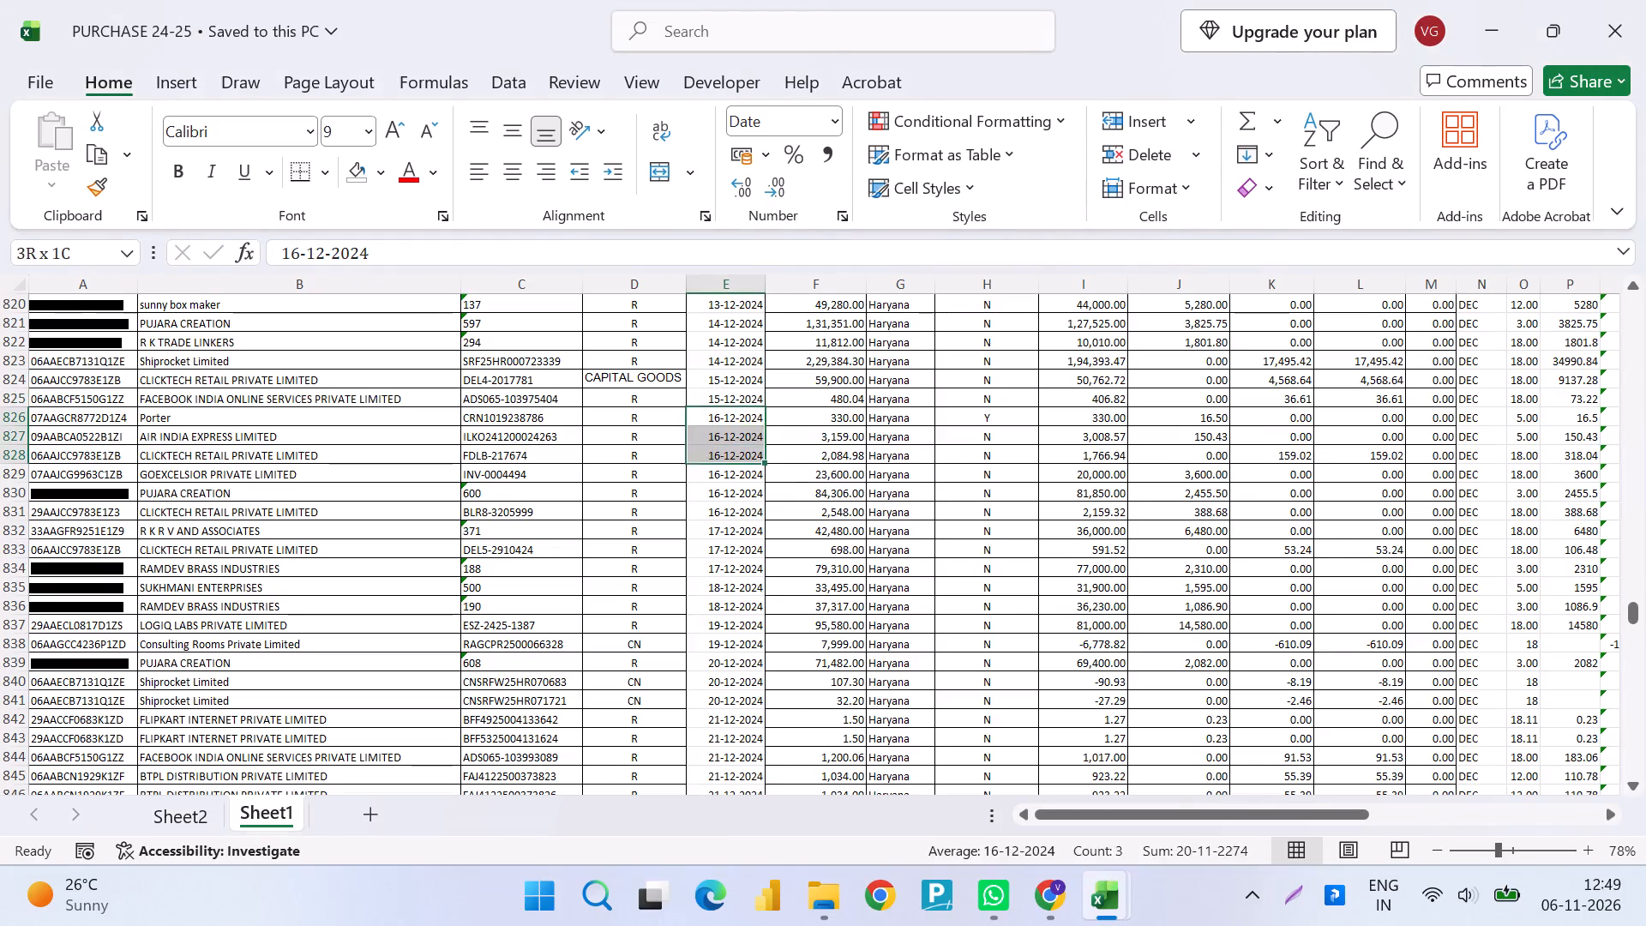
key("shift+Down")
key("shift+Down")
Fill the 16-12-2024 date from F835 down through F840 in the refund sheet.
key("alt+Tab")
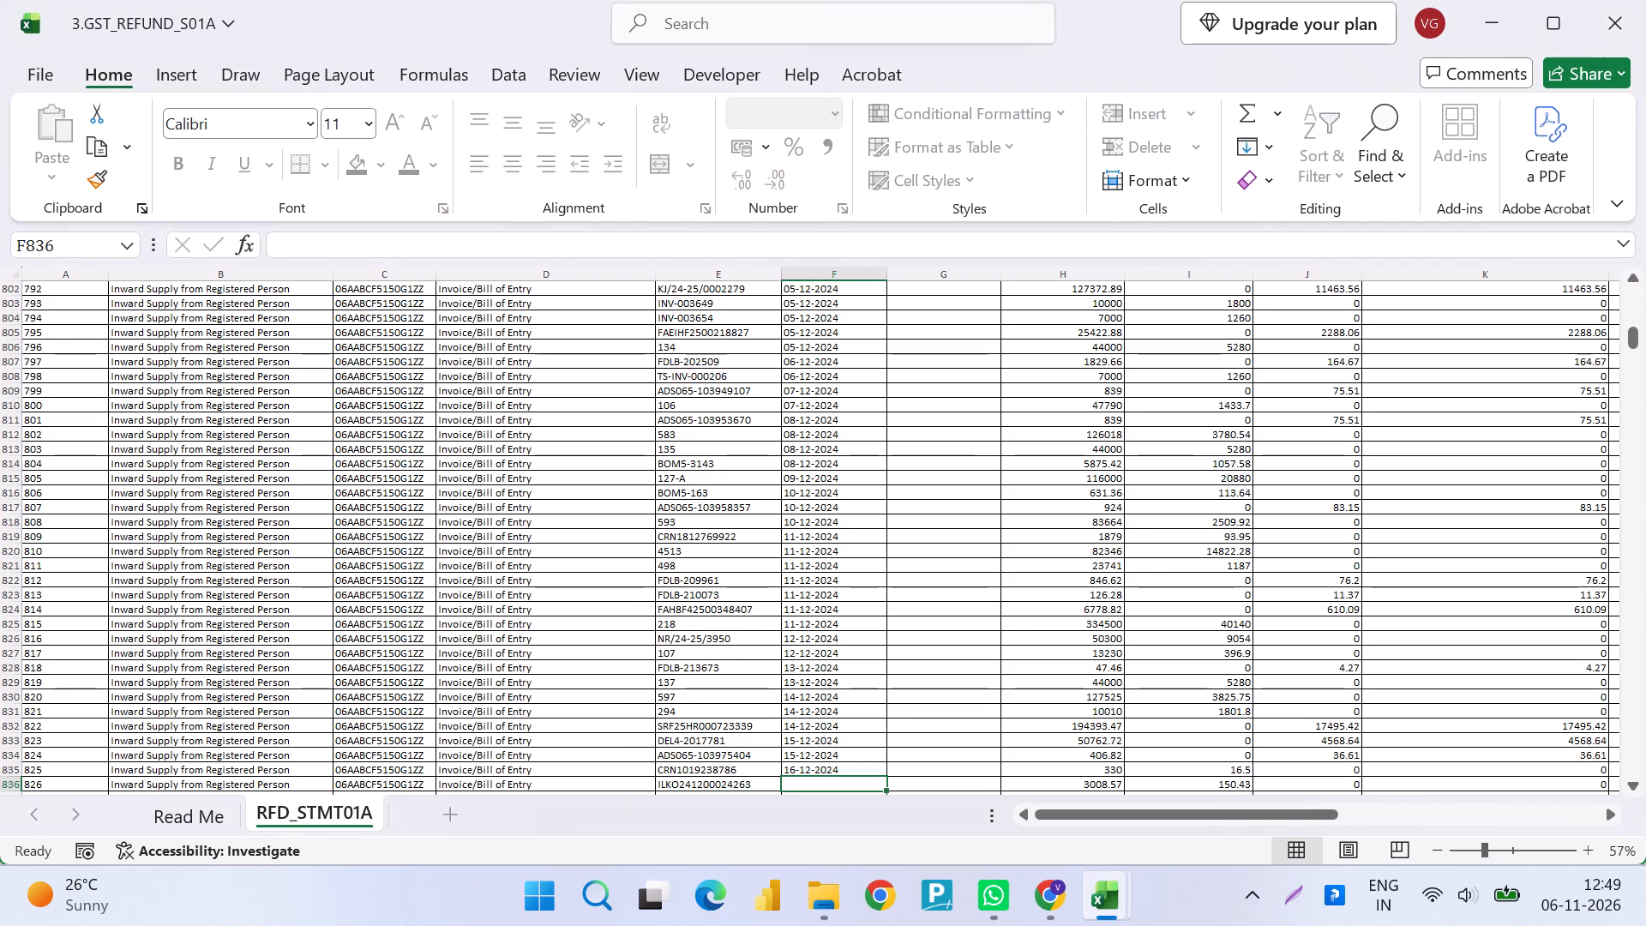
key("Up")
key("shift+Down")
key("shift+Down")
key("shift+Down")
key("shift+Down")
key("shift+Down")
key("ctrl+d")
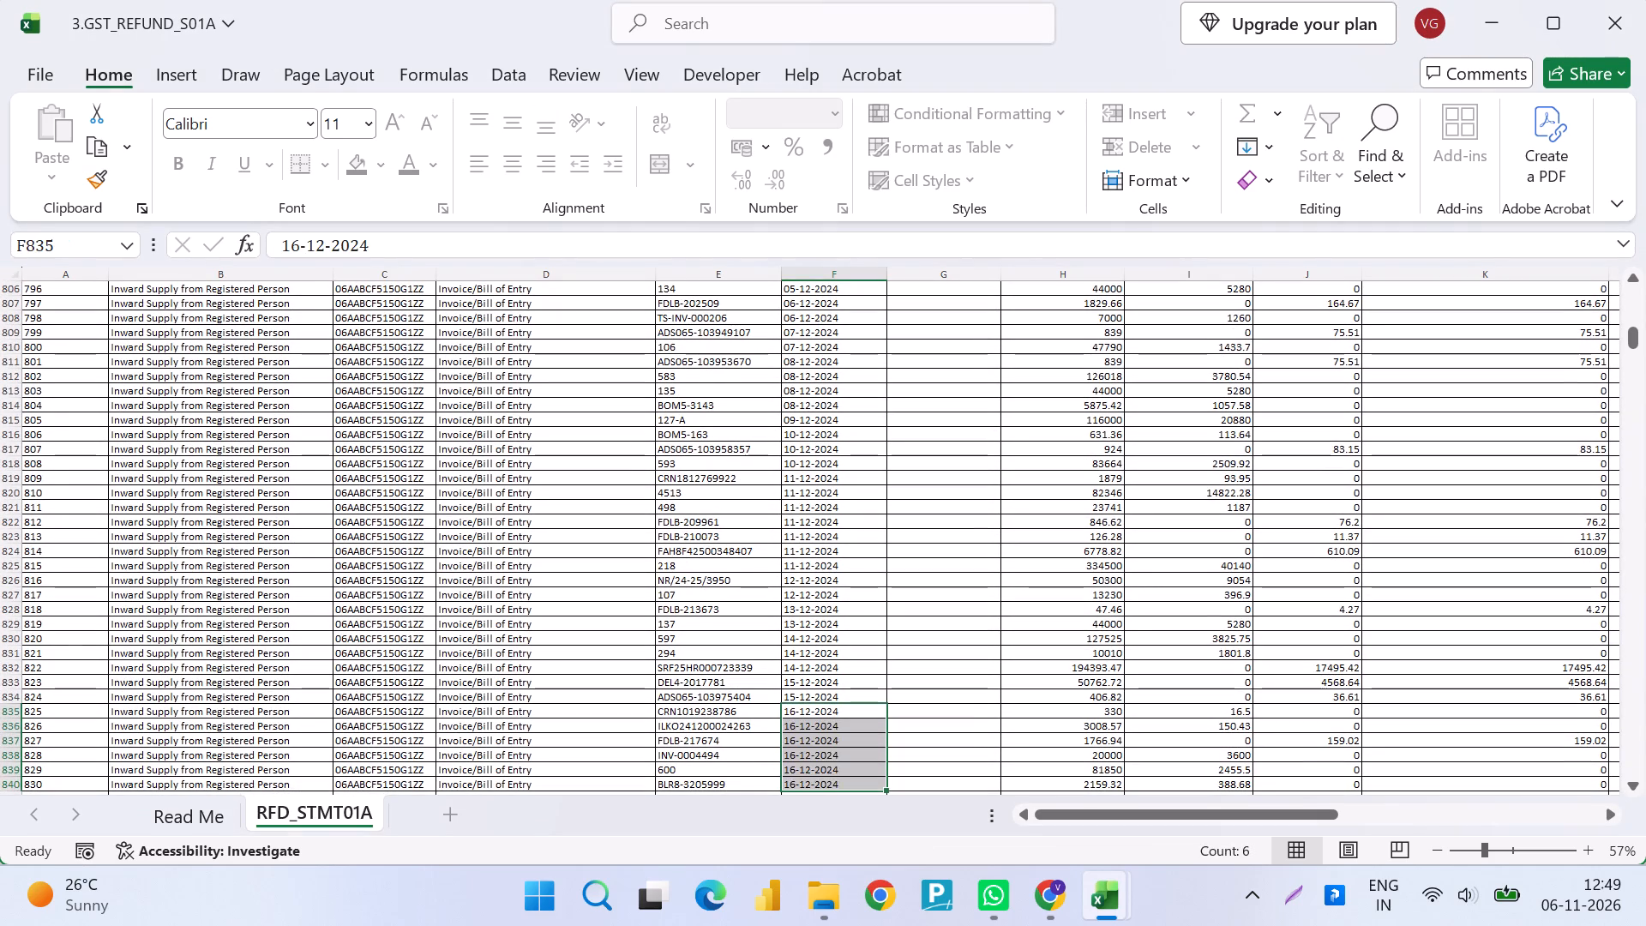
Select F841 in the refund sheet and check the run of 17-12-2024 dates from E832 in PURCHASE 24-25.
scroll(832, 451, "down", 3)
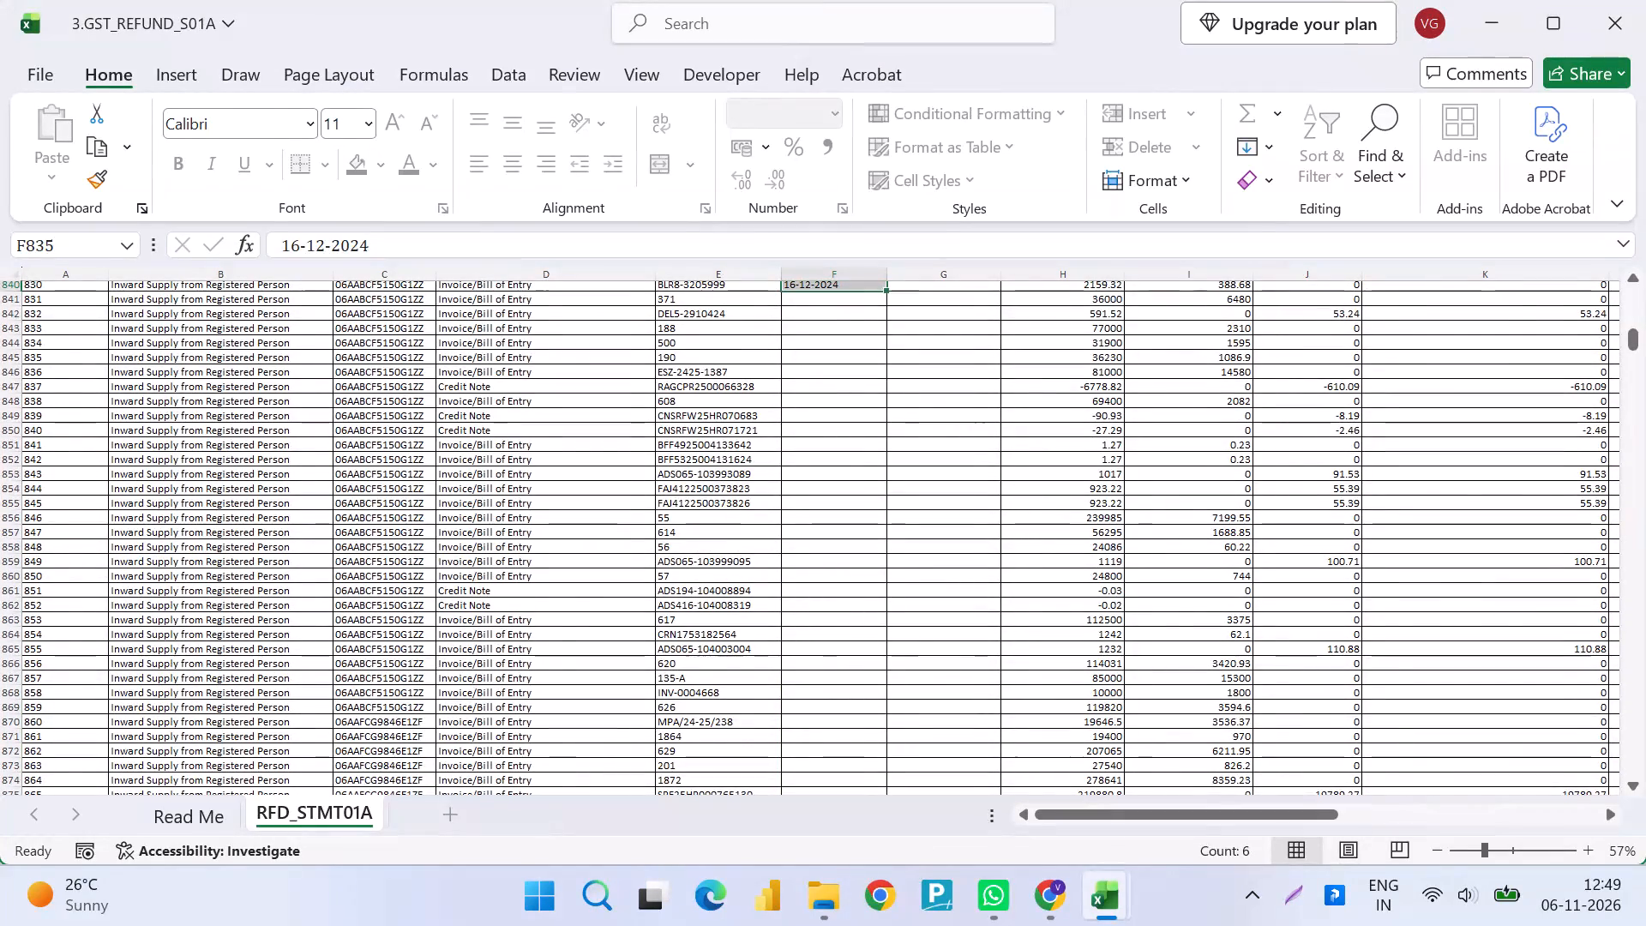
left_click(836, 303)
key("alt+Tab")
key("Down")
key("Down")
key("Down")
key("Down")
key("Down")
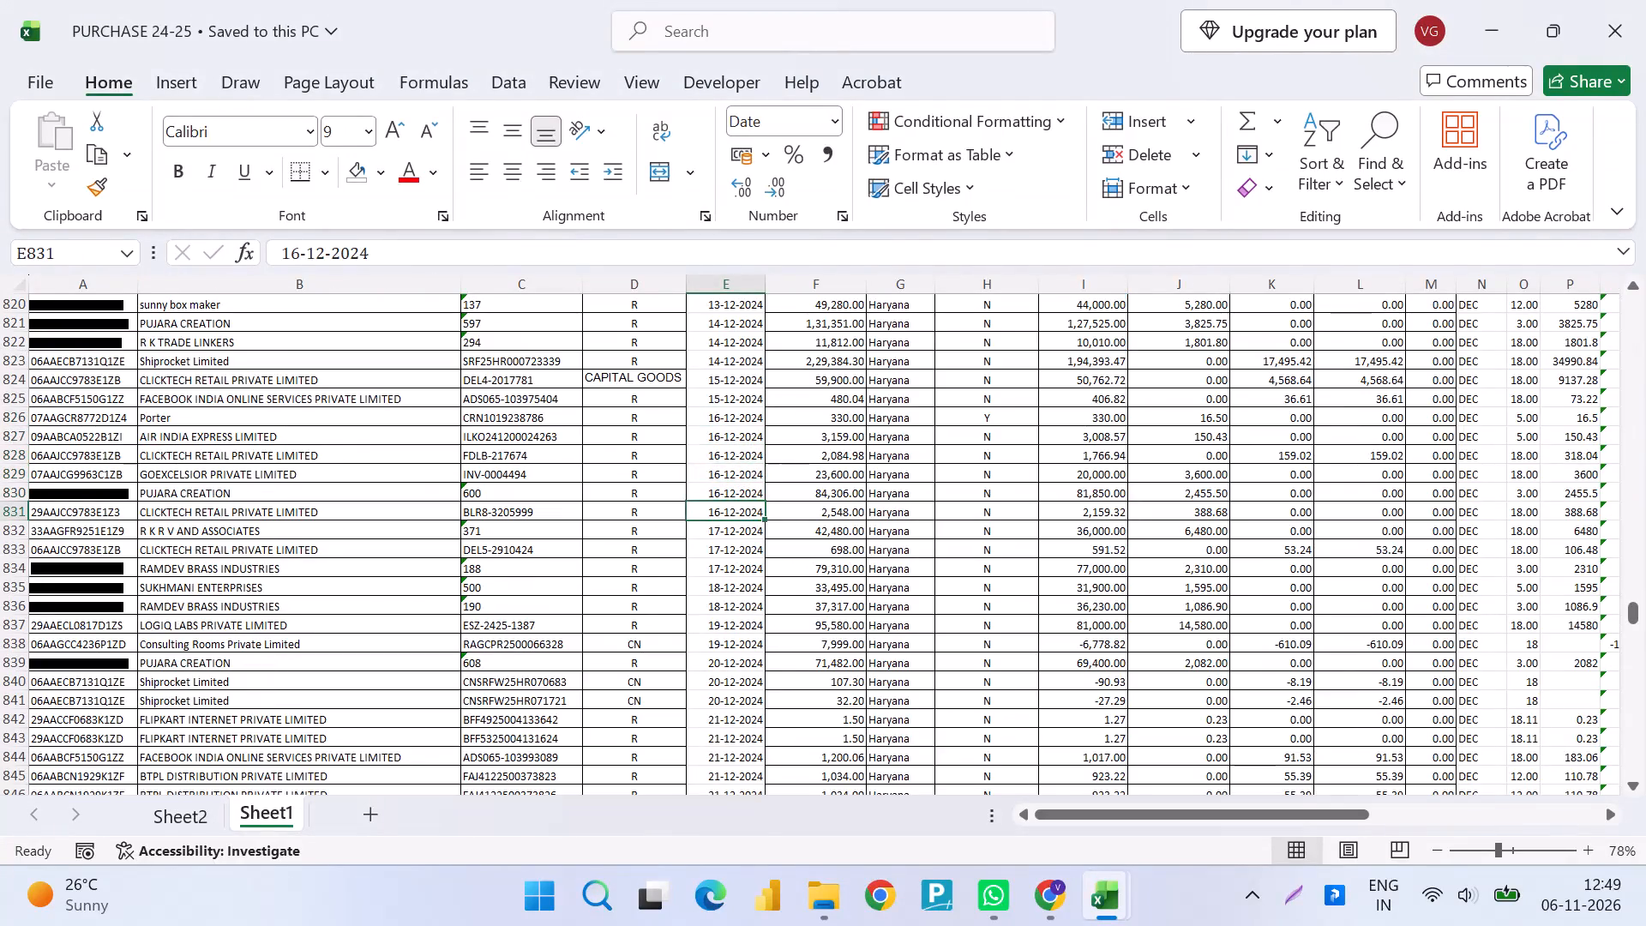
key("Down")
key("shift+Down")
key("shift+Down")
Carry the date above into F841 of the refund sheet and change it to 17-12-2024.
key("alt+Tab")
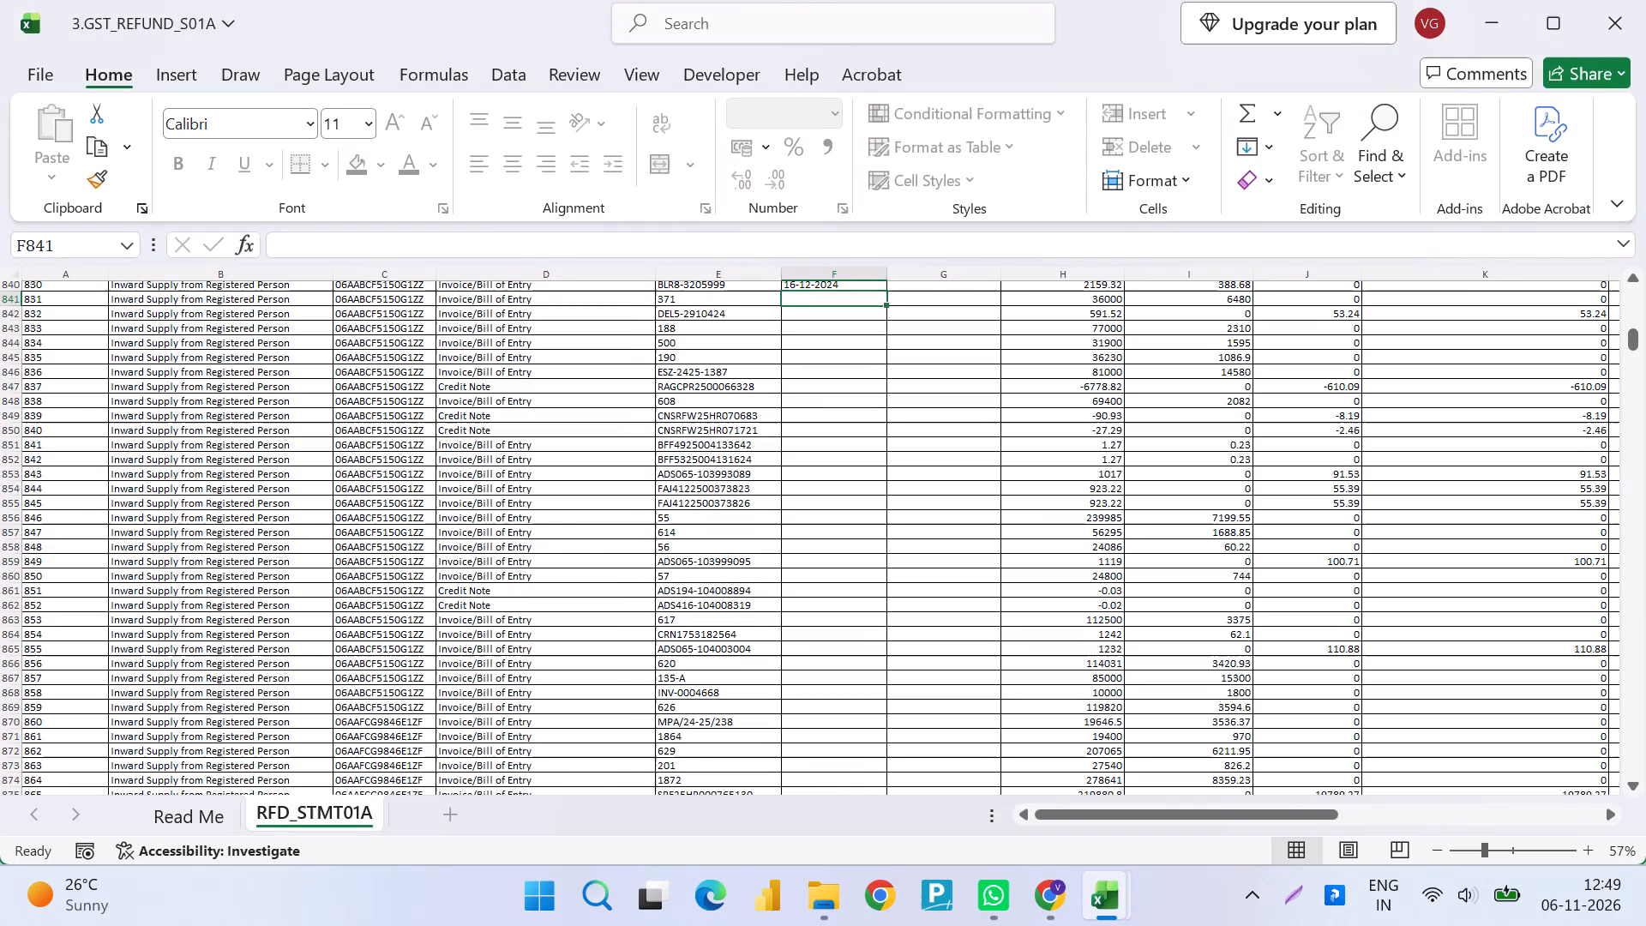
key("Down")
key("Up")
key("ctrl+d")
key("F2")
key("Left")
key("ctrl+Left")
key("ctrl+Left")
key("ctrl+Left")
key("ctrl+Left")
key("BackSpace")
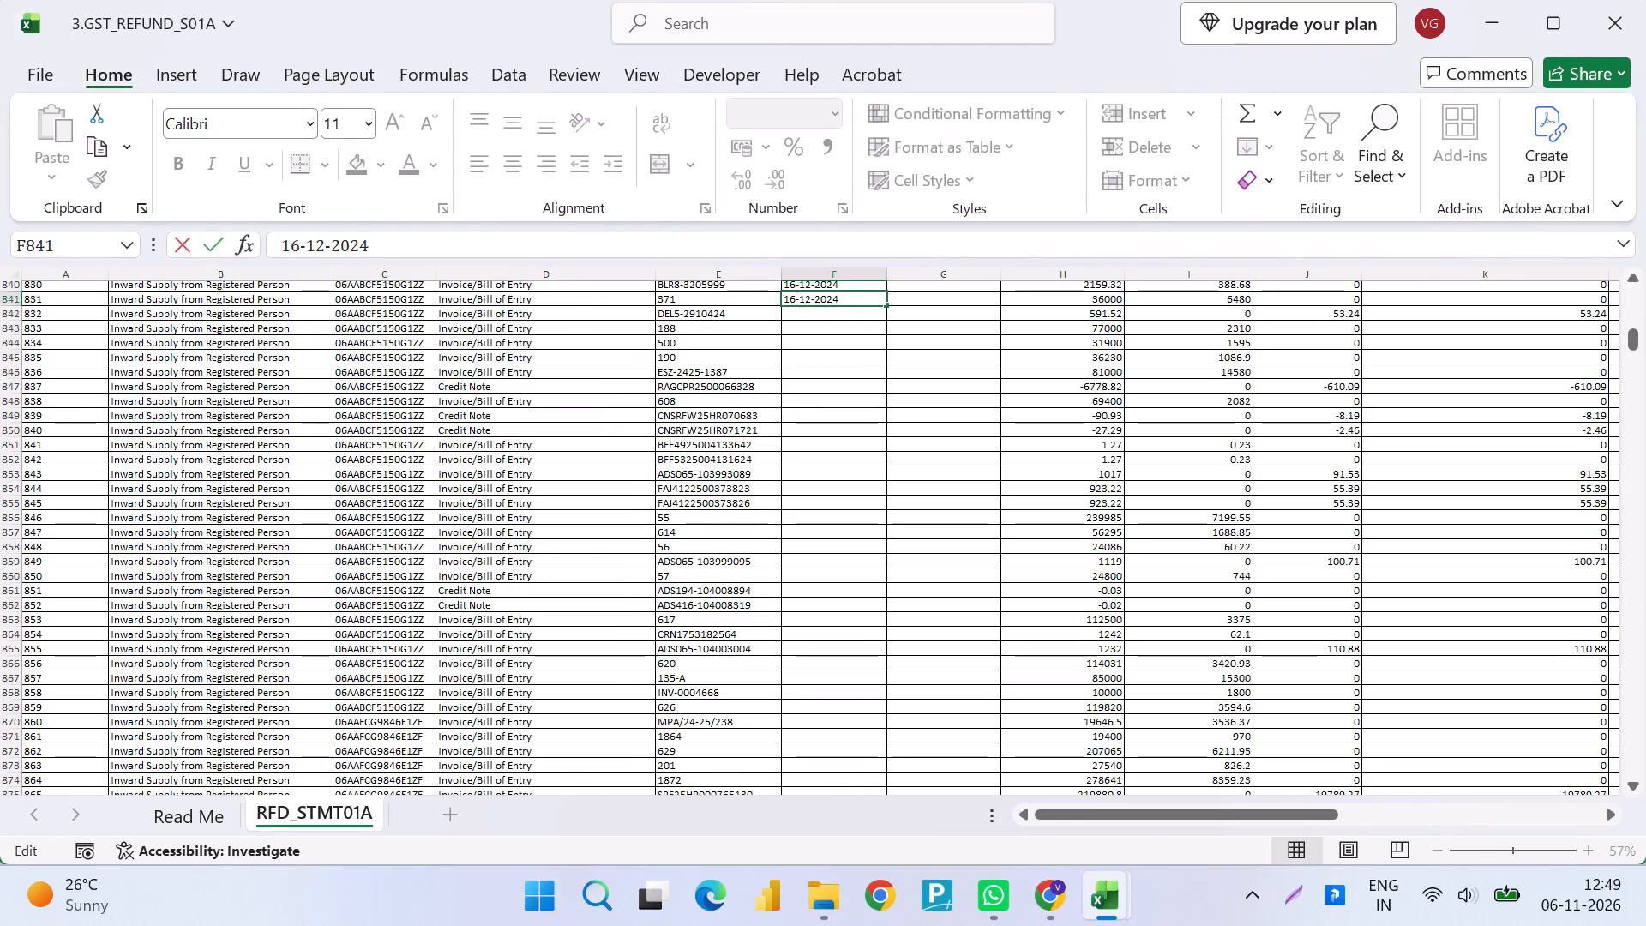
key("7")
key("Return")
Fill the 17-12-2024 date into F842 and F843.
key("ctrl+d")
key("Down")
key("ctrl+d")
Carry the date above into F844 of the refund sheet and change it to 18-12-2024.
key("Down")
key("ctrl+d")
key("F2")
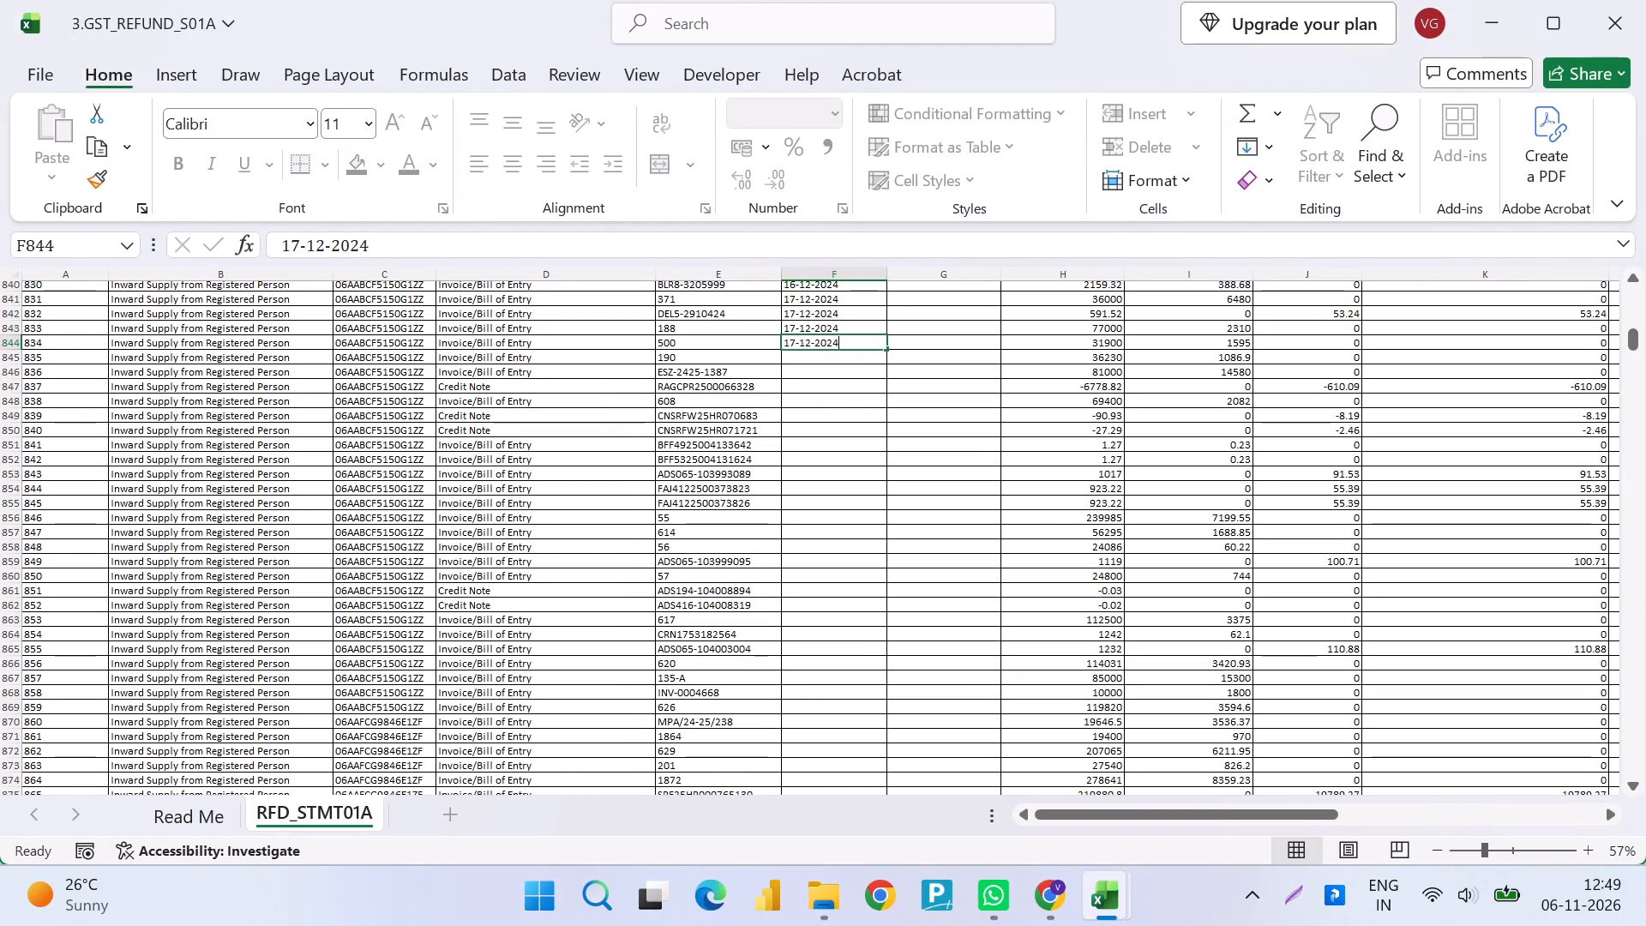
key("Left")
key("ctrl+Left")
key("ctrl+Left")
key("ctrl+Left")
key("ctrl+Left")
key("BackSpace")
key("8")
key("Return")
Check the run of 18-12-2024 dates from E835 in PURCHASE 24-25 and fill that date into F845 of the refund sheet.
key("alt+Tab")
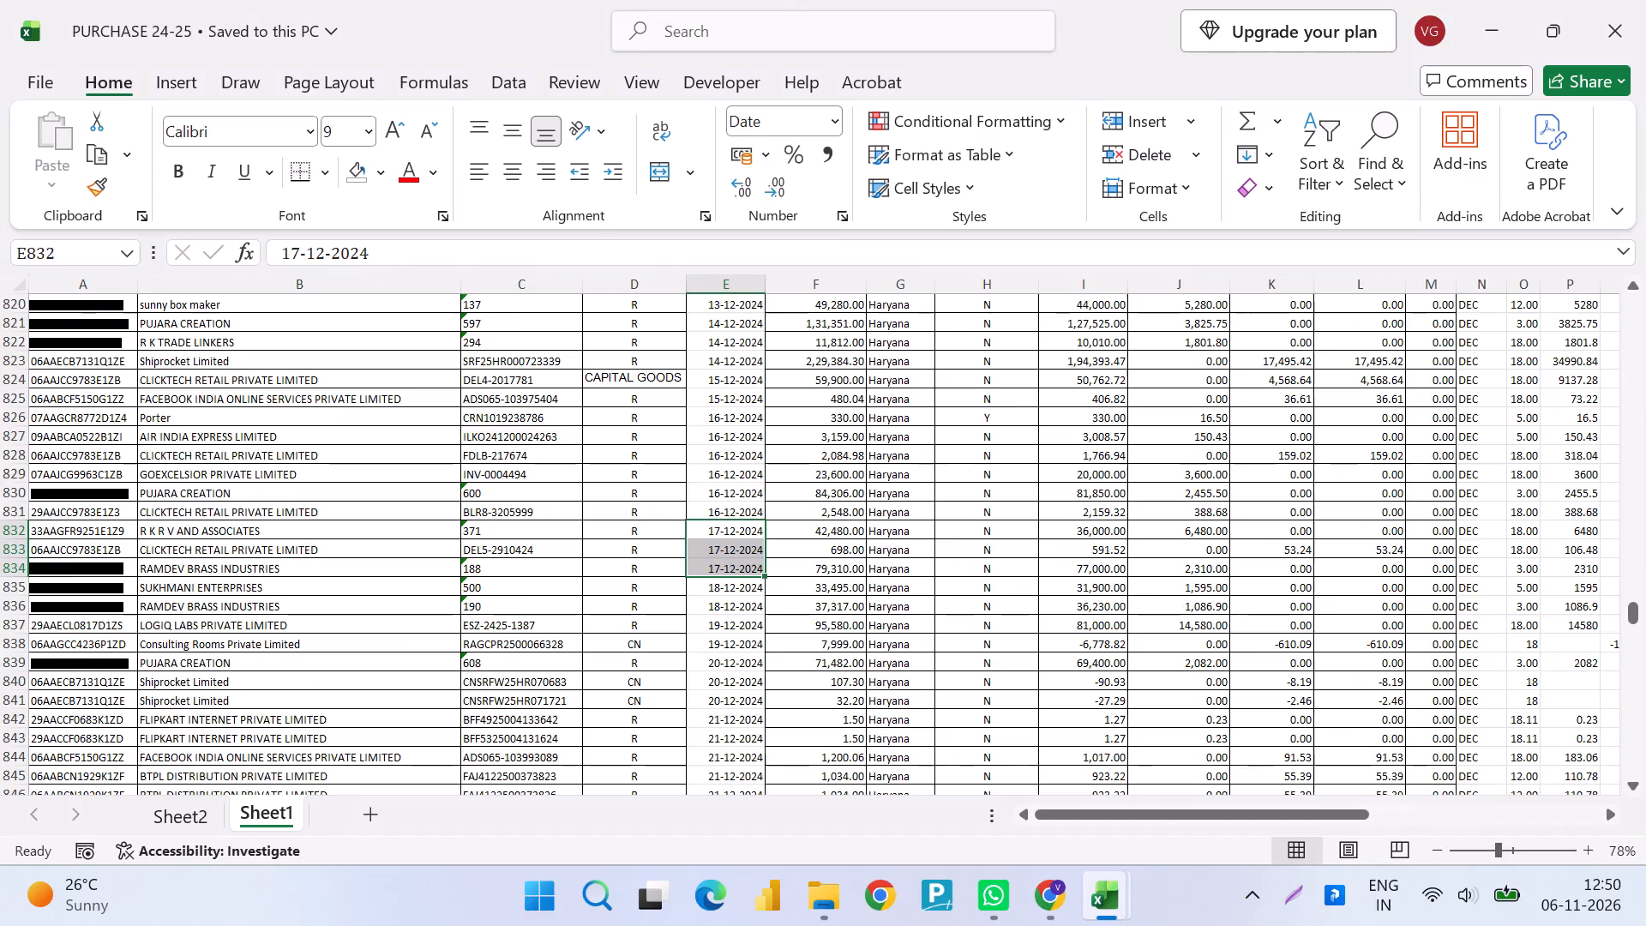
key("Down")
key("Down")
key("Down")
key("shift+Down")
key("alt+Tab")
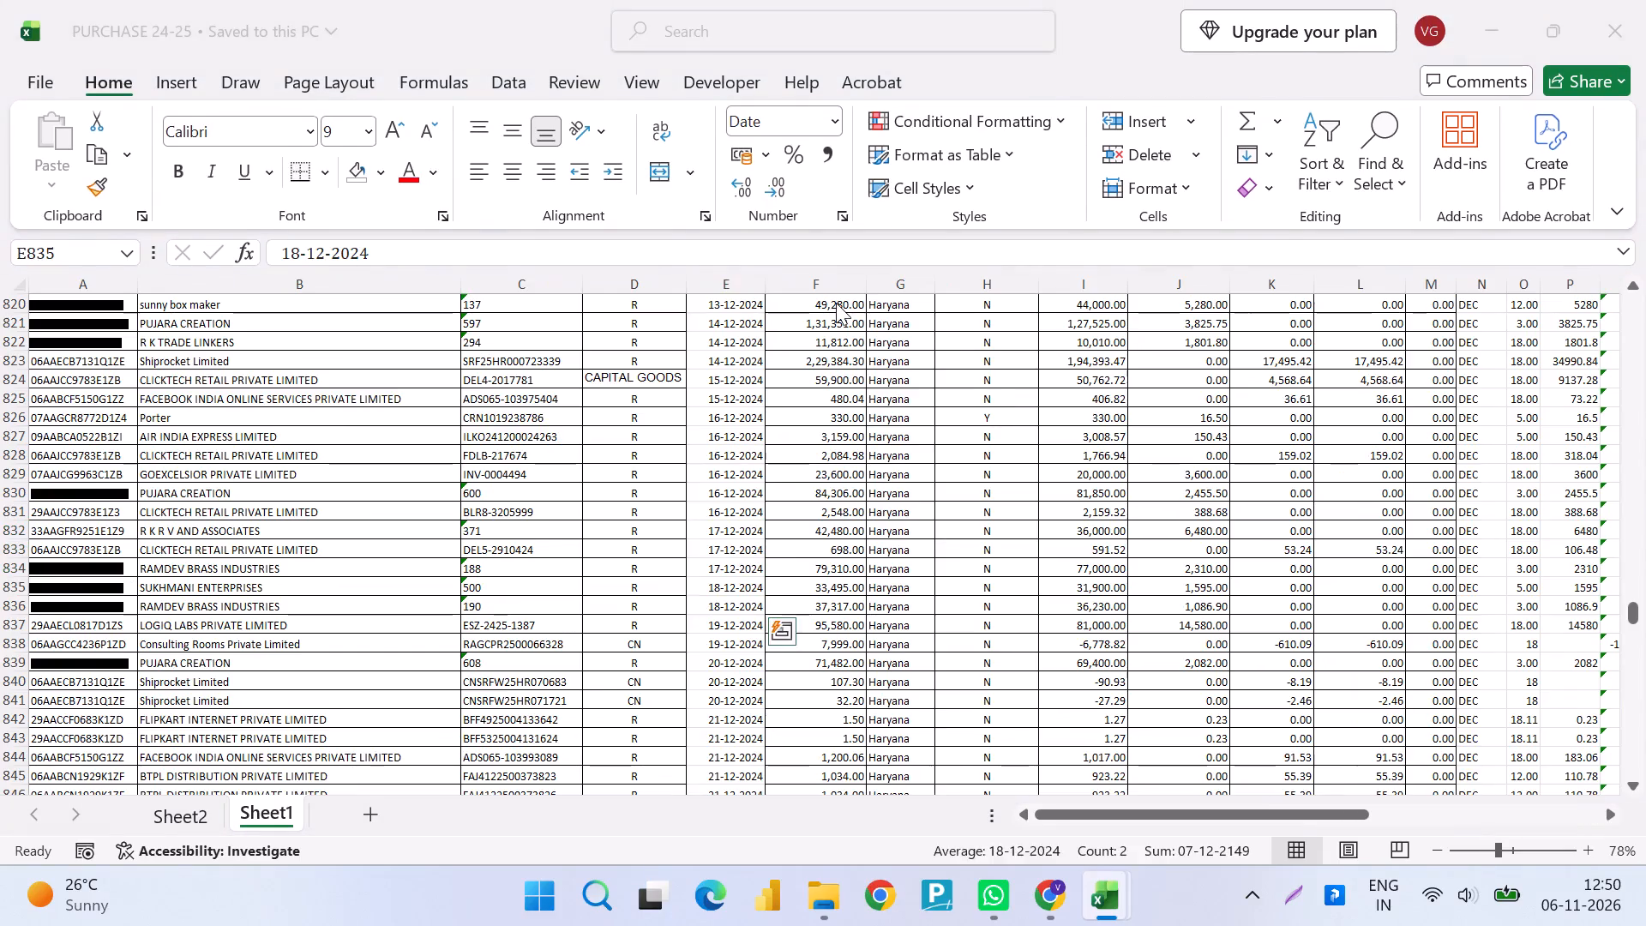
key("alt+Tab")
key("alt+Tab")
key("ctrl+d")
Carry the date above into F846 of the refund sheet and change it to 19-12-2024.
key("Down")
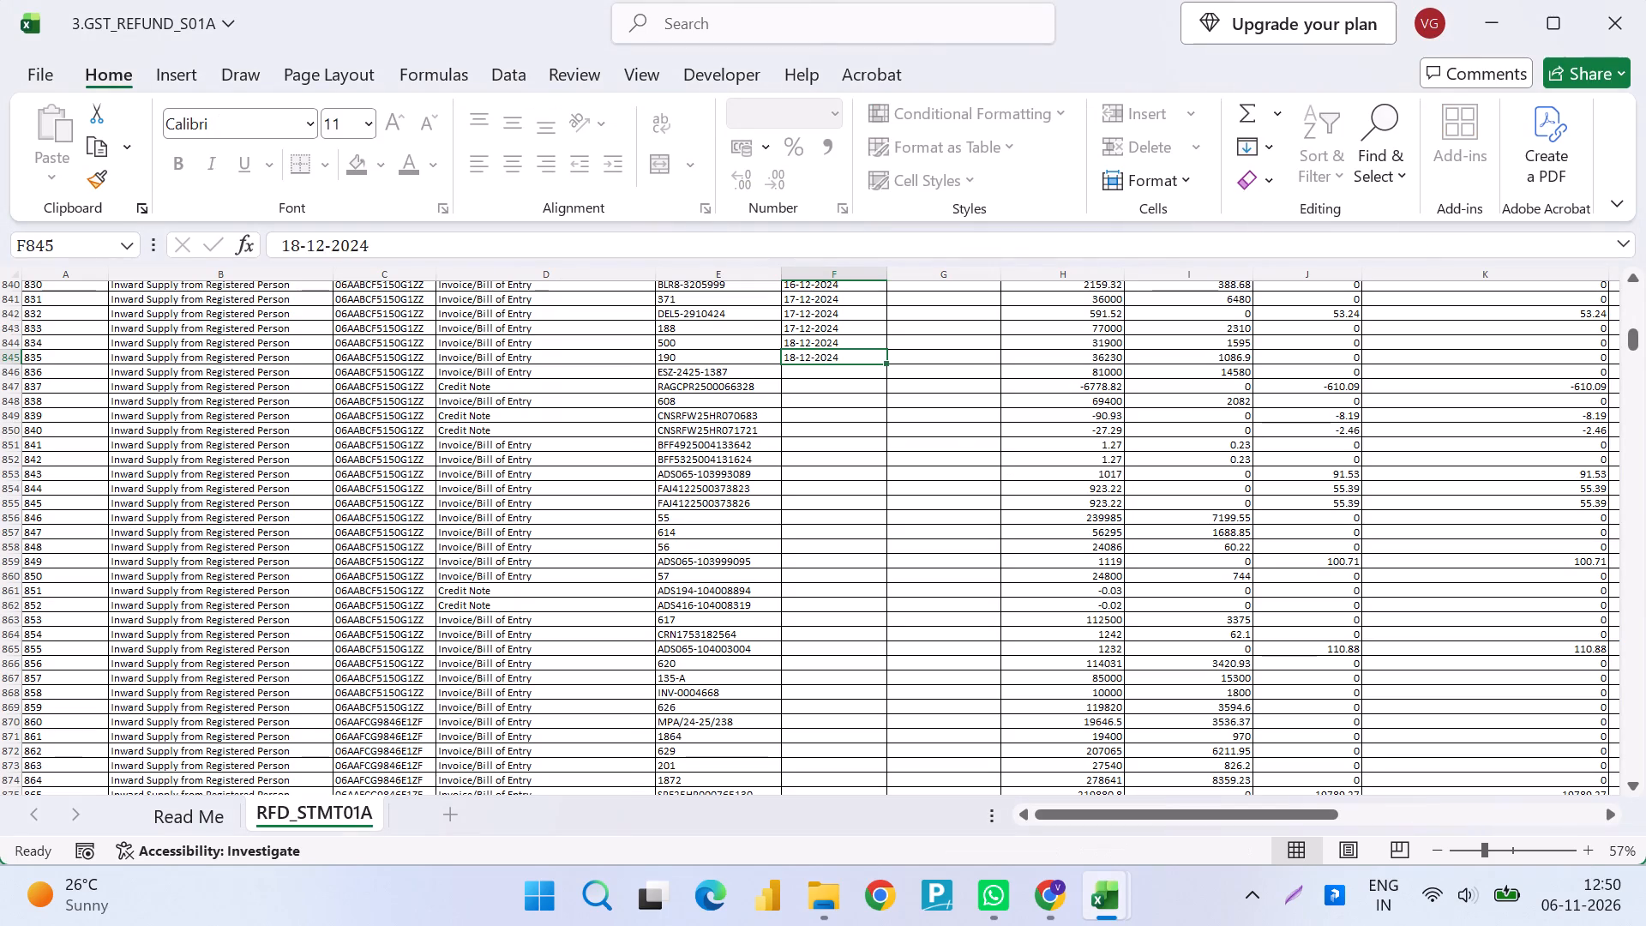
key("ctrl+d")
key("F2")
key("ctrl+Left")
key("ctrl+Left")
key("ctrl+Left")
key("ctrl+Left")
key("BackSpace")
key("9")
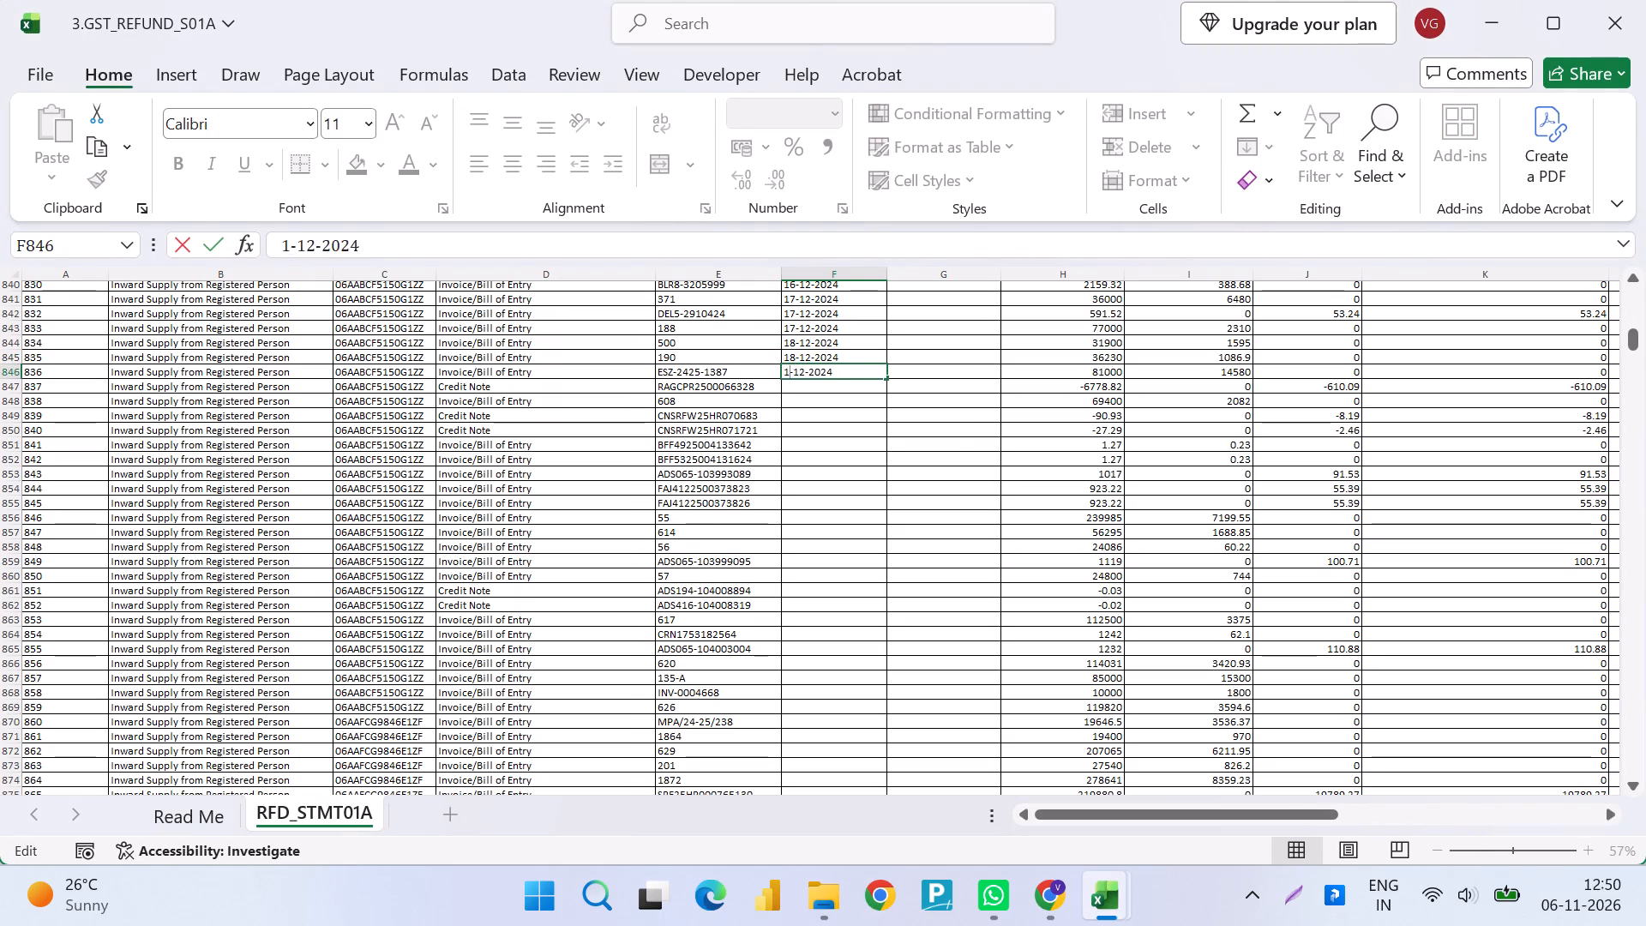
key("Return")
Check the run of 19-12-2024 dates from E837 in PURCHASE 24-25 and fill that date into F847 of the refund sheet.
key("alt+Tab")
key("Down")
key("Down")
key("shift+Down")
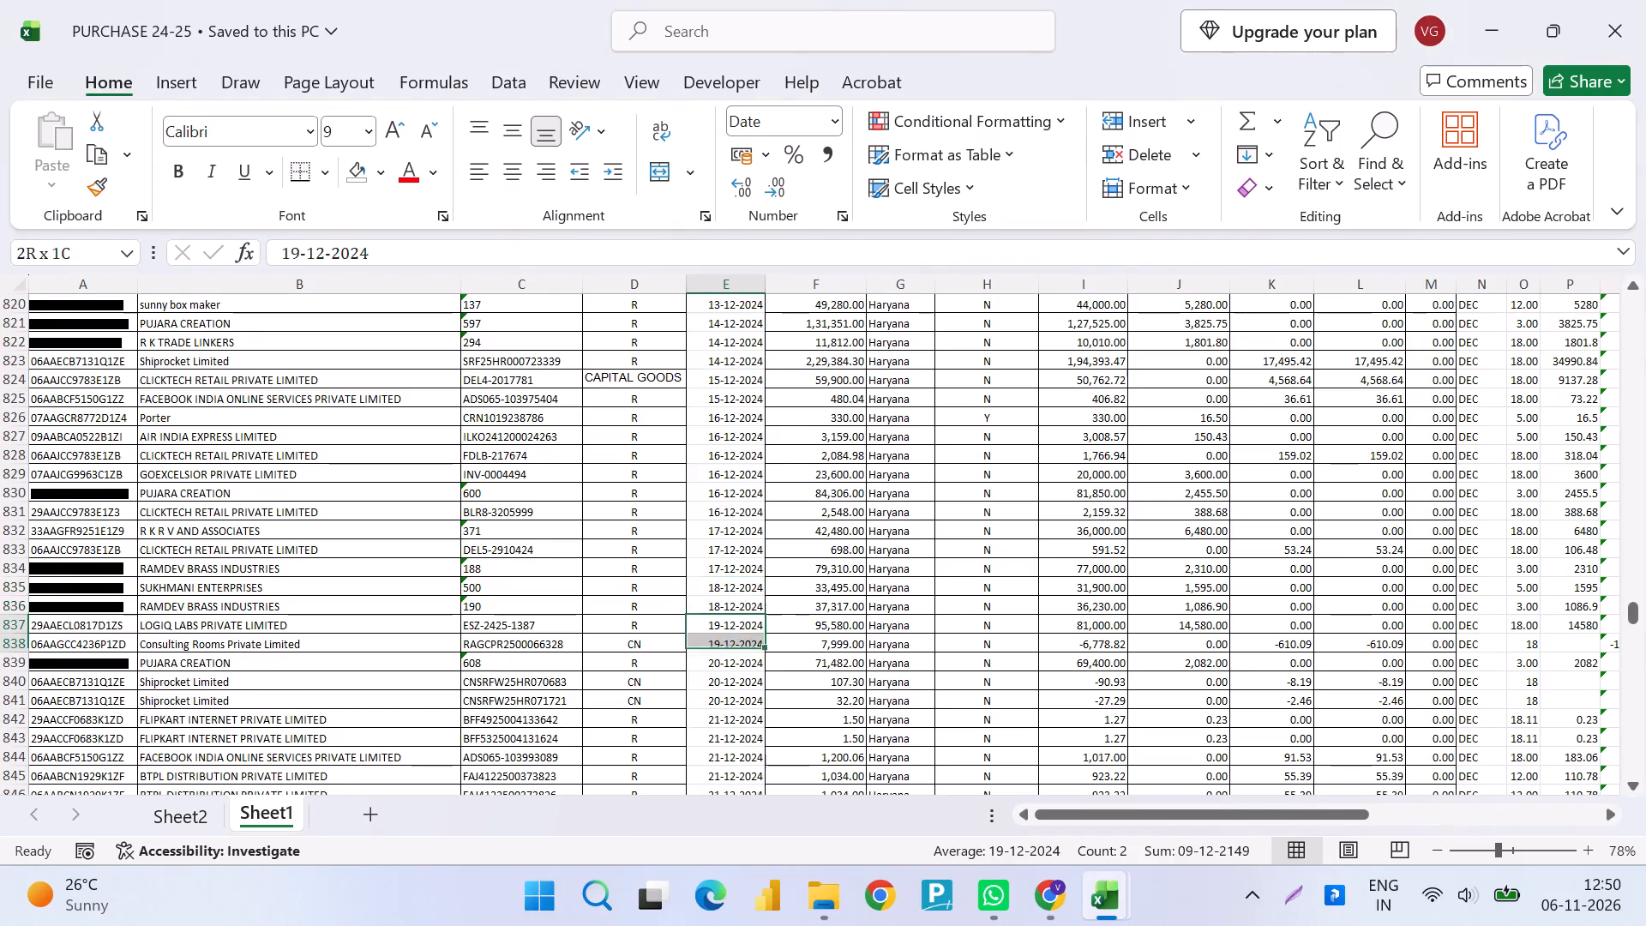
key("alt+Tab")
key("alt+Tab")
key("alt+Tab")
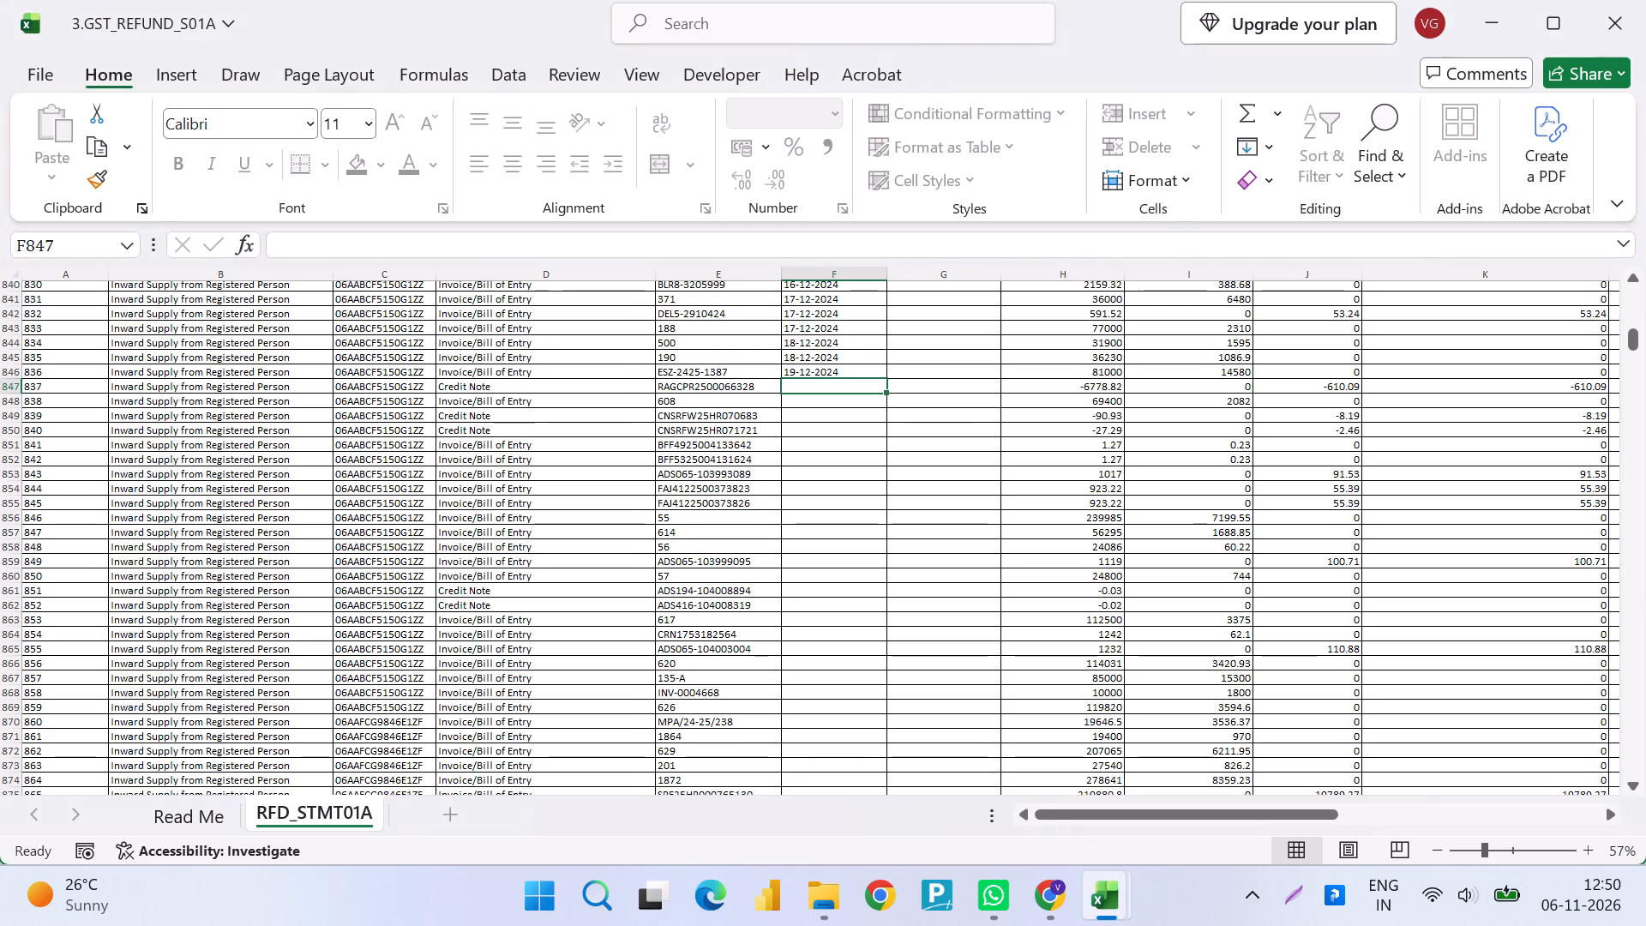
key("ctrl+d")
Carry the date above into F848 of the refund sheet and change it to 20-12-2024.
key("Down")
key("ctrl+d")
key("F2")
key("Left")
key("ctrl+Left")
key("ctrl+Left")
key("ctrl+Left")
key("ctrl+Left")
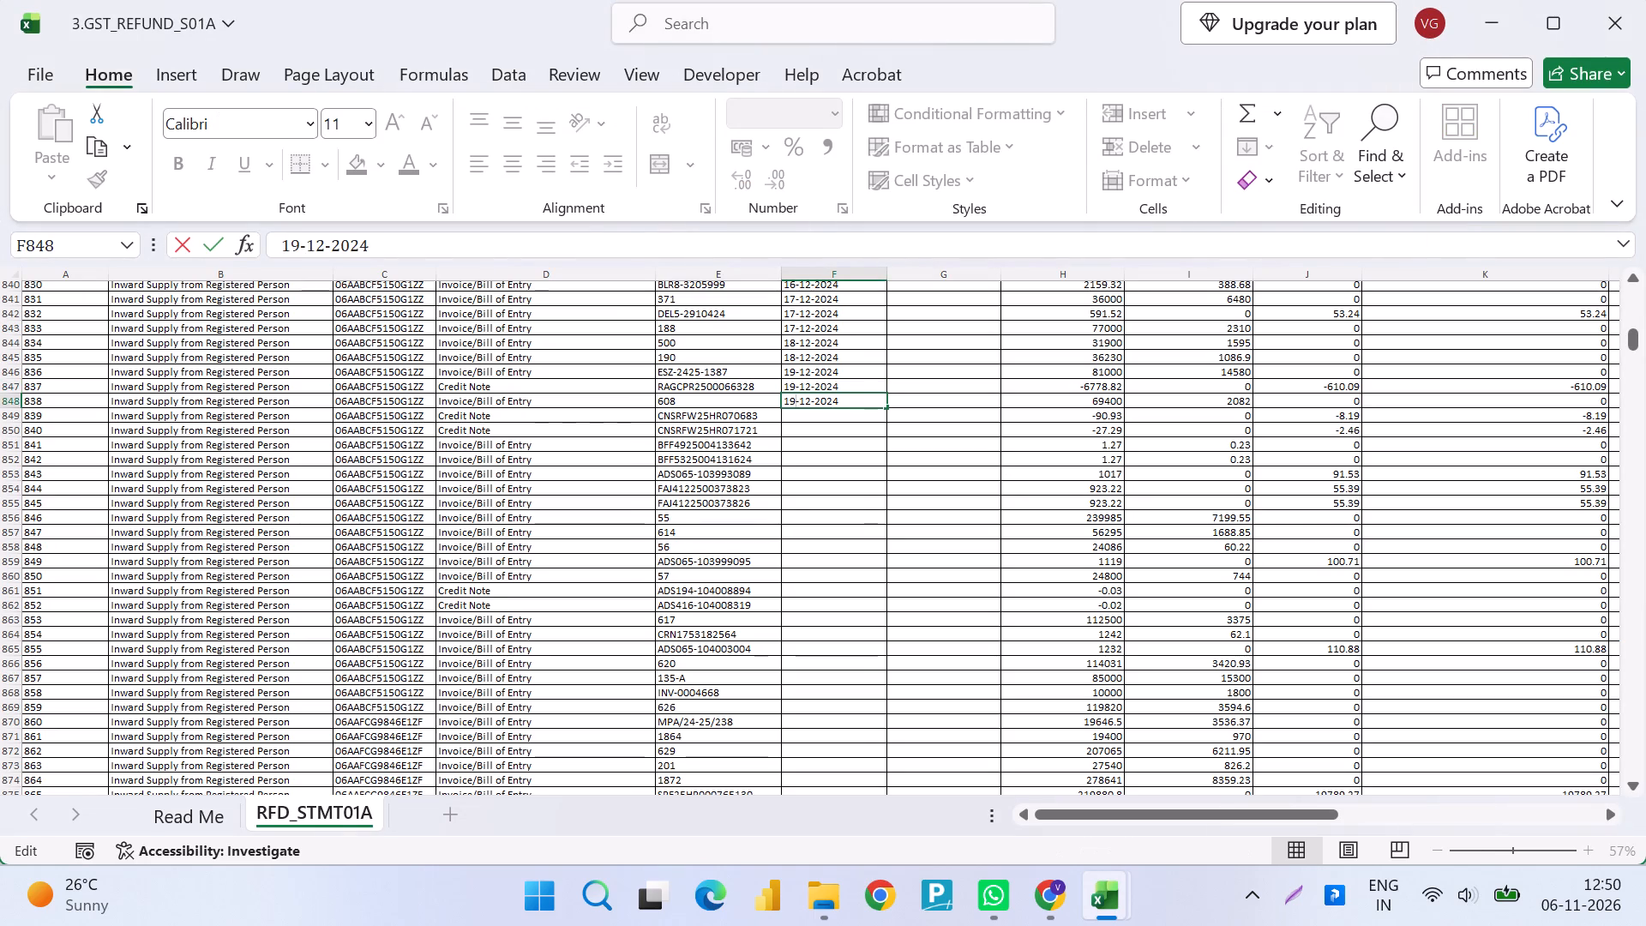
key("BackSpace")
key("BackSpace")
type("20")
key("Return")
Fill the 20-12-2024 date into F849 and F850 of the refund sheet, checking the run's end at E841 in PURCHASE 24-25.
key("ctrl+d")
key("alt+Tab")
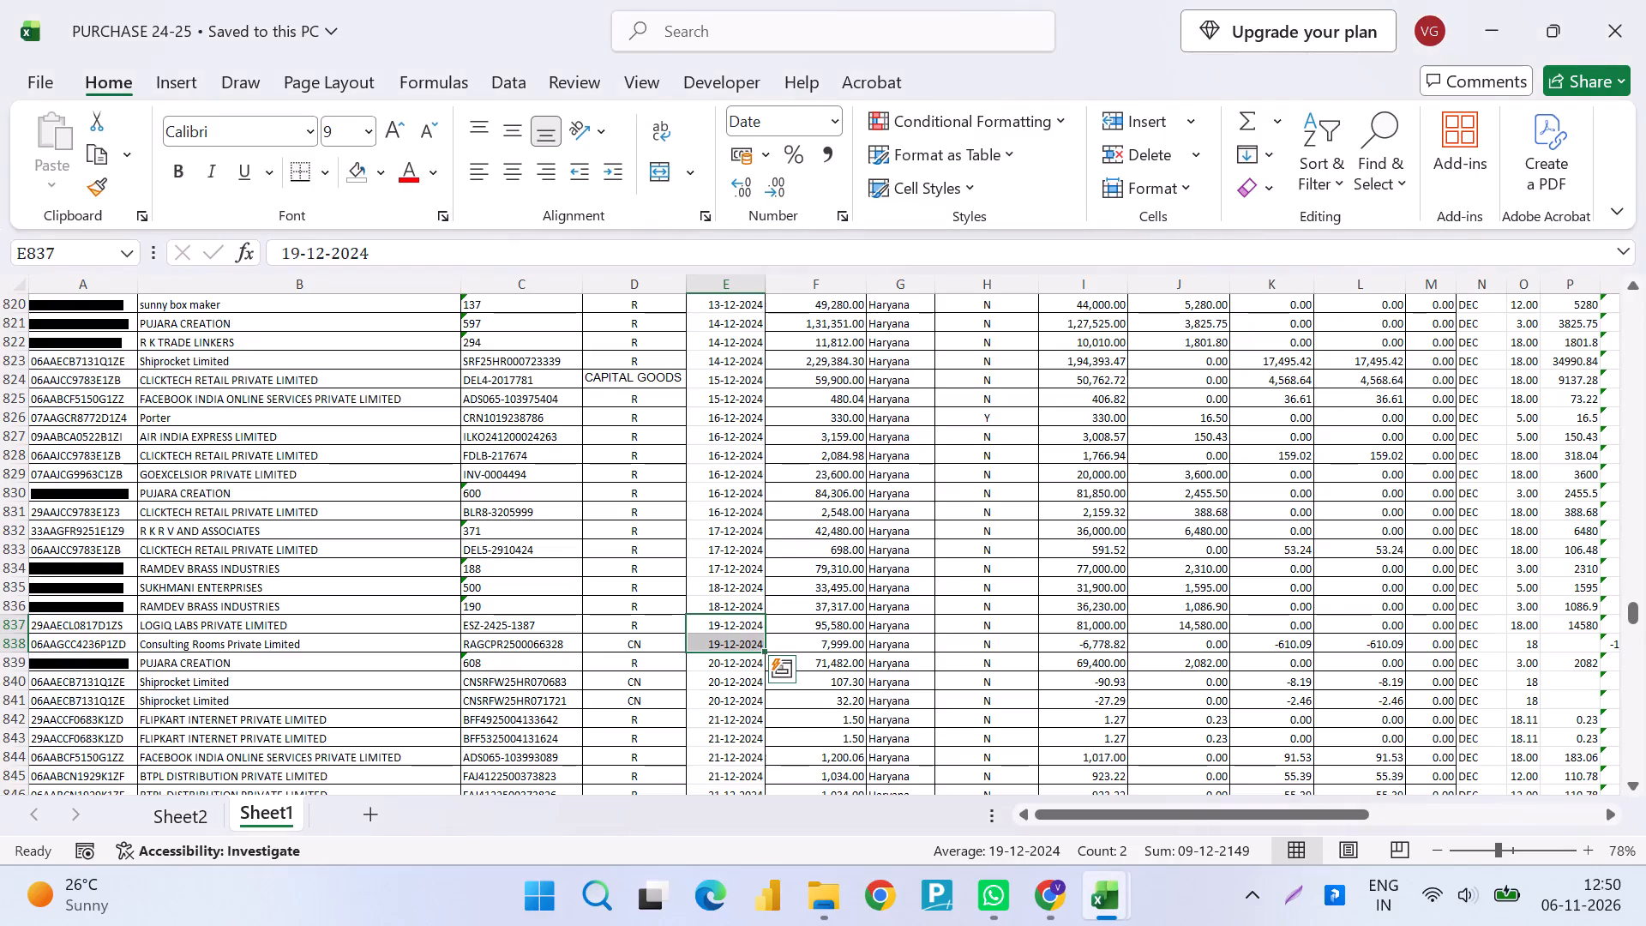
left_click(730, 700)
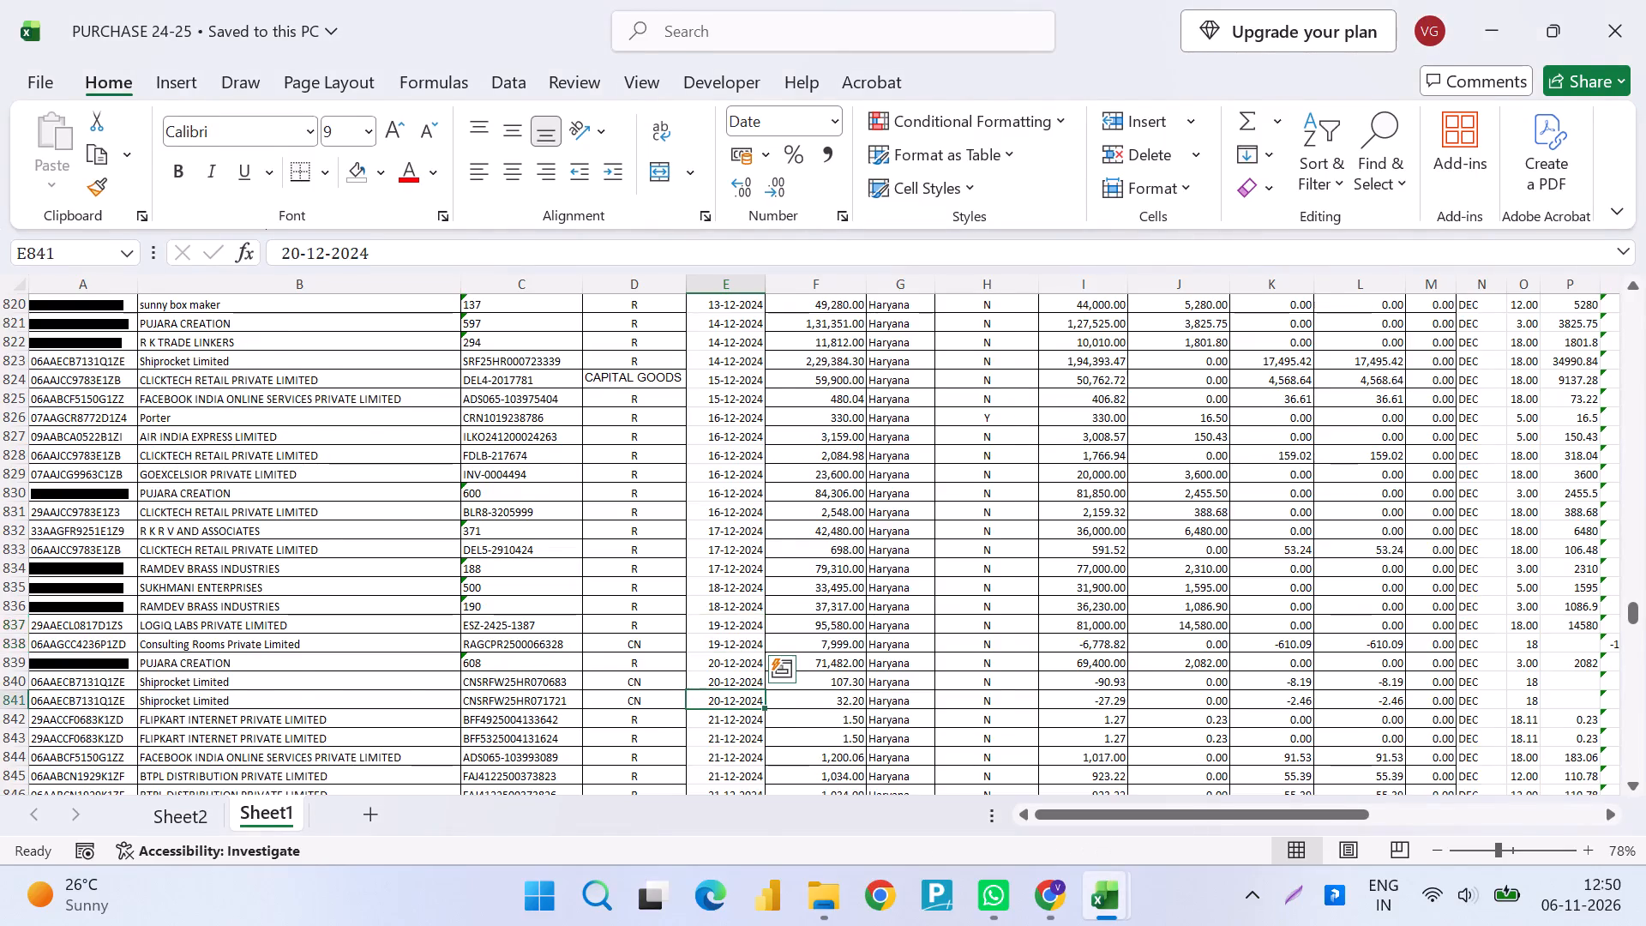
key("alt+Tab")
key("Down")
key("ctrl+d")
Save the GST refund workbook.
key("ctrl+s")
key("ctrl+s")
key("ctrl+s")
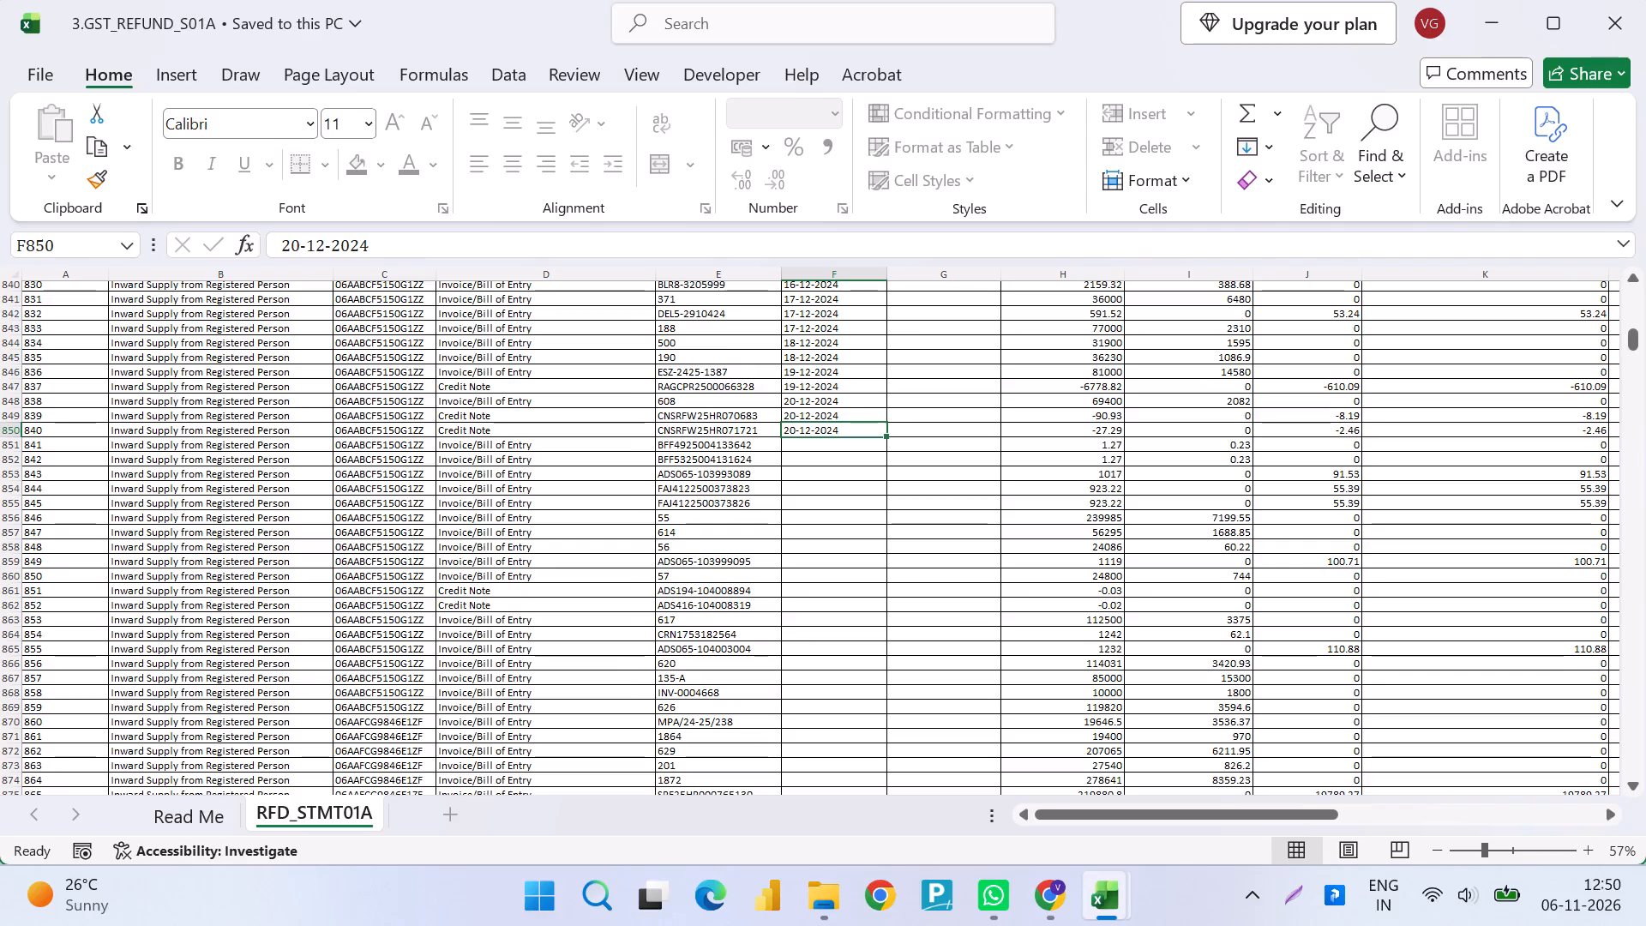
Select the run of 21-12-2024 dates from E842 in PURCHASE 24-25 to check how many rows it covers.
key("alt+Tab")
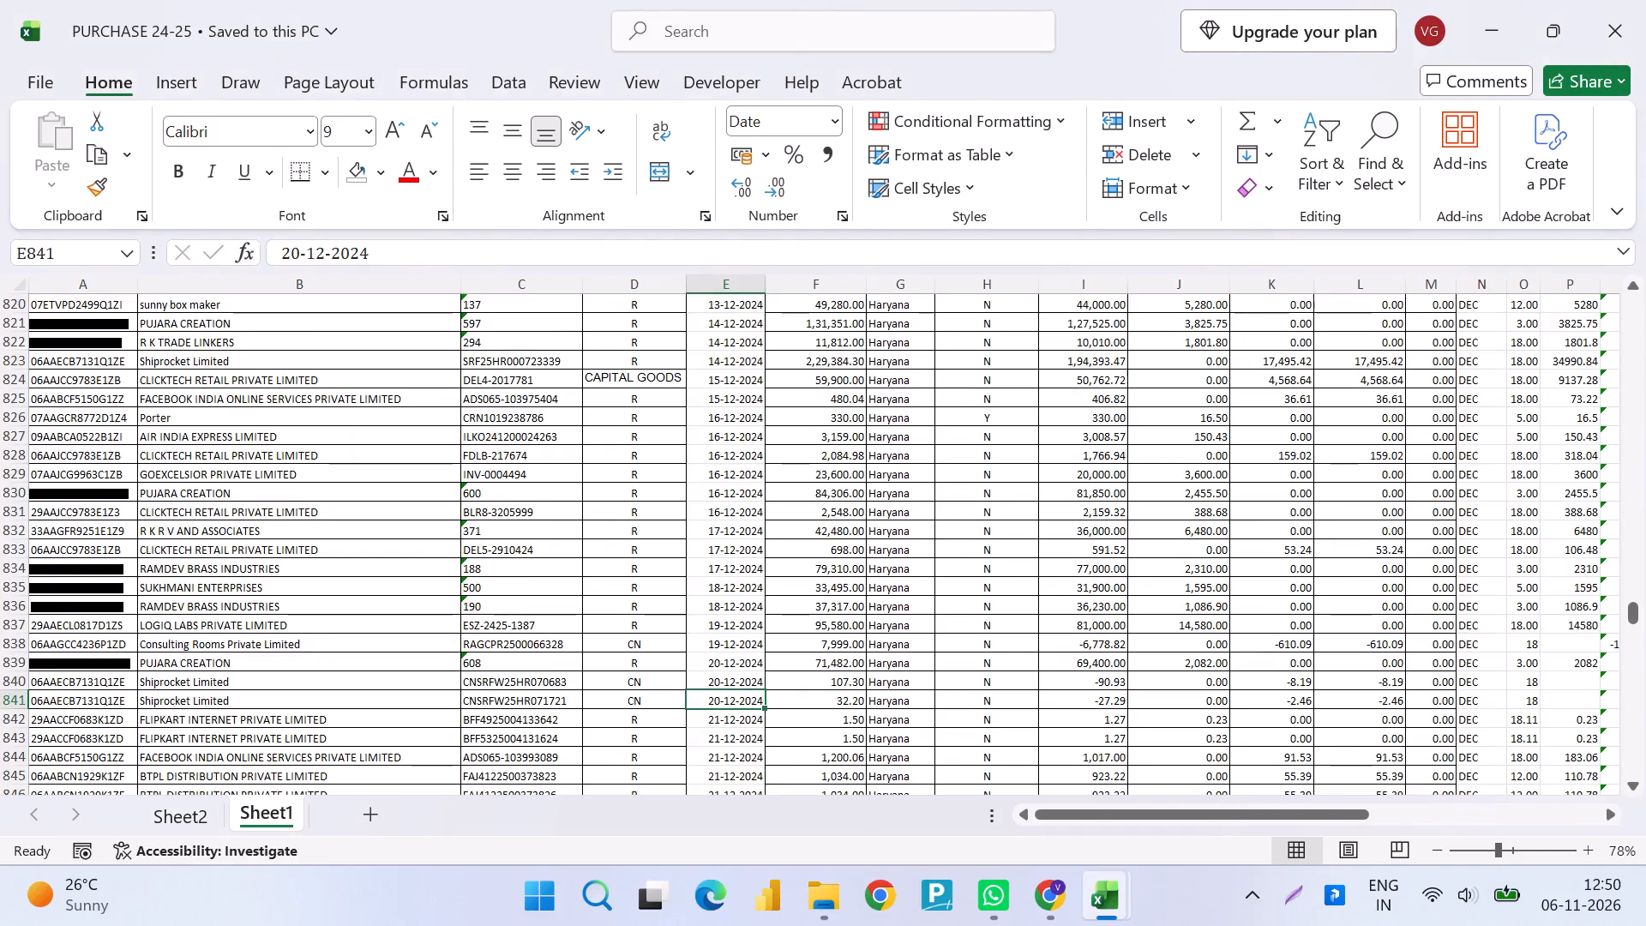
left_click(702, 719)
key("shift+Down")
key("shift+Up")
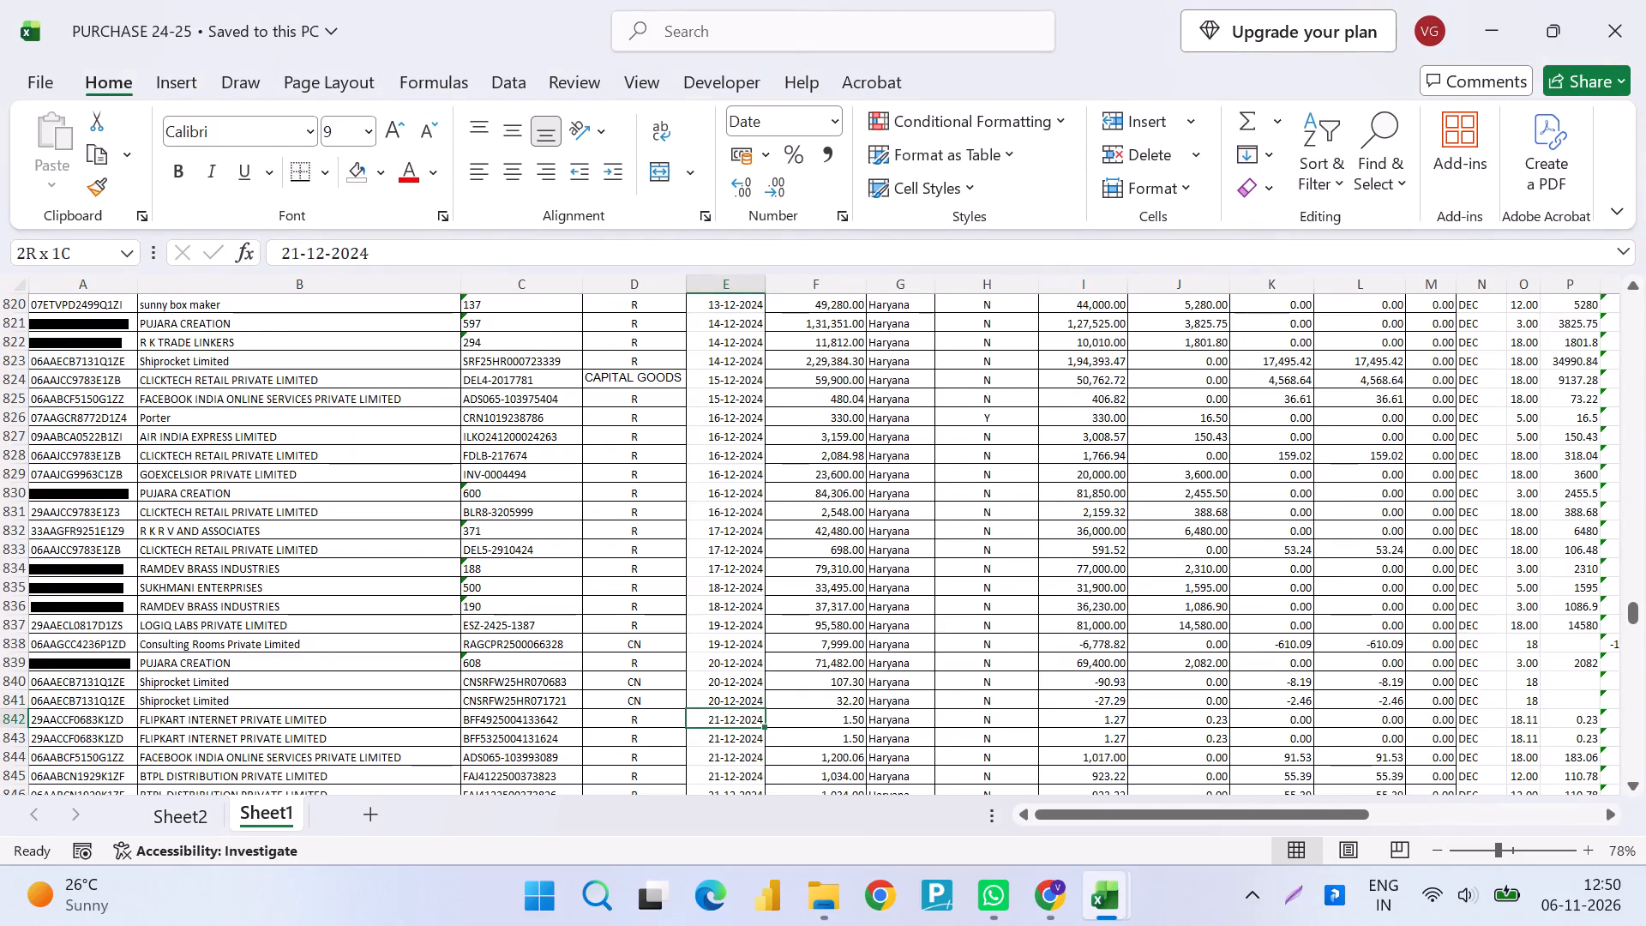
key("shift+Down")
key("shift+Down")
key("shift+Down")
key("shift+Down")
key("shift+Down")
key("shift+Down")
key("shift+Down")
key("shift+Down")
key("shift+Down")
key("shift+Down")
key("shift+Down")
key("shift+Down")
key("shift+Down")
key("shift+Down")
key("shift+Down")
key("shift+Down")
key("shift+Down")
key("shift+Down")
key("shift+Down")
key("shift+Down")
key("shift+Up")
key("shift+Up")
key("shift+Up")
key("shift+Up")
key("shift+Up")
key("shift+Up")
key("shift+Up")
key("shift+Up")
key("shift+Up")
key("shift+Up")
key("shift+Up")
key("shift+Up")
key("shift+Up")
key("shift+Up")
key("shift+Up")
key("shift+Up")
key("shift+Up")
key("shift+Up")
key("shift+Up")
key("shift+Up")
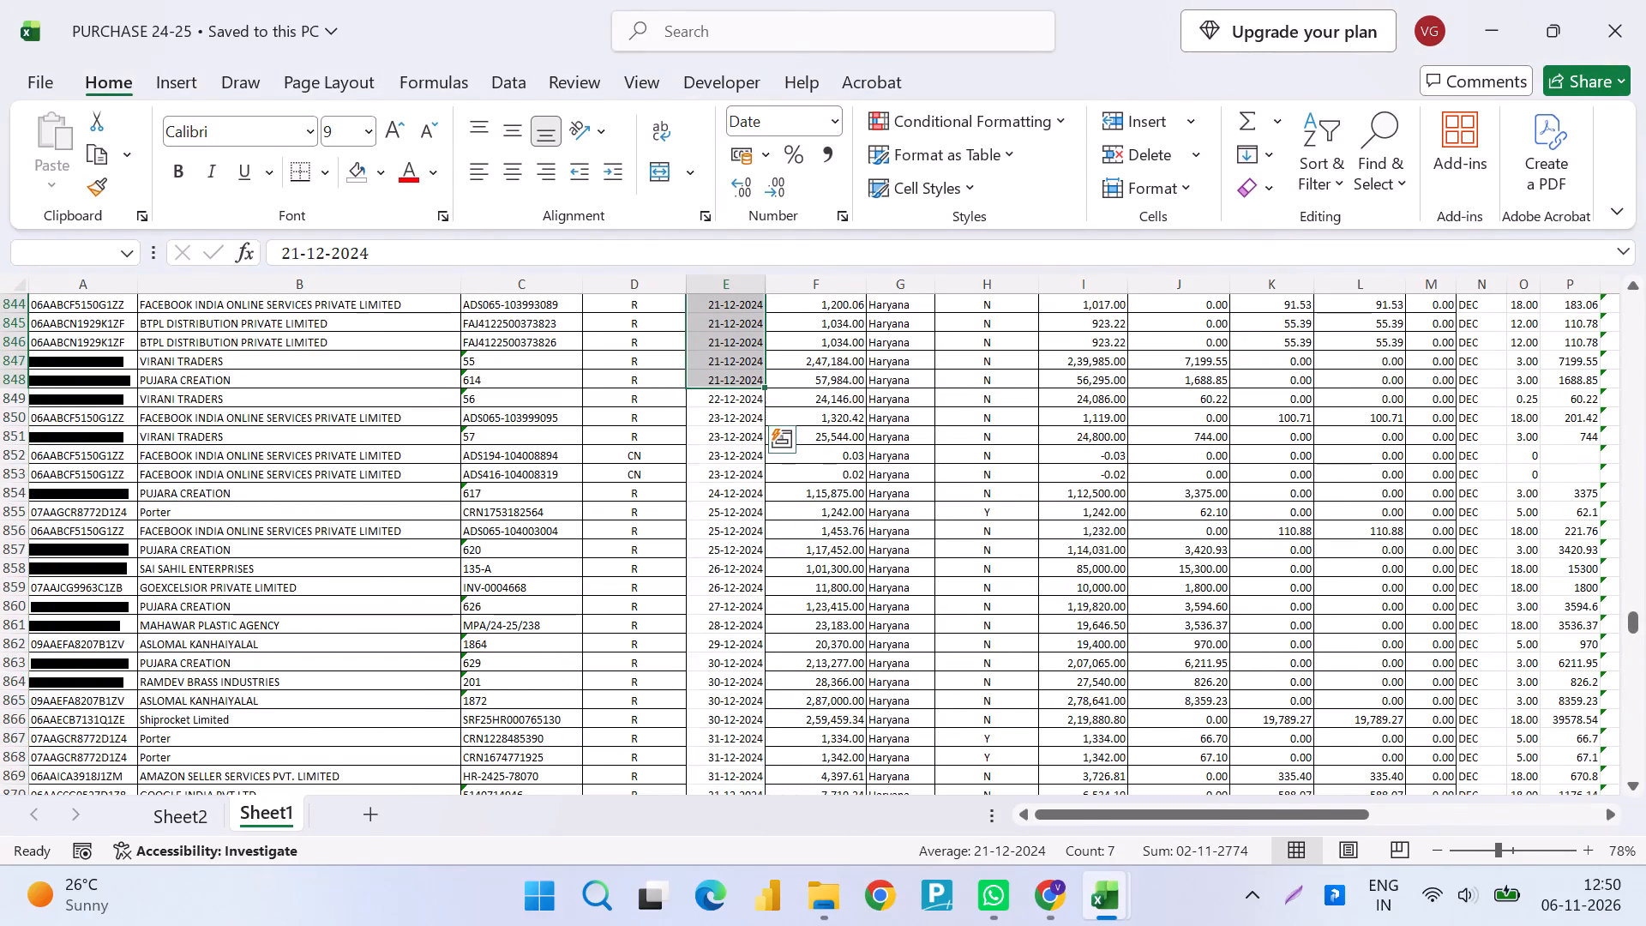
Carry the date above into F851 of the refund sheet and change it to 21-12-2024.
key("alt+Tab")
key("Down")
key("ctrl+d")
key("F2")
key("ctrl+Left")
key("ctrl+Left")
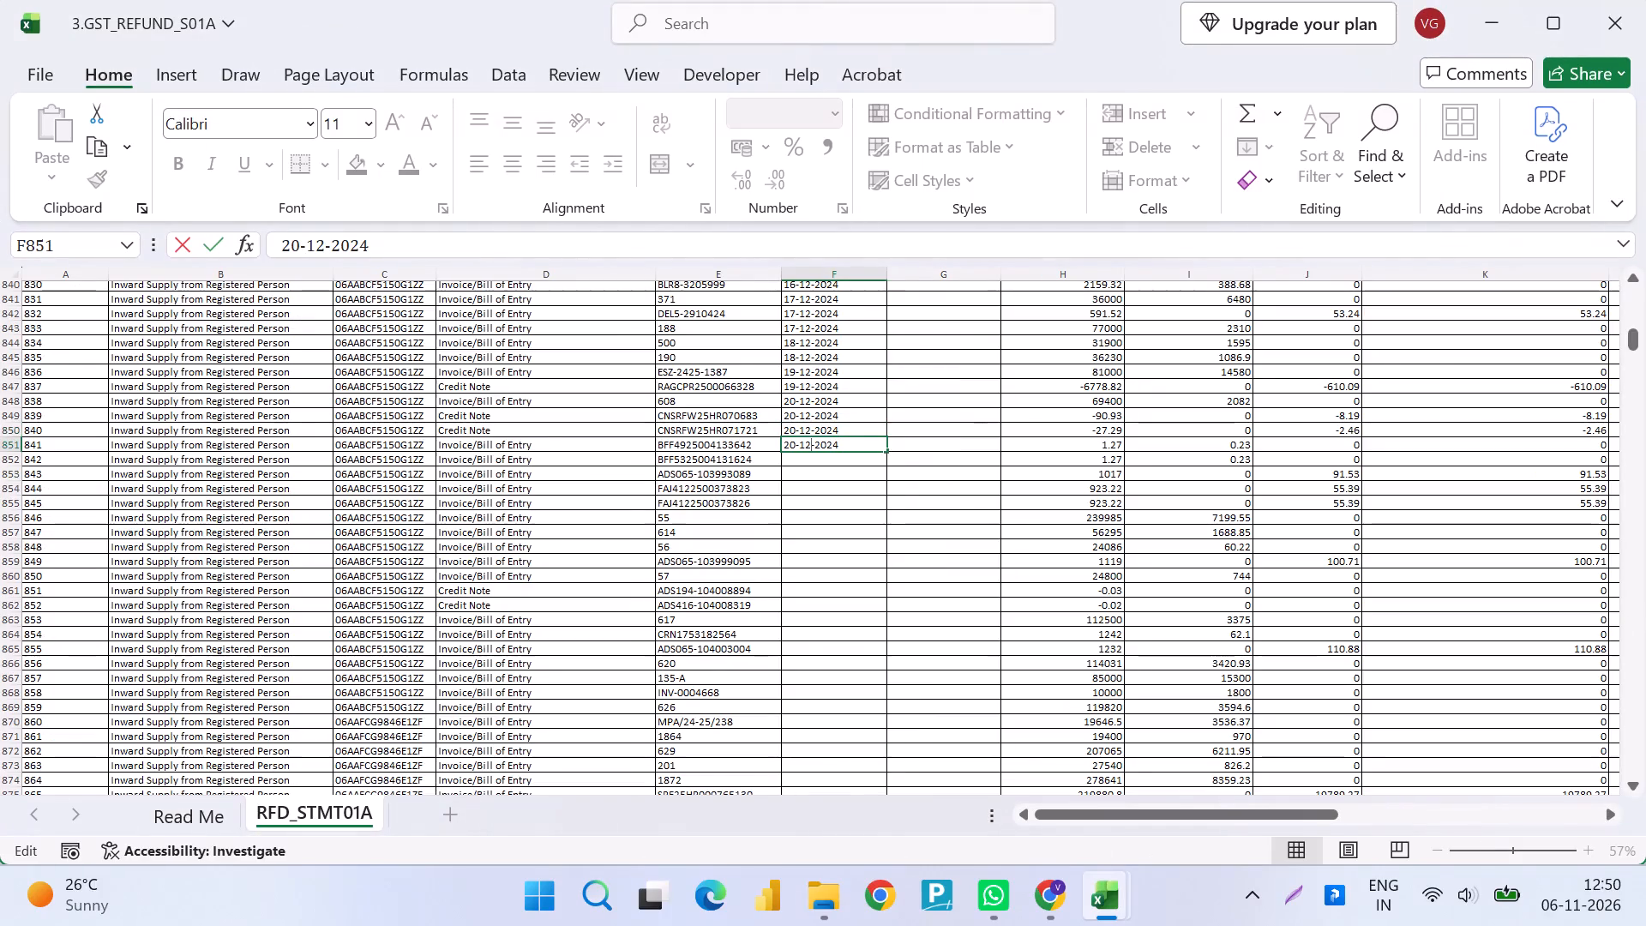
key("ctrl+Left")
key("ctrl+Left")
key("BackSpace")
key("1")
key("Return")
Fill the 21-12-2024 date from F851 down through F859, and reduce the selection to F851:F857.
key("Up")
key("shift+Down")
key("shift+Down")
key("shift+Down")
key("shift+Down")
key("shift+Down")
key("shift+Down")
key("shift+Down")
key("shift+Down")
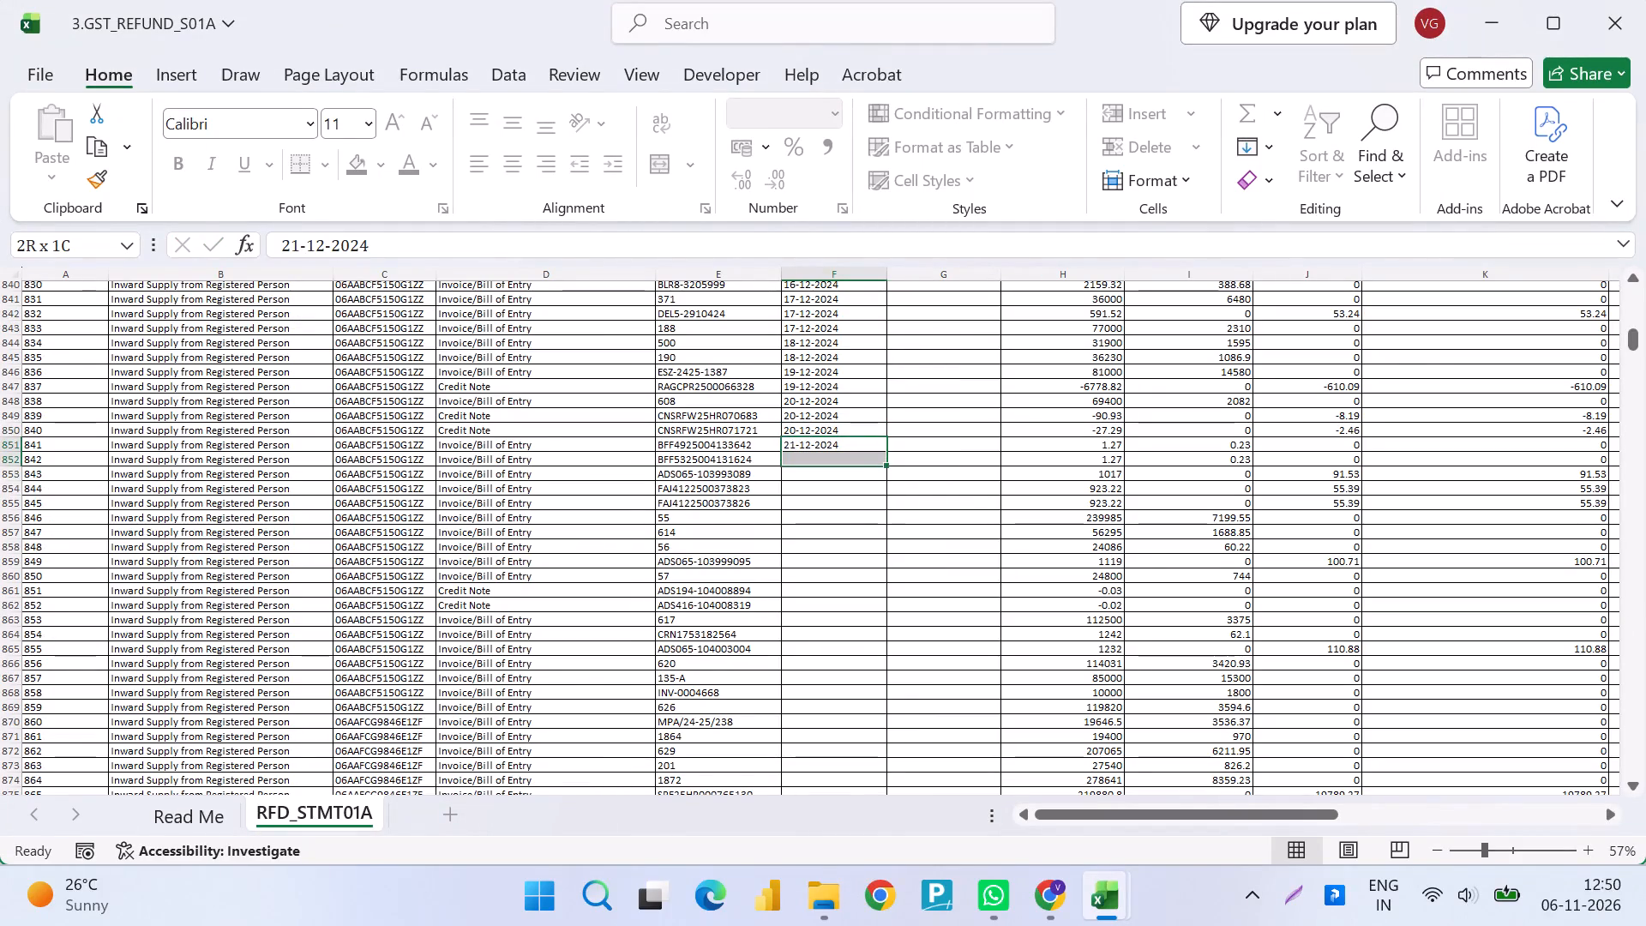
key("ctrl+d")
key("shift+Up")
key("shift+Up")
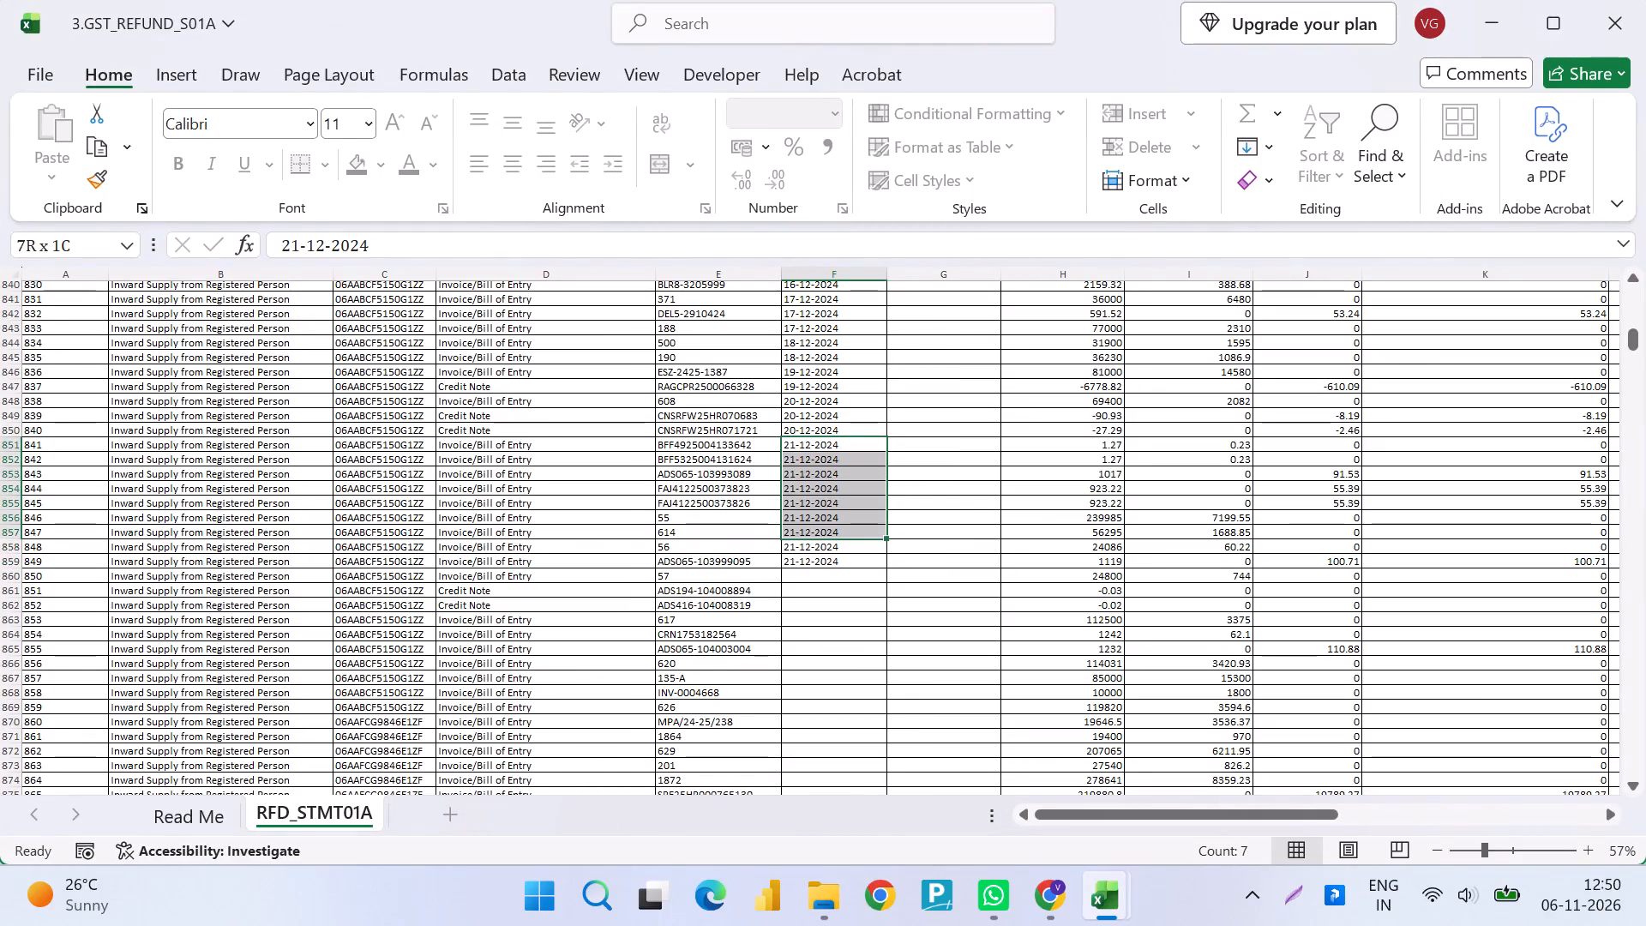
Check the date in E849 of PURCHASE 24-25 and change F858 of the refund sheet to 22-12-2024.
key("alt+Tab")
left_click(733, 406)
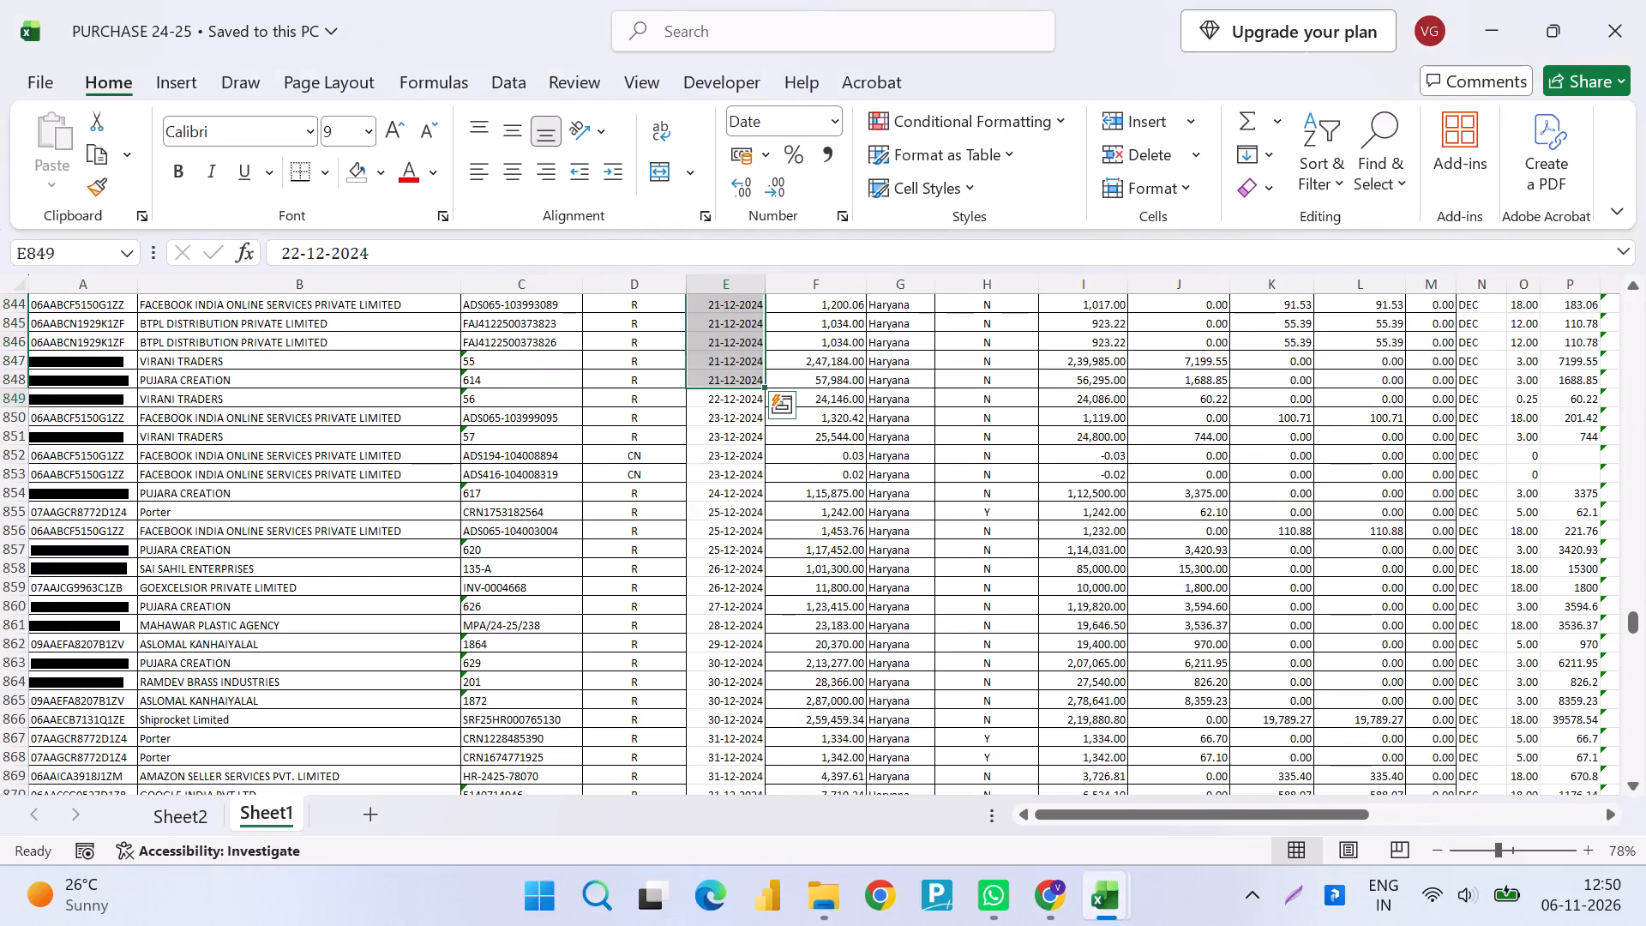
key("alt+Tab")
key("ctrl+Down")
key("Up")
key("F2")
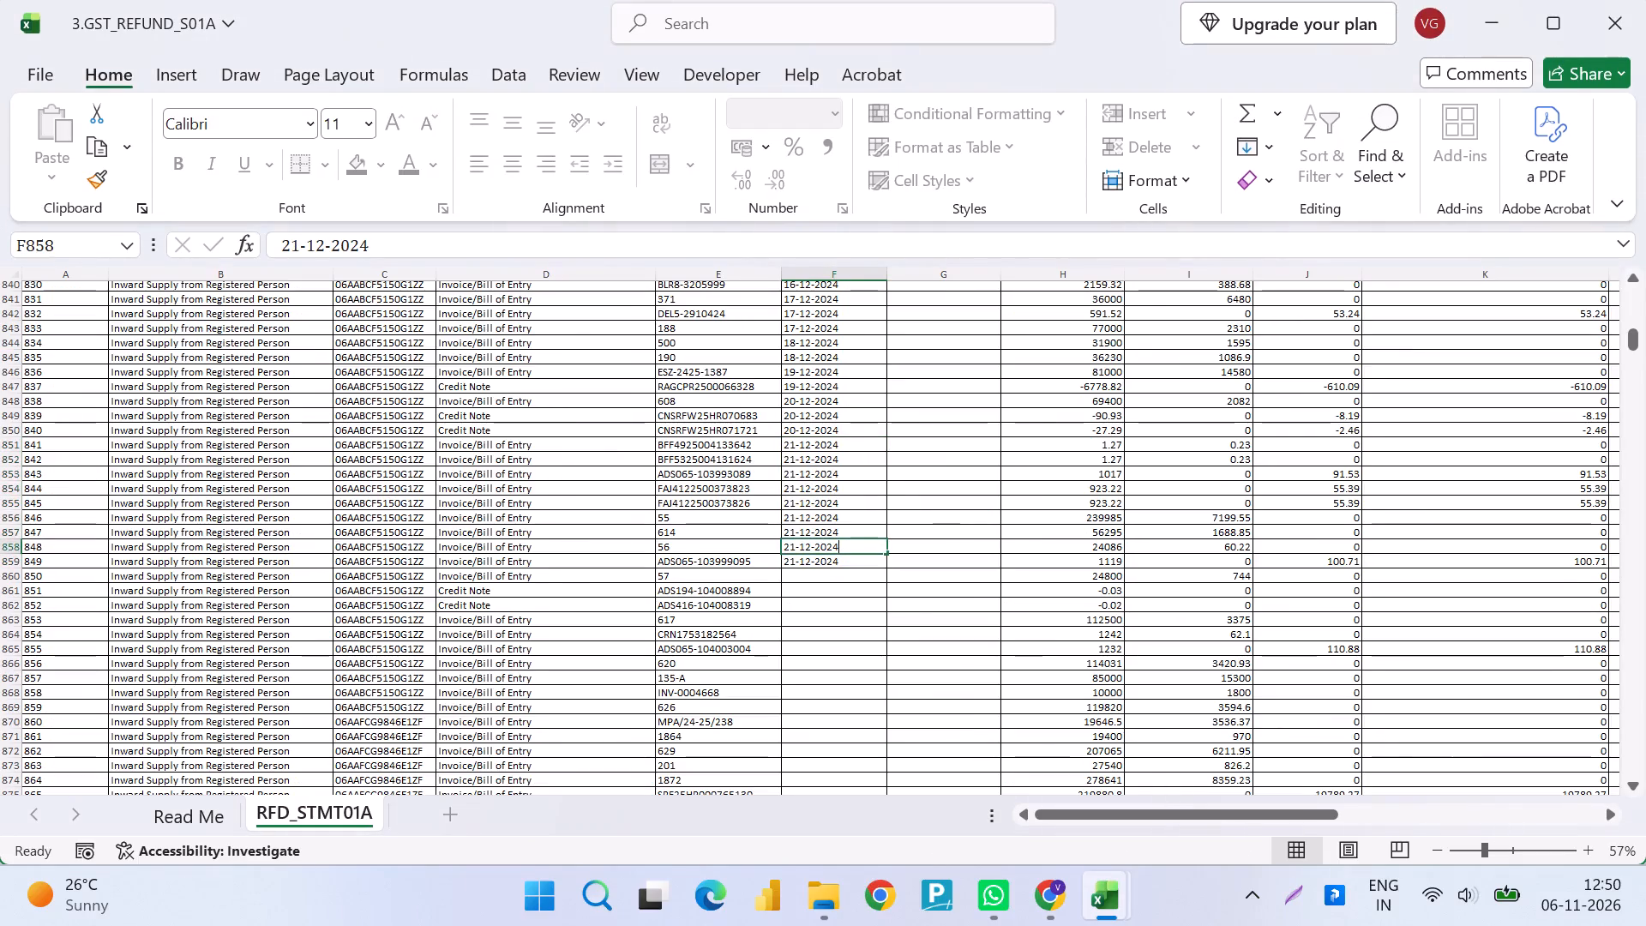
key("Left")
key("ctrl+Left")
key("ctrl+Left")
key("ctrl+Left")
key("ctrl+Left")
key("BackSpace")
key("2")
key("Return")
Change the date in F859 of the refund sheet to 23-12-2024.
key("F2")
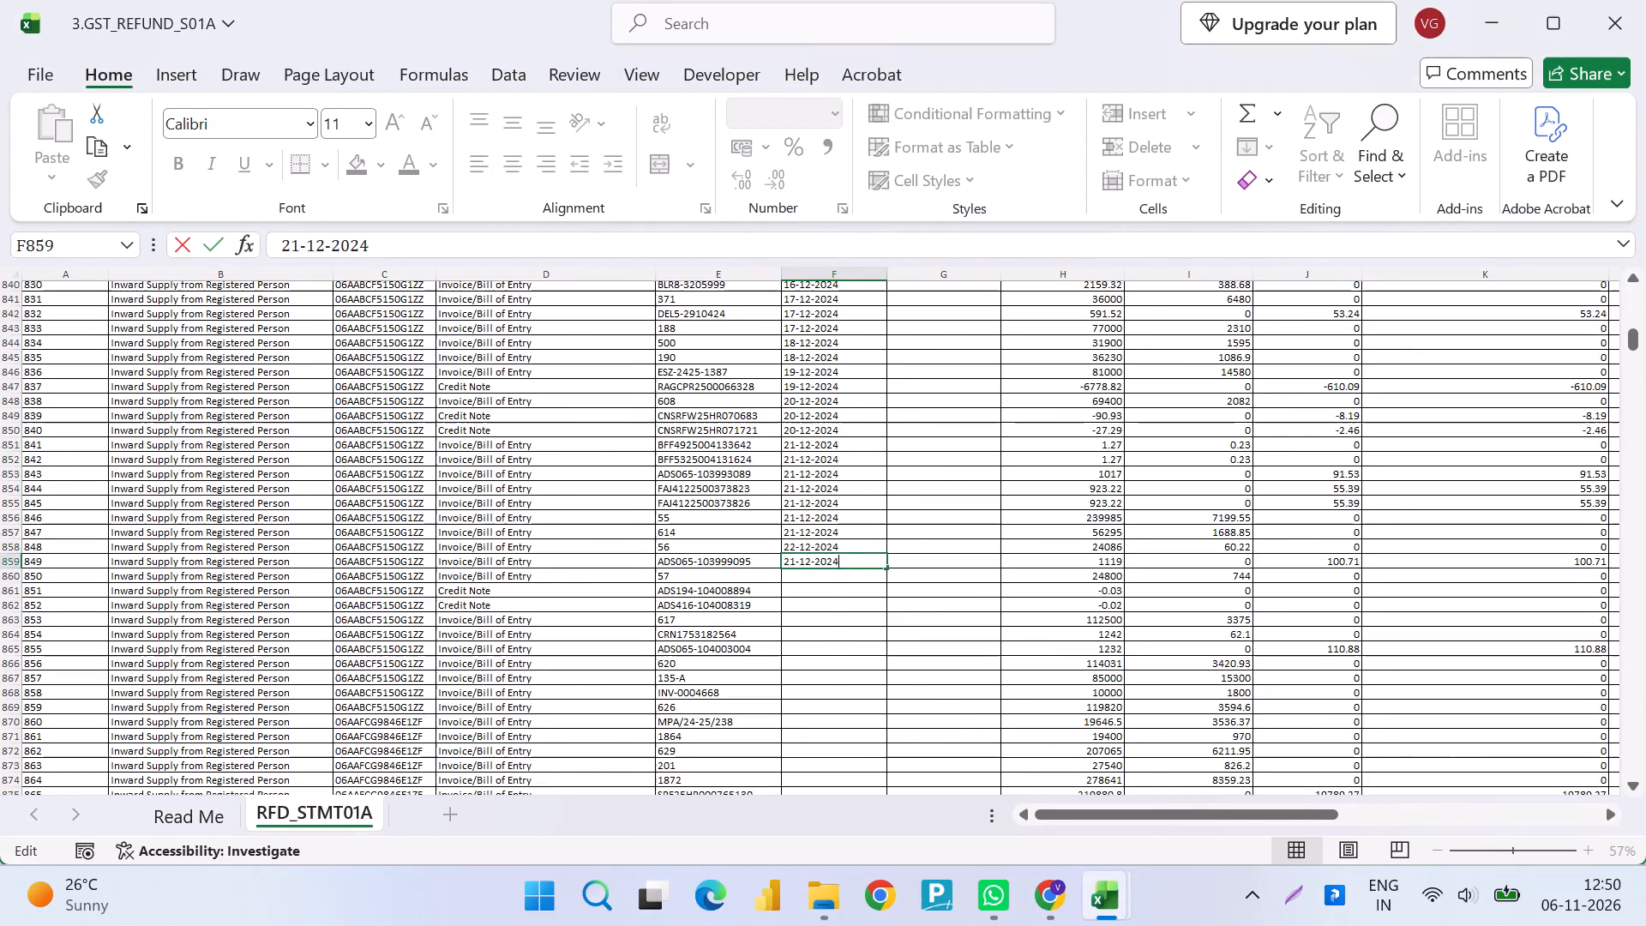
key("Left")
key("ctrl+Left")
key("ctrl+Left")
key("ctrl+Left")
key("ctrl+Left")
key("BackSpace")
key("3")
key("Return")
Fill the 23-12-2024 date down into F860 of the refund sheet and check the dates down to E854 in PURCHASE 24-25.
key("ctrl+d")
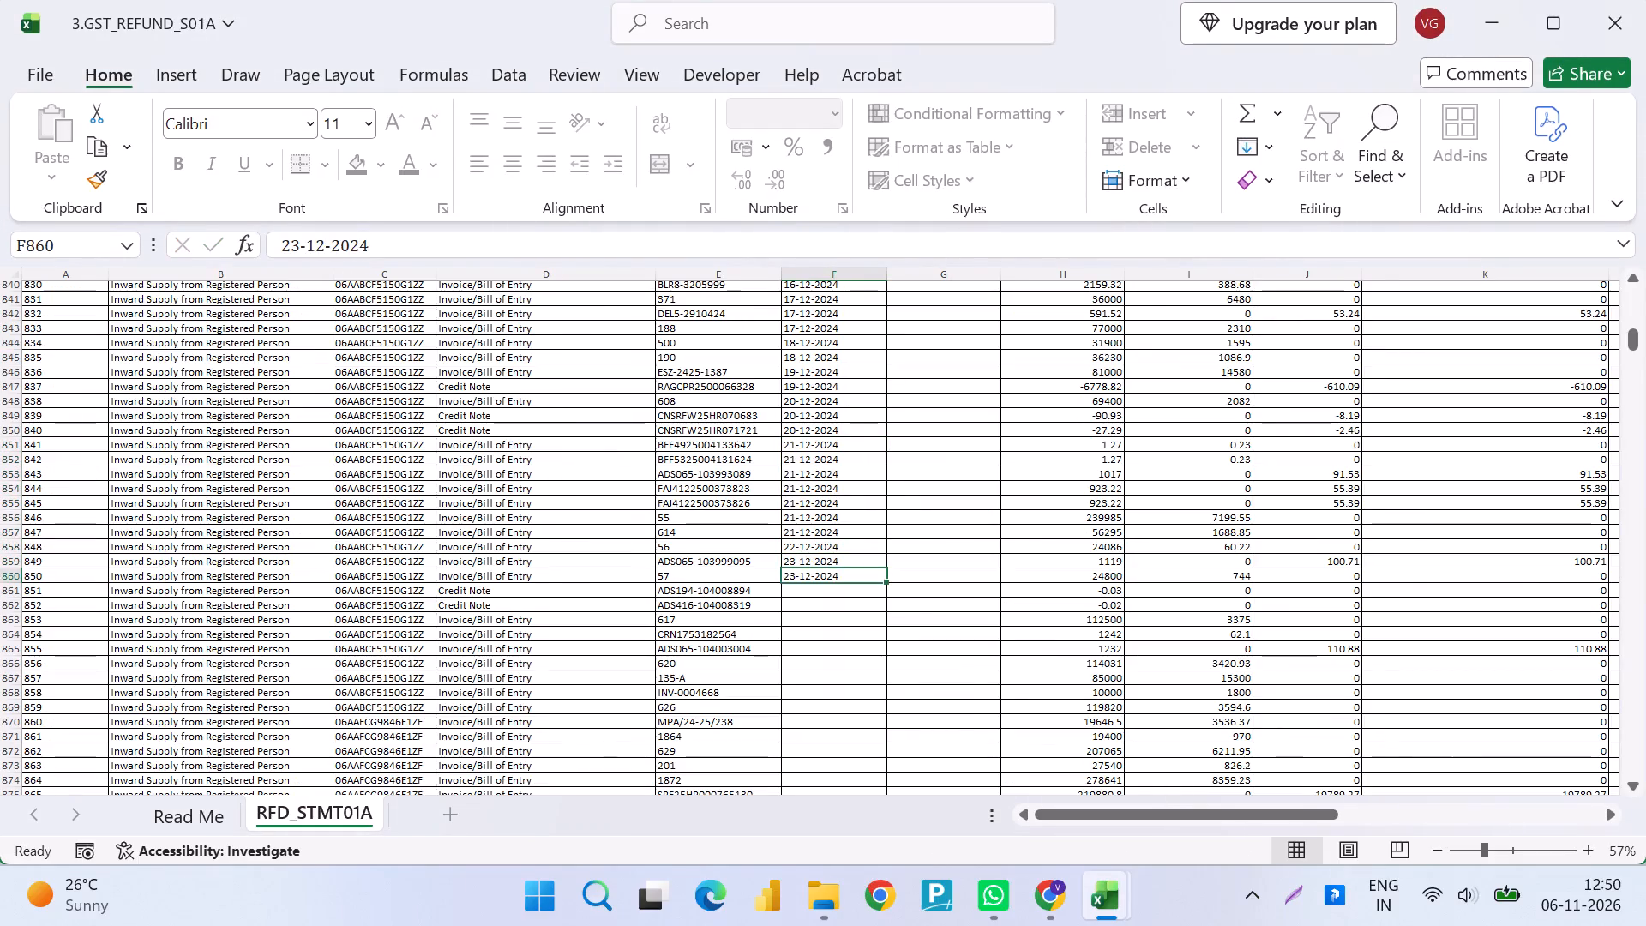
key("alt+Tab")
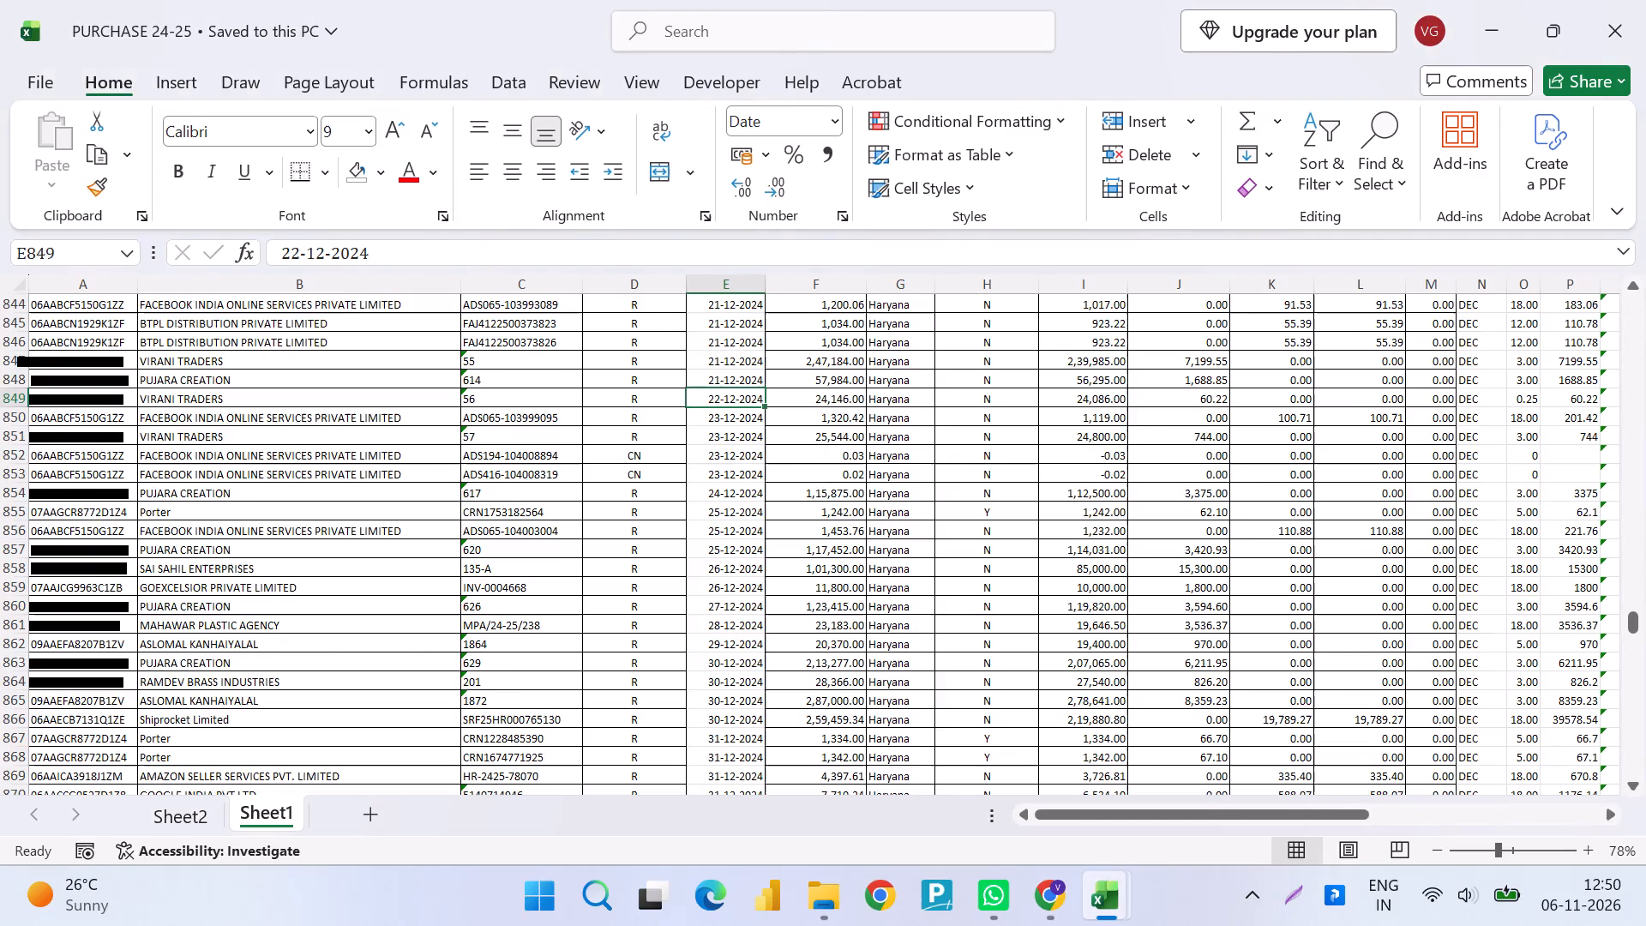
key("Up")
key("Down")
key("Down")
key("Down")
key("Down")
key("Down")
key("alt+Tab")
key("alt+Tab")
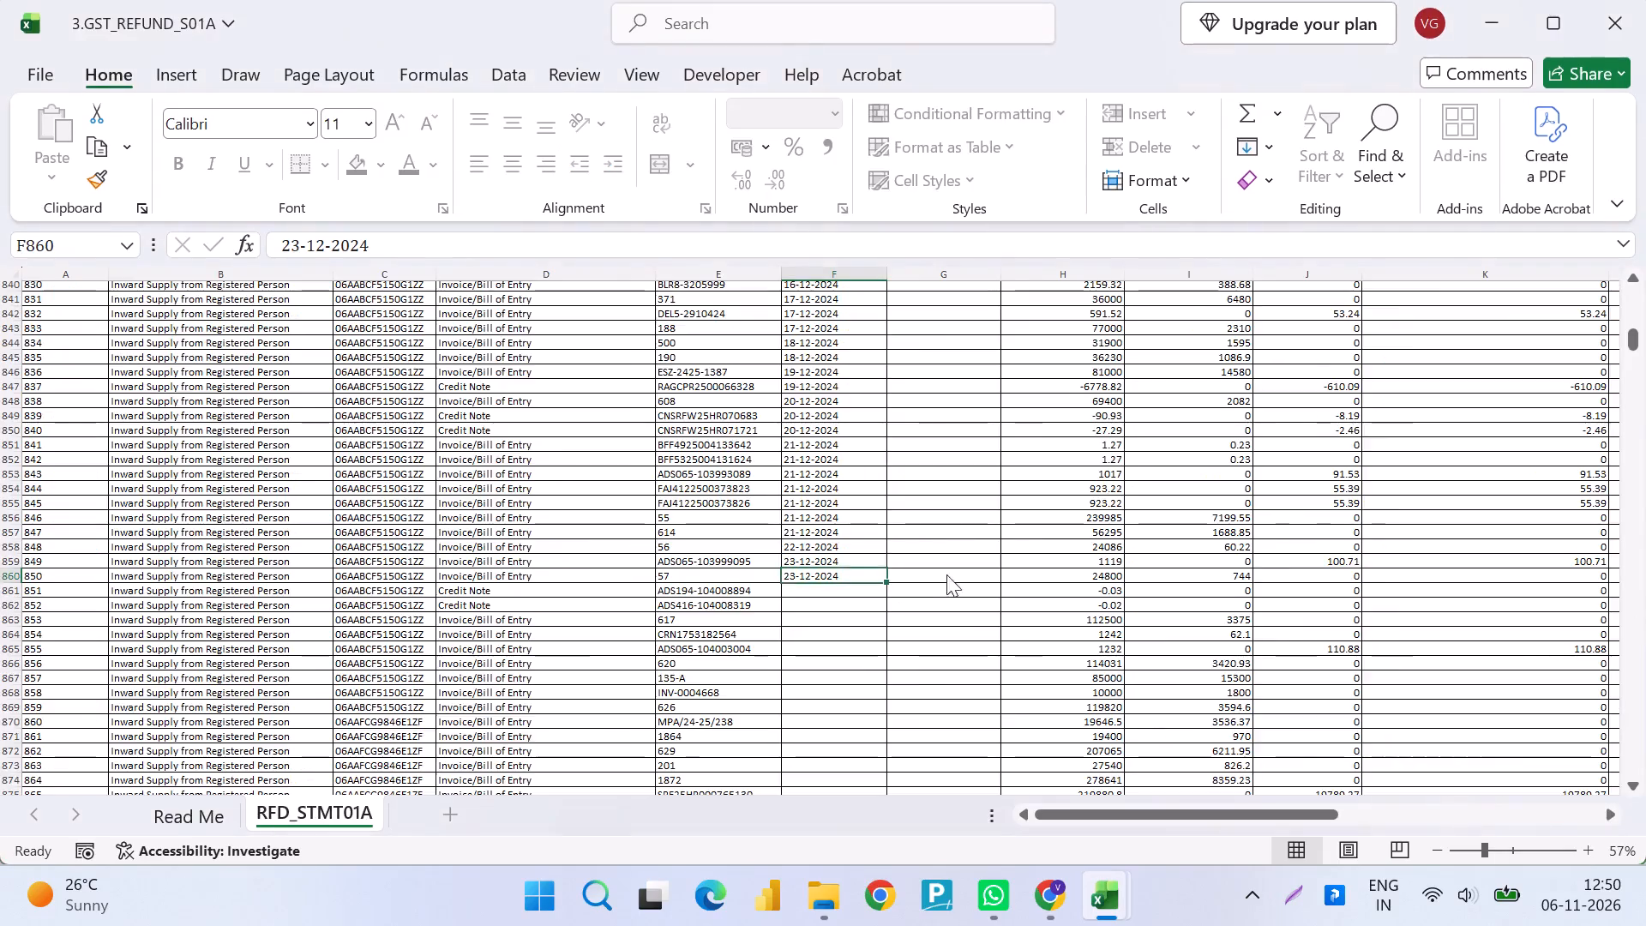
Copy the 23-12-2024 dates from F859:F860 of the refund sheet into F861:F862.
key("shift+Up")
key("shift+Up")
key("shift+Up")
key("alt+Tab")
key("shift+Up")
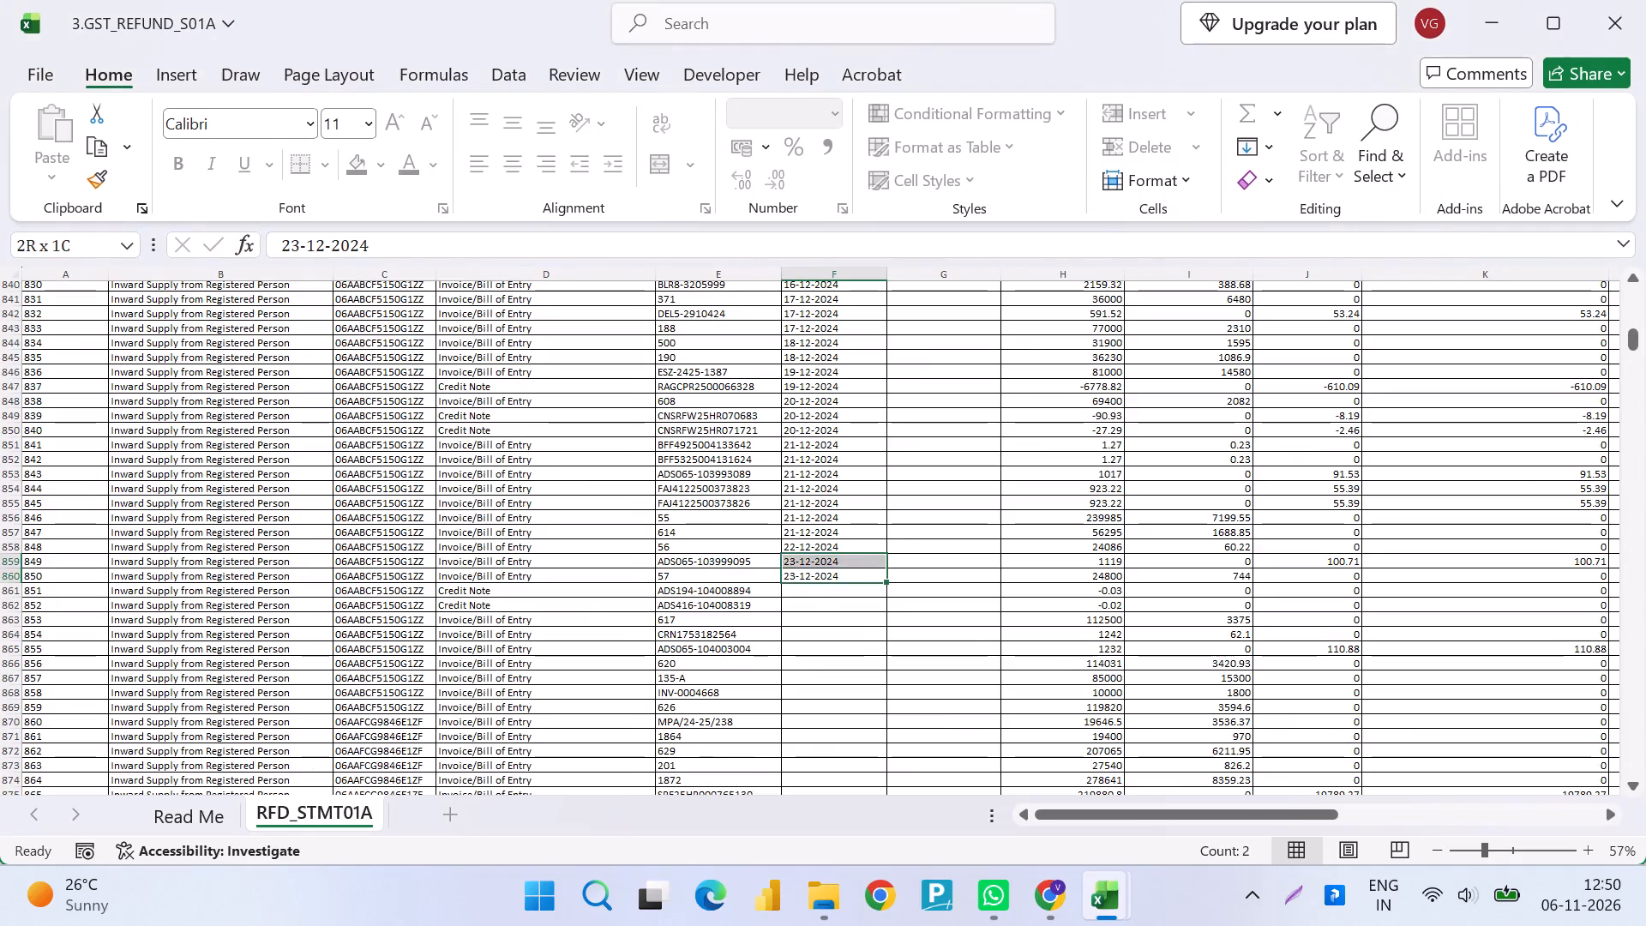
key("ctrl+c")
key("Down")
key("Down")
key("Up")
key("ctrl+v")
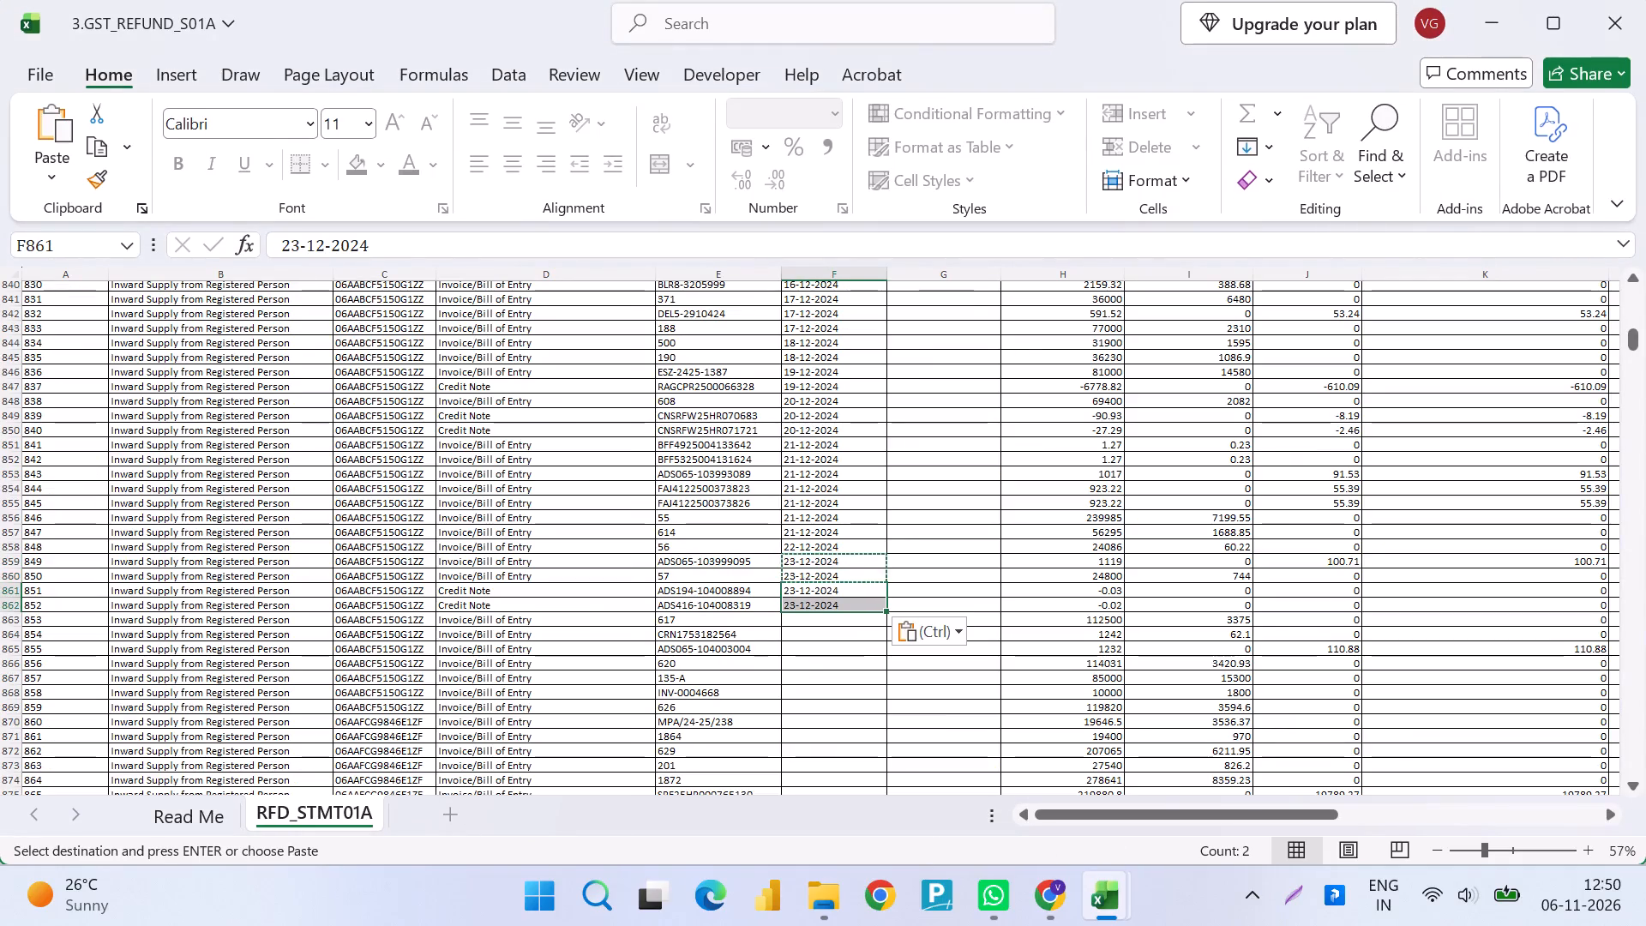
key("Down")
key("Down")
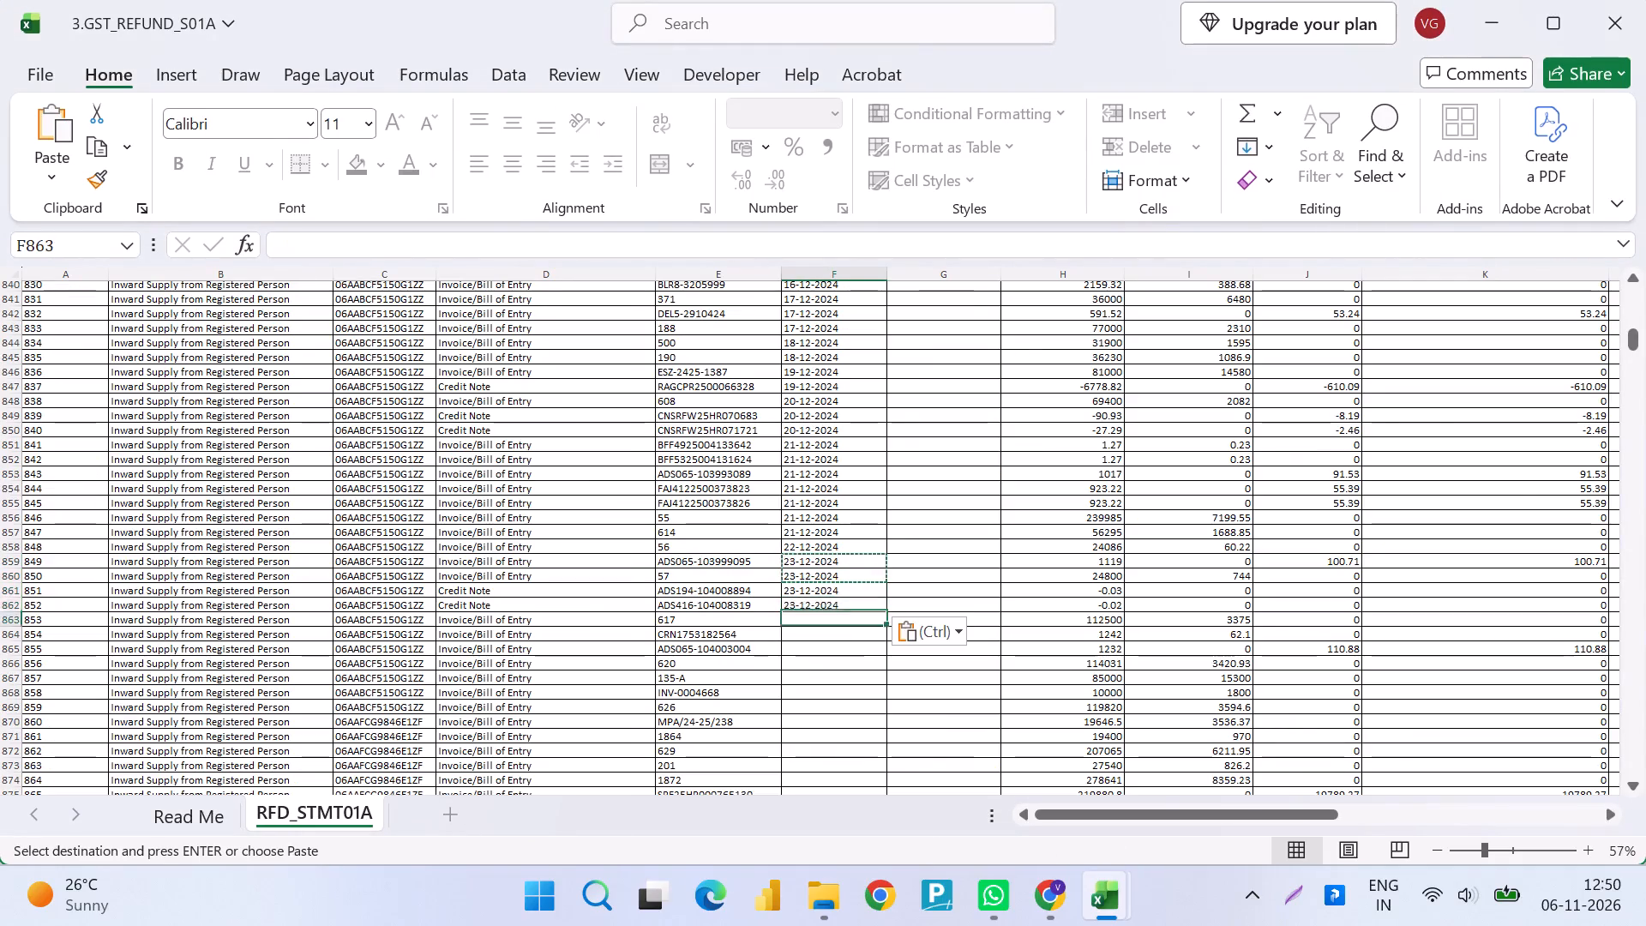
Check the date in E854 of PURCHASE 24-25, carry the date above into F863 of the refund sheet and change it to 24-12-2024.
key("alt+Tab")
key("Escape")
key("Down")
key("Down")
key("Up")
key("alt+Tab")
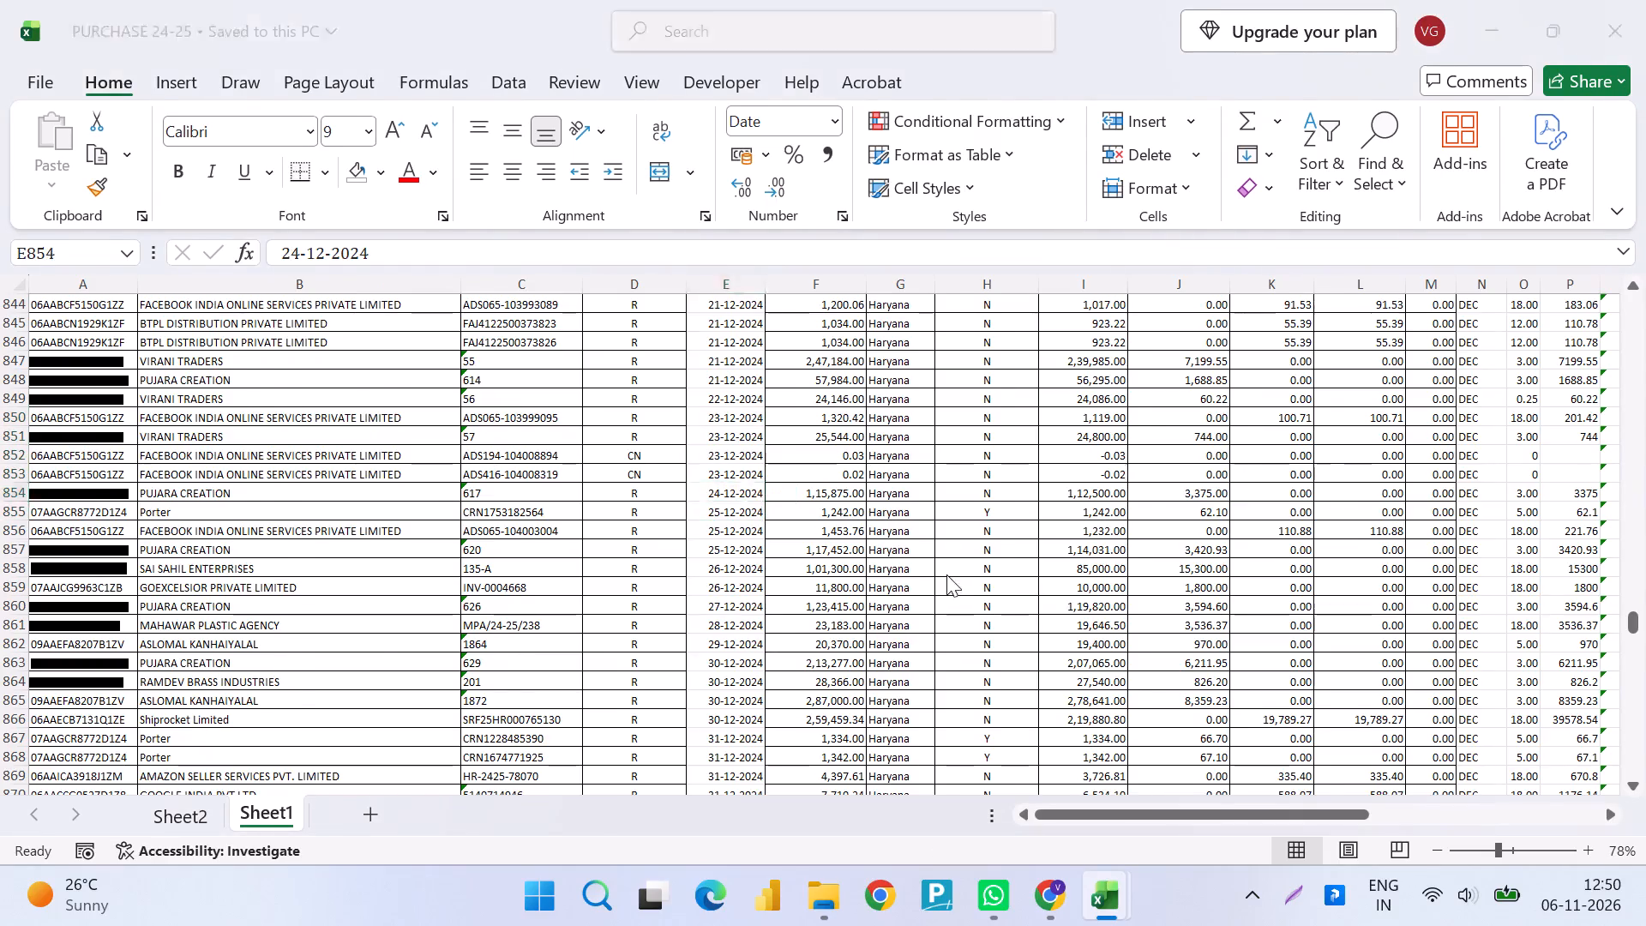
key("Down")
key("Up")
key("ctrl+d")
key("F2")
key("Left")
key("ctrl+Left")
key("ctrl+Left")
key("ctrl+Left")
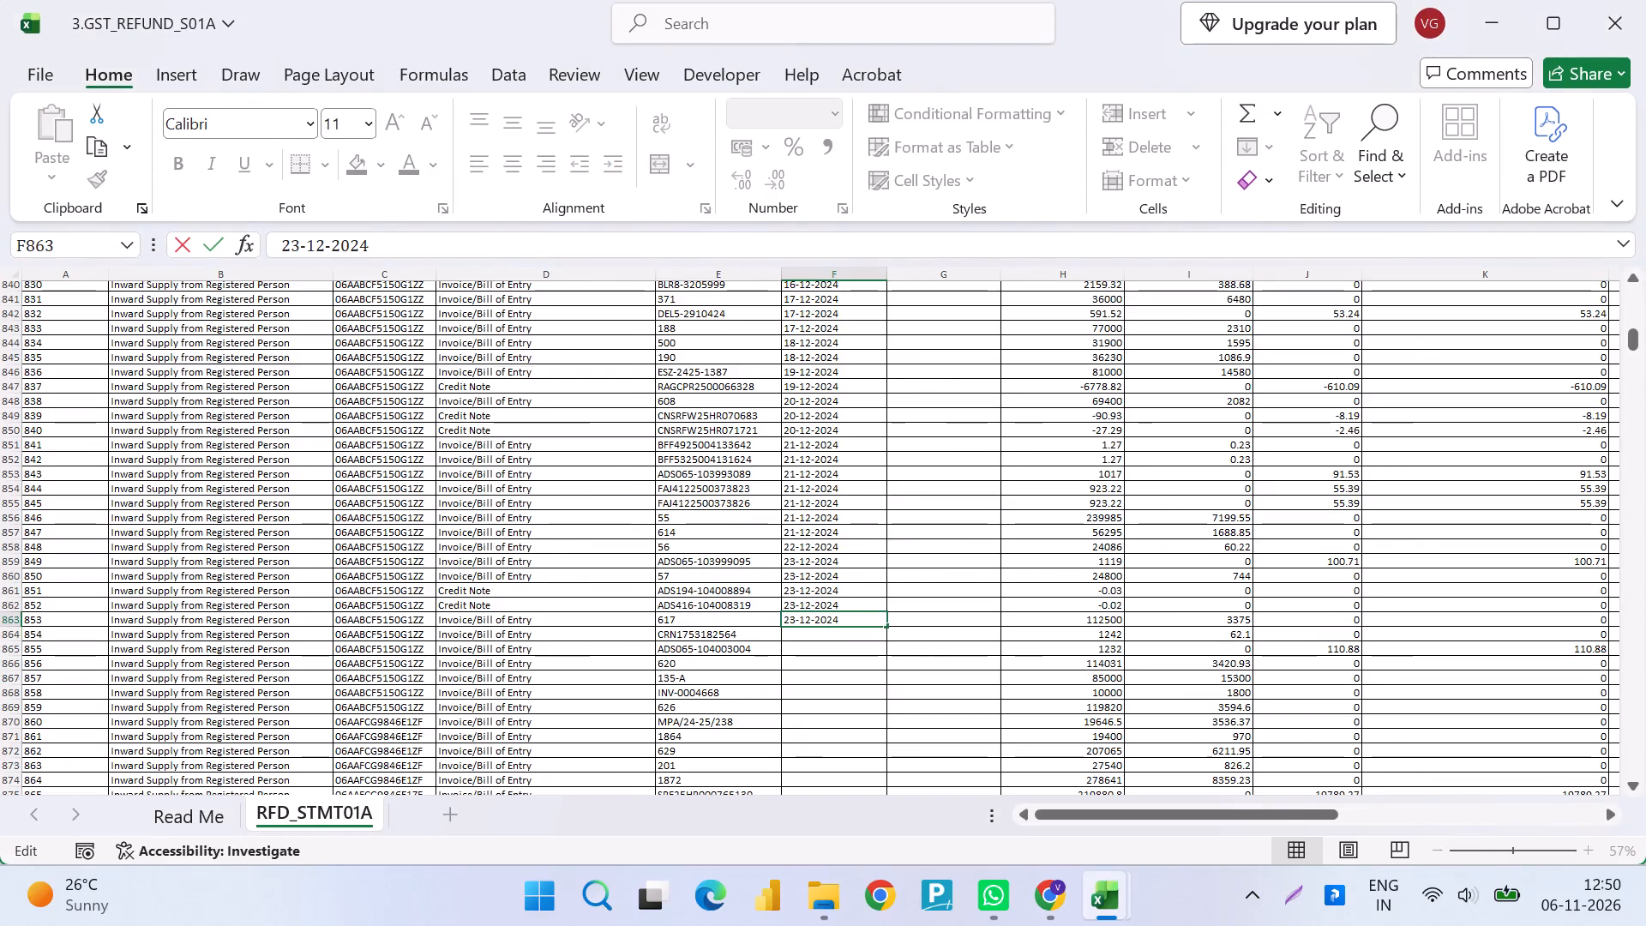
key("ctrl+Left")
key("BackSpace")
key("4")
key("Return")
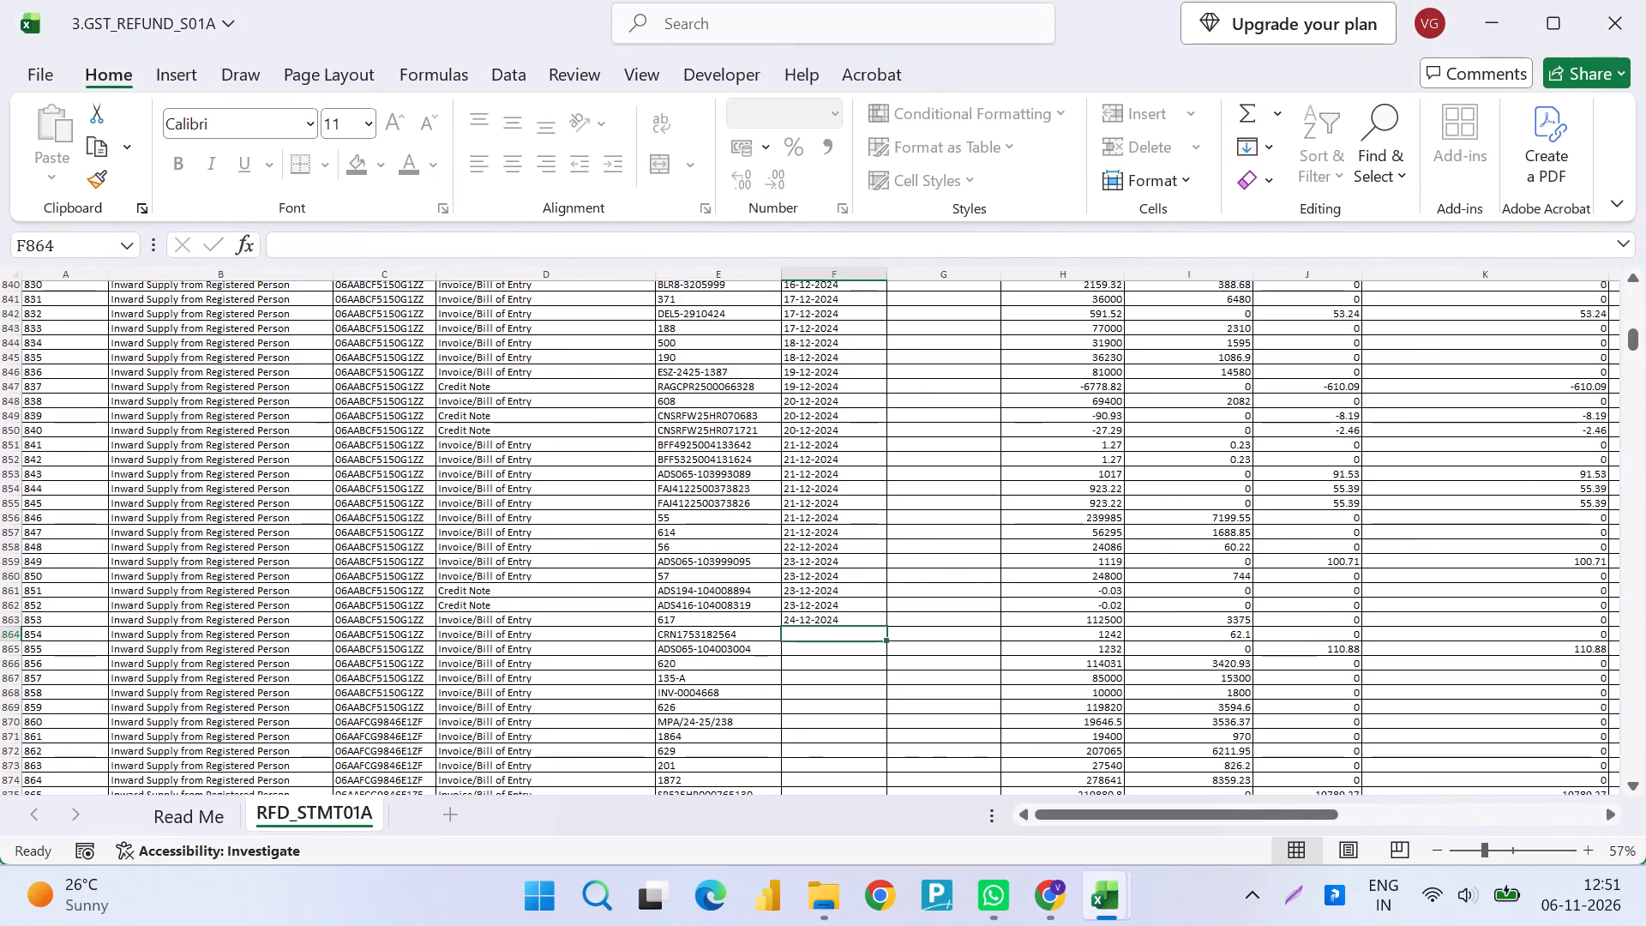
Check the dates in E855:E857 of PURCHASE 24-25 and enter 25-12-2024 in F864 of the refund sheet, based on the date above.
key("alt+Tab")
key("Down")
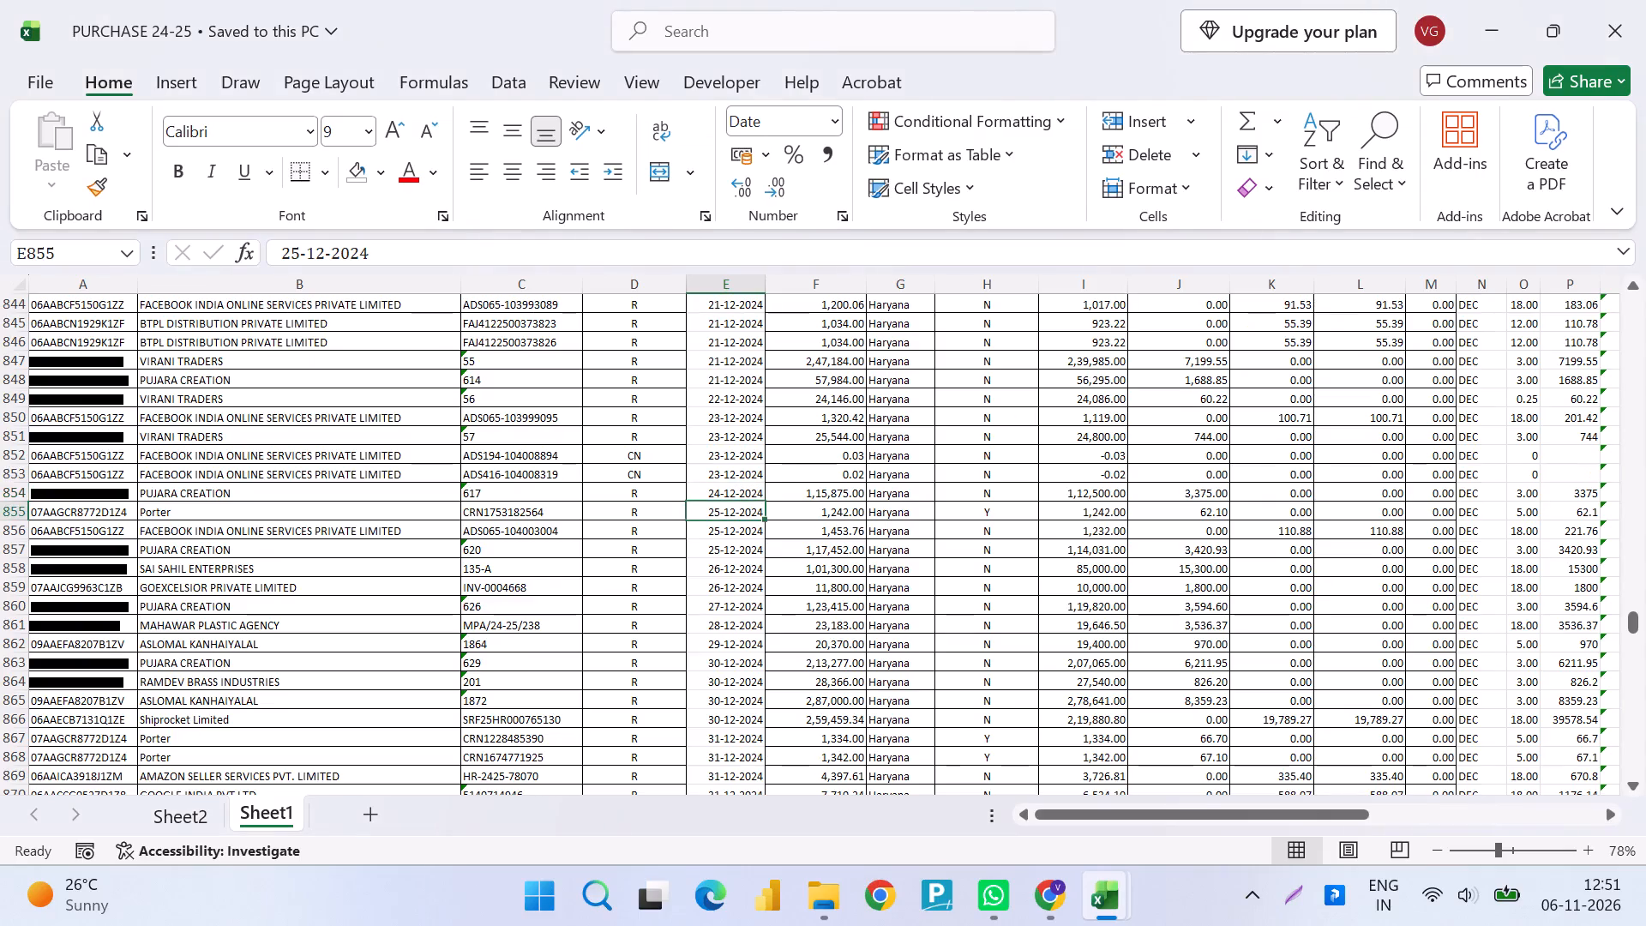
key("shift+Down")
key("shift+Down")
key("alt+Tab")
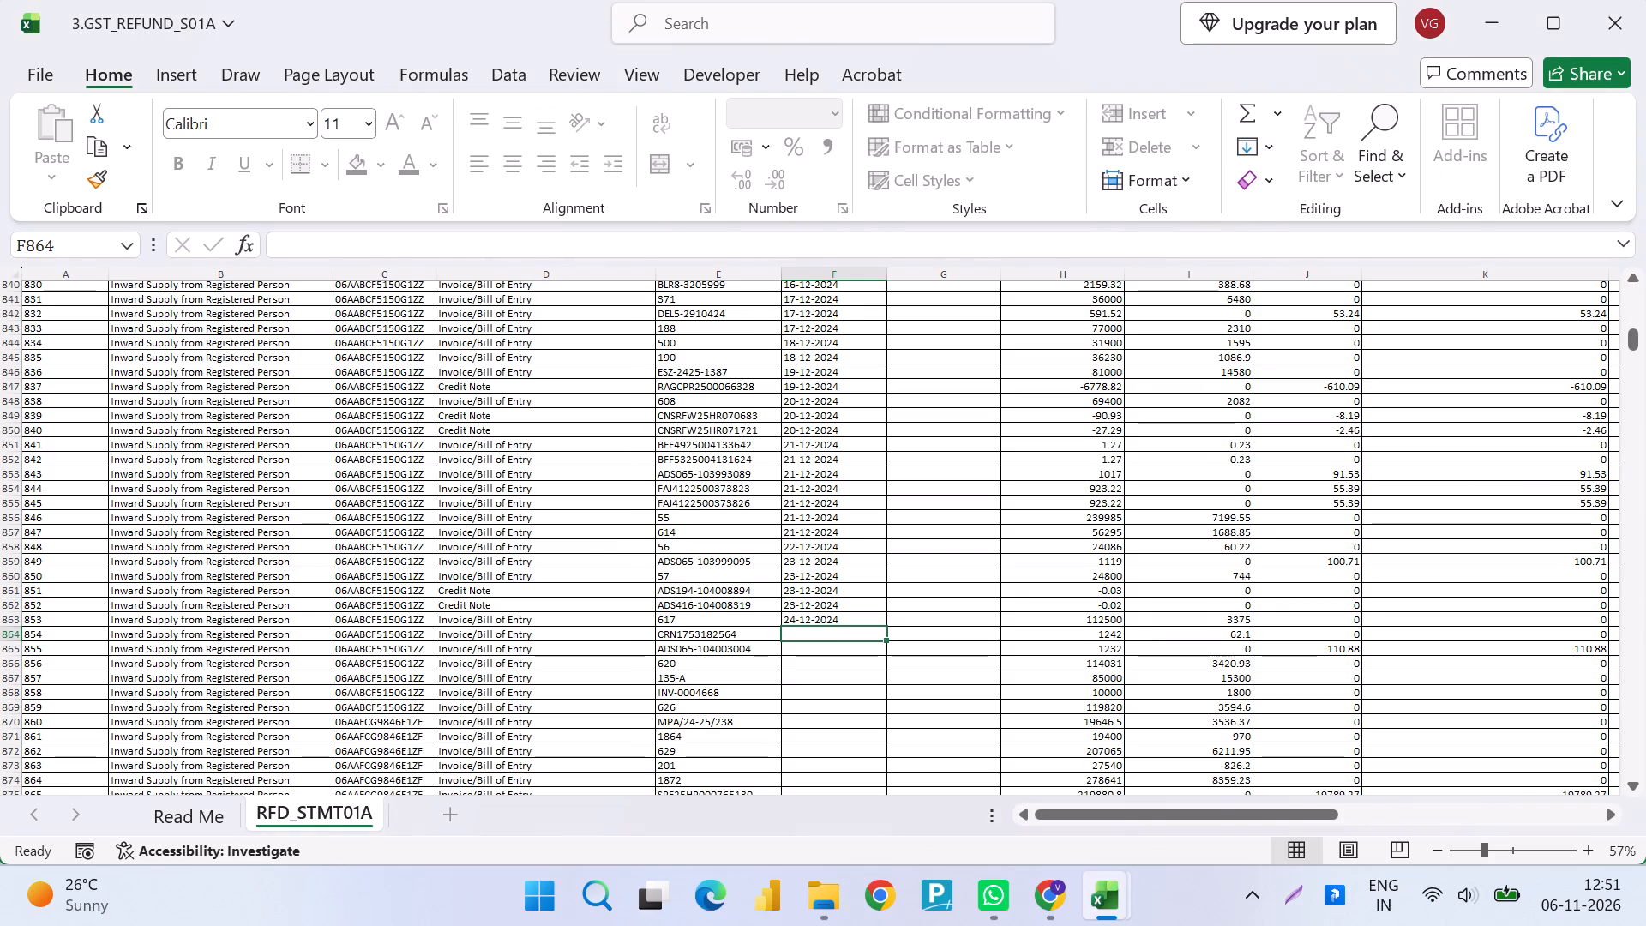
key("ctrl+d")
key("F2")
key("ctrl+Left")
key("ctrl+Left")
key("ctrl+Left")
key("ctrl+Left")
key("BackSpace")
key("5")
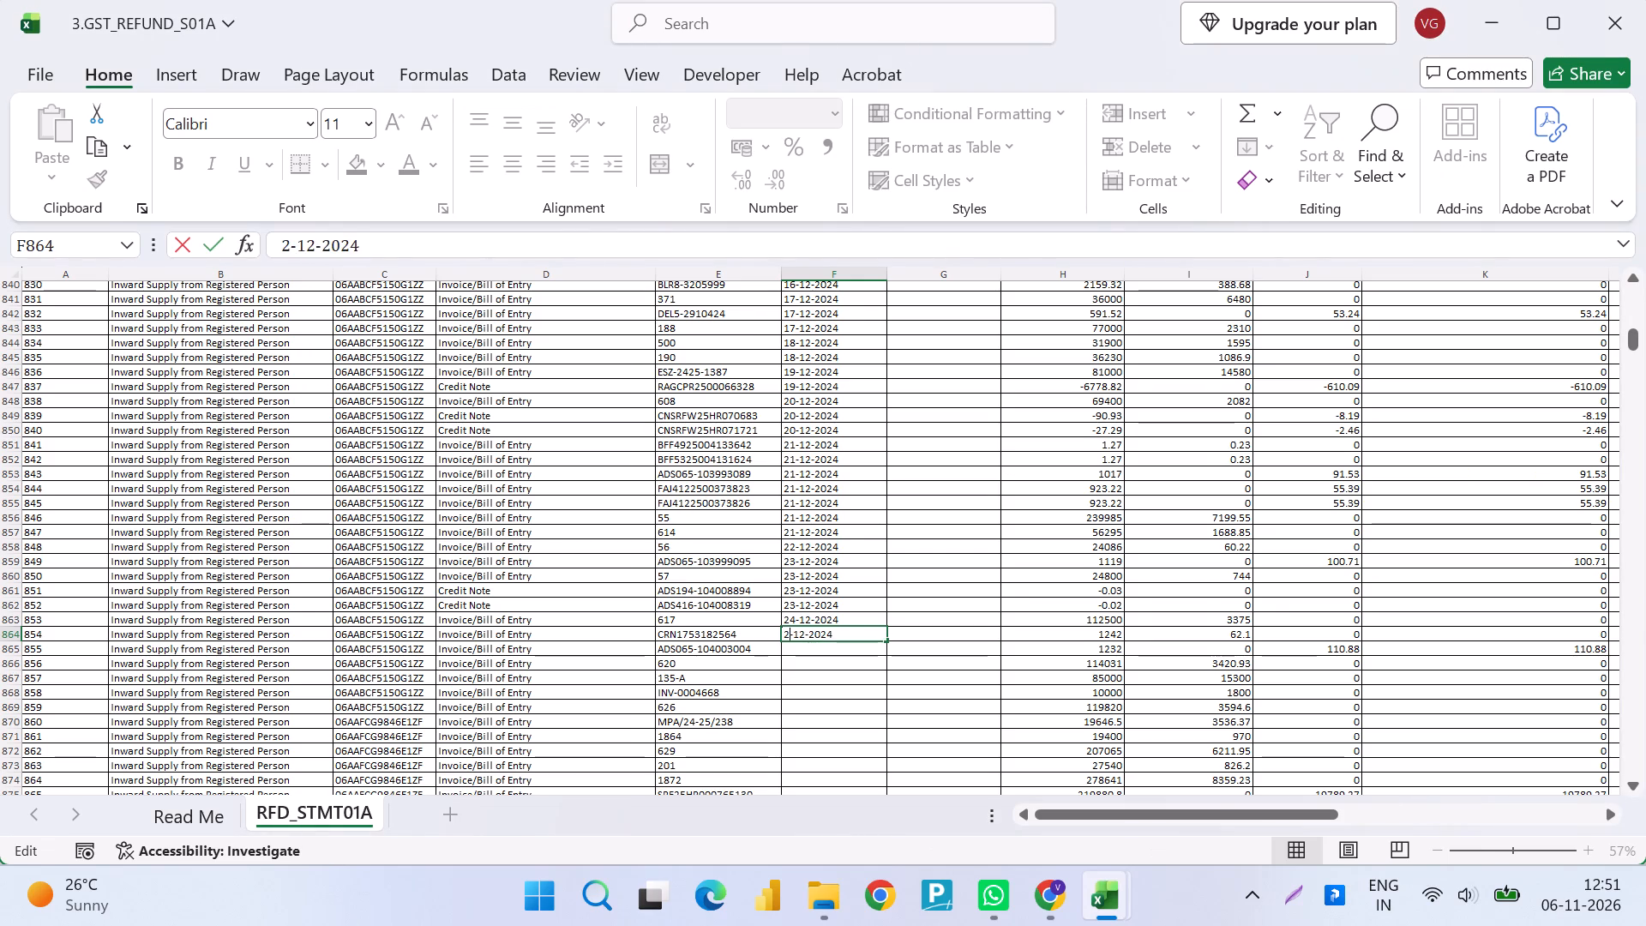
key("Return")
Fill the 25-12-2024 date from F864 down into F865 and F866.
key("ctrl+d")
key("Down")
key("ctrl+d")
key("Down")
Carry the date above into F867 of the refund sheet and change it to 26-12-2024.
key("ctrl+d")
key("F2")
key("Left")
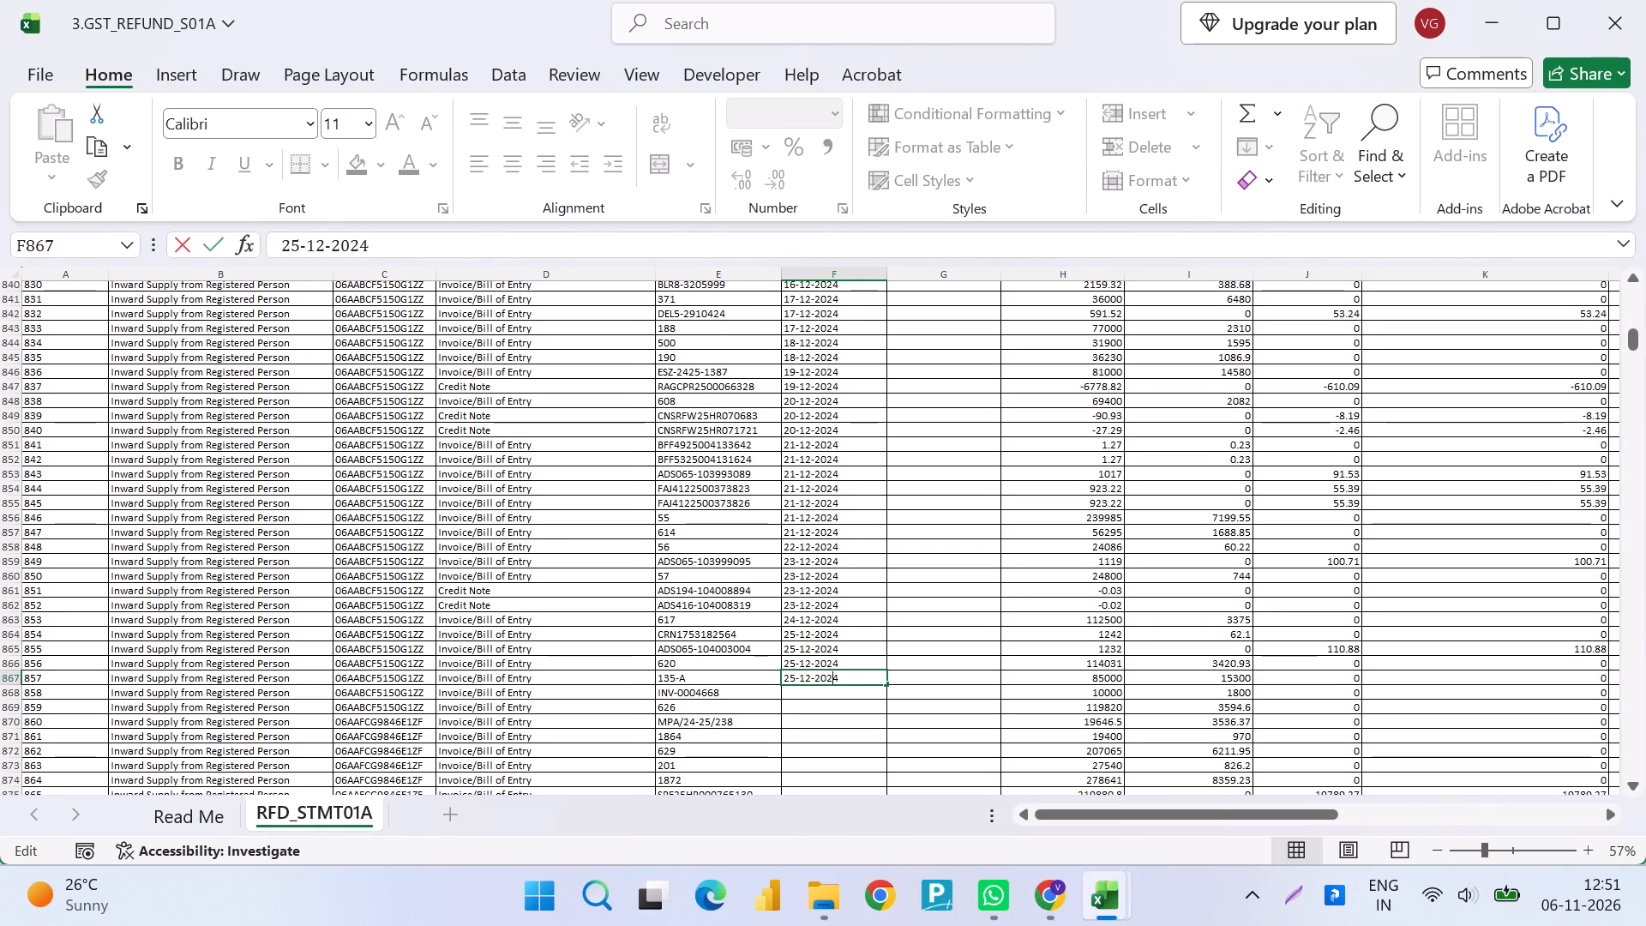
key("ctrl+Left")
key("ctrl+Left")
key("ctrl+Left")
key("ctrl+Left")
key("BackSpace")
key("6")
key("Return")
Check the dates in E858:E859 of PURCHASE 24-25 and fill 26-12-2024 down into F868 of the refund sheet.
key("alt+Tab")
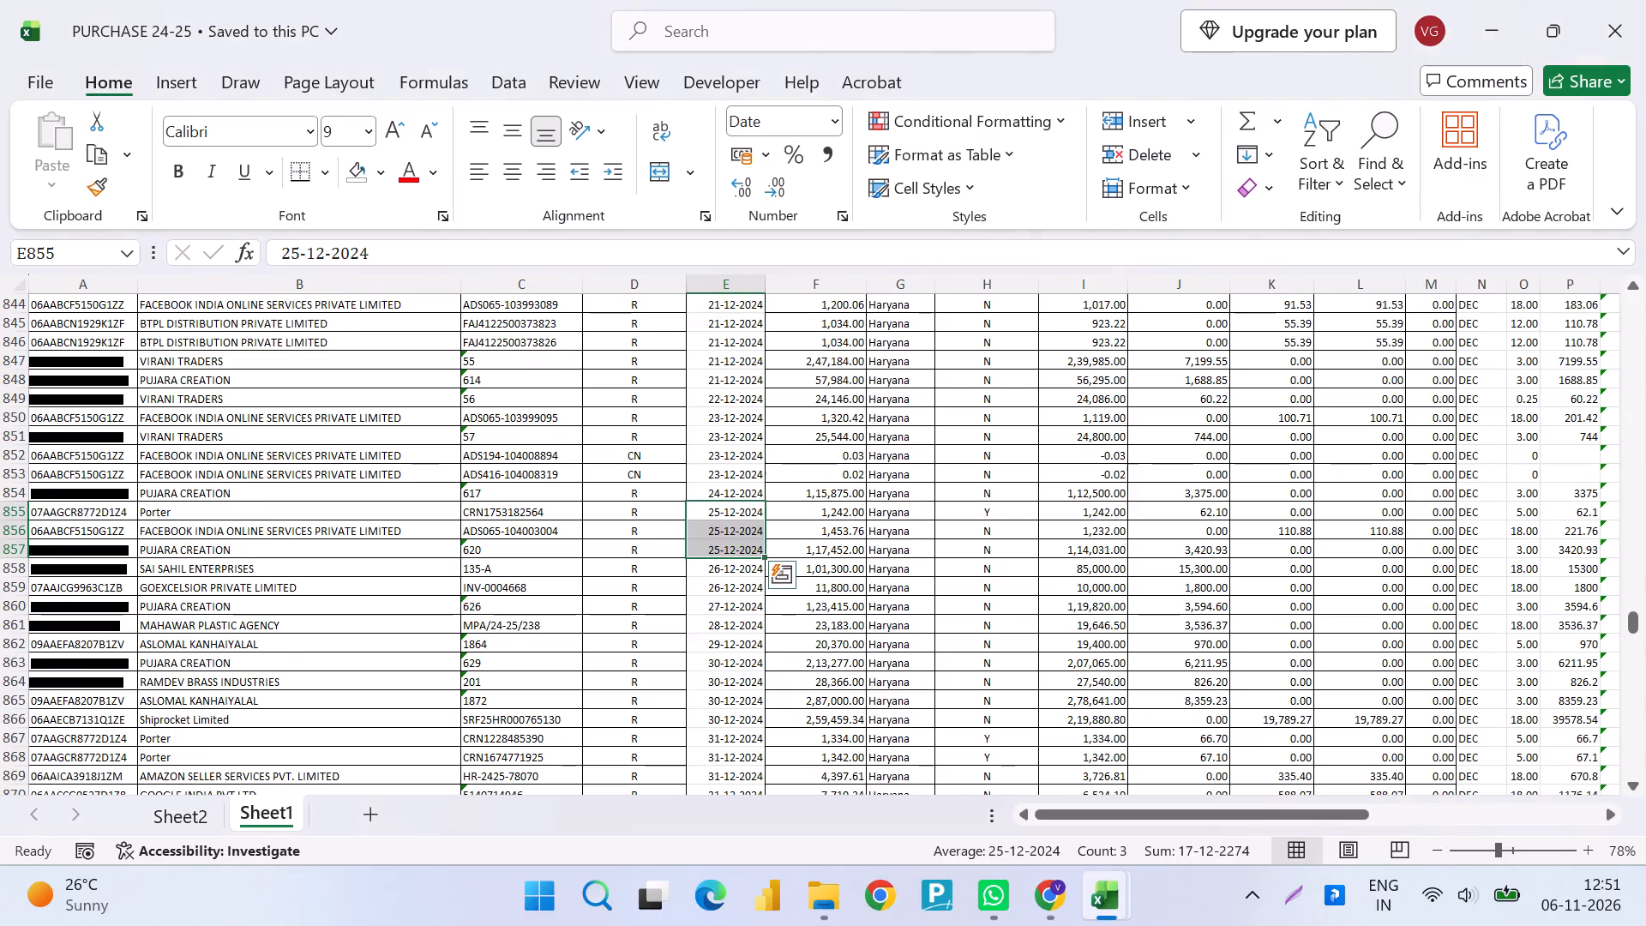
key("Down")
key("Down")
key("Down")
key("Down")
key("alt+Tab")
key("ctrl+d")
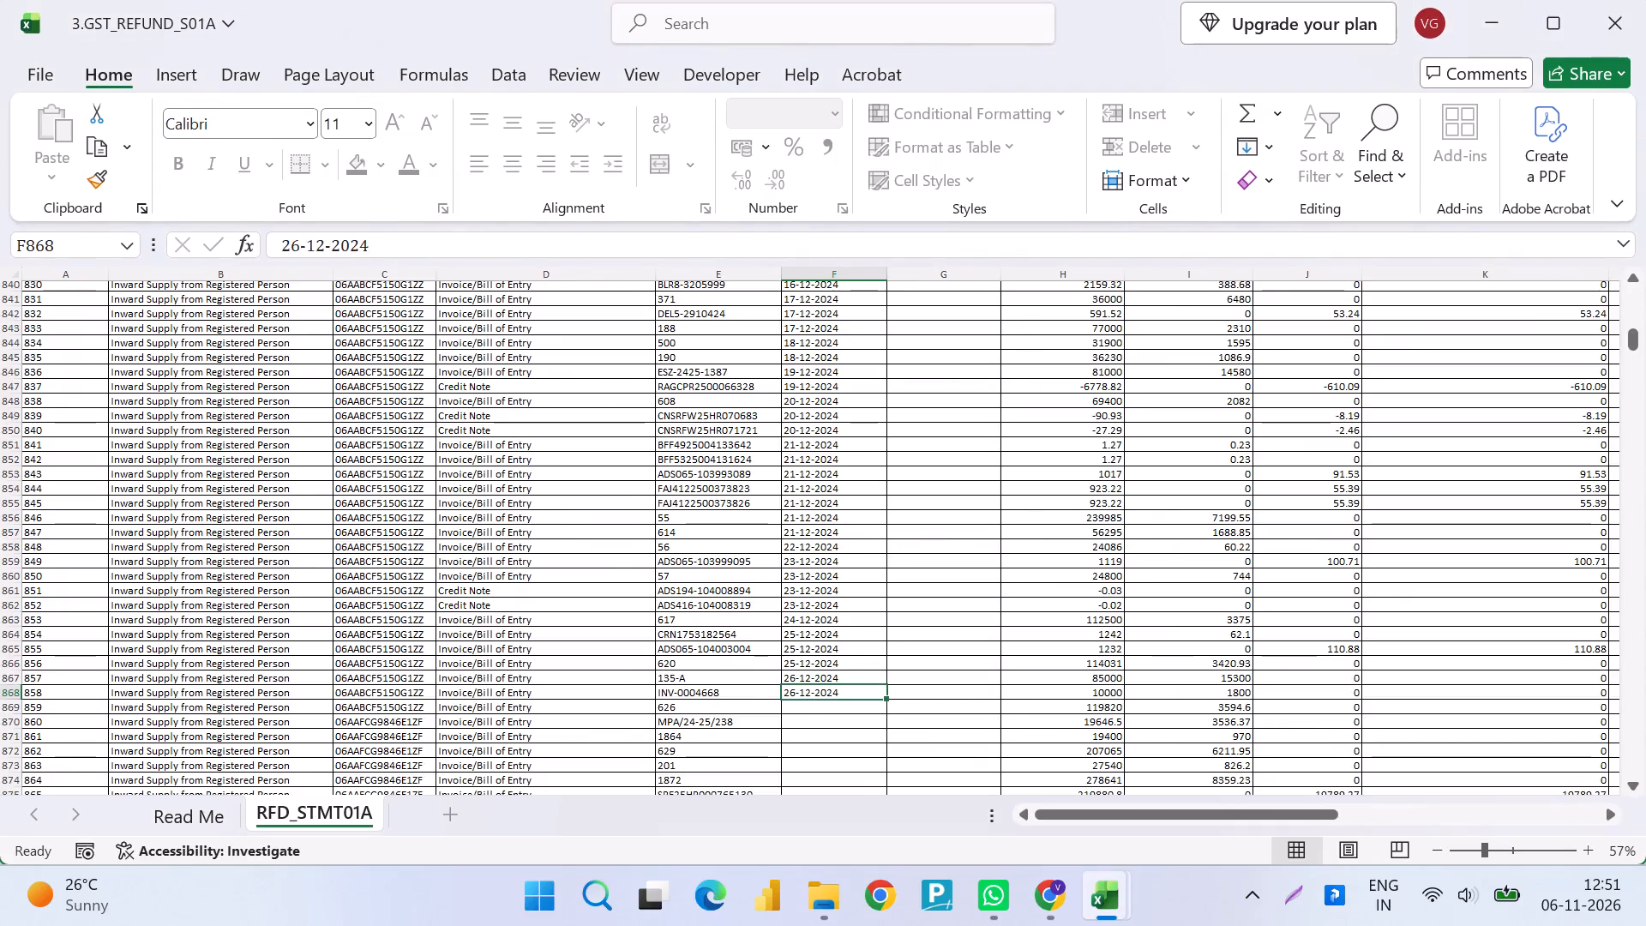
Carry the date above into F869 of the refund sheet and change it to 27-12-2024.
key("Down")
key("ctrl+d")
key("F2")
key("Left")
key("ctrl+Left")
key("ctrl+Left")
key("ctrl+Left")
key("ctrl+Left")
key("BackSpace")
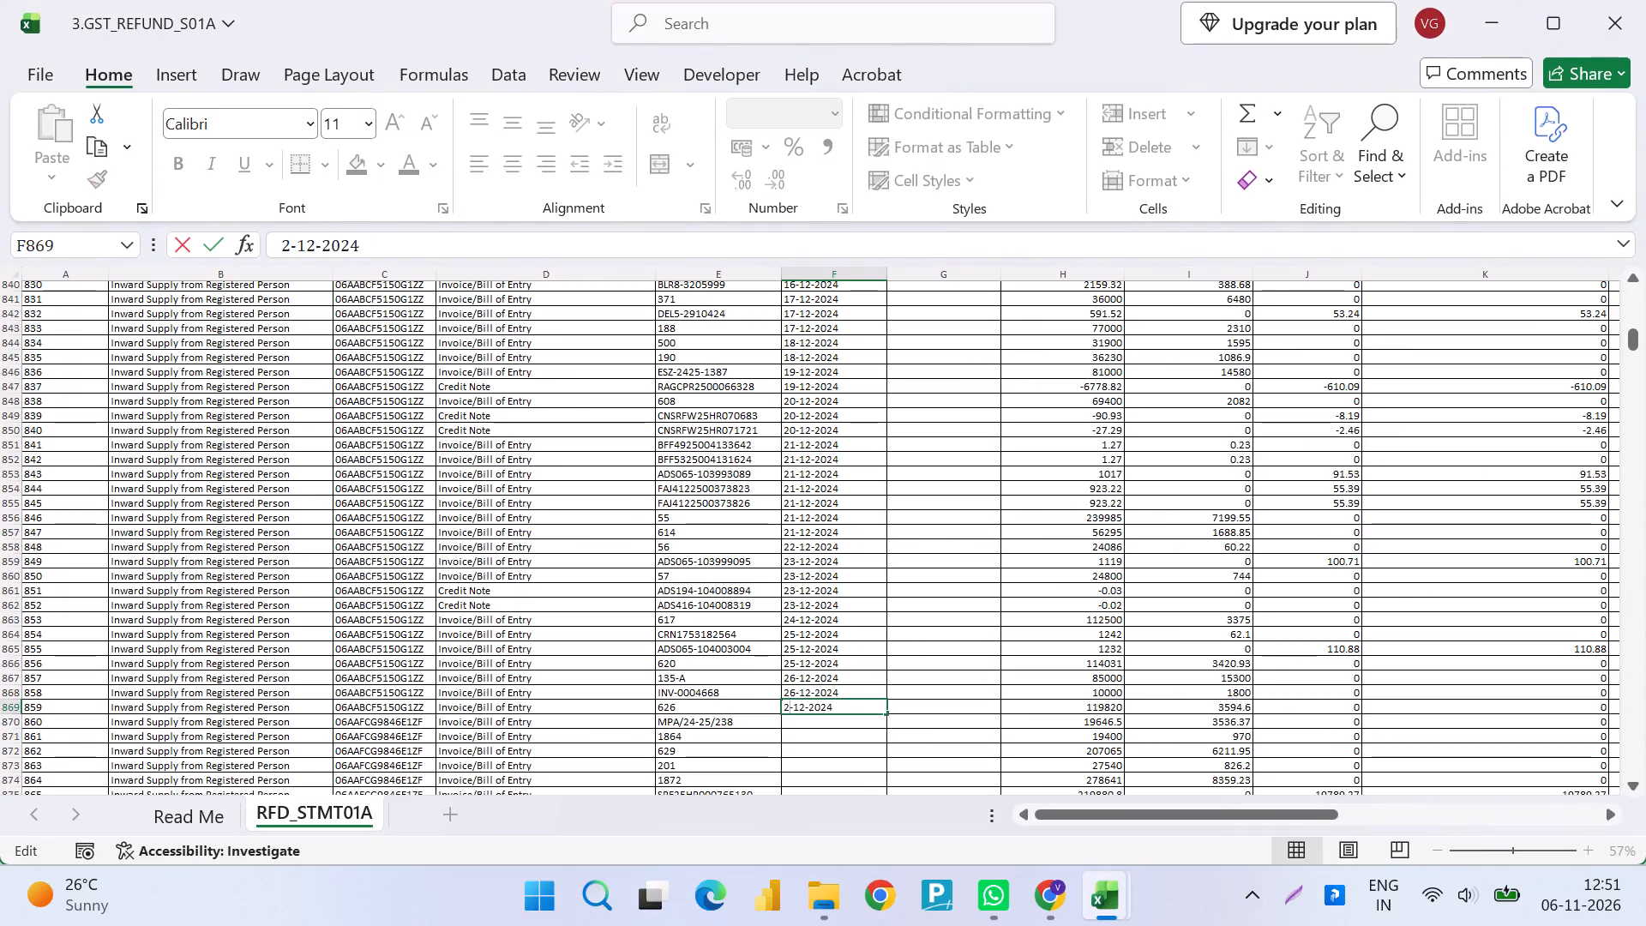
key("7")
key("Return")
Check the dates in E861:E862 of PURCHASE 24-25 and carry the date in F869 of the refund sheet down into F870 and F871.
key("alt+Tab")
key("Down")
key("alt+Tab")
key("alt+Tab")
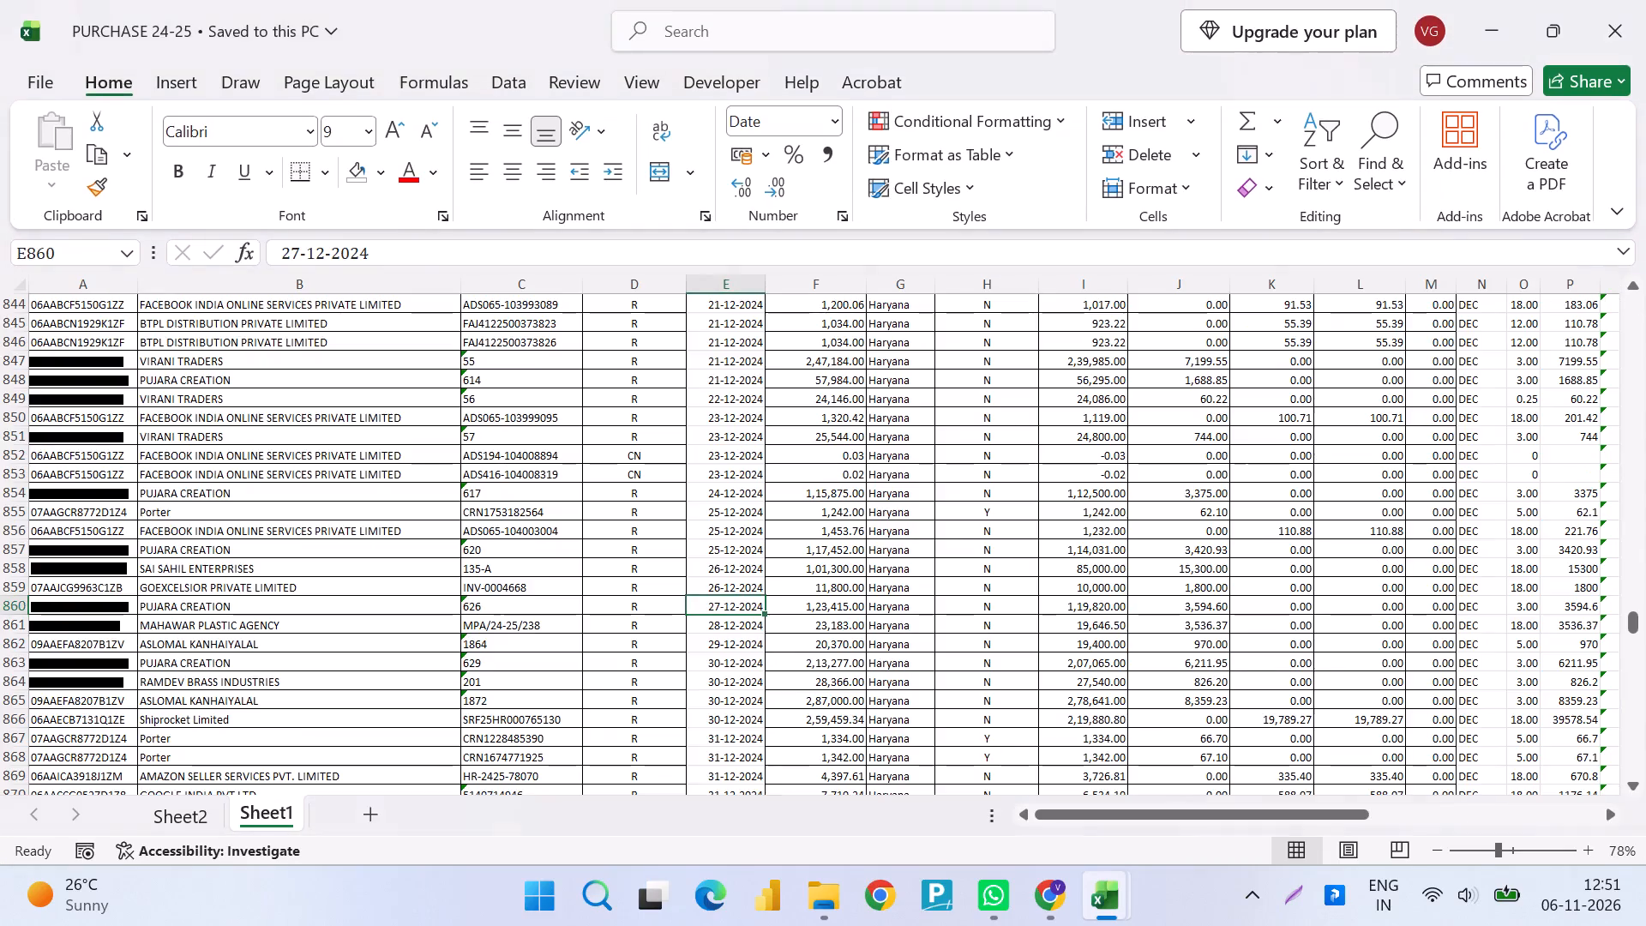
key("Down")
key("Down")
key("alt+Tab")
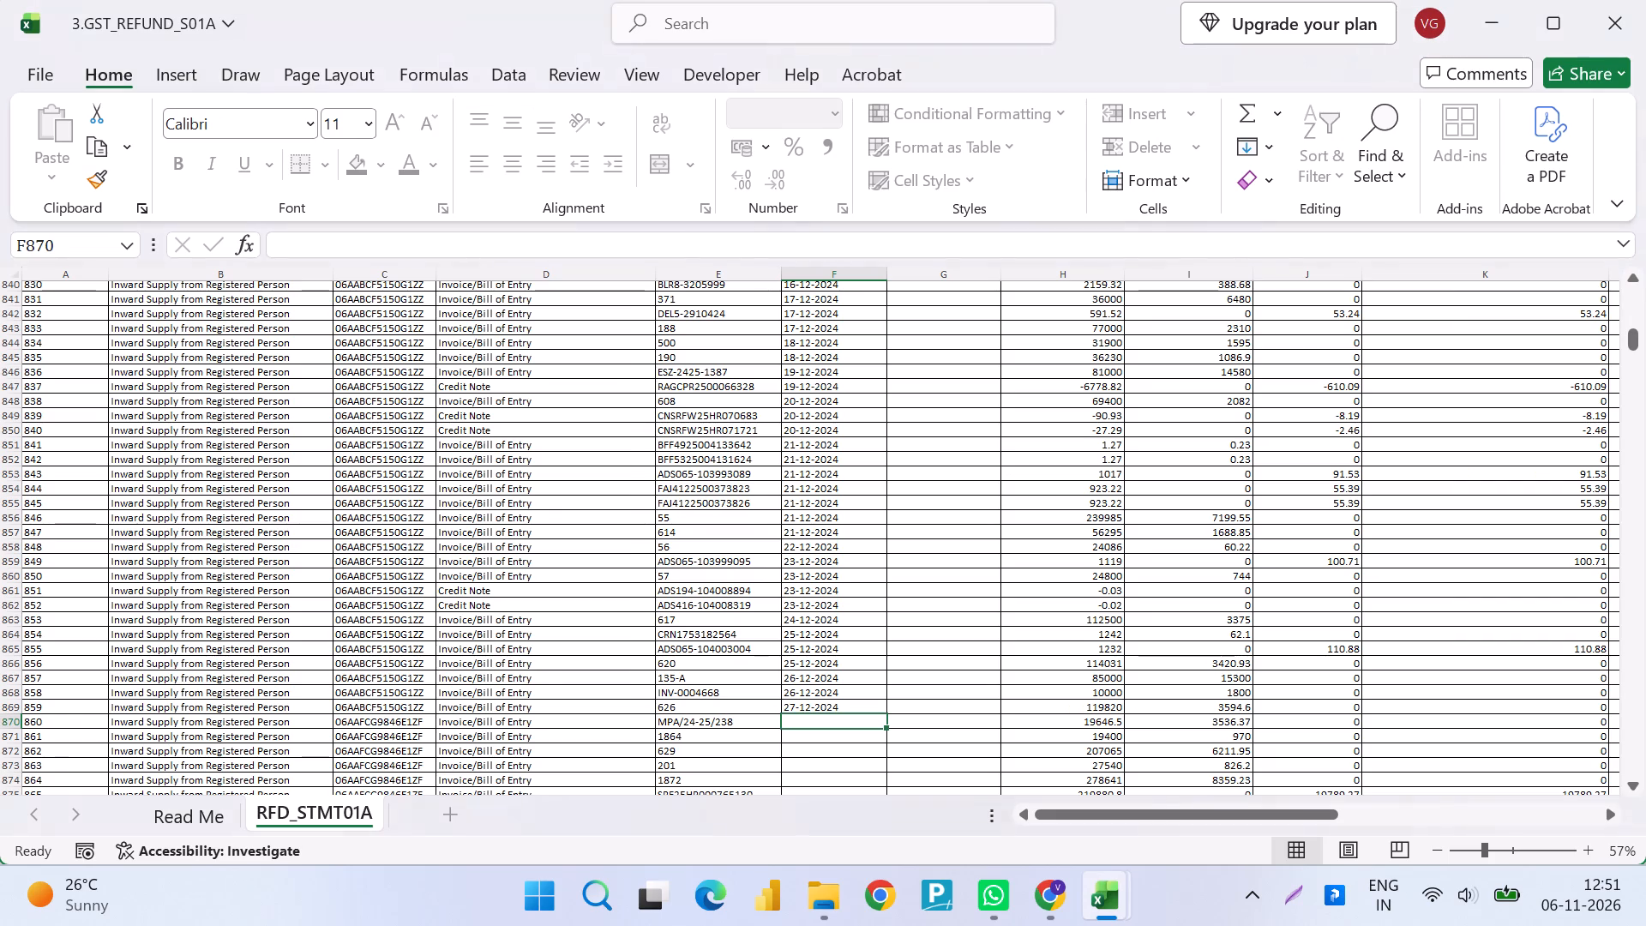
key("ctrl+d")
key("Down")
key("ctrl+d")
key("Up")
Change the date in F870 of the refund sheet to 28-12-2024.
key("F2")
key("Left")
key("ctrl+Left")
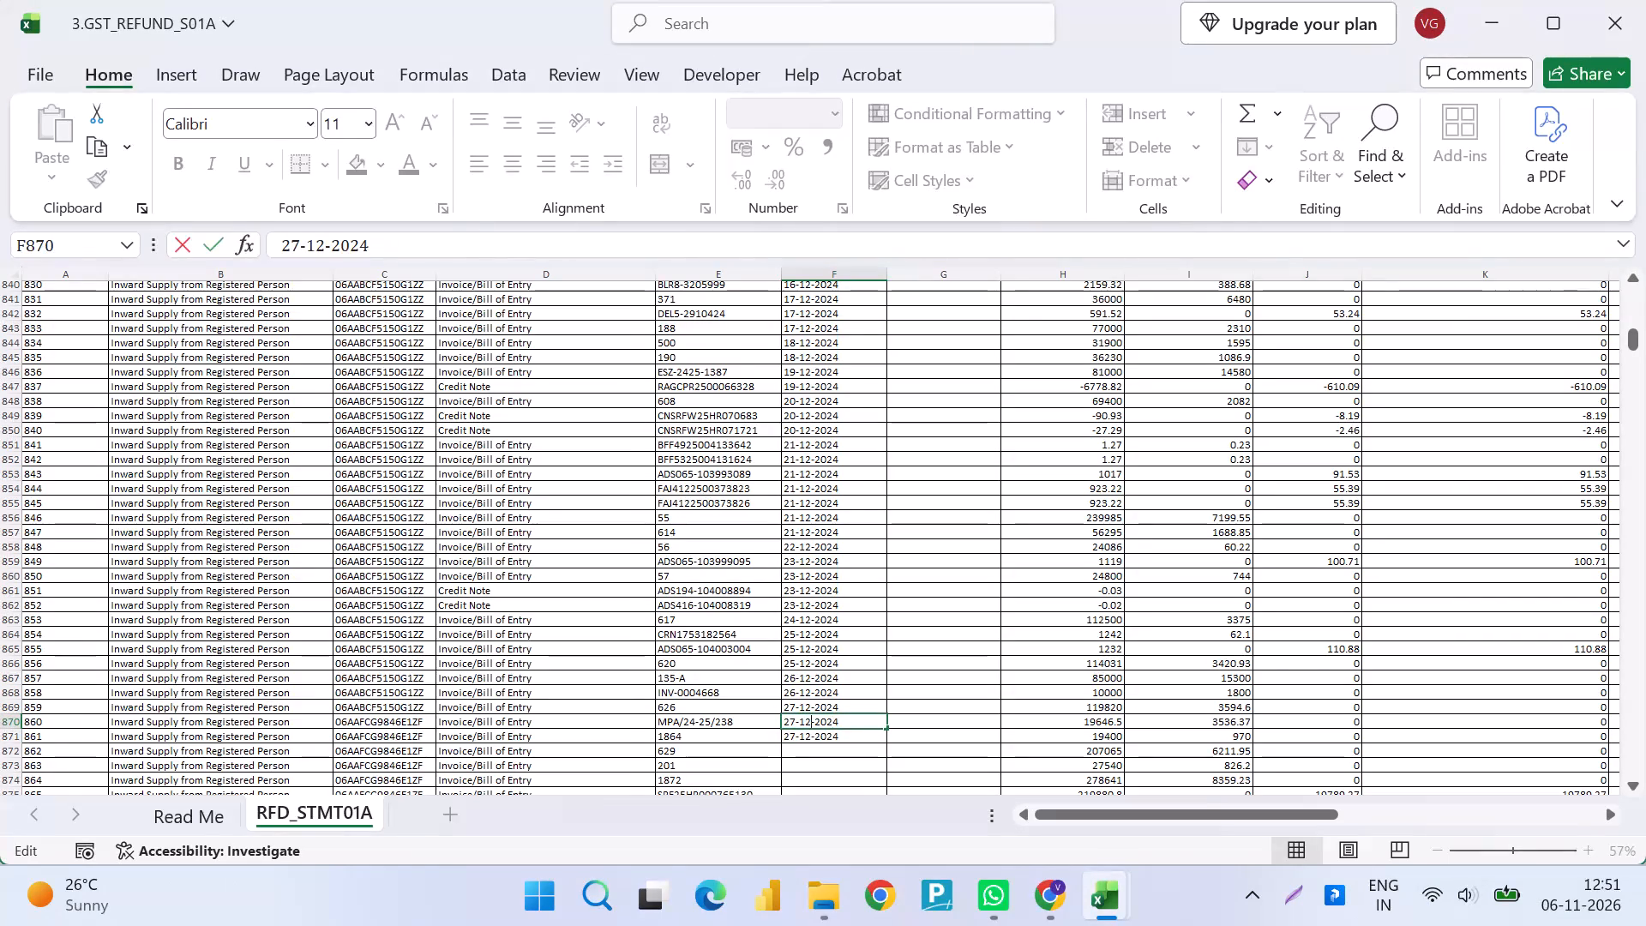
key("ctrl+Left")
key("ctrl+Left")
key("ctrl+Left")
key("BackSpace")
key("8")
key("Return")
Change the date in F871 of the refund sheet to 29-12-2024.
key("F2")
key("Left")
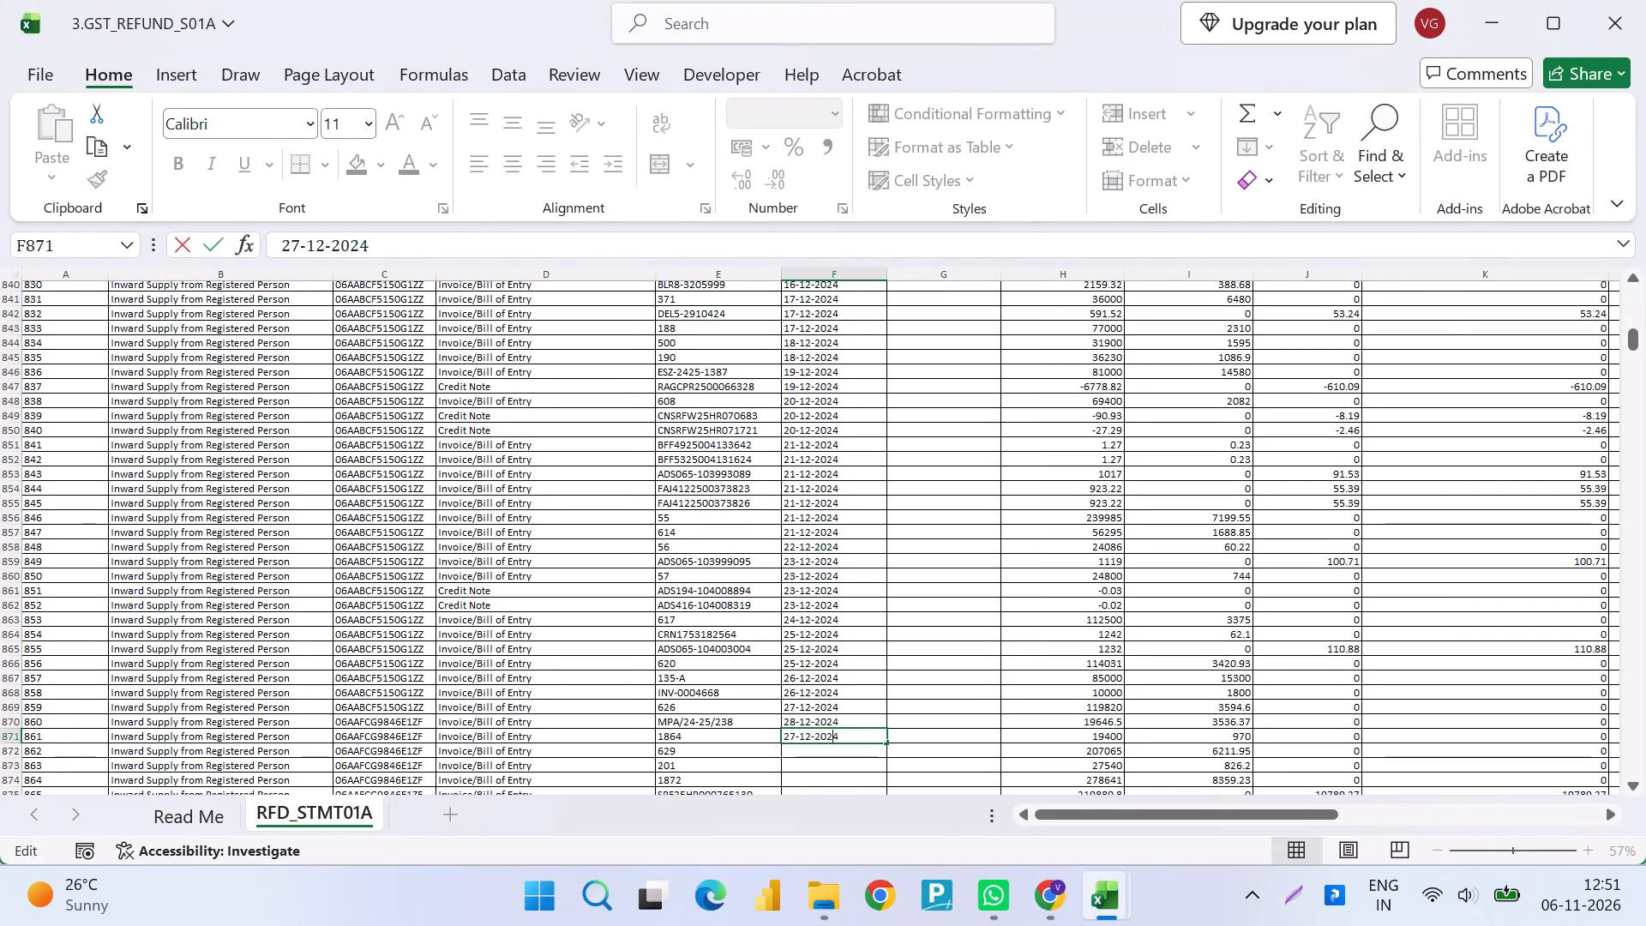
key("ctrl+Left")
key("ctrl+Left")
key("ctrl+Left")
key("ctrl+Left")
key("BackSpace")
key("9")
key("Return")
Check the dates in E863:E866 of PURCHASE 24-25 and enter 30-12-2024 in F872 of the refund sheet, based on the date above.
key("alt+Tab")
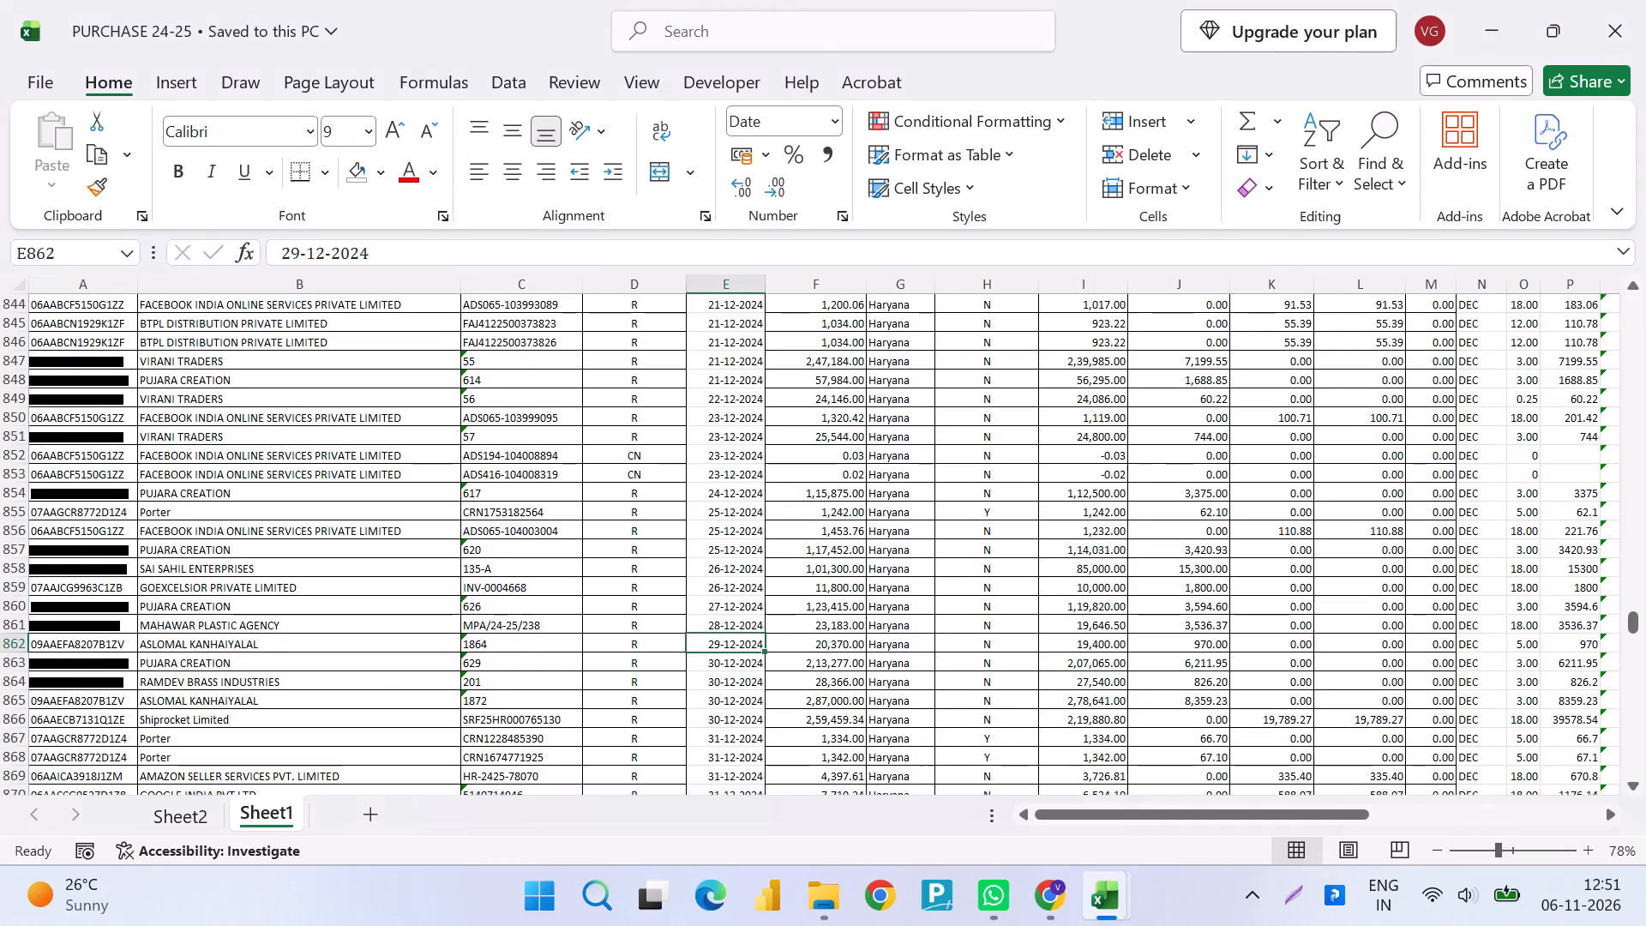
key("Down")
key("shift+Down")
key("shift+Down")
key("shift+Down")
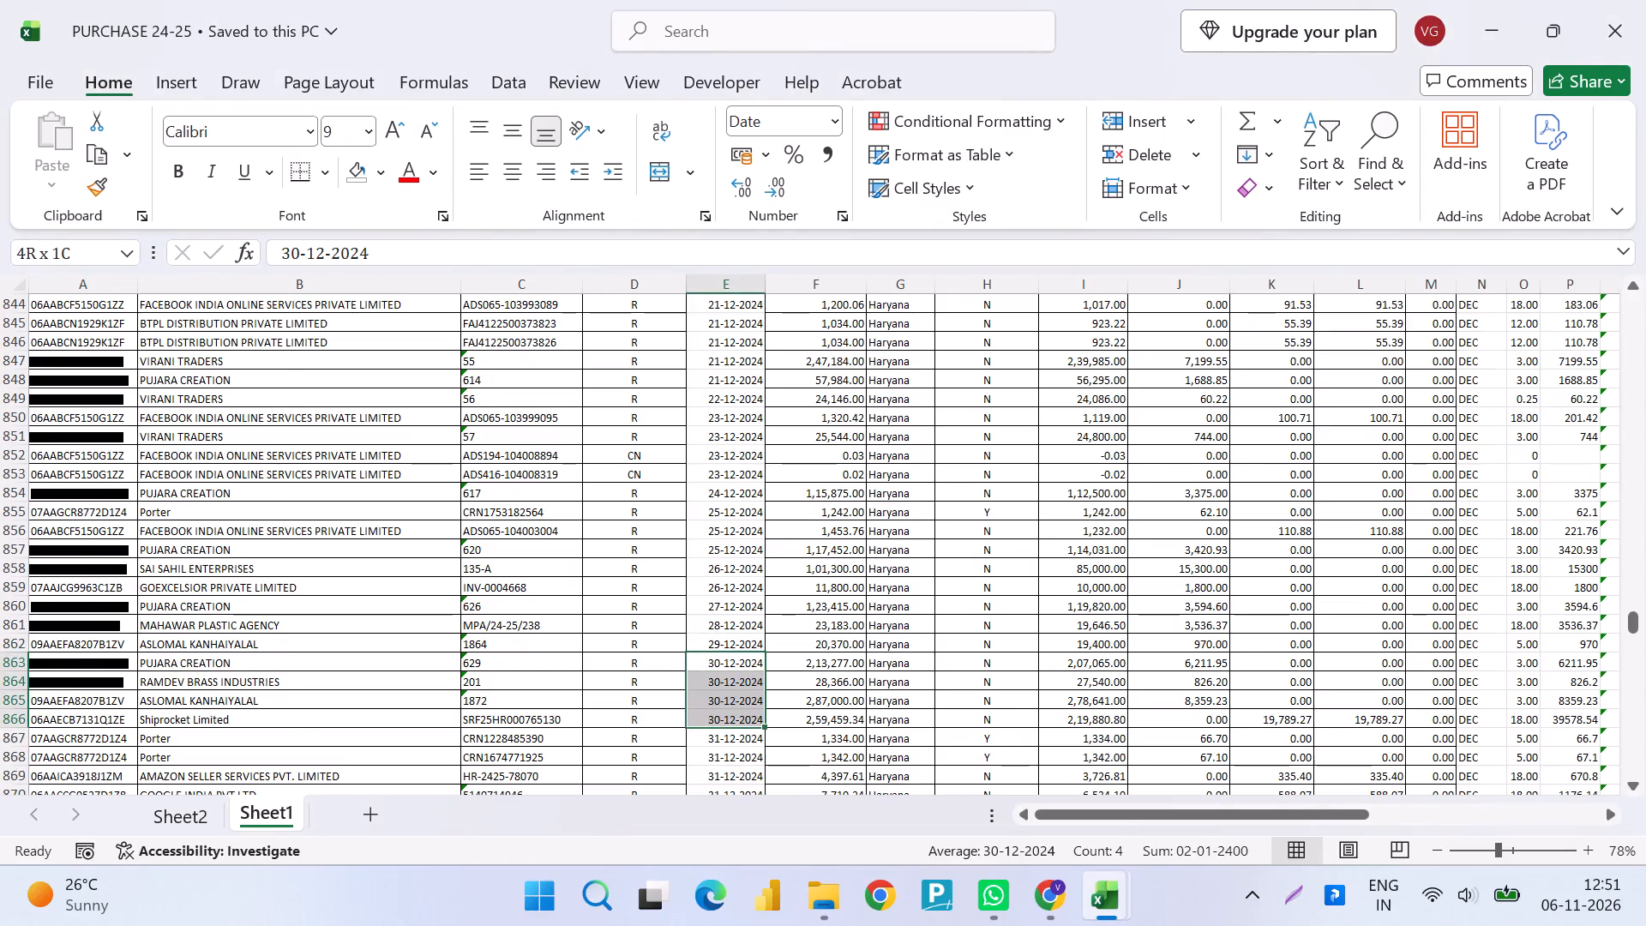
key("alt+Tab")
key("ctrl+d")
key("F2")
key("Left")
key("ctrl+Left")
key("ctrl+Left")
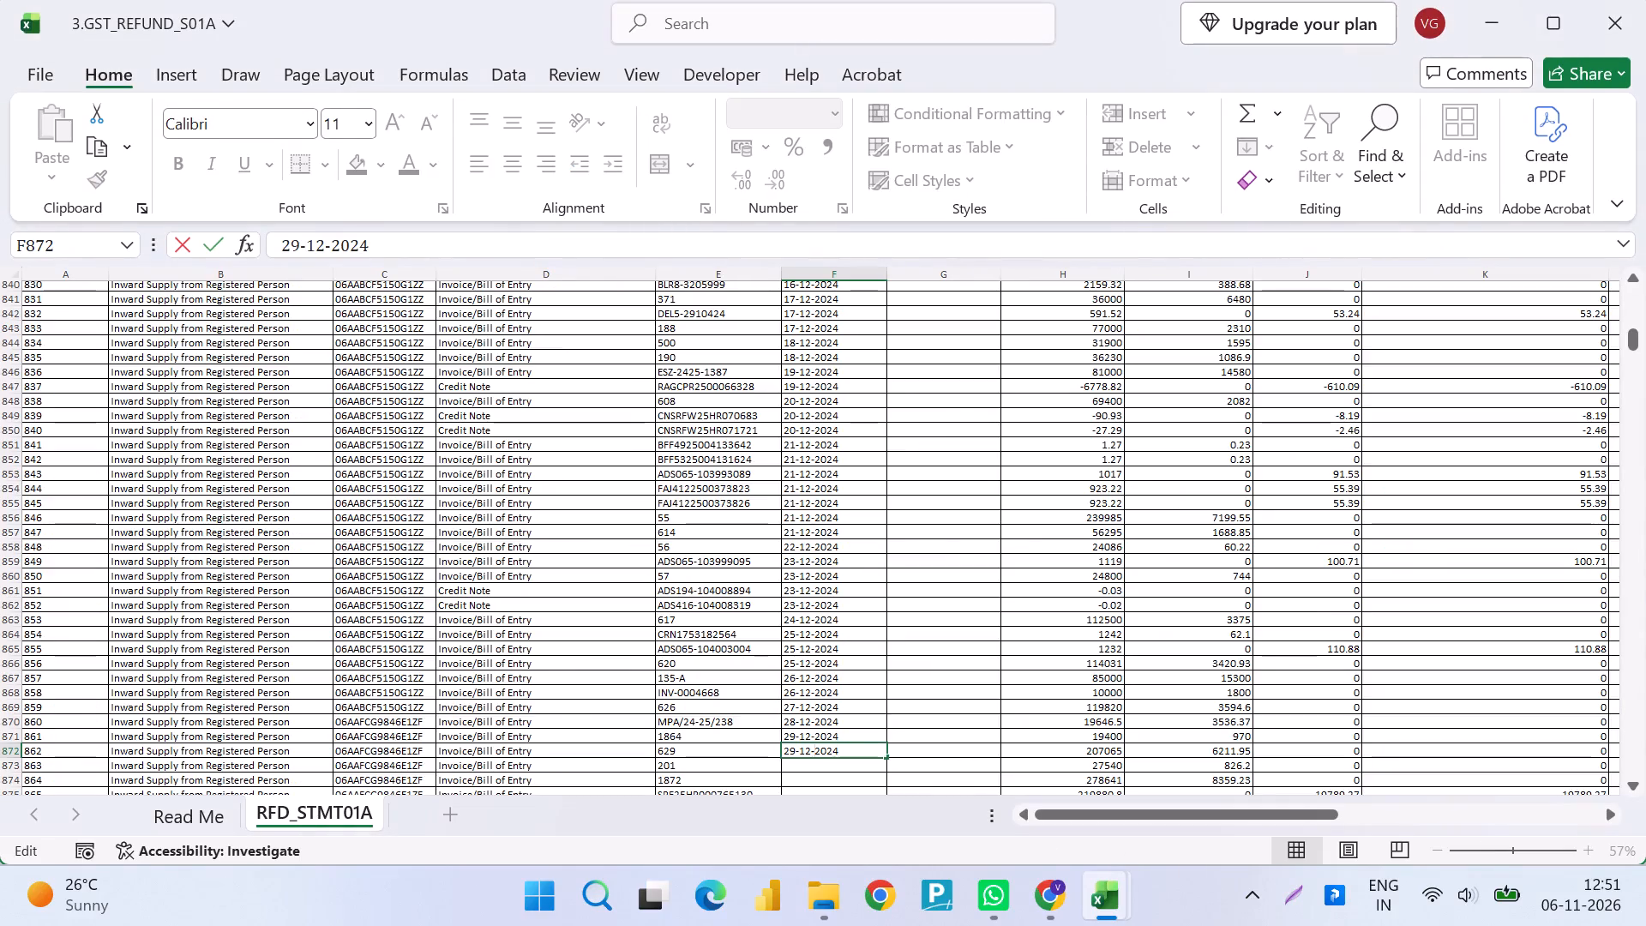
key("ctrl+Left")
key("shift+Left")
key("shift+Left")
key("shift+Left")
type("30-")
key("Return")
Fill the 30-12-2024 date from F872 down through F875 of the refund sheet.
key("ctrl+d")
key("Down")
key("ctrl+d")
key("Down")
key("ctrl+d")
key("Down")
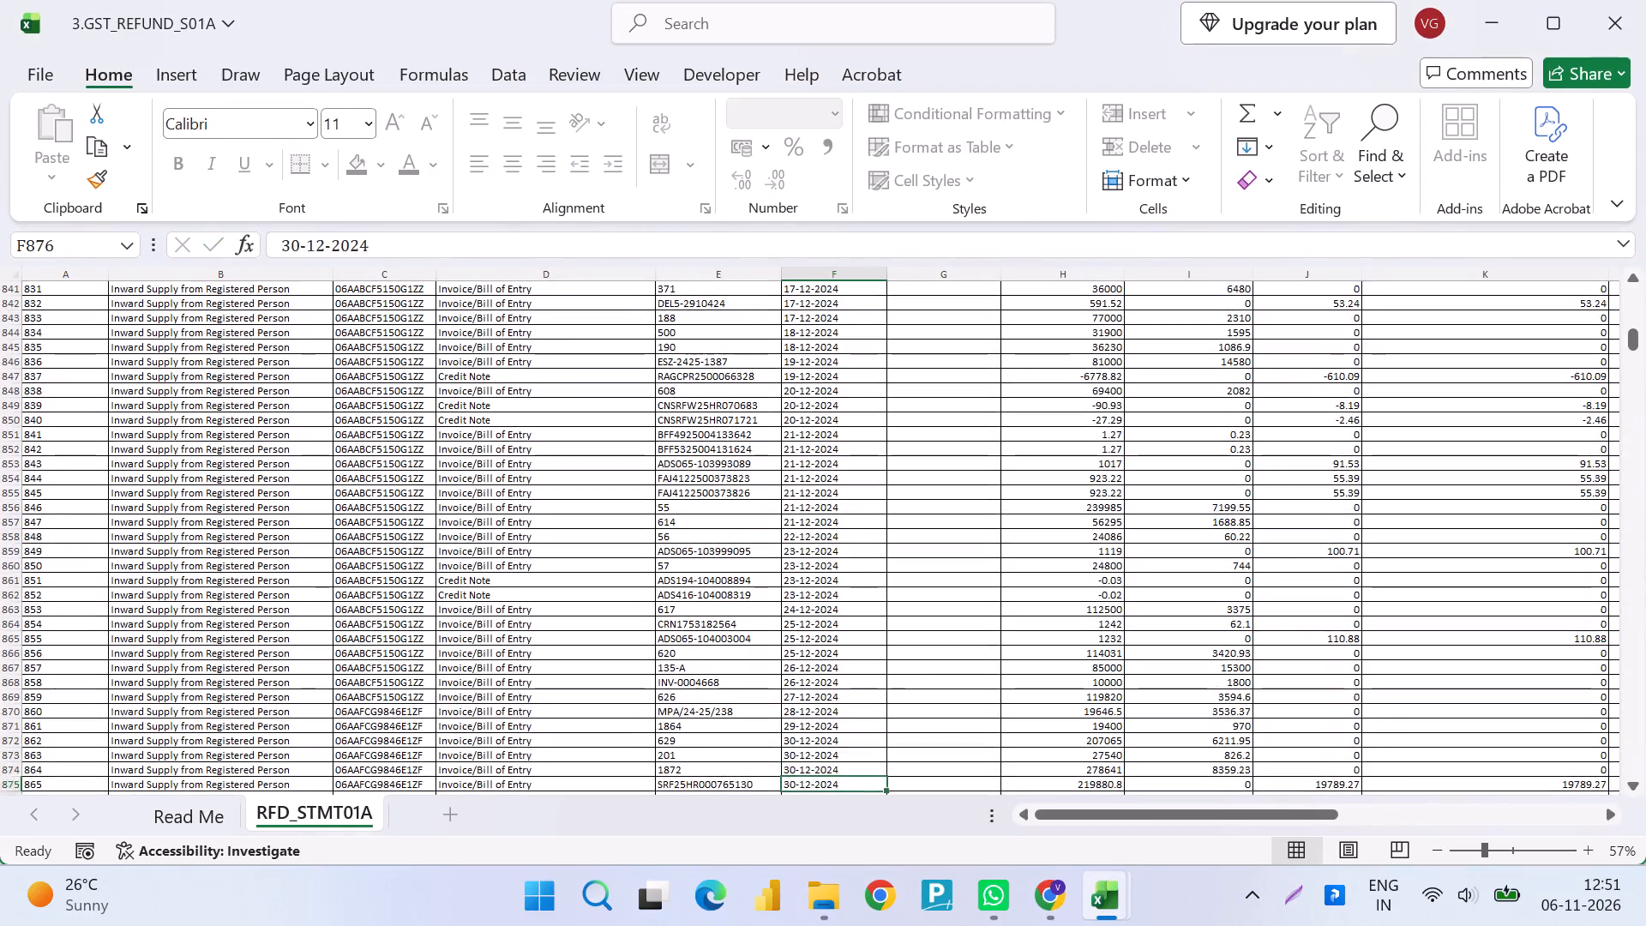
Copy the date from F875 into F876 of the refund sheet.
key("ctrl+d")
Select the run of 31-12-2024 dates in E867:E890 of PURCHASE 24-25 to check how many rows share that date.
key("alt+Tab")
key("Down")
key("Down")
key("Down")
key("Down")
key("shift+Down")
key("shift+Down")
key("shift+Down")
key("shift+Down")
key("shift+Down")
key("shift+Down")
key("shift+Down")
key("shift+Down")
key("shift+Down")
key("shift+Down")
key("shift+Down")
key("shift+Down")
key("shift+Down")
key("shift+Down")
key("shift+Down")
key("shift+Down")
key("shift+Down")
key("shift+Down")
key("shift+Down")
key("shift+Down")
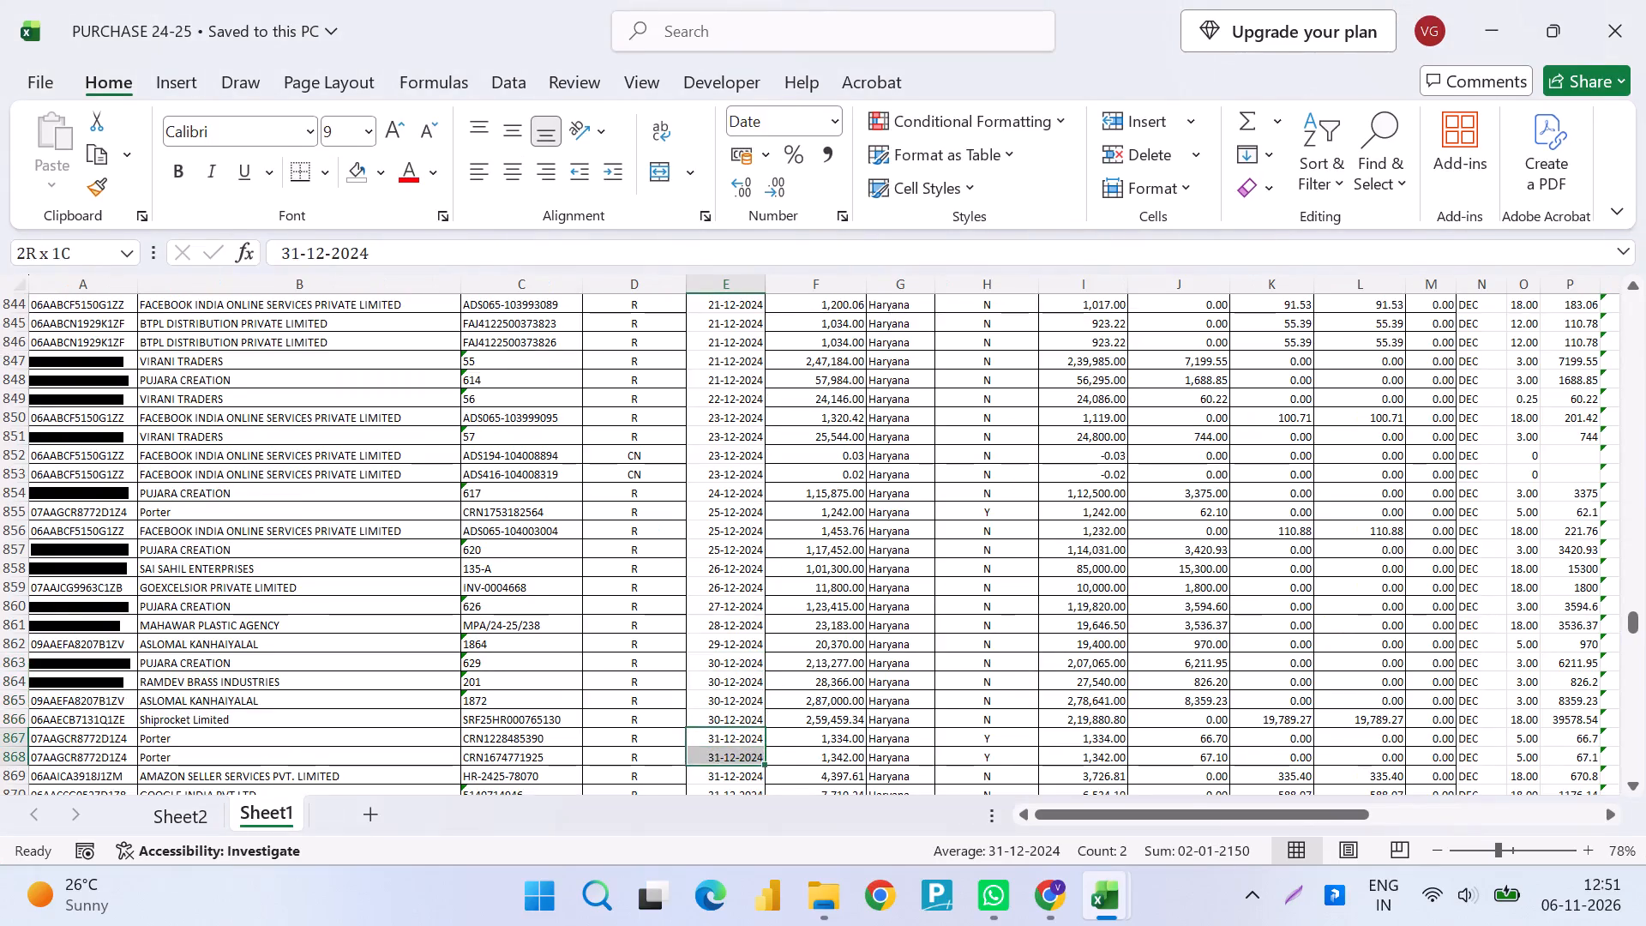
key("shift+Down")
key("shift+Down")
key("shift+Down")
key("shift+Down")
key("shift+Down")
key("shift+Down")
key("shift+Down")
key("shift+Down")
key("shift+Down")
key("shift+Down")
key("shift+Down")
key("shift+Down")
key("shift+Down")
key("shift+Down")
key("shift+Down")
key("shift+Down")
key("shift+Down")
key("shift+Down")
key("shift+Down")
key("shift+Down")
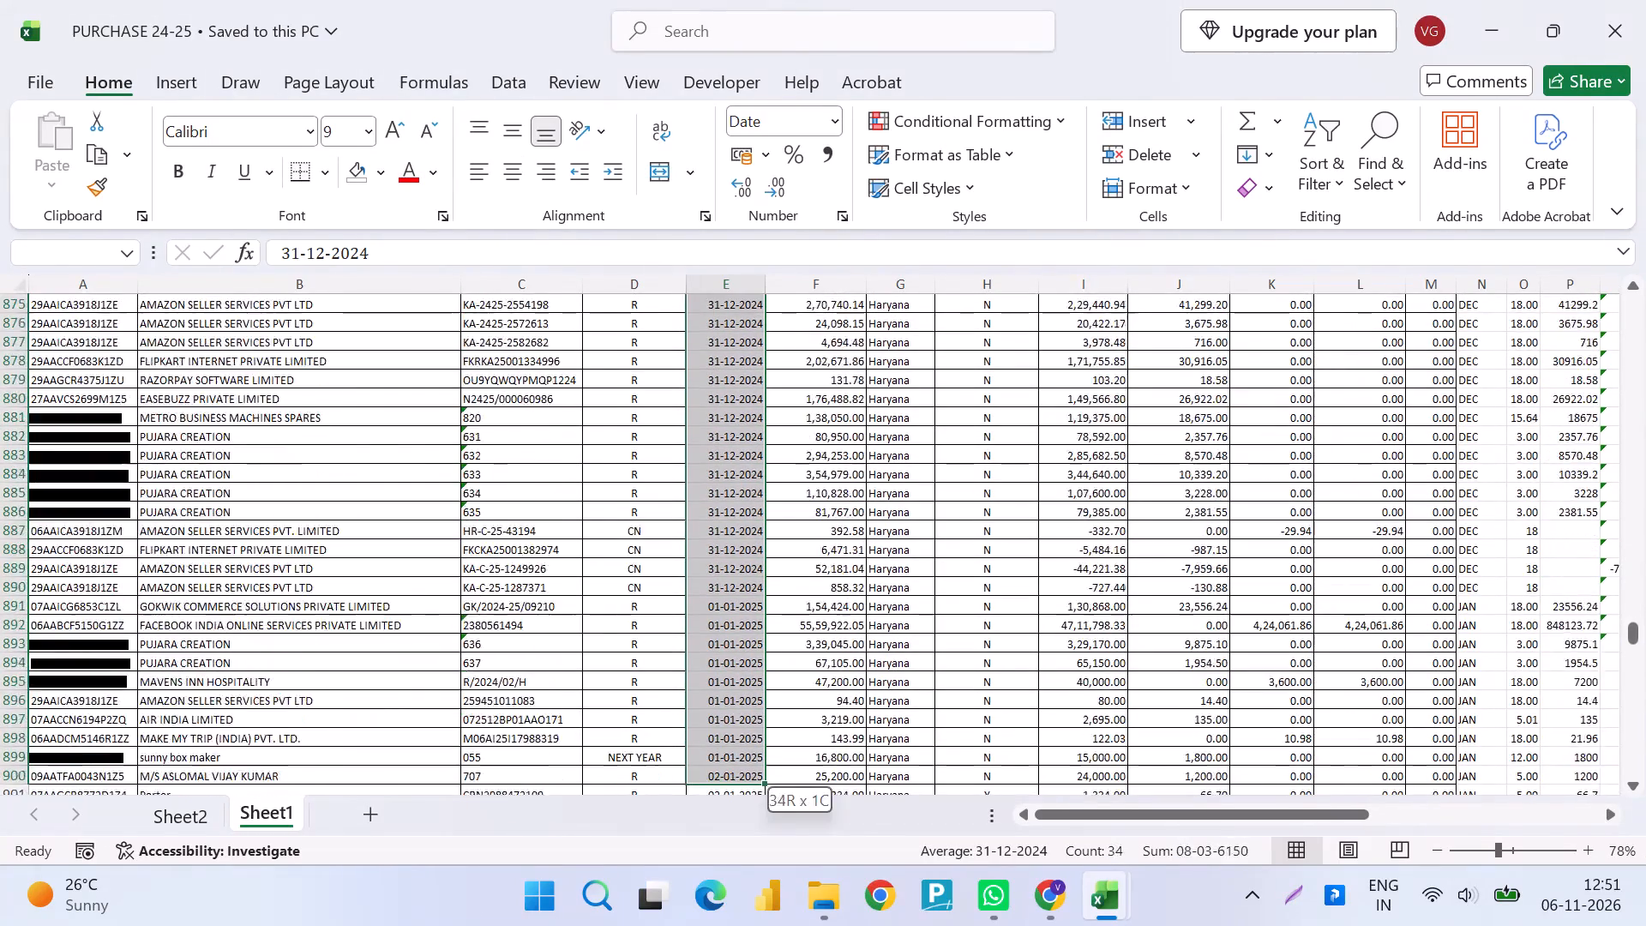
key("shift+Up")
key("shift+Up")
key("shift+Up")
key("shift+Up")
key("shift+Up")
key("shift+Up")
key("shift+Up")
key("shift+Up")
key("shift+Up")
key("shift+Up")
key("shift+Up")
key("shift+Up")
key("shift+Up")
key("shift+Up")
key("shift+Up")
key("shift+Up")
key("shift+Up")
key("shift+Up")
key("shift+Up")
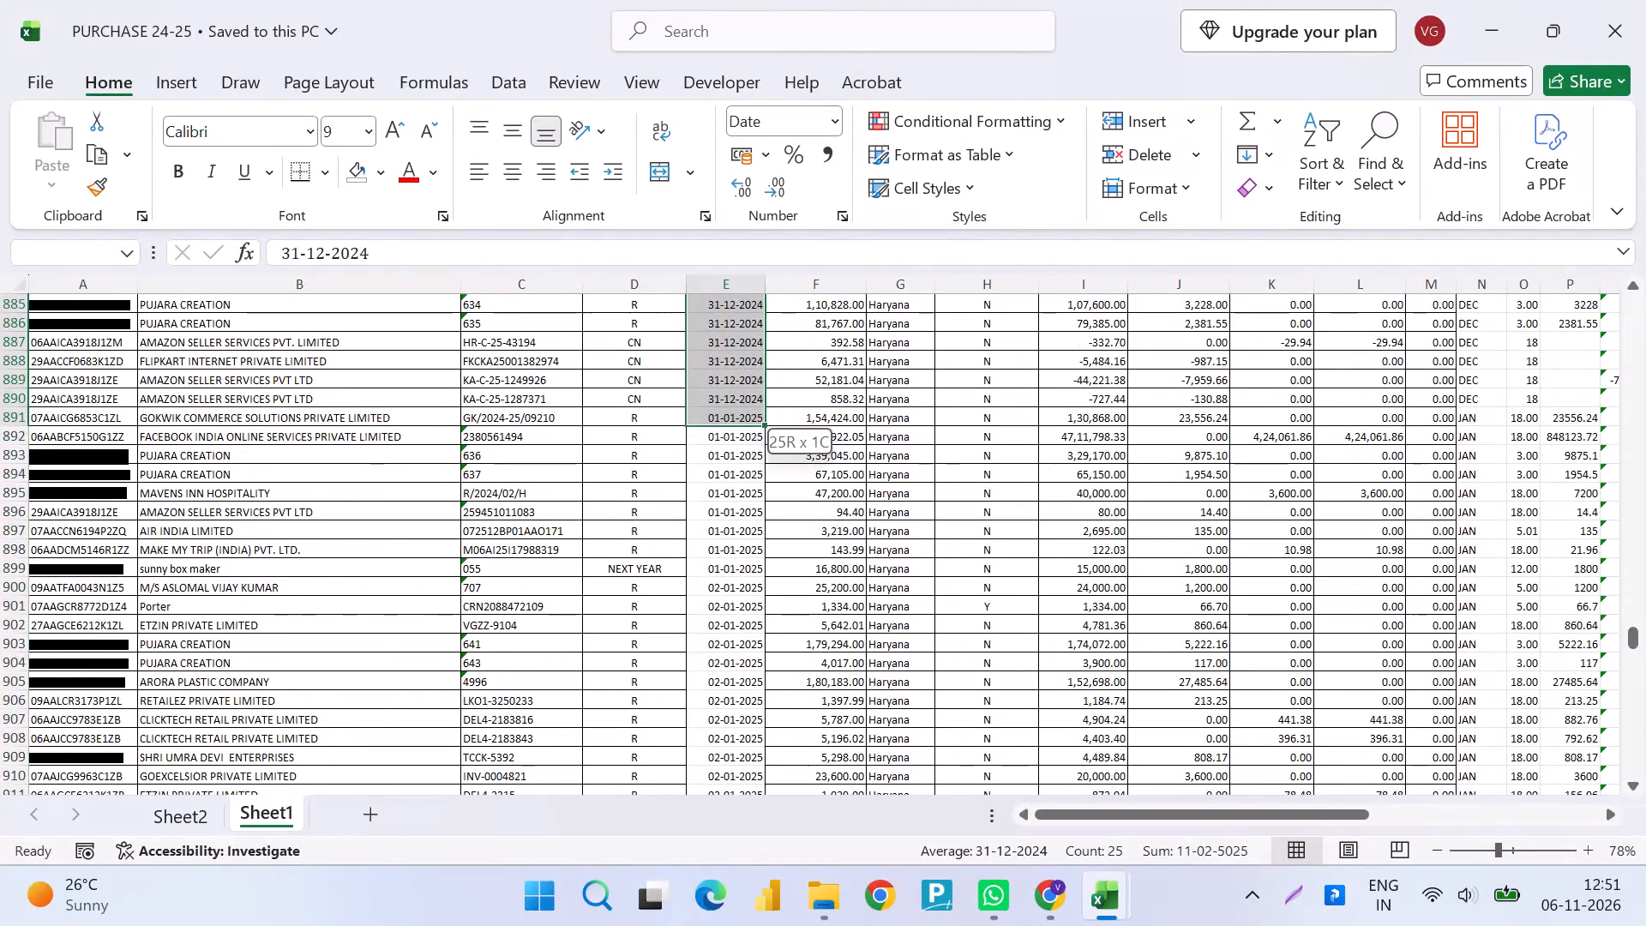
key("shift+Up")
key("alt+Tab")
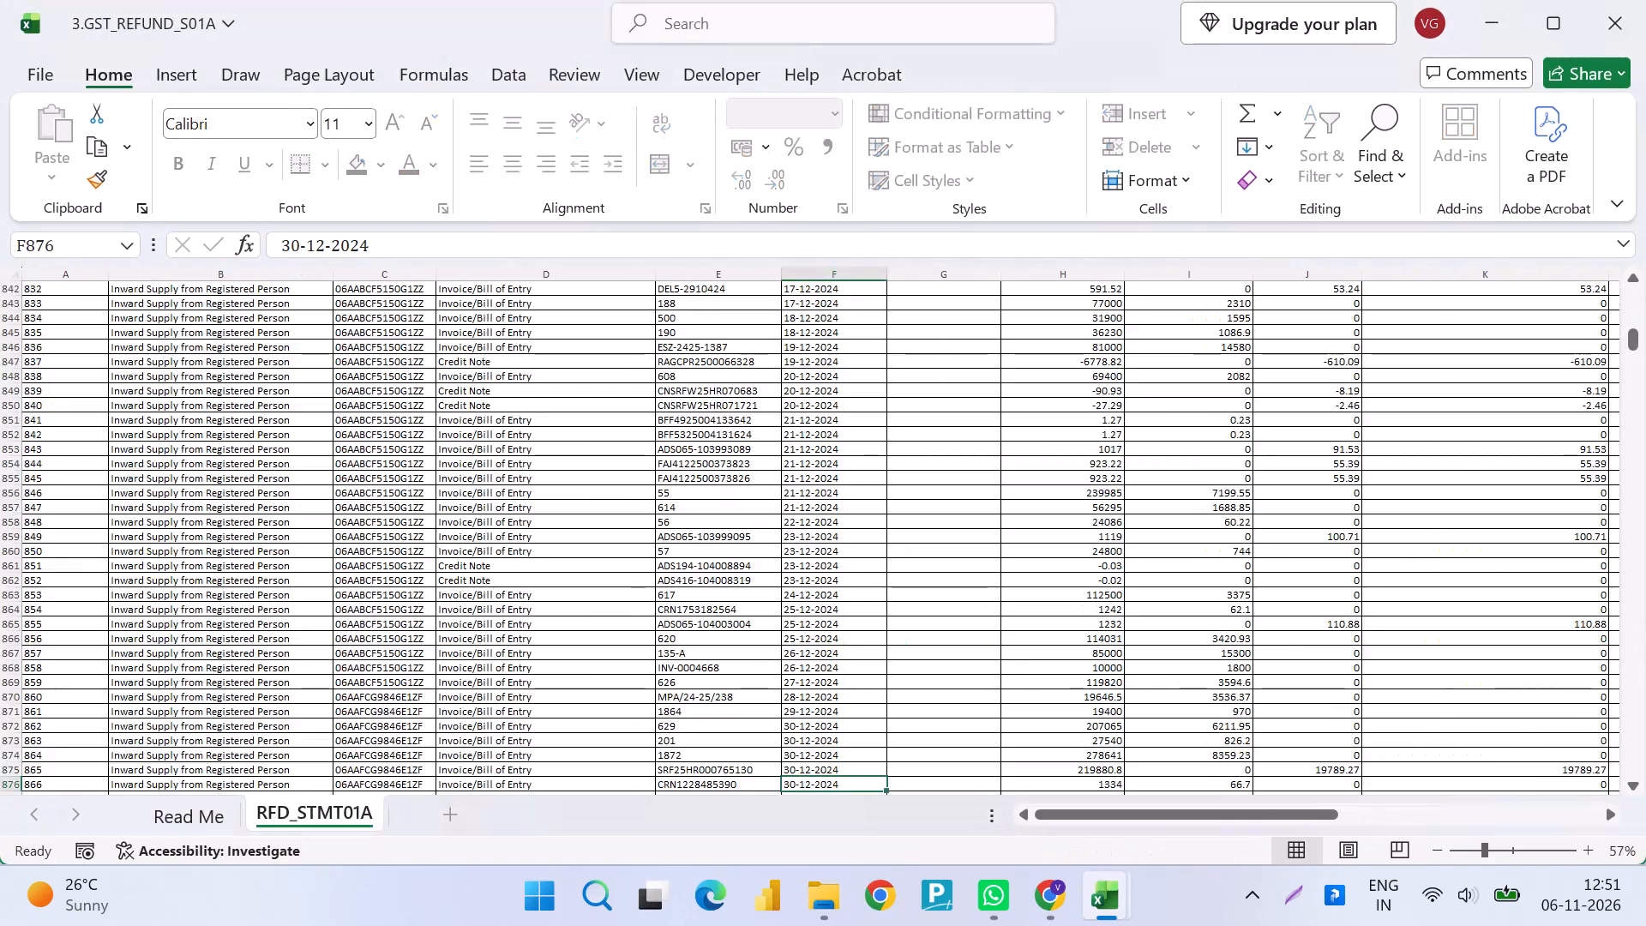
key("alt+Tab")
scroll(946, 574, "up", 3)
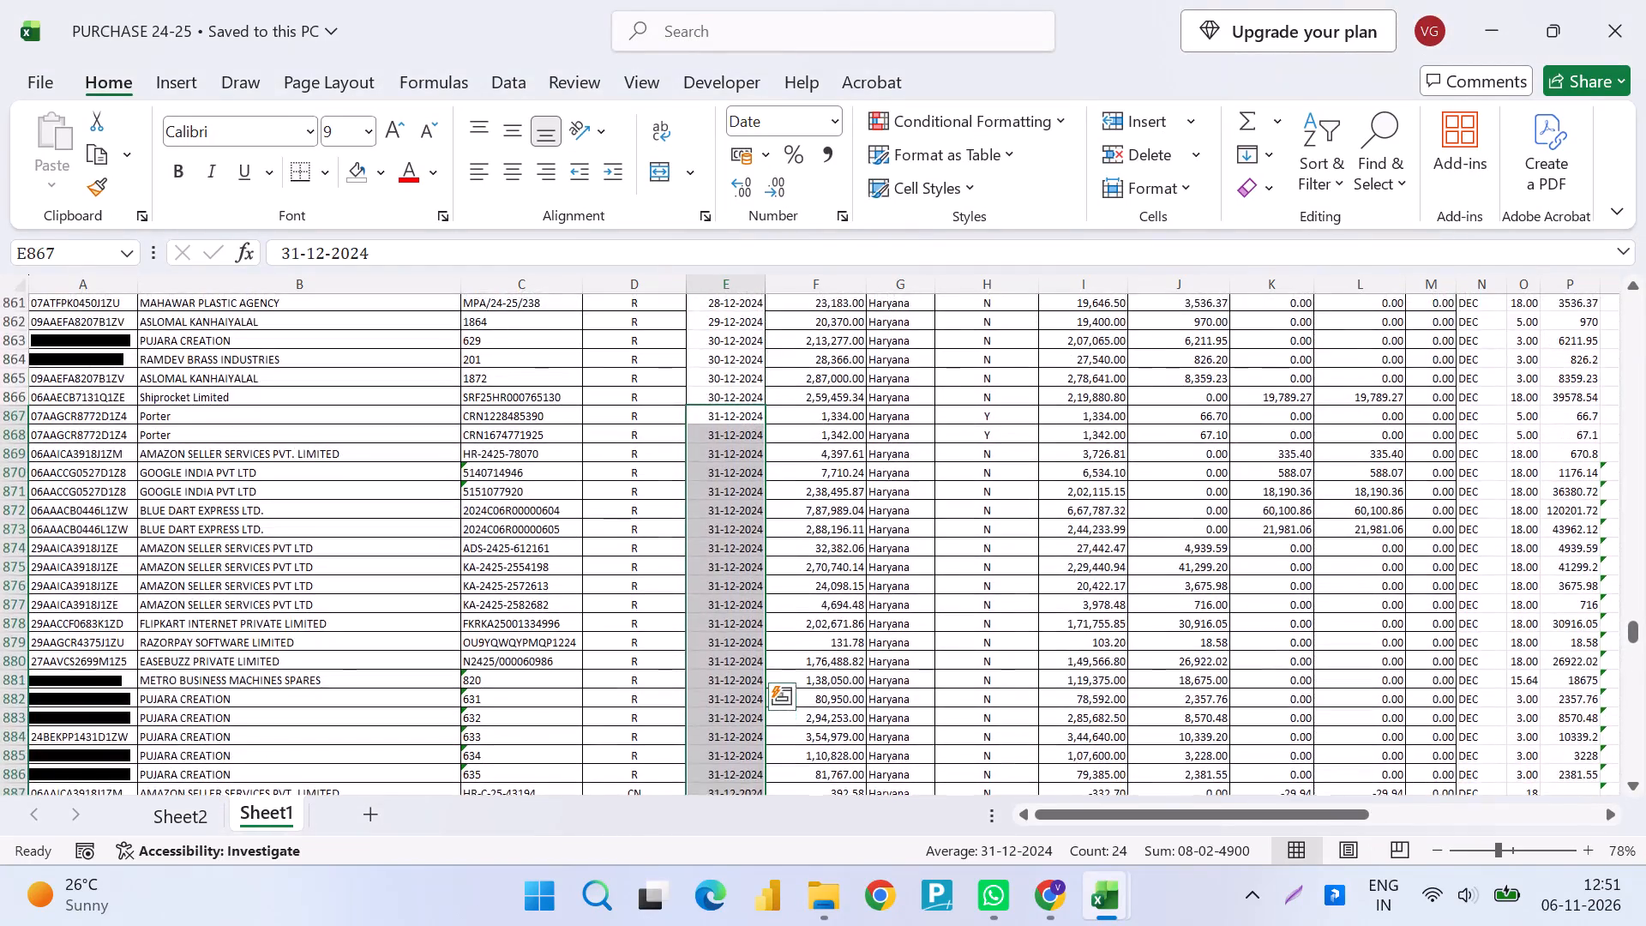
scroll(946, 574, "up", 1)
key("alt+Tab")
Change the date in F876 of the refund sheet to 31-12-2024.
key("Down")
key("Up")
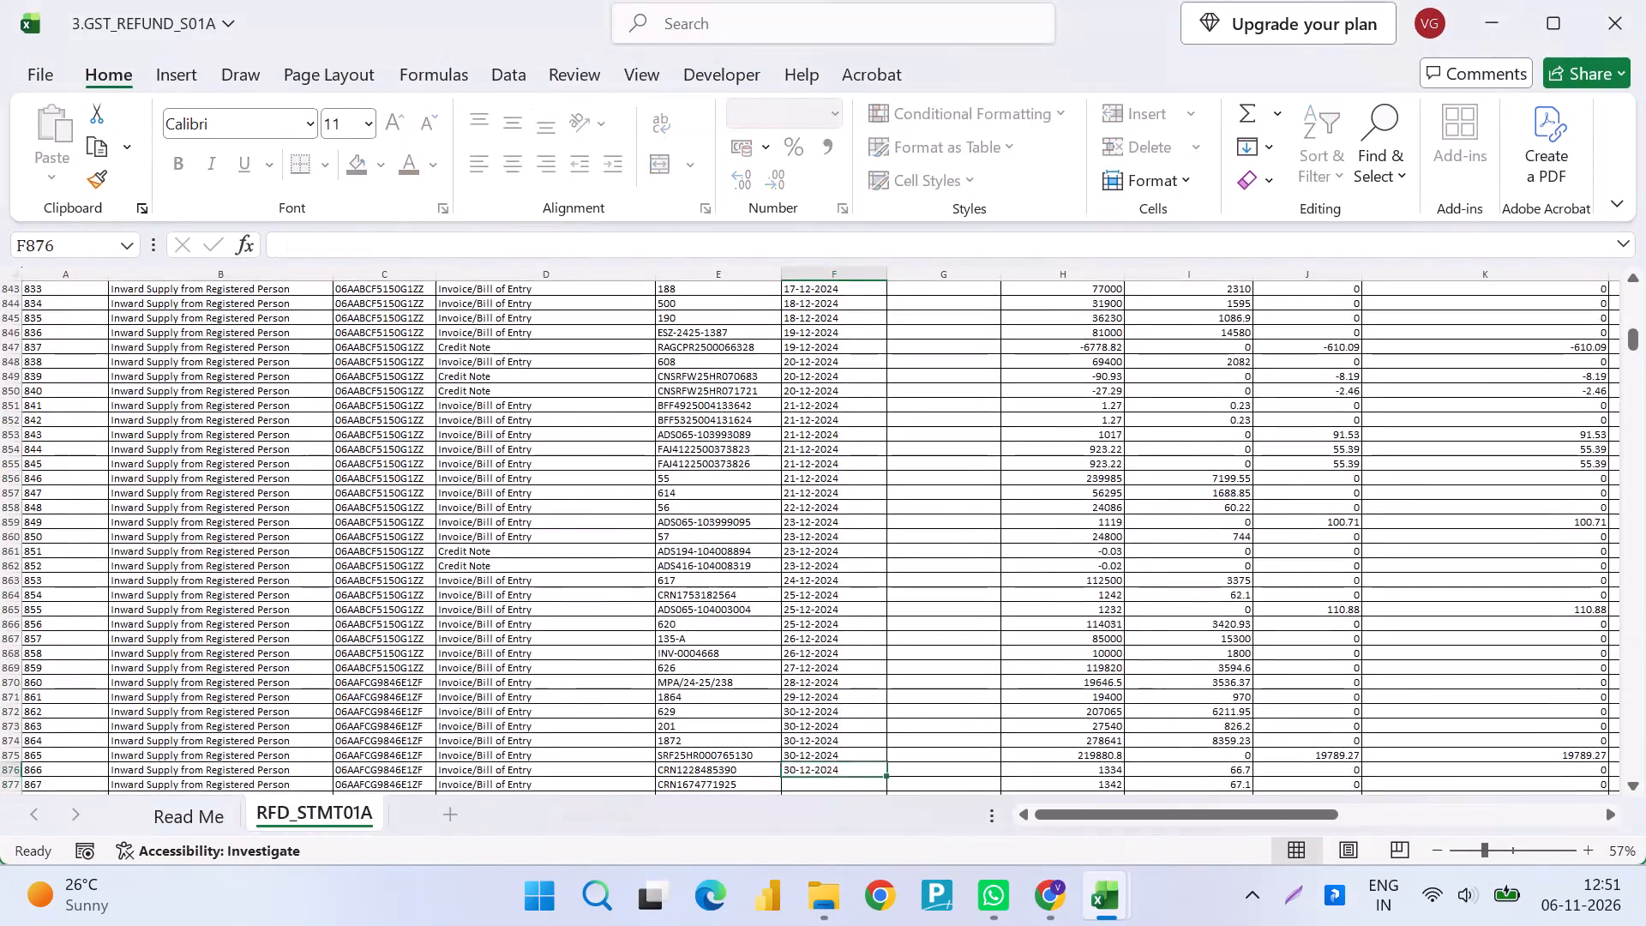
key("F2")
key("Left")
key("ctrl+Left")
key("ctrl+Left")
key("ctrl+Left")
key("ctrl+Left")
key("BackSpace")
key("1")
key("Return")
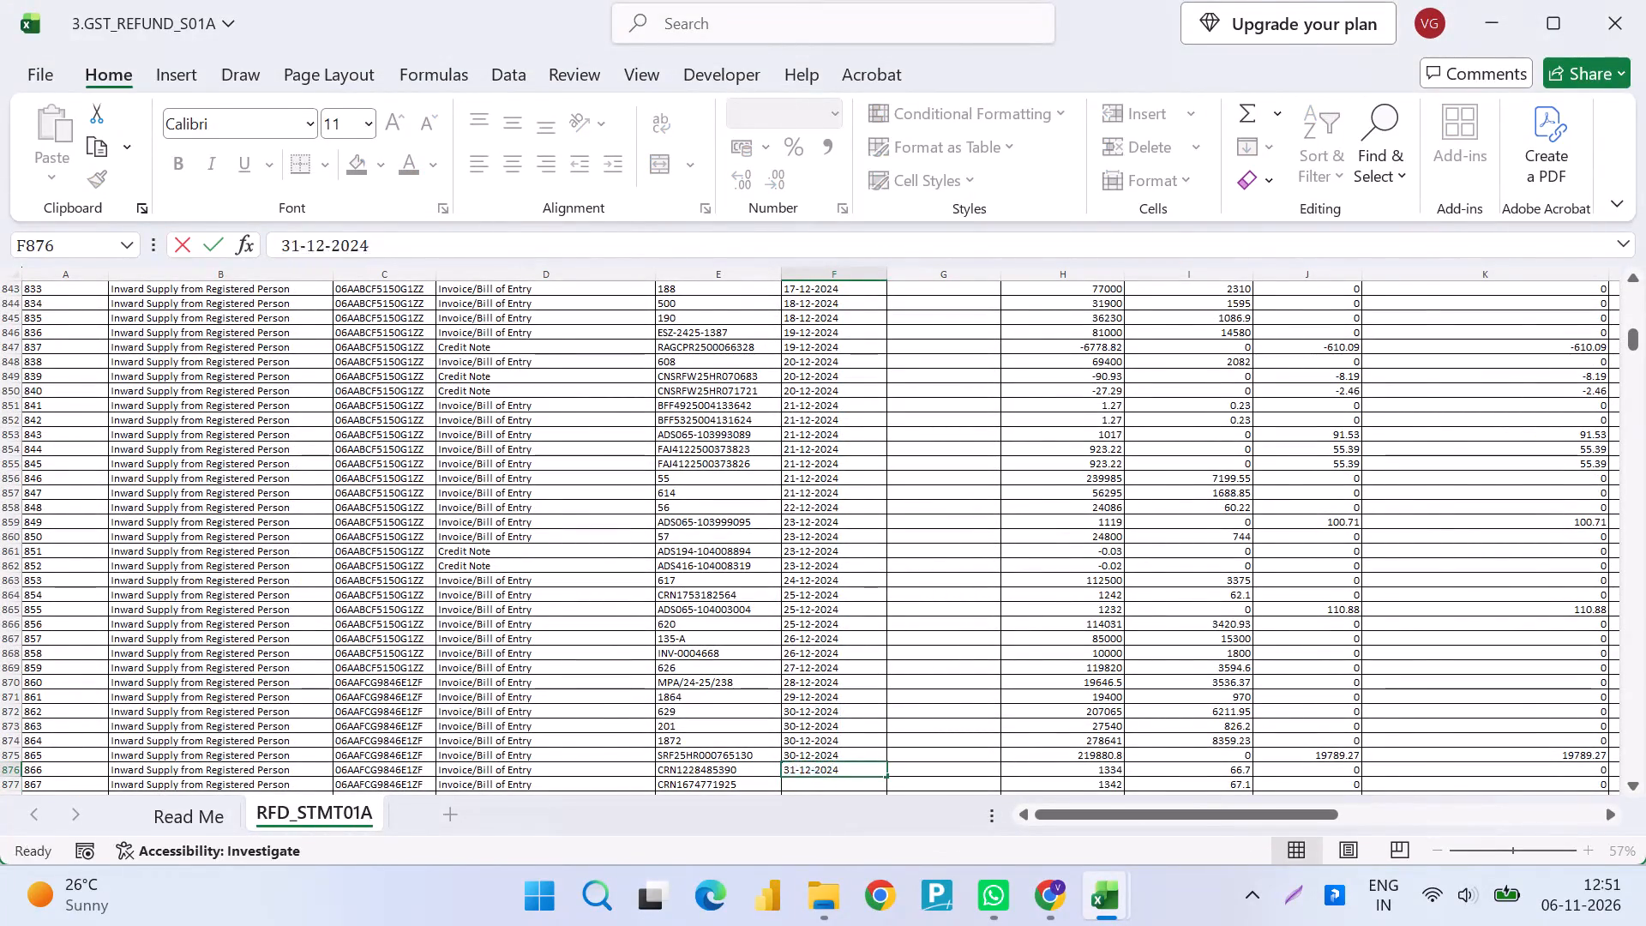
Fill the 31-12-2024 date from F876 down the refund sheet rows that match the 31-12-2024 block in PURCHASE 24-25.
key("alt+Tab")
key("alt+Tab")
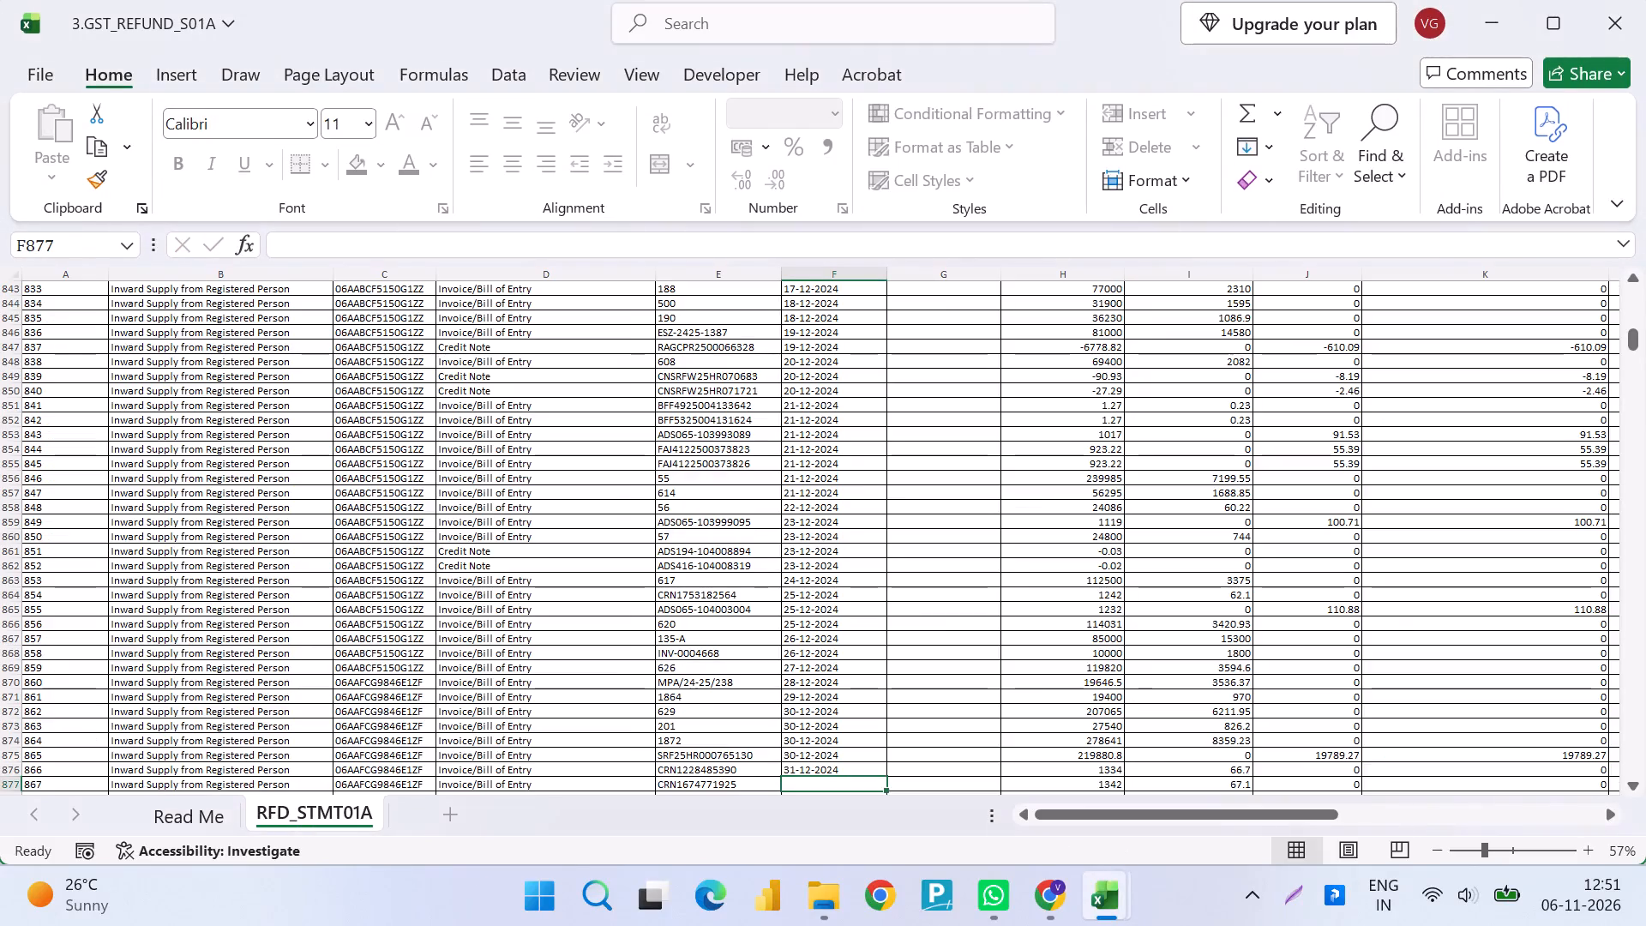
key("Up")
key("shift+Down")
key("shift+Down")
key("shift+Down")
key("shift+Down")
key("shift+Down")
key("shift+Down")
key("shift+Down")
key("shift+Down")
key("shift+Down")
key("shift+Down")
key("shift+Down")
key("shift+Down")
key("shift+Down")
key("shift+Down")
key("shift+Down")
key("shift+Down")
key("shift+Down")
key("shift+Down")
key("shift+Down")
key("shift+Down")
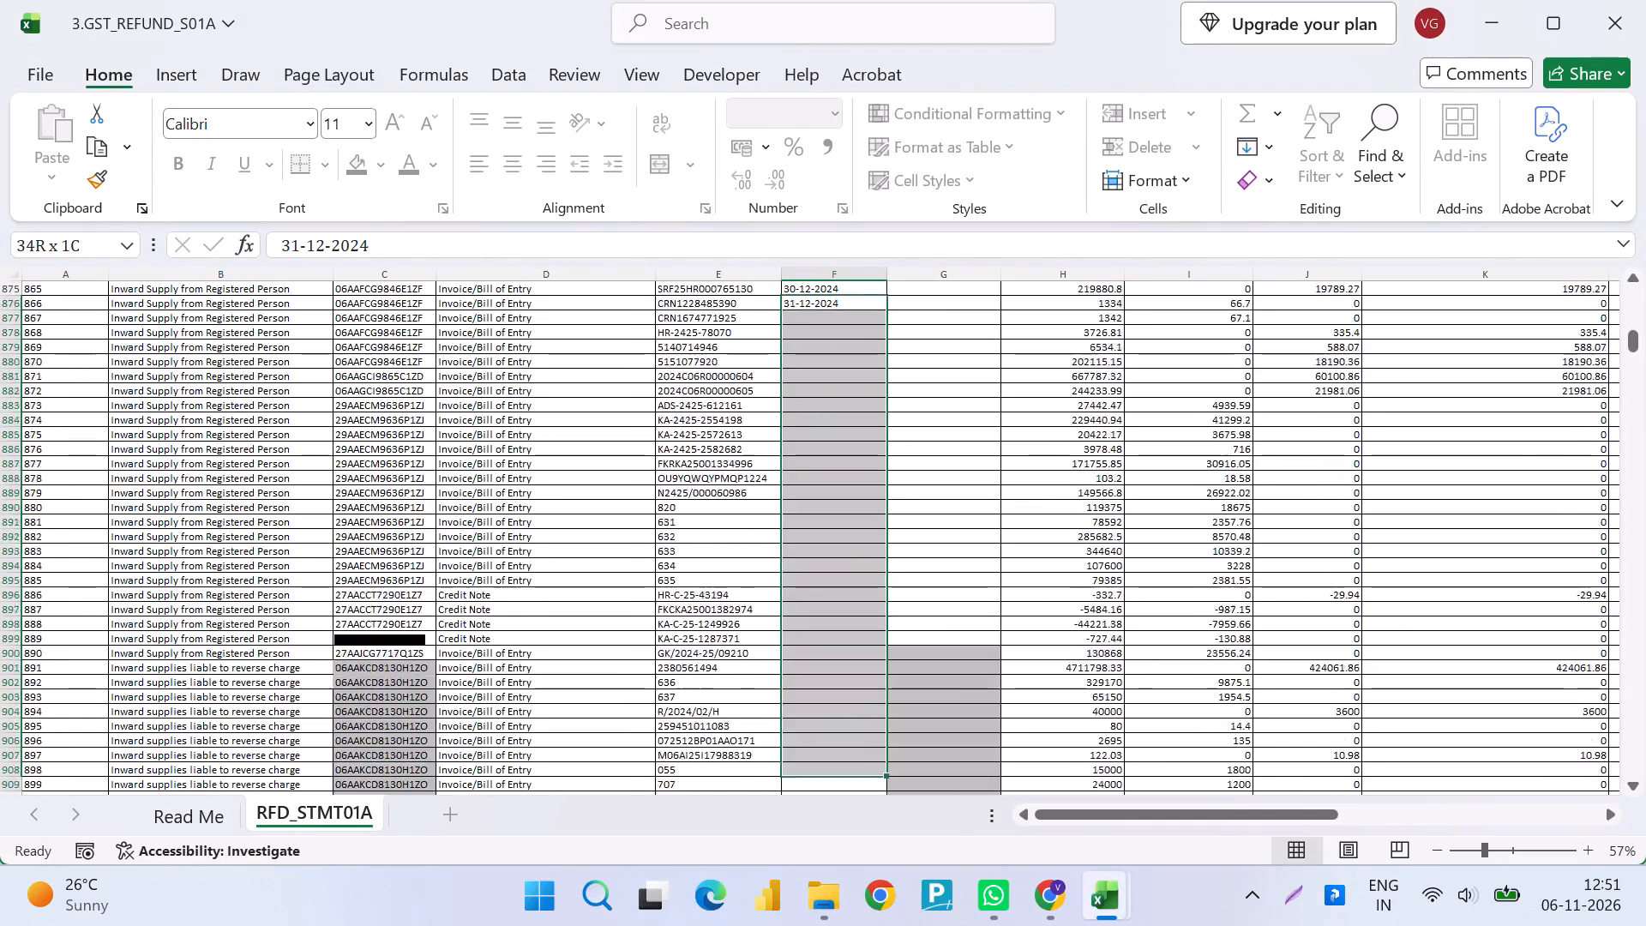
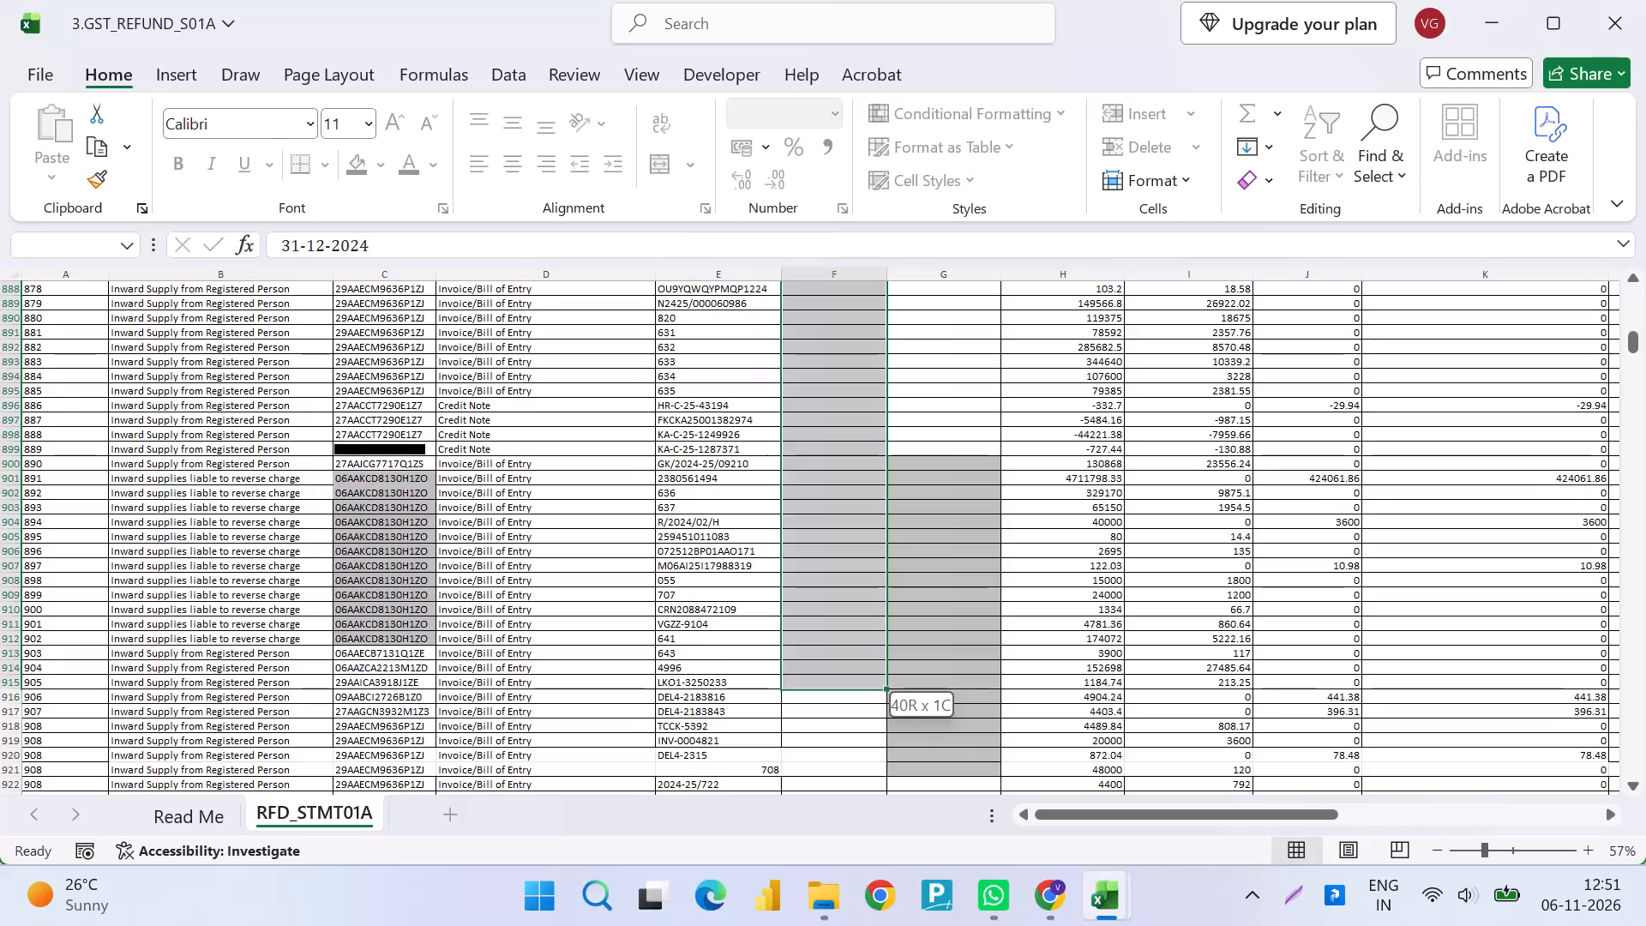
Fill the 31-12-2024 date from F876 down to F915 of the refund sheet.
key("ctrl+d")
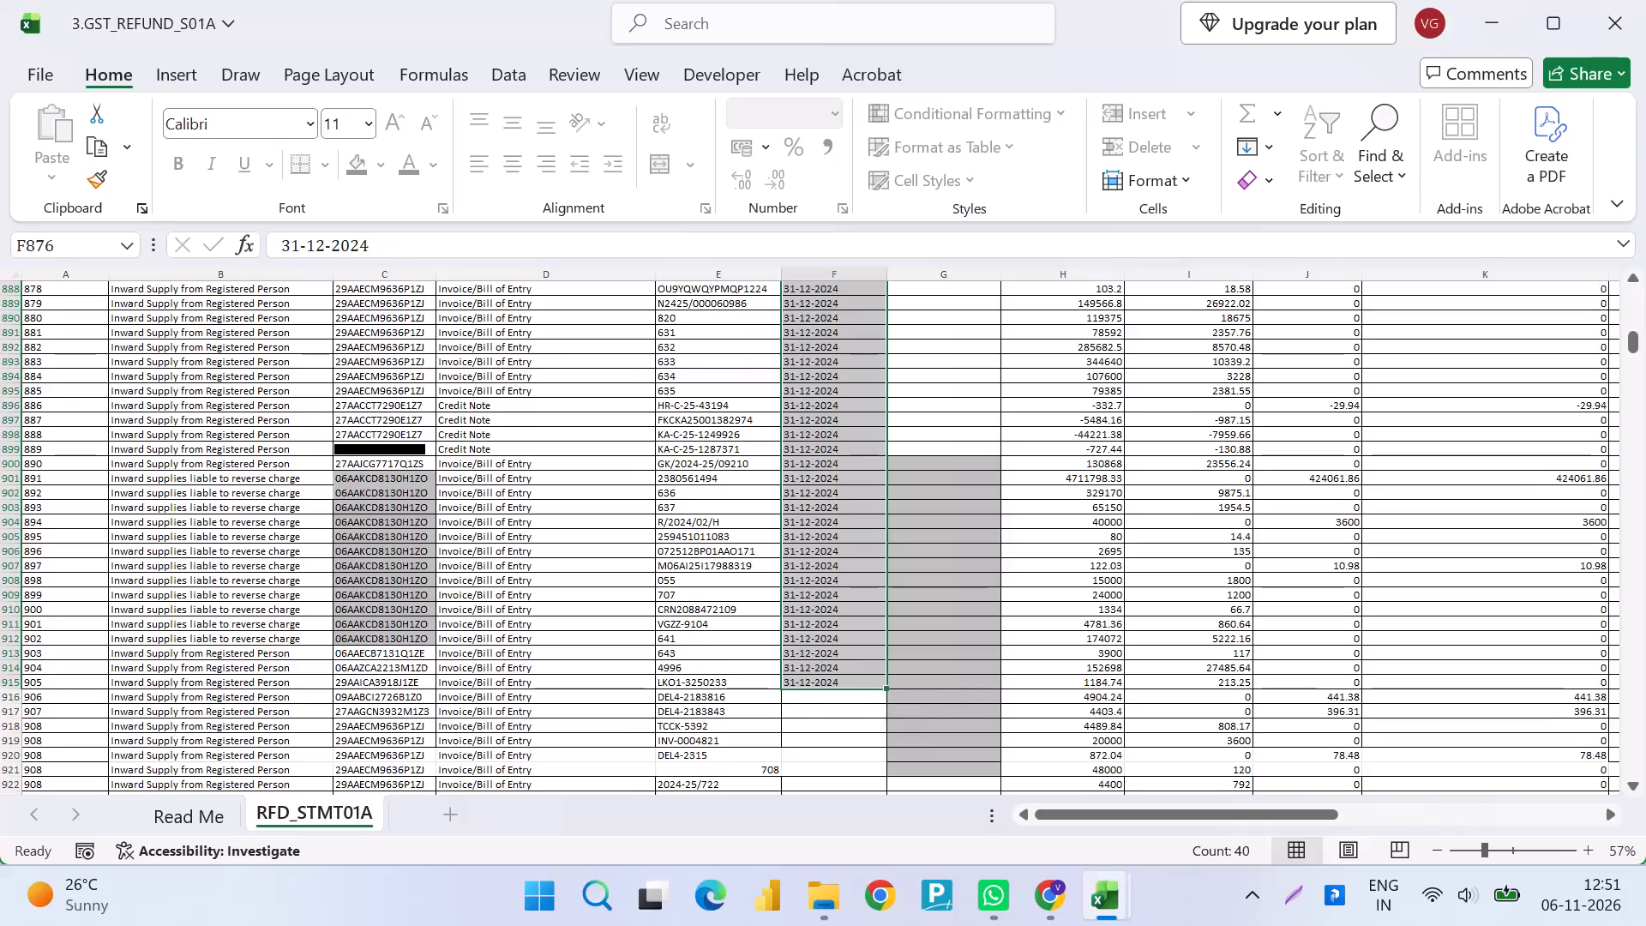
Narrow the filled selection to F876:F899, checking its length against the 31-12-2024 block selected in PURCHASE 24-25.
key("shift+Up")
key("shift+Up")
key("shift+Up")
key("shift+Up")
key("shift+Up")
key("shift+Up")
key("shift+Up")
key("shift+Up")
key("shift+Up")
key("shift+Up")
key("shift+Up")
key("shift+Up")
key("shift+Up")
key("shift+Up")
key("shift+Up")
key("shift+Up")
key("shift+Up")
key("shift+Up")
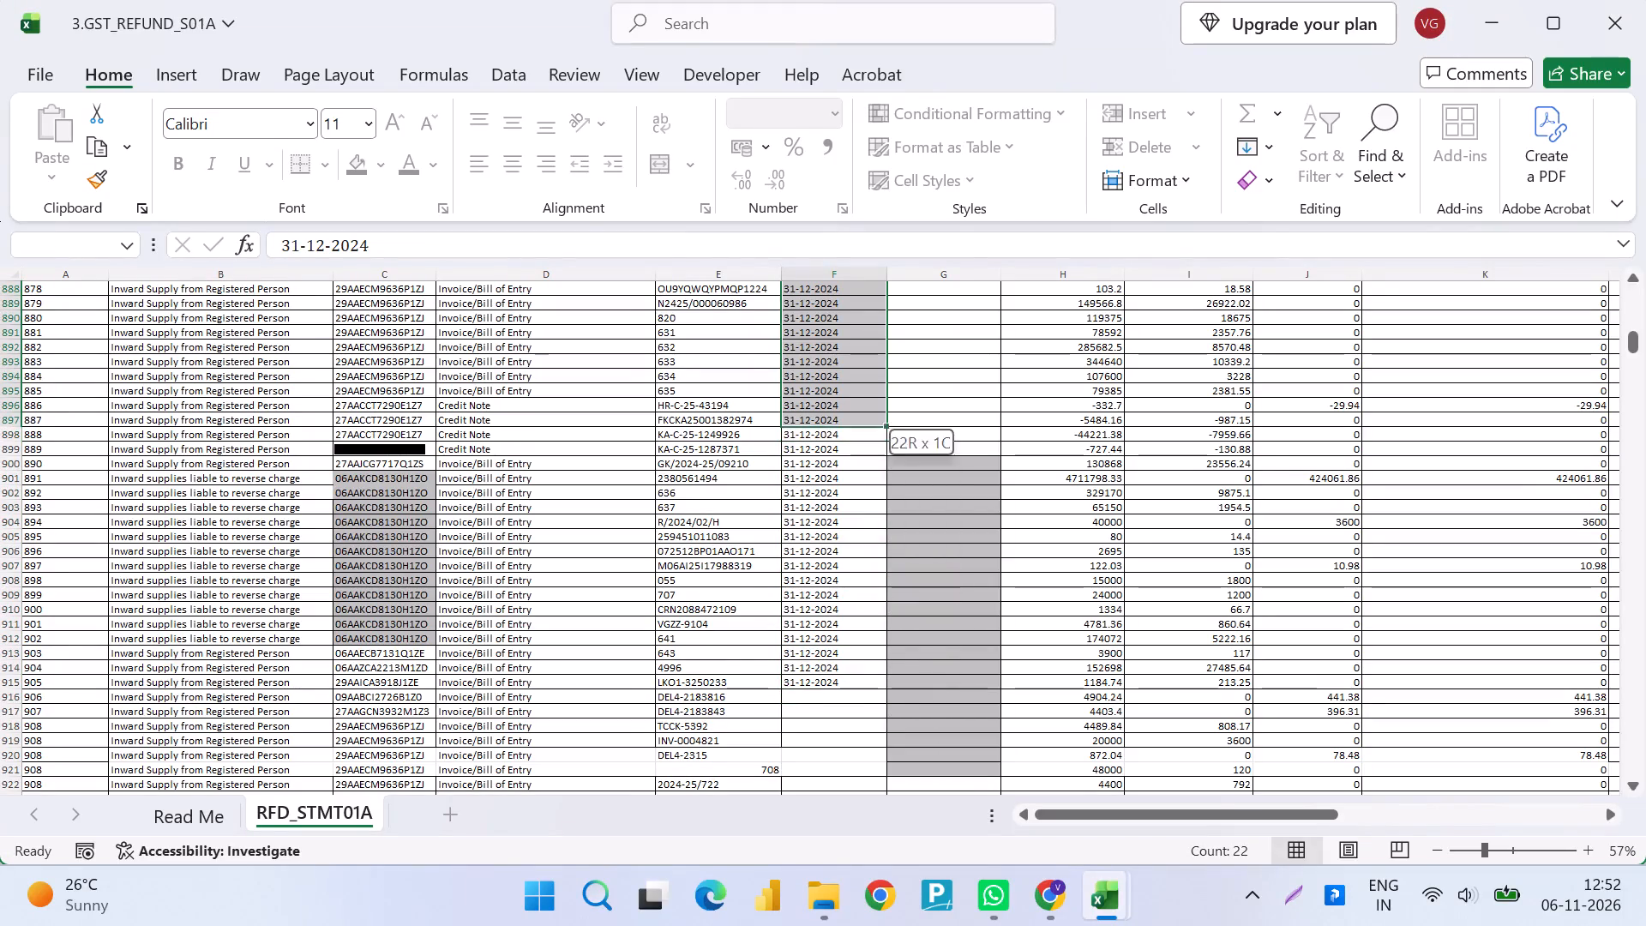
key("shift+Up")
key("alt+Tab")
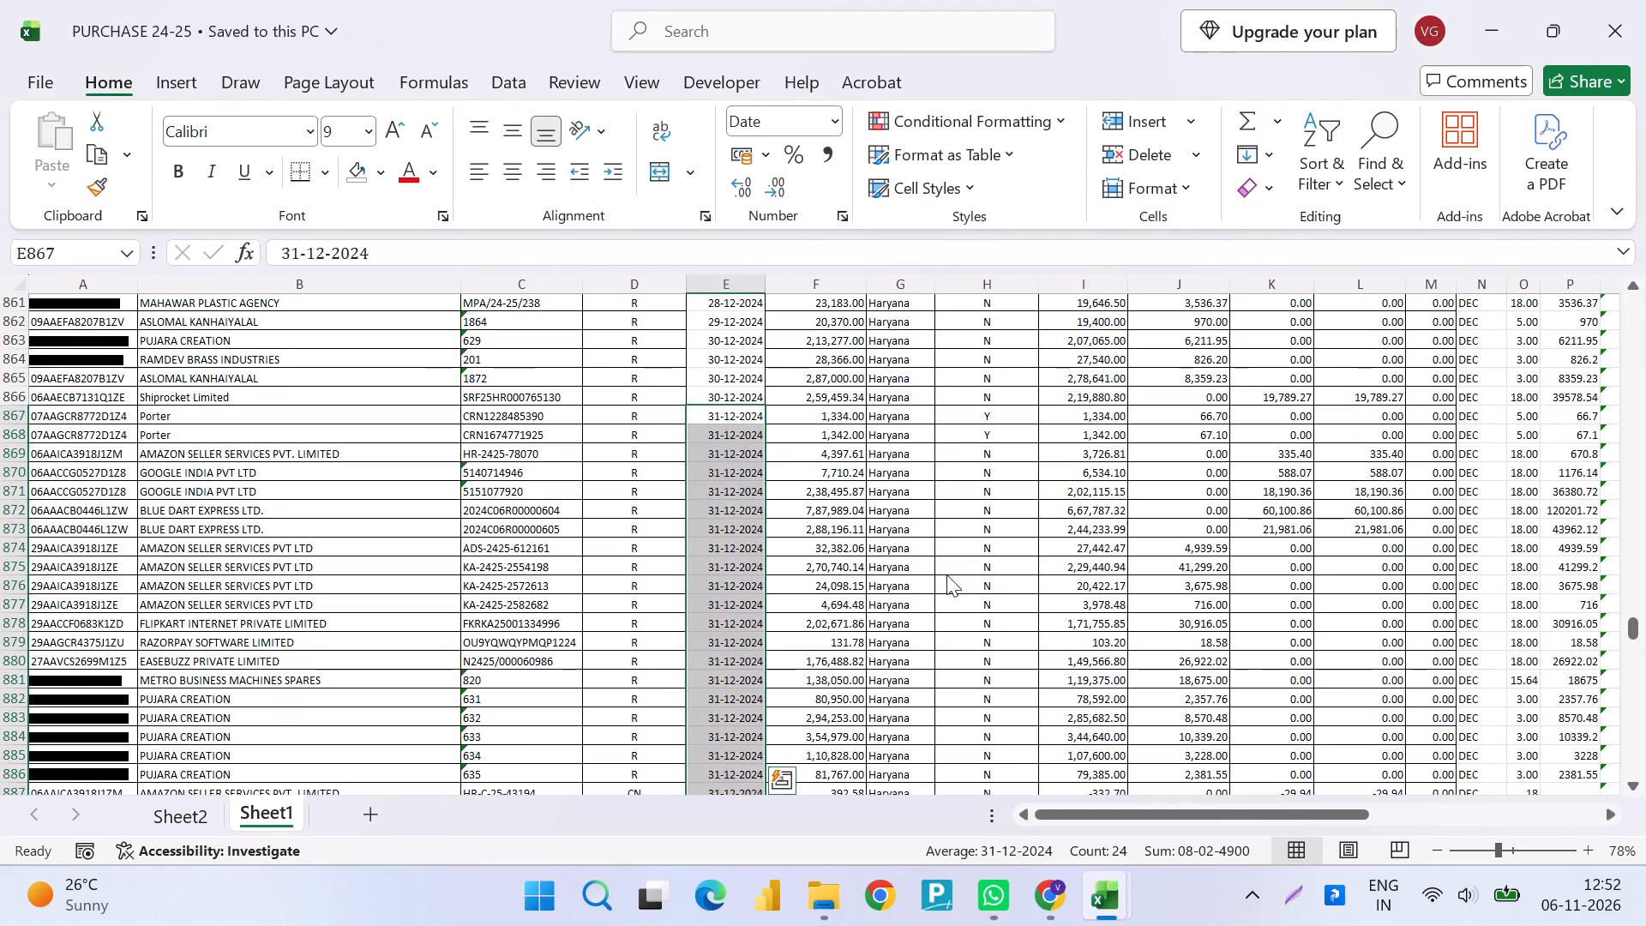
key("alt+Tab")
key("shift+Down")
key("shift+Down")
key("shift+Down")
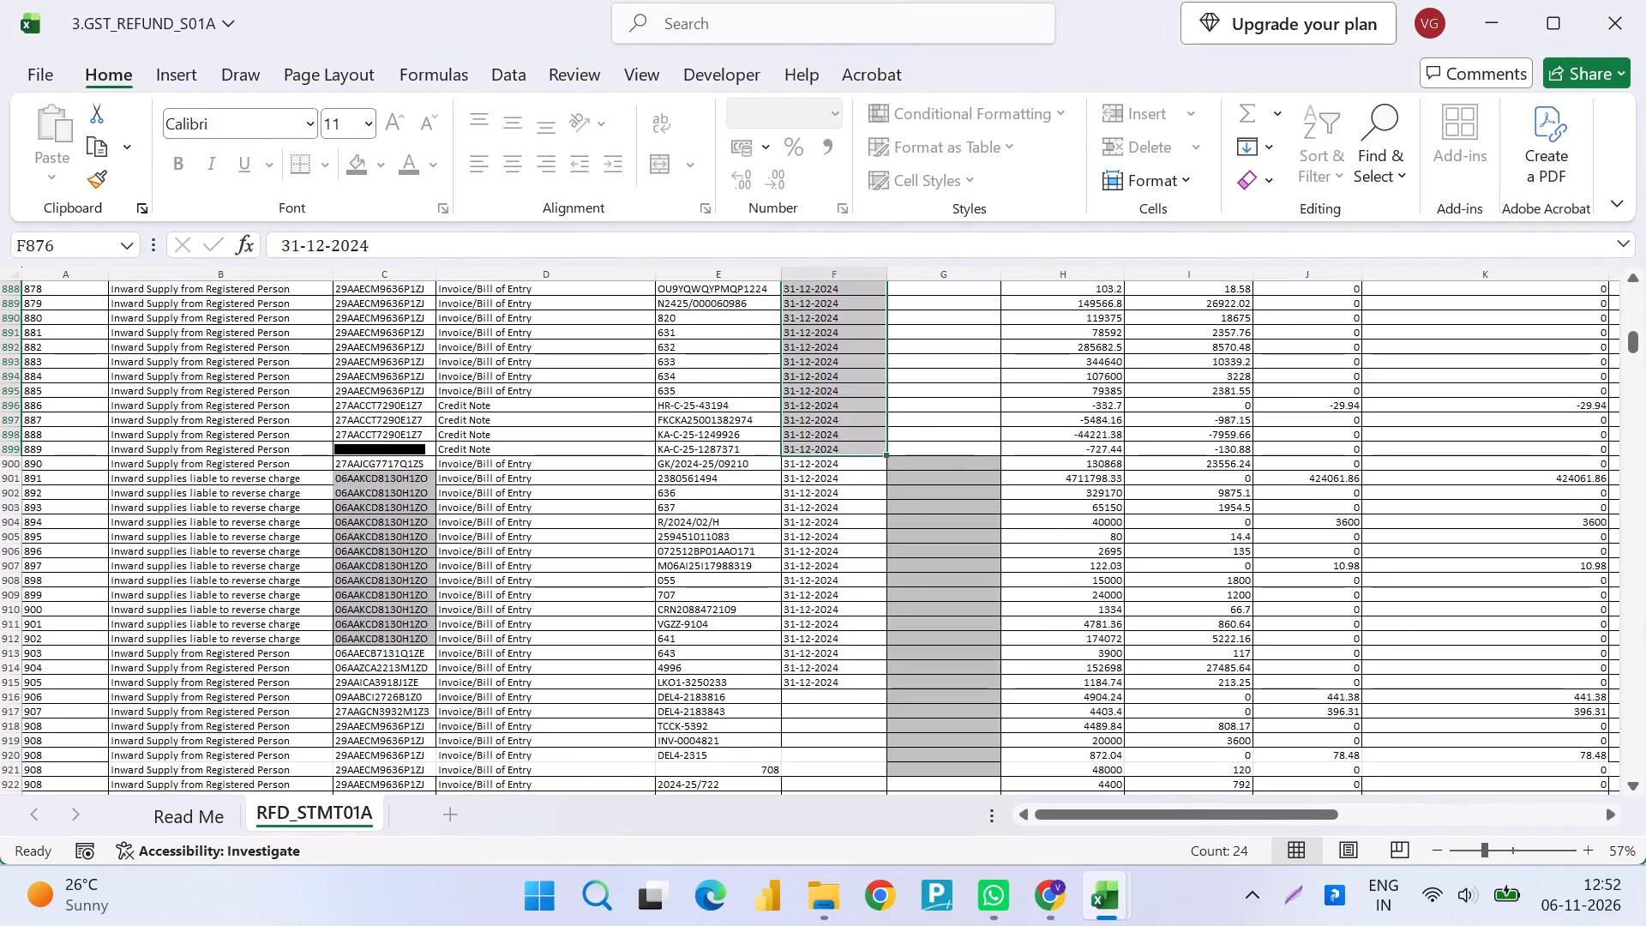
Clear the surplus 31-12-2024 dates in F900:F915 of the refund sheet.
left_click(844, 470)
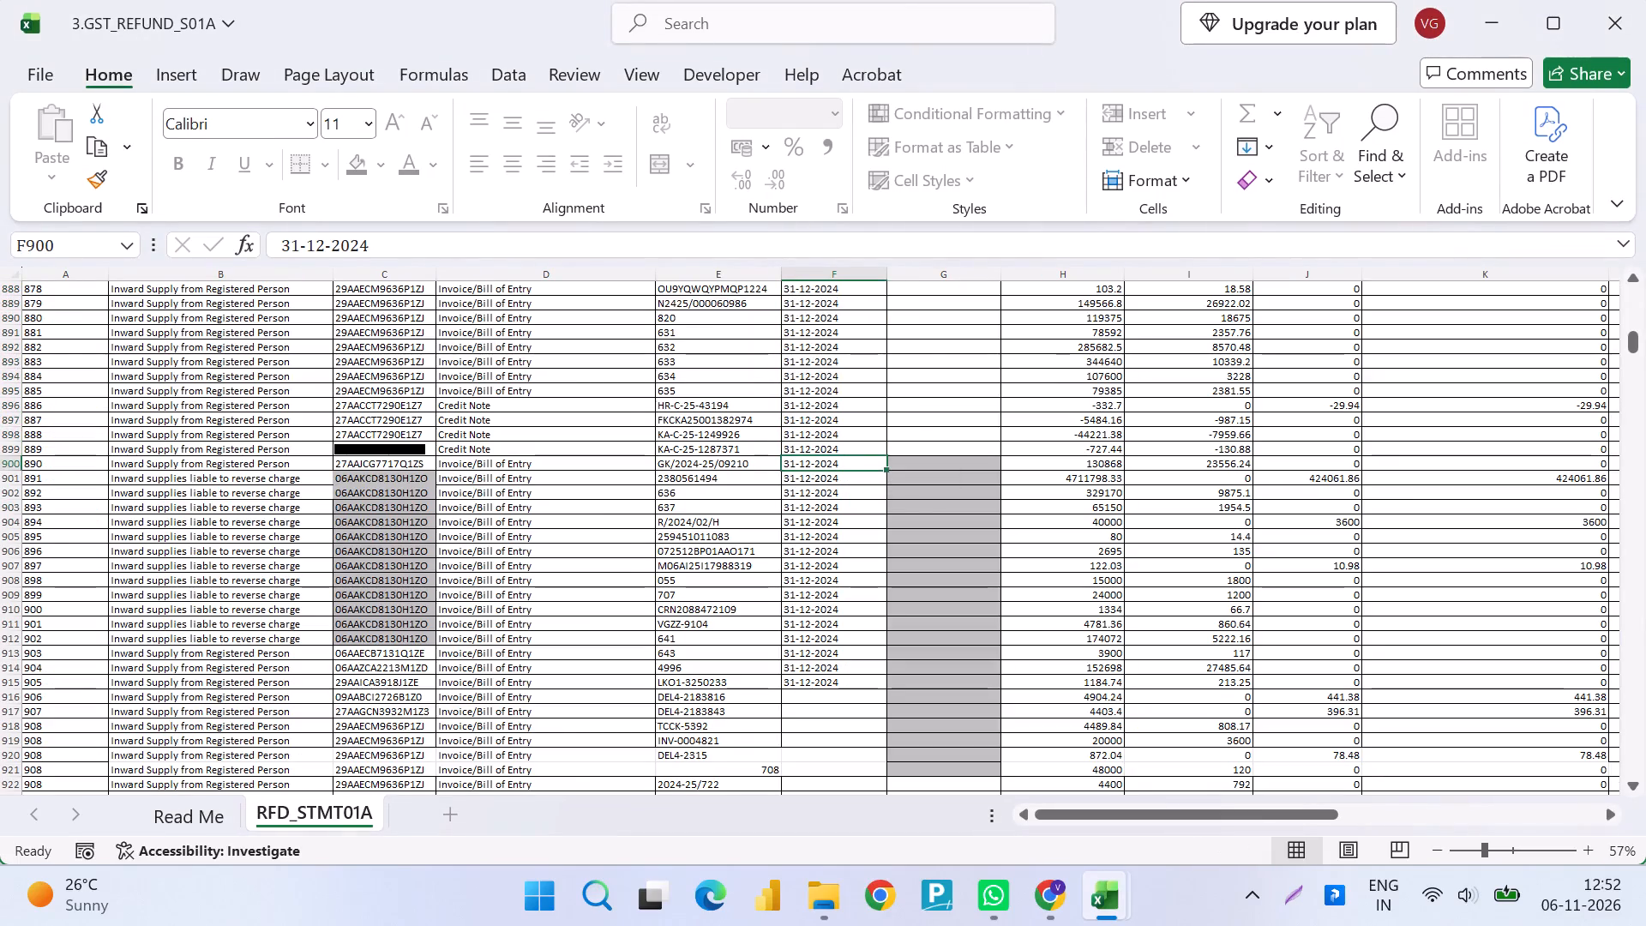
key("ctrl+shift+Down")
key("Delete")
Save both the PURCHASE 24-25 workbook and the refund workbook.
key("alt+Tab")
key("ctrl+s")
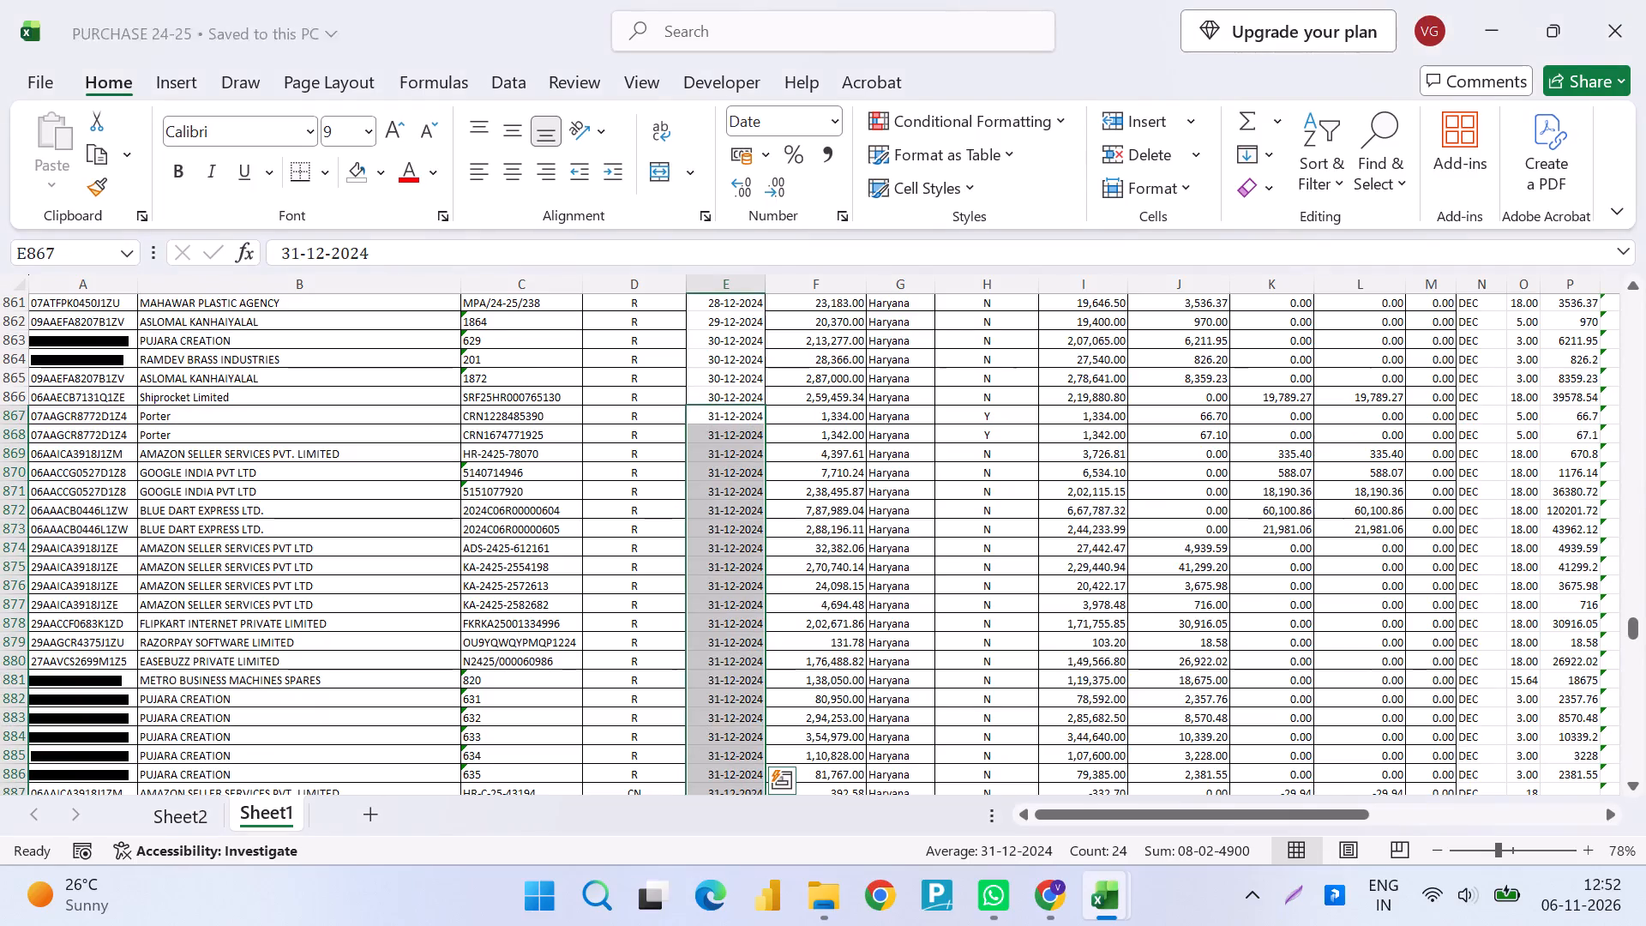
scroll(844, 470, "down", 2)
key("alt+Tab")
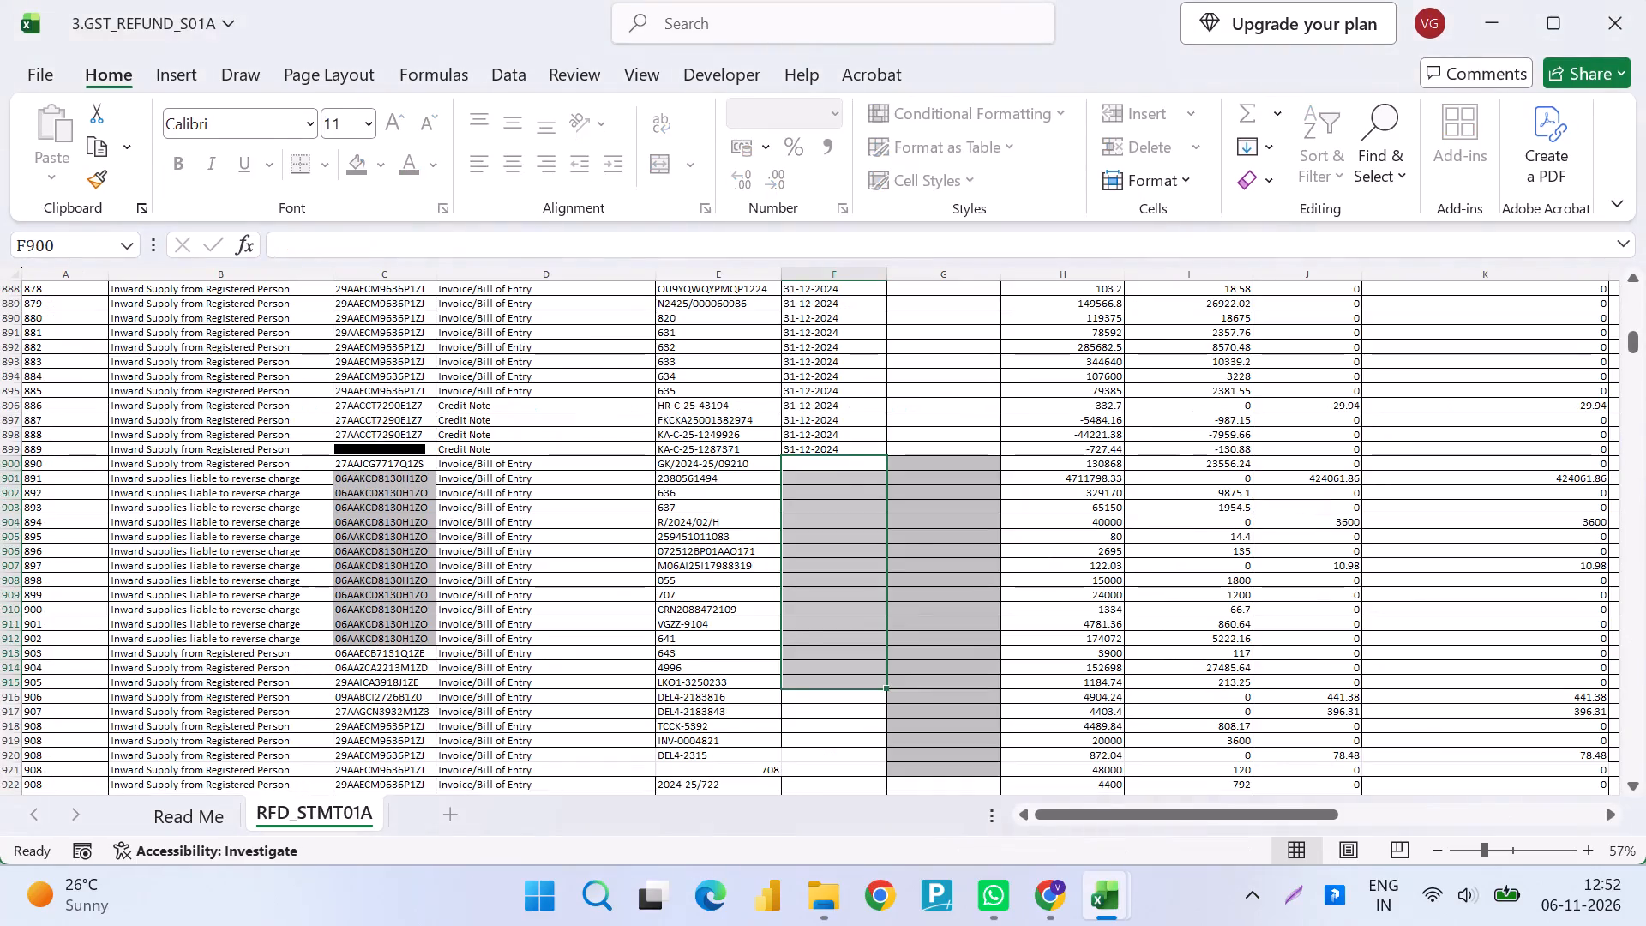
key("ctrl+s")
key("ctrl+s")
key("ctrl+s")
Locate the entry after the 31-12-2024 block, E891 in PURCHASE 24-25, and copy F899's date into F900 of the refund sheet.
key("alt+Tab")
left_click(746, 649)
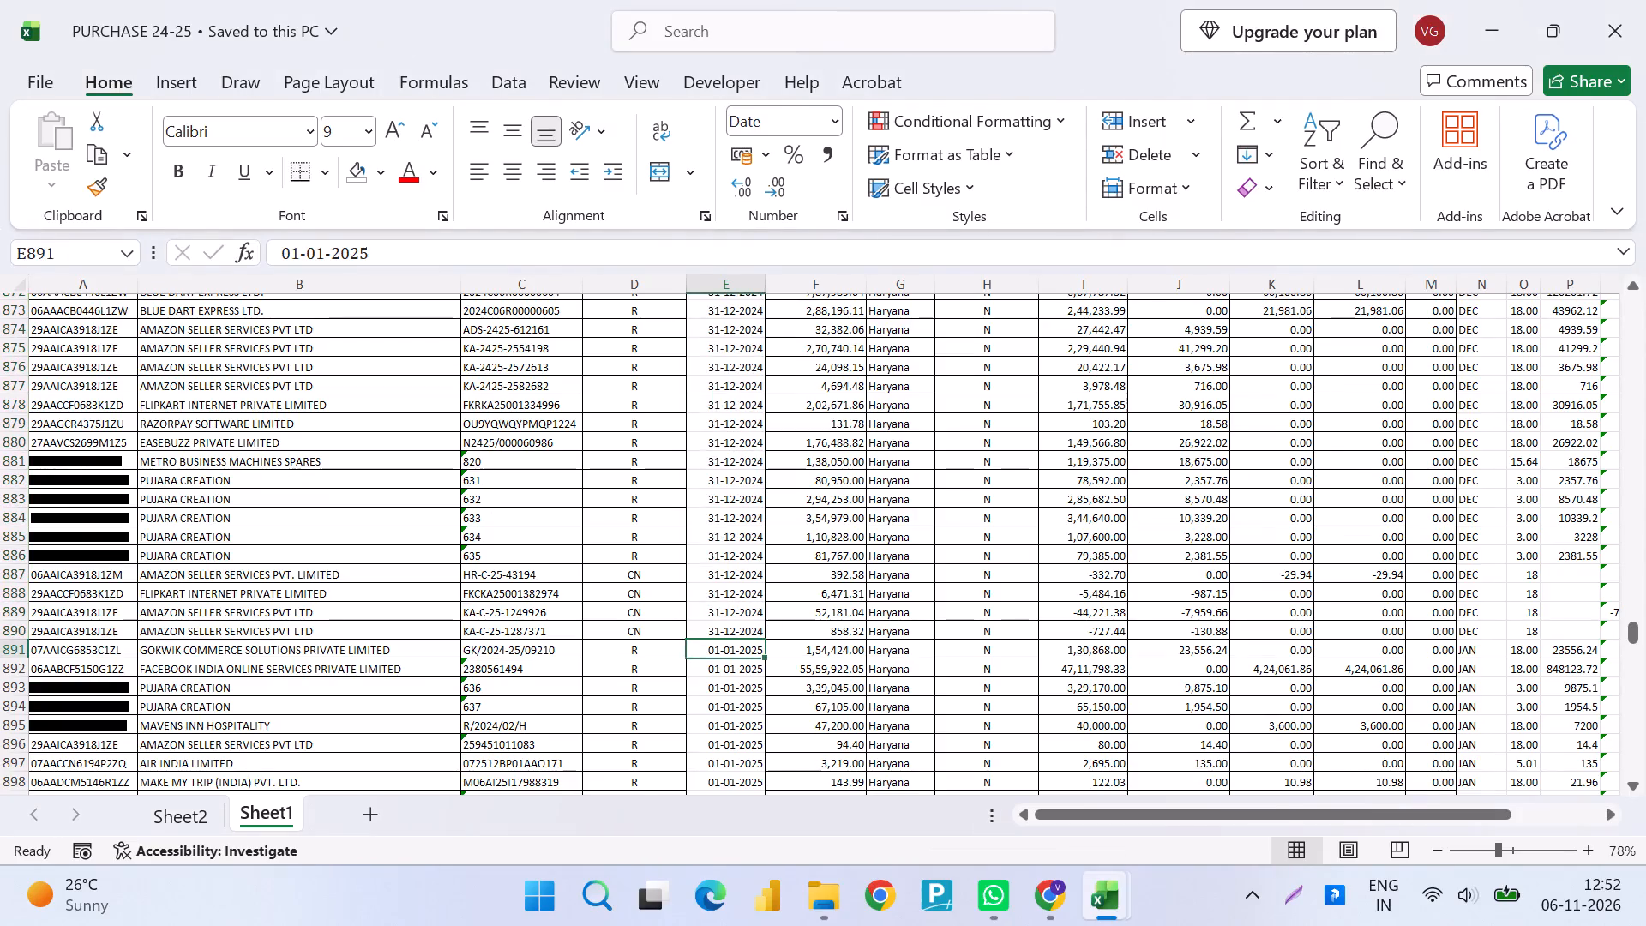
key("ctrl+shift+Down")
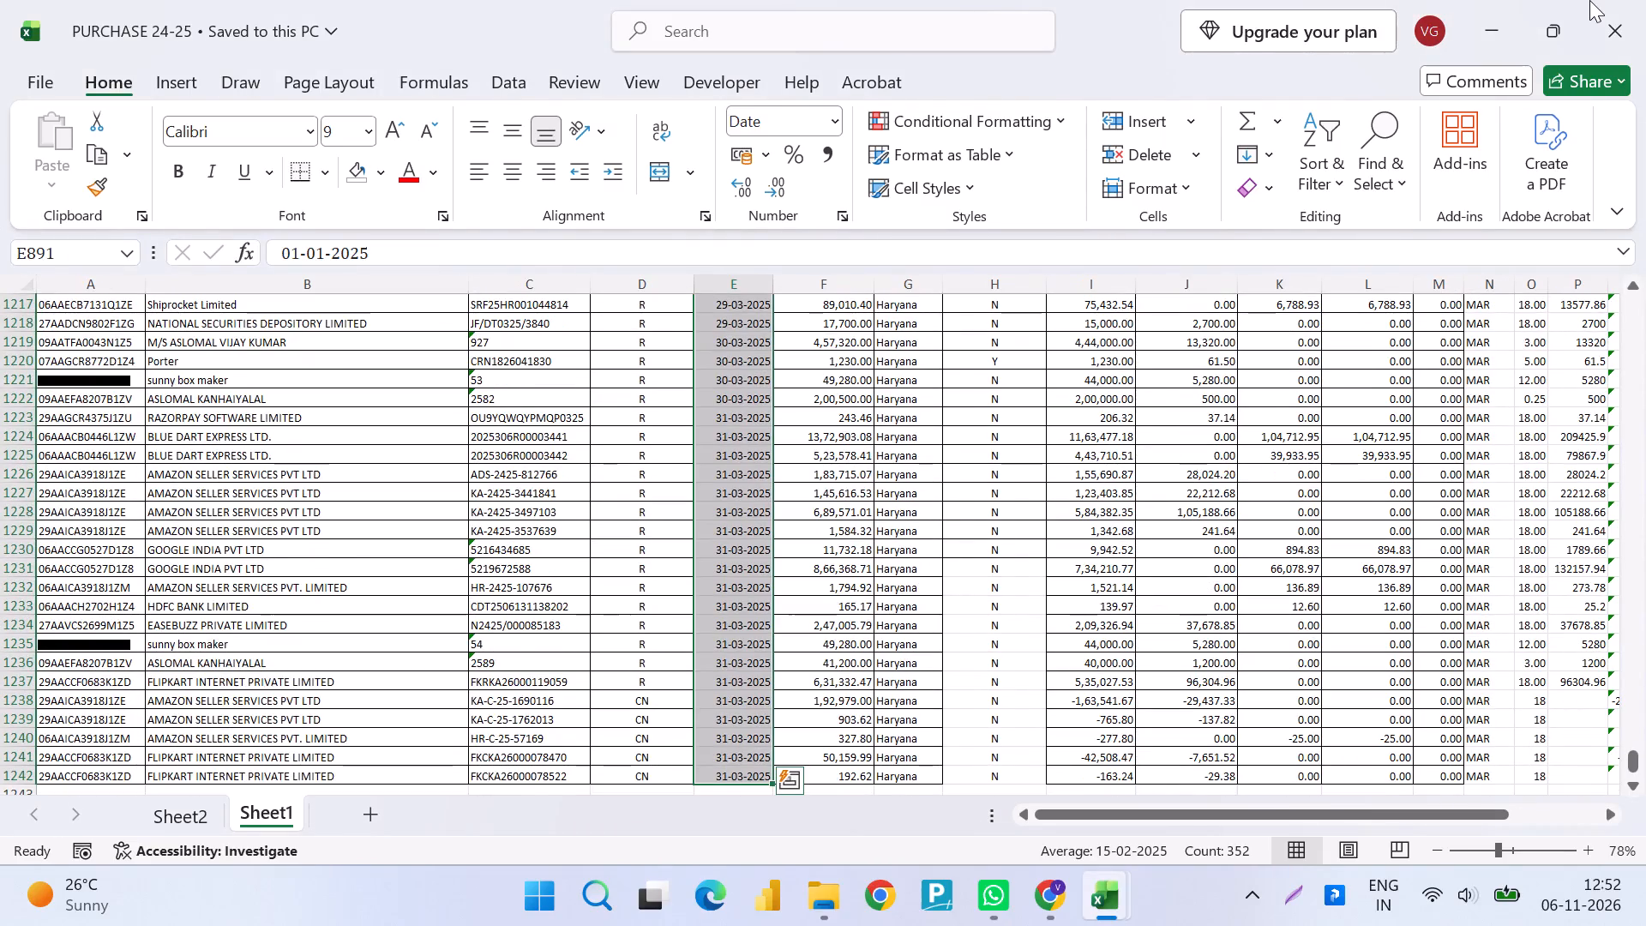
key("Up")
key("Down")
key("Up")
key("Down")
key("alt+Tab")
key("Up")
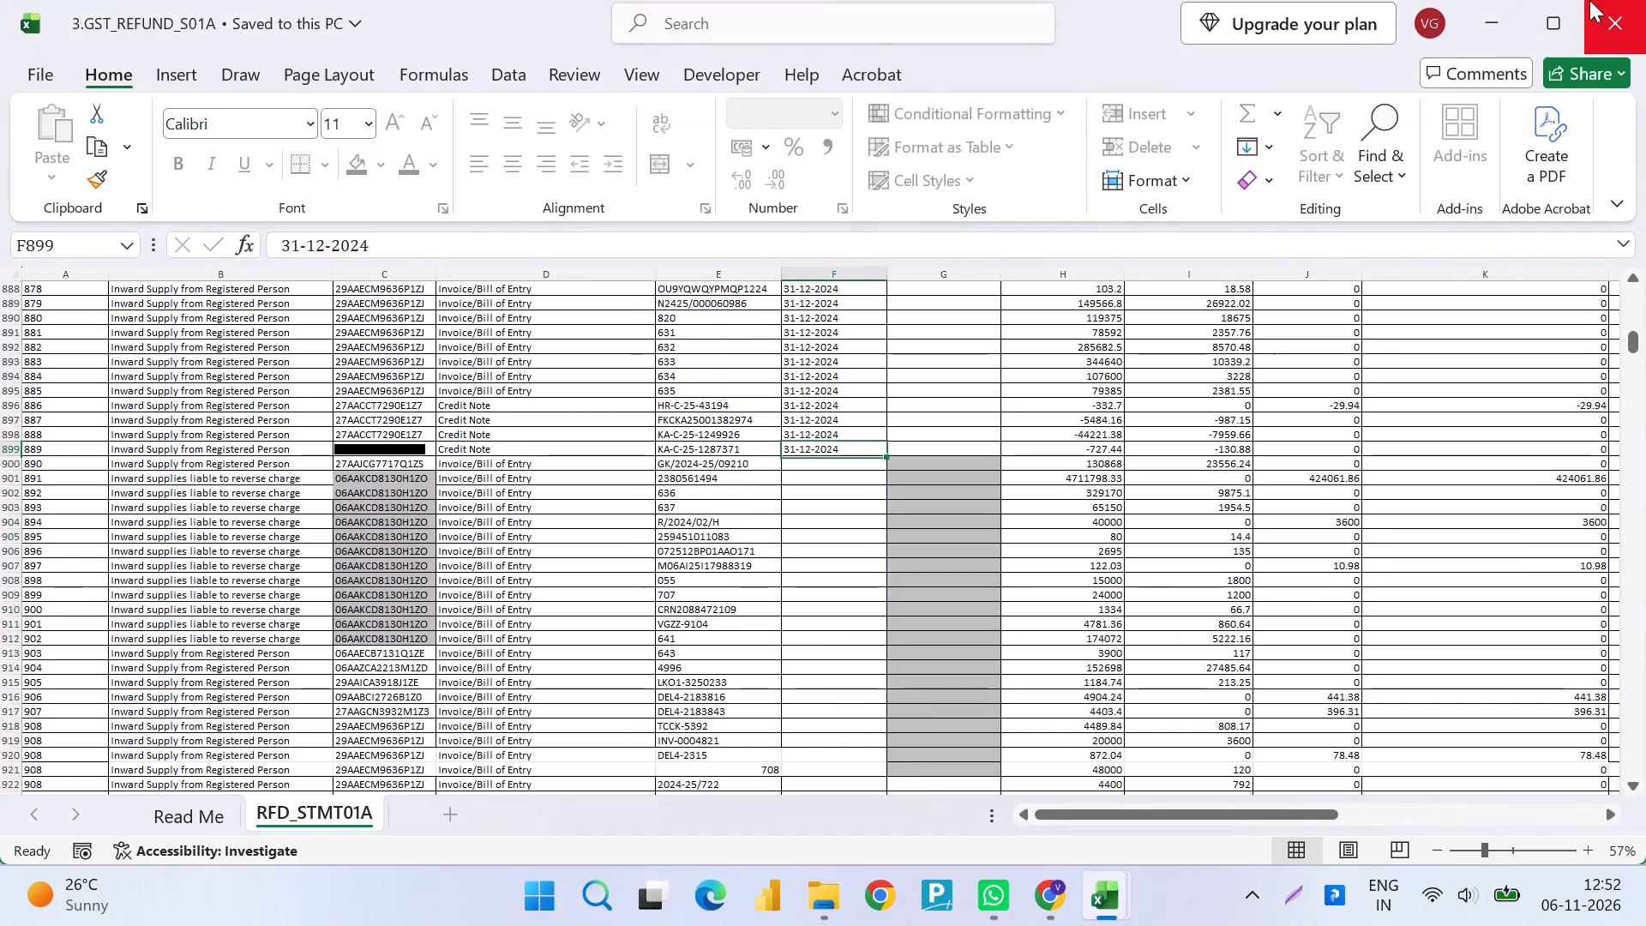
key("Down")
key("ctrl+d")
Change the date in F900 of the refund sheet to 01-01-2025.
key("F2")
key("BackSpace")
key("5")
key("Left")
key("Left")
key("Left")
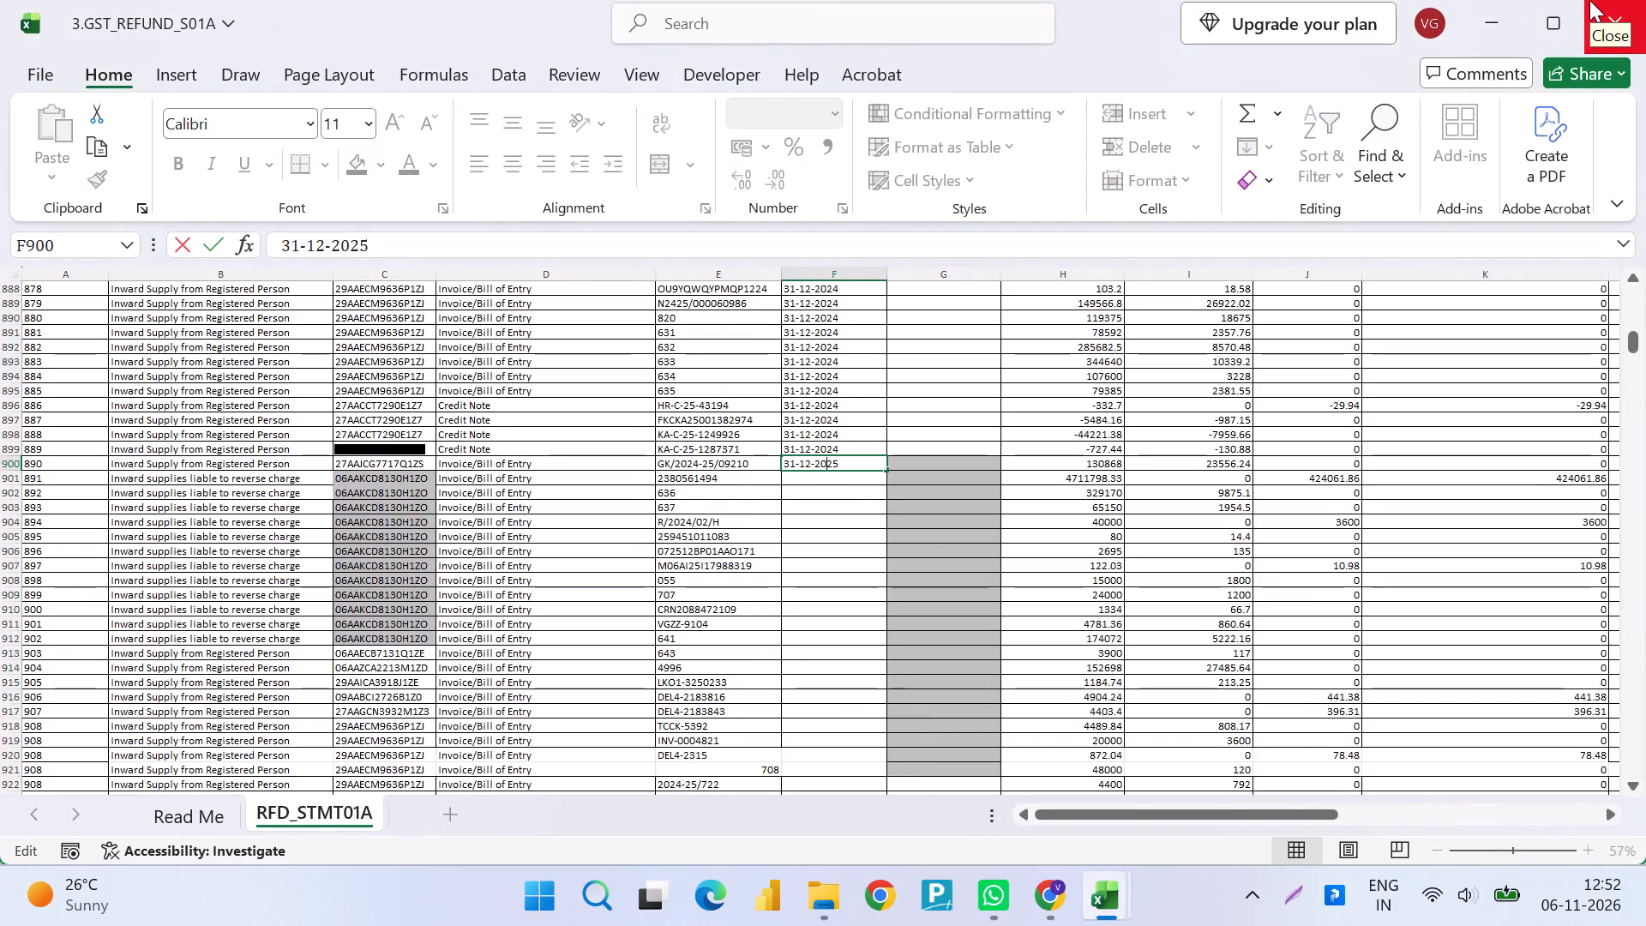
key("Left")
key("Left")
key("BackSpace")
key("Left")
key("0")
key("Left")
key("Left")
key("Left")
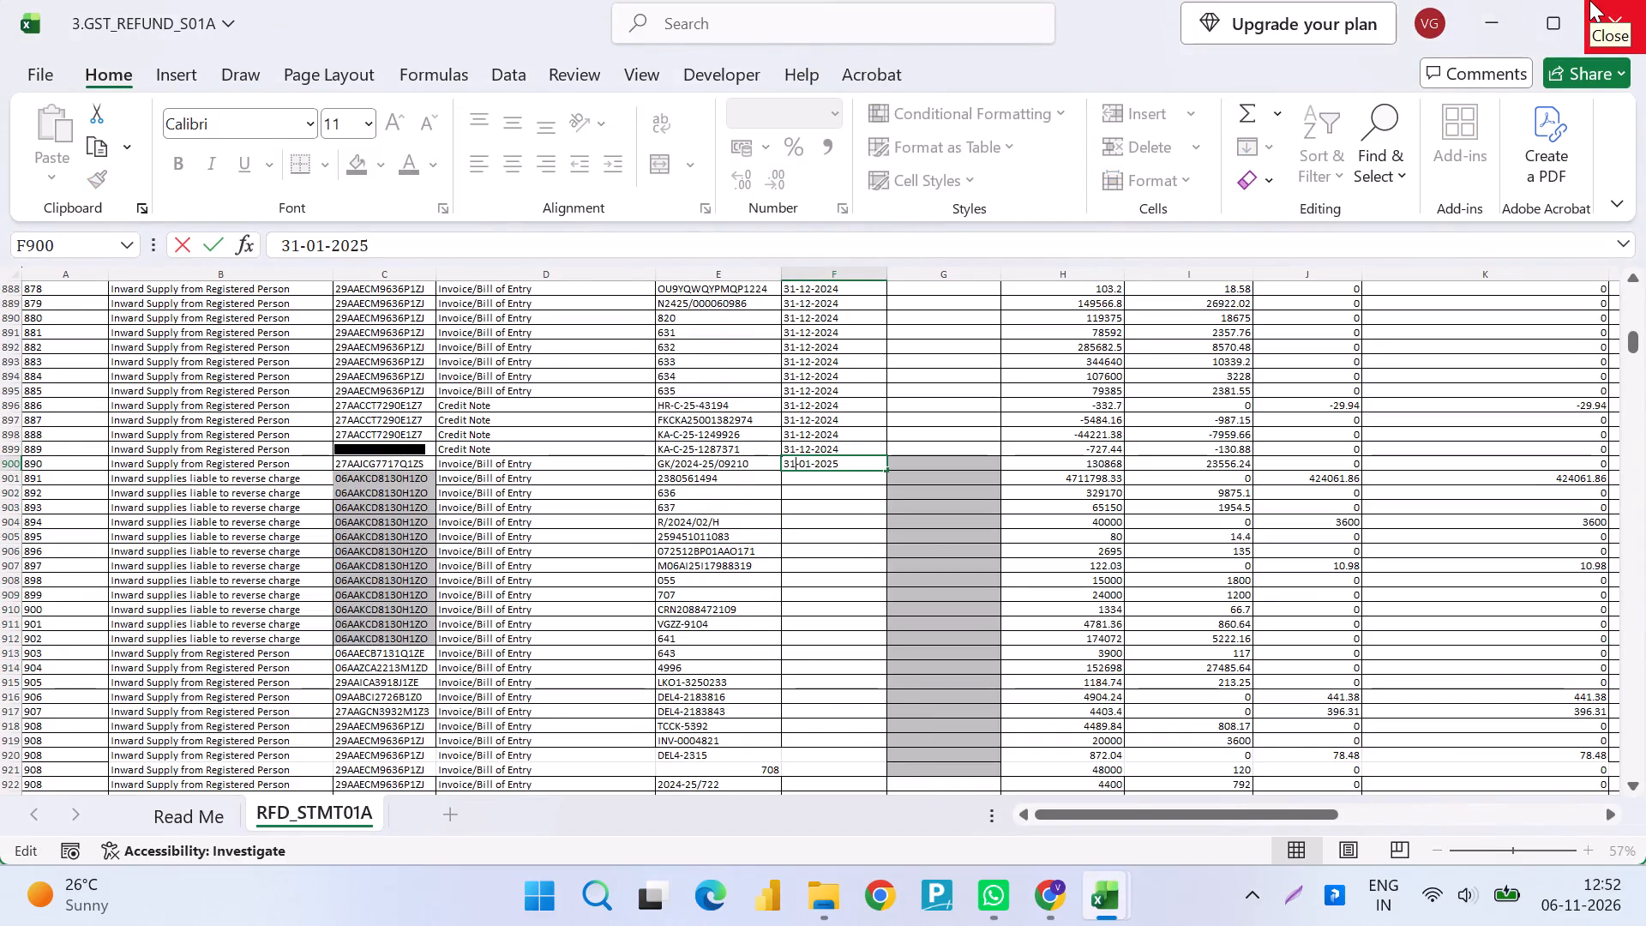
key("Left")
key("Delete")
key("0")
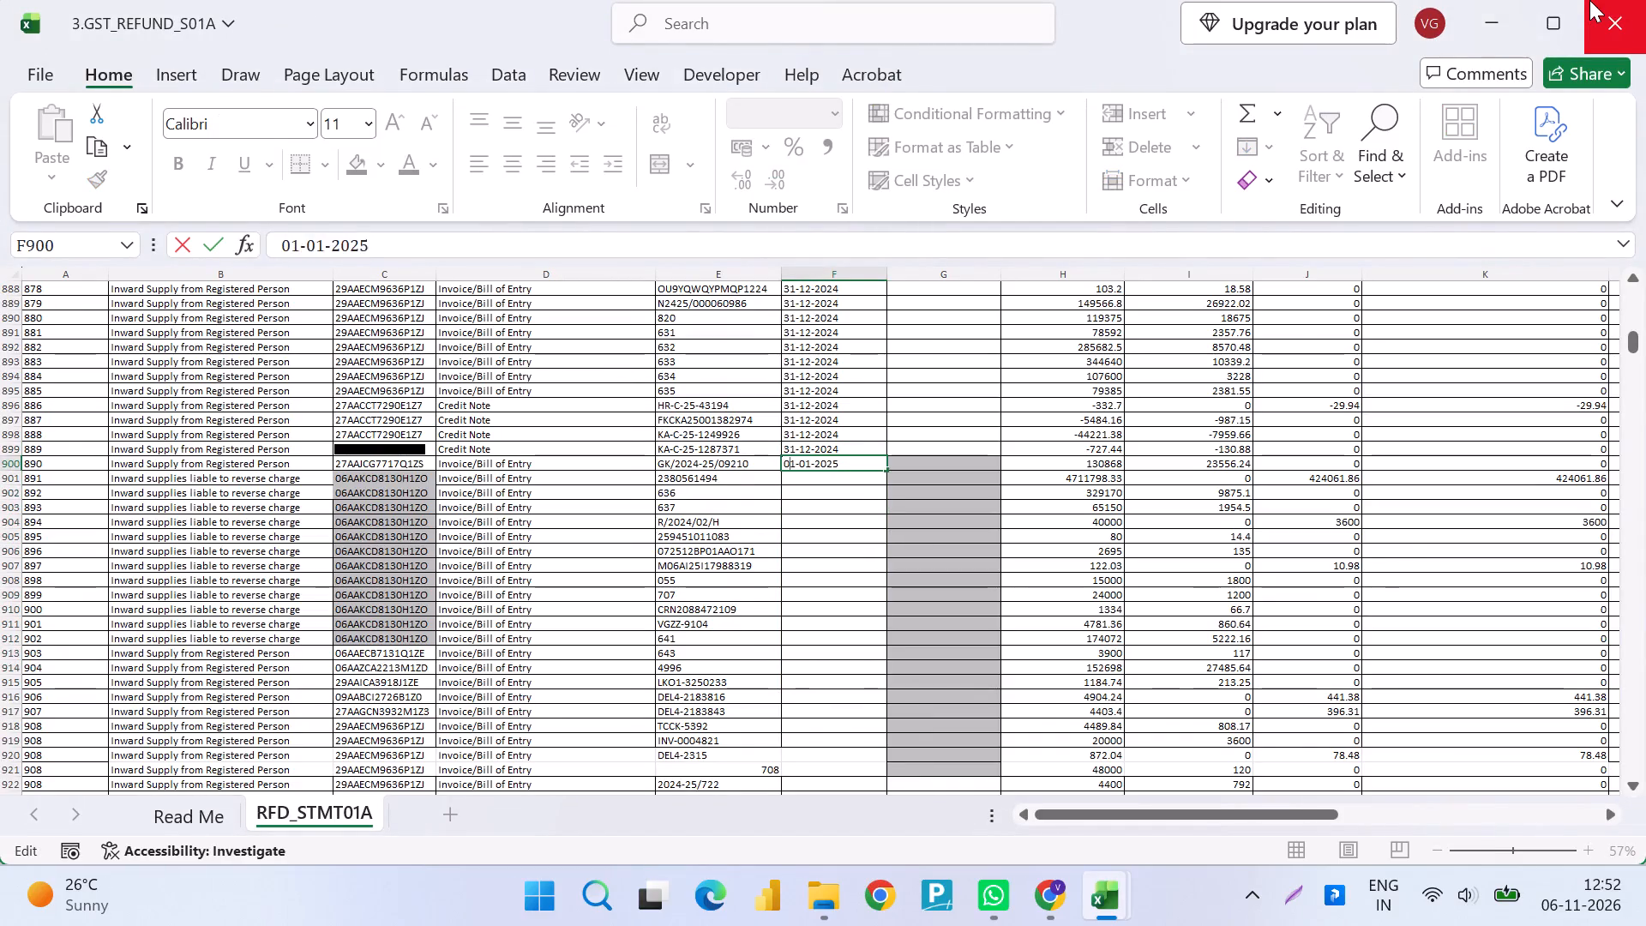
key("Return")
Select the run of 01-01-2025 dates in E891:E899 of PURCHASE 24-25 to check how many rows share that date.
key("alt+Tab")
key("shift+Down")
key("shift+Down")
key("shift+Down")
key("shift+Down")
key("shift+Down")
key("shift+Down")
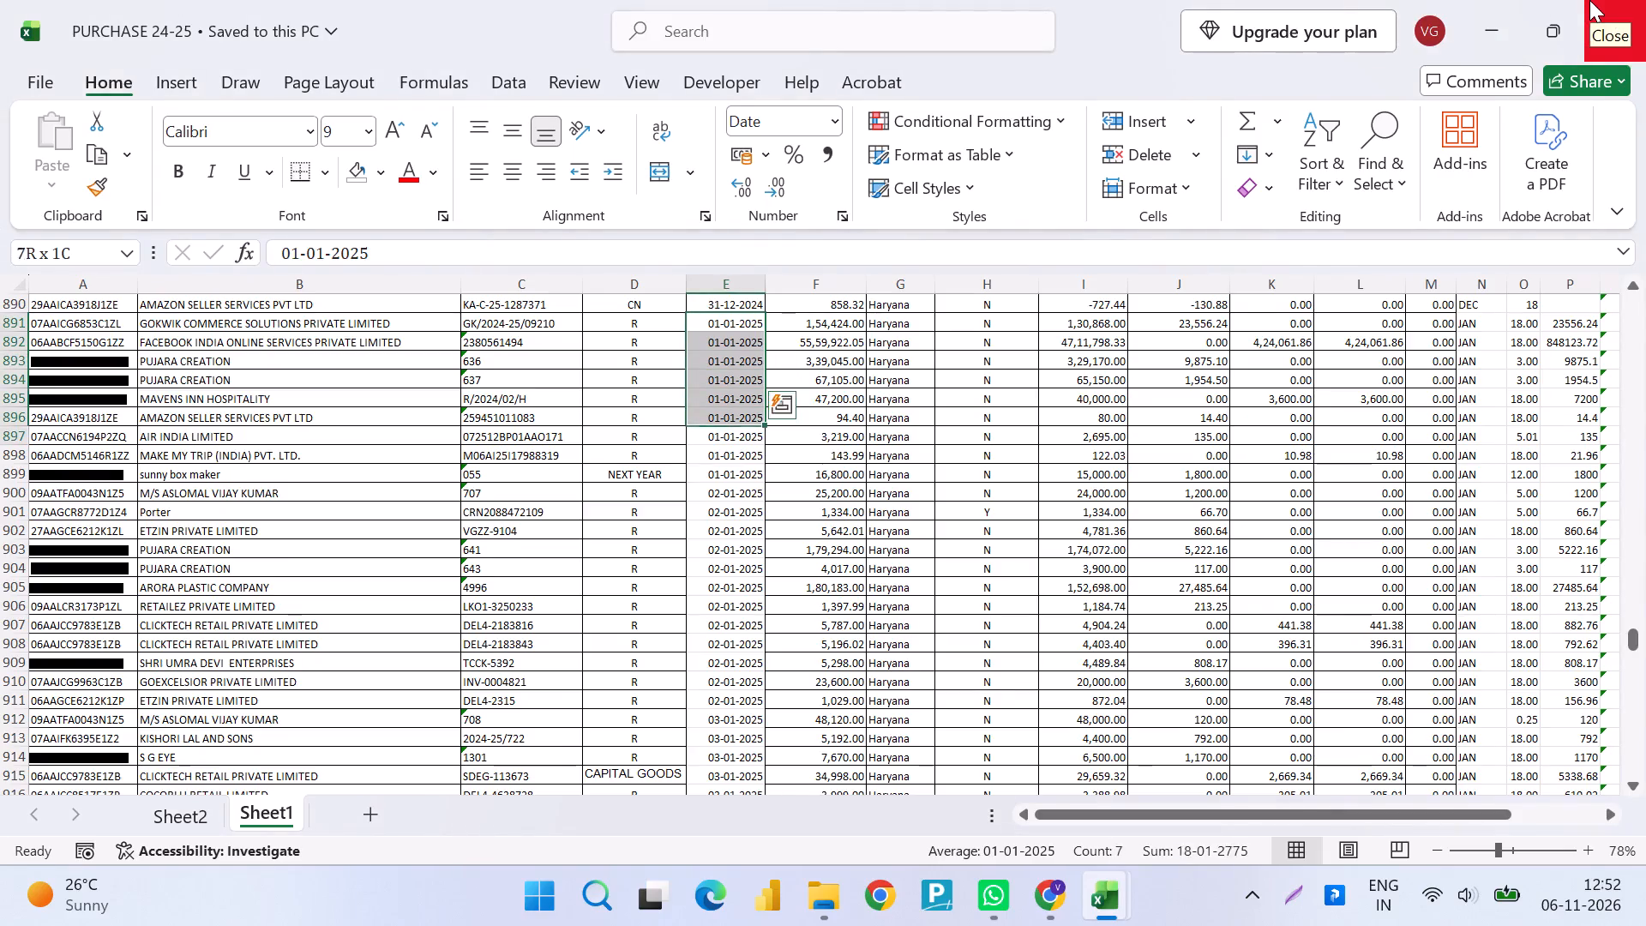
key("shift+Down")
key("shift+Down")
key("shift+Down")
key("shift+Up")
key("alt+Tab")
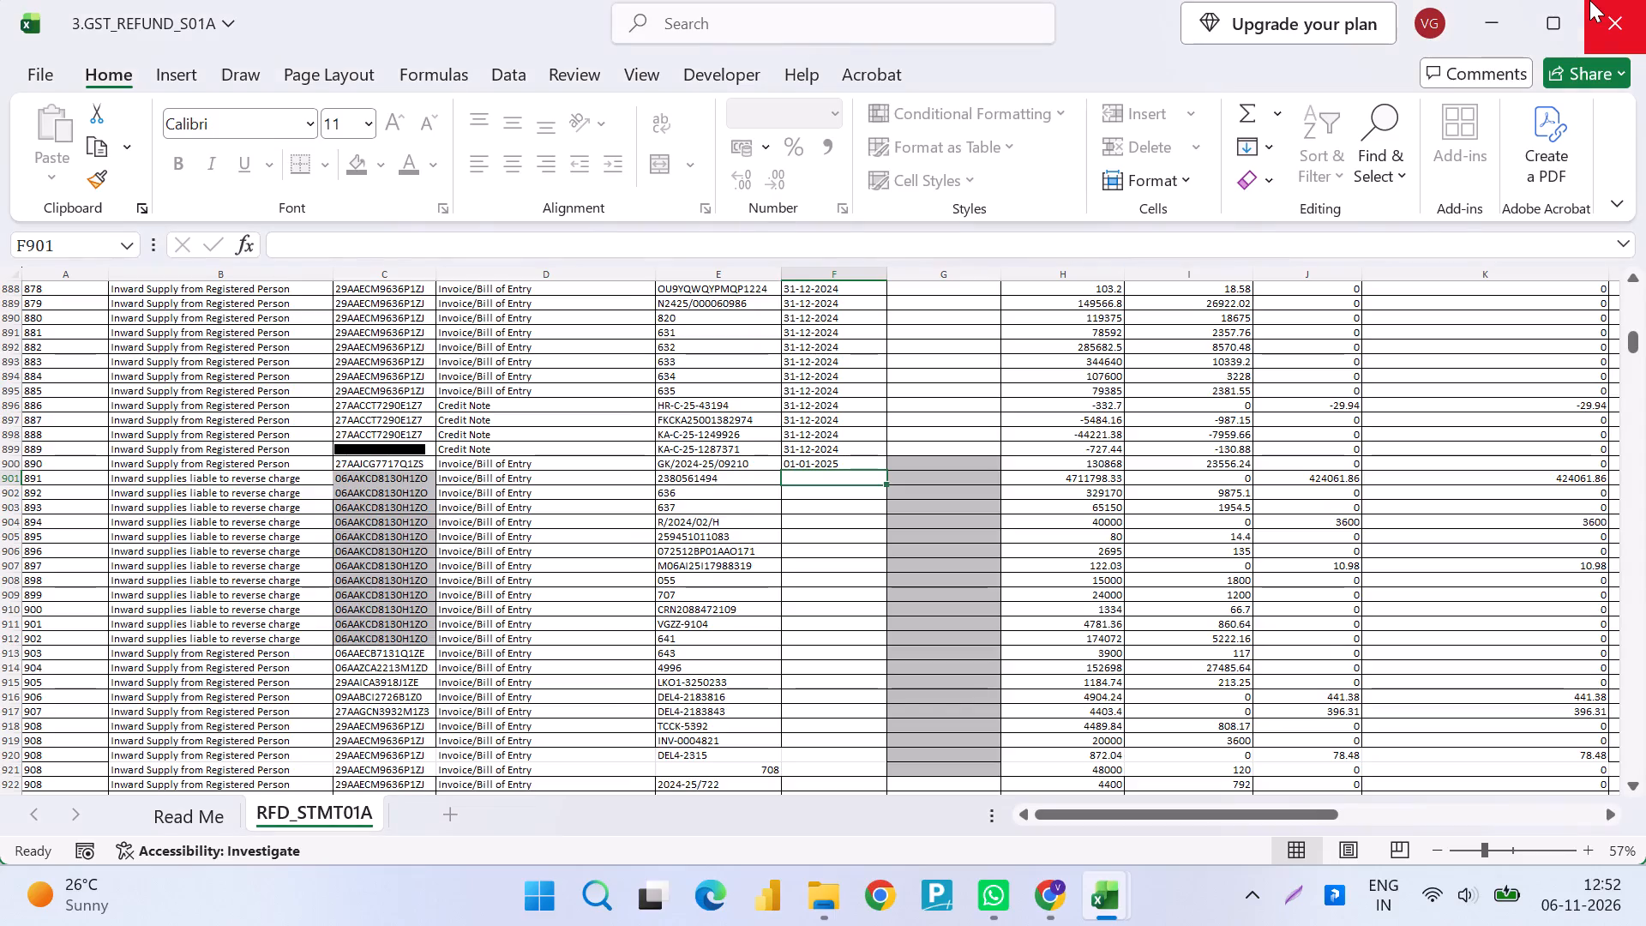
Fill the 01-01-2025 date from F900 down to F909 of the refund sheet.
key("Up")
key("shift+Down")
key("shift+Down")
key("shift+Down")
key("shift+Down")
key("shift+Down")
key("shift+Down")
key("shift+Down")
key("shift+Down")
key("shift+Down")
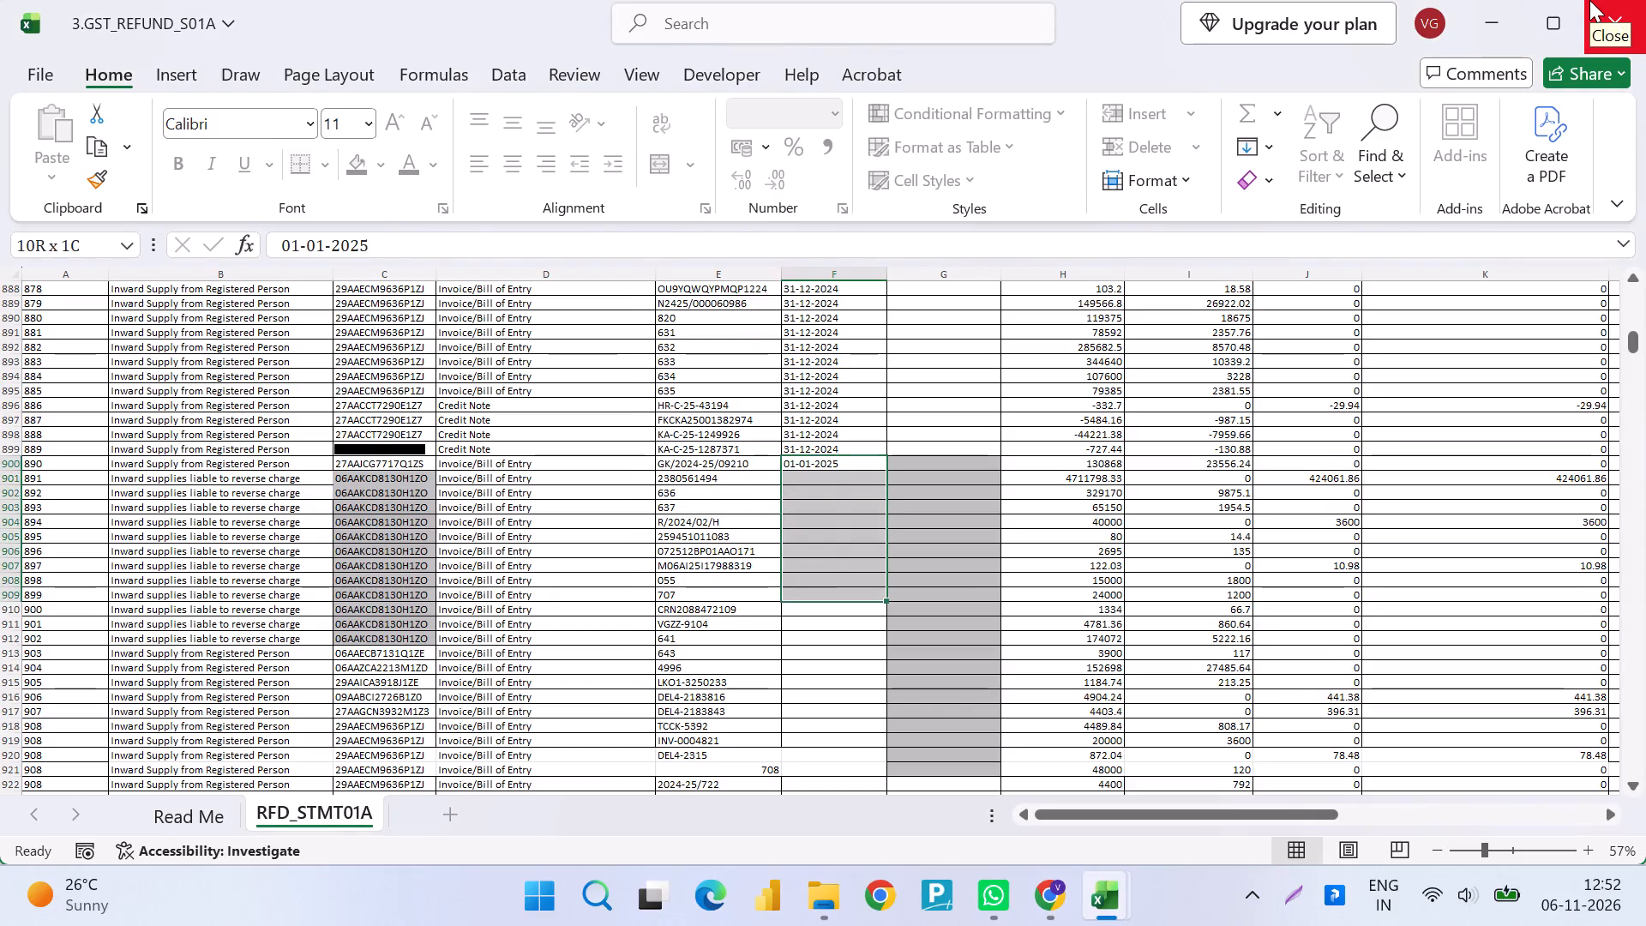
key("ctrl+d")
Change the date in F909 of the refund sheet, the row for document 707, to 02-01-2025.
key("ctrl+Down")
key("F2")
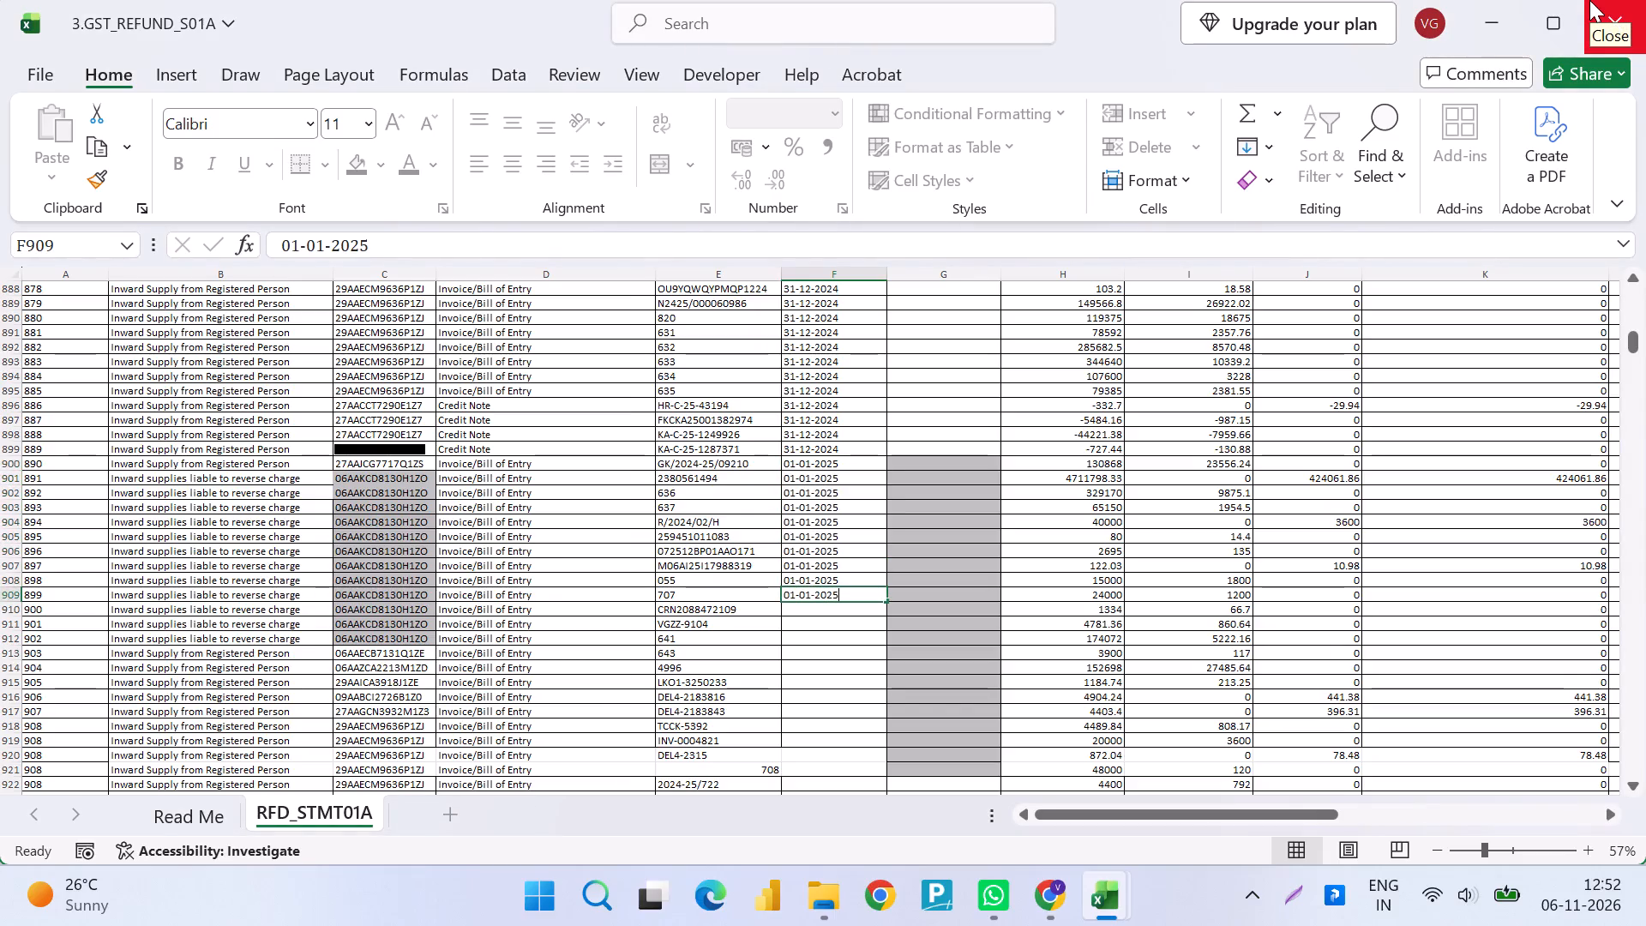
key("Left")
key("ctrl+Left")
key("ctrl+Left")
key("ctrl+Left")
key("ctrl+Left")
key("BackSpace")
key("2")
key("Return")
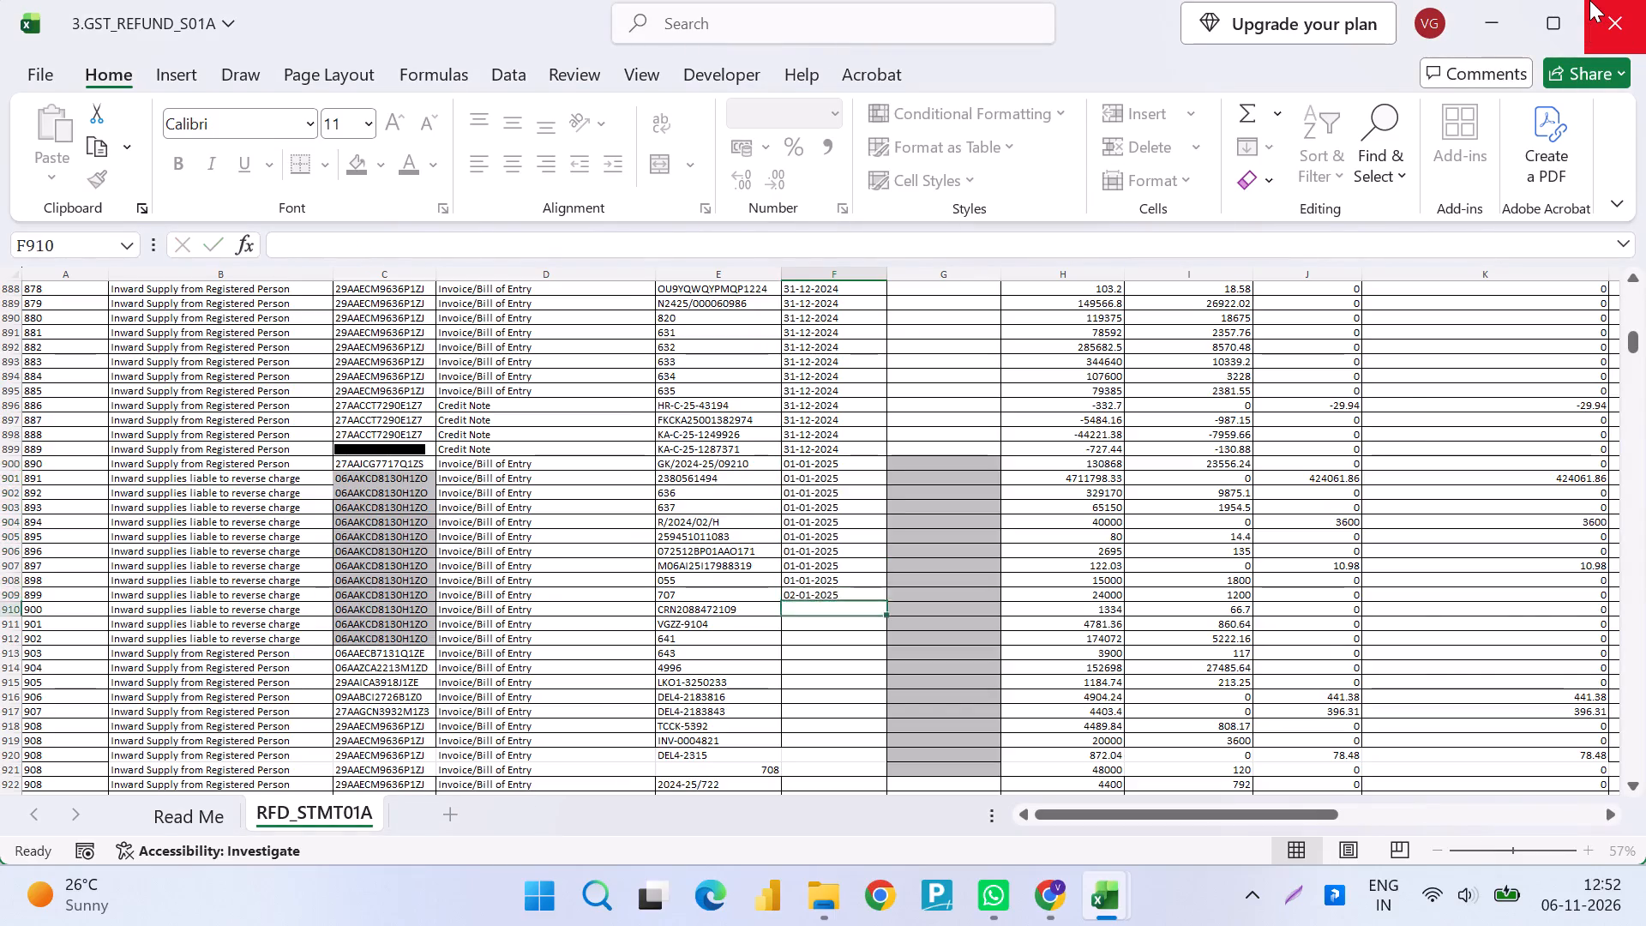
Select the run of 02-01-2025 dates in E900:E911 of PURCHASE 24-25 to check how many rows share that date.
key("alt+Tab")
key("Down")
key("Down")
key("Down")
key("Down")
key("Down")
key("Down")
key("Down")
key("Down")
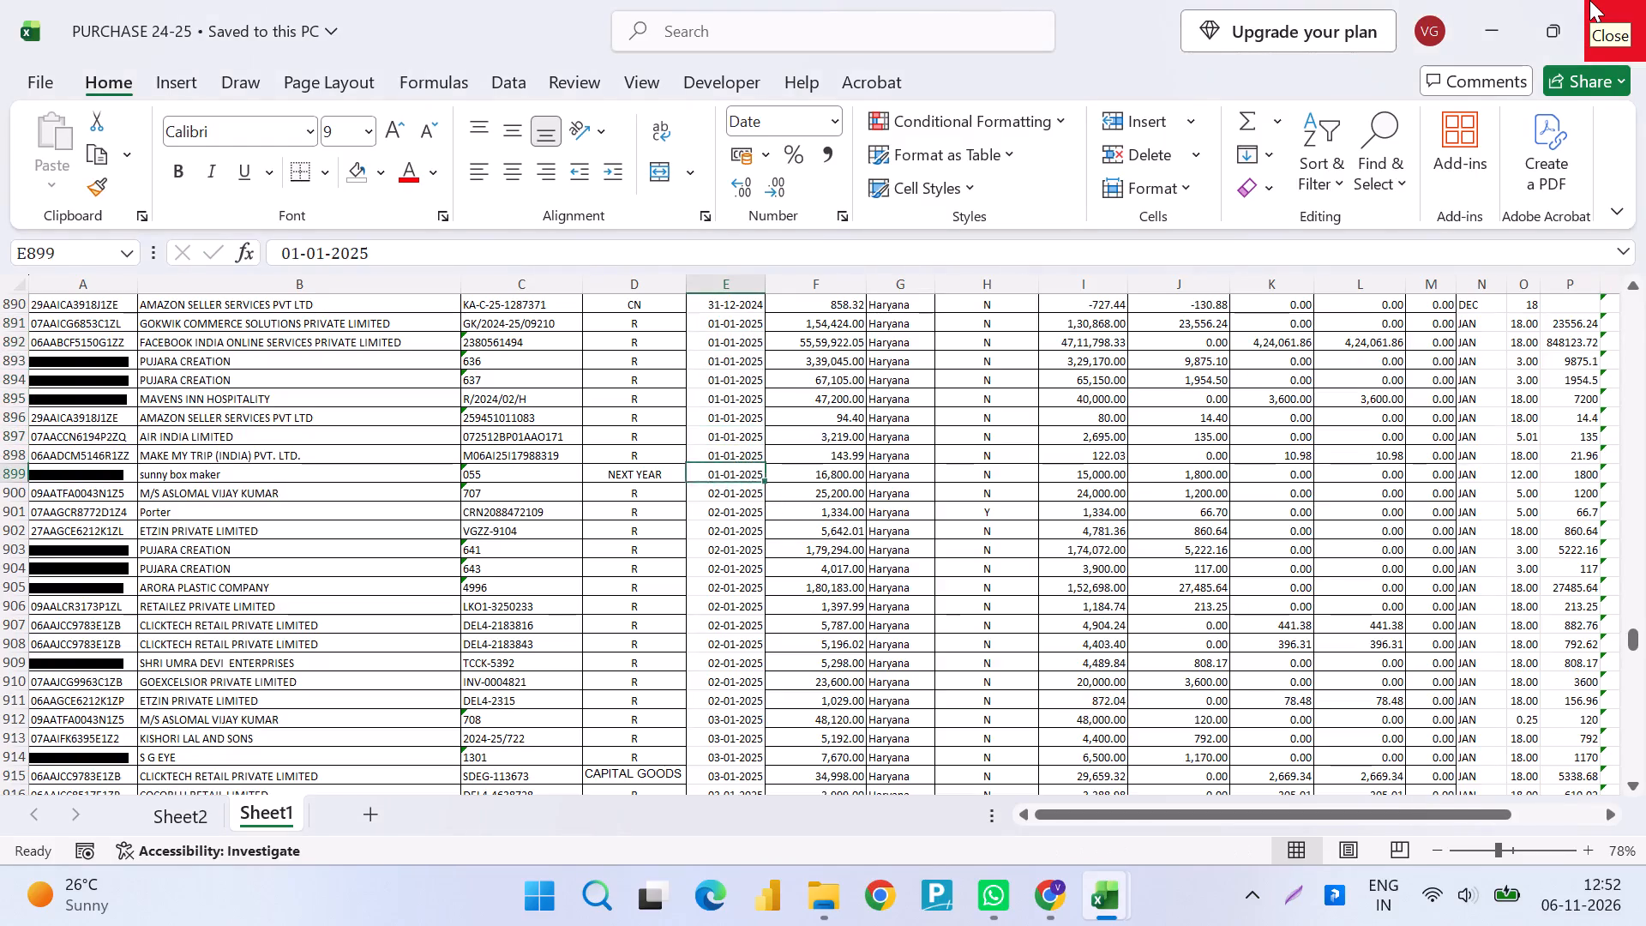
key("Down")
key("Down")
key("Up")
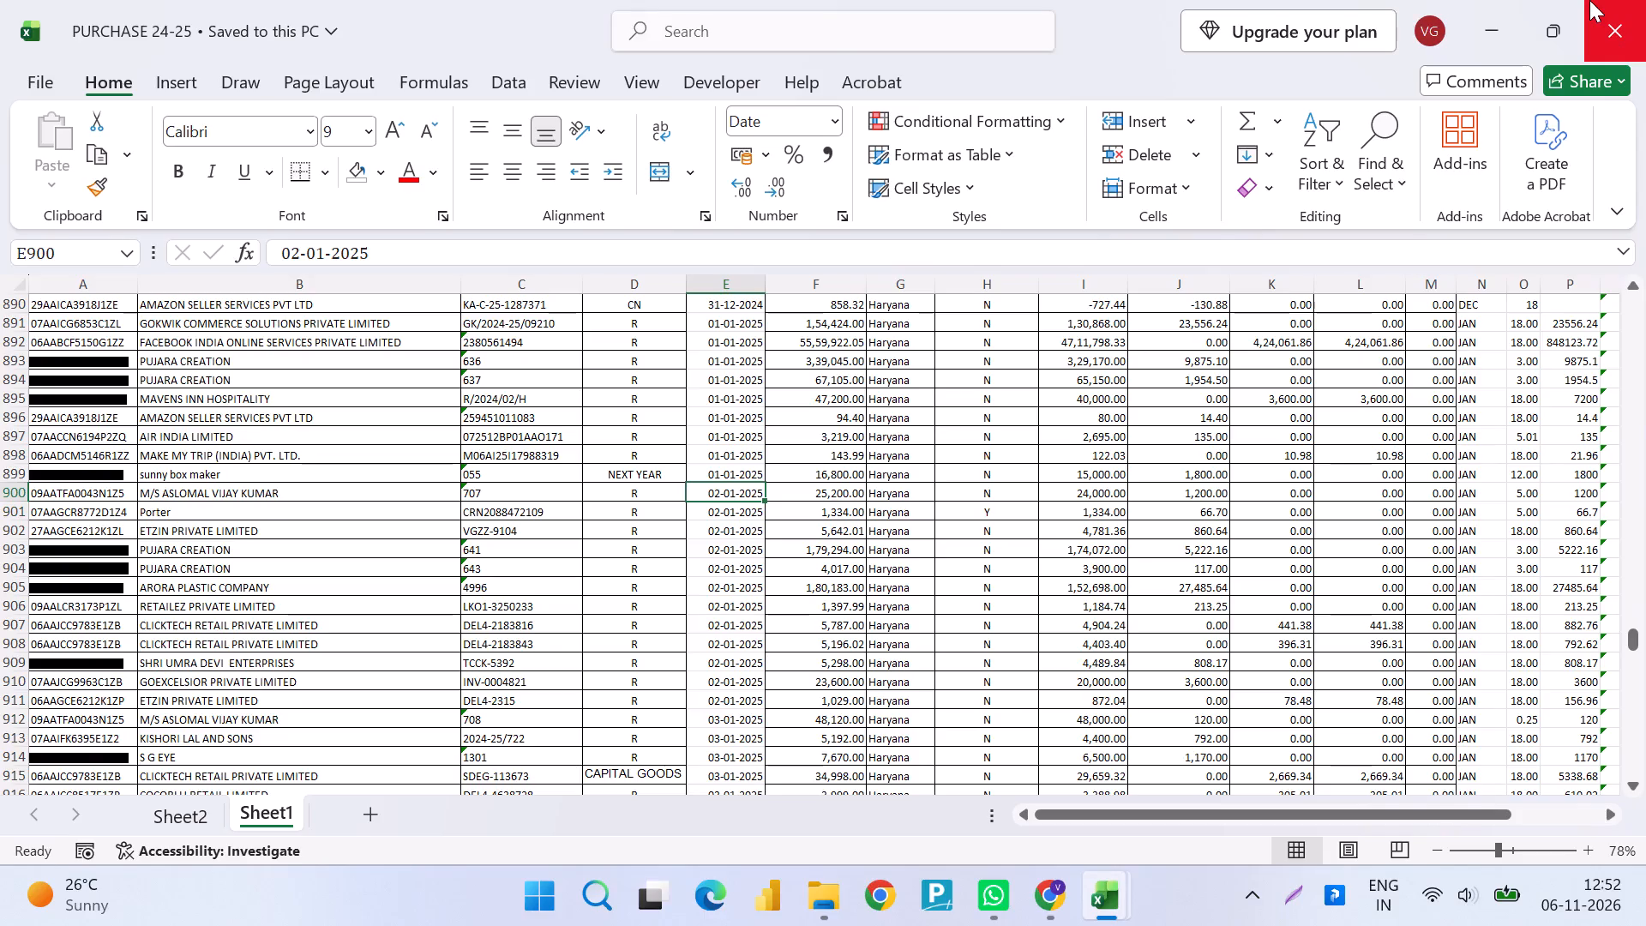
key("shift+Down")
key("shift+Down")
key("shift+Down")
key("shift+Down")
key("shift+Down")
key("shift+Down")
key("shift+Down")
key("shift+Down")
key("shift+Down")
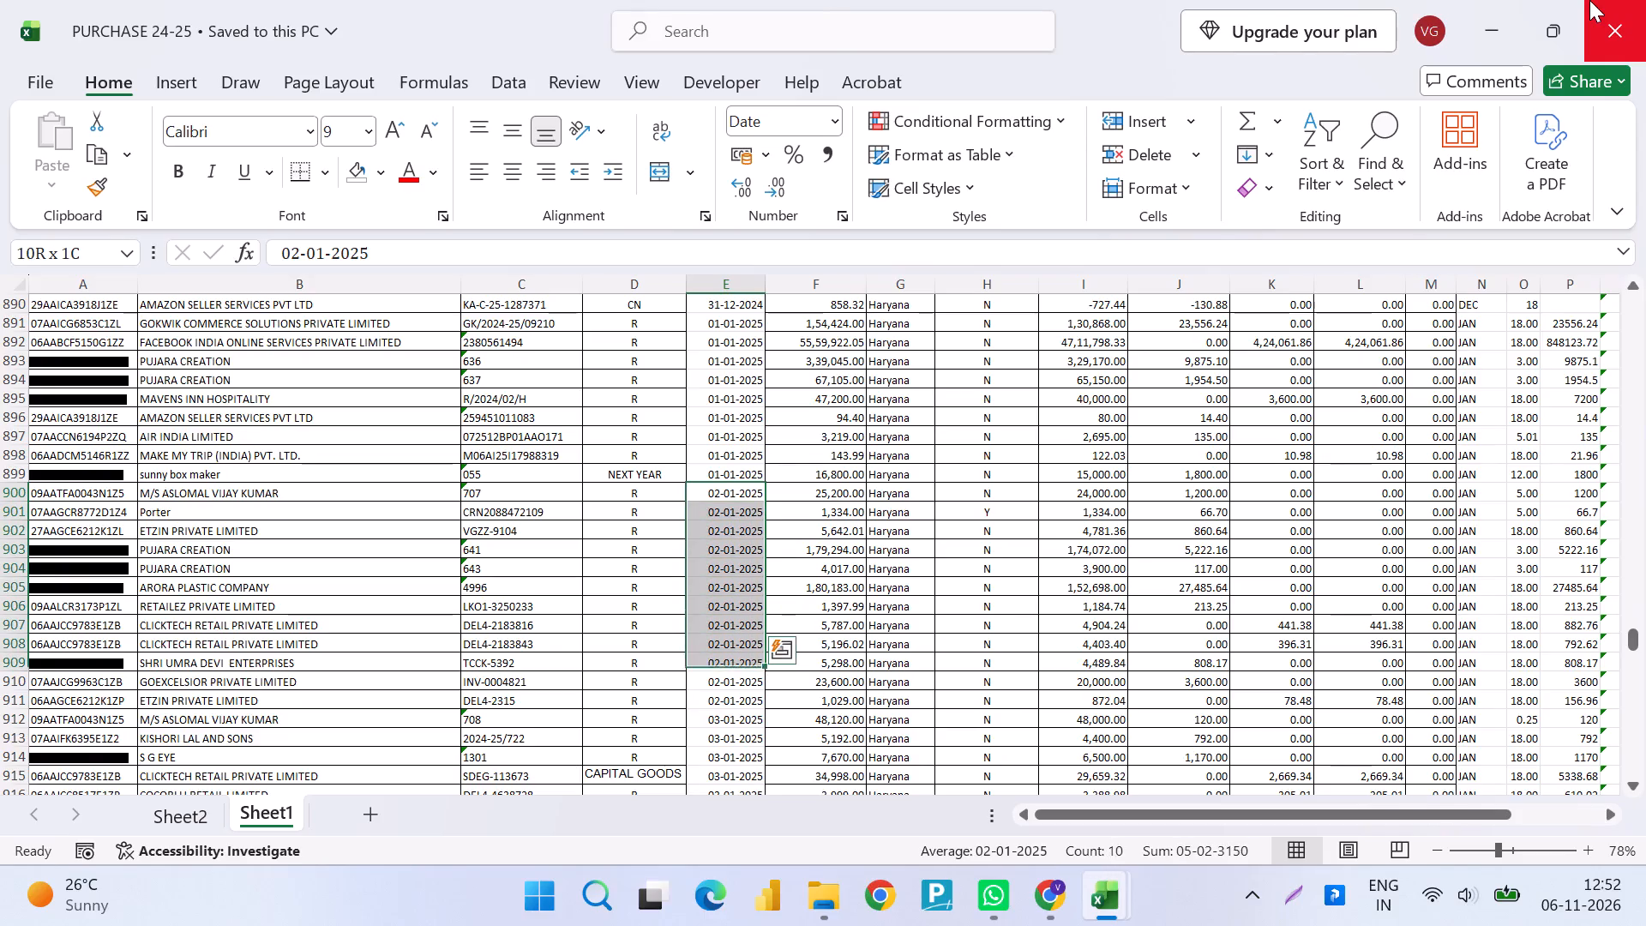
key("shift+Down")
key("shift+Down")
key("shift+Down")
key("shift+Up")
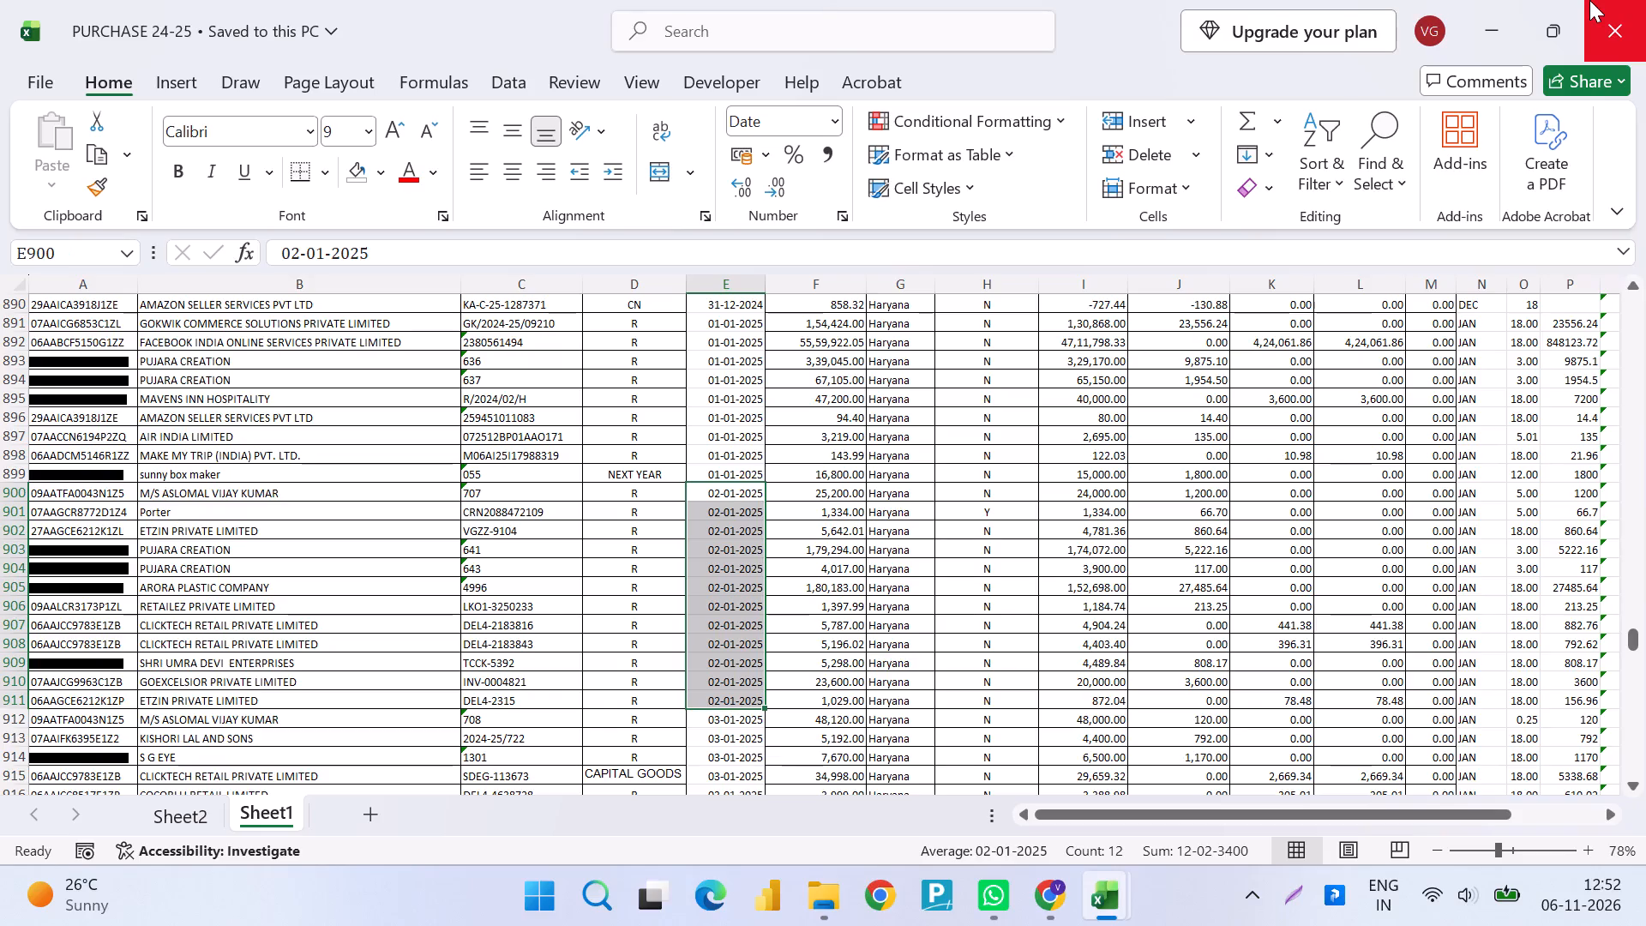
key("shift+space")
Fill the 02-01-2025 date from F909 down to F920 of the refund sheet.
key("alt+Tab")
key("Up")
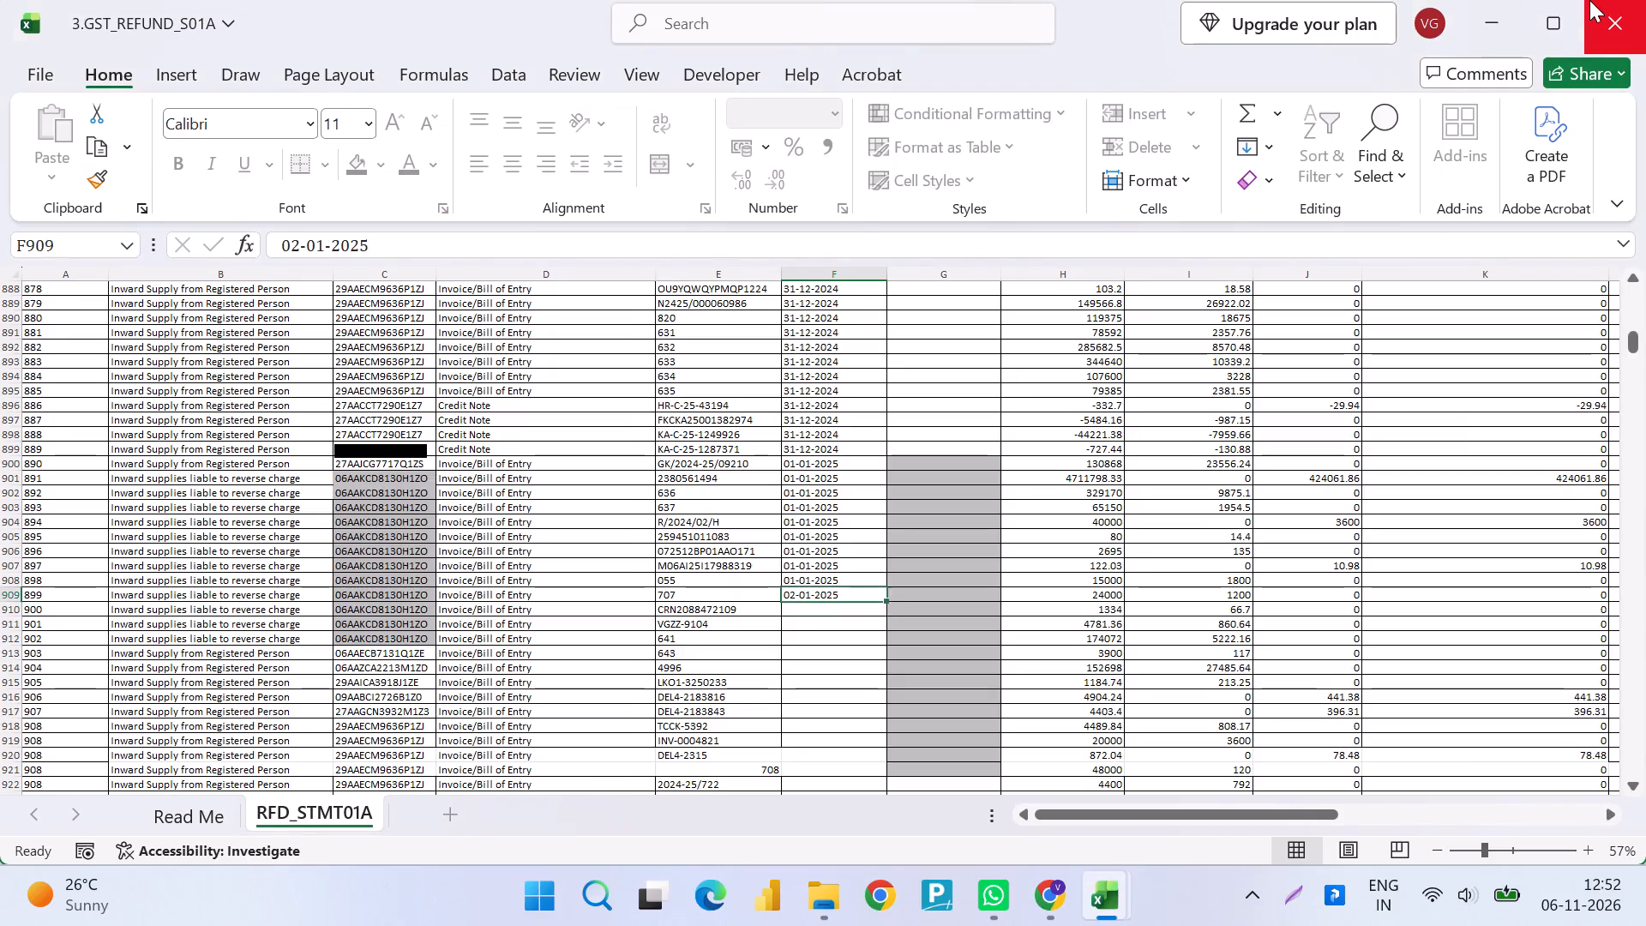
key("shift+Down")
key("shift+Down")
key("shift+Down")
key("shift+Down")
key("shift+Down")
key("shift+Down")
key("shift+Down")
key("shift+Down")
key("shift+Down")
key("shift+Down")
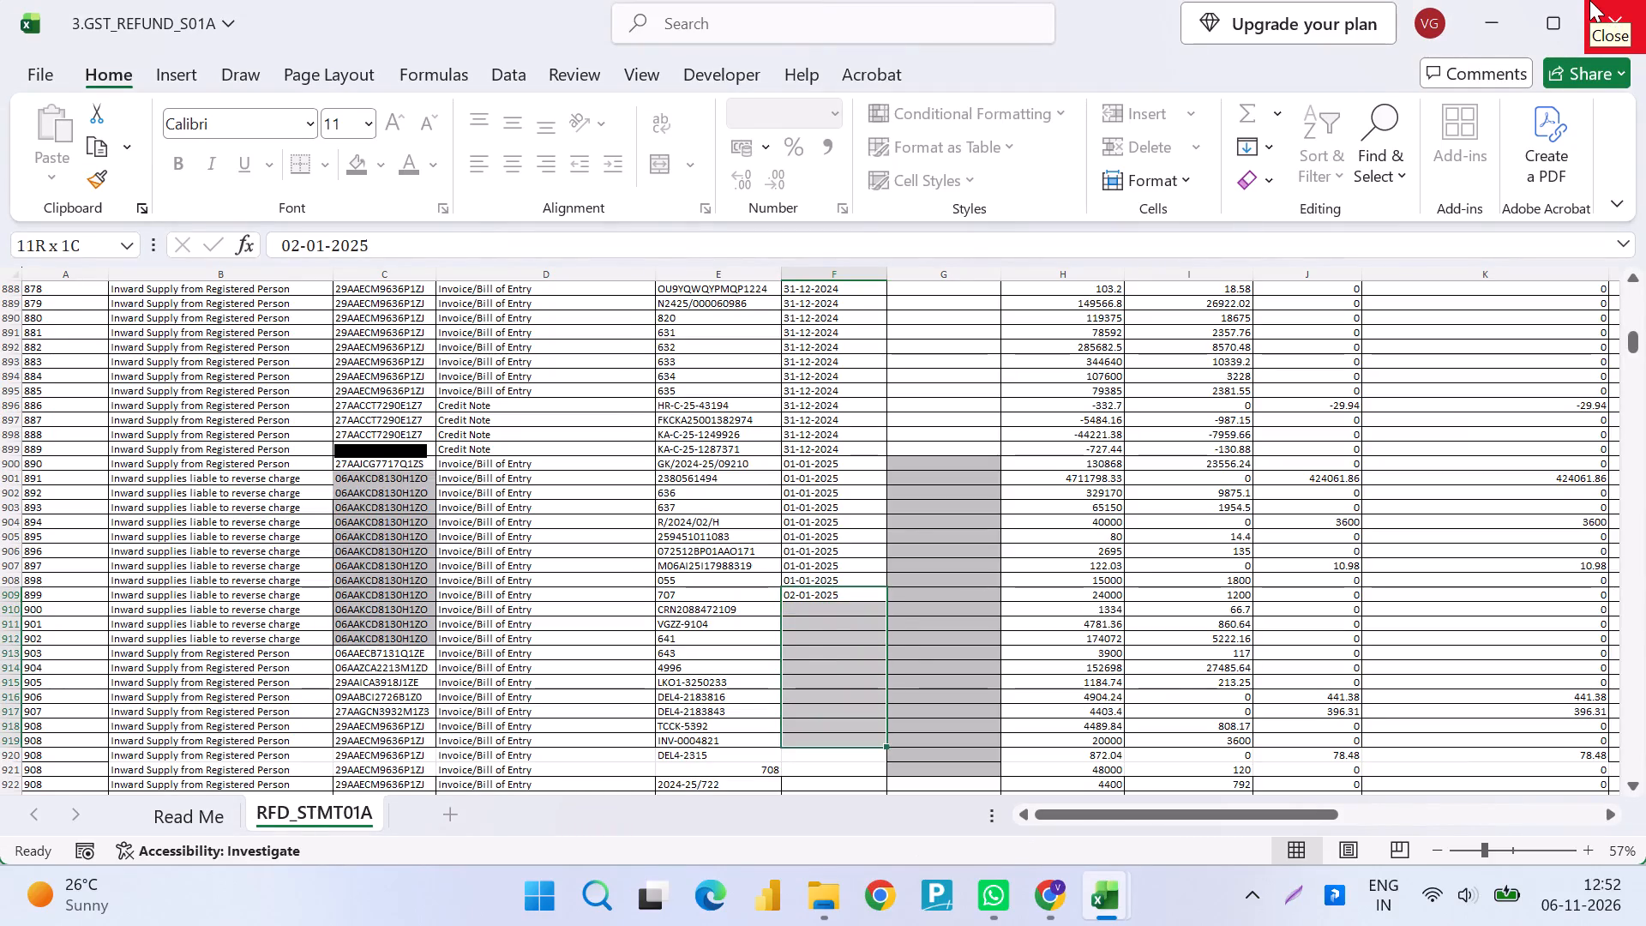
key("shift+Down")
key("ctrl+d")
Copy the document number in E920 of the refund sheet down to E921 and replace it with 708.
key("Down")
key("Down")
key("Down")
key("Down")
key("Down")
key("Down")
key("Down")
key("Down")
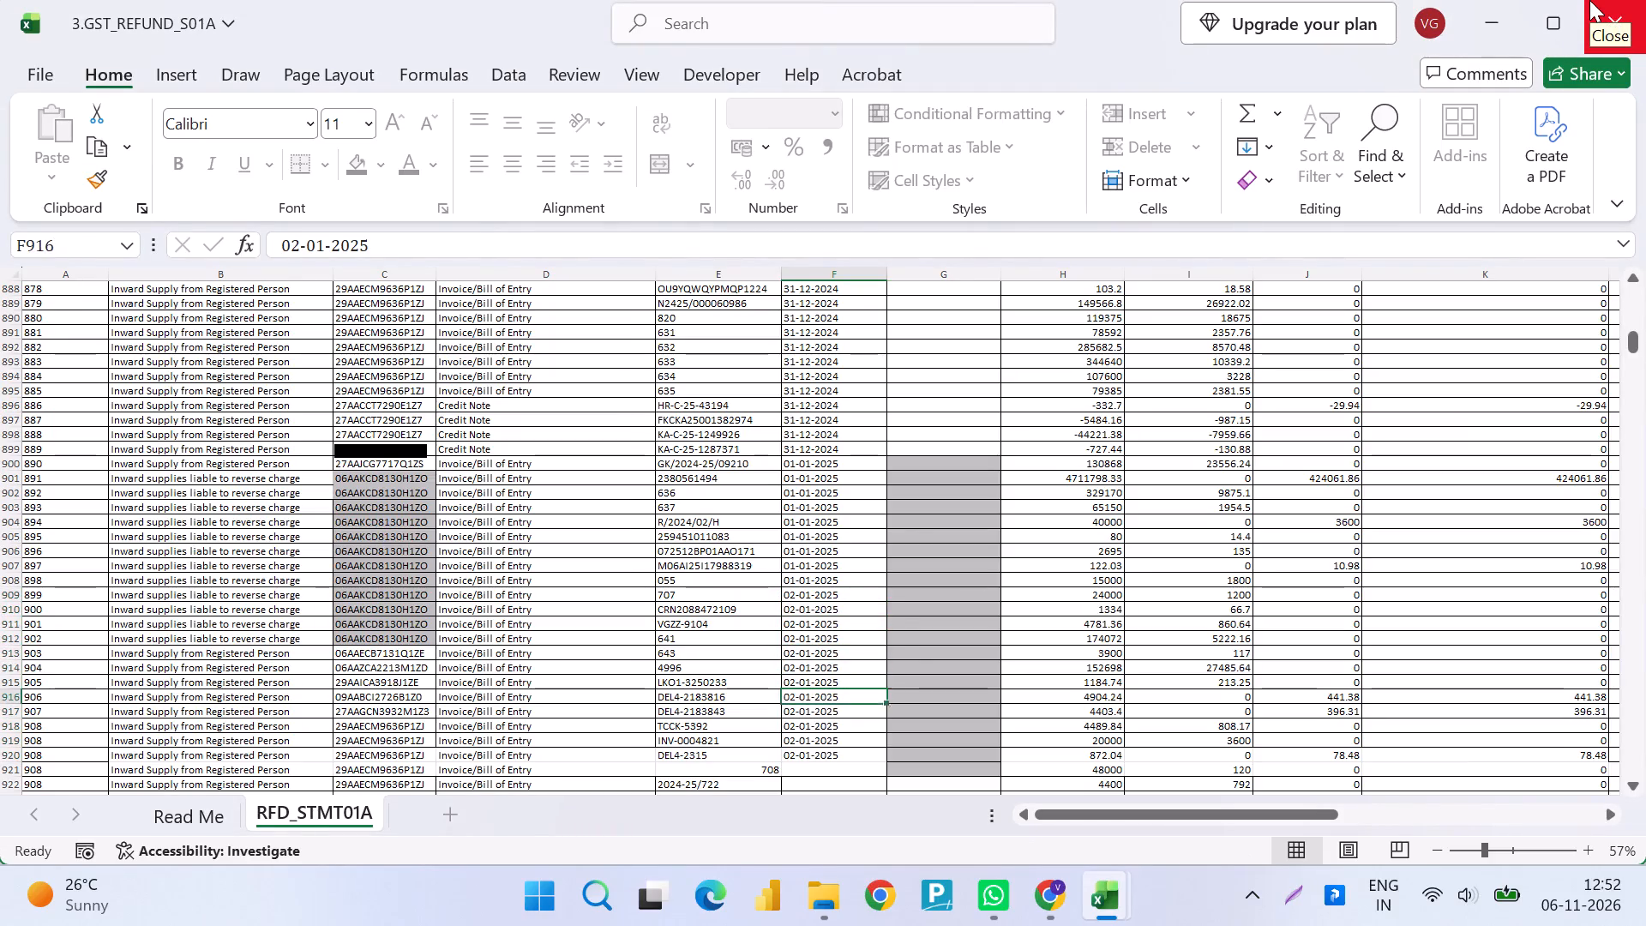
key("Down")
key("Down")
key("Down")
key("Down")
key("Down")
key("Down")
key("Down")
key("Down")
key("Down")
key("Down")
key("Down")
key("Down")
key("Down")
key("Down")
key("Down")
key("Down")
key("Down")
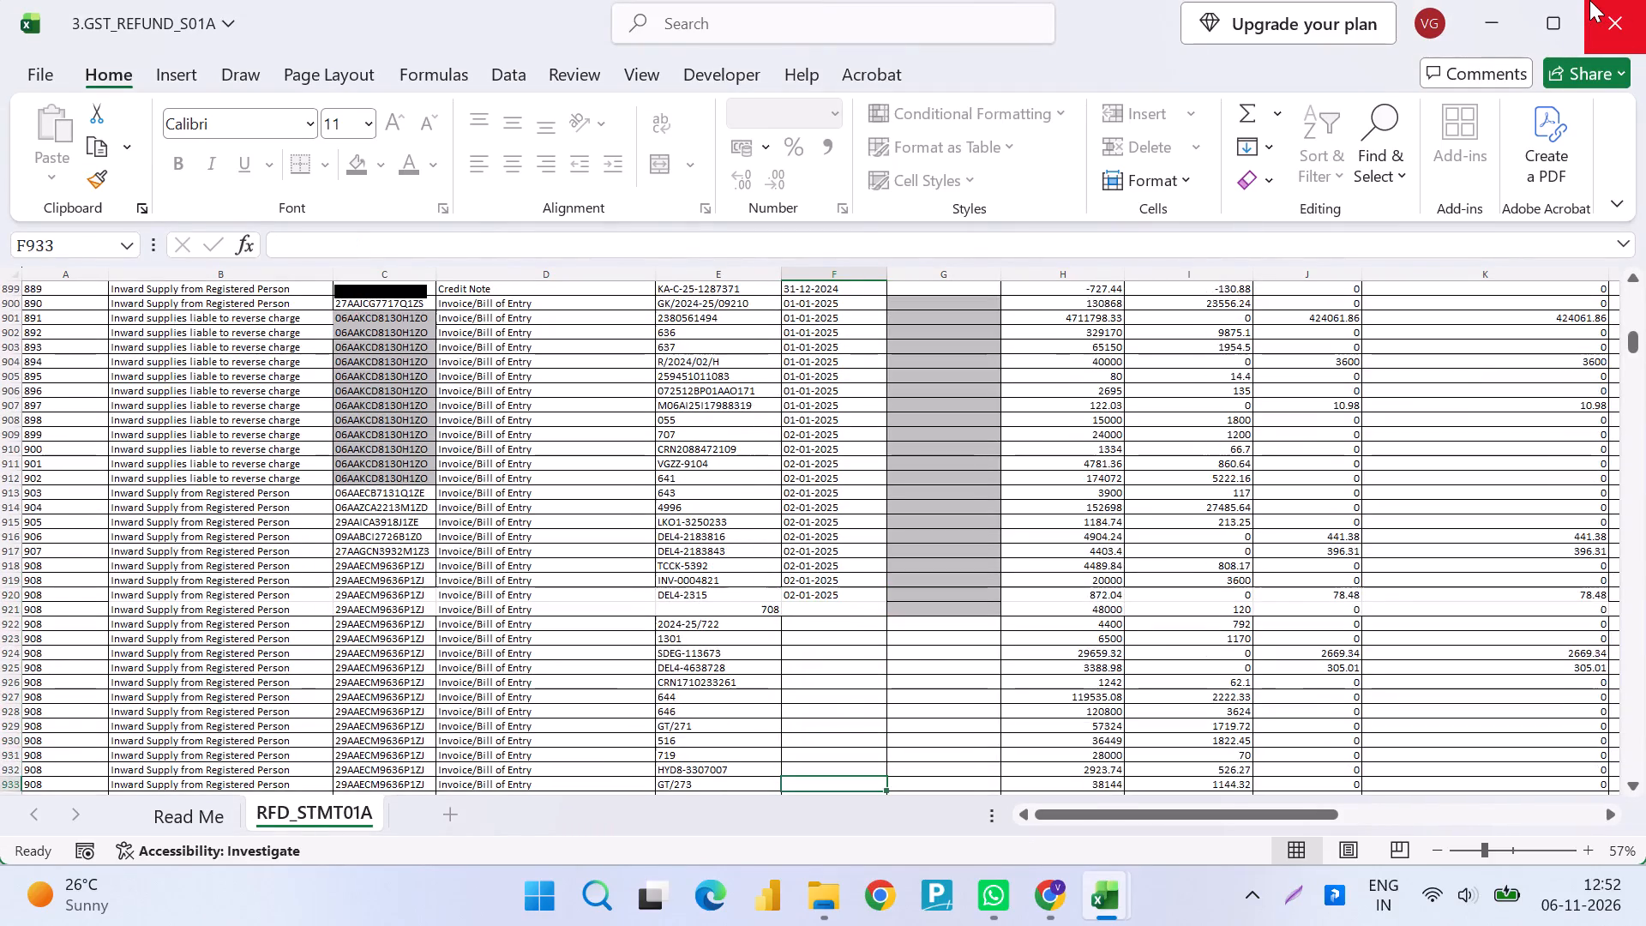
key("Up")
key("Up")
key("Up")
key("Up")
key("Up")
key("Up")
key("Up")
key("Up")
key("Up")
key("Up")
key("Up")
key("Left")
key("Up")
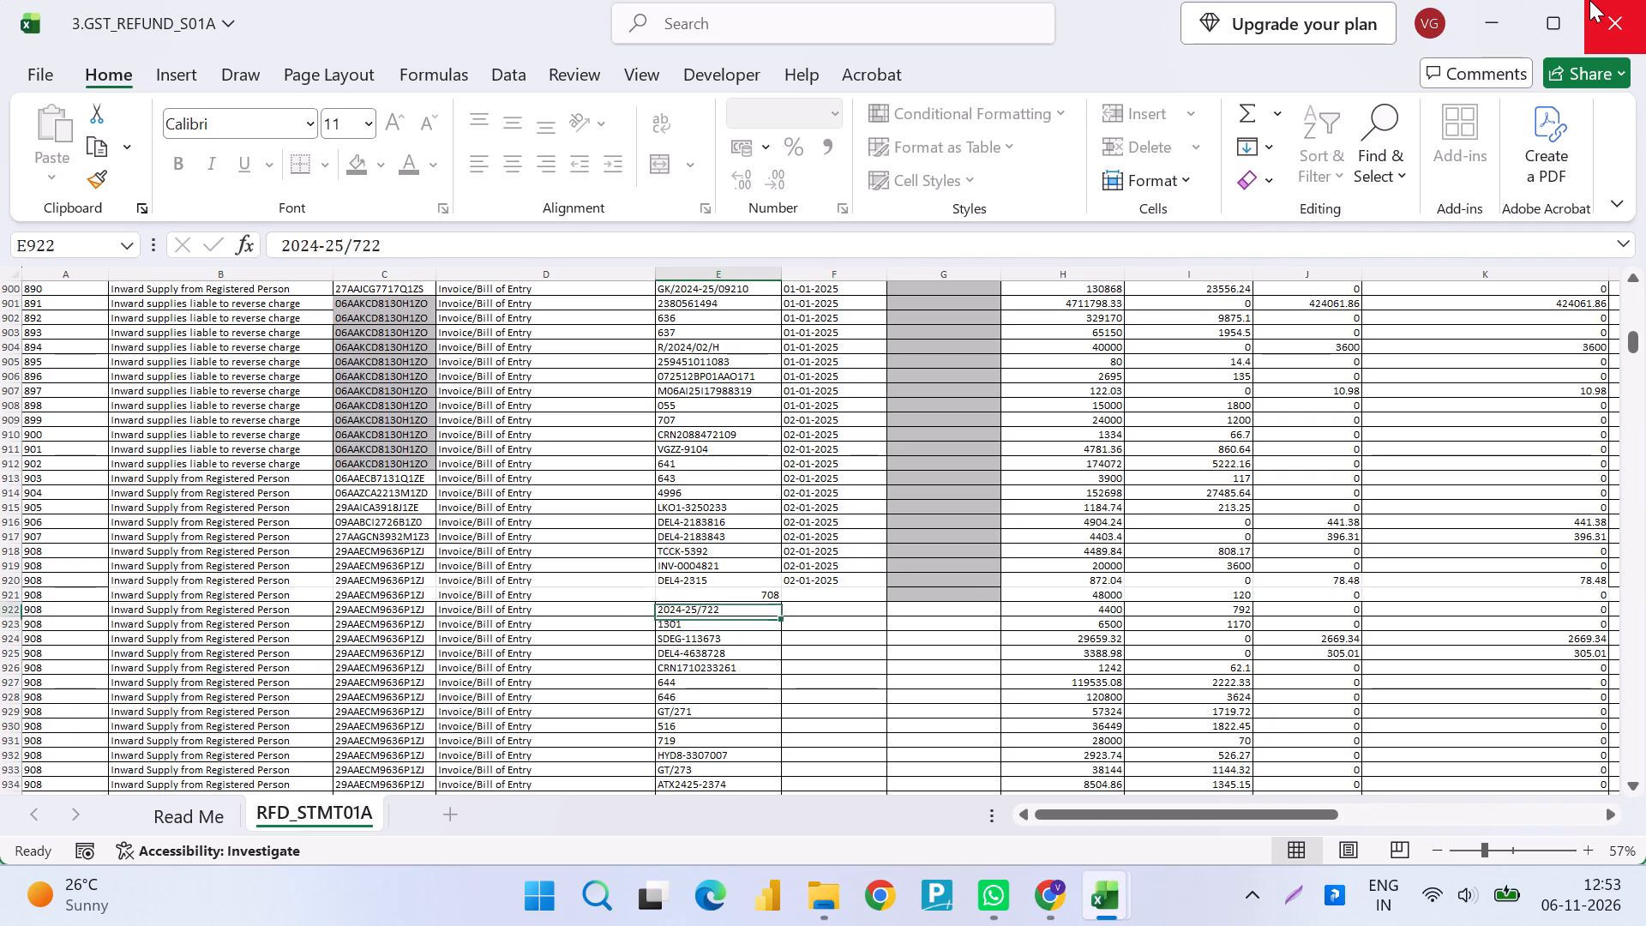
key("Up")
key("ctrl+d")
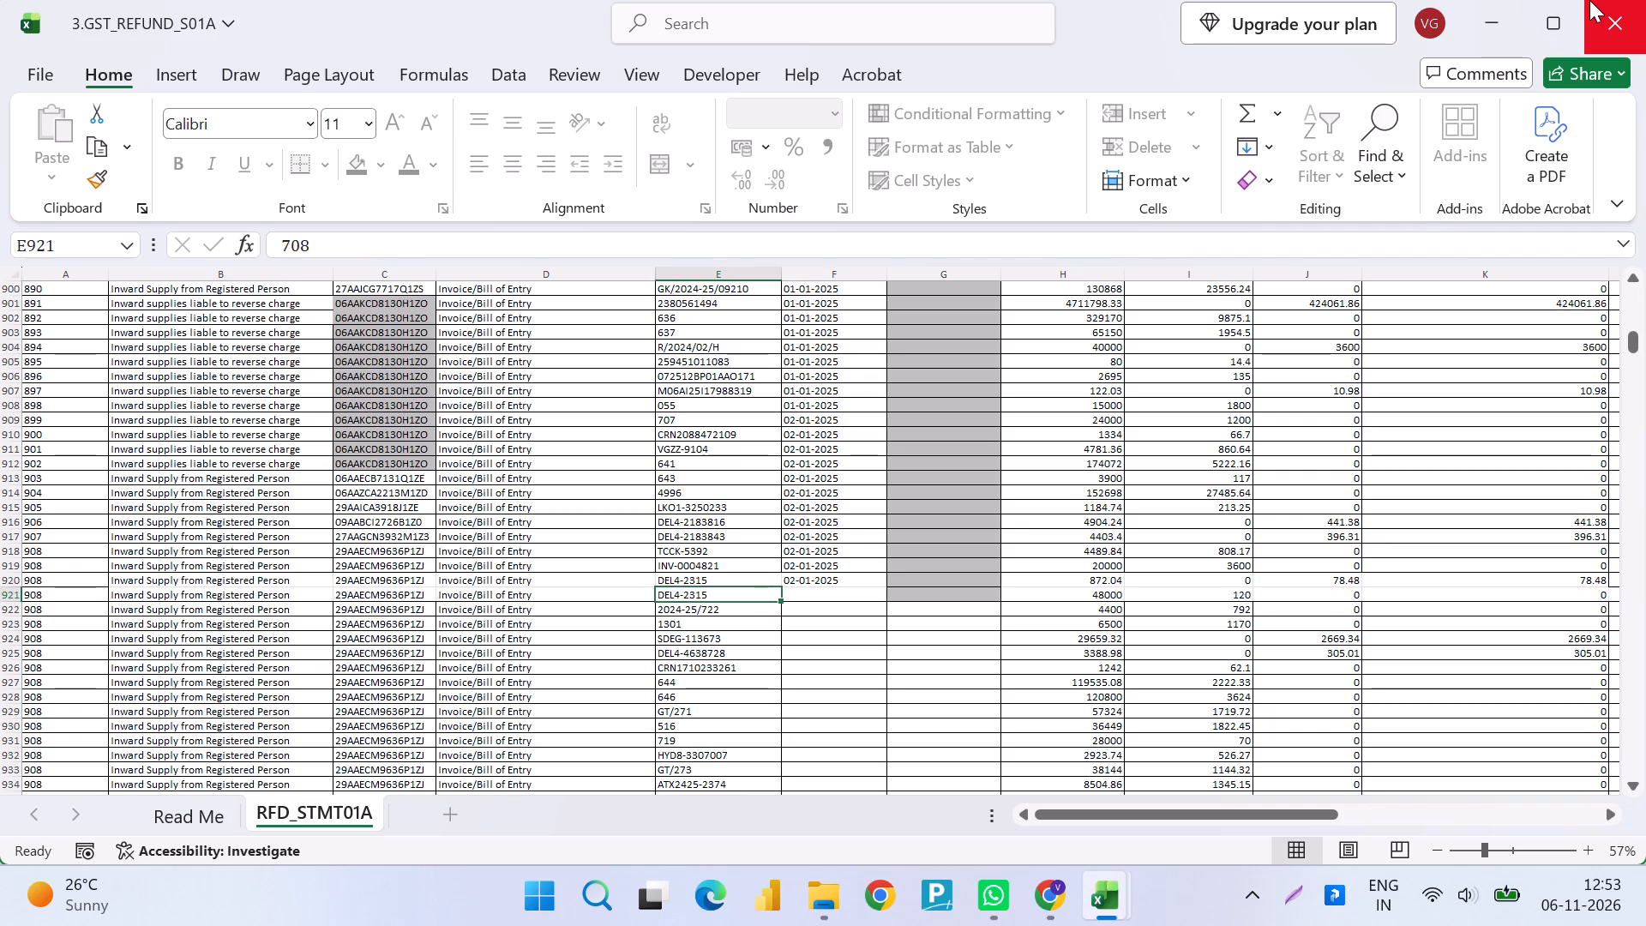
type("708")
key("Return")
key("Up")
key("Up")
key("Up")
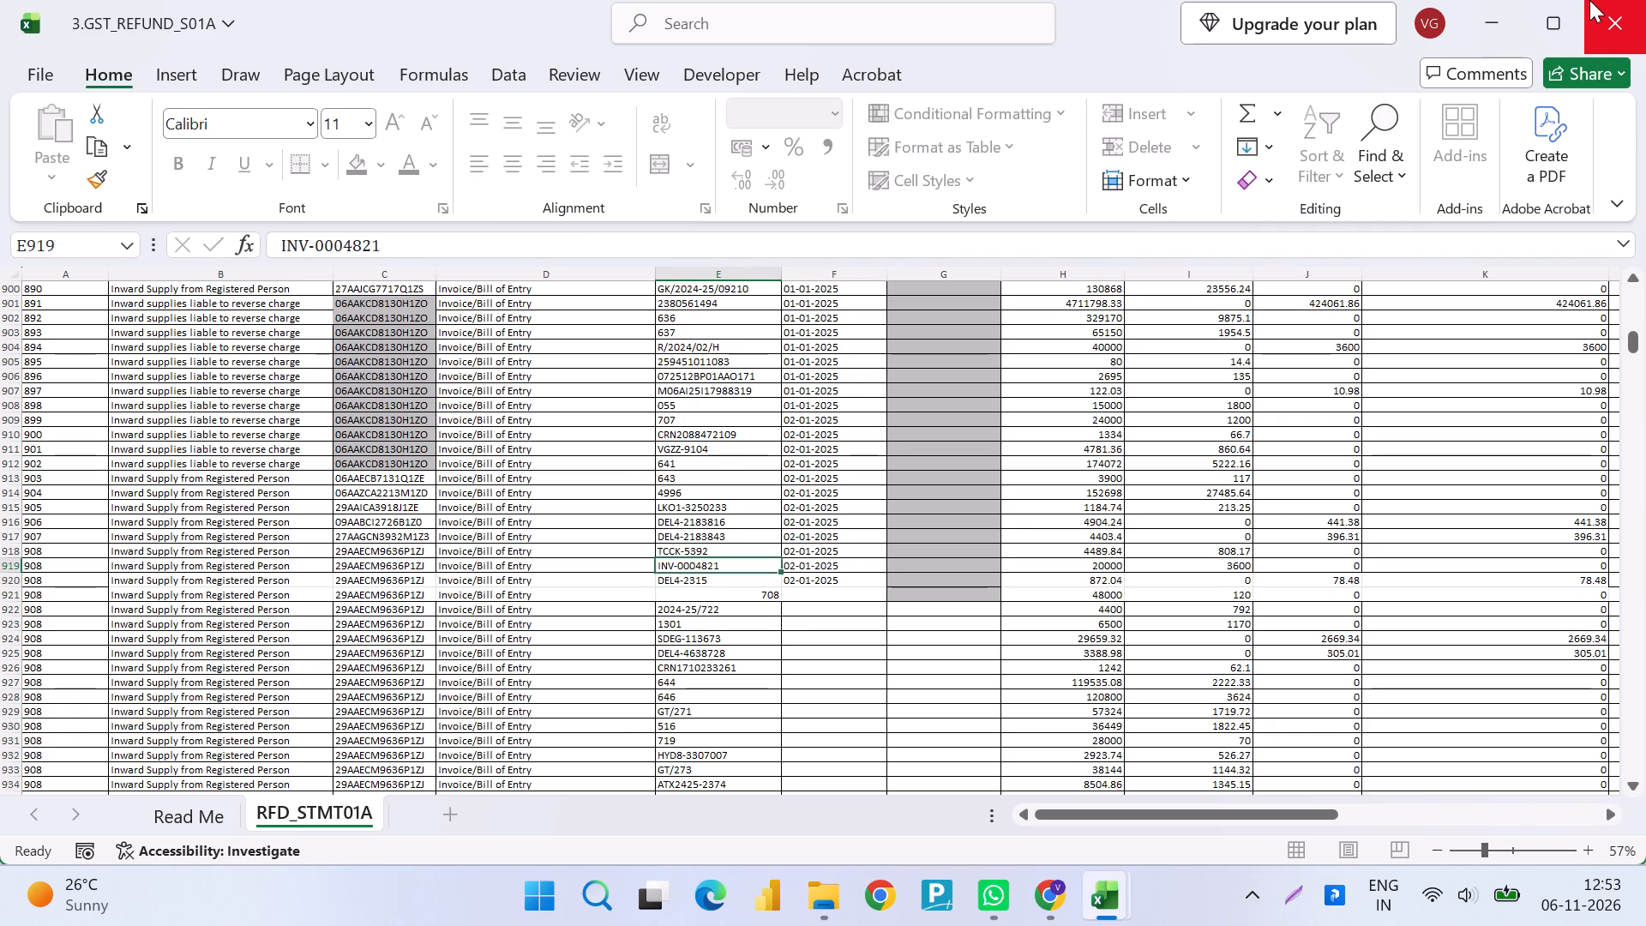
key("Down")
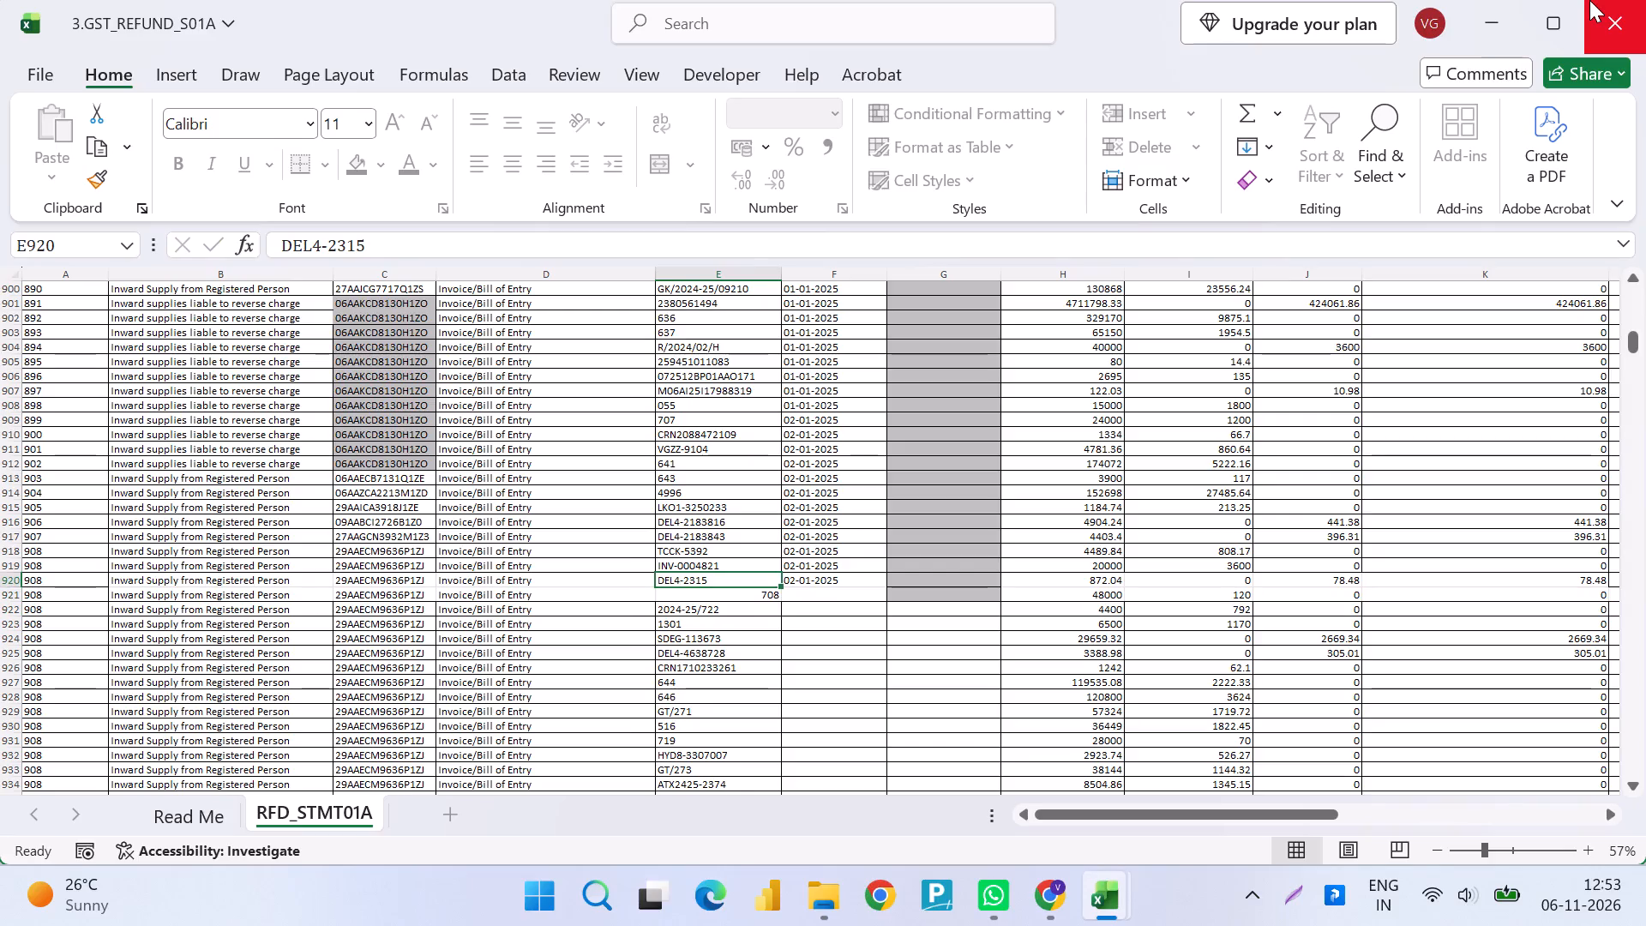
Select the run of 03-01-2025 dates in E912:E916 of PURCHASE 24-25 to check how many rows share that date.
key("Right")
key("Down")
key("Down")
key("alt+Tab")
key("Down")
key("Down")
key("Down")
key("Down")
key("Down")
key("Down")
key("Down")
key("Down")
key("Down")
key("Down")
key("Down")
key("Down")
key("Down")
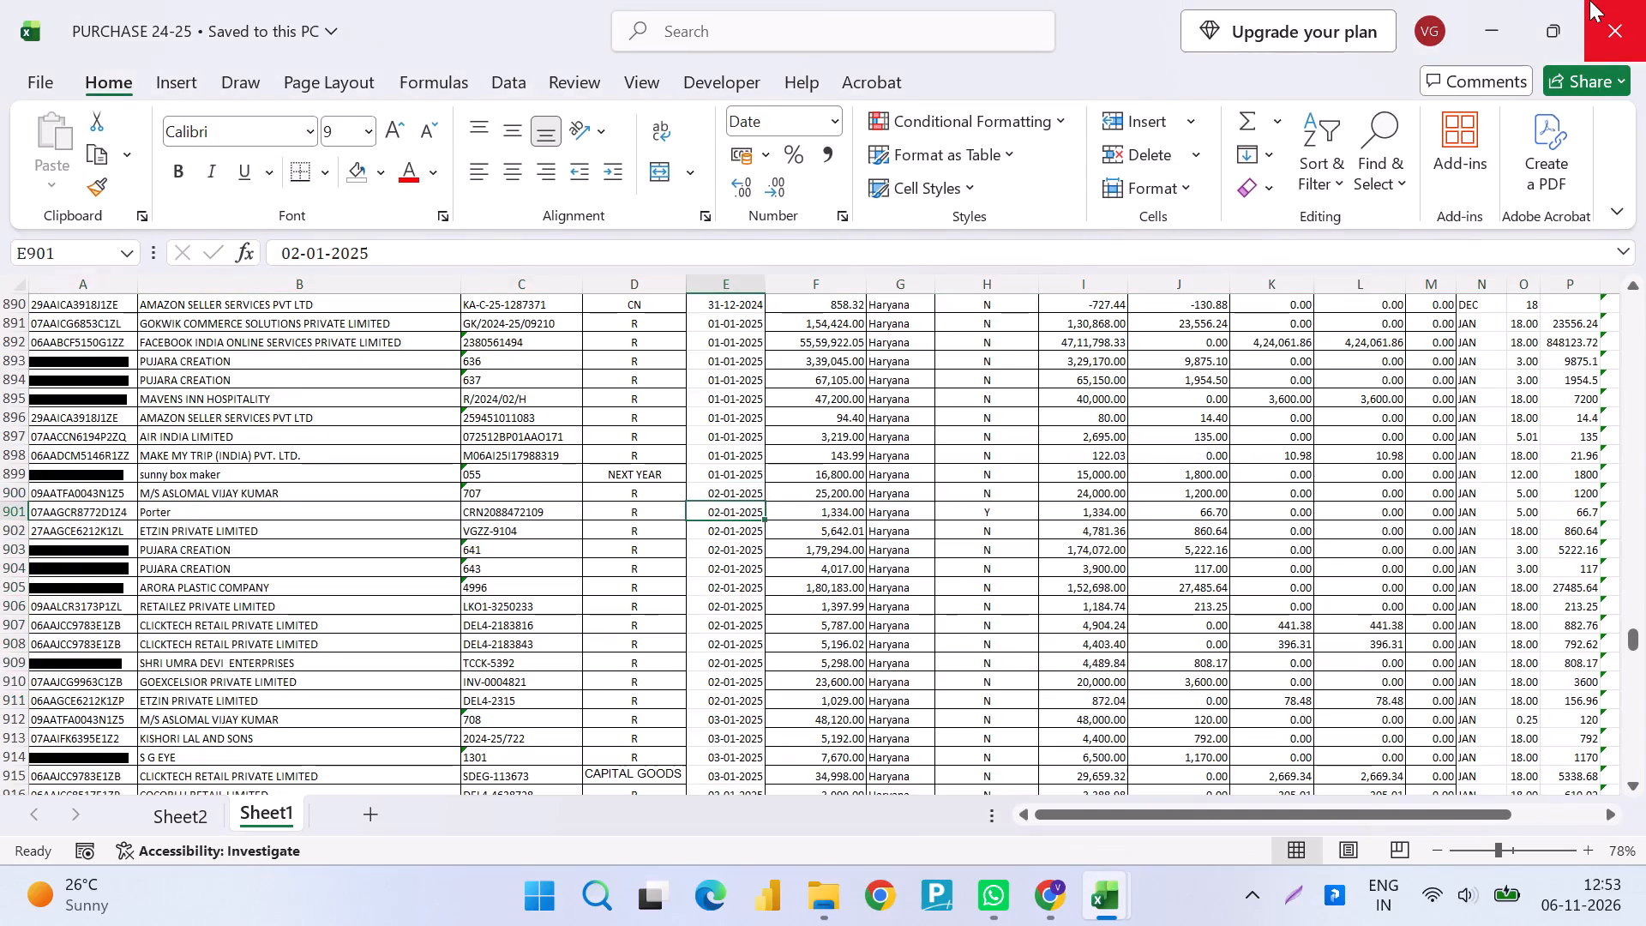
key("Down")
key("Down")
key("Up")
key("shift+Down")
key("shift+Down")
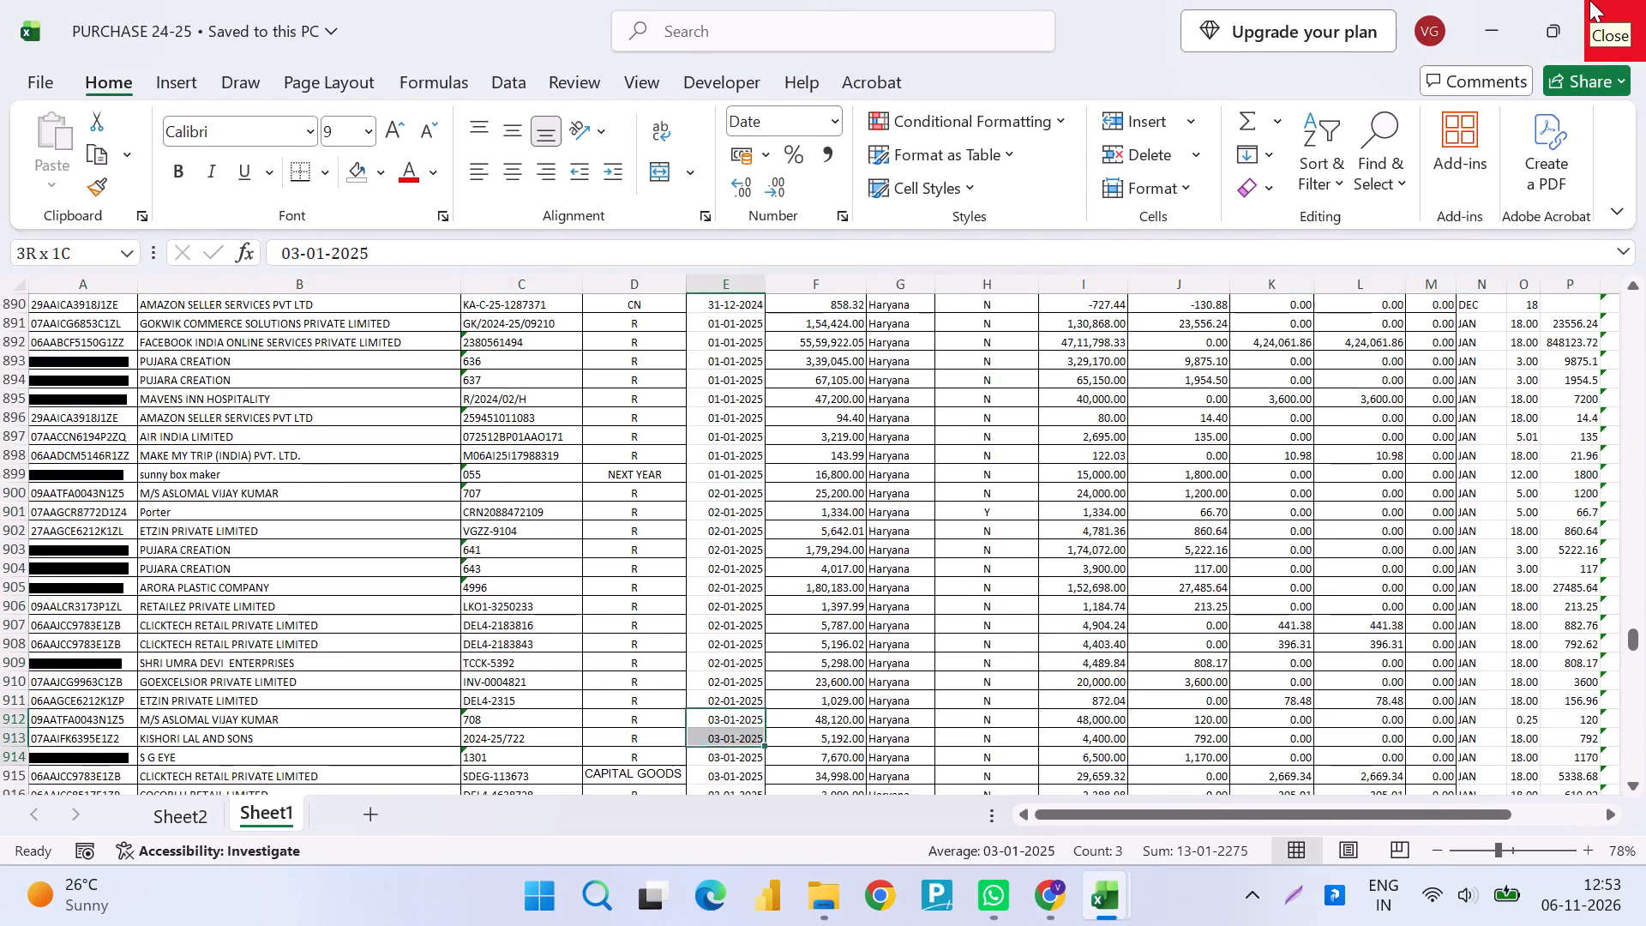
key("shift+Down")
key("shift+Down")
key("shift+Down")
key("shift+Down")
key("shift+Down")
key("shift+Down")
key("shift+Down")
key("shift+Down")
key("shift+Down")
key("shift+Down")
key("shift+Down")
key("shift+Down")
key("shift+Down")
key("shift+Down")
key("shift+Down")
key("shift+Down")
key("shift+Down")
key("shift+Down")
key("shift+Down")
key("shift+Down")
key("shift+Down")
key("shift+Down")
key("shift+Up")
key("shift+Up")
key("shift+Up")
key("shift+Up")
key("shift+Up")
key("shift+Up")
key("shift+Up")
key("shift+Up")
key("shift+Up")
key("shift+Up")
key("shift+Up")
key("shift+Up")
key("shift+Up")
key("shift+Up")
key("shift+Up")
key("shift+Up")
key("shift+Up")
key("shift+Up")
key("shift+Up")
key("shift+Up")
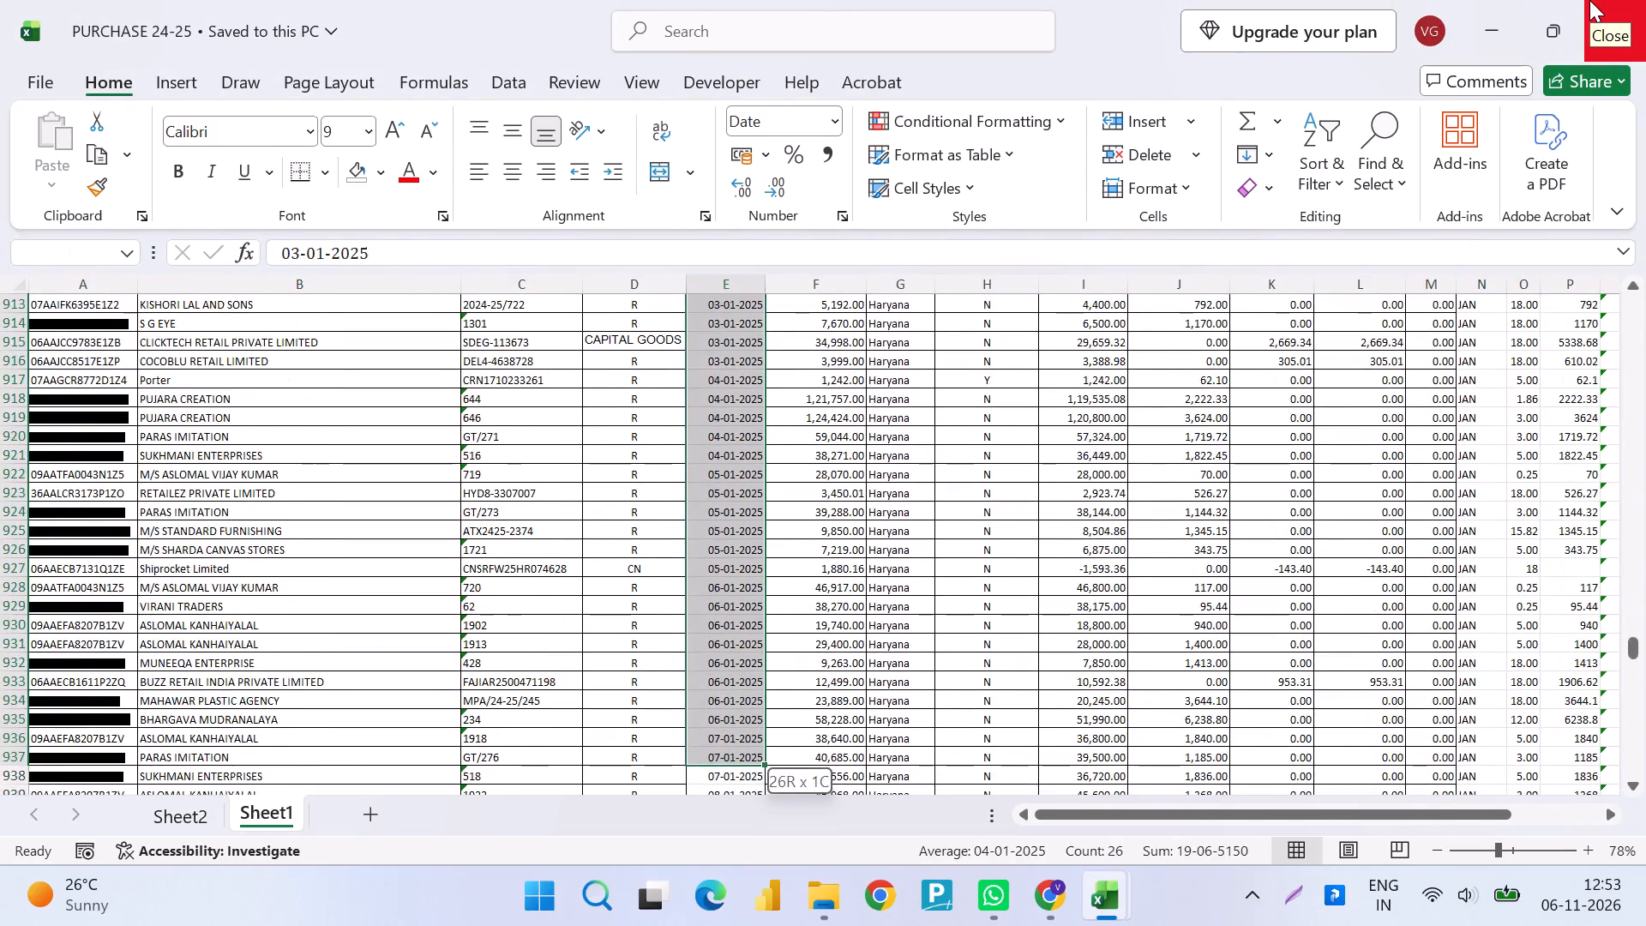
key("shift+Down")
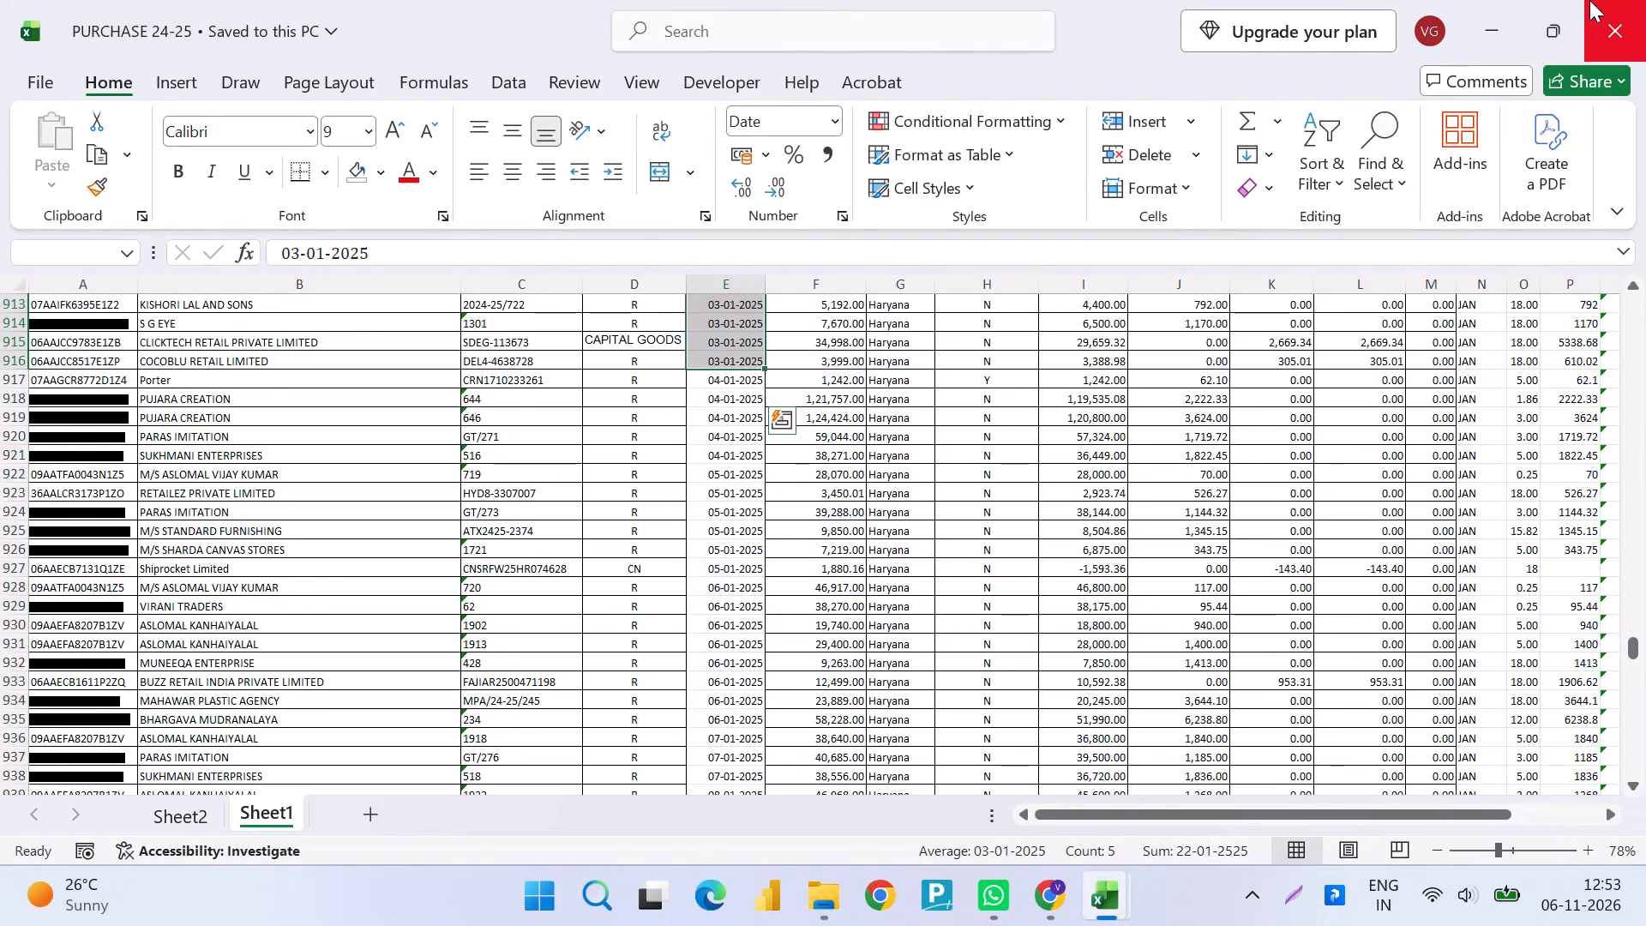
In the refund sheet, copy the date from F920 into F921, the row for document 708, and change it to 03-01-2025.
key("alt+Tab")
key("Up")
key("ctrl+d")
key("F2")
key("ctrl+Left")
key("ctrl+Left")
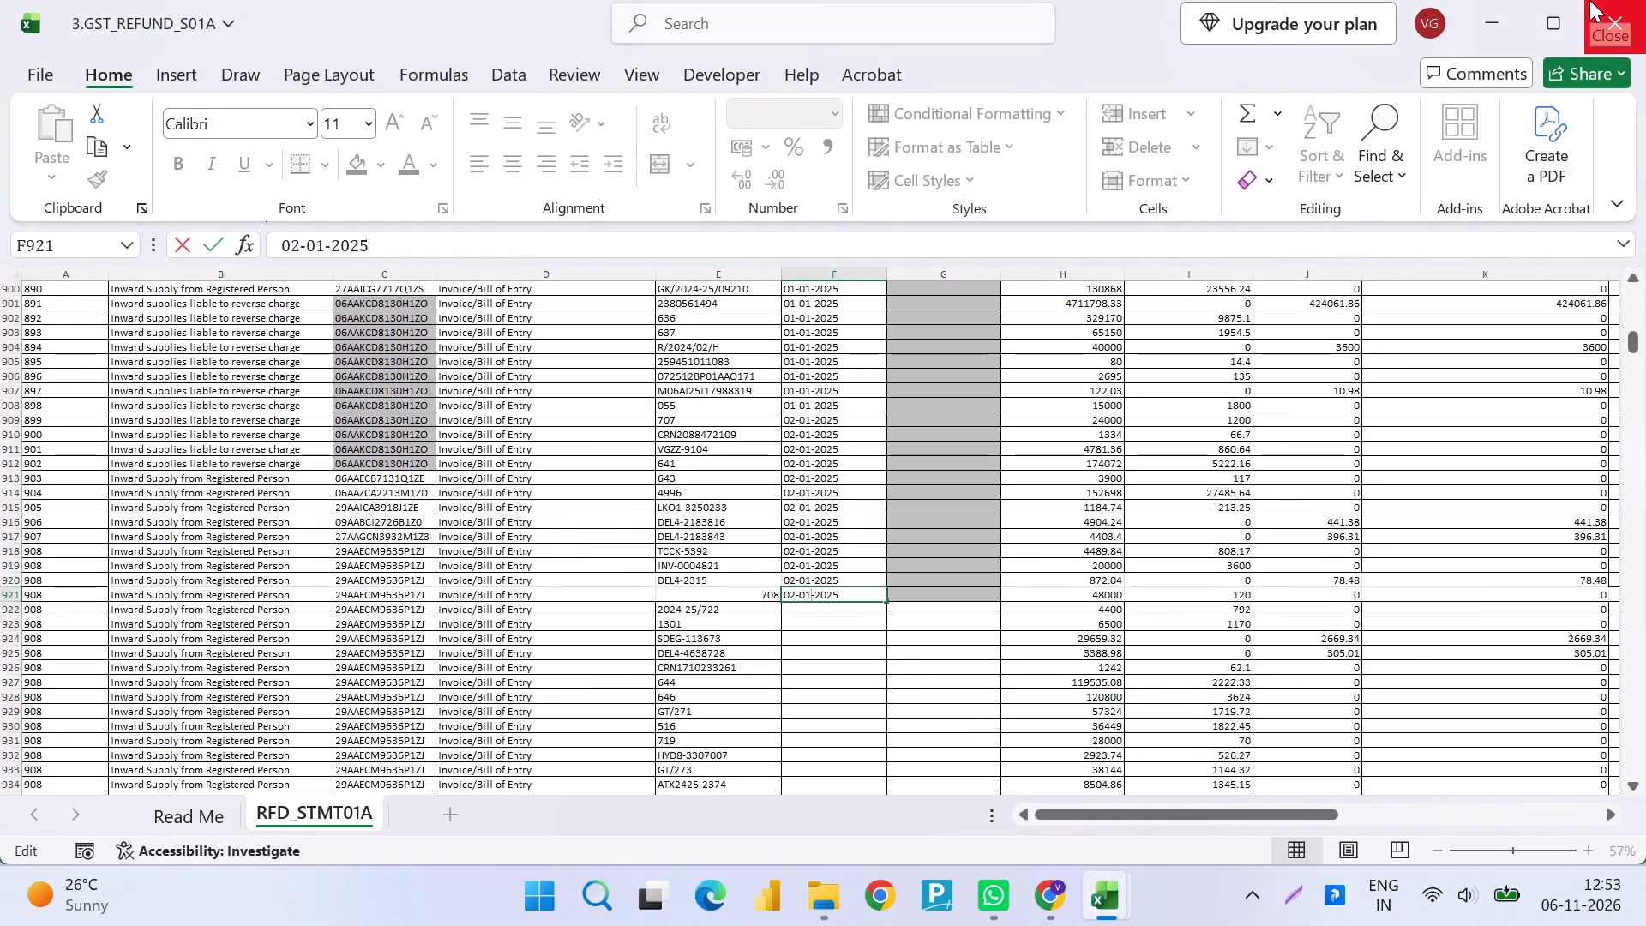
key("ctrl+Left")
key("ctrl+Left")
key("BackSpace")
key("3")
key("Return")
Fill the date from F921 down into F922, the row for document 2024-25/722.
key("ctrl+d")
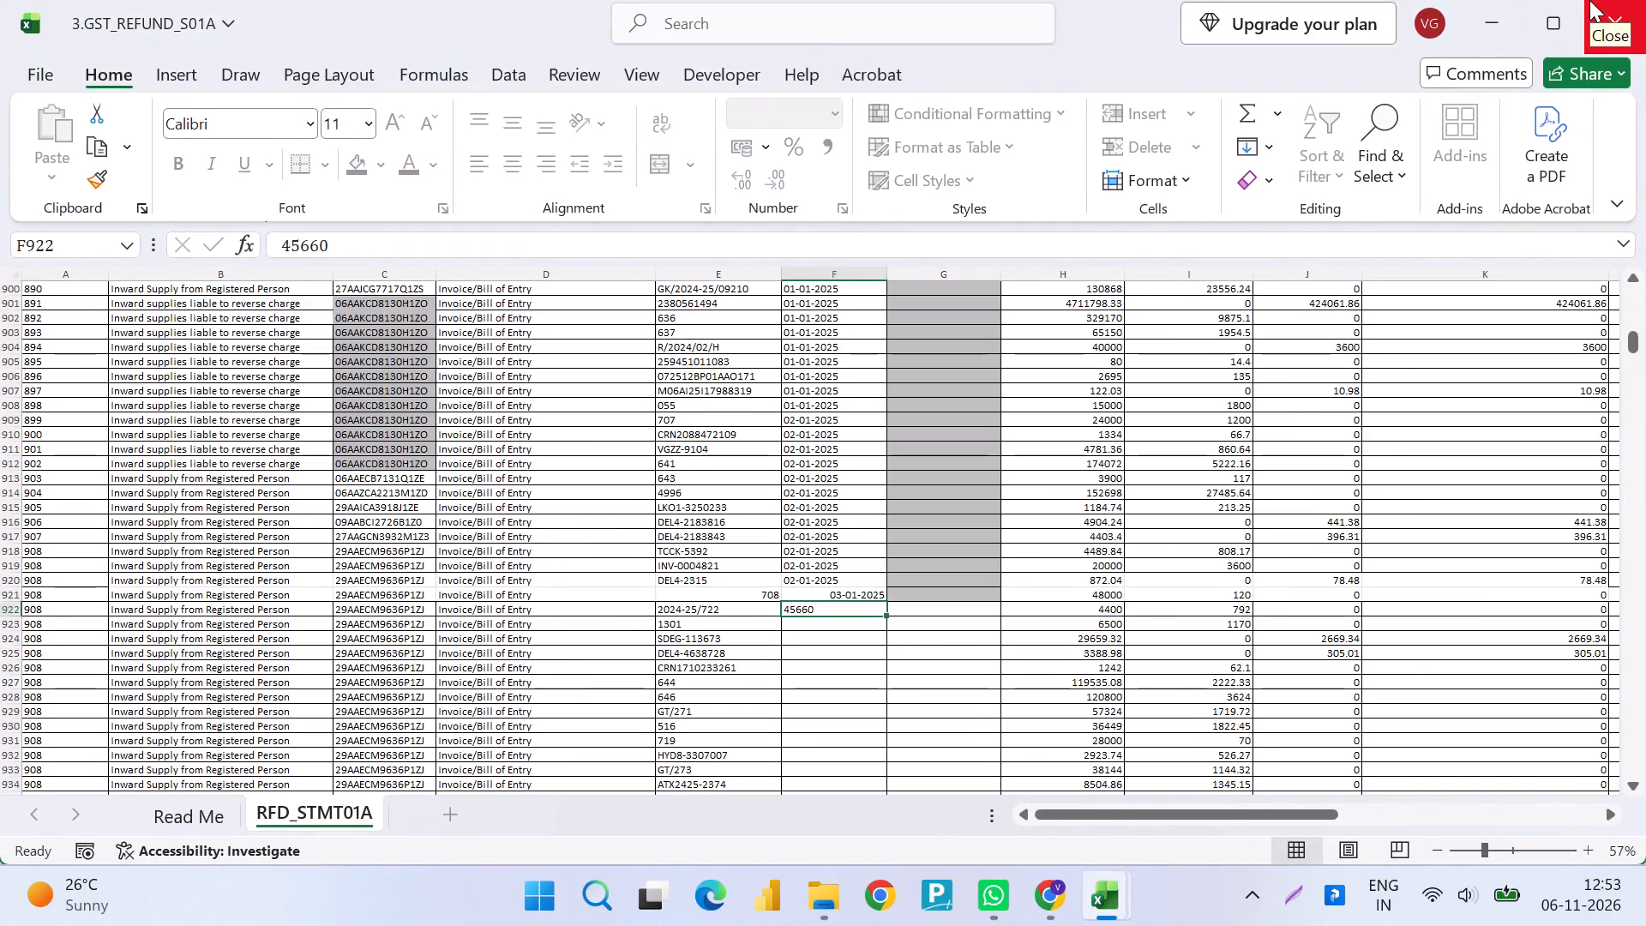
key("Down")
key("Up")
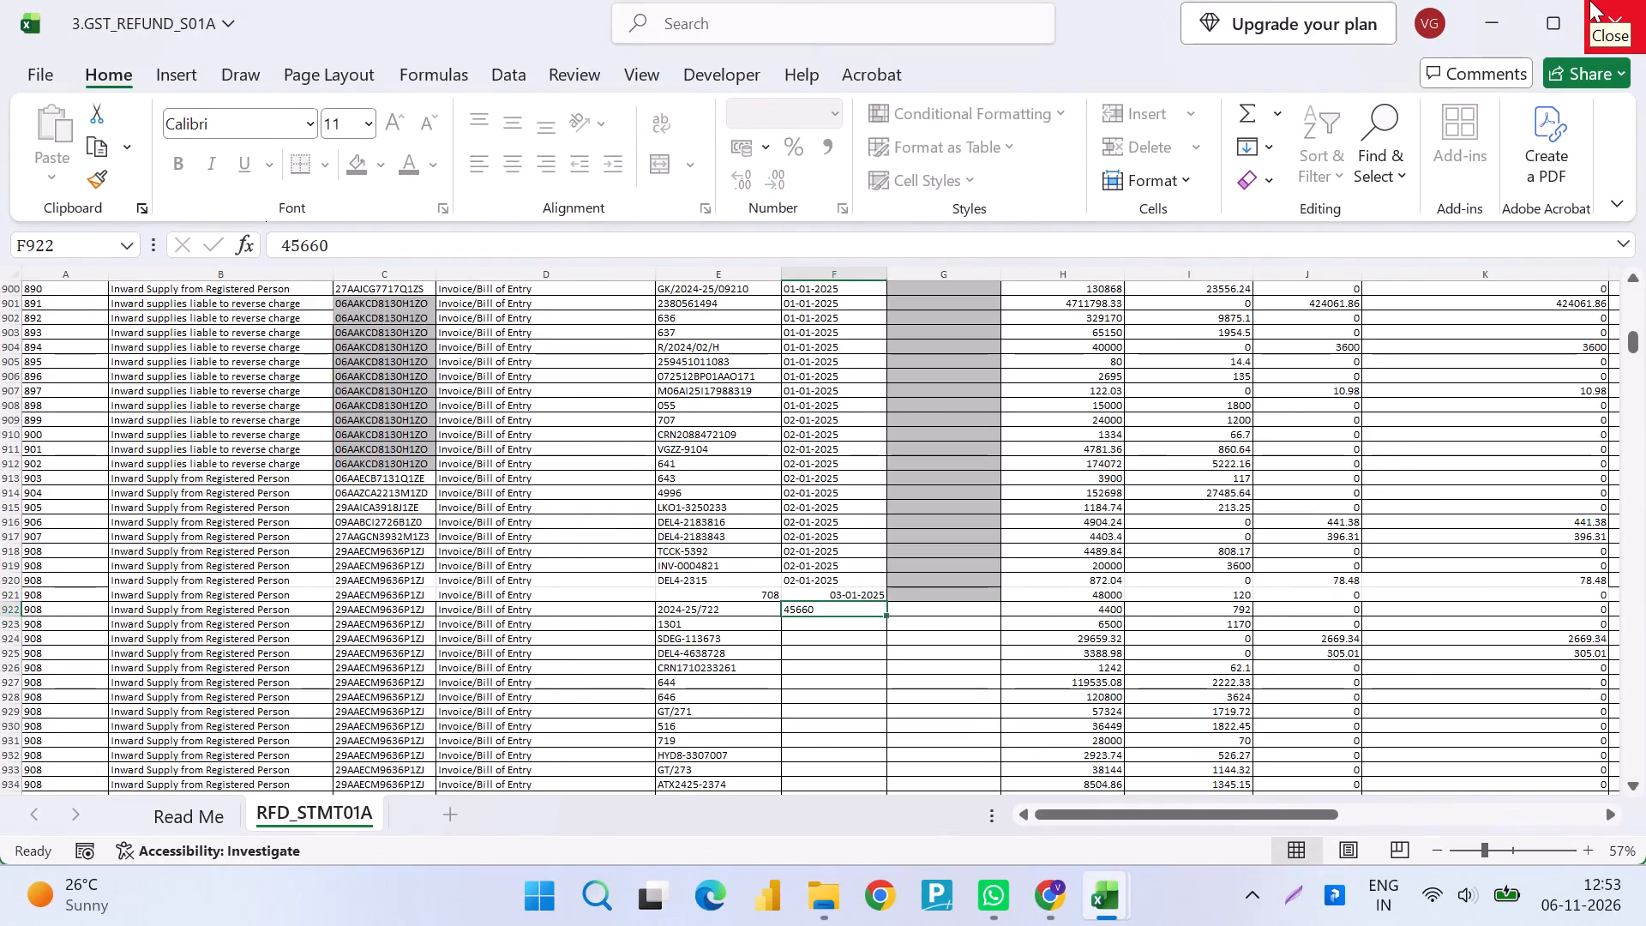
Copy the date from F920 into F921 of the refund sheet again and change it to 03-01-2025.
key("Up")
key("ctrl+d")
key("F2")
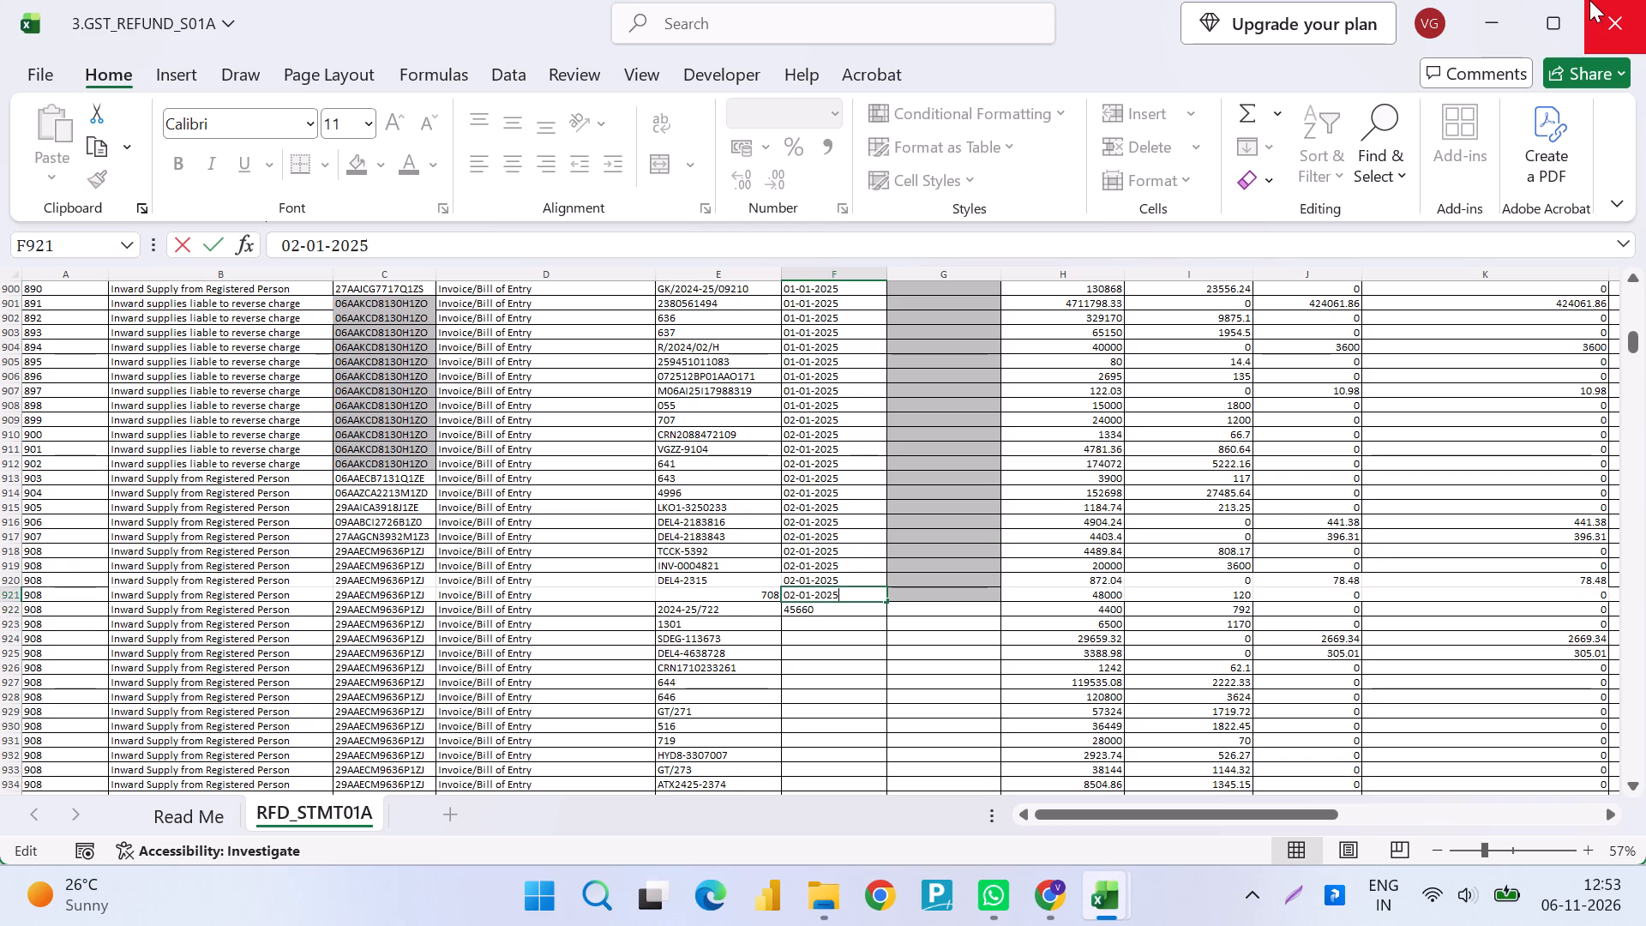
key("ctrl+Left")
key("ctrl+Left")
key("ctrl+Left")
key("ctrl+Left")
key("BackSpace")
key("3")
key("Return")
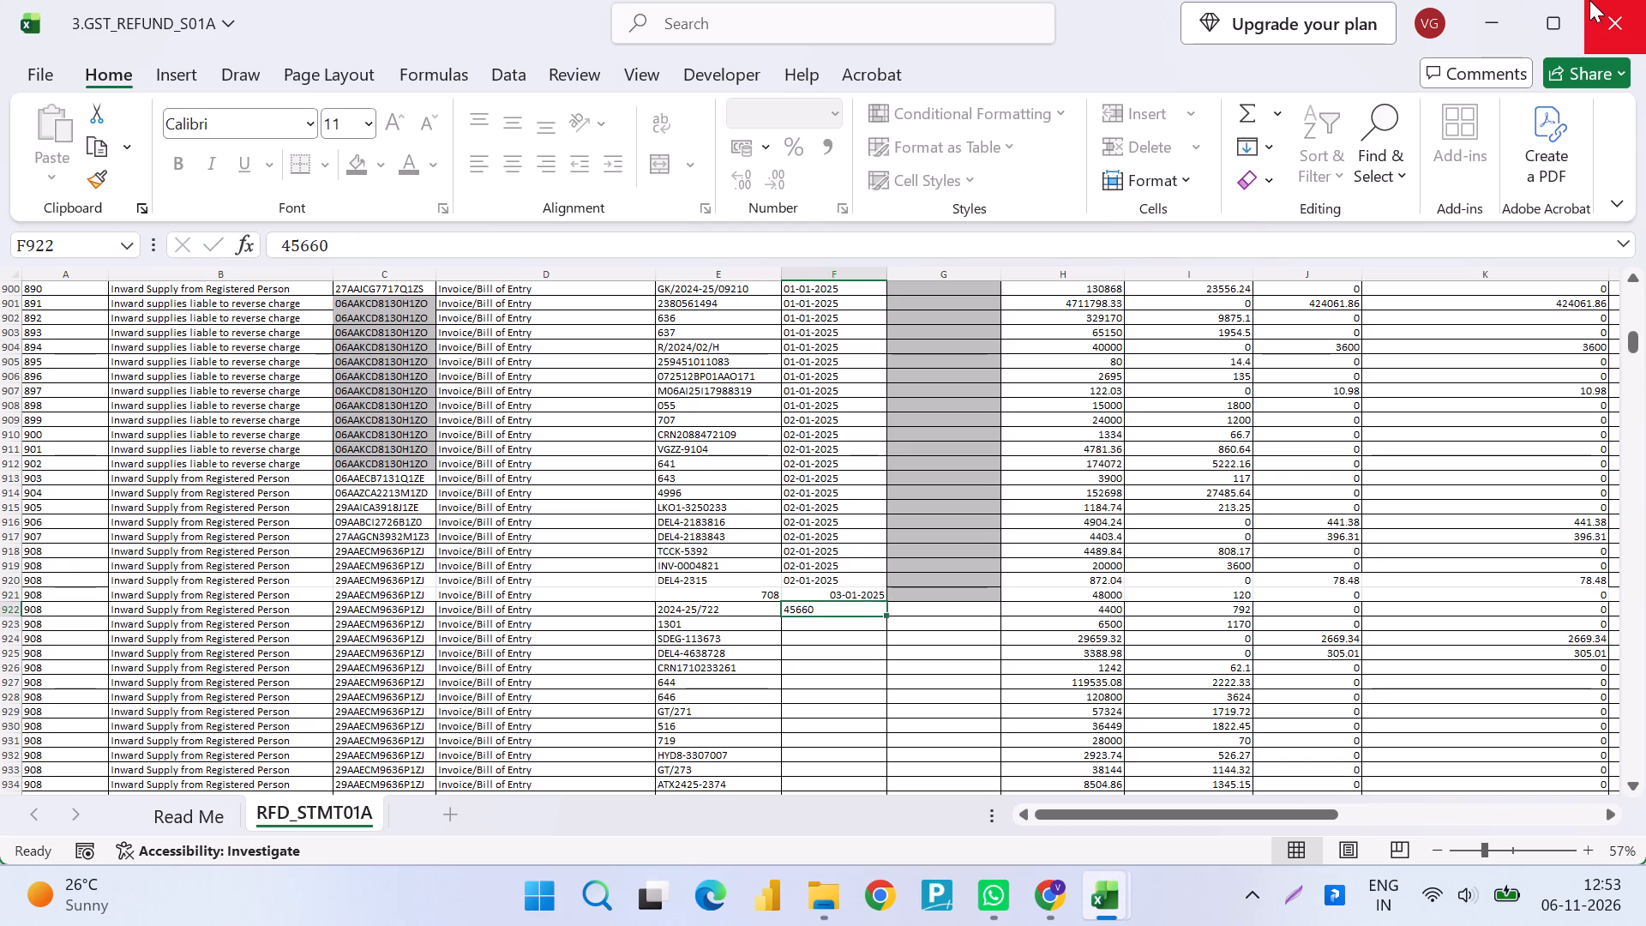
key("Up")
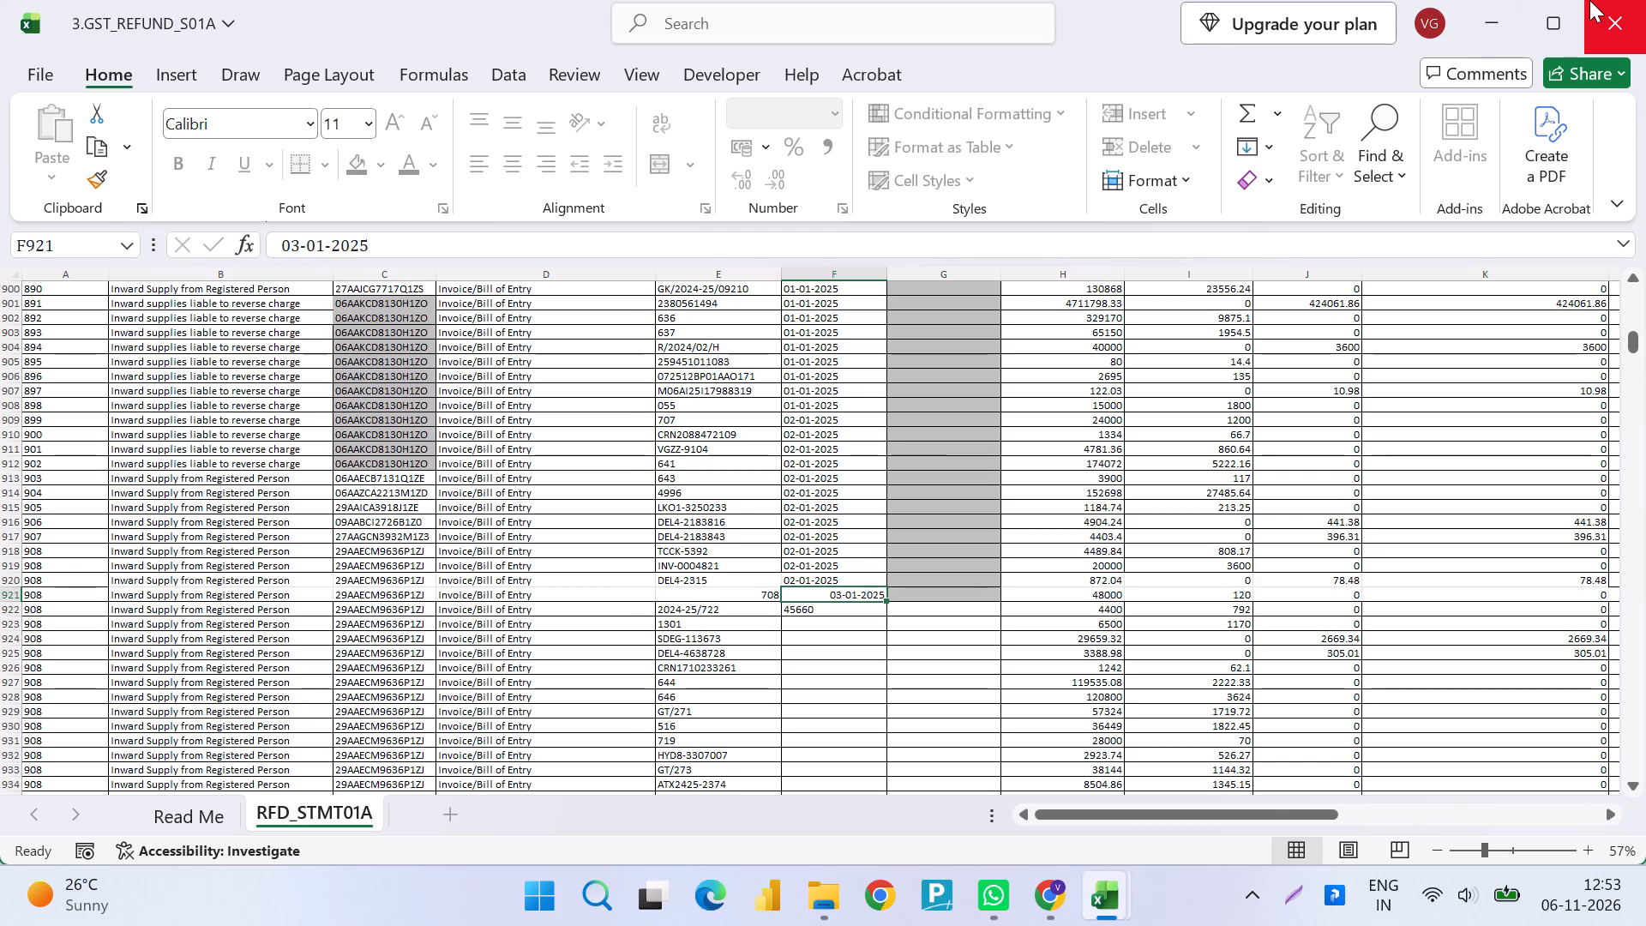
Fill the date from F921 down cell by cell through F926 of the refund sheet.
key("Down")
key("ctrl+d")
key("Down")
key("ctrl+d")
key("Down")
key("ctrl+d")
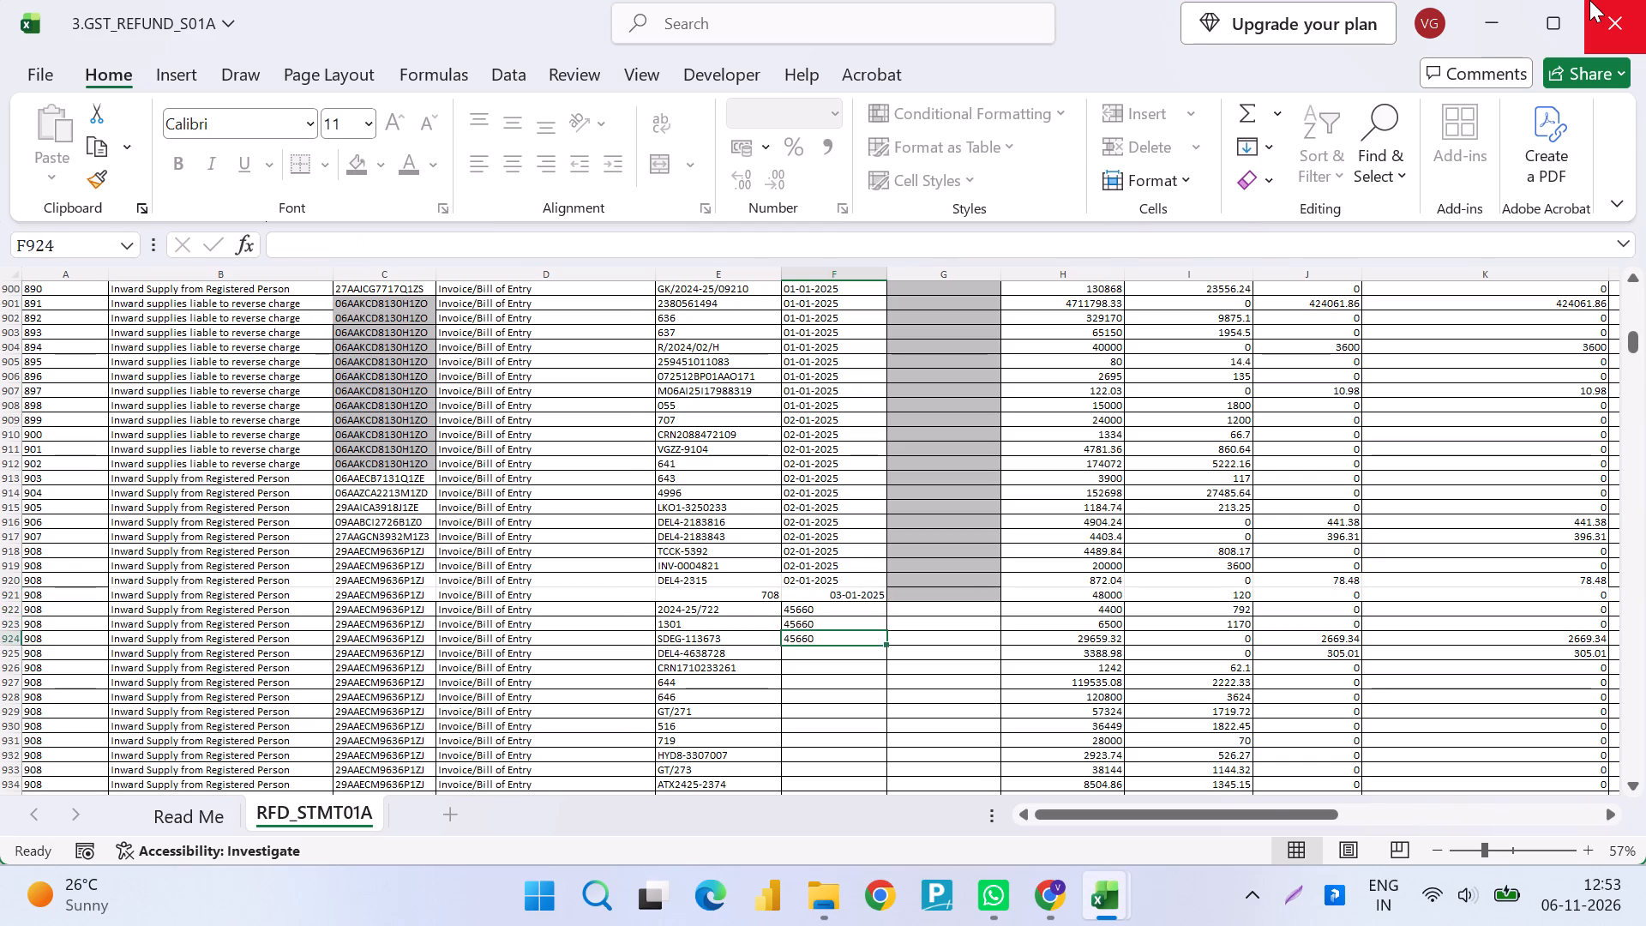
key("Down")
key("ctrl+d")
key("Down")
key("ctrl+d")
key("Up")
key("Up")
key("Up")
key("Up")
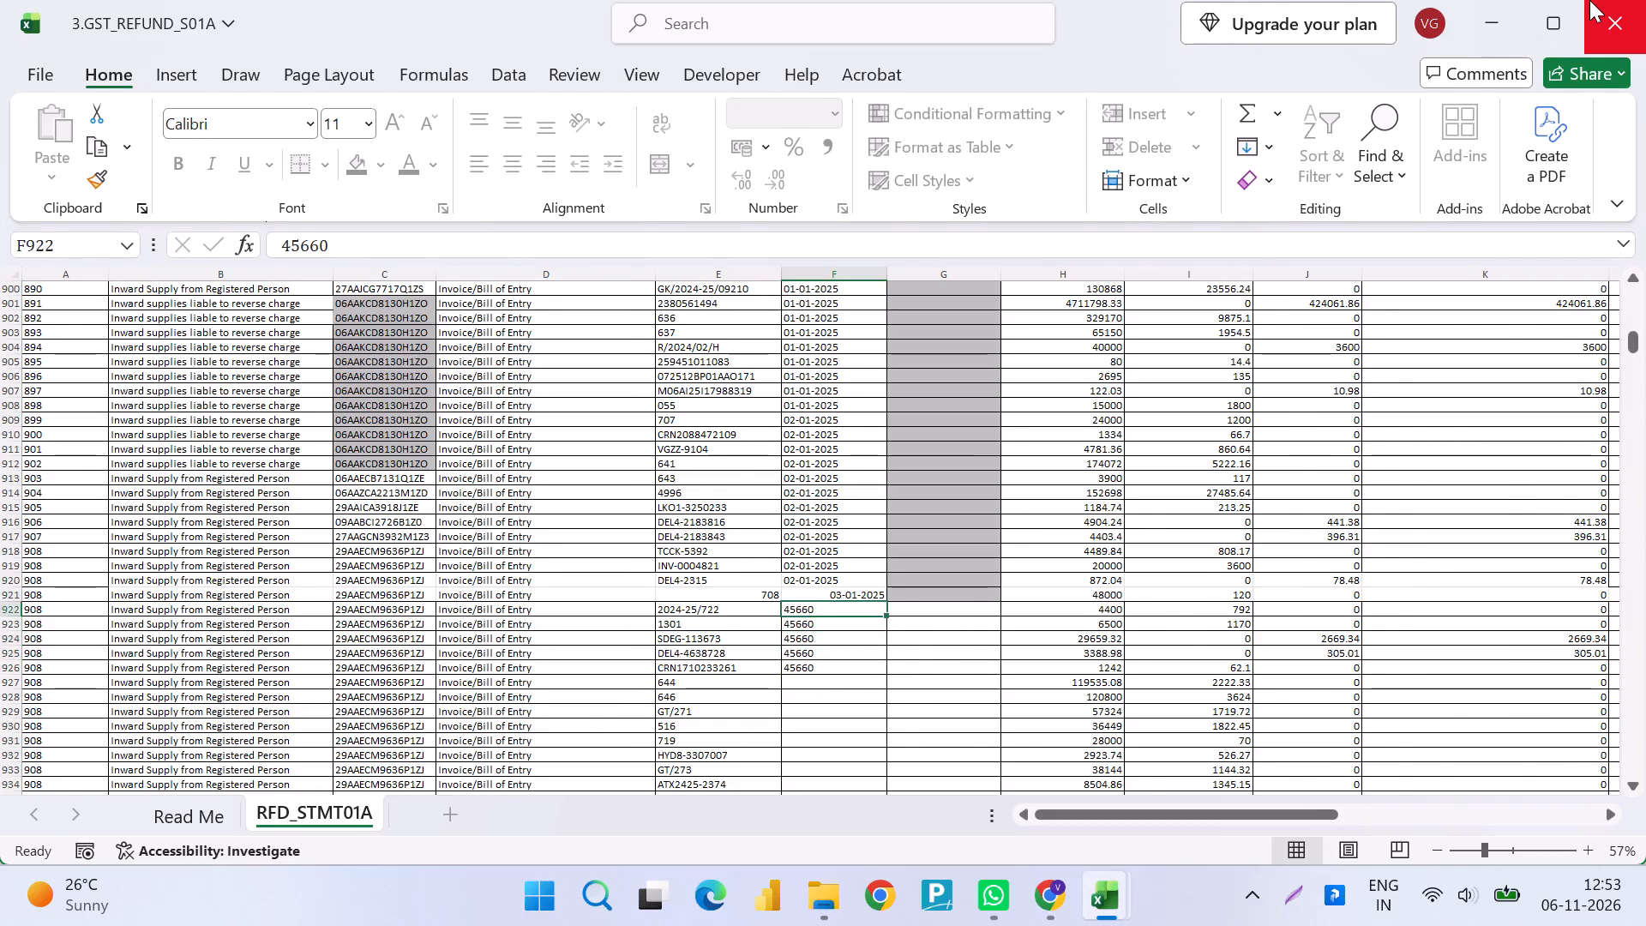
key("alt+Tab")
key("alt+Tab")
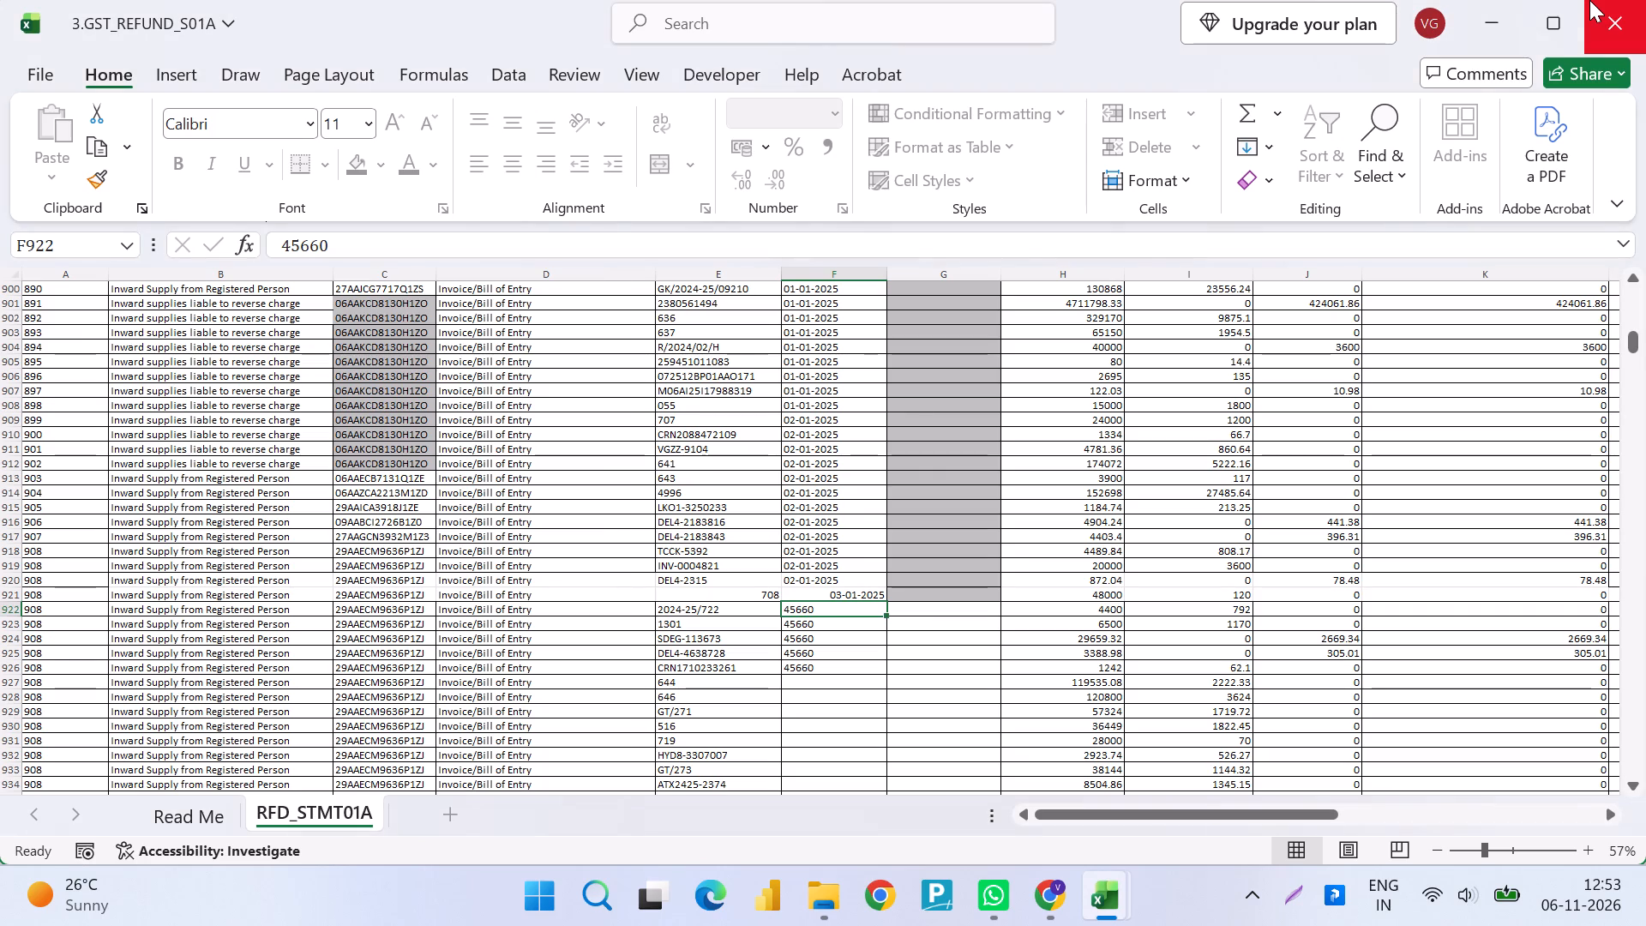
Enter 03-01-2025 in F922 of the refund sheet and fill it down cell by cell through F925.
type("03-010-")
key("BackSpace")
key("BackSpace")
type("-2025")
key("Return")
key("ctrl+d")
key("Down")
key("ctrl+d")
key("Down")
key("ctrl+d")
Compare the dates in F921:F925 of the refund sheet with the 03-01-2025 rows in PURCHASE 24-25.
key("shift+Up")
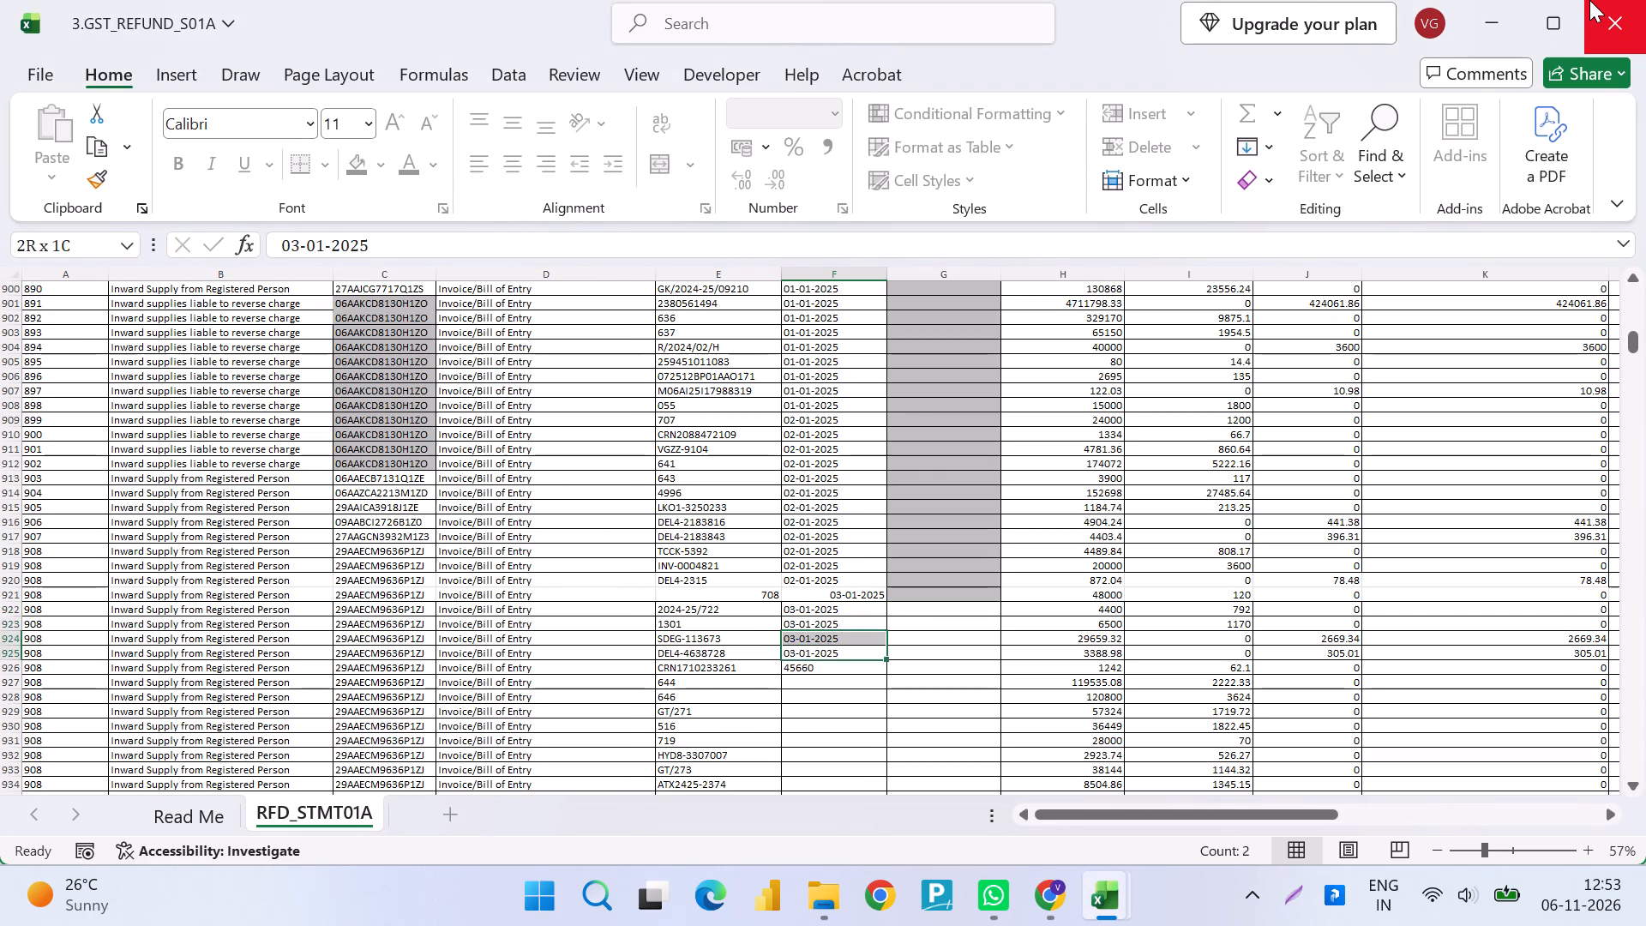
key("shift+Up")
key("shift+Up")
key("shift+Up")
key("alt+Tab")
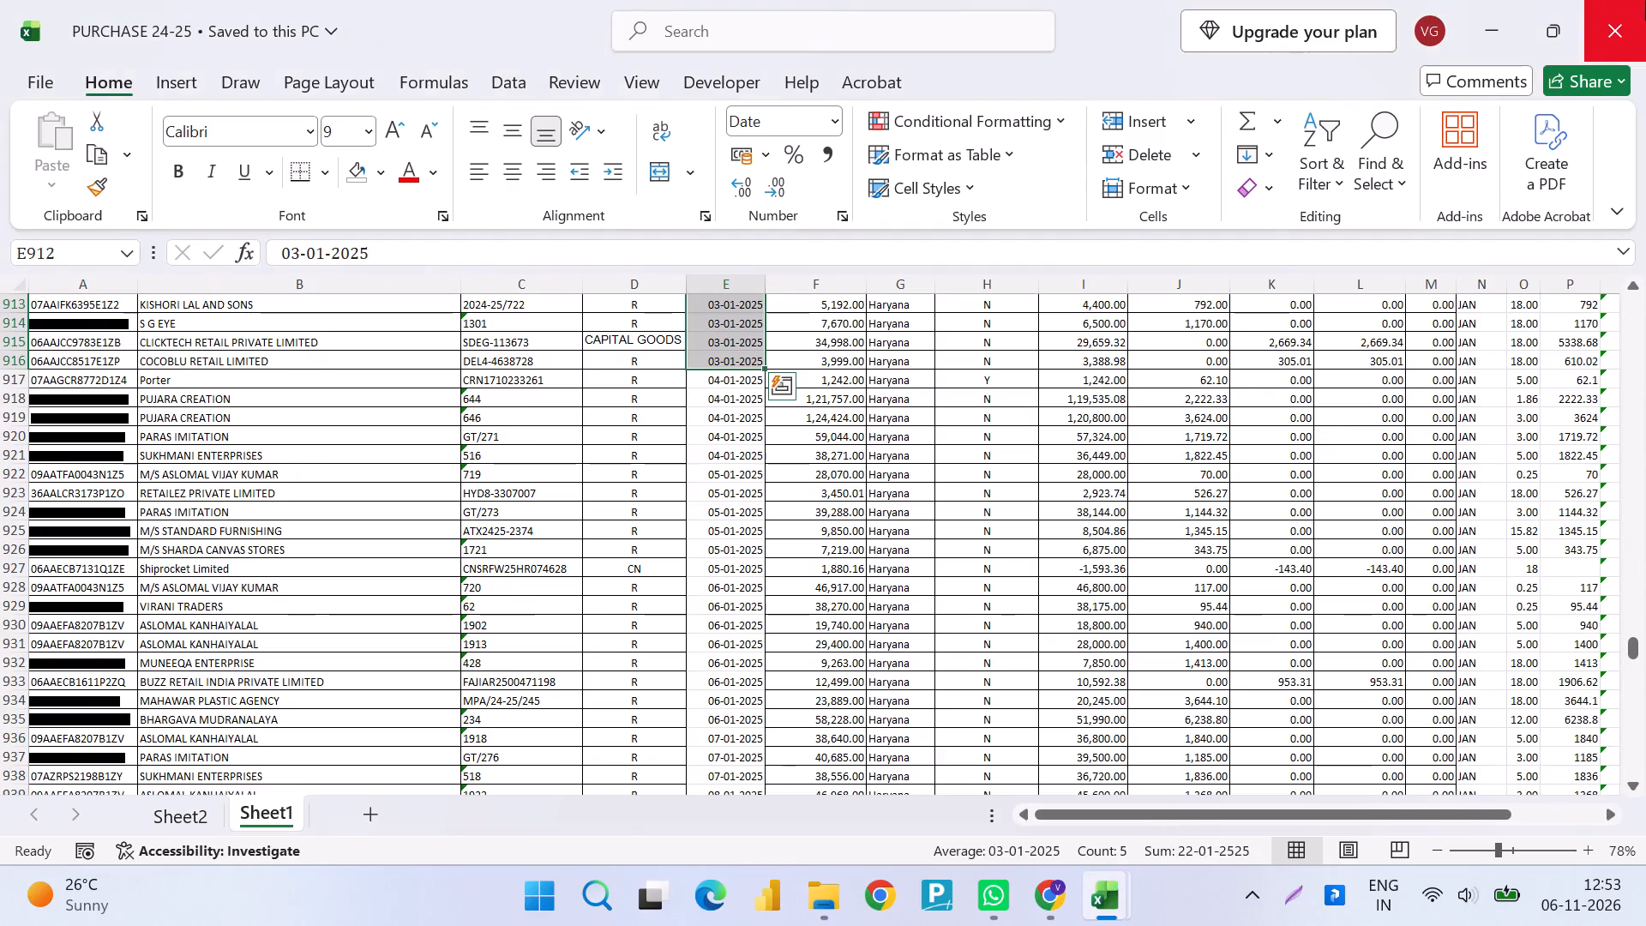
scroll(1087, 372, "up", 1)
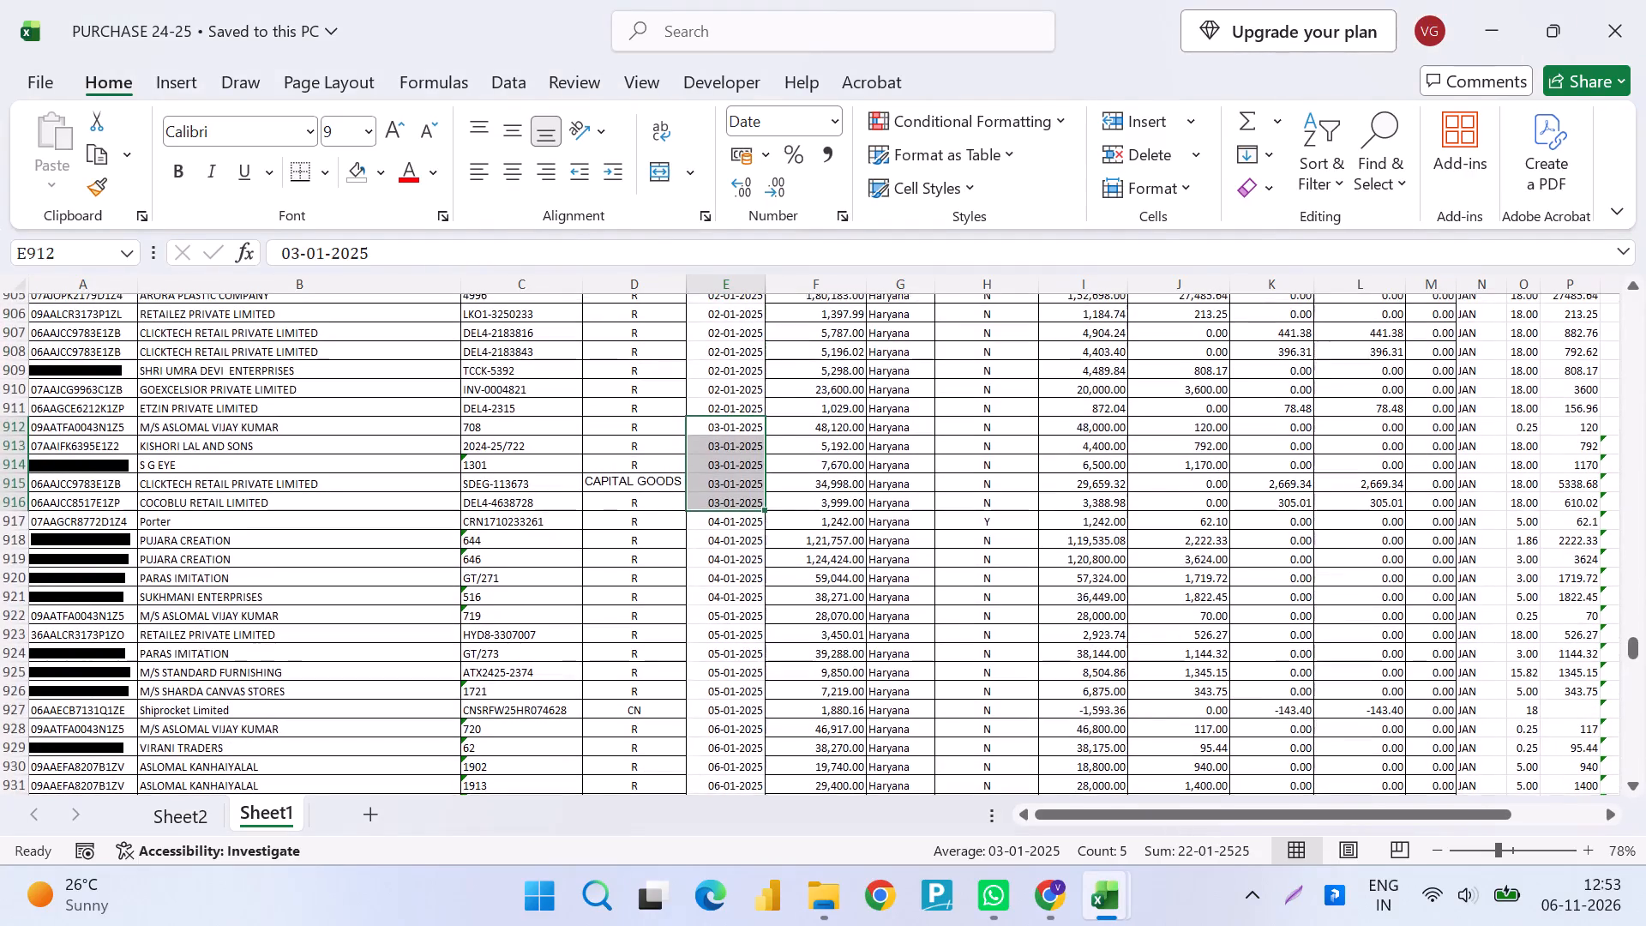
scroll(1087, 372, "up", 1)
key("alt+Tab")
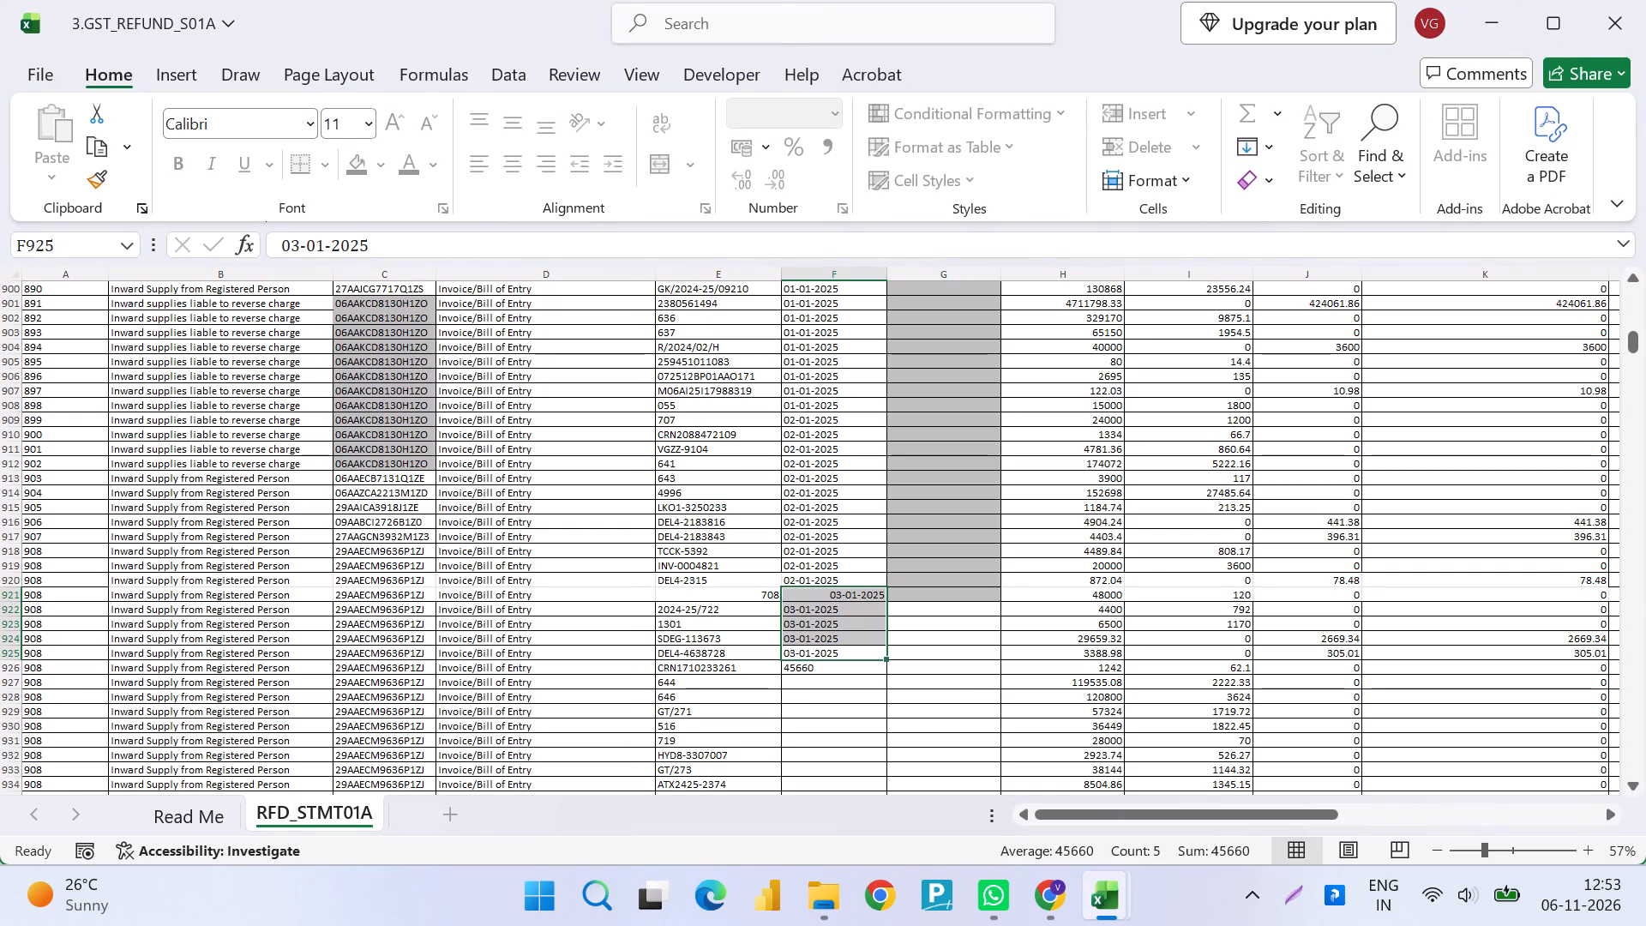
left_click(817, 662)
key("Down")
key("Down")
key("Up")
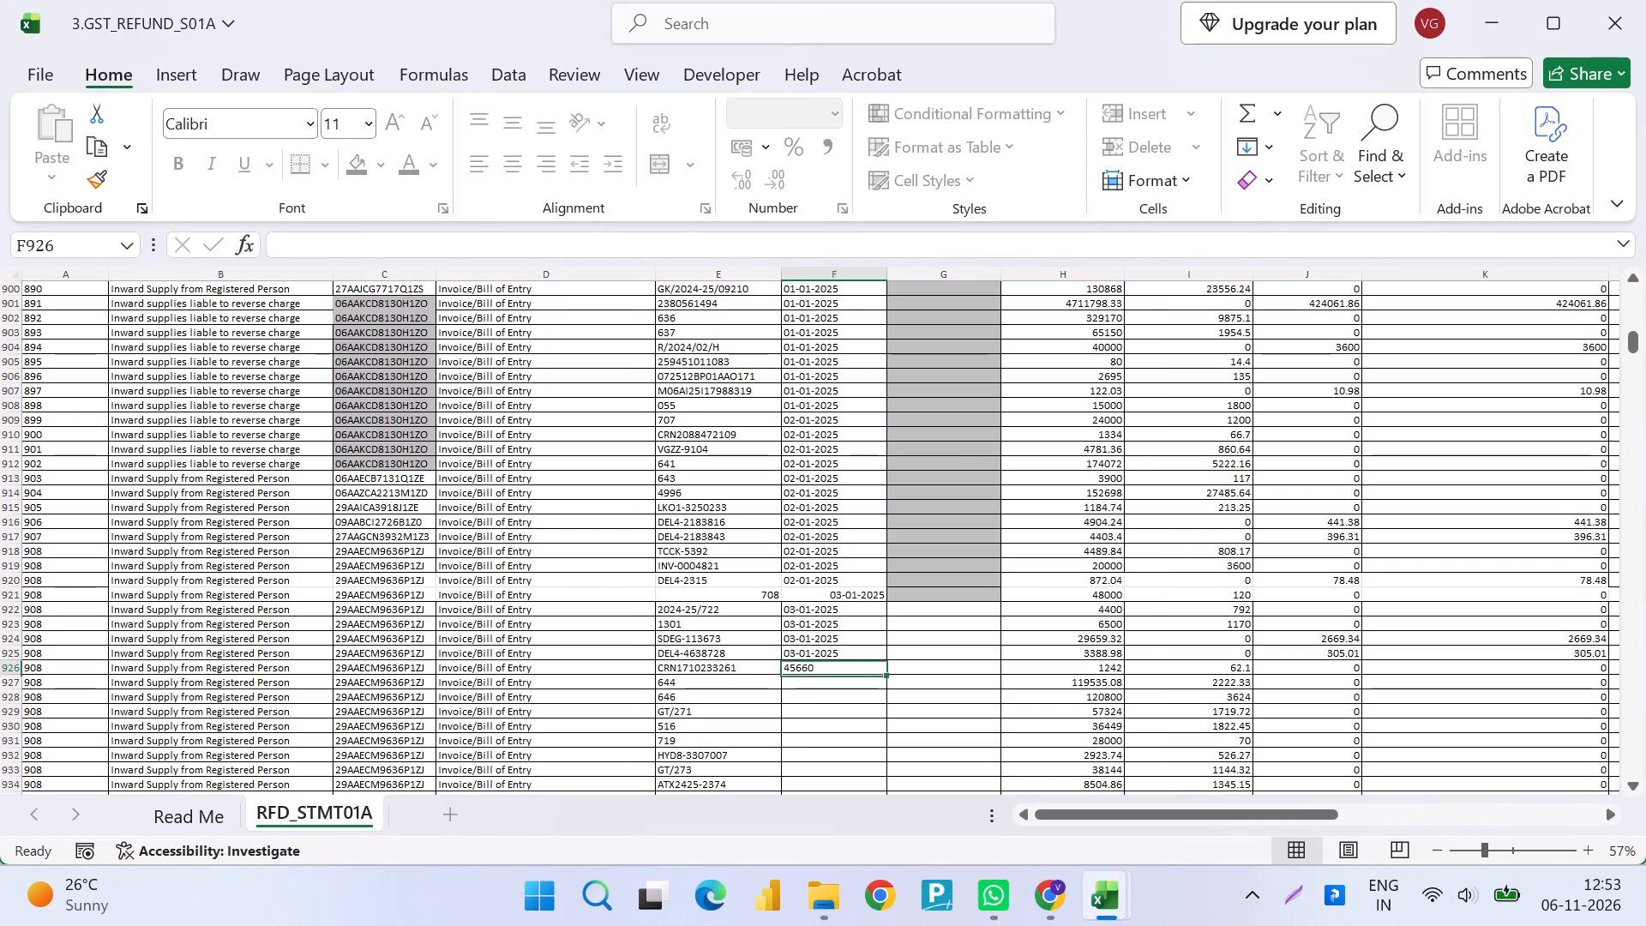
key("ctrl+d")
key("F2")
key("Left")
key("ctrl+Left")
key("ctrl+Left")
key("ctrl+Left")
key("ctrl+Left")
key("ctrl+Left")
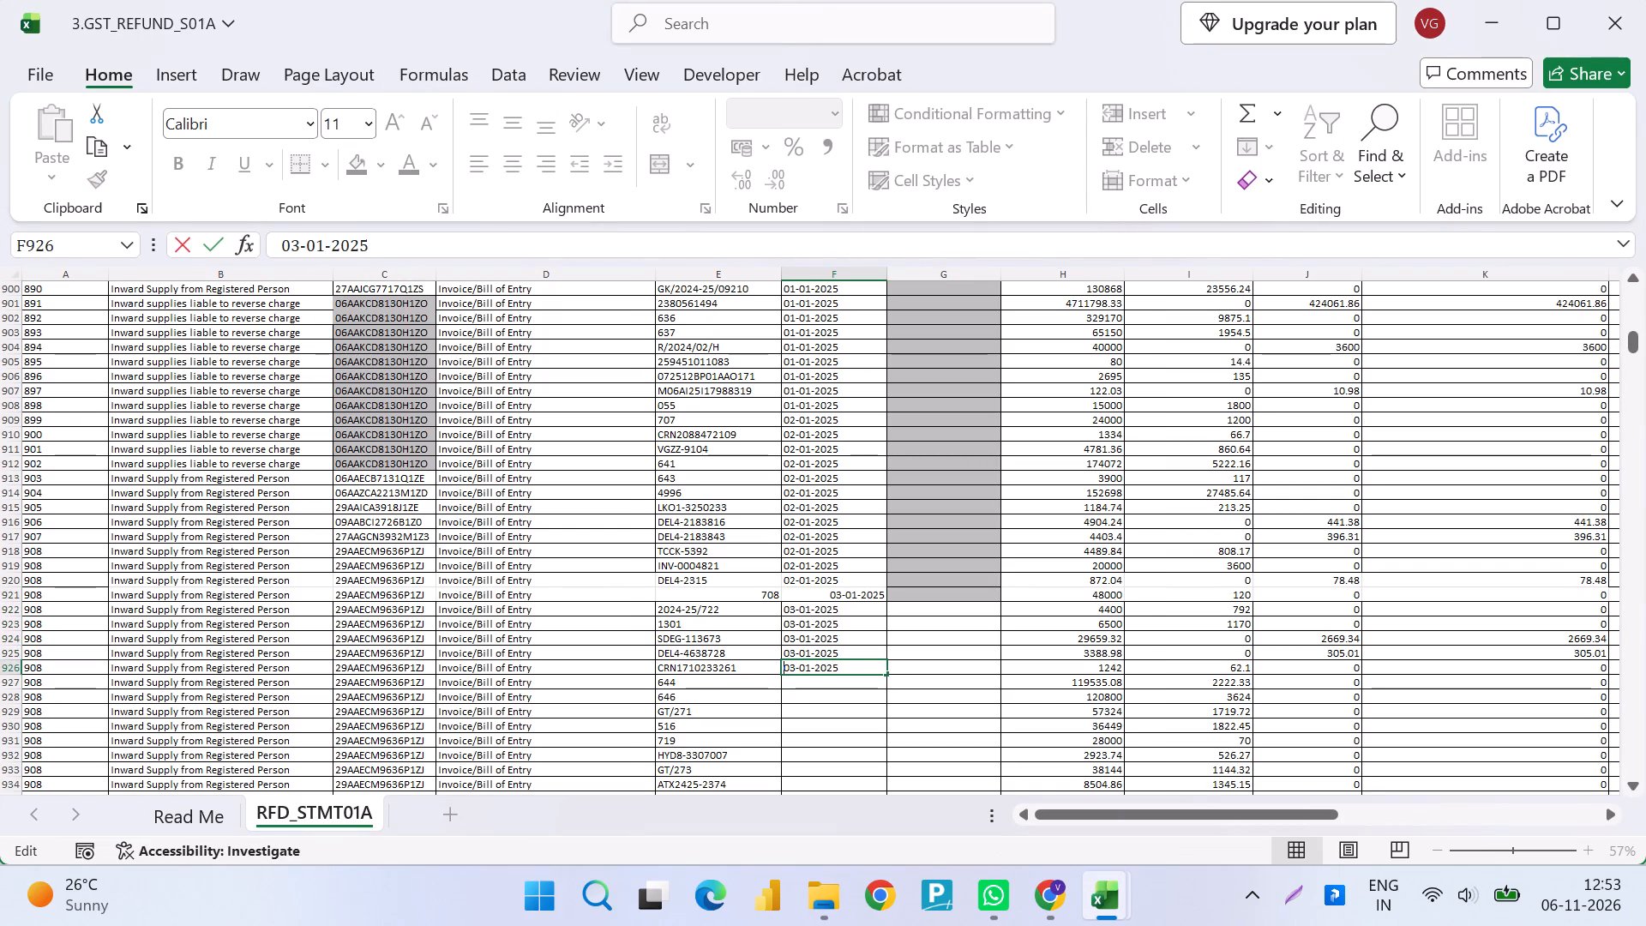
key("Right")
key("Delete")
key("4")
key("Return")
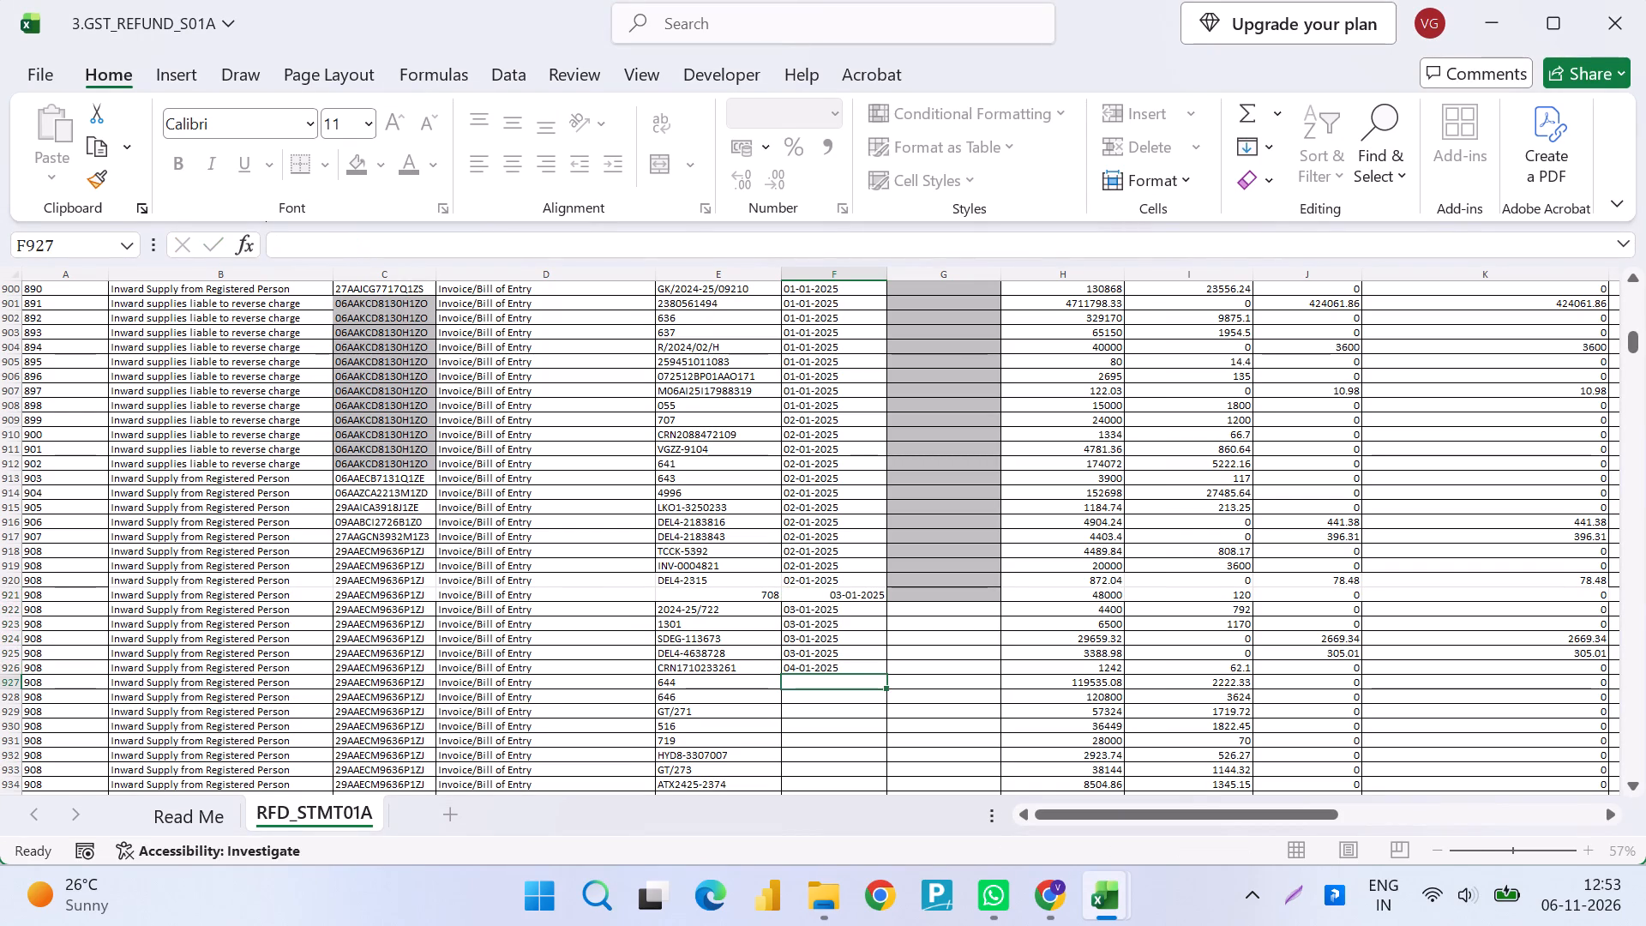
Switch to PURCHASE 24-25 and select the block of 04-01-2025 dates, E917:E921, to gauge its row count.
key("Tab")
key("alt+Tab")
left_click(739, 383)
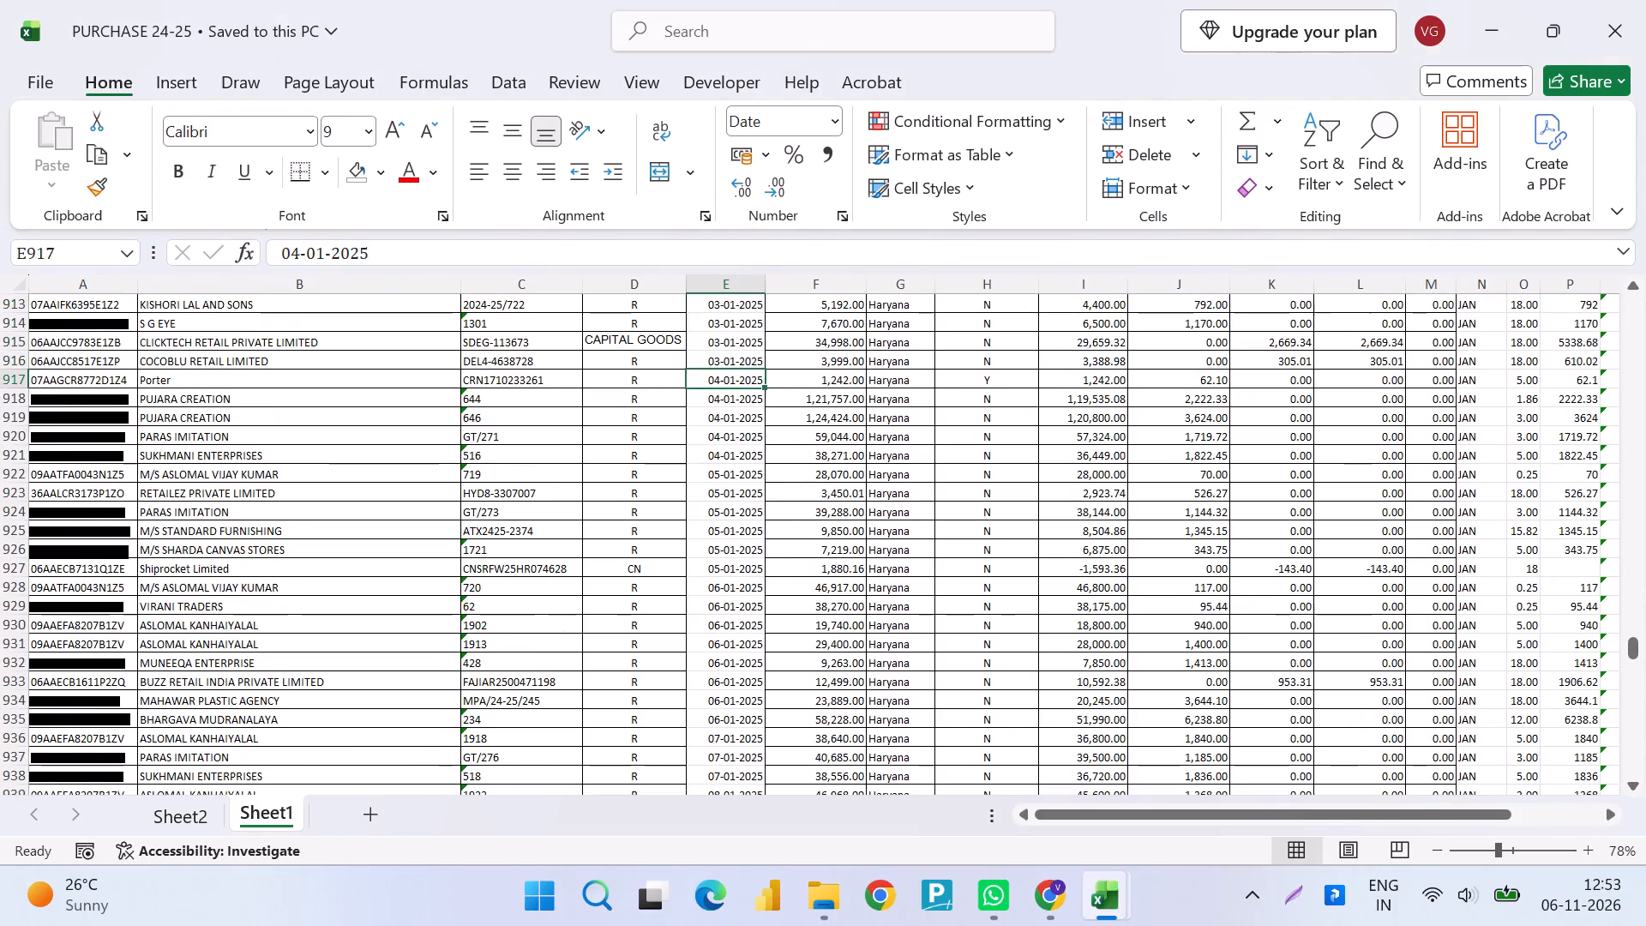
key("shift+Down")
key("shift+Down")
key("shift+Down")
key("shift+Down")
key("shift+Down")
key("shift+Up")
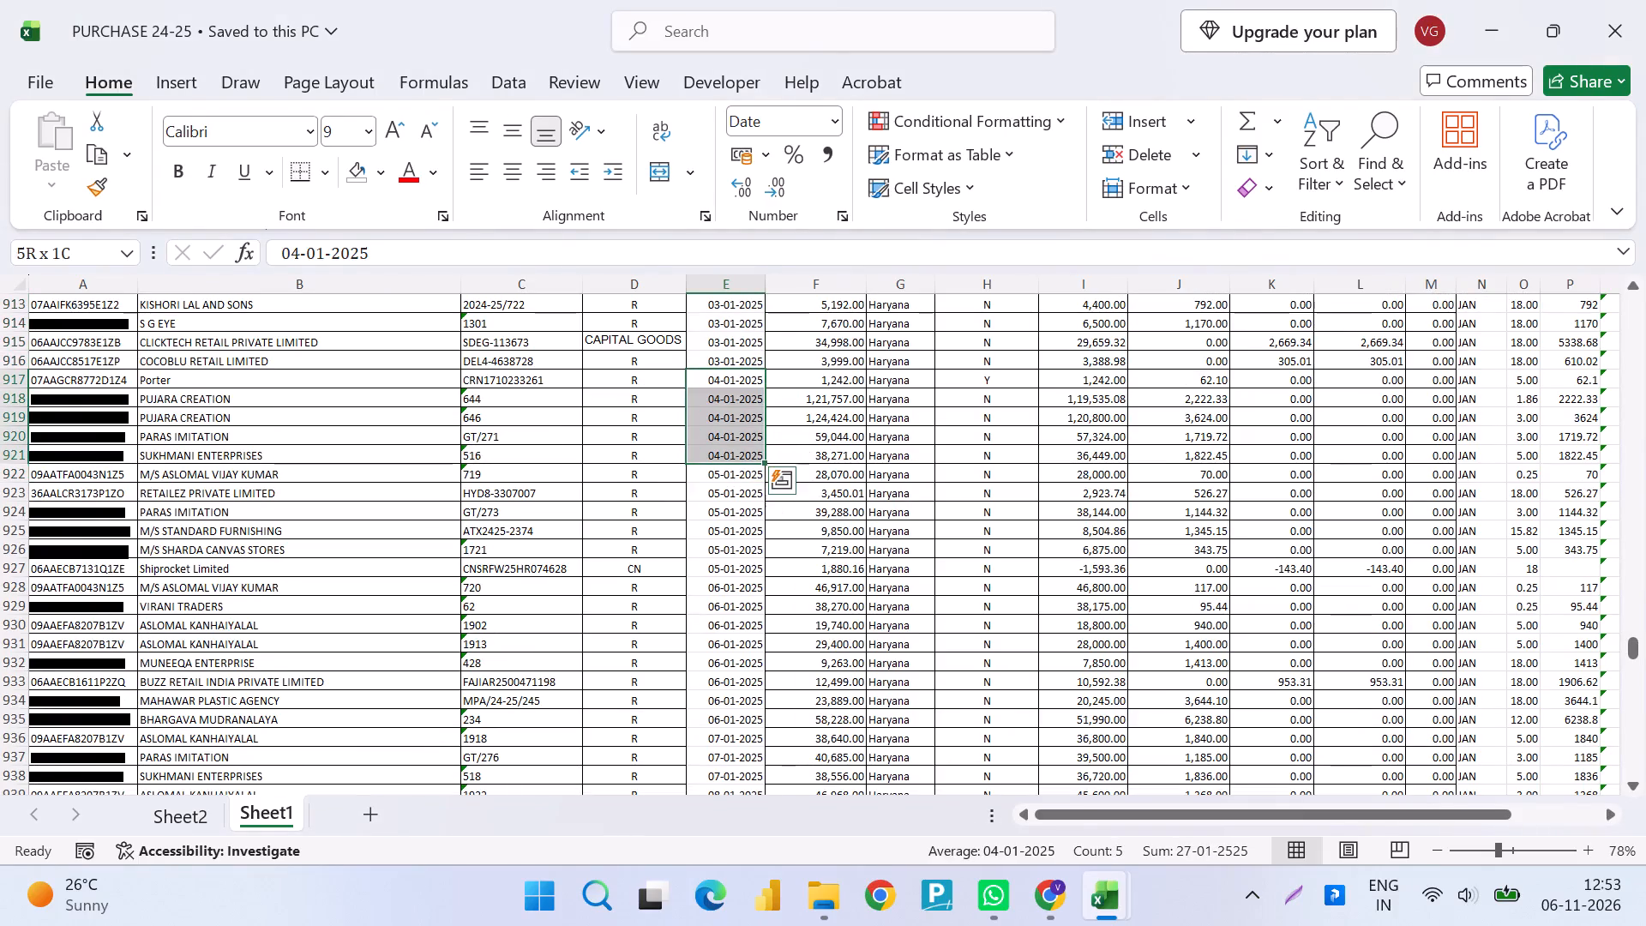
Fill 04-01-2025 from F926 down through F930 of the refund sheet.
key("alt+Tab")
key("Up")
key("Left")
key("shift+Down")
key("shift+Down")
key("shift+Down")
key("shift+Down")
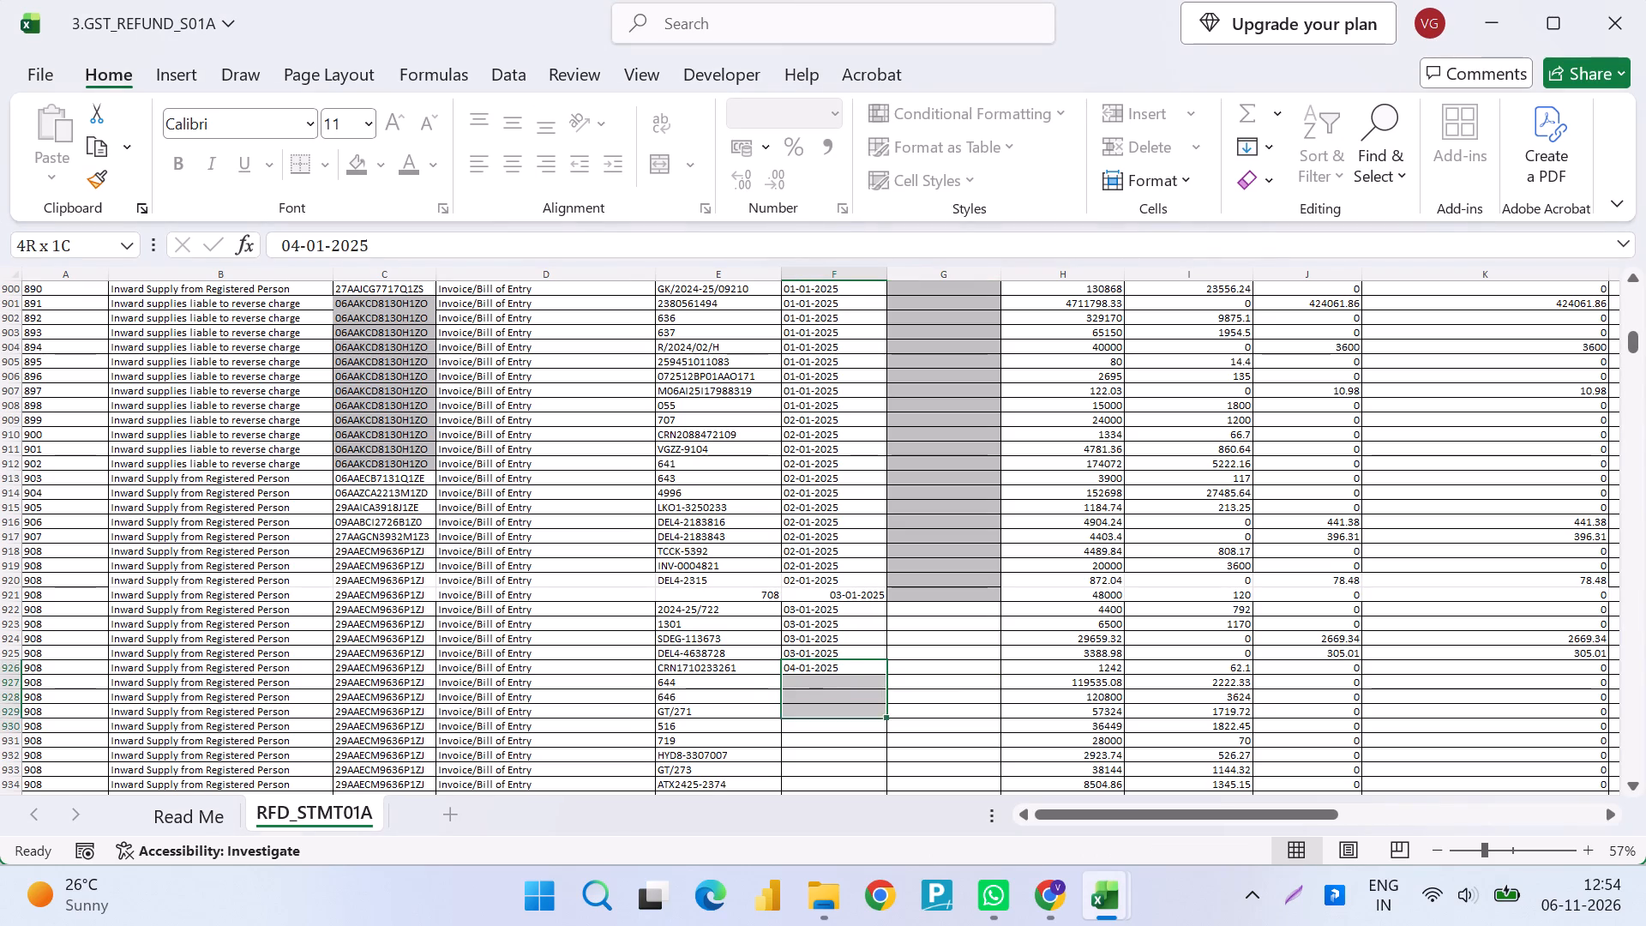
key("ctrl+d")
key("Down")
key("Down")
key("Down")
key("Down")
In PURCHASE 24-25, select the block of 05-01-2025 dates, E922:E927, to gauge its row count.
key("alt+Tab")
key("Down")
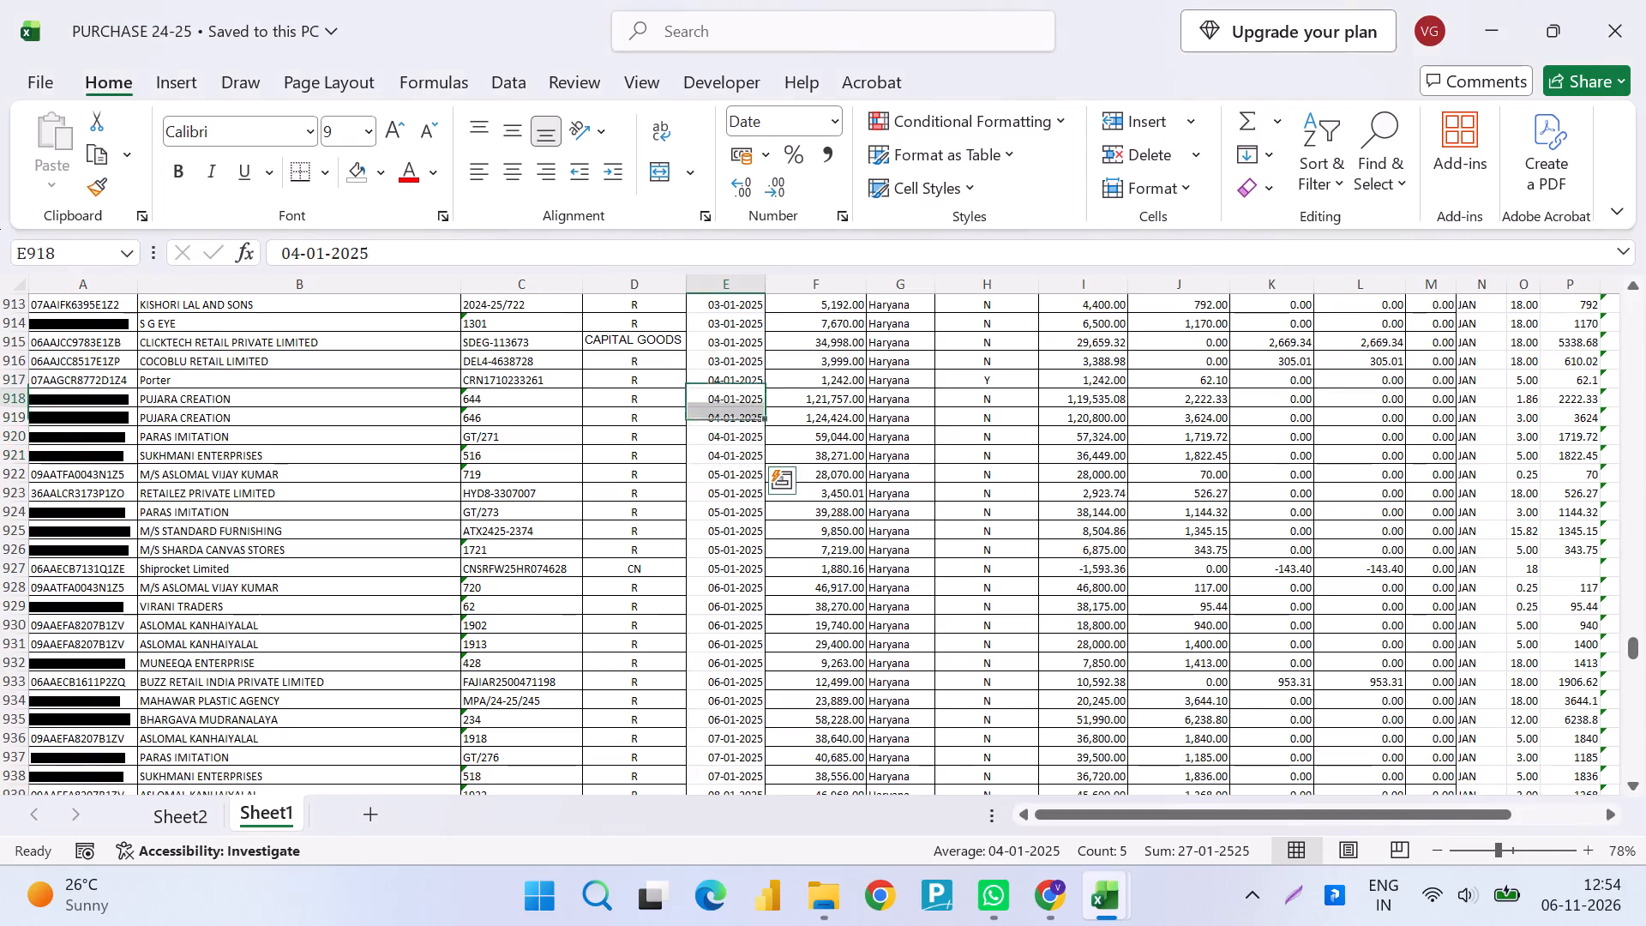
key("Down")
key("Down")
key("Down")
key("Down")
key("shift+Down")
key("shift+Down")
key("shift+Down")
key("shift+Down")
key("shift+Down")
key("shift+Down")
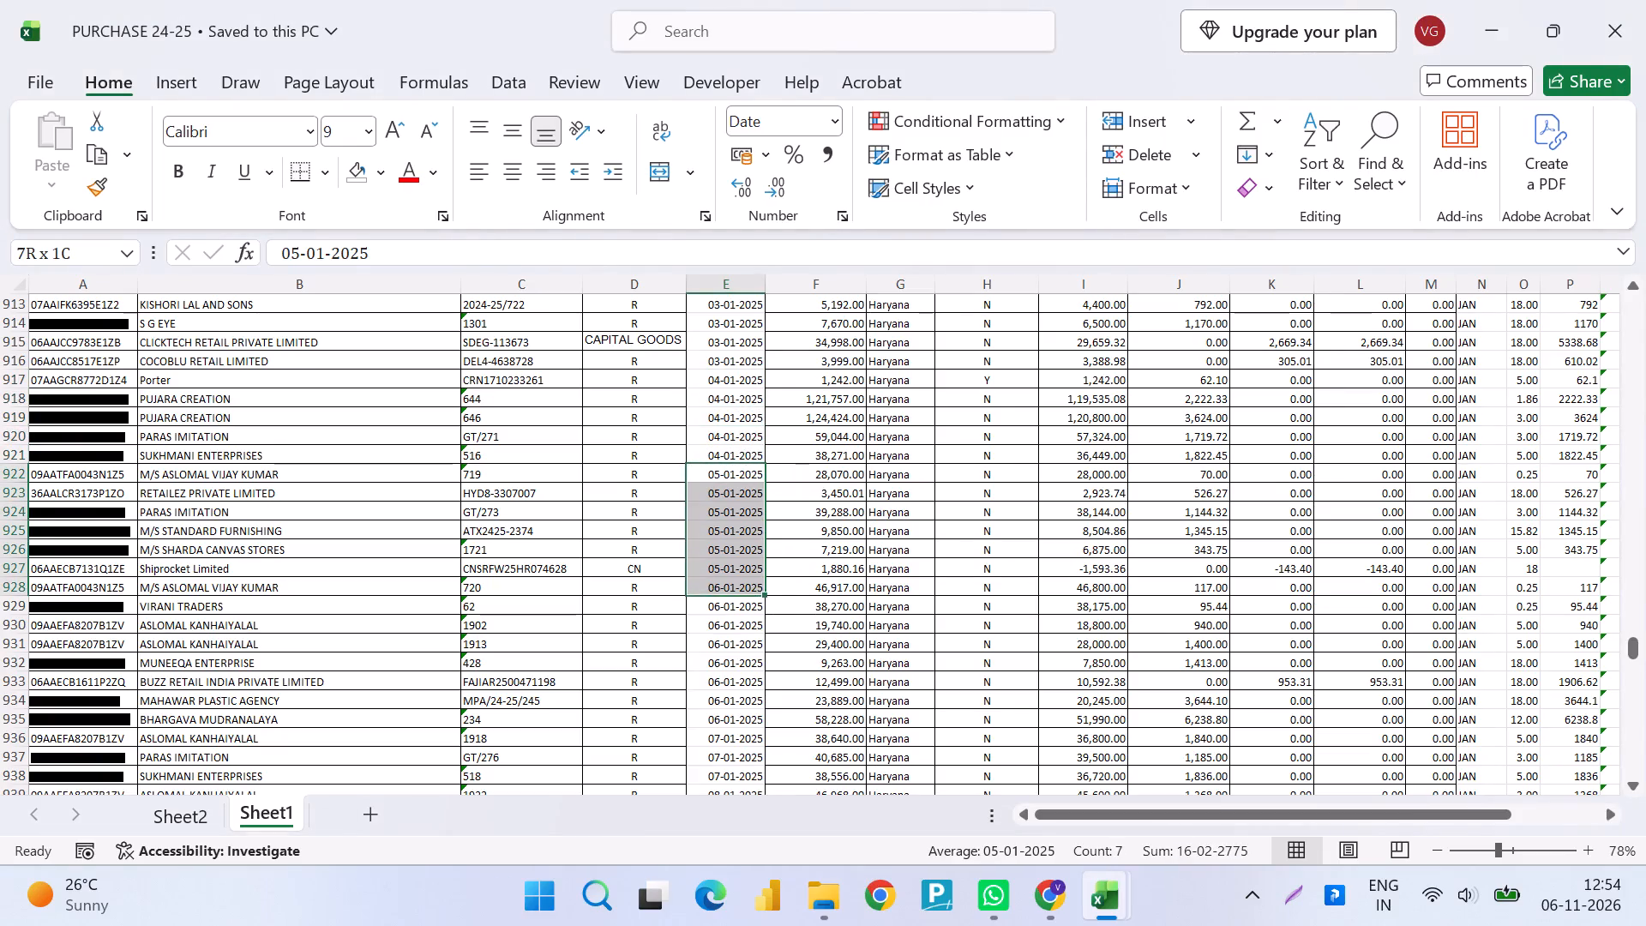
key("shift+Up")
In the refund sheet, copy the date from F930 into F931, the row for document 719, and change it to 05-01-2025.
key("alt+Tab")
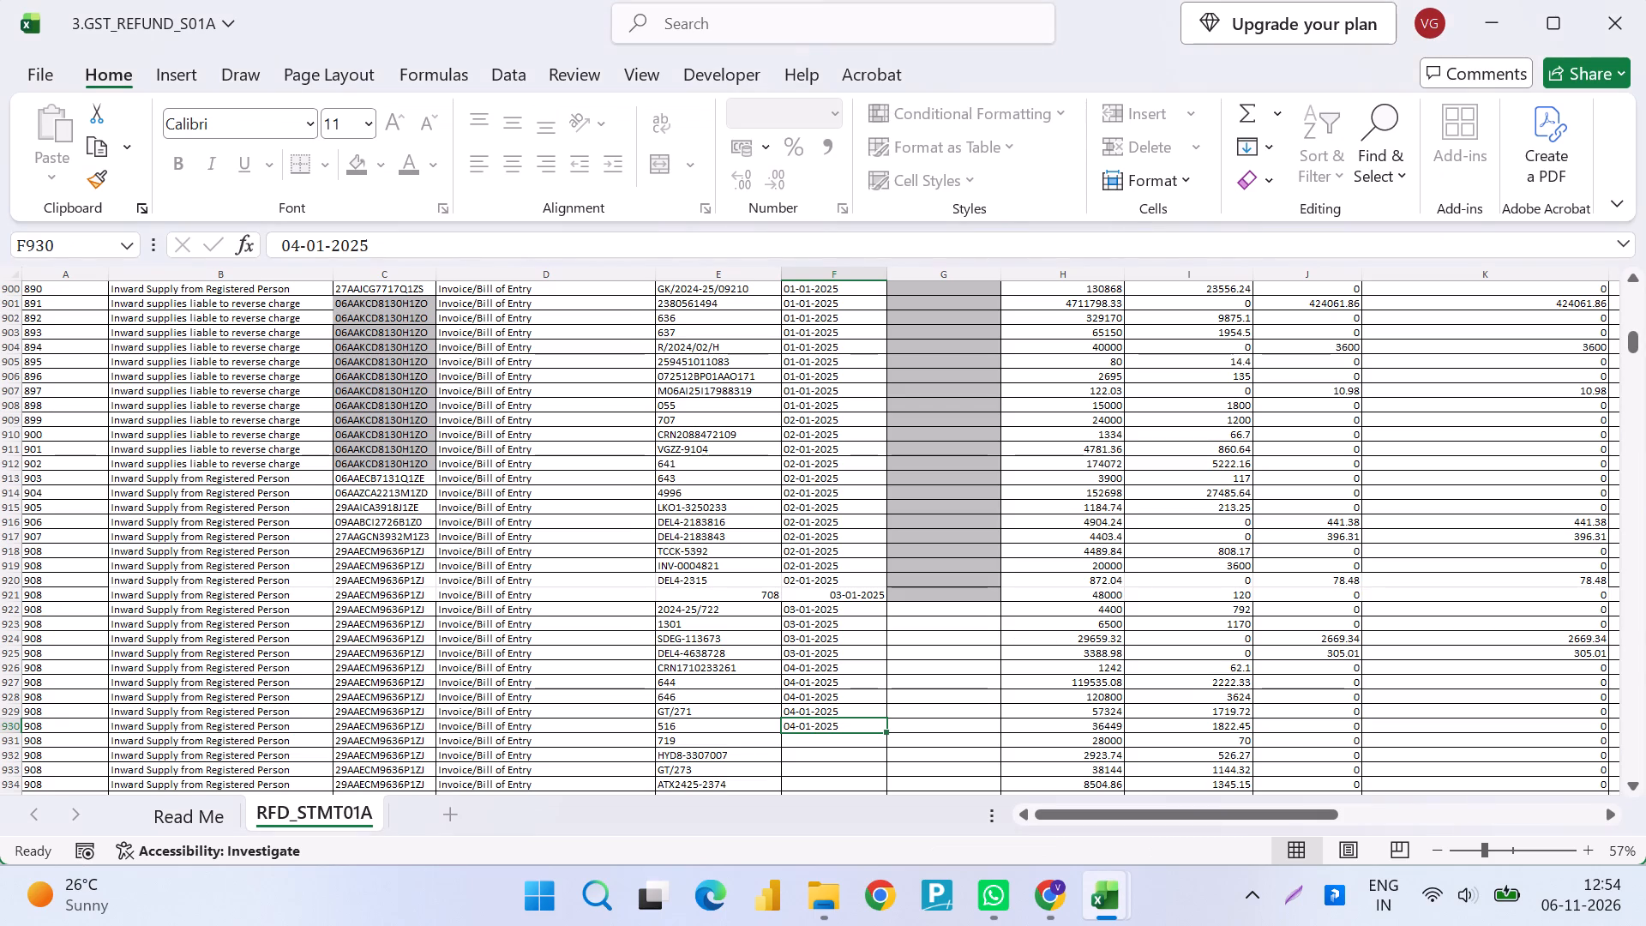
key("Down")
key("ctrl+d")
key("F2")
key("Left")
key("ctrl+Left")
key("ctrl+Left")
key("ctrl+Left")
key("ctrl+Left")
key("BackSpace")
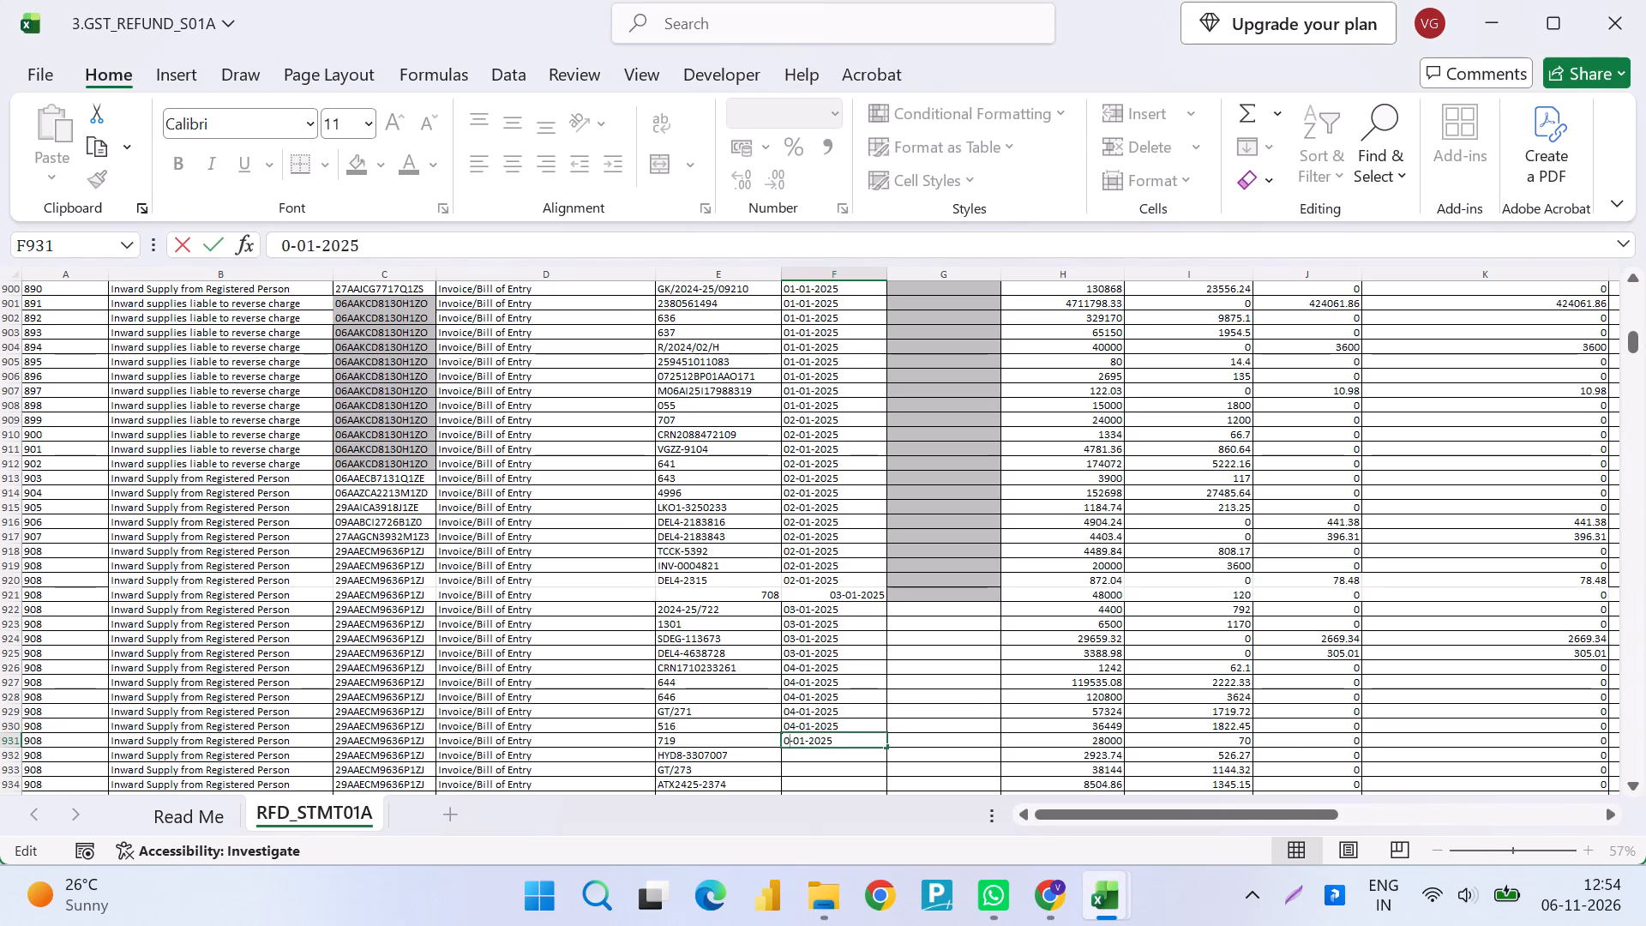
key("5")
key("Return")
Fill 05-01-2025 from F931 down through F937 of the refund sheet.
key("Up")
key("shift+Down")
key("shift+Down")
key("shift+Down")
key("shift+Down")
key("shift+Down")
key("shift+Down")
key("ctrl+d")
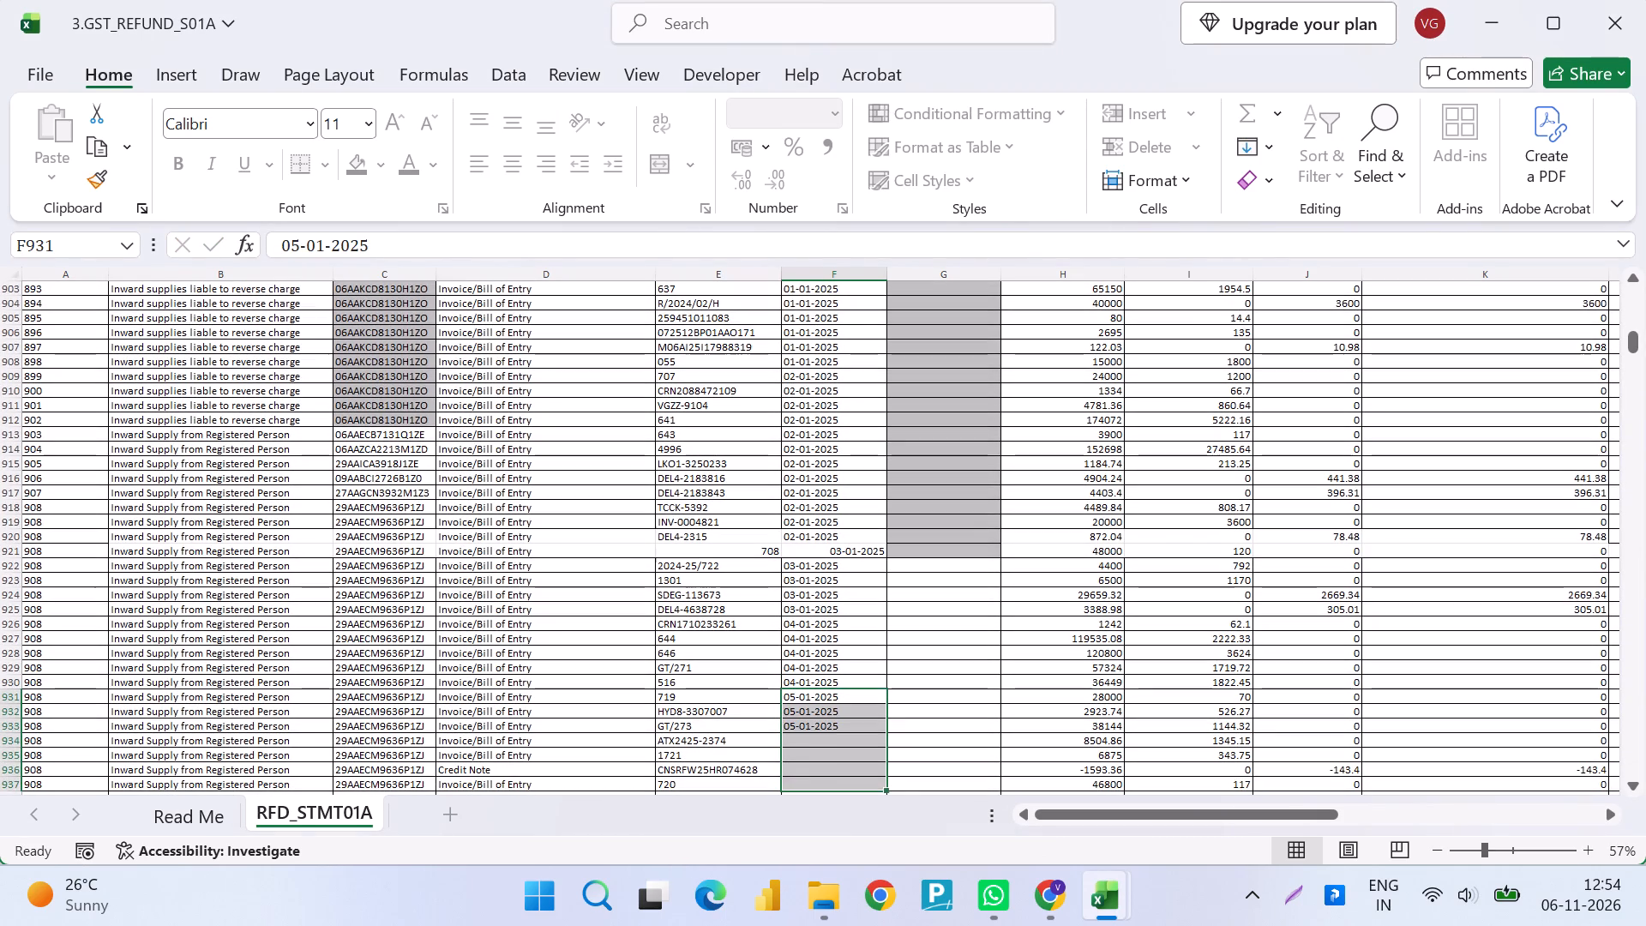
Change the date in F937, the row for document 720, to 06-01-2025.
scroll(894, 543, "down", 2)
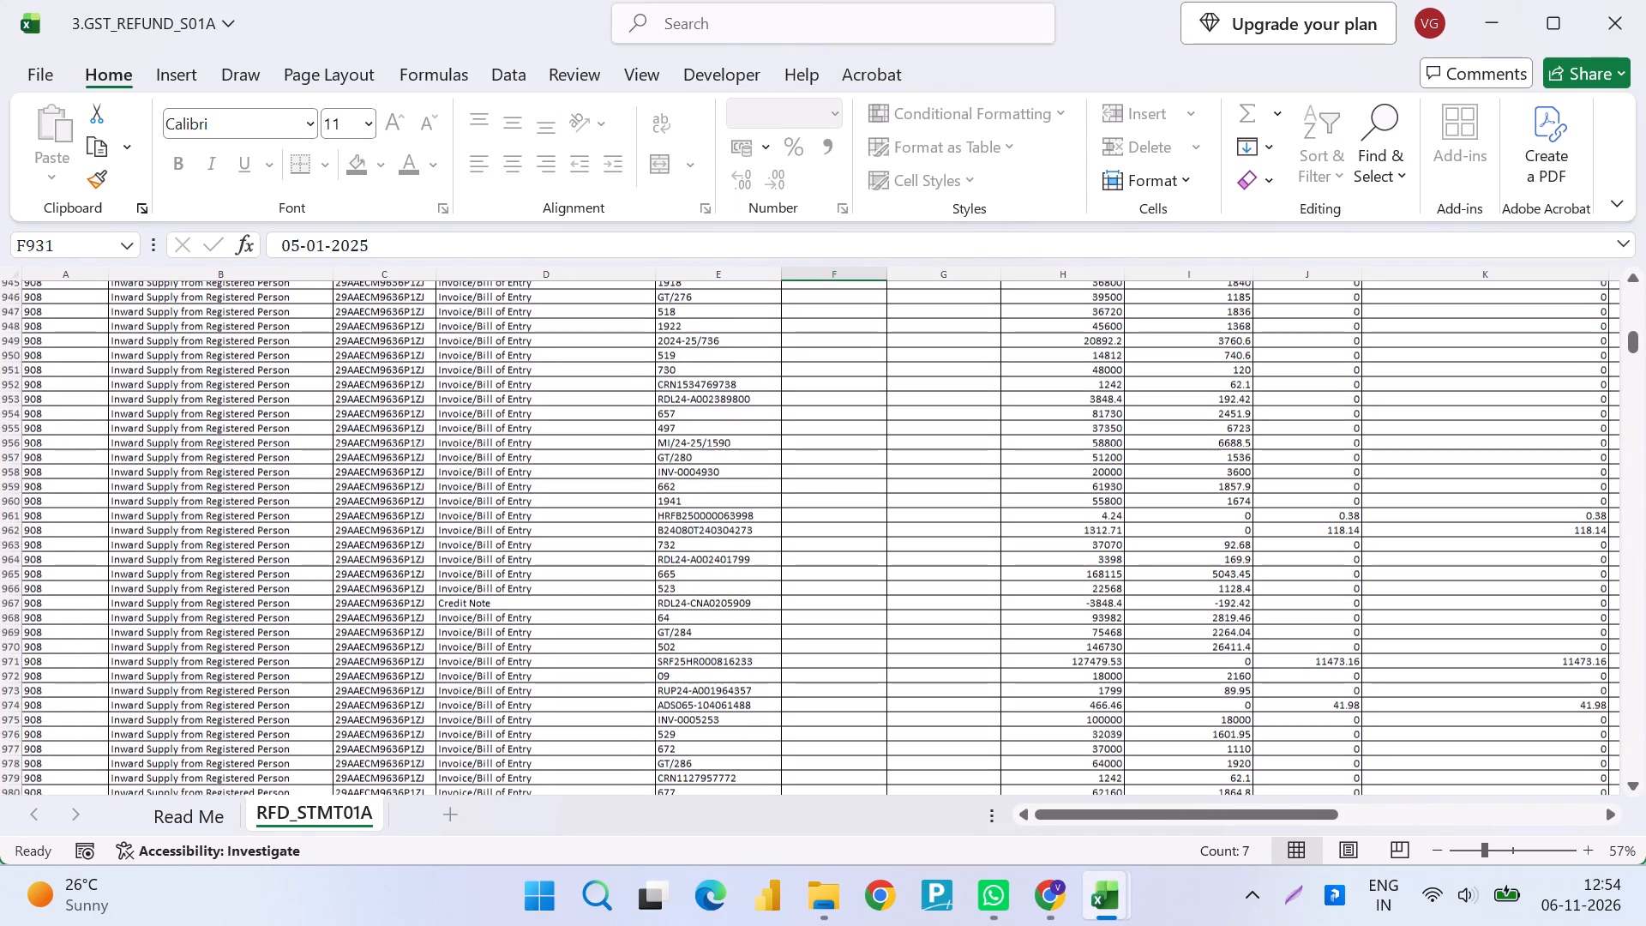
left_click(894, 543)
key("Up")
key("Left")
key("ctrl+Up")
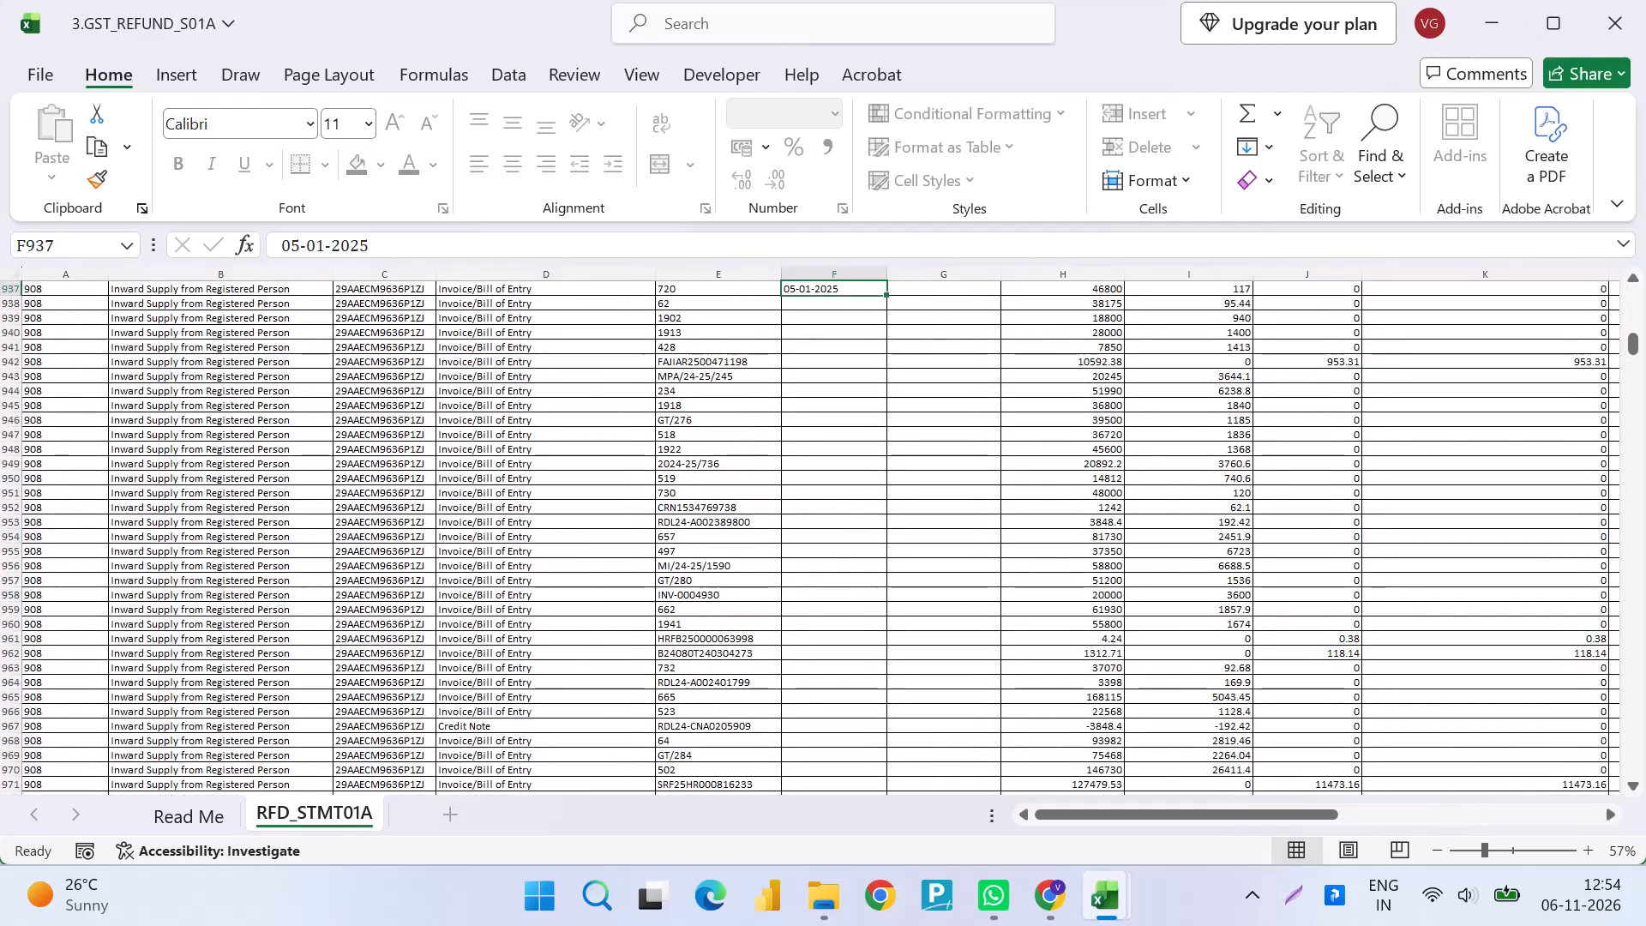
key("F2")
key("ctrl+Left")
key("ctrl+Left")
key("ctrl+Left")
key("ctrl+Left")
key("BackSpace")
key("6")
key("Return")
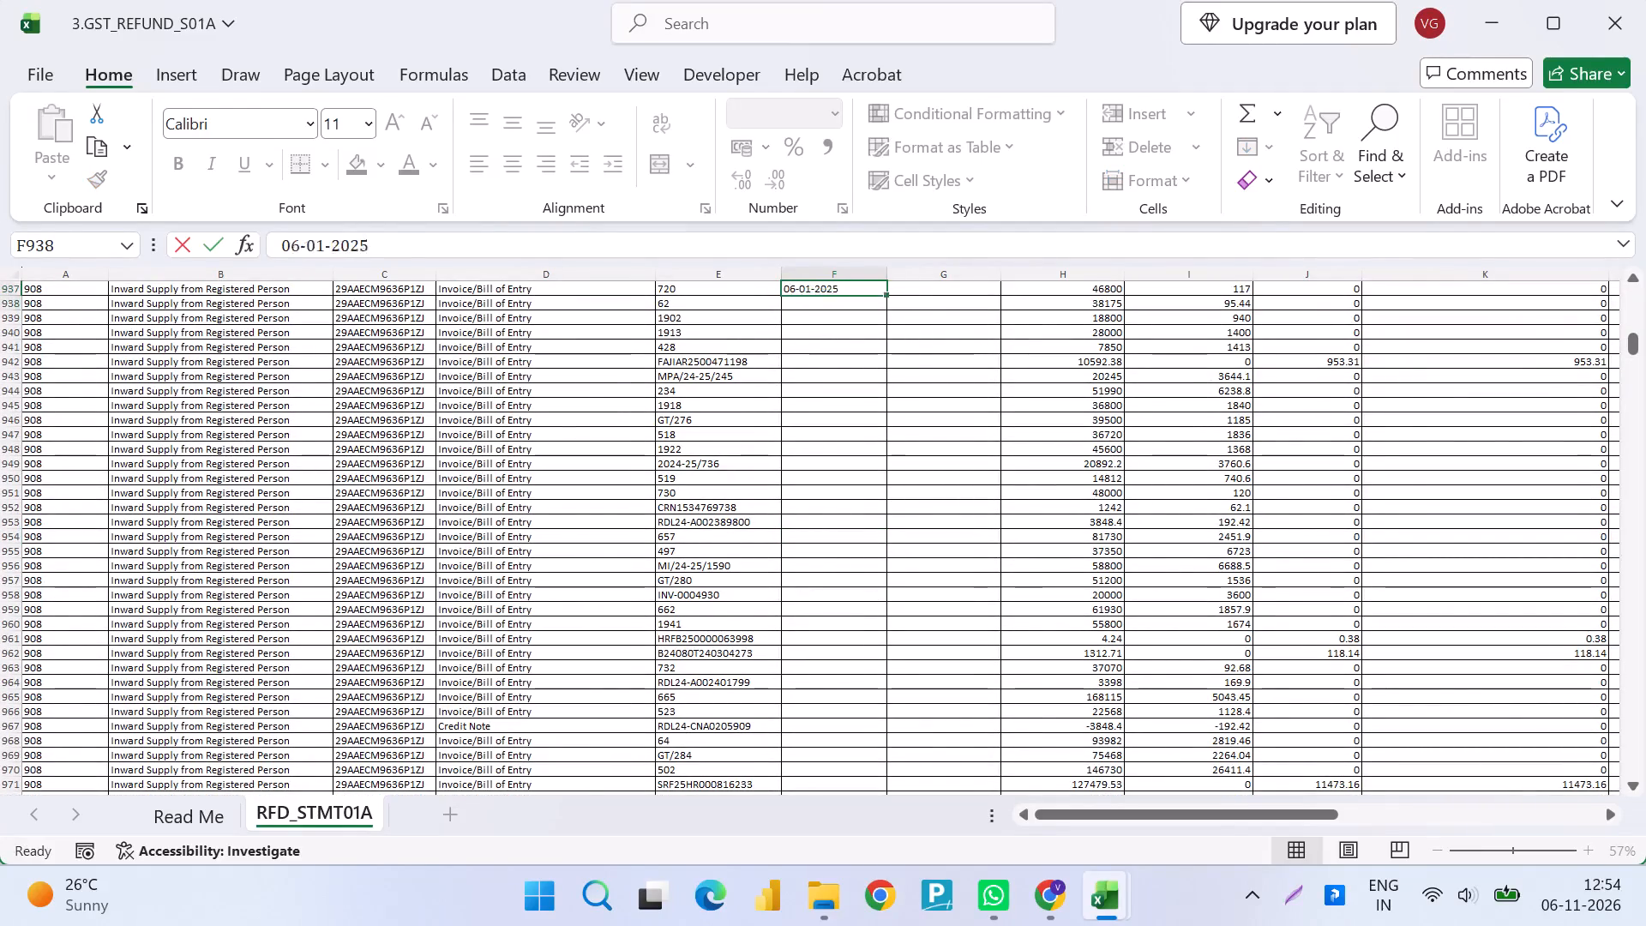
In PURCHASE 24-25, select the block of 06-01-2025 dates, E928:E935, to gauge its row count.
key("alt+Tab")
key("Down")
key("Down")
key("Down")
key("Down")
key("Down")
key("Down")
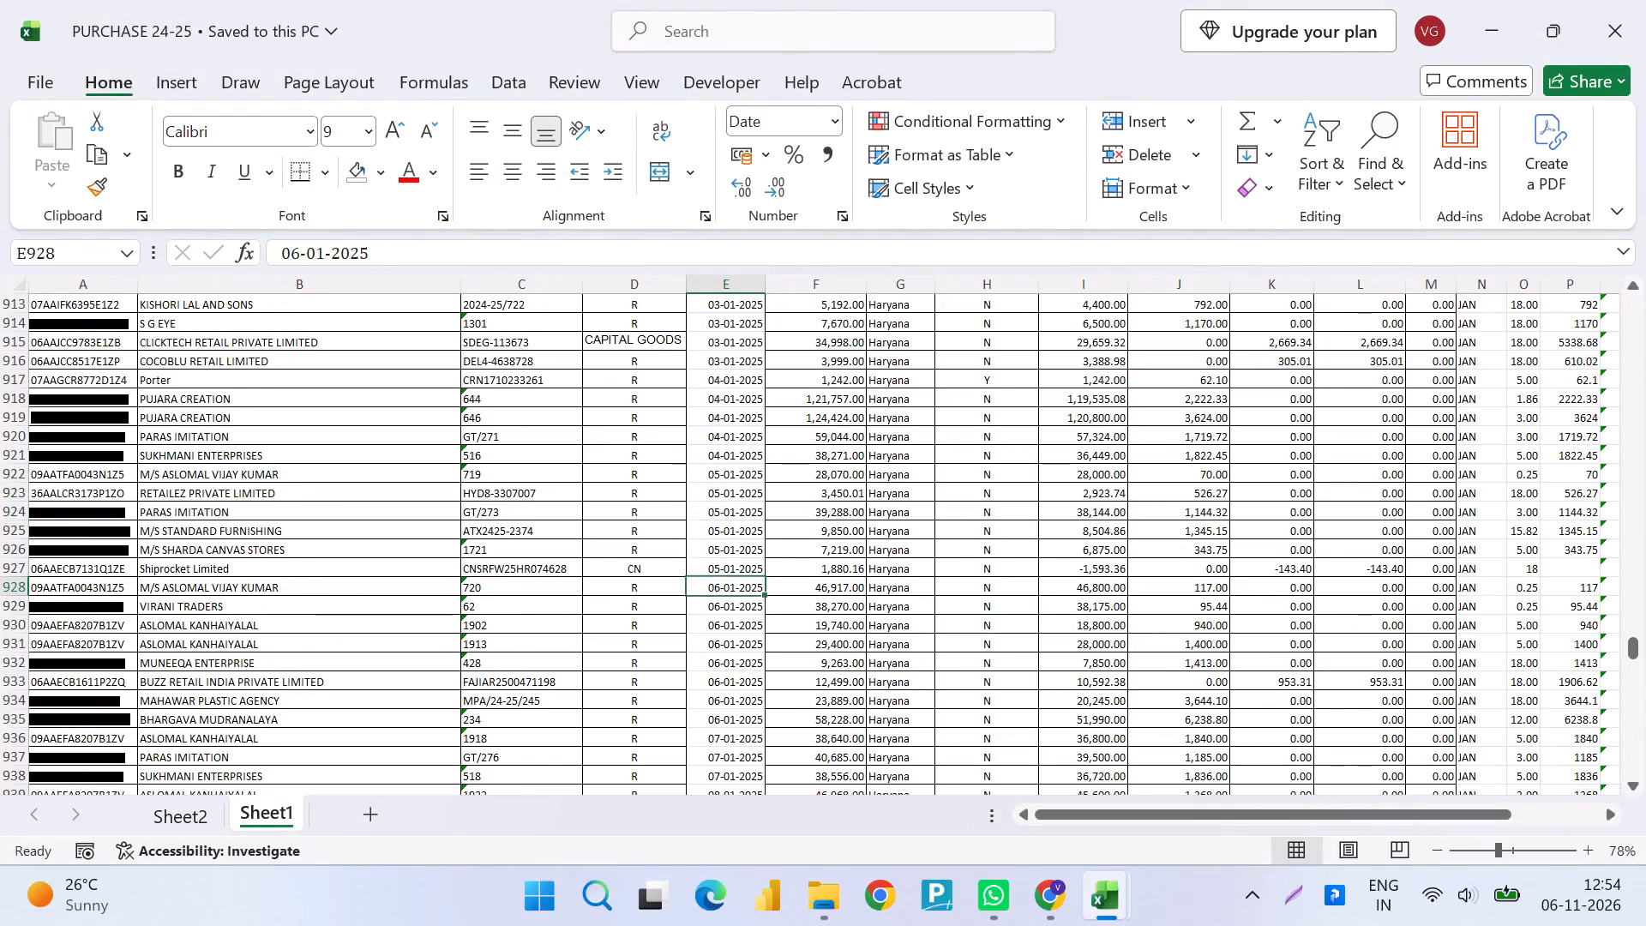
key("shift+Down")
key("shift+Down")
key("shift+Down")
key("shift+Down")
key("shift+Down")
key("shift+Down")
key("shift+Down")
Fill 06-01-2025 from F937 down through F944 of the refund sheet.
key("alt+Tab")
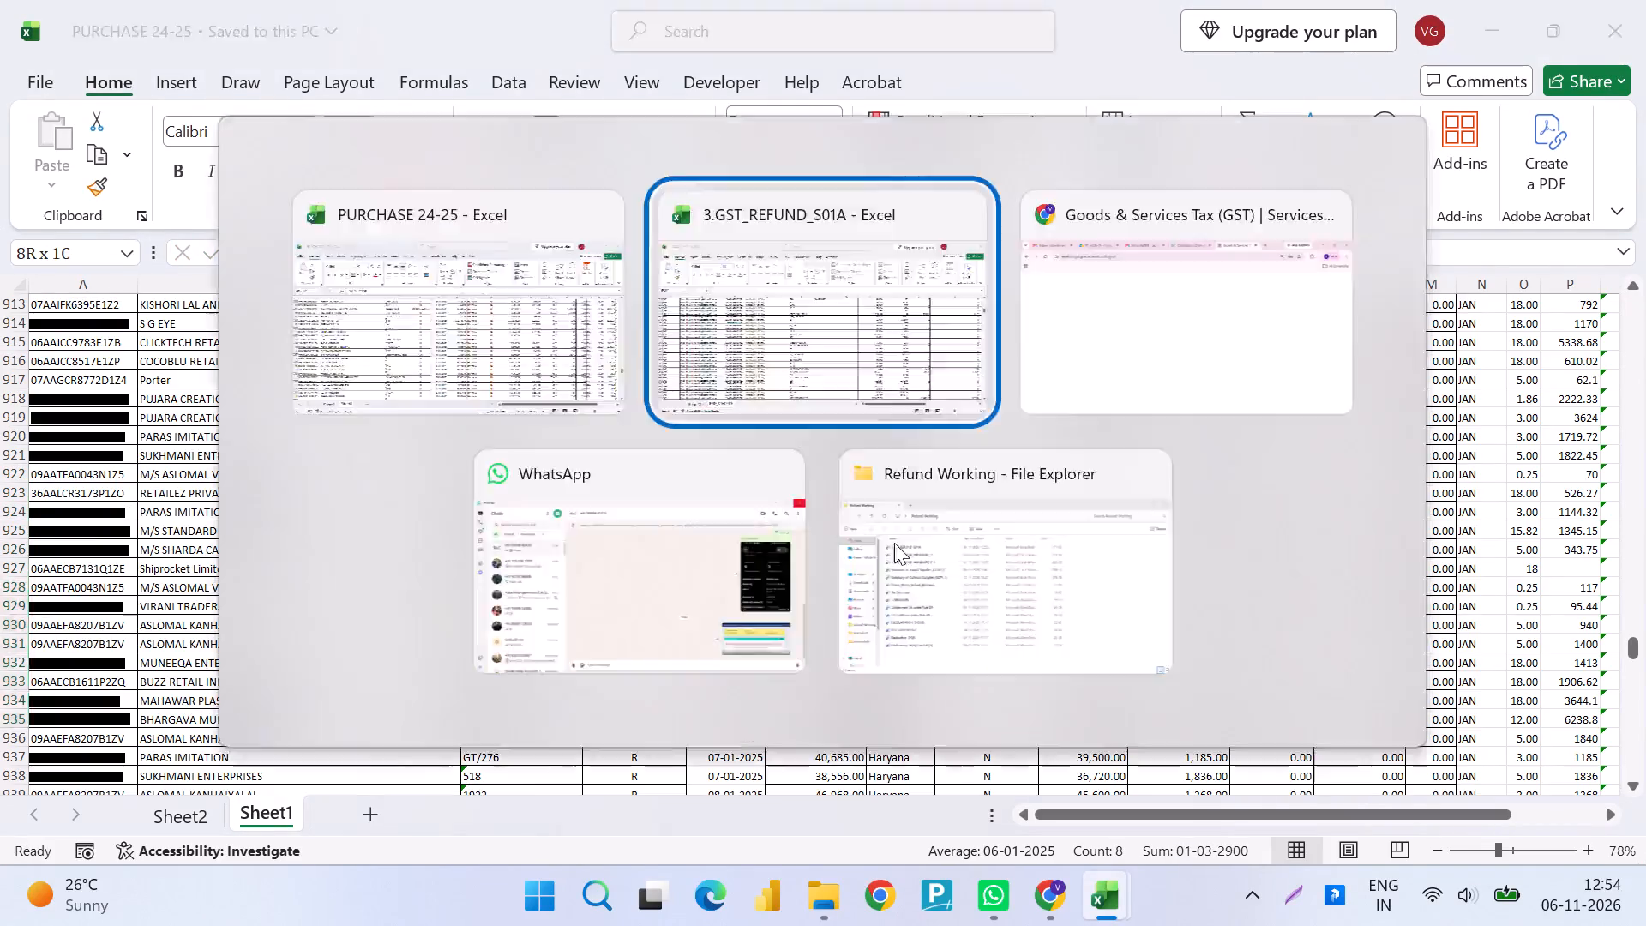
key("Up")
key("shift+Down")
key("shift+Down")
key("shift+Down")
key("shift+Down")
key("shift+Down")
key("shift+Down")
key("shift+Down")
key("ctrl+d")
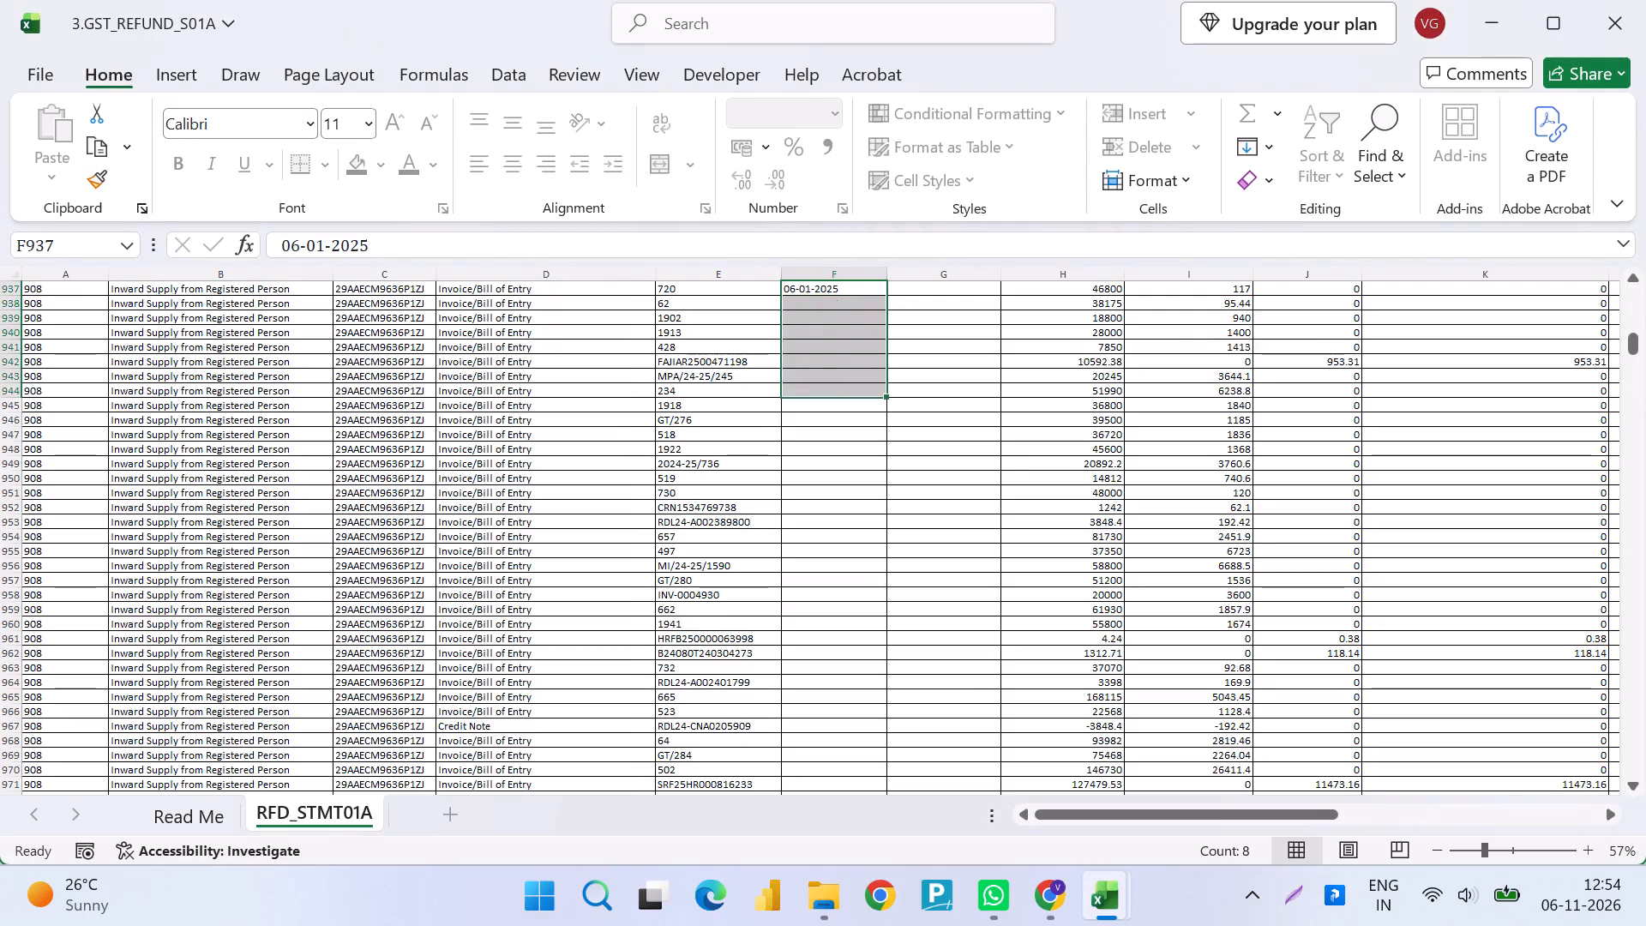
Move to F945 in the refund sheet, and select the 07-01-2025 dates E936:E938 in PURCHASE 24-25 to gauge their row count.
key("alt+Tab")
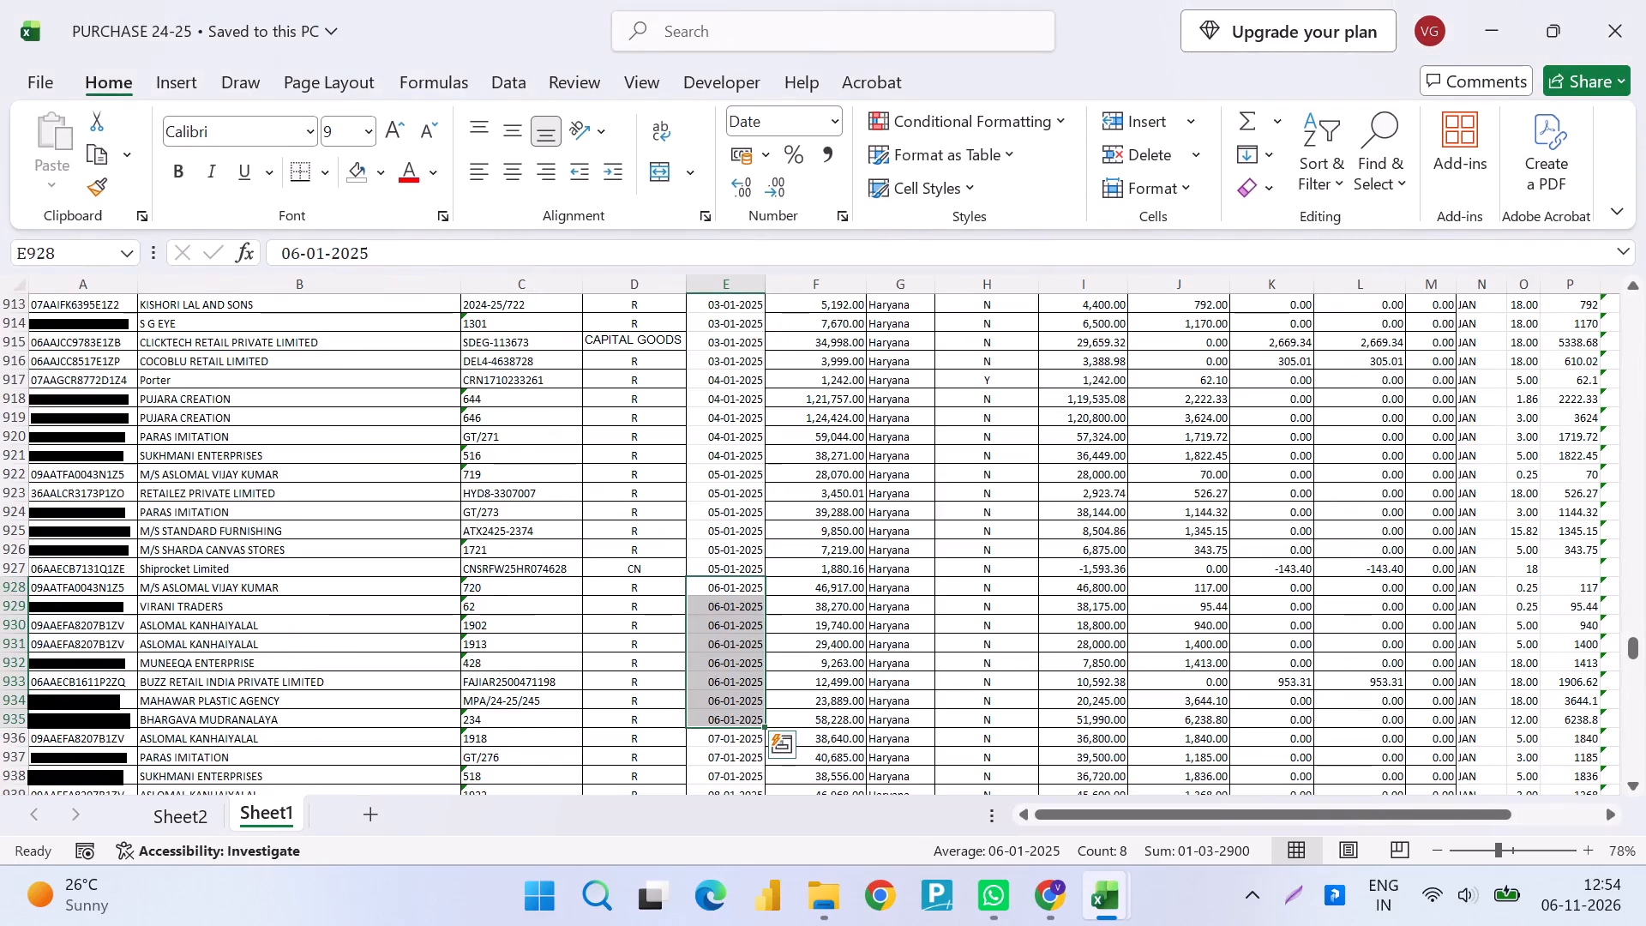
key("alt+Tab")
key("ctrl+Down")
key("Down")
key("alt+Tab")
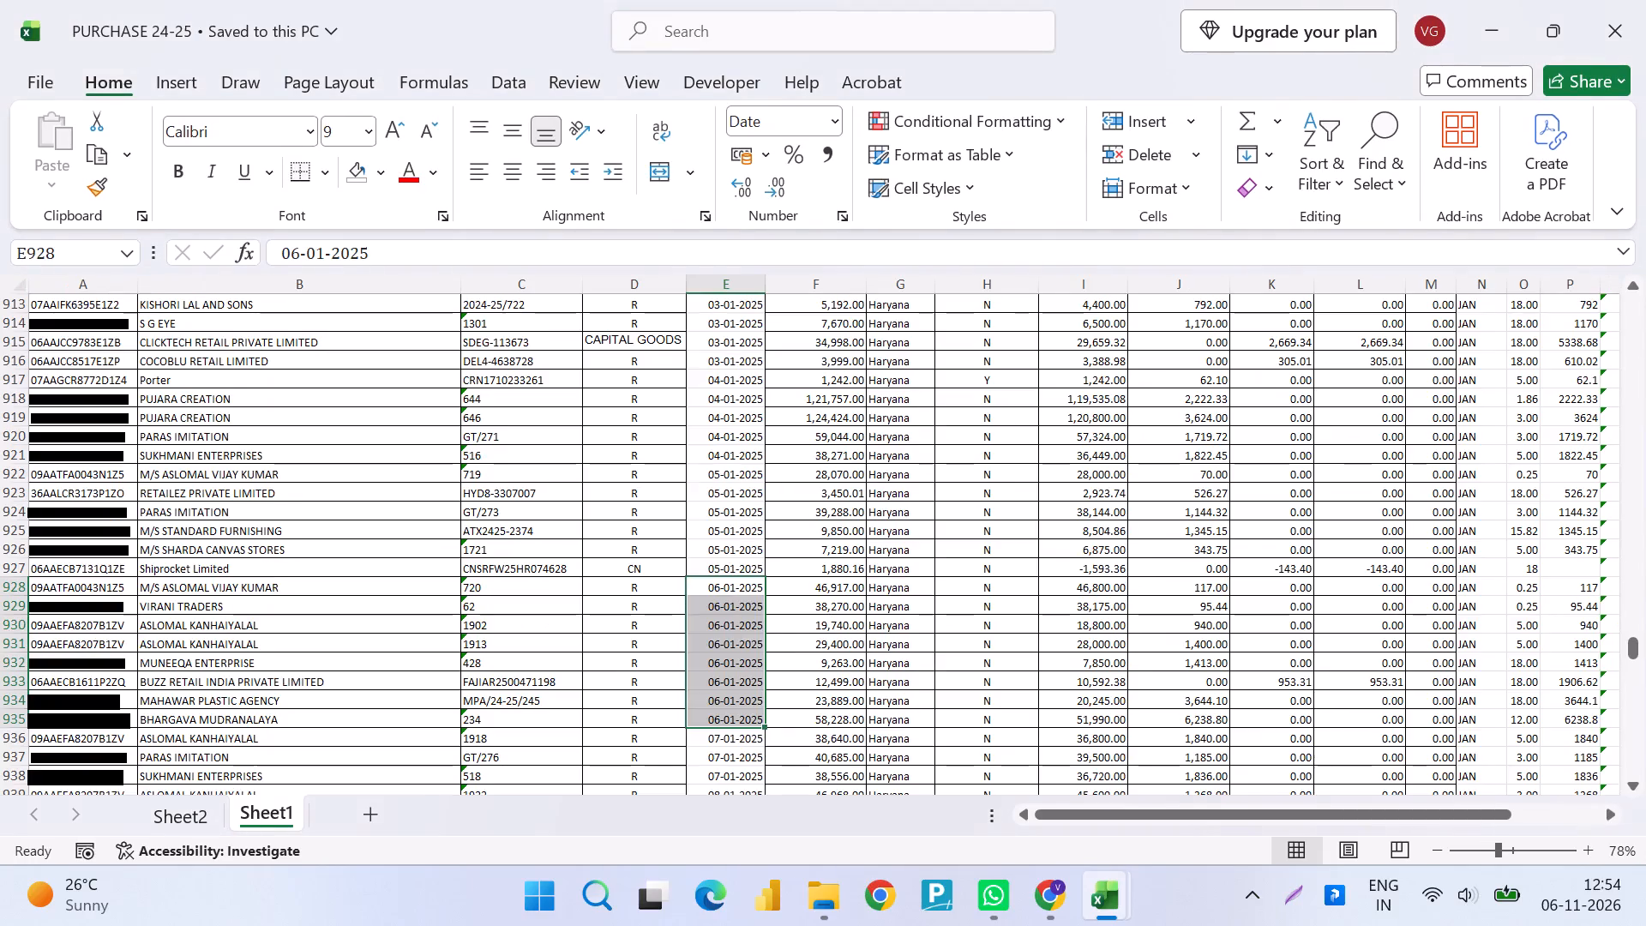
key("Down")
key("Down")
key("Down")
key("Down")
key("Down")
key("Down")
key("Down")
key("Down")
key("shift+Down")
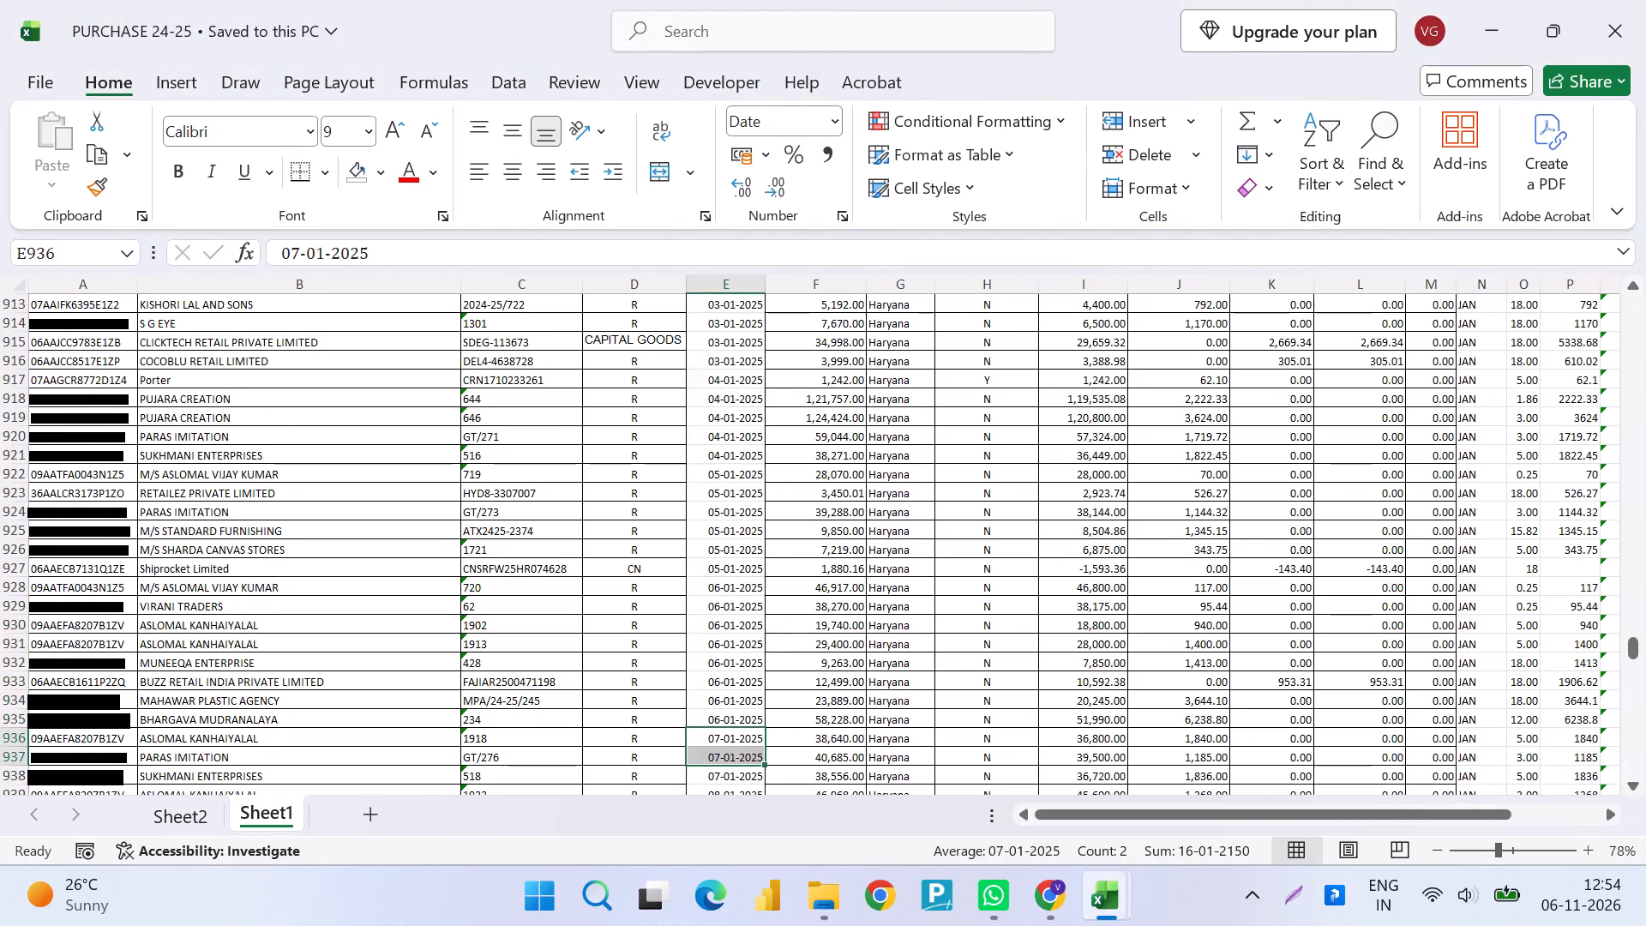
scroll(894, 543, "down", 3)
key("shift+Down")
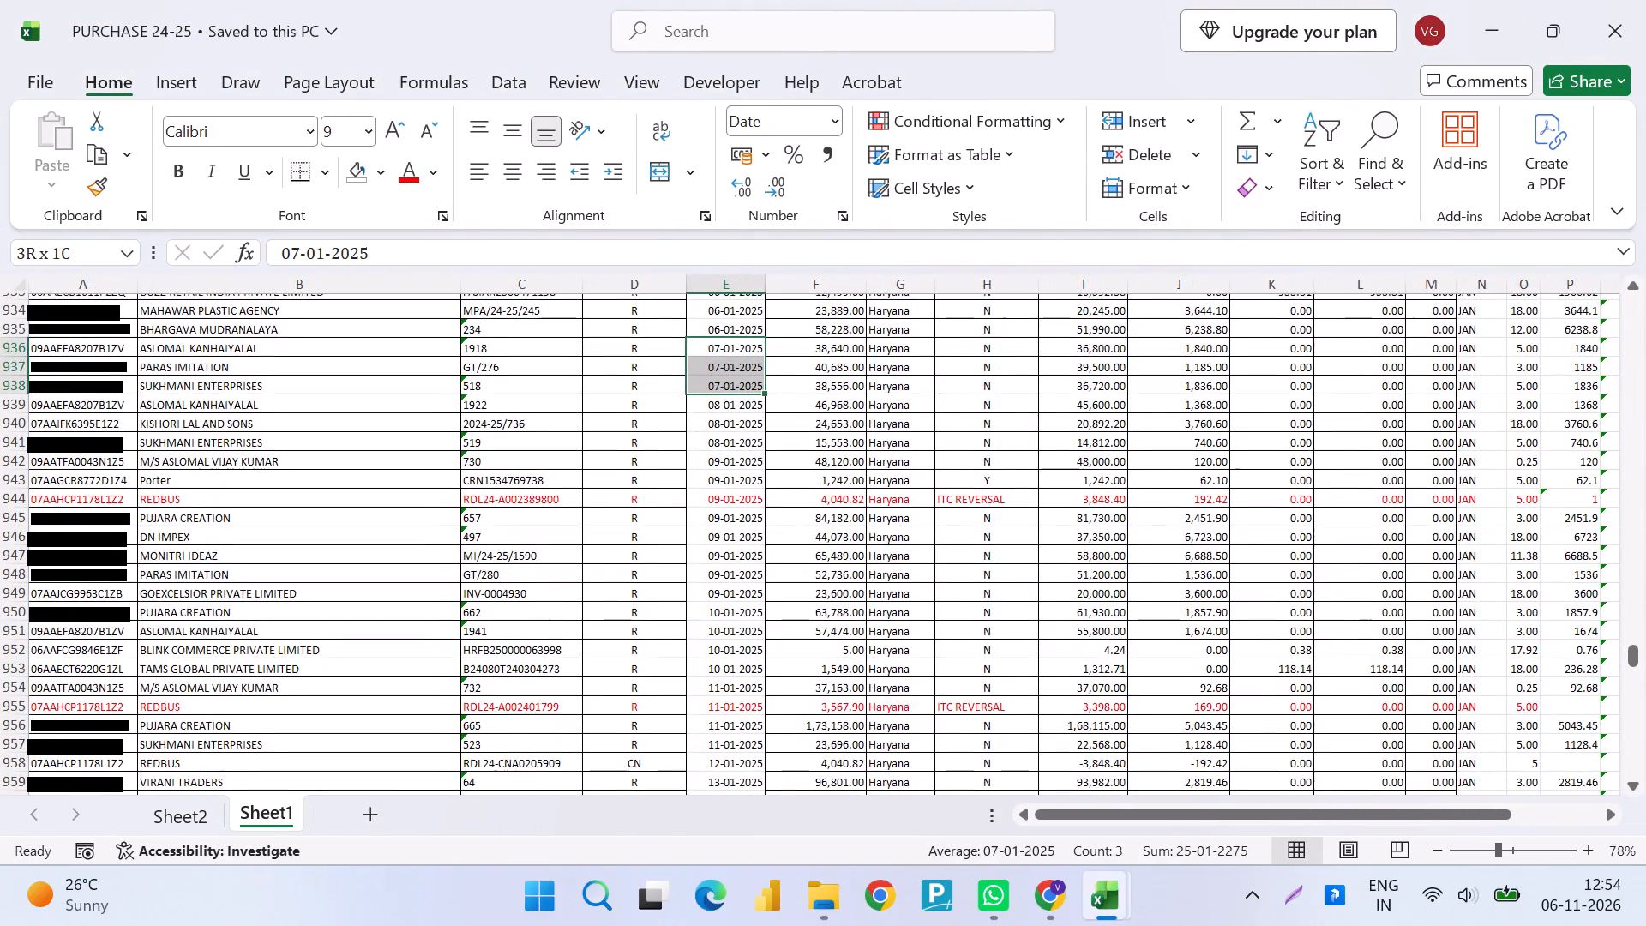
Copy the date from F944 into F945 of the refund sheet, change it to 07-01-2025, and fill it down through F947.
key("alt+Tab")
key("ctrl+d")
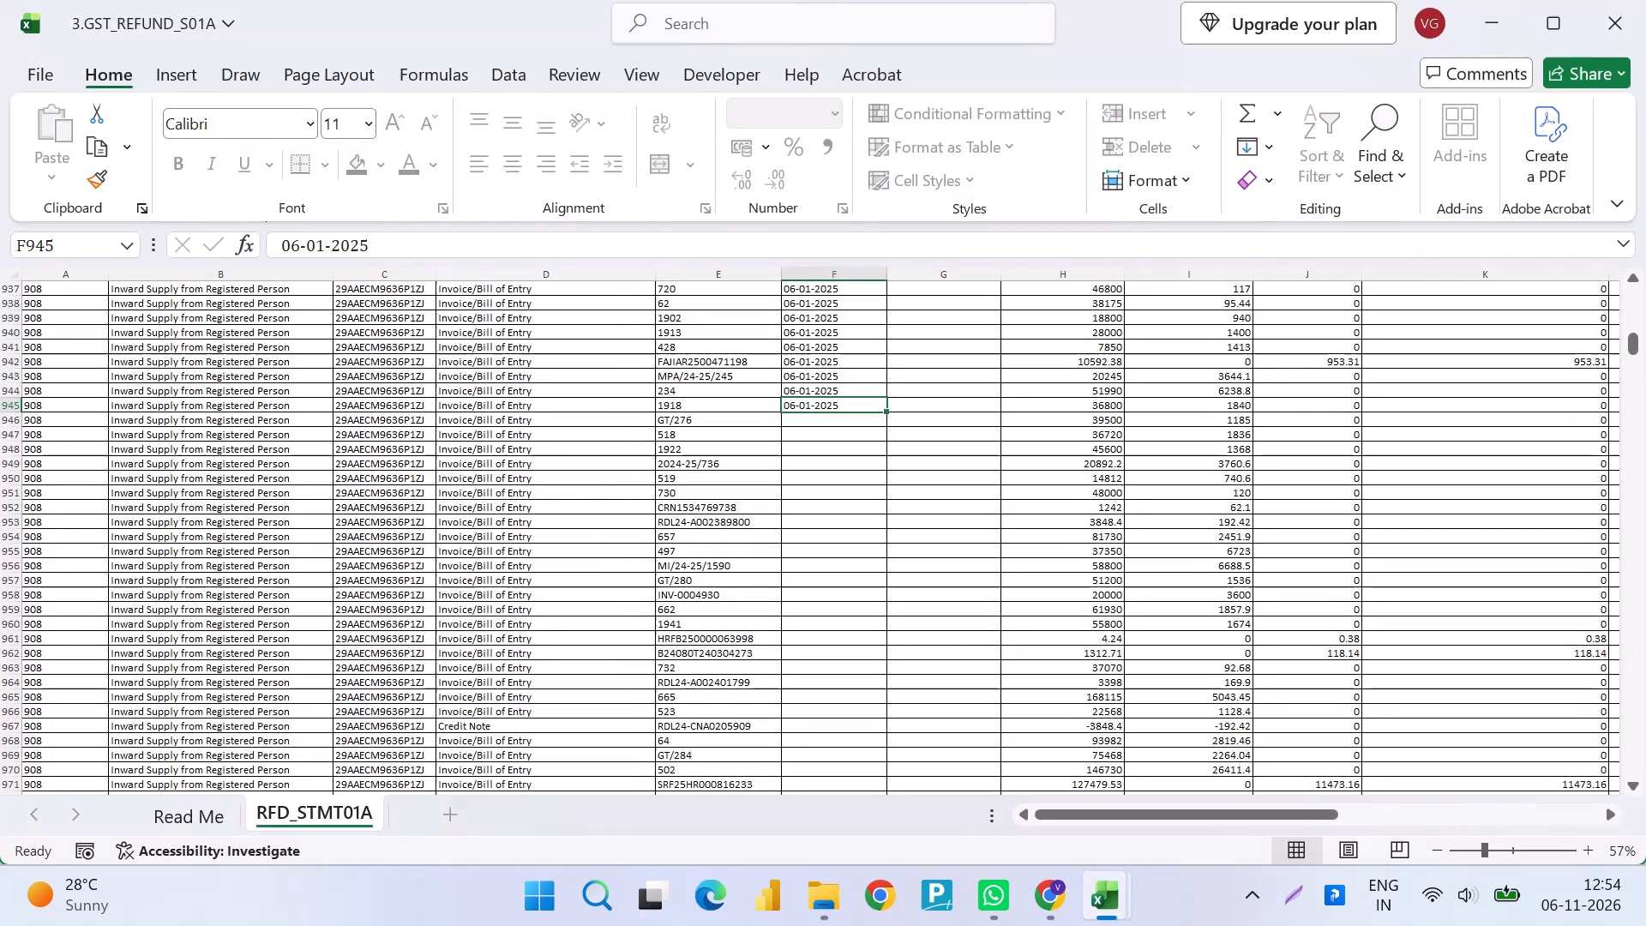
key("F2")
key("ctrl+Left")
key("ctrl+Left")
key("ctrl+Left")
key("ctrl+Left")
key("BackSpace")
key("7")
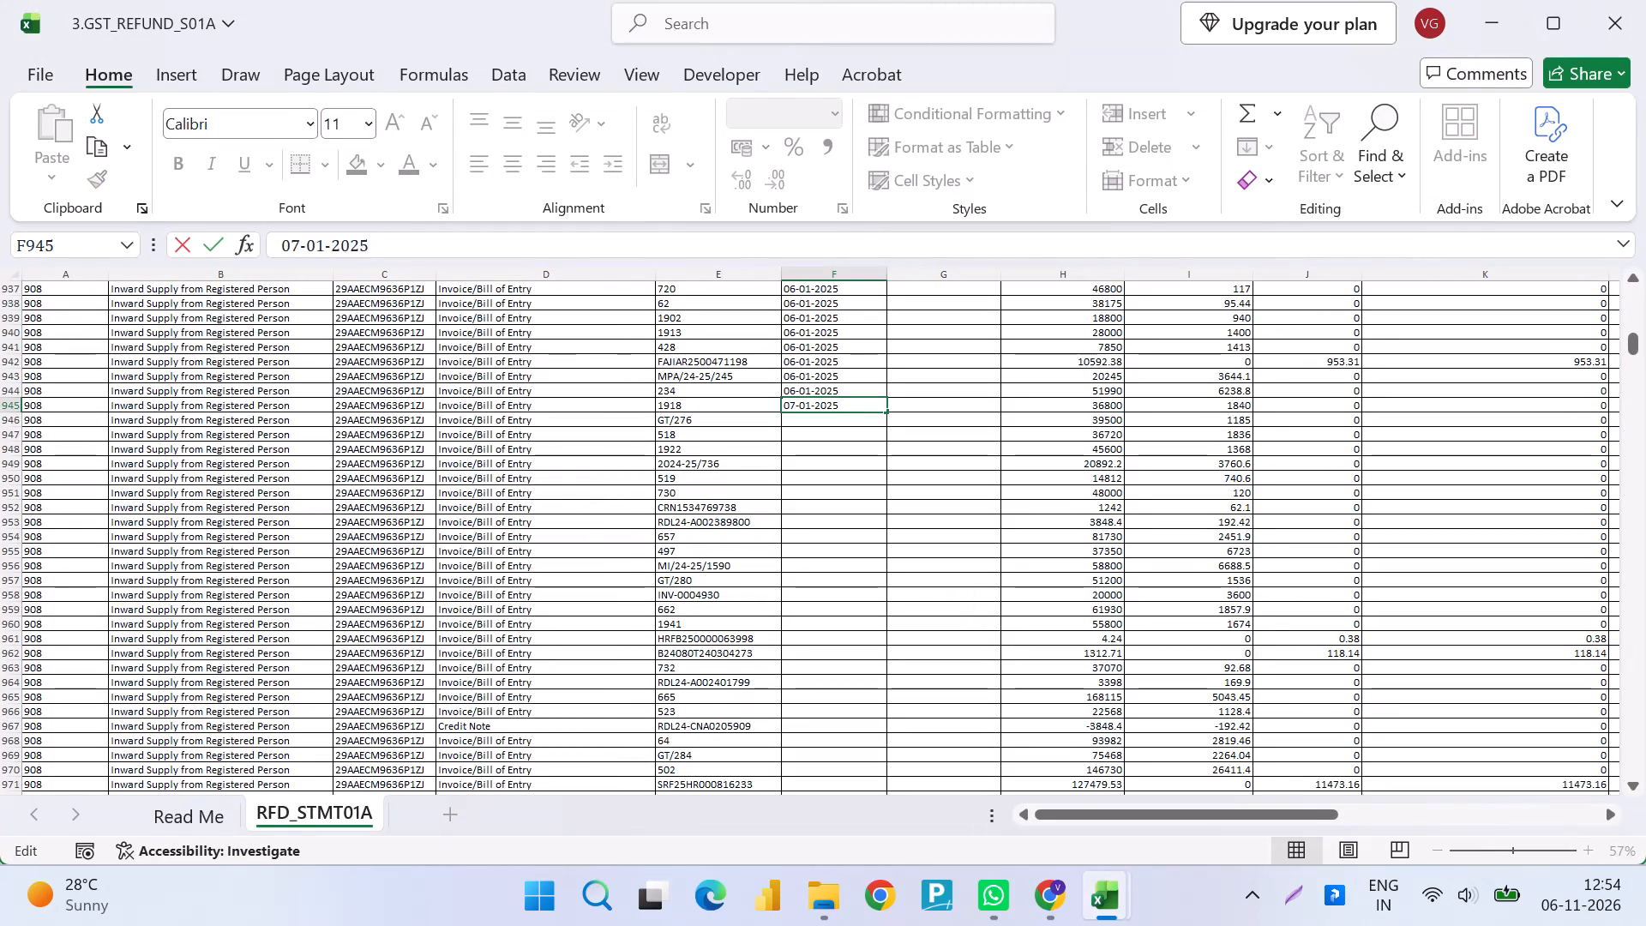
key("Return")
key("ctrl+d")
key("Down")
key("ctrl+d")
Copy the date from F947 into F948 of the refund sheet and change it to 08-01-2025.
key("Down")
key("ctrl+d")
key("F2")
key("Left")
key("ctrl+Left")
key("ctrl+Left")
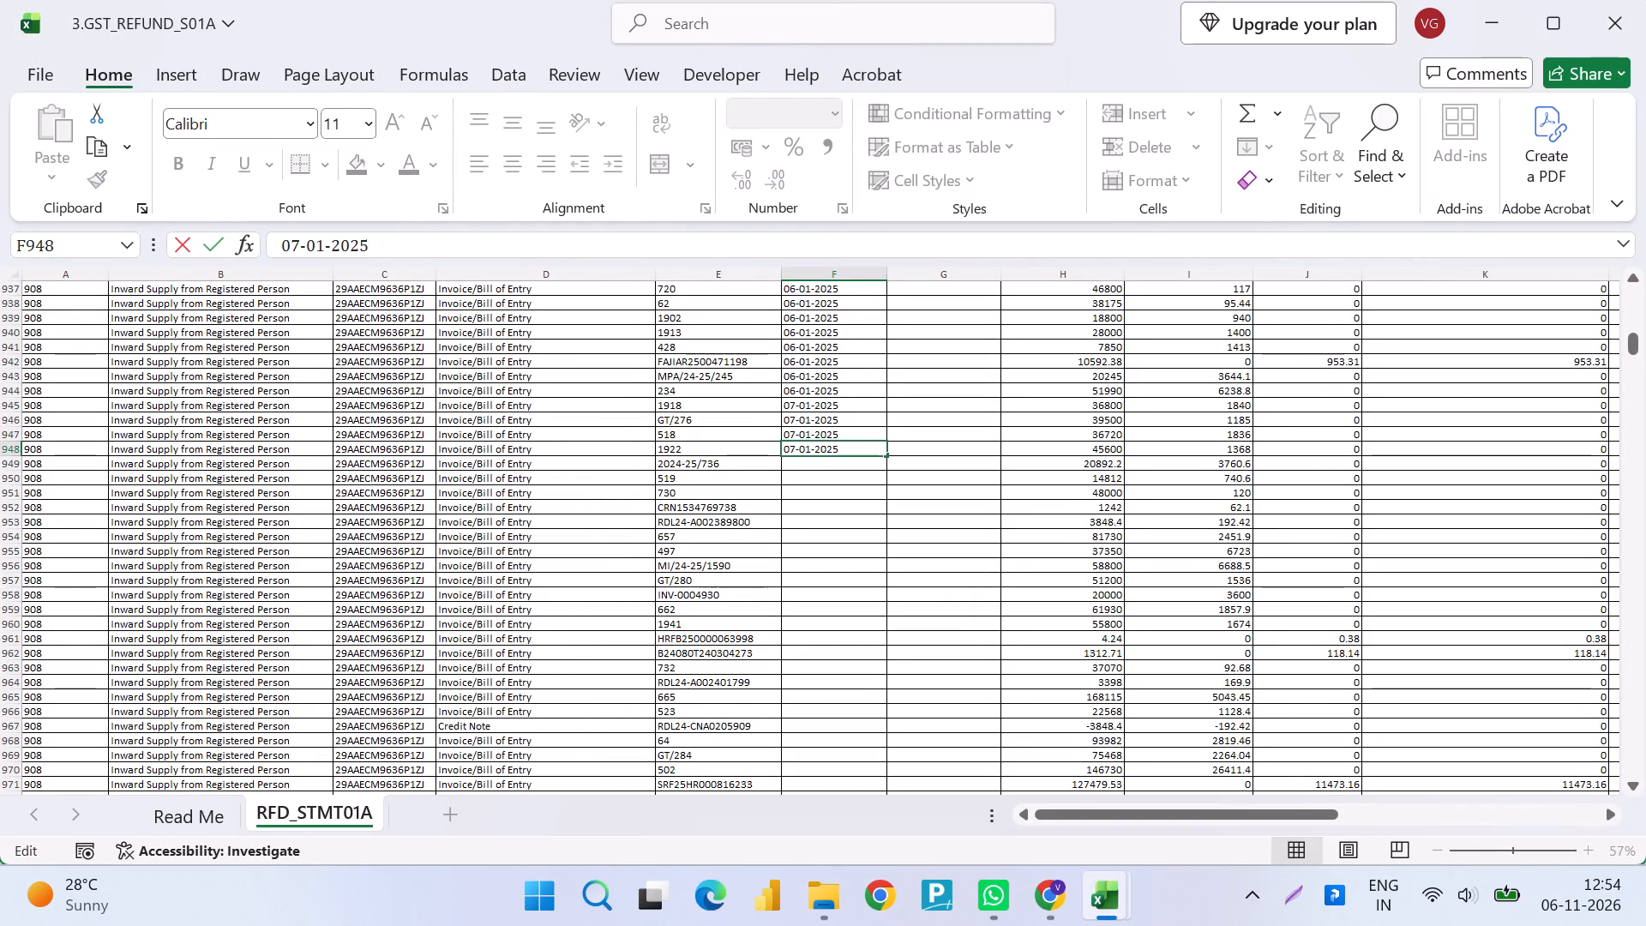
key("ctrl+Left")
key("ctrl+Left")
key("BackSpace")
key("8")
key("Return")
In PURCHASE 24-25, select the block of 08-01-2025 dates, E939:E941, to gauge its row count.
key("alt+Tab")
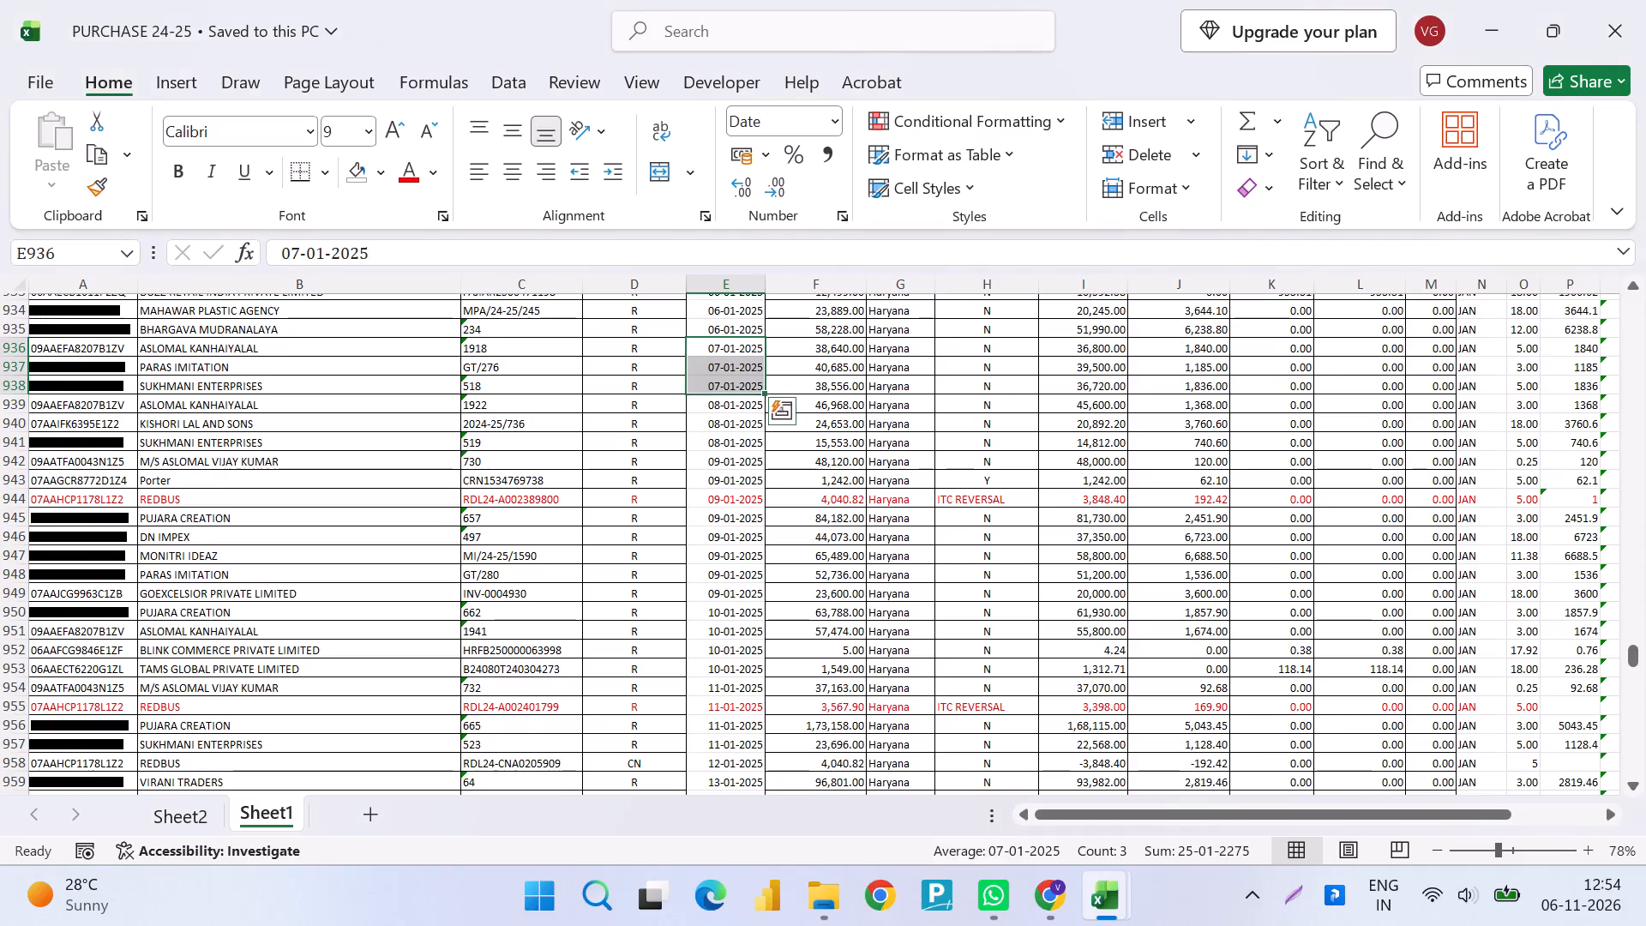
key("Down")
key("Down")
key("Down")
key("shift+Down")
key("shift+Down")
key("shift+Down")
key("shift+Up")
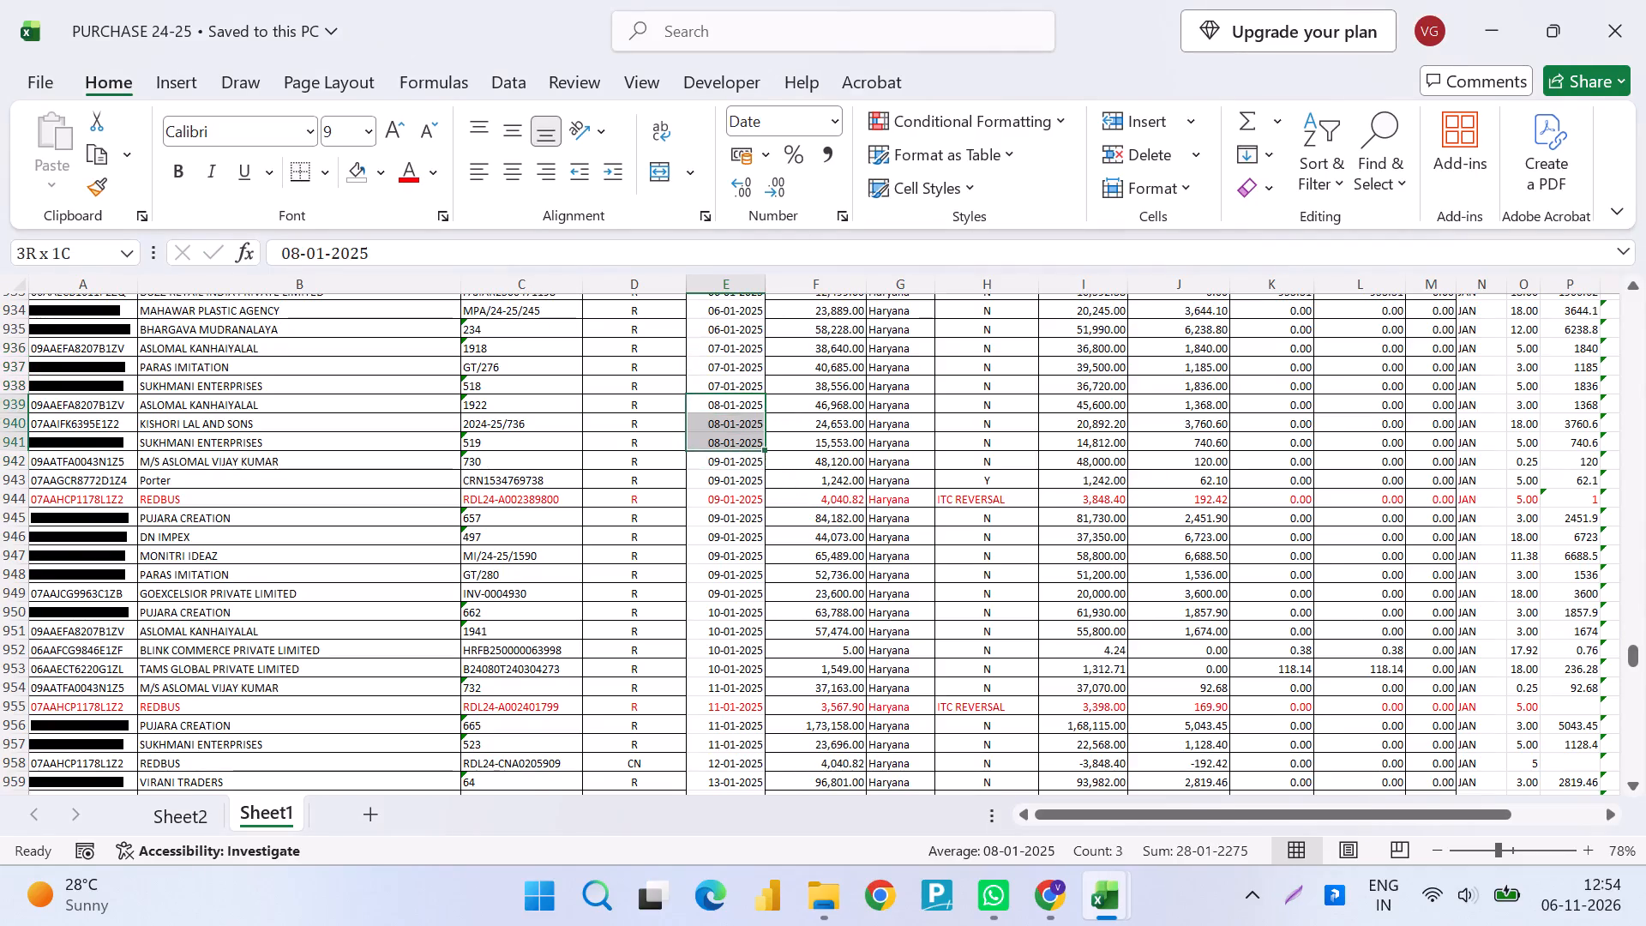
Fill 08-01-2025 into F949 and F950 of the refund sheet.
key("alt+Tab")
key("ctrl+d")
key("Down")
key("ctrl+d")
Copy the date from F950 into F951 of the refund sheet and change it to 09-01-2025.
key("Down")
key("ctrl+d")
key("F2")
key("ctrl+Left")
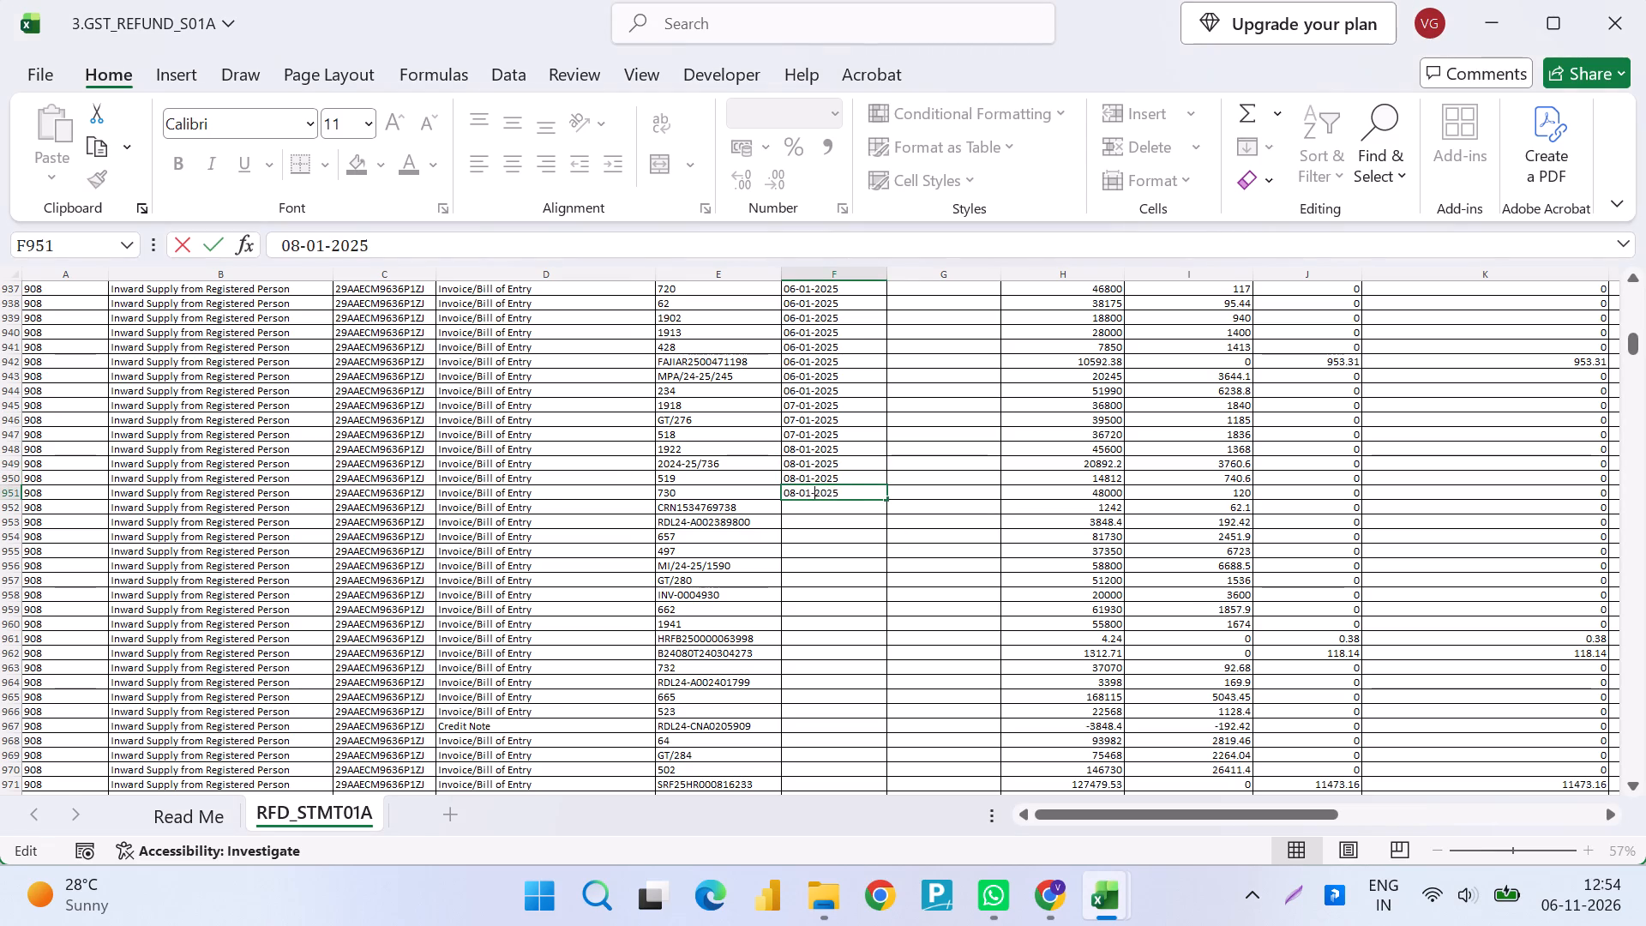
key("ctrl+Left")
key("ctrl+Left")
key("ctrl+Left")
key("BackSpace")
key("9")
key("Return")
In PURCHASE 24-25, select the block of 09-01-2025 dates, E942:E949, to gauge its row count.
key("Tab")
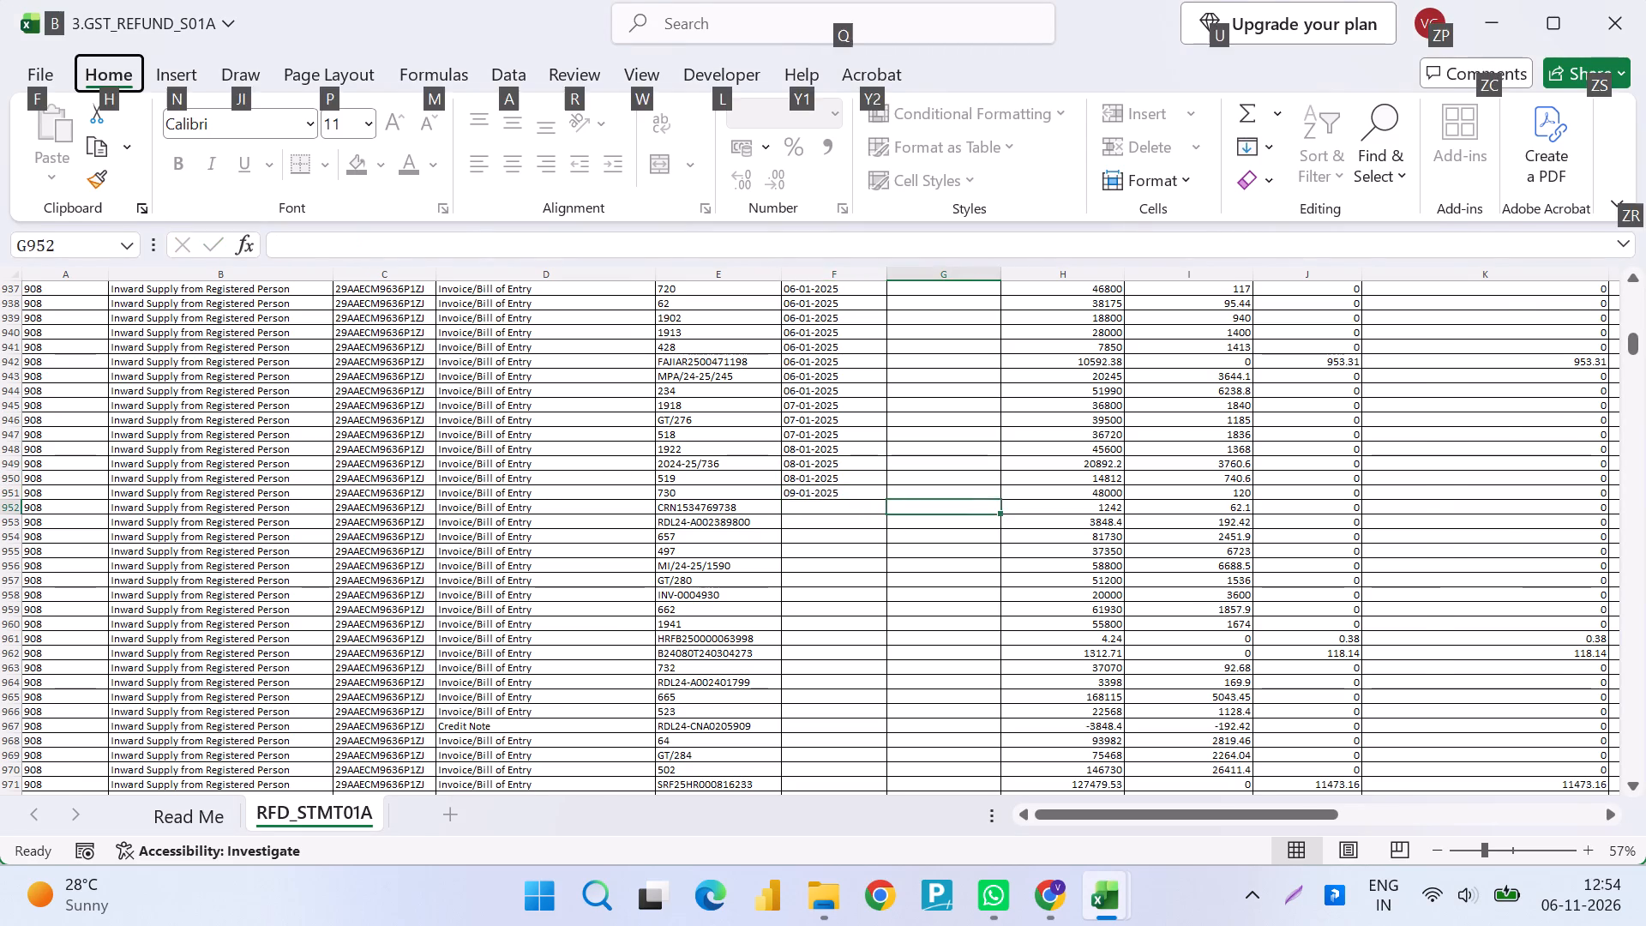
key("alt+Tab")
key("Down")
key("Down")
key("Down")
key("Down")
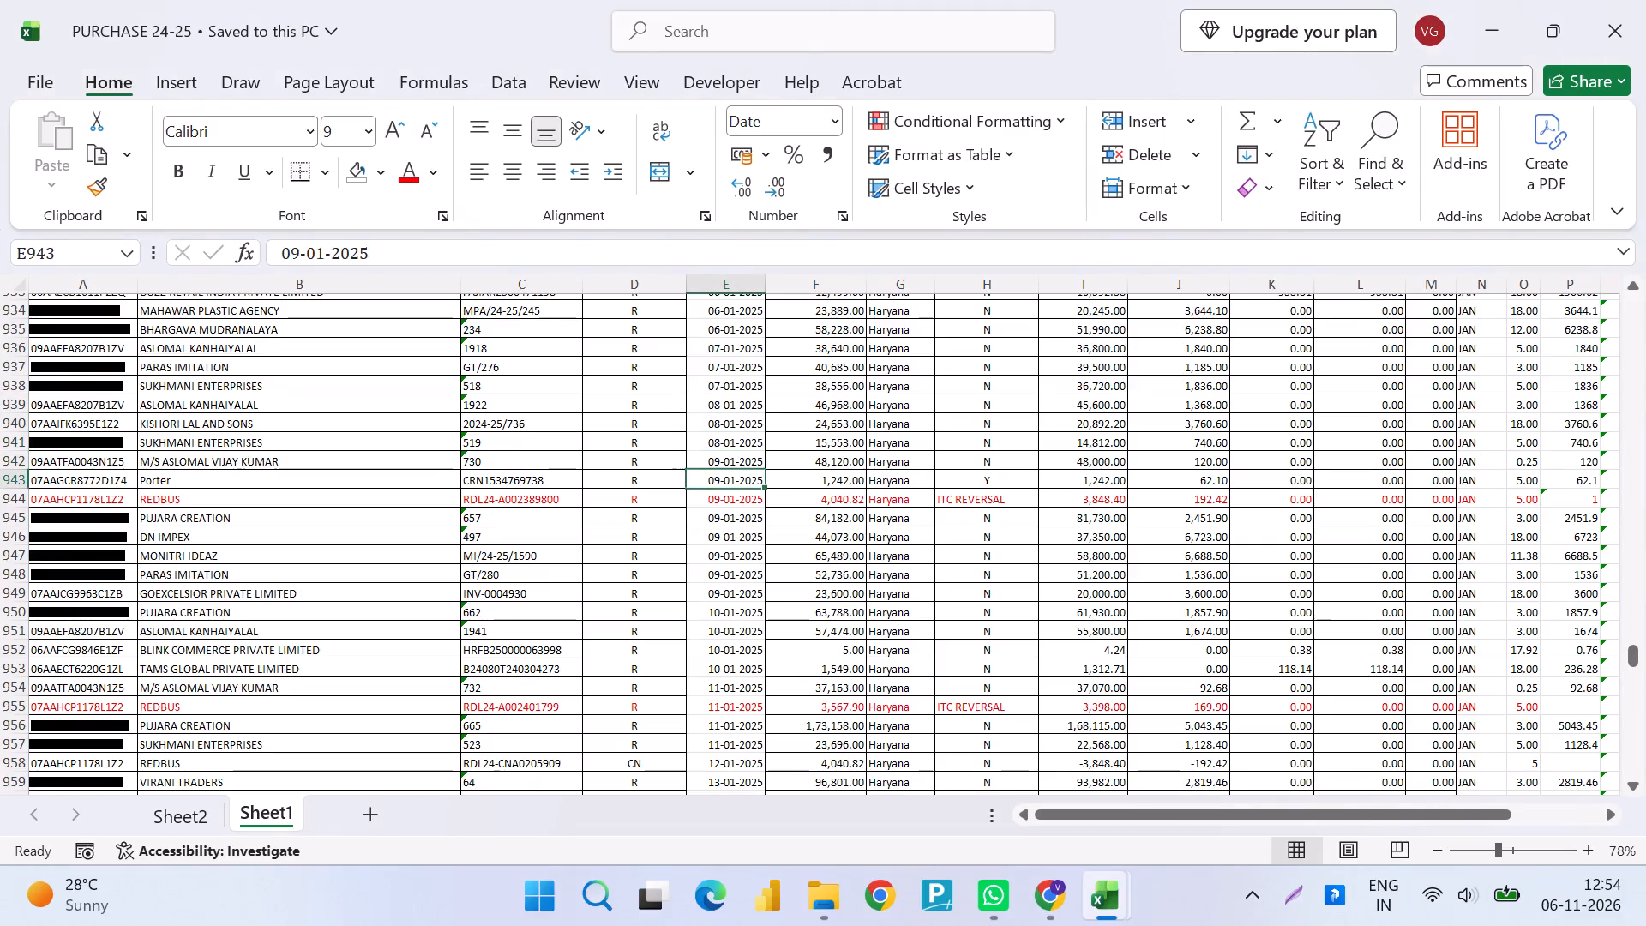
key("Up")
key("shift+Down")
key("shift+Down")
key("shift+Down")
key("shift+Down")
key("shift+Down")
key("shift+Down")
key("shift+Down")
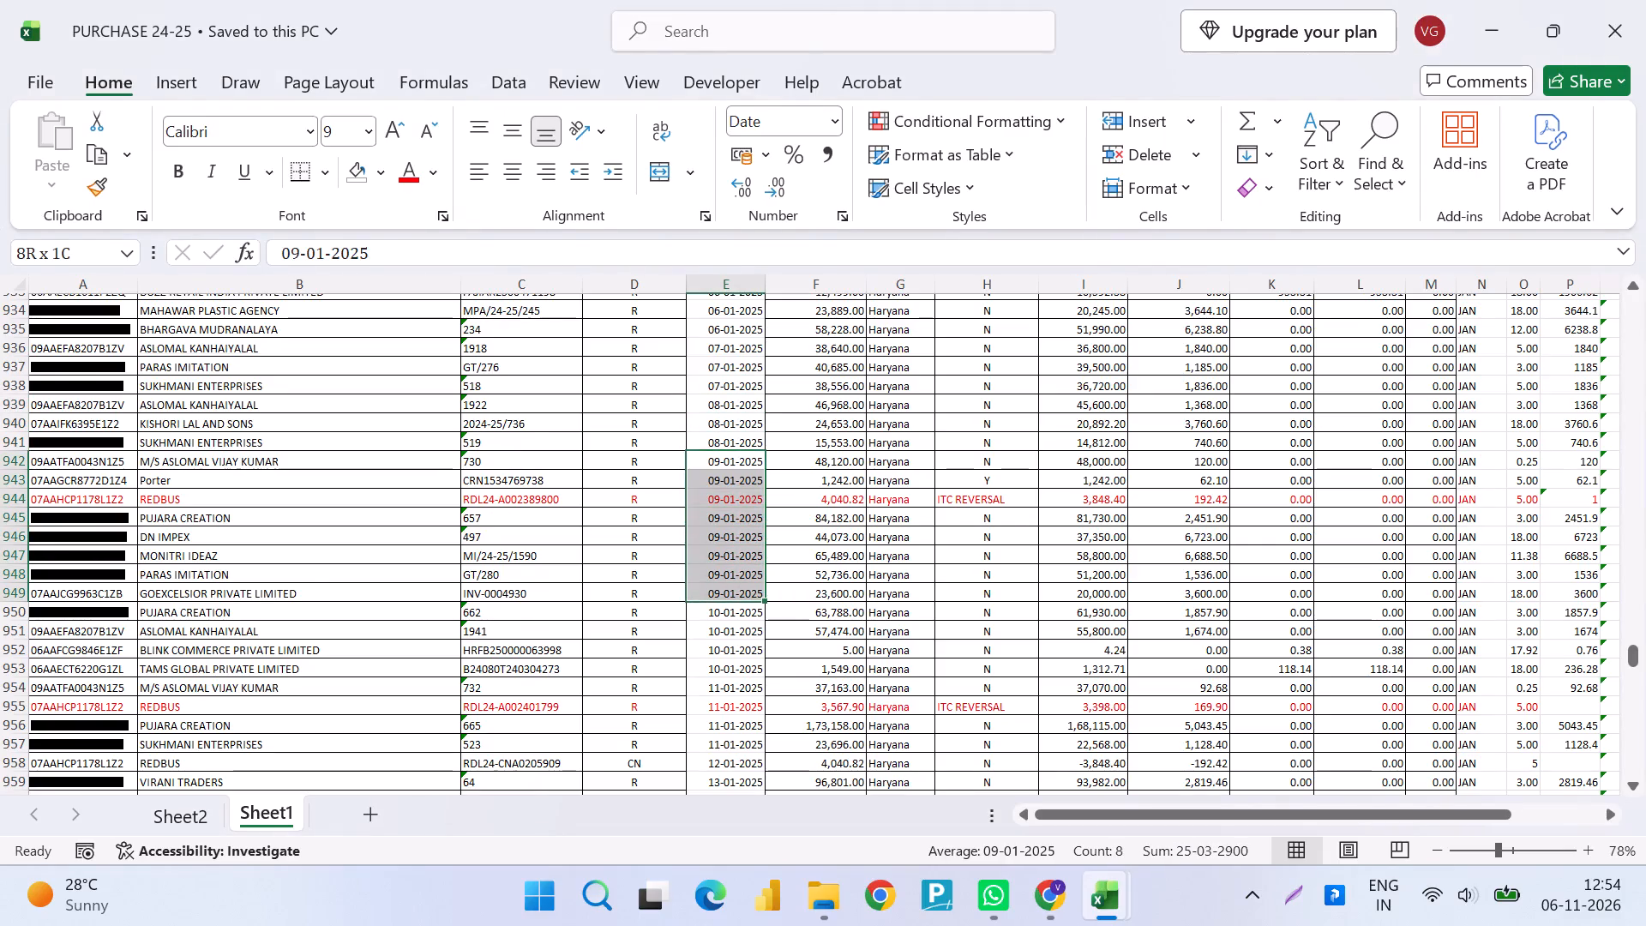
Fill 09-01-2025 from F951 down through F958 of the refund sheet, and compare with the block in PURCHASE 24-25.
key("alt+Tab")
key("Up")
key("Left")
key("Up")
key("shift+Down")
key("shift+Down")
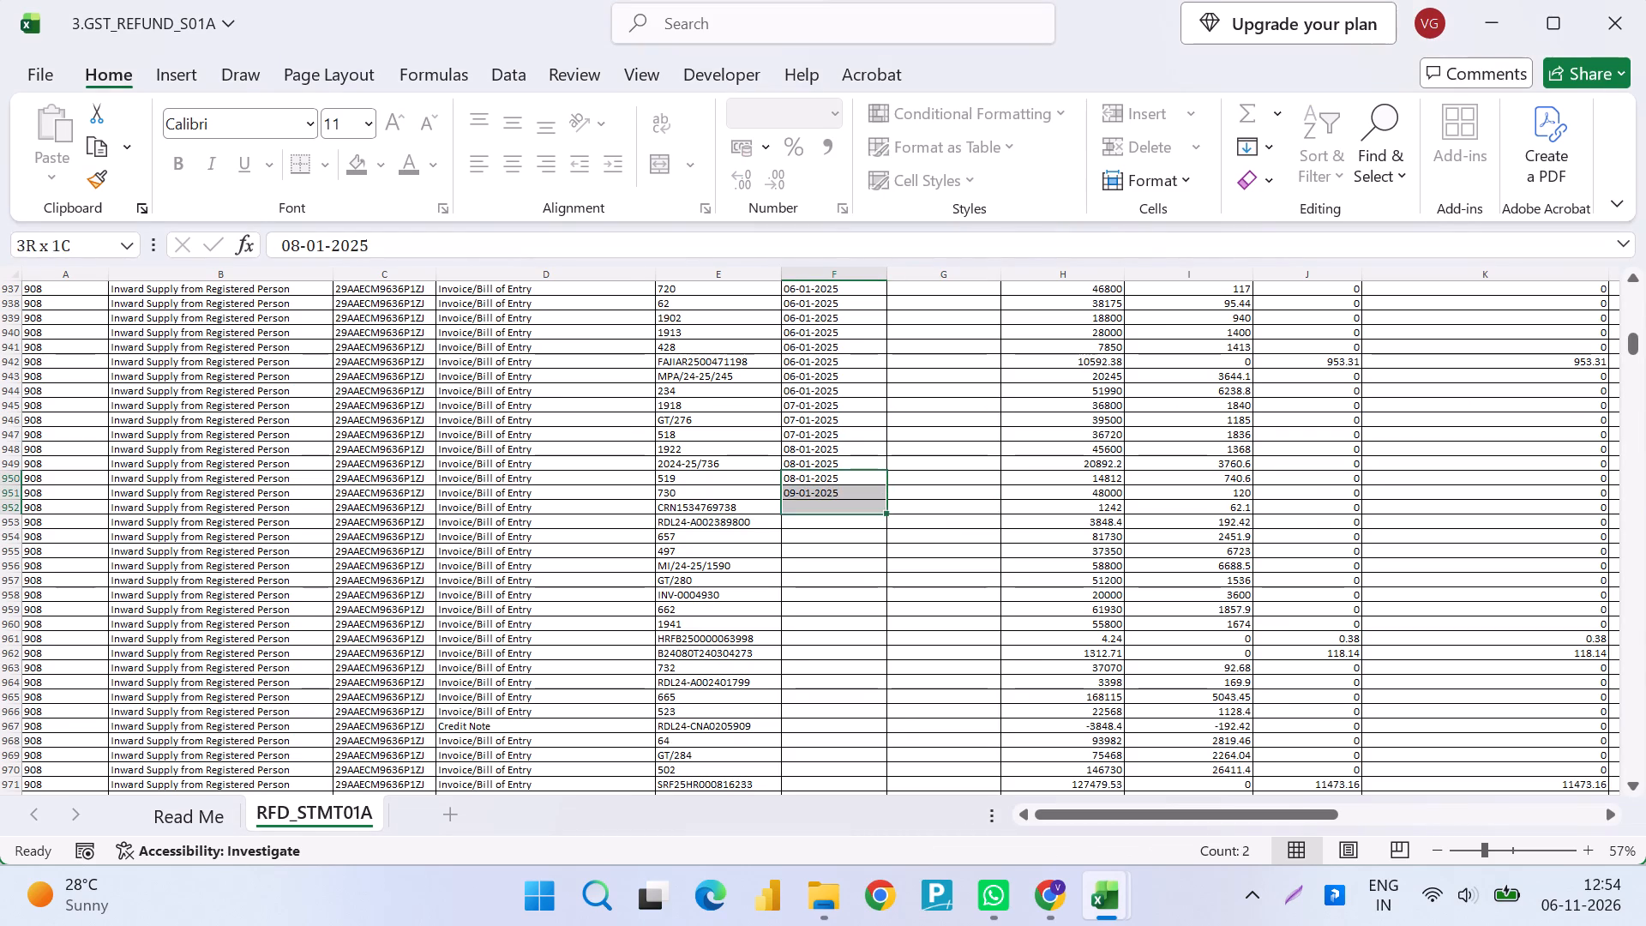
key("shift+Down")
key("Down")
key("shift+Down")
key("shift+Down")
key("shift+Down")
key("shift+Down")
key("shift+Down")
key("shift+Down")
key("ctrl+d")
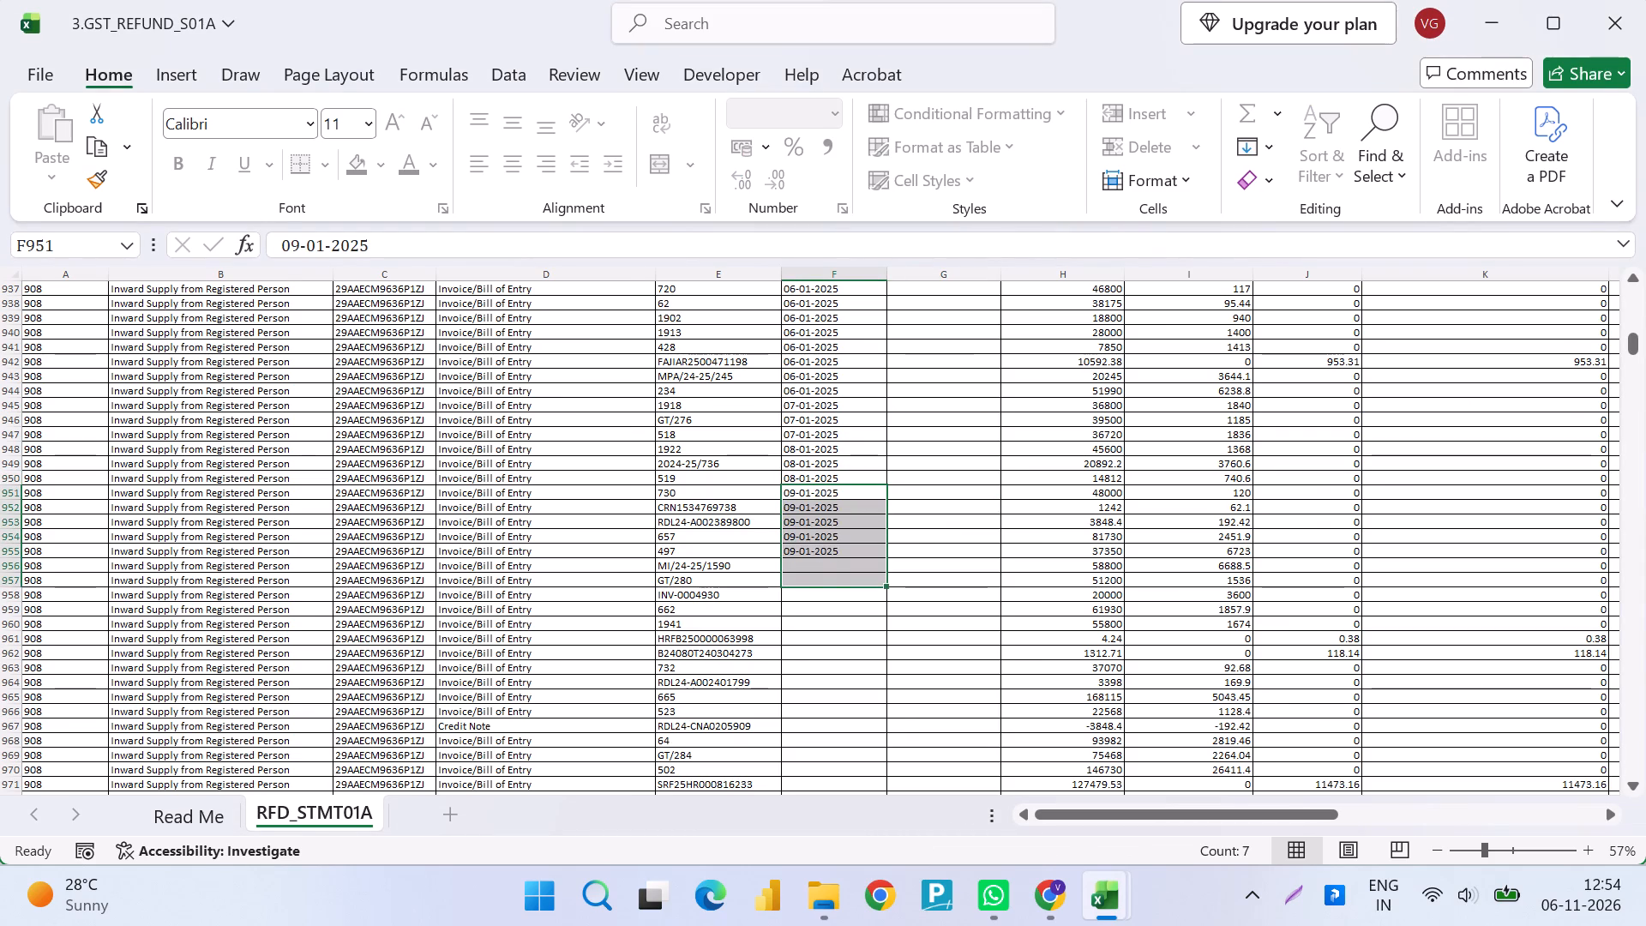
key("shift+Down")
key("ctrl+d")
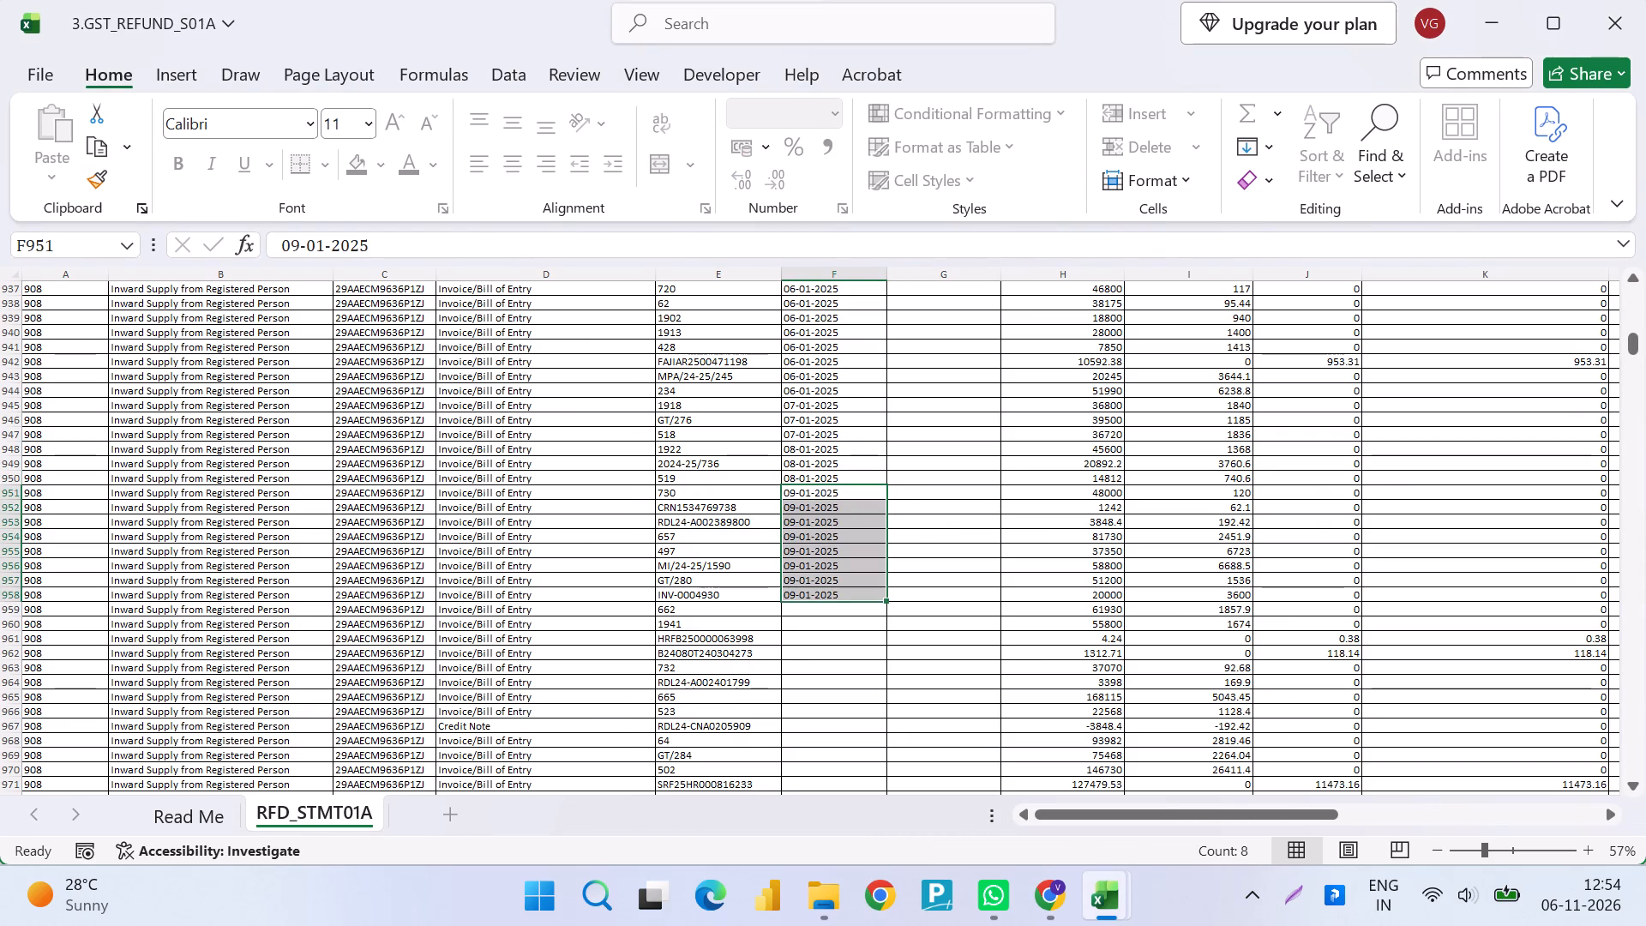
key("alt+Tab")
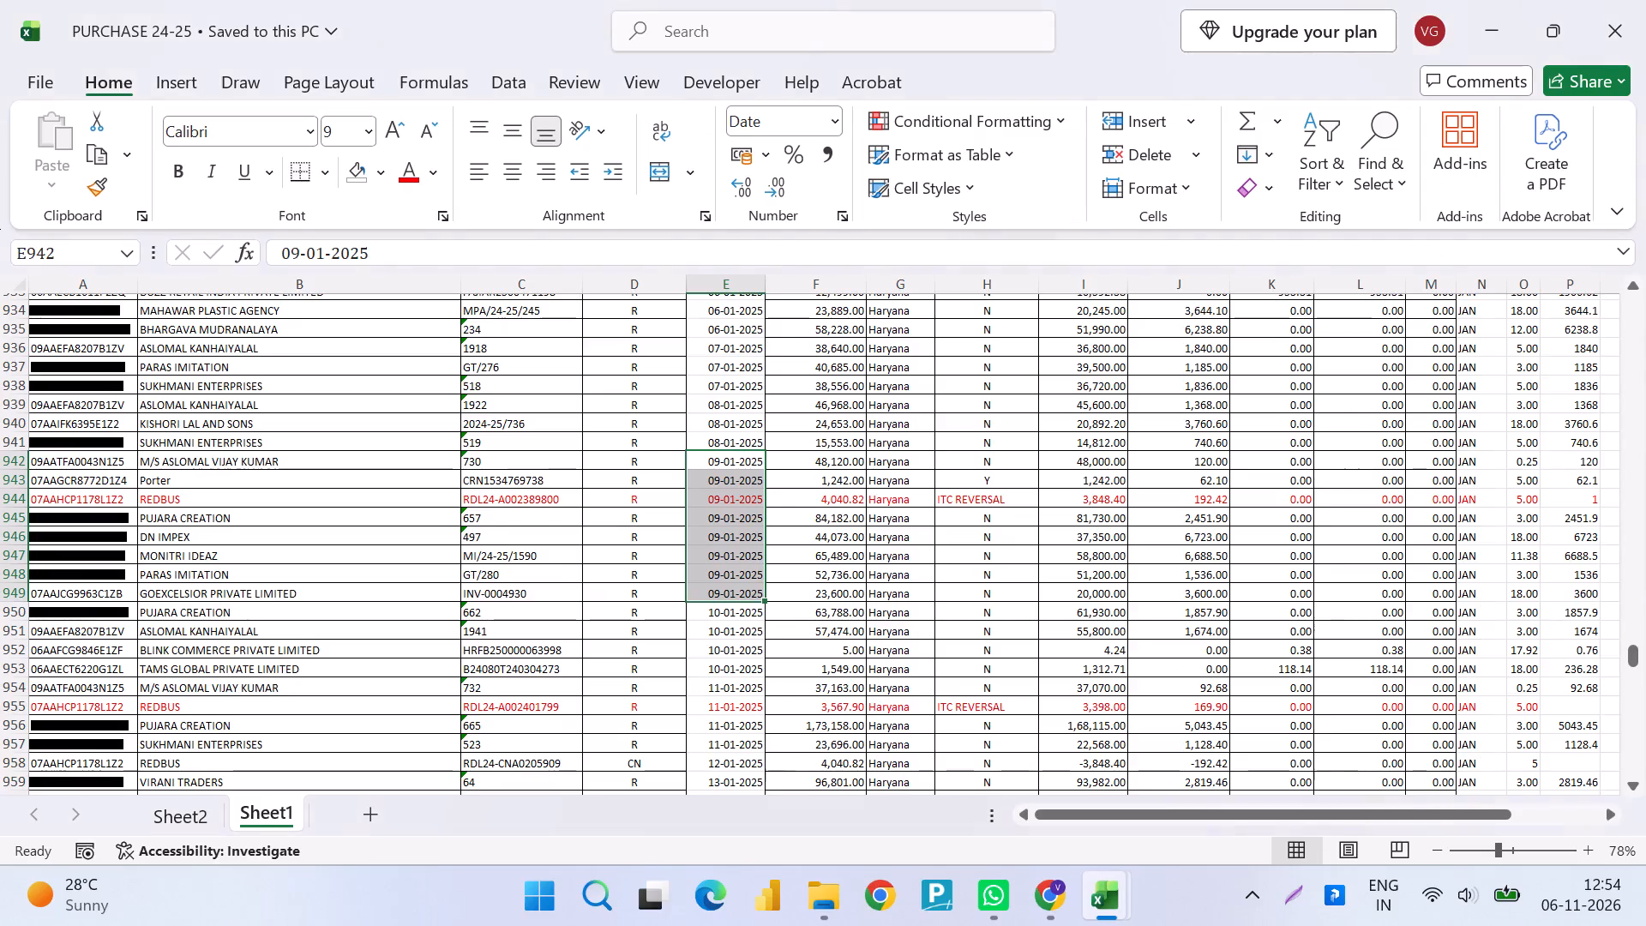
key("alt+Tab")
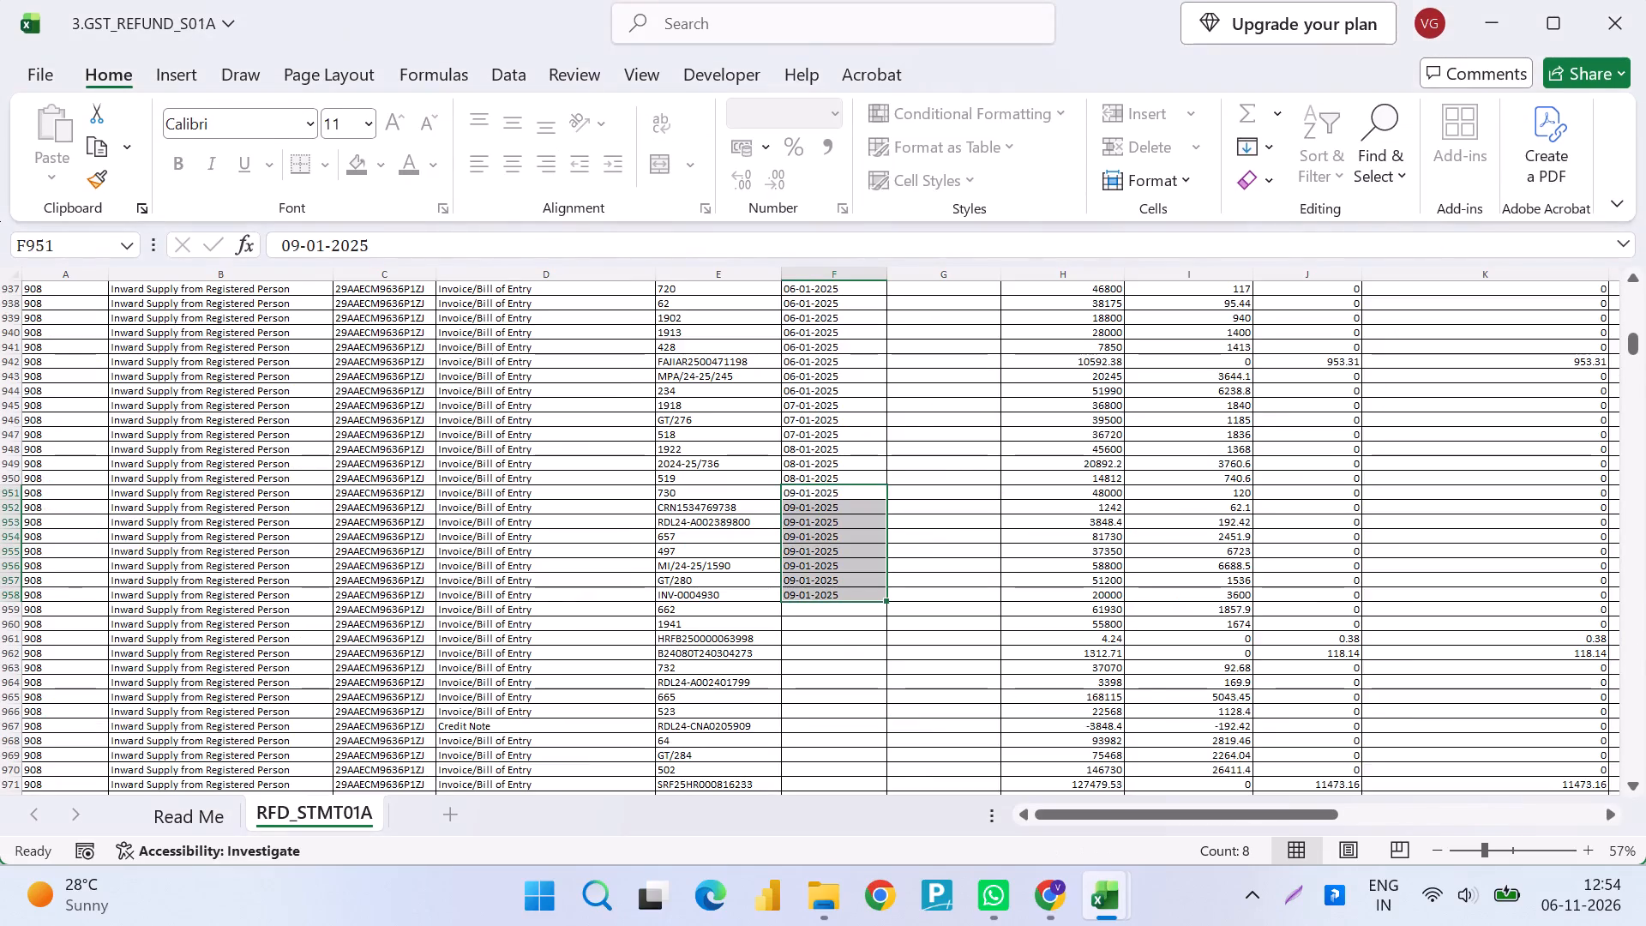
Copy the date from F958 into F959 of the refund sheet and change it to 10-01-2025.
key("ctrl+Down")
key("Down")
key("ctrl+d")
key("F2")
key("Left")
key("ctrl+Left")
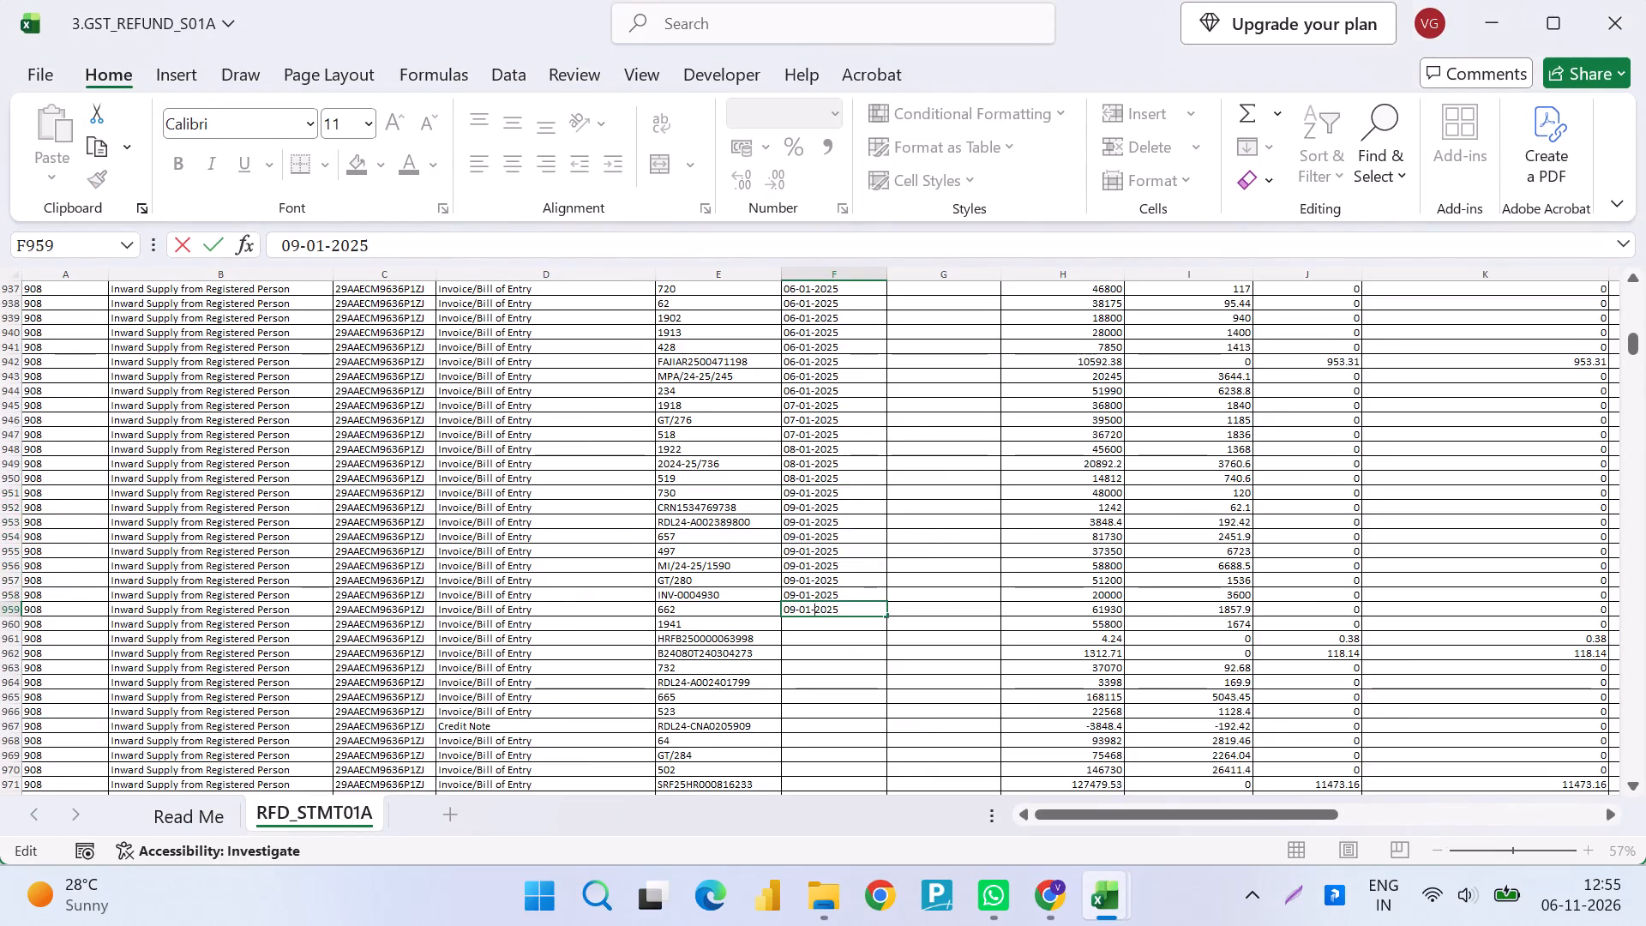
key("ctrl+Left")
key("ctrl+Left")
key("ctrl+Left")
key("BackSpace")
key("BackSpace")
type("10")
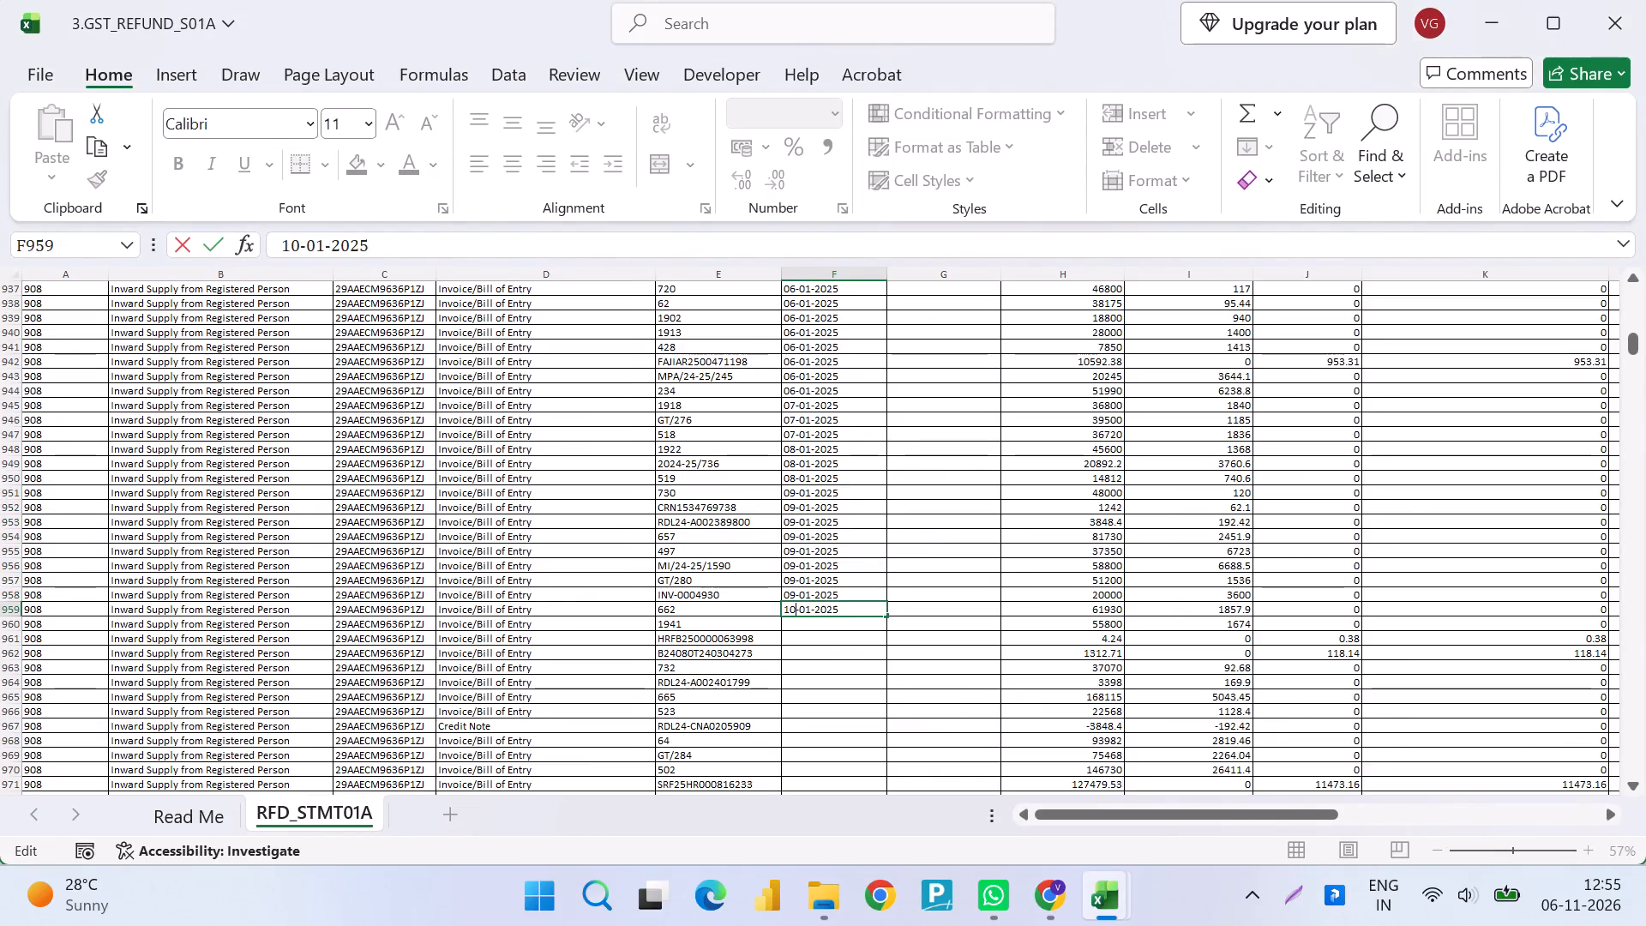
key("Return")
In PURCHASE 24-25, select the block of 10-01-2025 dates, E950:E953, to gauge its row count.
key("alt+Tab")
key("Down")
key("Down")
key("Down")
key("Down")
key("Down")
key("Down")
key("Down")
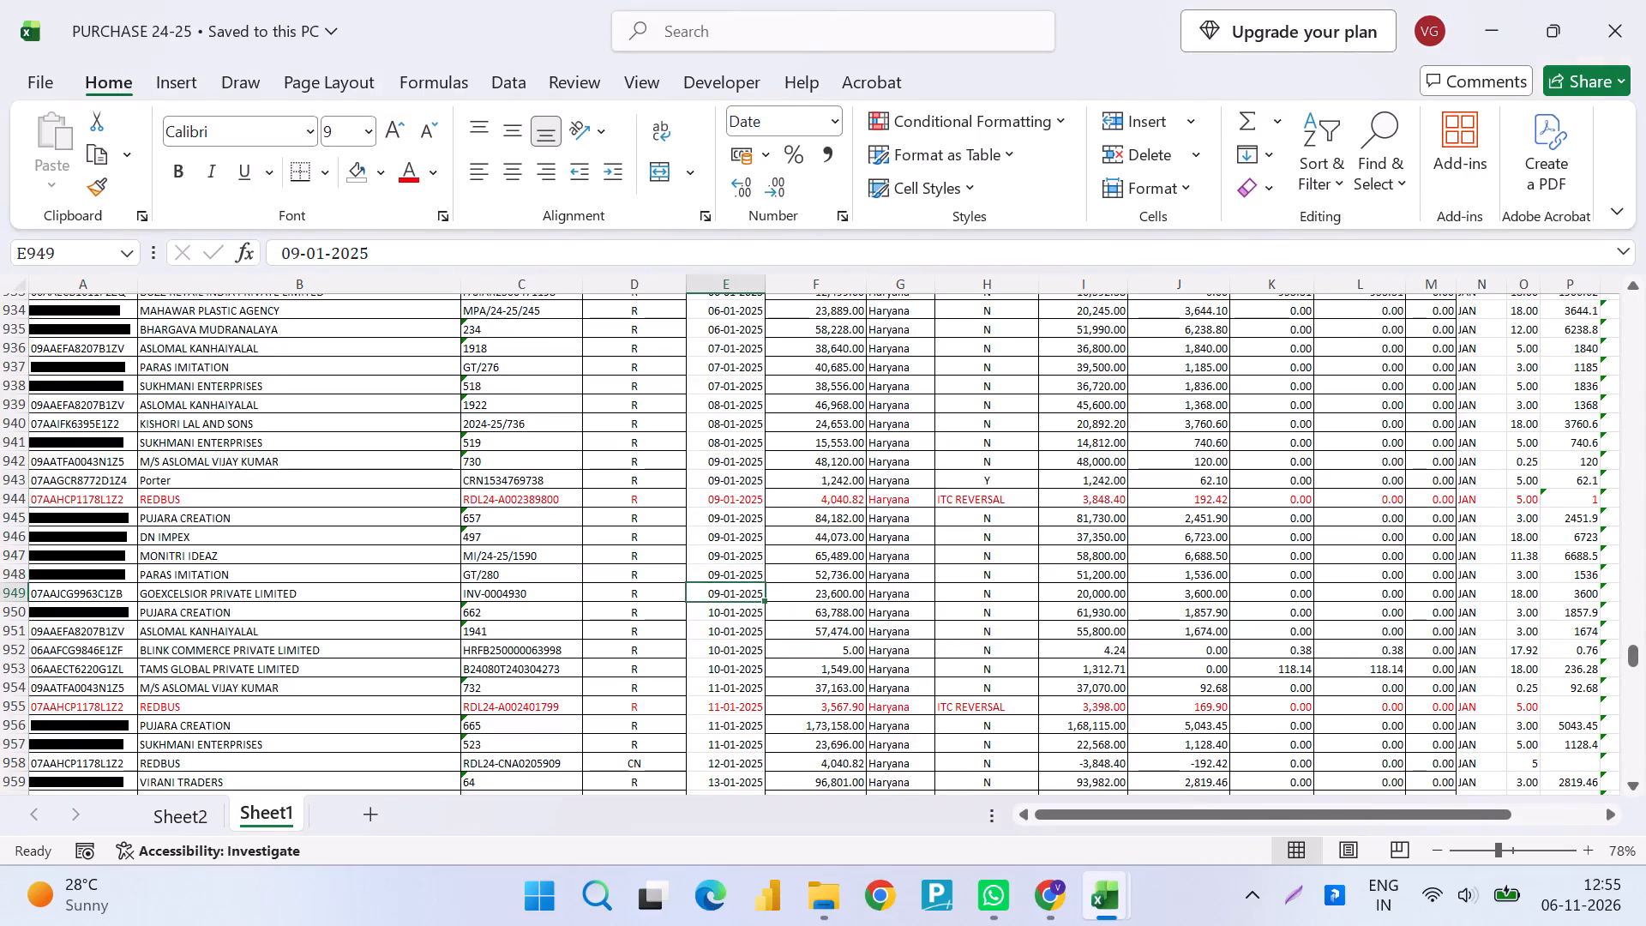
key("Down")
key("shift+Down")
key("shift+Down")
key("shift+Down")
Fill 10-01-2025 into F960 through F962 of the refund sheet.
key("alt+Tab")
key("ctrl+d")
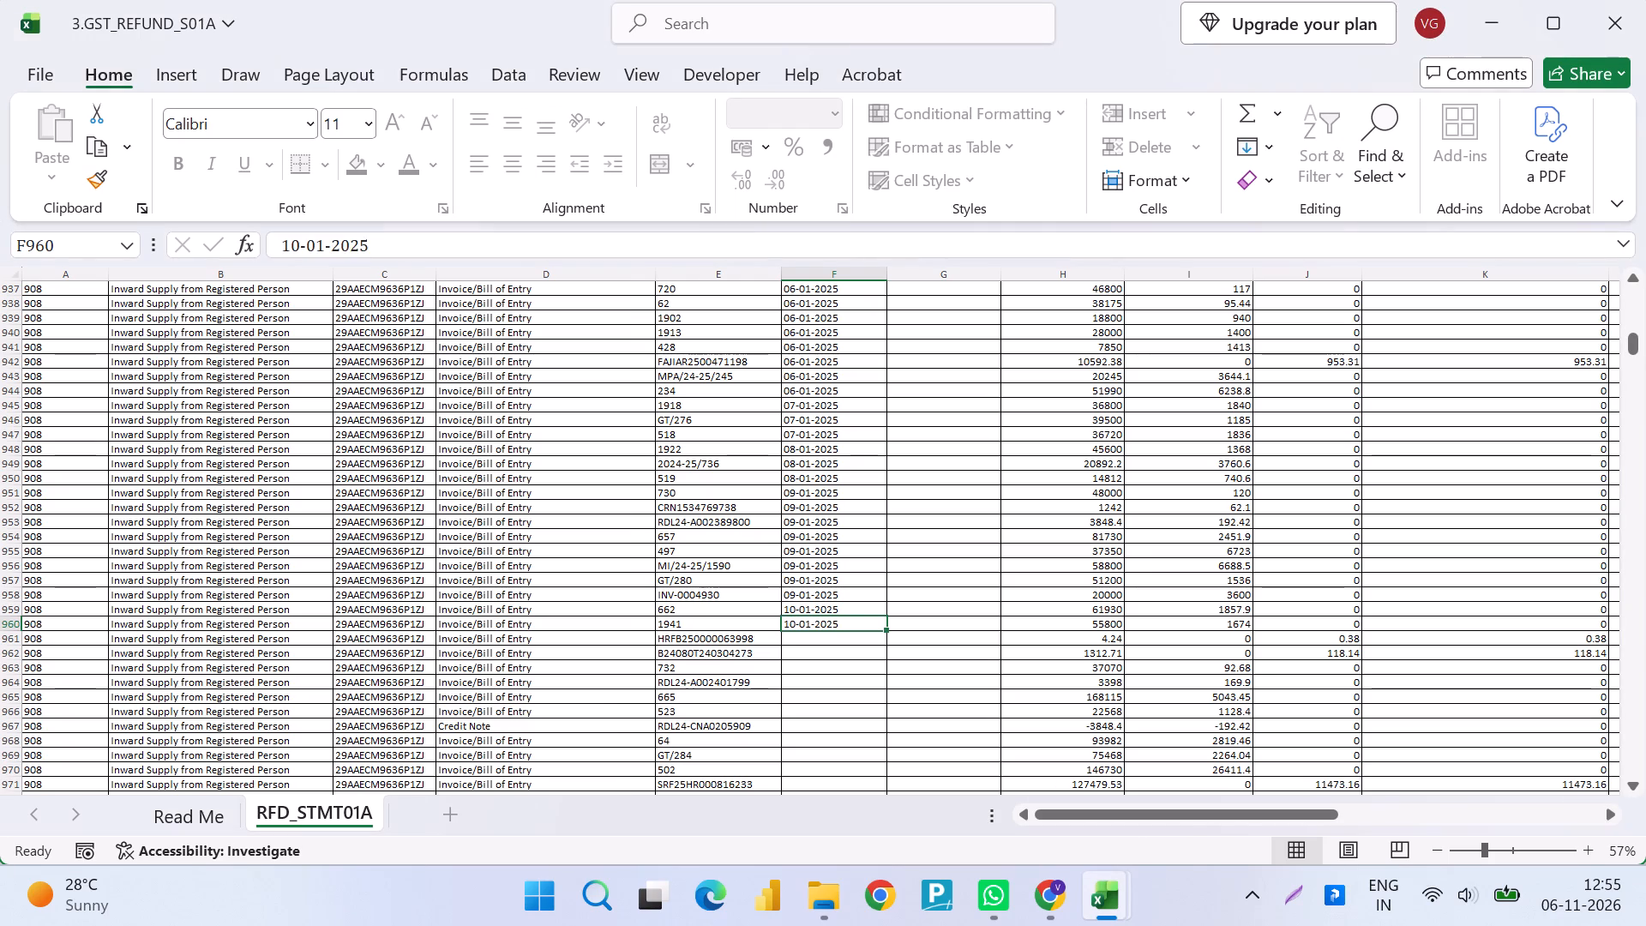
key("Down")
key("ctrl+d")
key("Down")
key("ctrl+d")
Copy the date from F962 into F963 of the refund sheet and change it to 11-01-2025.
key("Down")
key("ctrl+d")
key("F2")
key("ctrl+Left")
key("ctrl+Left")
key("ctrl+Left")
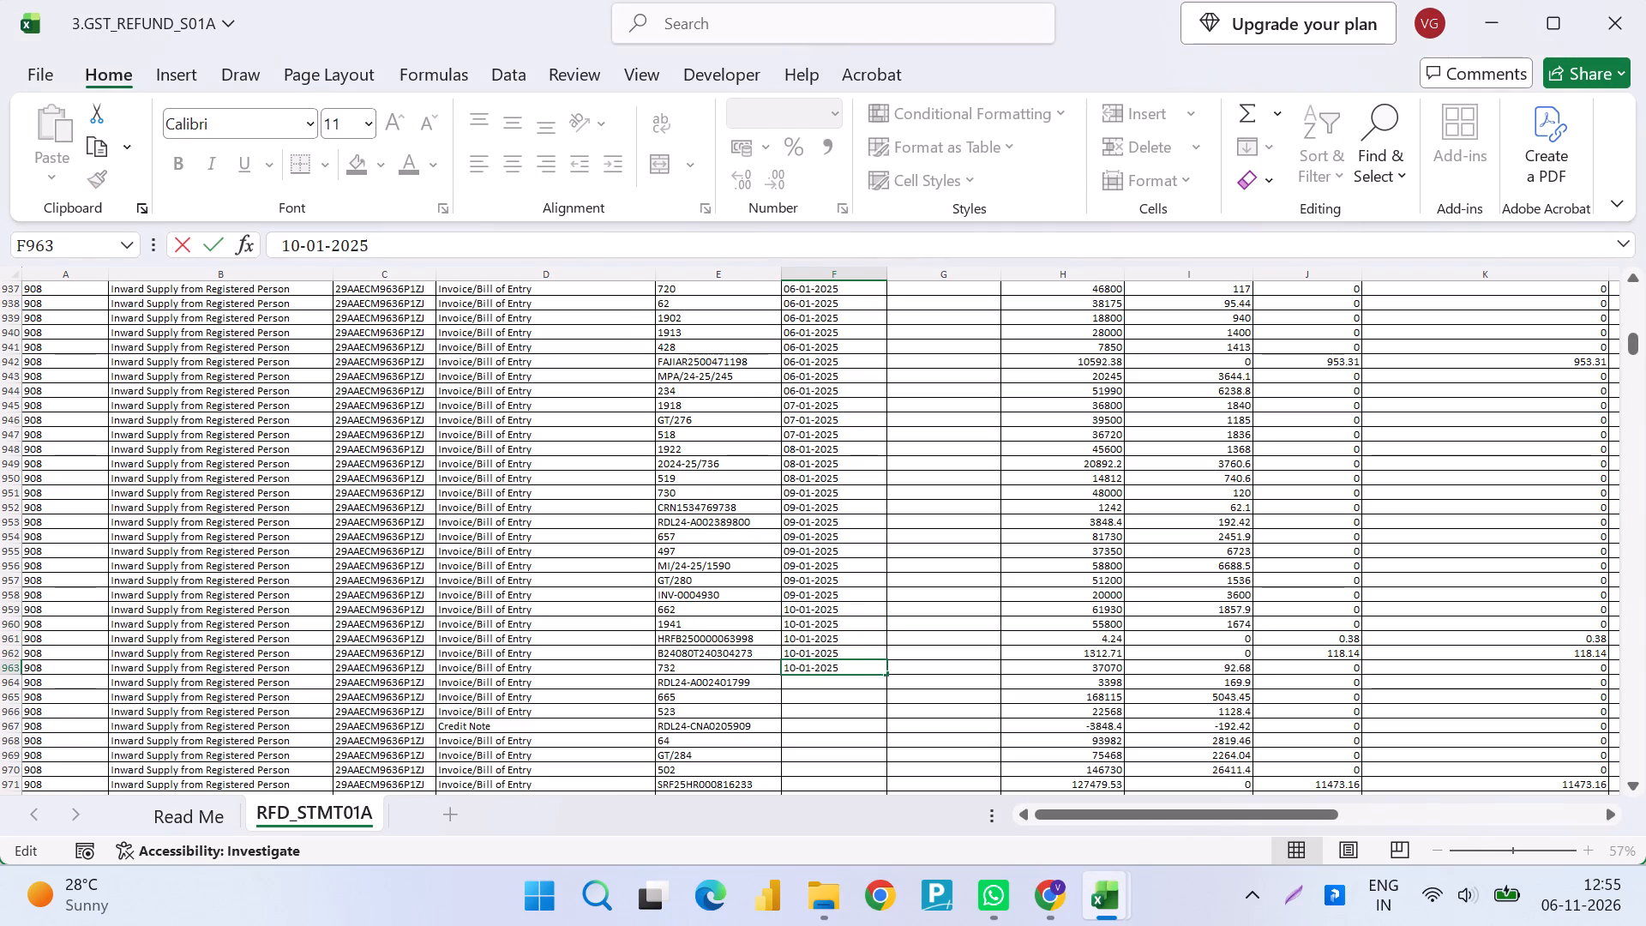
key("ctrl+Left")
key("BackSpace")
key("1")
key("Return")
In PURCHASE 24-25, select the block of 11-01-2025 dates, E954:E957, to gauge its row count.
key("alt+Tab")
key("Down")
key("Down")
key("Down")
key("Down")
key("shift+Down")
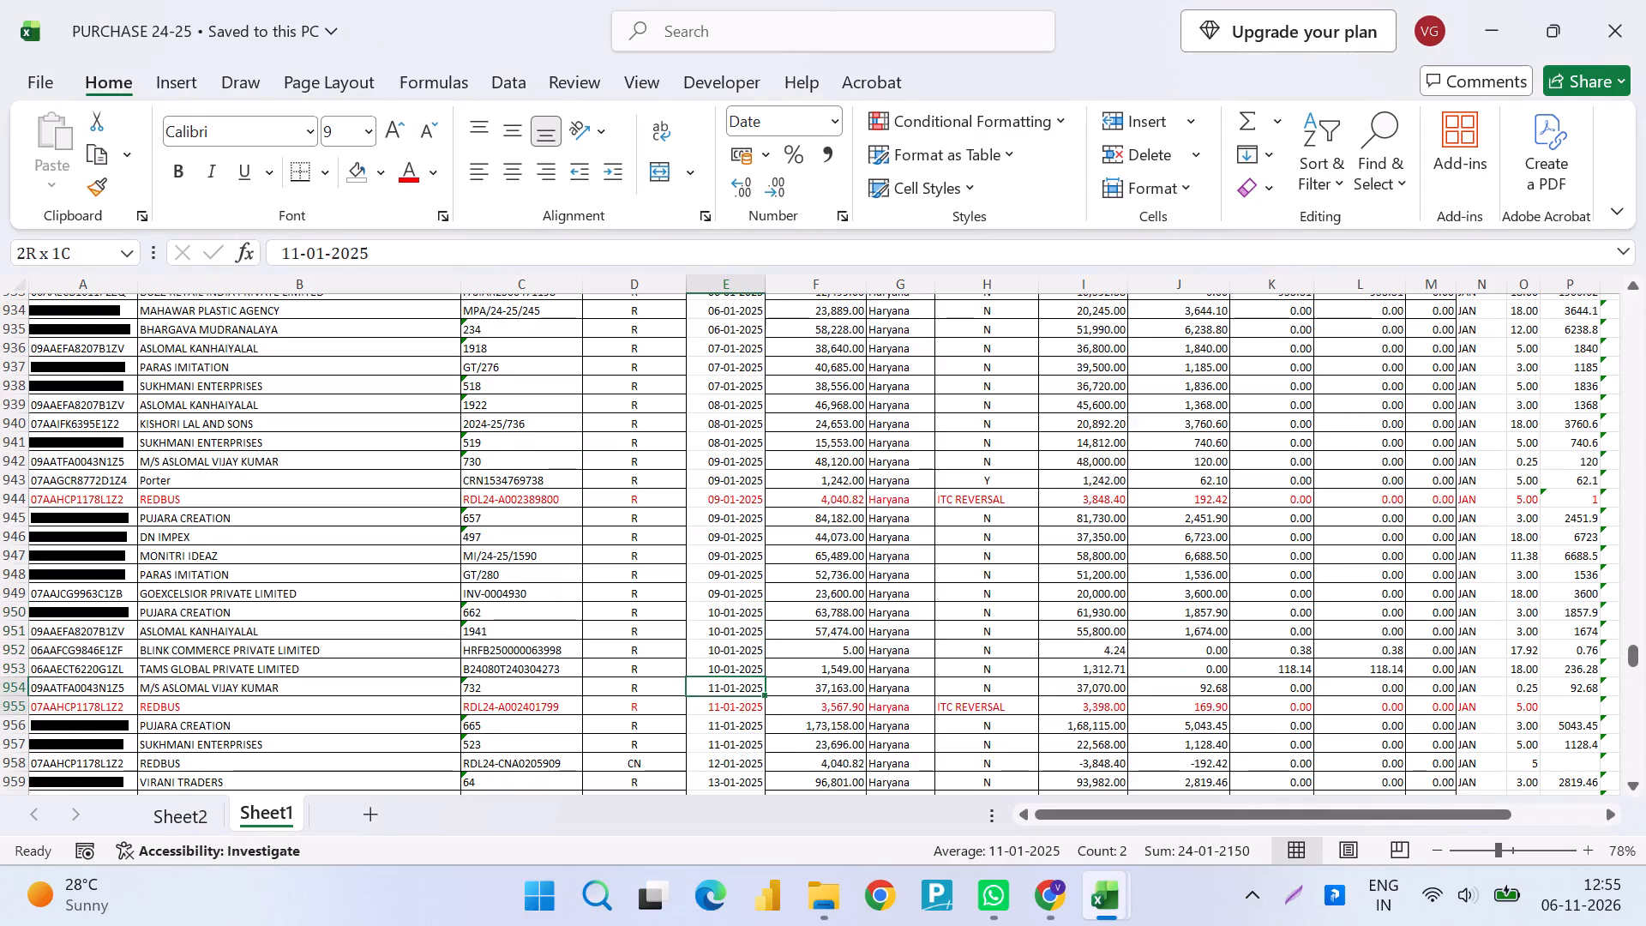
key("shift+Down")
key("shift+Down")
key("shift+Down")
key("shift+Up")
Fill 11-01-2025 into F964 through F966 of the refund sheet and check the number of rows filled.
key("alt+Tab")
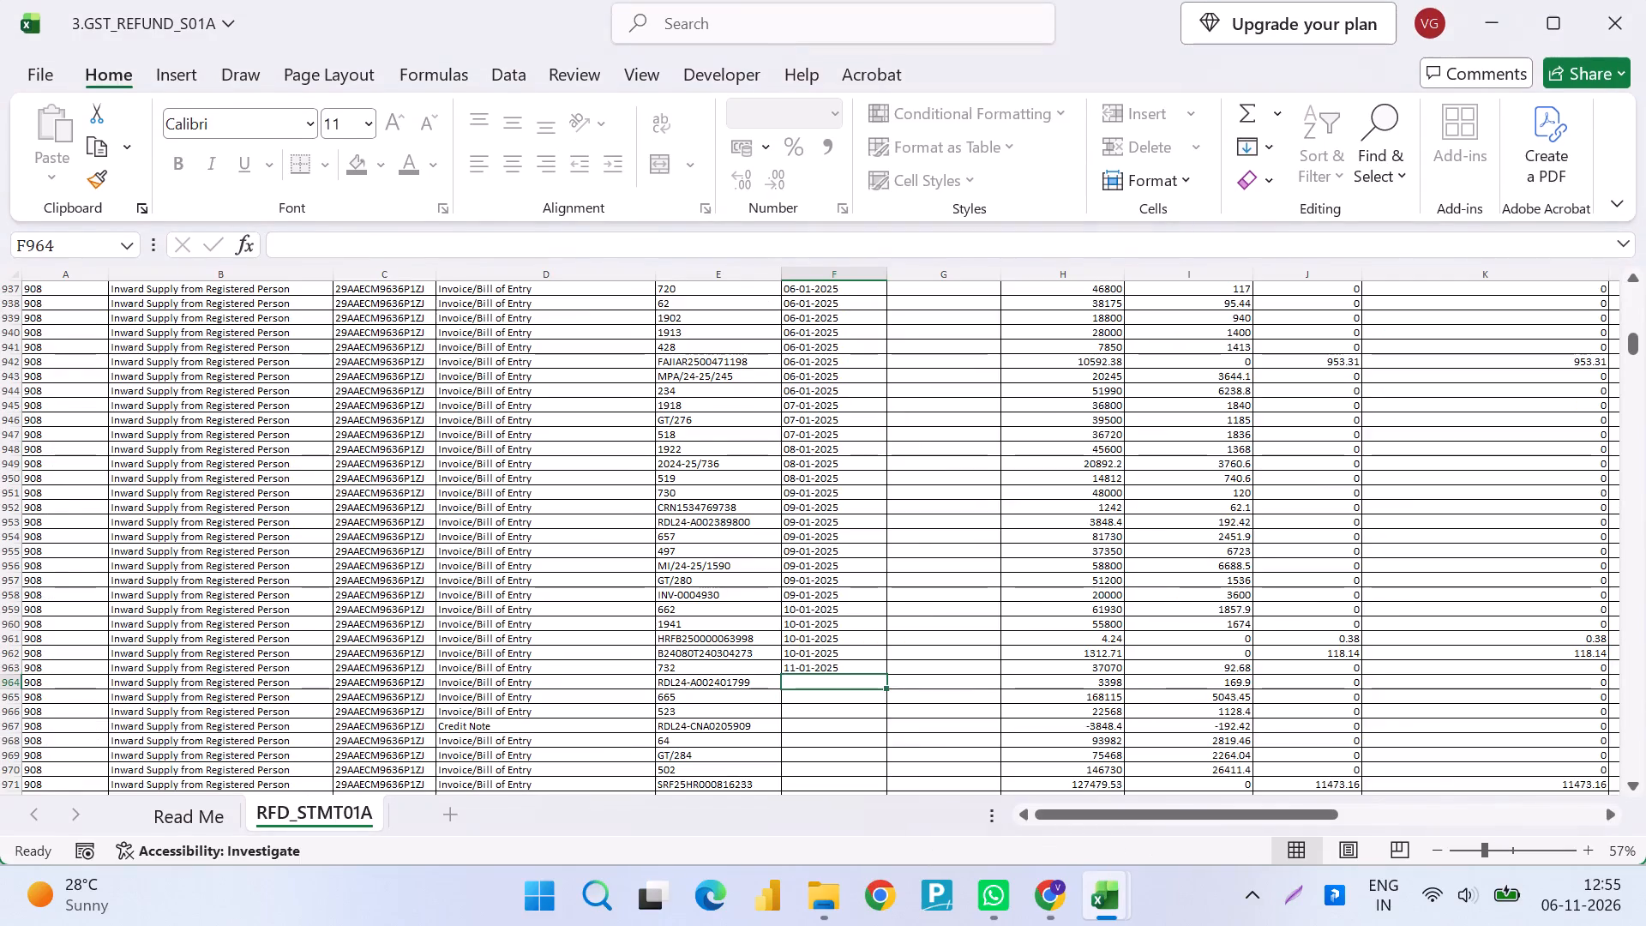
key("ctrl+d")
key("Down")
key("ctrl+d")
key("Down")
key("ctrl+d")
key("shift+Up")
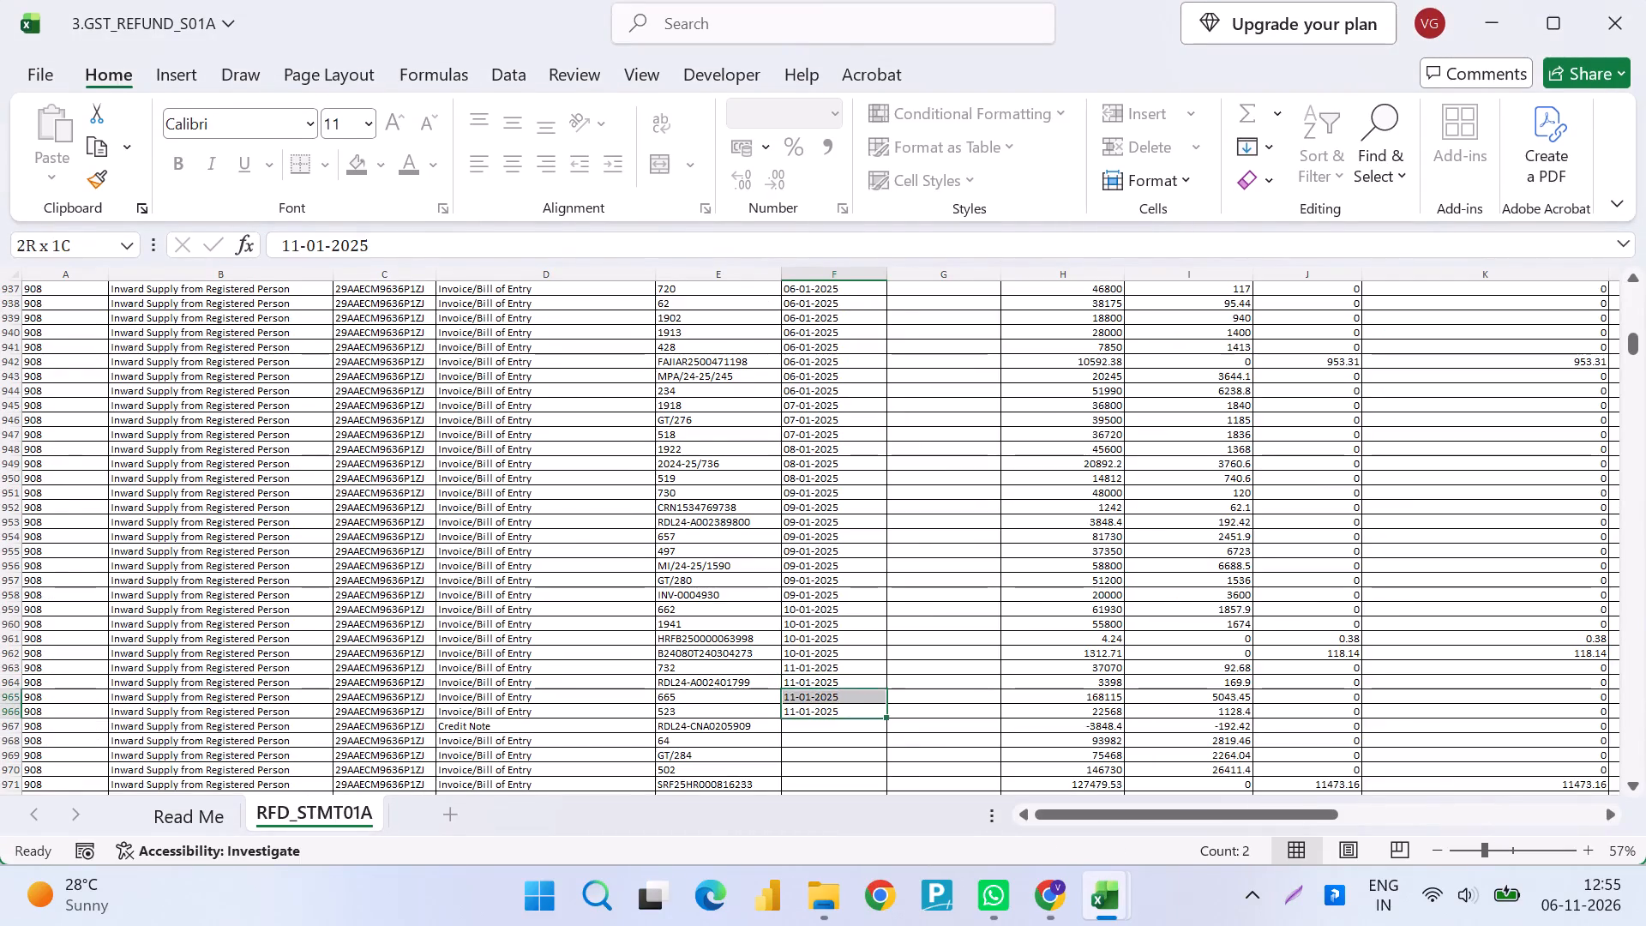
key("shift+Up")
key("shift+Up")
Copy the date from F966 into F967, the credit note row, and change it to 12-01-2025.
key("Down")
key("Down")
key("Up")
key("ctrl+d")
key("F2")
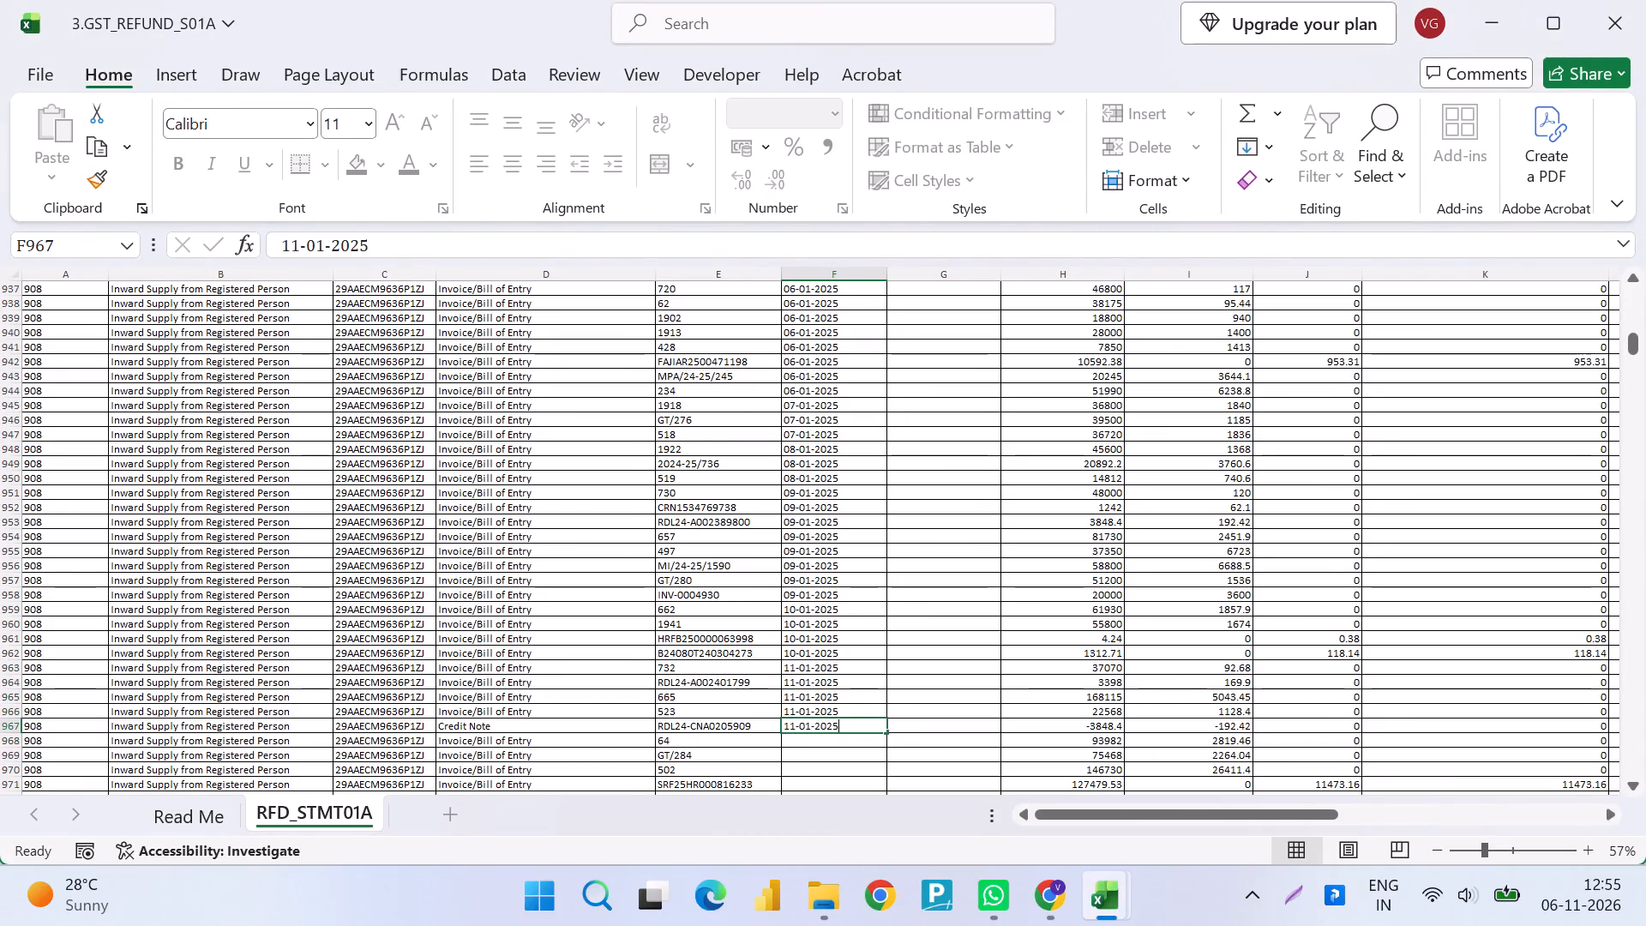
key("Left")
key("ctrl+Left")
key("ctrl+Left")
key("ctrl+Left")
key("Left")
key("BackSpace")
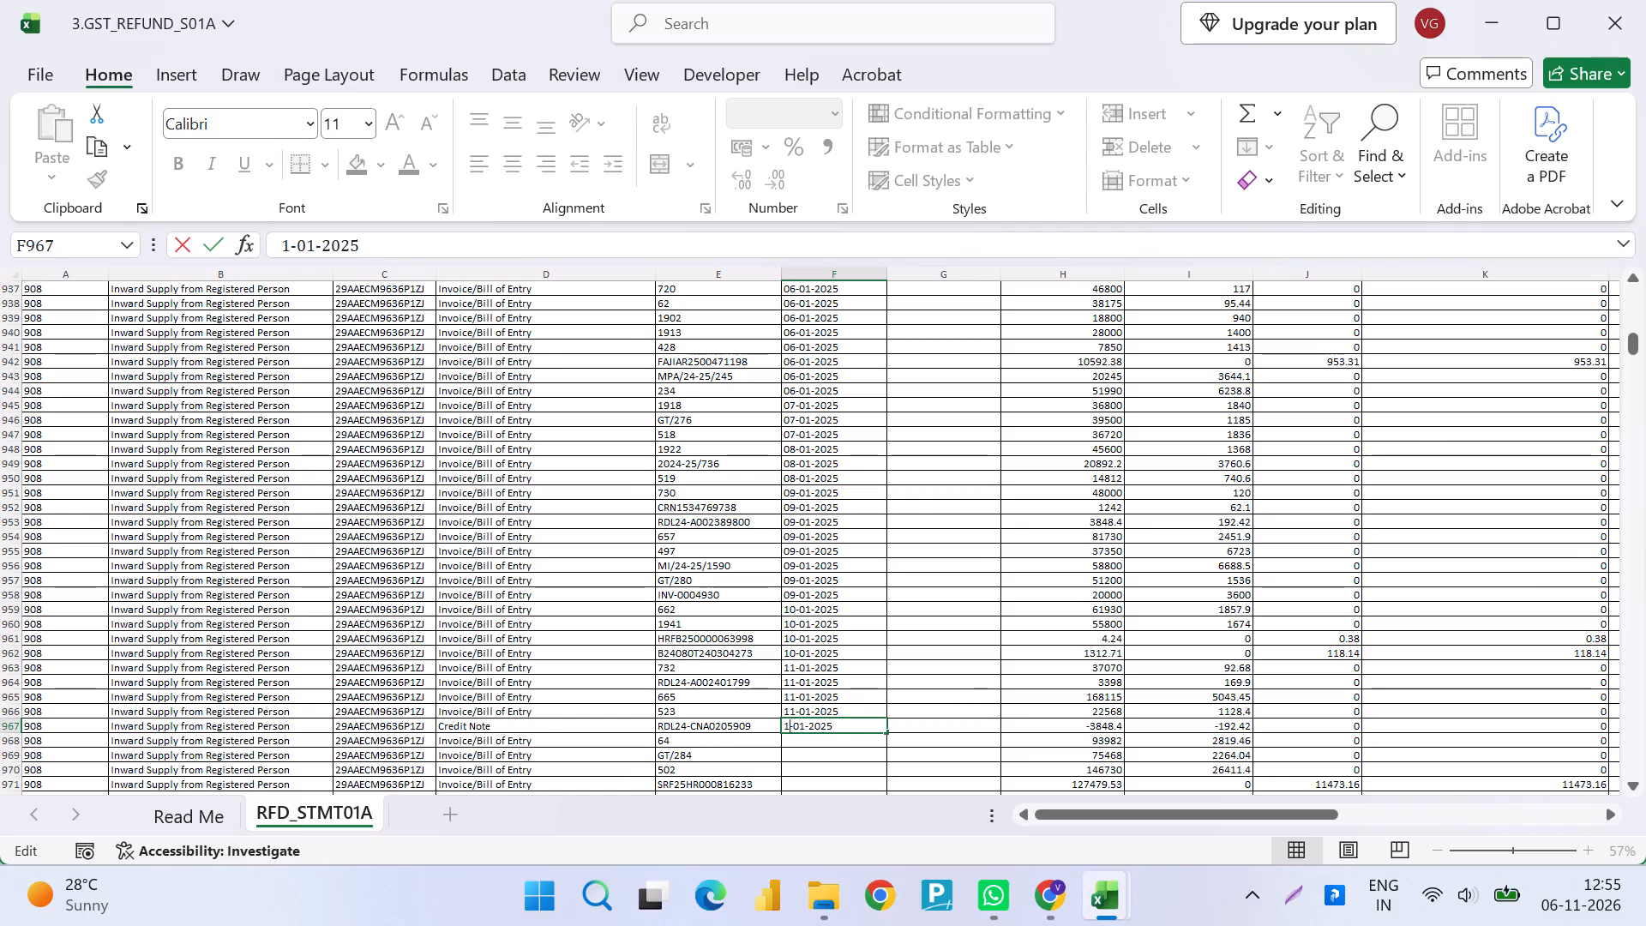
key("2")
key("Return")
In PURCHASE 24-25, select the 13-01-2025 dates, E959:E960, to gauge their row count.
key("alt+Tab")
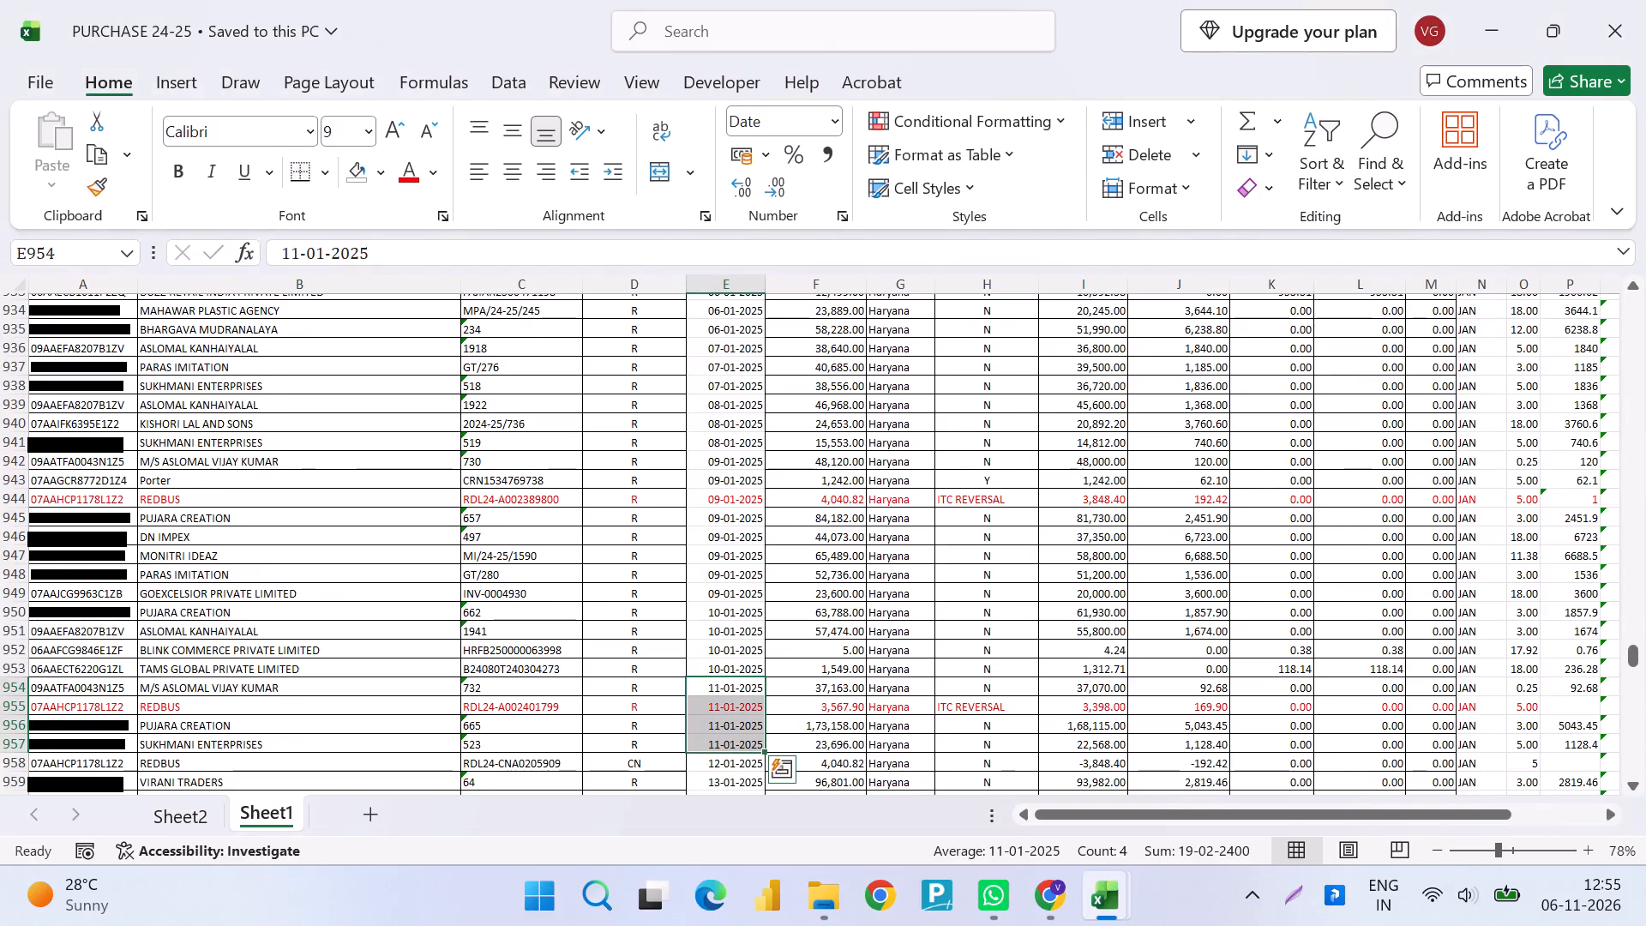
scroll(894, 543, "down", 3)
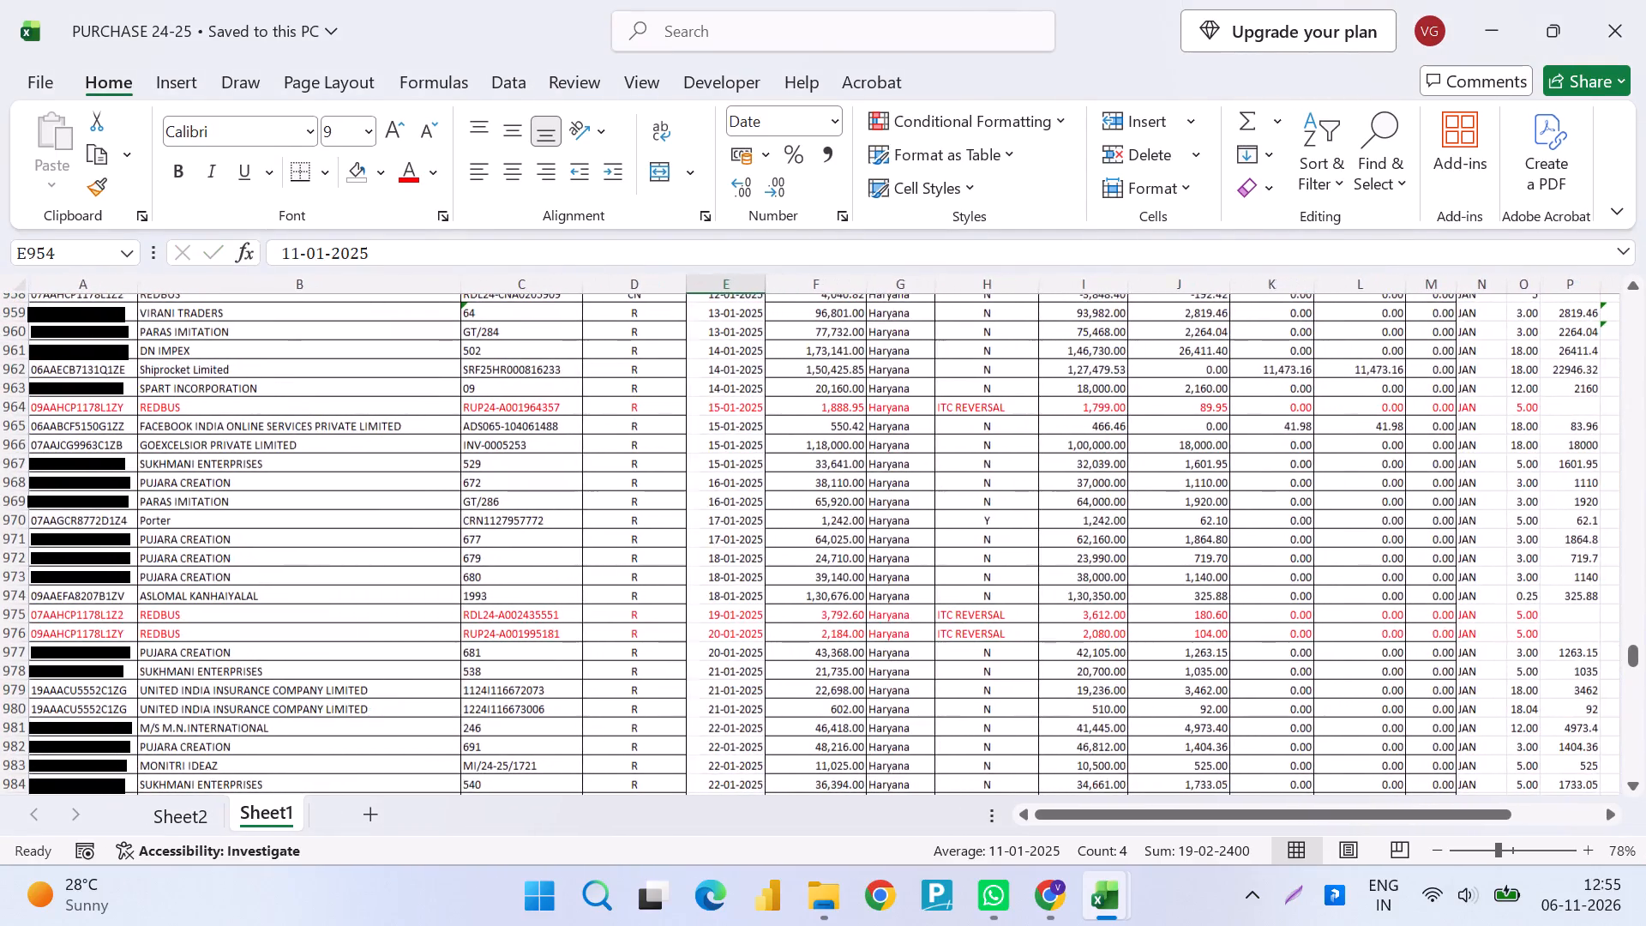
left_click(740, 315)
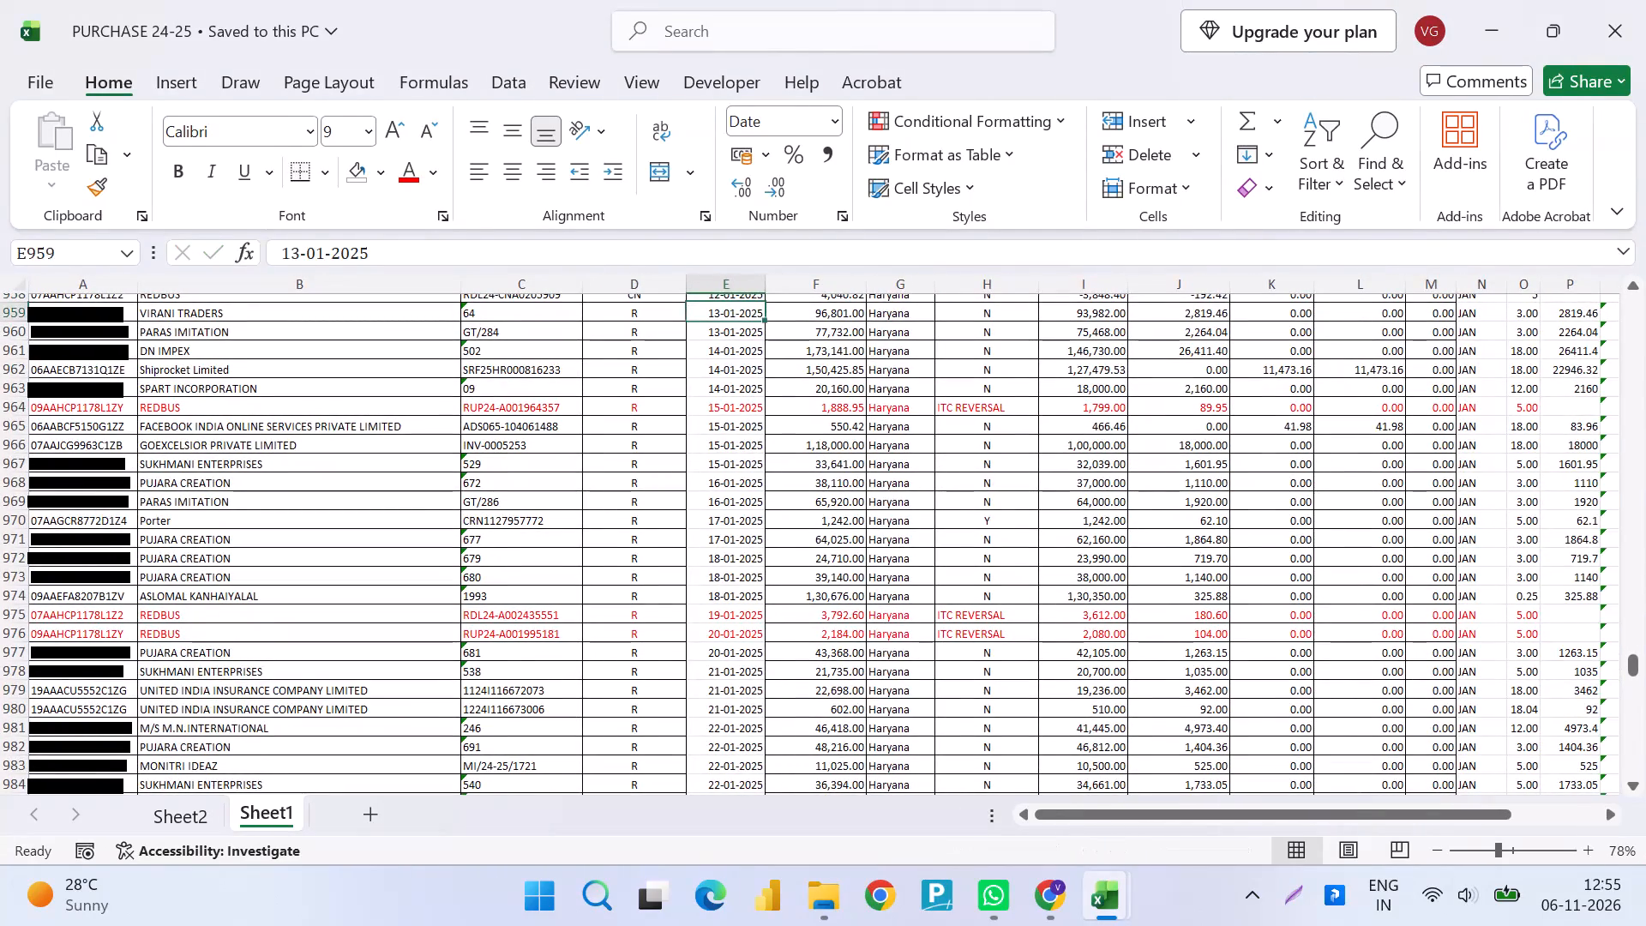
key("shift+Down")
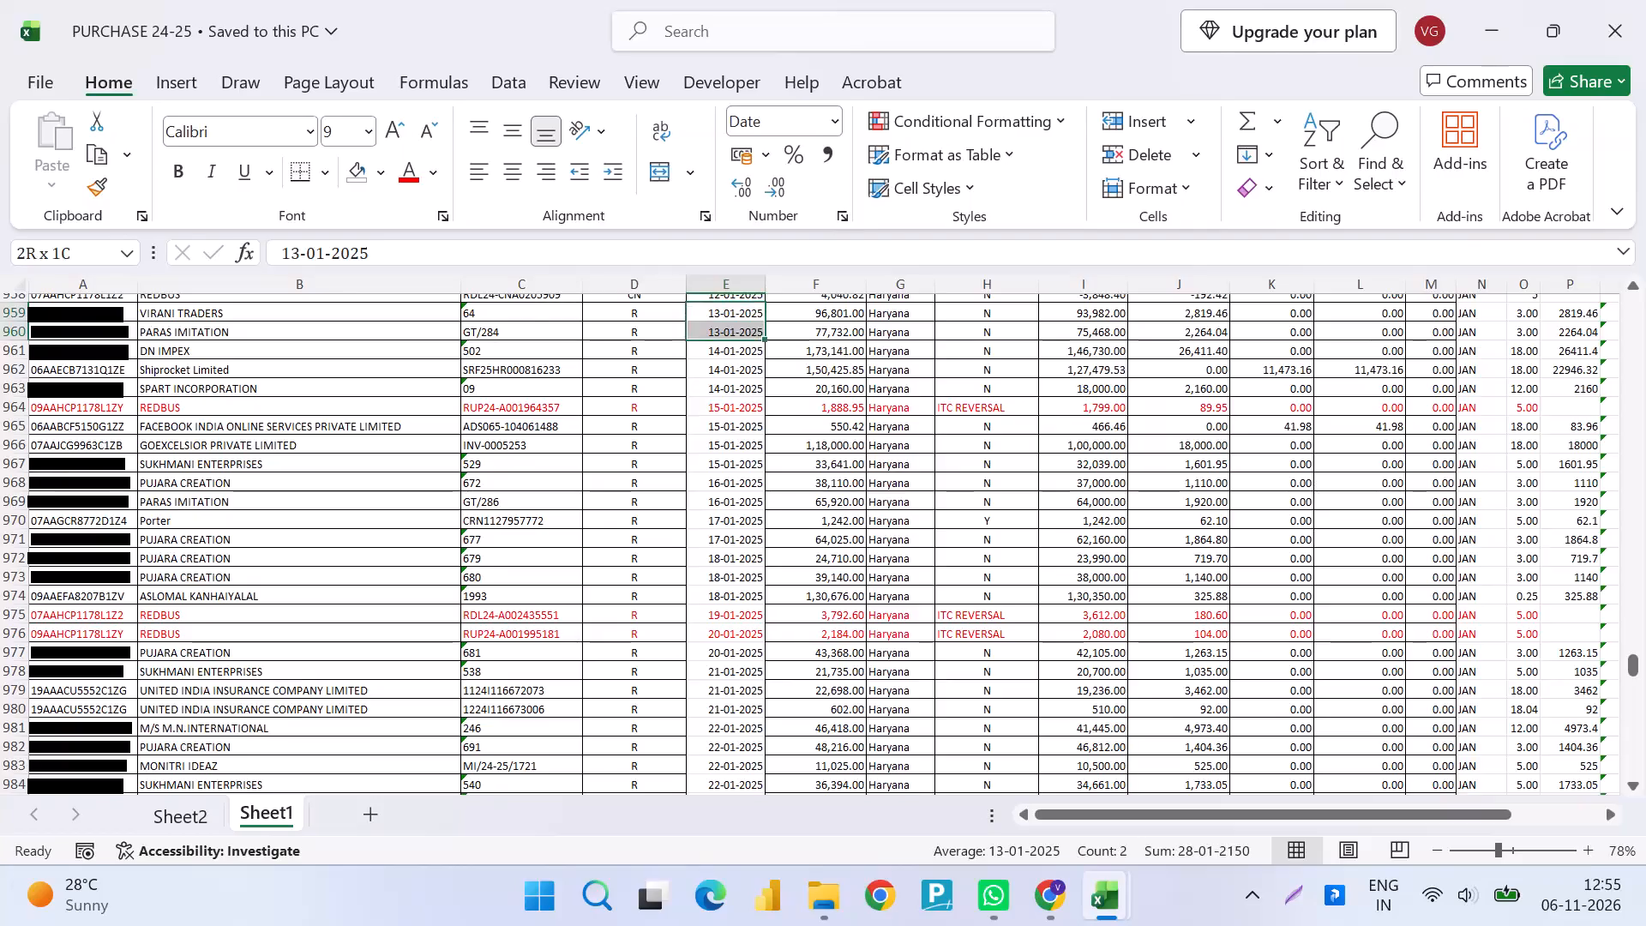
Copy the date from F967 into F968 of the refund sheet, change it to 13-01-2025, and fill it into F969.
key("alt+Tab")
key("ctrl+d")
key("F2")
key("ctrl+Left")
key("ctrl+Left")
key("ctrl+Left")
key("ctrl+Left")
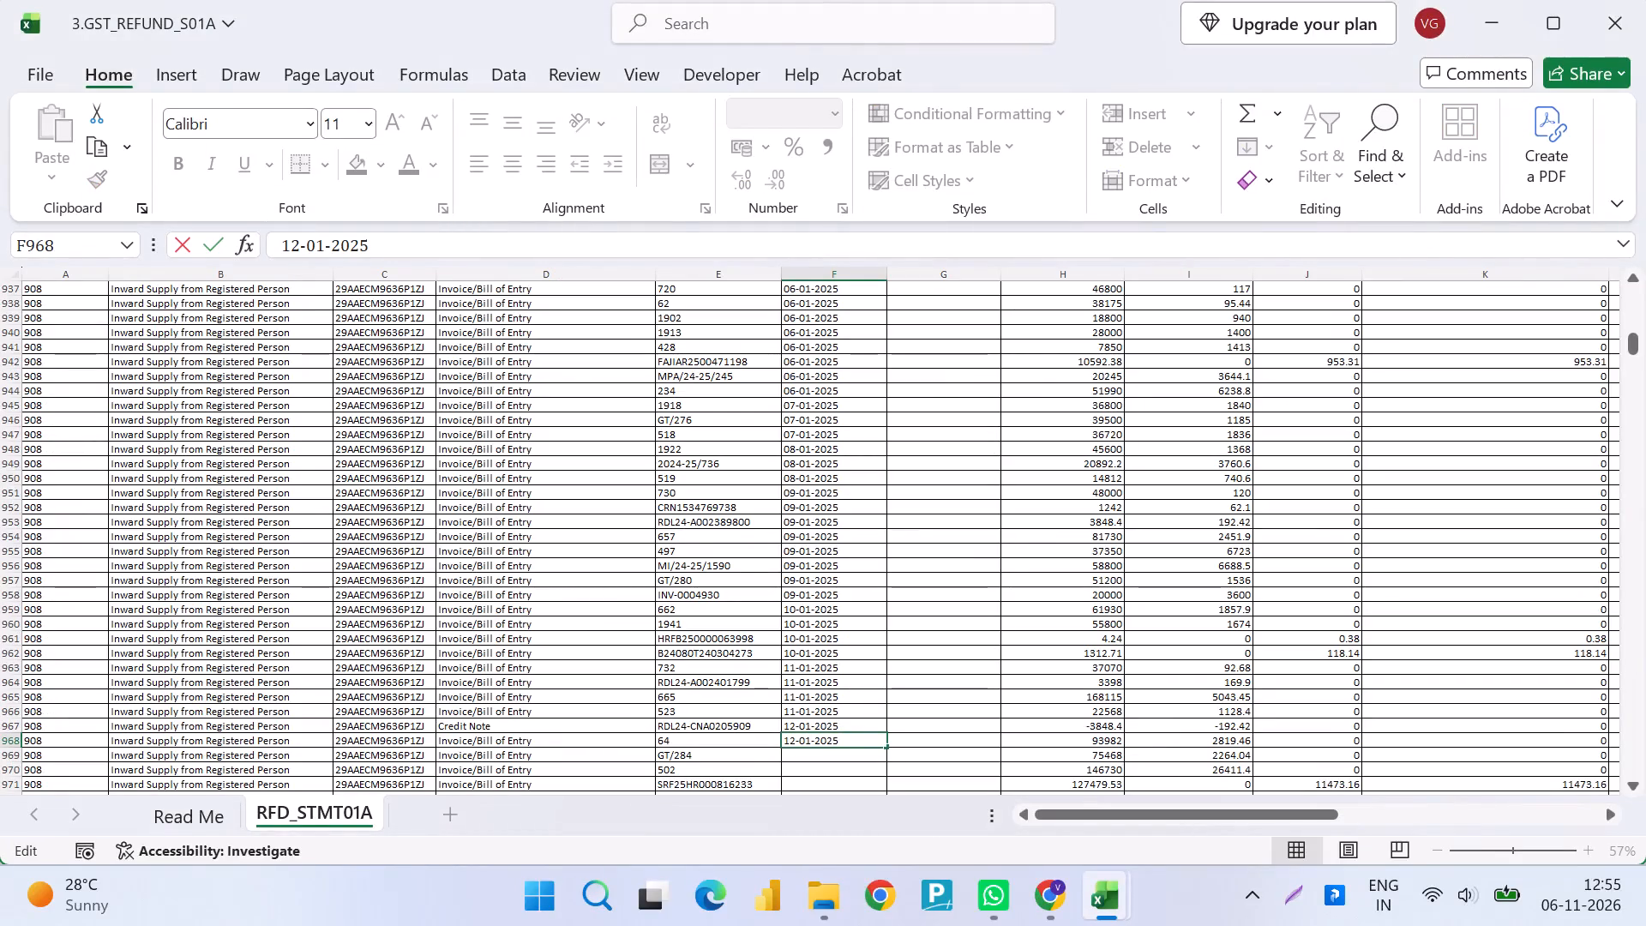
key("BackSpace")
key("3")
key("Return")
key("ctrl+d")
In PURCHASE 24-25, select the 14-01-2025 dates, E961:E963, to gauge their row count.
key("alt+Tab")
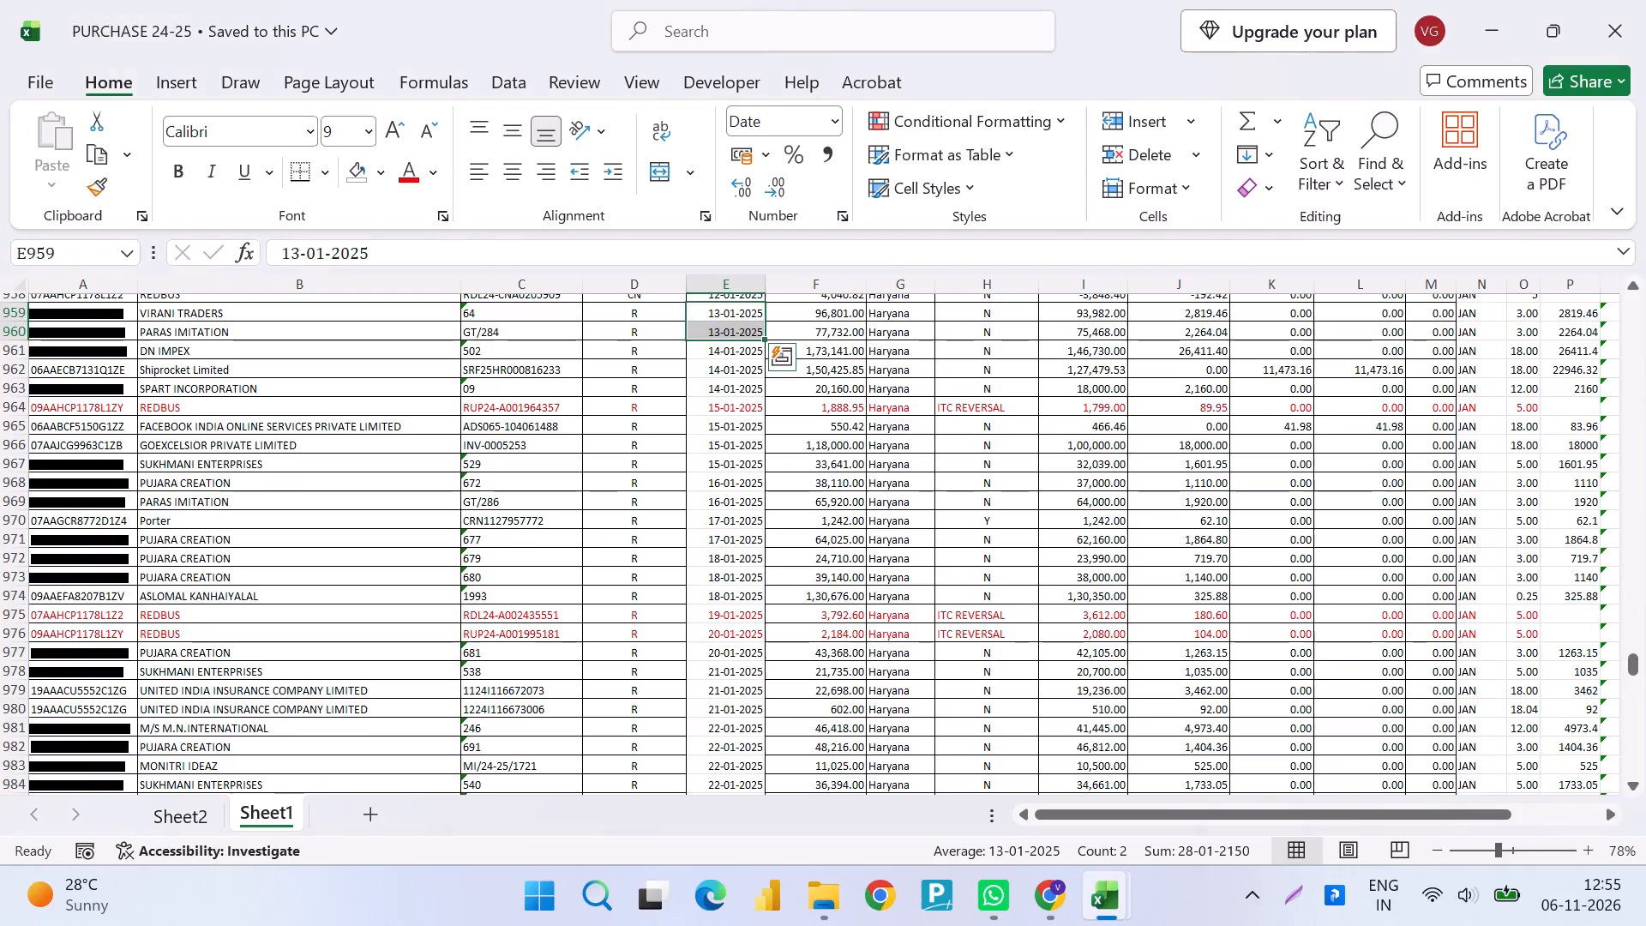
key("Down")
key("Down")
key("shift+Down")
key("shift+Down")
key("shift+Down")
key("shift+Up")
Copy the date from F969 into F970 of the refund sheet, change it to 14-01-2025, and fill it through F972.
key("alt+Tab")
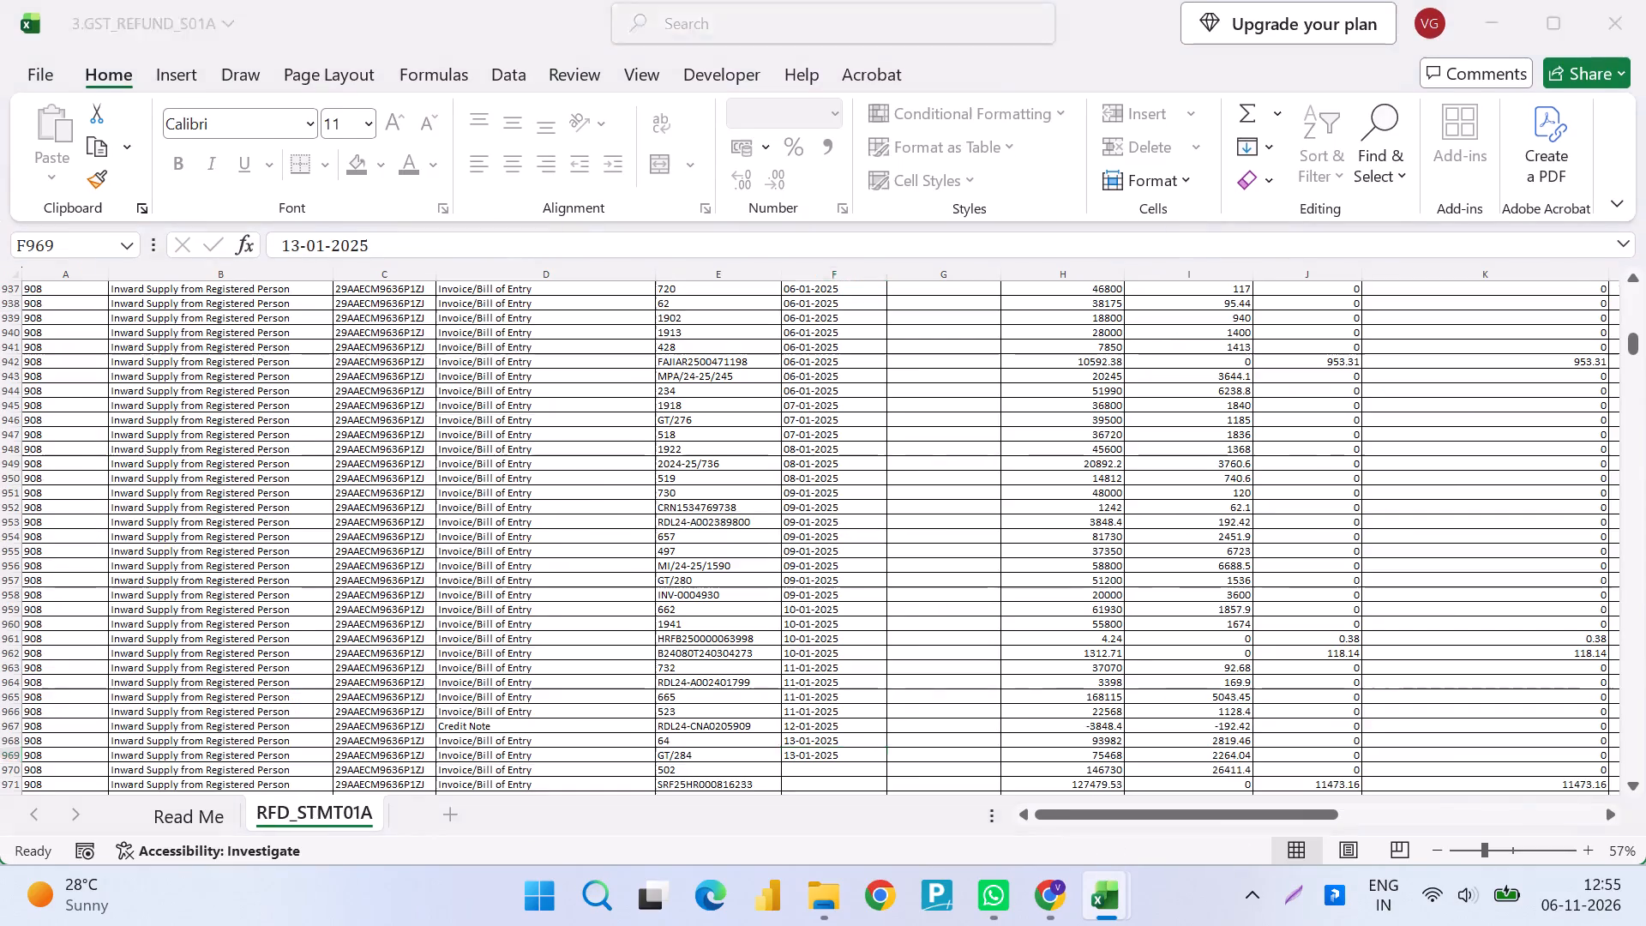
key("Down")
key("ctrl+d")
key("F2")
key("Left")
key("ctrl+Left")
key("ctrl+Left")
key("ctrl+Left")
key("ctrl+Left")
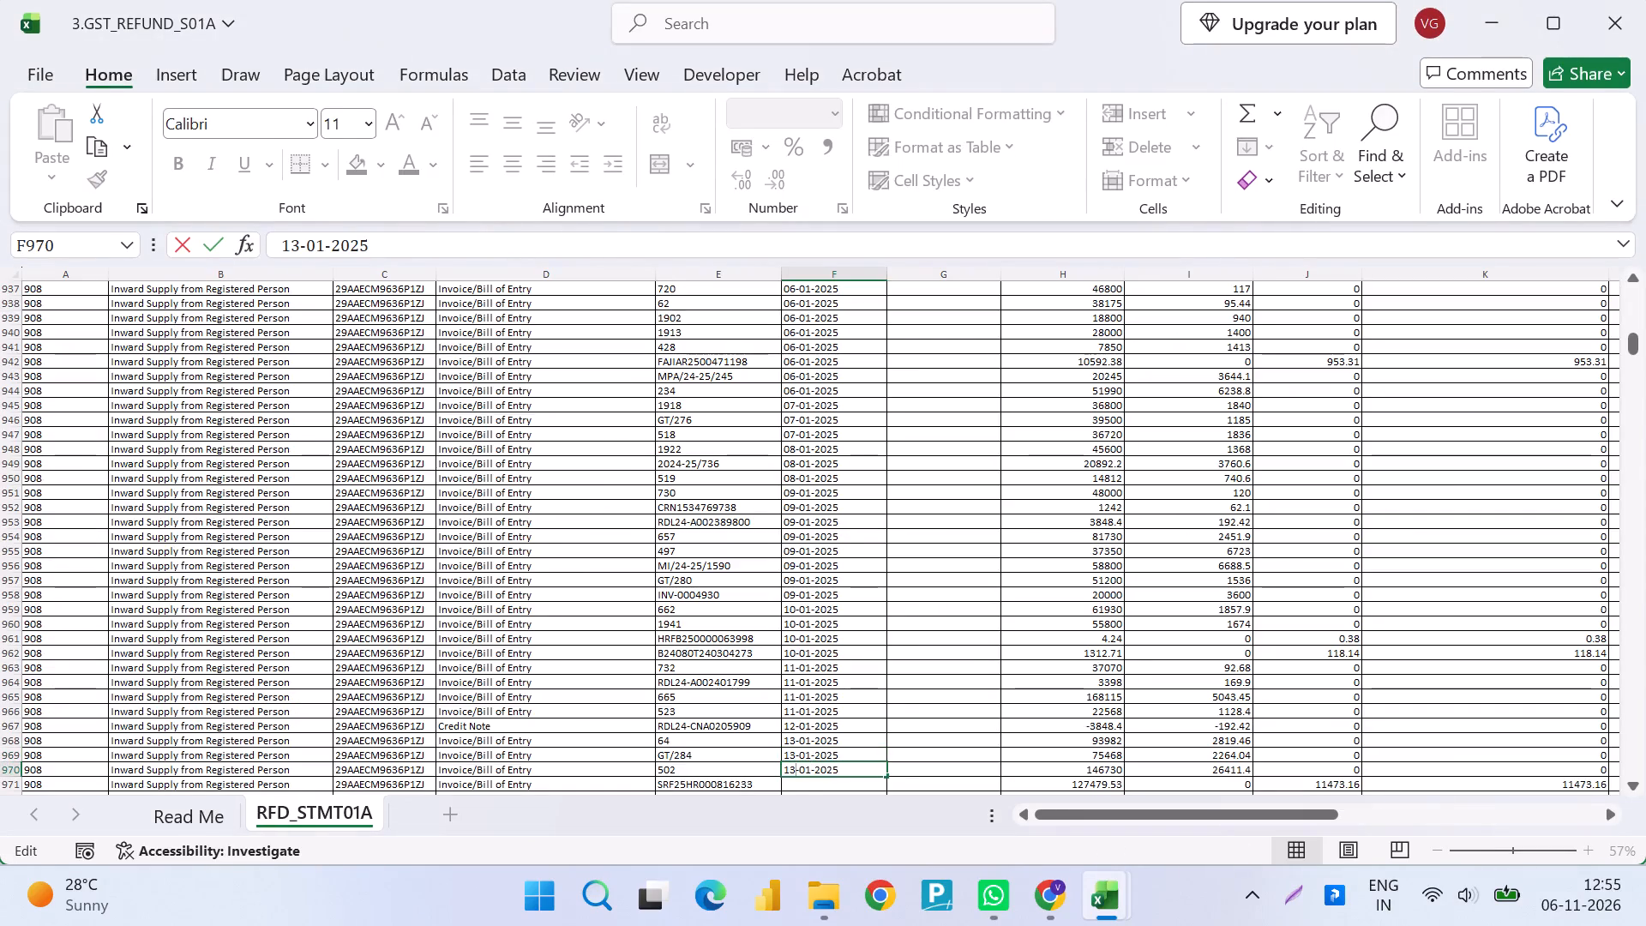
key("BackSpace")
key("4")
key("Return")
key("ctrl+d")
key("Down")
key("ctrl+d")
In PURCHASE 24-25, select the 15-01-2025 dates, E964:E967, to gauge their row count.
key("alt+Tab")
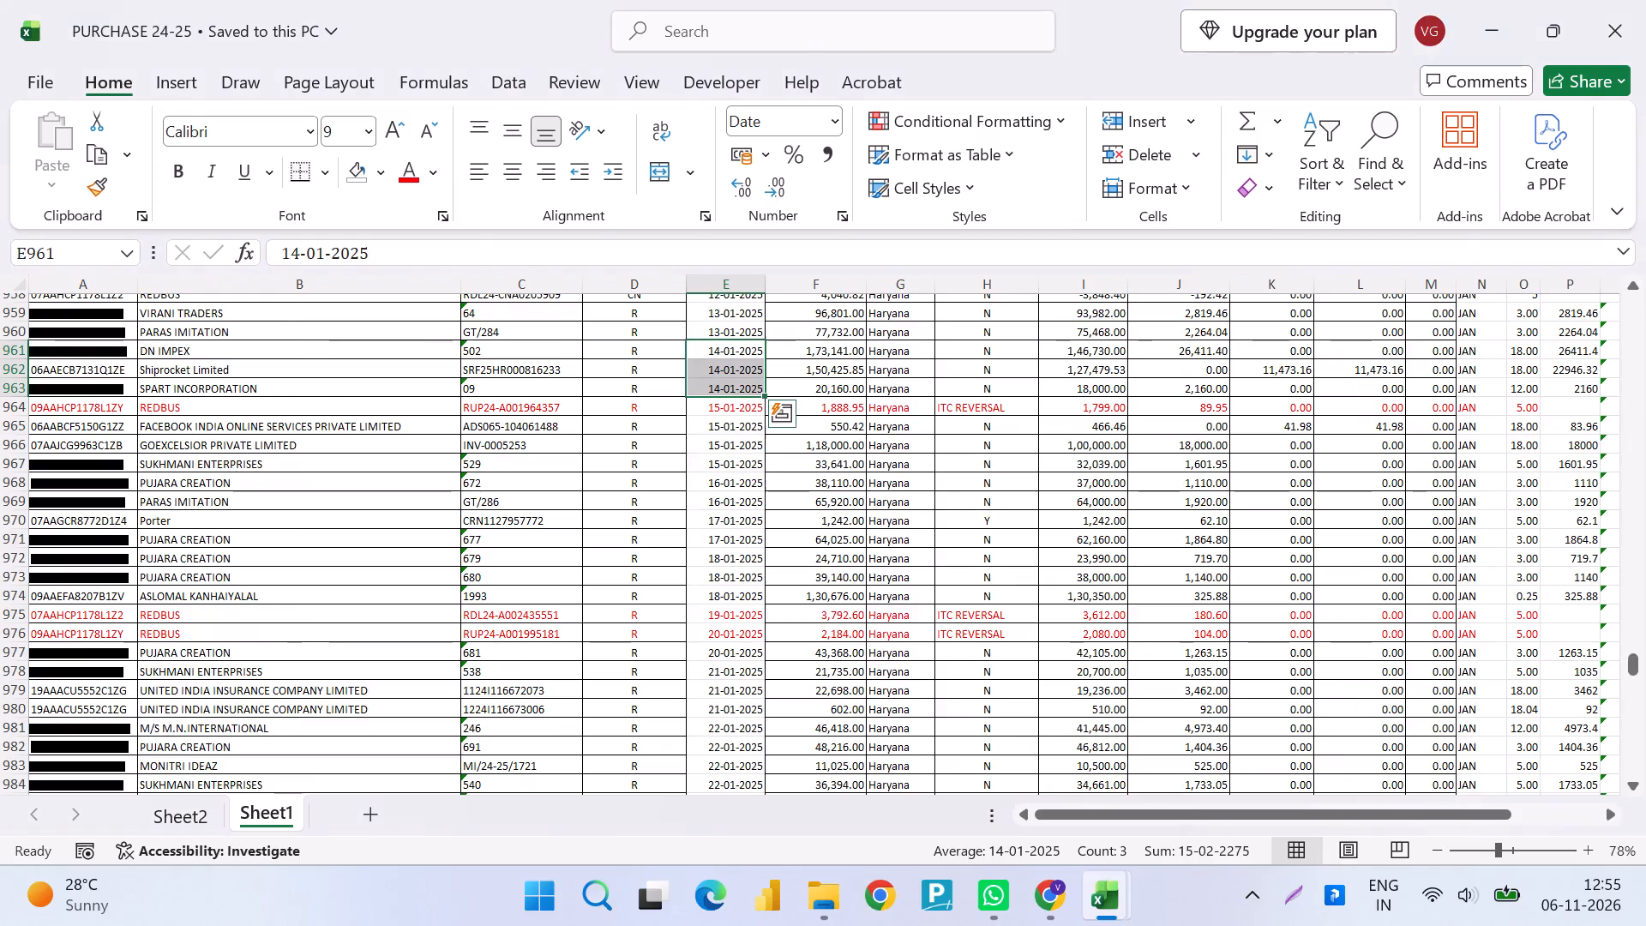
key("Down")
key("Down")
key("Down")
key("Down")
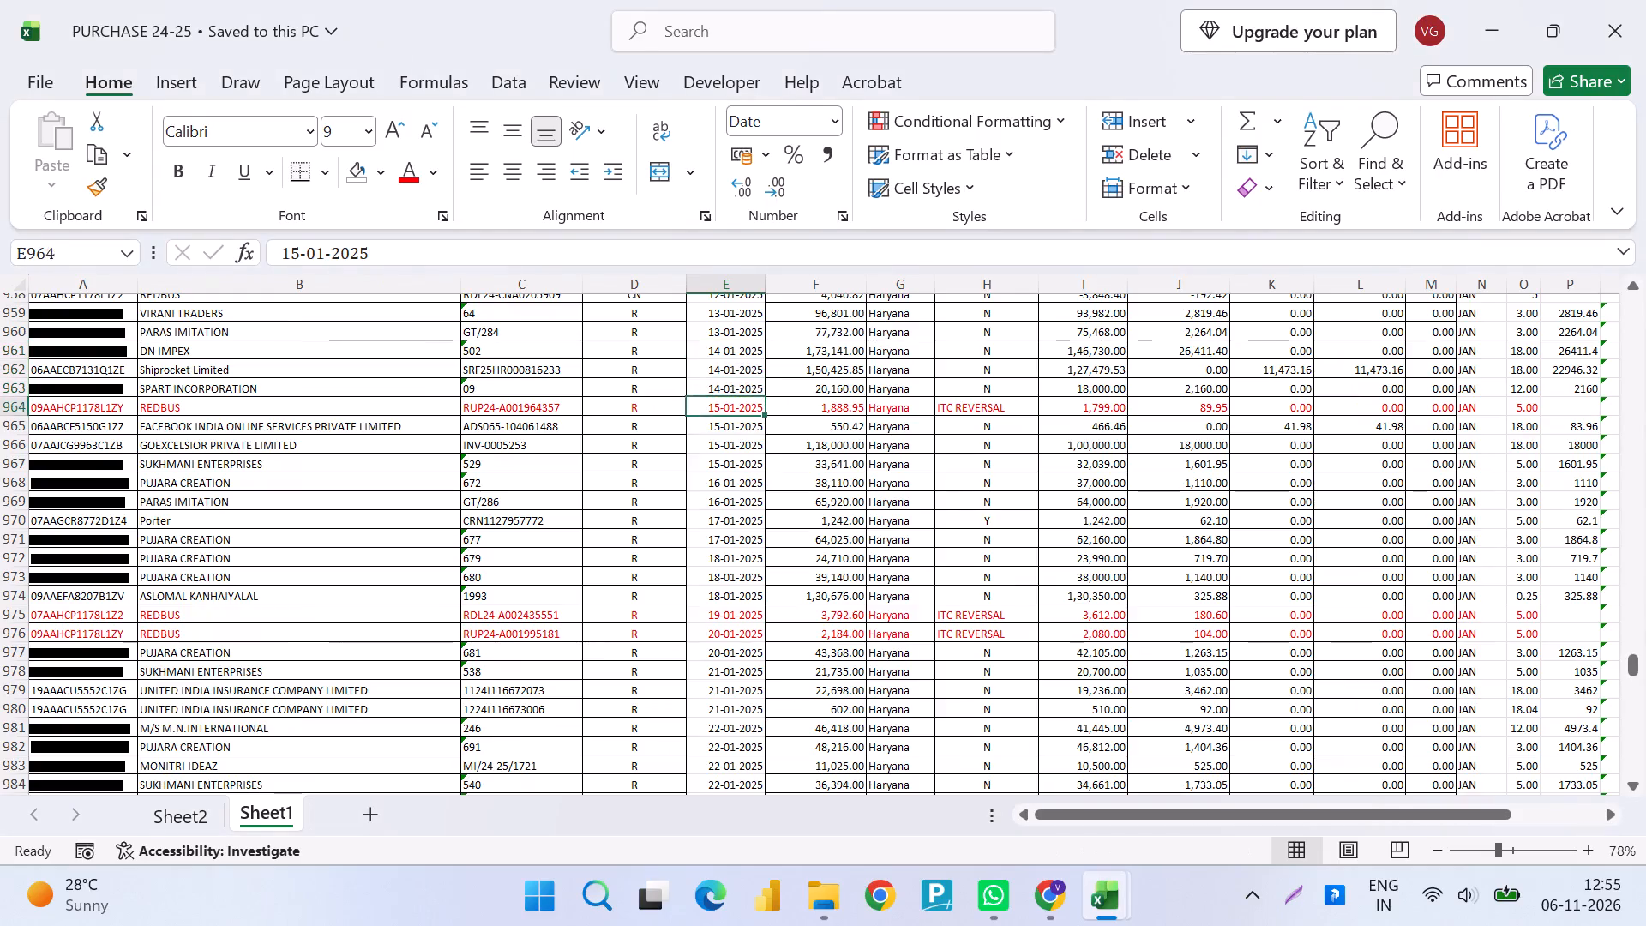
key("Up")
key("shift+Down")
key("shift+Down")
key("shift+Down")
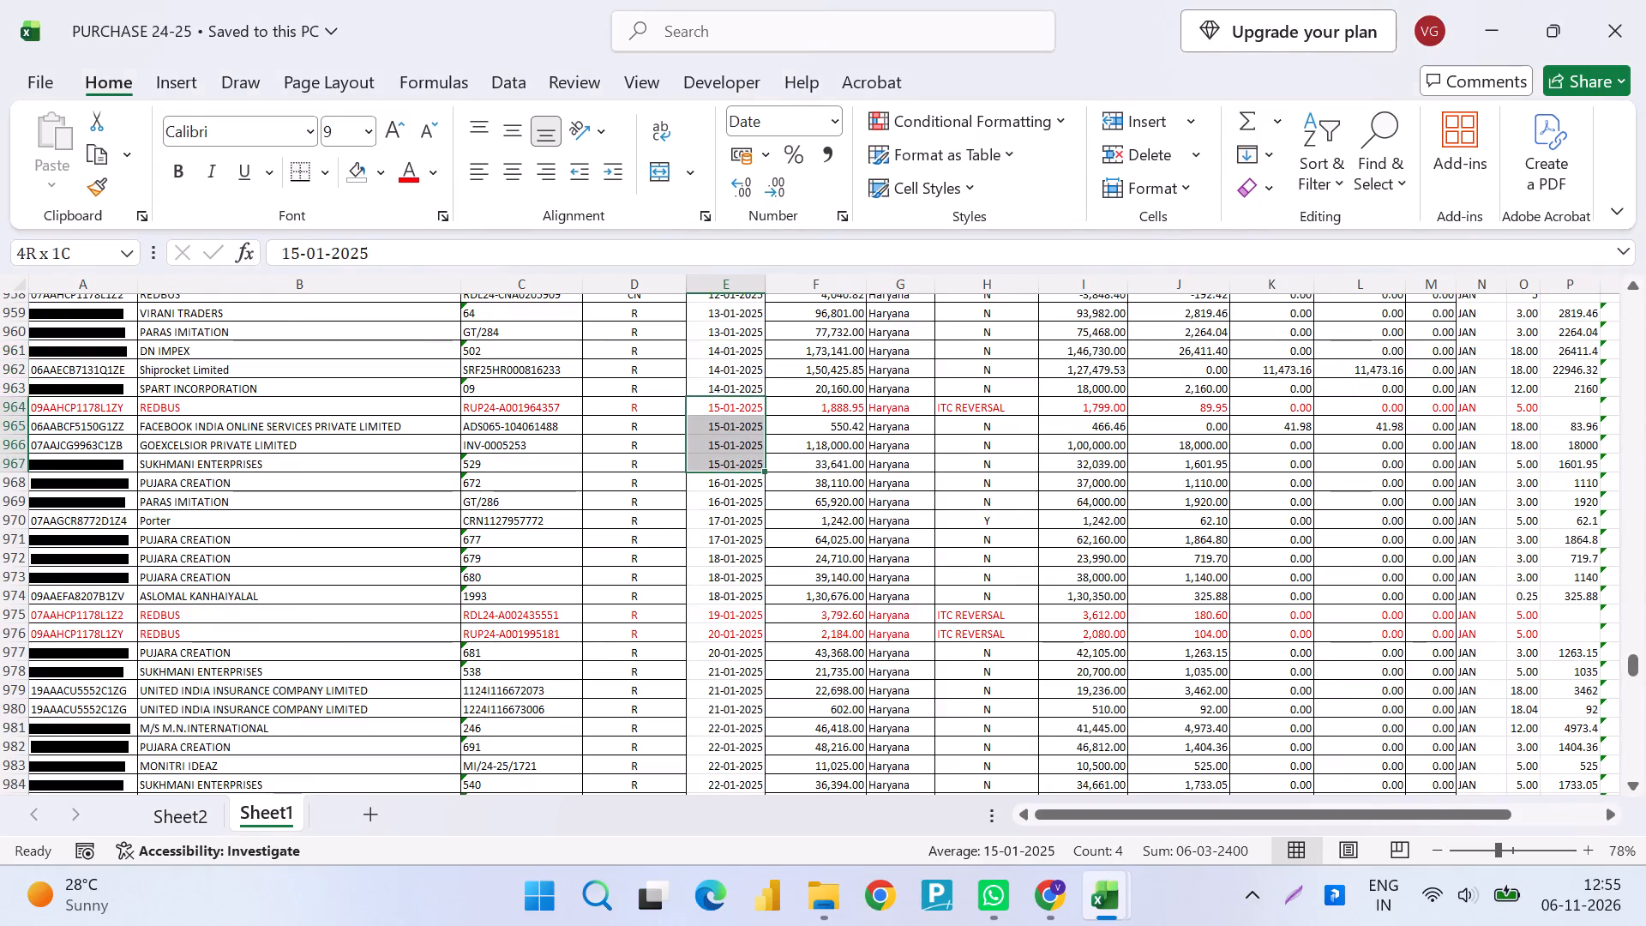
Copy the dates in F970:F972 of the refund sheet and paste them into F973:F975.
key("alt+Tab")
key("Down")
key("Up")
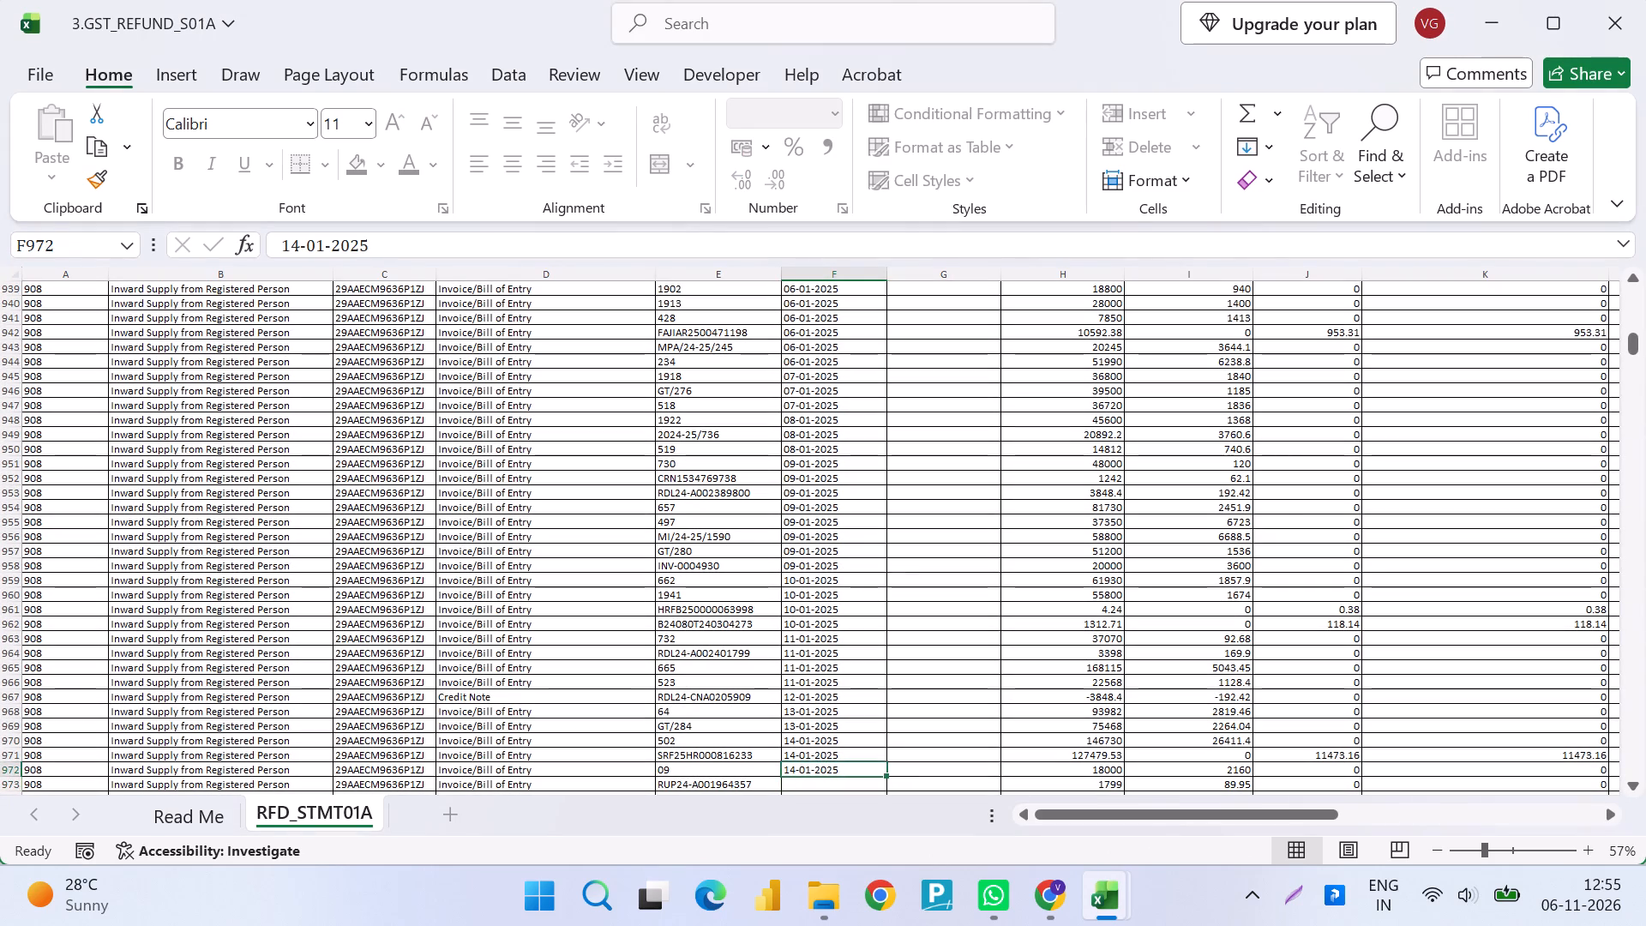
key("shift+Up")
key("shift+Up")
key("ctrl+c")
key("Down")
key("Down")
key("Up")
key("Return")
Change the date in F973 to 15-01-2025 and fill it down through F976.
key("F2")
key("ctrl+Left")
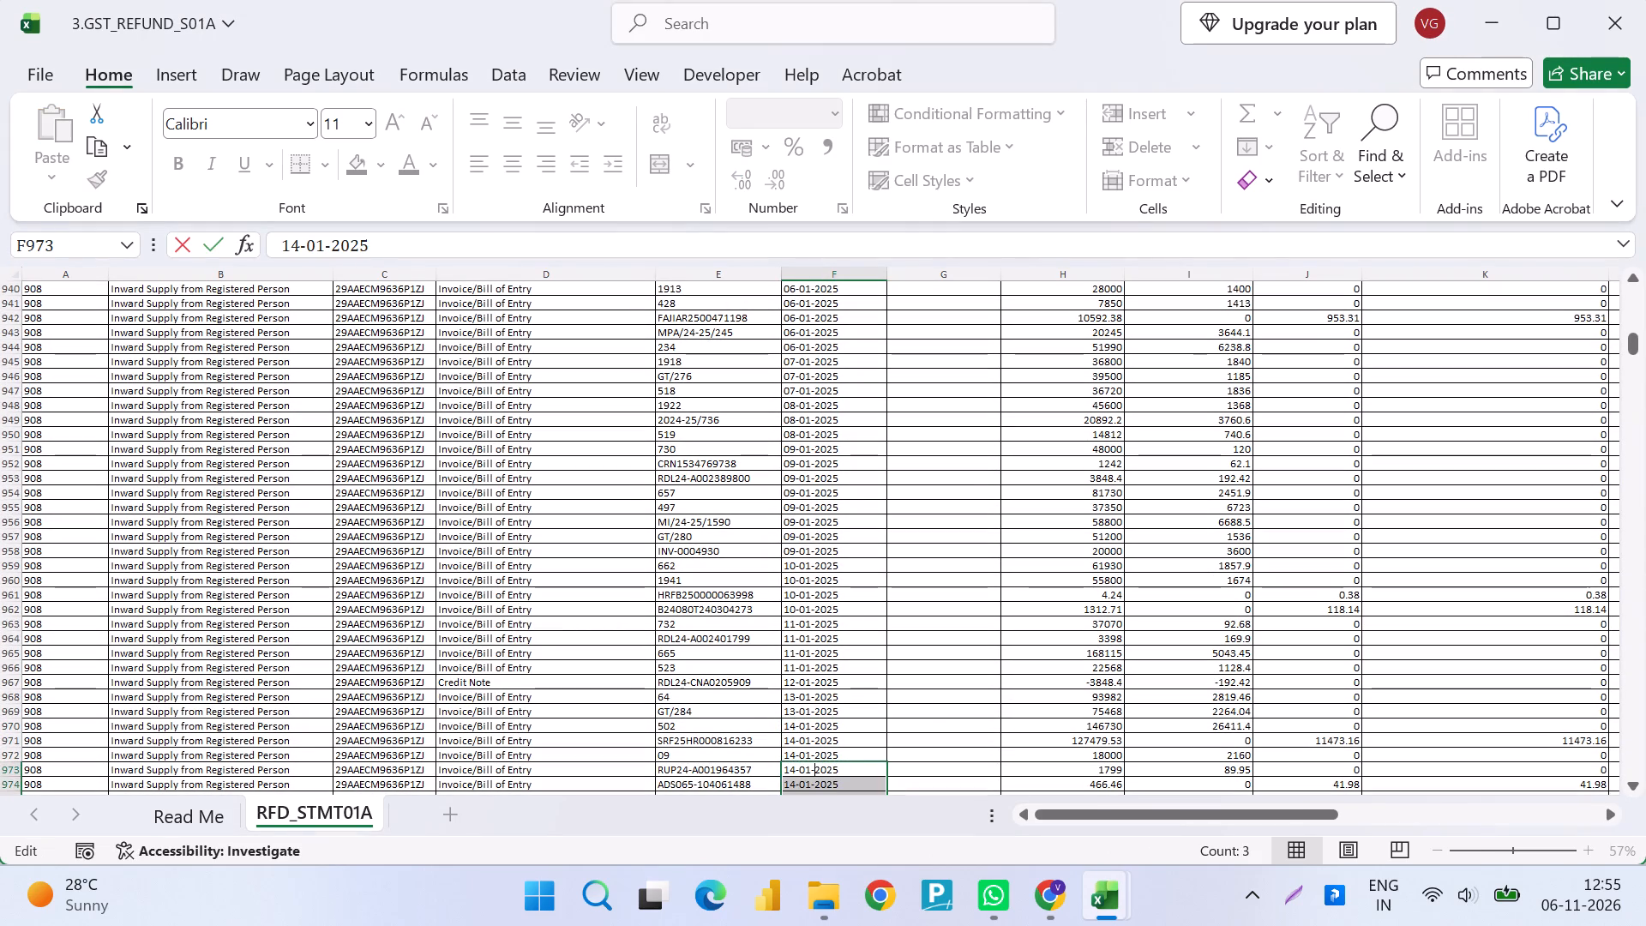
key("ctrl+Left")
key("ctrl+Left")
key("Left")
key("BackSpace")
key("5")
key("Return")
key("ctrl+d")
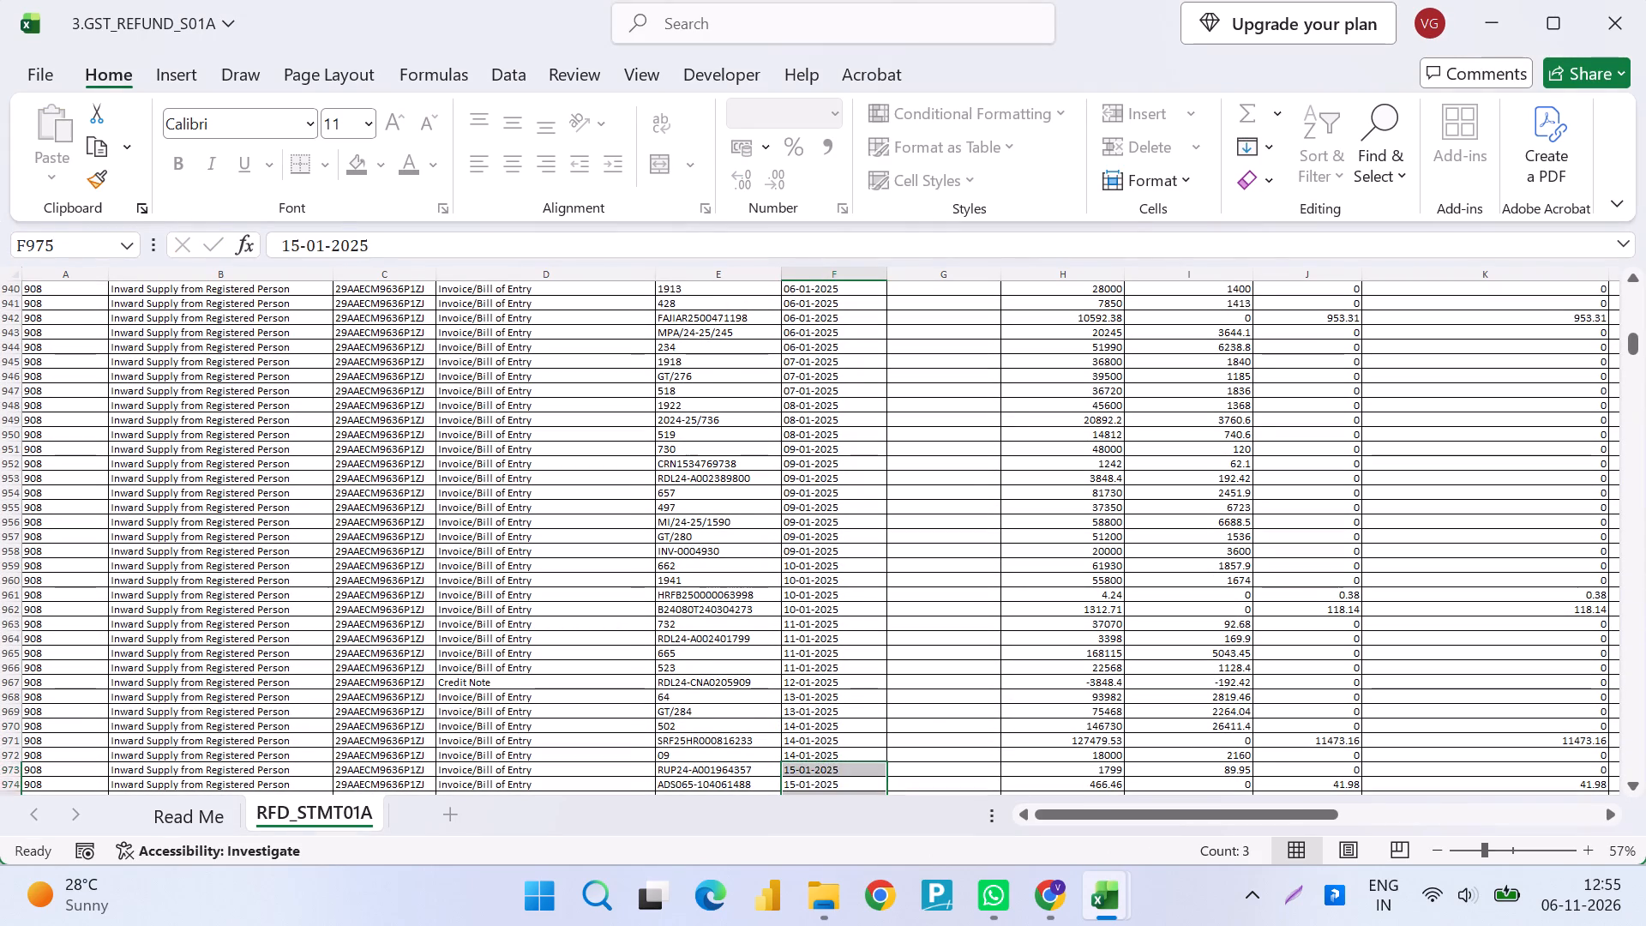
key("Down")
key("Down")
key("Down")
key("Up")
key("ctrl+d")
Copy the date from F976 into F977 and change it to 16-01-2025.
key("Down")
key("ctrl+d")
key("F2")
key("ctrl+Left")
key("ctrl+Left")
key("ctrl+Left")
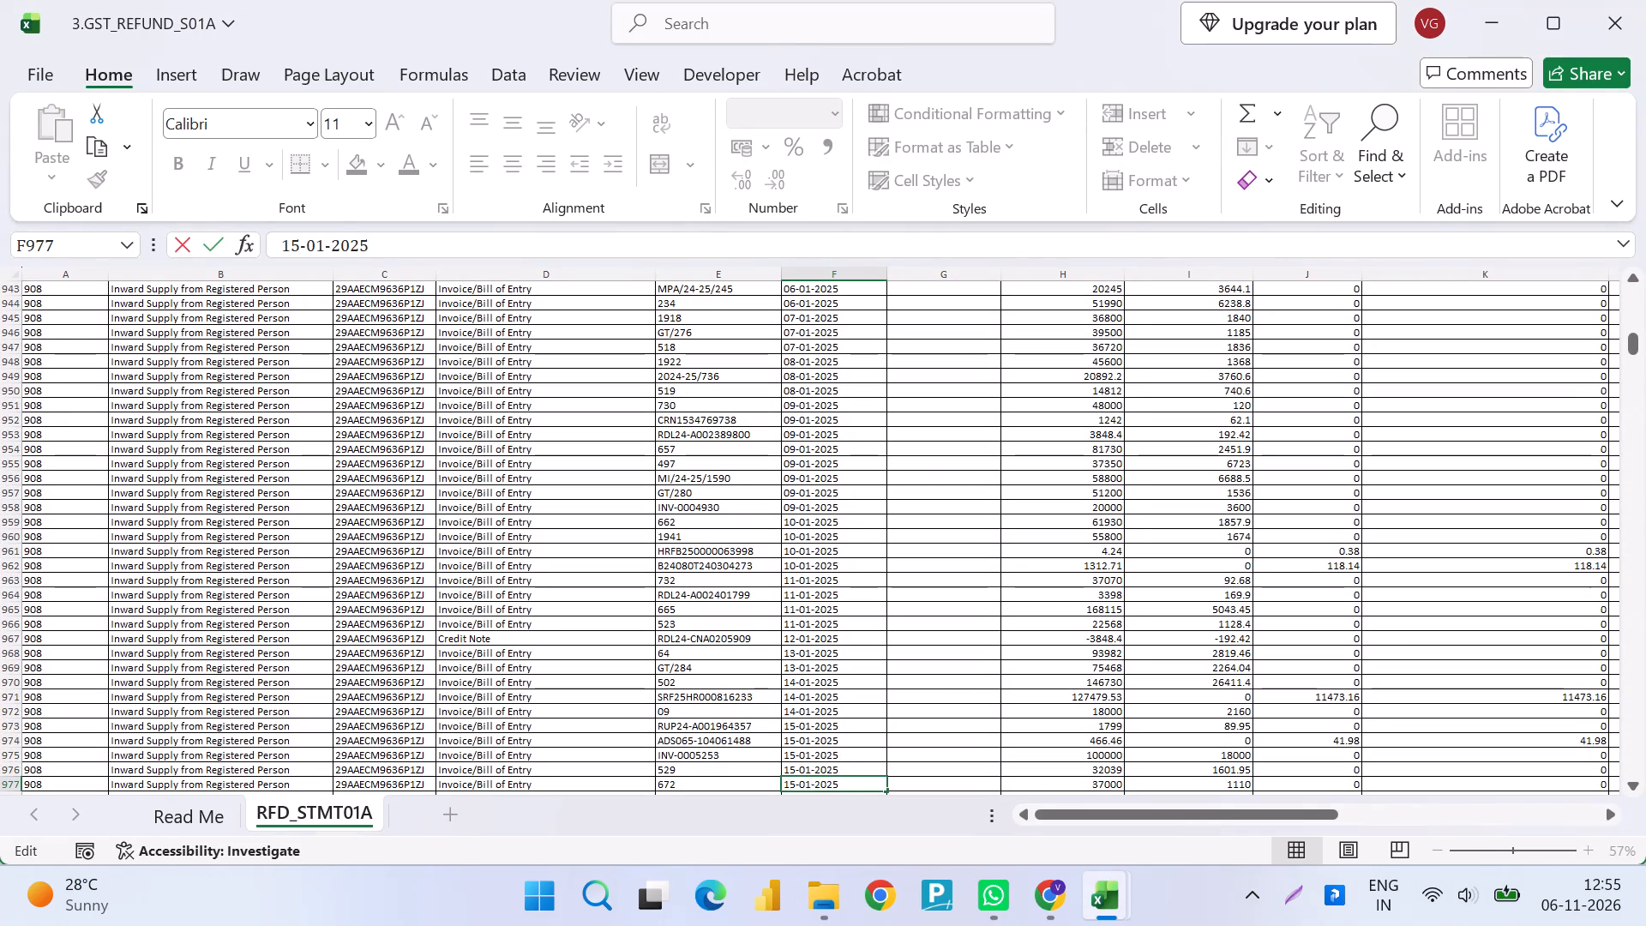
key("ctrl+Left")
key("BackSpace")
key("6")
key("Return")
Check how far the 16-01-2025 dates run in PURCHASE 24-25 and fill that date into F978 of the refund sheet.
key("alt+Tab")
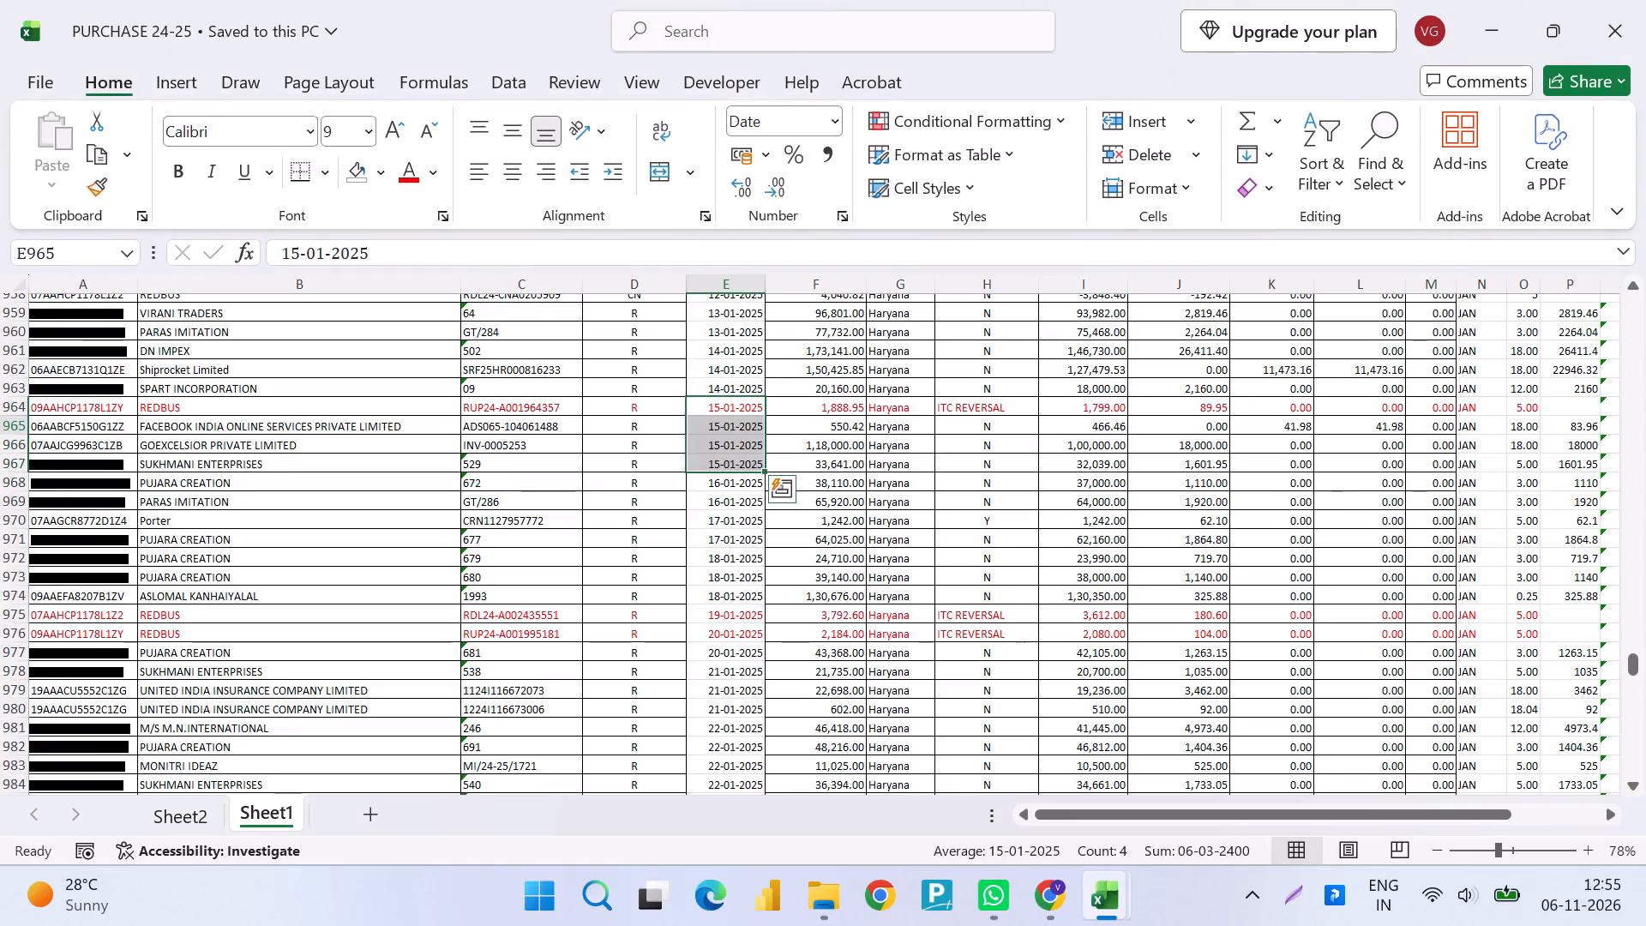
key("Down")
key("Down")
key("Down")
key("Down")
key("Down")
key("alt+Tab")
key("Down")
key("Up")
key("ctrl+d")
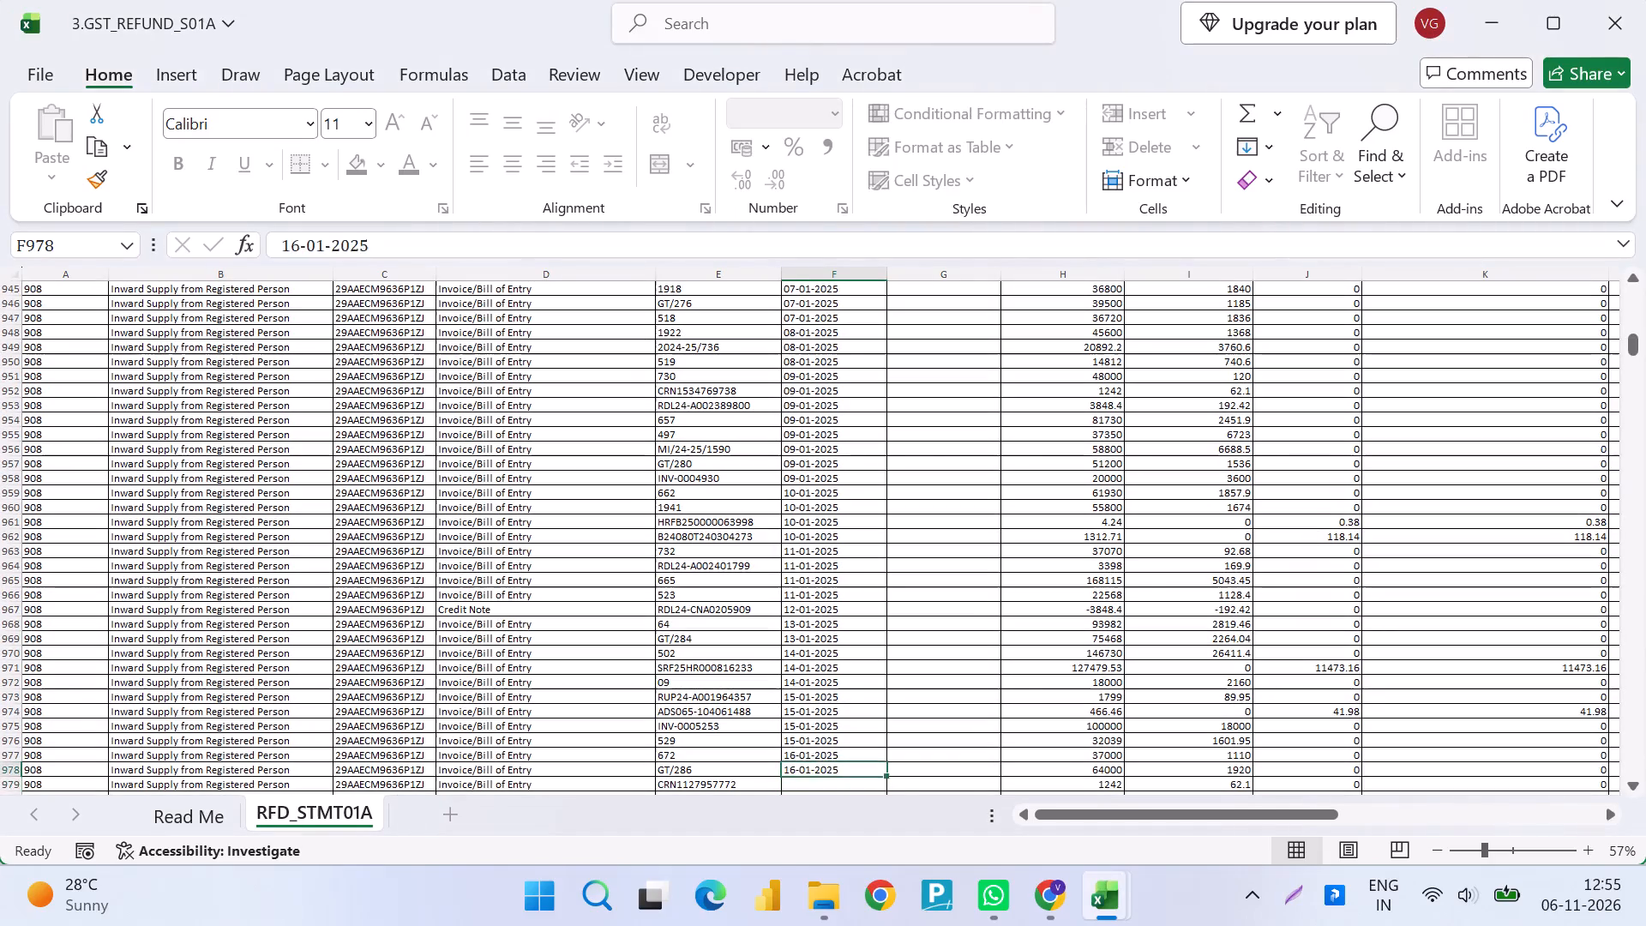
Copy the date from F978 into F979 and change it to 17-01-2025.
key("Down")
key("ctrl+d")
key("F2")
key("Left")
key("ctrl+Left")
key("ctrl+Left")
key("ctrl+Left")
key("ctrl+Left")
key("BackSpace")
key("7")
key("Return")
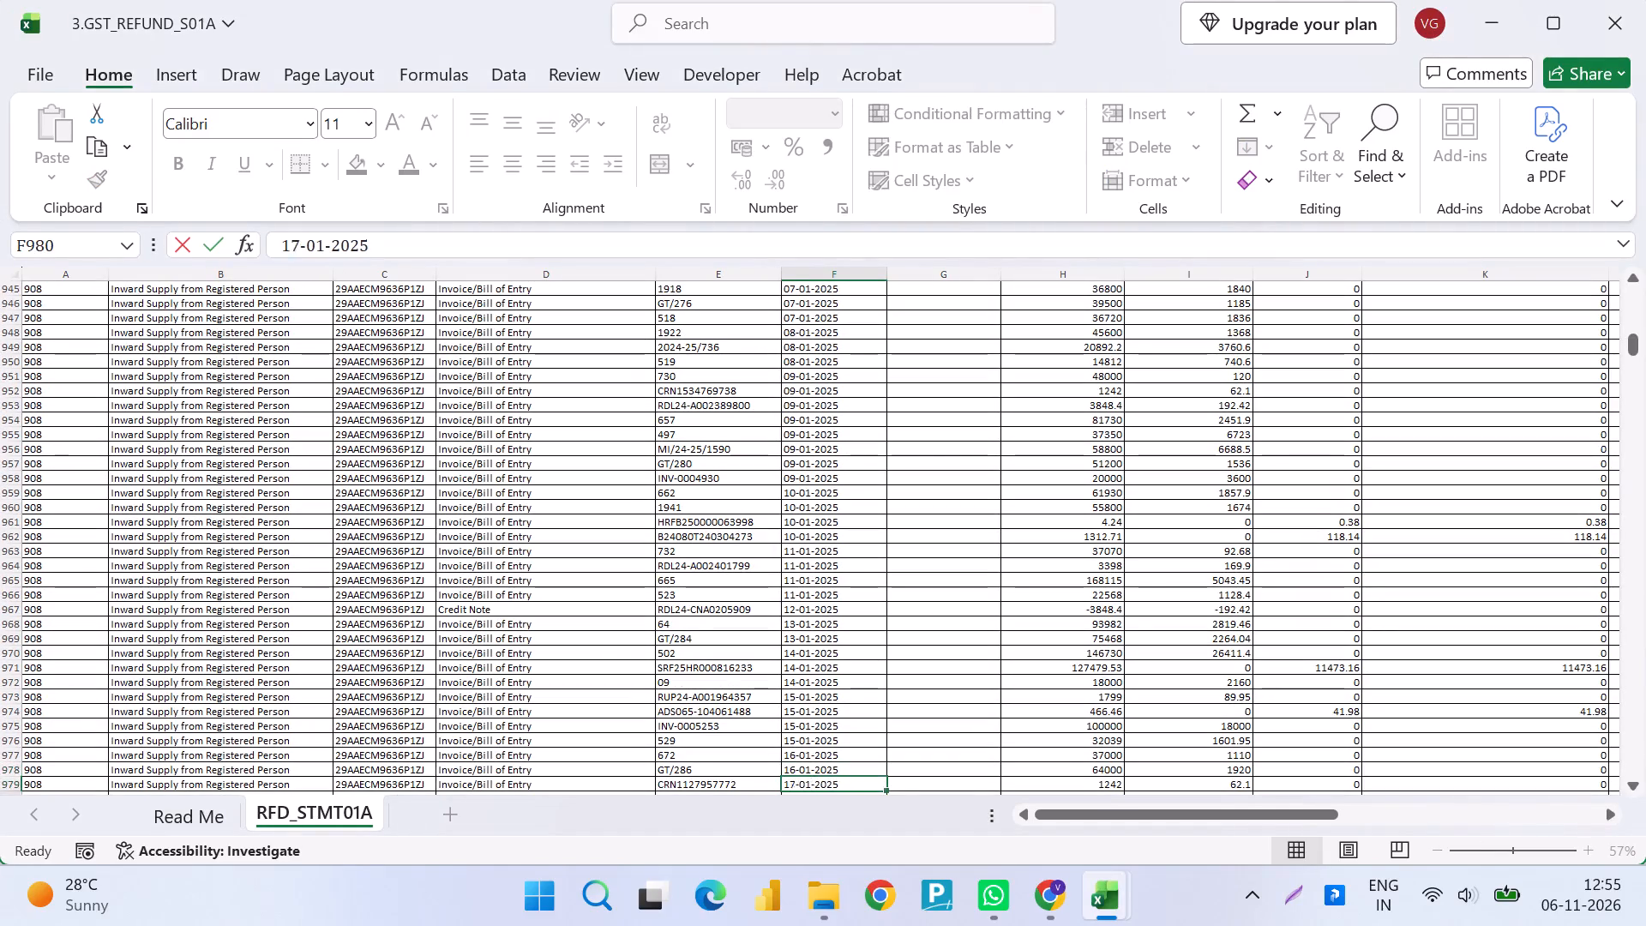
Select the 17-01-2025 dates, E970:E971, in PURCHASE 24-25 to gauge their rows, and fill that date into F980 of the refund sheet.
key("alt+Tab")
key("Down")
key("Down")
key("Up")
key("shift+Down")
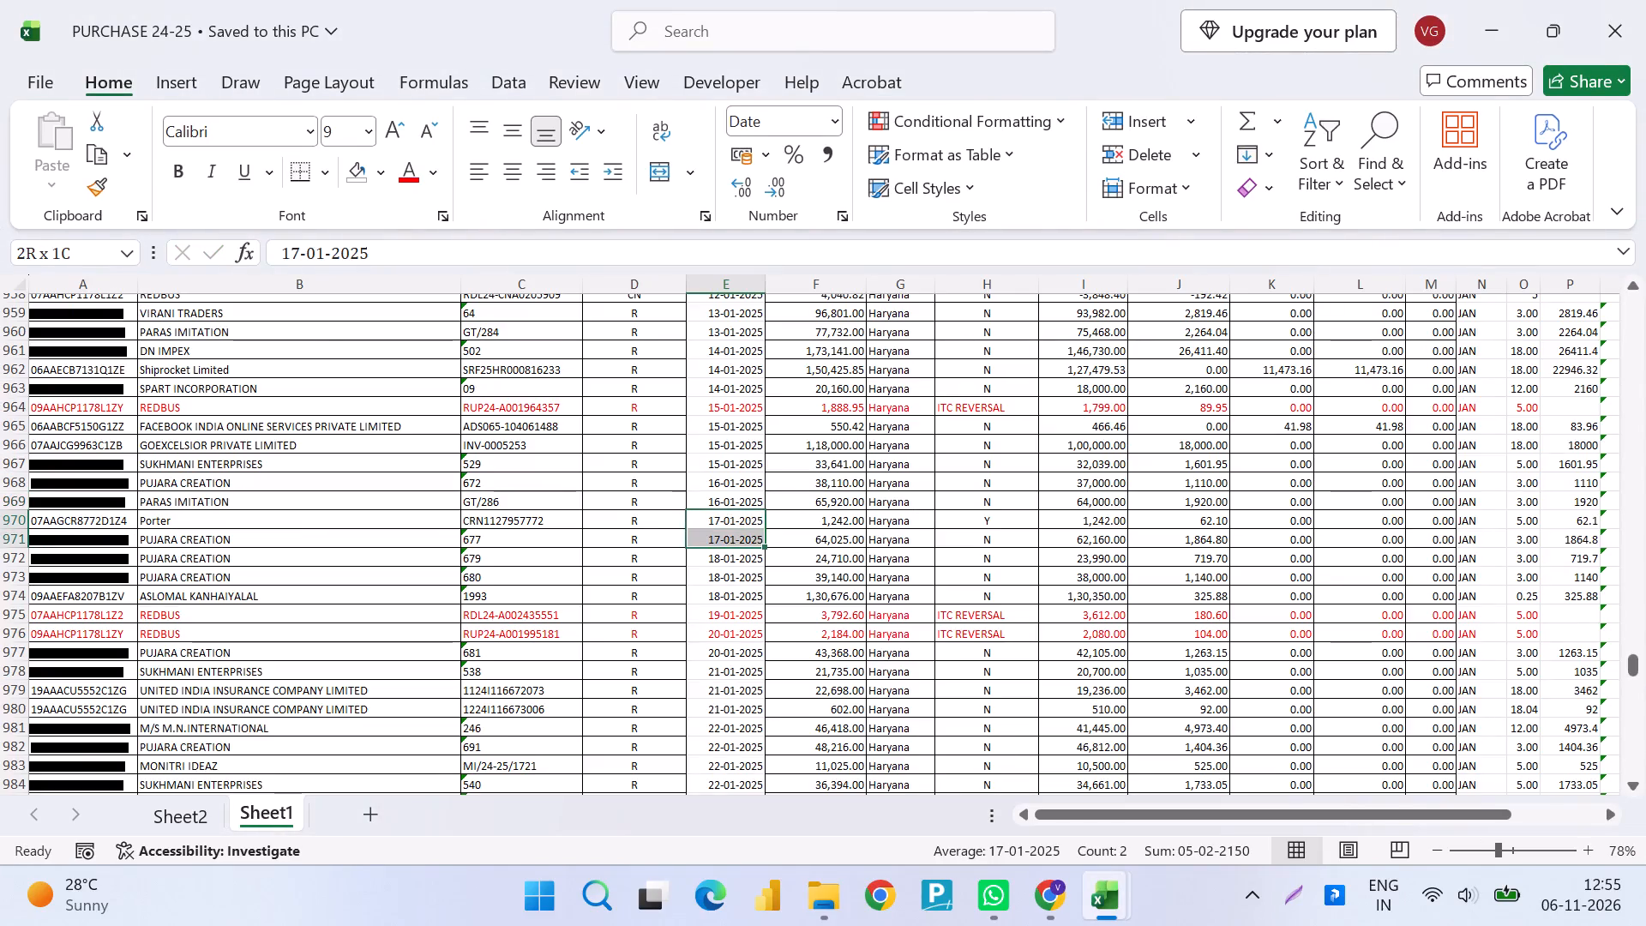
key("alt+Tab")
key("ctrl+d")
Copy the date from F980 into F981 and change it to 18-01-2025.
key("Down")
key("ctrl+d")
key("F2")
key("Left")
key("ctrl+Left")
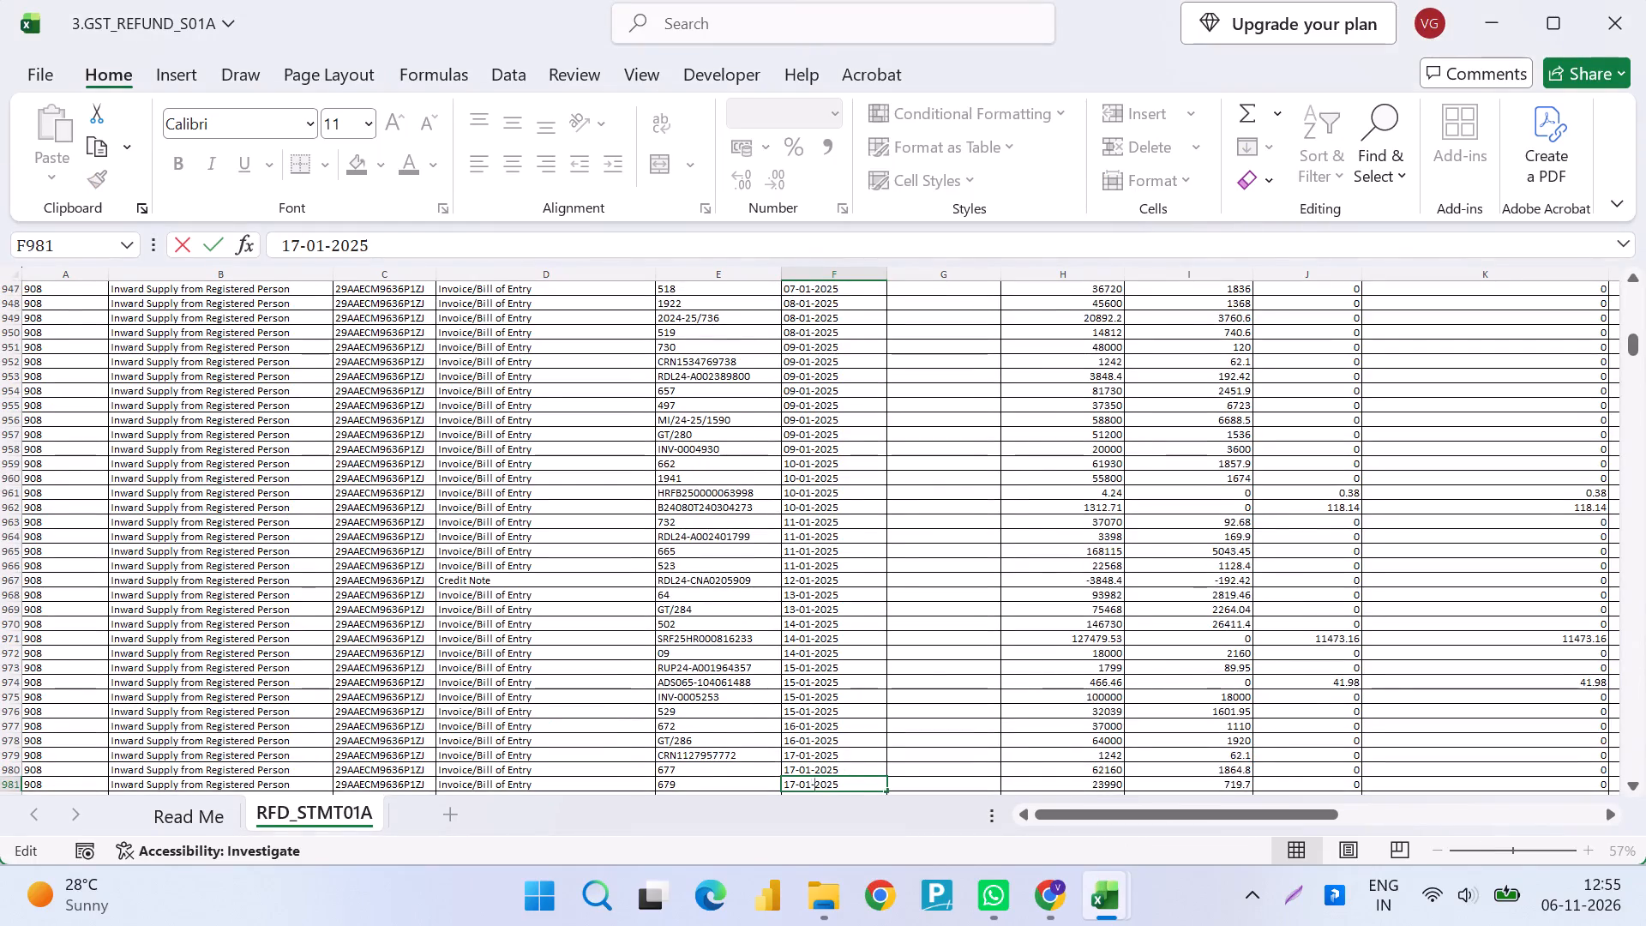
key("ctrl+Left")
key("ctrl+Left")
key("ctrl+Left")
key("BackSpace")
key("8")
key("Return")
Check the 18-01-2025 rows in PURCHASE 24-25 and fill that date into F982 of the refund sheet.
key("alt+Tab")
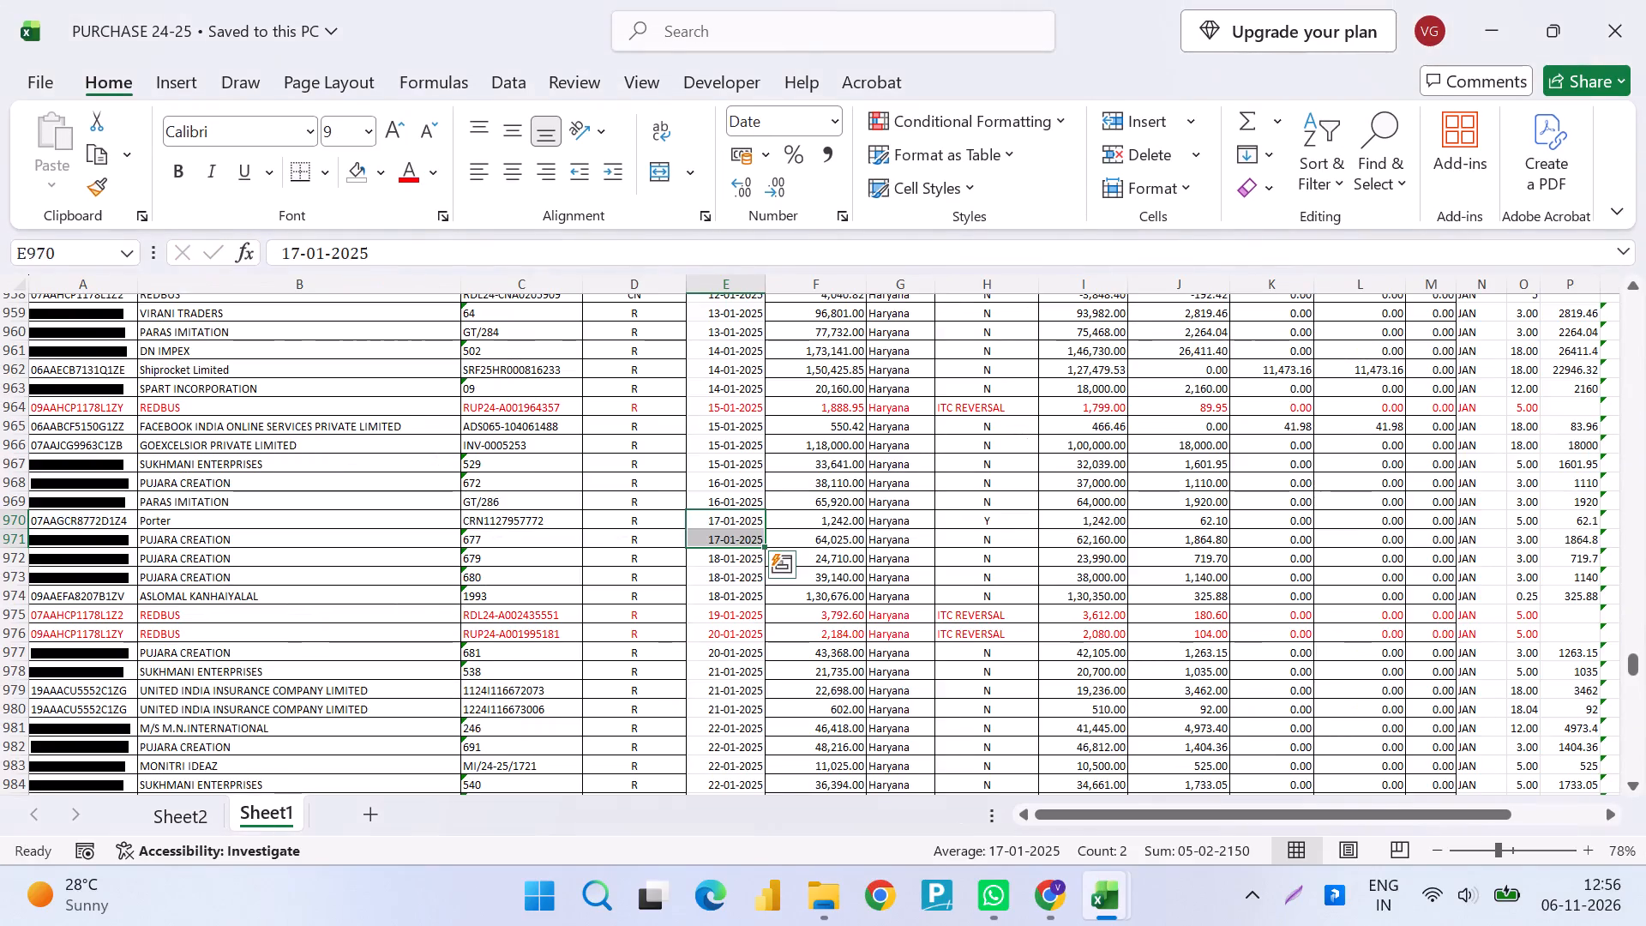
key("Down")
key("Down")
key("Down")
key("Down")
key("alt+Tab")
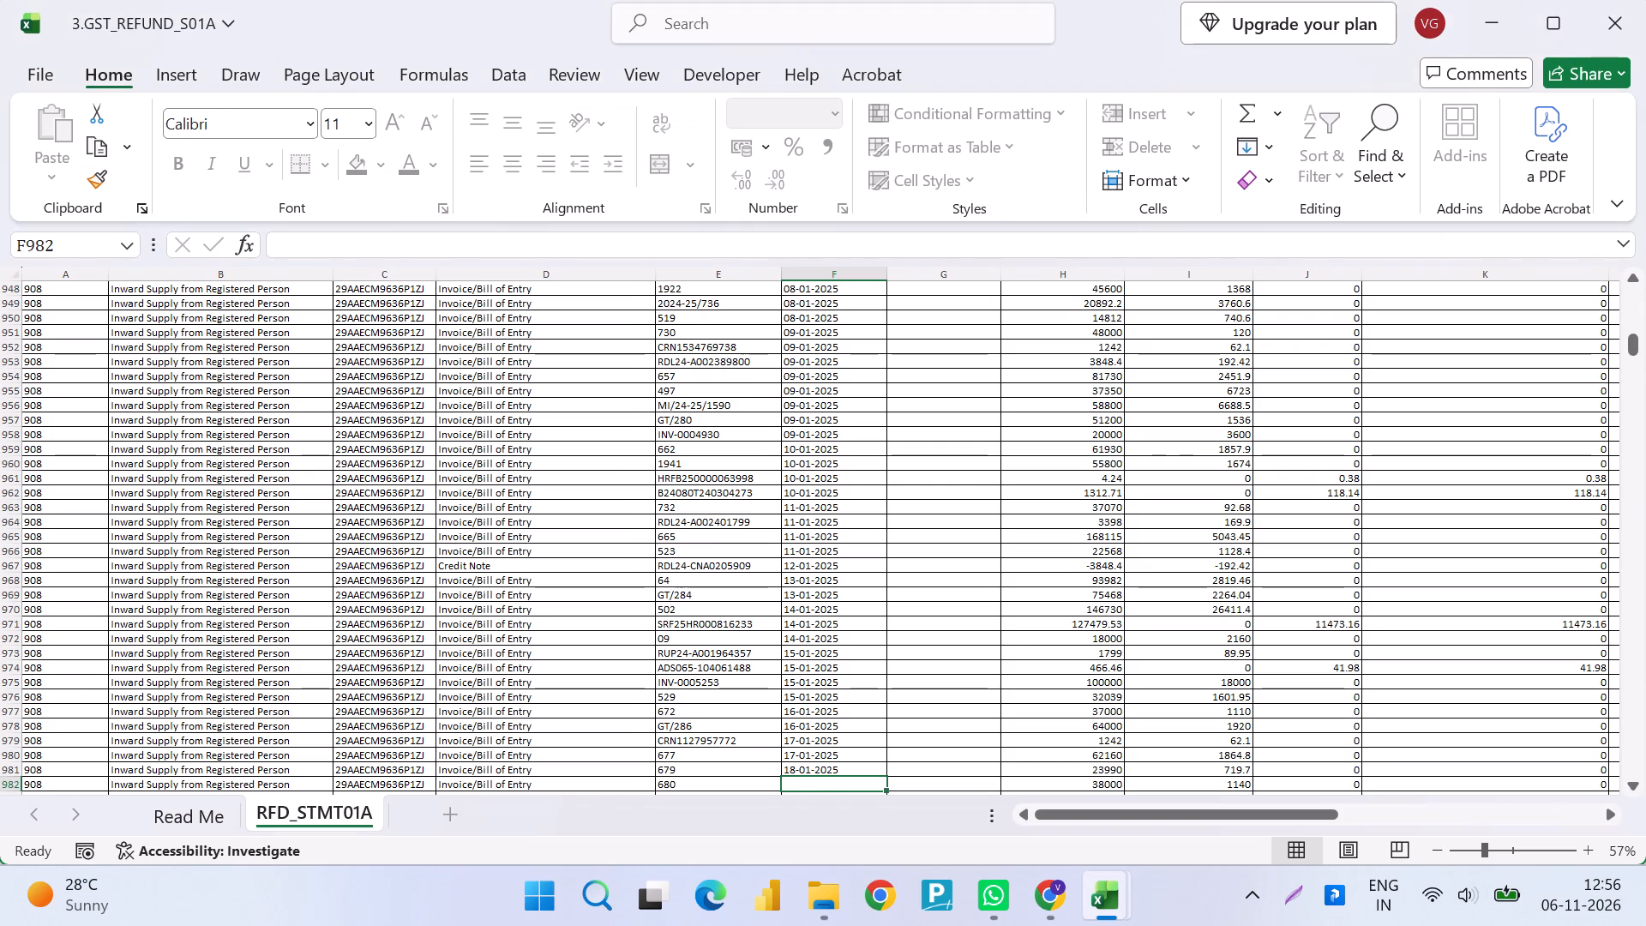
key("ctrl+d")
Copy the date from F982 into F983 and change it to 19-01-2025.
key("Down")
key("ctrl+d")
key("F2")
key("Left")
key("ctrl+Left")
key("ctrl+Left")
key("ctrl+Left")
key("ctrl+Left")
key("BackSpace")
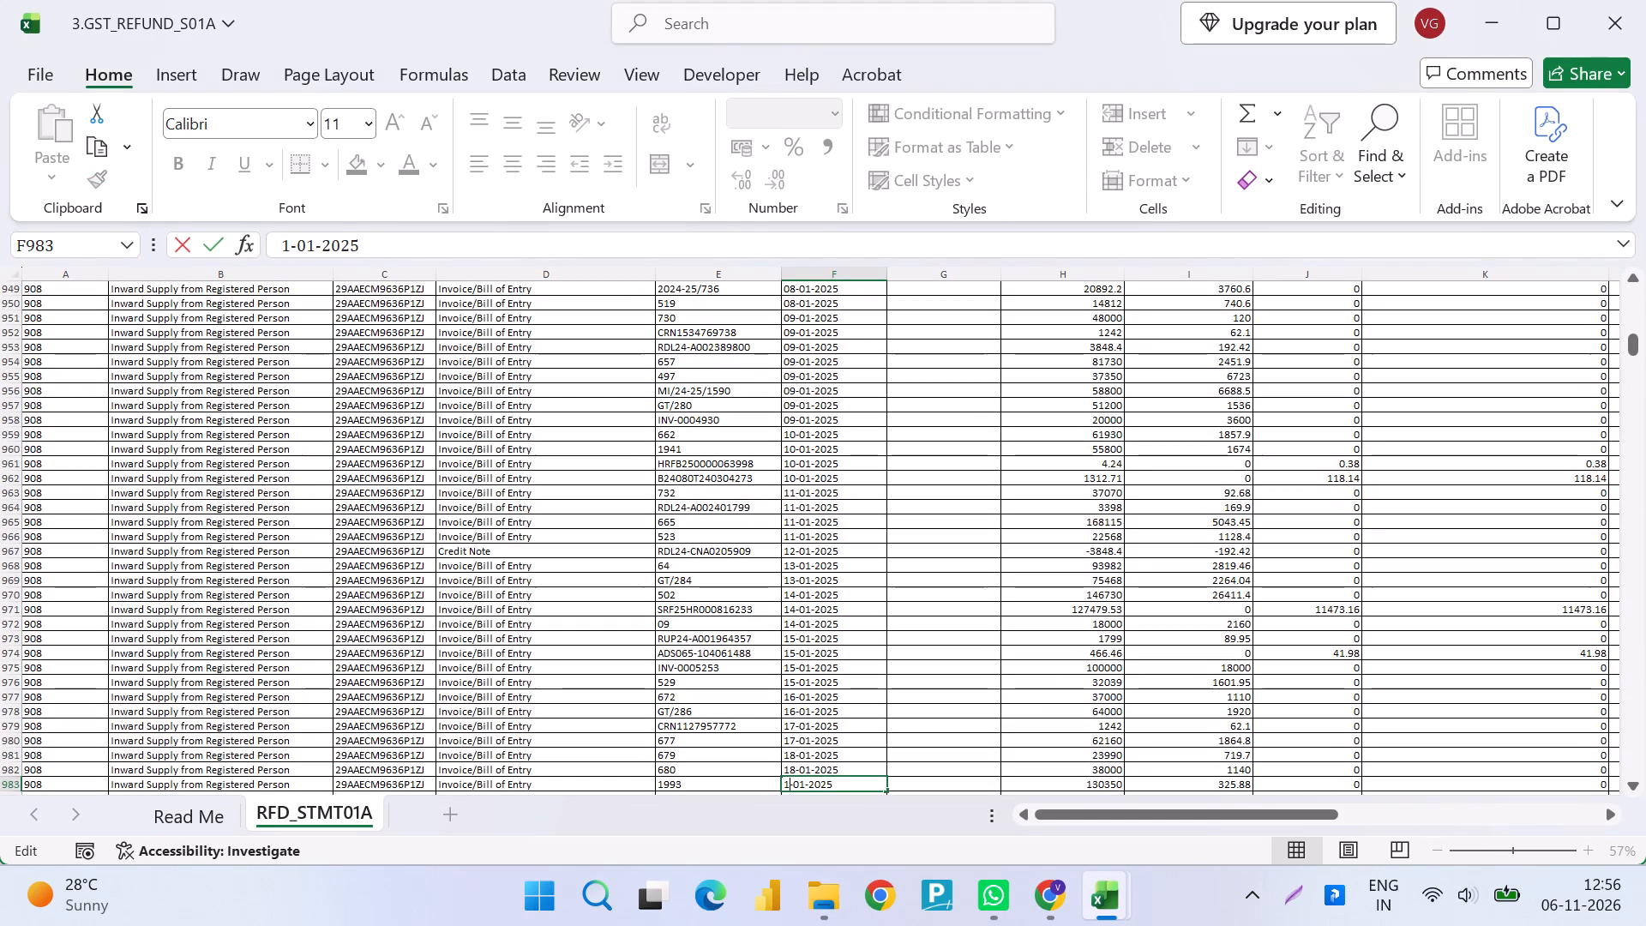
key("0")
key("BackSpace")
key("9")
key("Return")
Copy the date from F983 into F984, check the next dates in PURCHASE 24-25, and change F984 to 20-01-2025.
key("ctrl+d")
key("alt+Tab")
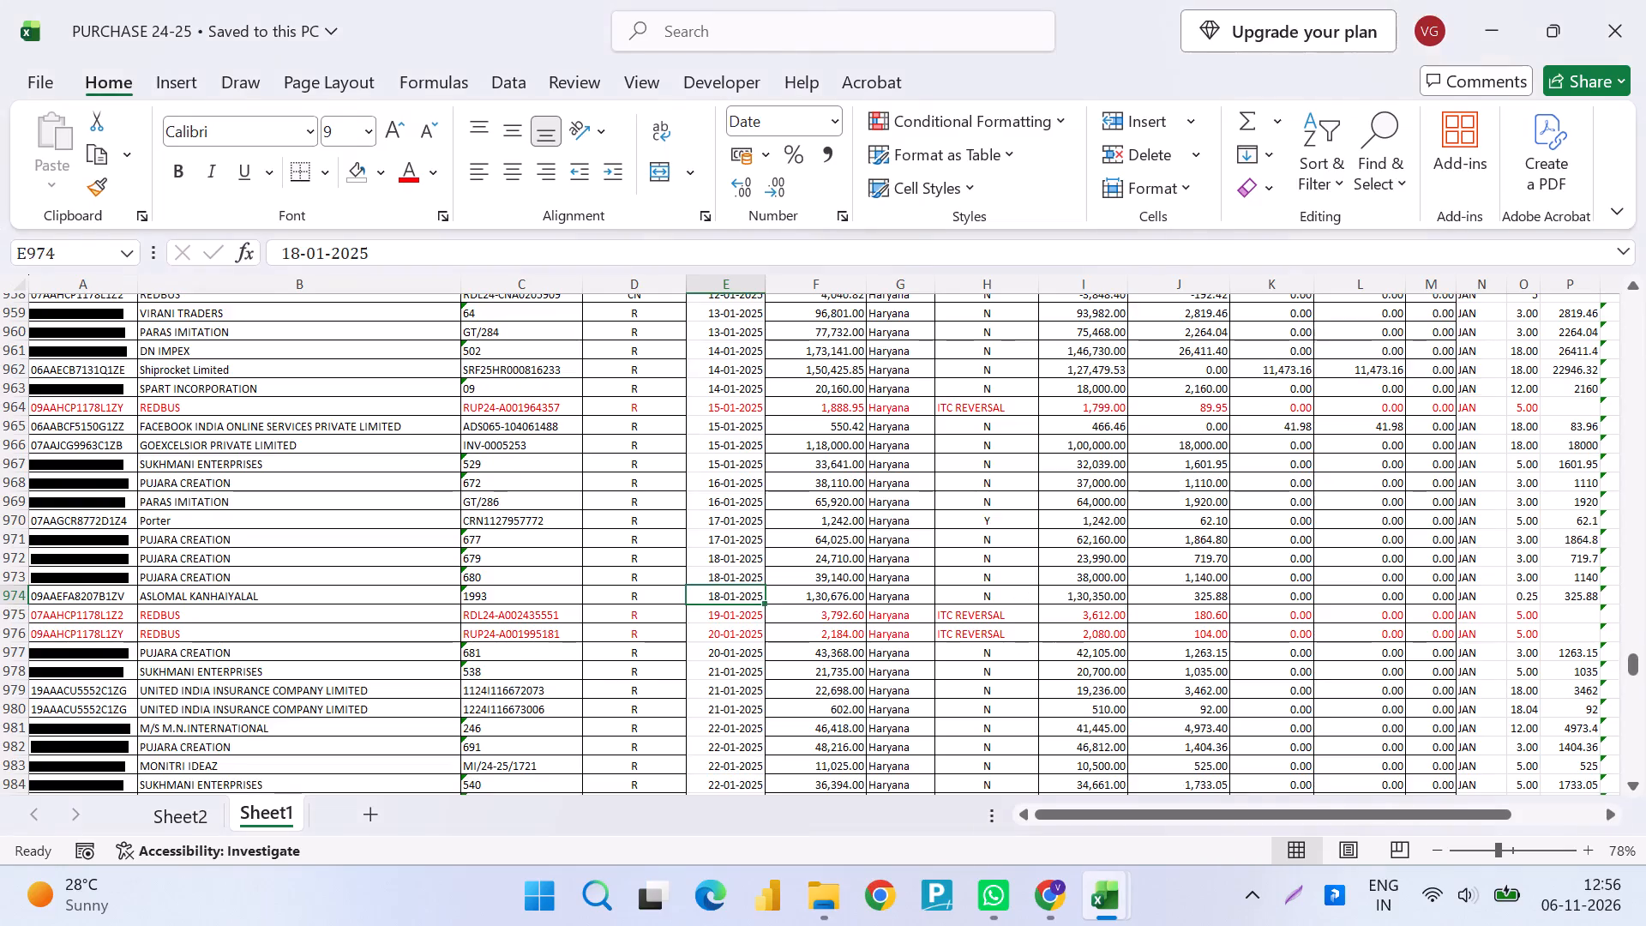
key("Down")
key("Down")
key("alt+Tab")
key("F2")
key("Left")
key("ctrl+Left")
key("ctrl+Left")
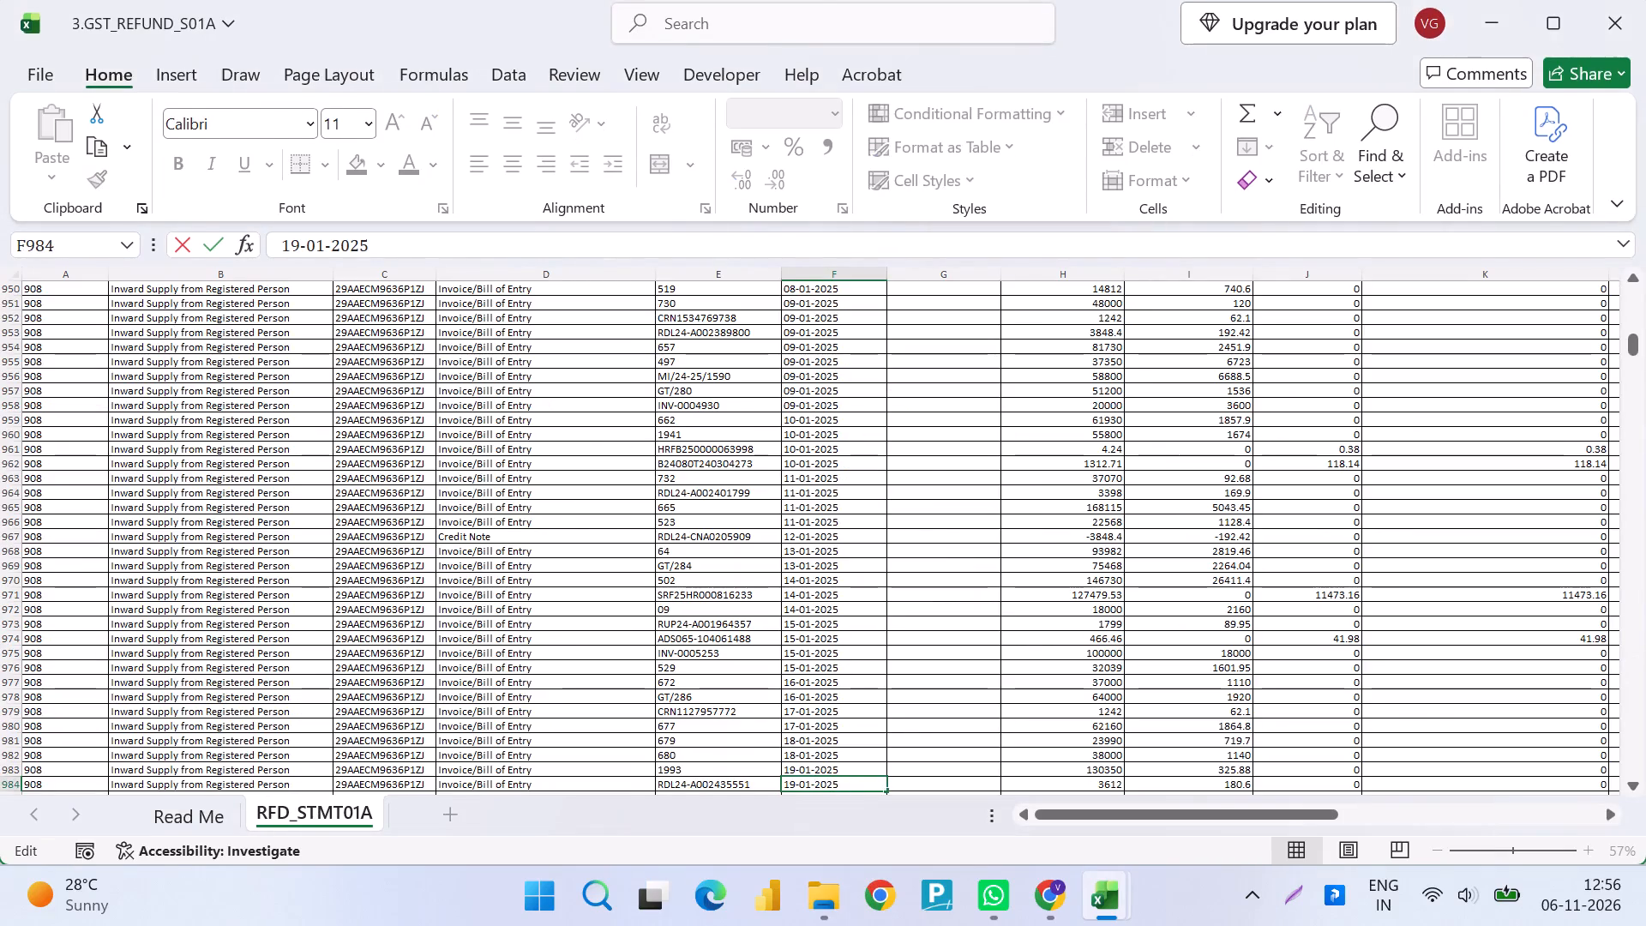
key("ctrl+Left")
key("ctrl+Left")
key("BackSpace")
key("BackSpace")
type("20")
key("Return")
Check the 20-01-2025 row at E977 in PURCHASE 24-25 and fill that date into F985 of the refund sheet.
key("alt+Tab")
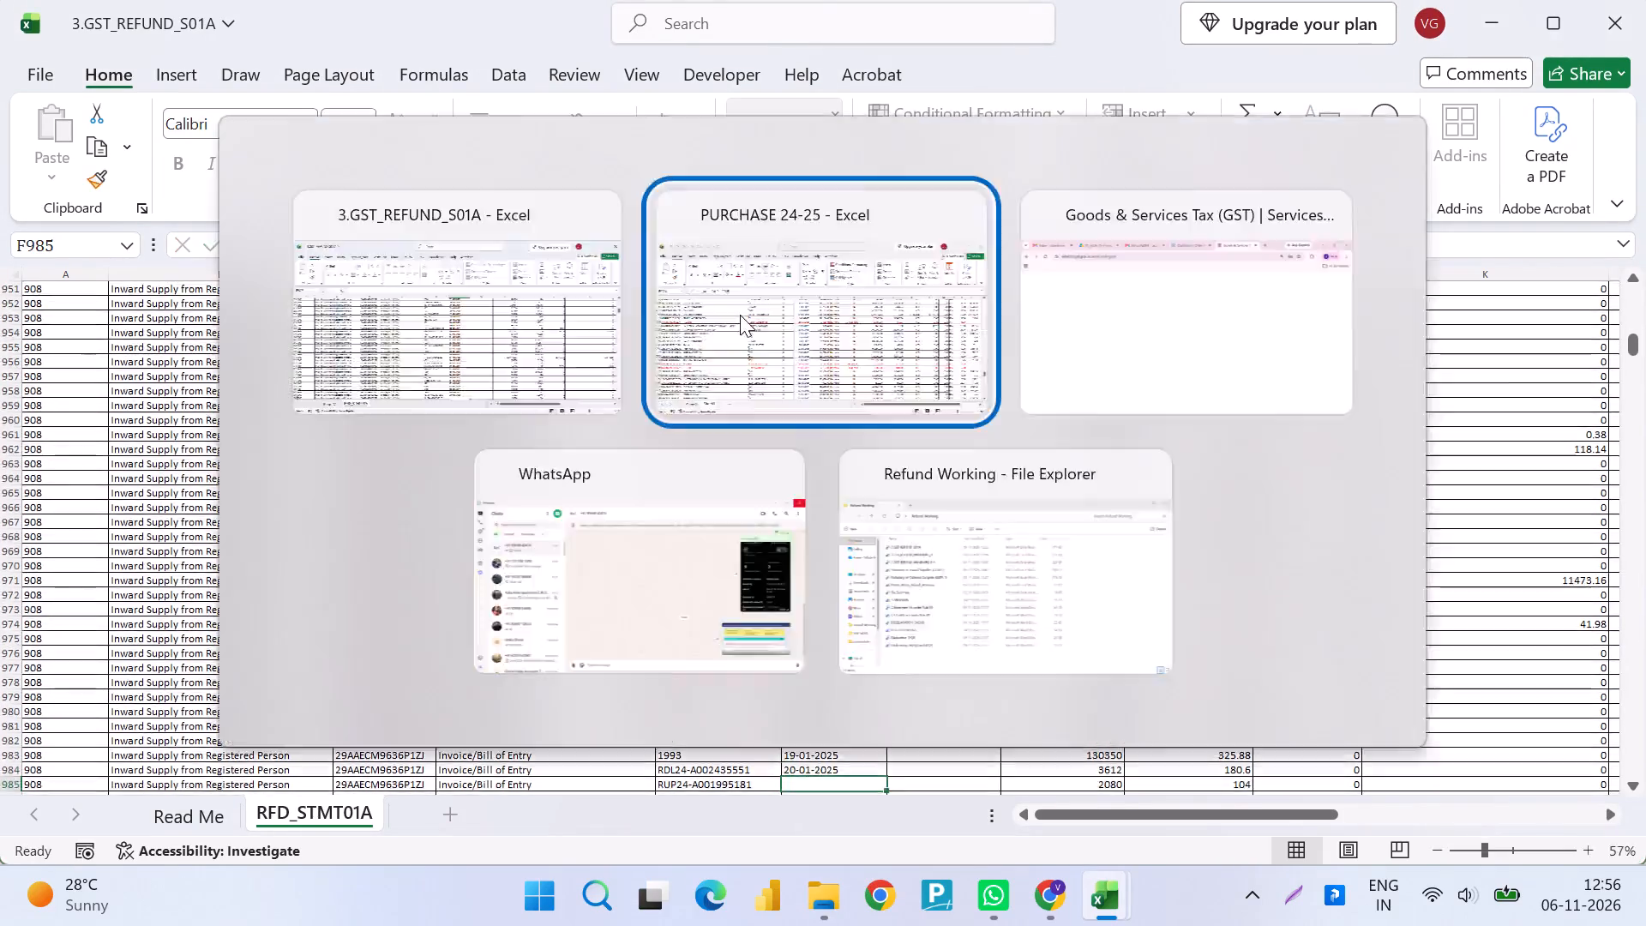
key("Down")
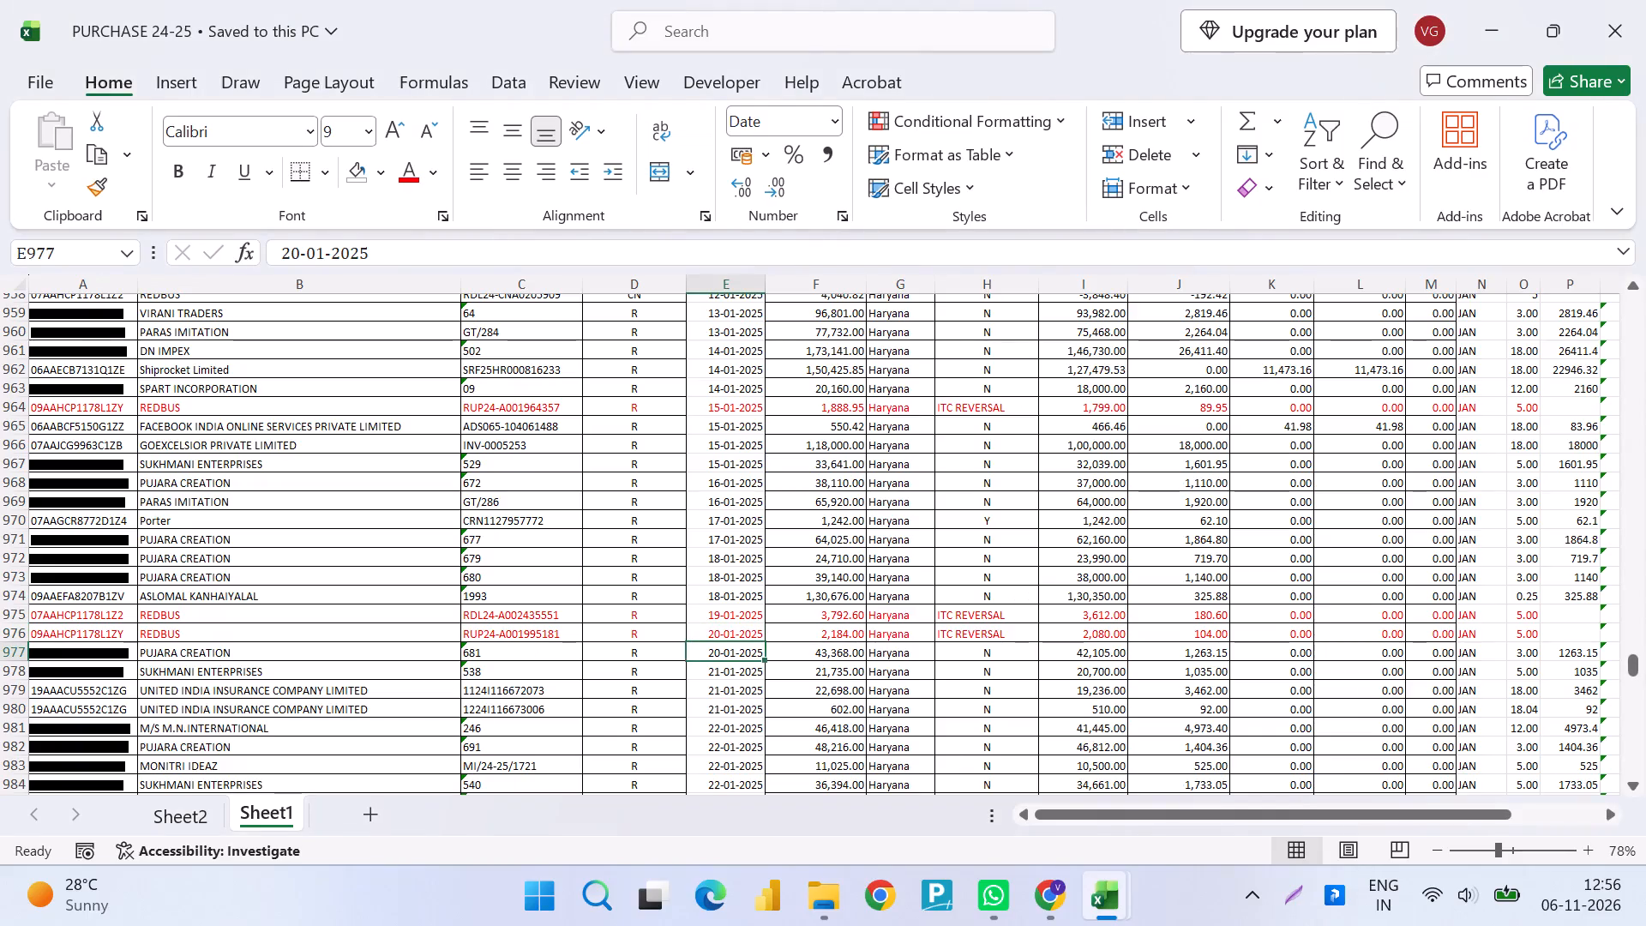
key("alt+Tab")
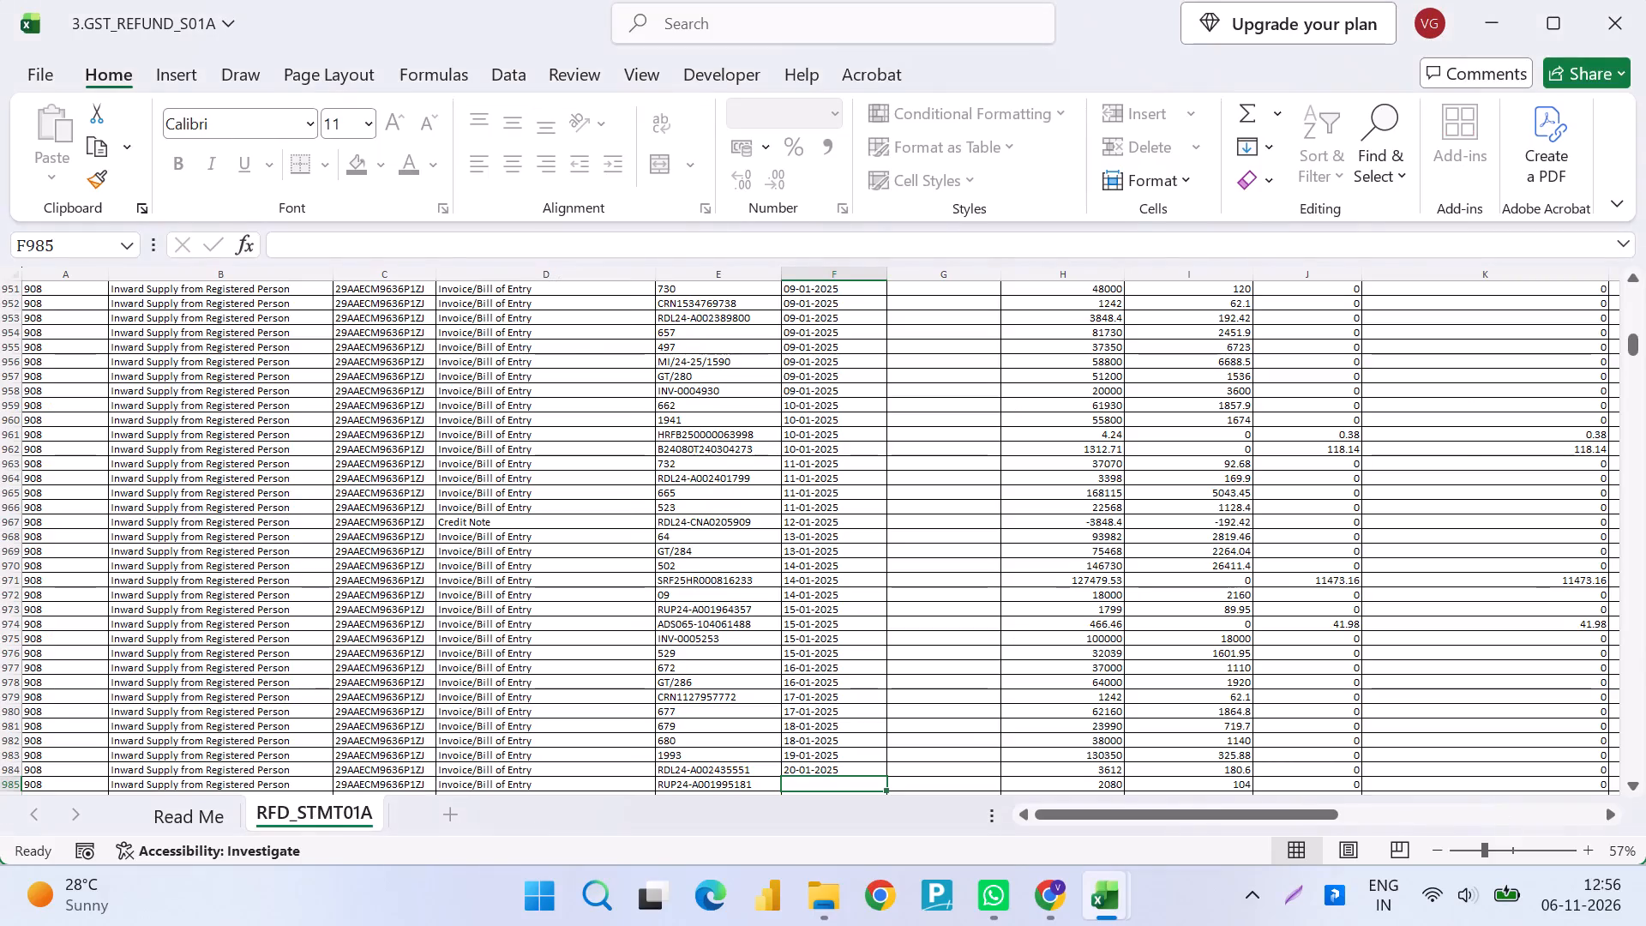
key("ctrl+d")
key("Down")
In PURCHASE 24-25, select the 21-01-2025 dates, E978:E980, to gauge their row count, and return to the refund sheet.
key("alt+Tab")
key("Down")
key("shift+Down")
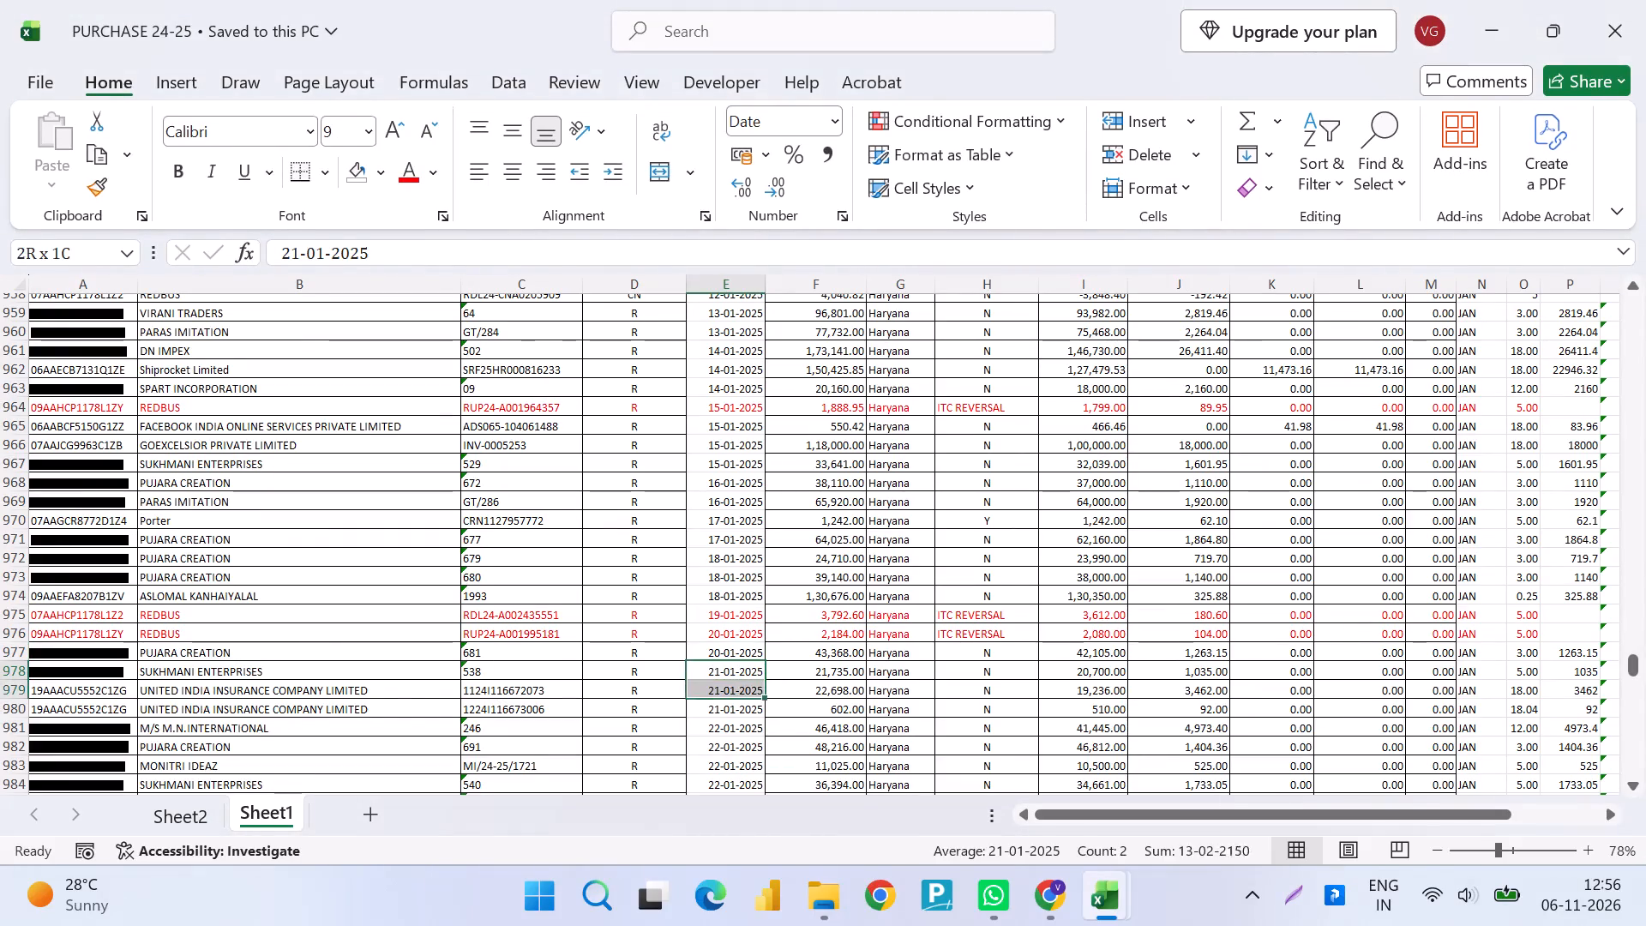
key("shift+Down")
key("shift+Down")
key("shift+Up")
key("shift+Up")
key("shift+Down")
key("alt+Tab")
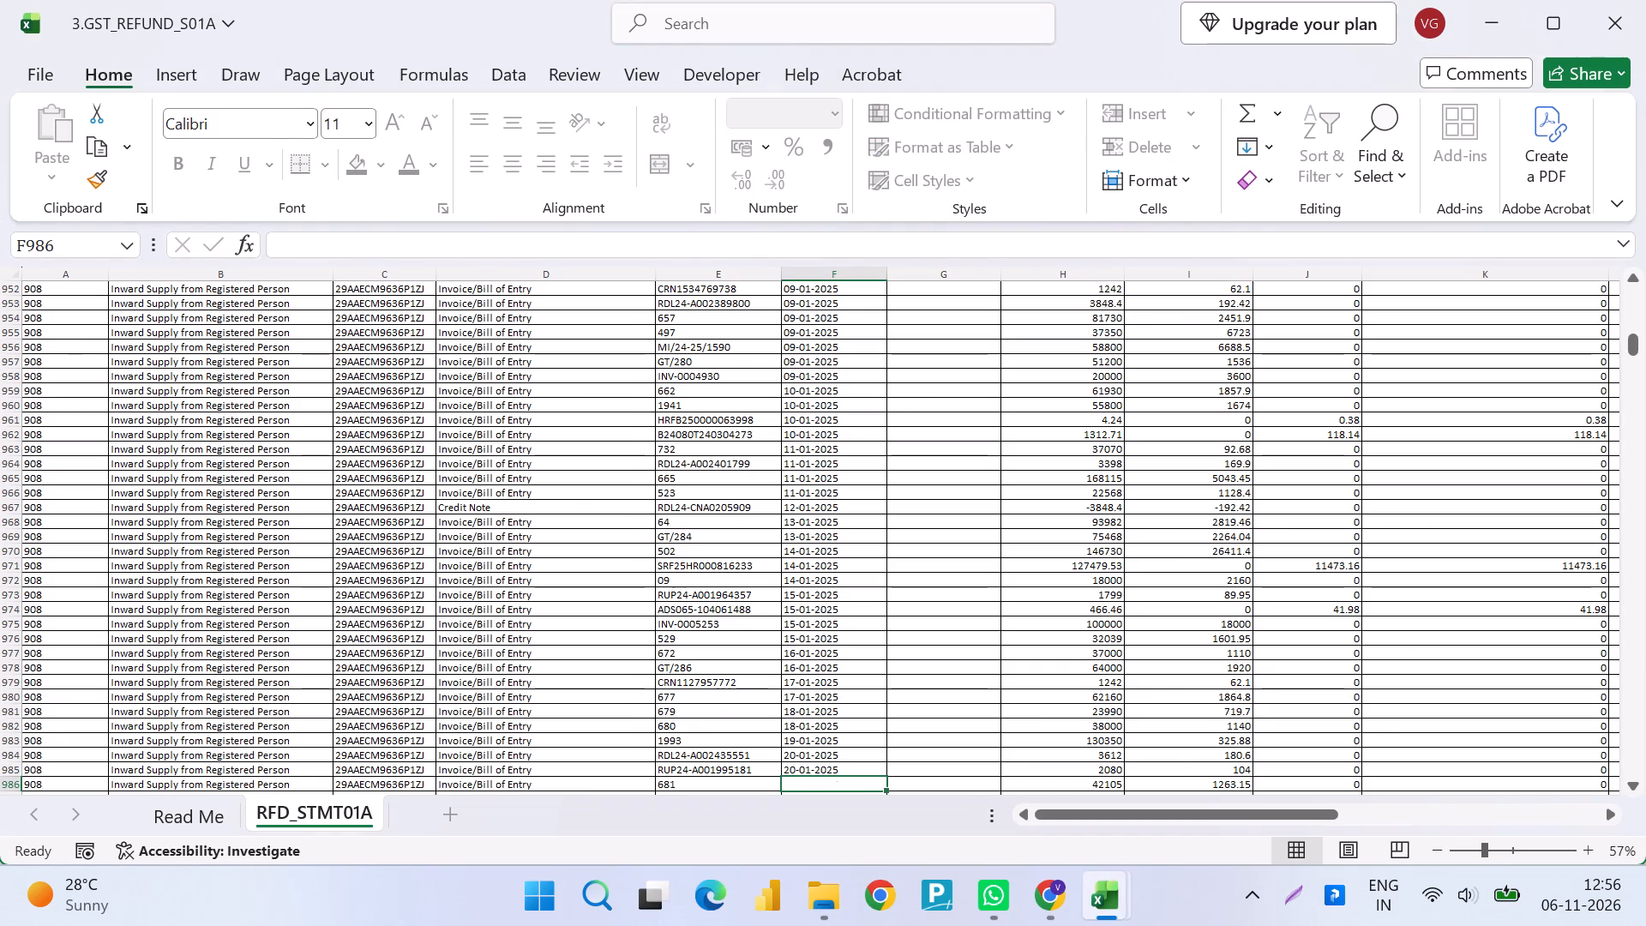
Copy the date from F985 into F986, change it to 21-01-2025, and fill it down through F988.
key("ctrl+d")
key("F2")
key("Left")
key("ctrl+Left")
key("ctrl+Left")
key("ctrl+Left")
key("ctrl+Left")
key("BackSpace")
key("1")
key("Return")
key("ctrl+d")
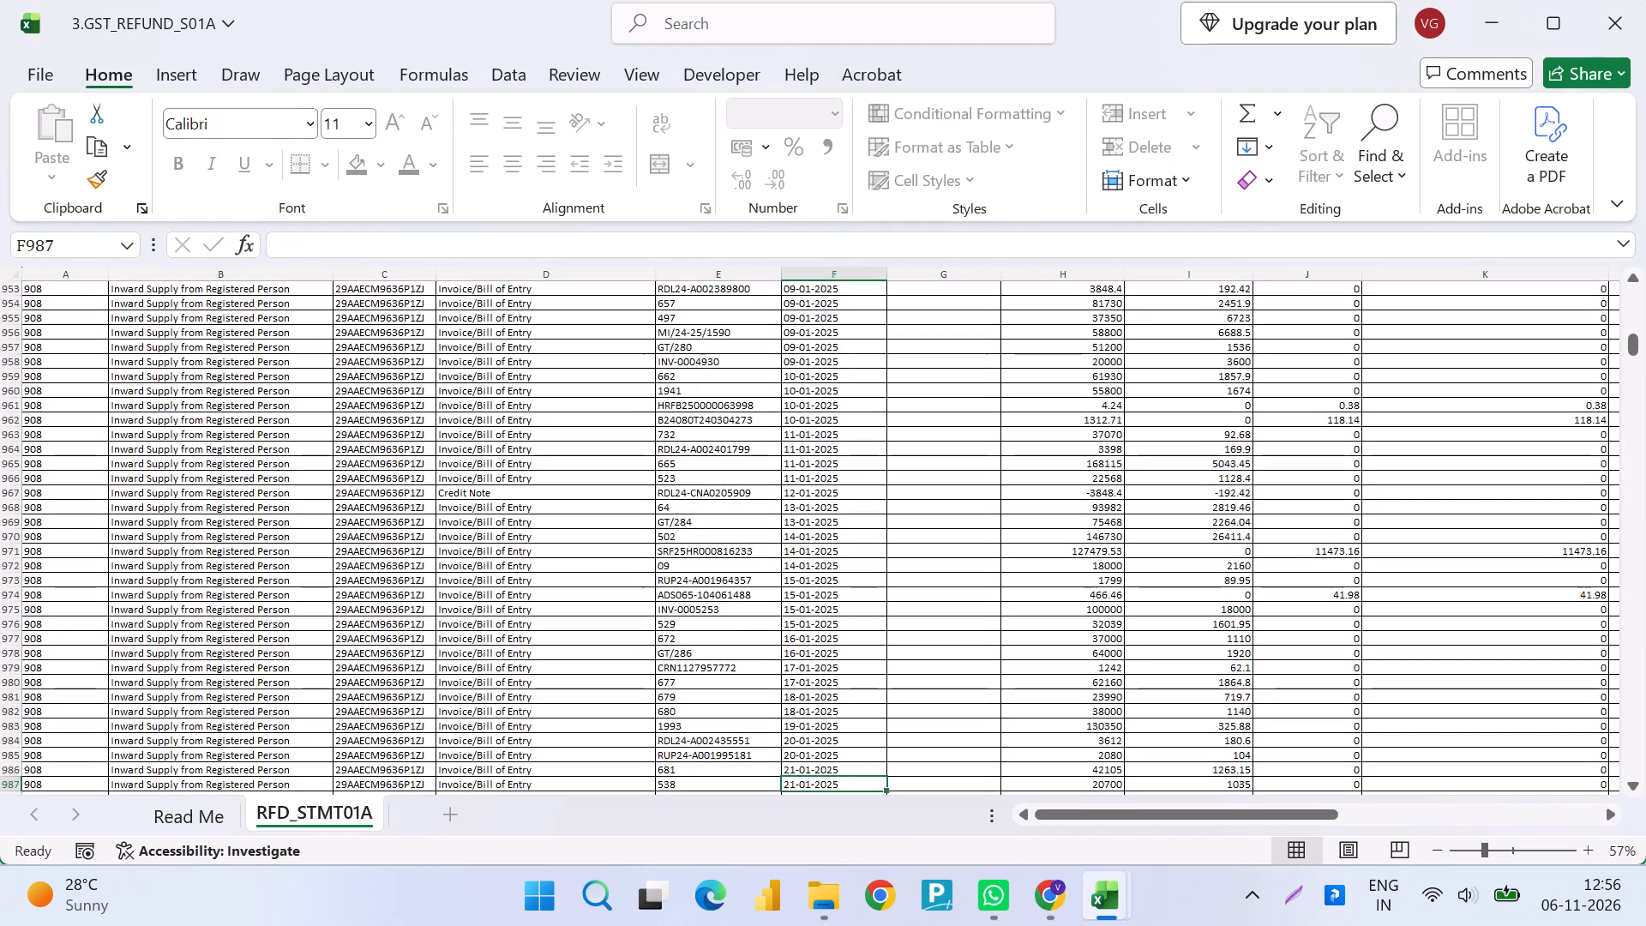
key("Down")
key("ctrl+d")
key("ctrl+Down")
key("ctrl+d")
key("ctrl+Up")
Copy the date from F988 into F989 and change it to 22-01-2025.
key("Down")
key("ctrl+d")
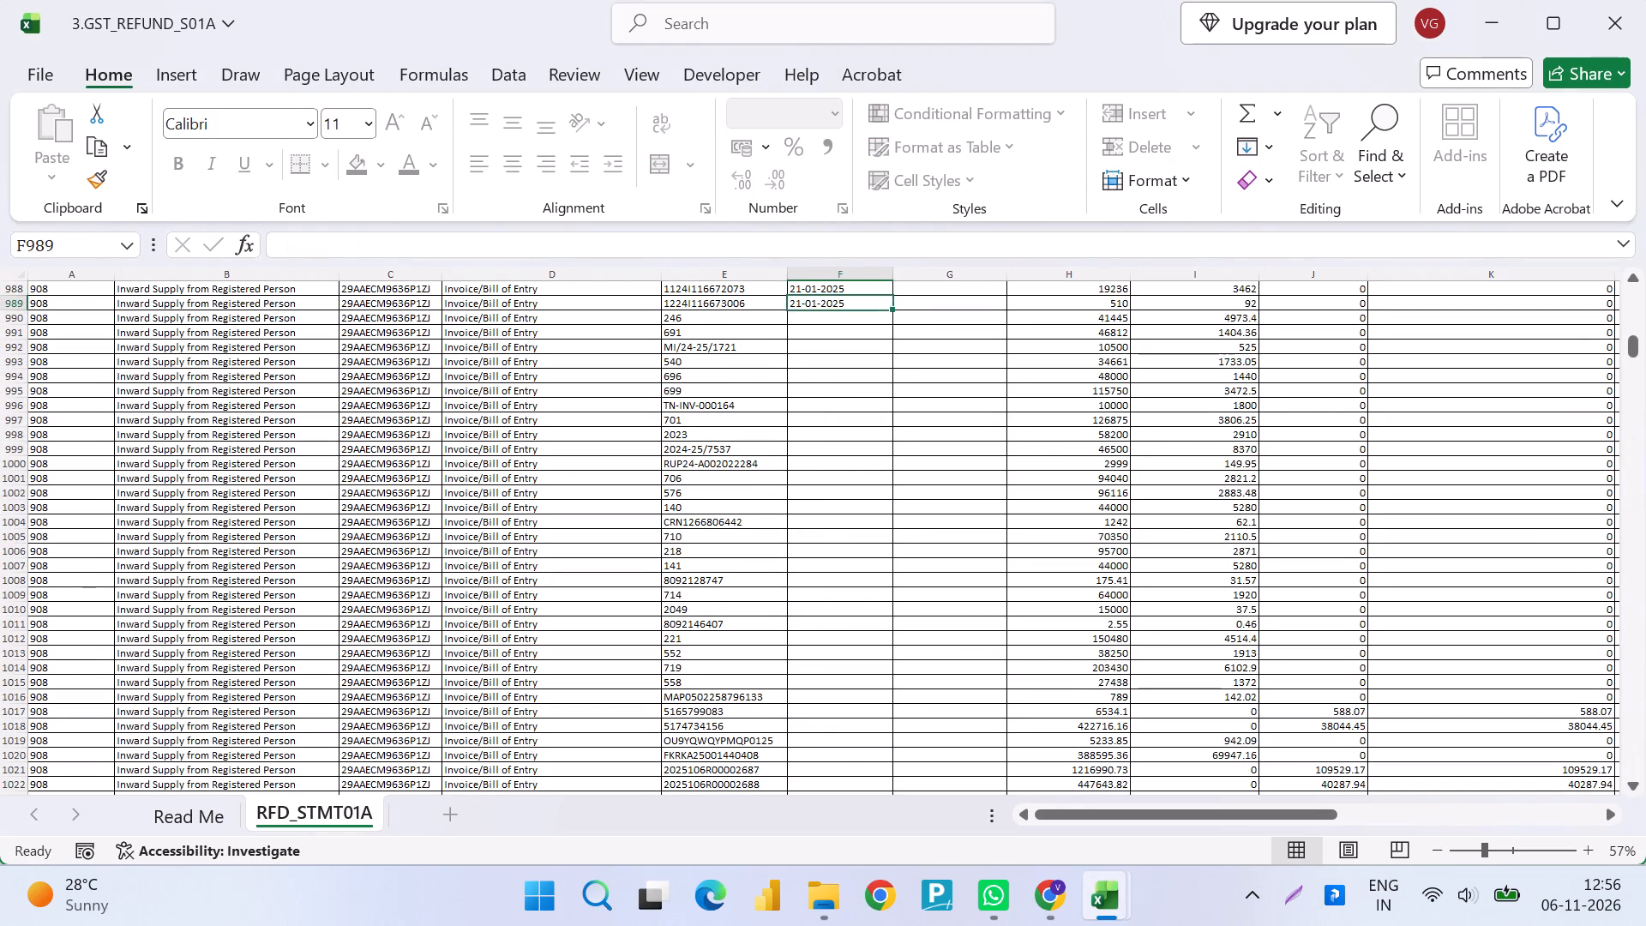
key("F2")
key("ctrl+Left")
key("ctrl+Left")
key("ctrl+Left")
key("ctrl+Left")
key("BackSpace")
key("2")
key("Return")
Check the 22-01-2025 rows, E981:E984, in PURCHASE 24-25 and fill that date from F989 down through F992 of the refund sheet.
key("alt+Tab")
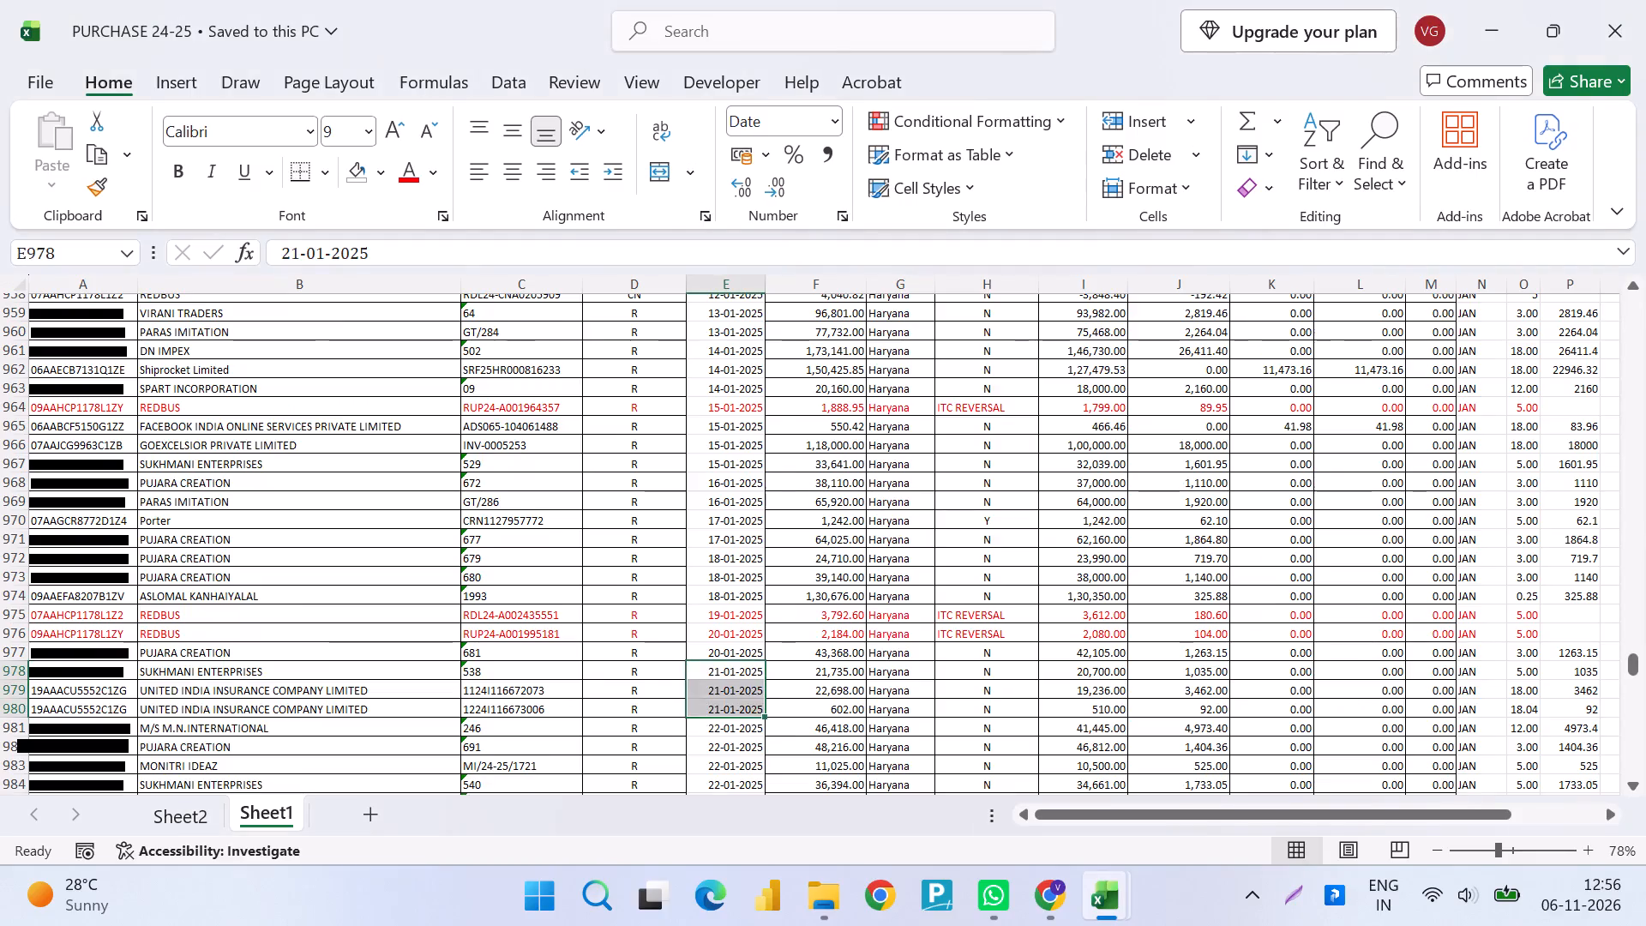
key("Down")
key("Down")
key("Down")
key("shift+Down")
key("shift+Down")
key("shift+Down")
key("shift+Down")
key("shift+Down")
key("shift+Down")
key("shift+Up")
key("shift+Up")
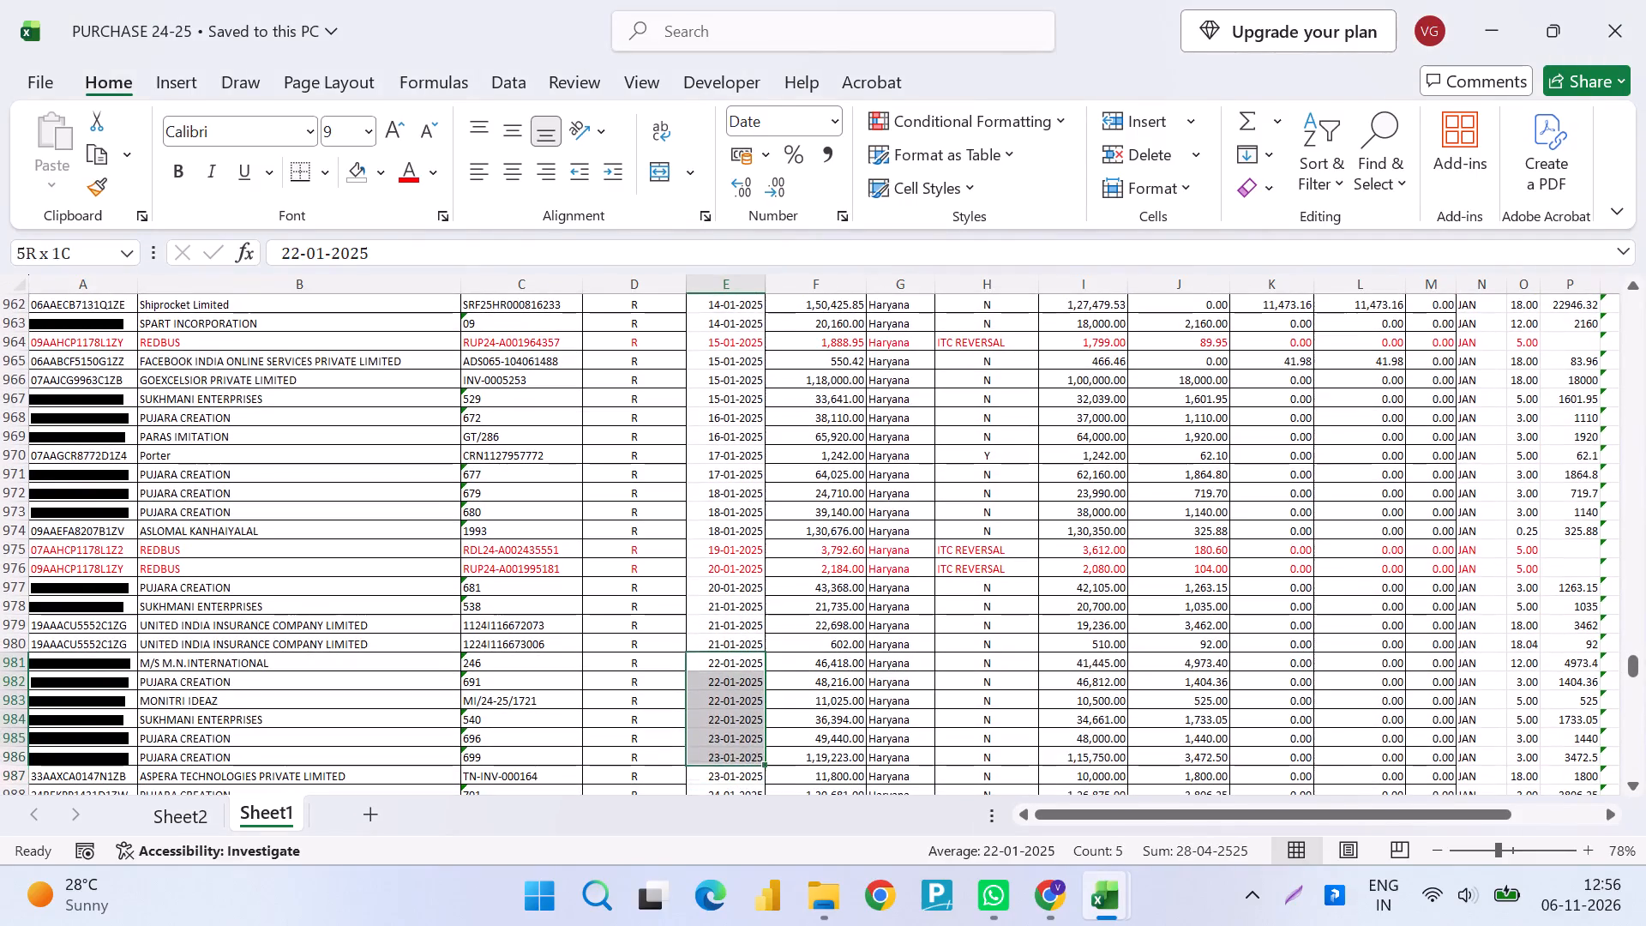
key("shift+Up")
key("alt+Tab")
key("Up")
key("shift+Down")
key("shift+Down")
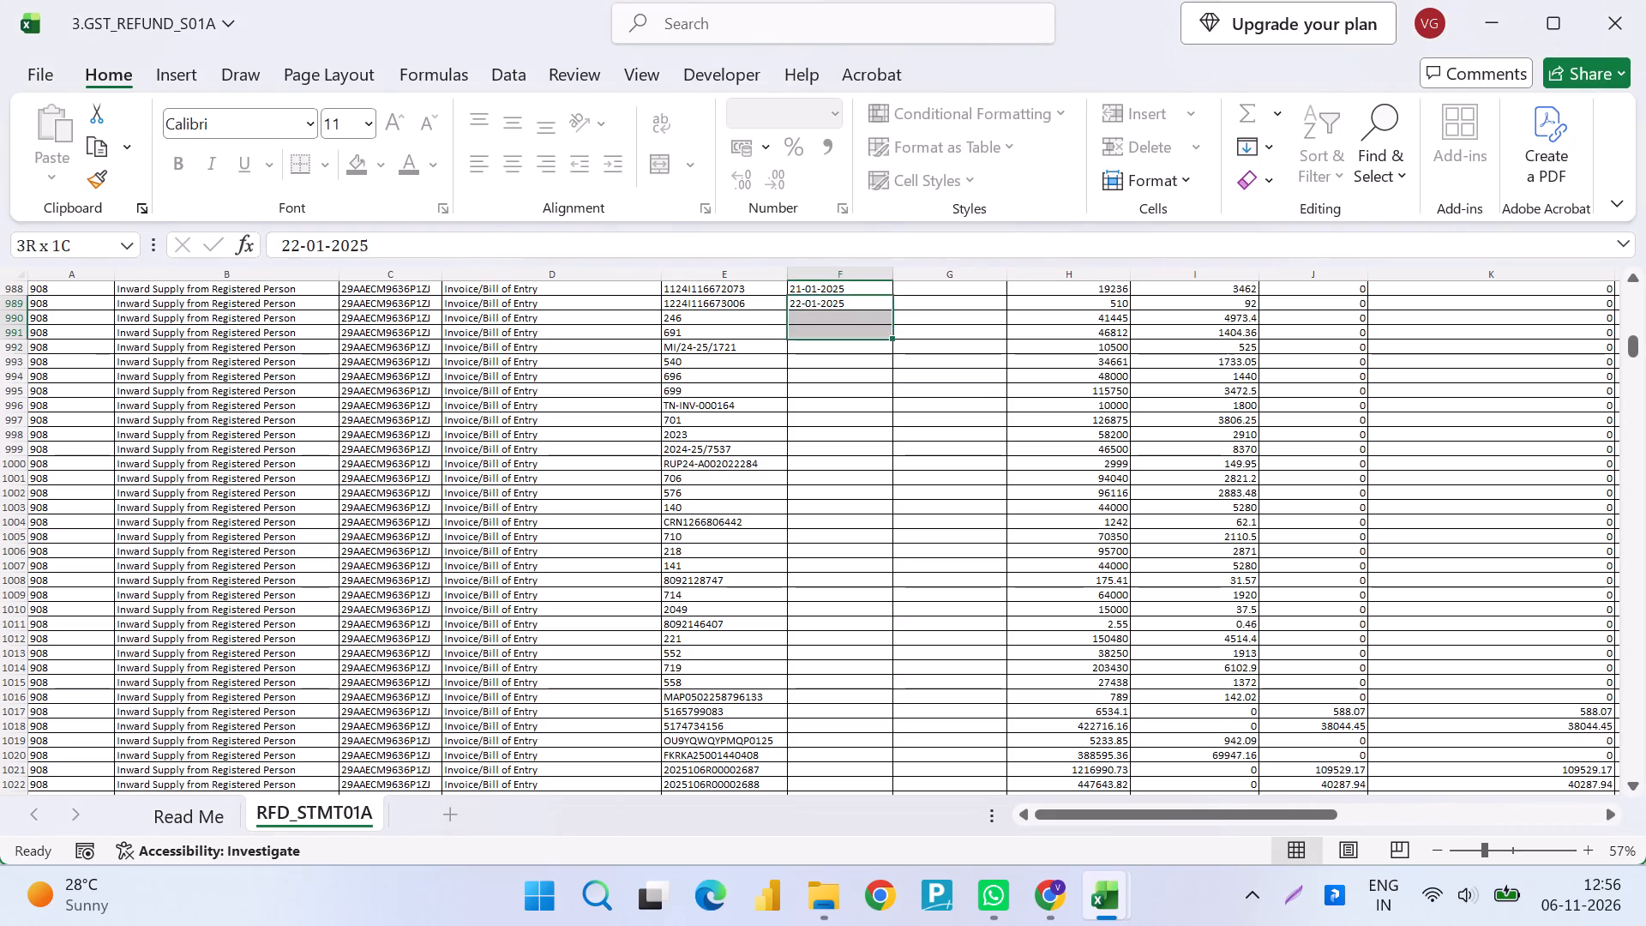
key("shift+Down")
key("ctrl+d")
Copy the date from F992 into F993 and change it to 23-01-2025.
key("Down")
key("Down")
key("Down")
key("Down")
key("ctrl+d")
key("F2")
key("Left")
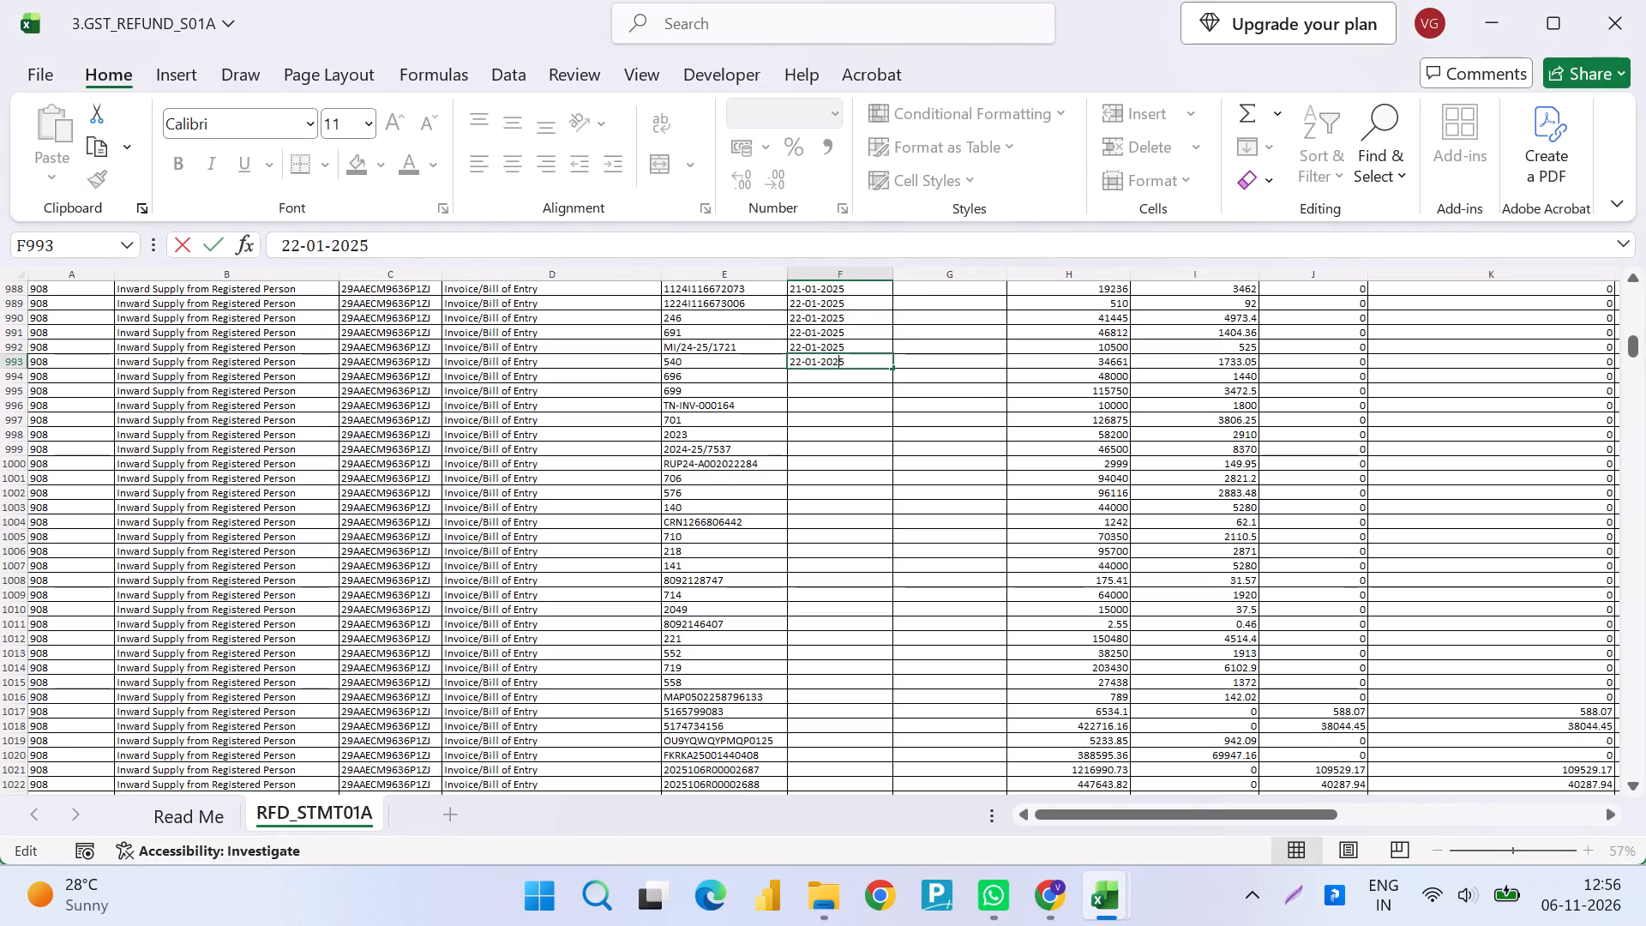
key("ctrl+Left")
key("ctrl+Left")
key("ctrl+Left")
key("ctrl+Left")
key("BackSpace")
key("3")
key("Return")
Check the 23-01-2025 rows, E985:E987, in PURCHASE 24-25 and fill that date into F994 and F995 of the refund sheet.
key("alt+Tab")
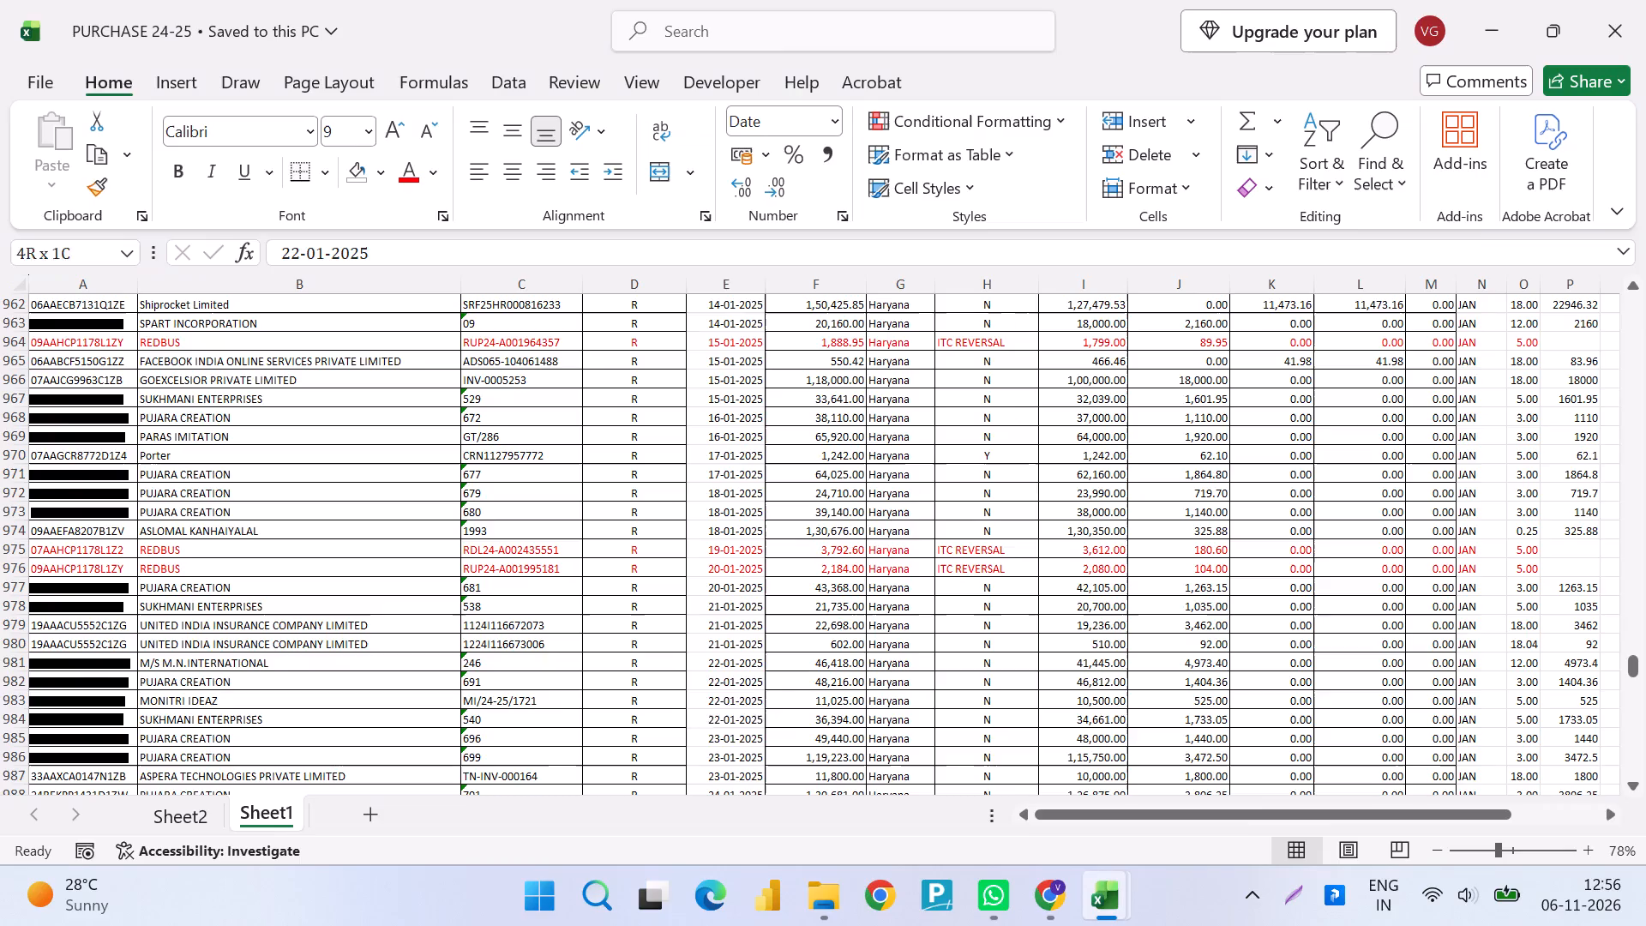
key("Down")
key("Down")
key("Down")
key("Down")
key("shift+Down")
key("shift+Down")
key("shift+Down")
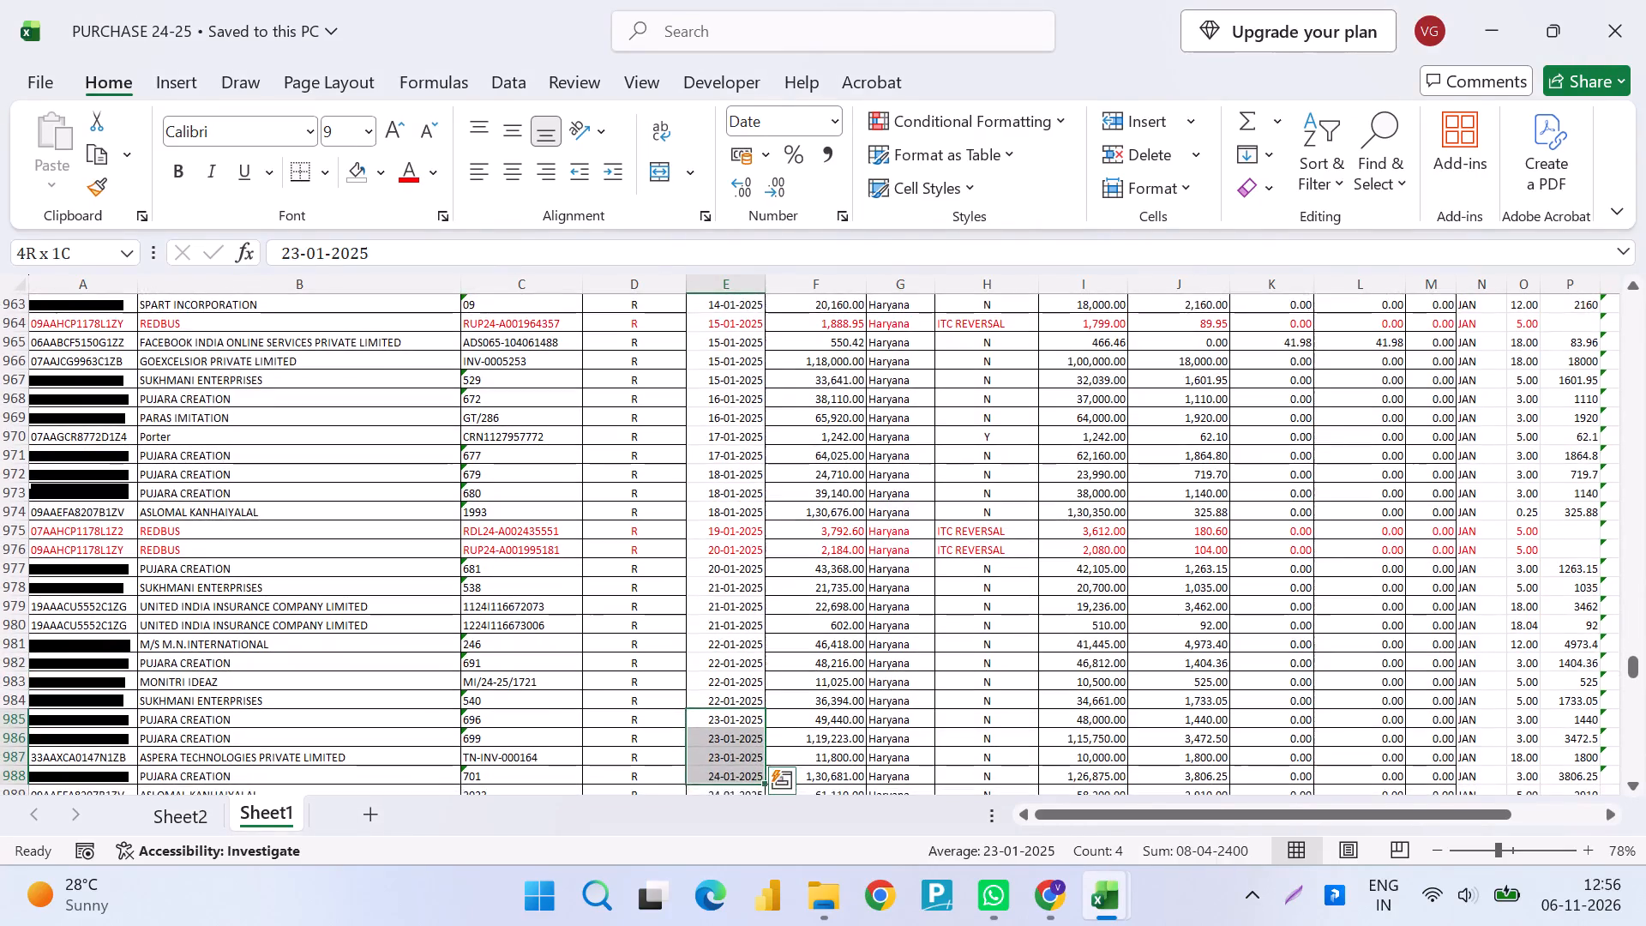
key("shift+Up")
key("alt+Tab")
key("alt+Tab")
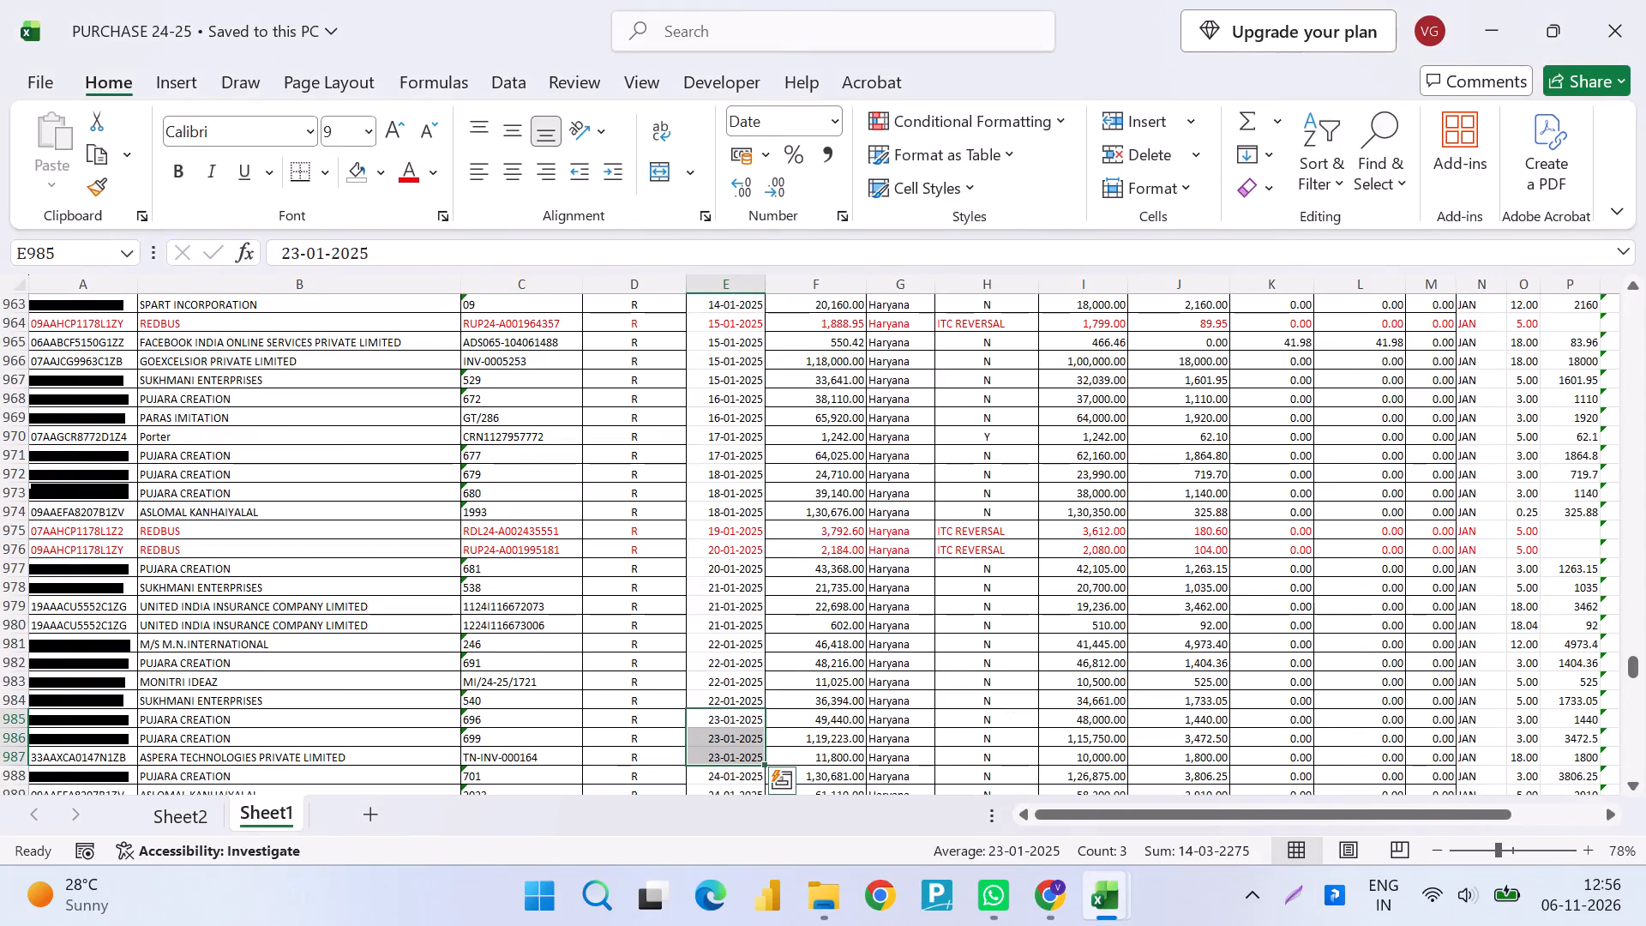
key("alt+Tab")
key("ctrl+d")
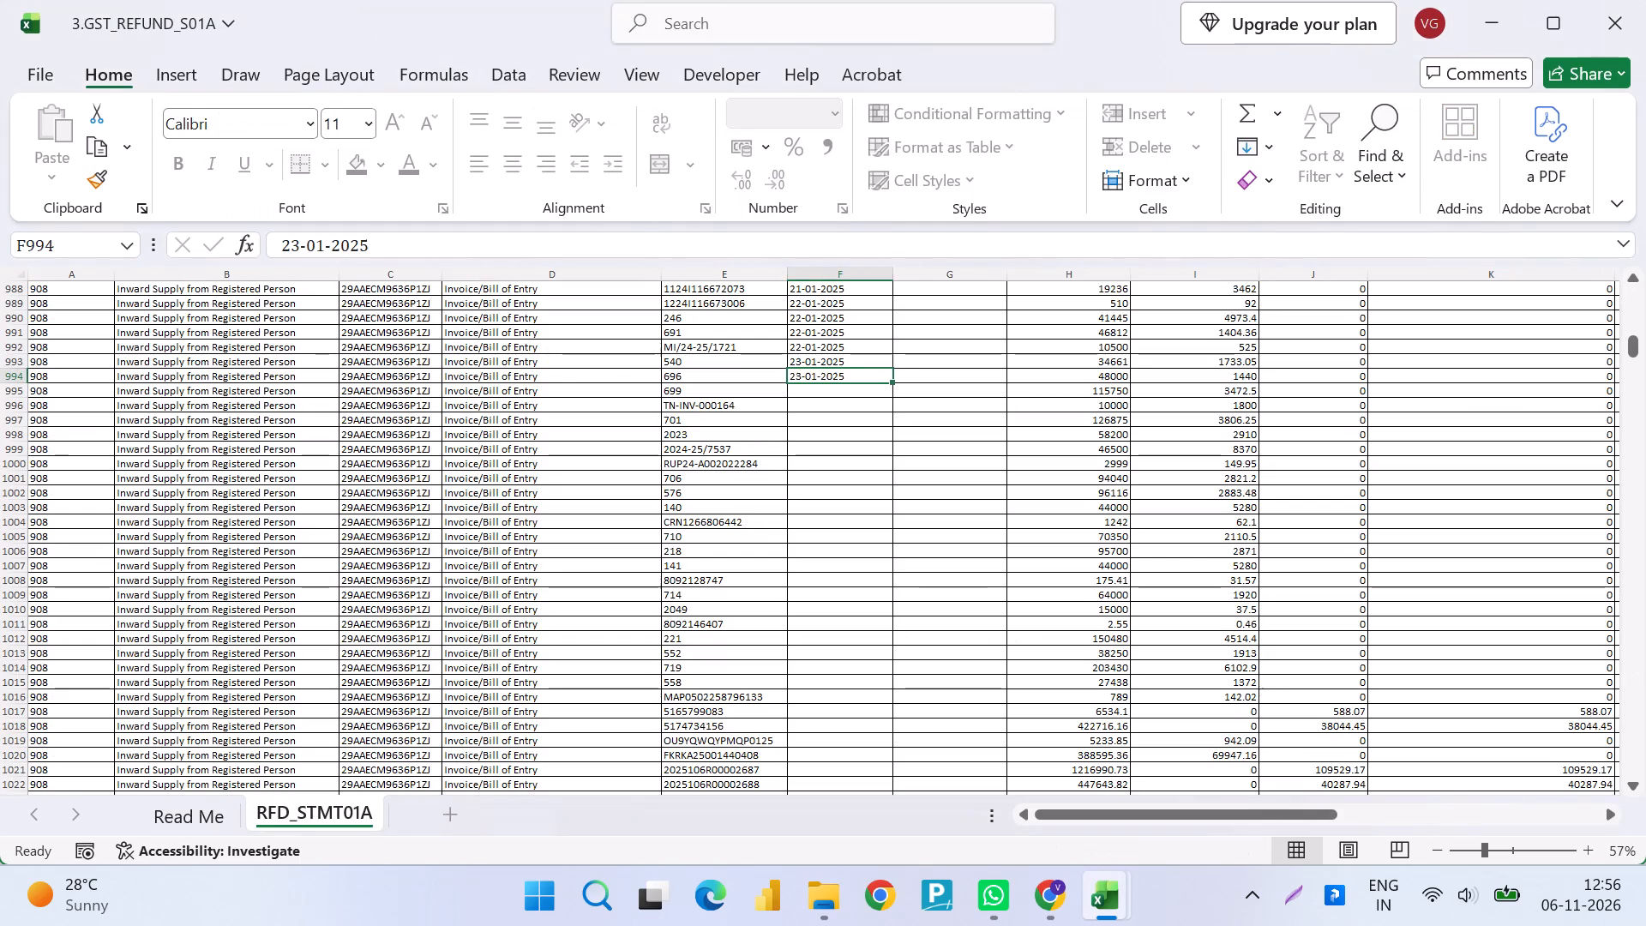
key("Down")
key("ctrl+d")
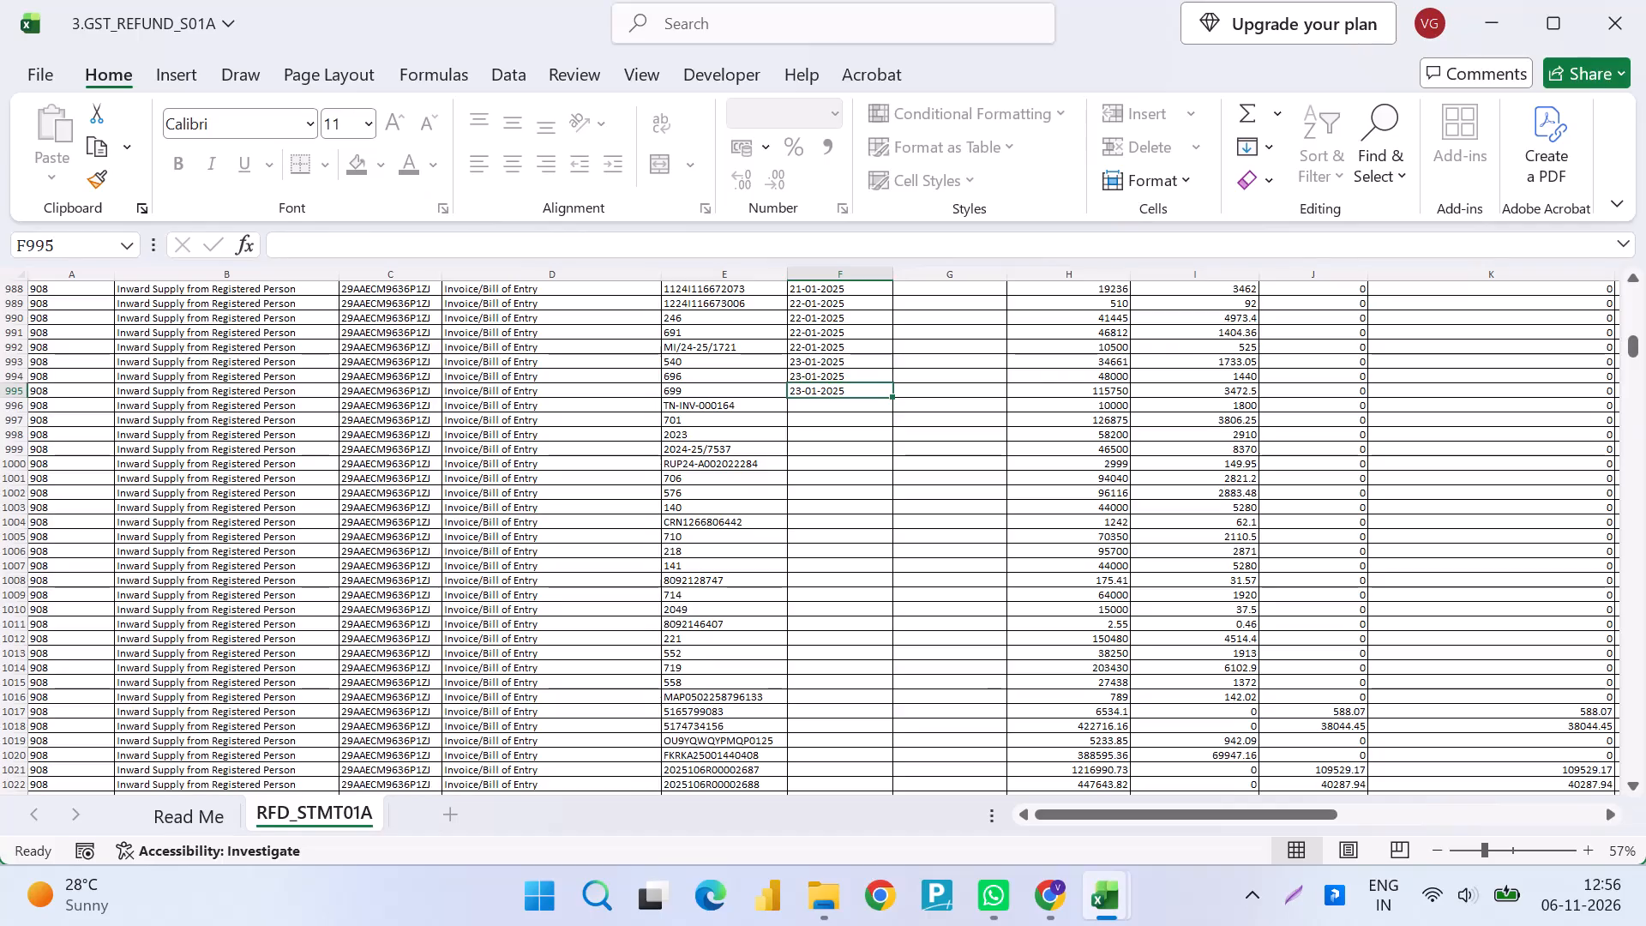
In PURCHASE 24-25, select the 24-01-2025 dates, E988:E990, to gauge their row count, and return to the refund sheet.
key("alt+Tab")
key("Down")
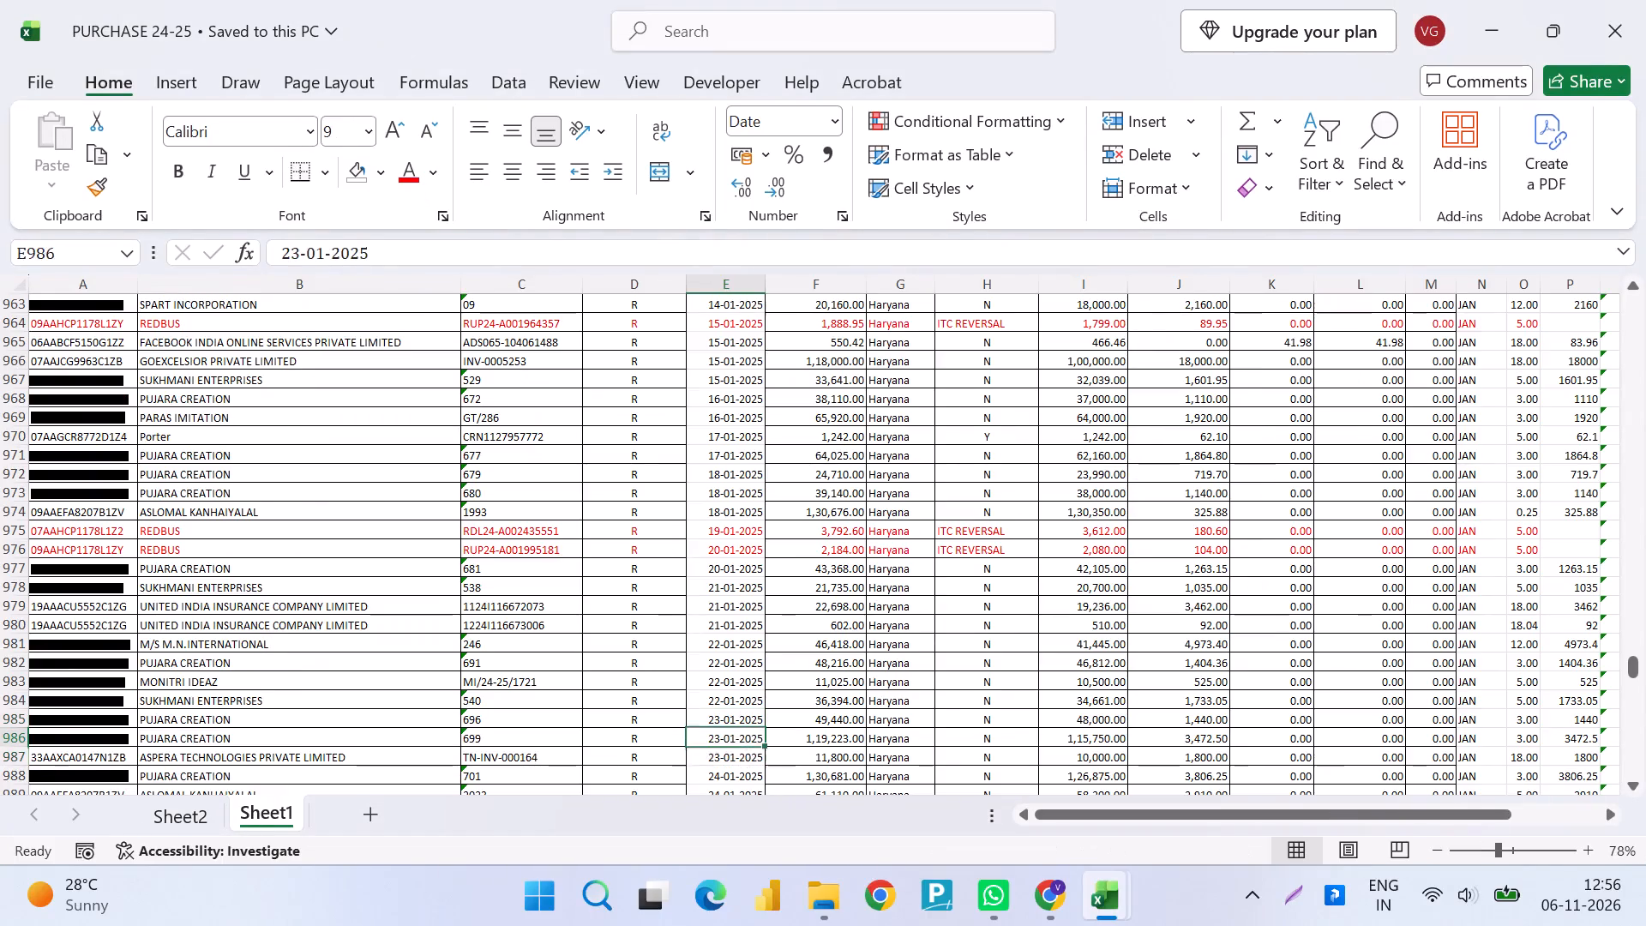
key("Down")
key("Down")
key("shift+Down")
key("shift+Down")
key("shift+Down")
key("shift+Down")
key("shift+Down")
key("shift+Down")
key("shift+Down")
key("shift+Down")
key("shift+Down")
key("shift+Down")
key("shift+Down")
key("shift+Down")
key("shift+Down")
key("shift+Down")
key("shift+Down")
key("shift+Down")
key("shift+Down")
key("shift+Down")
key("shift+Down")
key("shift+Down")
key("shift+Up")
key("shift+Up")
key("shift+Up")
key("shift+Up")
key("shift+Up")
key("shift+Up")
key("shift+Up")
key("shift+Up")
key("shift+Up")
key("shift+Up")
key("shift+Up")
key("shift+Up")
key("shift+Up")
key("shift+Up")
key("shift+Up")
key("shift+Up")
key("shift+Up")
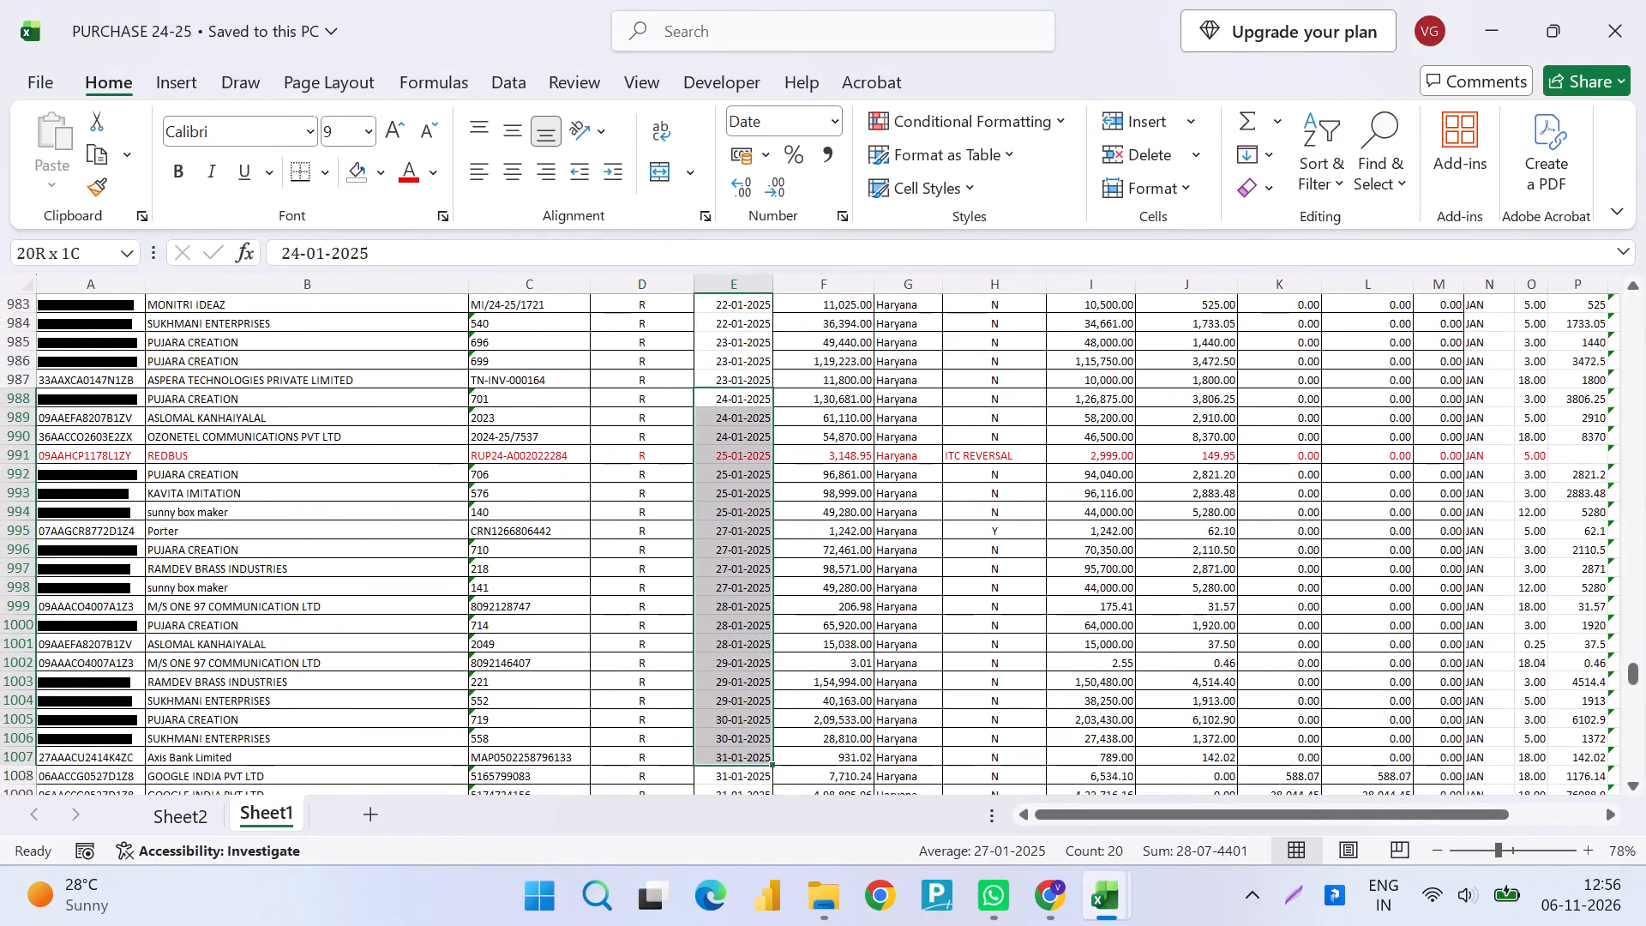
key("shift+Up")
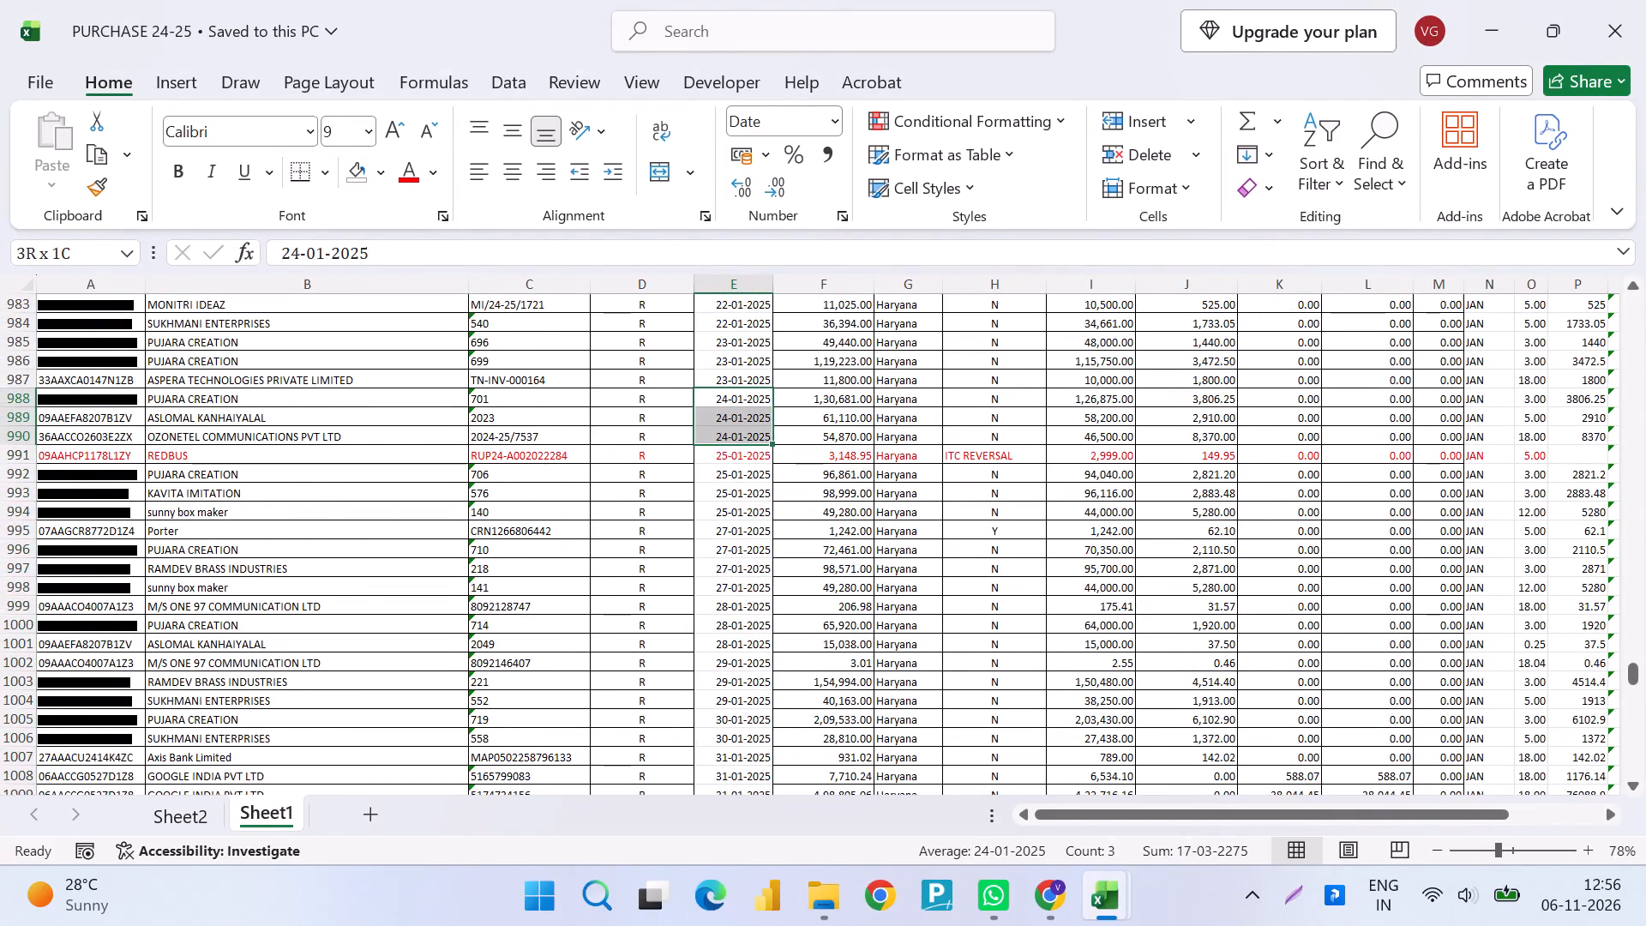
key("alt+Tab")
Copy the date from F995 into F996, change it to 24-01-2025, and fill it down through F998.
key("ctrl+d")
key("Down")
key("ctrl+d")
key("F2")
key("Left")
key("ctrl+Left")
key("ctrl+Left")
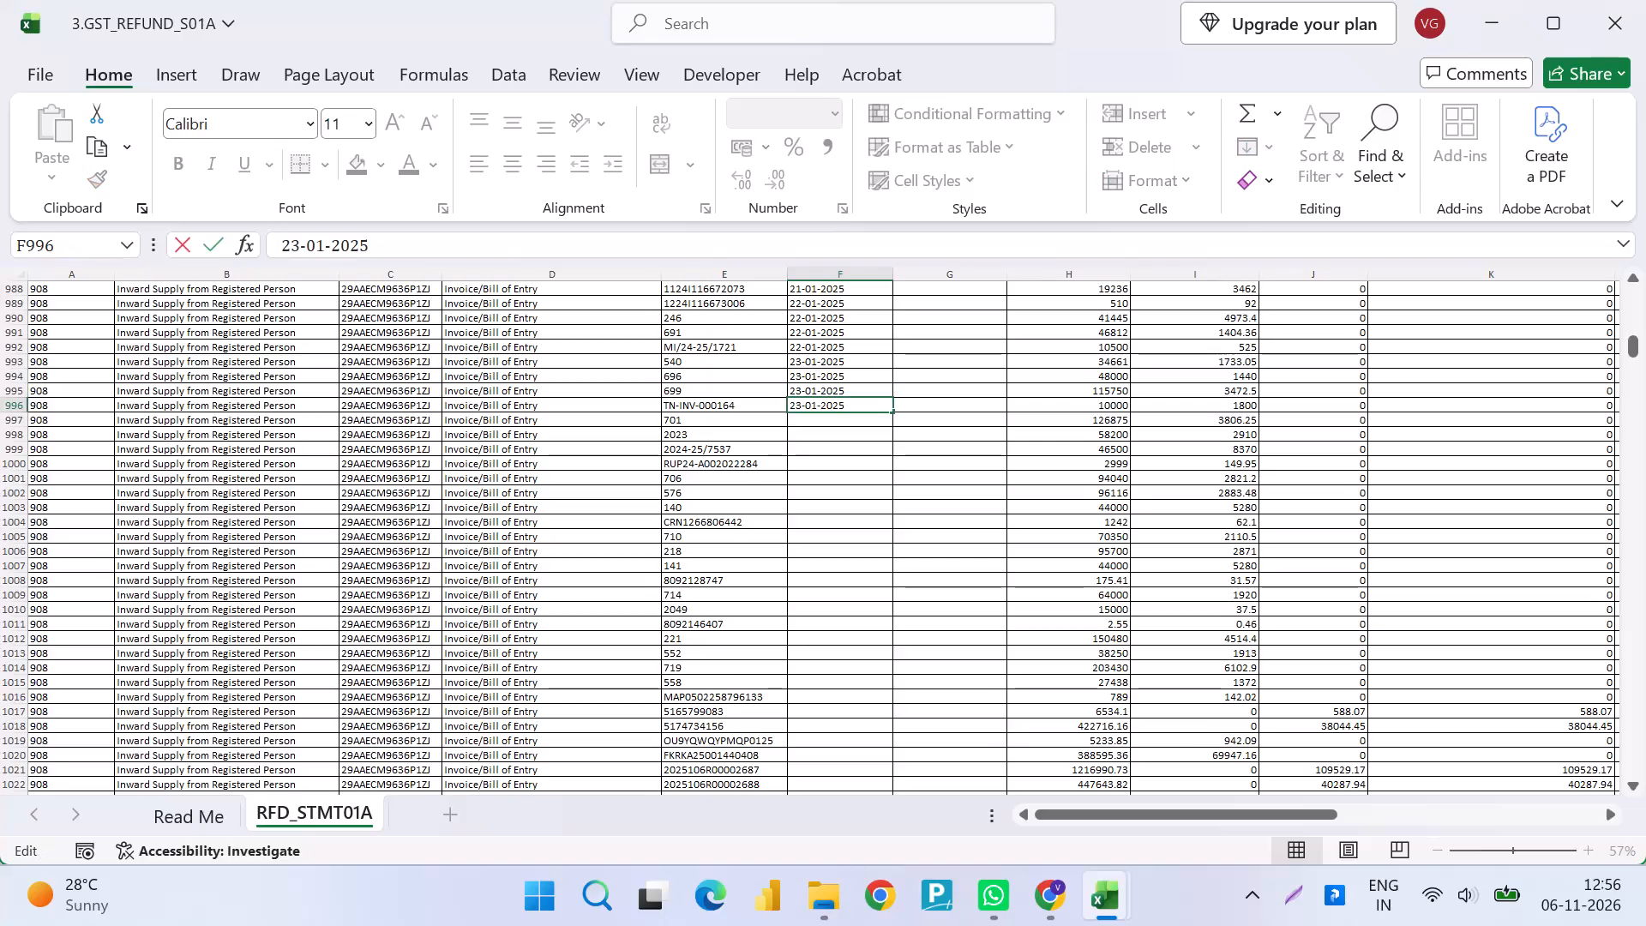
key("ctrl+Left")
key("Left")
key("BackSpace")
key("4")
key("Return")
key("ctrl+d")
key("Down")
key("ctrl+d")
key("Down")
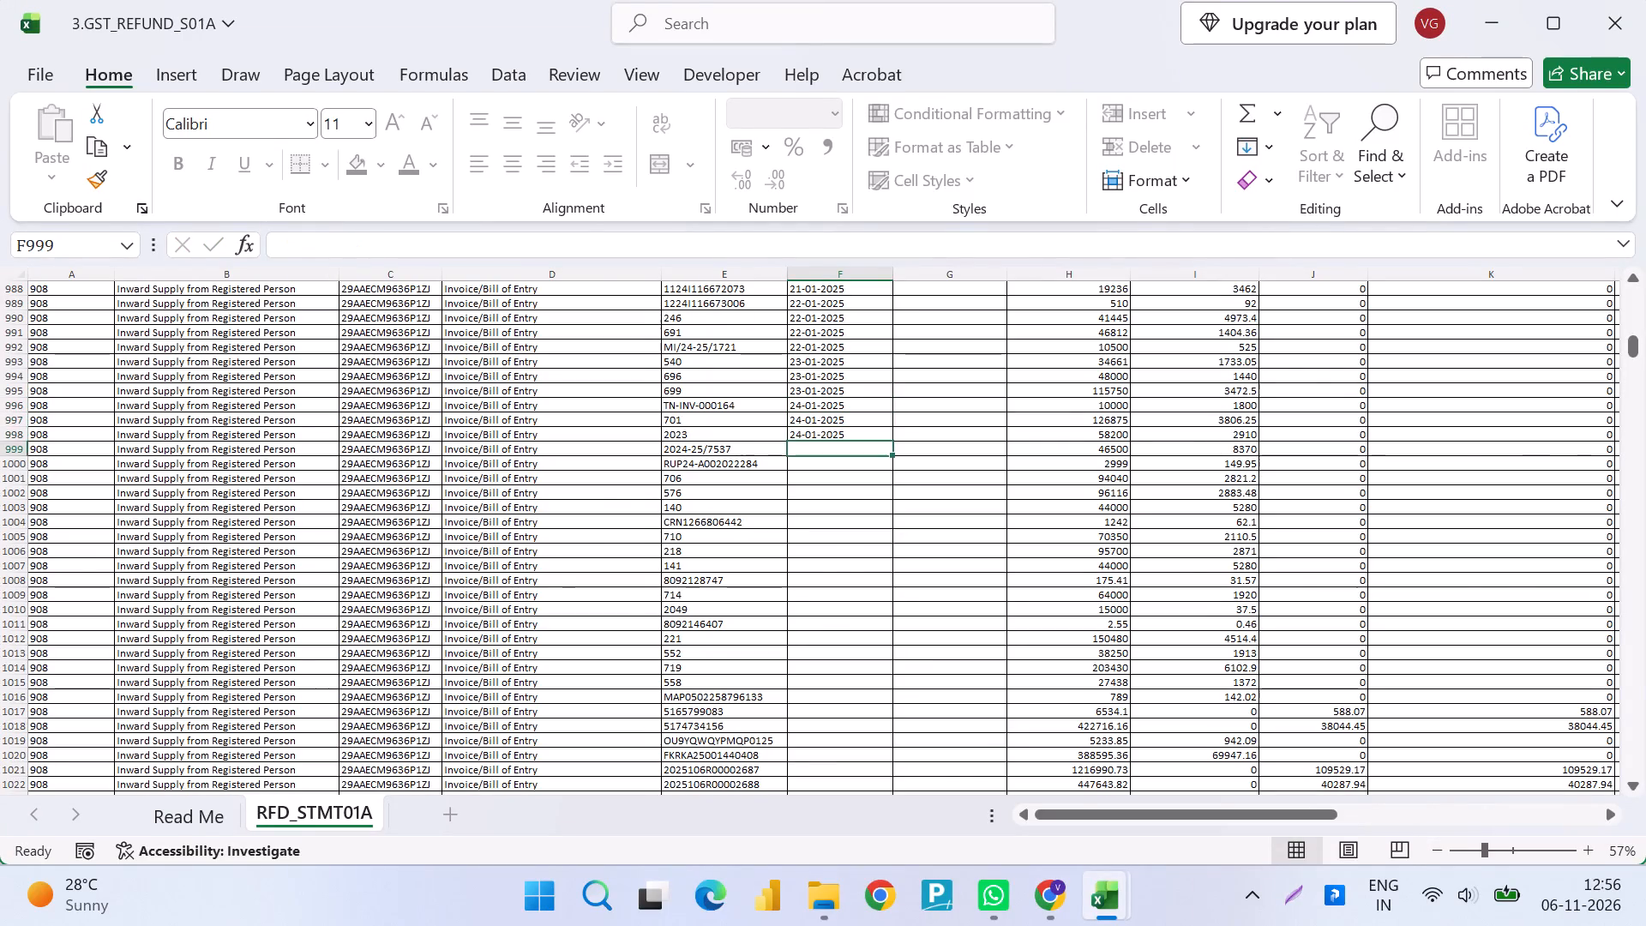
Copy the date from F998 into F999, check the next date in PURCHASE 24-25, and change F999 to 25-01-2025.
key("ctrl+d")
key("alt+Tab")
key("Down")
key("Down")
key("Down")
key("alt+Tab")
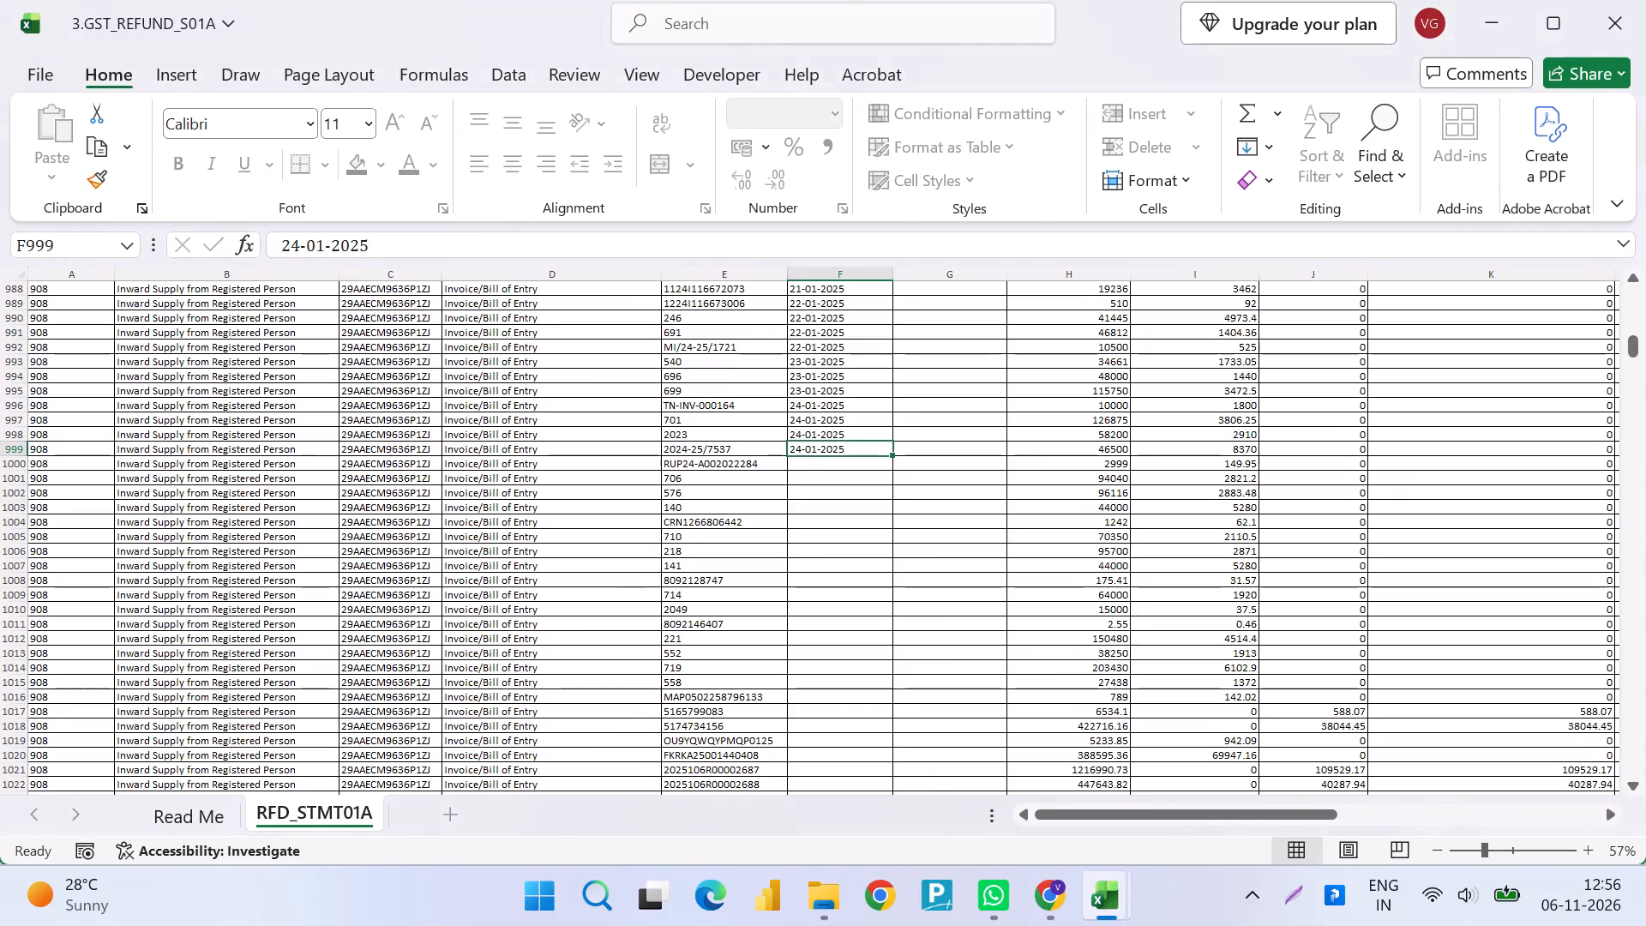
key("F2")
key("Left")
key("ctrl+Left")
key("ctrl+Left")
key("ctrl+Left")
key("ctrl+Left")
key("BackSpace")
key("5")
key("Return")
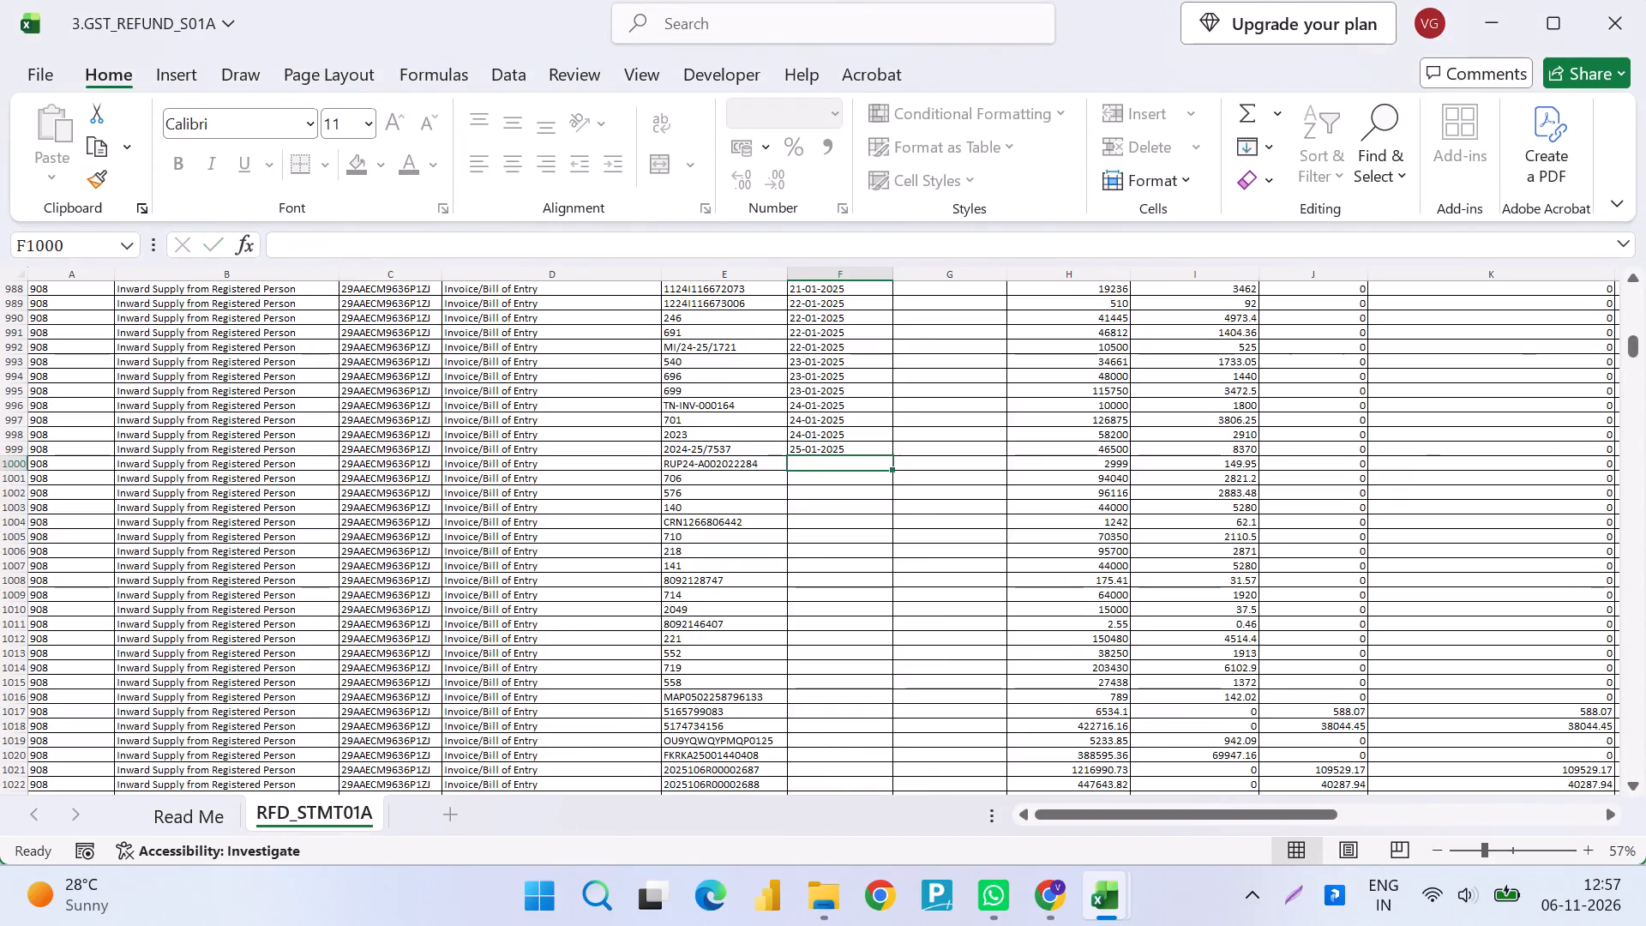
Check the 25-01-2025 rows, E991:E994, in PURCHASE 24-25 and fill that date into F1000:F1003 of the refund sheet.
key("alt+Tab")
key("shift+Down")
key("shift+Down")
key("shift+Down")
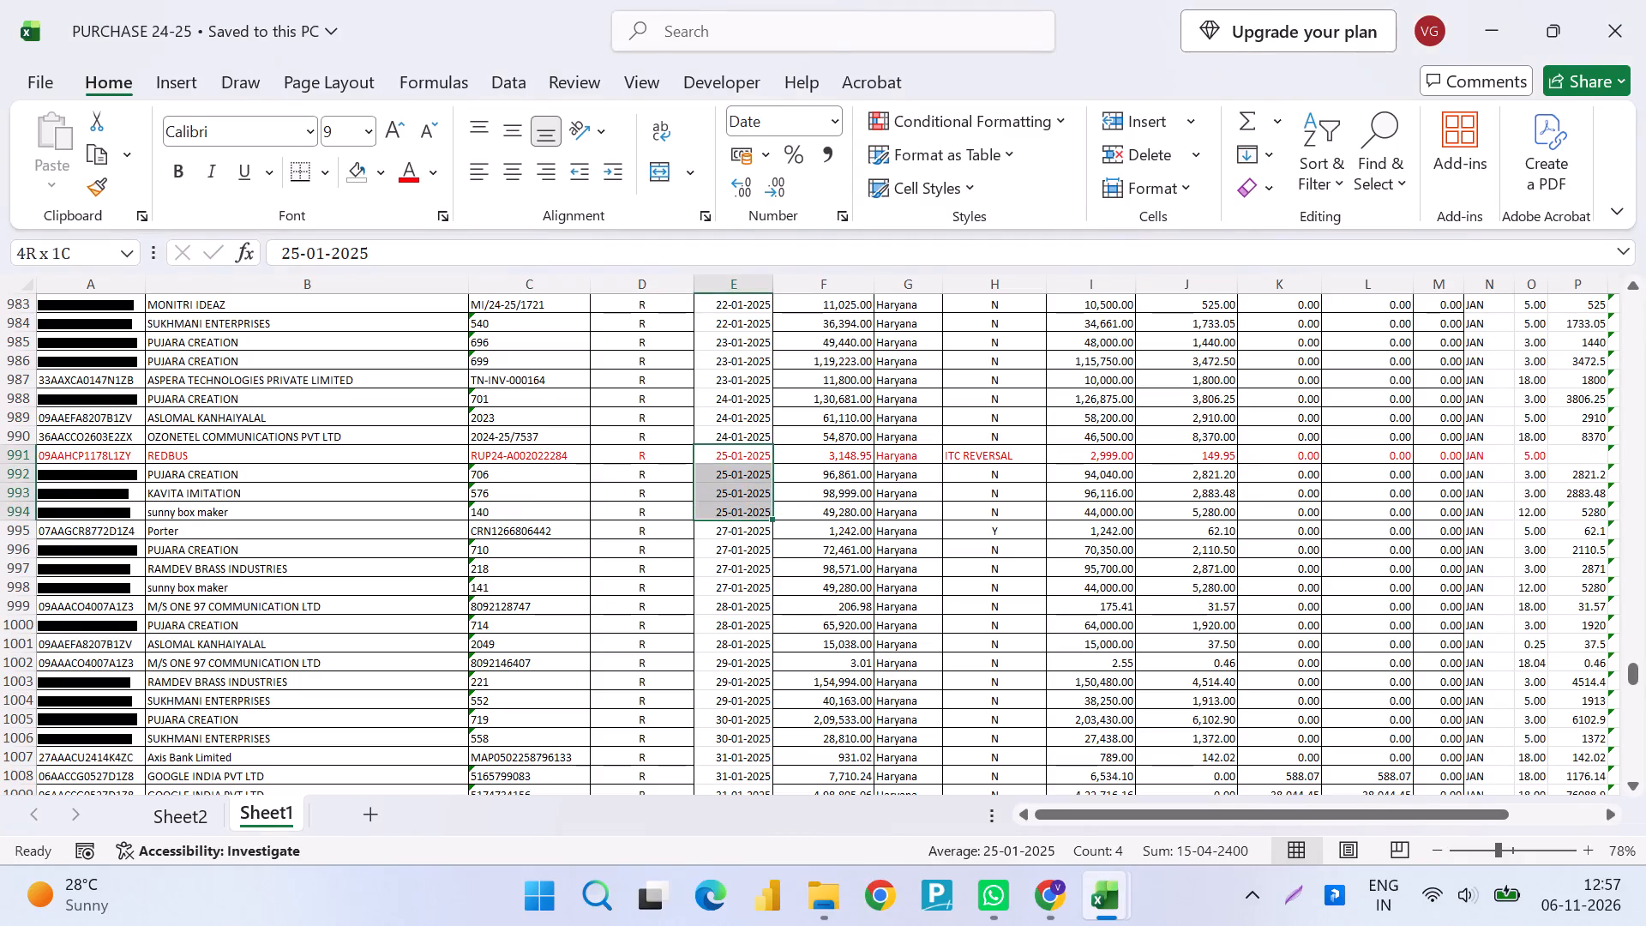
key("alt+Tab")
key("ctrl+d")
key("Down")
key("ctrl+d")
key("Down")
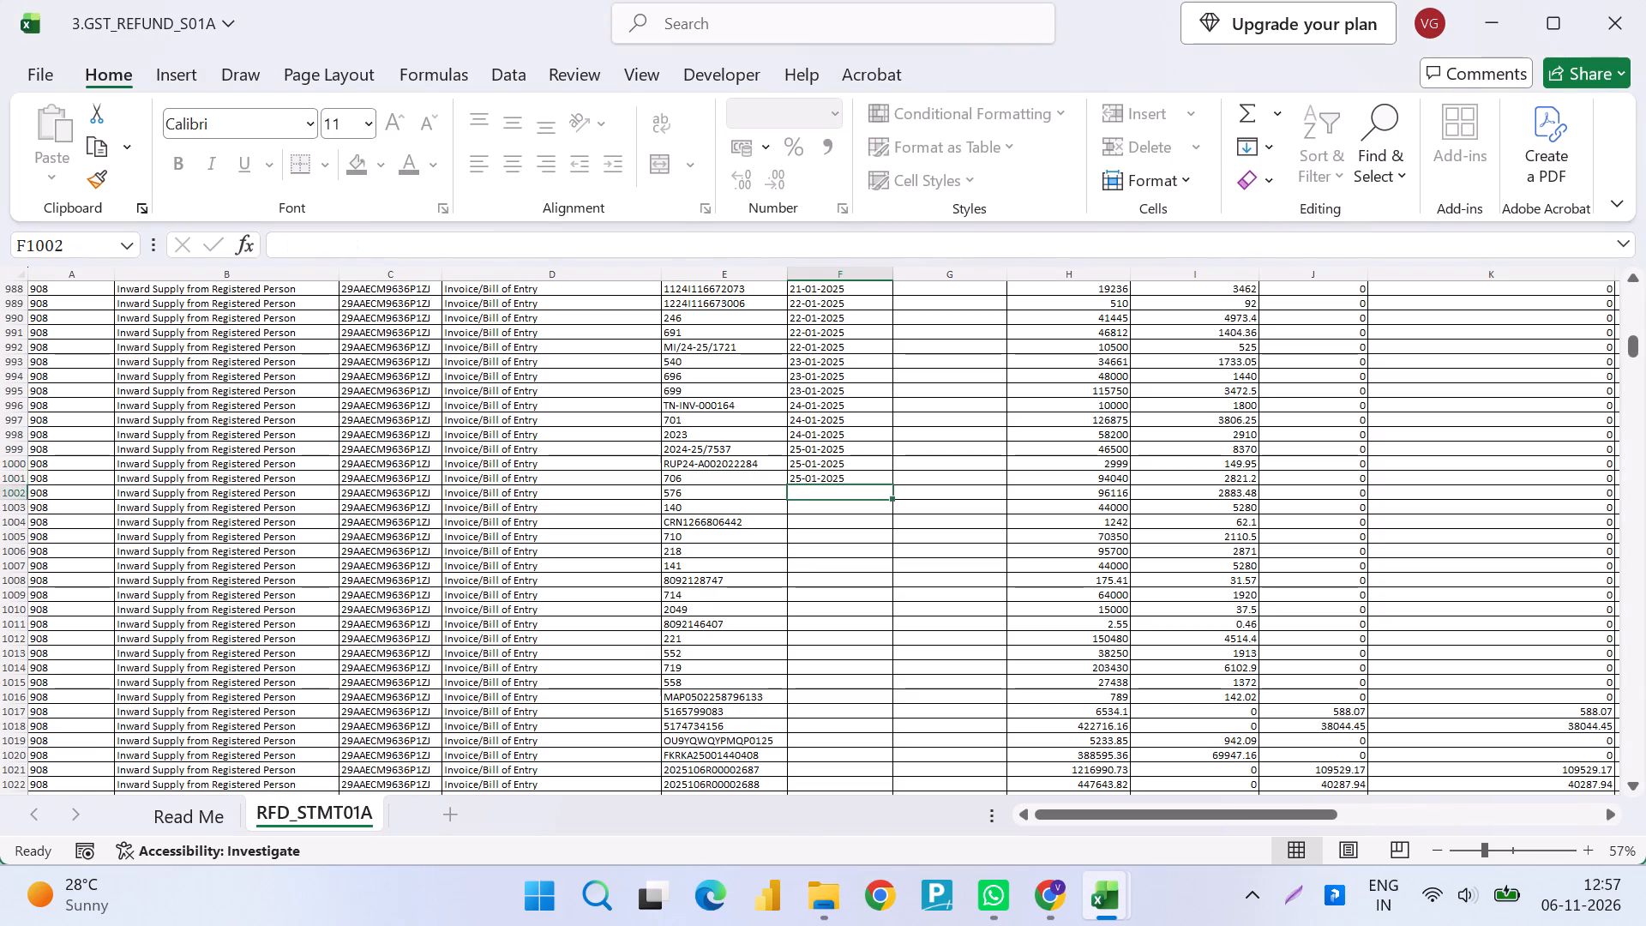
key("ctrl+d")
key("Down")
key("ctrl+d")
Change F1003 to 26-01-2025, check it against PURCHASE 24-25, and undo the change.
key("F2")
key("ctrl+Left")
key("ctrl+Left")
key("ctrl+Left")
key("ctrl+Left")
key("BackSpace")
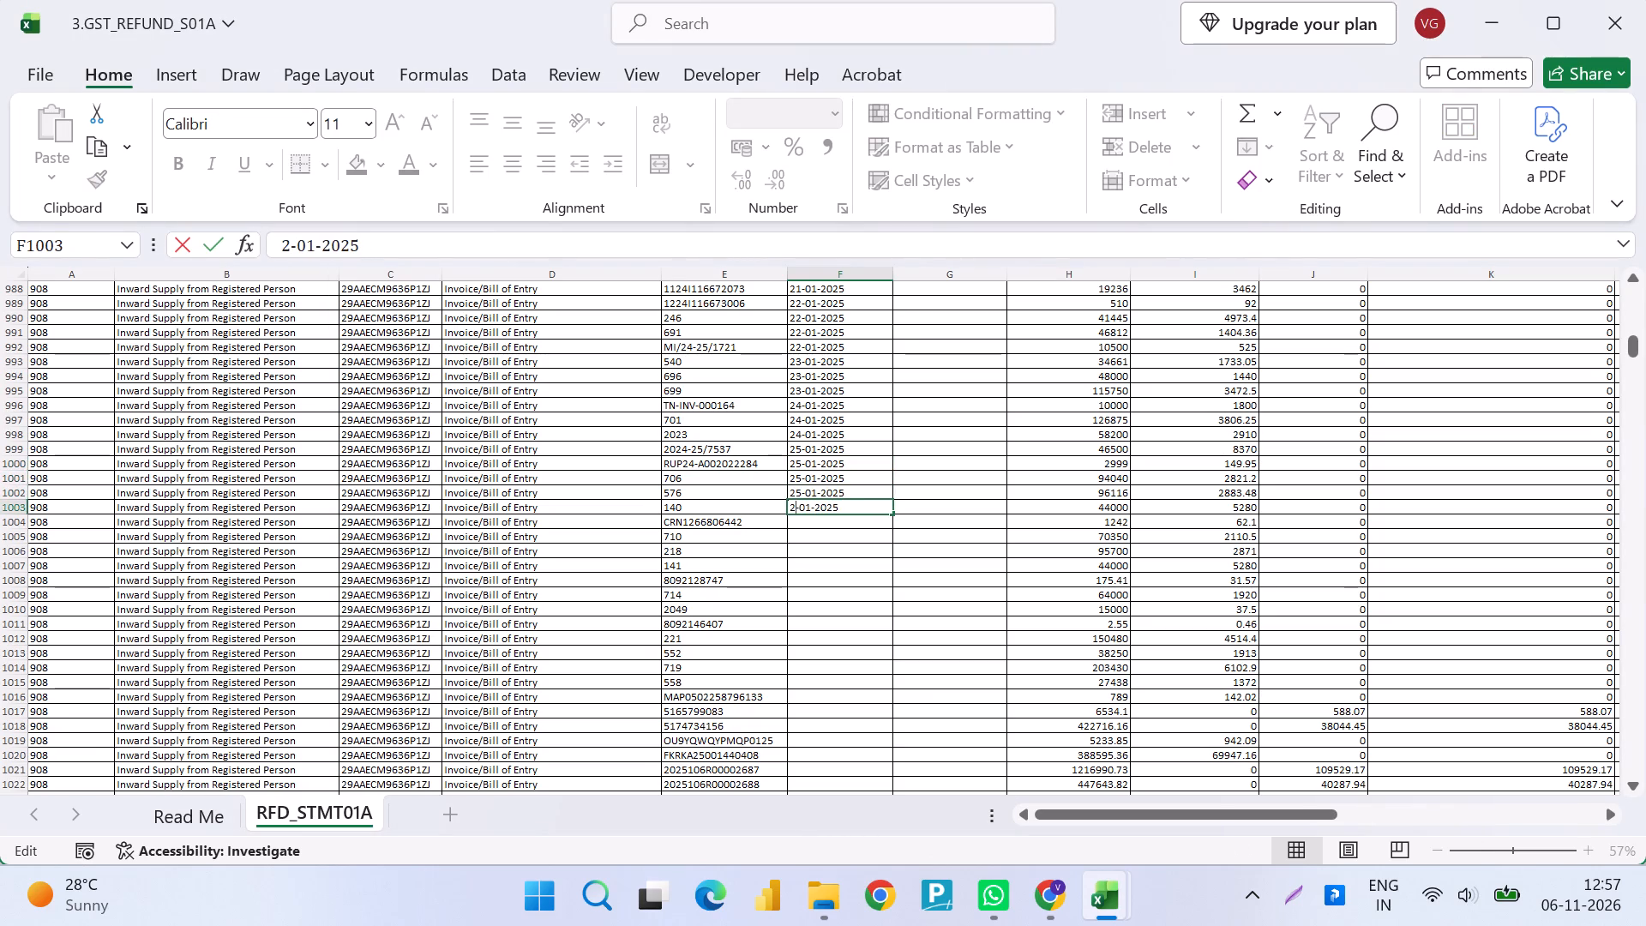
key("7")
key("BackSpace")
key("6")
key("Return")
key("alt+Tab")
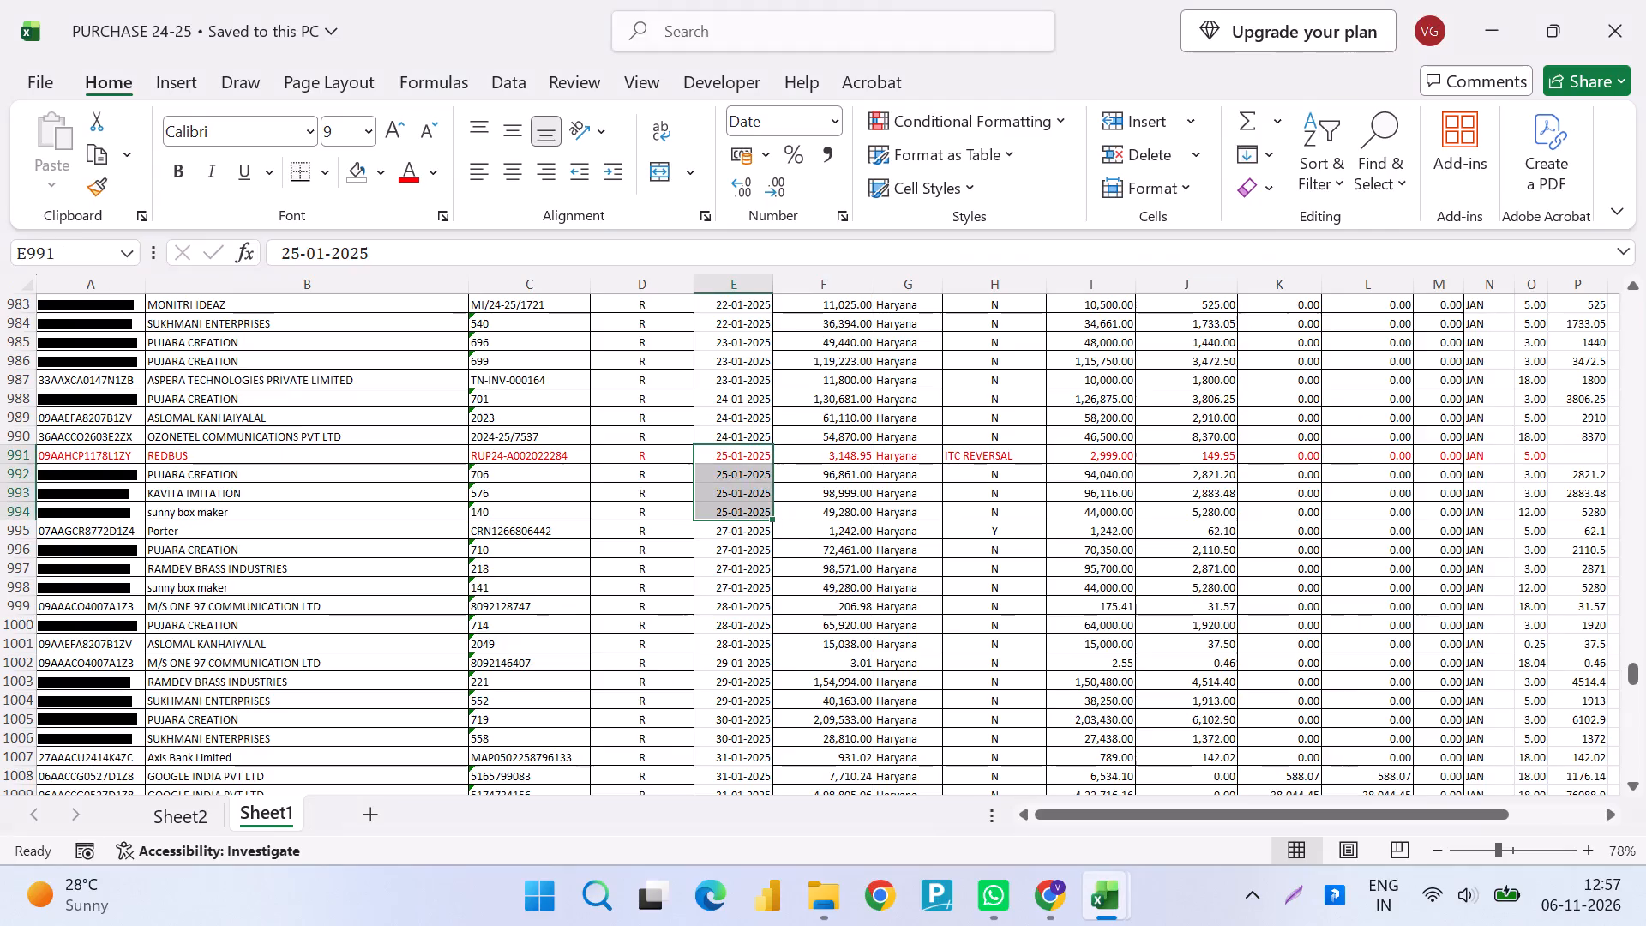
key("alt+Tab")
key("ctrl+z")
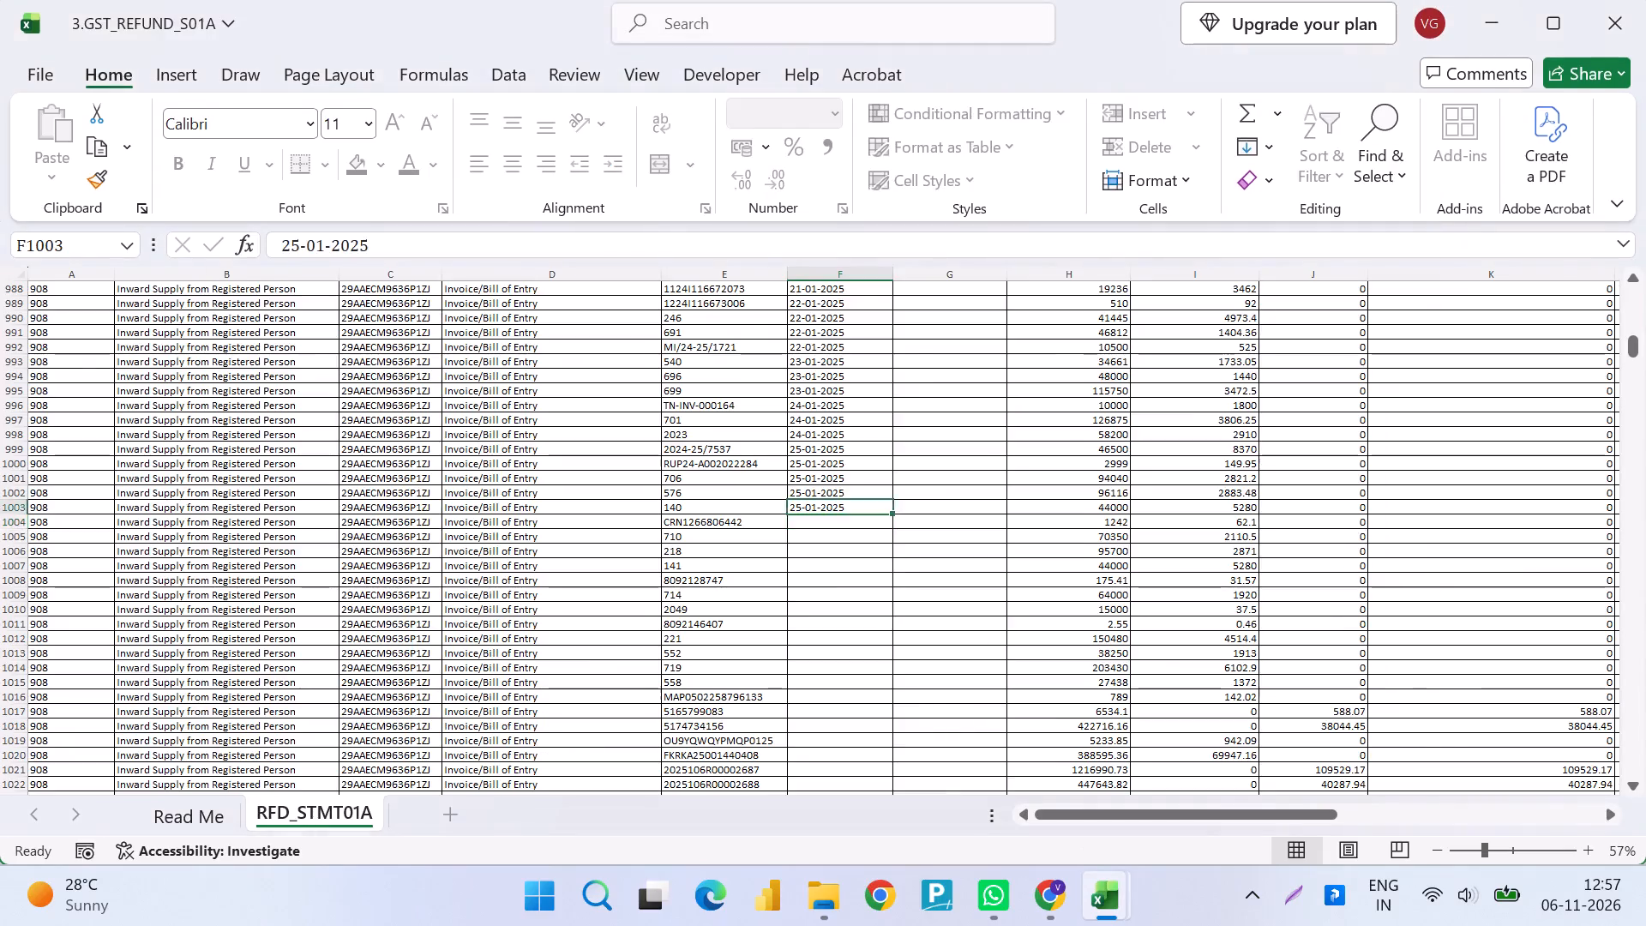
Recheck the next date in PURCHASE 24-25 and change F1003 of the refund sheet to 27-01-2025.
key("alt+Tab")
key("alt+Tab")
key("F2")
key("ctrl+Left")
key("ctrl+Left")
key("ctrl+Left")
key("ctrl+Left")
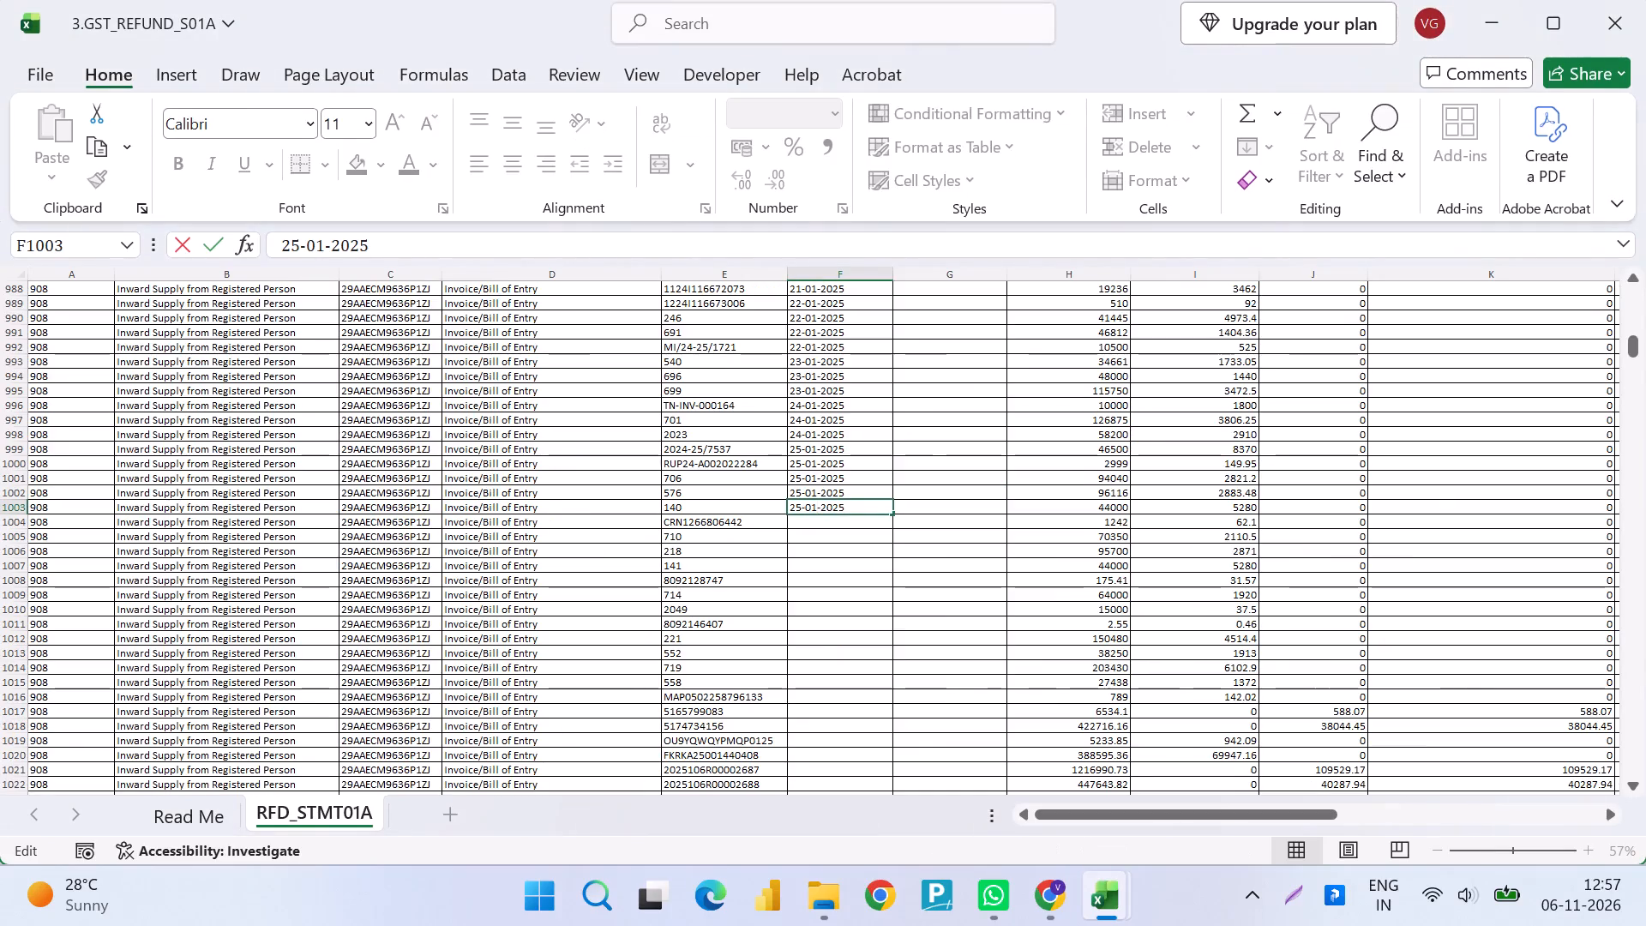
key("BackSpace")
key("7")
key("Return")
In PURCHASE 24-25, select the 27-01-2025 dates, E995:E998, to gauge their row count.
key("alt+Tab")
key("Down")
key("Down")
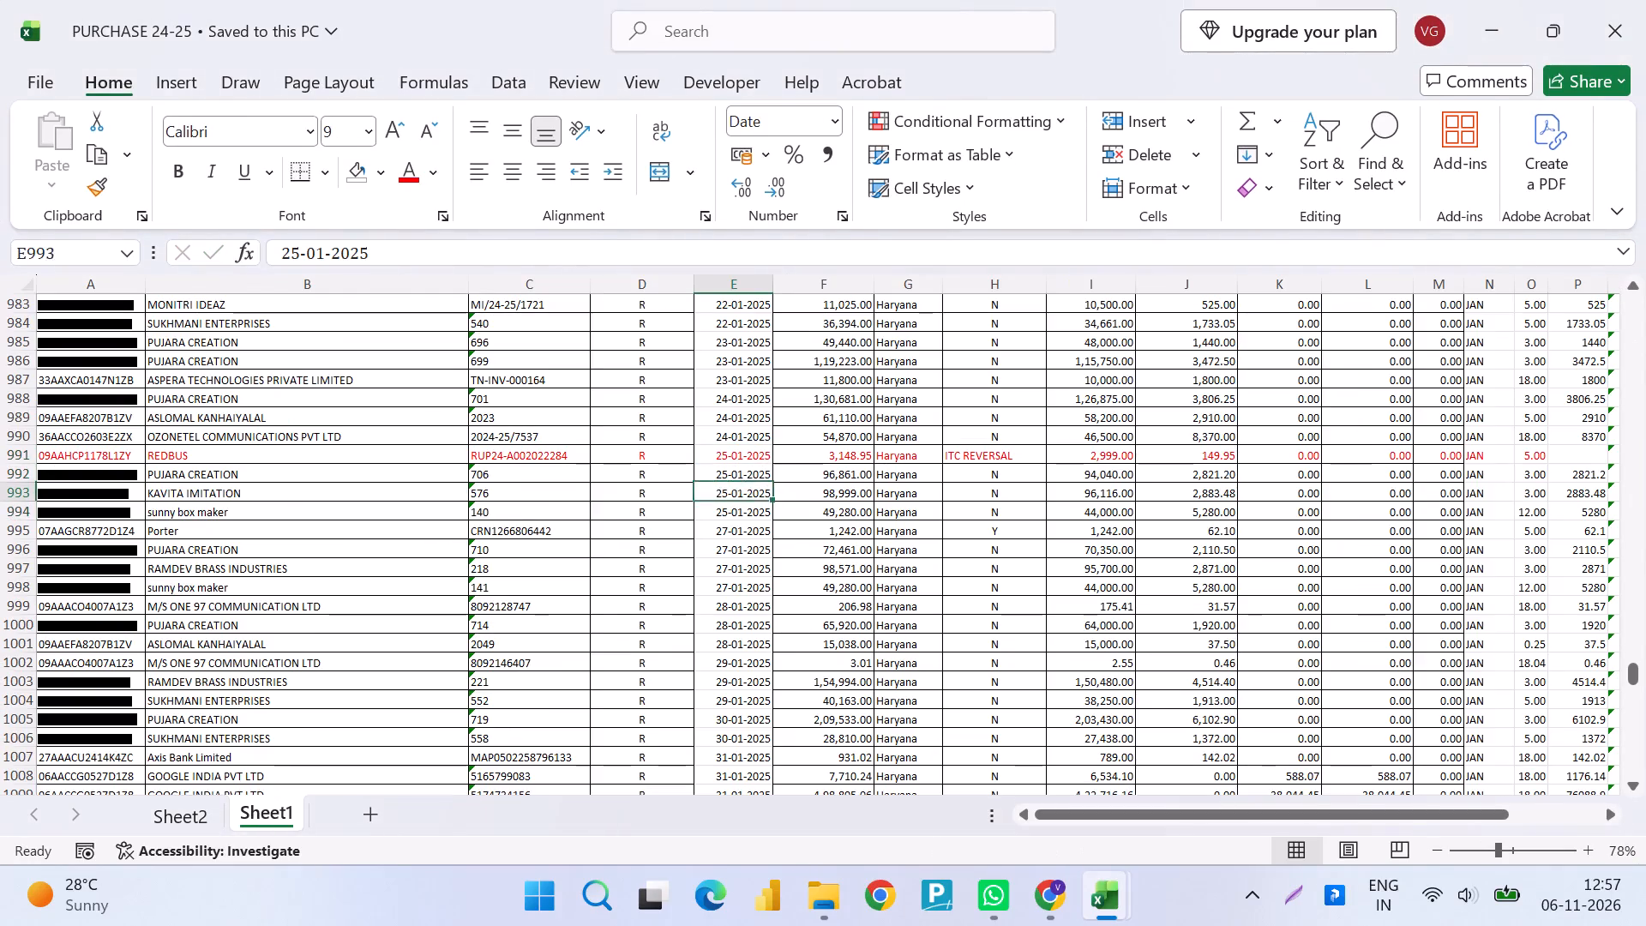
key("Down")
key("Down")
key("shift+Down")
key("shift+Down")
key("shift+Down")
key("shift+Down")
key("shift+Up")
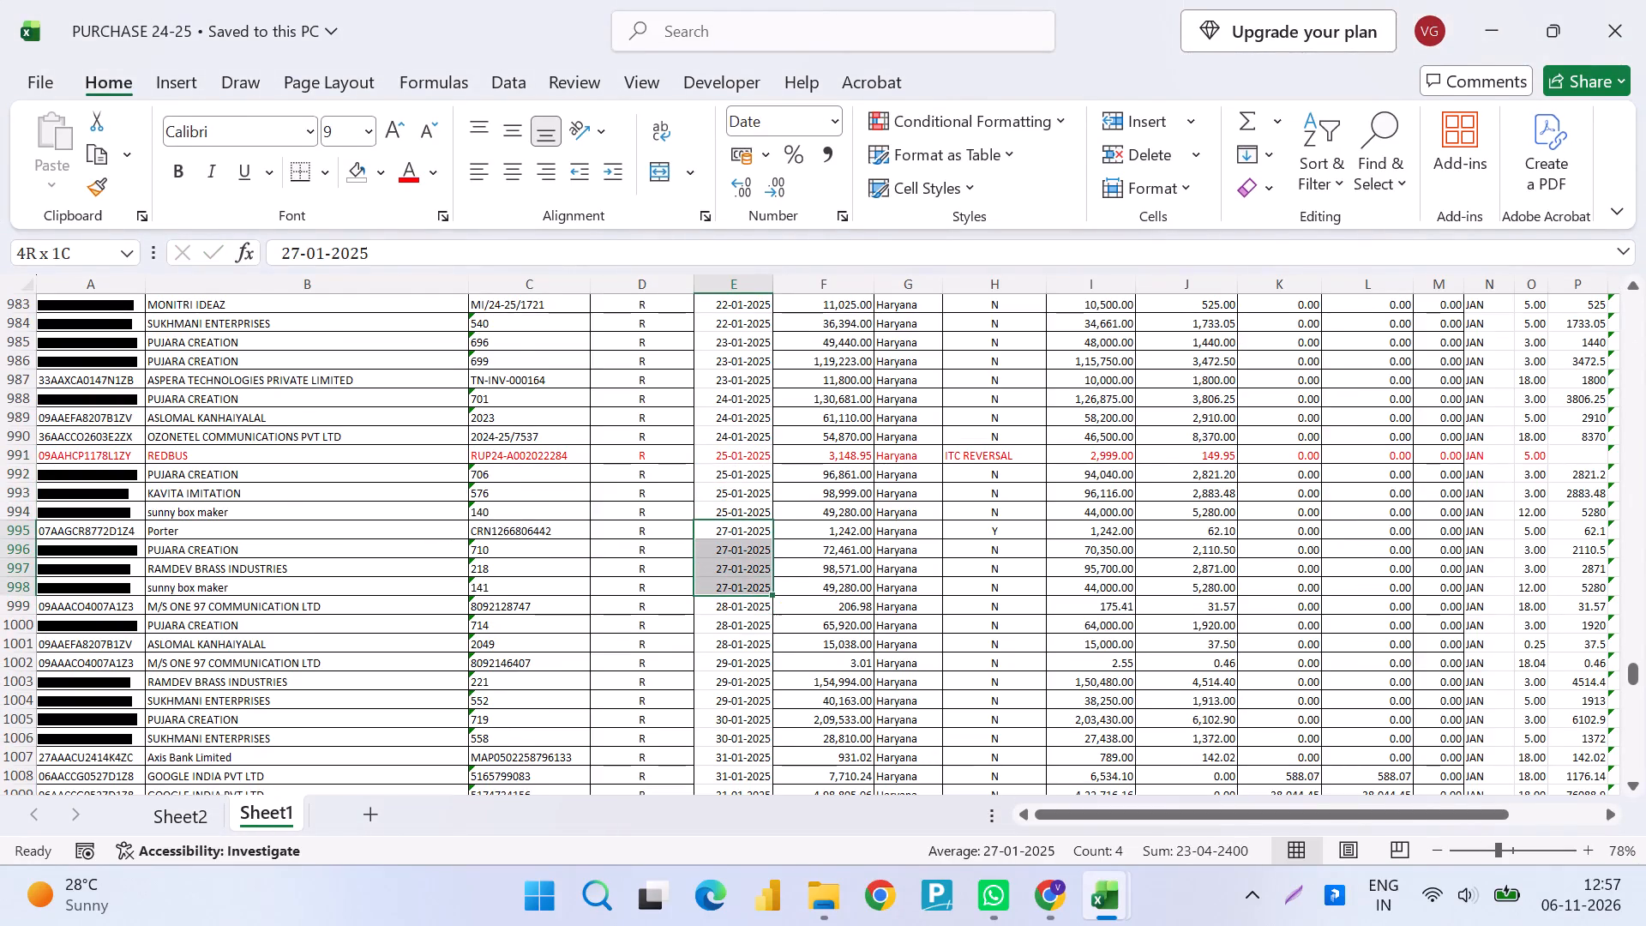
Return to the refund sheet and fill 27-01-2025 from F1003 down through F1006.
key("alt+Tab")
key("ctrl+d")
key("Down")
key("ctrl+d")
key("Down")
key("ctrl+d")
key("Down")
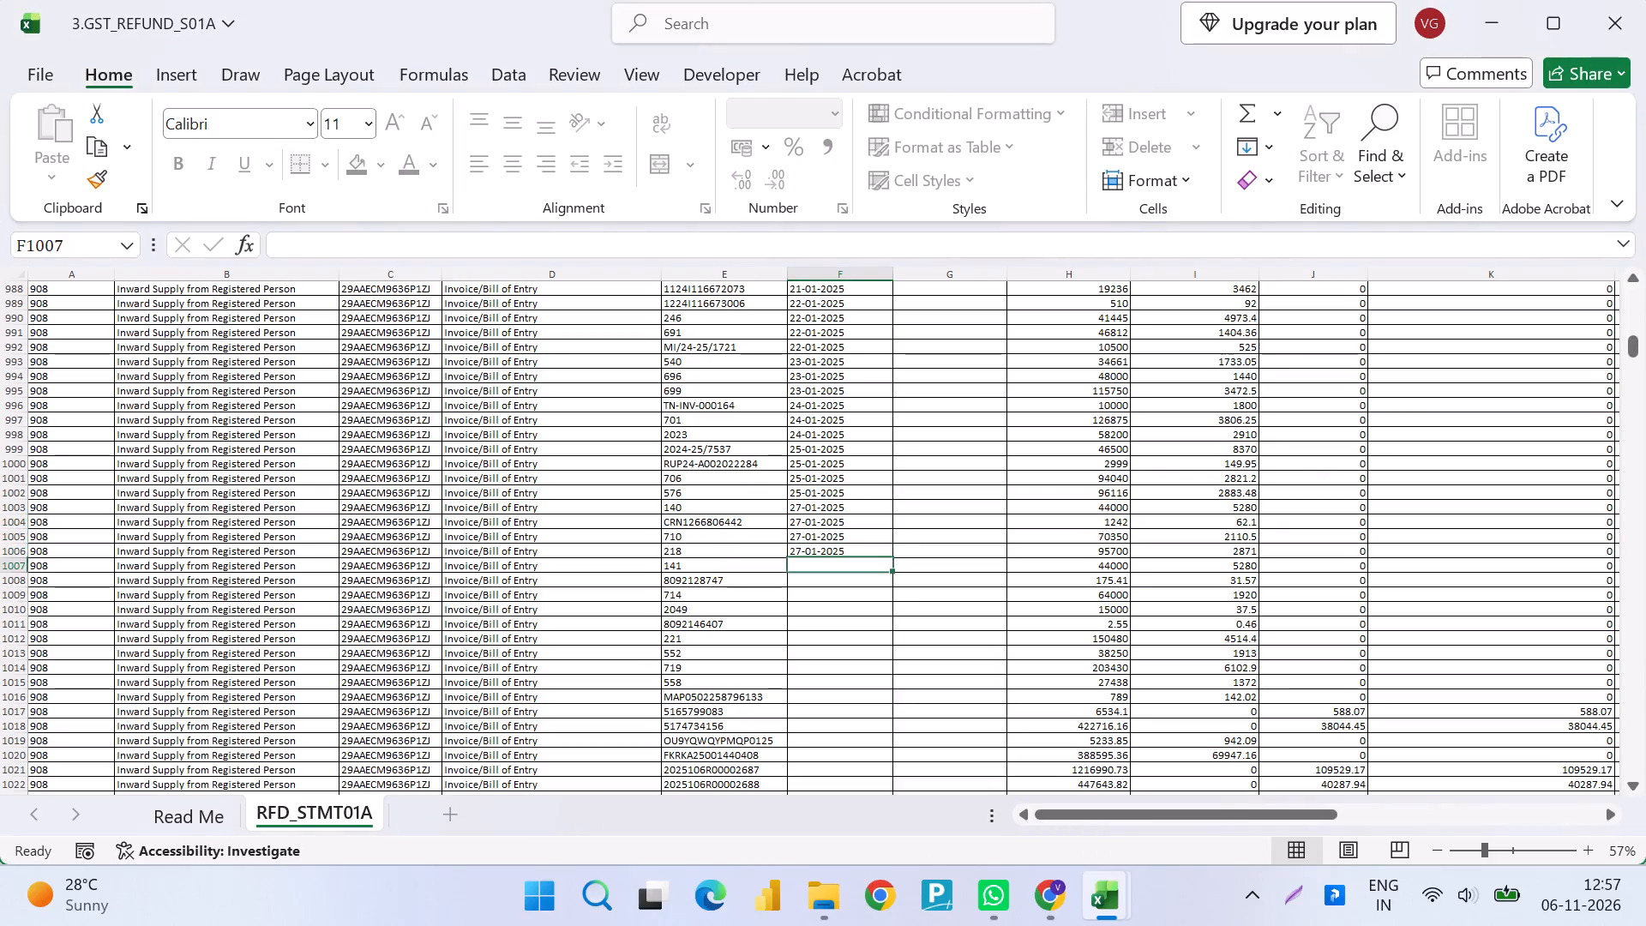
Select F1003:F1006 in the refund sheet, and examine the 28-01-2025 rows, E999:E1001, in PURCHASE 24-25.
key("Up")
key("shift+Up")
key("shift+Up")
key("shift+Up")
key("alt+Tab")
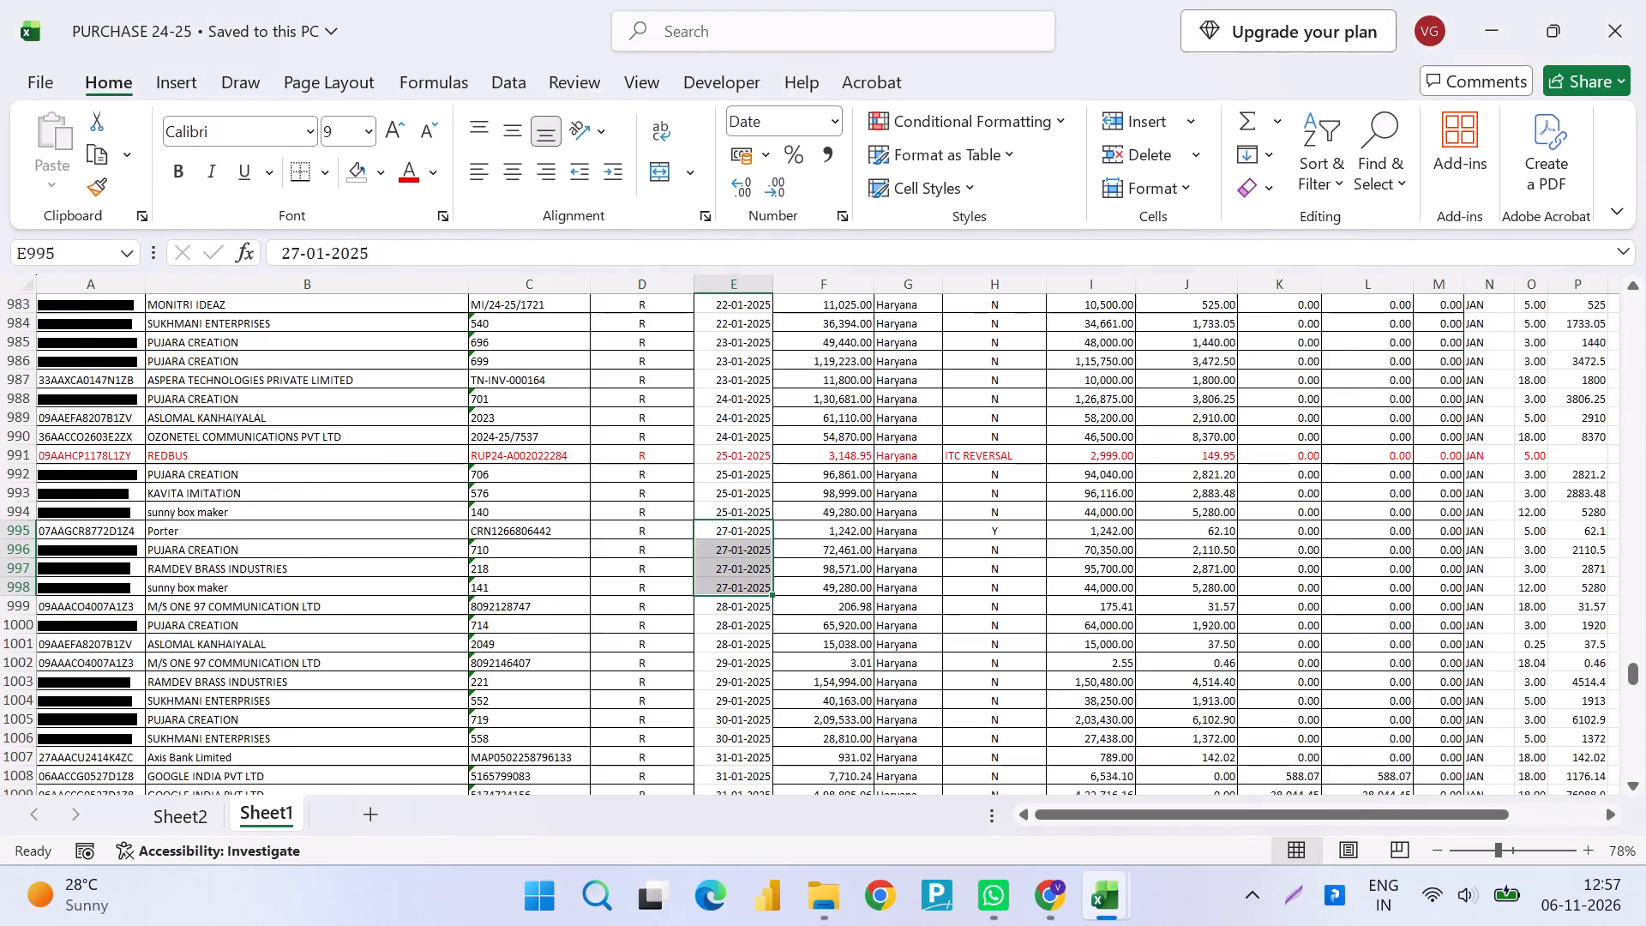
key("Down")
key("Down")
key("Down")
key("Down")
key("shift+Down")
key("shift+Down")
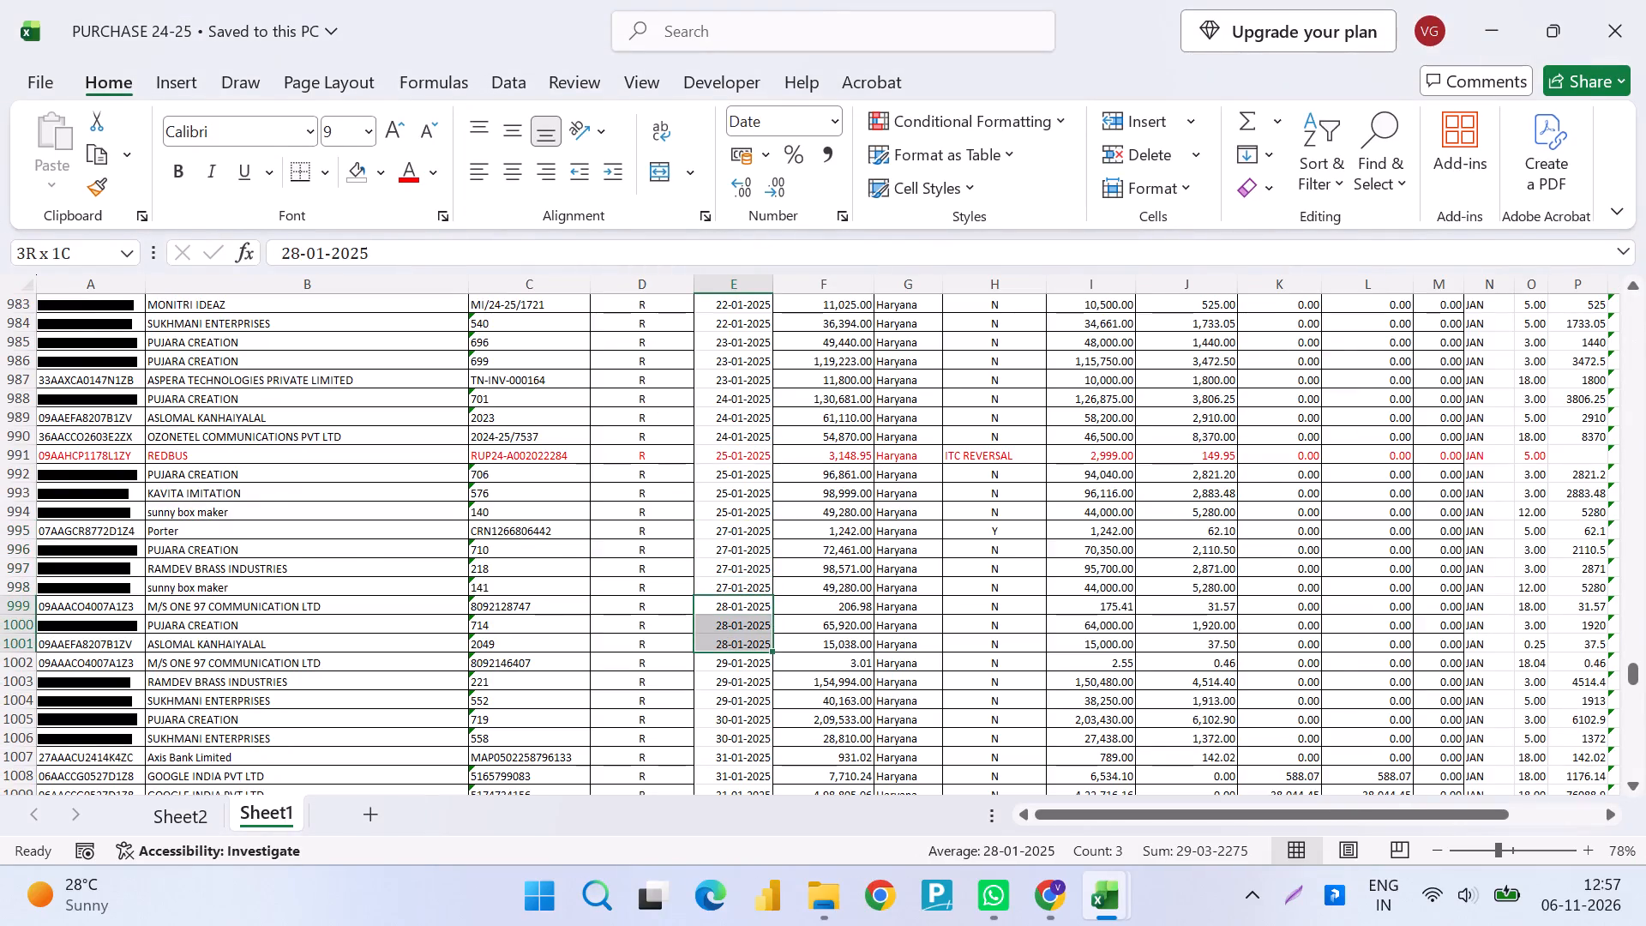
Copy the selected dates F1003:F1006 of the refund sheet into F1007:F1010.
key("alt+Tab")
key("ctrl+c")
key("Down")
key("Down")
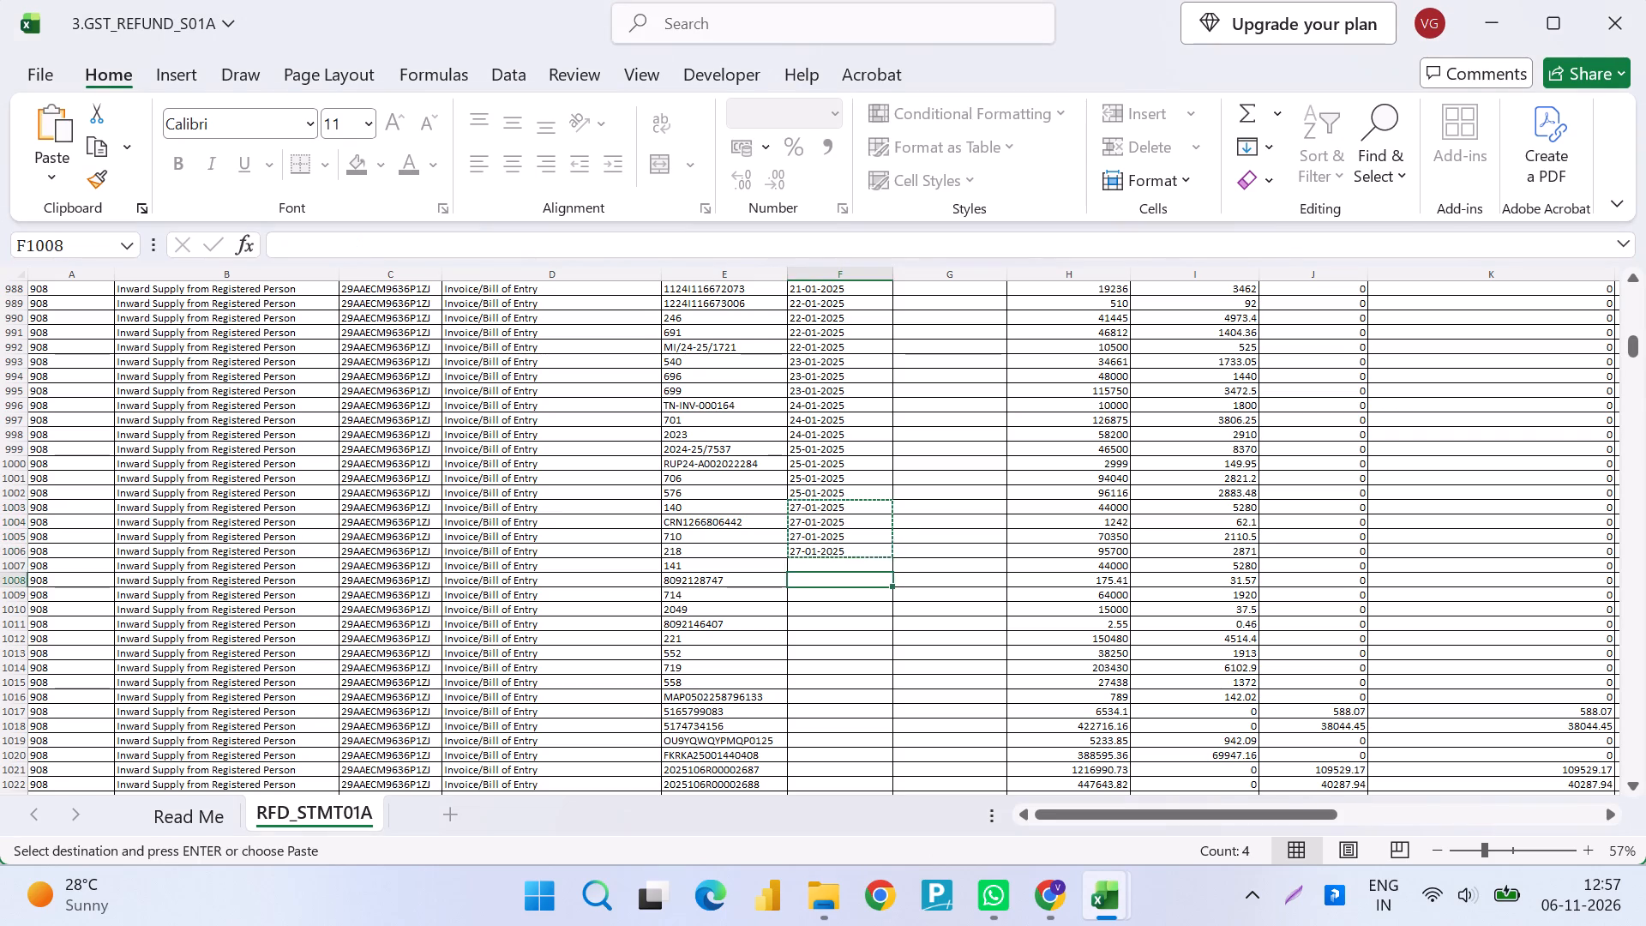
key("Up")
key("Return")
Change the date in F1007 to 28-01-2025 and fill it down through F1010.
key("F2")
key("Left")
key("ctrl+Left")
key("ctrl+Left")
key("ctrl+Left")
key("Left")
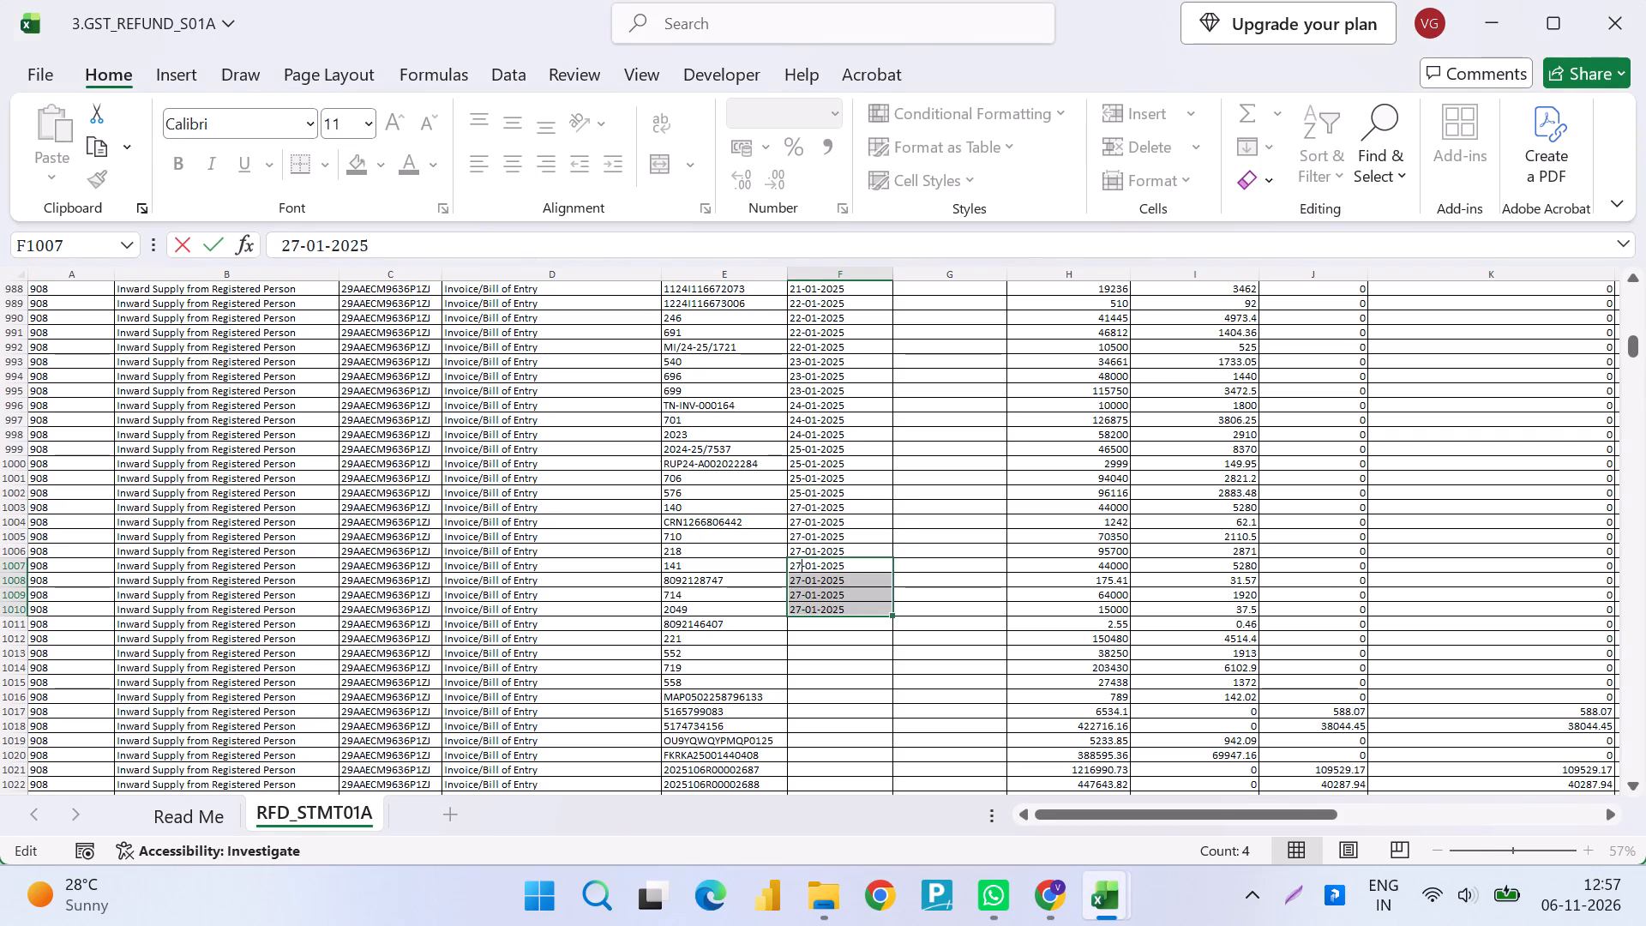
key("BackSpace")
key("8")
key("Return")
key("ctrl+d")
Change the date in F1010 to 29-01-2025.
key("Down")
key("Down")
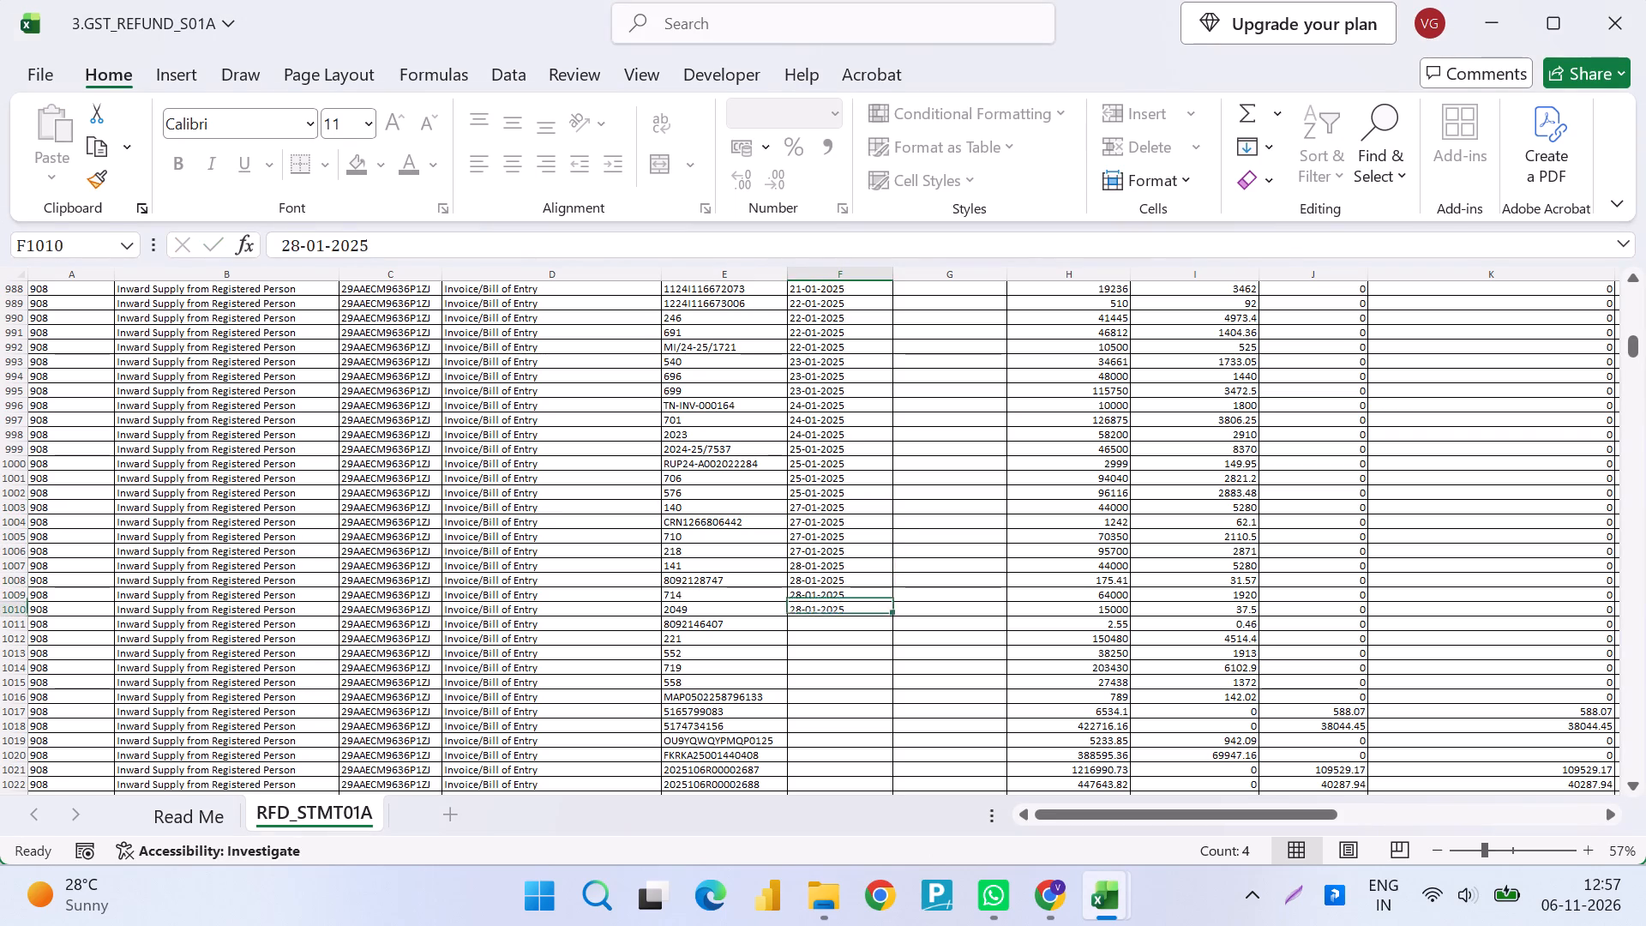
key("Down")
key("Up")
key("F2")
key("ctrl+Left")
key("ctrl+Left")
key("ctrl+Left")
key("ctrl+Left")
key("BackSpace")
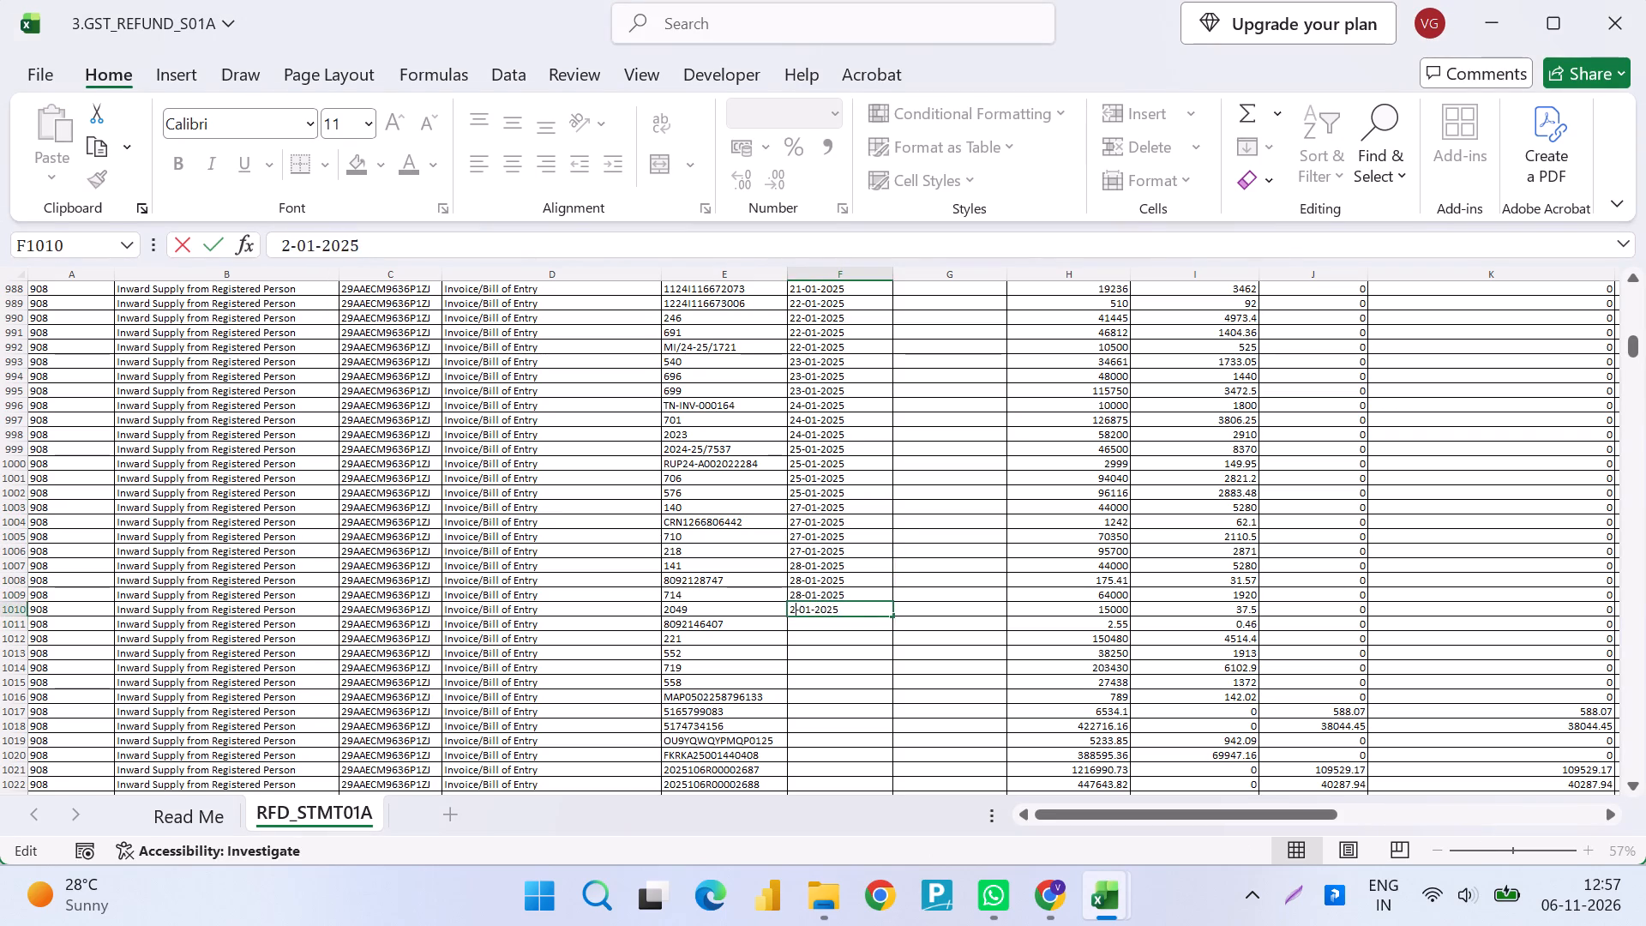
key("9")
key("Return")
Check the 29-01-2025 rows, E1002:E1004, in PURCHASE 24-25 and fill that date into F1011 and F1012 of the refund sheet.
key("alt+Tab")
key("Down")
key("Down")
key("Down")
key("Down")
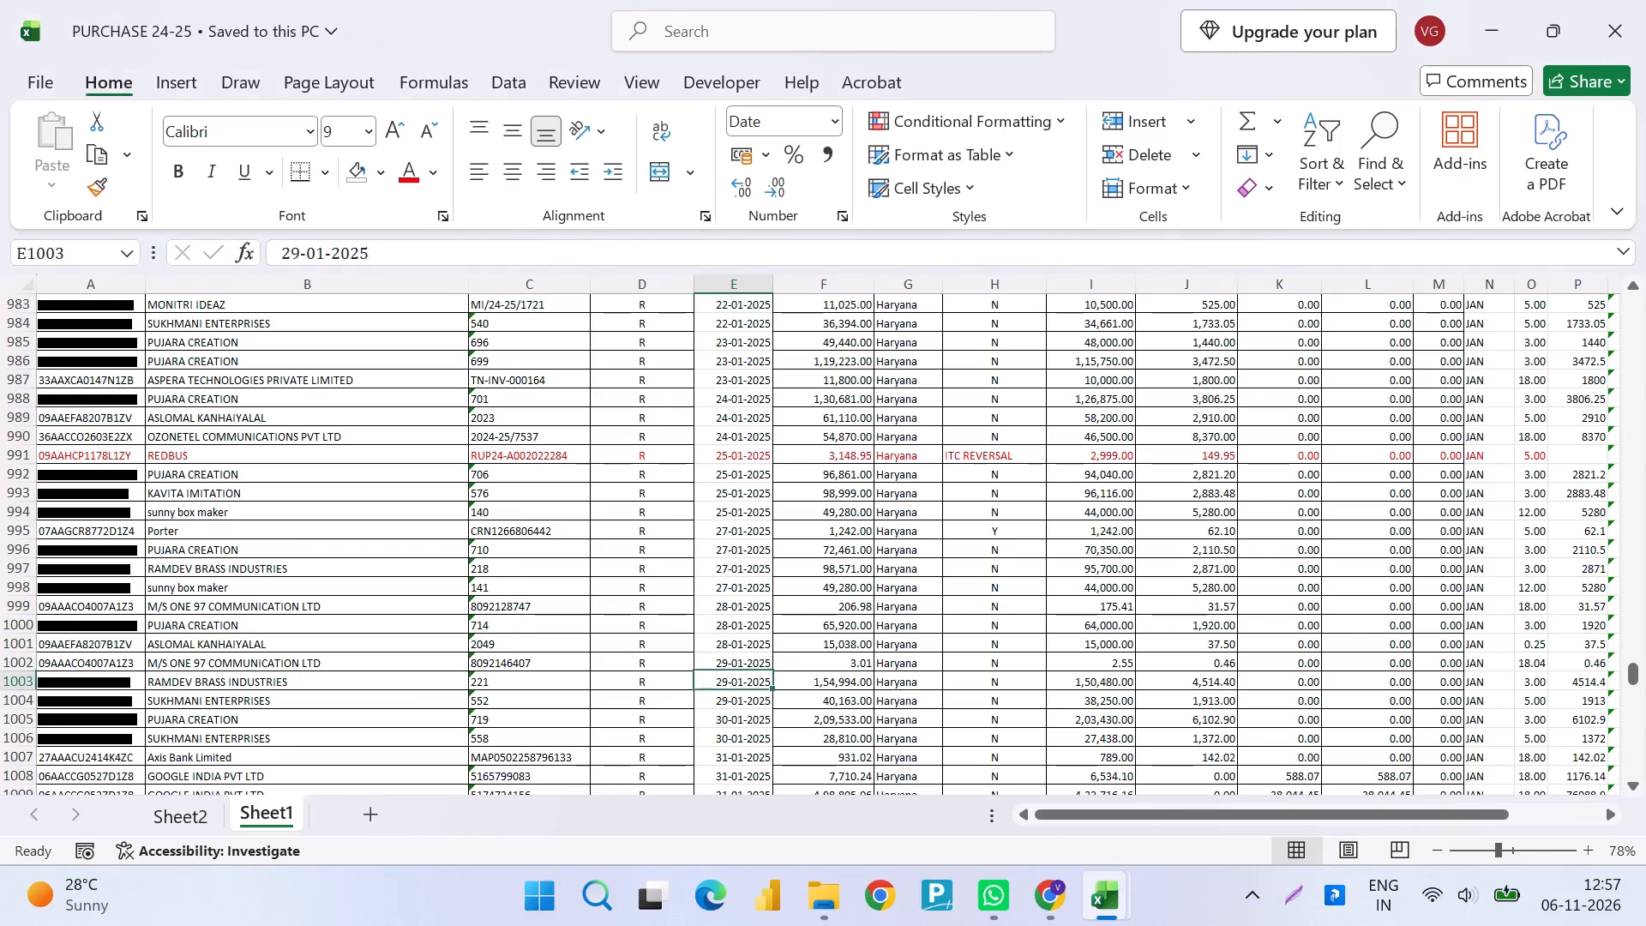
key("Up")
key("shift+Down")
key("shift+Down")
key("shift+Down")
key("shift+Up")
key("alt+Tab")
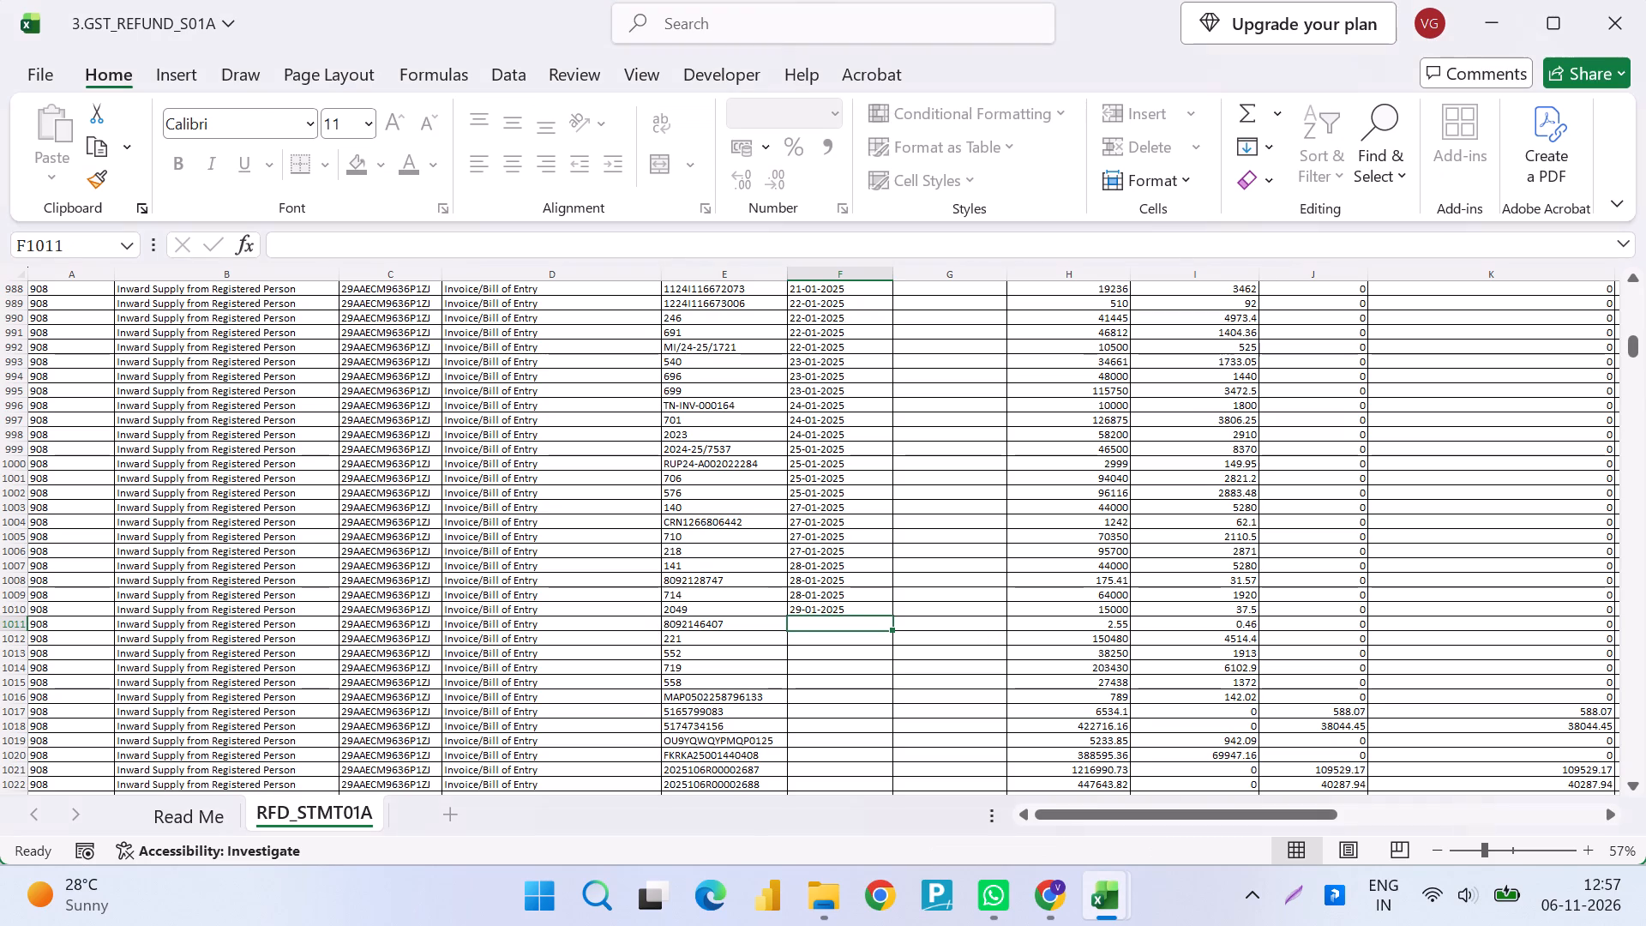
key("ctrl+d")
key("Down")
key("ctrl+d")
Copy the date from F1012 into F1013 and change it to 30-01-2025.
key("Down")
key("ctrl+d")
key("F2")
key("Left")
key("ctrl+Left")
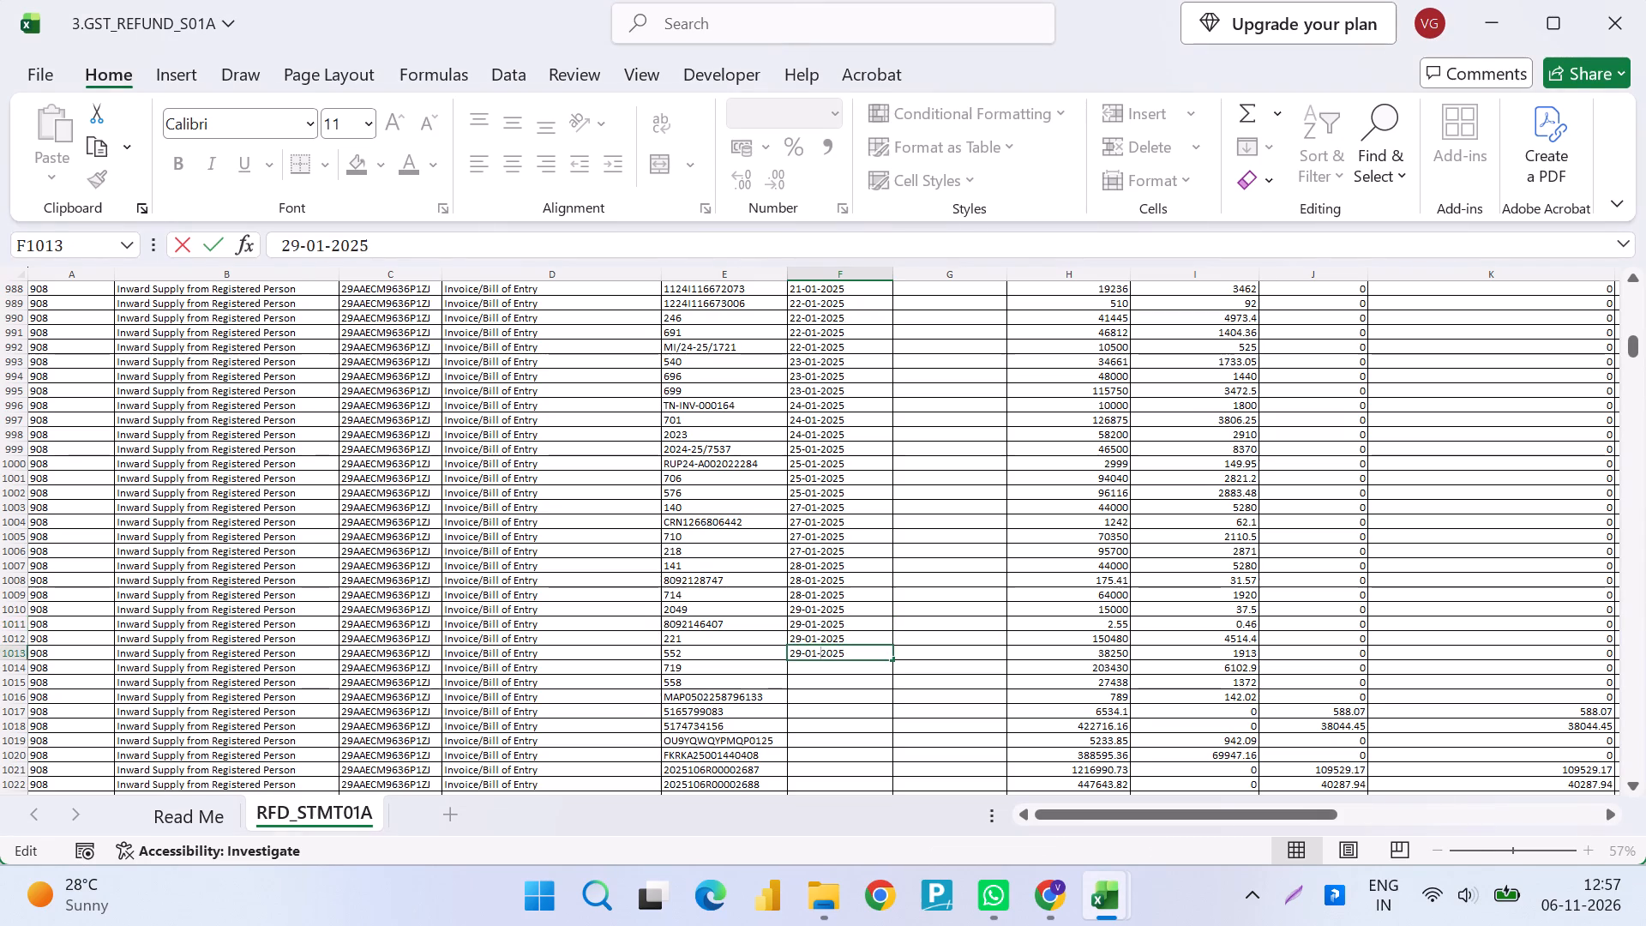
key("ctrl+Left")
key("ctrl+Left")
key("ctrl+Left")
key("BackSpace")
key("BackSpace")
type("30")
key("Return")
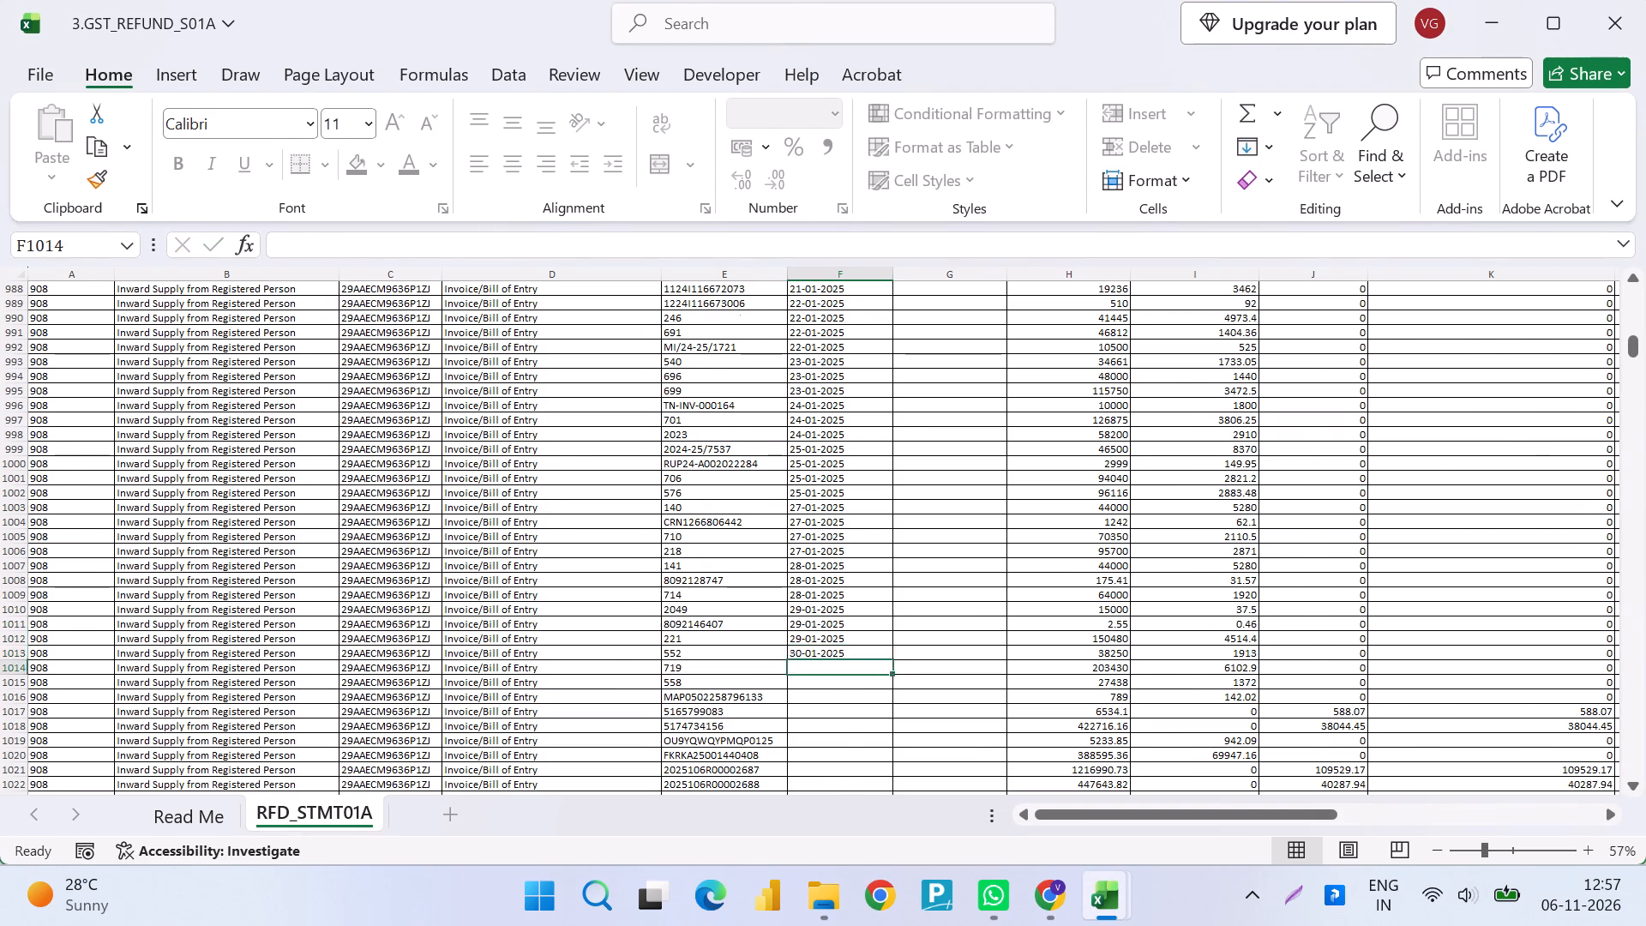
Check the 30-01-2025 rows, E1005:E1006, in PURCHASE 24-25 and fill that date into F1014 of the refund sheet.
key("alt+Tab")
key("Down")
key("Down")
key("Down")
key("shift+Down")
key("alt+Tab")
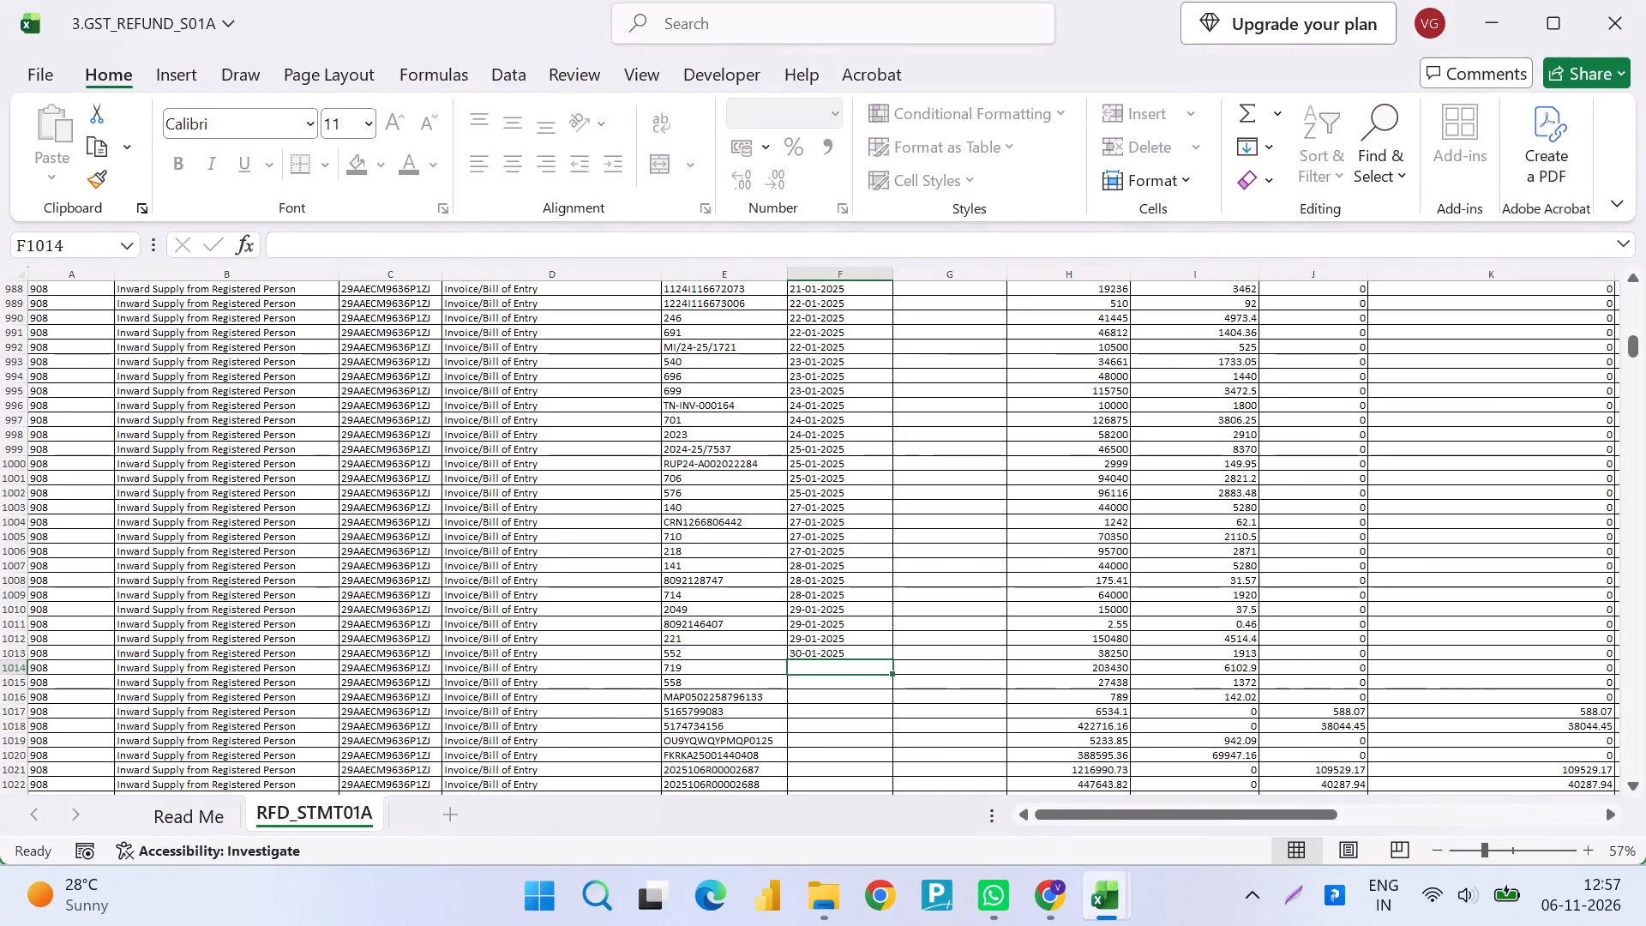
key("ctrl+d")
Copy the date from F1014 into F1015 and change it to 31-01-2025.
key("Down")
key("ctrl+d")
key("F2")
key("Left")
key("ctrl+Left")
key("ctrl+Left")
key("ctrl+Left")
key("ctrl+Left")
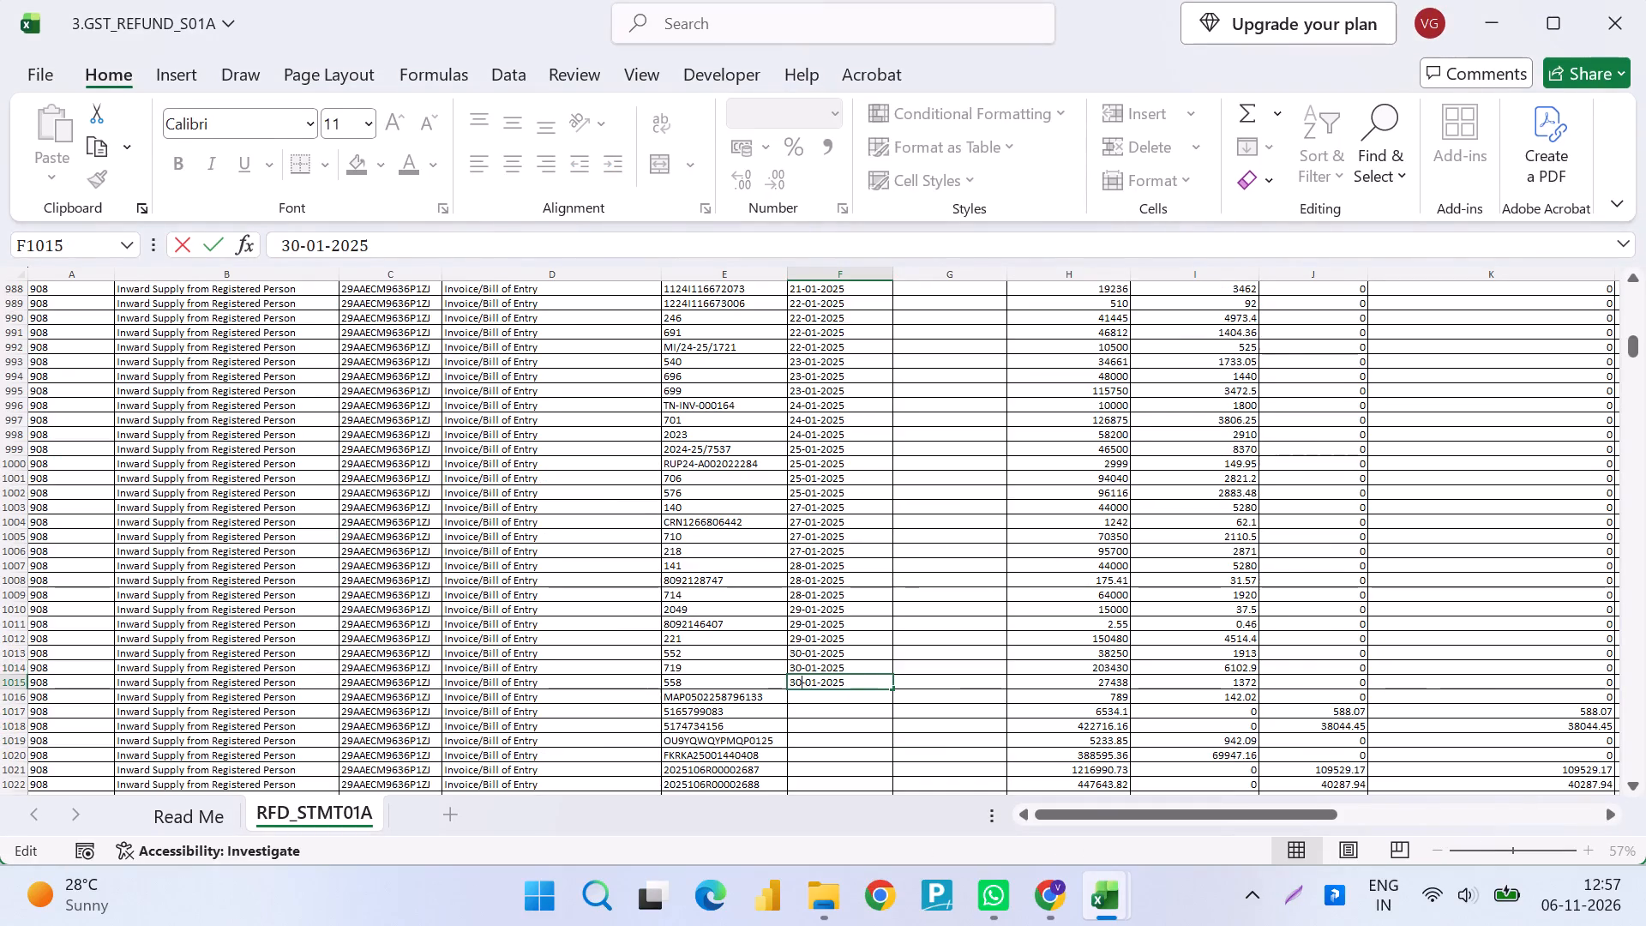
key("BackSpace")
key("1")
key("Return")
Copy the 31-01-2025 dates, E1007:E1024, from PURCHASE 24-25 and paste them into the refund sheet from F1015 down.
key("alt+Tab")
key("Down")
key("Down")
key("shift+Down")
key("shift+Down")
key("shift+Down")
key("shift+Down")
key("shift+Down")
key("shift+Down")
key("shift+Down")
key("shift+Down")
key("shift+Down")
key("shift+Down")
key("shift+Down")
key("shift+Down")
key("shift+Down")
key("shift+Down")
key("shift+Down")
key("shift+Down")
key("shift+Down")
key("shift+Down")
key("shift+Down")
key("shift+Down")
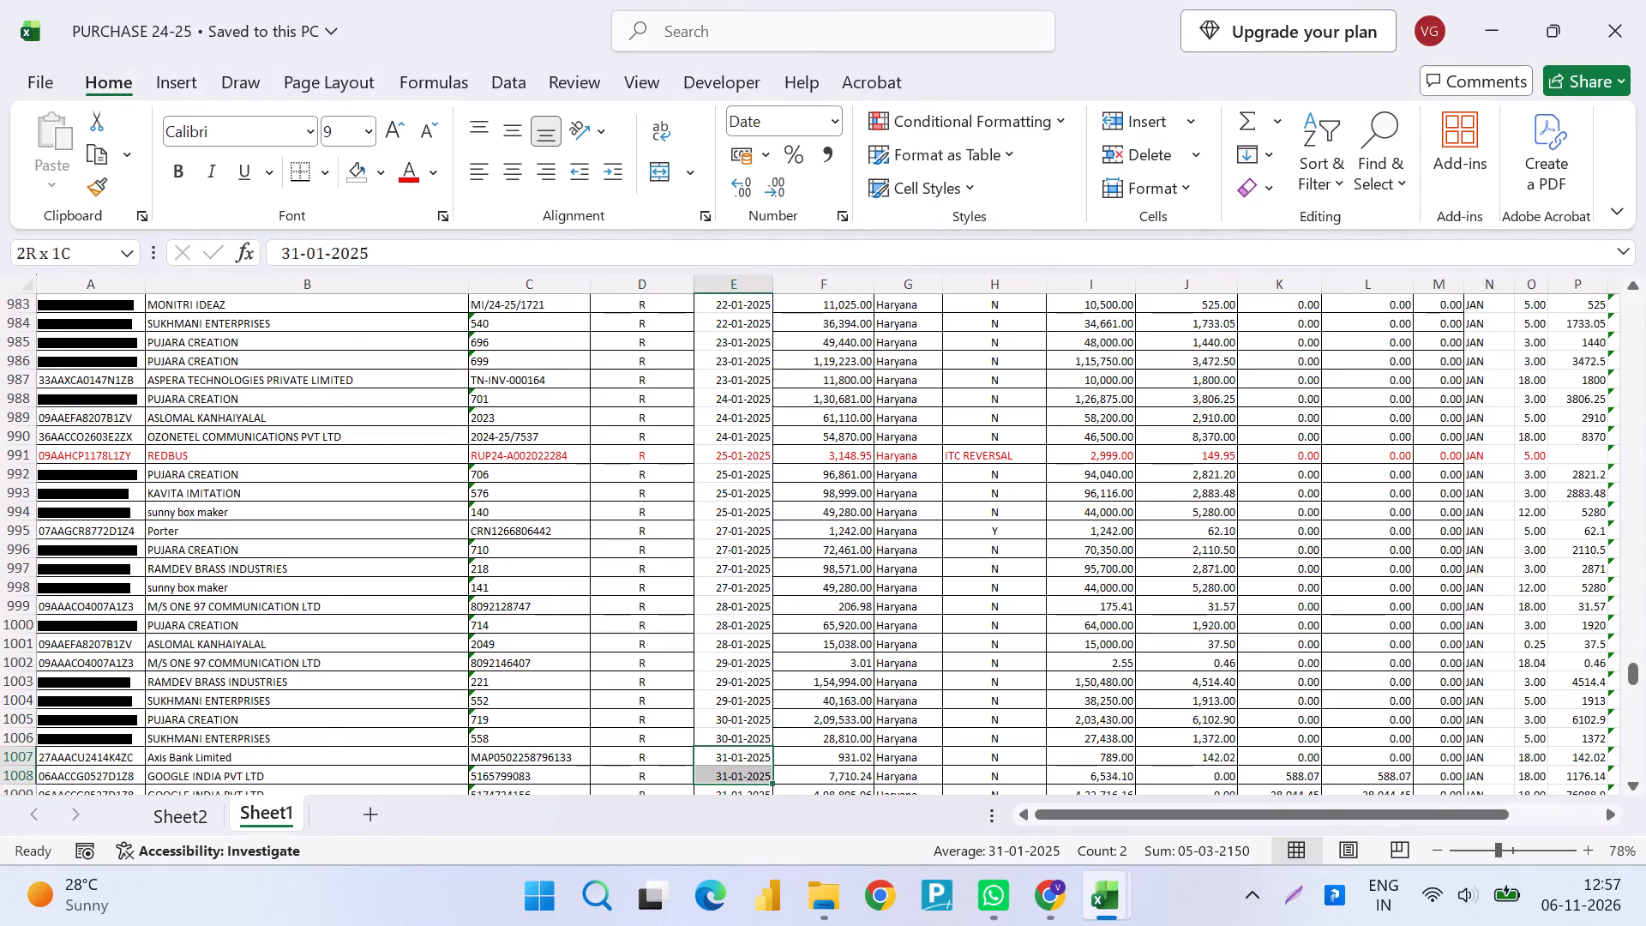
key("shift+Down")
key("shift+Up")
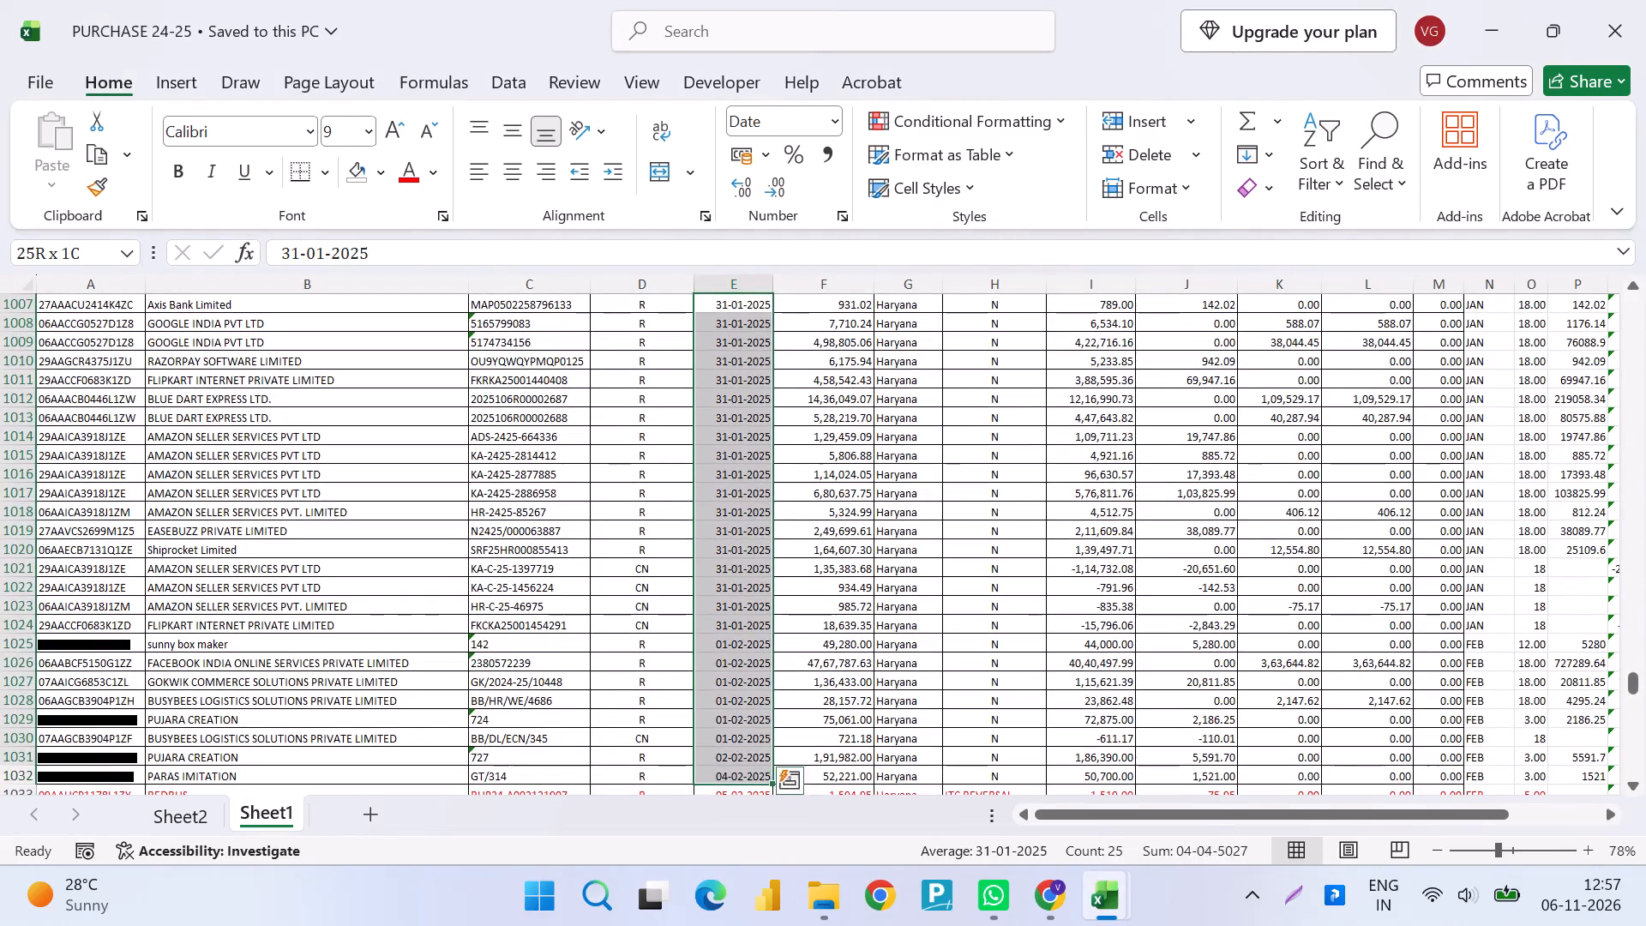
key("shift+Up")
key("shift+Up")
key("shift+Up")
key("shift+Up")
key("shift+Up")
key("shift+Up")
key("shift+Up")
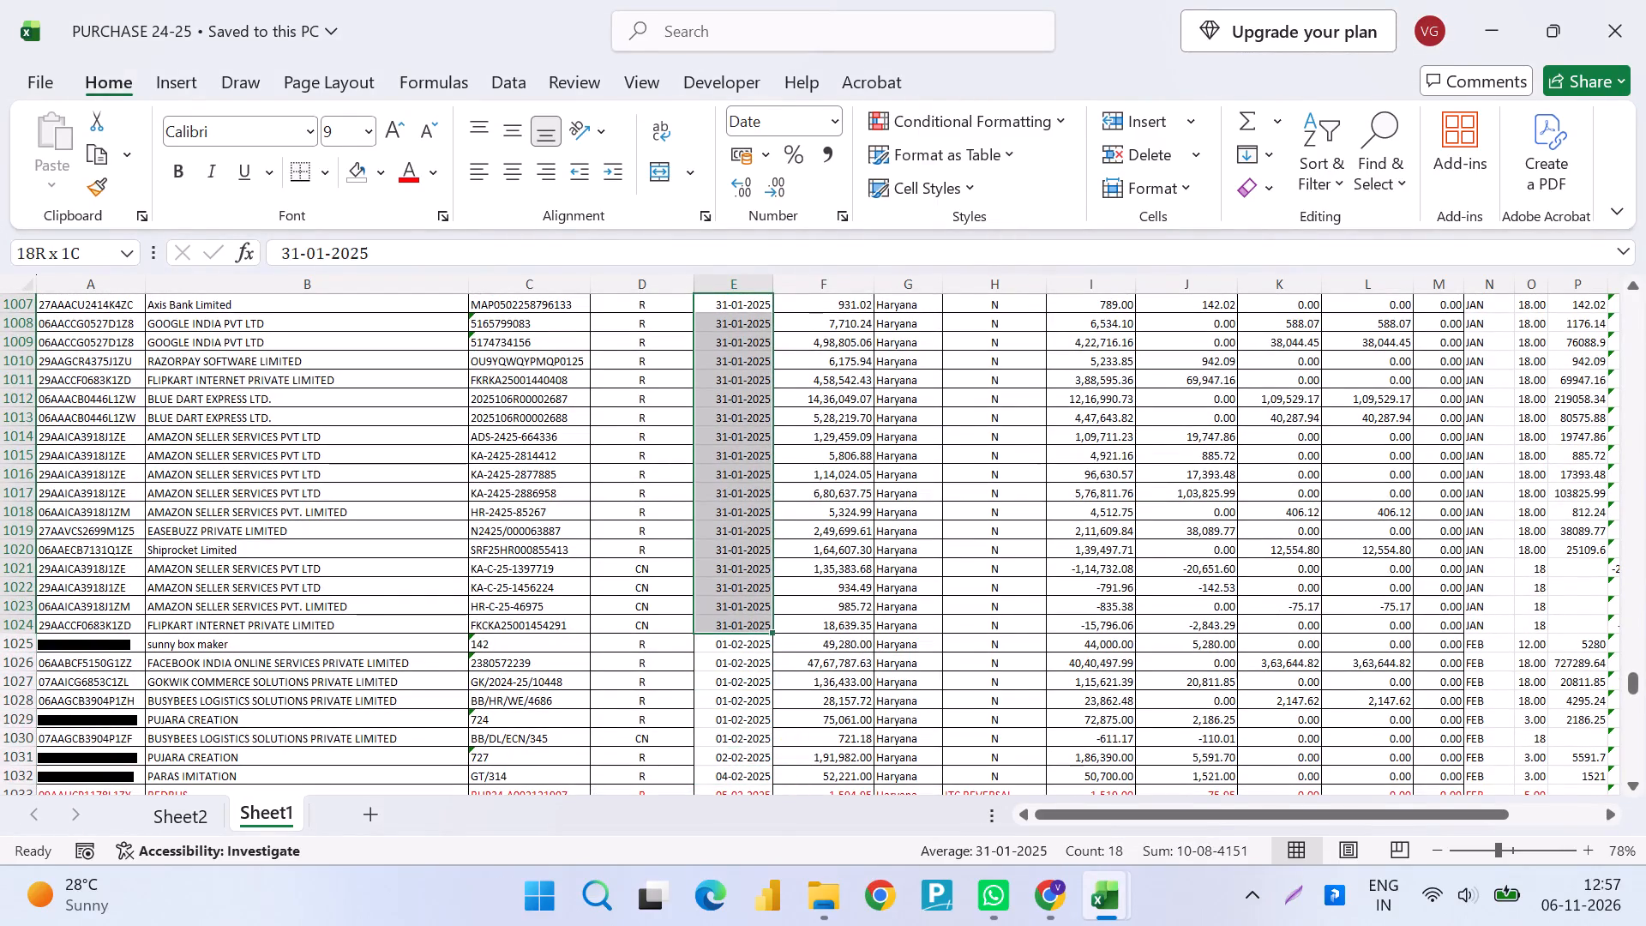
key("alt+Tab")
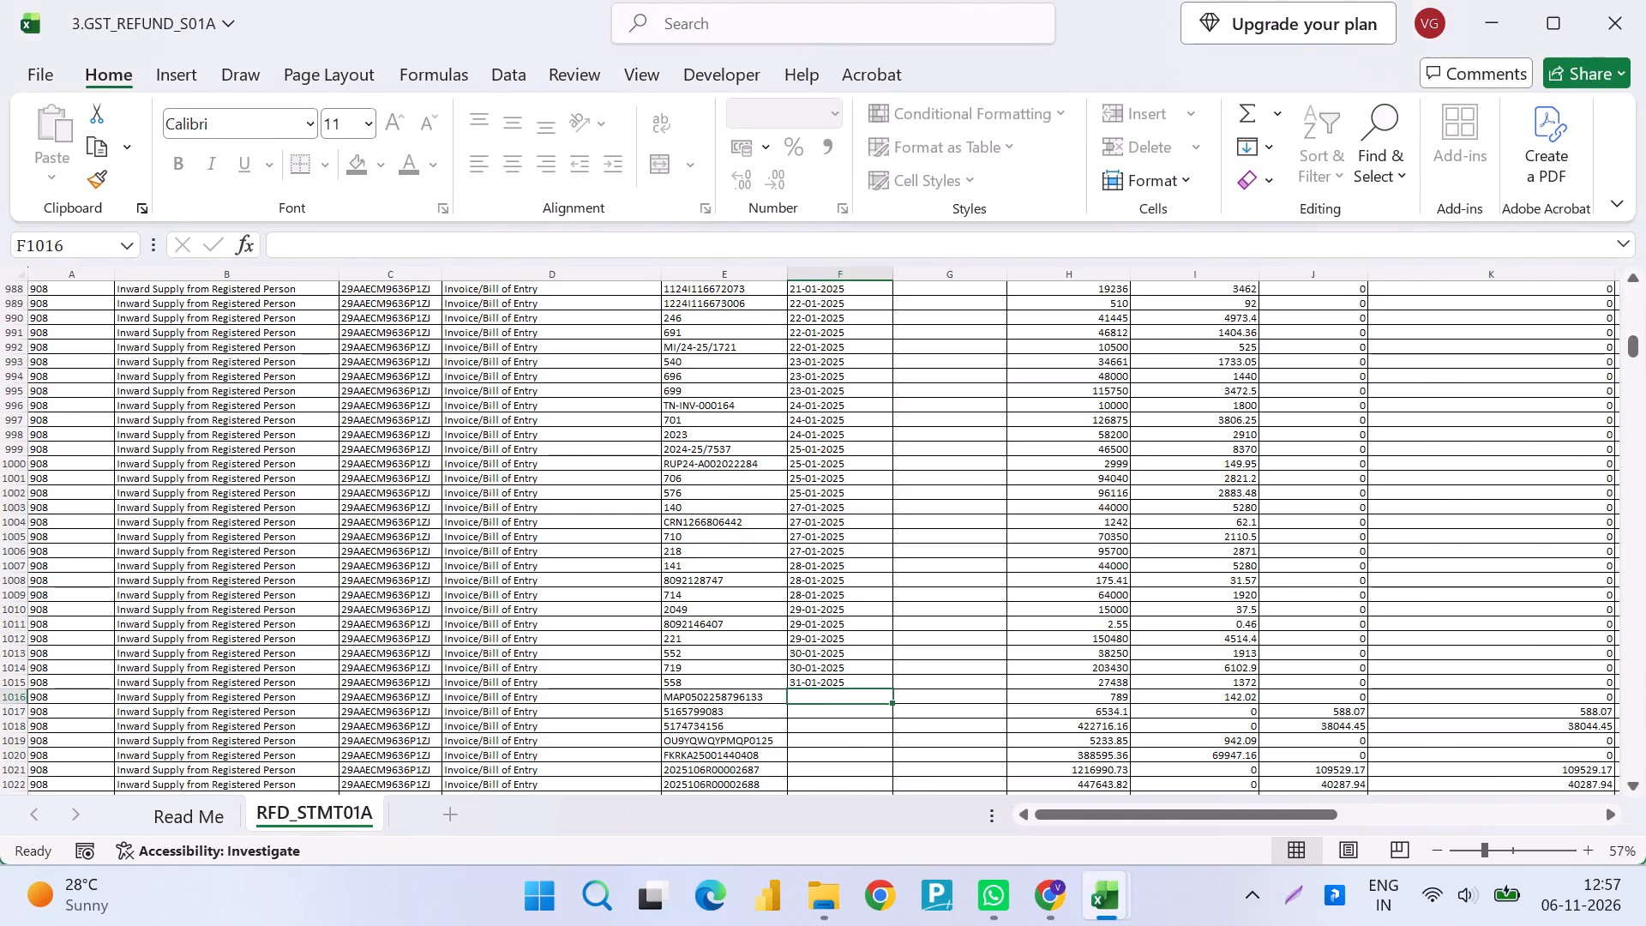
key("alt+Tab")
key("ctrl+c")
key("alt+Tab")
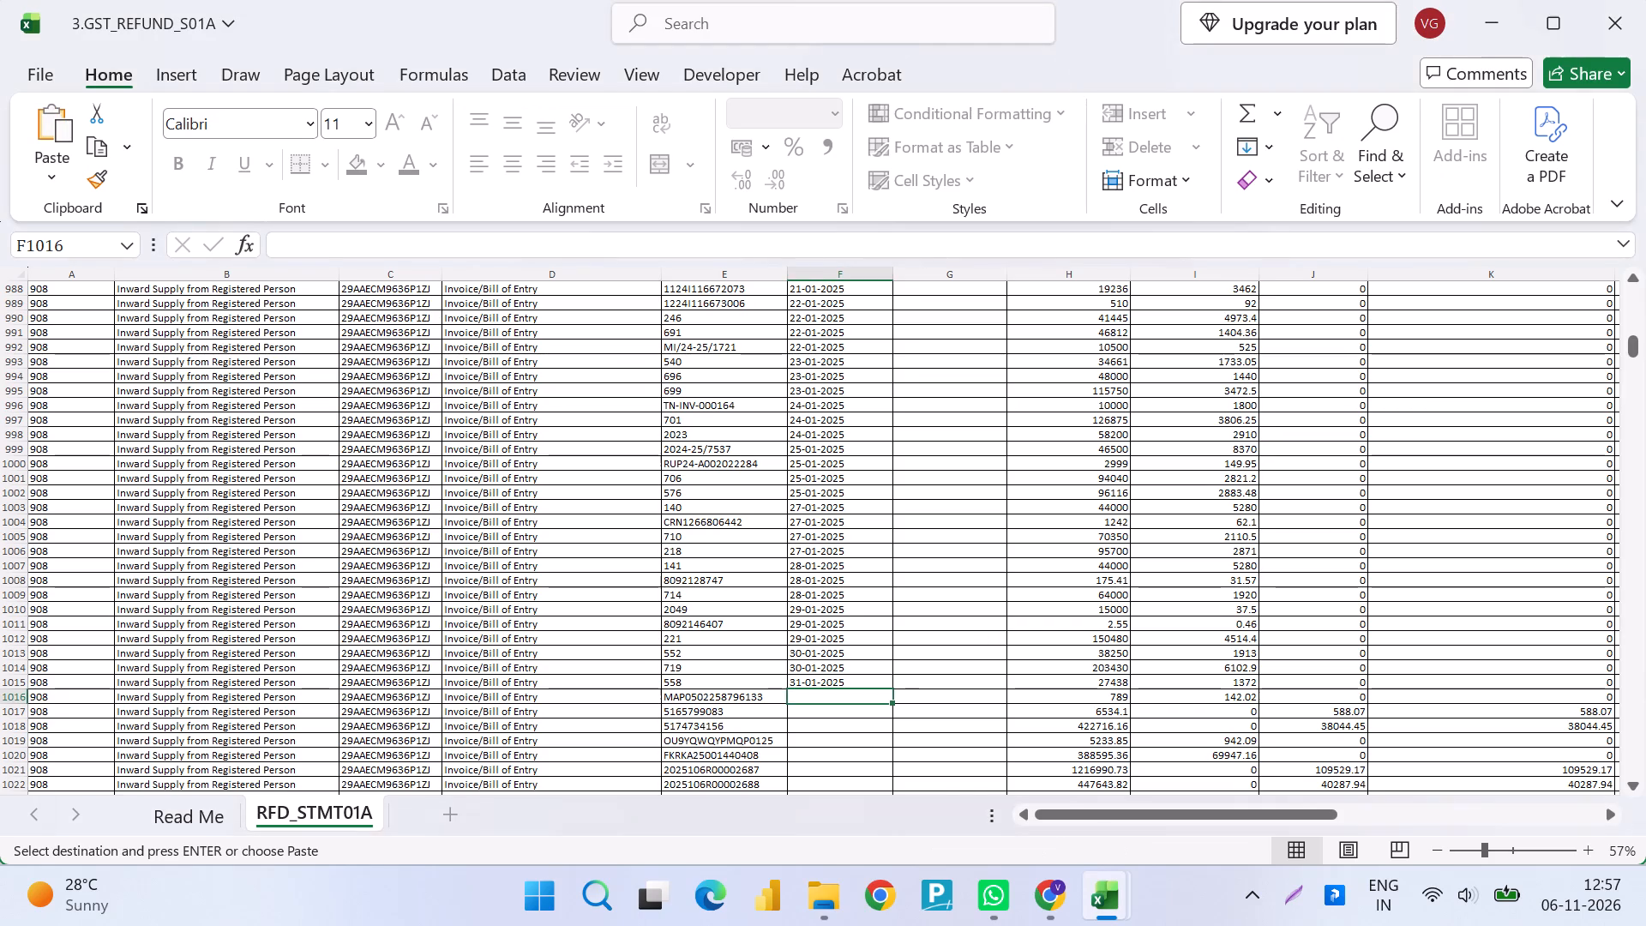
key("Up")
key("ctrl+v")
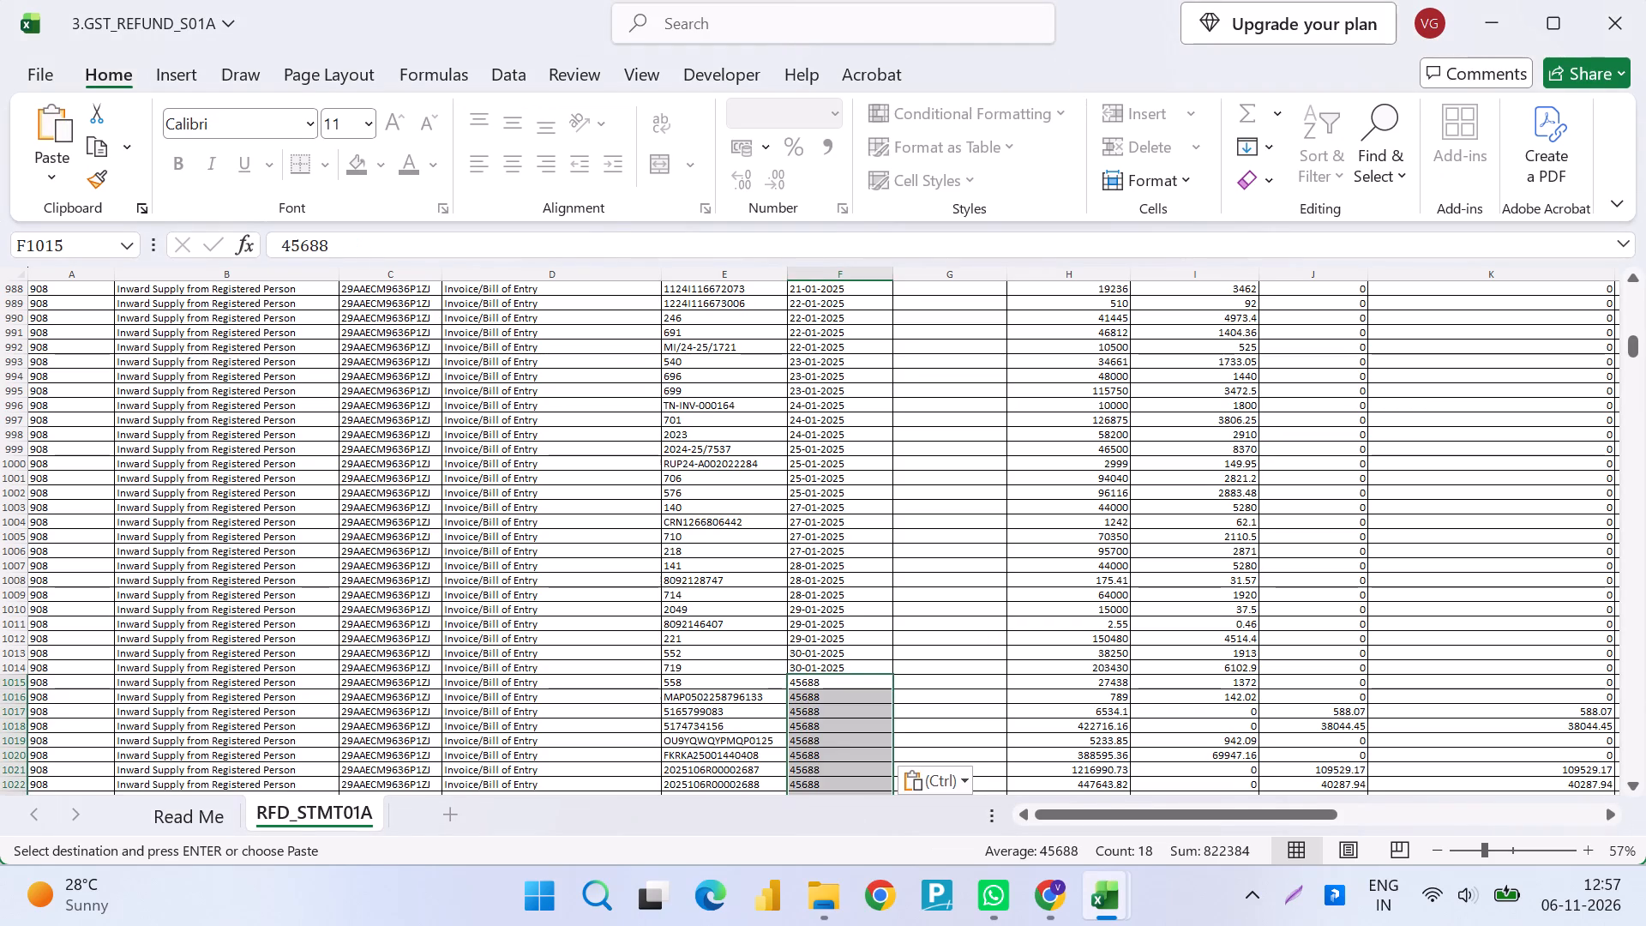
Copy the date from F1014 into F1015 and change it to 31-01-2025.
key("Up")
key("Down")
key("ctrl+d")
key("F2")
key("Left")
key("ctrl+Left")
key("ctrl+Left")
key("ctrl+Left")
key("ctrl+Left")
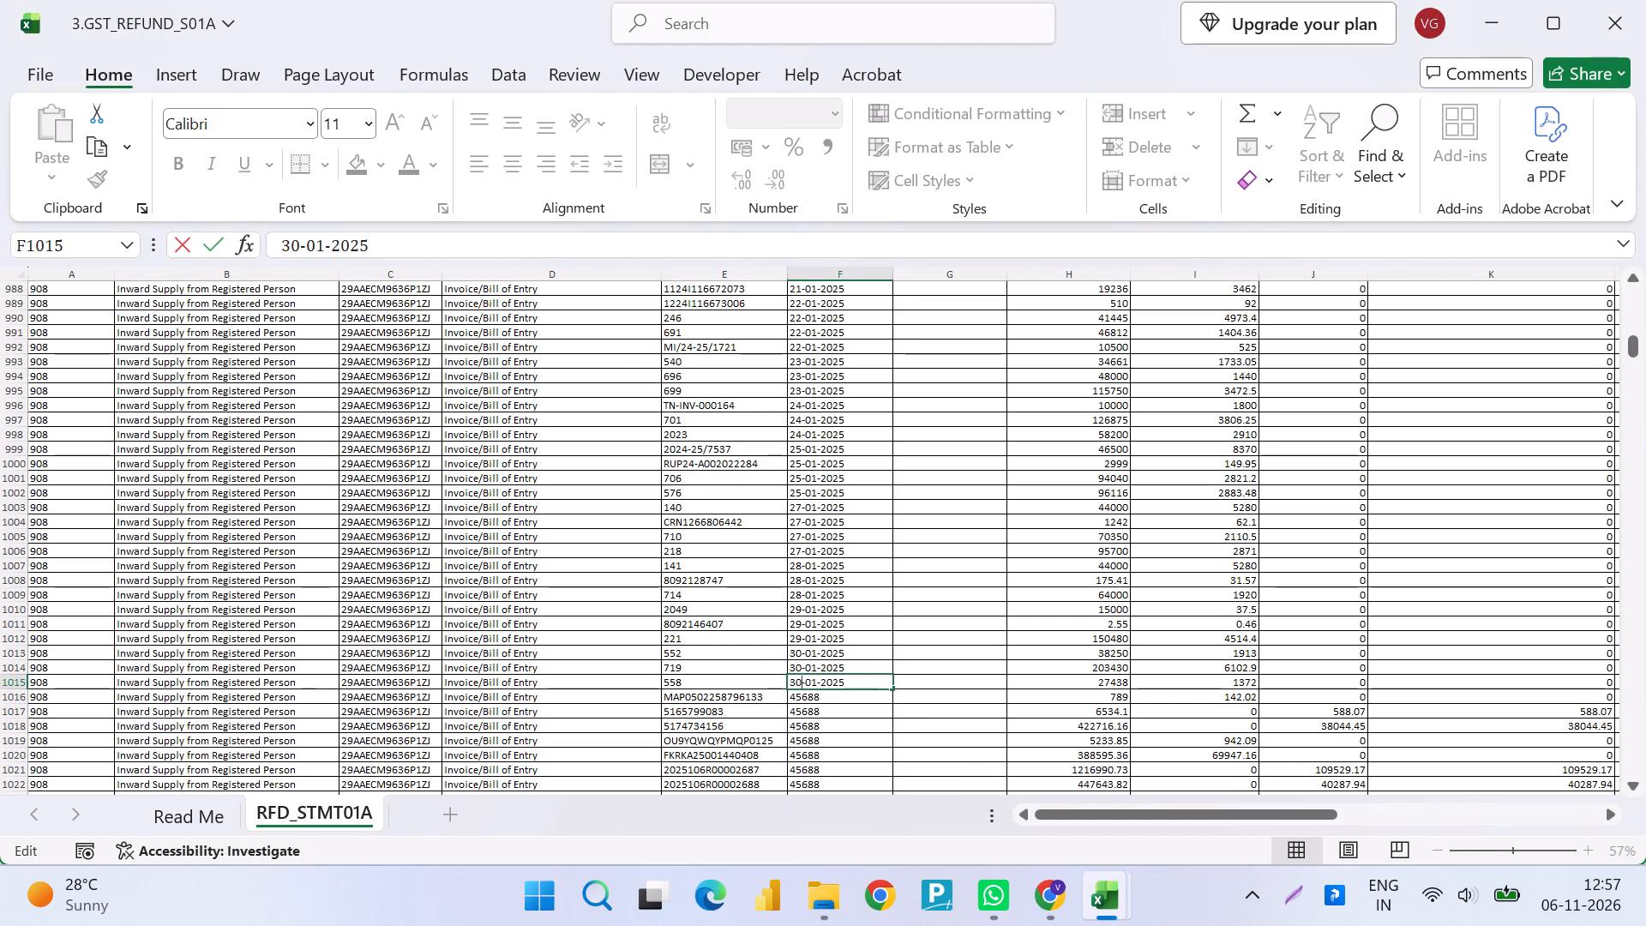
key("BackSpace")
key("1")
key("Return")
Fill 31-01-2025 from F1015 down over the pasted values to F1032, and save the refund workbook.
key("Up")
key("ctrl+shift+Down")
key("ctrl+d")
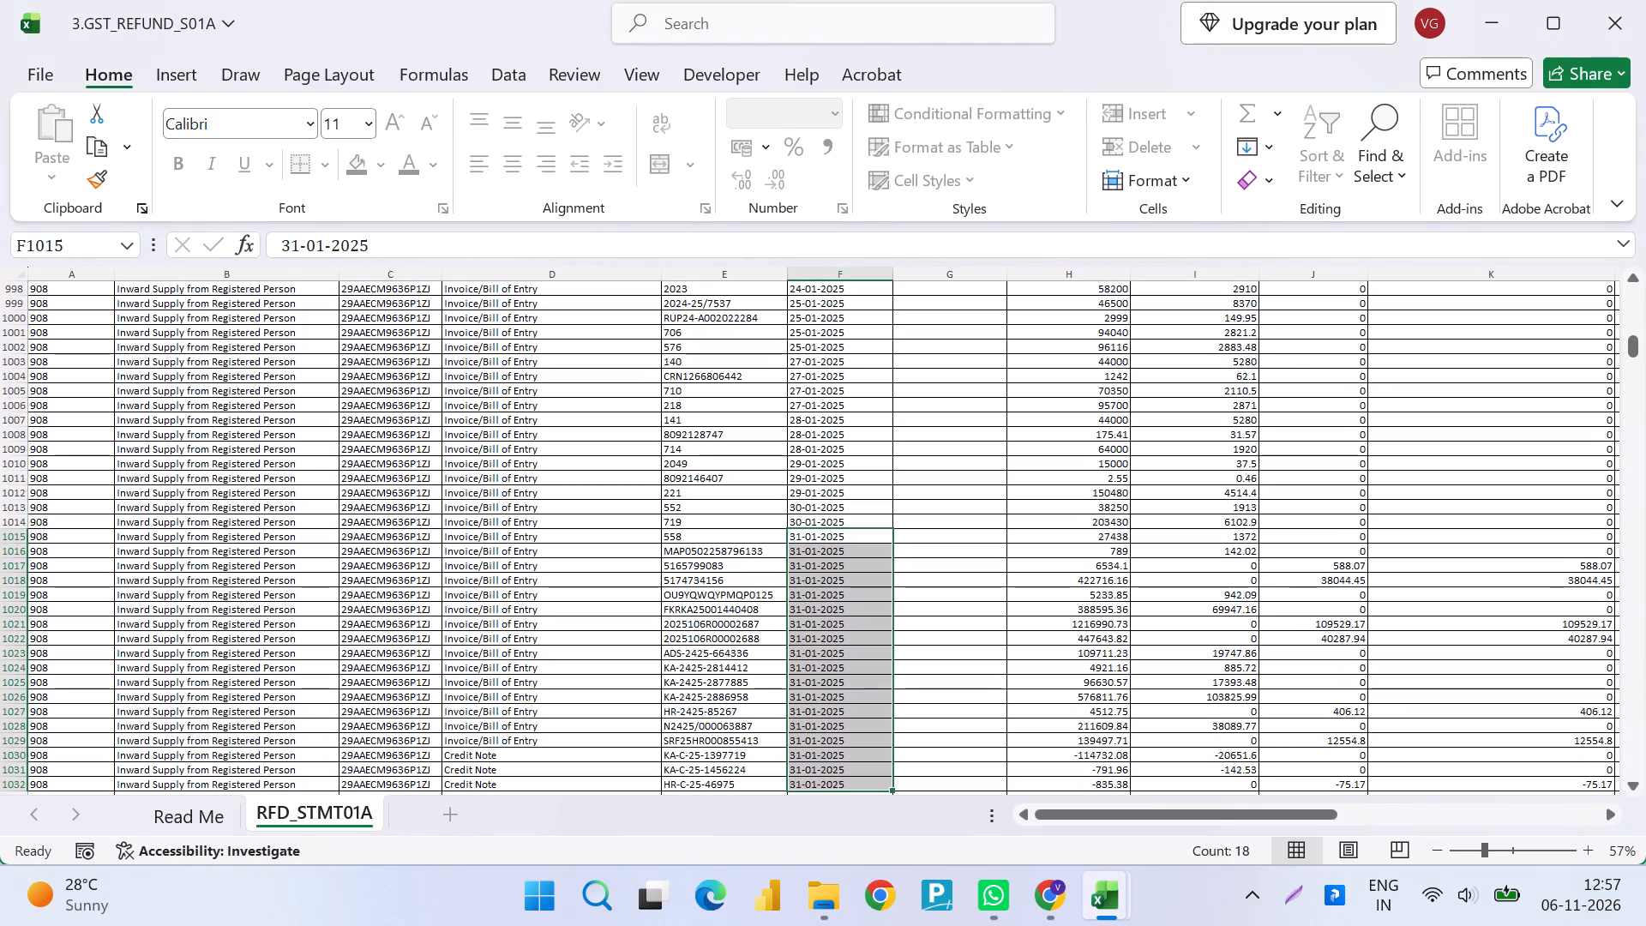
key("ctrl+s")
key("ctrl+s")
Look through the column E dates of PURCHASE 24-25 from E1025 onward and around the January–February 2025 rows.
key("alt+Tab")
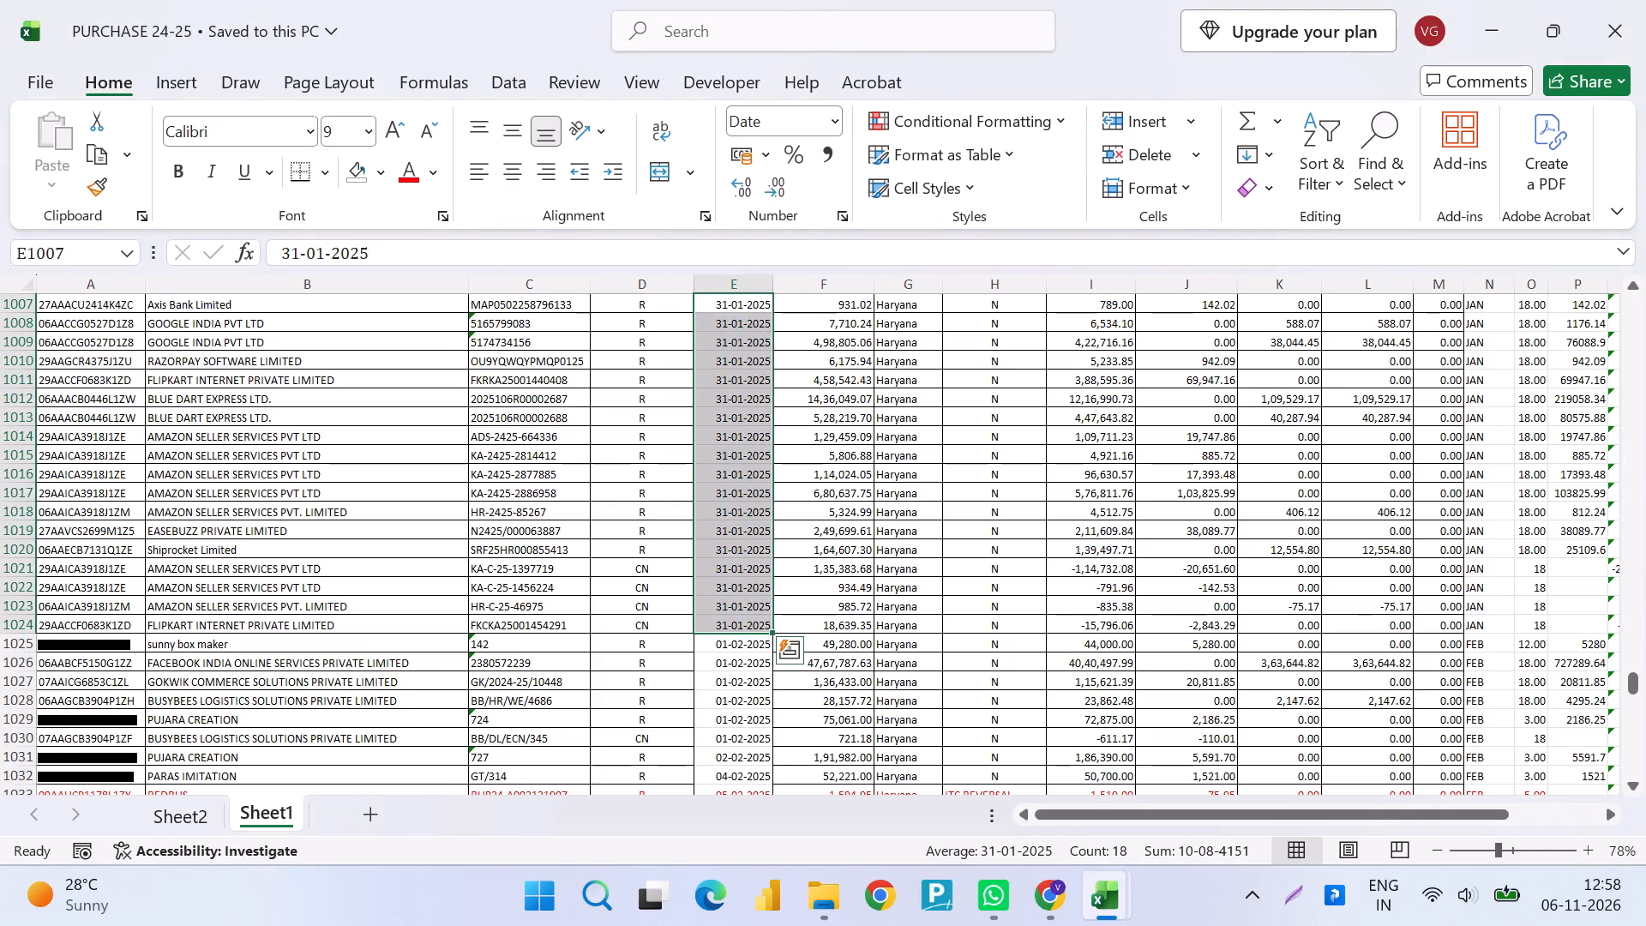
left_click(736, 646)
key("ctrl+shift+Down")
left_click(736, 646)
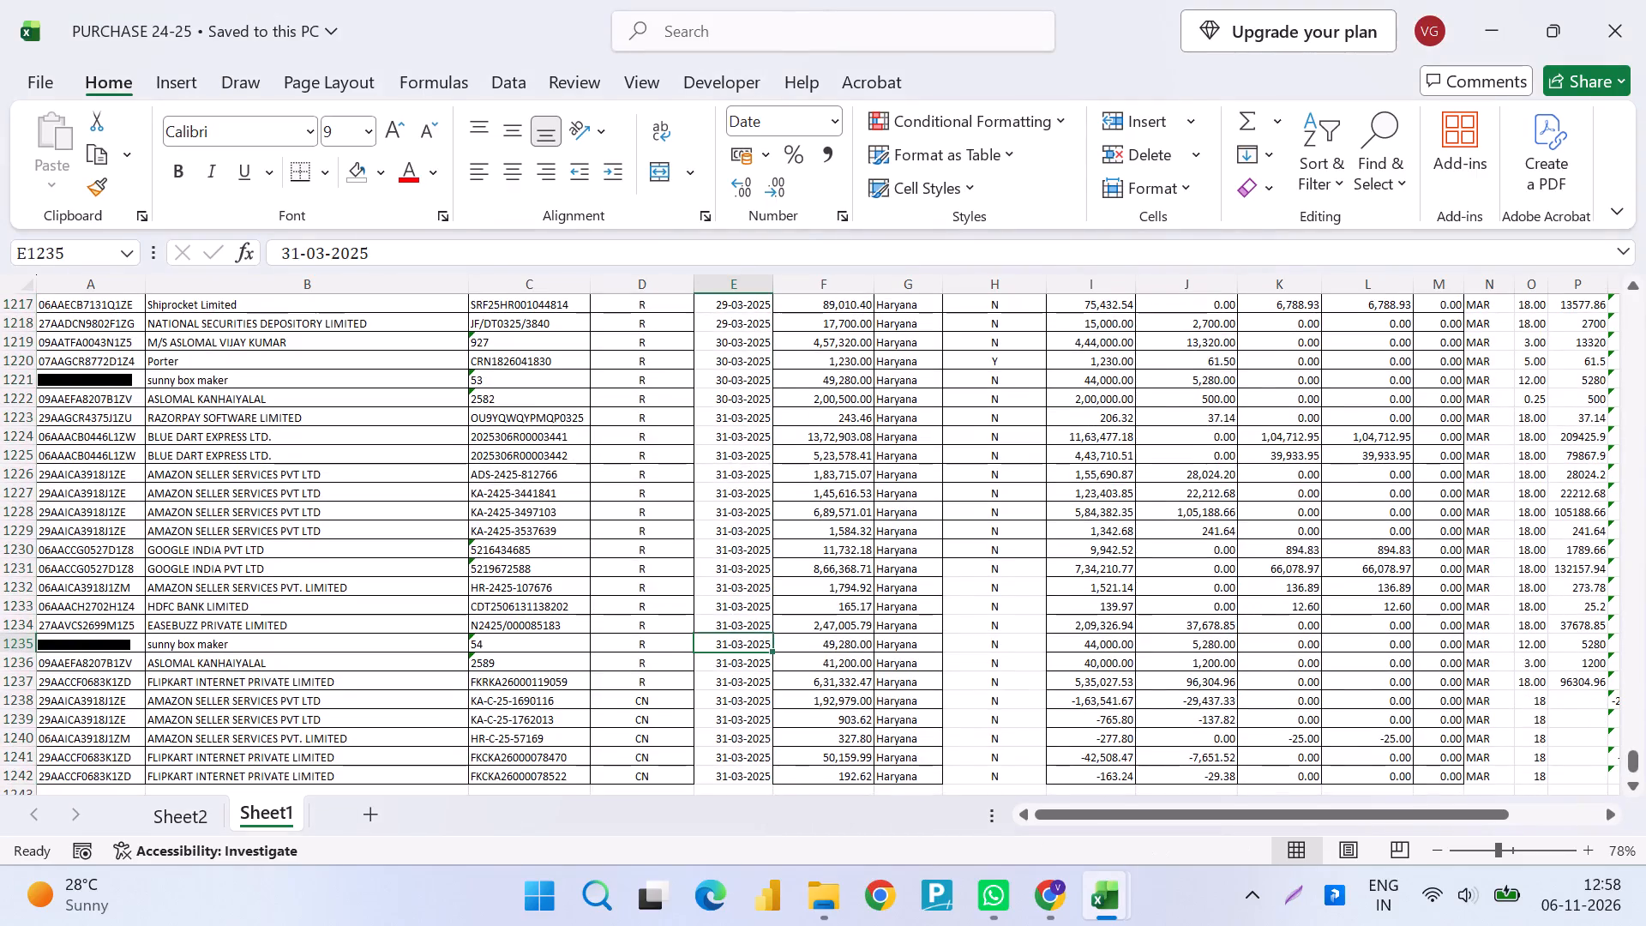
scroll(736, 646, "up", 7)
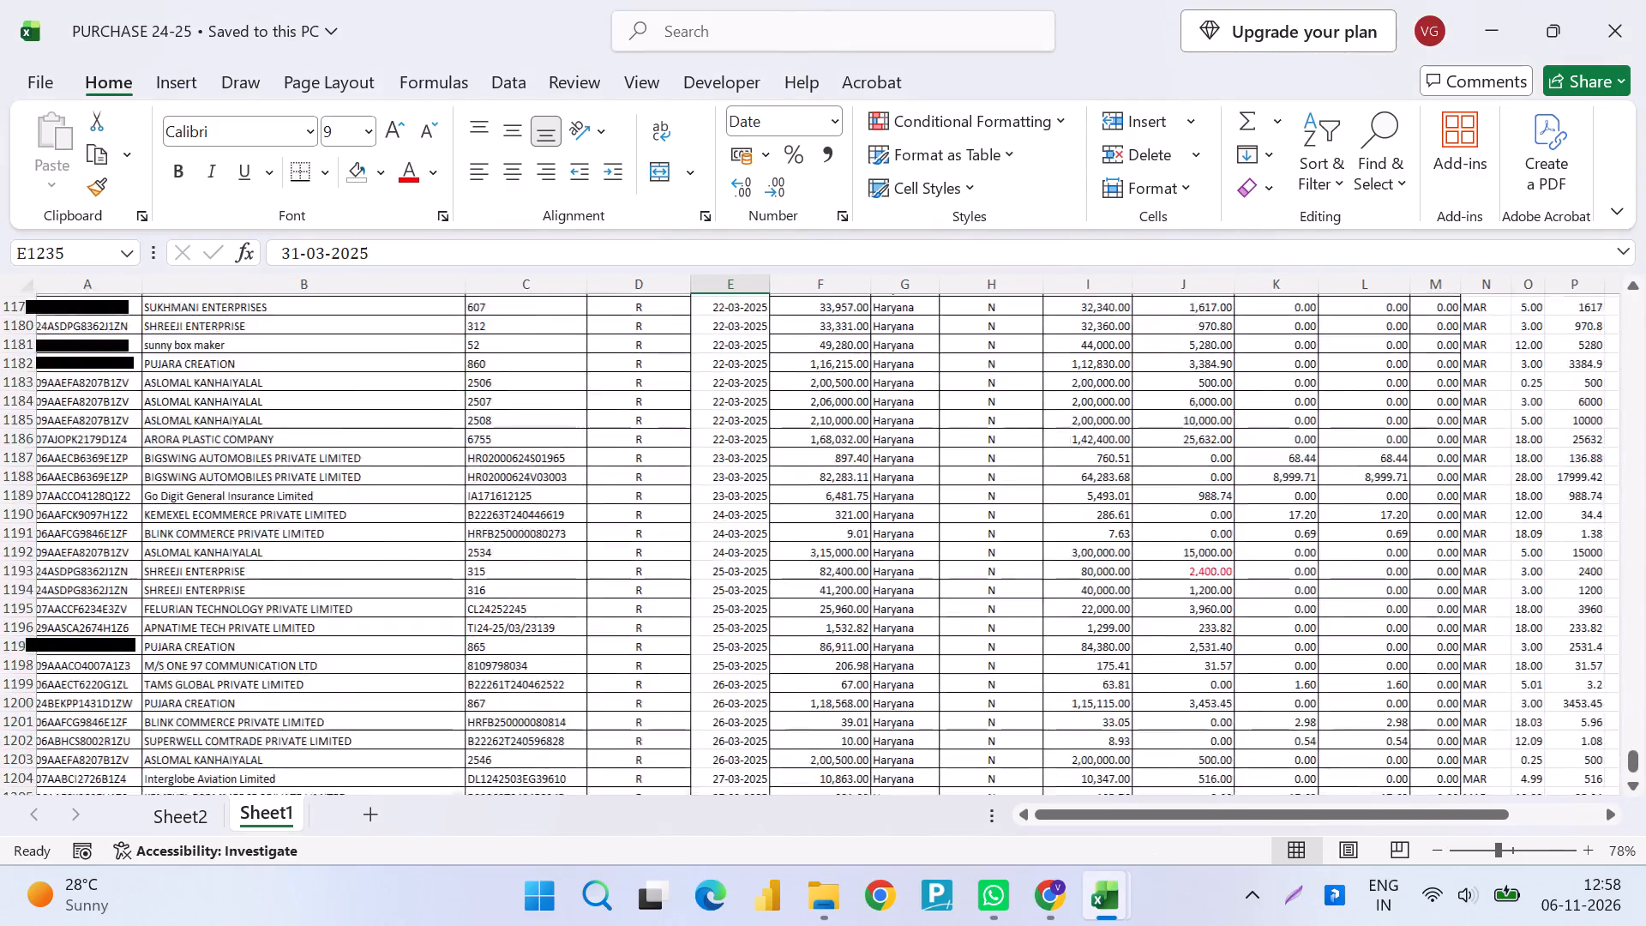
scroll(736, 646, "up", 2)
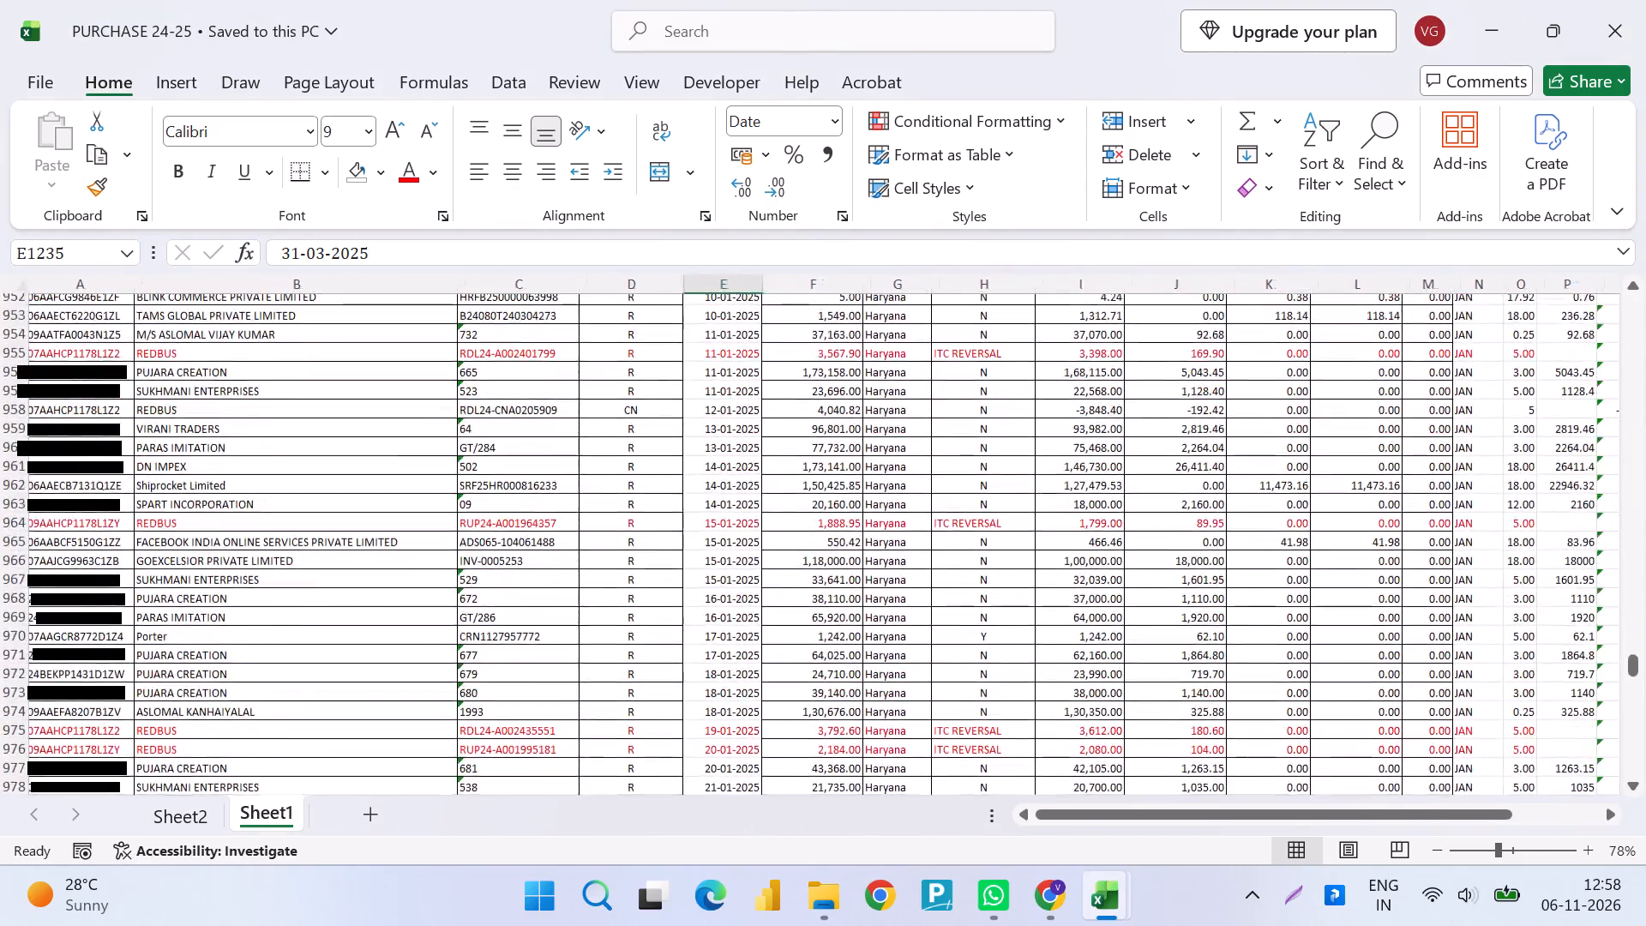
scroll(736, 646, "up", 3)
scroll(736, 646, "down", 5)
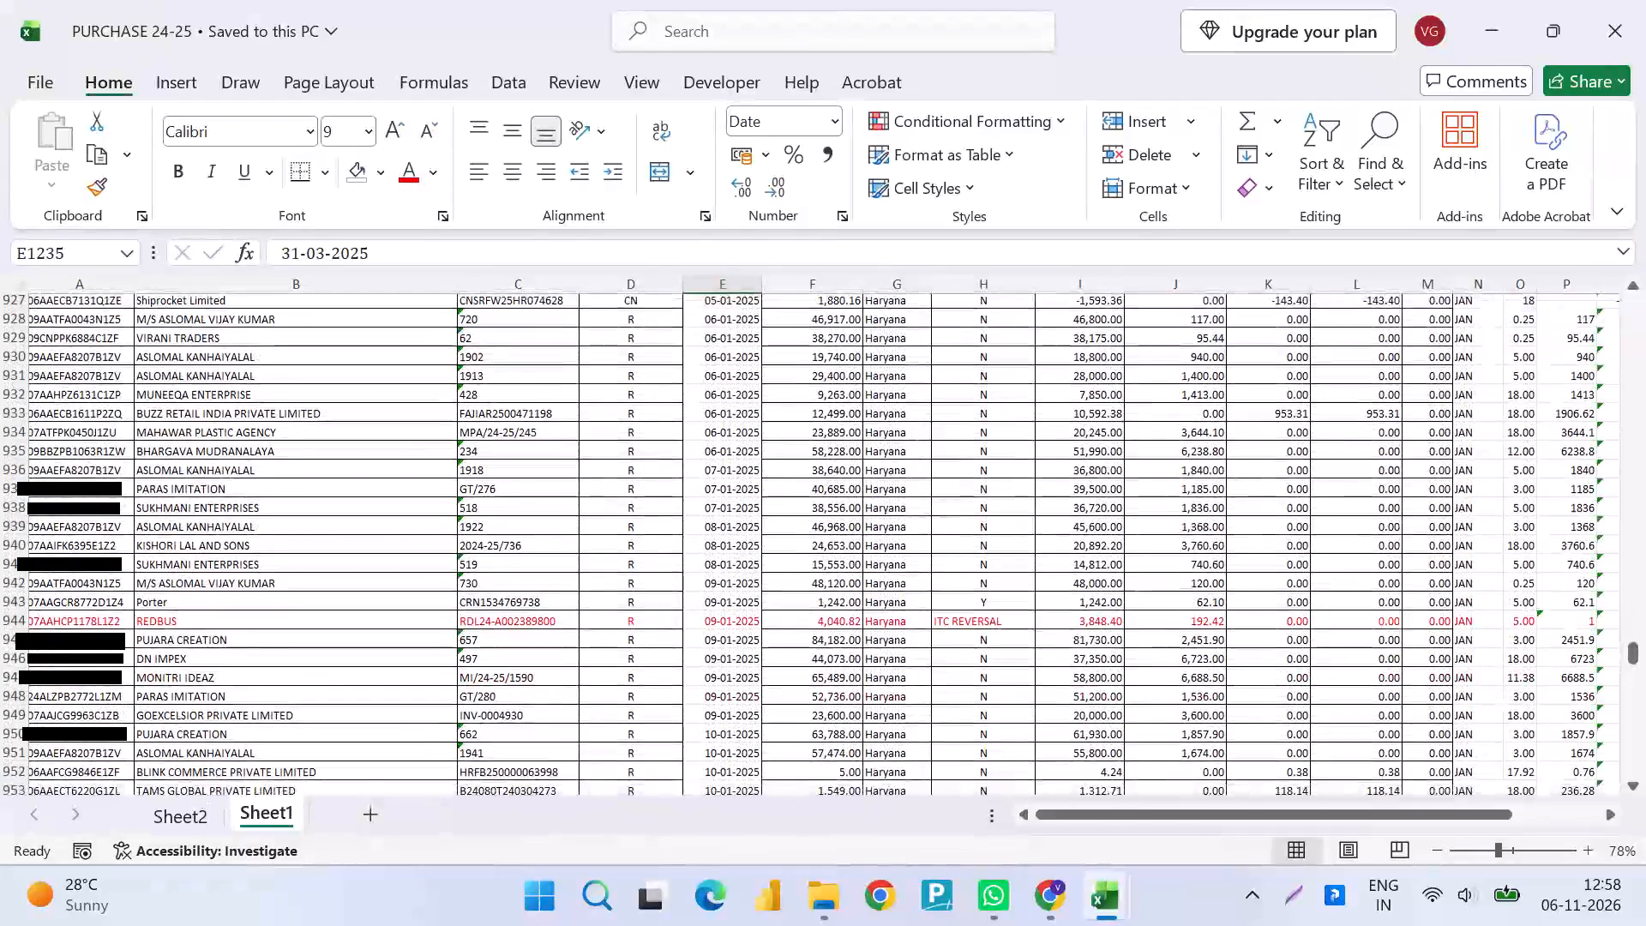
scroll(733, 658, "down", 10)
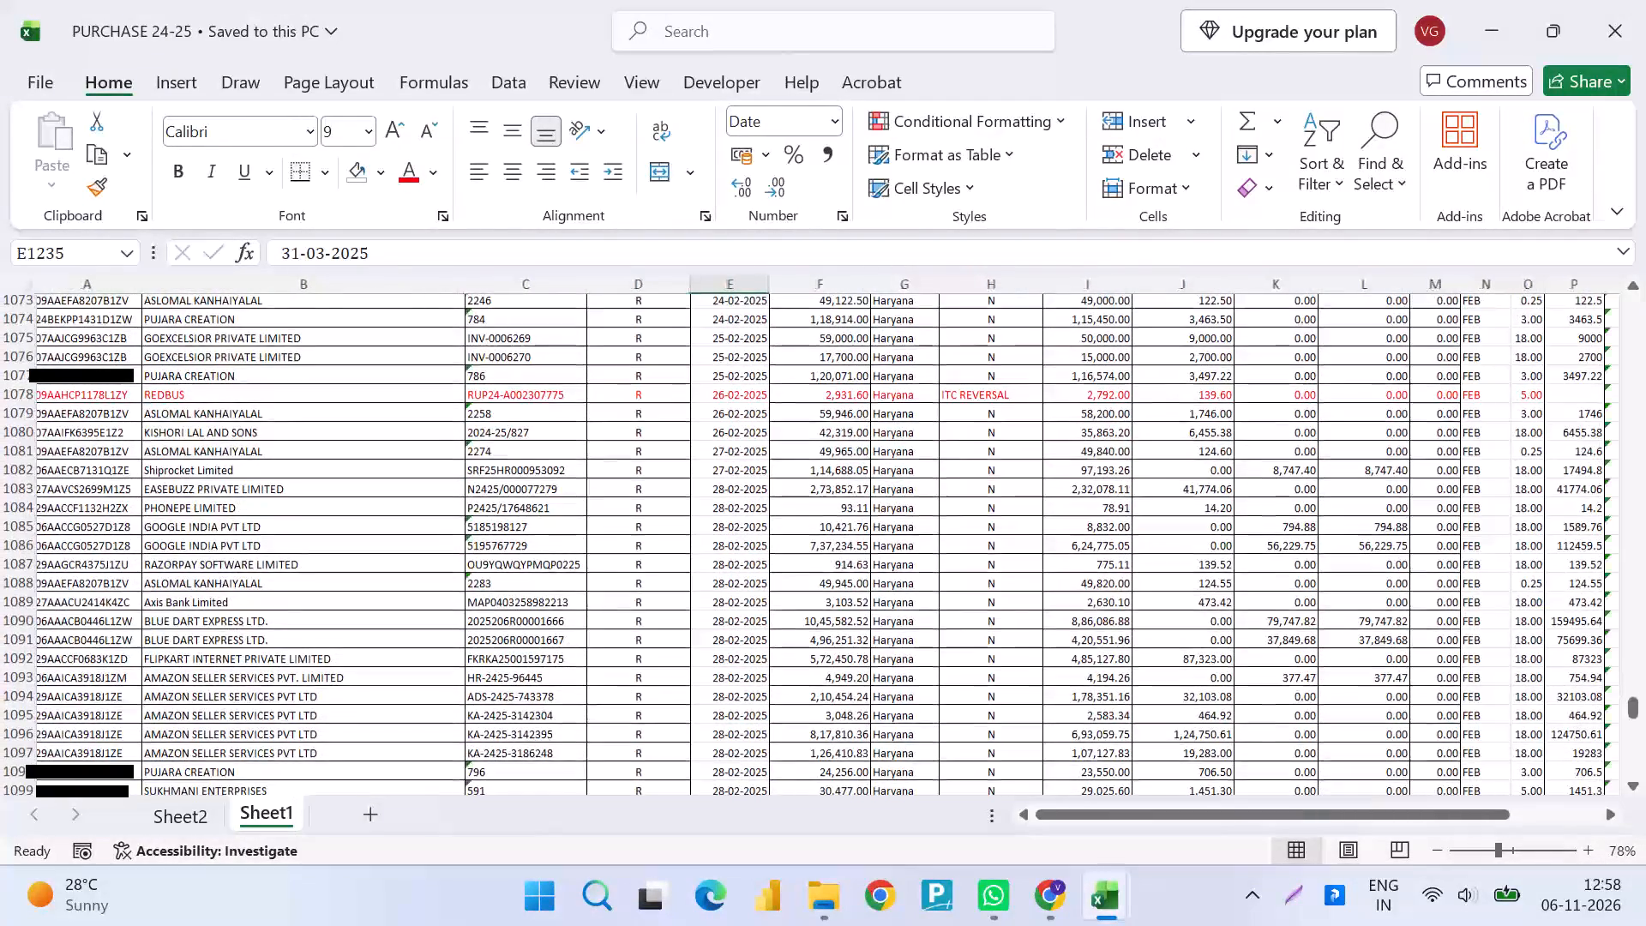
scroll(733, 658, "down", 3)
scroll(748, 453, "up", 4)
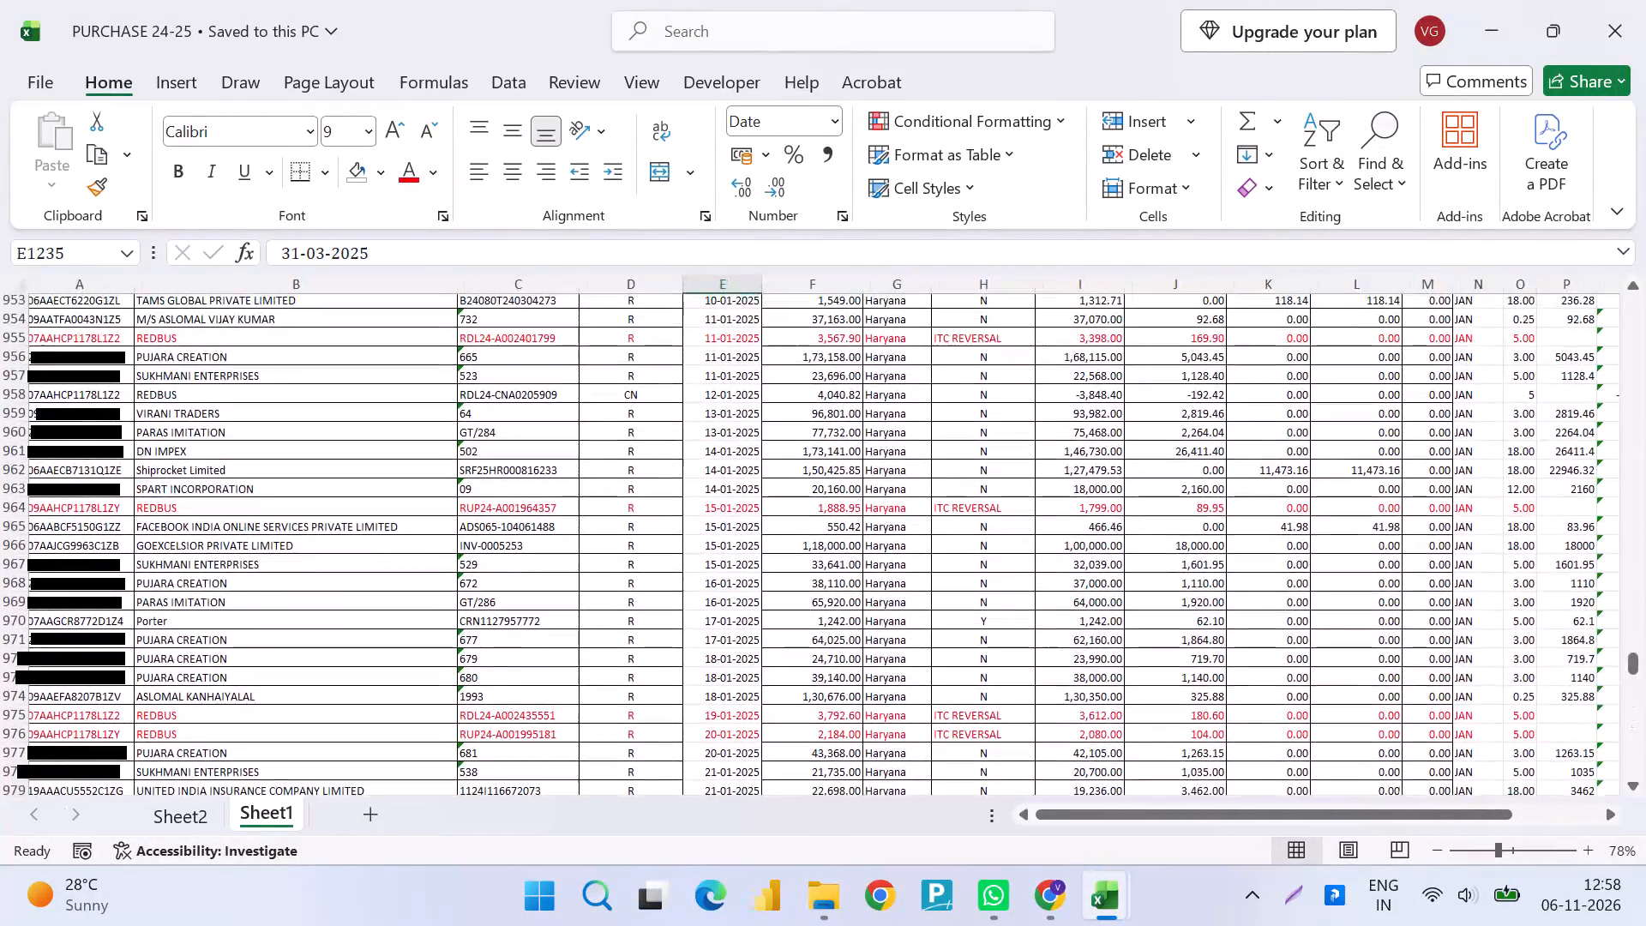
left_click(730, 704)
Count the undated rows in the refund sheet by selecting the document numbers from E1033 to the last row.
key("alt+Tab")
key("Down")
key("ctrl+Down")
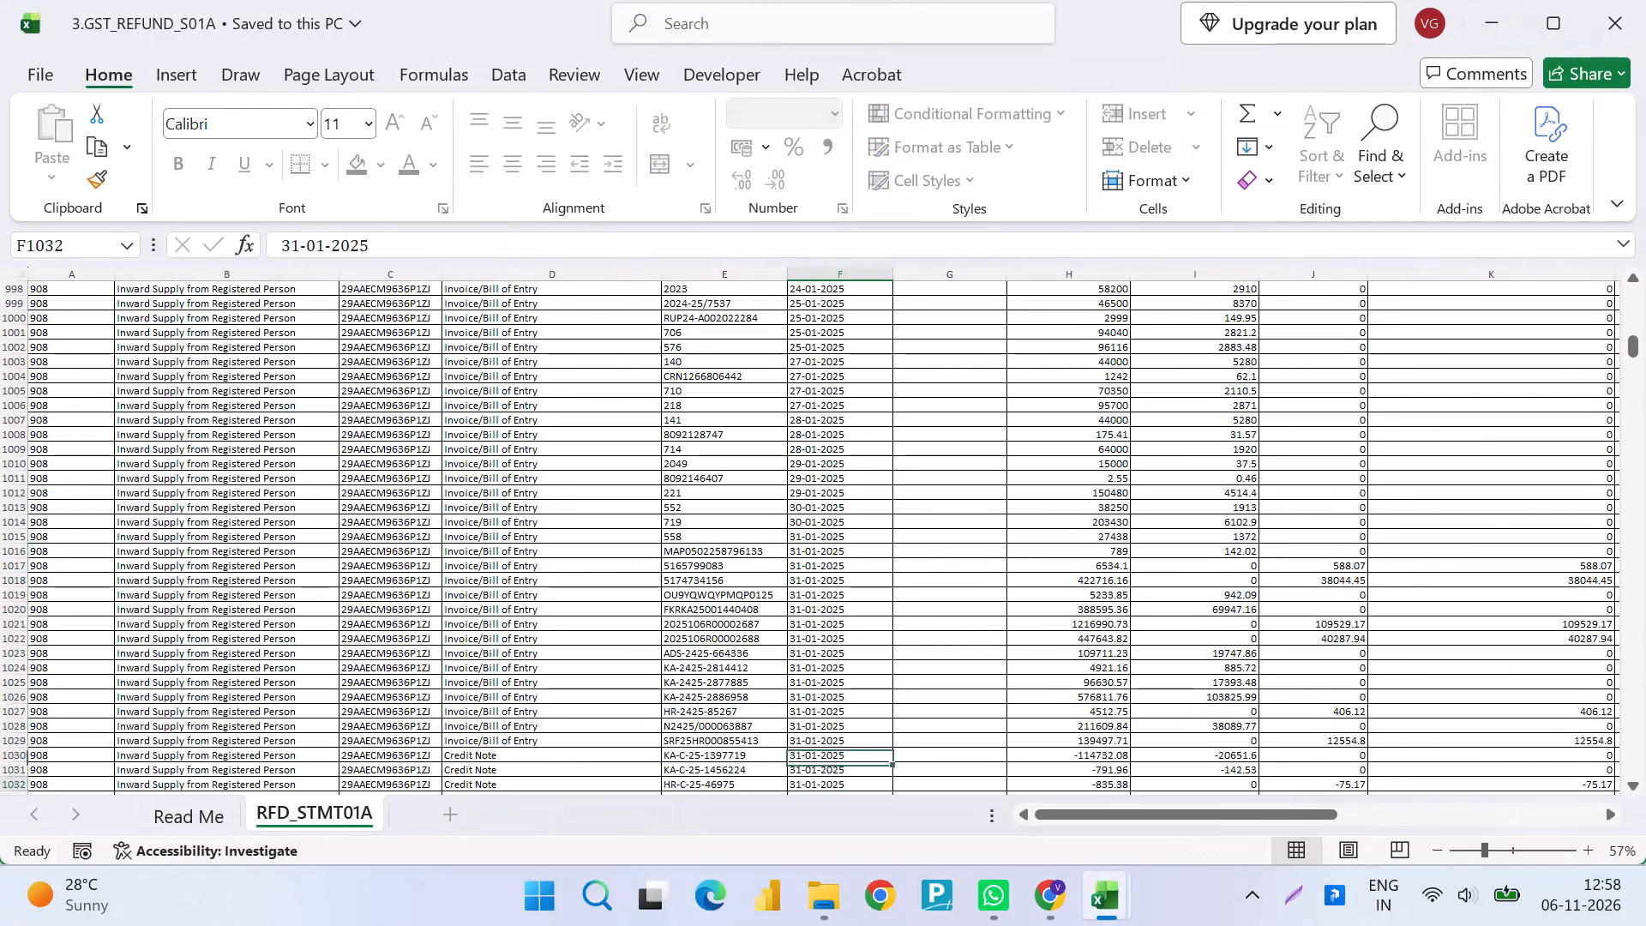
key("Down")
key("Left")
key("ctrl+shift+Down")
key("Up")
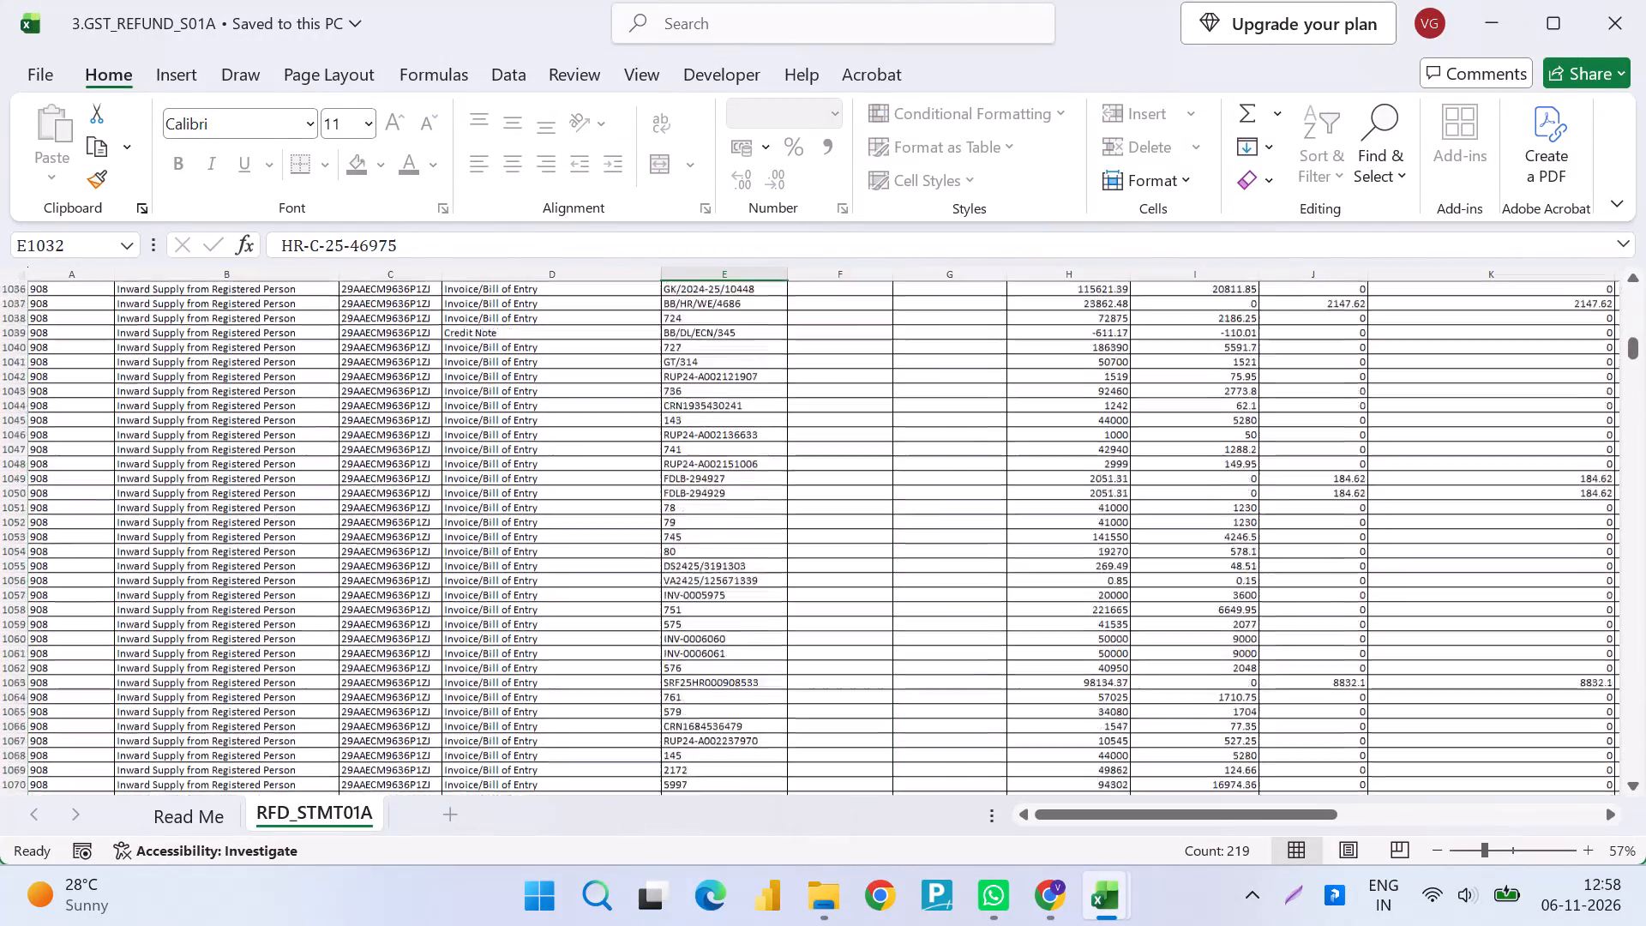
key("Right")
key("Down")
Count the dates in PURCHASE 24-25 from E1025, the first 01-02-2025 row, to the last row for comparison.
key("alt+Tab")
key("Down")
key("Down")
key("Down")
key("Down")
key("Down")
key("Down")
key("Down")
key("Down")
key("Down")
key("Down")
key("Down")
key("Down")
key("Down")
key("Down")
key("Down")
key("Down")
key("Down")
key("Down")
key("Down")
key("Down")
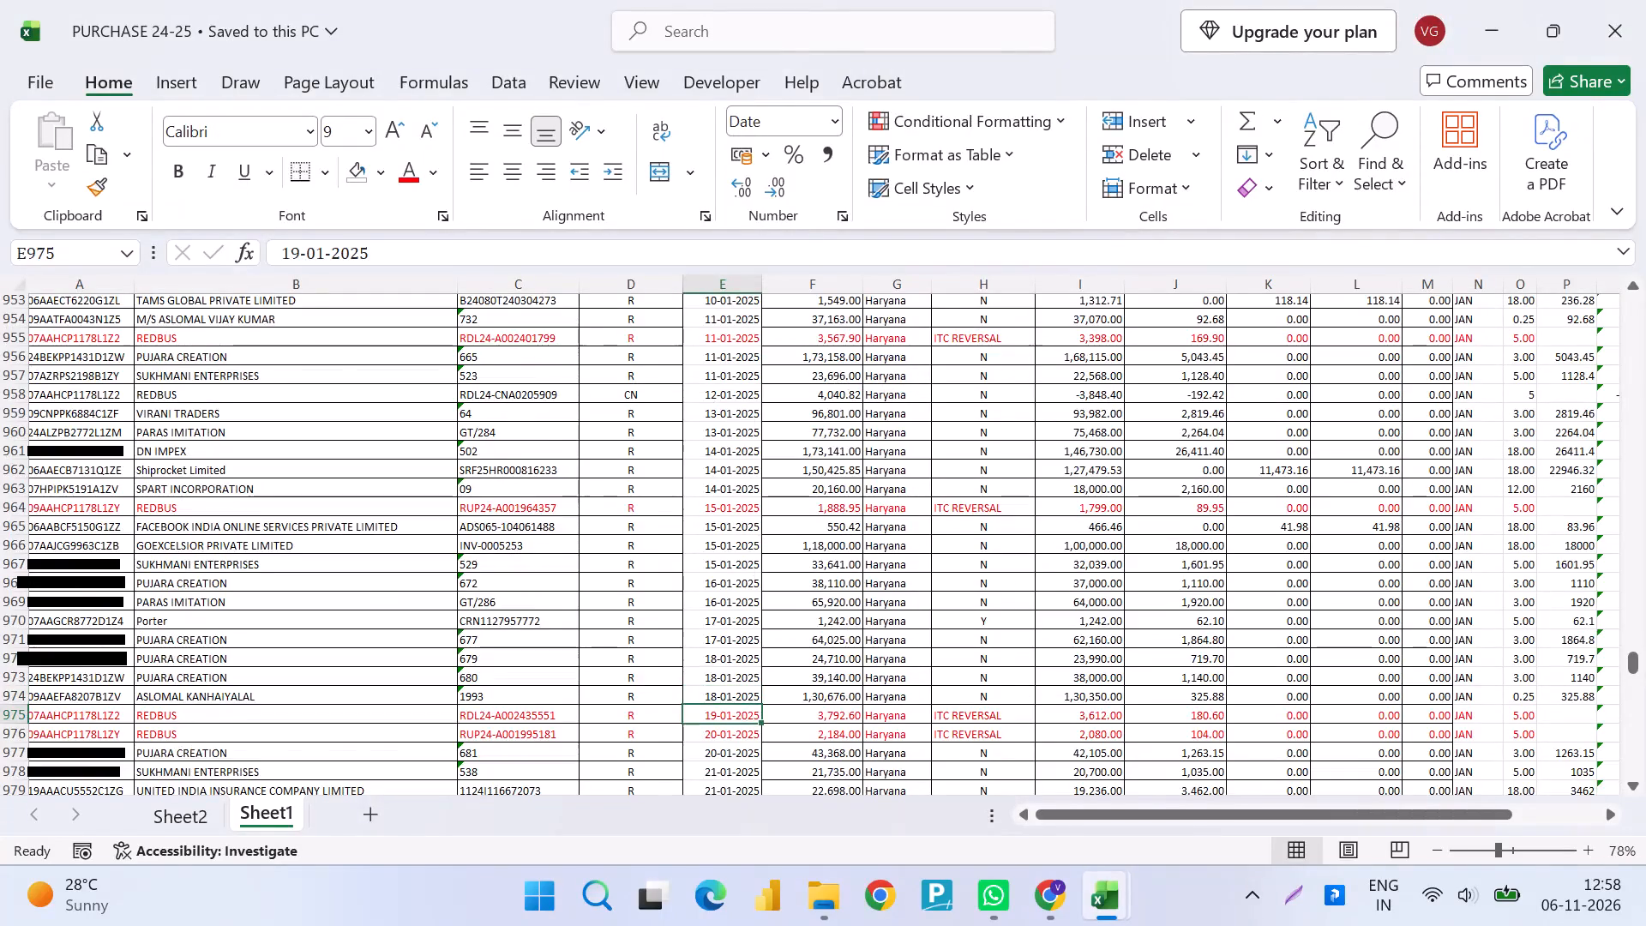
key("Down")
key("Down")
key("Down")
key("Down")
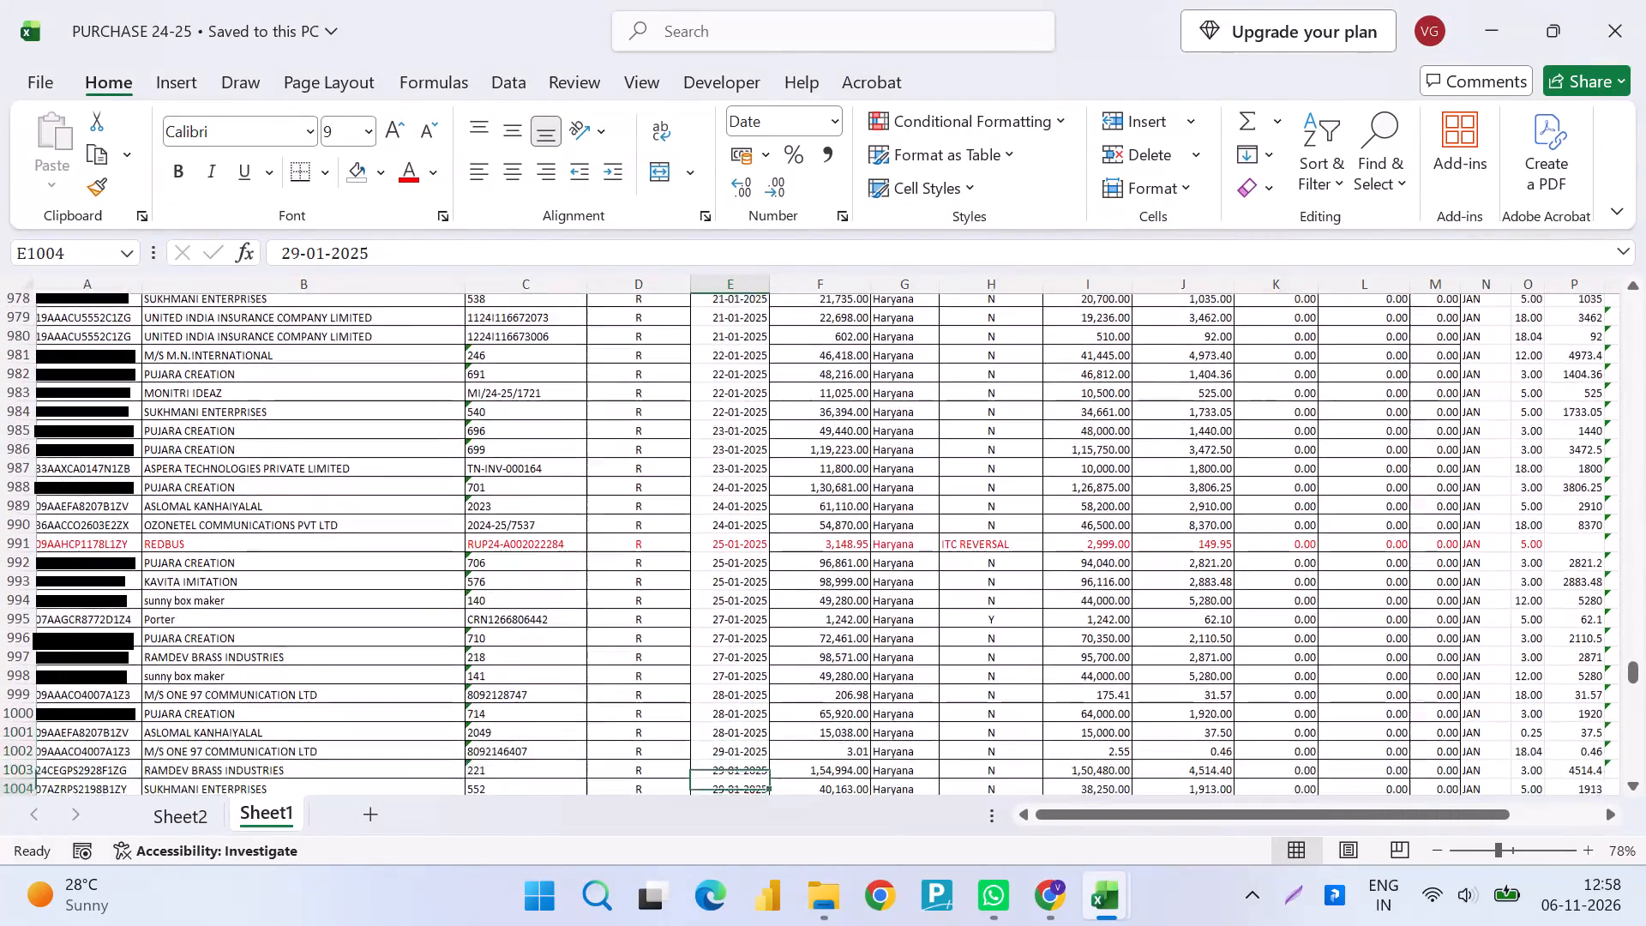
key("Down")
key("Down")
key("Down")
key("Down")
key("Down")
key("Down")
key("Down")
key("Down")
key("Down")
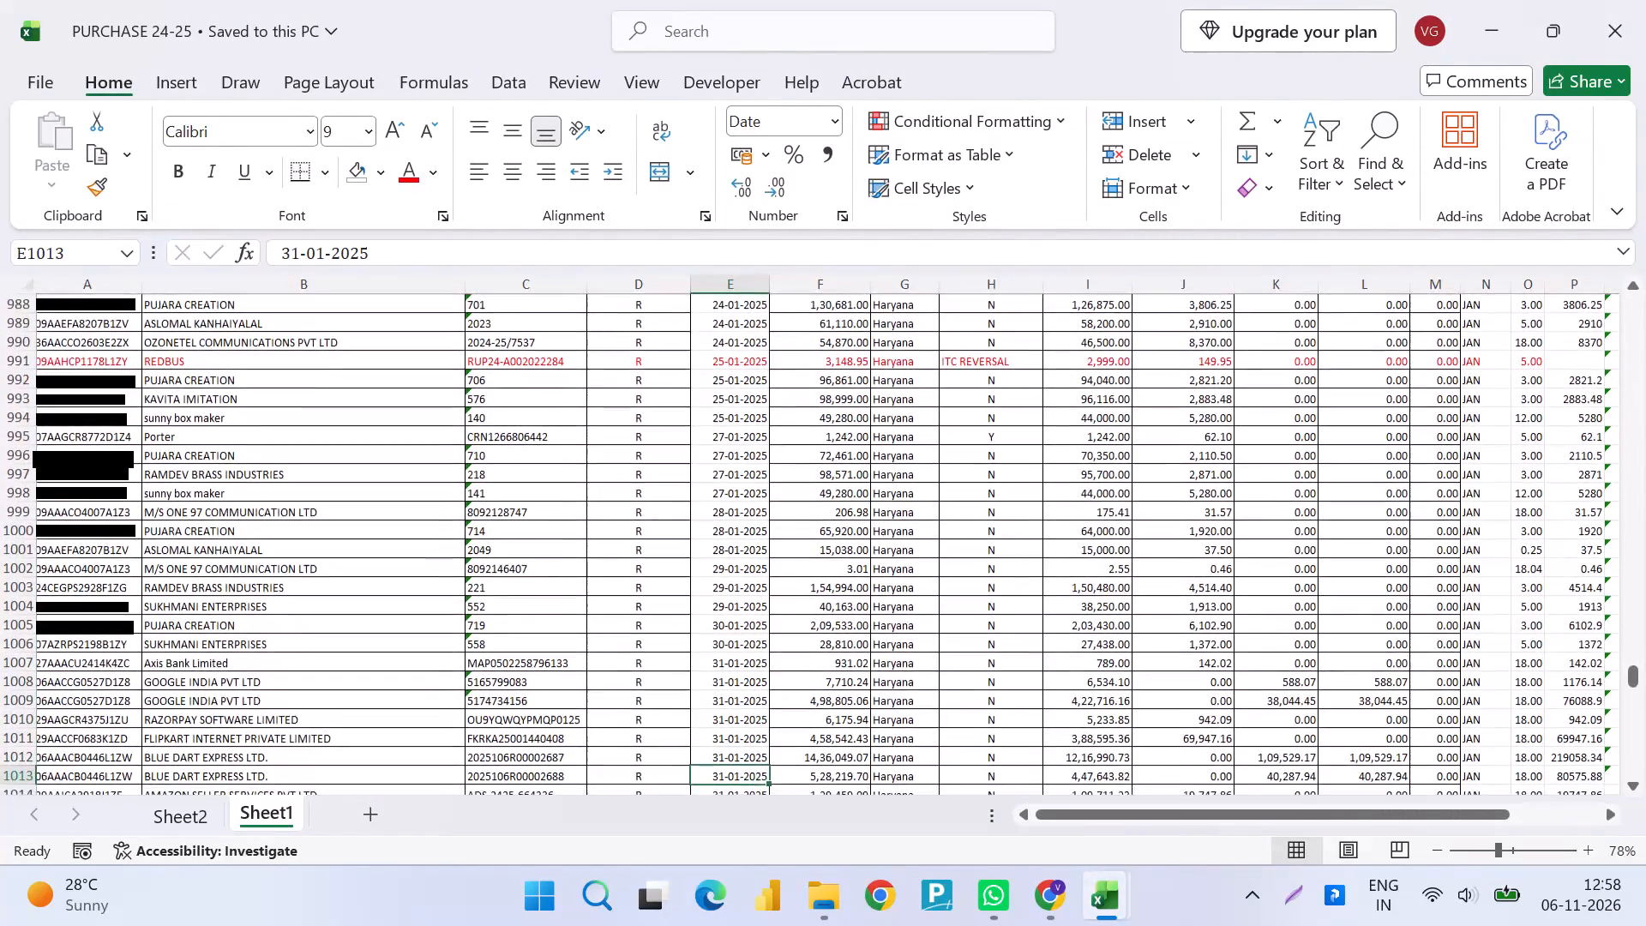
key("Down")
key("Down")
key("Down")
key("Down")
key("Down")
key("Down")
key("Down")
key("Down")
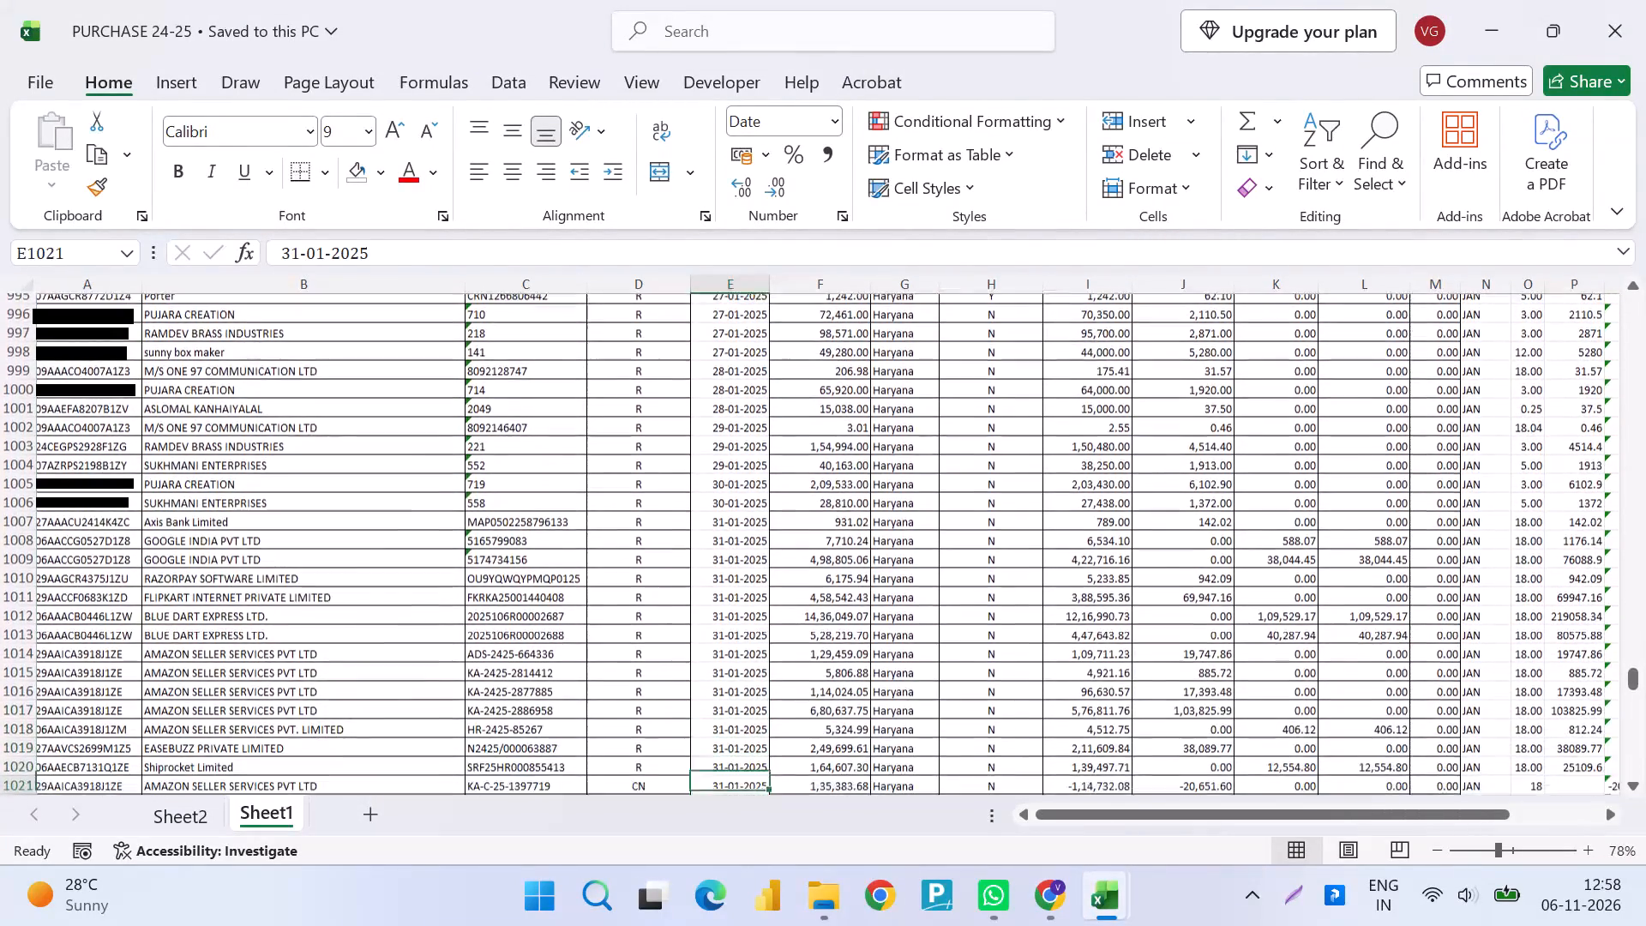
key("Down")
key("Down")
key("Down")
key("Down")
key("Down")
key("Down")
key("Down")
key("Up")
key("Up")
key("Up")
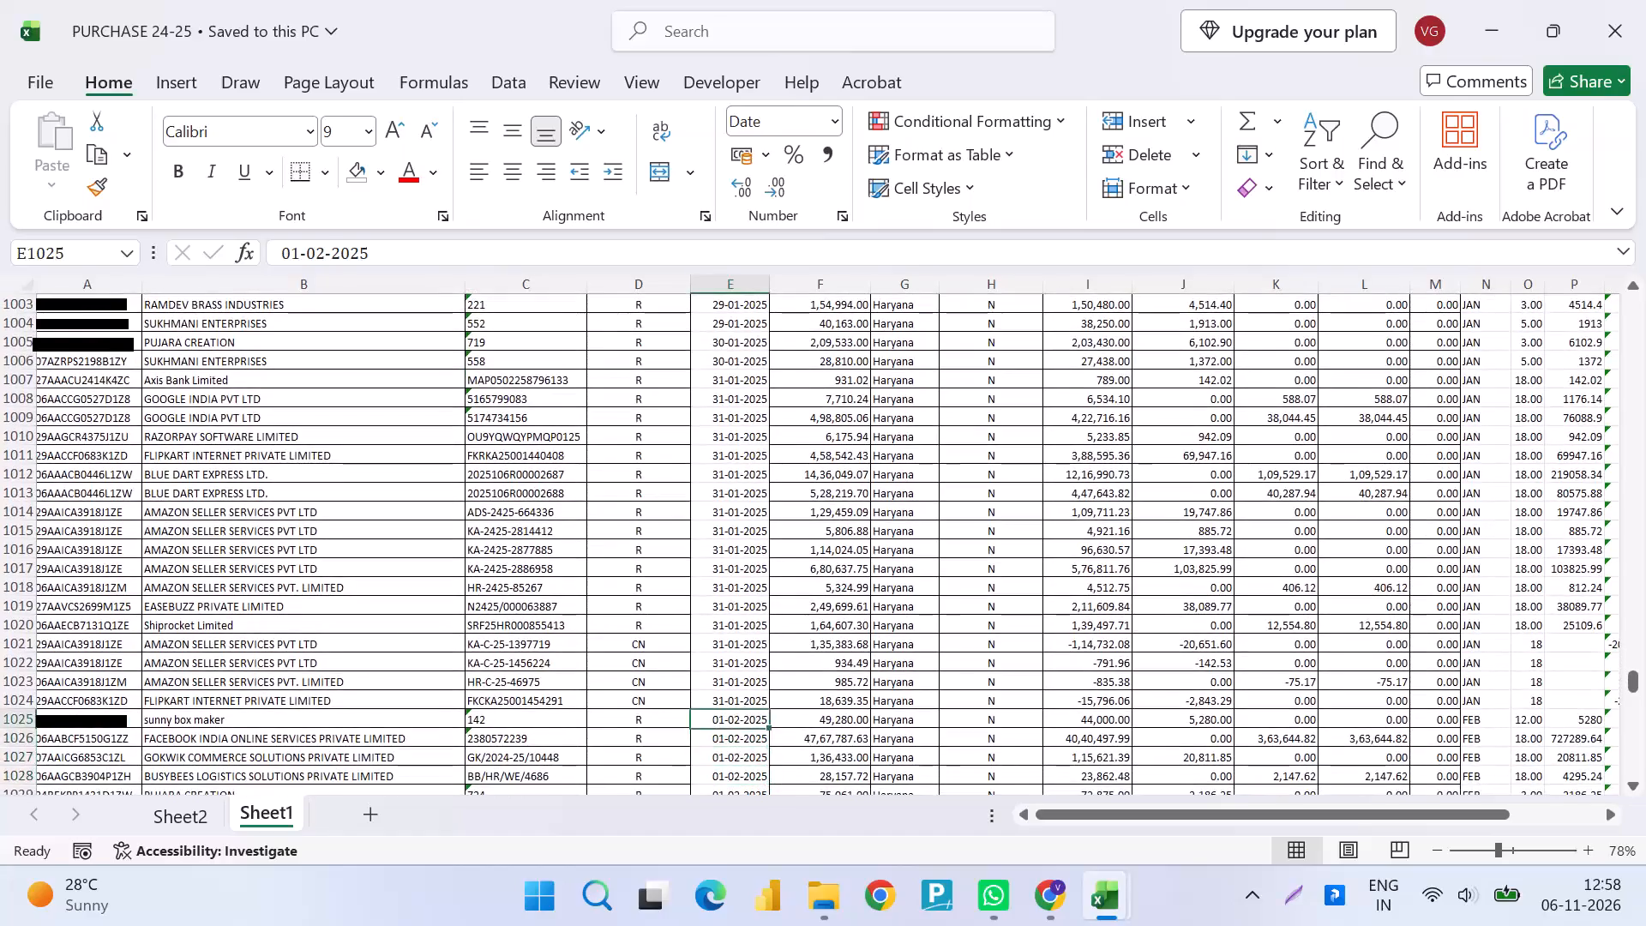
key("ctrl+shift+Down")
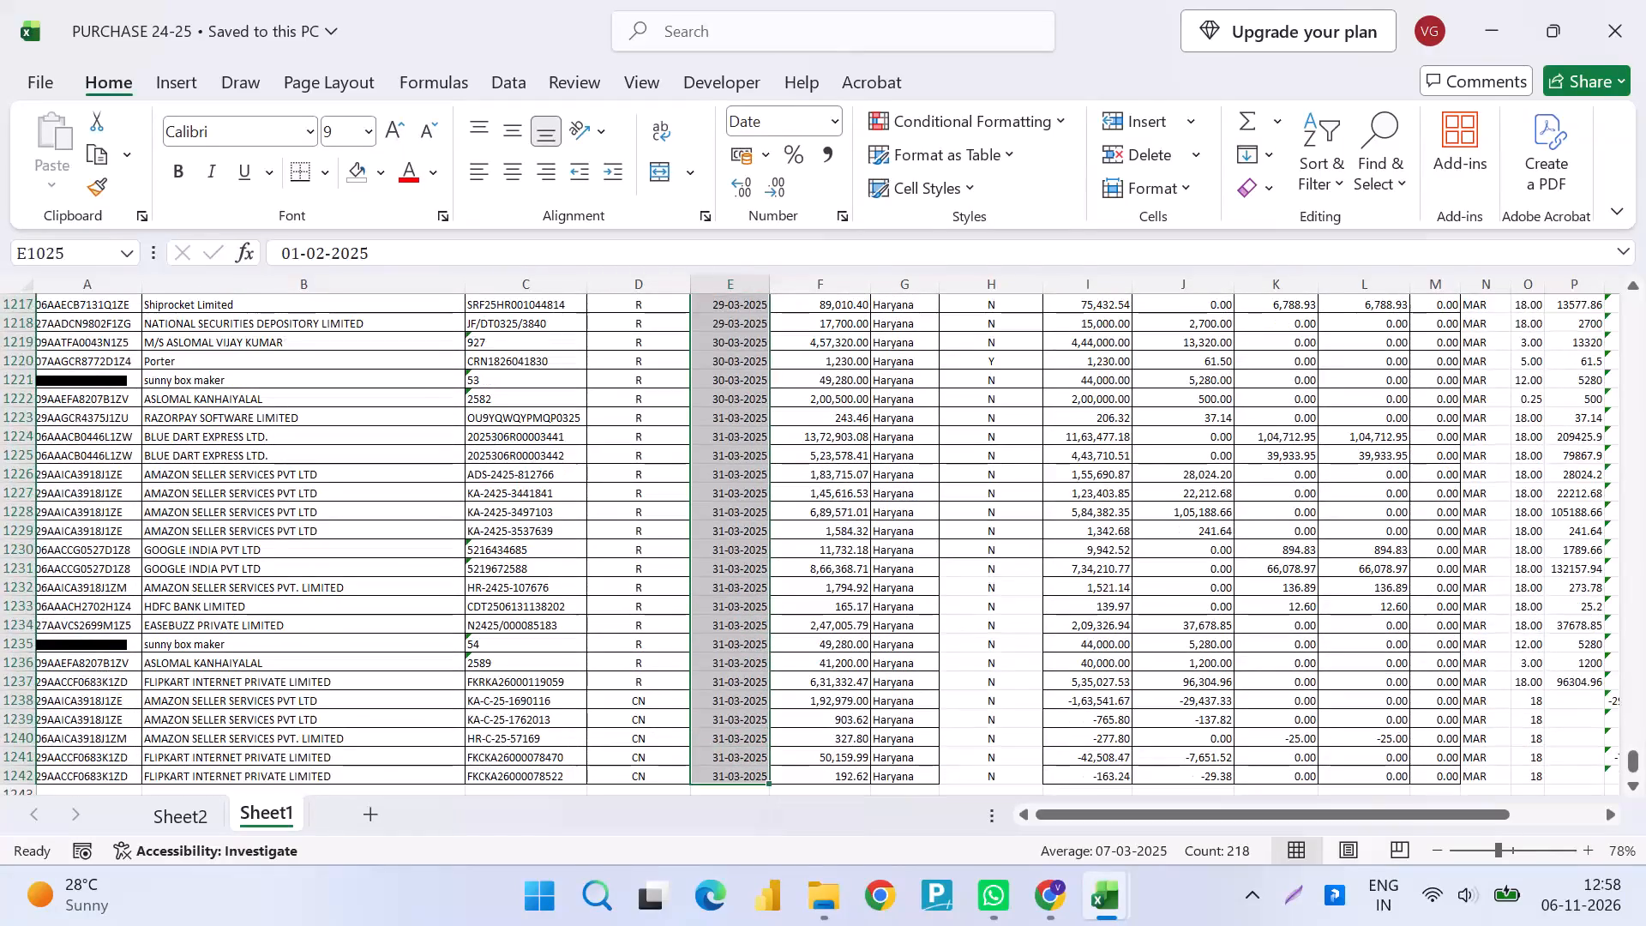
key("alt+Tab")
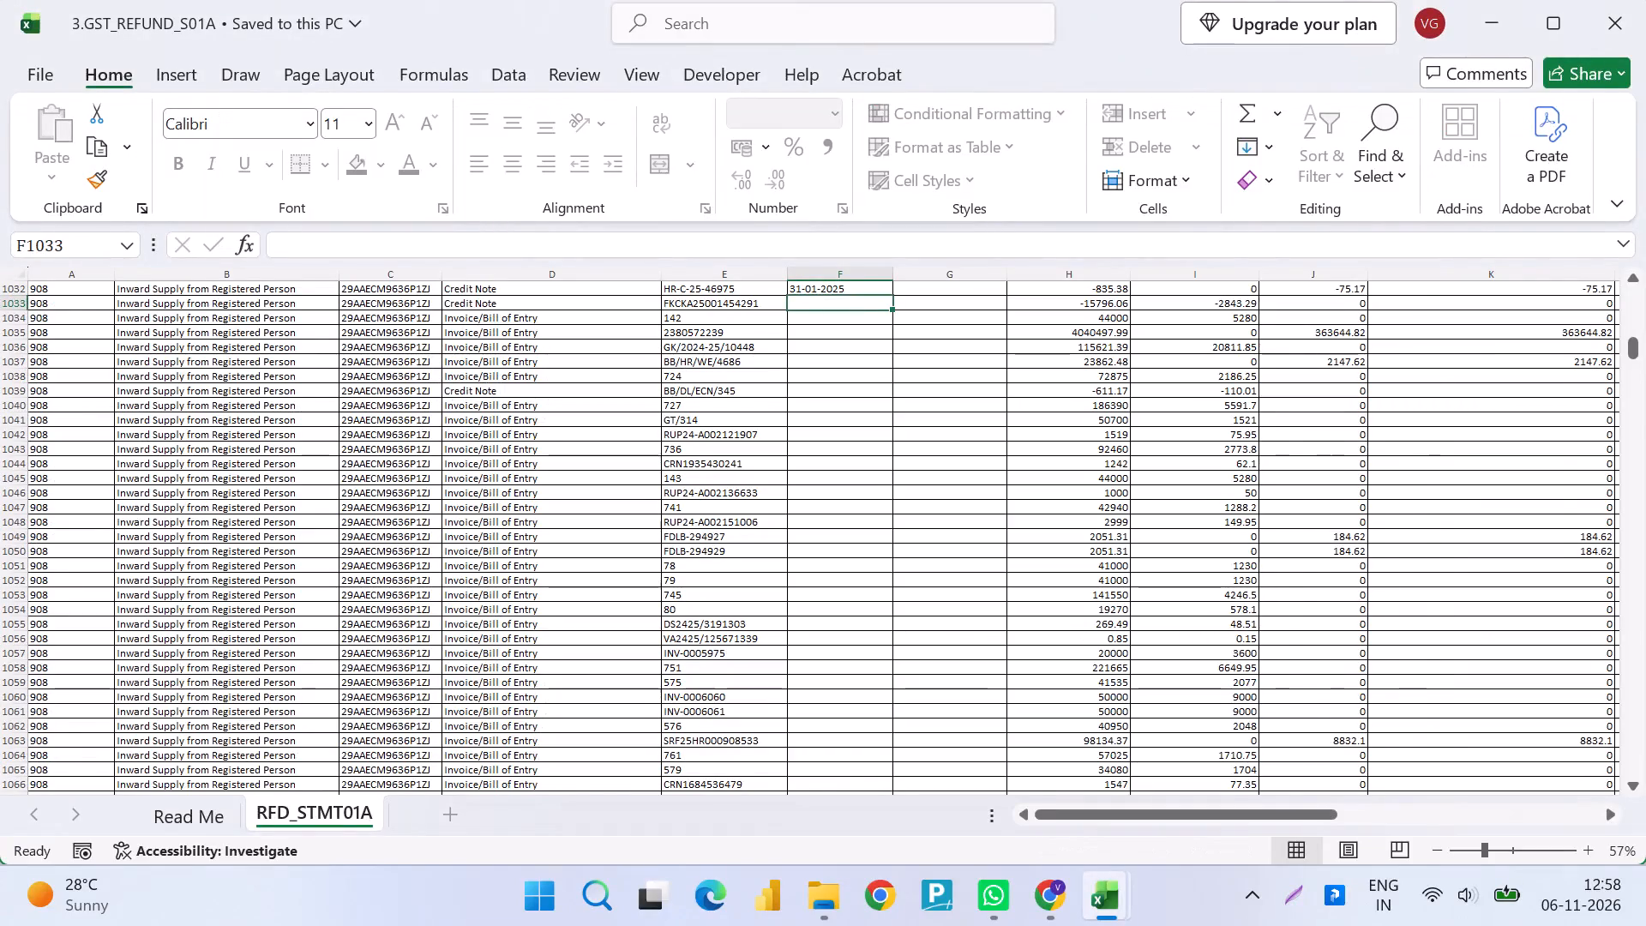
Check the last January row, E1024, in PURCHASE 24-25 and fill 31-01-2025 into F1033 of the refund sheet.
key("alt+Tab")
key("Up")
key("Down")
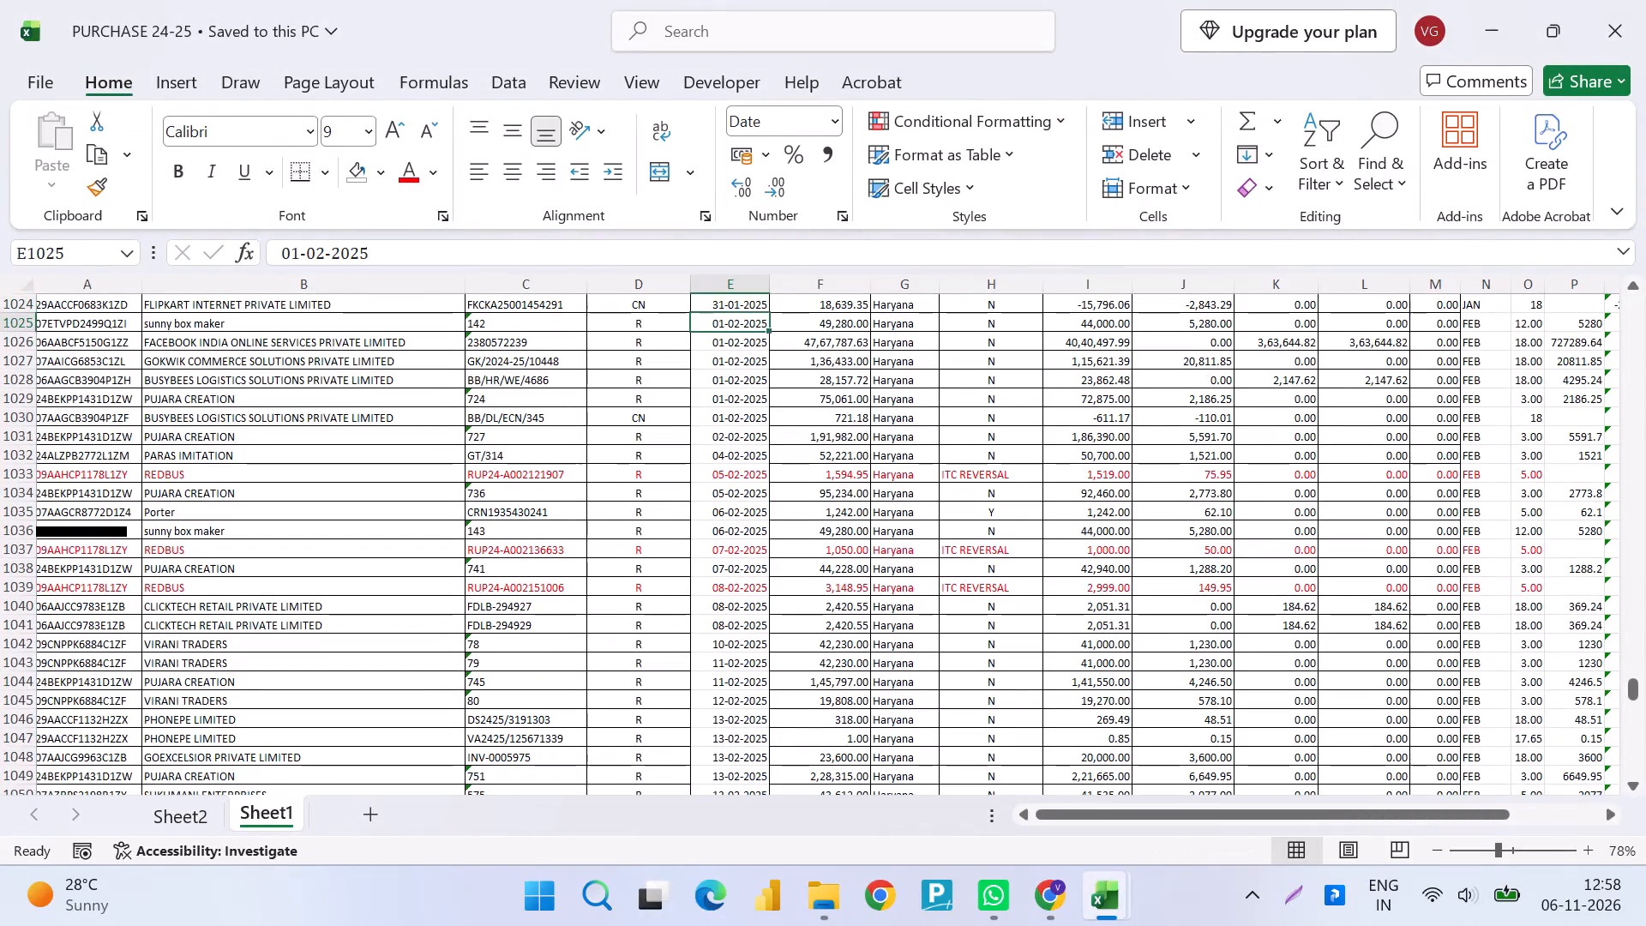
key("Up")
key("alt+Tab")
key("ctrl+d")
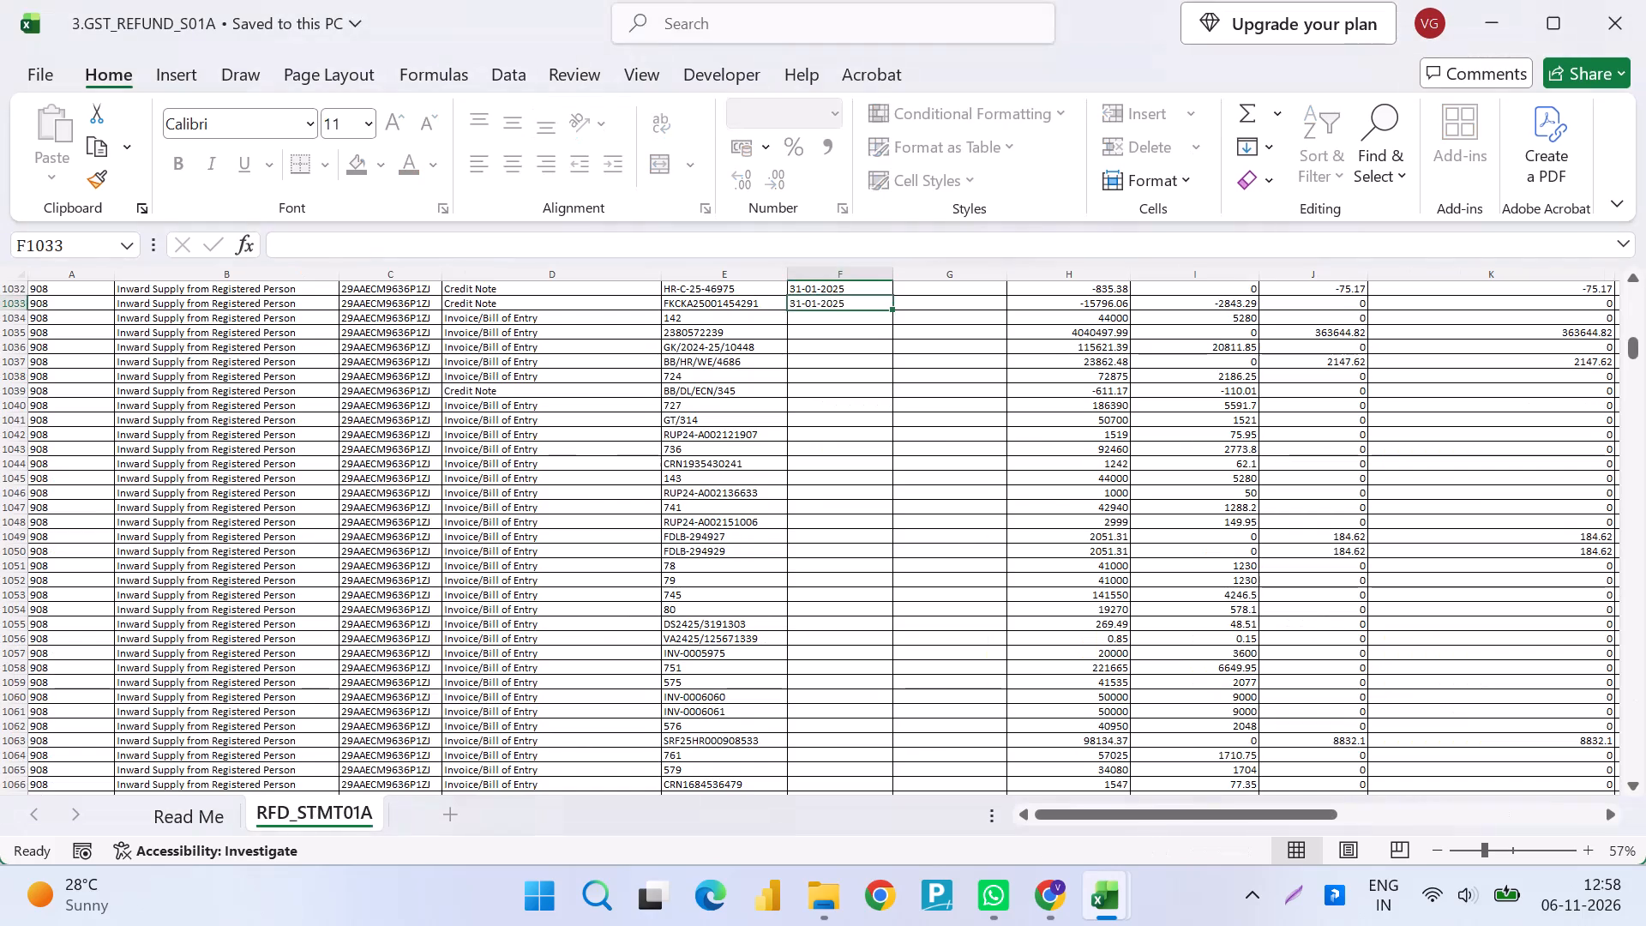
Count the 31-01-2025 dates in column F of the refund sheet by selecting upward from F1033.
key("shift+Up")
key("shift+Up")
key("shift+Up")
key("shift+Up")
key("shift+Up")
key("shift+Up")
key("shift+Up")
key("shift+Up")
key("shift+Up")
key("shift+Up")
key("shift+Up")
key("shift+Up")
key("shift+Up")
key("shift+Up")
key("shift+Up")
key("shift+Up")
key("shift+Up")
key("shift+Up")
key("shift+Up")
key("shift+Up")
key("shift+Up")
key("shift+Down")
key("shift+Down")
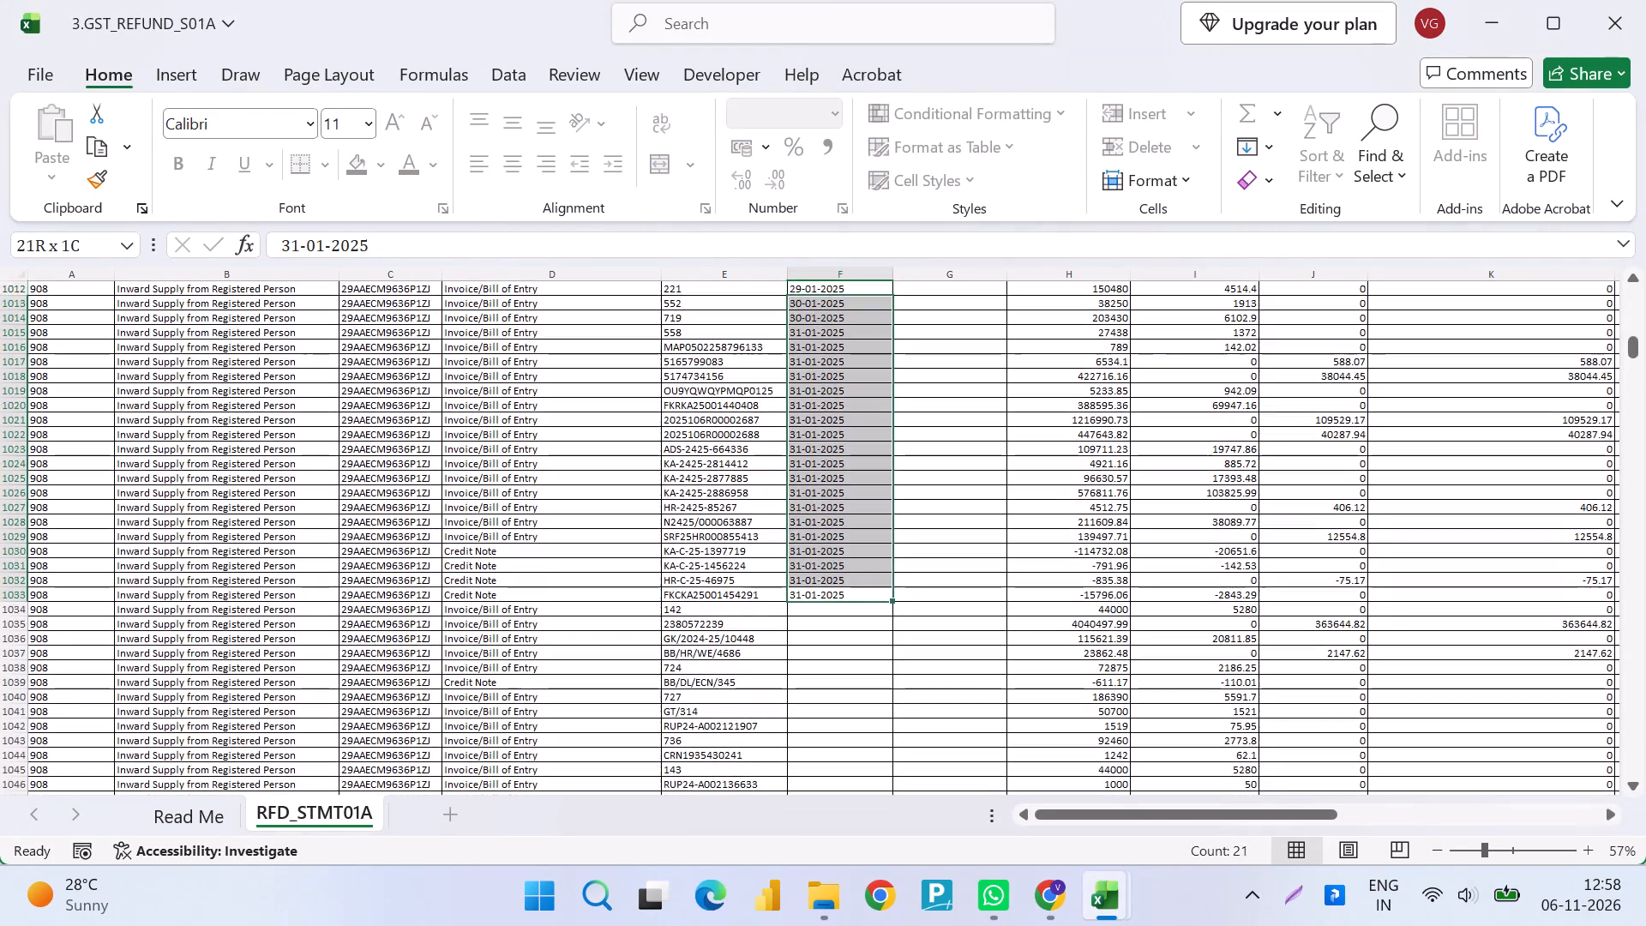
key("shift+Down")
key("shift+Down")
key("shift+Up")
Count the 31-01-2025 dates in column E of PURCHASE 24-25 by selecting upward from E1024, then select those rows for comparison.
key("alt+Tab")
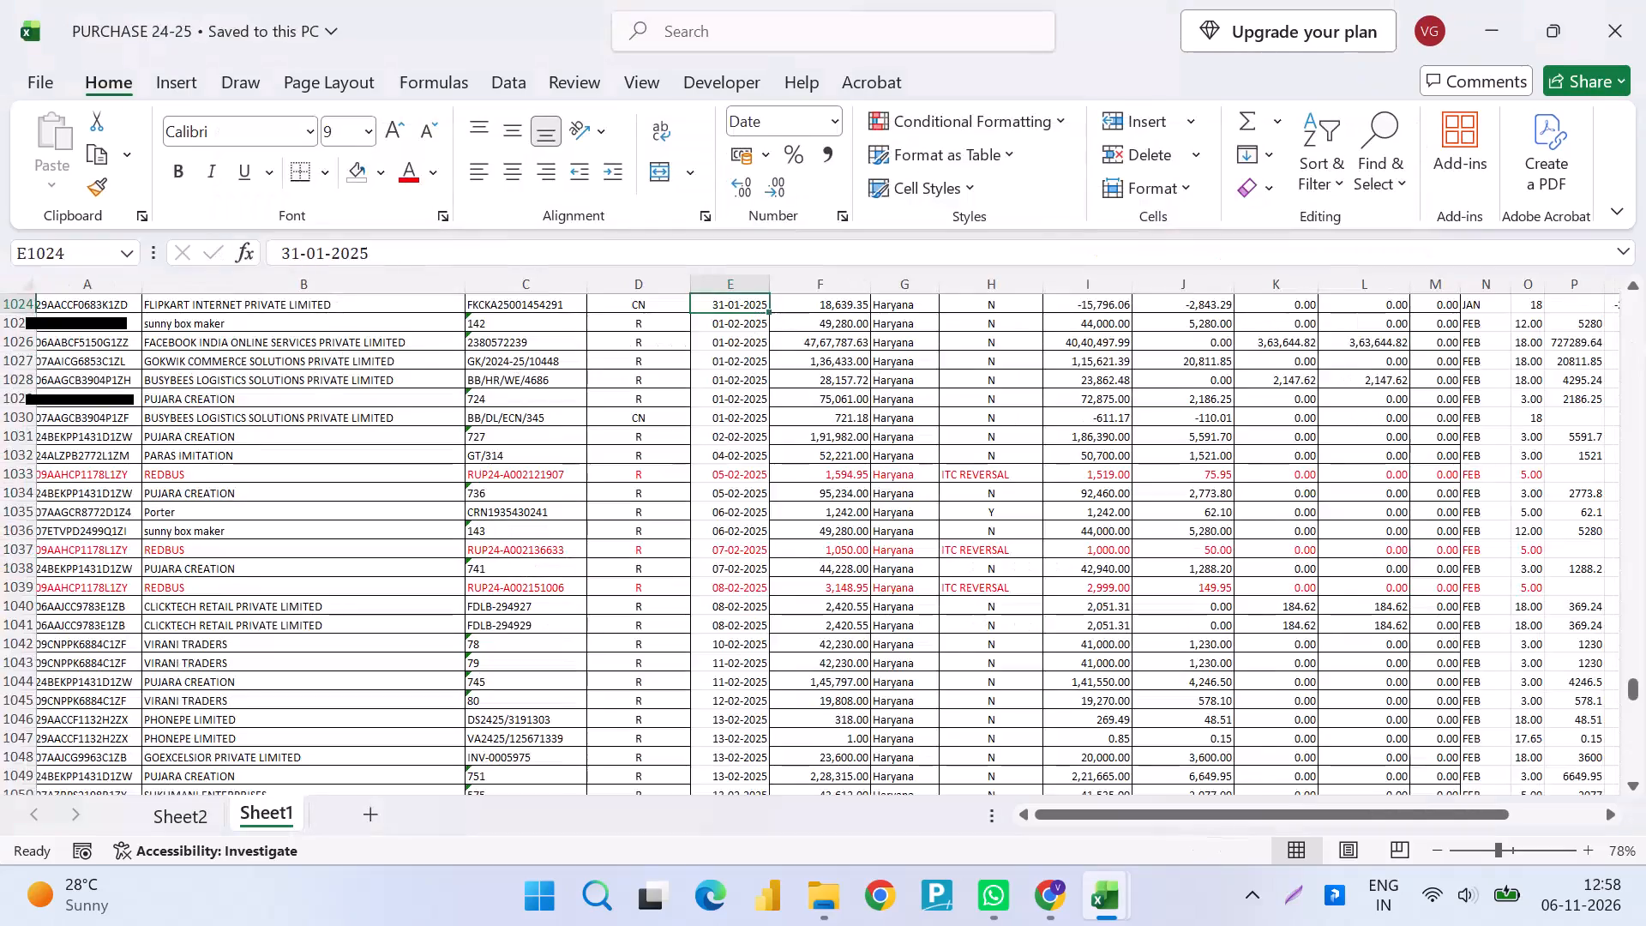
scroll(730, 704, "up", 1)
key("shift+Up")
key("shift+Up")
key("shift+Up")
key("shift+Up")
key("shift+Up")
key("shift+Up")
key("shift+Up")
key("shift+Up")
key("shift+Up")
key("shift+Up")
key("shift+Up")
key("shift+Up")
key("shift+Up")
key("shift+Up")
key("shift+Up")
key("shift+Up")
key("shift+Up")
key("shift+Up")
key("shift+Up")
key("shift+Up")
key("shift+Up")
key("shift+Up")
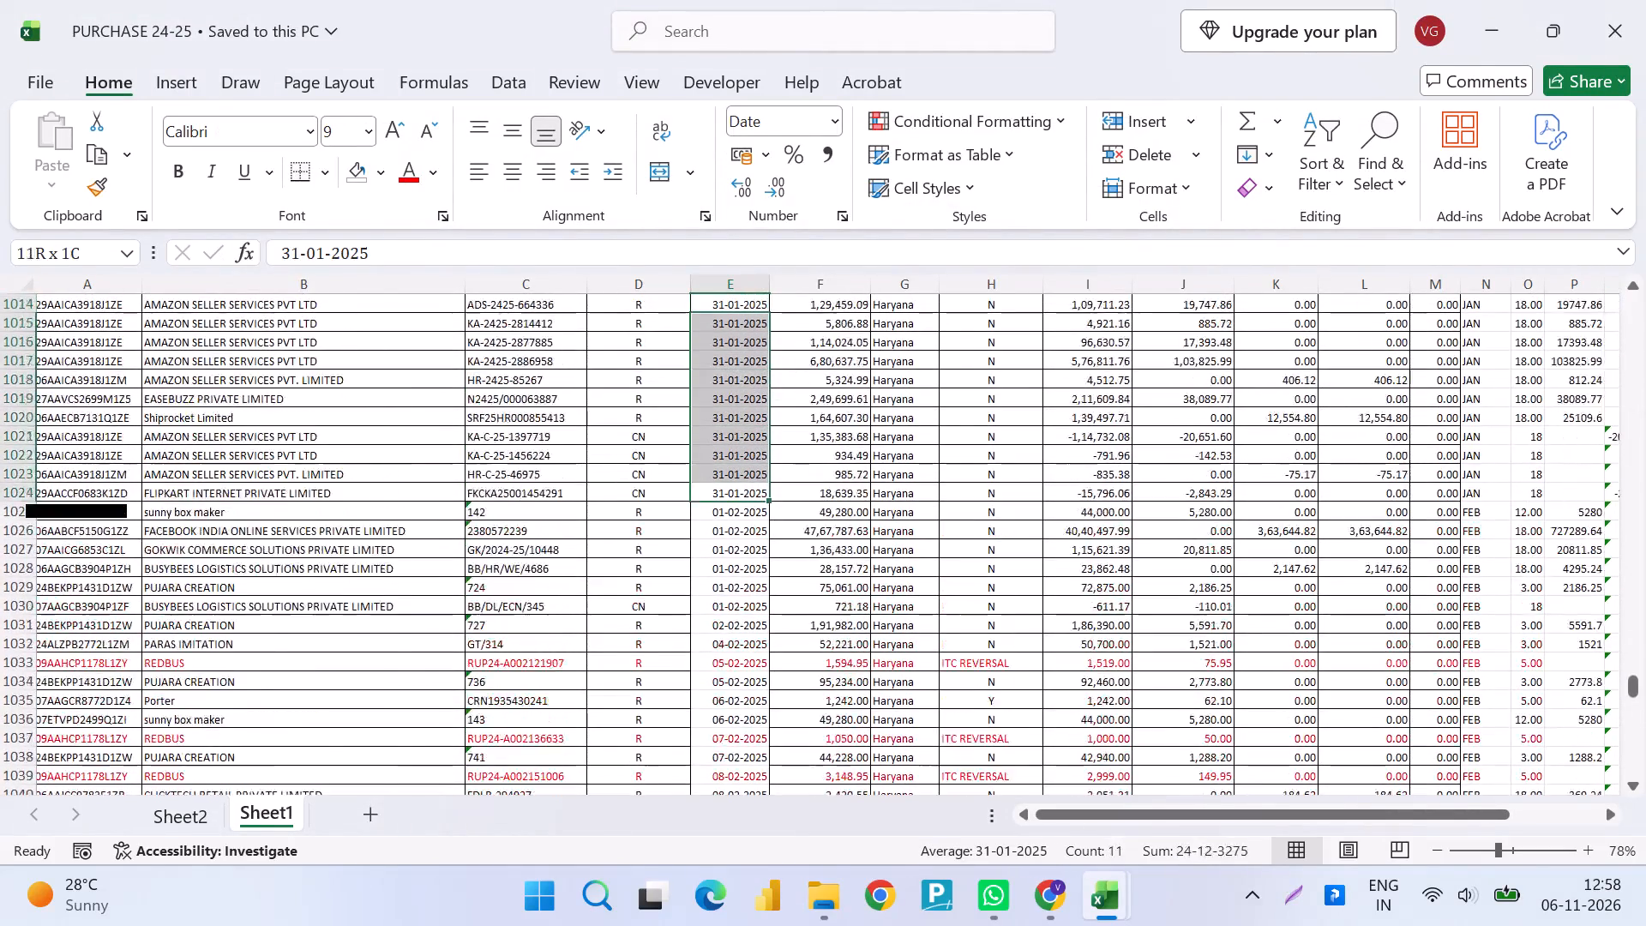
key("shift+Down")
key("shift+Down")
key("shift+Down")
key("shift+Down")
key("shift+Down")
key("shift+Down")
key("shift+Down")
key("shift+Down")
key("shift+Down")
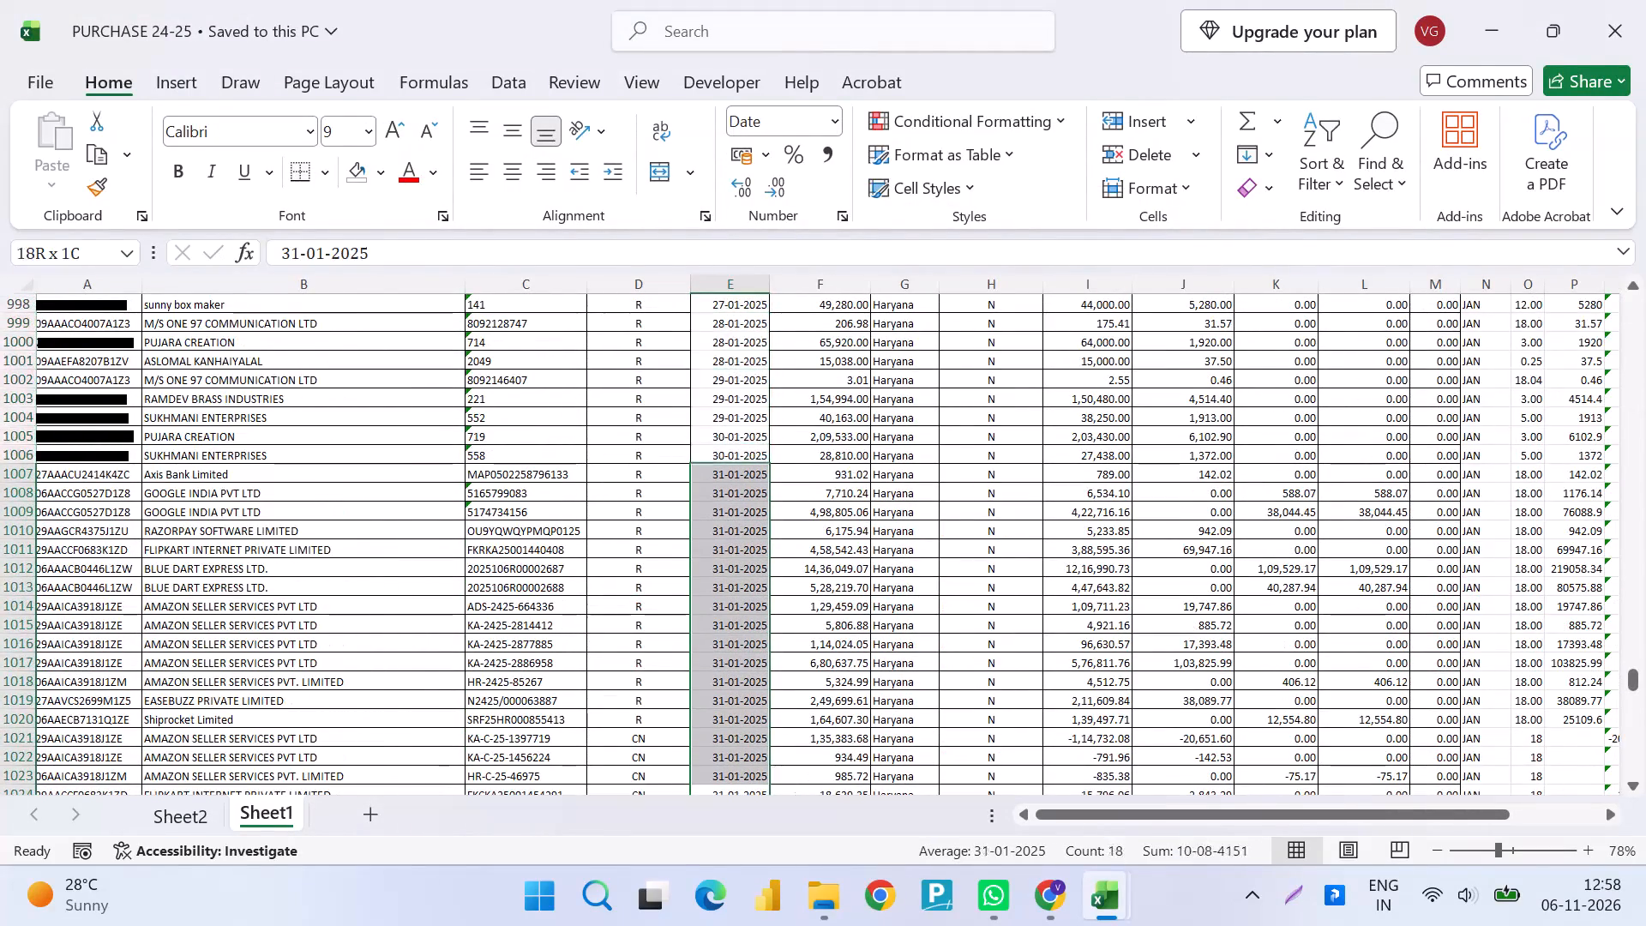
key("shift+space")
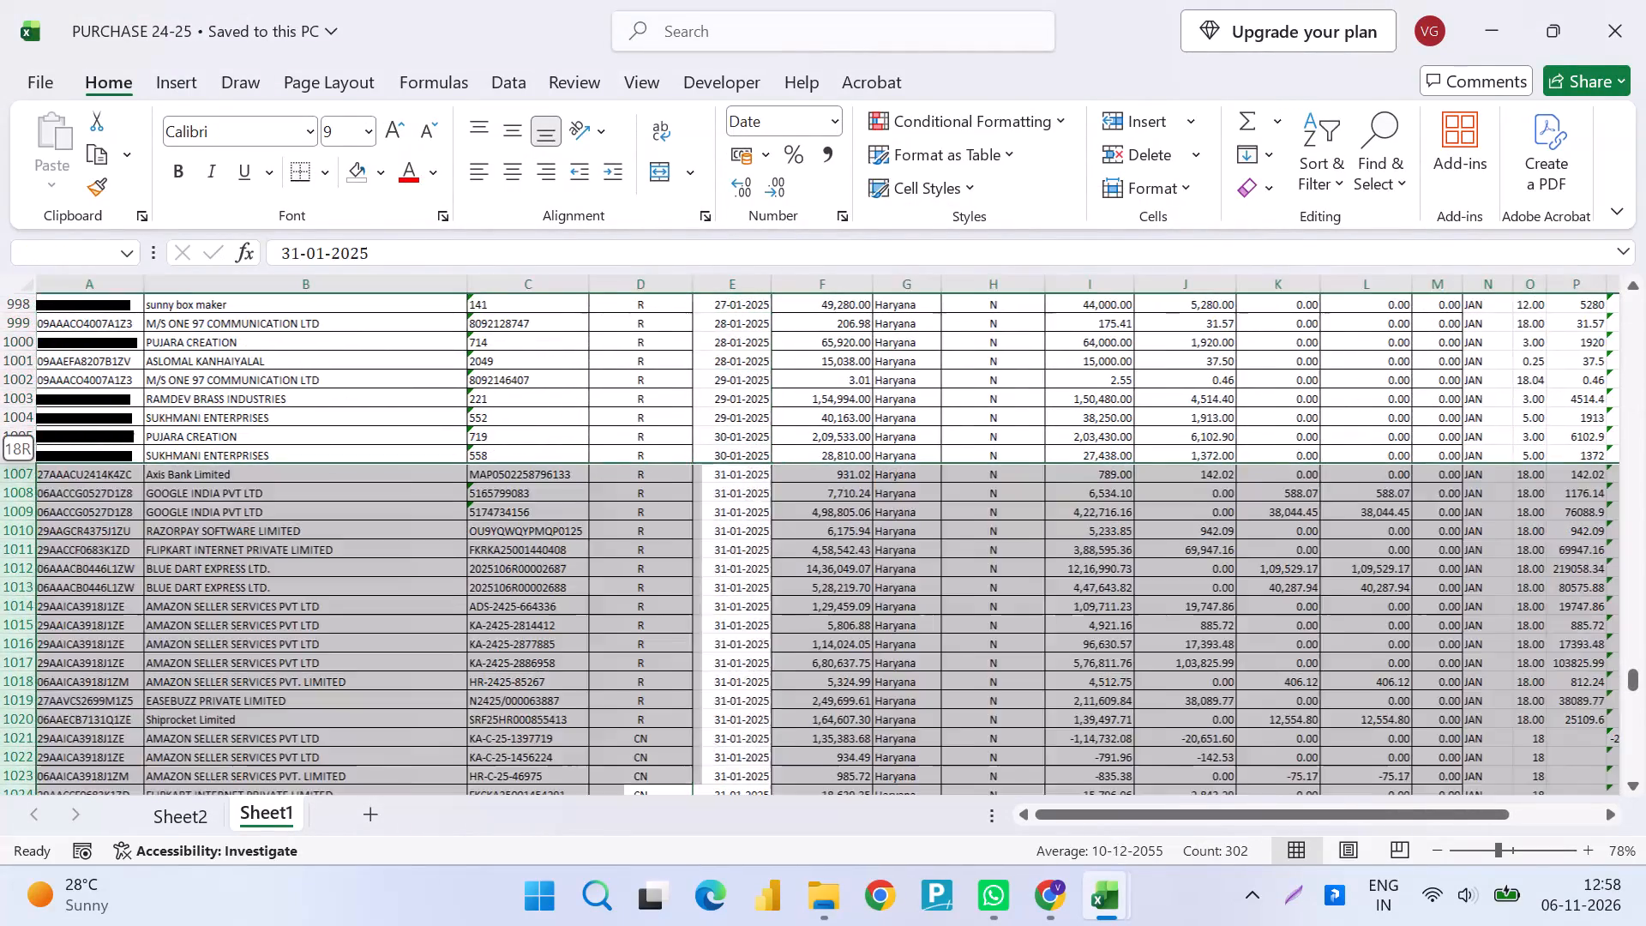
In the refund sheet, fill 30-01-2025 from the row above into F1015, beside document 558.
key("alt+Tab")
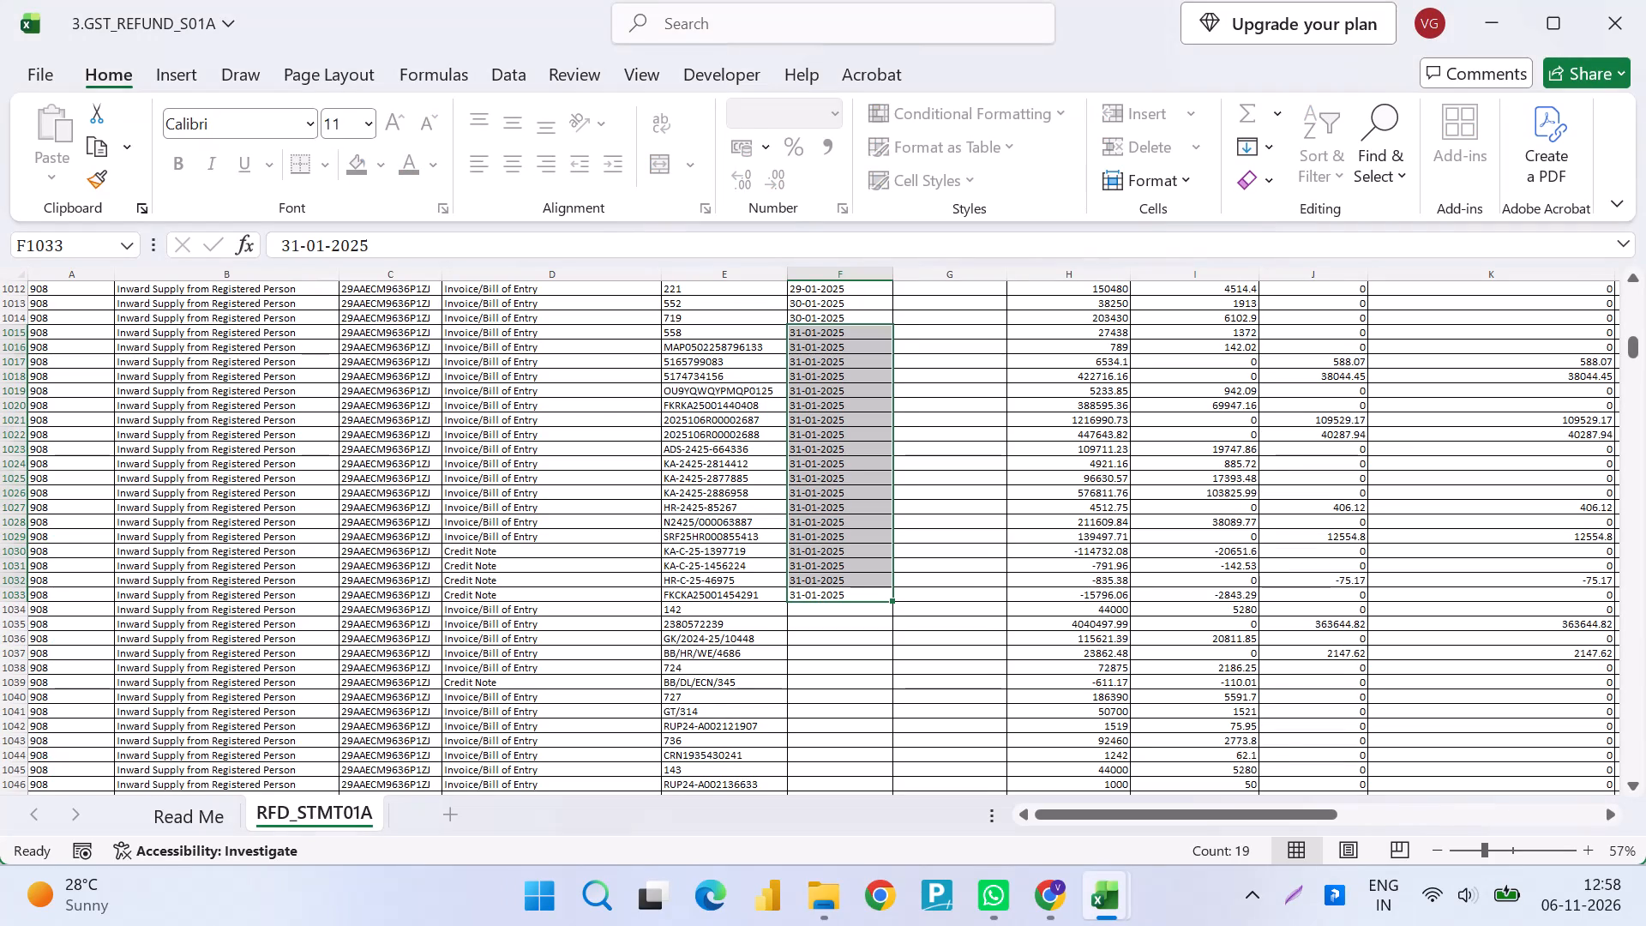
key("Up")
key("Up")
key("Up")
key("Up")
key("Up")
key("Up")
key("Up")
key("Up")
key("Up")
key("Up")
key("Up")
key("Up")
key("Up")
key("Up")
key("Up")
key("Up")
key("Up")
key("Up")
key("Up")
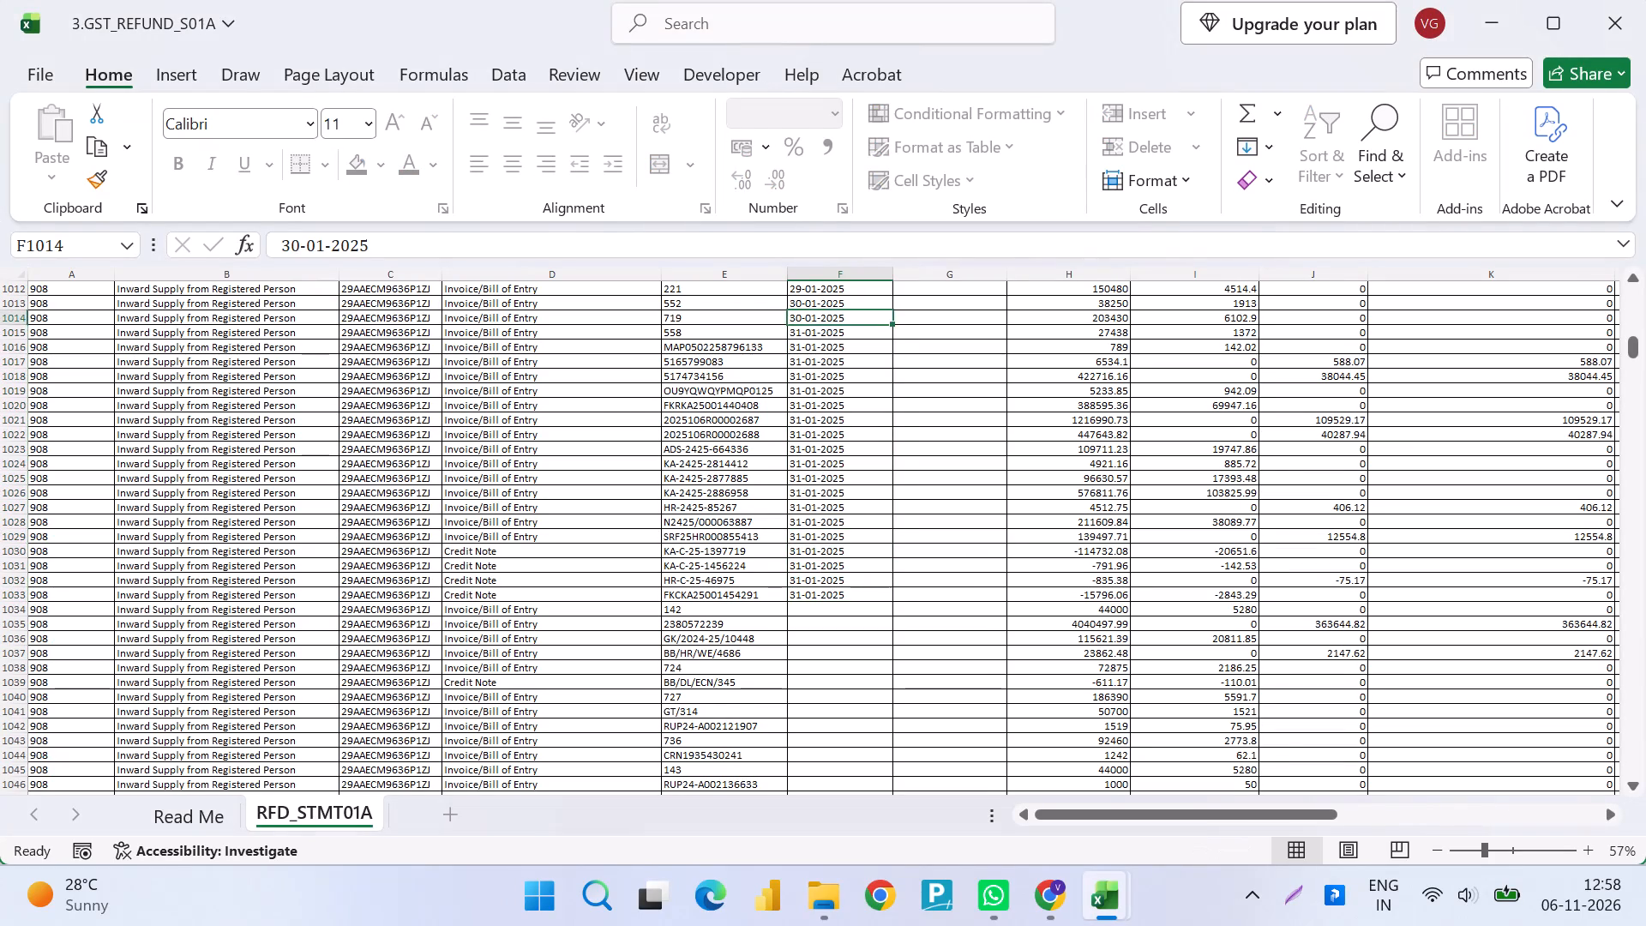
key("Down")
key("ctrl+d")
Recheck PURCHASE 24-25 and fill 29-01-2025 from the row above into F1013 of the refund sheet, beside document 552.
key("alt+Tab")
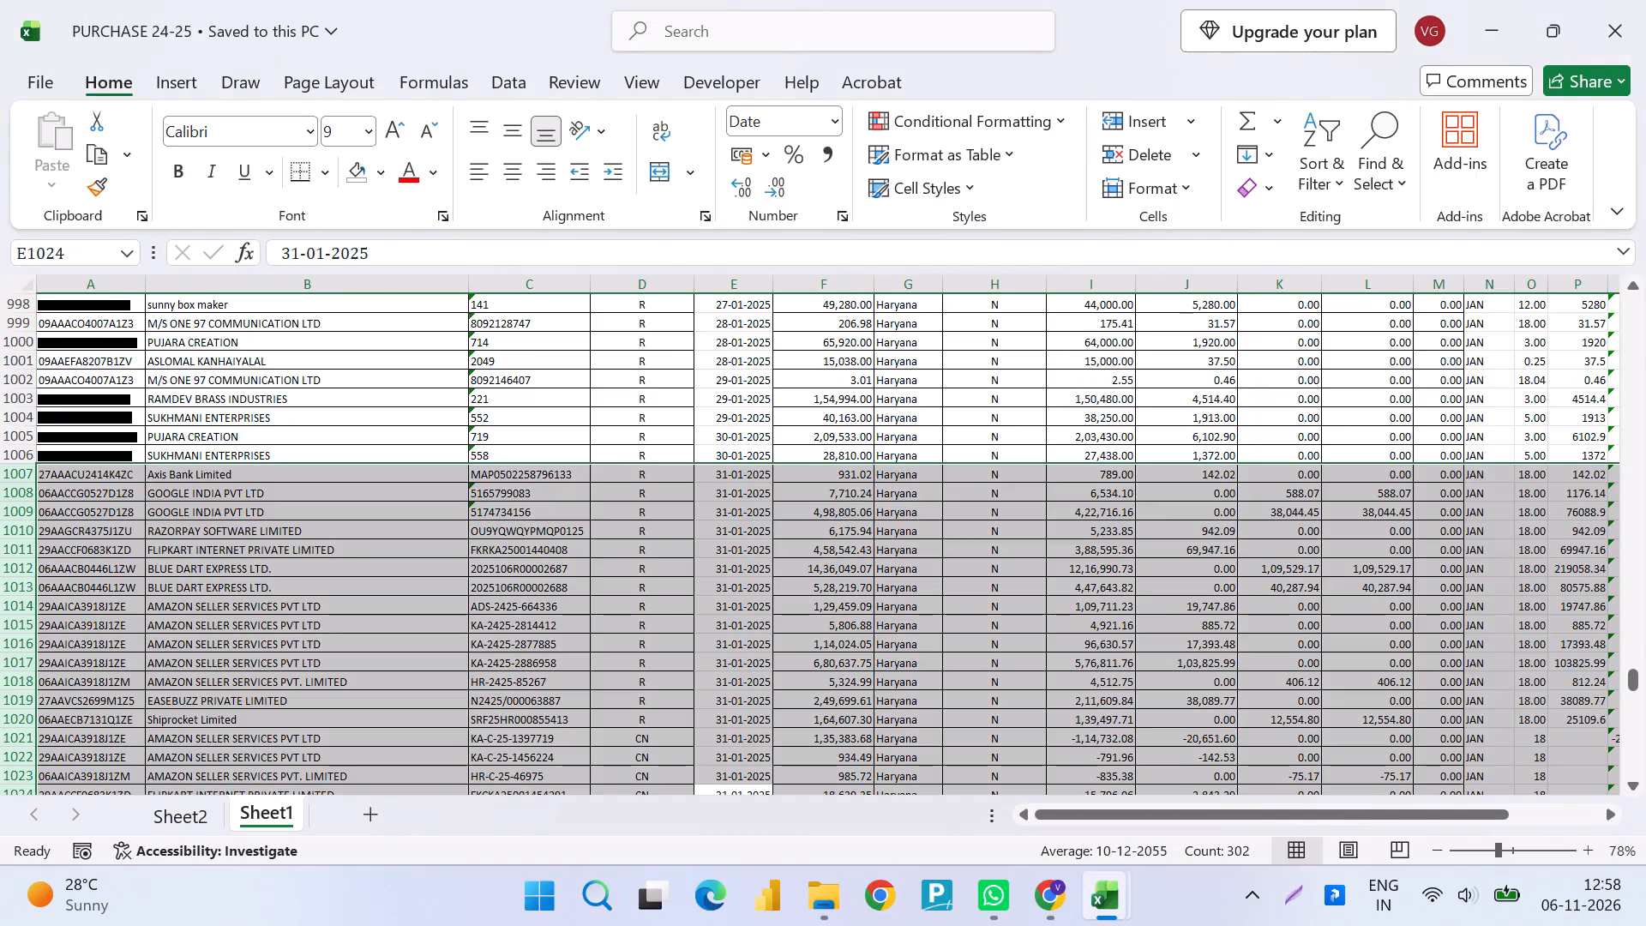
key("alt+Tab")
key("Up")
key("Up")
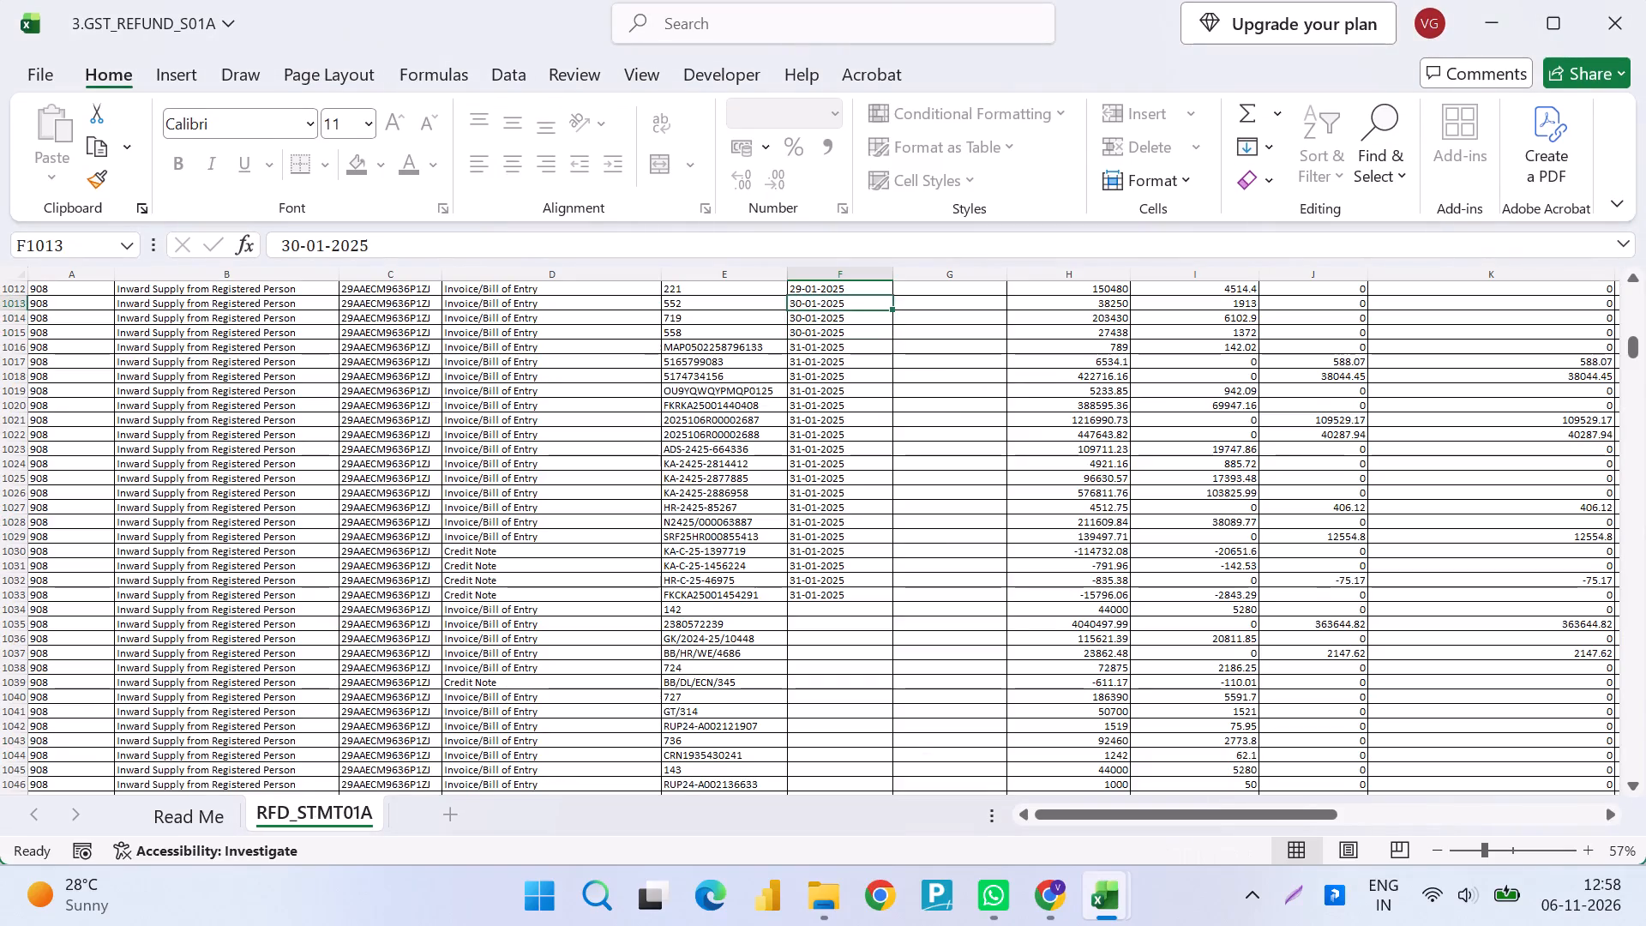
key("ctrl+d")
Compare the 29-01-2025 rows ending at E1004 in PURCHASE 24-25 with those ending at F1013 in the refund sheet.
key("alt+Tab")
key("Up")
key("Up")
key("Up")
key("Up")
key("Up")
key("Up")
key("Up")
key("Up")
key("Up")
key("Up")
key("Up")
key("Up")
key("Up")
key("Up")
key("Up")
key("Up")
key("Up")
key("Up")
key("Up")
key("Up")
key("Up")
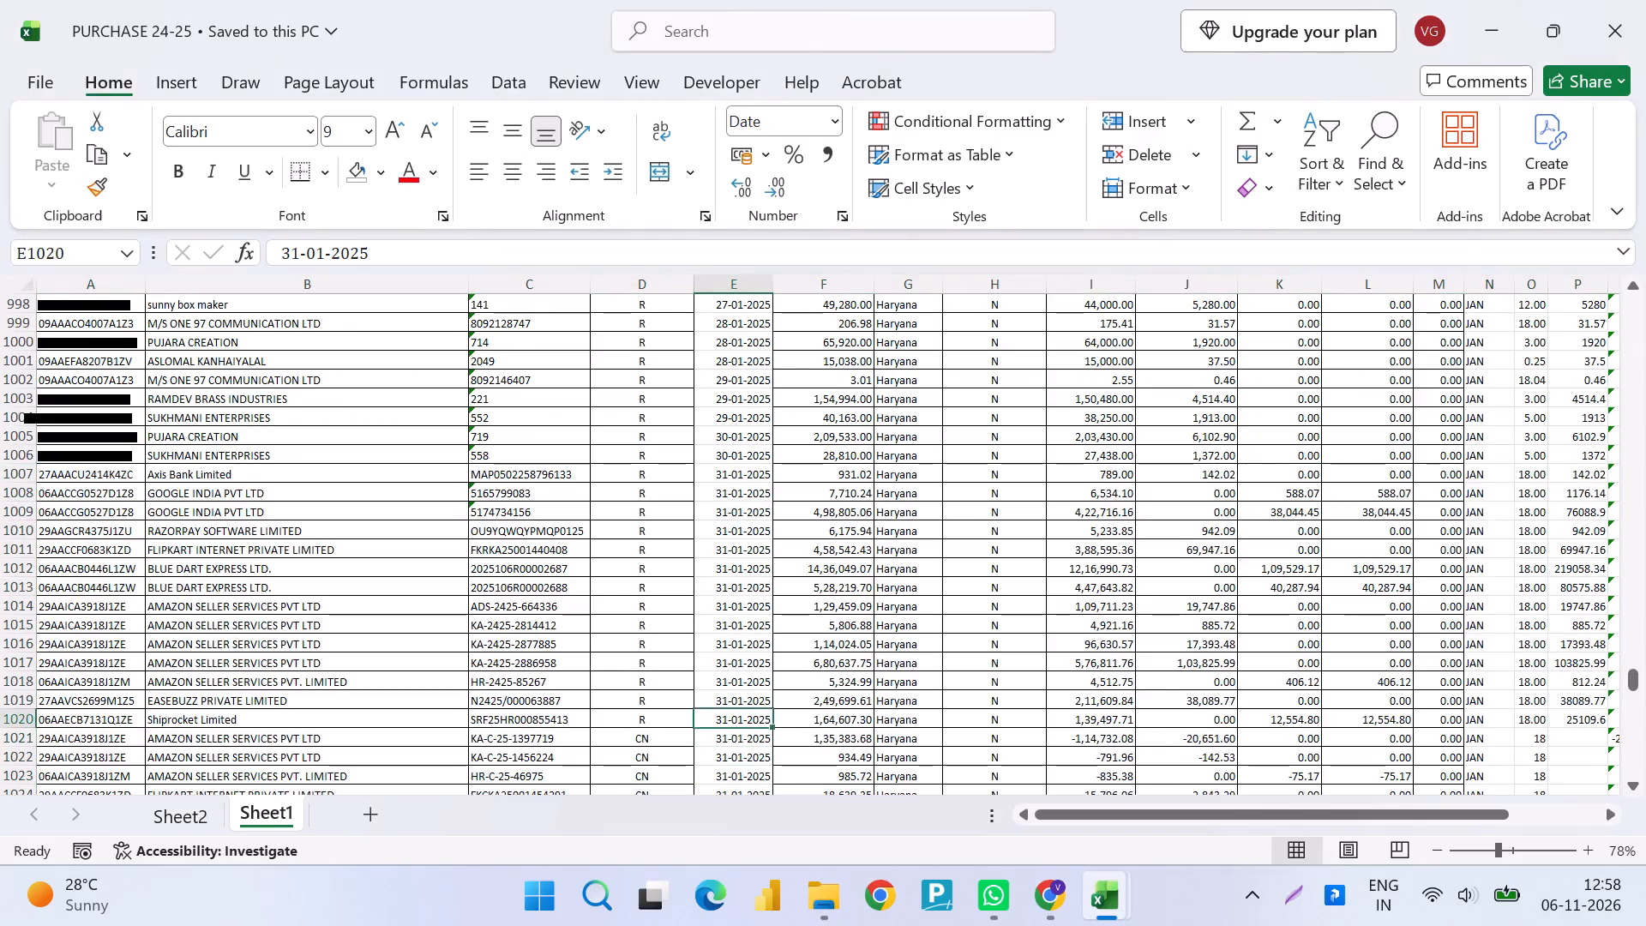
key("Down")
key("shift+Up")
key("shift+Up")
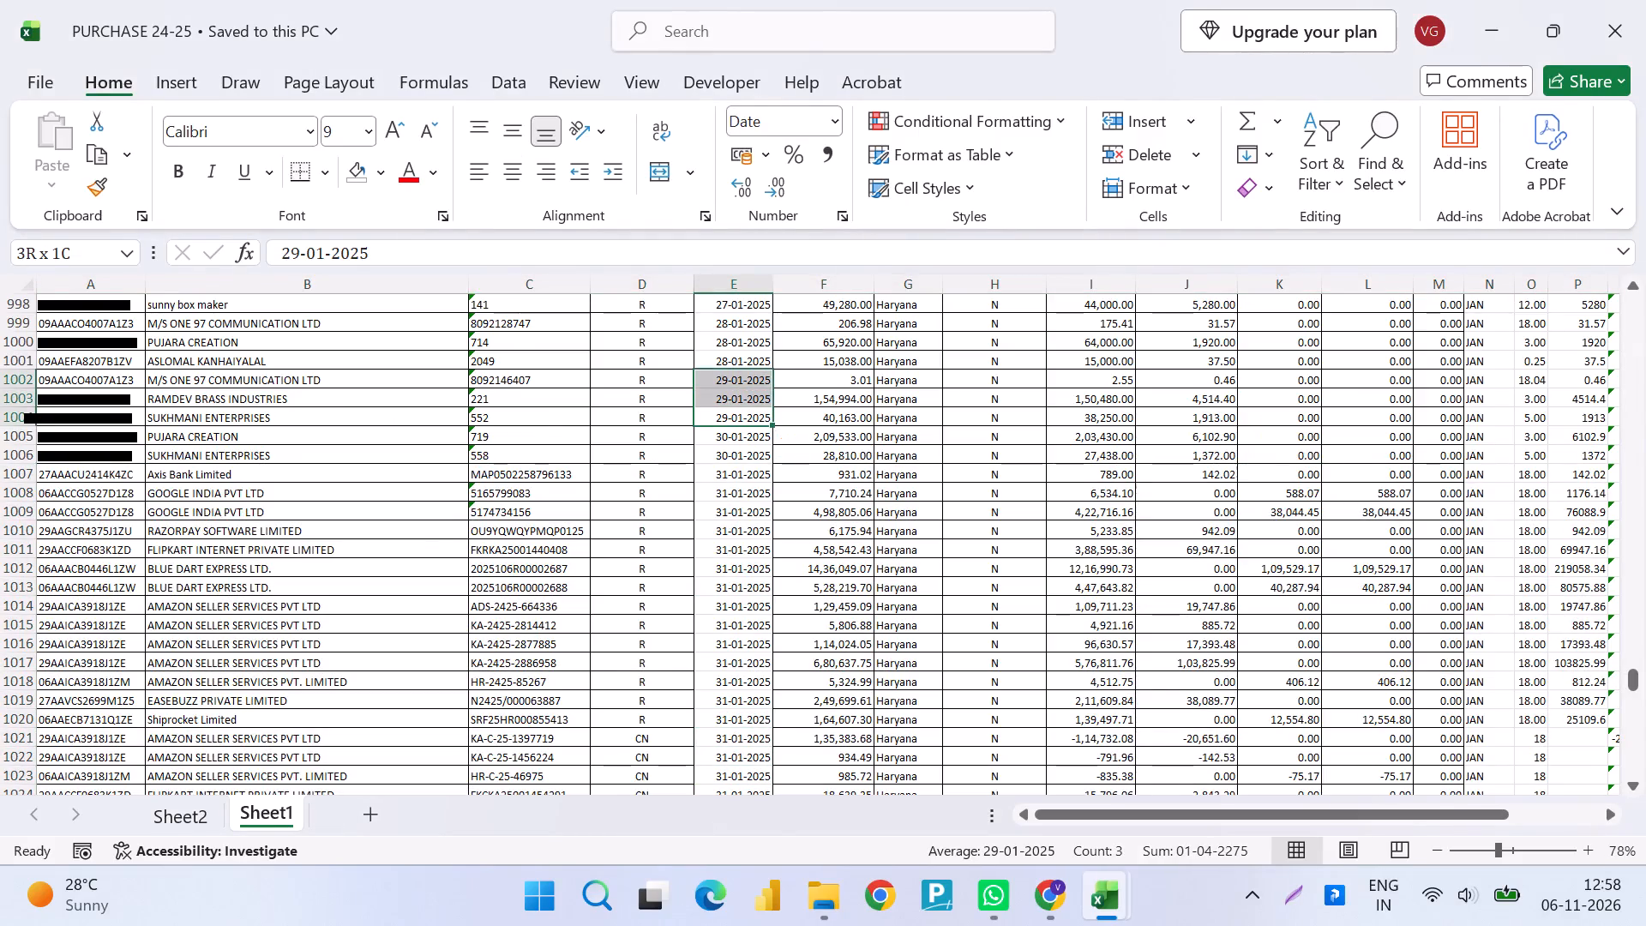
key("alt+Tab")
scroll(730, 704, "up", 1)
key("shift+Up")
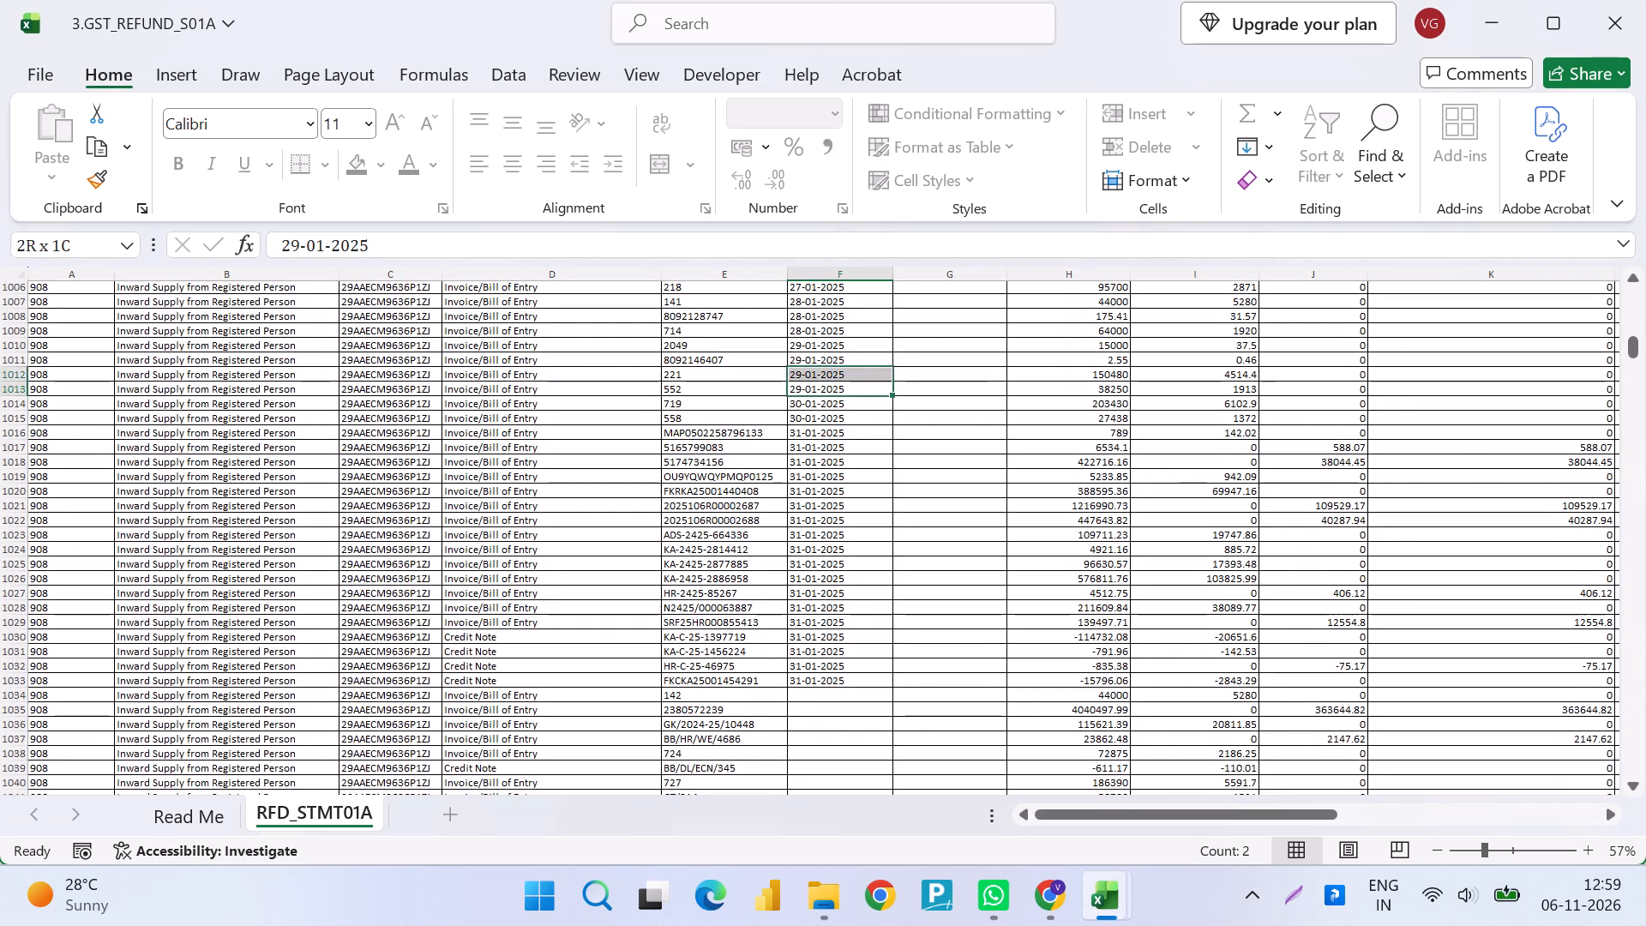
key("shift+Up")
Check document 2049 in PURCHASE 24-25 and fill 28-01-2025 from the row above into F1010 of the refund sheet.
key("Up")
key("Up")
key("Up")
key("alt+Tab")
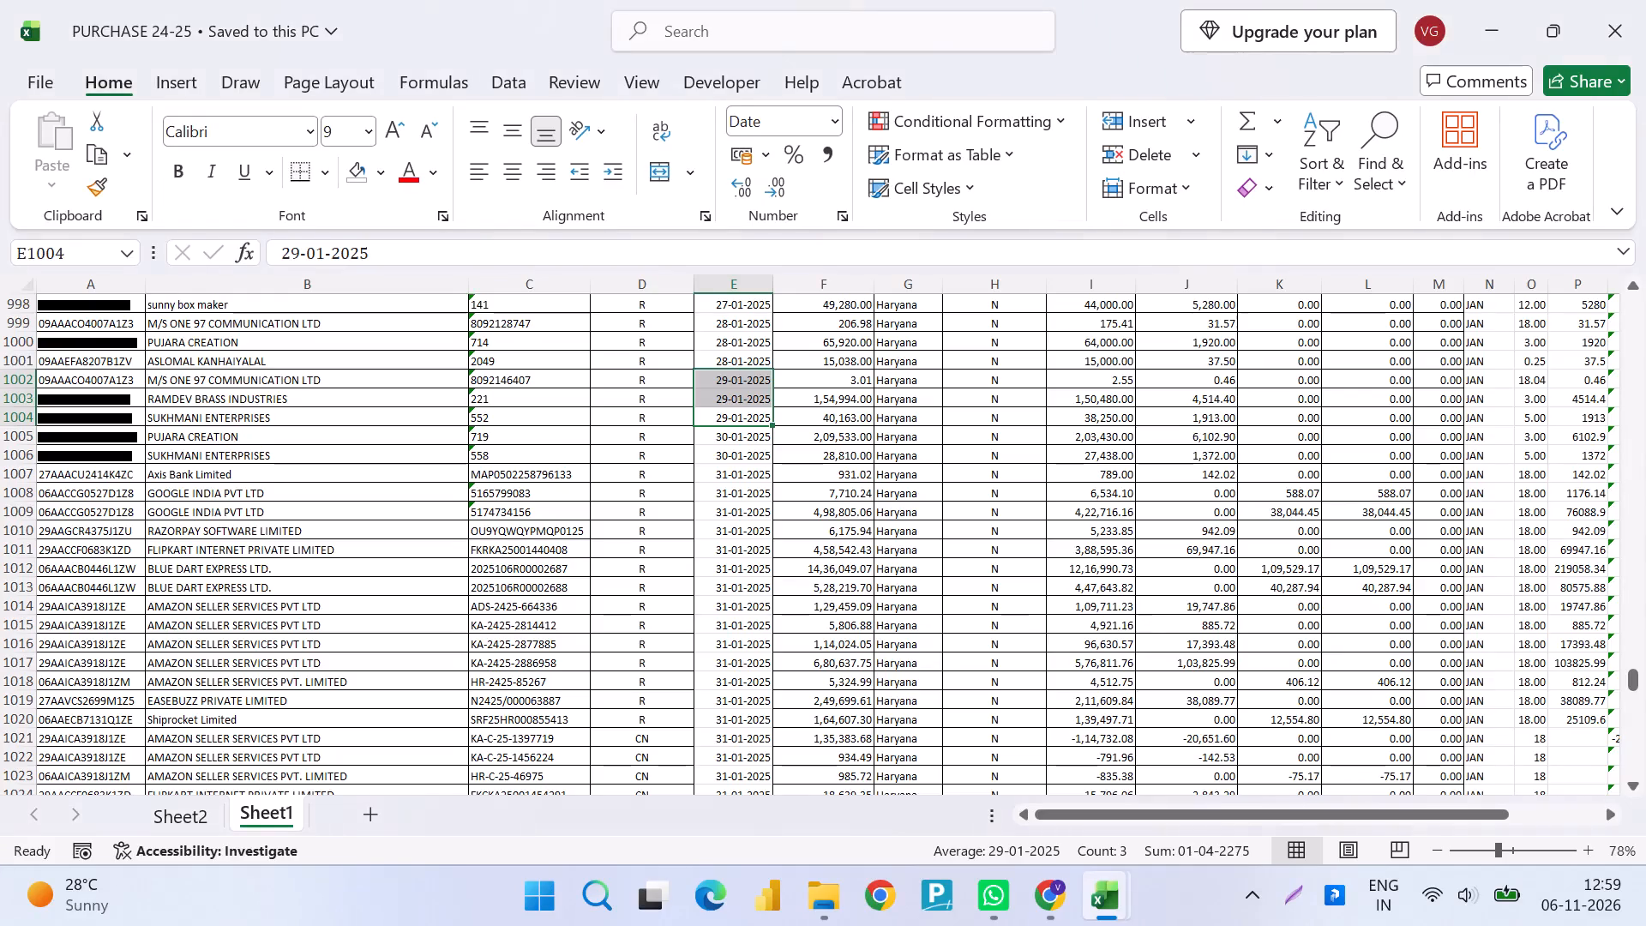
key("Up")
key("Up")
key("Up")
key("alt+Tab")
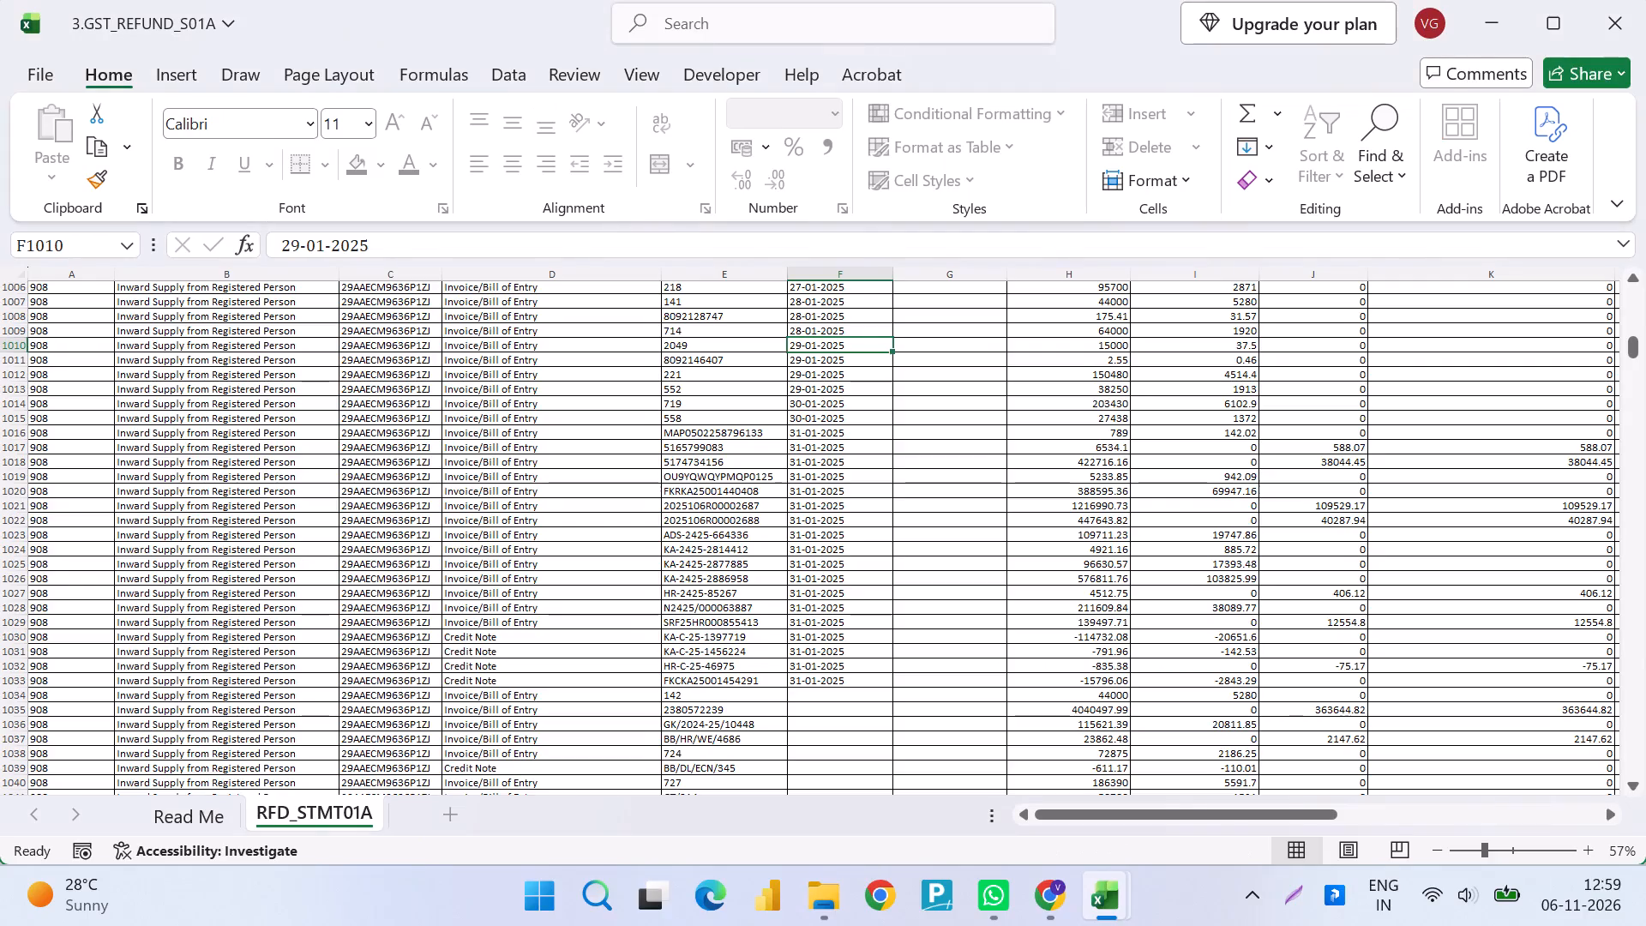
key("ctrl+d")
Compare the 28-01-2025 rows in both workbooks and fill 27-01-2025 from the row above into F1007, beside document 141.
key("shift+Up")
key("shift+Up")
key("shift+Up")
key("alt+Tab")
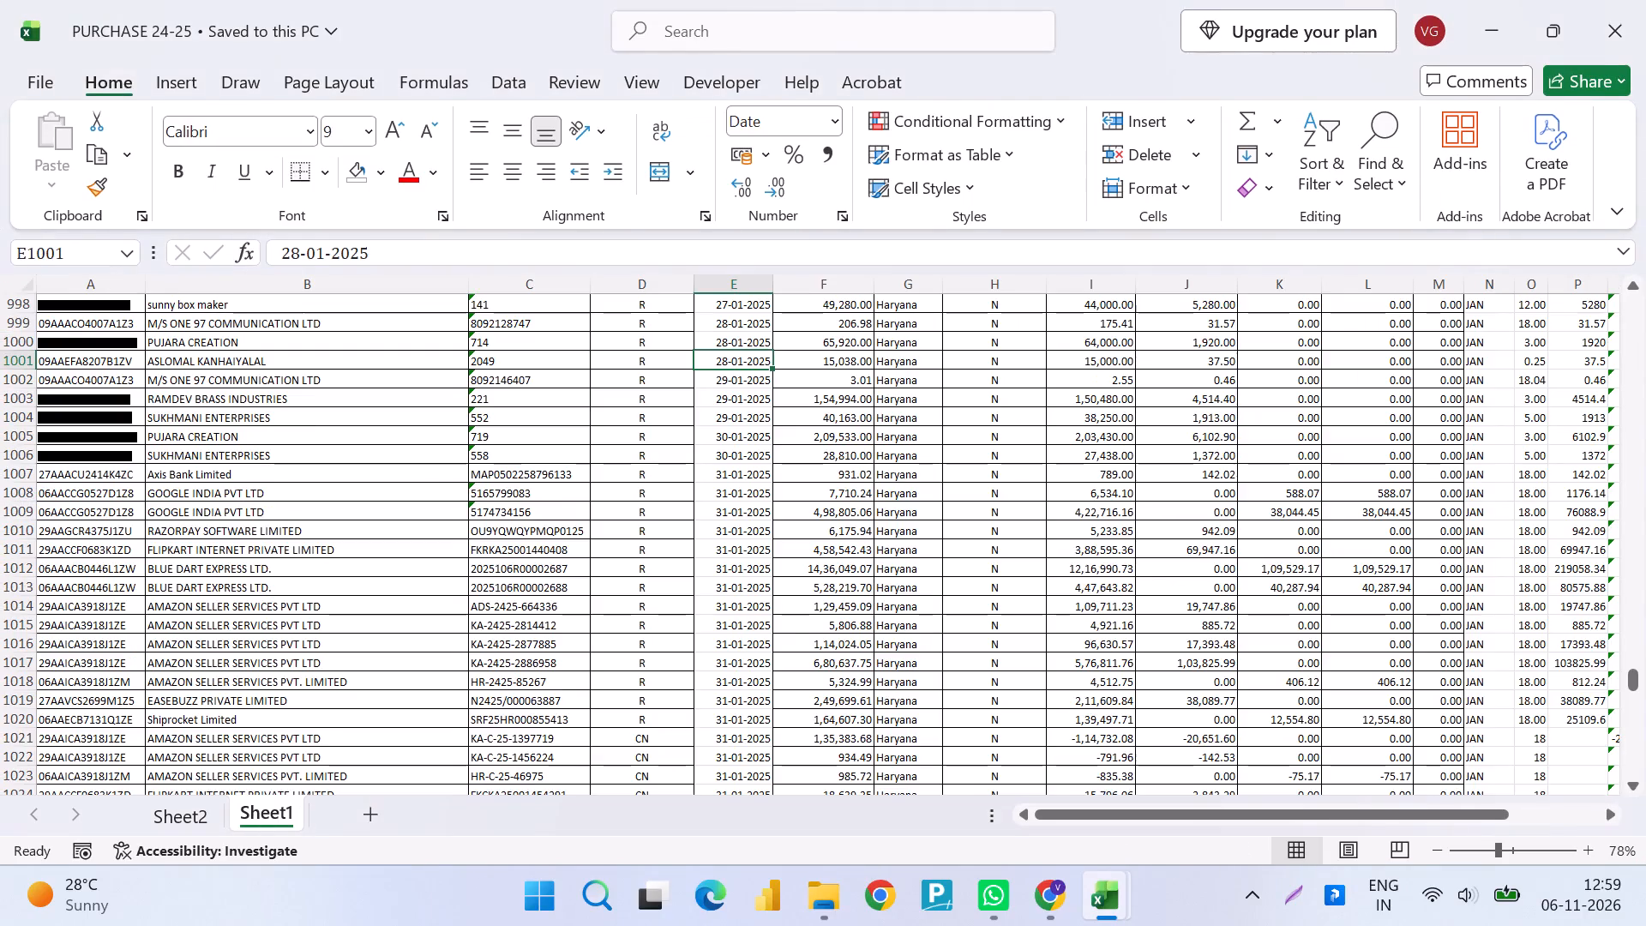
key("Up")
key("Up")
key("Up")
key("alt+Tab")
key("Up")
key("Up")
key("Up")
key("ctrl+d")
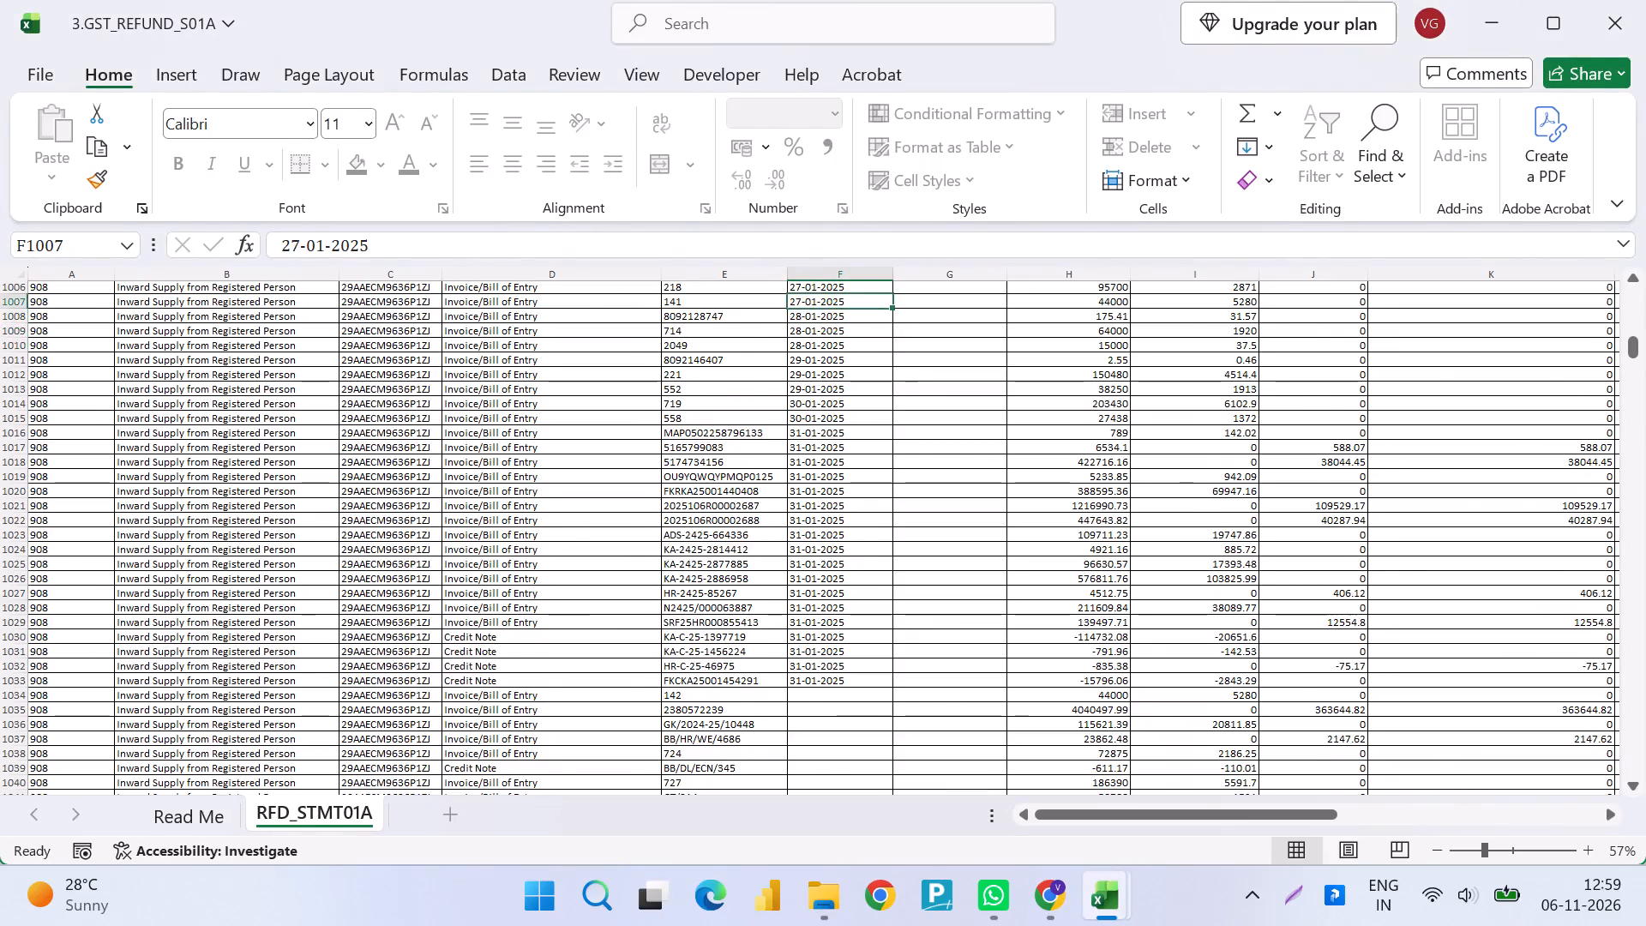
Compare the 27-01-2025 rows ending at E998 in PURCHASE 24-25 with those ending at F1007 in the refund sheet.
key("alt+Tab")
scroll(730, 704, "up", 3)
key("Up")
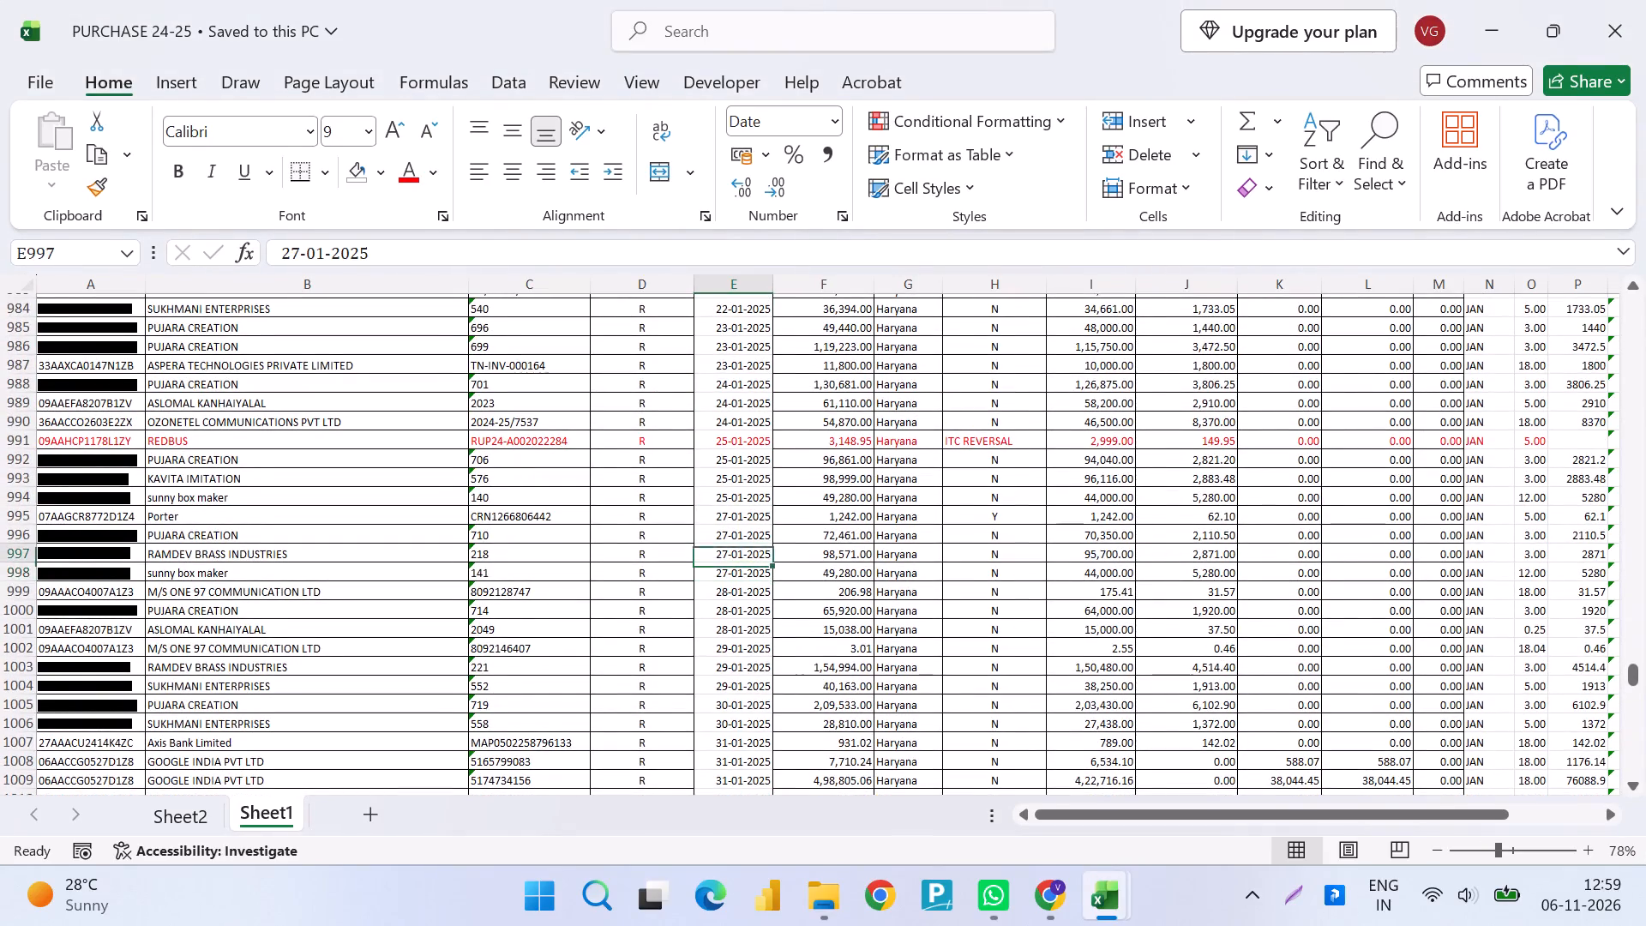
key("Down")
key("shift+Up")
key("shift+Up")
key("shift+Up")
key("alt+Tab")
key("shift+Up")
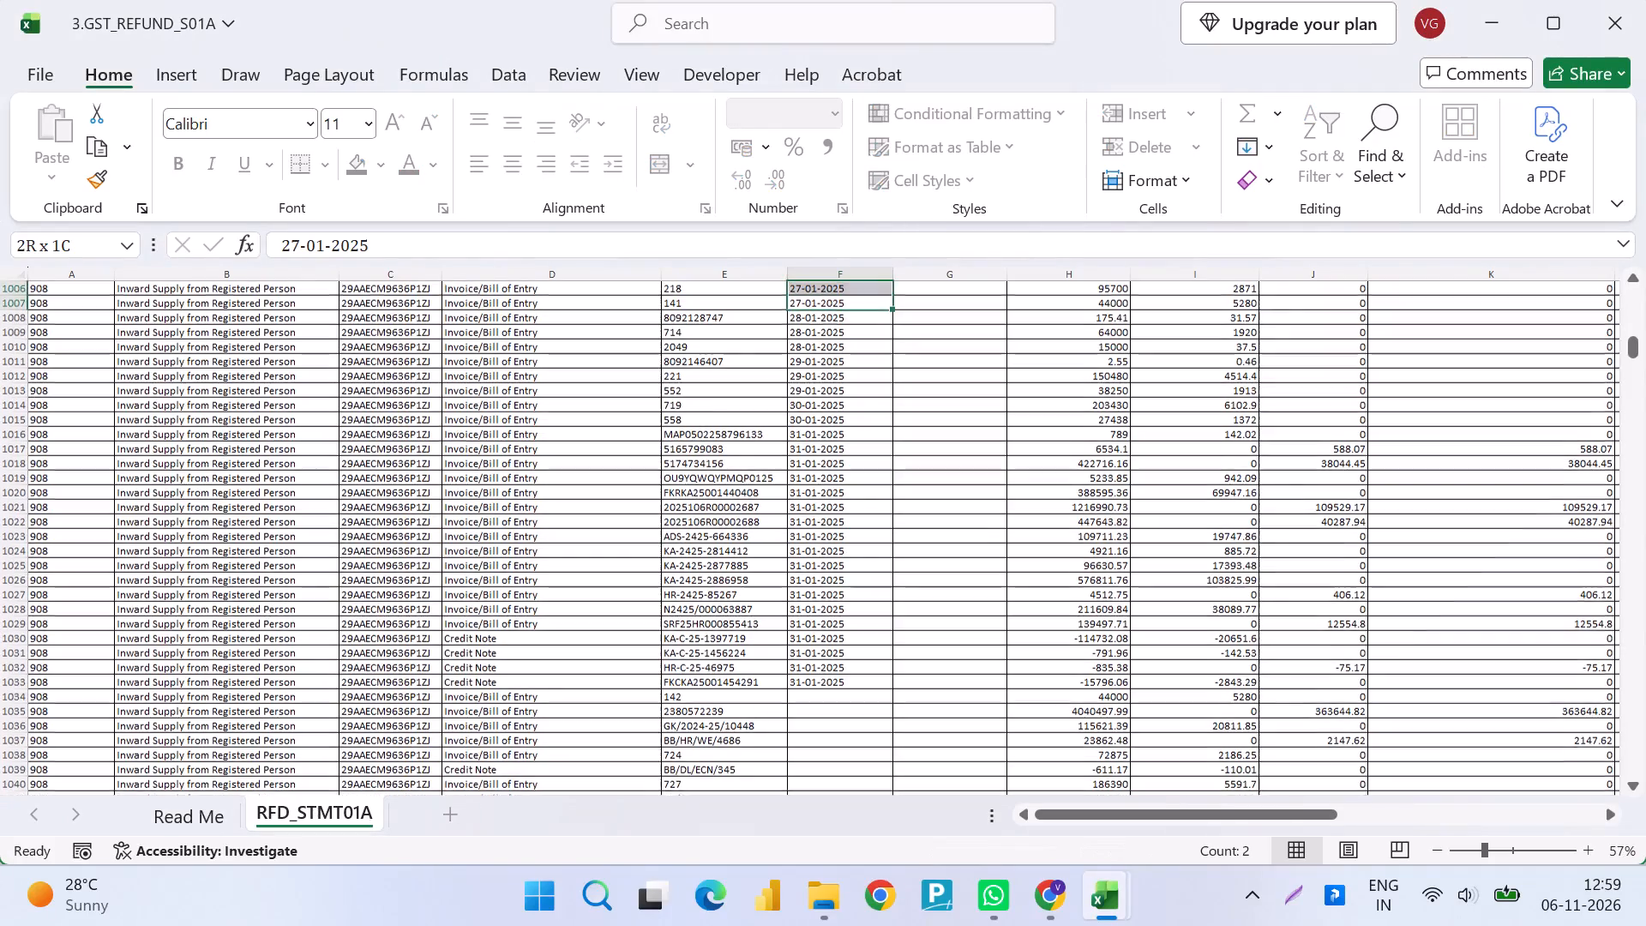
key("shift+Up")
key("shift+Up")
key("shift+Up")
key("shift+Up")
key("shift+Up")
key("shift+Down")
key("shift+Down")
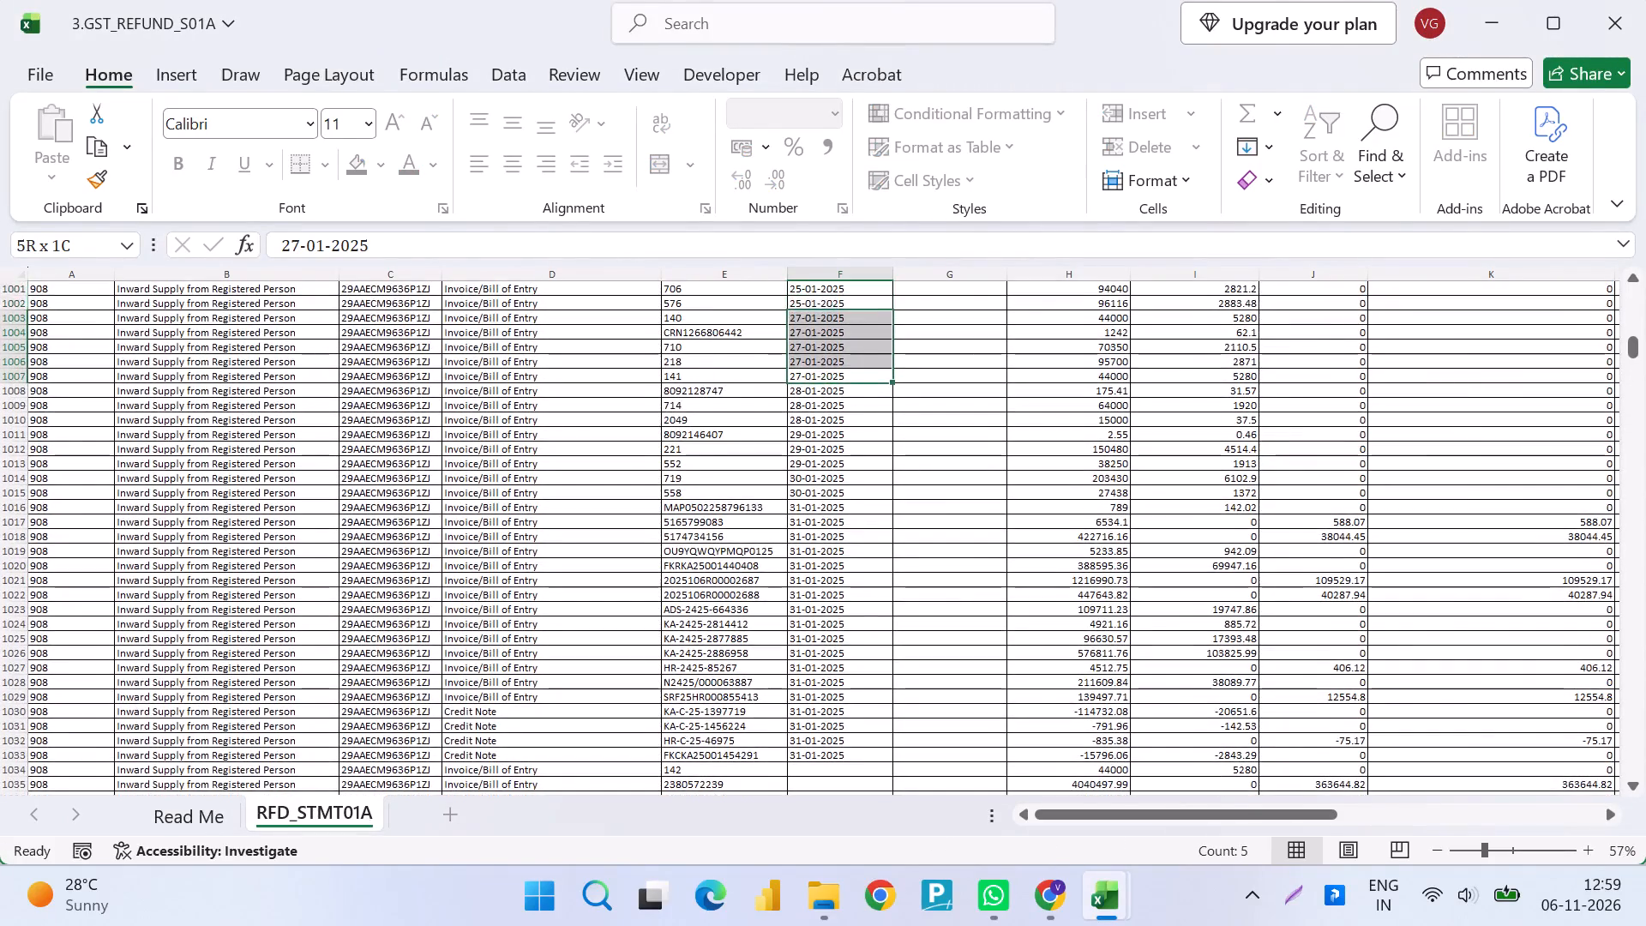
key("alt+Tab")
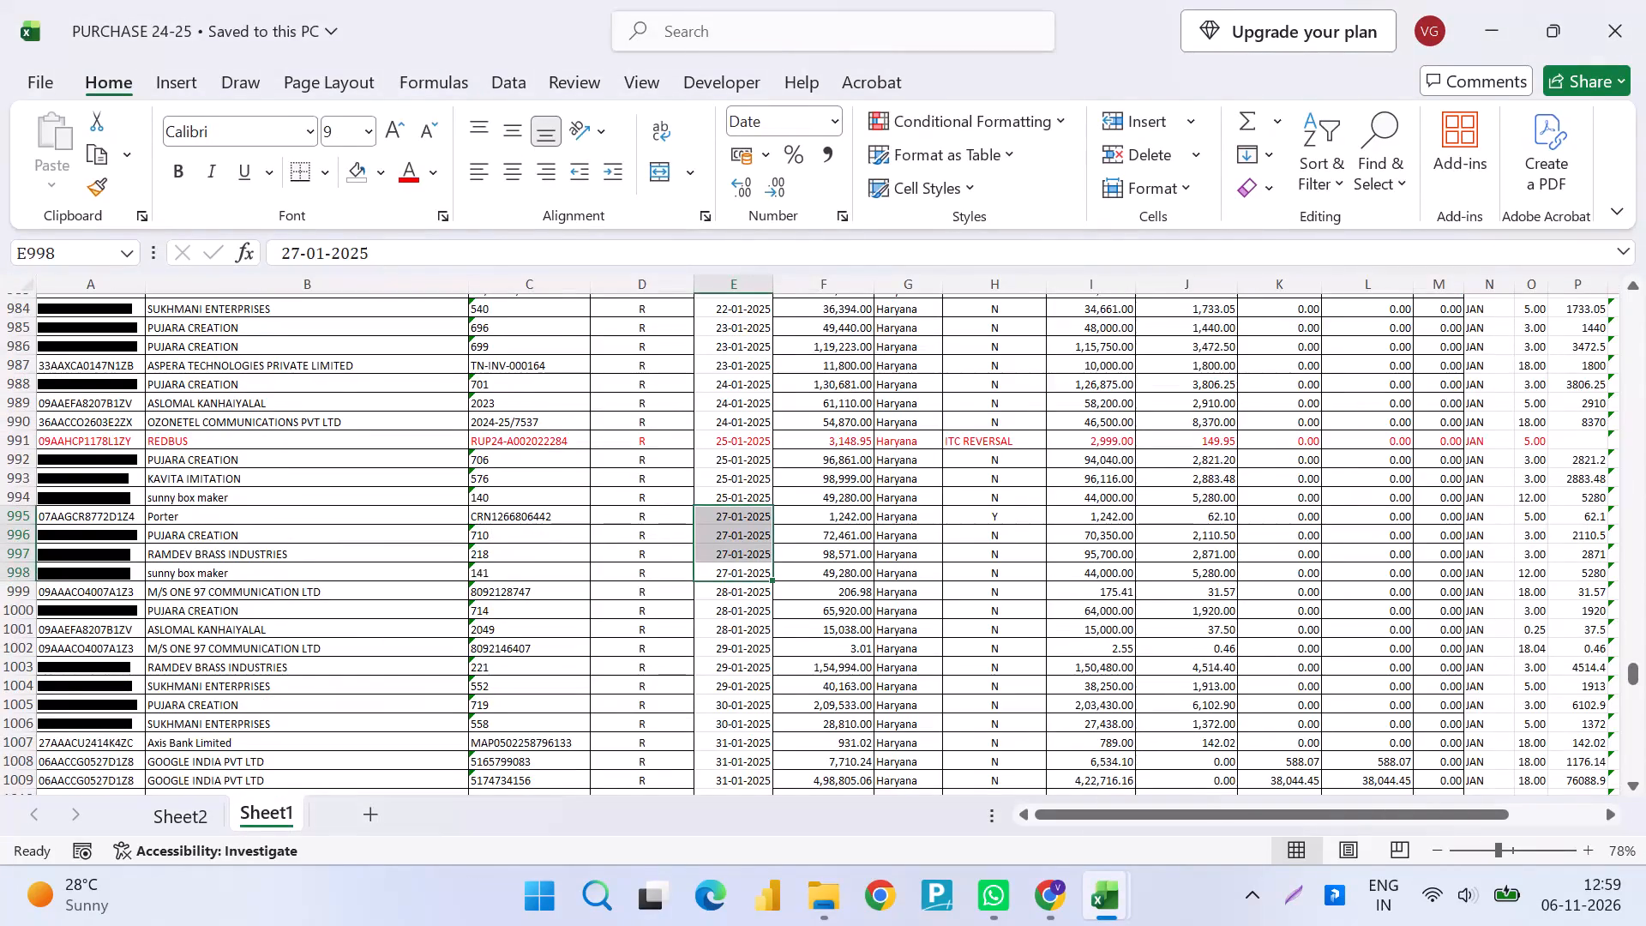
key("alt+Tab")
key("alt+Tab")
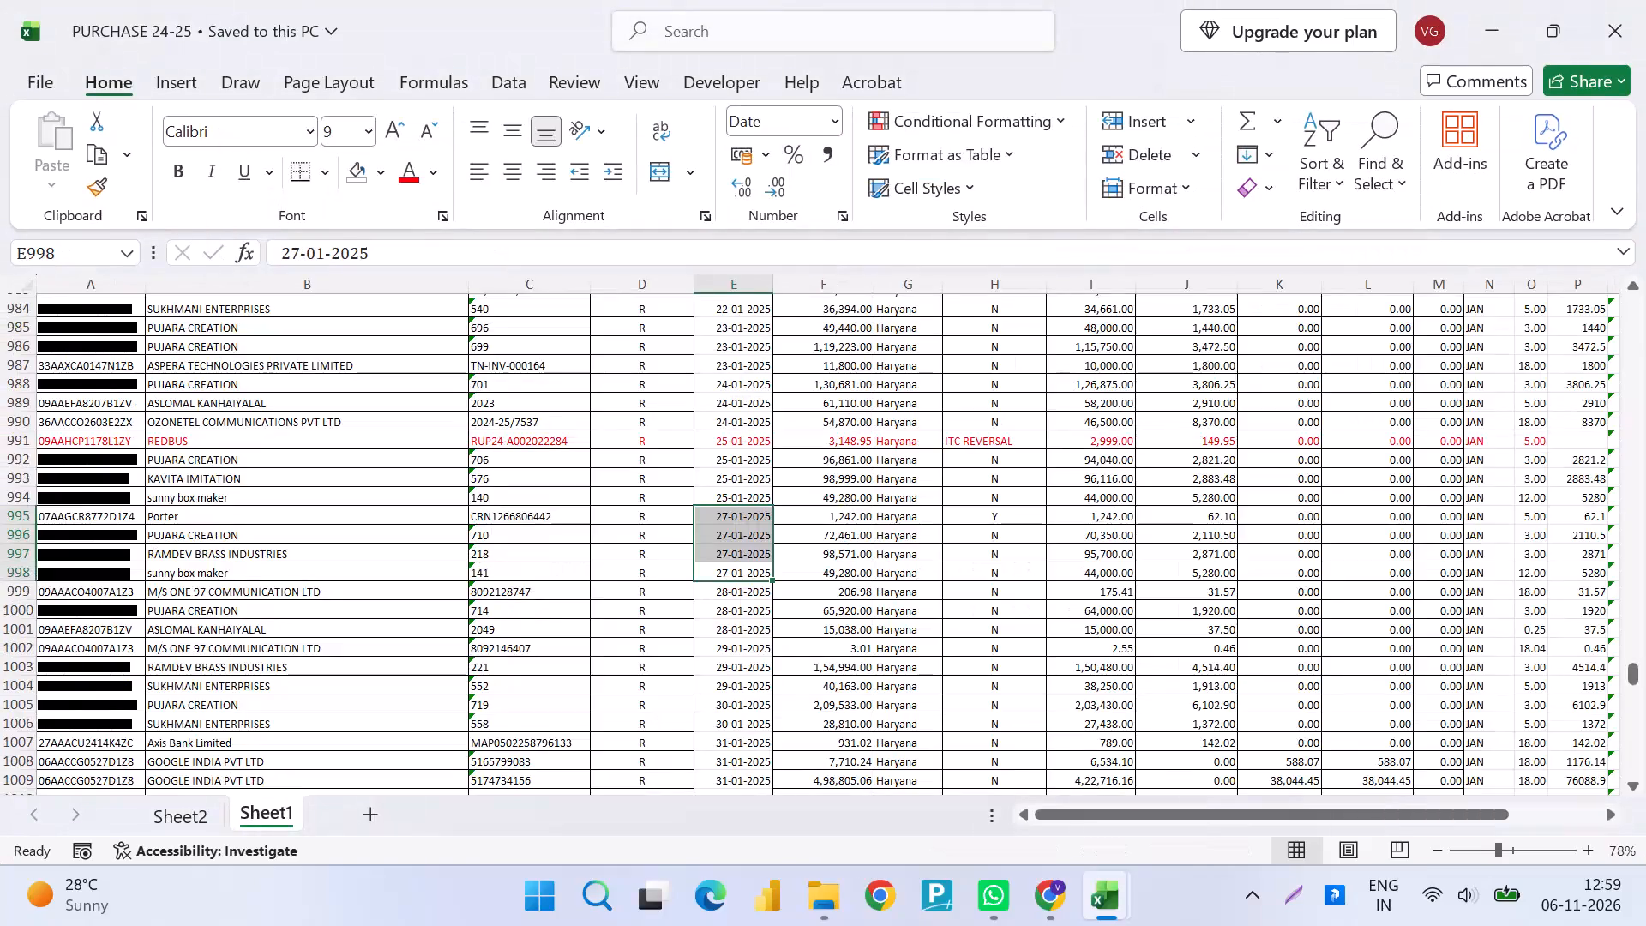
Recheck rows 995 to 998 in PURCHASE 24-25 and fill 25-01-2025 from the row above into F1003 of the refund sheet, beside document 140.
key("shift+space")
key("alt+Tab")
key("Down")
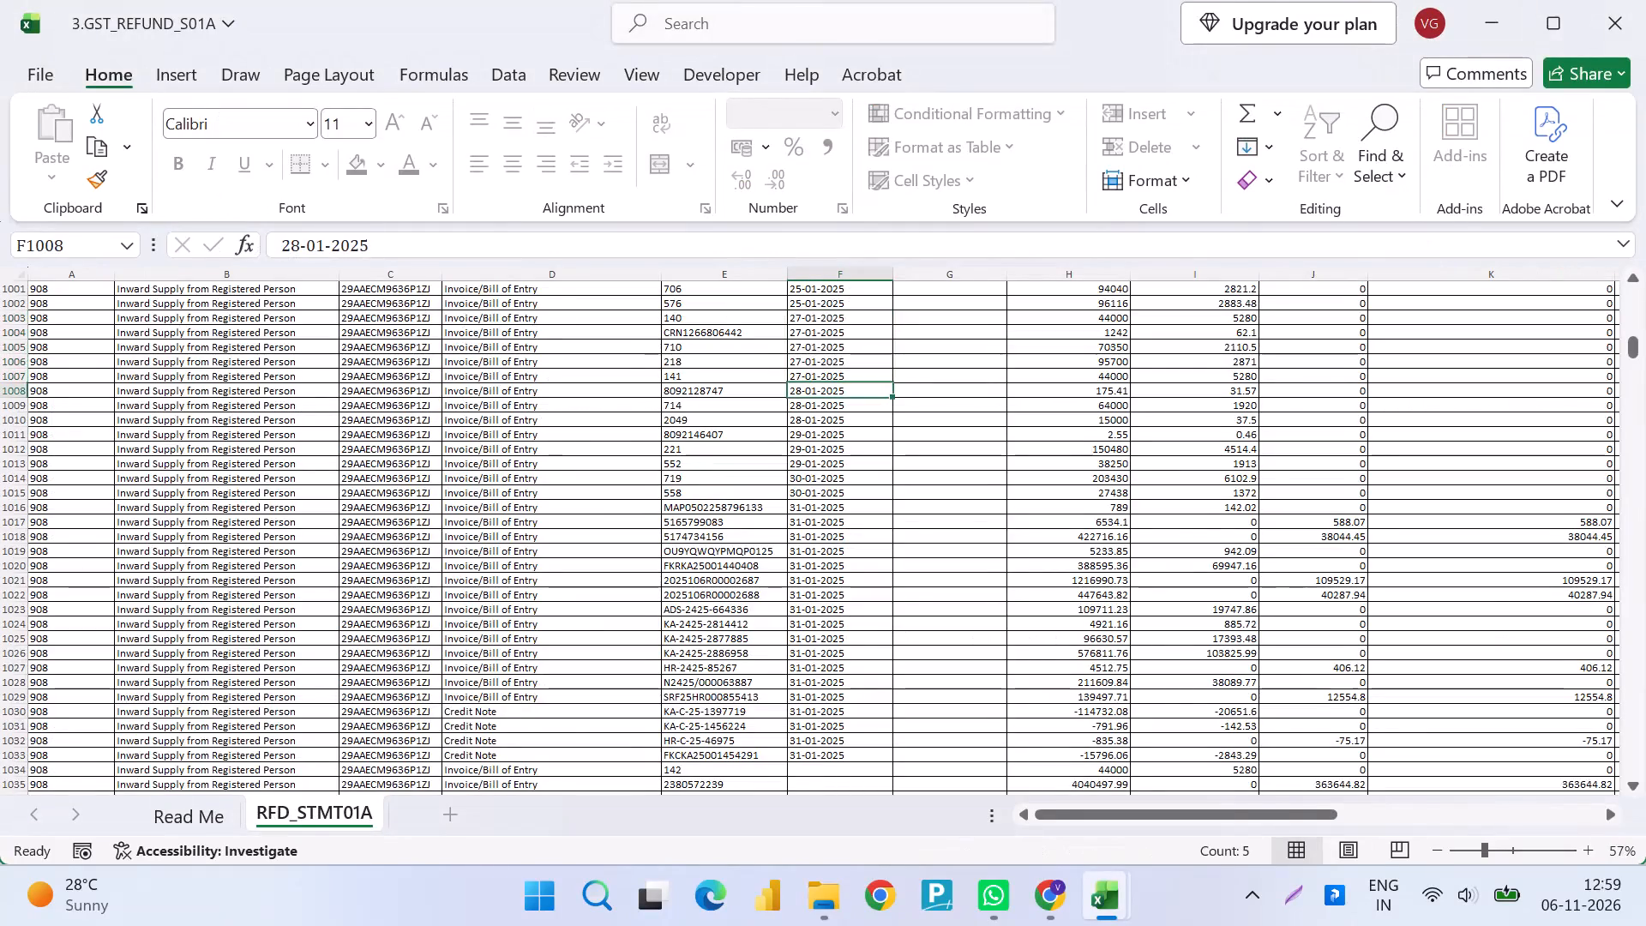
key("Up")
key("Up")
key("Up")
key("Up")
key("alt+Tab")
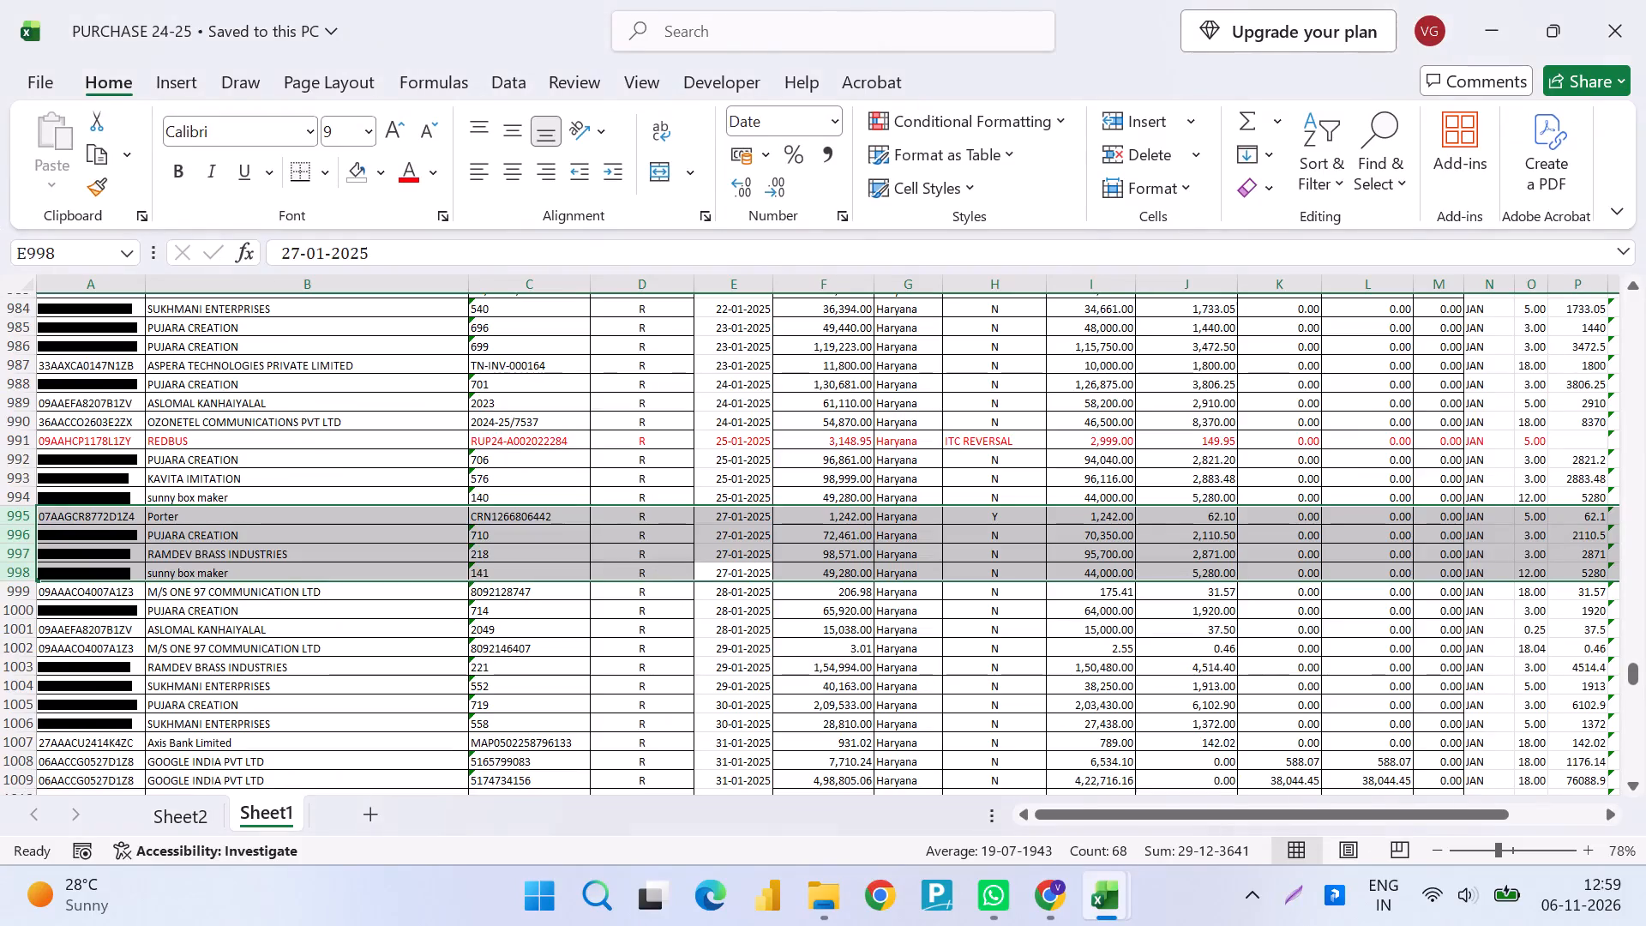
key("alt+Tab")
key("Up")
key("ctrl+d")
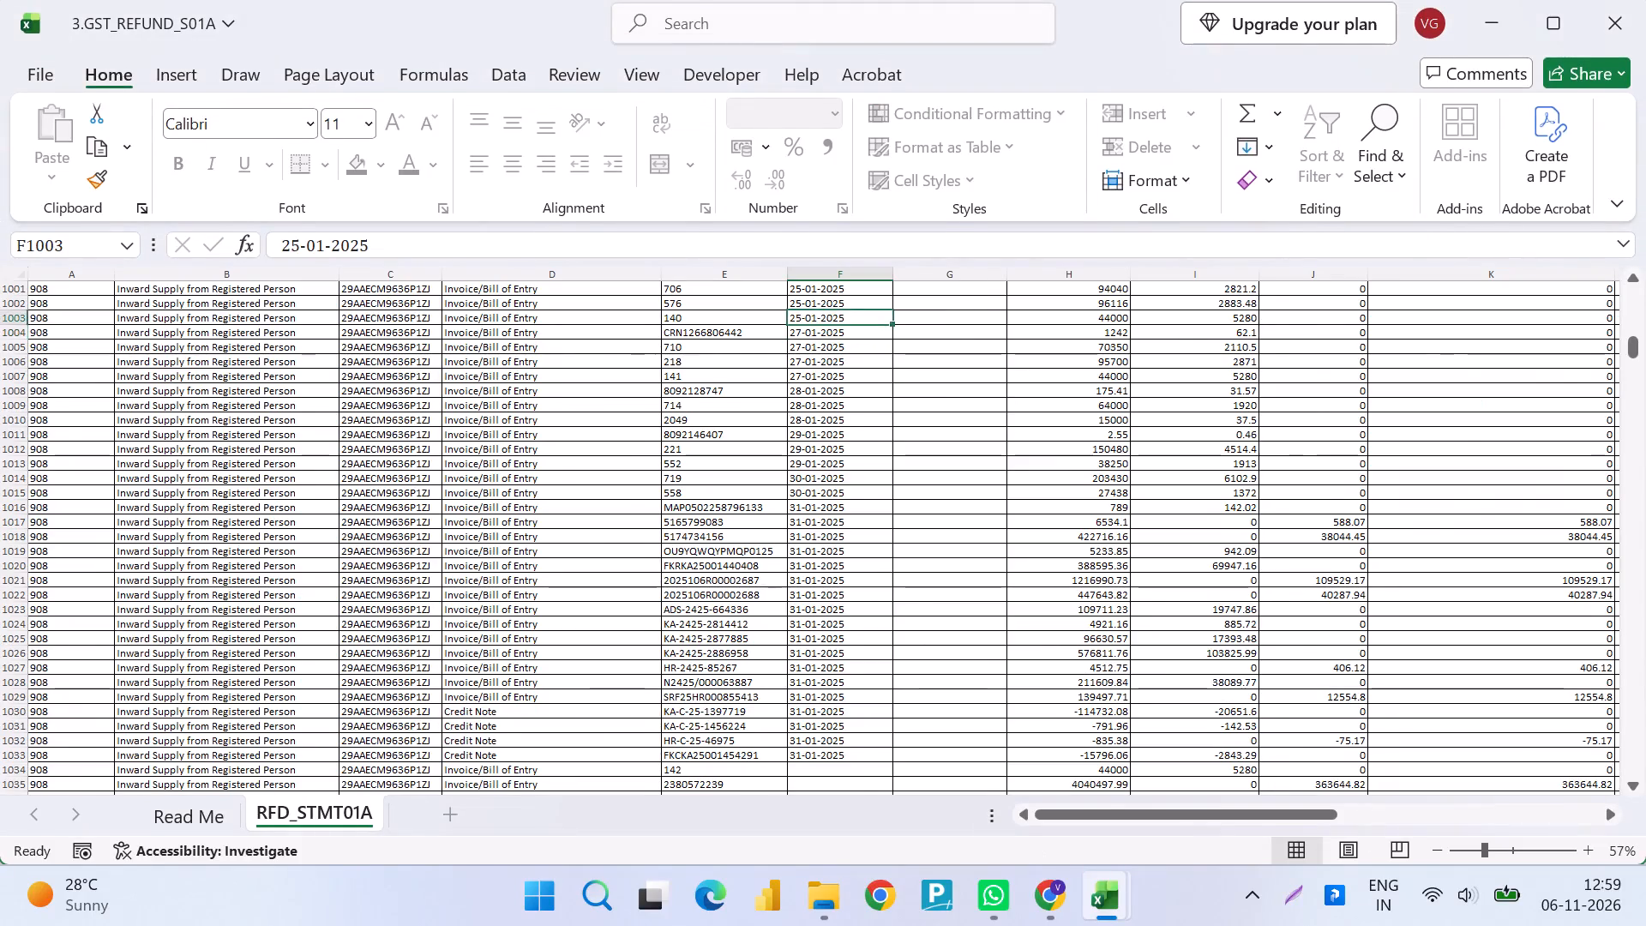
Examine the 25-01-2025 entries in E991 to E994 of PURCHASE 24-25.
key("alt+Tab")
key("Up")
key("Up")
key("Up")
key("Up")
key("shift+Up")
key("shift+Up")
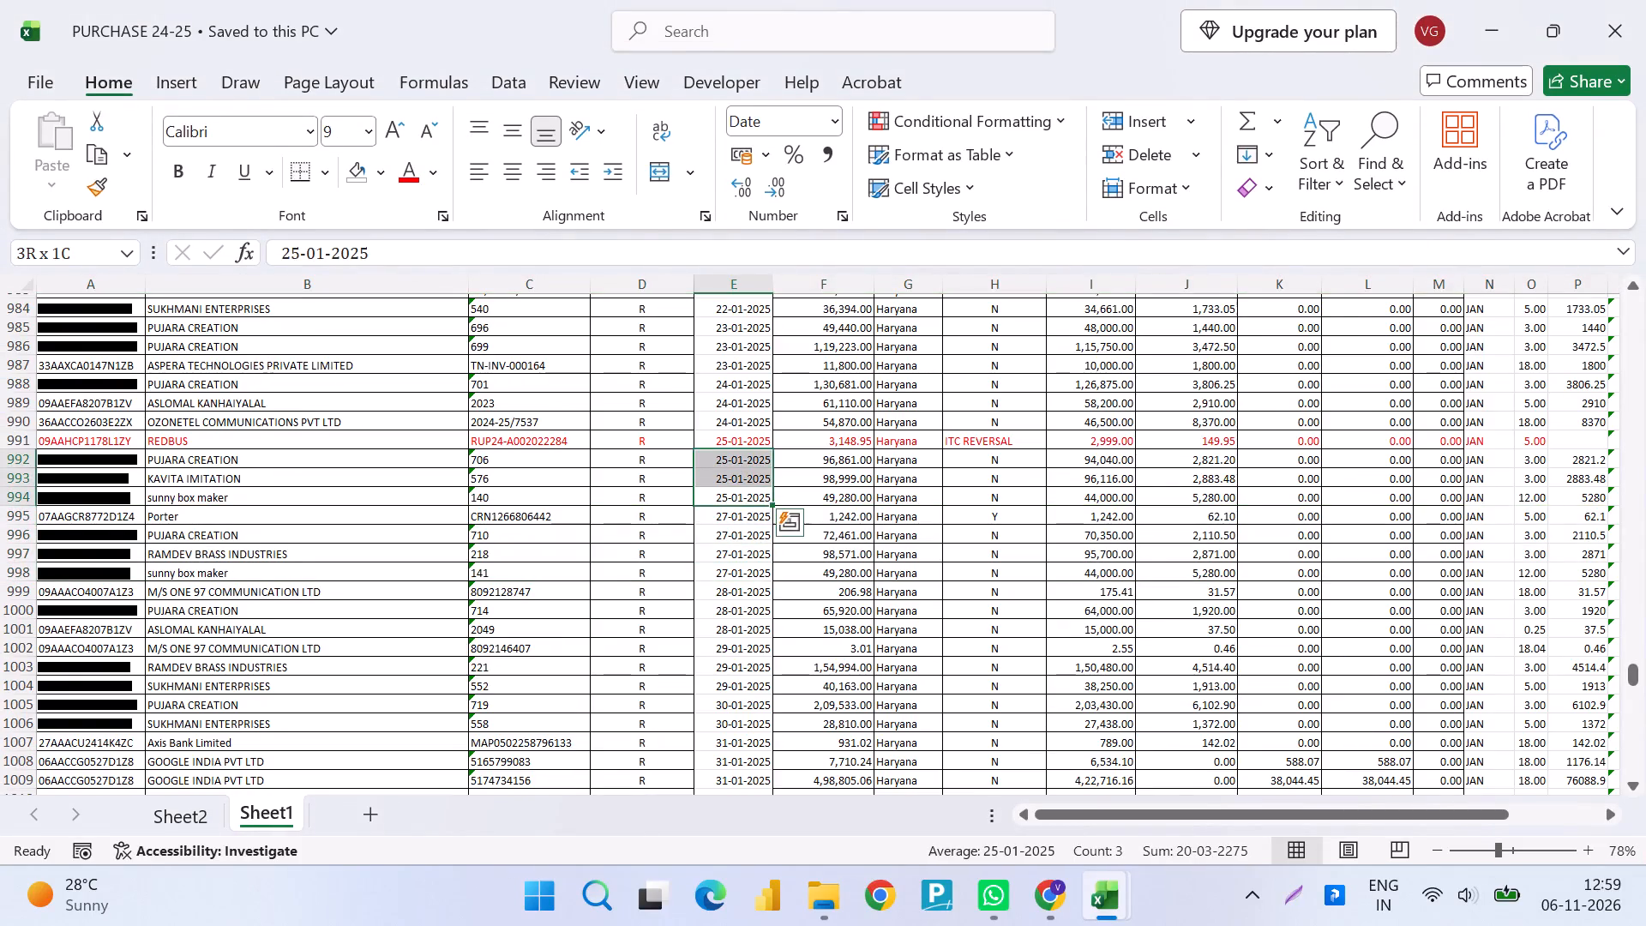
key("shift+Up")
key("alt+Tab")
key("alt+Tab")
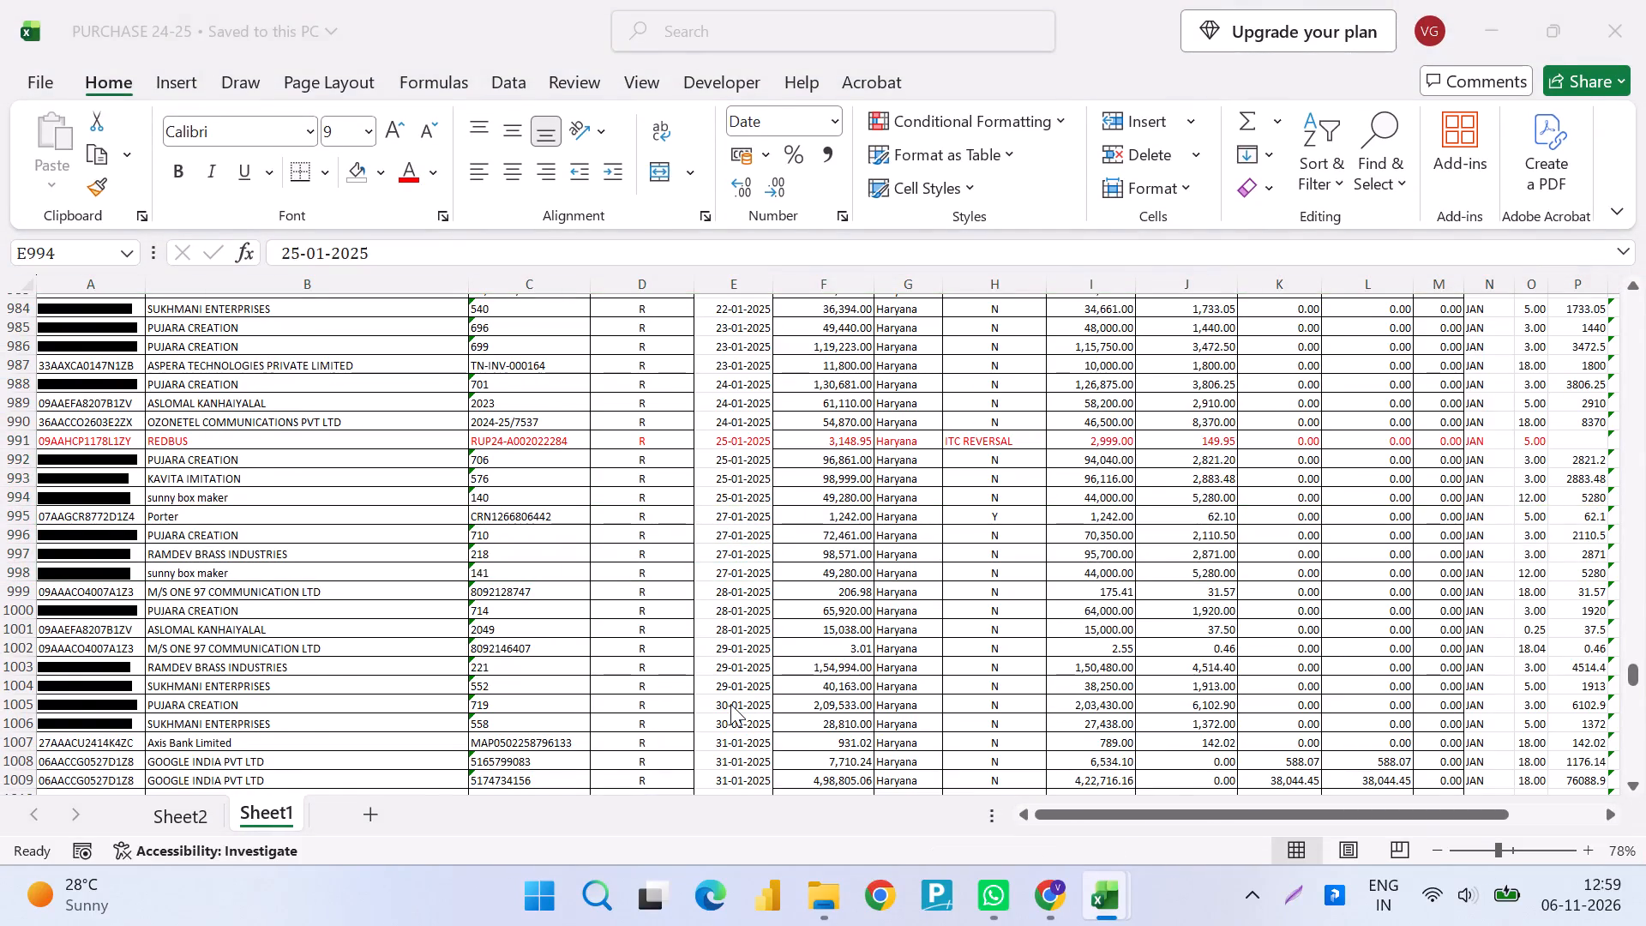
key("Up")
key("Up")
key("Up")
key("shift+Down")
key("shift+Down")
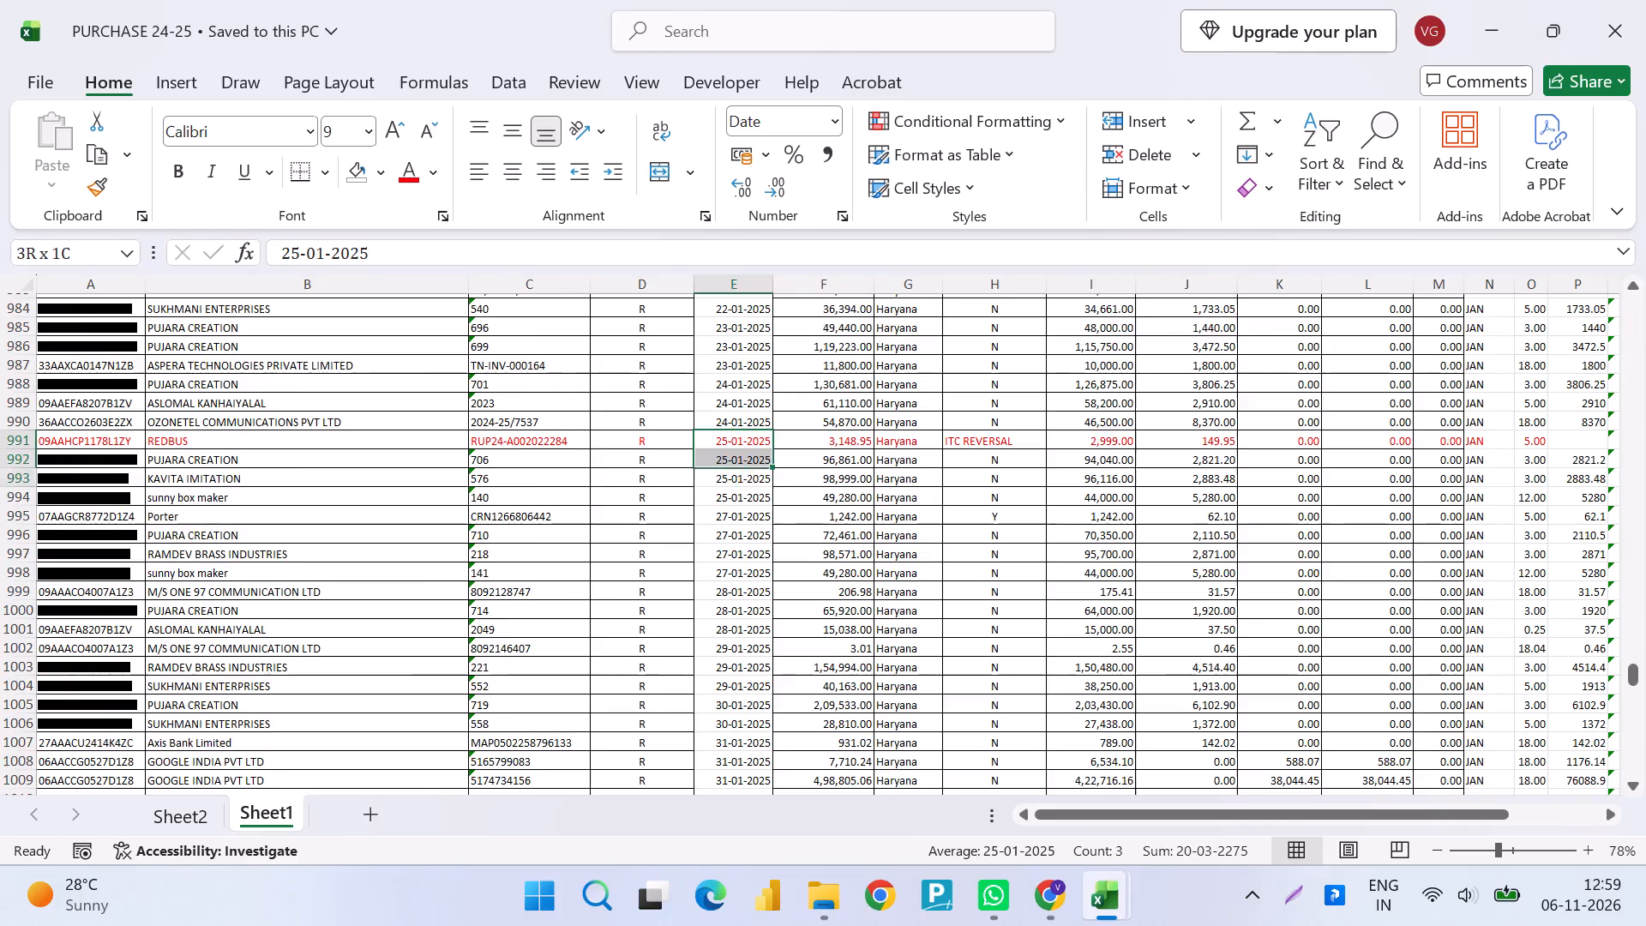
Compare the 25-01-2025 rows ending at row 1003 in the refund sheet with the block starting at row 991 in PURCHASE 24-25.
key("alt+Tab")
key("shift+space")
key("shift+Up")
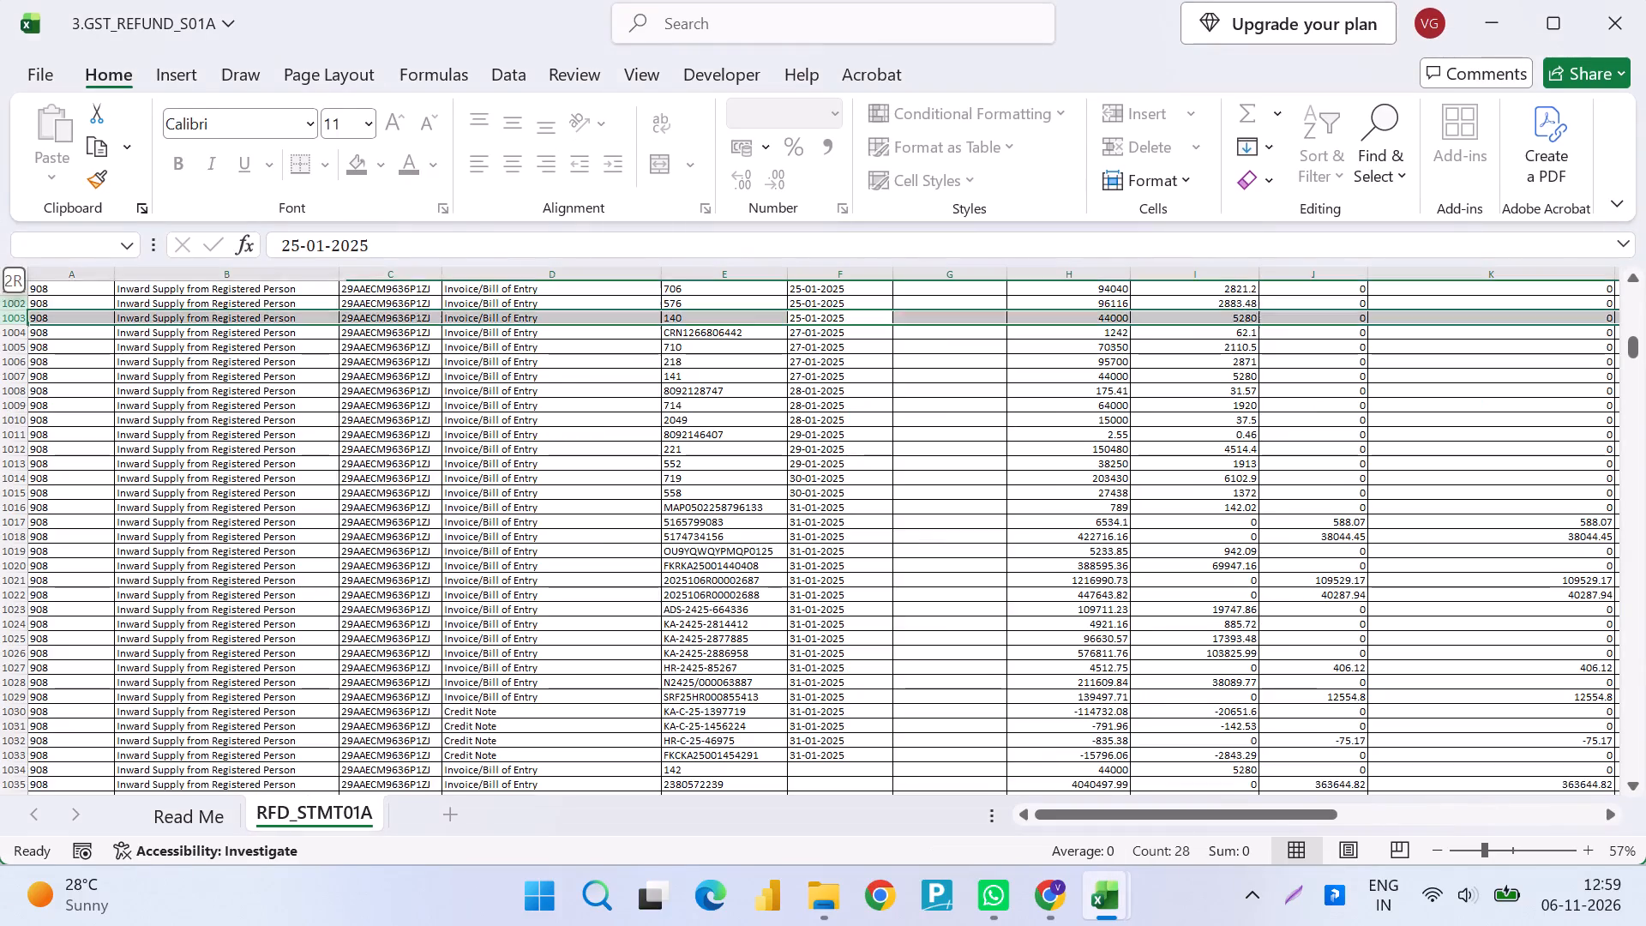
key("shift+Up")
key("shift+Up")
key("shift+Down")
key("shift+Up")
key("shift+Up")
key("shift+Up")
key("shift+Up")
key("shift+Up")
key("shift+Up")
key("shift+Up")
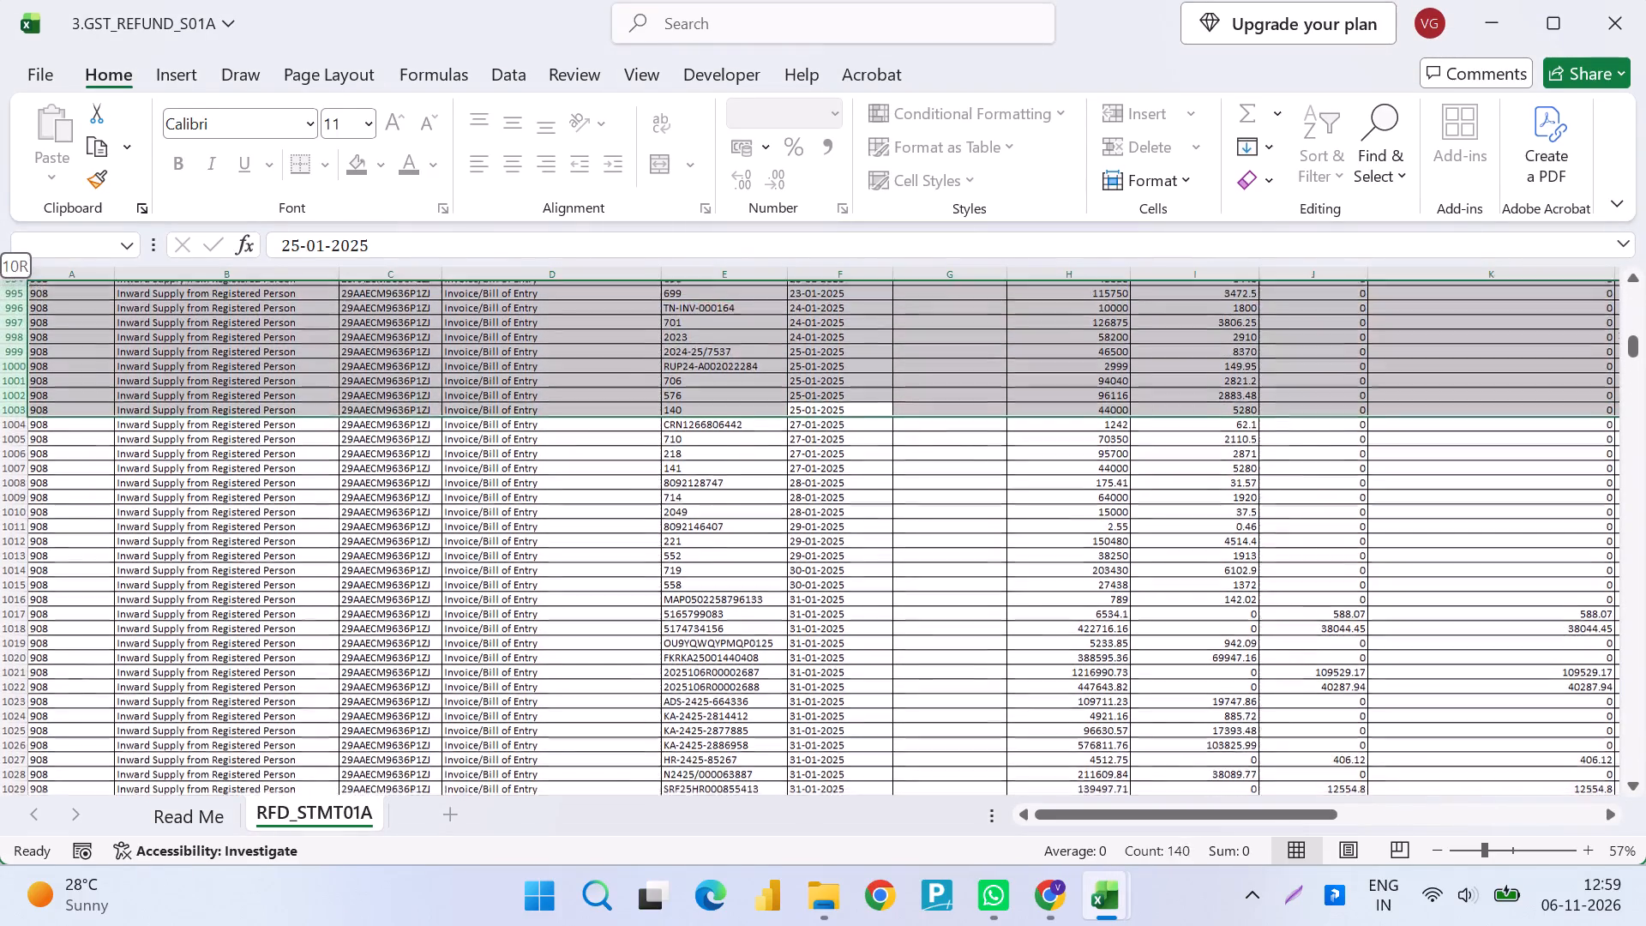
key("shift+Up")
key("shift+Up")
key("shift+Down")
key("shift+Down")
key("shift+Down")
key("shift+Down")
key("alt+Tab")
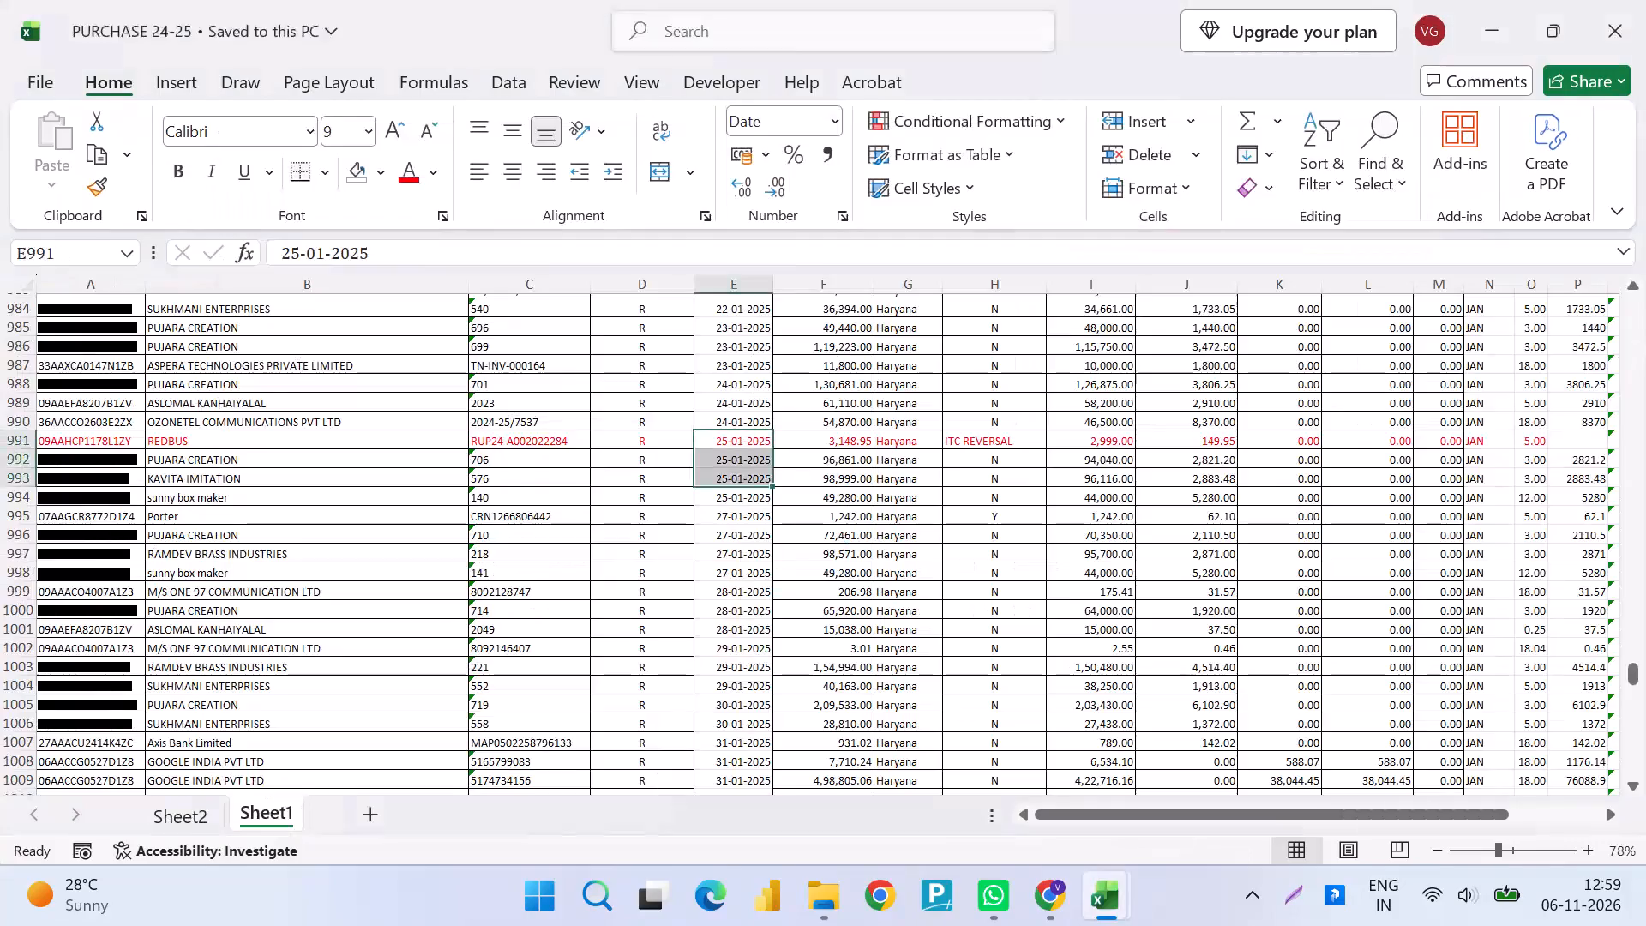
key("shift+space")
key("alt+Tab")
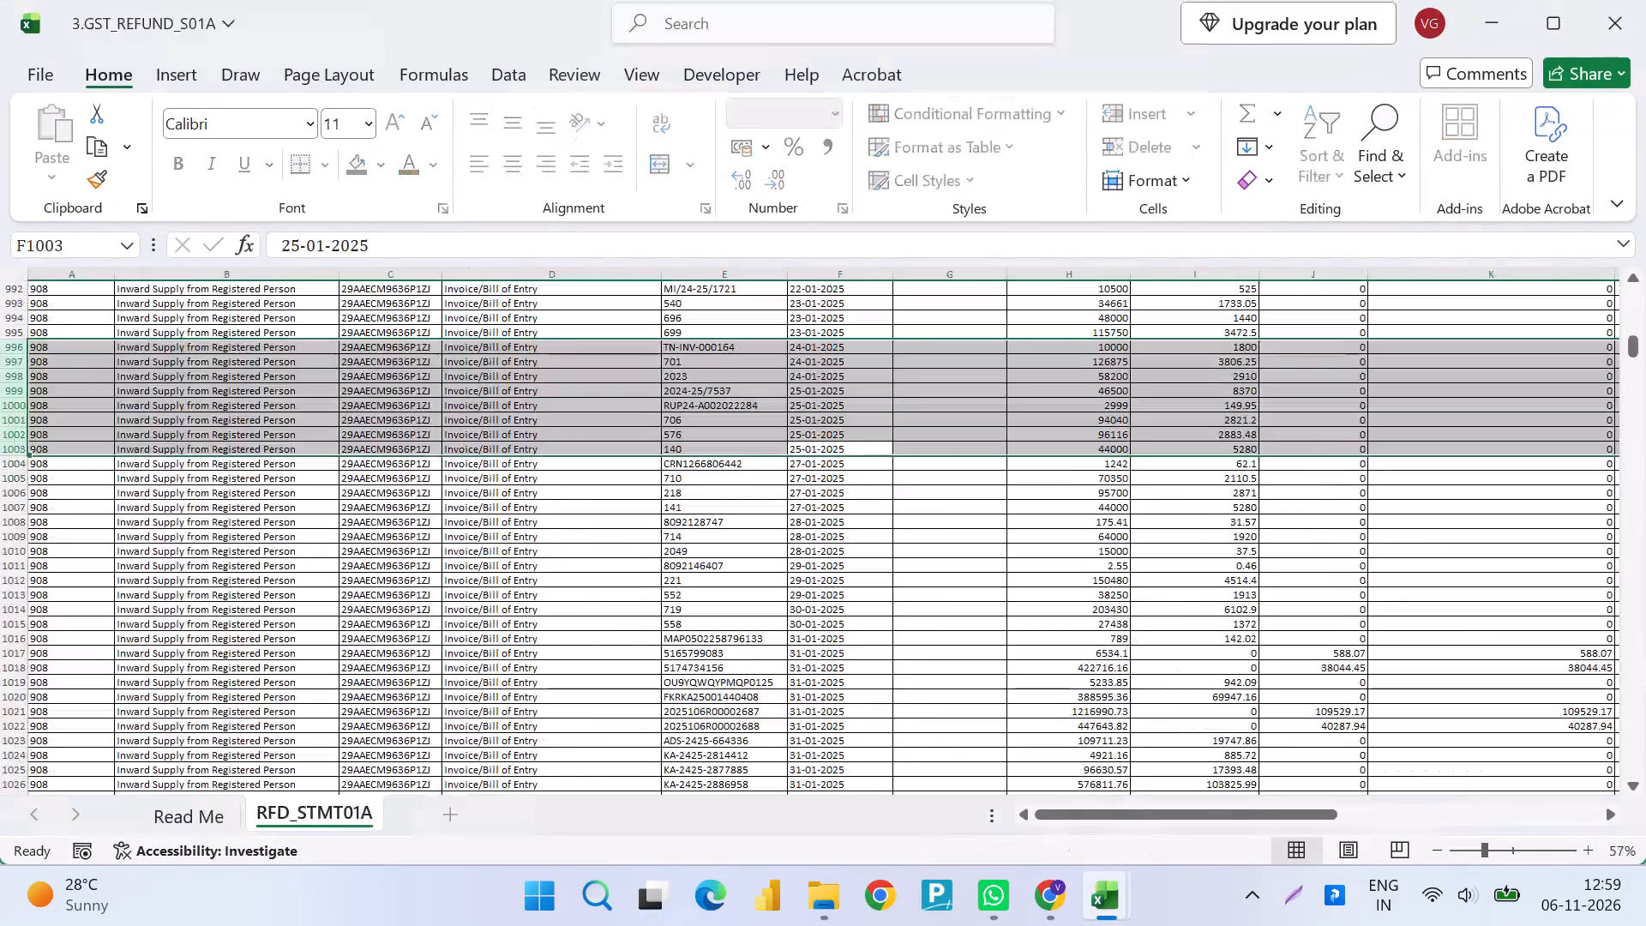
key("shift+Down")
key("shift+Down")
key("shift+Down")
key("shift+Down")
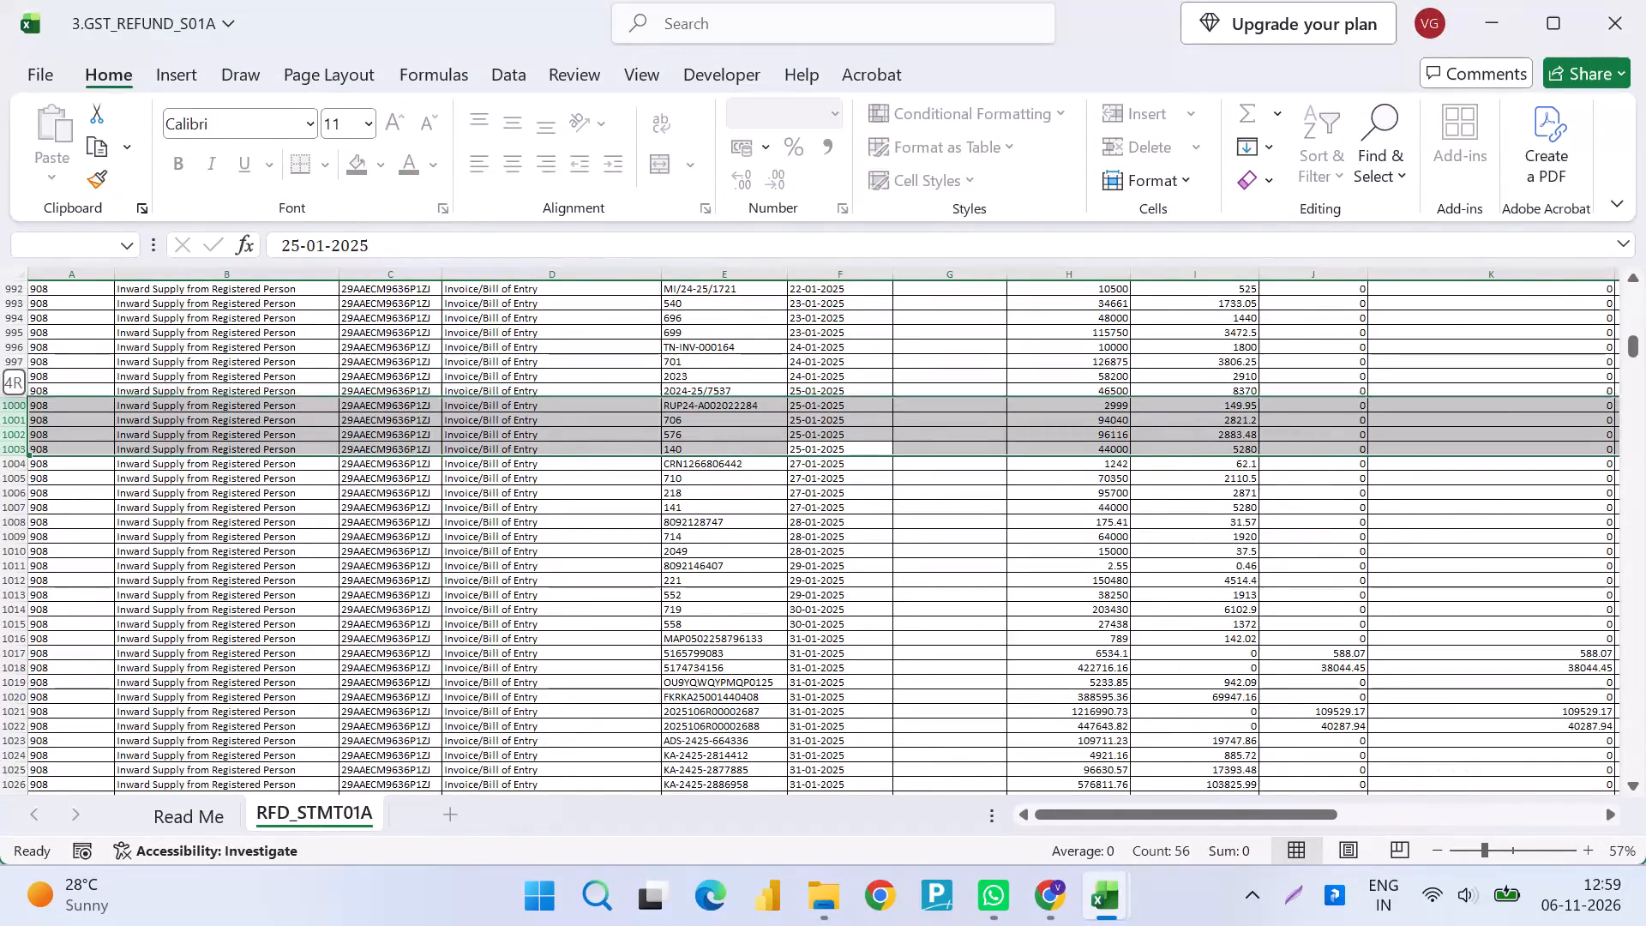
key("alt+Tab")
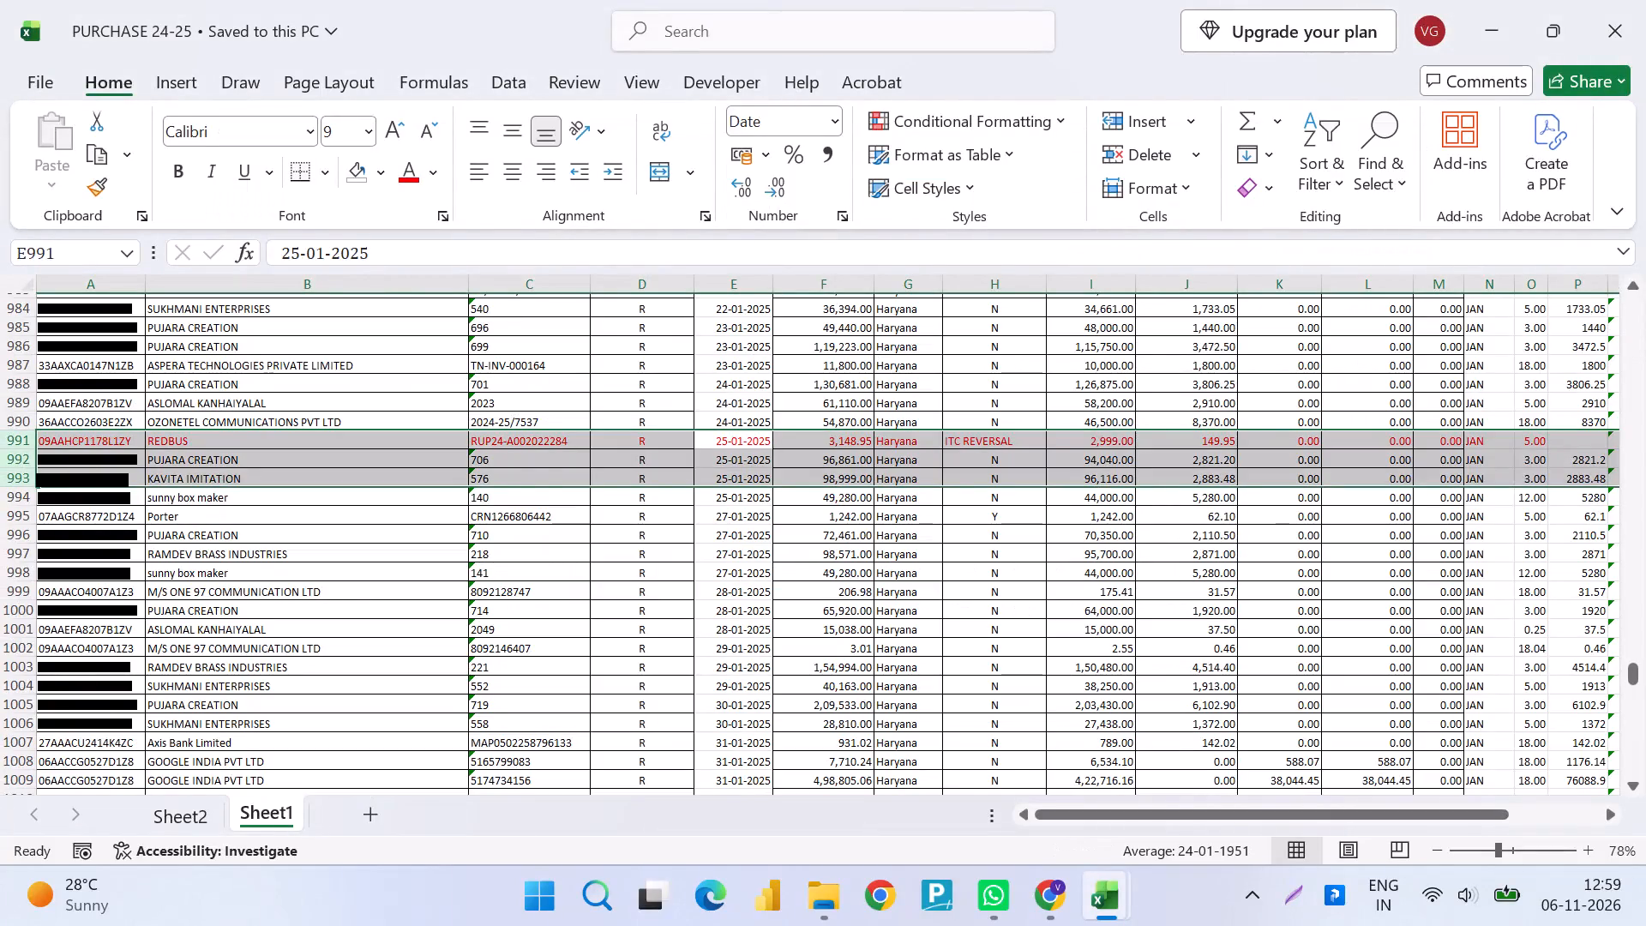
Check the date in E990 of PURCHASE 24-25, and review the refund sheet's dates from row 1003 back to the 20-01-2025 rows 984 and 985.
key("Up")
key("Up")
key("Down")
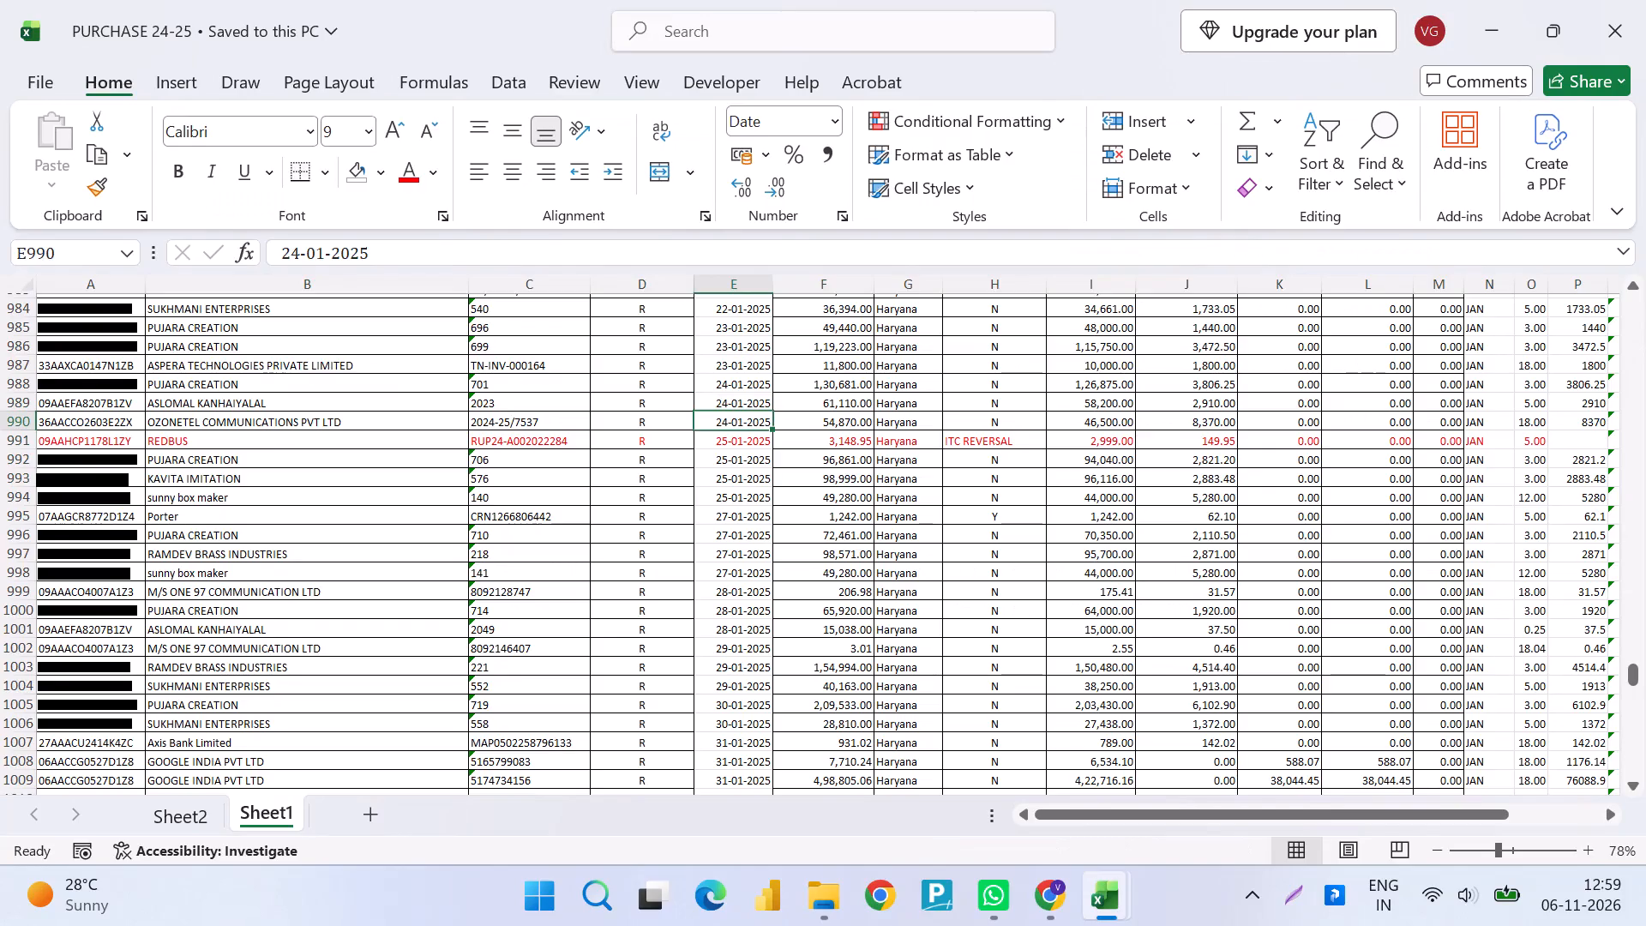
key("alt+Tab")
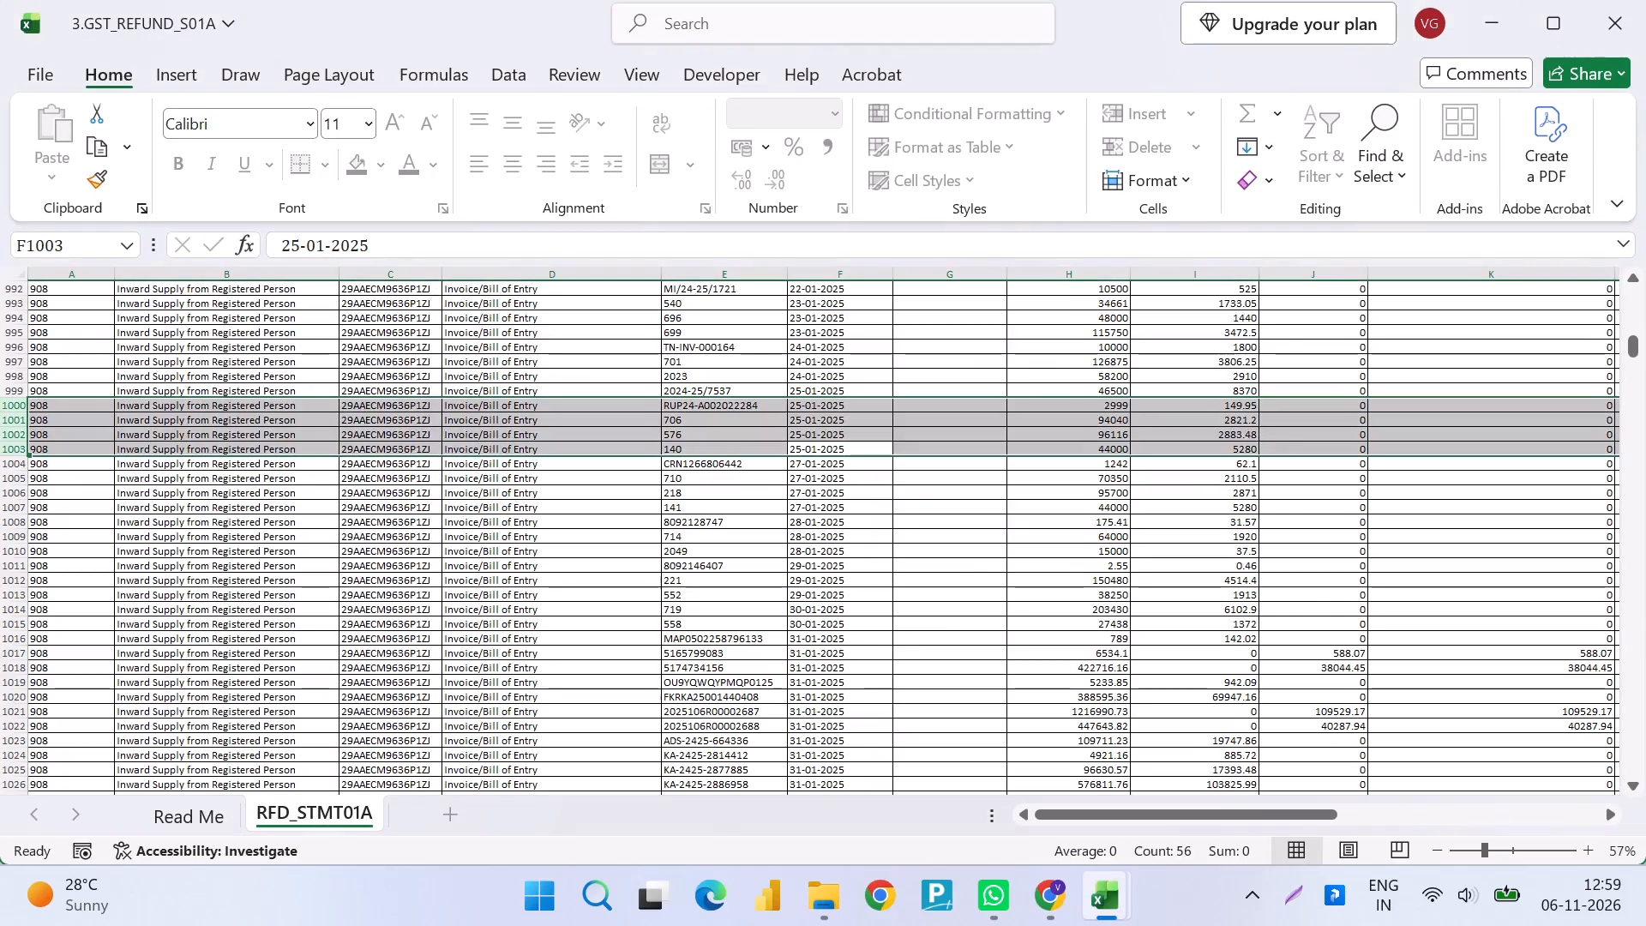
key("Up")
key("Up")
key("Up")
key("Up")
key("Up")
key("Up")
key("Up")
key("Up")
key("Up")
key("Up")
key("Up")
key("Up")
key("Up")
key("Up")
key("Up")
key("Up")
key("Up")
key("Up")
key("Up")
key("Up")
key("Up")
key("Down")
key("Down")
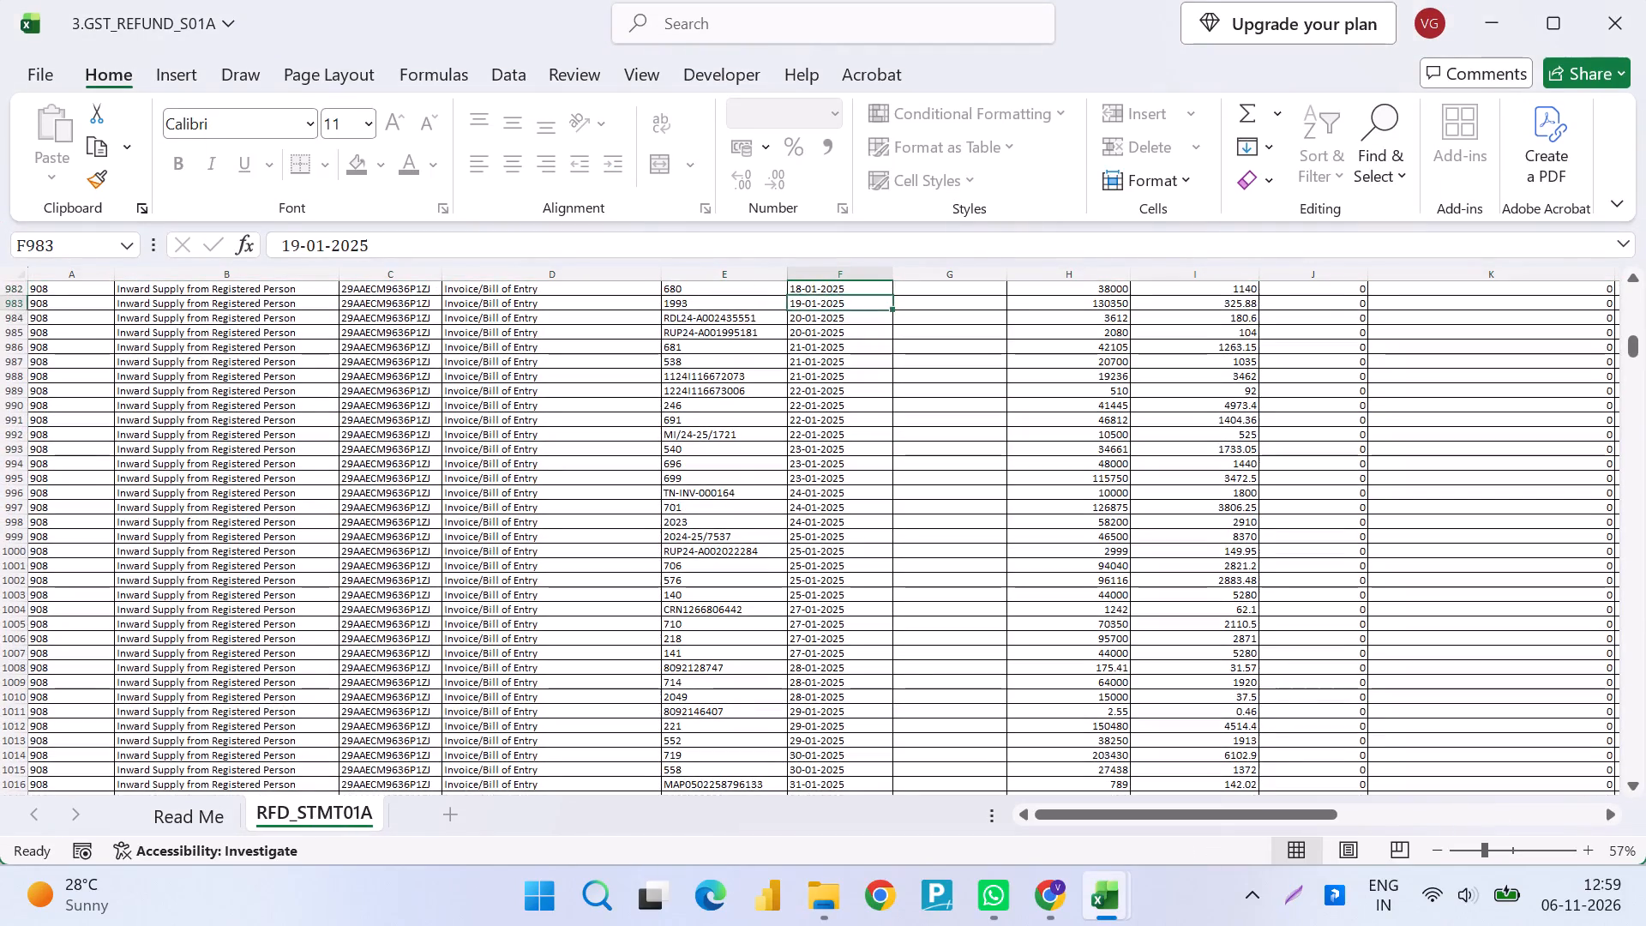
key("Down")
key("shift+Up")
key("shift+space")
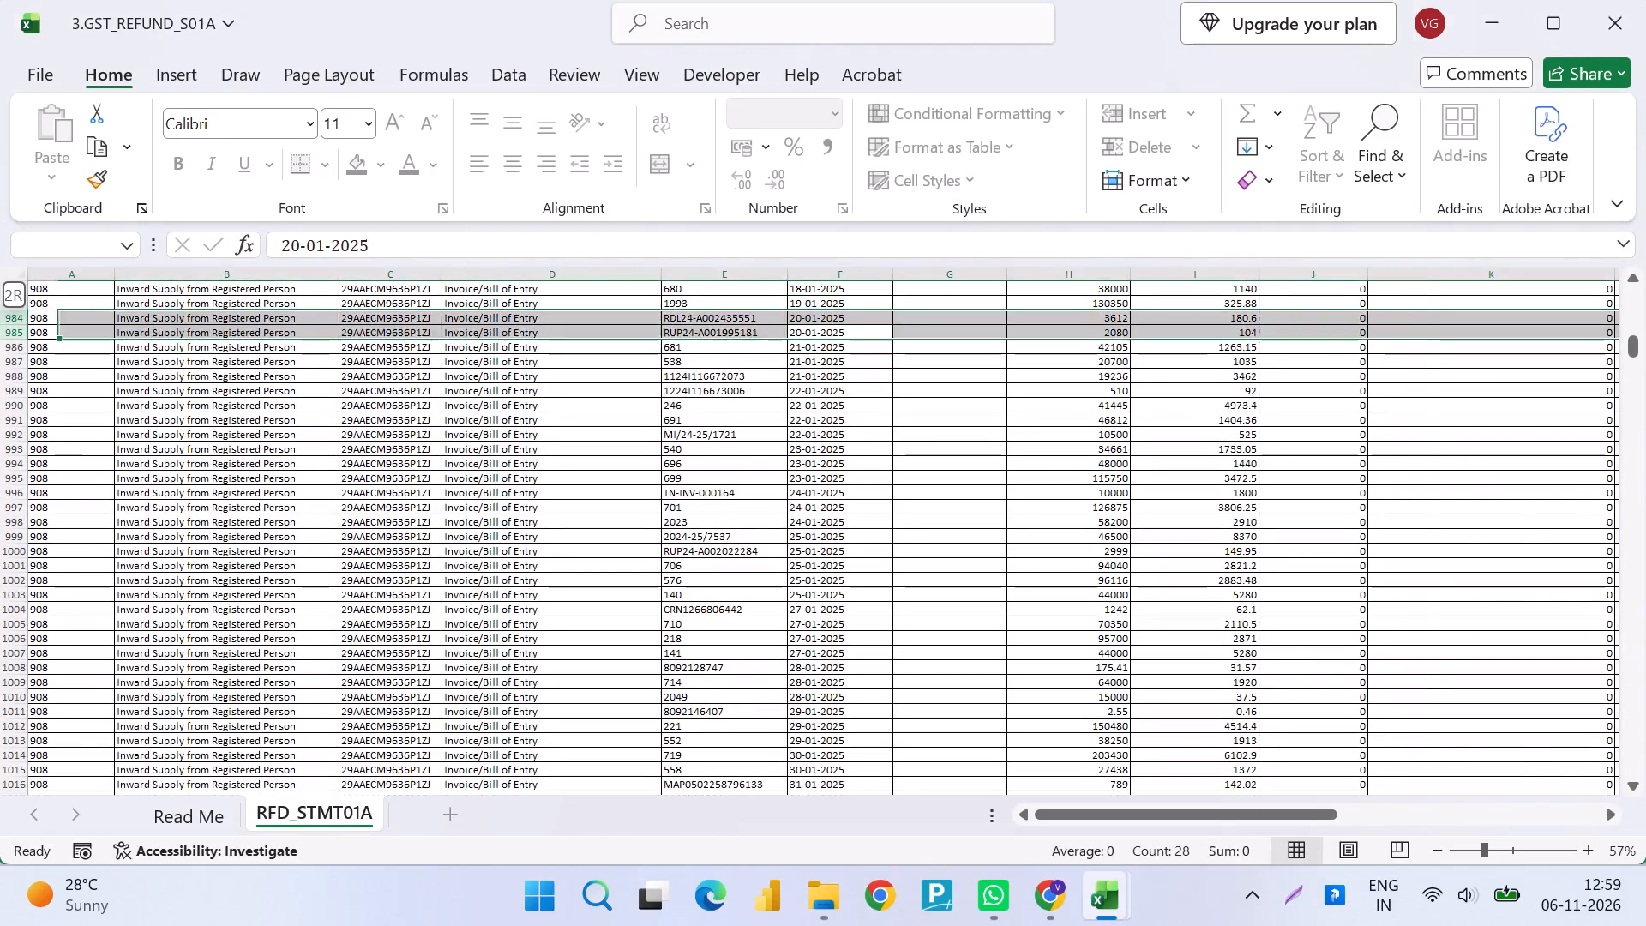
Compare the 20-01-2025 rows 976 and 977 in PURCHASE 24-25 with rows 984 and 985 in the refund sheet.
key("alt+Tab")
scroll(732, 699, "up", 2)
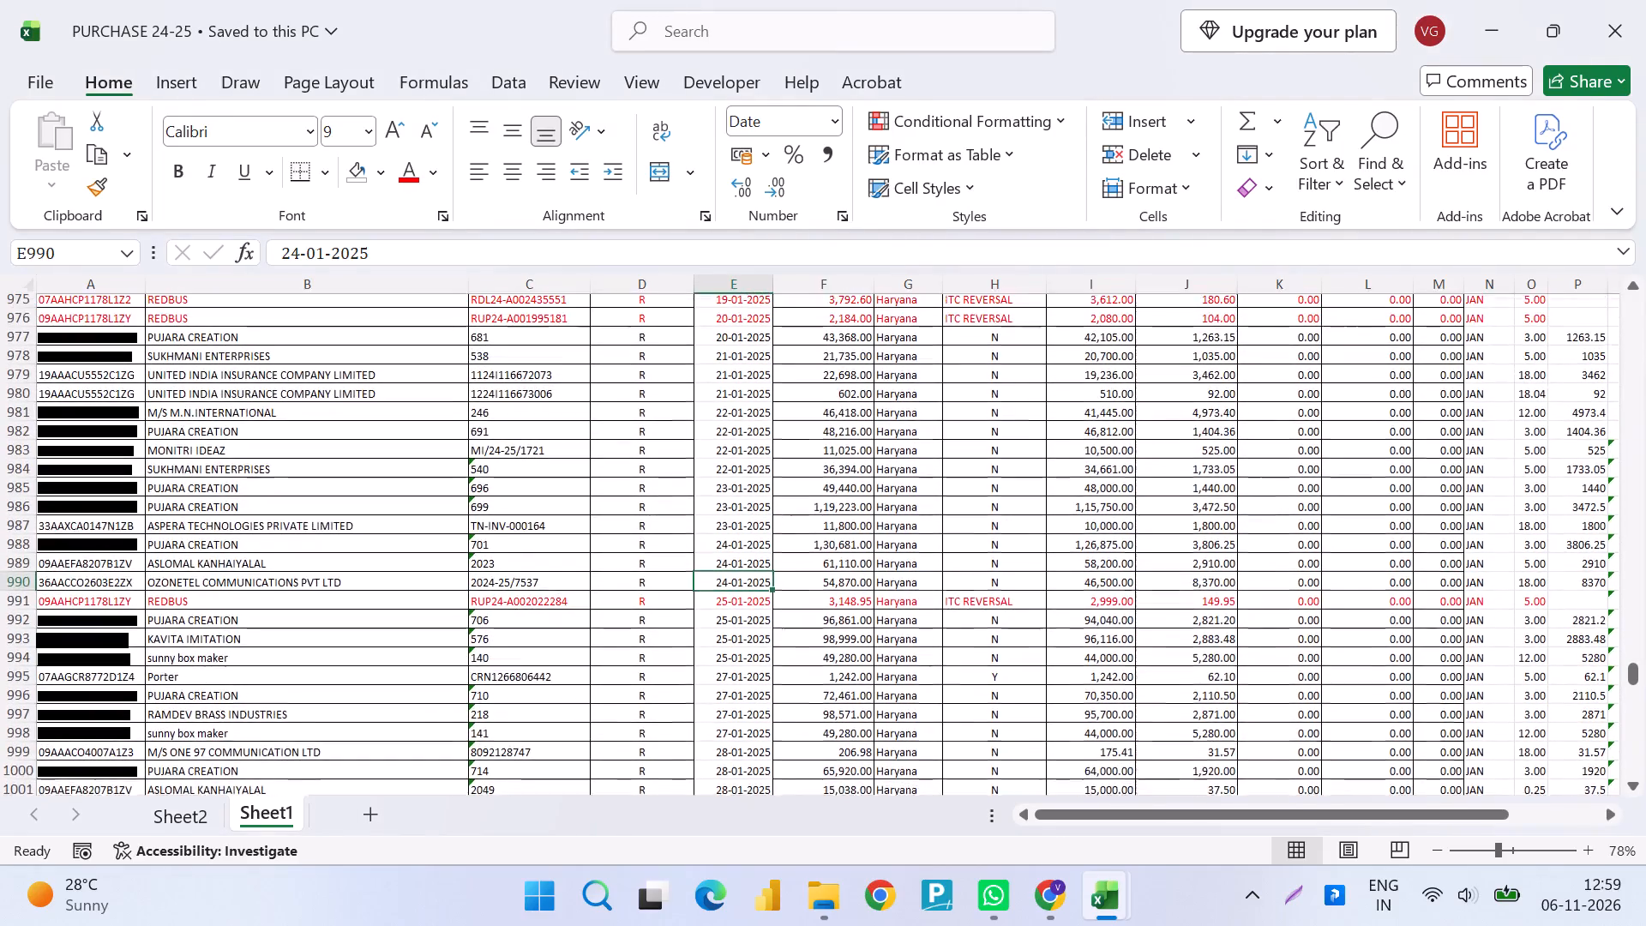
scroll(732, 699, "up", 1)
left_click(738, 353)
key("shift+space")
key("shift+Up")
key("alt+Tab")
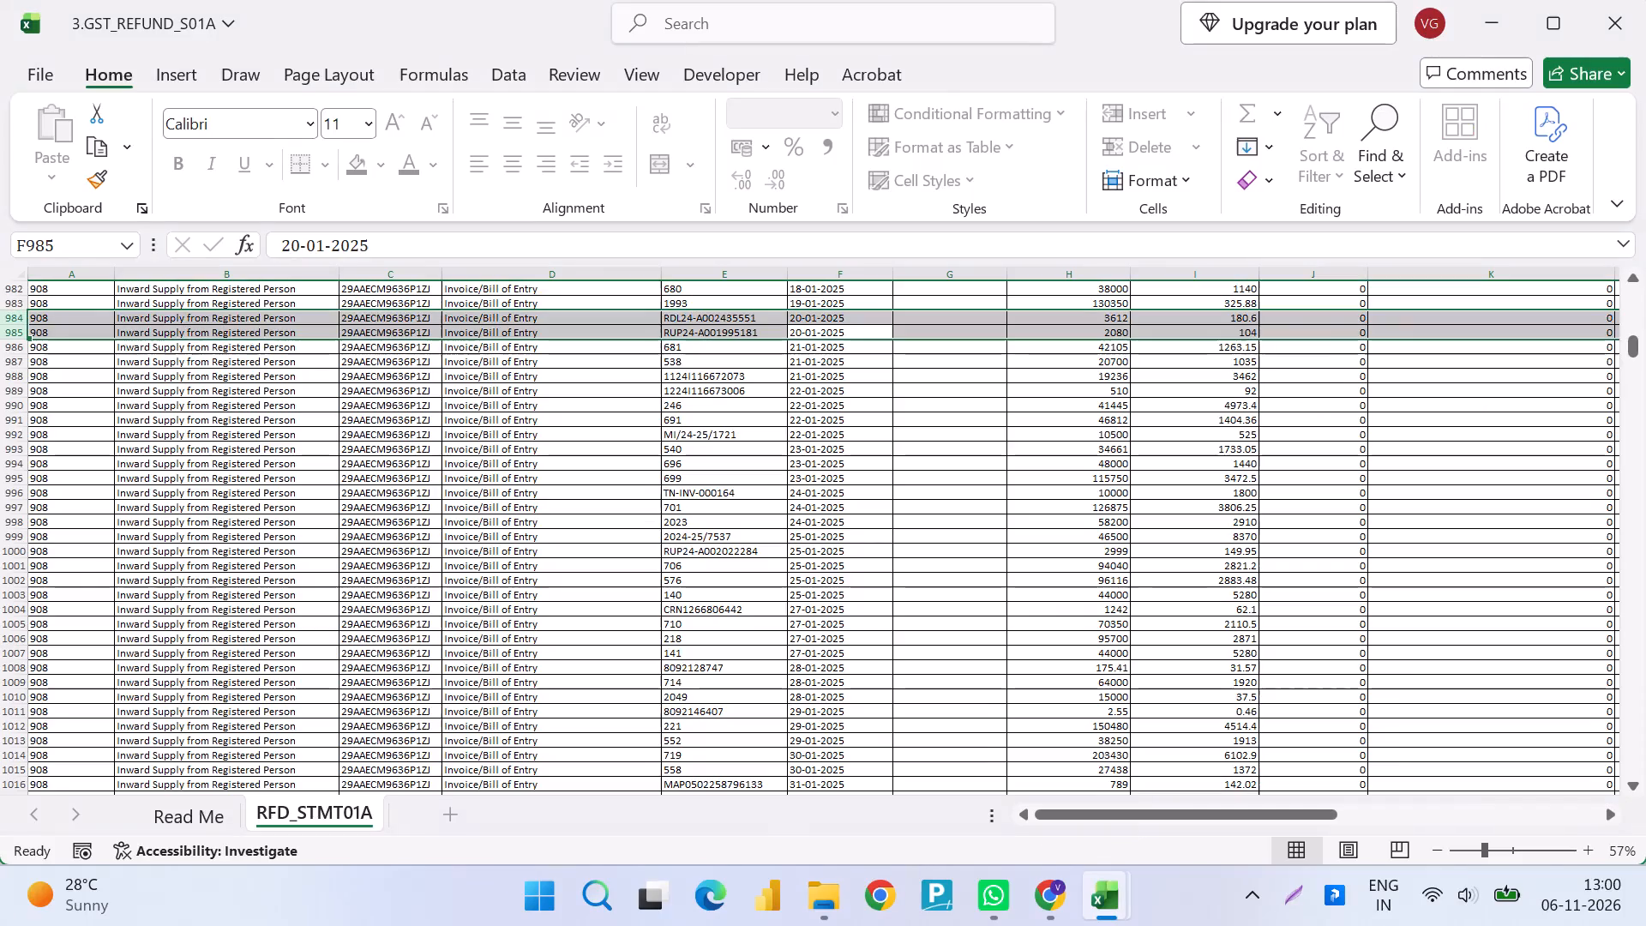
key("alt+Tab")
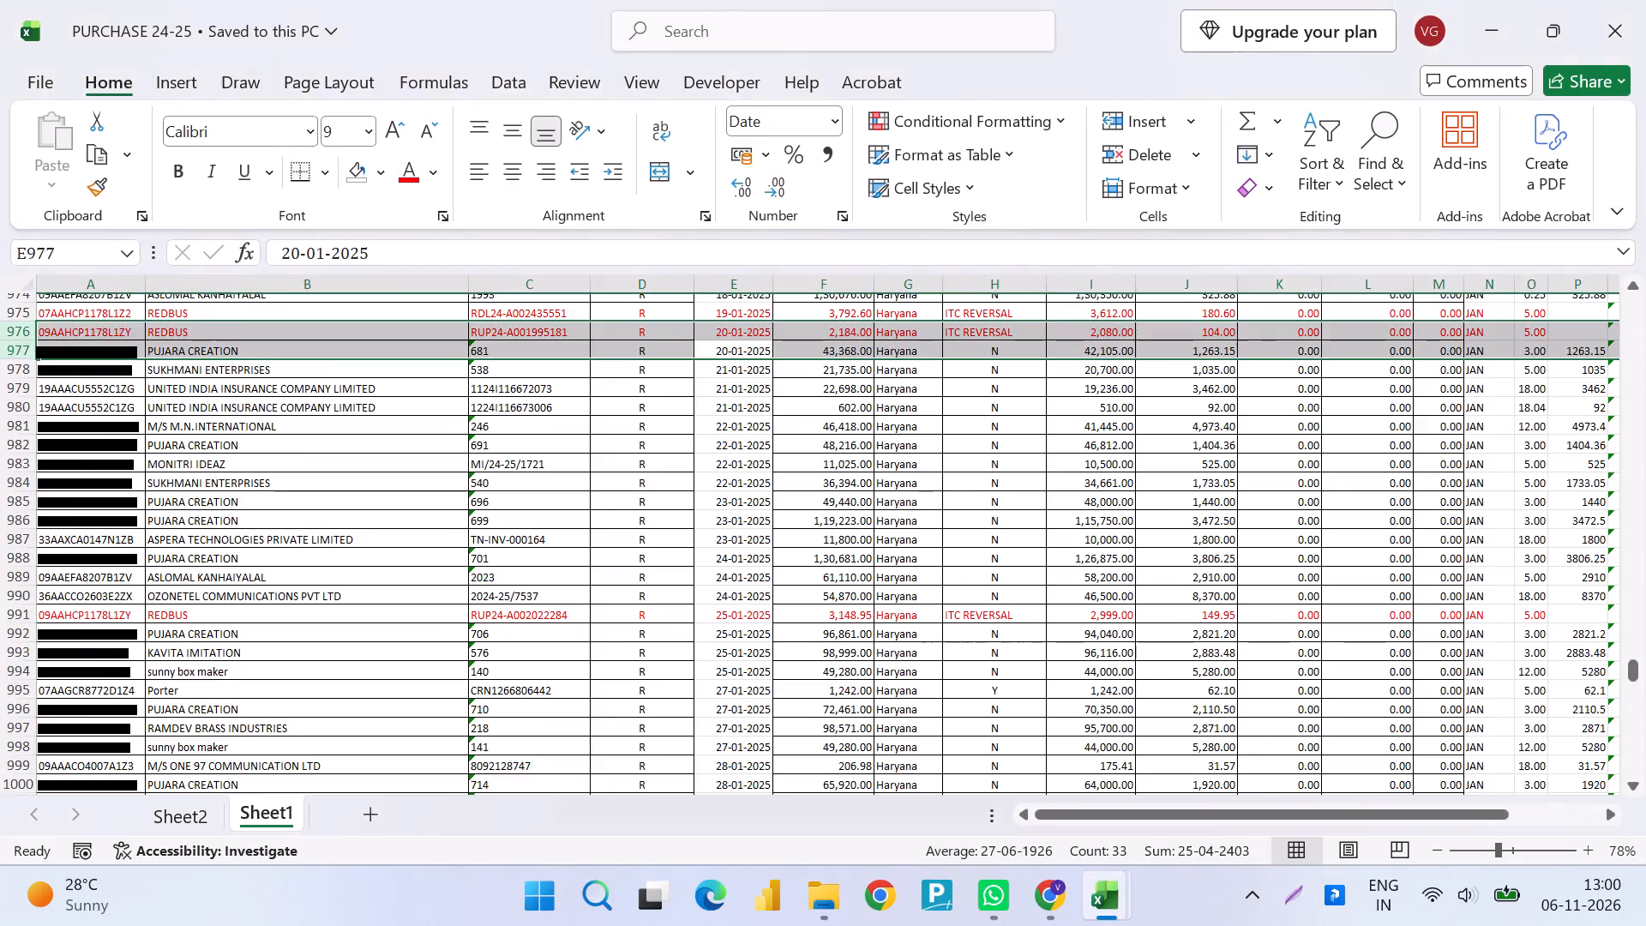
key("alt+Tab")
key("Down")
key("Up")
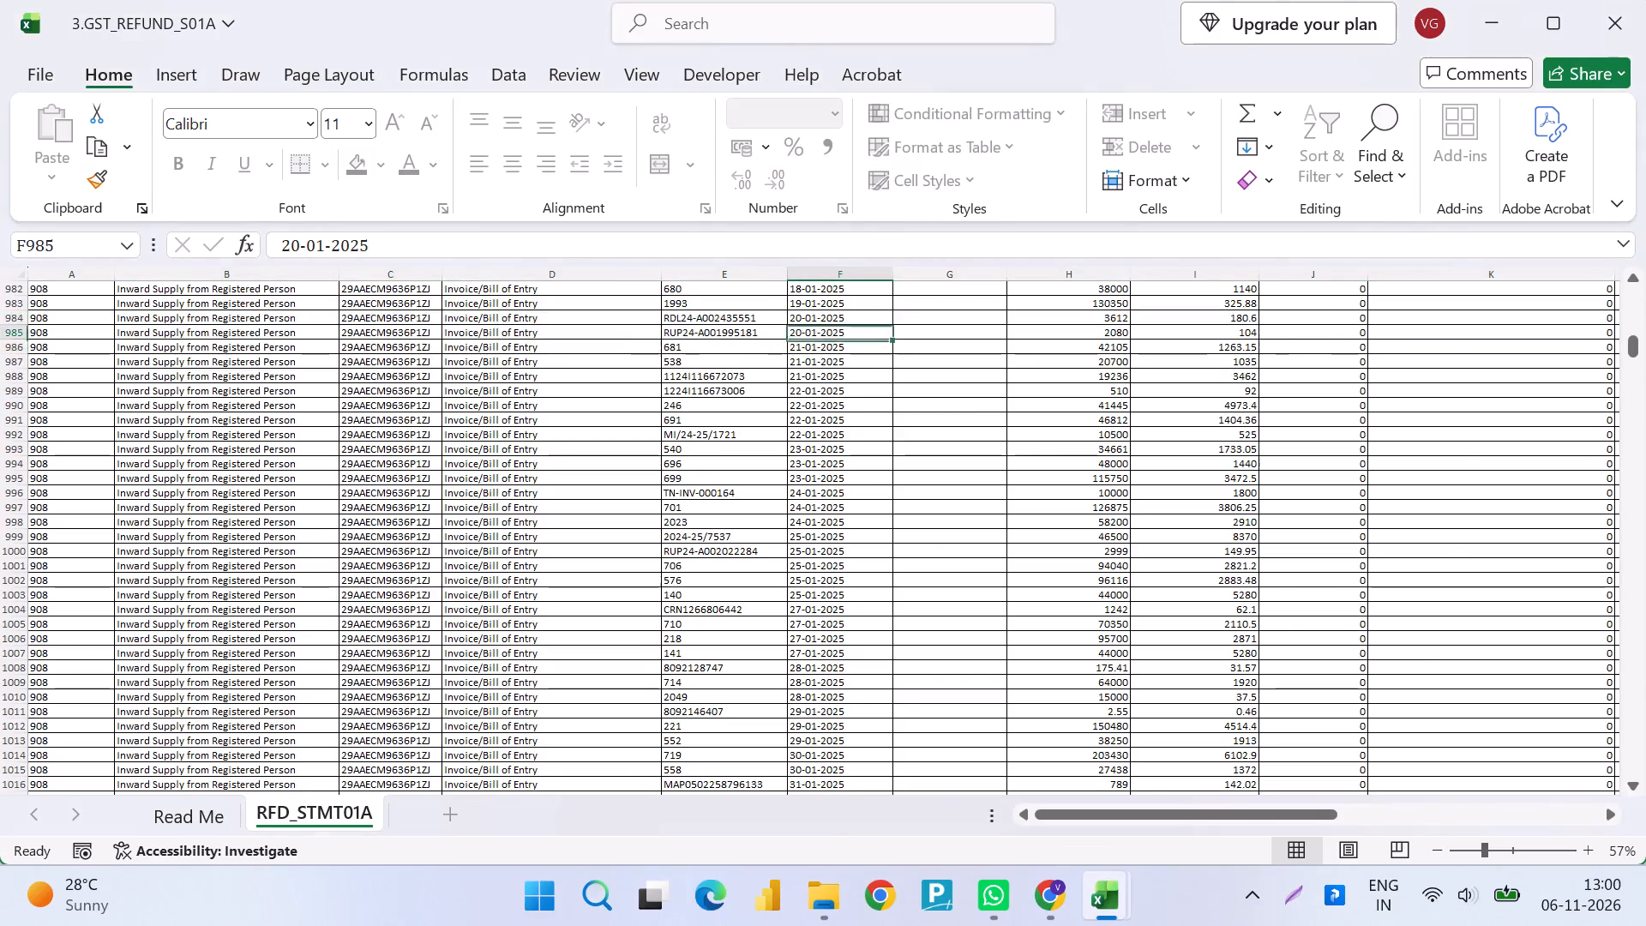
Examine the 10-01-2025 rows 950 to 953 in PURCHASE 24-25, starting at document 662.
key("alt+Tab")
scroll(722, 476, "up", 4)
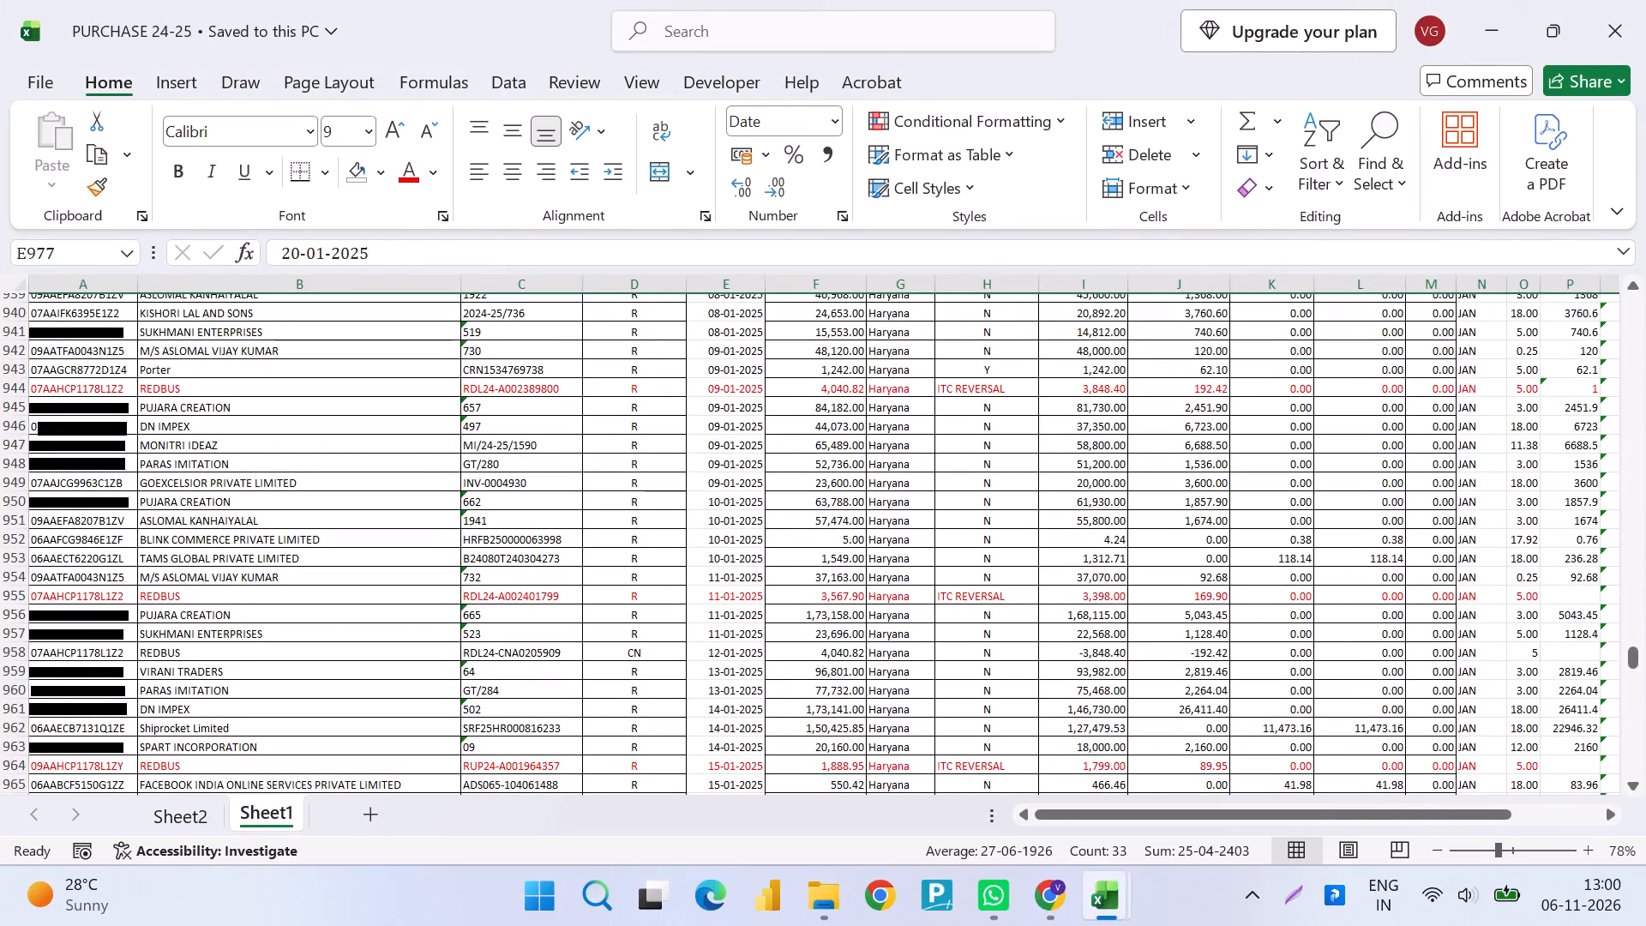
left_click(719, 498)
key("shift+space")
key("shift+Down")
key("shift+Down")
key("shift+Down")
key("shift+Down")
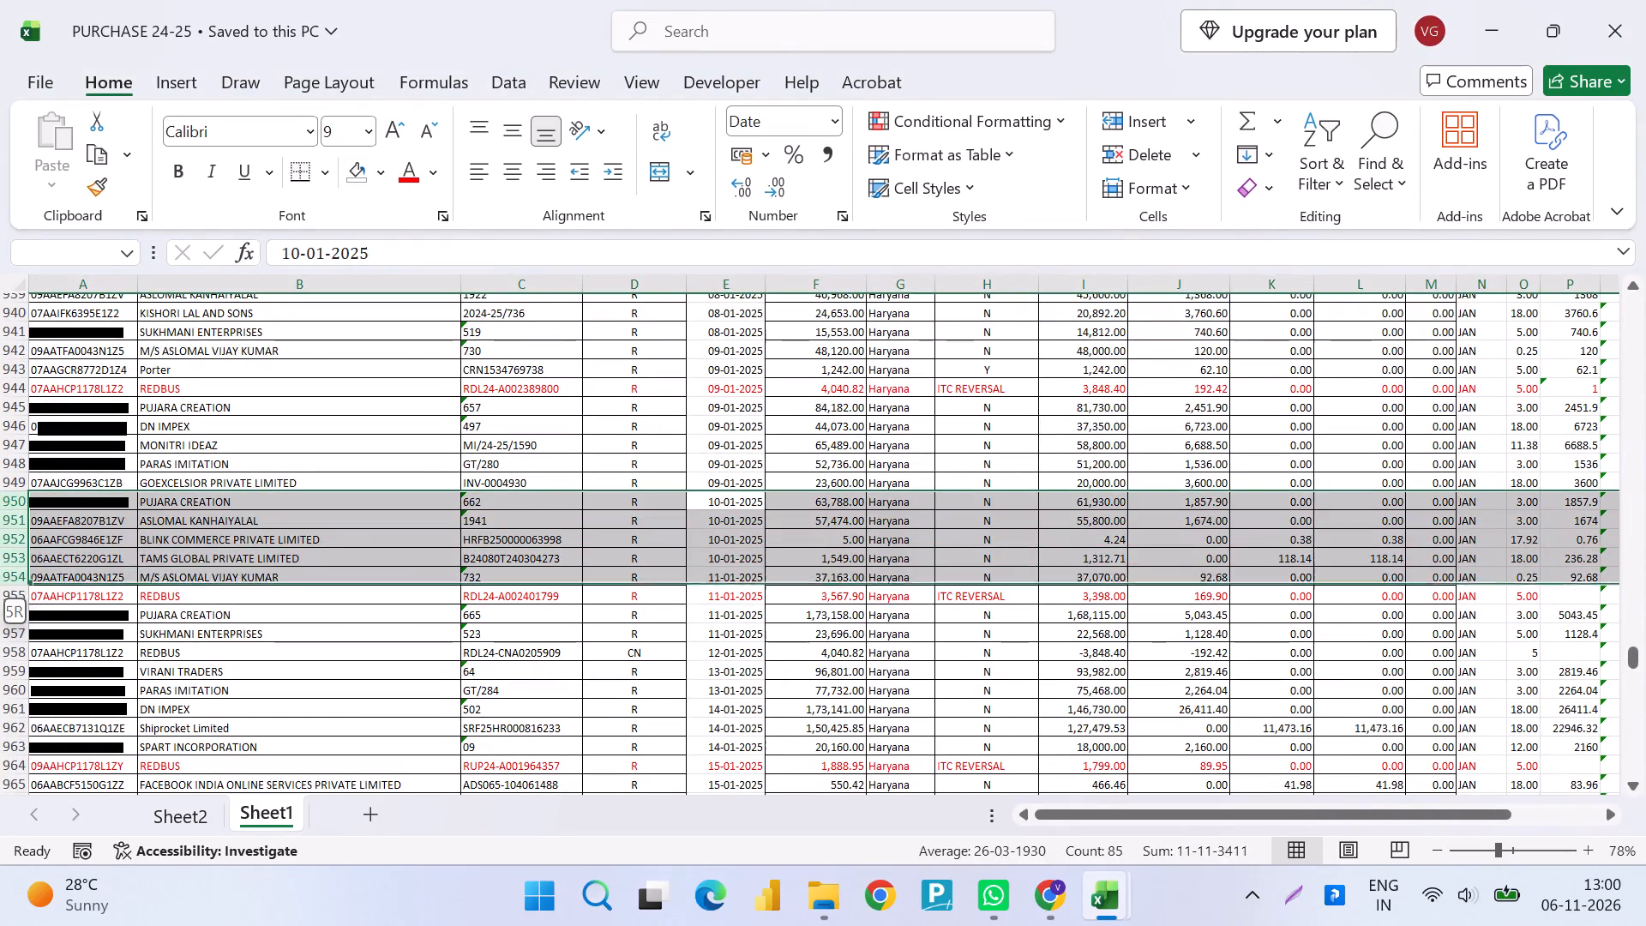
key("shift+Up")
Locate the 10-01-2025 rows 959 to 962 in the refund sheet and compare them with the matching block in PURCHASE 24-25.
key("alt+Tab")
scroll(719, 498, "up", 8)
scroll(719, 498, "down", 3)
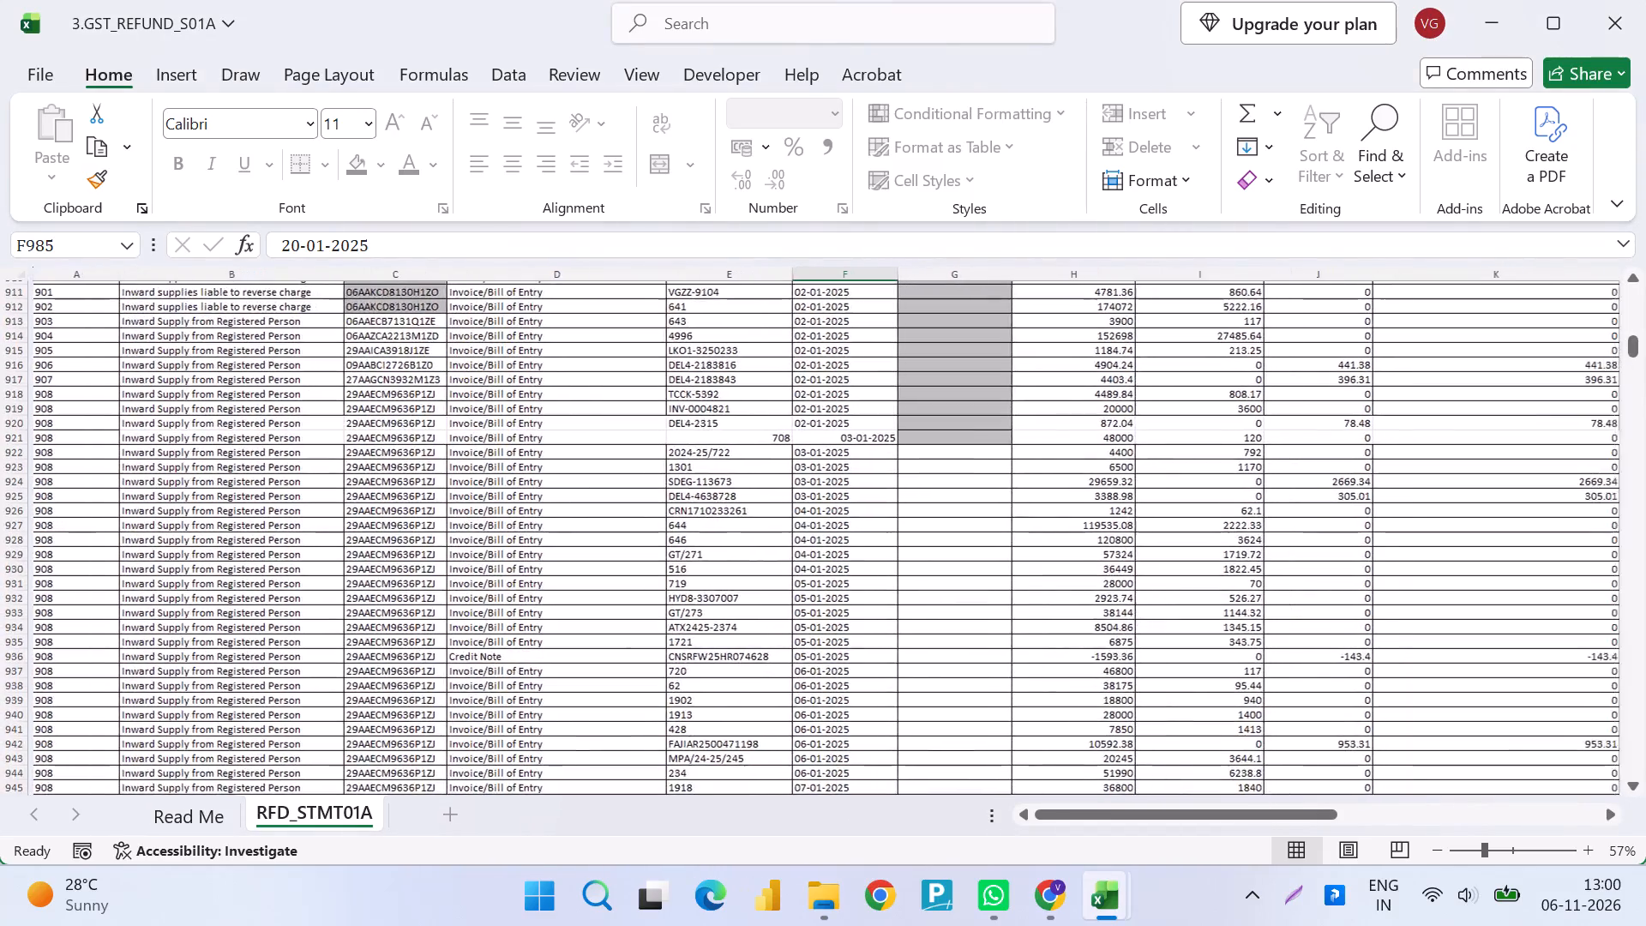
scroll(719, 498, "down", 3)
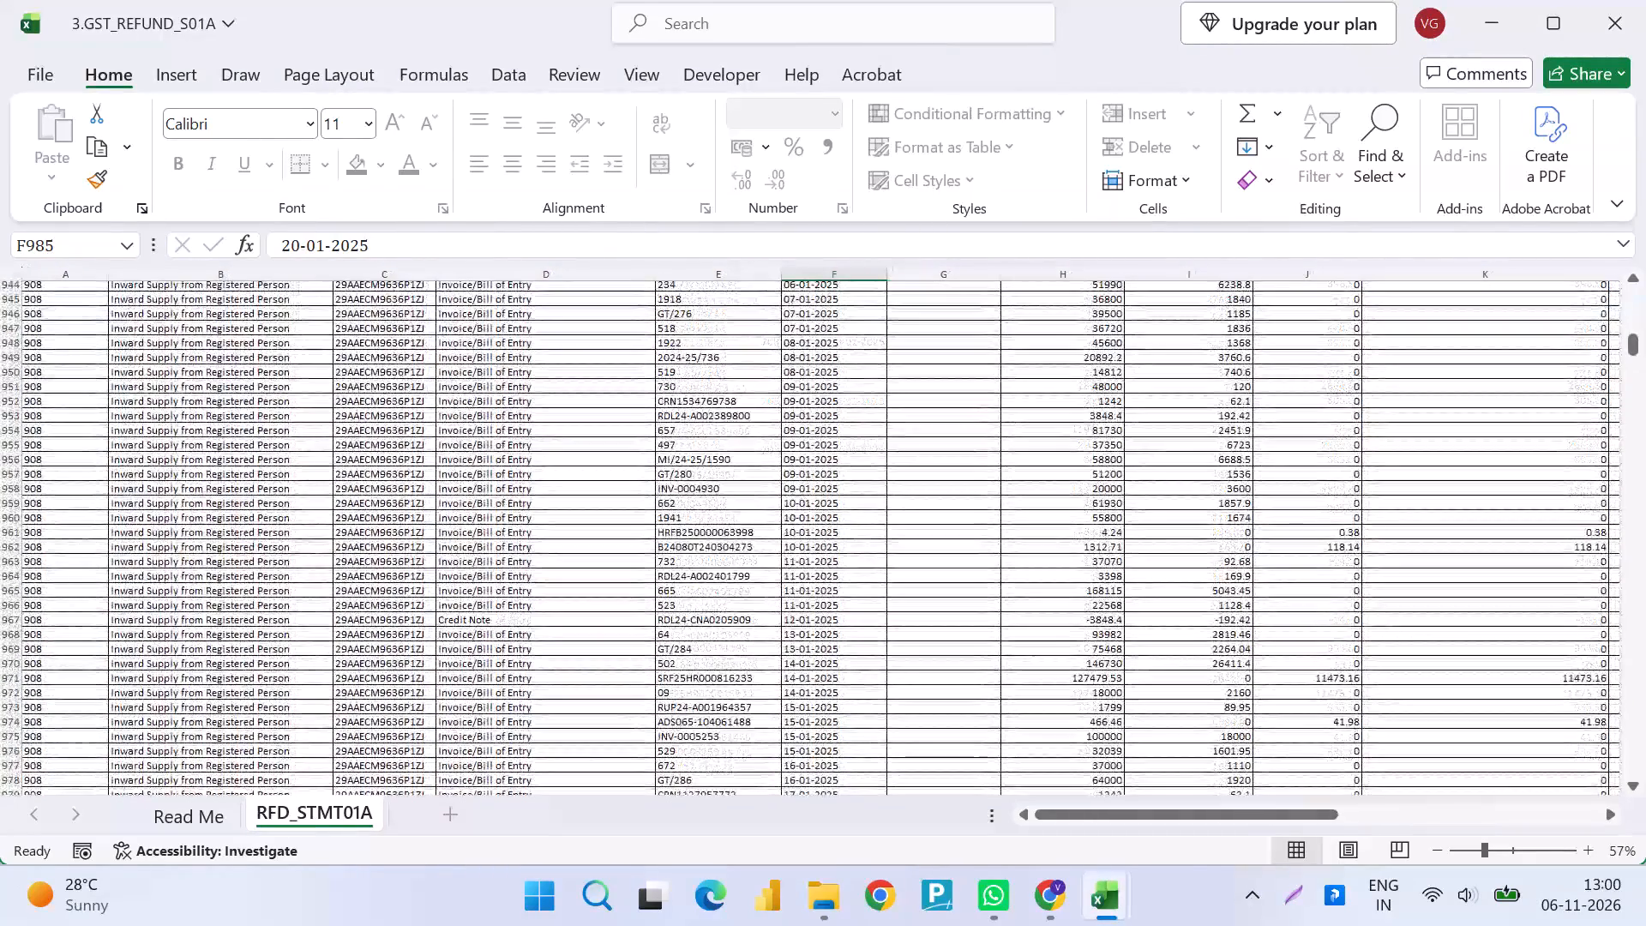
left_click(824, 403)
key("Down")
key("Down")
key("Down")
key("Down")
key("Down")
key("Down")
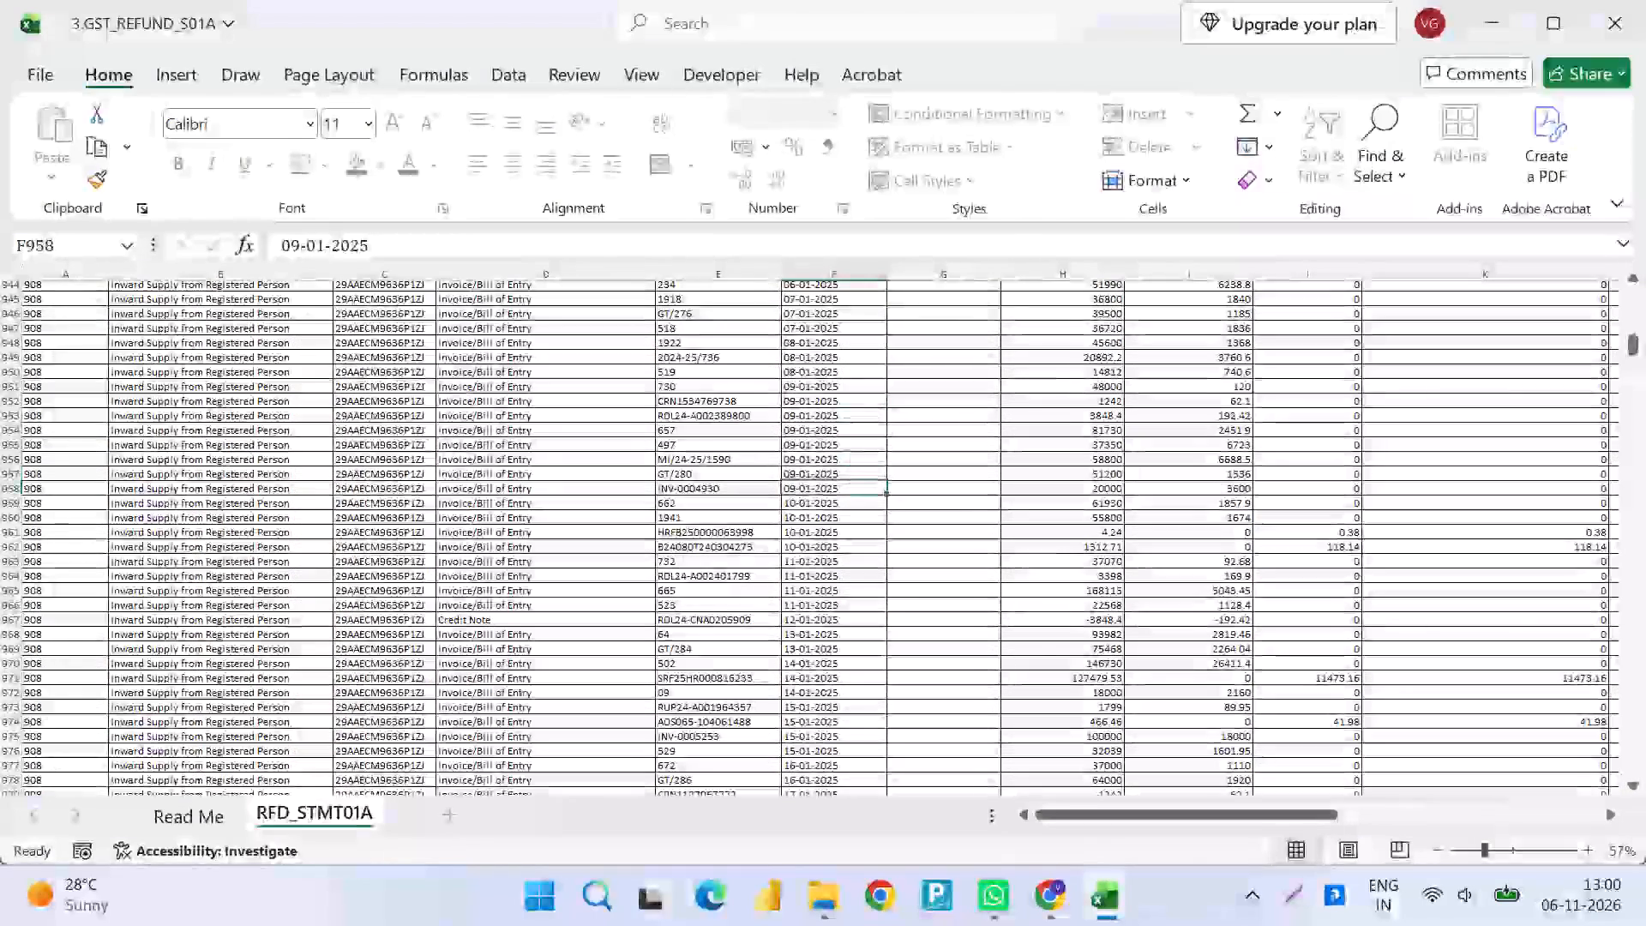
key("Down")
key("shift+space")
key("alt+Tab")
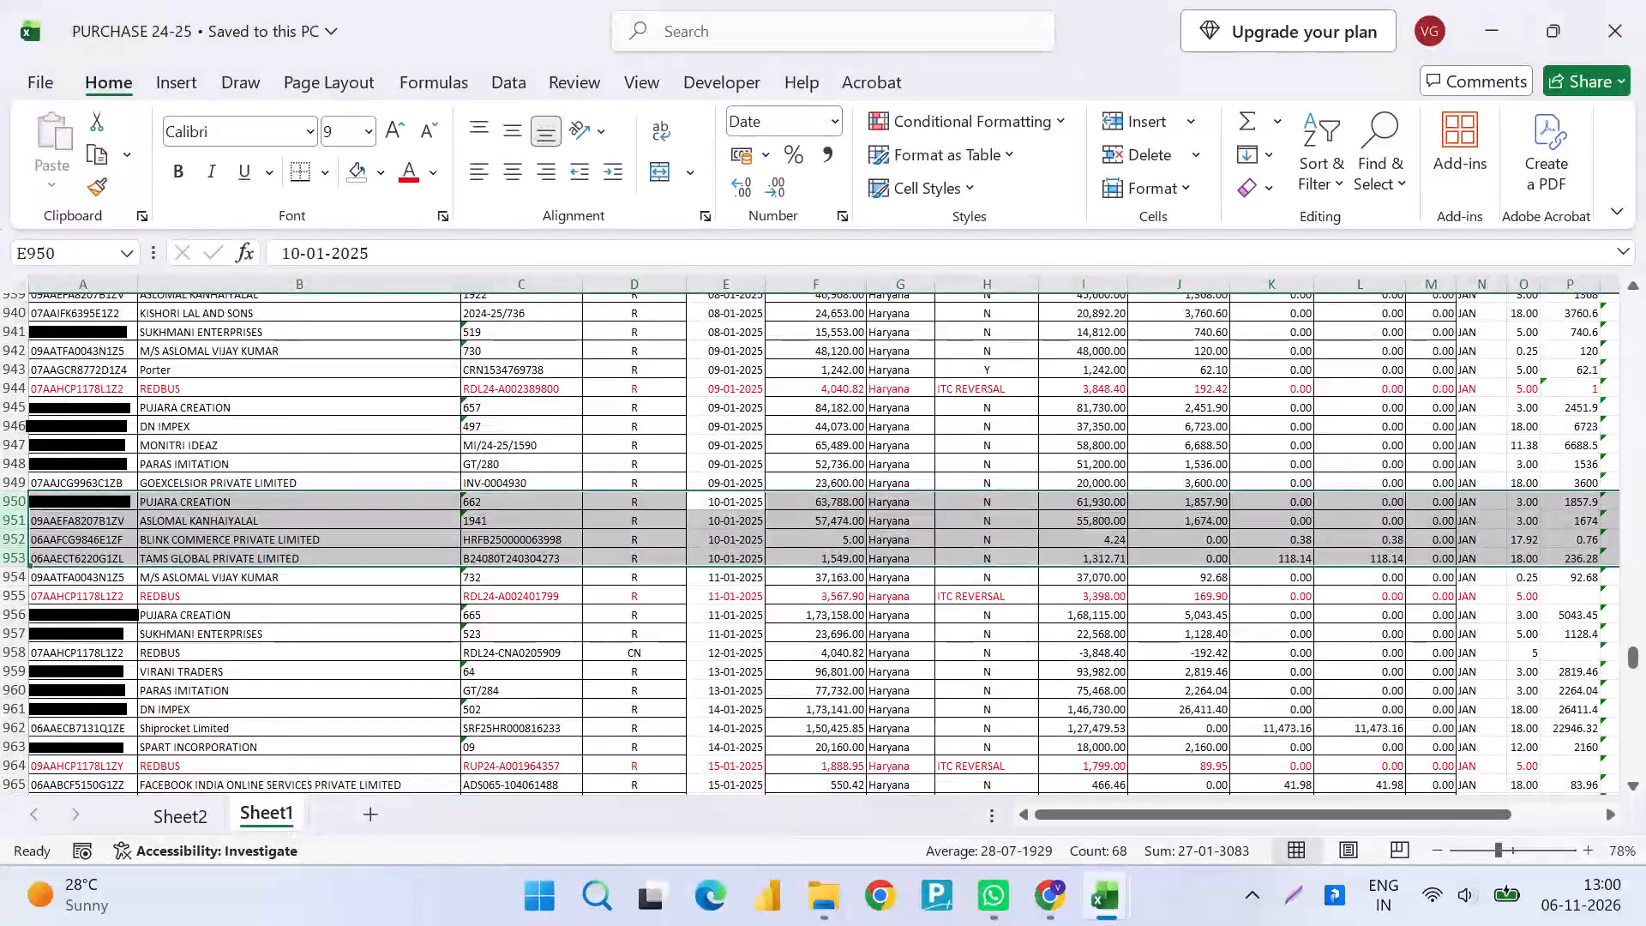
key("alt+Tab")
key("shift+Down")
key("shift+Down")
key("shift+Down")
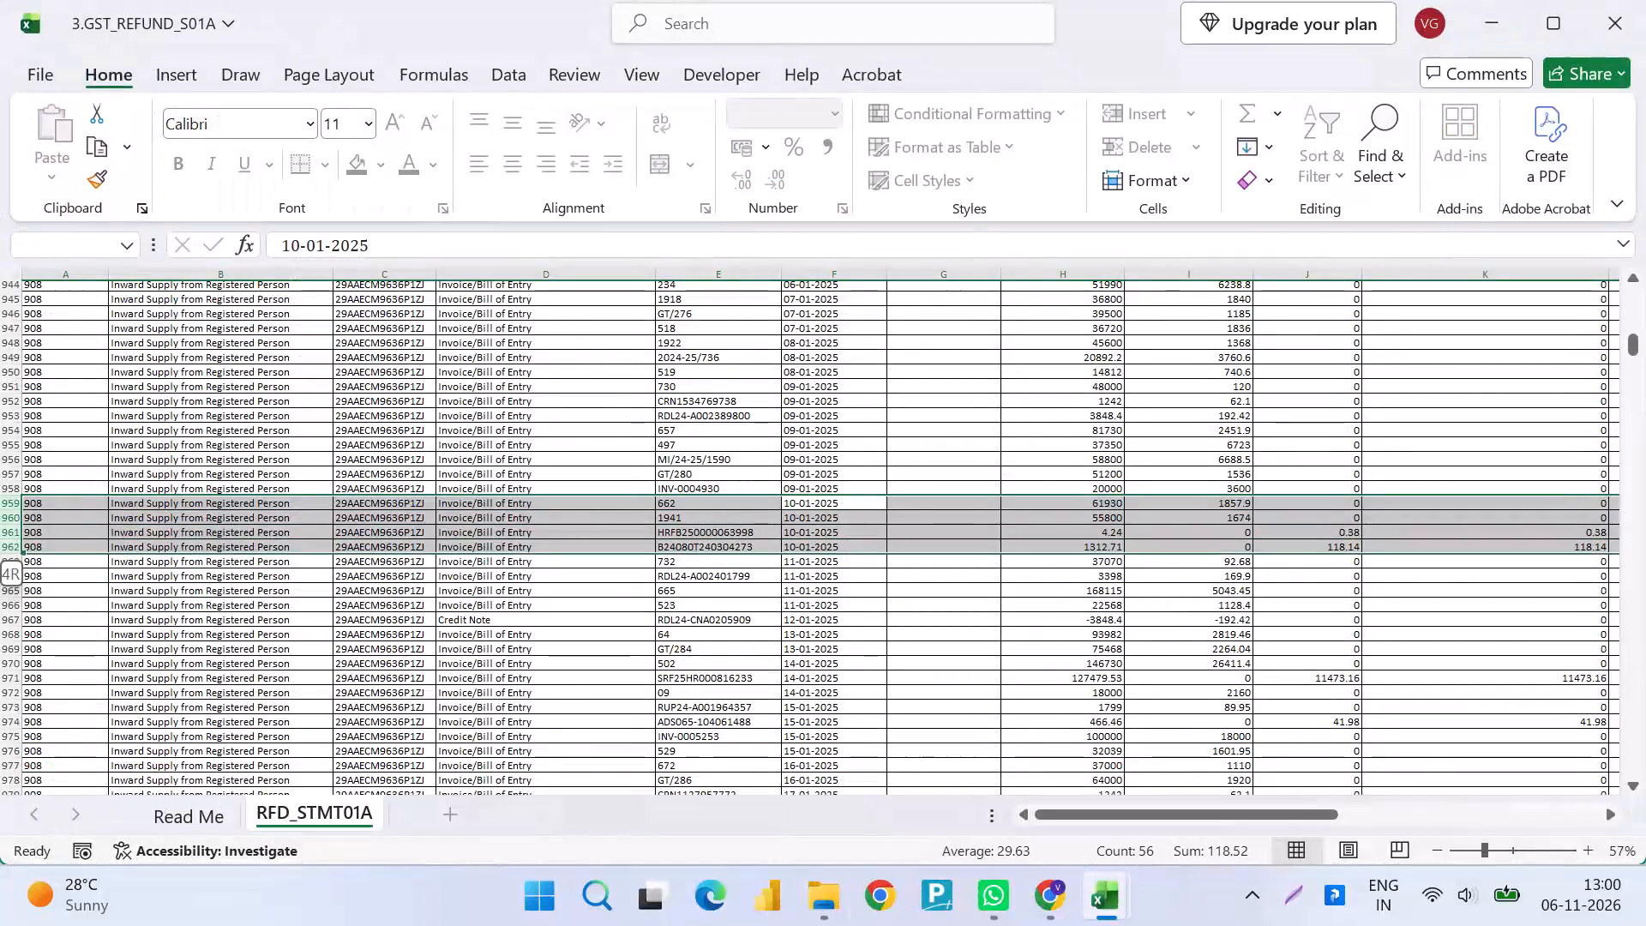
Compare the 11-01-2025 rows 954 to 957 in PURCHASE 24-25 with rows 963 to 966 in the refund sheet.
key("alt+Tab")
key("Down")
key("Down")
key("Down")
key("Down")
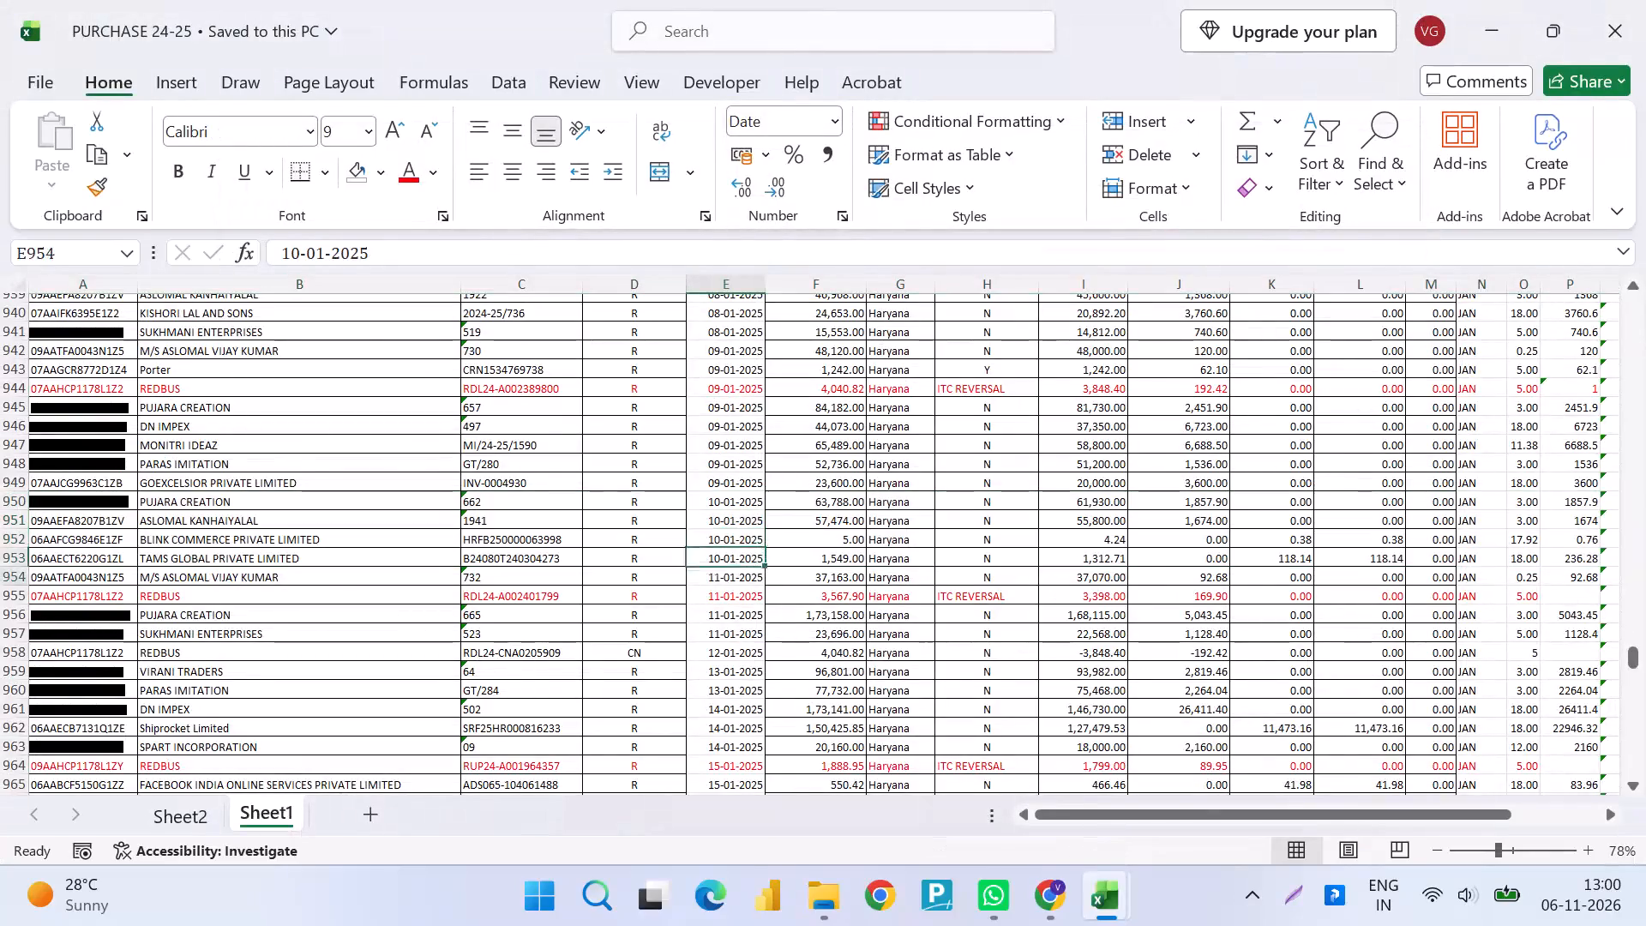
key("shift+Down")
key("shift+Down")
key("shift+Down")
key("shift+space")
key("alt+Tab")
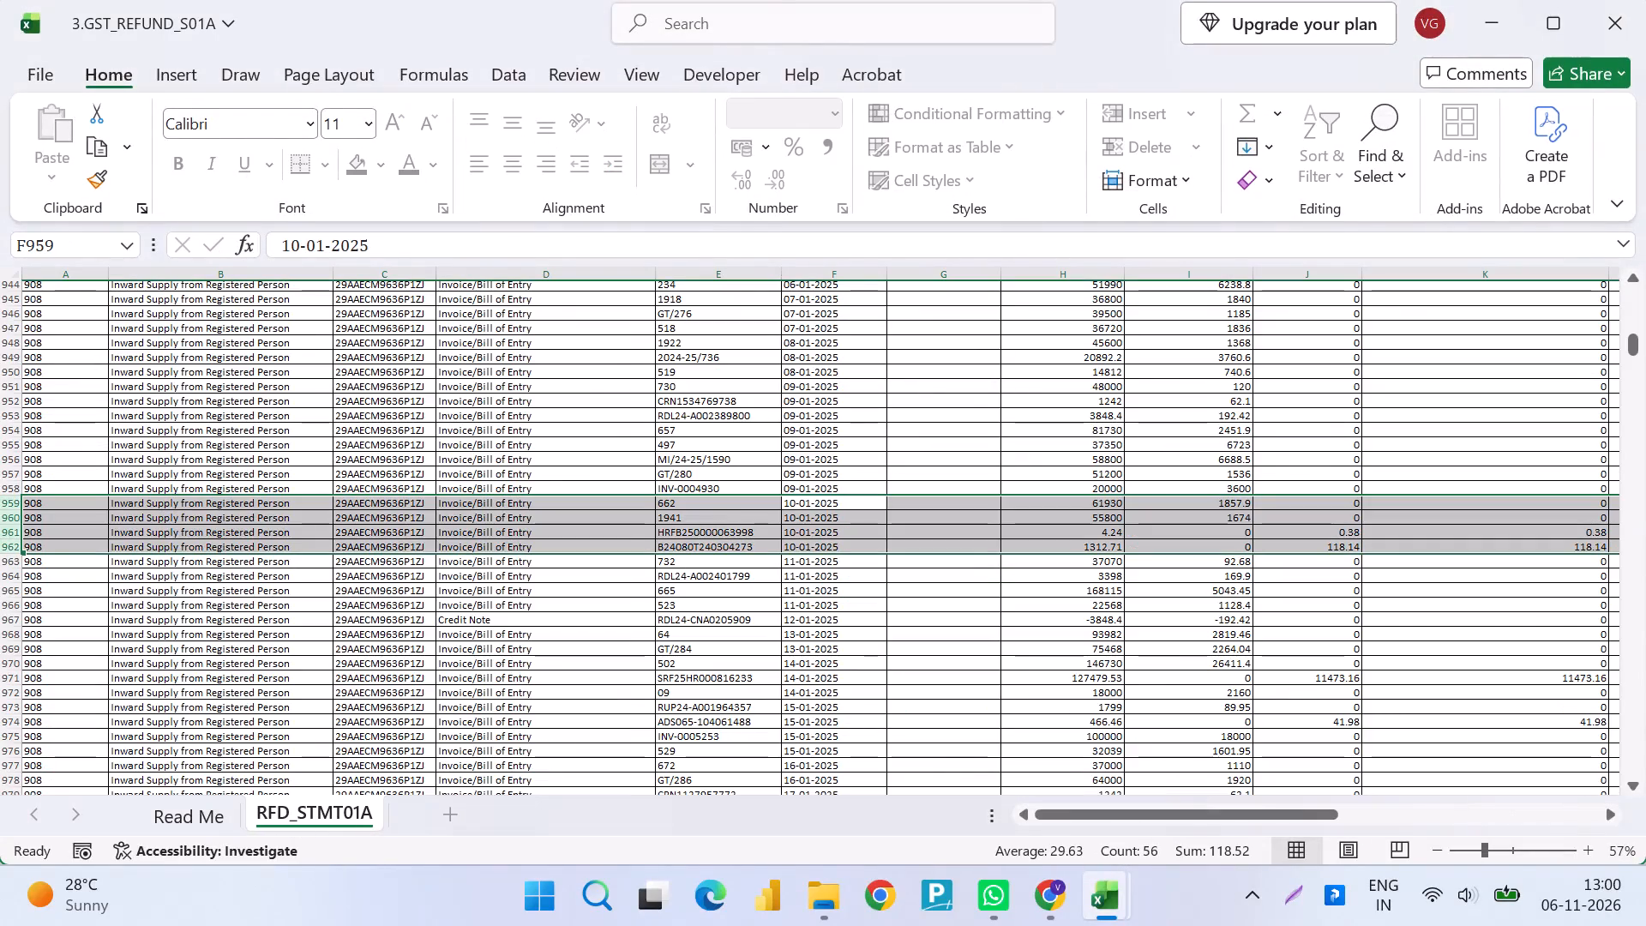
key("Down")
key("Down")
key("Down")
key("Down")
key("shift+Down")
key("shift+Down")
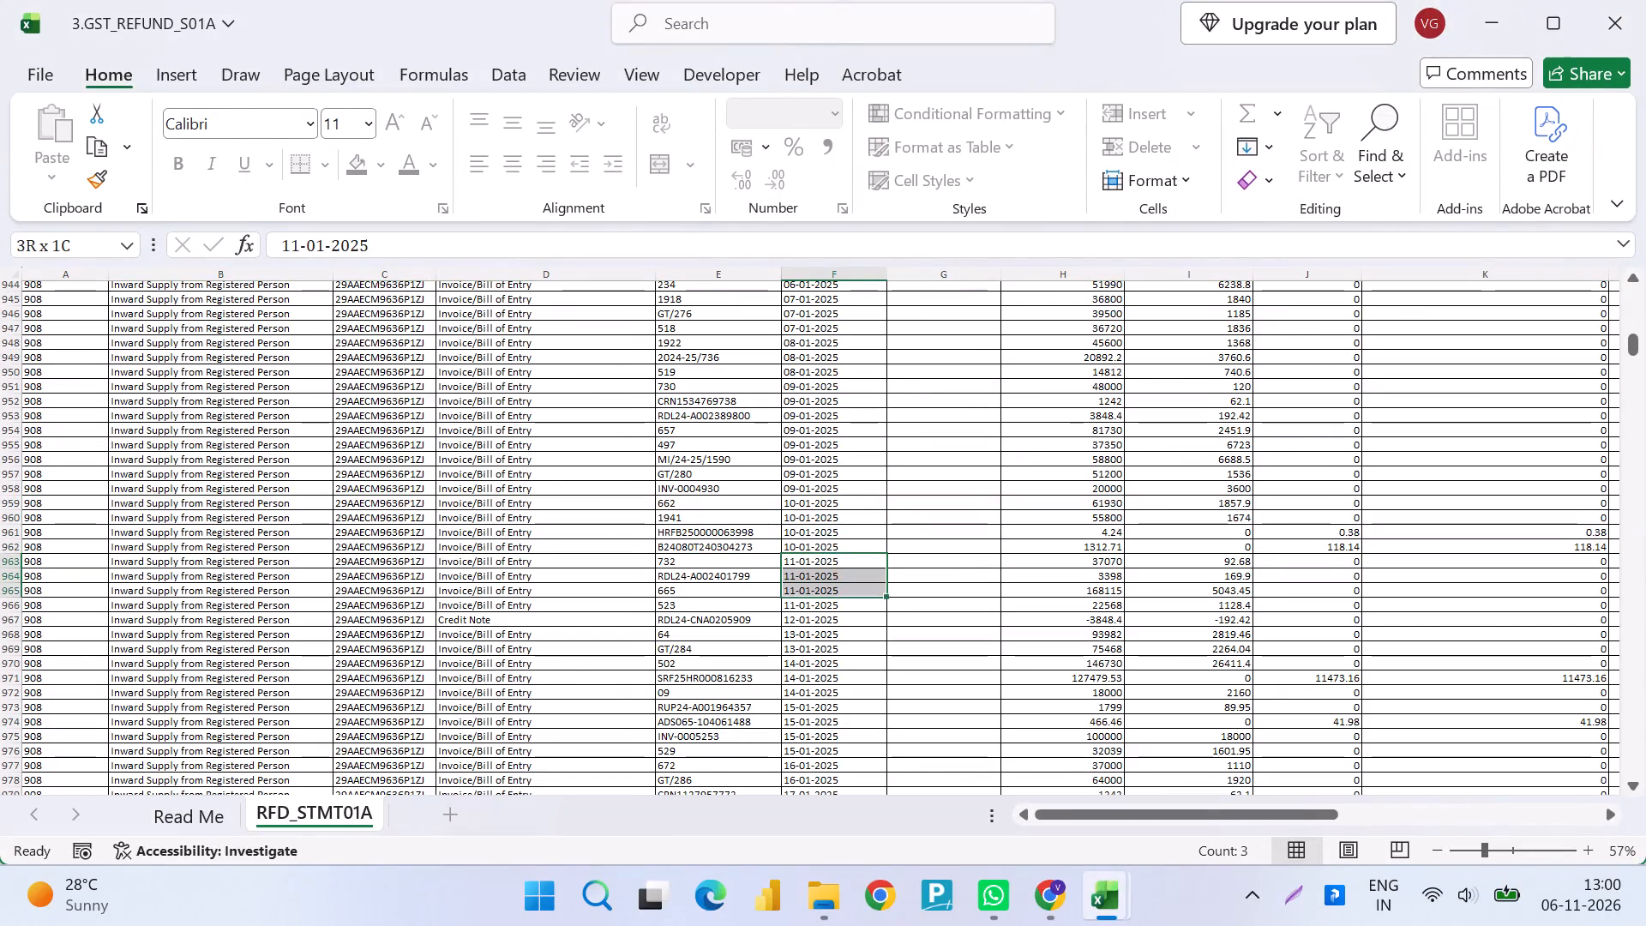
key("shift+Down")
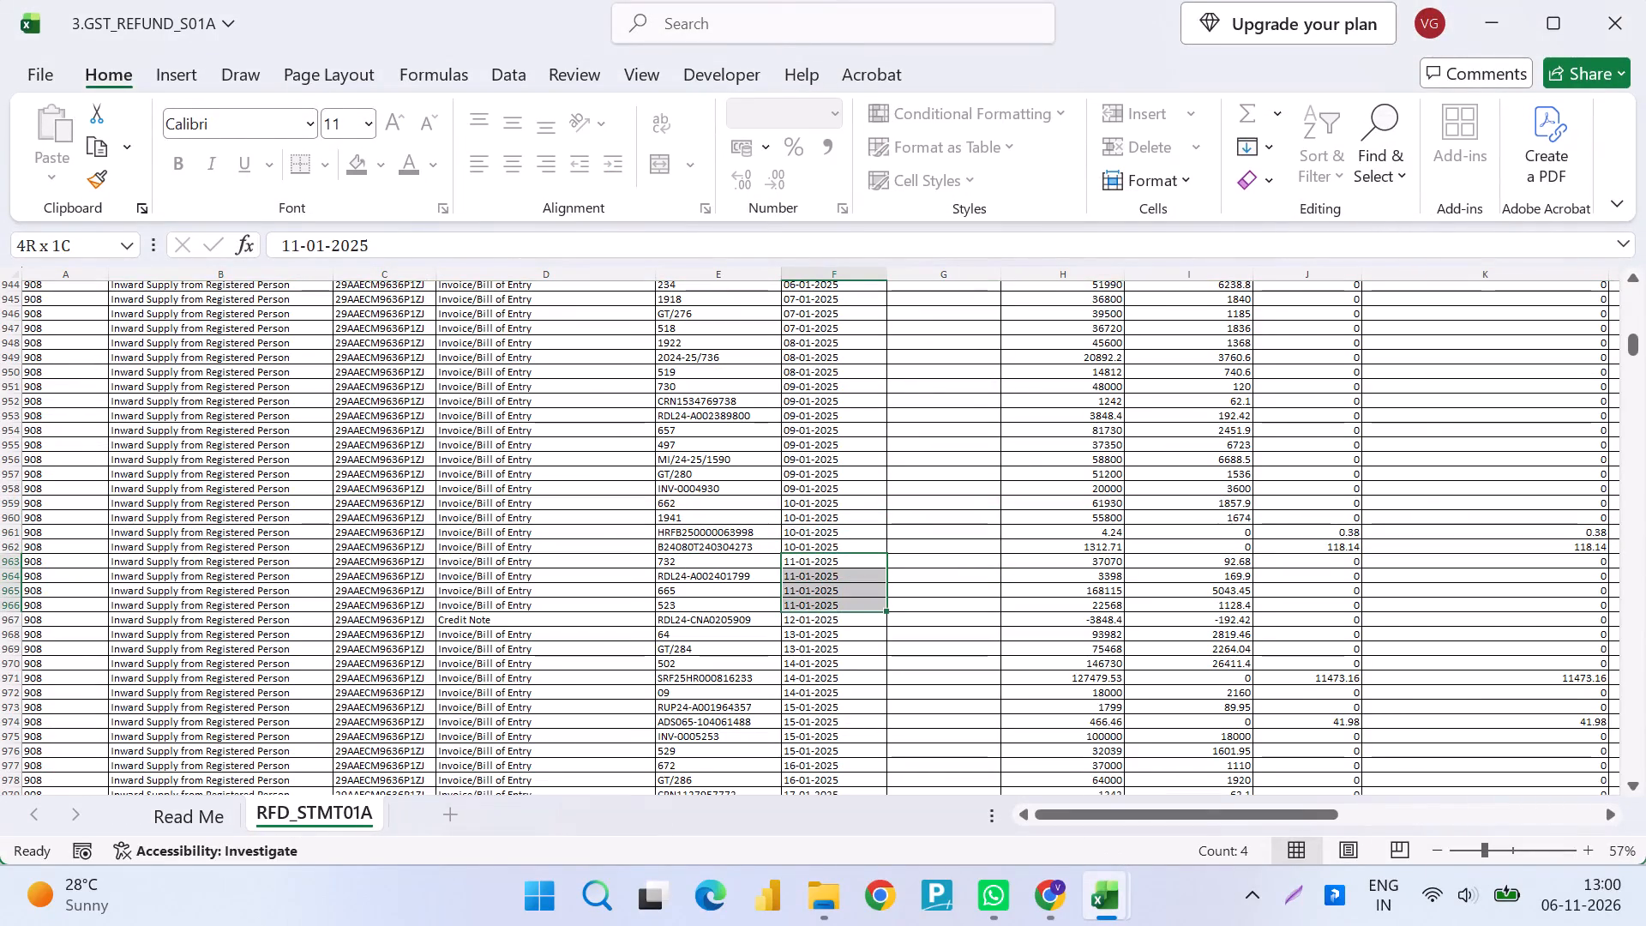
Compare the 12-01-2025 and 13-01-2025 rows 958 to 960 in PURCHASE 24-25 with rows 967 to 969 in the refund sheet.
key("alt+Tab")
key("Down")
key("Down")
key("Down")
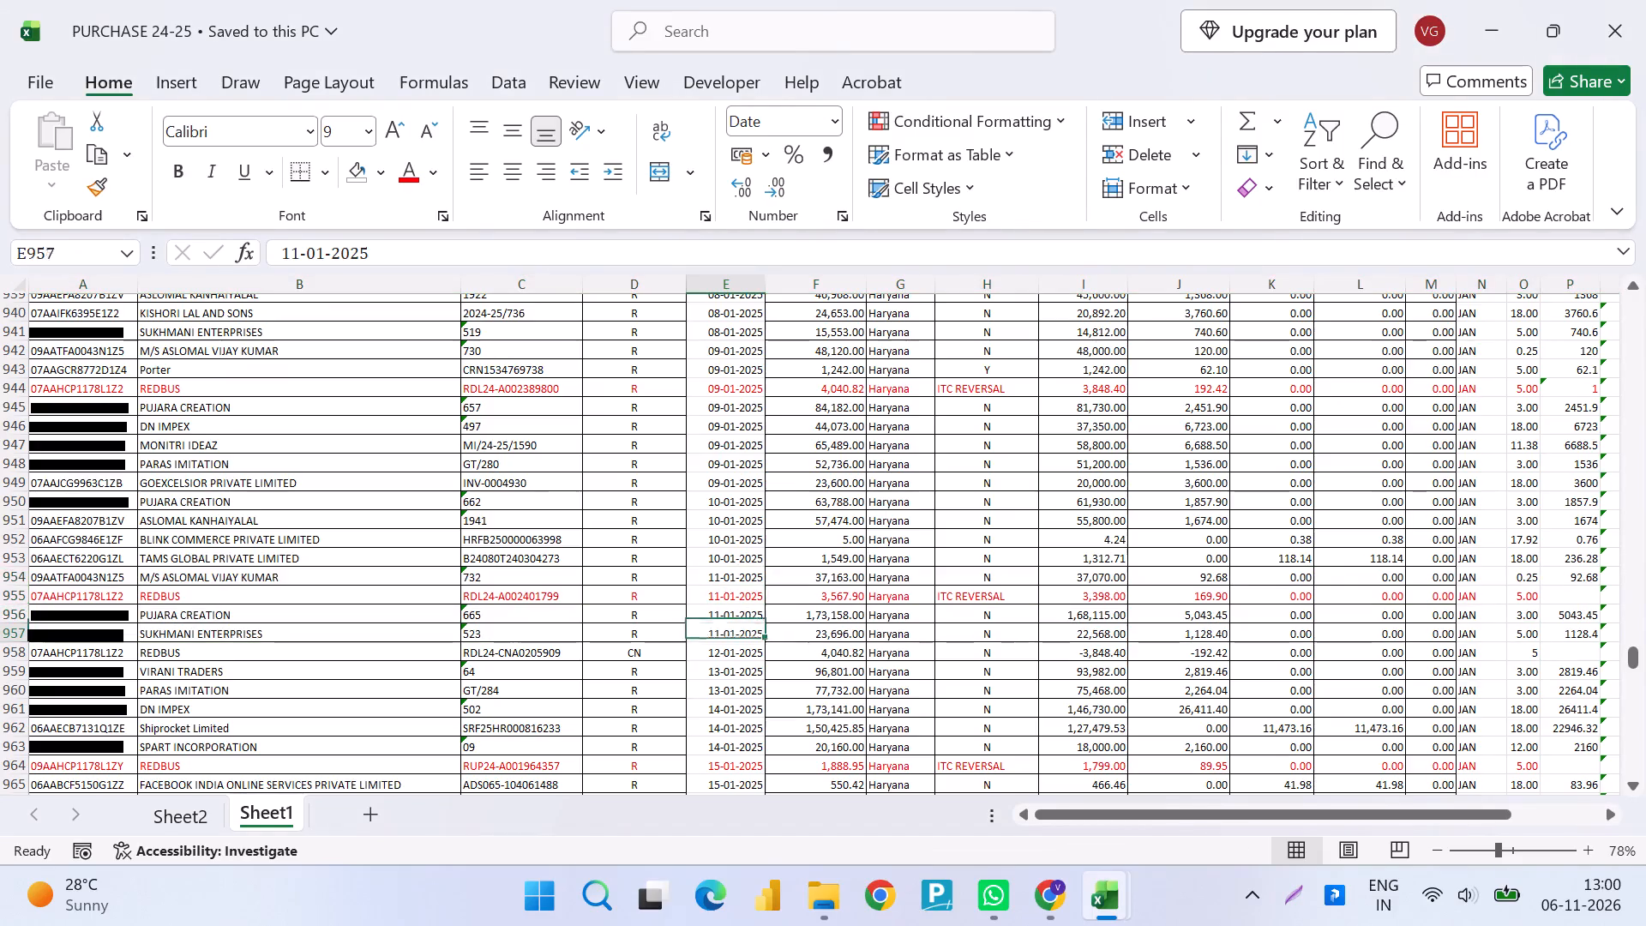
key("Down")
key("shift+Down")
key("shift+Down")
key("shift+Up")
key("alt+Tab")
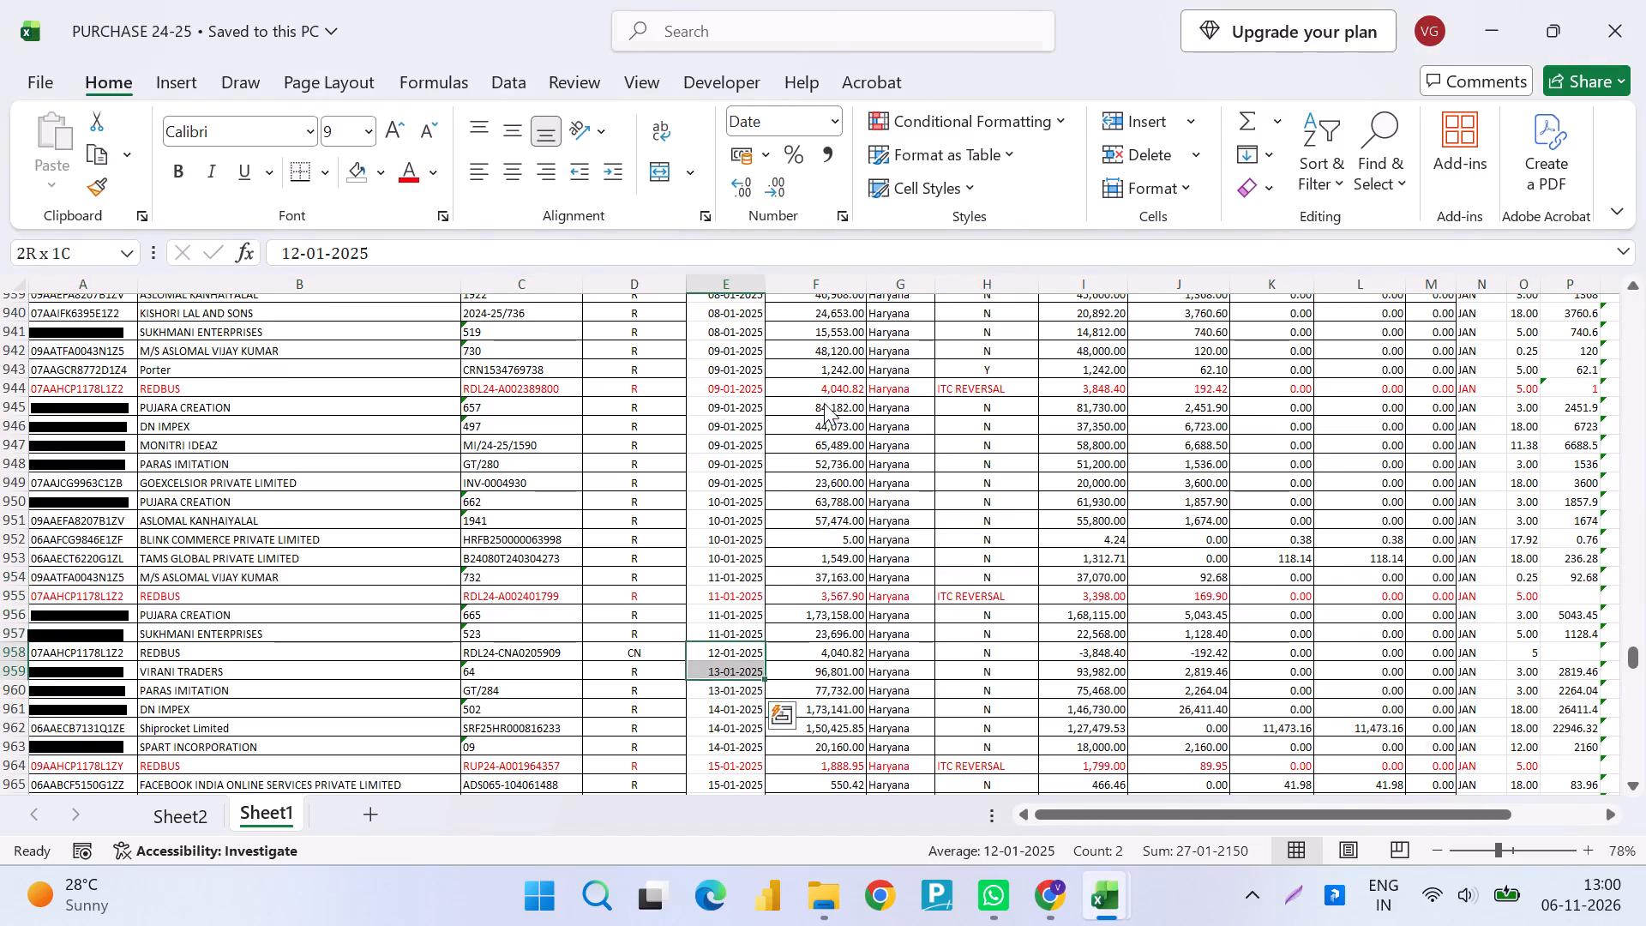
key("Down")
key("Down")
key("Down")
key("Down")
key("Down")
key("shift+Down")
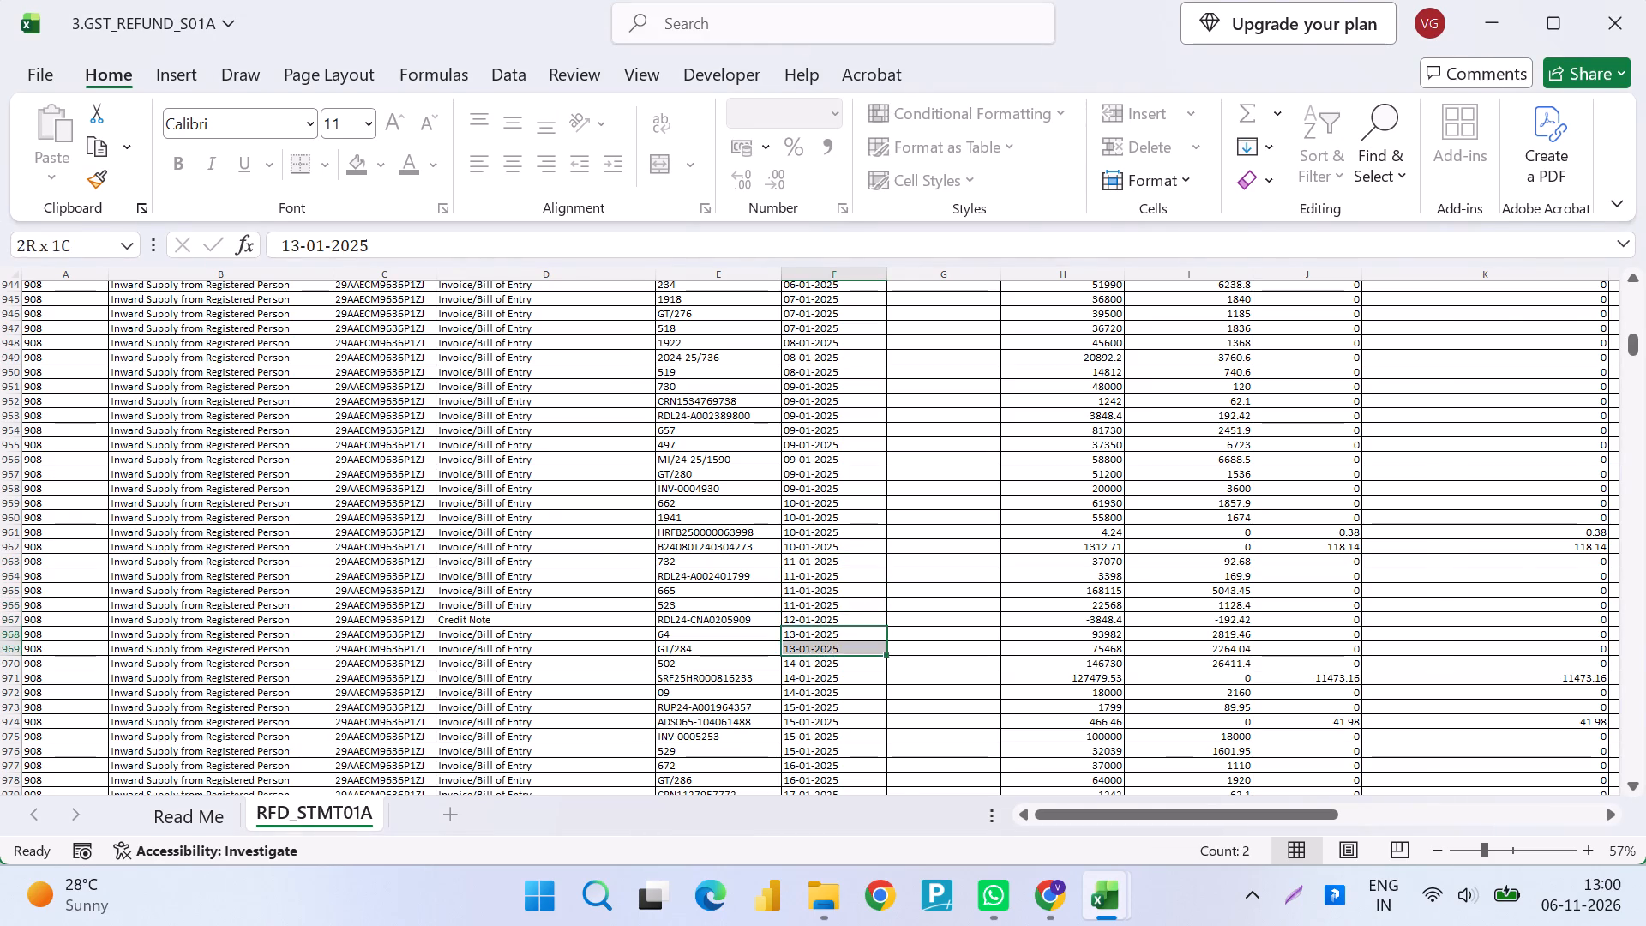
key("alt+Tab")
key("Down")
key("Down")
key("shift+Down")
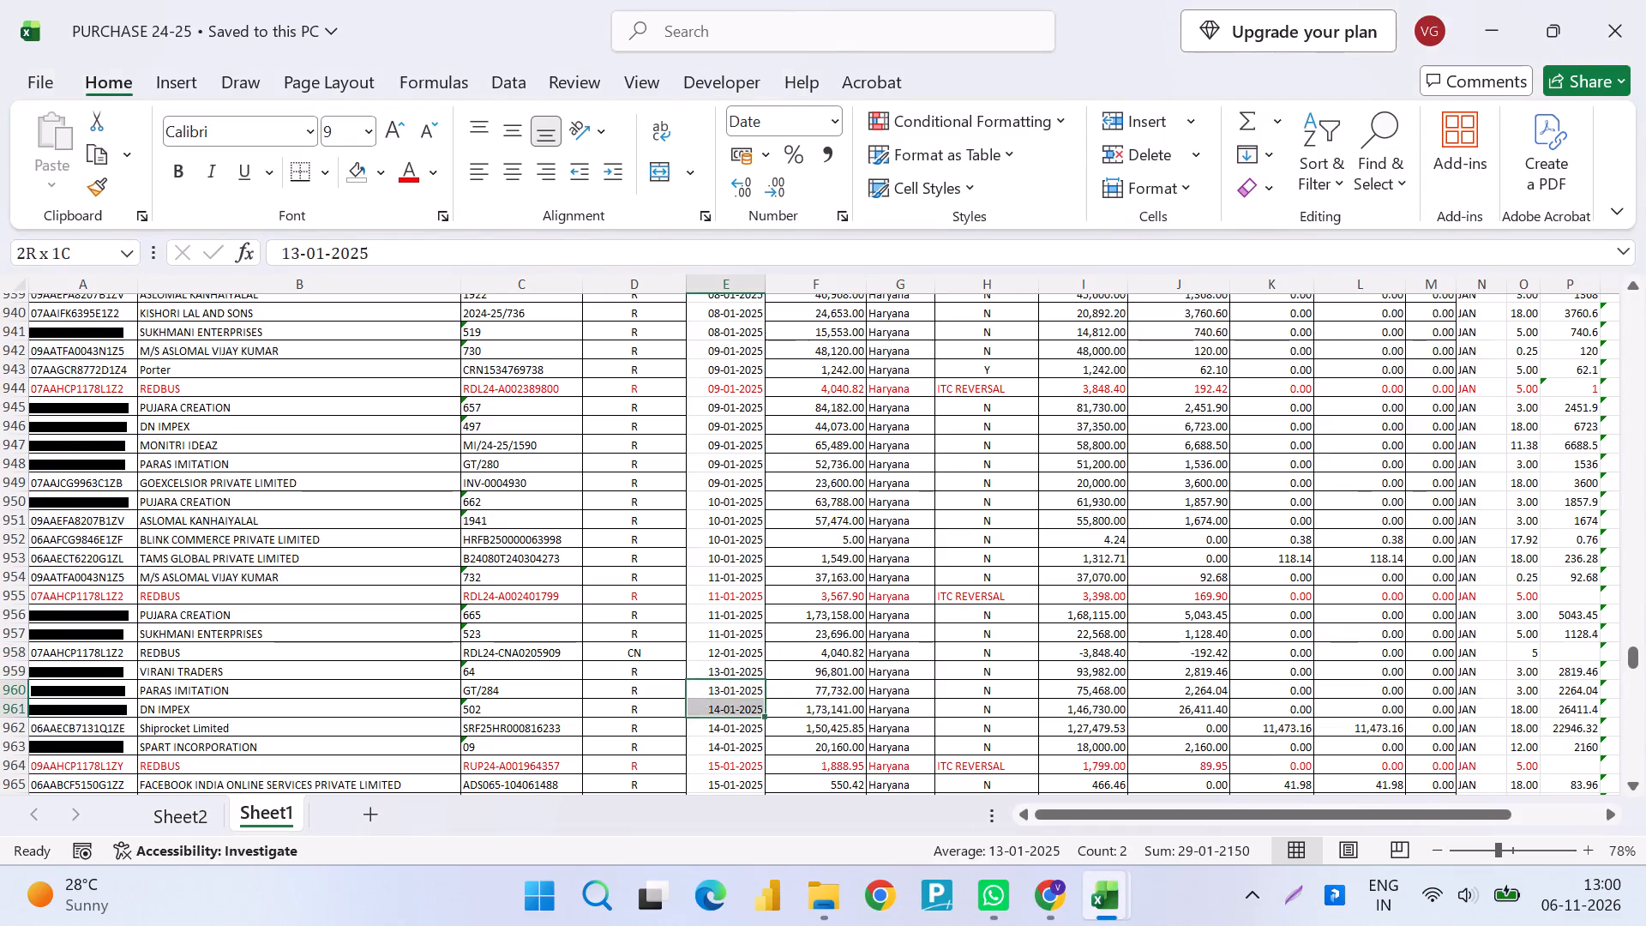
key("shift+Up")
key("shift+space")
key("shift+Up")
key("alt+Tab")
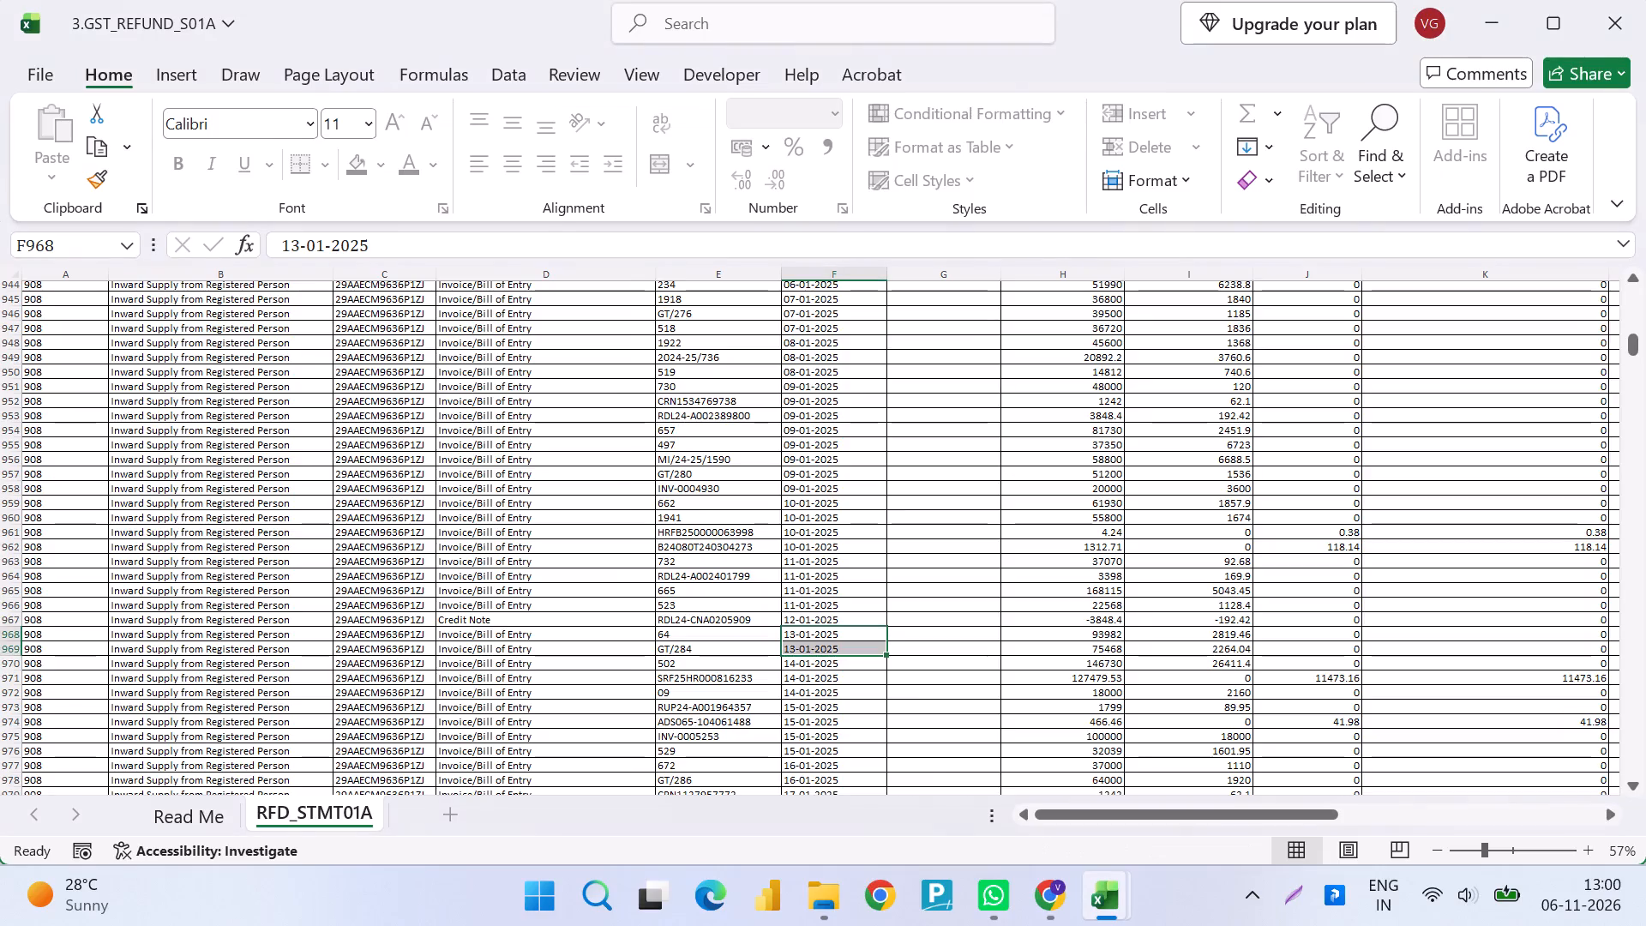
Compare the 14-01-2025 rows 970 to 972 in the refund sheet with the block starting at row 961 in PURCHASE 24-25.
key("Down")
key("Down")
key("shift+Down")
key("shift+Down")
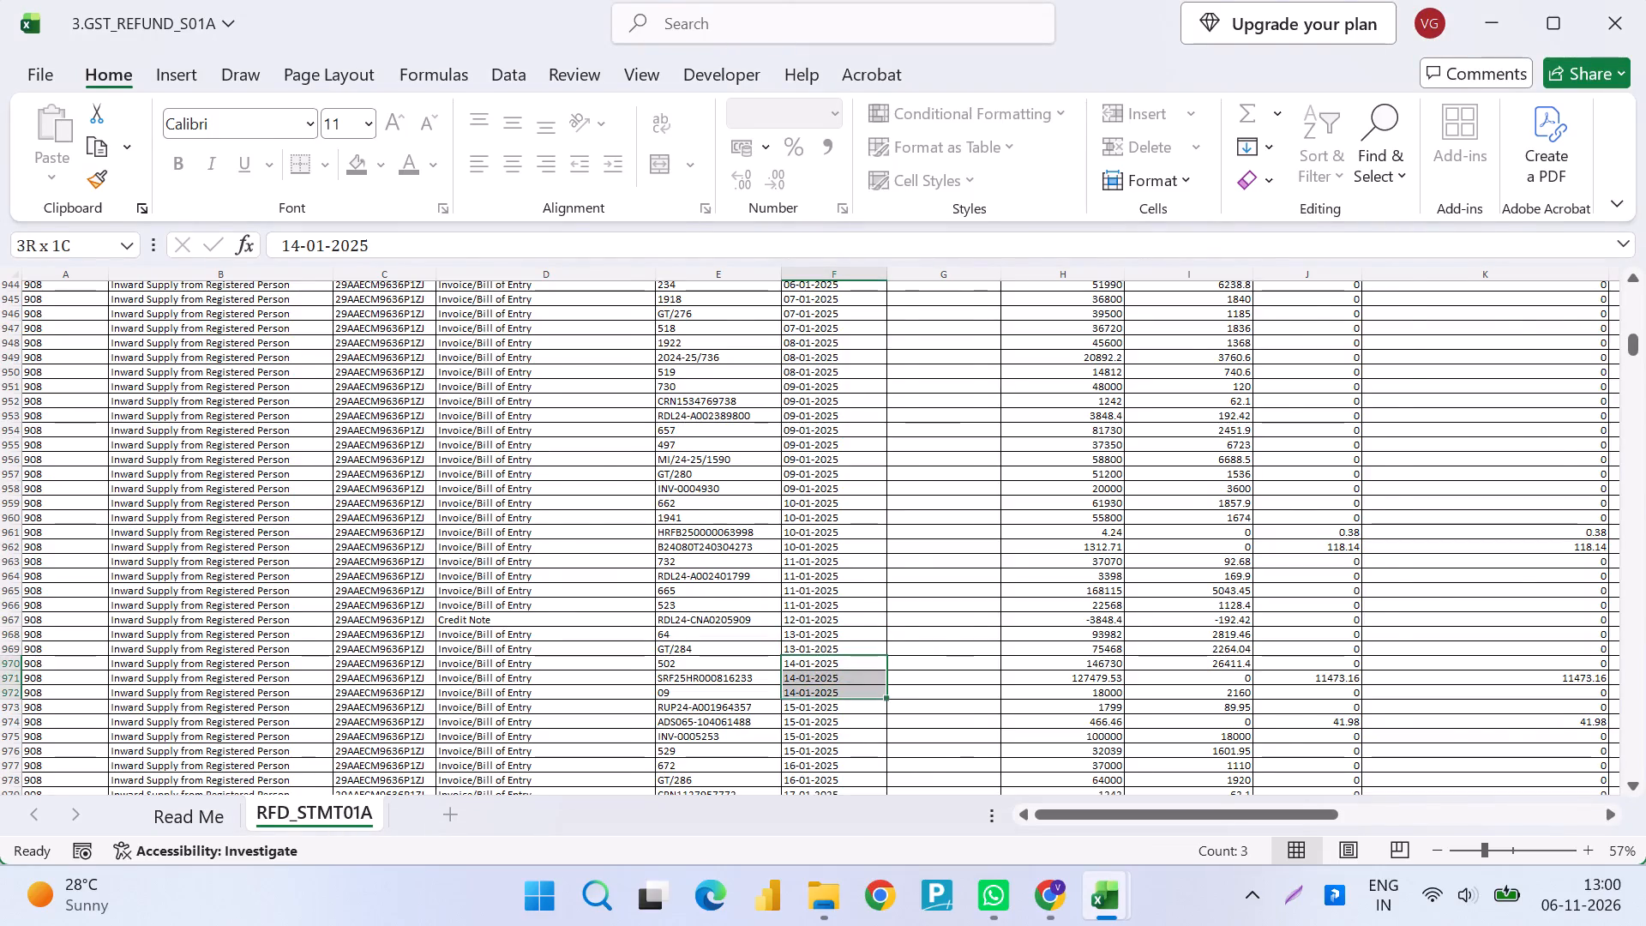
key("alt+Tab")
key("Down")
key("Down")
key("Up")
key("shift+Down")
key("Down")
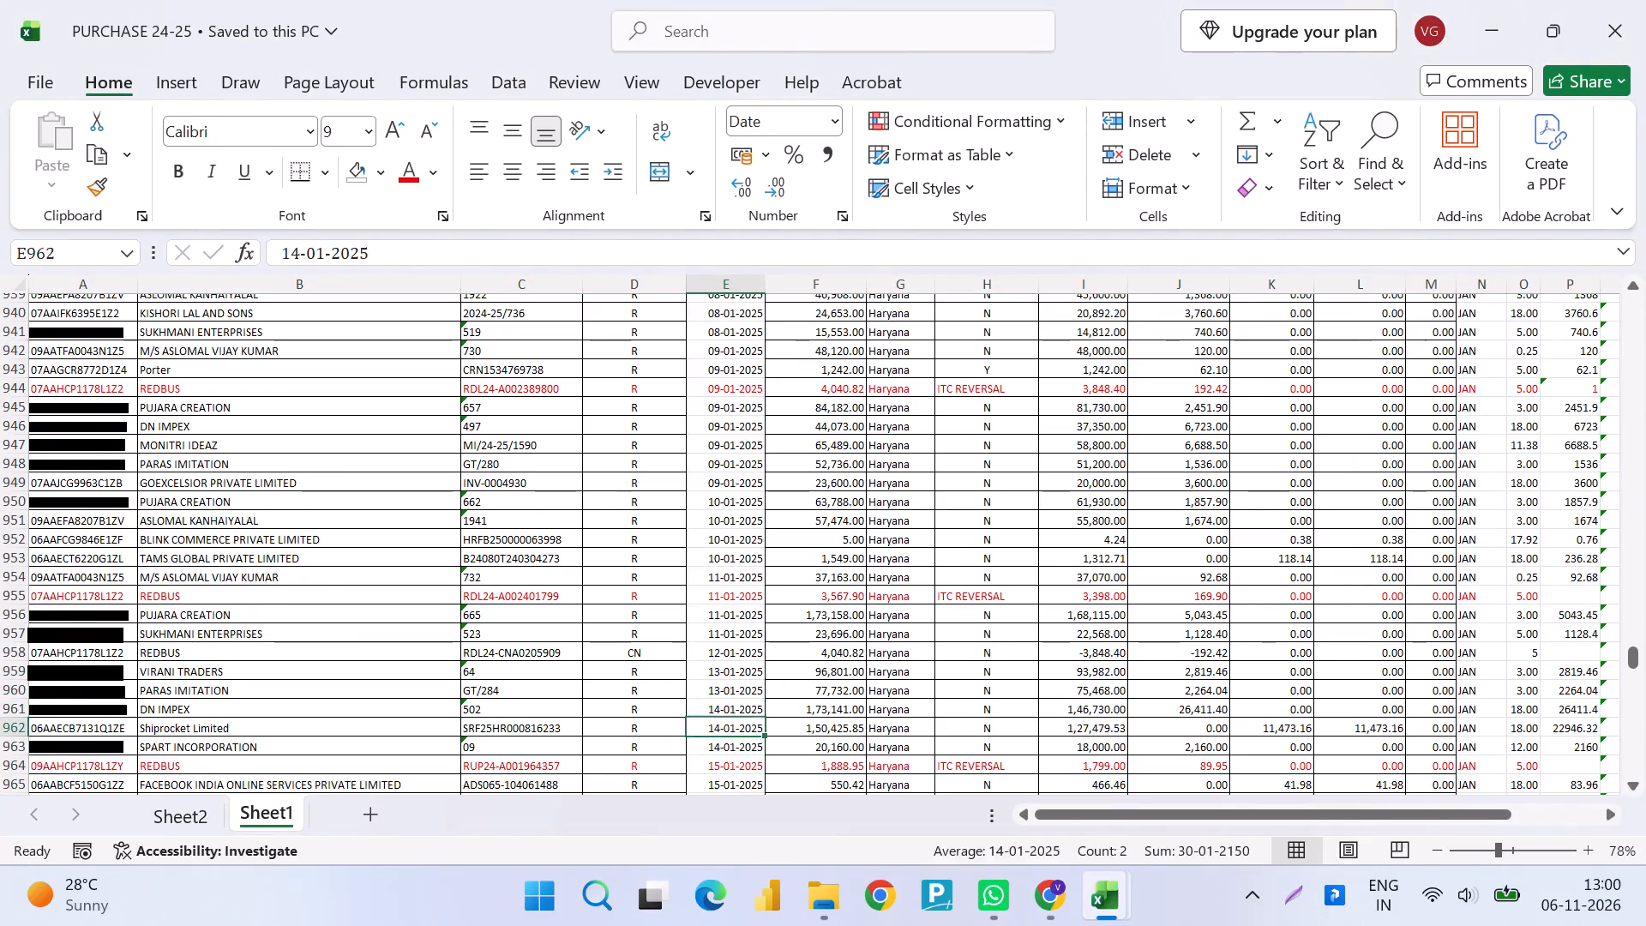
Examine the dates from row 964 onward in PURCHASE 24-25 and isolate the 15-01-2025 rows 964 to 967.
key("Down")
key("Down")
key("shift+Down")
key("shift+Down")
key("shift+Down")
key("shift+Down")
key("shift+Down")
key("shift+Down")
key("shift+Down")
key("shift+Down")
key("shift+Down")
key("shift+Down")
key("shift+Down")
key("shift+Down")
key("shift+Down")
key("shift+Down")
key("shift+Down")
key("shift+Down")
key("shift+Down")
key("shift+Down")
key("shift+Down")
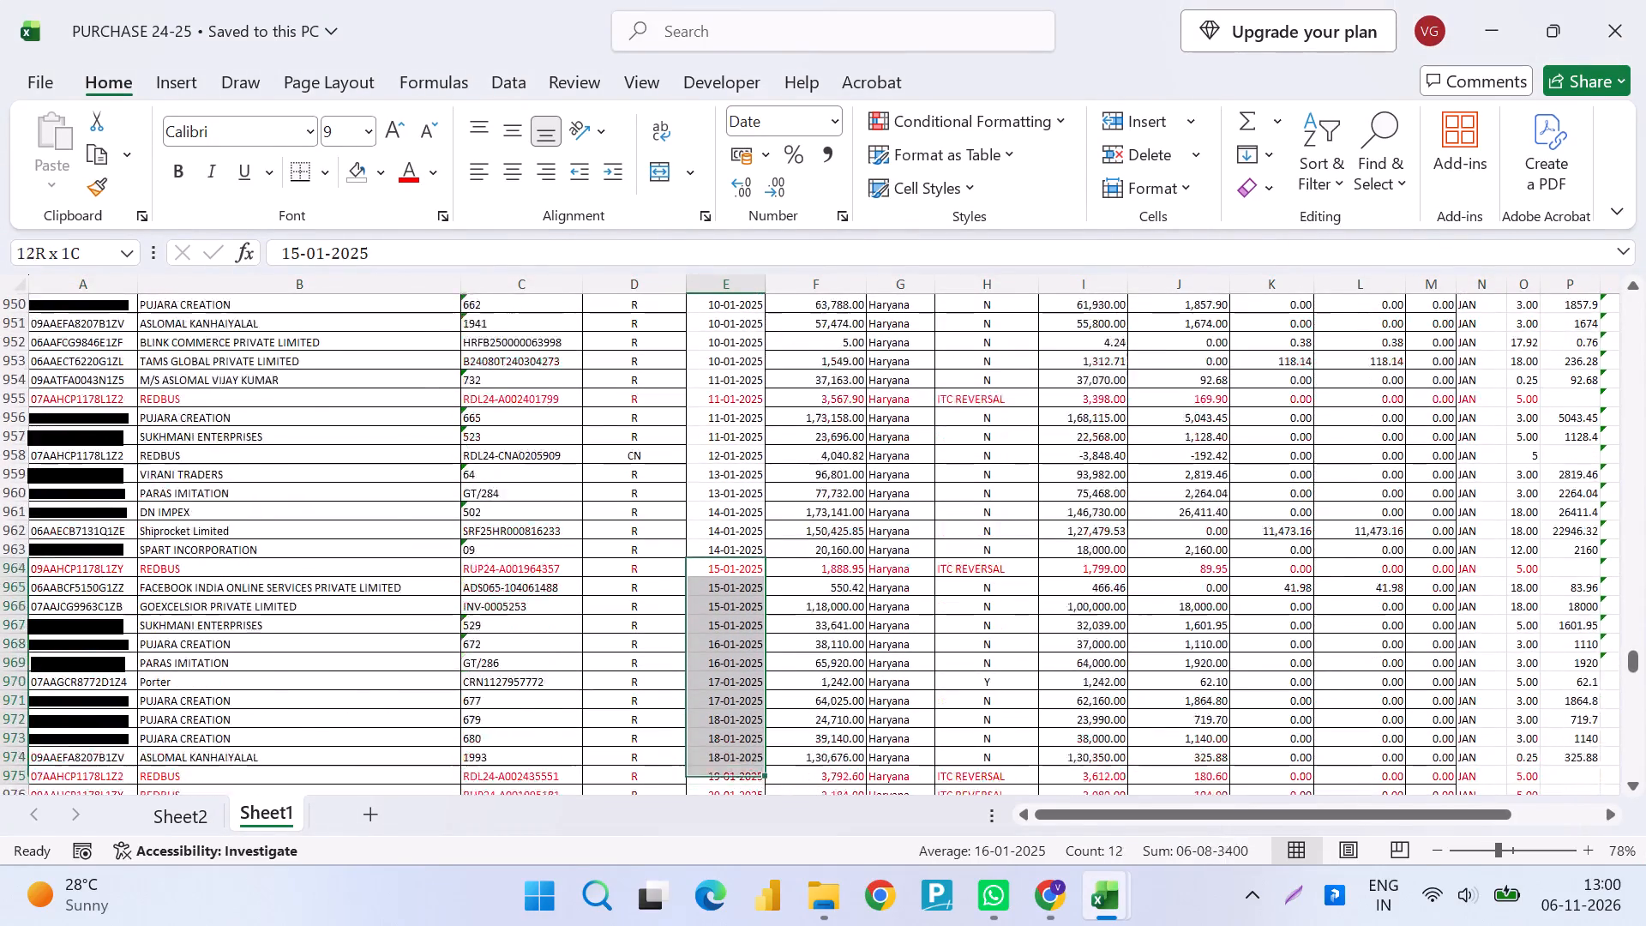
key("shift+Up")
key("shift+Up")
key("shift+Up")
key("shift+Up")
key("shift+Up")
key("shift+Up")
key("shift+Up")
key("shift+Up")
key("shift+Up")
key("shift+Up")
key("shift+Up")
key("shift+Up")
key("shift+Up")
key("shift+Up")
key("shift+Up")
key("shift+Up")
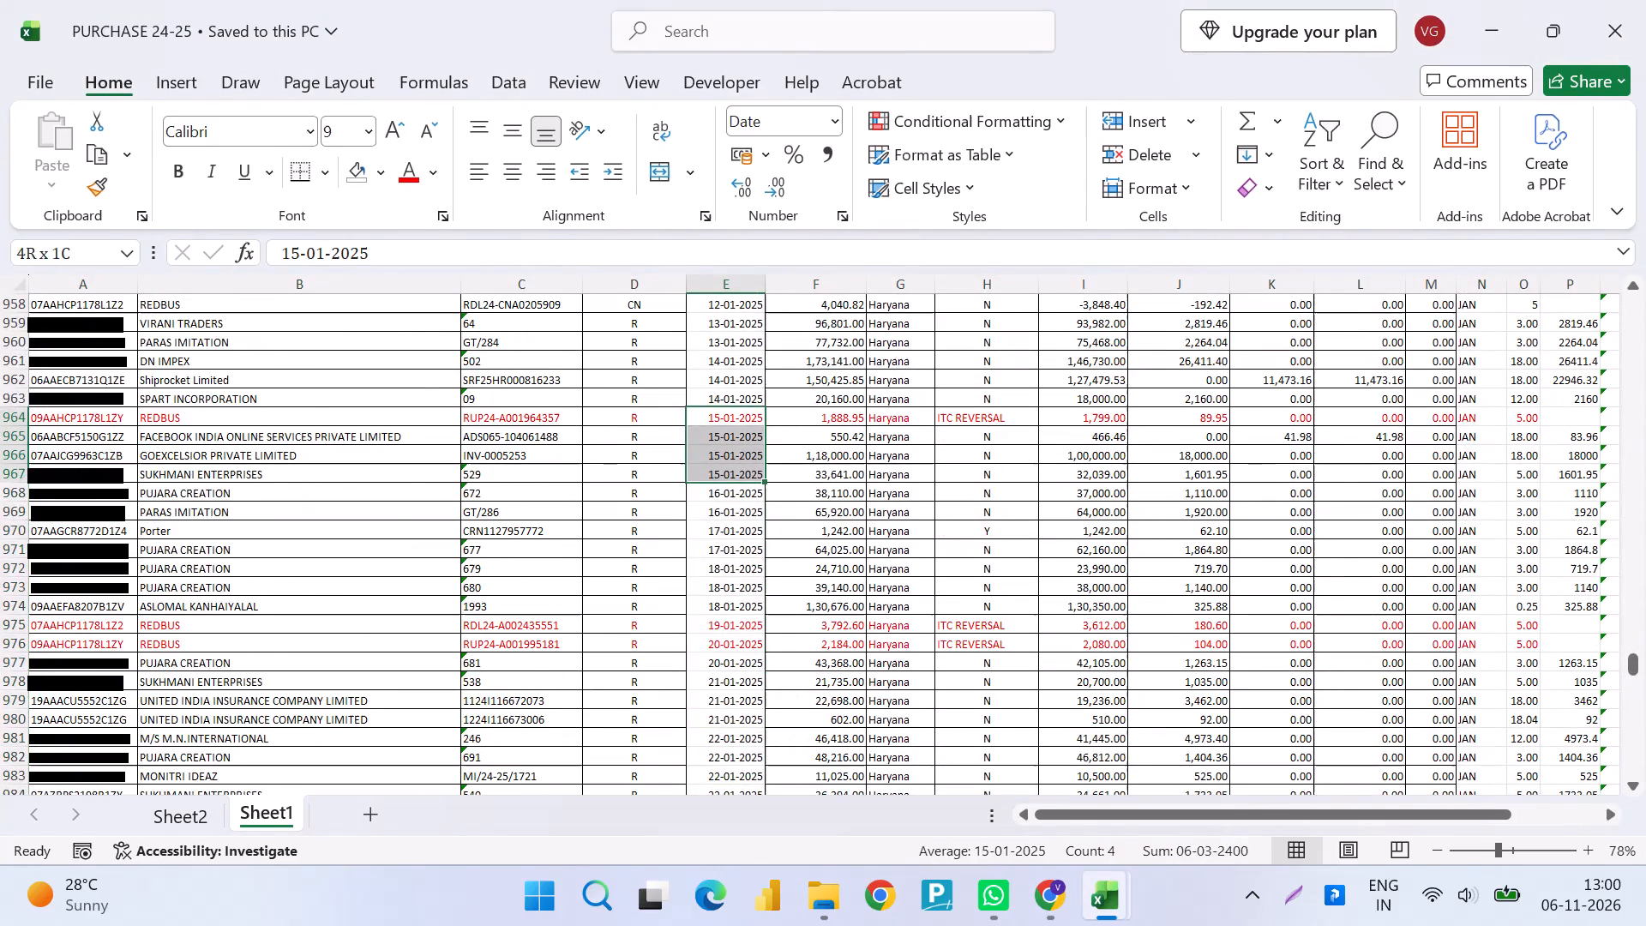
Locate the 15-01-2025 rows 973 to 976 in the refund sheet and compare them with the matching block in PURCHASE 24-25.
key("alt+Tab")
key("Down")
key("Down")
key("Down")
key("shift+Down")
key("shift+Down")
key("shift+Down")
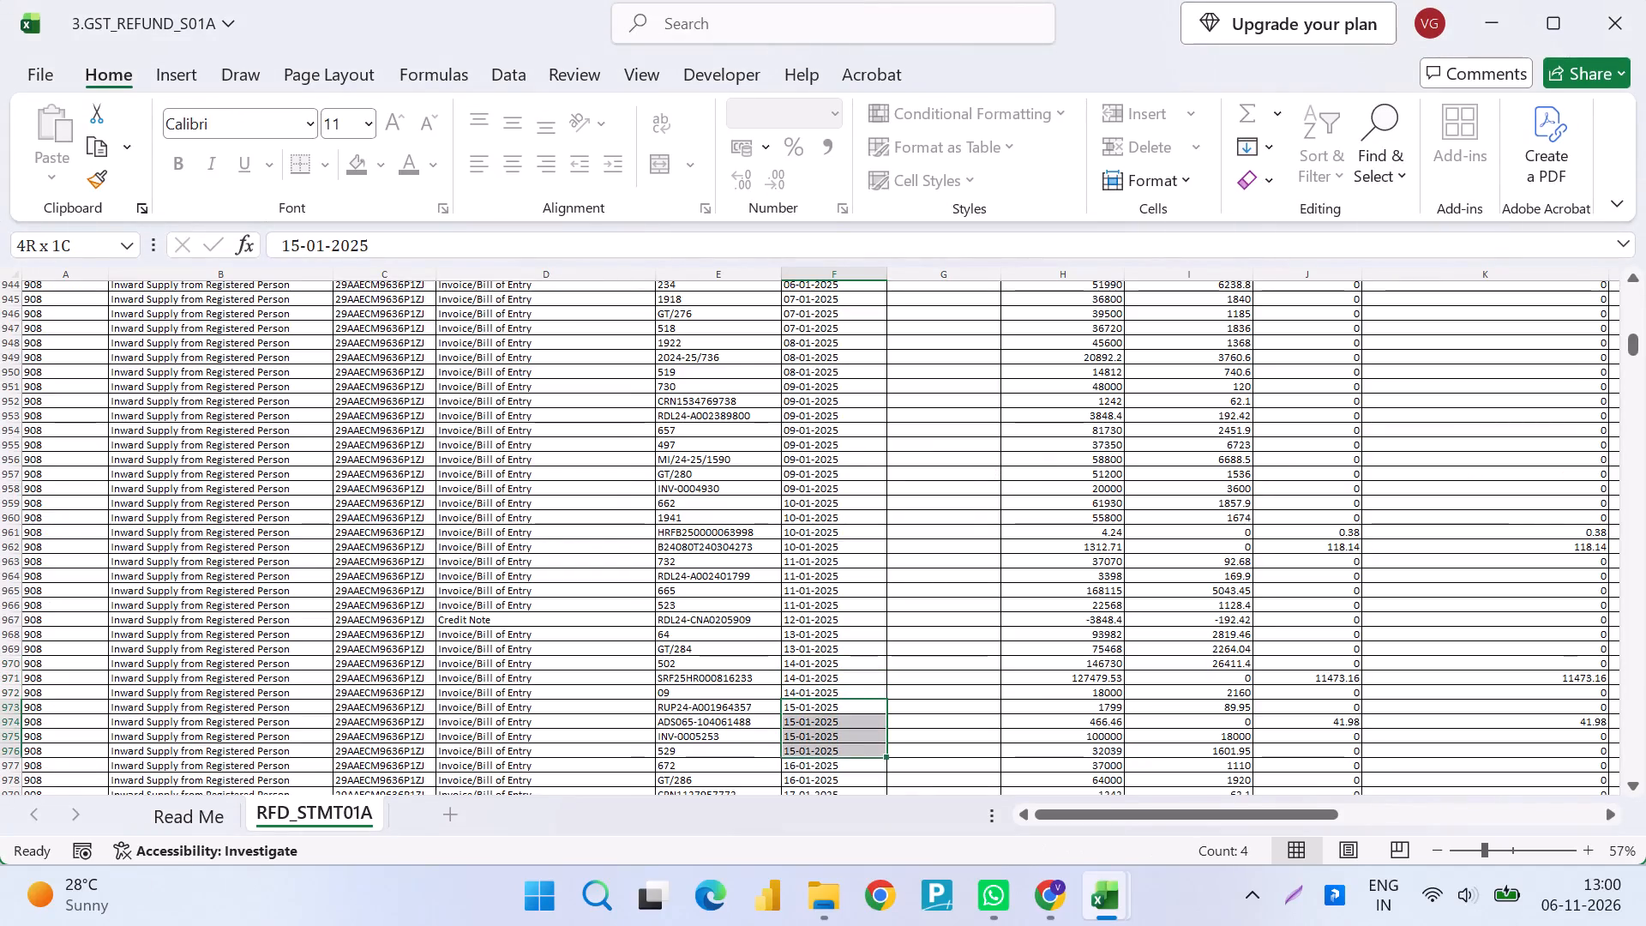
key("shift+space")
key("alt+Tab")
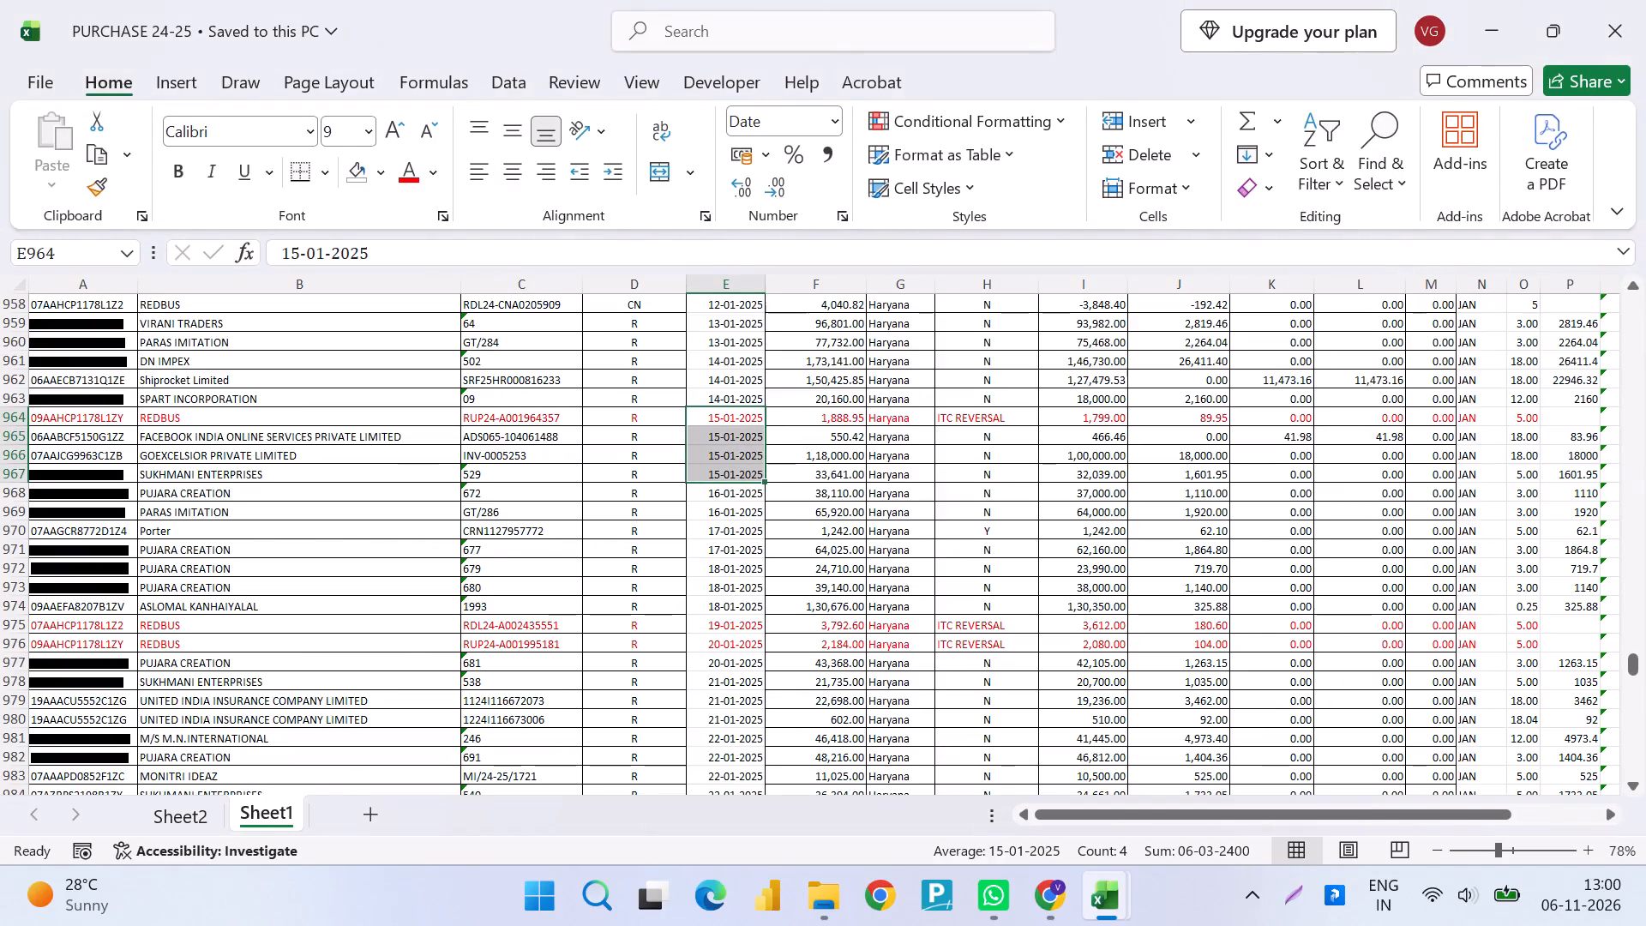
Compare the 16-01-2025 rows 968 and 969 in PURCHASE 24-25 with the rows starting at 977 in the refund sheet.
key("shift+space")
key("Down")
key("Down")
key("Down")
key("Down")
key("shift+Down")
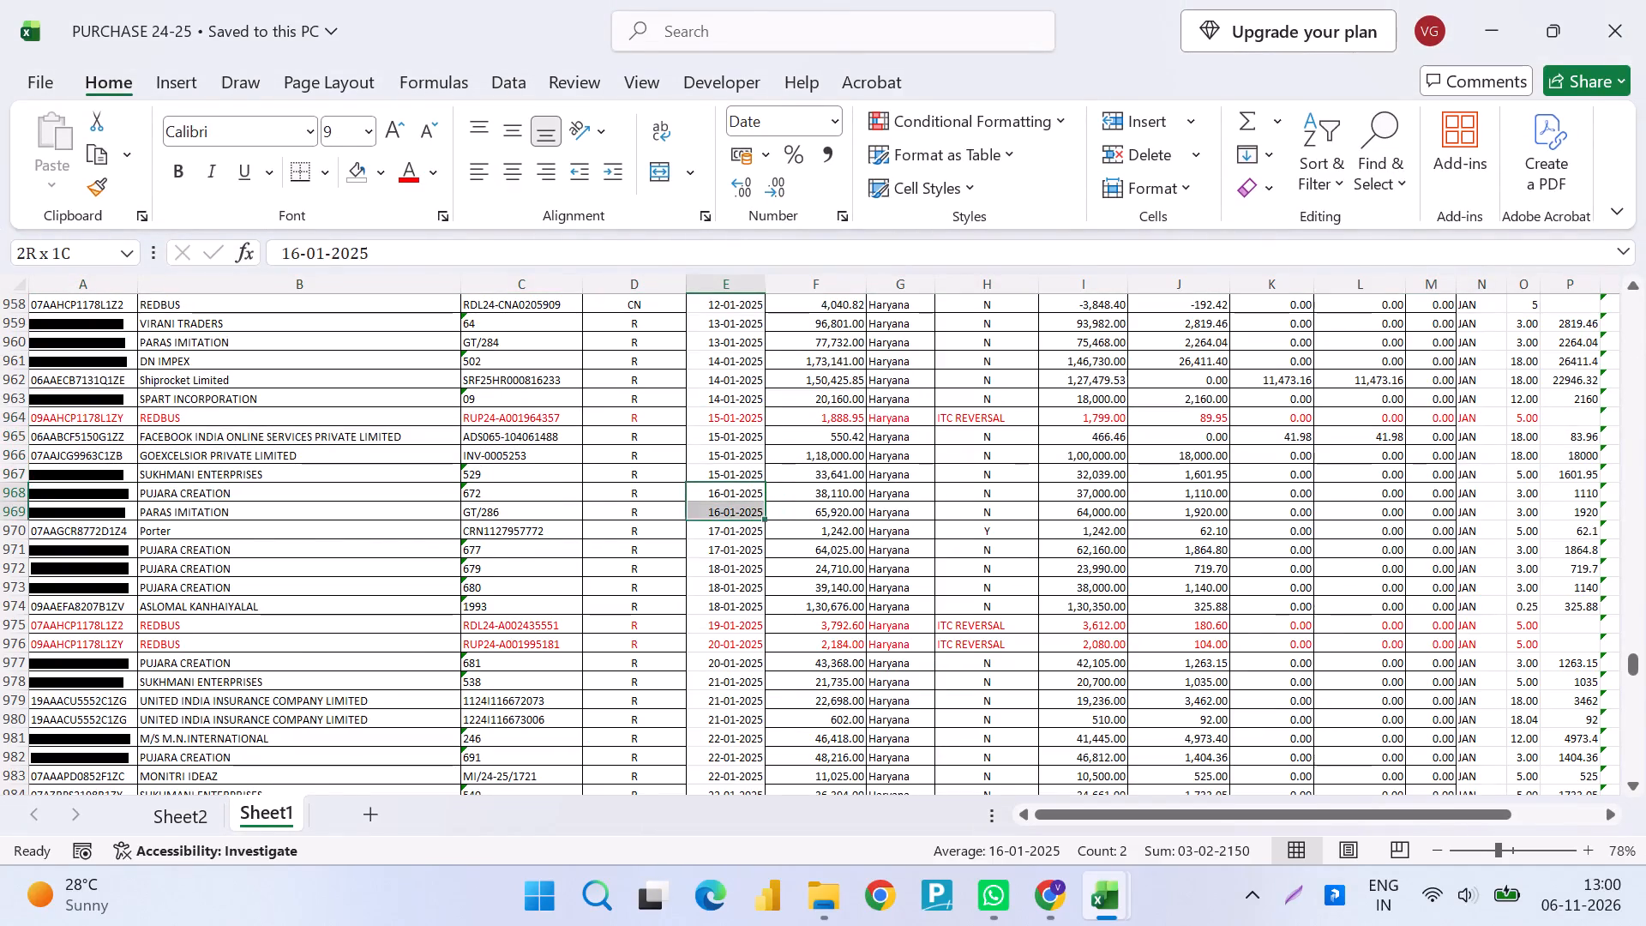
key("shift+Down")
key("shift+Up")
key("alt+Tab")
key("Down")
key("Down")
key("Down")
key("Down")
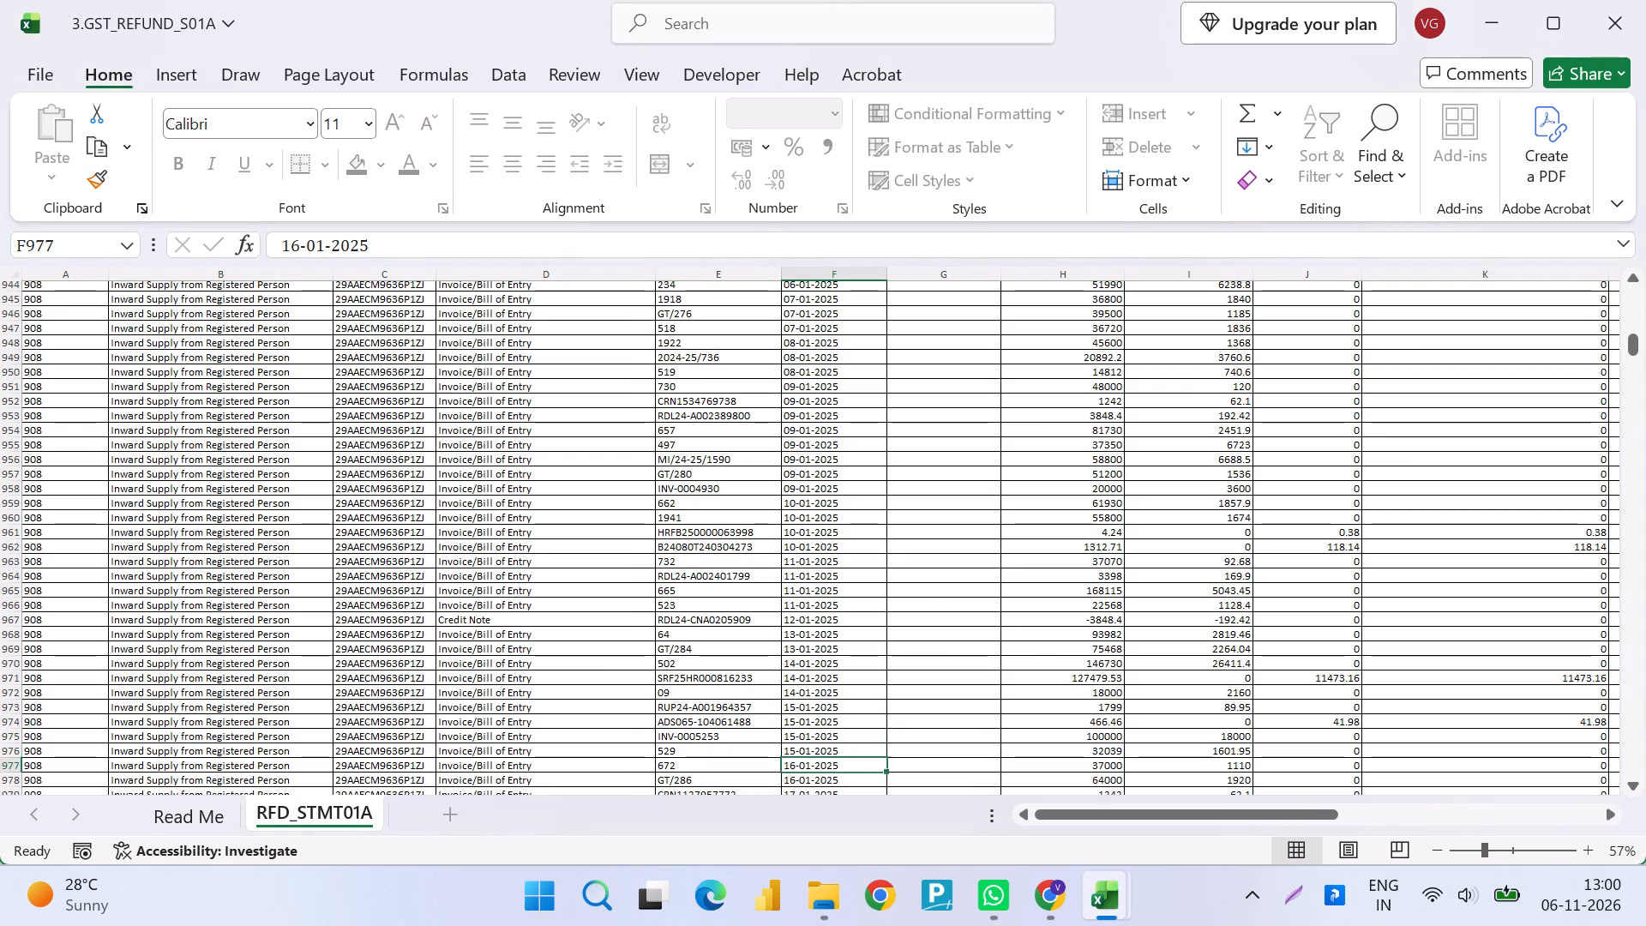
Compare the refund sheet's dates from the 17-01-2025 row 979 onward with the block starting at row 970 in PURCHASE 24-25.
key("Down")
key("Down")
key("shift+Down")
key("shift+Down")
key("shift+Down")
key("shift+Down")
key("shift+Down")
key("shift+Down")
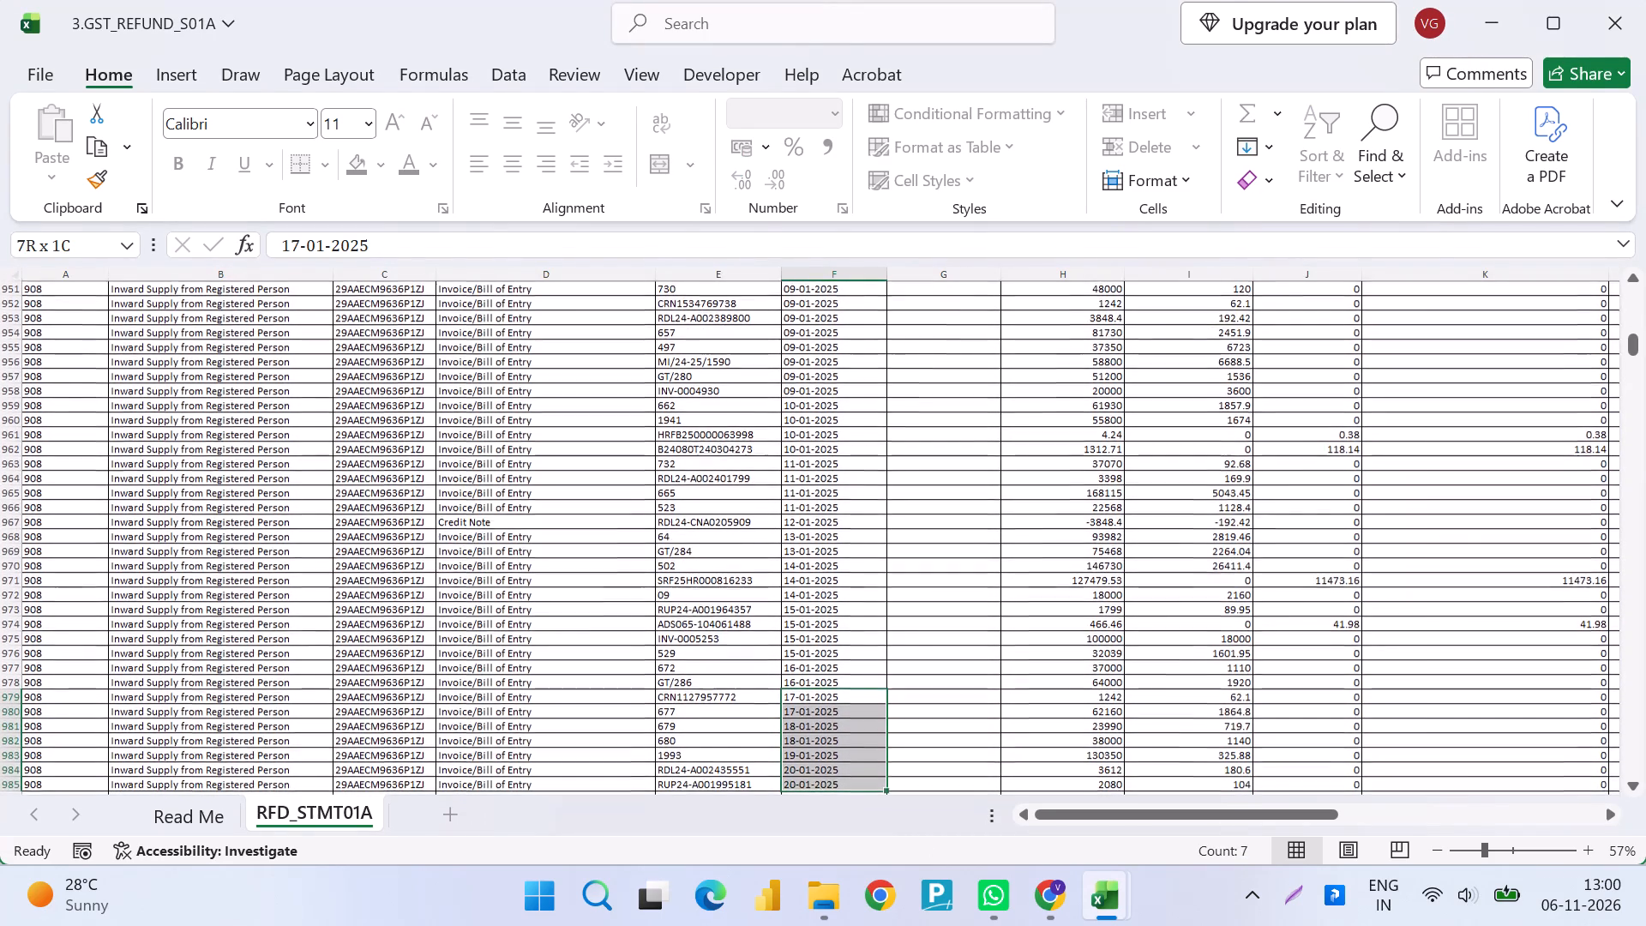
key("shift+Up")
key("alt+Tab")
key("Down")
key("Down")
key("shift+Down")
key("shift+Down")
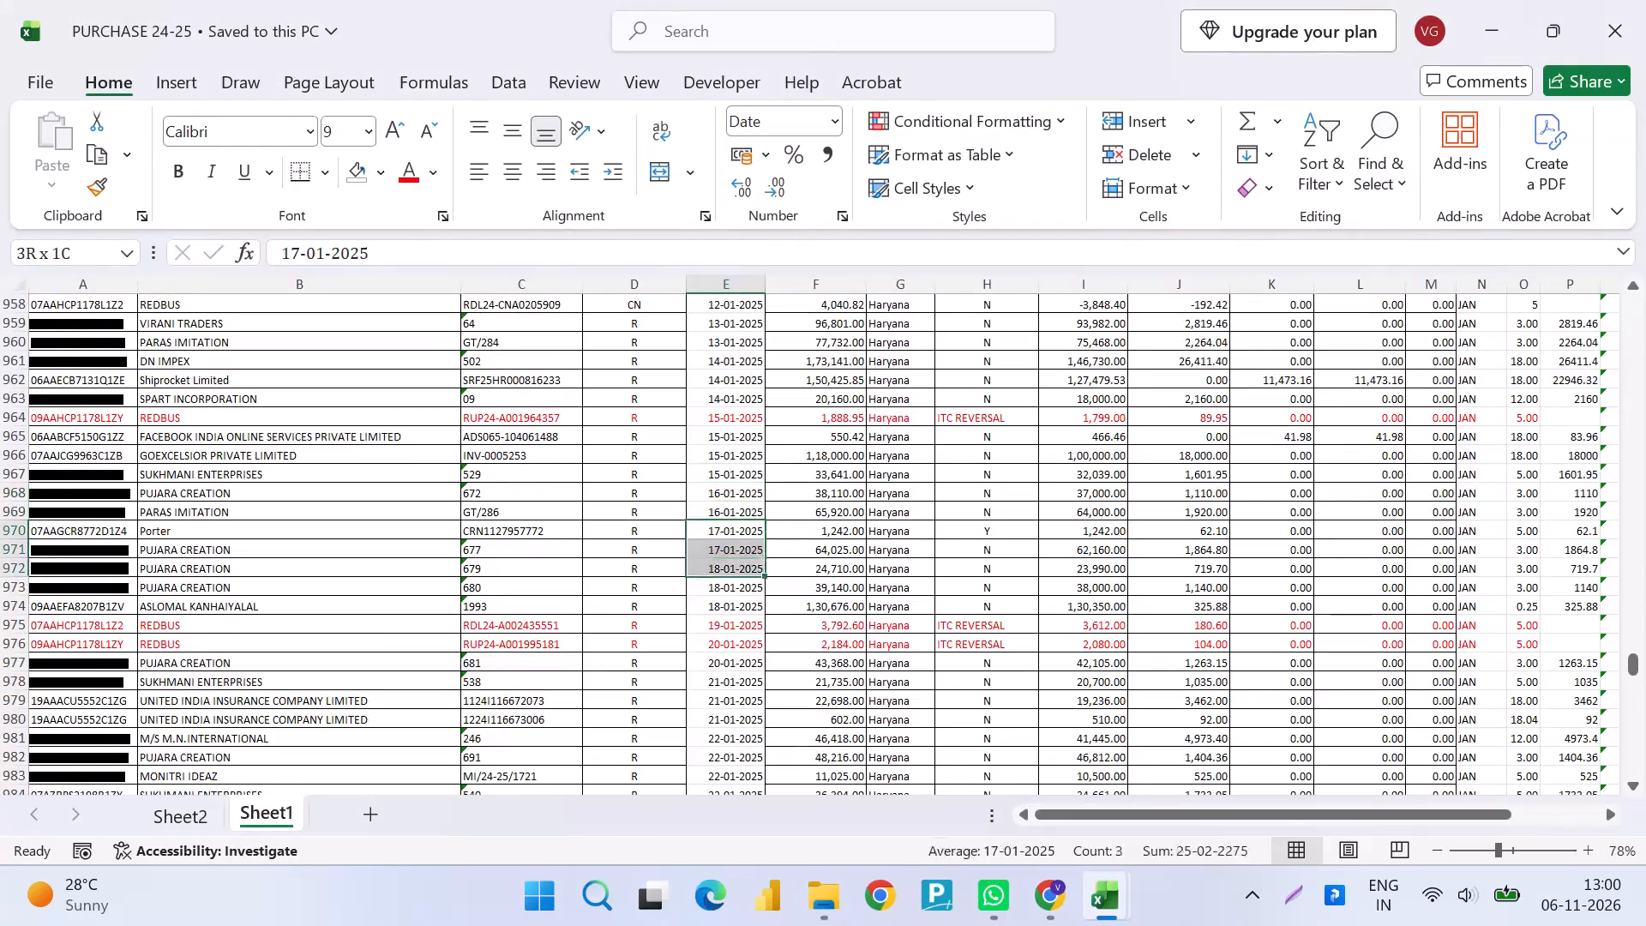
Compare the 18-01-2025 rows 972 to 974 in PURCHASE 24-25 with rows 981 and 982 in the refund sheet.
key("Down")
key("Down")
key("shift+Down")
key("shift+Down")
key("shift+space")
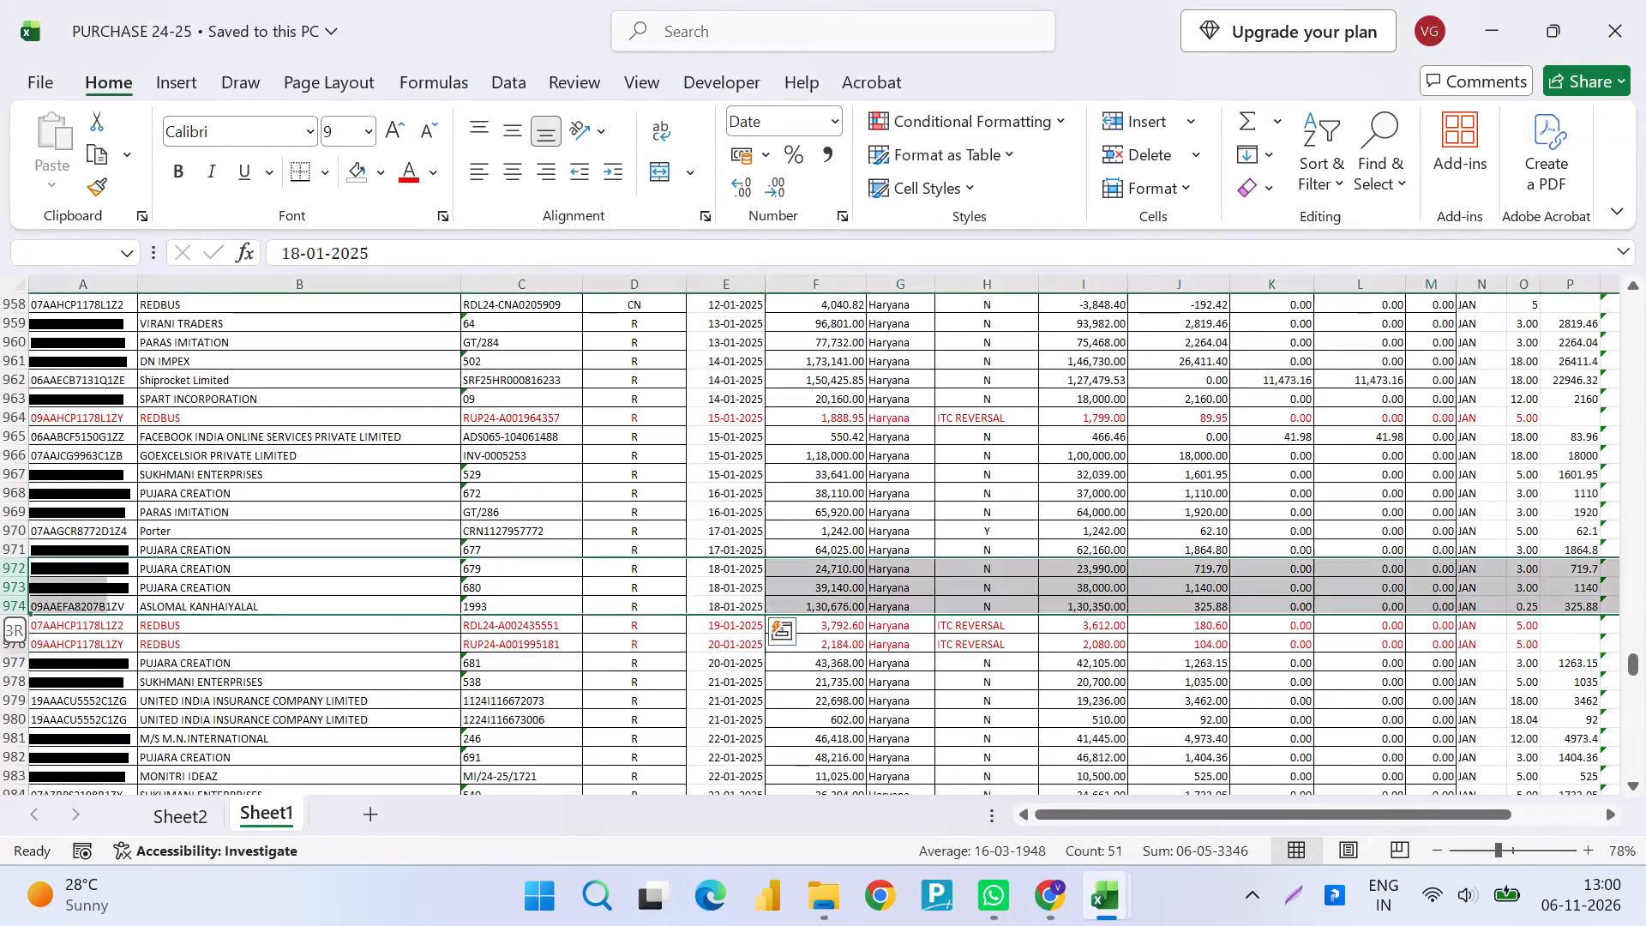
key("alt+Tab")
key("Down")
key("Down")
key("Down")
key("Up")
key("shift+Down")
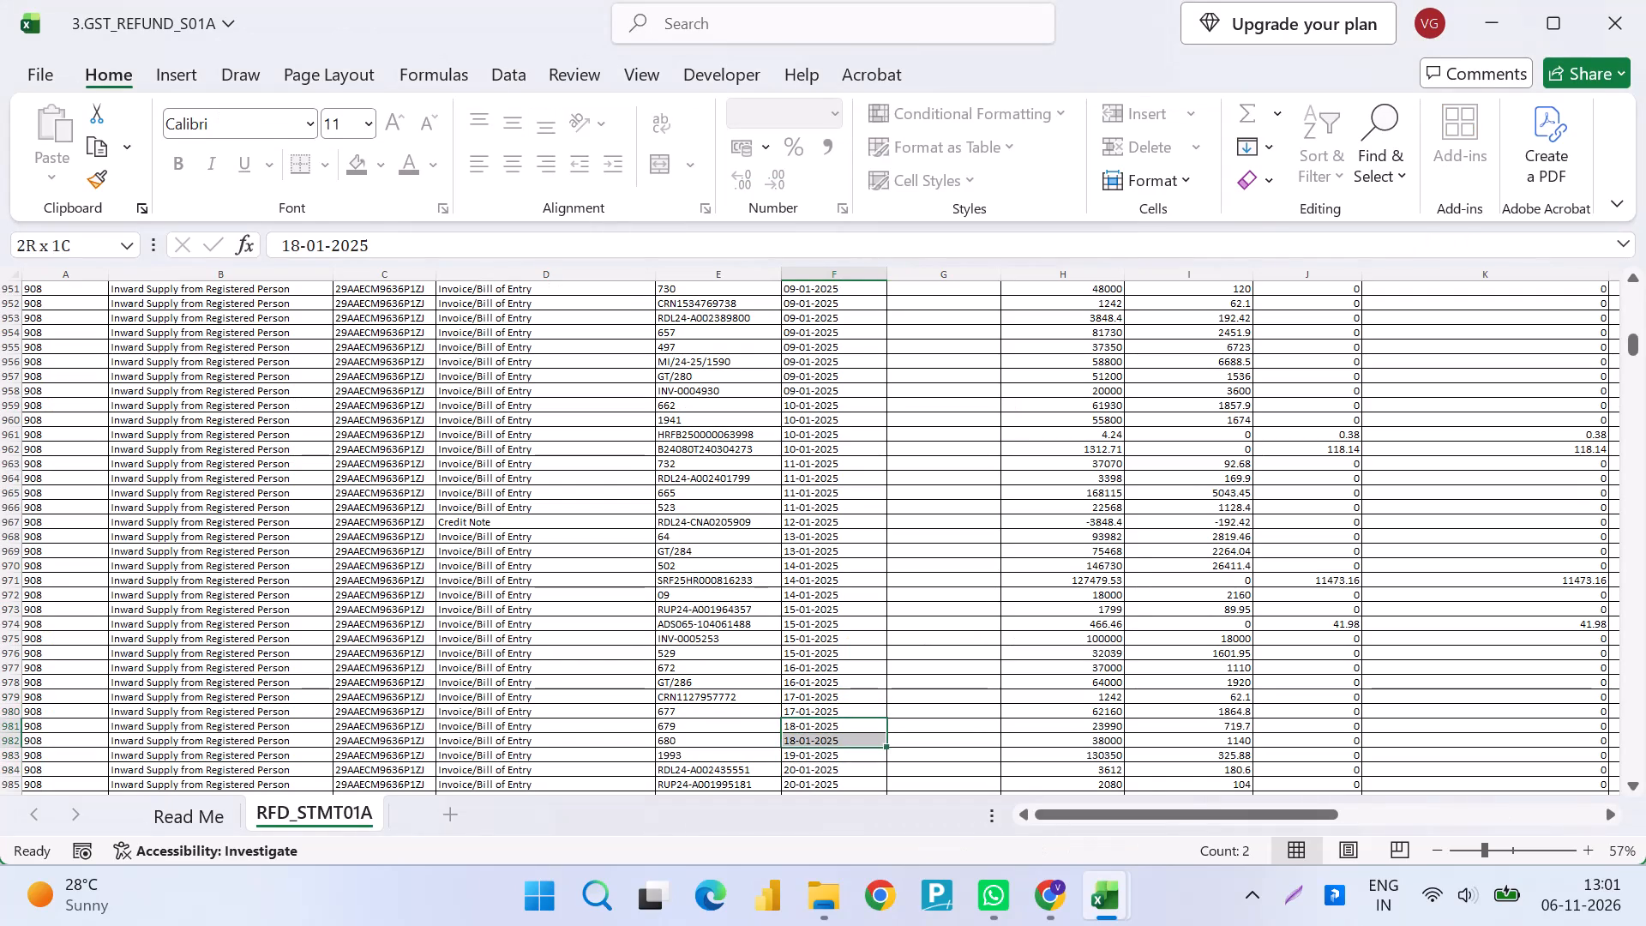
key("shift+space")
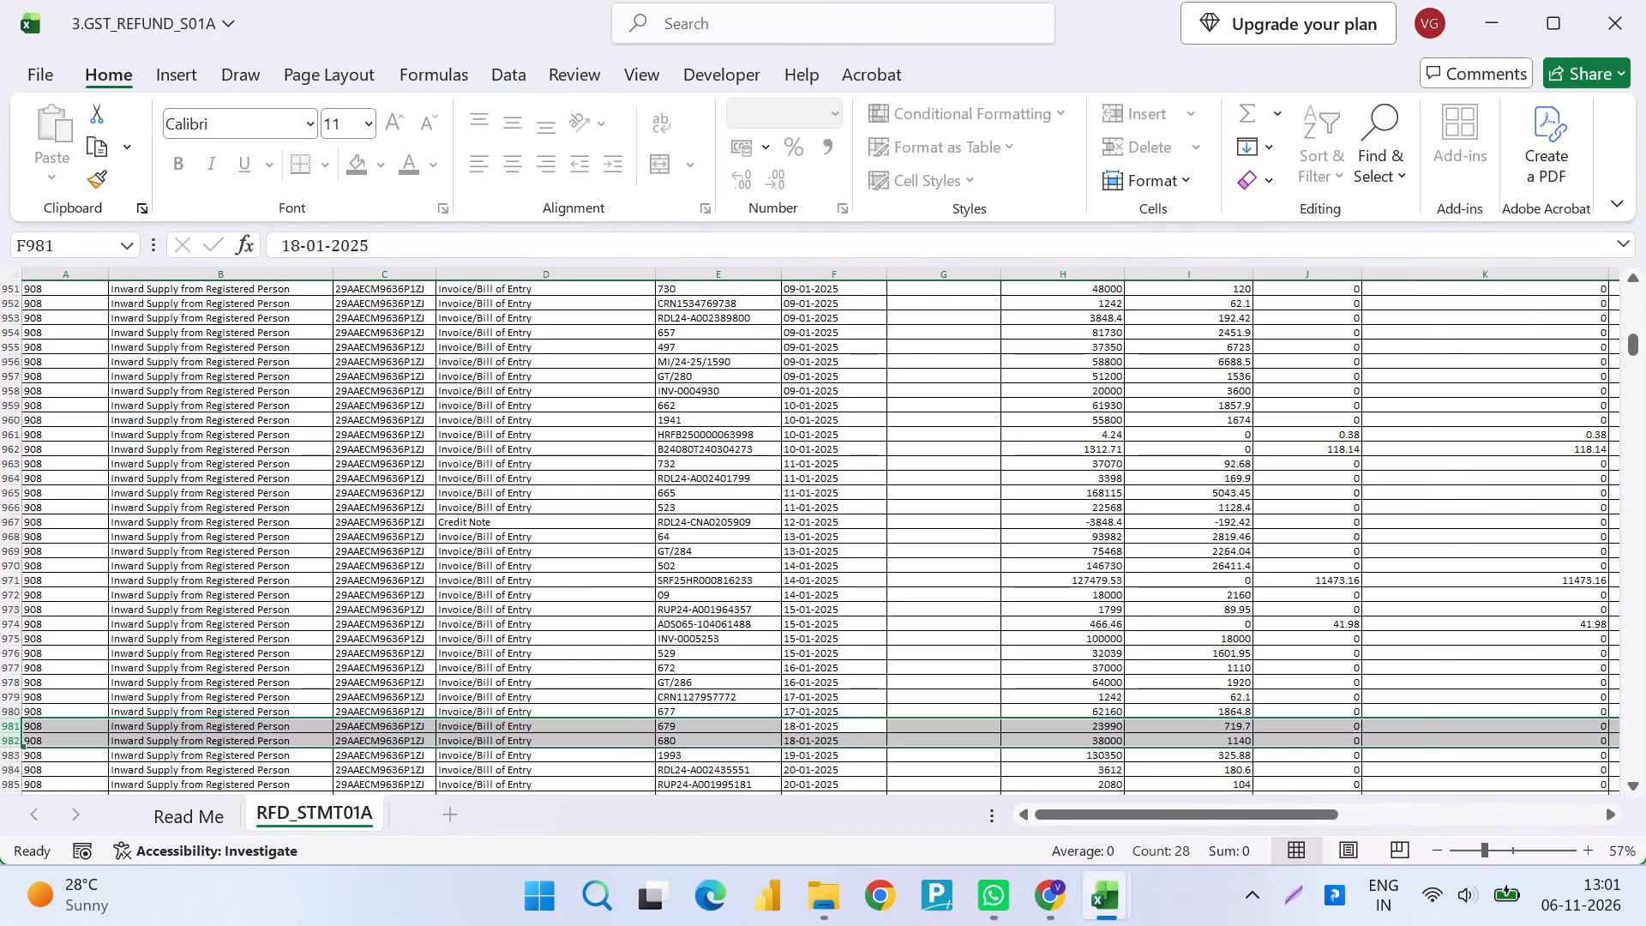
Recheck the 18-01-2025 block against the refund sheet and examine the 19-01-2025 row 975 in PURCHASE 24-25.
key("alt+Tab")
key("alt+Tab")
key("alt+Tab")
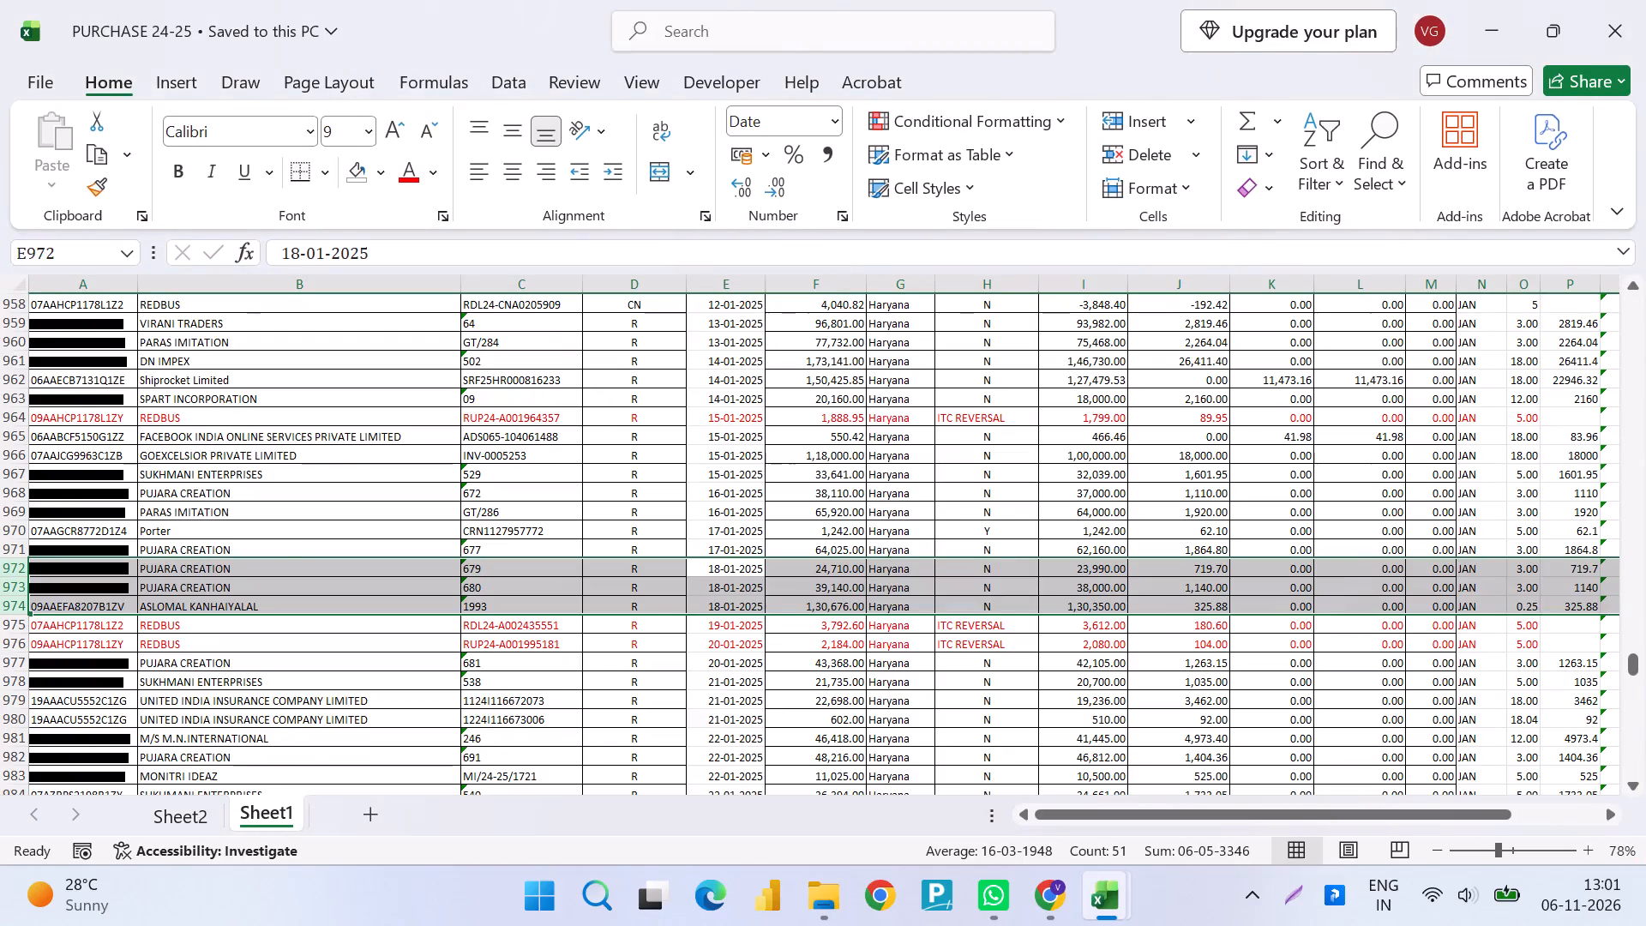
key("alt+Tab")
key("alt+Tab")
key("Down")
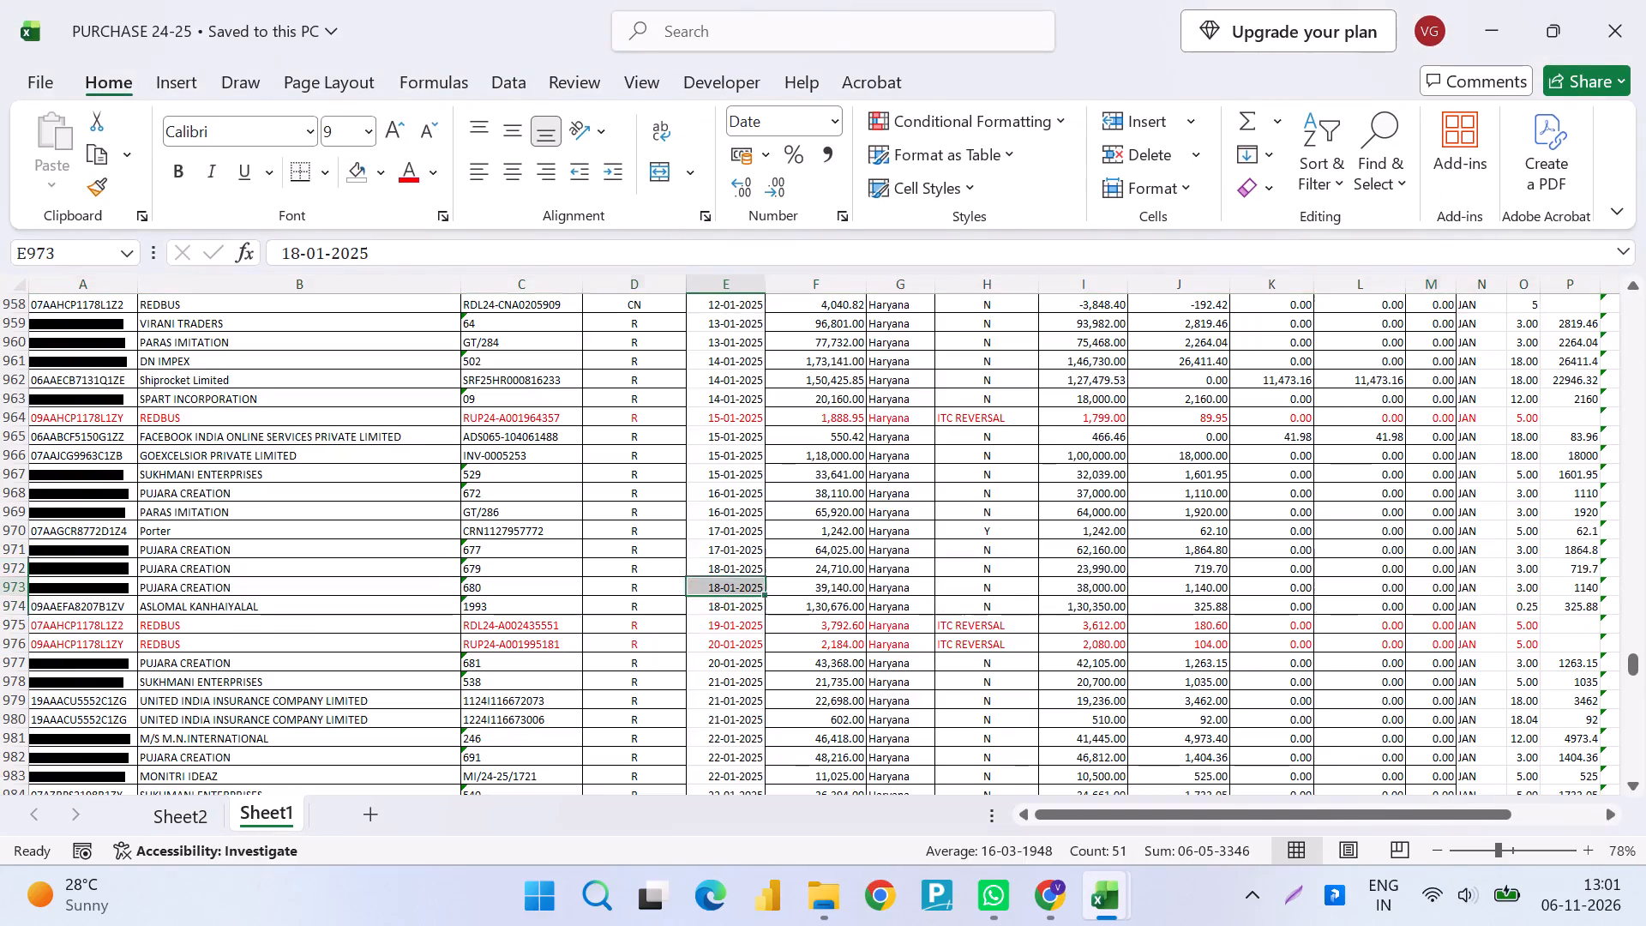
key("Down")
key("Down")
key("alt+Tab")
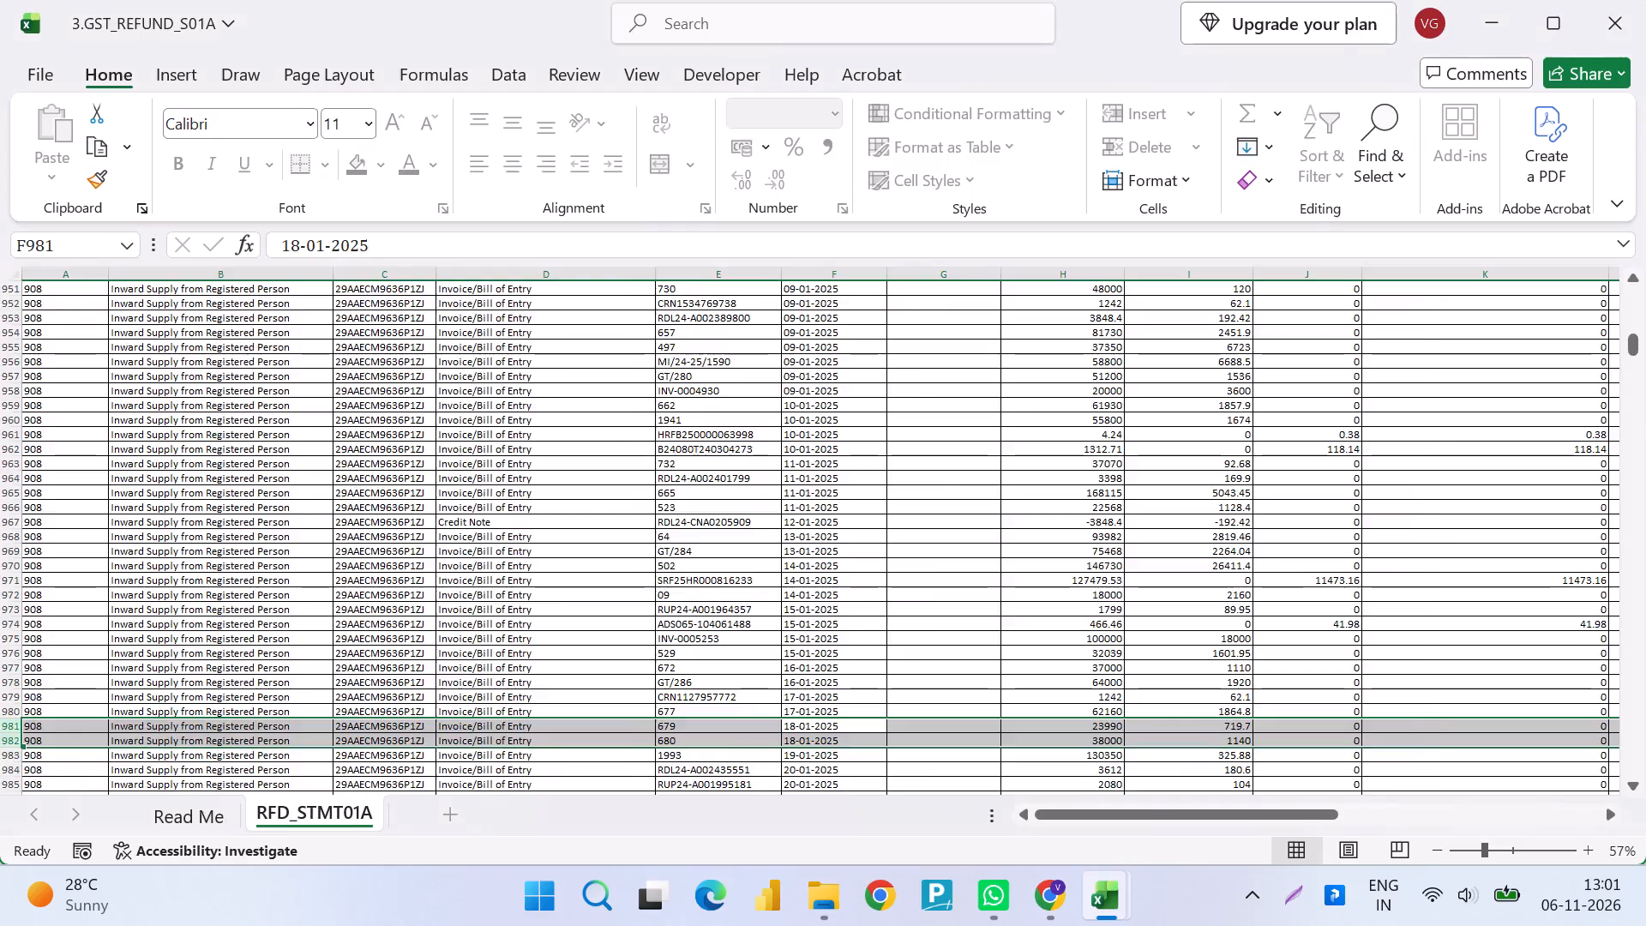
key("alt+Tab")
key("shift+space")
key("alt+Tab")
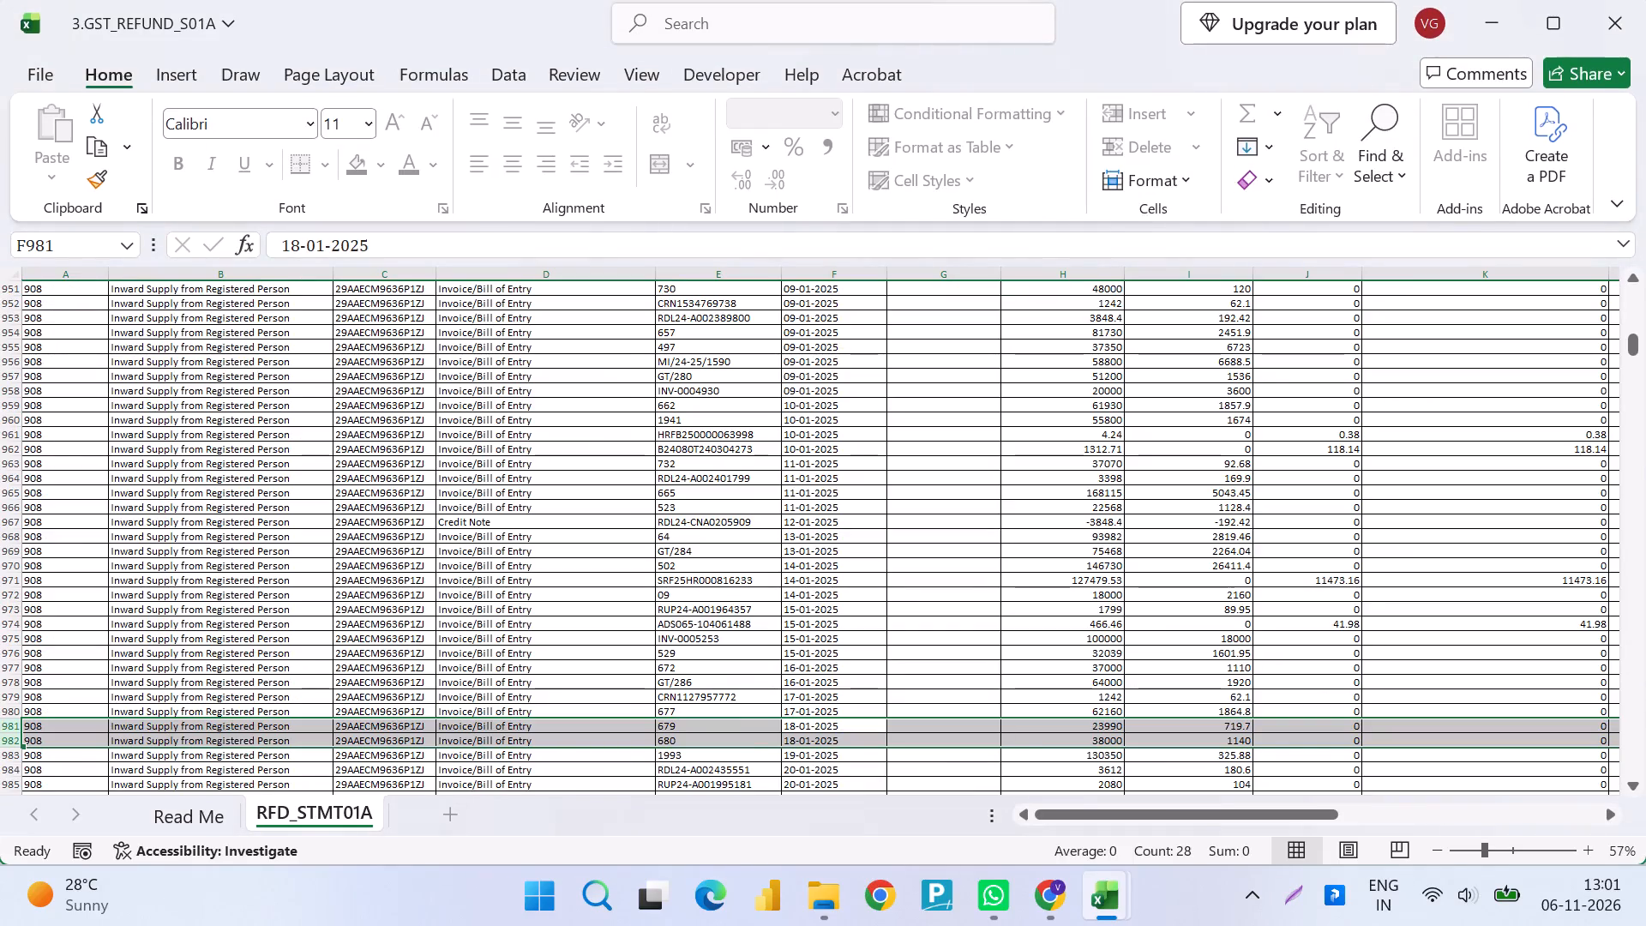
Correct the date of document 1993 in F983 of the refund sheet to 18-01-2025 by filling down from F982.
key("Down")
key("Down")
key("alt+Tab")
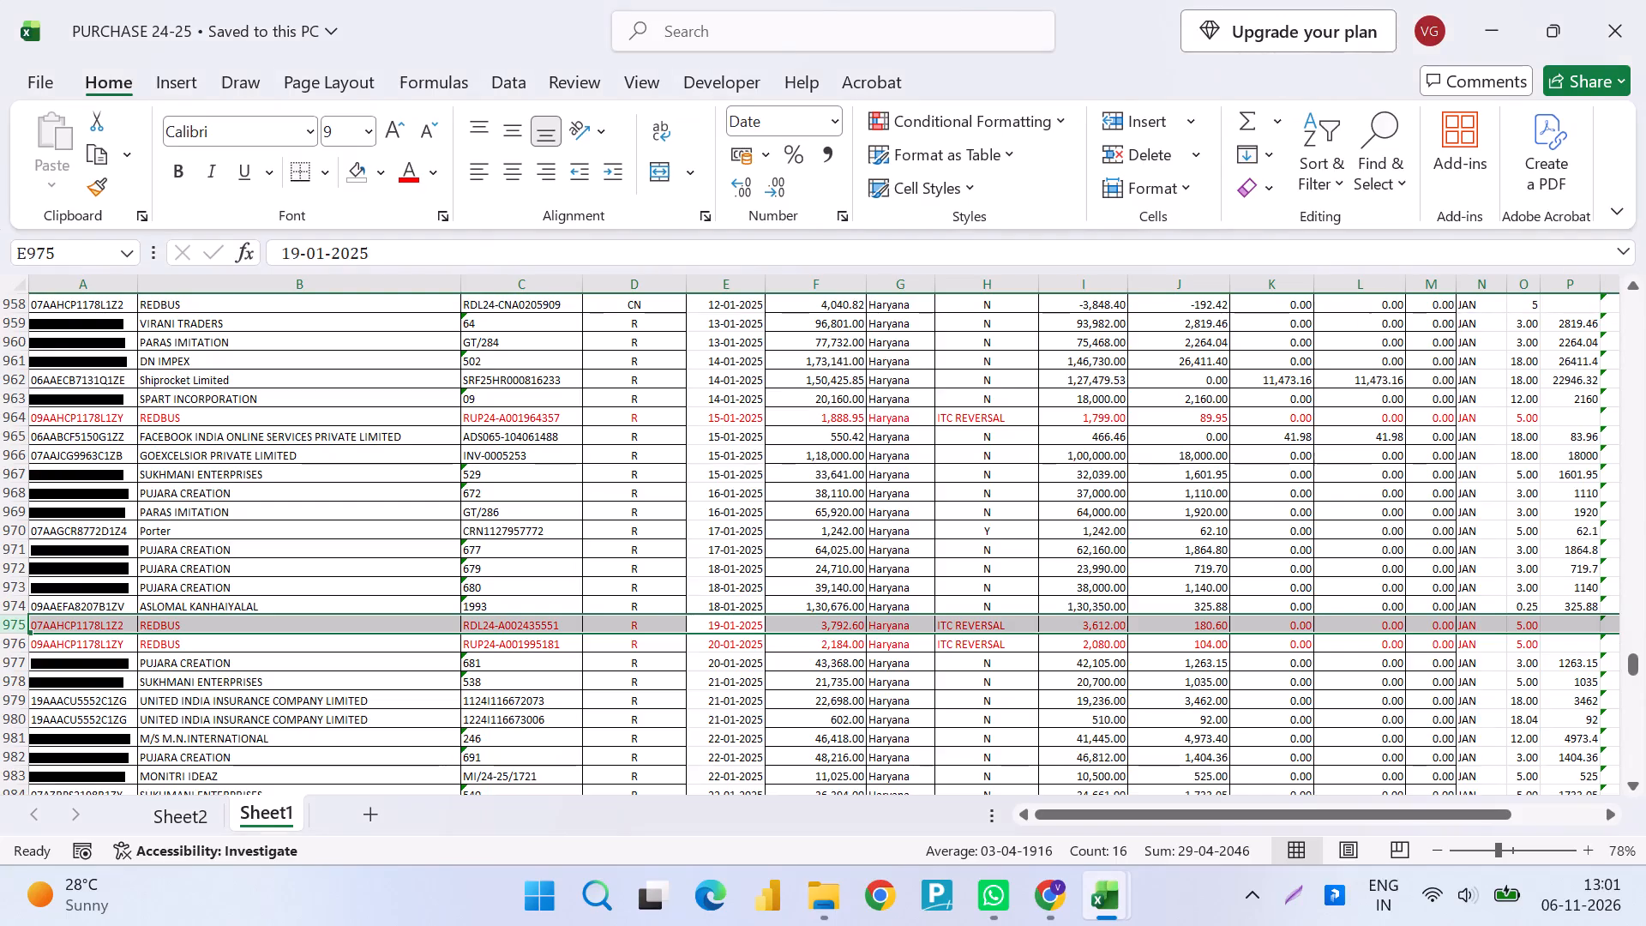
key("alt+Tab")
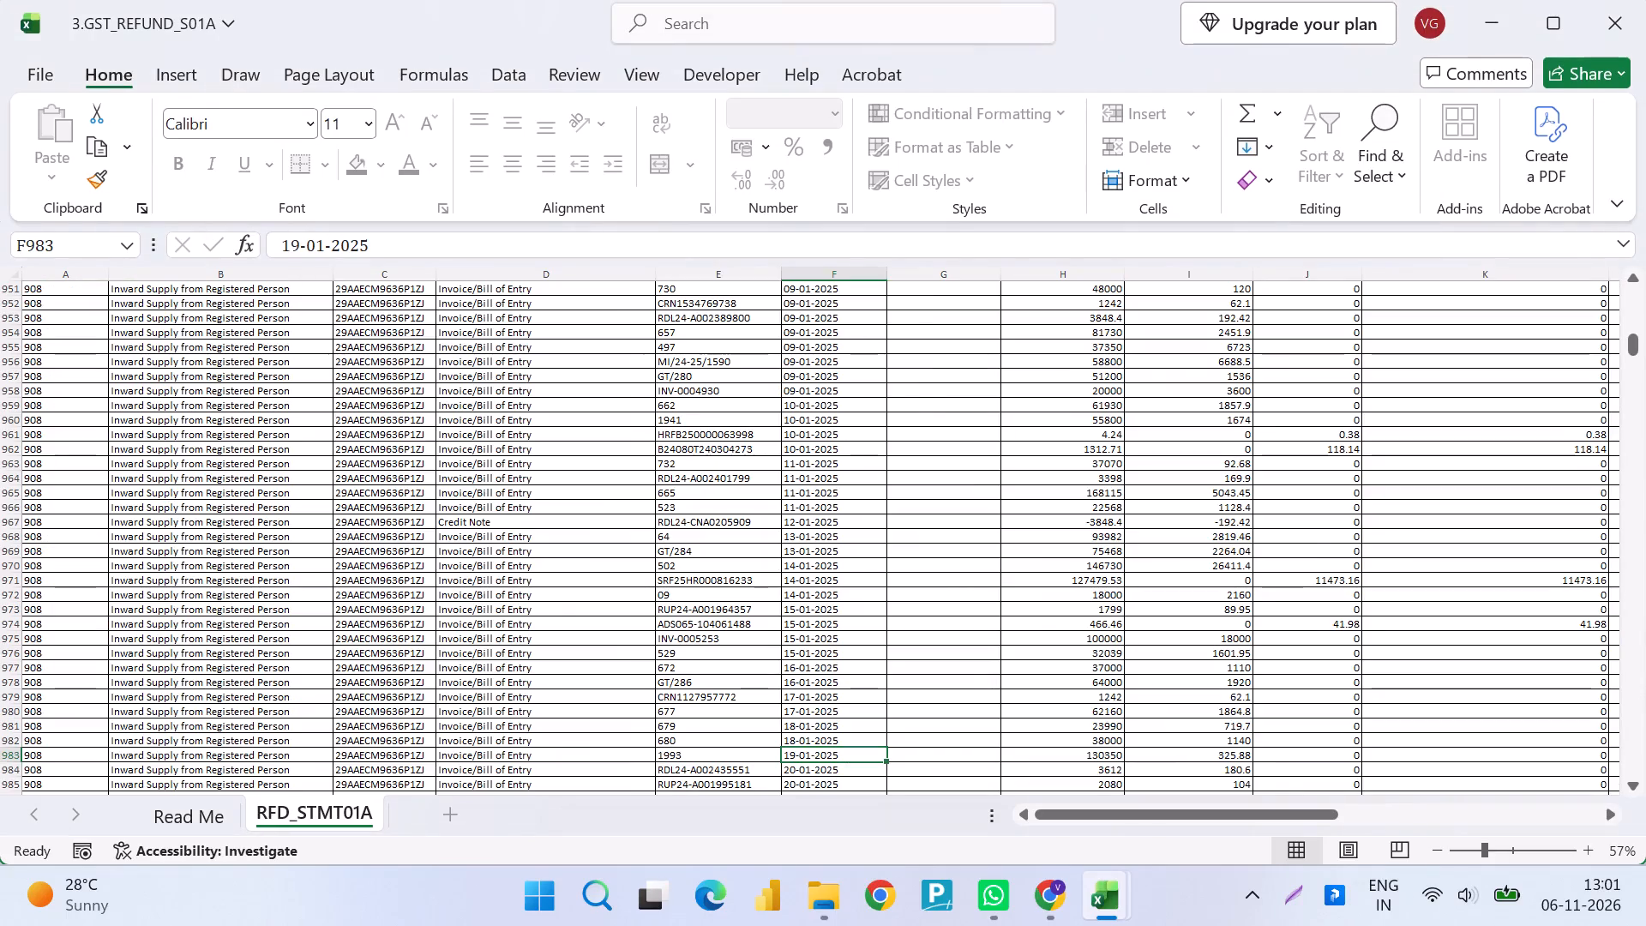
key("ctrl+d")
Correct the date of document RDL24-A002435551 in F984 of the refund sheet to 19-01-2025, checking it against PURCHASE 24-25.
key("alt+Tab")
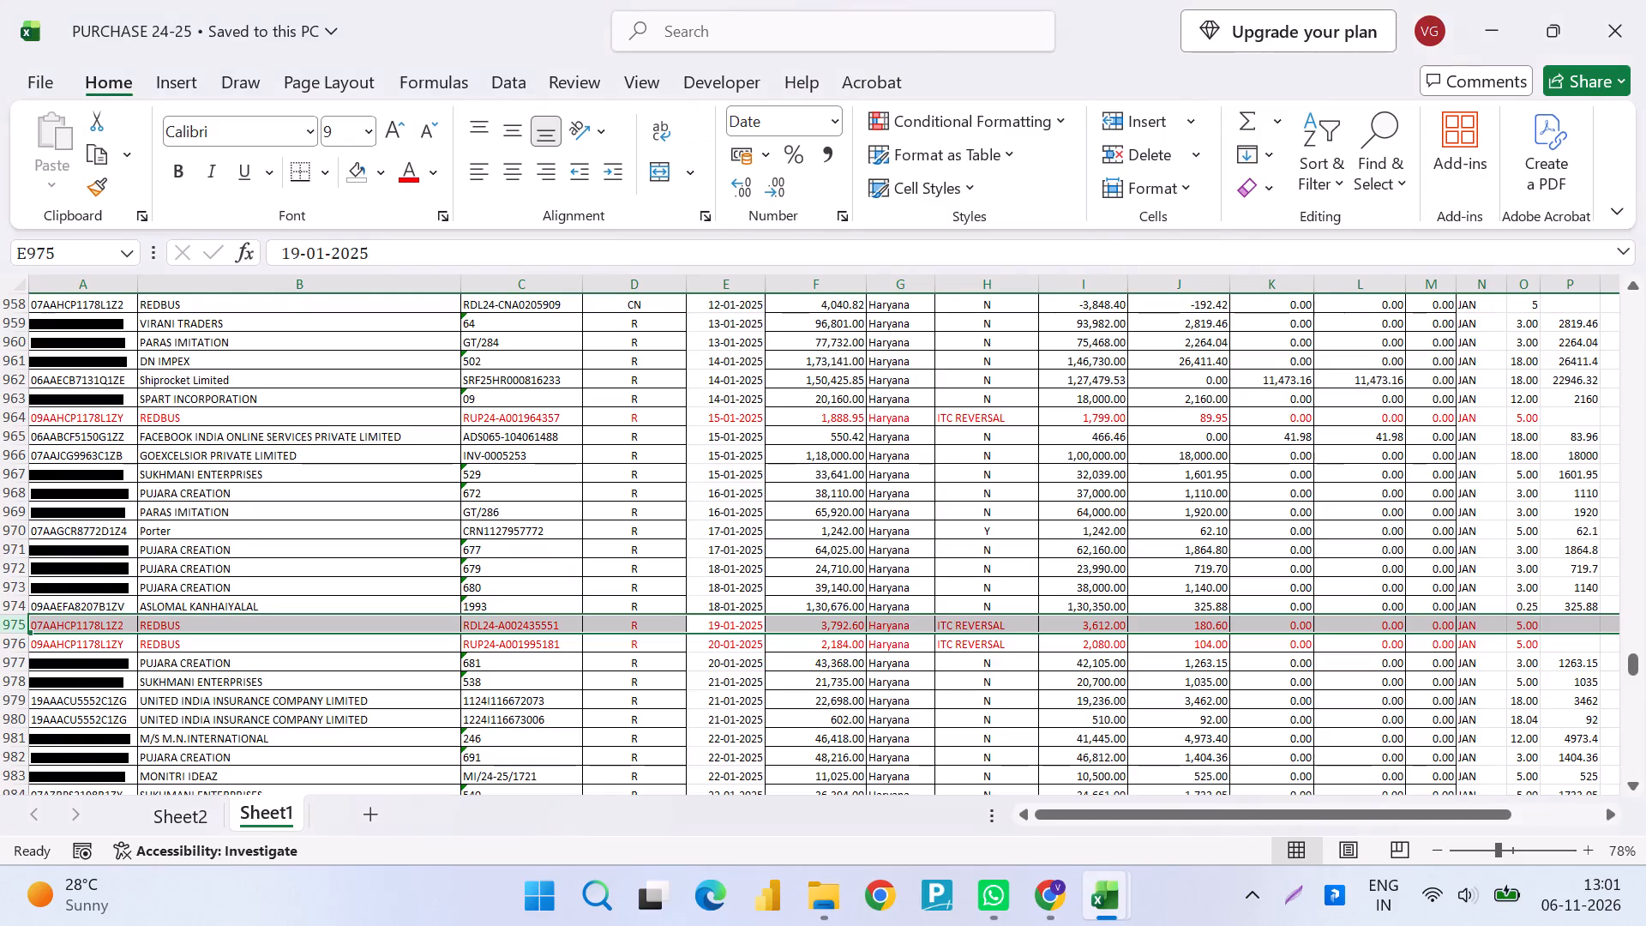
key("alt+Tab")
key("Down")
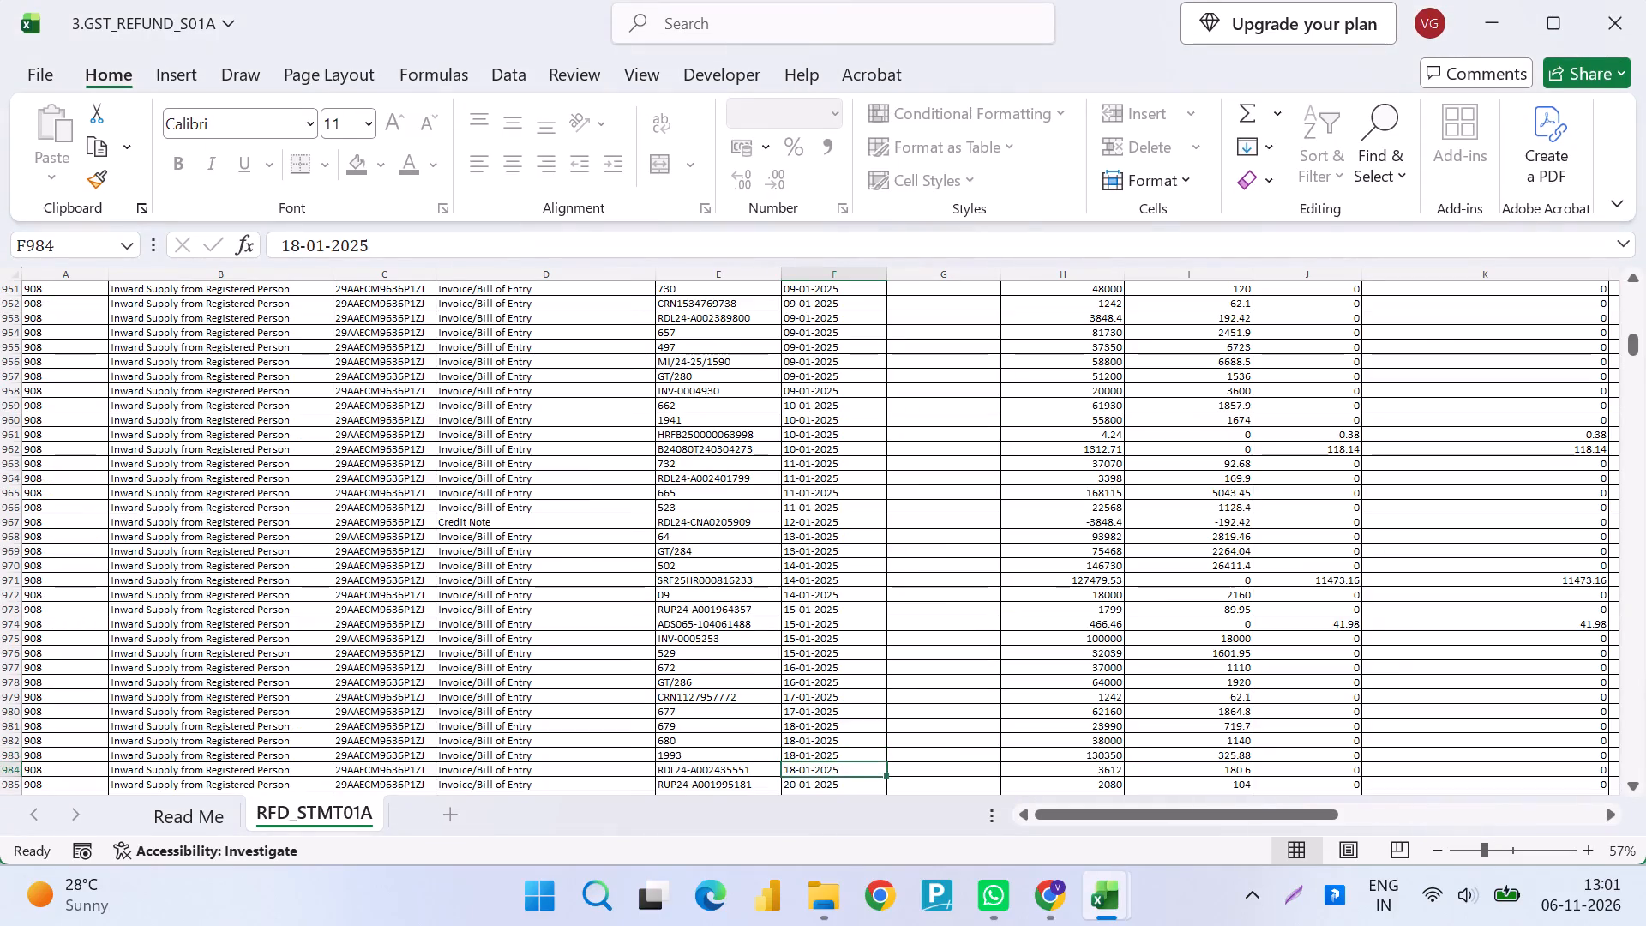
key("ctrl+d")
key("F2")
key("ctrl+Left")
key("ctrl+Left")
key("ctrl+Left")
key("Left")
key("BackSpace")
key("9")
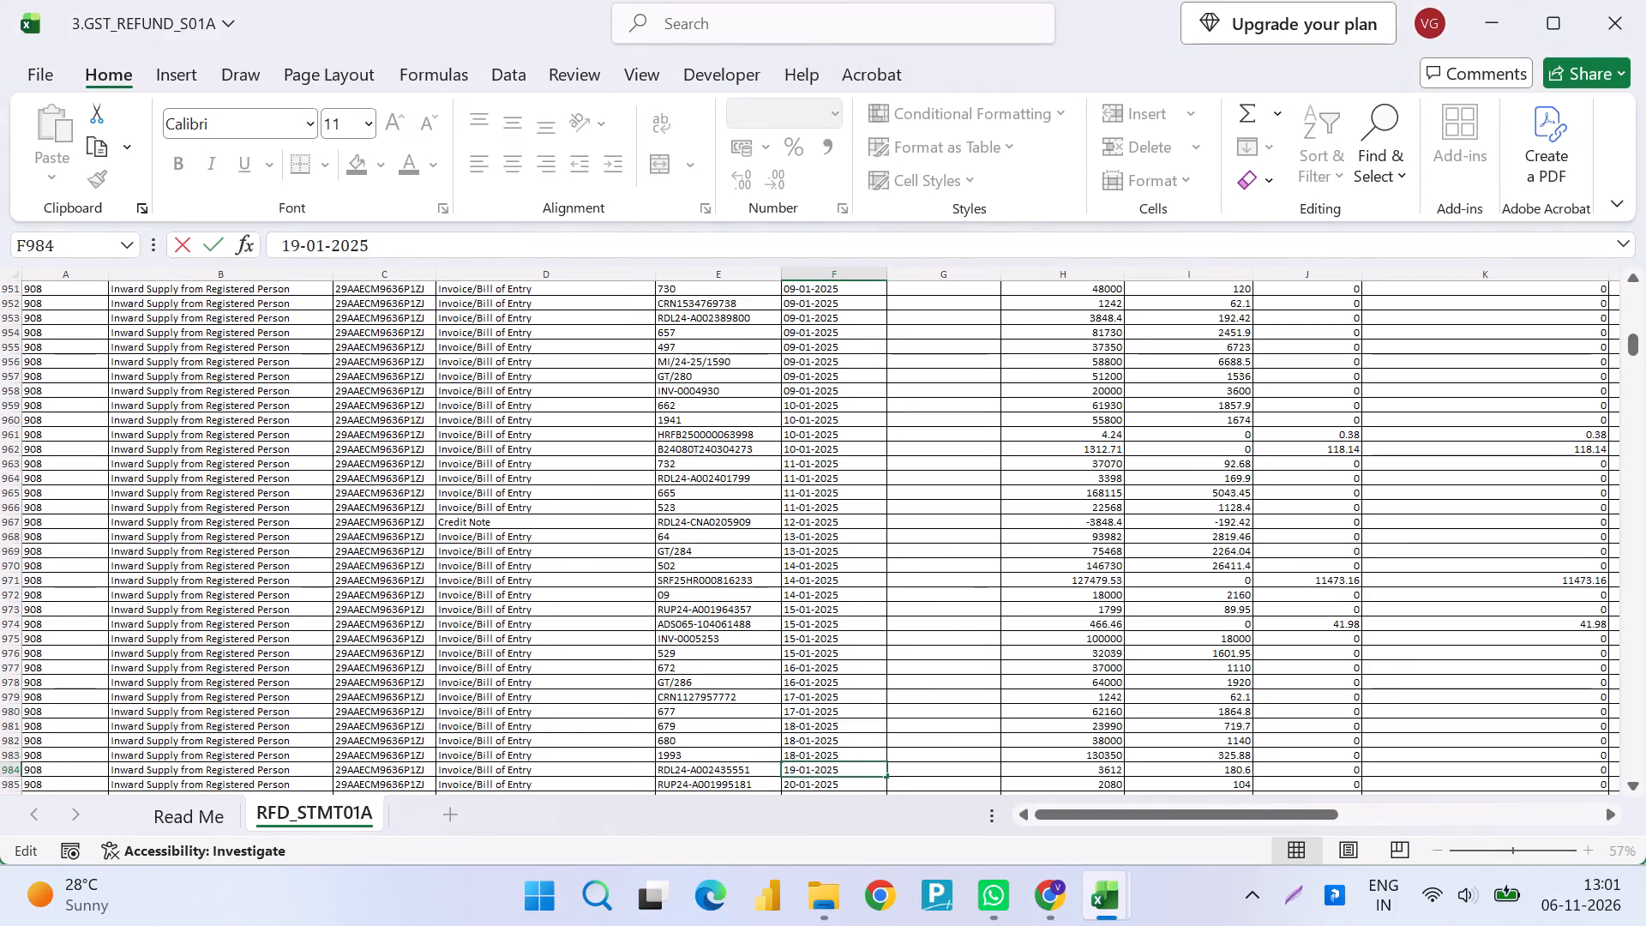
key("Return")
key("Up")
Match the 20-01-2025 rows 976 and 977 in PURCHASE 24-25, and fill 20-01-2025 from F985 down to F986 in the refund sheet.
key("Down")
key("shift+Down")
key("alt+Tab")
key("Down")
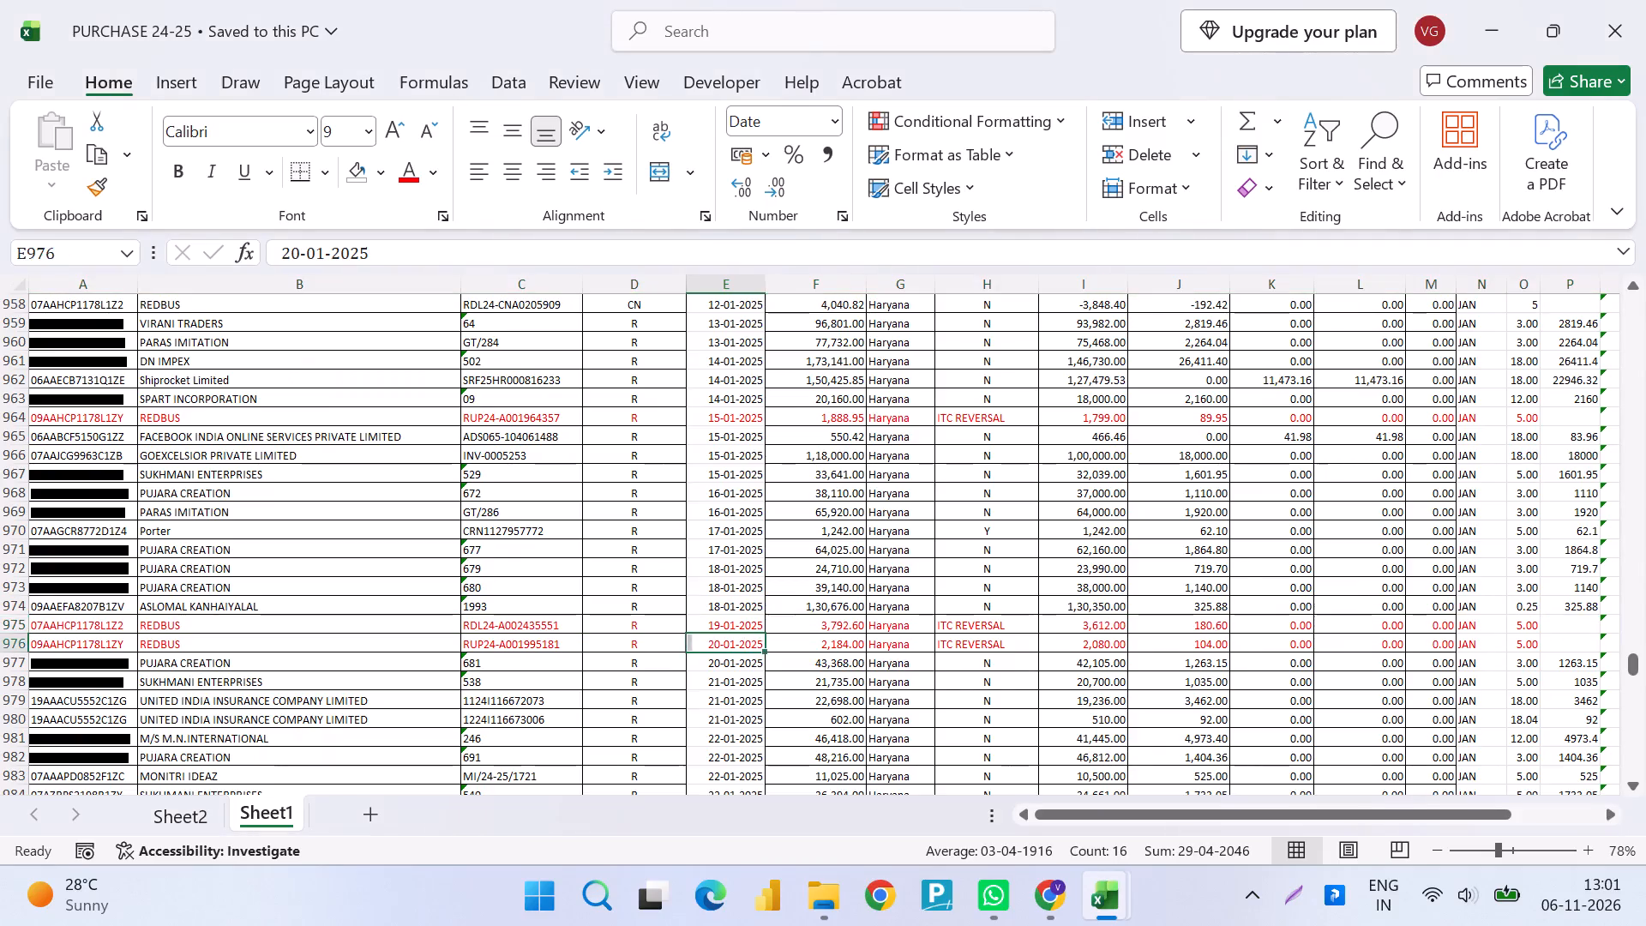
key("Down")
key("Up")
key("shift+Down")
key("shift+Down")
key("shift+Up")
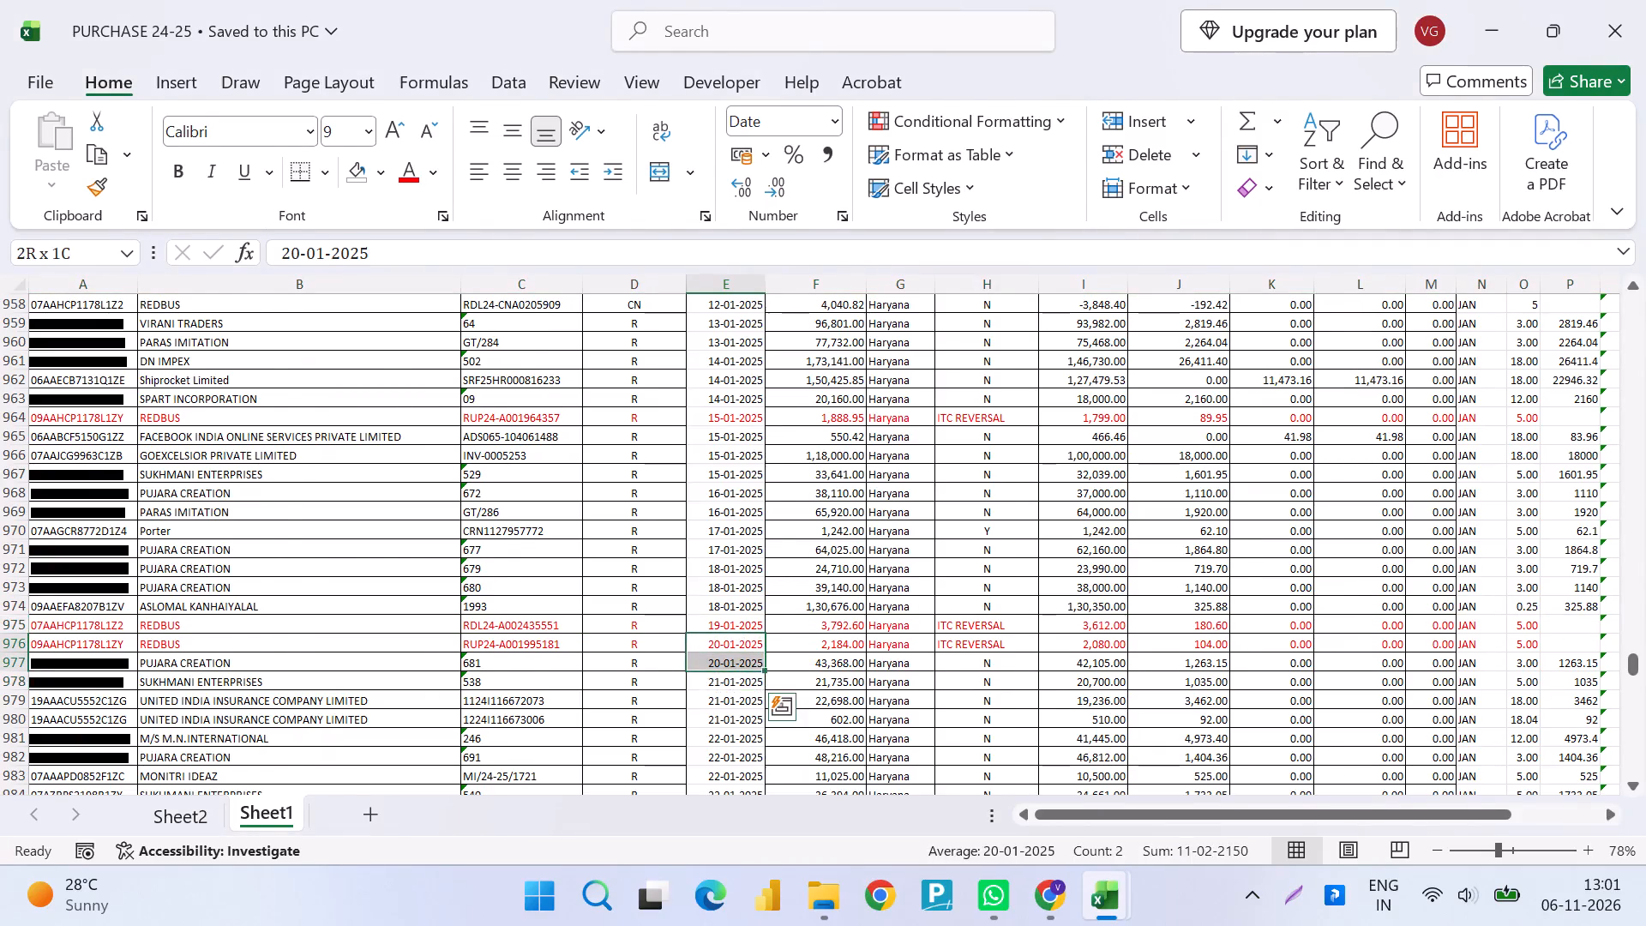
key("alt+Tab")
key("shift+Down")
key("shift+Down")
key("shift+Down")
key("shift+Down")
key("shift+Down")
key("shift+Down")
key("shift+Down")
key("shift+Down")
key("shift+Down")
key("shift+Down")
key("shift+Down")
key("shift+Down")
key("shift+Down")
key("shift+Down")
key("shift+Down")
key("shift+Down")
key("shift+Down")
key("shift+Down")
key("shift+Down")
key("shift+Down")
key("shift+Down")
key("shift+Down")
key("shift+Down")
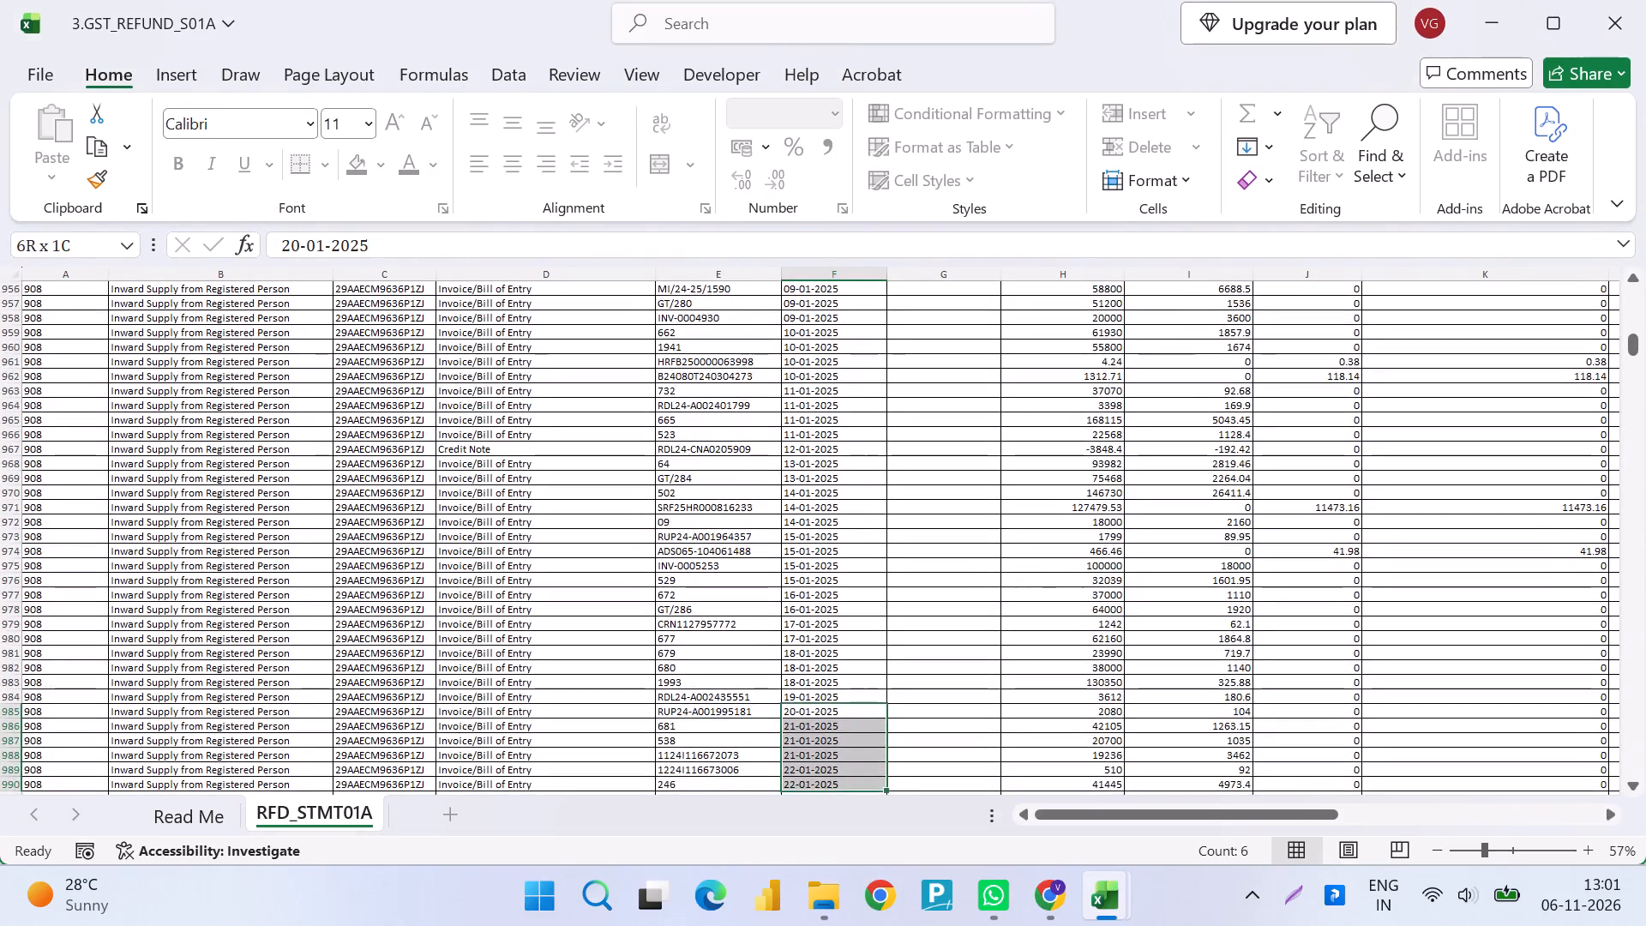
key("shift+Up")
key("shift+Up")
key("shift+Up")
key("shift+Up")
key("shift+Up")
key("shift+Up")
key("shift+Up")
key("shift+Up")
key("shift+Up")
key("shift+Up")
key("shift+Up")
key("shift+Up")
key("shift+Up")
key("shift+Up")
key("shift+Up")
key("shift+Up")
key("shift+Up")
key("shift+Up")
key("shift+Up")
key("shift+Up")
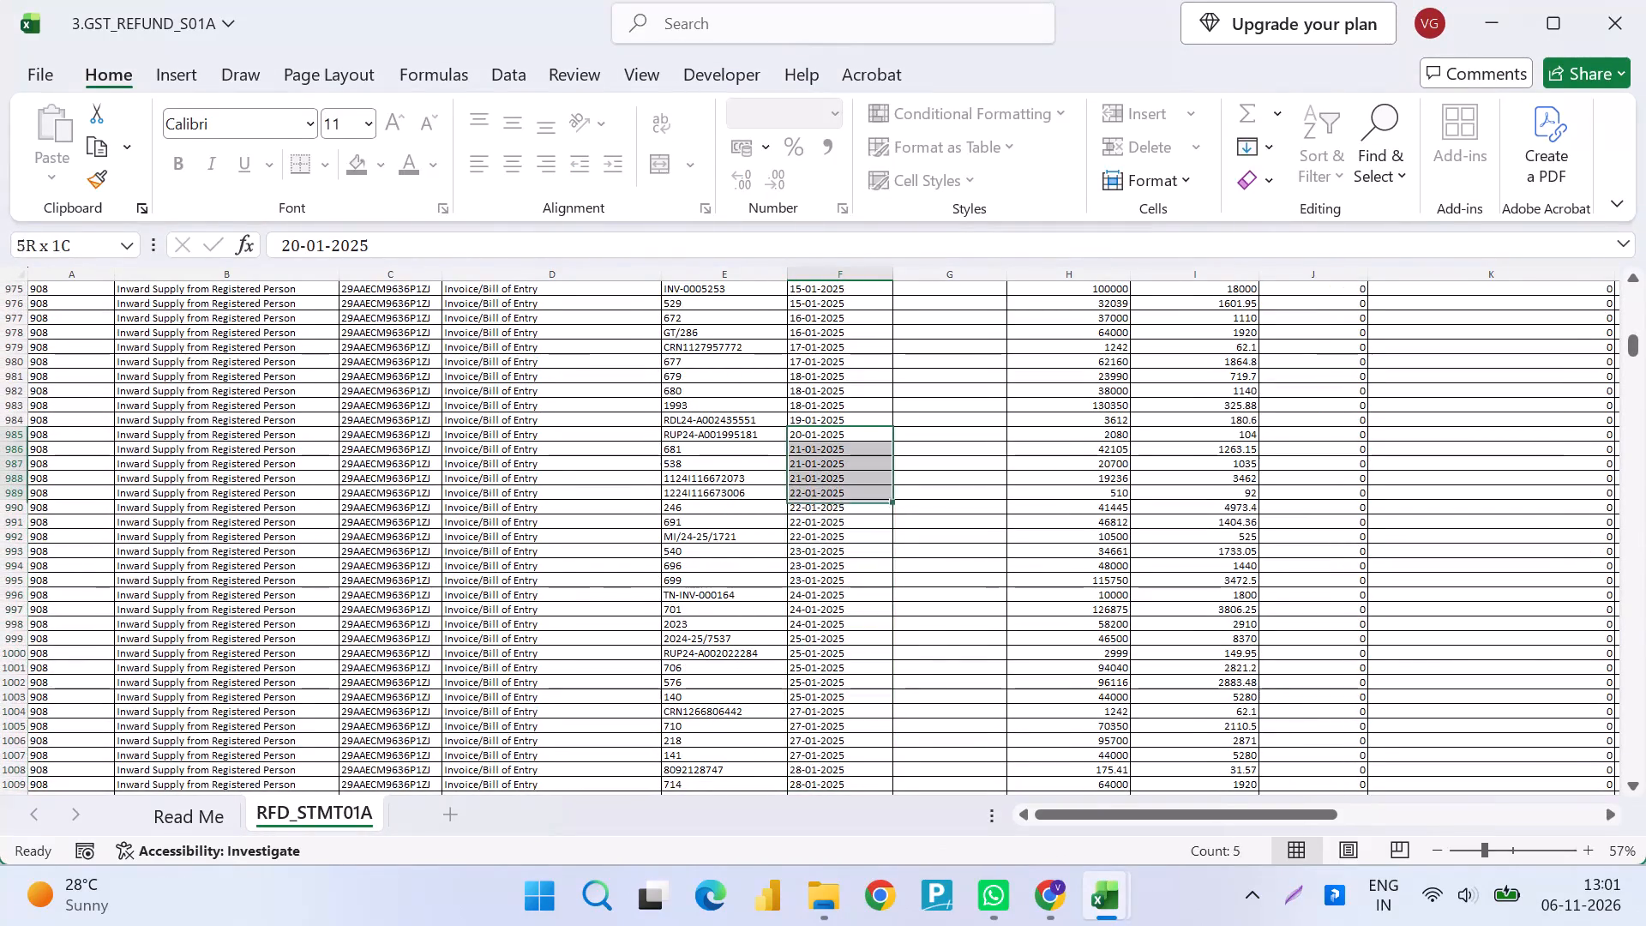
key("shift+Up")
key("shift+Down")
key("ctrl+d")
Match the 21-01-2025 rows 978 to 980 in PURCHASE 24-25, and fill 21-01-2025 from F987 down to F989 in the refund sheet.
key("Down")
key("Down")
key("shift+Down")
key("shift+Down")
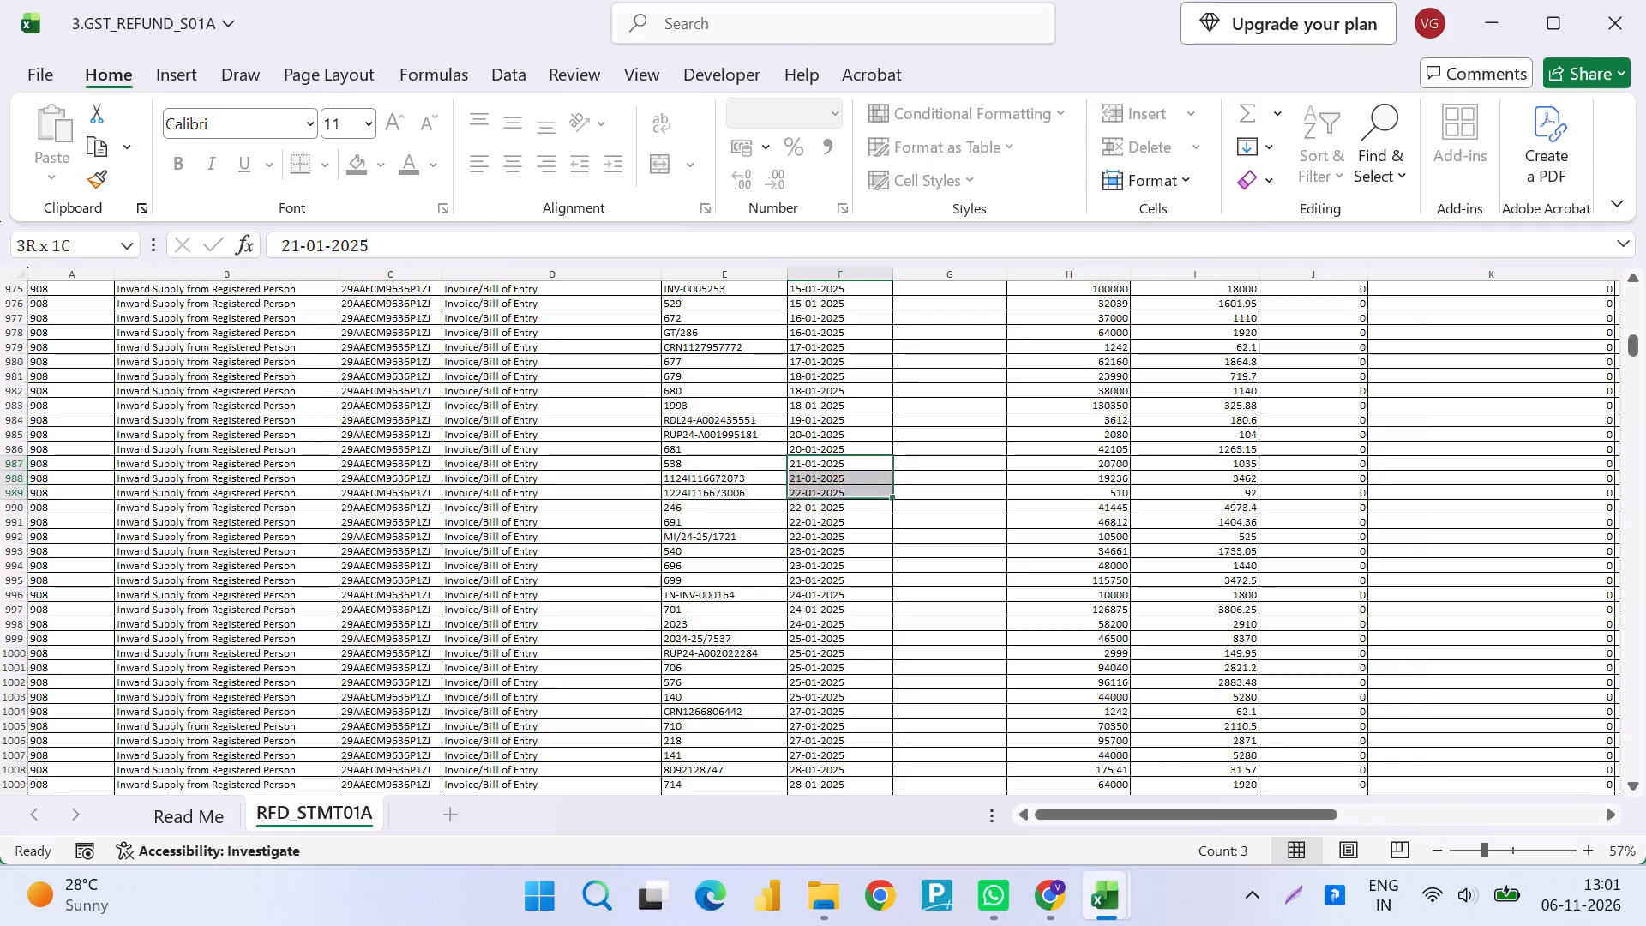
key("shift+Up")
key("alt+Tab")
key("Down")
key("Down")
key("shift+Down")
key("shift+Down")
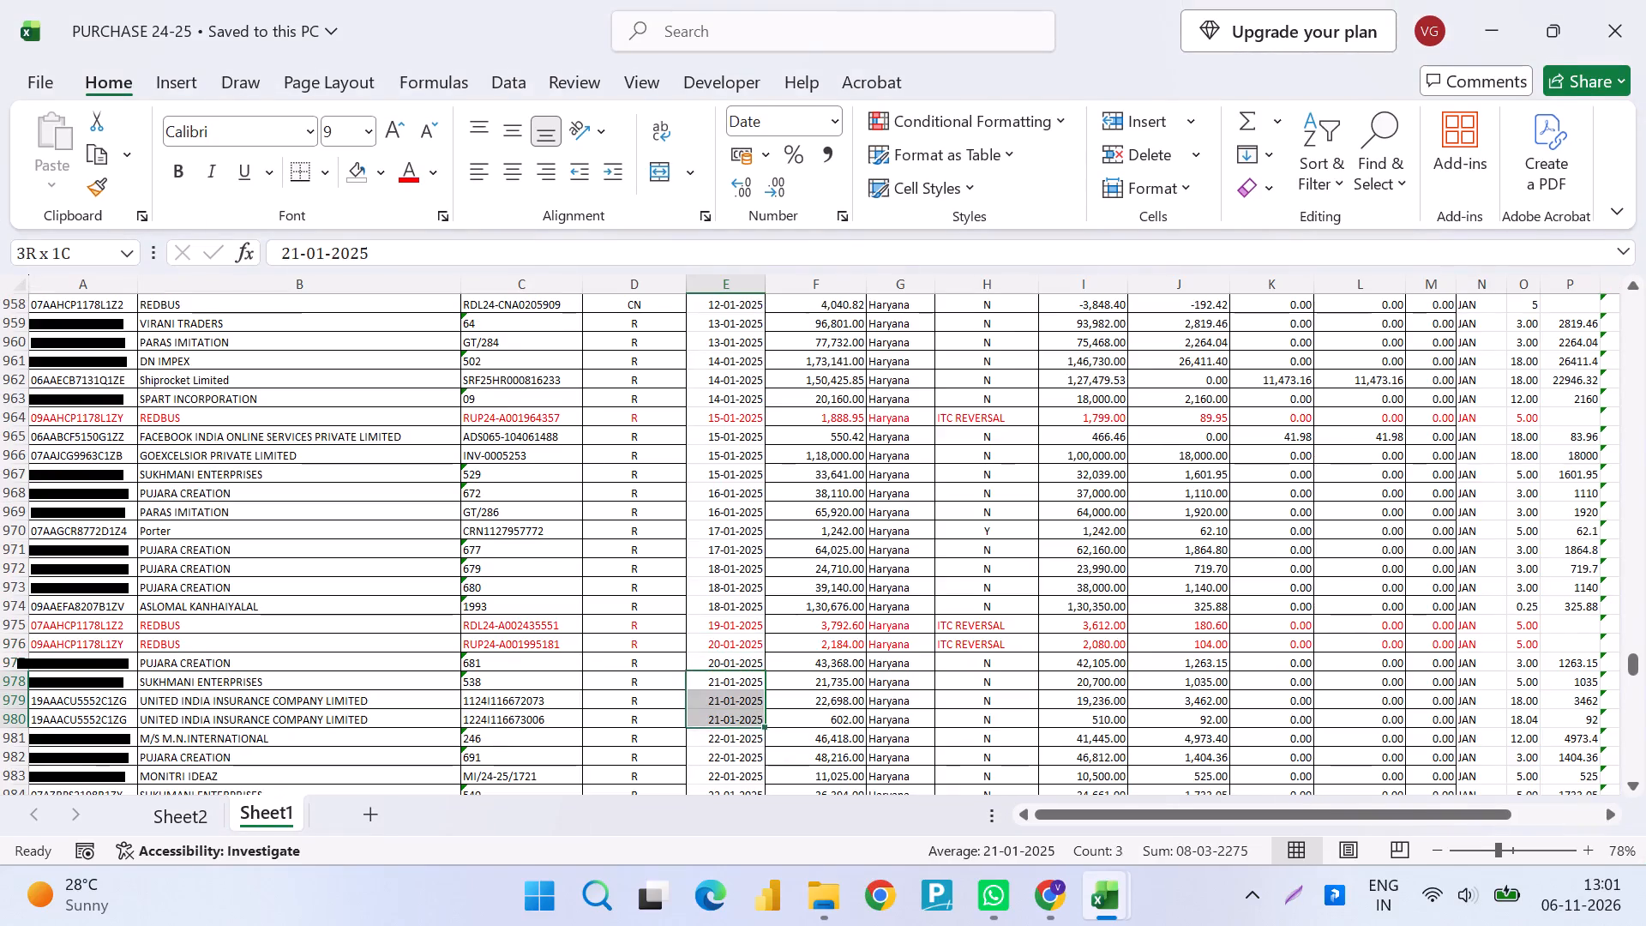
key("shift+Down")
key("shift+Up")
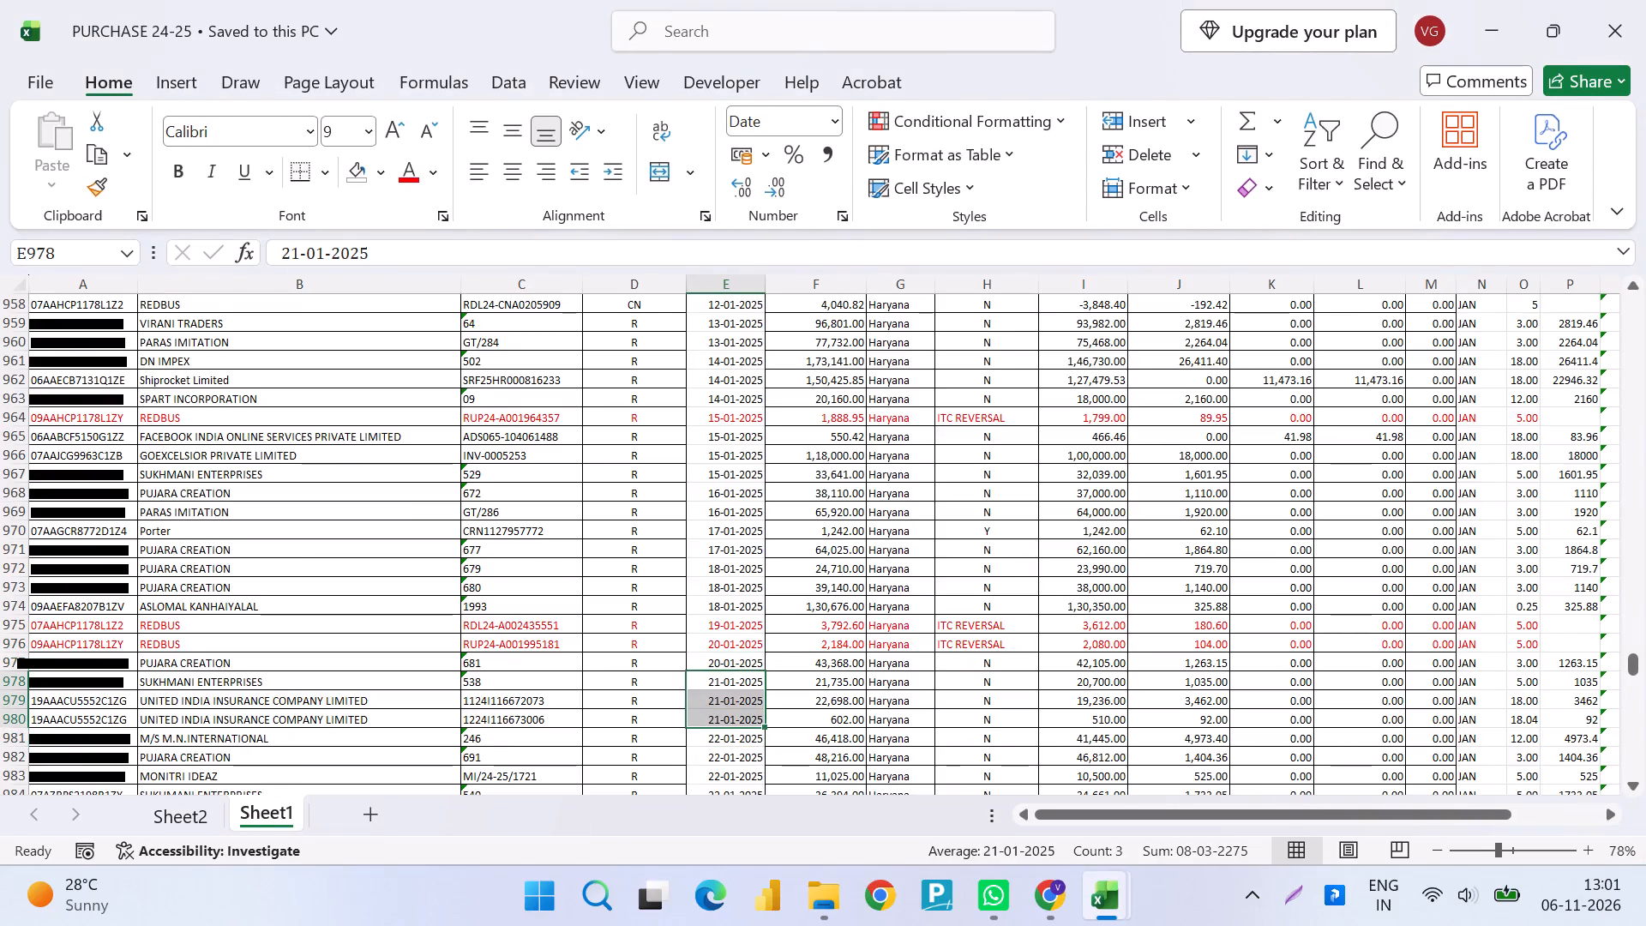
key("shift+space")
key("alt+Tab")
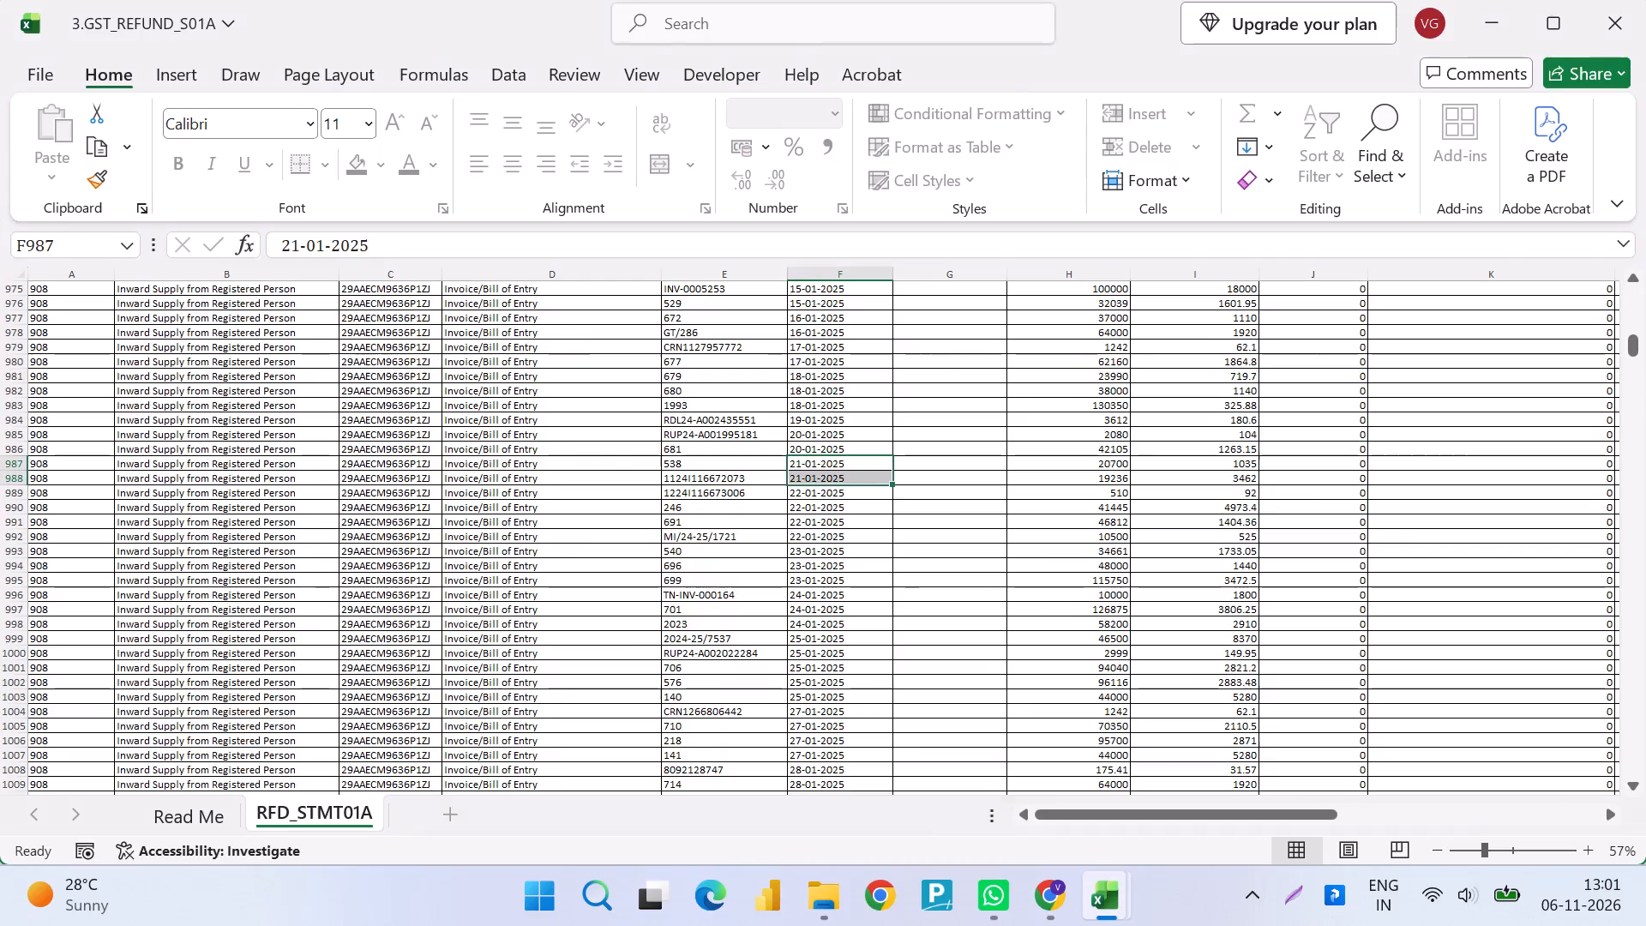
key("shift+Down")
key("ctrl+d")
Compare the 22-01-2025 rows 990 to 992 in the refund sheet with rows 981 to 983 in PURCHASE 24-25.
key("Down")
key("Down")
key("Down")
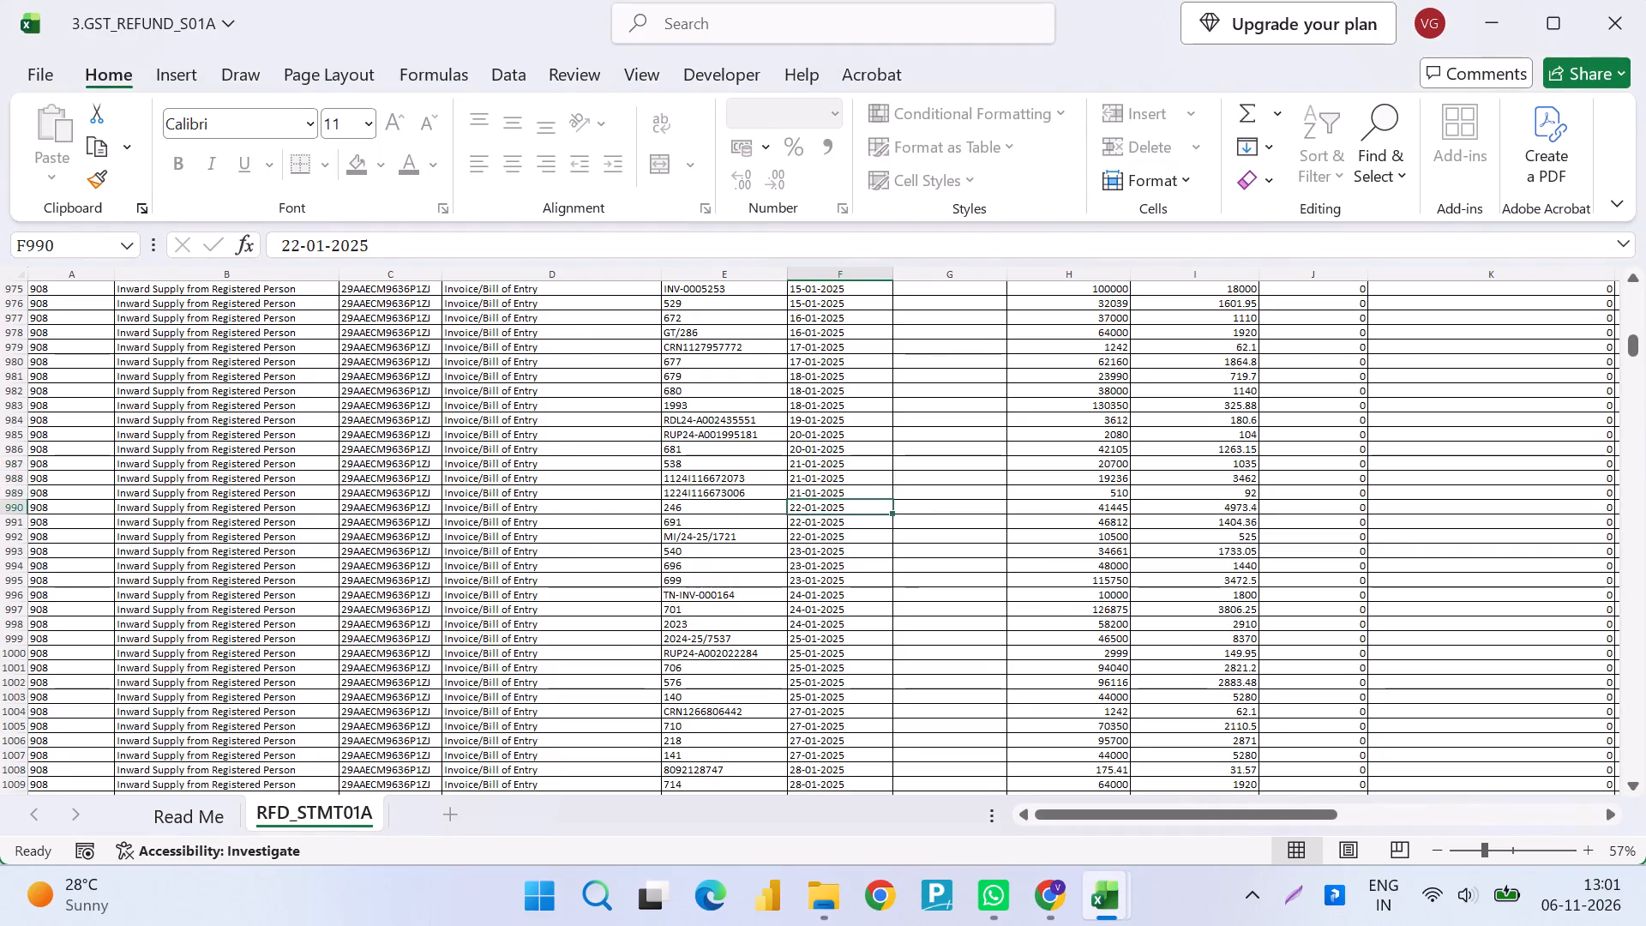
key("shift+Down")
key("shift+Down")
key("alt+Tab")
key("Down")
key("Down")
key("Down")
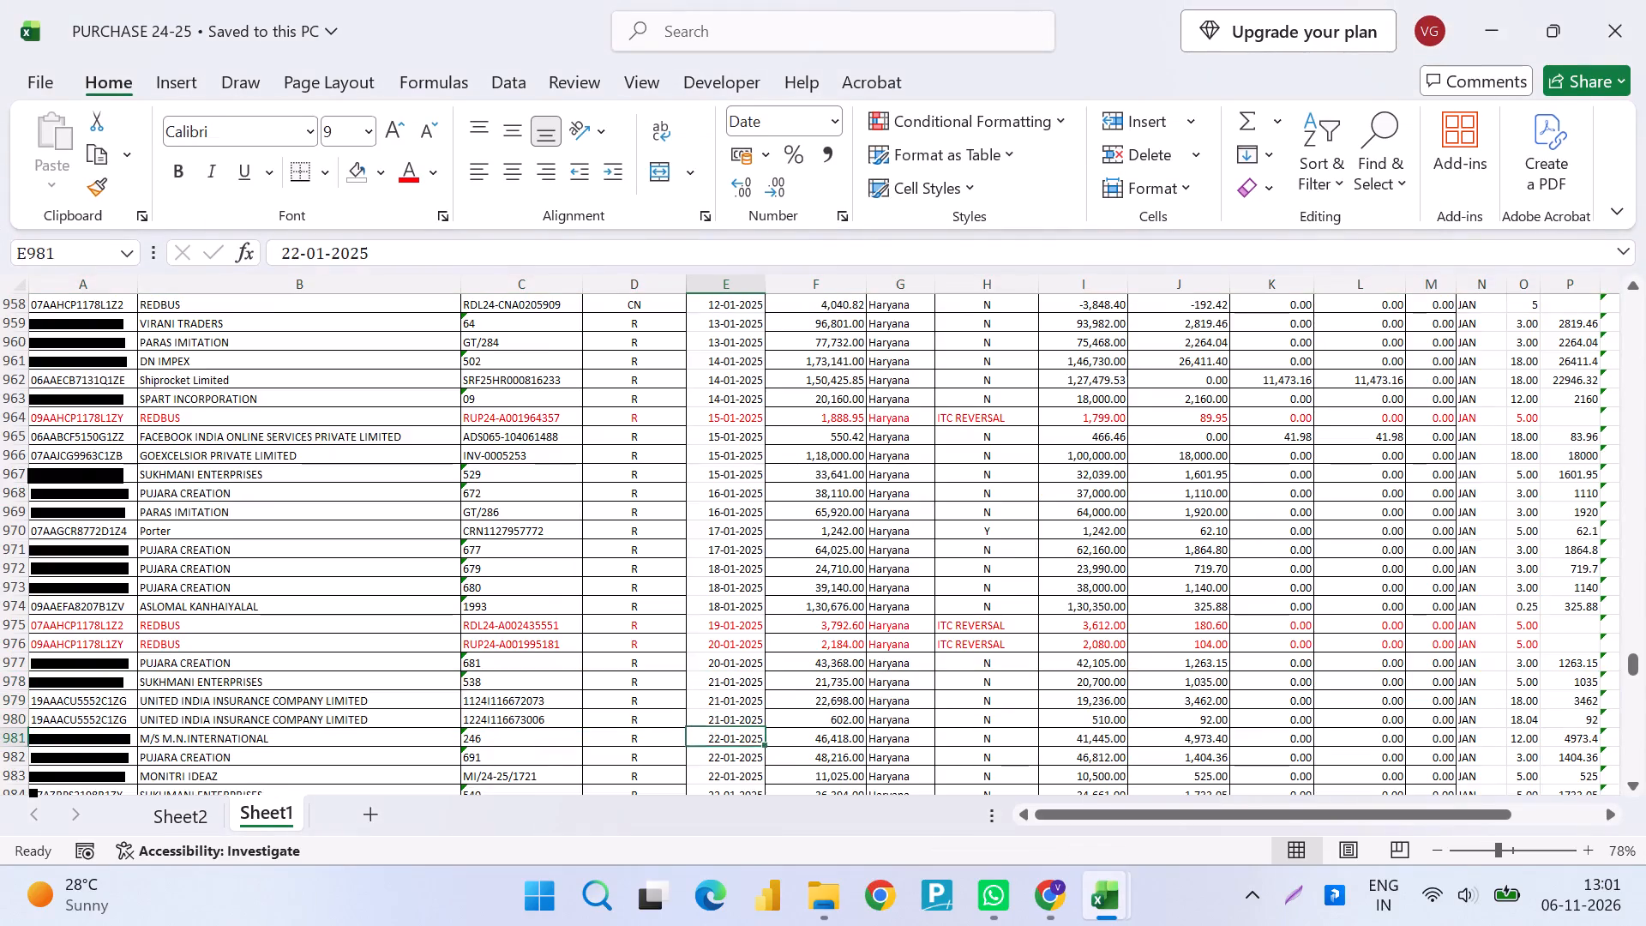
key("shift+Down")
key("shift+Down")
key("shift+space")
key("alt+Tab")
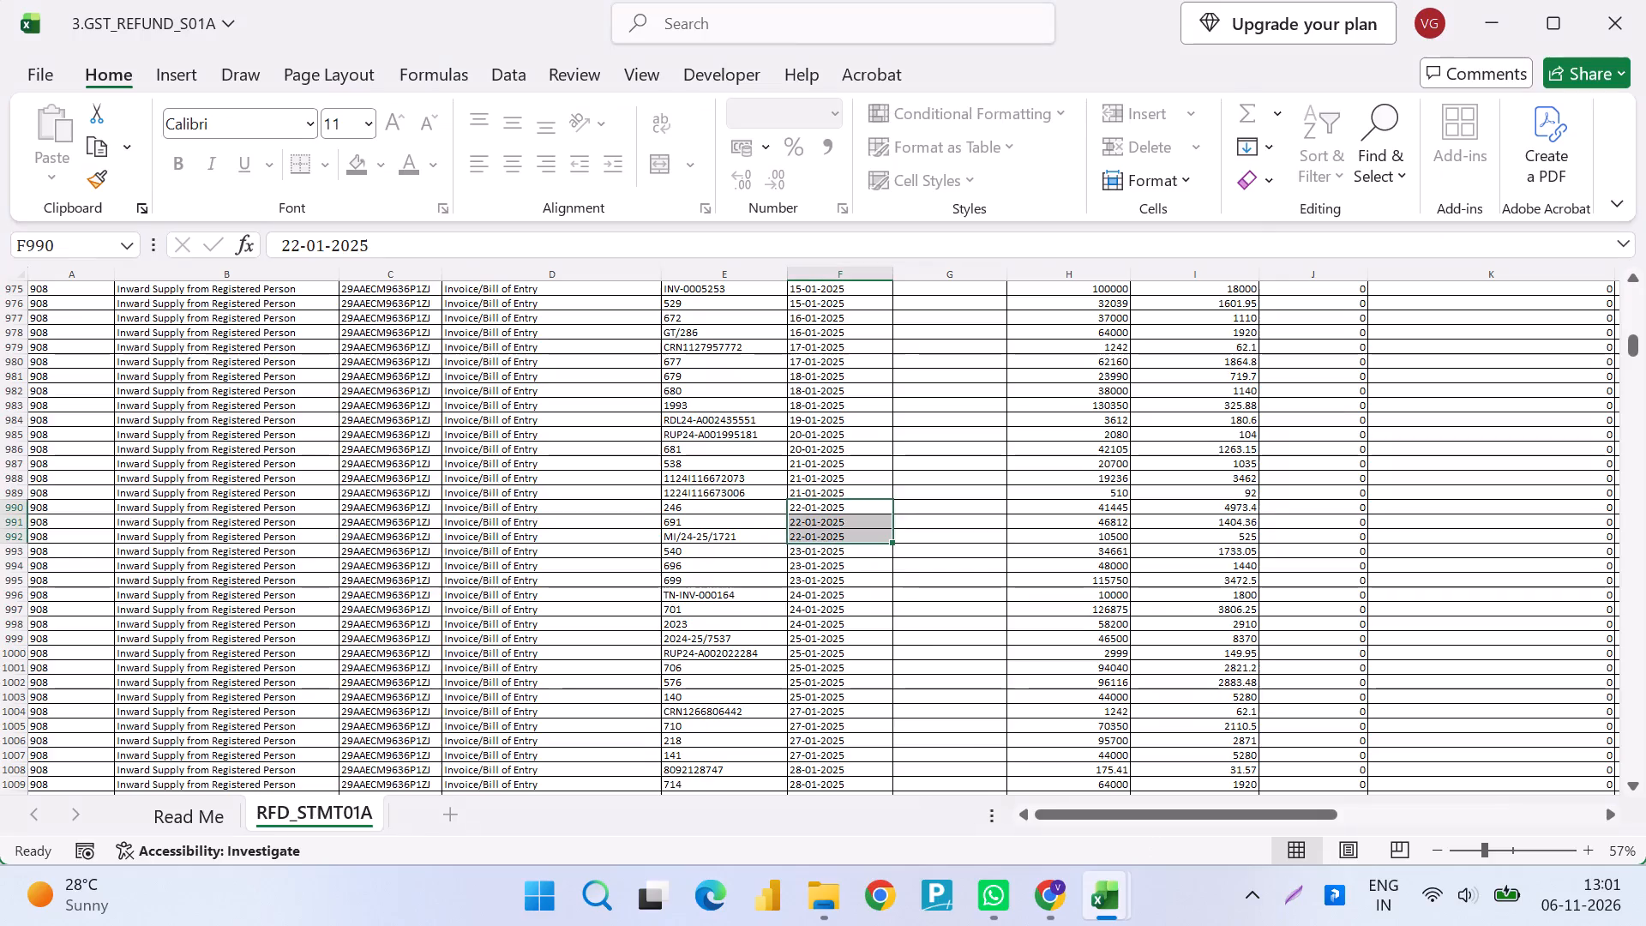
key("shift+space")
key("alt+Tab")
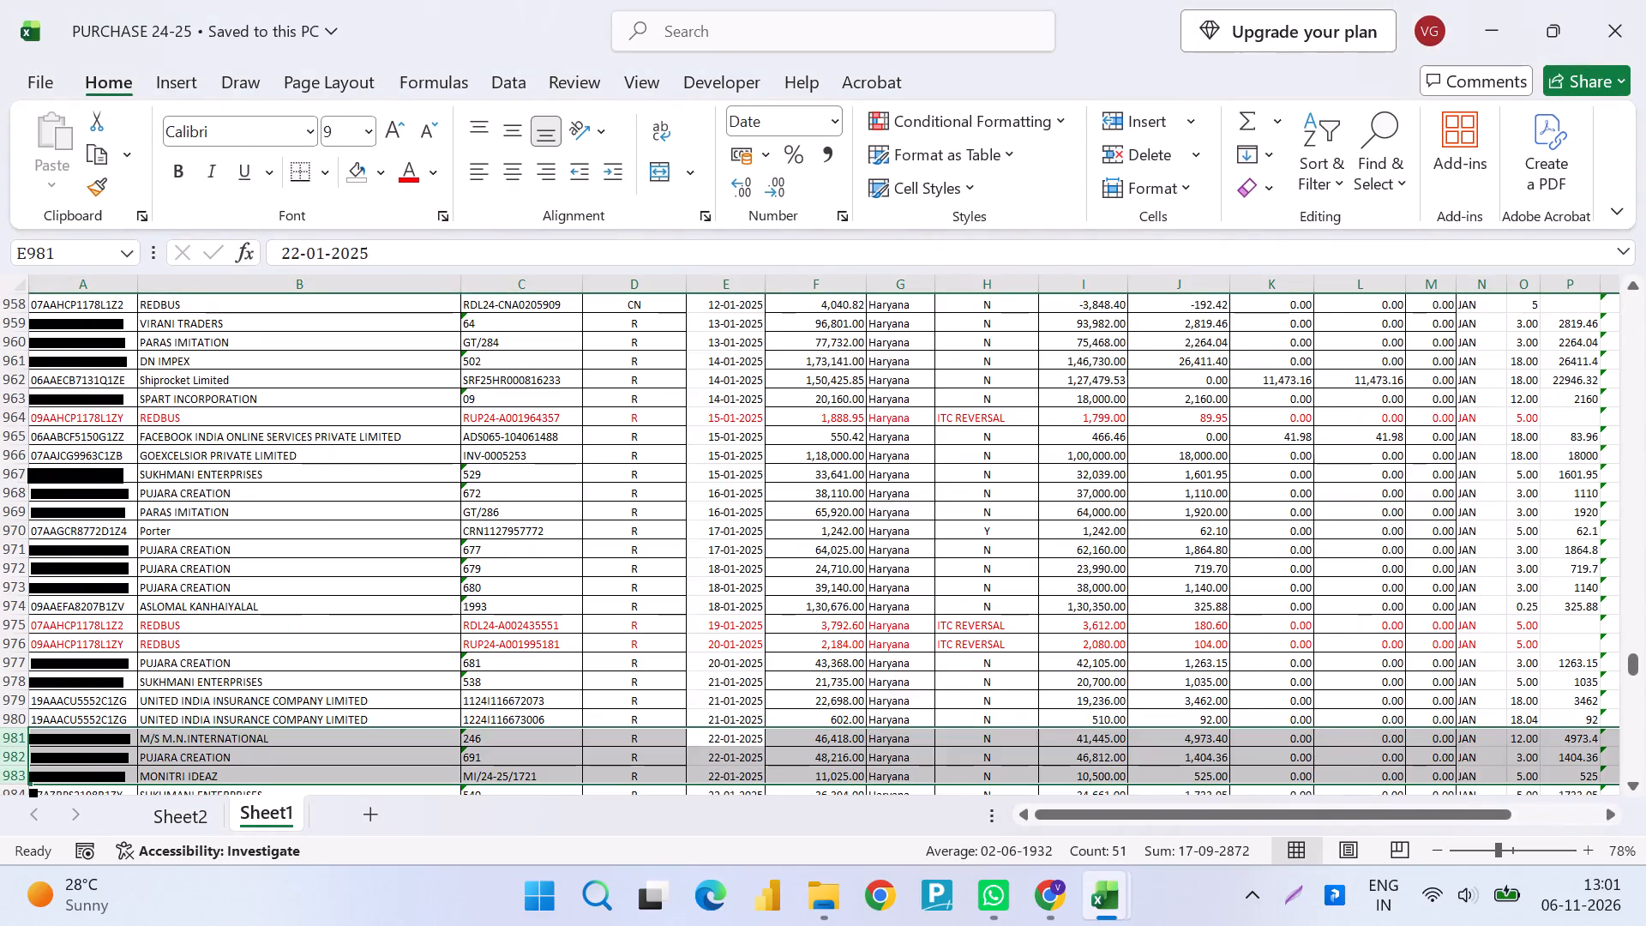
Check document 540 in PURCHASE 24-25 and correct its date in F993 of the refund sheet to 22-01-2025 by filling down from F992.
scroll(824, 403, "down", 1)
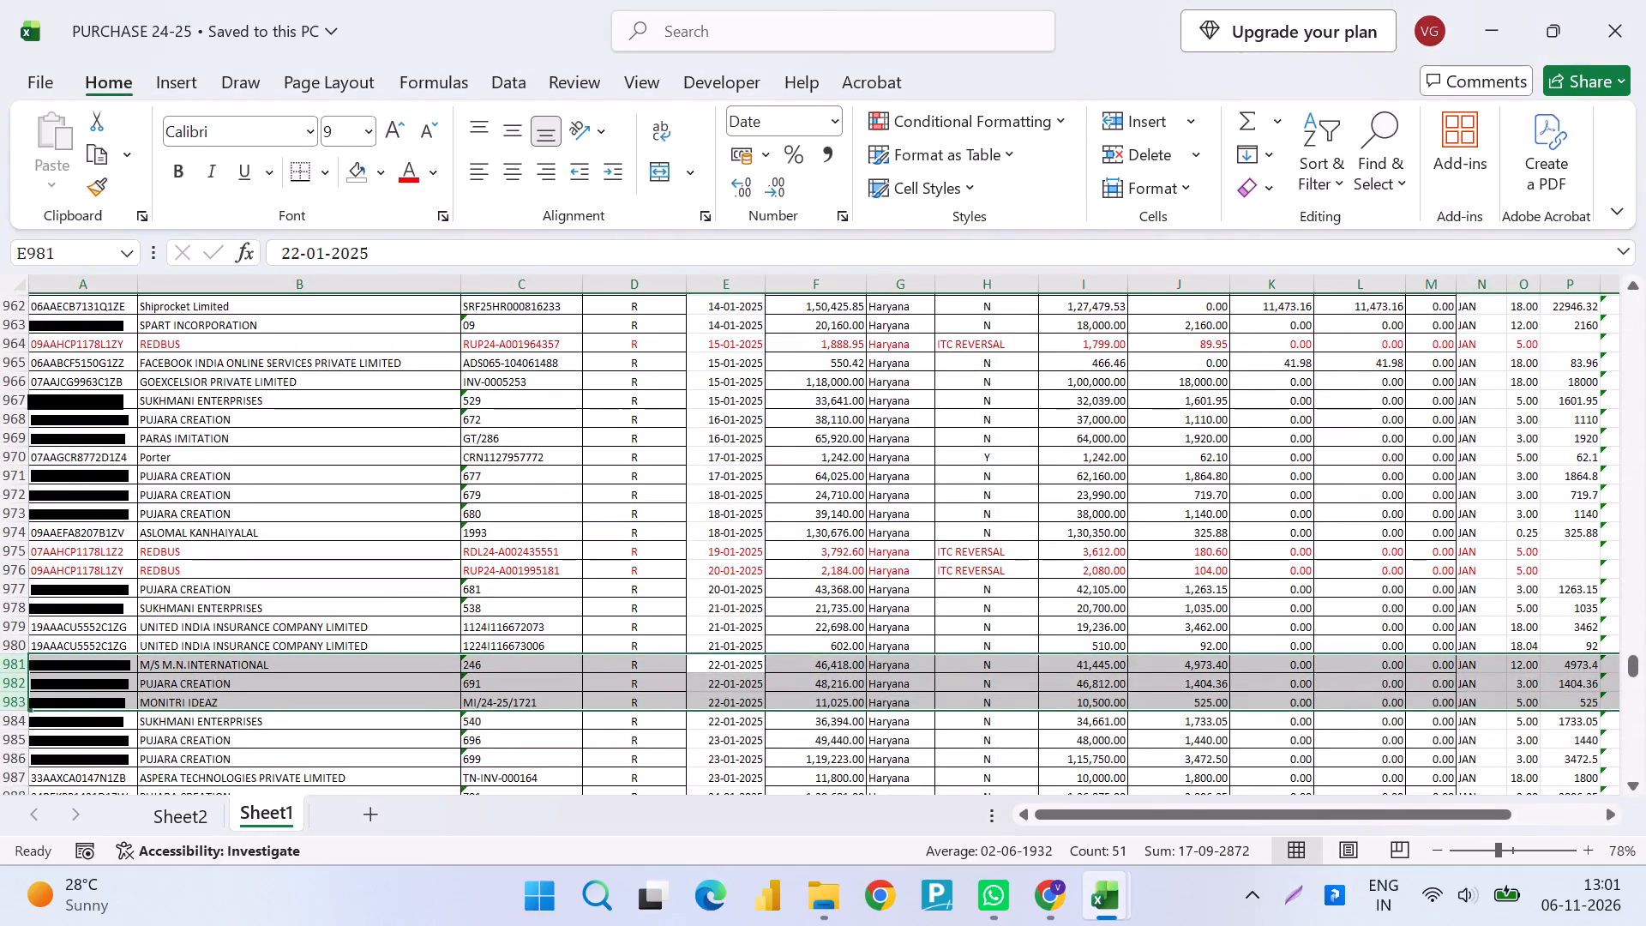
key("alt+Tab")
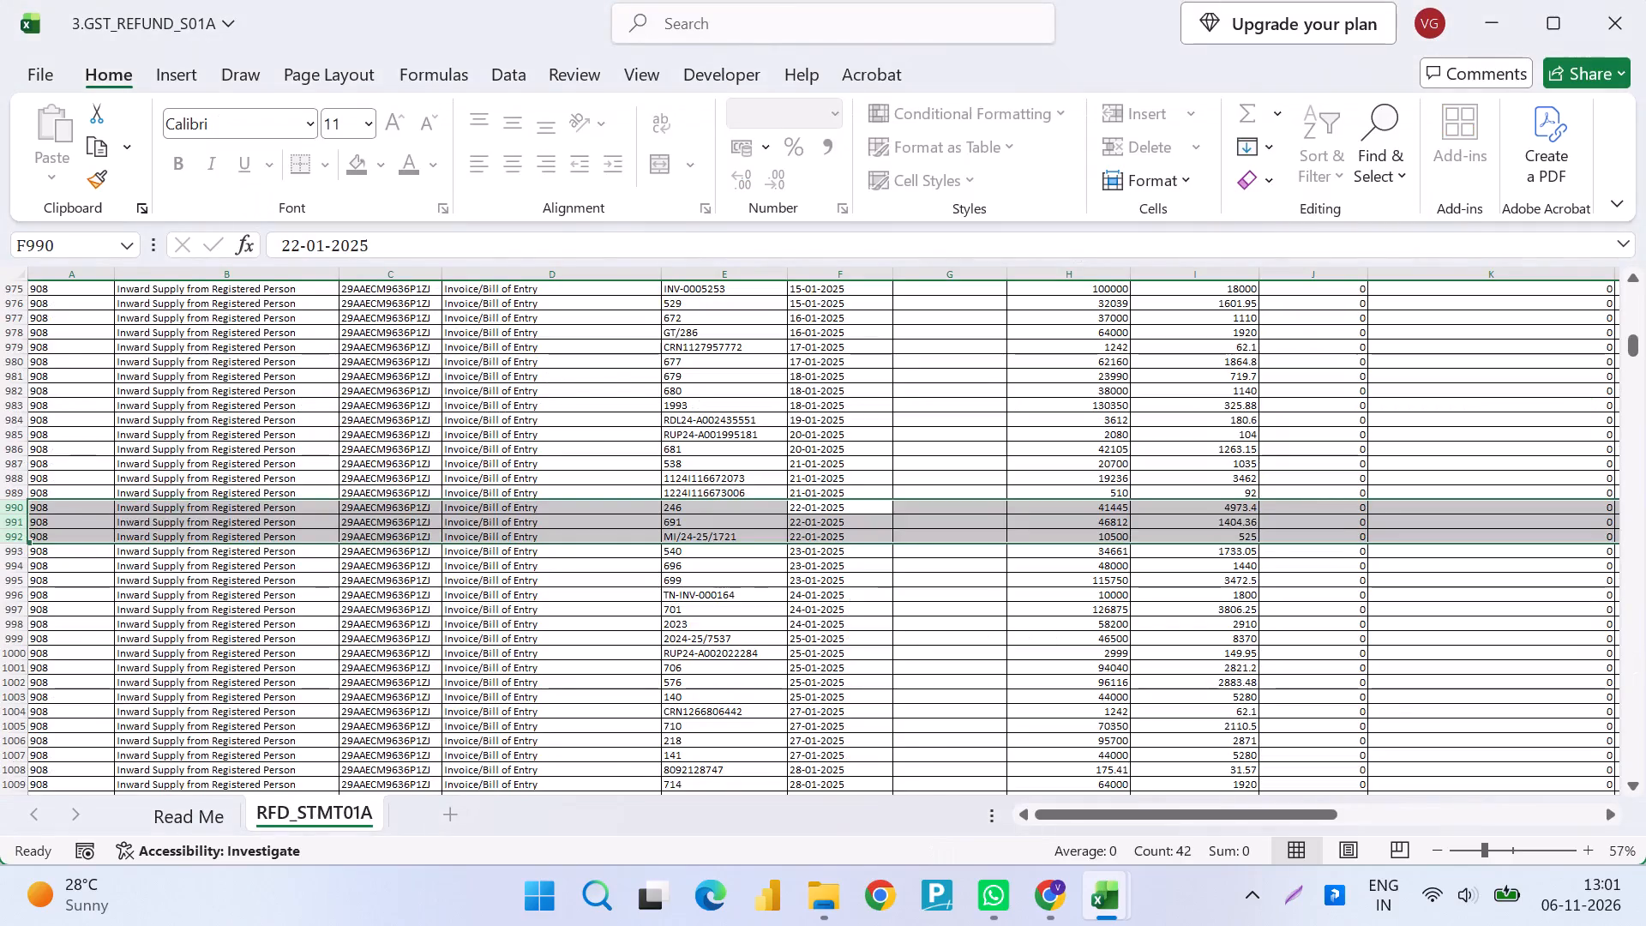
key("Down")
key("Down")
key("Down")
key("ctrl+d")
Match the 23-01-2025 rows 985 to 987 in PURCHASE 24-25, and fill 23-01-2025 from F994 down to F996 in the refund sheet.
key("alt+Tab")
key("Down")
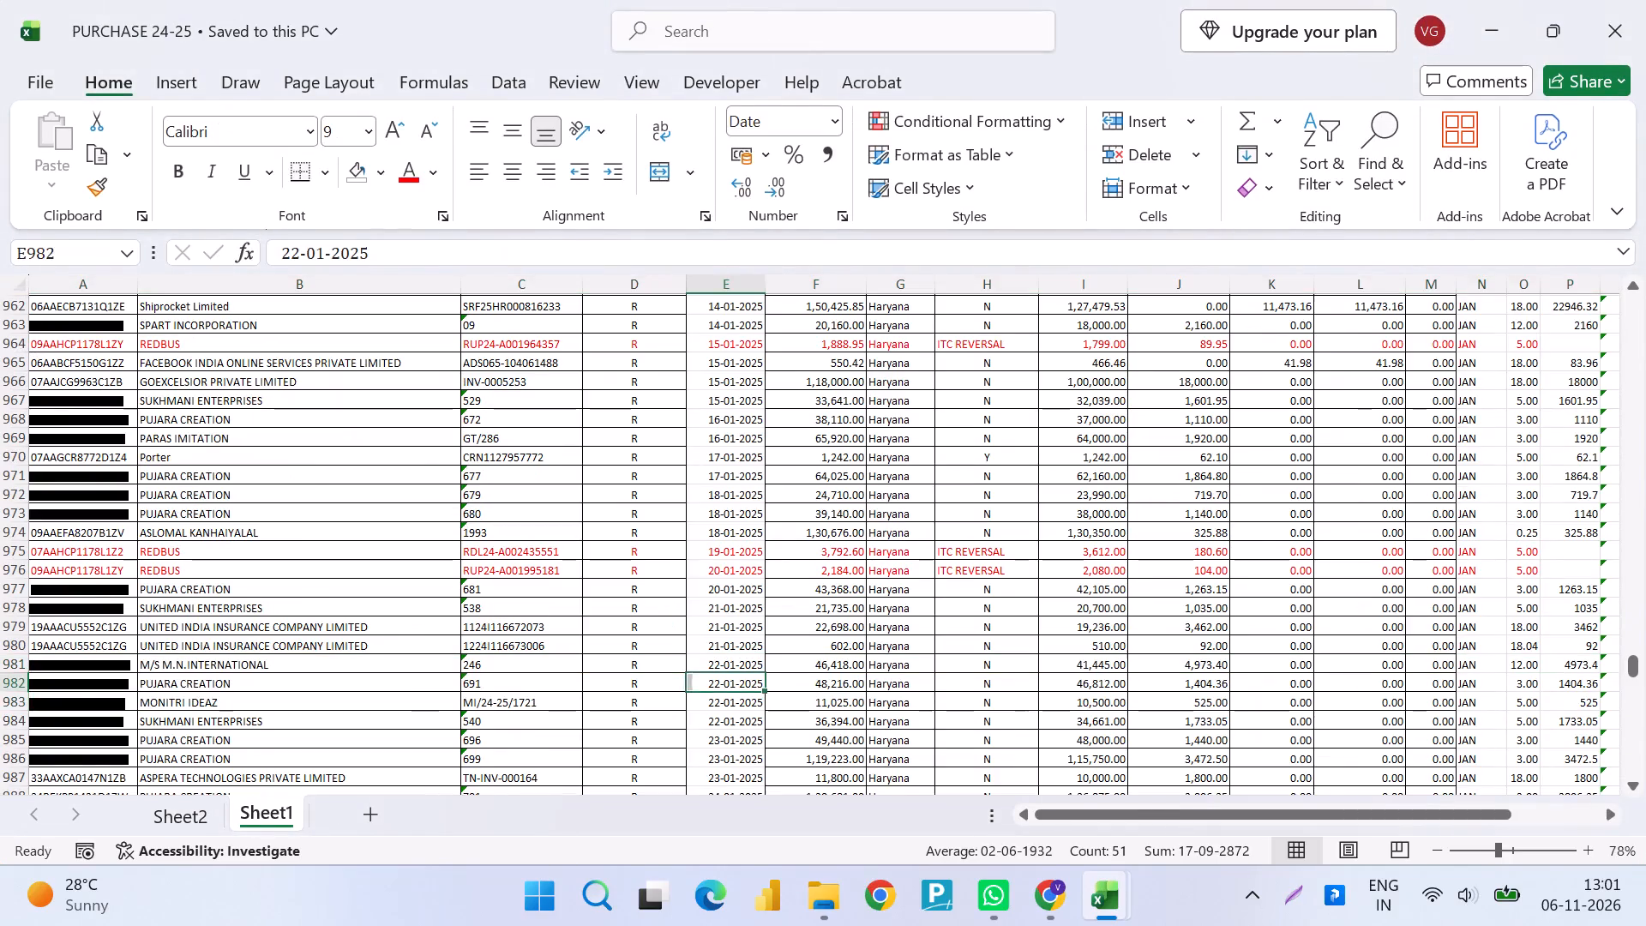
key("Down")
key("Down")
key("Down")
key("shift+Down")
key("shift+Down")
key("shift+Down")
key("shift+Down")
key("shift+Up")
key("shift+Up")
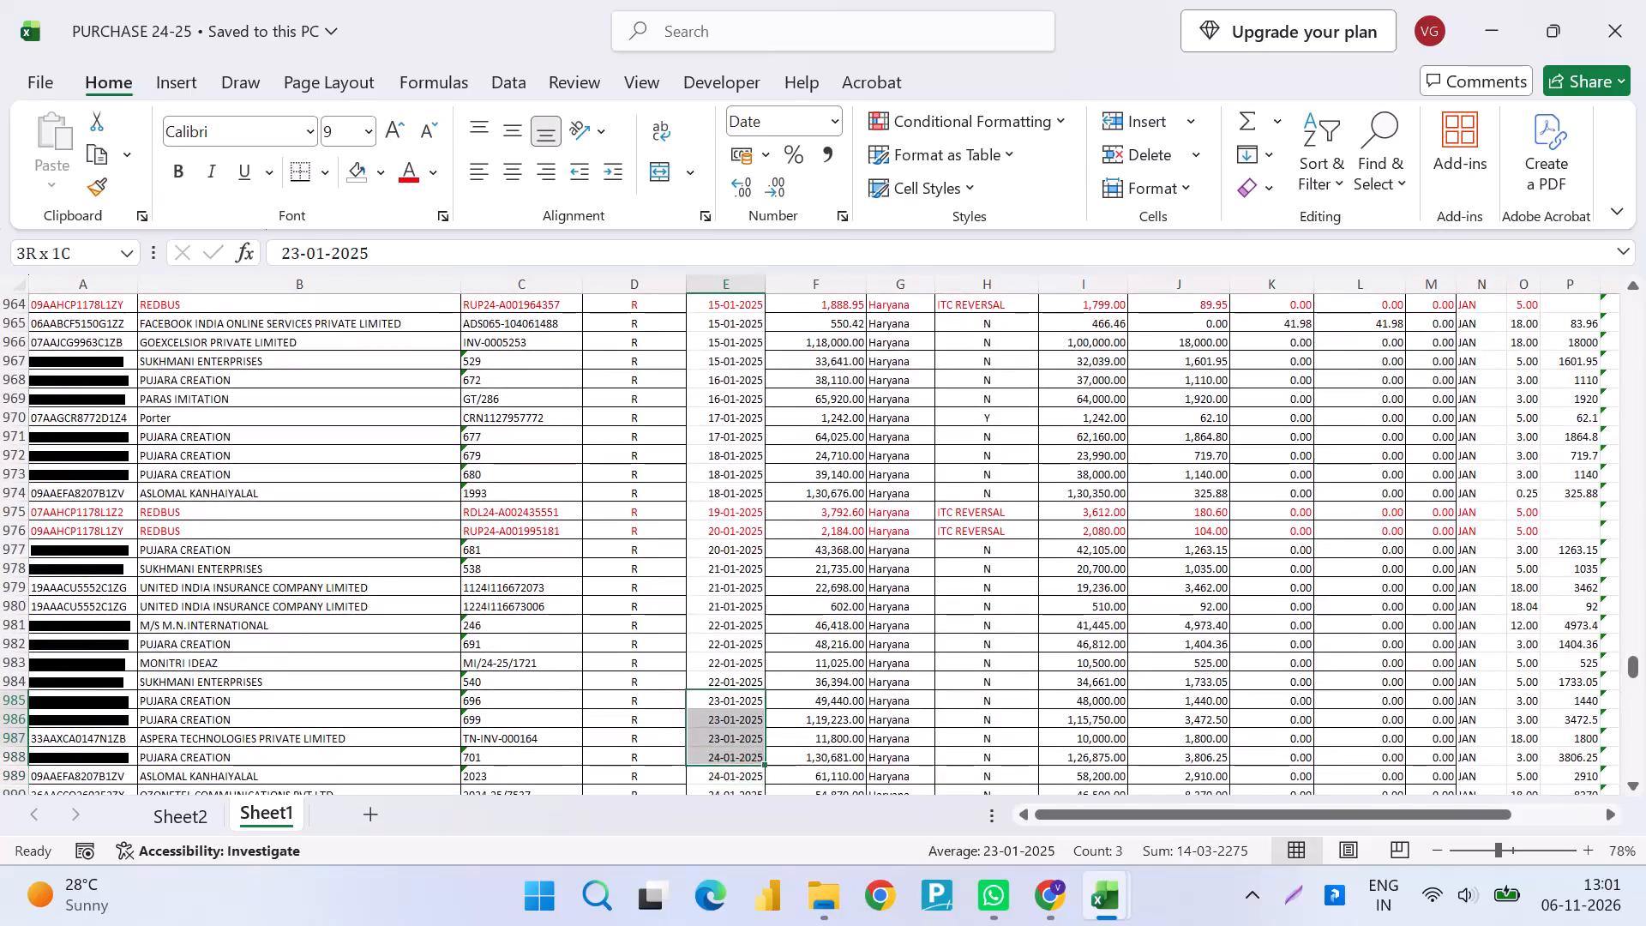
key("alt+Tab")
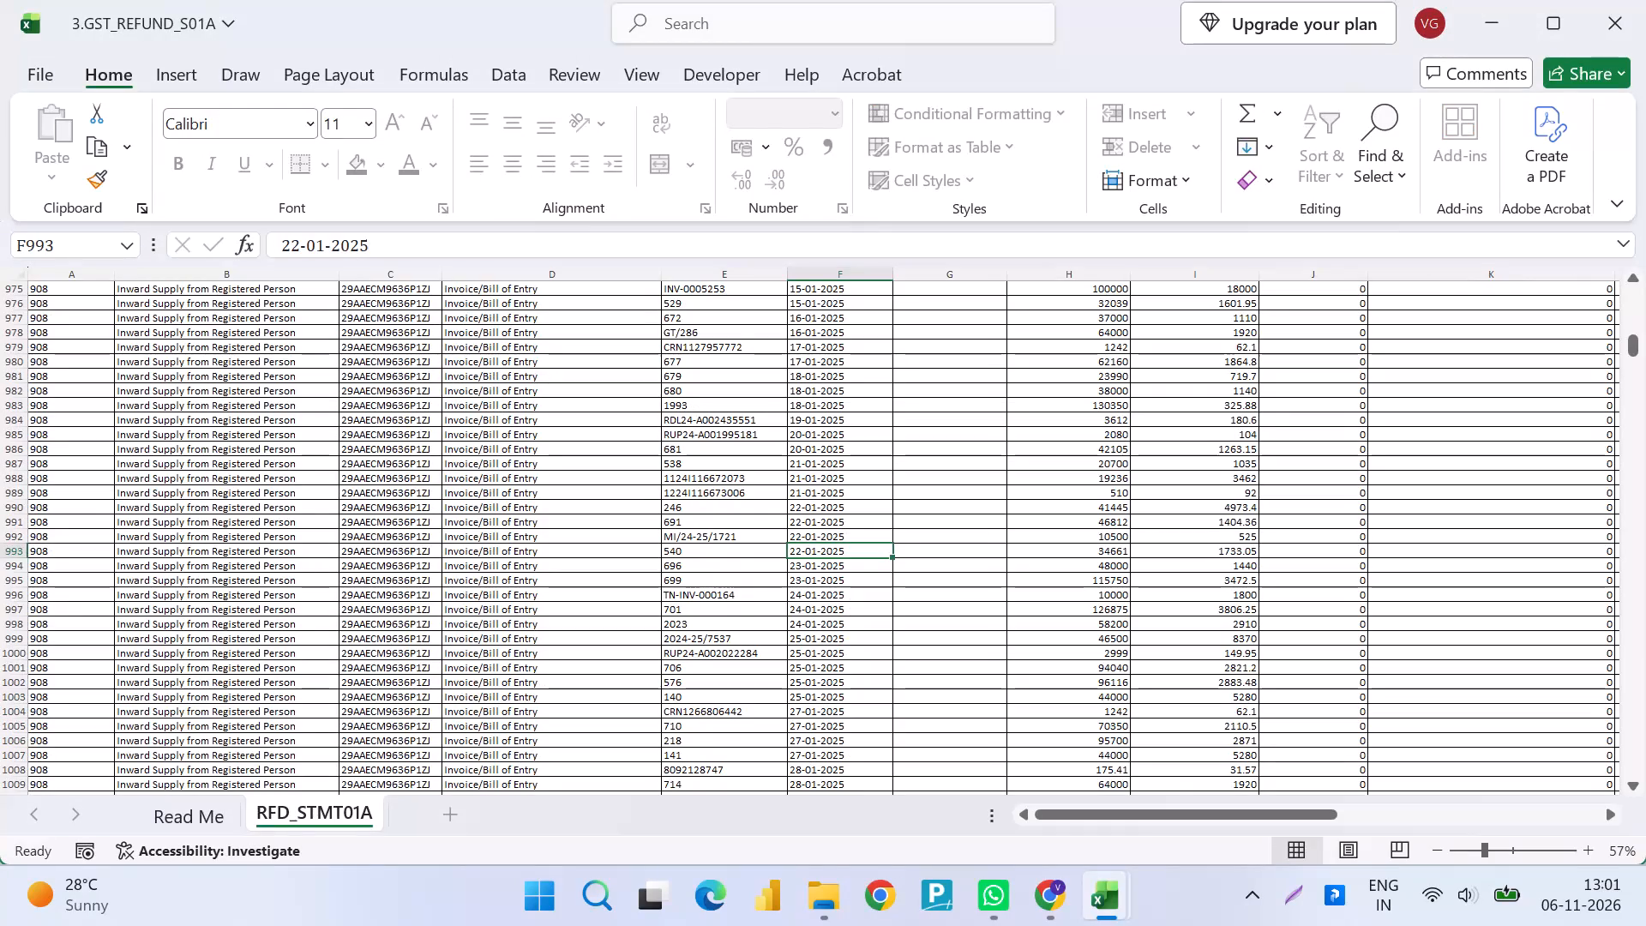
key("Down")
key("shift+Down")
key("shift+Down")
key("ctrl+d")
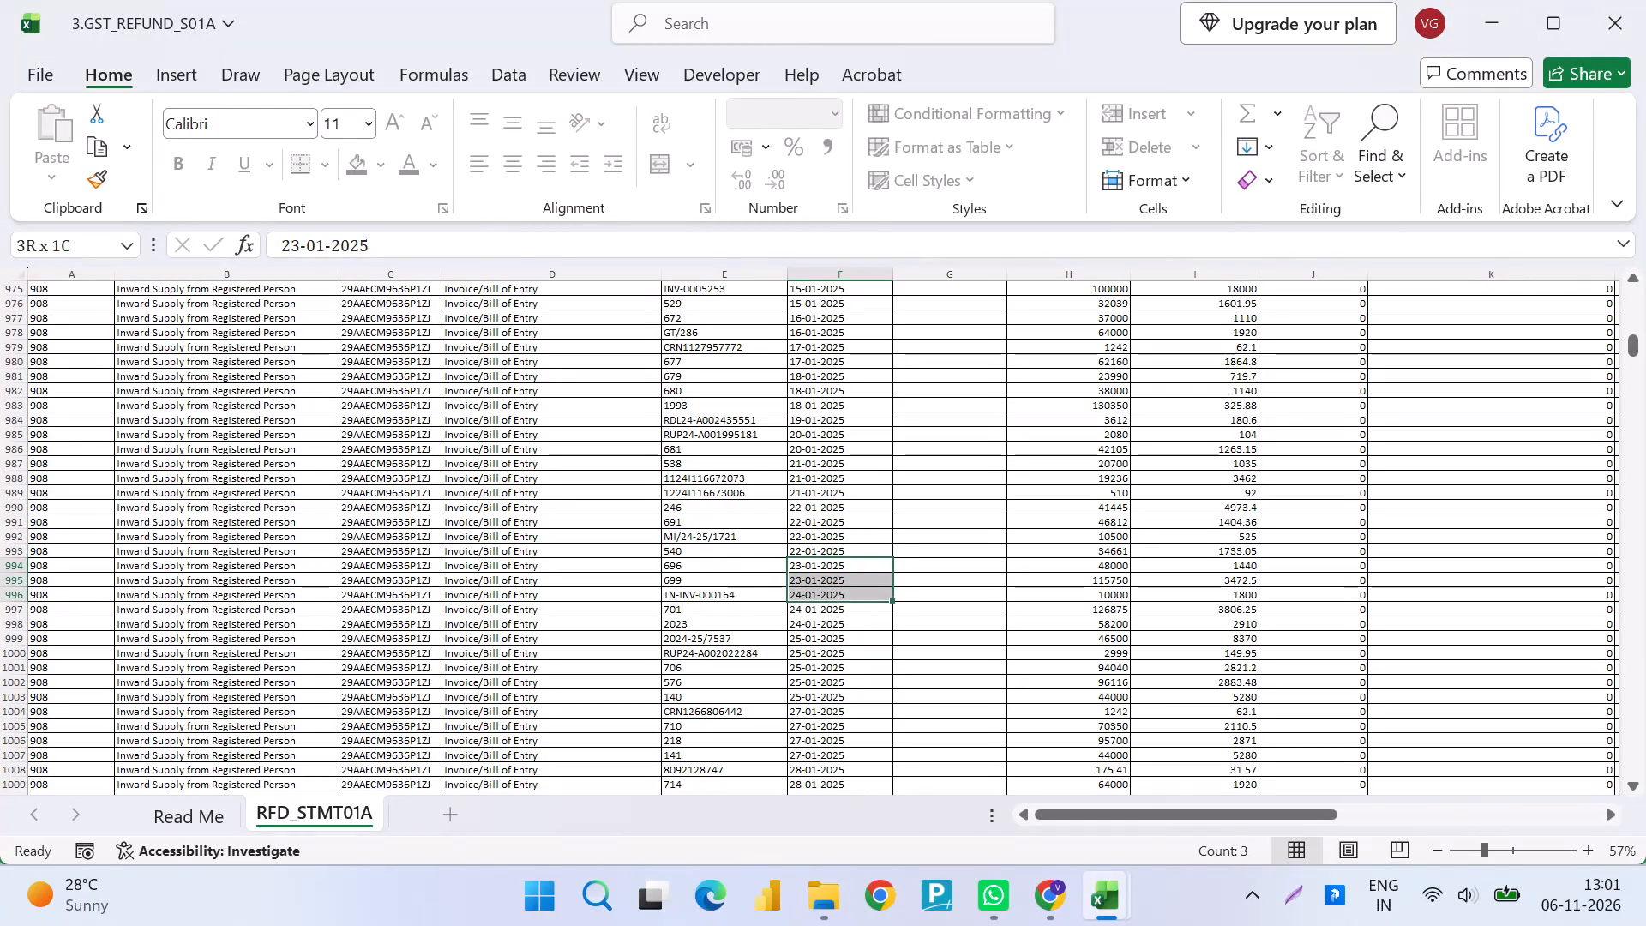
Match the 24-01-2025 rows 988 to 990 in PURCHASE 24-25, and fill 24-01-2025 from F997 down to F999 in the refund sheet.
key("Down")
key("Down")
key("Down")
key("alt+Tab")
key("Down")
key("Down")
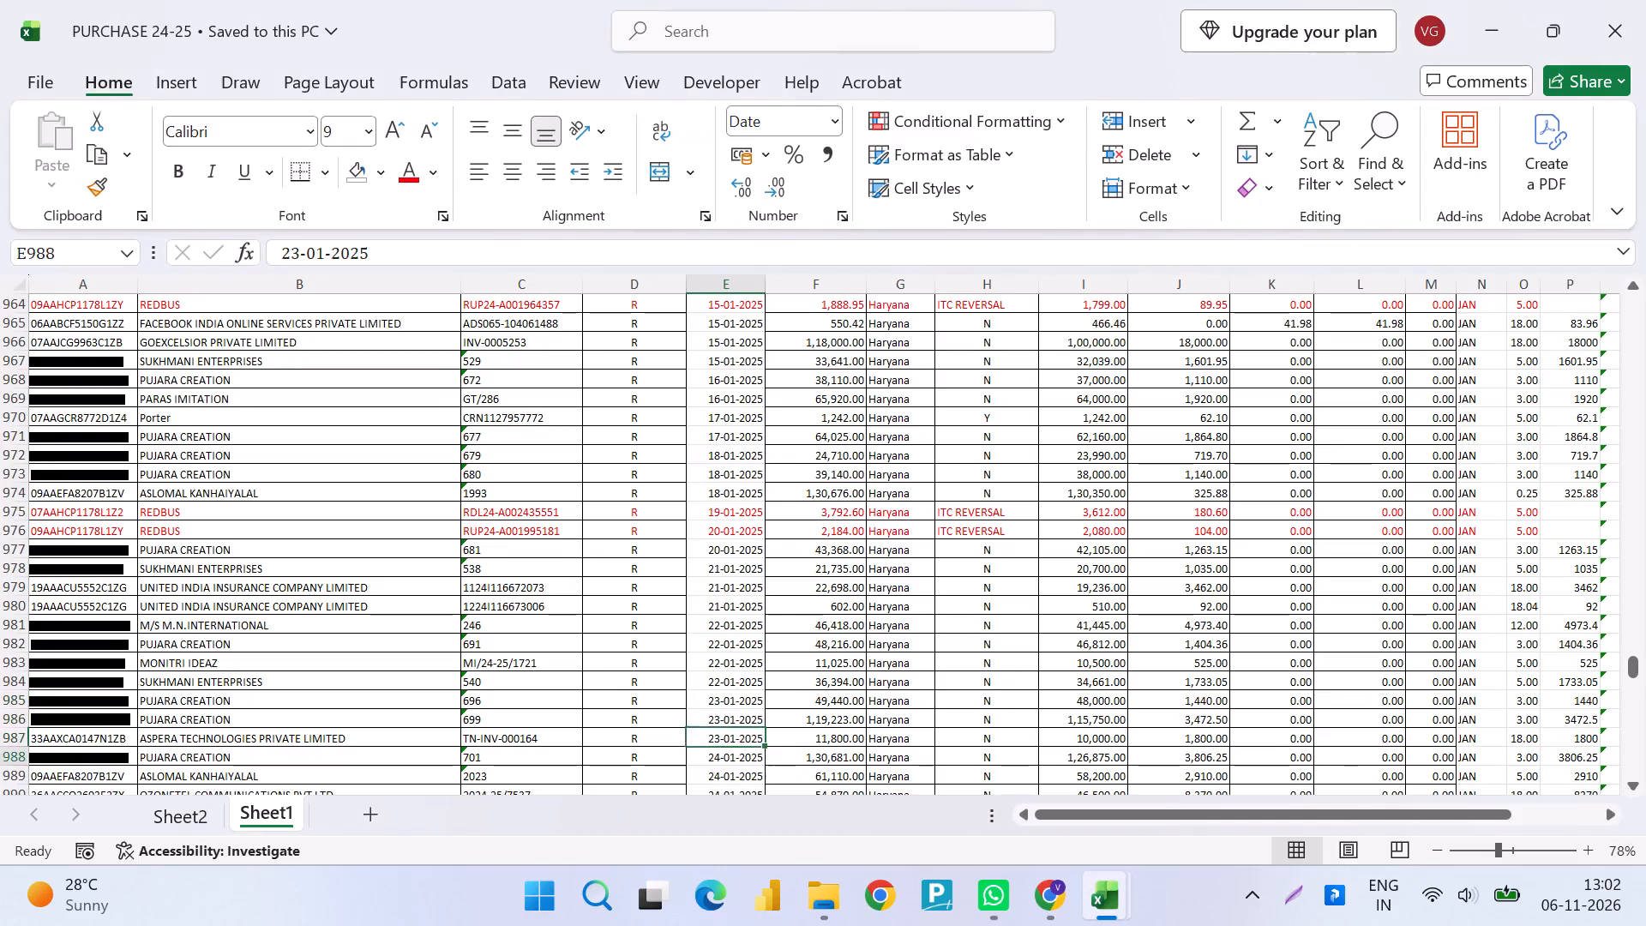
key("Down")
key("shift+Down")
key("shift+Down")
key("shift+Down")
key("shift+Down")
key("shift+Up")
key("shift+Up")
key("shift+space")
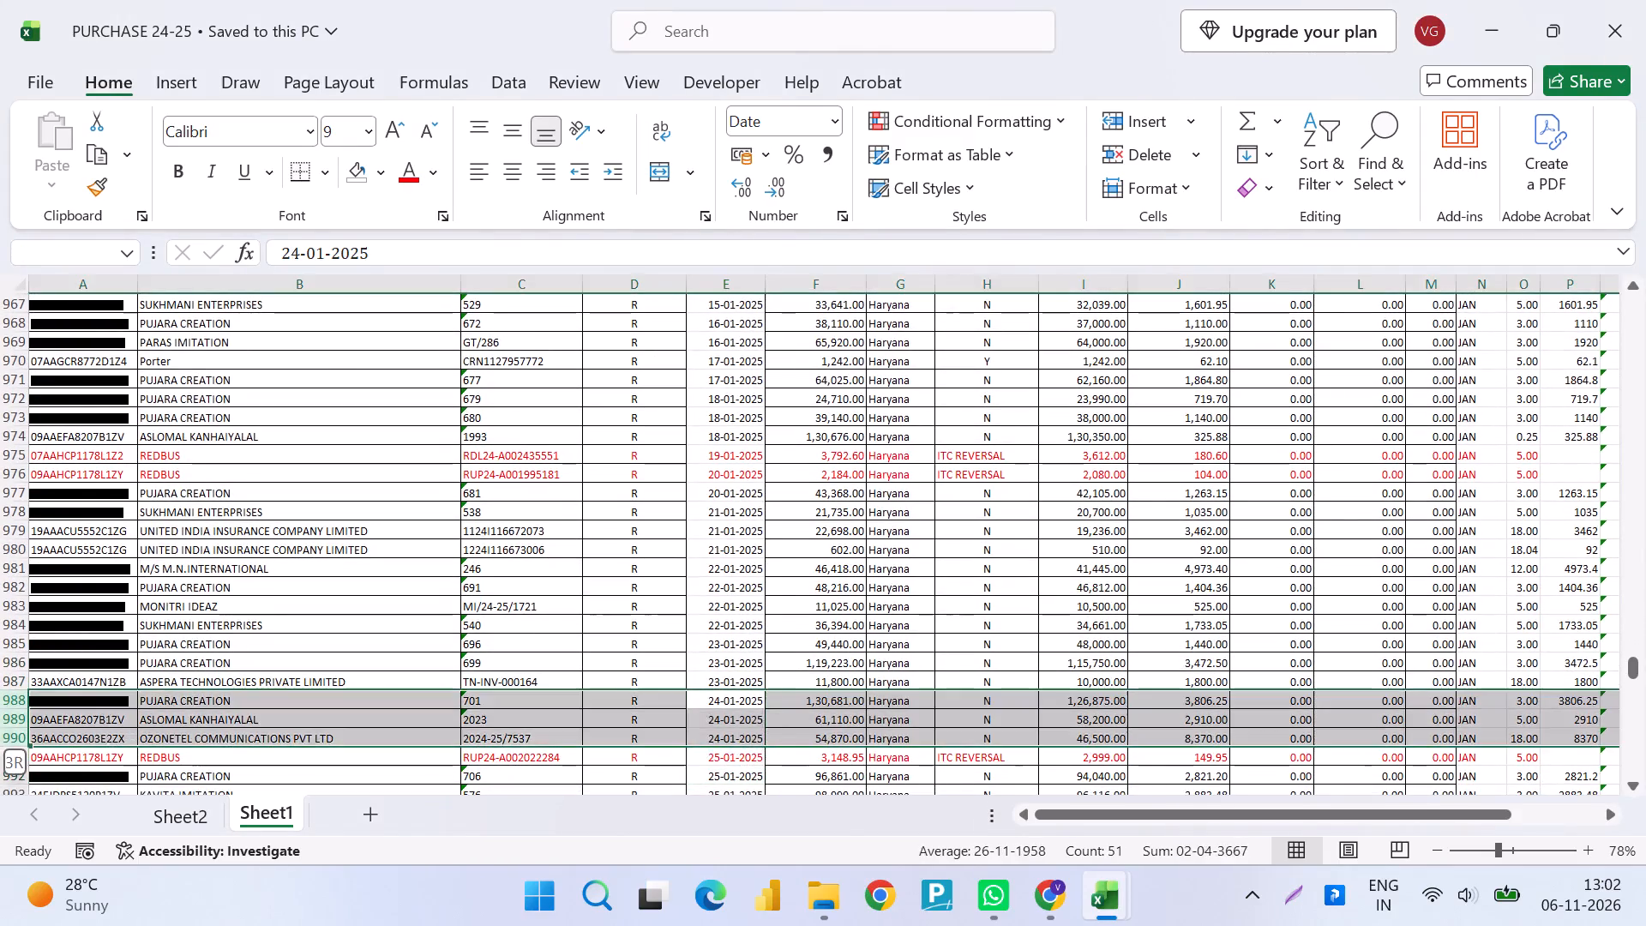
key("alt+Tab")
key("shift+Down")
key("shift+Down")
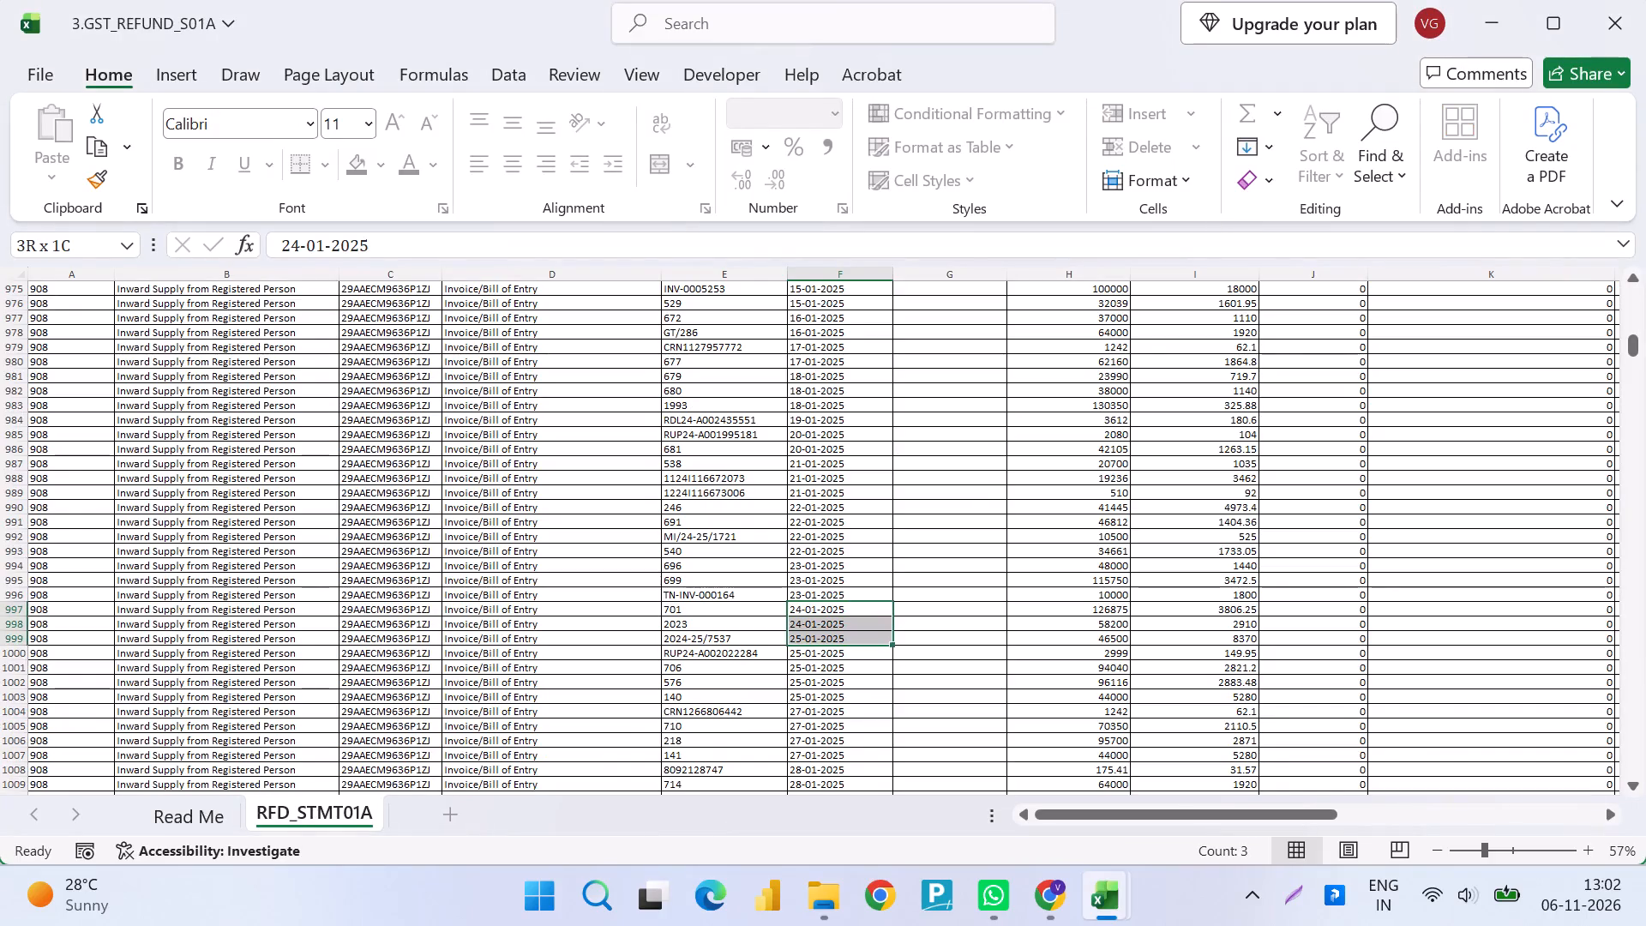
key("ctrl+d")
Compare the 25-01-2025 rows 991 to 994 in PURCHASE 24-25 with rows 1000 to 1003 in the refund sheet.
key("Down")
key("Down")
key("Down")
key("alt+Tab")
key("Down")
key("Down")
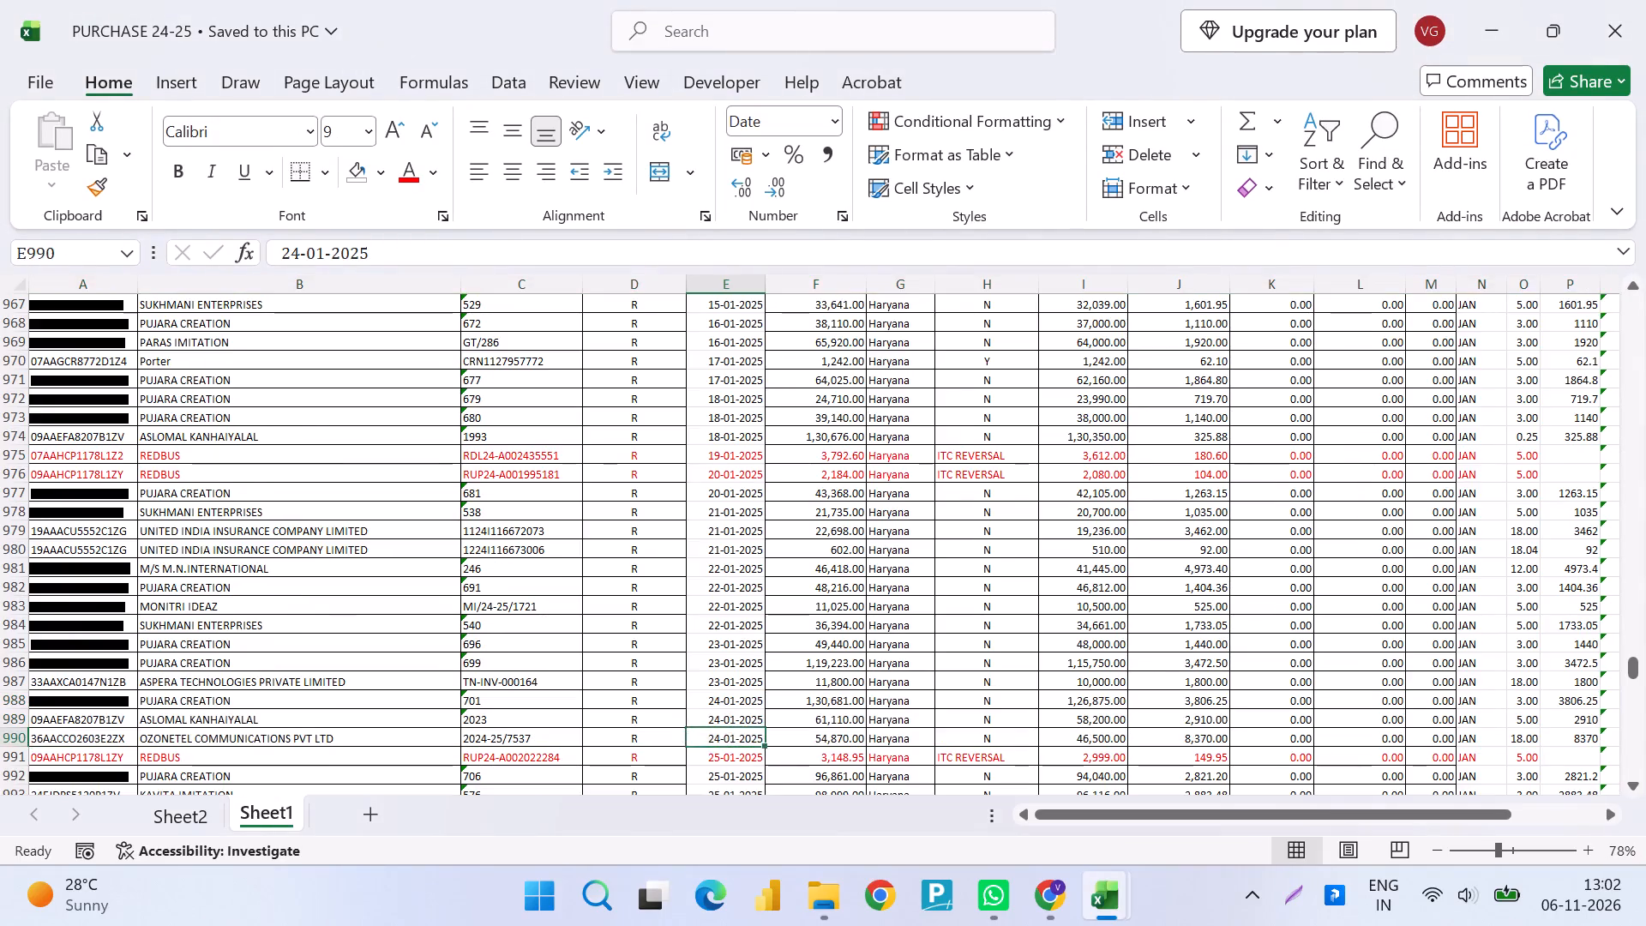
key("Down")
key("Down")
key("Up")
key("shift+Down")
key("shift+Down")
key("shift+Down")
key("shift+Down")
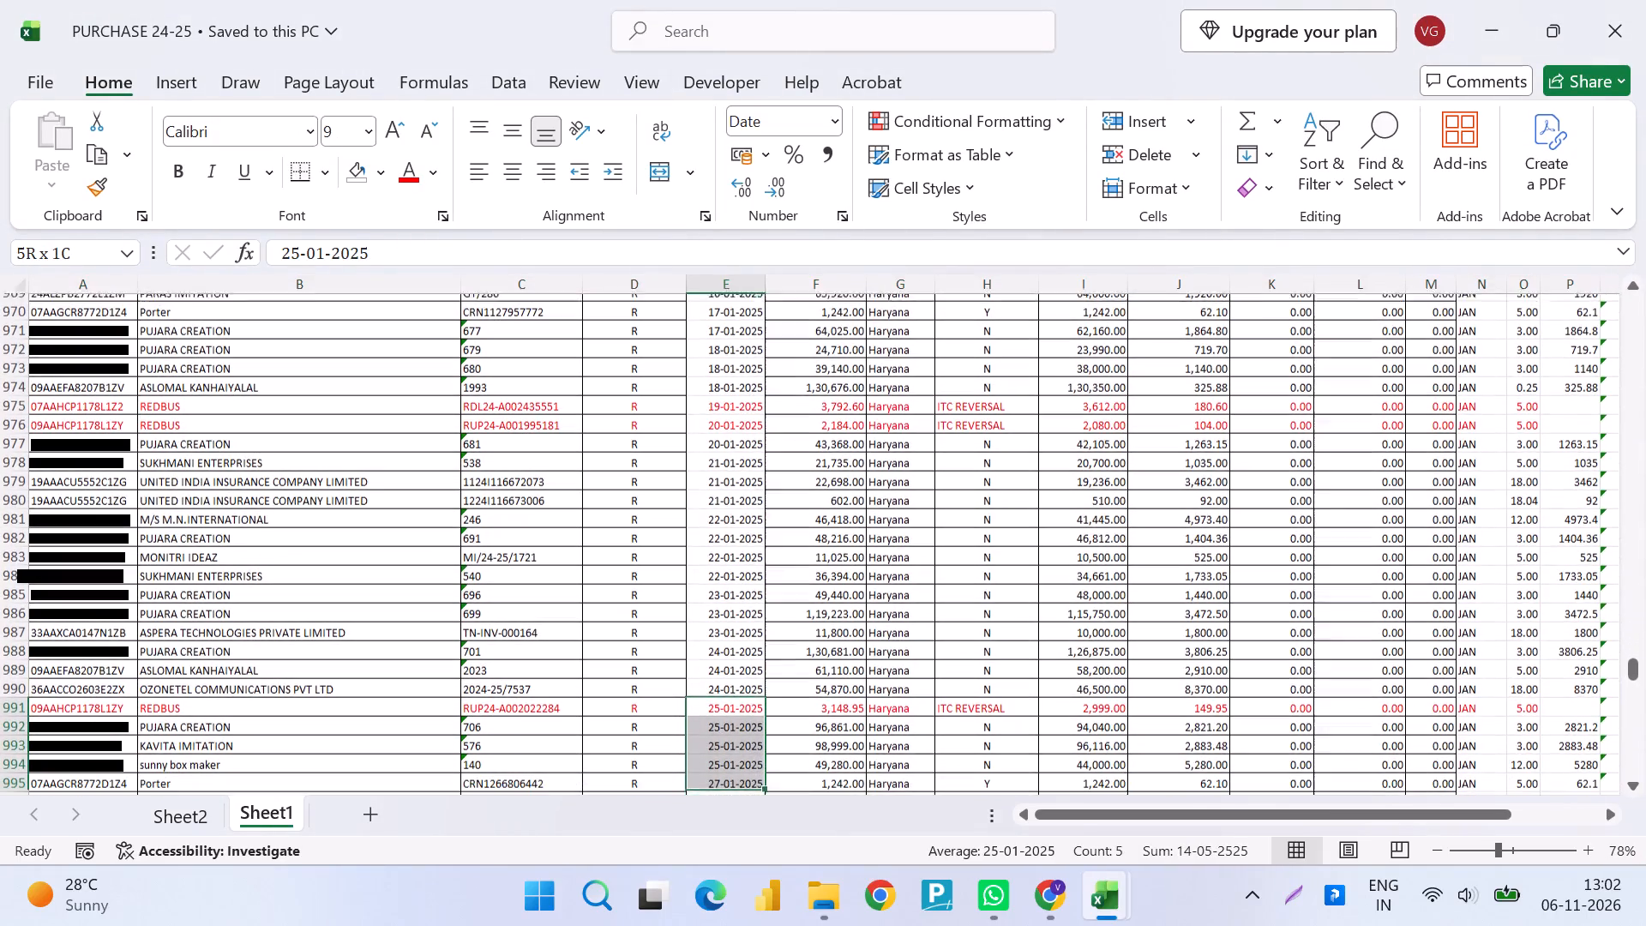
key("shift+Up")
key("alt+Tab")
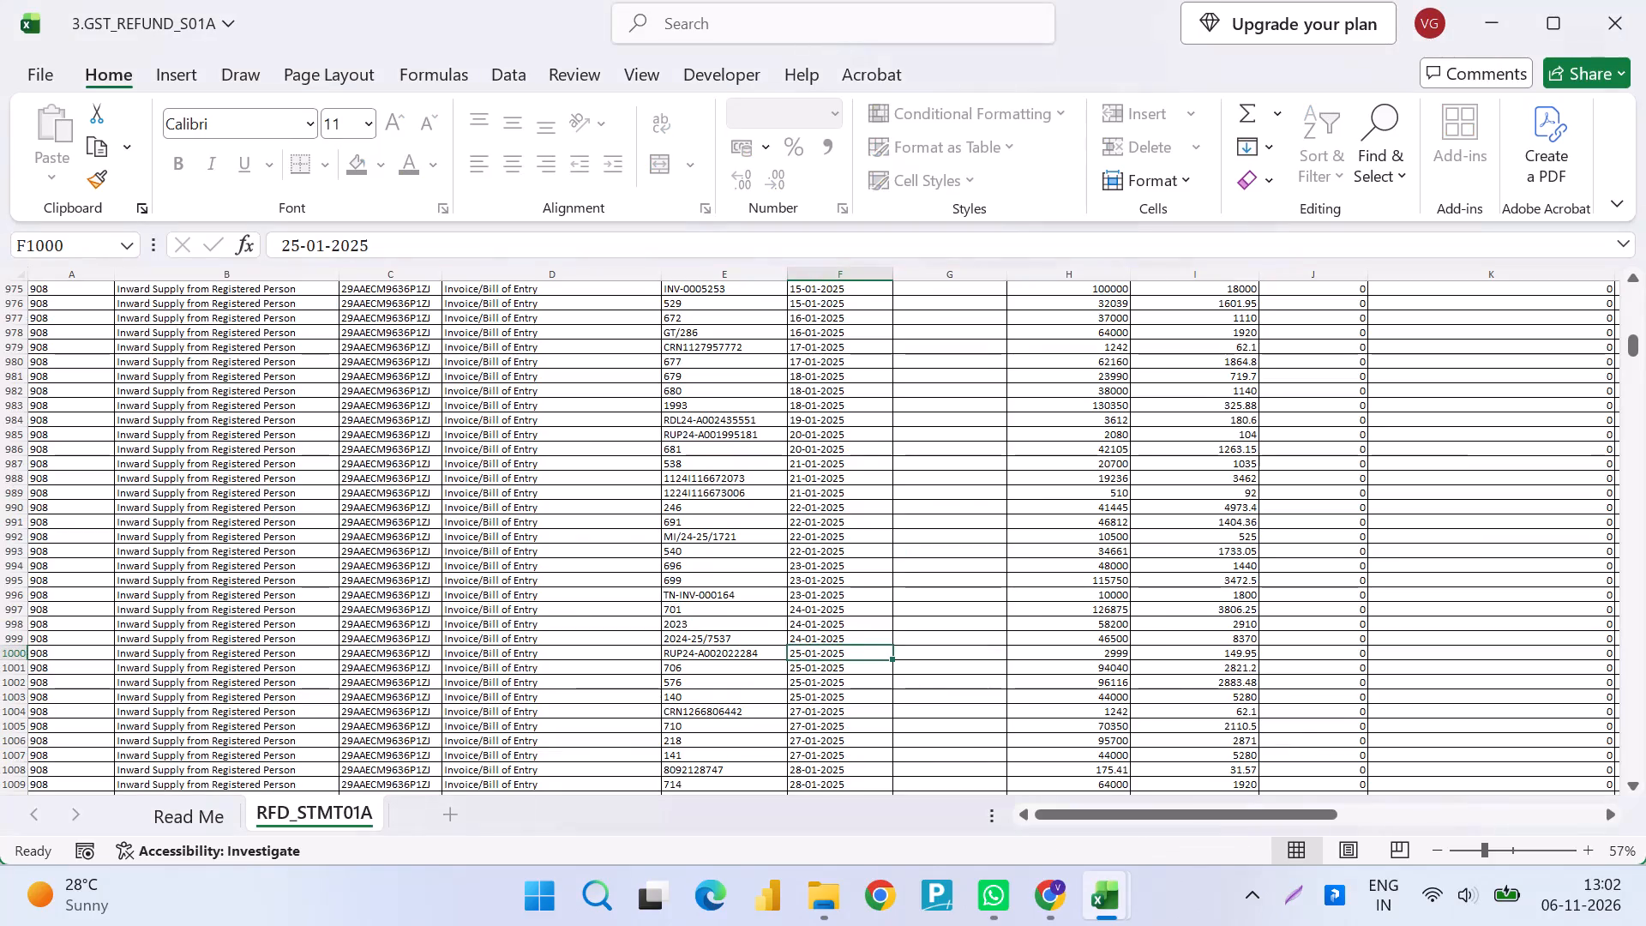
key("shift+Down")
key("shift+Down")
key("shift+Down")
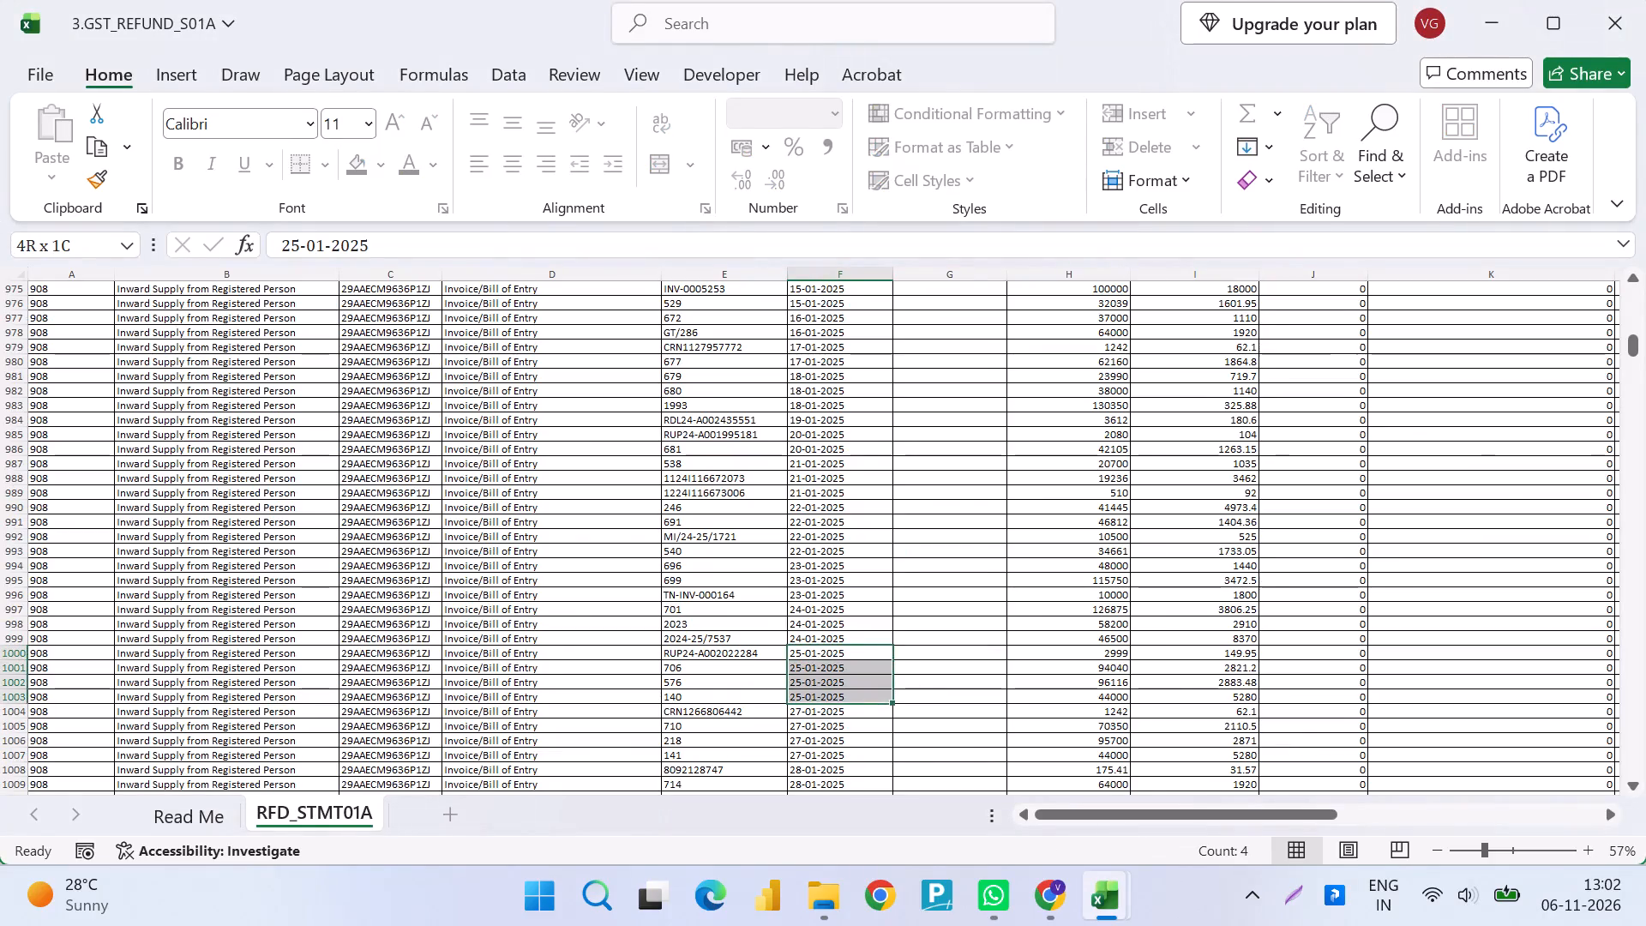
Fill 25-01-2025 from F1000 down to F1003 in the refund sheet and recheck the 25-01-2025 rows in PURCHASE 24-25.
key("ctrl+d")
key("alt+Tab")
key("Down")
key("Down")
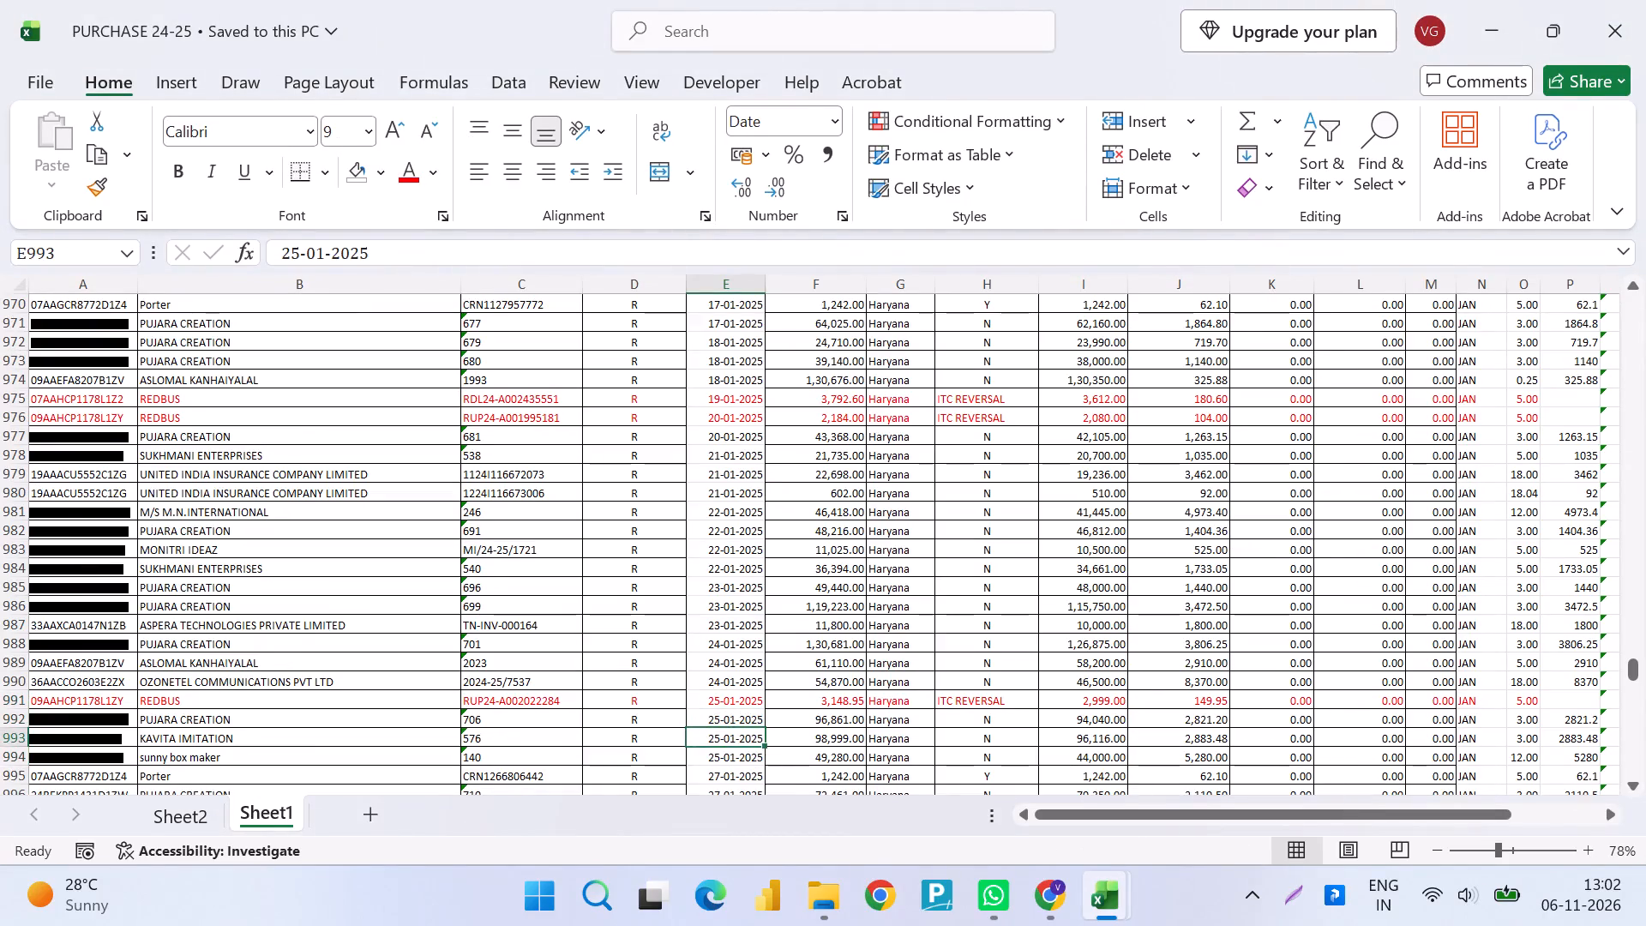
Go to the end of the date block in the refund sheet and find document 142, dated 01-02-2025, in PURCHASE 24-25 row 1025.
key("alt+Tab")
key("Down")
key("ctrl+Down")
key("alt+Tab")
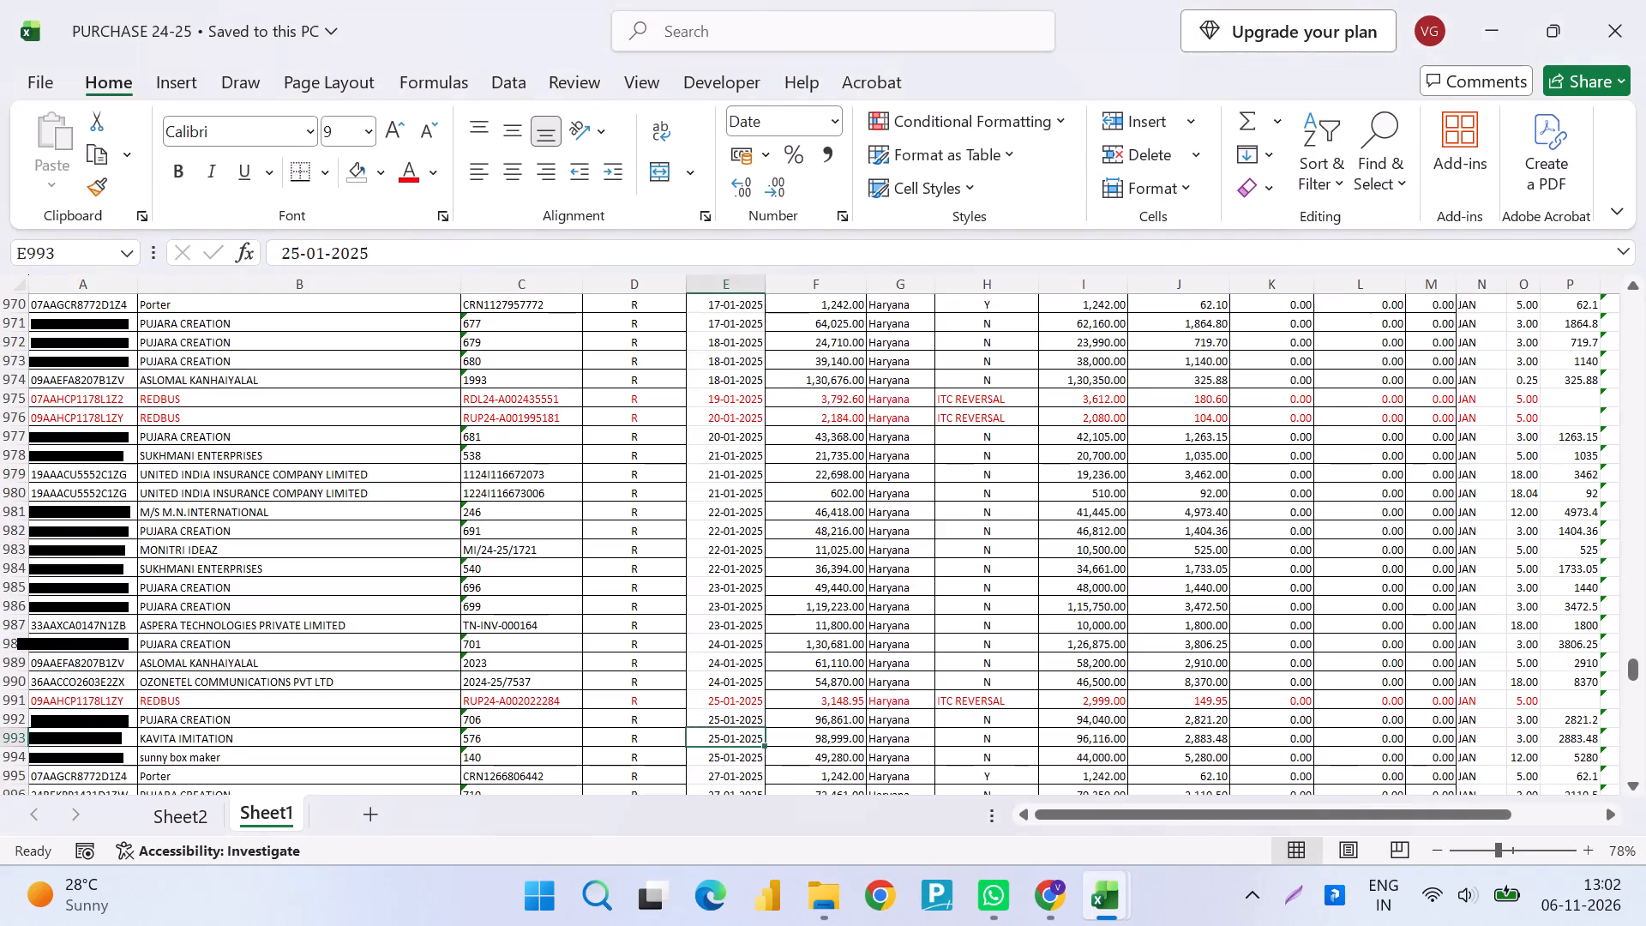
scroll(824, 403, "down", 5)
scroll(777, 615, "down", 2)
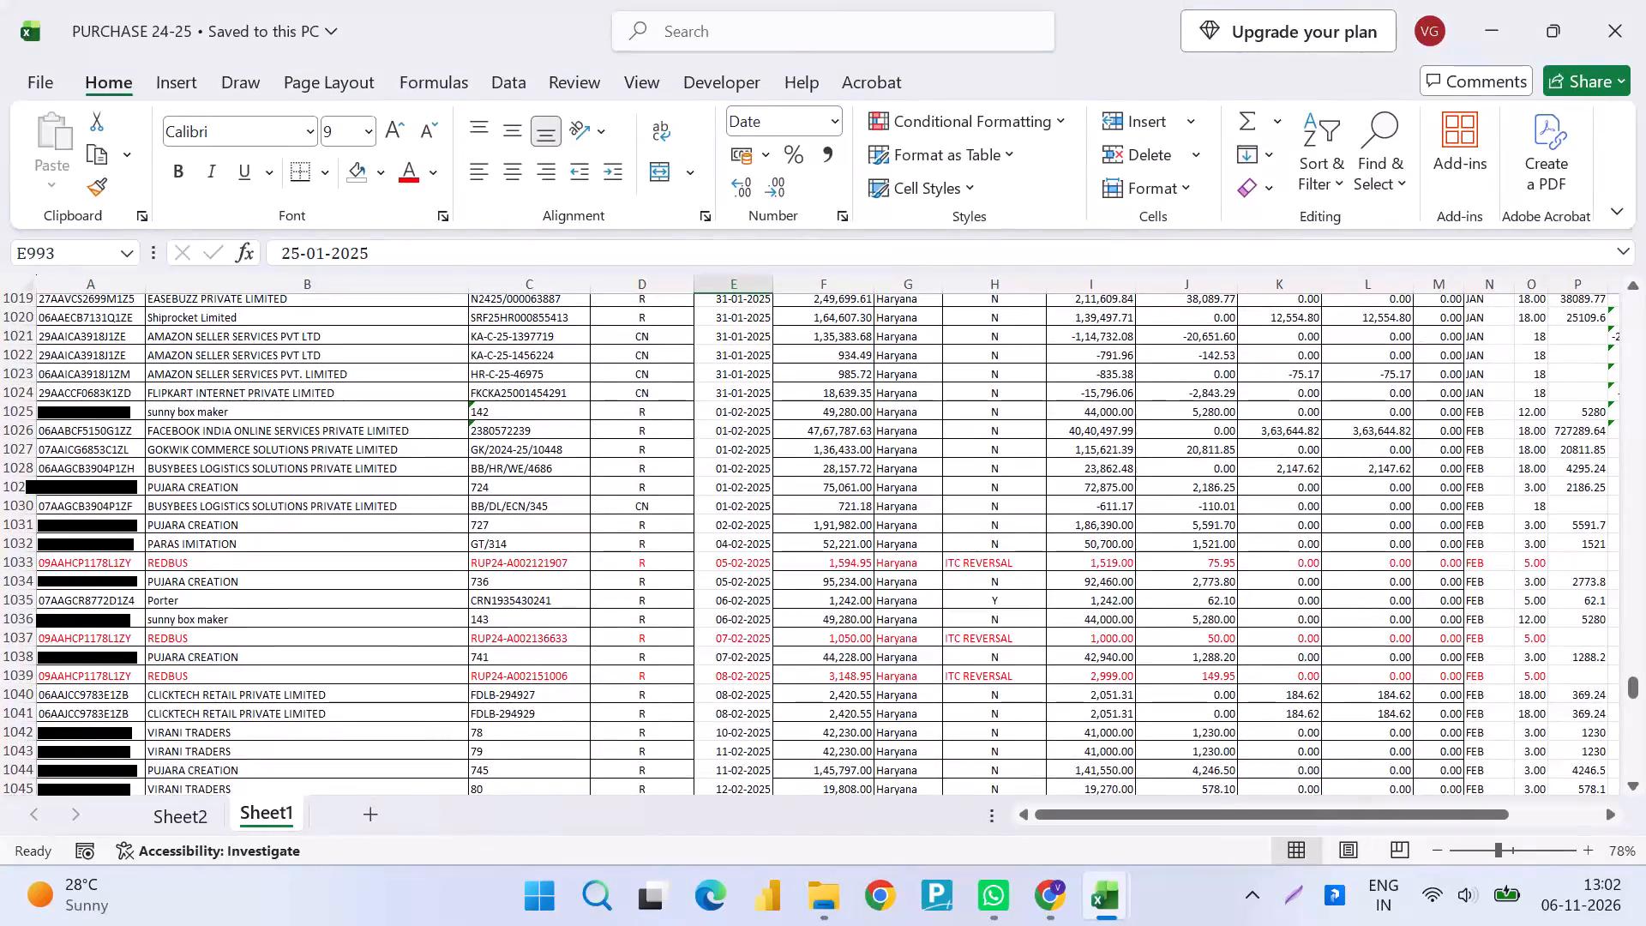
left_click(750, 417)
key("Left")
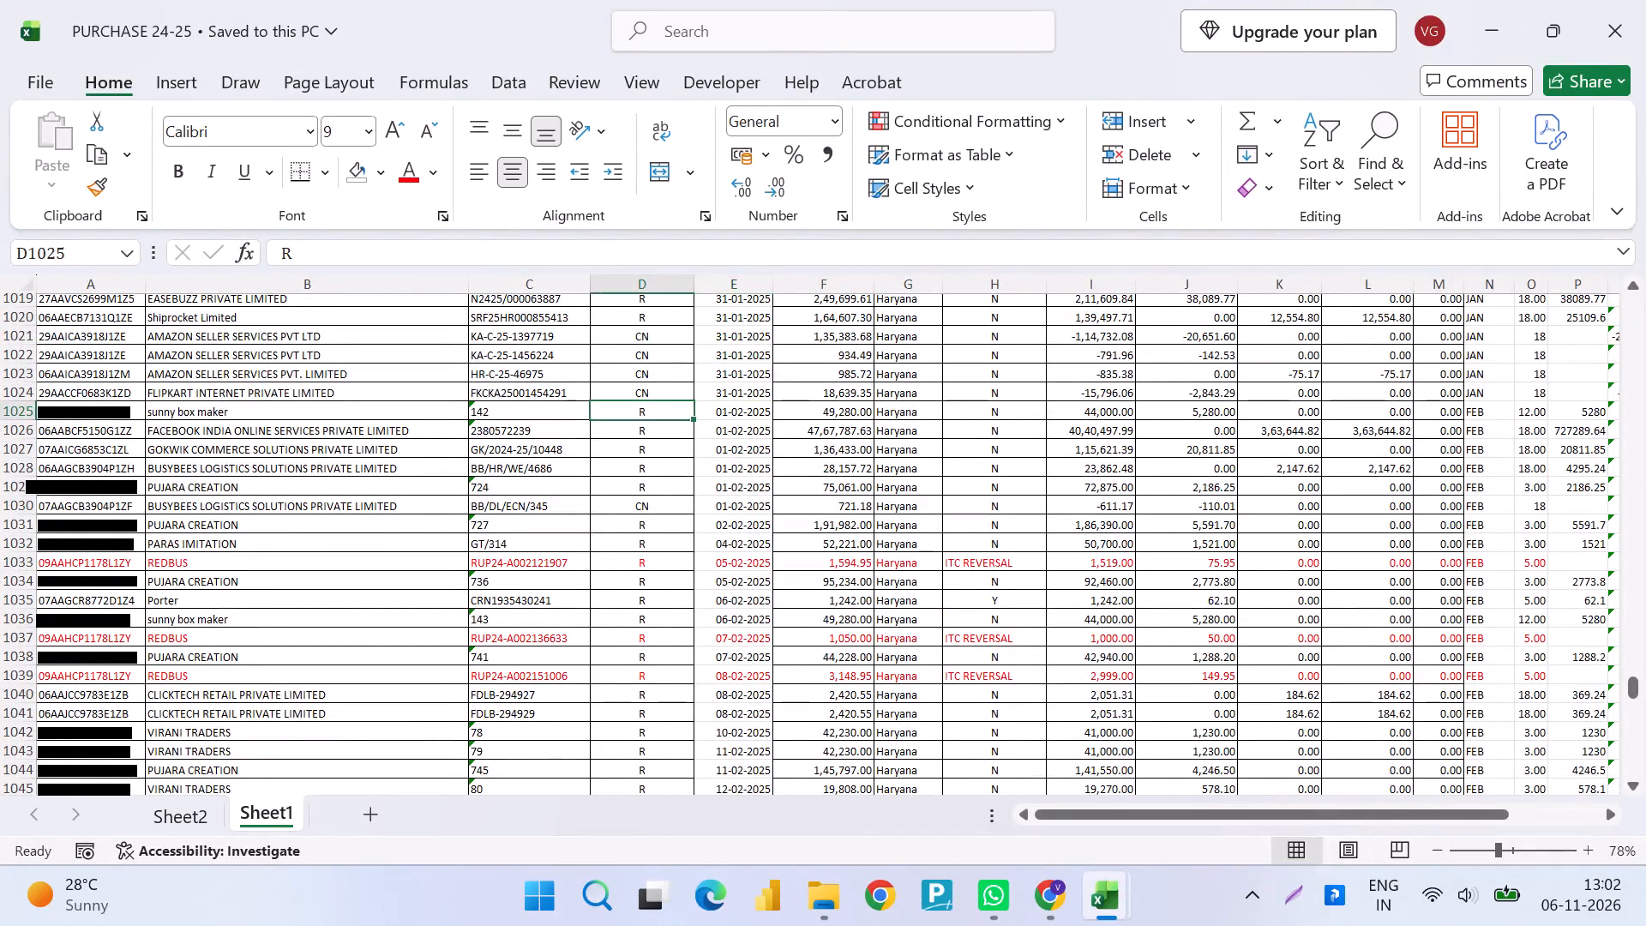